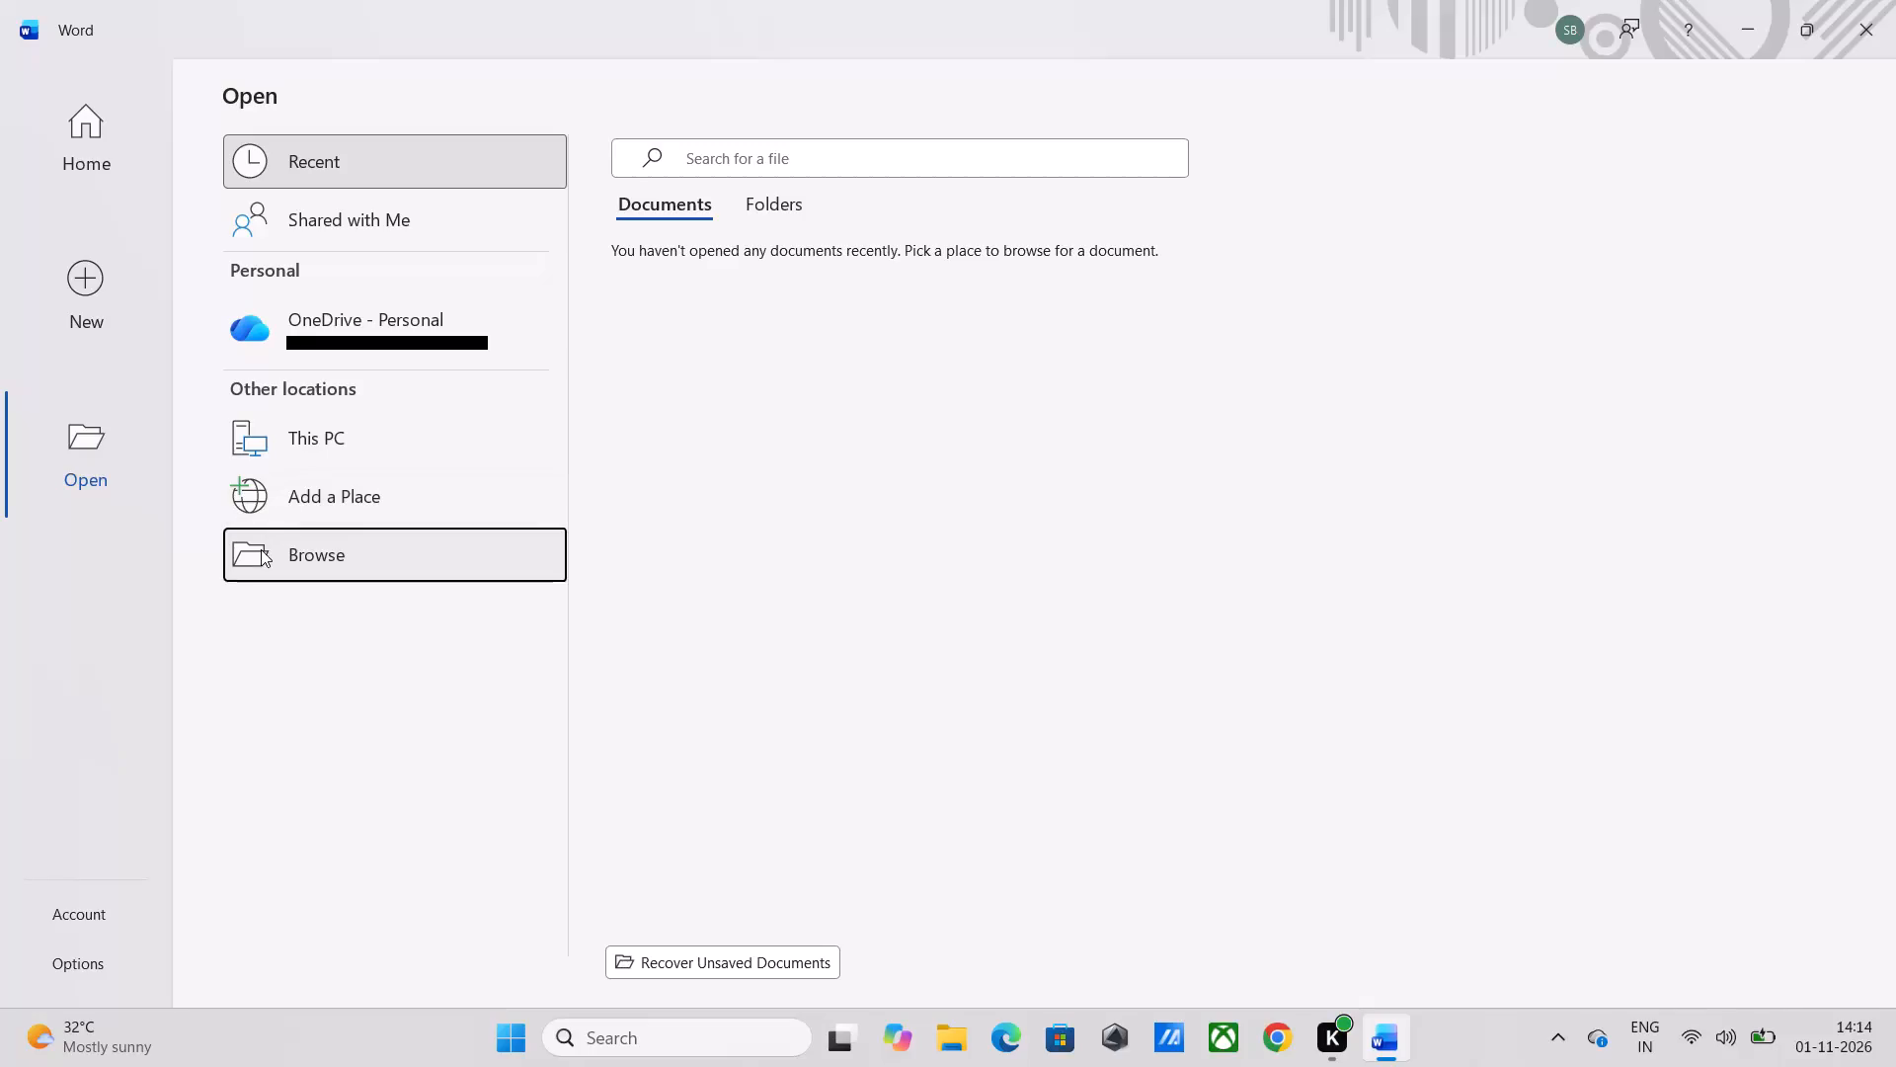
Browse to the Downloads folder and open Gond_Tribe_Project_Same_Size-1.pdf in Word.
{"action": "left_click", "coordinate": [261, 549]}
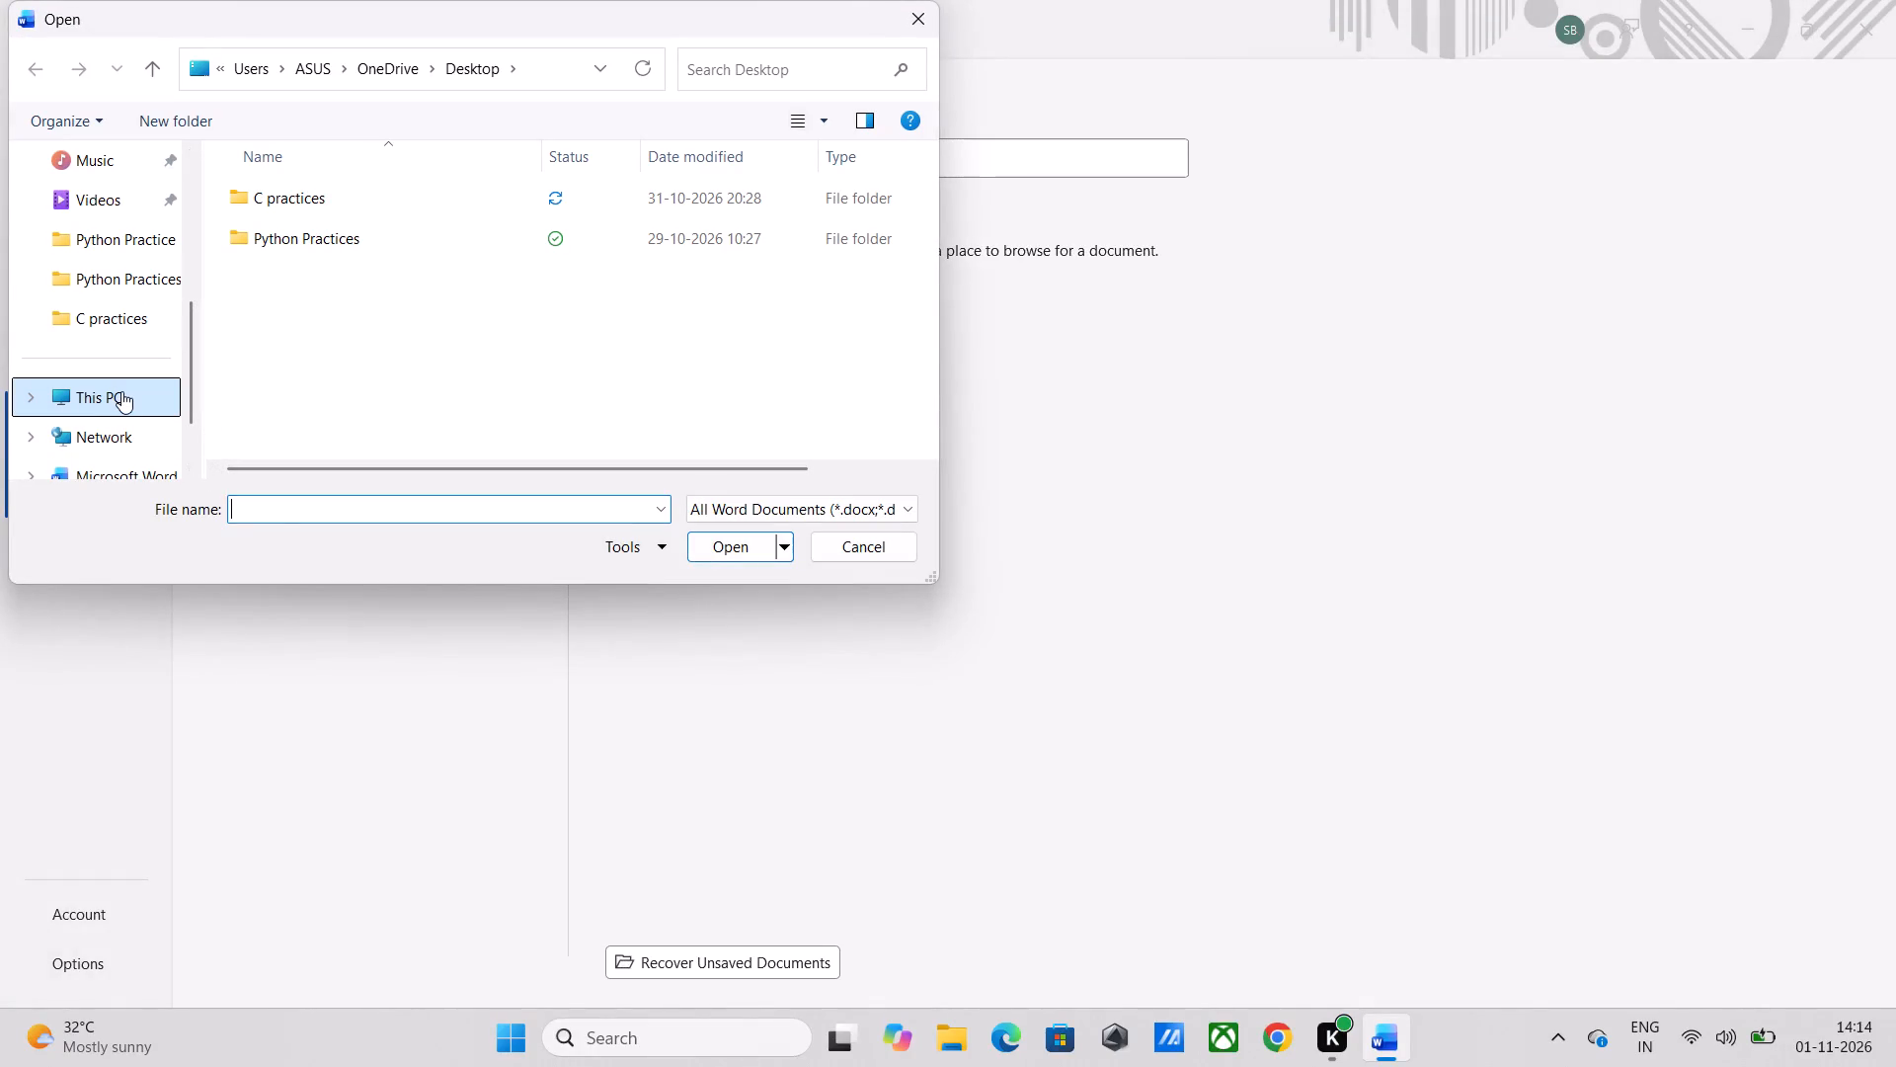
{"action": "left_click", "coordinate": [108, 434]}
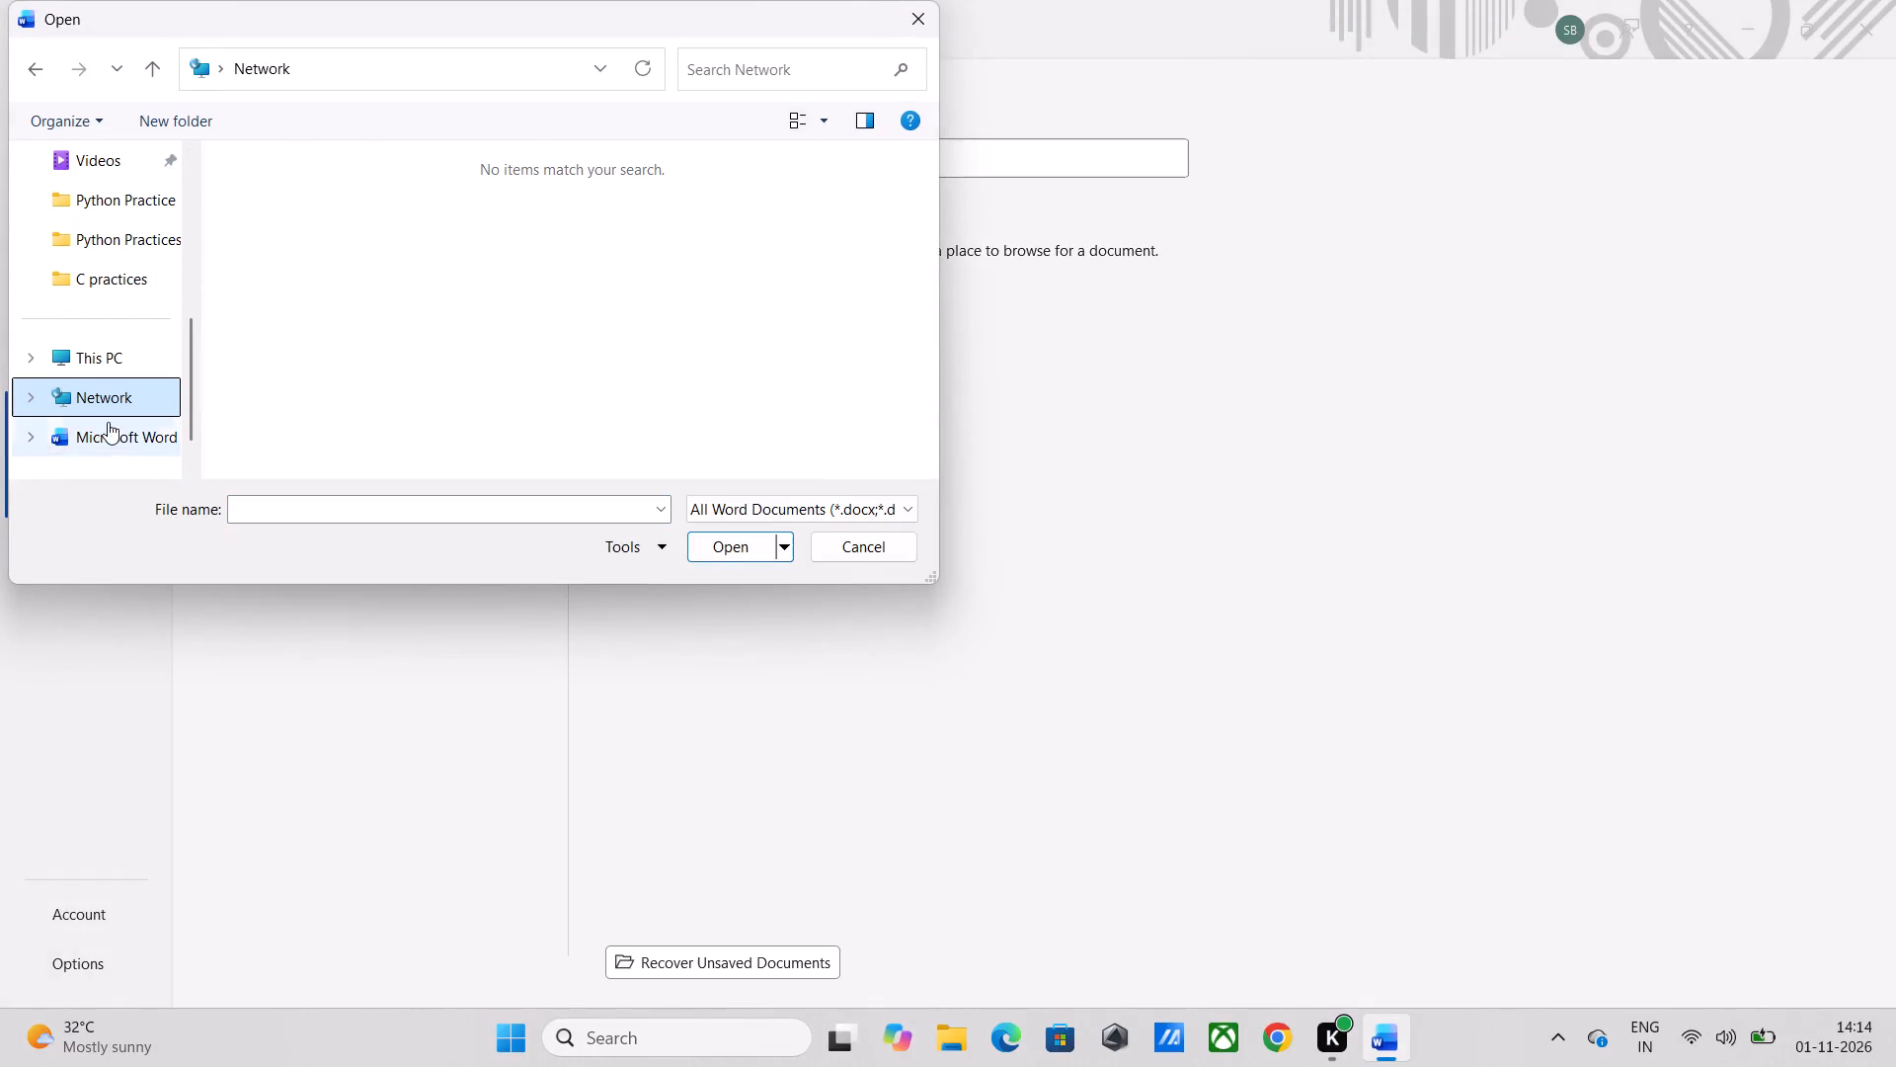
{"action": "scroll", "coordinate": [126, 190], "scroll_direction": "down", "scroll_amount": 2}
{"action": "scroll", "coordinate": [126, 190], "scroll_direction": "up", "scroll_amount": 2}
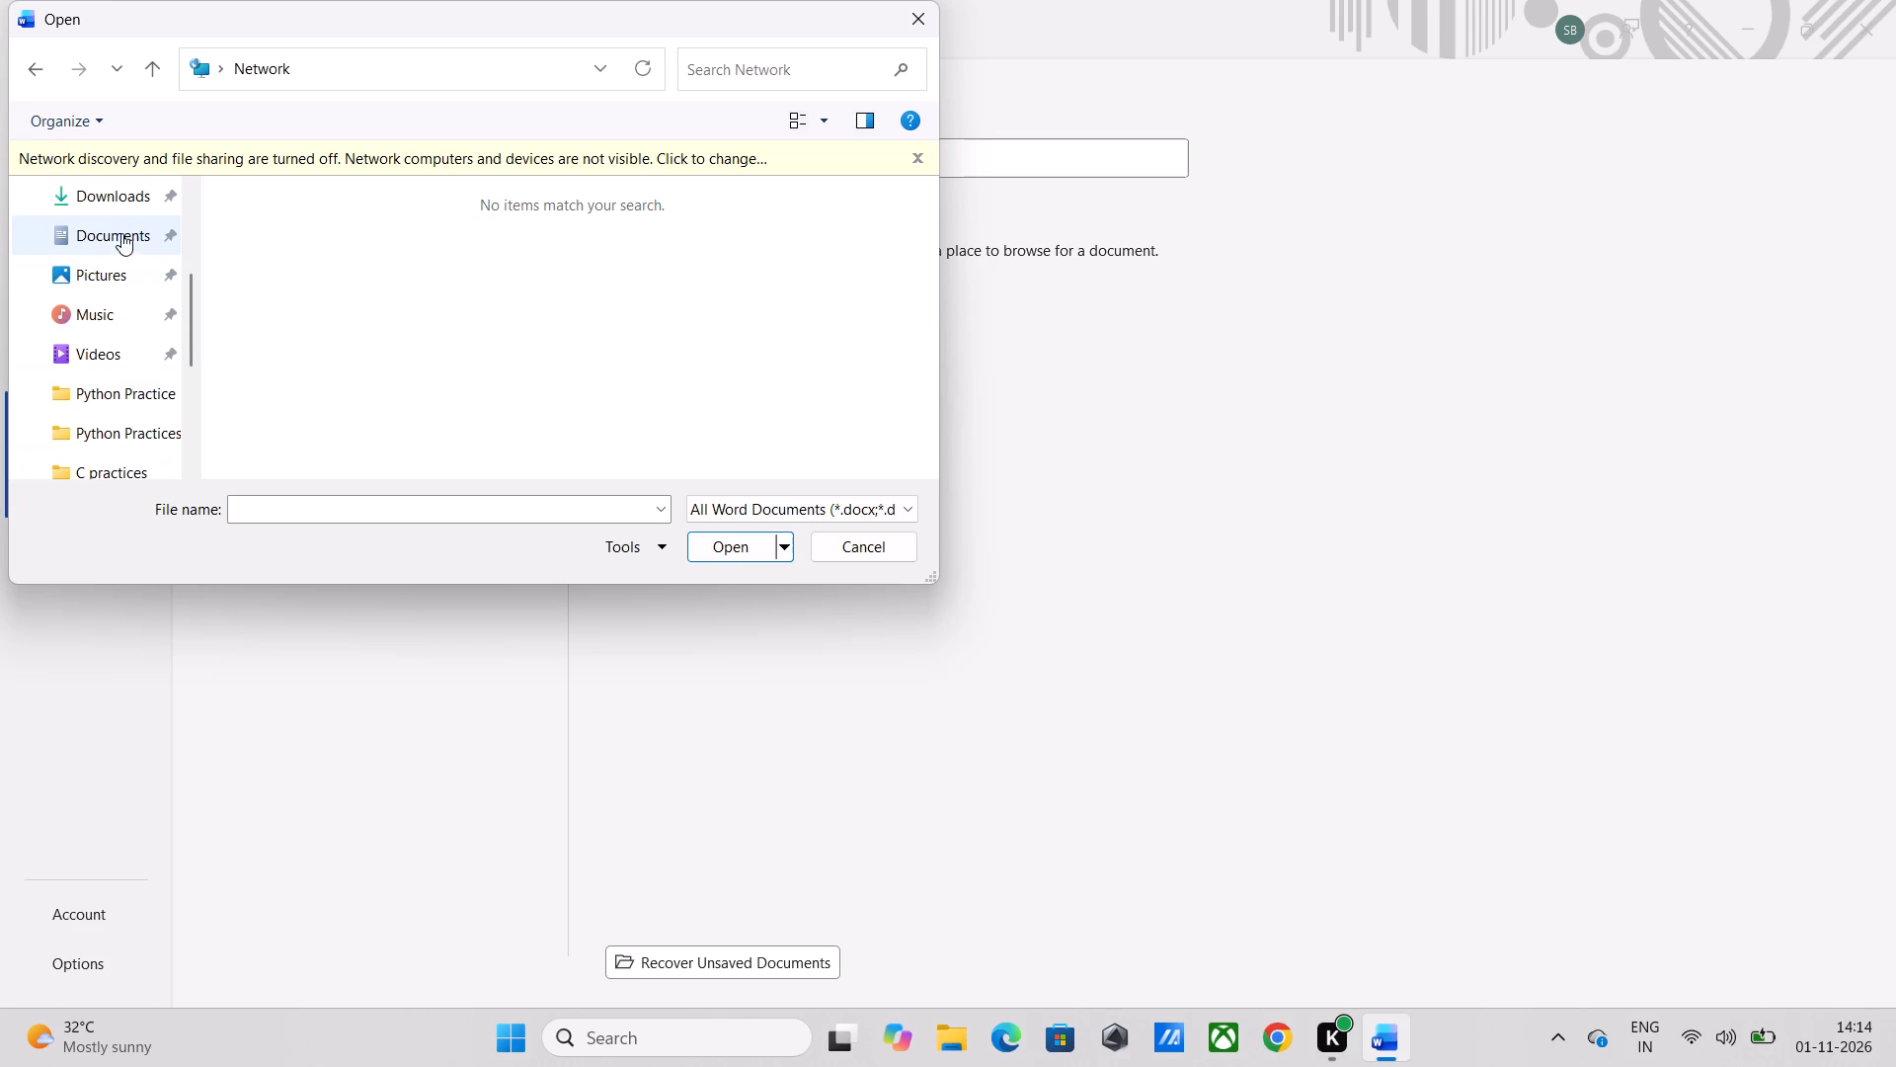
{"action": "left_click", "coordinate": [122, 202]}
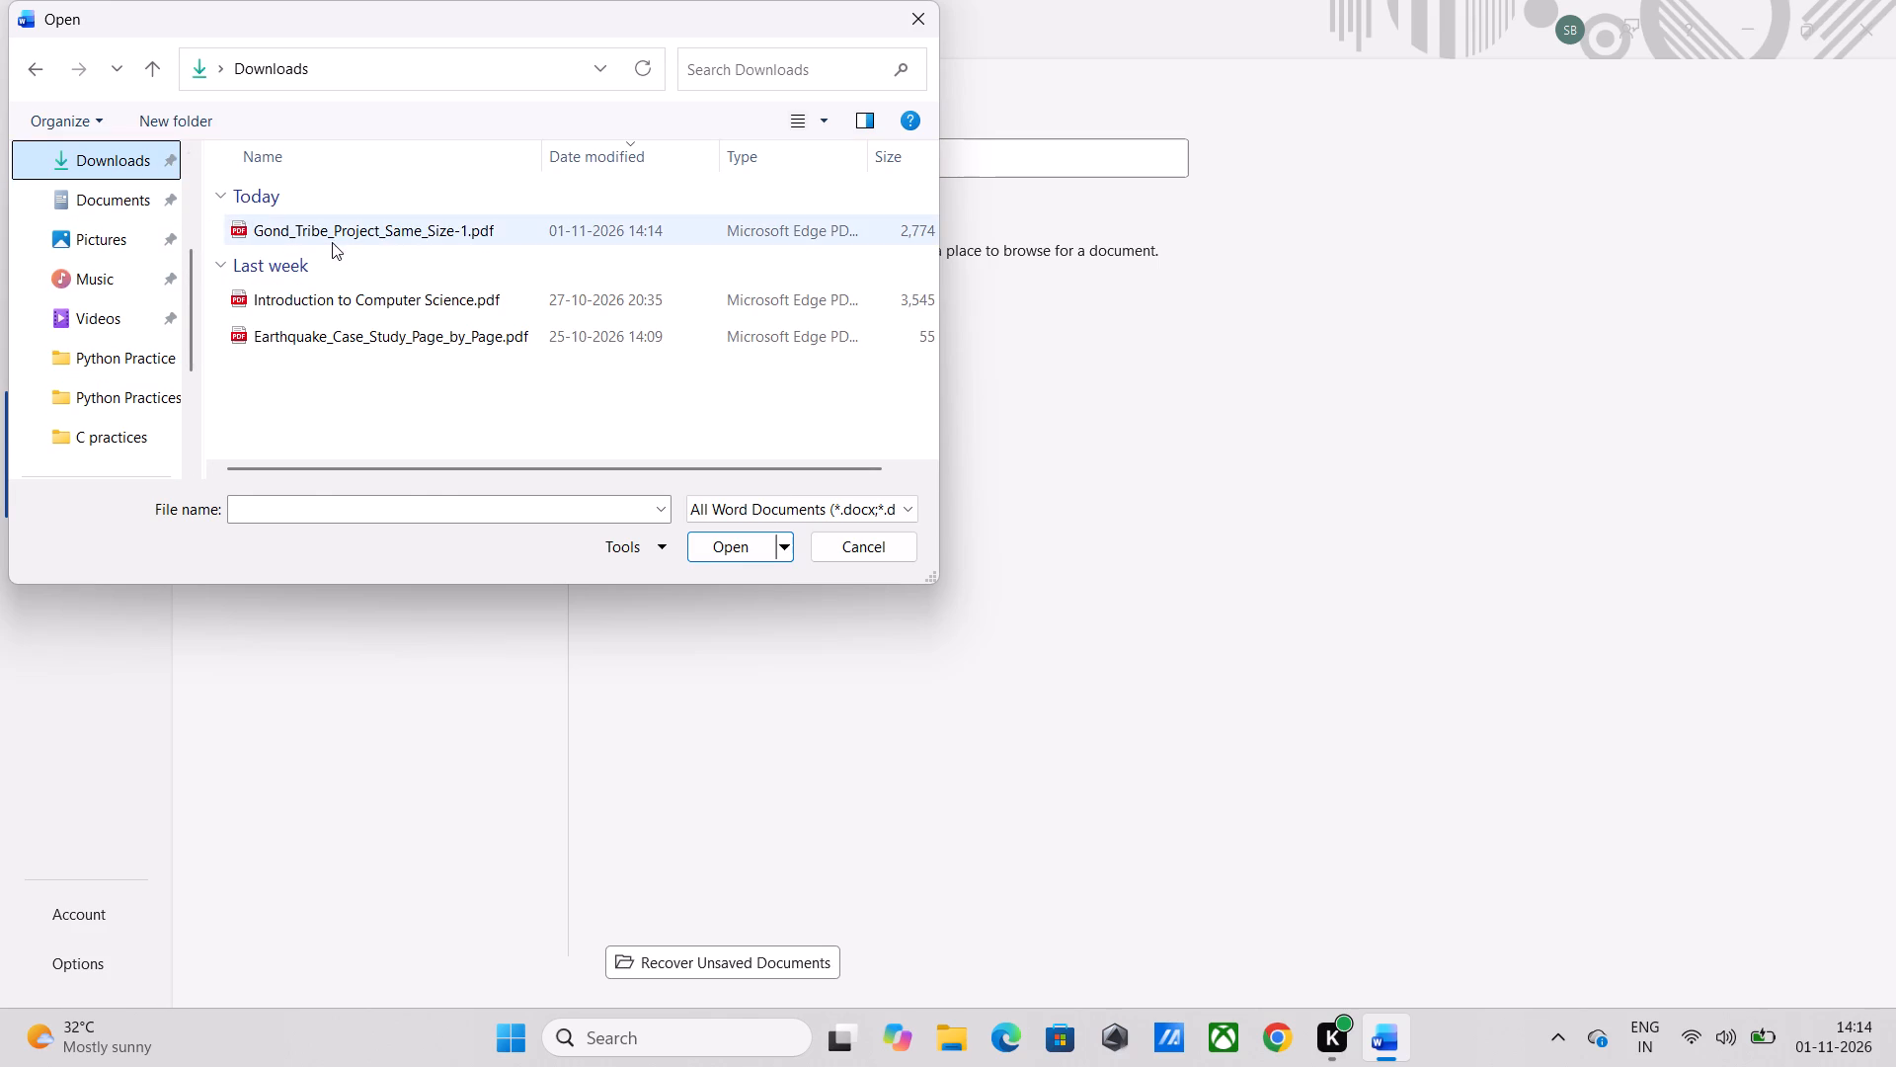
{"action": "left_click", "coordinate": [335, 238]}
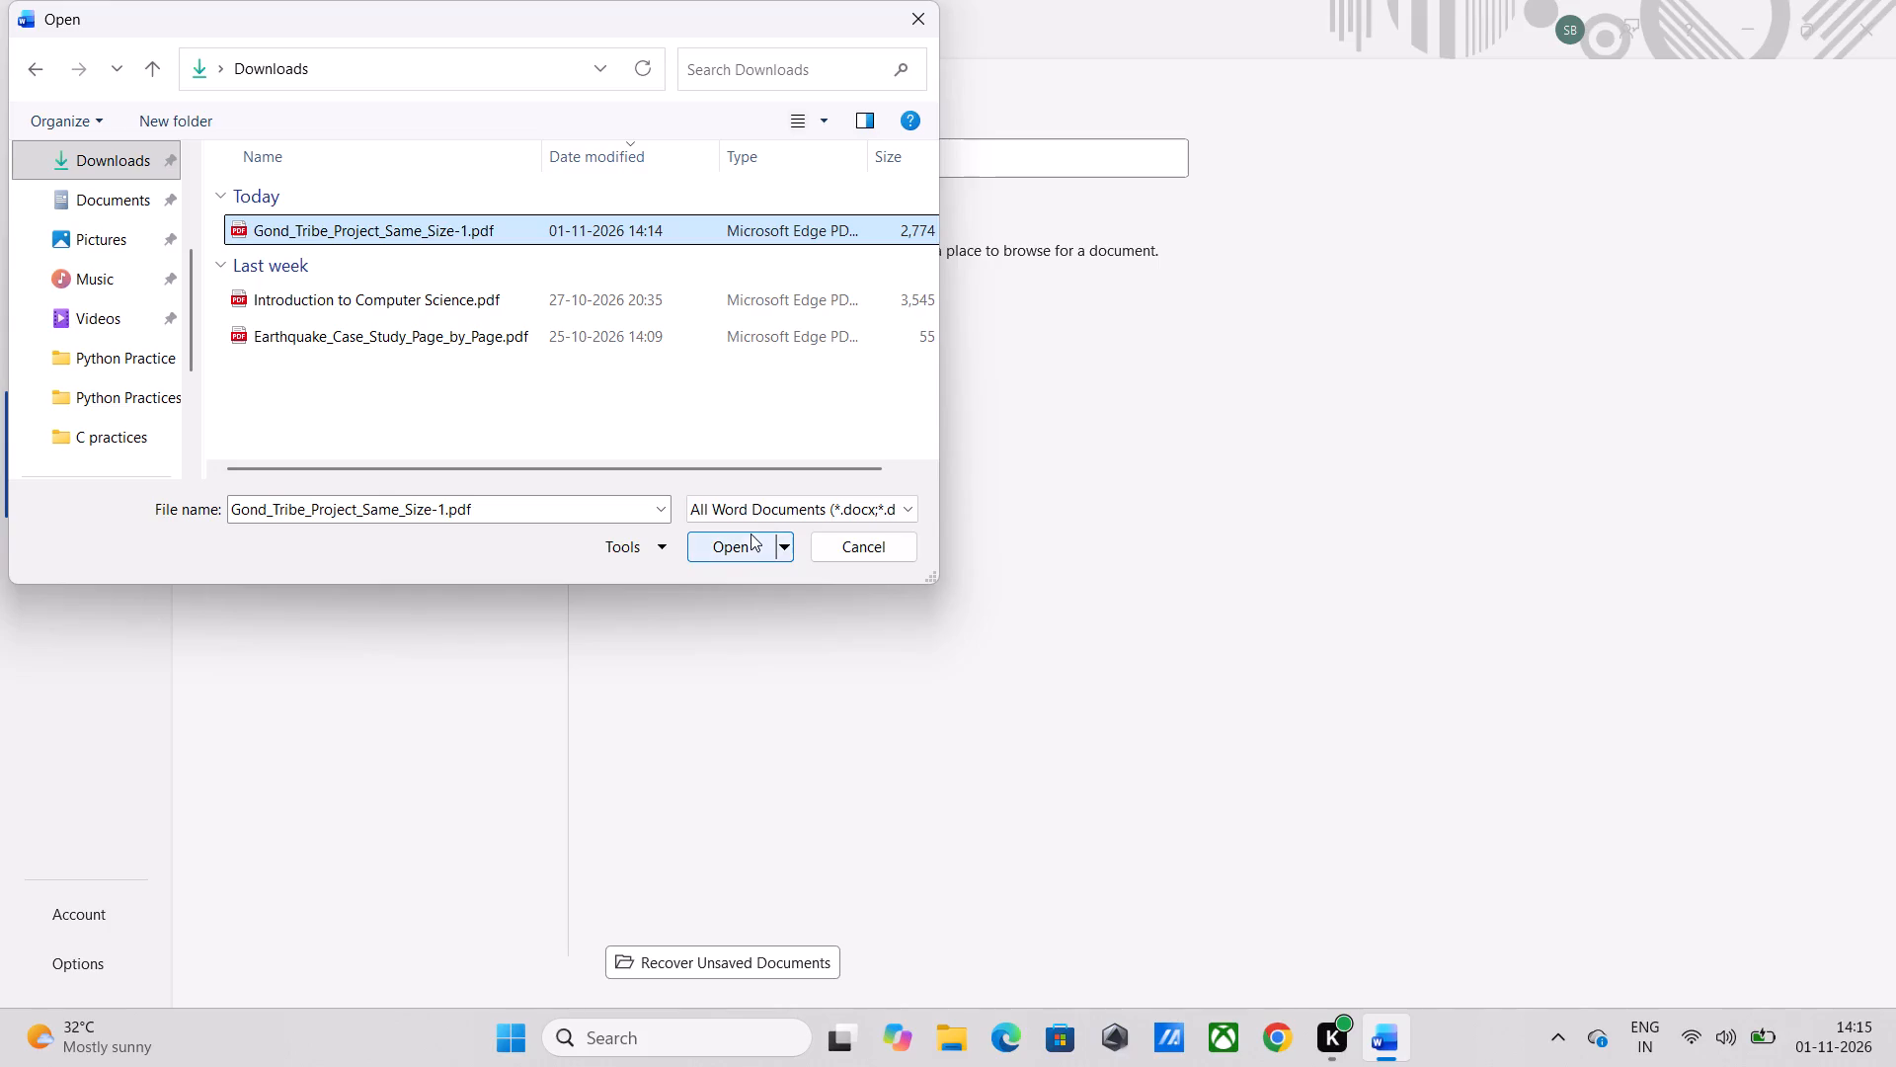
{"action": "left_click", "coordinate": [747, 541]}
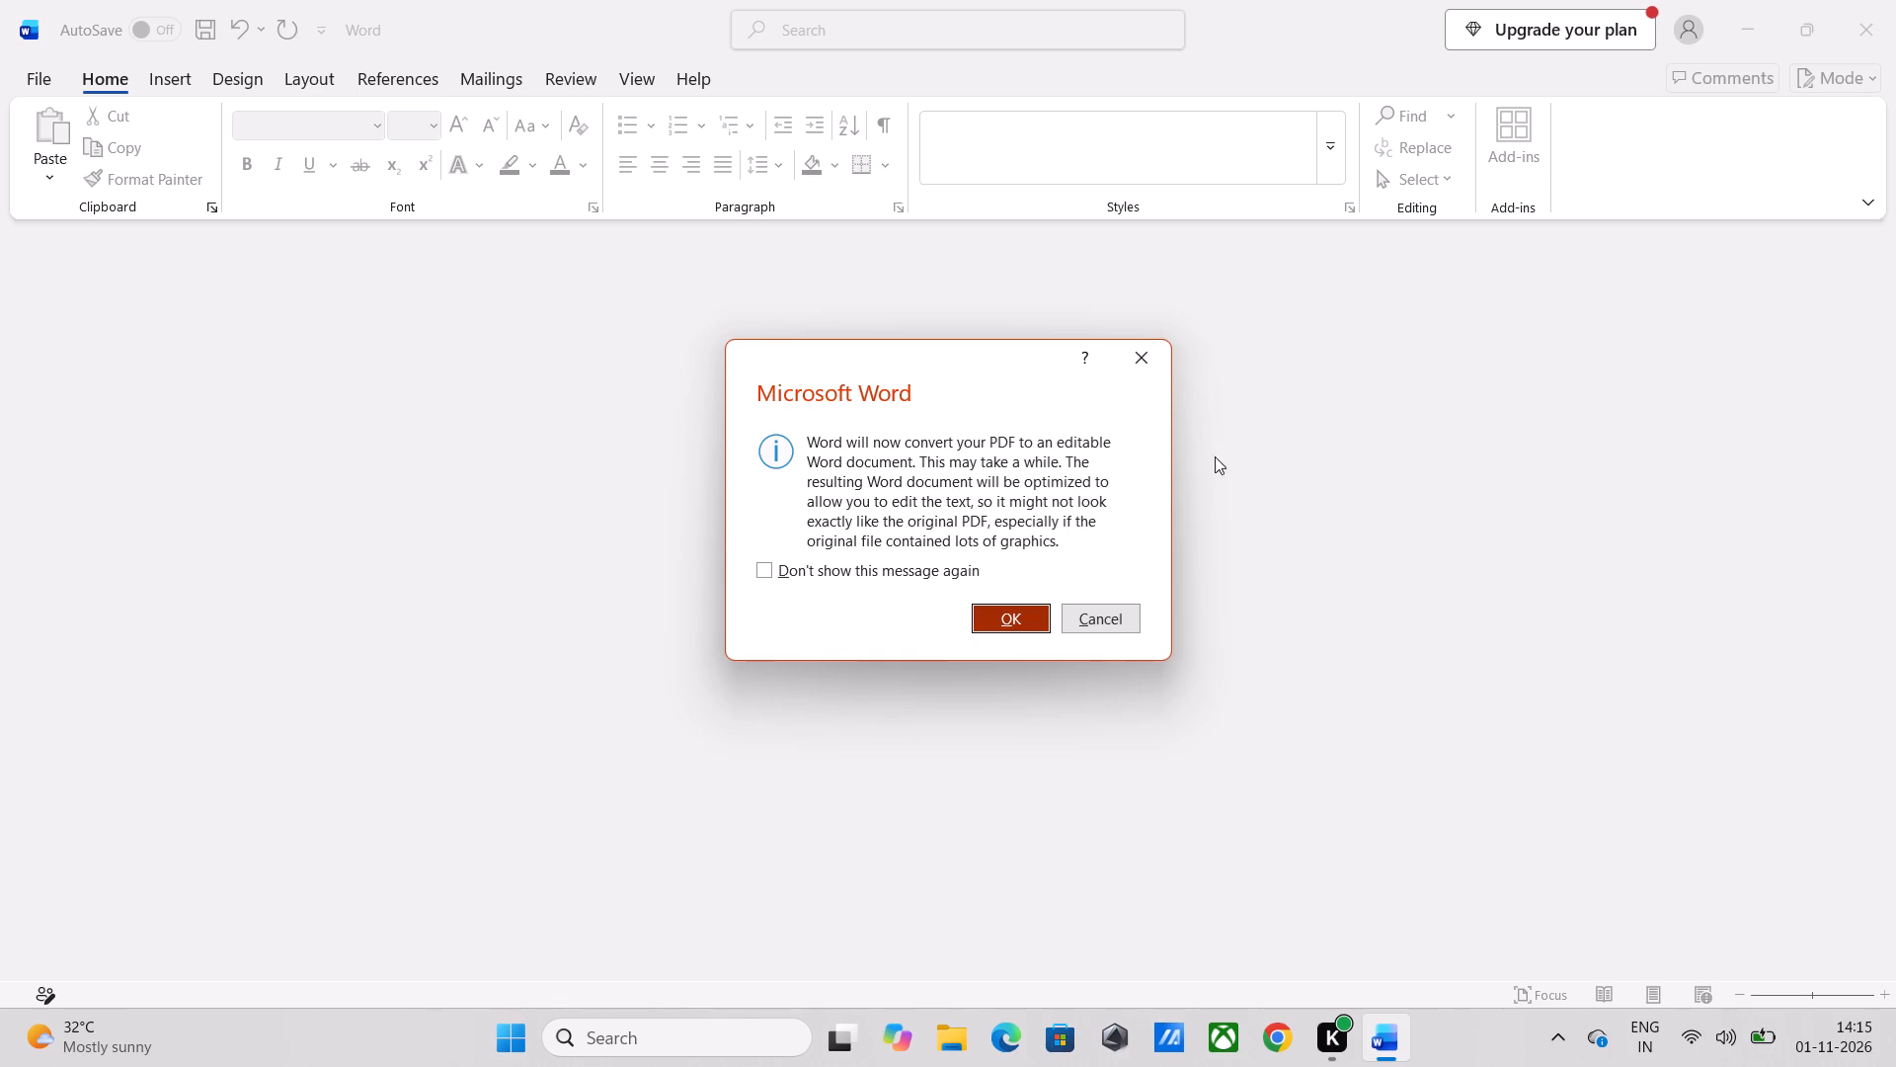
Convert the Gond tribe project PDF into an editable Word document and enable editing for it.
{"action": "left_click", "coordinate": [1001, 616]}
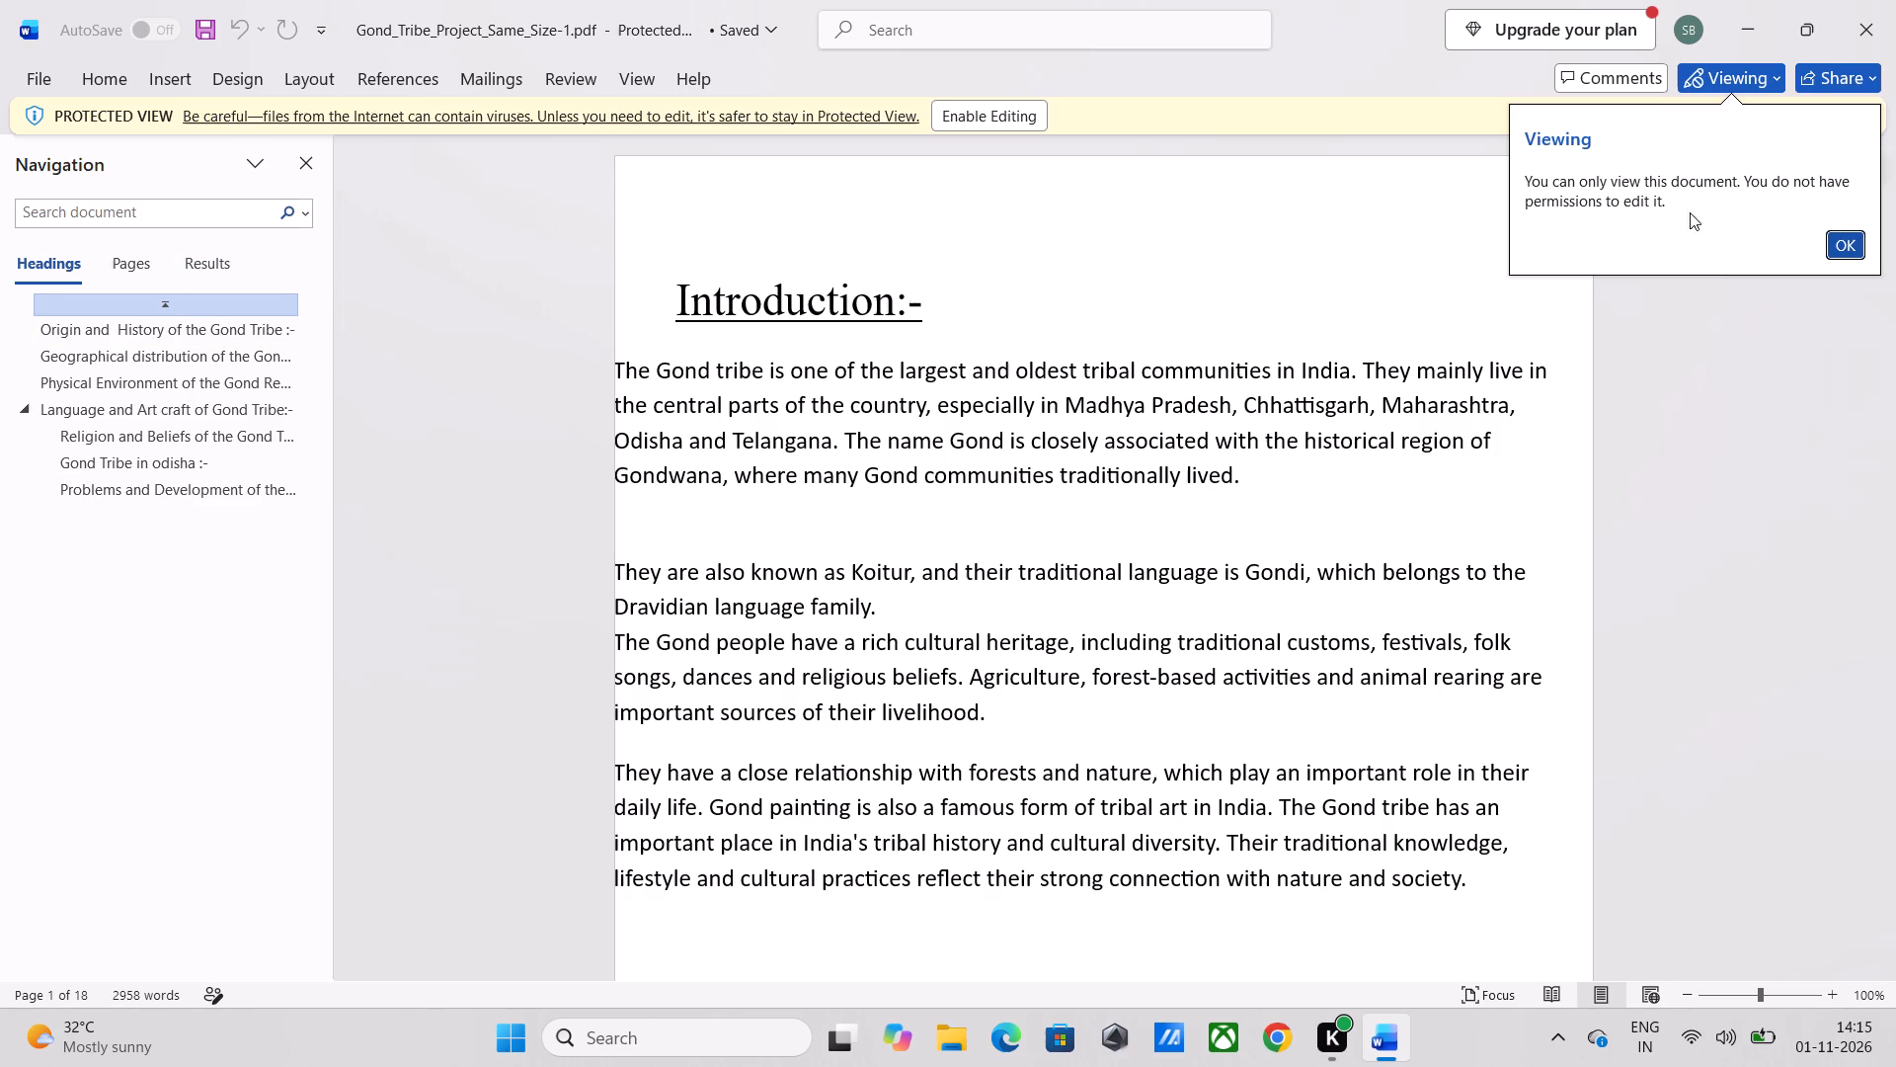
{"action": "left_click", "coordinate": [1743, 77]}
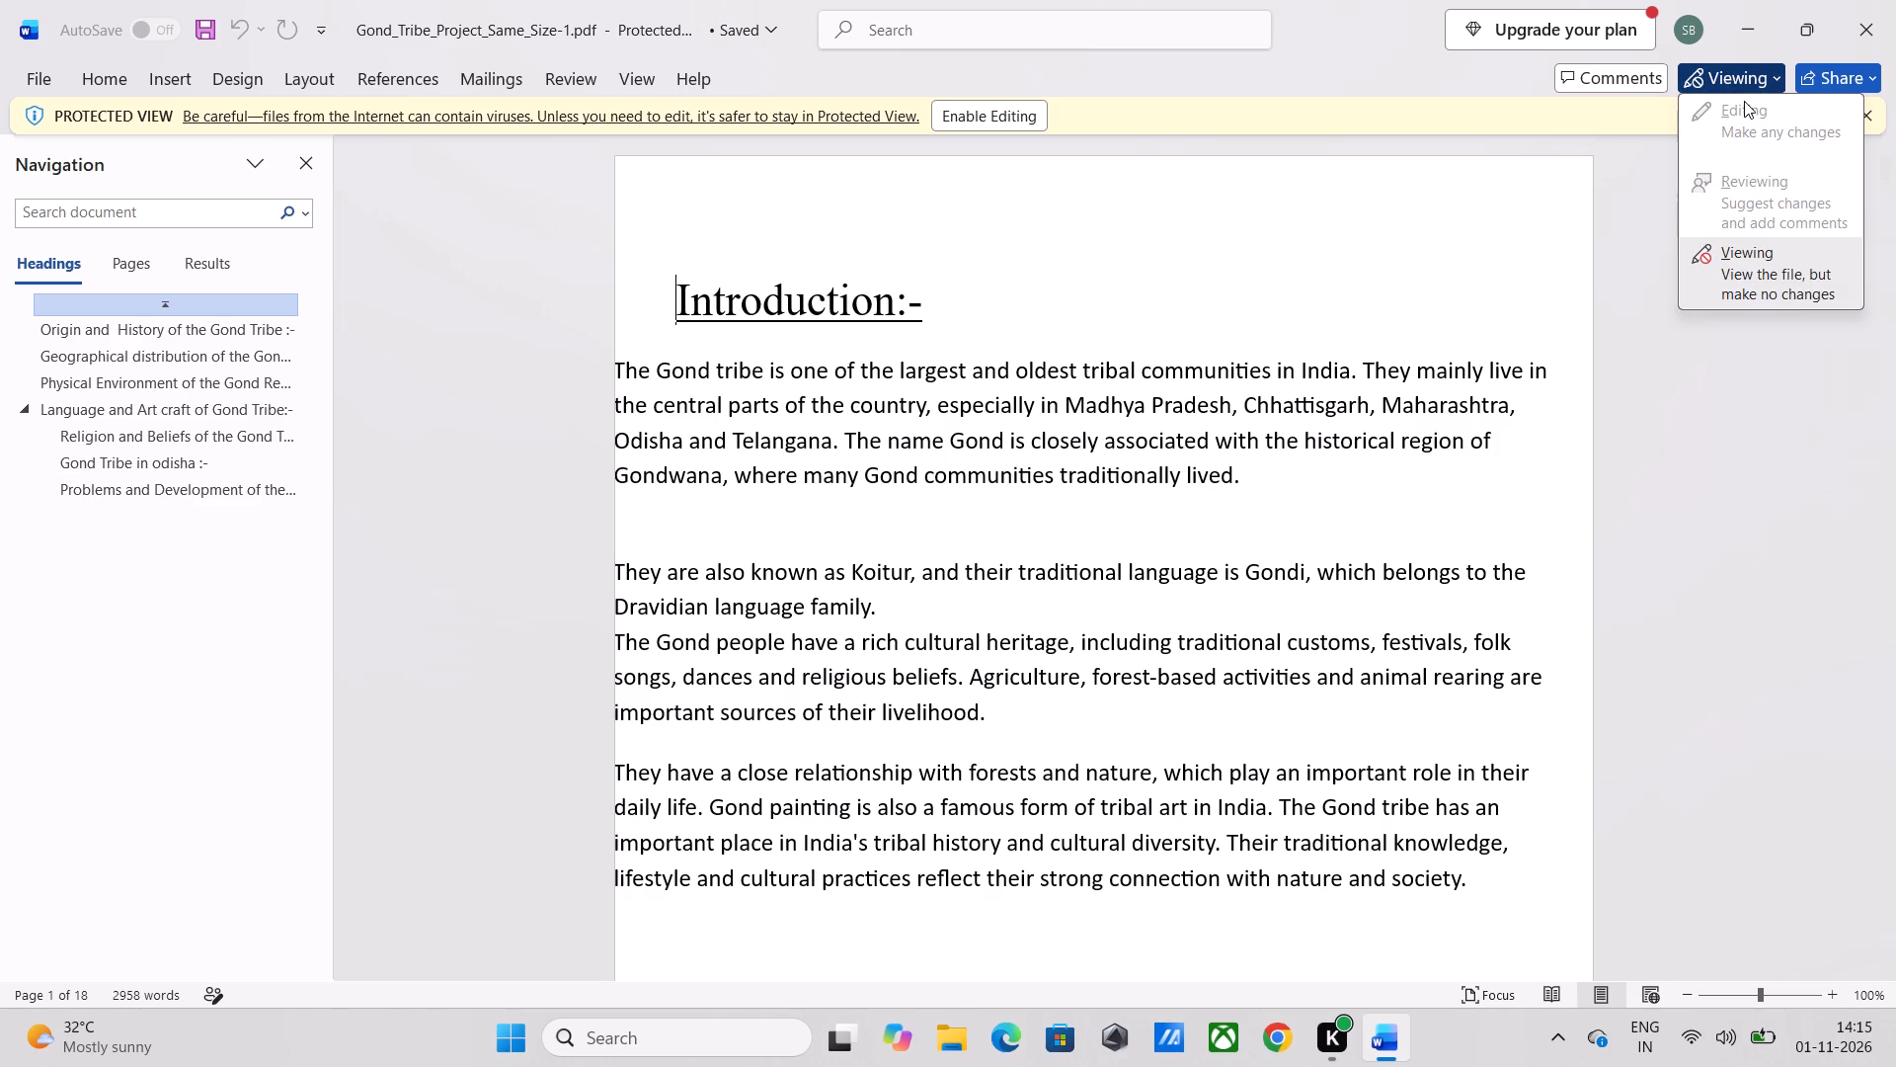
{"action": "left_click", "coordinate": [1746, 129]}
{"action": "left_click", "coordinate": [996, 109]}
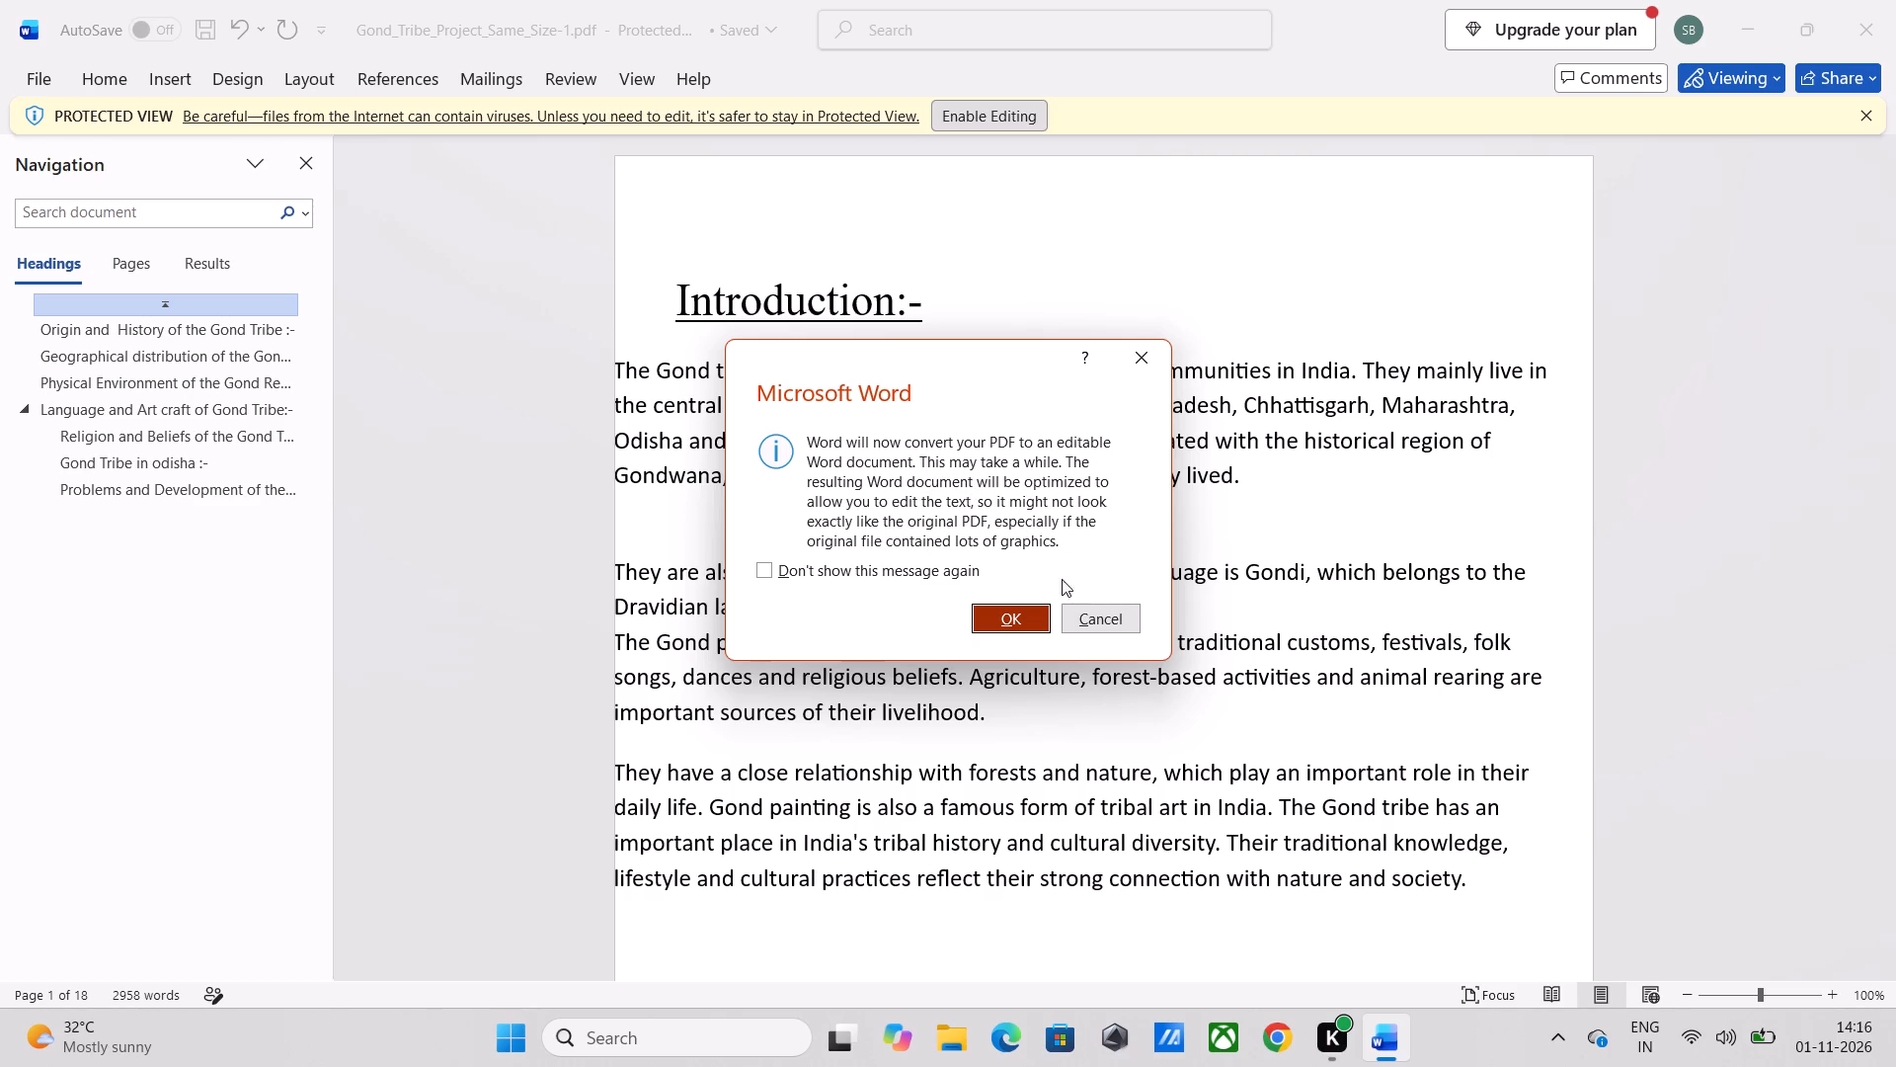
{"action": "left_click", "coordinate": [1023, 621]}
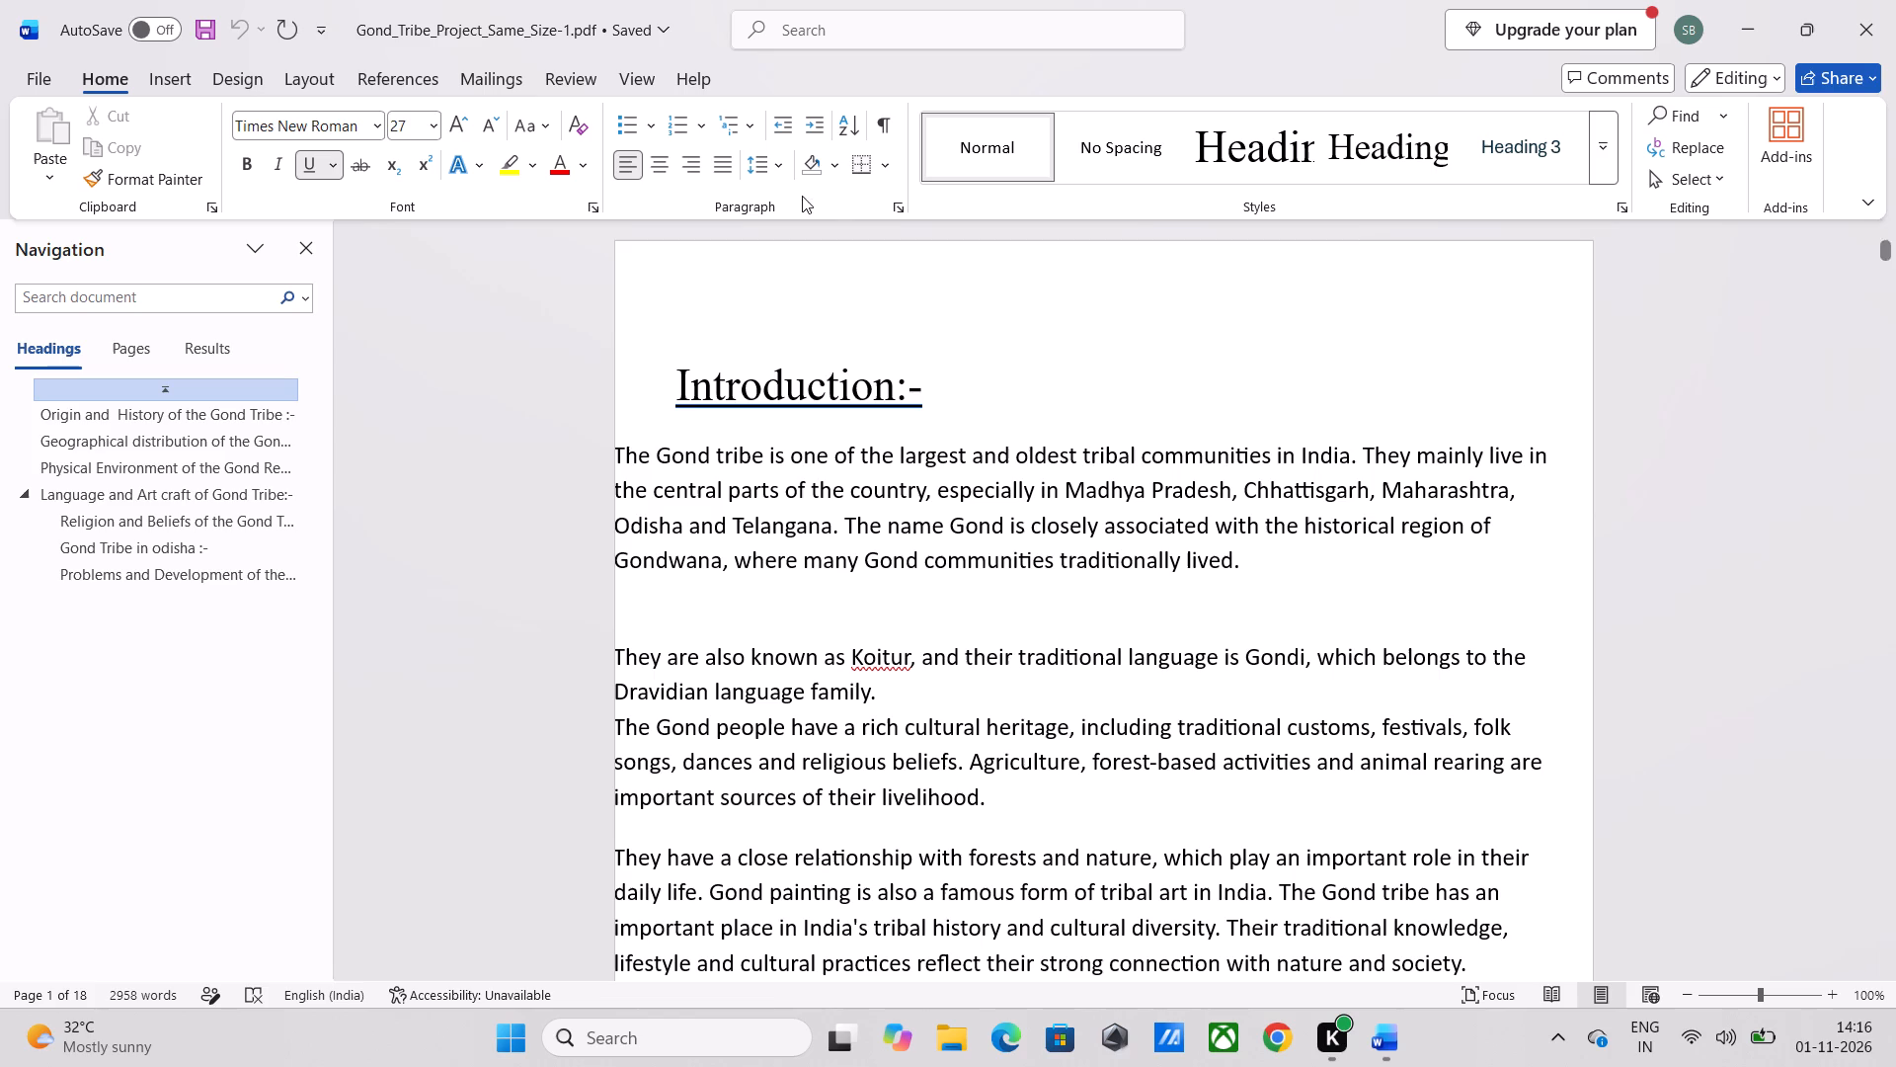
Set the Introduction section to A4 paper size with Normal margins of 2.54 cm on all sides.
{"action": "left_click", "coordinate": [323, 80]}
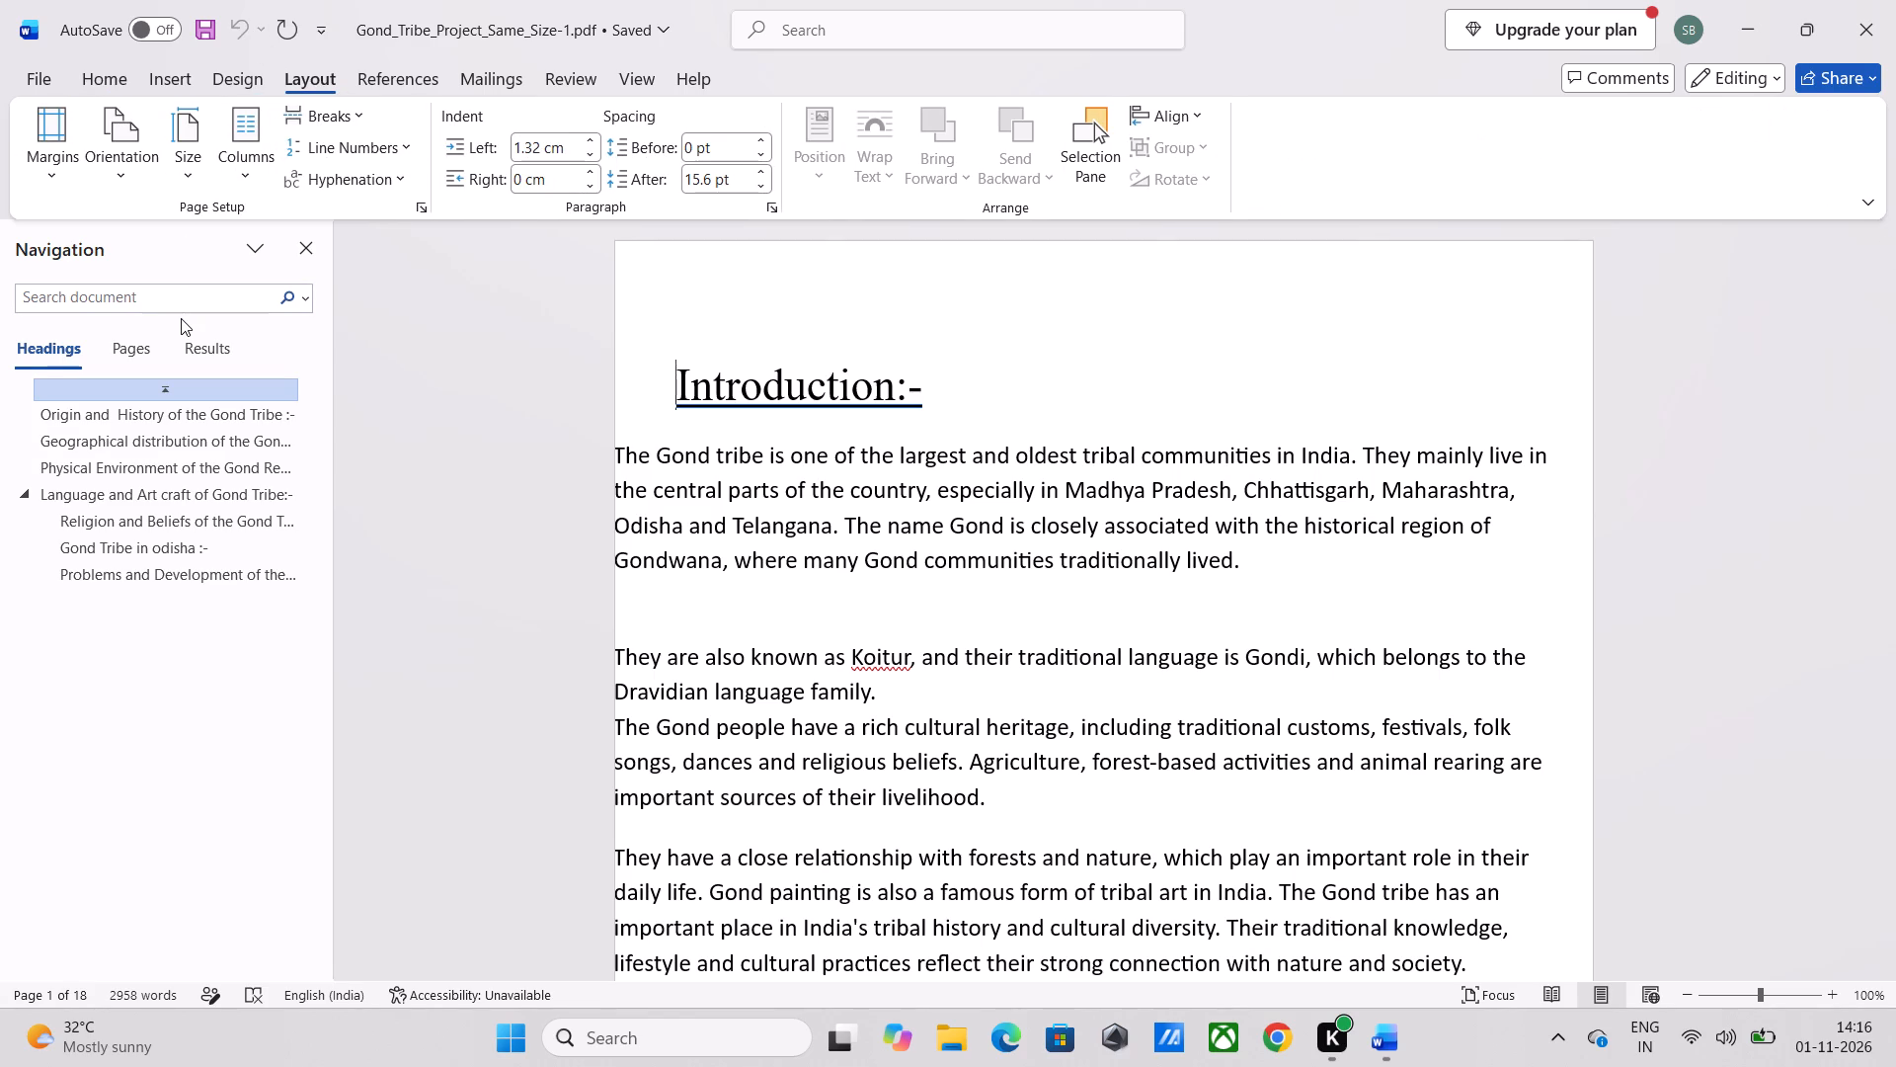
{"action": "left_click", "coordinate": [204, 170]}
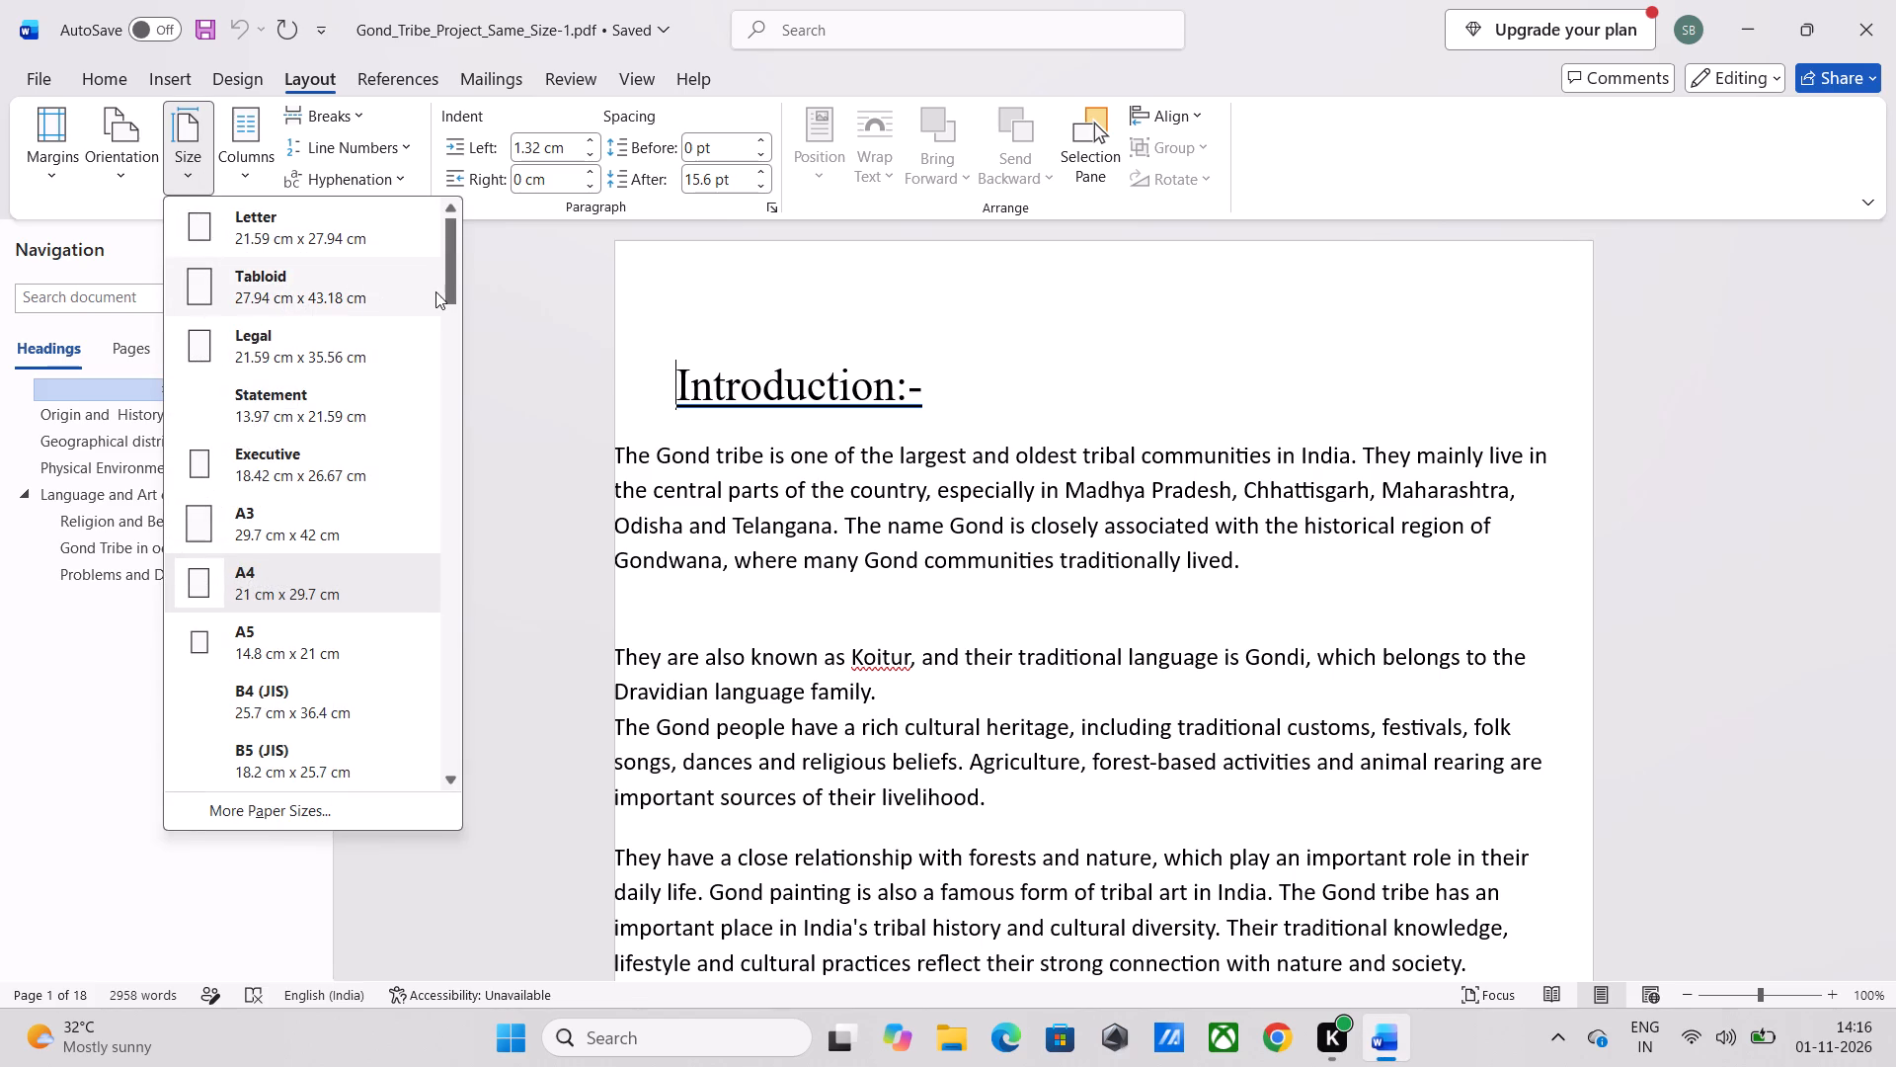
{"action": "left_click", "coordinate": [332, 588]}
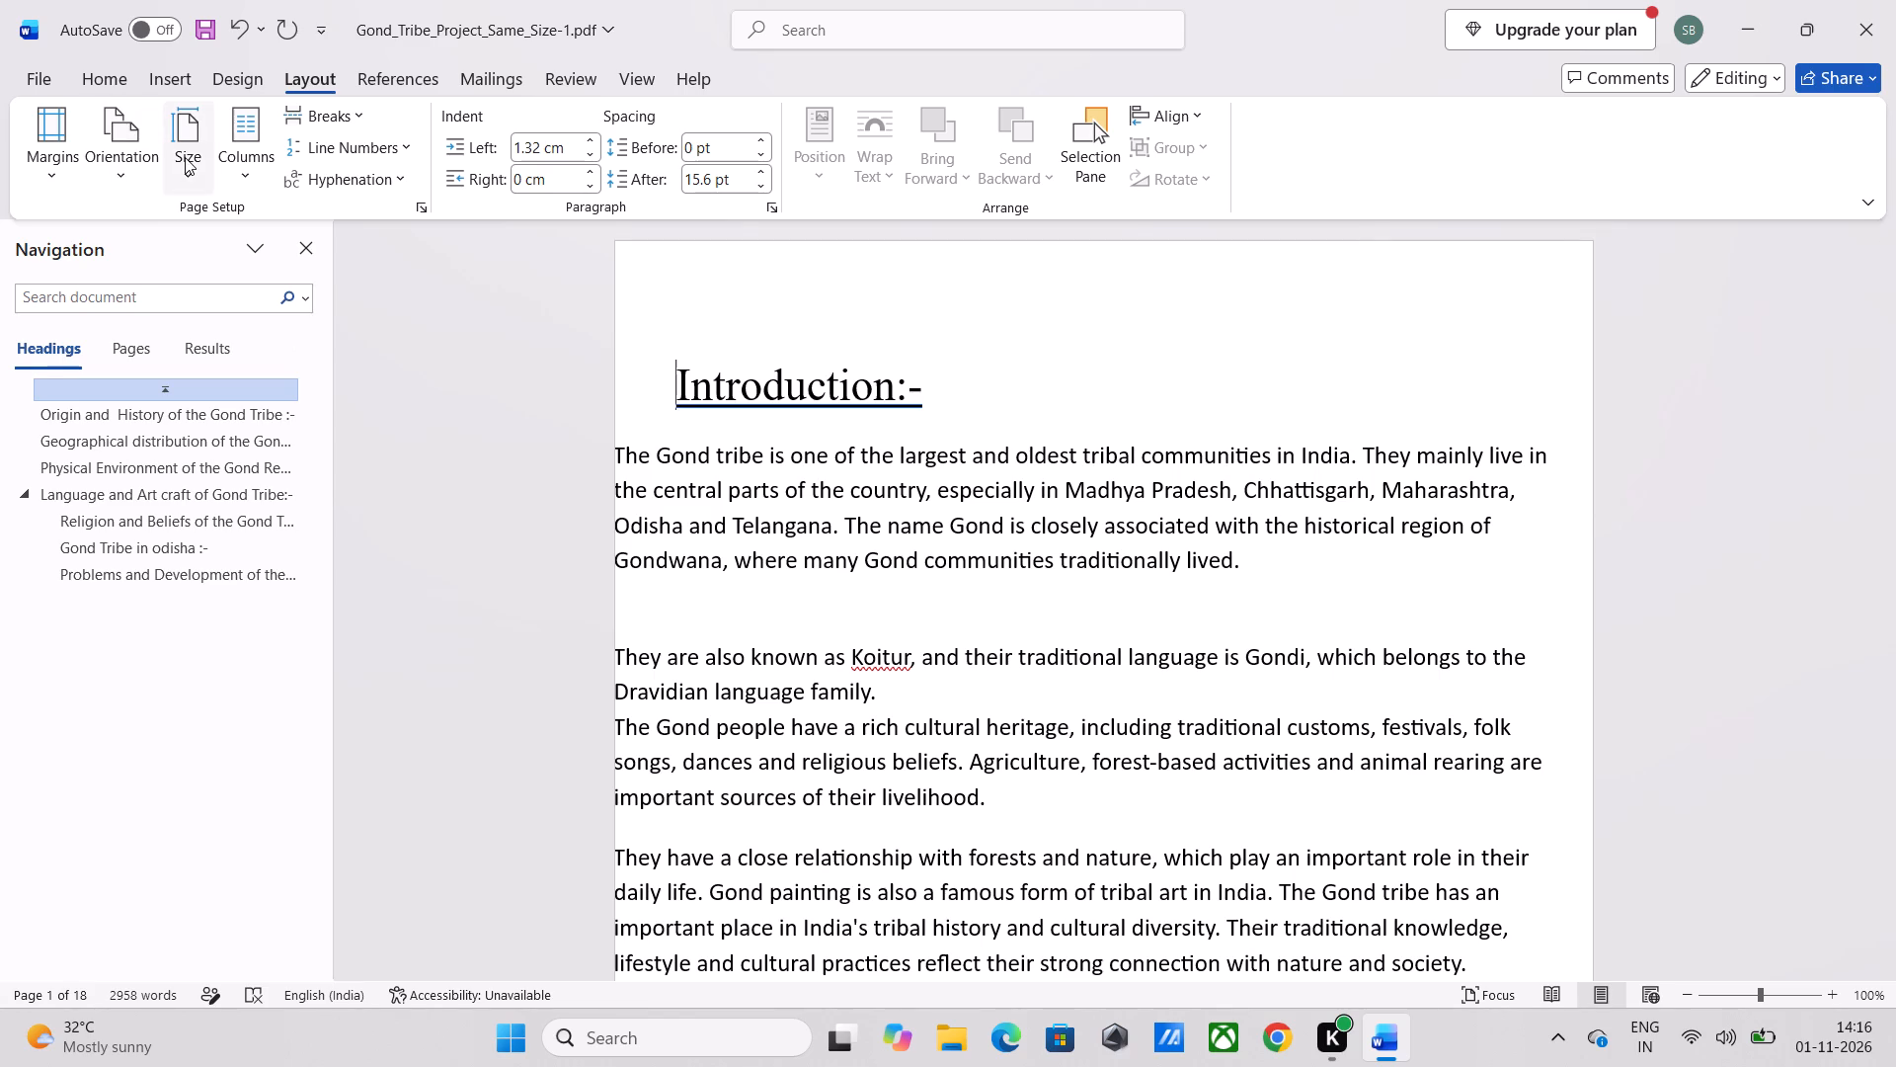
{"action": "left_click", "coordinate": [63, 168]}
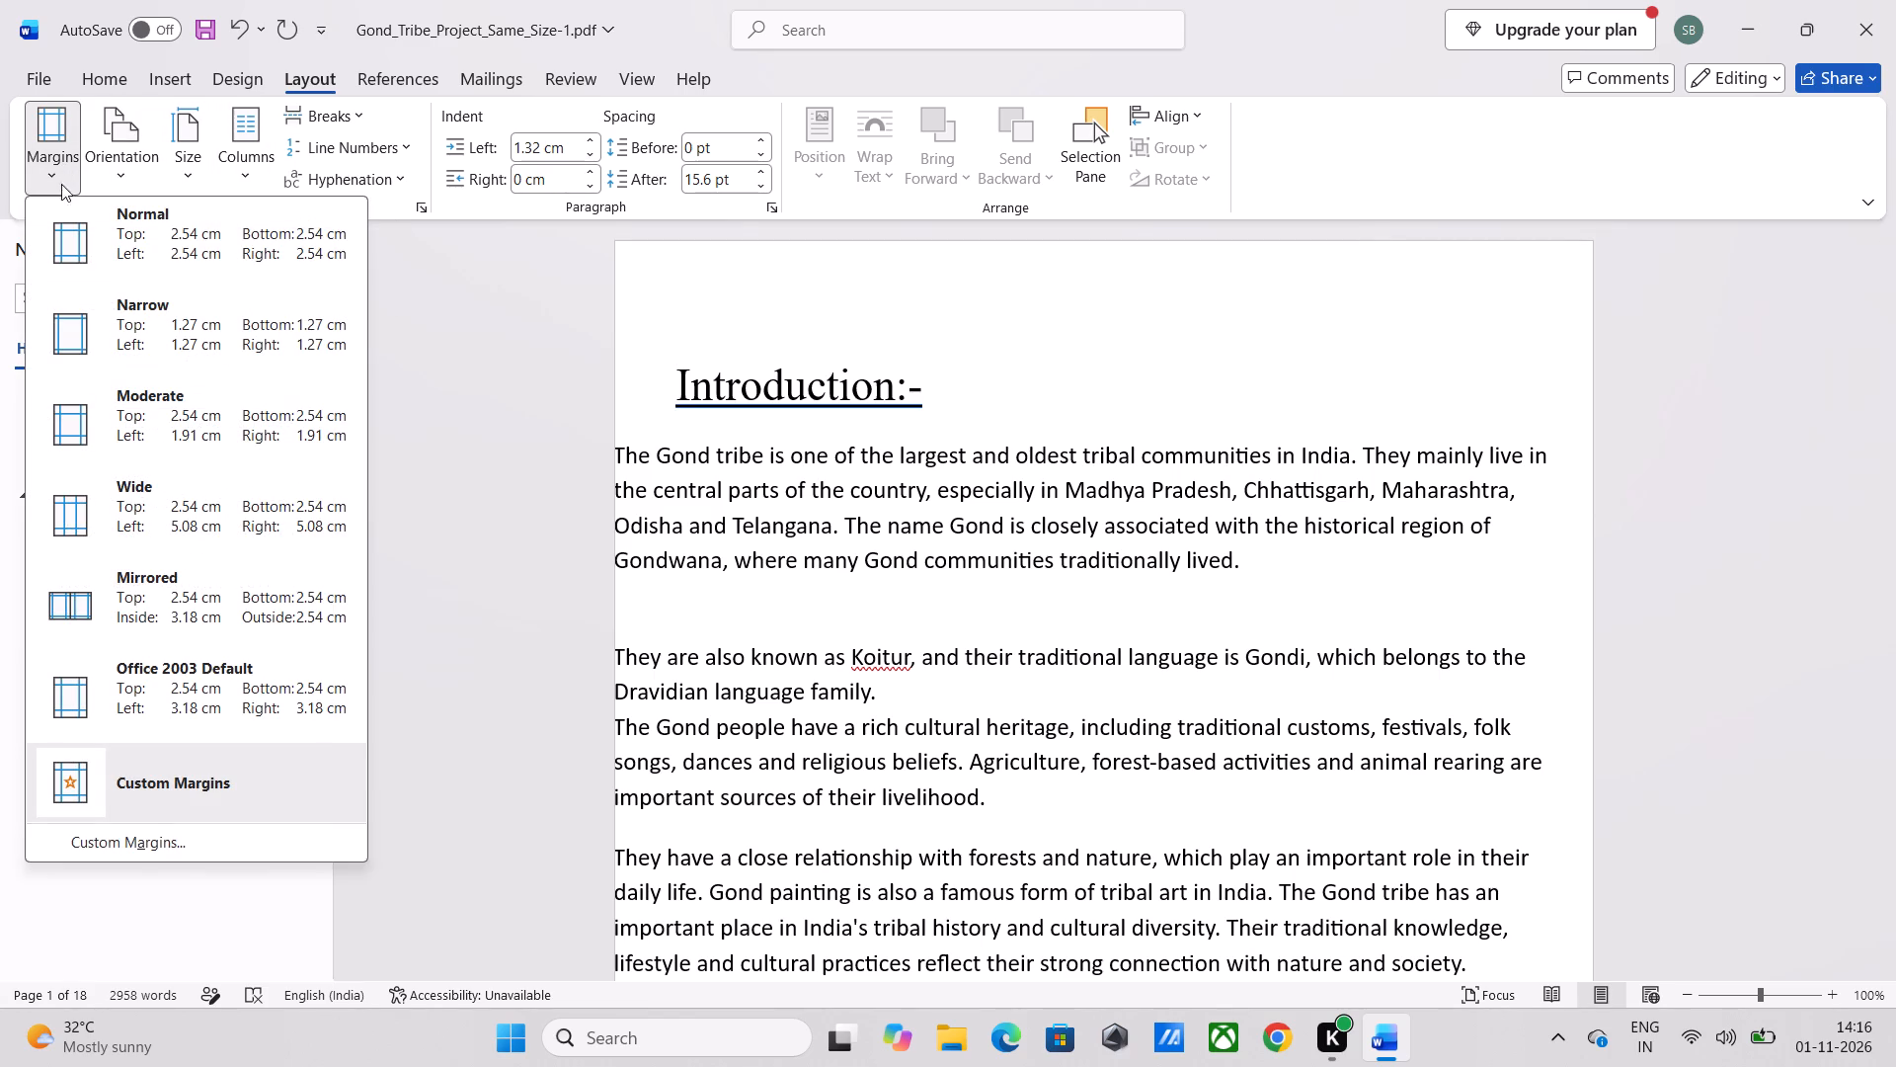
{"action": "left_click", "coordinate": [61, 223]}
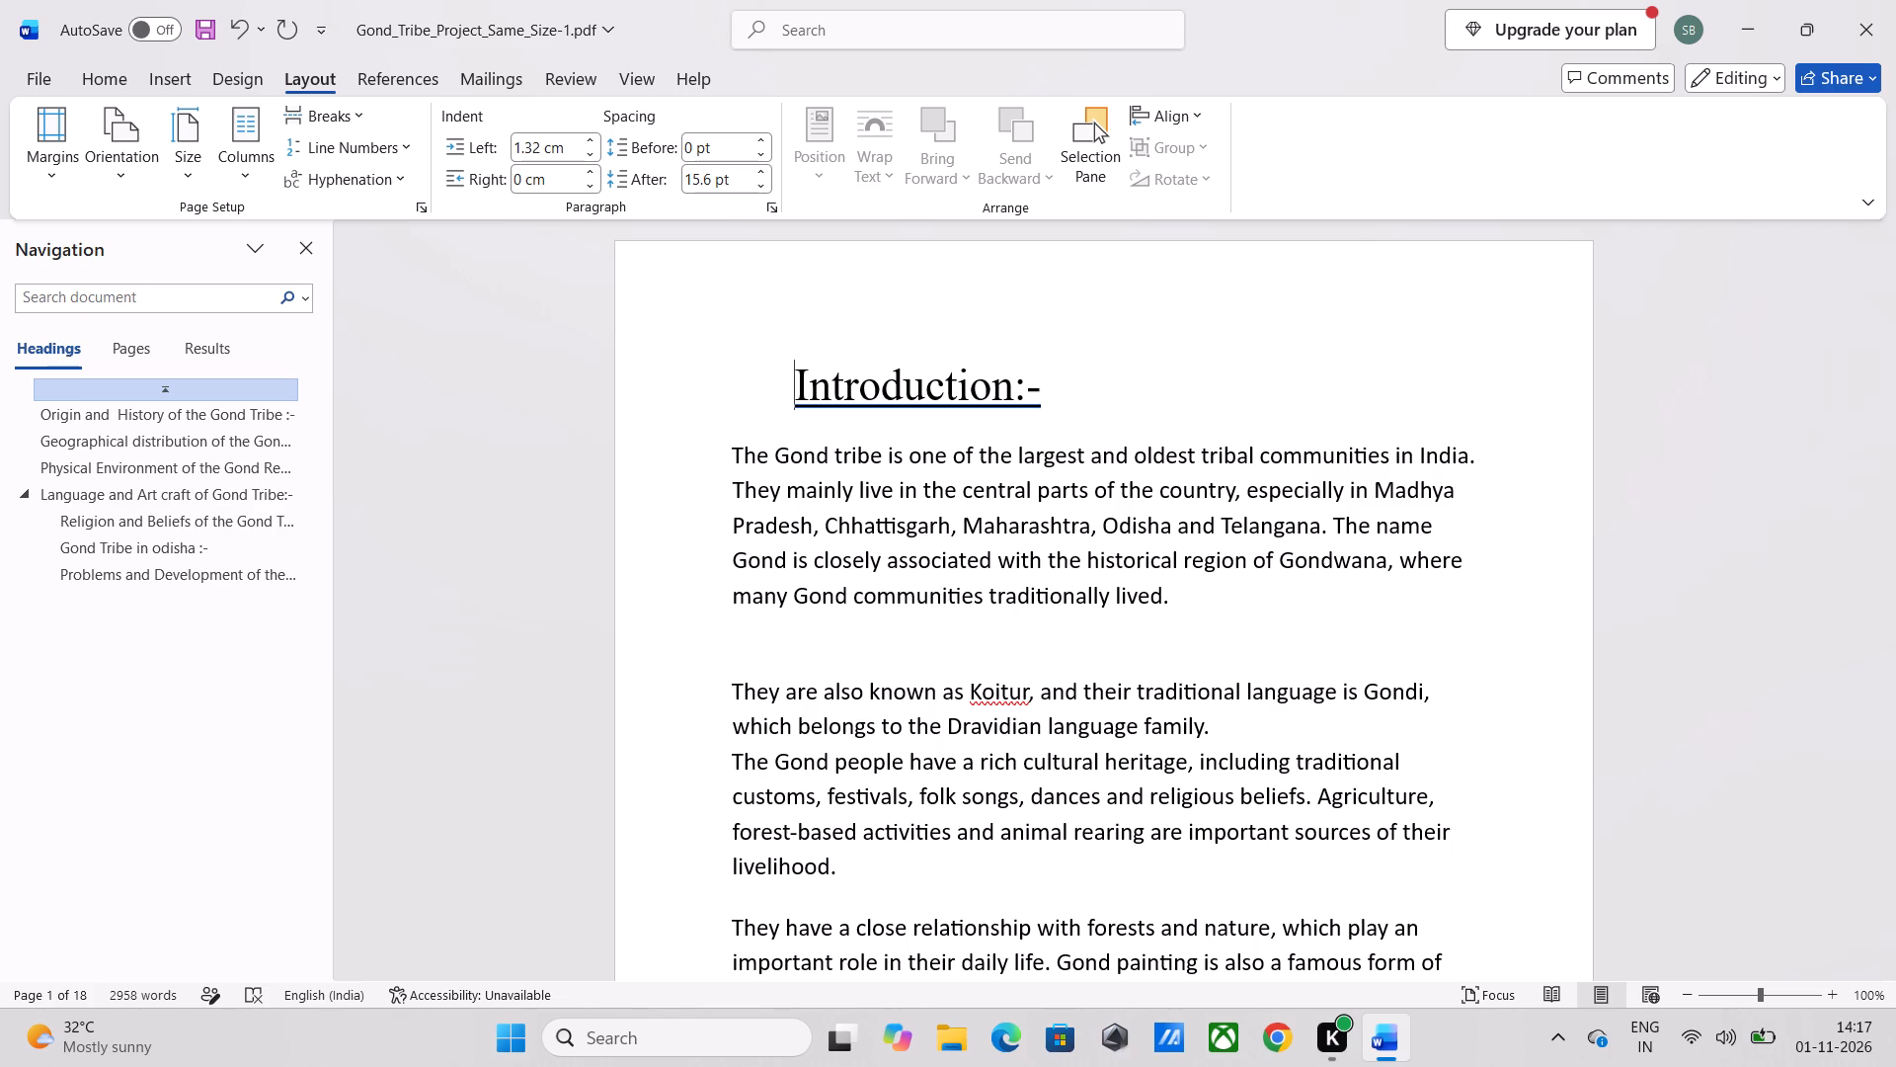
Review the margins and layout of the Introduction page and the Origin and History of the Gond Tribe section.
{"action": "scroll", "coordinate": [1051, 129], "scroll_direction": "down", "scroll_amount": 1}
{"action": "scroll", "coordinate": [1080, 532], "scroll_direction": "down", "scroll_amount": 13}
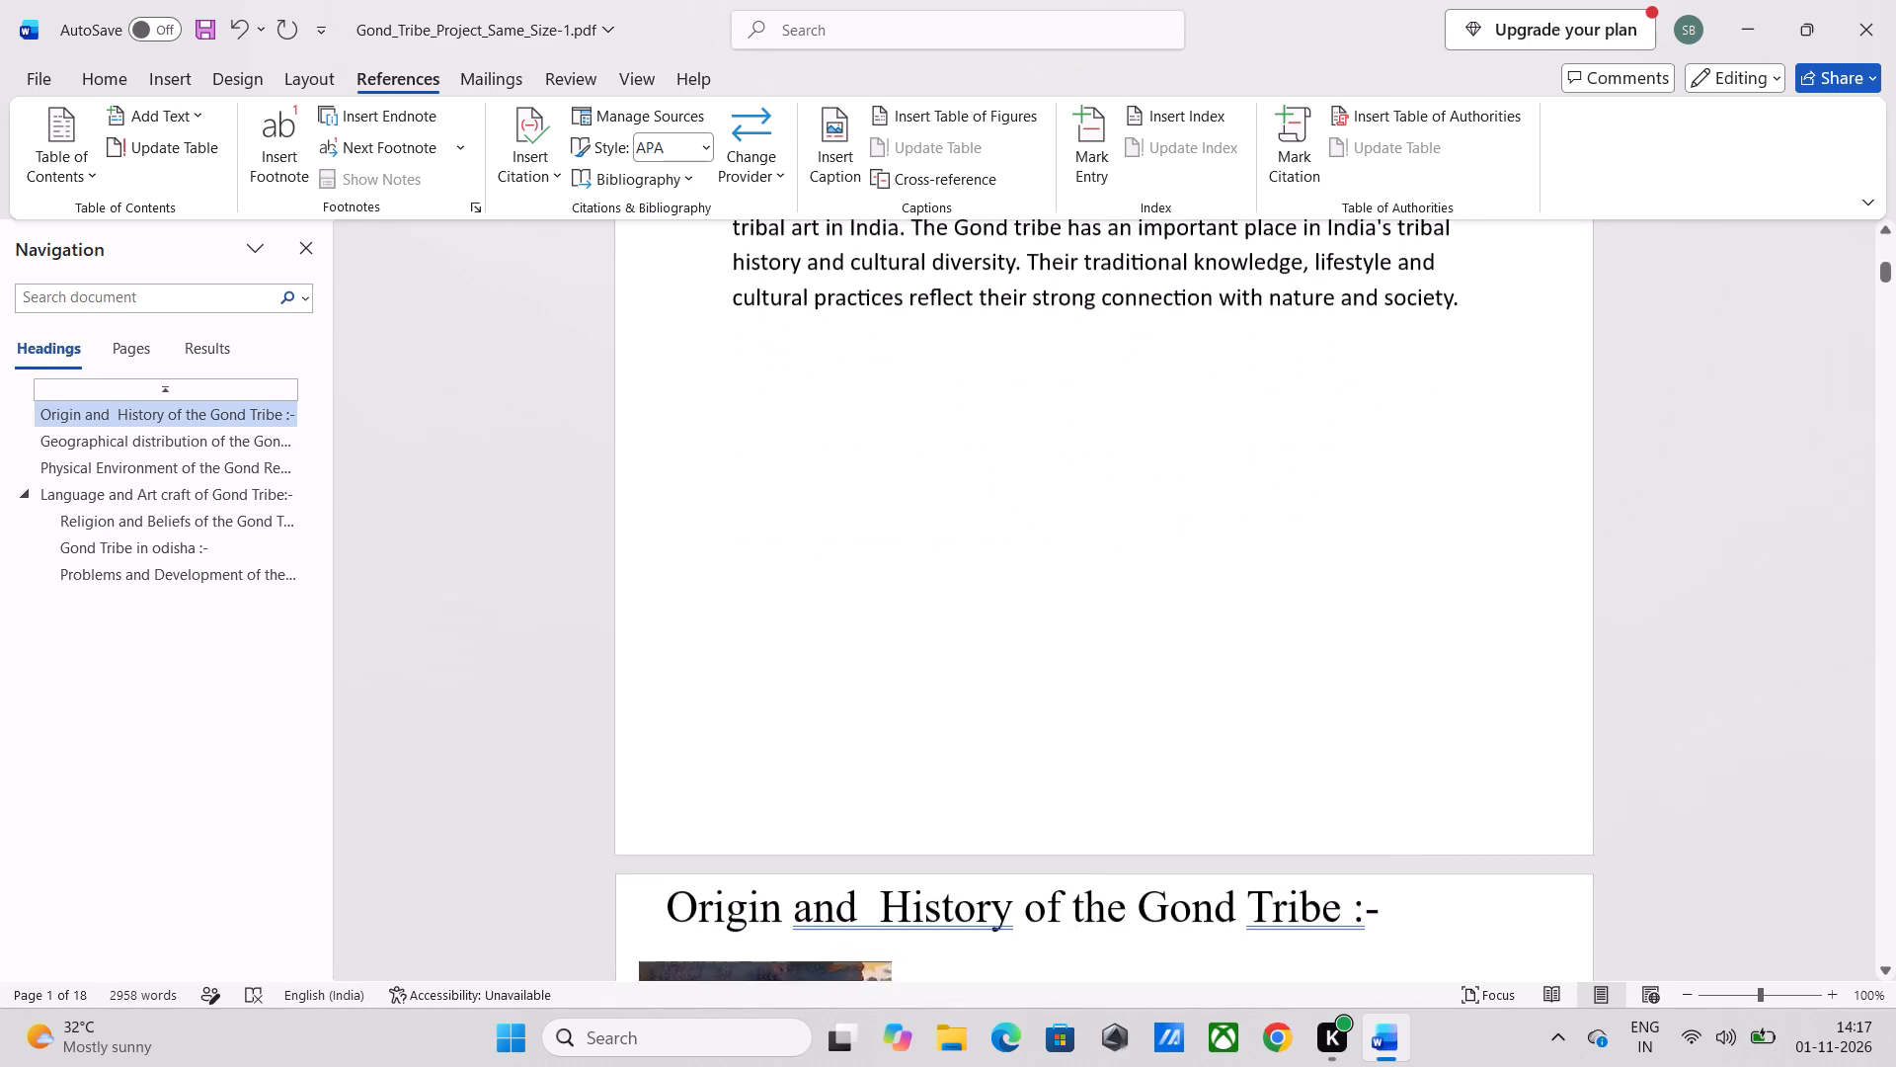
{"action": "scroll", "coordinate": [1085, 553], "scroll_direction": "down", "scroll_amount": 5}
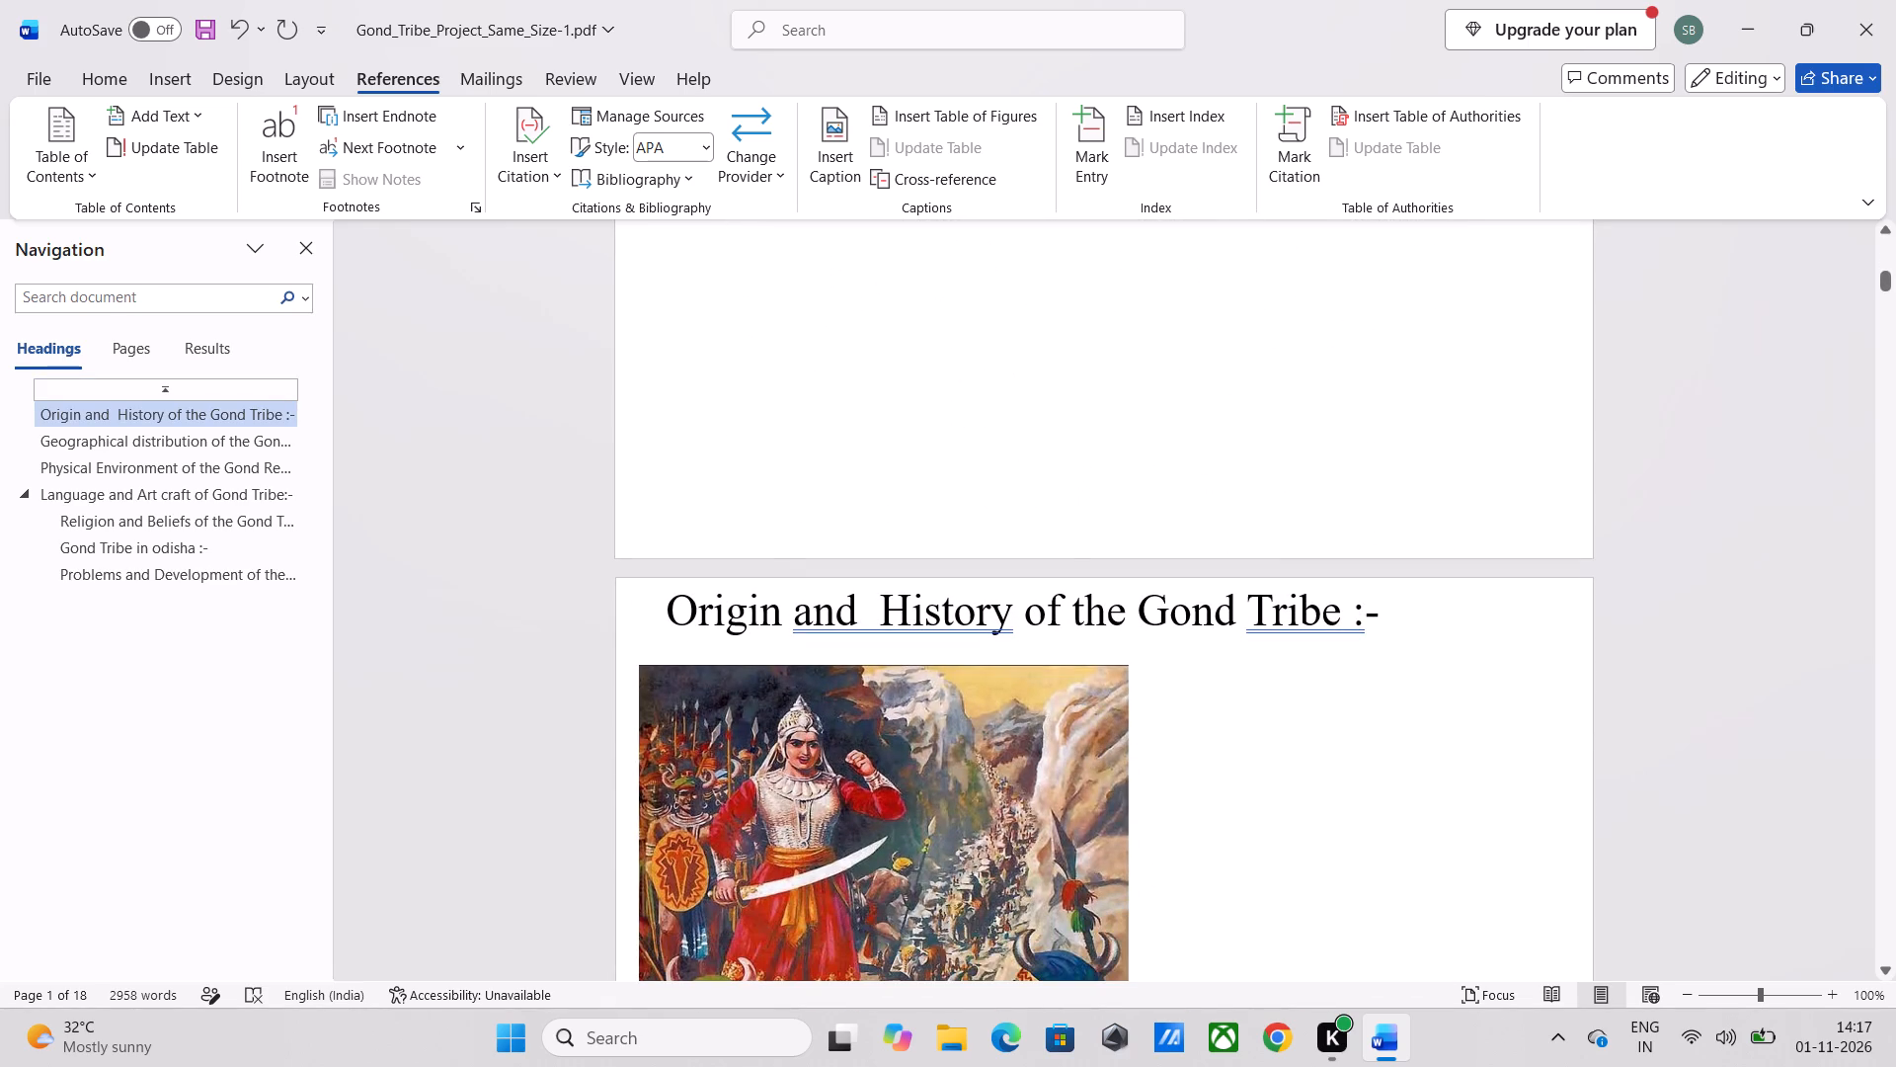
{"action": "scroll", "coordinate": [1095, 459], "scroll_direction": "down", "scroll_amount": 10}
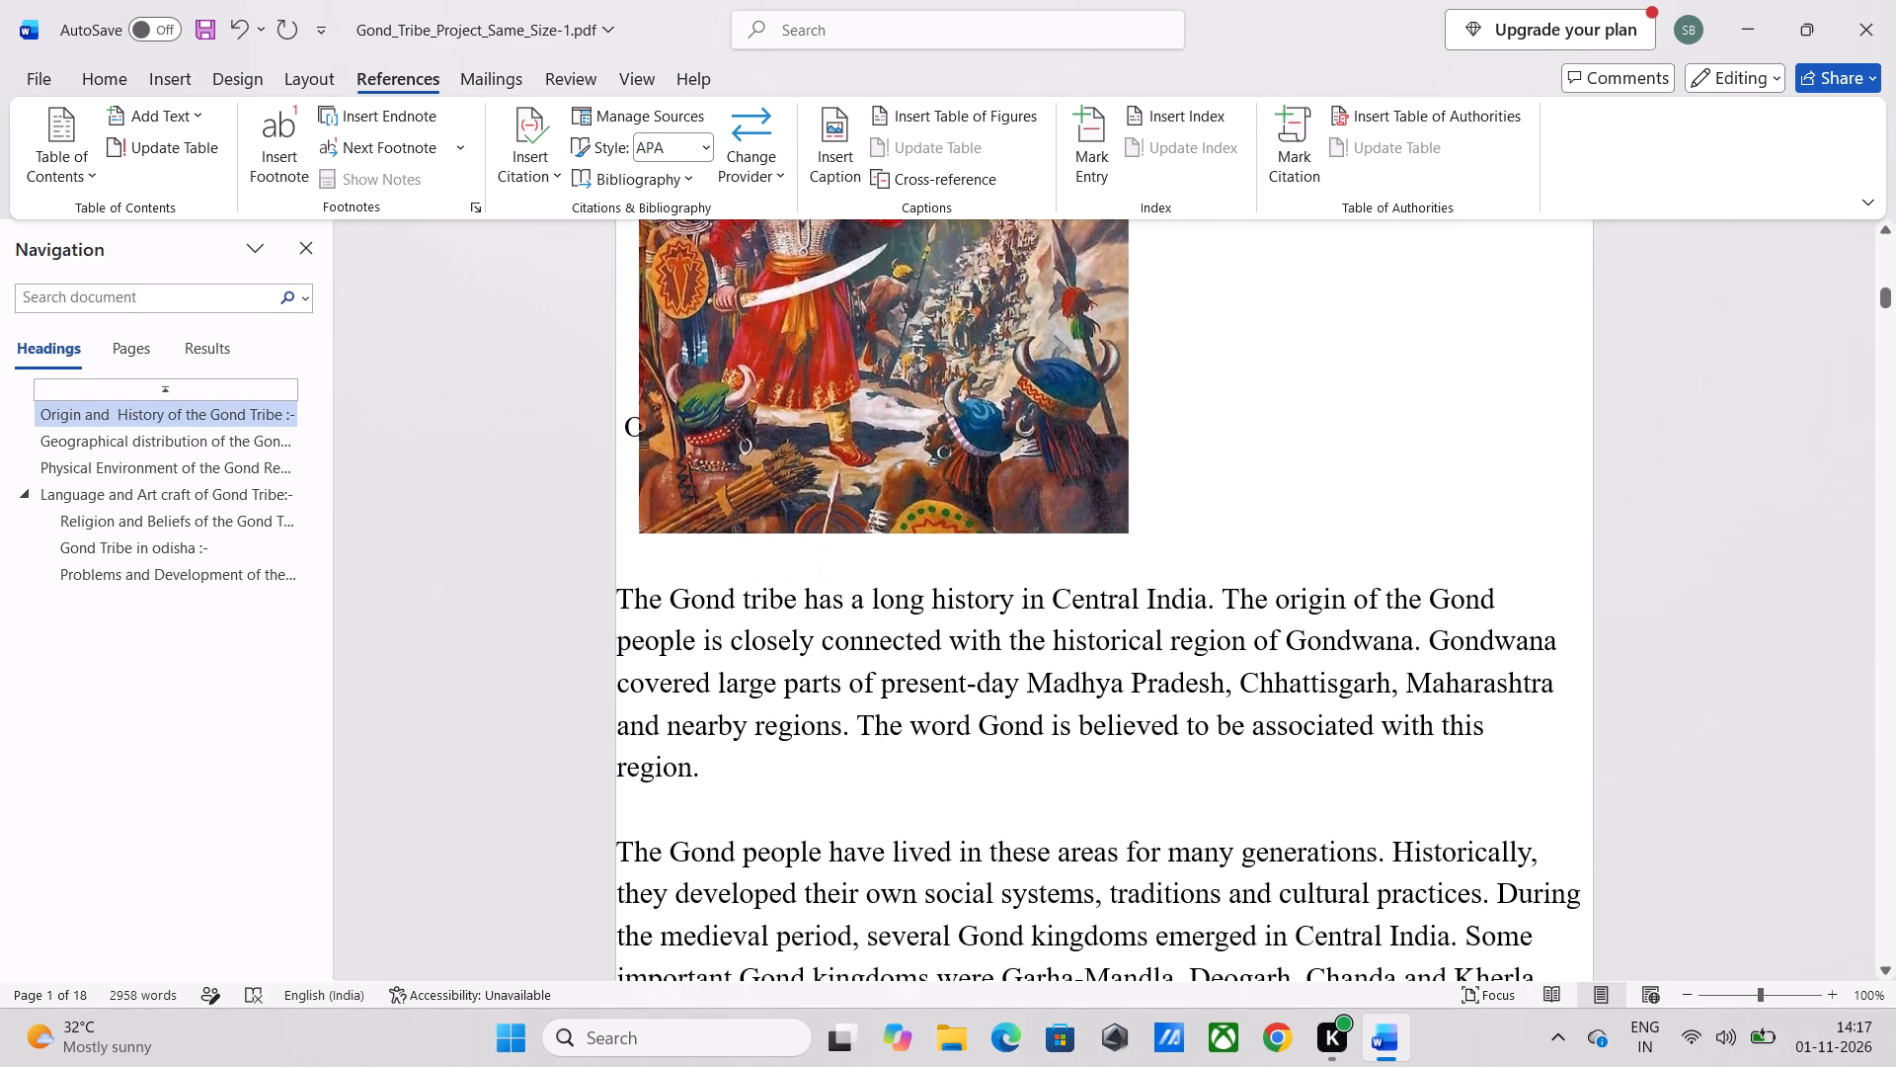
{"action": "scroll", "coordinate": [1095, 466], "scroll_direction": "down", "scroll_amount": 1}
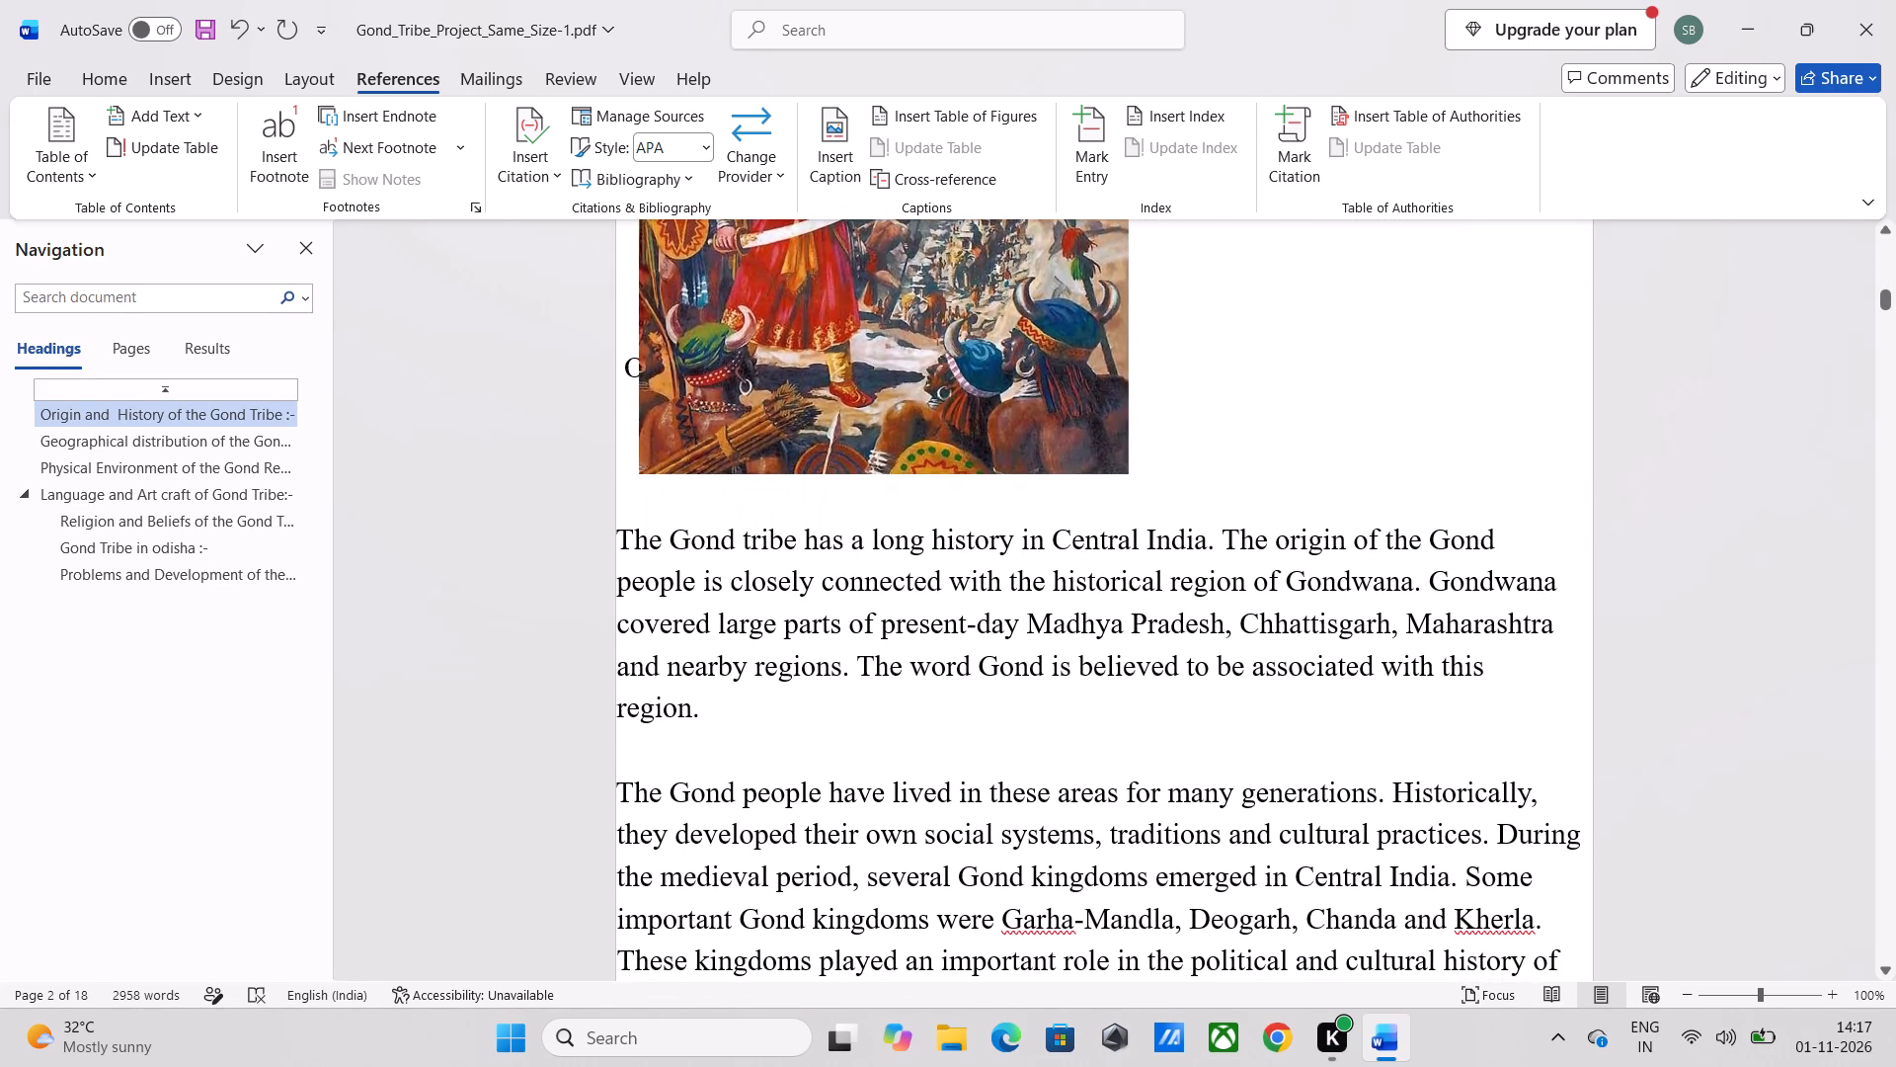
{"action": "scroll", "coordinate": [1303, 396], "scroll_direction": "up", "scroll_amount": 3}
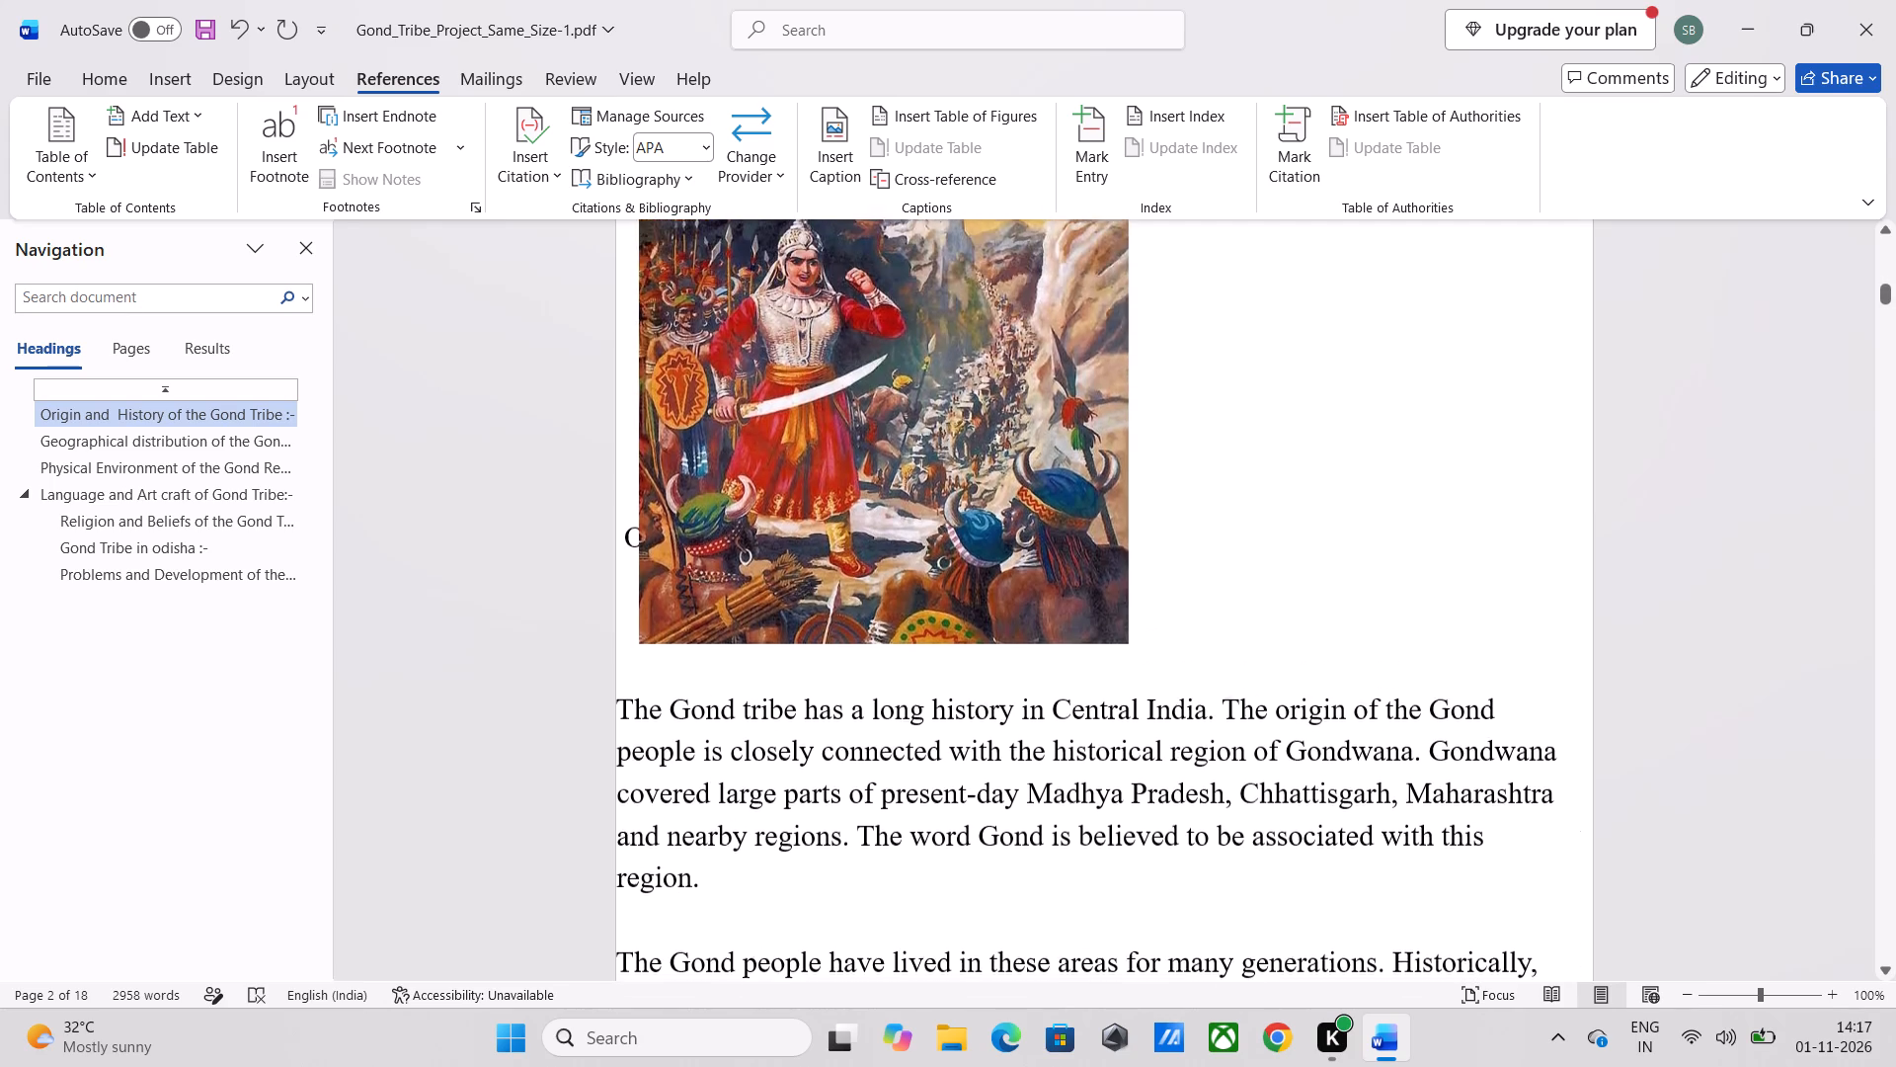
{"action": "scroll", "coordinate": [1296, 396], "scroll_direction": "up", "scroll_amount": 20}
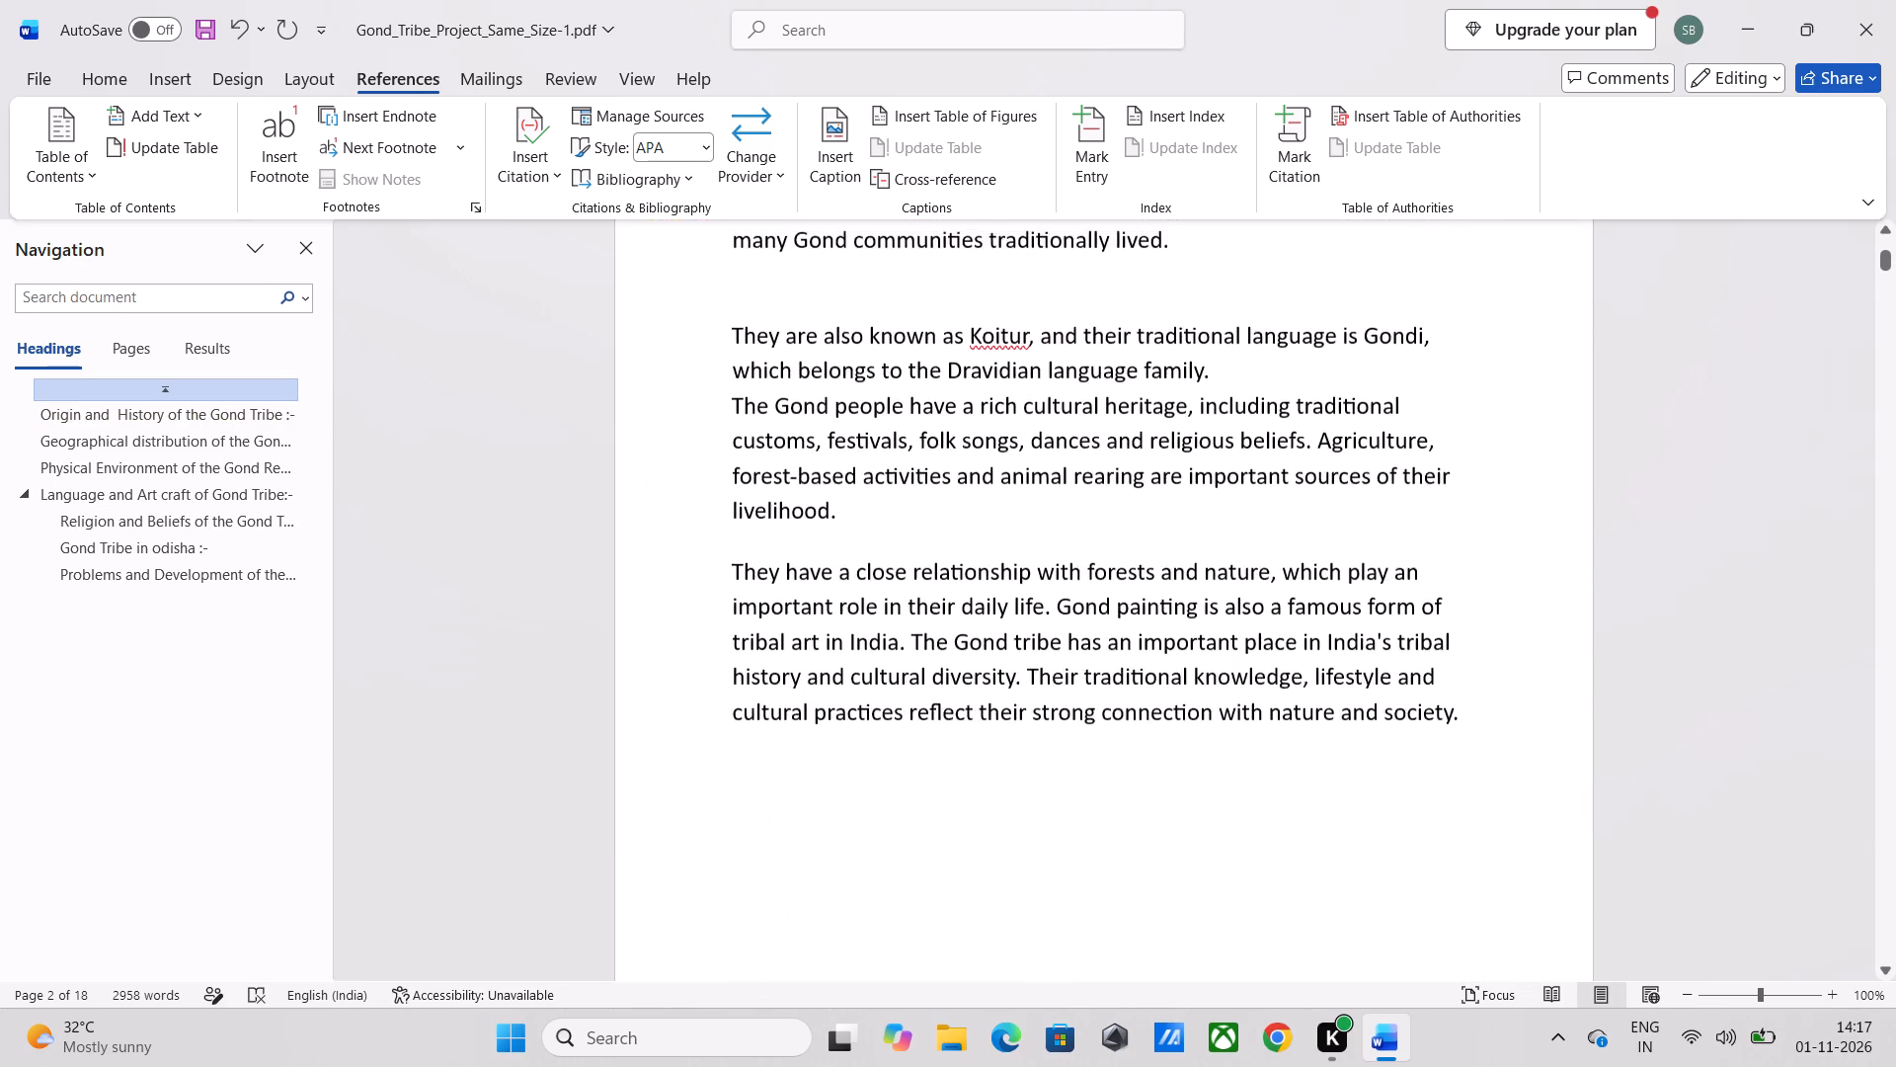
{"action": "scroll", "coordinate": [1289, 394], "scroll_direction": "up", "scroll_amount": 14}
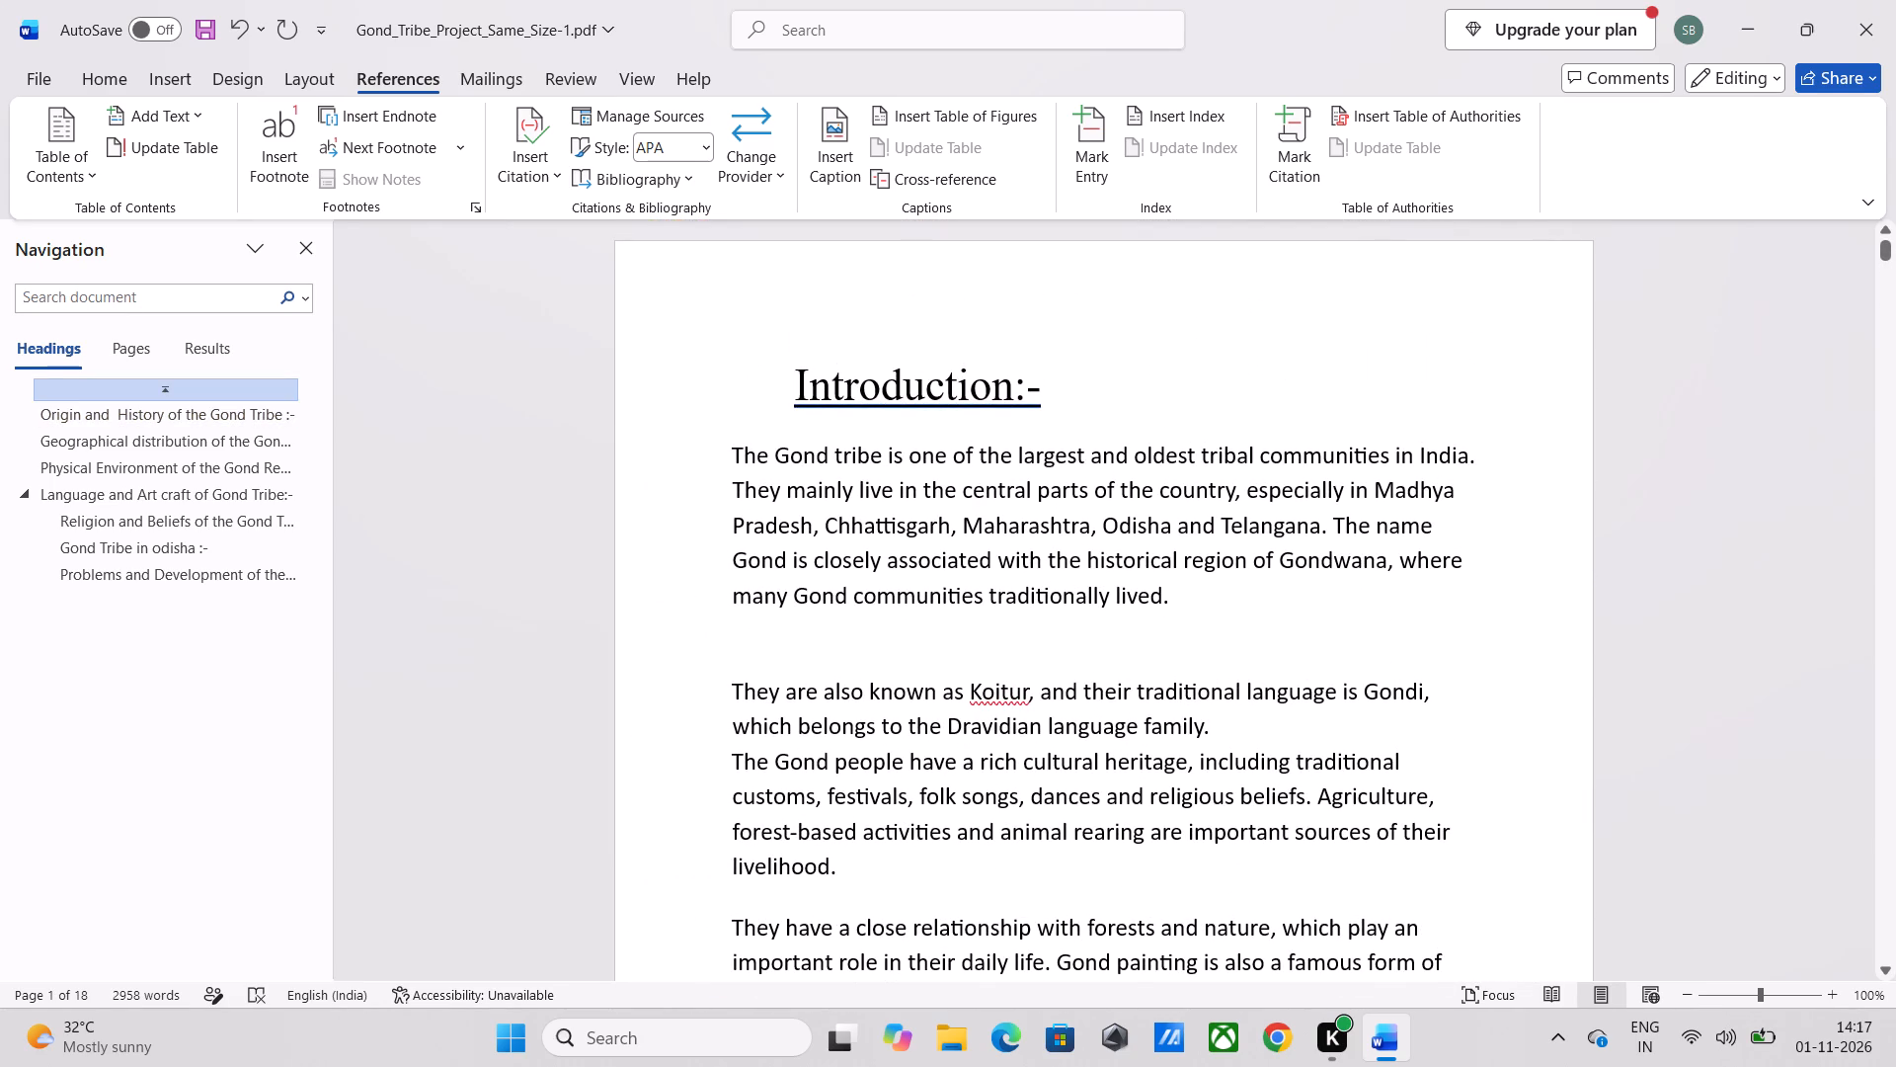
{"action": "scroll", "coordinate": [1255, 369], "scroll_direction": "down", "scroll_amount": 11}
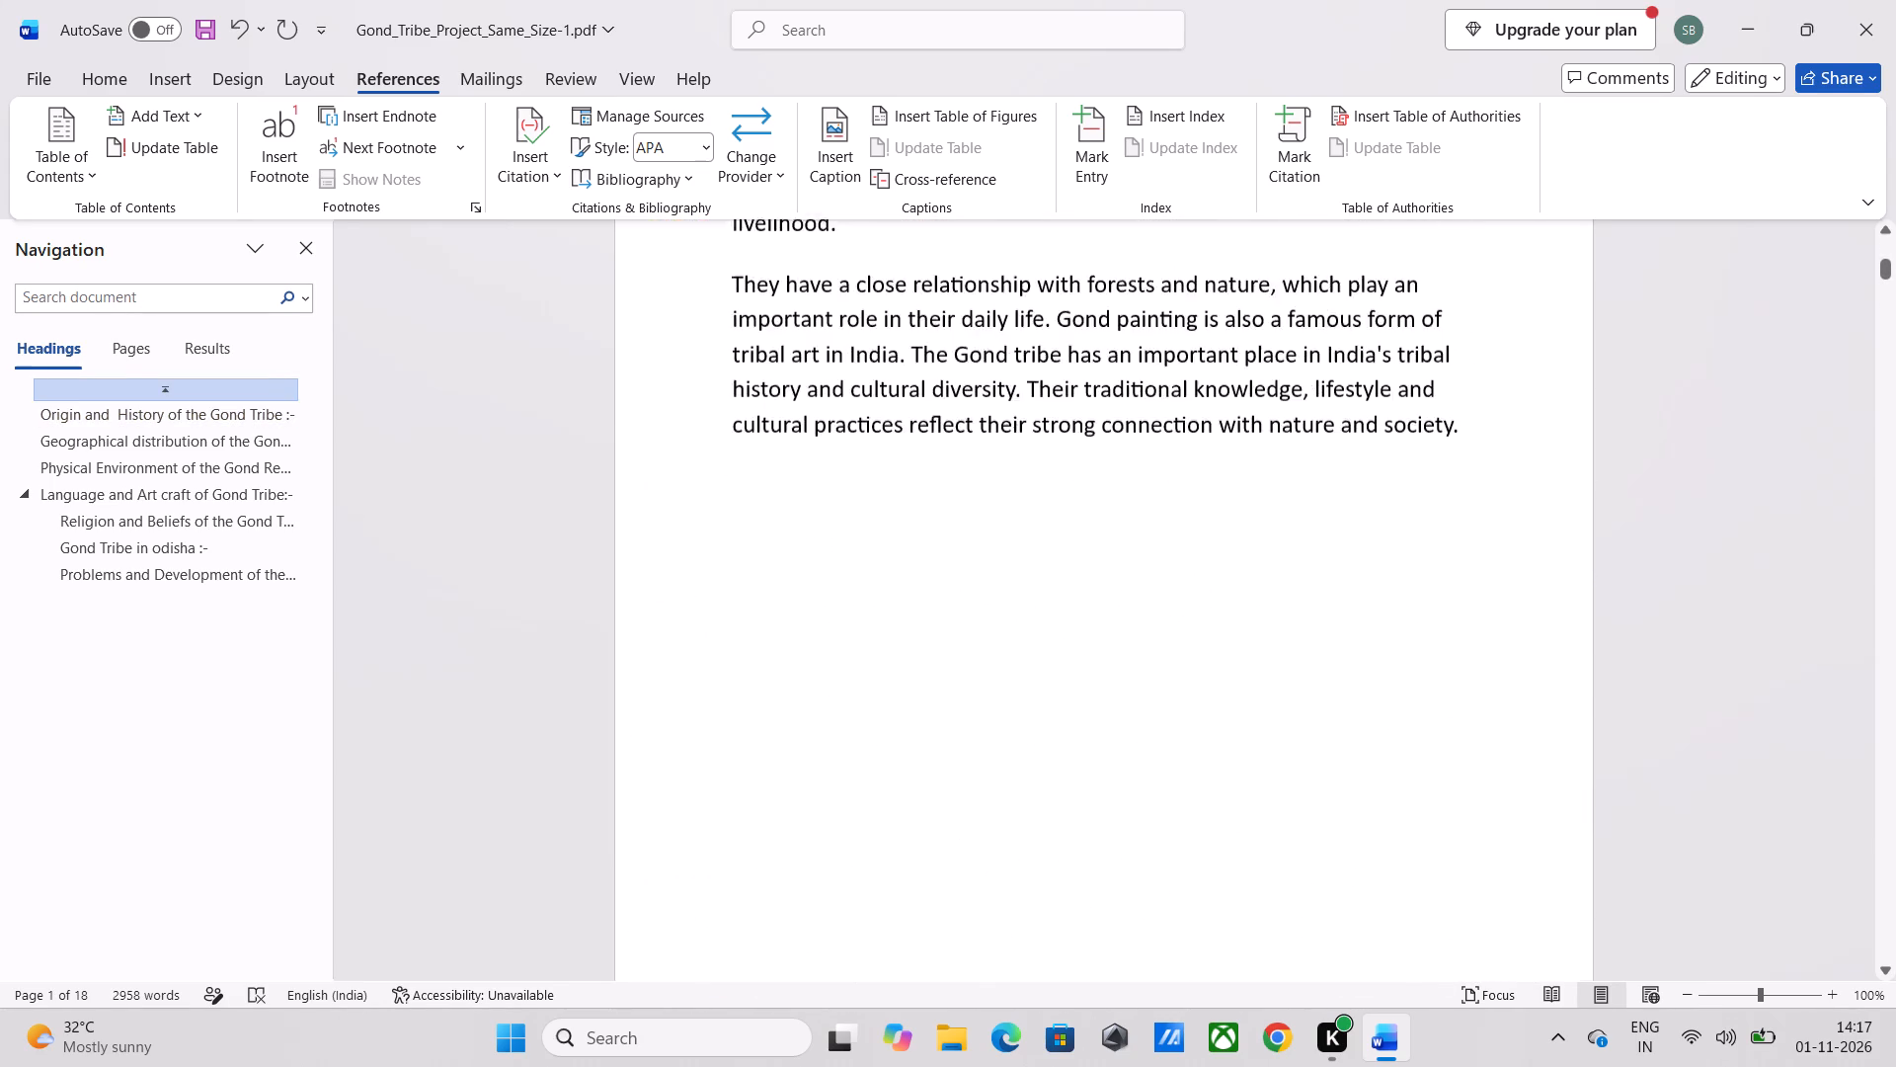
{"action": "scroll", "coordinate": [1257, 374], "scroll_direction": "down", "scroll_amount": 17}
{"action": "scroll", "coordinate": [1263, 365], "scroll_direction": "down", "scroll_amount": 6}
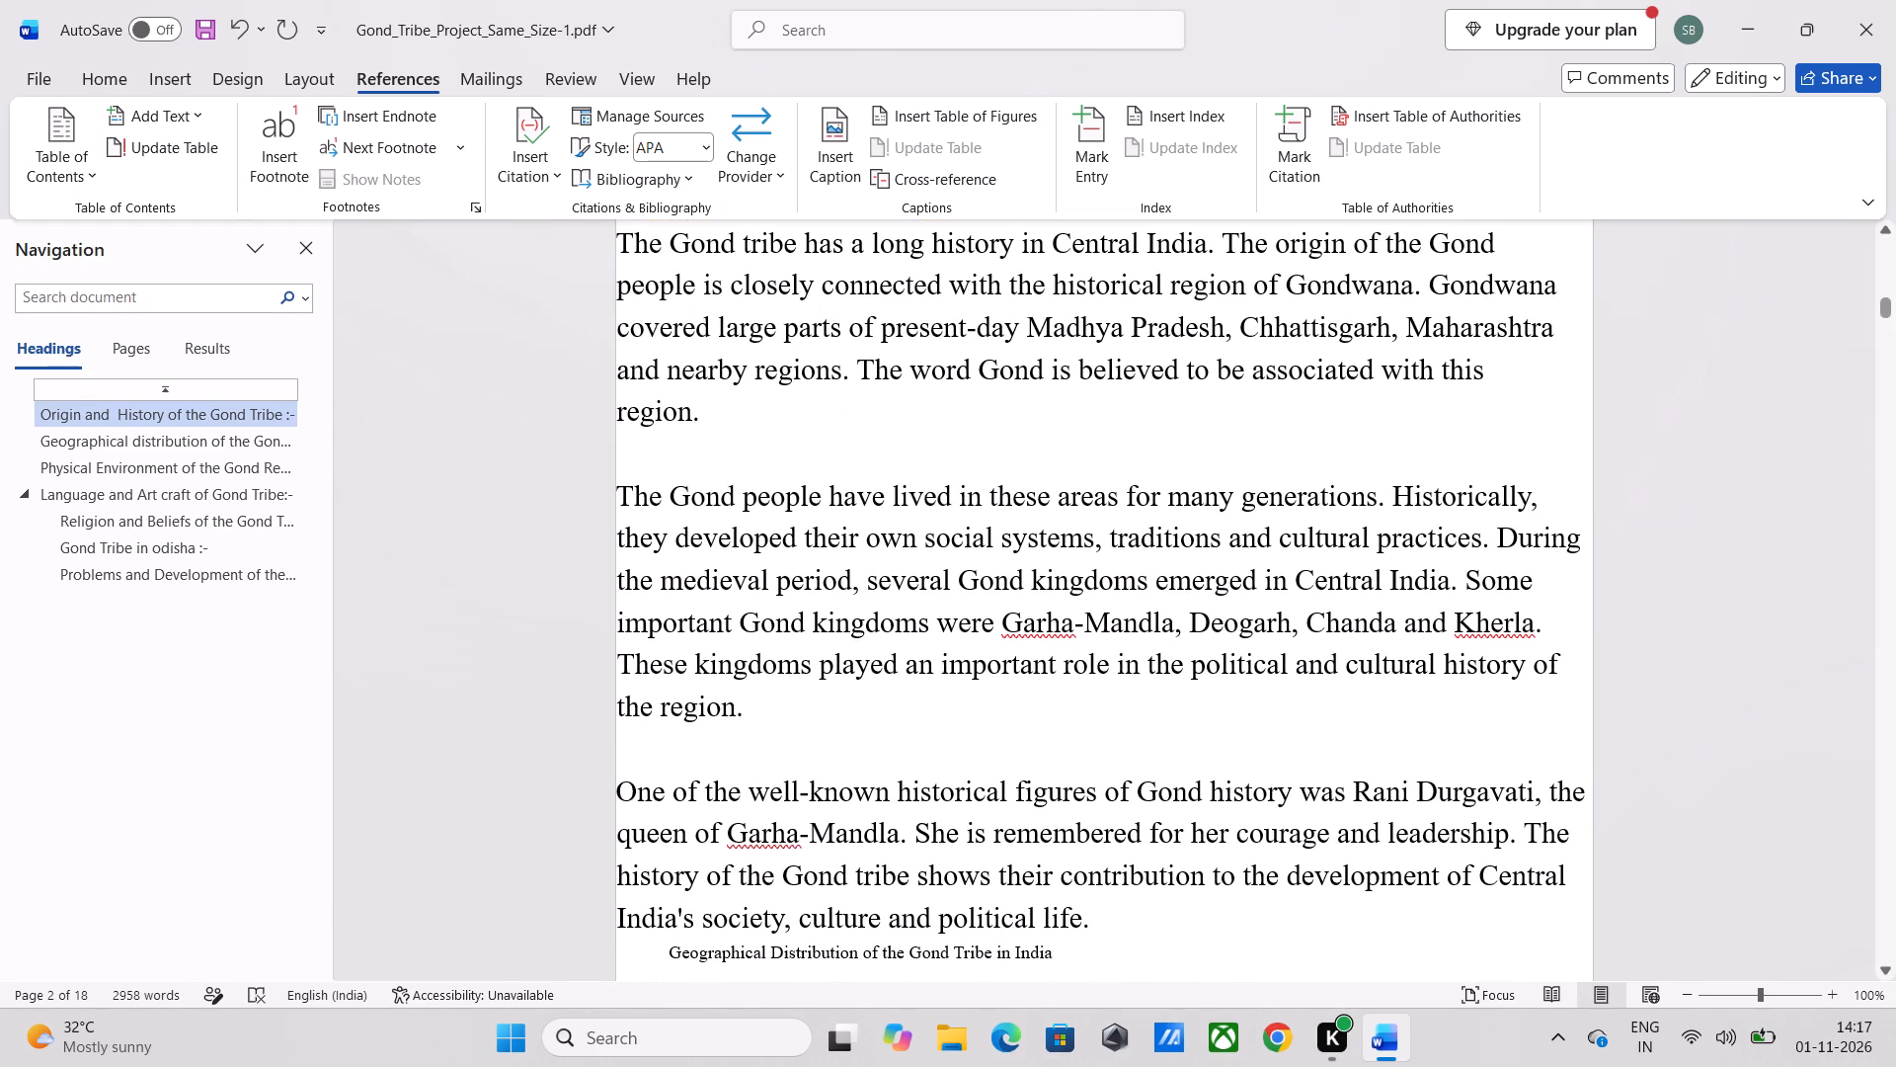
{"action": "scroll", "coordinate": [1135, 420], "scroll_direction": "up", "scroll_amount": 2}
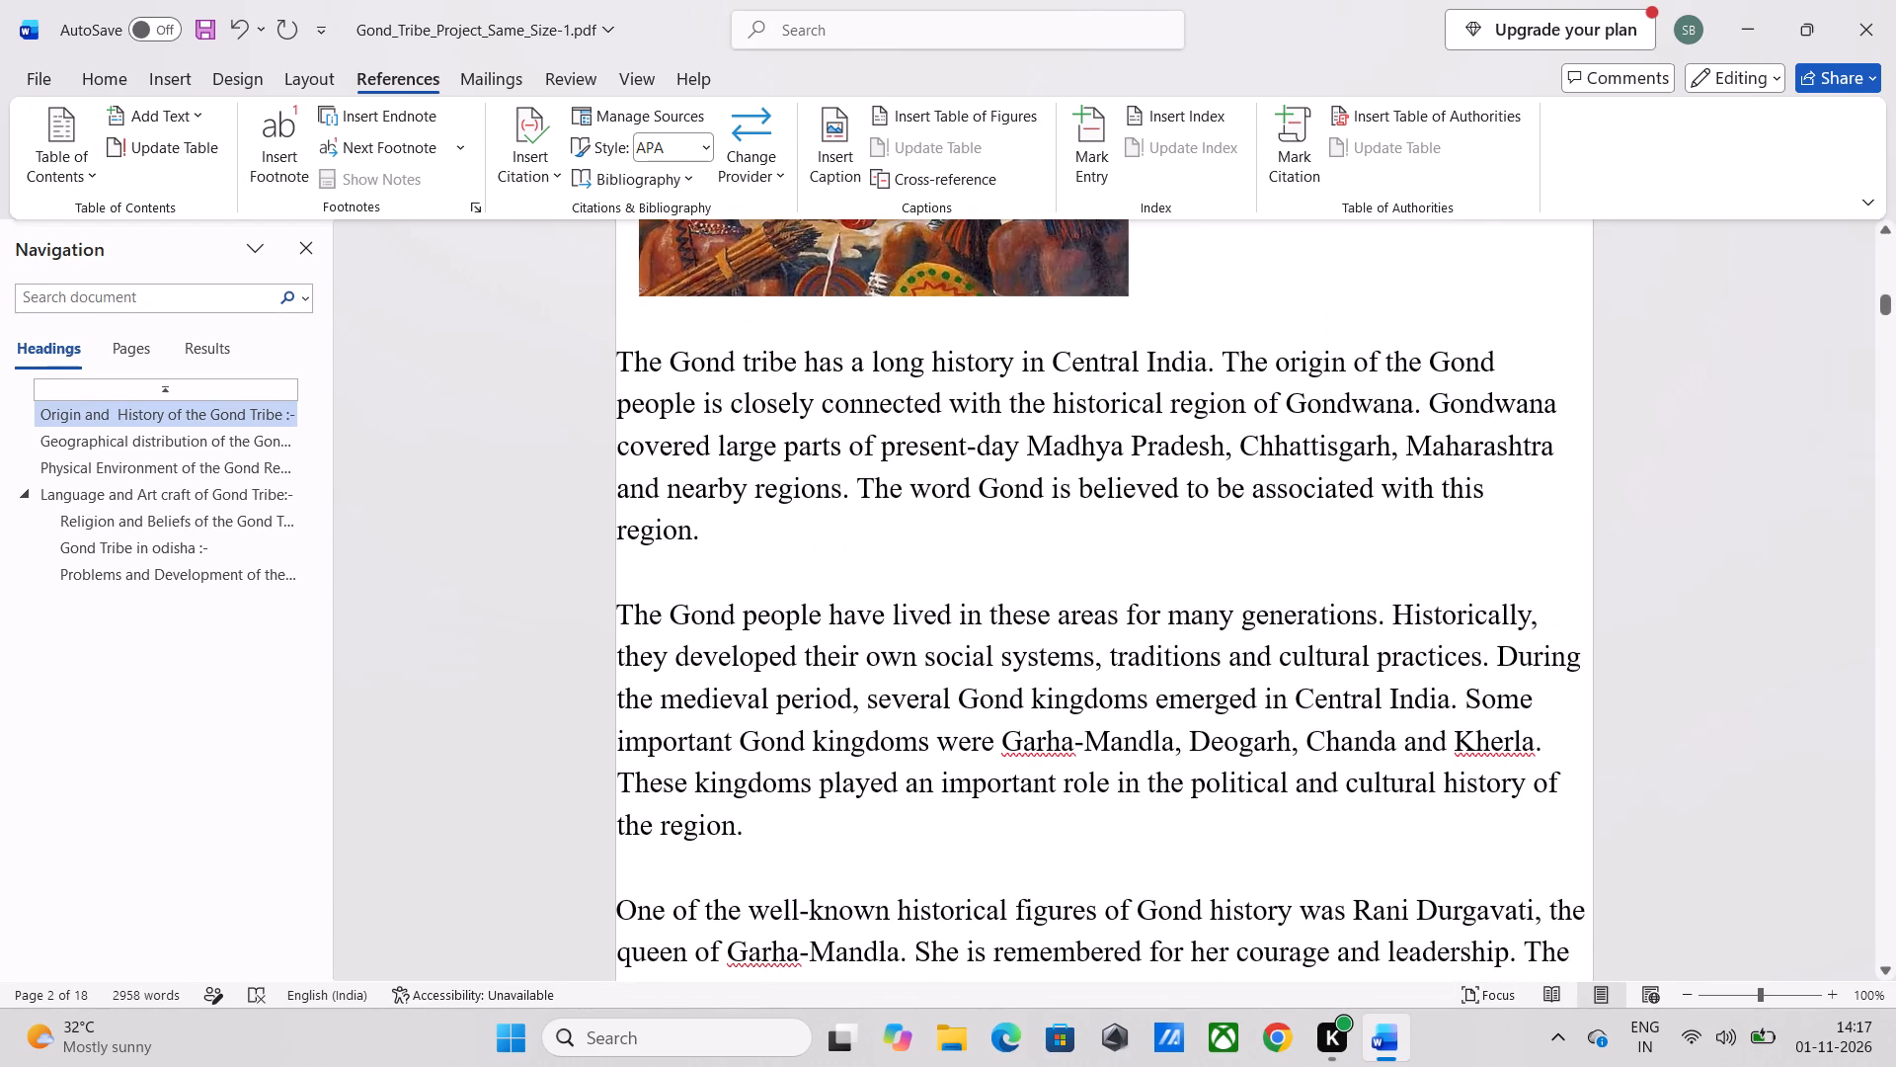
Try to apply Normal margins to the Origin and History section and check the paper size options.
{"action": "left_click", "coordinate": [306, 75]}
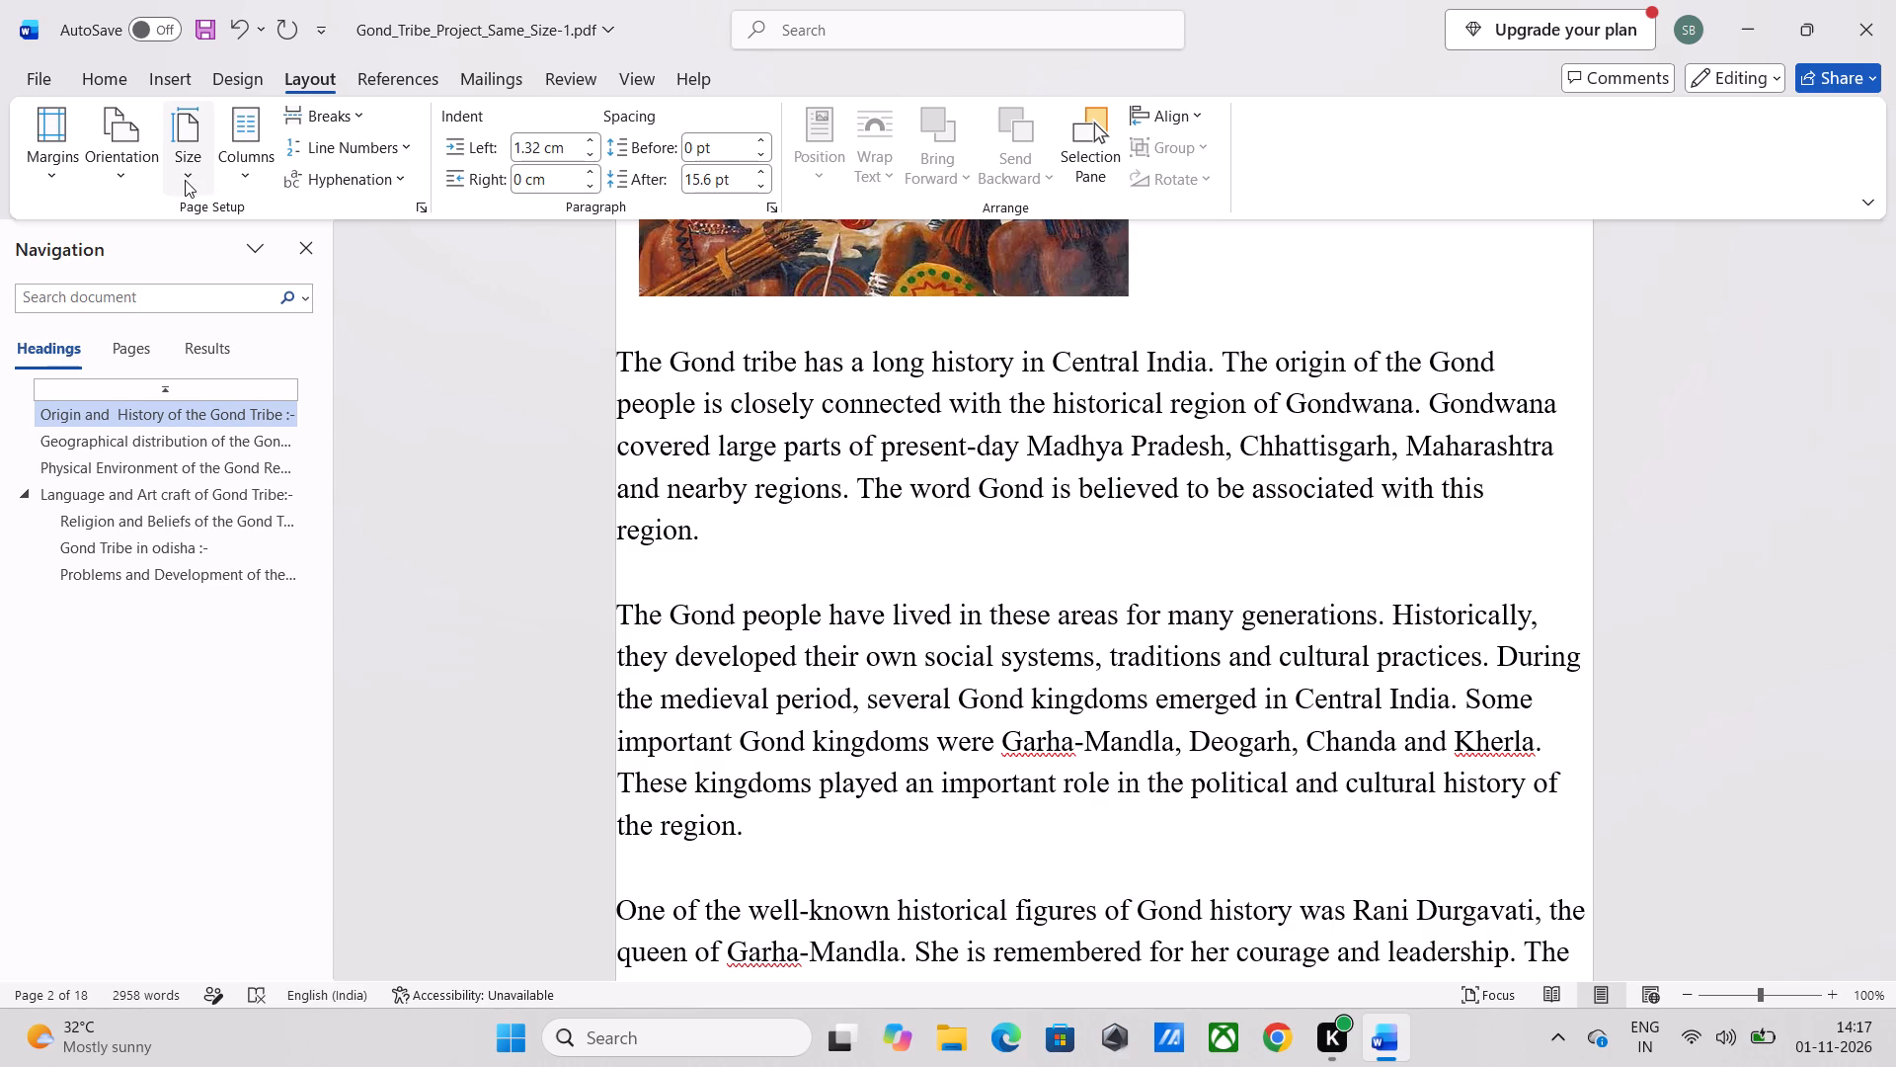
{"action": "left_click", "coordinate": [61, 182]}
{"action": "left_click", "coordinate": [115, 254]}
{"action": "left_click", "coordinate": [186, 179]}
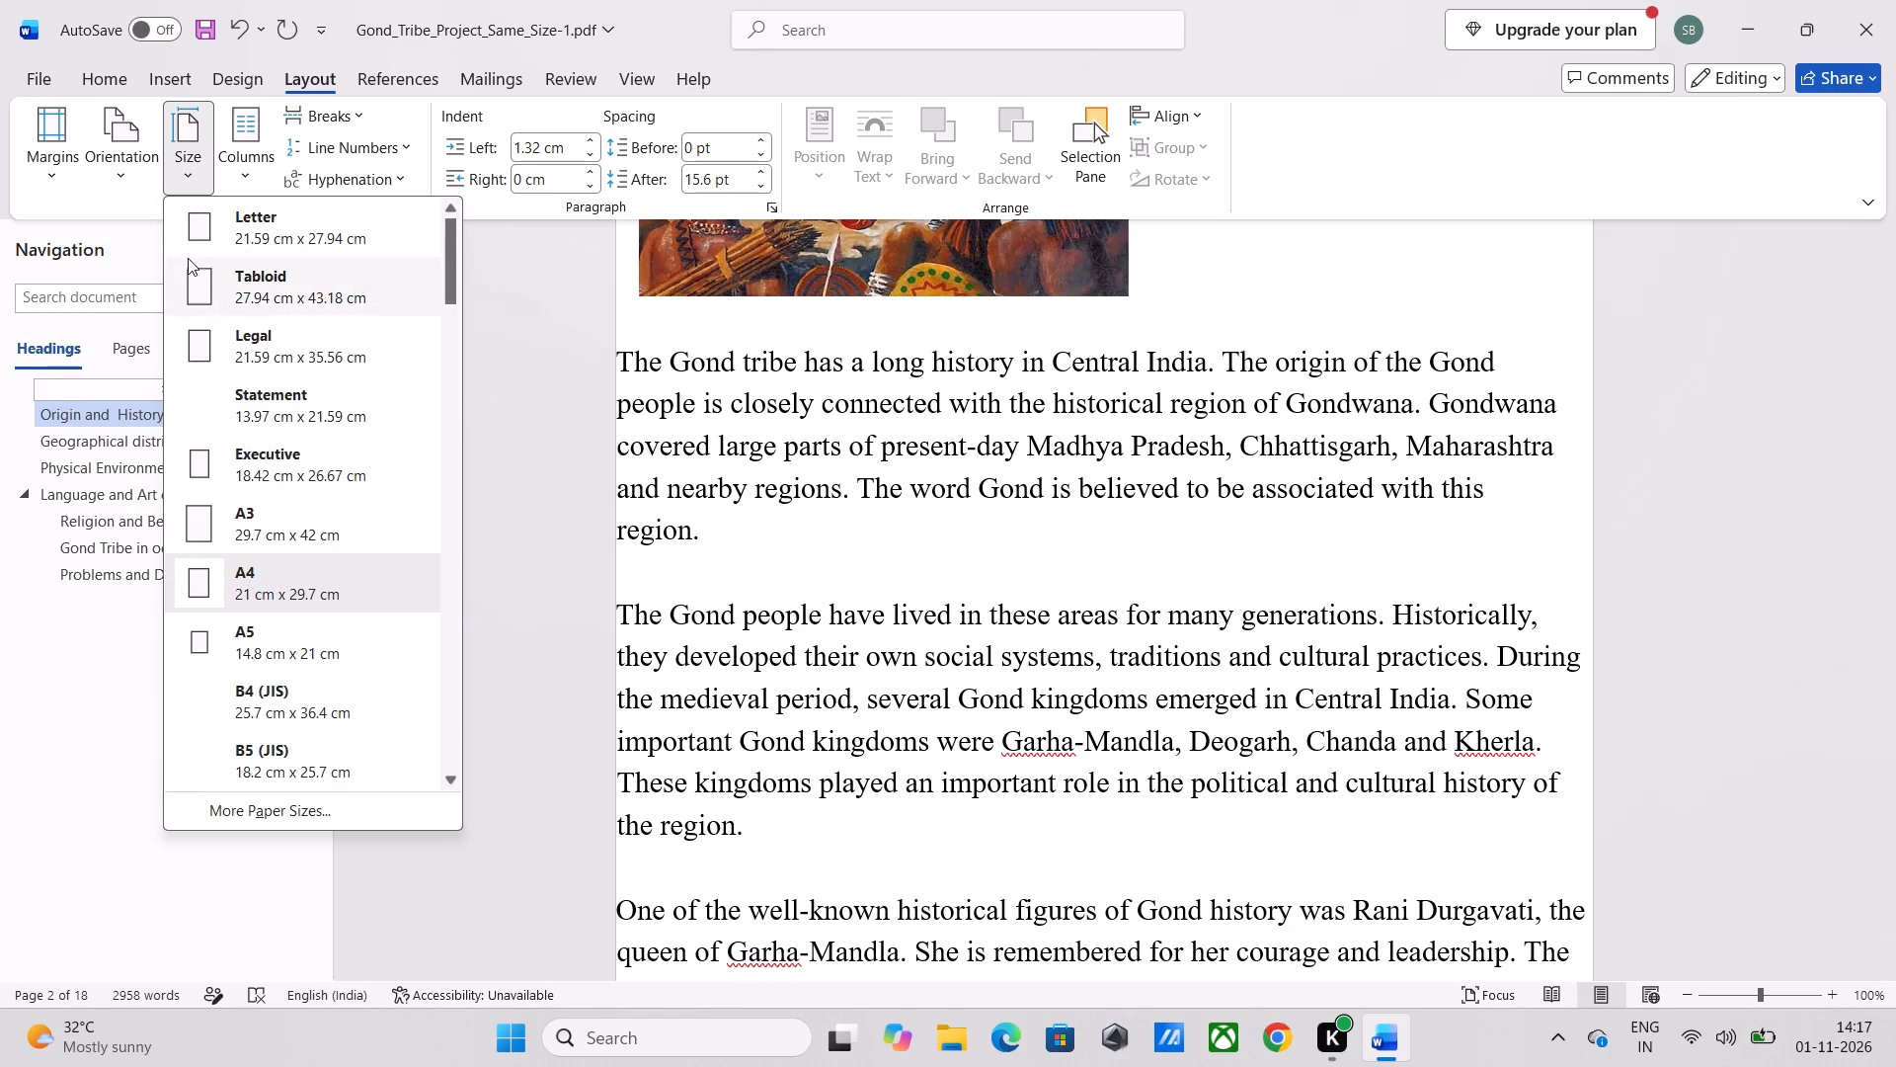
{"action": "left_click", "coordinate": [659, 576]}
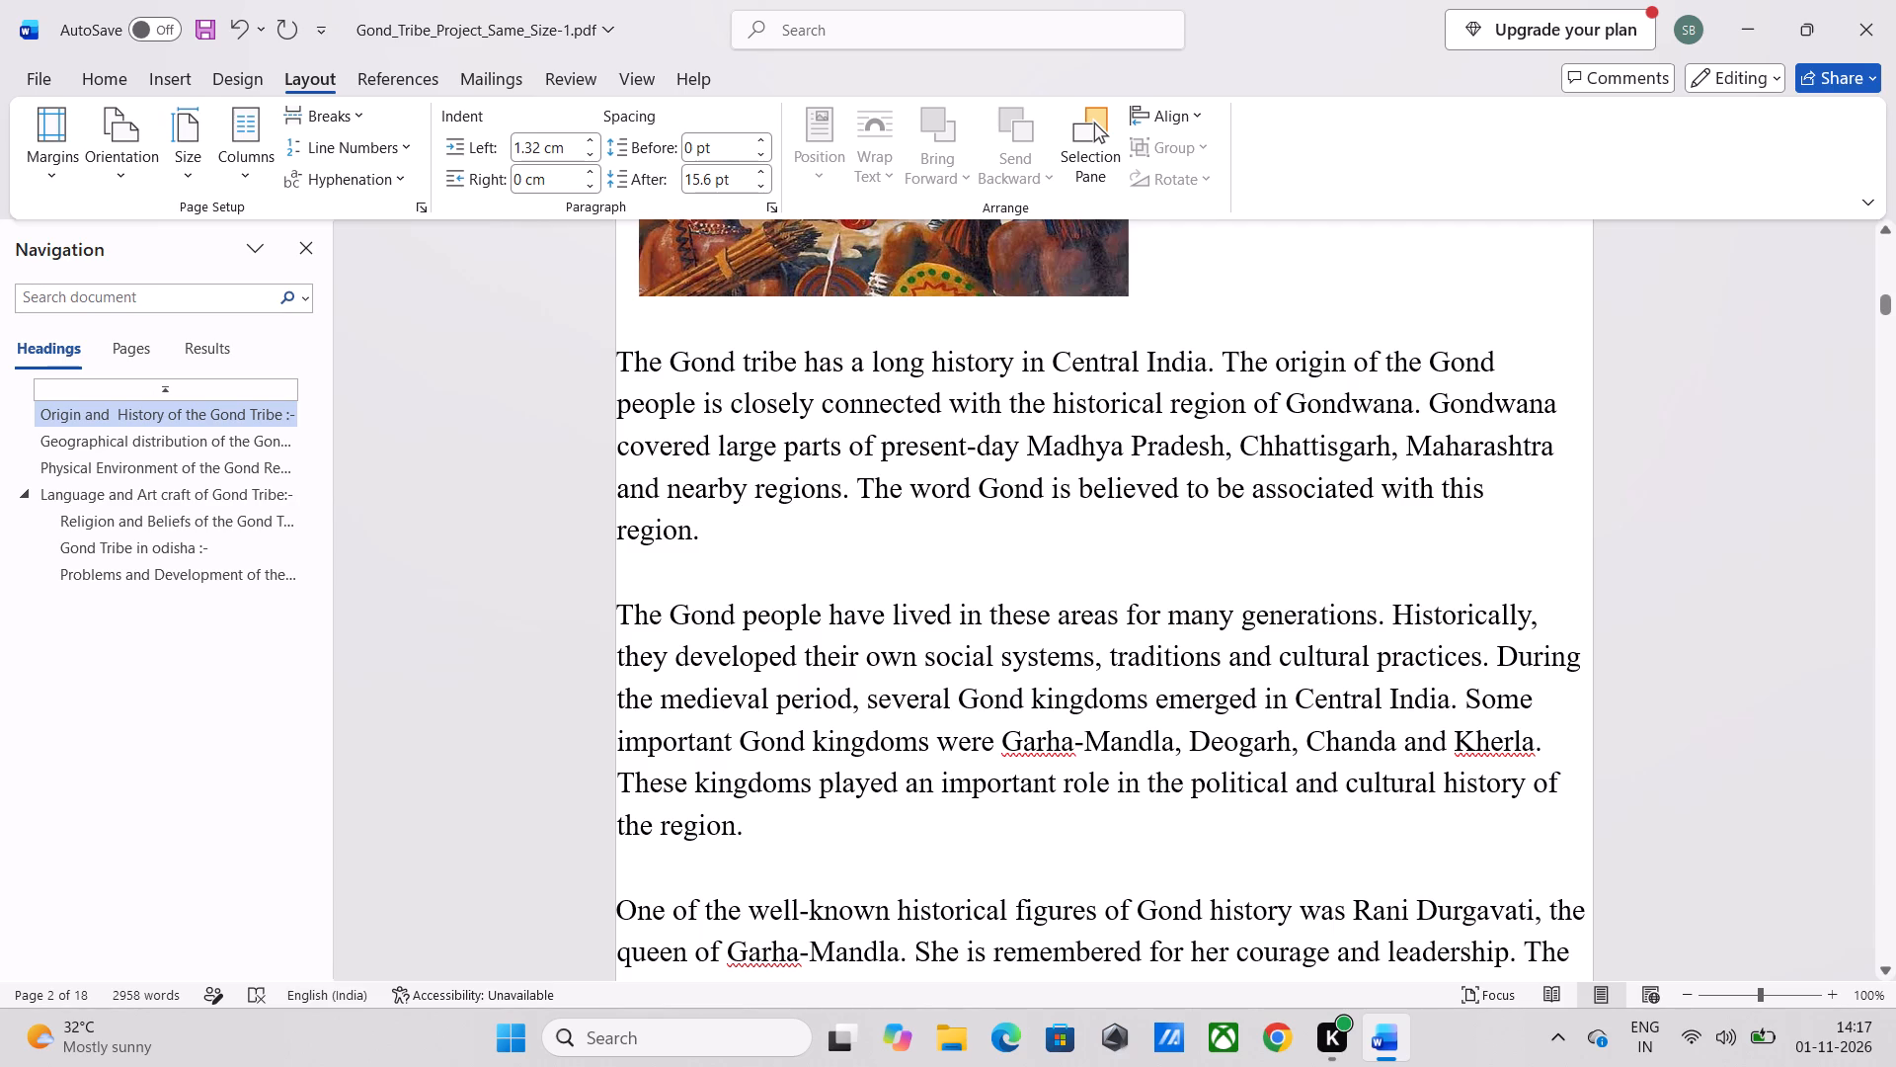
Apply Normal margins of 2.54 cm to the Origin and History of the Gond Tribe section.
{"action": "scroll", "coordinate": [887, 436], "scroll_direction": "down", "scroll_amount": 1}
{"action": "scroll", "coordinate": [887, 436], "scroll_direction": "up", "scroll_amount": 16}
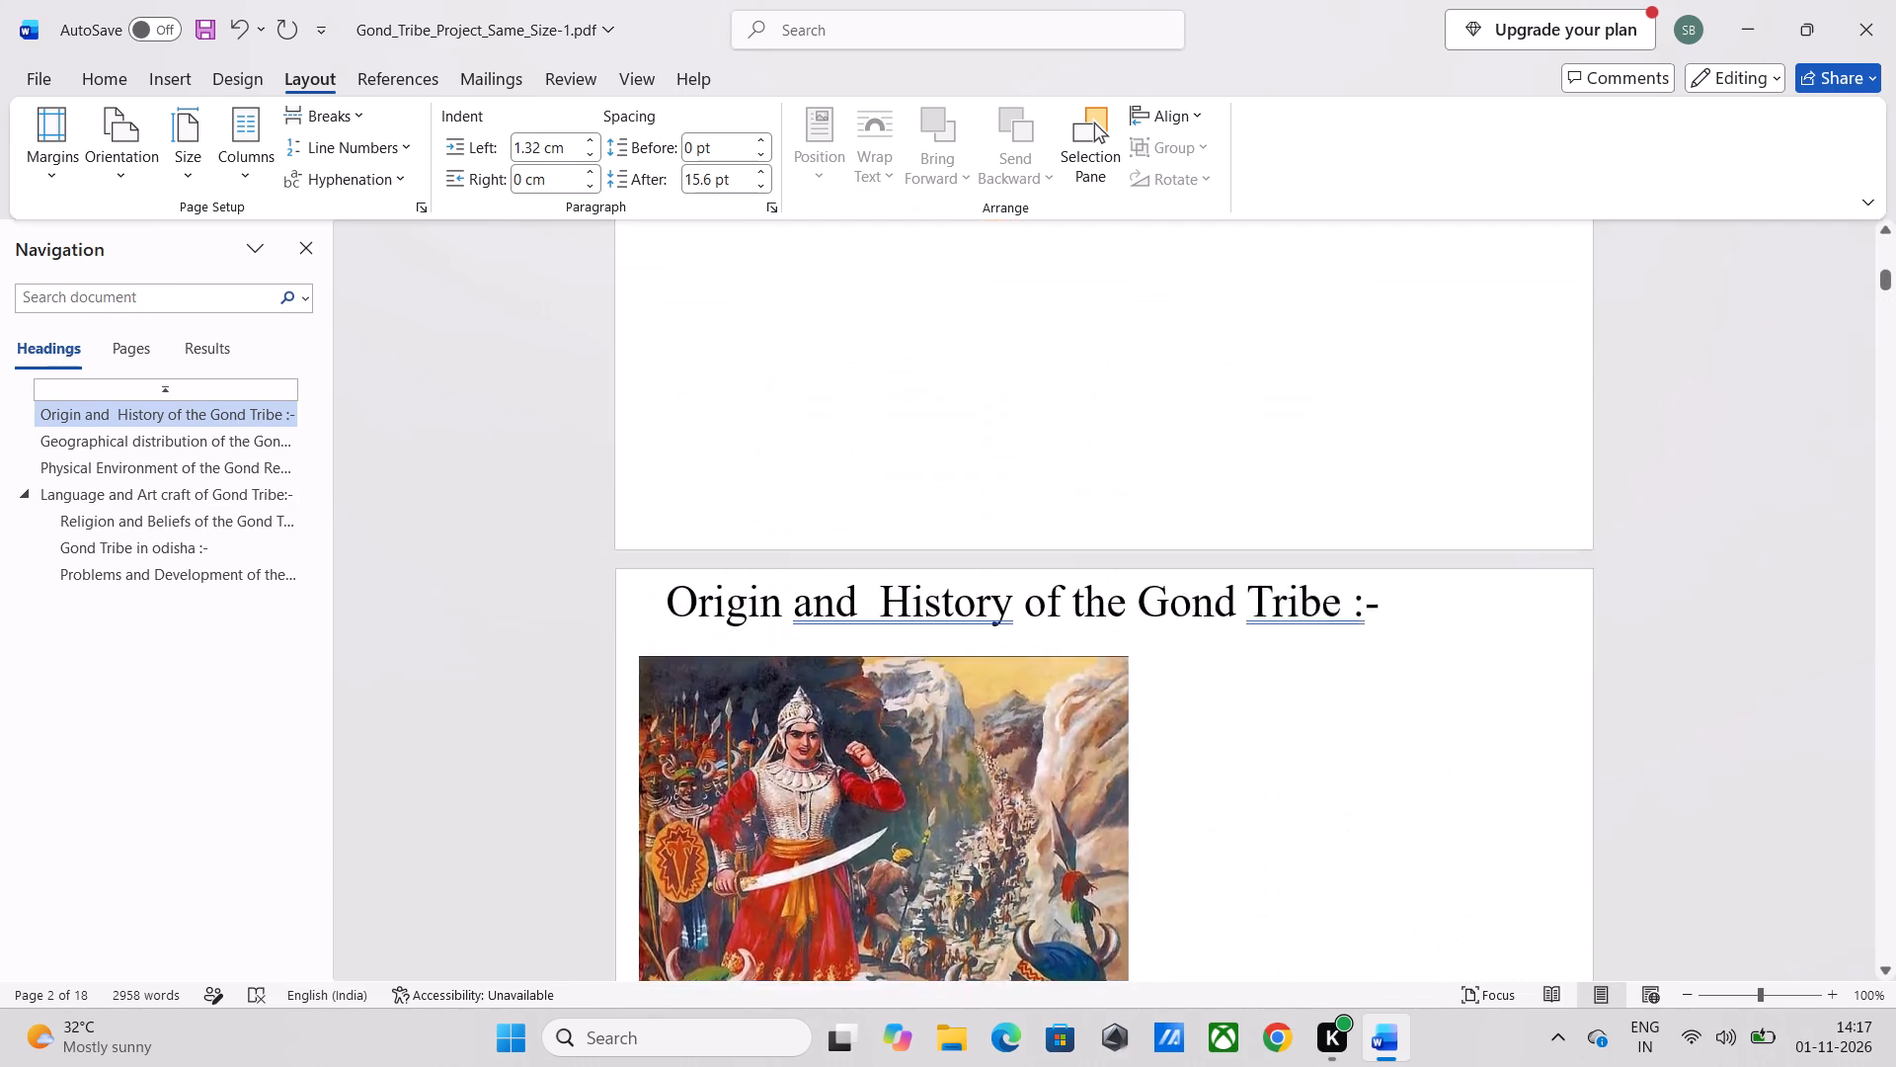
{"action": "scroll", "coordinate": [887, 357], "scroll_direction": "up", "scroll_amount": 18}
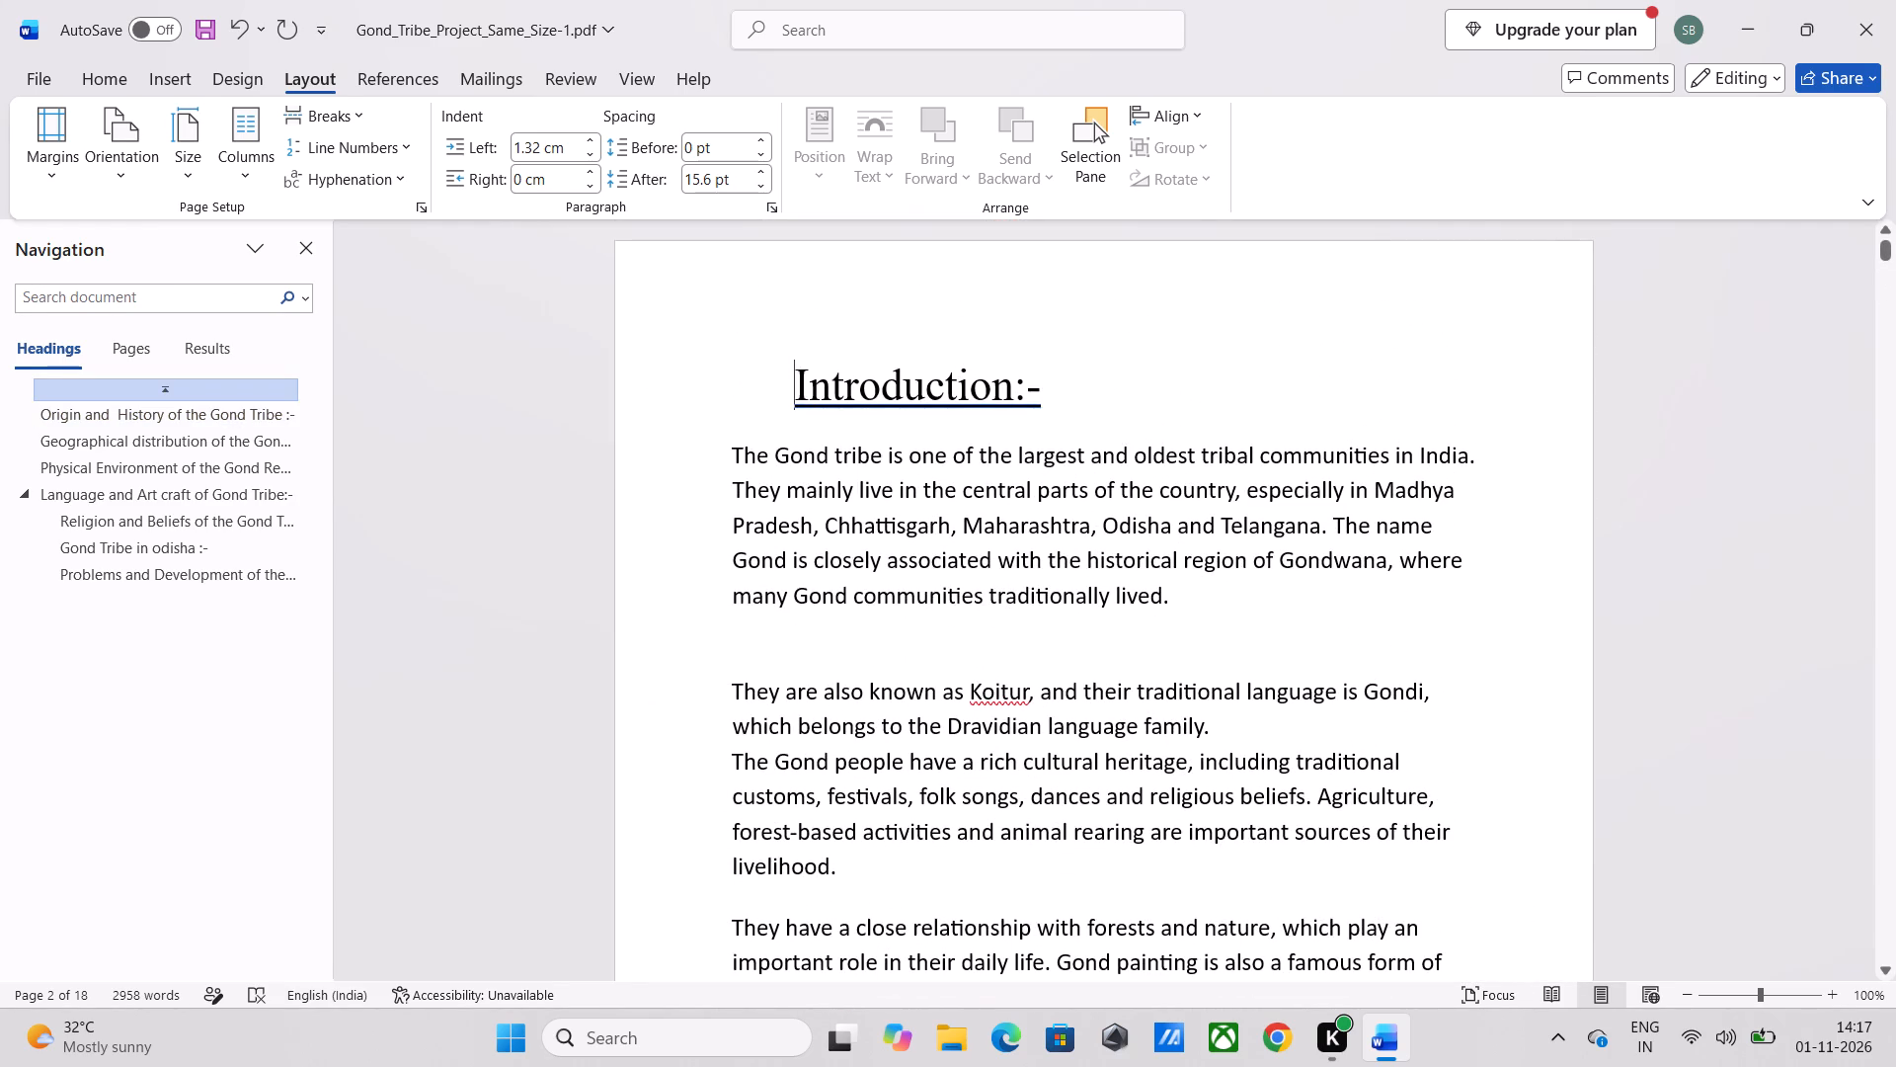
{"action": "scroll", "coordinate": [891, 316], "scroll_direction": "down", "scroll_amount": 17}
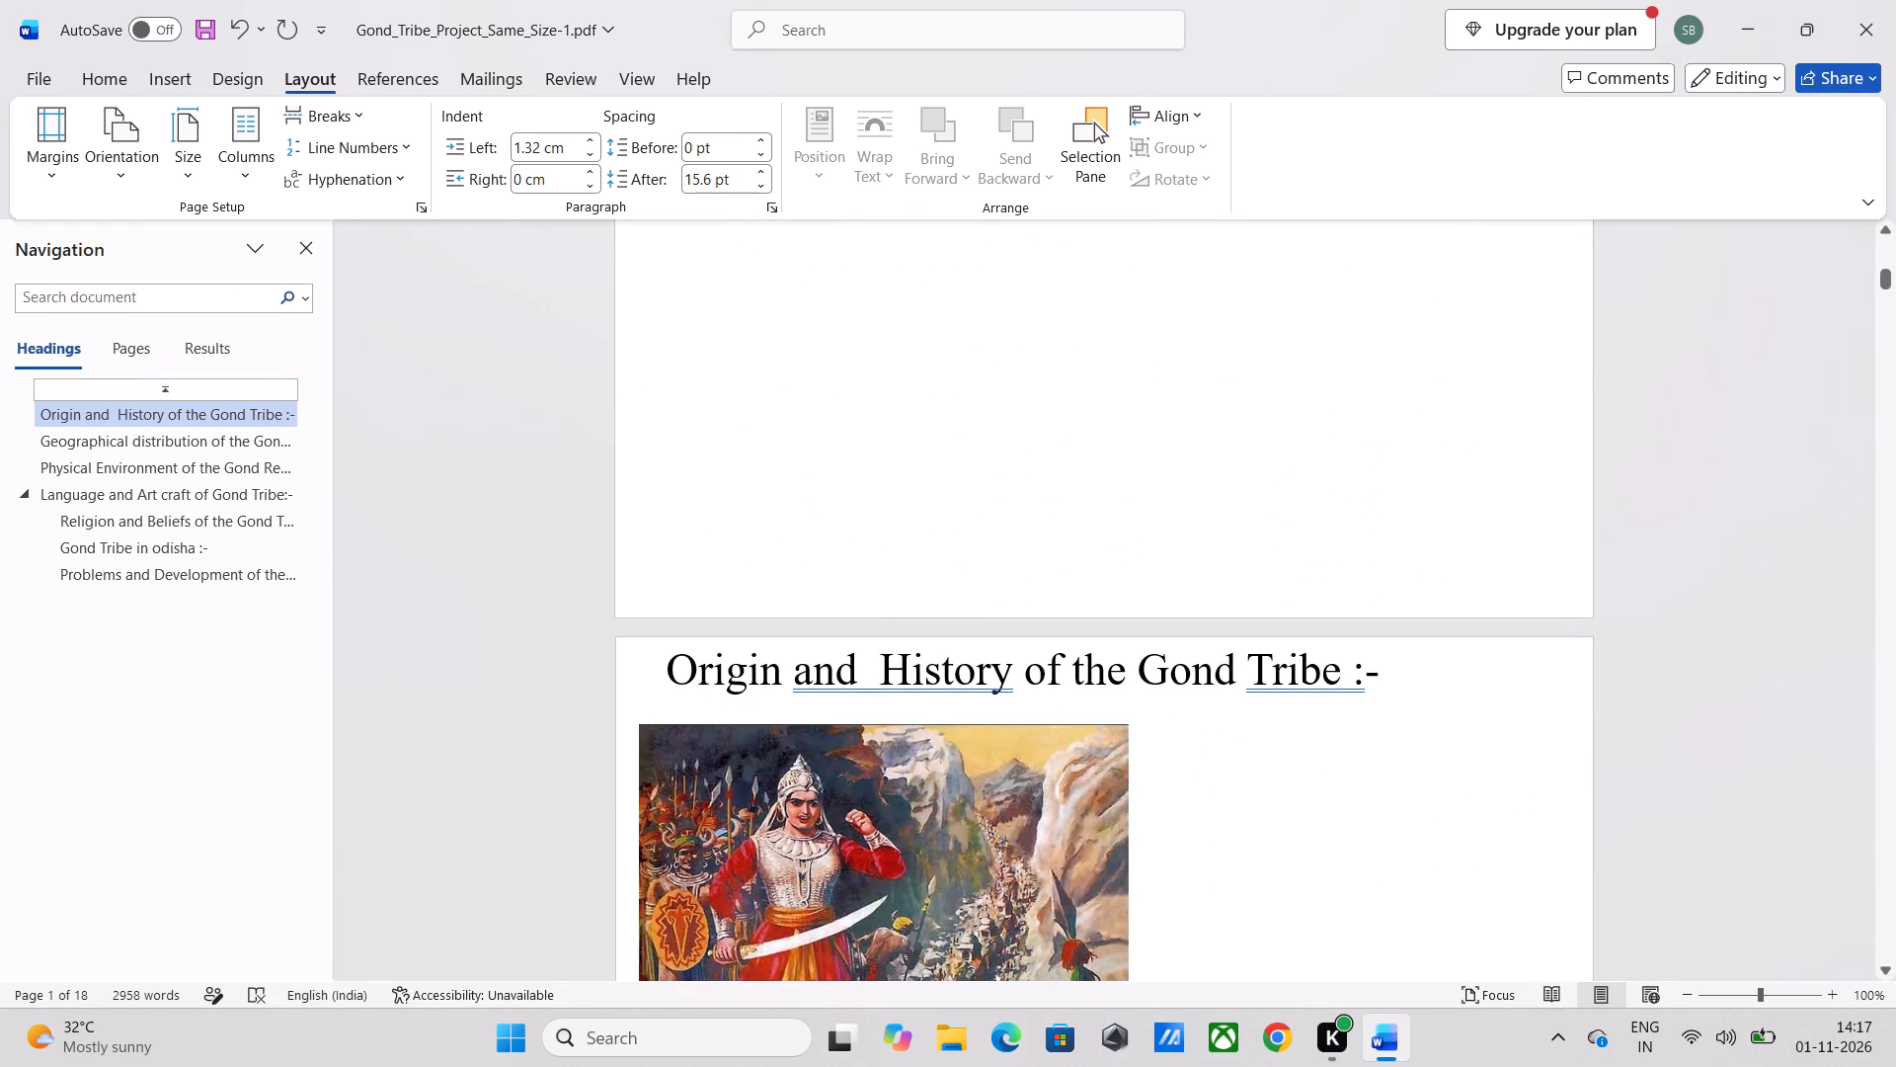
{"action": "left_click", "coordinate": [1437, 825]}
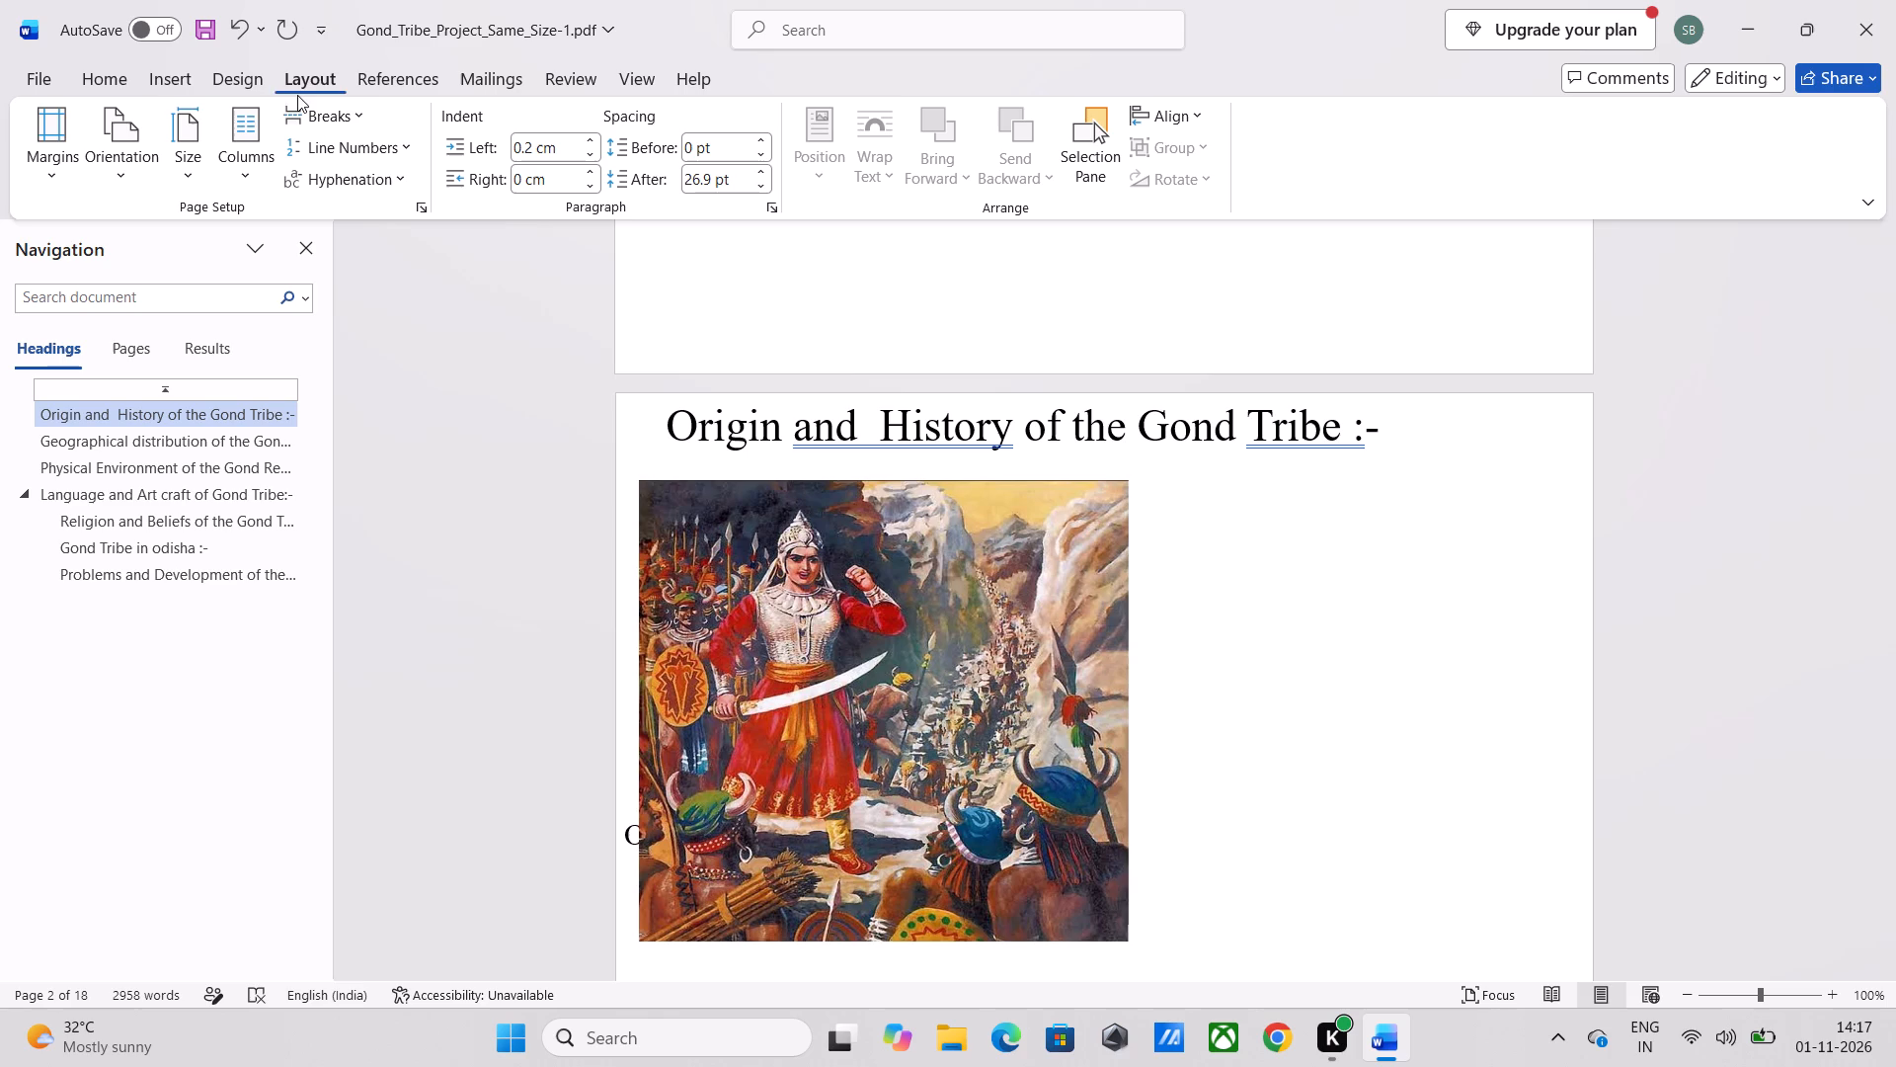
{"action": "left_click", "coordinate": [42, 168]}
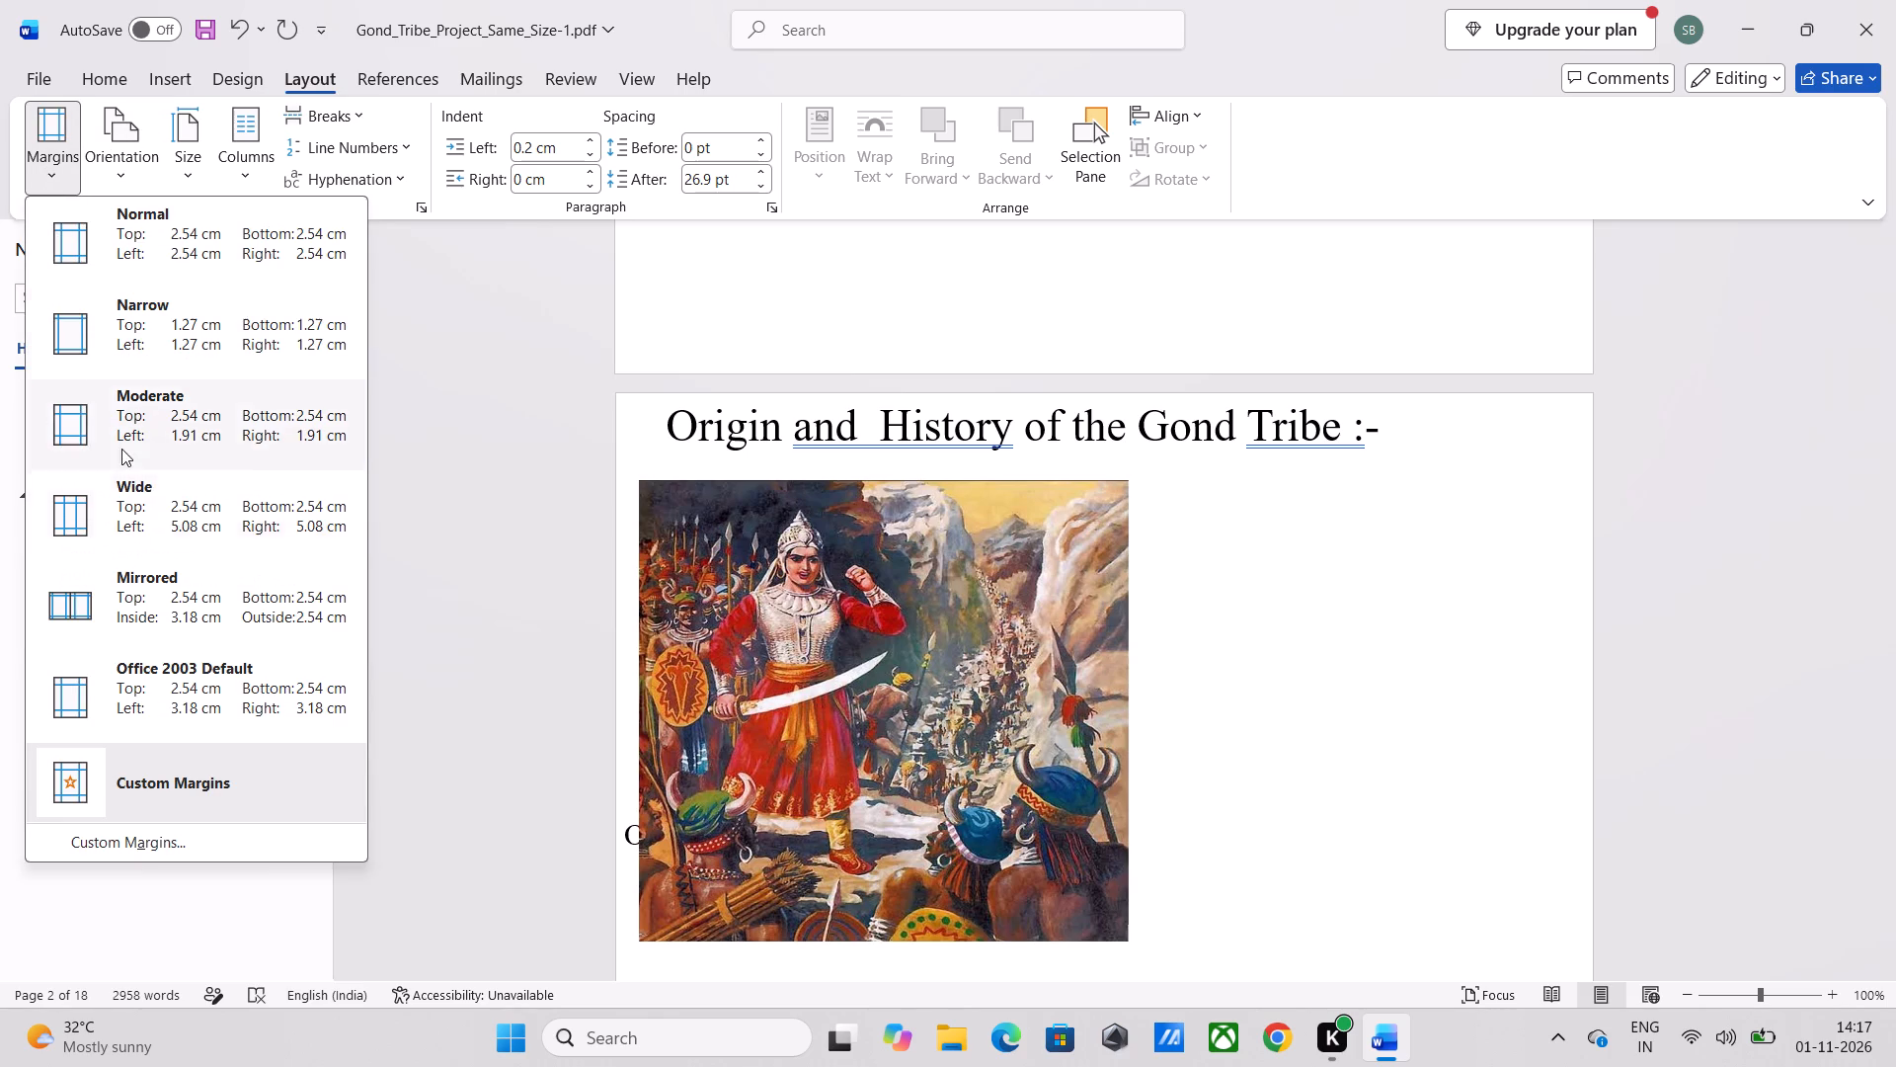
{"action": "left_click", "coordinate": [142, 232]}
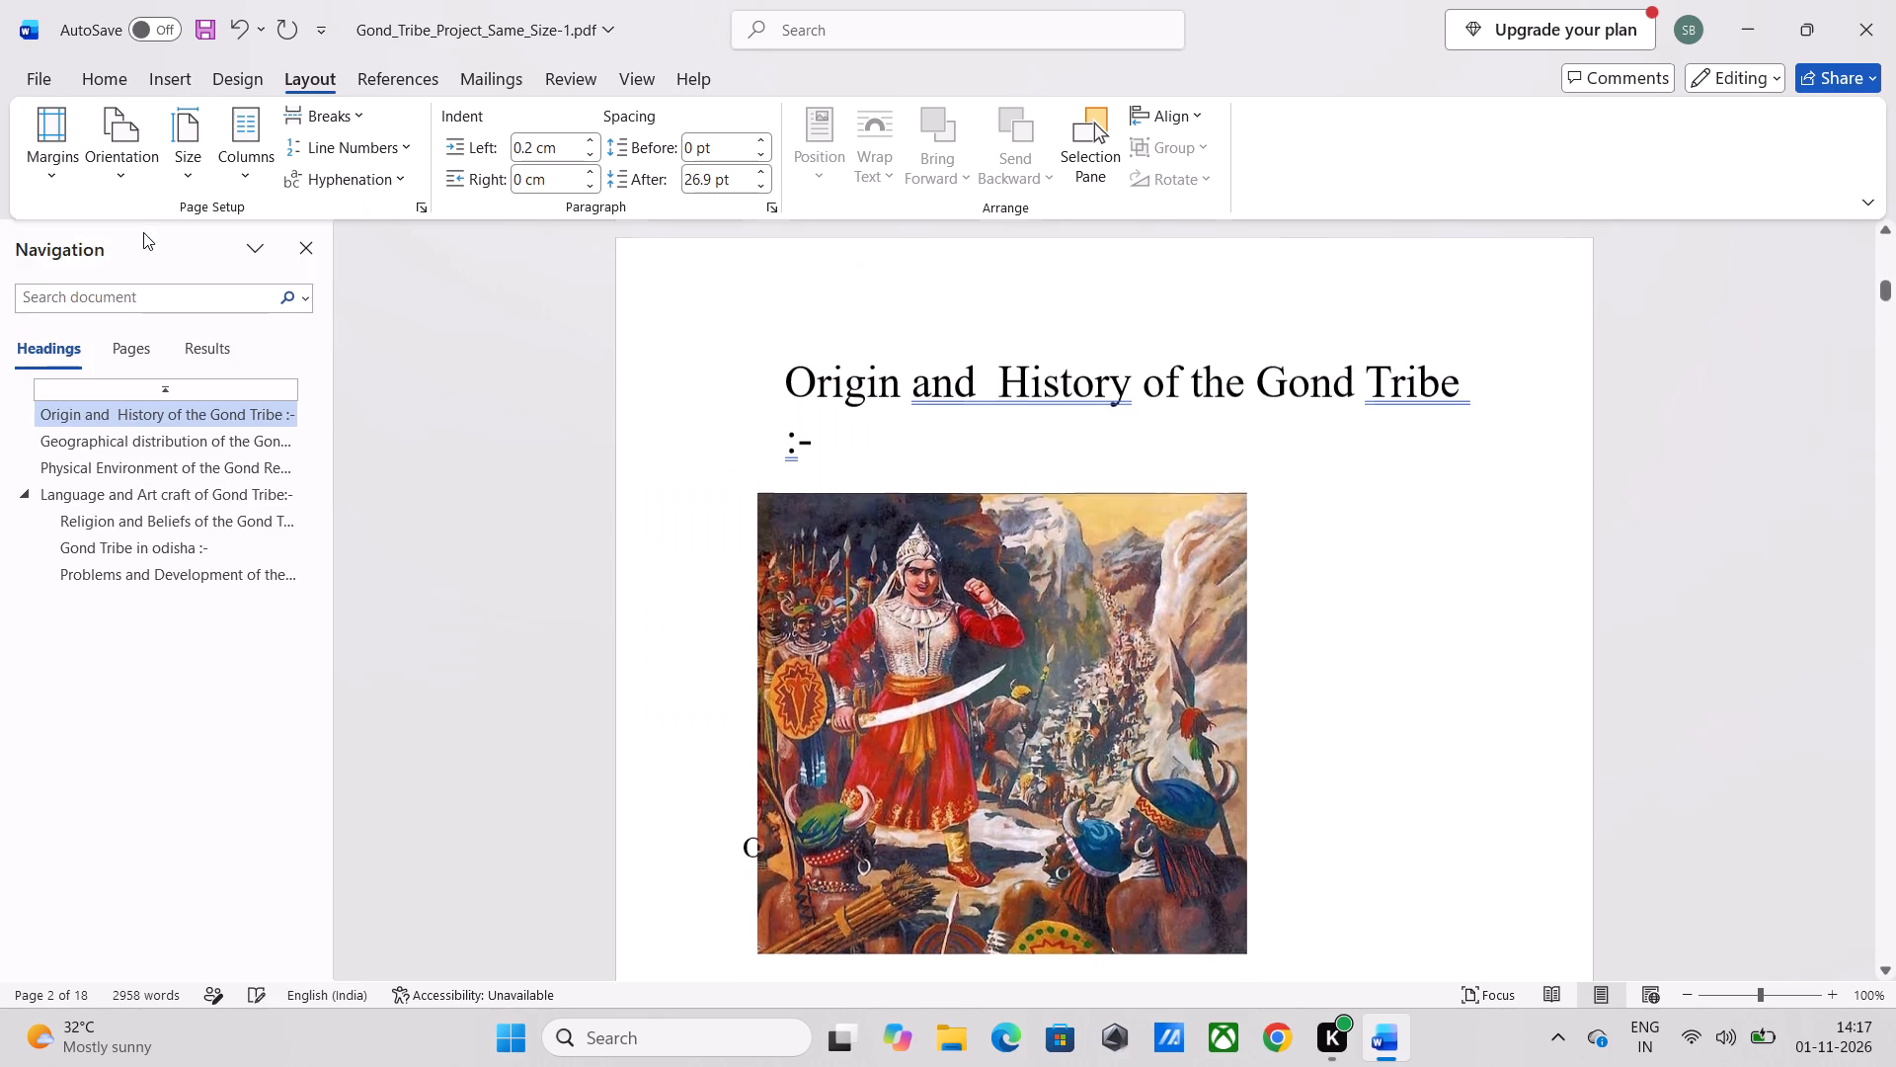
Review the Origin and History of the Gond Tribe pages and return to the Introduction page.
{"action": "scroll", "coordinate": [572, 455], "scroll_direction": "down", "scroll_amount": 7}
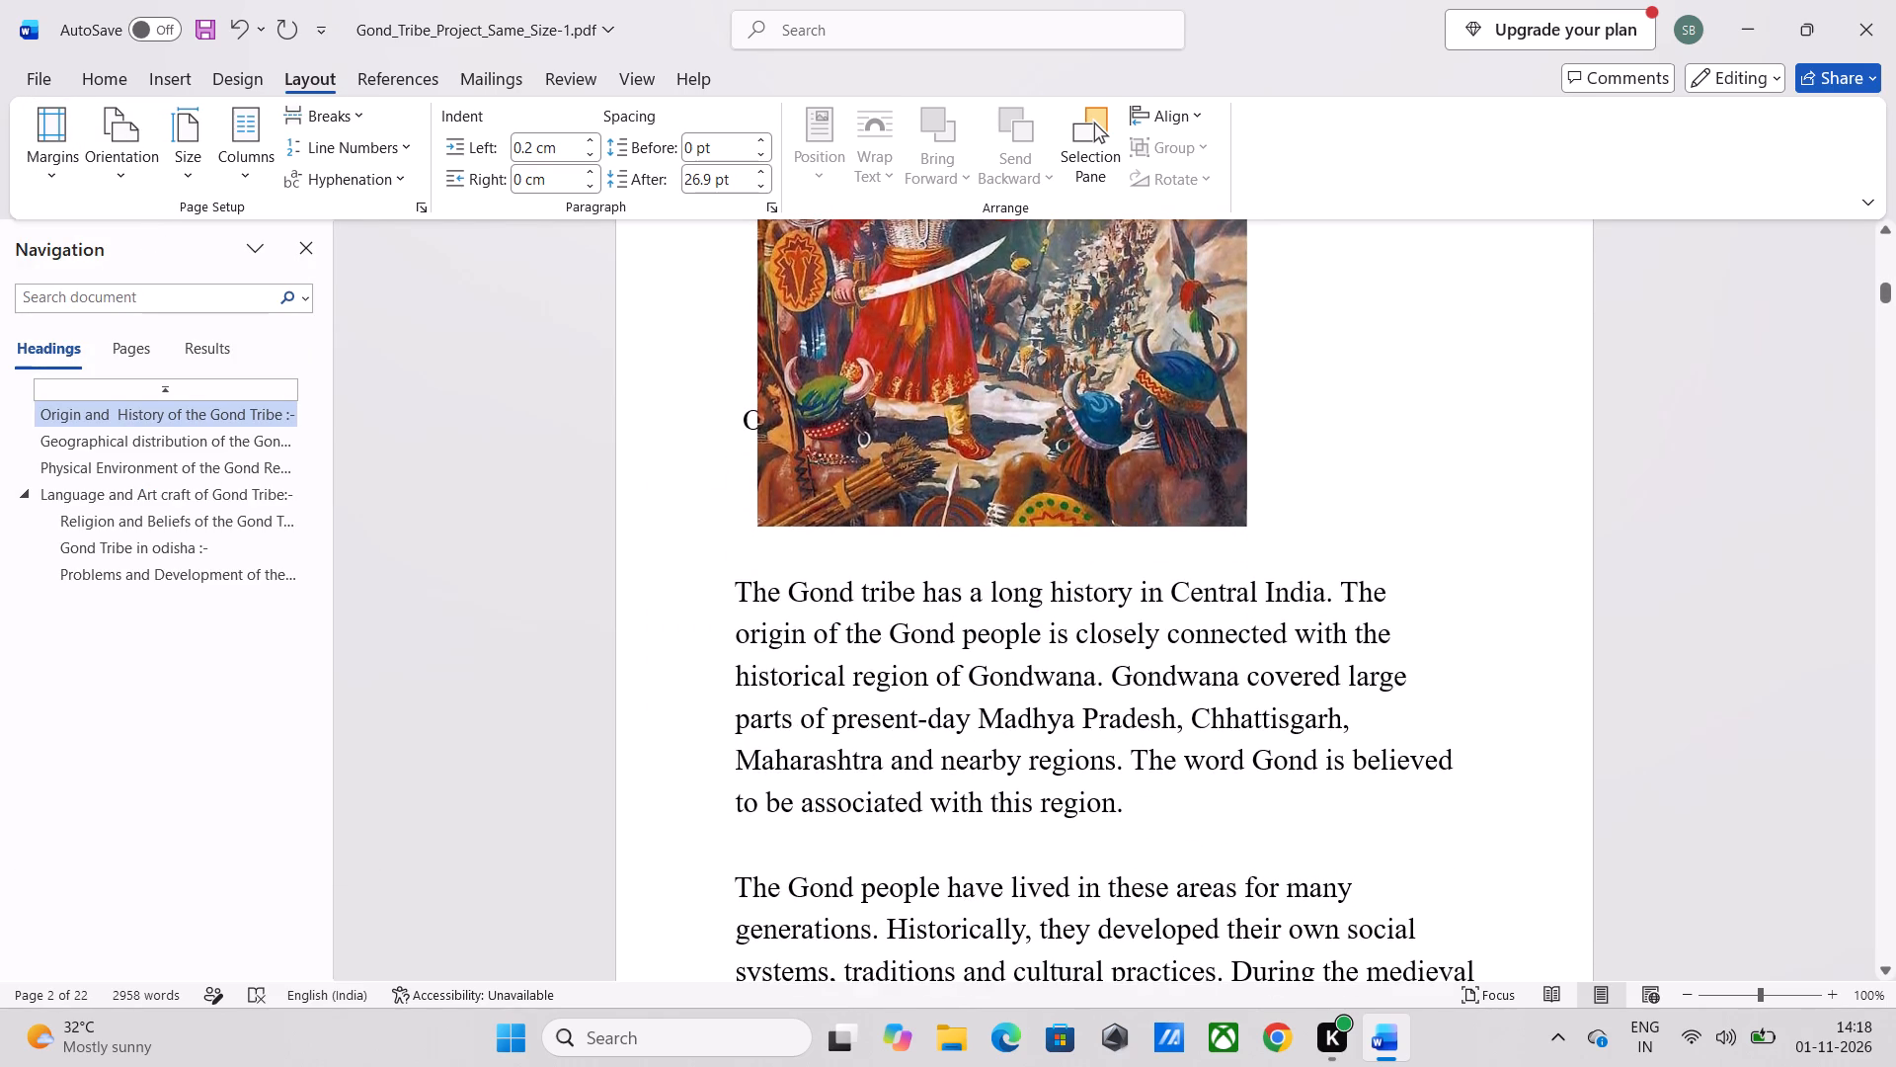
{"action": "scroll", "coordinate": [649, 453], "scroll_direction": "up", "scroll_amount": 10}
{"action": "scroll", "coordinate": [750, 333], "scroll_direction": "up", "scroll_amount": 3}
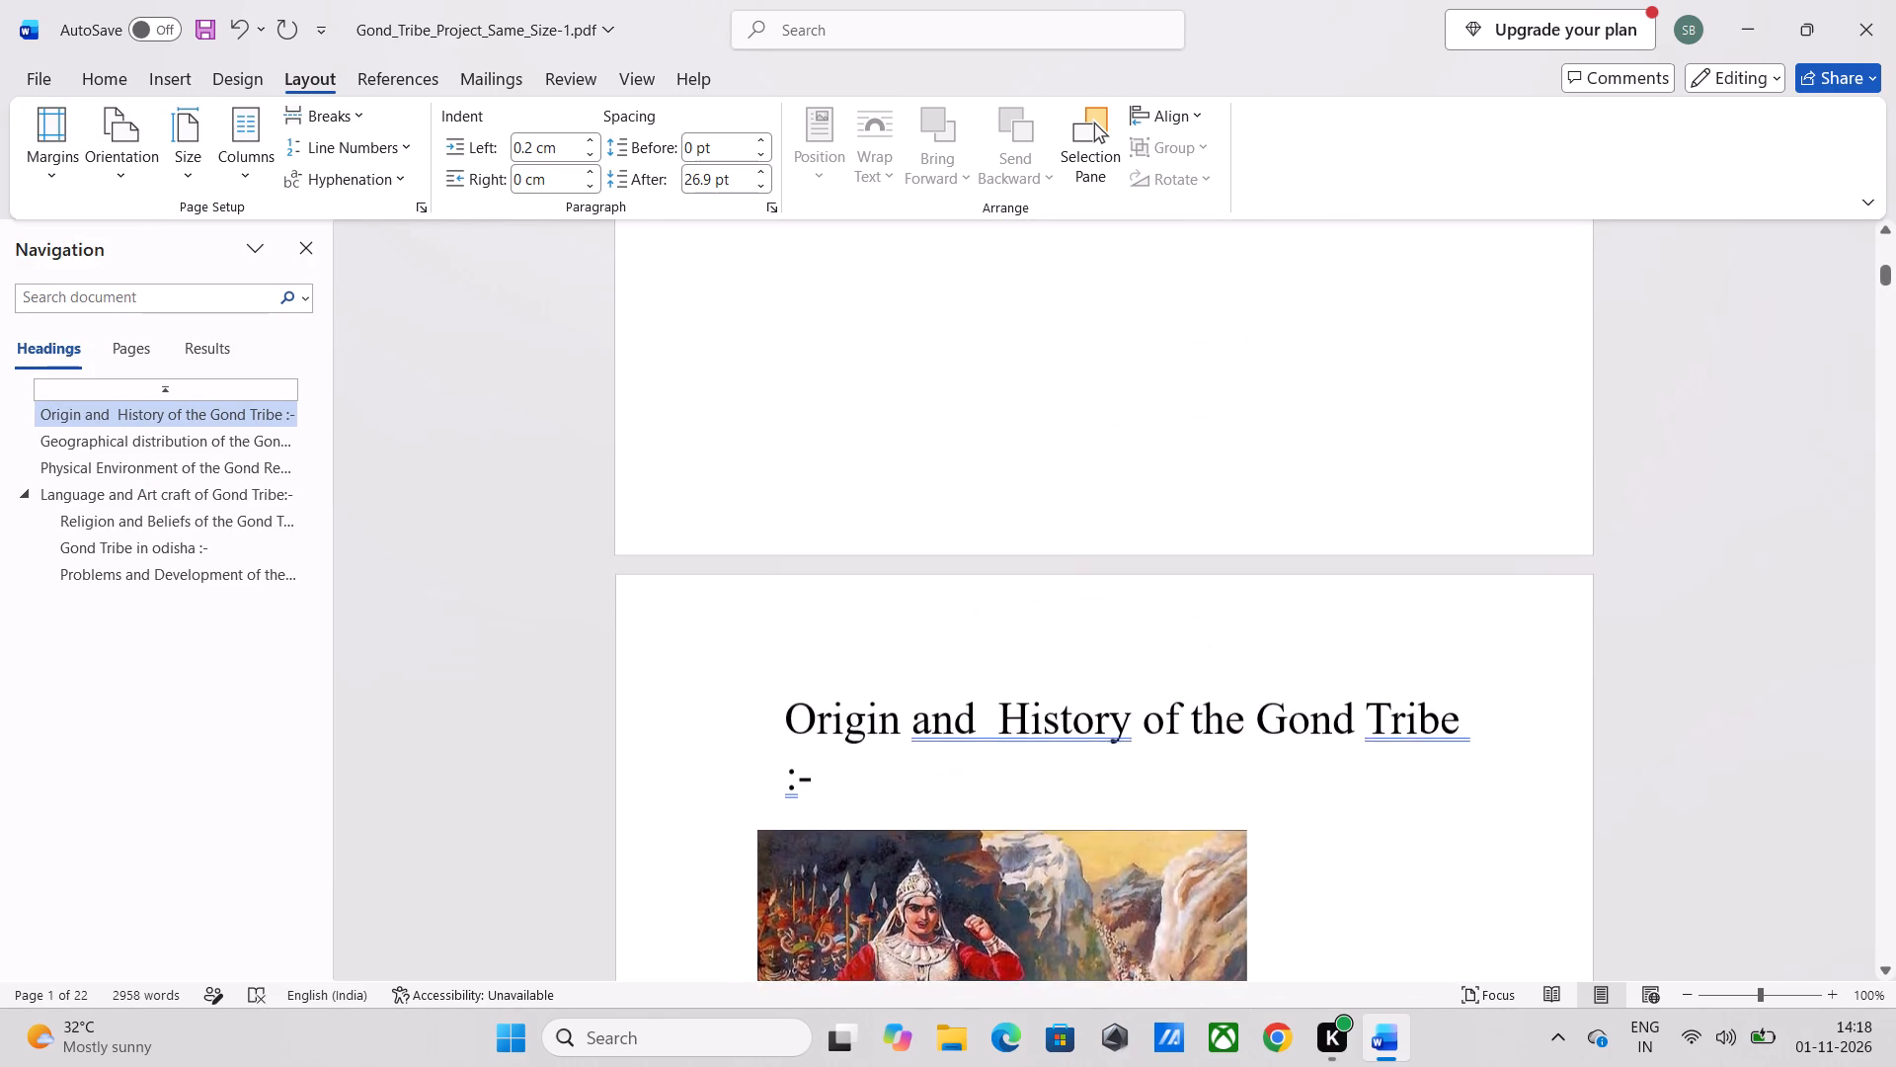
{"action": "scroll", "coordinate": [756, 346], "scroll_direction": "up", "scroll_amount": 20}
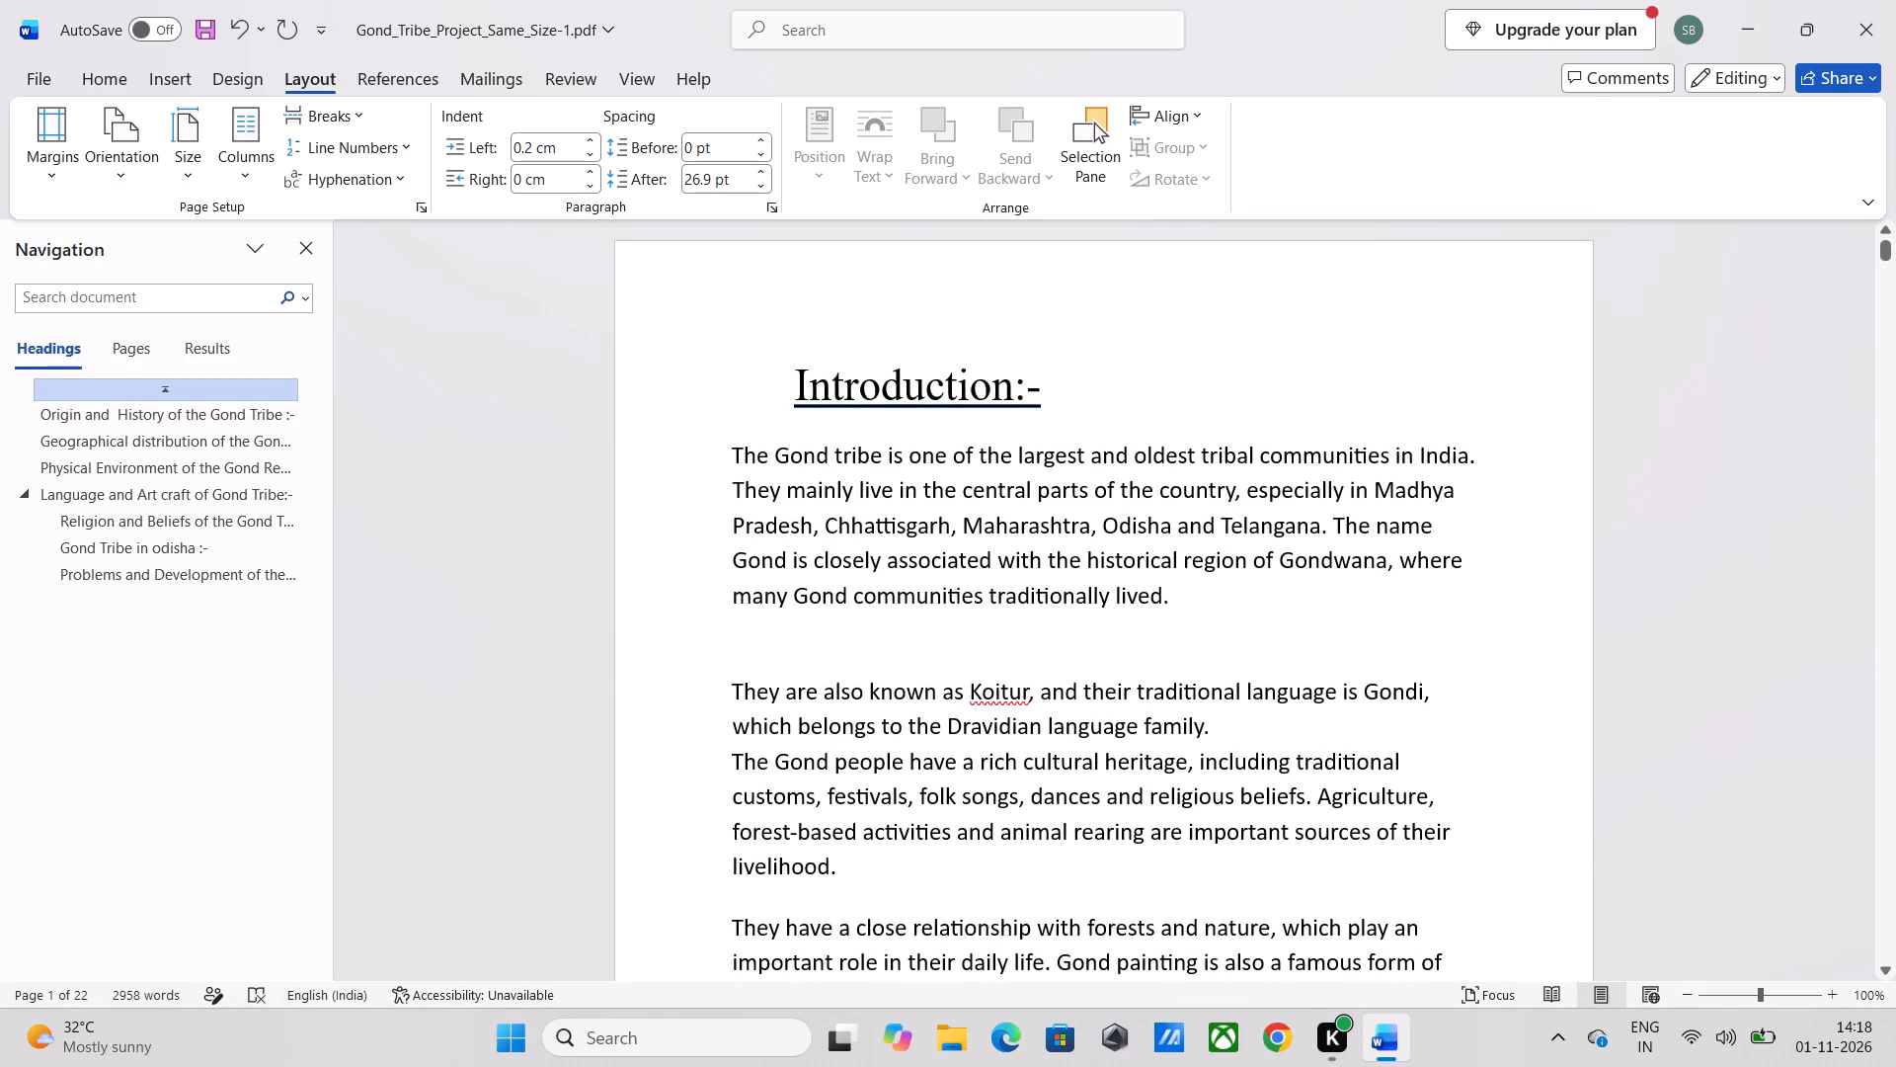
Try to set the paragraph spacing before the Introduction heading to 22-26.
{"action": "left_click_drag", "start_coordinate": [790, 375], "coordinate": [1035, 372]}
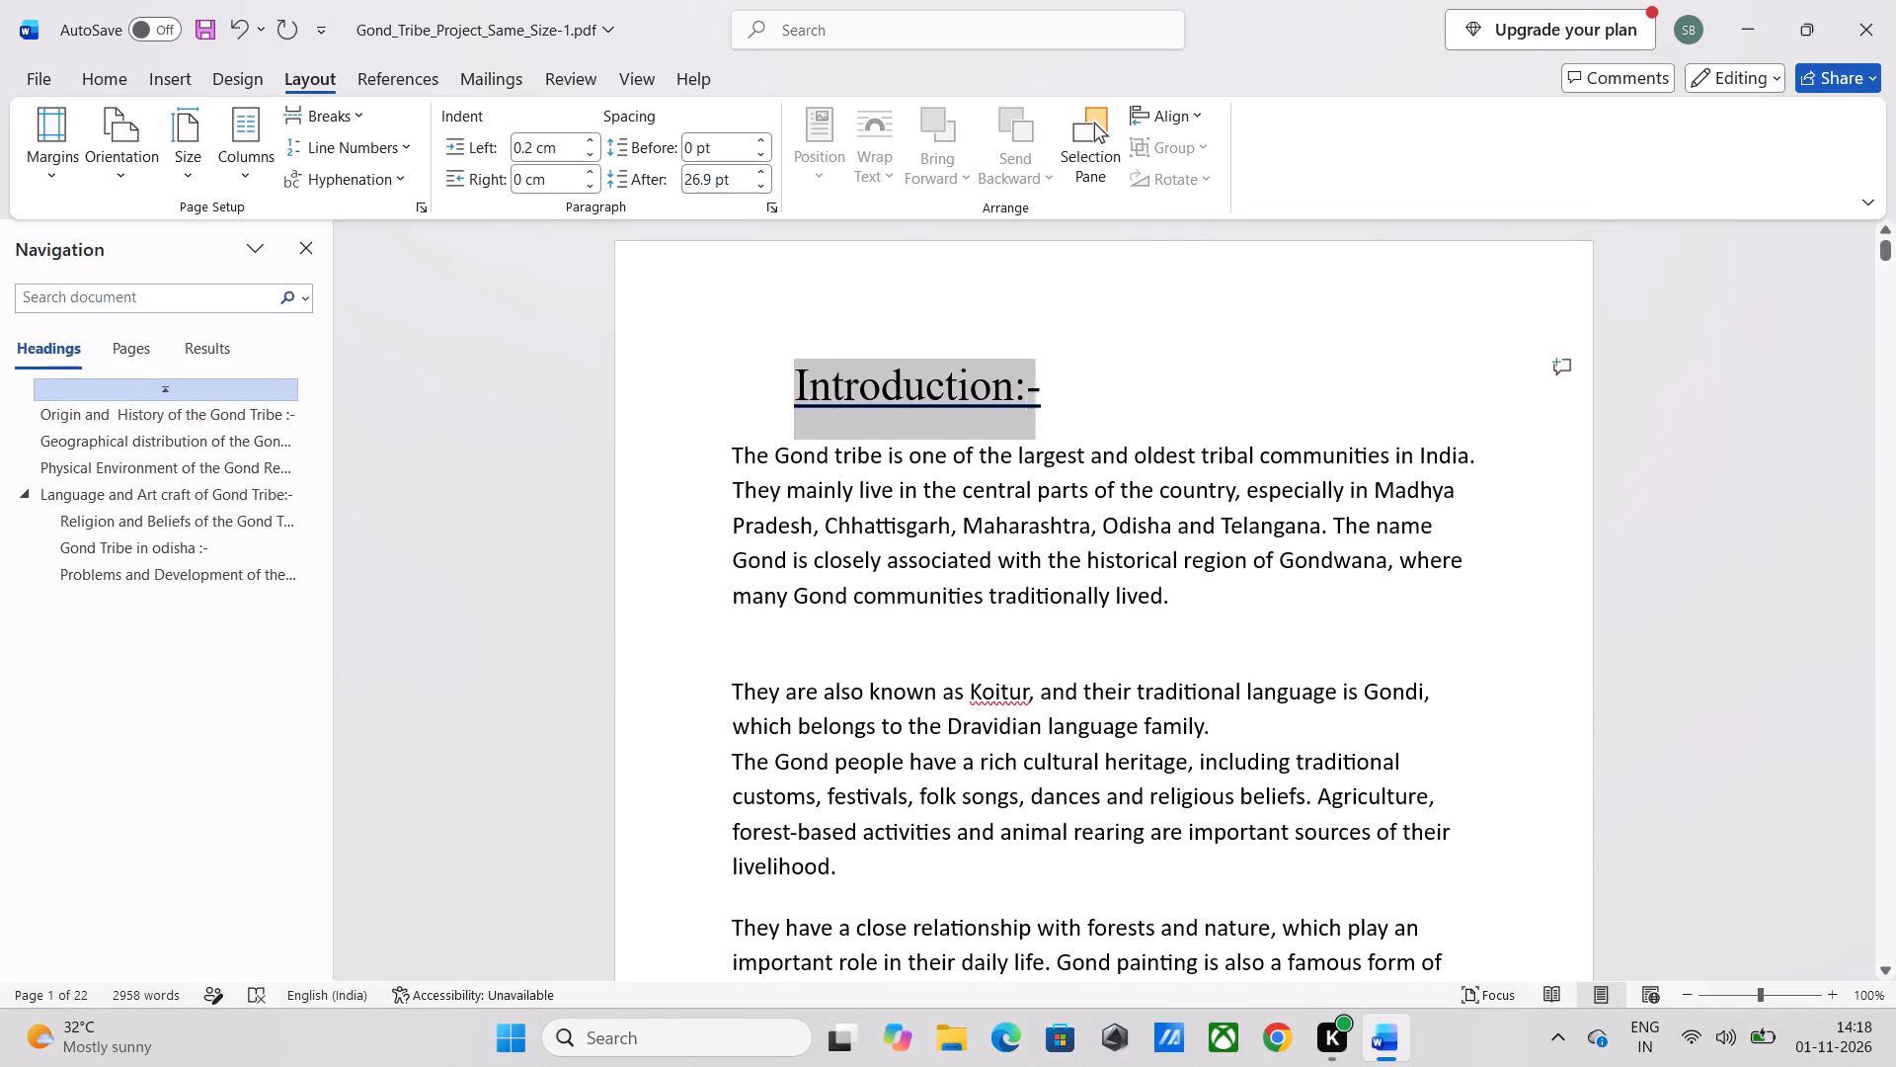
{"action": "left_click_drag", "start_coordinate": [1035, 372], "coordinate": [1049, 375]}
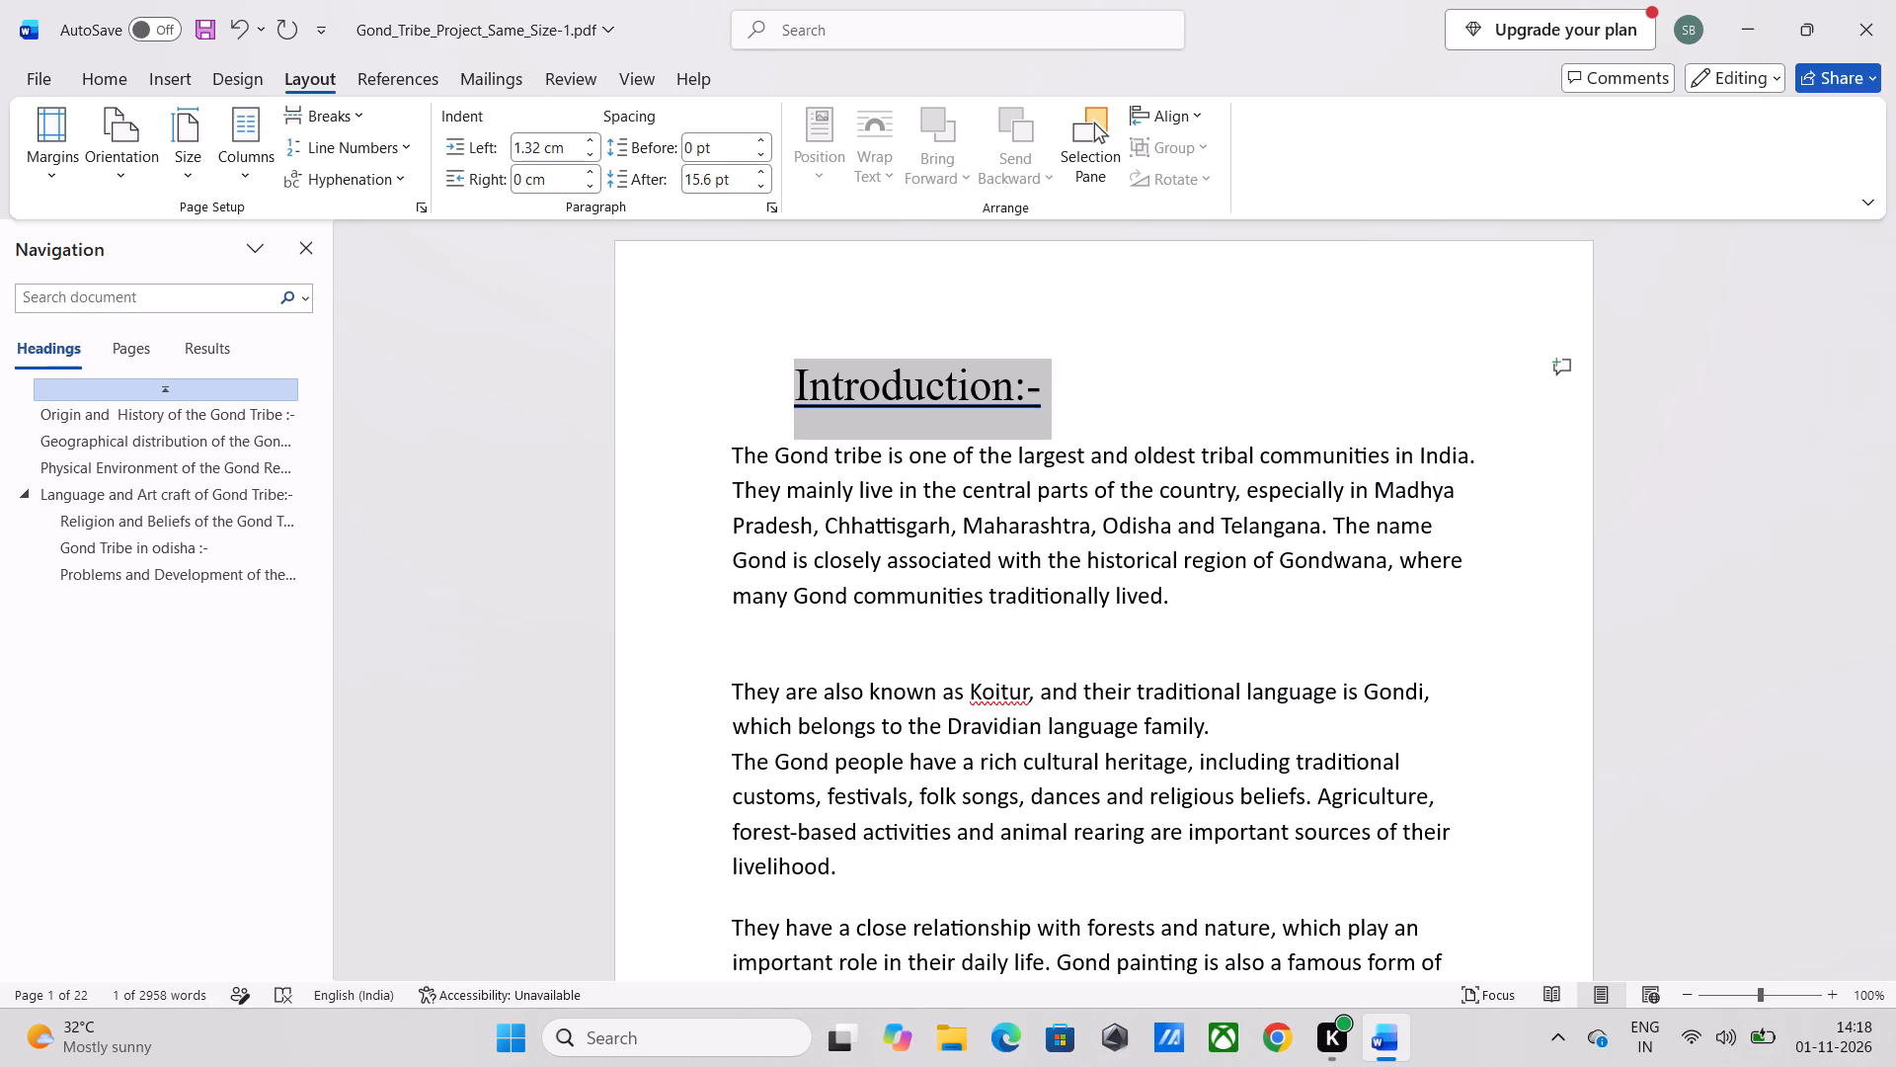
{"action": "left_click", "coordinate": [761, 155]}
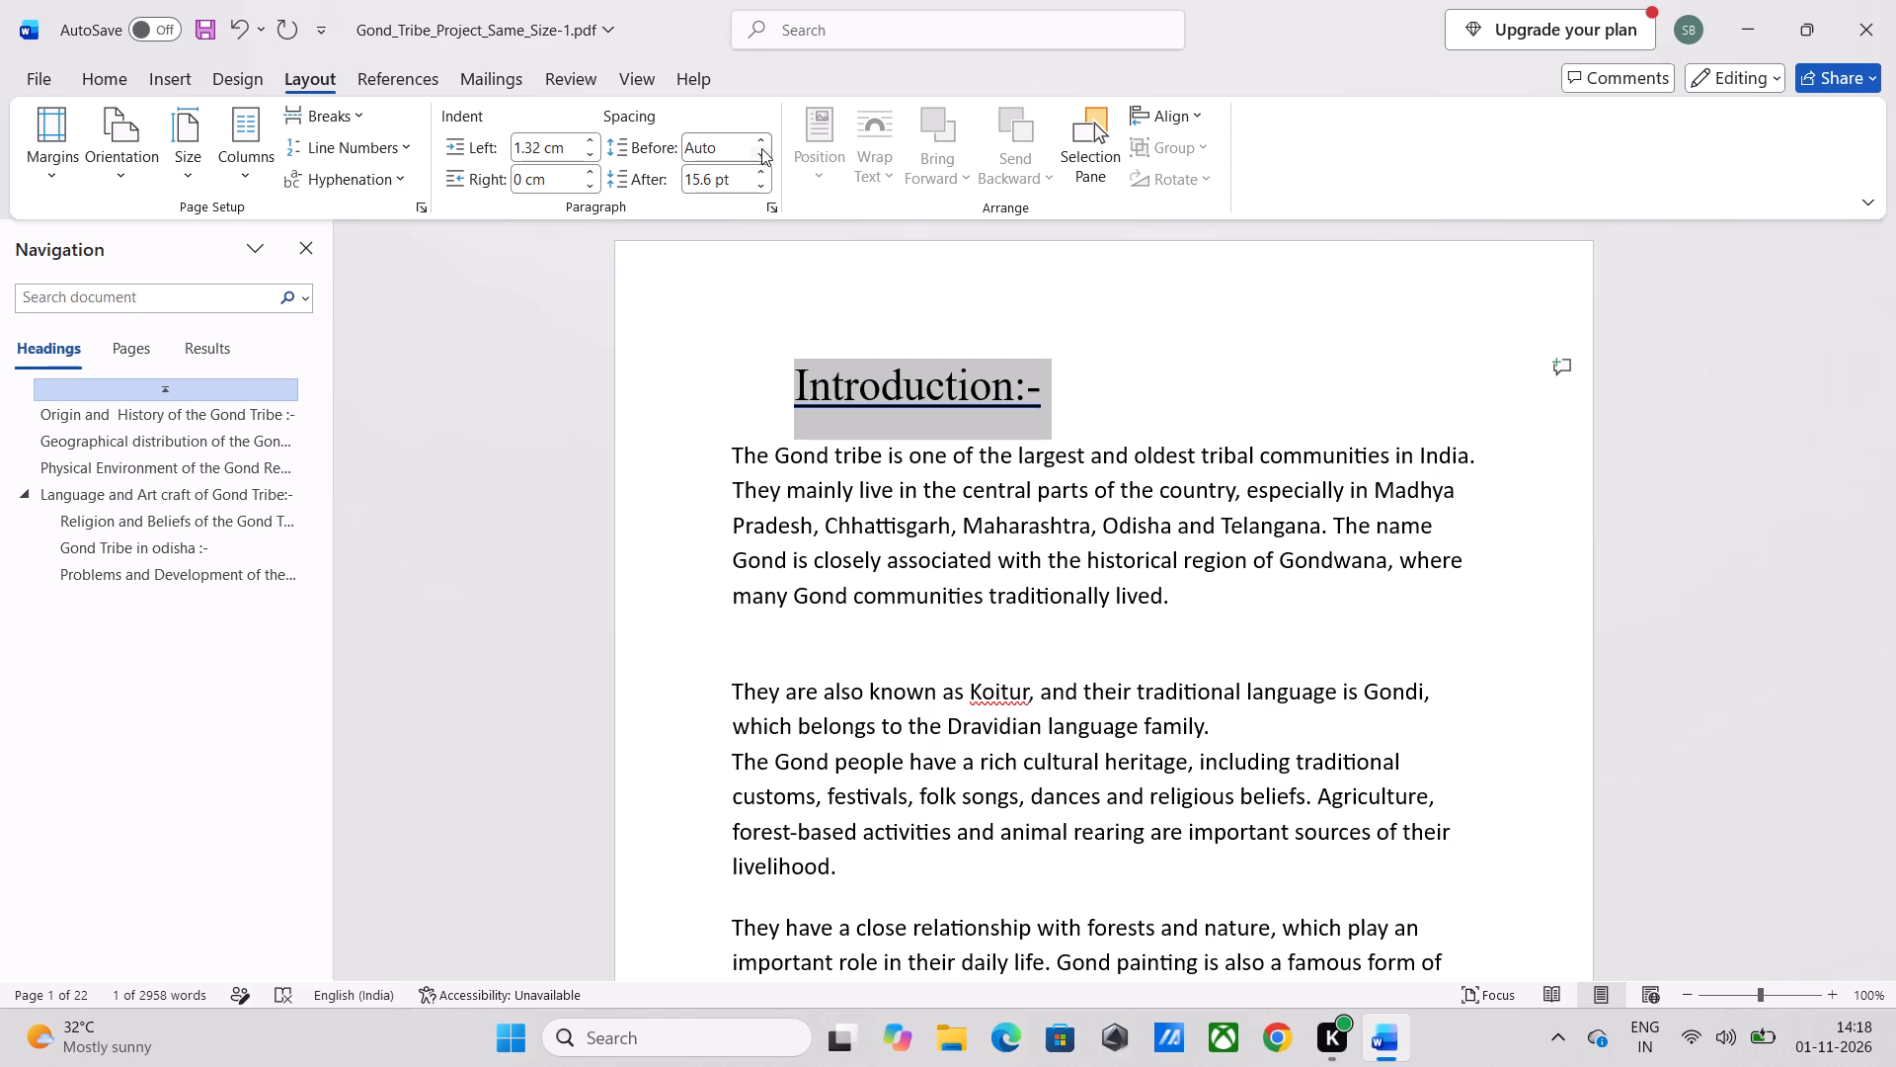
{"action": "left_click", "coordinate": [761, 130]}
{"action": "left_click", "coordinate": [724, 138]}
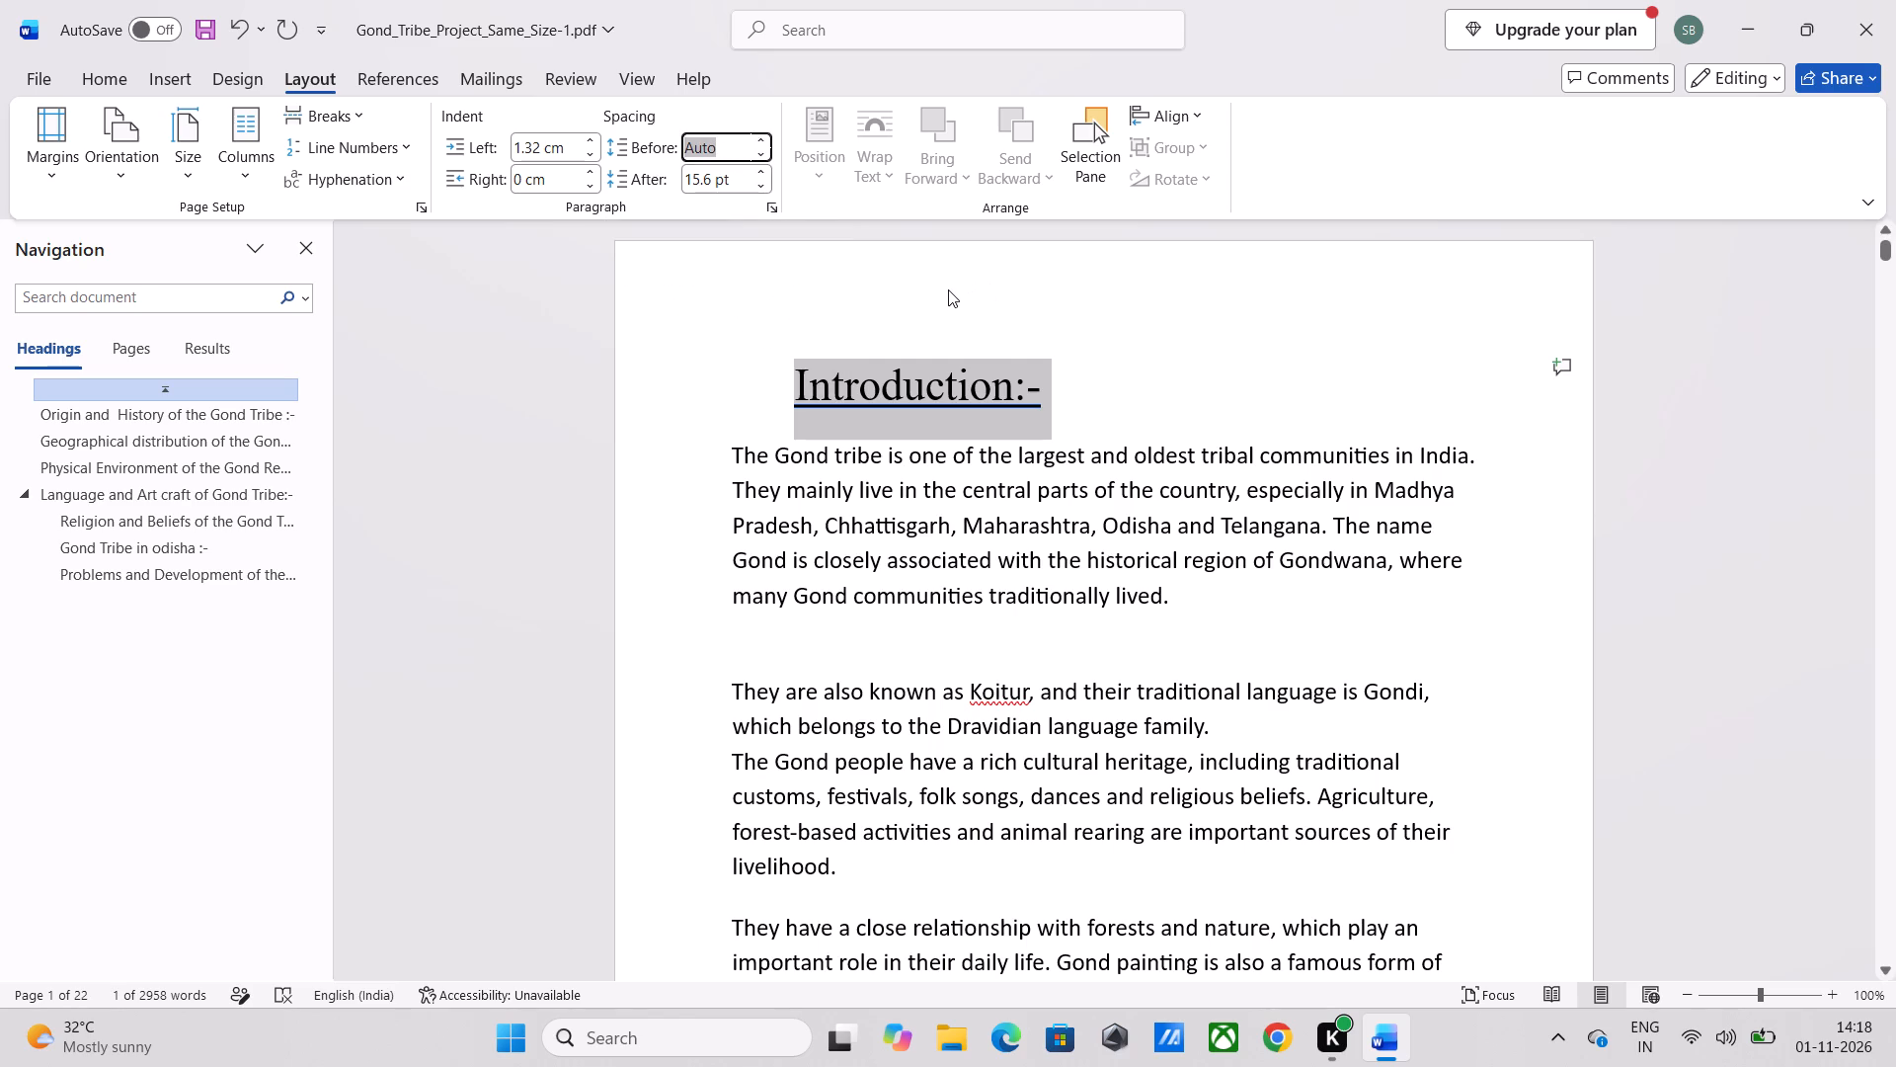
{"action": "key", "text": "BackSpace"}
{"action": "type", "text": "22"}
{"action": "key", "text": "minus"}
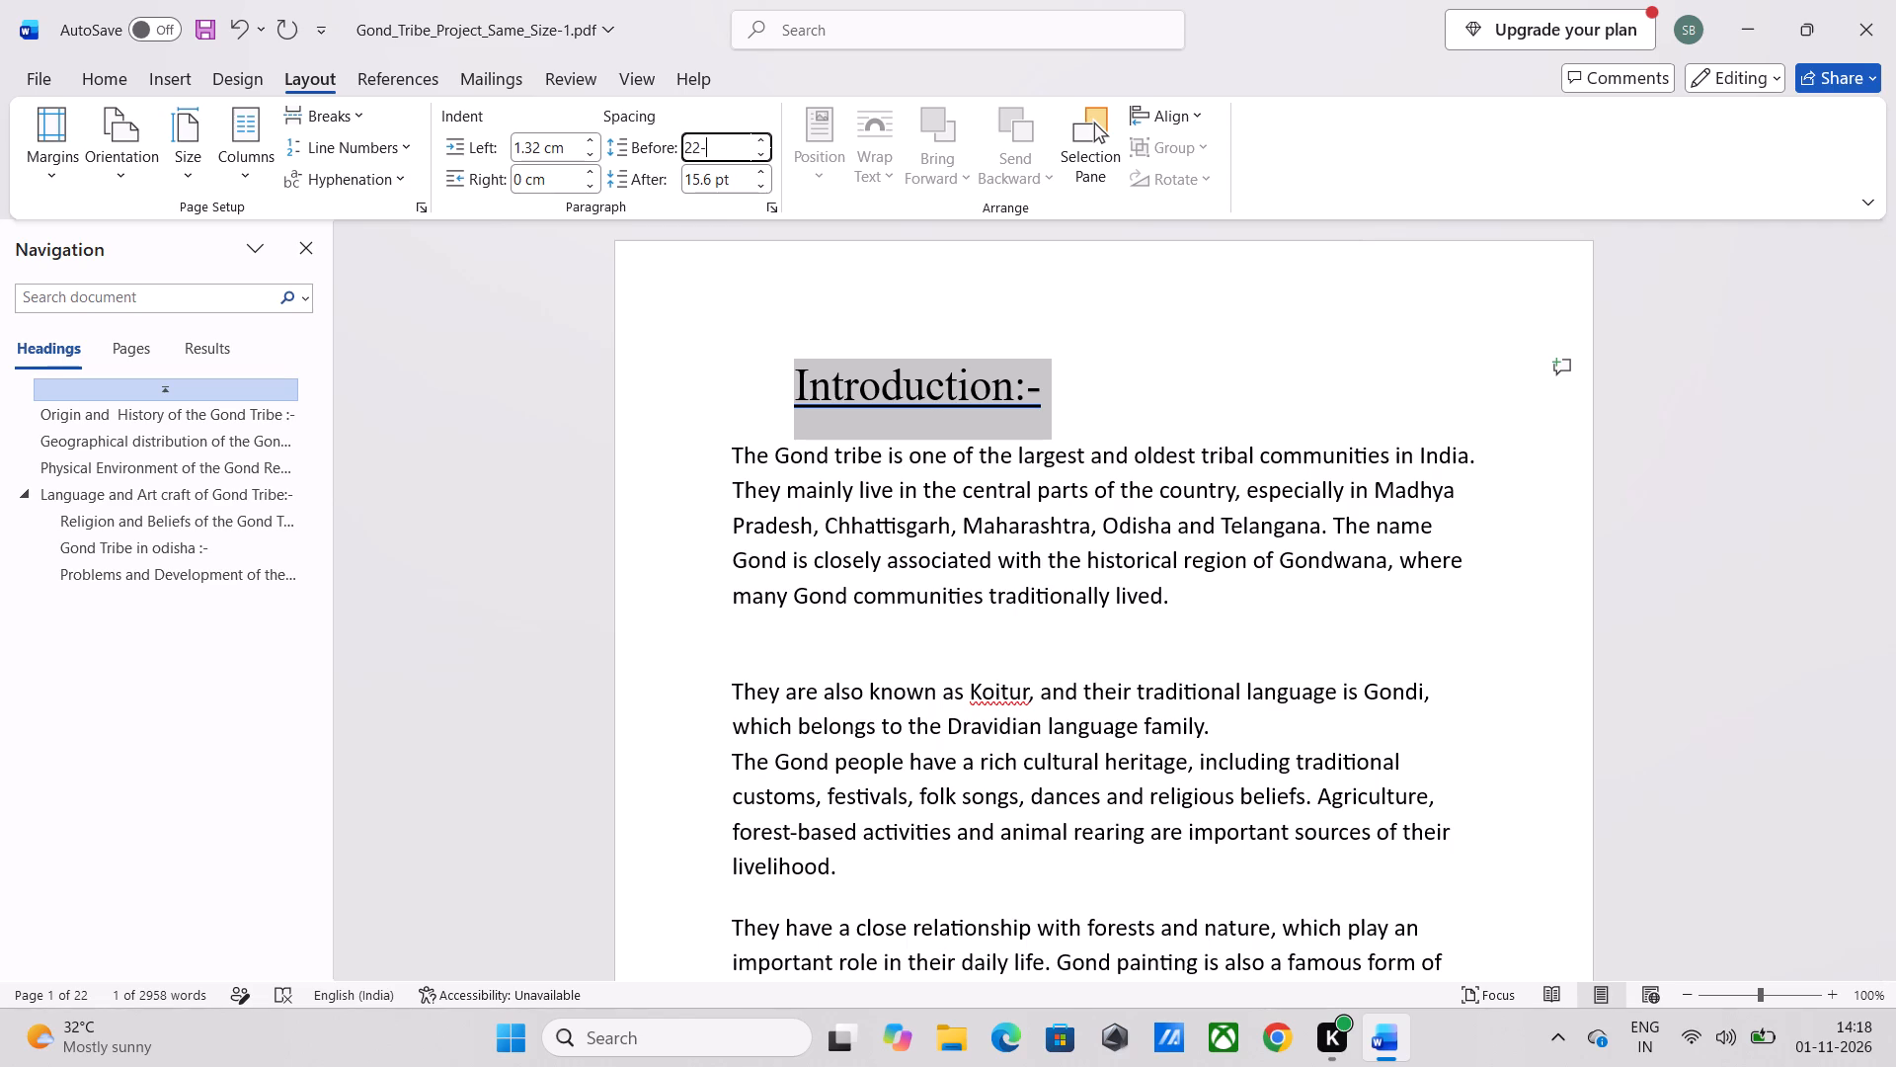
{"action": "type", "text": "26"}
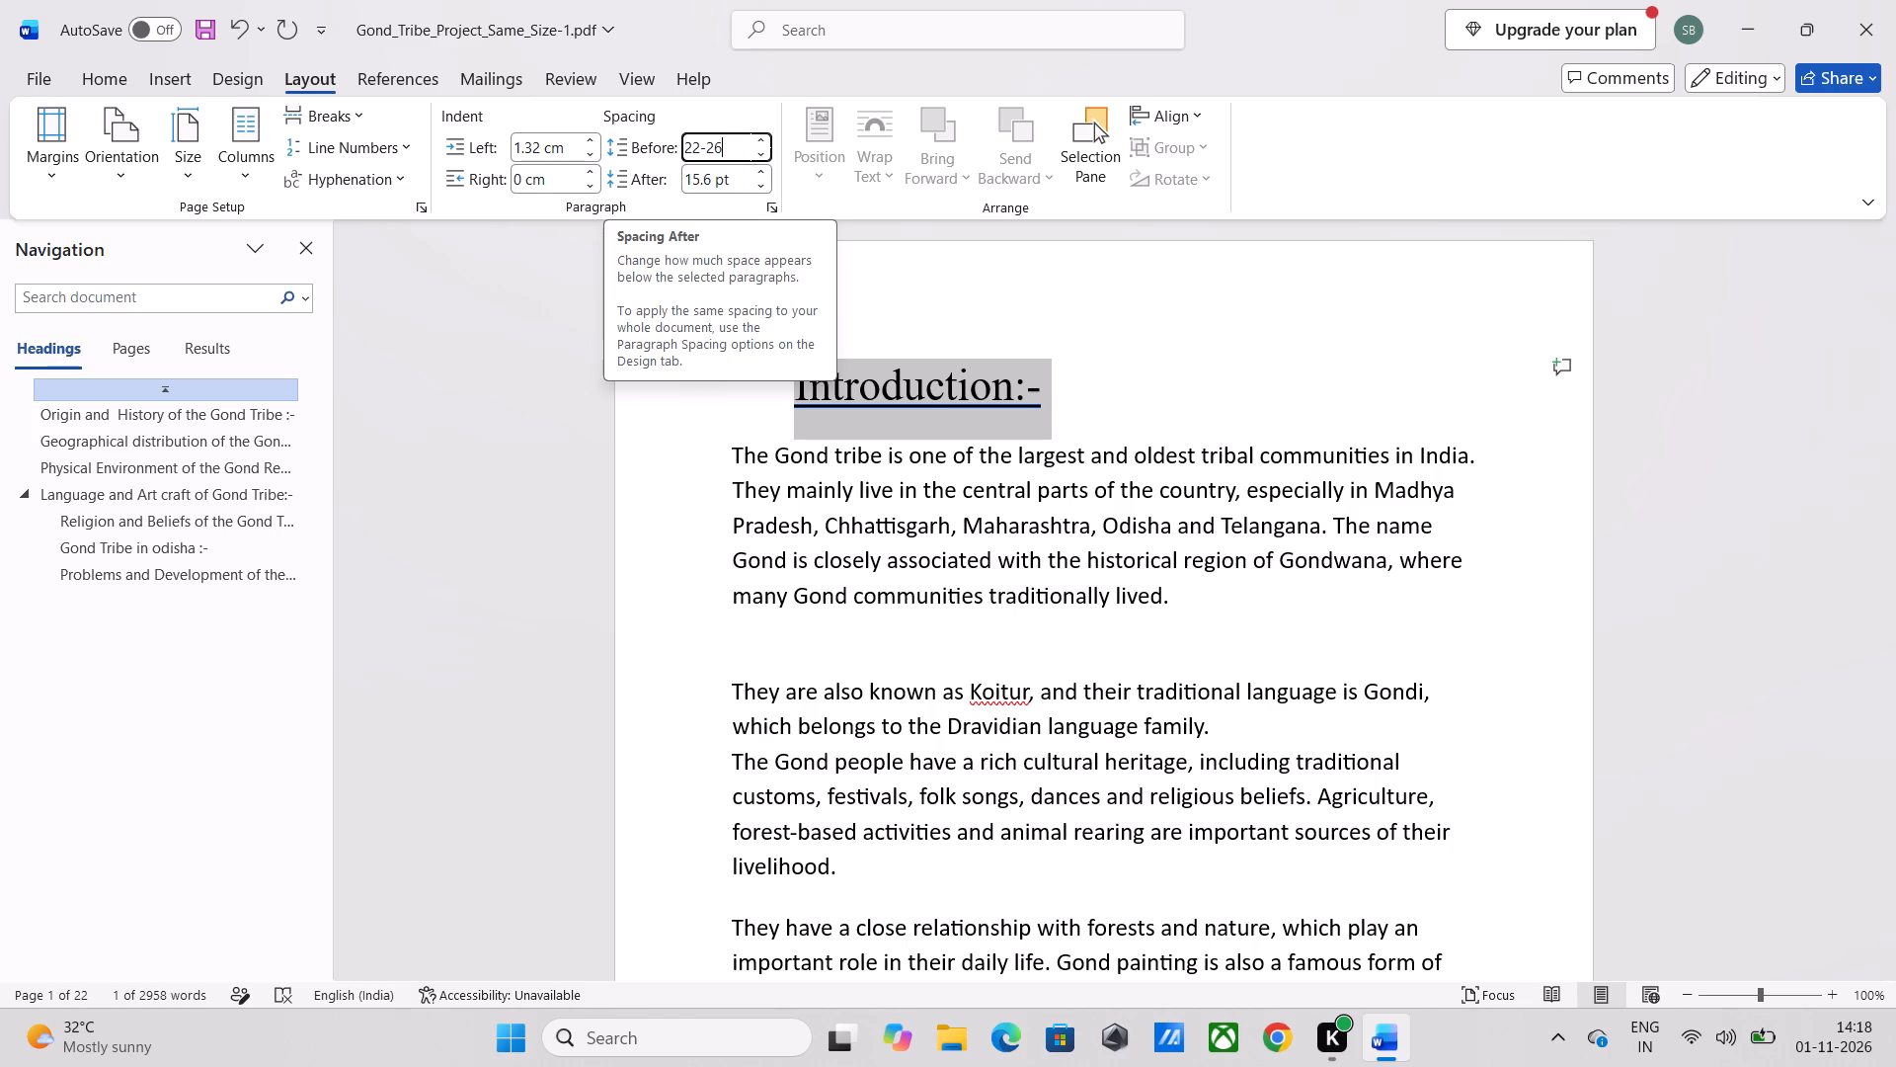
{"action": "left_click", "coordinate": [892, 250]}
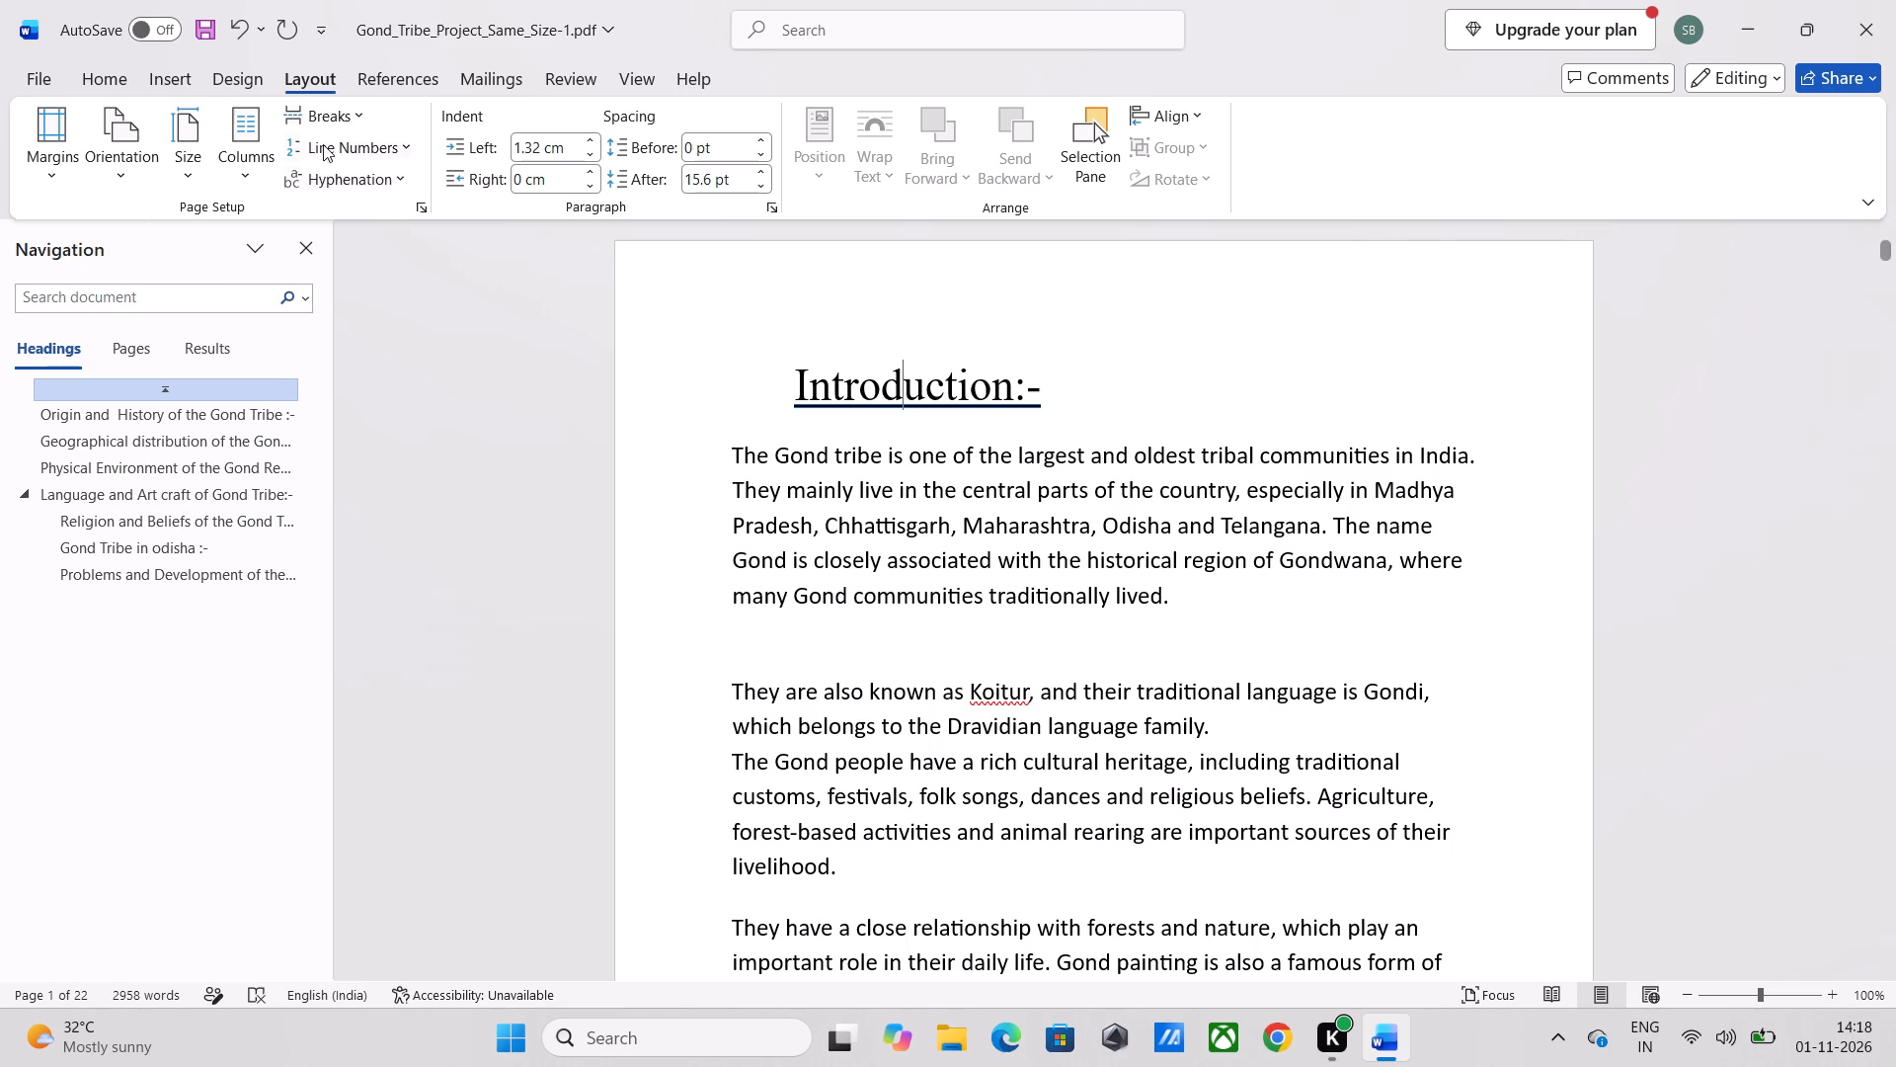
Try several document style sets and apply the plain black one with uppercase title and heading.
{"action": "left_click", "coordinate": [220, 80]}
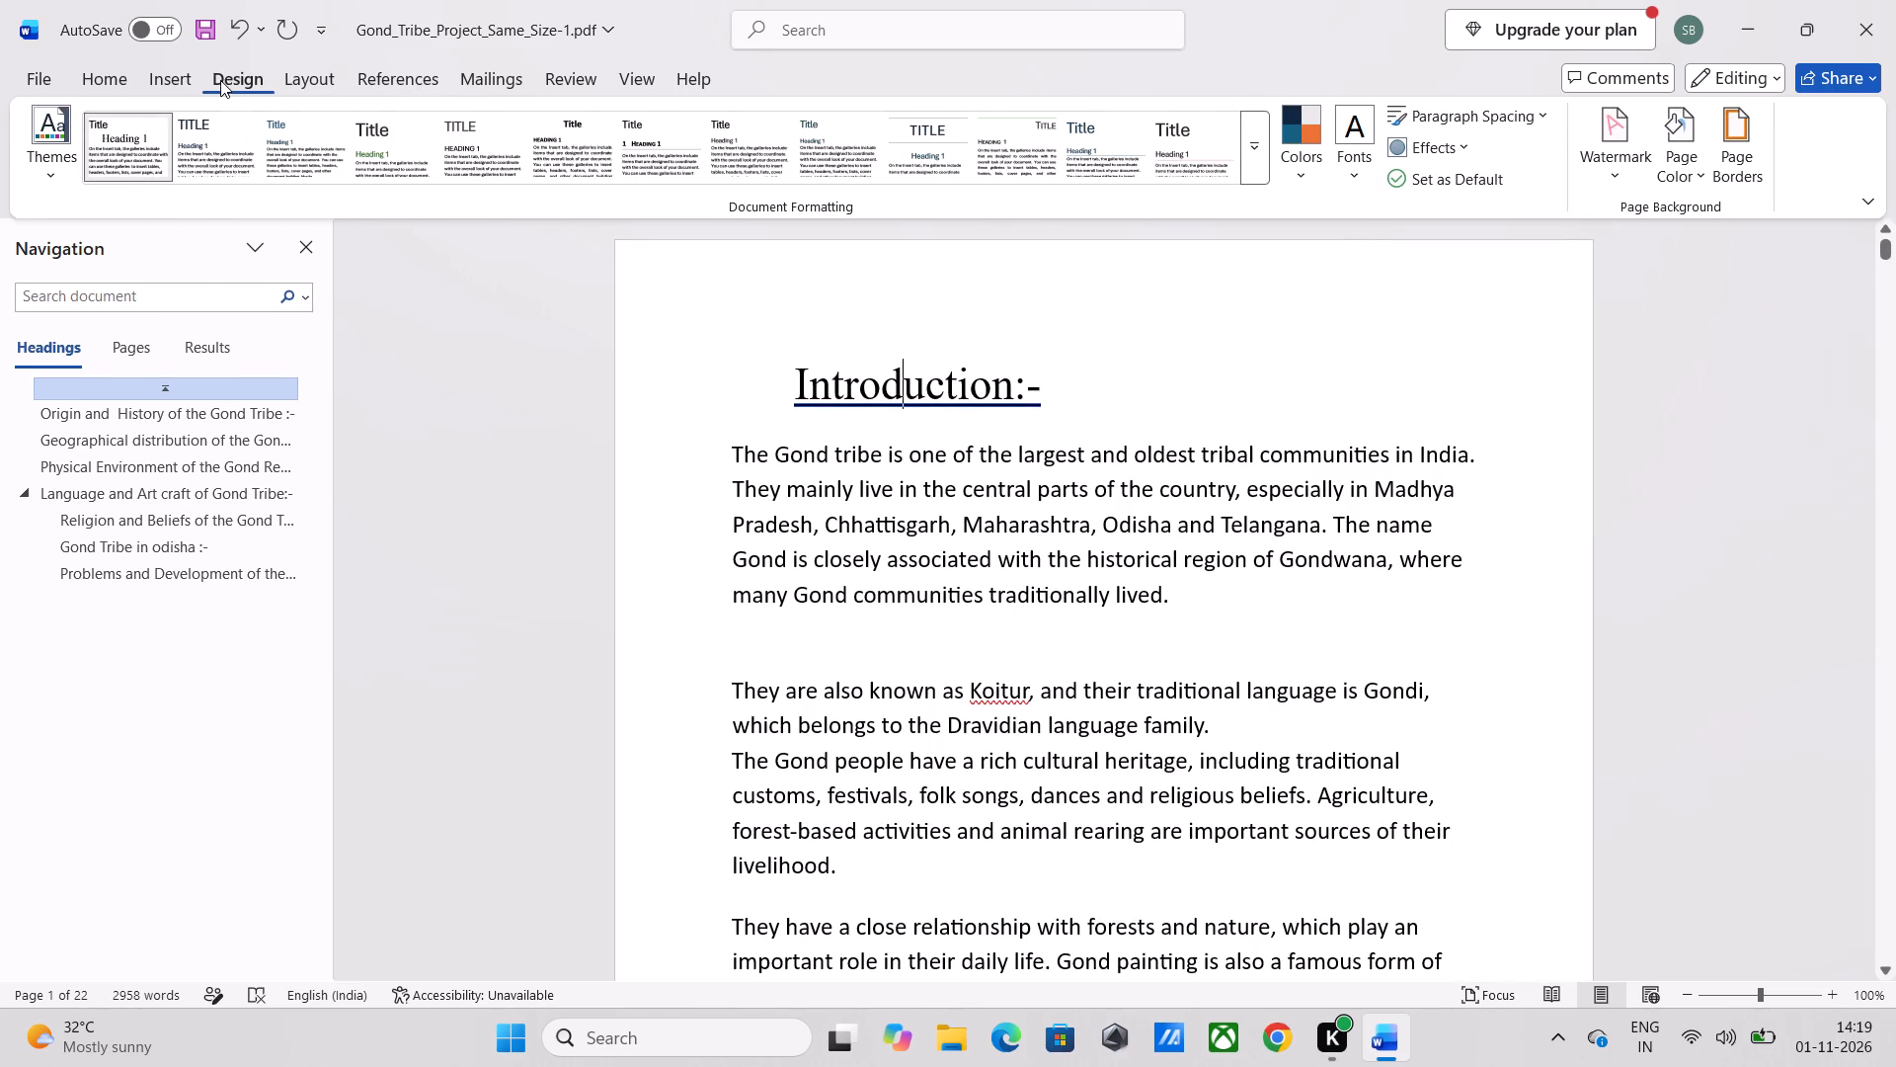
{"action": "left_click", "coordinate": [218, 160]}
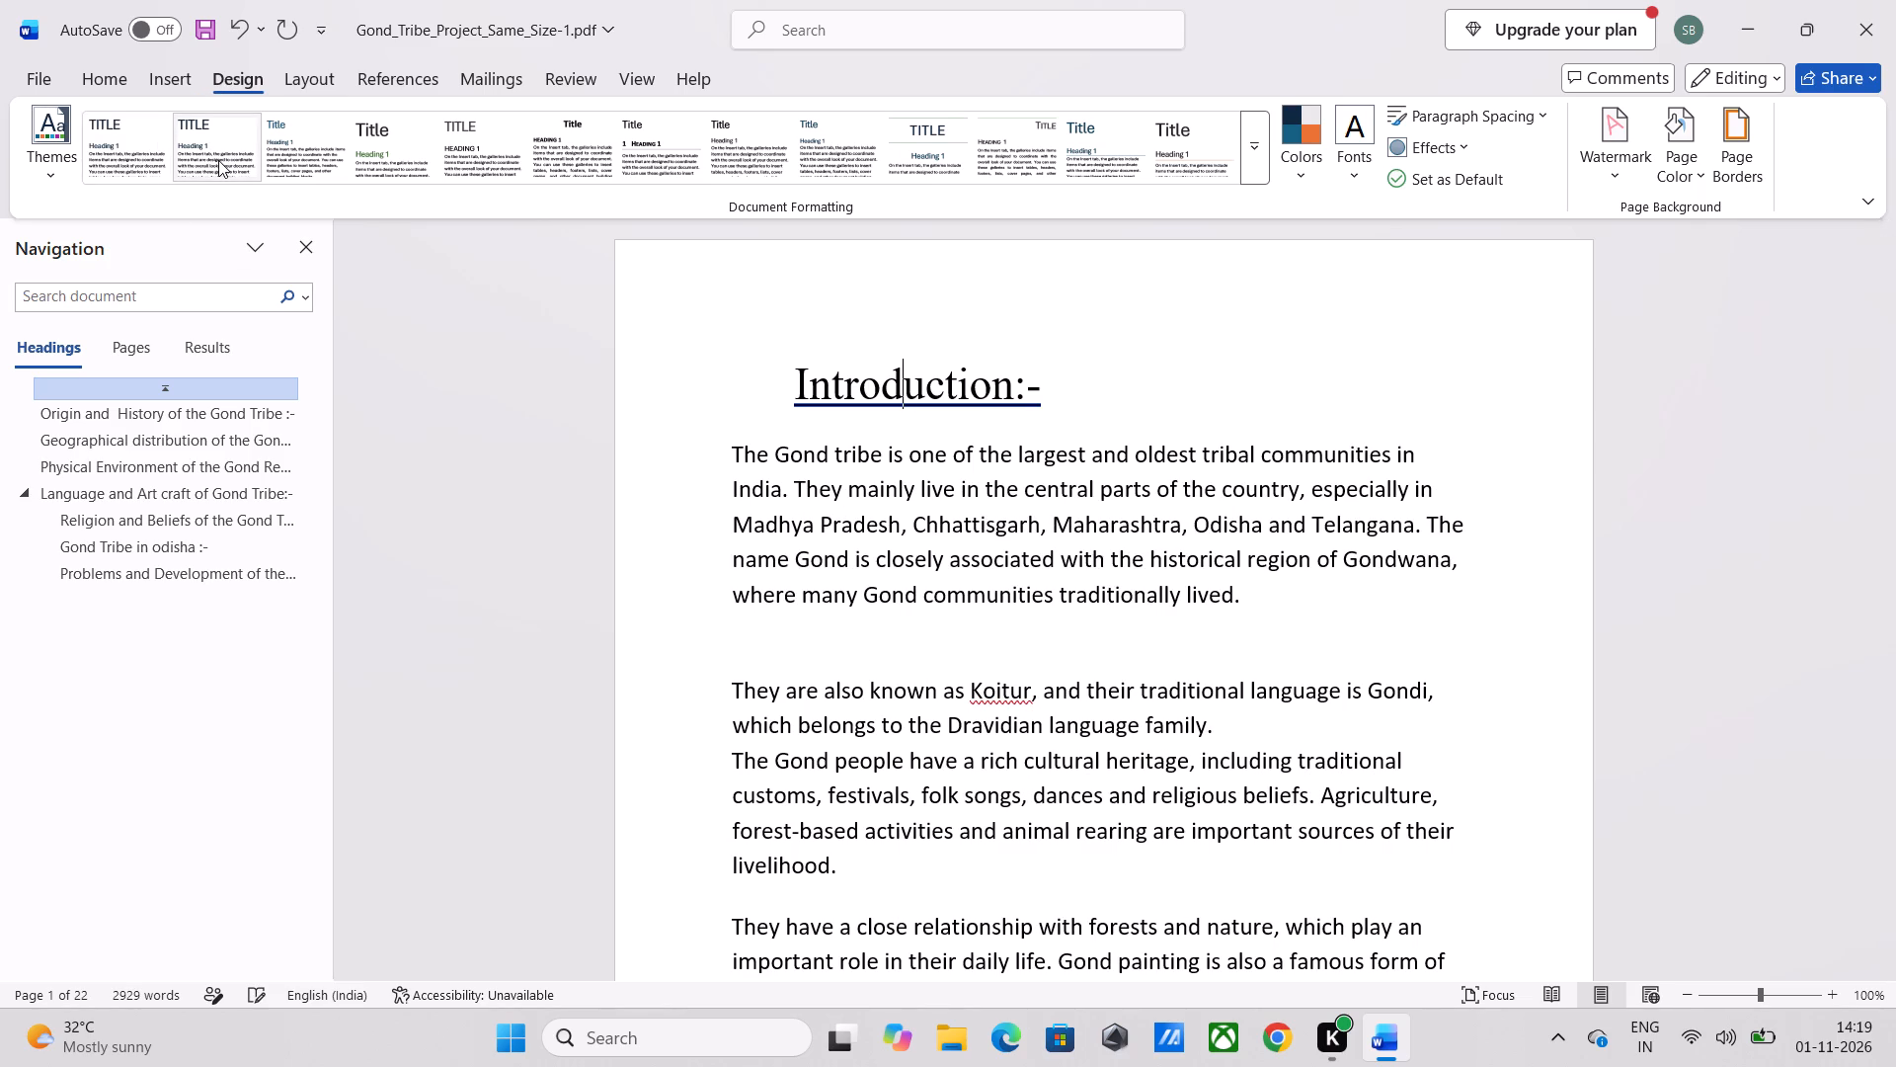
{"action": "left_click", "coordinate": [135, 144]}
{"action": "left_click", "coordinate": [345, 131]}
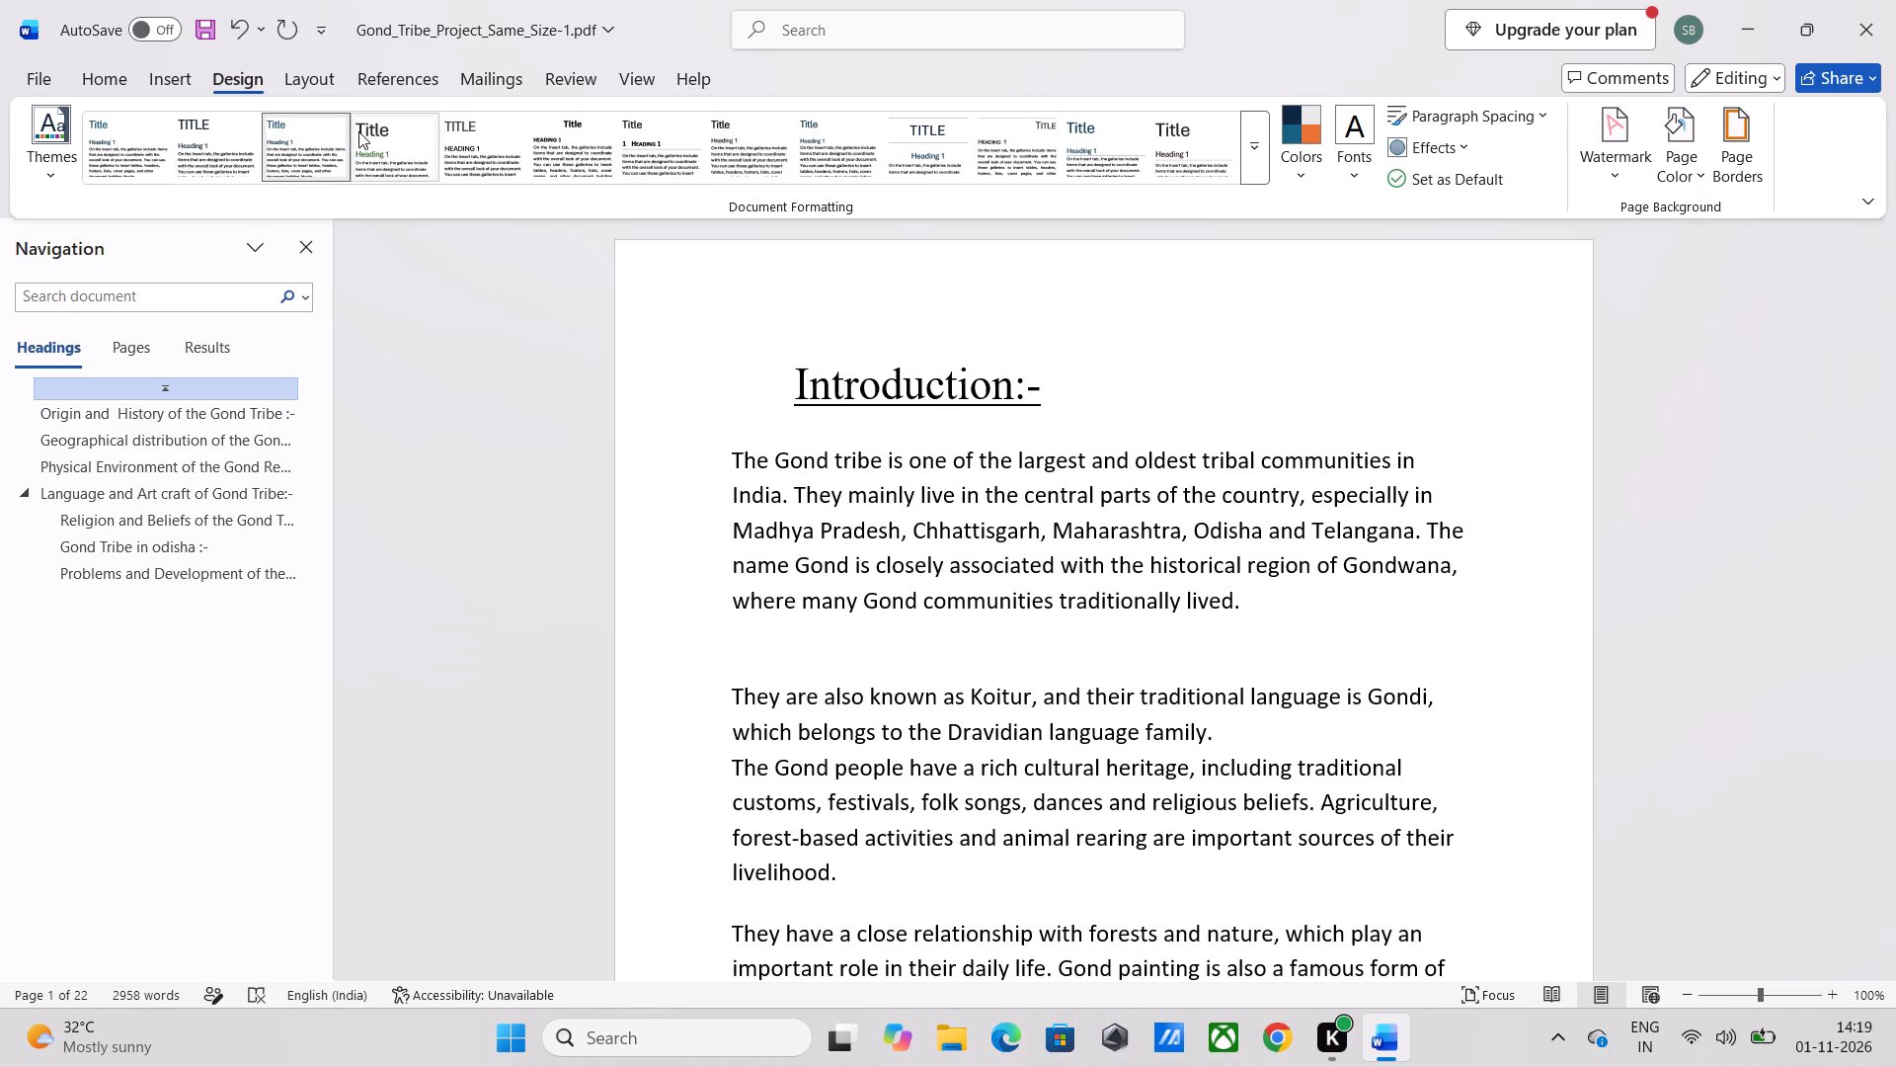
{"action": "left_click", "coordinate": [391, 155]}
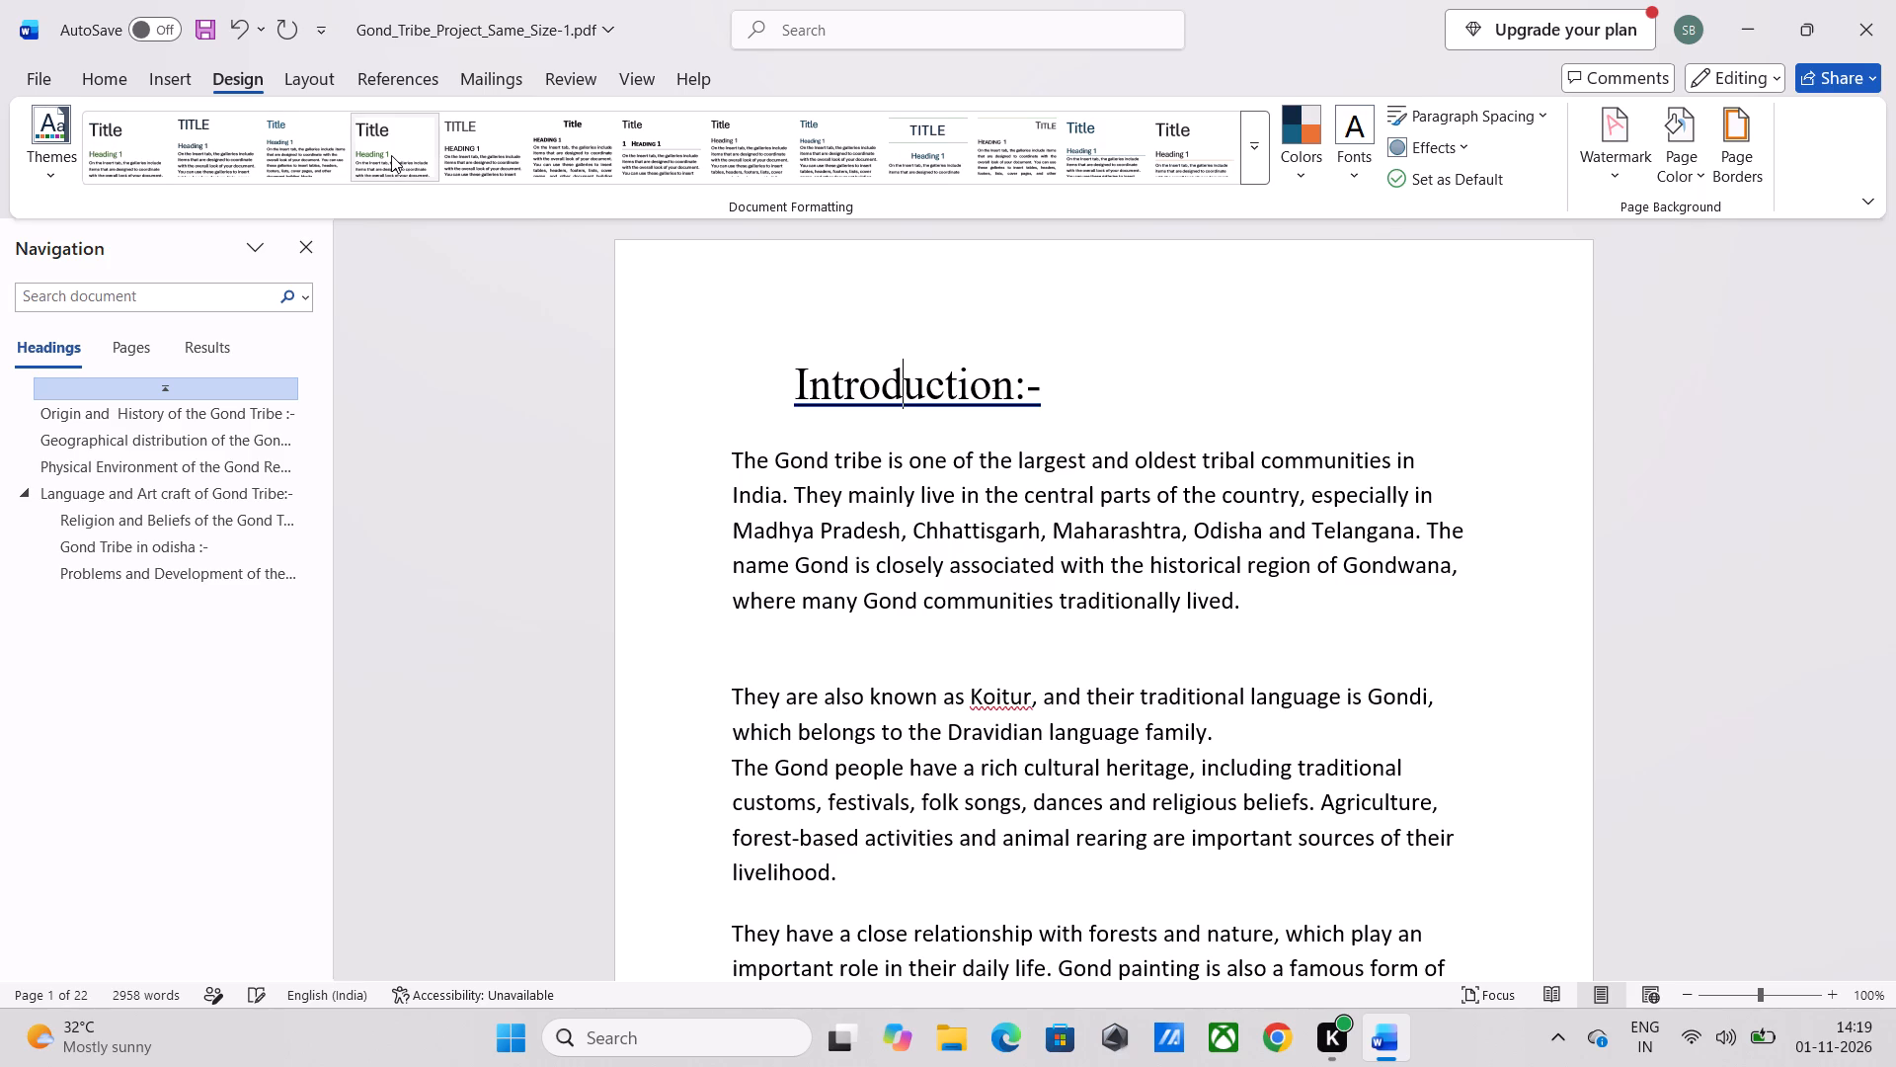
{"action": "left_click", "coordinate": [477, 152]}
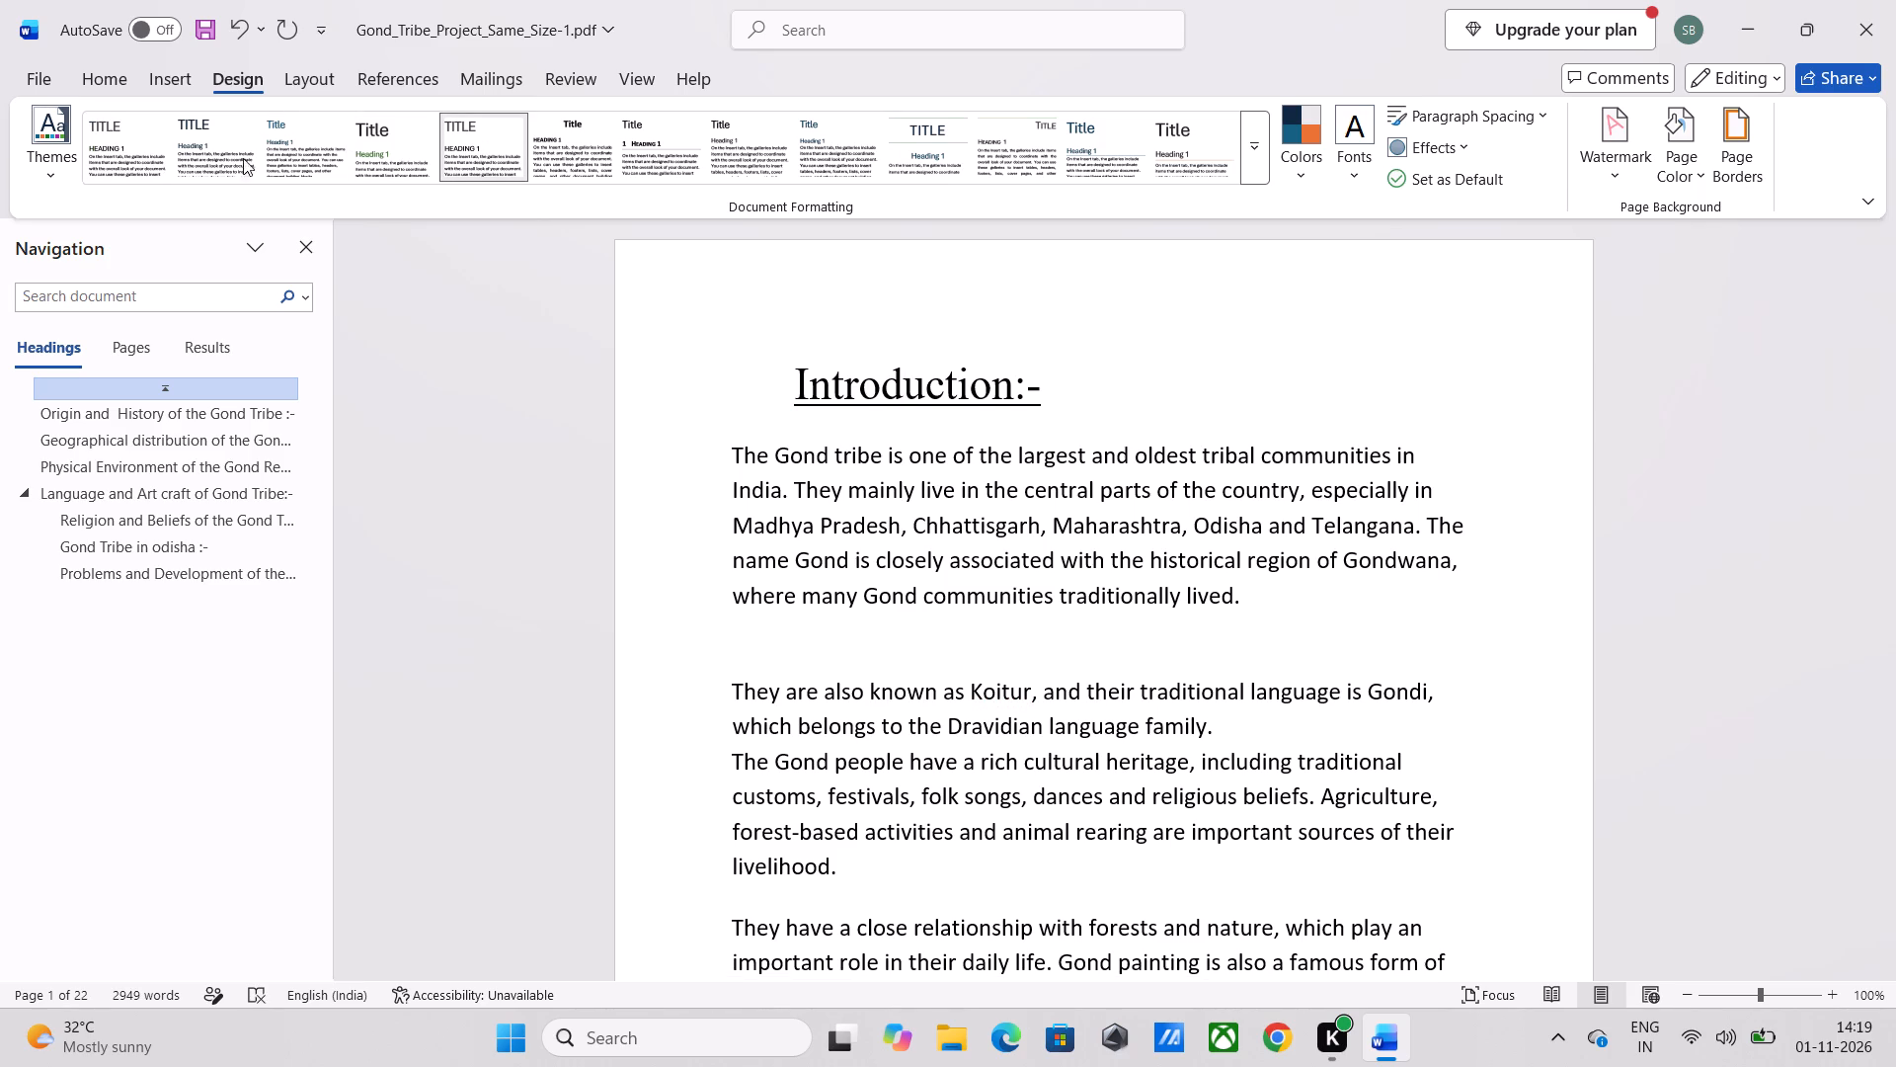
Change the font of the Introduction heading to Georgia.
{"action": "left_click", "coordinate": [109, 75]}
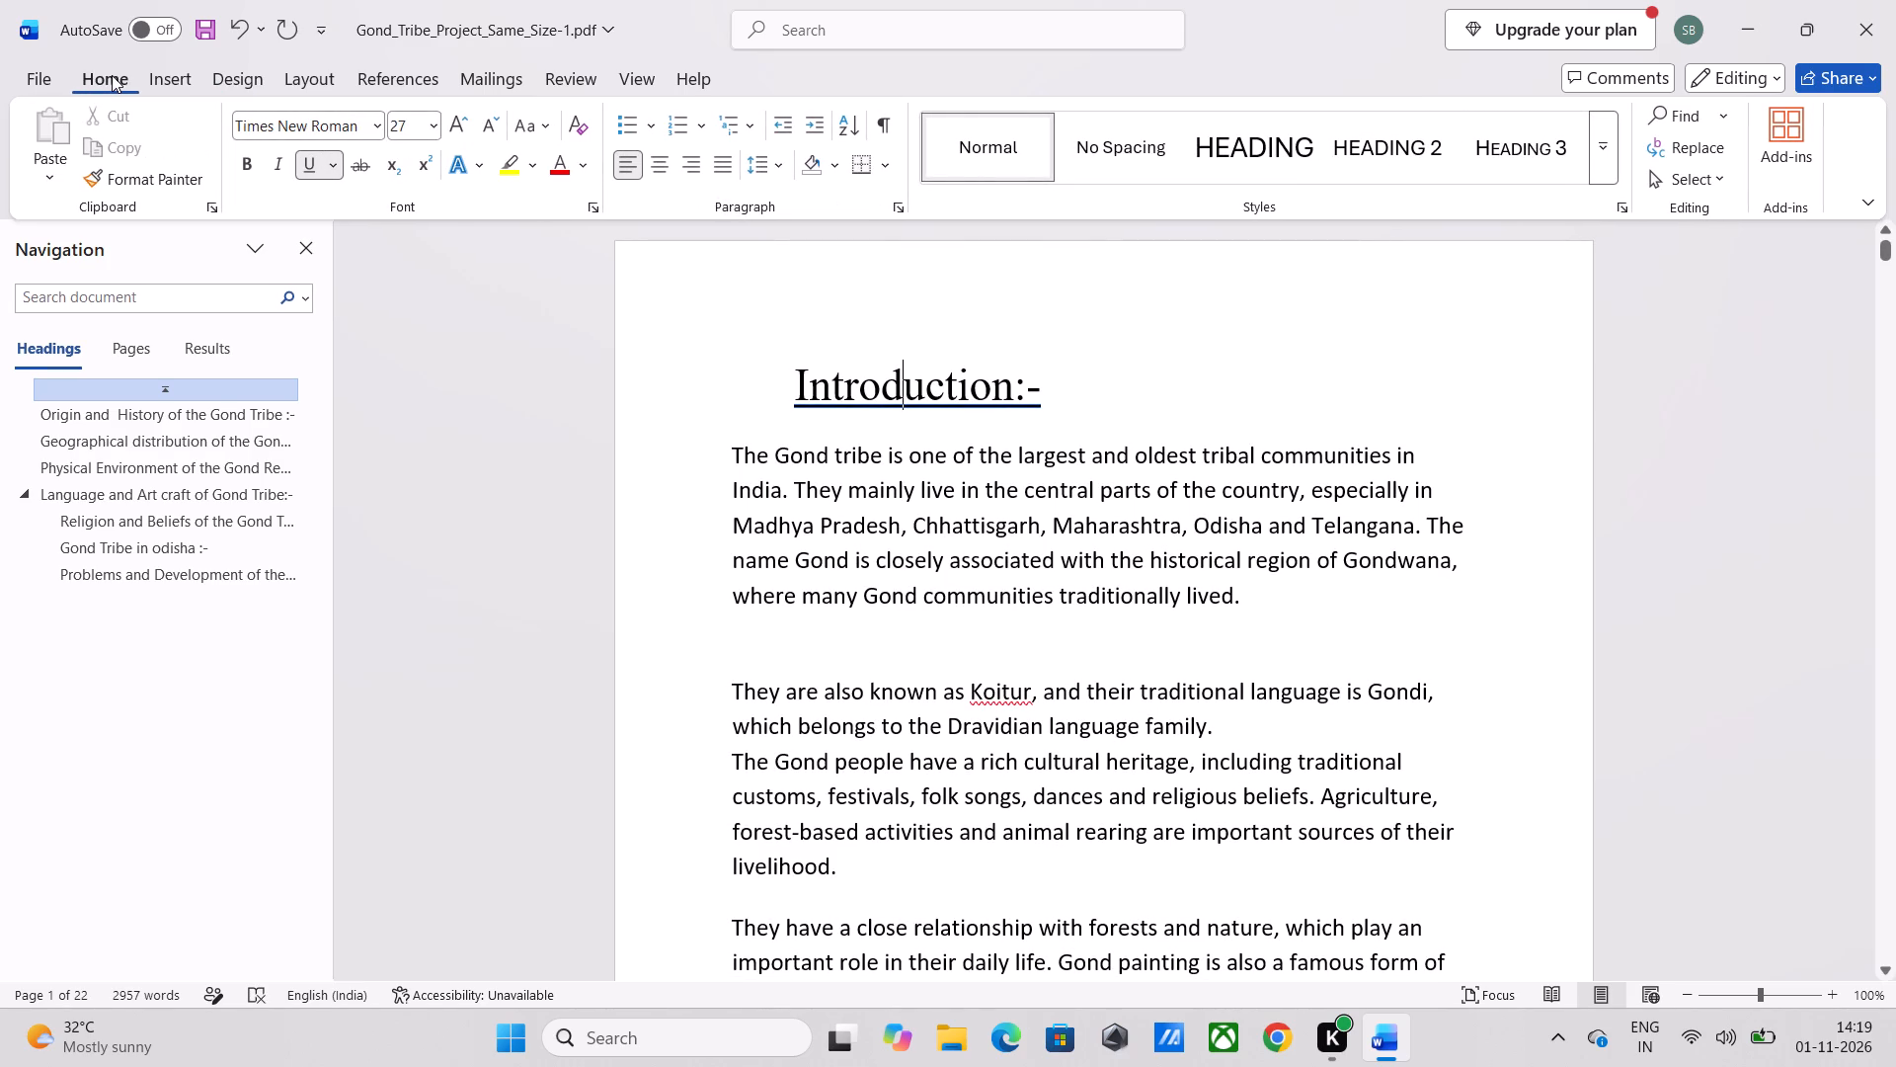
{"action": "left_click", "coordinate": [370, 125]}
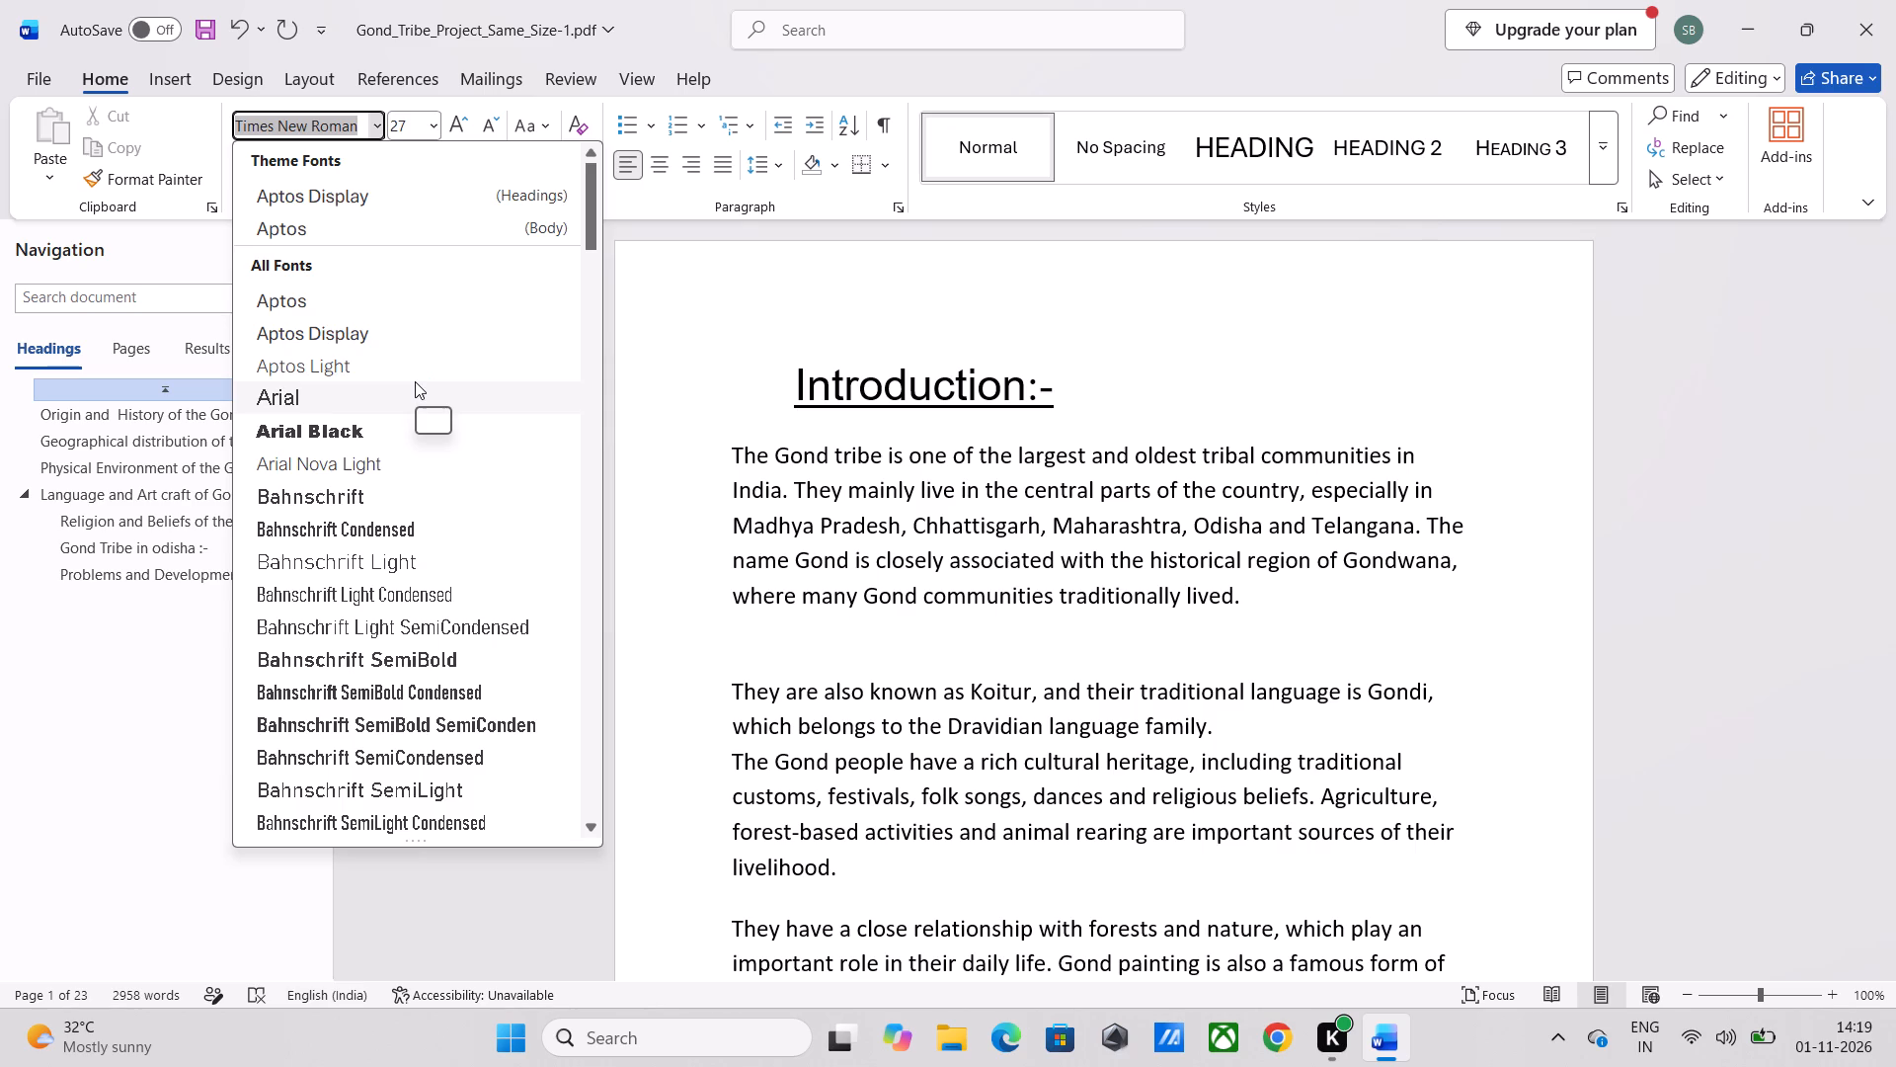
{"action": "scroll", "coordinate": [415, 381], "scroll_direction": "down", "scroll_amount": 5}
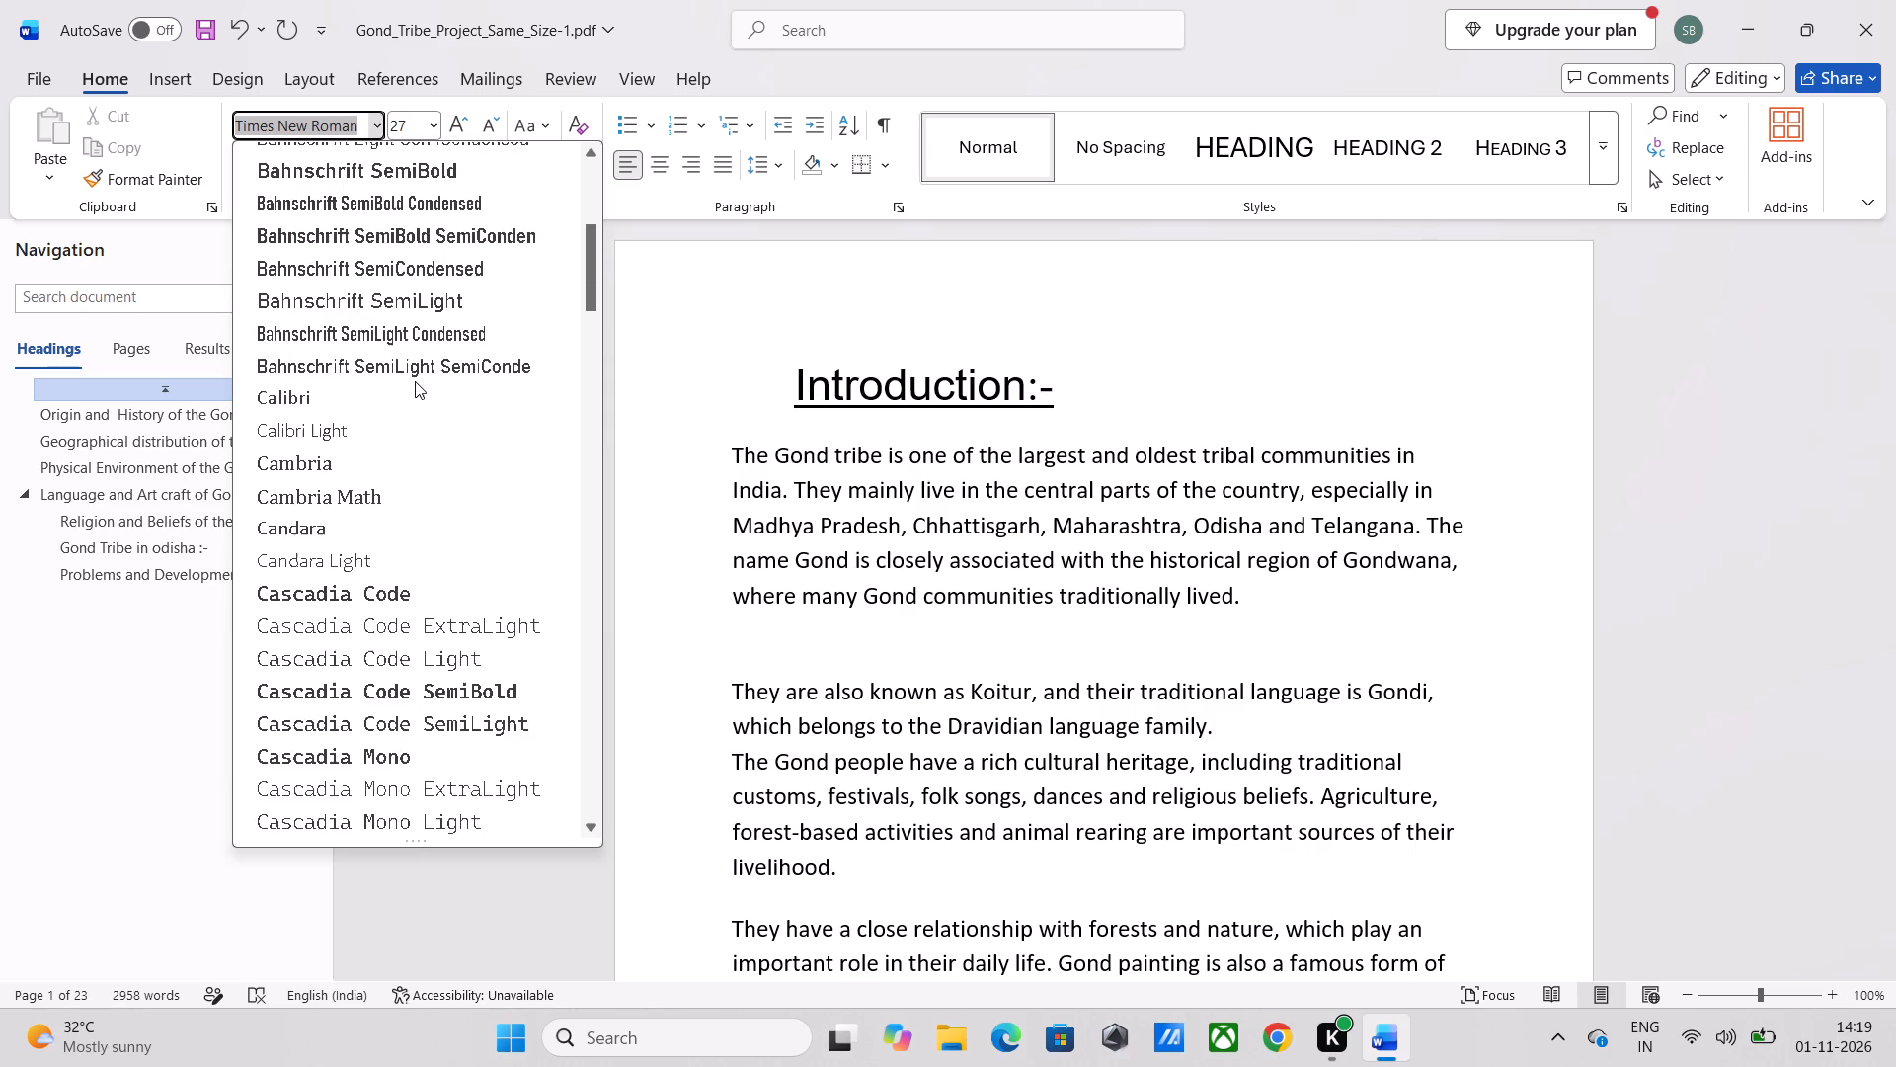
{"action": "scroll", "coordinate": [415, 381], "scroll_direction": "down", "scroll_amount": 8}
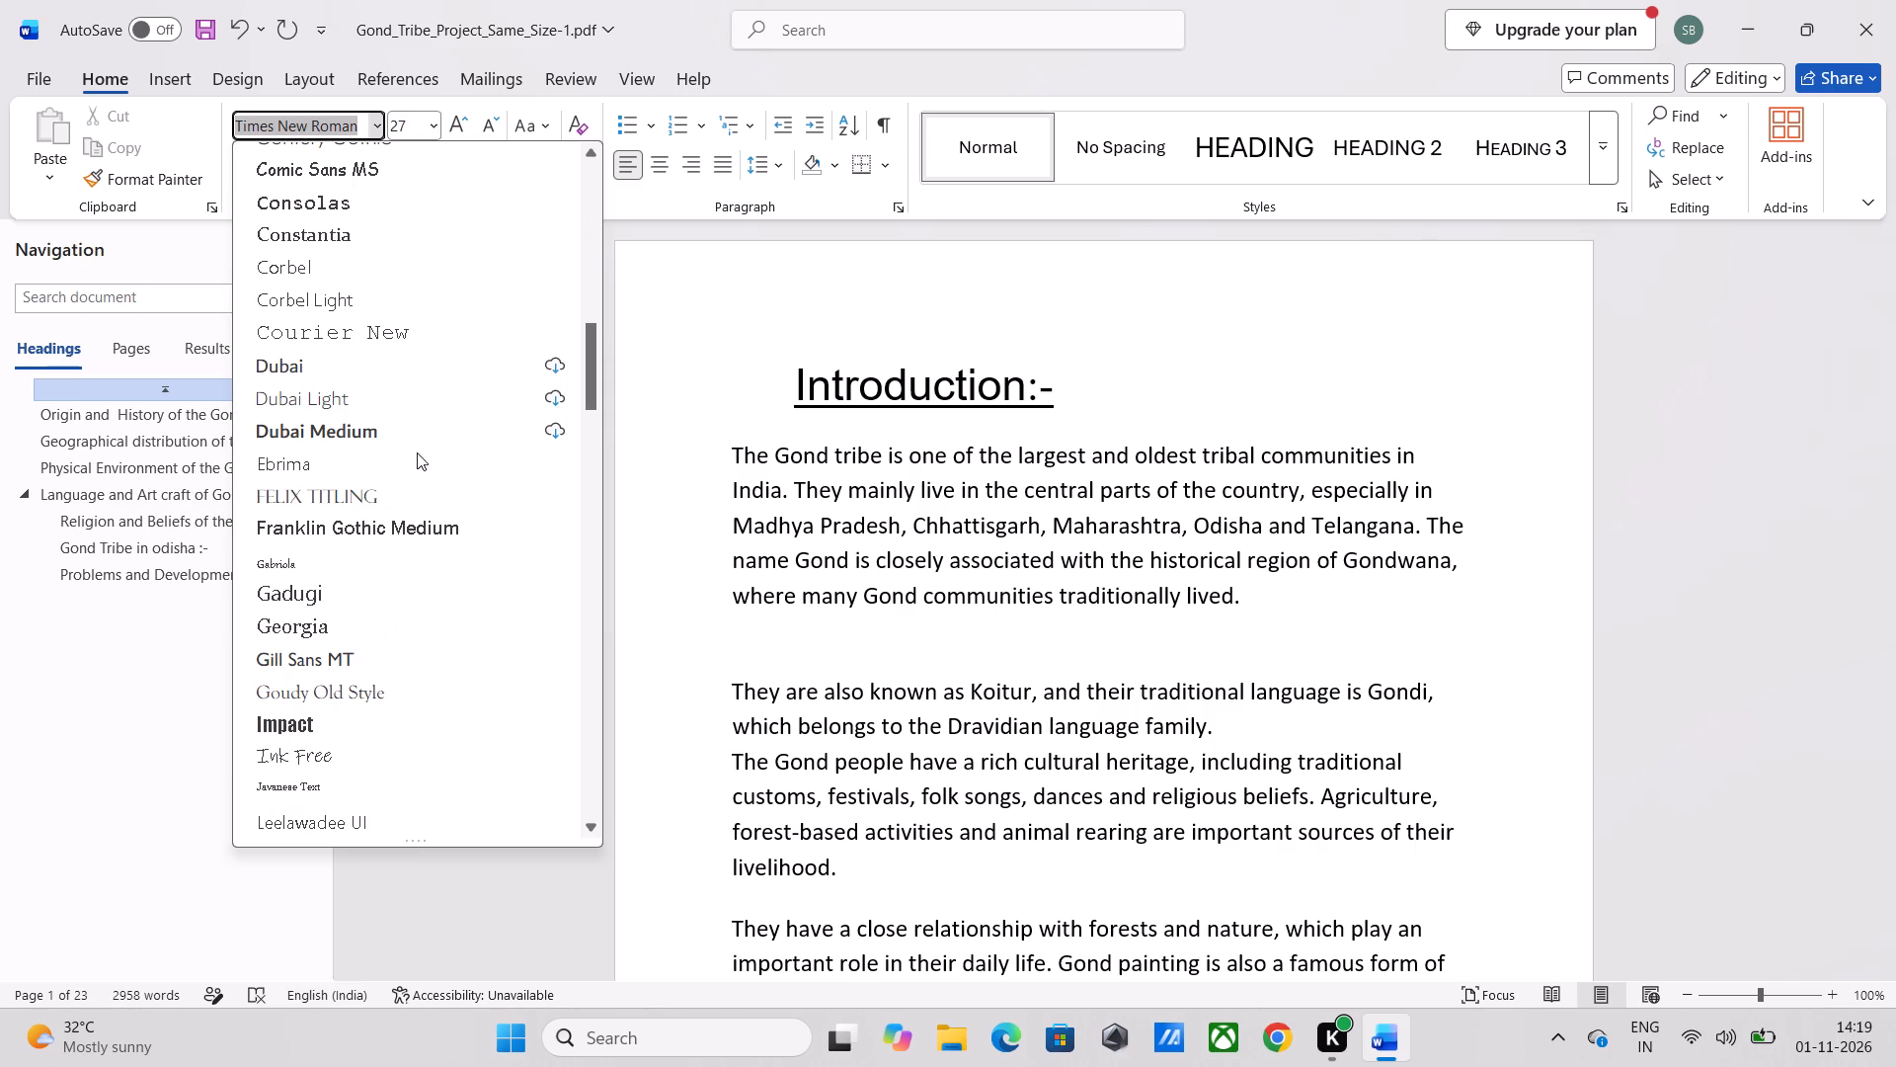
{"action": "left_click", "coordinate": [329, 625]}
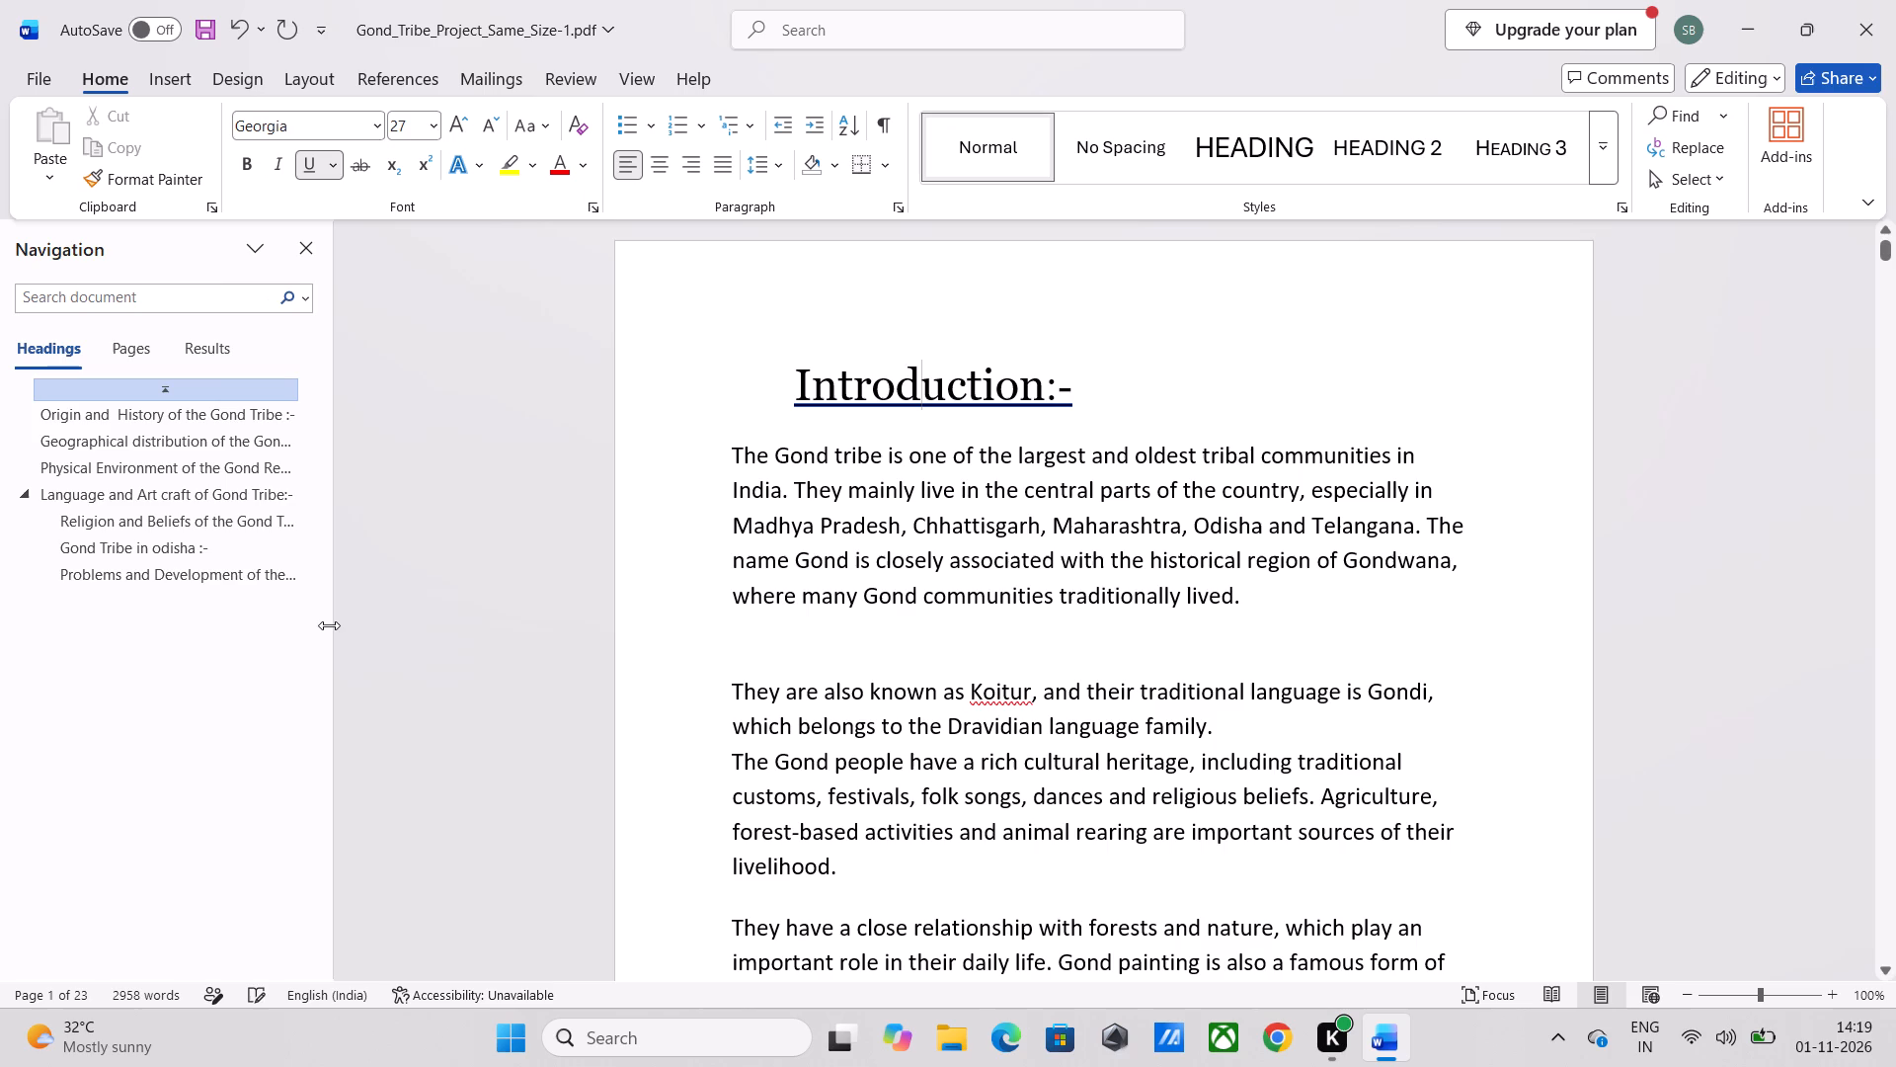
Browse the available fonts for an alternative typeface for the Introduction heading.
{"action": "left_click", "coordinate": [310, 121]}
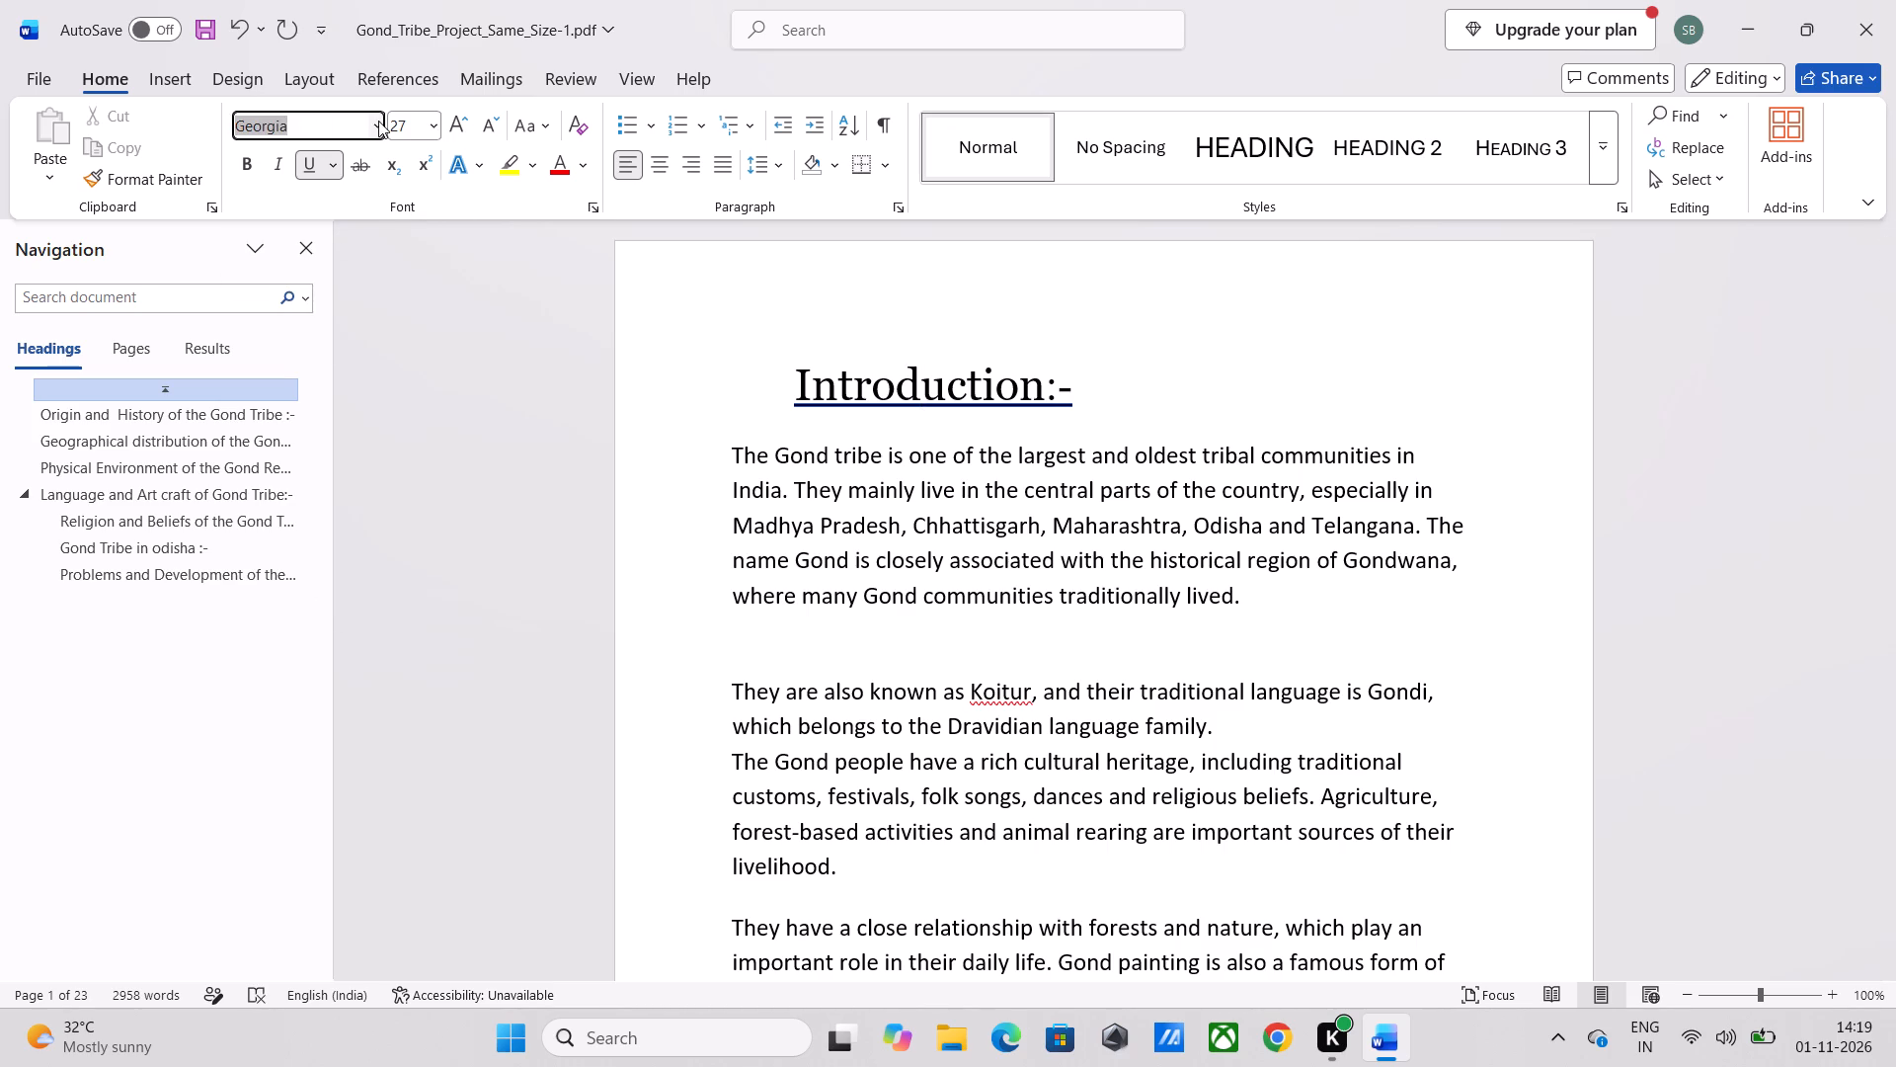
{"action": "left_click", "coordinate": [378, 121]}
{"action": "scroll", "coordinate": [363, 377], "scroll_direction": "down", "scroll_amount": 3}
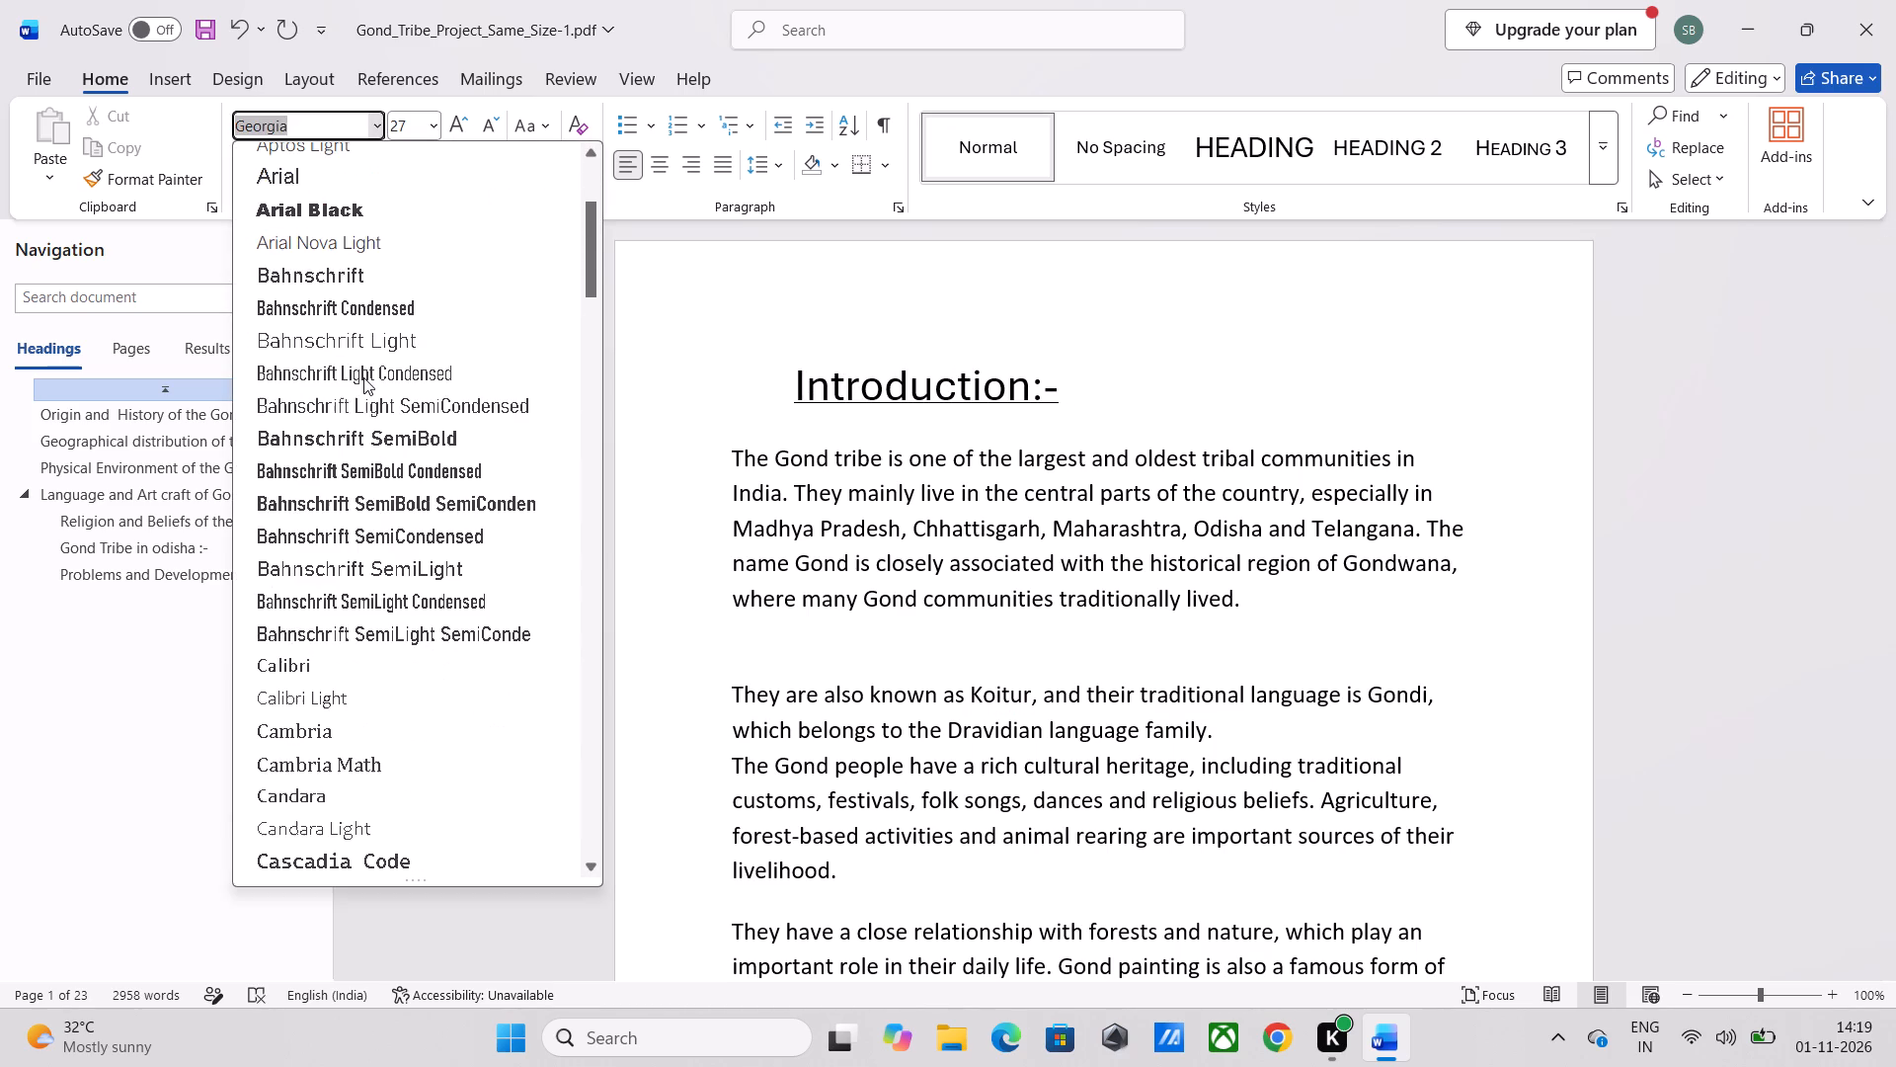
{"action": "scroll", "coordinate": [363, 377], "scroll_direction": "down", "scroll_amount": 7}
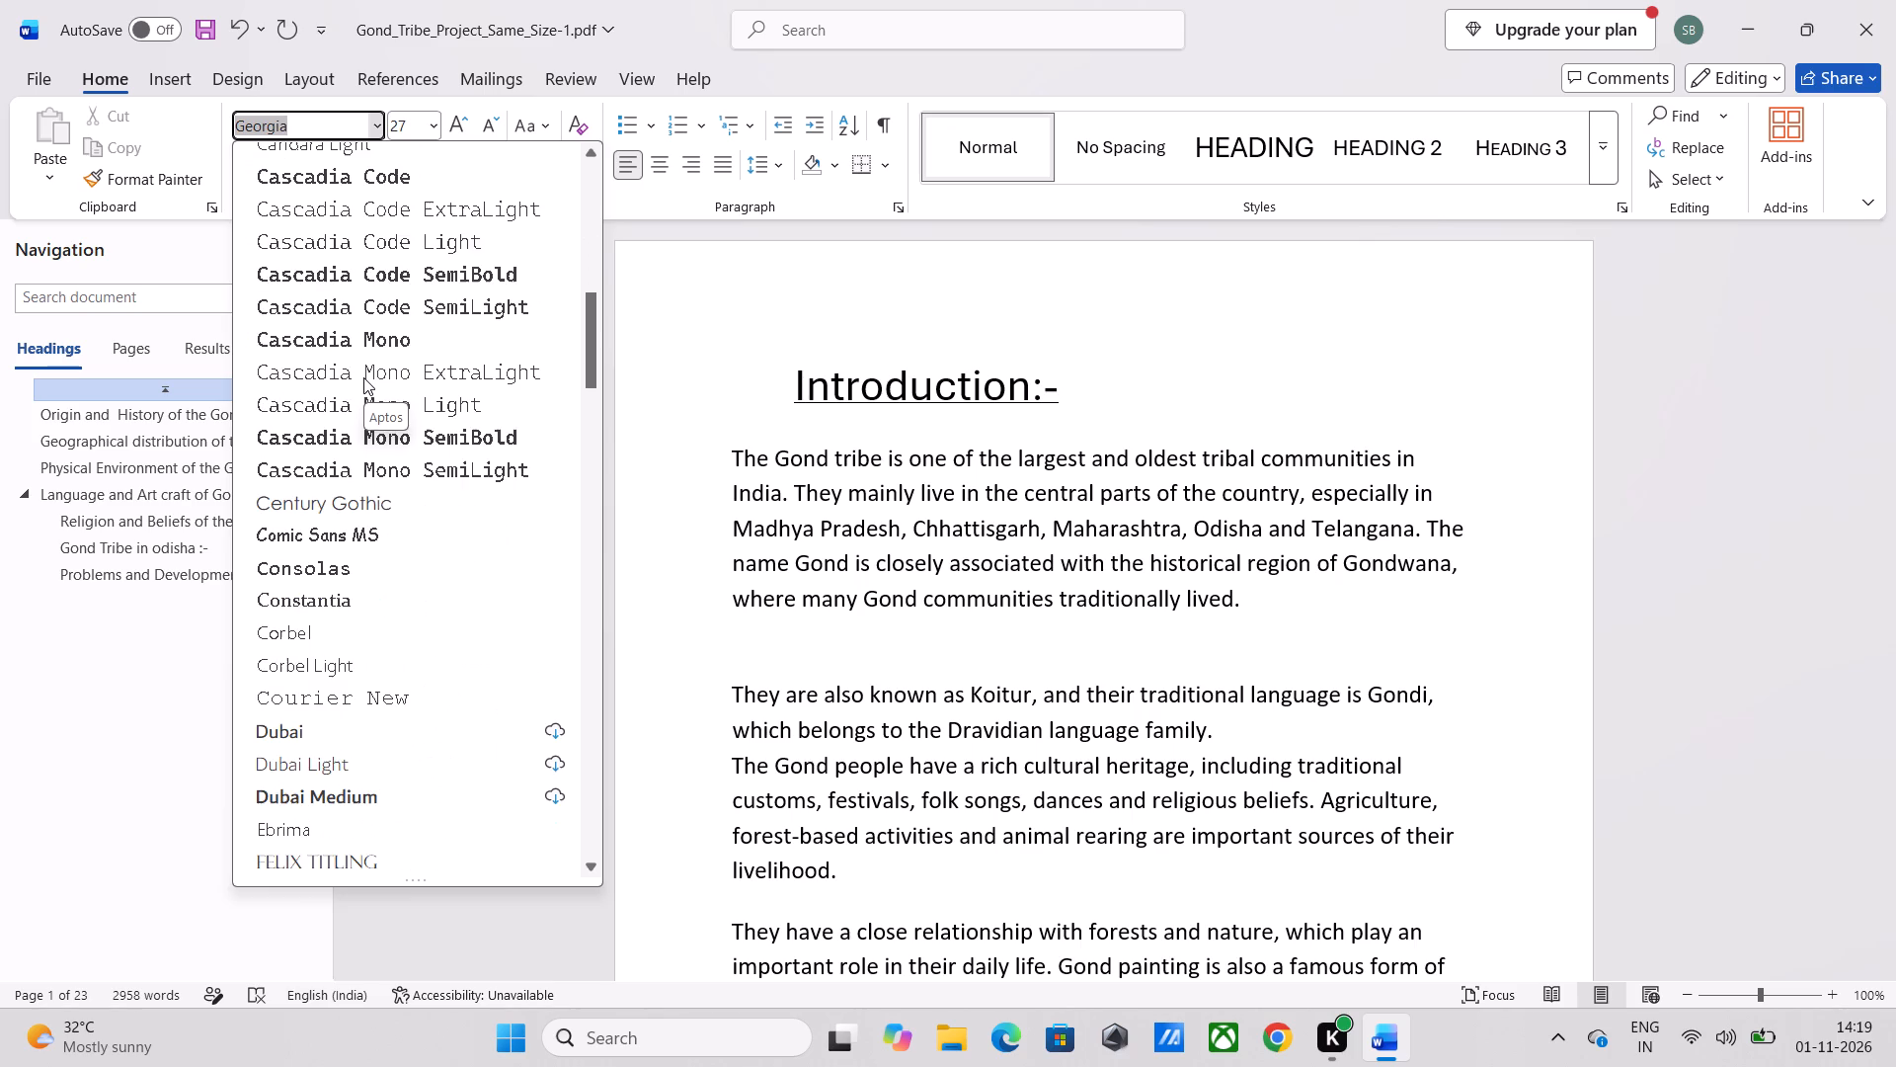
{"action": "scroll", "coordinate": [363, 377], "scroll_direction": "down", "scroll_amount": 2}
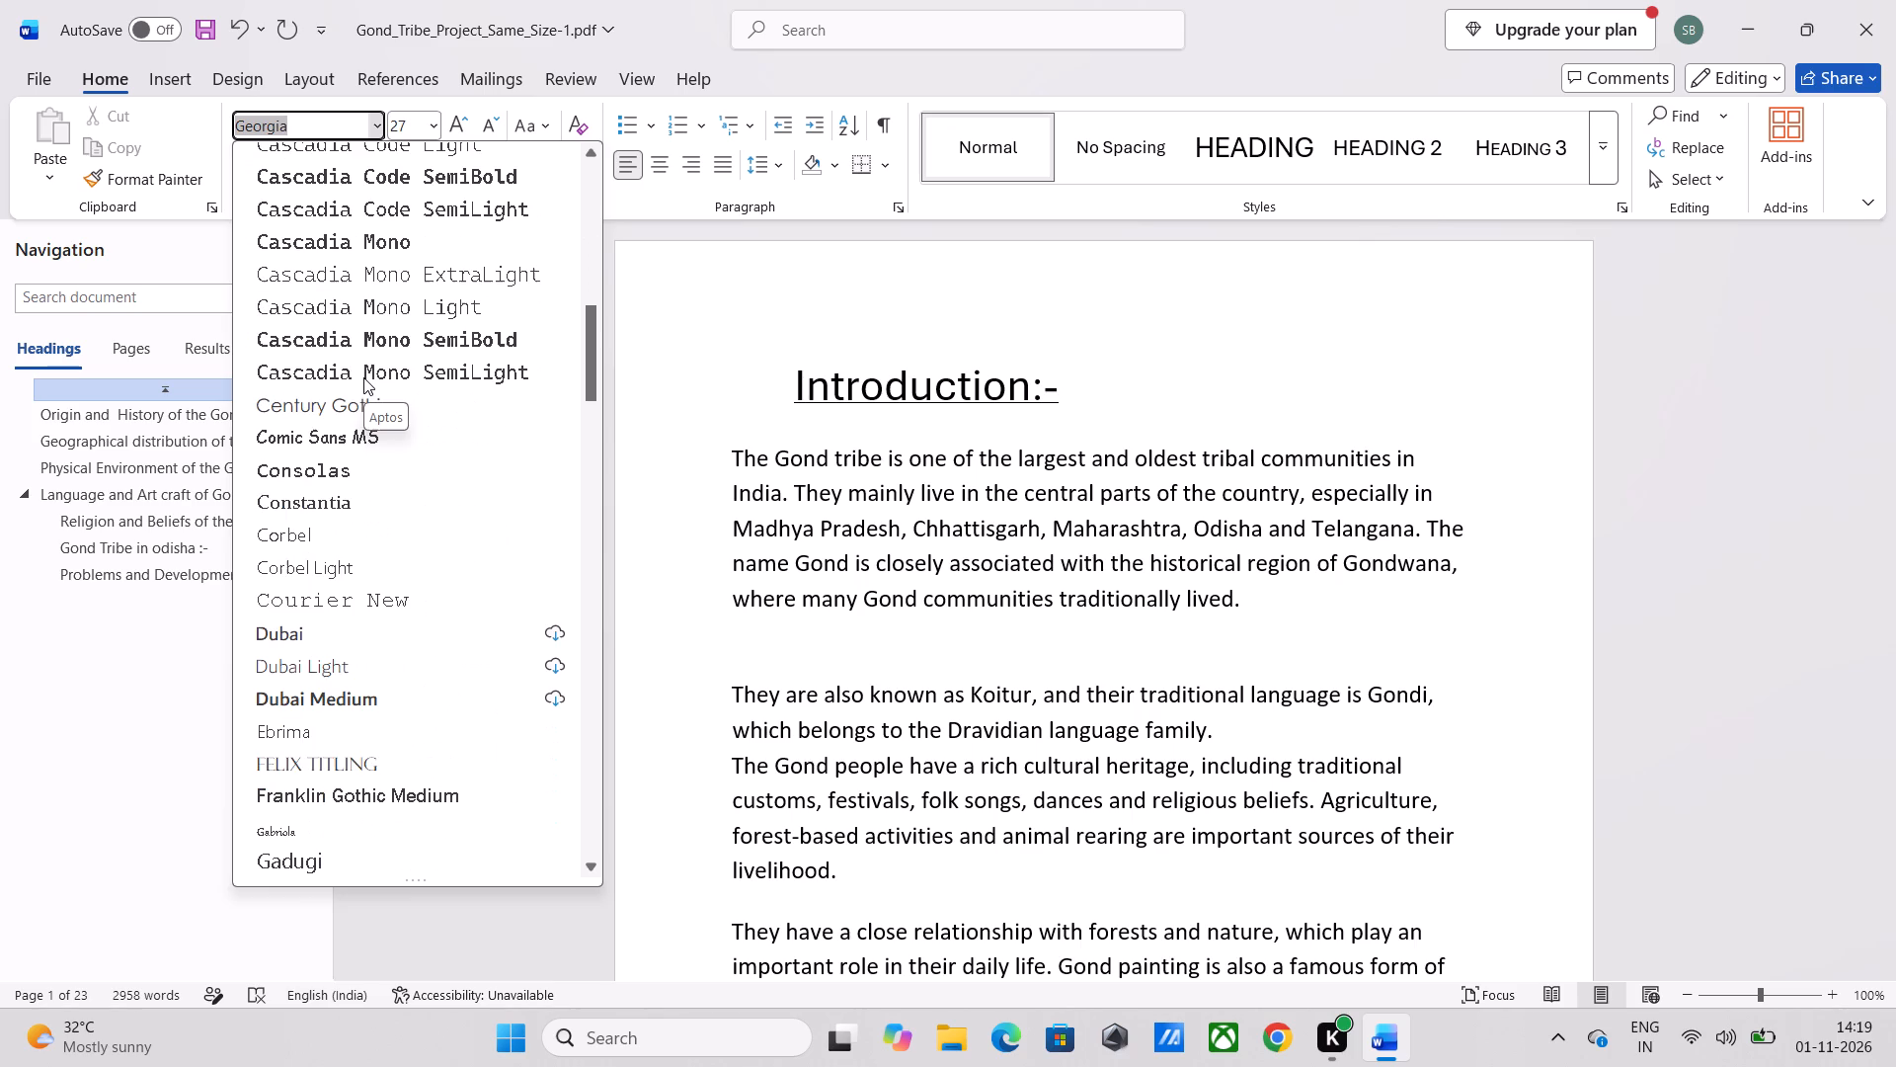
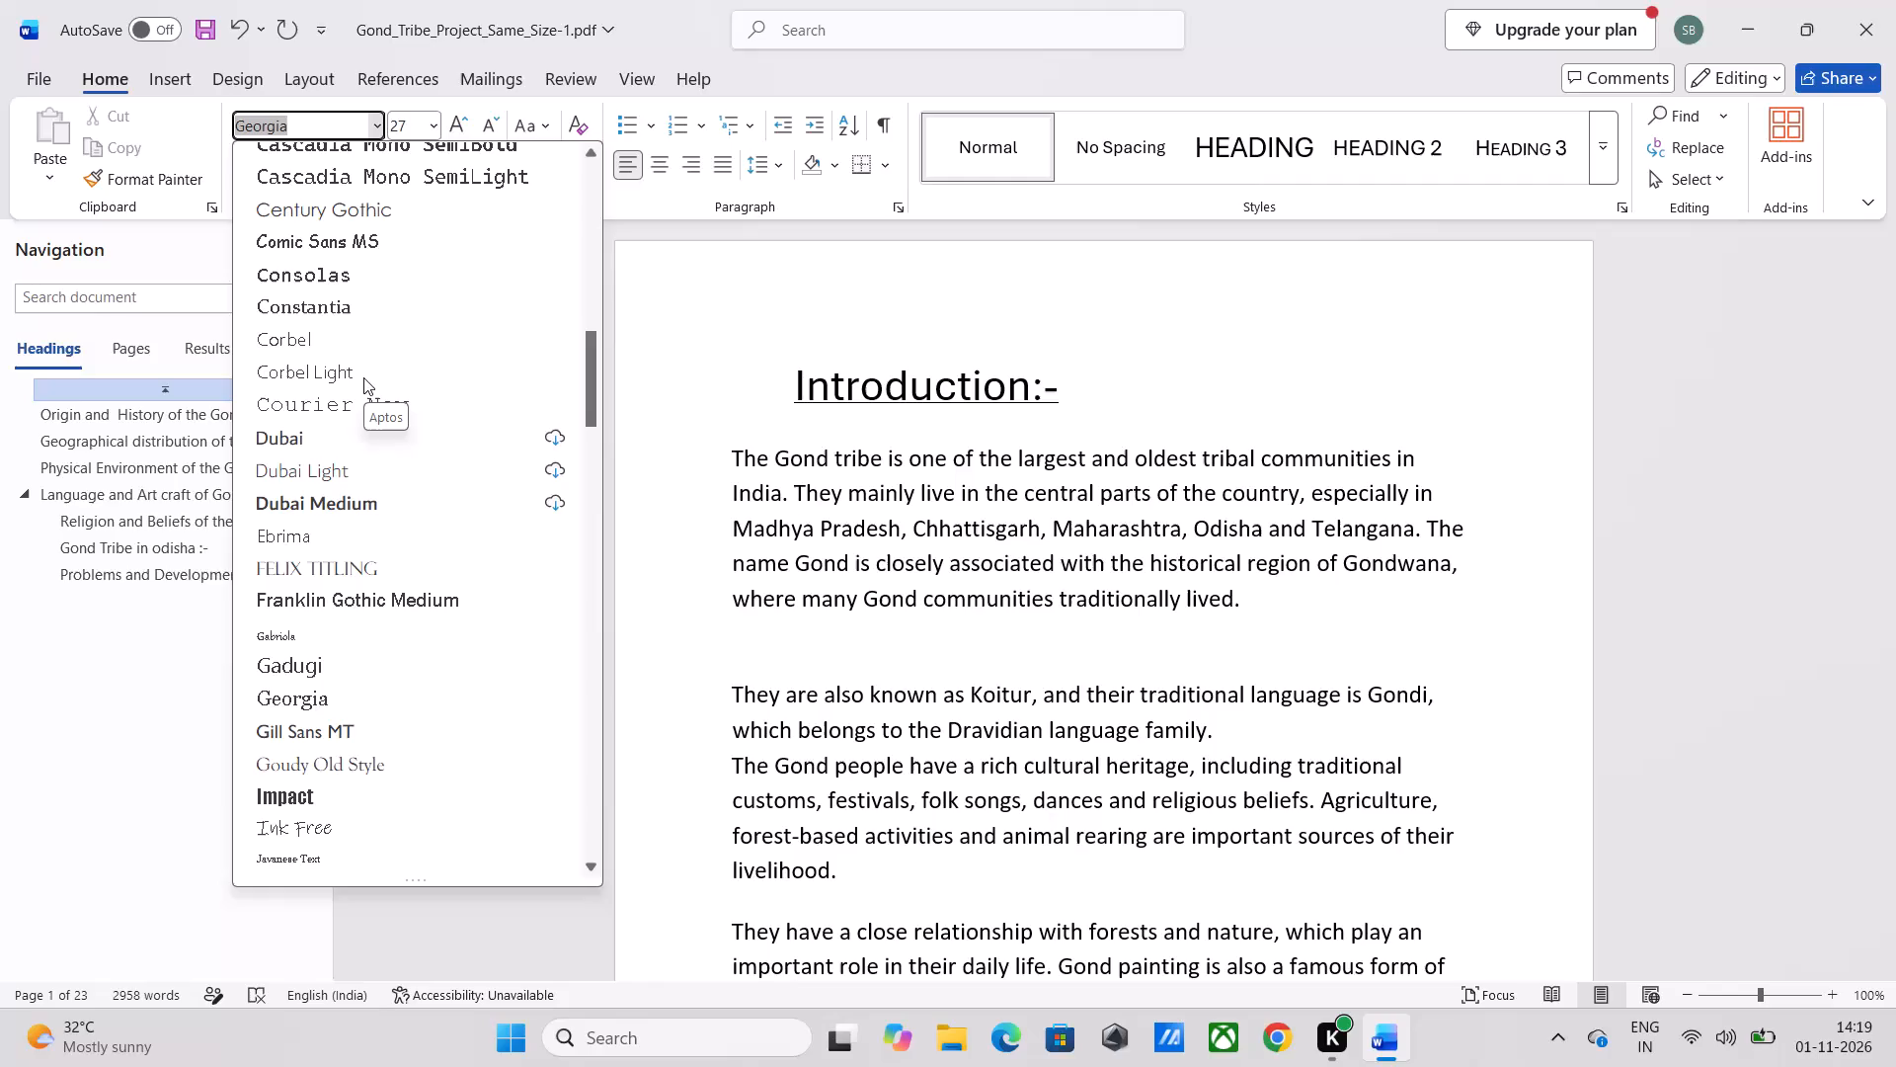
Change the font of the Introduction heading to Times New Roman.
{"action": "scroll", "coordinate": [363, 377], "scroll_direction": "down", "scroll_amount": 3}
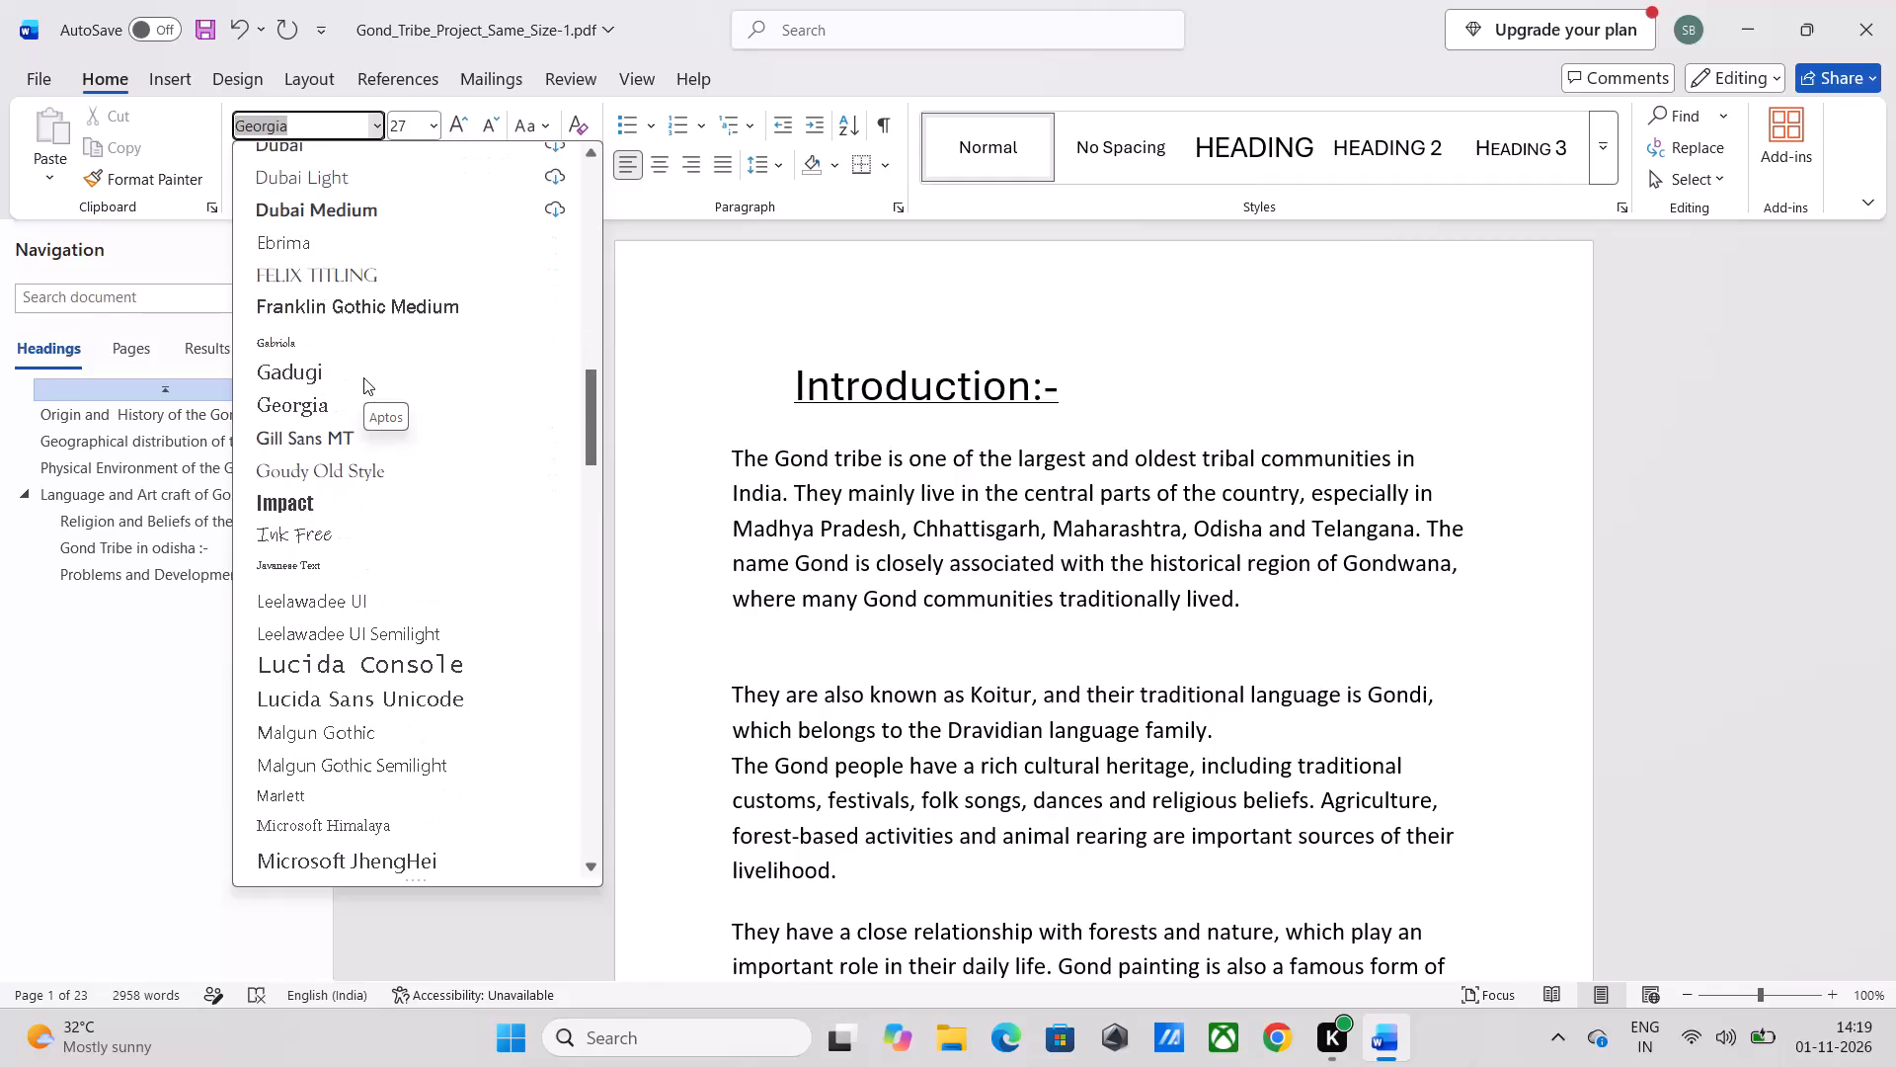
{"action": "scroll", "coordinate": [363, 377], "scroll_direction": "down", "scroll_amount": 8}
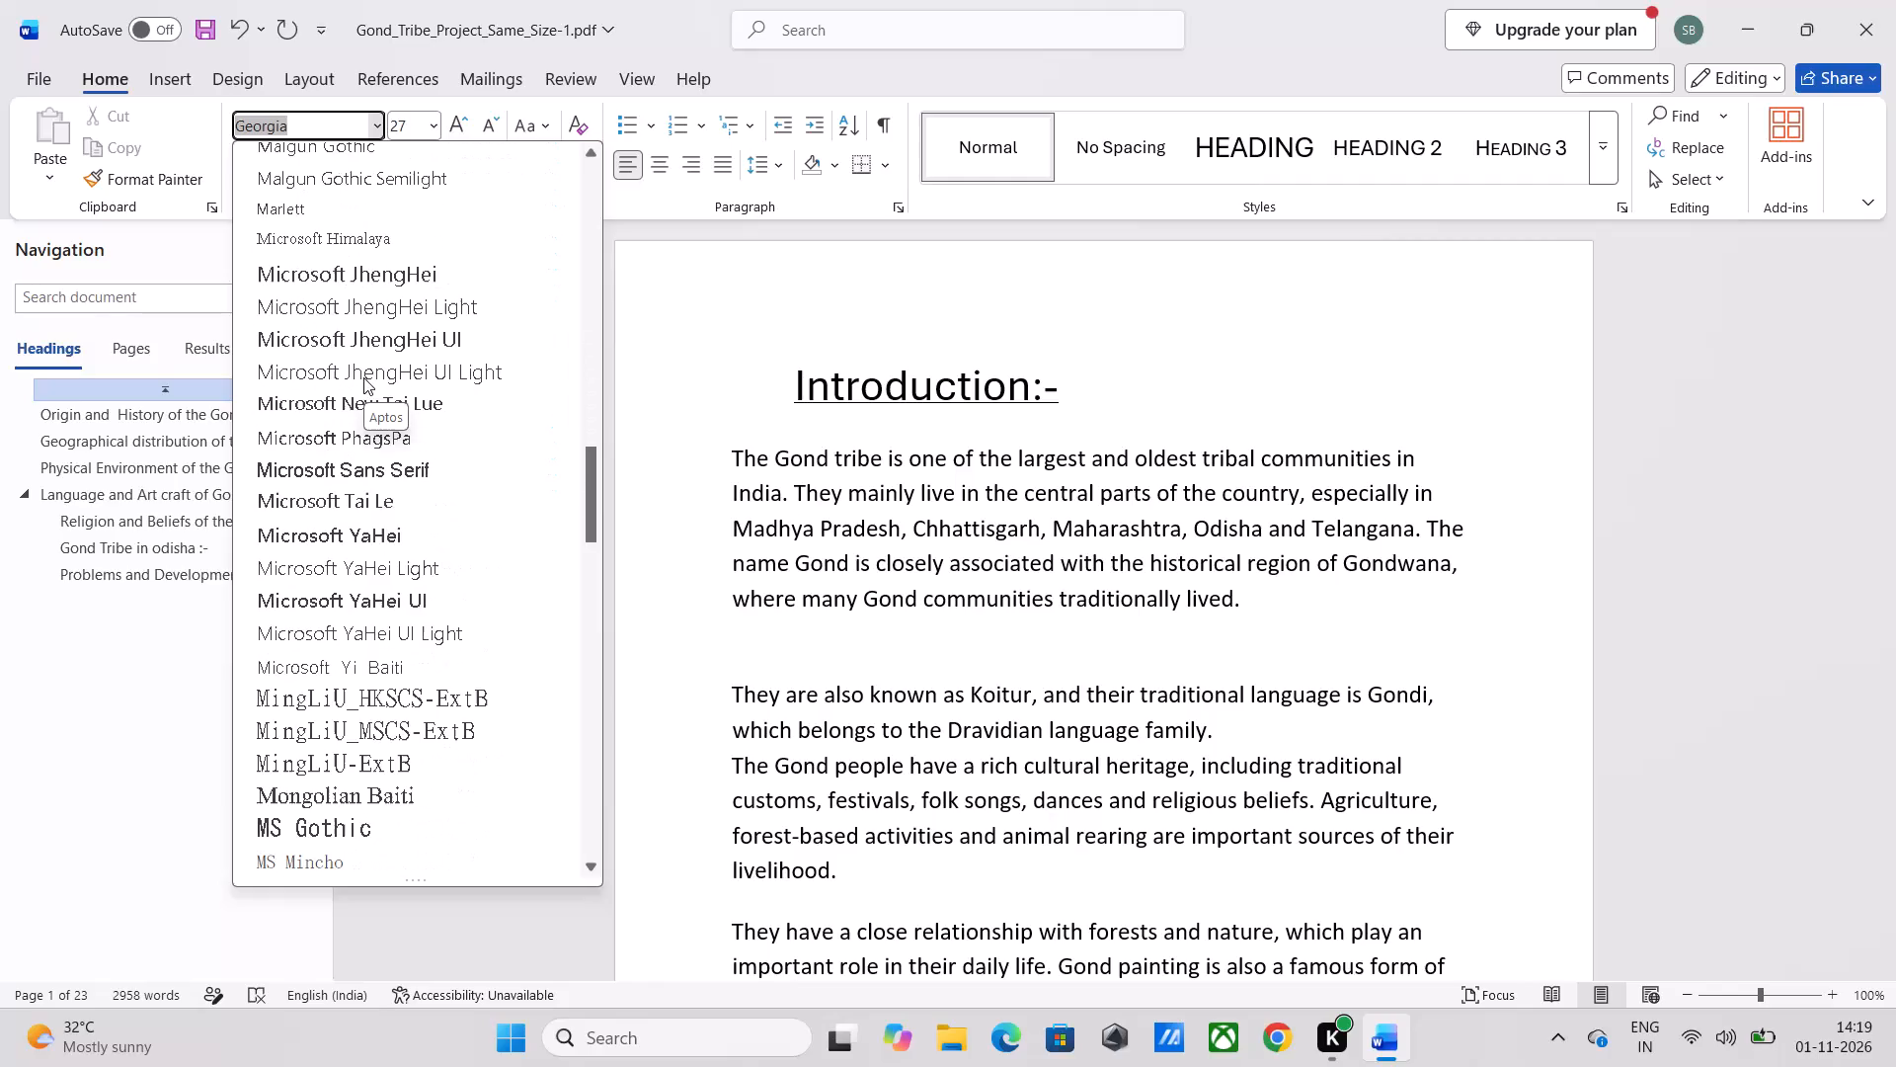
{"action": "scroll", "coordinate": [363, 377], "scroll_direction": "down", "scroll_amount": 5}
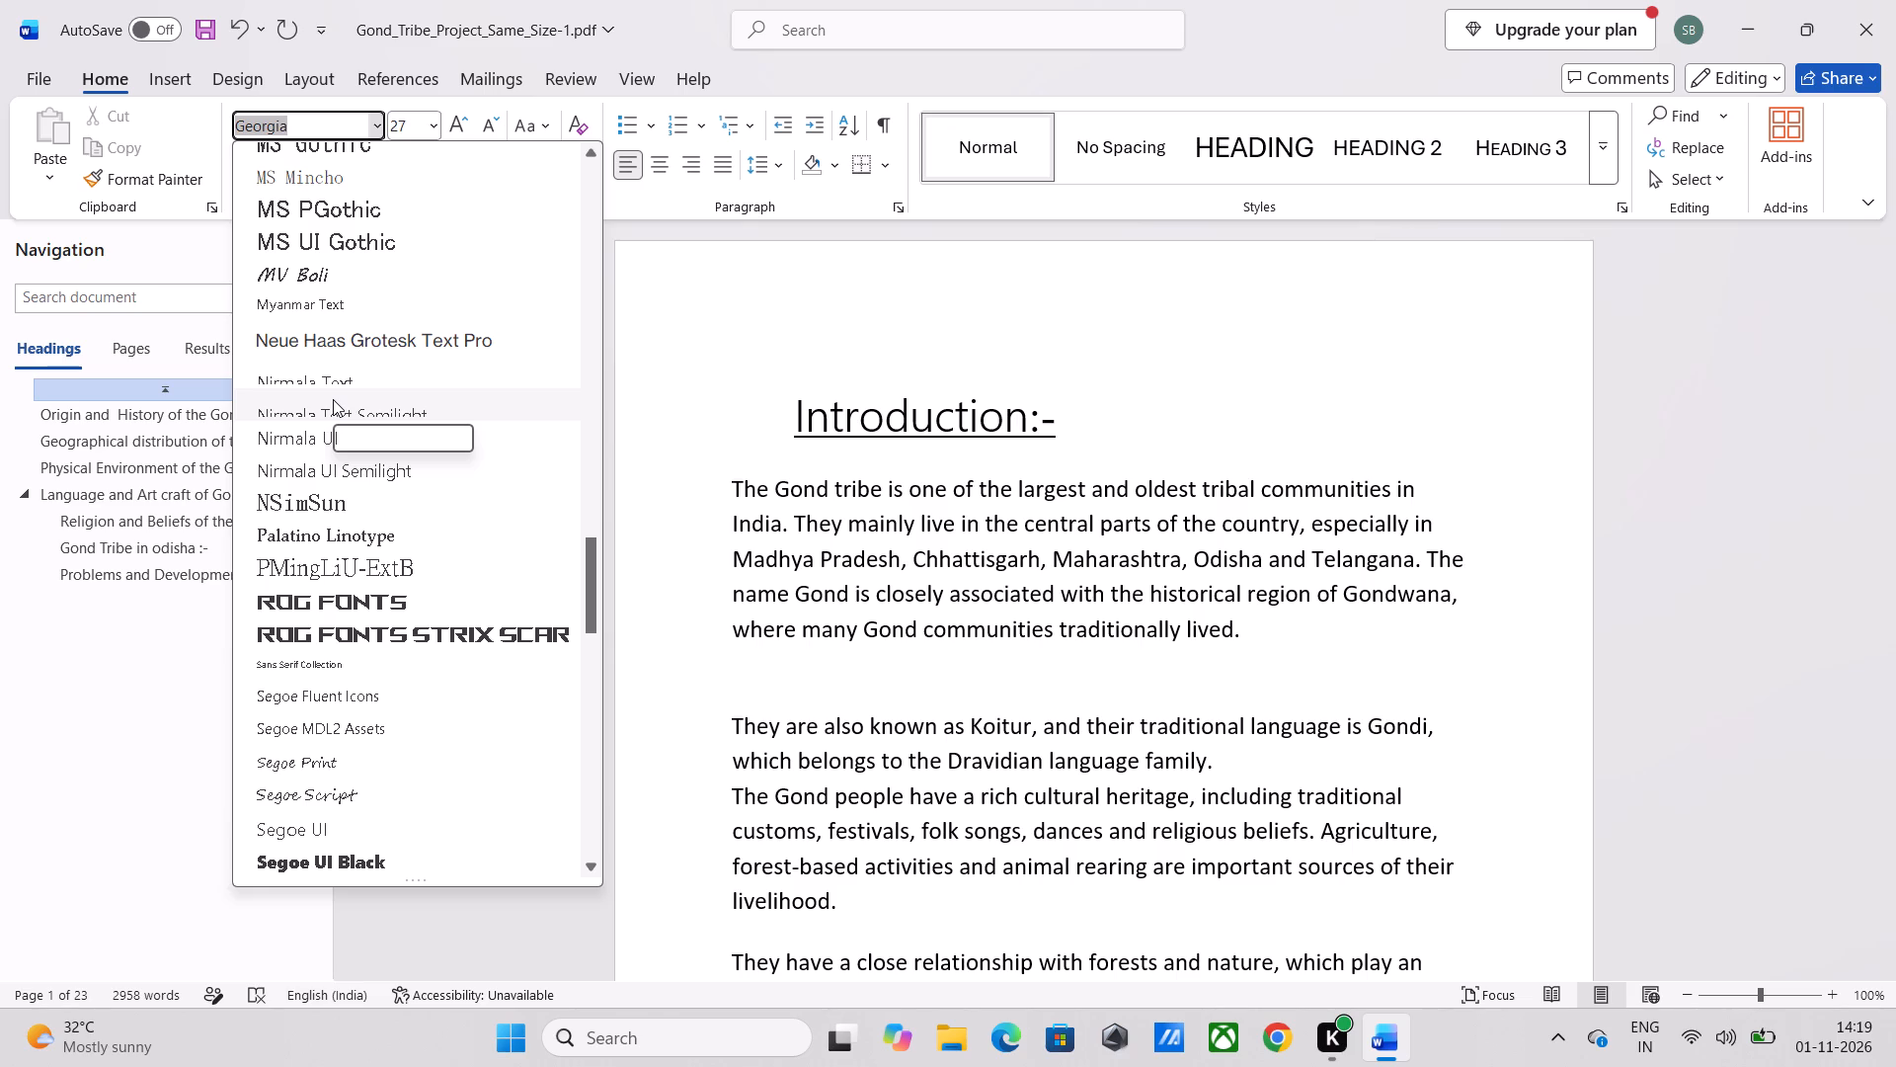
{"action": "scroll", "coordinate": [333, 399], "scroll_direction": "down", "scroll_amount": 3}
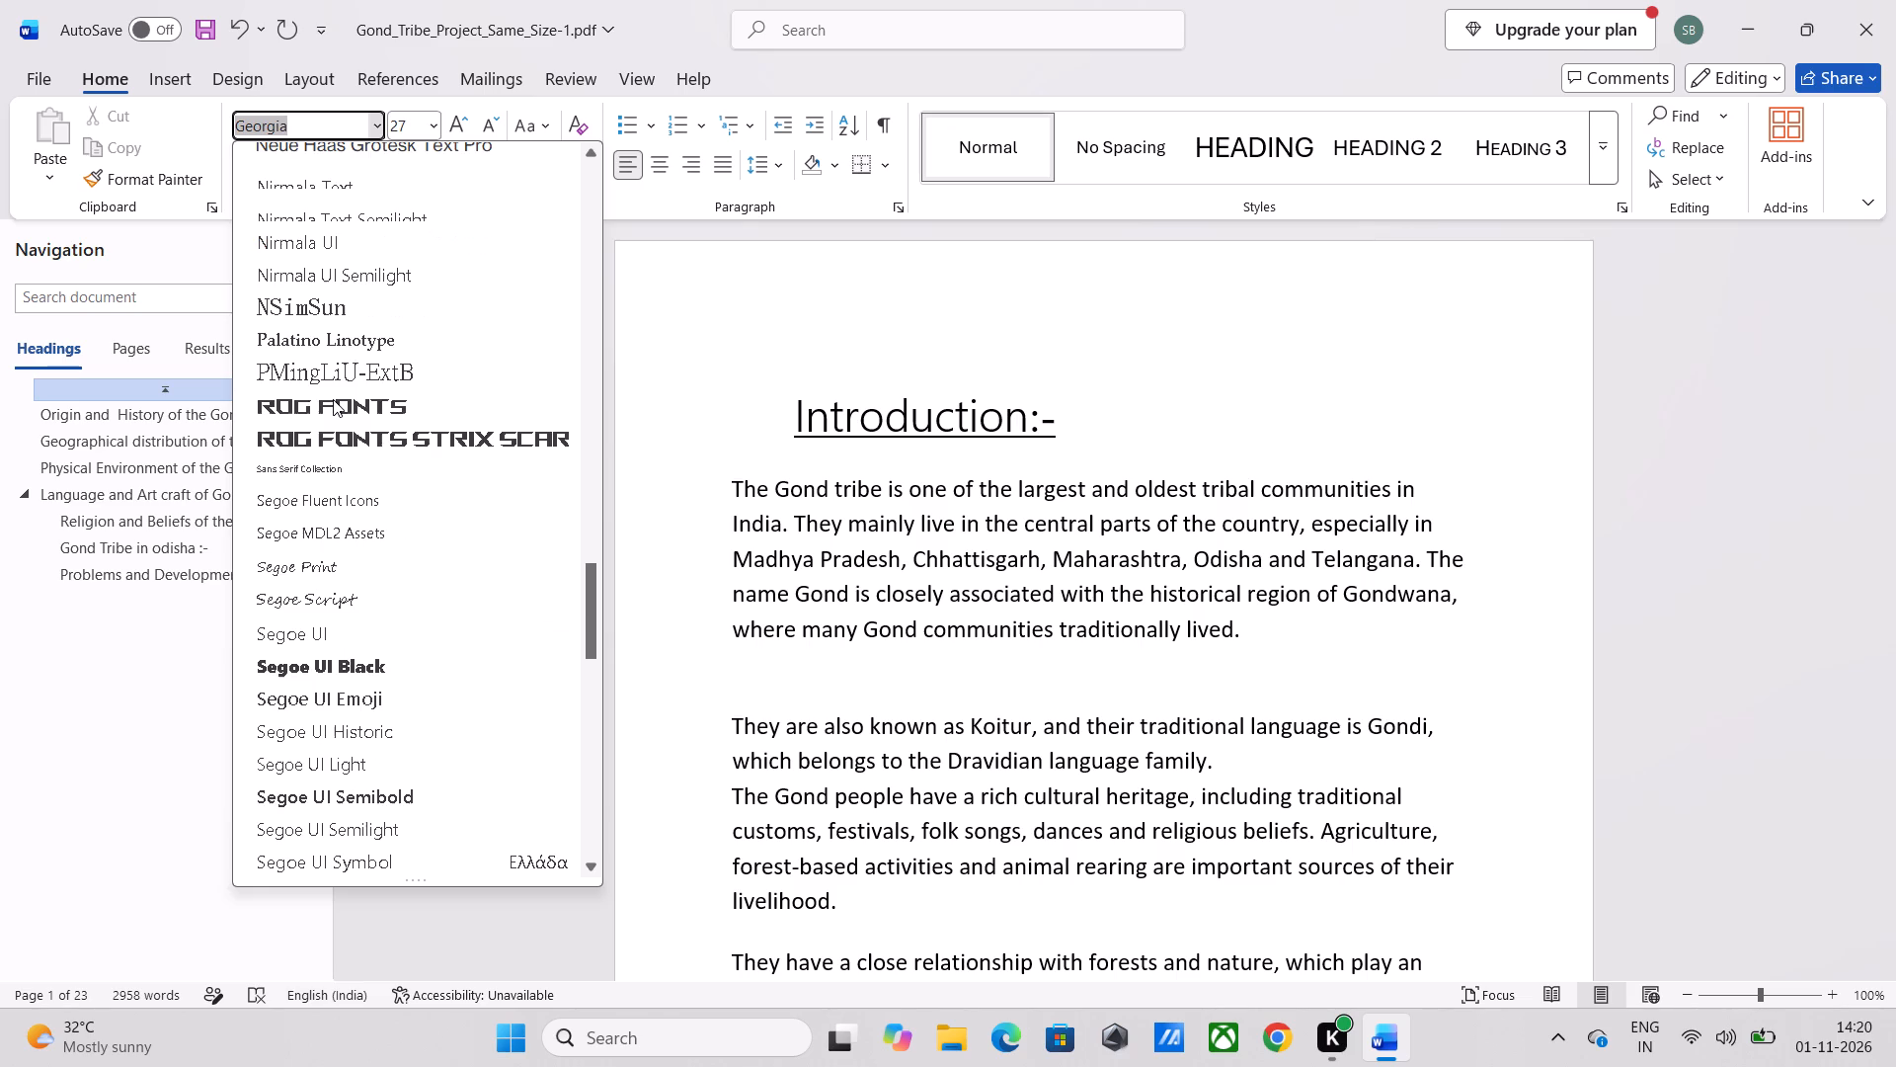
{"action": "scroll", "coordinate": [333, 399], "scroll_direction": "down", "scroll_amount": 5}
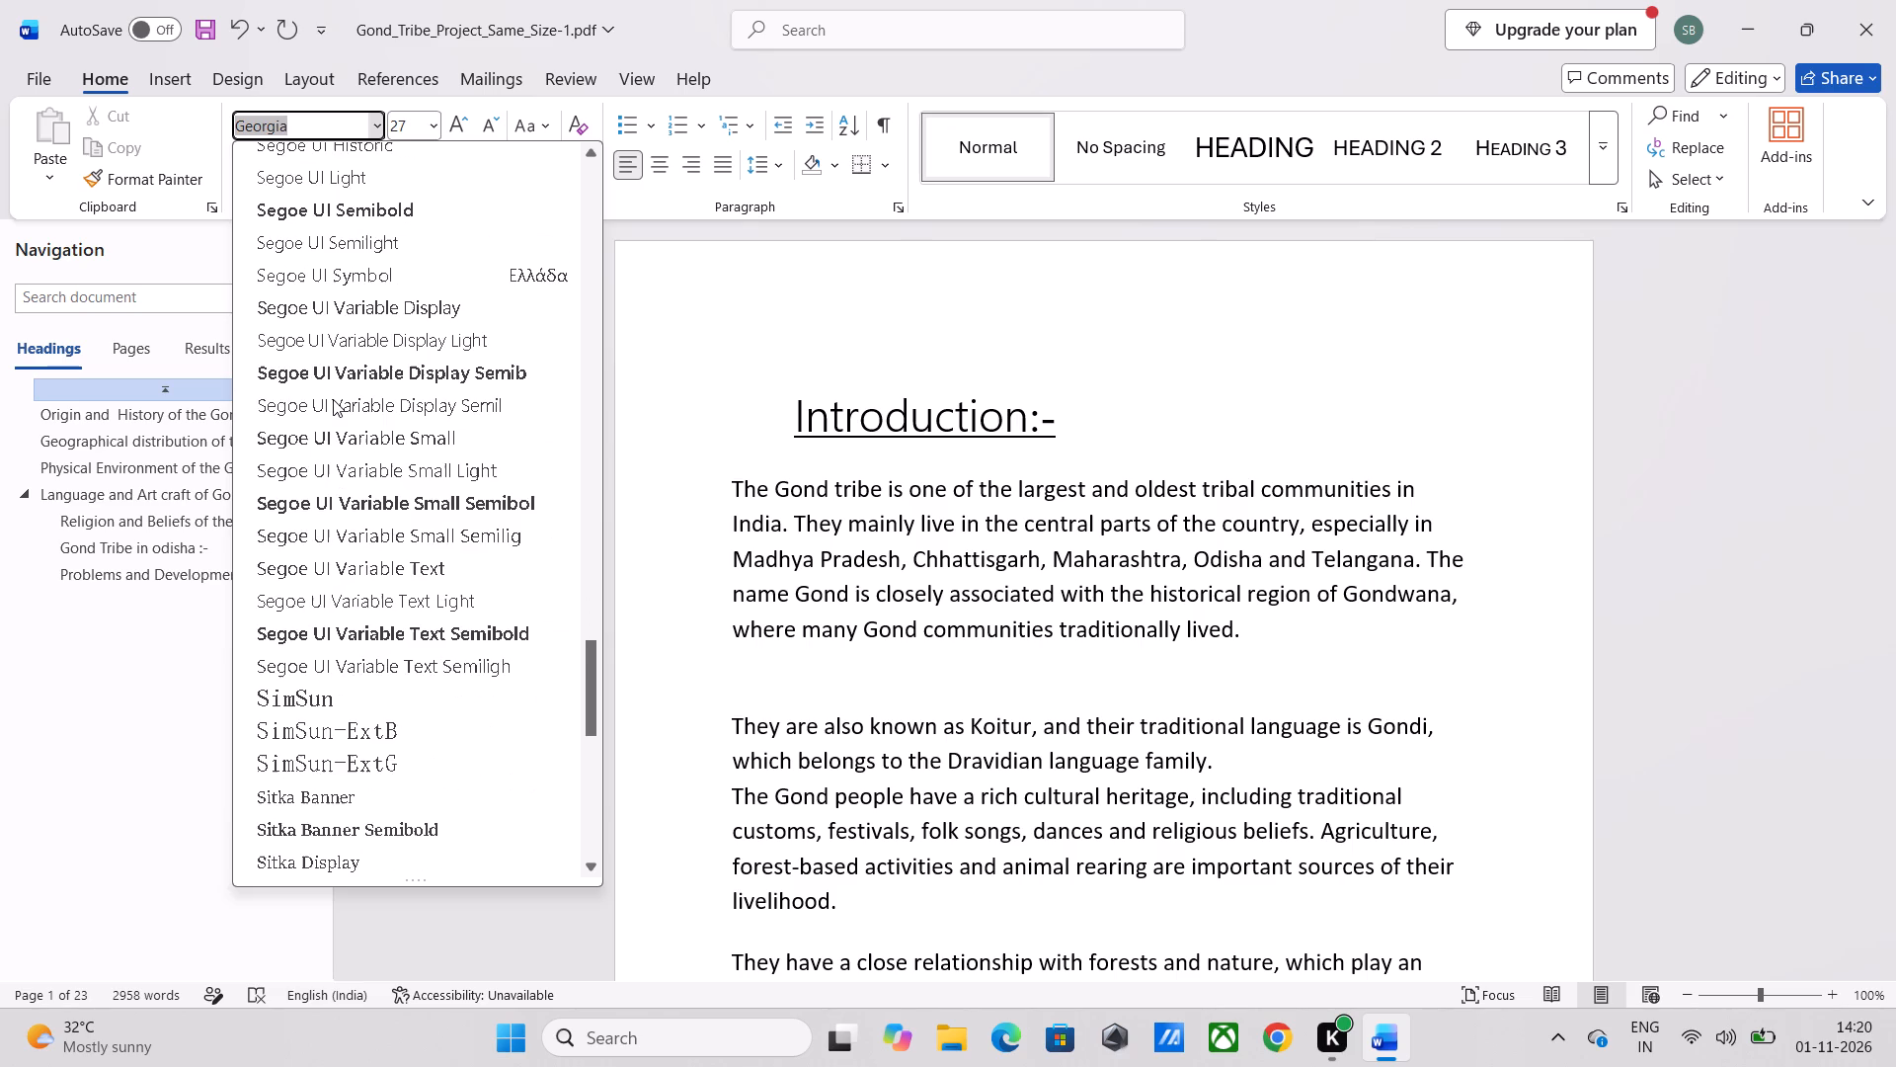
{"action": "scroll", "coordinate": [333, 399], "scroll_direction": "down", "scroll_amount": 6}
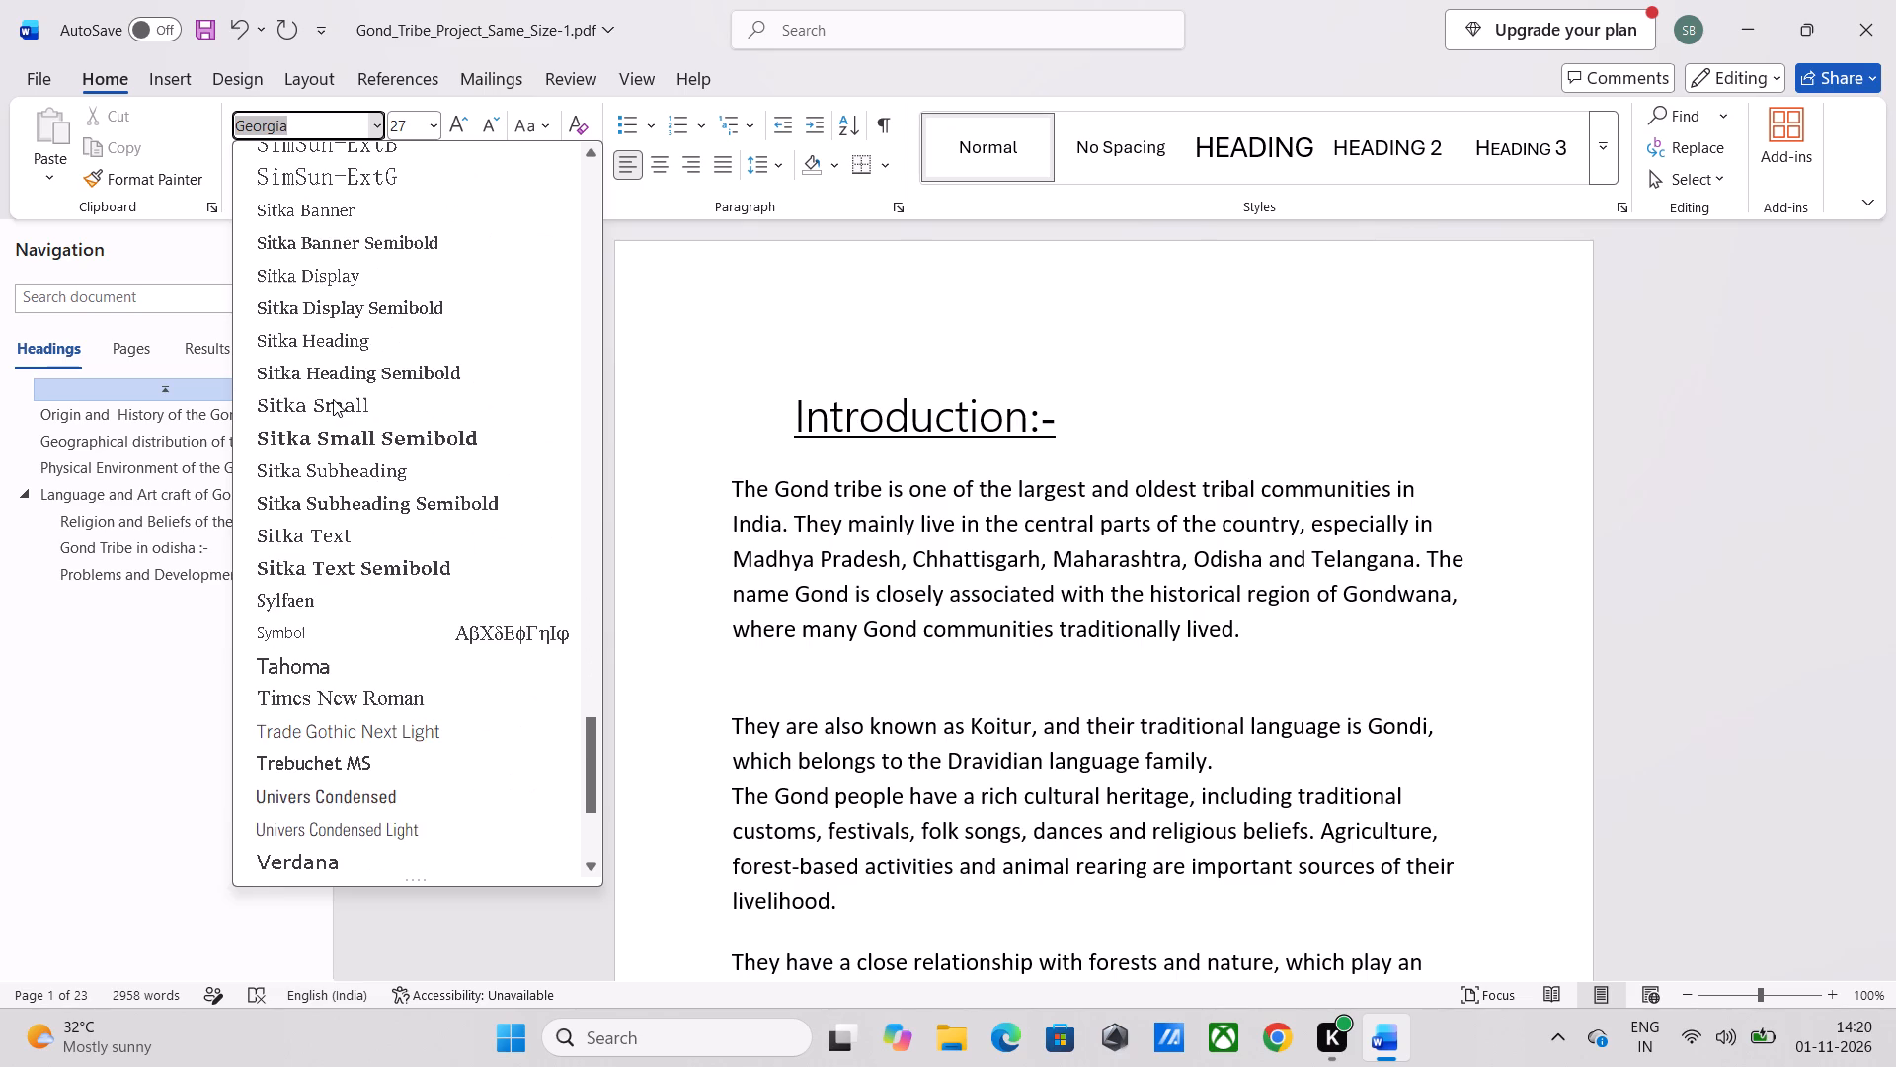
{"action": "scroll", "coordinate": [333, 399], "scroll_direction": "down", "scroll_amount": 5}
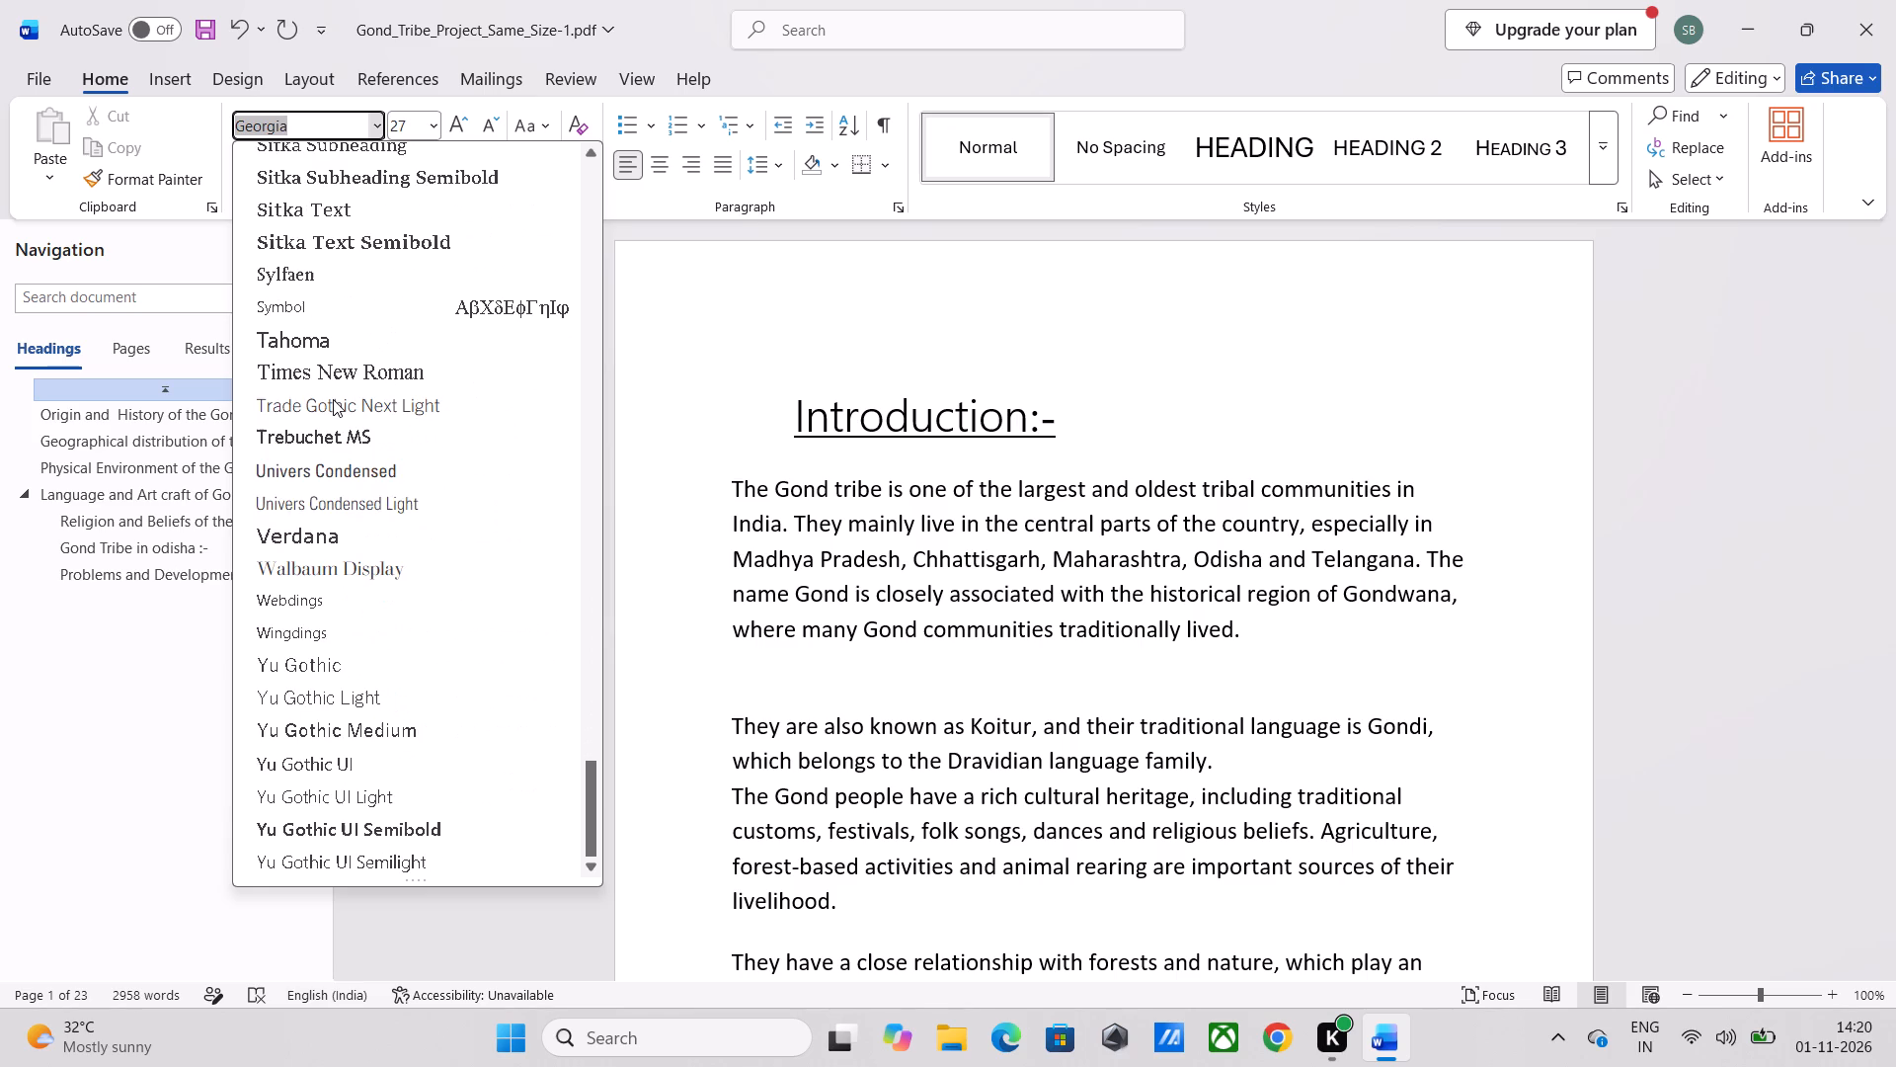
{"action": "scroll", "coordinate": [333, 399], "scroll_direction": "down", "scroll_amount": 2}
{"action": "scroll", "coordinate": [333, 399], "scroll_direction": "up", "scroll_amount": 2}
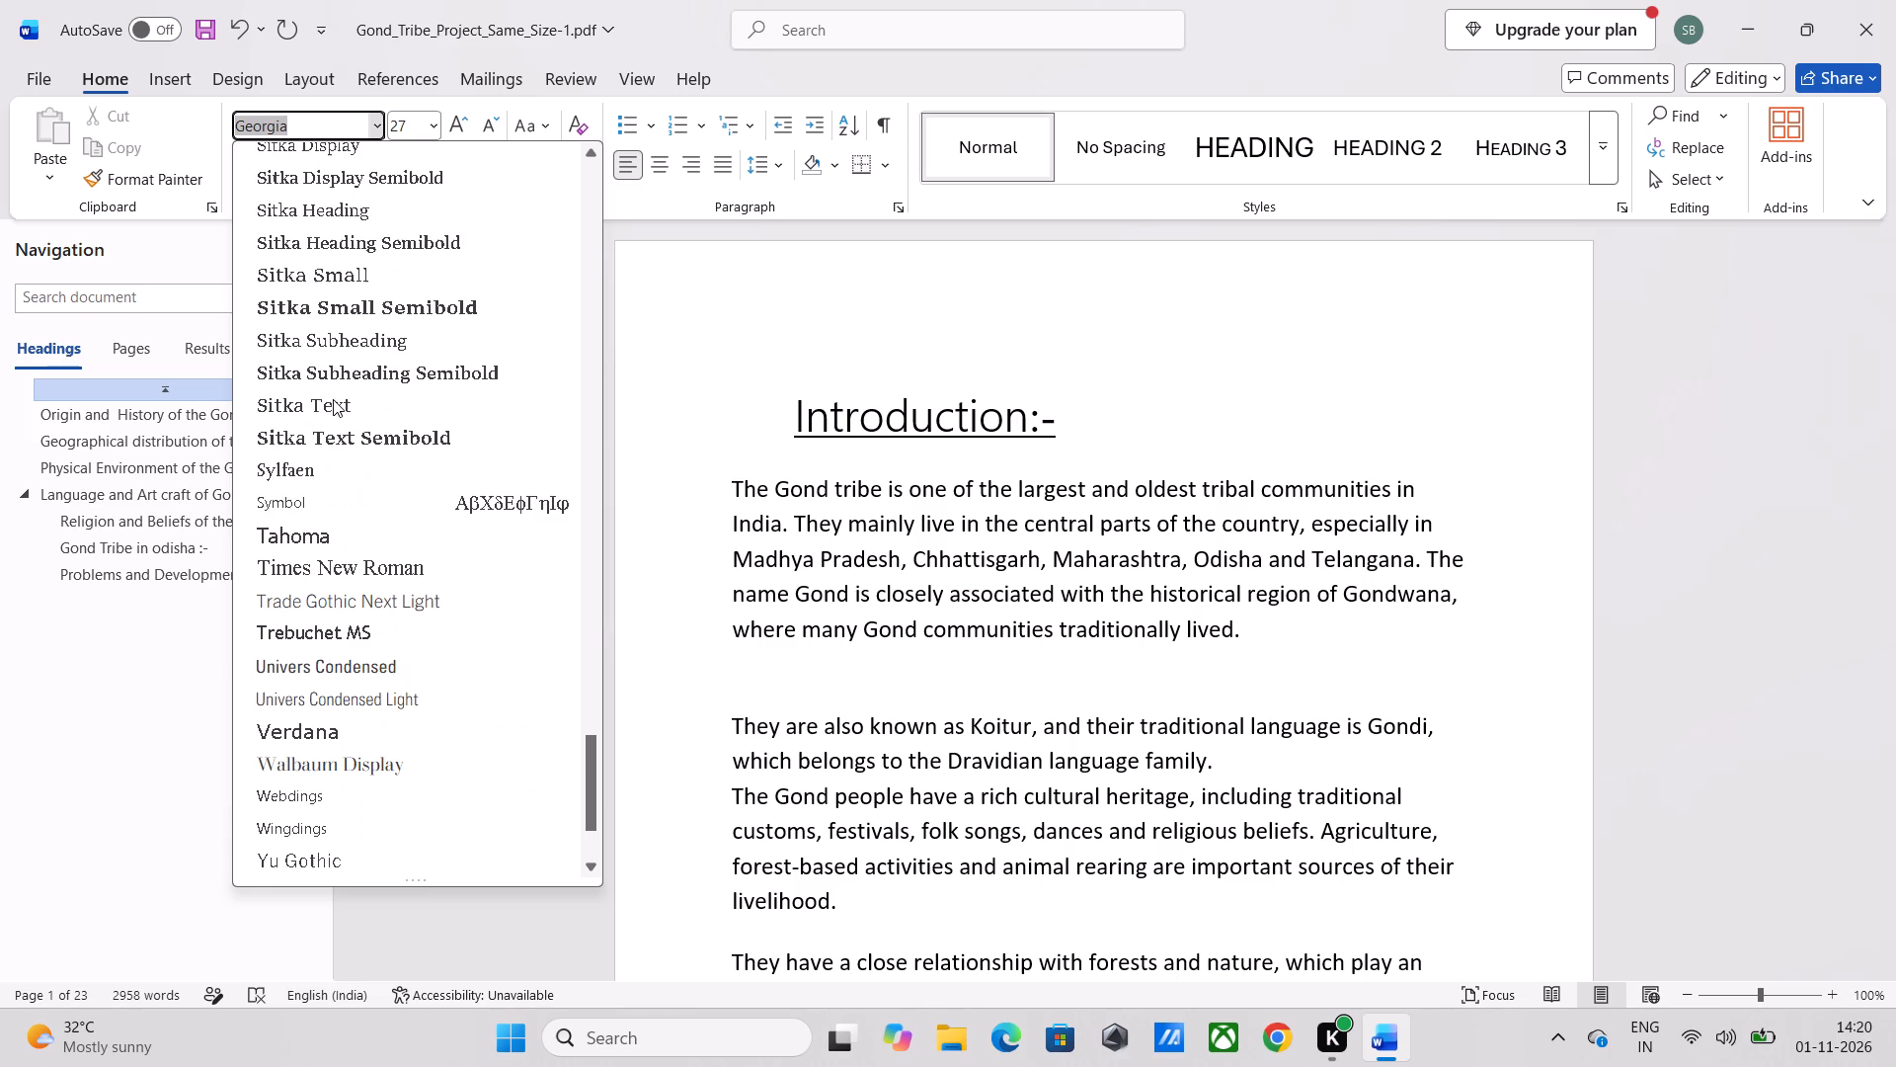
{"action": "left_click", "coordinate": [282, 571]}
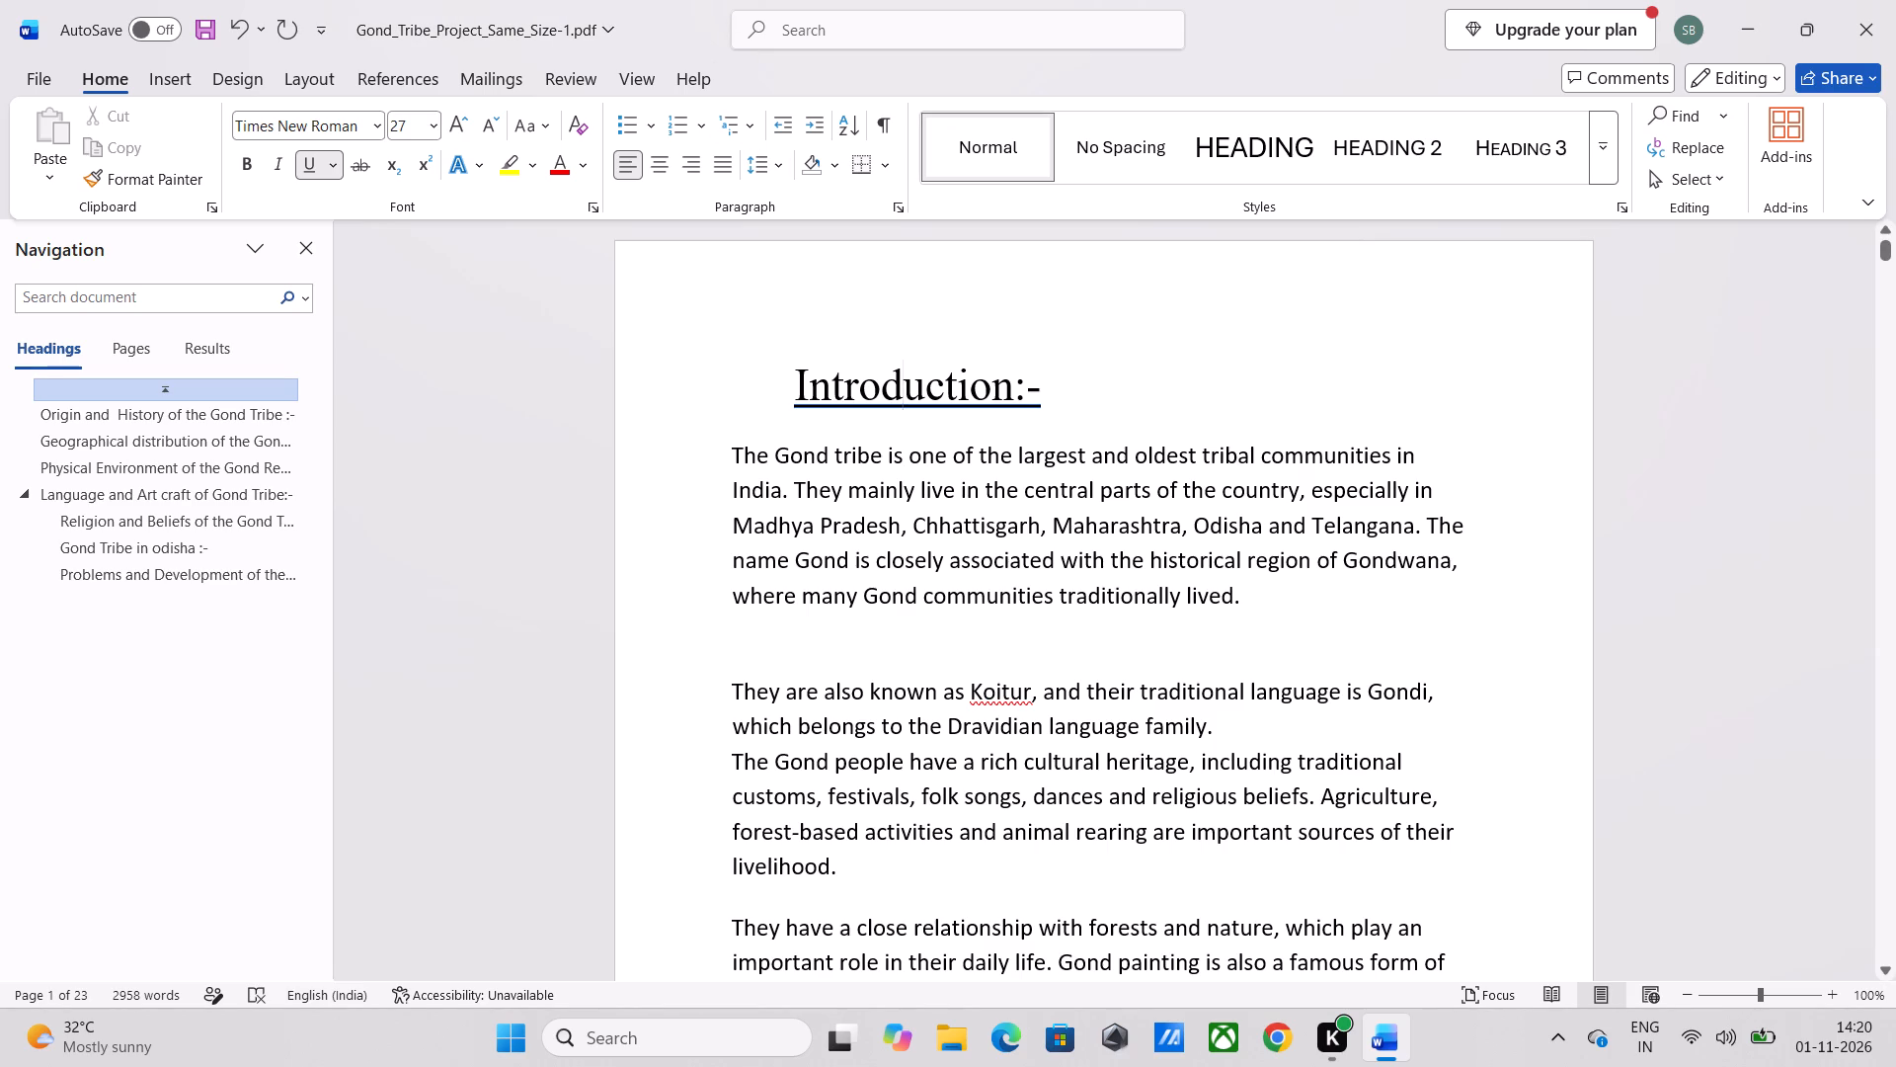
Make the Introduction heading bold and set its text highlight to no colour.
{"action": "left_click_drag", "start_coordinate": [790, 388], "coordinate": [869, 381]}
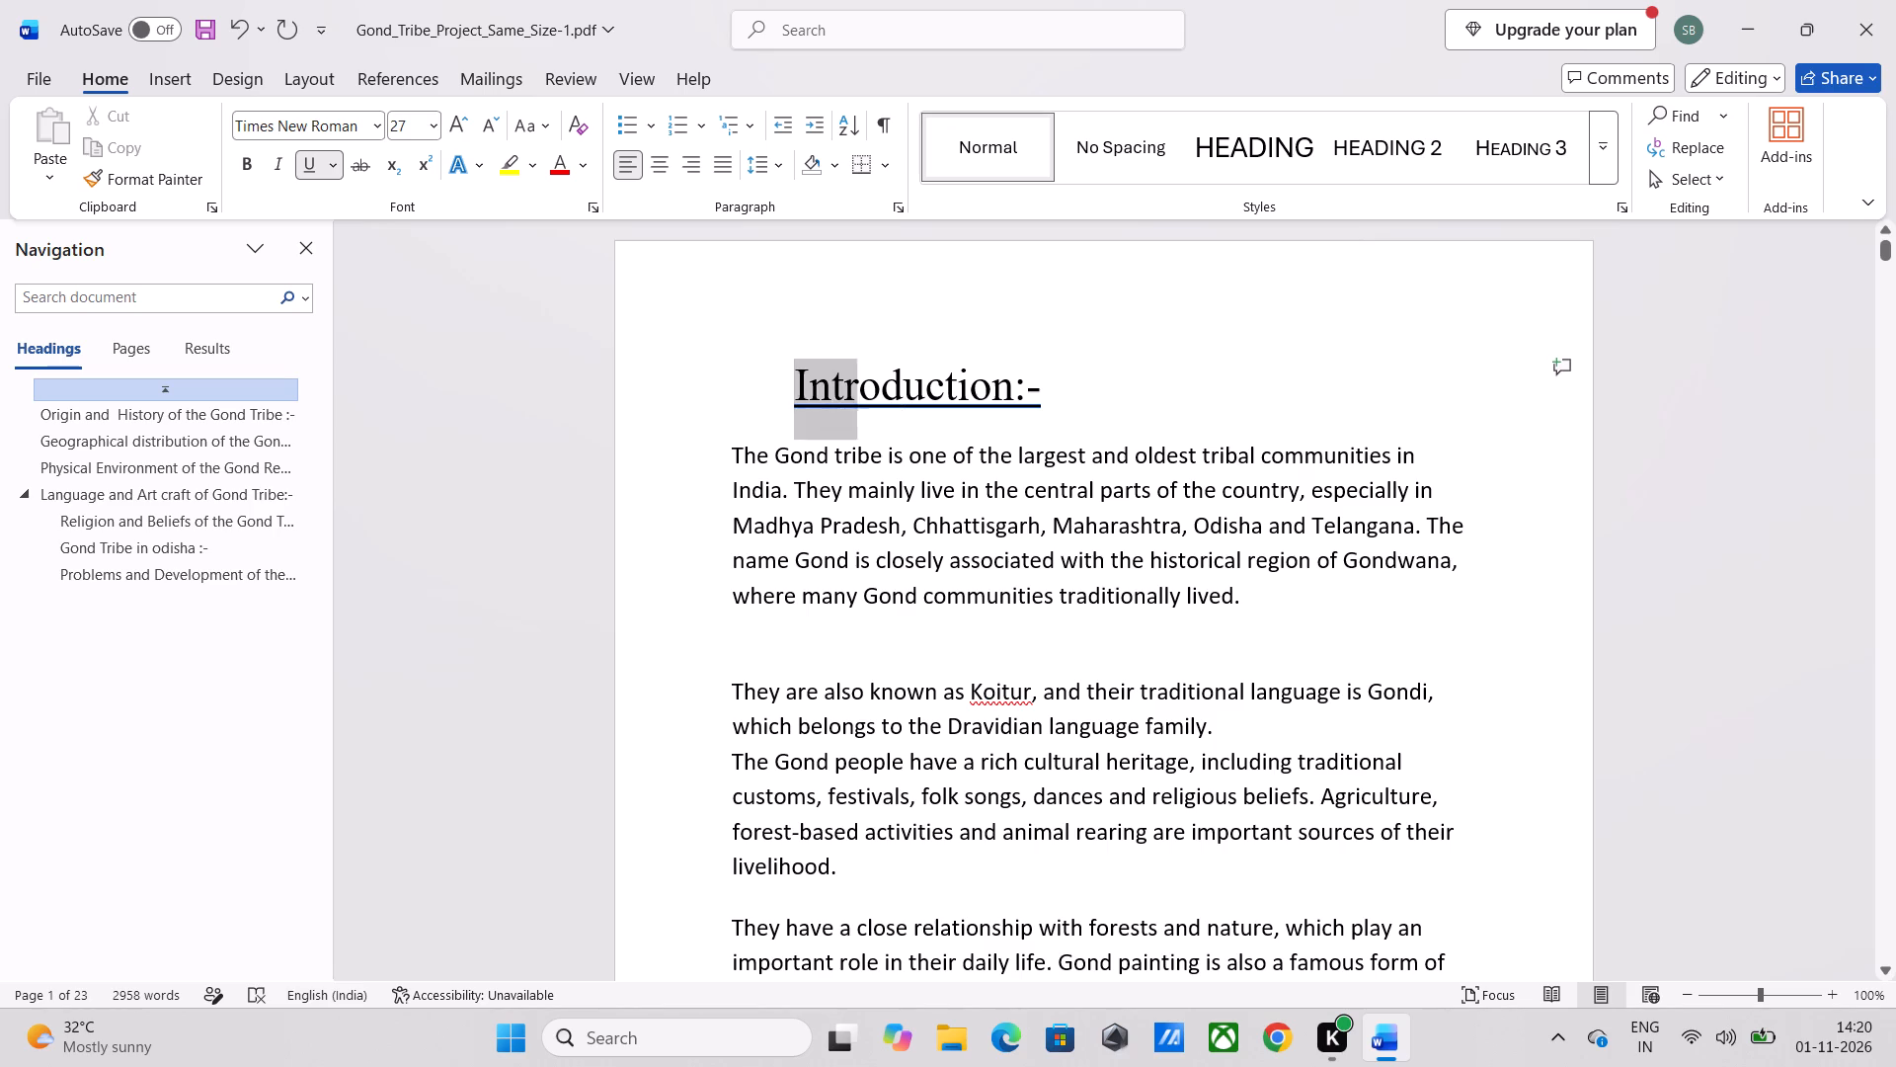
{"action": "left_click_drag", "start_coordinate": [869, 381], "coordinate": [1112, 338]}
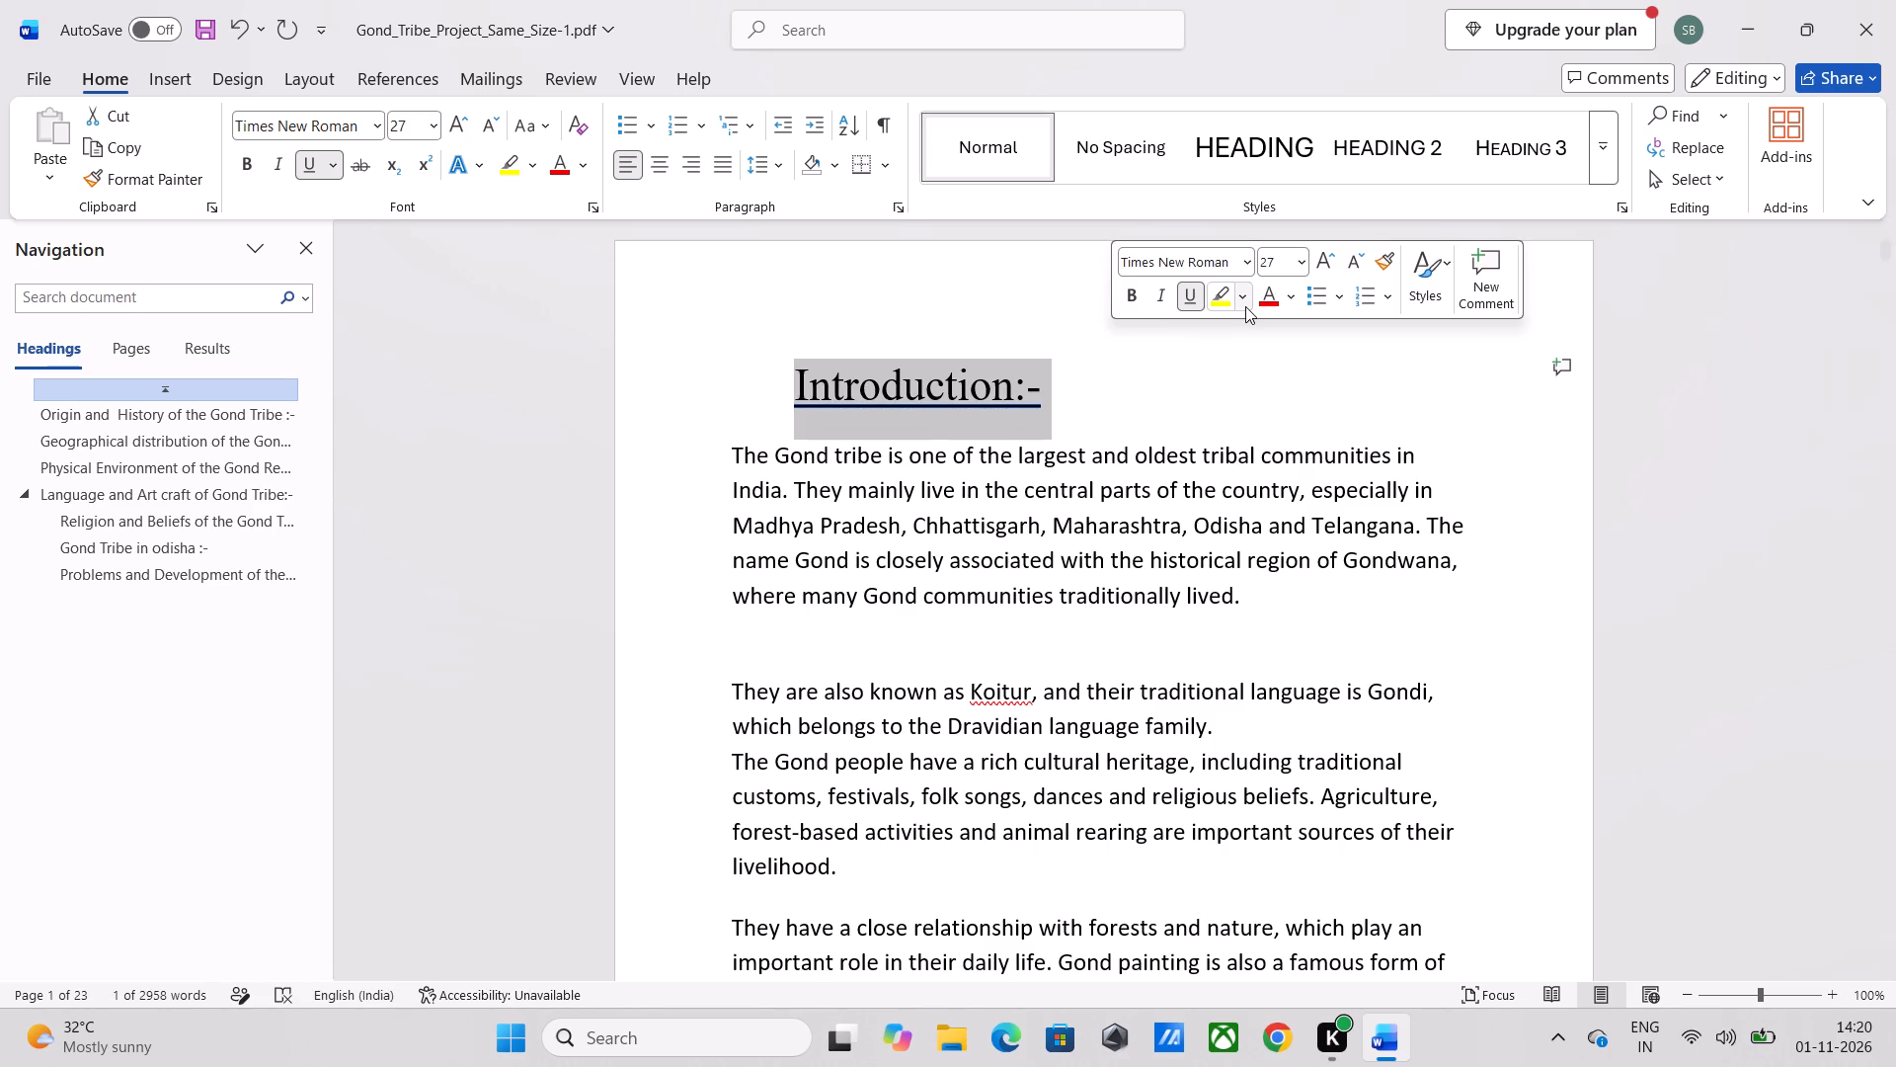
{"action": "left_click", "coordinate": [1134, 292]}
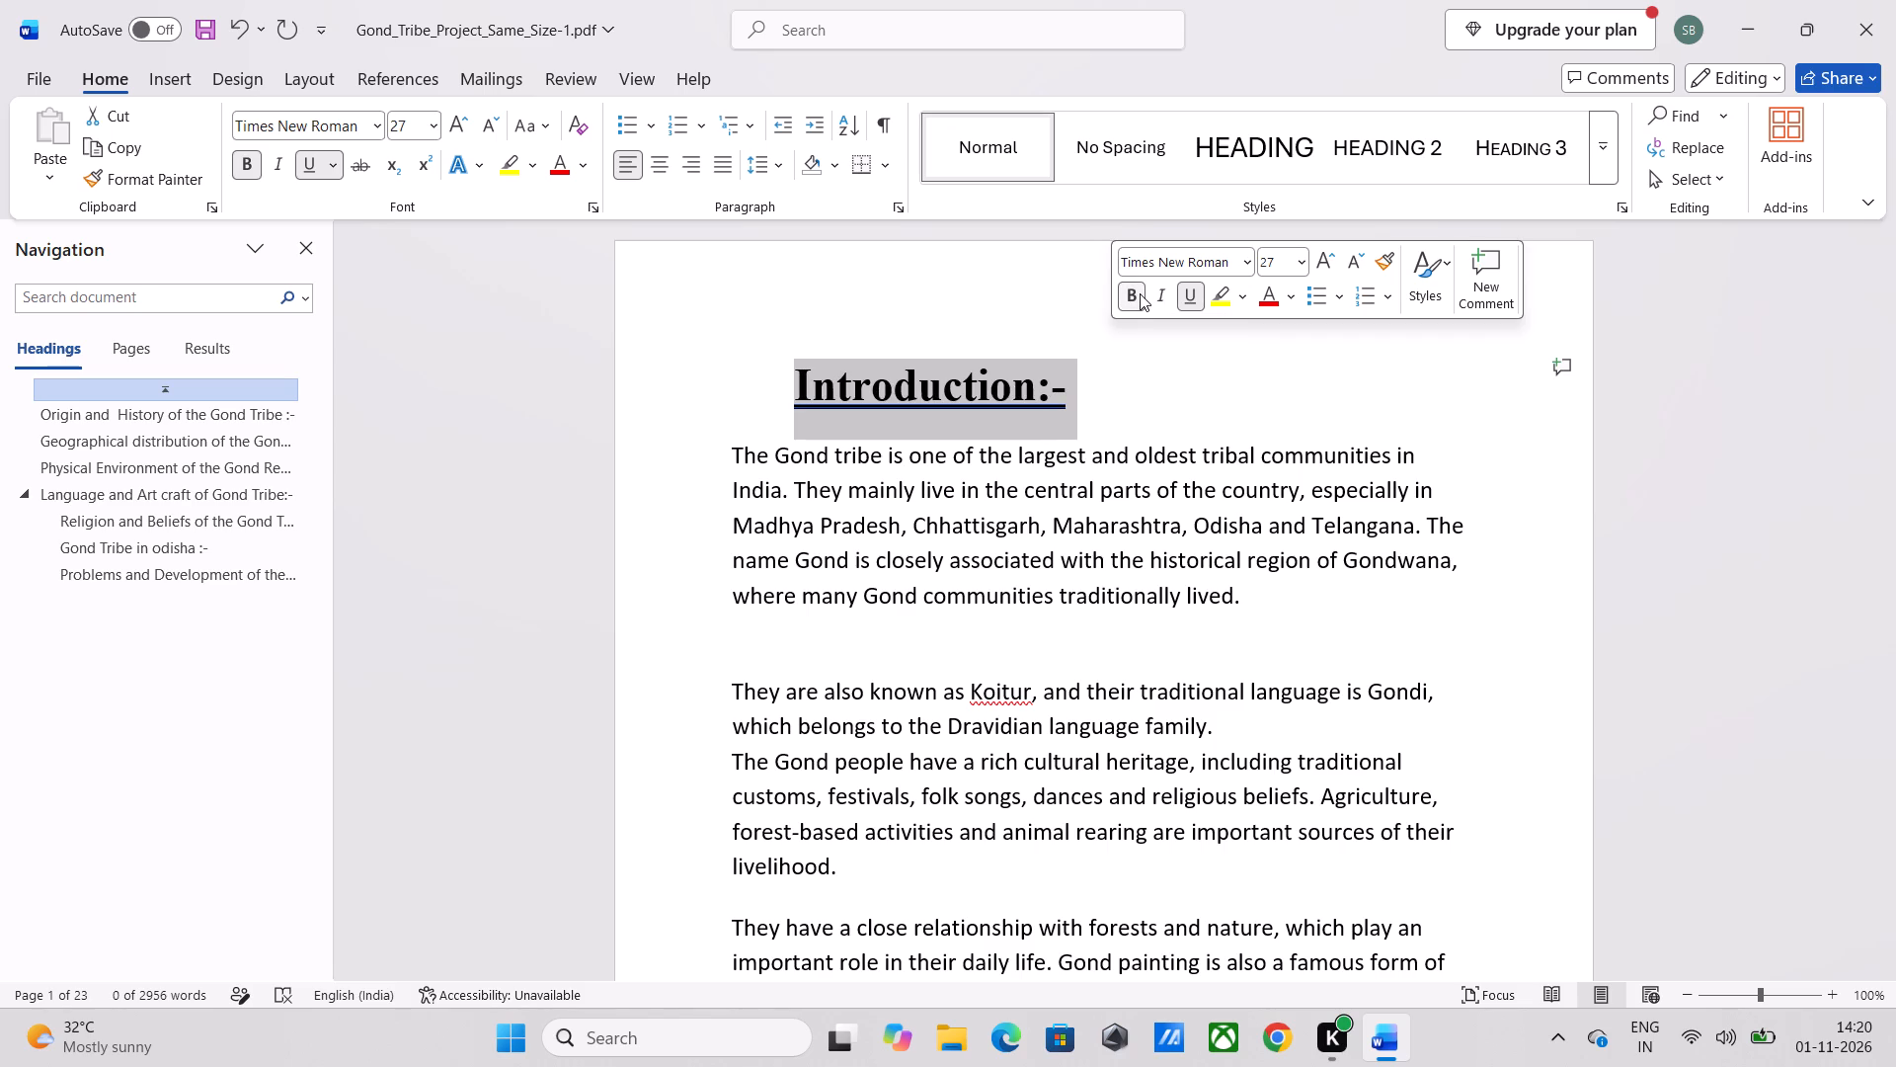
{"action": "left_click", "coordinate": [1241, 298]}
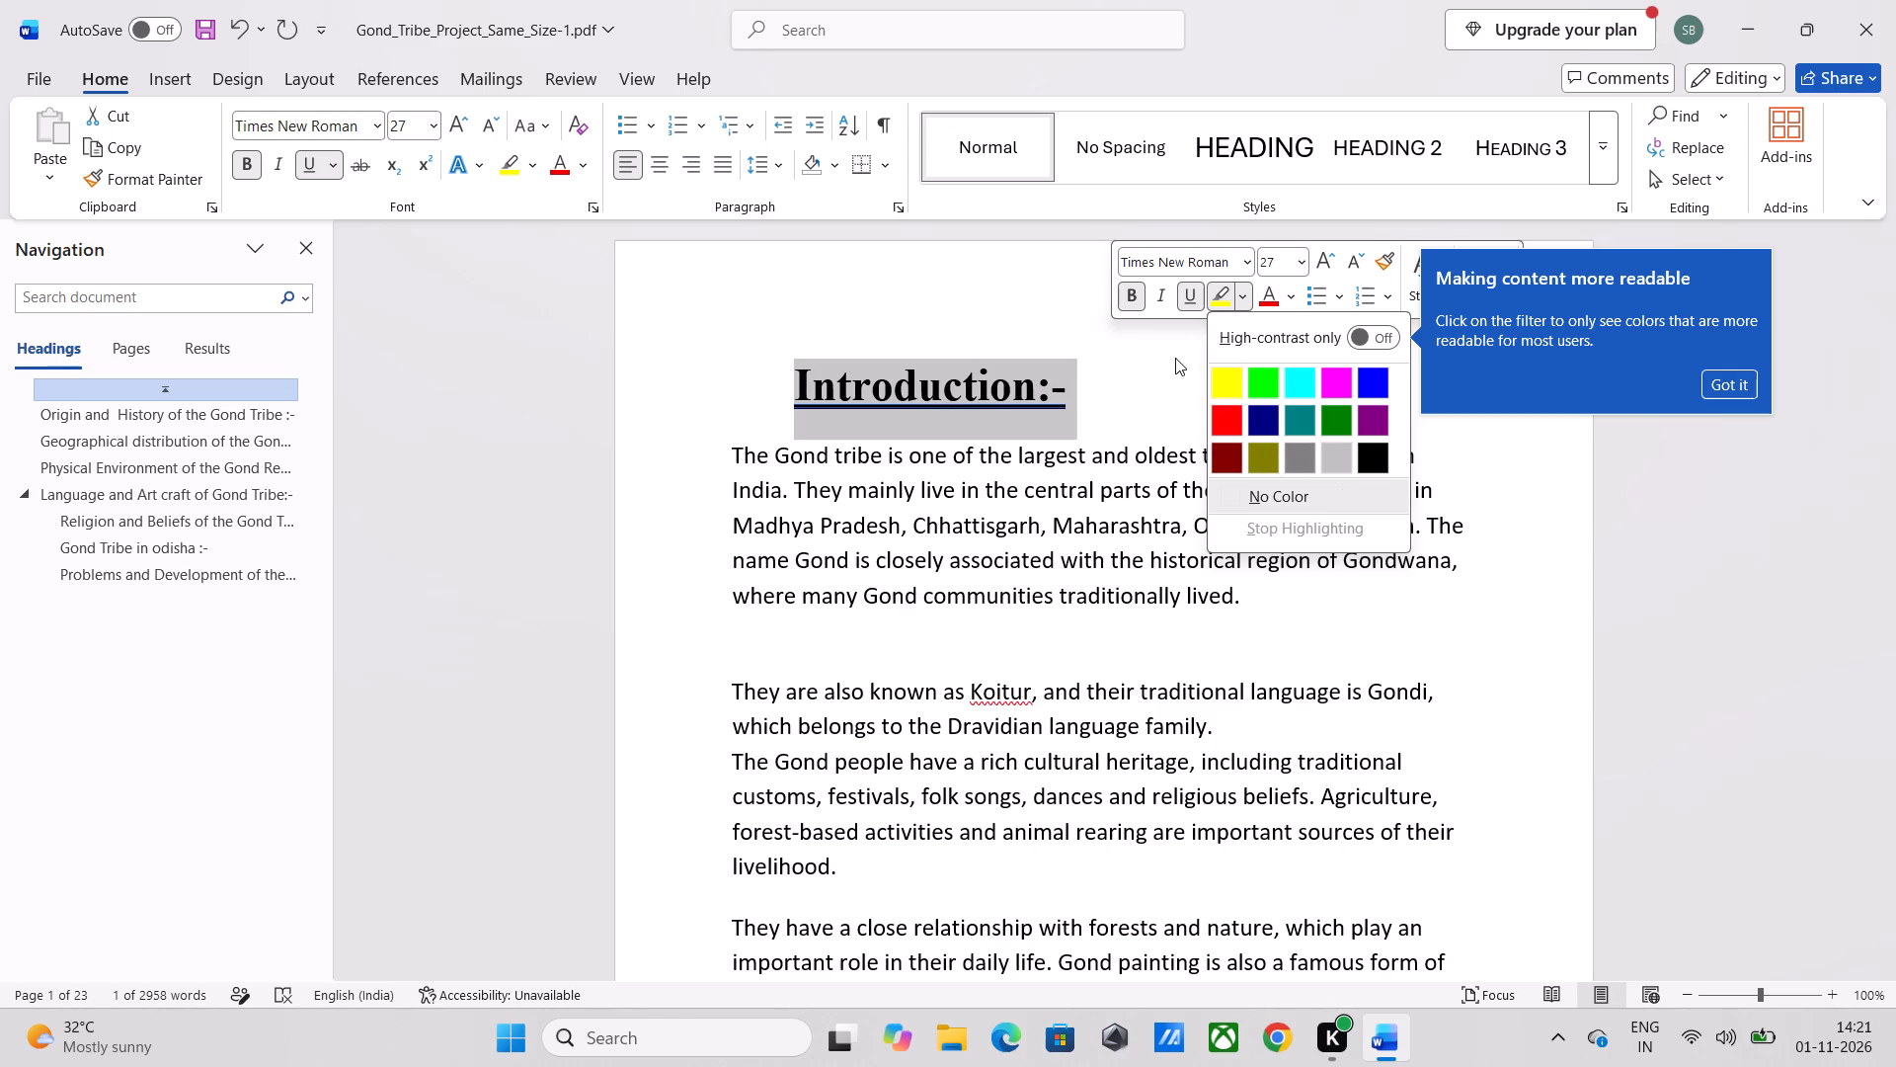
{"action": "left_click", "coordinate": [1241, 300]}
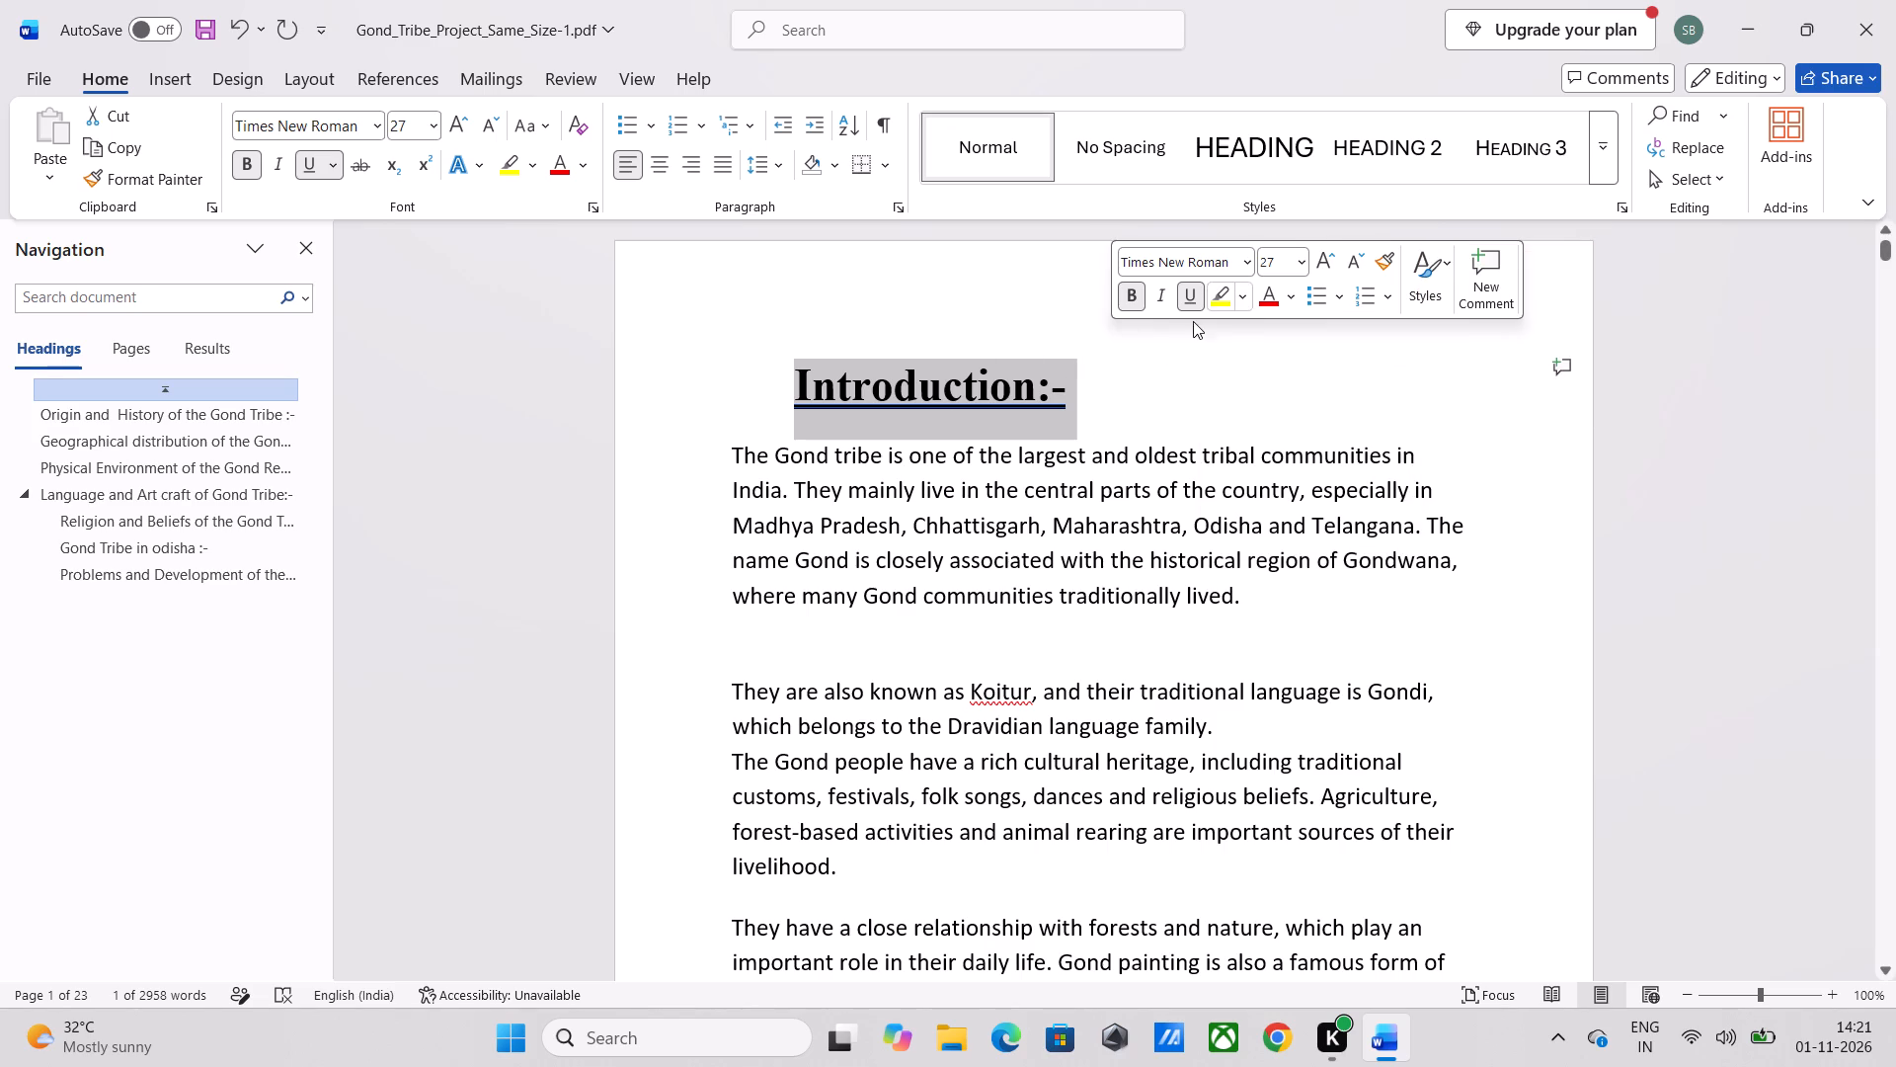
{"action": "left_click", "coordinate": [1246, 289]}
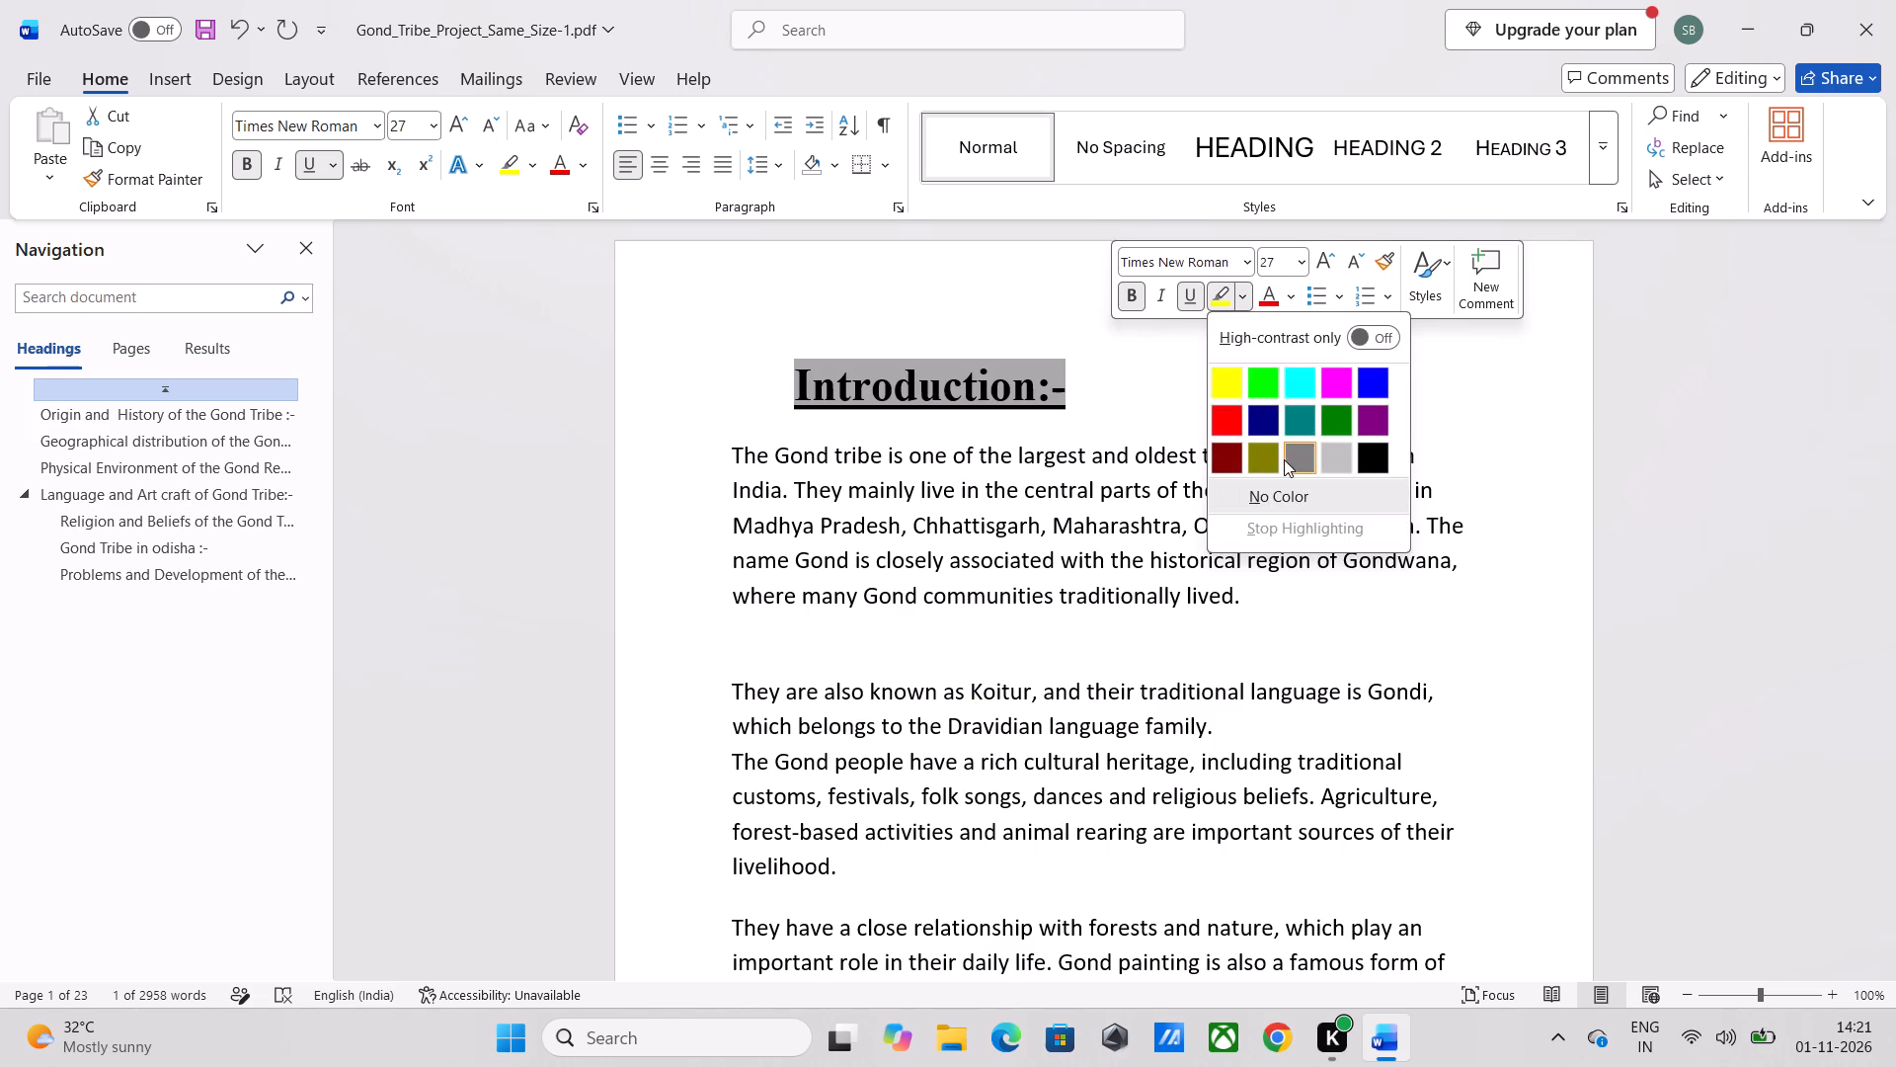
{"action": "left_click", "coordinate": [1284, 502]}
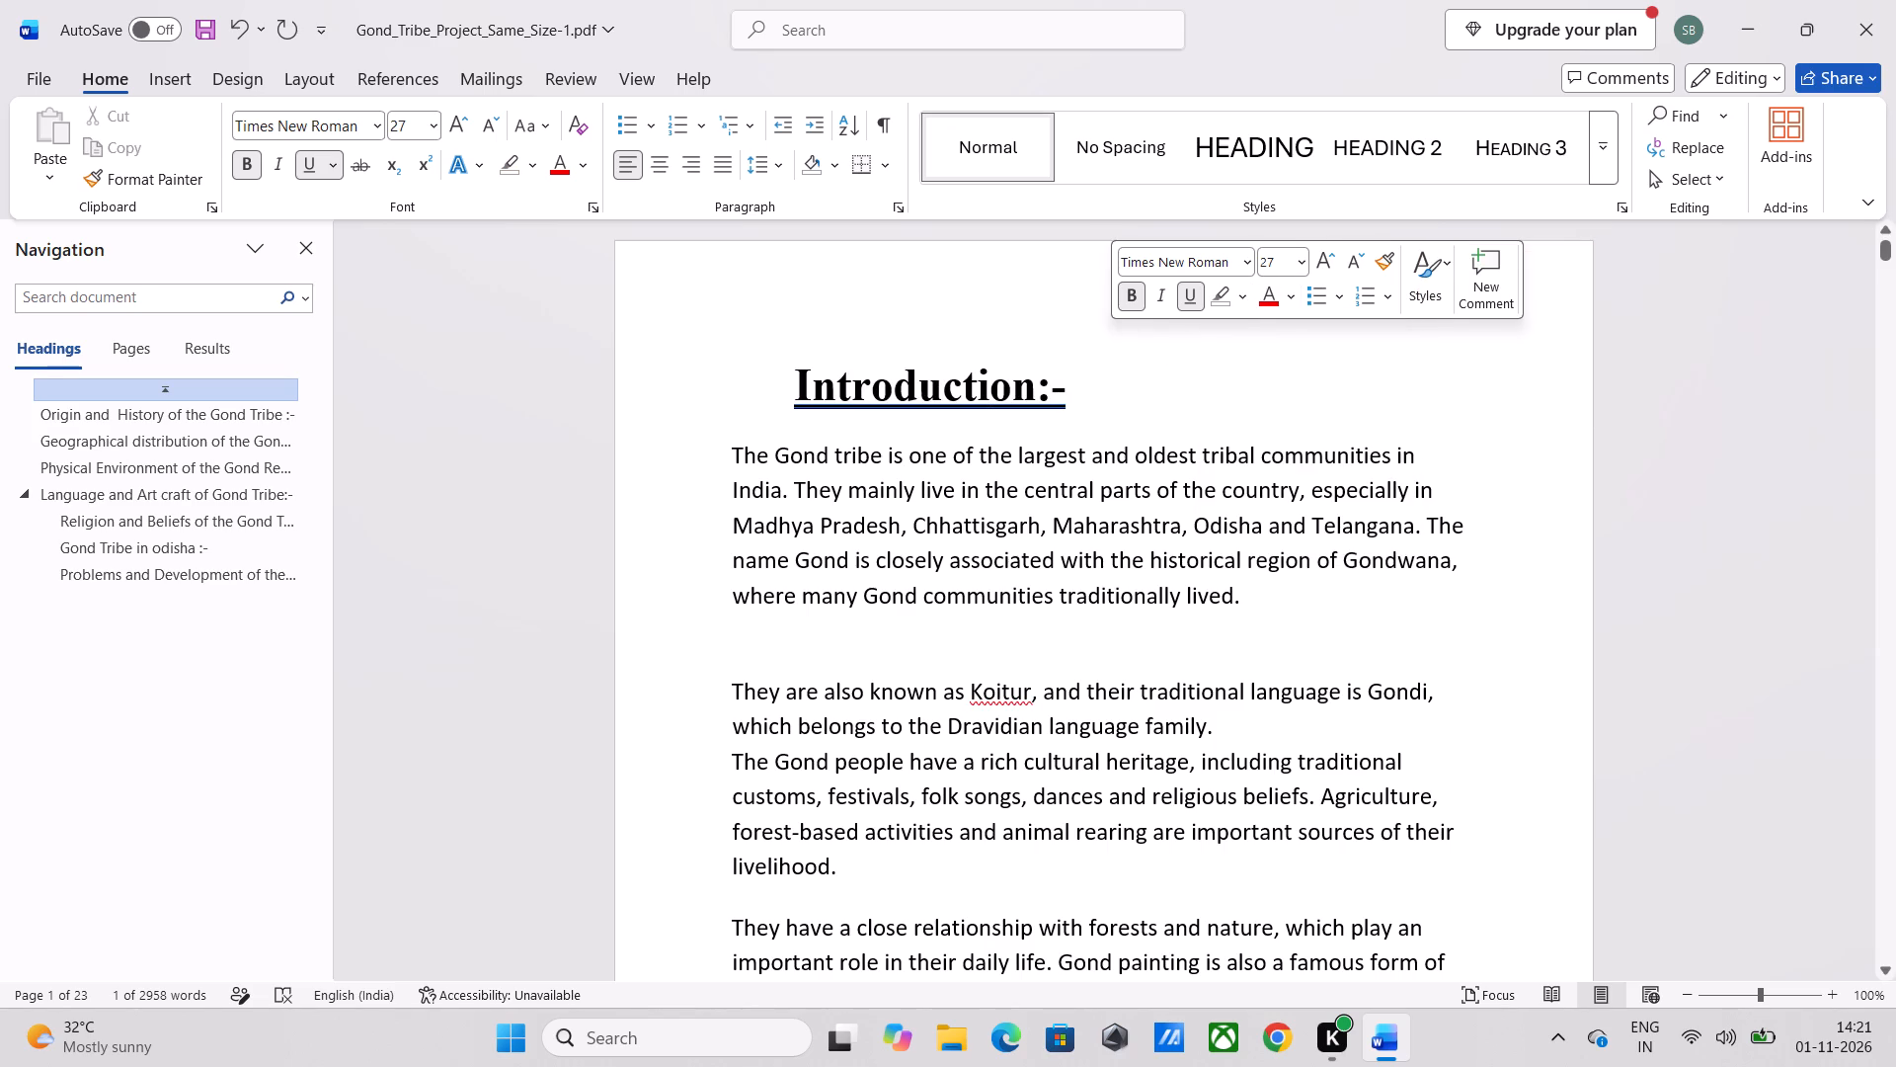
Replace the ":-" at the end of the Introduction heading with a single colon.
{"action": "left_click", "coordinate": [1073, 384]}
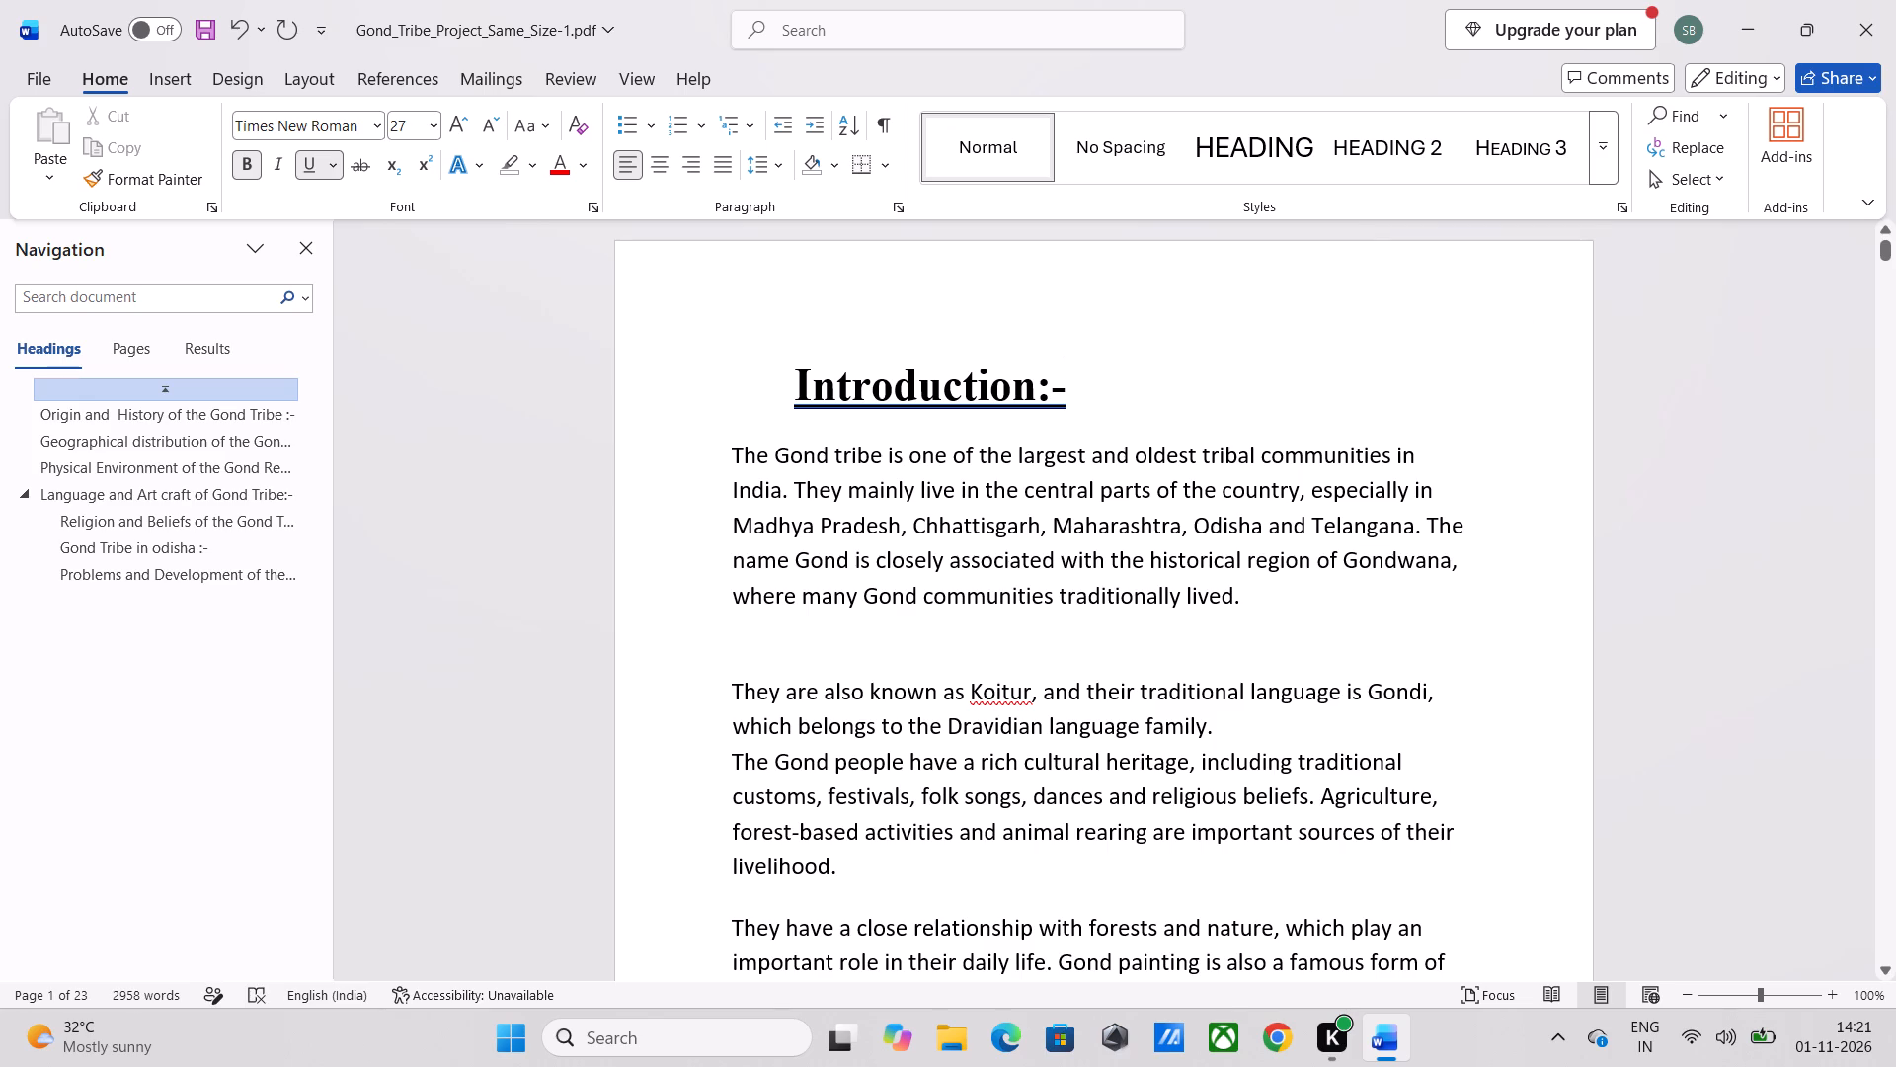
{"action": "key", "text": "BackSpace"}
{"action": "key", "text": "BackSpace"}
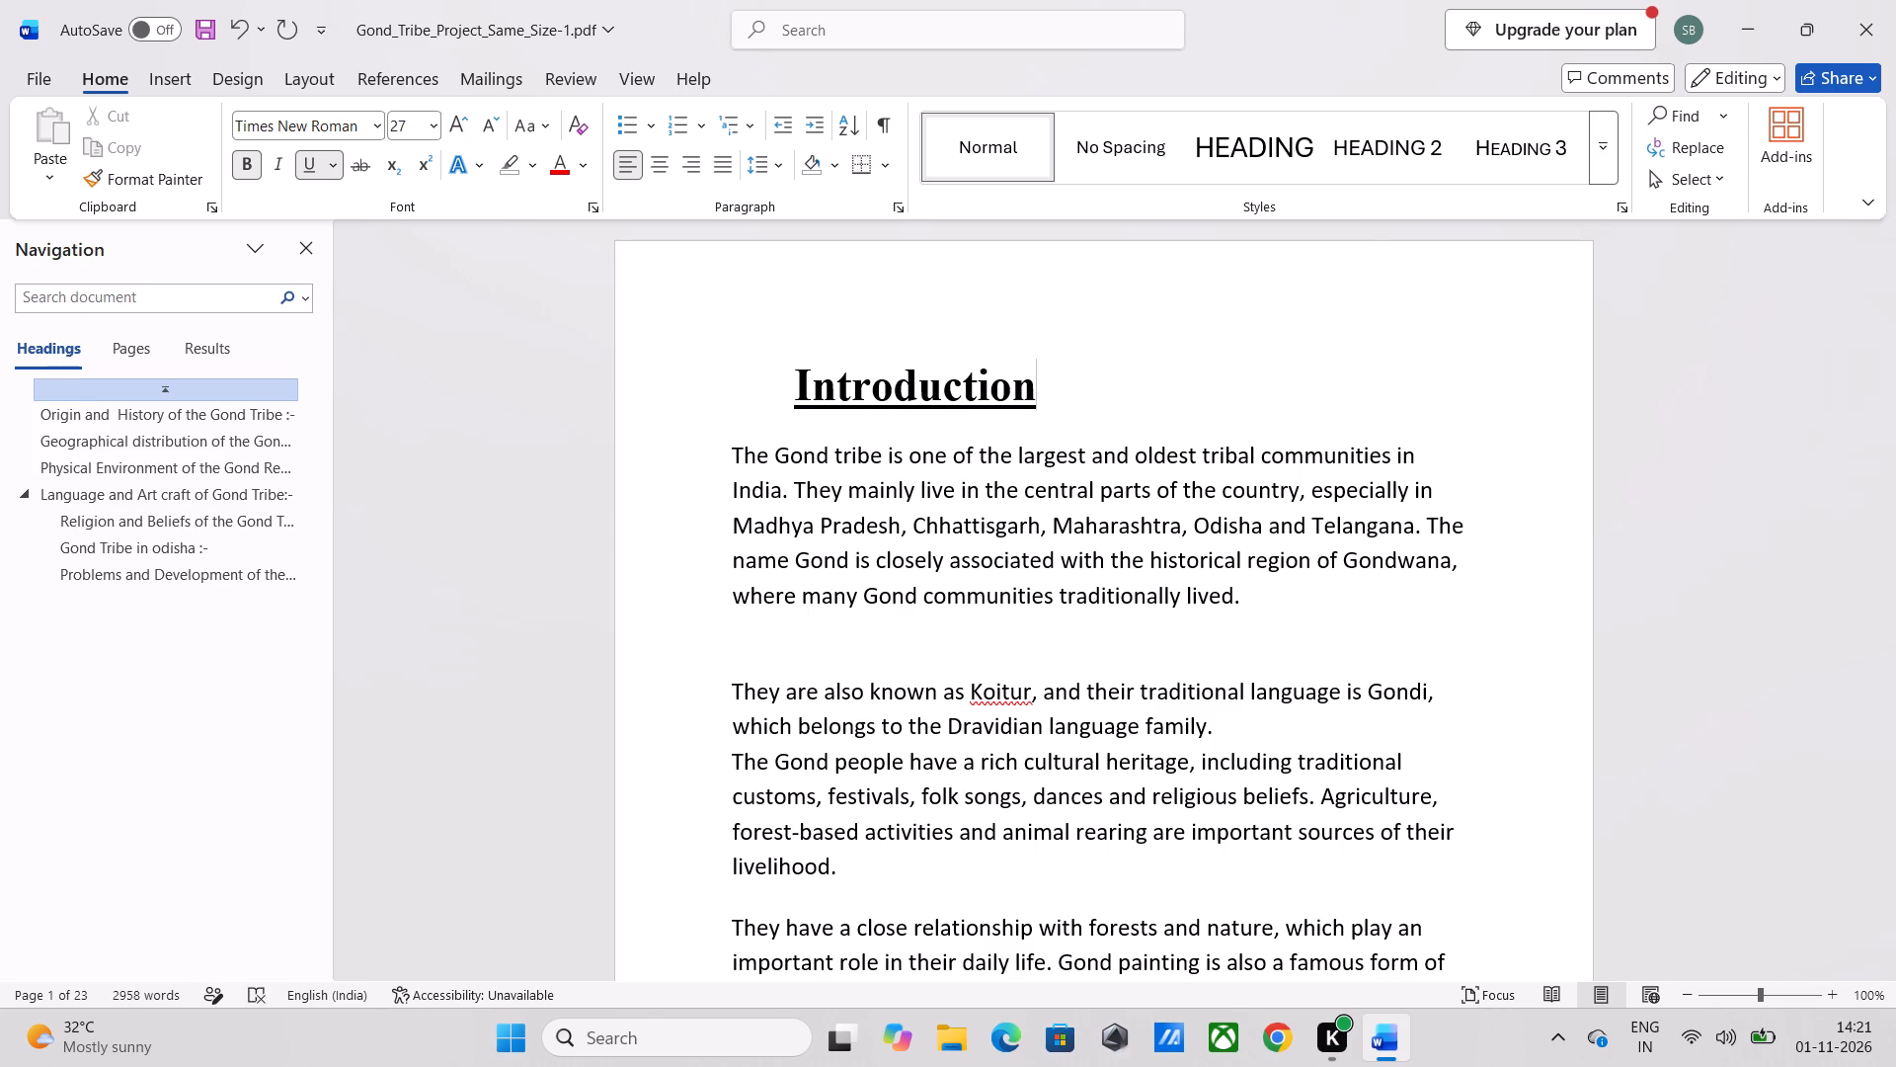
{"action": "key", "text": "shift+colon"}
Set the font size of the Introduction heading to 24.
{"action": "left_click_drag", "start_coordinate": [788, 381], "coordinate": [1104, 342]}
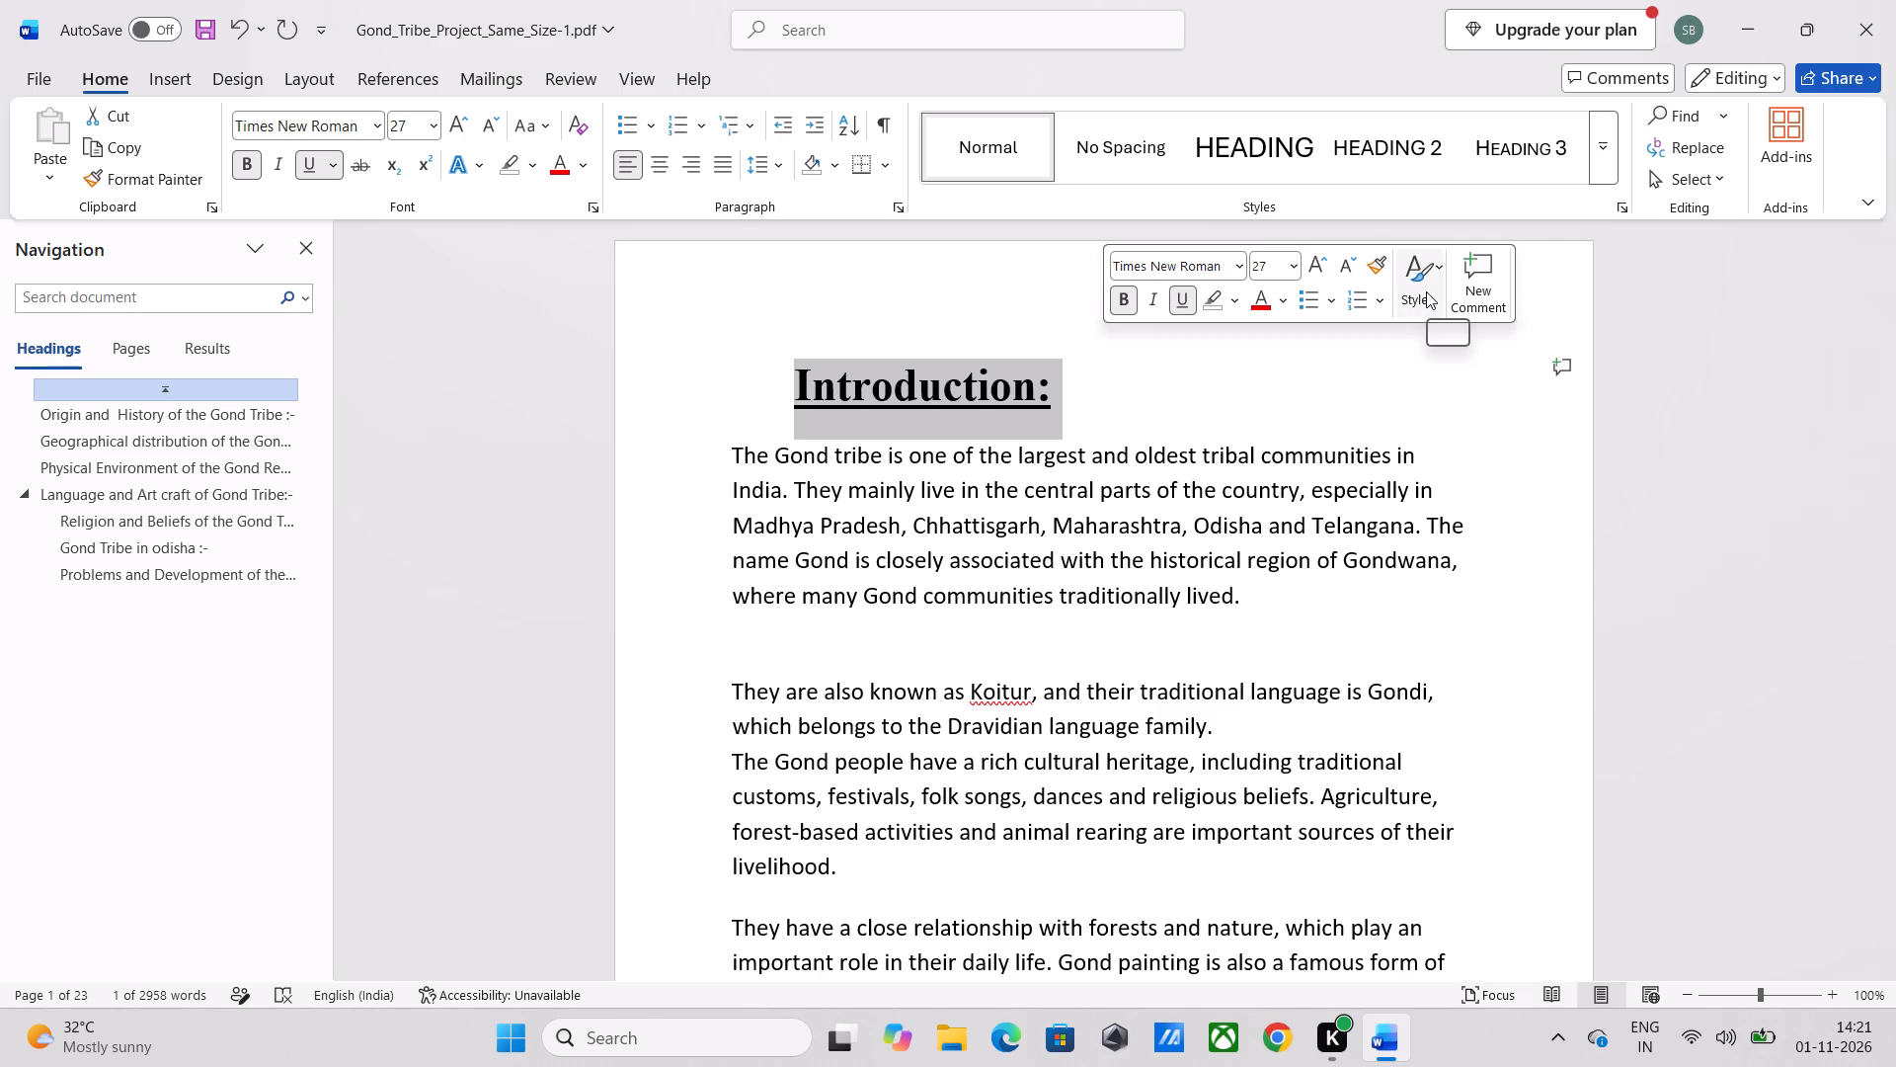
{"action": "left_click", "coordinate": [1294, 252]}
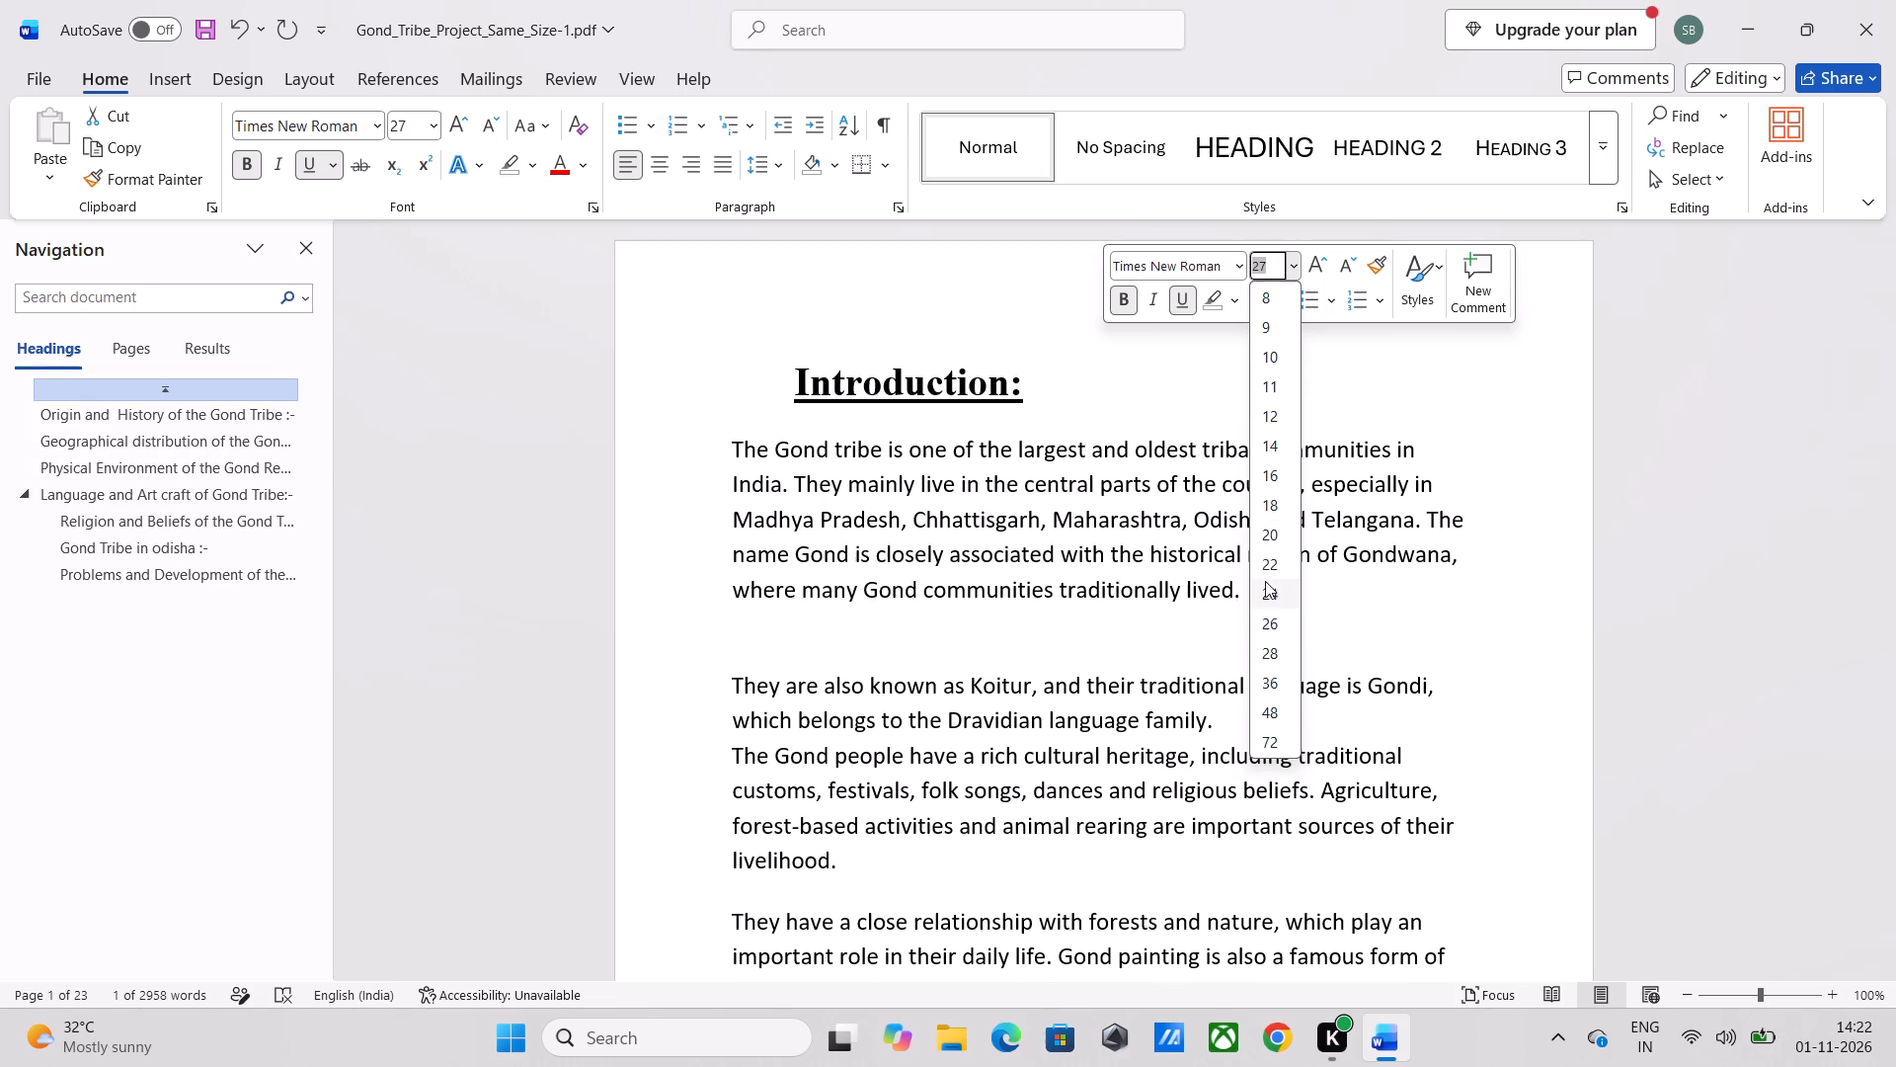
{"action": "left_click", "coordinate": [1265, 583]}
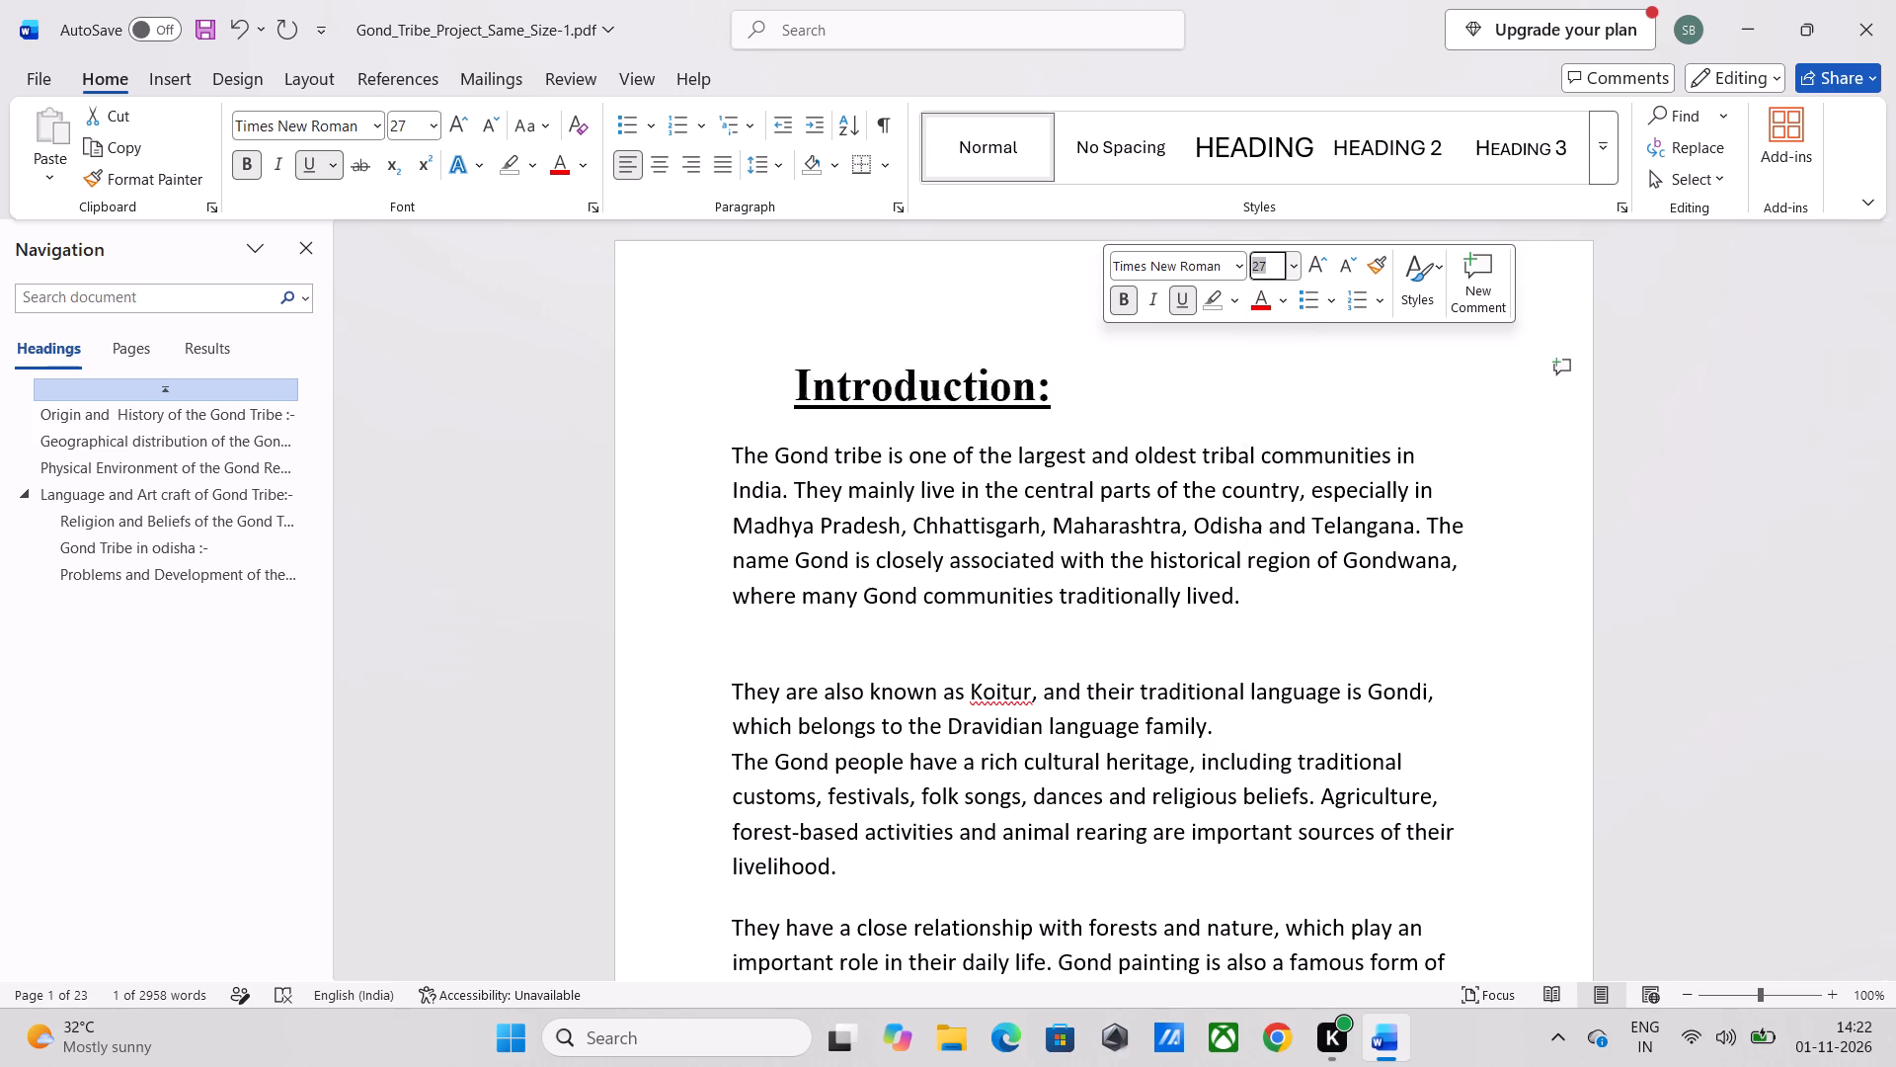
{"action": "left_click", "coordinate": [1158, 399]}
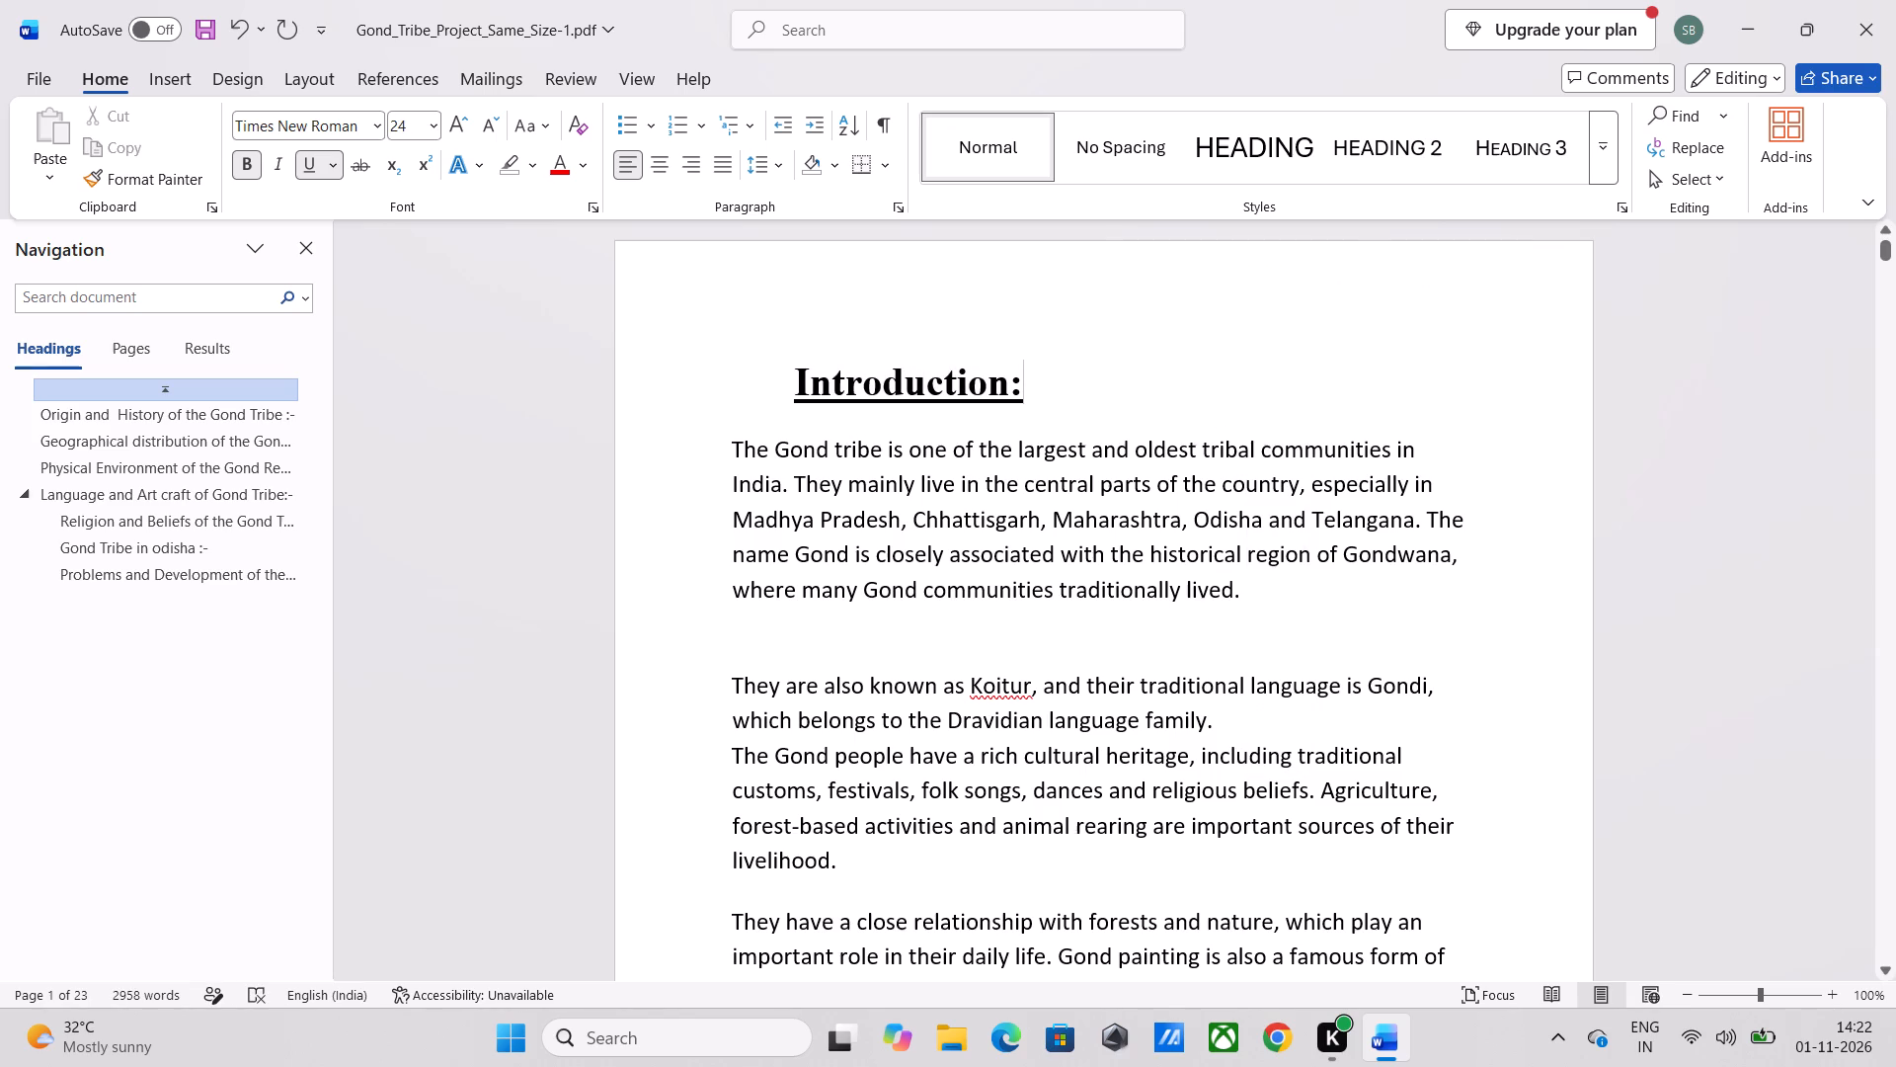
Remove the indent before the Introduction heading so it aligns with the body text.
{"action": "left_click", "coordinate": [792, 382]}
{"action": "key", "text": "BackSpace"}
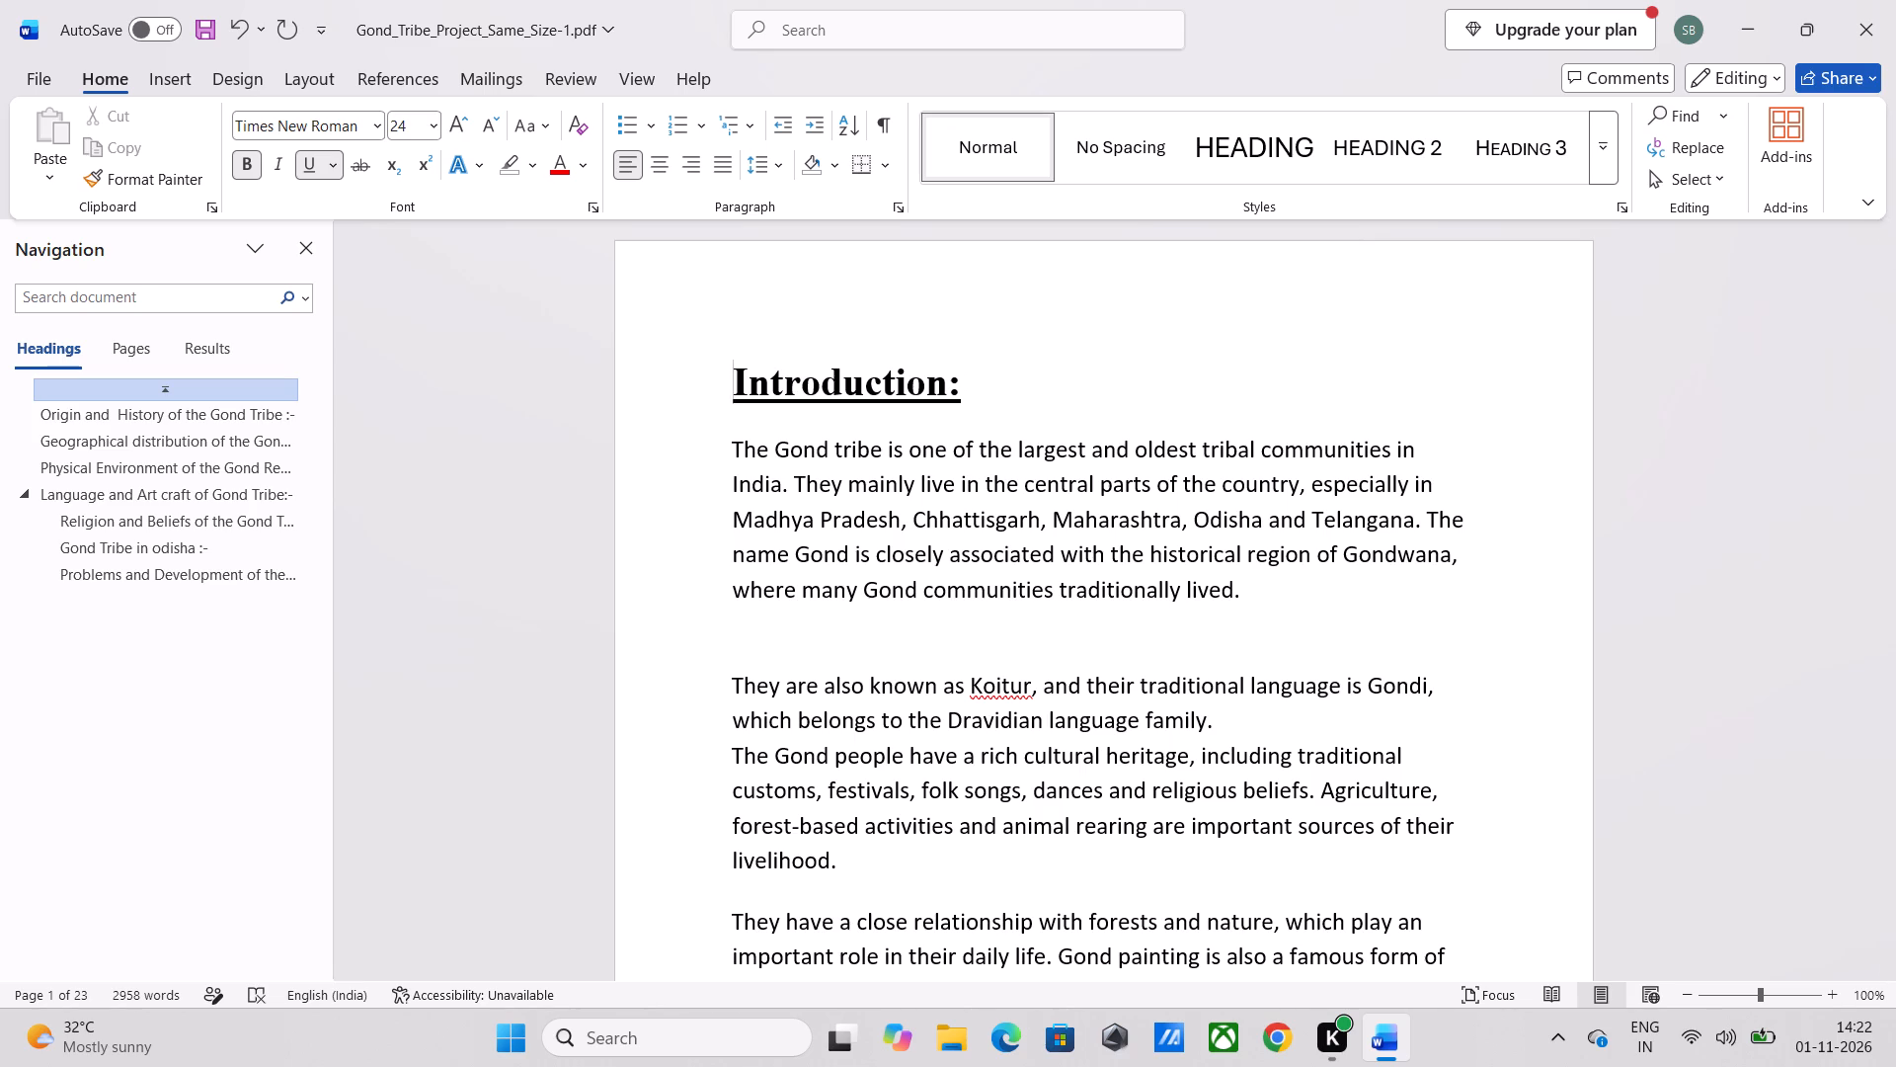
{"action": "left_click", "coordinate": [1150, 448]}
{"action": "left_click", "coordinate": [1186, 356]}
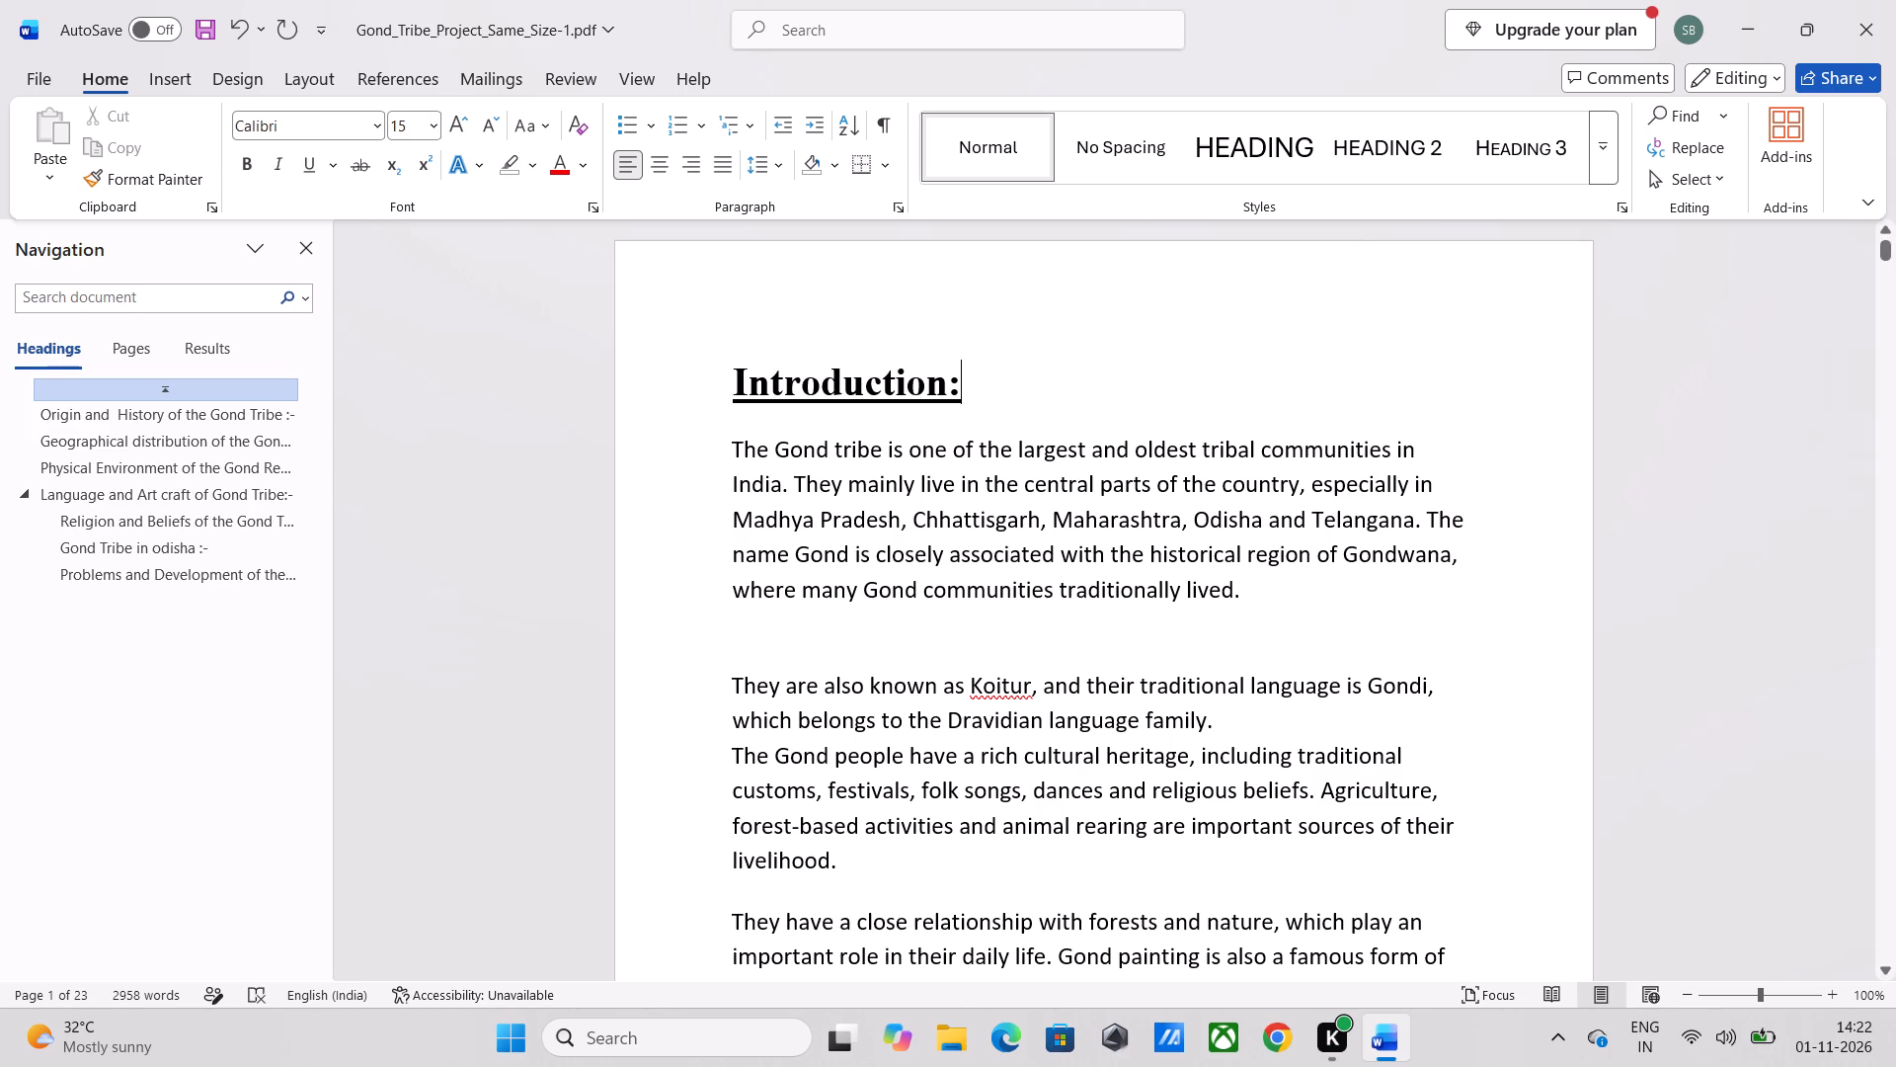
Replace the ":-" at the end of the Origin and History of the Gond Tribe heading with "~".
{"action": "scroll", "coordinate": [981, 718], "scroll_direction": "down", "scroll_amount": 4}
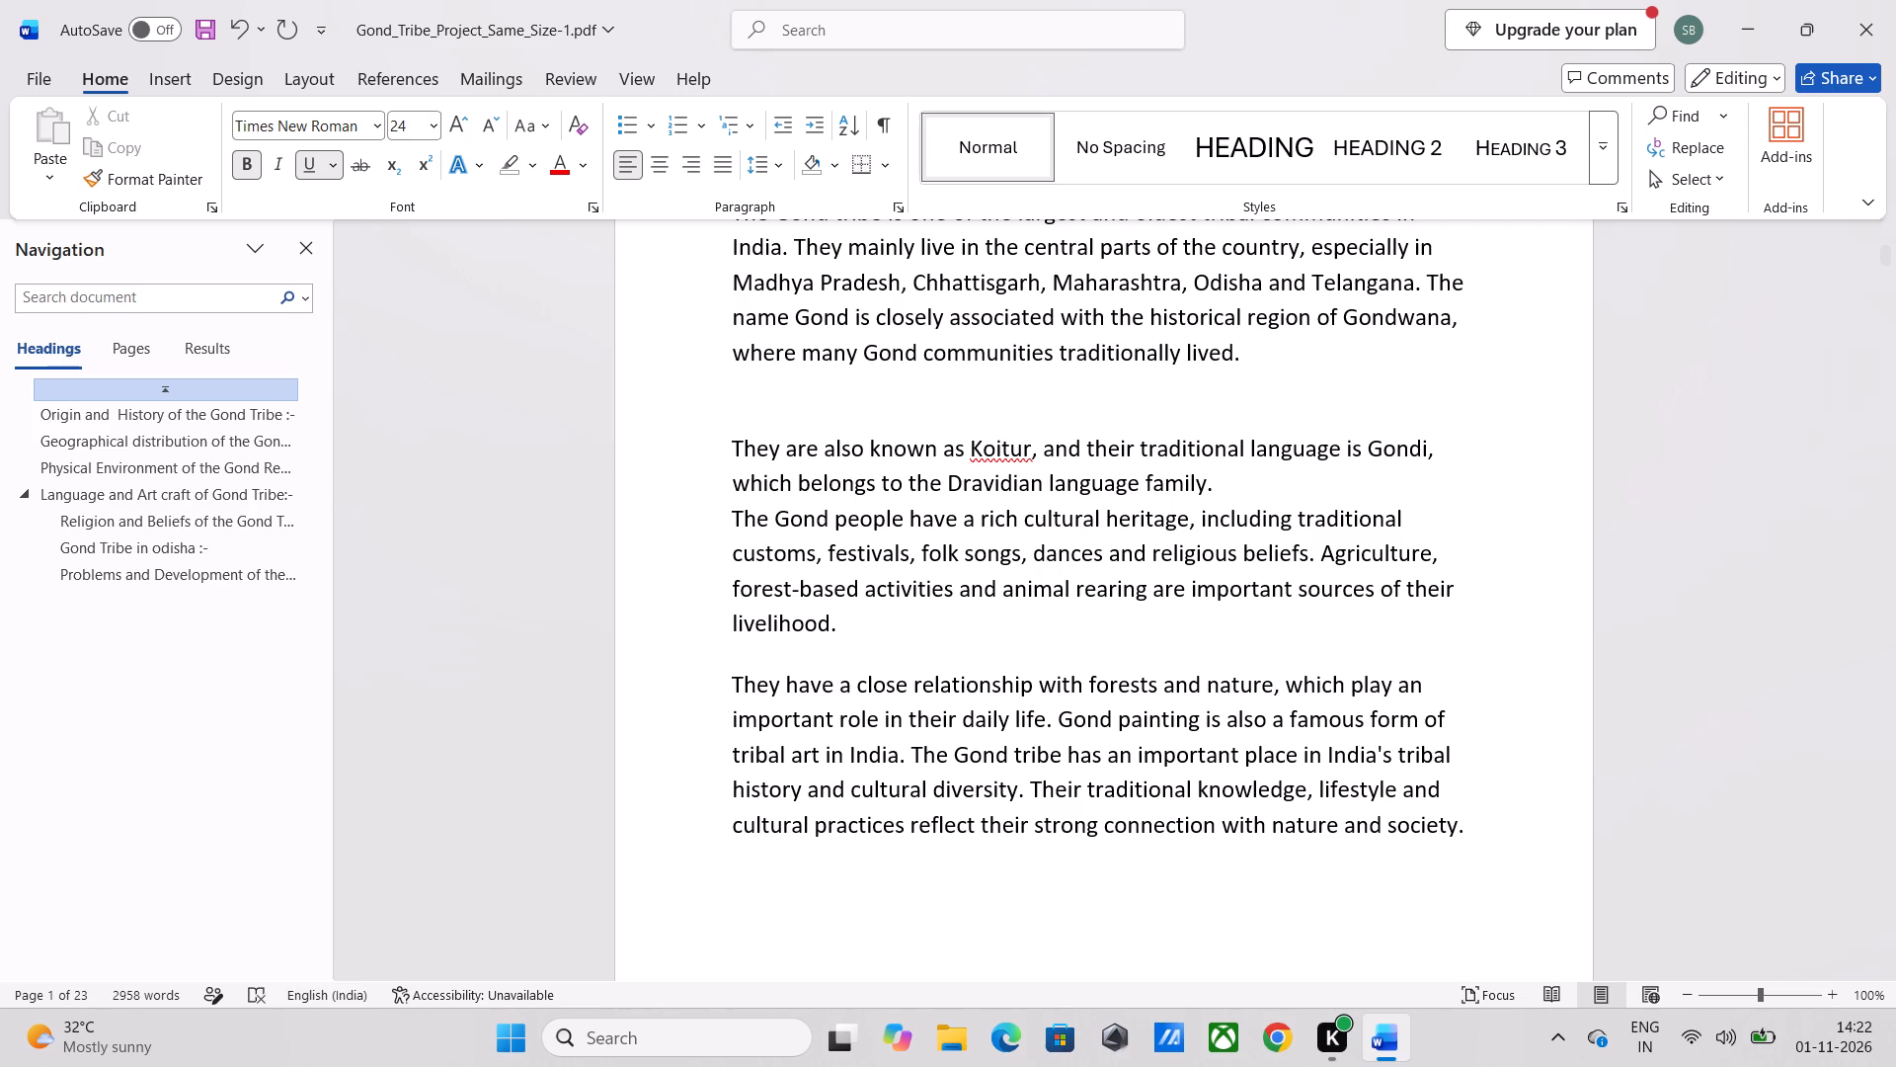
{"action": "scroll", "coordinate": [980, 702], "scroll_direction": "down", "scroll_amount": 15}
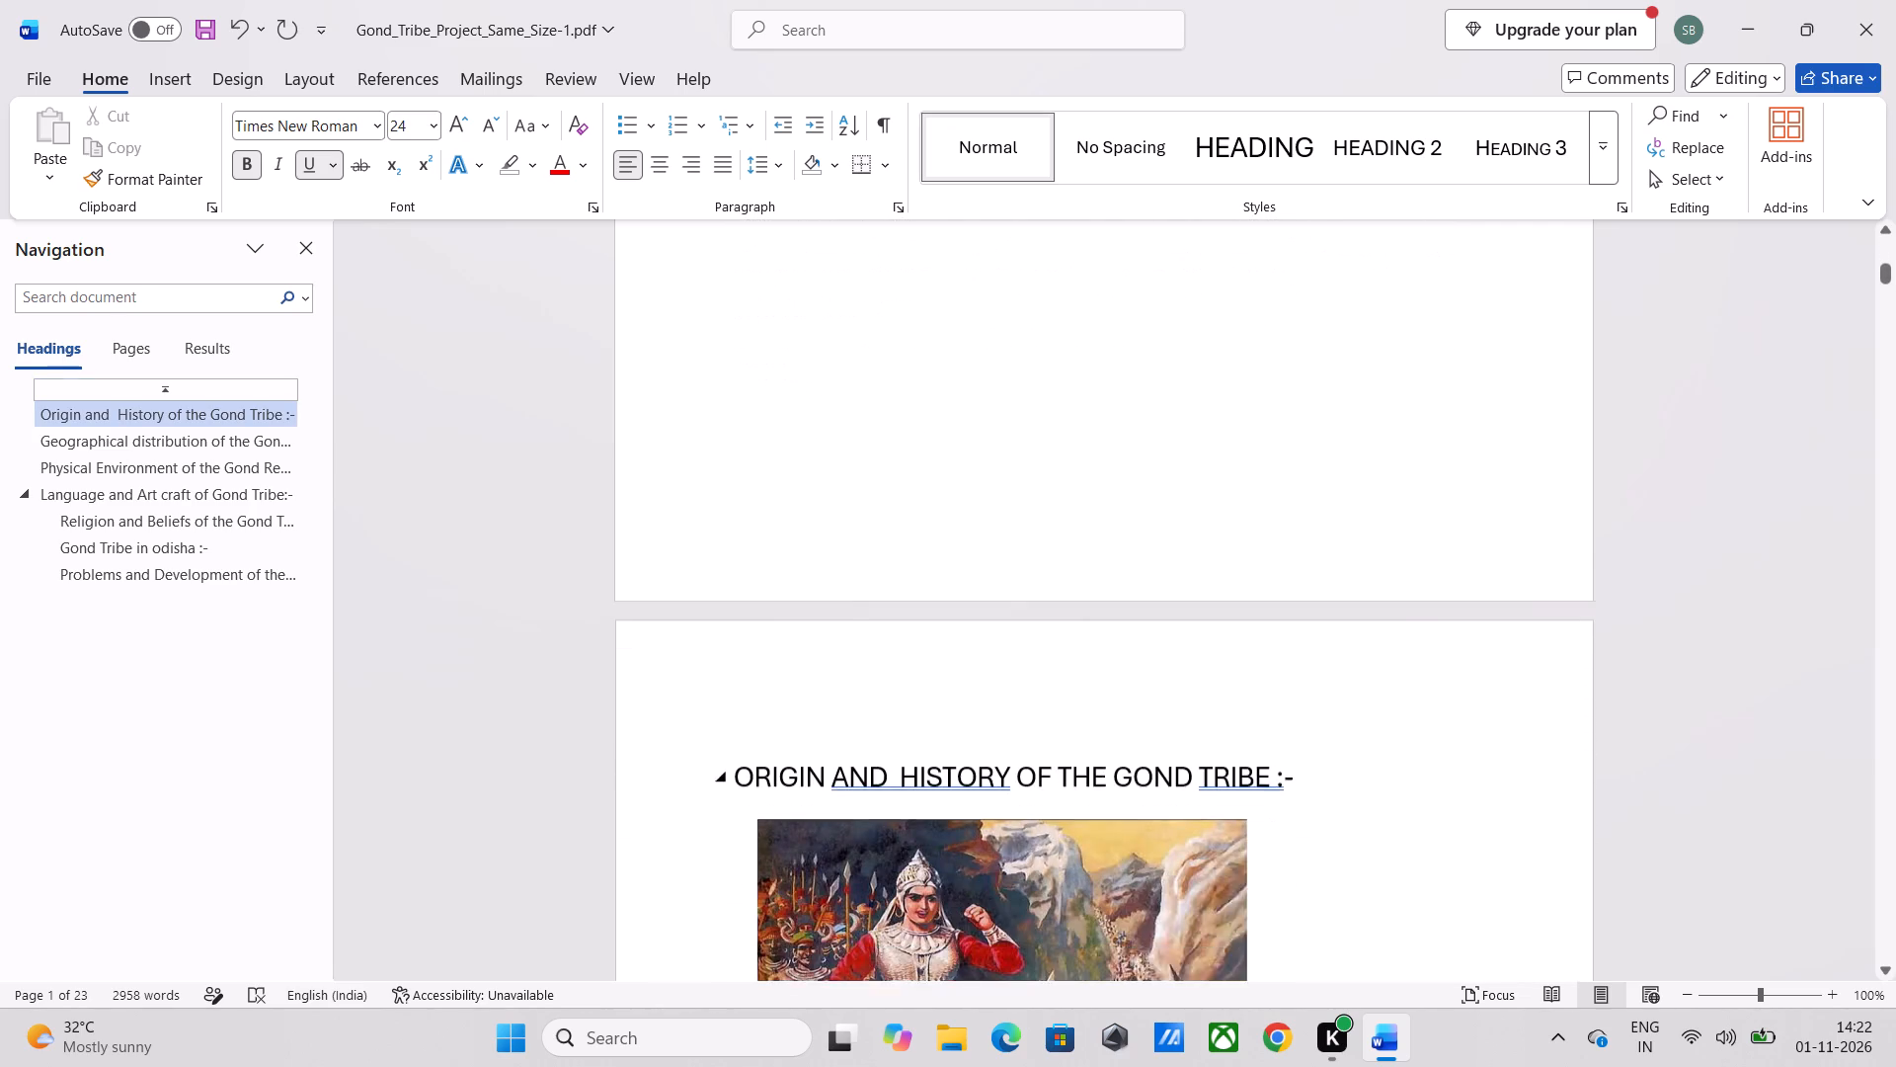
{"action": "scroll", "coordinate": [980, 702], "scroll_direction": "down", "scroll_amount": 4}
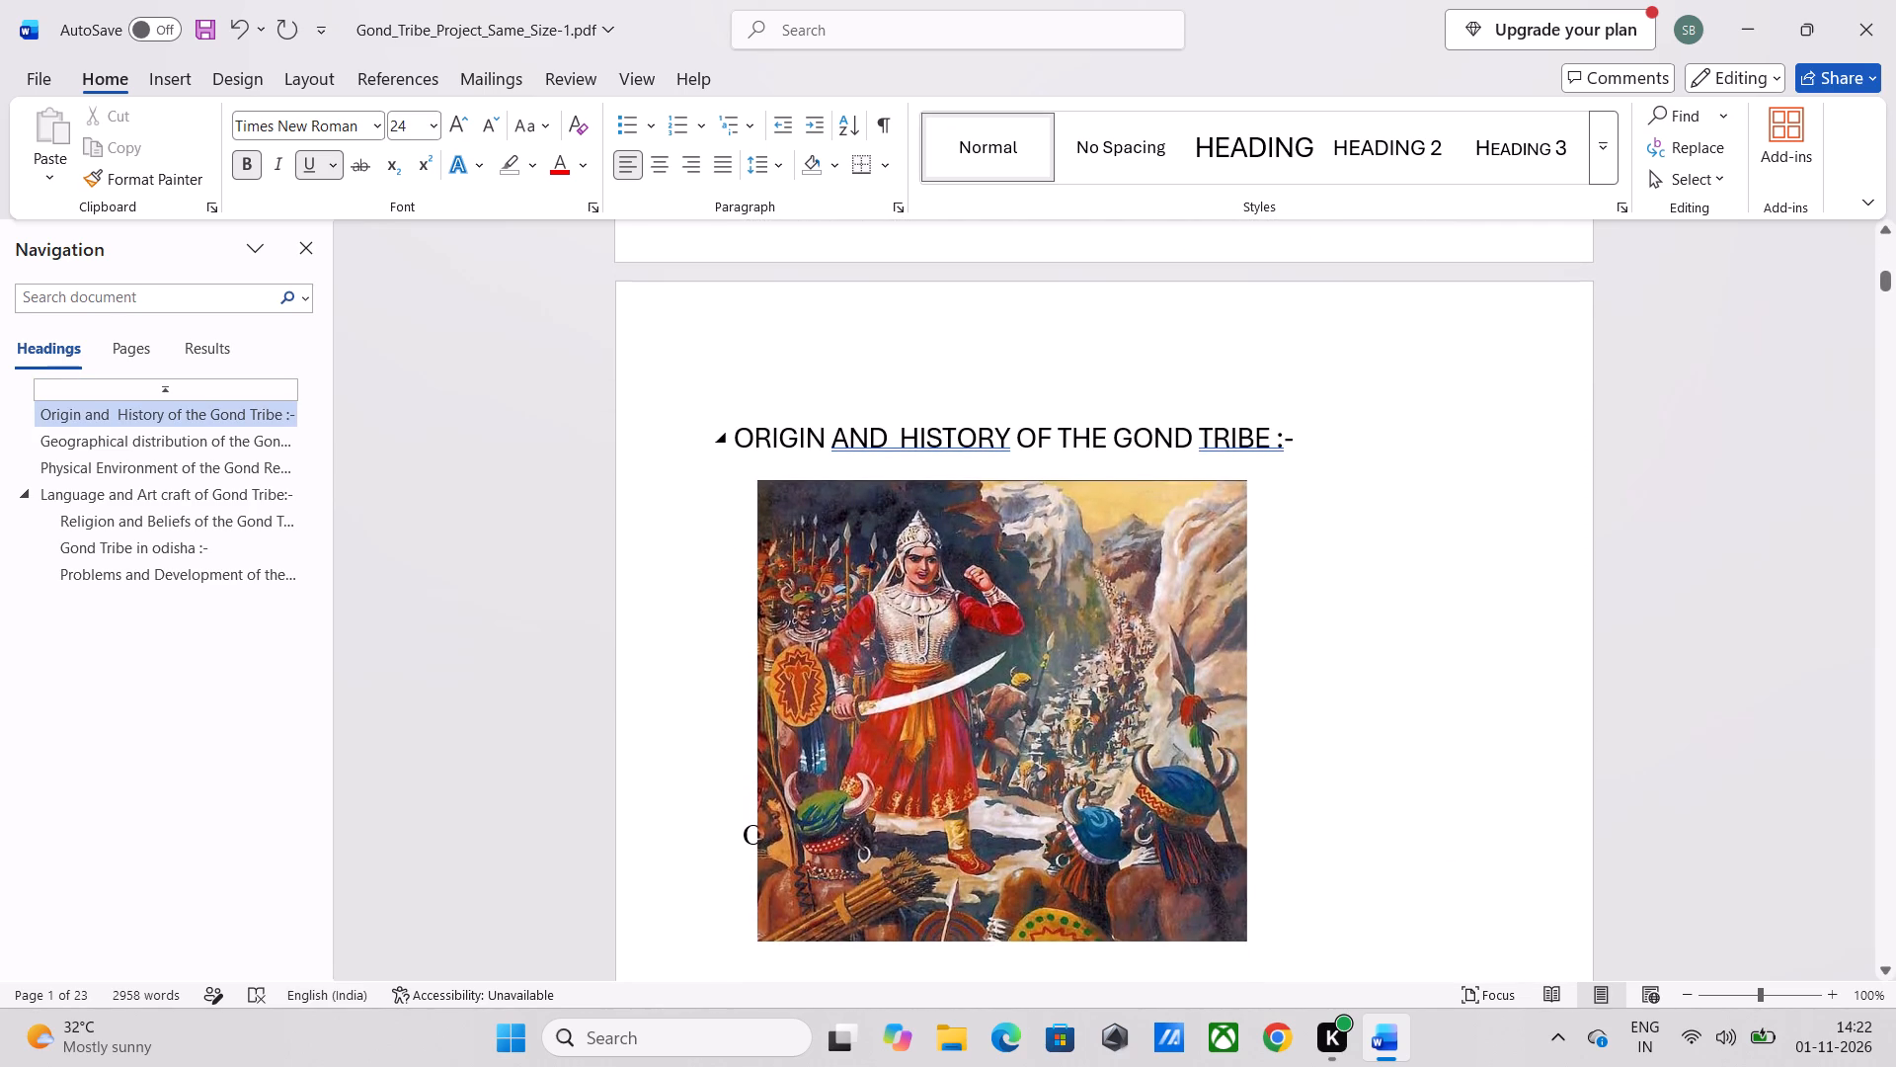
{"action": "left_click", "coordinate": [1305, 438]}
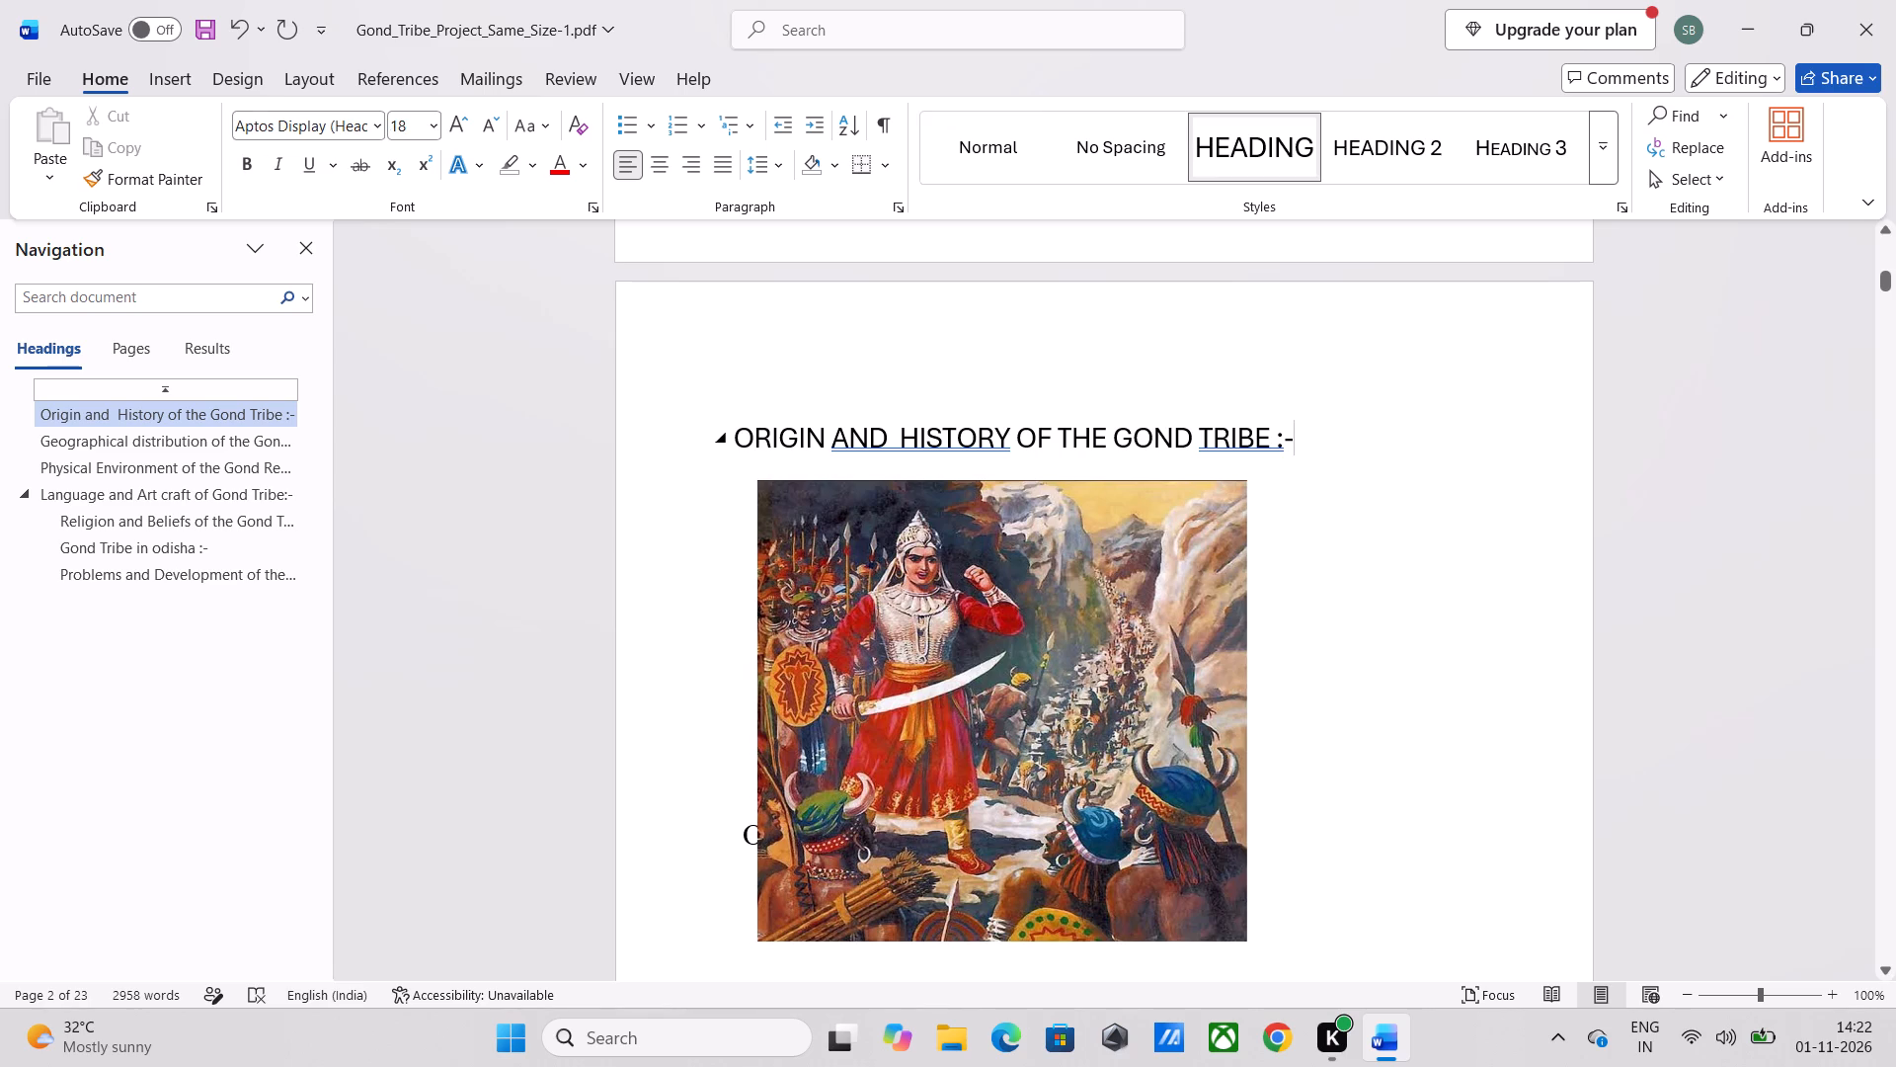
{"action": "key", "text": "BackSpace"}
{"action": "key", "text": "BackSpace"}
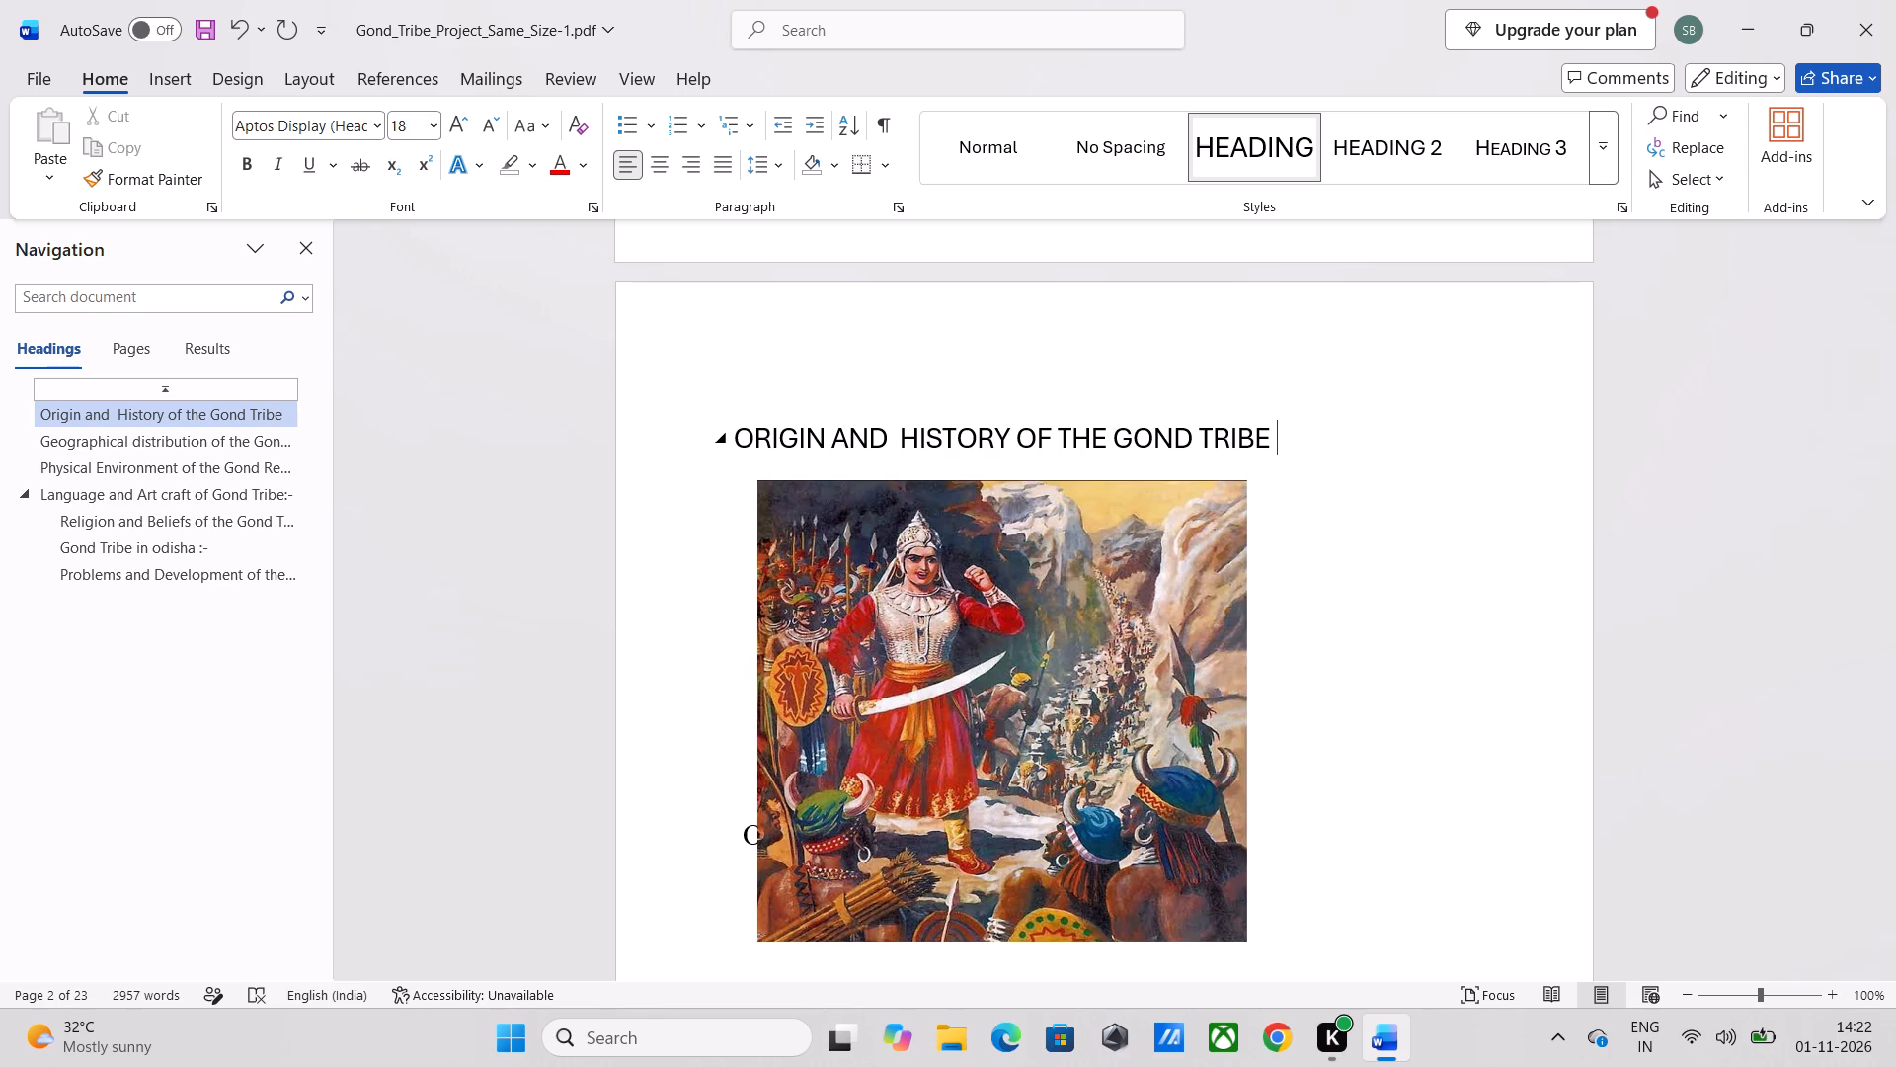
{"action": "key", "text": "shift+asciitilde"}
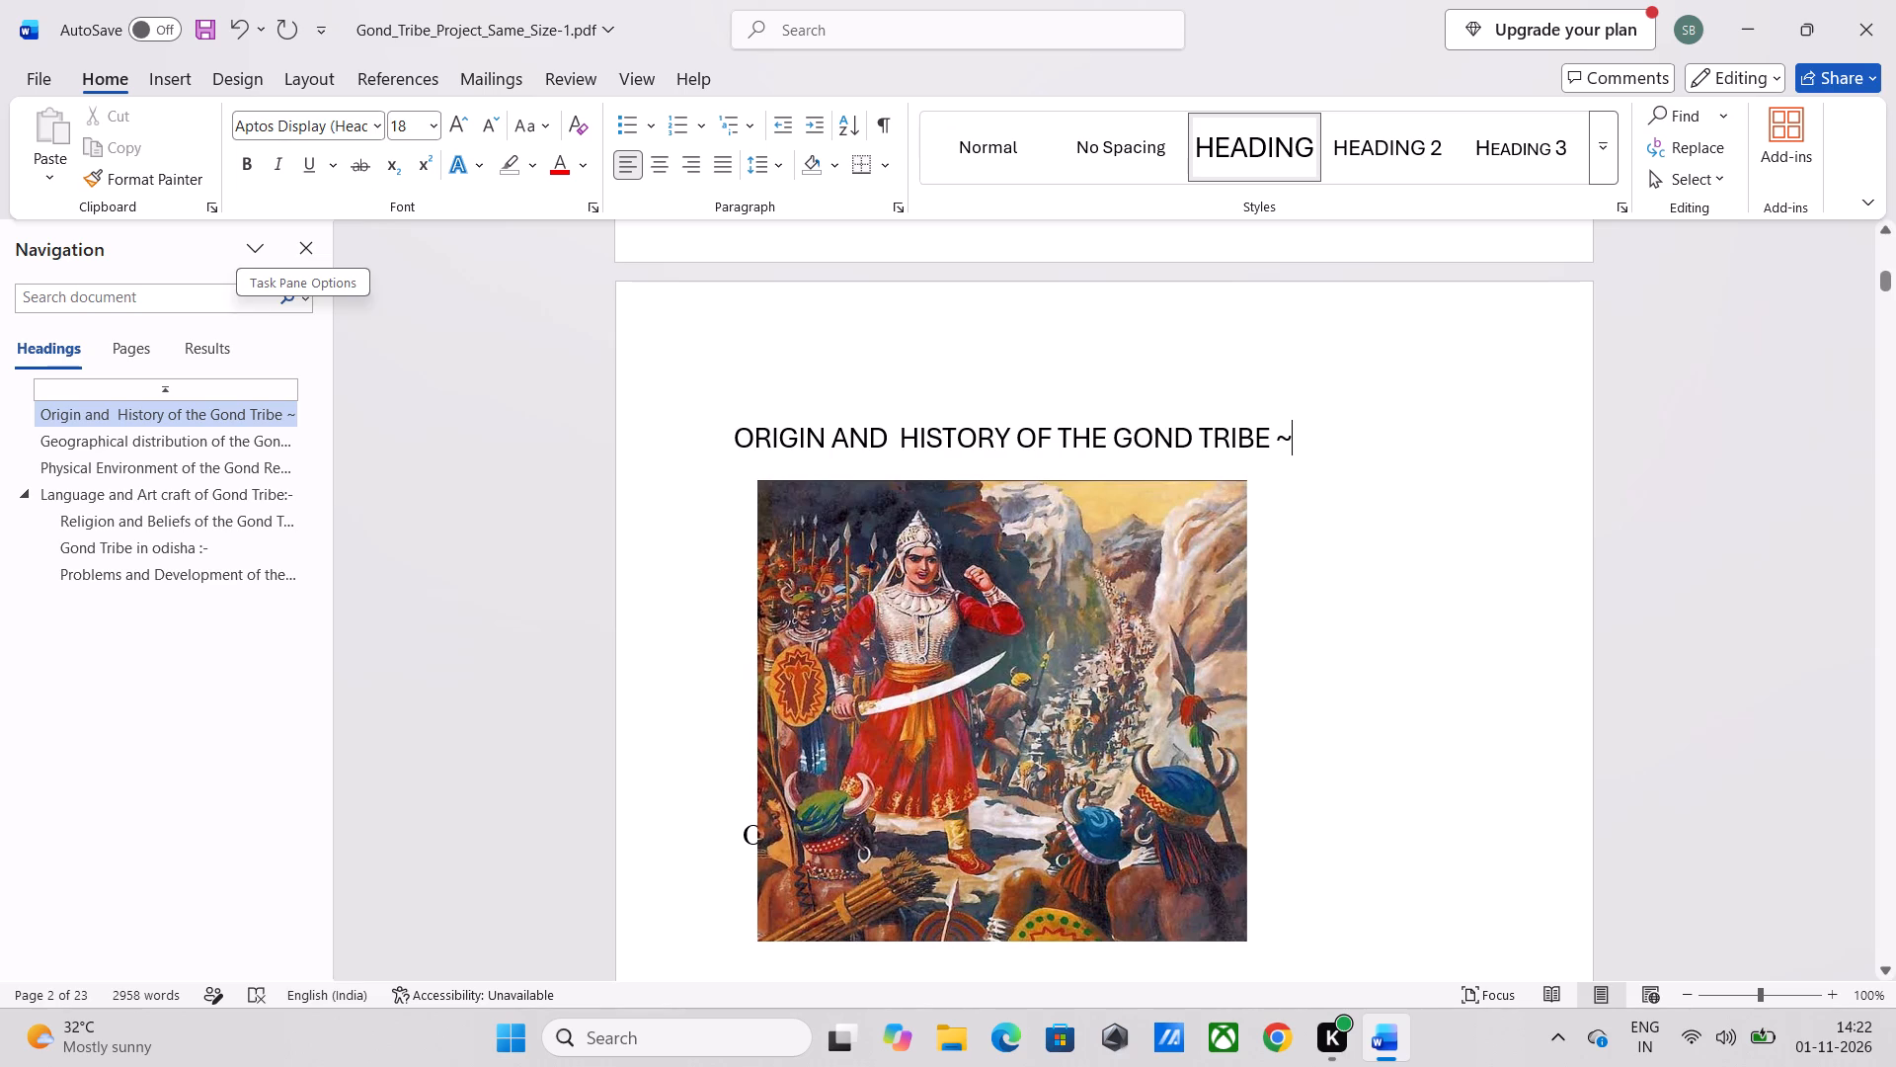
Try to delete the blank space before the Origin and History of the Gond Tribe heading.
{"action": "left_click", "coordinate": [730, 438]}
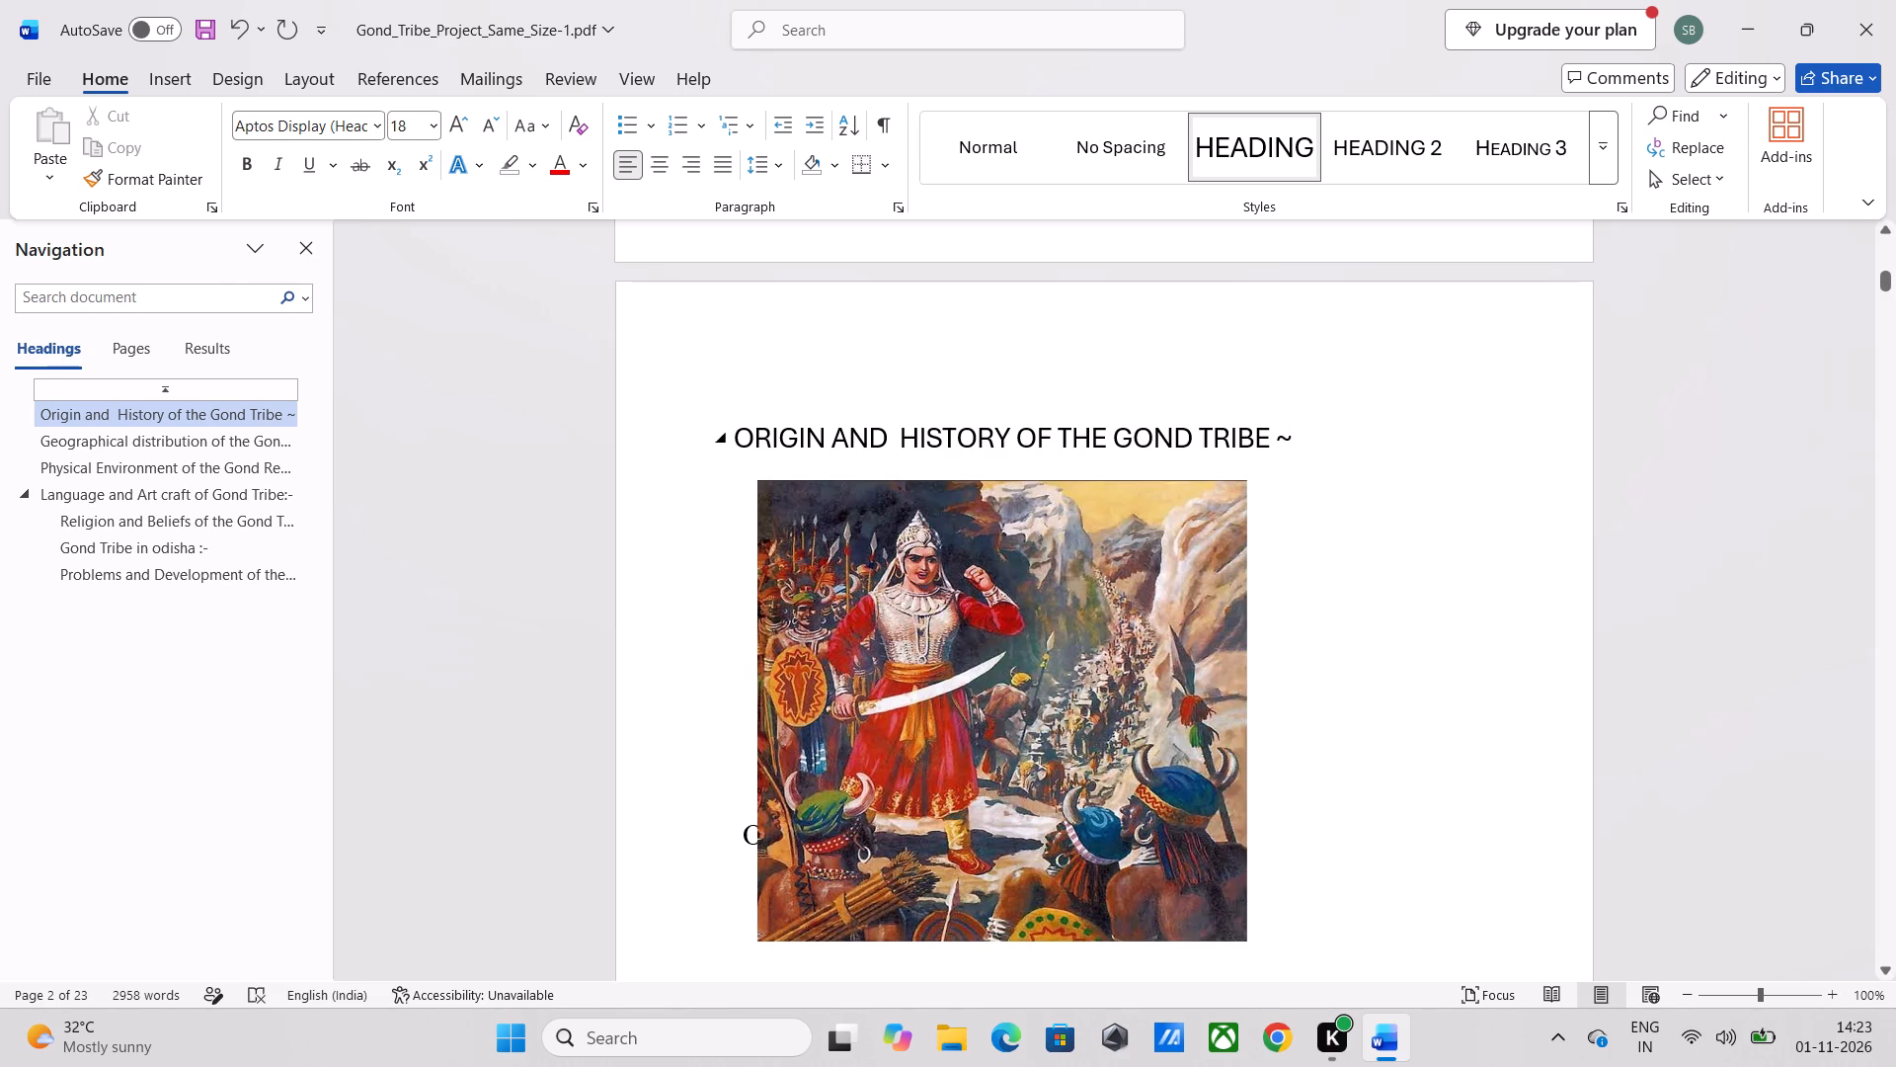
{"action": "key", "text": "BackSpace"}
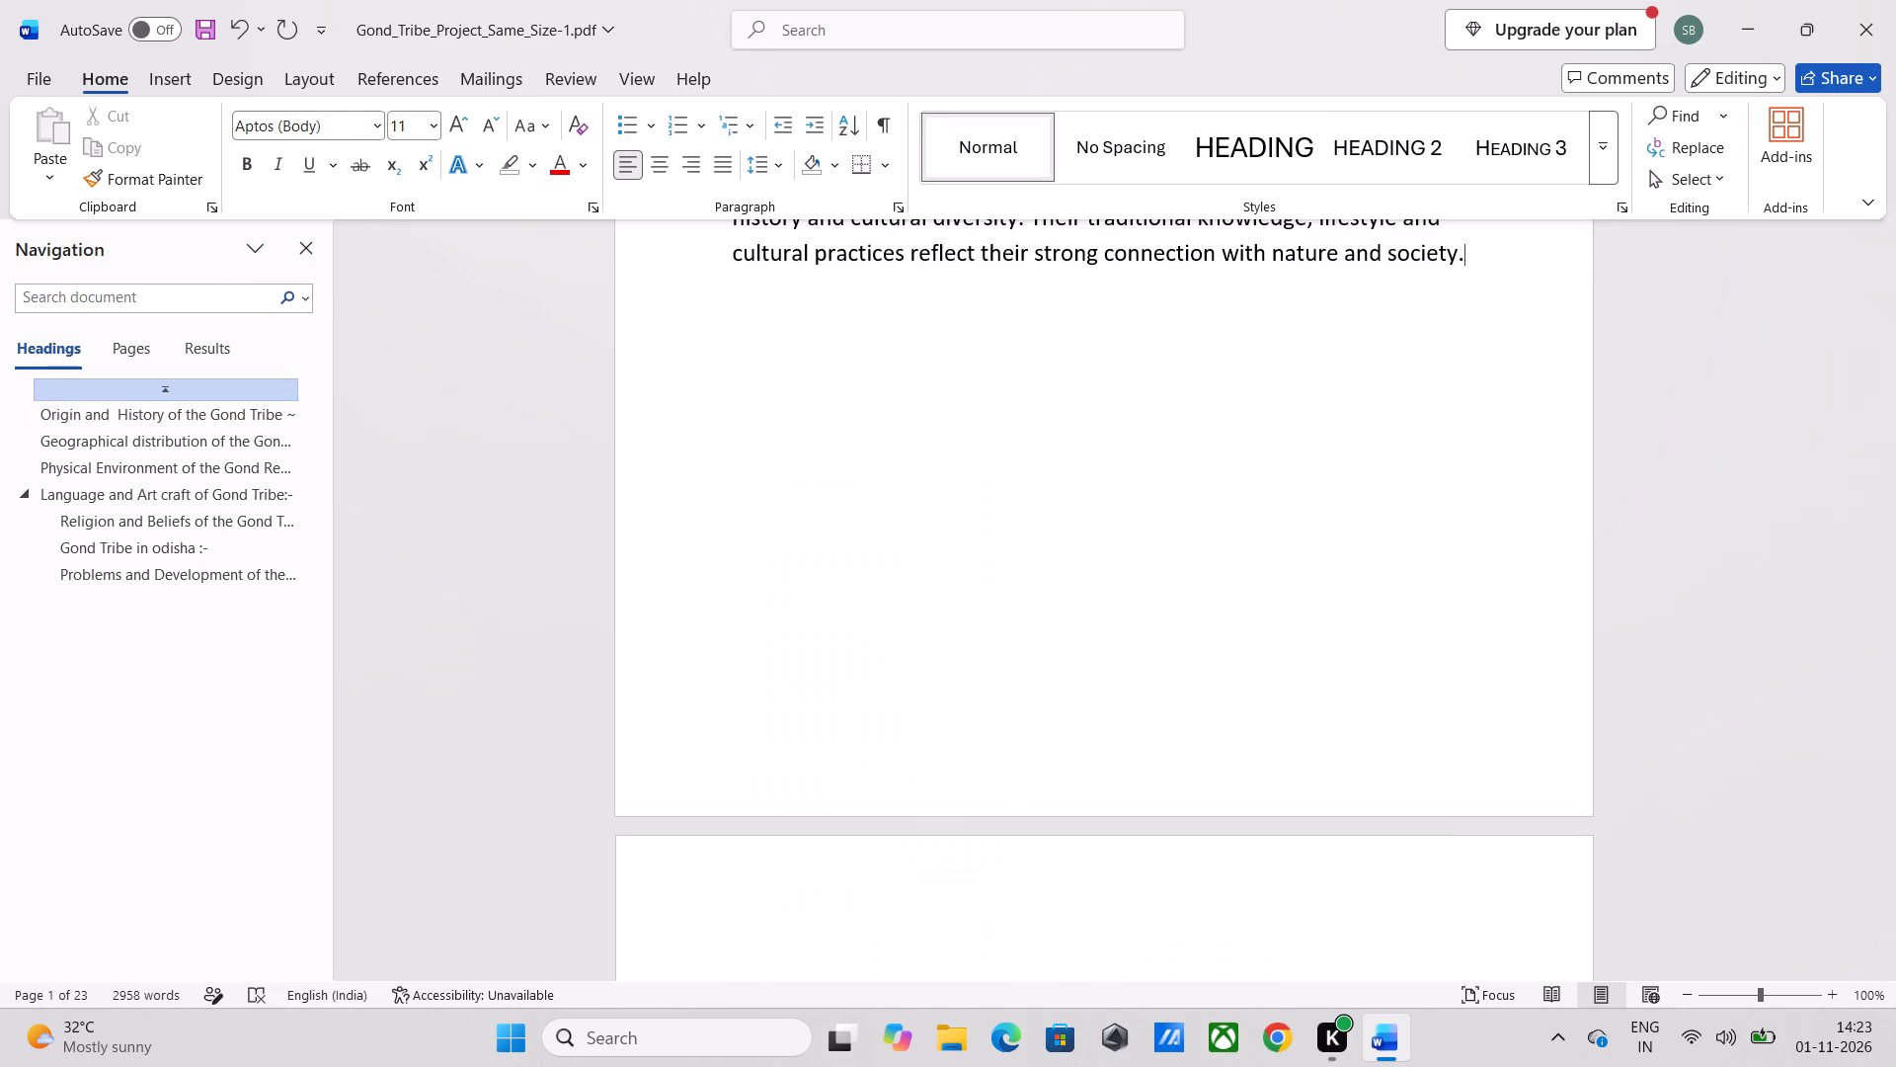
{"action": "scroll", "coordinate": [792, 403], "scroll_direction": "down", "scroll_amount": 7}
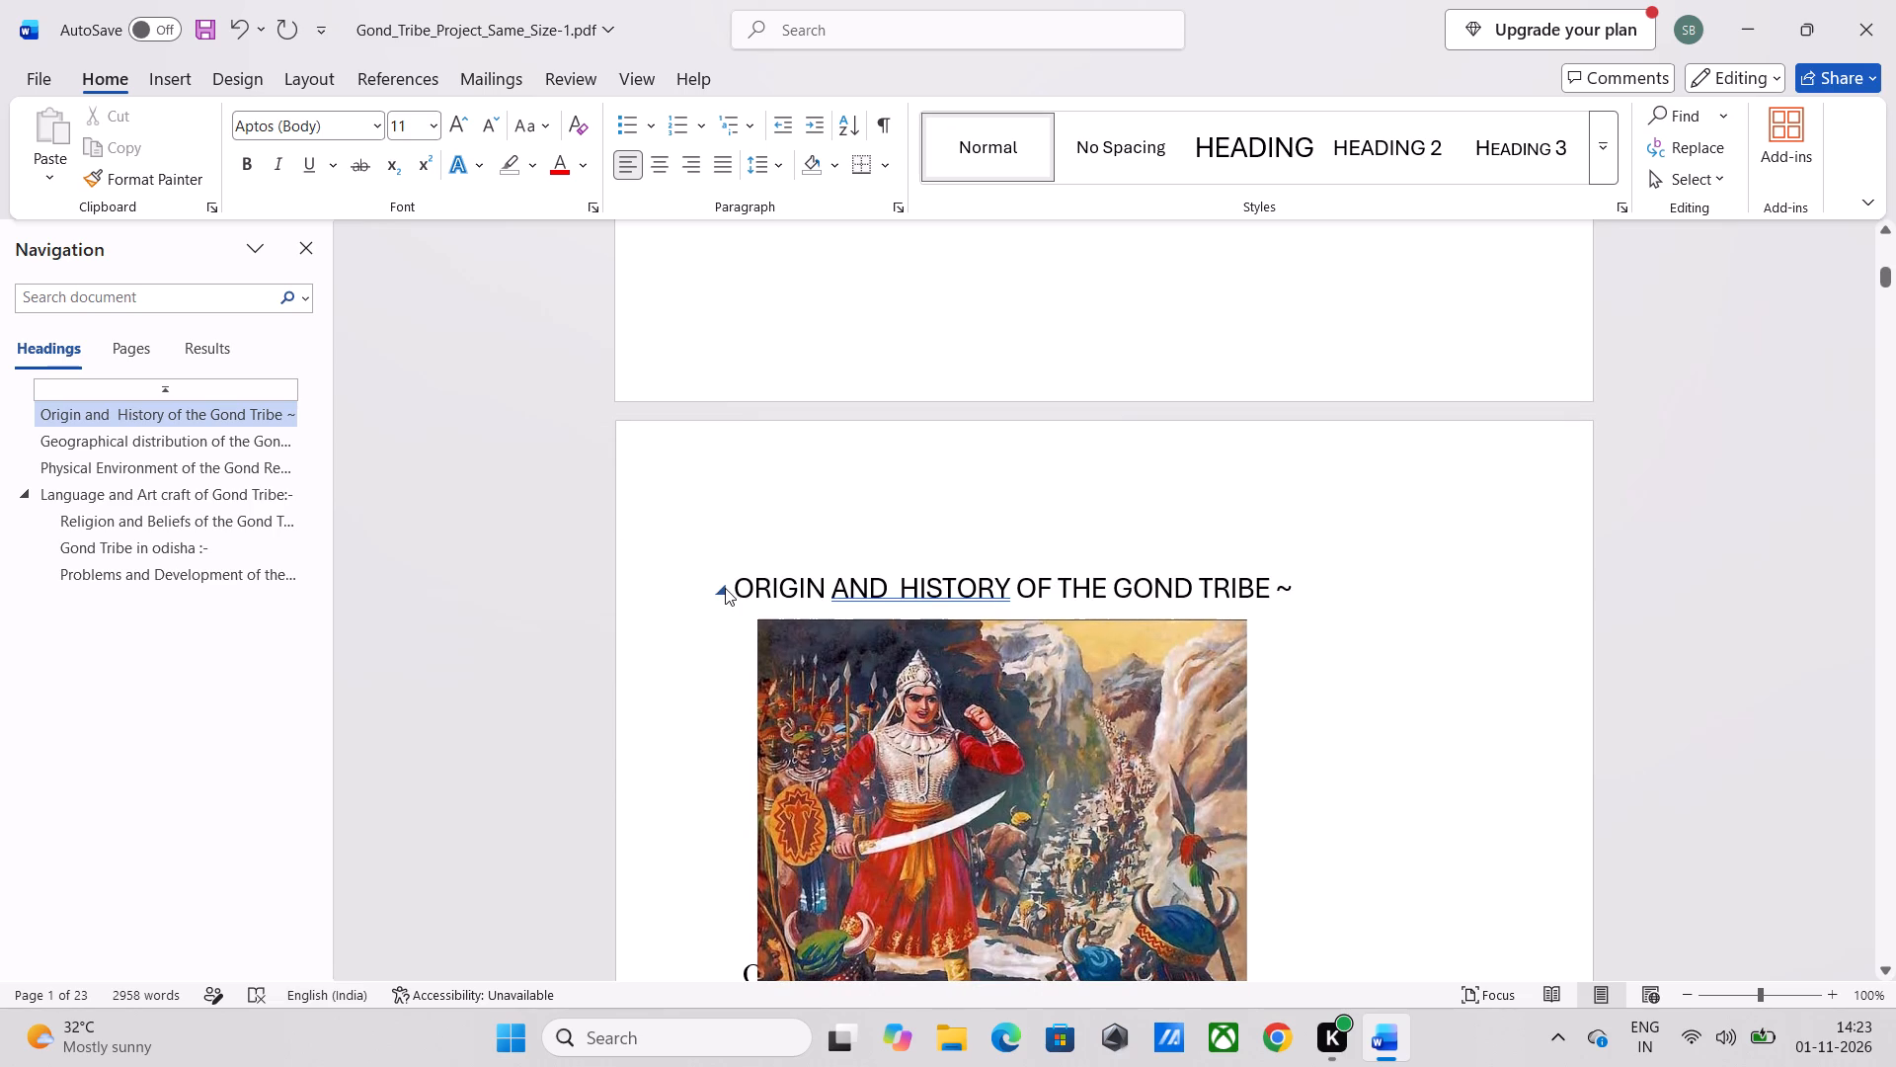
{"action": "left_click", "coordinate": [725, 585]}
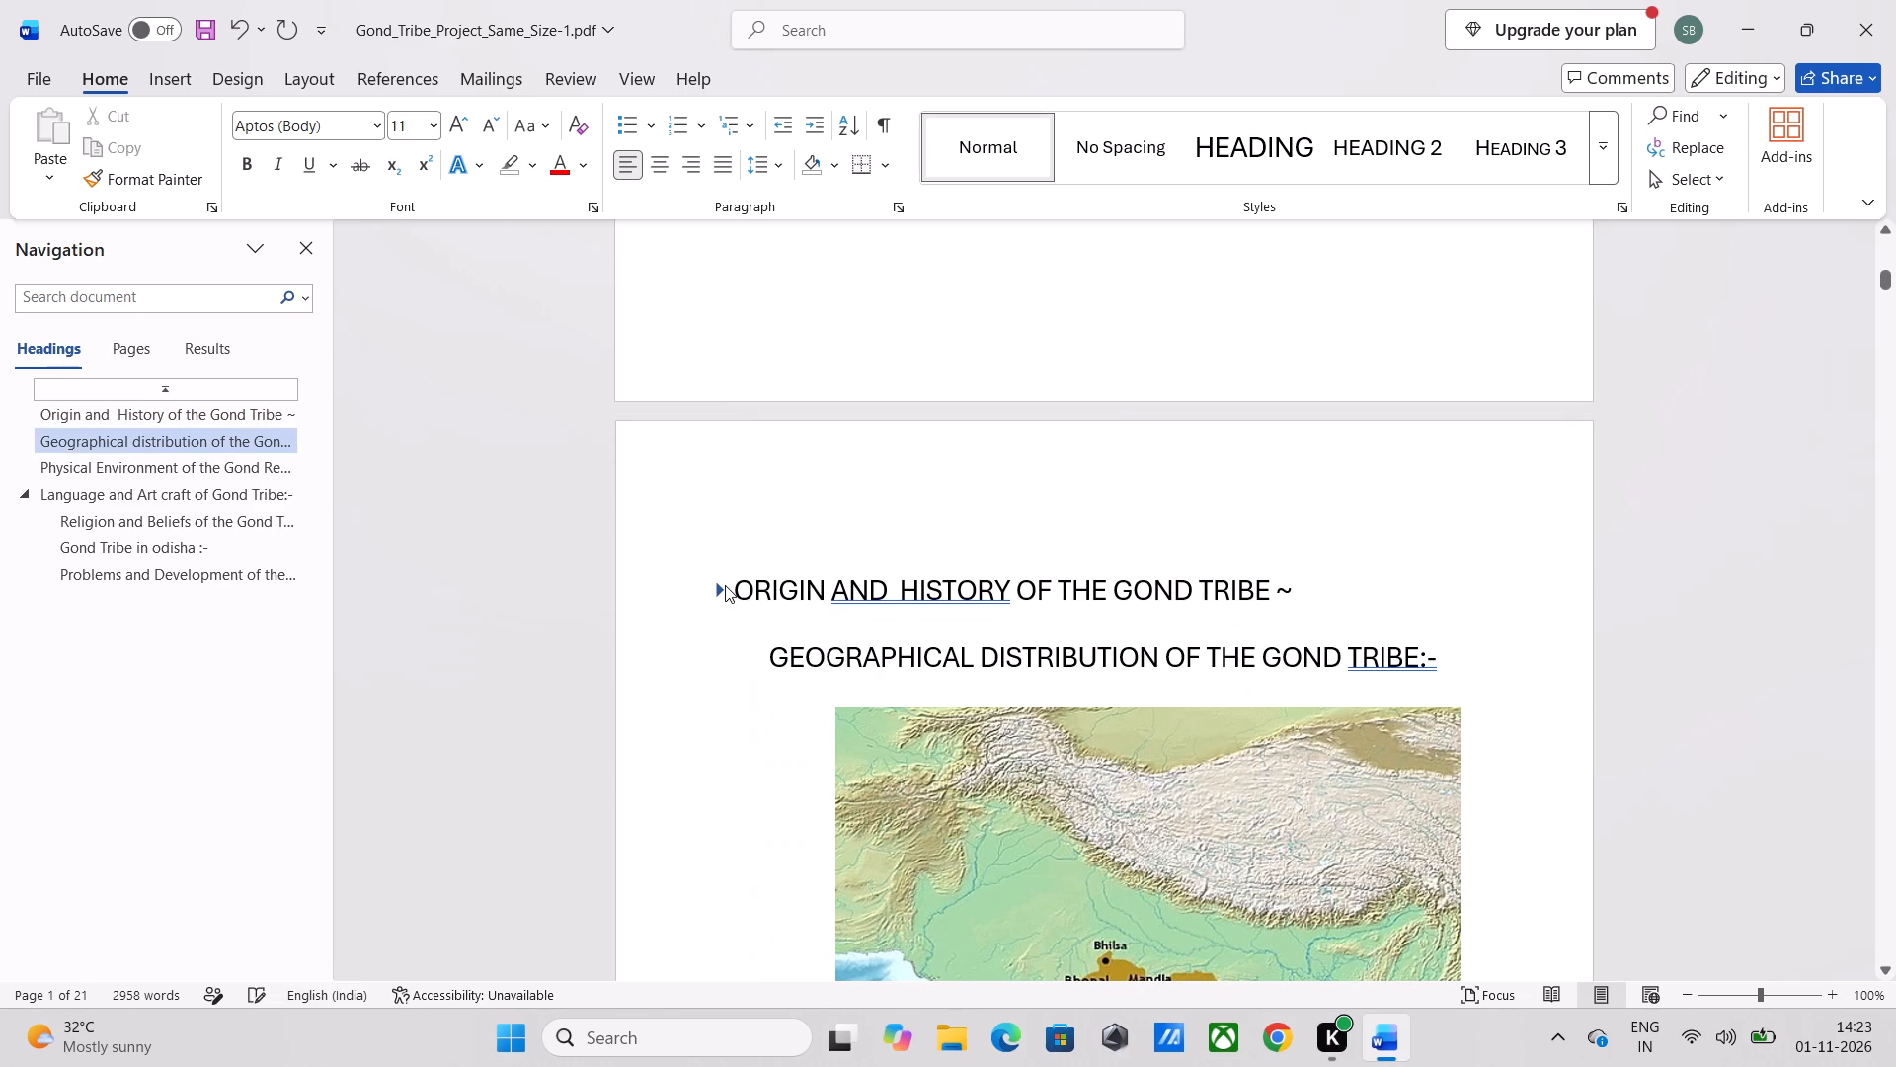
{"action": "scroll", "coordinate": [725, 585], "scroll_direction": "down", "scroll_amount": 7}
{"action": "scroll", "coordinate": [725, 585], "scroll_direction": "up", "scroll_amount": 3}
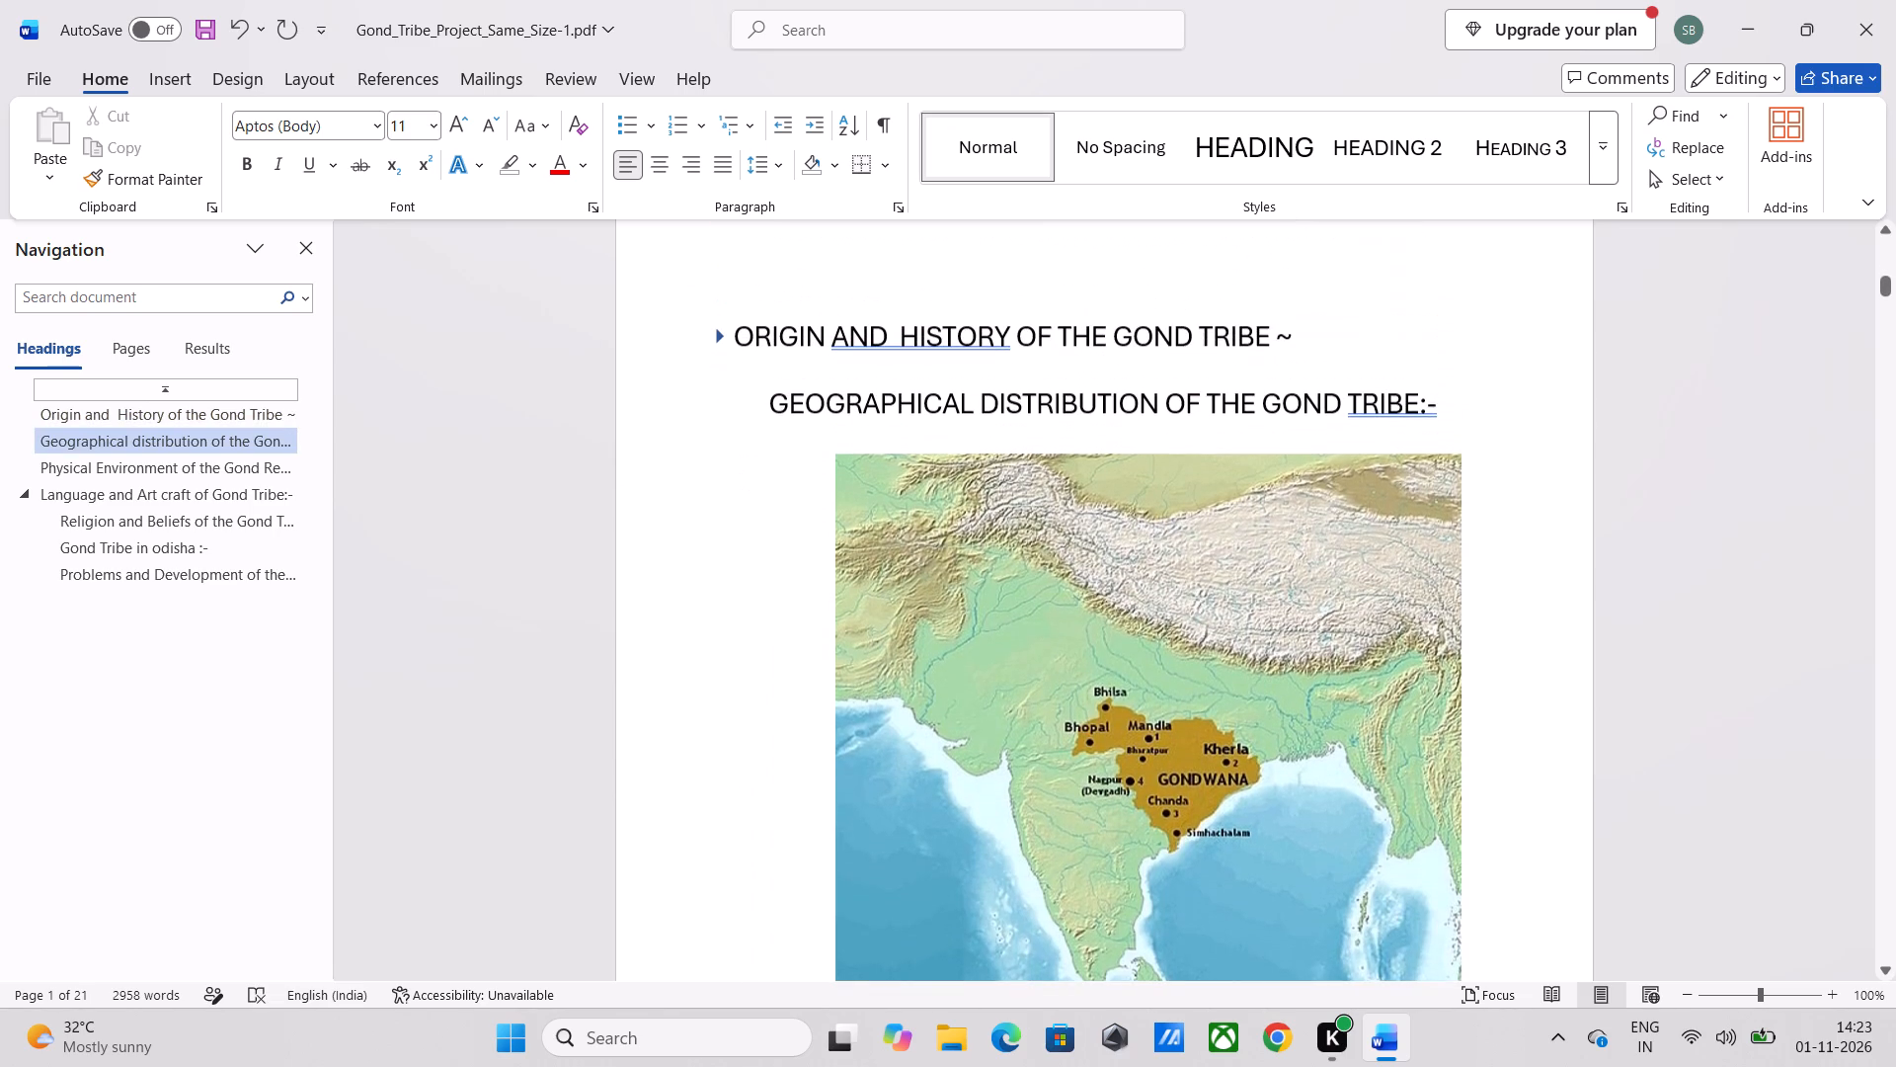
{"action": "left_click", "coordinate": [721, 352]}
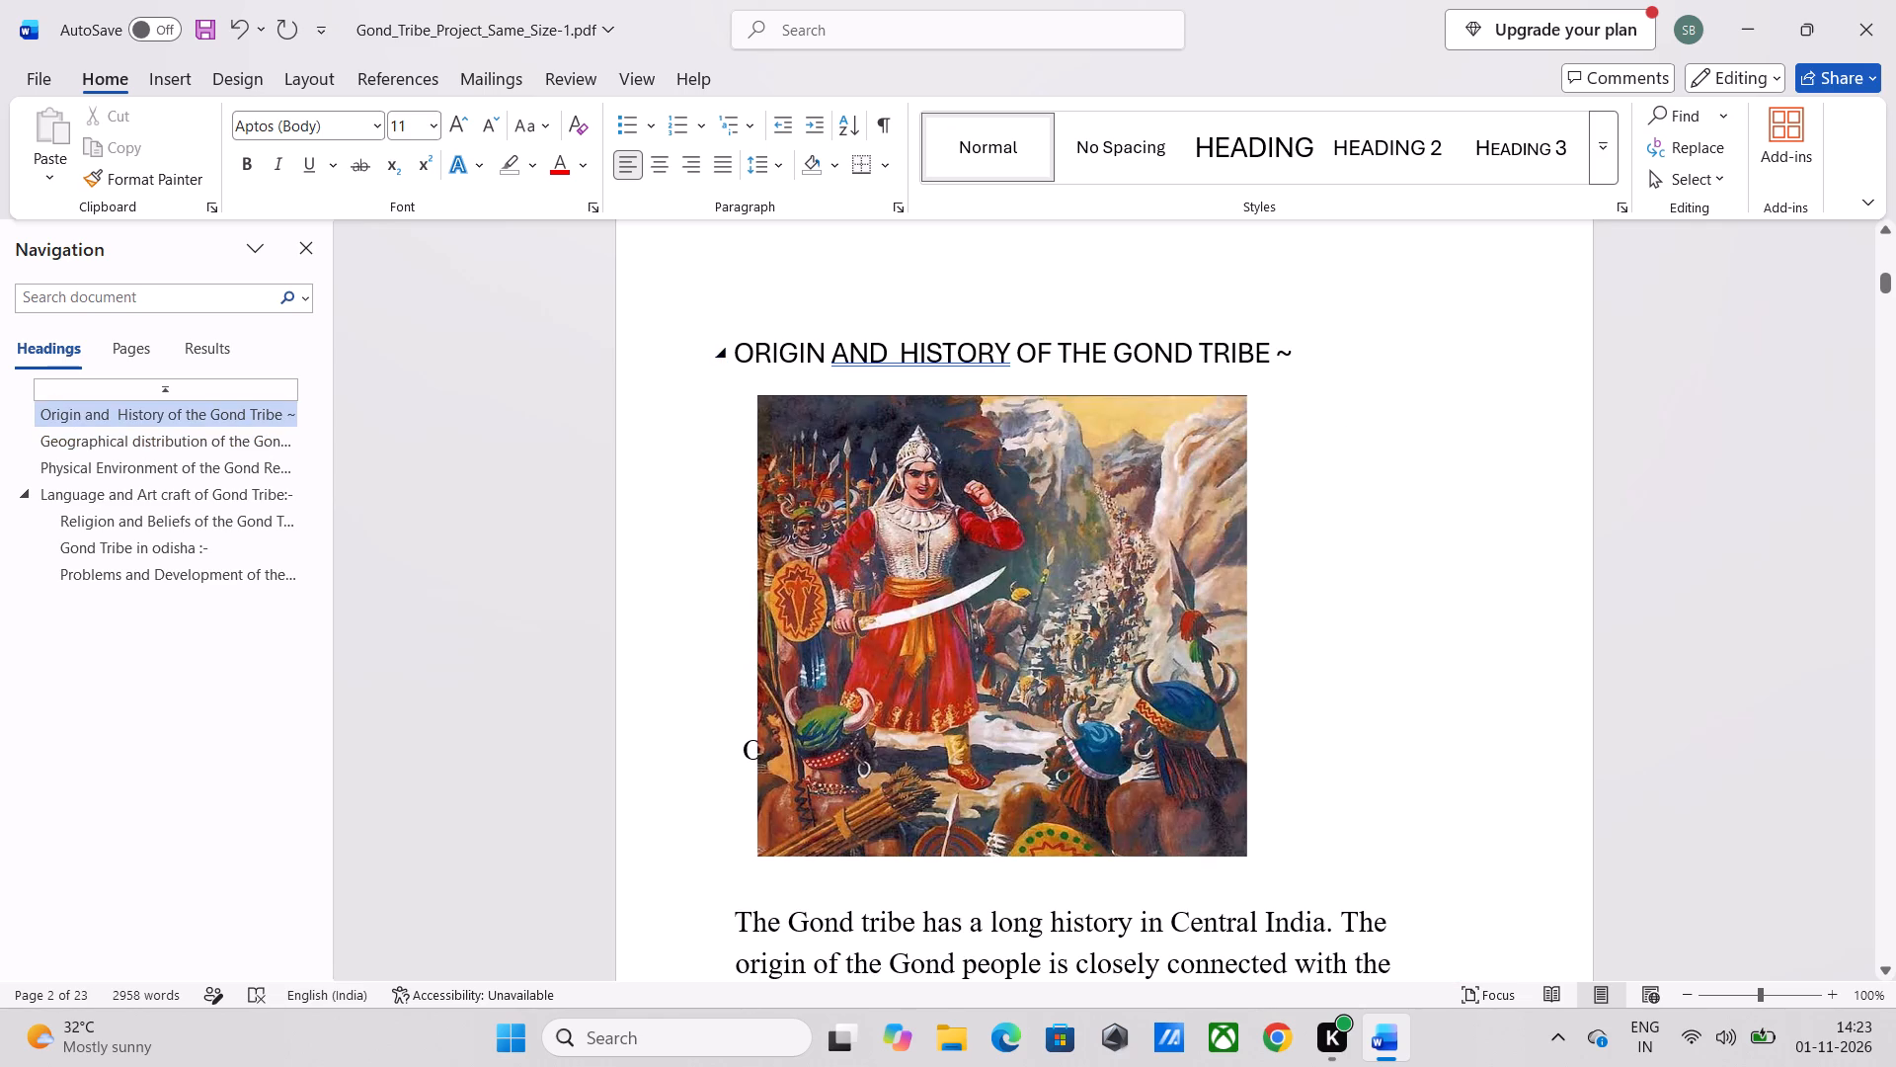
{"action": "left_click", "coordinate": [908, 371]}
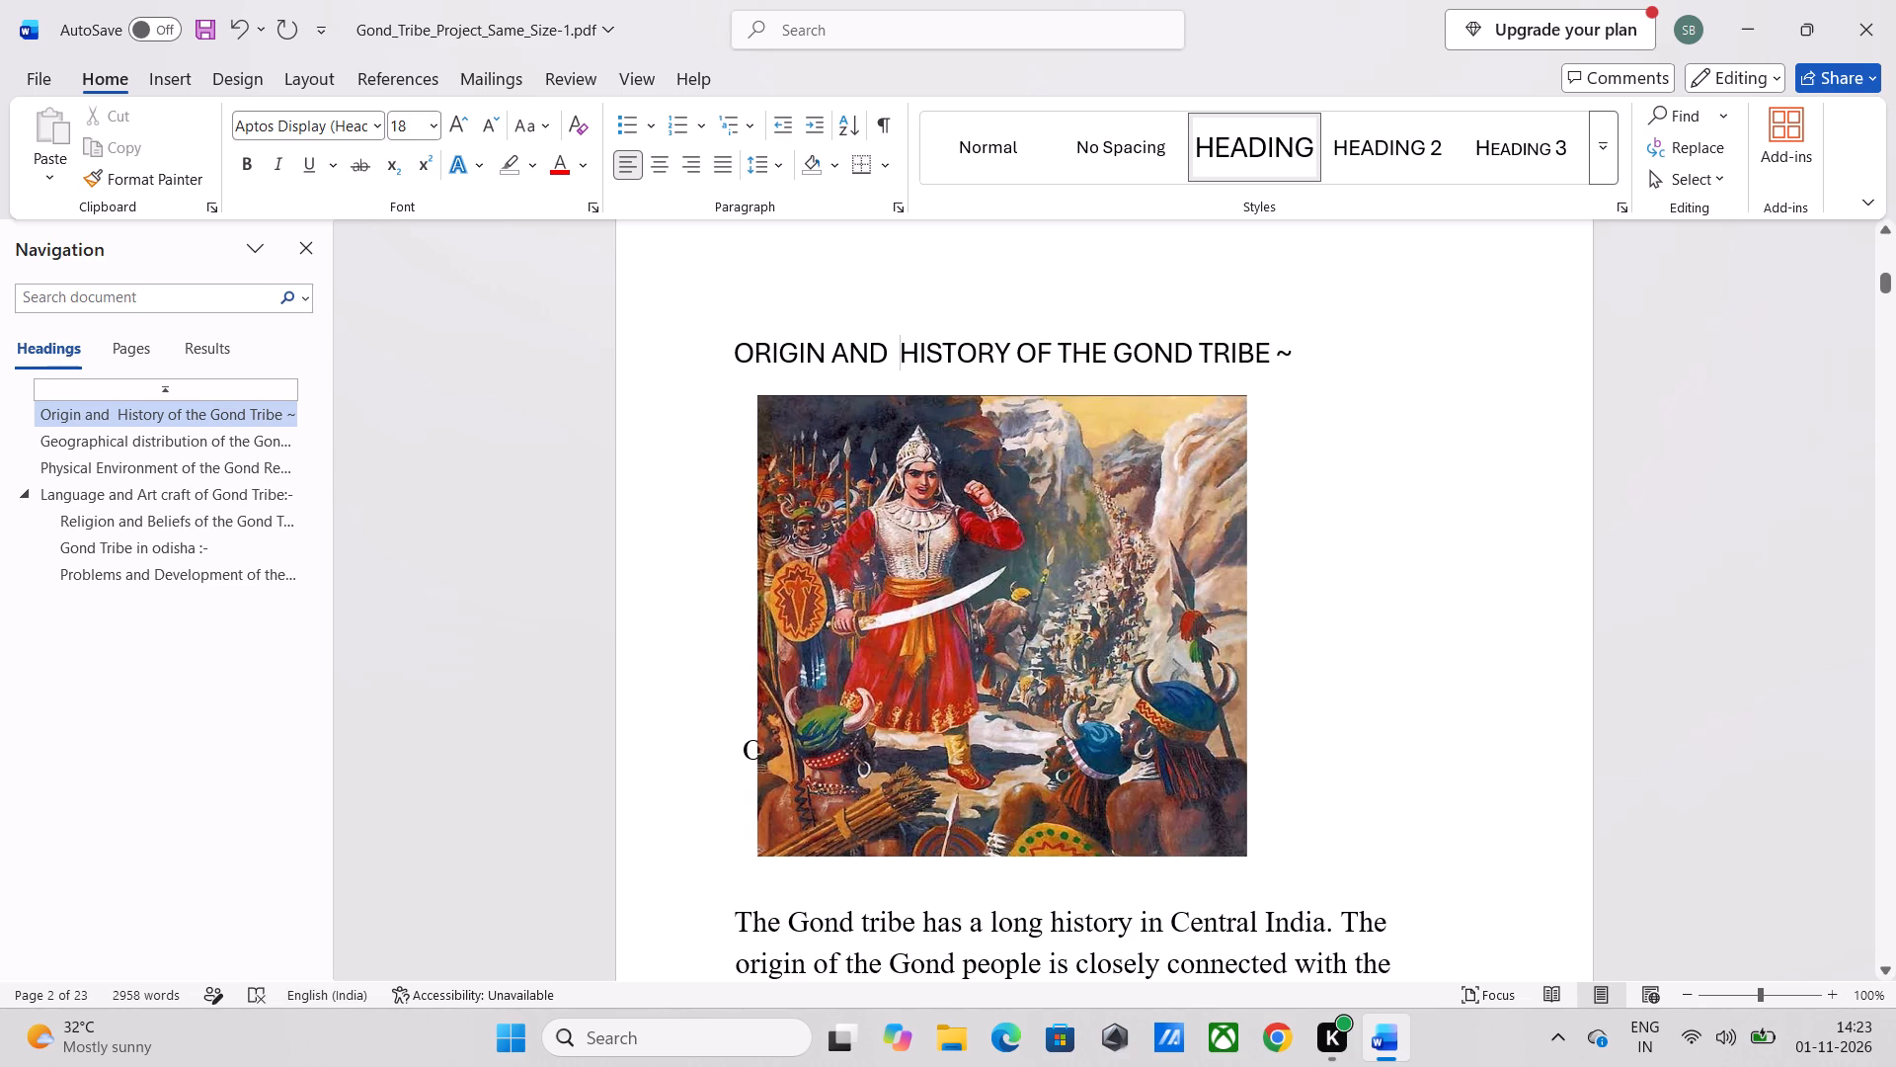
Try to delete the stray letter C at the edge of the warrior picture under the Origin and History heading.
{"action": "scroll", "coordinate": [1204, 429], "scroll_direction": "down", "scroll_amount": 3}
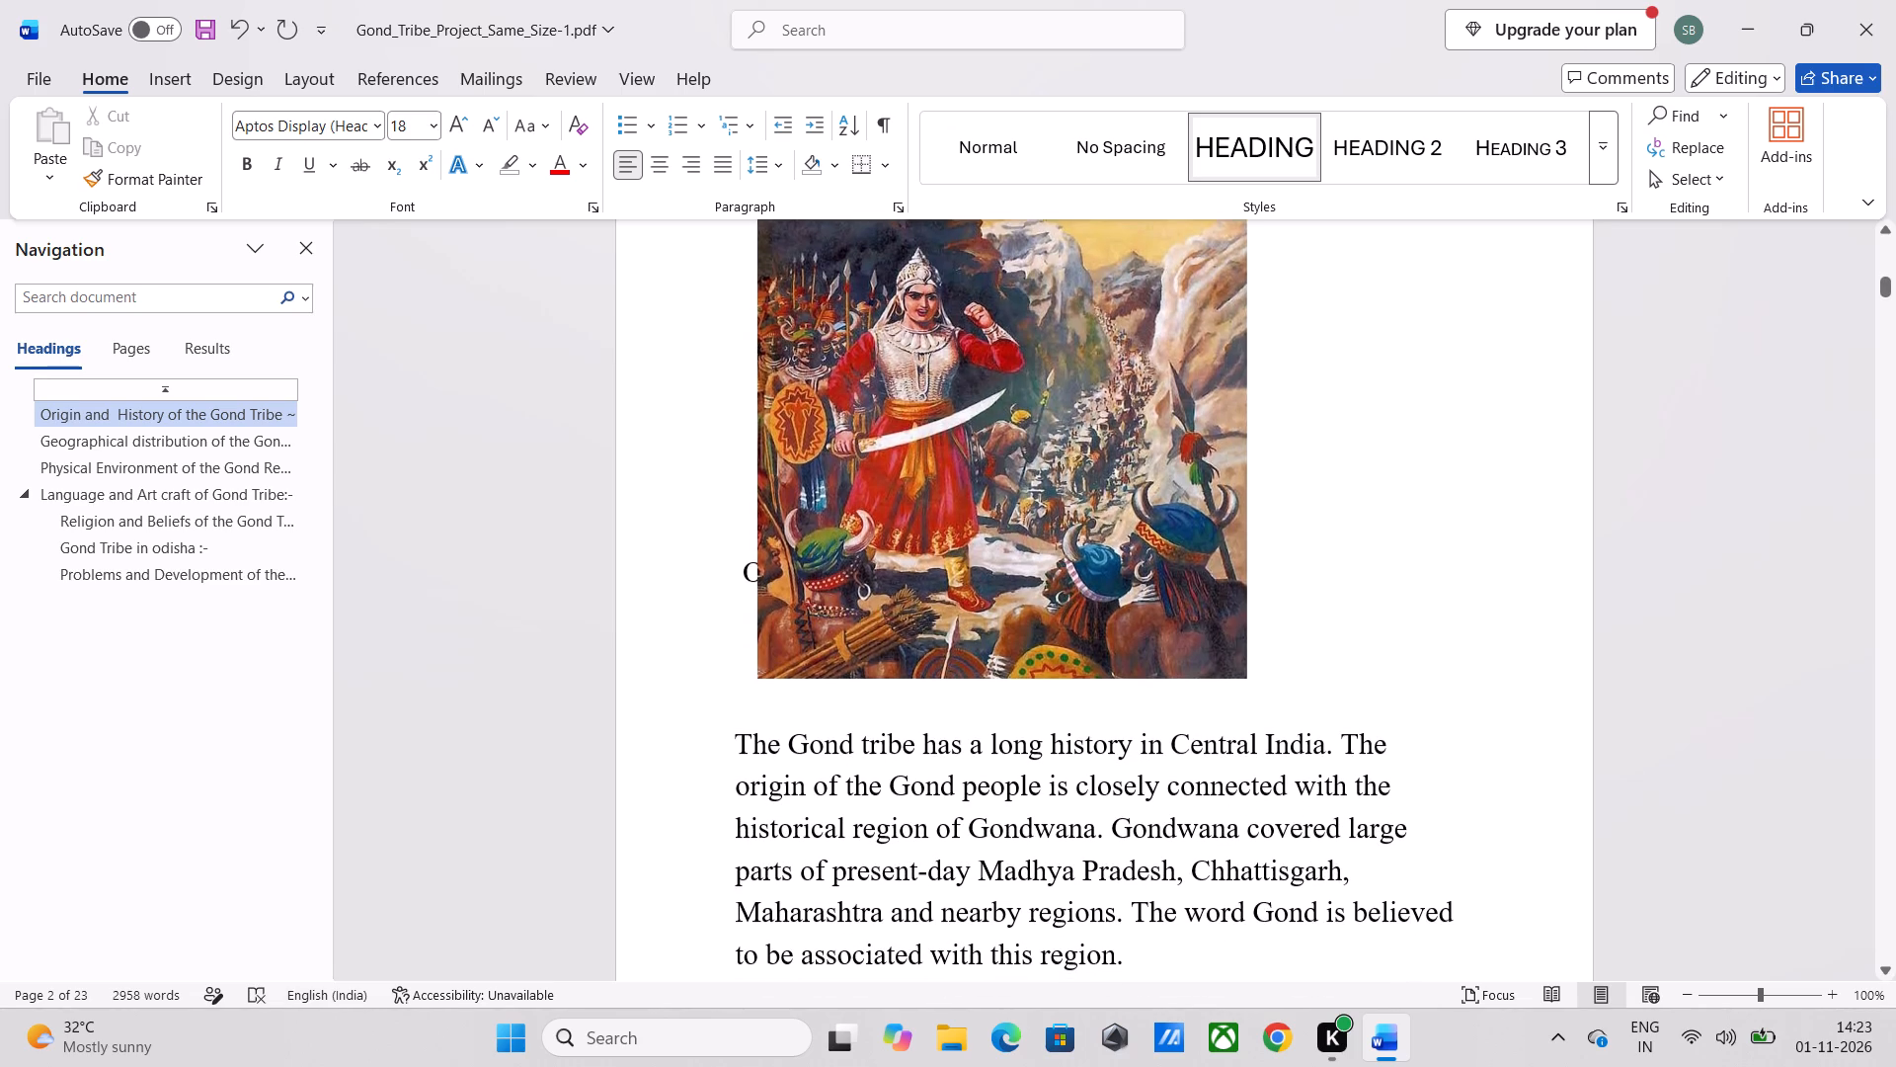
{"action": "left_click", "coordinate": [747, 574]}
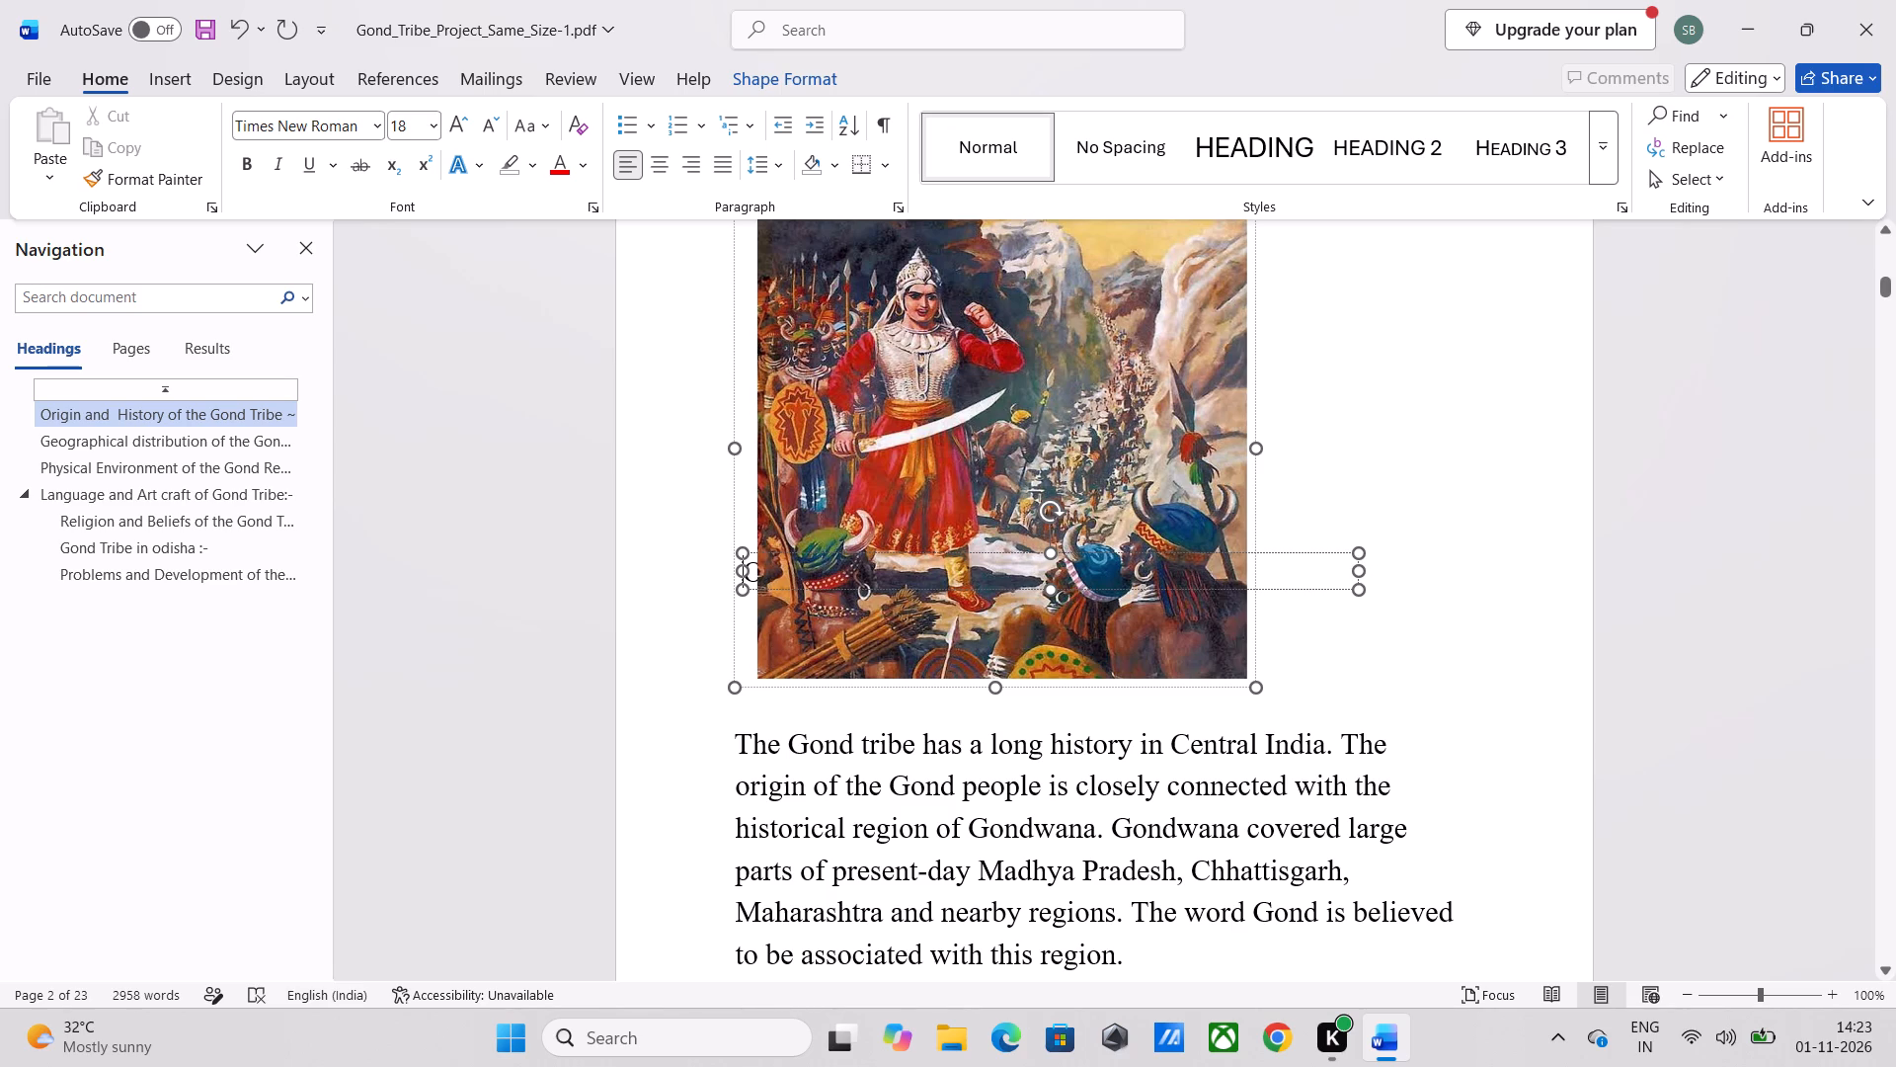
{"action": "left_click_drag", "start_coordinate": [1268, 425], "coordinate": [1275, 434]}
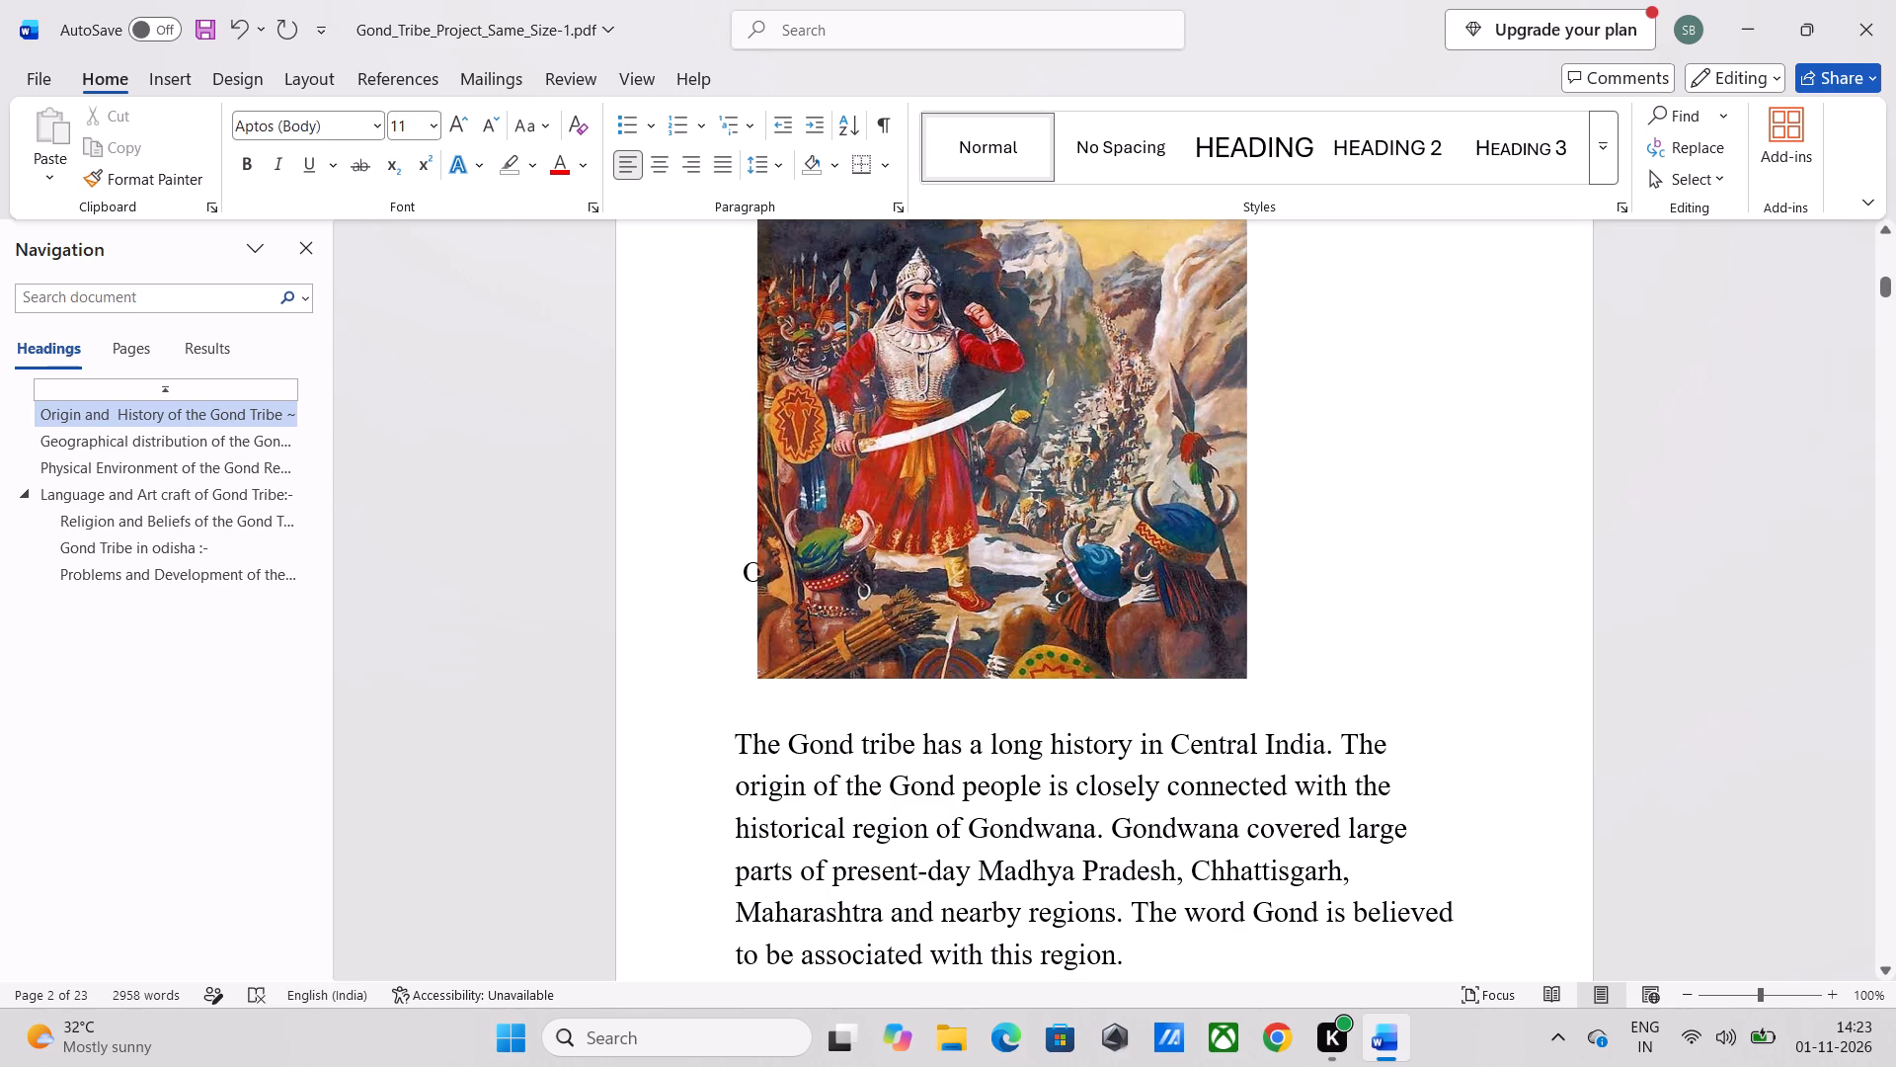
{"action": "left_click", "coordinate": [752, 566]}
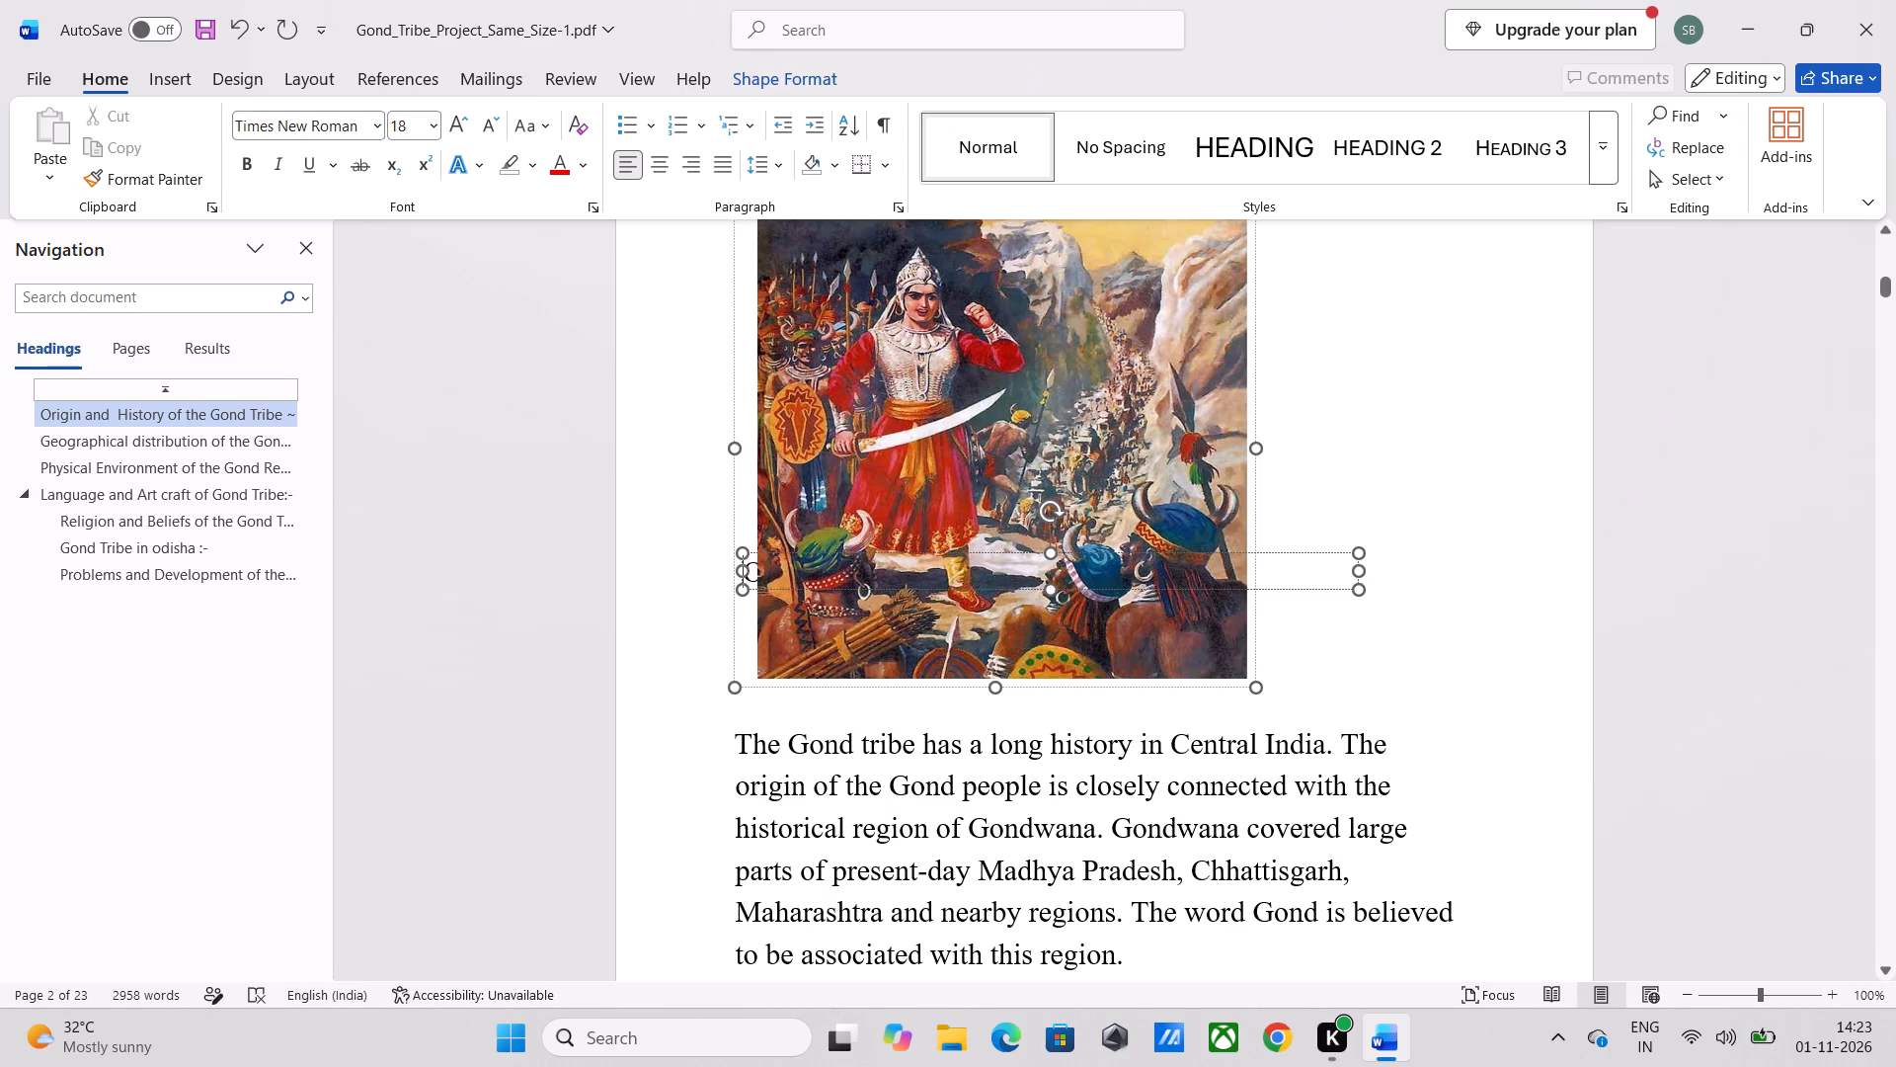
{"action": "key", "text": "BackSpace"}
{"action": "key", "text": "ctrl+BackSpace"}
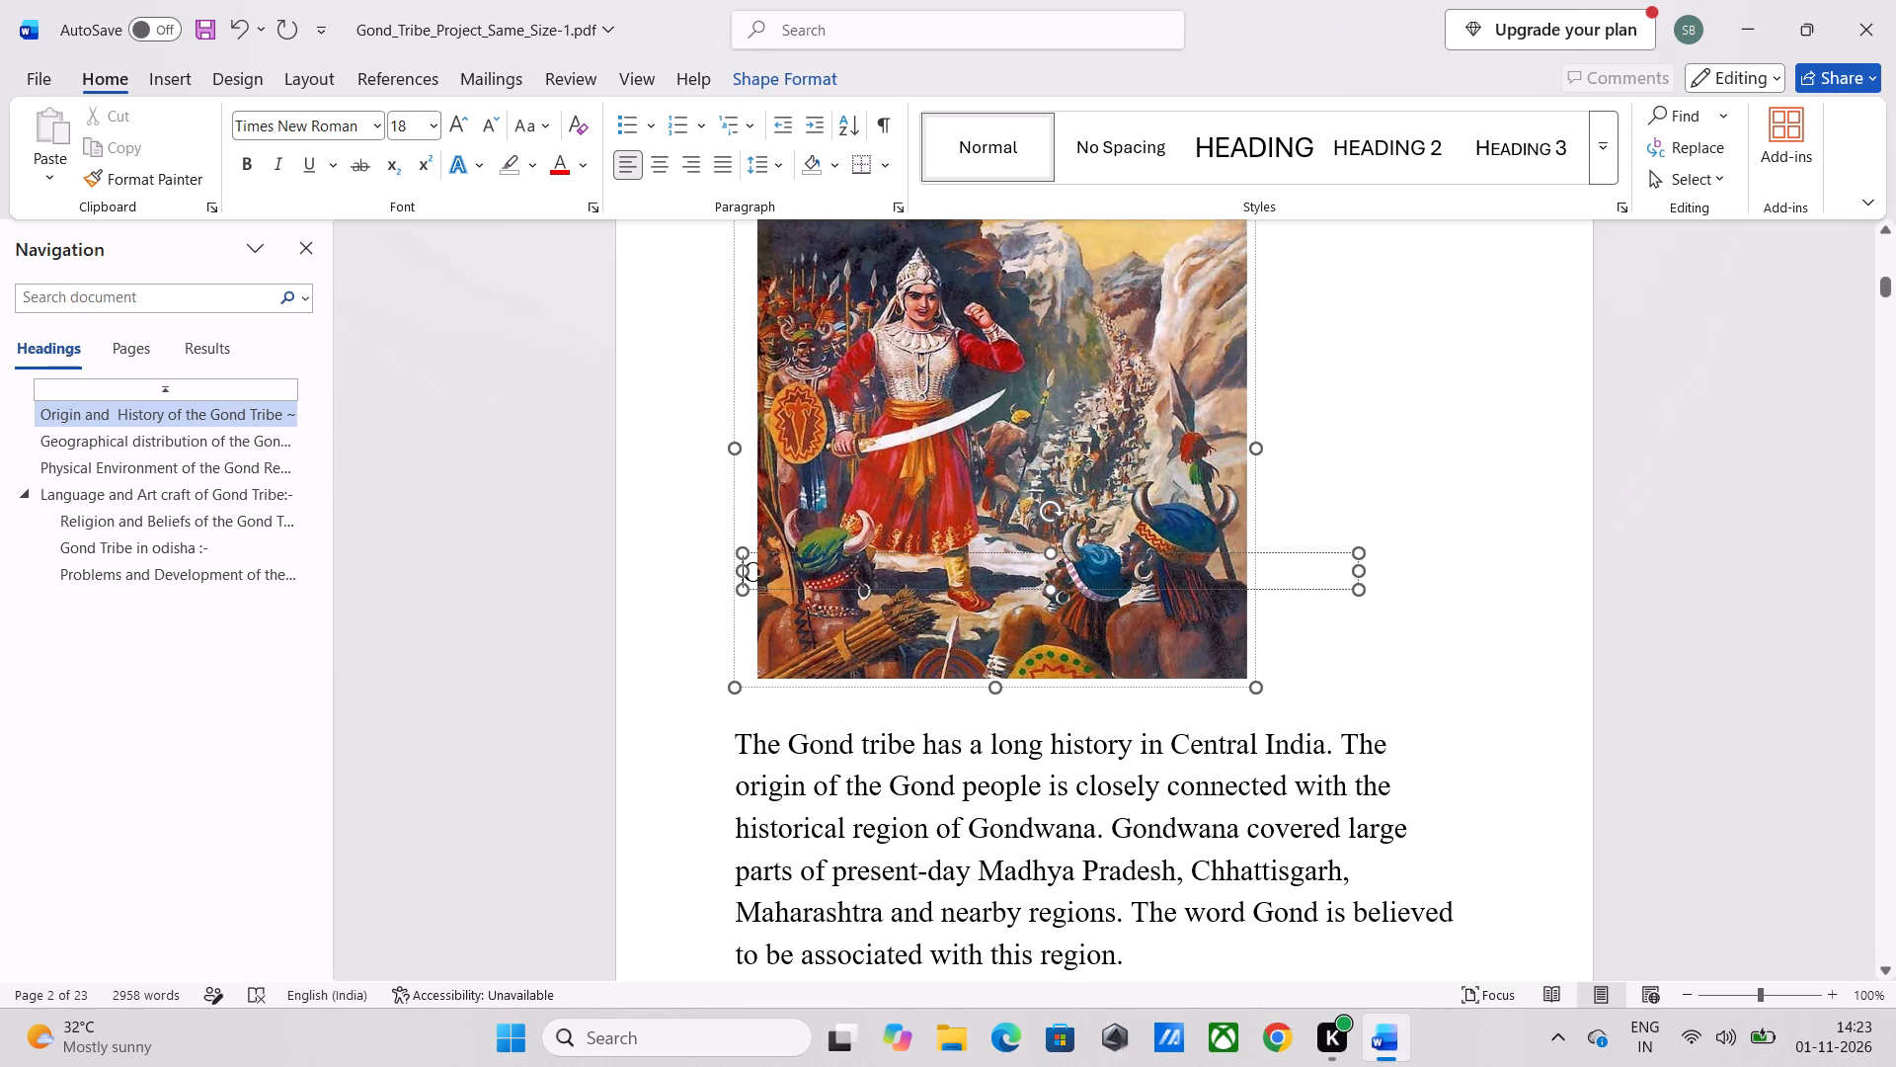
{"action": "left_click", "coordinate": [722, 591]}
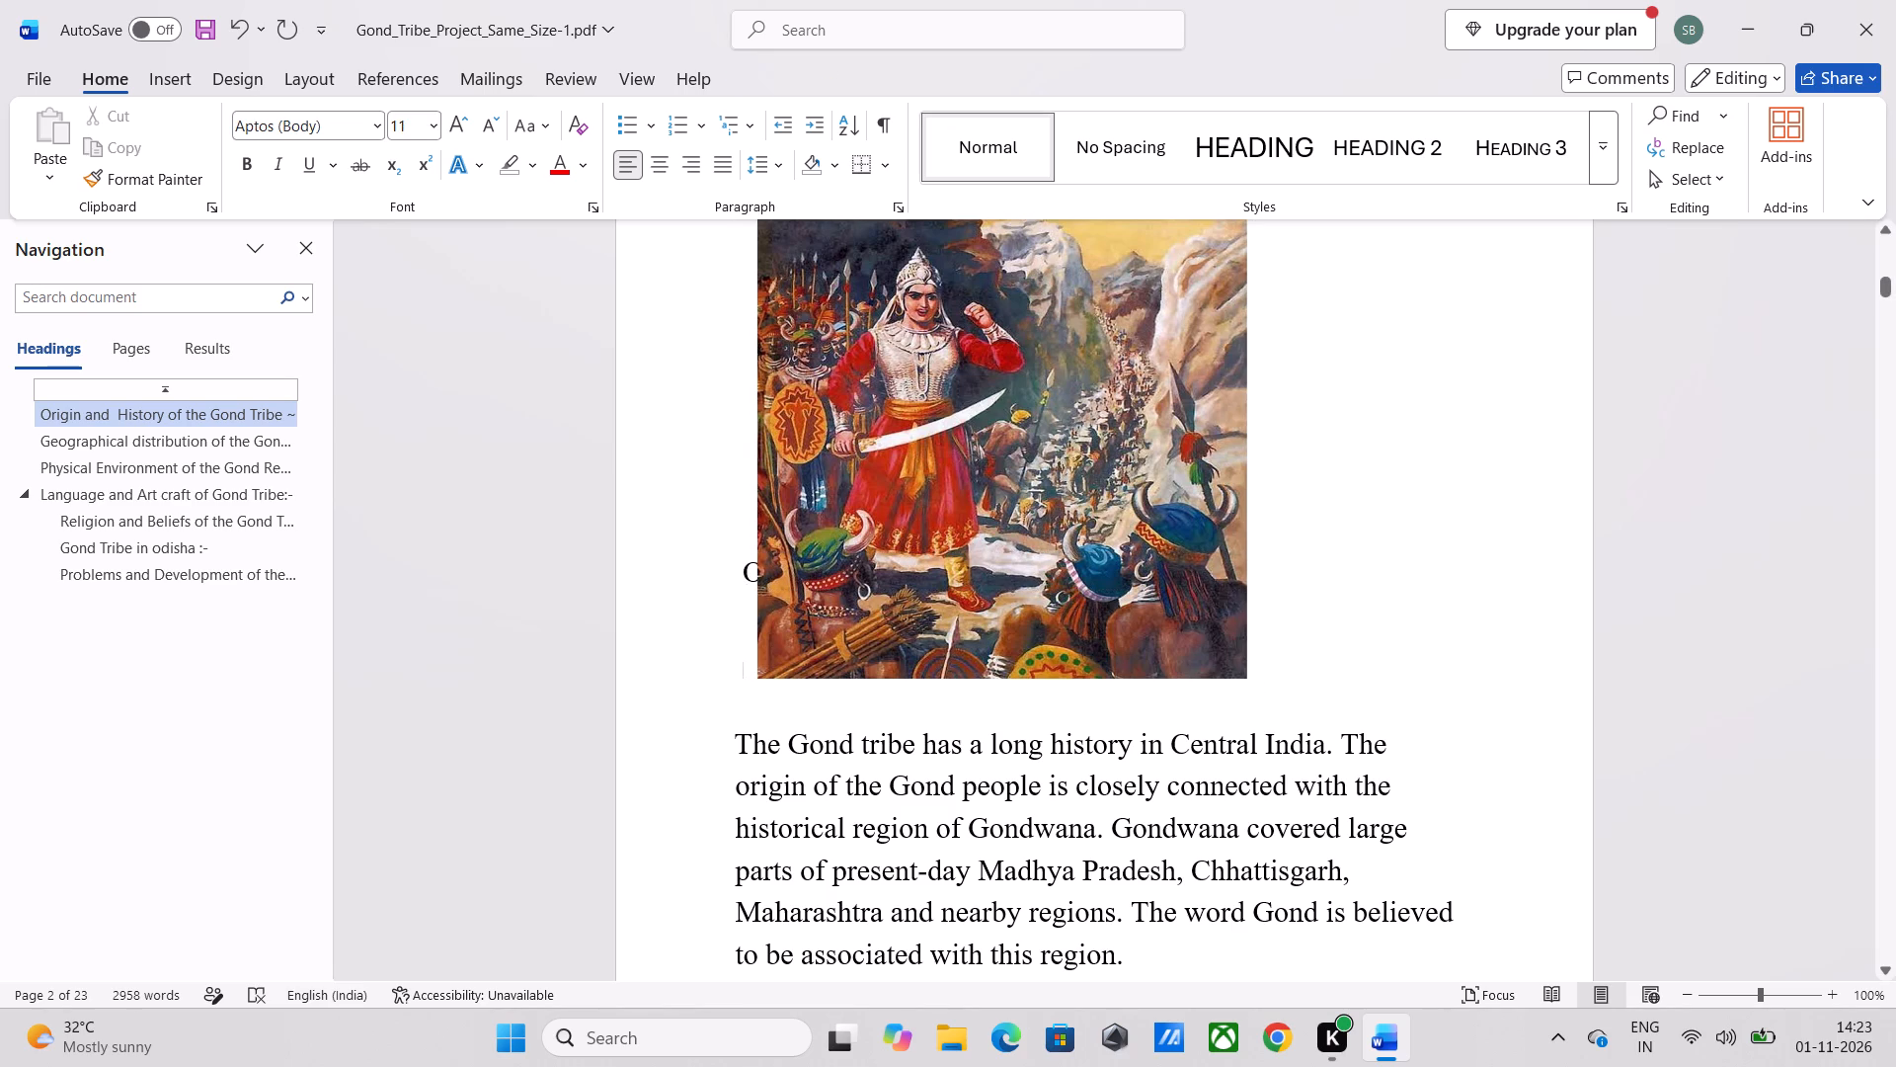
Slightly enlarge the warrior picture under the Origin and History heading, keeping its proportions.
{"action": "left_click_drag", "start_coordinate": [756, 672], "coordinate": [745, 678]}
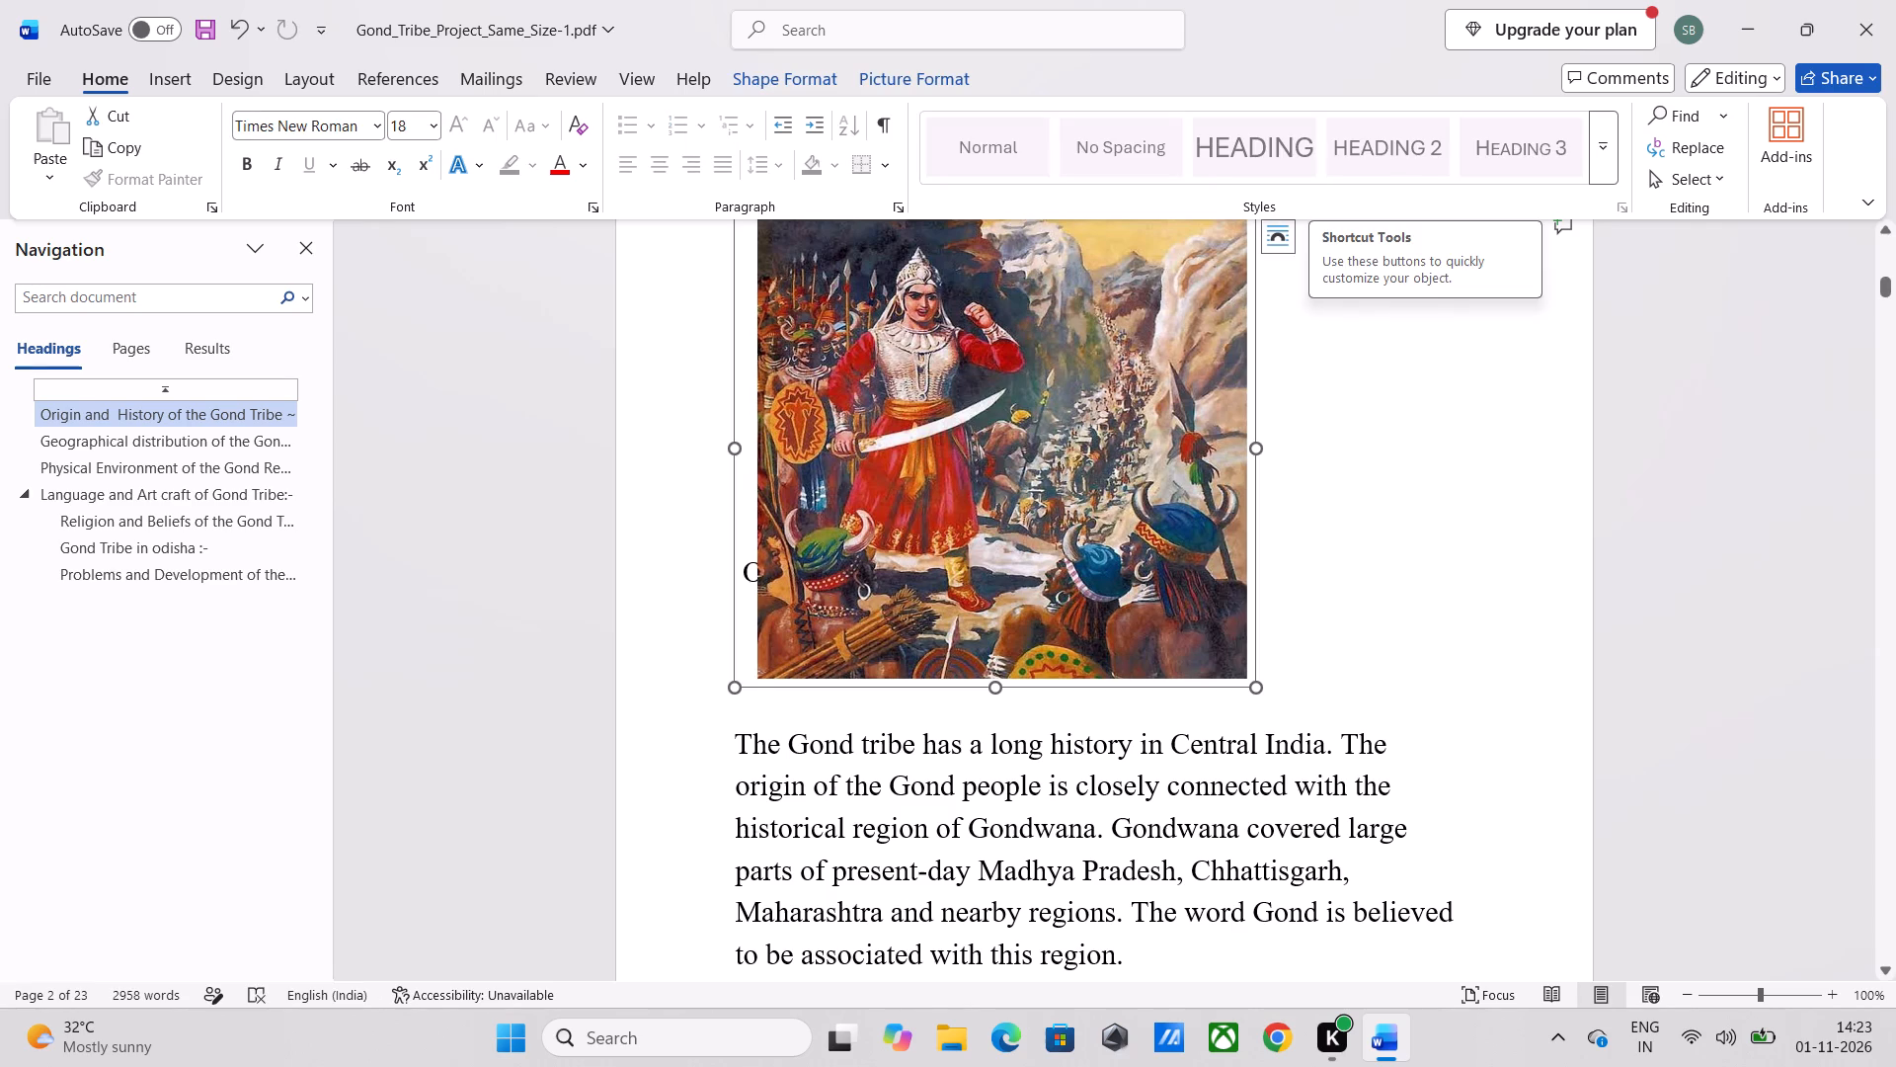
{"action": "left_click", "coordinate": [730, 690]}
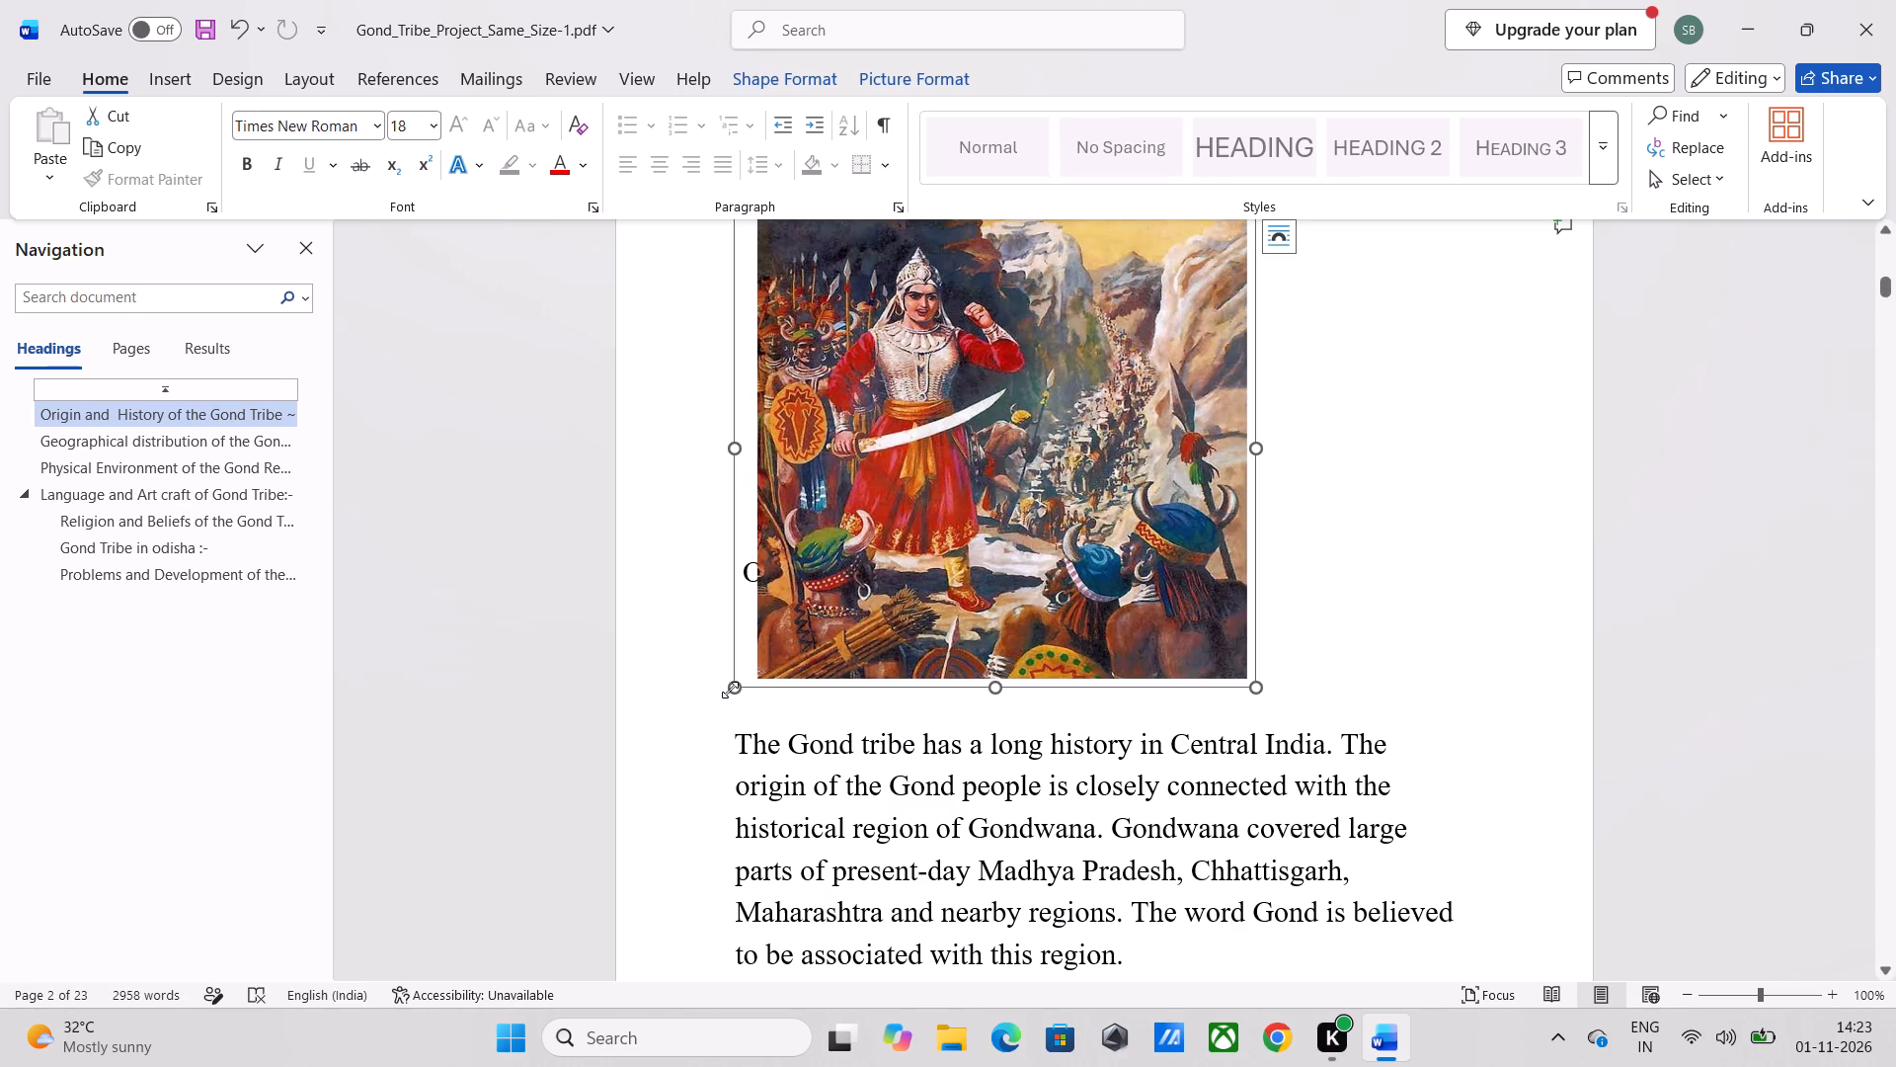
{"action": "left_click_drag", "start_coordinate": [756, 669], "coordinate": [736, 676]}
{"action": "left_click_drag", "start_coordinate": [735, 690], "coordinate": [724, 695]}
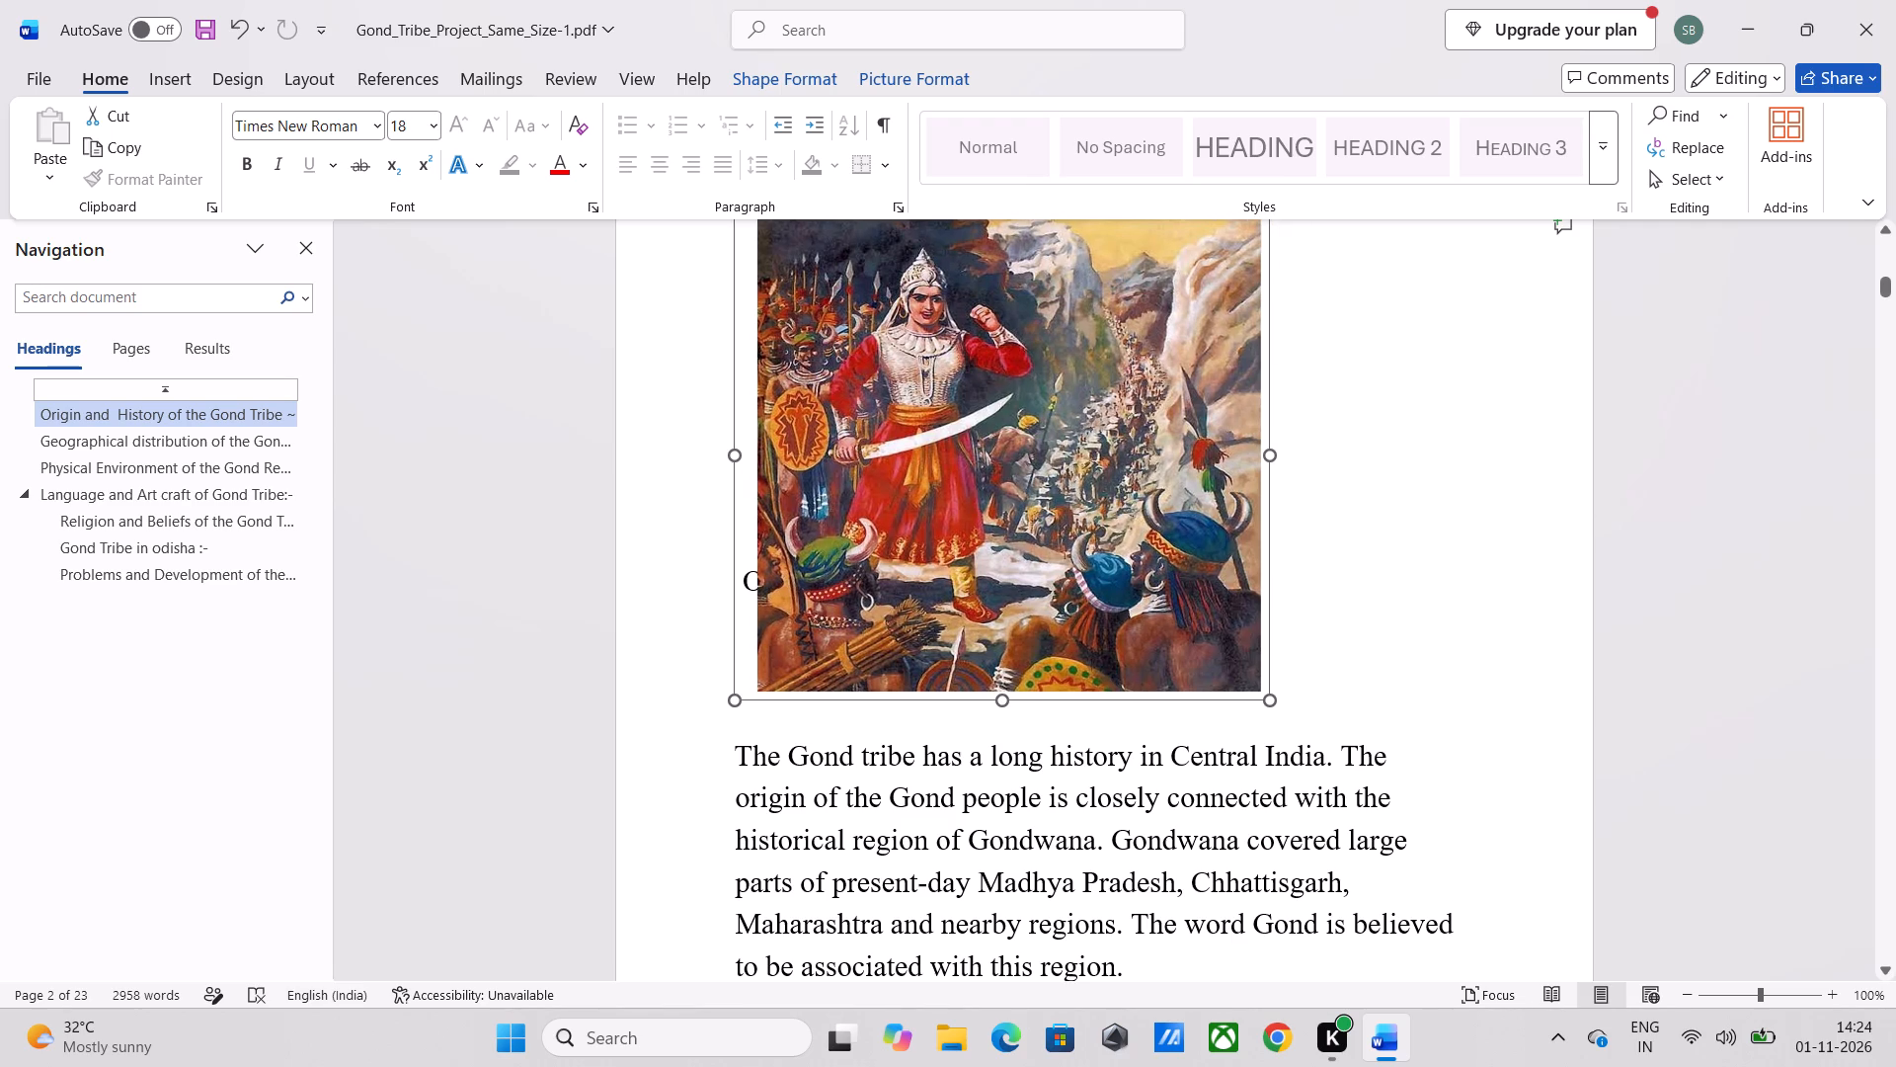
{"action": "left_click_drag", "start_coordinate": [724, 695], "coordinate": [719, 696]}
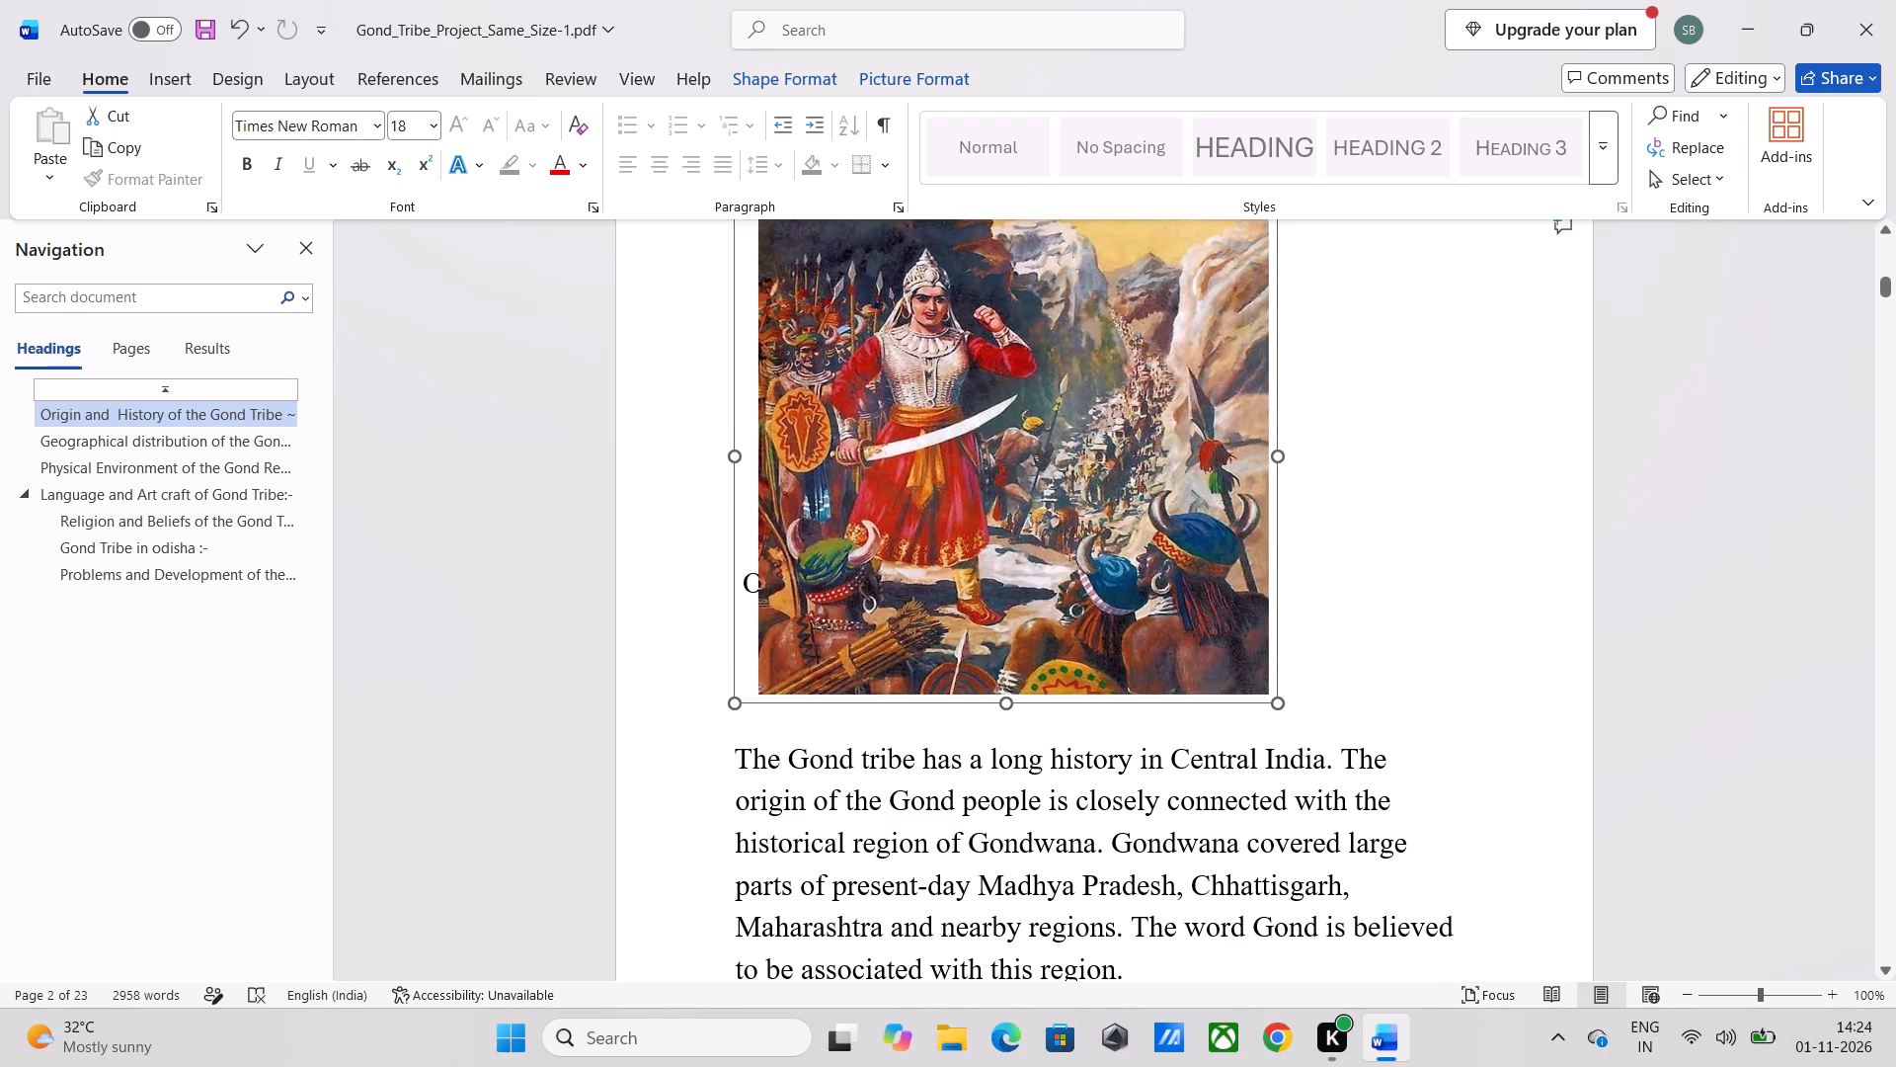
{"action": "left_click_drag", "start_coordinate": [719, 696], "coordinate": [716, 697]}
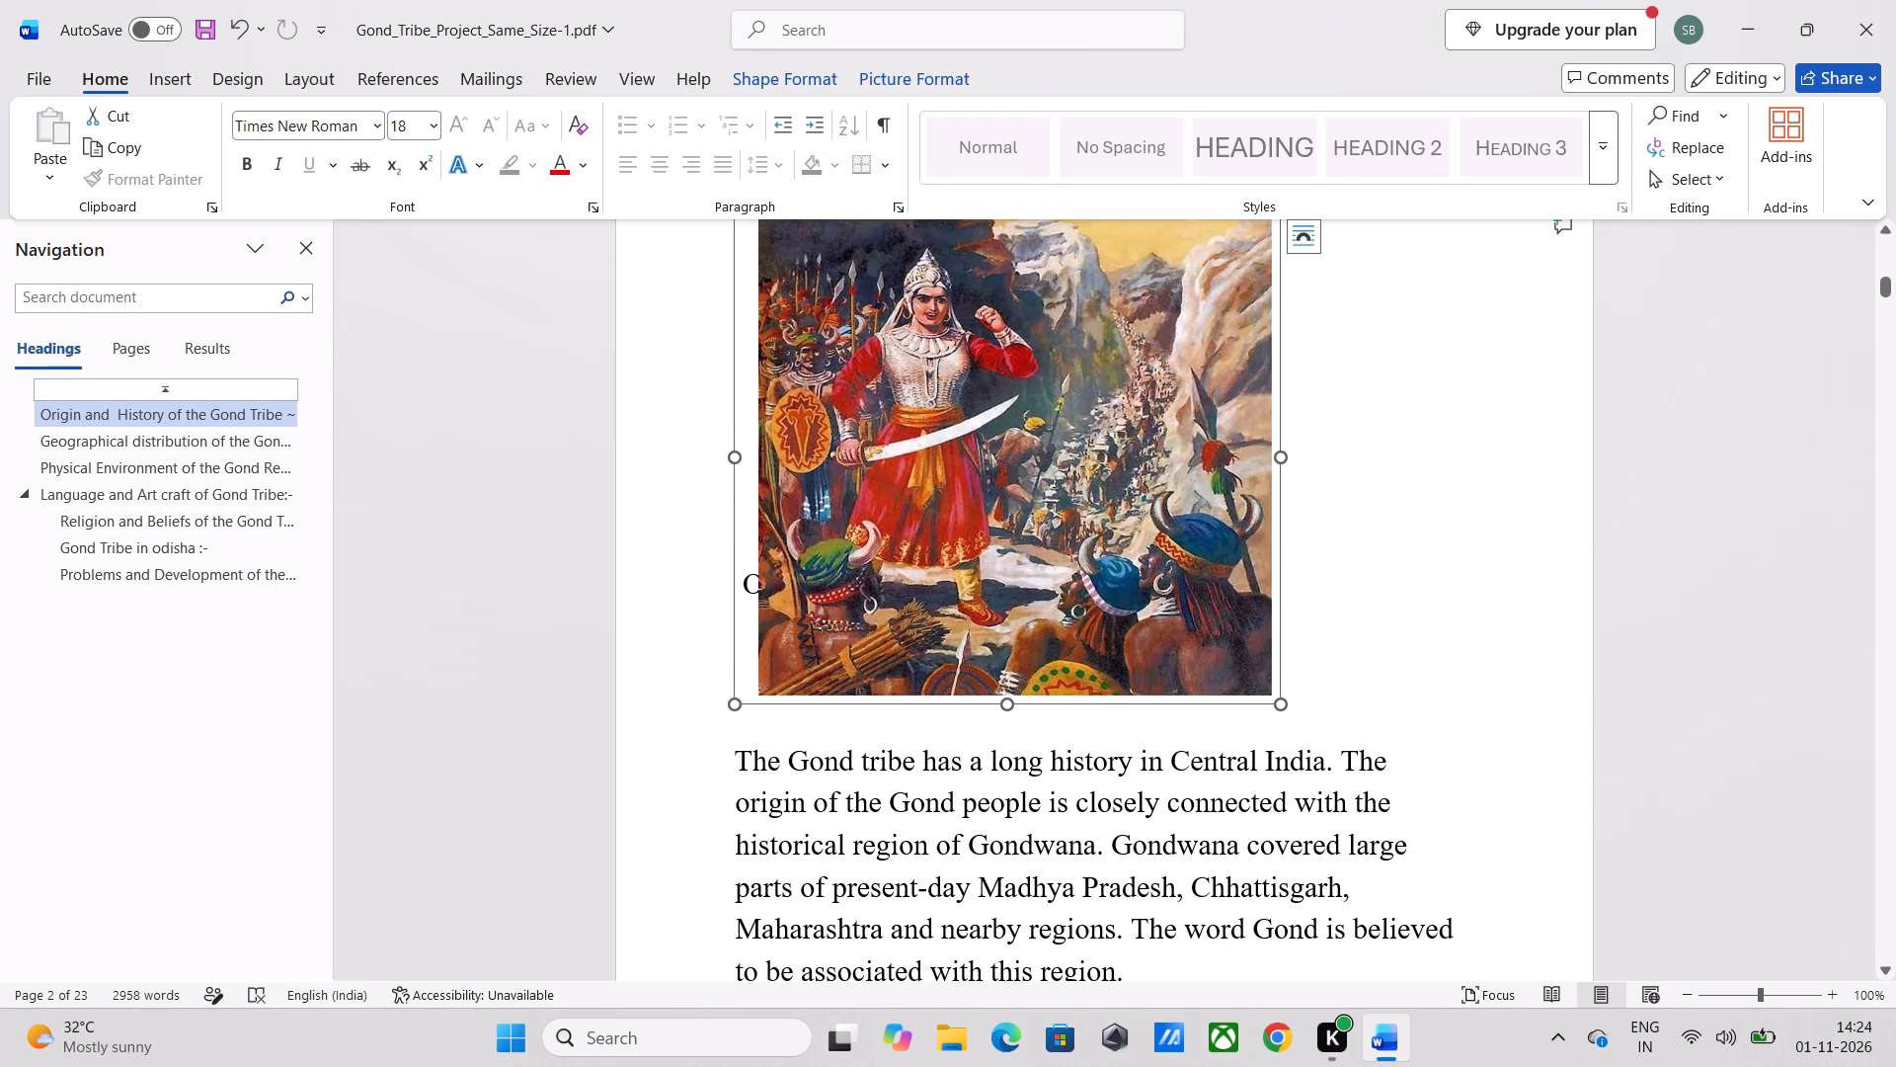
{"action": "left_click", "coordinate": [1360, 509]}
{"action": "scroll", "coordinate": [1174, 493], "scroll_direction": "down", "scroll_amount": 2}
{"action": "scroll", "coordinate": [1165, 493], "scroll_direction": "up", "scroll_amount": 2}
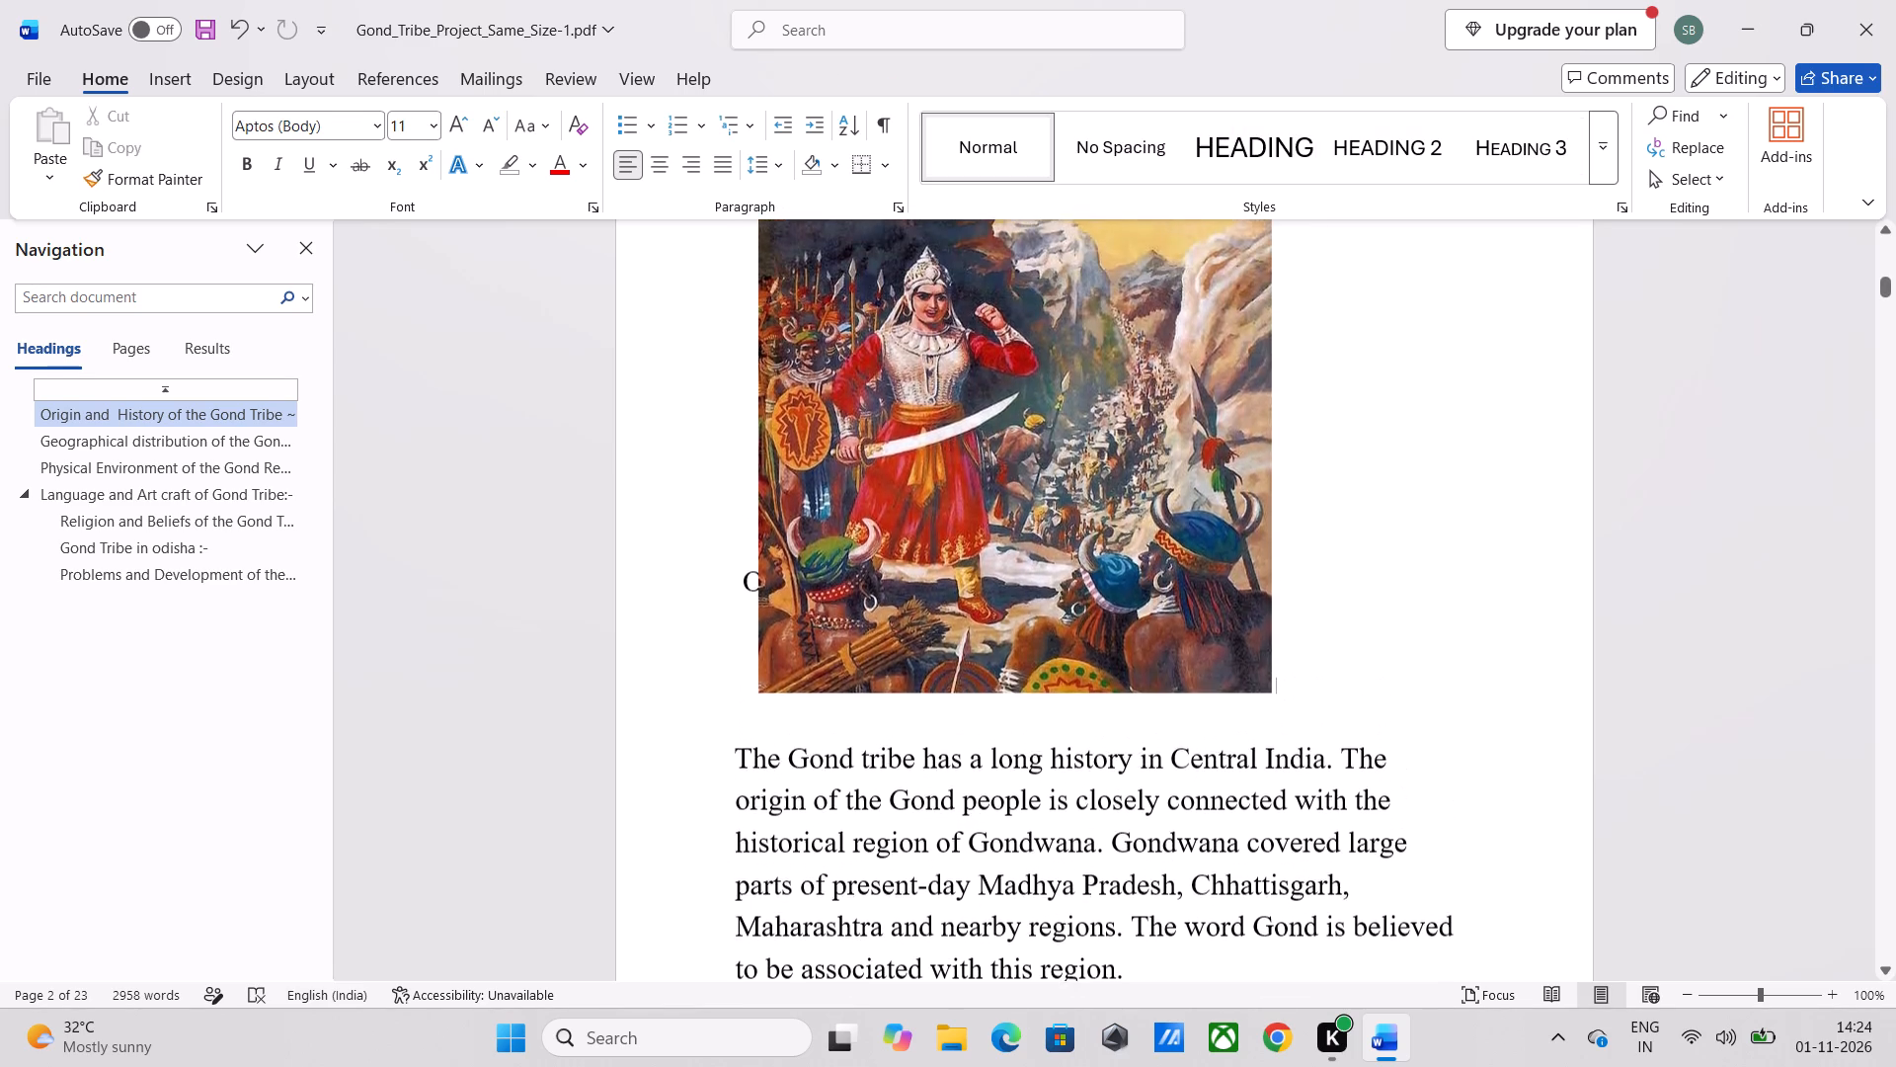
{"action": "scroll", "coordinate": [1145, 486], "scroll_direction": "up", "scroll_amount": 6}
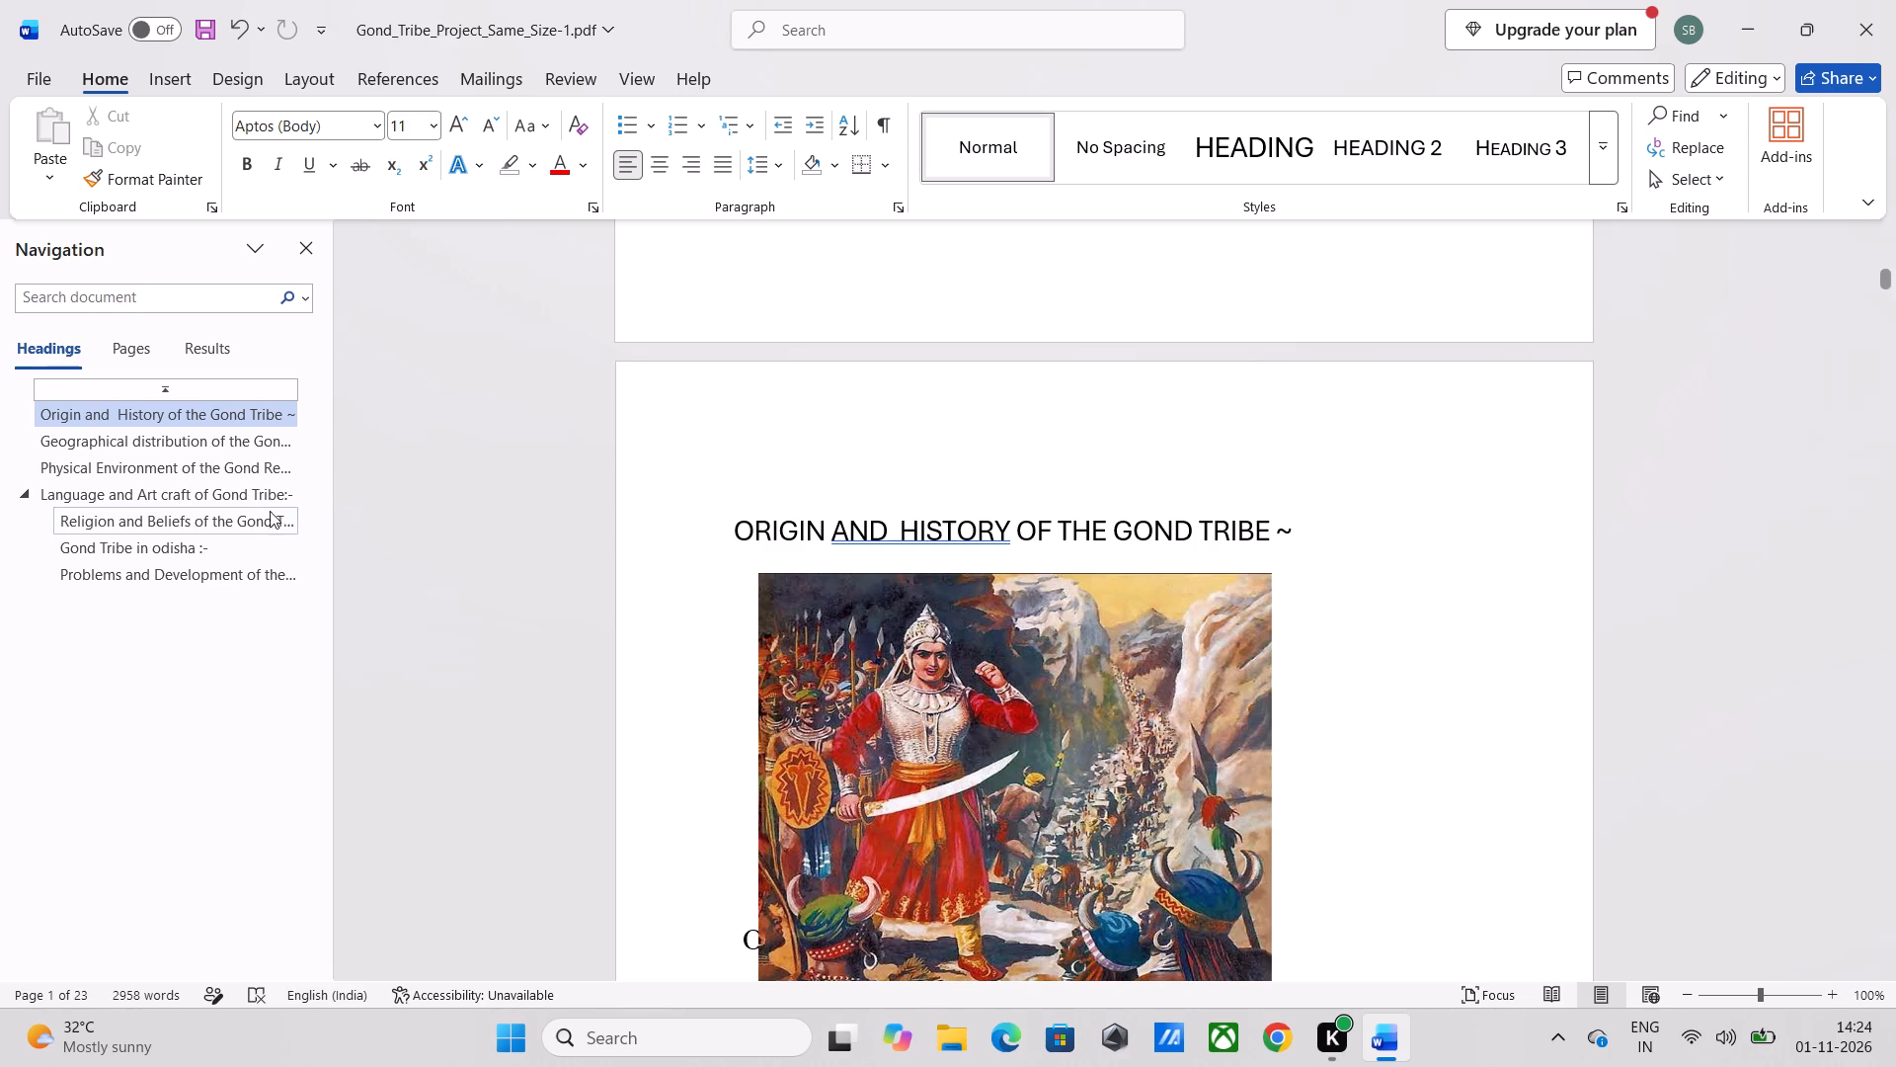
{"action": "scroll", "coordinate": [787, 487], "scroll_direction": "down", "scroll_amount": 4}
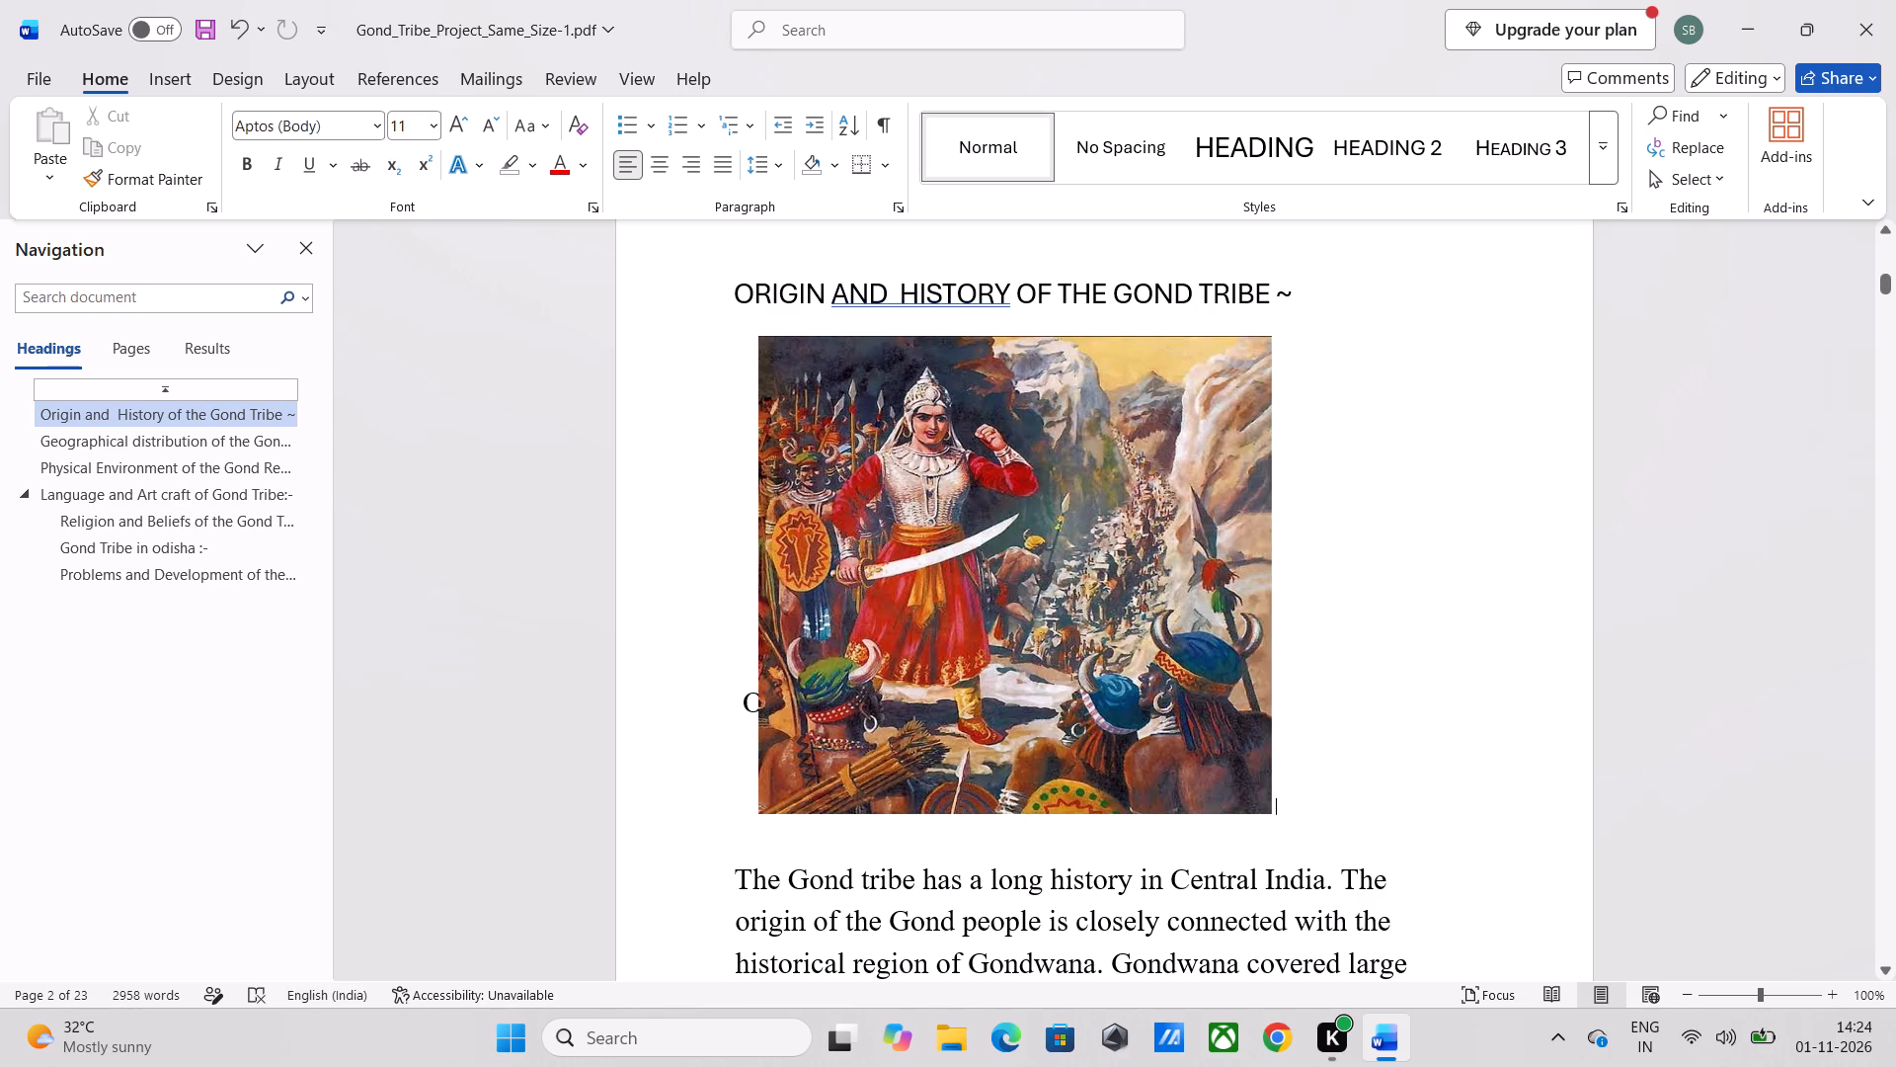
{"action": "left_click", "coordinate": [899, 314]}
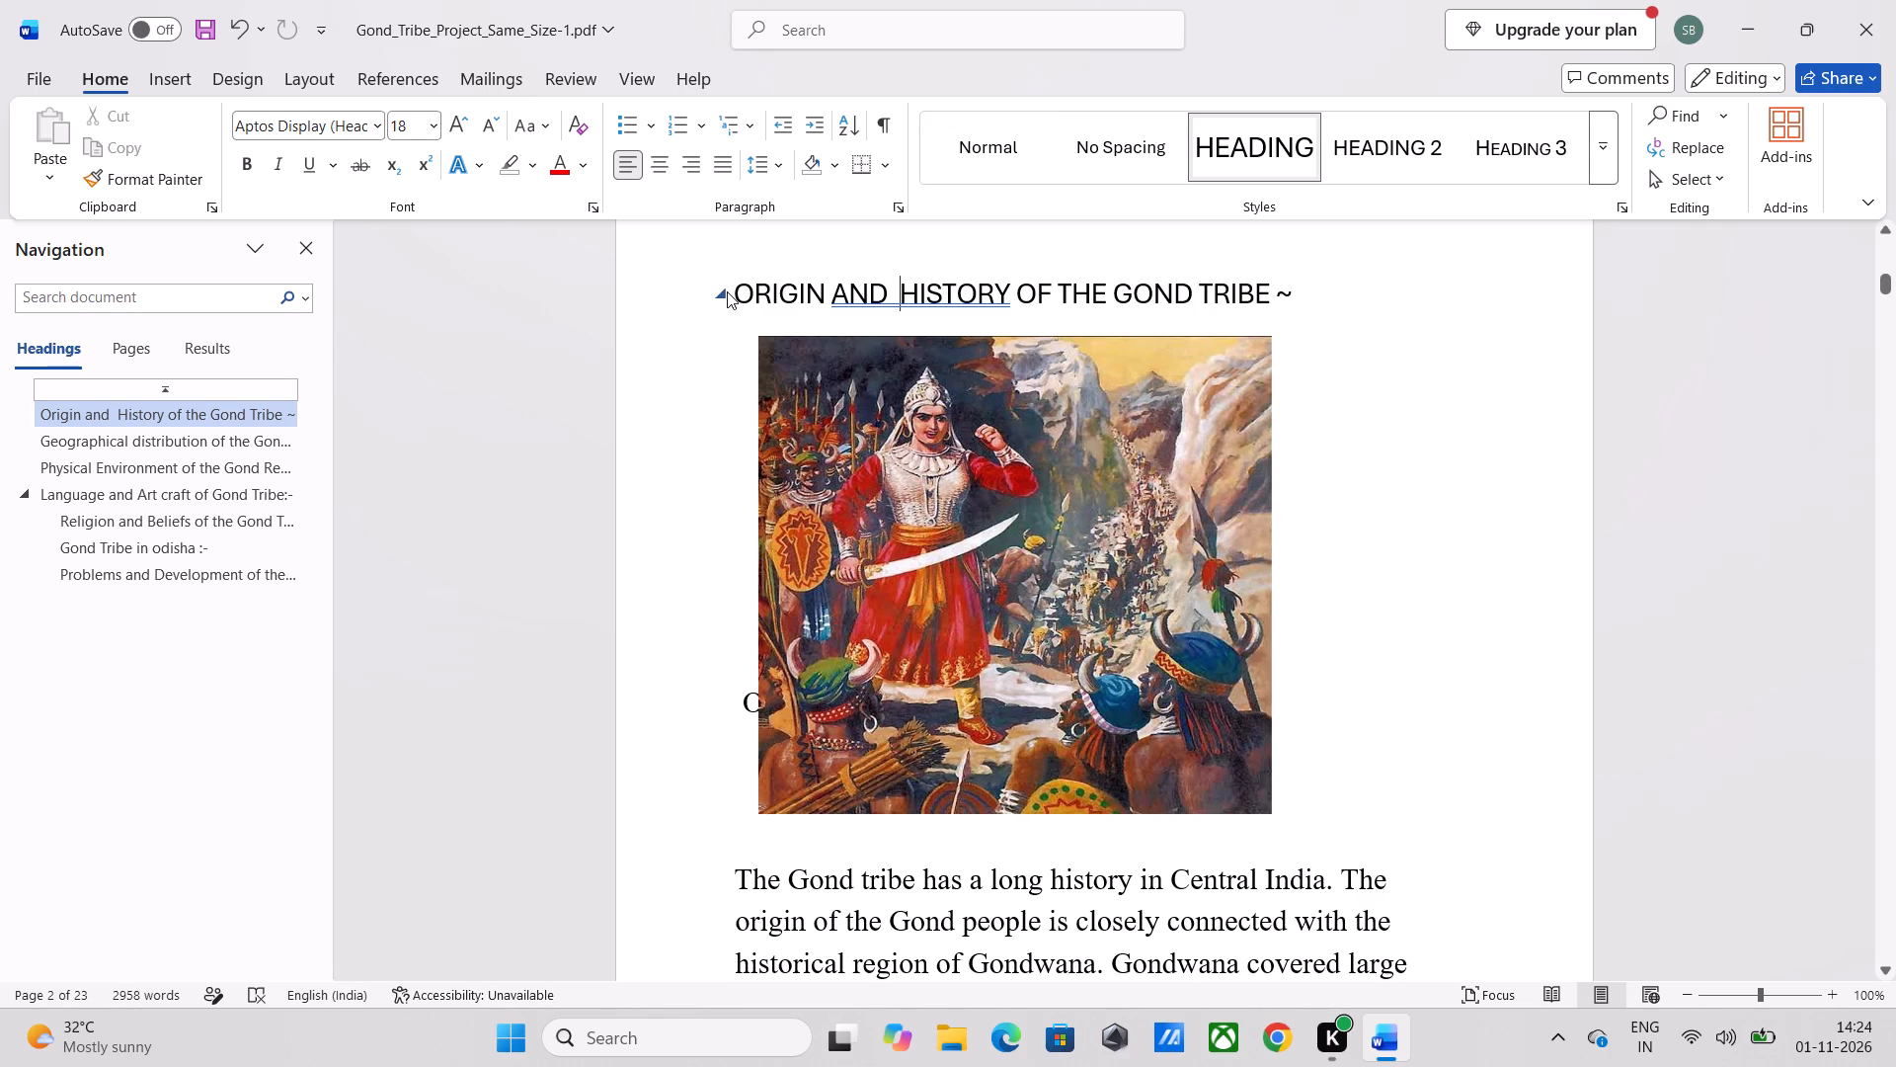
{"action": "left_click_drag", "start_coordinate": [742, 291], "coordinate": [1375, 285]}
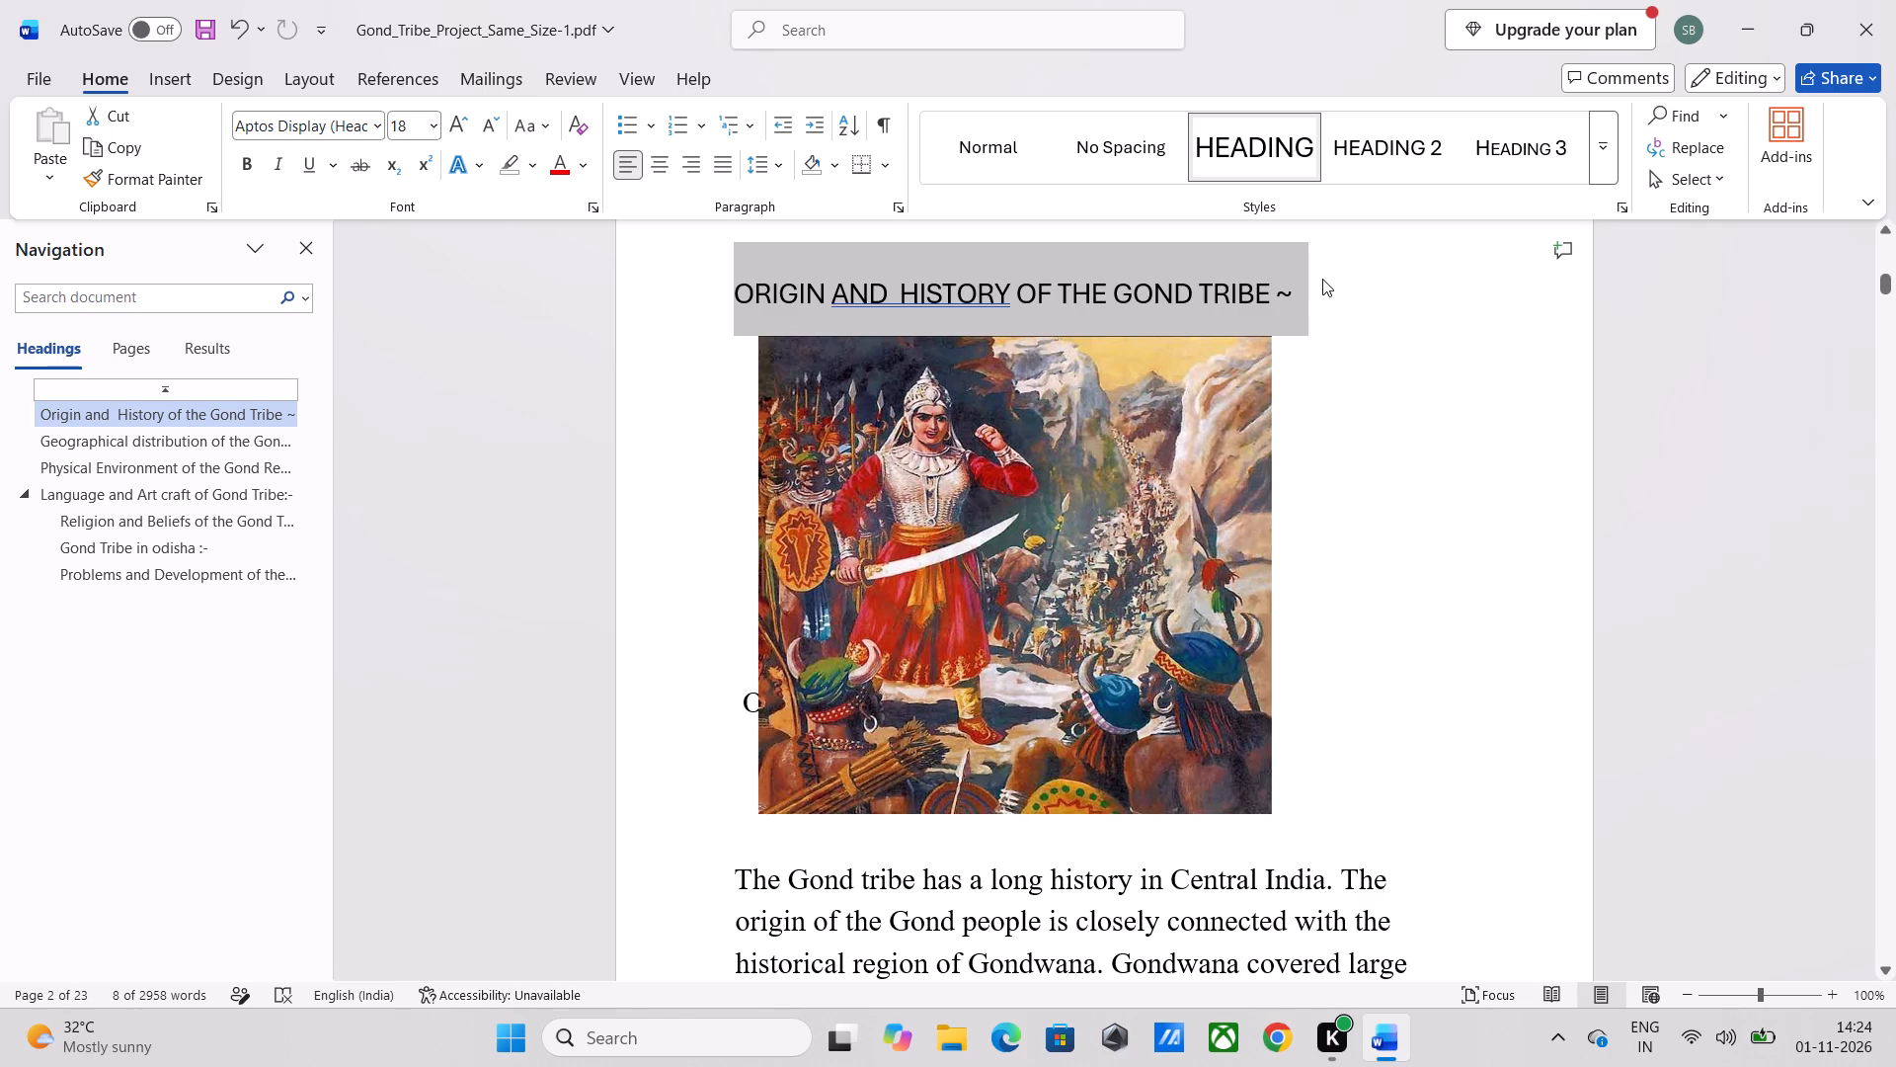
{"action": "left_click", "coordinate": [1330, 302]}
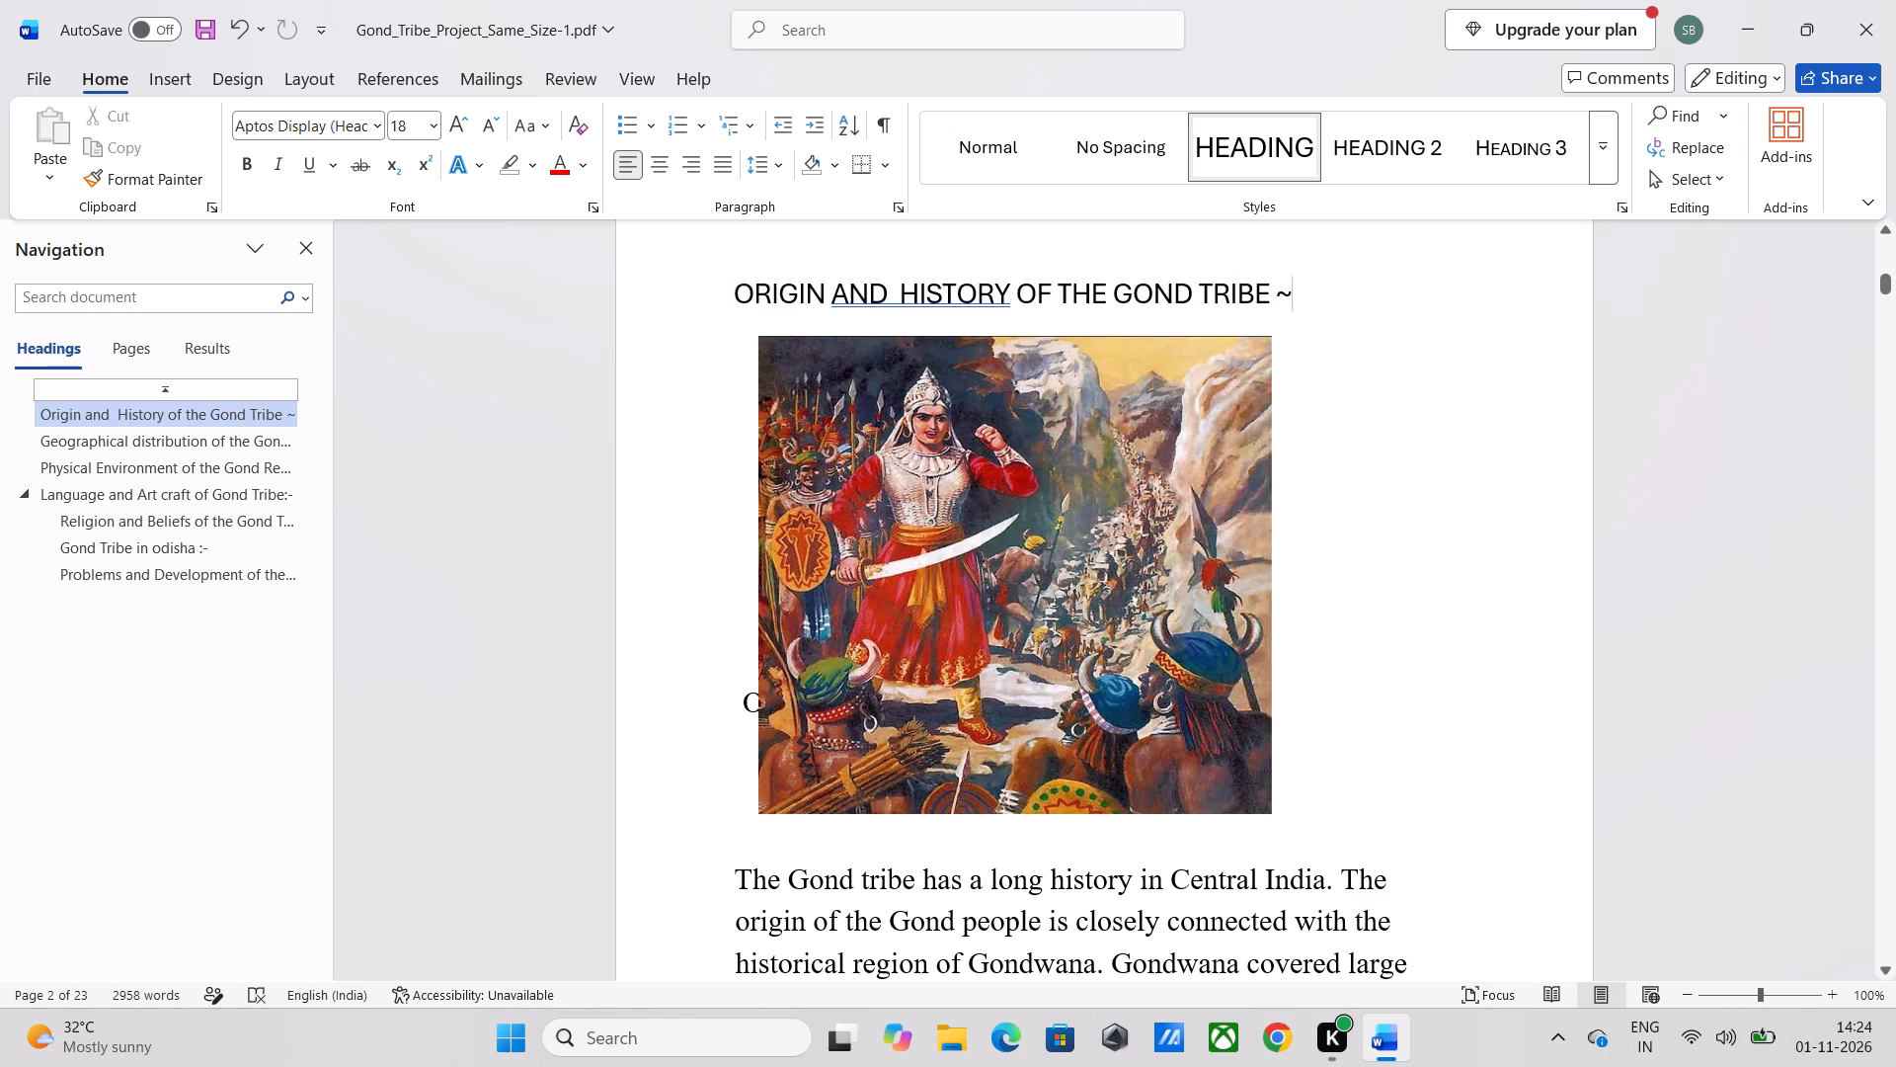
Move the text from "Geographical Distribution of the Gond Tribe in India" through "found in some tribal" in item 6 to just after "northern".
{"action": "scroll", "coordinate": [1297, 797], "scroll_direction": "down", "scroll_amount": 17}
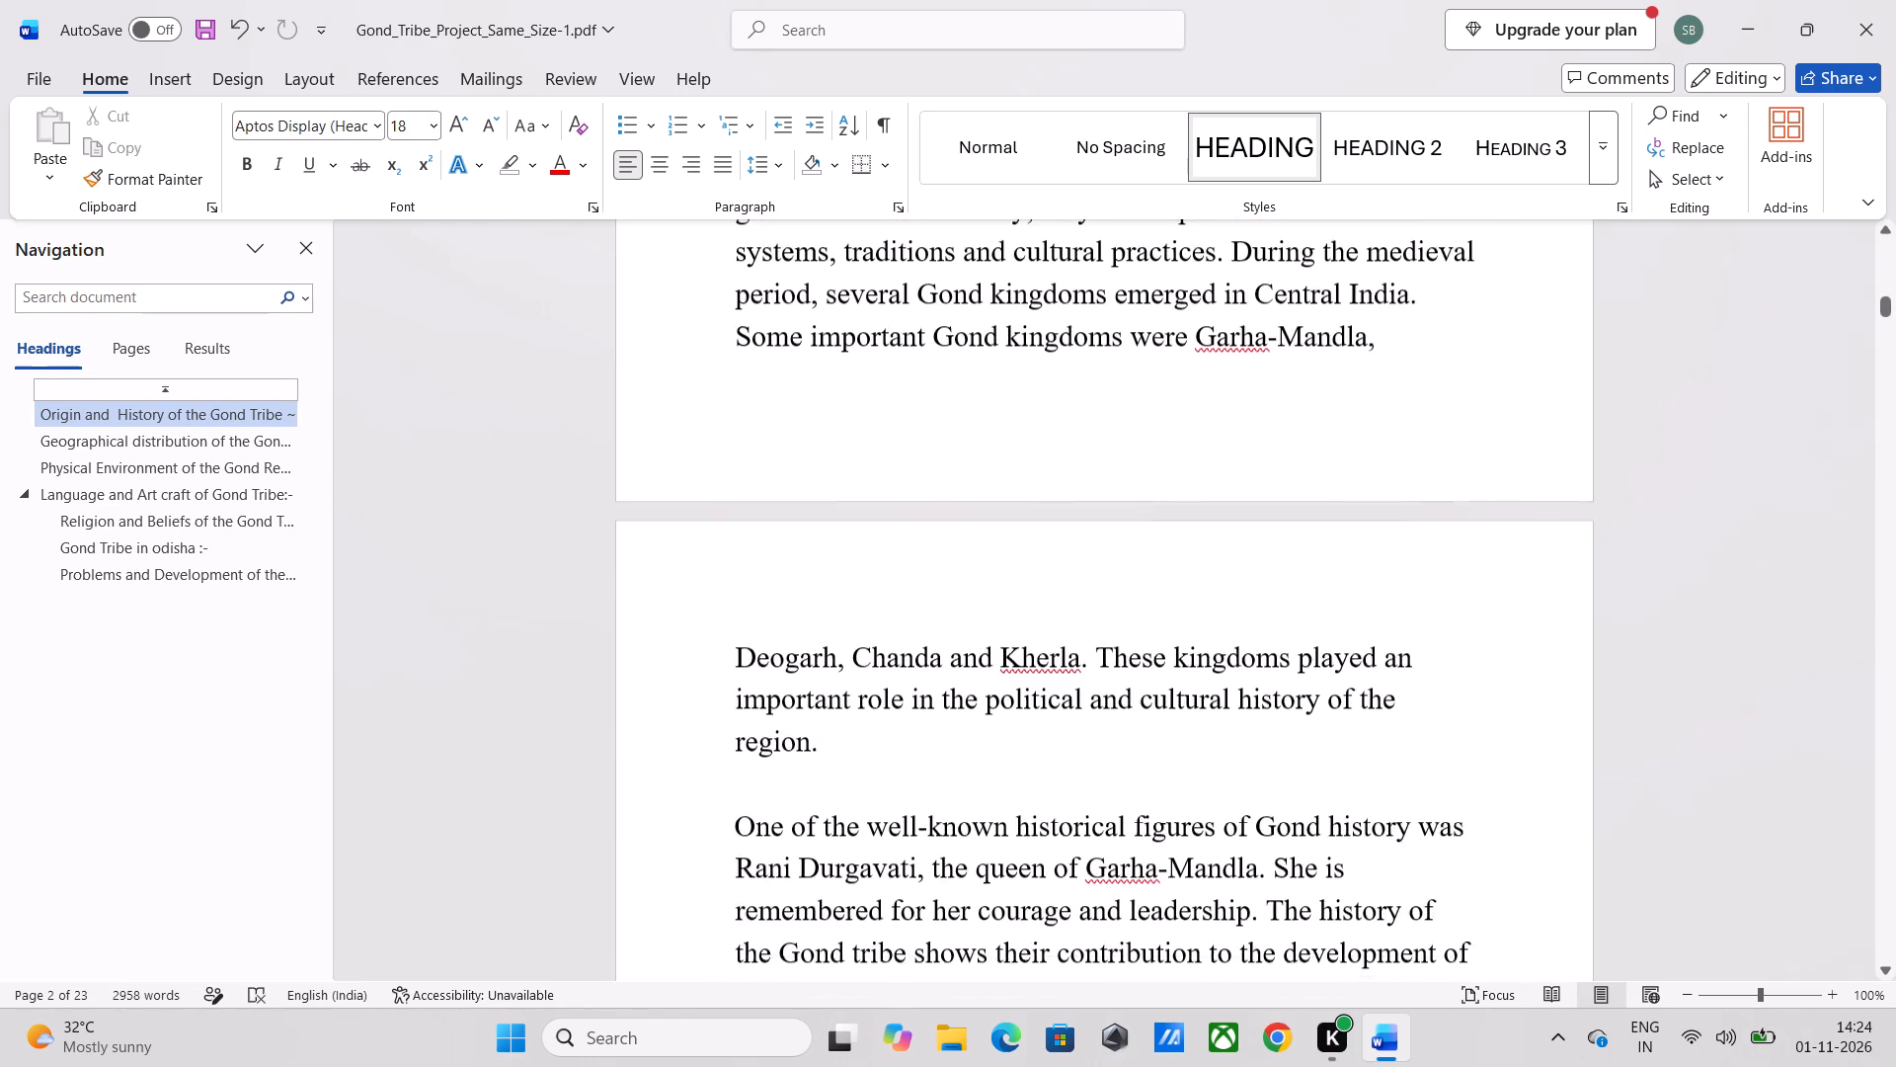
{"action": "scroll", "coordinate": [1258, 731], "scroll_direction": "down", "scroll_amount": 8}
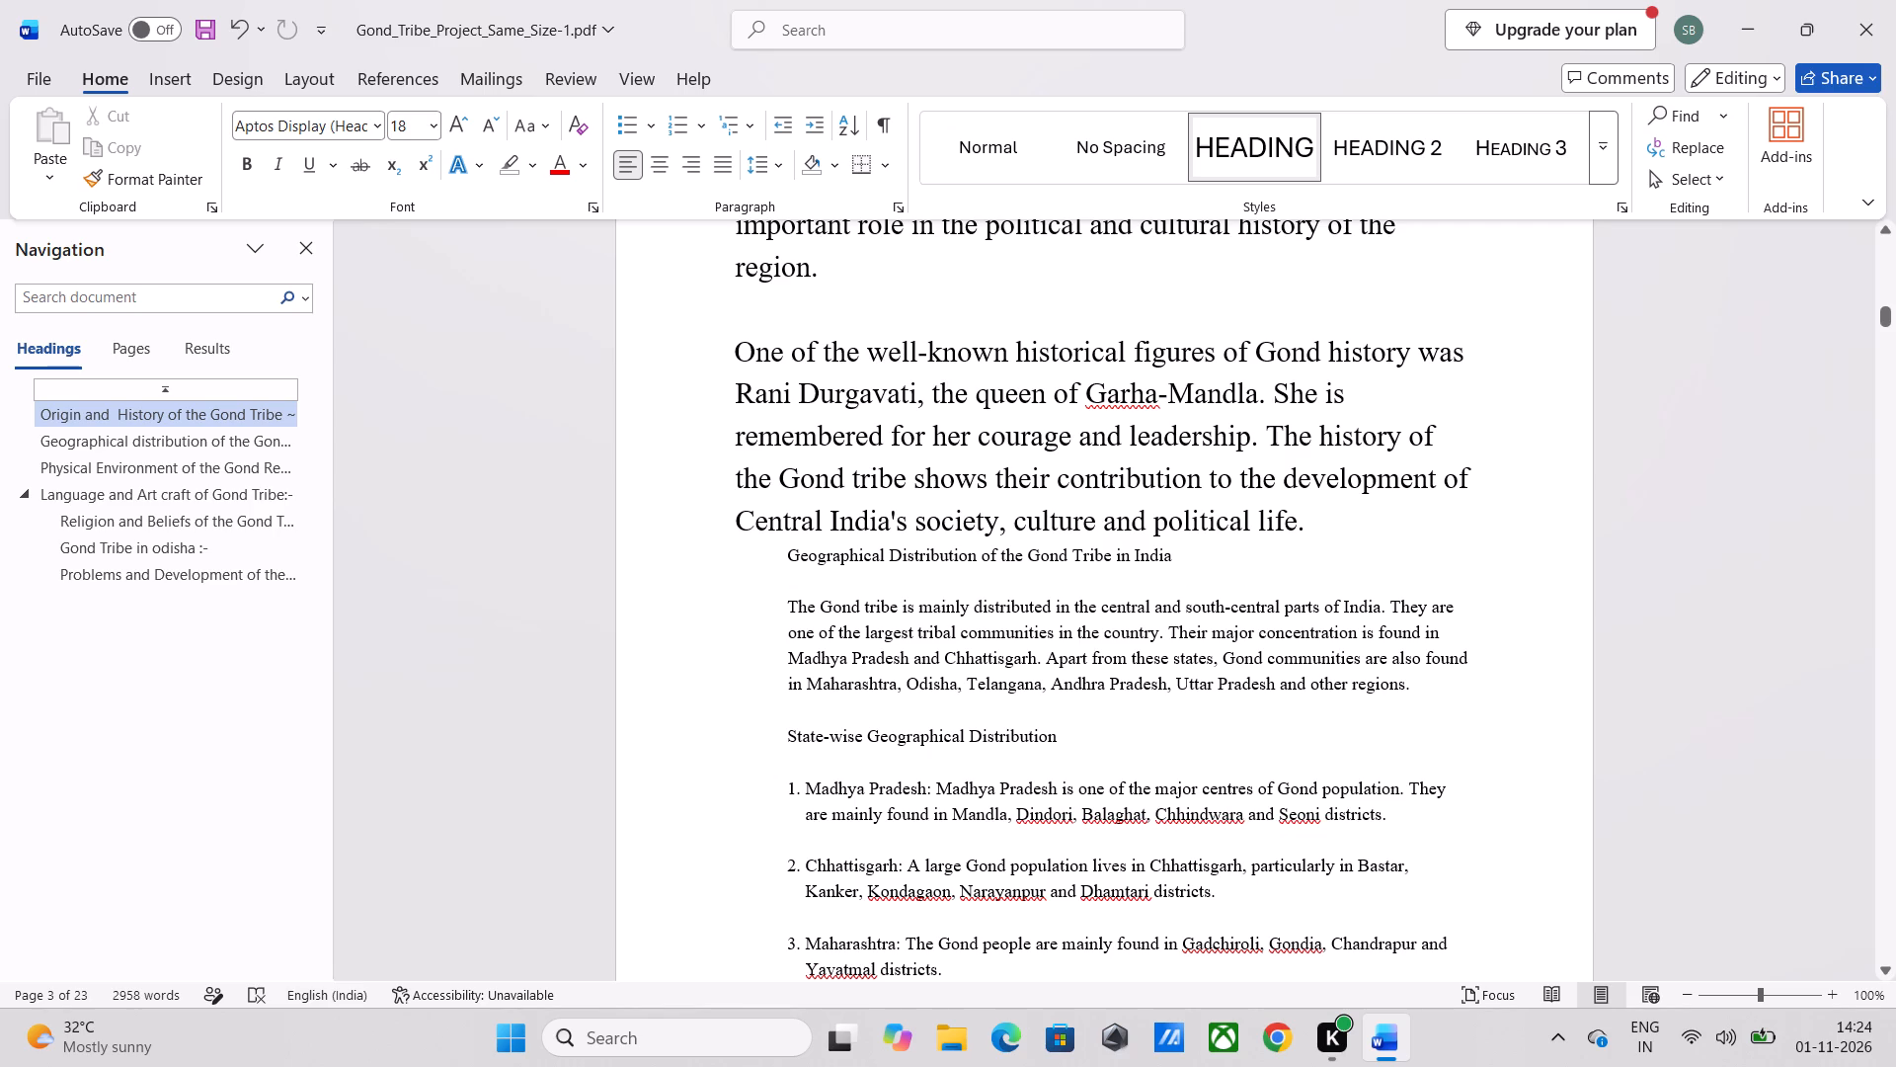
{"action": "scroll", "coordinate": [837, 669], "scroll_direction": "down", "scroll_amount": 4}
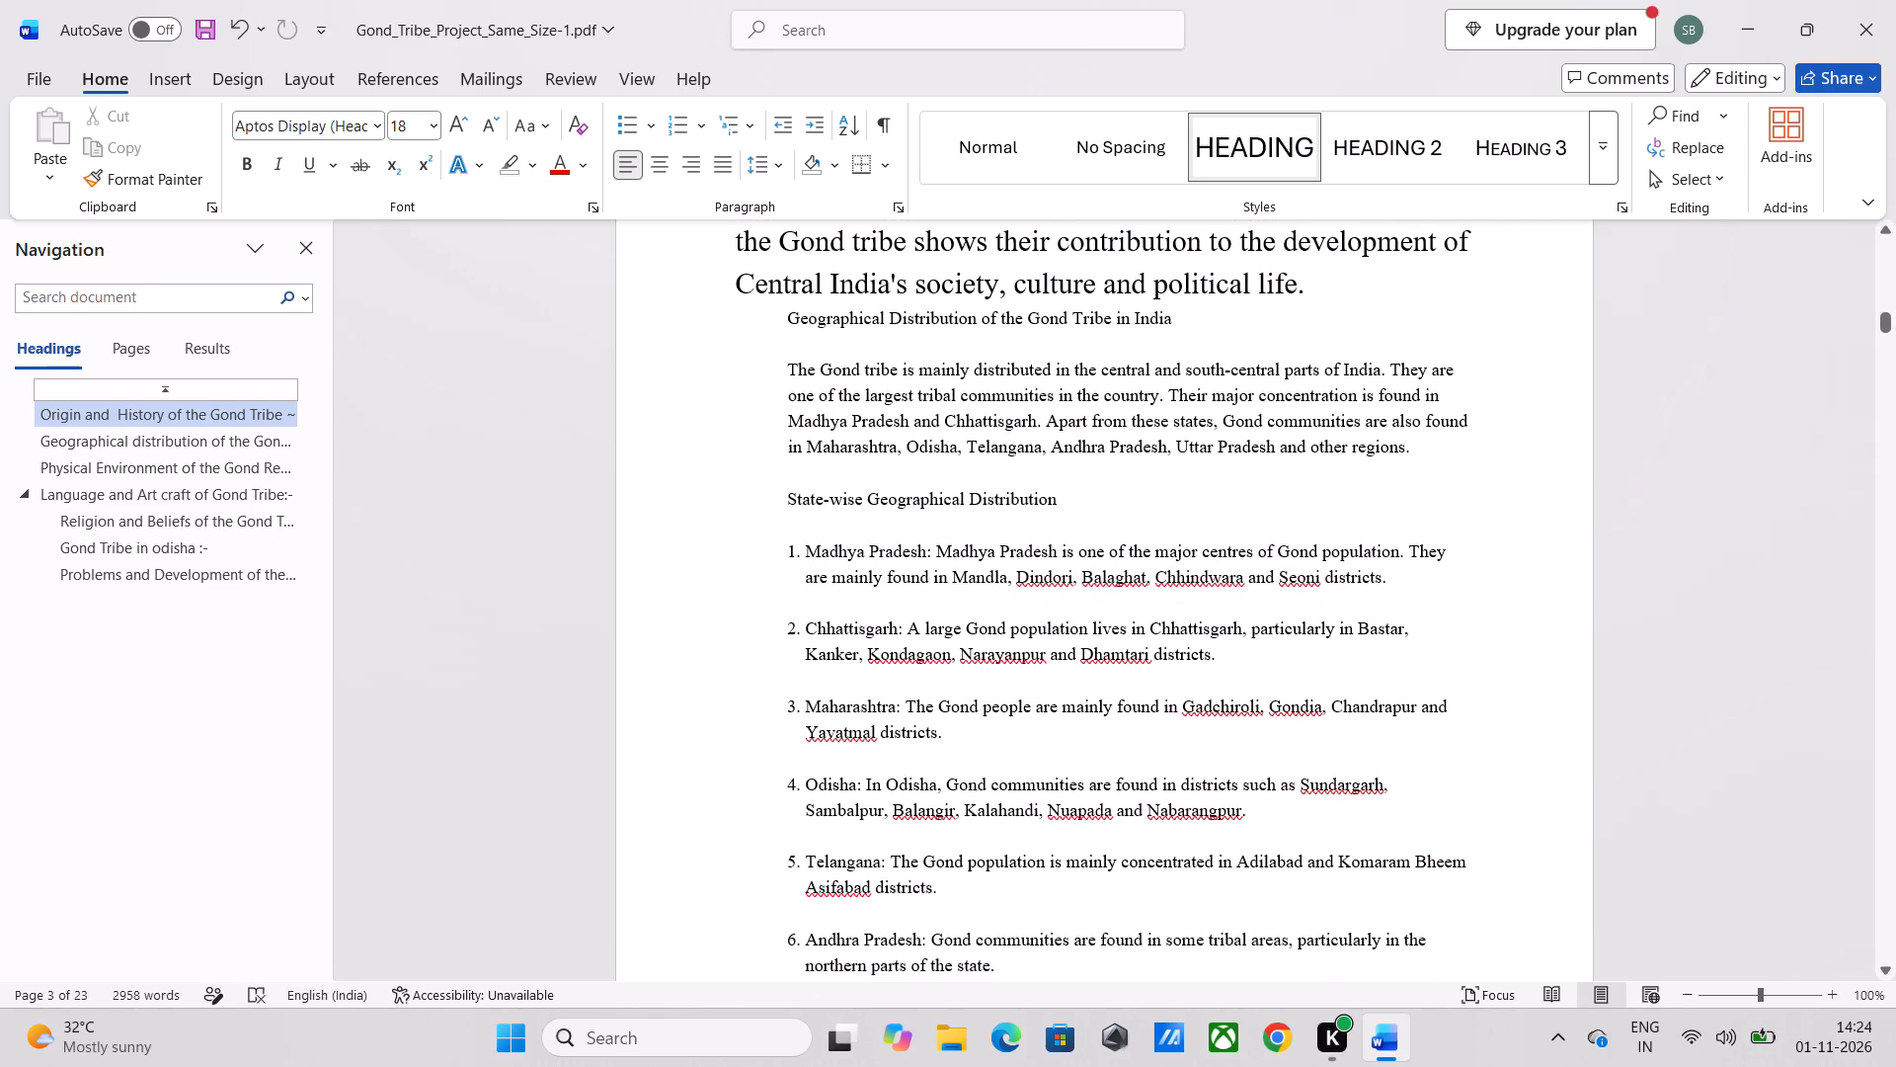
{"action": "left_click", "coordinate": [780, 323]}
{"action": "left_click_drag", "start_coordinate": [780, 318], "coordinate": [902, 421]}
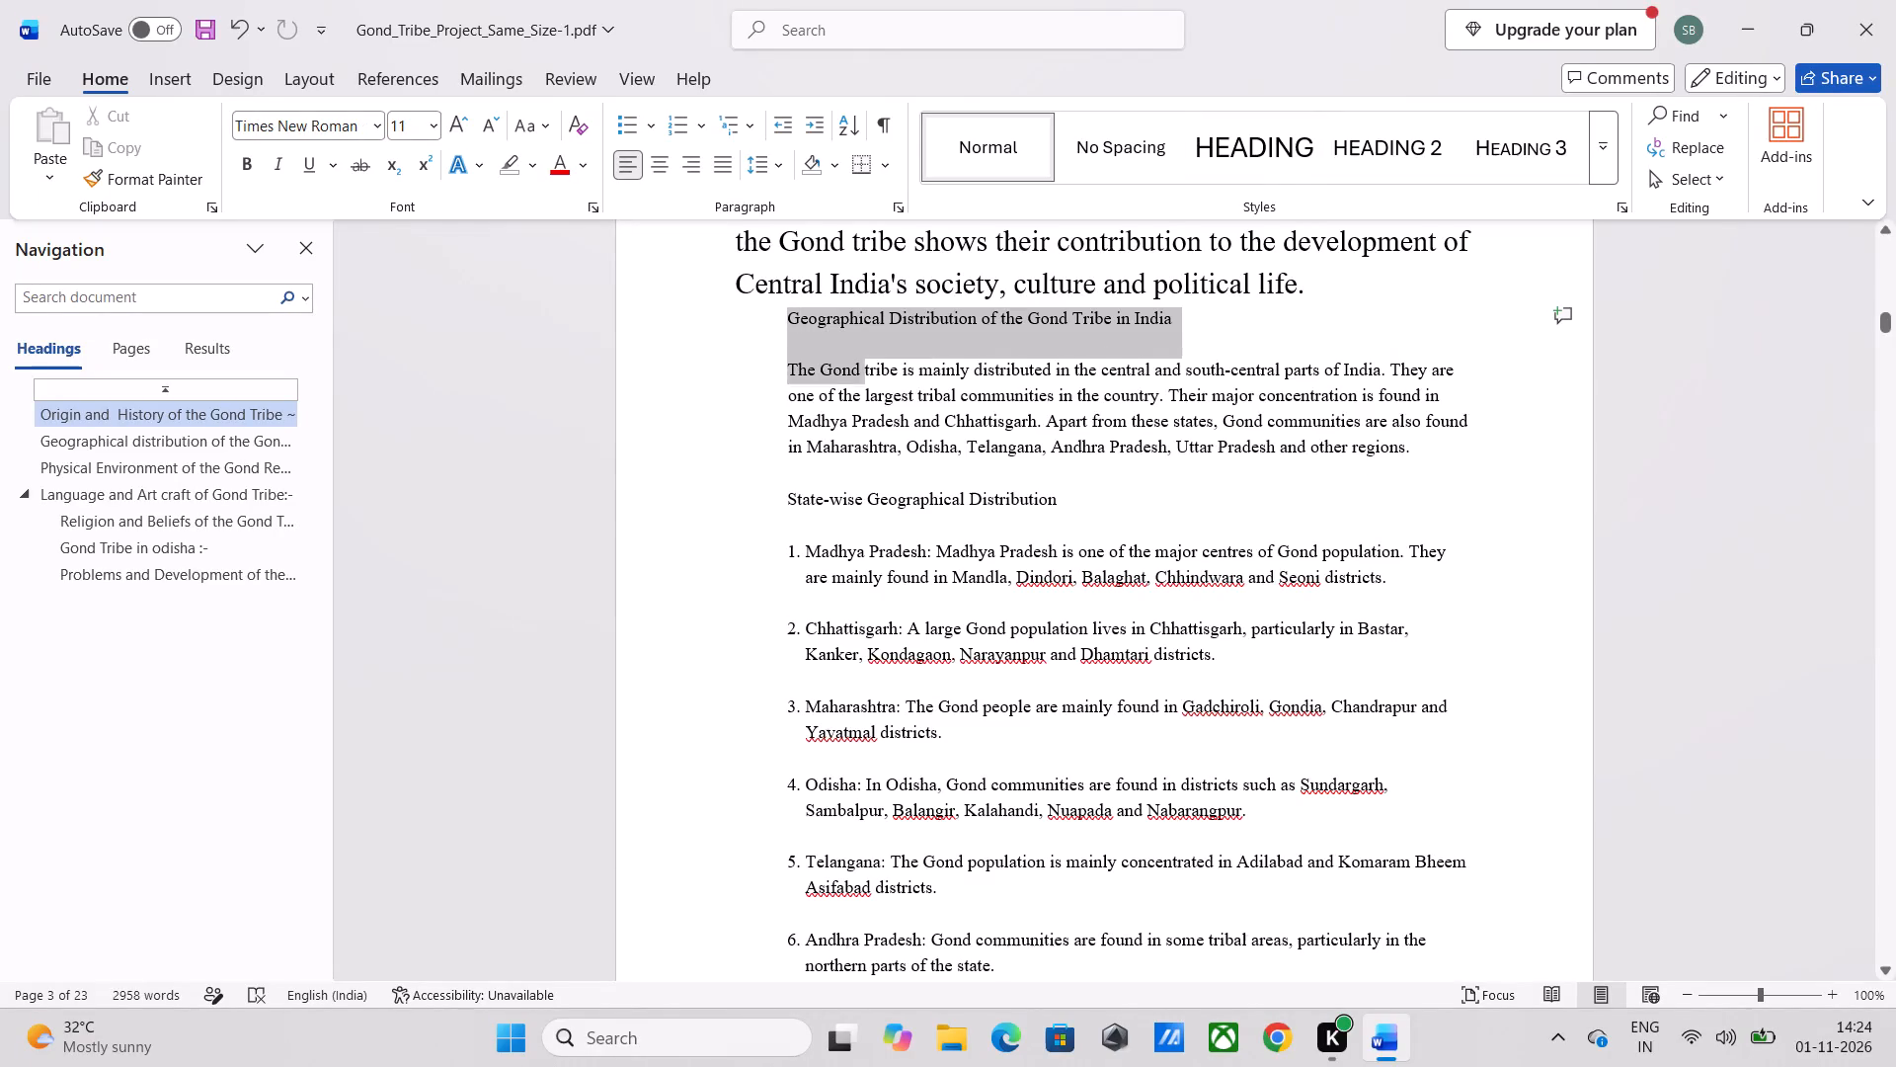
{"action": "left_click_drag", "start_coordinate": [902, 421], "coordinate": [1216, 945]}
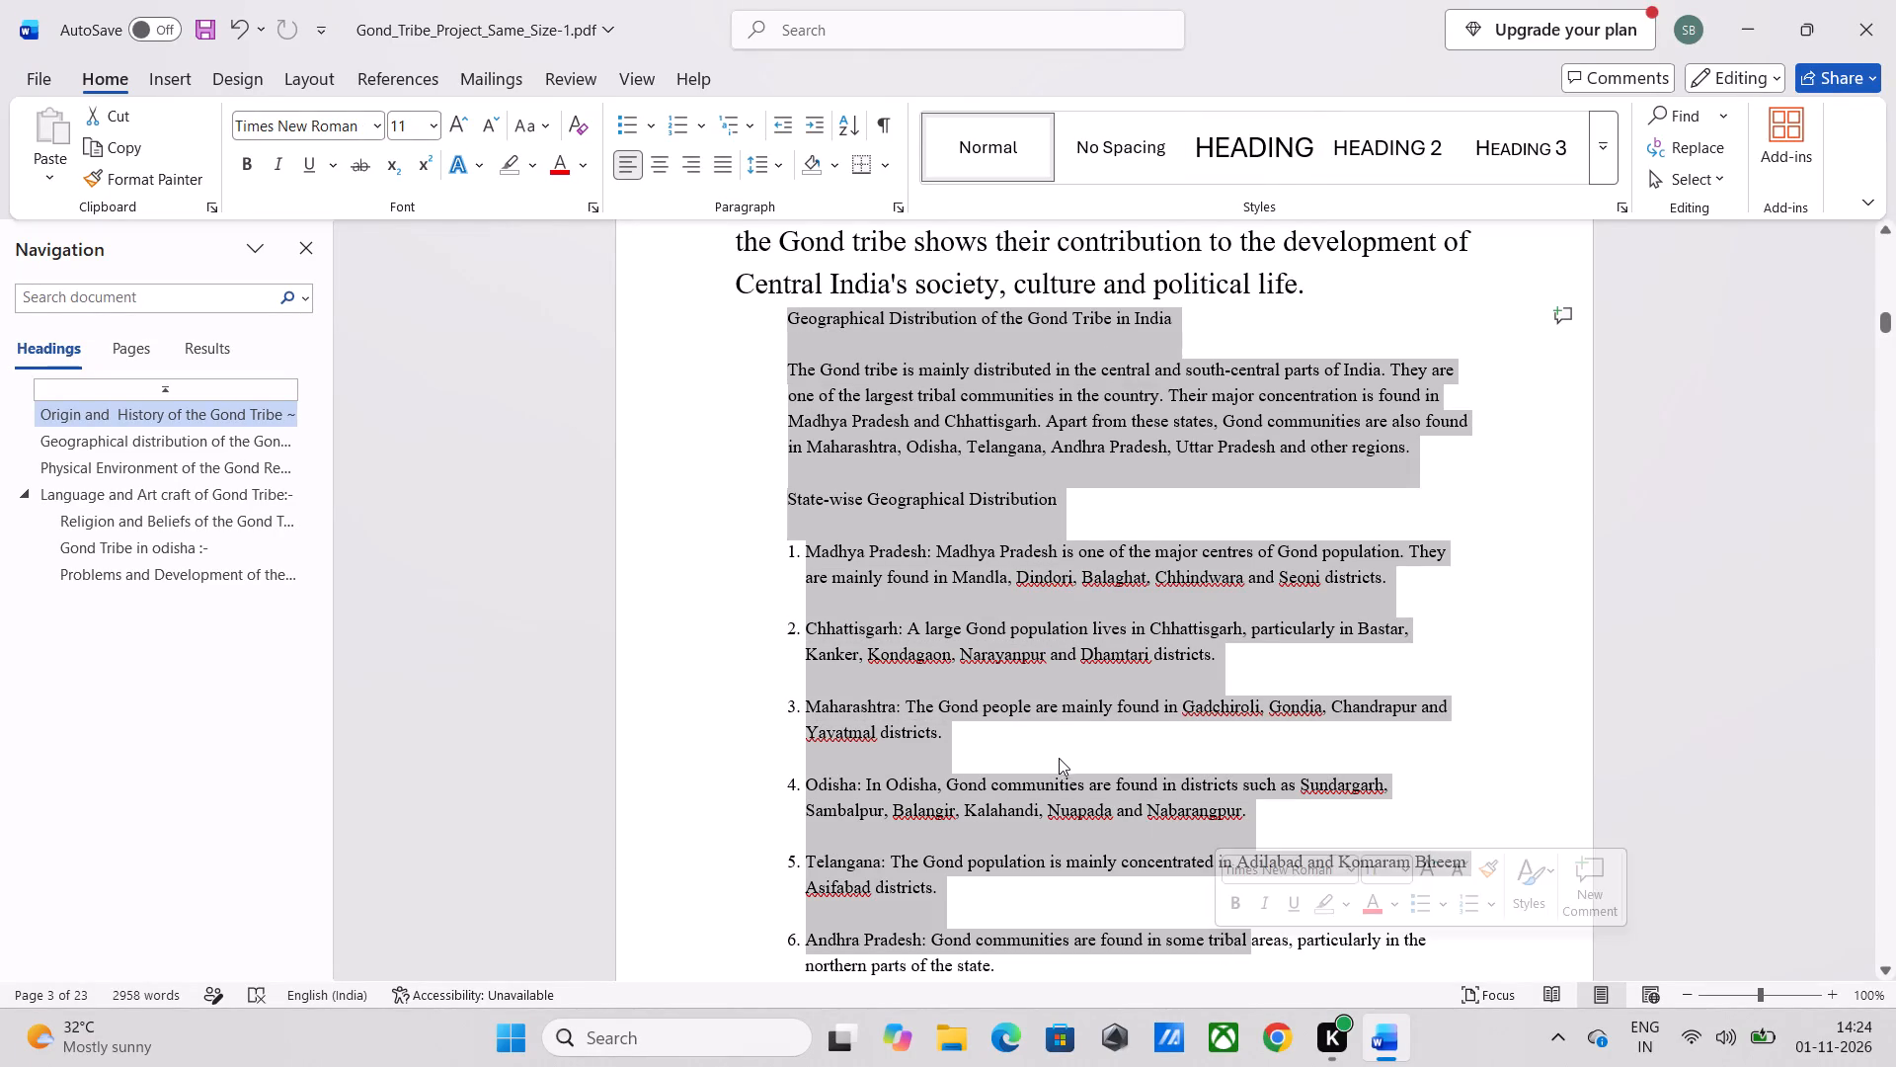
{"action": "scroll", "coordinate": [1059, 756], "scroll_direction": "down", "scroll_amount": 3}
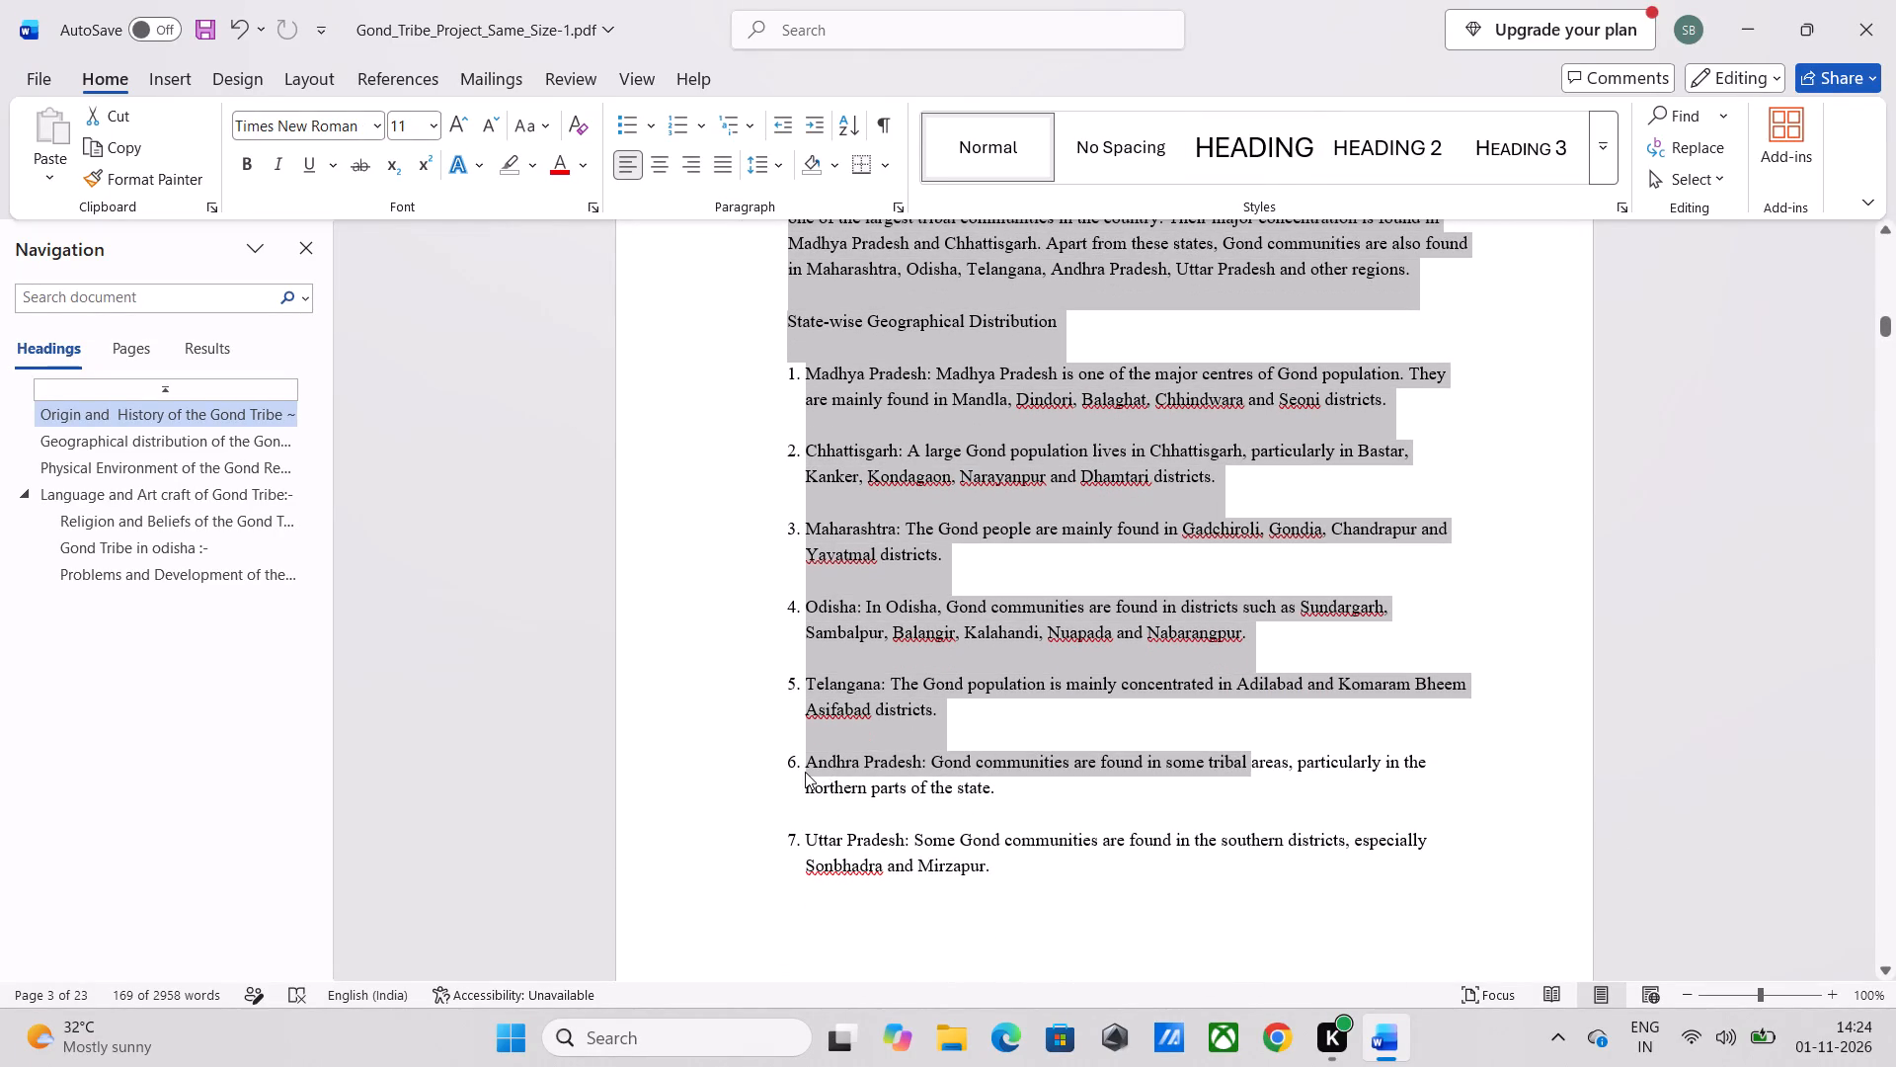
{"action": "left_click_drag", "start_coordinate": [803, 772], "coordinate": [845, 800]}
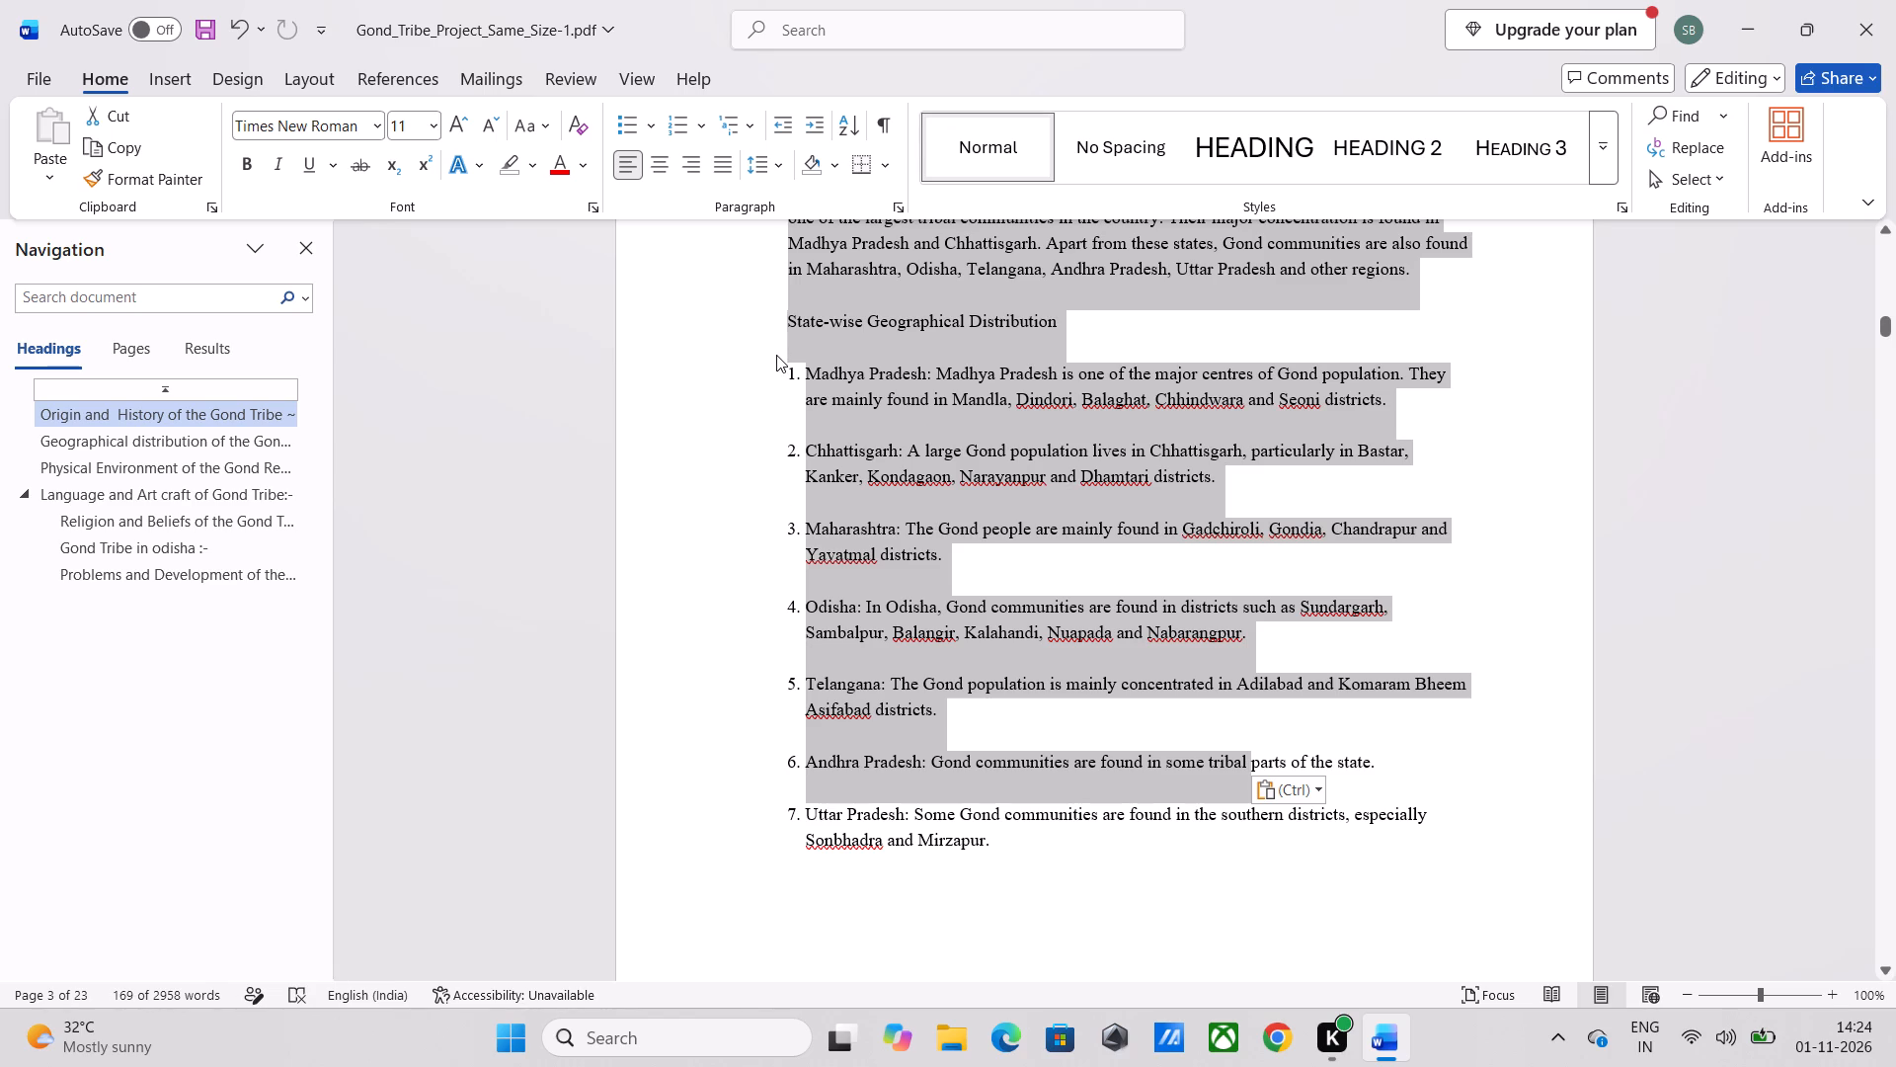
{"action": "left_click_drag", "start_coordinate": [776, 355], "coordinate": [888, 588]}
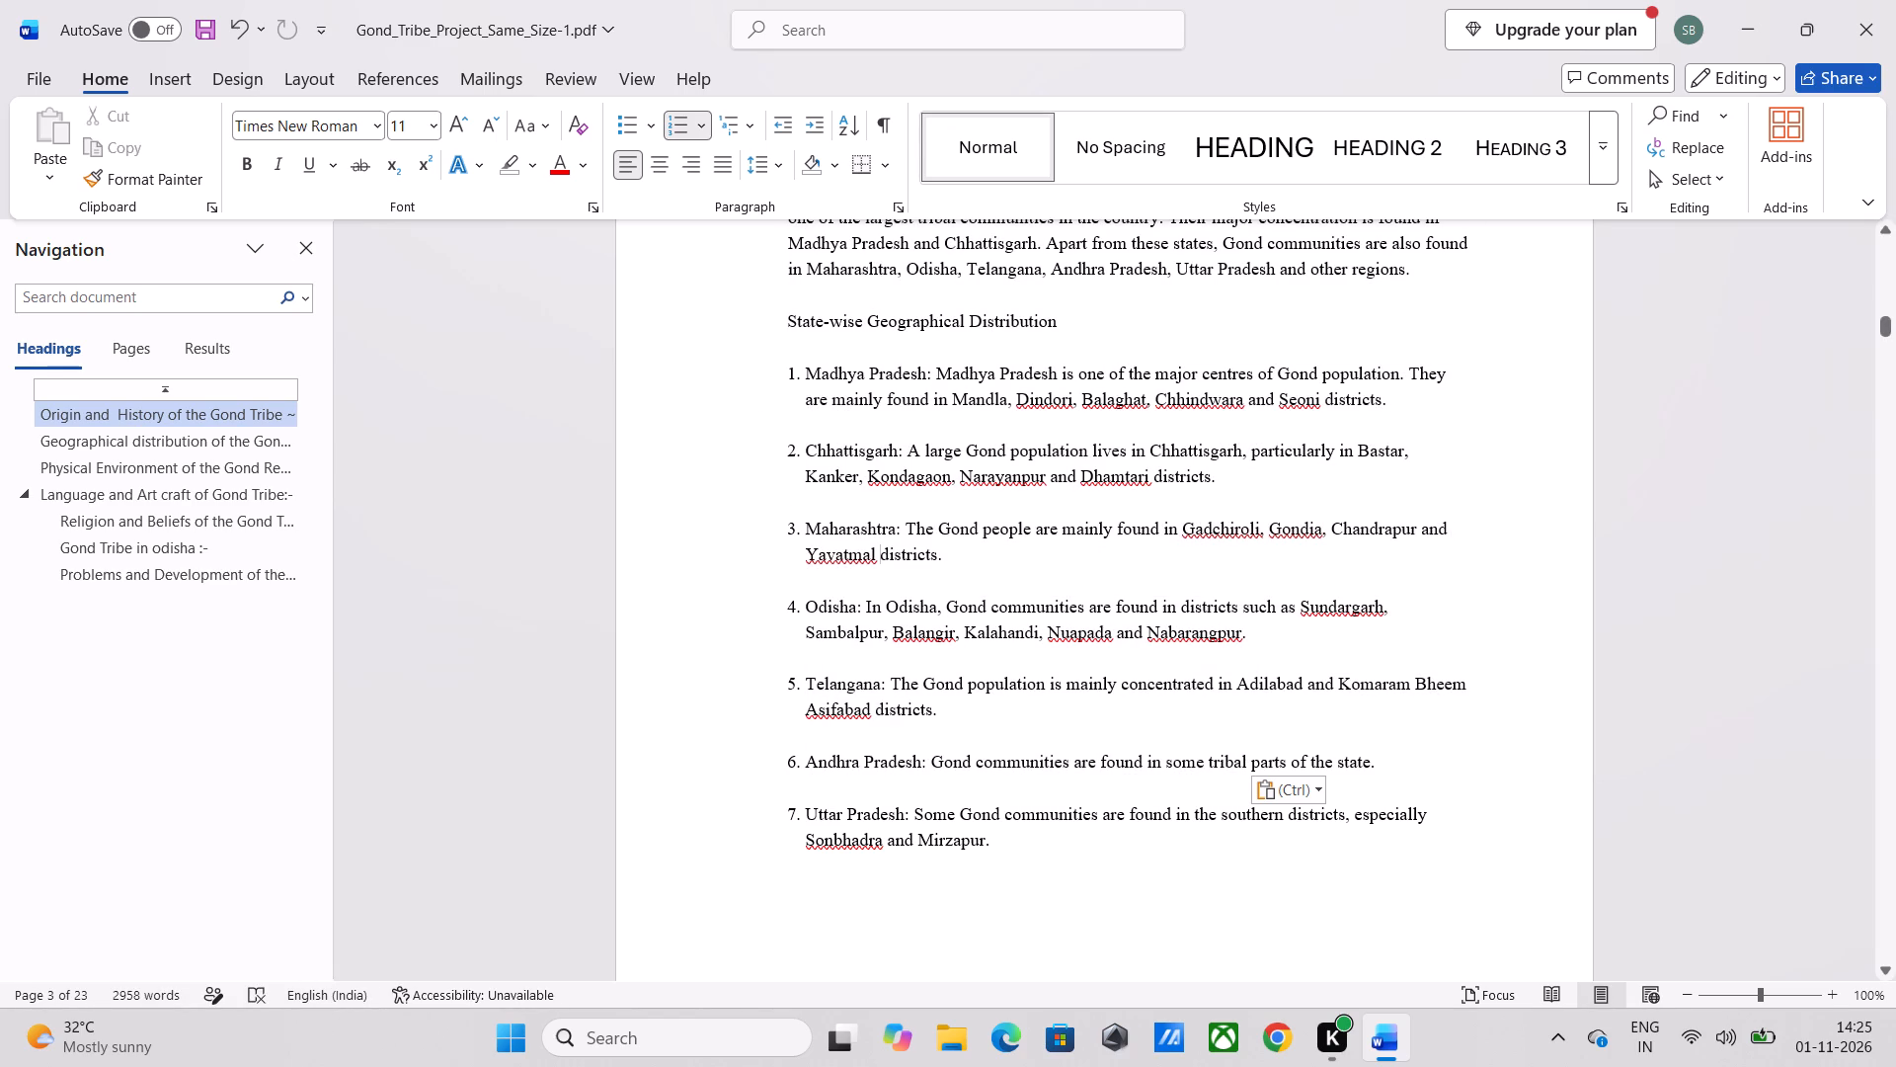
Change the font to Georgia for the Geographical Distribution text, from its title line through the Odisha item of the state list.
{"action": "scroll", "coordinate": [676, 330], "scroll_direction": "down", "scroll_amount": 1}
{"action": "scroll", "coordinate": [640, 382], "scroll_direction": "up", "scroll_amount": 5}
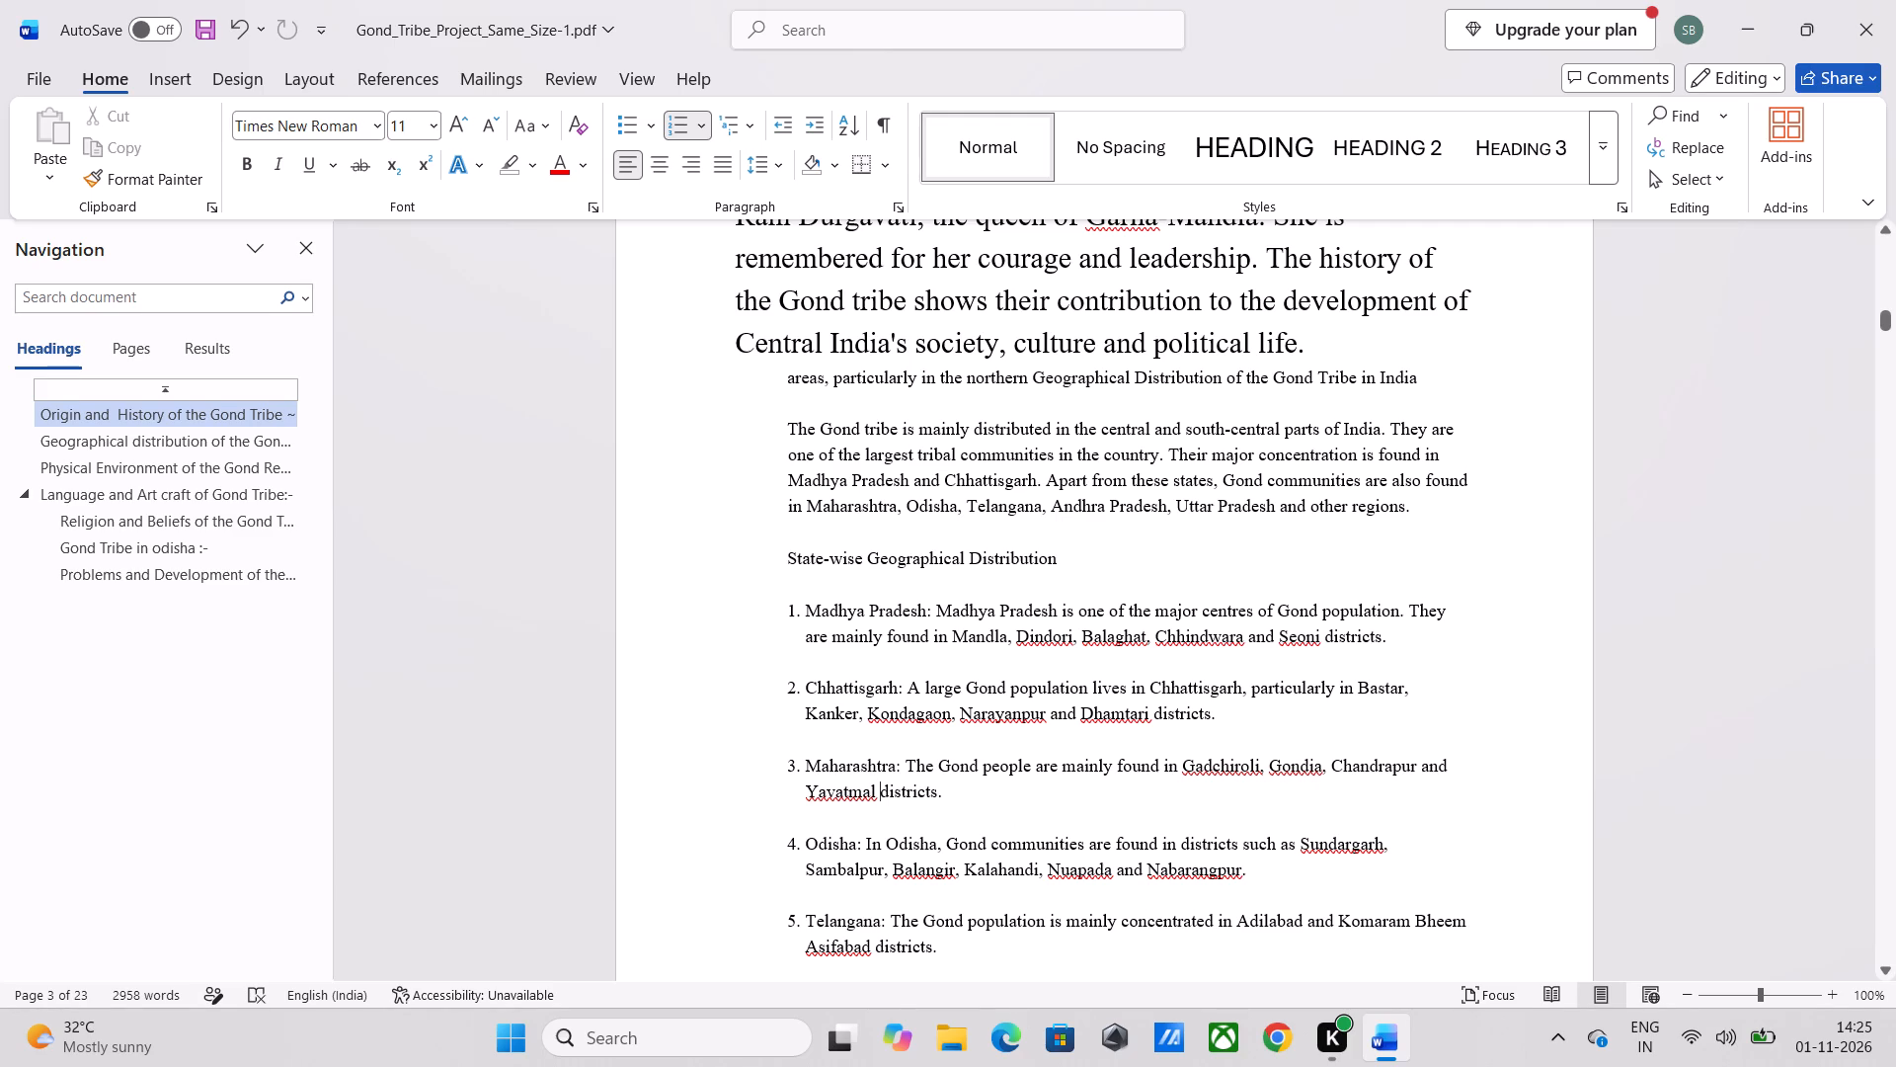
{"action": "left_click_drag", "start_coordinate": [784, 375], "coordinate": [1310, 729]}
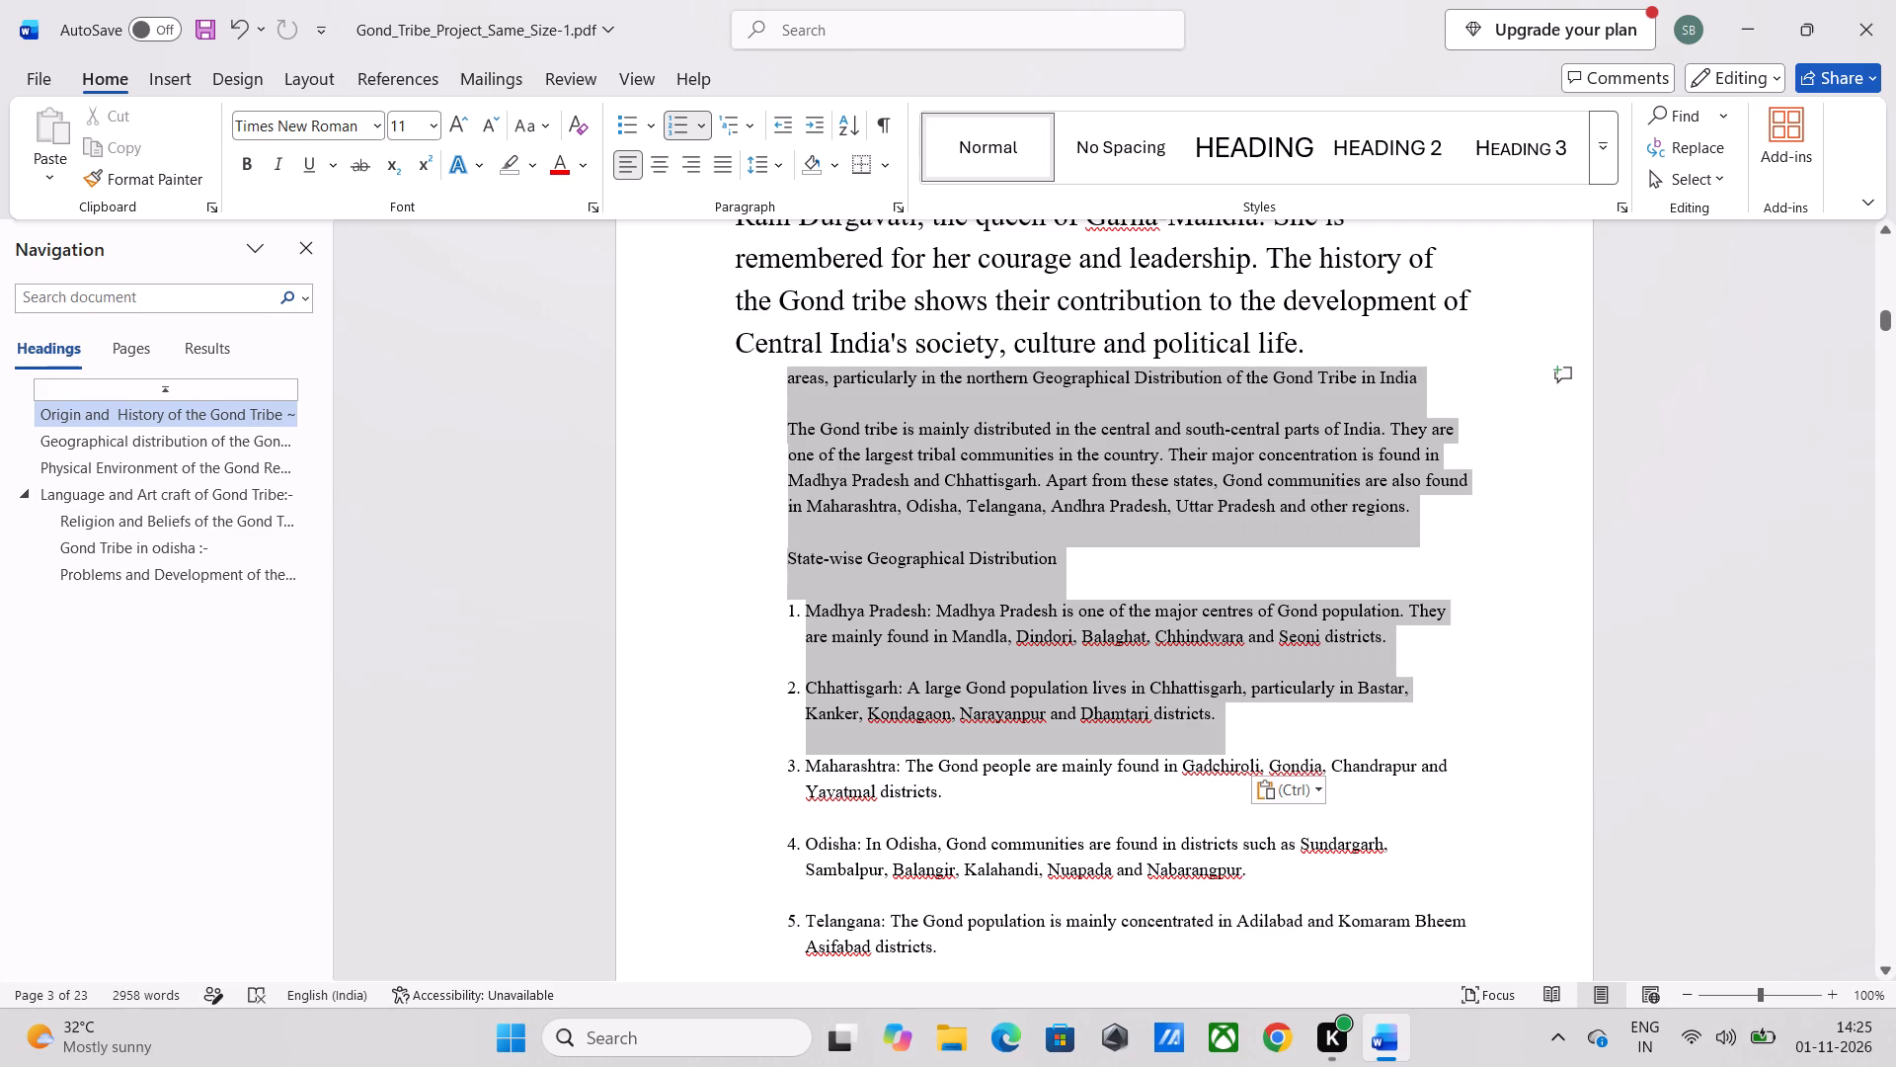
{"action": "left_click_drag", "start_coordinate": [1310, 729], "coordinate": [1654, 909]}
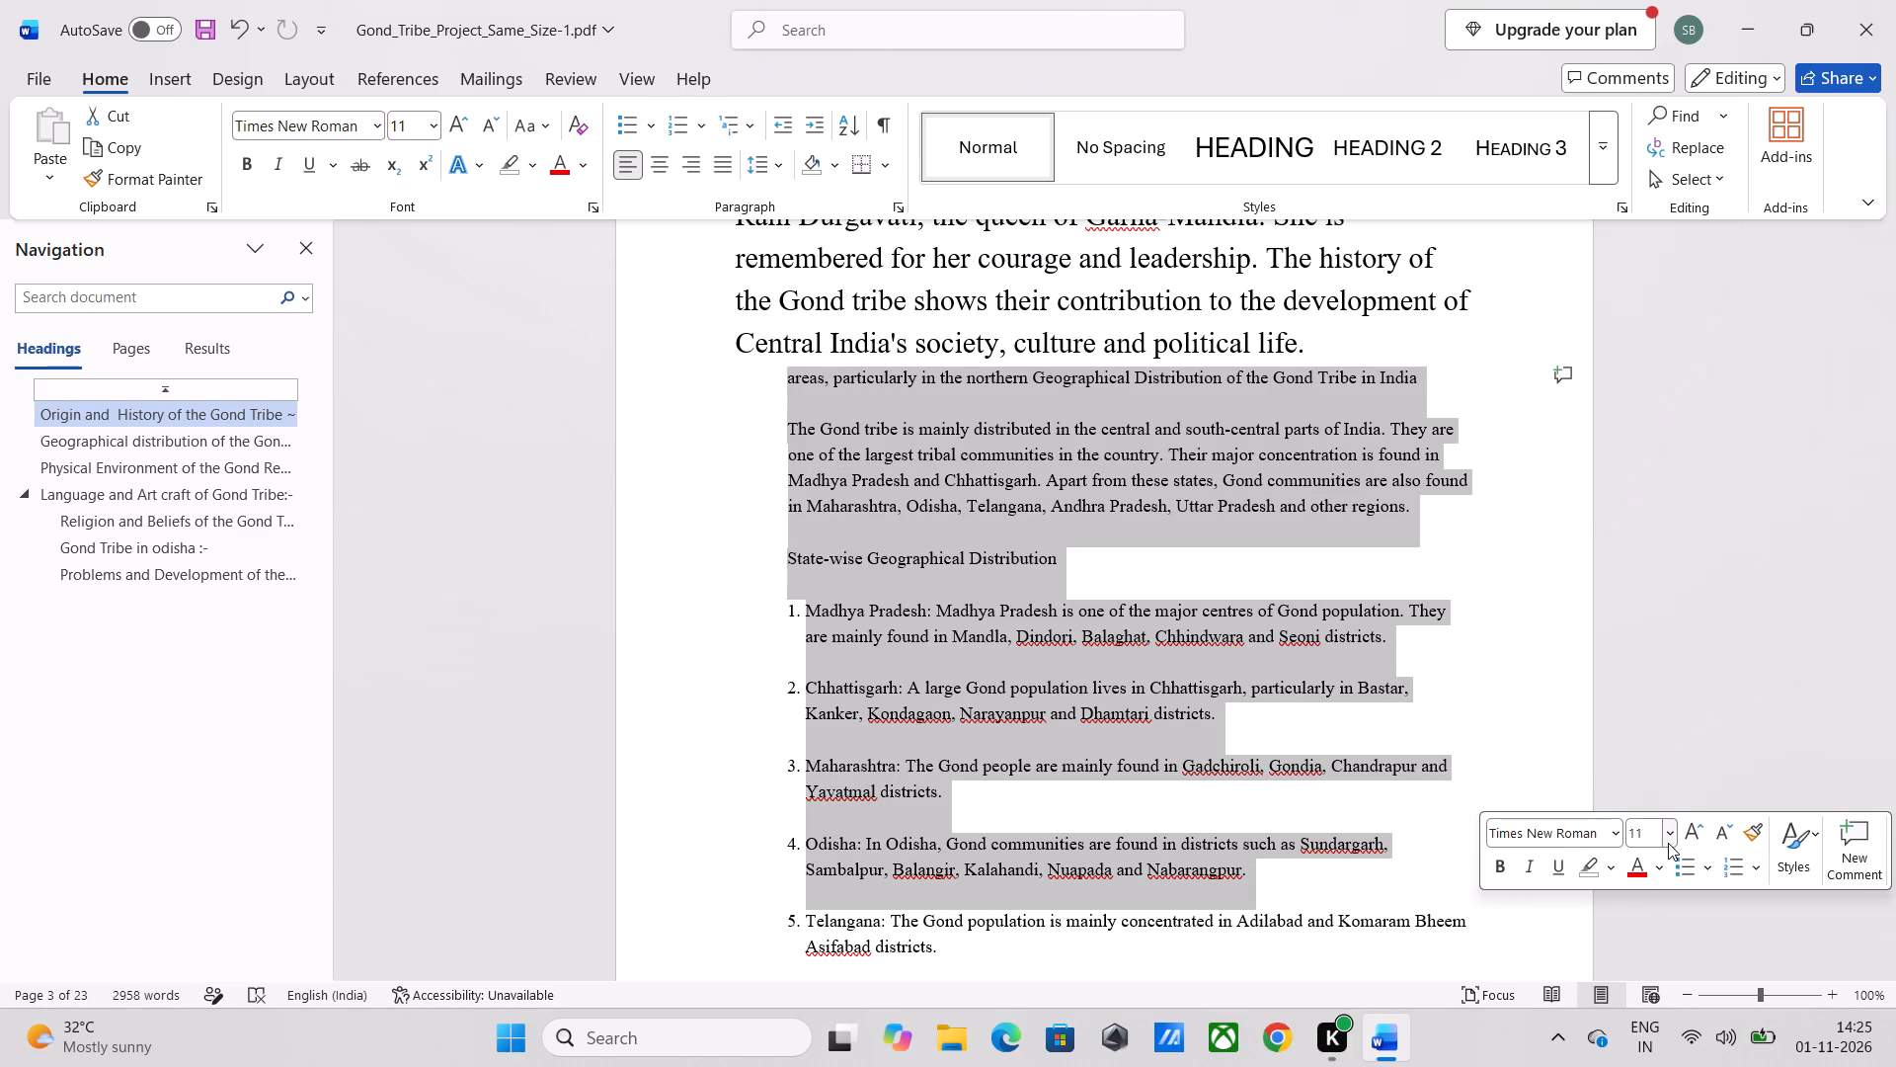
{"action": "left_click", "coordinate": [1613, 836]}
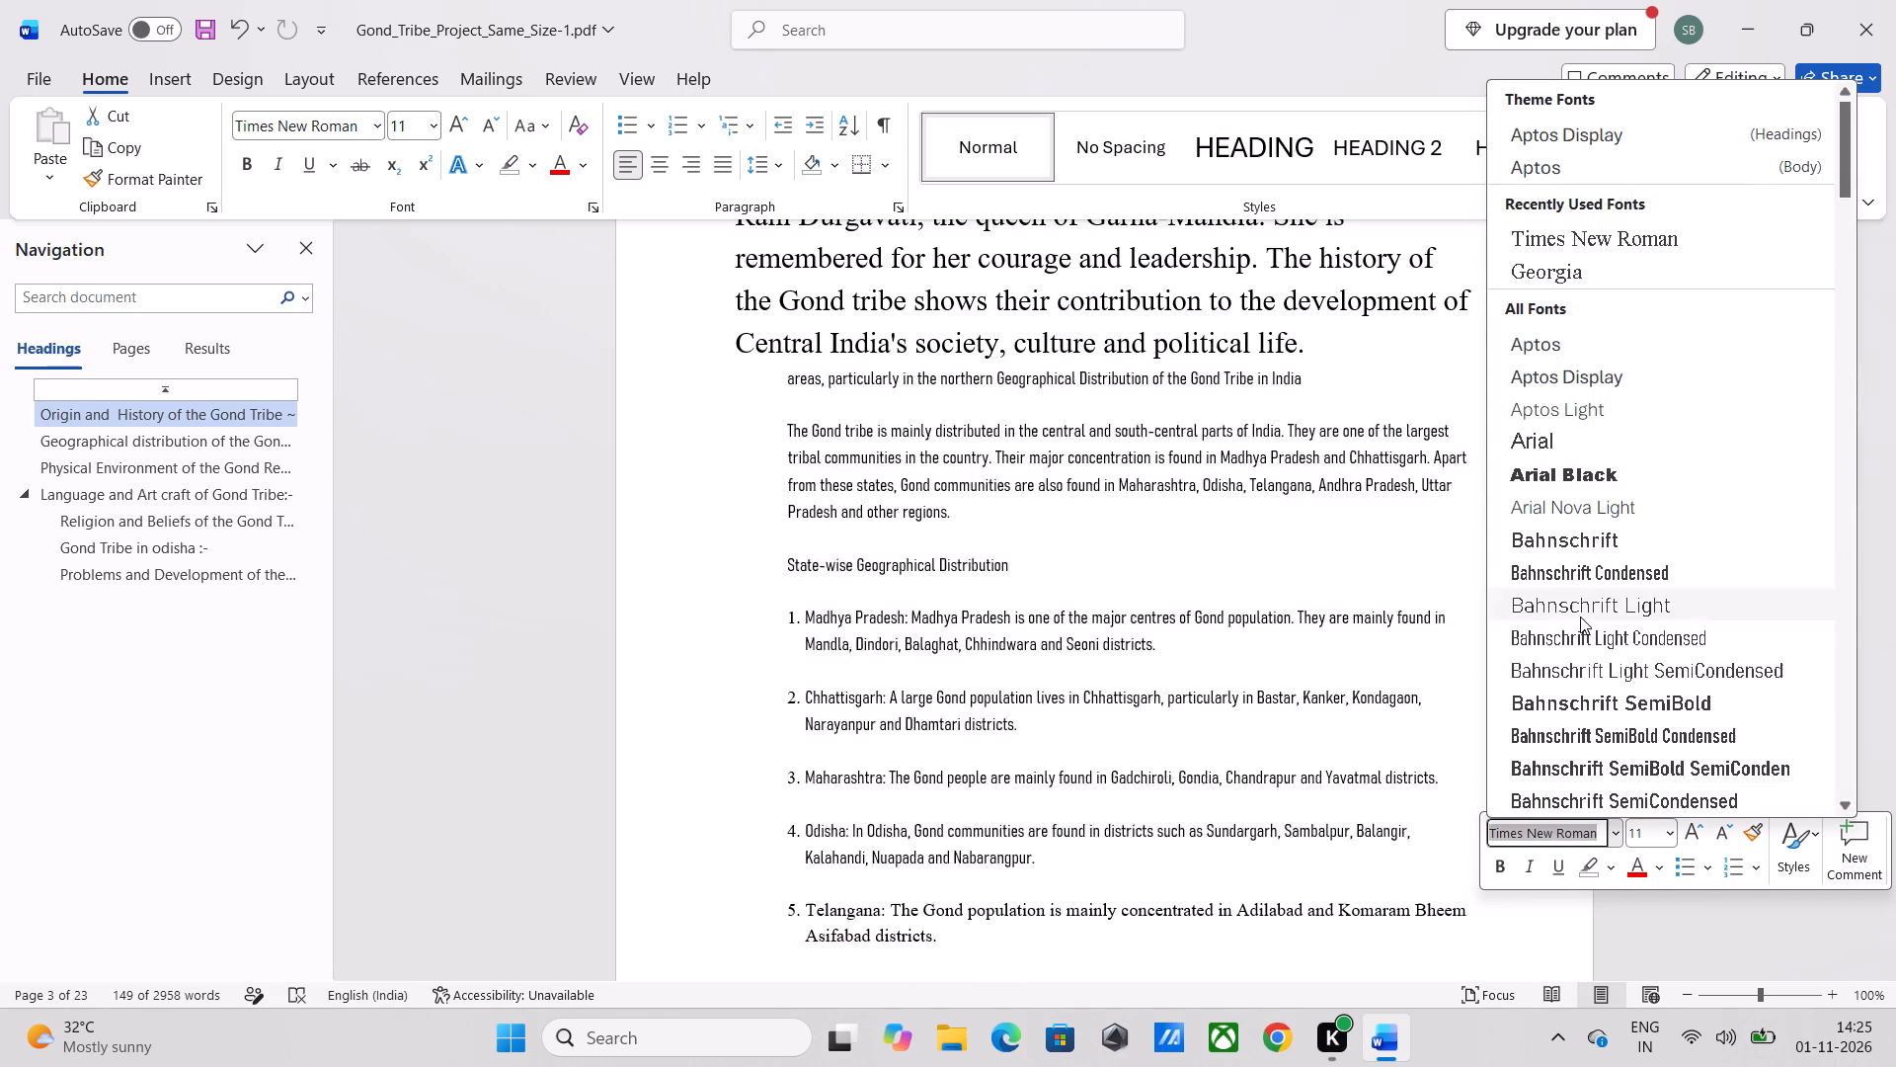
{"action": "scroll", "coordinate": [1580, 616], "scroll_direction": "down", "scroll_amount": 6}
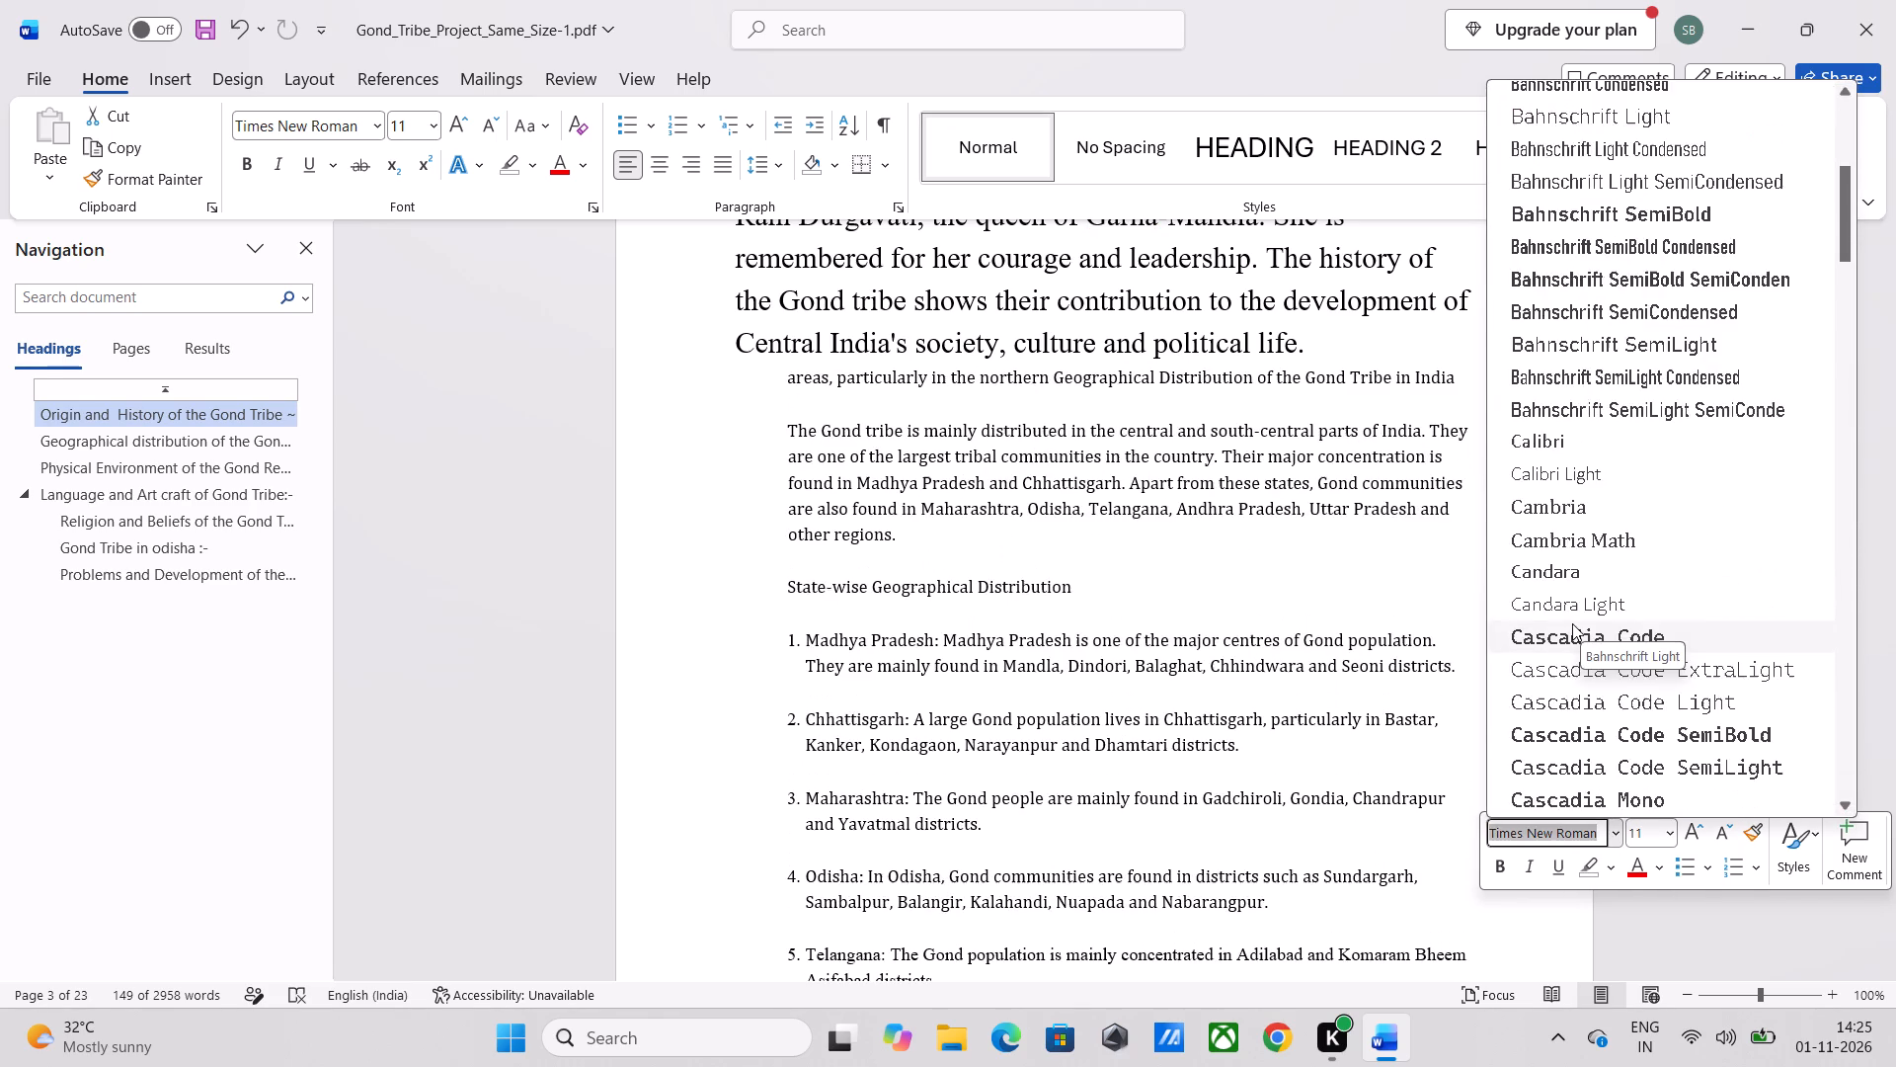
{"action": "scroll", "coordinate": [1572, 623], "scroll_direction": "down", "scroll_amount": 20}
{"action": "scroll", "coordinate": [1572, 623], "scroll_direction": "down", "scroll_amount": 3}
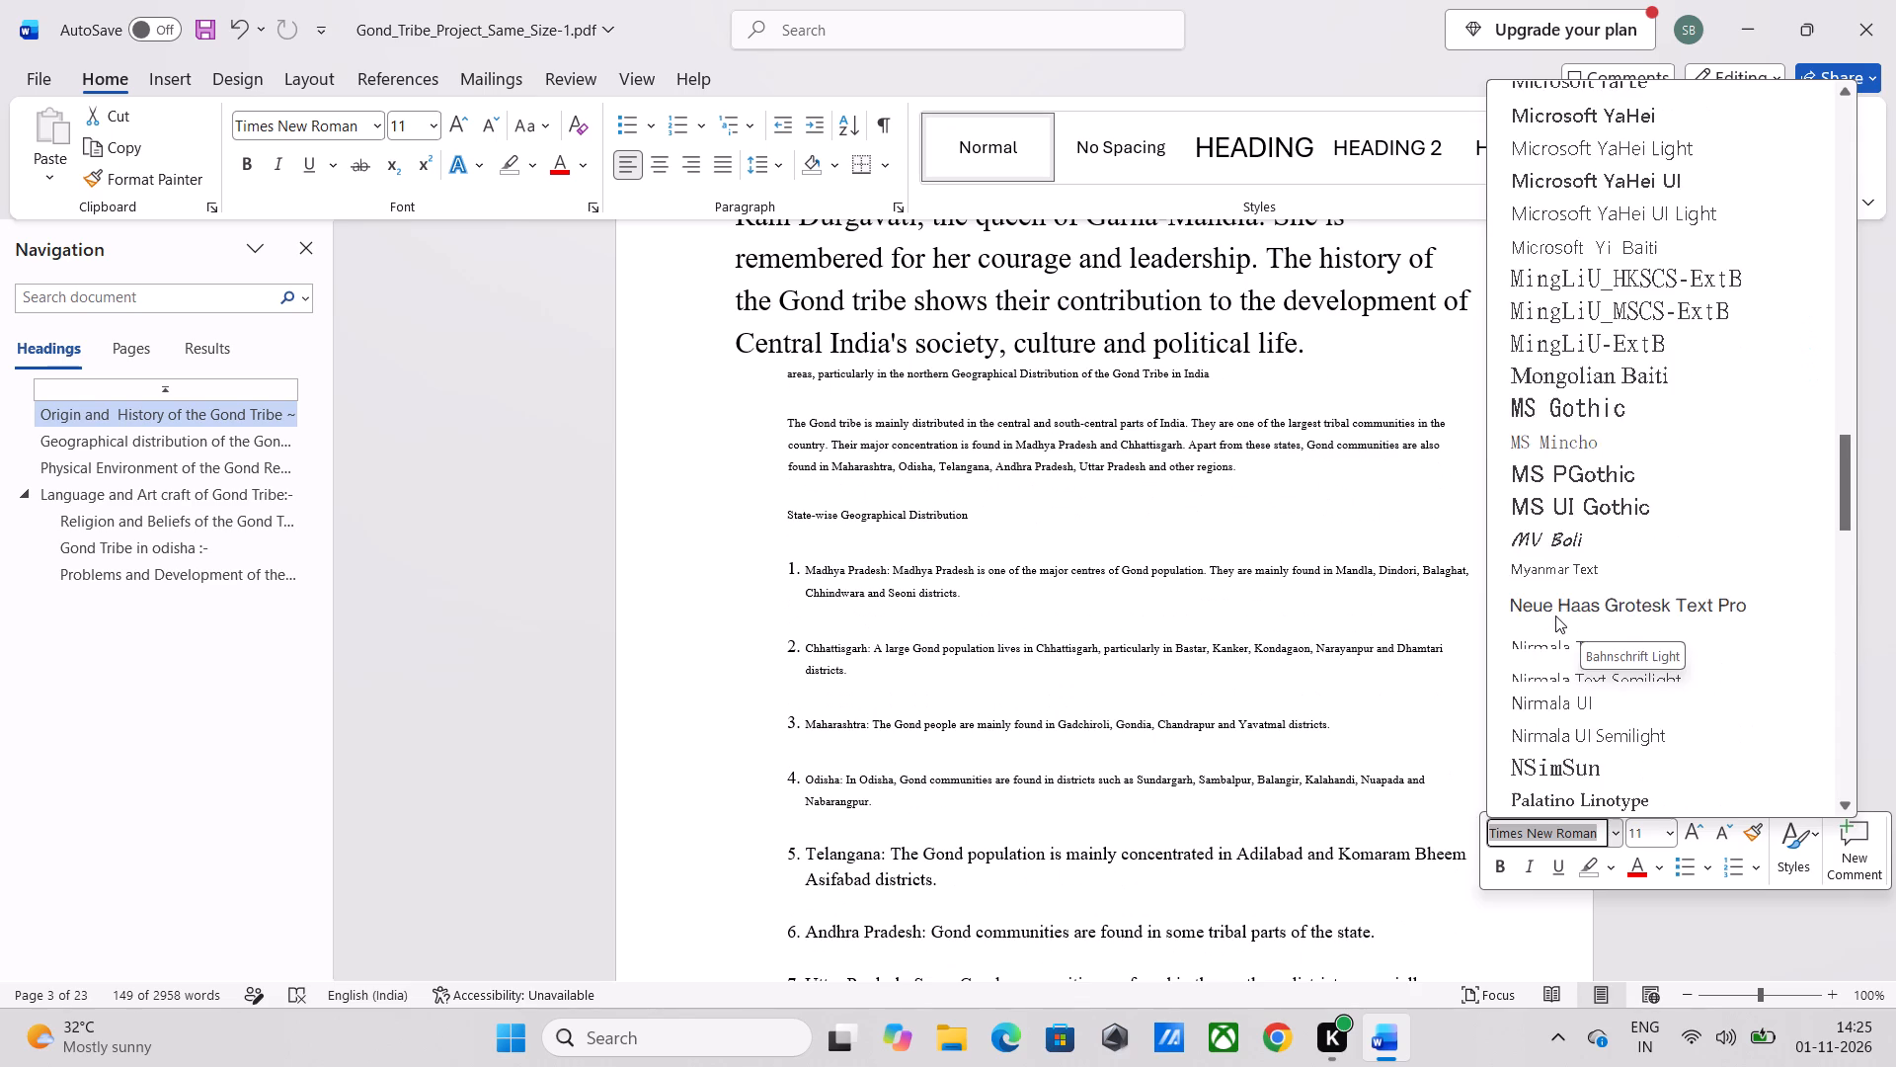
{"action": "scroll", "coordinate": [1555, 616], "scroll_direction": "down", "scroll_amount": 7}
{"action": "scroll", "coordinate": [1547, 608], "scroll_direction": "up", "scroll_amount": 4}
{"action": "scroll", "coordinate": [1416, 587], "scroll_direction": "up", "scroll_amount": 6}
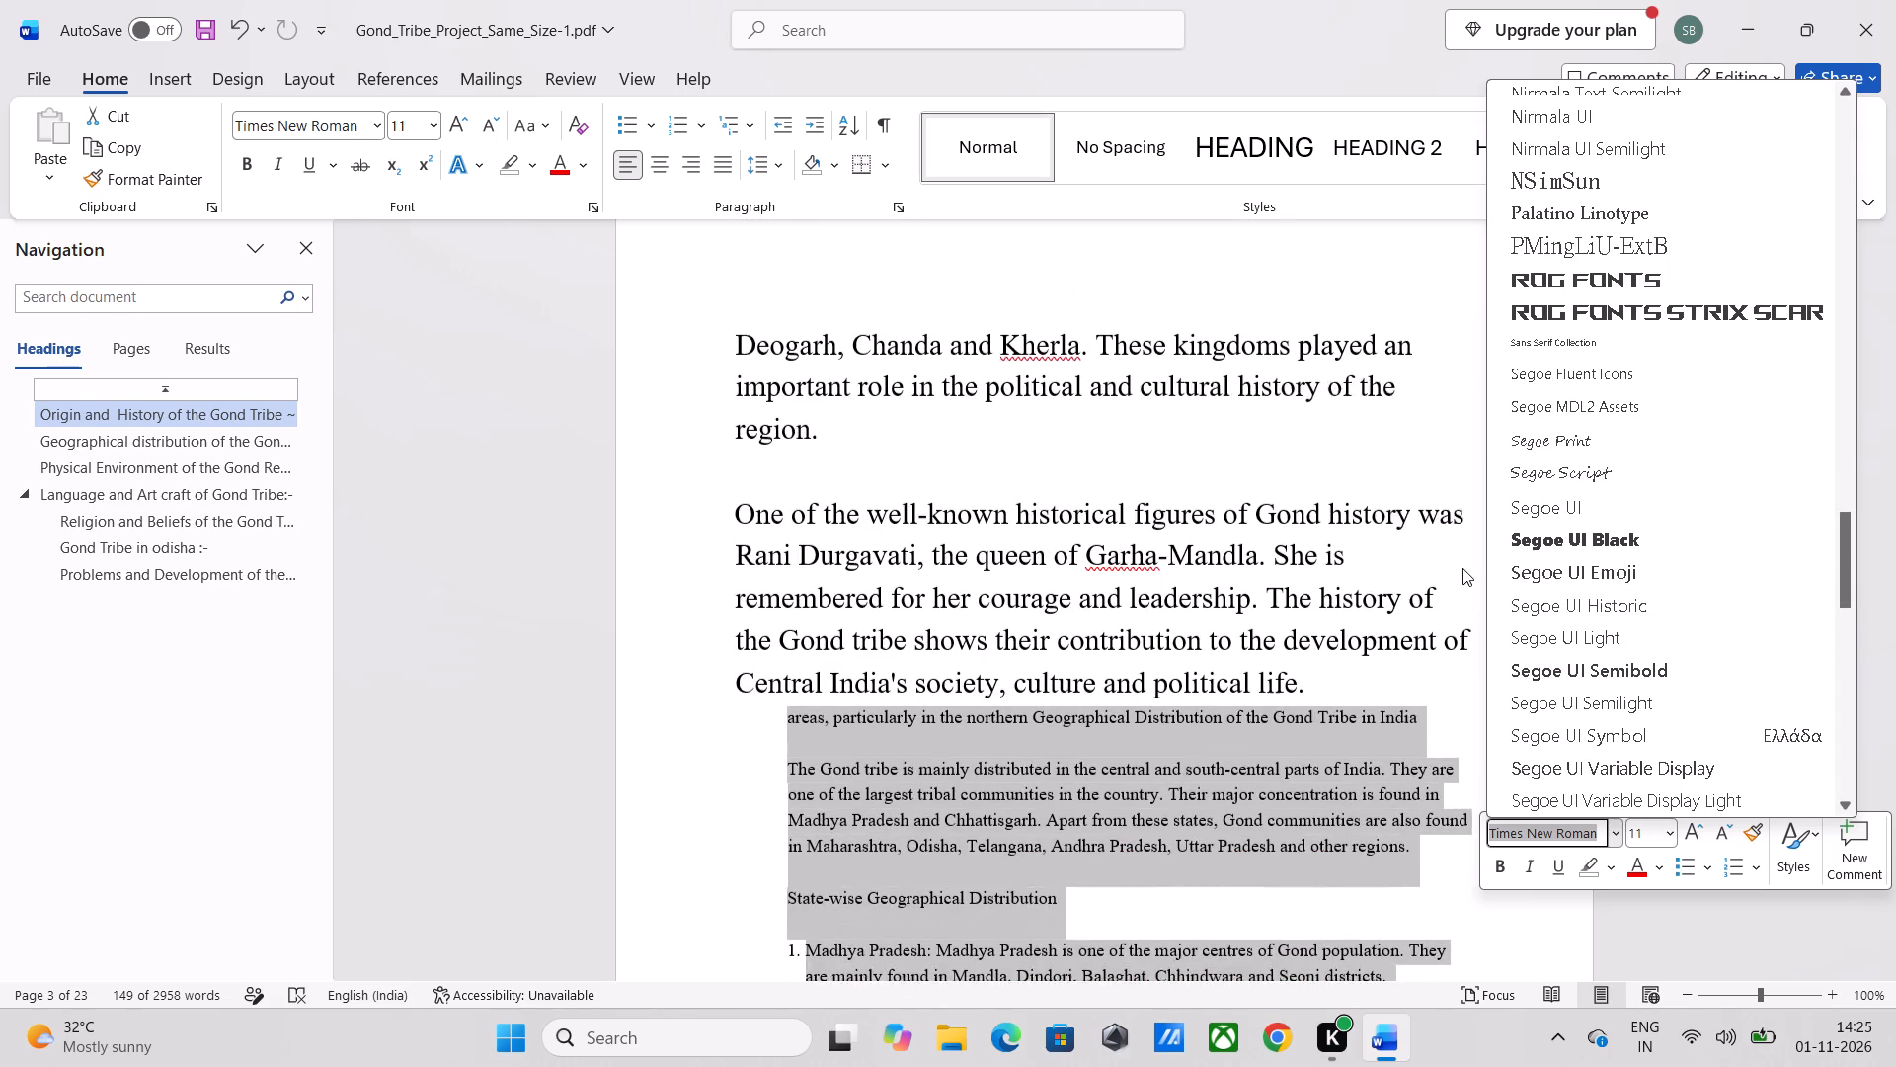
{"action": "scroll", "coordinate": [1469, 555], "scroll_direction": "up", "scroll_amount": 13}
{"action": "scroll", "coordinate": [1610, 427], "scroll_direction": "down", "scroll_amount": 1}
{"action": "scroll", "coordinate": [1623, 467], "scroll_direction": "up", "scroll_amount": 15}
{"action": "scroll", "coordinate": [1618, 474], "scroll_direction": "up", "scroll_amount": 12}
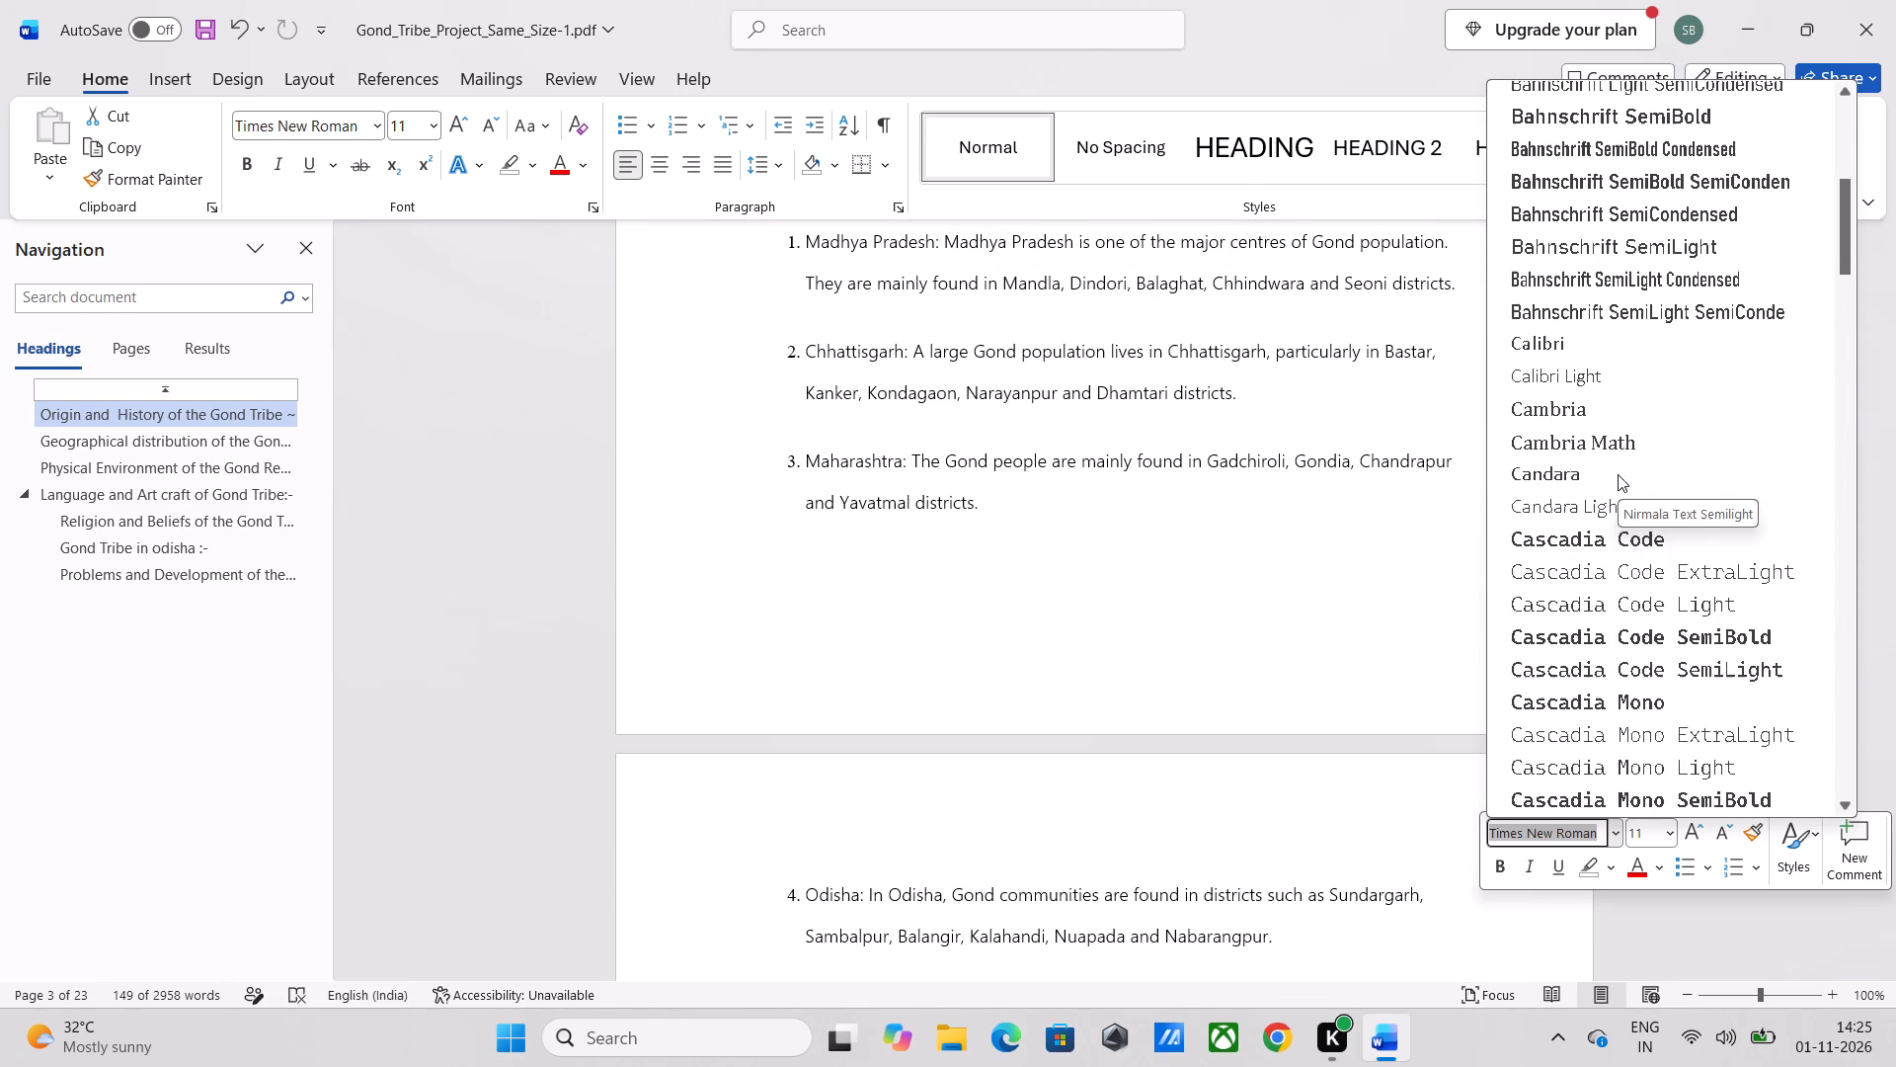
{"action": "scroll", "coordinate": [1618, 474], "scroll_direction": "up", "scroll_amount": 8}
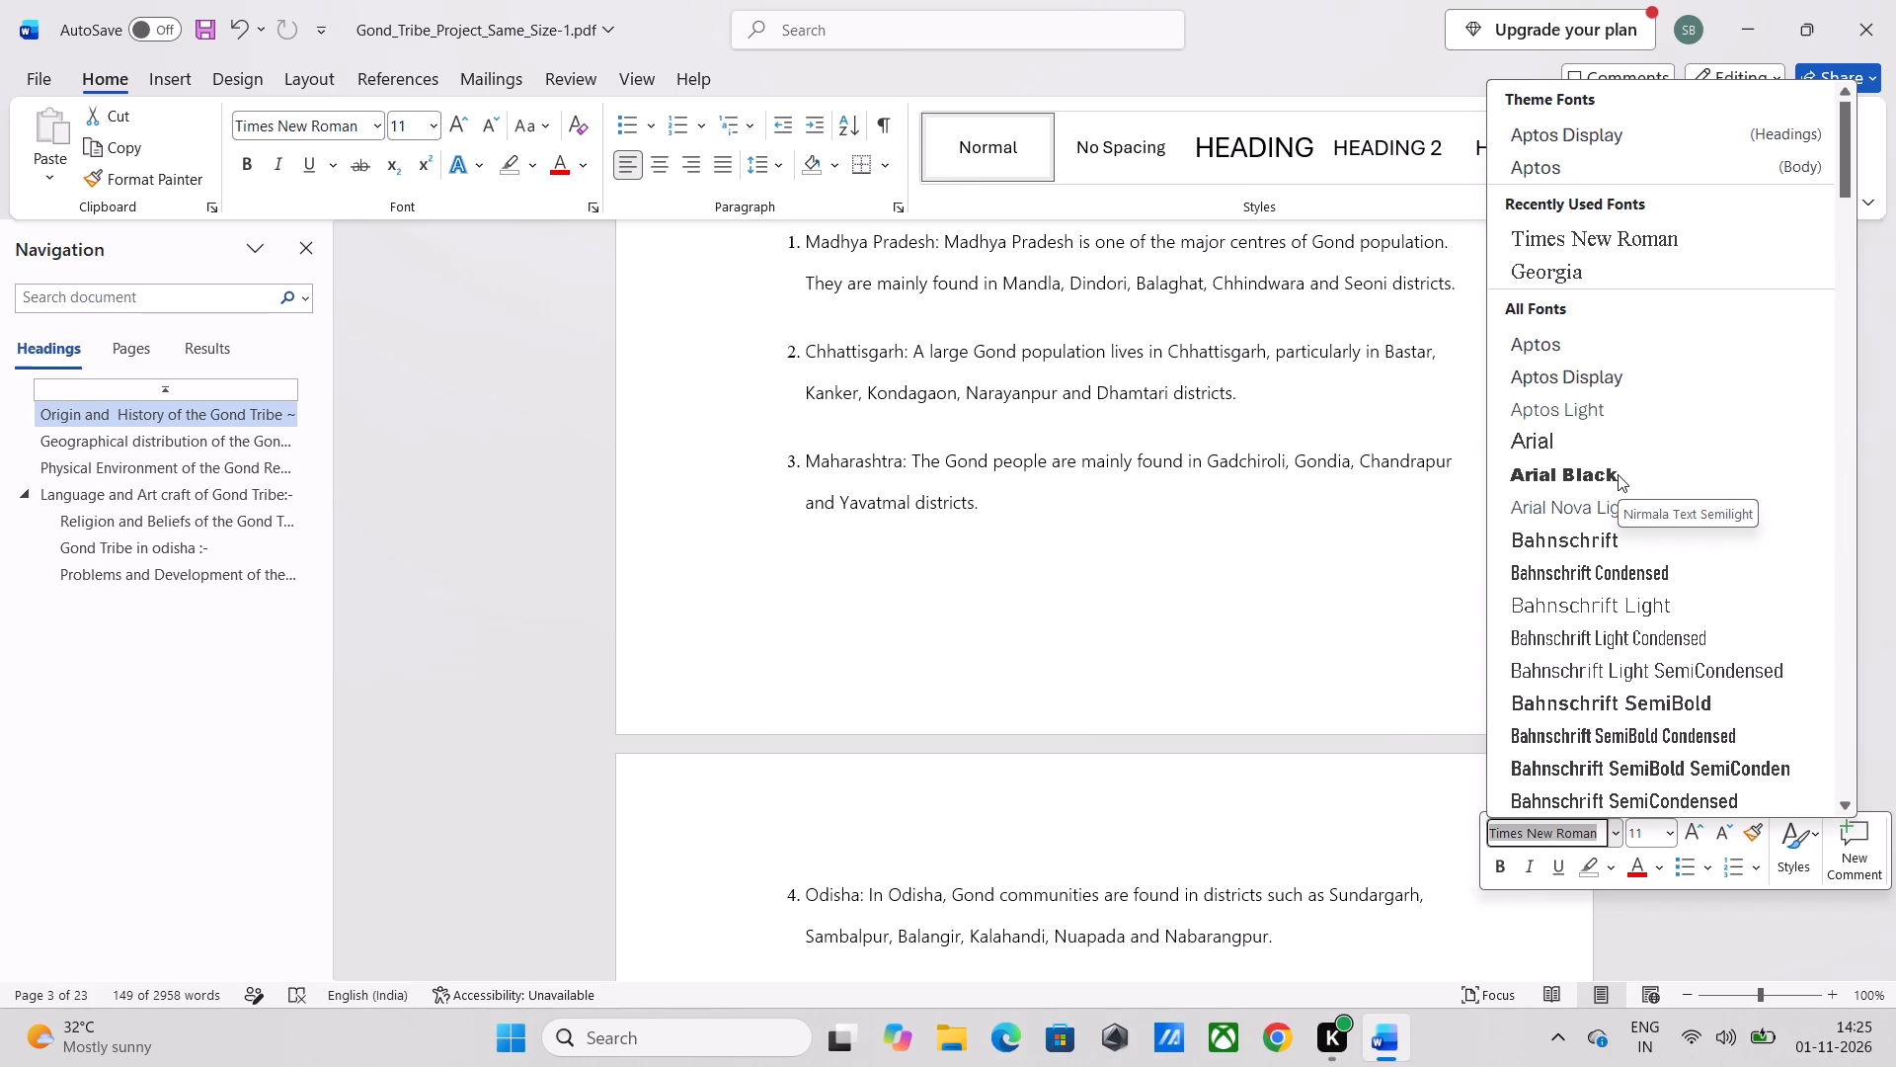
{"action": "scroll", "coordinate": [1617, 474], "scroll_direction": "up", "scroll_amount": 2}
{"action": "scroll", "coordinate": [1617, 474], "scroll_direction": "down", "scroll_amount": 3}
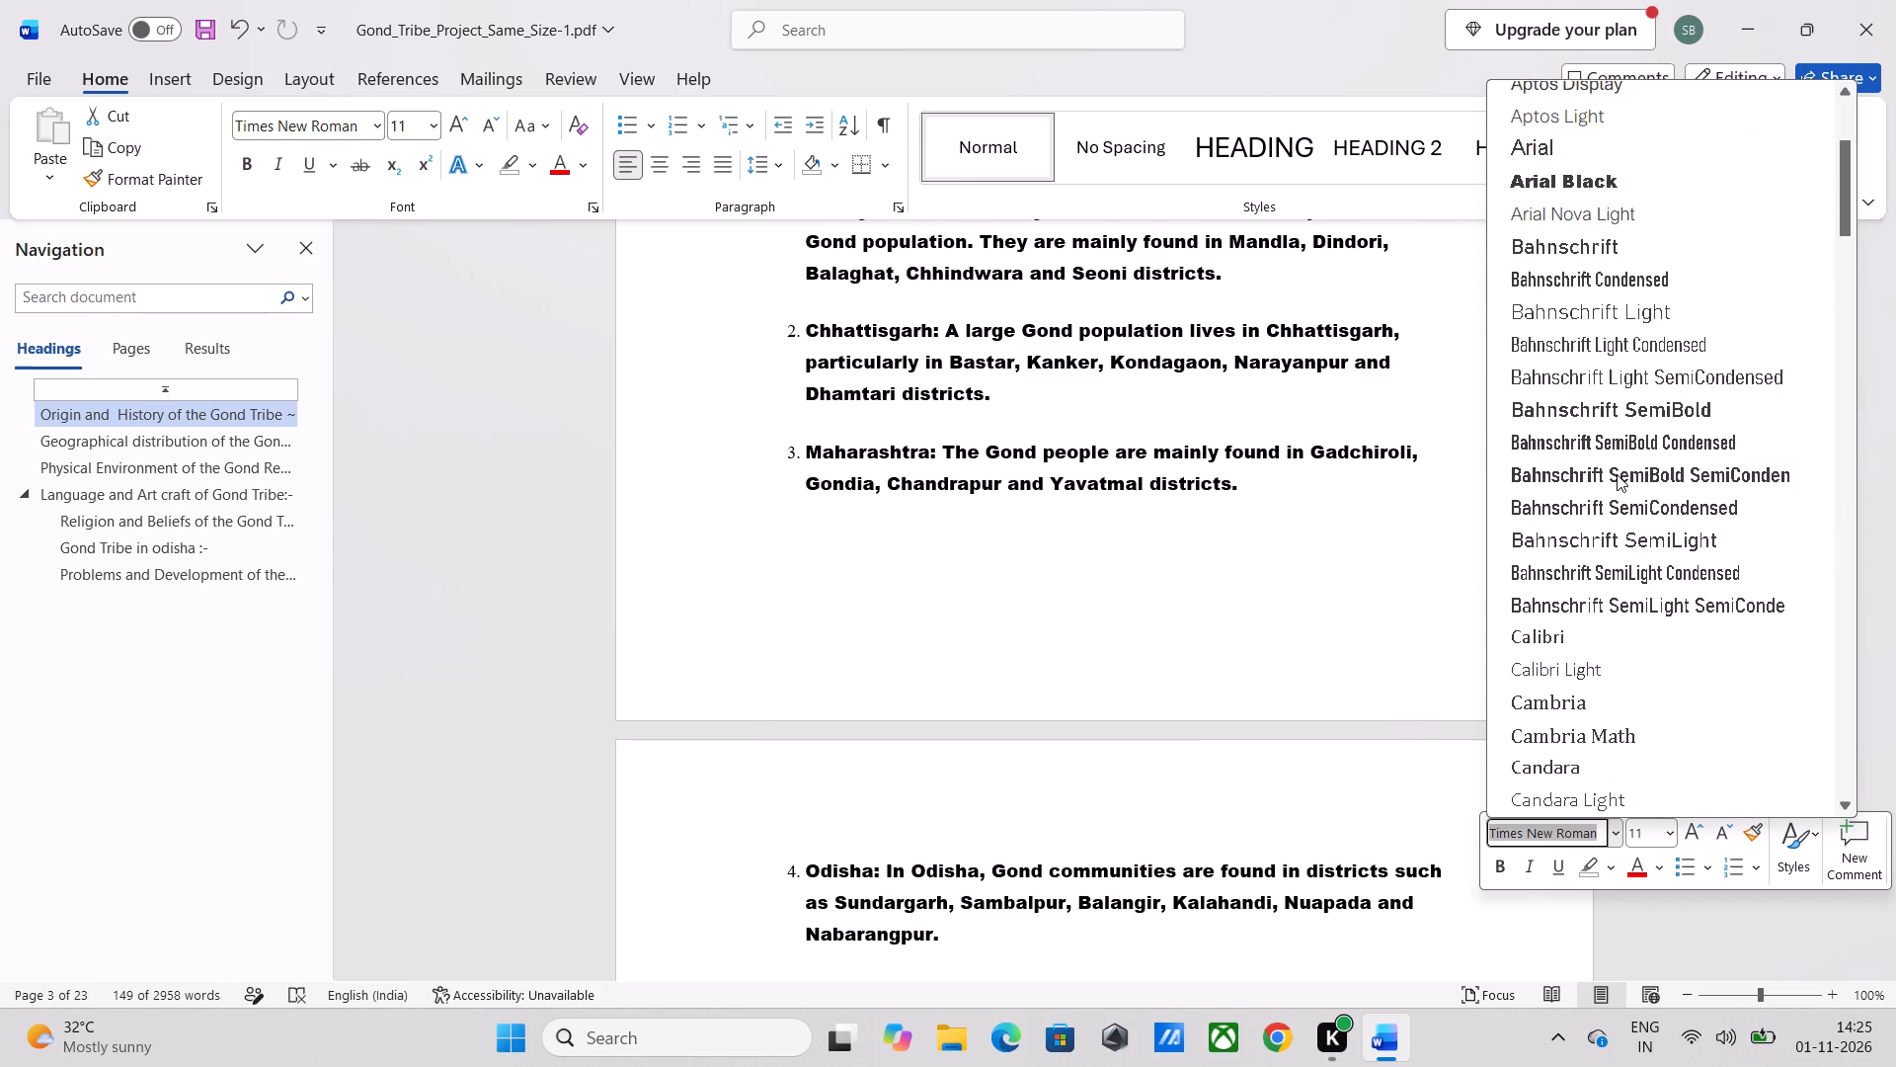
{"action": "scroll", "coordinate": [1617, 474], "scroll_direction": "down", "scroll_amount": 12}
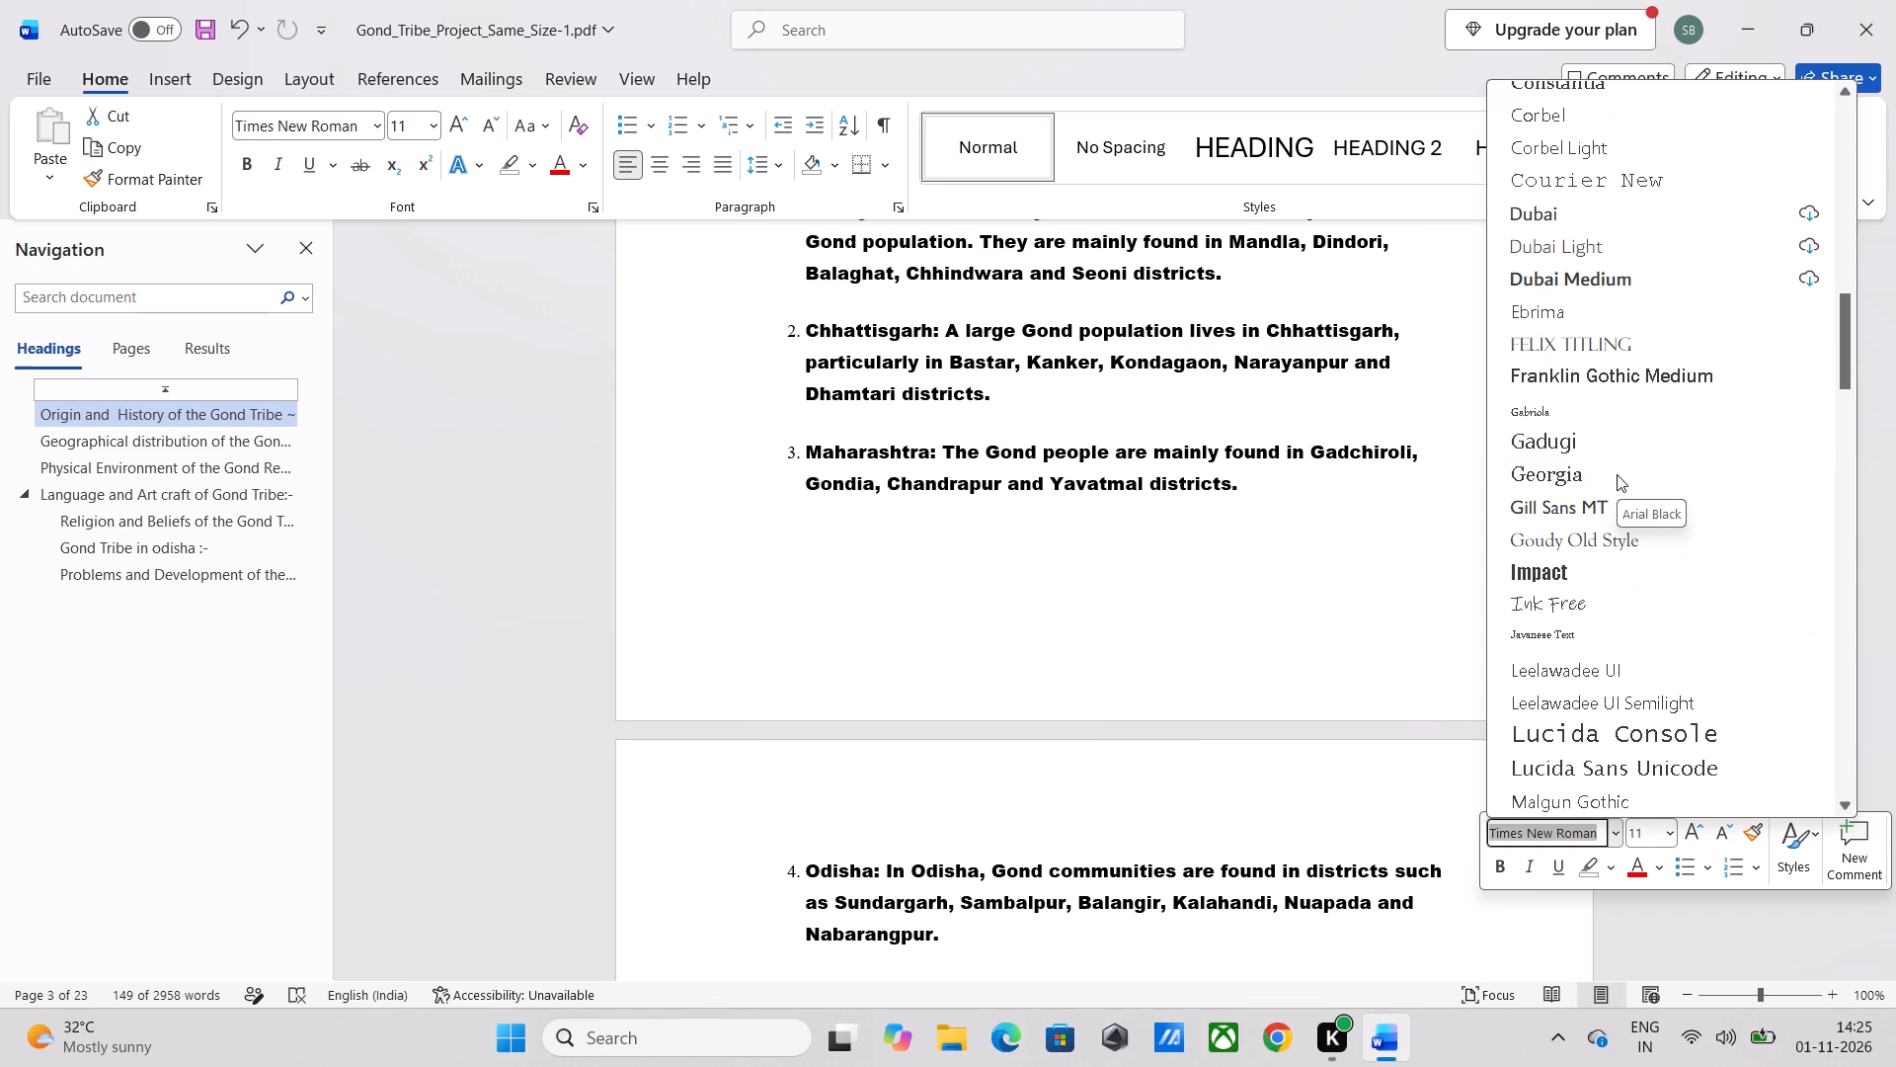
{"action": "left_click", "coordinate": [1595, 478]}
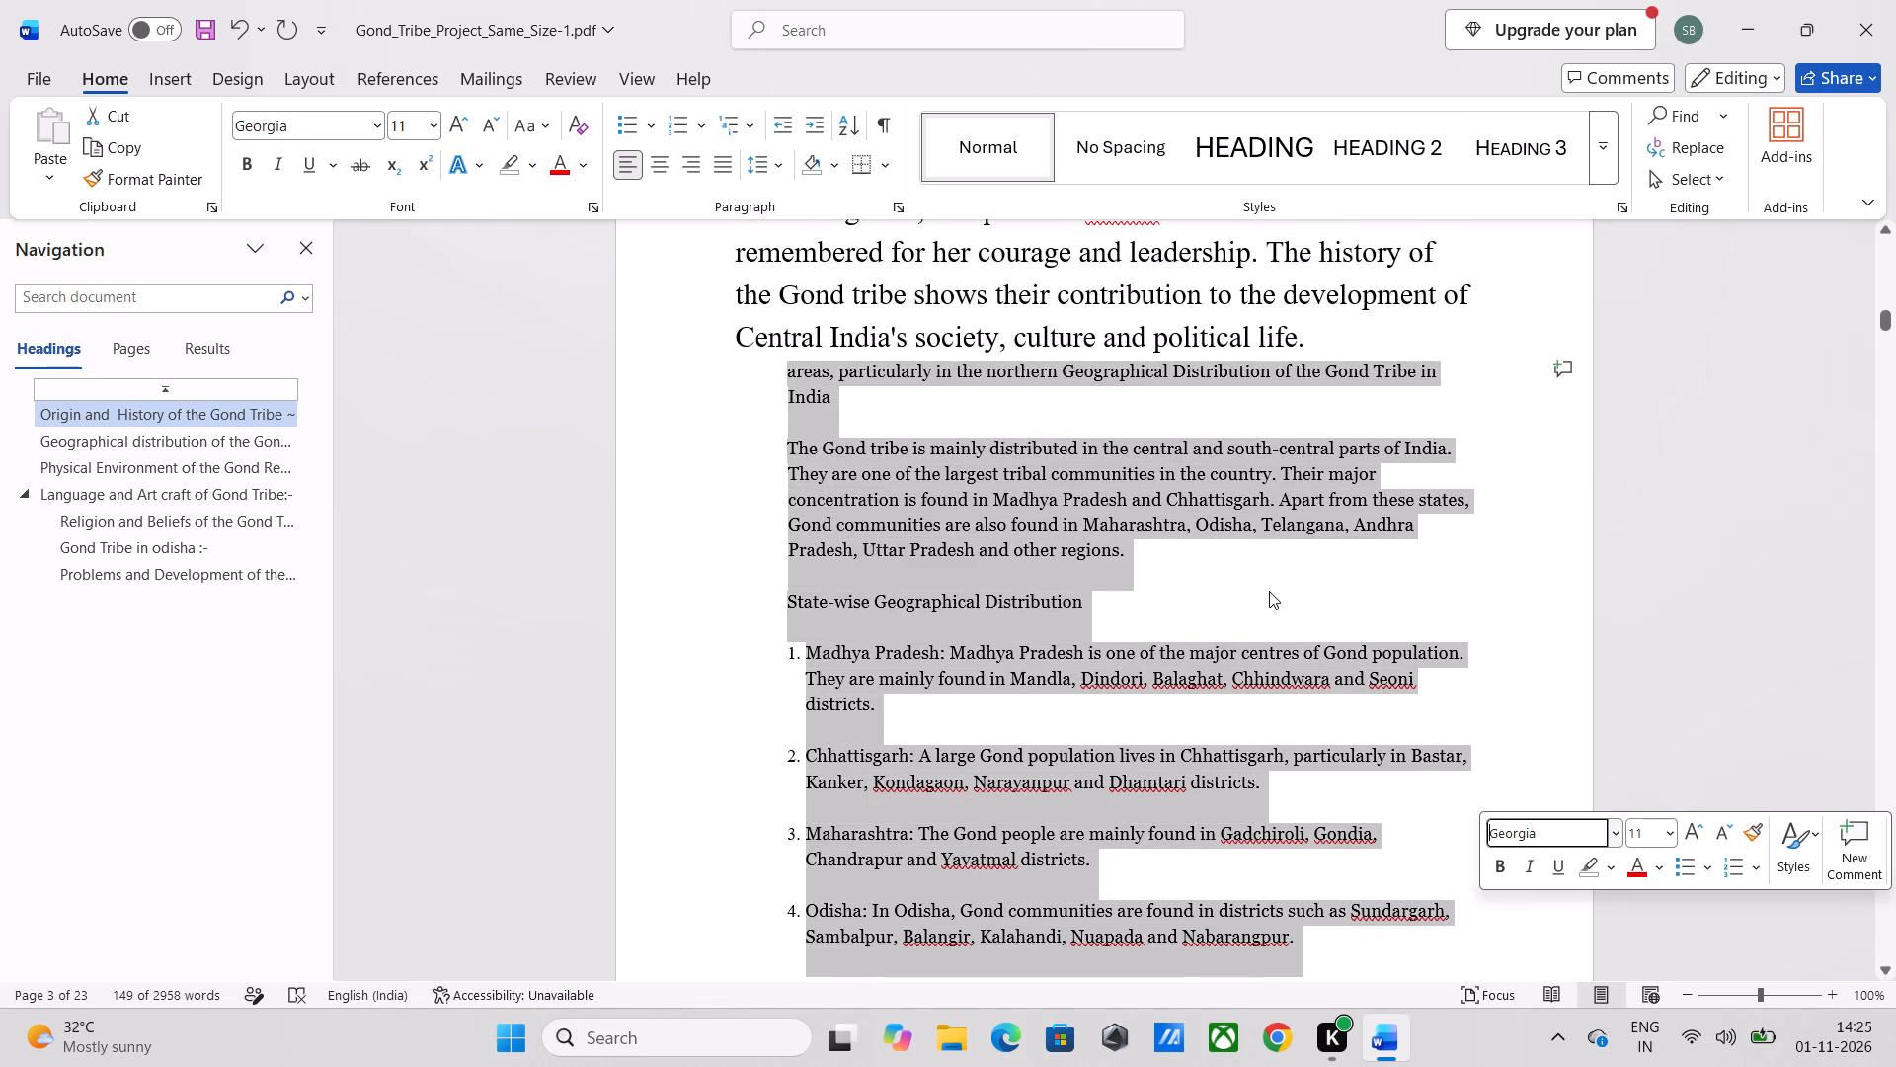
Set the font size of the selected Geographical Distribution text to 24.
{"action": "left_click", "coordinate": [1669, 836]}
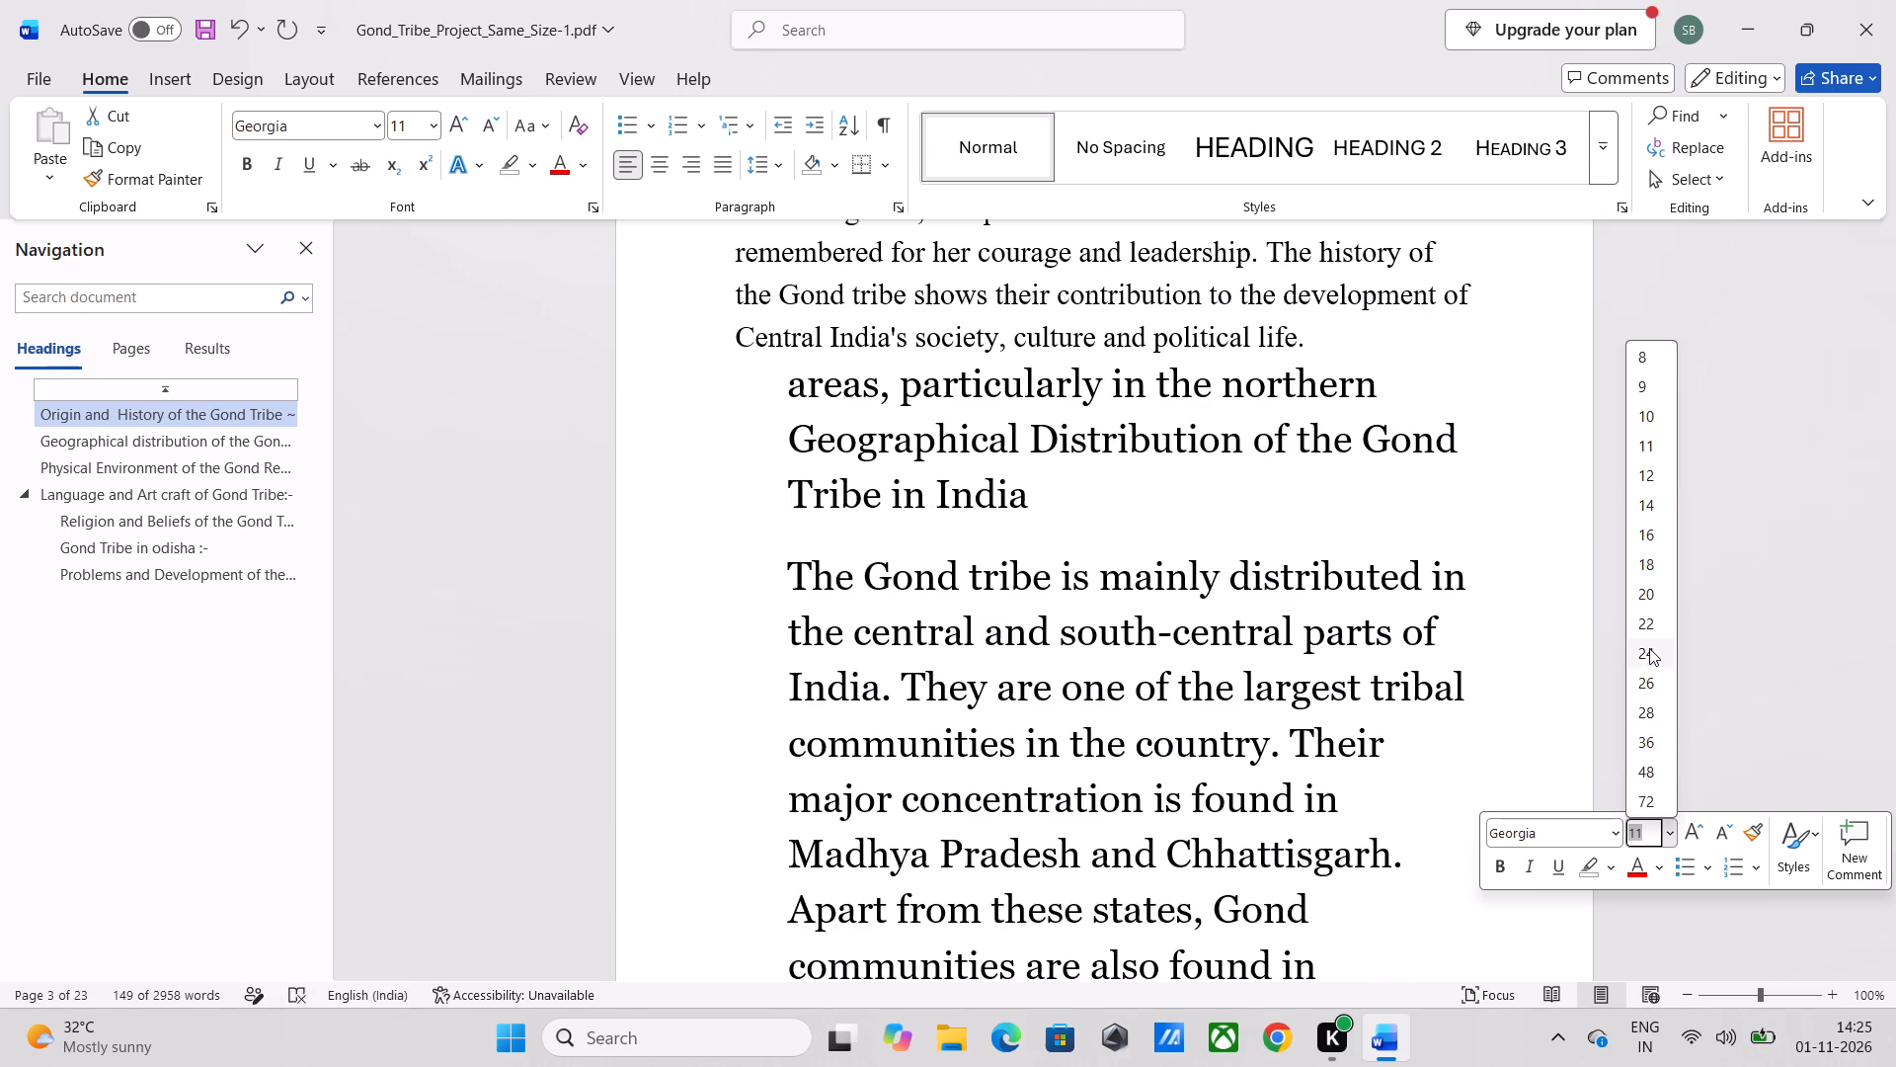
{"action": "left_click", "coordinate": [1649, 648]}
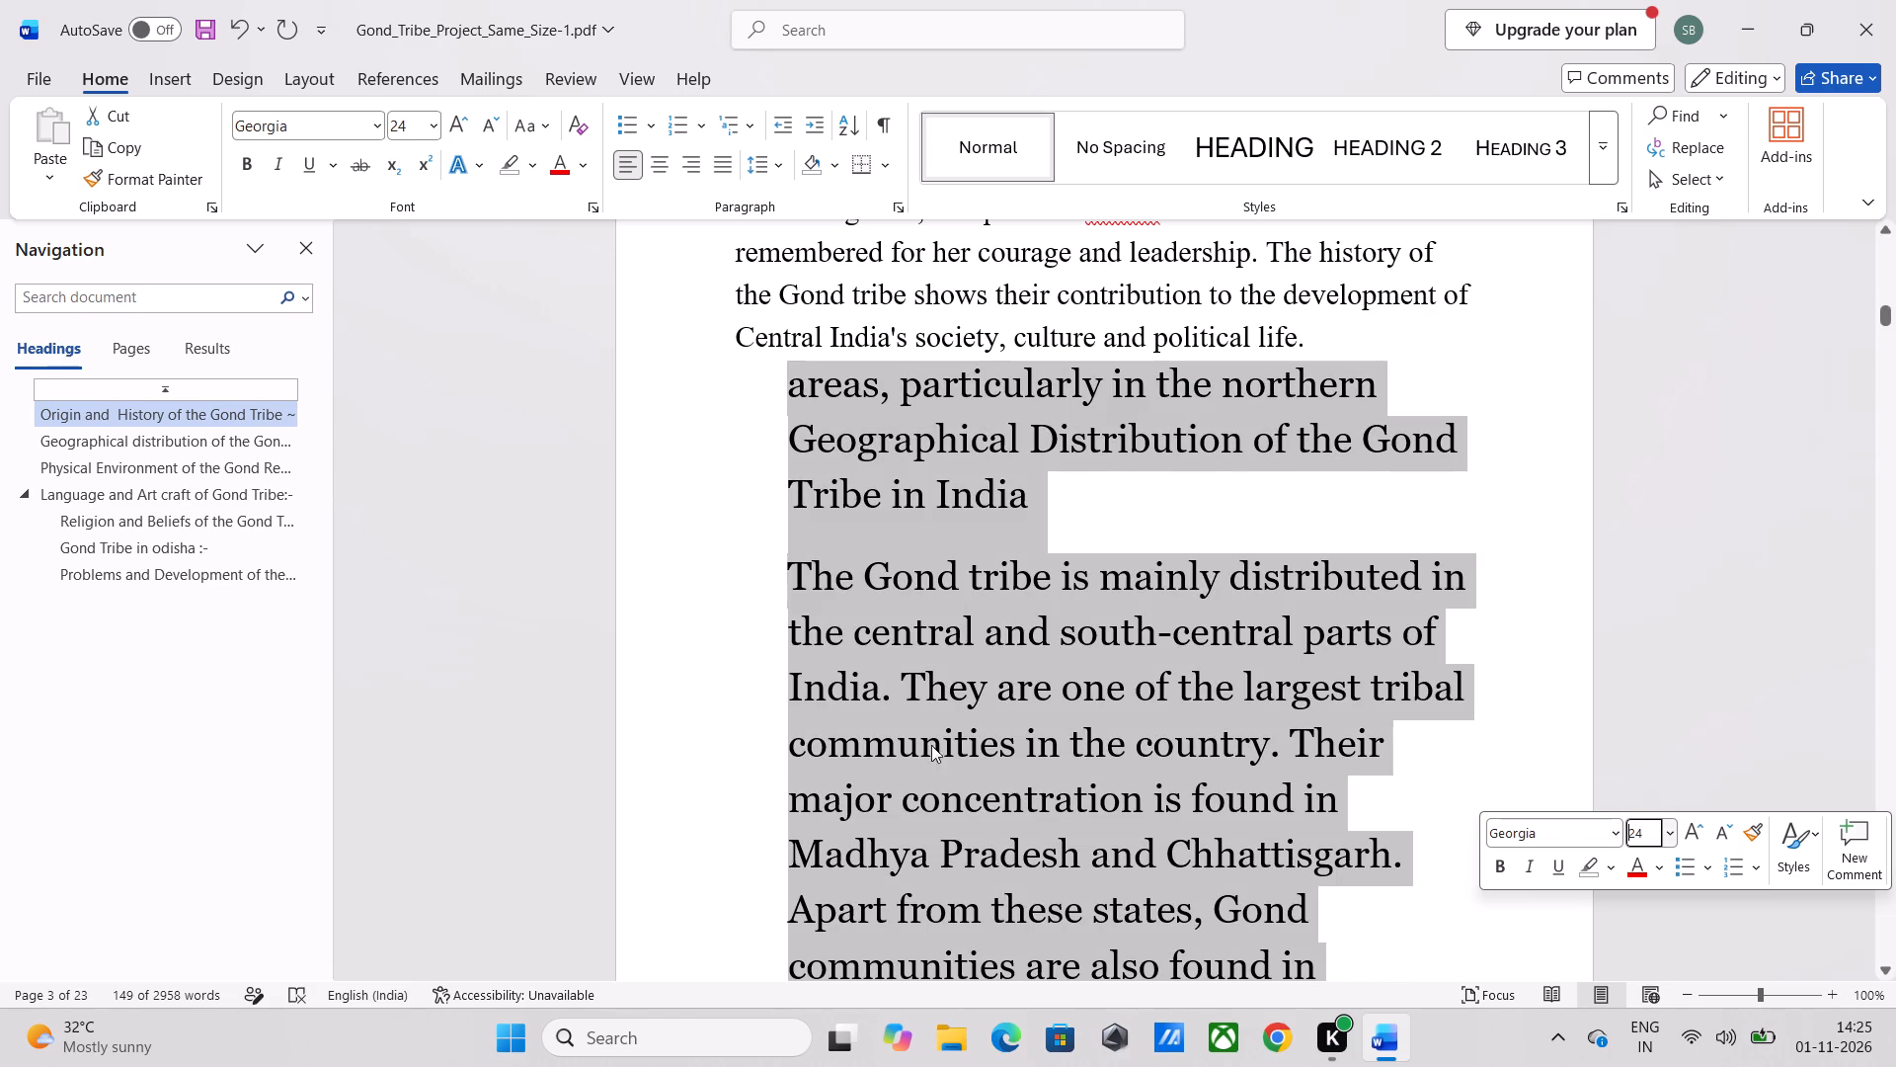
Set the font size of the selected Geographical Distribution text to 16.
{"action": "left_click", "coordinate": [1668, 832]}
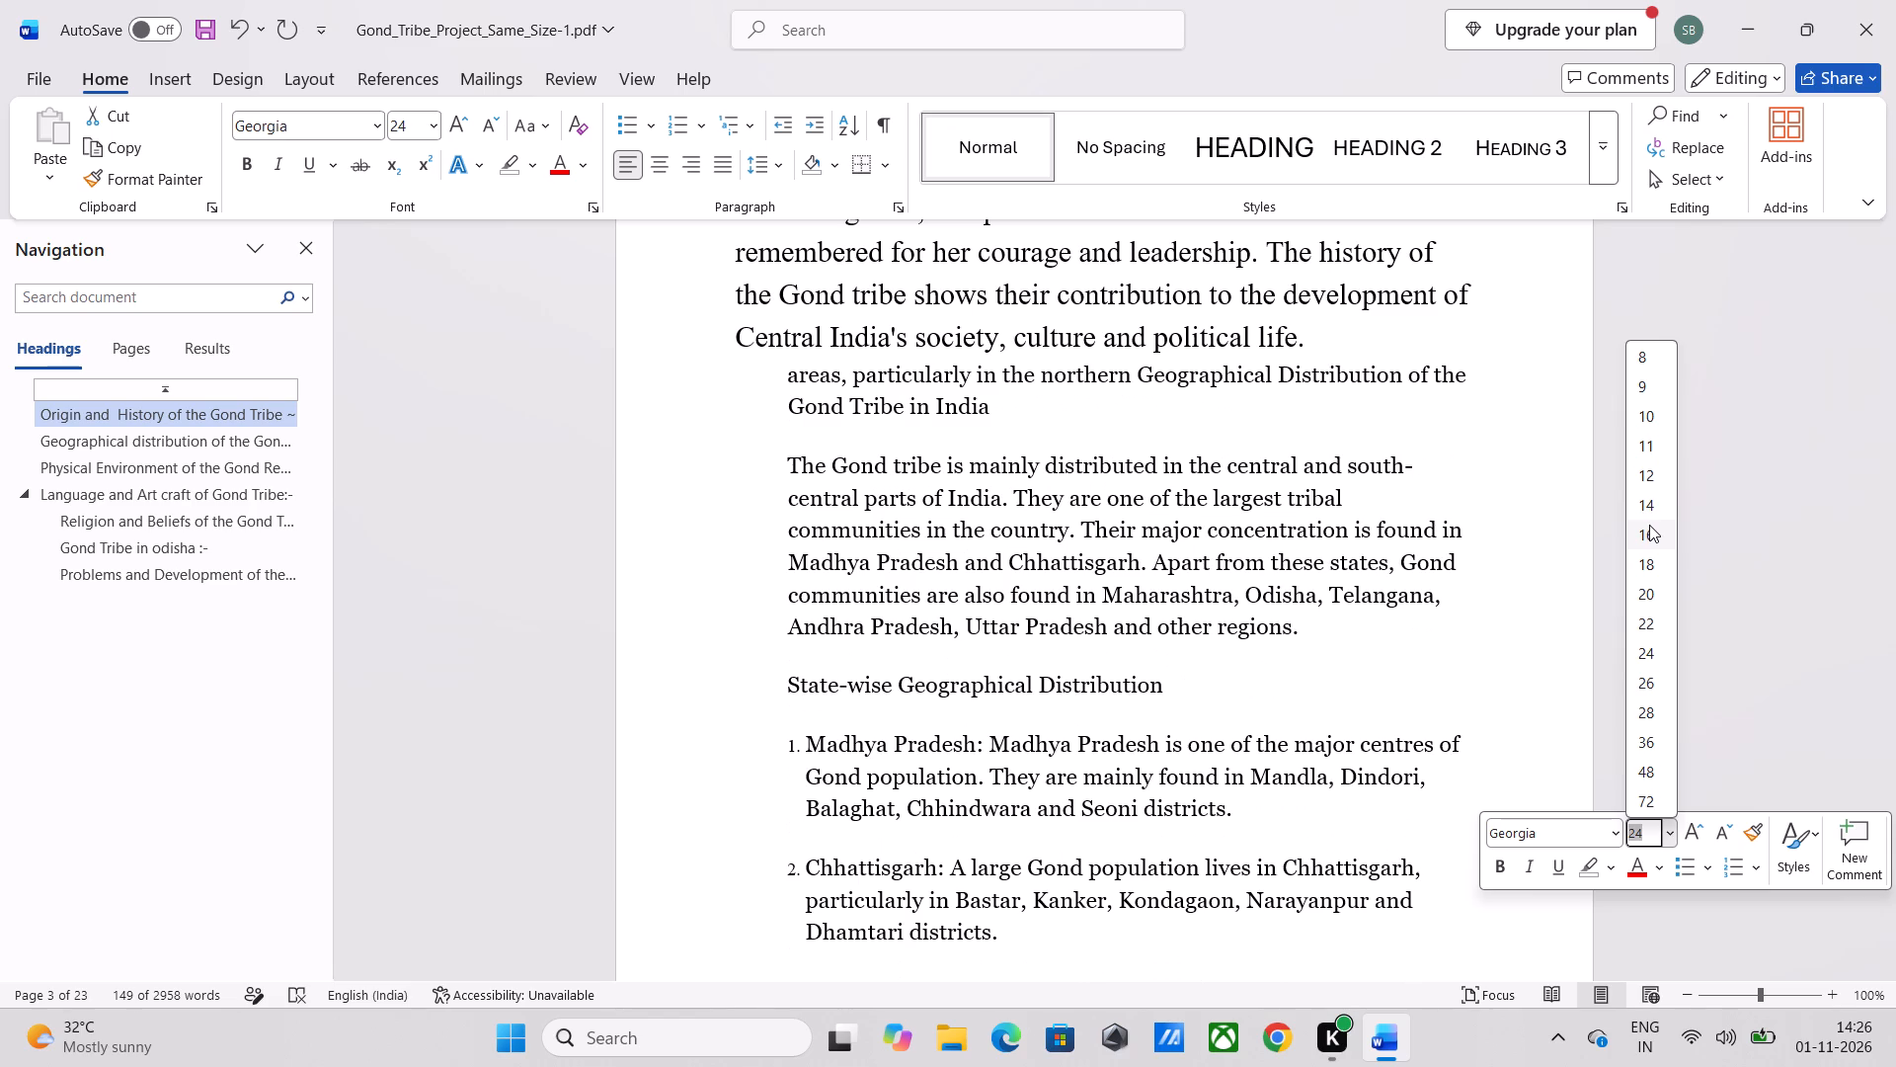
{"action": "left_click", "coordinate": [1649, 525]}
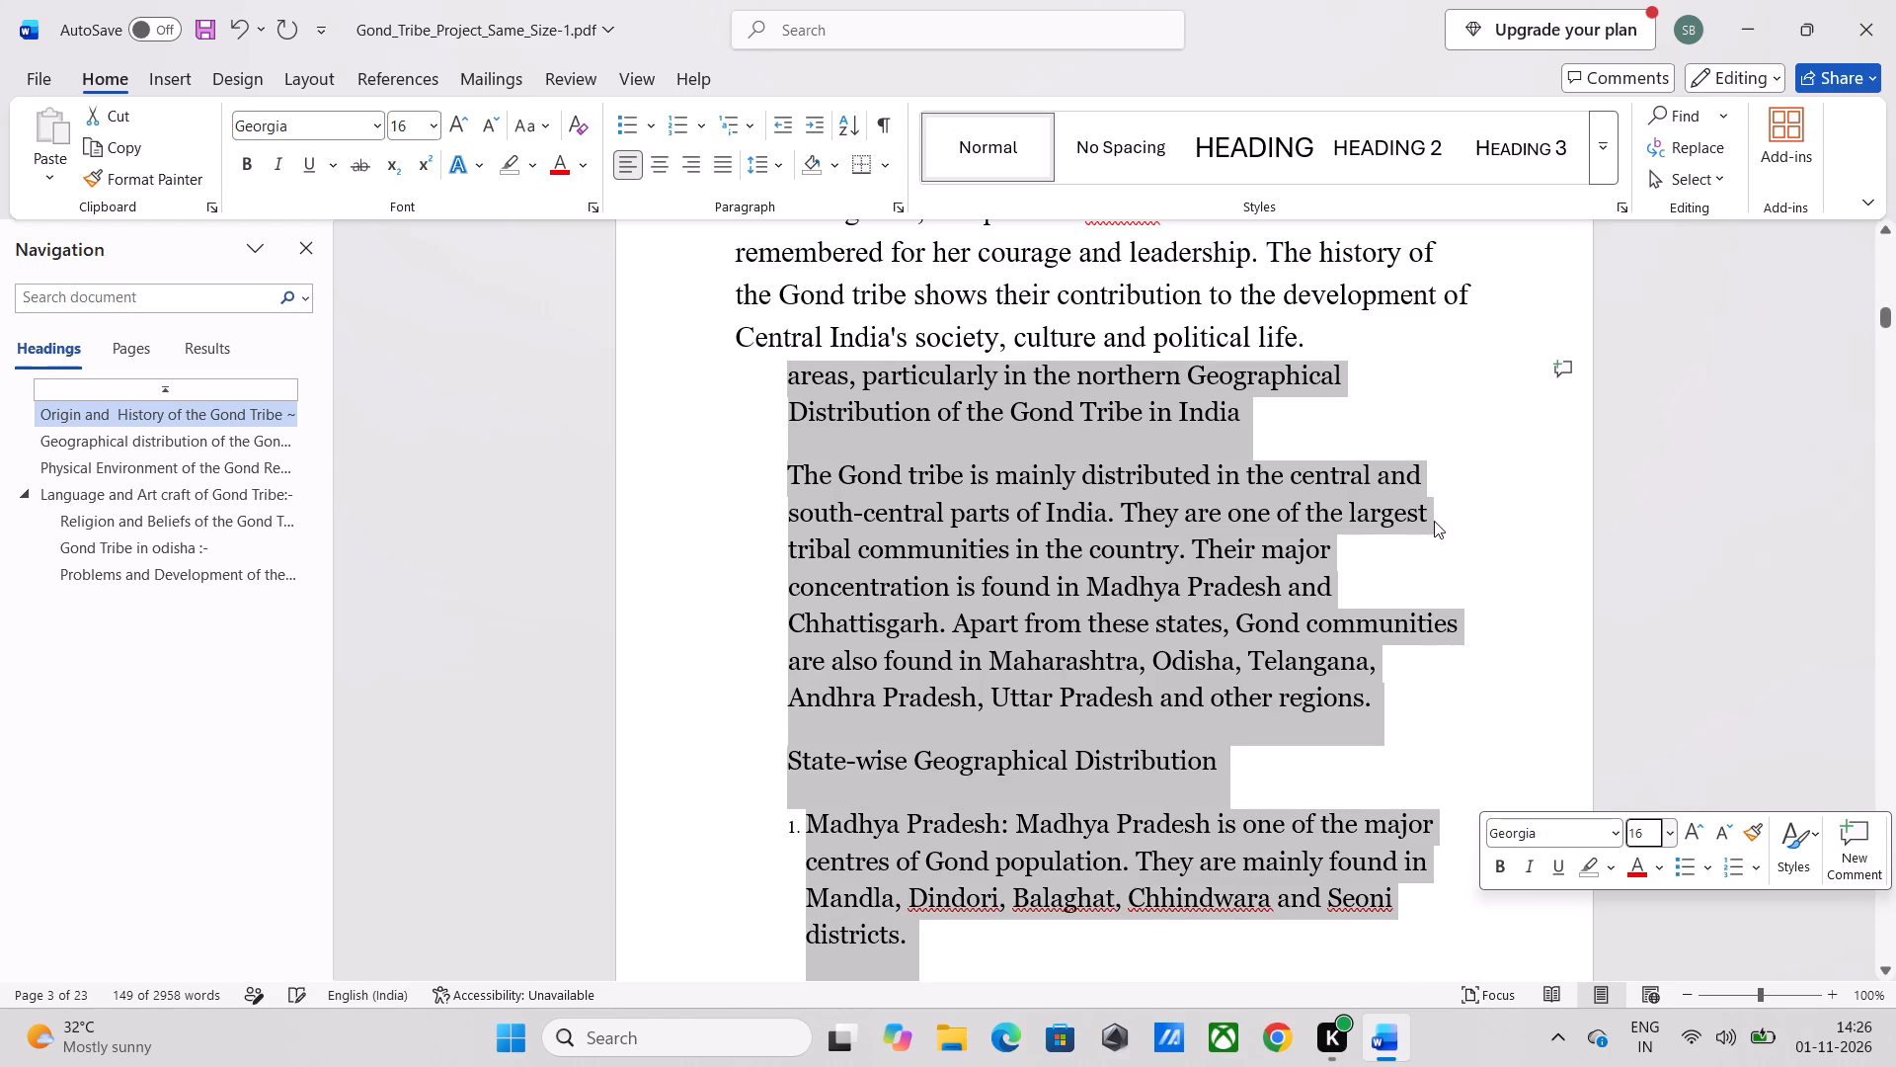
{"action": "left_click", "coordinate": [1434, 521]}
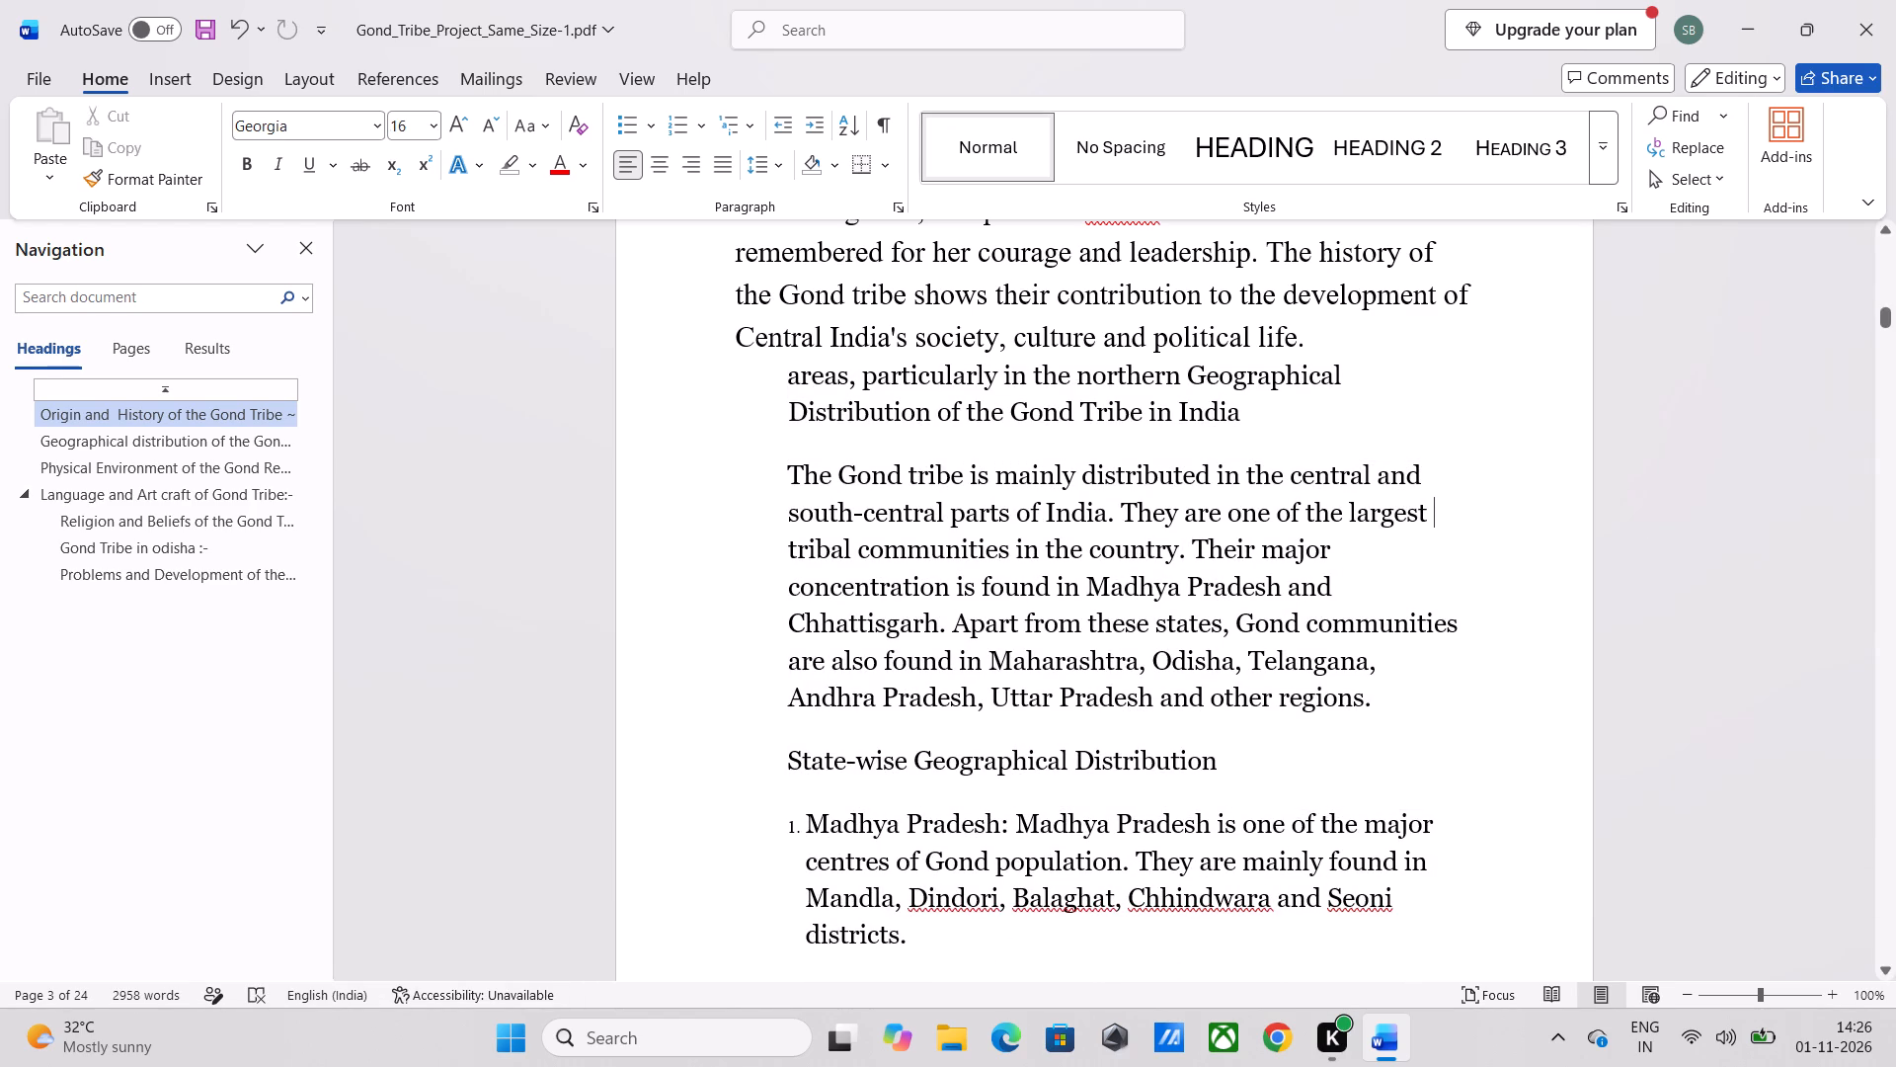
Capitalize the first letter of "areas" at the start of the Geographical Distribution title line.
{"action": "left_click", "coordinate": [799, 376]}
{"action": "key", "text": "BackSpace"}
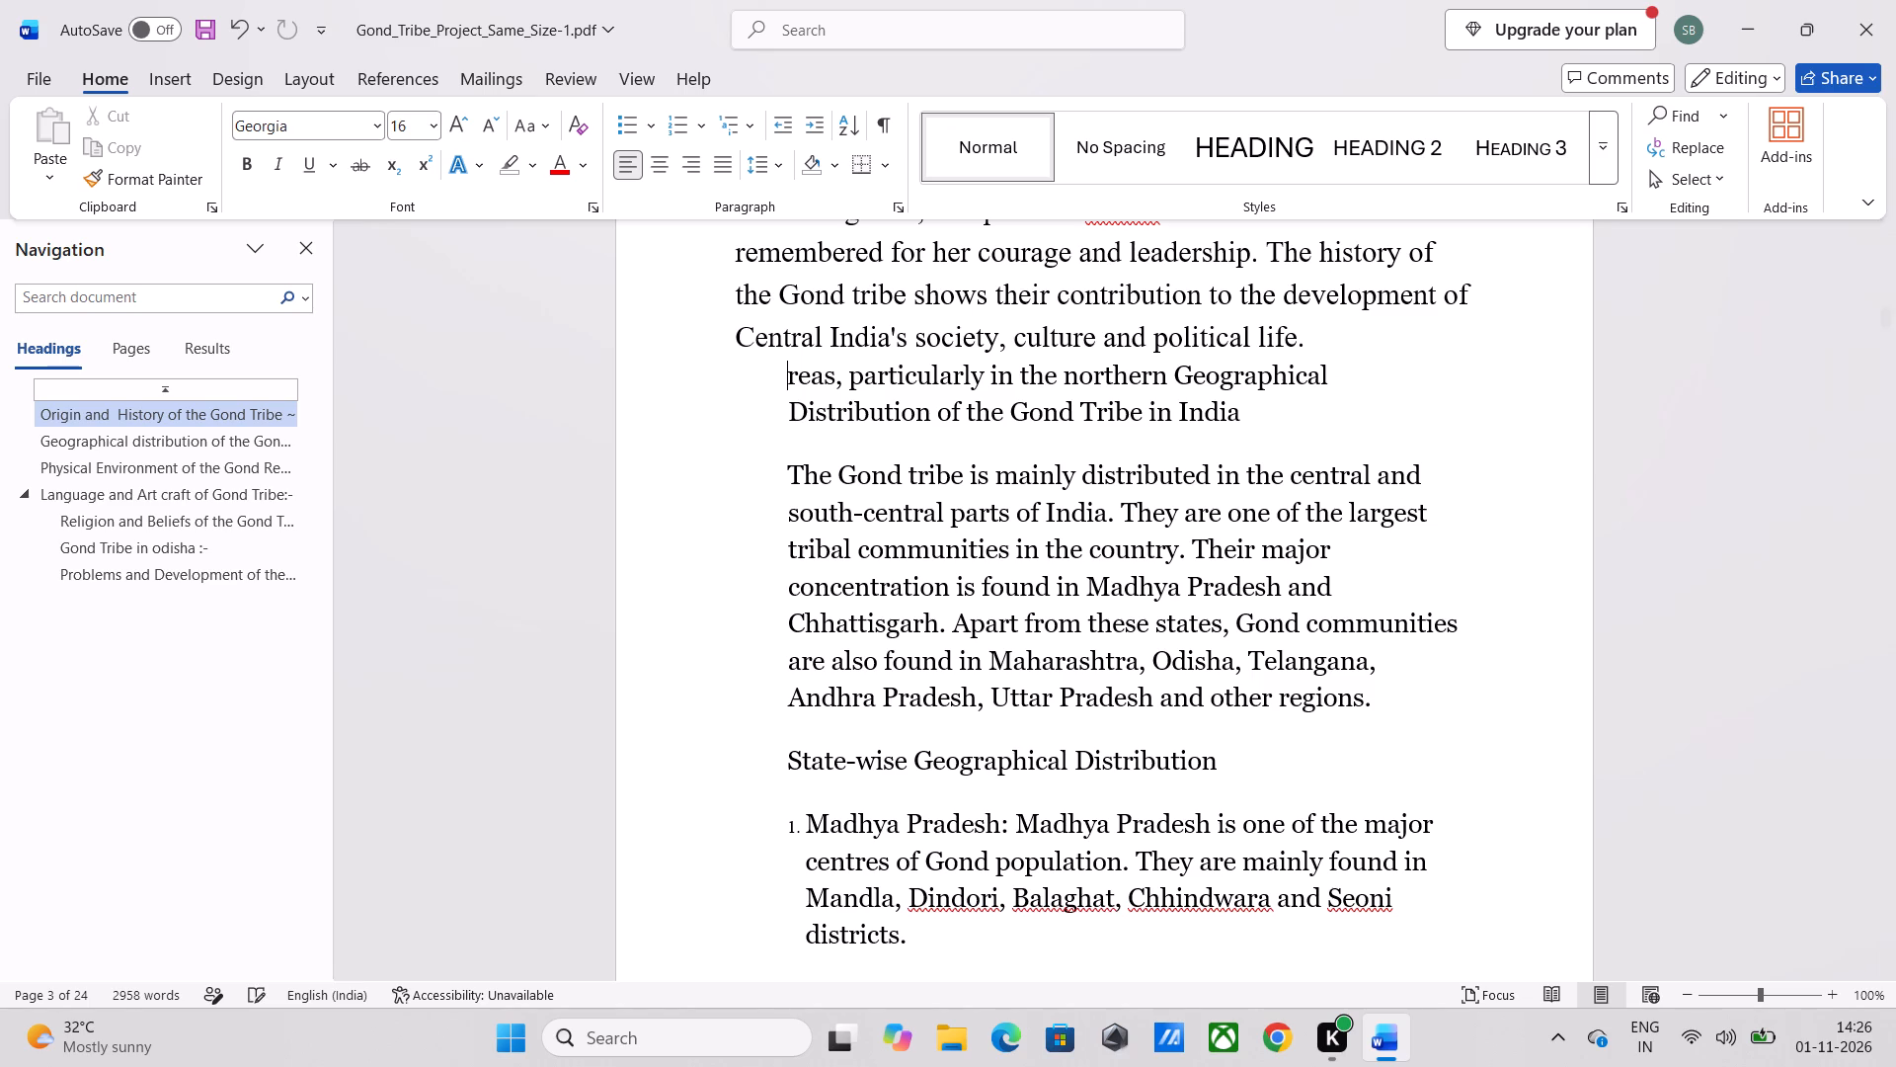
{"action": "key", "text": "a"}
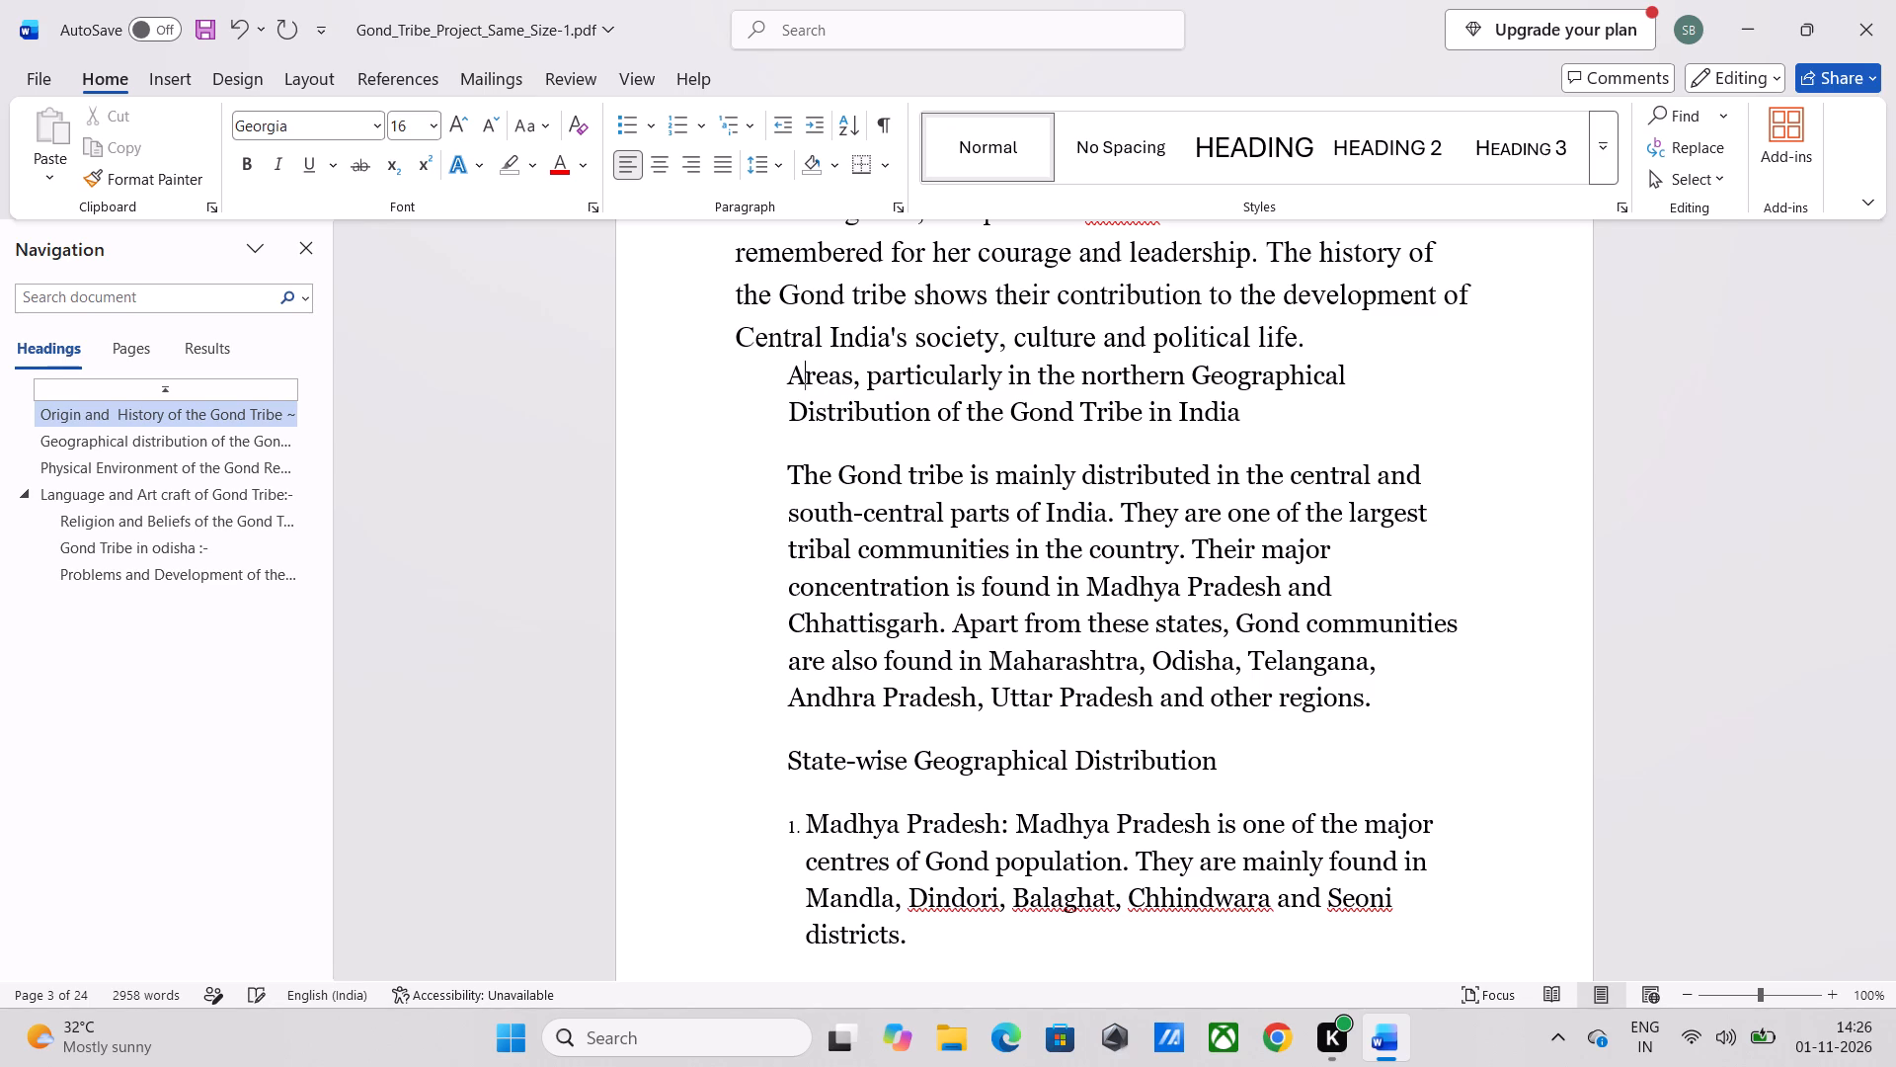
Review the introduction and the Origin and History pages, comparing their layout and text formatting with the Geographical Distribution section.
{"action": "scroll", "coordinate": [680, 391], "scroll_direction": "down", "scroll_amount": 1}
{"action": "scroll", "coordinate": [854, 603], "scroll_direction": "up", "scroll_amount": 2}
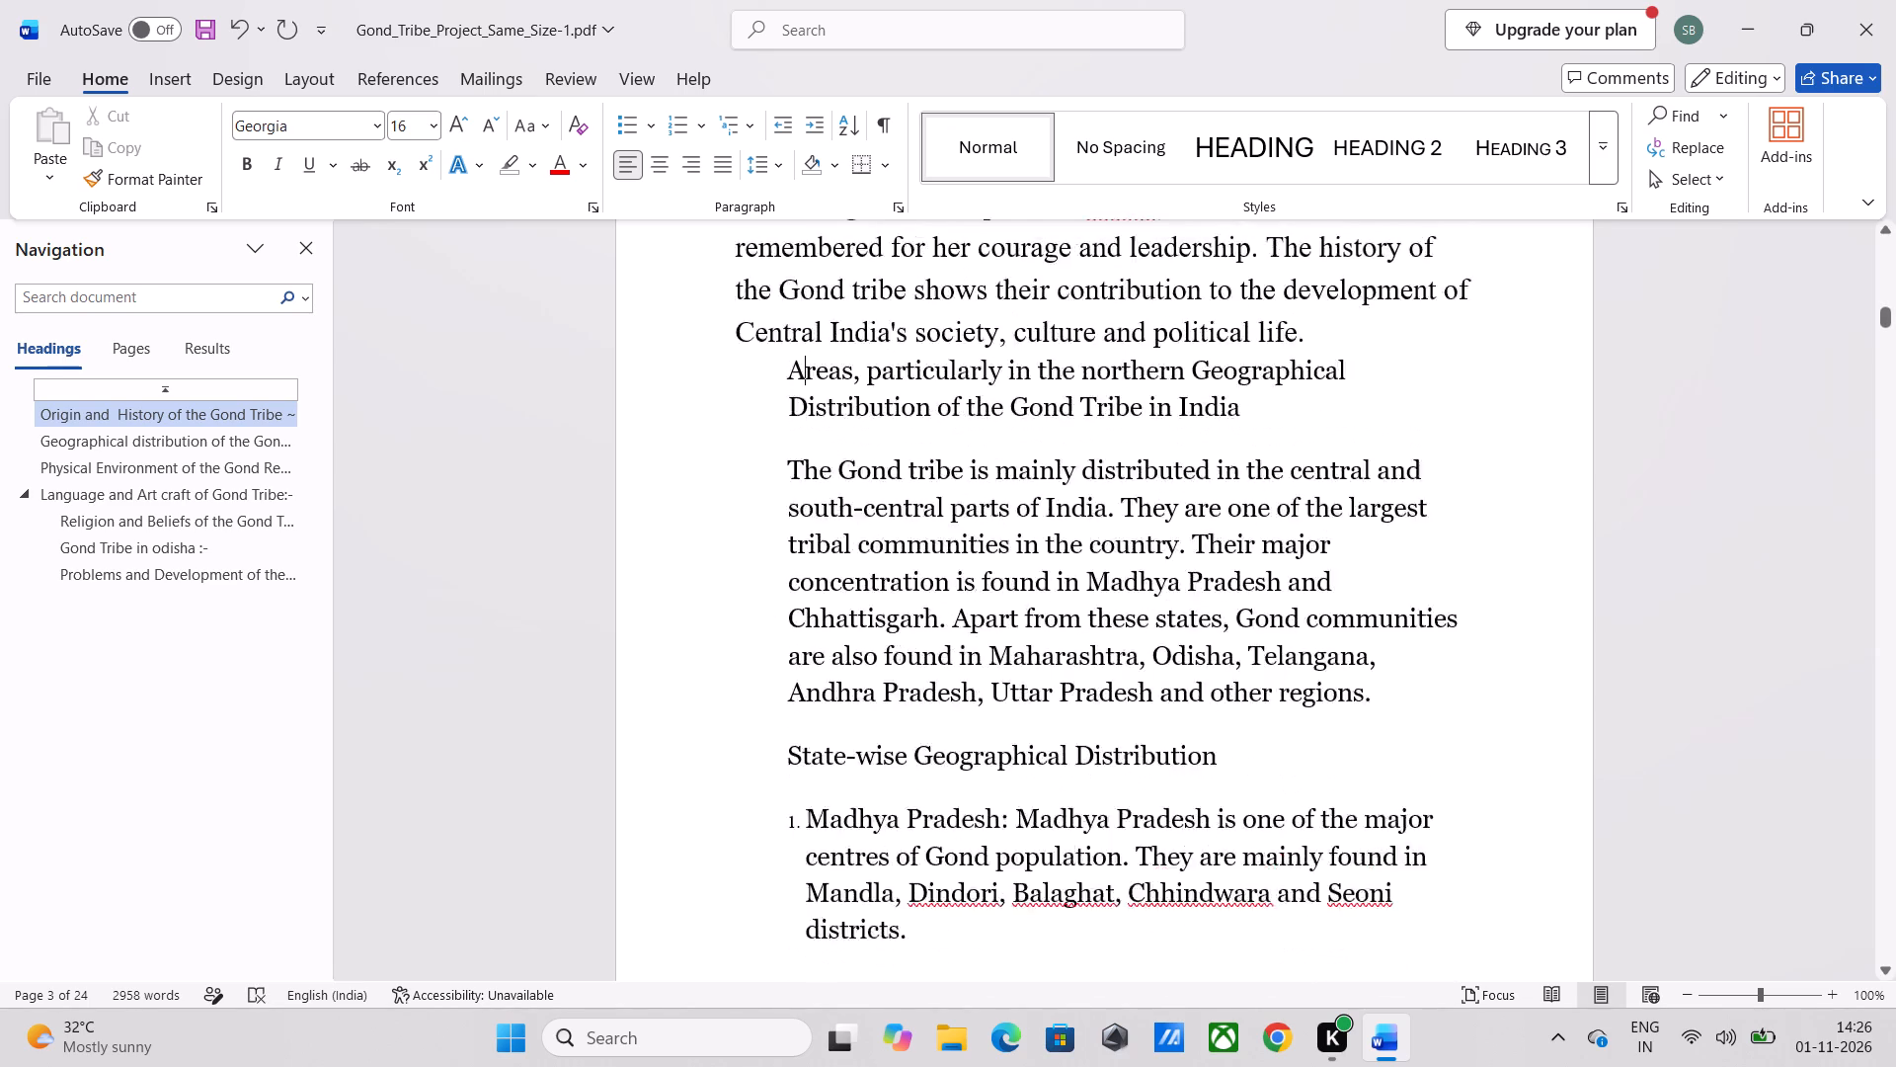
{"action": "scroll", "coordinate": [854, 604], "scroll_direction": "up", "scroll_amount": 14}
{"action": "scroll", "coordinate": [858, 604], "scroll_direction": "up", "scroll_amount": 13}
{"action": "scroll", "coordinate": [860, 604], "scroll_direction": "up", "scroll_amount": 8}
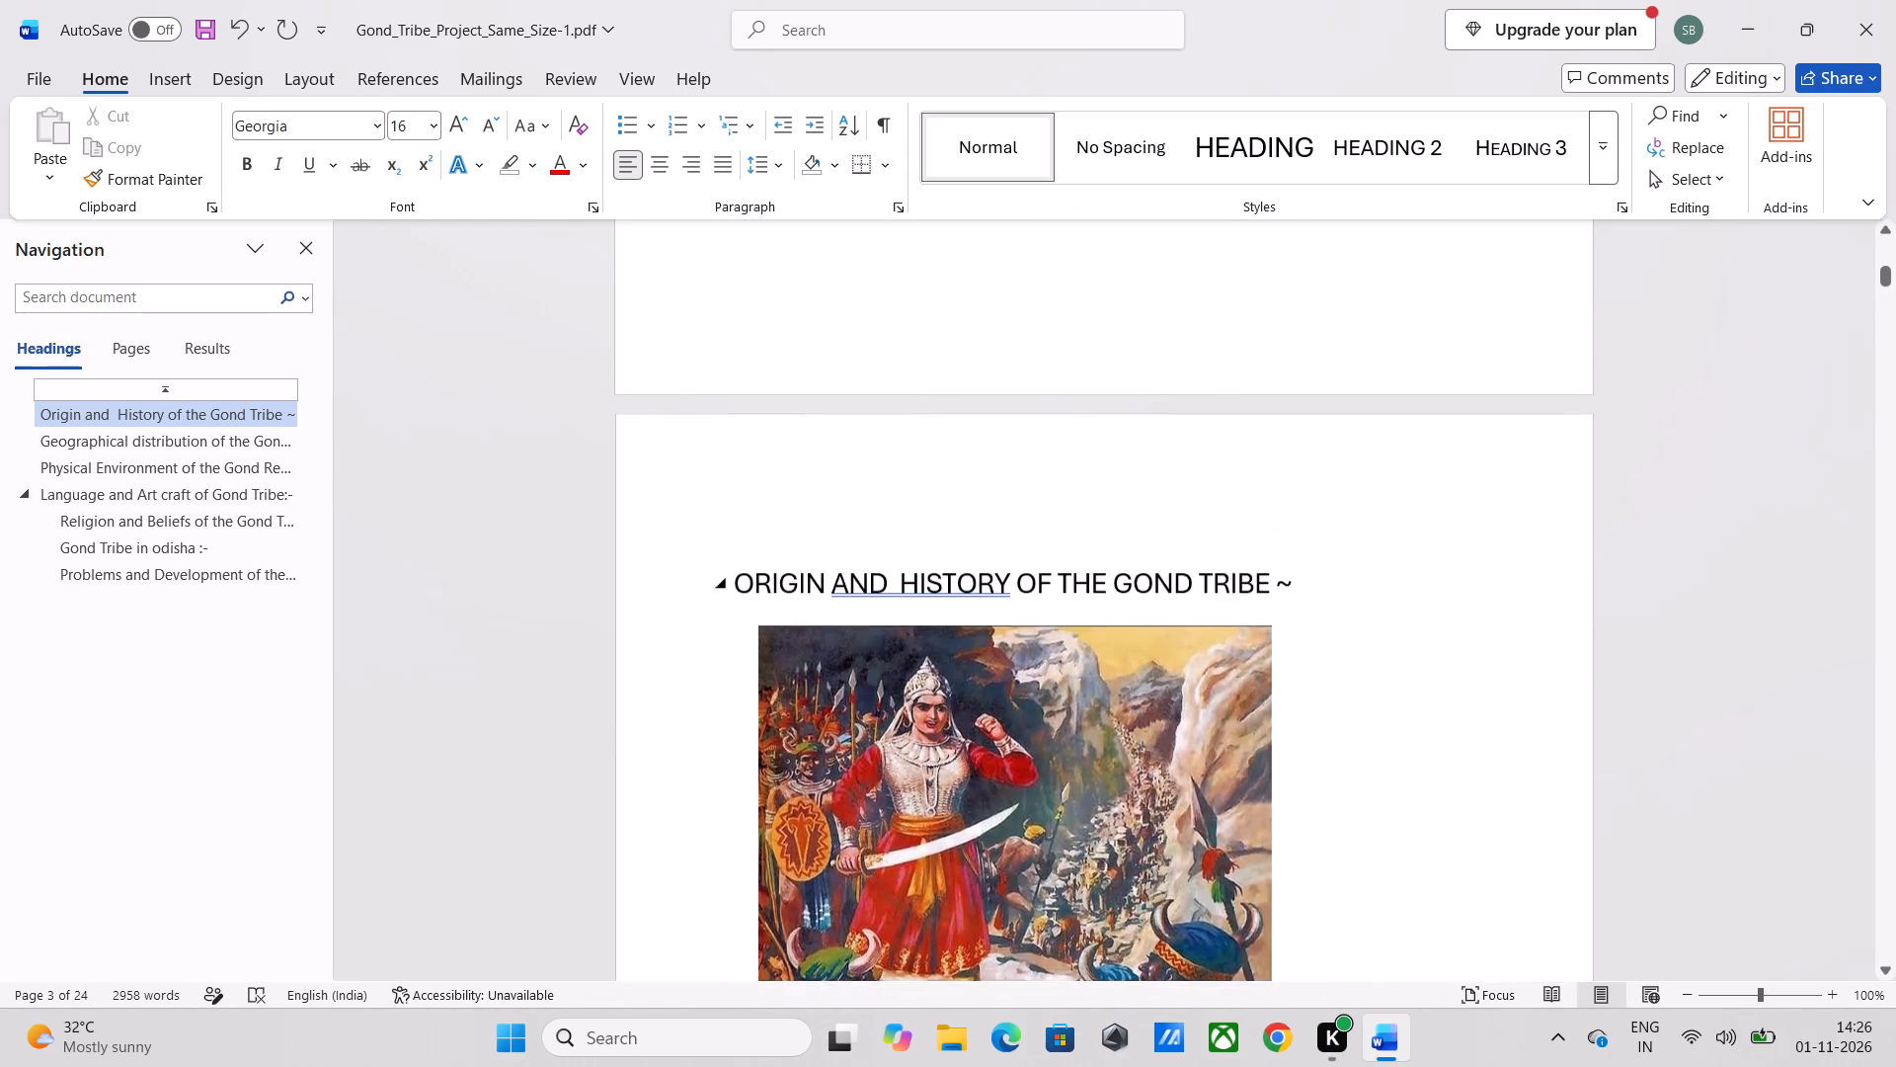
{"action": "scroll", "coordinate": [860, 604], "scroll_direction": "up", "scroll_amount": 10}
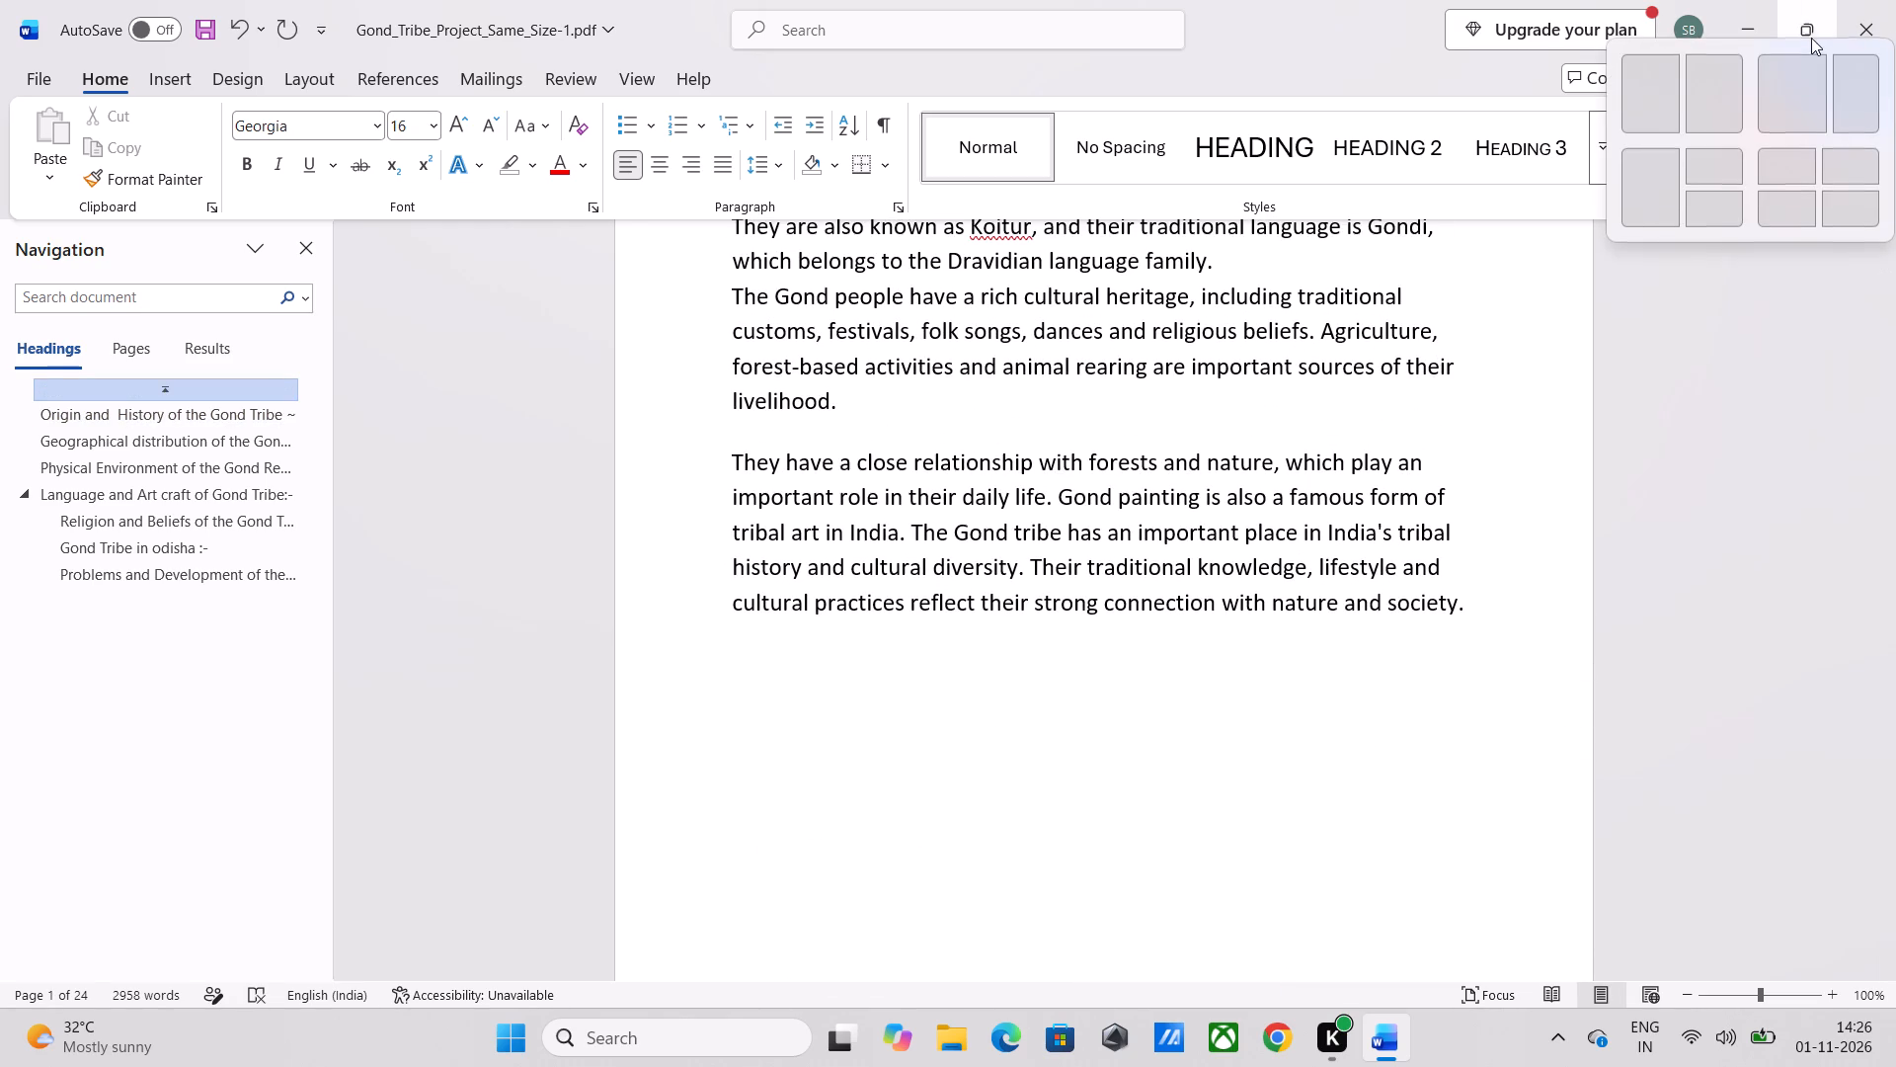
{"action": "scroll", "coordinate": [959, 1066], "scroll_direction": "up", "scroll_amount": 2}
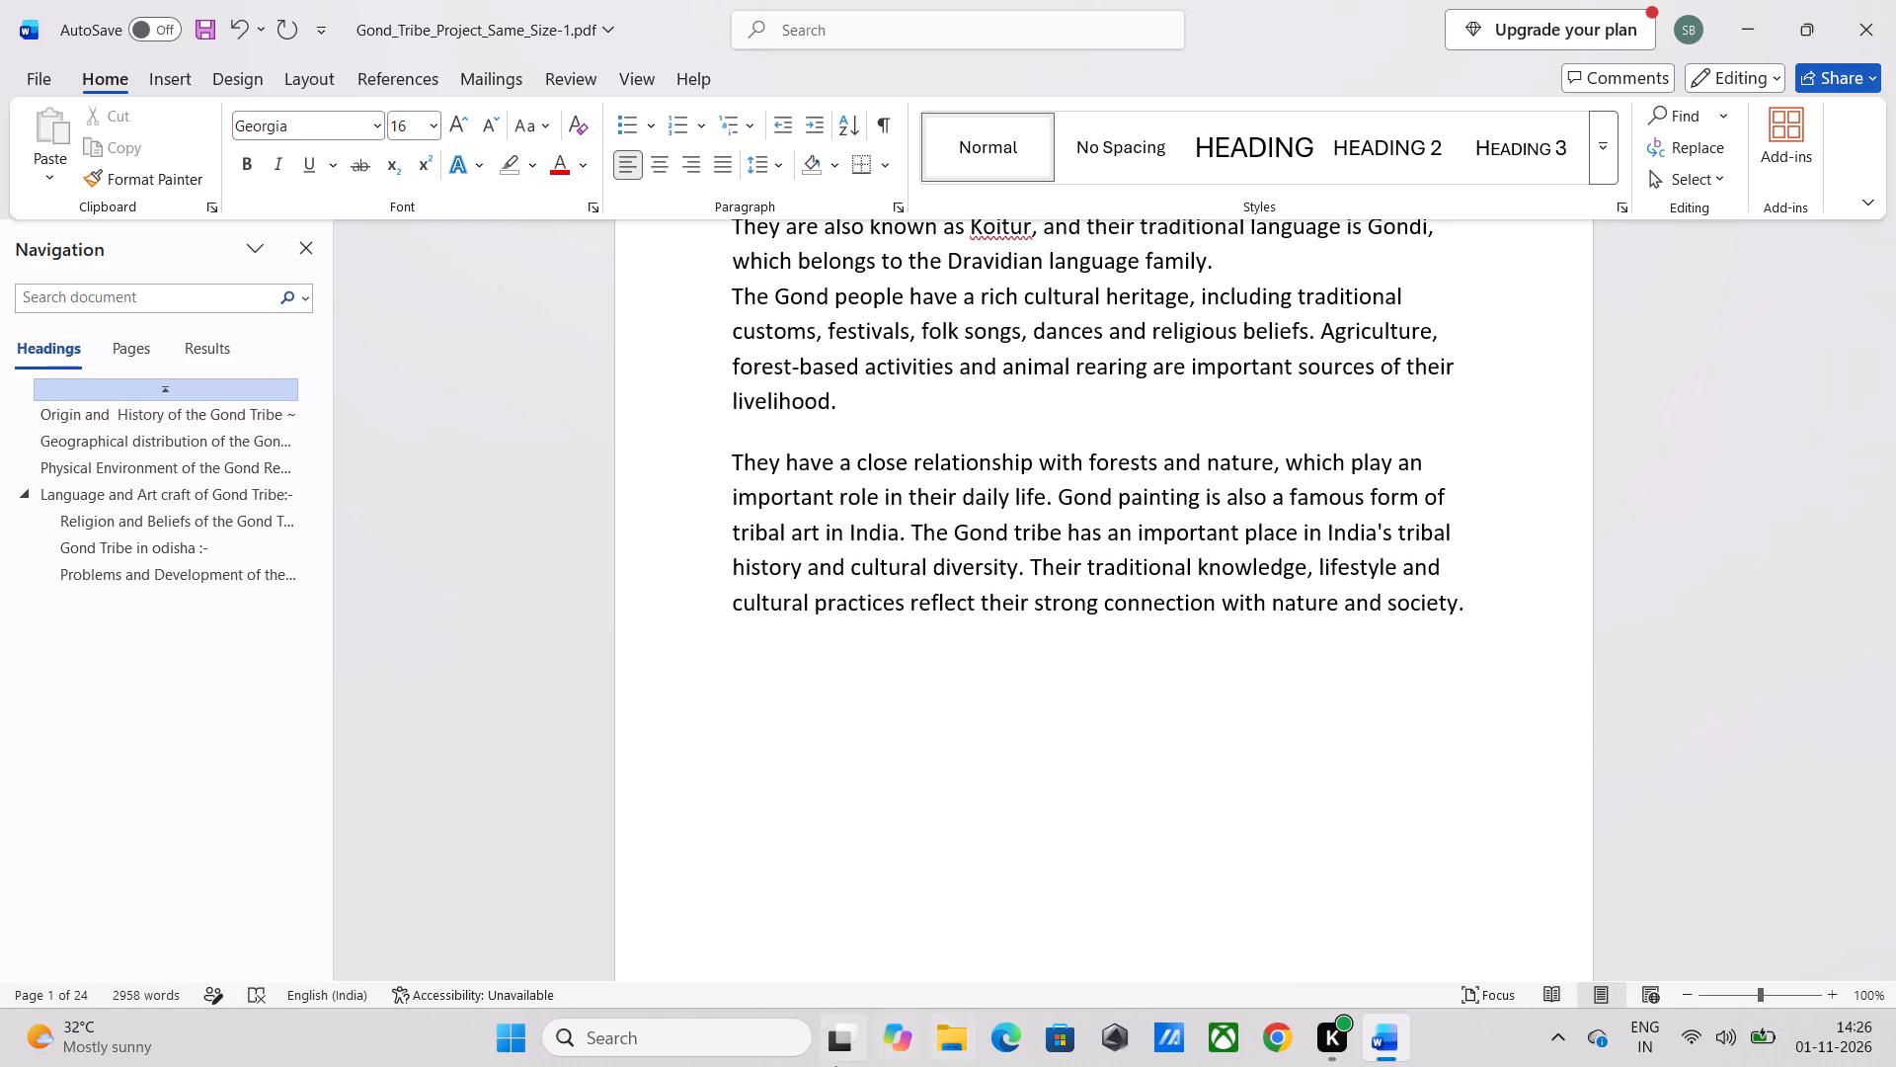
{"action": "scroll", "coordinate": [905, 1066], "scroll_direction": "down", "scroll_amount": 2}
{"action": "scroll", "coordinate": [923, 1066], "scroll_direction": "up", "scroll_amount": 4}
{"action": "scroll", "coordinate": [923, 1065], "scroll_direction": "down", "scroll_amount": 5}
{"action": "scroll", "coordinate": [946, 851], "scroll_direction": "down", "scroll_amount": 20}
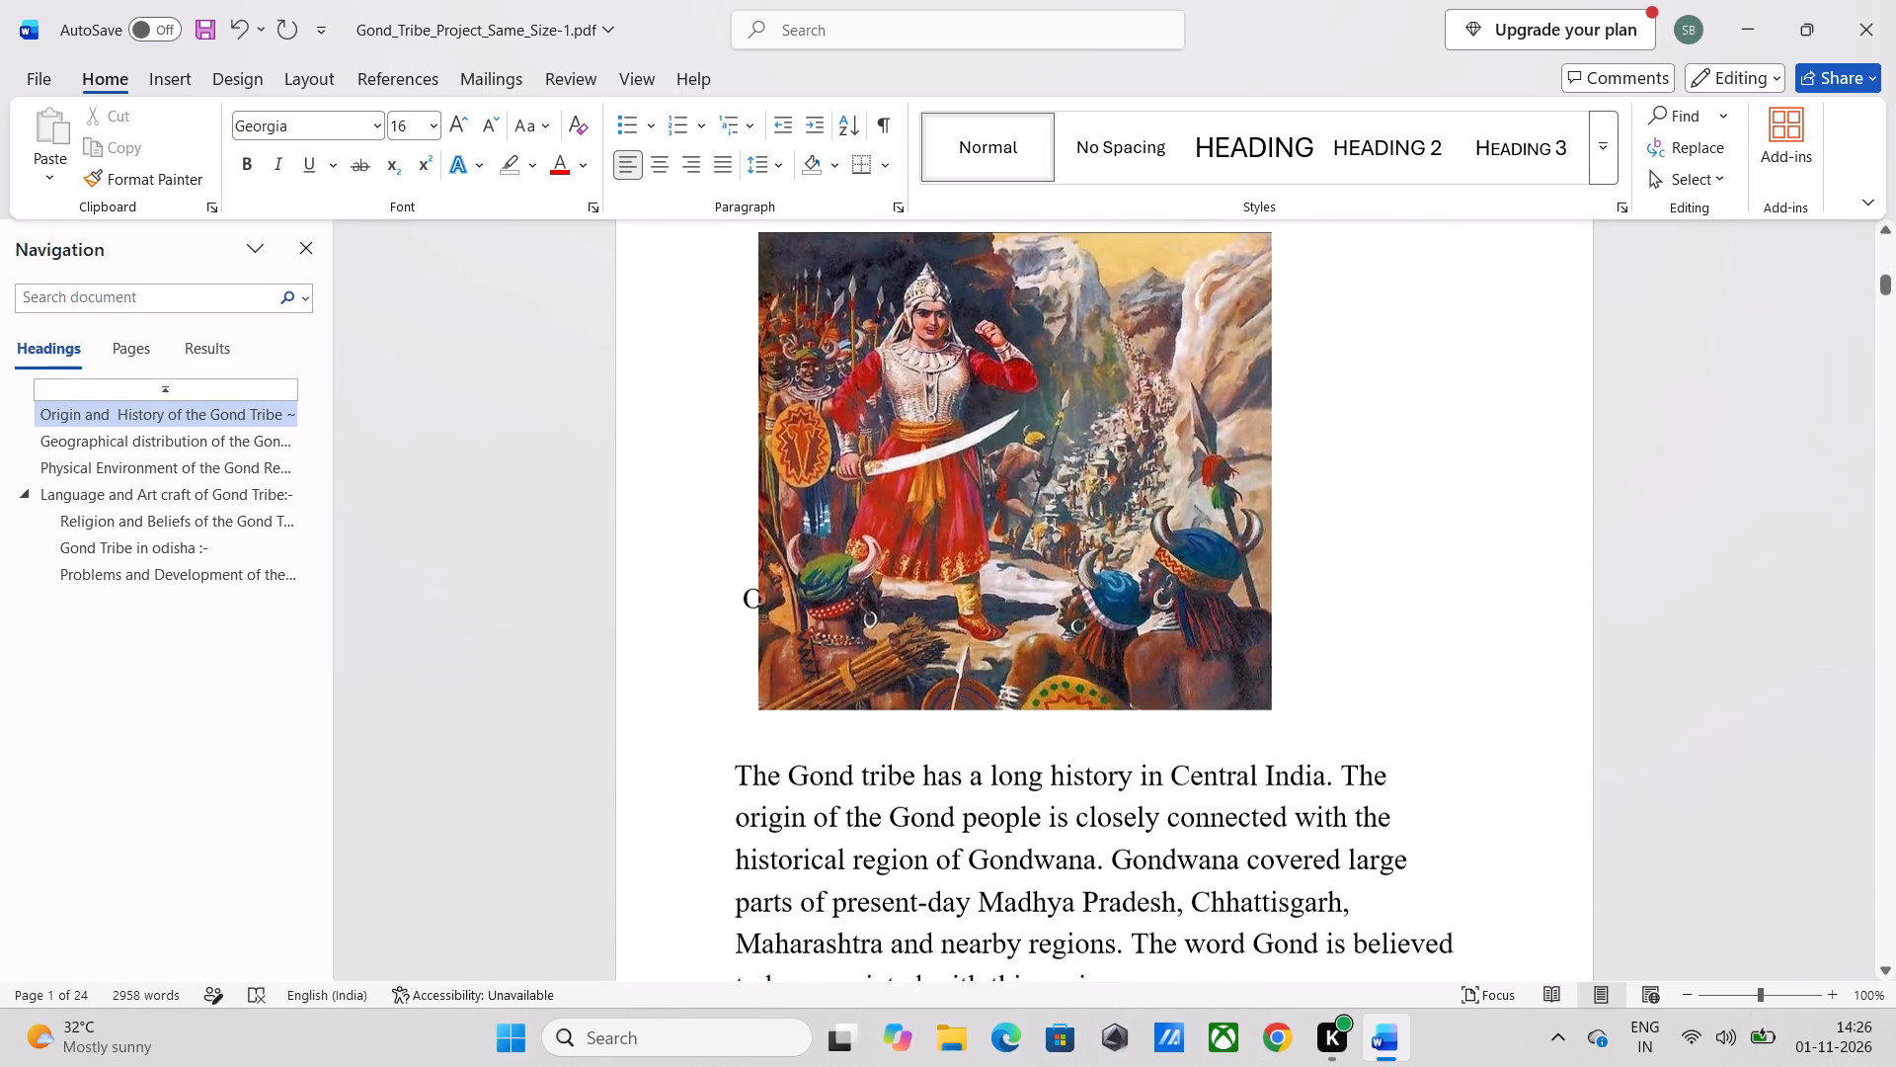
{"action": "scroll", "coordinate": [951, 825], "scroll_direction": "down", "scroll_amount": 20}
{"action": "scroll", "coordinate": [951, 825], "scroll_direction": "down", "scroll_amount": 2}
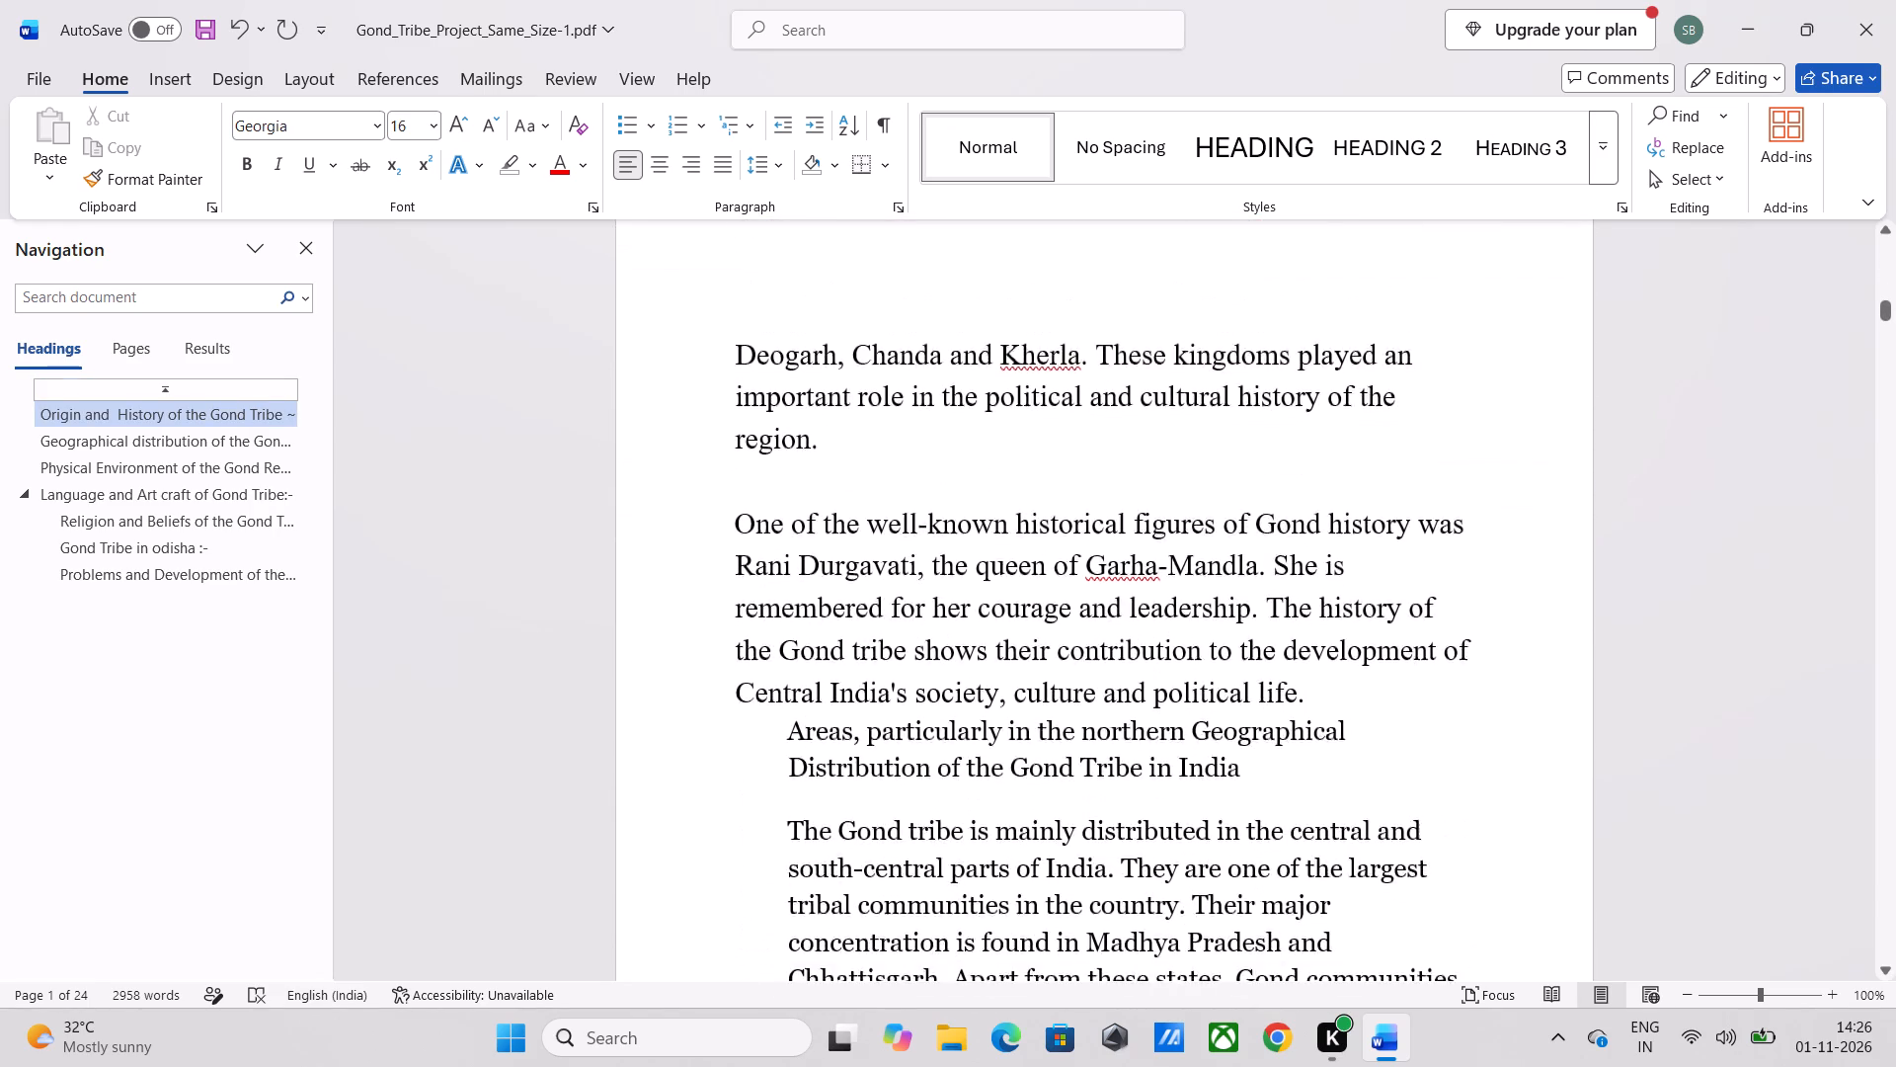
Place the cursor before "Areas" at the start of the Geographical Distribution title line.
{"action": "scroll", "coordinate": [951, 825], "scroll_direction": "down", "scroll_amount": 8}
{"action": "scroll", "coordinate": [897, 616], "scroll_direction": "up", "scroll_amount": 3}
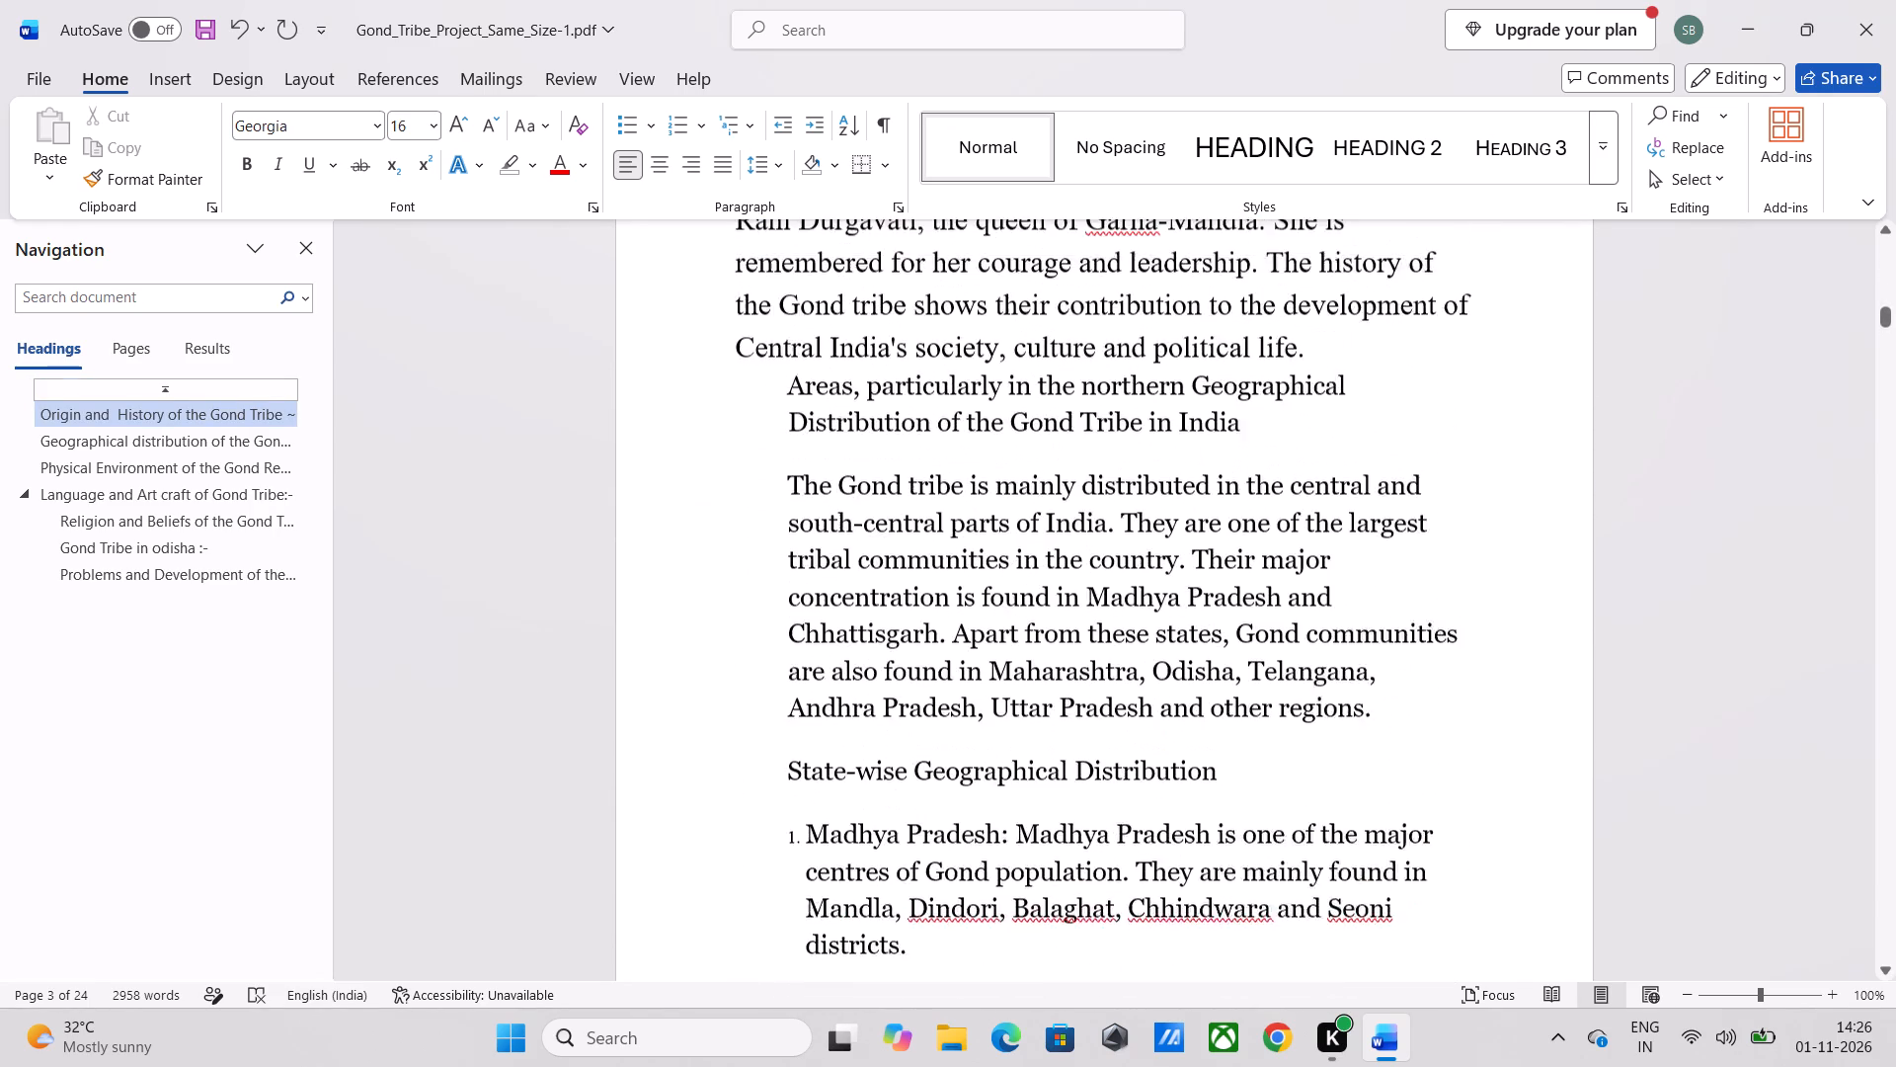
{"action": "scroll", "coordinate": [897, 616], "scroll_direction": "up", "scroll_amount": 6}
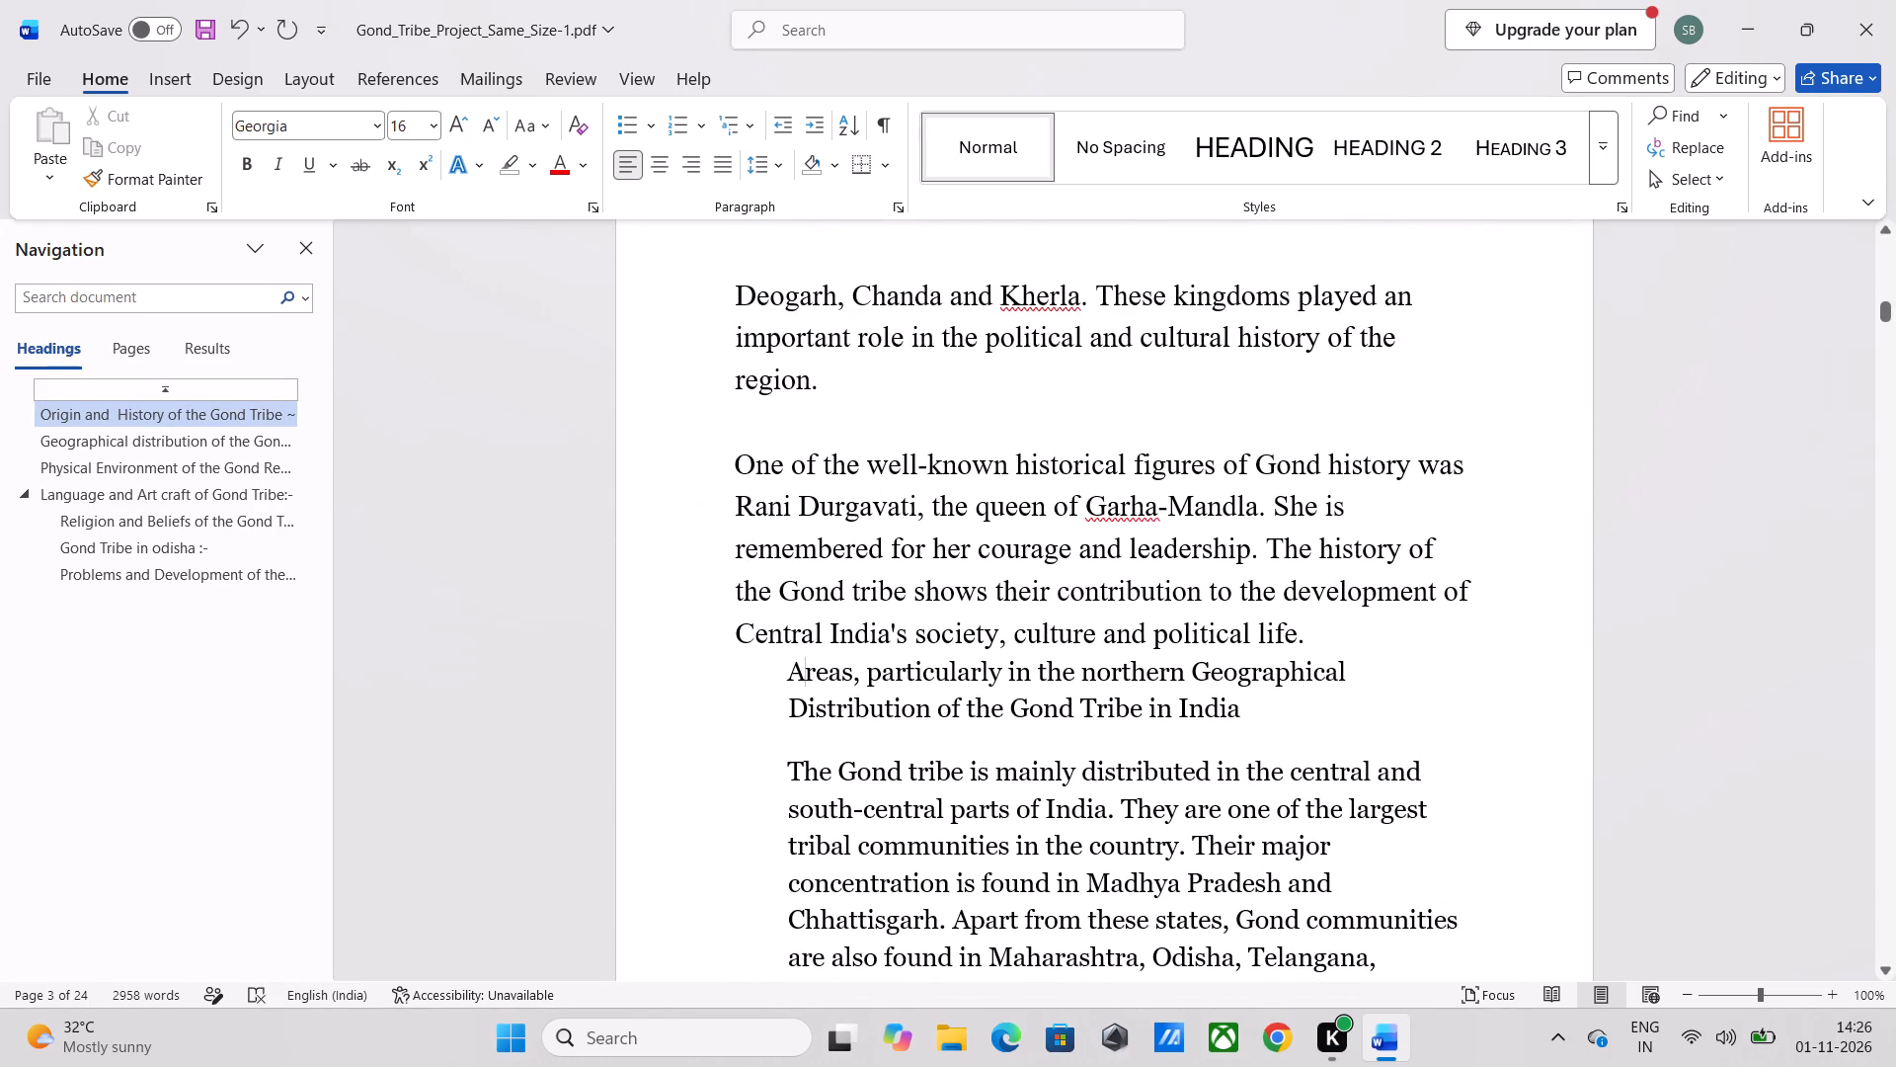
{"action": "left_click", "coordinate": [779, 667]}
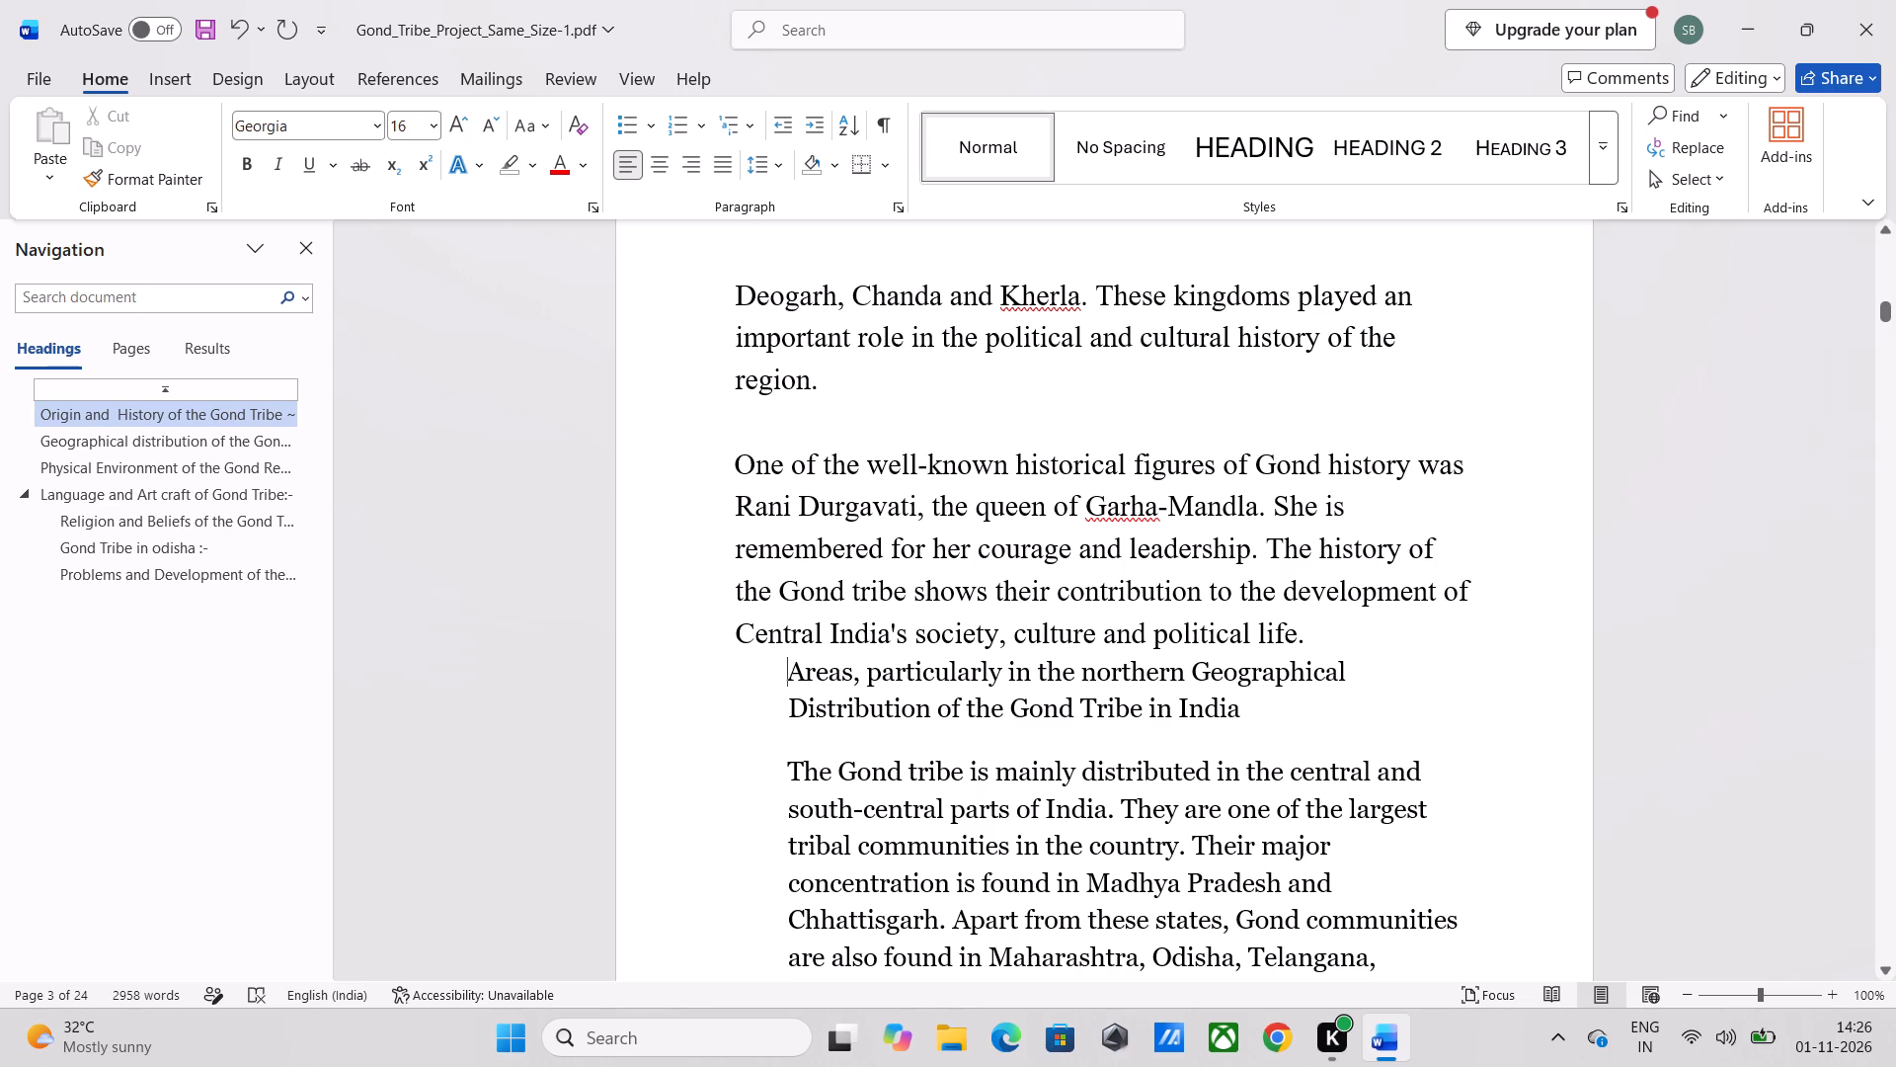
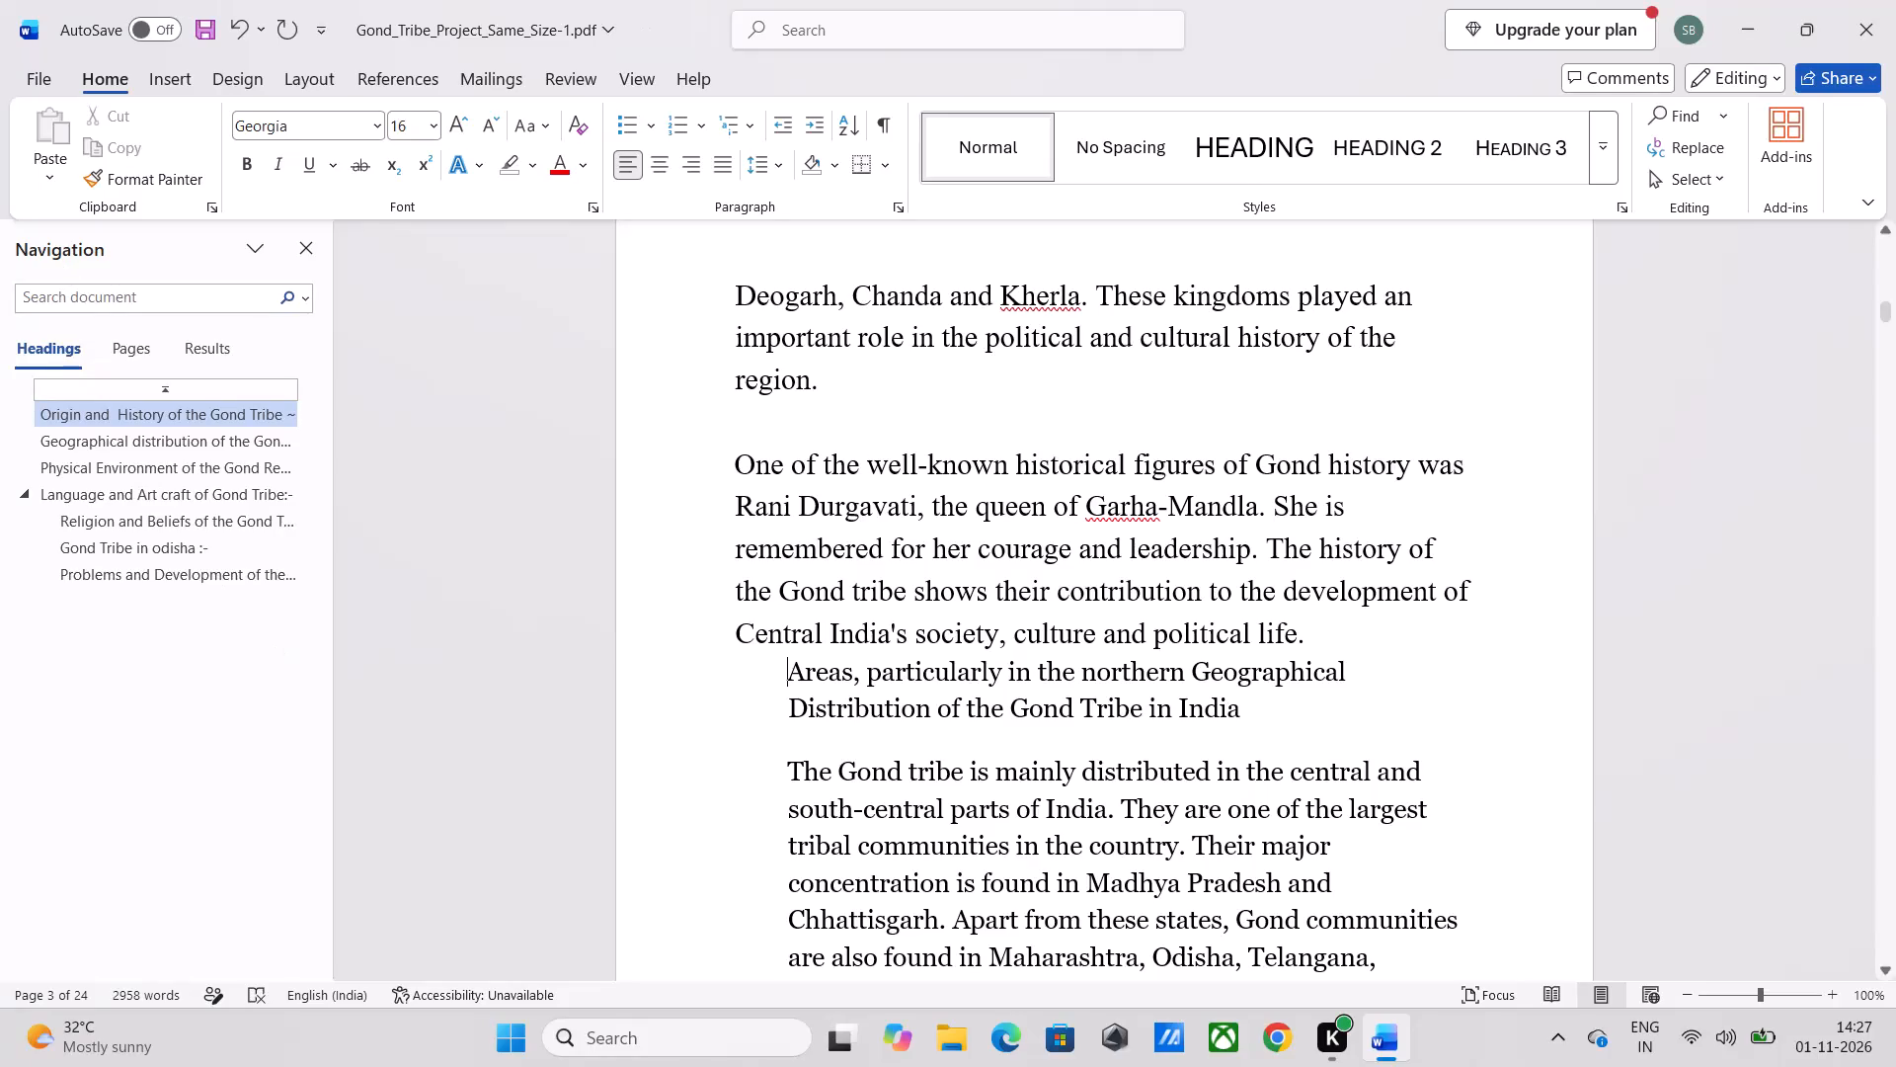
Review the pages from Geographical Distribution through Physical Environment to the social organisation section, checking body text formatting, spacing and picture placement.
{"action": "scroll", "coordinate": [944, 636], "scroll_direction": "down", "scroll_amount": 5}
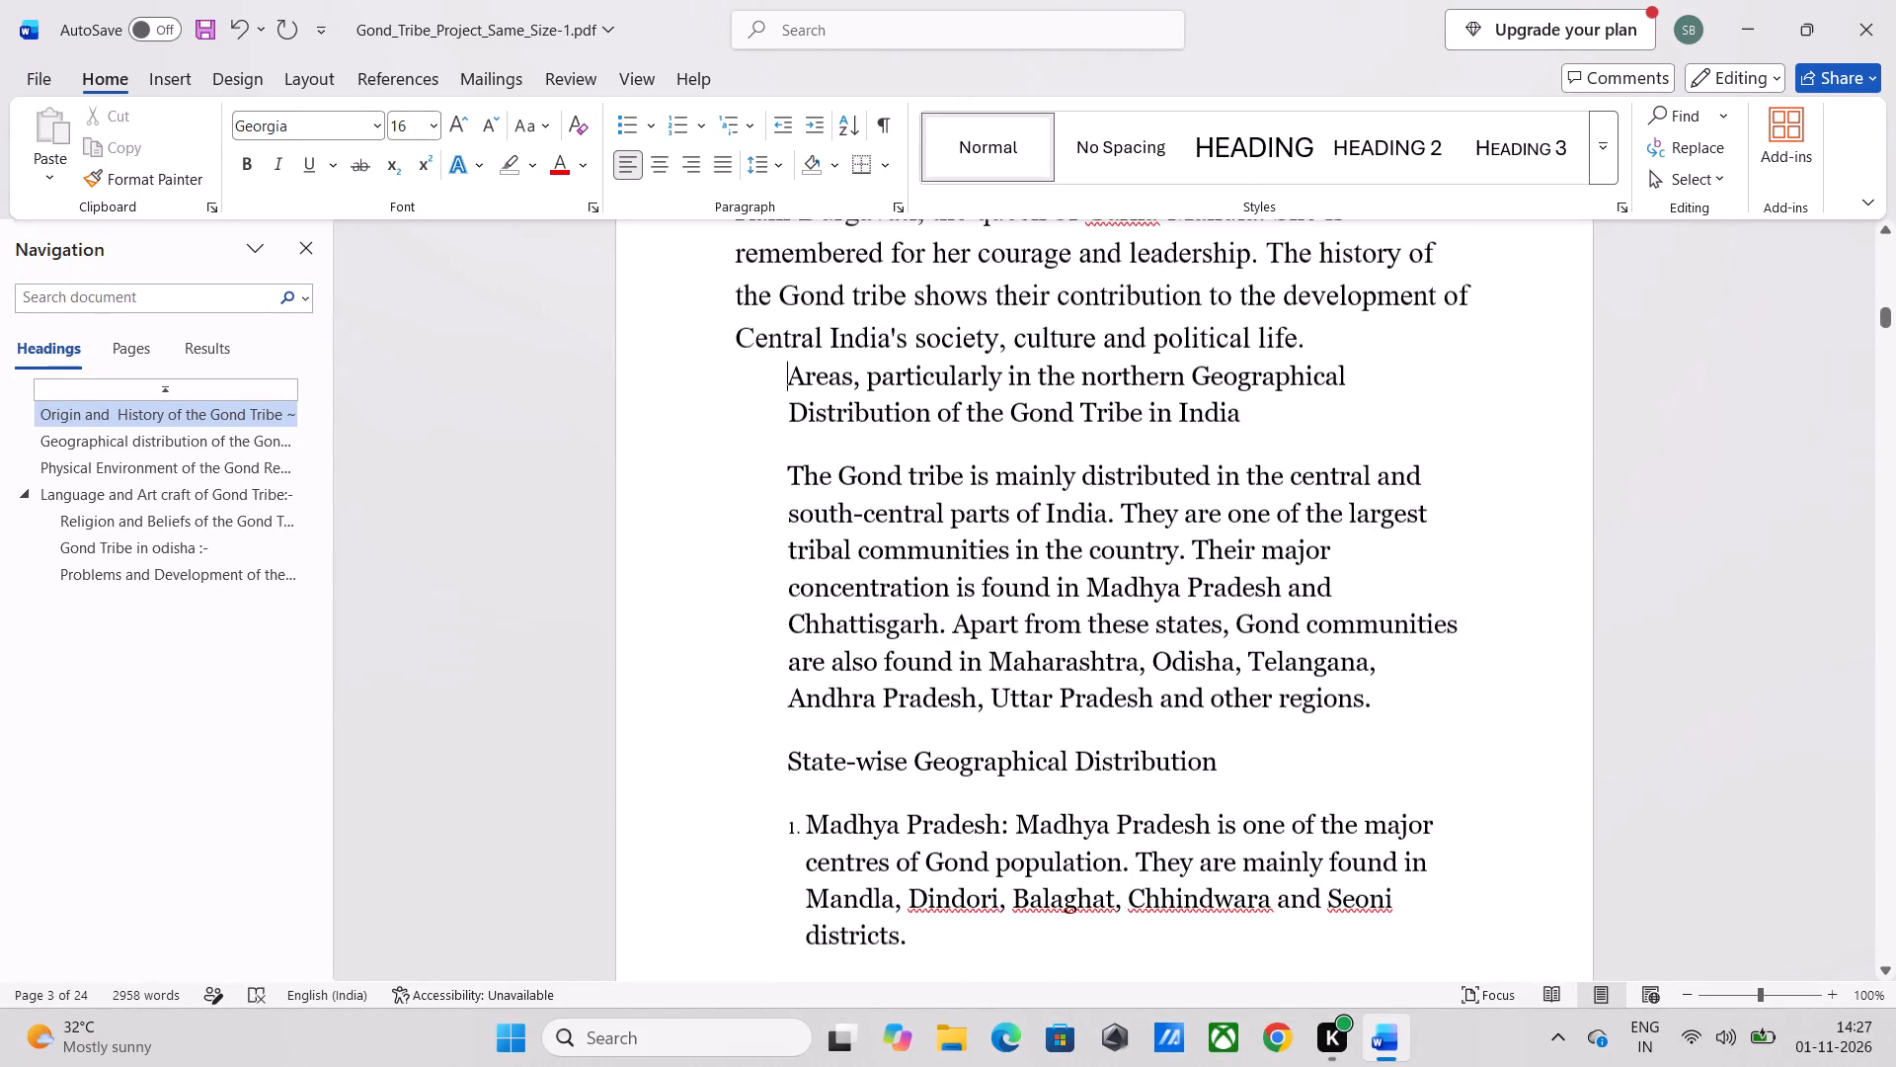
{"action": "scroll", "coordinate": [986, 586], "scroll_direction": "down", "scroll_amount": 20}
{"action": "scroll", "coordinate": [987, 559], "scroll_direction": "down", "scroll_amount": 7}
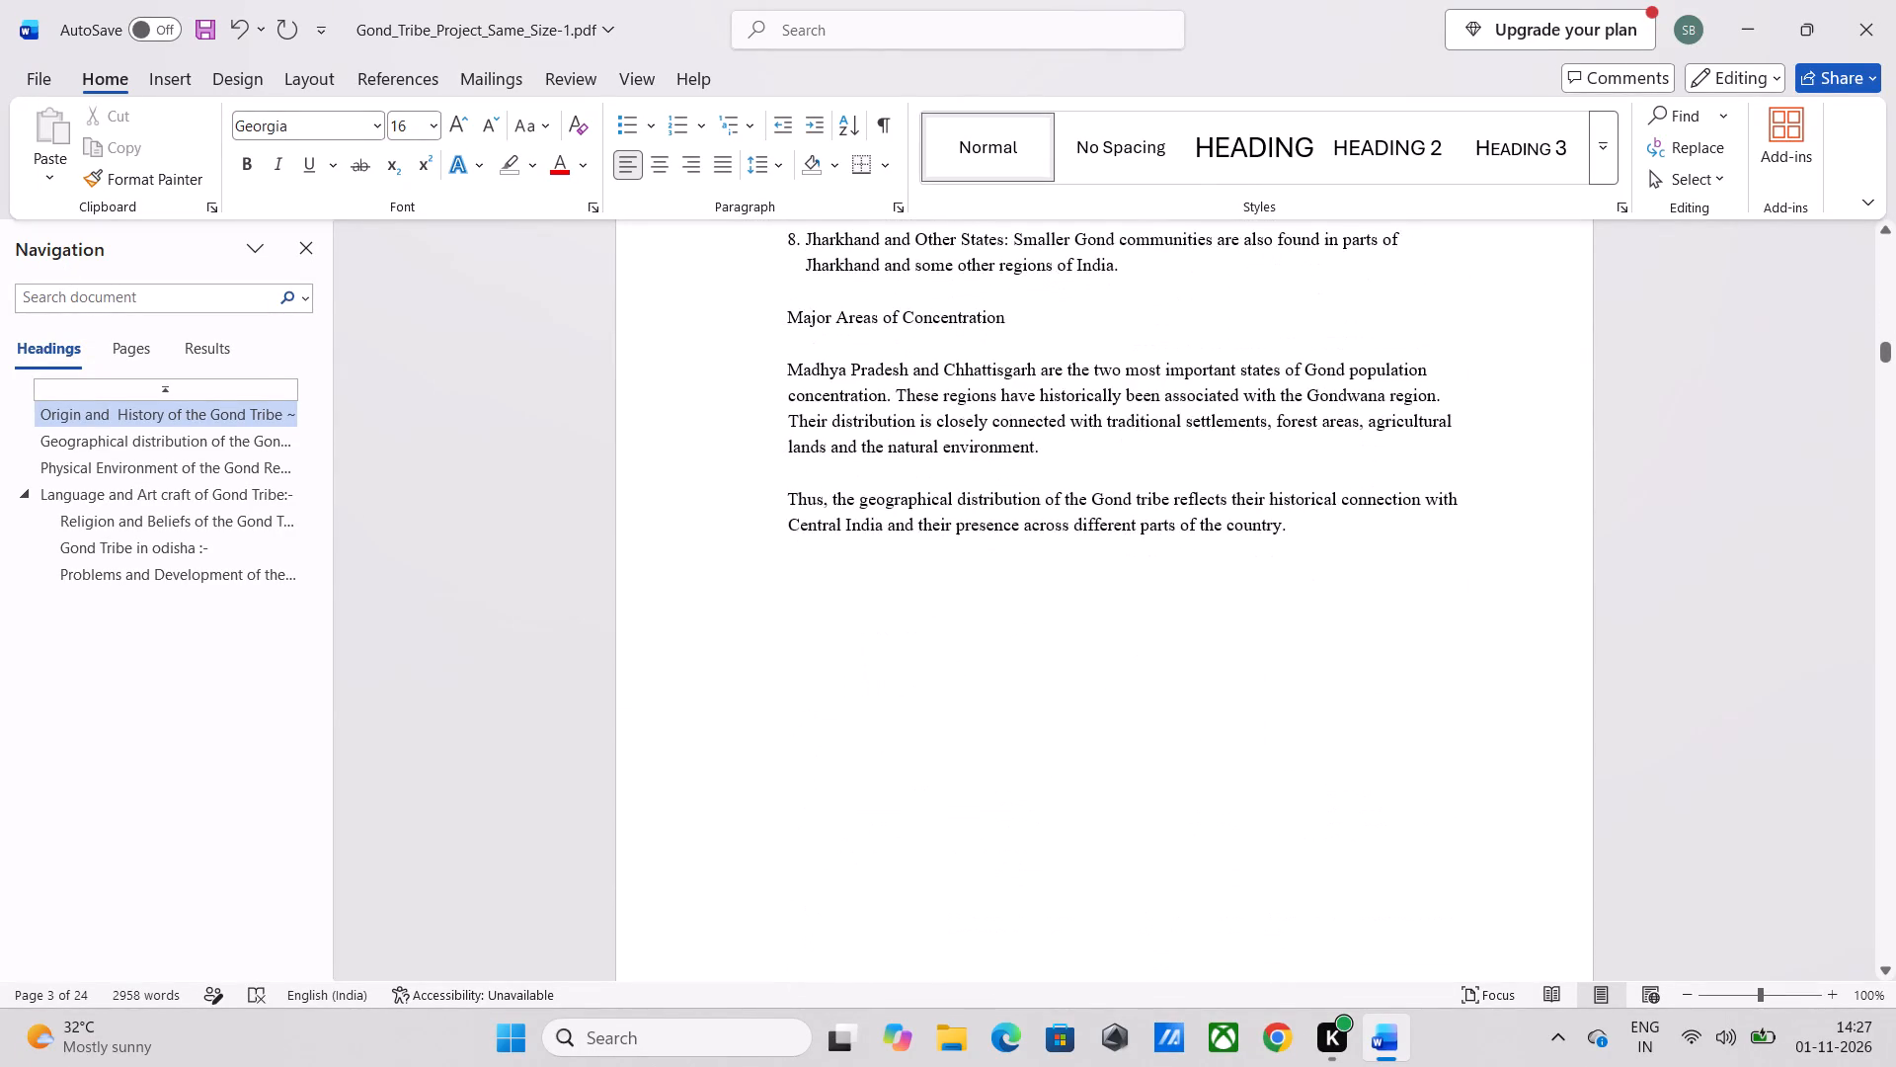
{"action": "scroll", "coordinate": [987, 559], "scroll_direction": "down", "scroll_amount": 20}
{"action": "scroll", "coordinate": [987, 559], "scroll_direction": "down", "scroll_amount": 9}
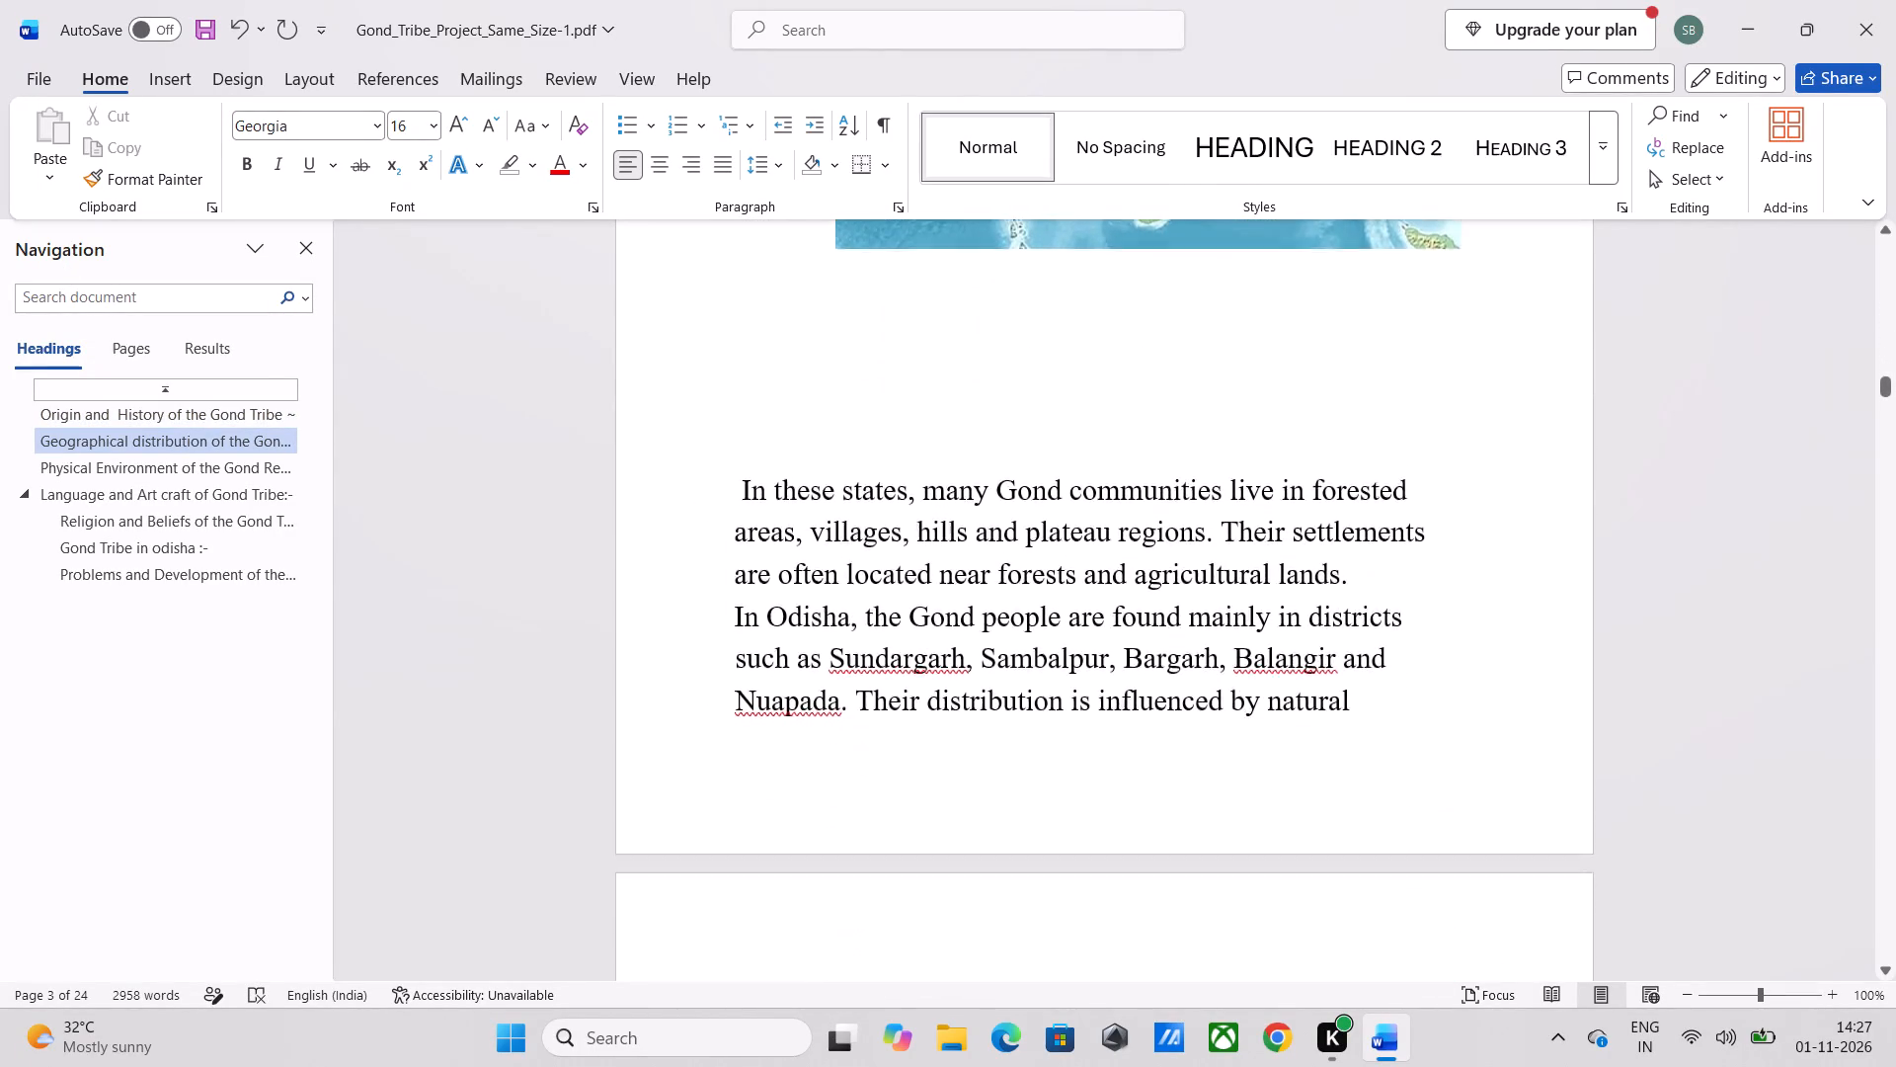
{"action": "scroll", "coordinate": [987, 559], "scroll_direction": "down", "scroll_amount": 20}
{"action": "scroll", "coordinate": [987, 559], "scroll_direction": "down", "scroll_amount": 2}
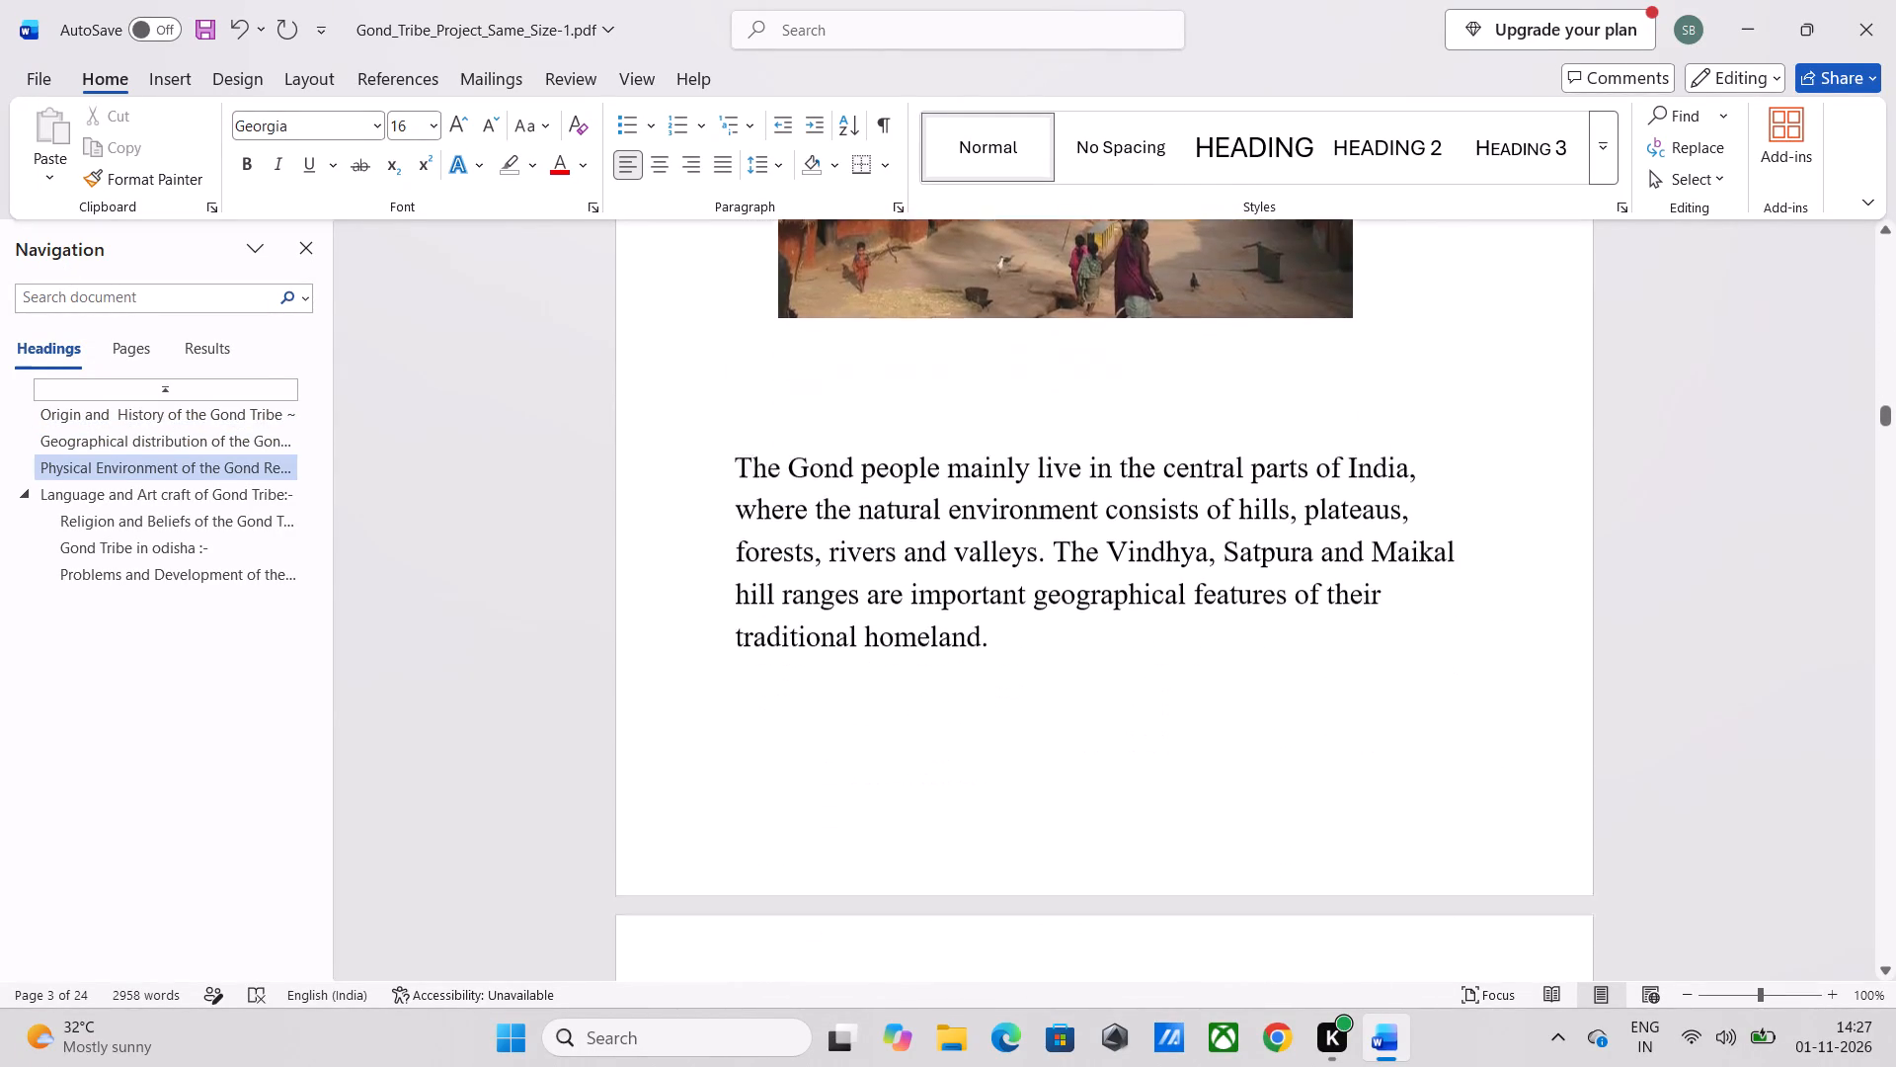
{"action": "scroll", "coordinate": [987, 559], "scroll_direction": "down", "scroll_amount": 11}
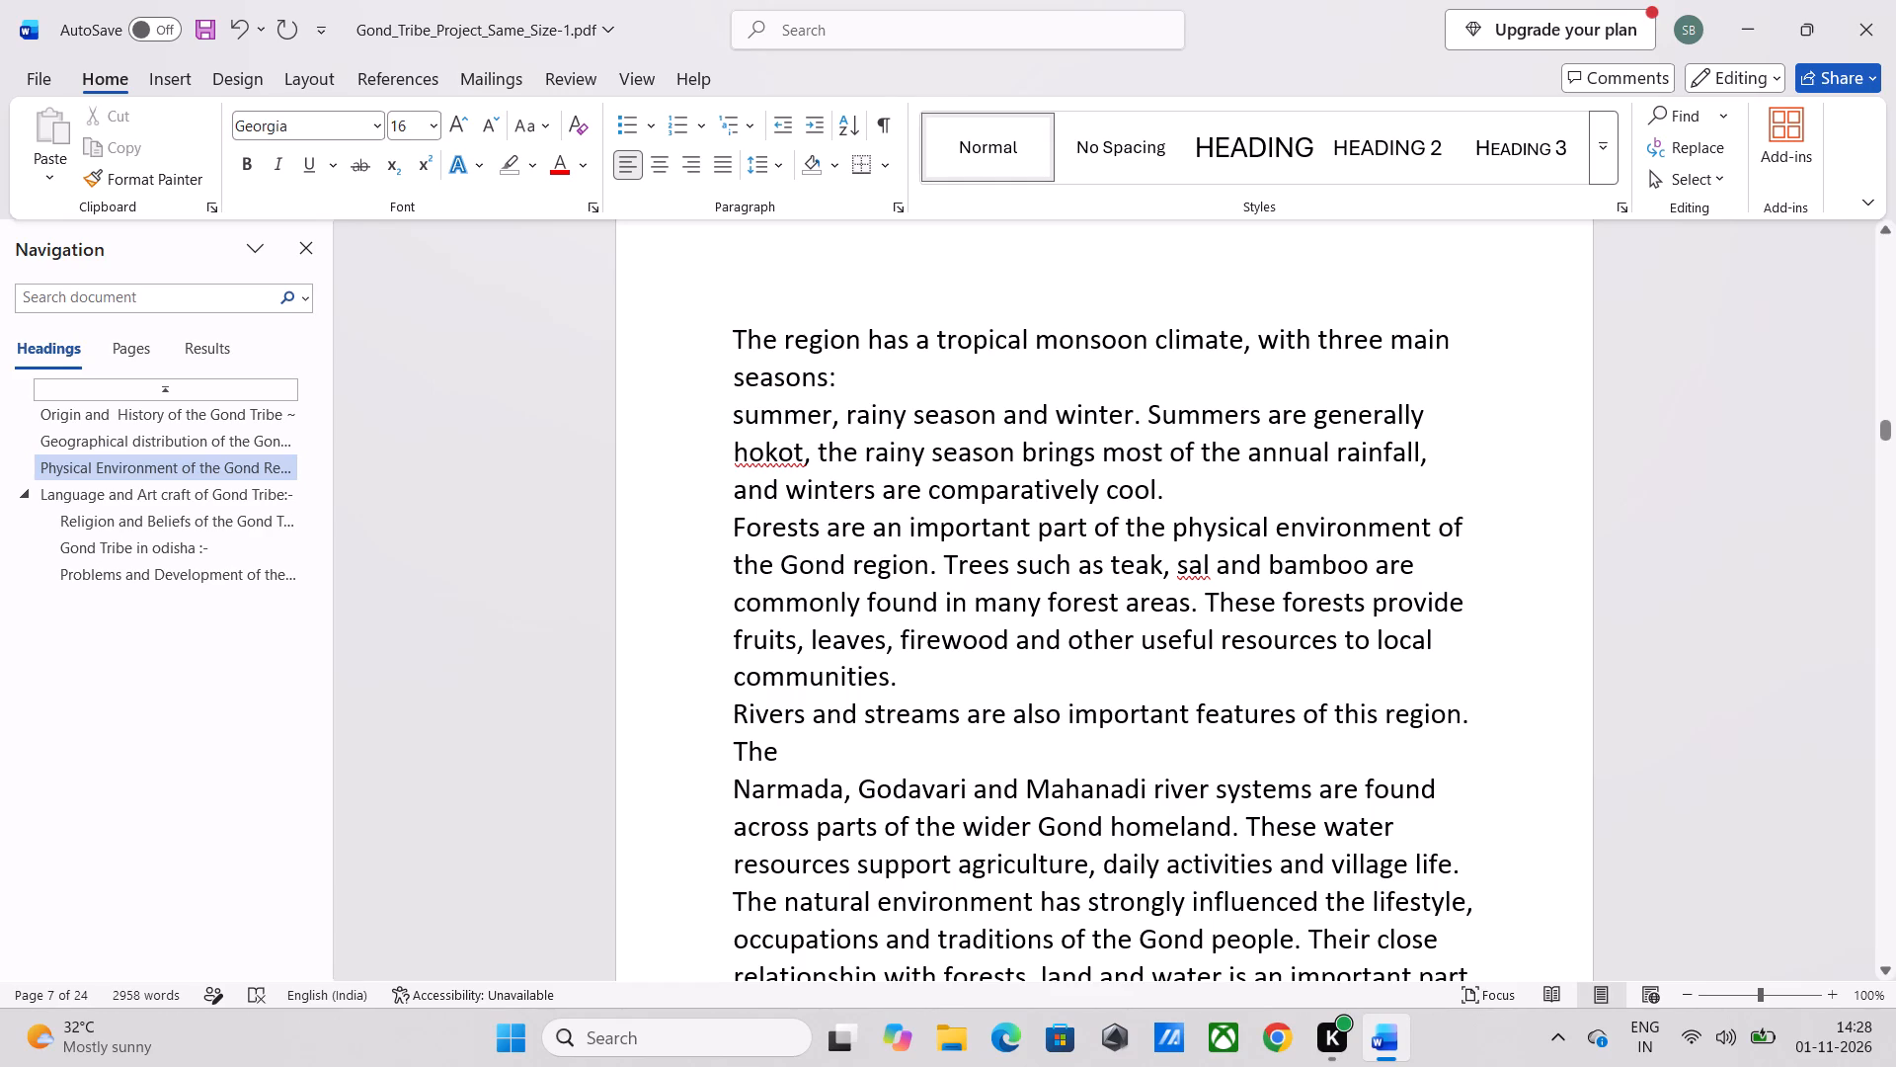
{"action": "scroll", "coordinate": [1114, 578], "scroll_direction": "down", "scroll_amount": 20}
{"action": "scroll", "coordinate": [1114, 578], "scroll_direction": "down", "scroll_amount": 3}
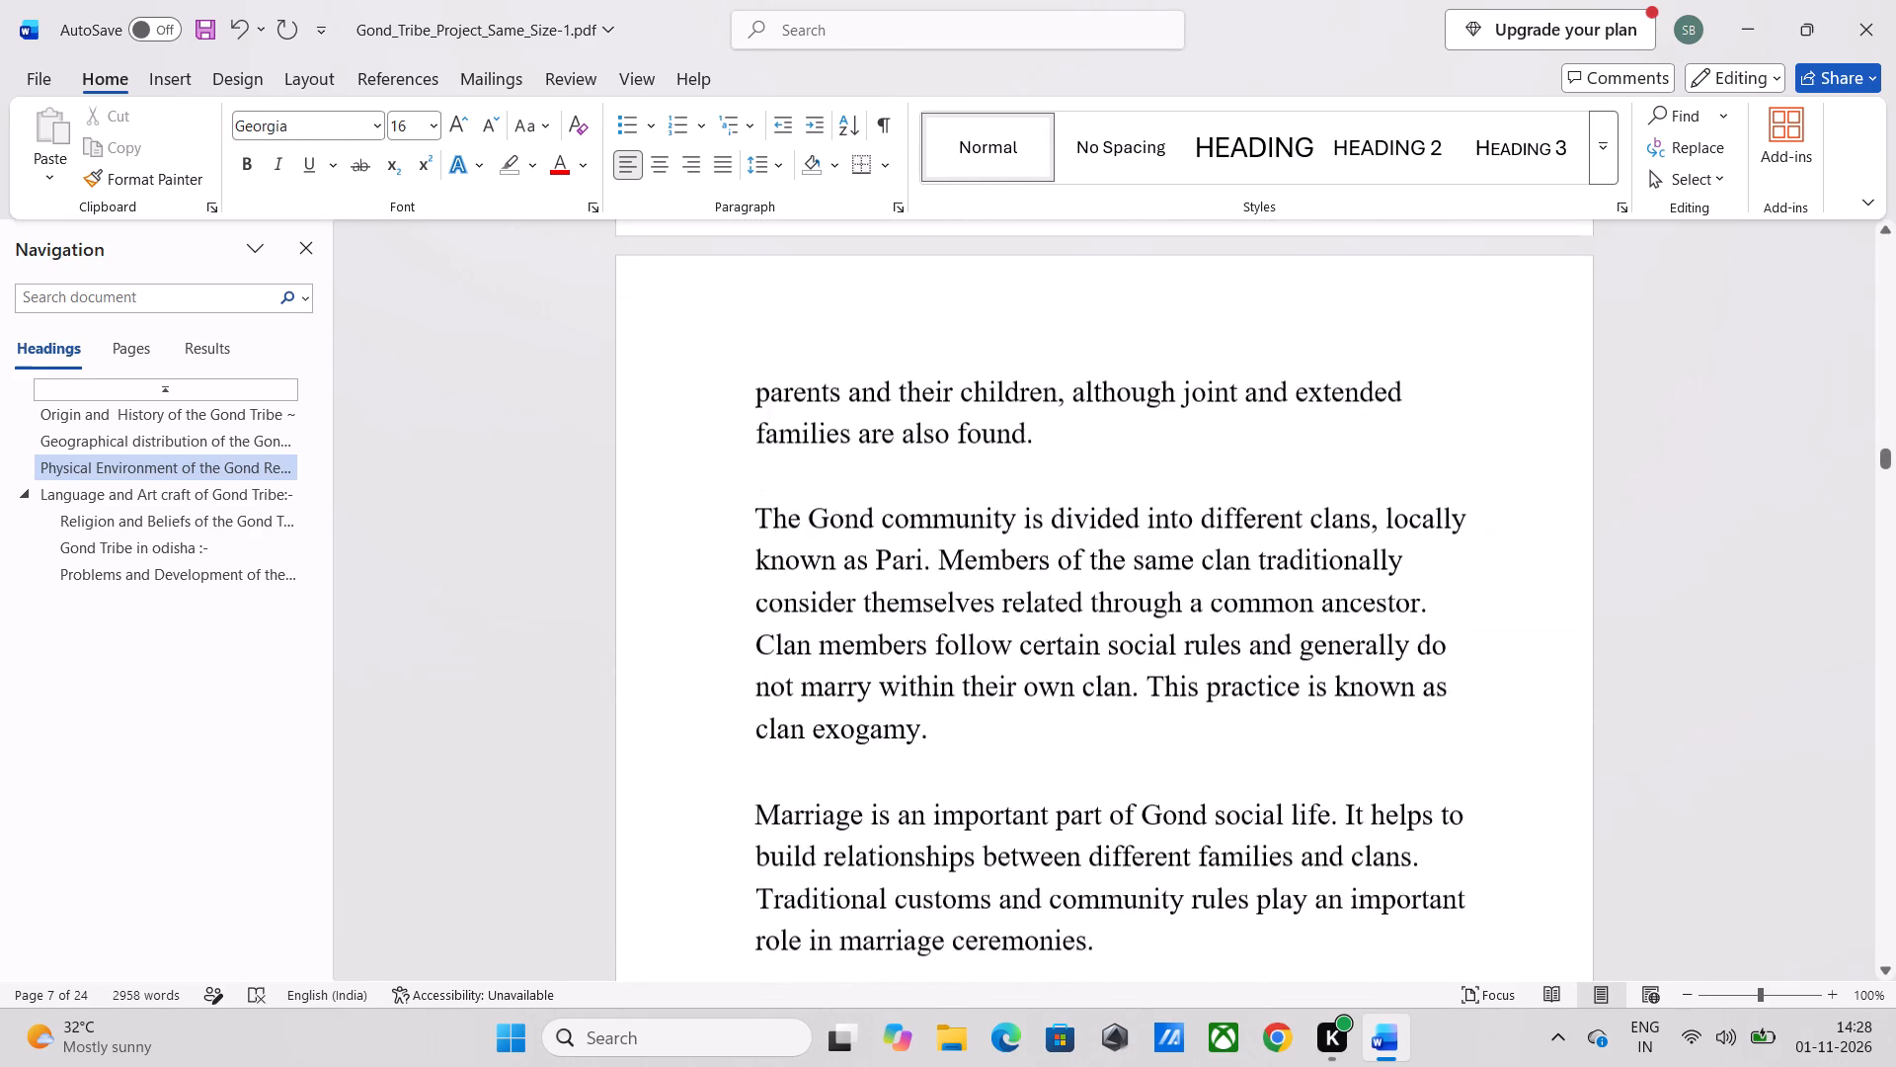
{"action": "scroll", "coordinate": [938, 884], "scroll_direction": "down", "scroll_amount": 7}
{"action": "scroll", "coordinate": [904, 922], "scroll_direction": "up", "scroll_amount": 1}
{"action": "scroll", "coordinate": [885, 847], "scroll_direction": "down", "scroll_amount": 1}
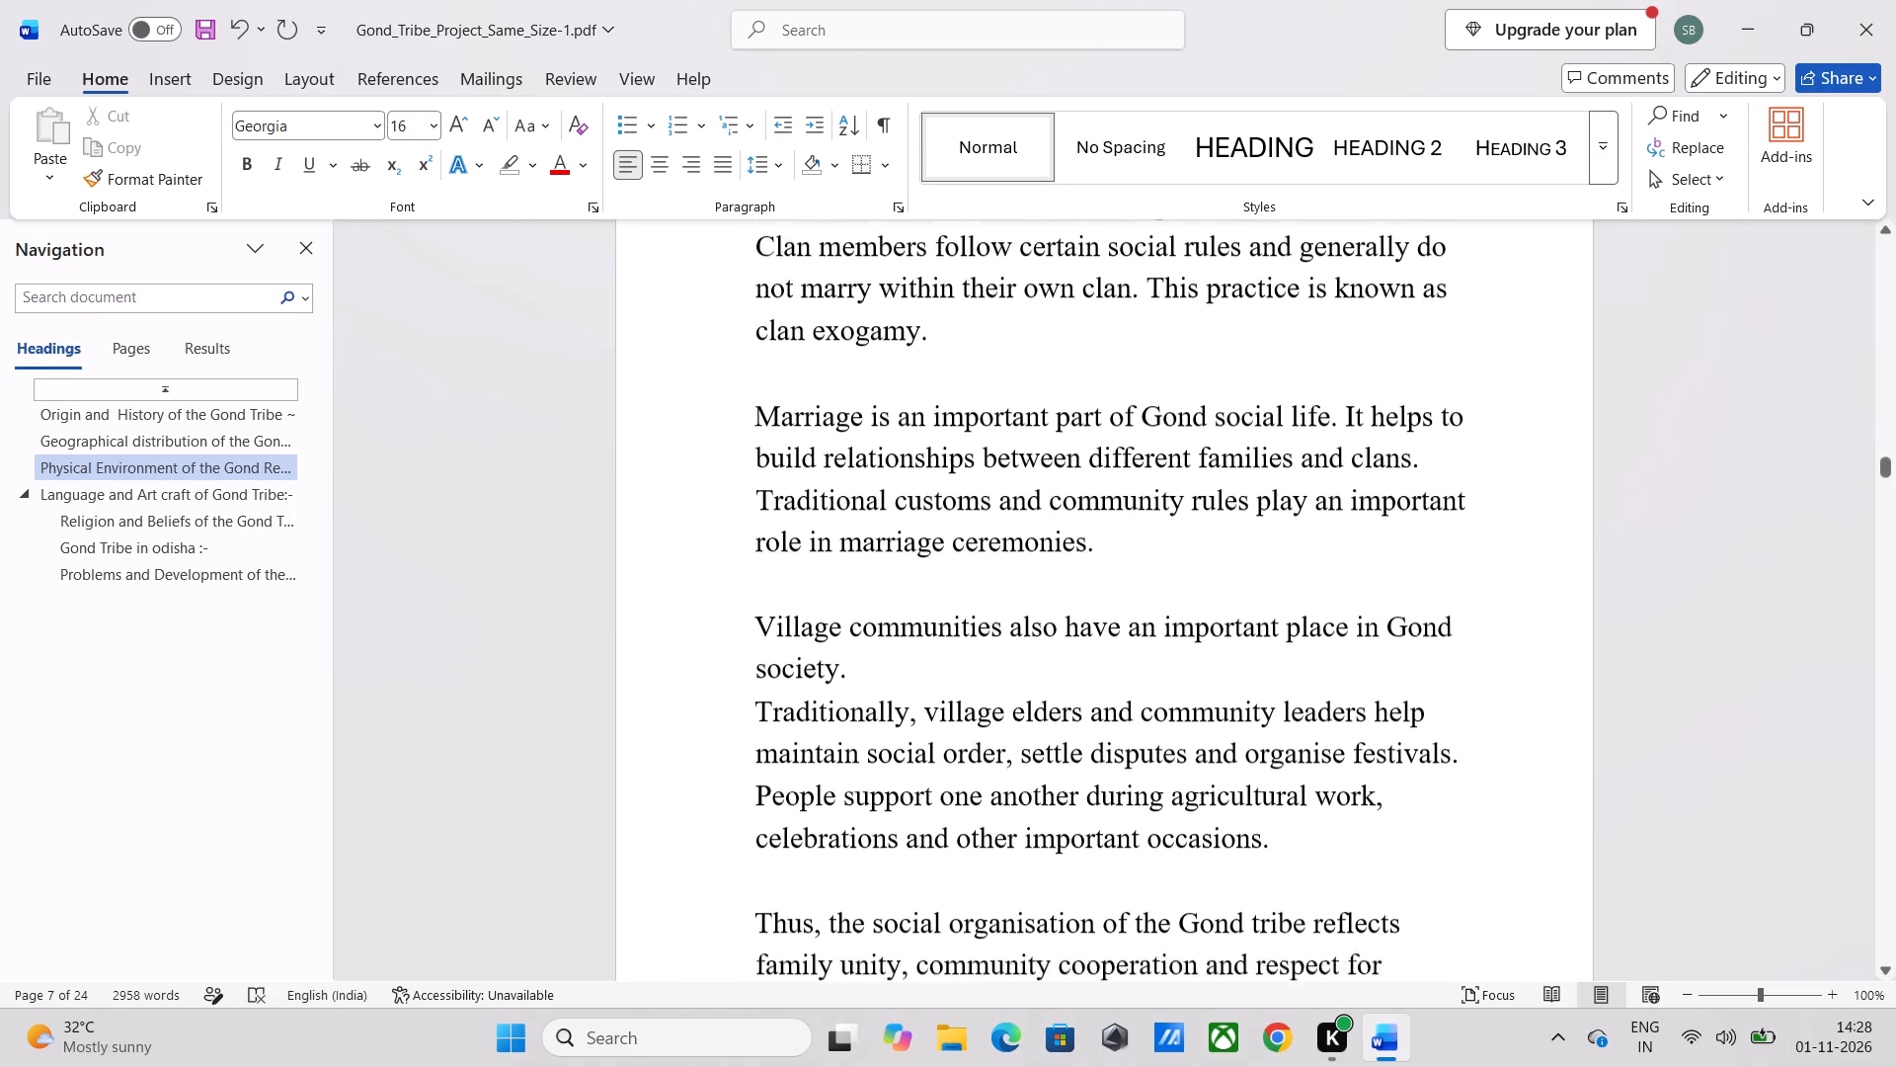
{"action": "scroll", "coordinate": [880, 853], "scroll_direction": "down", "scroll_amount": 1}
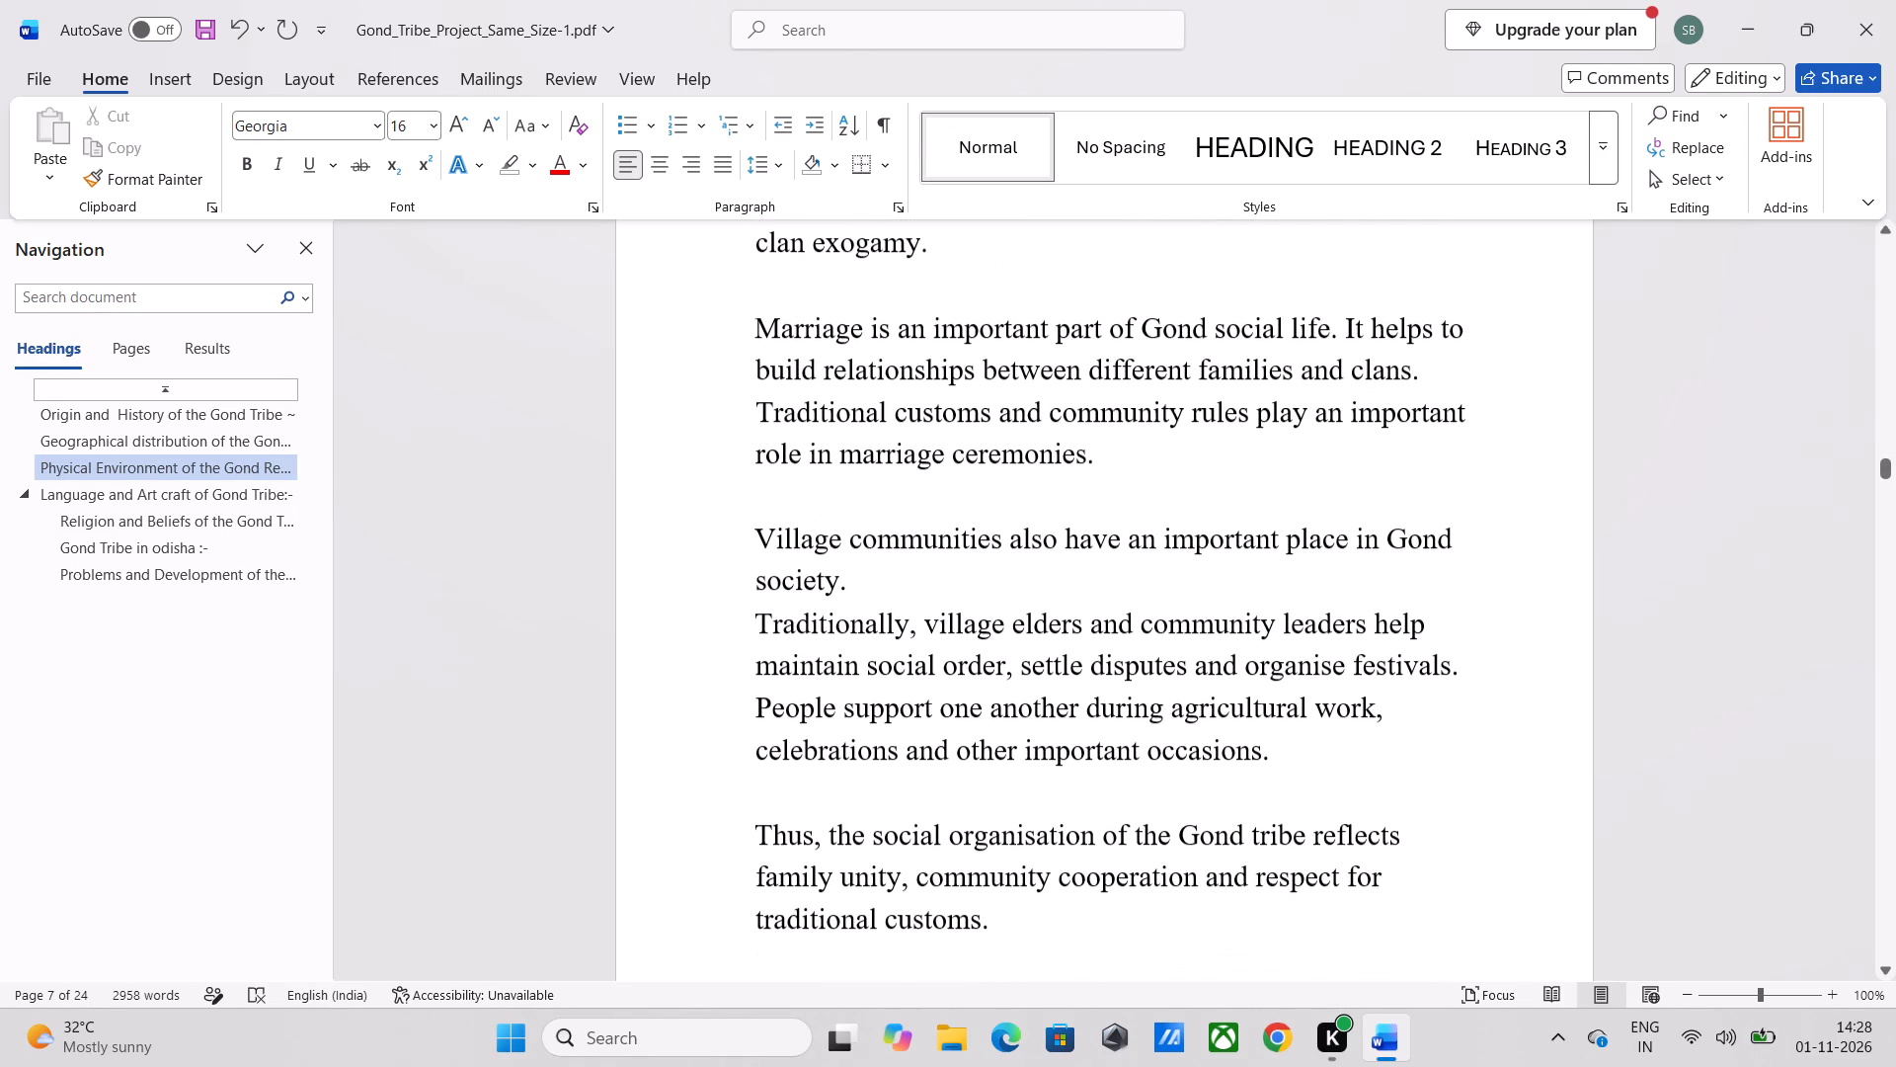
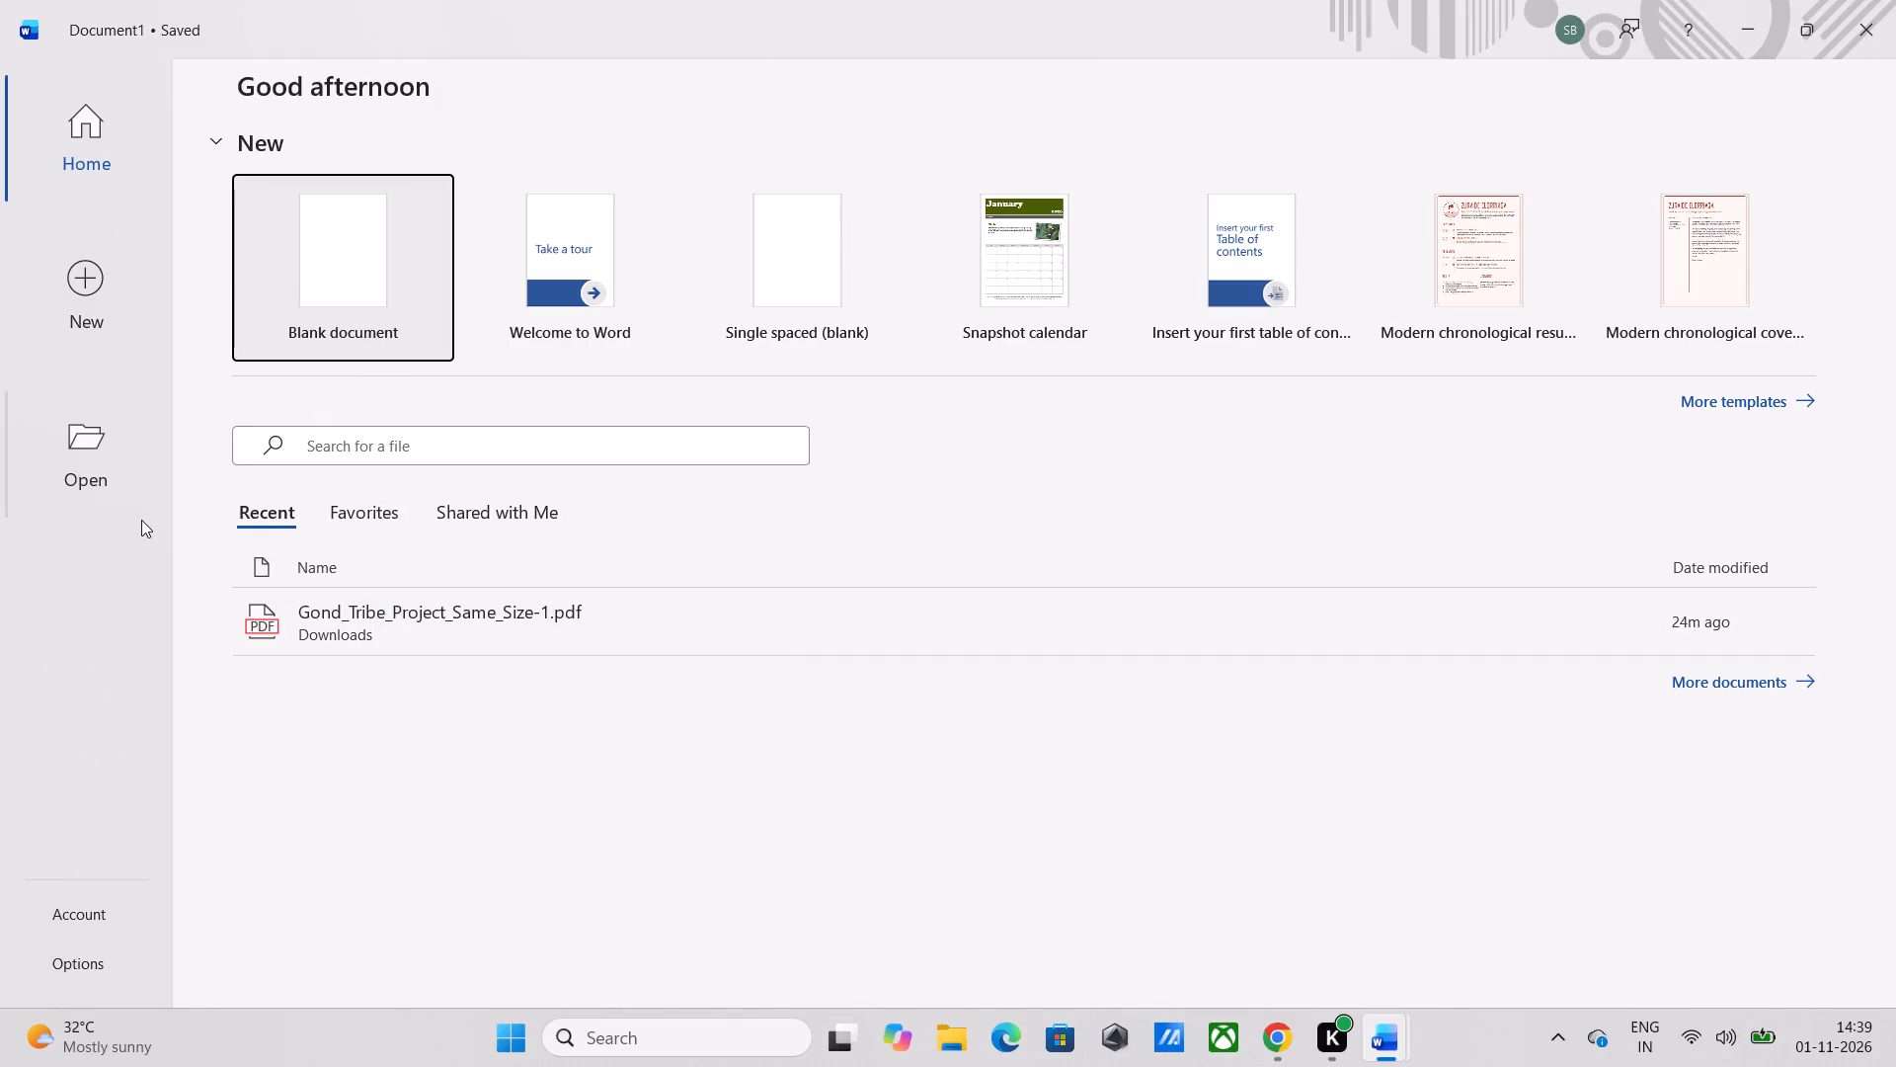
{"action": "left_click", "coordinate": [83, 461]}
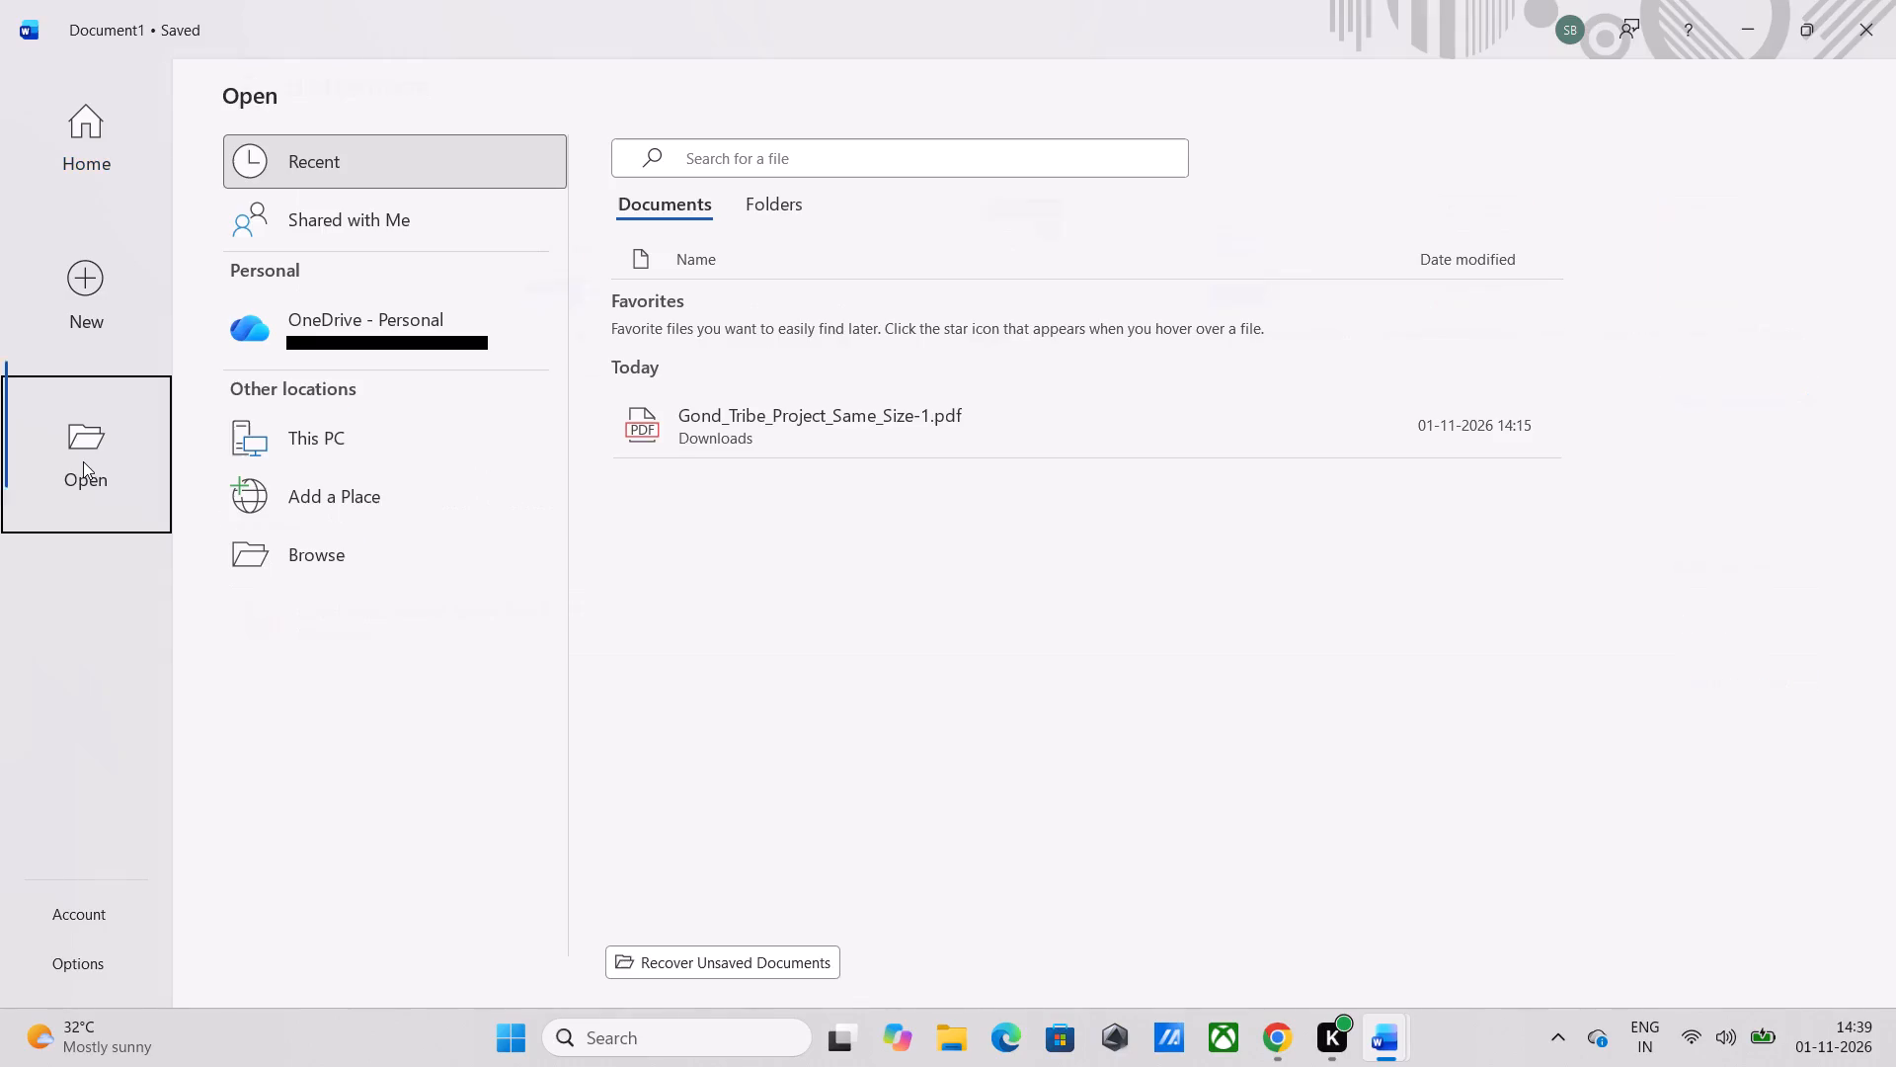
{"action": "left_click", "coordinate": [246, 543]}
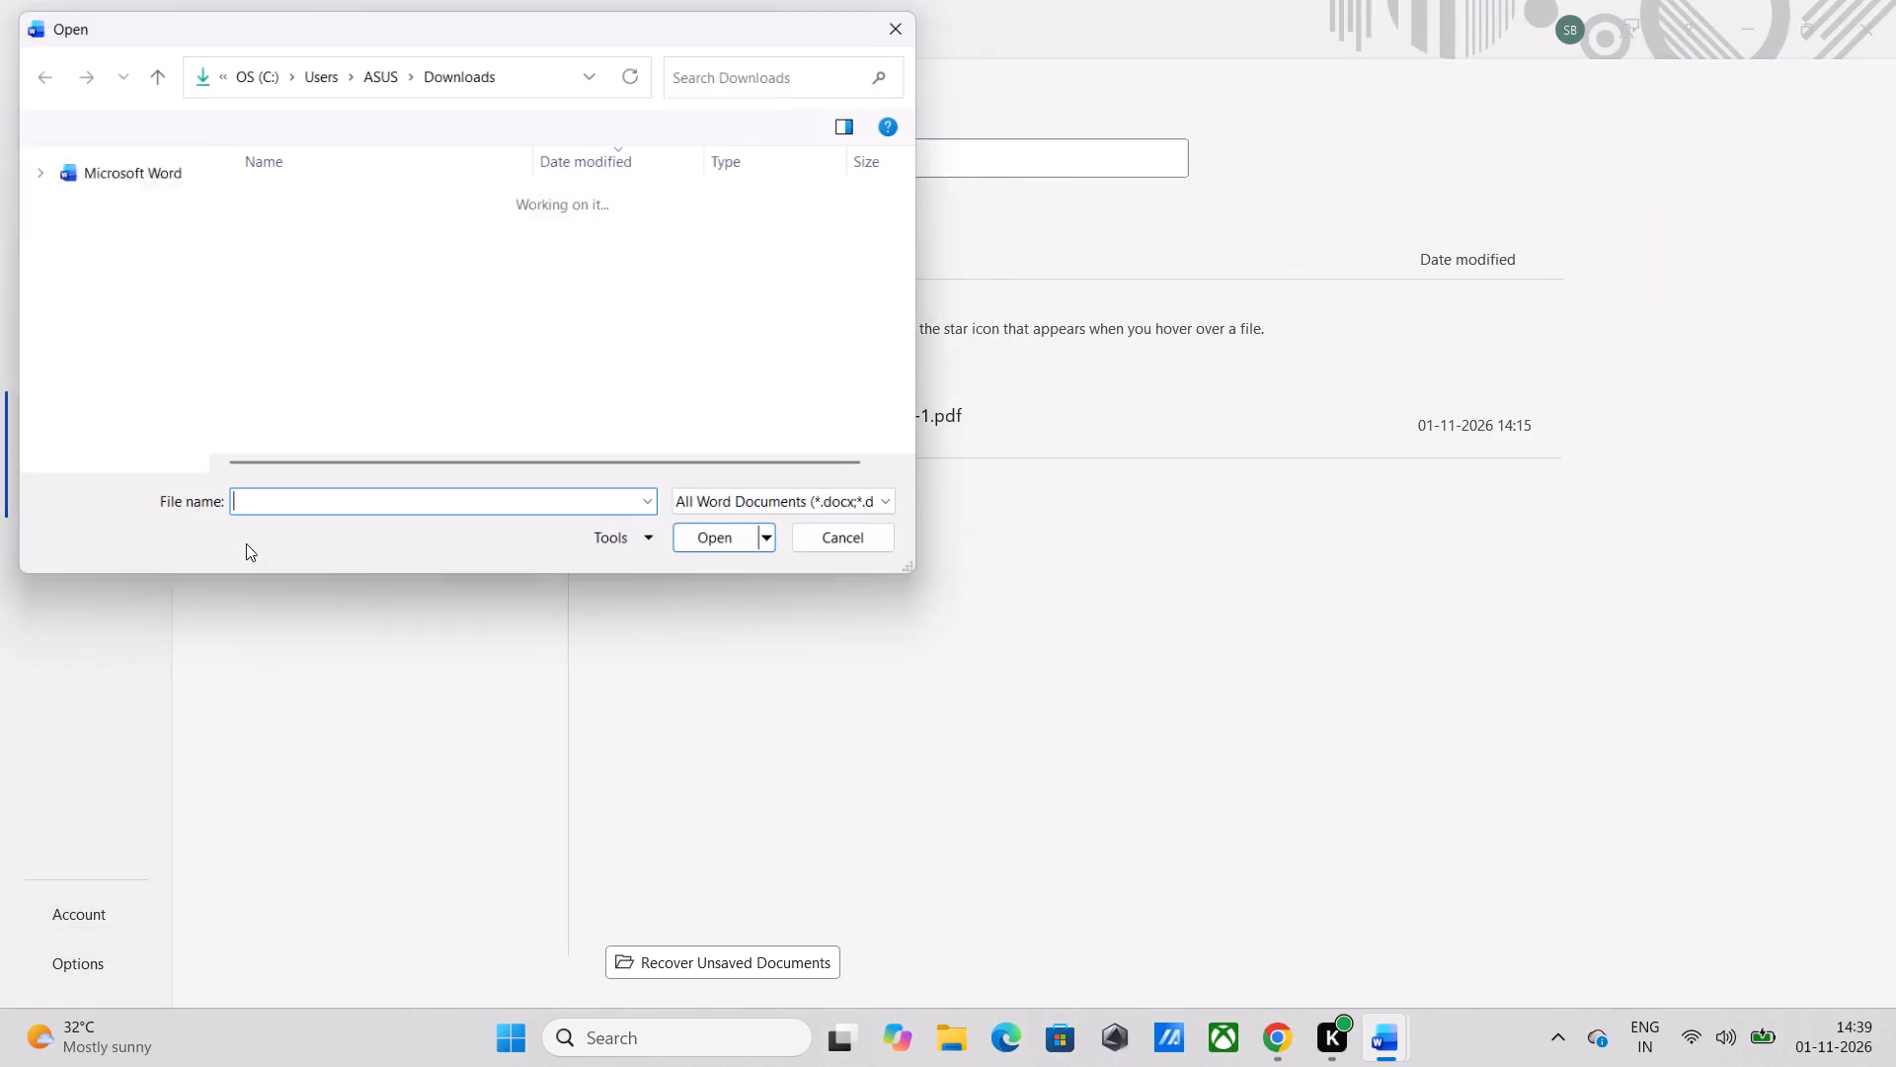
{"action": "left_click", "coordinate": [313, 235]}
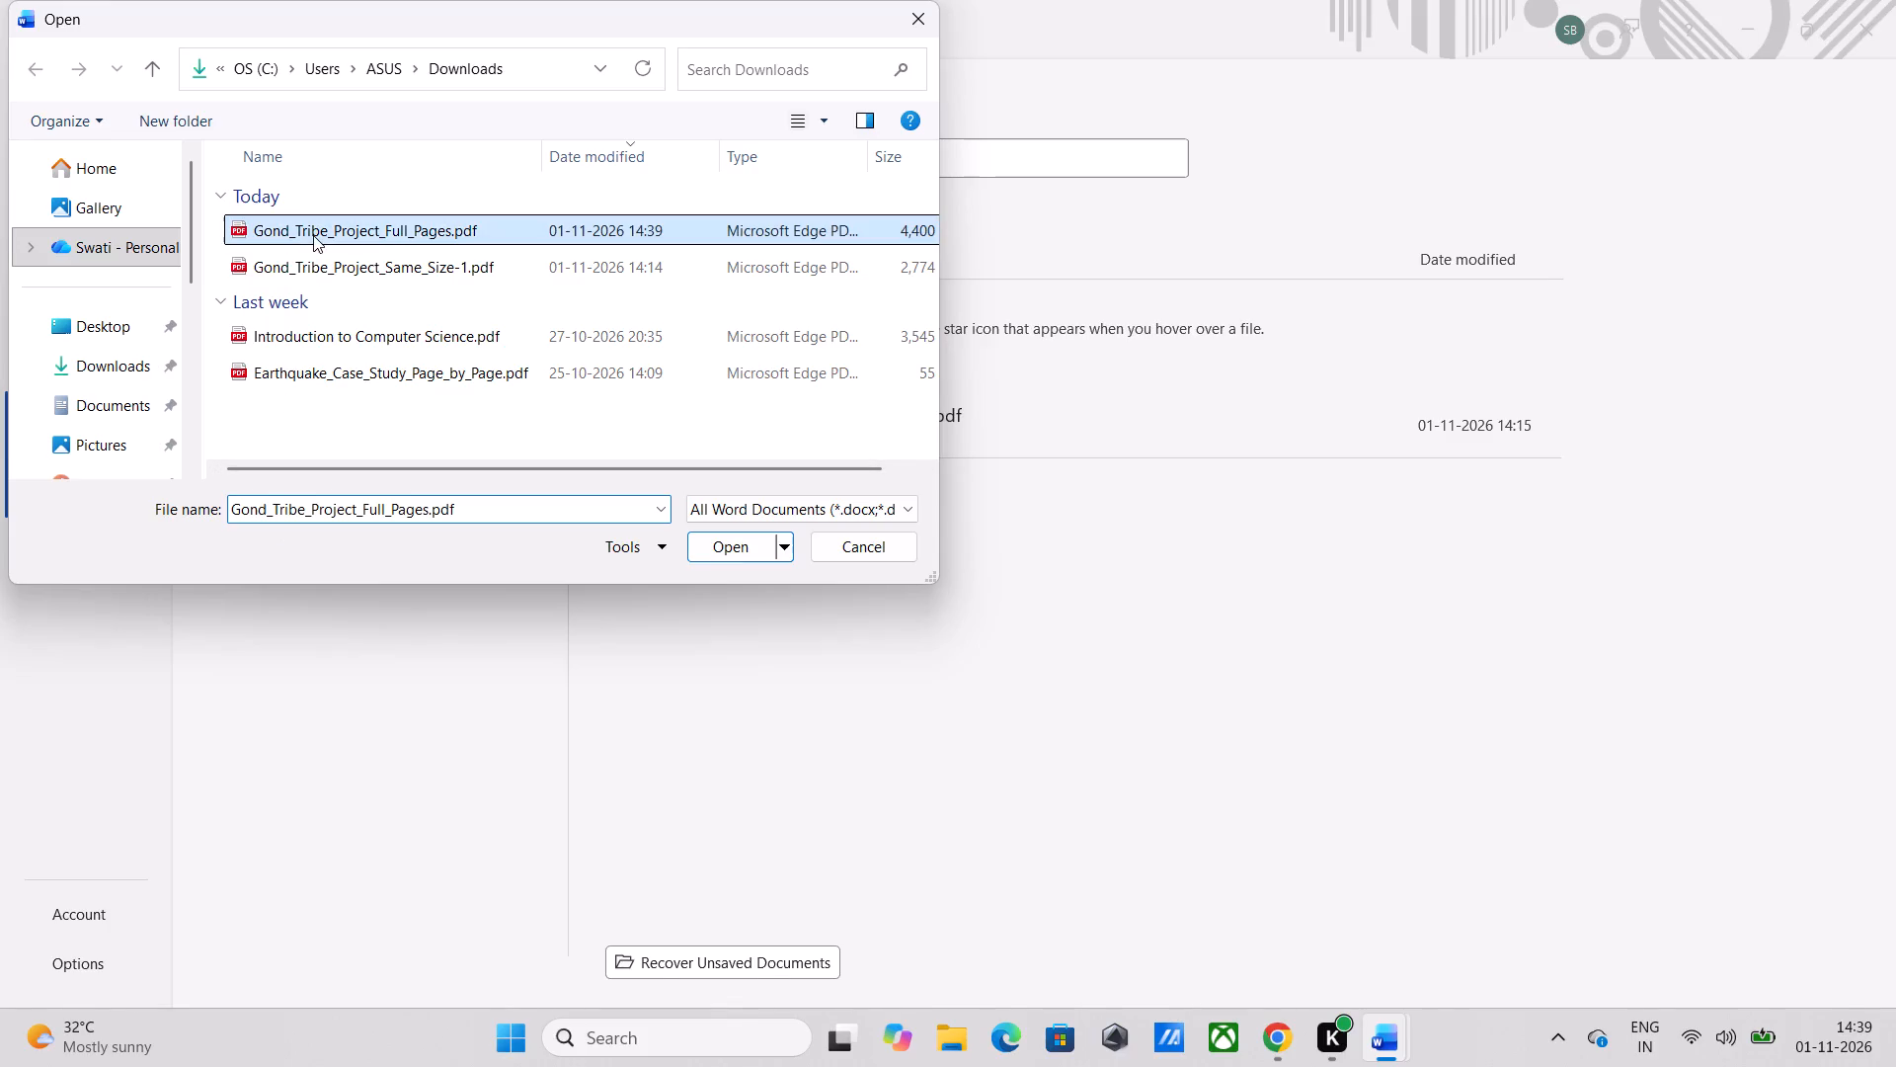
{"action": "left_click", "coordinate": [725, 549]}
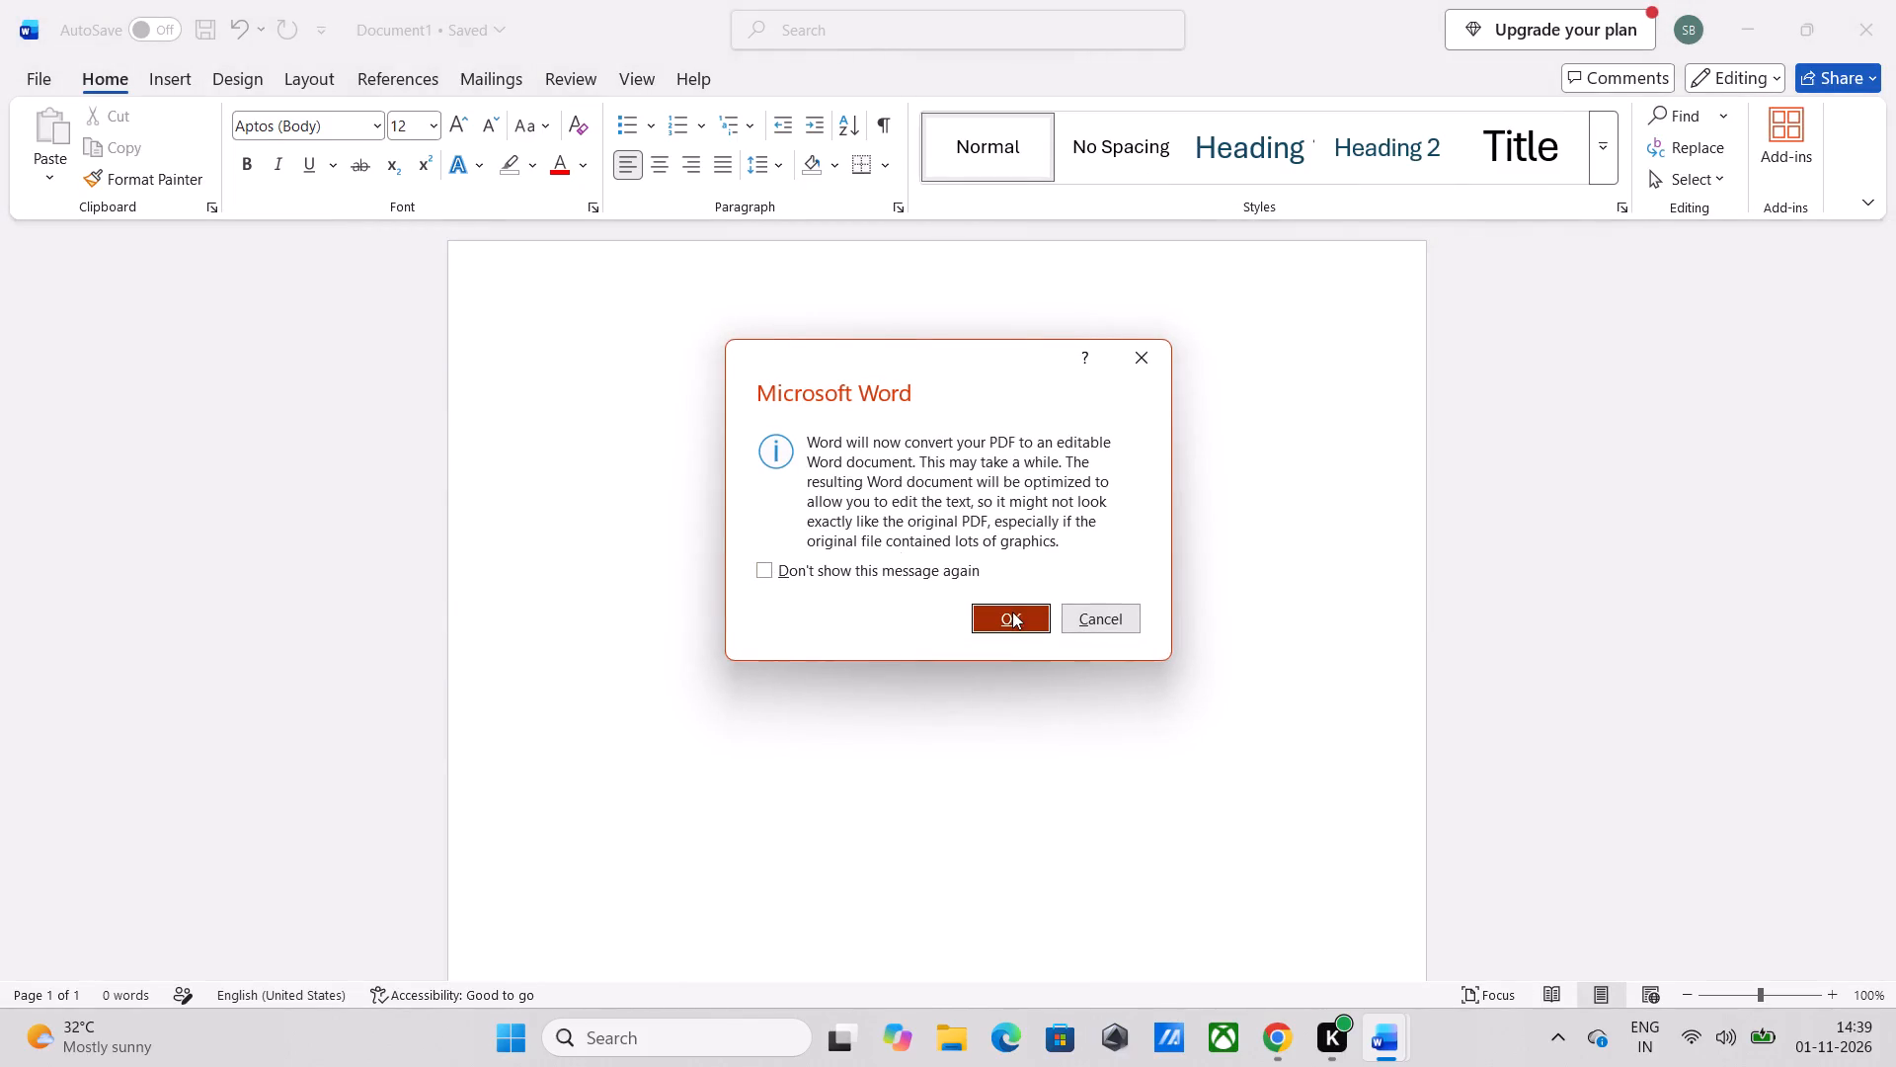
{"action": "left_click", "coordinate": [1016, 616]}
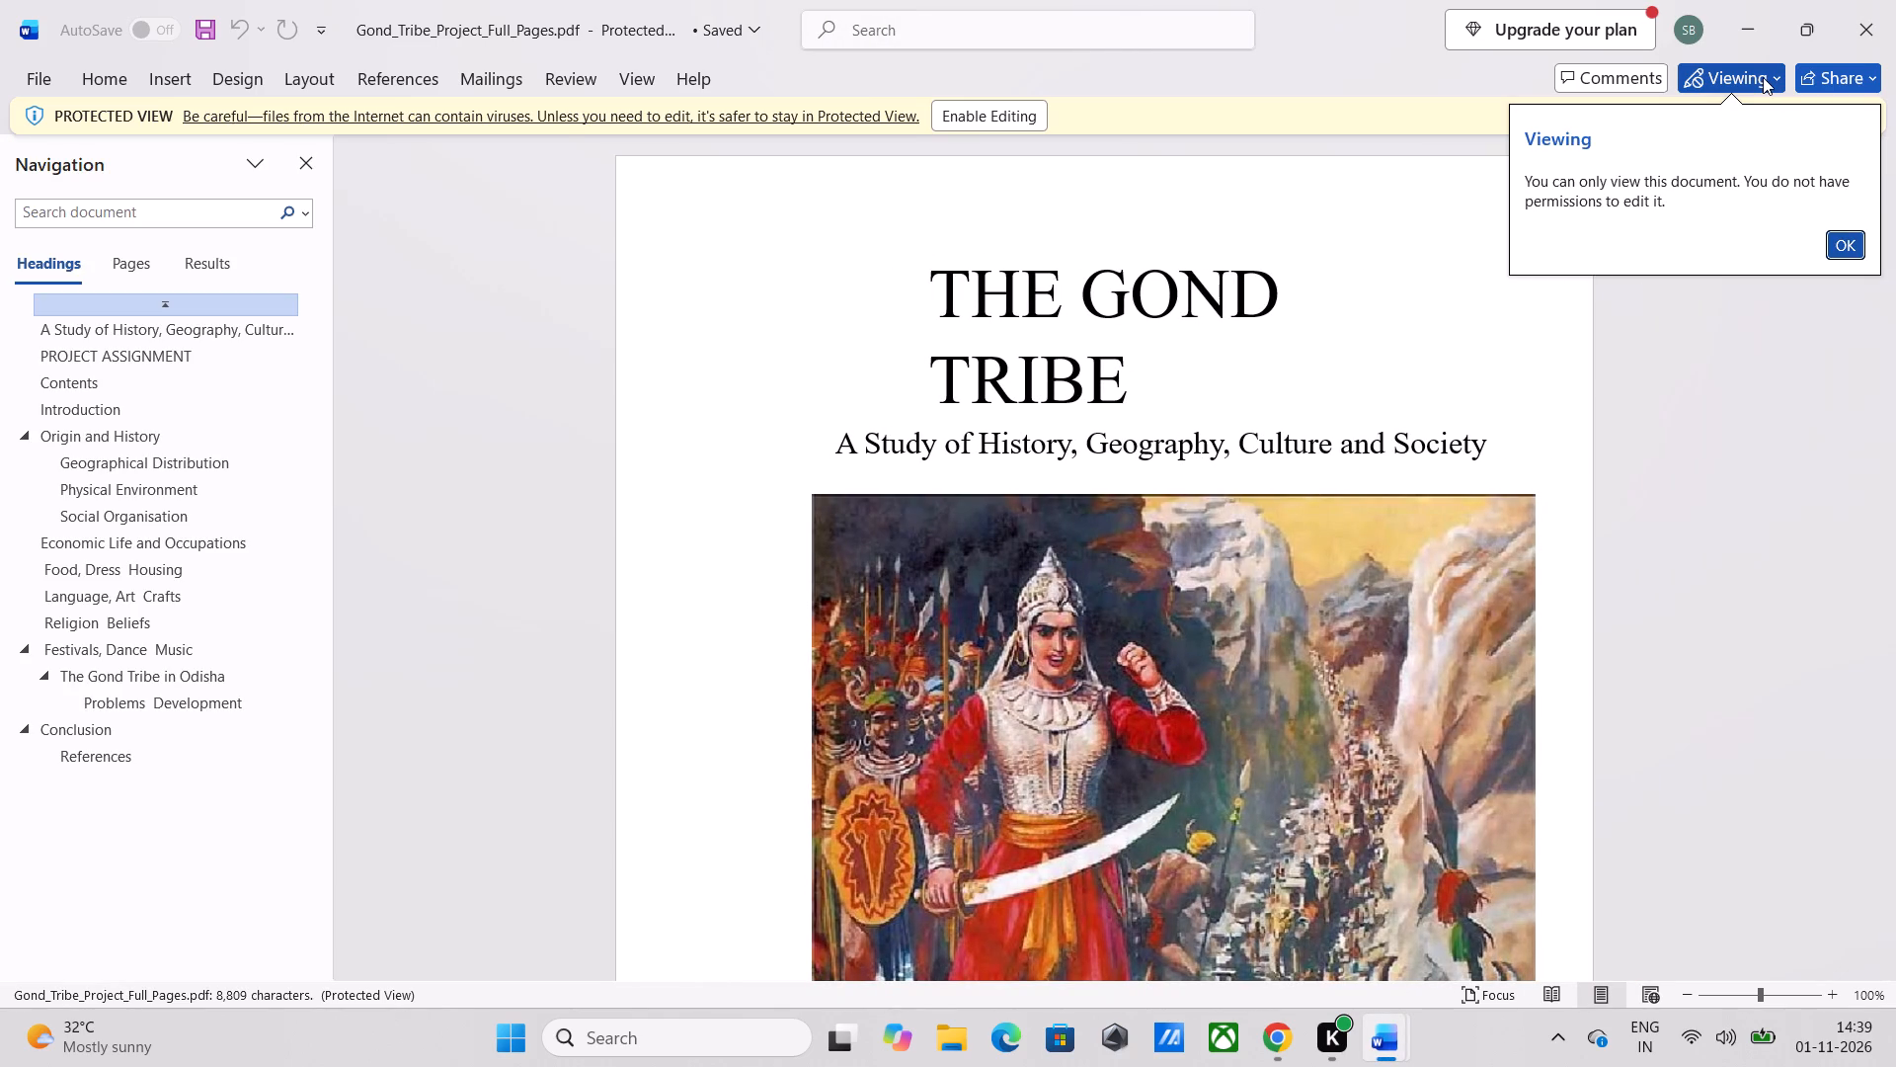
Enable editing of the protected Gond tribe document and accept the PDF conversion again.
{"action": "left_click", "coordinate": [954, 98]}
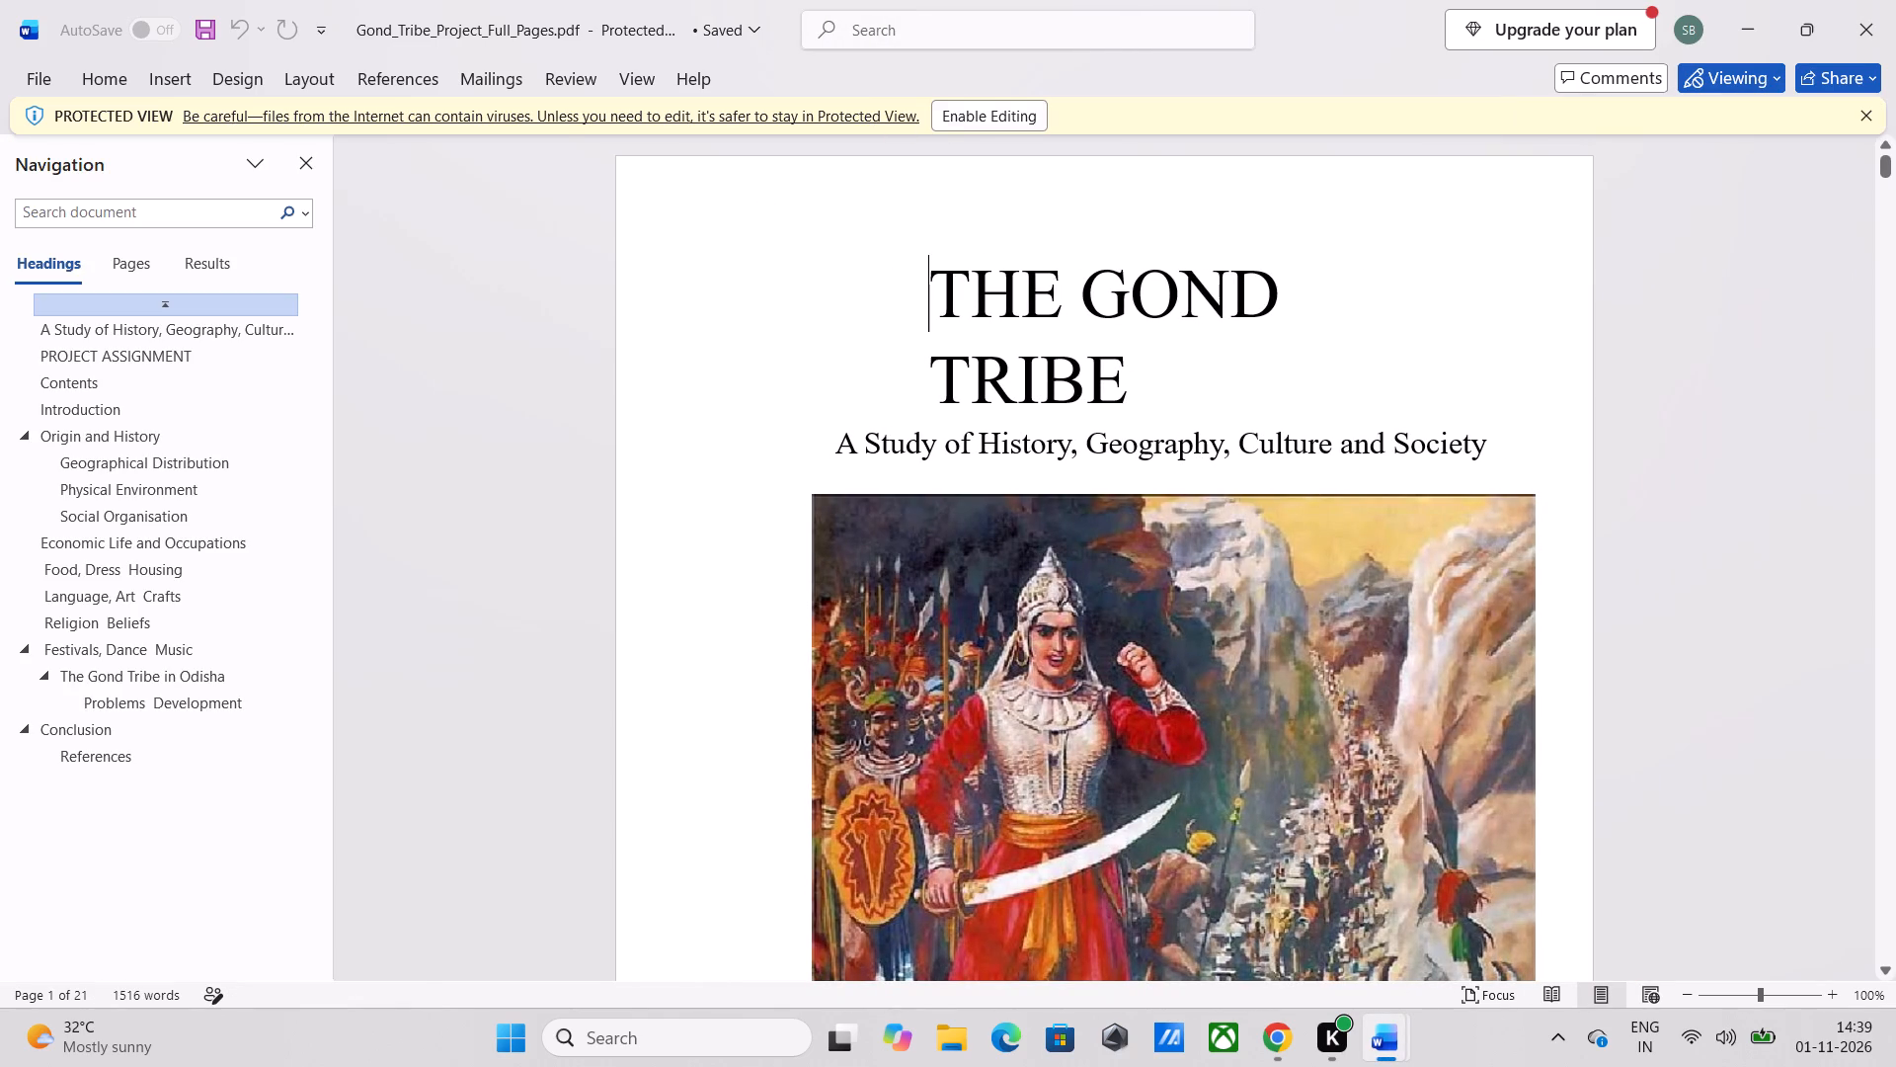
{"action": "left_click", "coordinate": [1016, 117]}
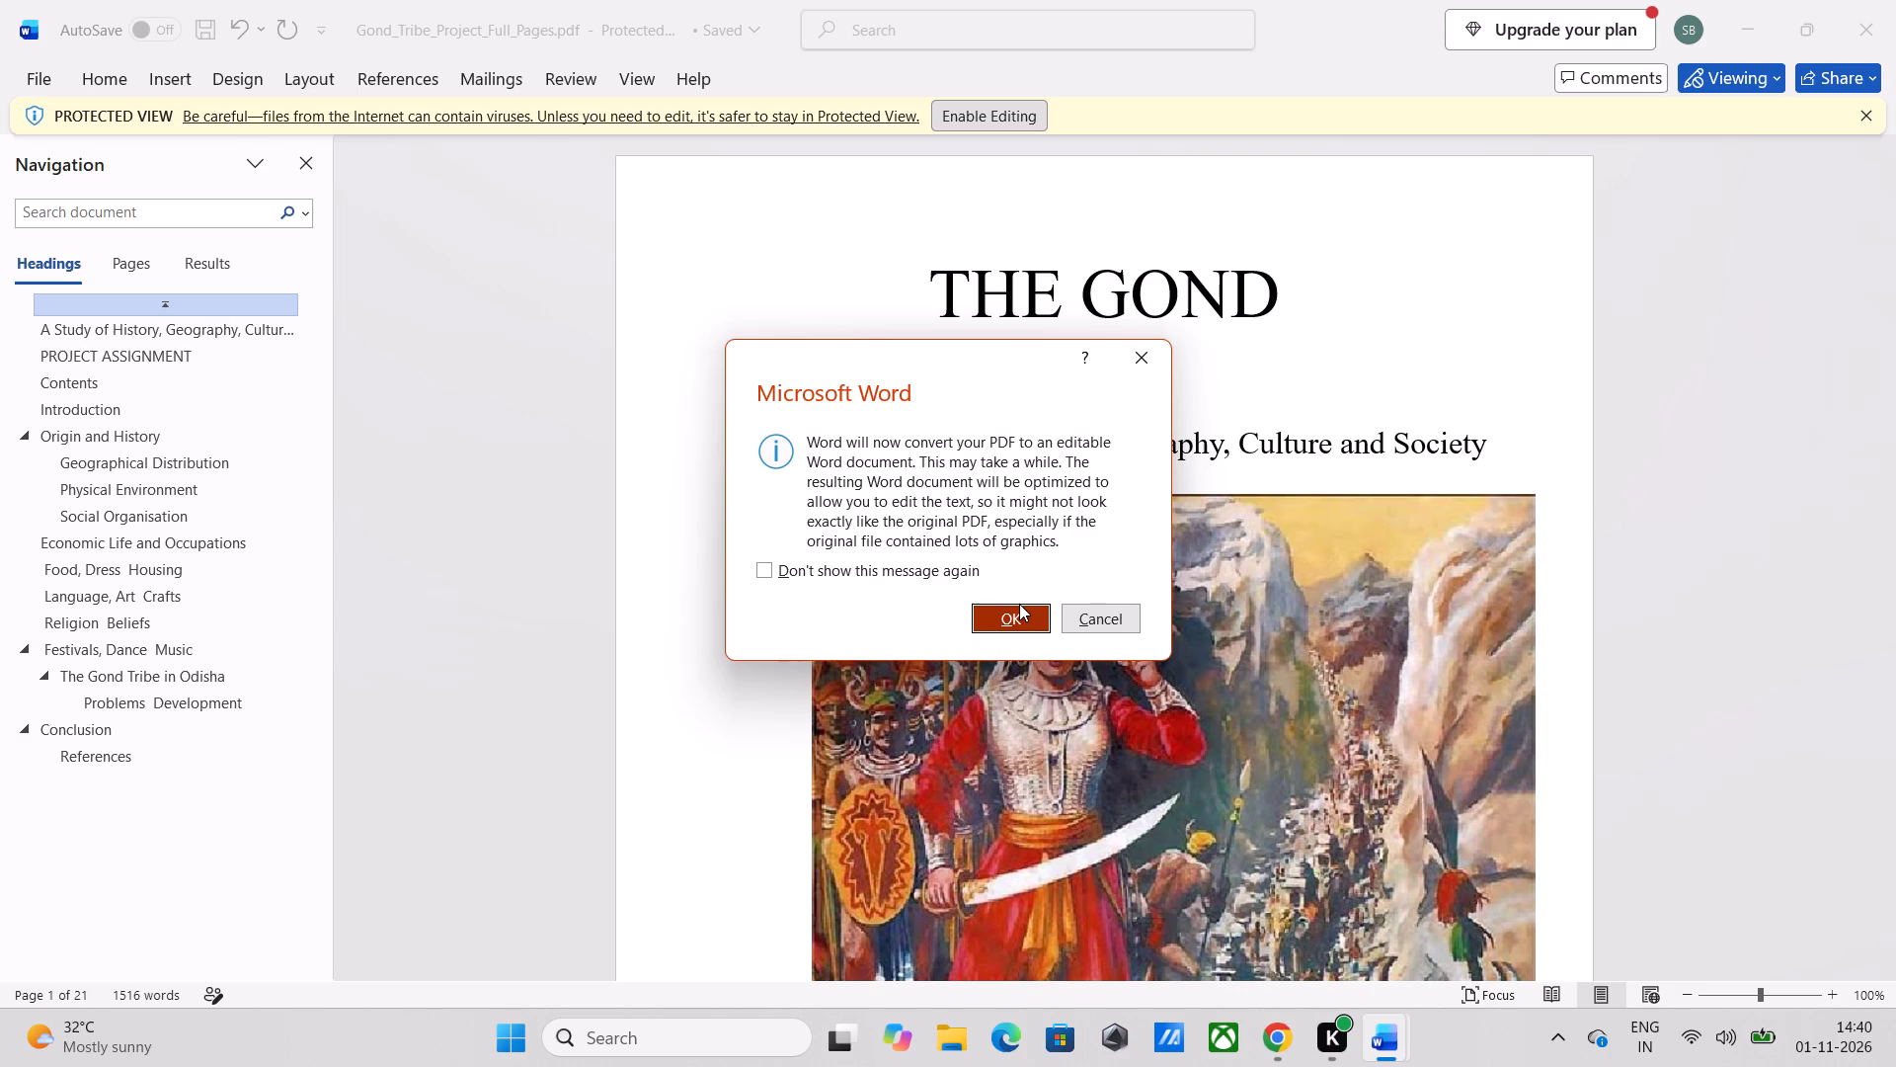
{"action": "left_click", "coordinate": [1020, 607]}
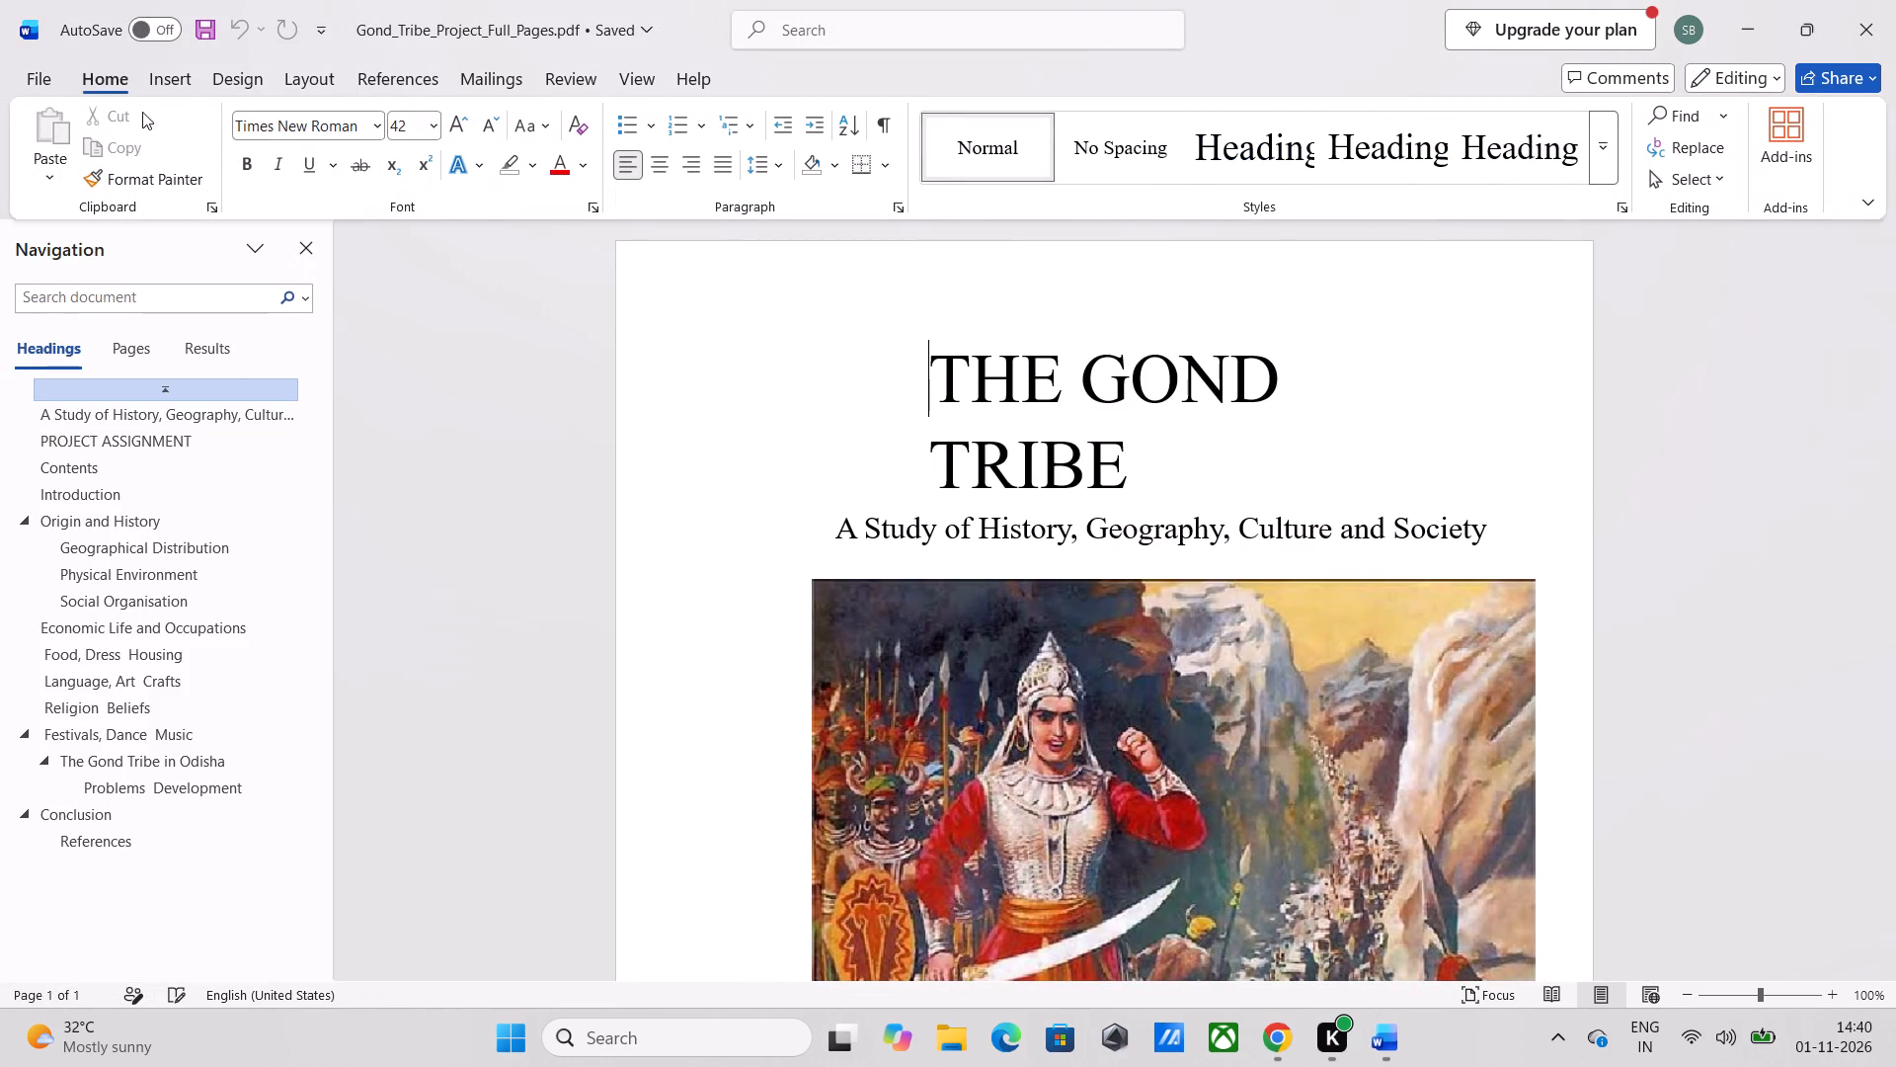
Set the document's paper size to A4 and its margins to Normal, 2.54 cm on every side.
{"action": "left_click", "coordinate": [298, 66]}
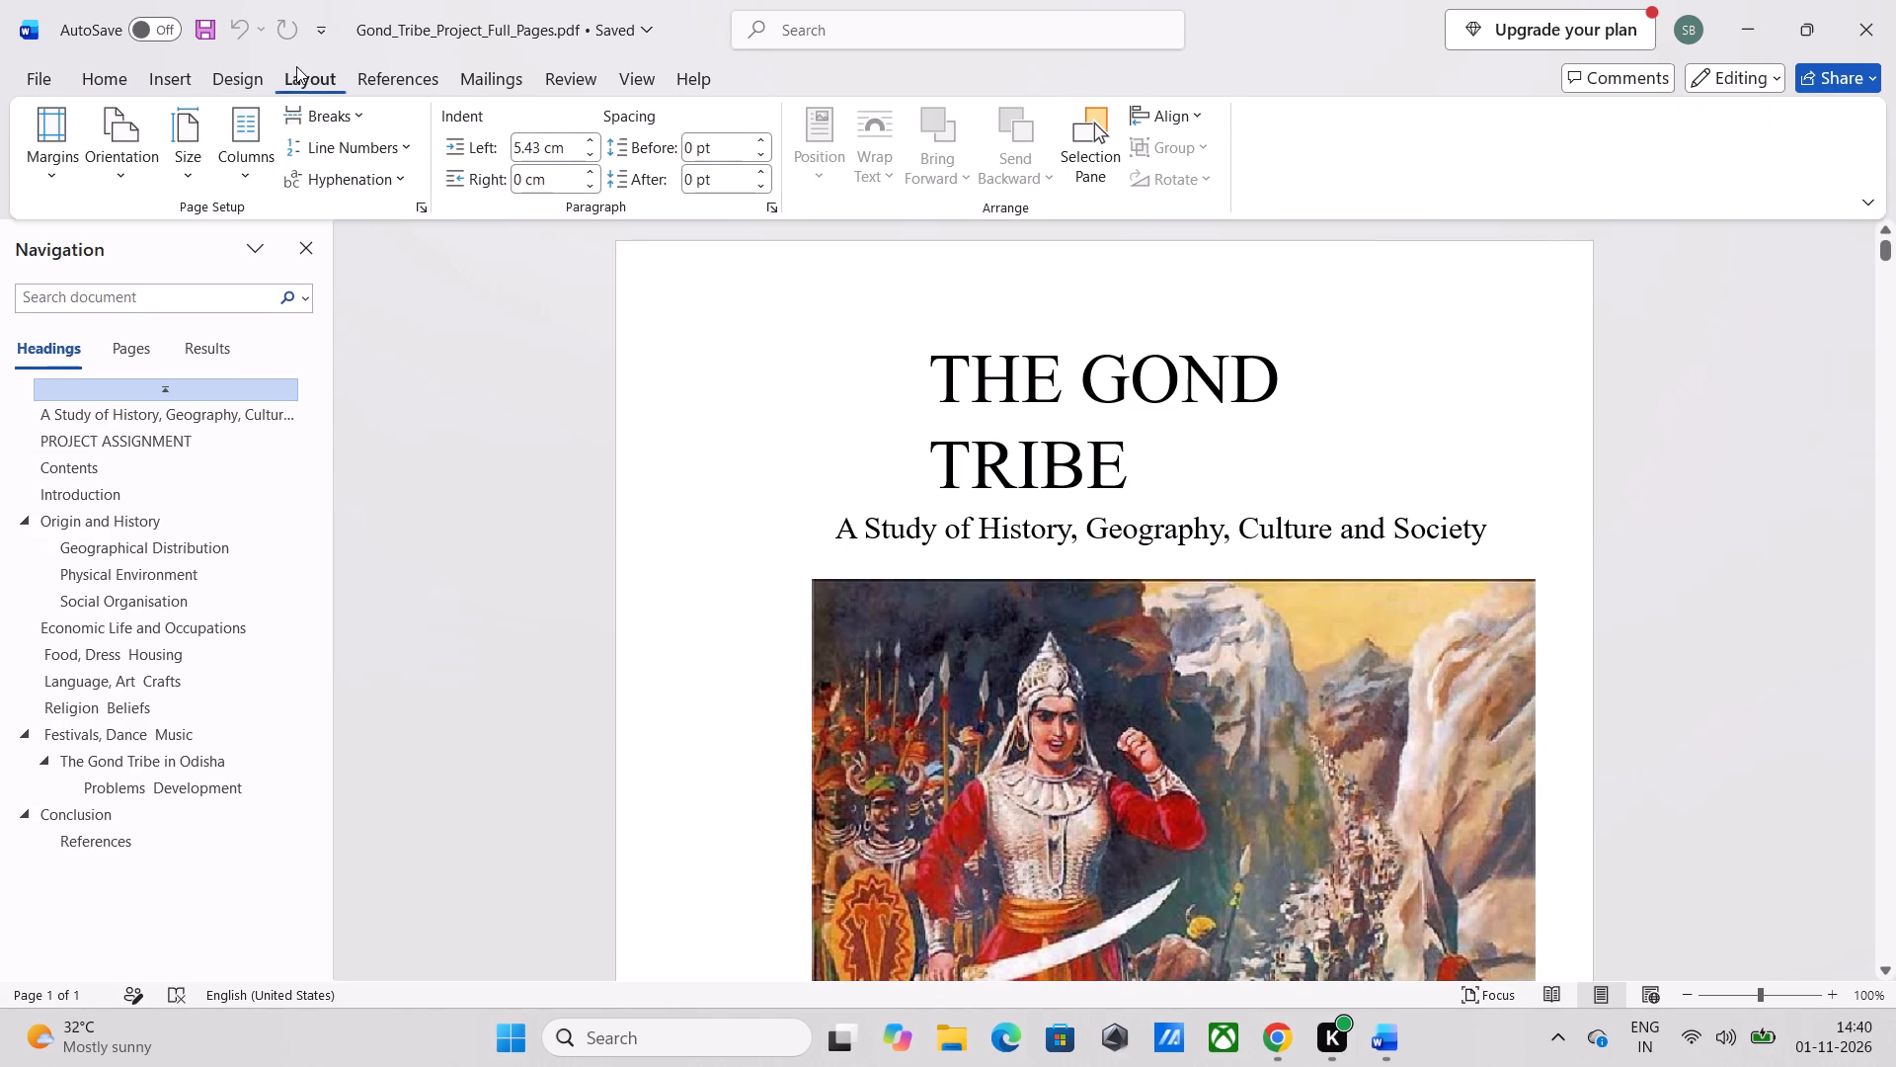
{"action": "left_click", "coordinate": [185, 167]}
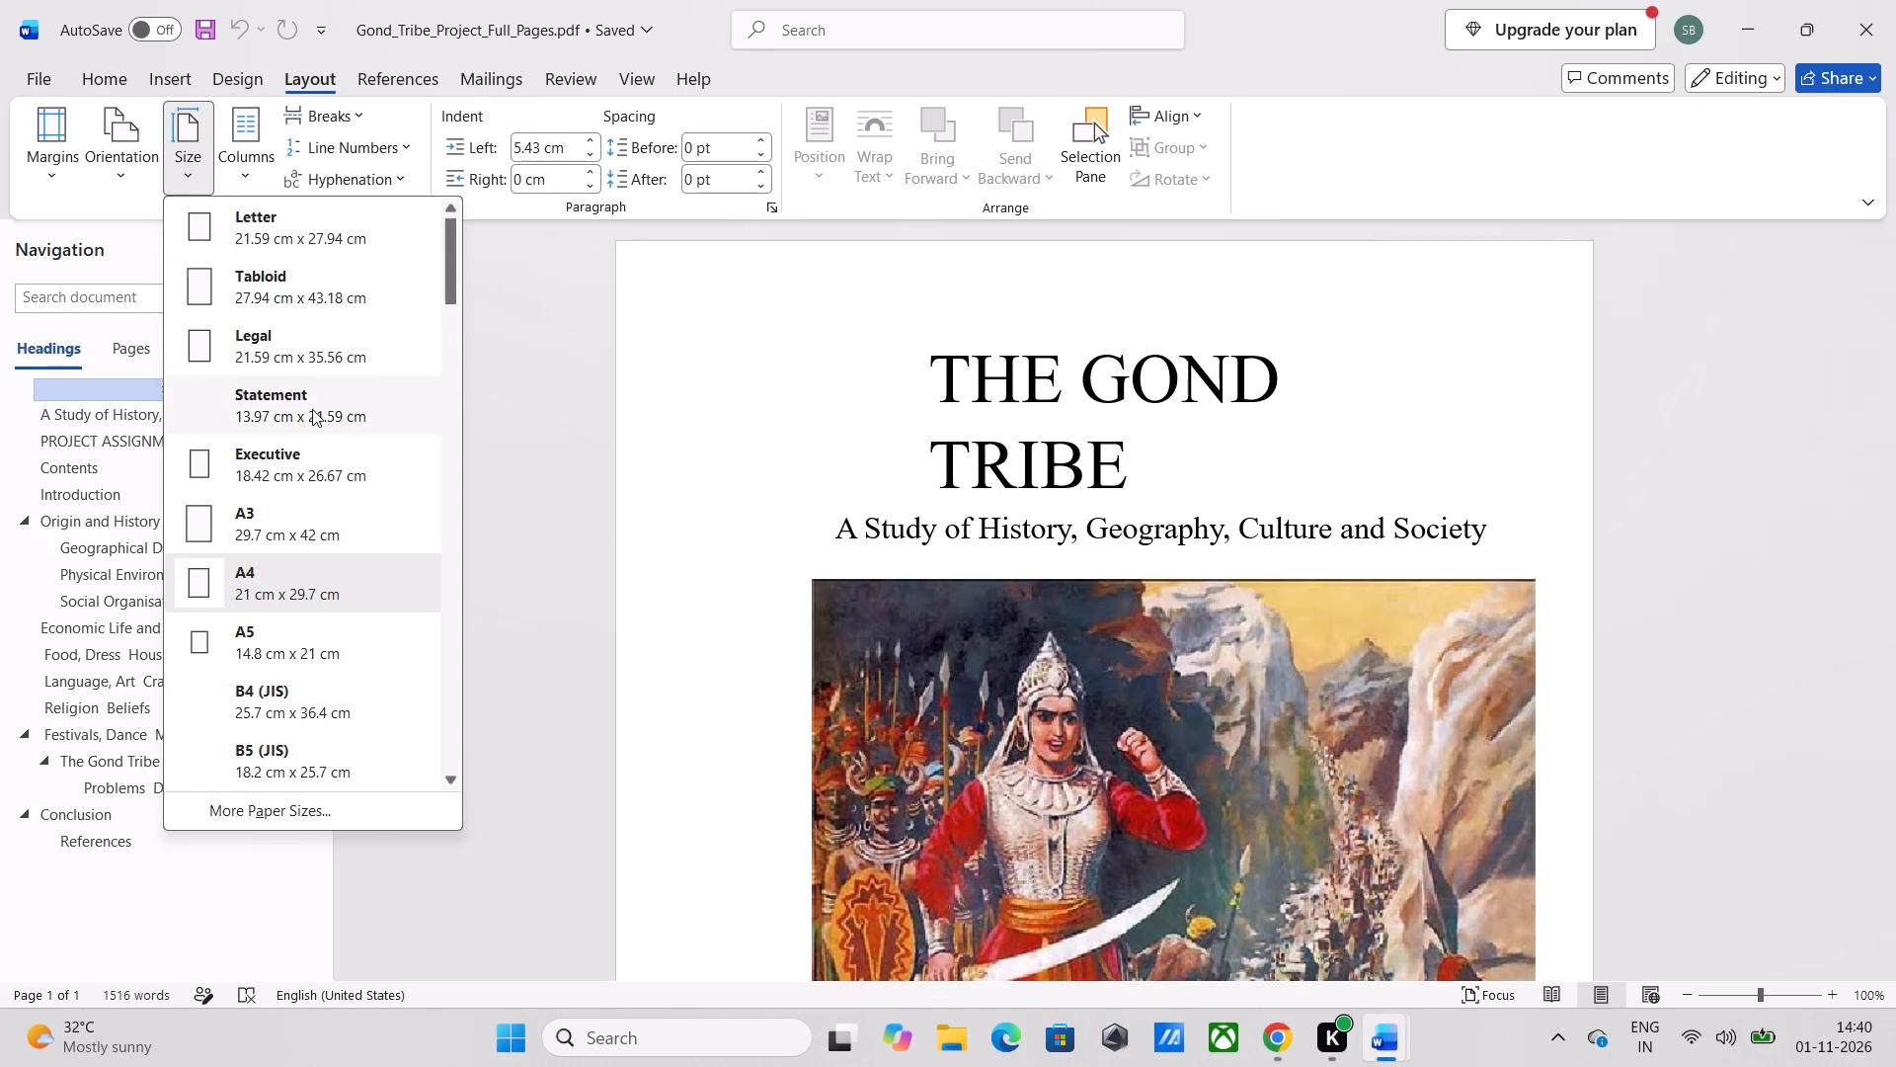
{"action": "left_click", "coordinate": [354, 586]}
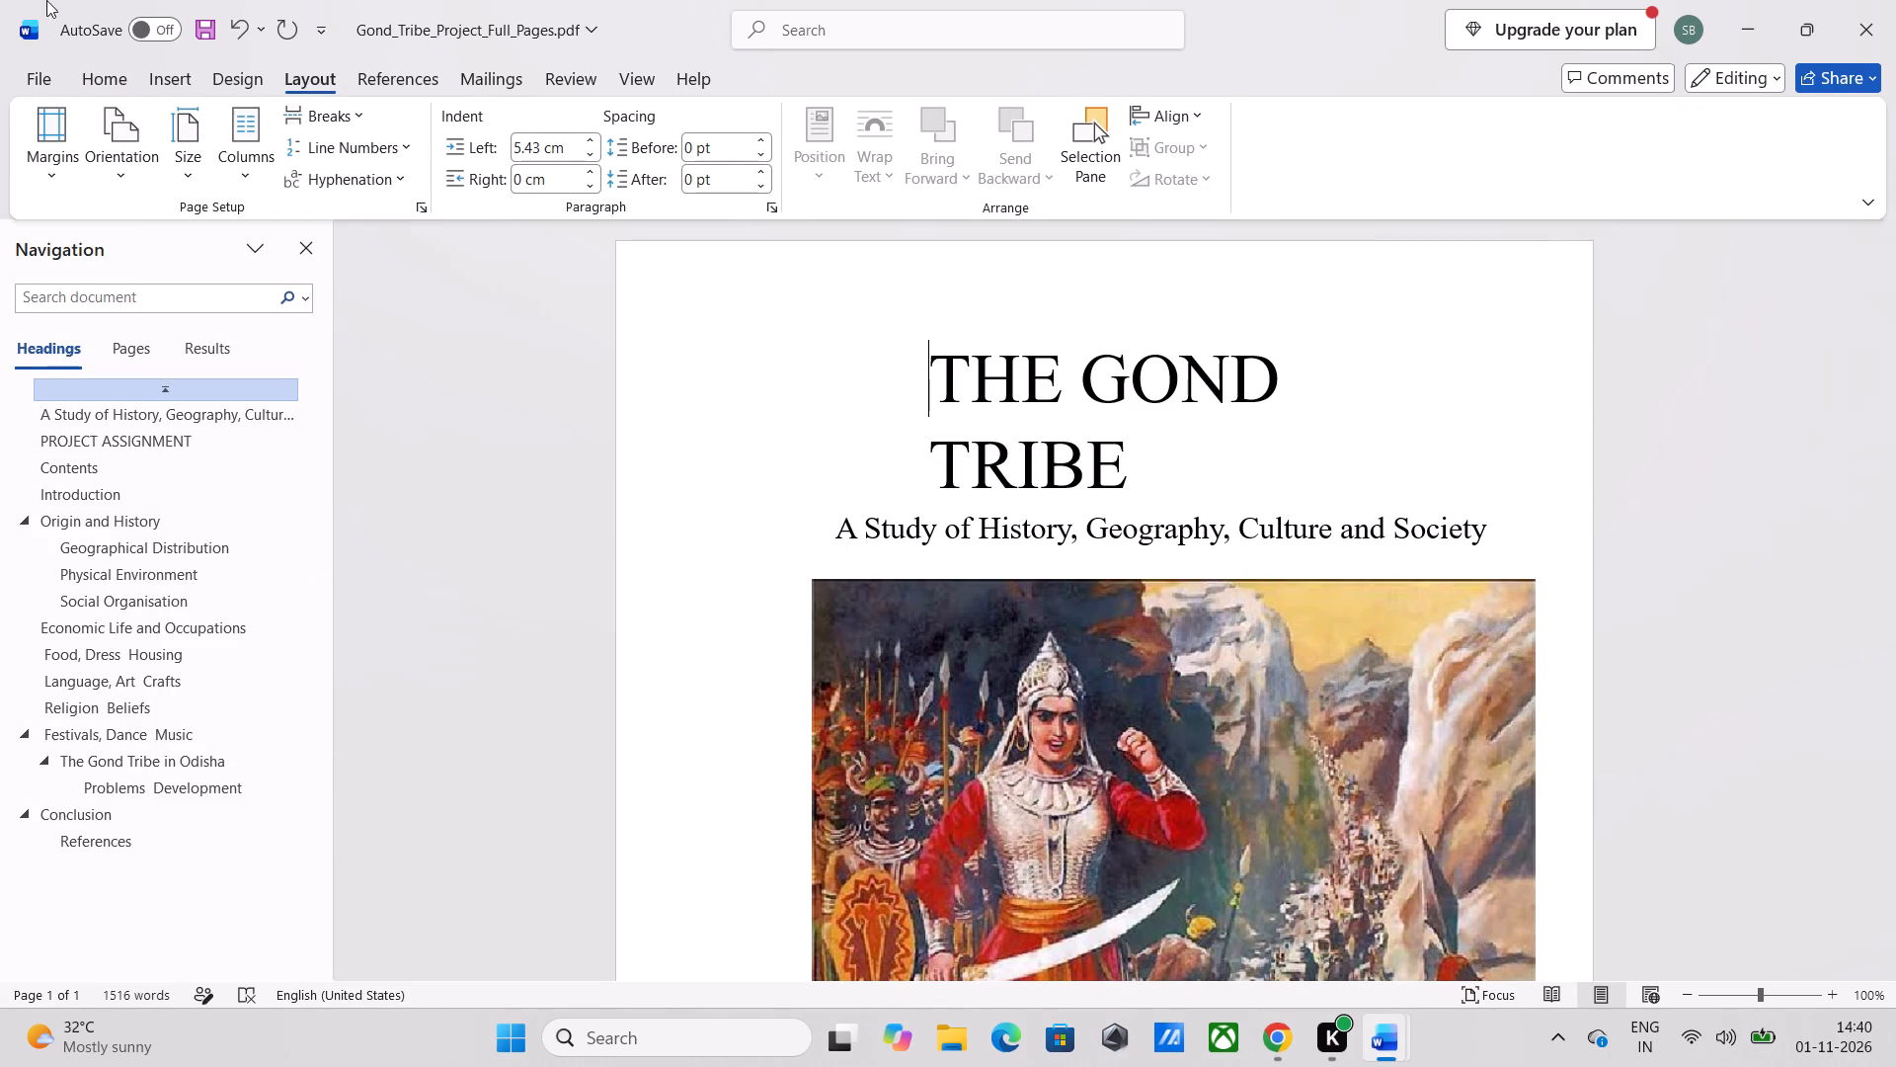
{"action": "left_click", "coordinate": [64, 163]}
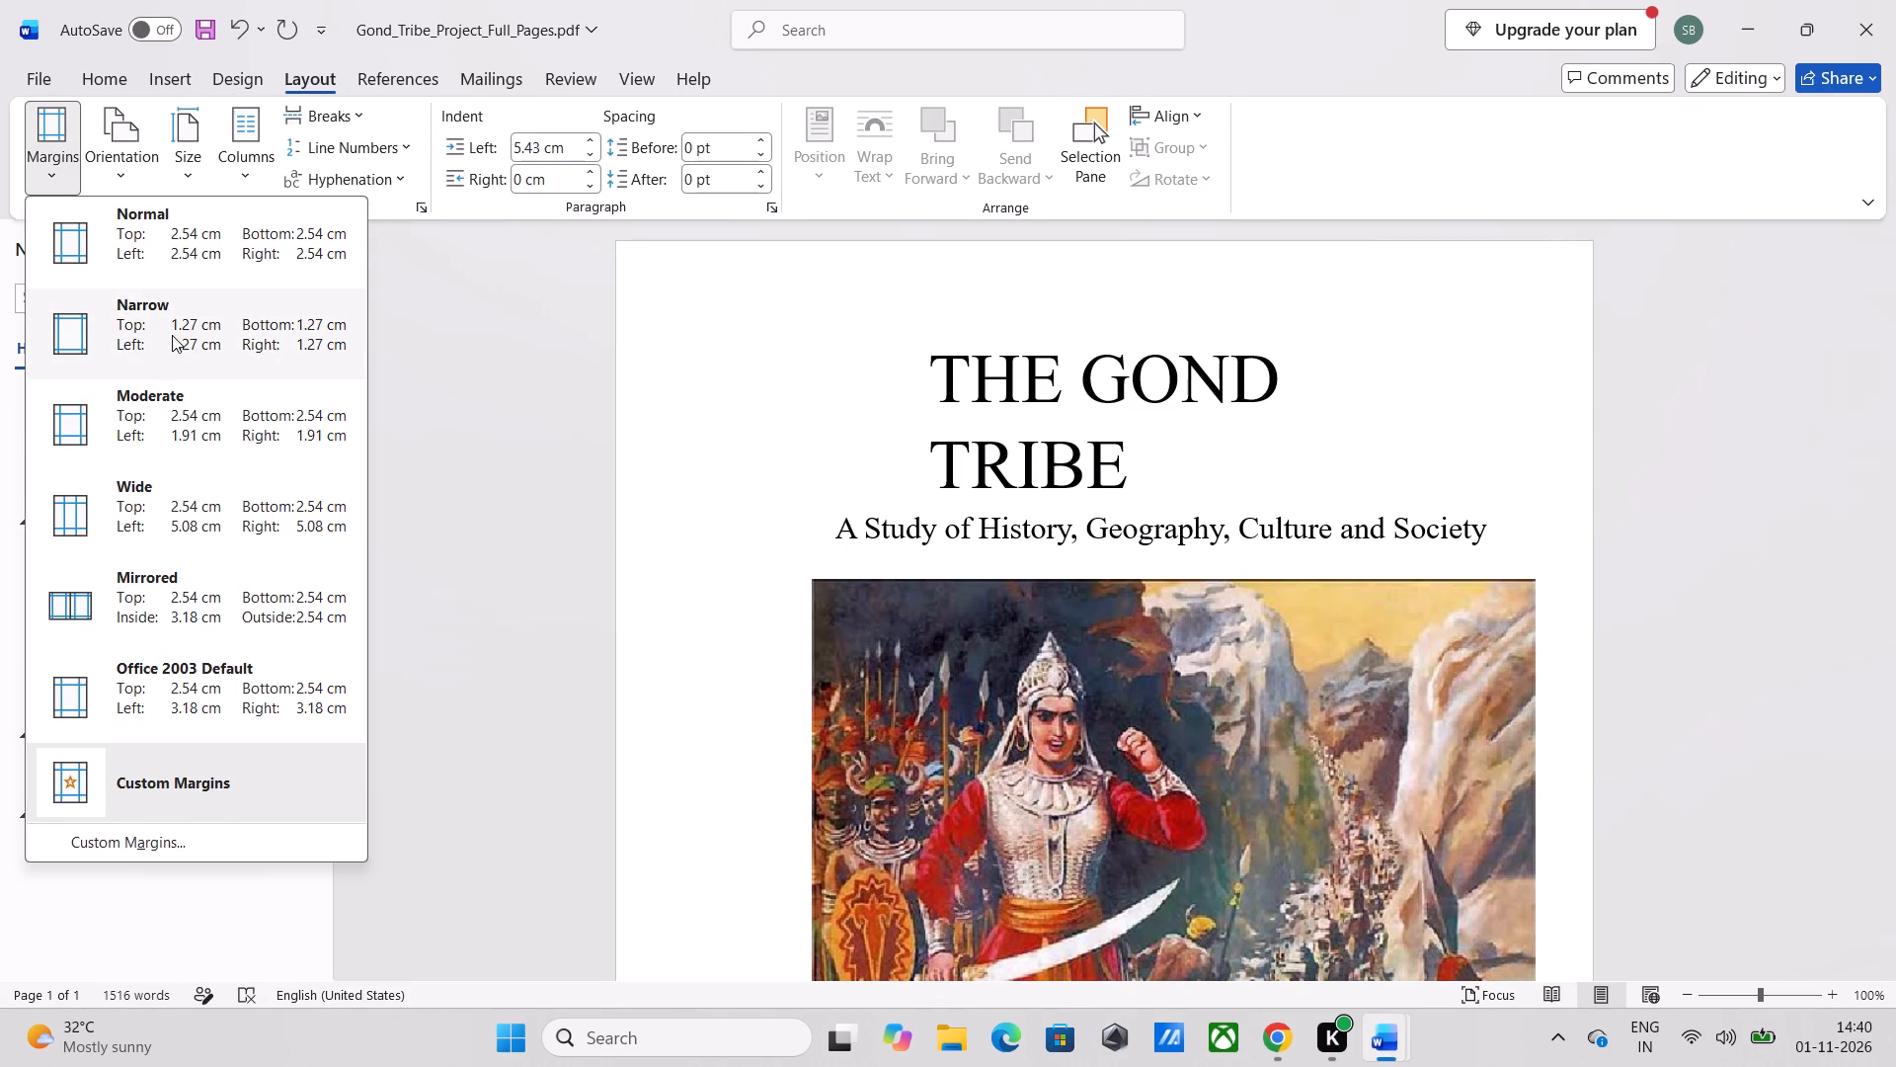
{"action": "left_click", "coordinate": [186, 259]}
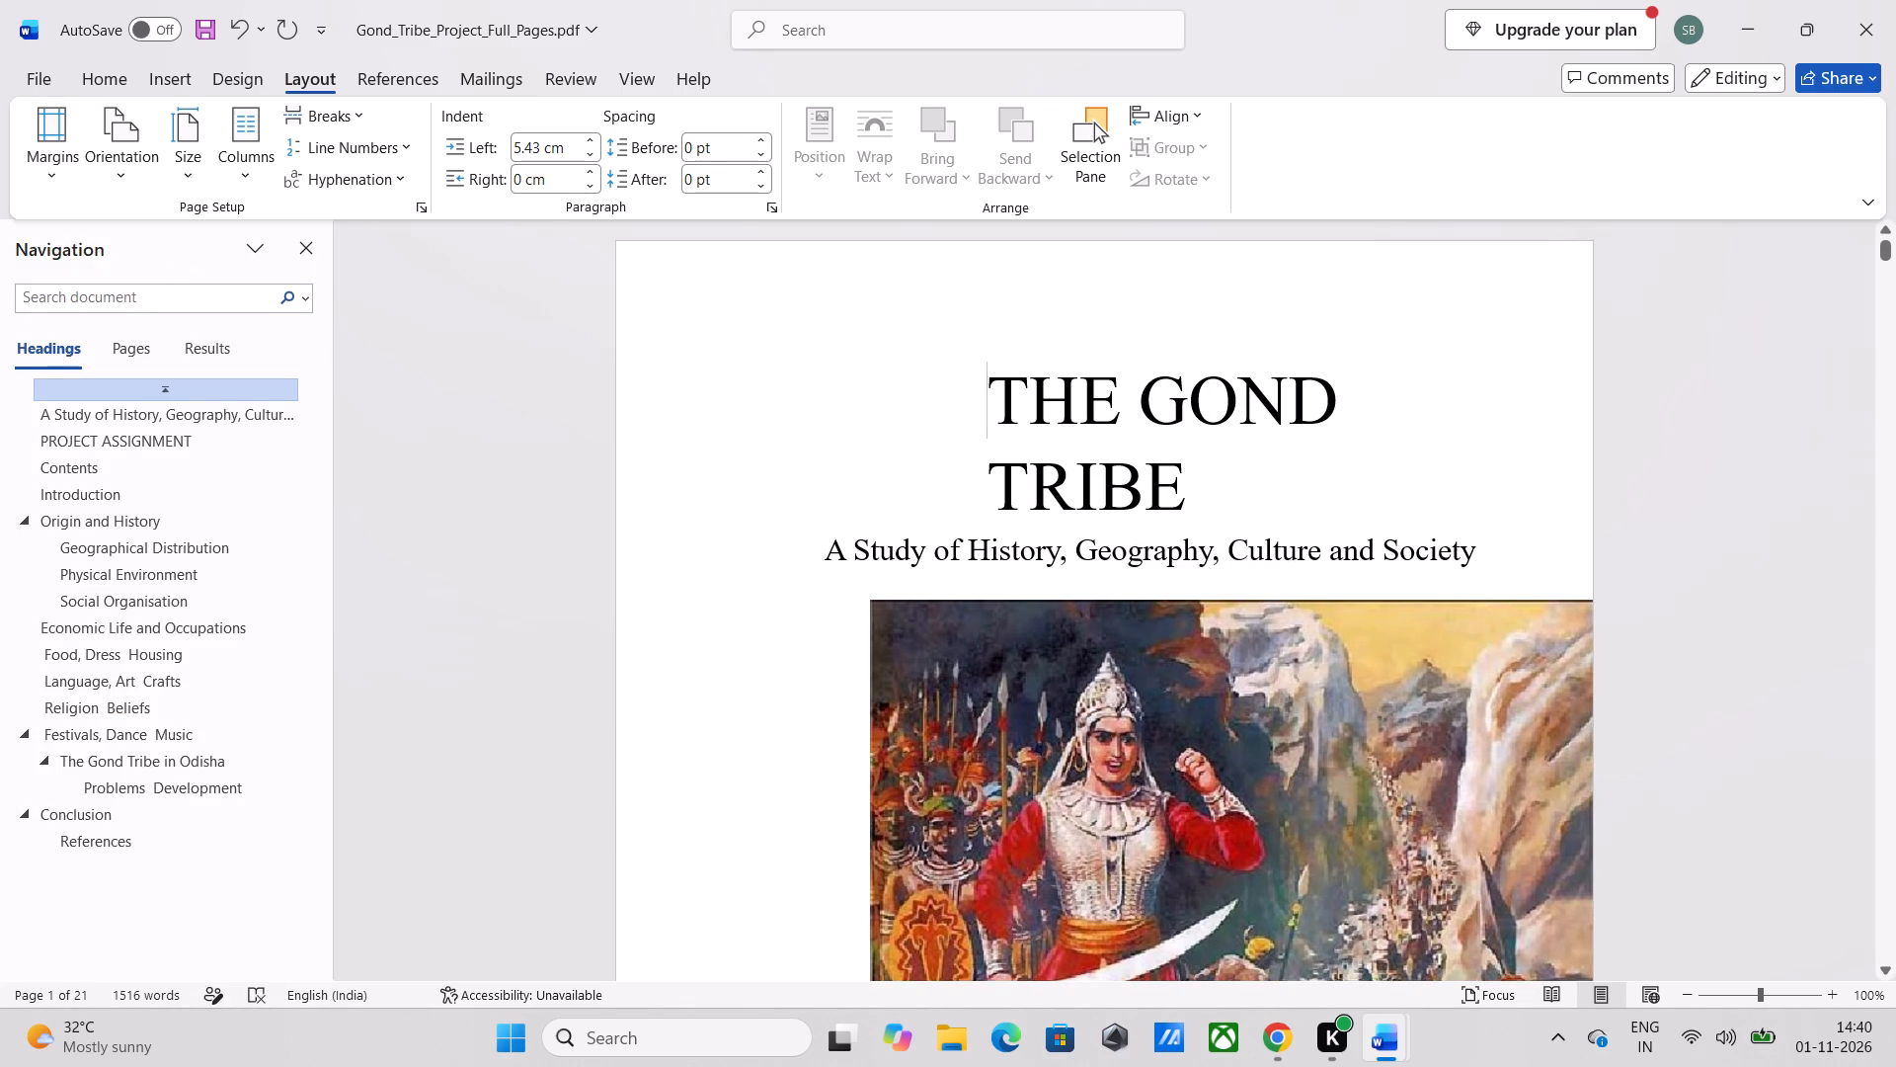
Examine the converted pages from the cover through Contents and Introduction for text accuracy, photo placement and blank space.
{"action": "scroll", "coordinate": [1209, 411], "scroll_direction": "down", "scroll_amount": 15}
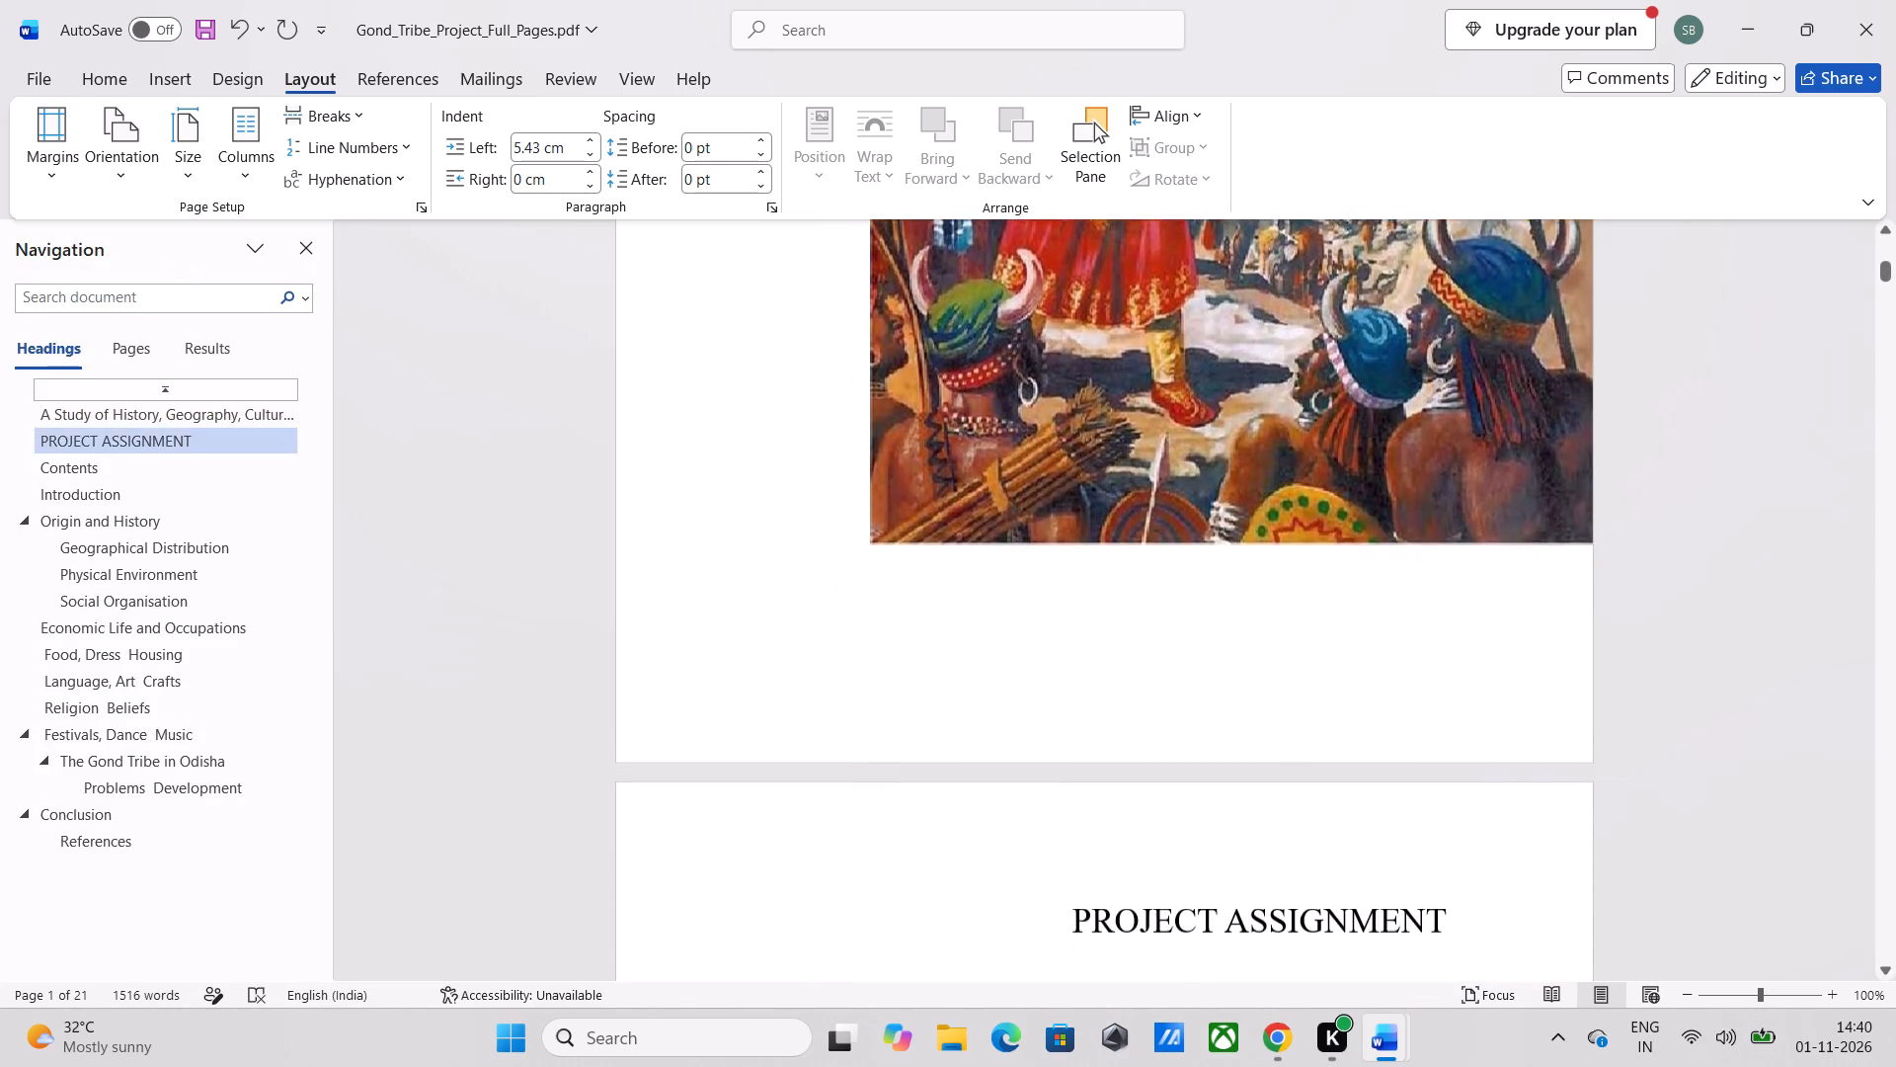
{"action": "scroll", "coordinate": [1209, 411], "scroll_direction": "down", "scroll_amount": 20}
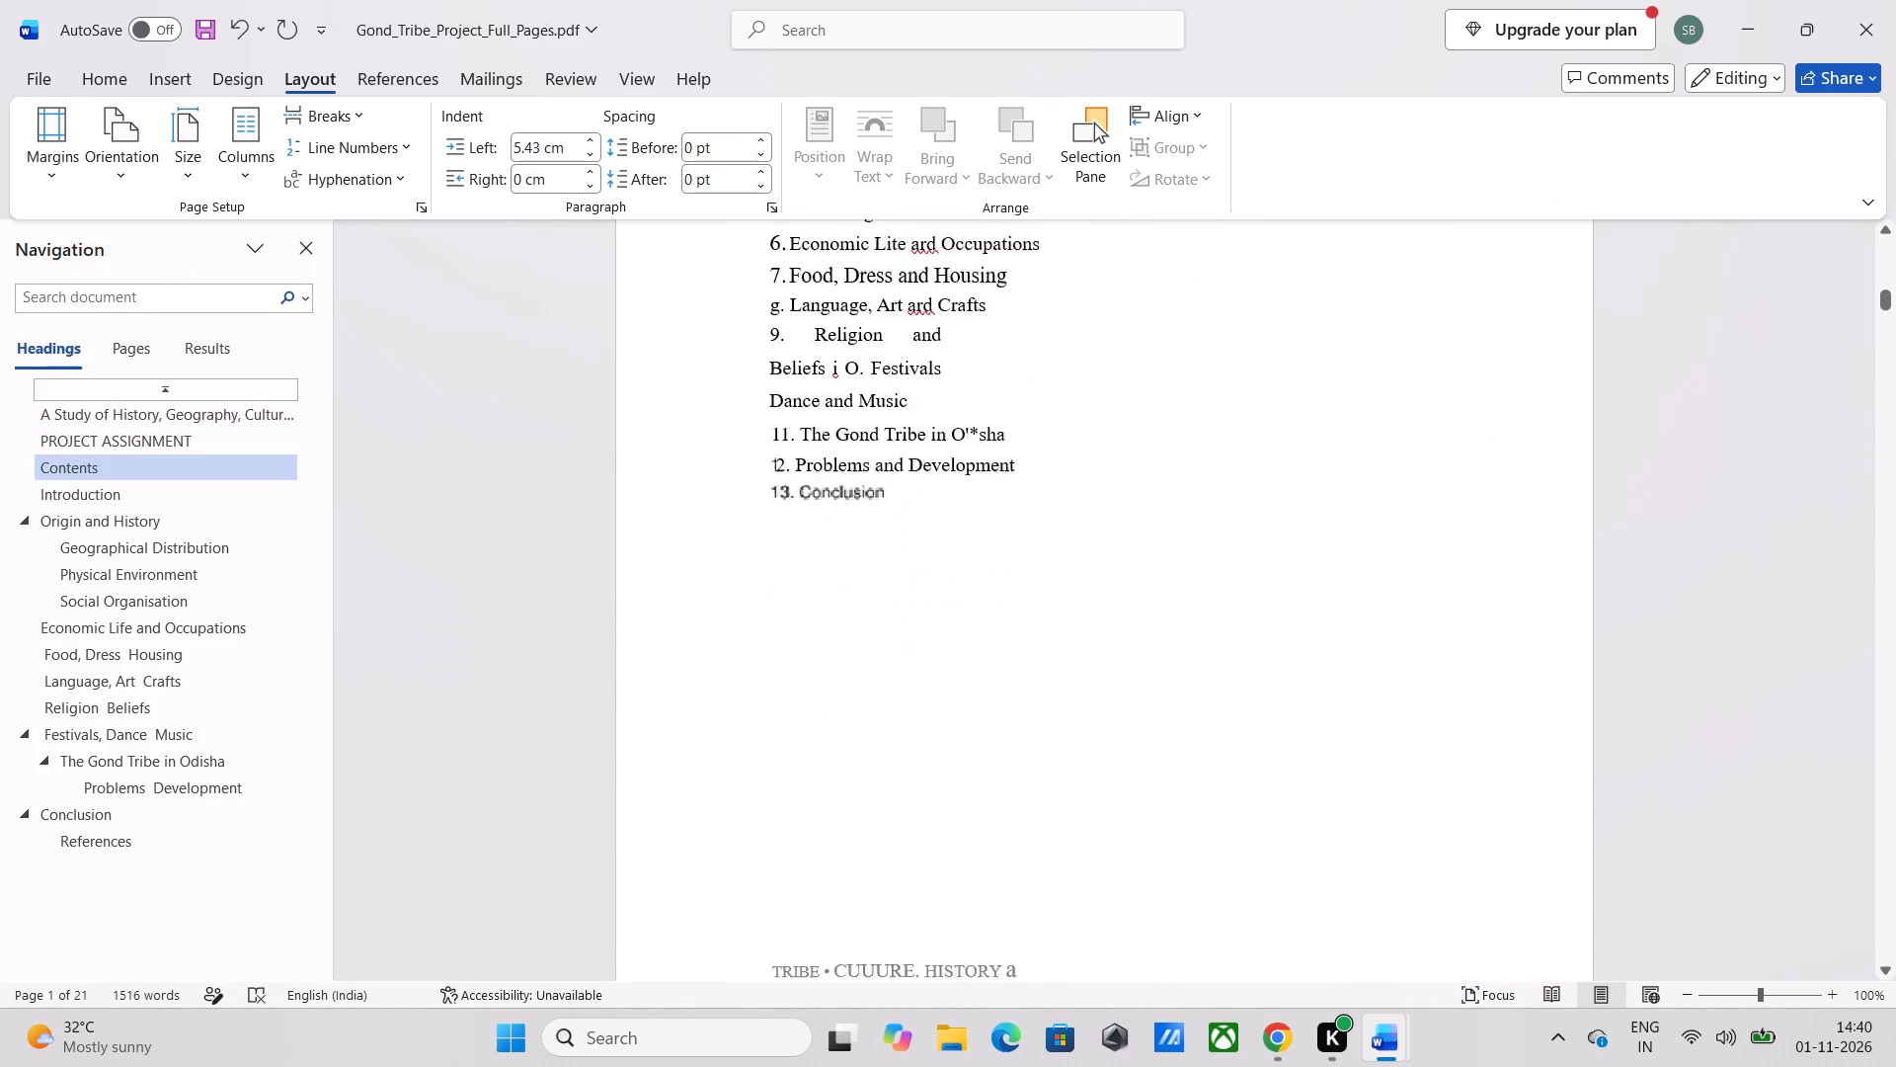
{"action": "scroll", "coordinate": [1209, 411], "scroll_direction": "down", "scroll_amount": 13}
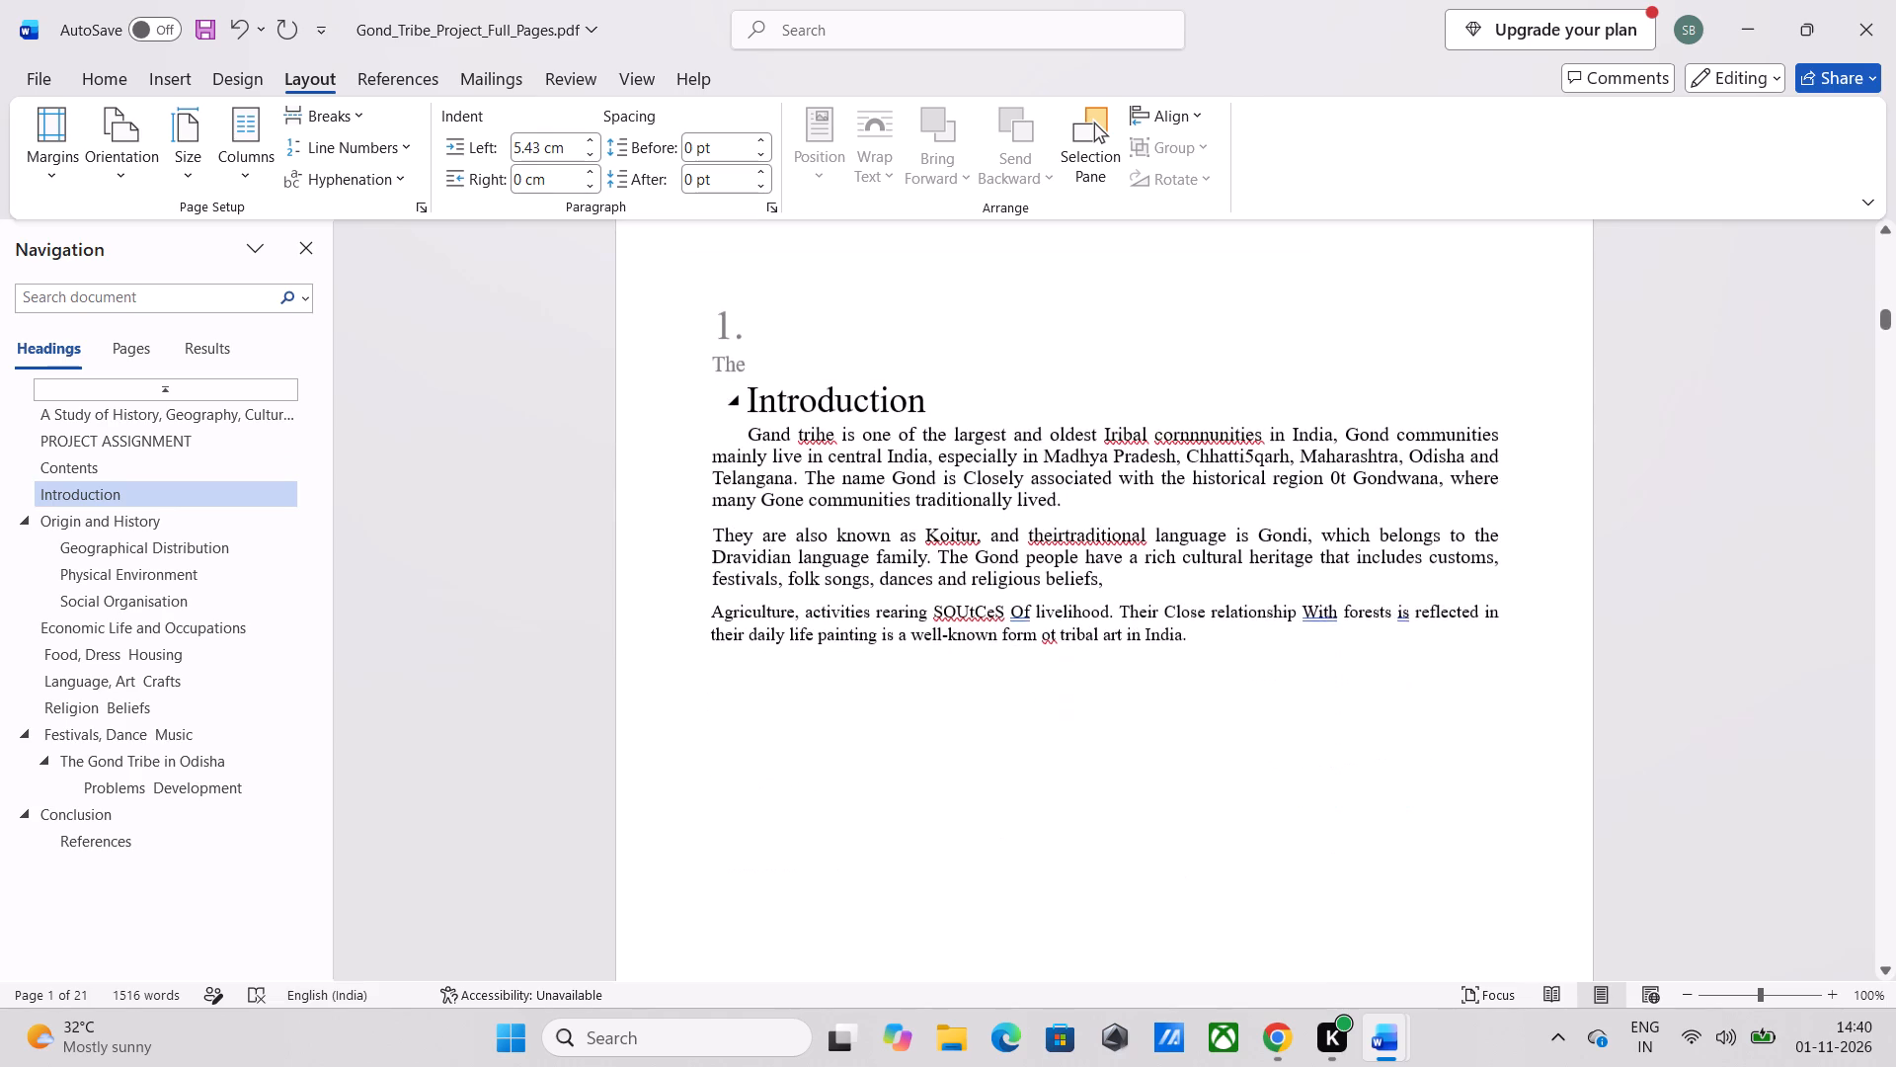
{"action": "scroll", "coordinate": [1209, 411], "scroll_direction": "down", "scroll_amount": 10}
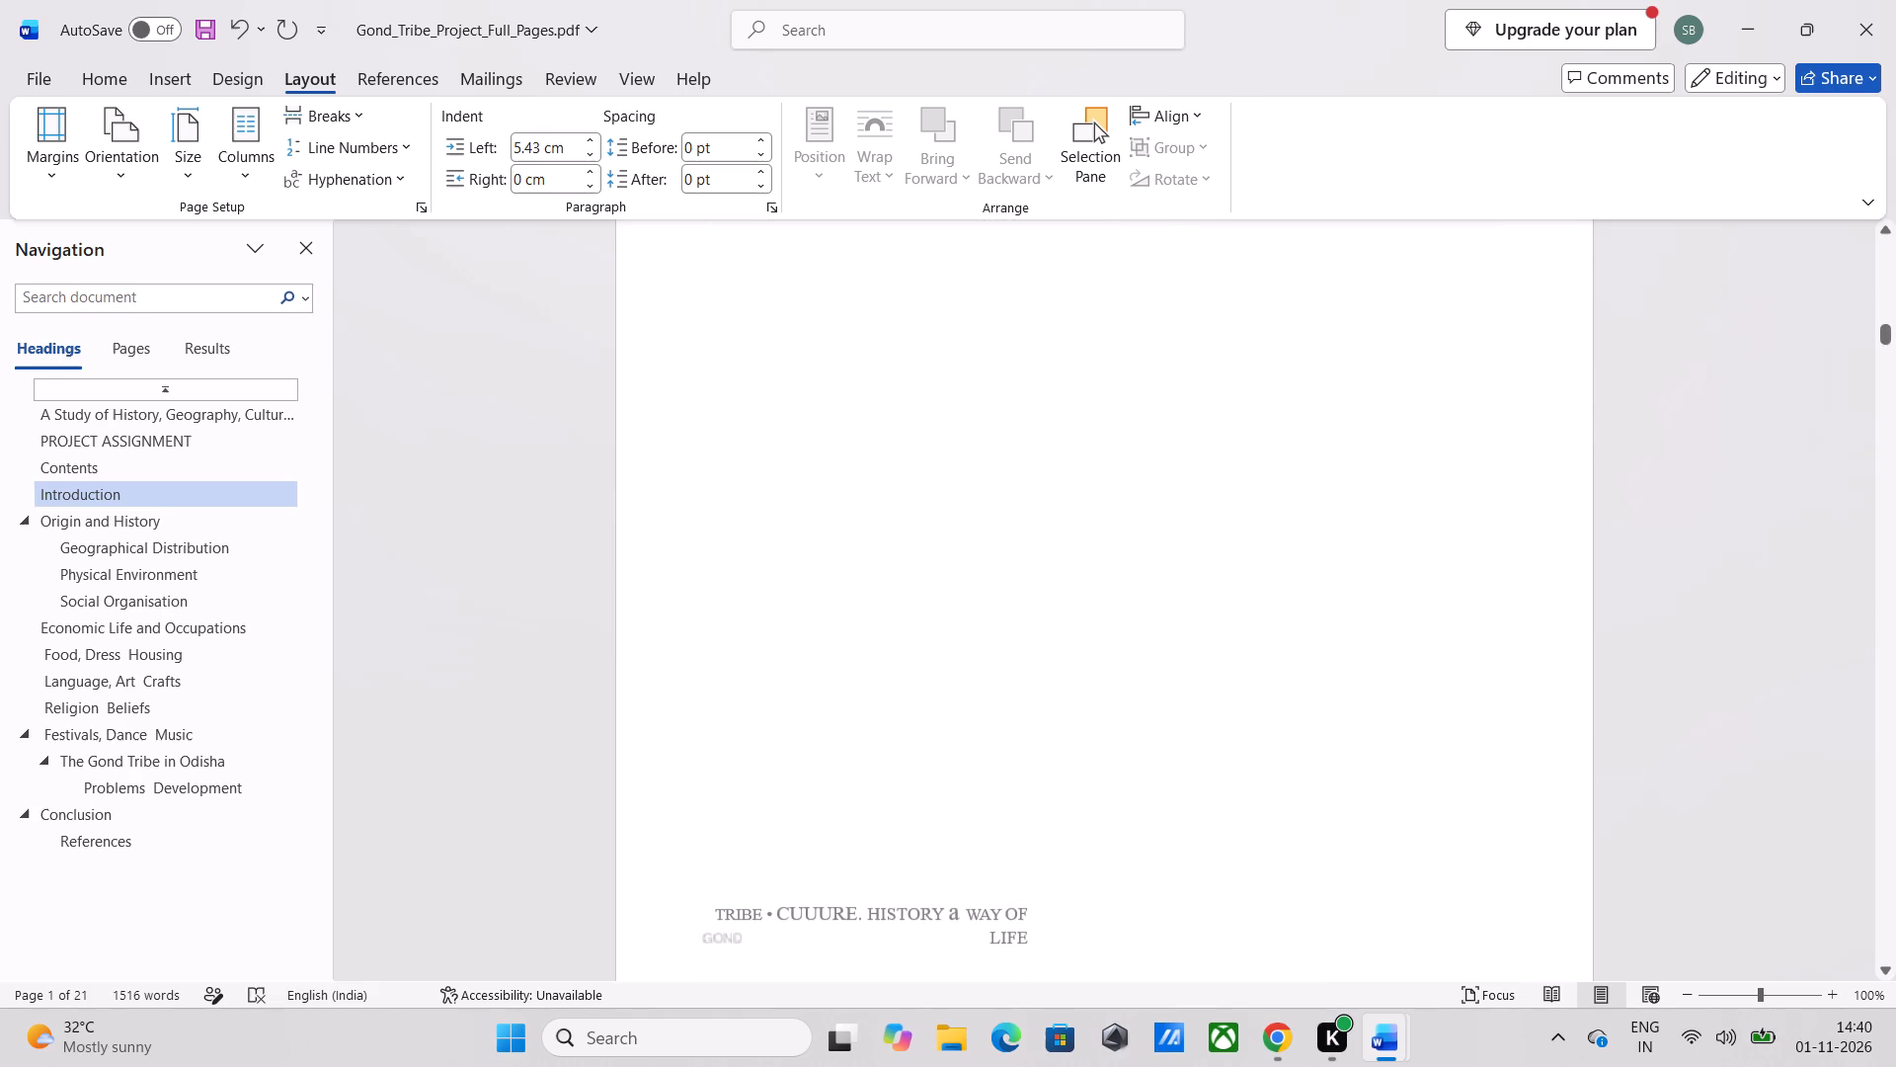
{"action": "scroll", "coordinate": [1194, 430], "scroll_direction": "down", "scroll_amount": 3}
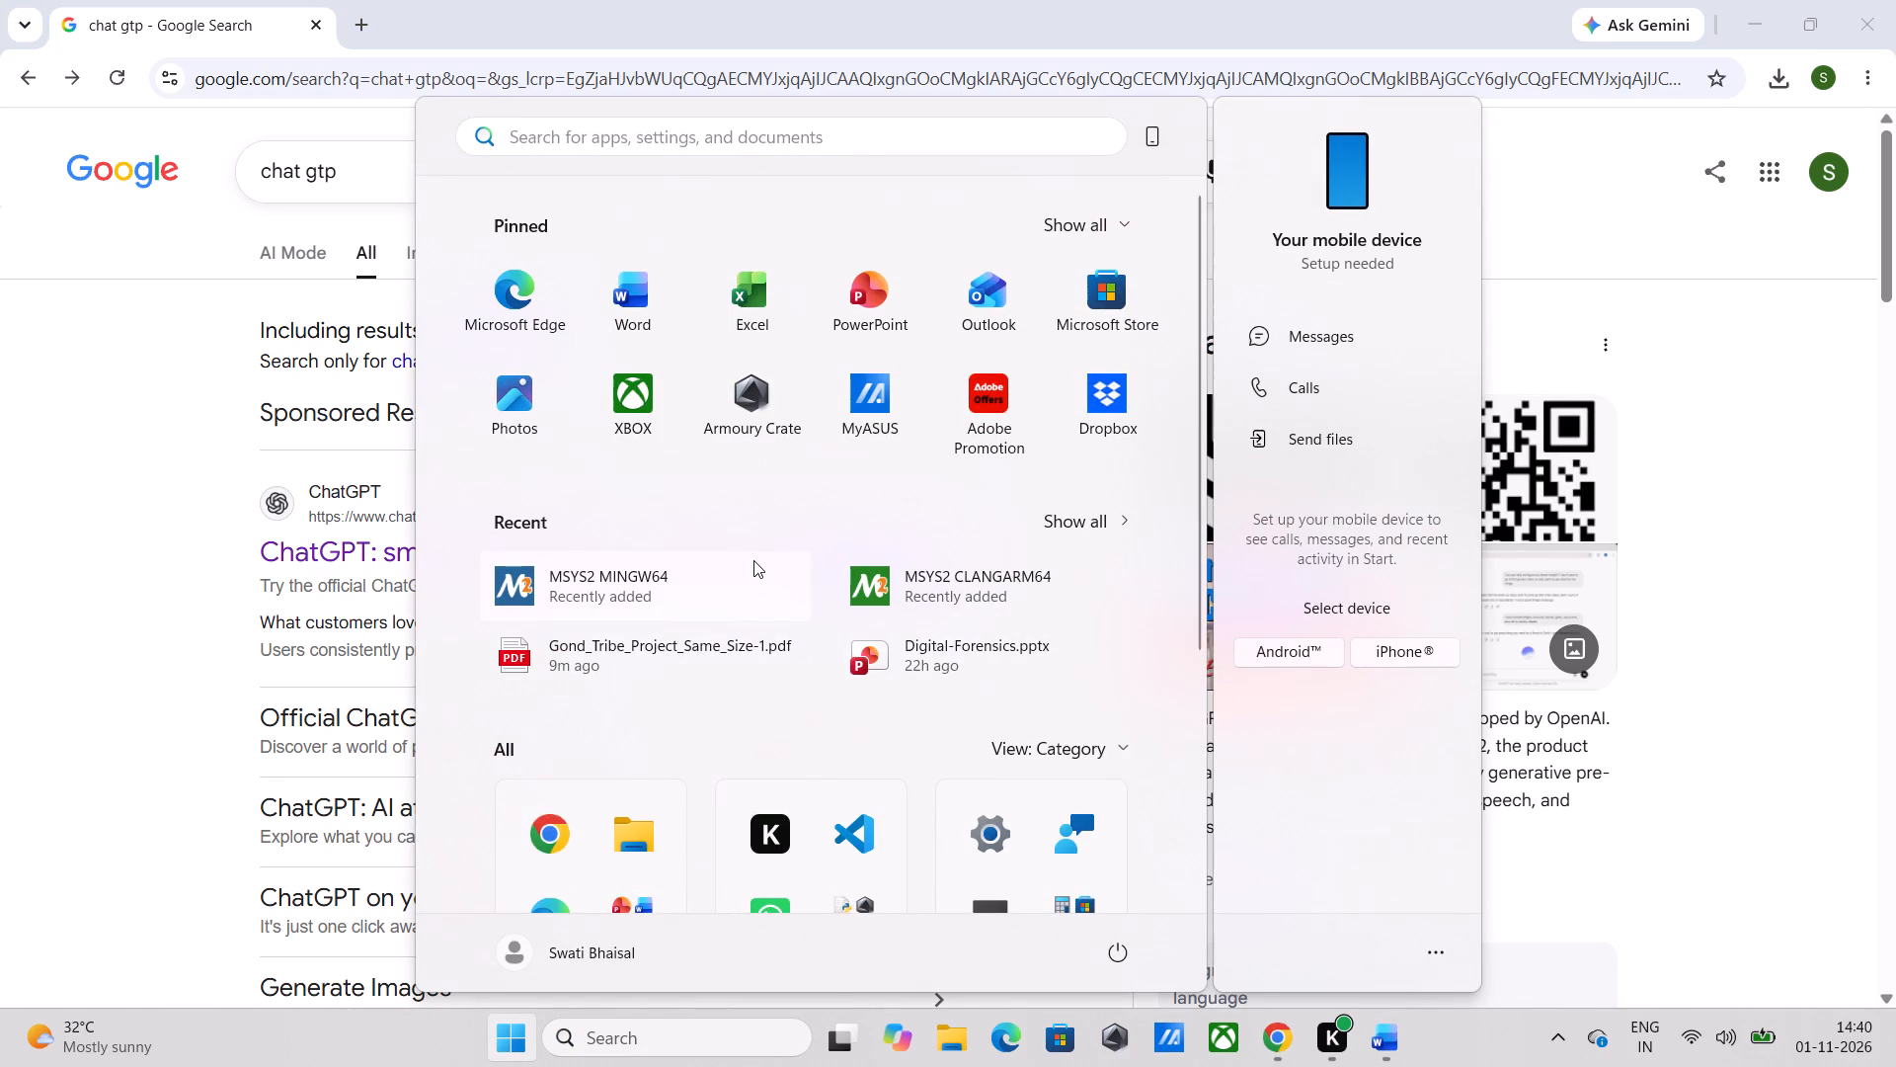
{"action": "left_click", "coordinate": [625, 298]}
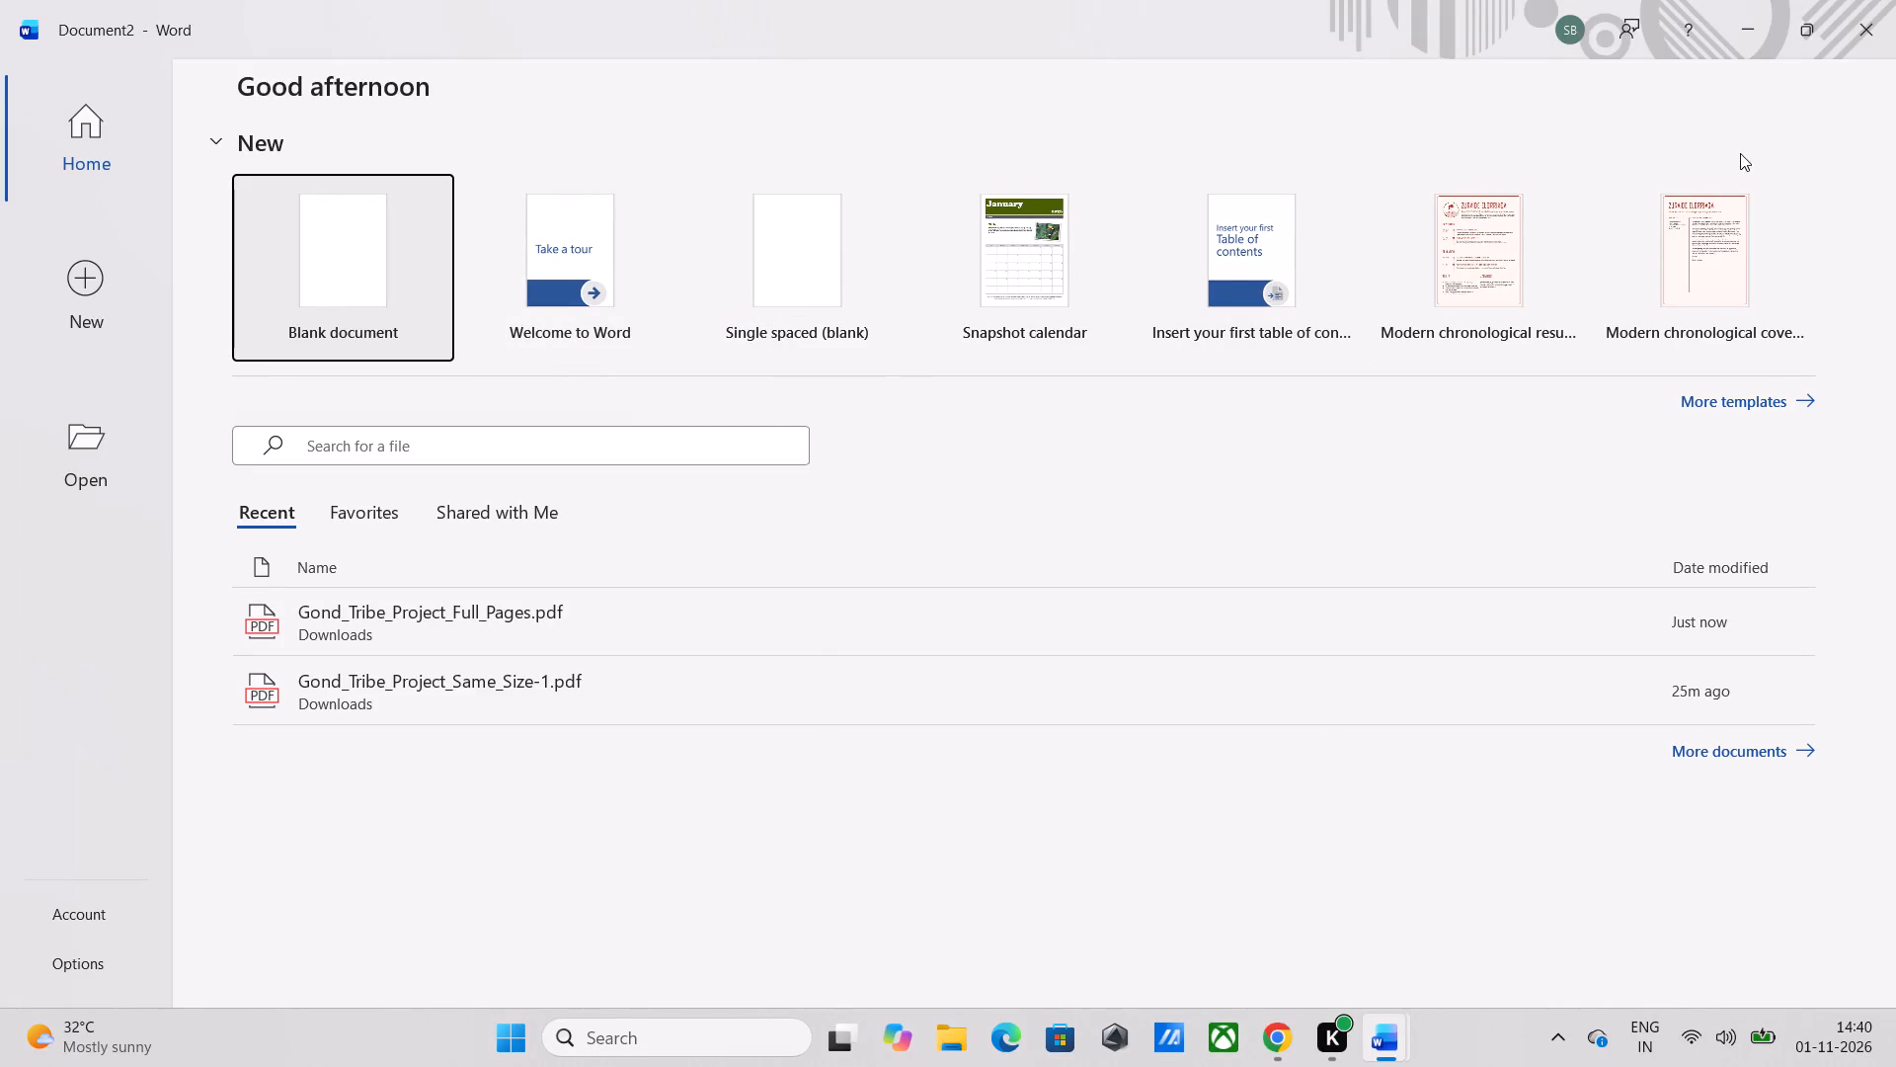
{"action": "left_click", "coordinate": [1757, 400]}
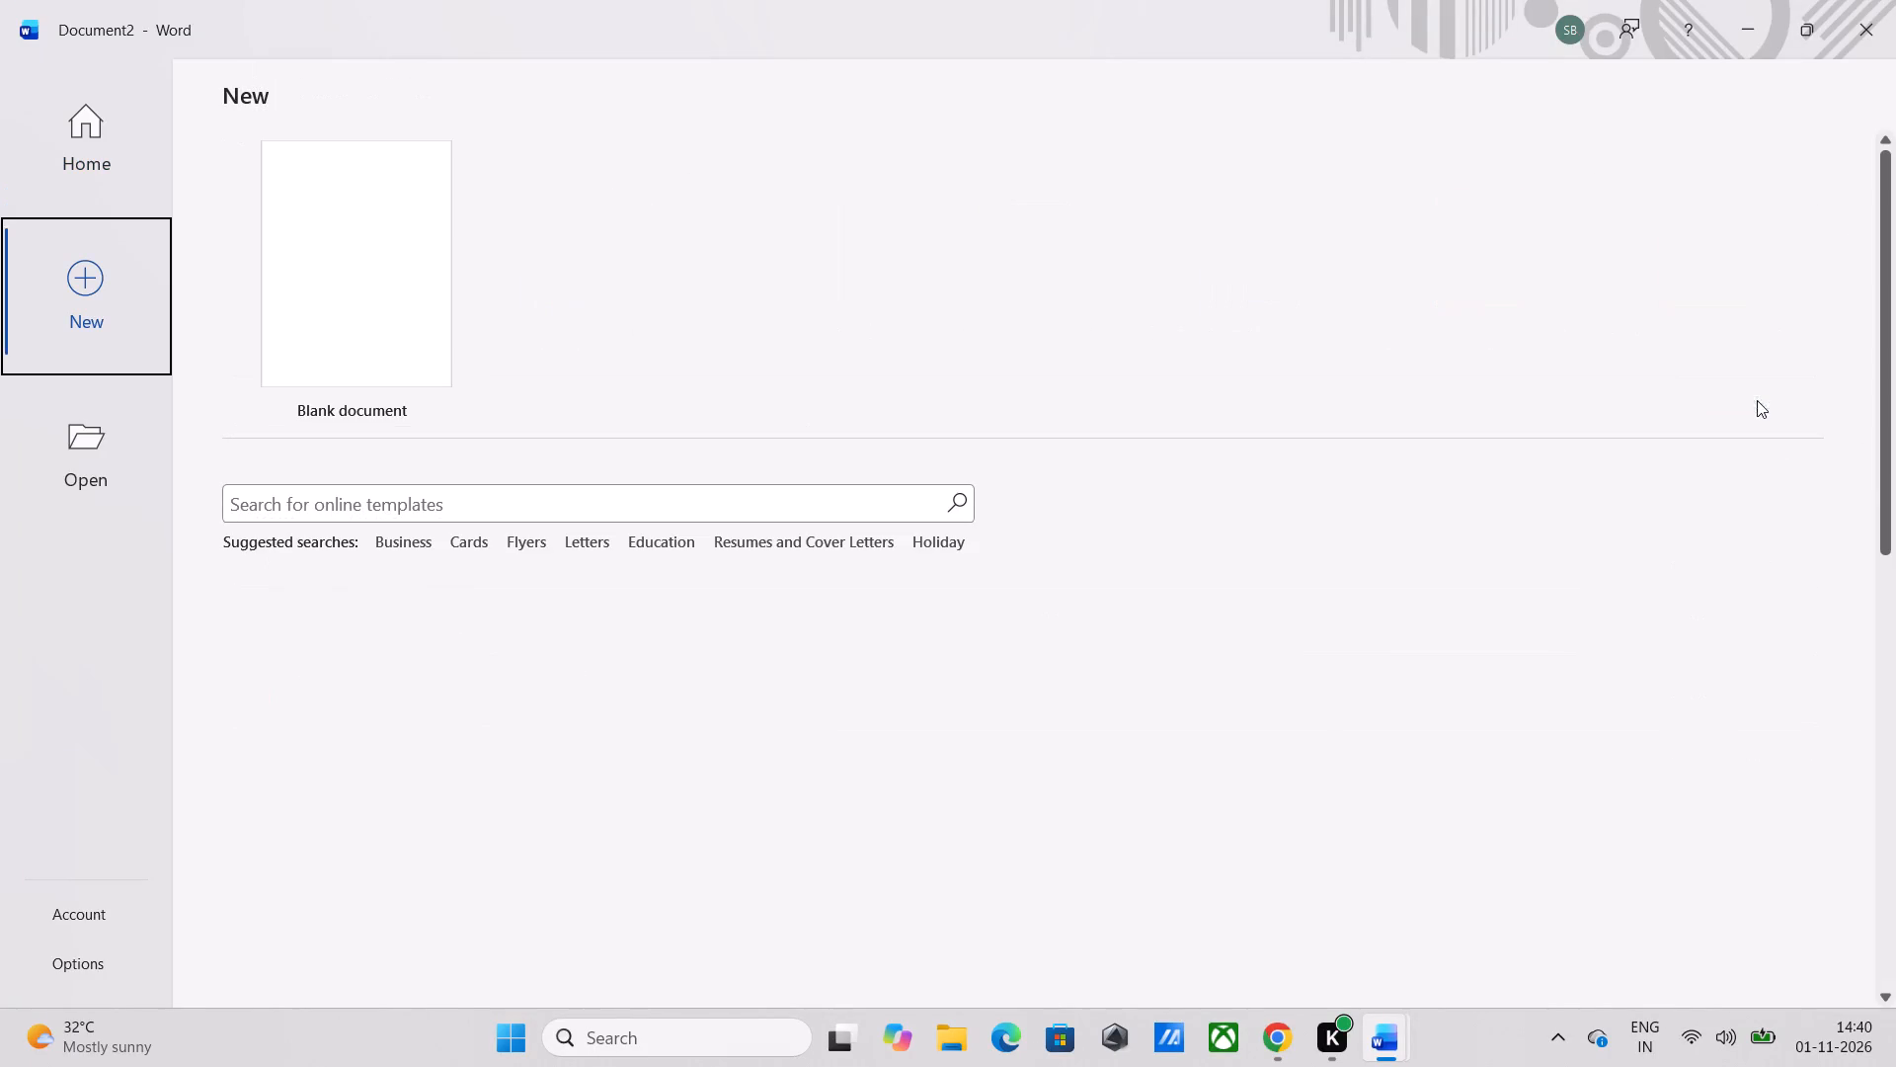
{"action": "scroll", "coordinate": [1343, 445], "scroll_direction": "down", "scroll_amount": 4}
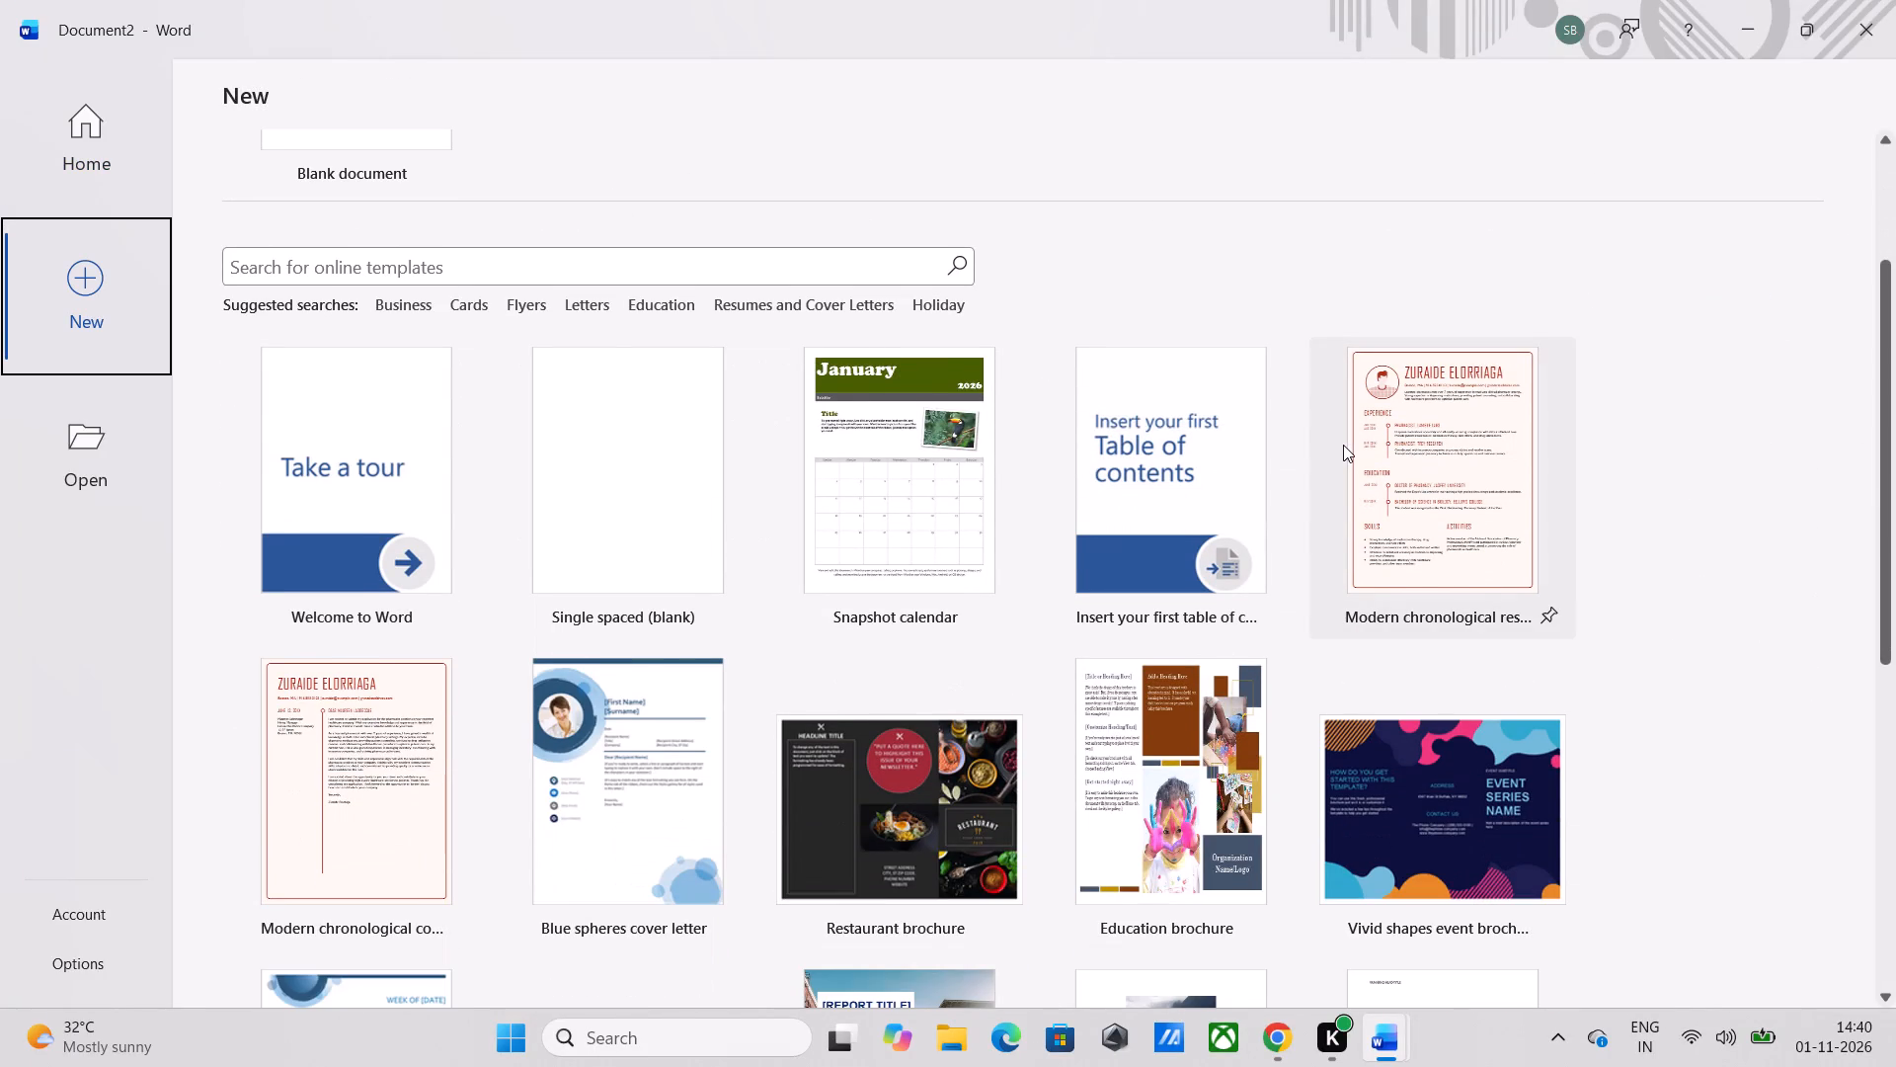
{"action": "scroll", "coordinate": [1343, 445], "scroll_direction": "down", "scroll_amount": 3}
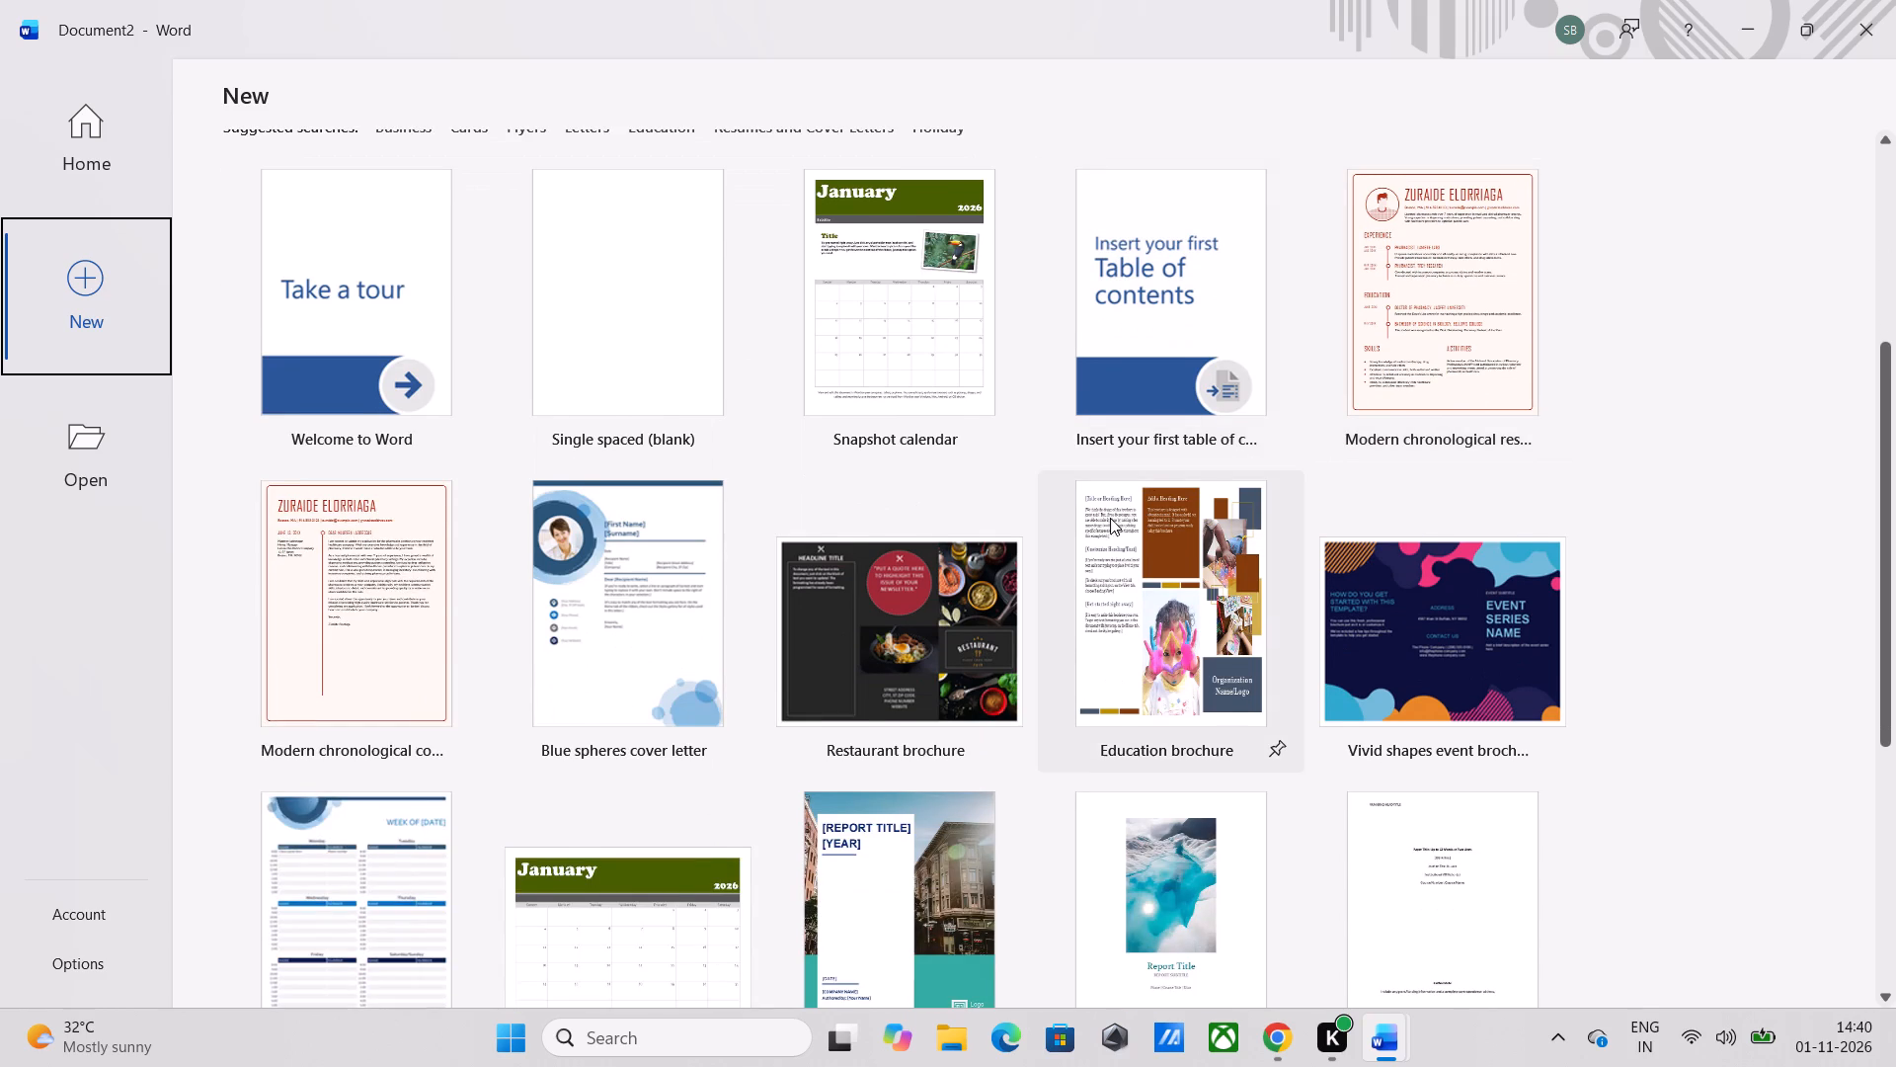
{"action": "scroll", "coordinate": [1071, 555], "scroll_direction": "down", "scroll_amount": 3}
{"action": "scroll", "coordinate": [1438, 565], "scroll_direction": "down", "scroll_amount": 4}
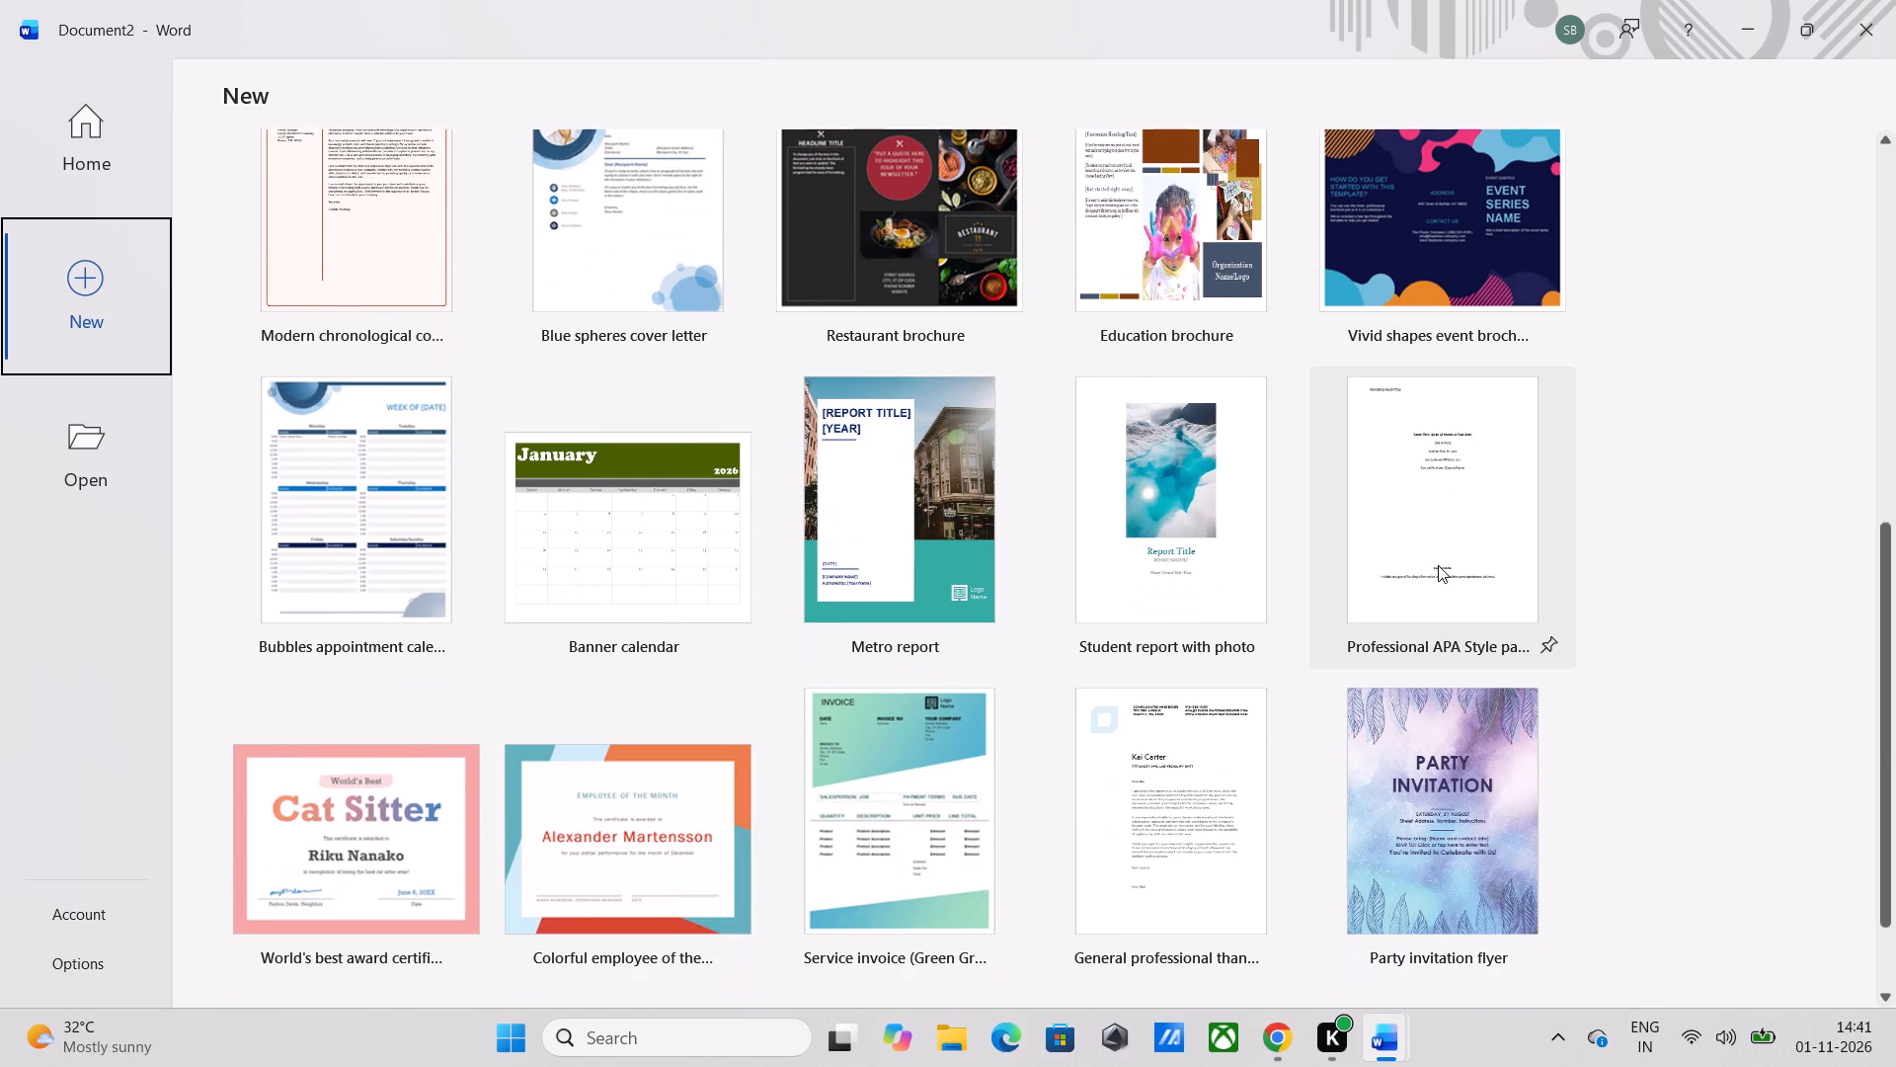
{"action": "scroll", "coordinate": [1439, 560], "scroll_direction": "down", "scroll_amount": 3}
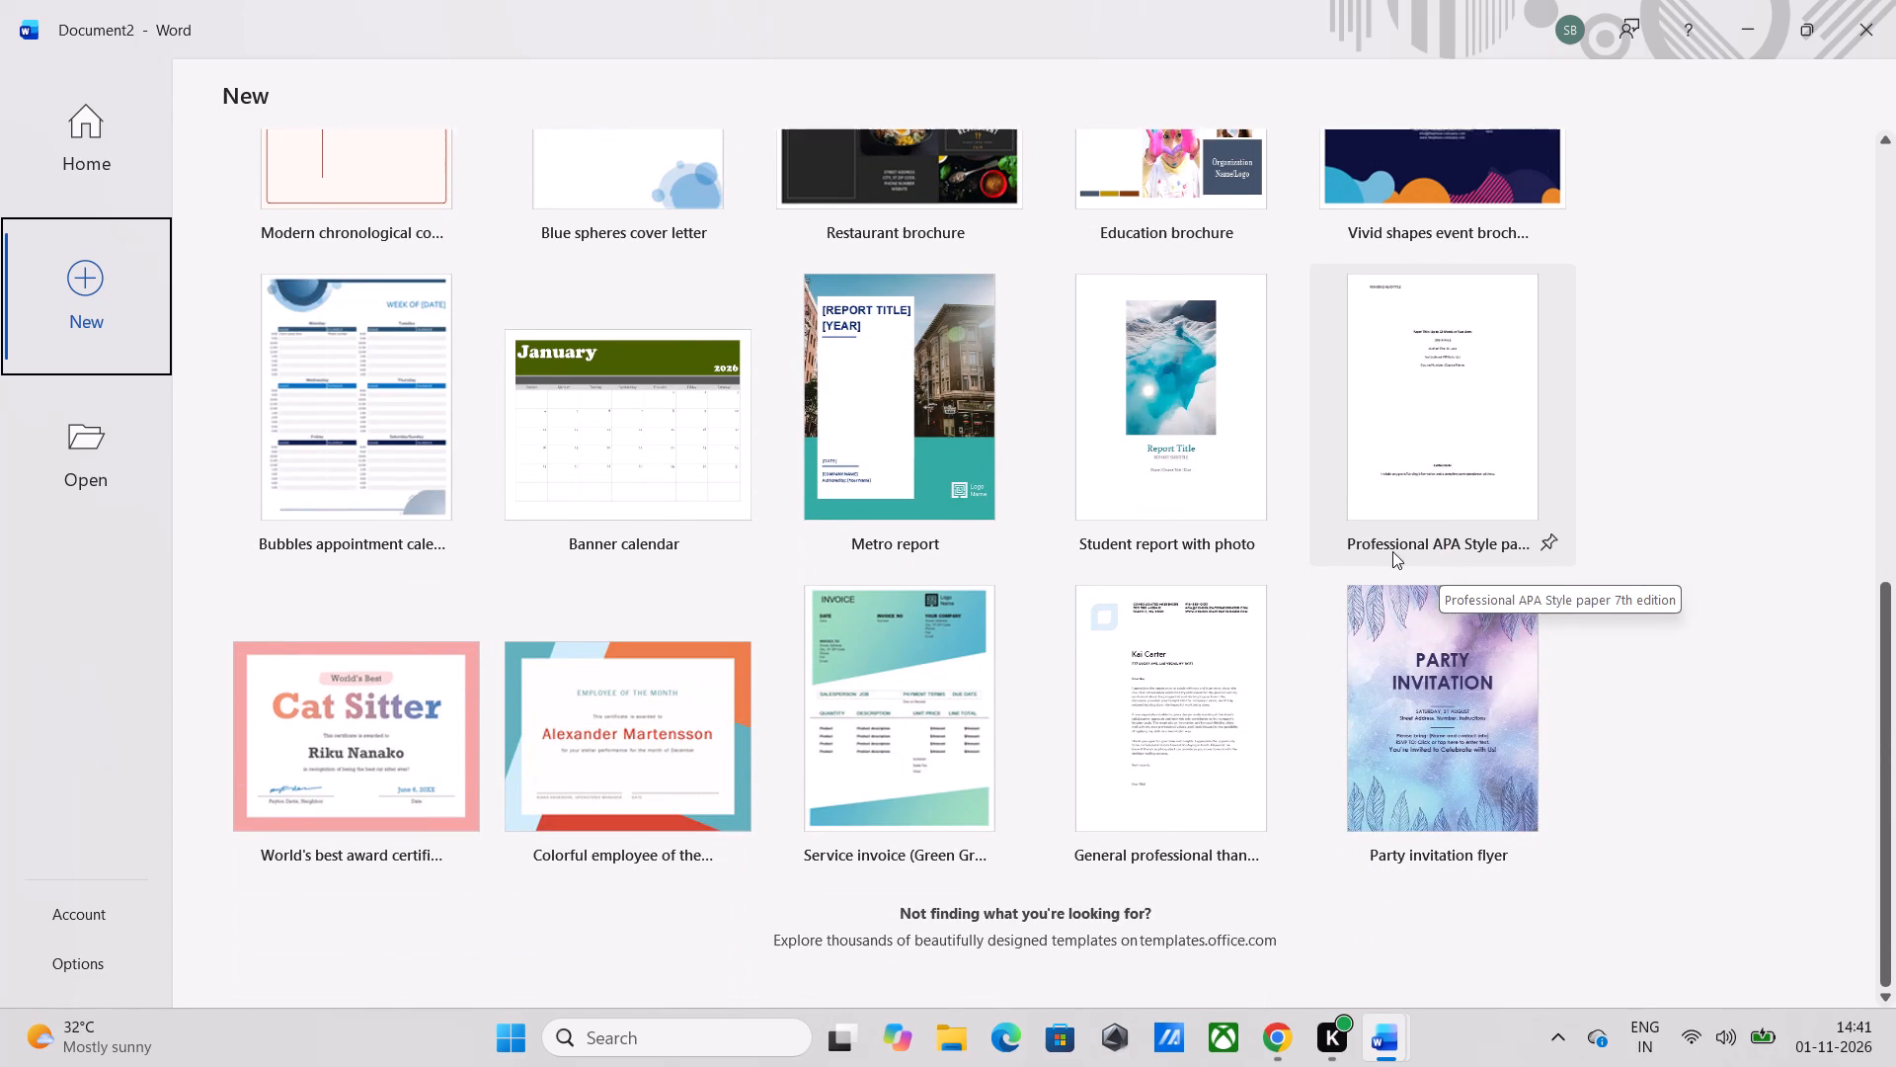
{"action": "scroll", "coordinate": [586, 455], "scroll_direction": "up", "scroll_amount": 4}
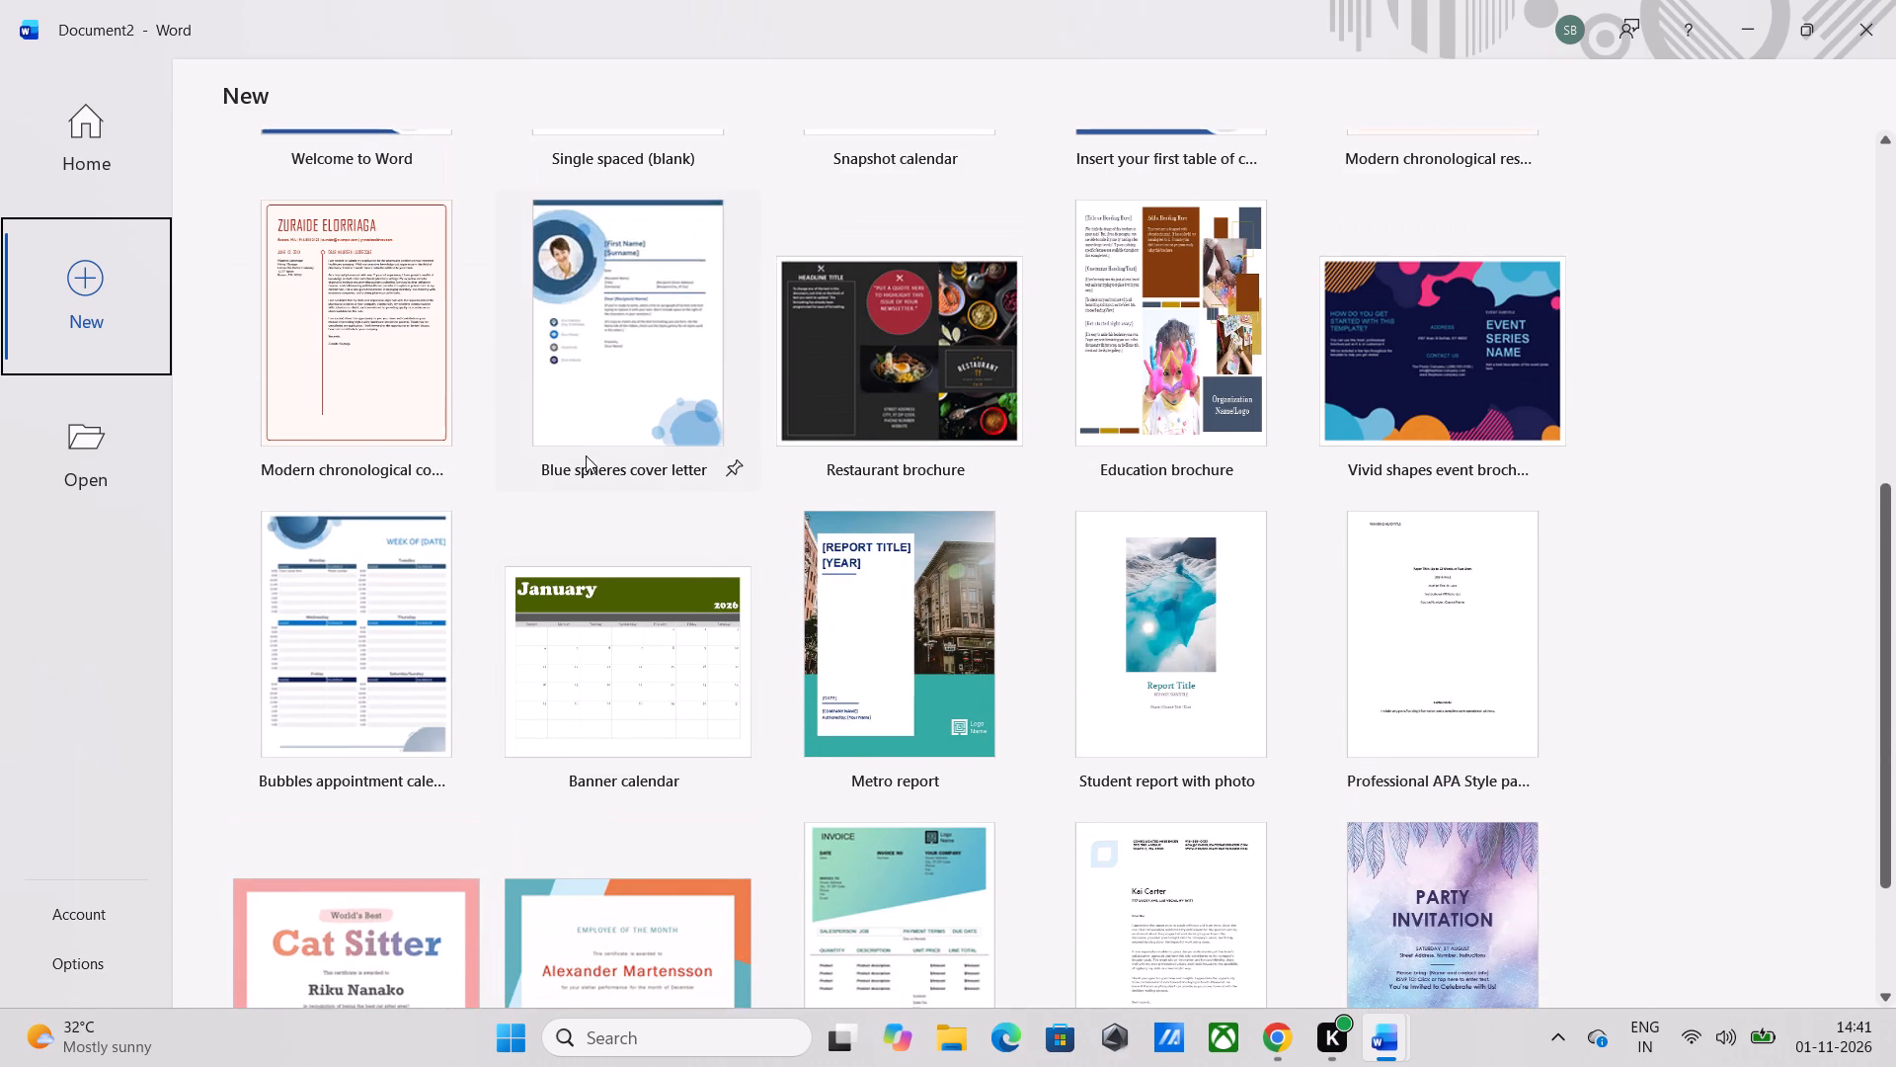
{"action": "scroll", "coordinate": [586, 455], "scroll_direction": "up", "scroll_amount": 4}
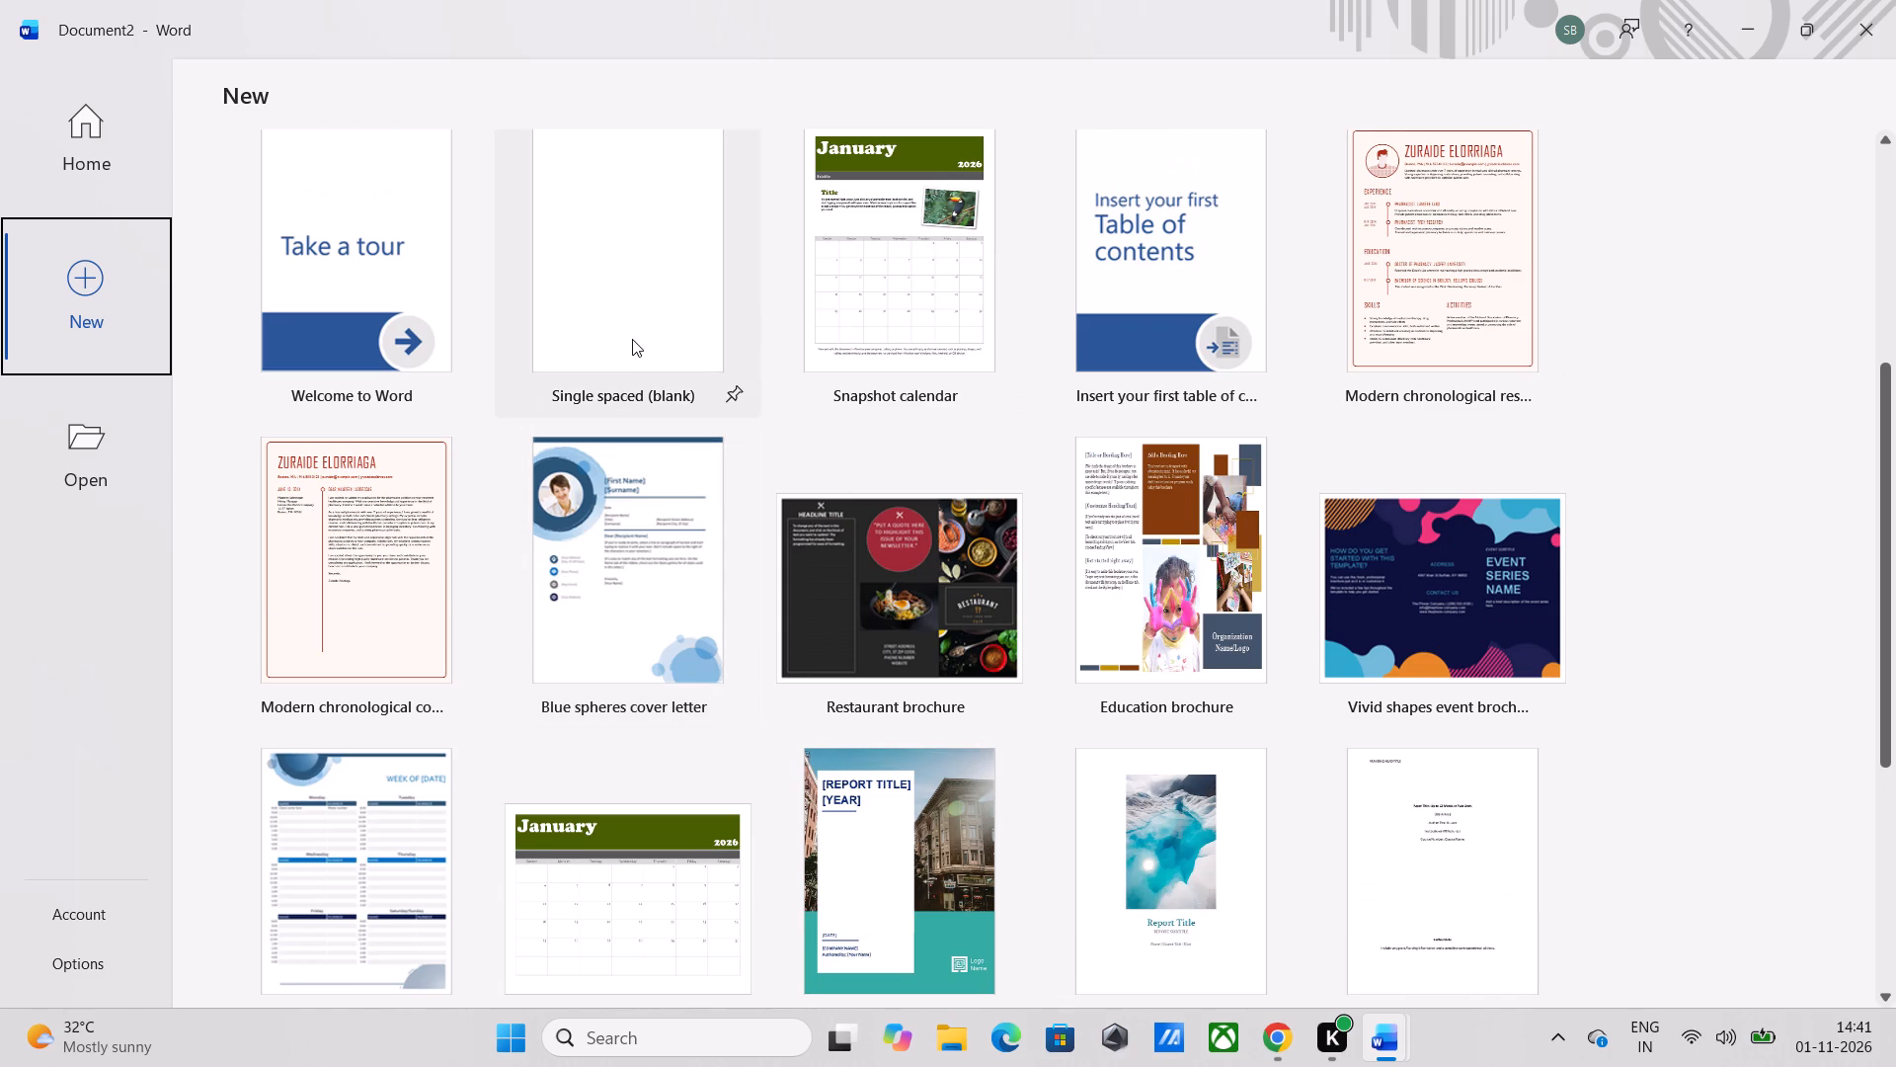
{"action": "left_click", "coordinate": [632, 339]}
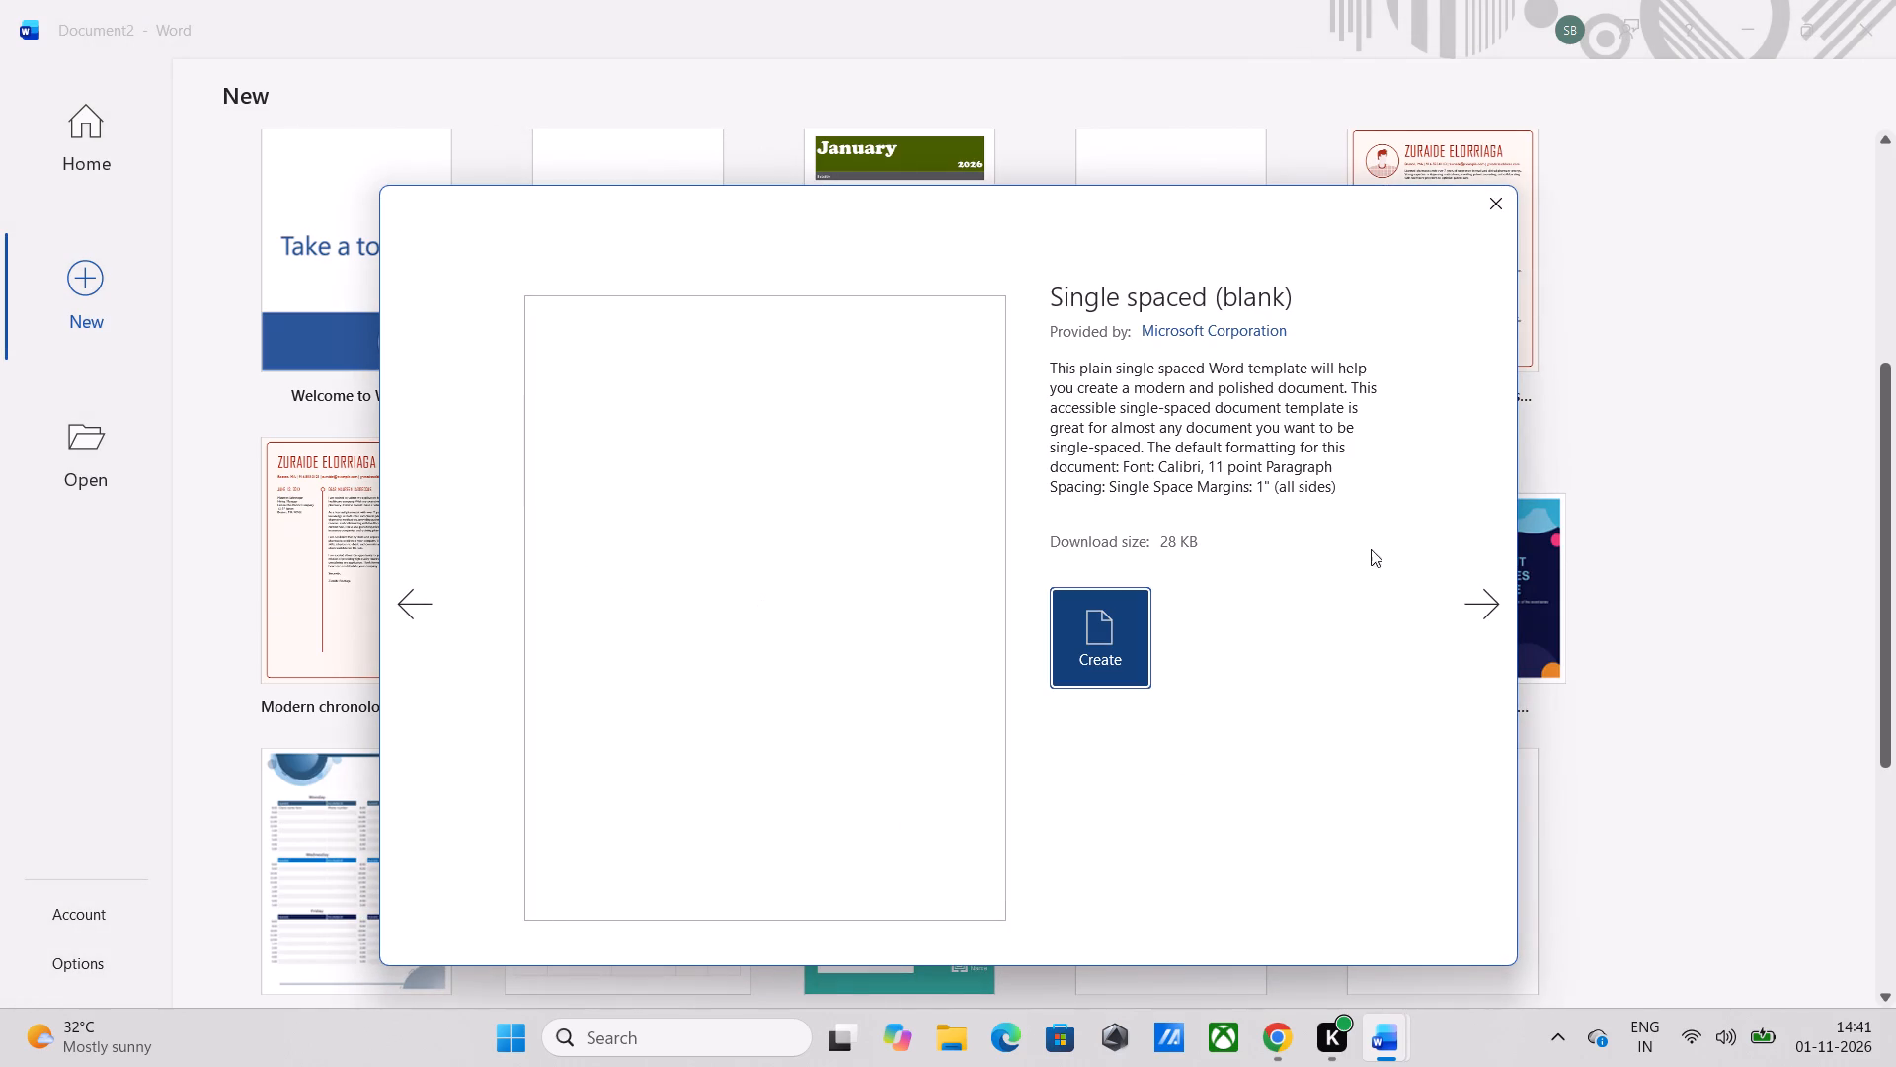
{"action": "left_click", "coordinate": [1499, 600]}
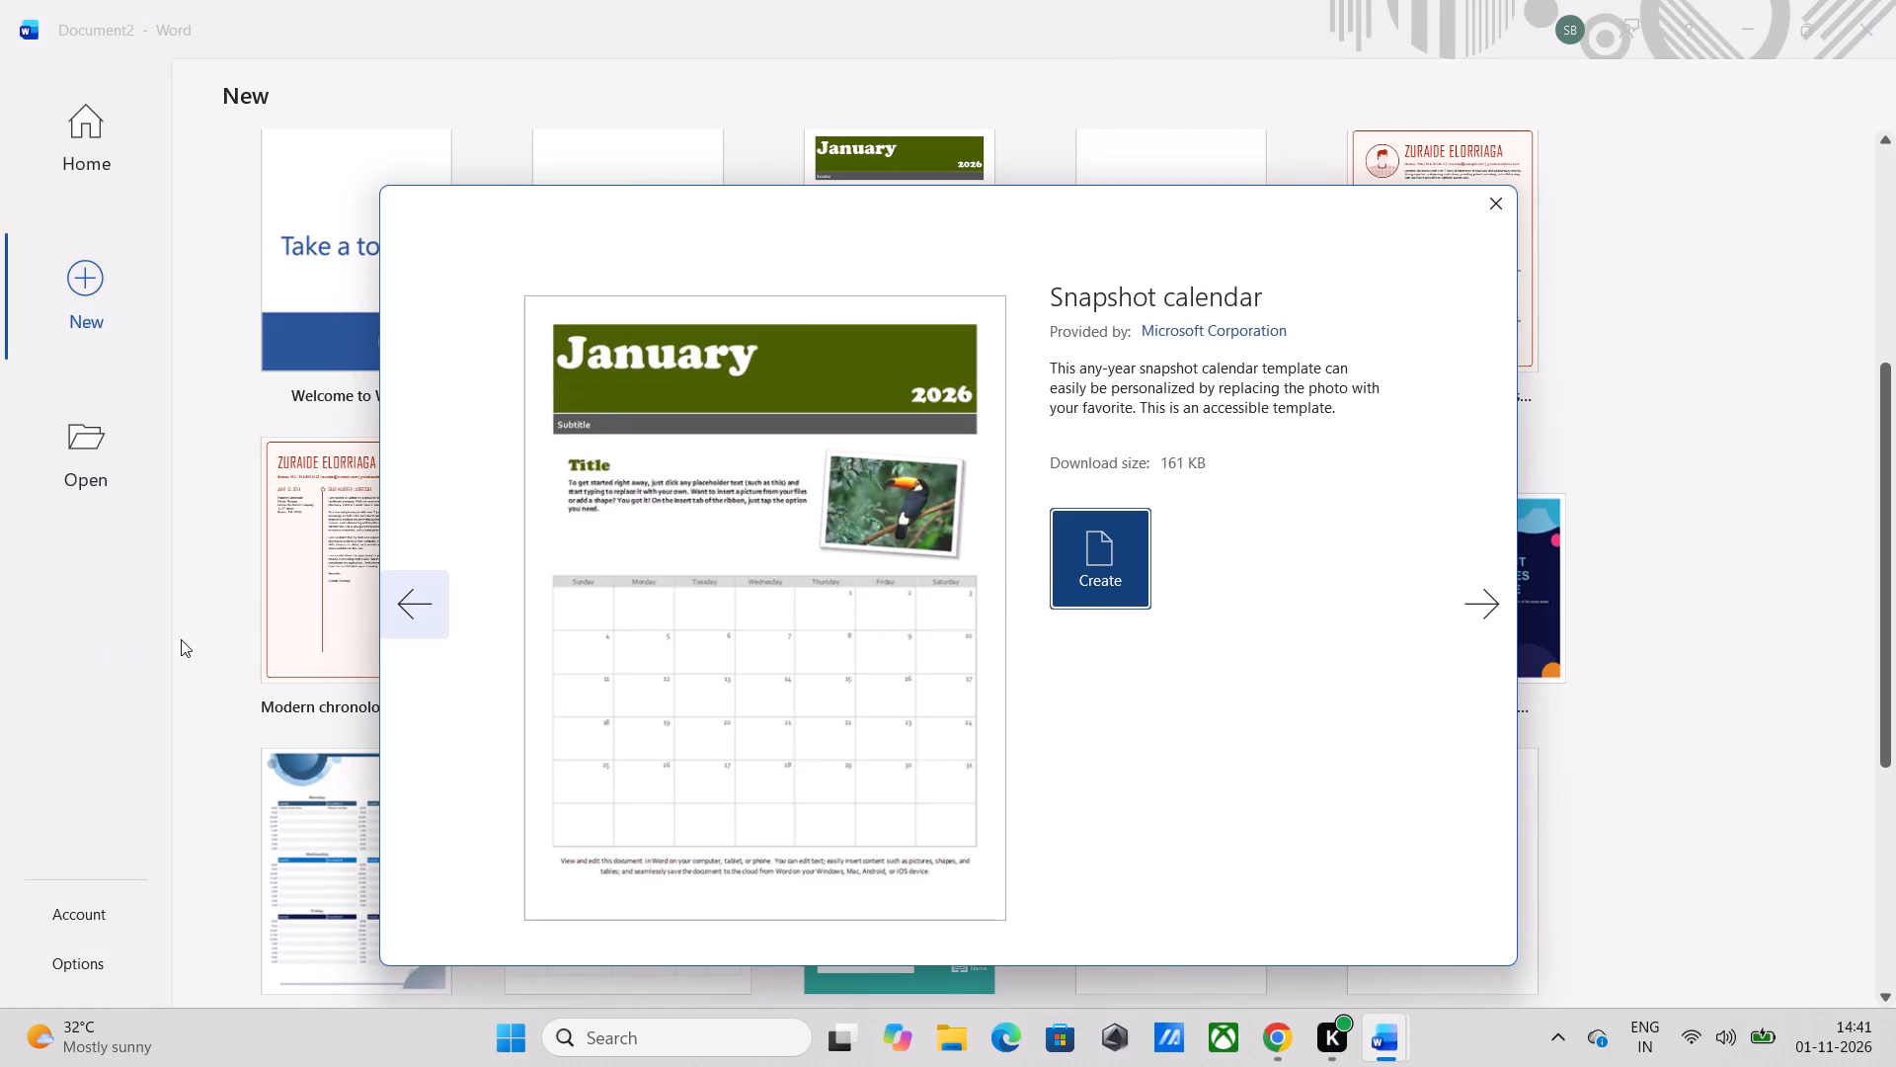
{"action": "left_click", "coordinate": [410, 613]}
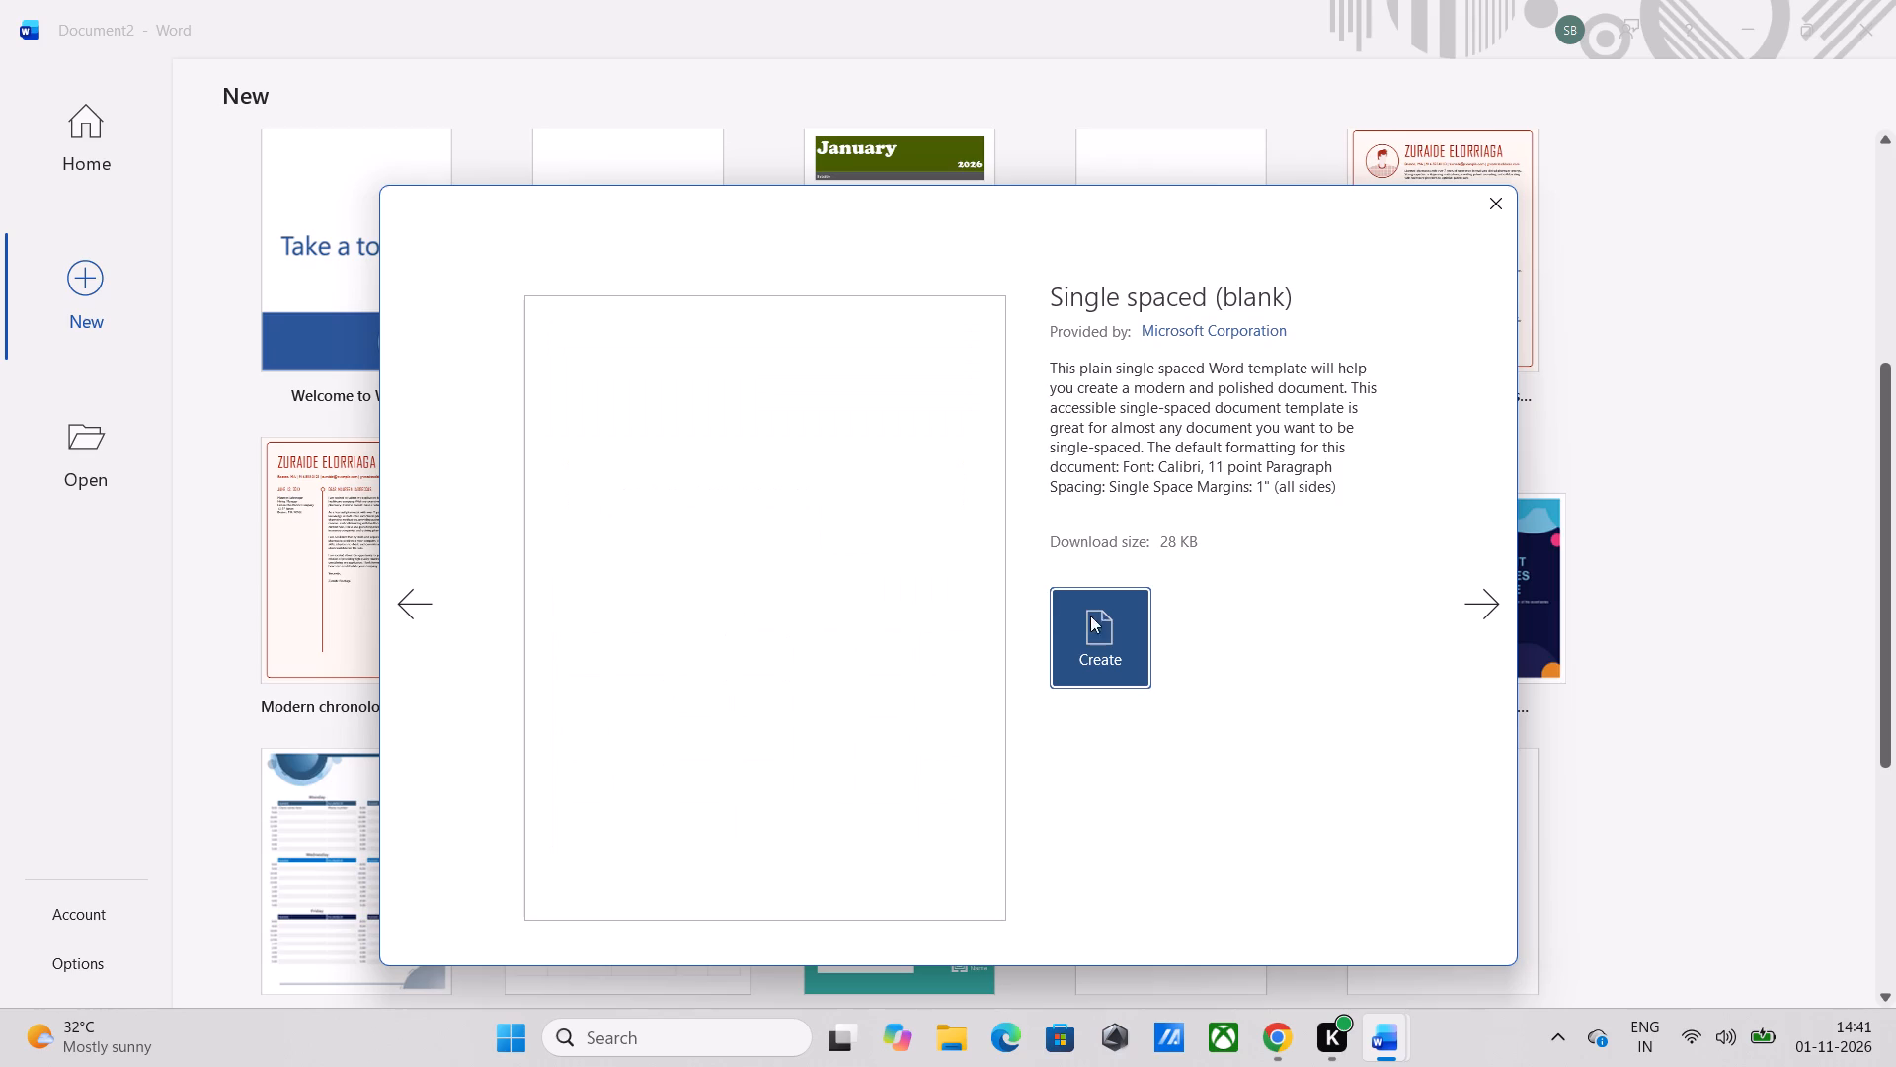
{"action": "left_click", "coordinate": [1122, 617]}
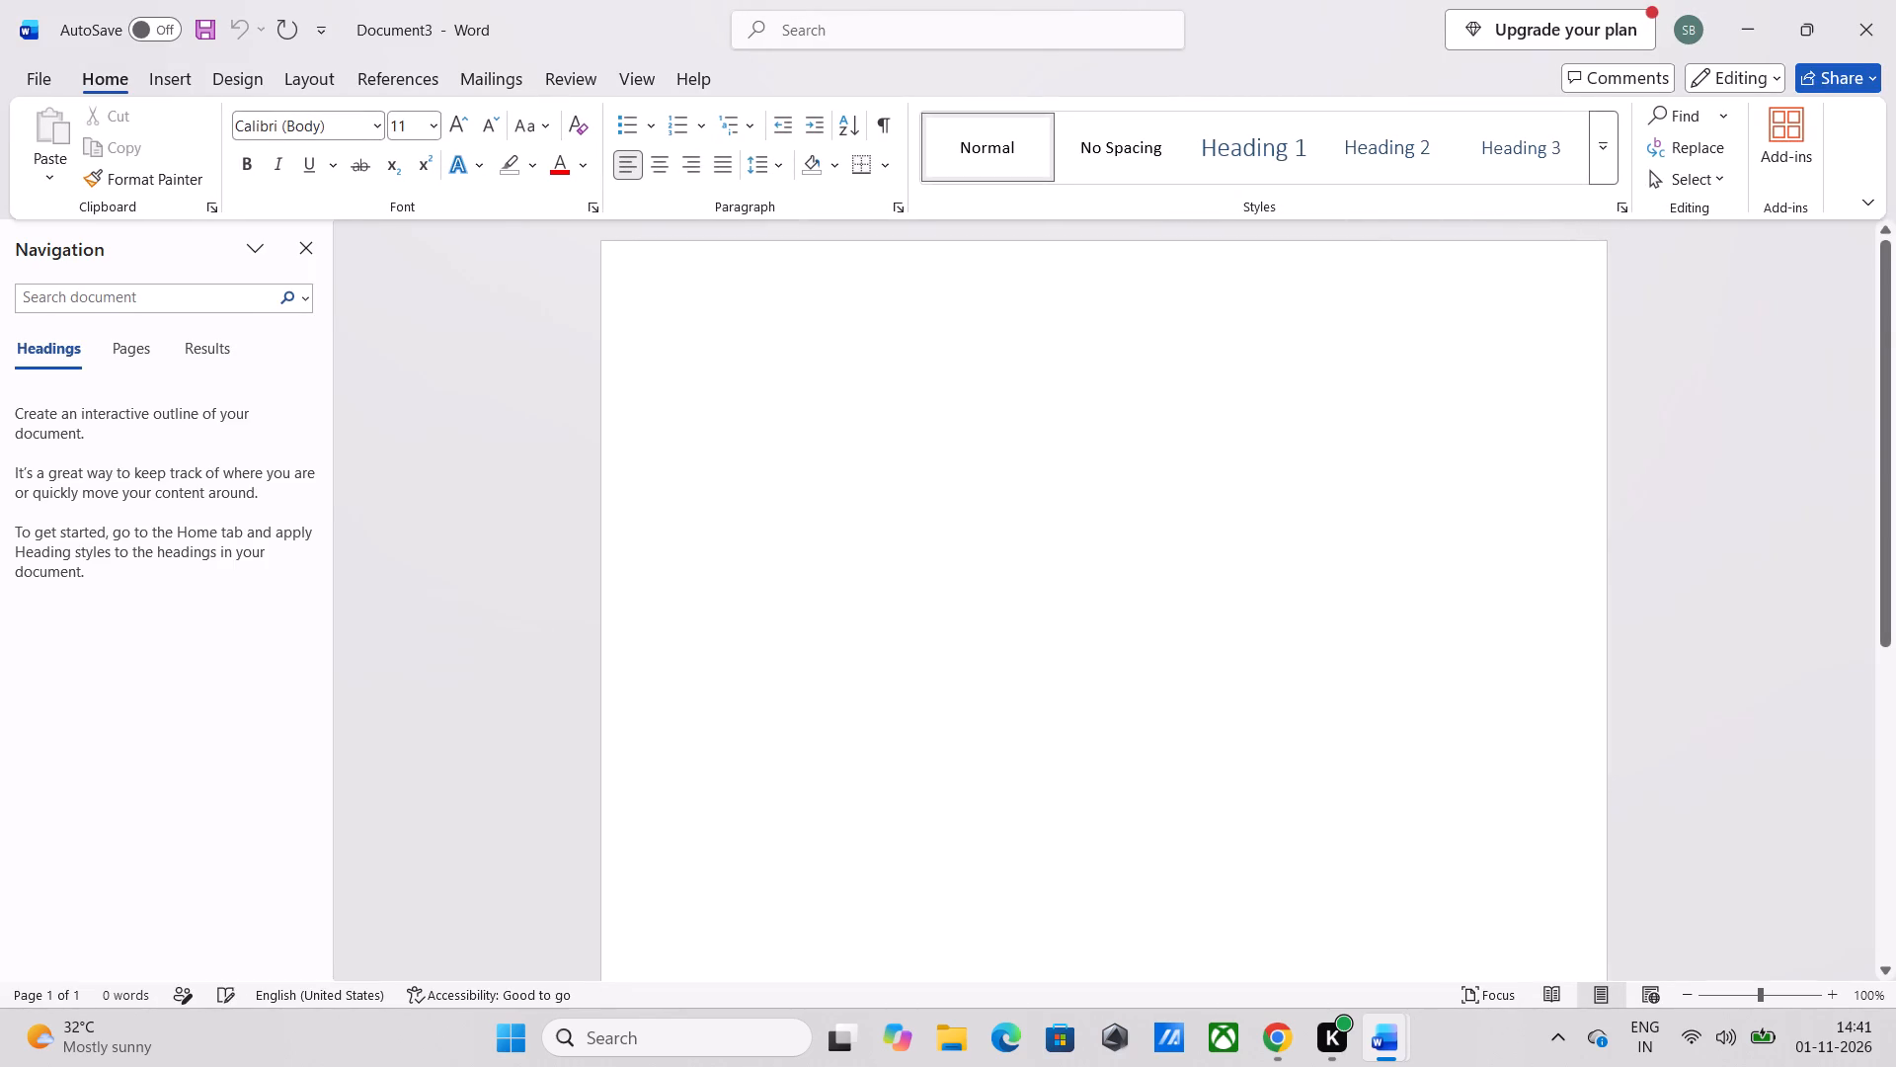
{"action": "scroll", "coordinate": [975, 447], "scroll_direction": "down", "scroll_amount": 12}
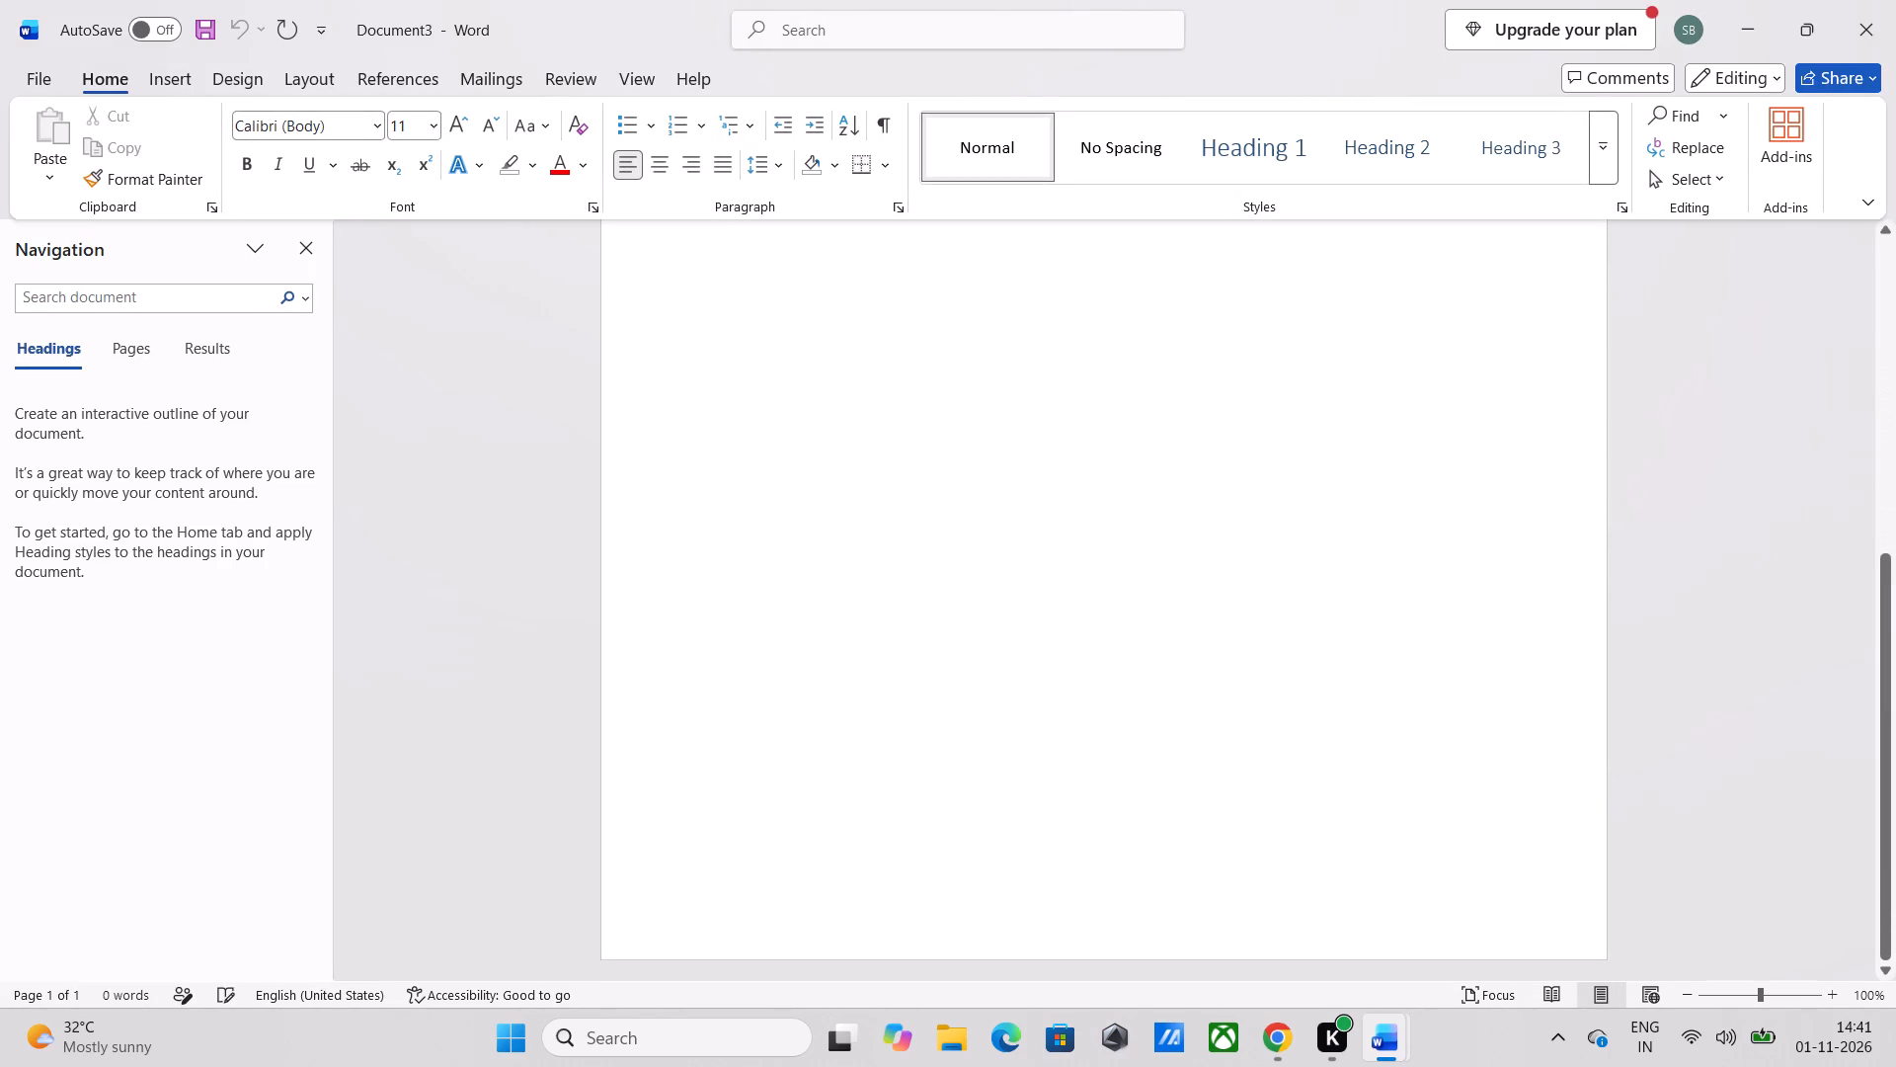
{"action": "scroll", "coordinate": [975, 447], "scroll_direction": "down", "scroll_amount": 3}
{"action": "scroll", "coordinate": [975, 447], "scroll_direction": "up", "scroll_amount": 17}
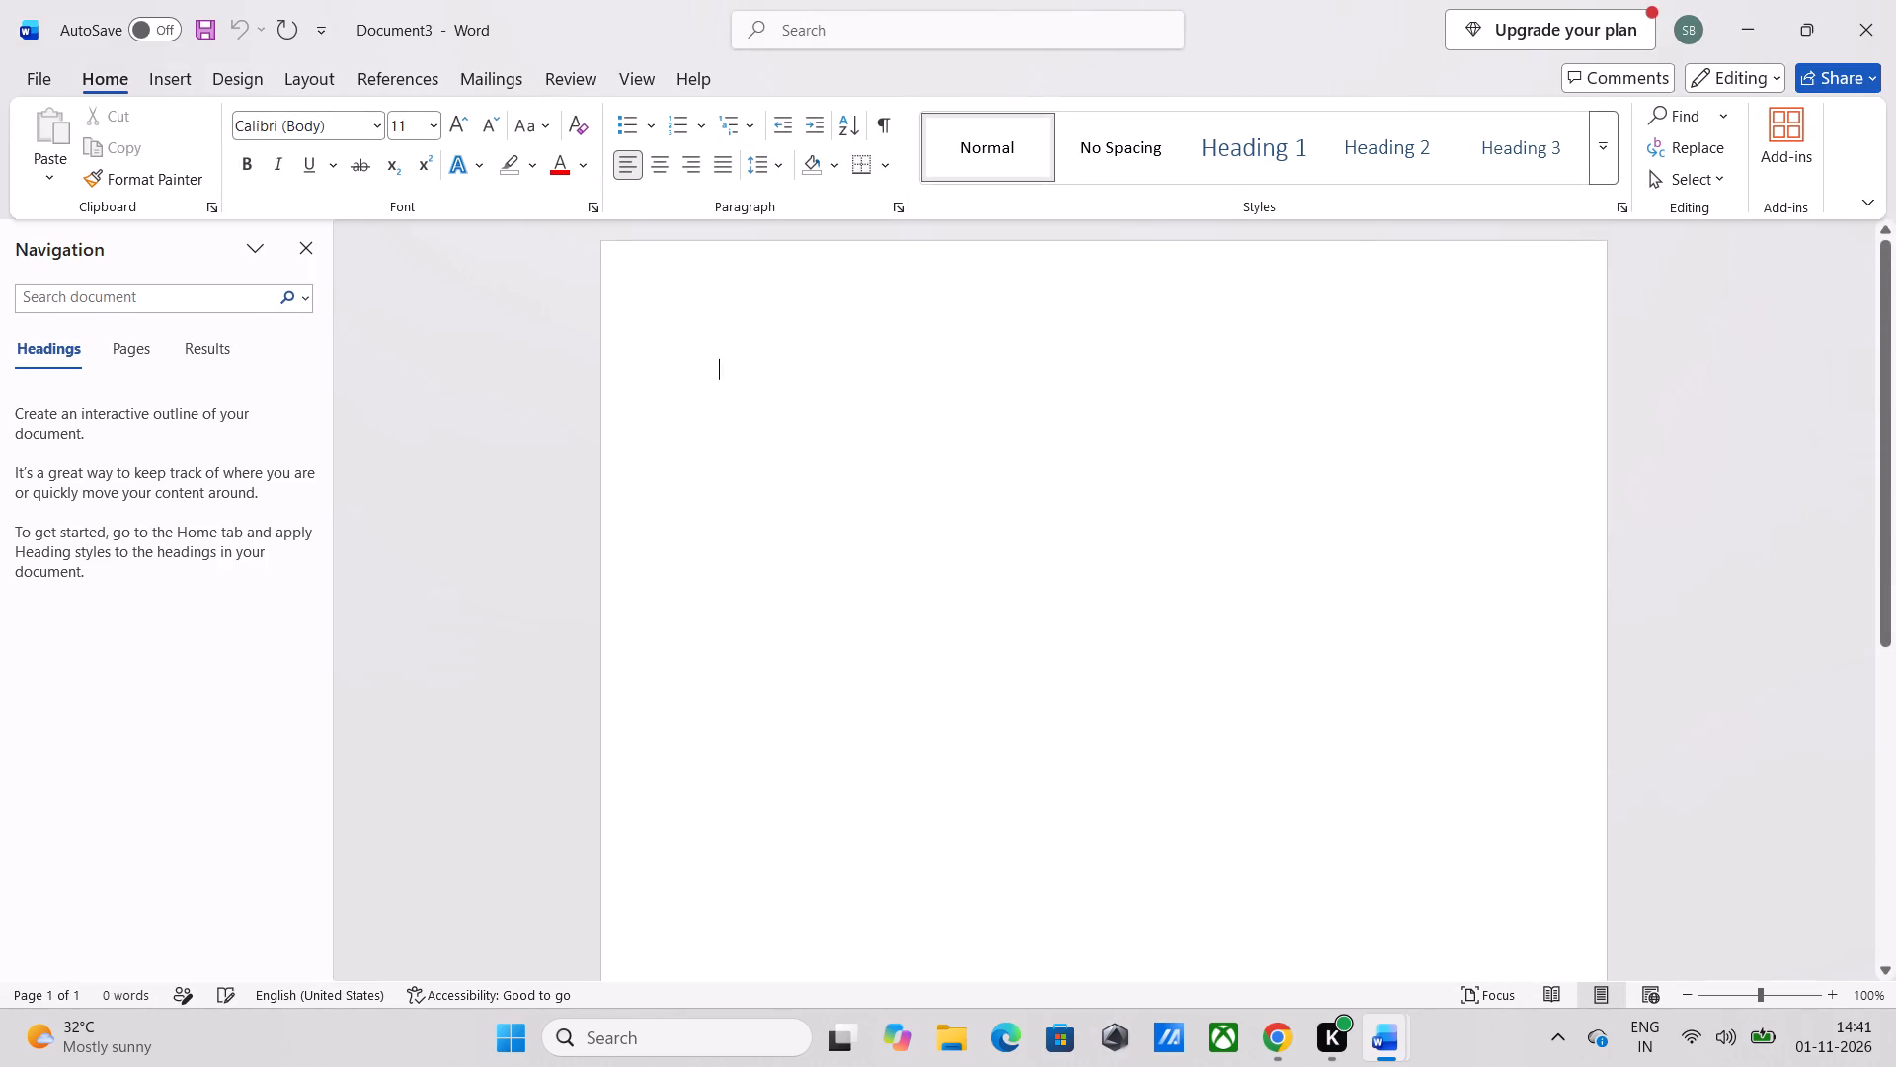
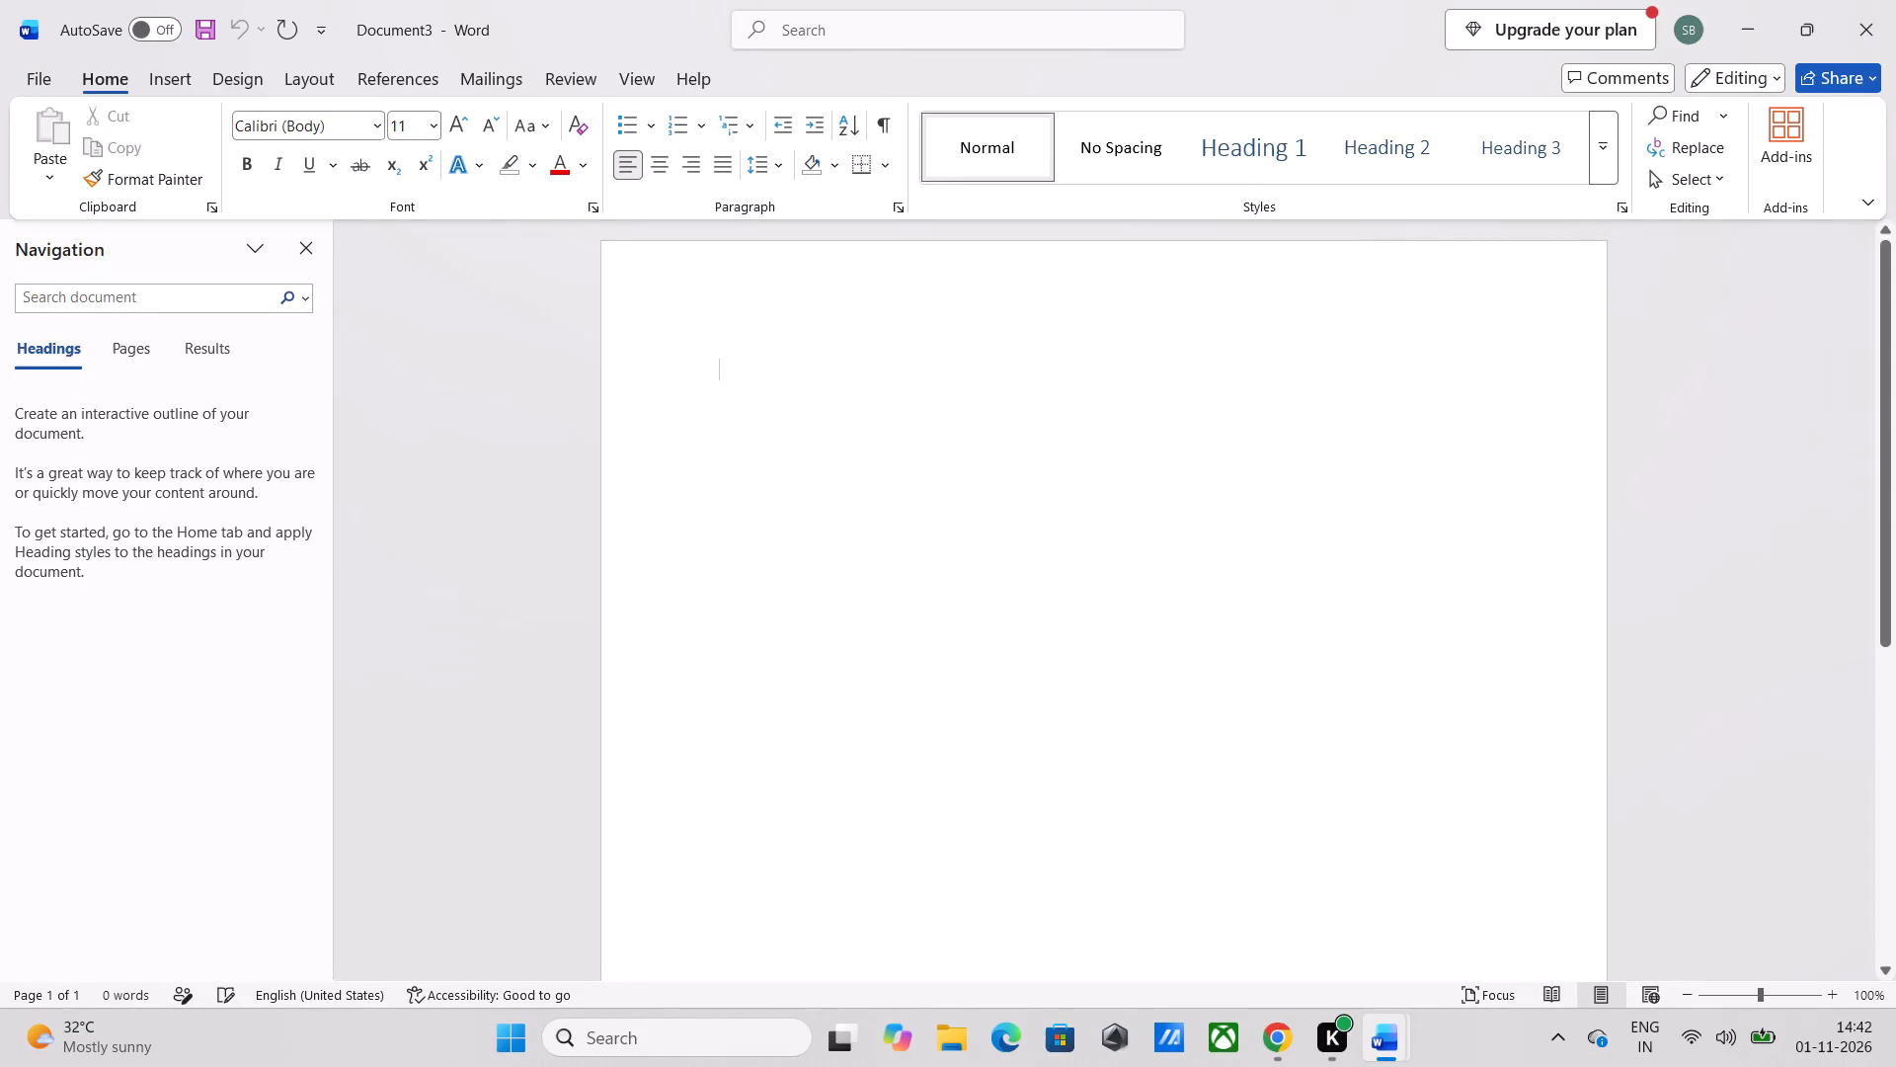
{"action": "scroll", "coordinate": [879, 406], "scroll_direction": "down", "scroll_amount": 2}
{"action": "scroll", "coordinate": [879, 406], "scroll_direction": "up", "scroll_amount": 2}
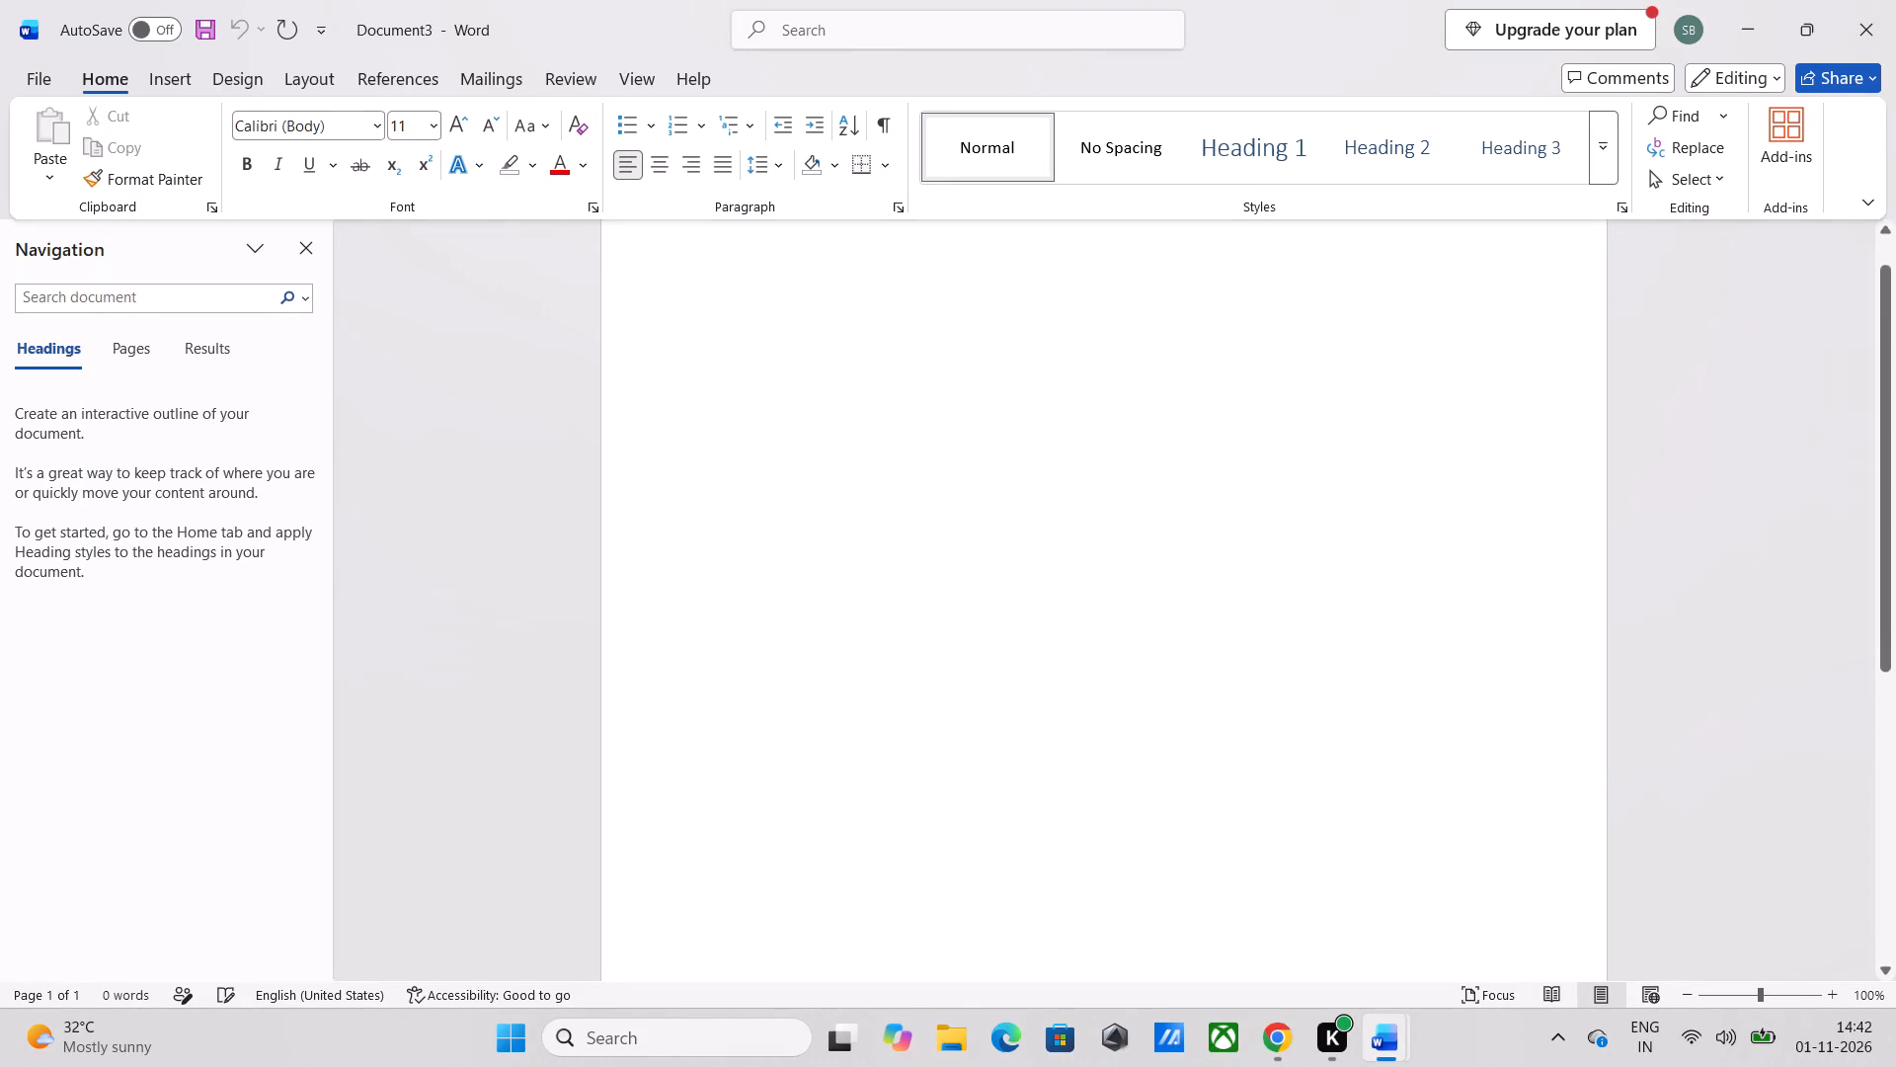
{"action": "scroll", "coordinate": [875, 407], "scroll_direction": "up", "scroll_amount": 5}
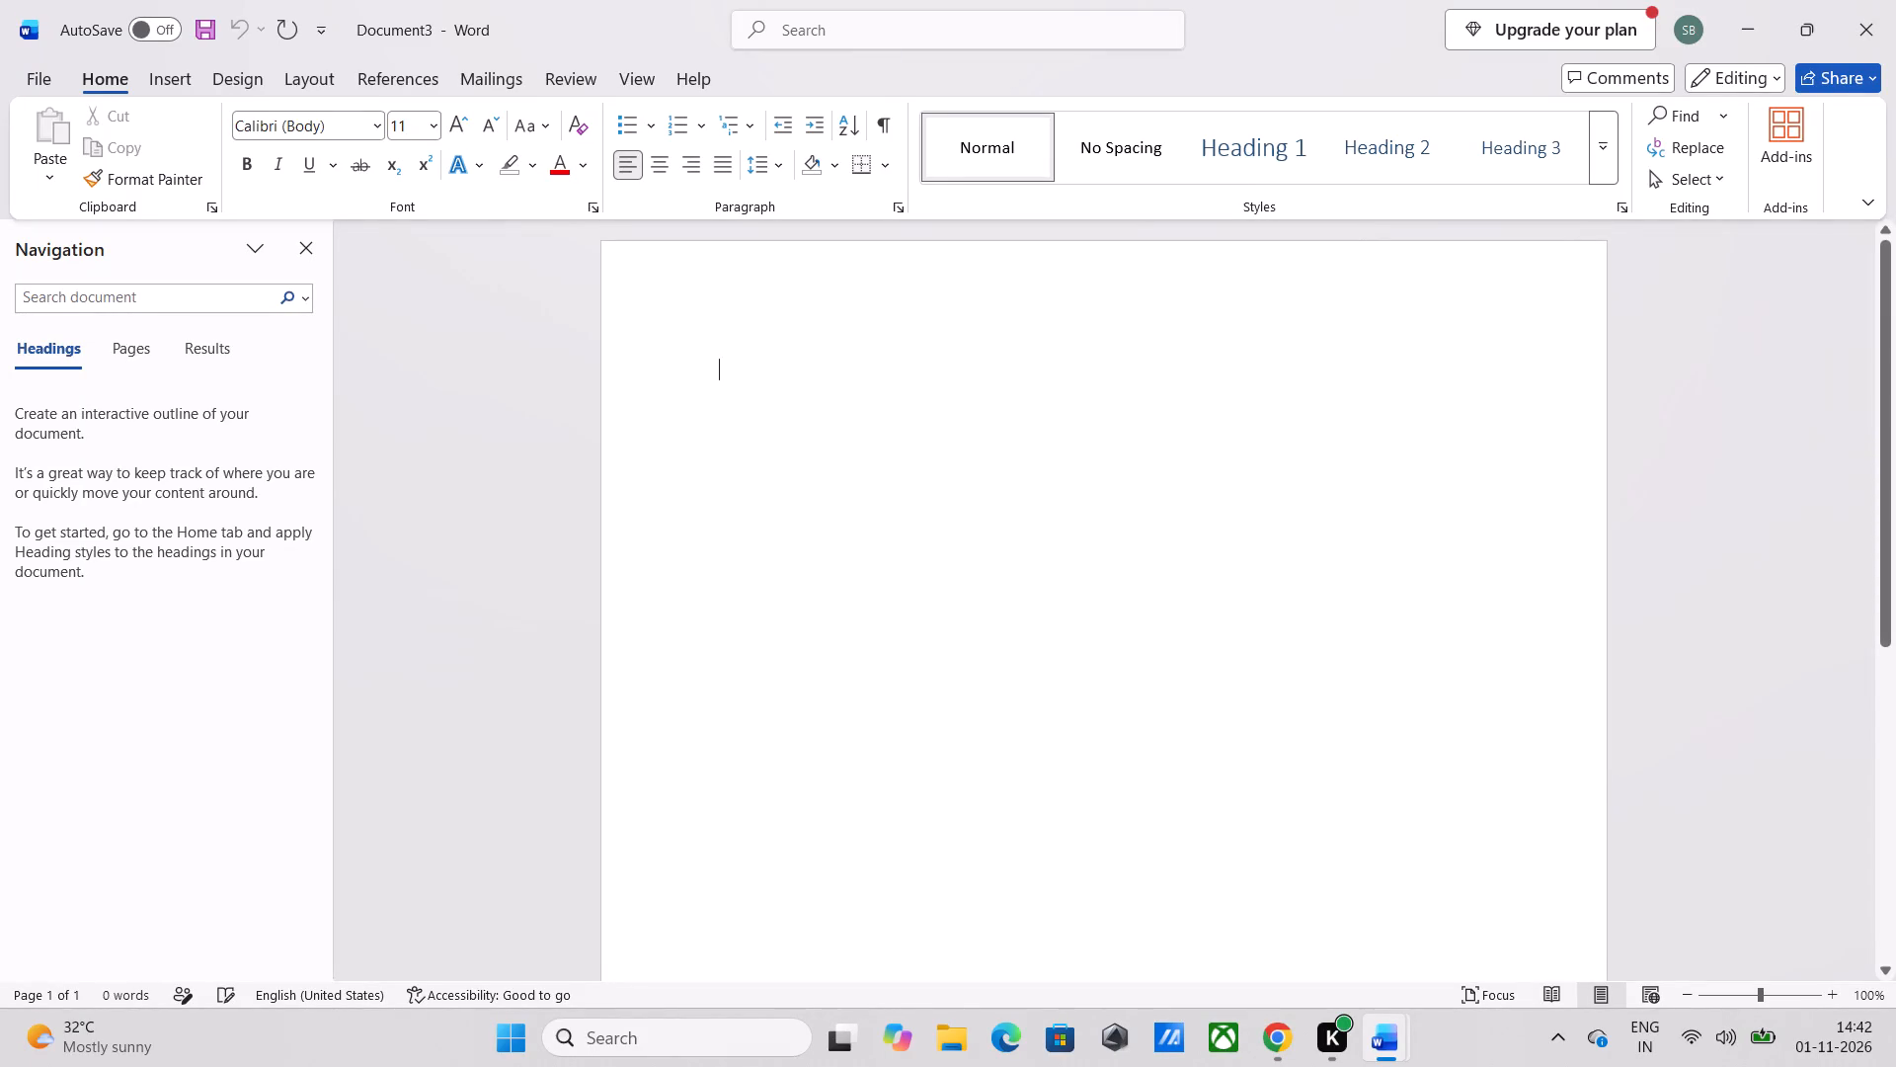
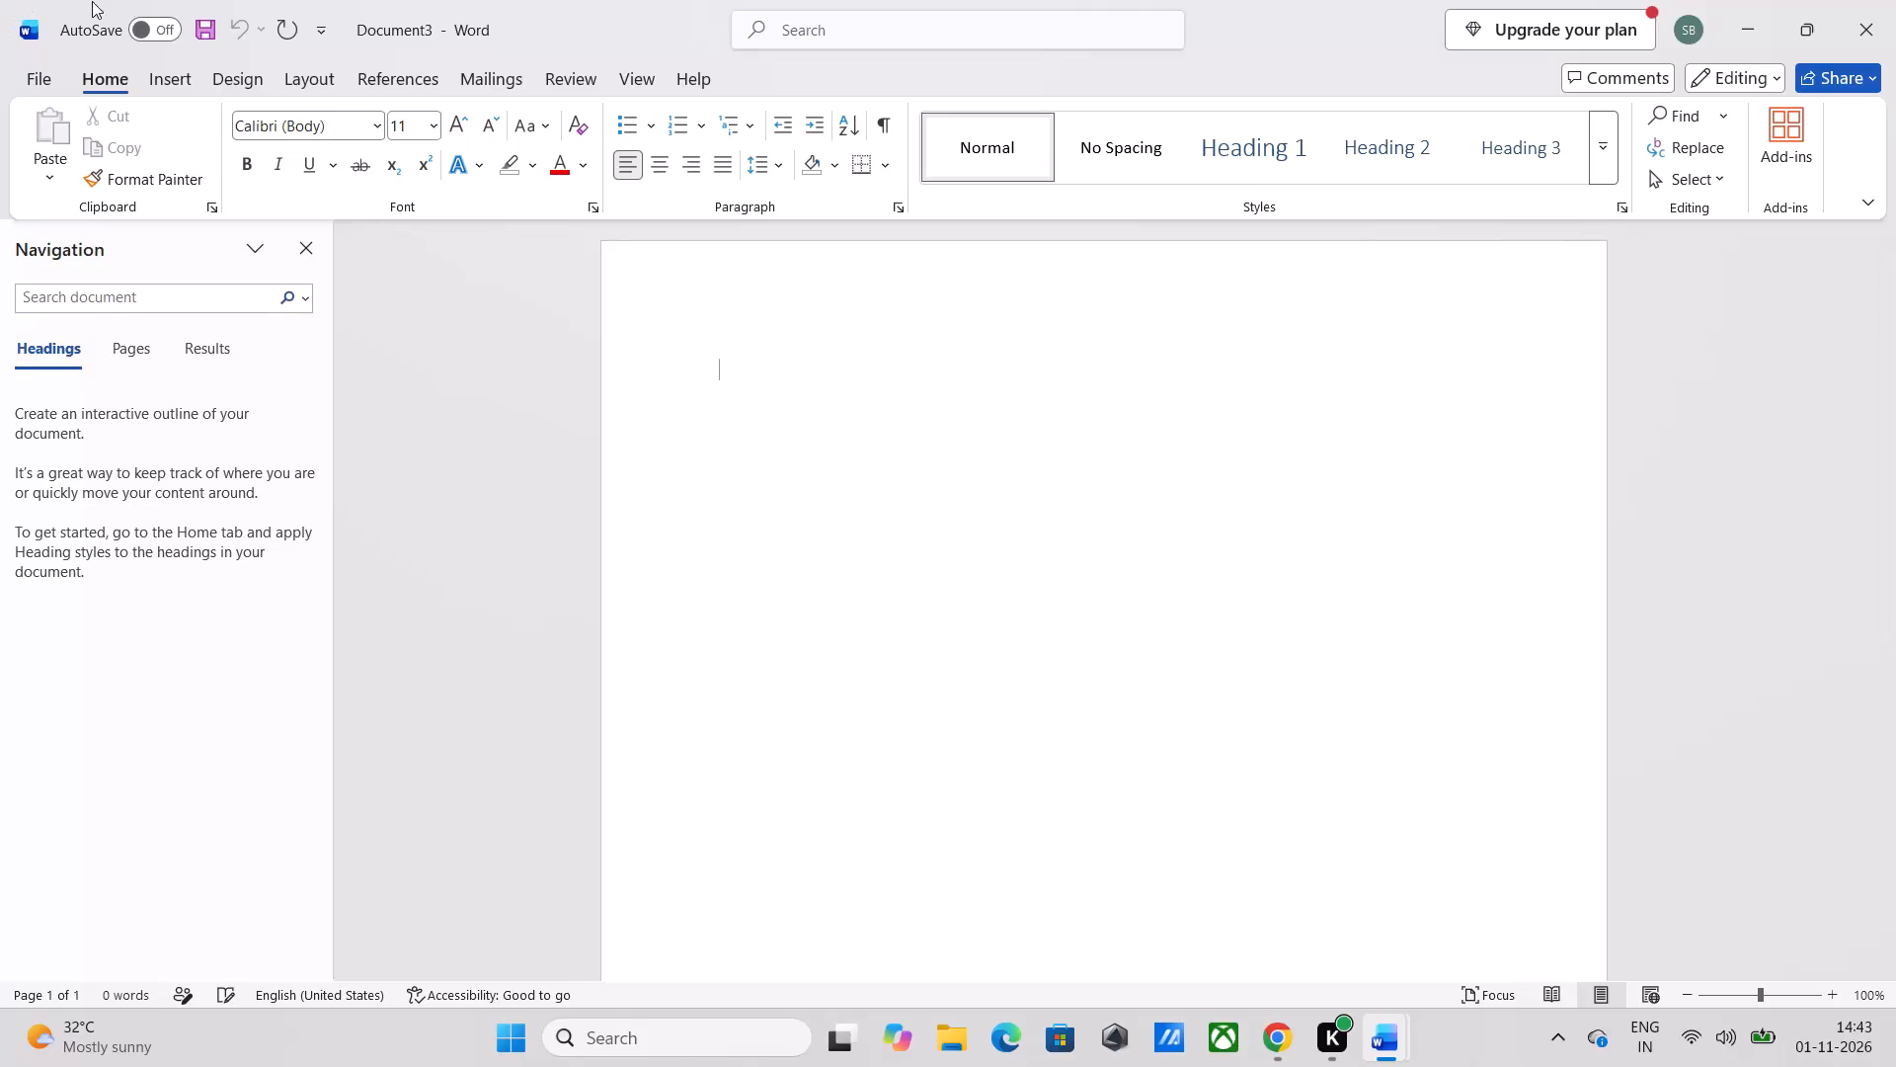
Set the blank document's paper size to A4 (21 cm x 29.7 cm).
{"action": "left_click", "coordinate": [302, 69]}
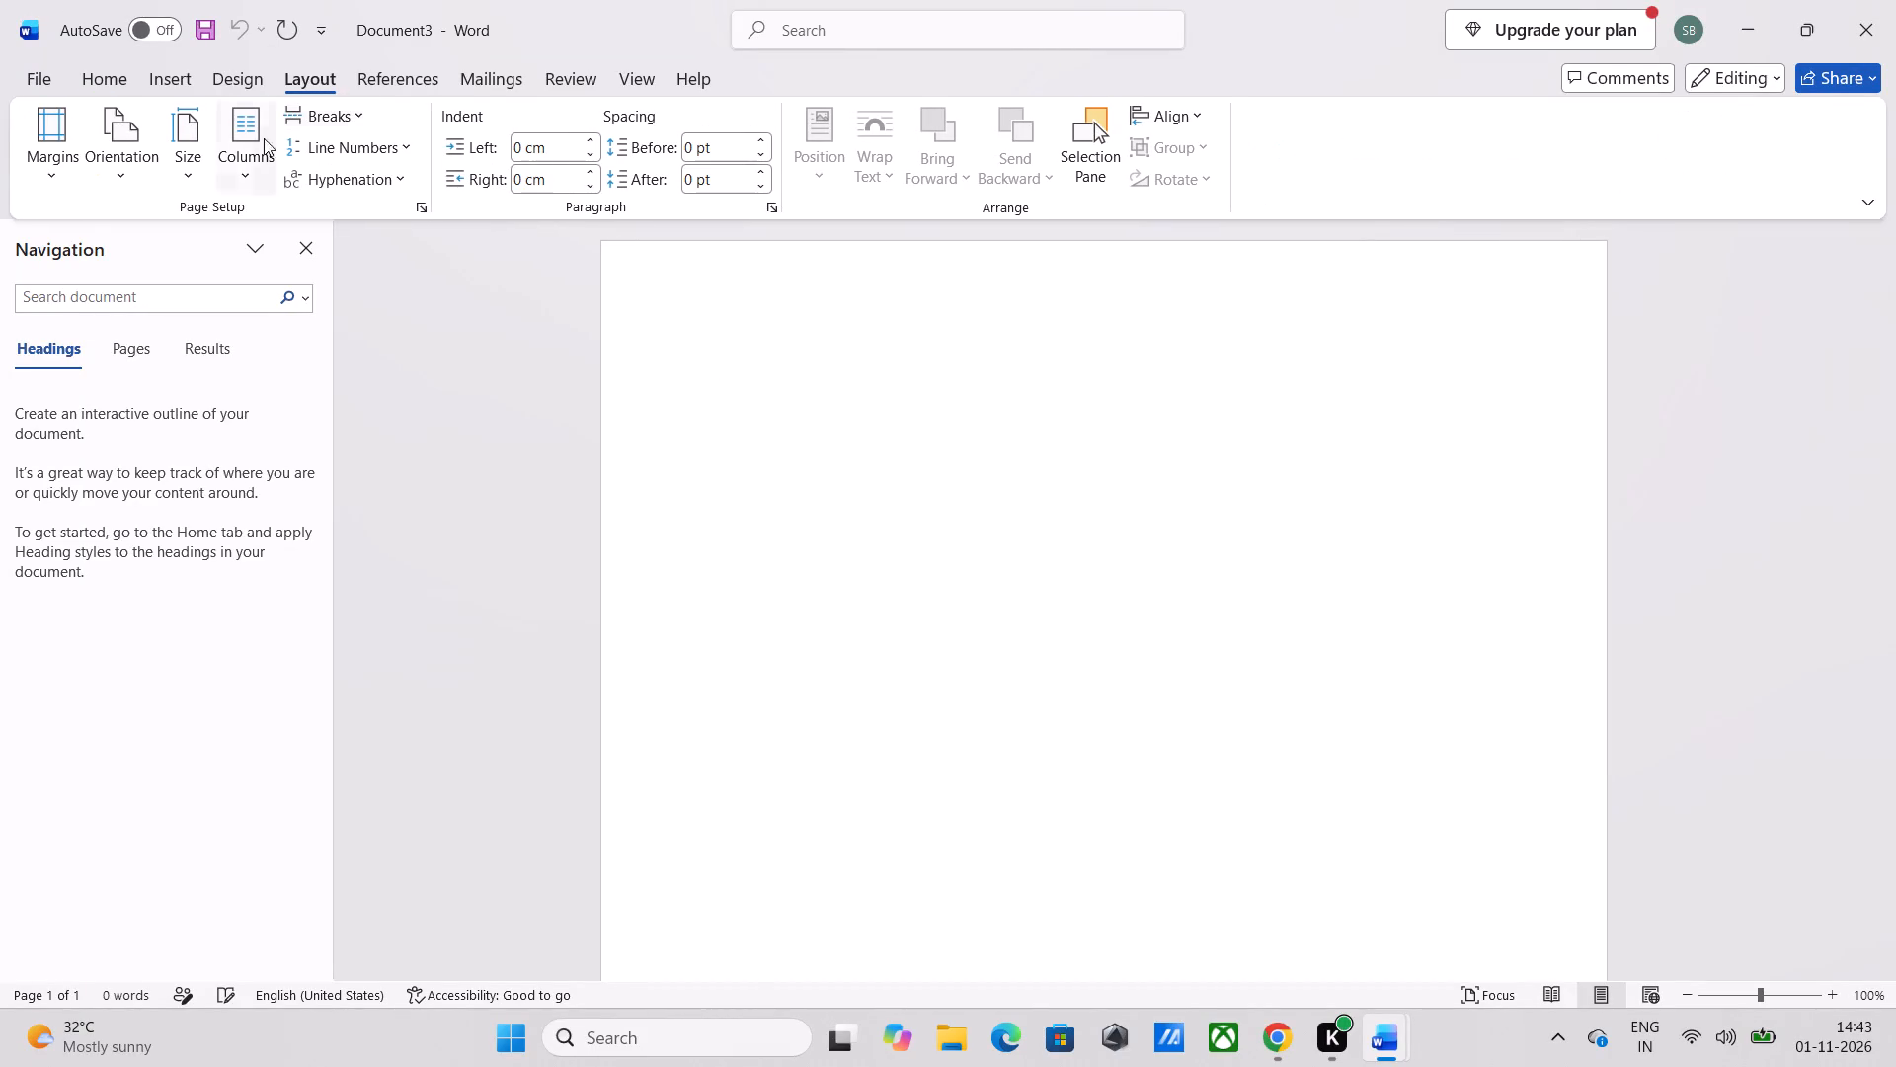
{"action": "left_click", "coordinate": [185, 171]}
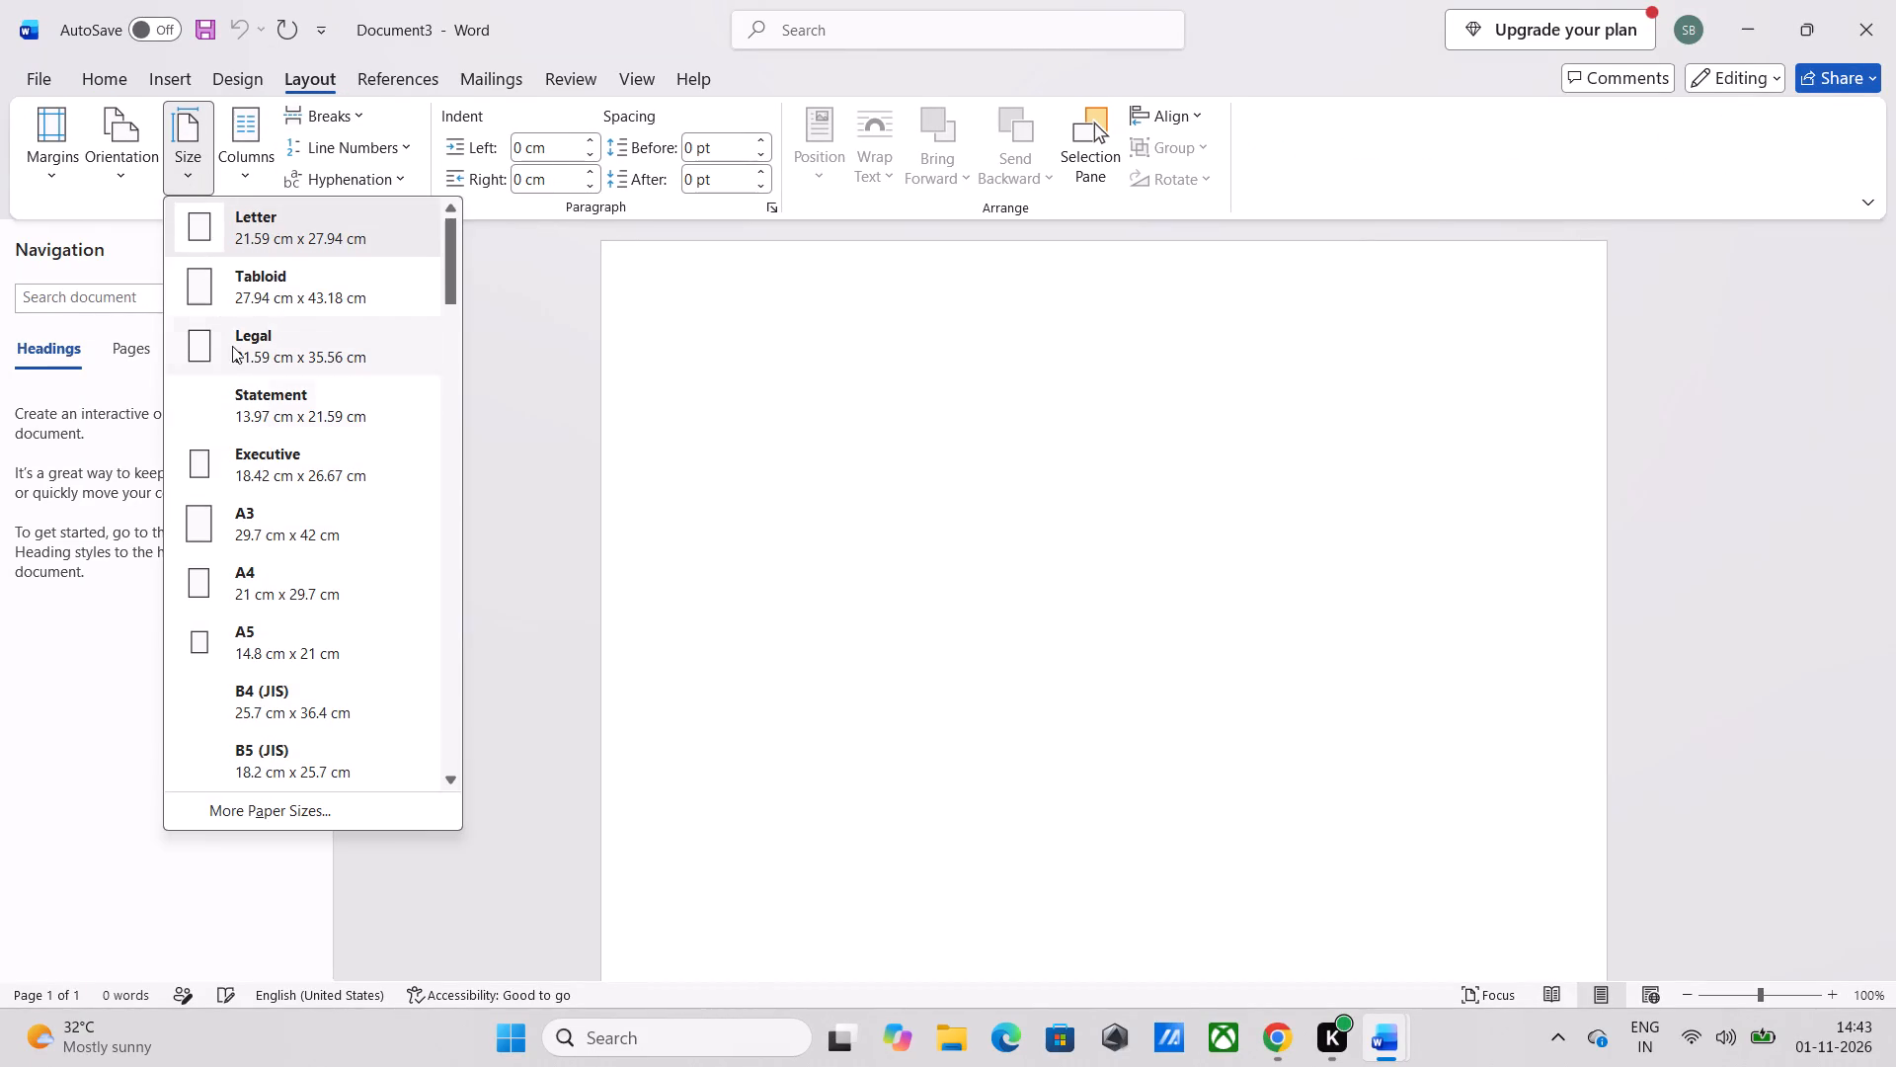
{"action": "left_click", "coordinate": [291, 586]}
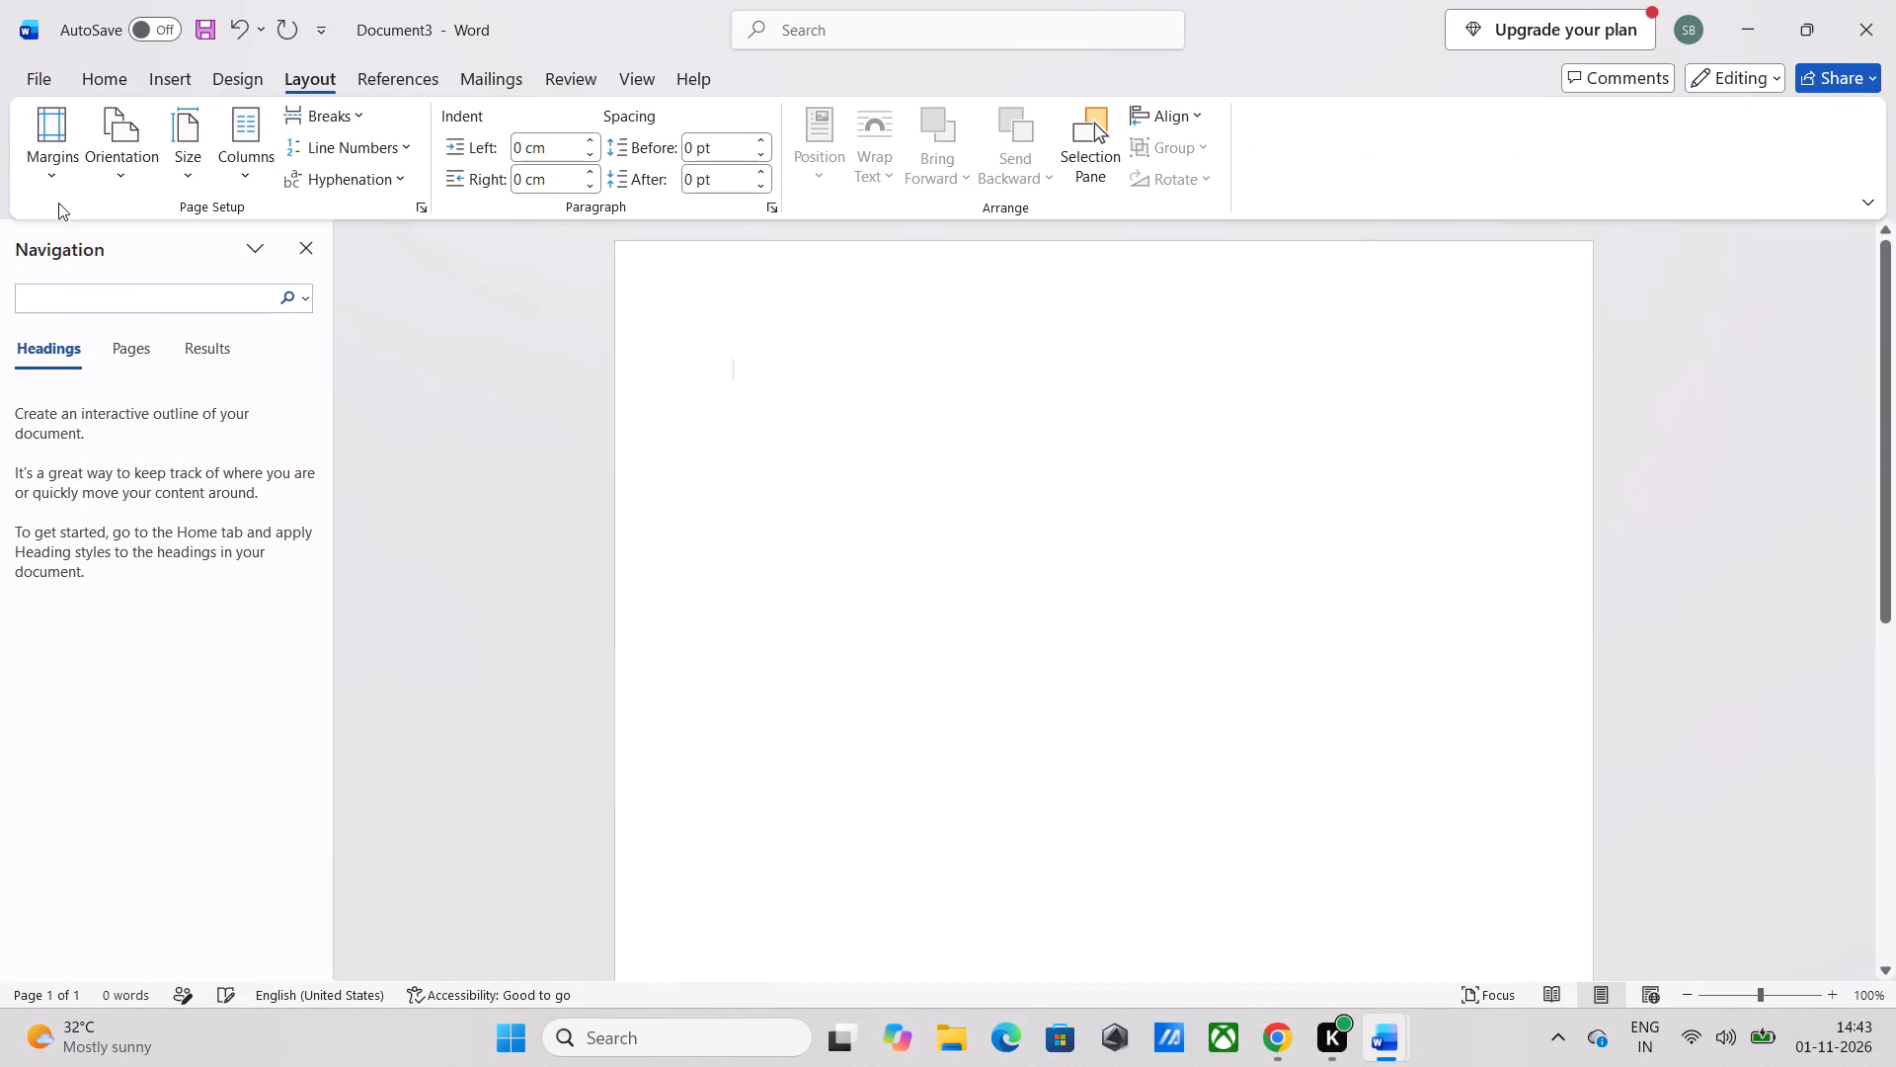
Apply the Normal margin preset to the page, with 2.54 cm on all four sides.
{"action": "left_click_drag", "start_coordinate": [27, 163], "coordinate": [30, 174]}
{"action": "left_click", "coordinate": [110, 231]}
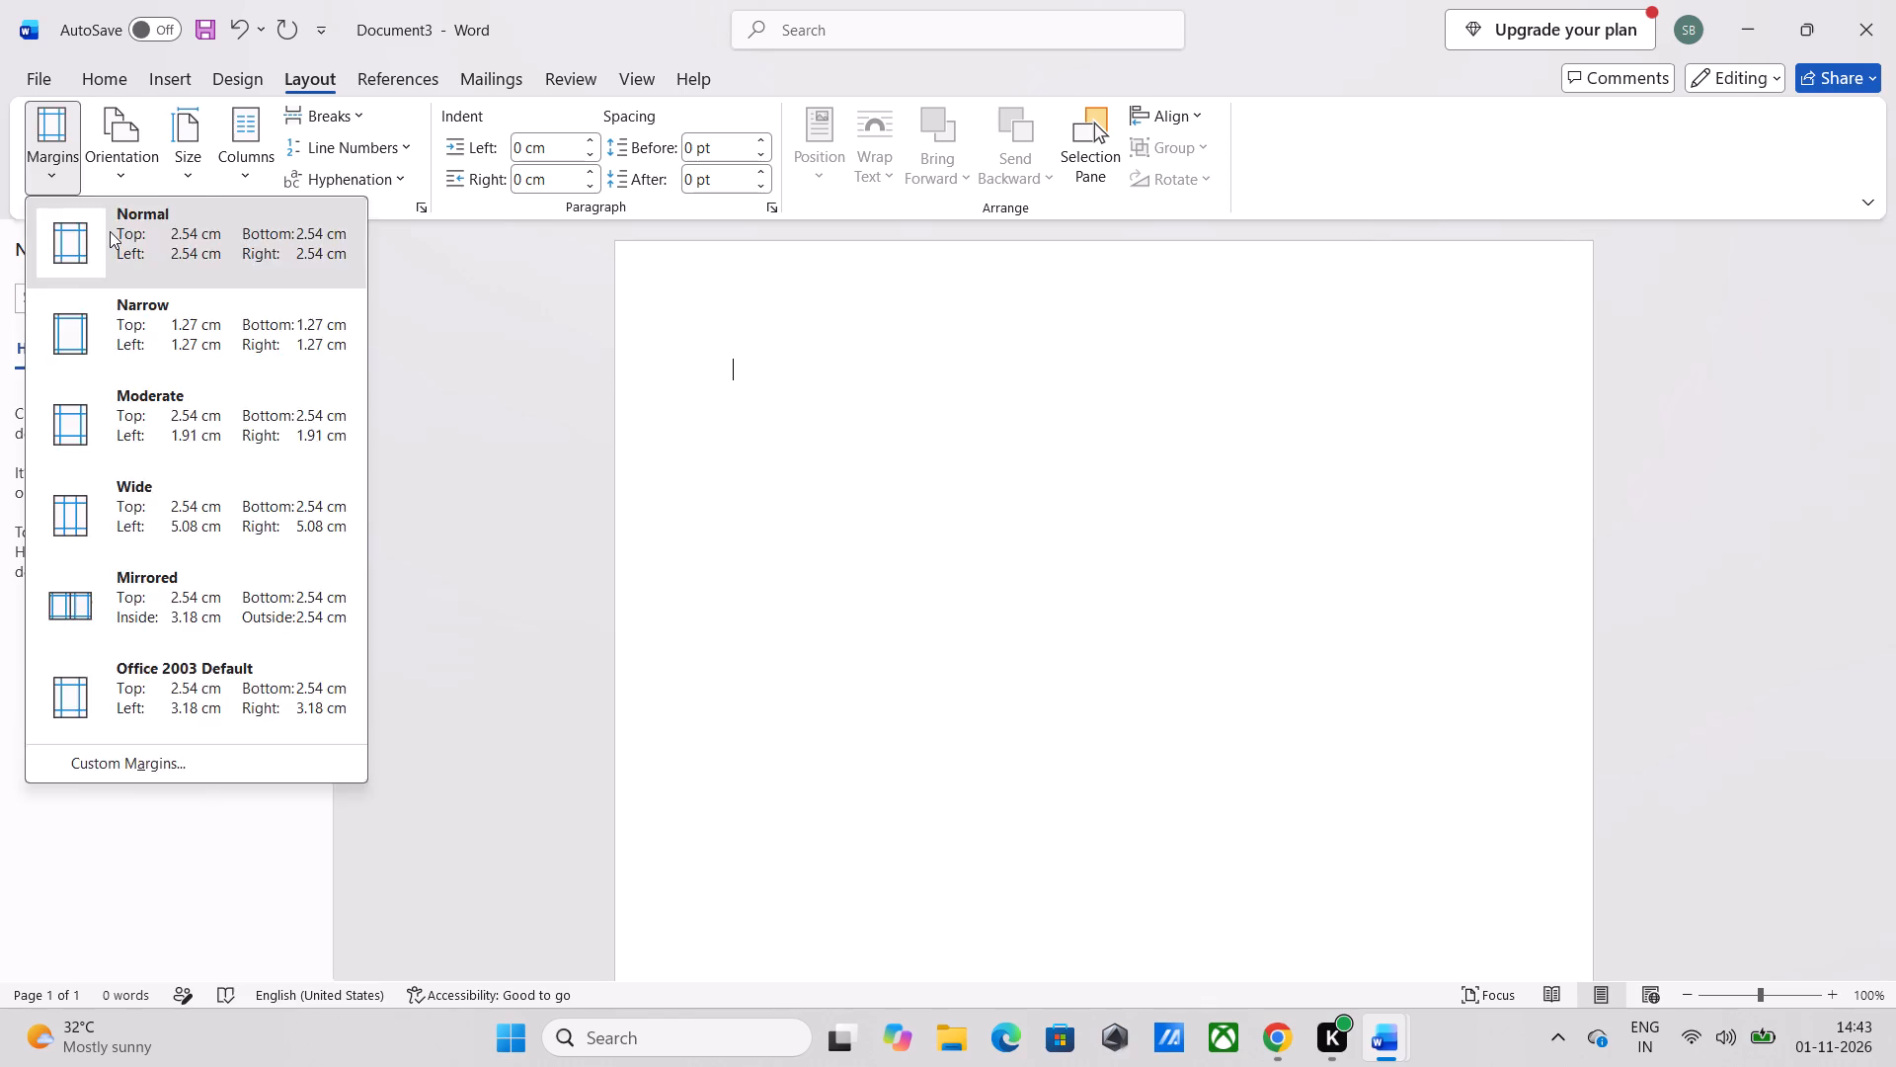
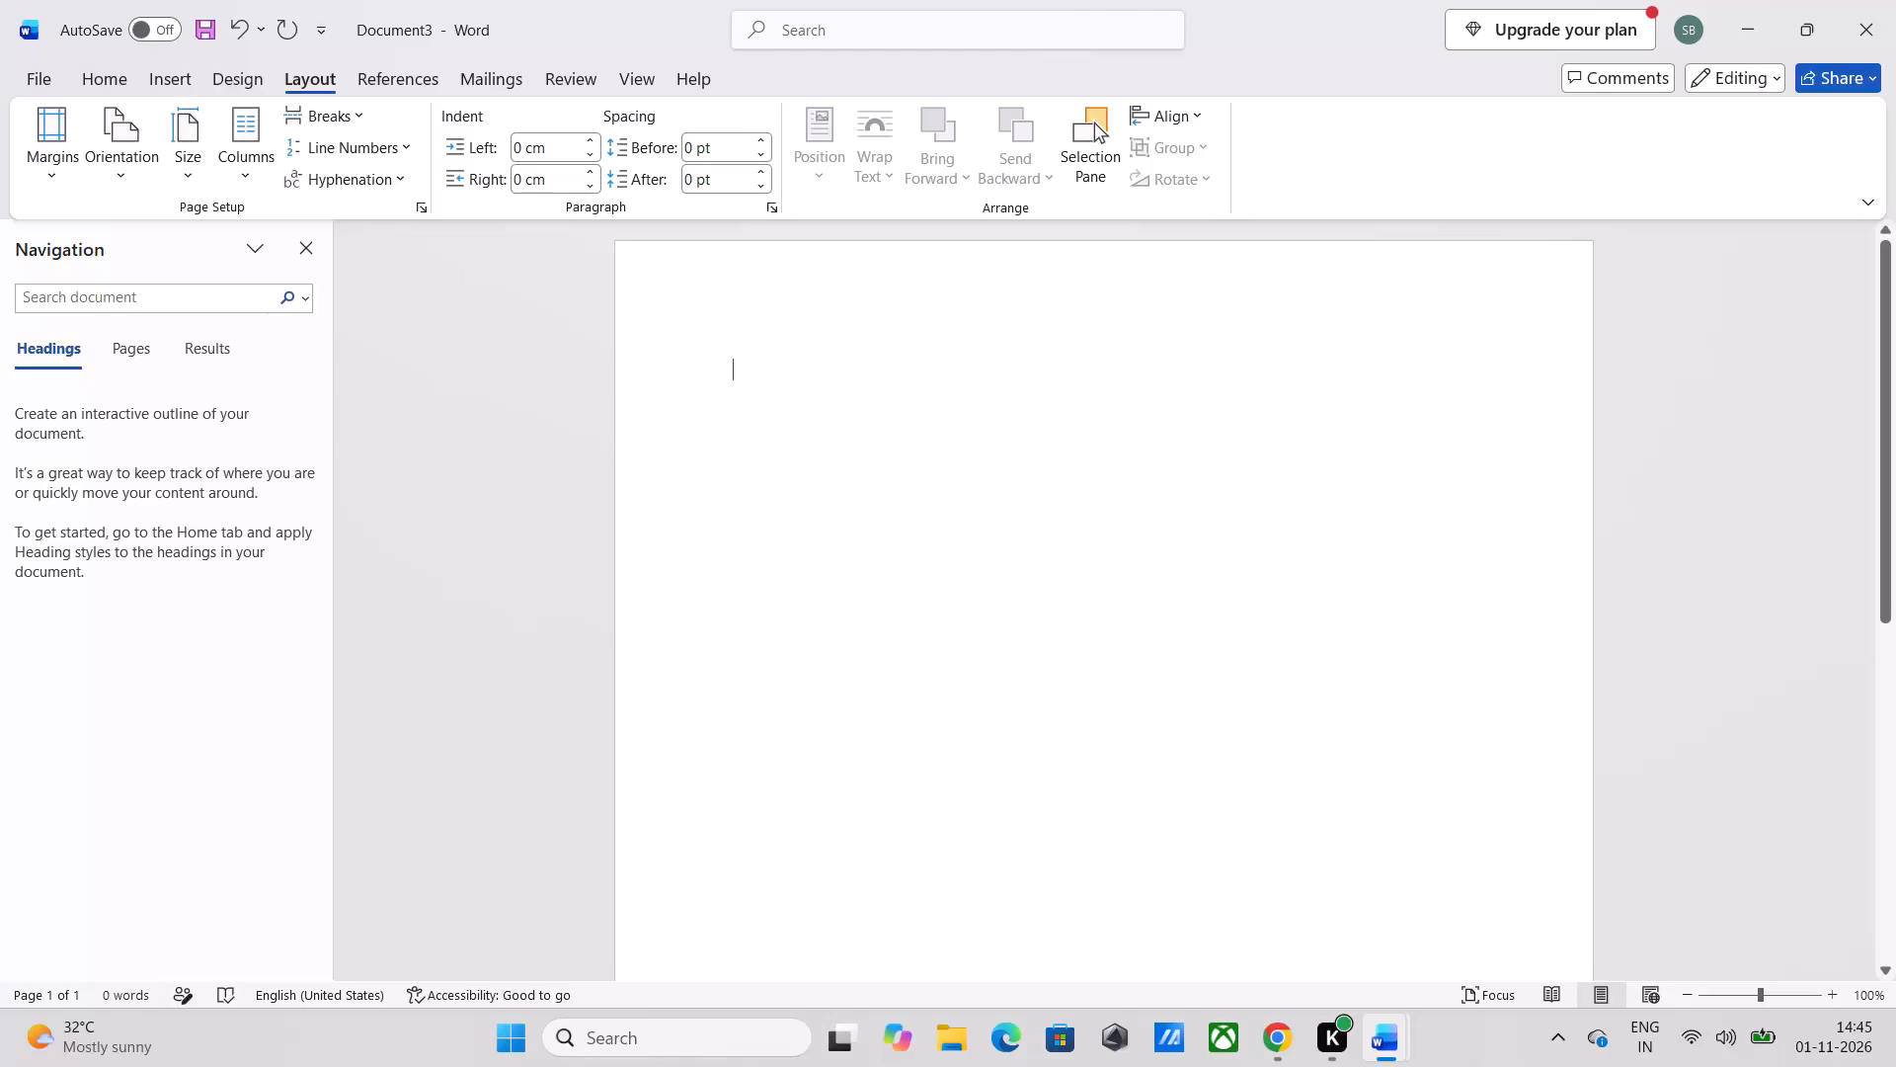
Set the blank document's page orientation to Portrait.
{"action": "left_click", "coordinate": [723, 328]}
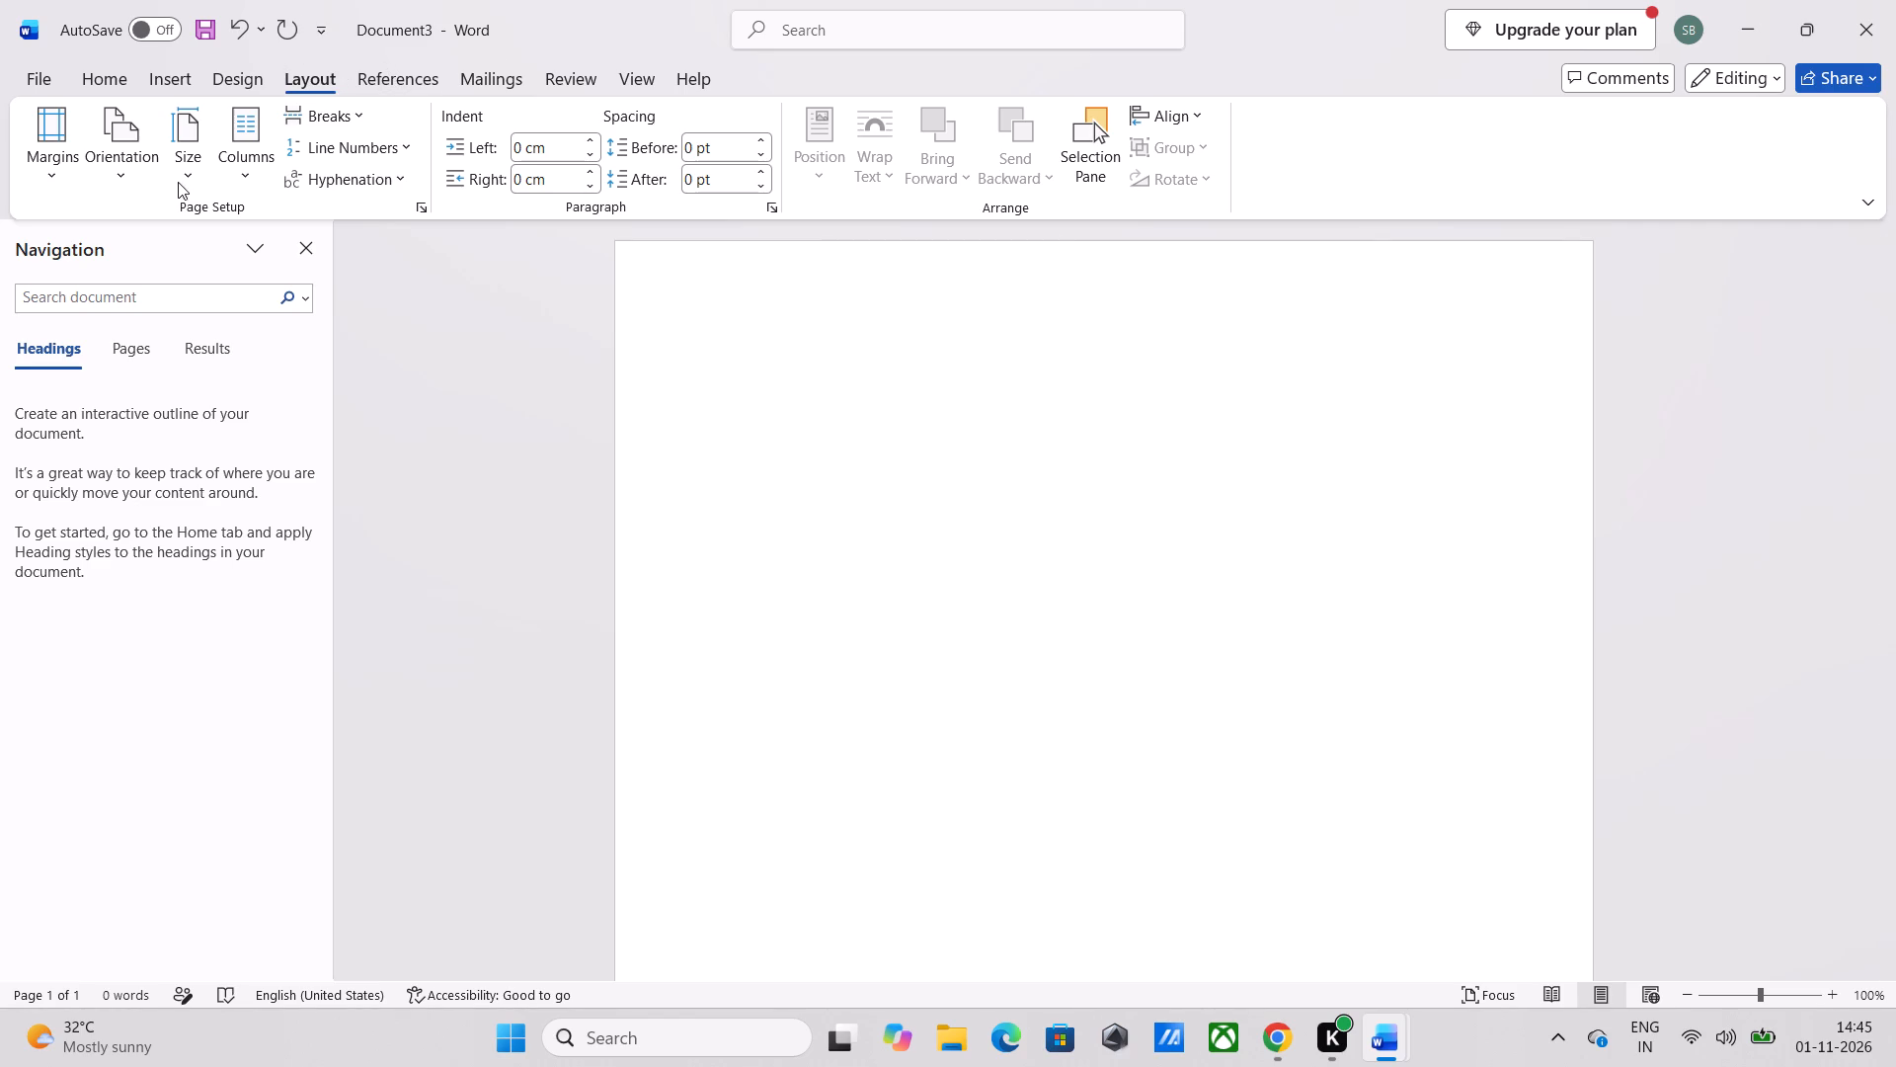
{"action": "left_click", "coordinate": [116, 156]}
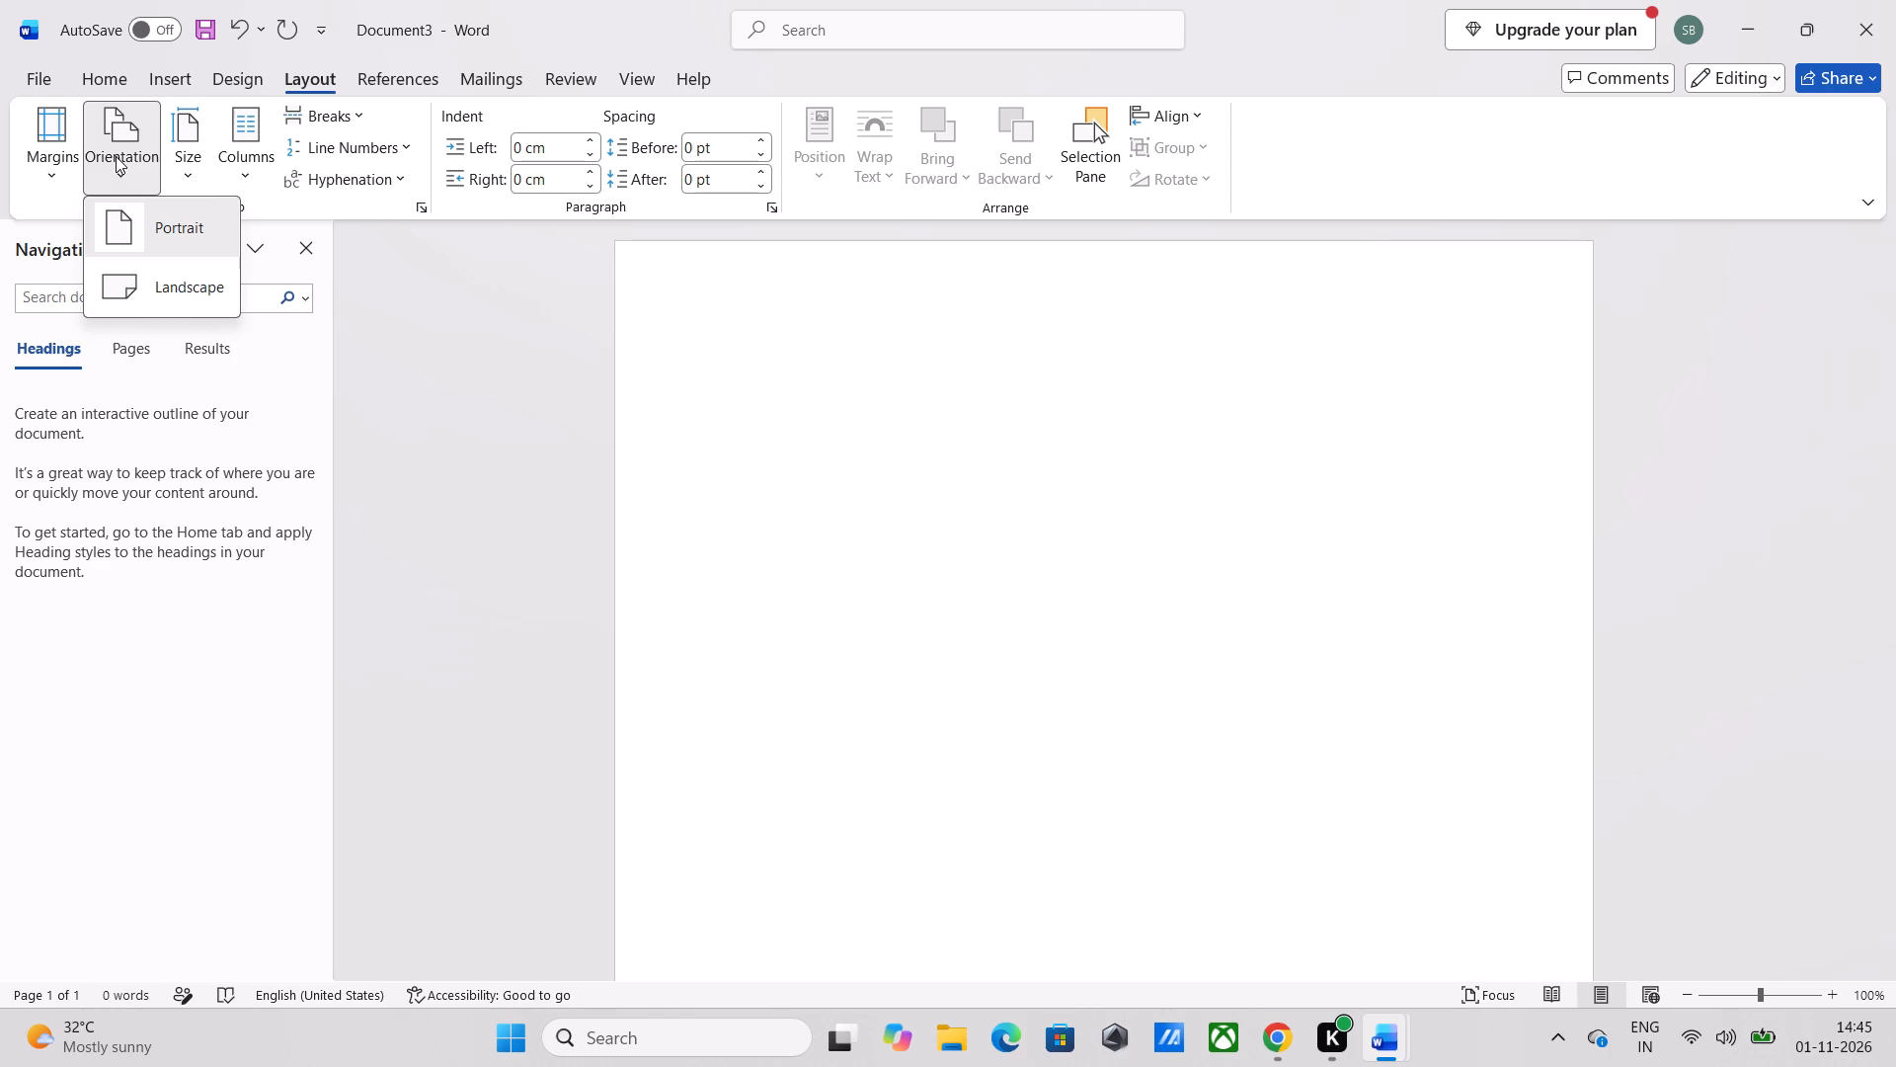
{"action": "left_click", "coordinate": [155, 236]}
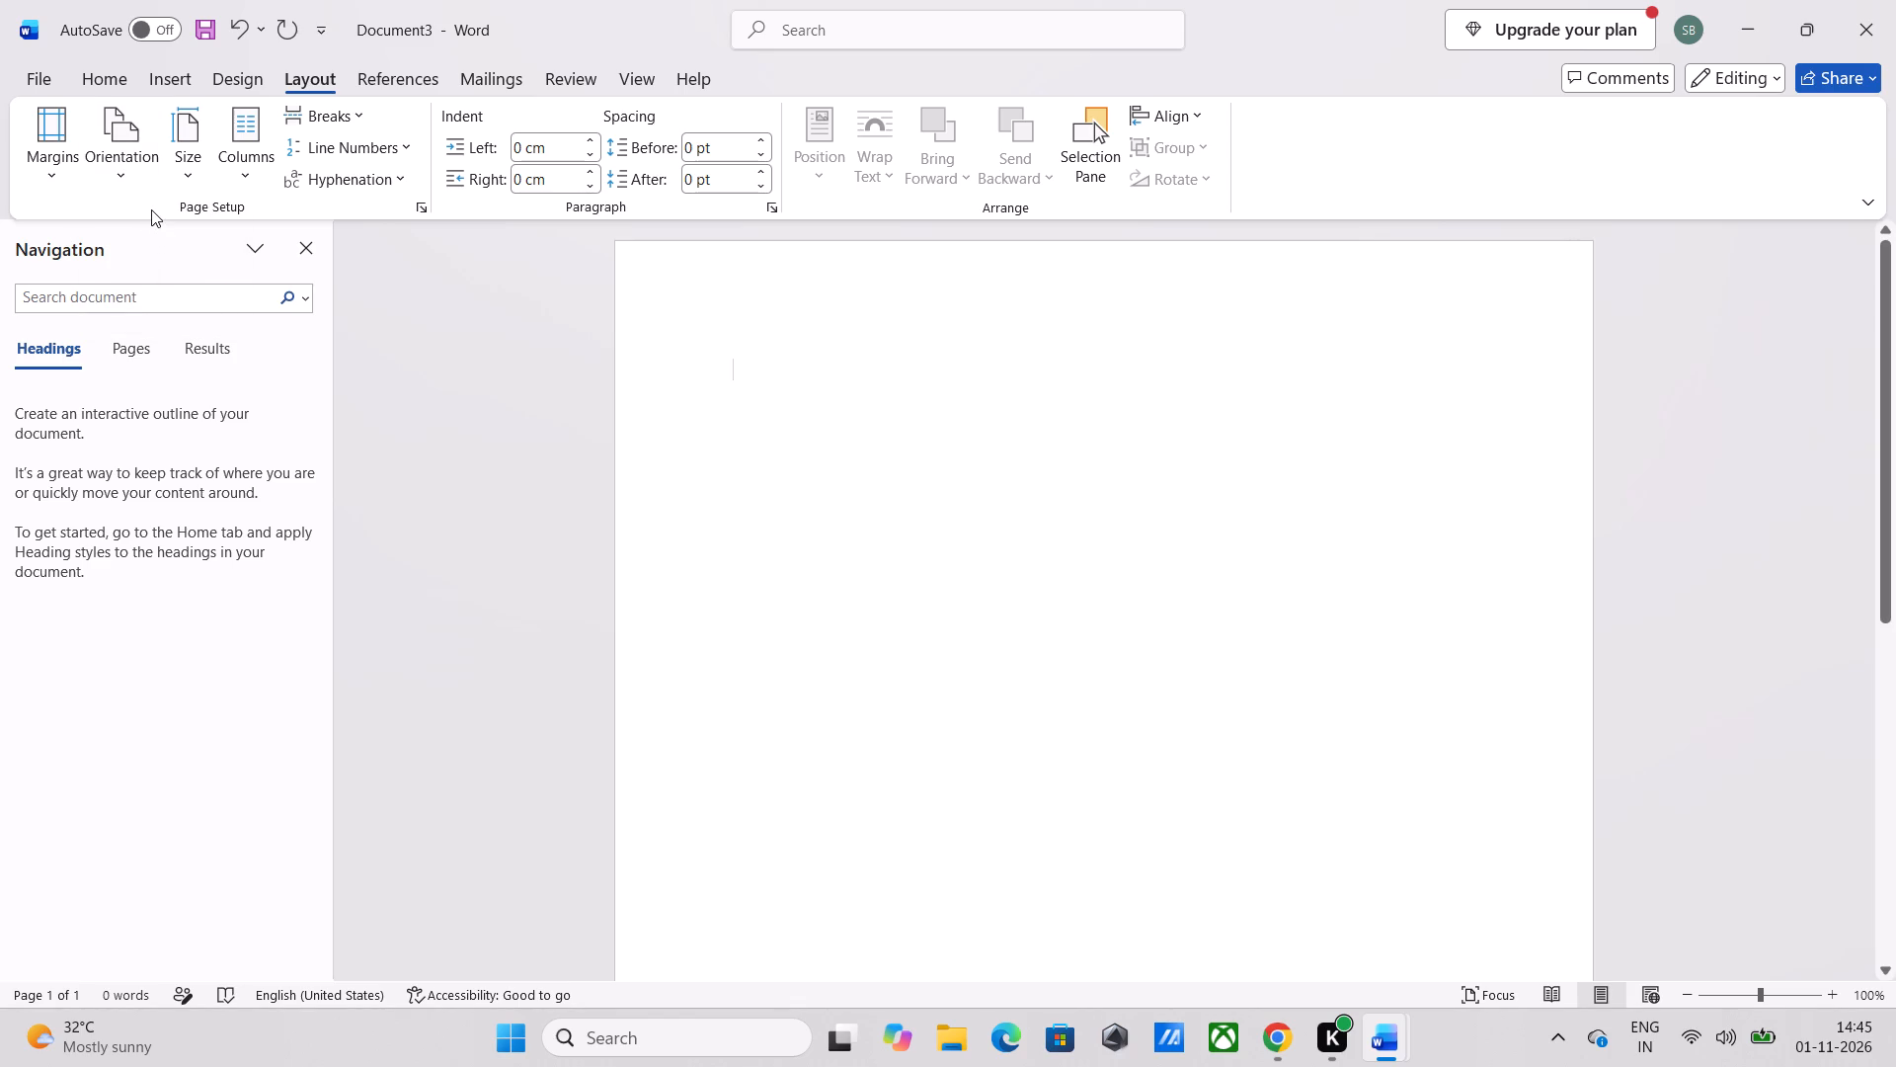
Set the text font to Times New Roman at size 12 for the blank document's first line.
{"action": "left_click", "coordinate": [83, 77]}
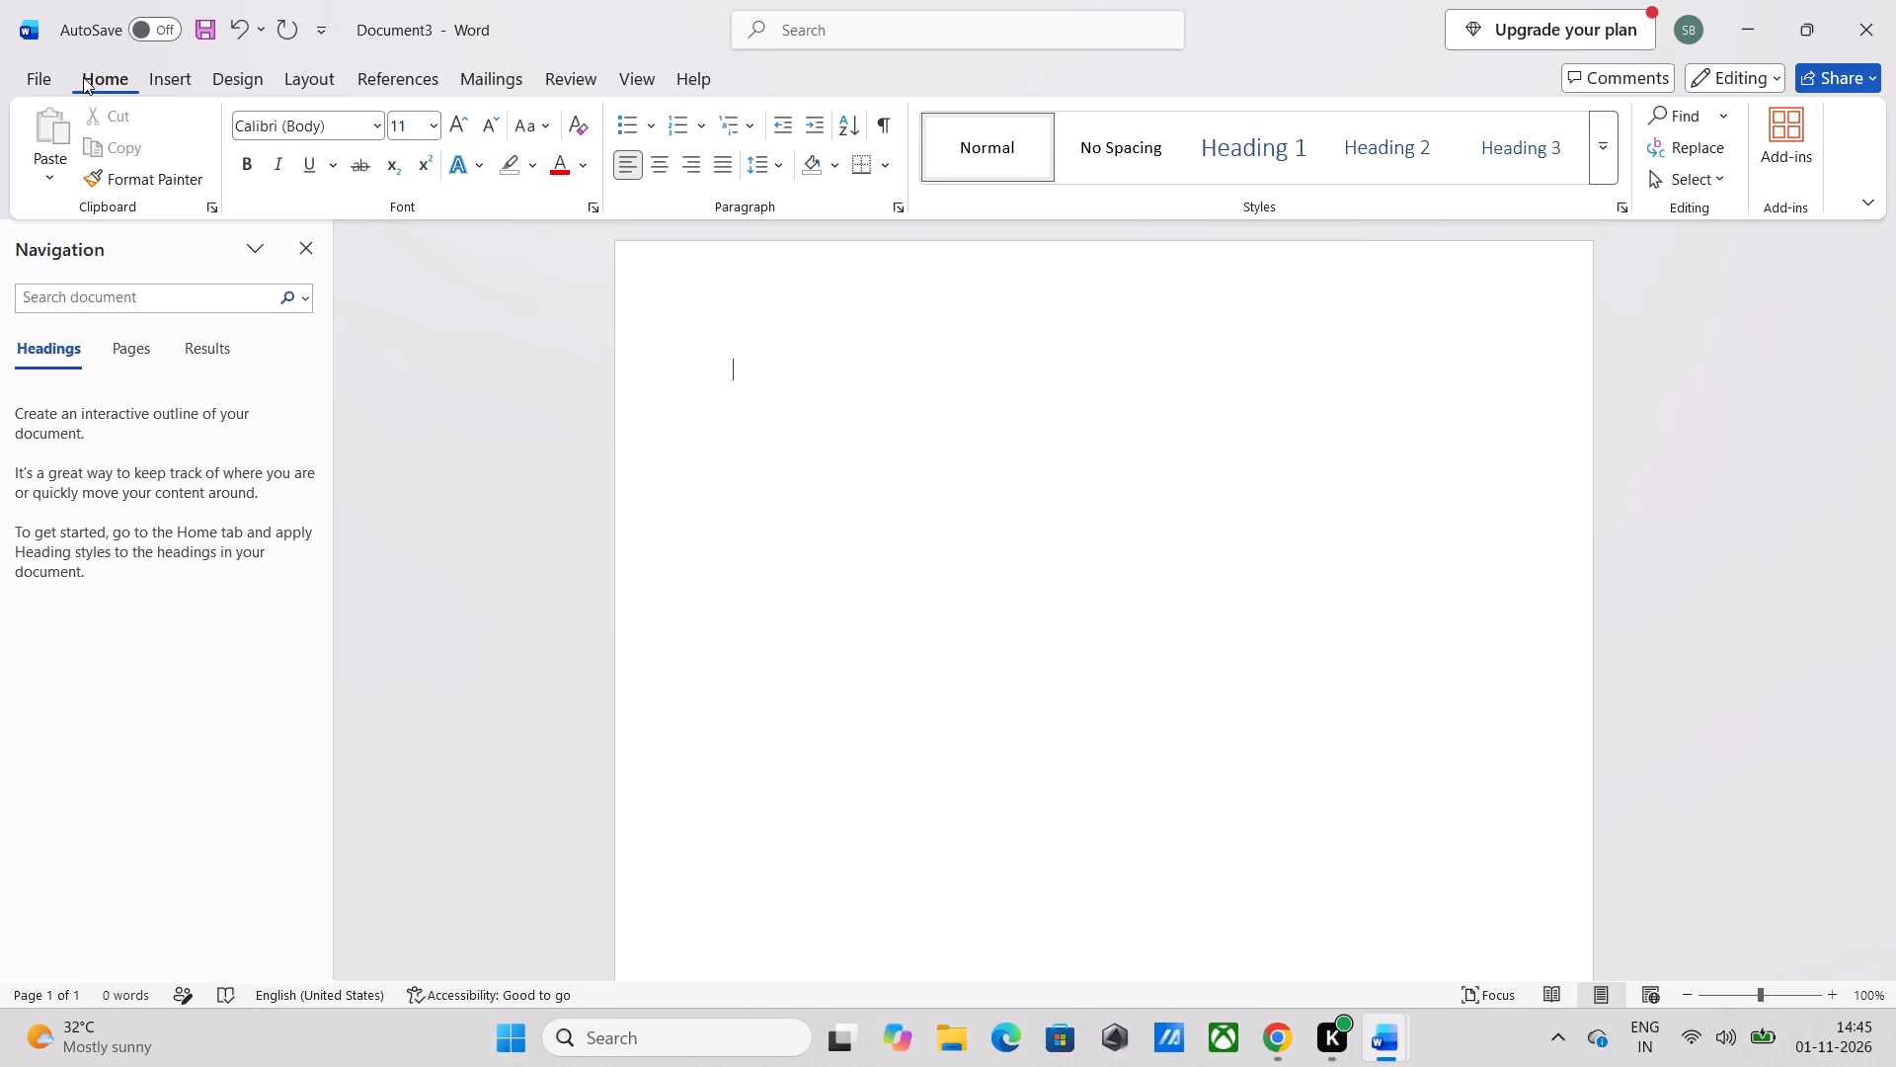
{"action": "left_click", "coordinate": [298, 126]}
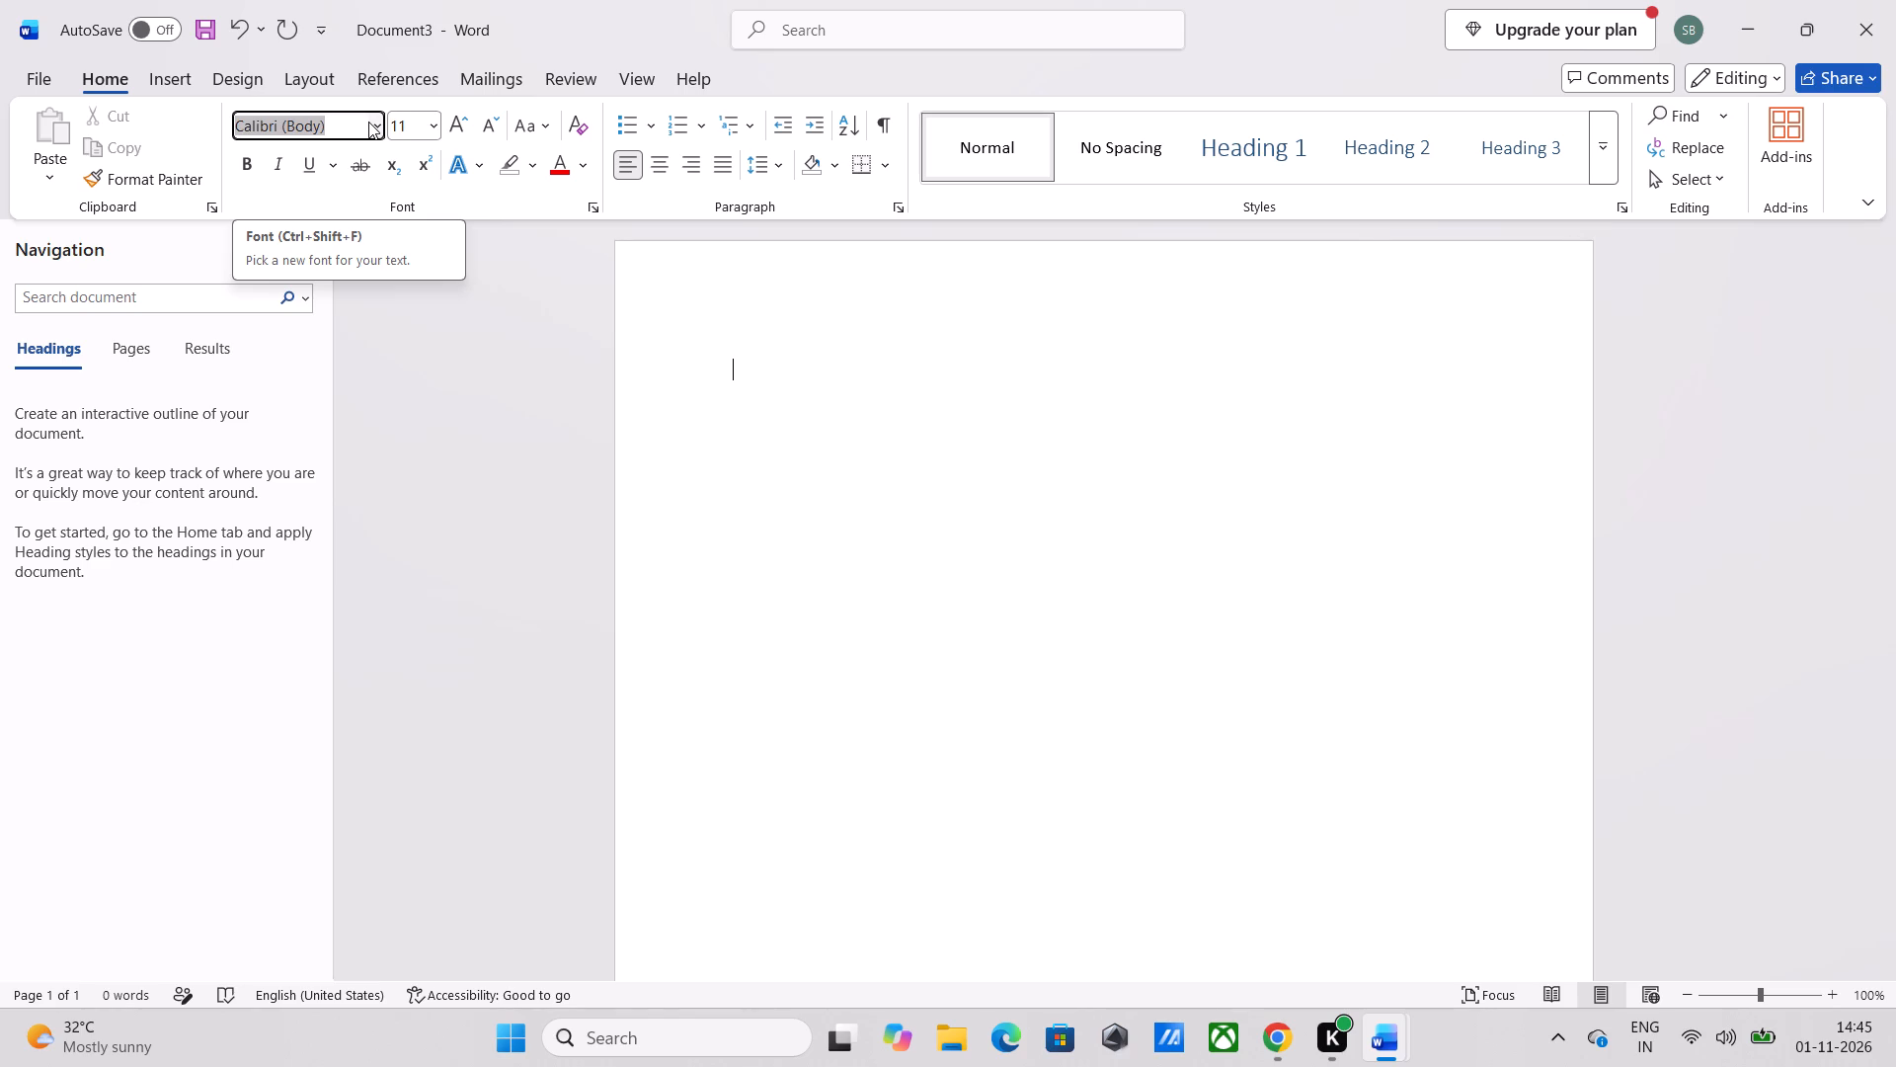
{"action": "left_click", "coordinate": [368, 122]}
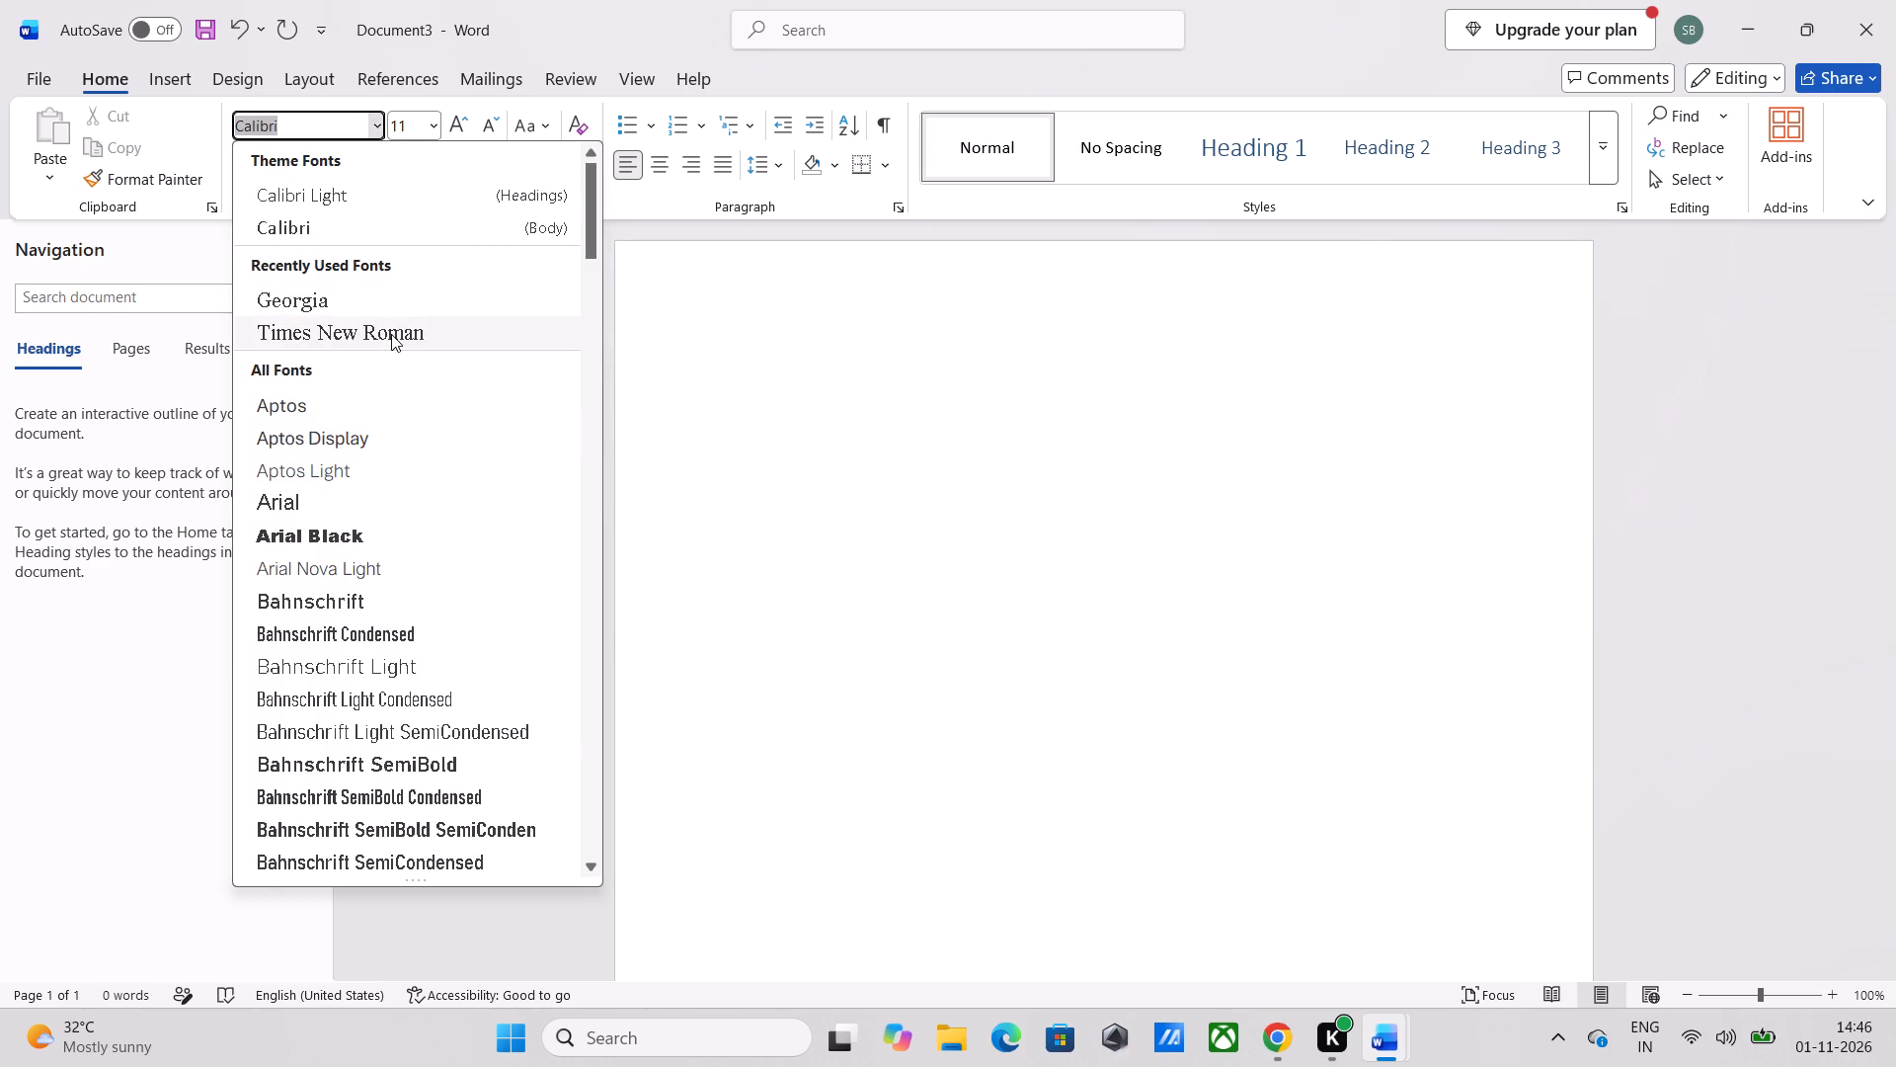
{"action": "left_click", "coordinate": [391, 334]}
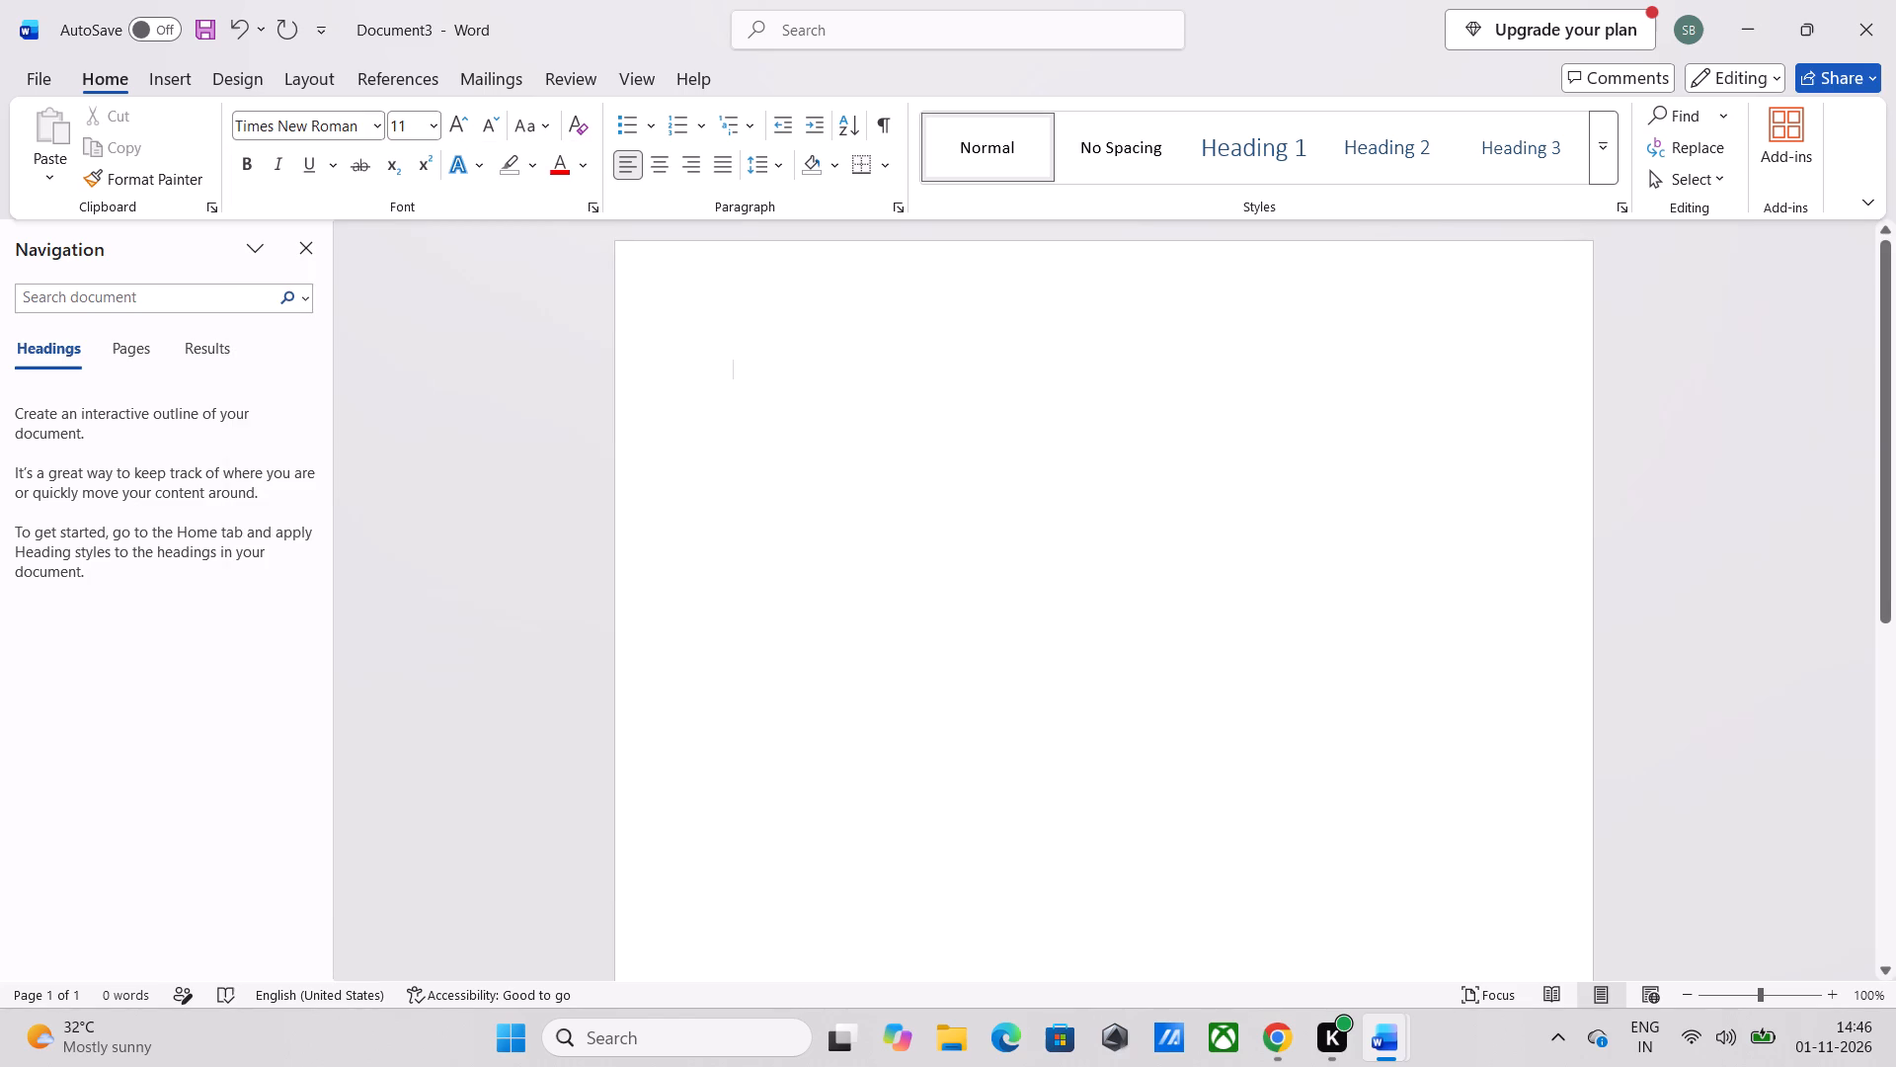
{"action": "left_click", "coordinate": [422, 134]}
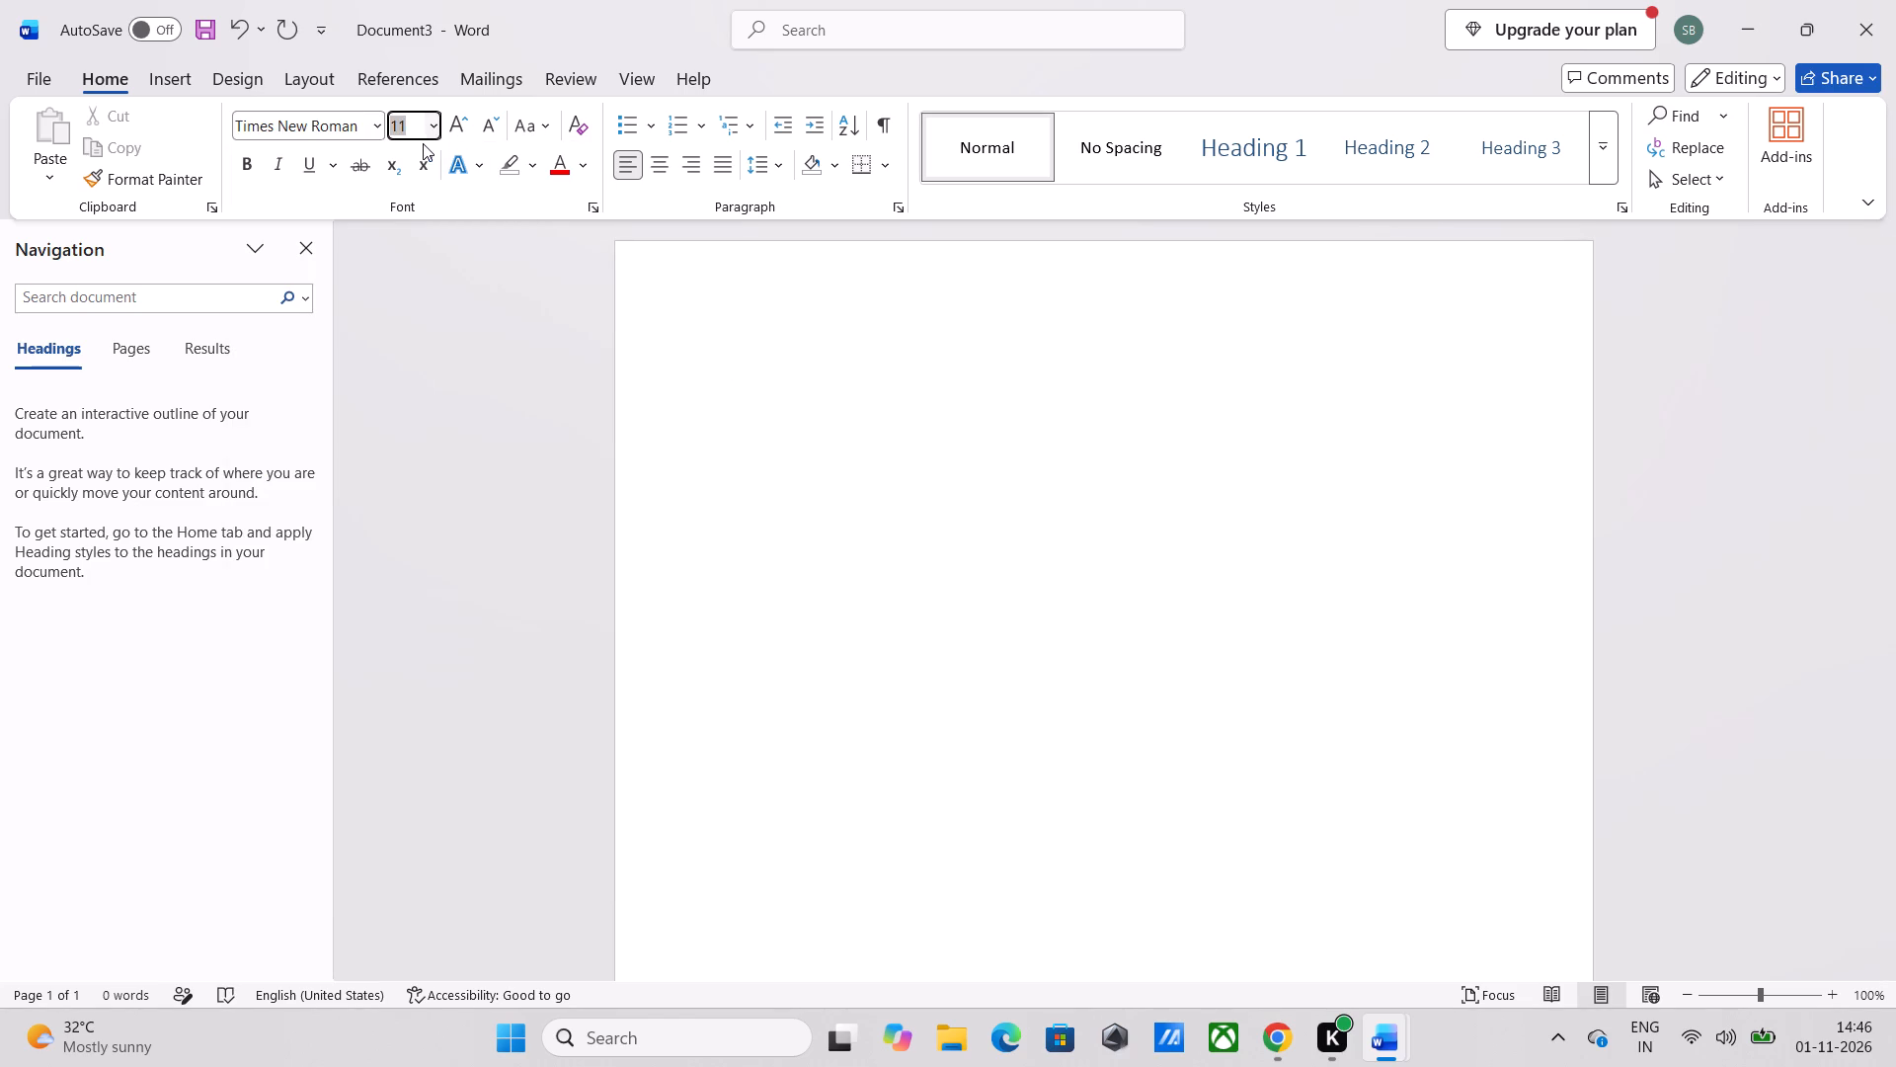
{"action": "left_click", "coordinate": [434, 131]}
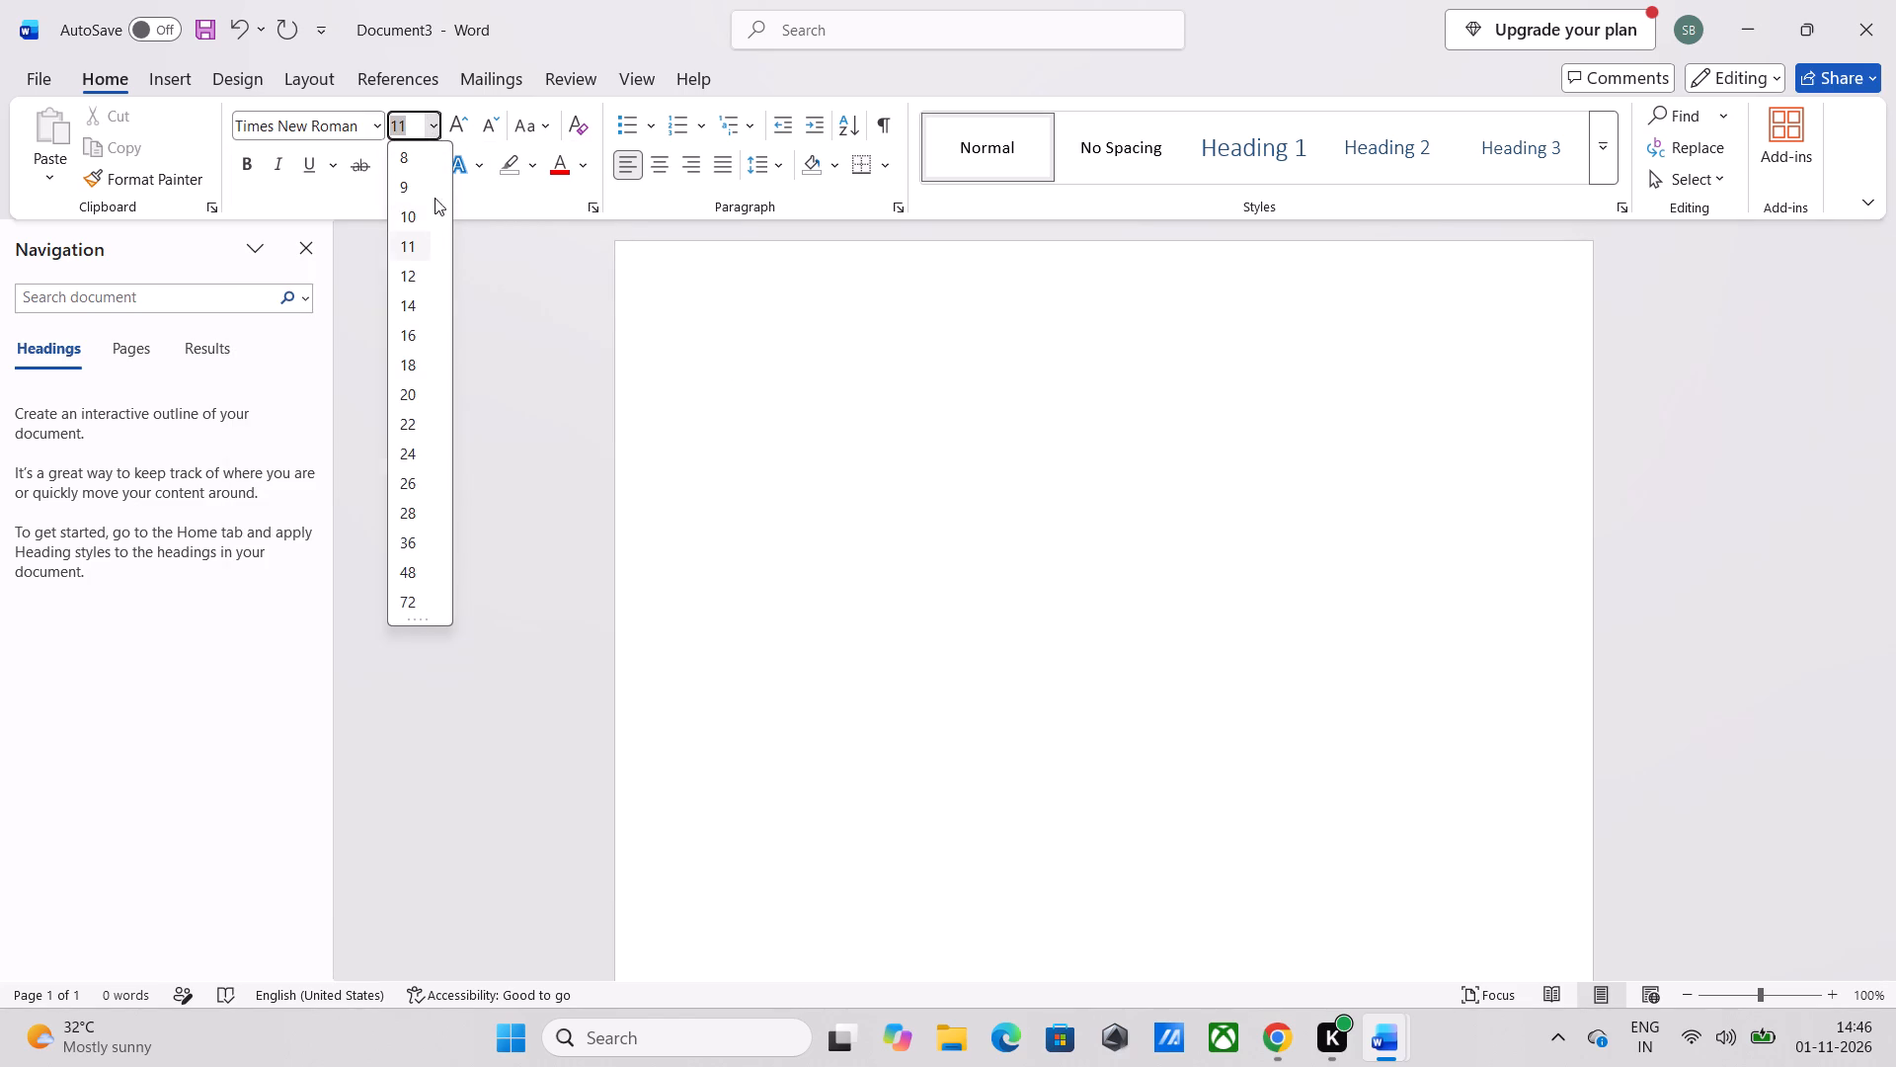
{"action": "left_click", "coordinate": [417, 268]}
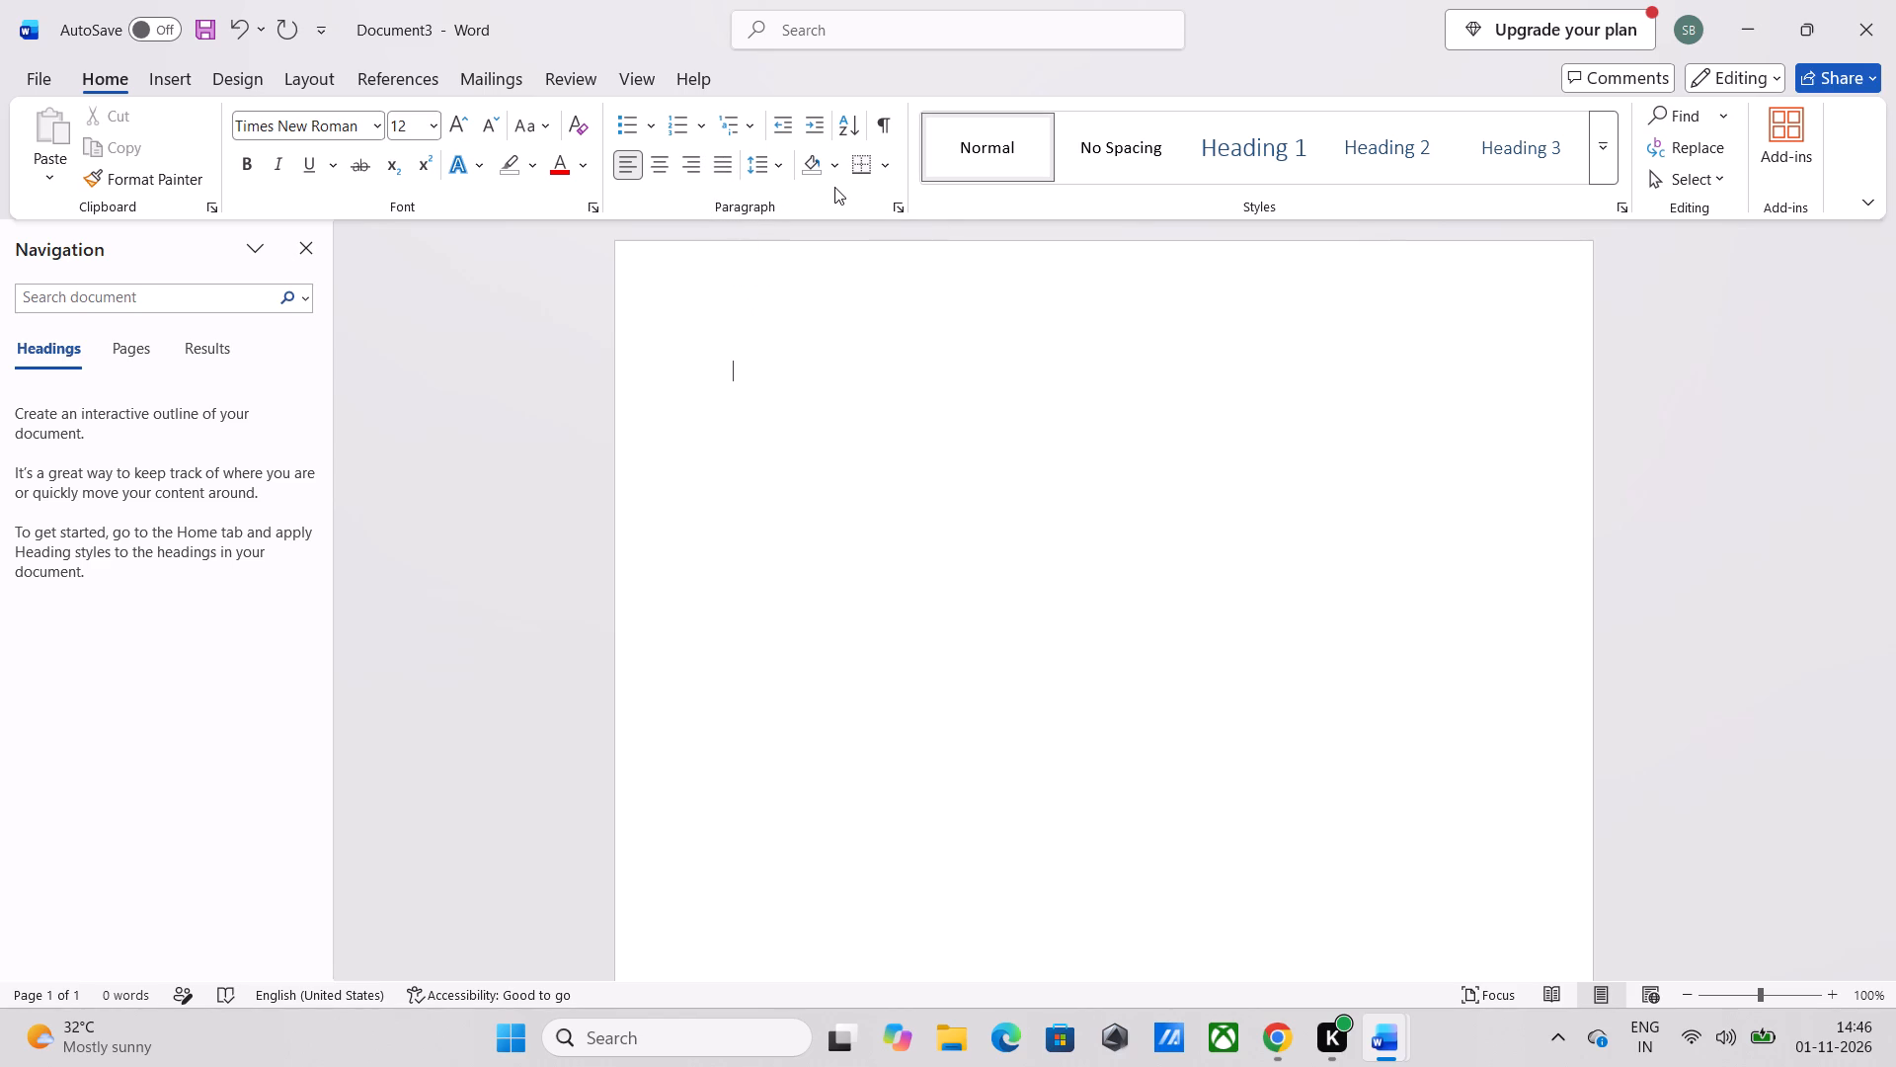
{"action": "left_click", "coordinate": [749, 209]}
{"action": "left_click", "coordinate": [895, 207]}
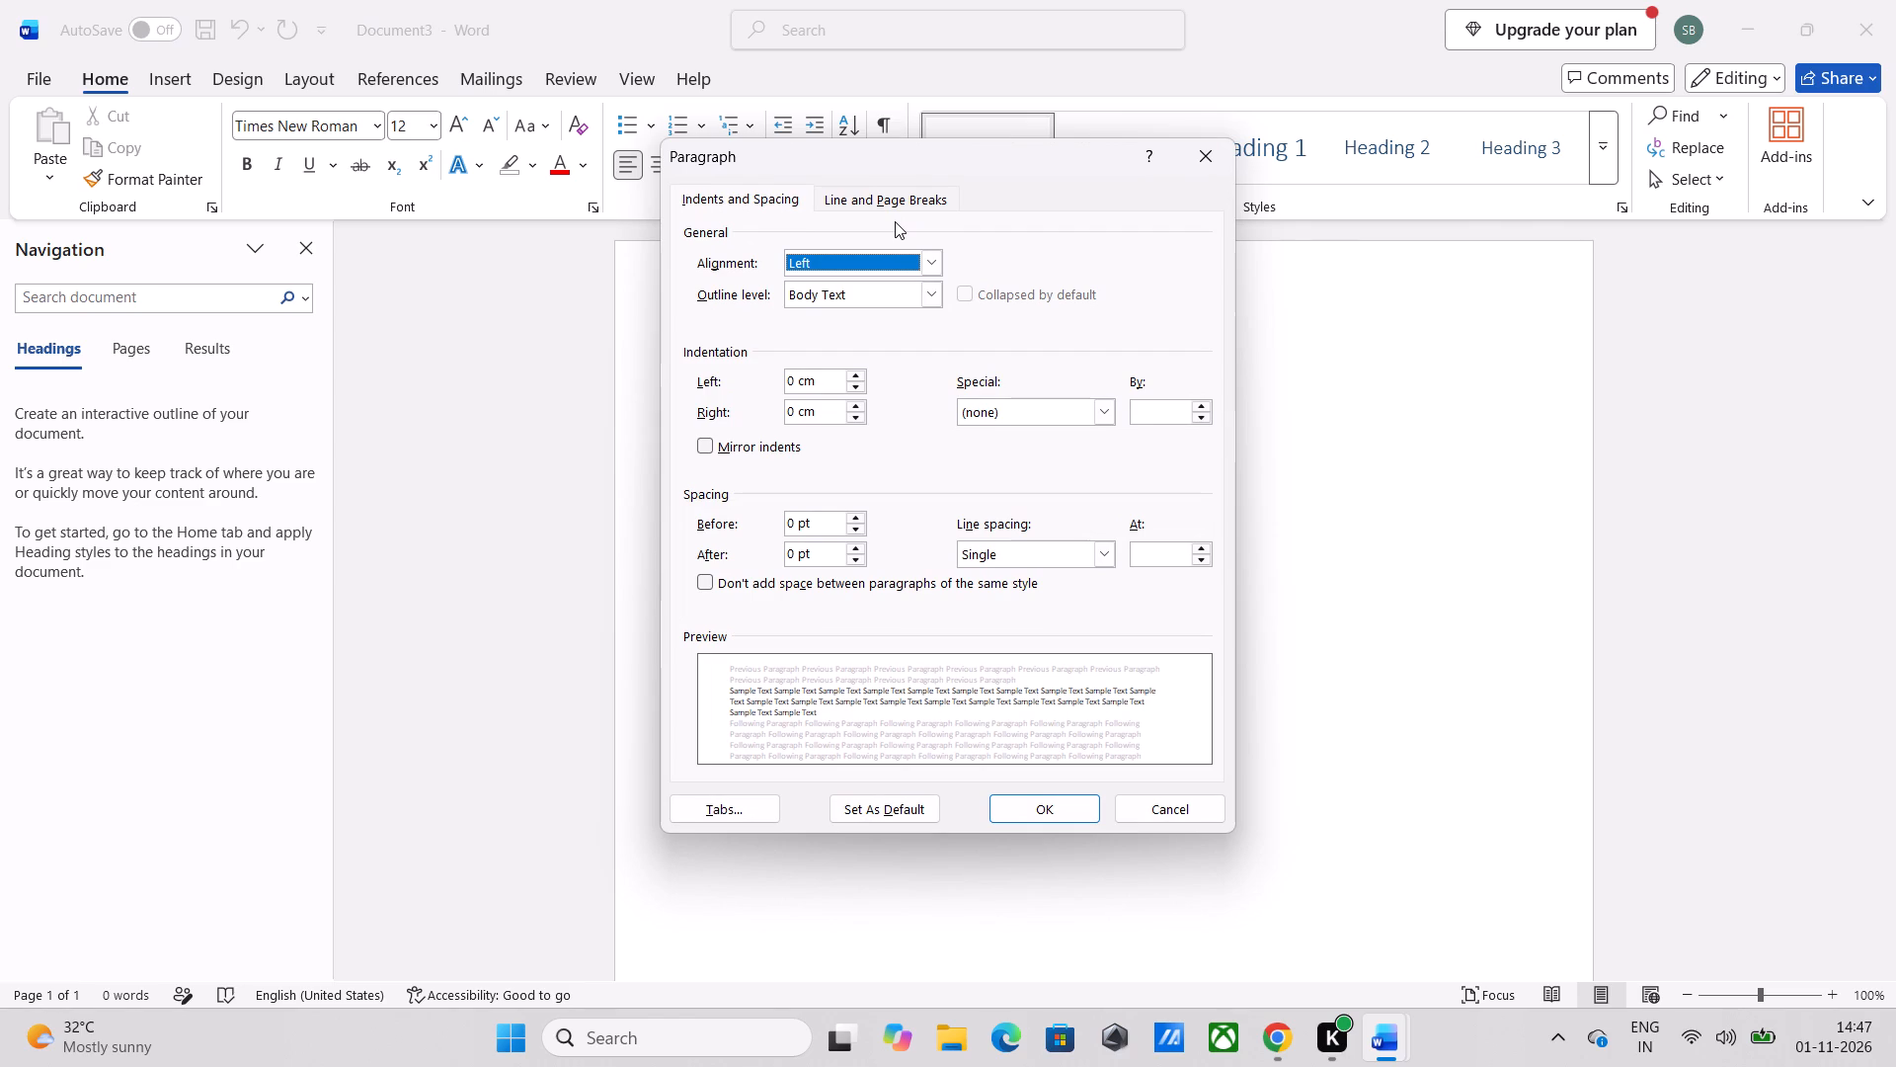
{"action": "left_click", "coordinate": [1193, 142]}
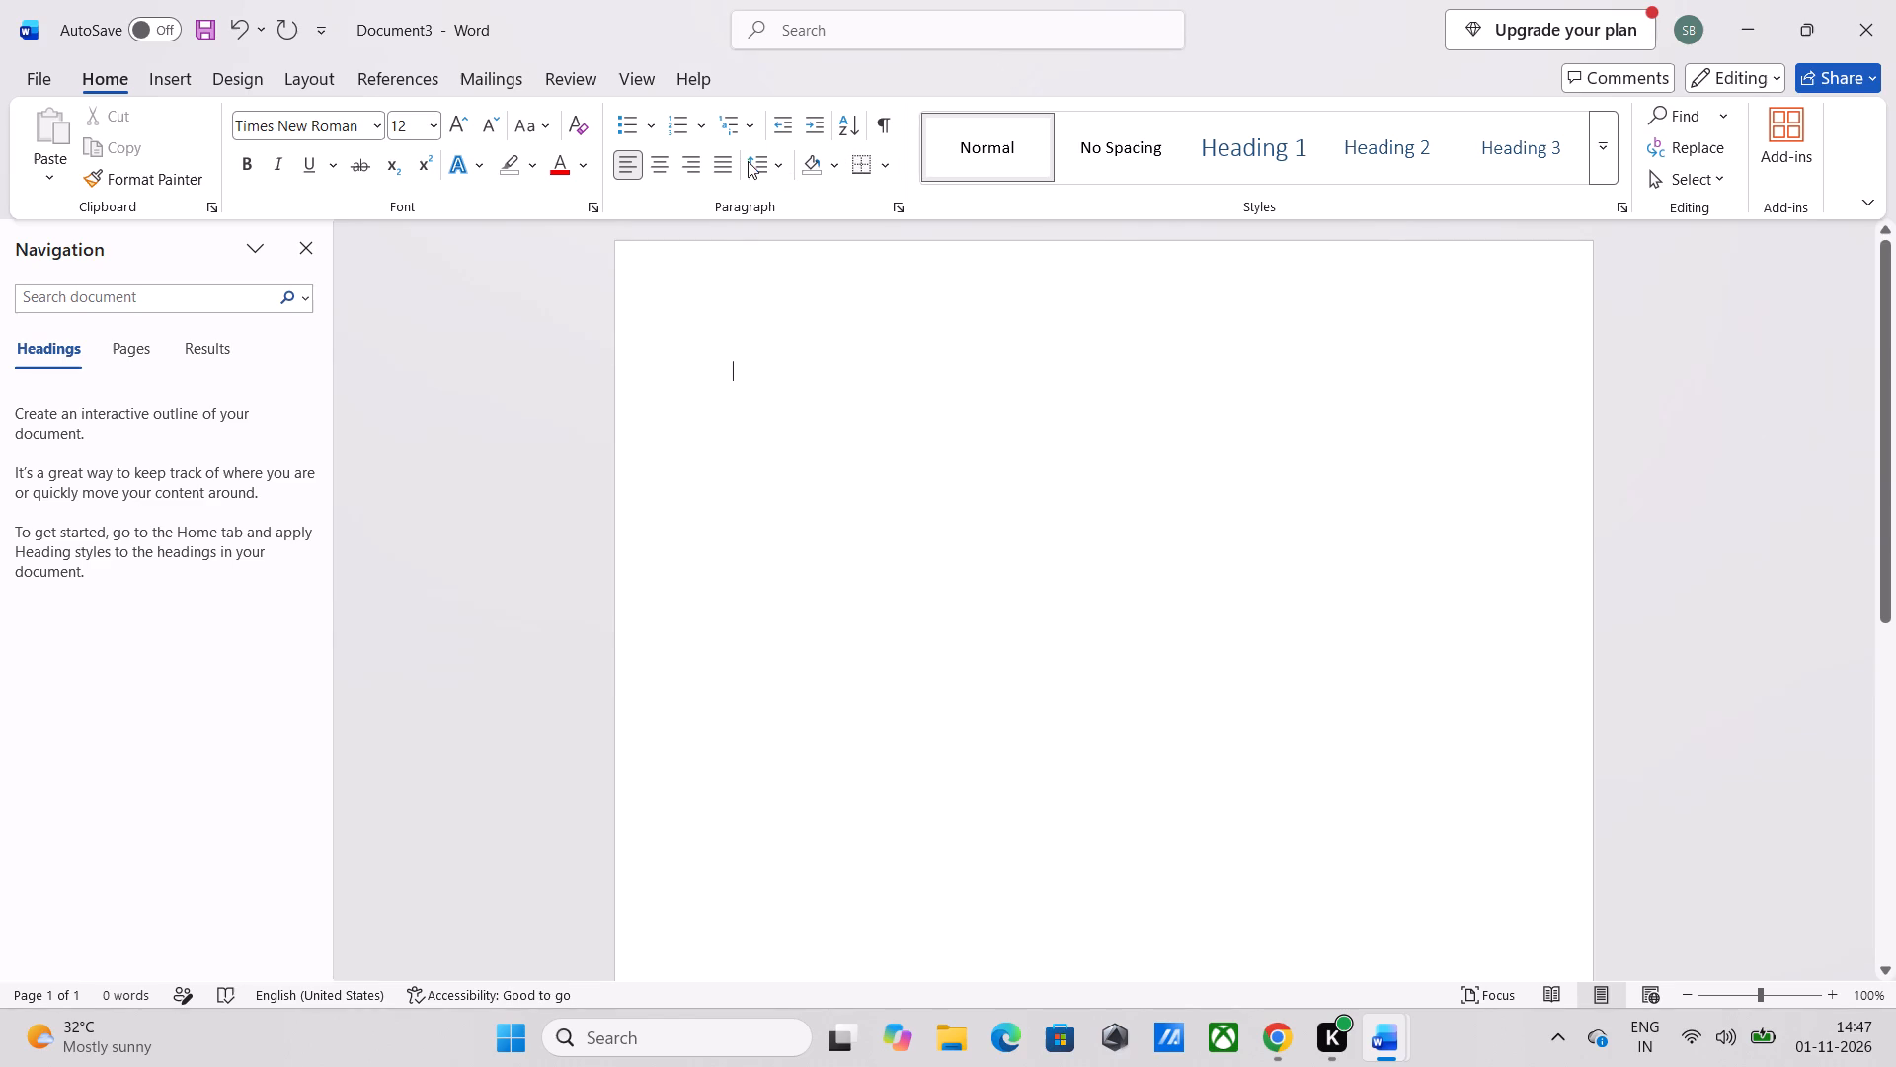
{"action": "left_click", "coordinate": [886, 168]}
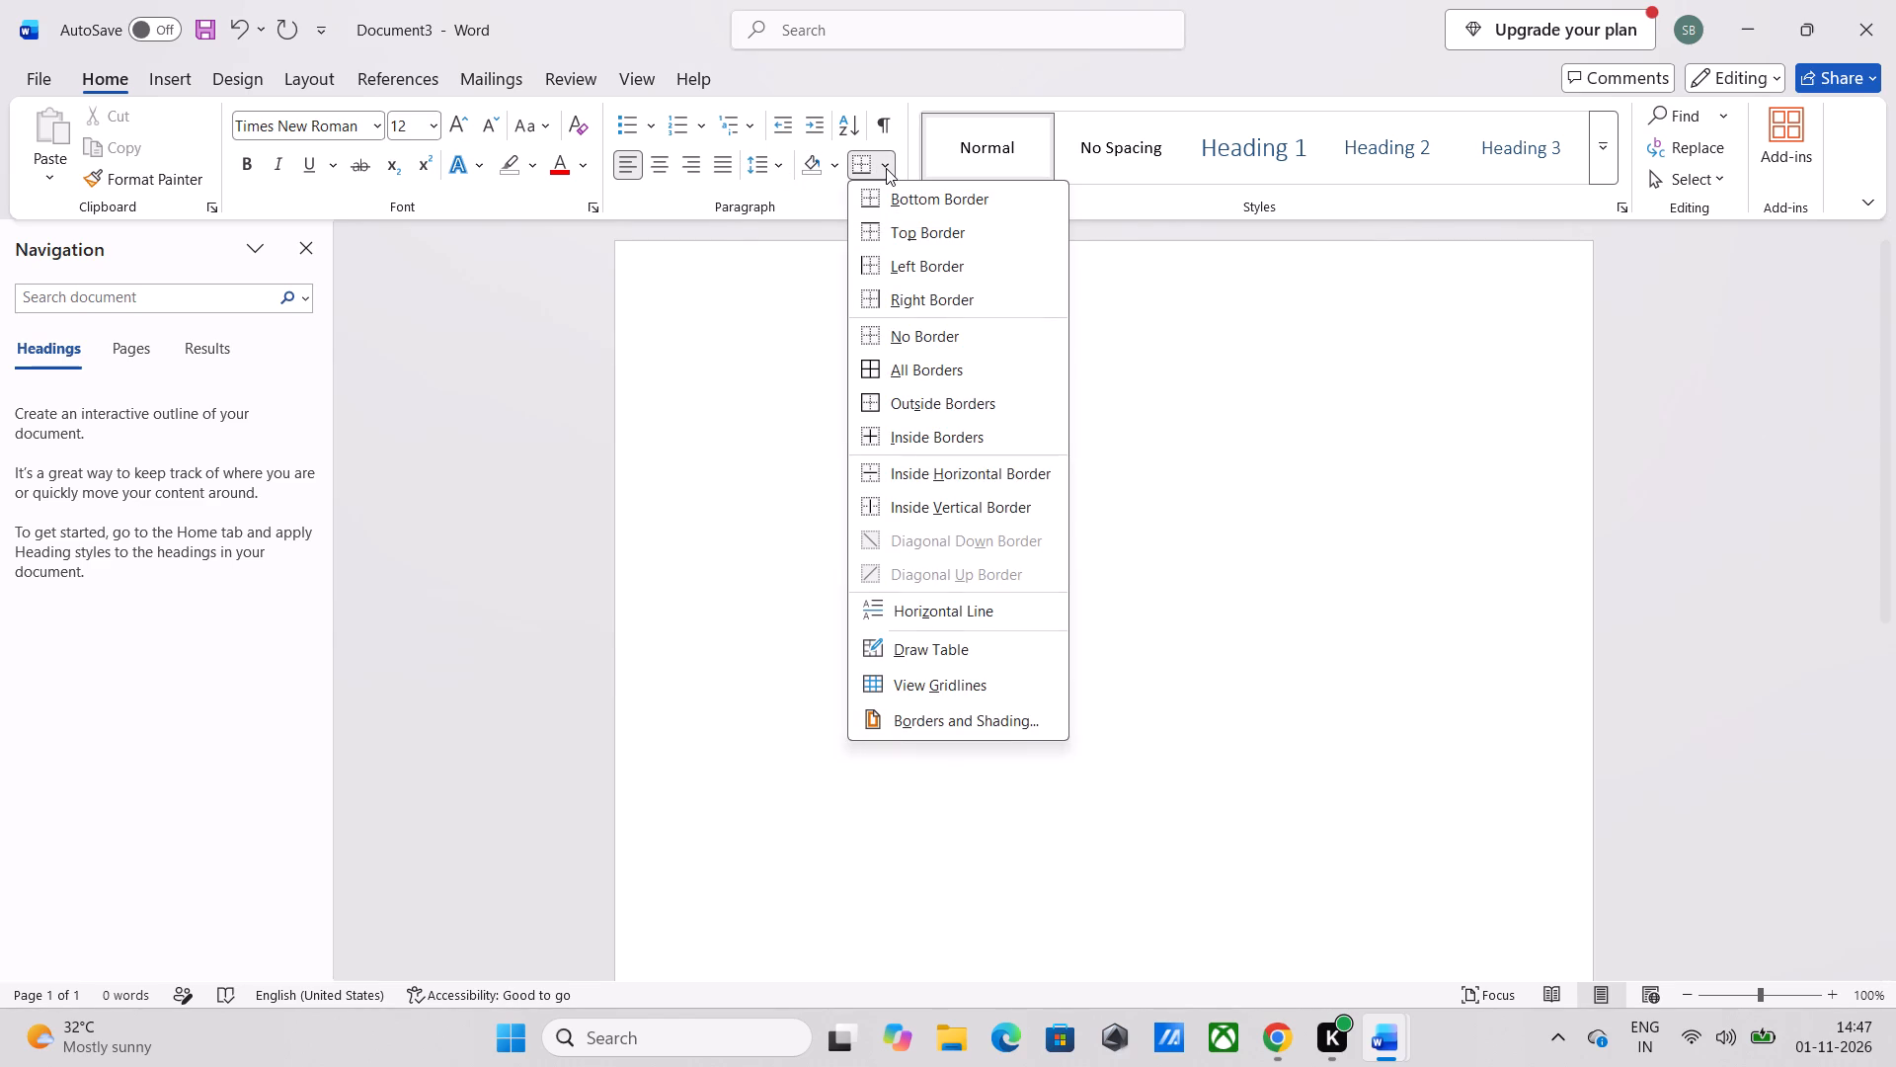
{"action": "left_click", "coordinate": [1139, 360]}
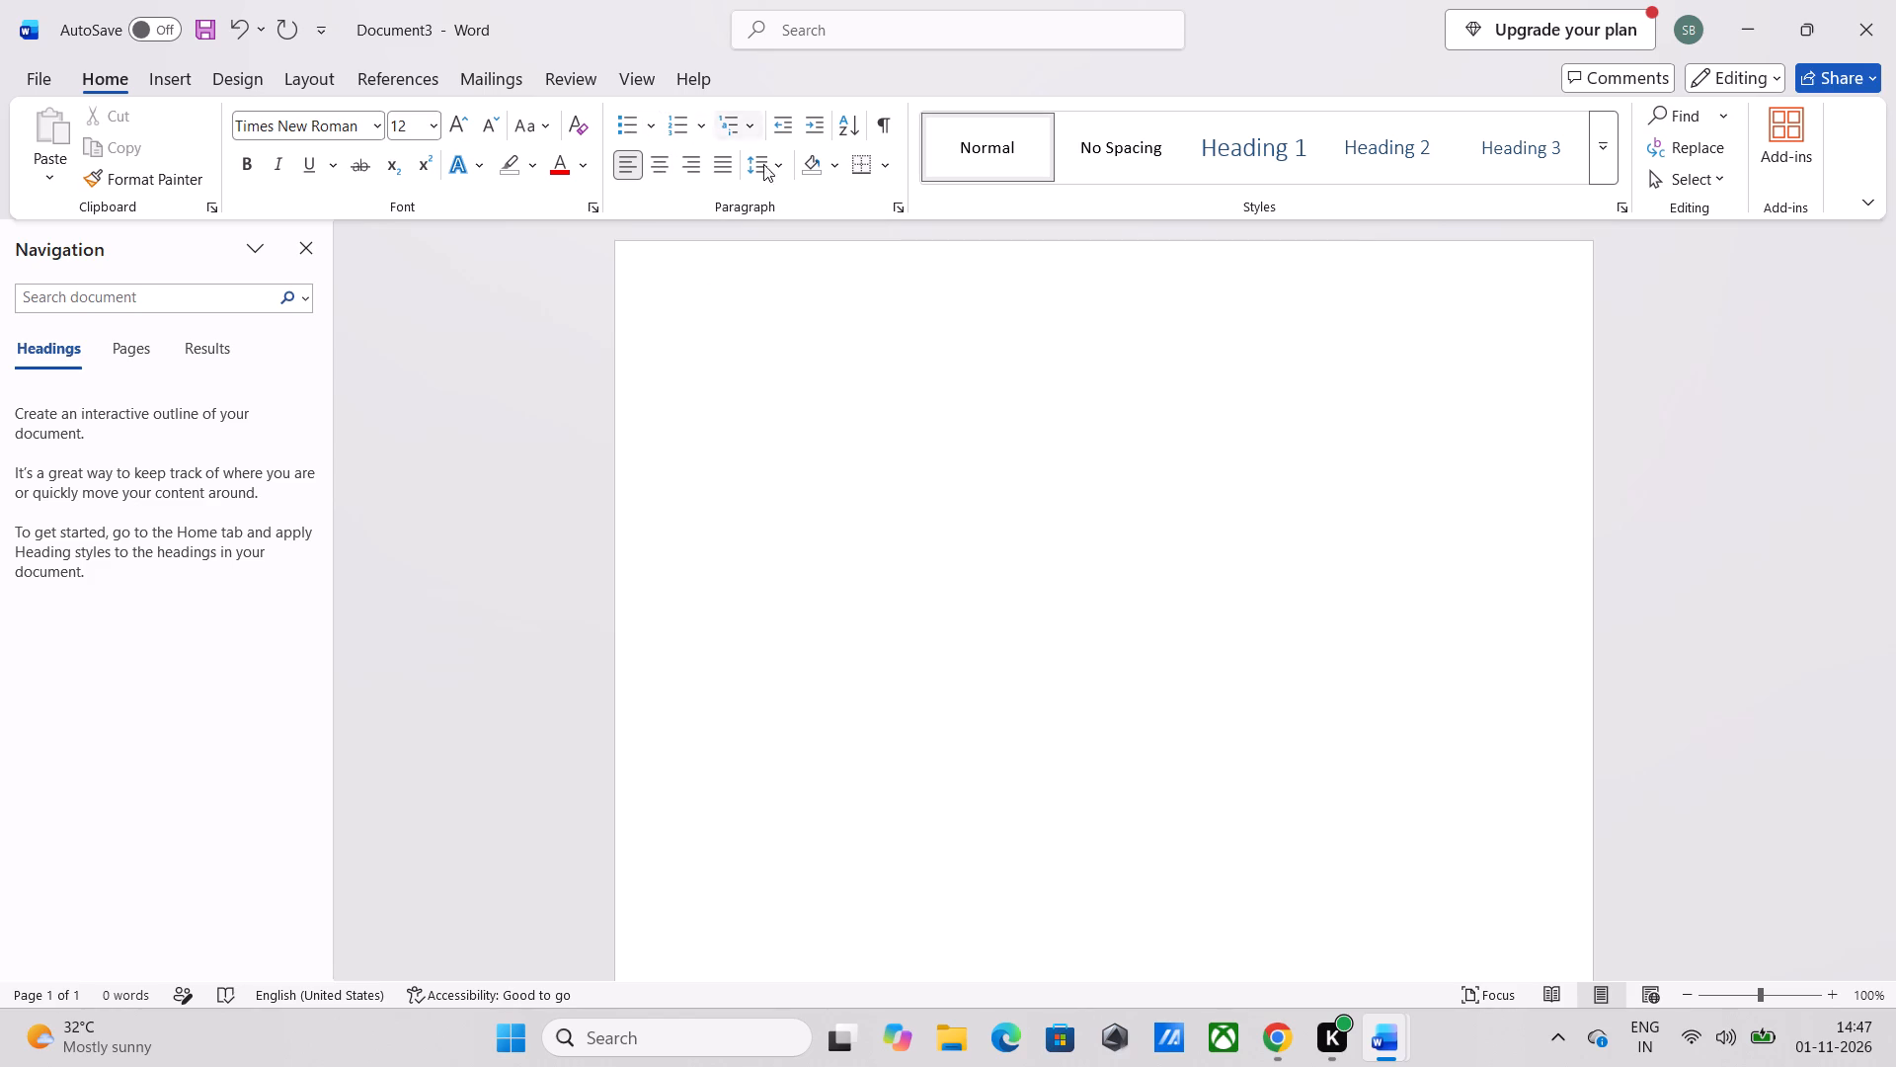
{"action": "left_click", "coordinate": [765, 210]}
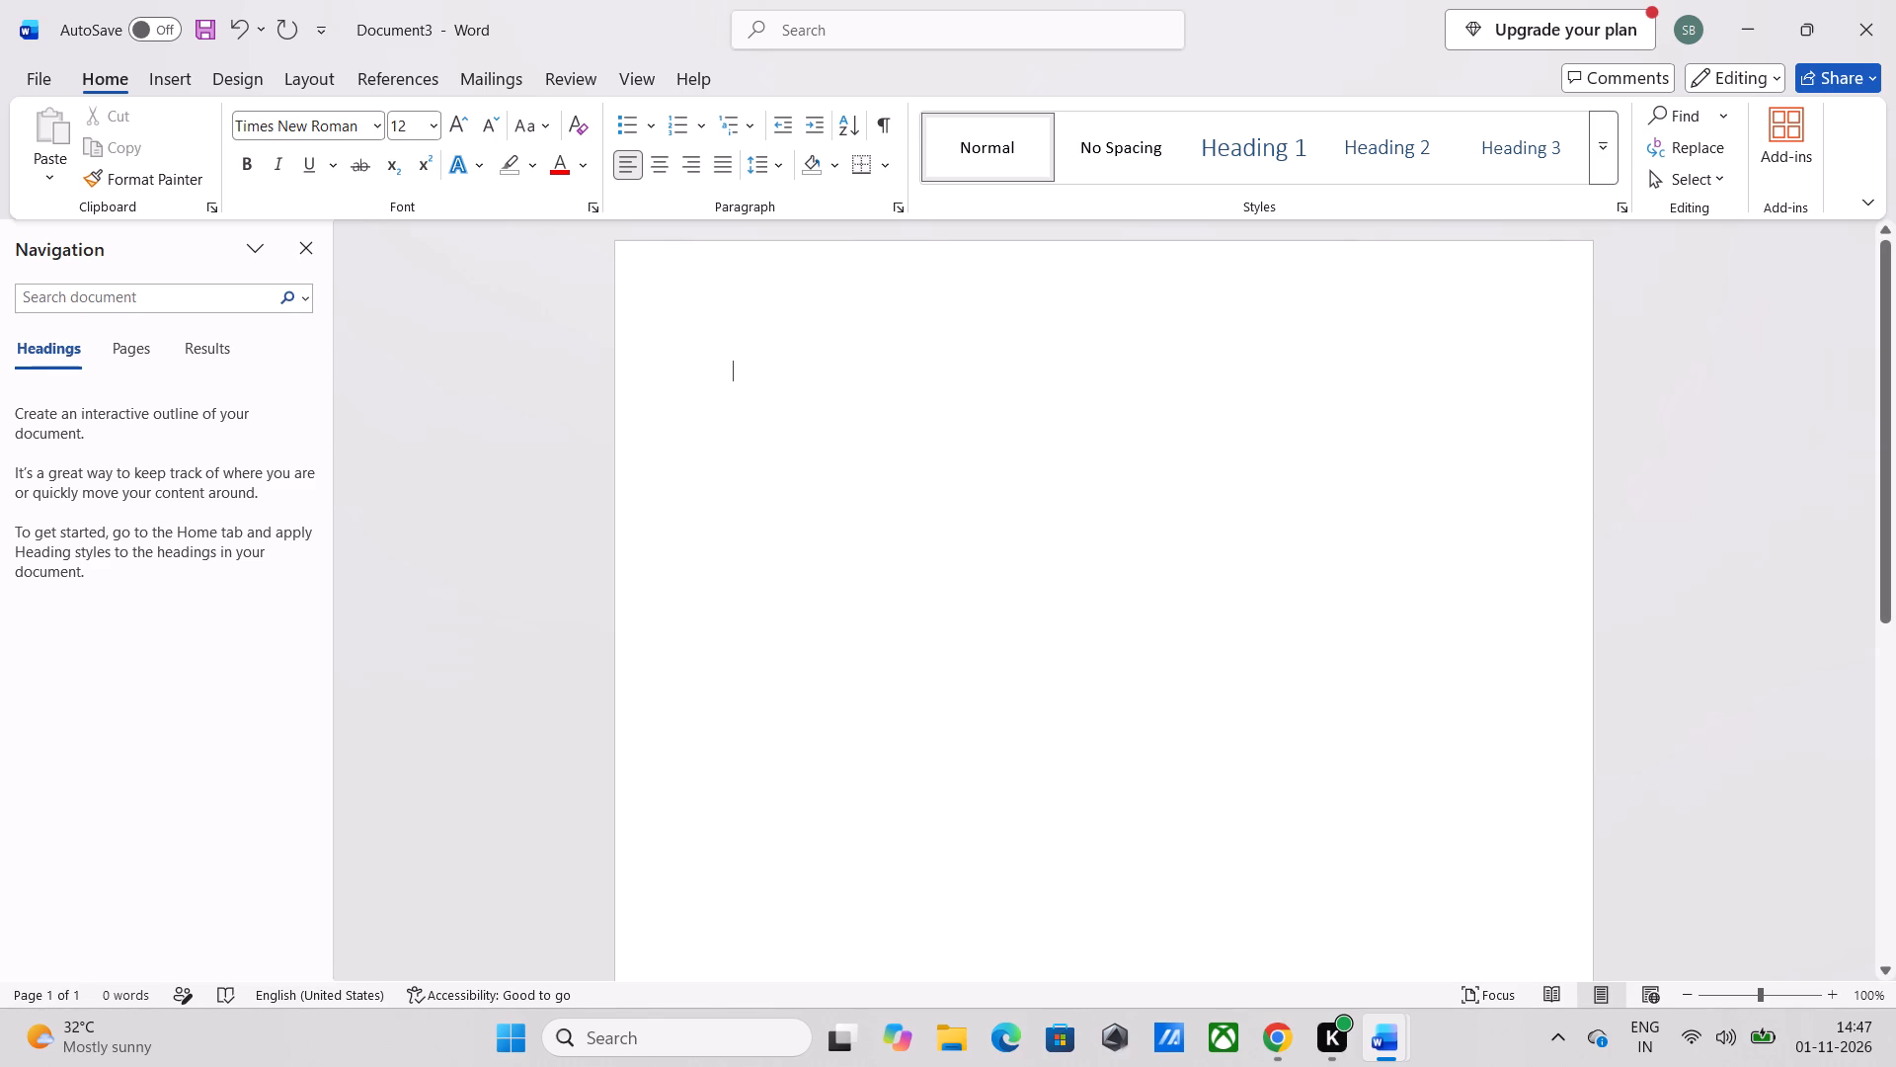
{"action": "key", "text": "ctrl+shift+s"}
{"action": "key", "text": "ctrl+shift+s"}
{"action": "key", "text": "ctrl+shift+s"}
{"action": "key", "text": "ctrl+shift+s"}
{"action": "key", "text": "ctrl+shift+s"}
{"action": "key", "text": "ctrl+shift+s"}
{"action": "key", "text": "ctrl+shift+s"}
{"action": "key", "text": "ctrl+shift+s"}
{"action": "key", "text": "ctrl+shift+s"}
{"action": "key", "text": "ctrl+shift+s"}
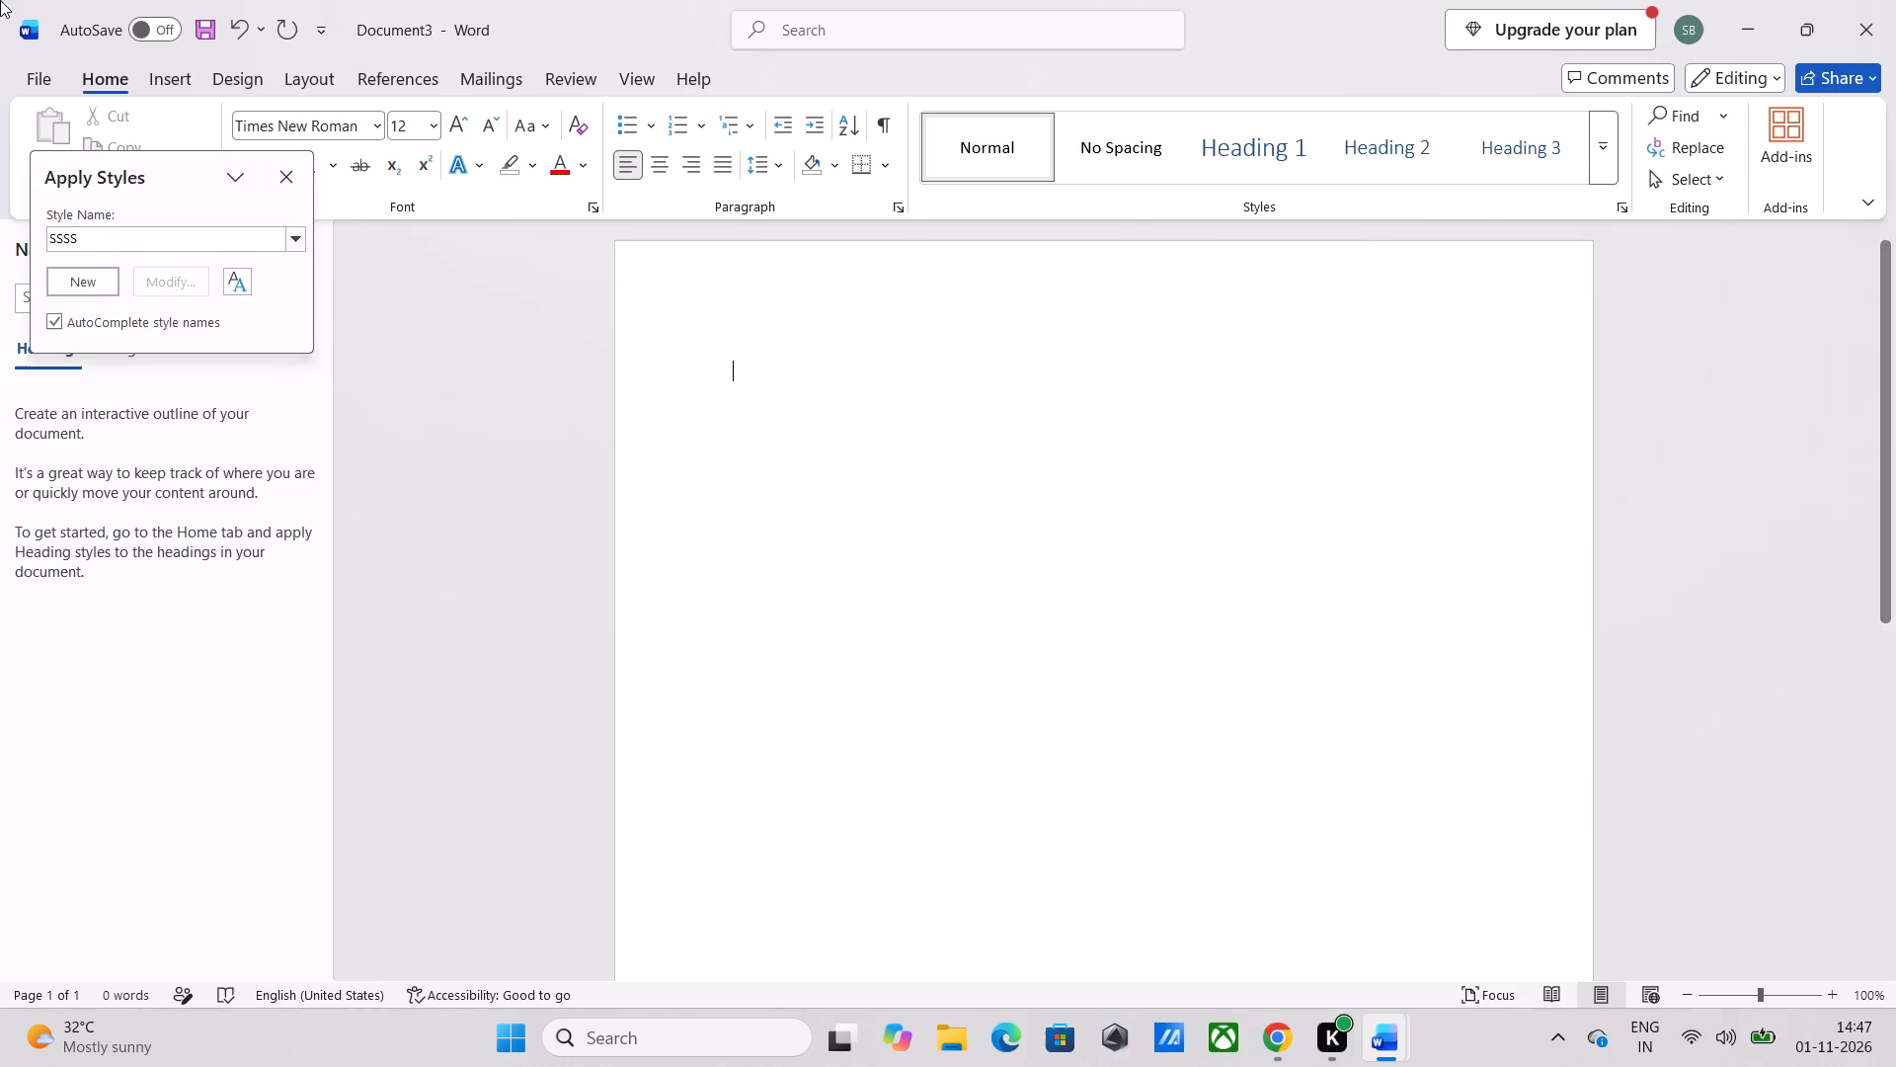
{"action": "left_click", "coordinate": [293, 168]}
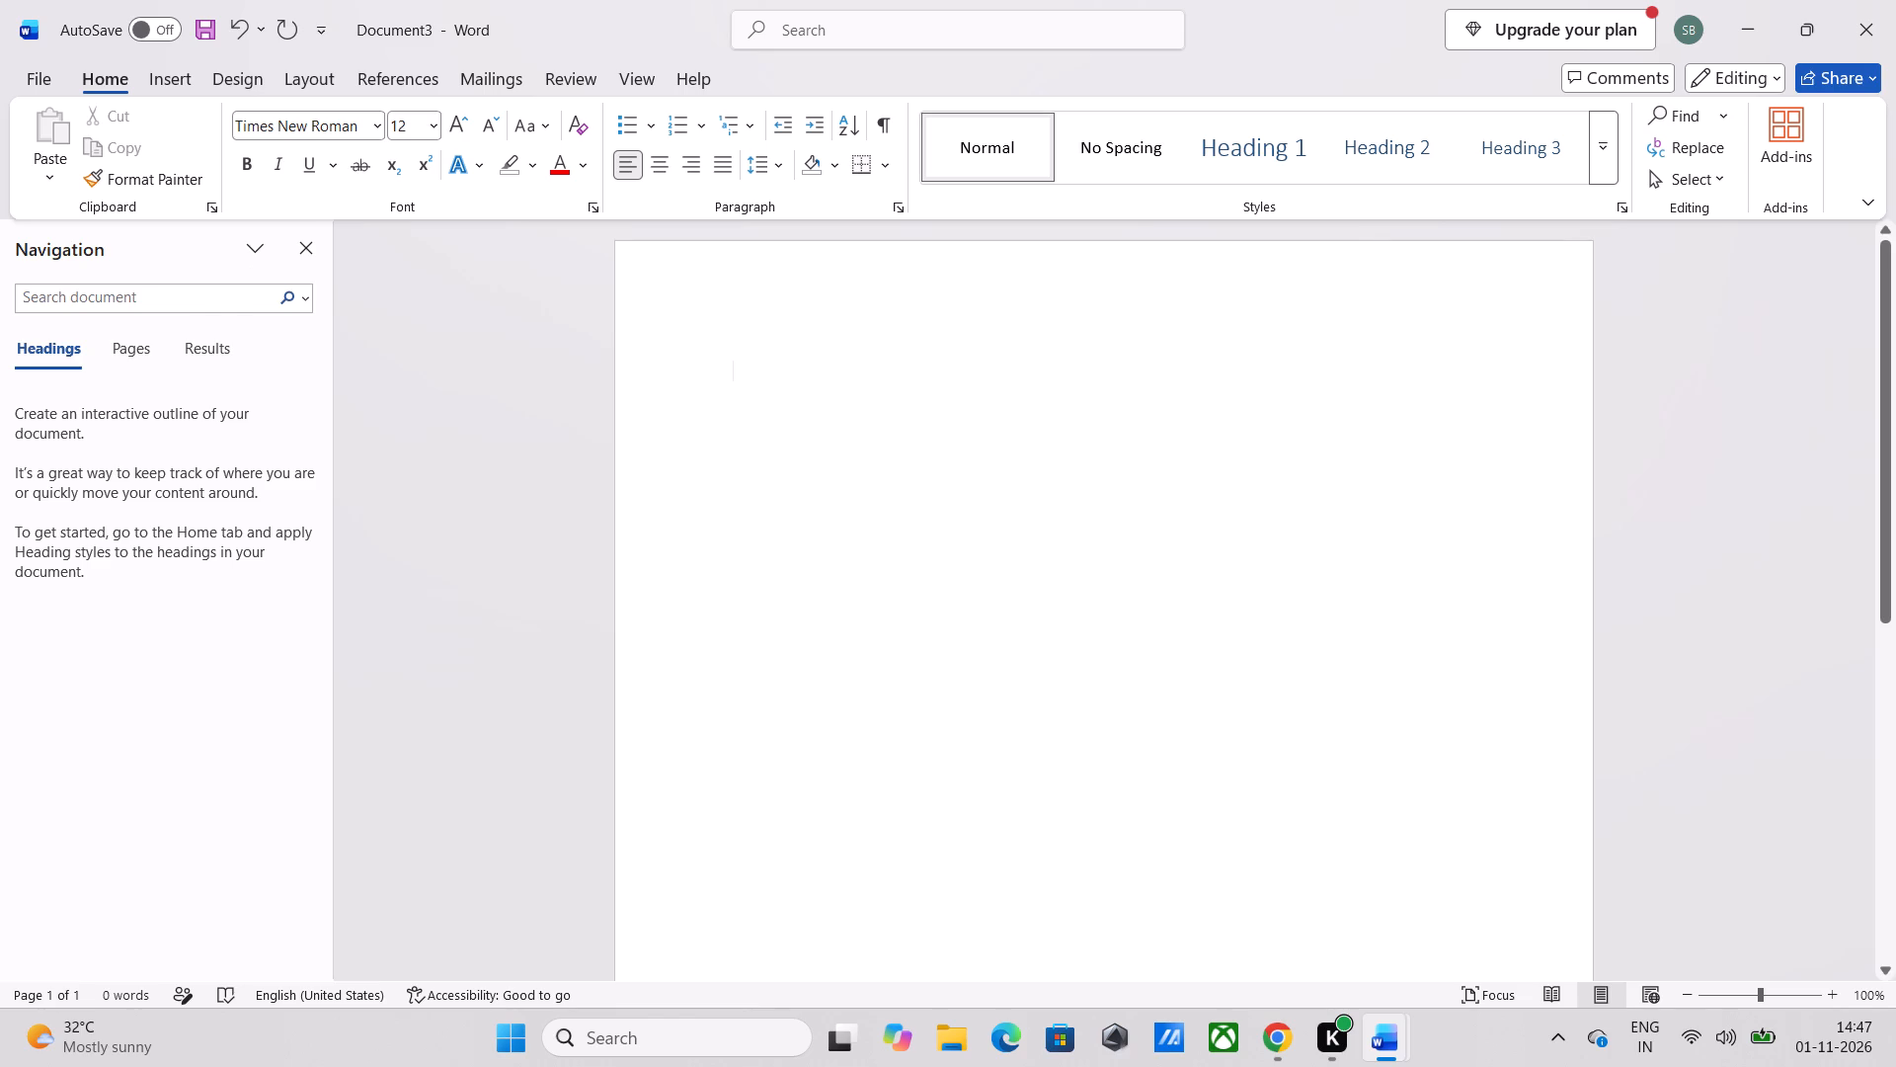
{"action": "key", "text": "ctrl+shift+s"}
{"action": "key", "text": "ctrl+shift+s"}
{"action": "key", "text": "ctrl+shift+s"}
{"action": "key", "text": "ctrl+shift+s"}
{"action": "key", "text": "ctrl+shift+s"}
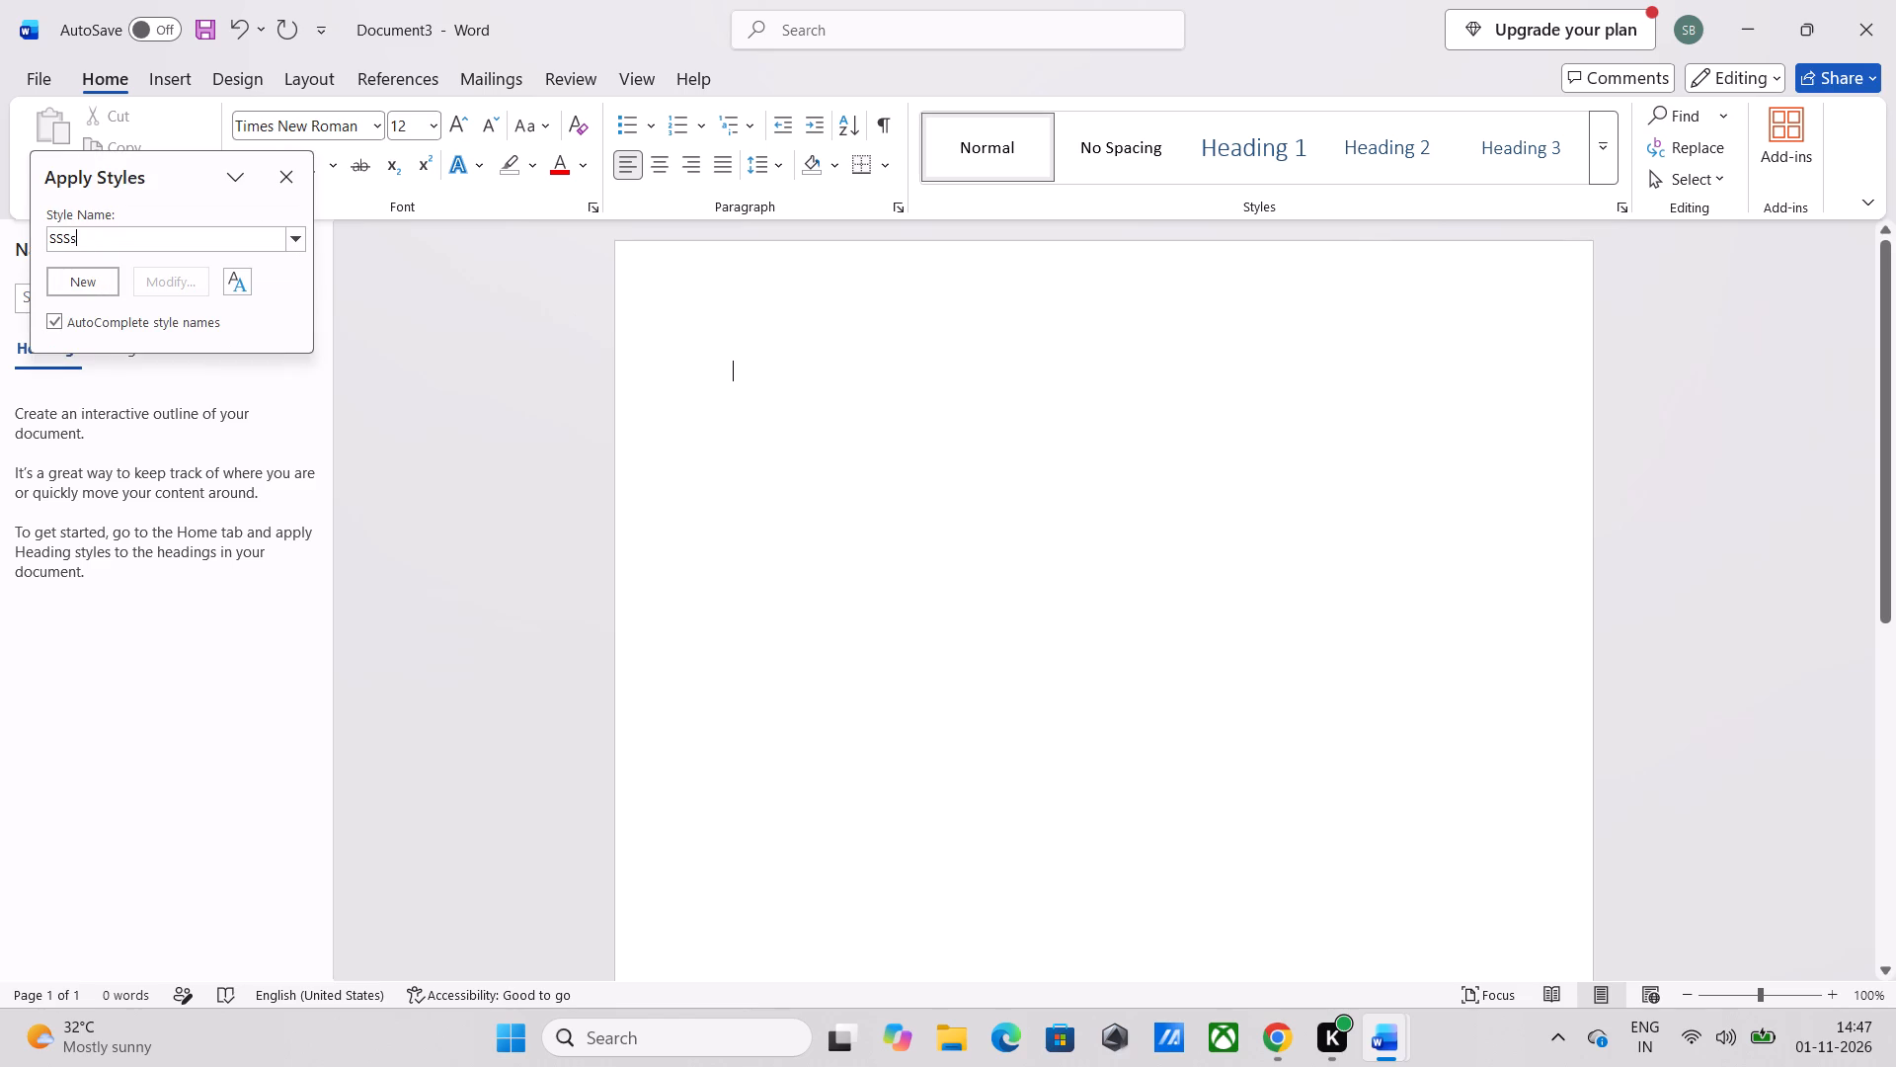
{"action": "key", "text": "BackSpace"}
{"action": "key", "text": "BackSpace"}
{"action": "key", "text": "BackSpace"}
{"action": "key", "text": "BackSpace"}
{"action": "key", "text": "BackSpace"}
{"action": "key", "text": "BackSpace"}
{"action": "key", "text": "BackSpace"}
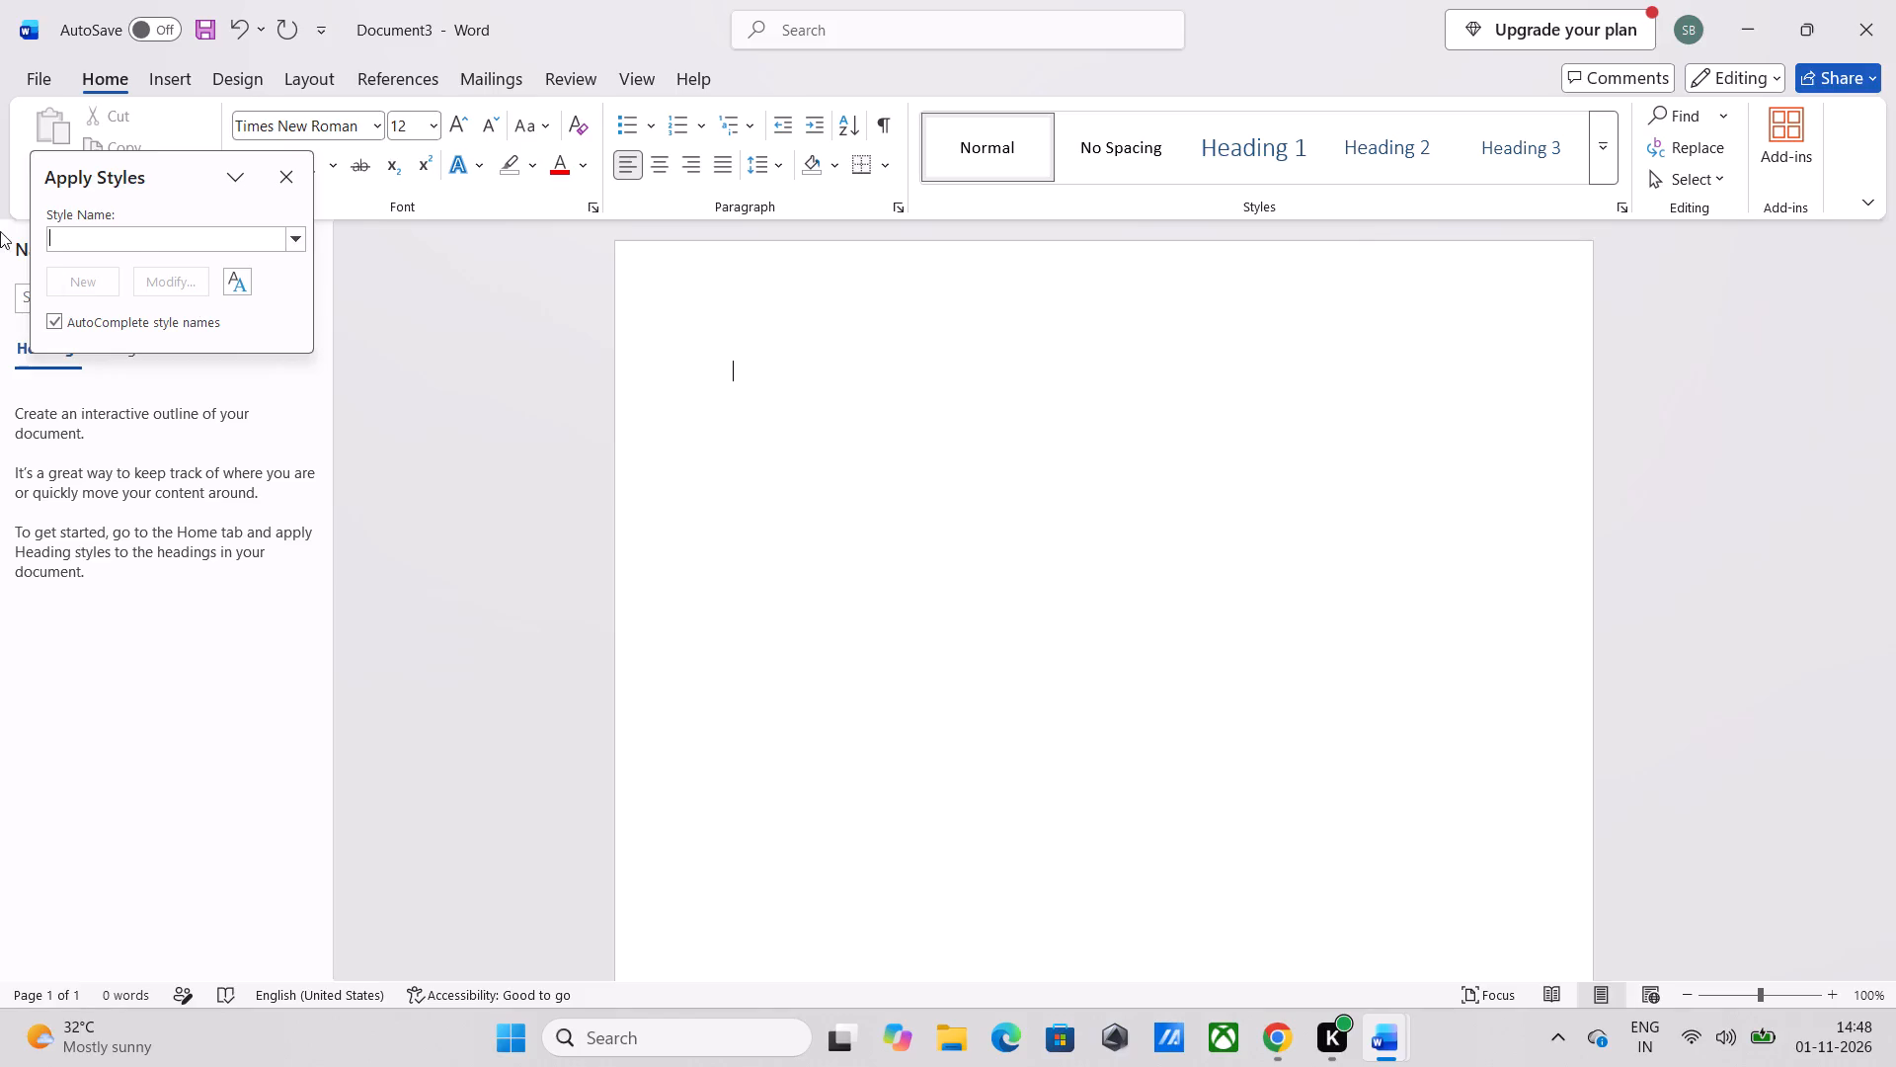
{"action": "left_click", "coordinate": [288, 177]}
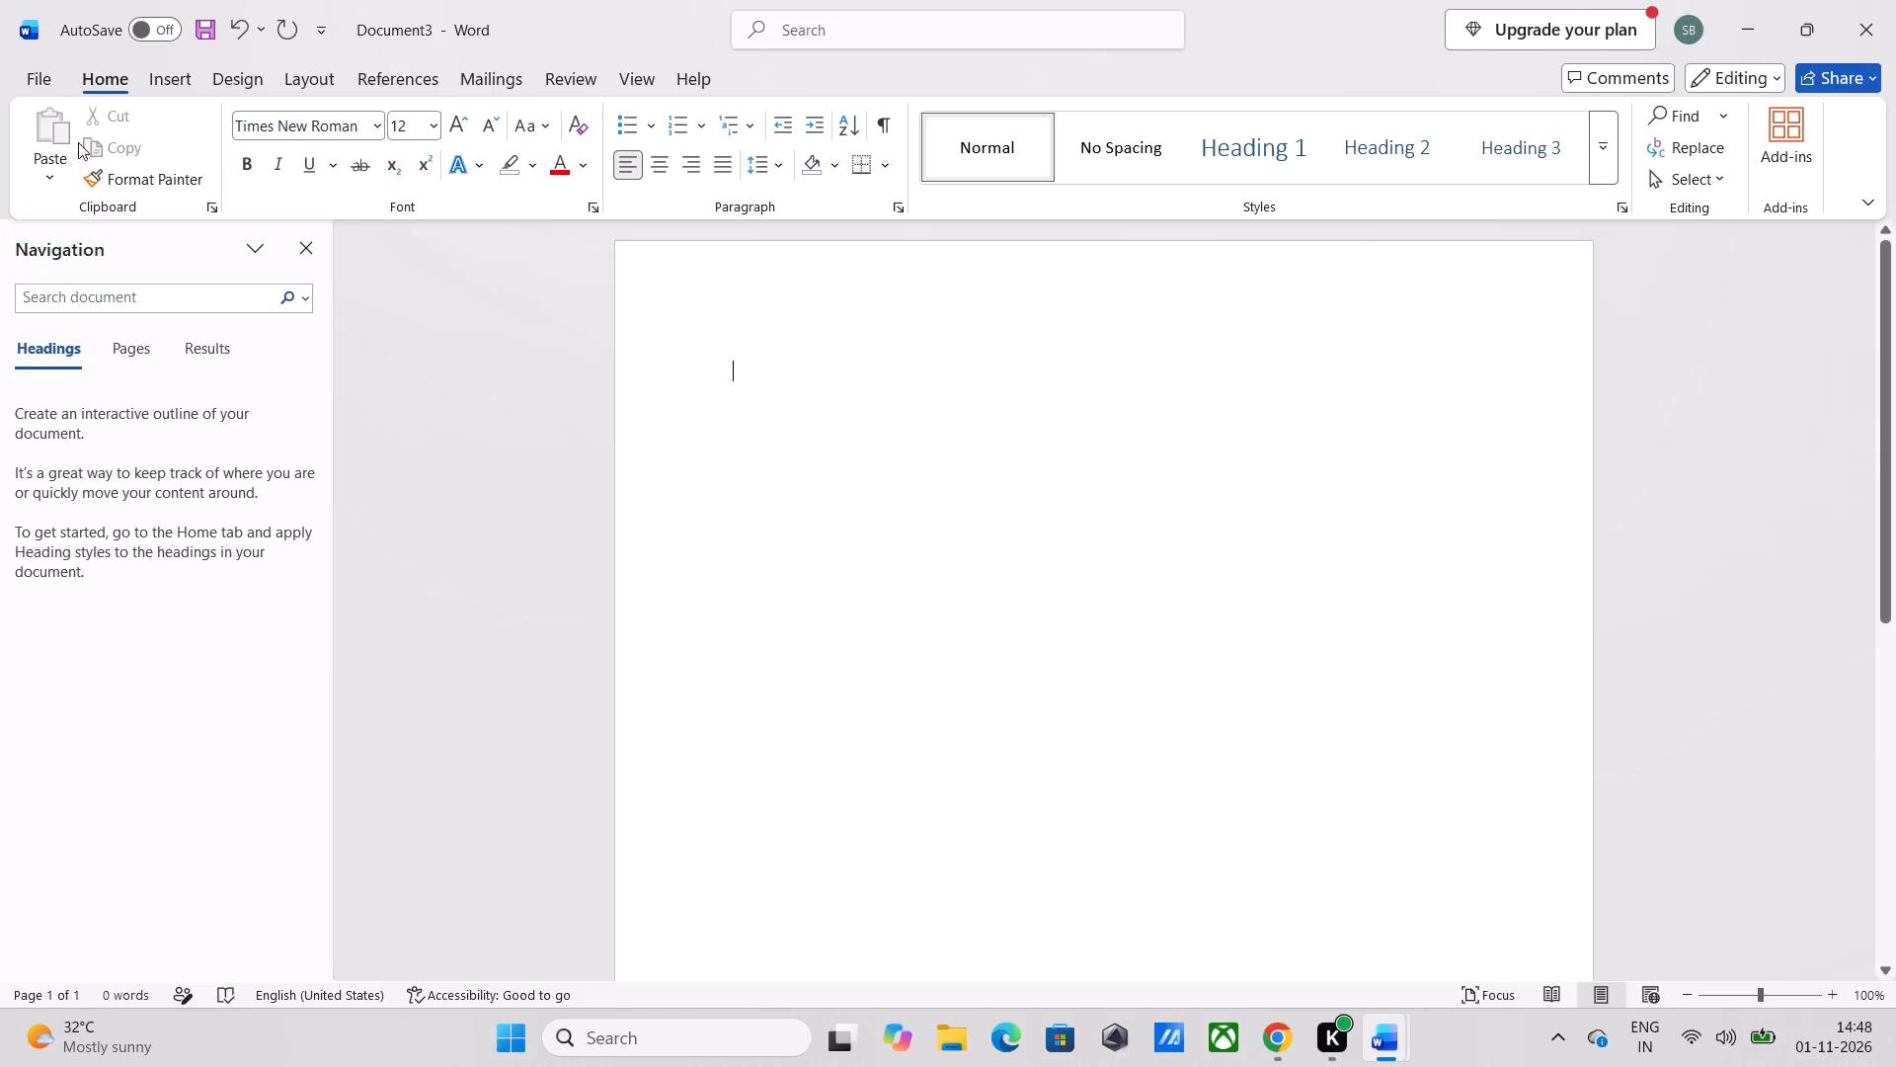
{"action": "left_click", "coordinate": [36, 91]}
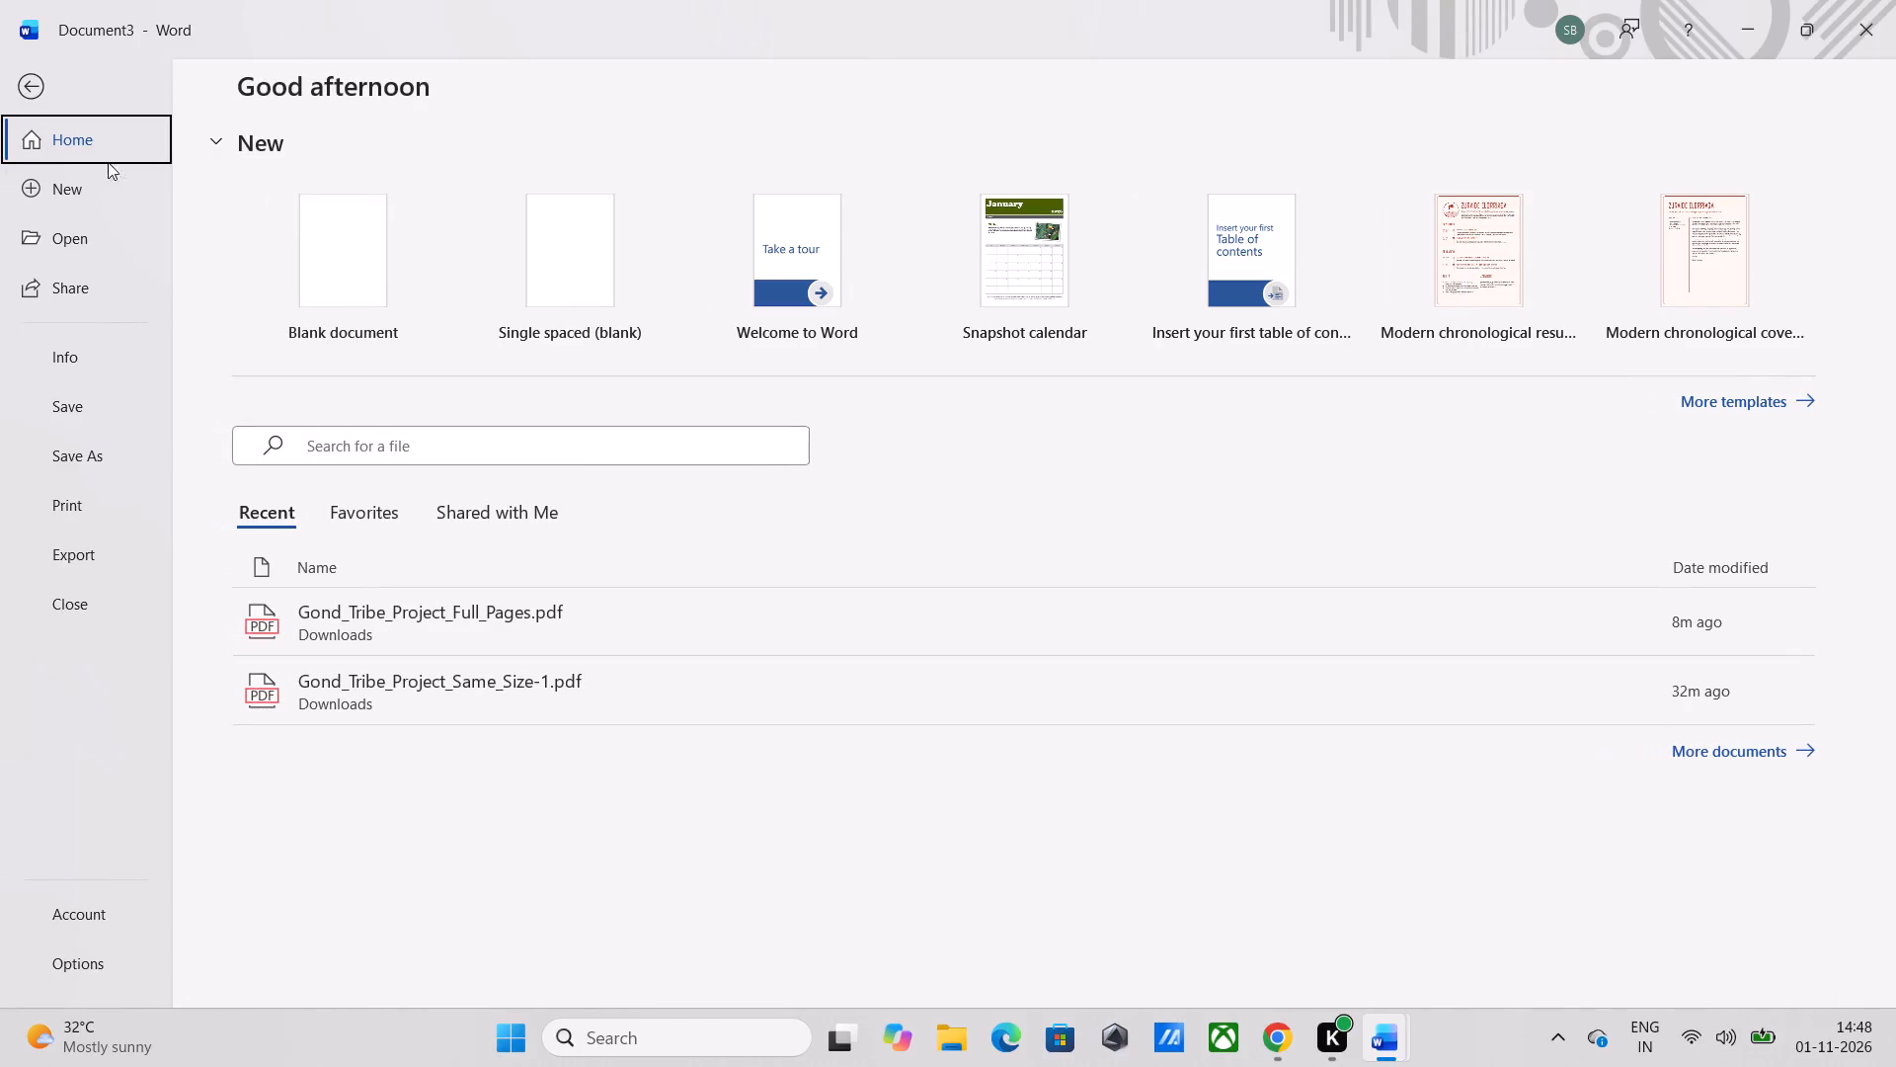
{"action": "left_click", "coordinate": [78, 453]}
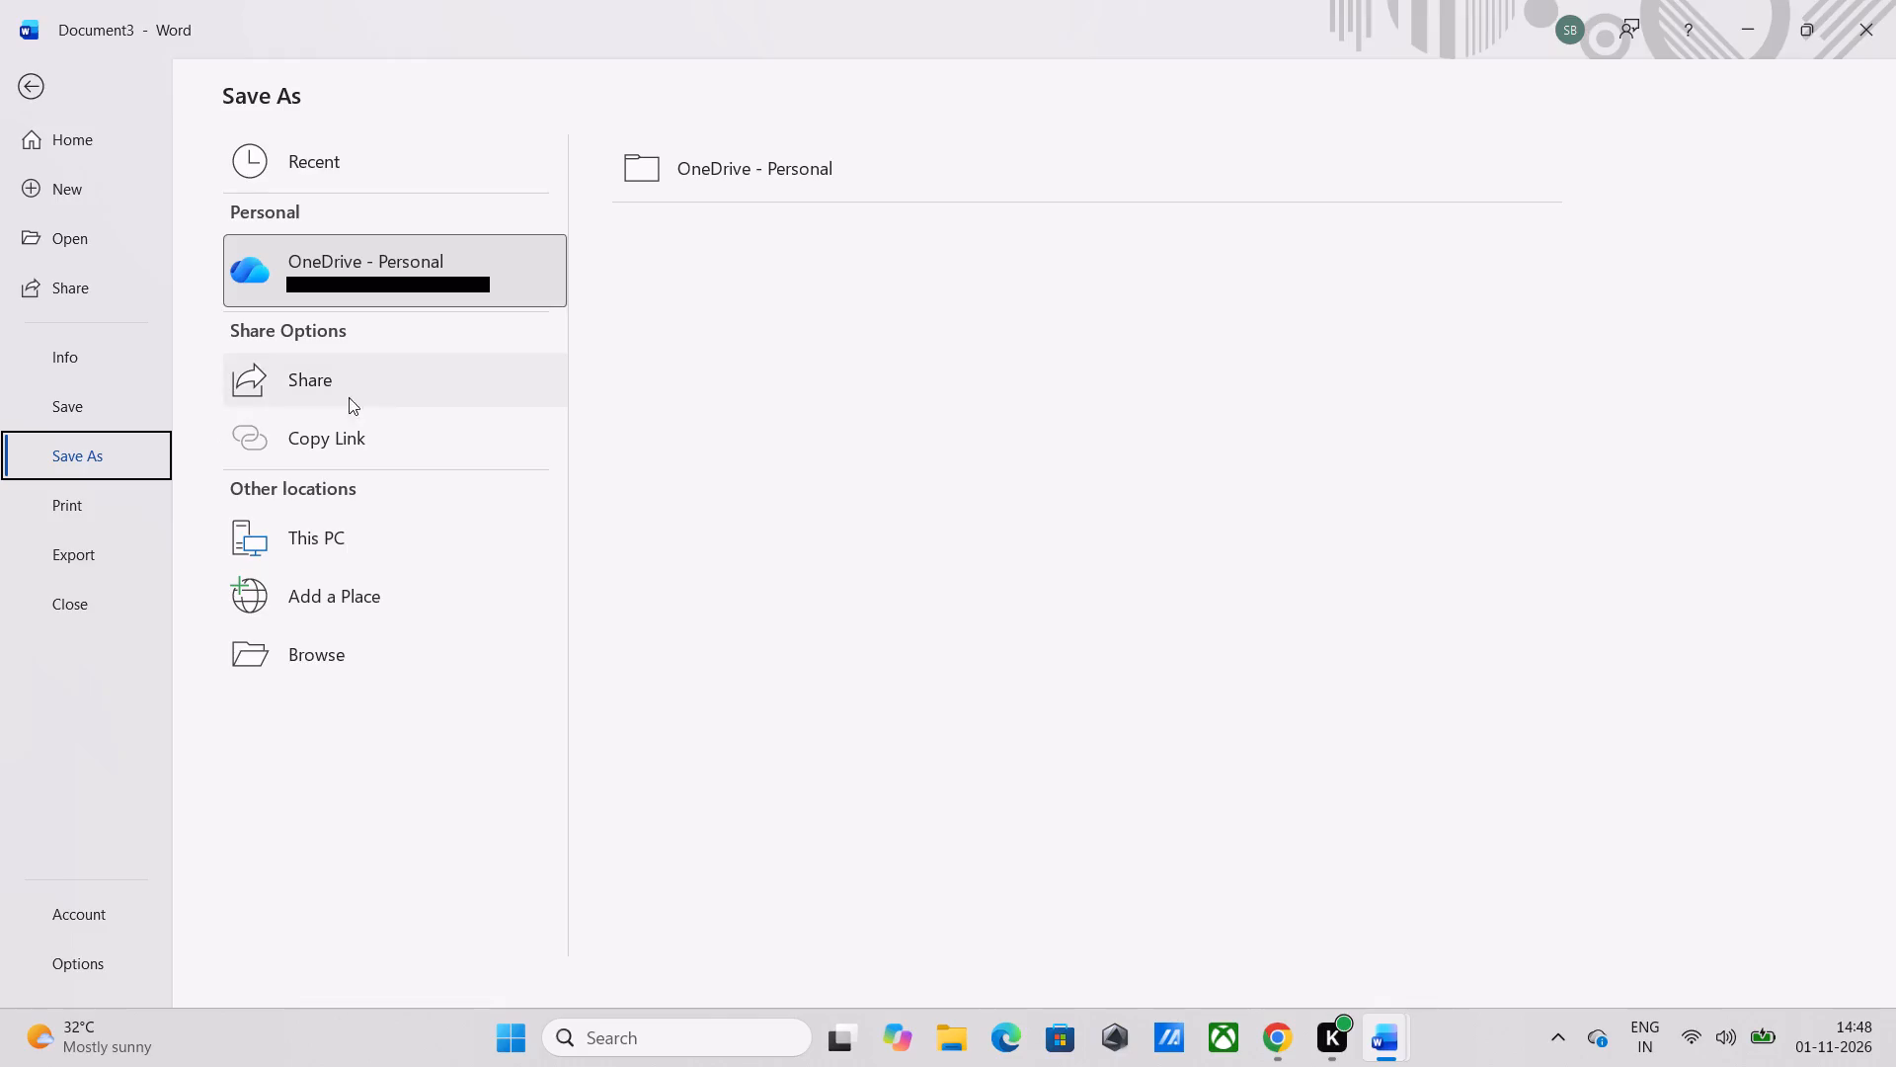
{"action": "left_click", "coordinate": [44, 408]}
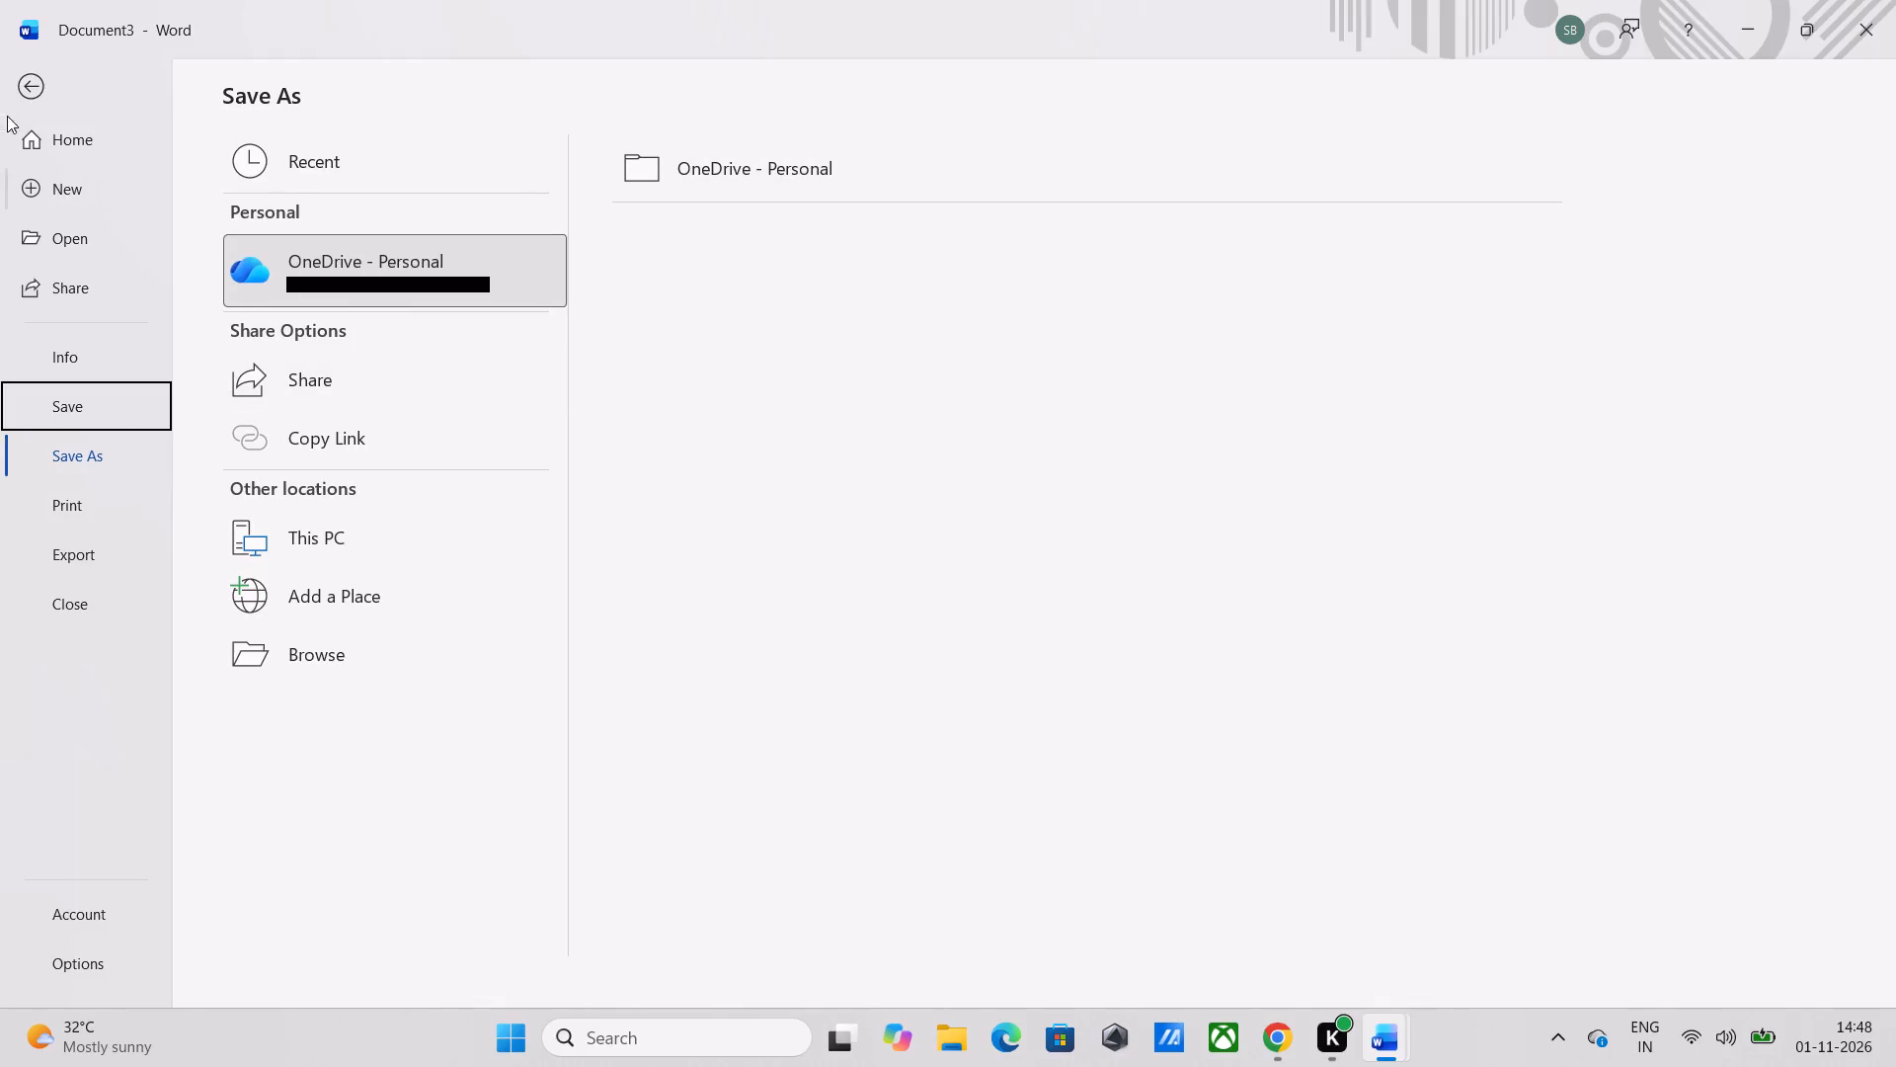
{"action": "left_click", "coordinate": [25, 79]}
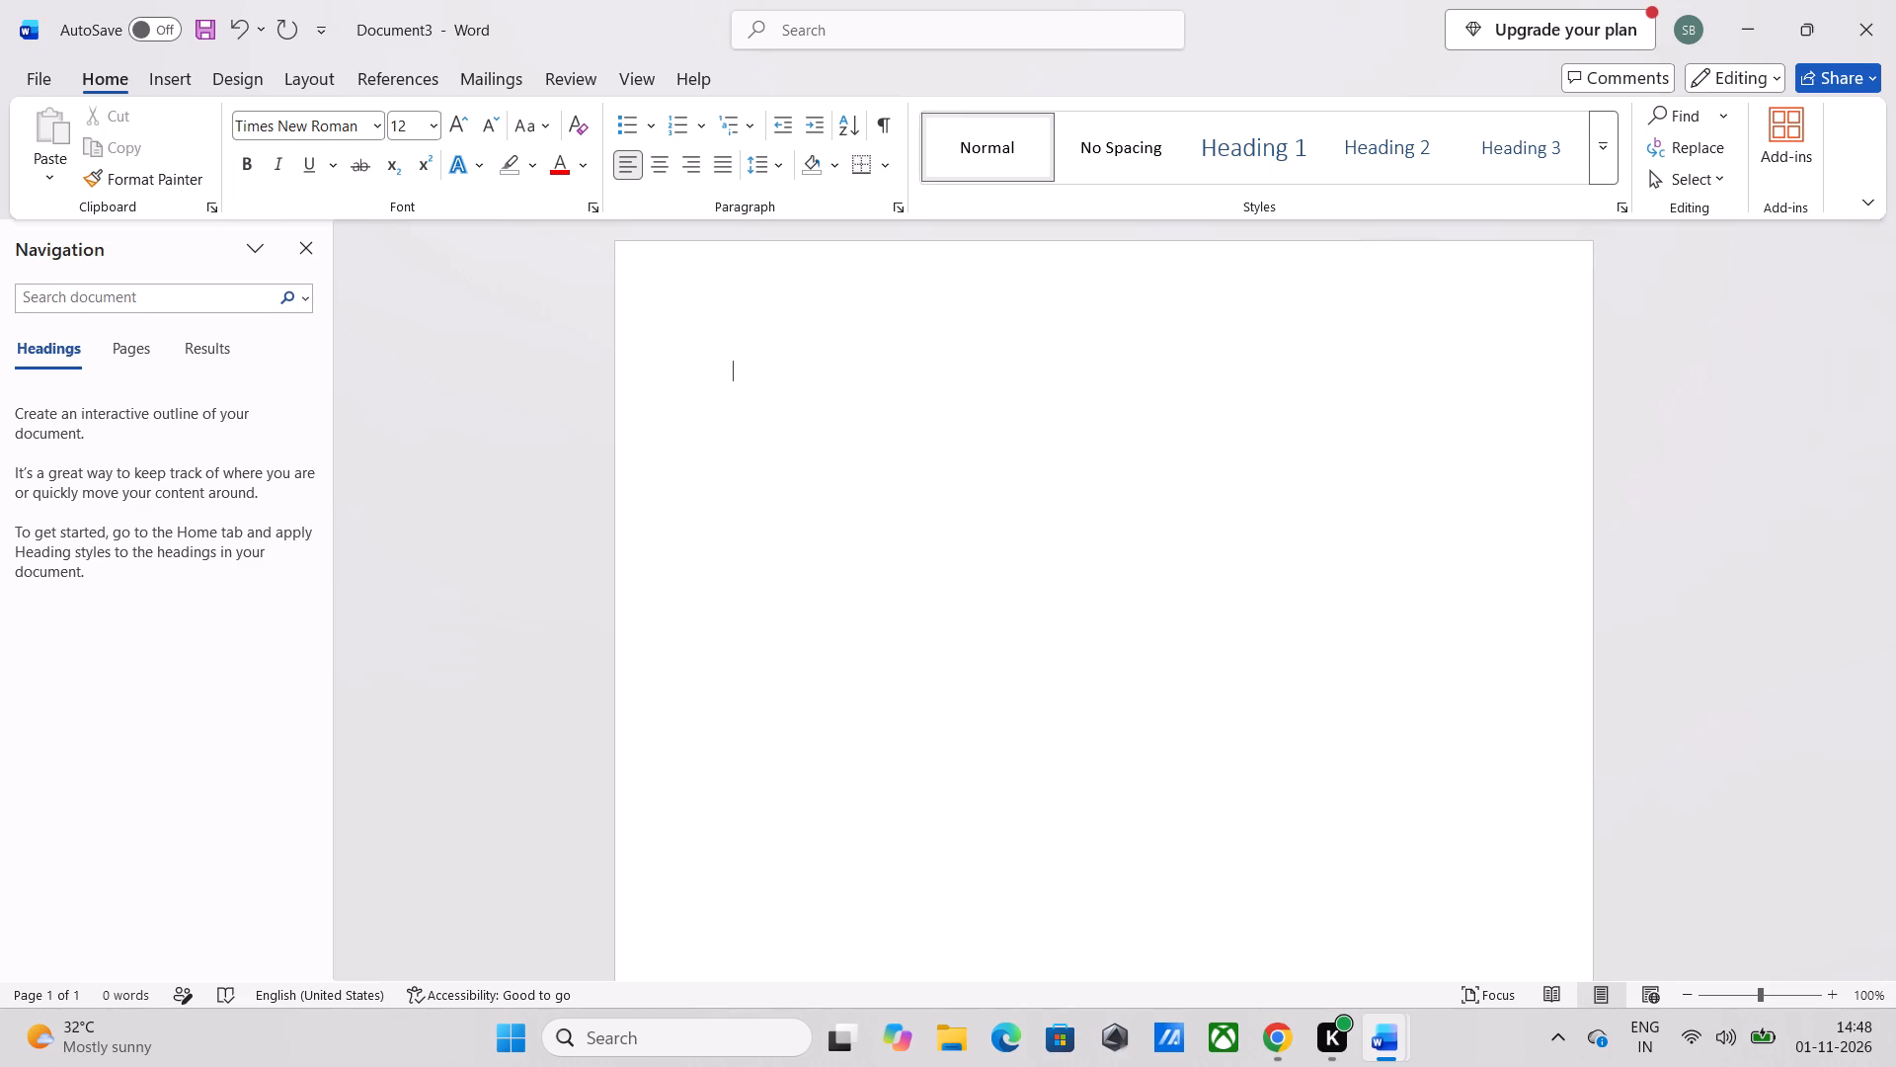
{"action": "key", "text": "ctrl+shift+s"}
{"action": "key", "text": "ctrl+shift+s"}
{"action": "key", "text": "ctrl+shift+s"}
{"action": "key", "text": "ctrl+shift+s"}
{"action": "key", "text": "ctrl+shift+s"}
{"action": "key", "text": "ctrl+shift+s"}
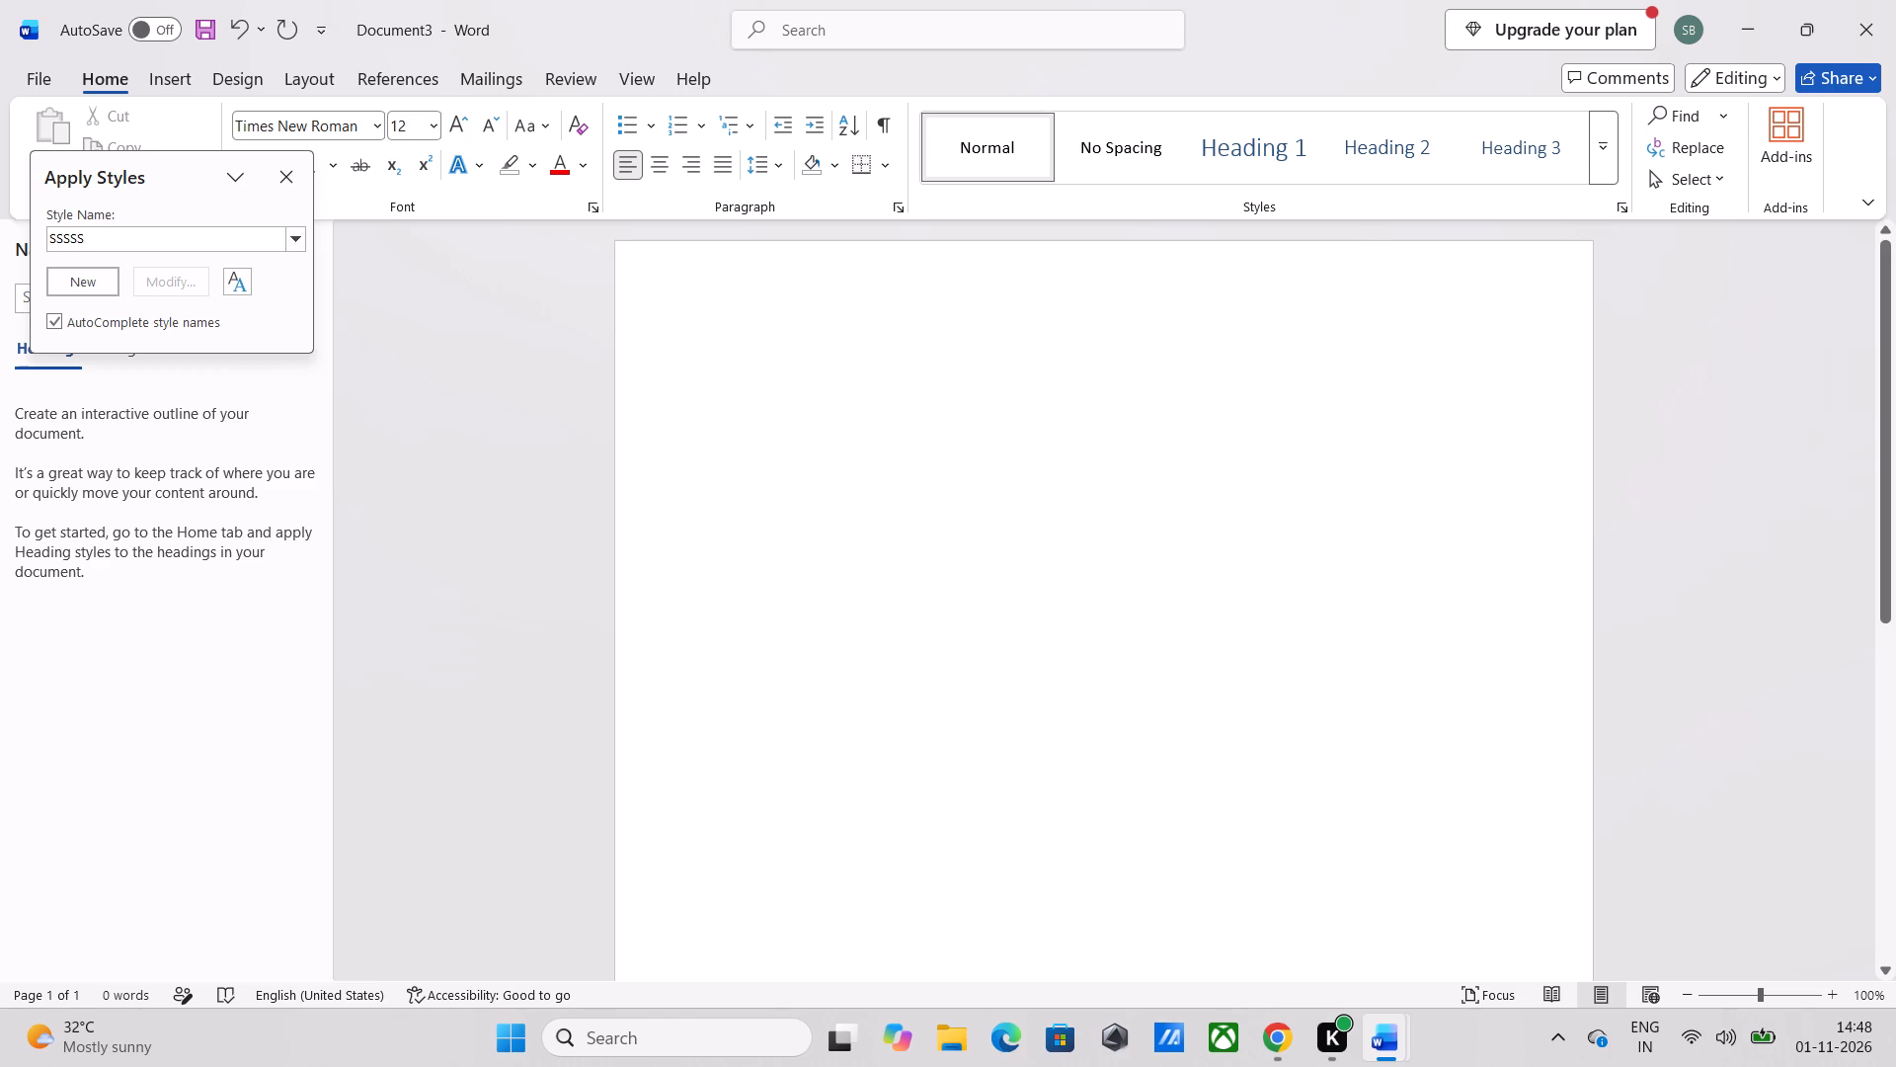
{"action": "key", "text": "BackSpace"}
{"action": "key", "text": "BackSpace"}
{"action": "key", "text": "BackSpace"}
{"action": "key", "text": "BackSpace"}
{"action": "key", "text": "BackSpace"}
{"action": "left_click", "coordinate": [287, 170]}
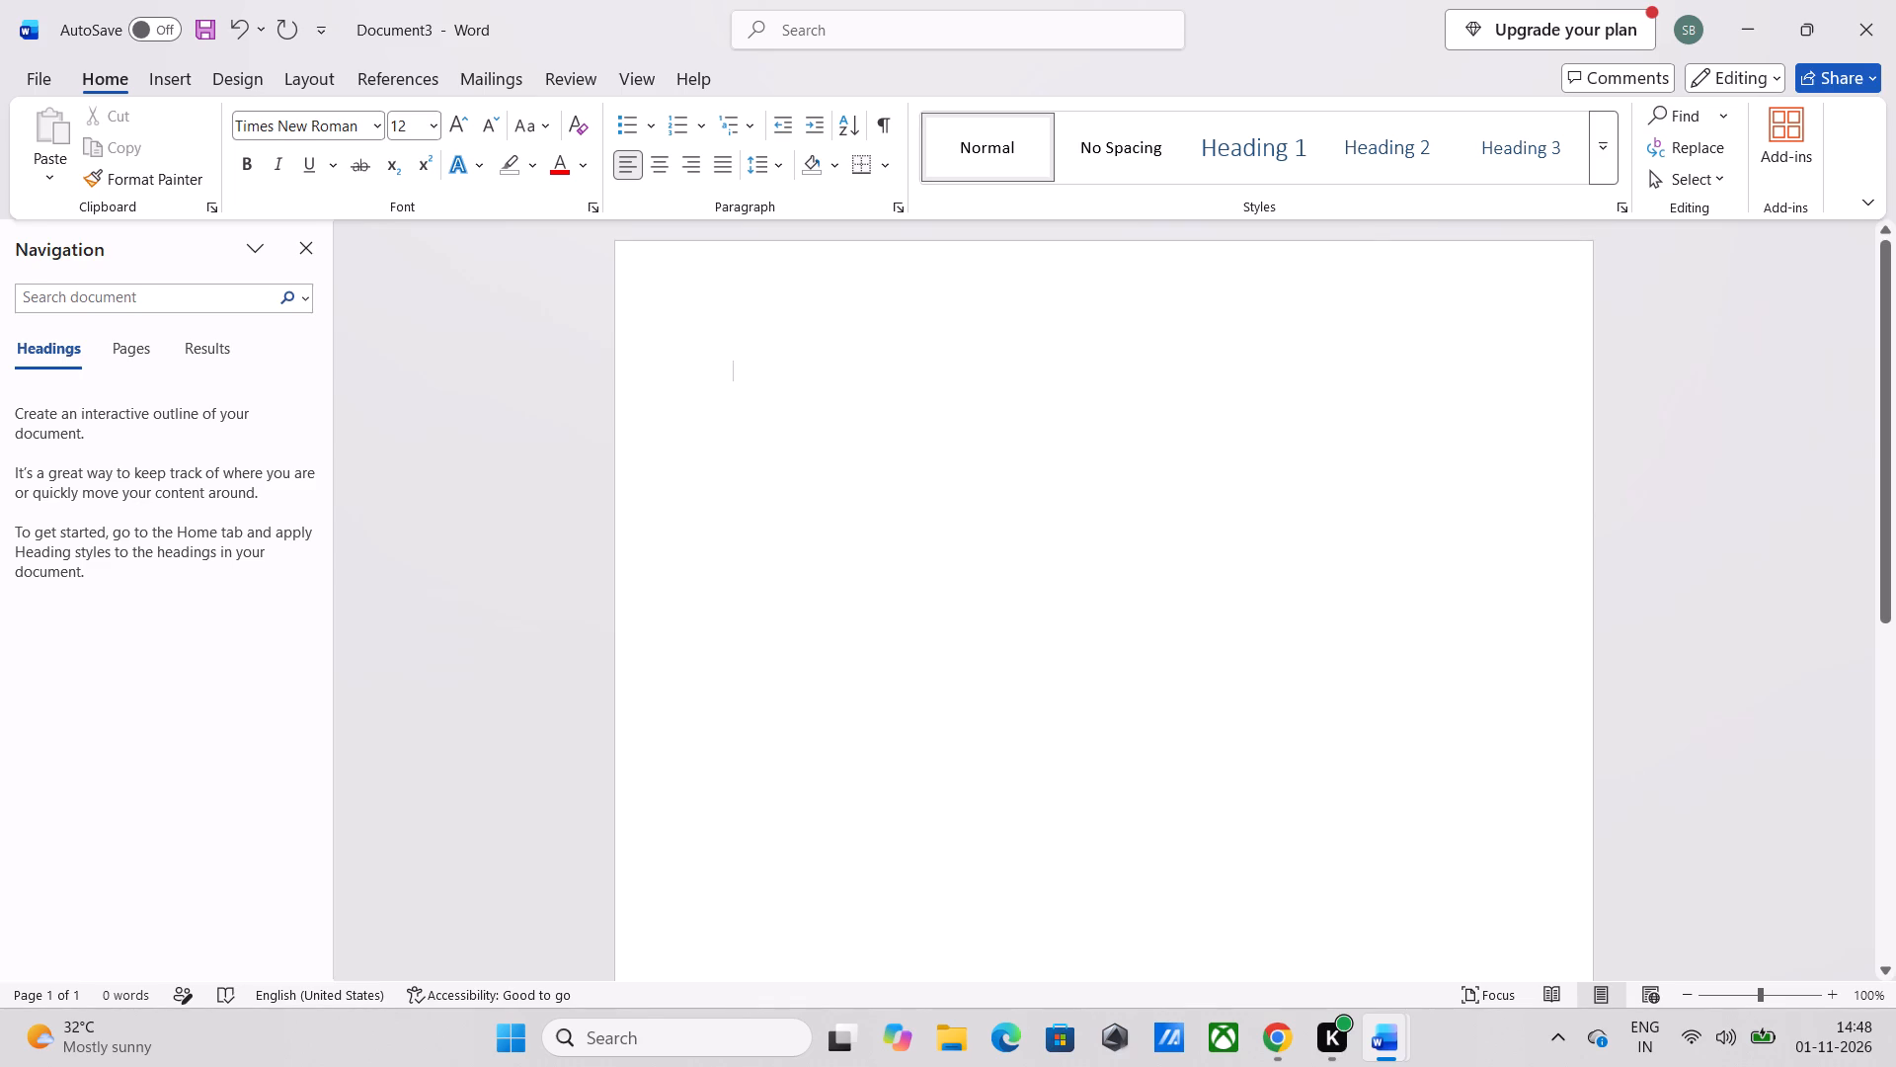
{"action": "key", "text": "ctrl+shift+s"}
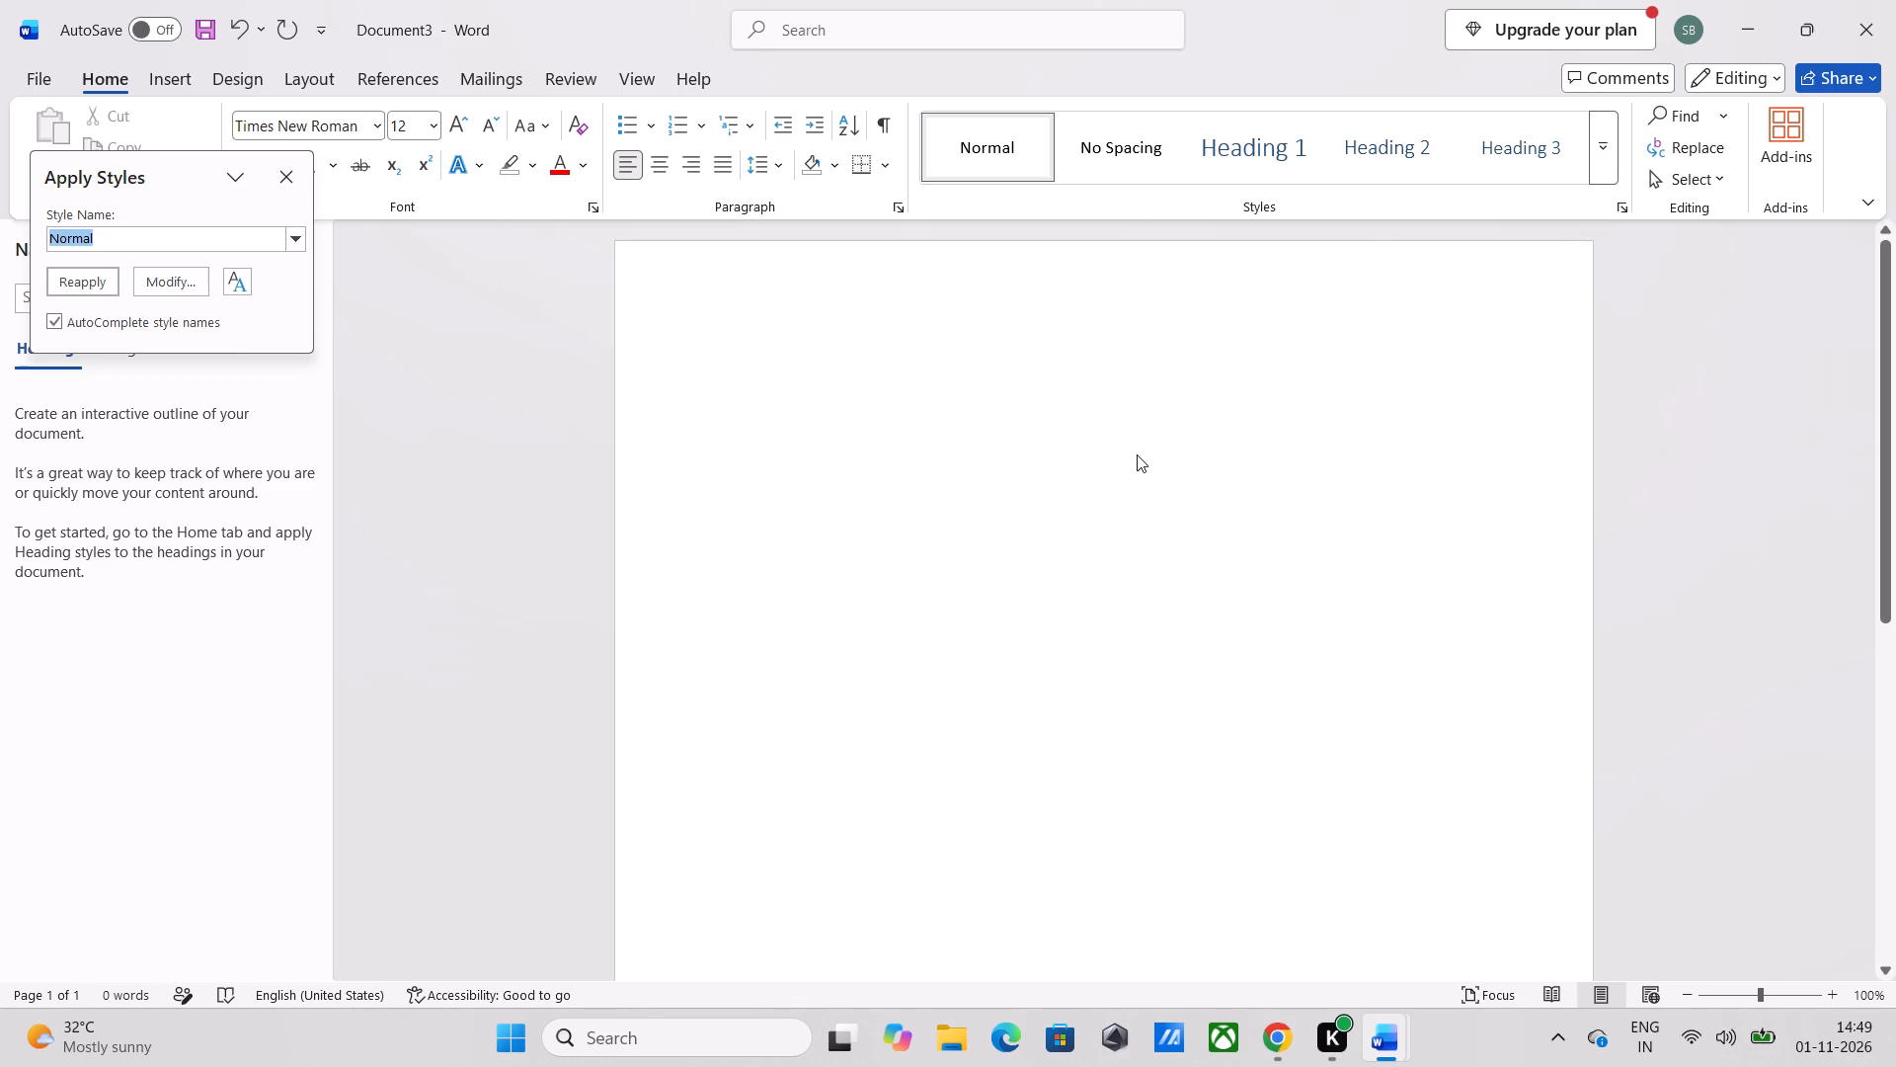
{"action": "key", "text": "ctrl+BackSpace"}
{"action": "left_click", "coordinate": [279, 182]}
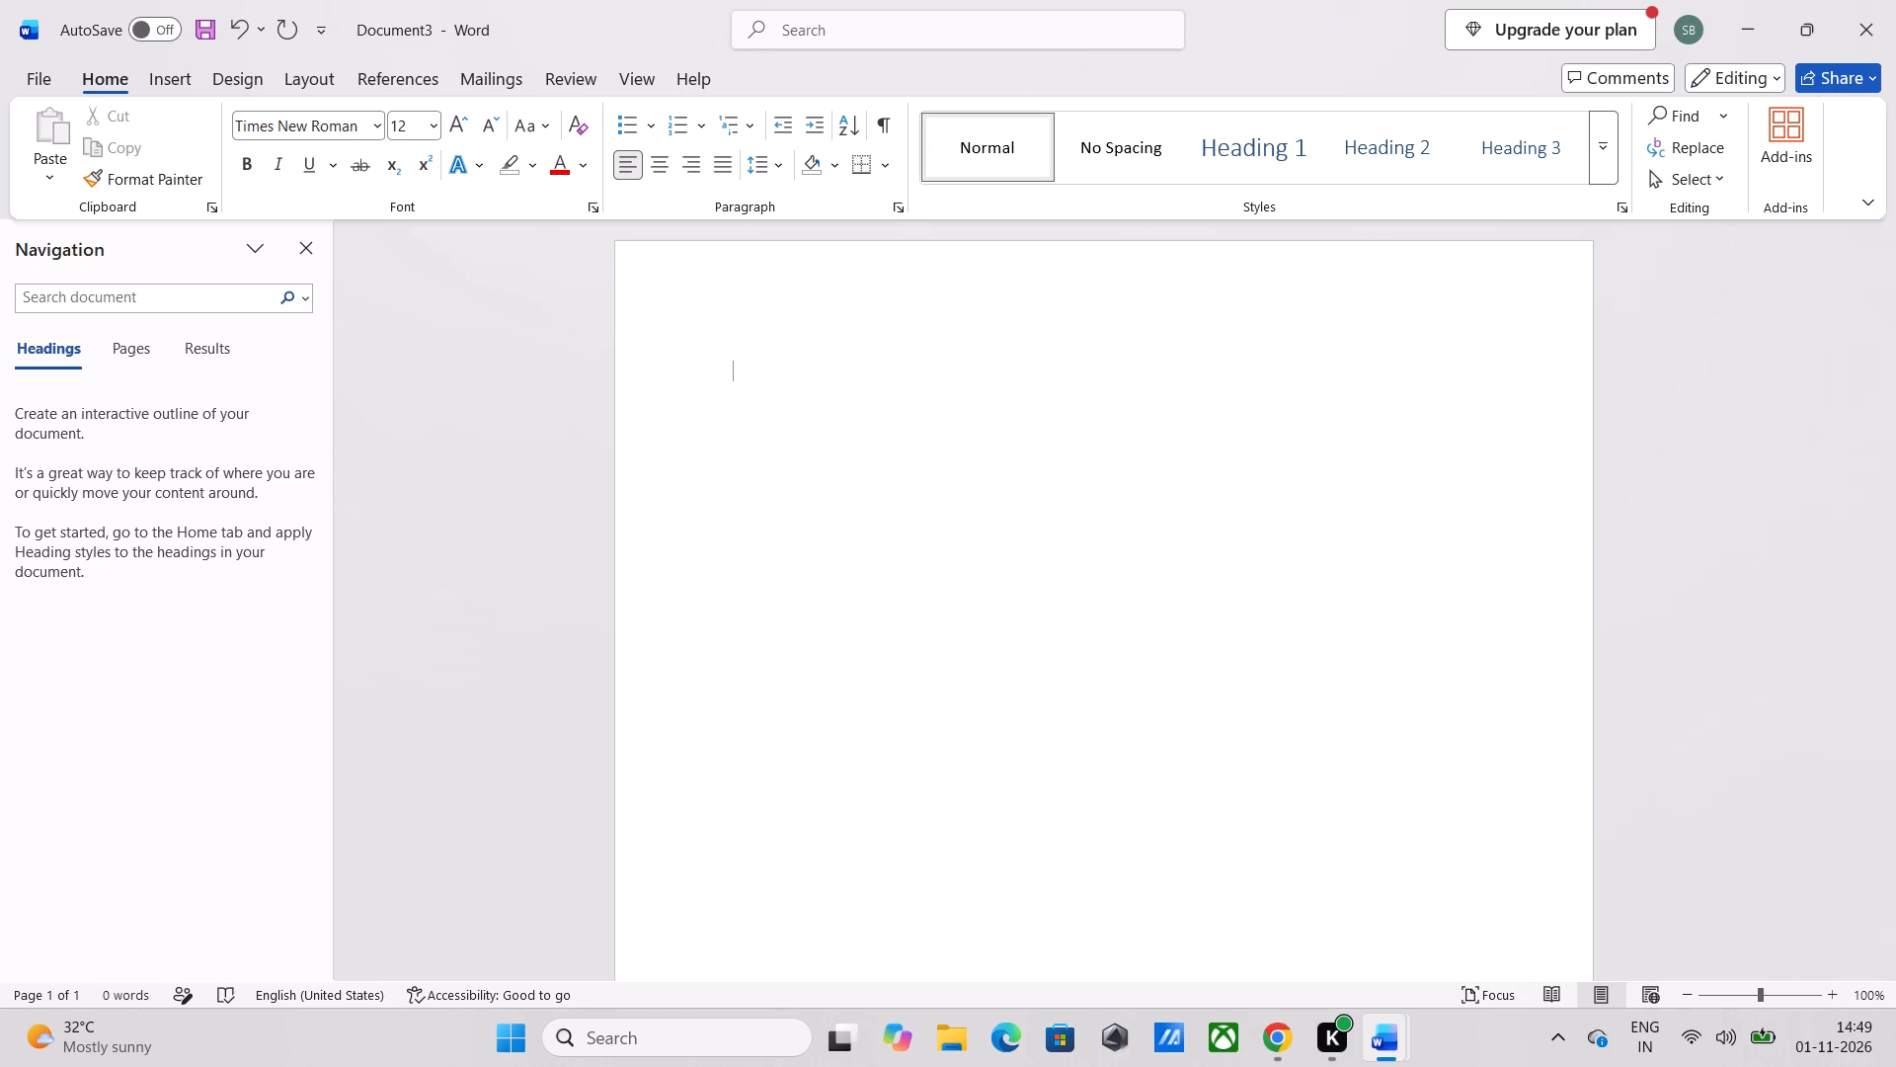
Centre the first line and enter the title THE GOND TRIBE.
{"action": "key", "text": "ctrl+e"}
{"action": "key", "text": "t"}
{"action": "key", "text": "h"}
{"action": "type", "text": "E"}
{"action": "key", "text": "space"}
{"action": "type", "text": "GOND"}
{"action": "key", "text": "space"}
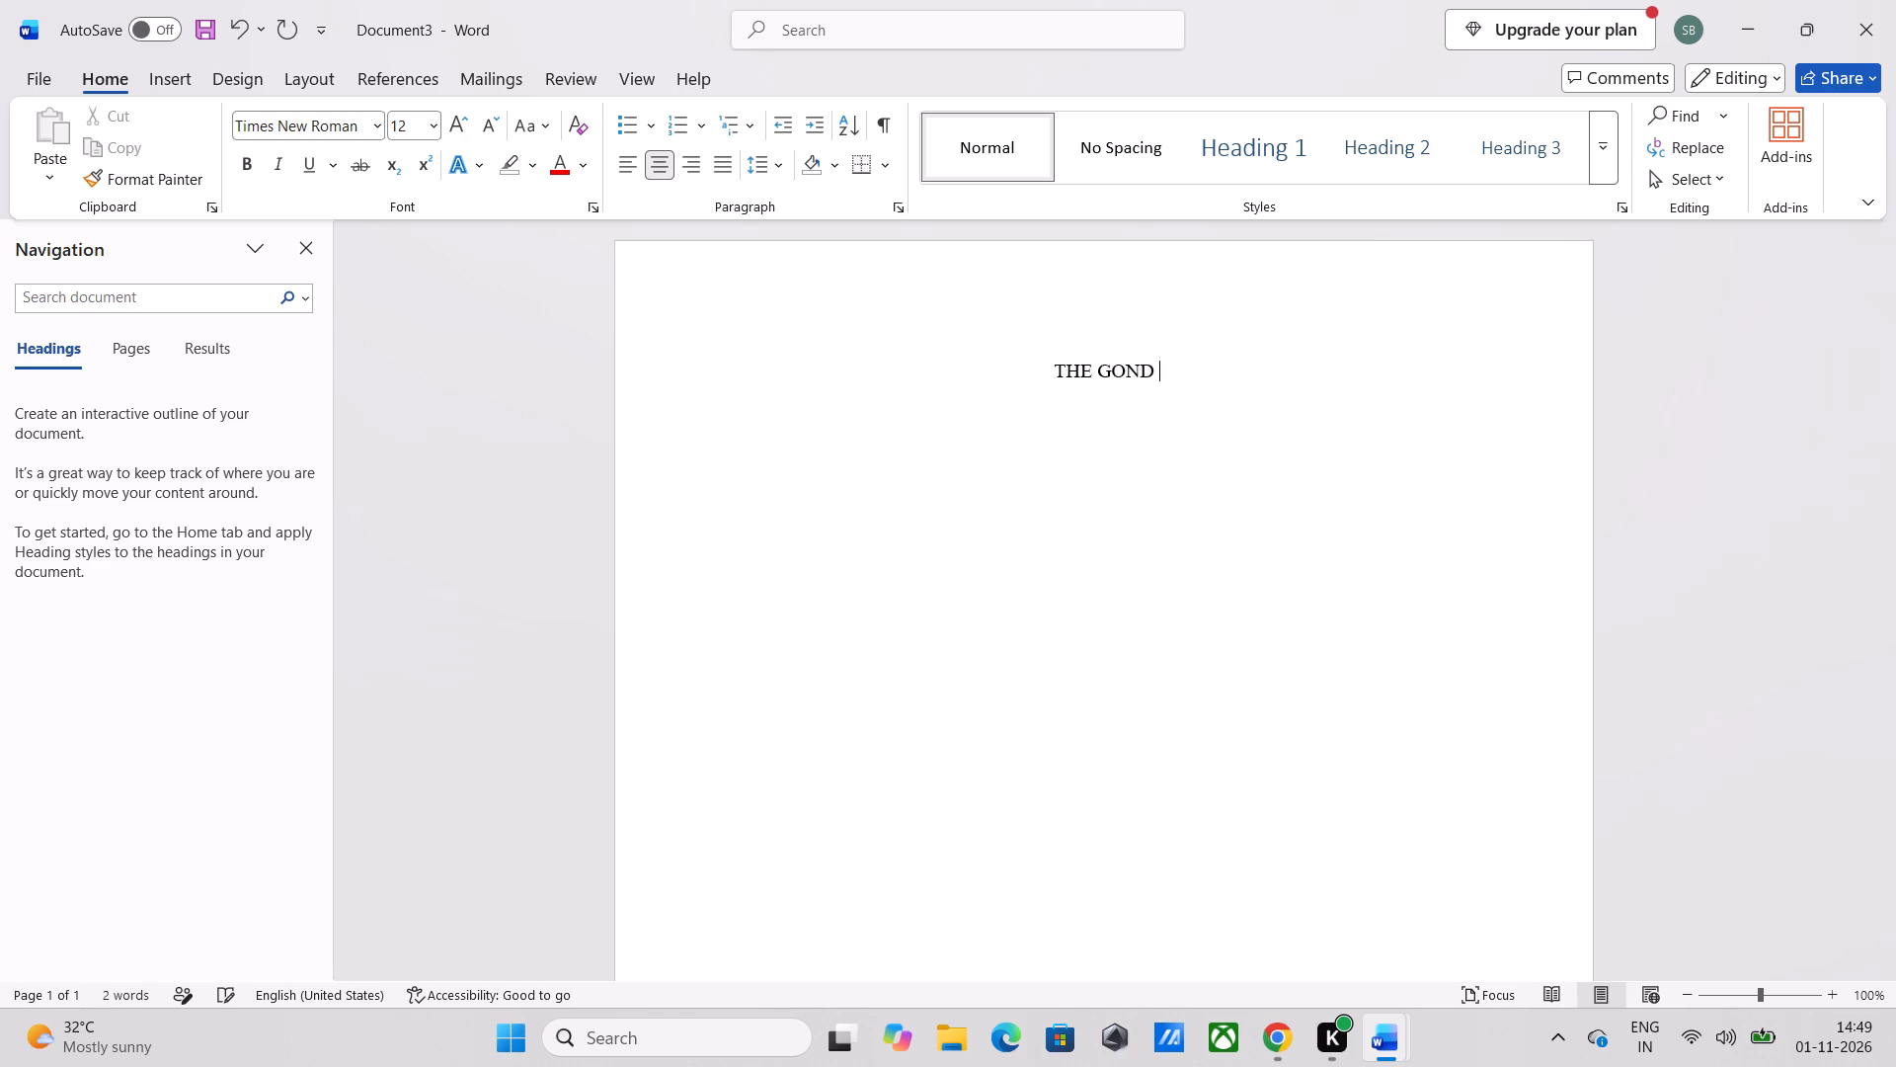
{"action": "type", "text": "TRIBE"}
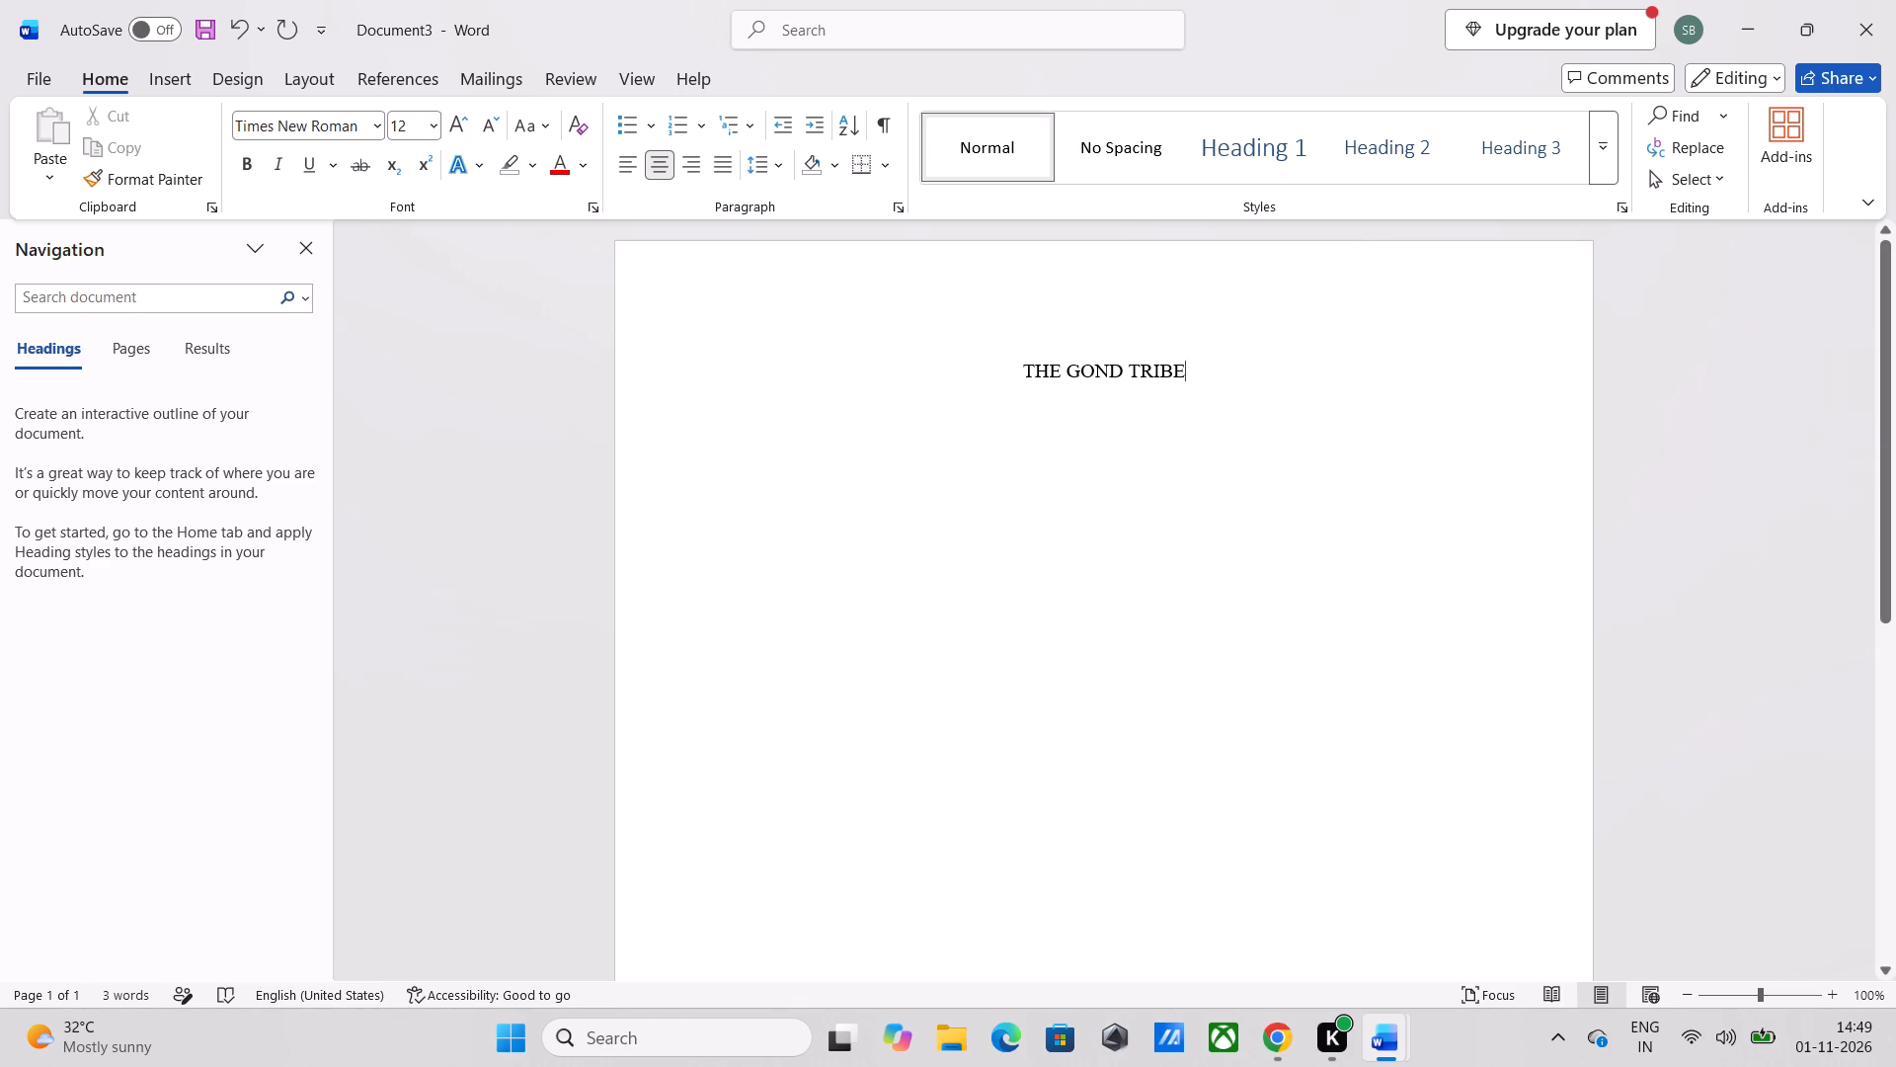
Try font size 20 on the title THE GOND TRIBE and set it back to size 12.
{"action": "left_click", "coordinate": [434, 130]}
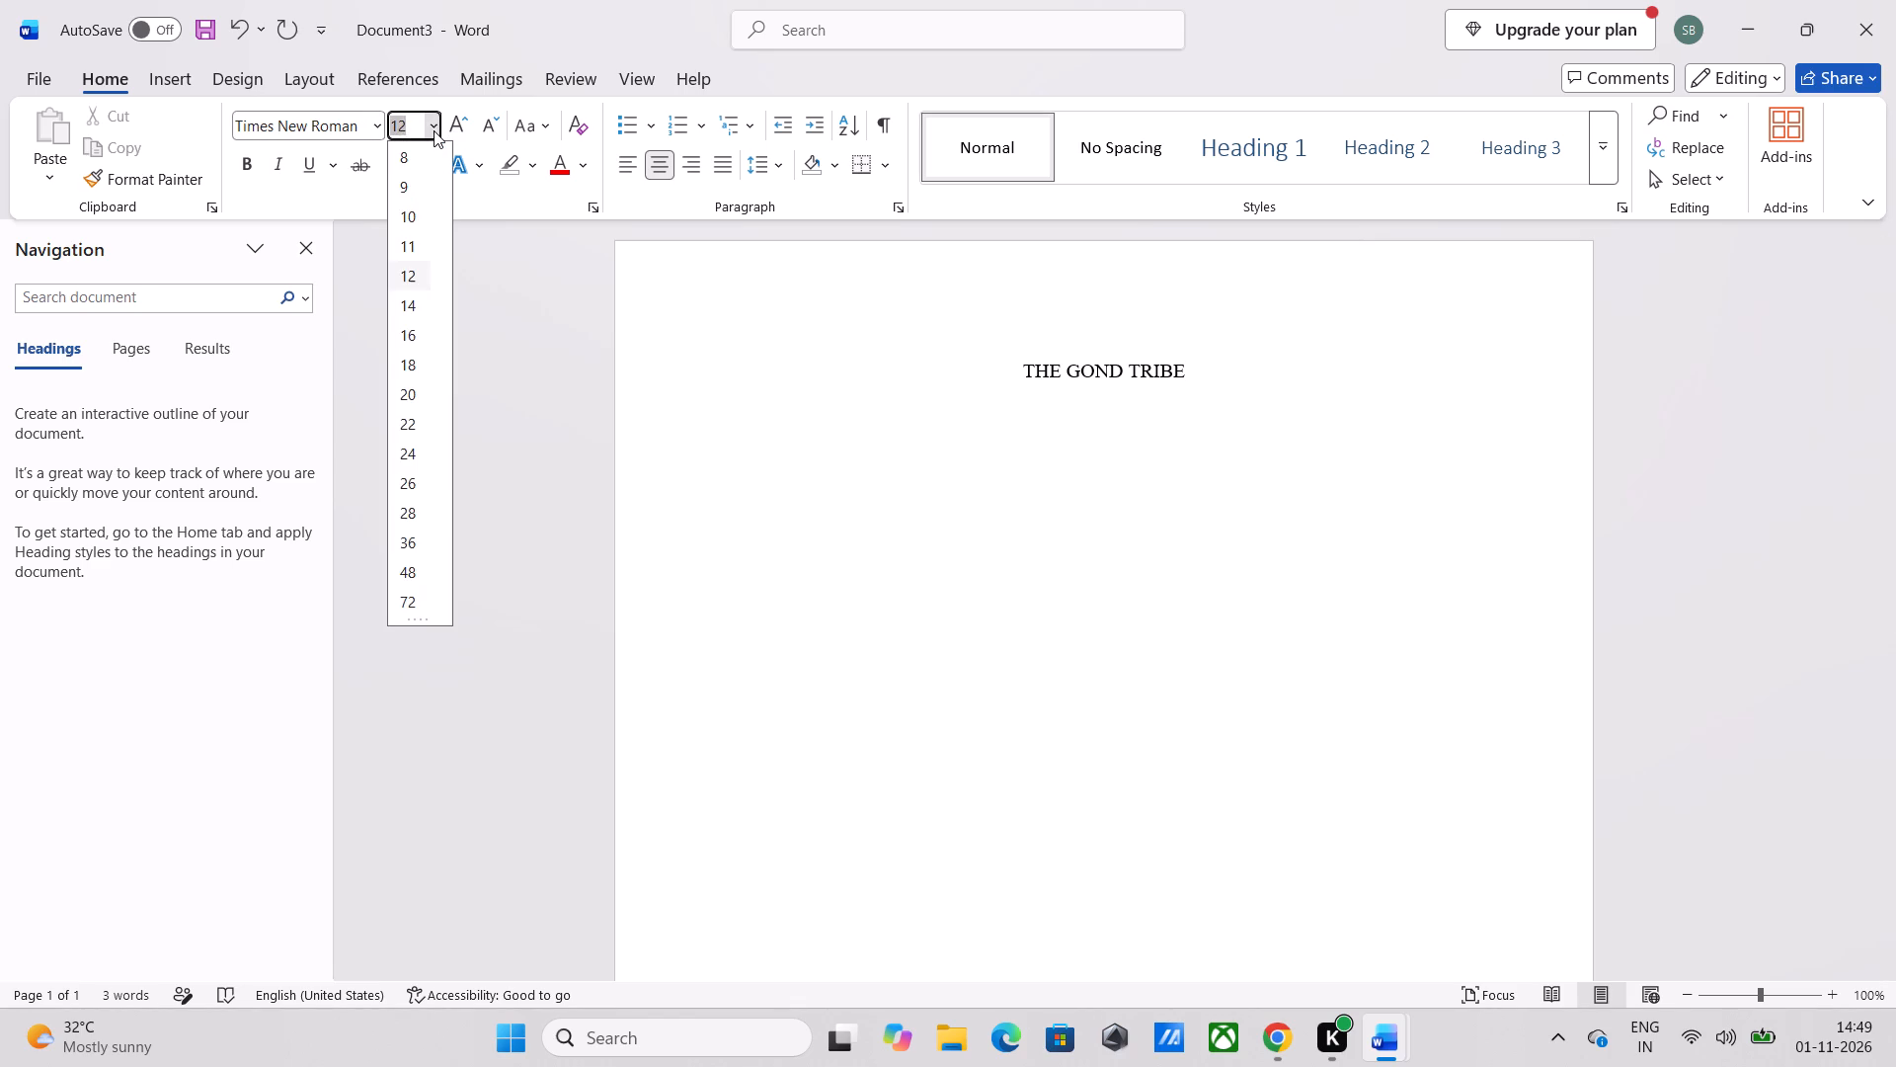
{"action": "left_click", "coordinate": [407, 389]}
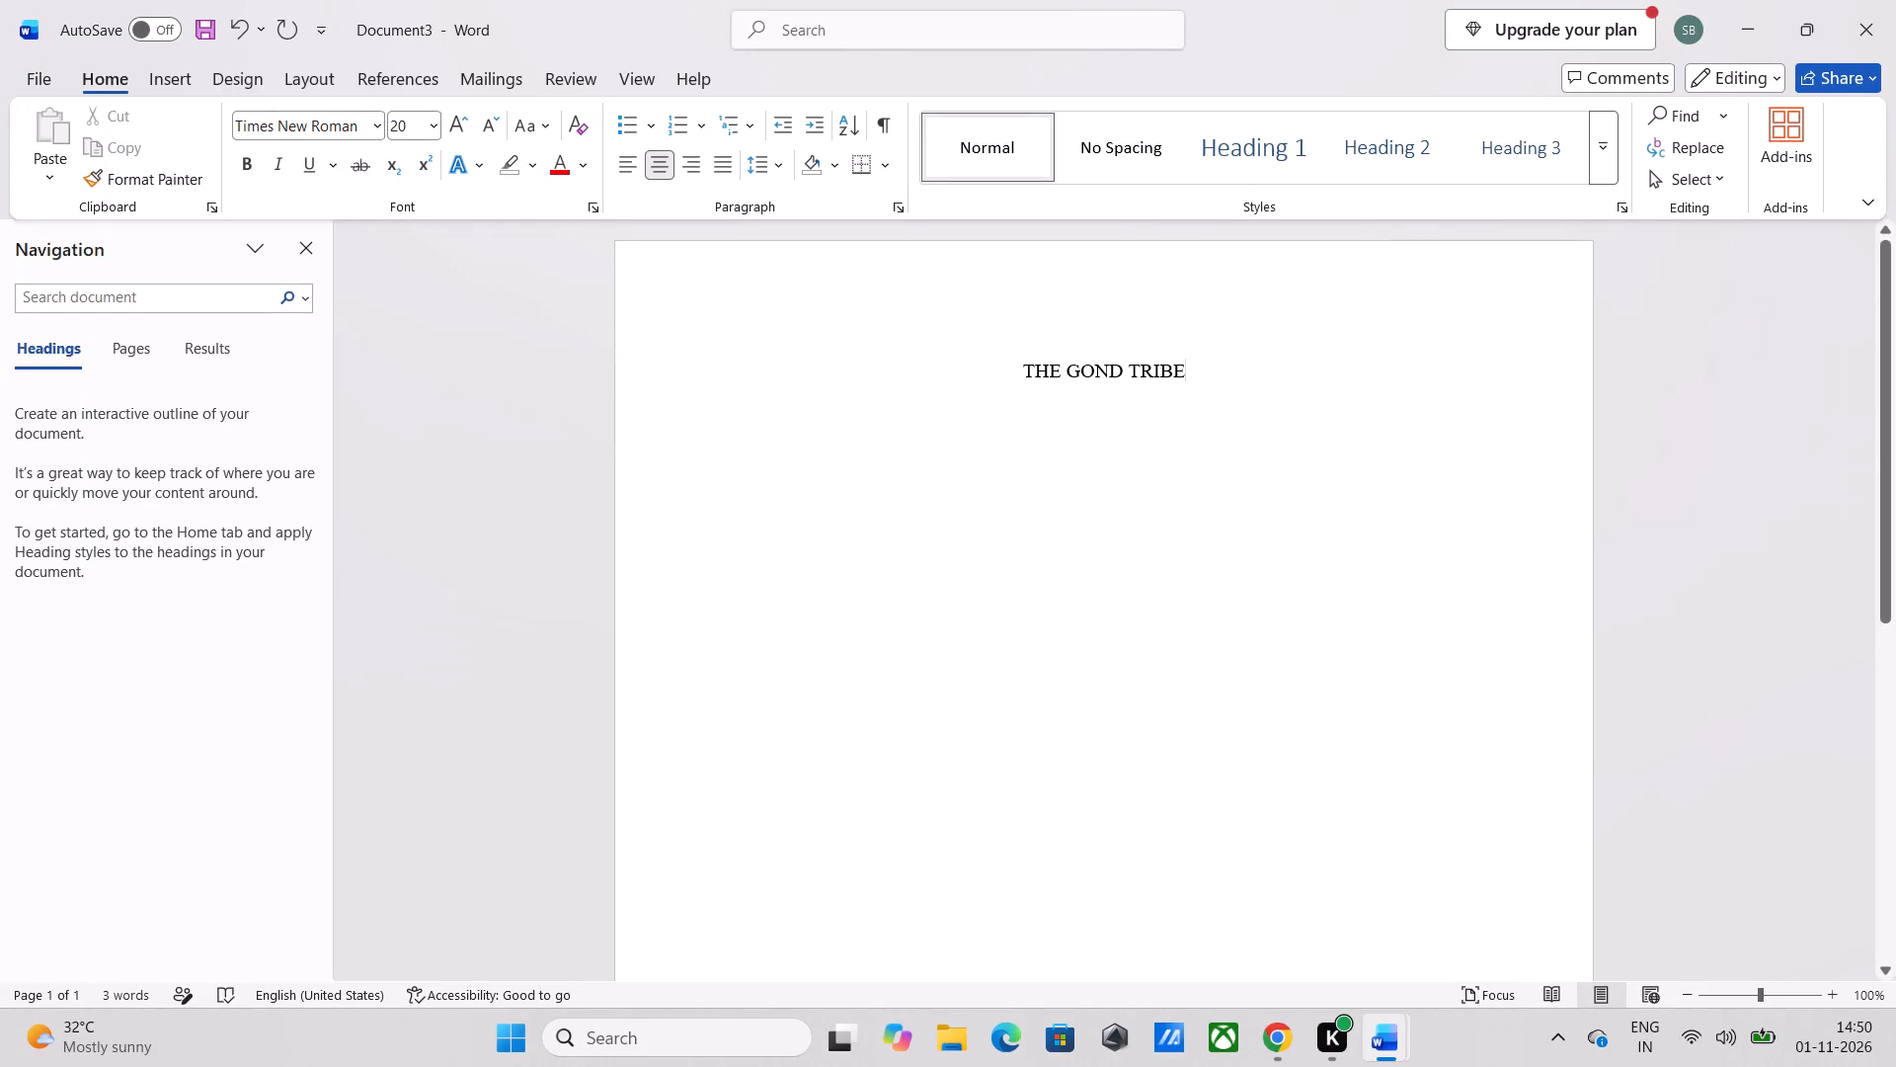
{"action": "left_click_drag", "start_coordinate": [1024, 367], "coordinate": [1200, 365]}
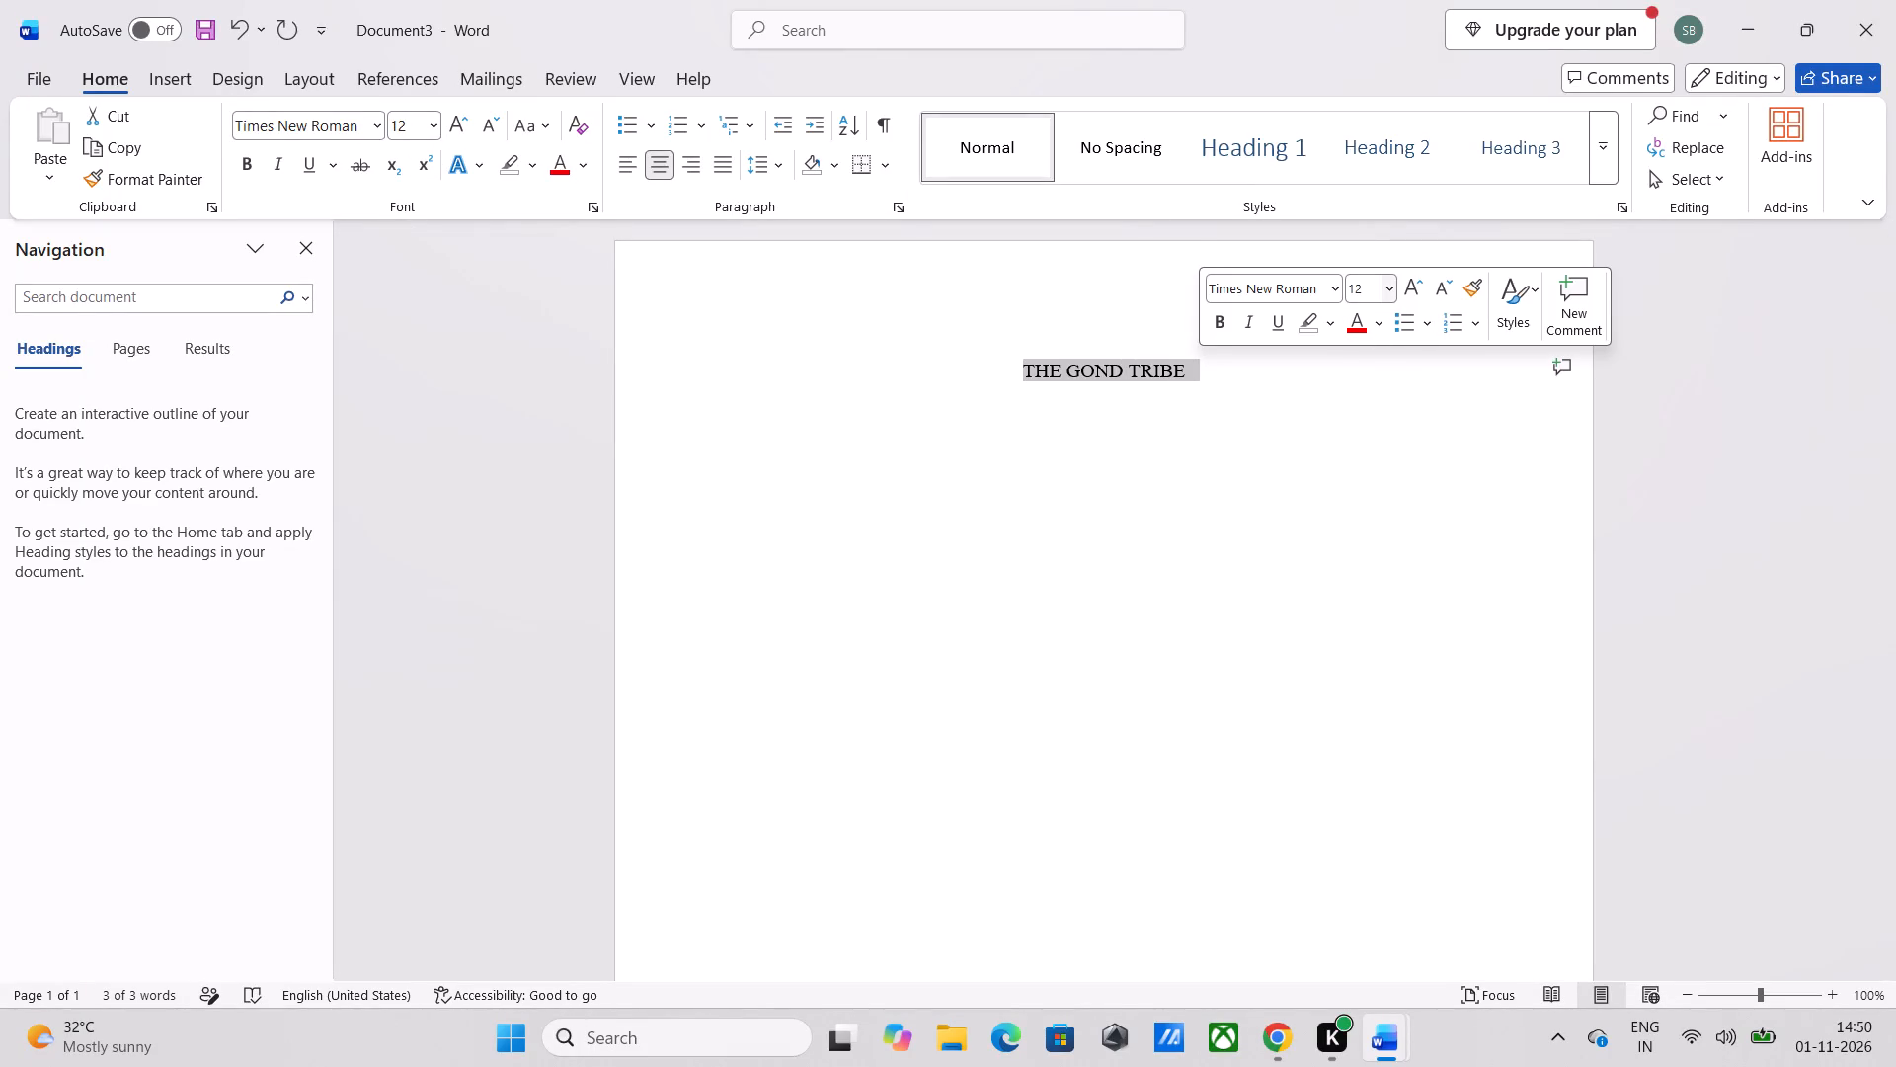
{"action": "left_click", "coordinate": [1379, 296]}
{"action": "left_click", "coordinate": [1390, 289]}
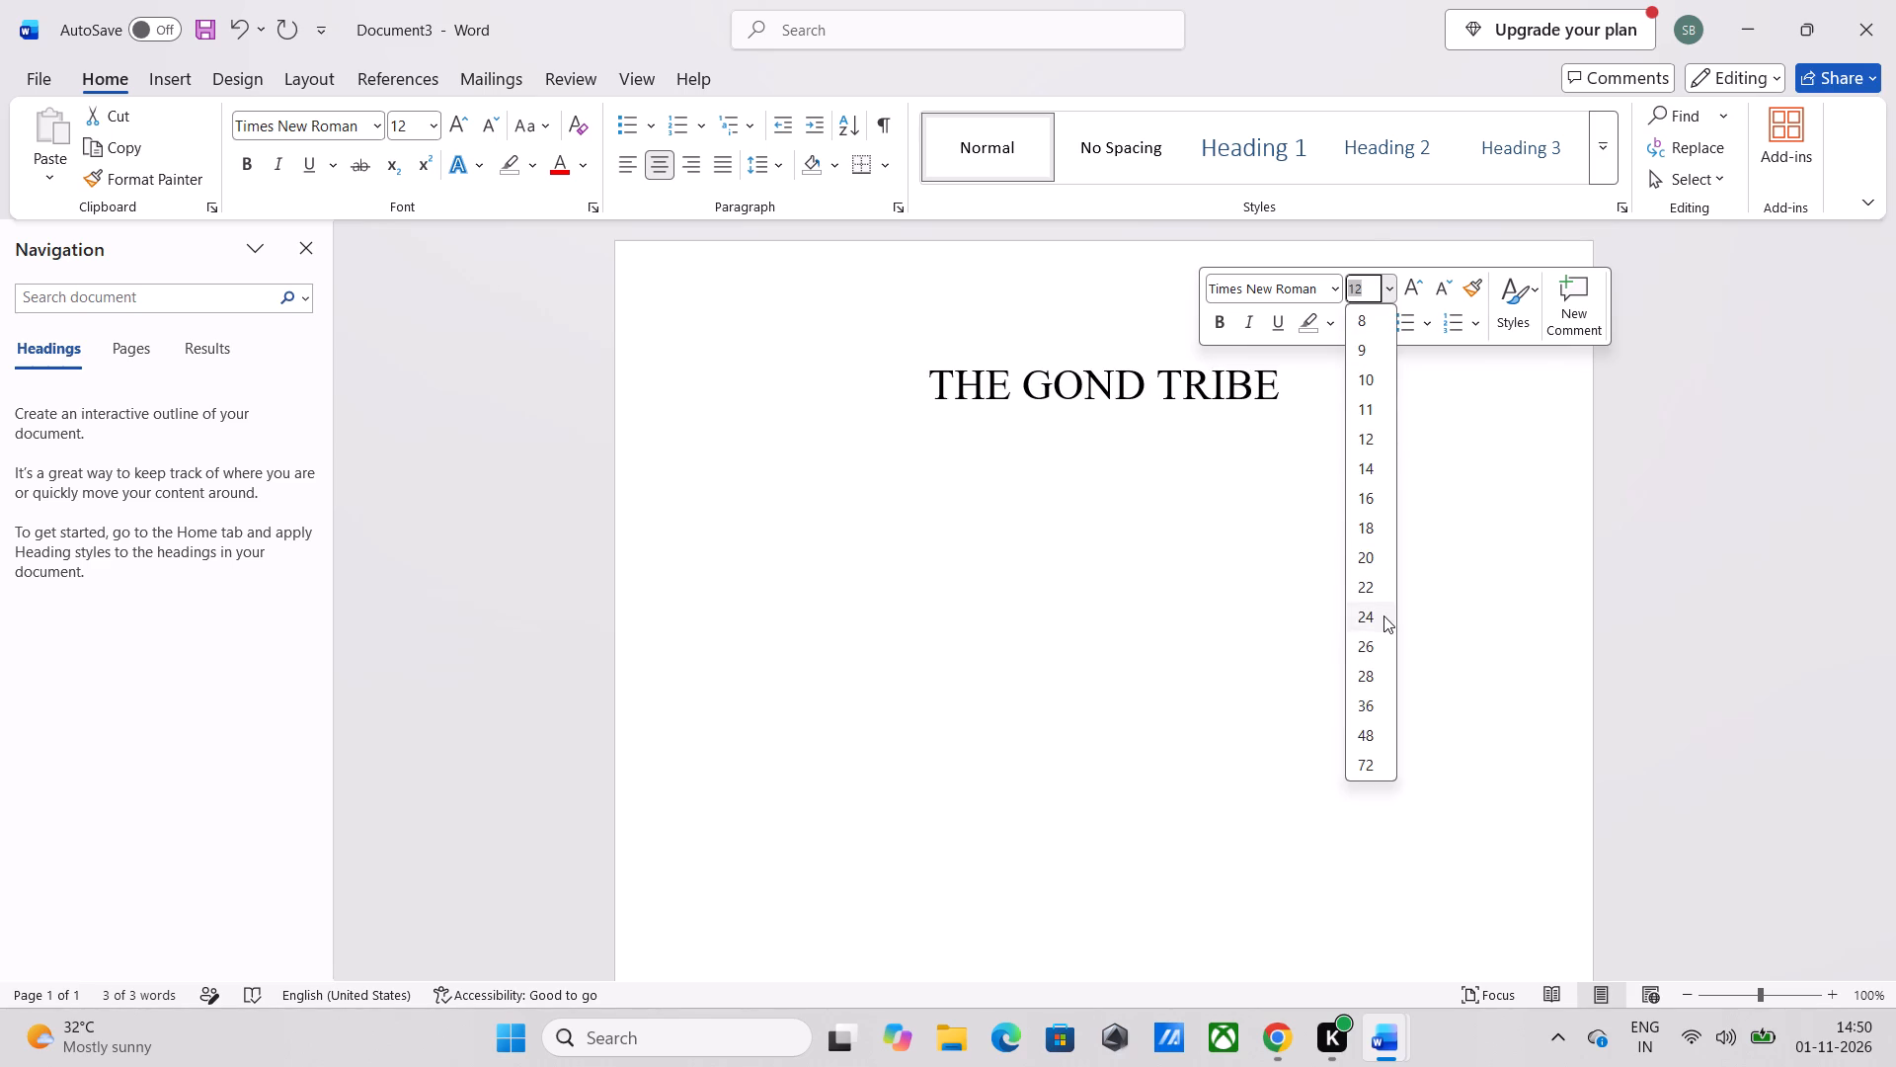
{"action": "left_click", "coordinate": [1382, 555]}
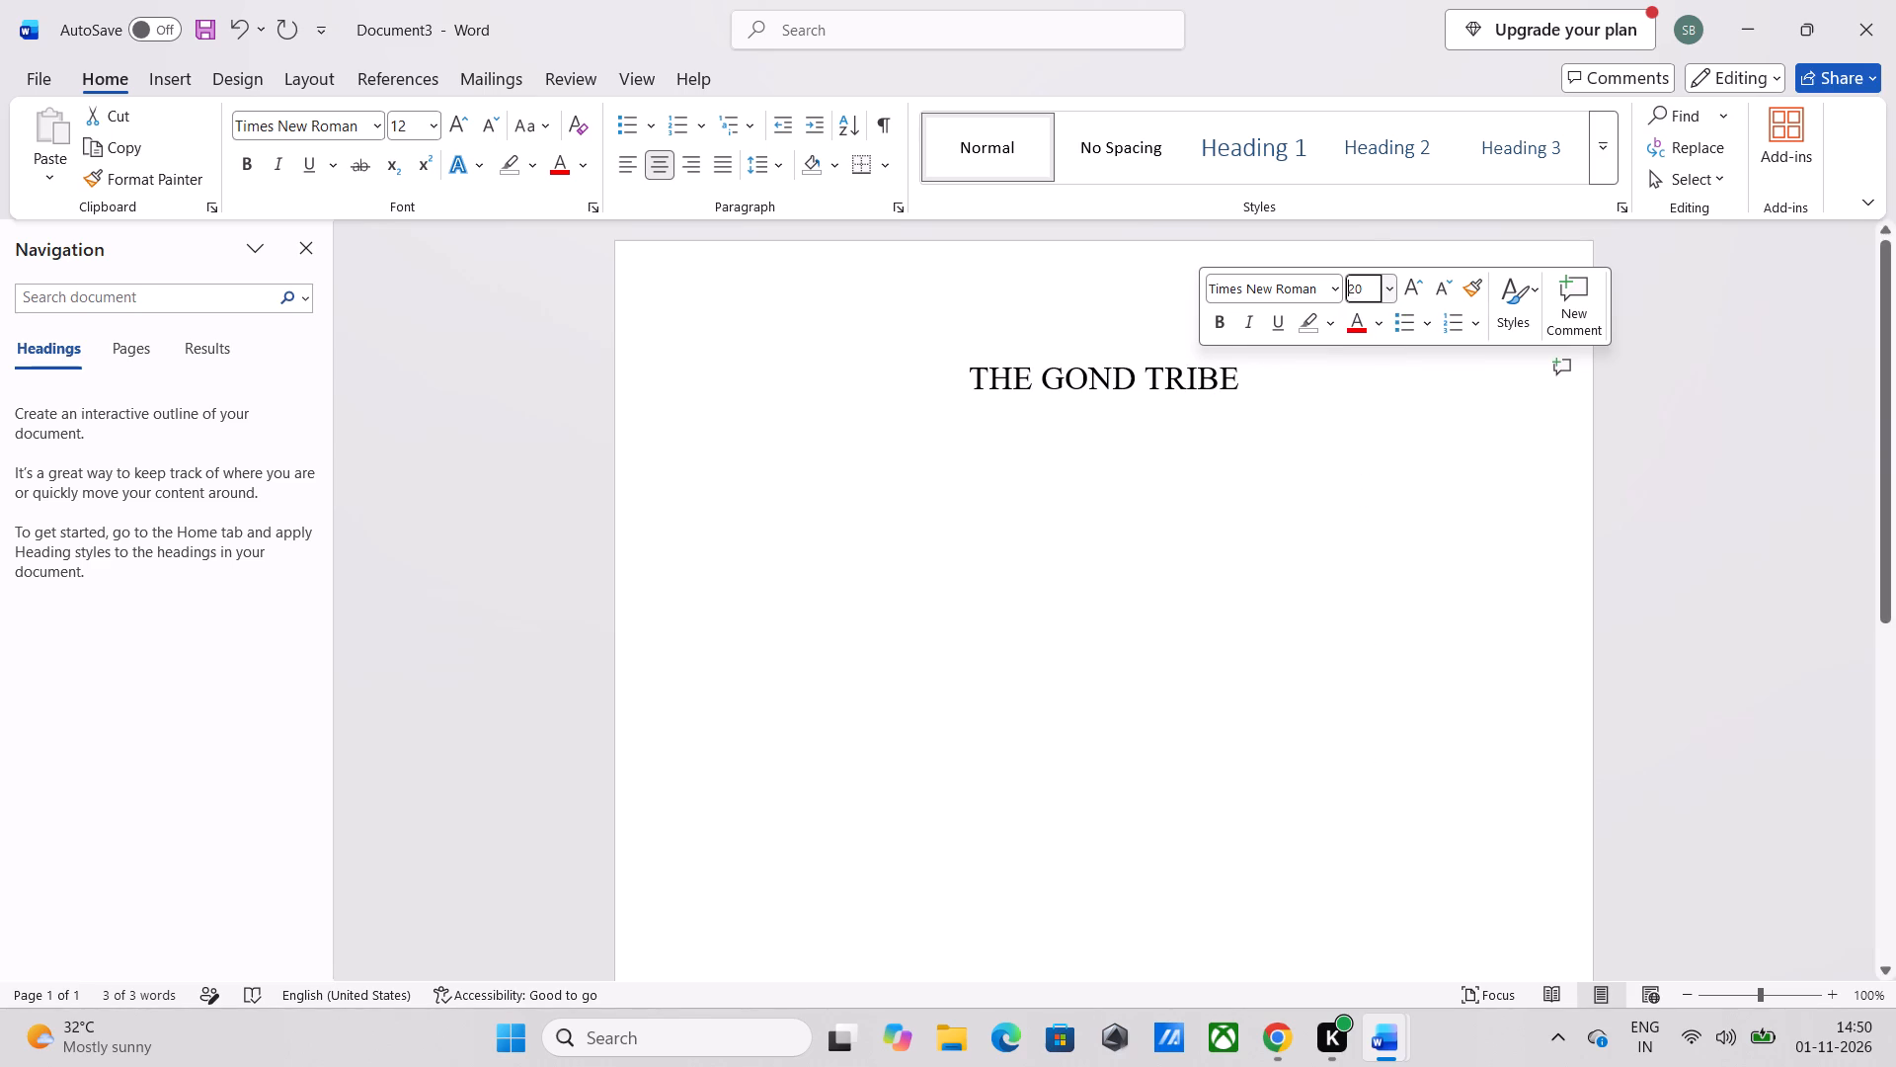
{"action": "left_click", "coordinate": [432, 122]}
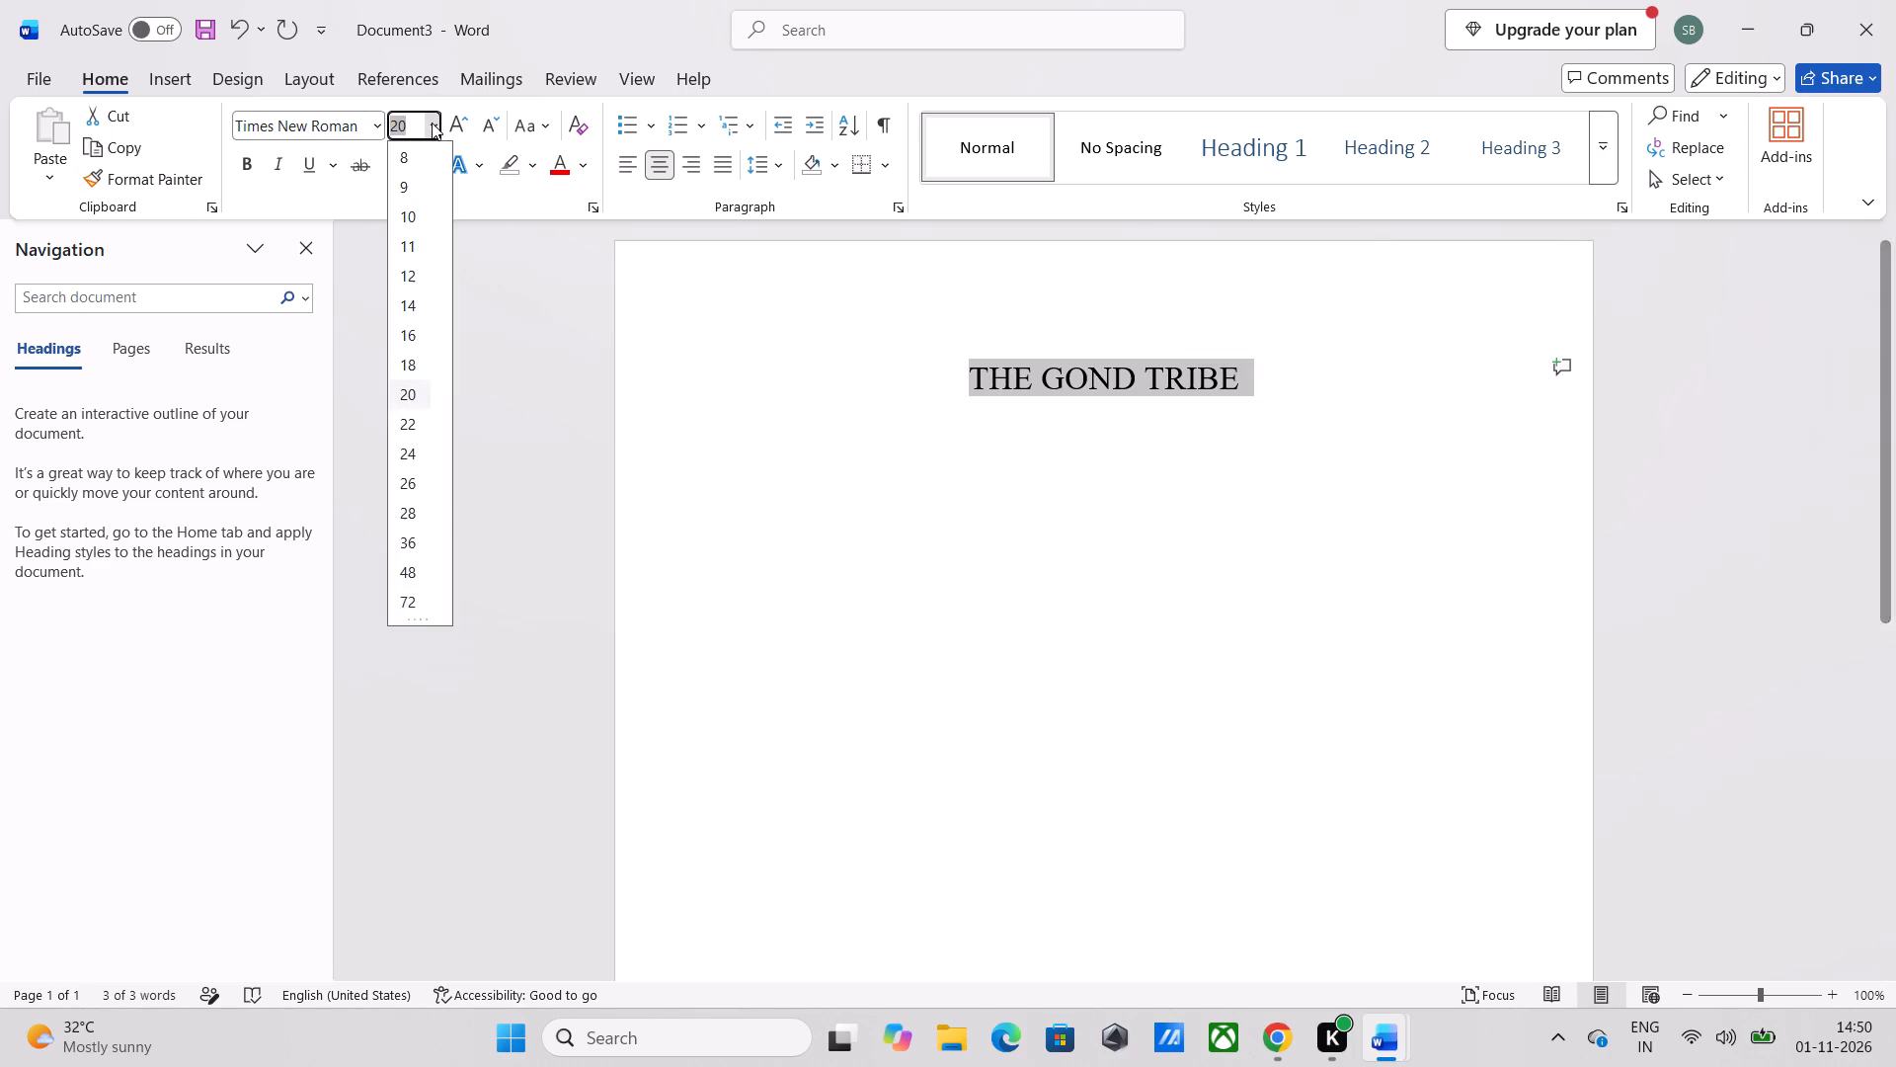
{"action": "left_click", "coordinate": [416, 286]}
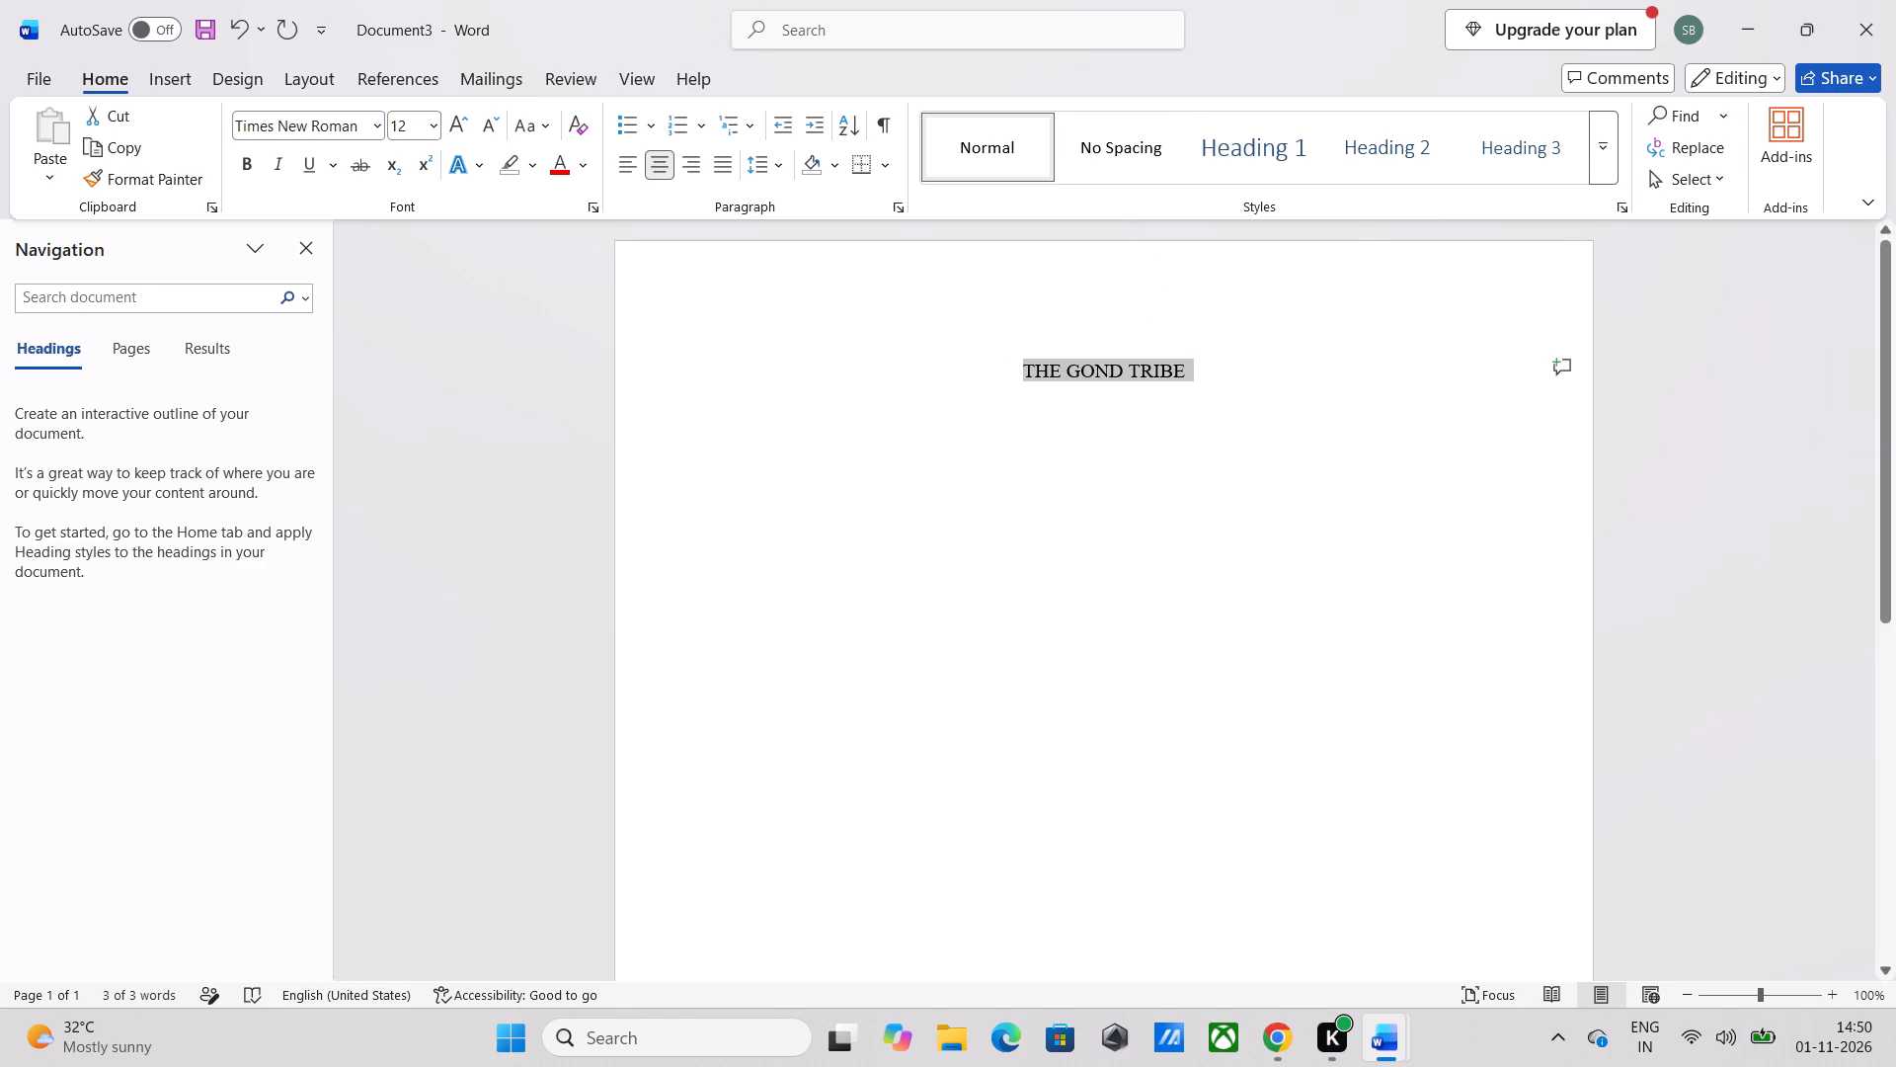
Set the font size of the title THE GOND TRIBE to 20.
{"action": "left_click_drag", "start_coordinate": [1021, 366], "coordinate": [1112, 366]}
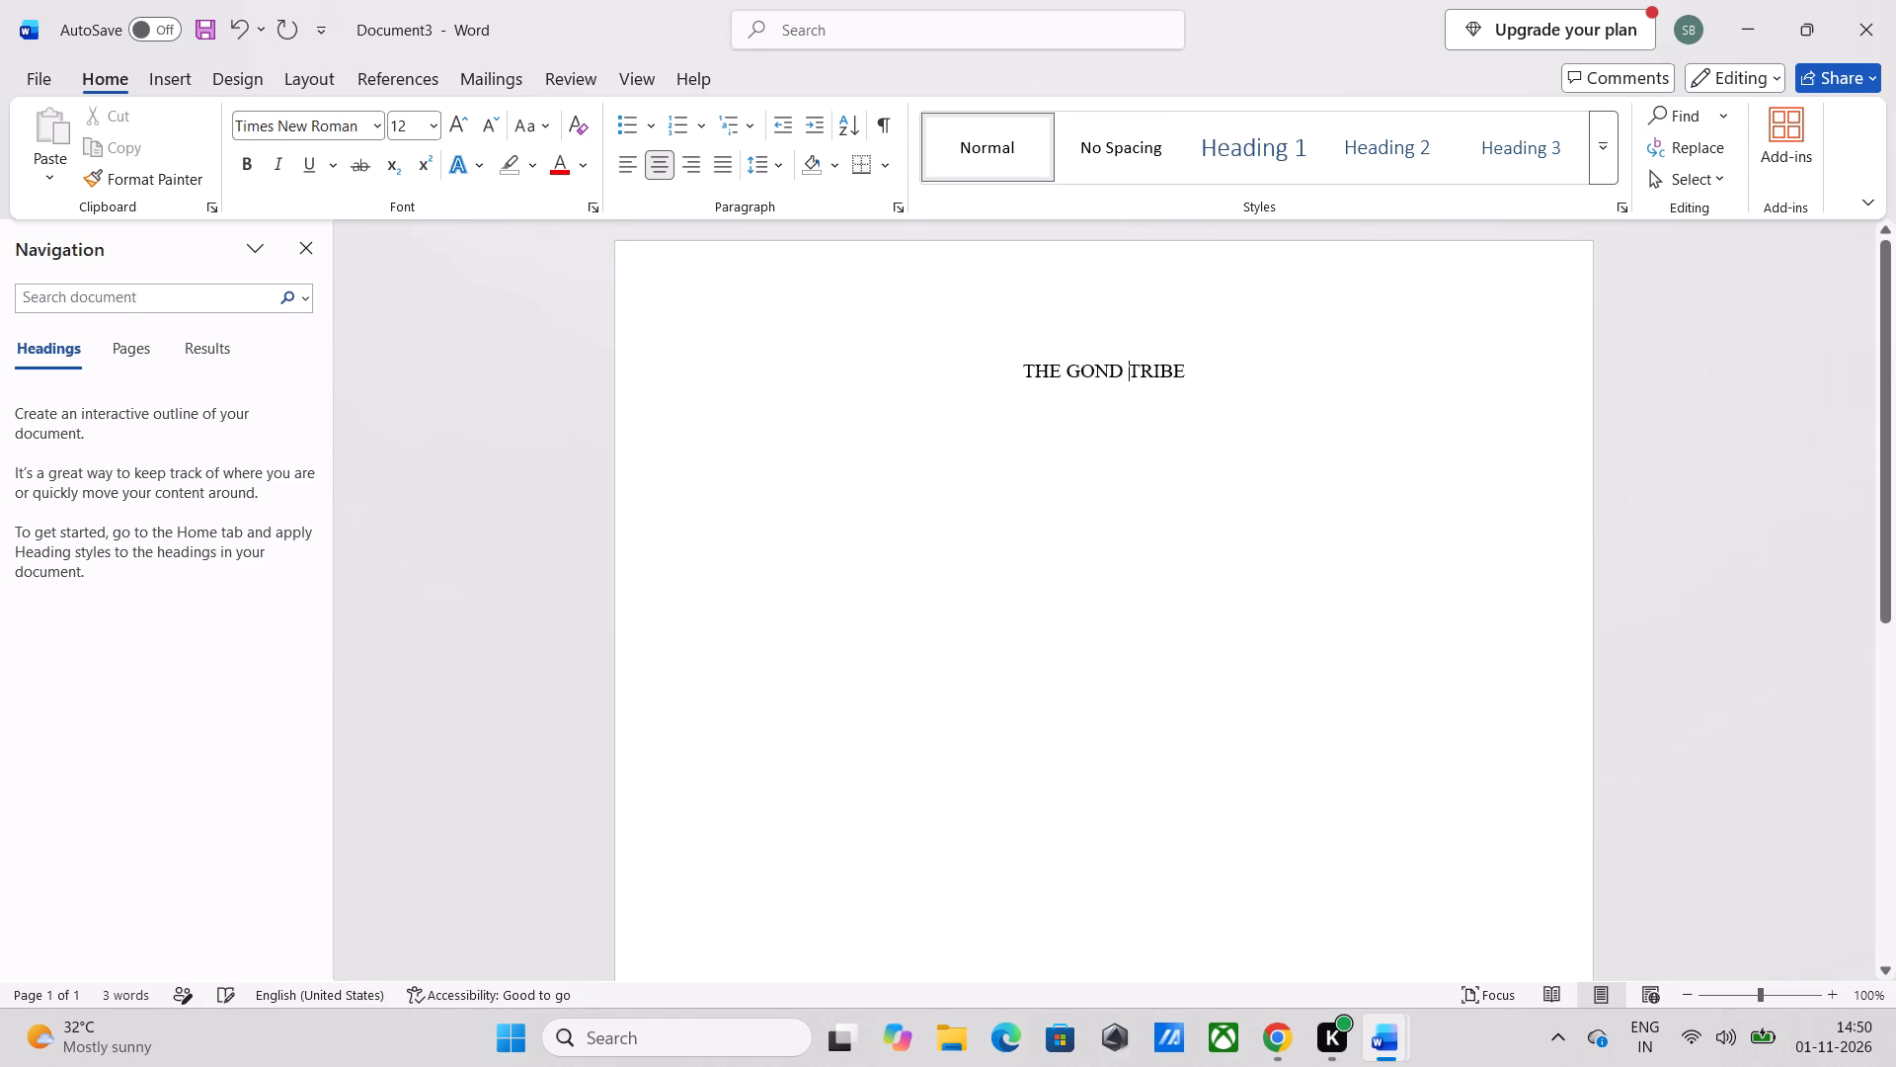
{"action": "left_click_drag", "start_coordinate": [1020, 366], "coordinate": [1191, 360]}
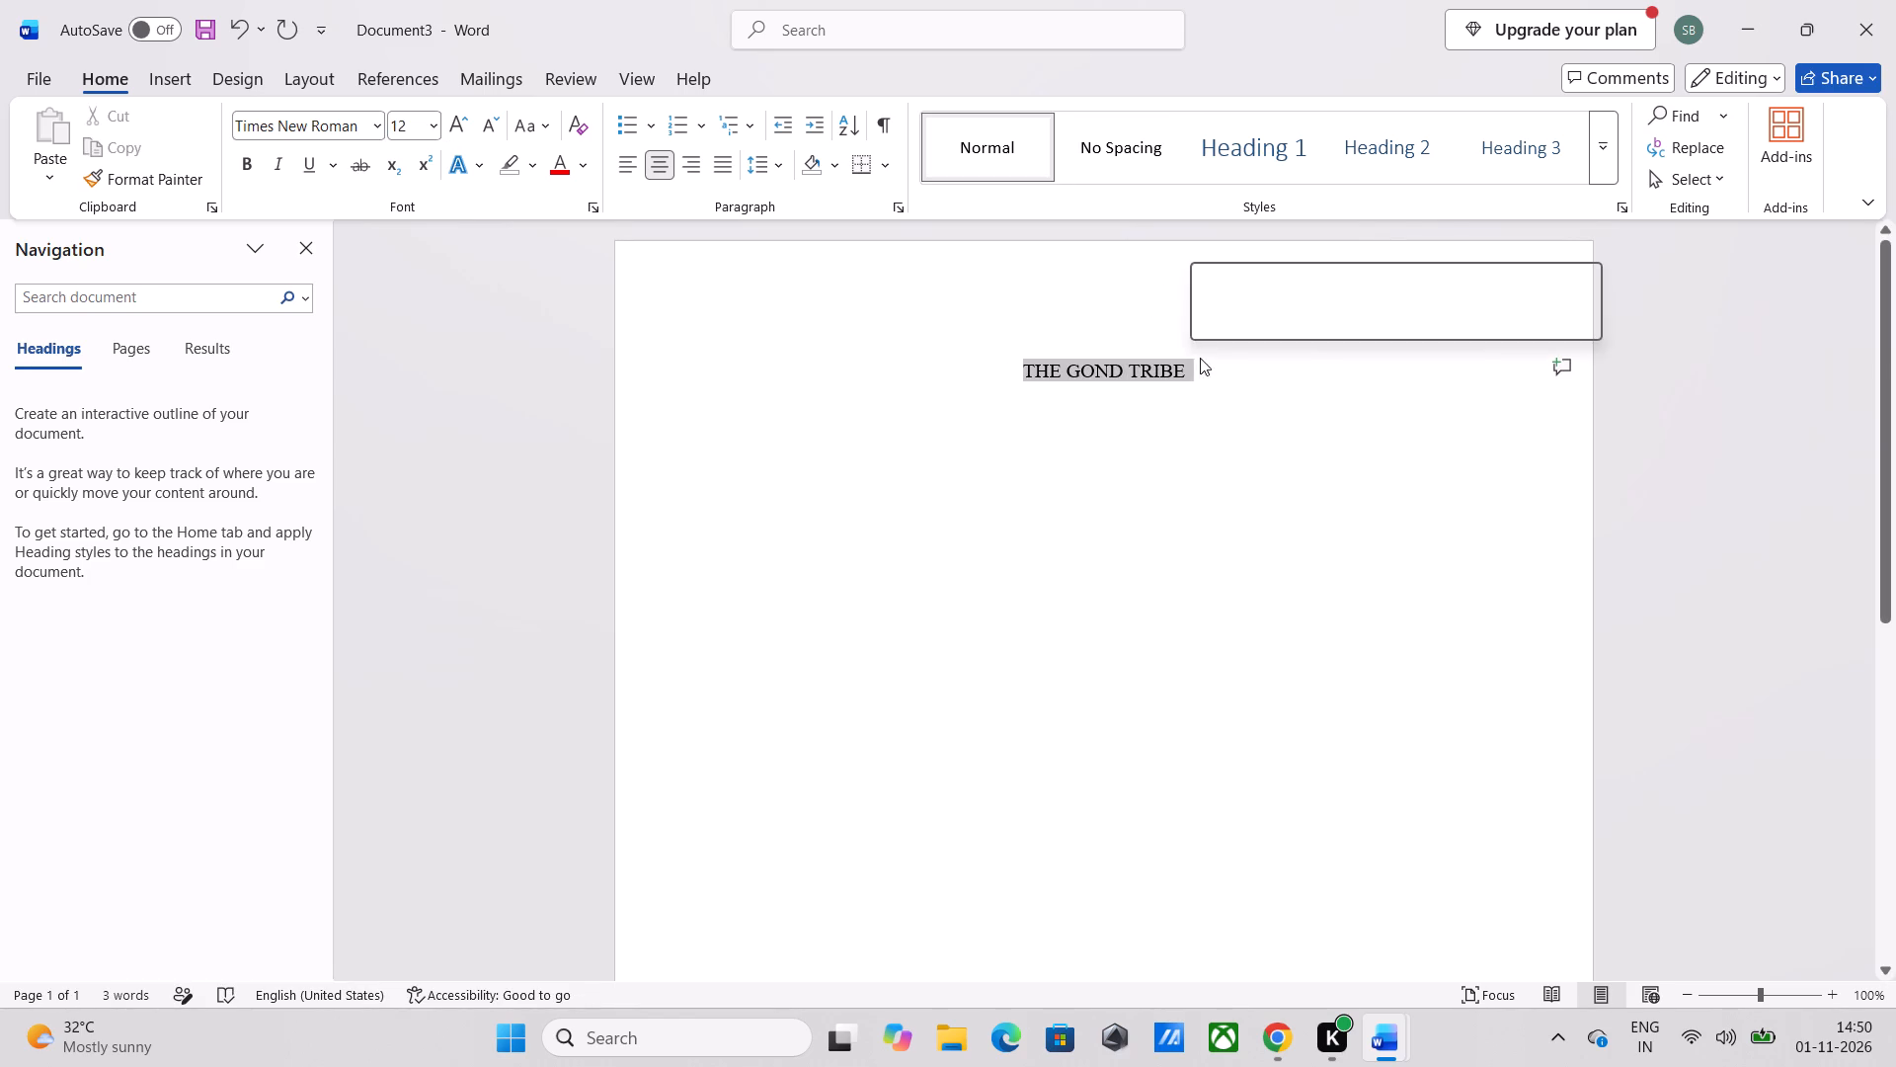
{"action": "left_click", "coordinate": [1370, 281]}
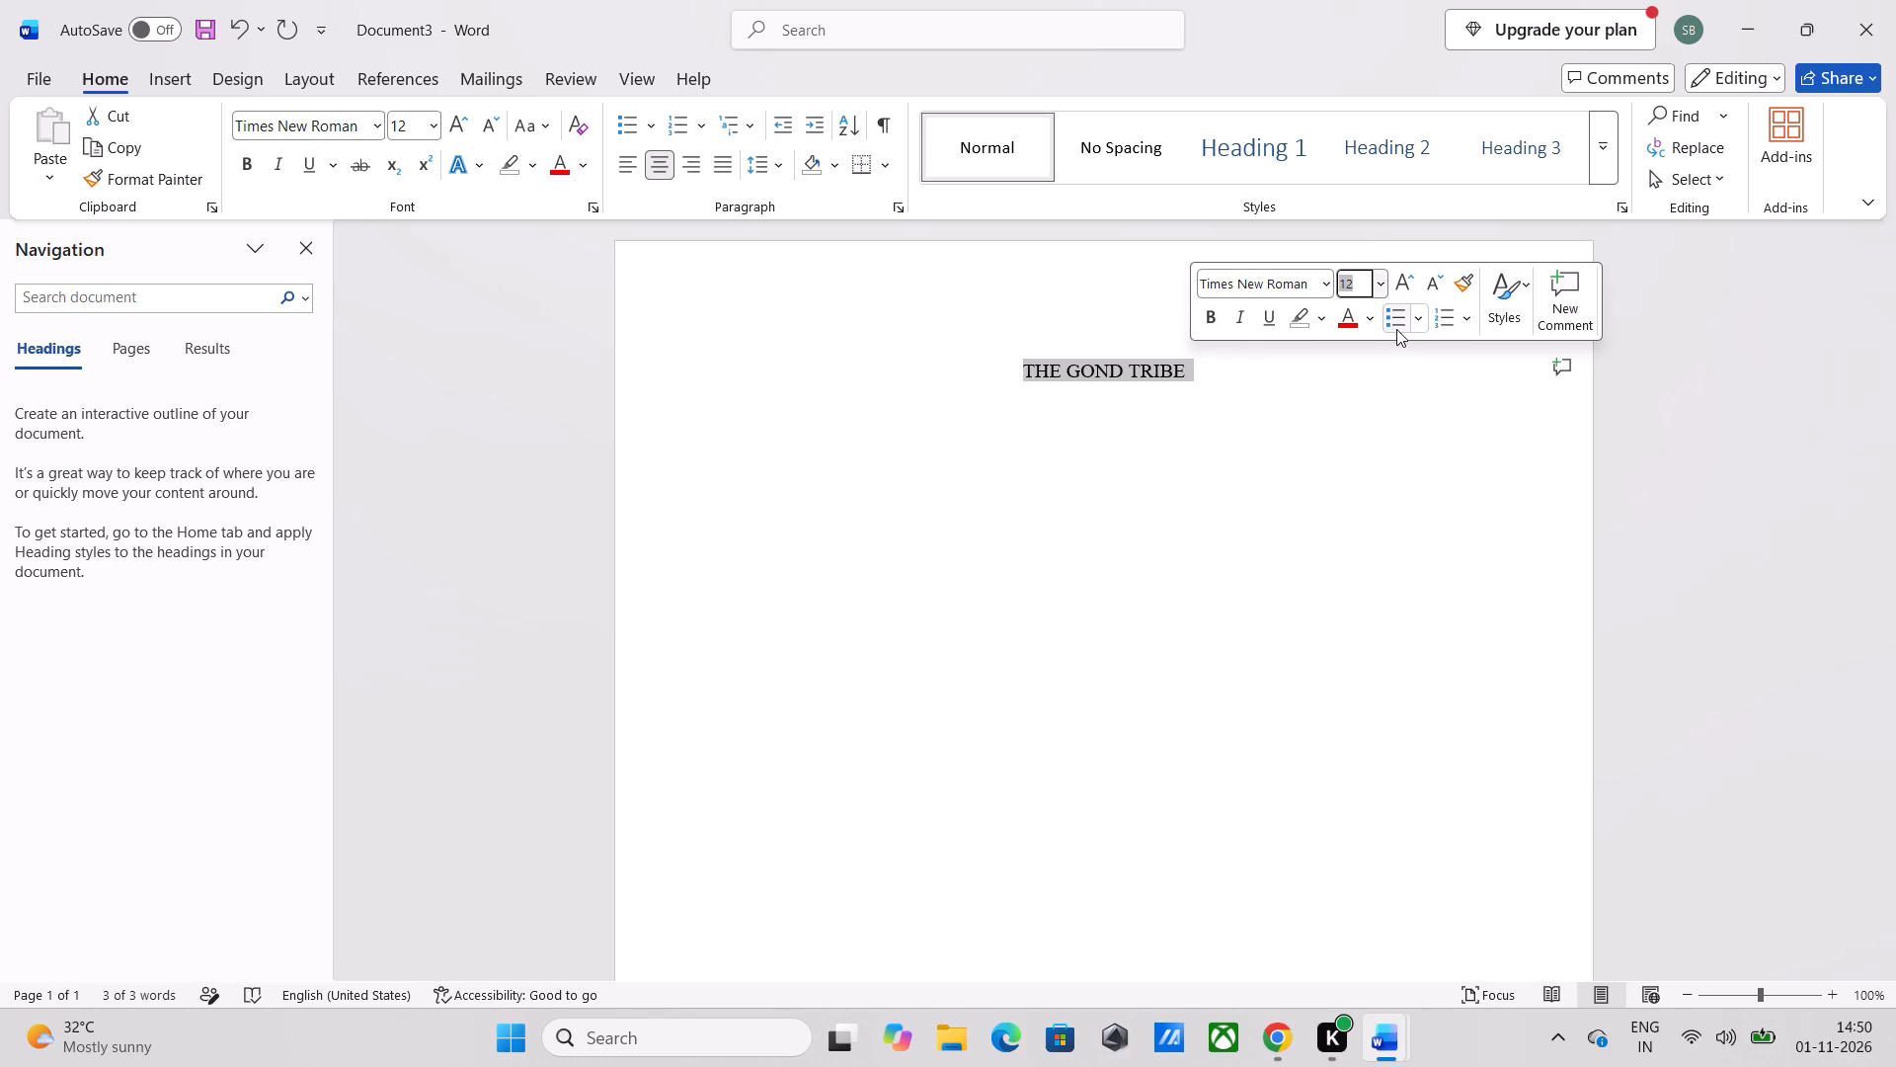
{"action": "left_click", "coordinate": [1382, 280]}
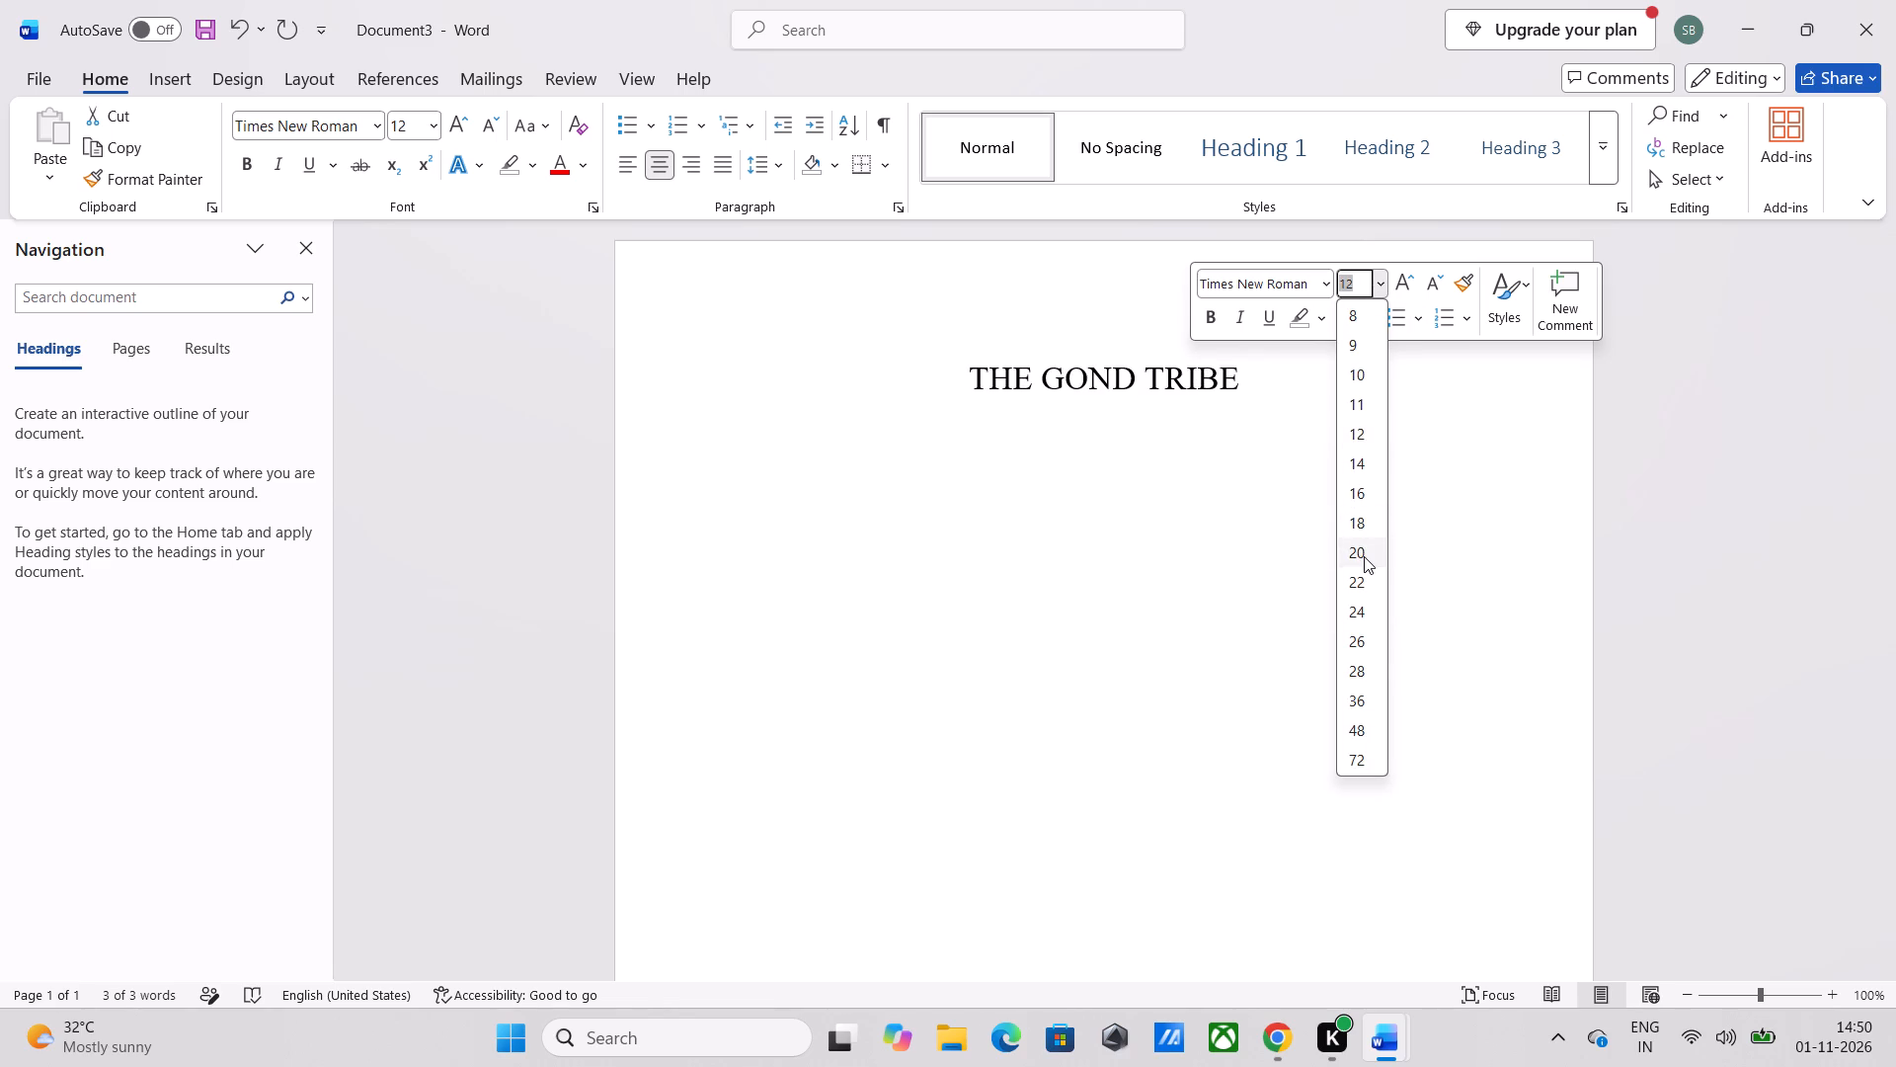
{"action": "left_click", "coordinate": [1364, 556]}
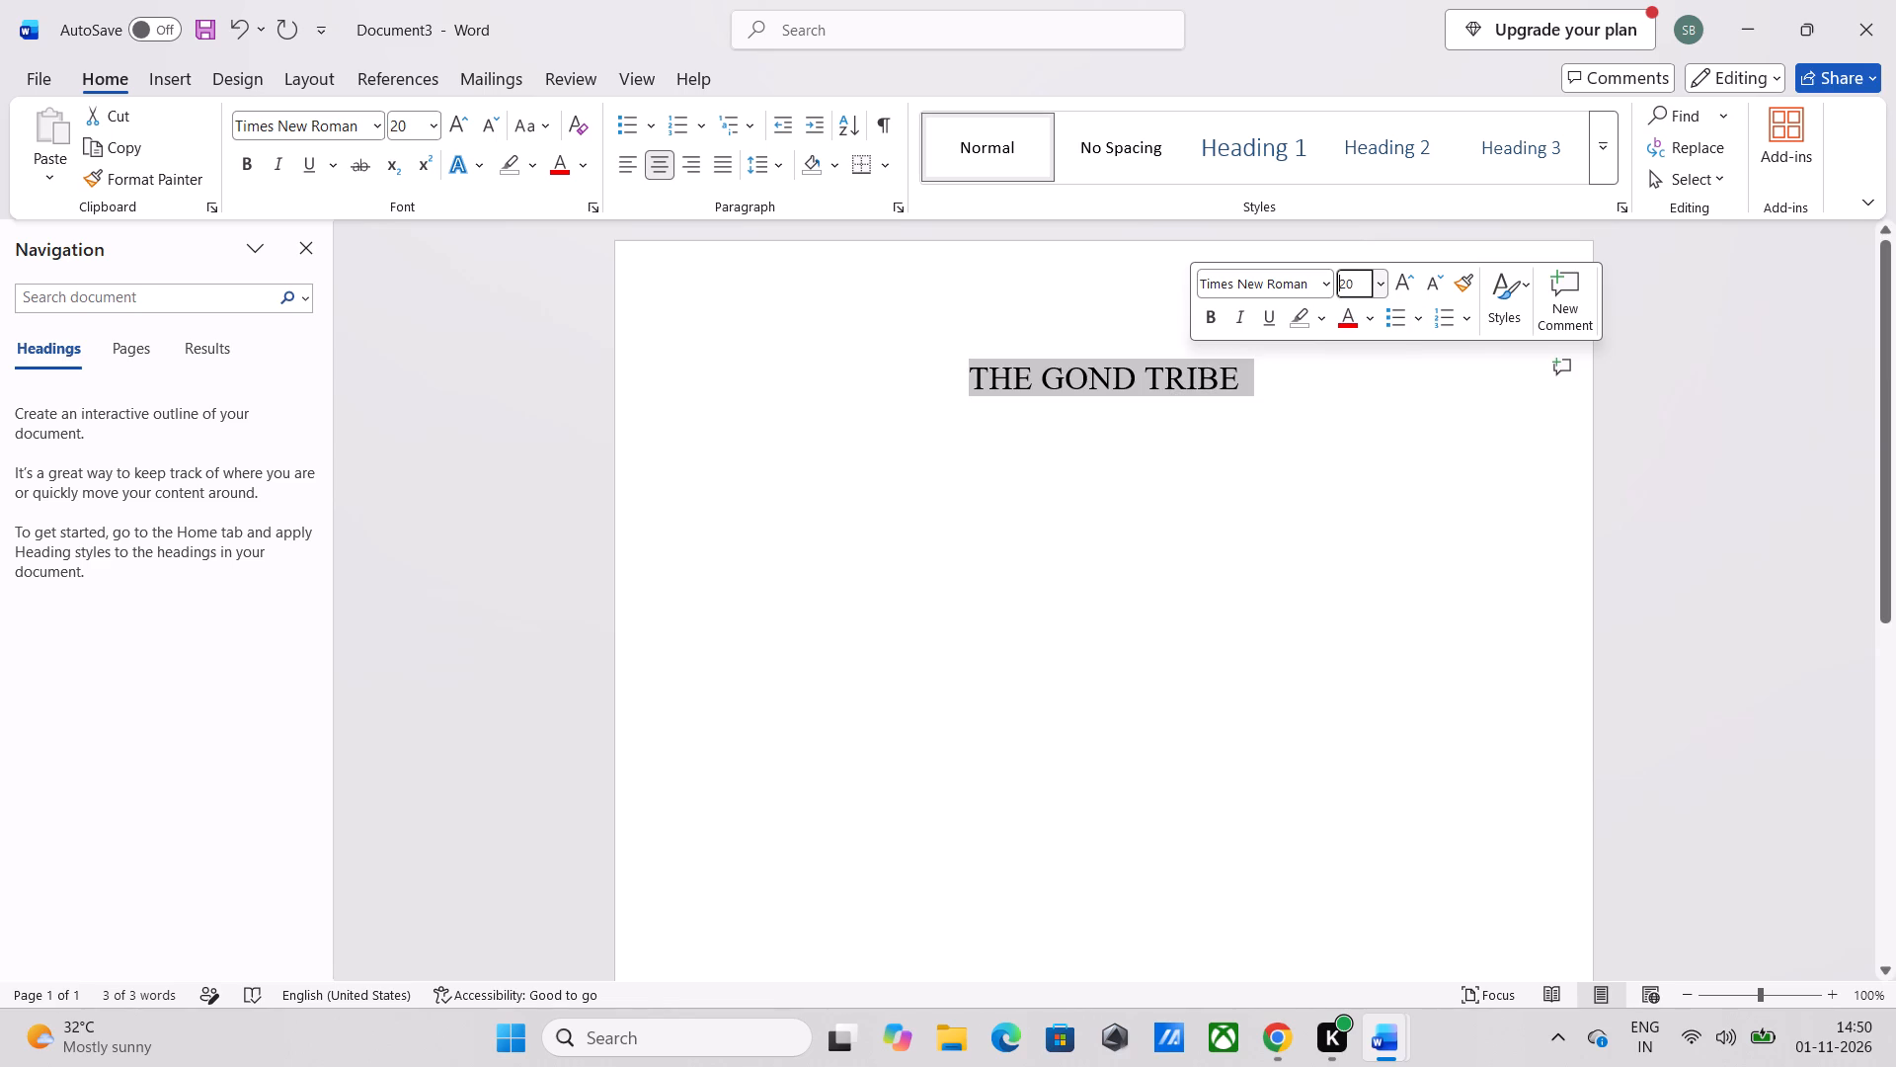
Enter the centred subtitle HISTORY,CULTURE, AND WAY OF LIFE on the line below the title.
{"action": "left_click", "coordinate": [855, 539]}
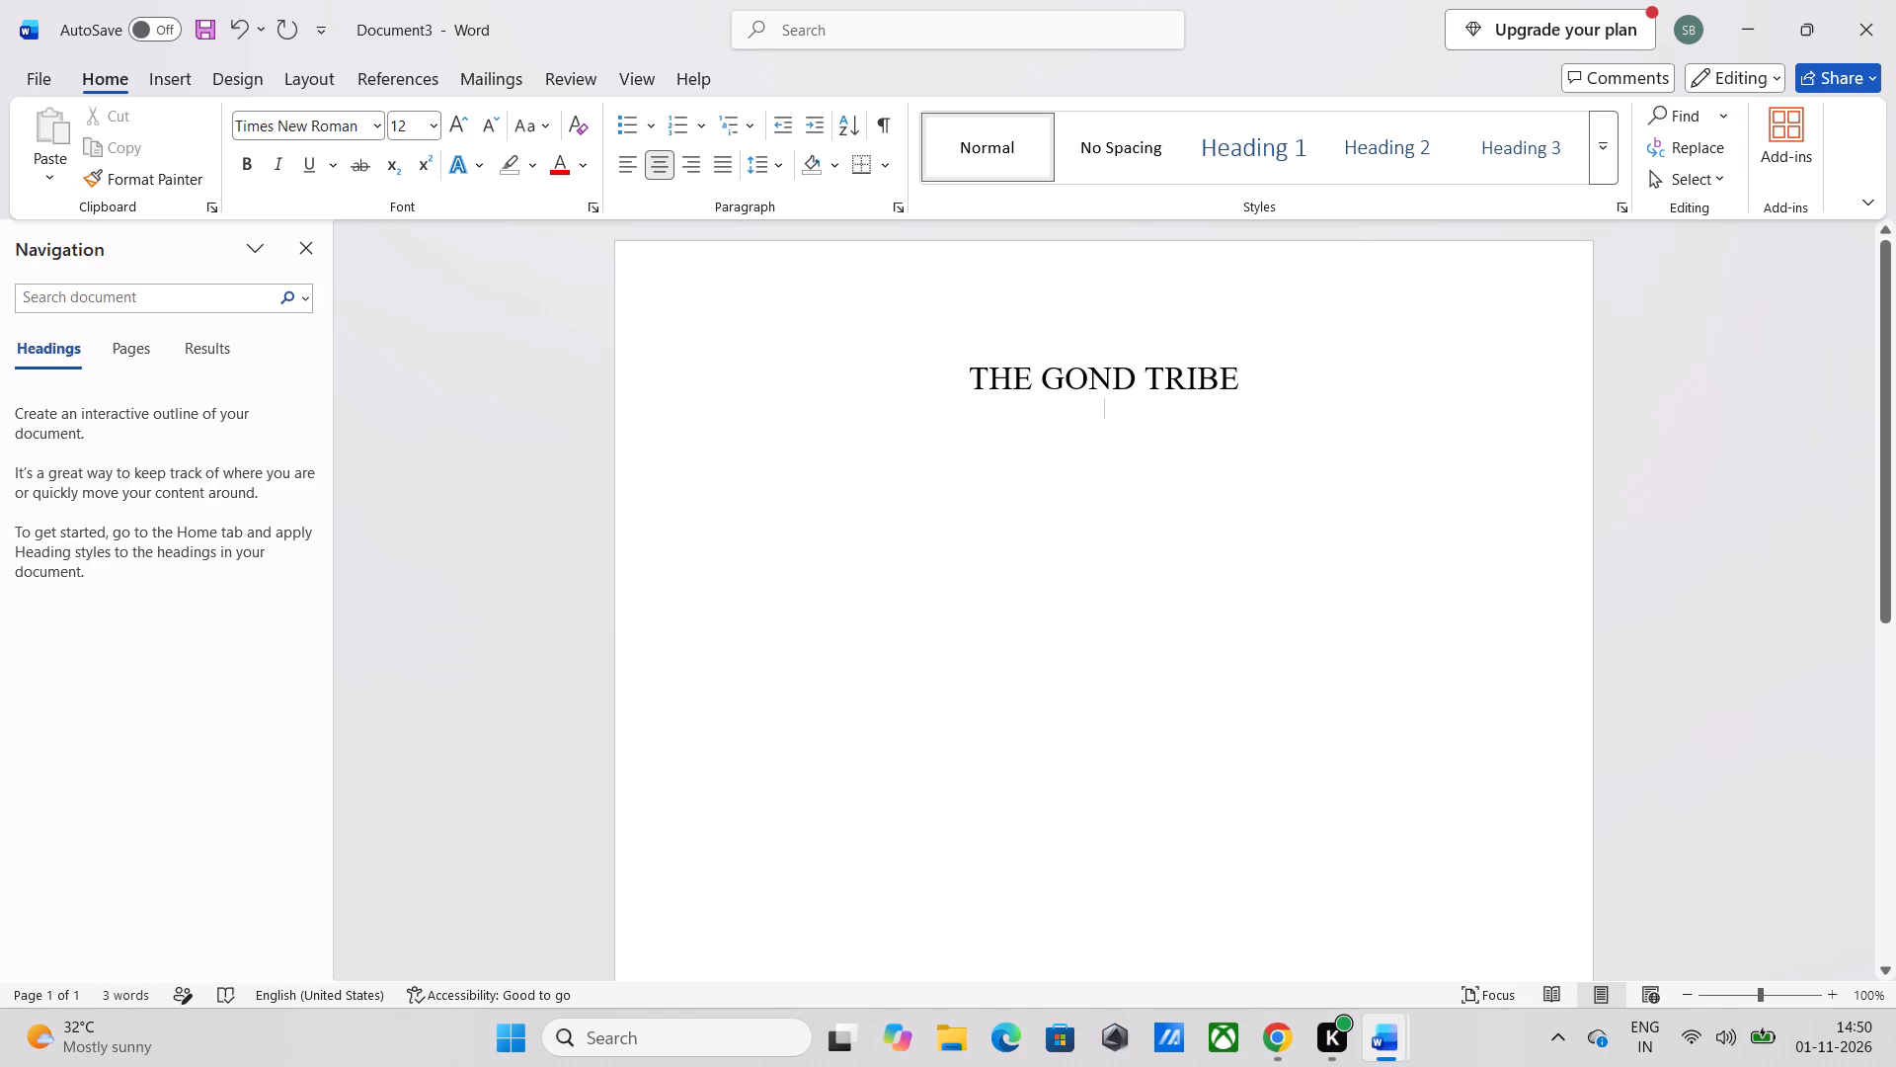
{"action": "type", "text": "HIST"}
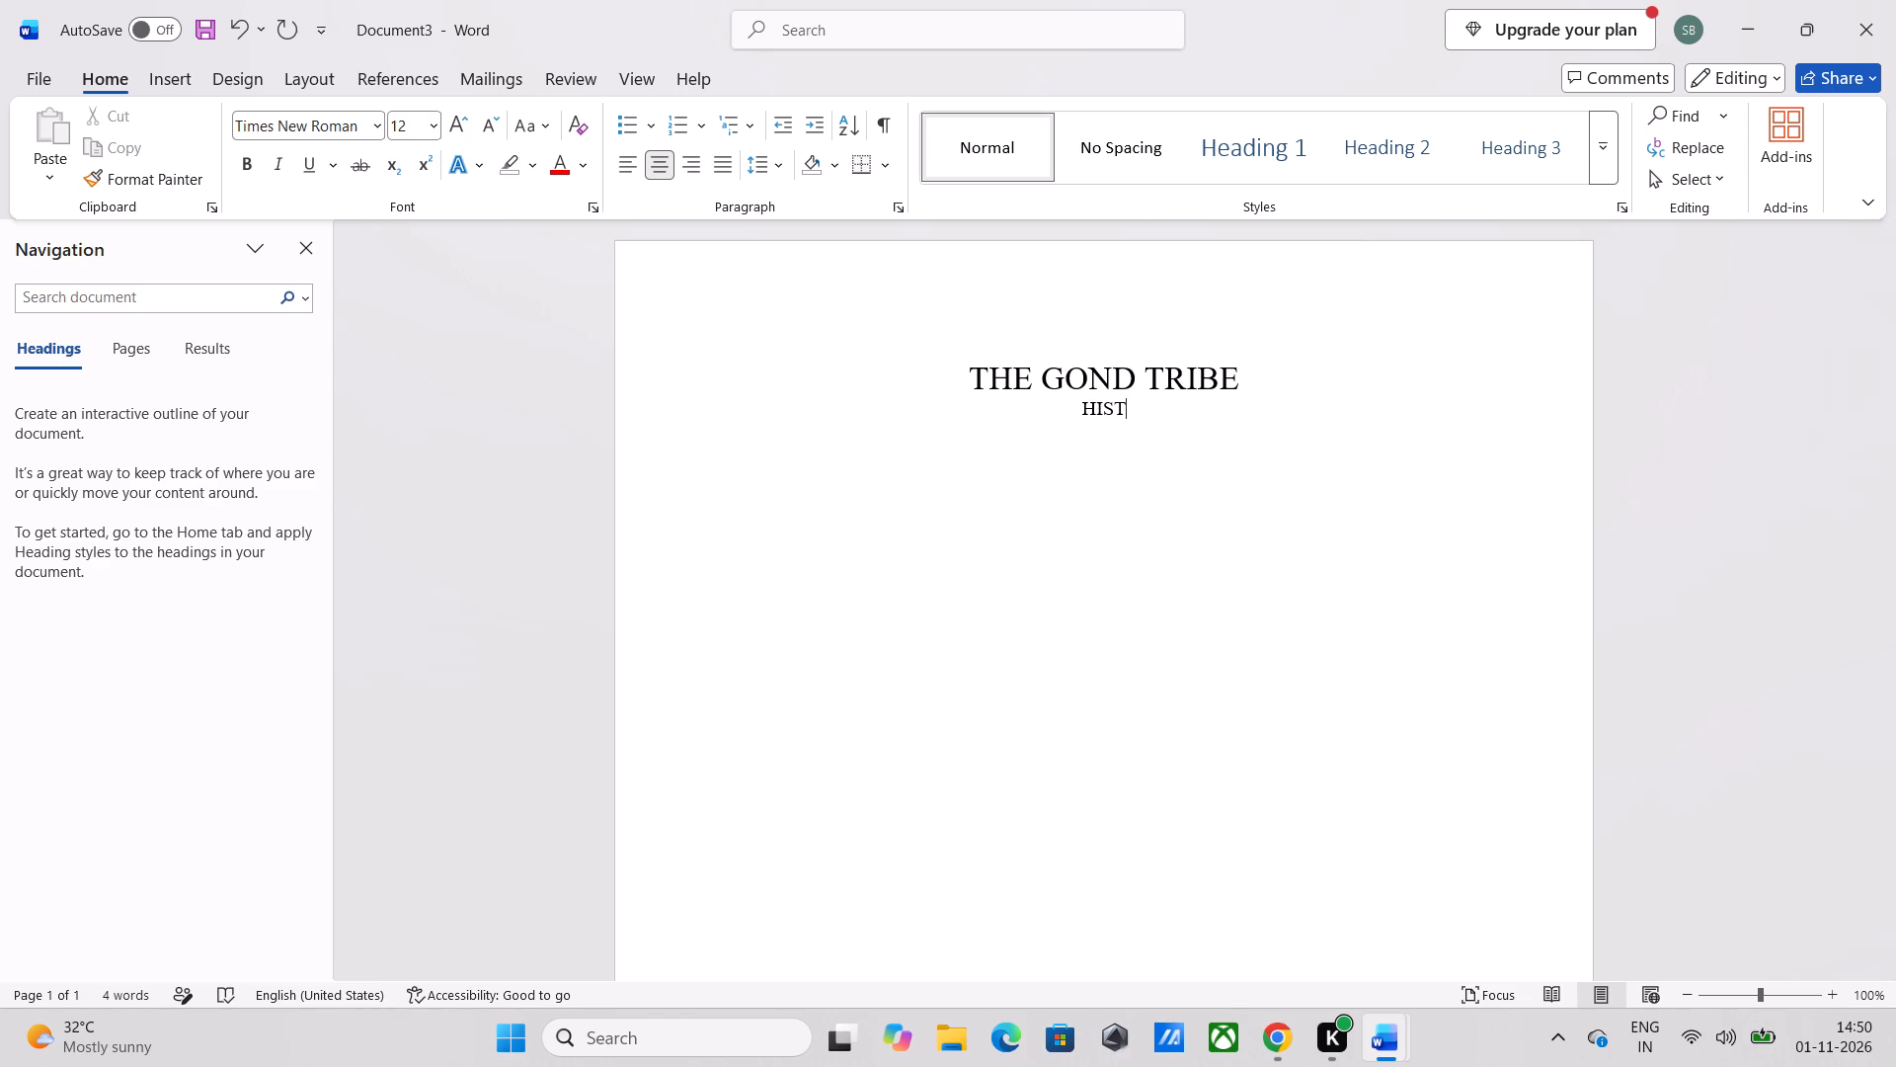
{"action": "key", "text": "BackSpace"}
{"action": "key", "text": "BackSpace"}
{"action": "key", "text": "BackSpace"}
{"action": "key", "text": "BackSpace"}
{"action": "type", "text": "HISTORY"}
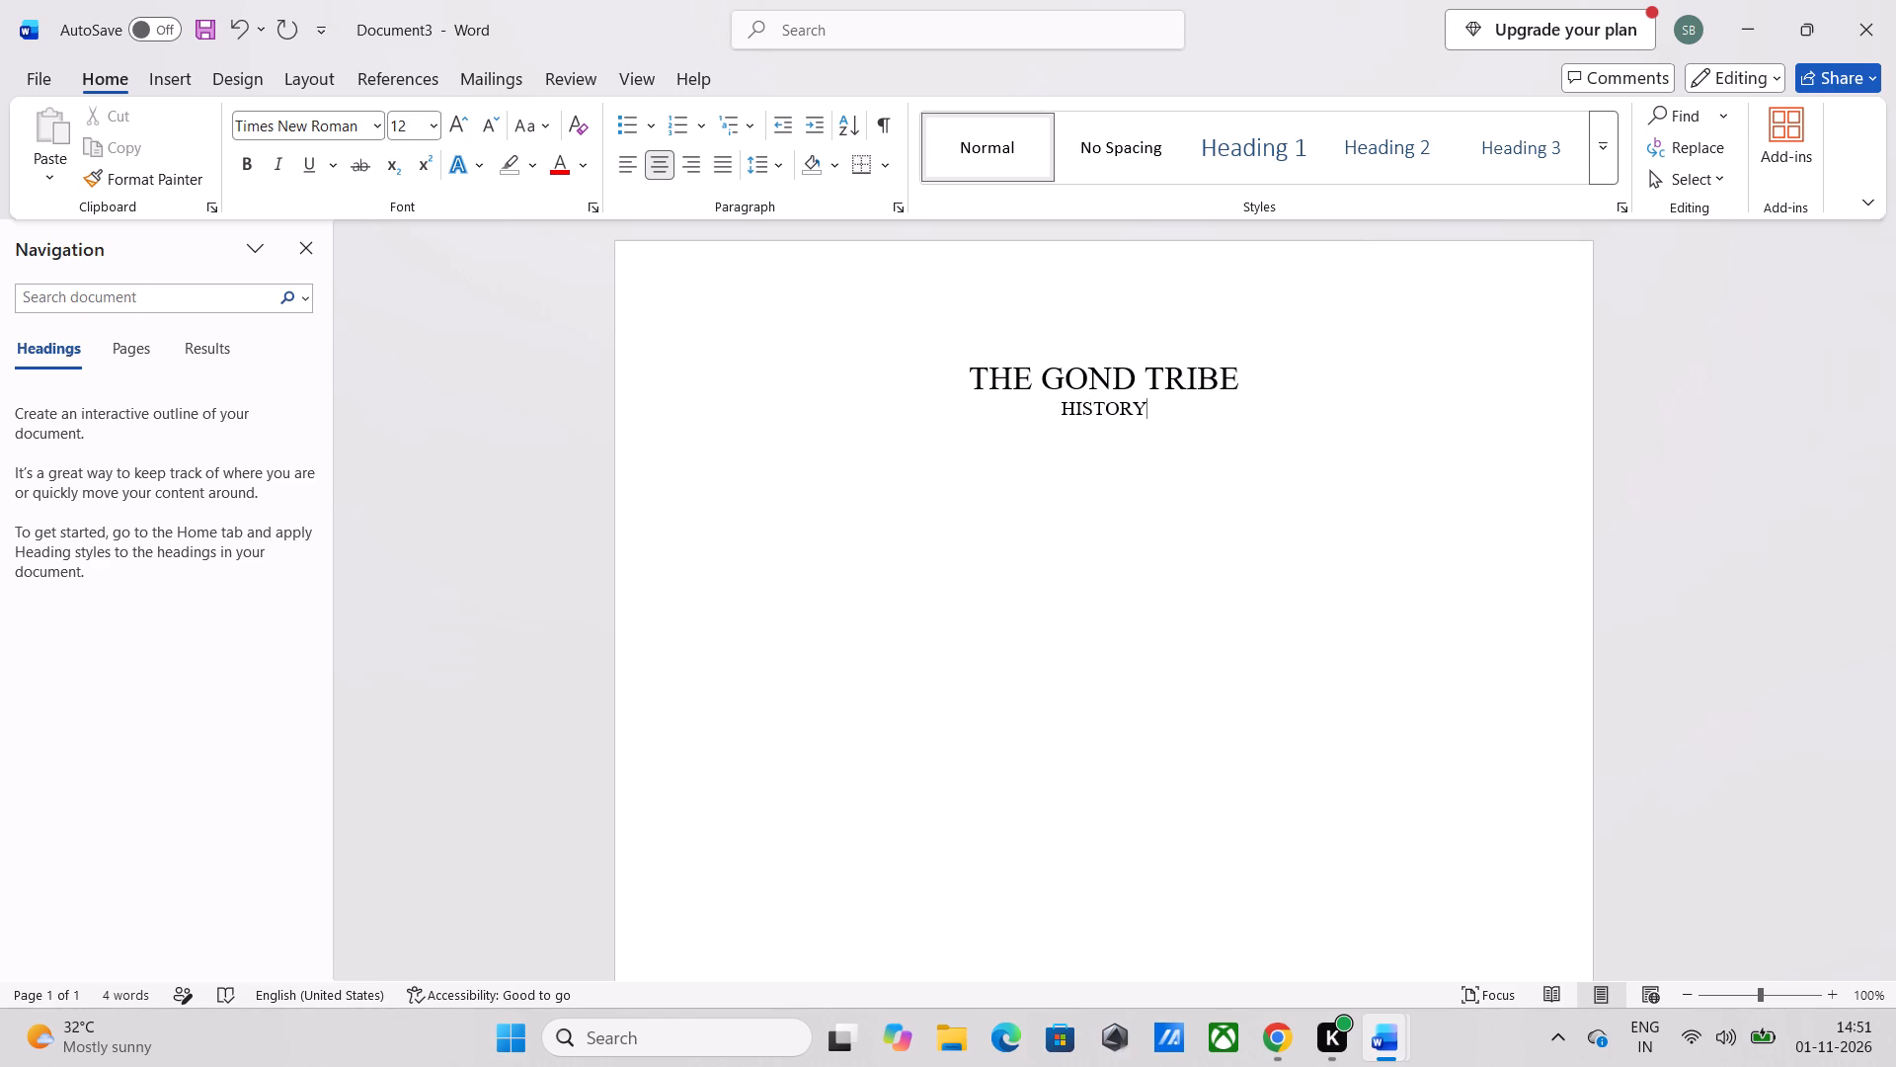
{"action": "key", "text": "comma"}
{"action": "type", "text": "CU"}
{"action": "key", "text": "l"}
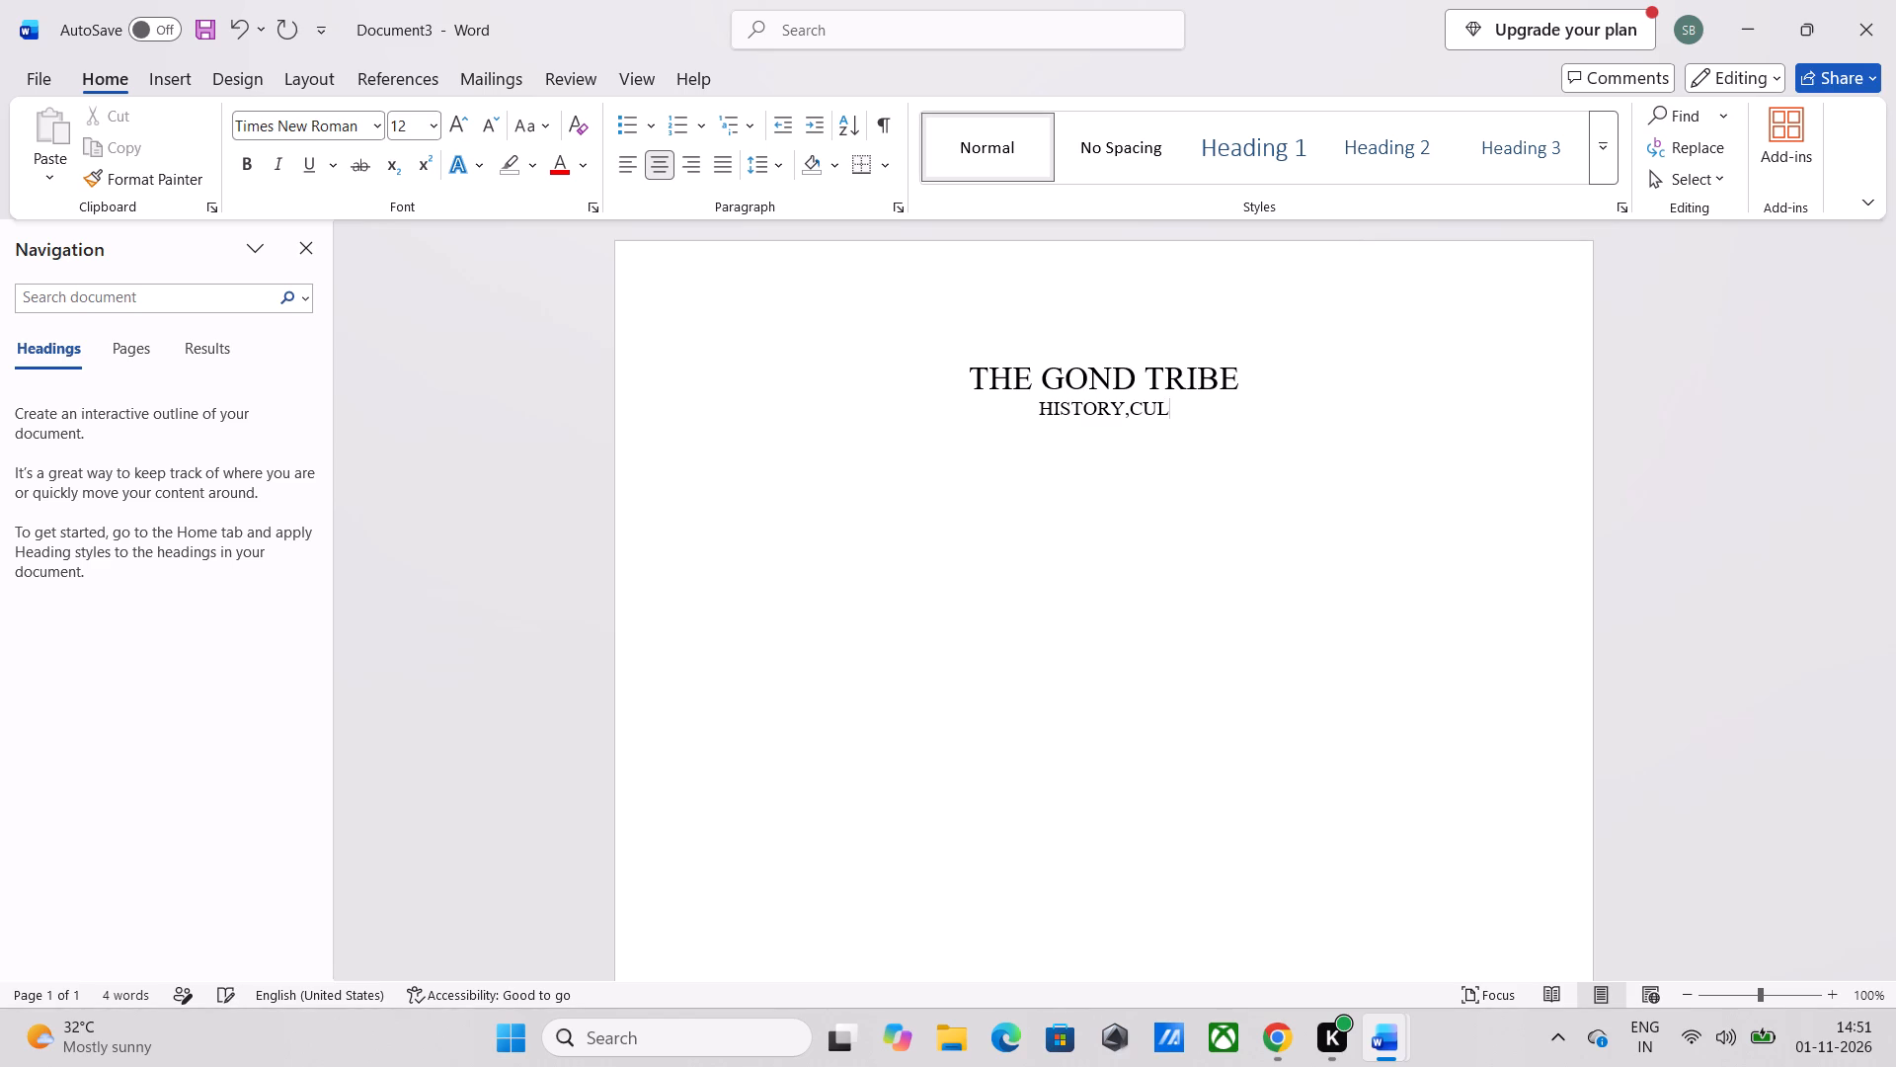
{"action": "type", "text": "TURE"}
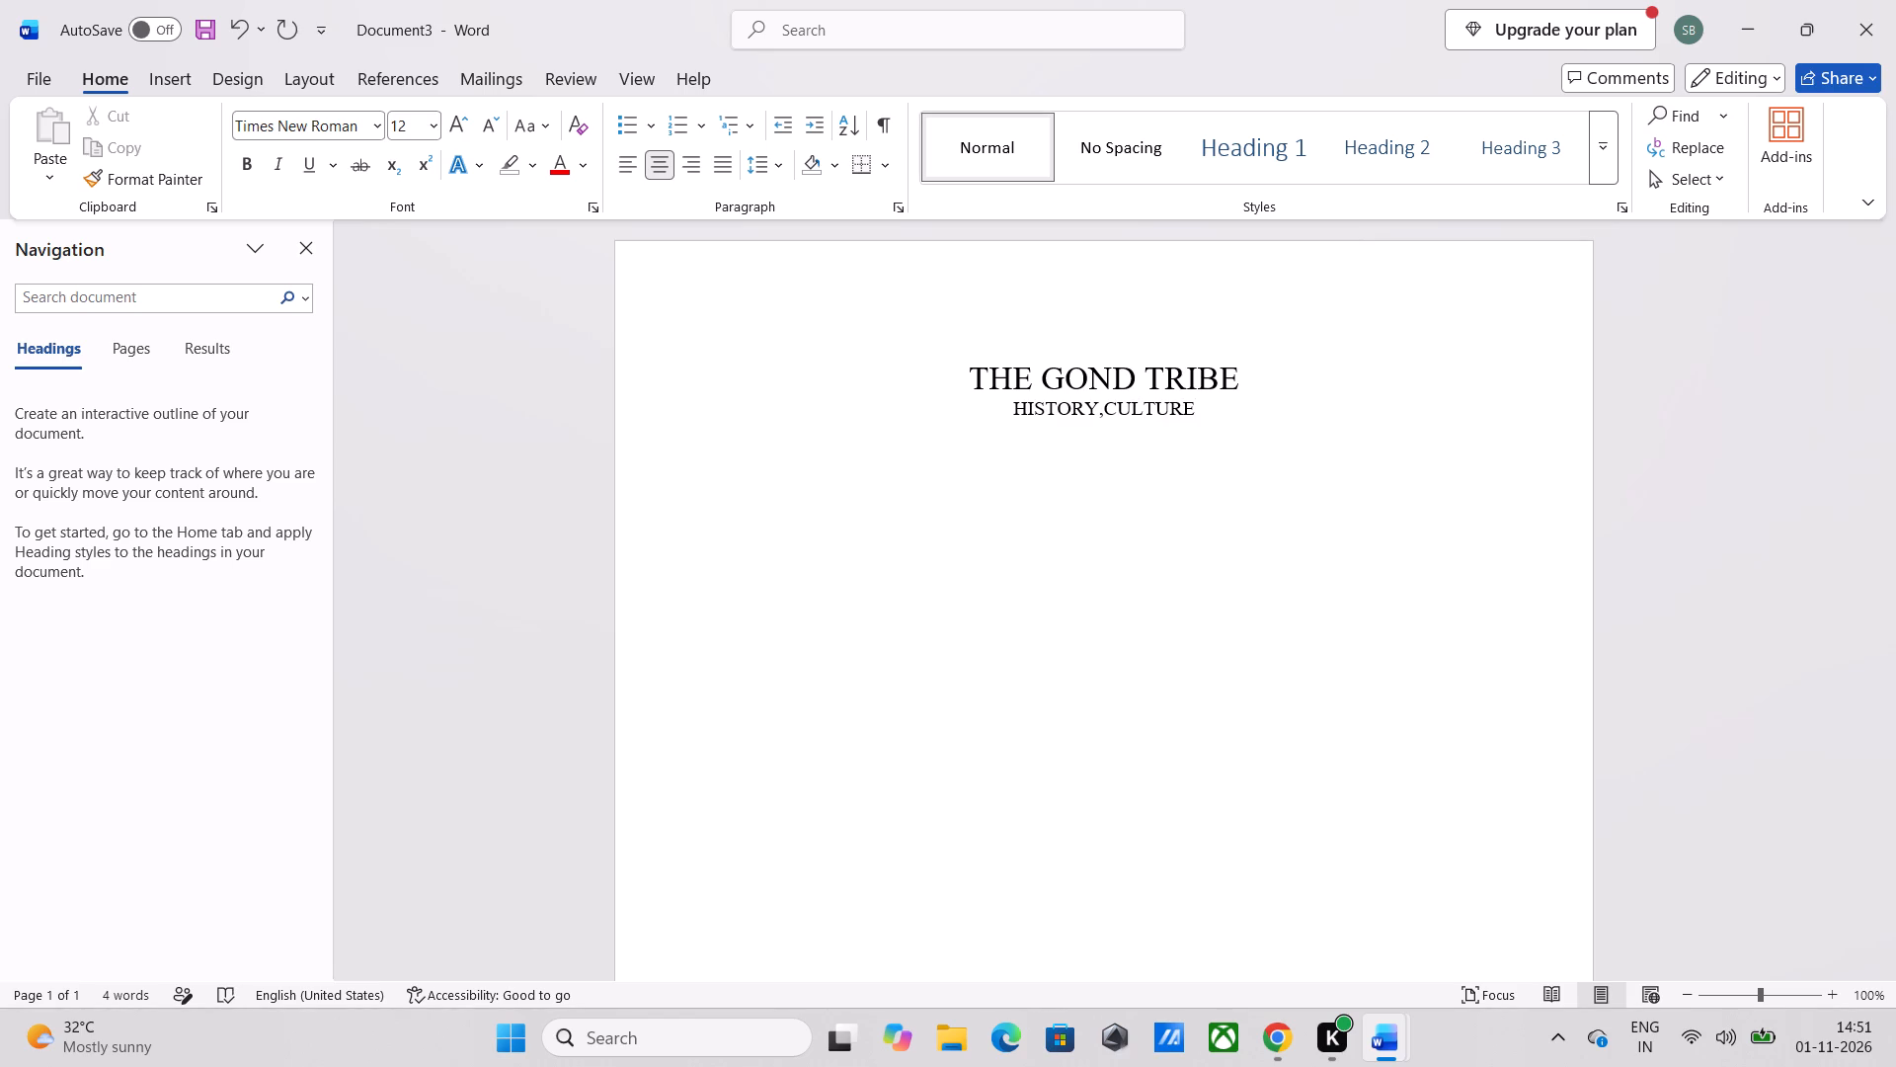
{"action": "key", "text": "comma"}
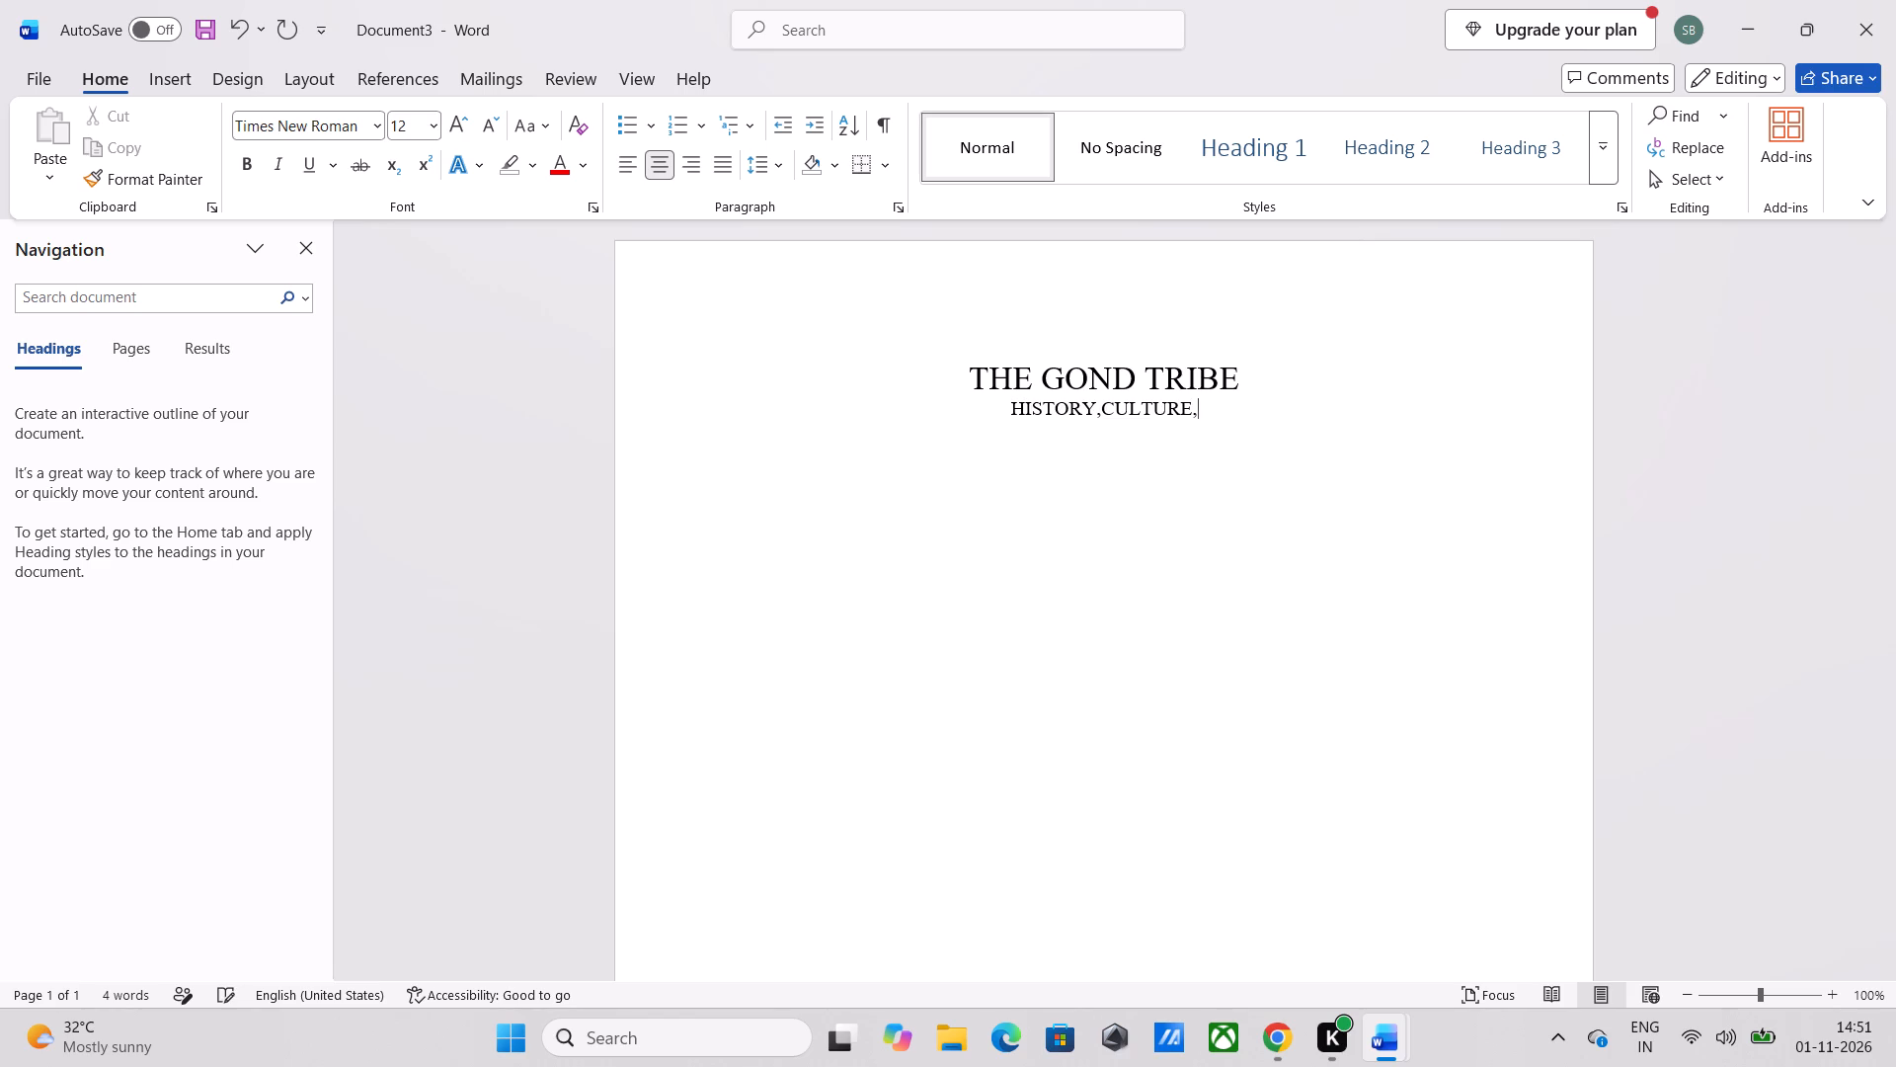
{"action": "key", "text": "space"}
{"action": "type", "text": "AND"}
{"action": "key", "text": "space"}
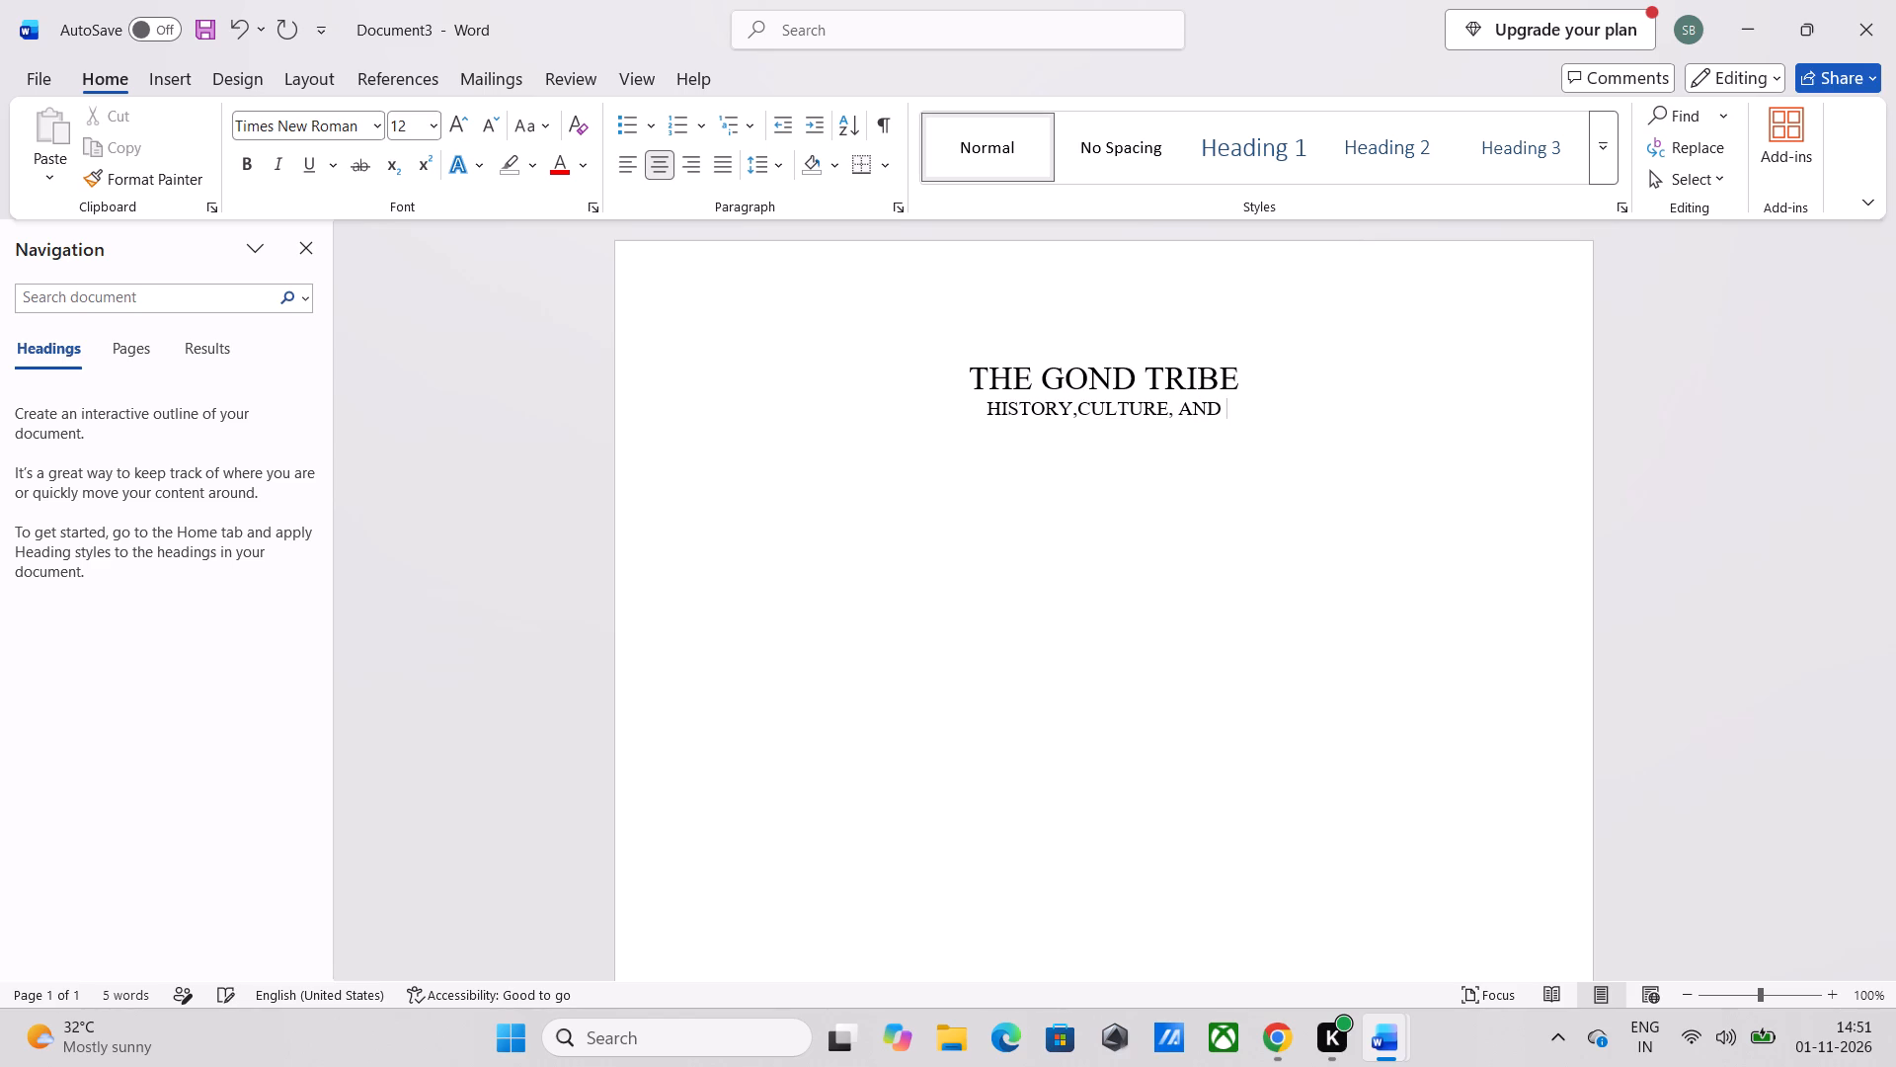
{"action": "type", "text": "WAY OF LIFE"}
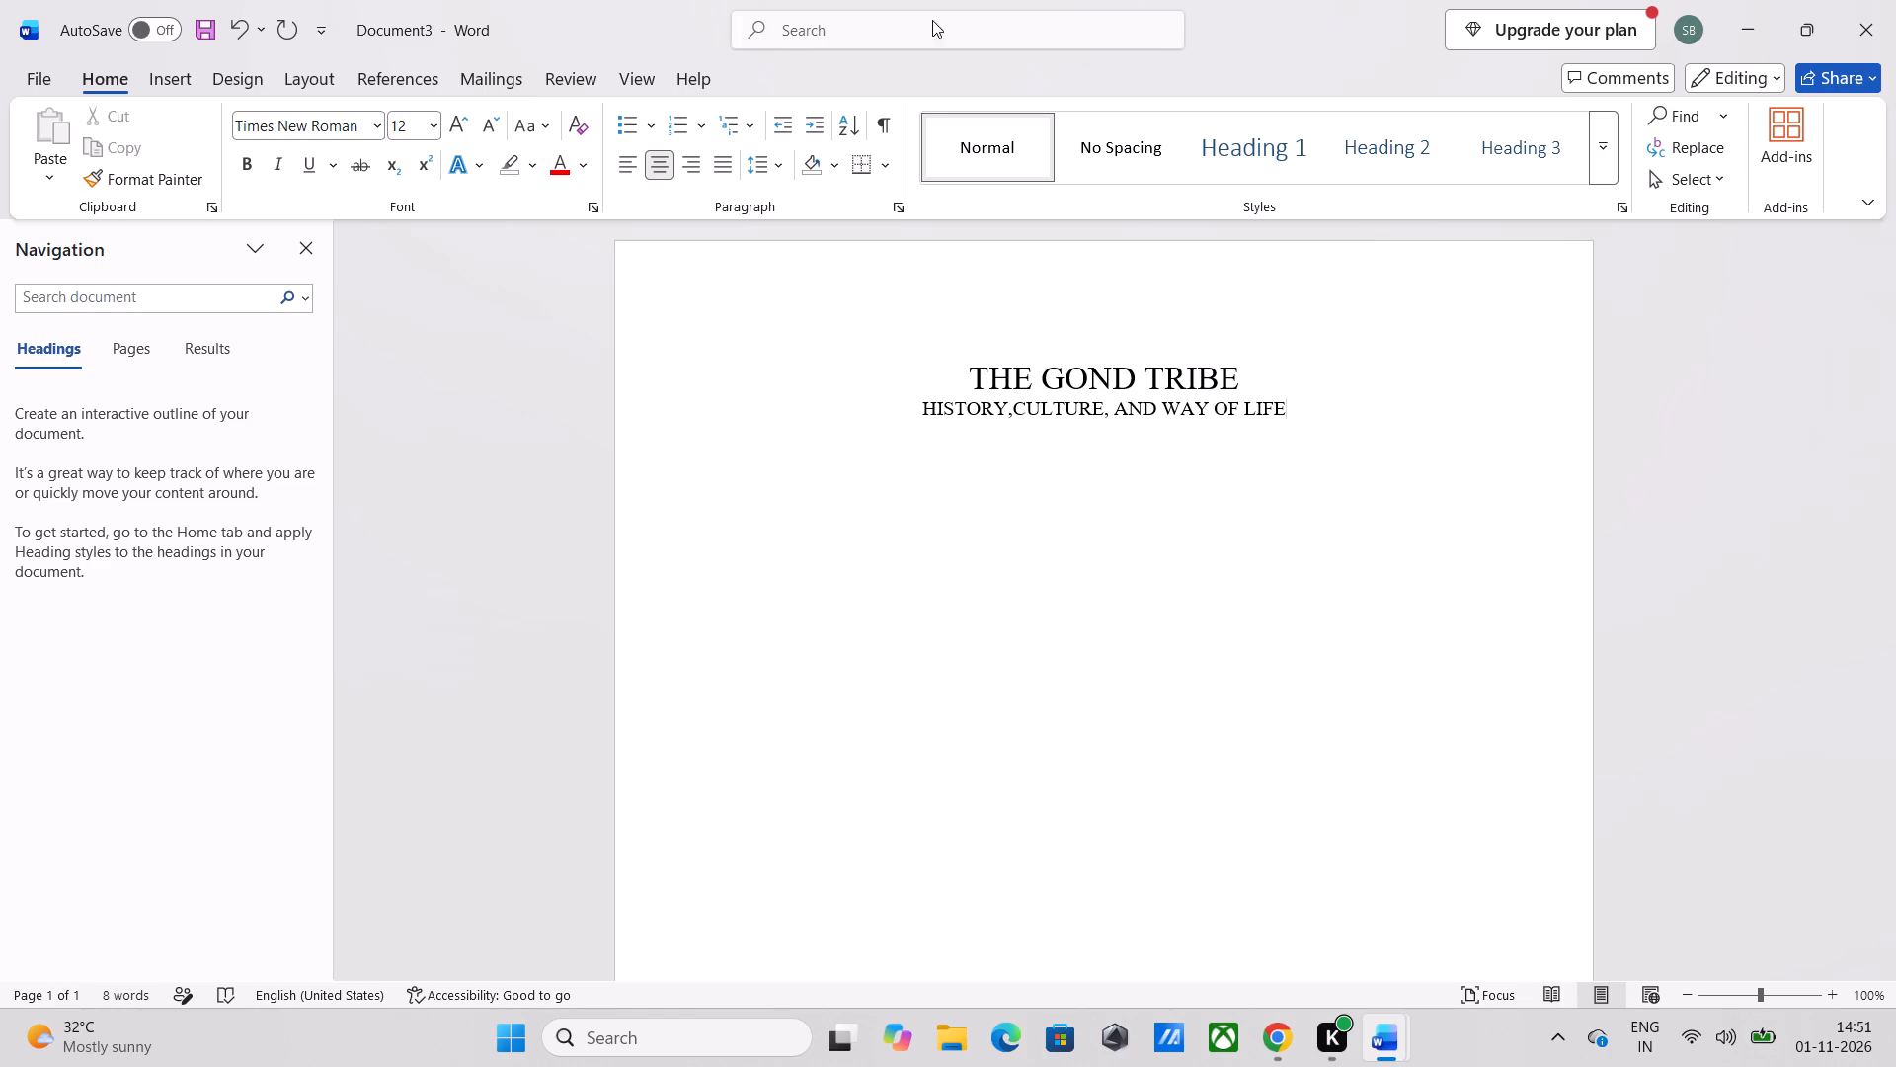
Change the font of the subtitle HISTORY,CULTURE, AND WAY OF LIFE to Gabriola.
{"action": "left_click_drag", "start_coordinate": [921, 408], "coordinate": [1314, 389]}
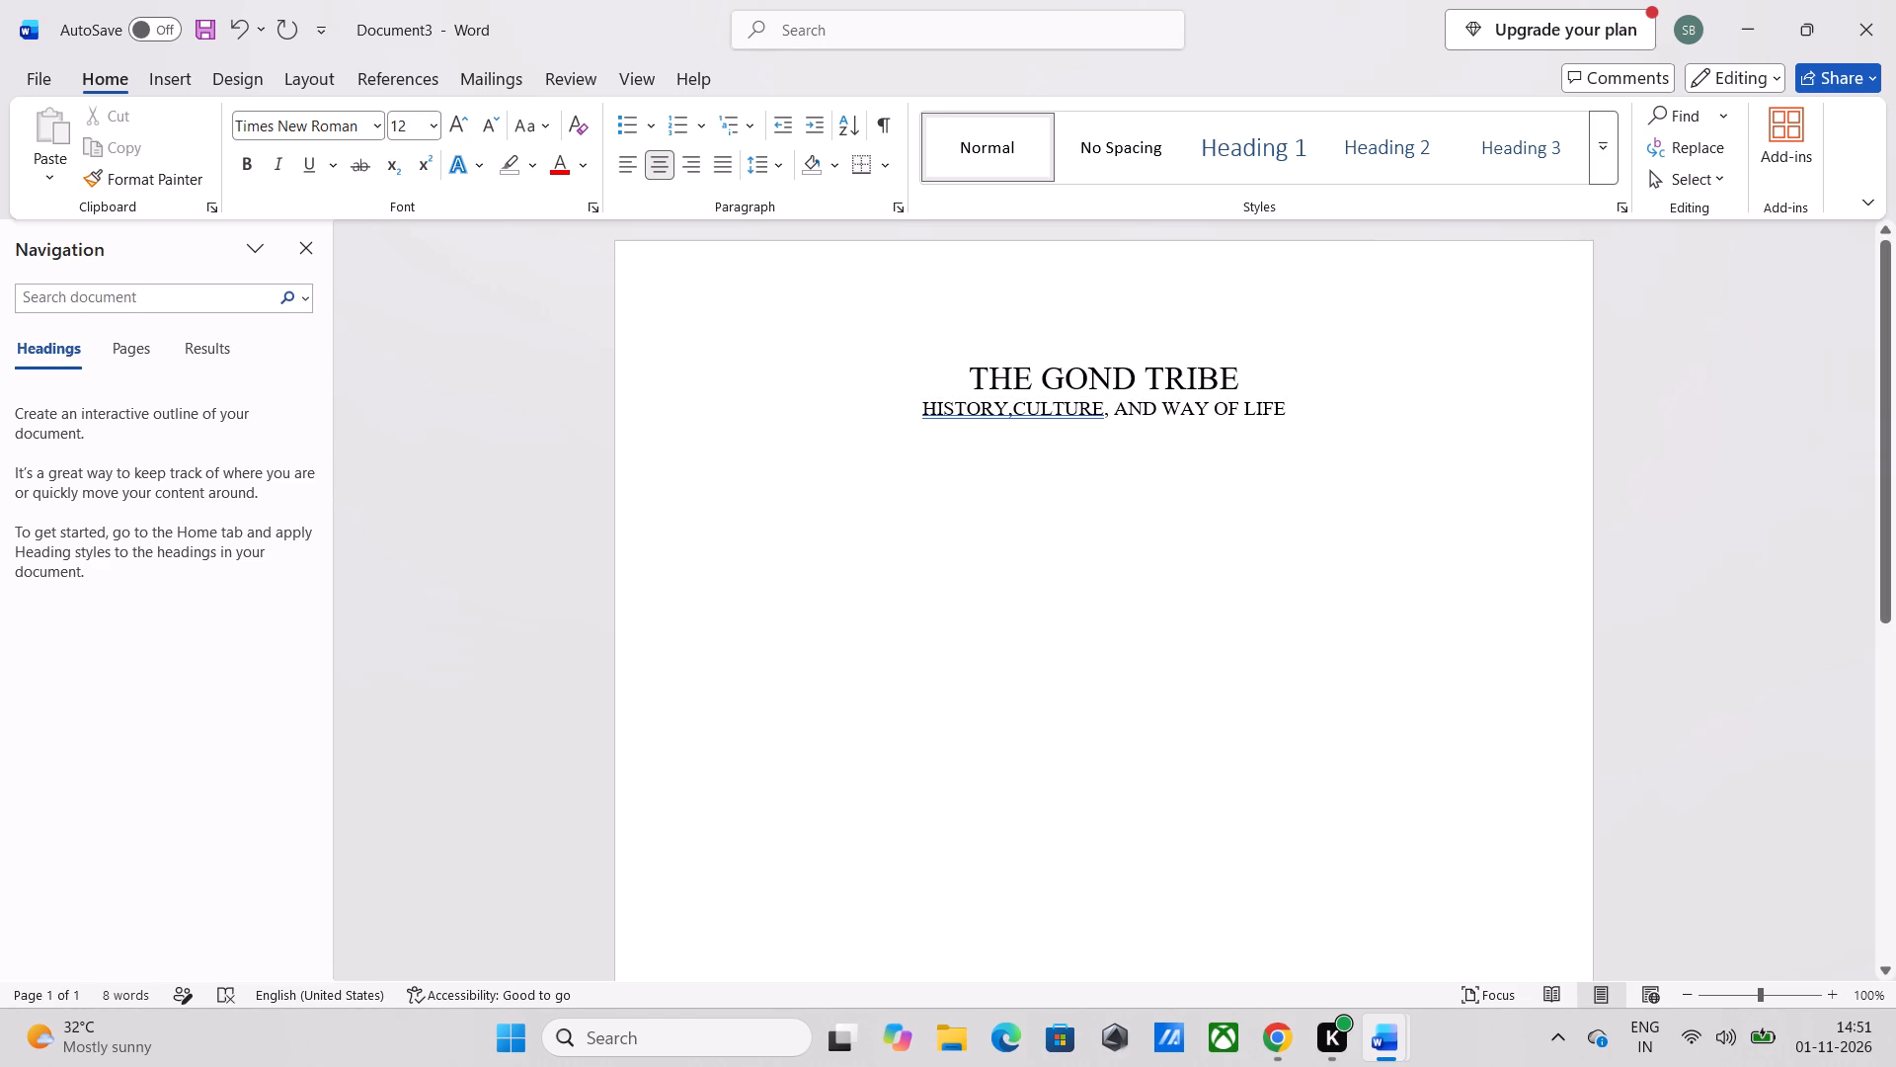
{"action": "left_click_drag", "start_coordinate": [920, 410], "coordinate": [1042, 382]}
{"action": "left_click_drag", "start_coordinate": [917, 413], "coordinate": [956, 405]}
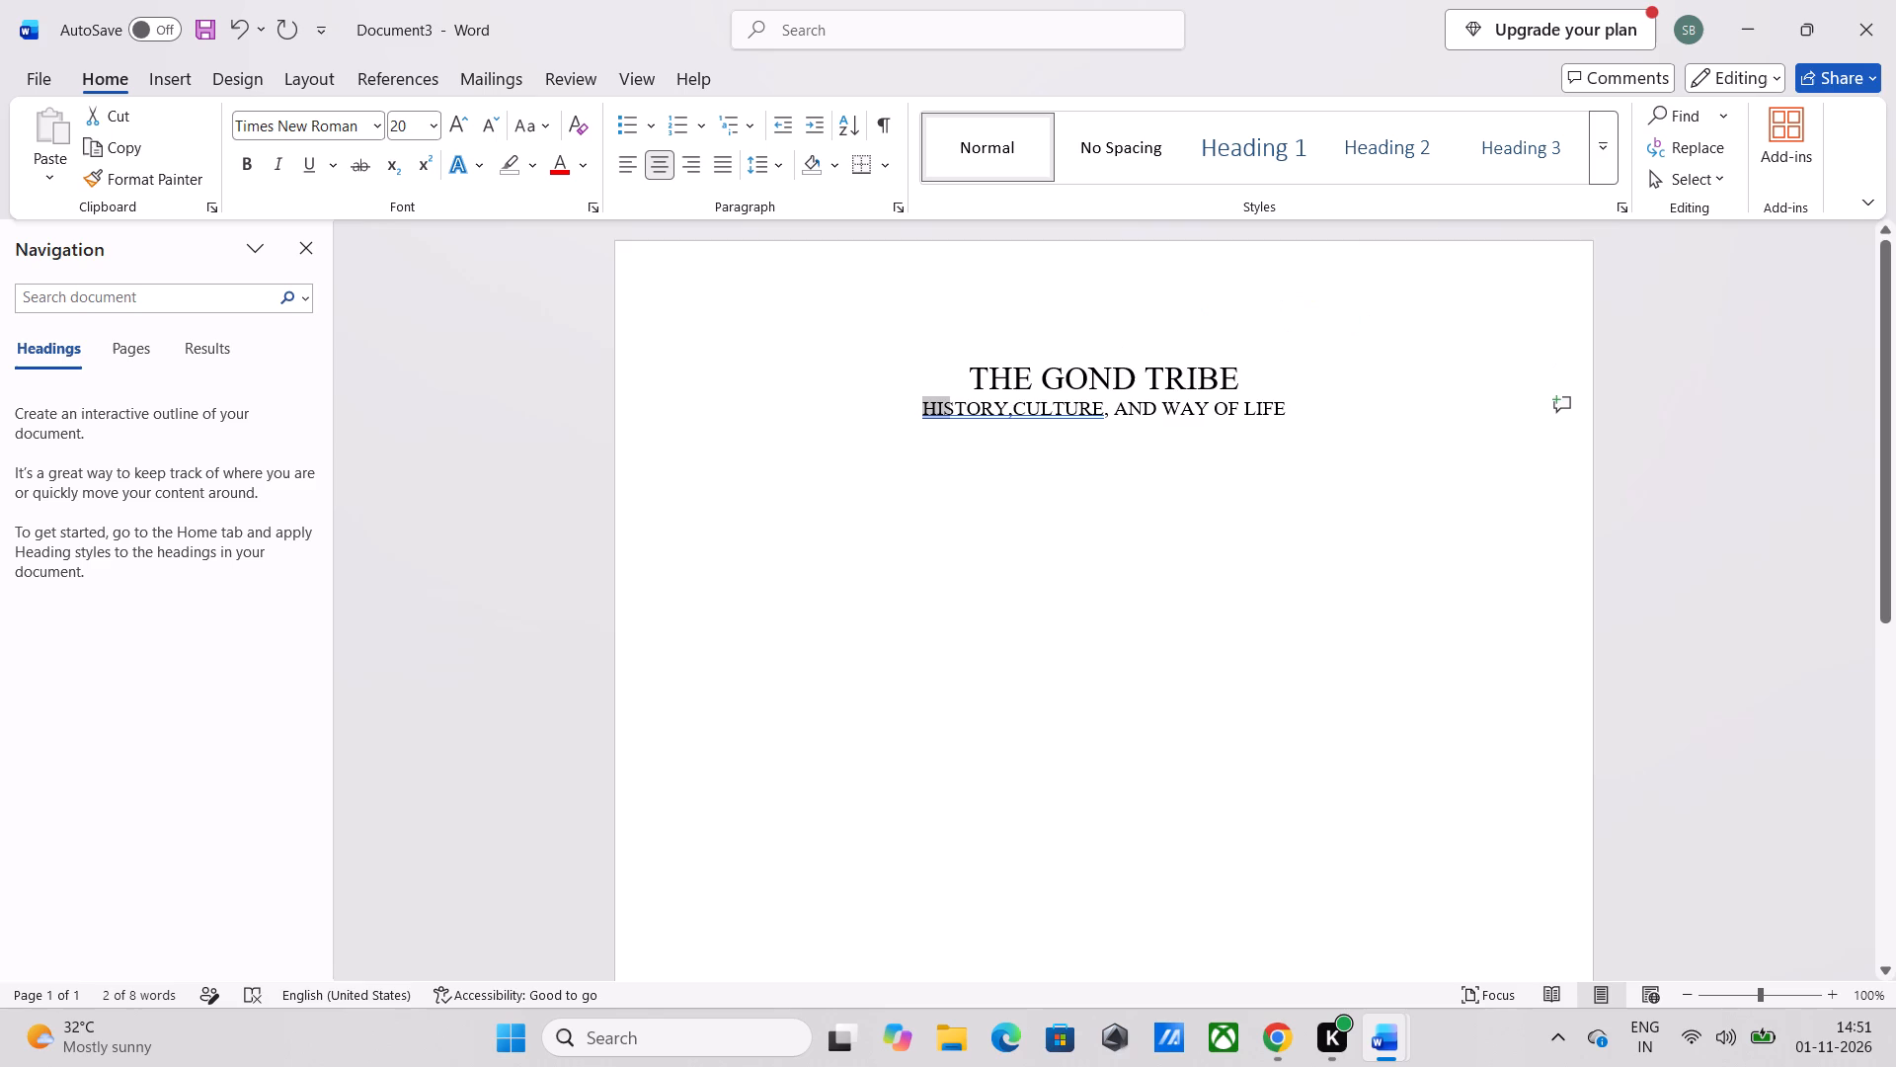
{"action": "left_click_drag", "start_coordinate": [956, 405], "coordinate": [1278, 396]}
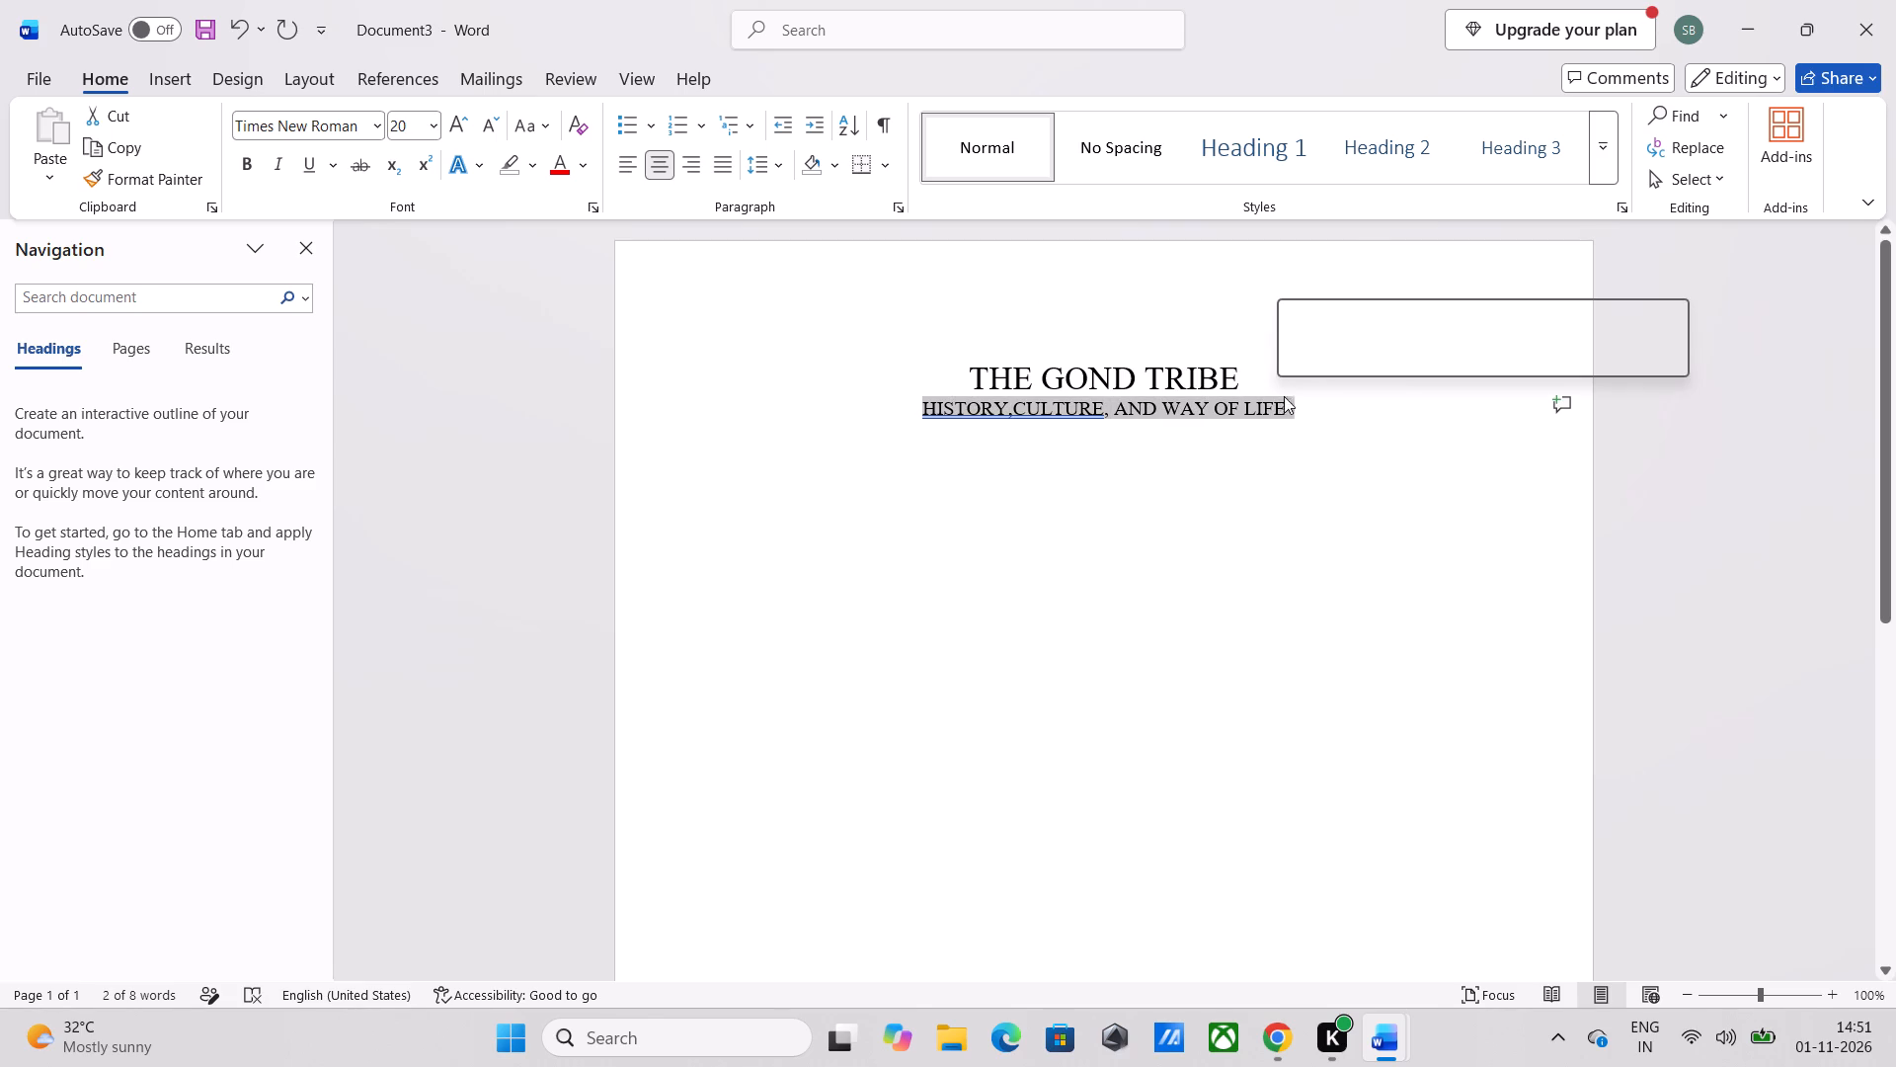
{"action": "left_click", "coordinate": [1404, 322]}
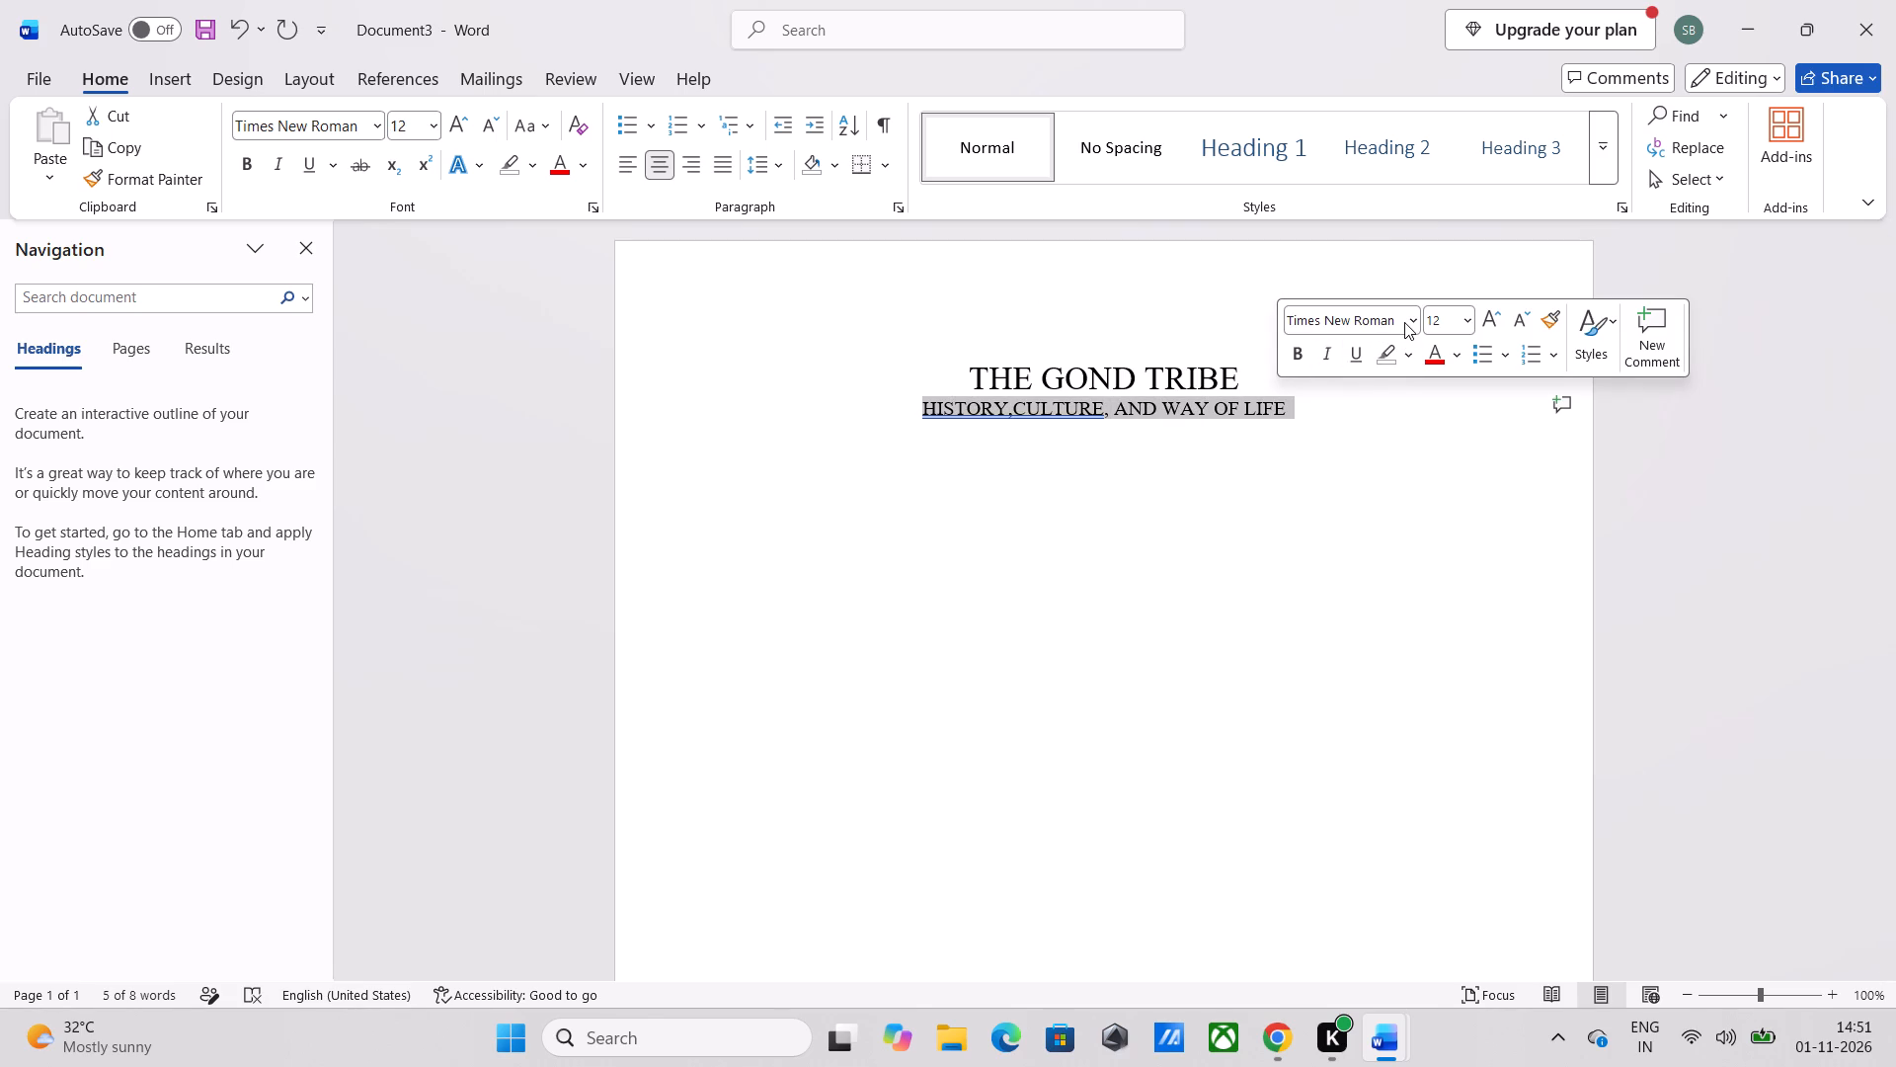
{"action": "left_click", "coordinate": [1408, 321]}
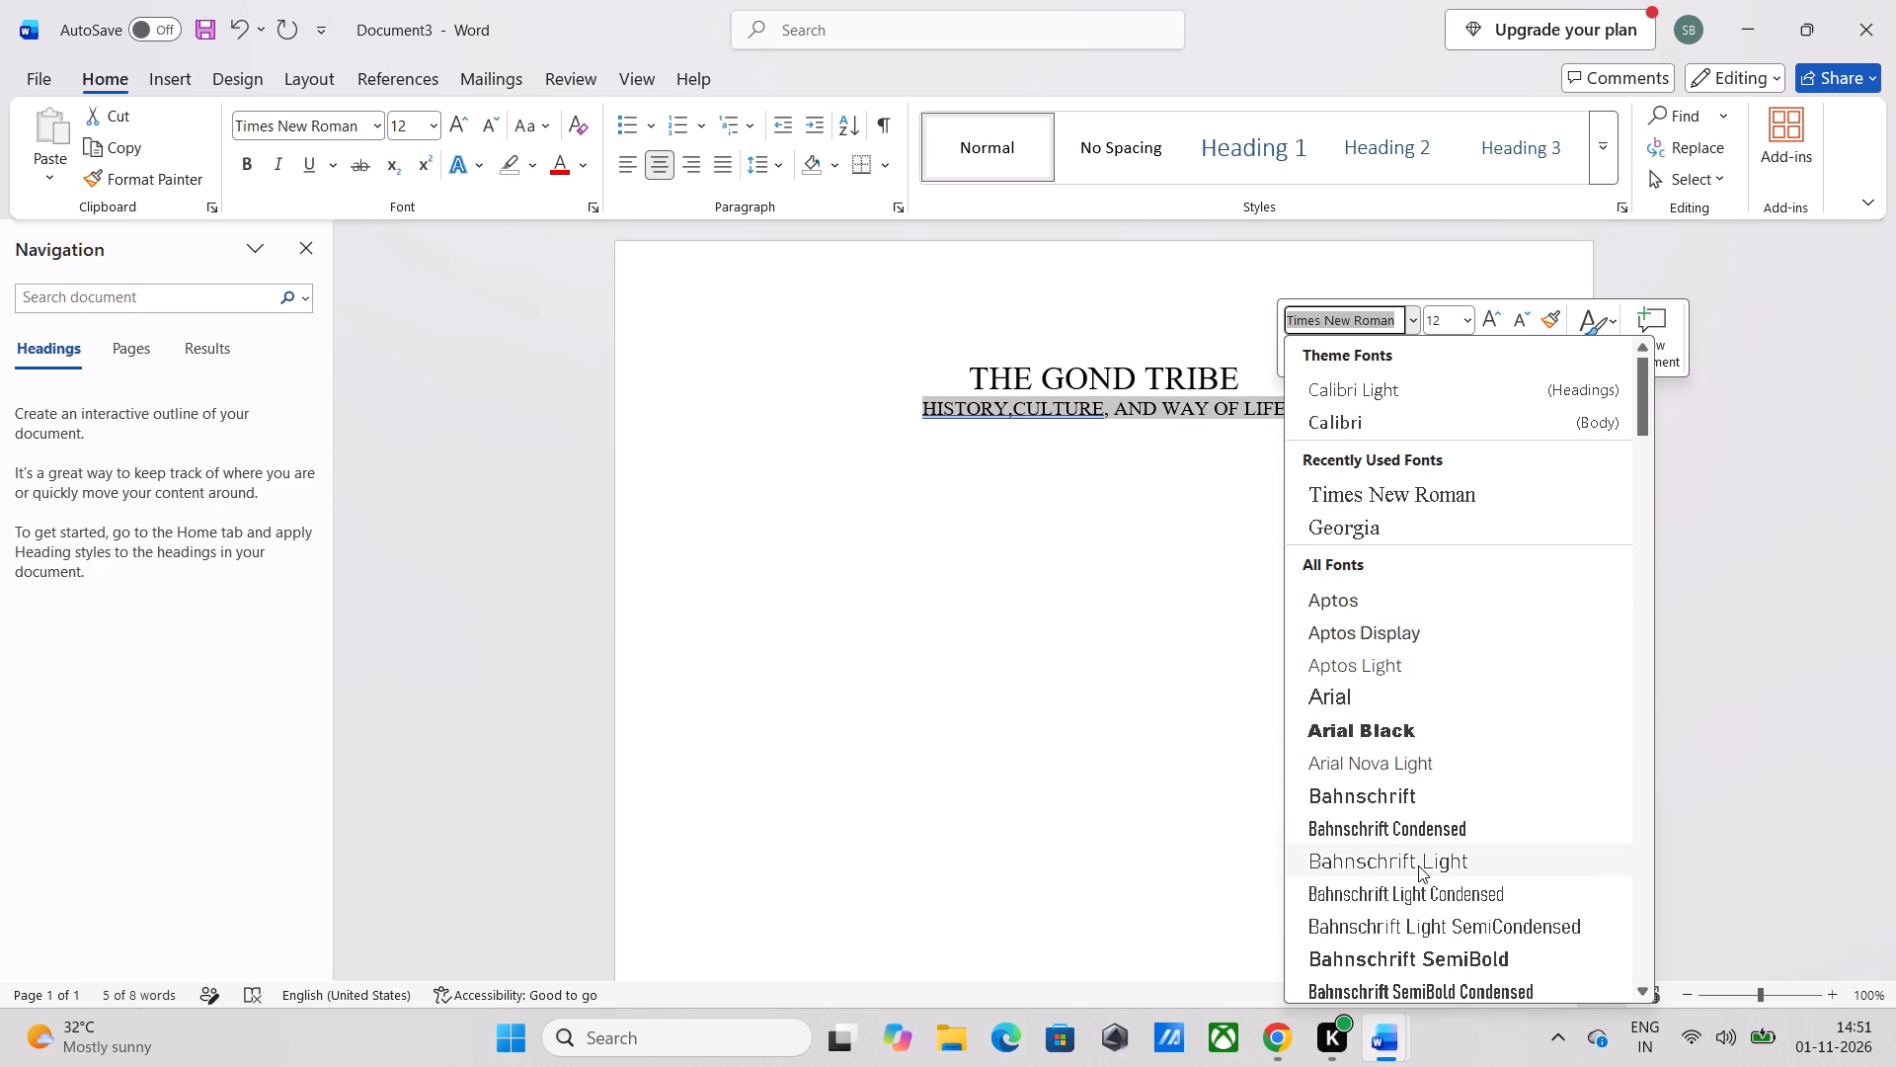
{"action": "scroll", "coordinate": [1419, 865], "scroll_direction": "down", "scroll_amount": 3}
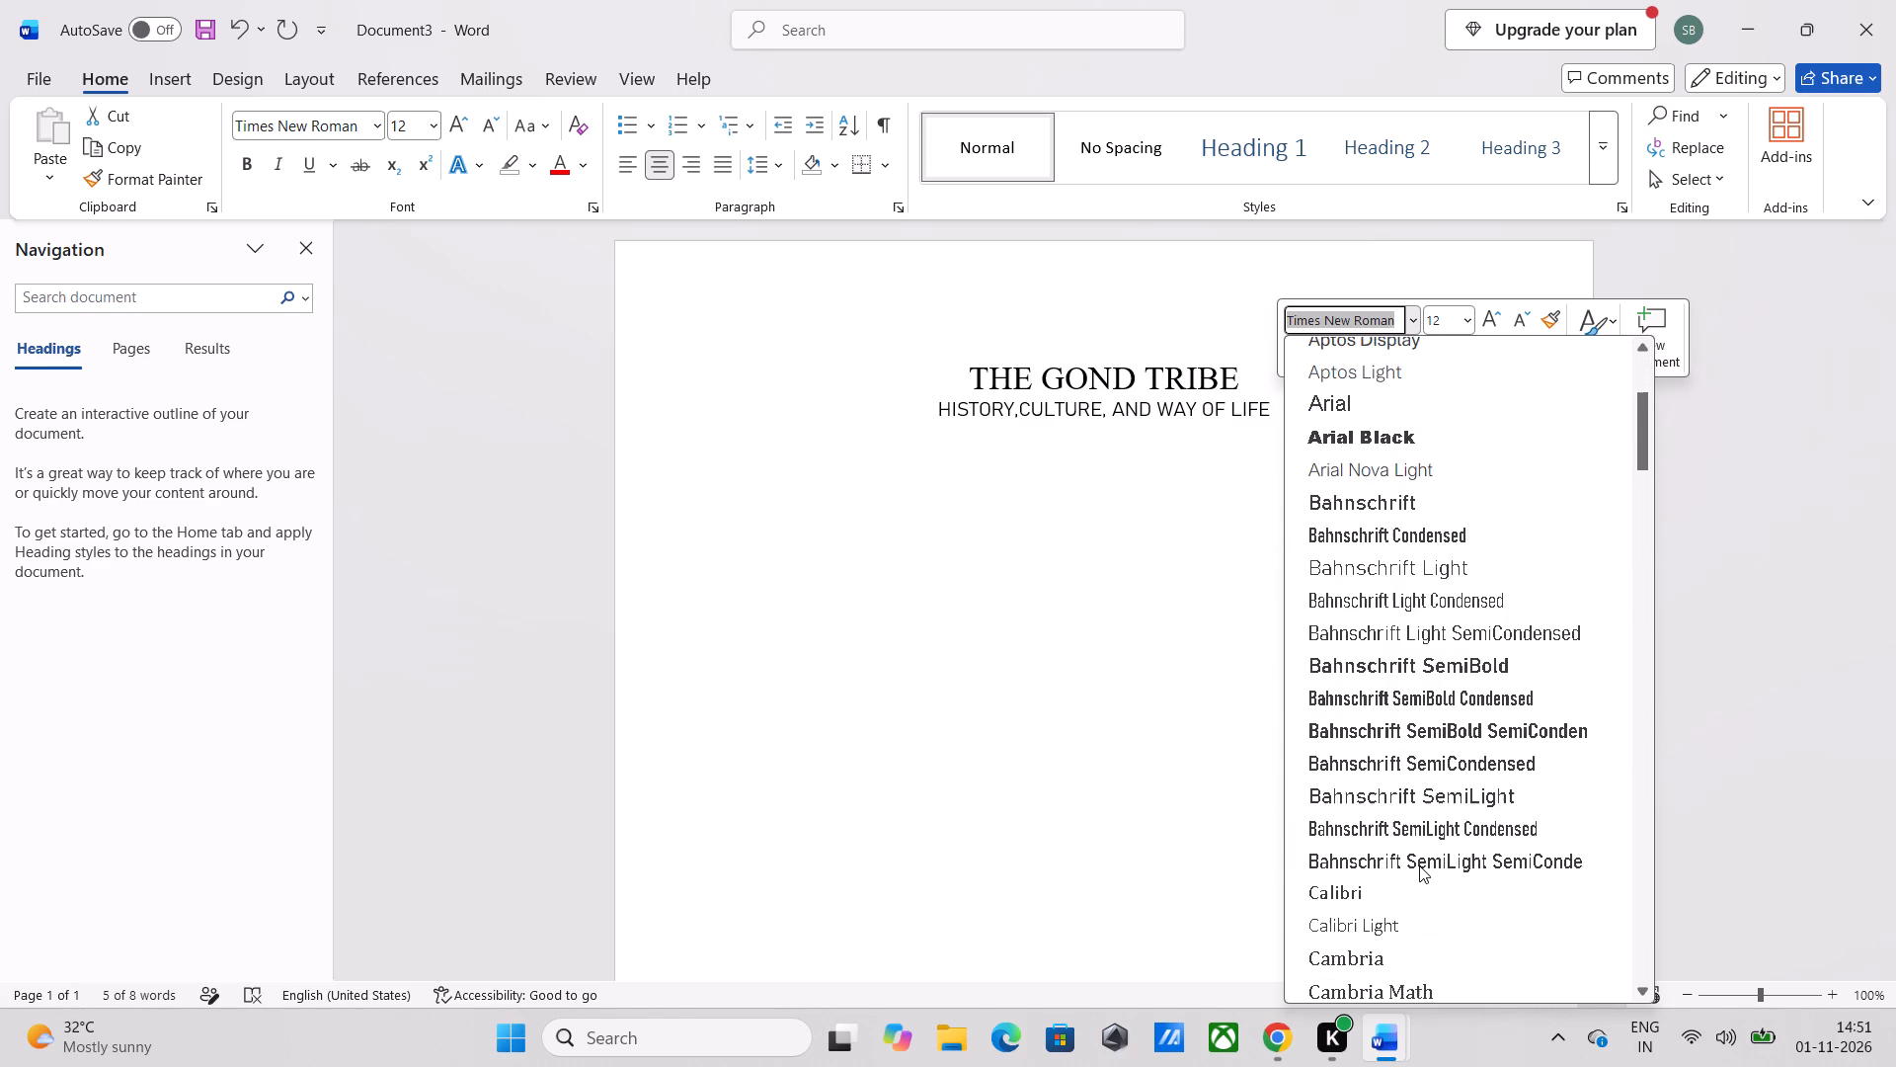
{"action": "scroll", "coordinate": [1419, 865], "scroll_direction": "down", "scroll_amount": 7}
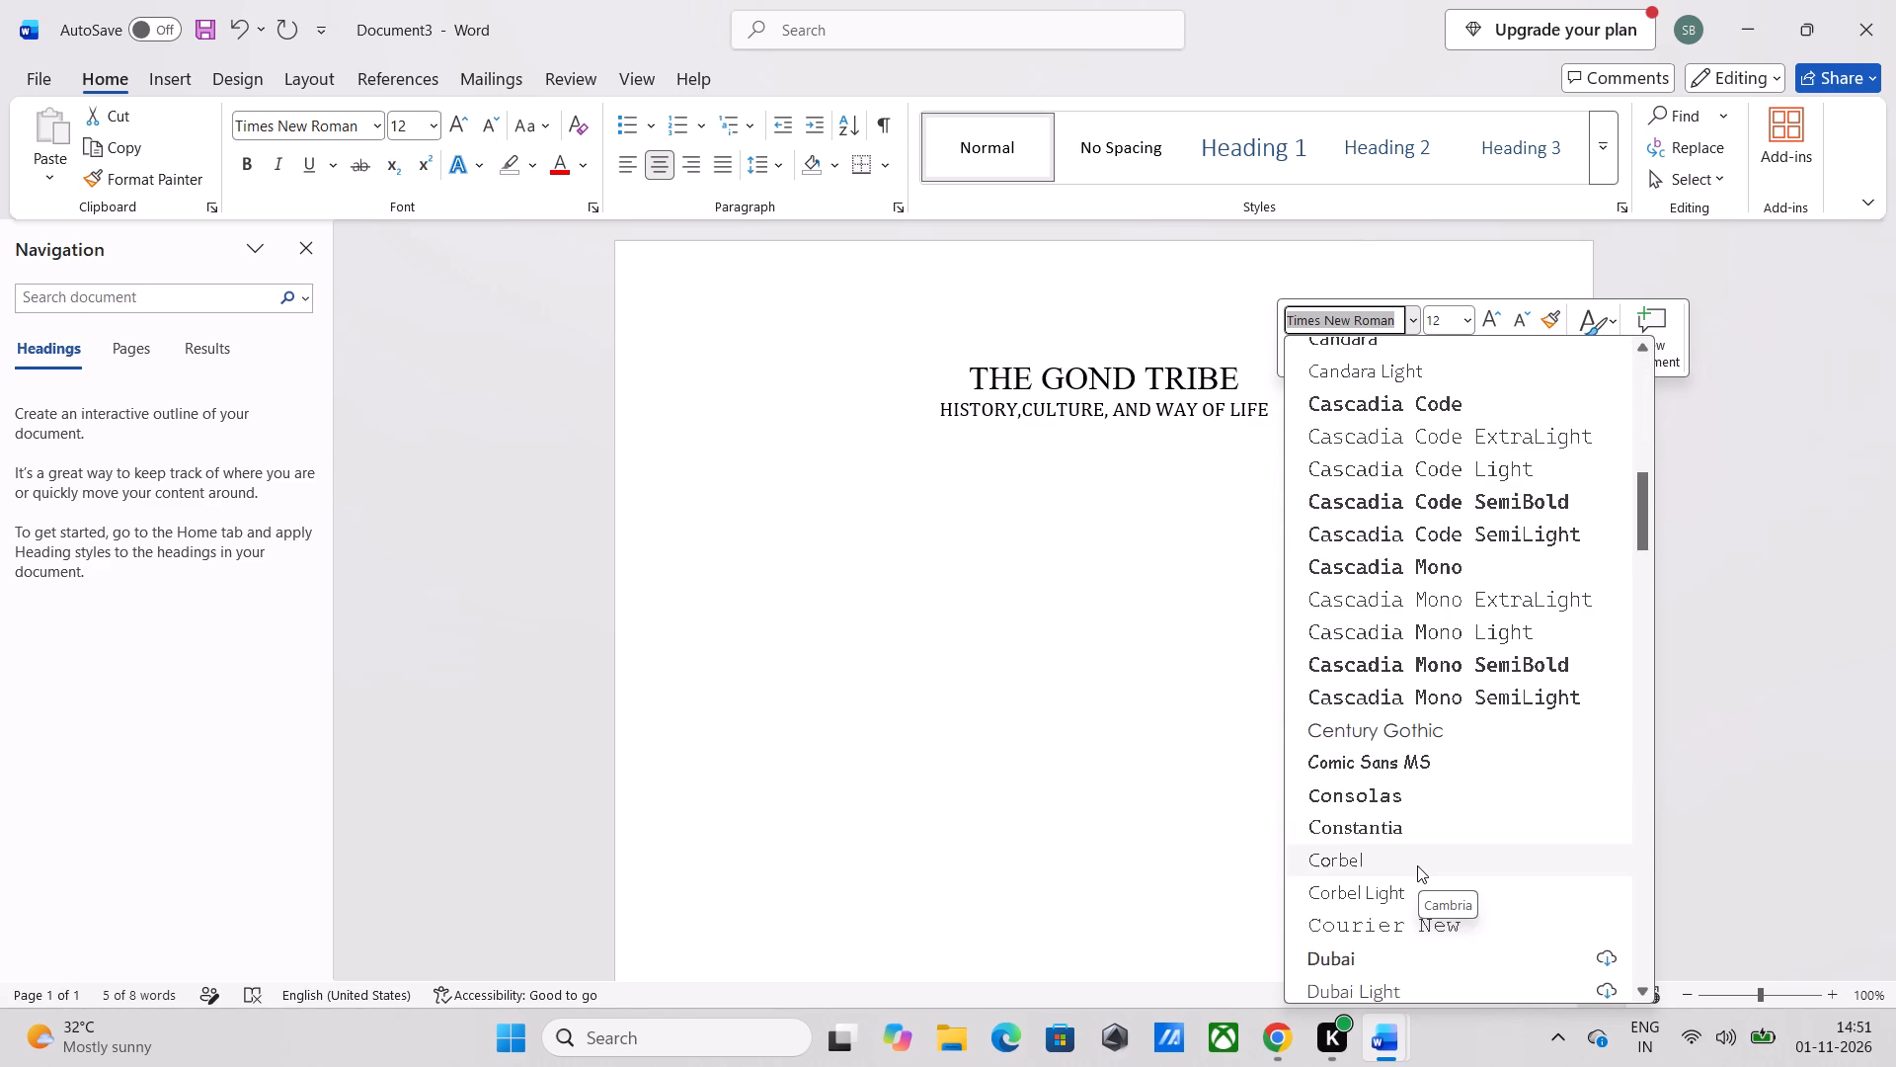
{"action": "scroll", "coordinate": [1417, 865], "scroll_direction": "down", "scroll_amount": 3}
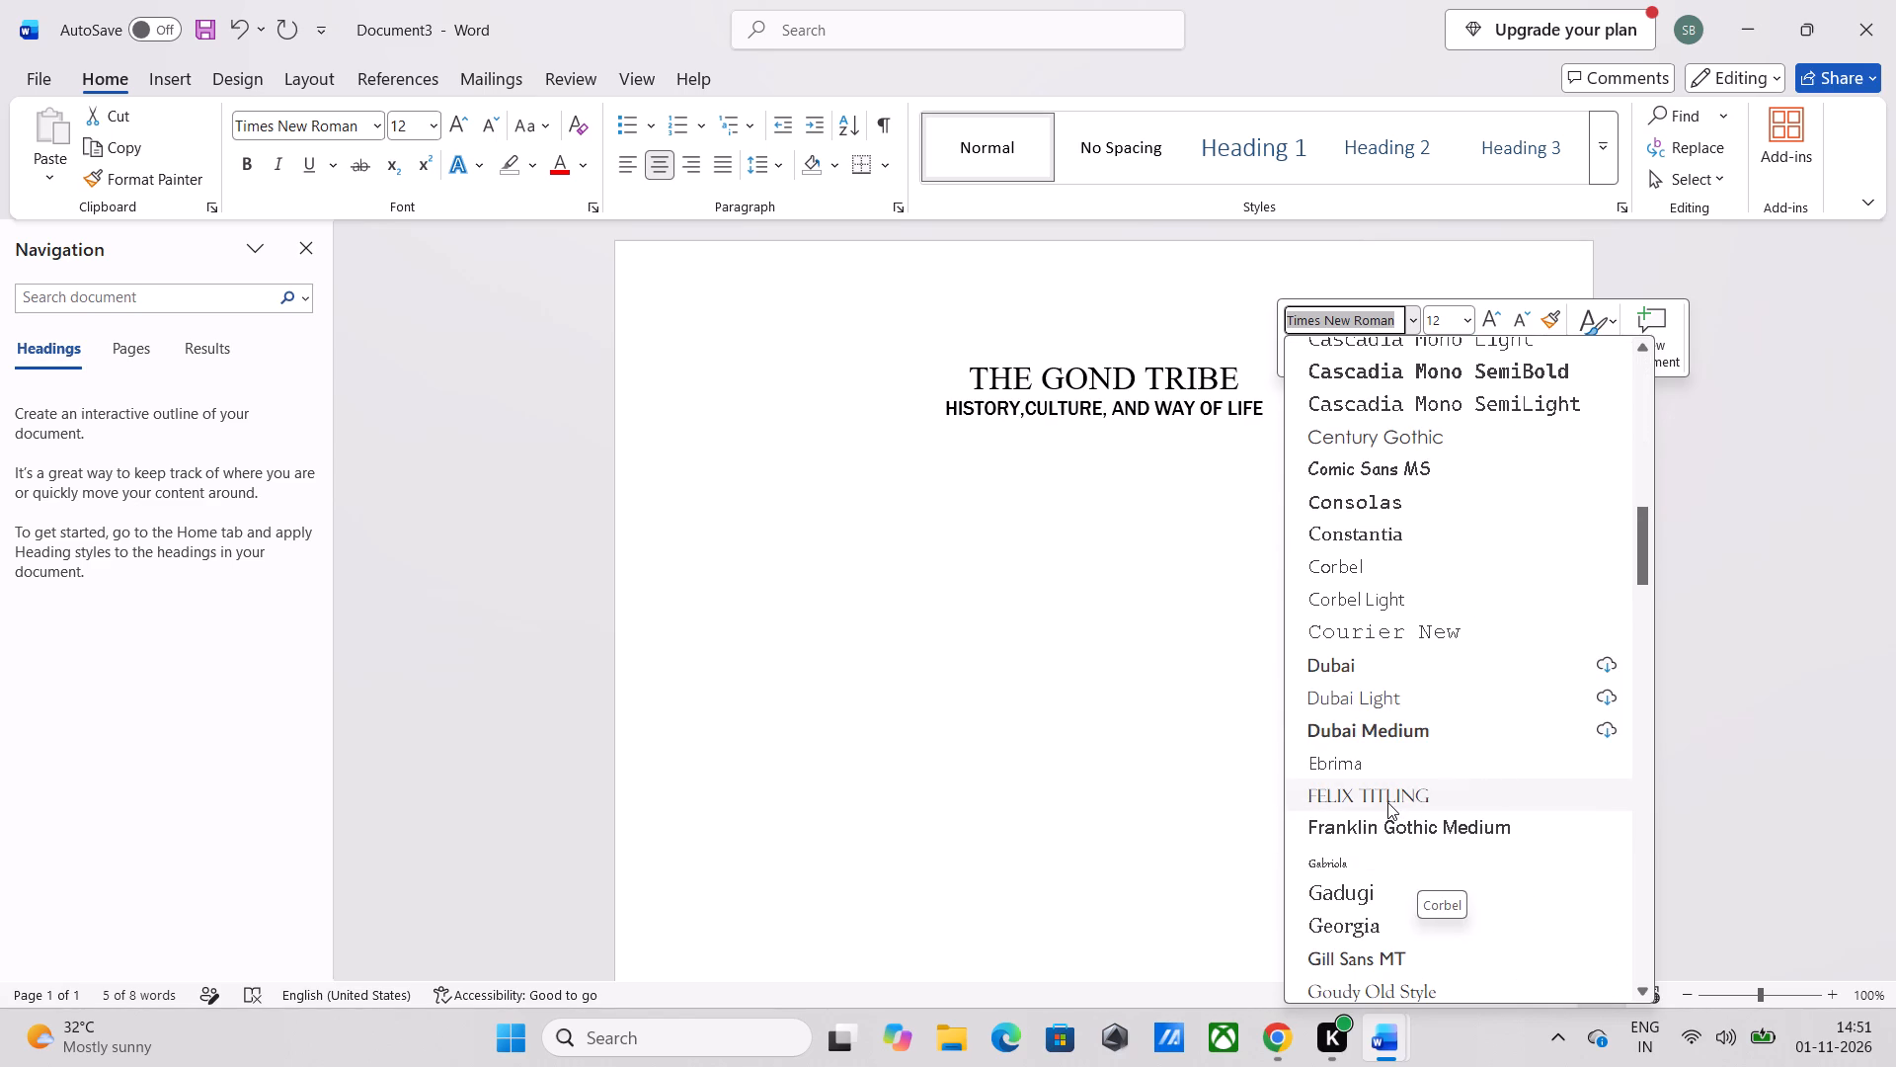
{"action": "left_click", "coordinate": [1383, 874]}
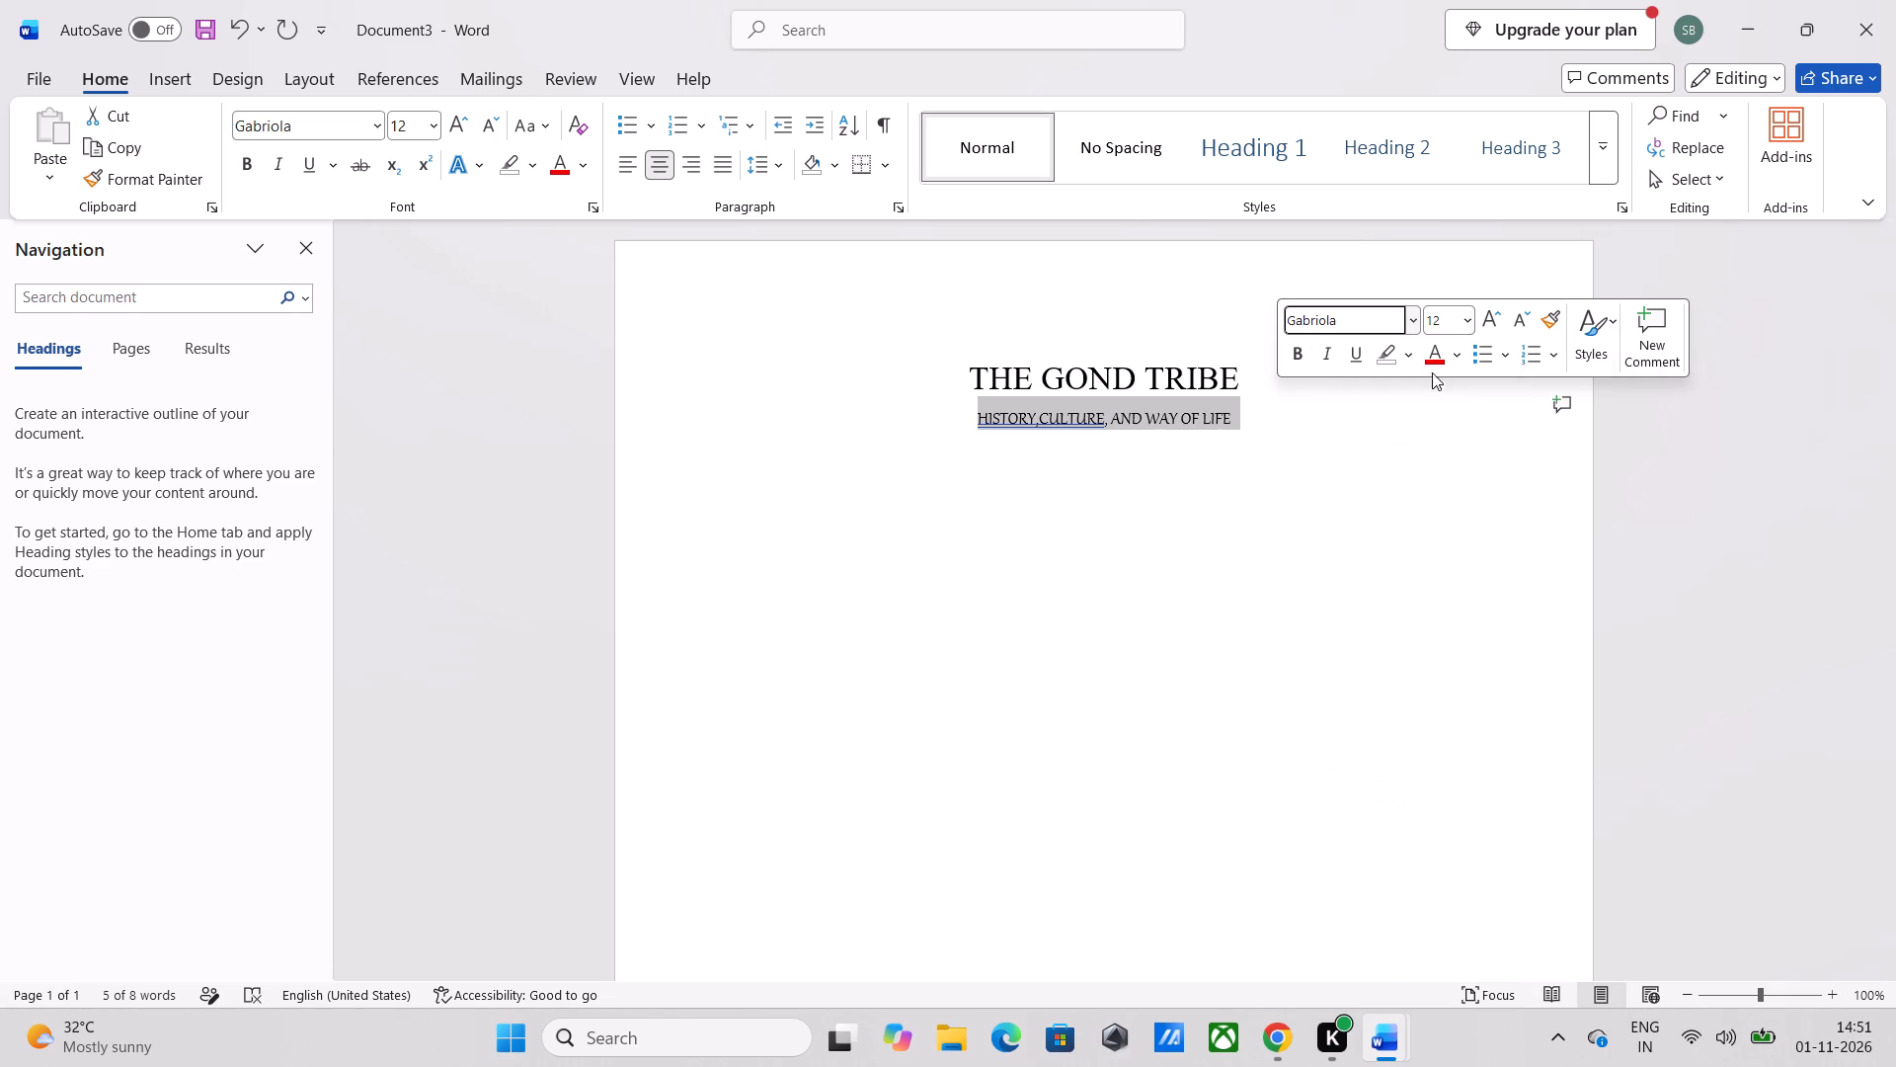
{"action": "left_click", "coordinate": [1366, 556]}
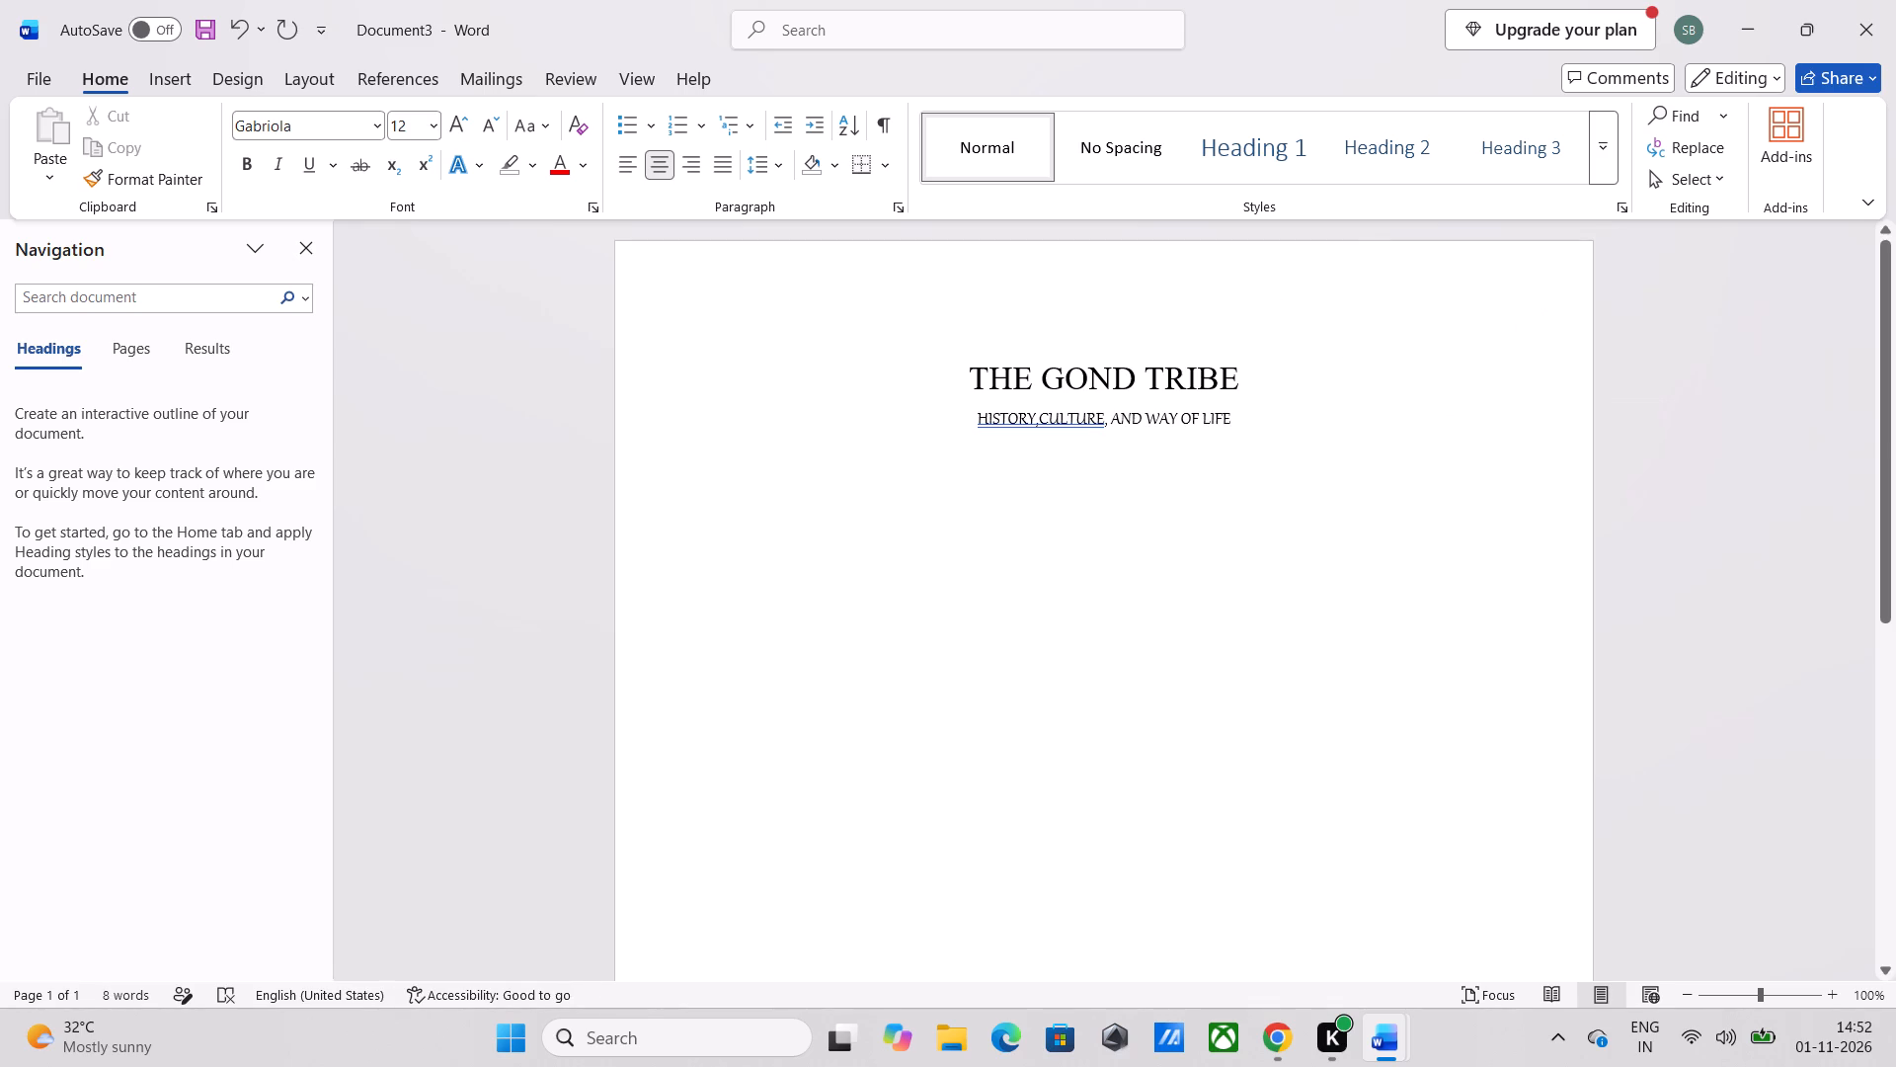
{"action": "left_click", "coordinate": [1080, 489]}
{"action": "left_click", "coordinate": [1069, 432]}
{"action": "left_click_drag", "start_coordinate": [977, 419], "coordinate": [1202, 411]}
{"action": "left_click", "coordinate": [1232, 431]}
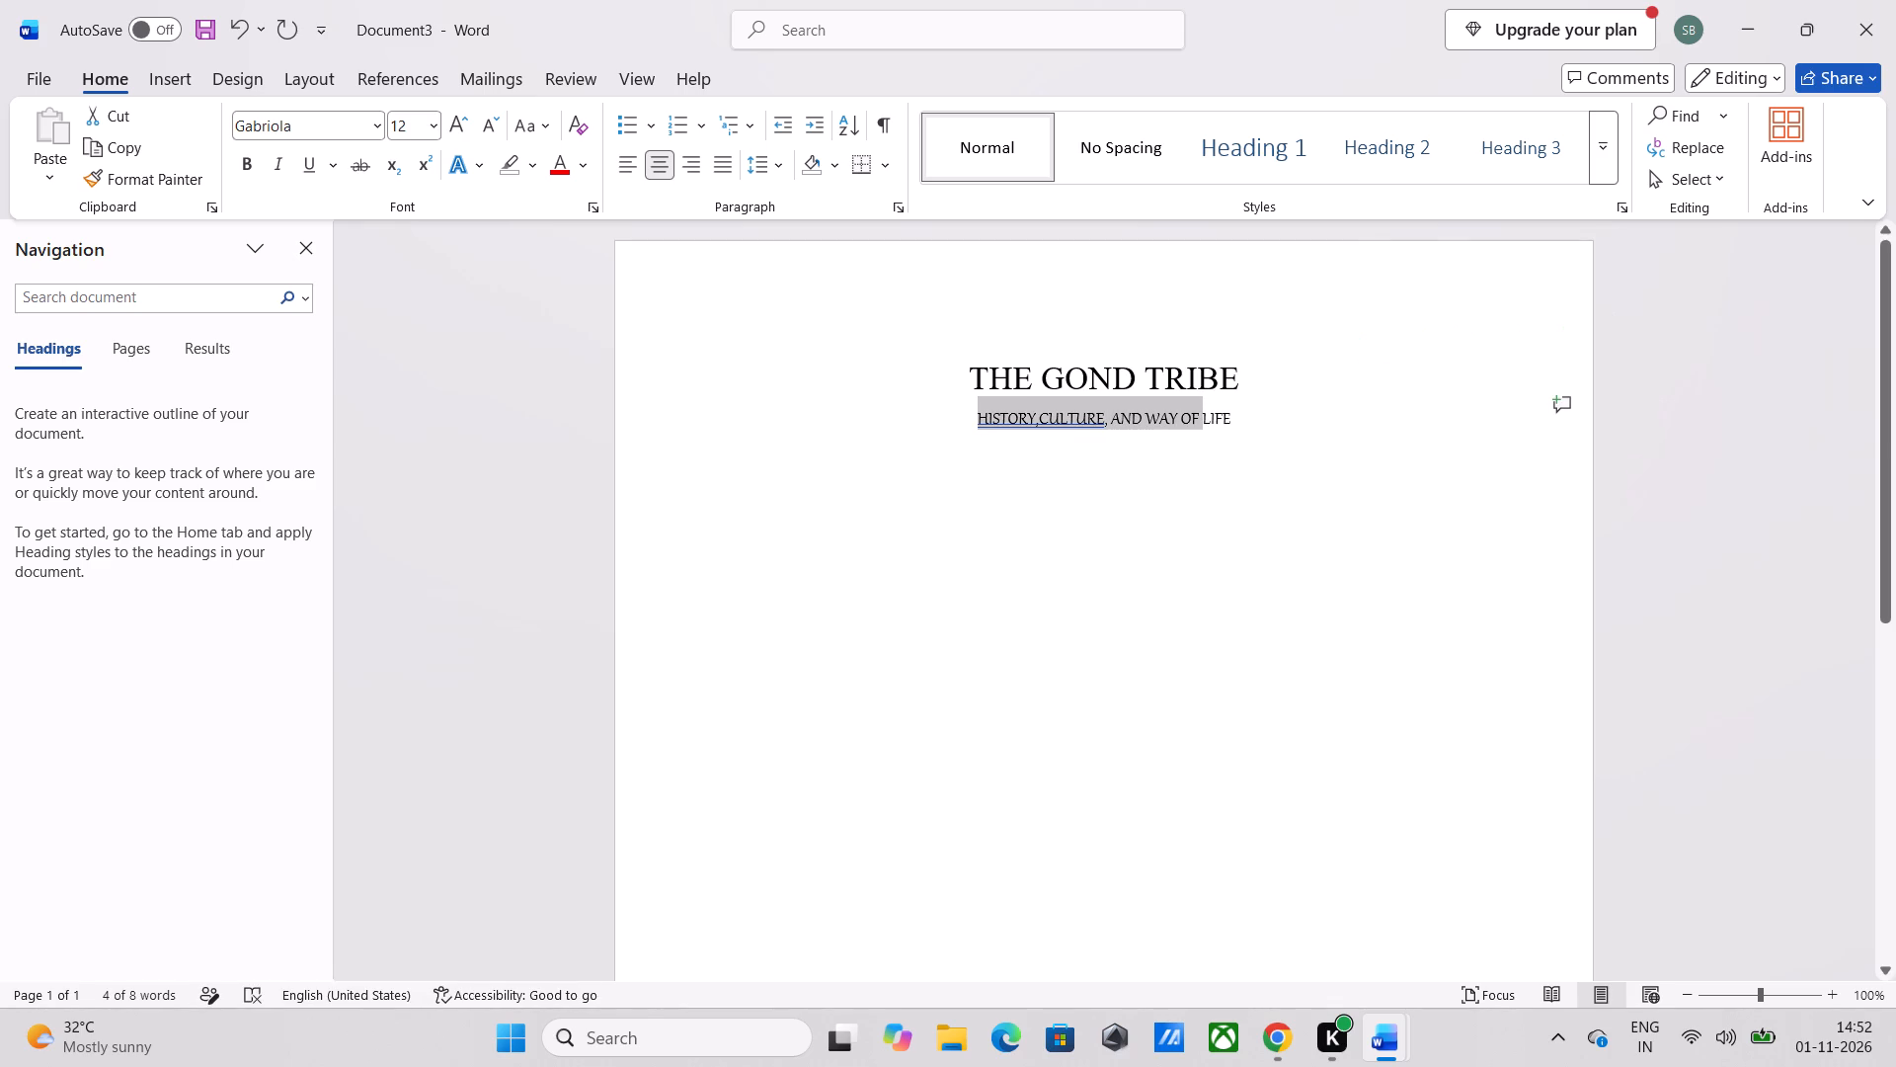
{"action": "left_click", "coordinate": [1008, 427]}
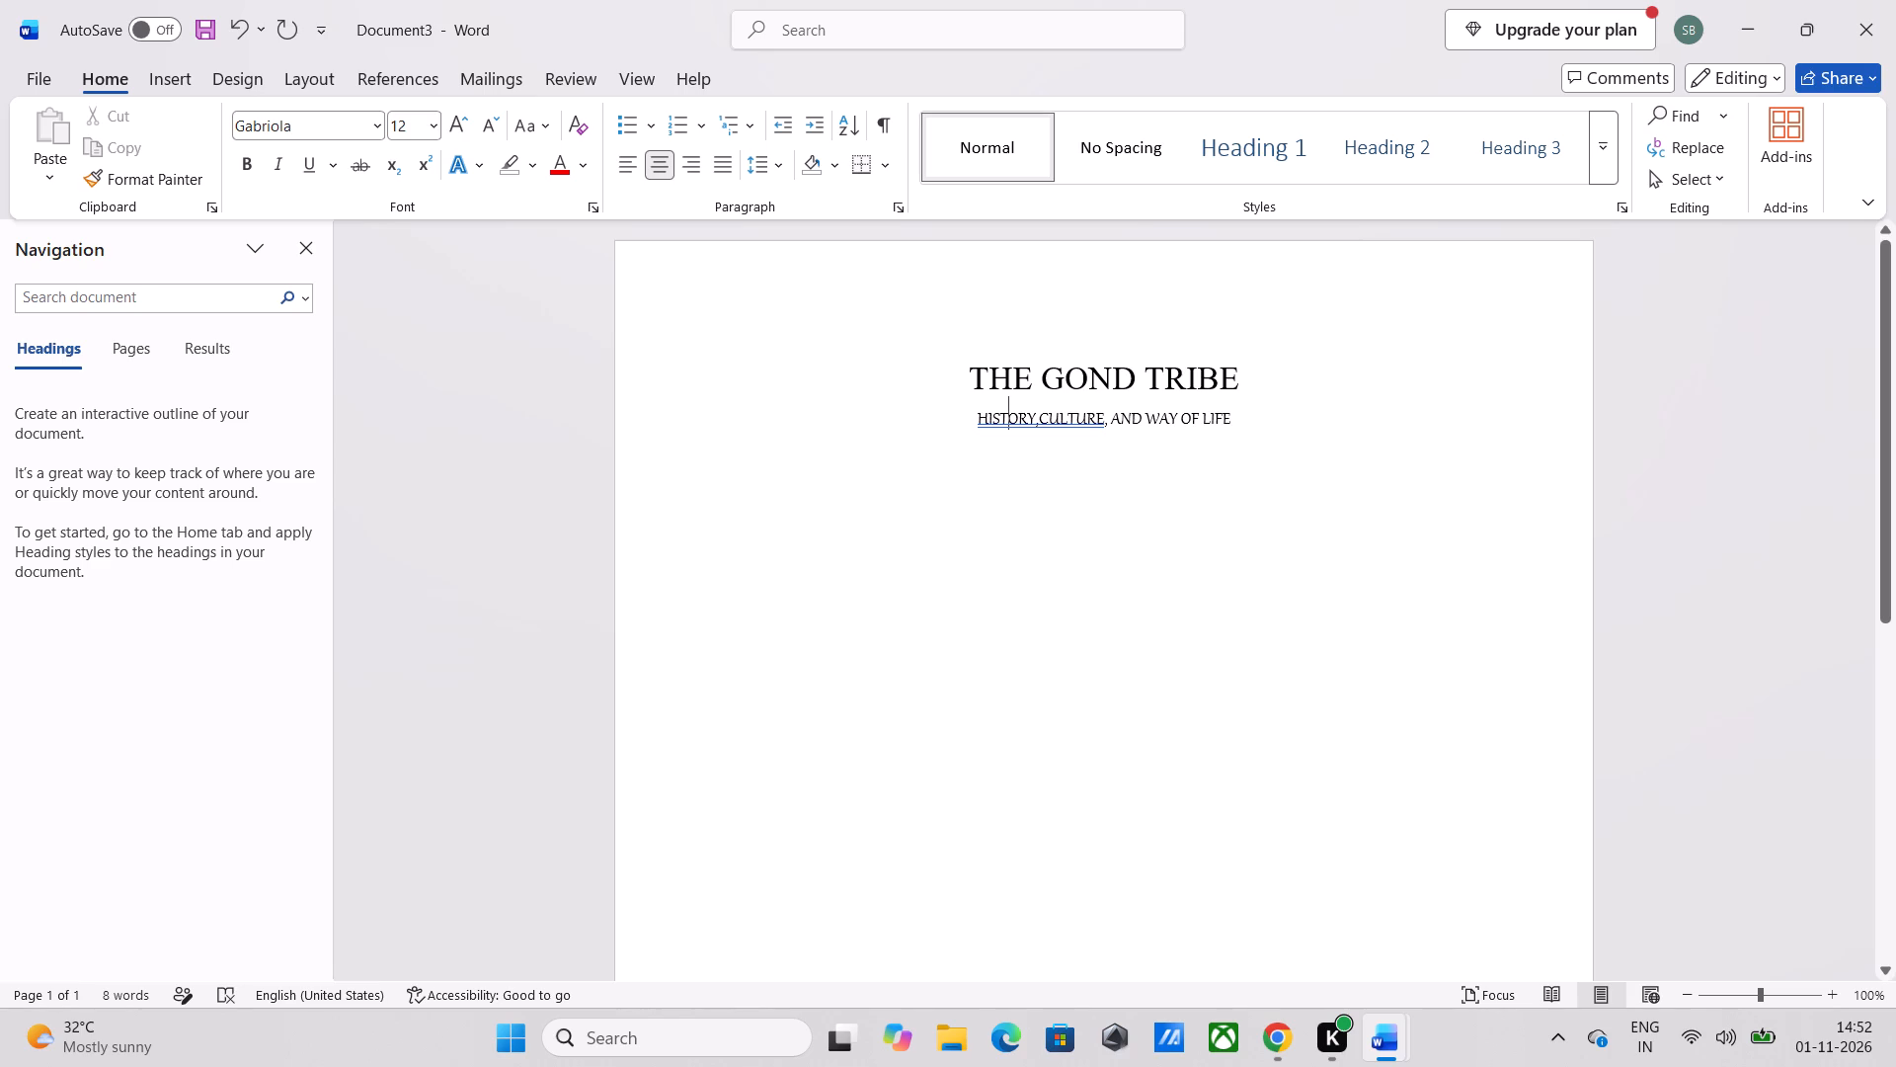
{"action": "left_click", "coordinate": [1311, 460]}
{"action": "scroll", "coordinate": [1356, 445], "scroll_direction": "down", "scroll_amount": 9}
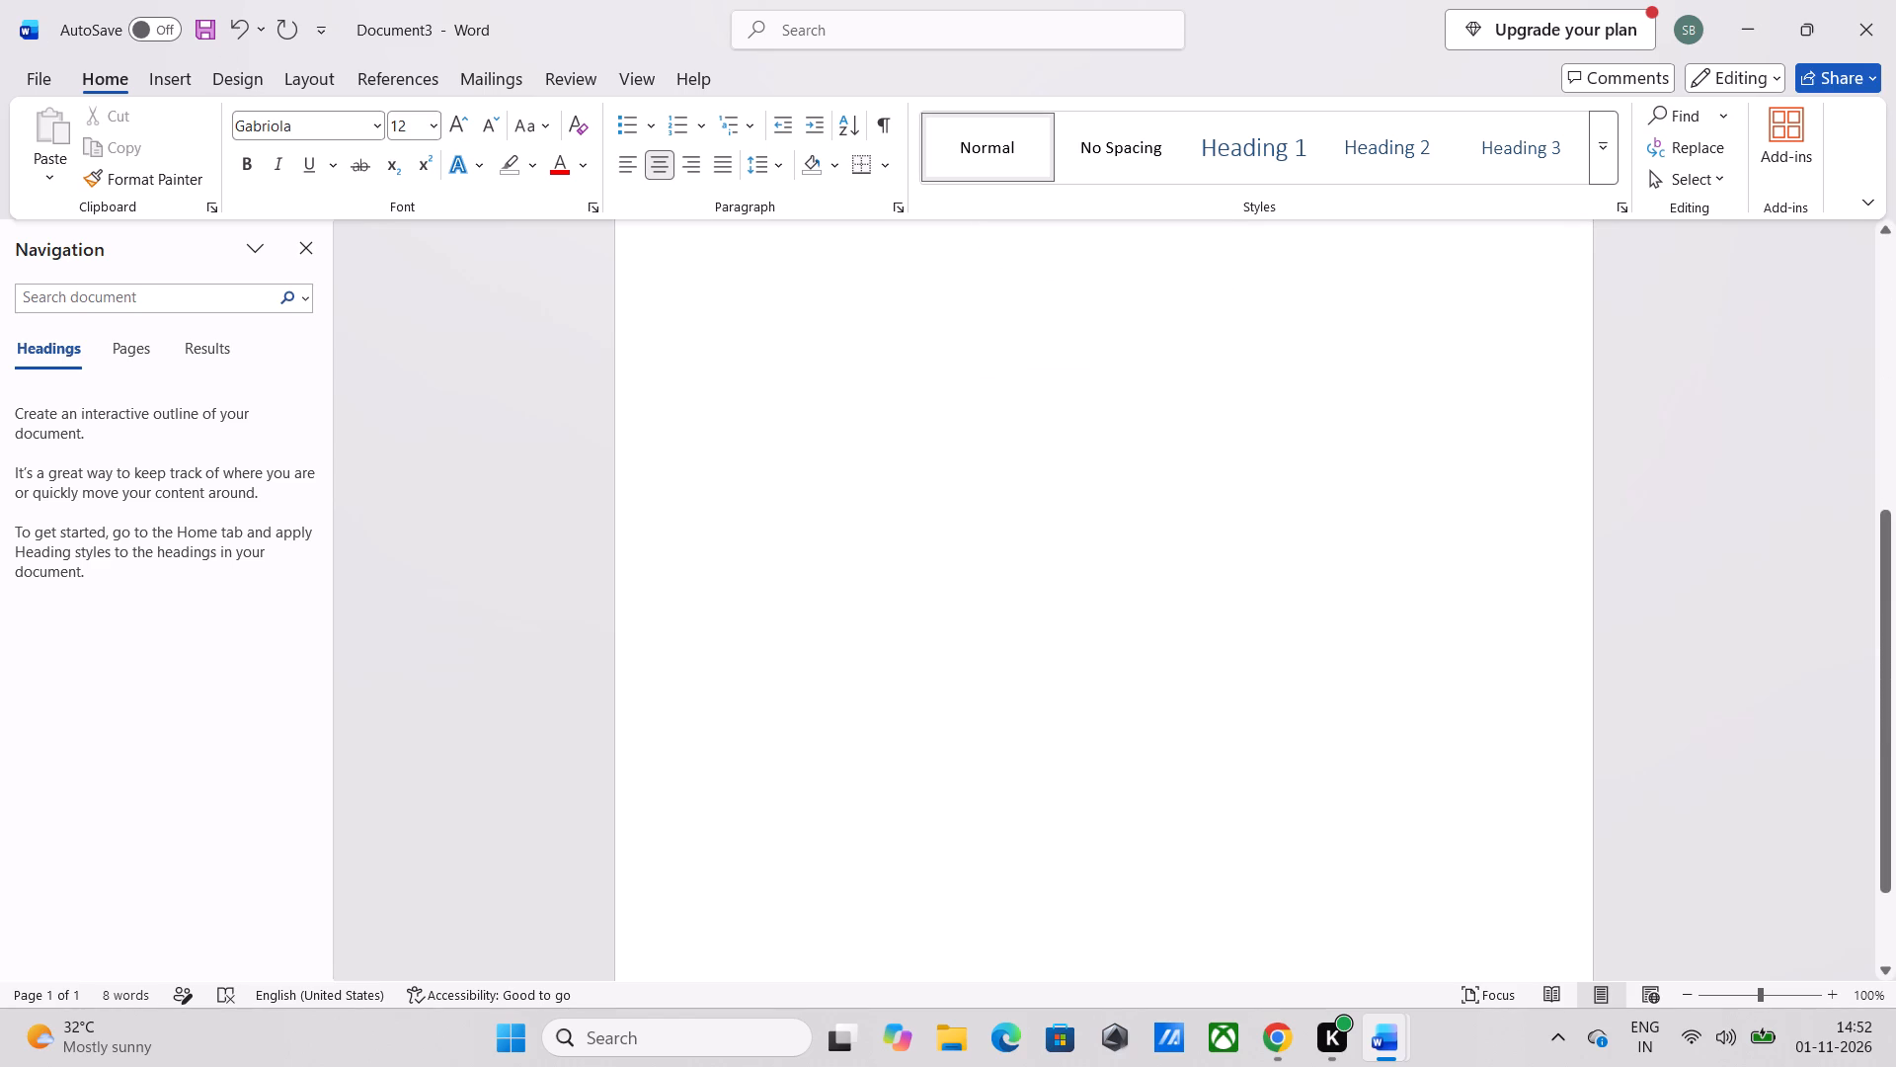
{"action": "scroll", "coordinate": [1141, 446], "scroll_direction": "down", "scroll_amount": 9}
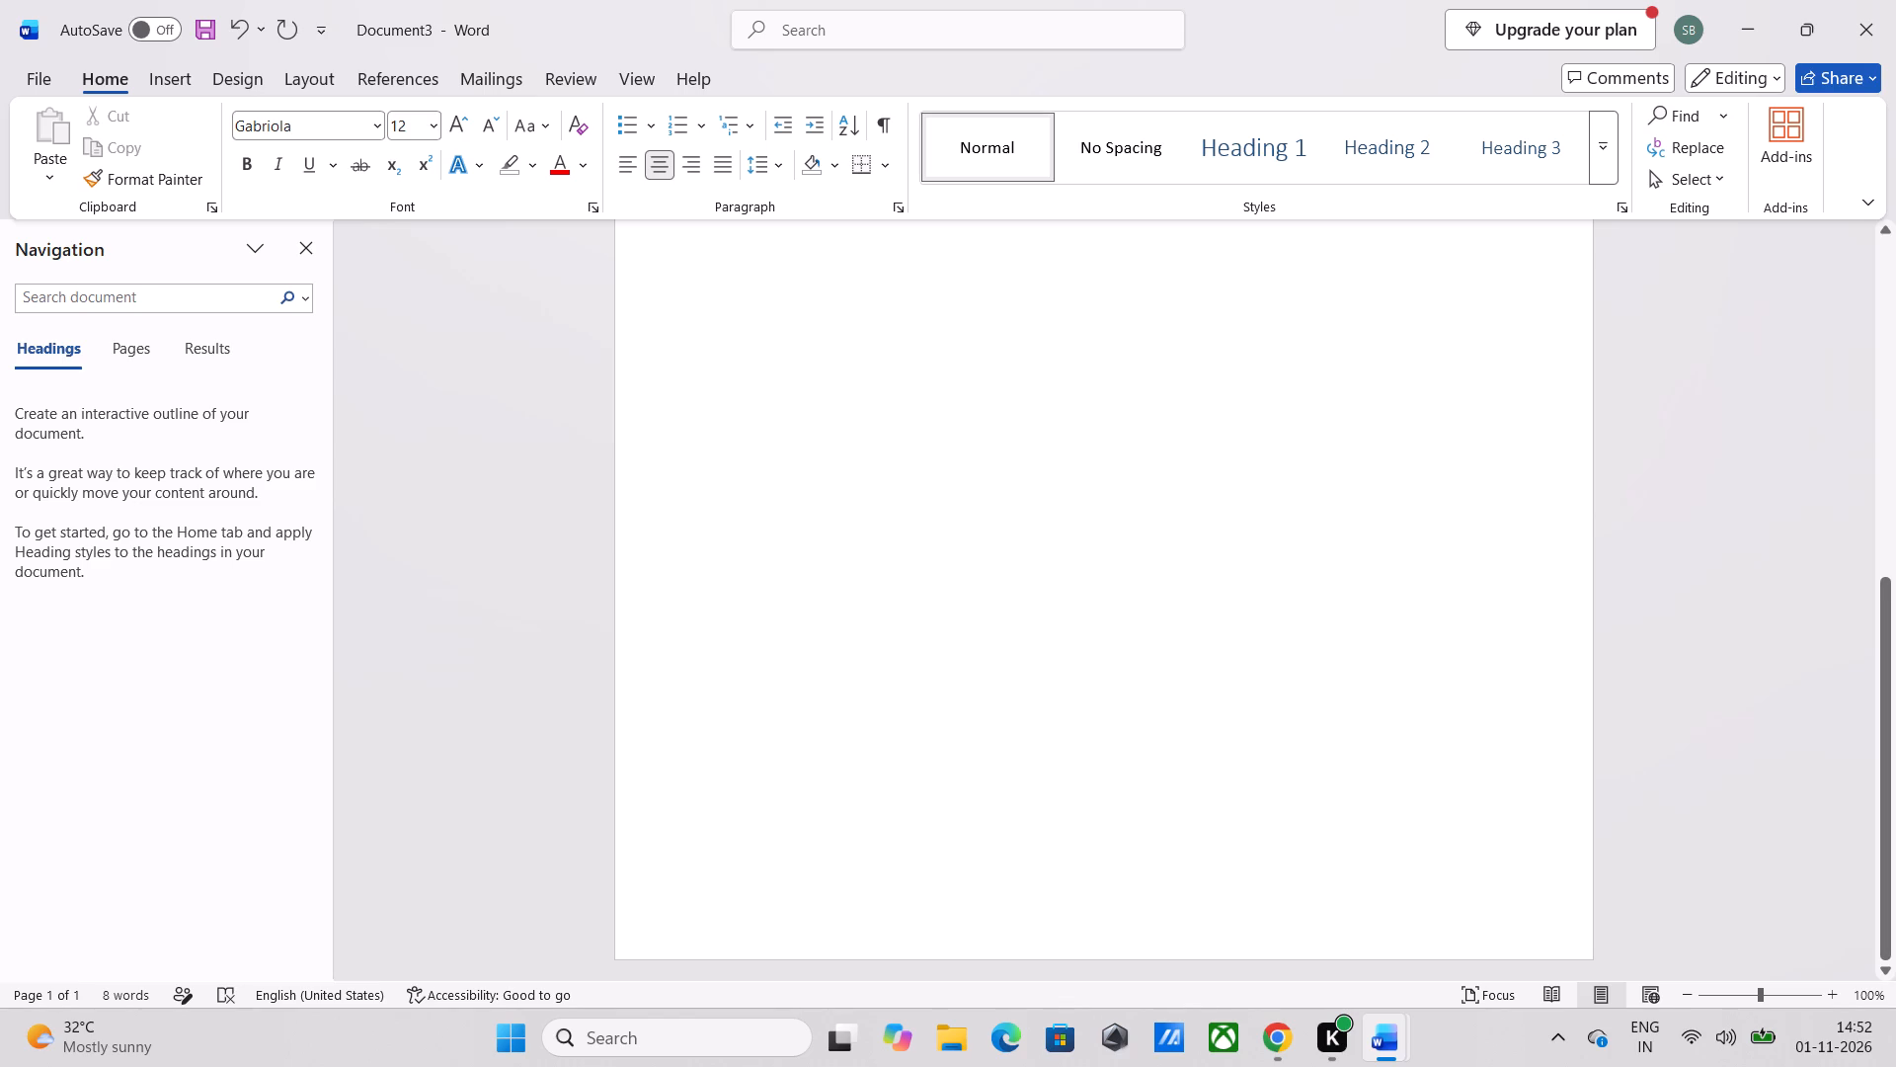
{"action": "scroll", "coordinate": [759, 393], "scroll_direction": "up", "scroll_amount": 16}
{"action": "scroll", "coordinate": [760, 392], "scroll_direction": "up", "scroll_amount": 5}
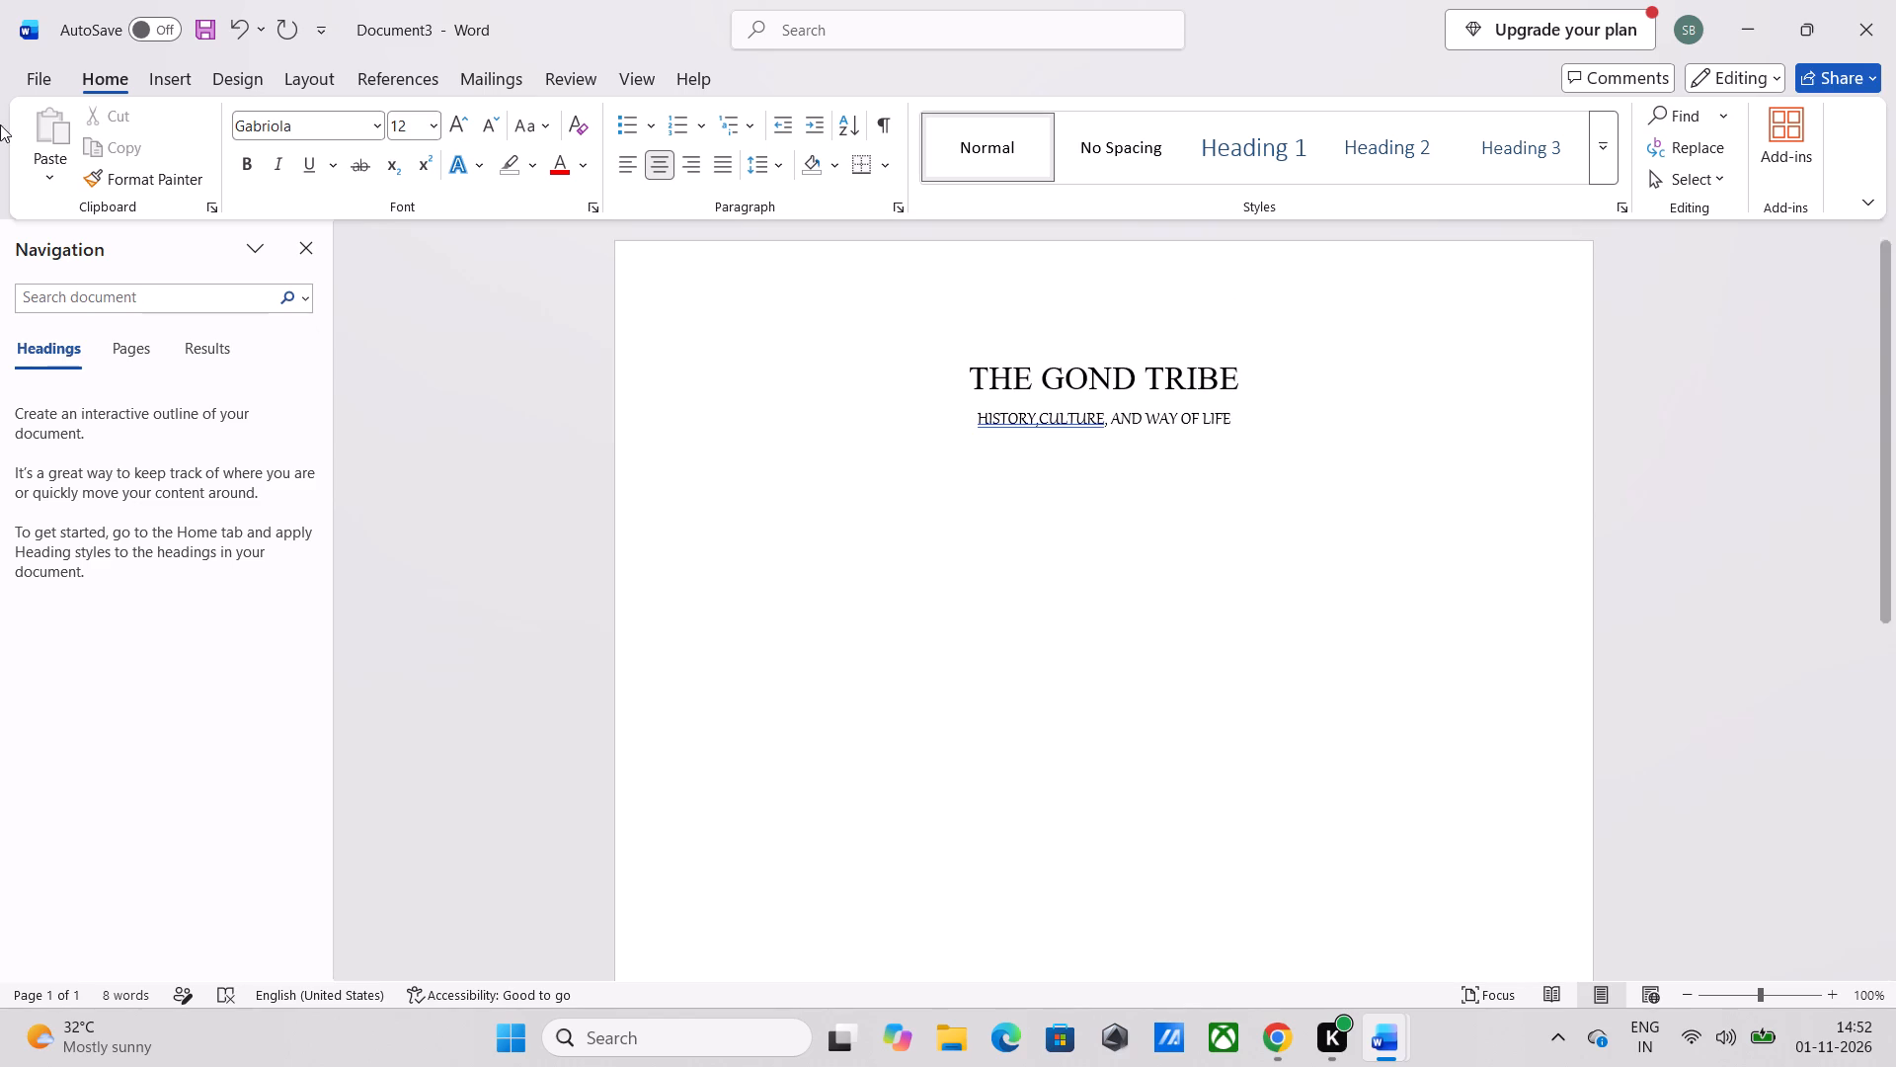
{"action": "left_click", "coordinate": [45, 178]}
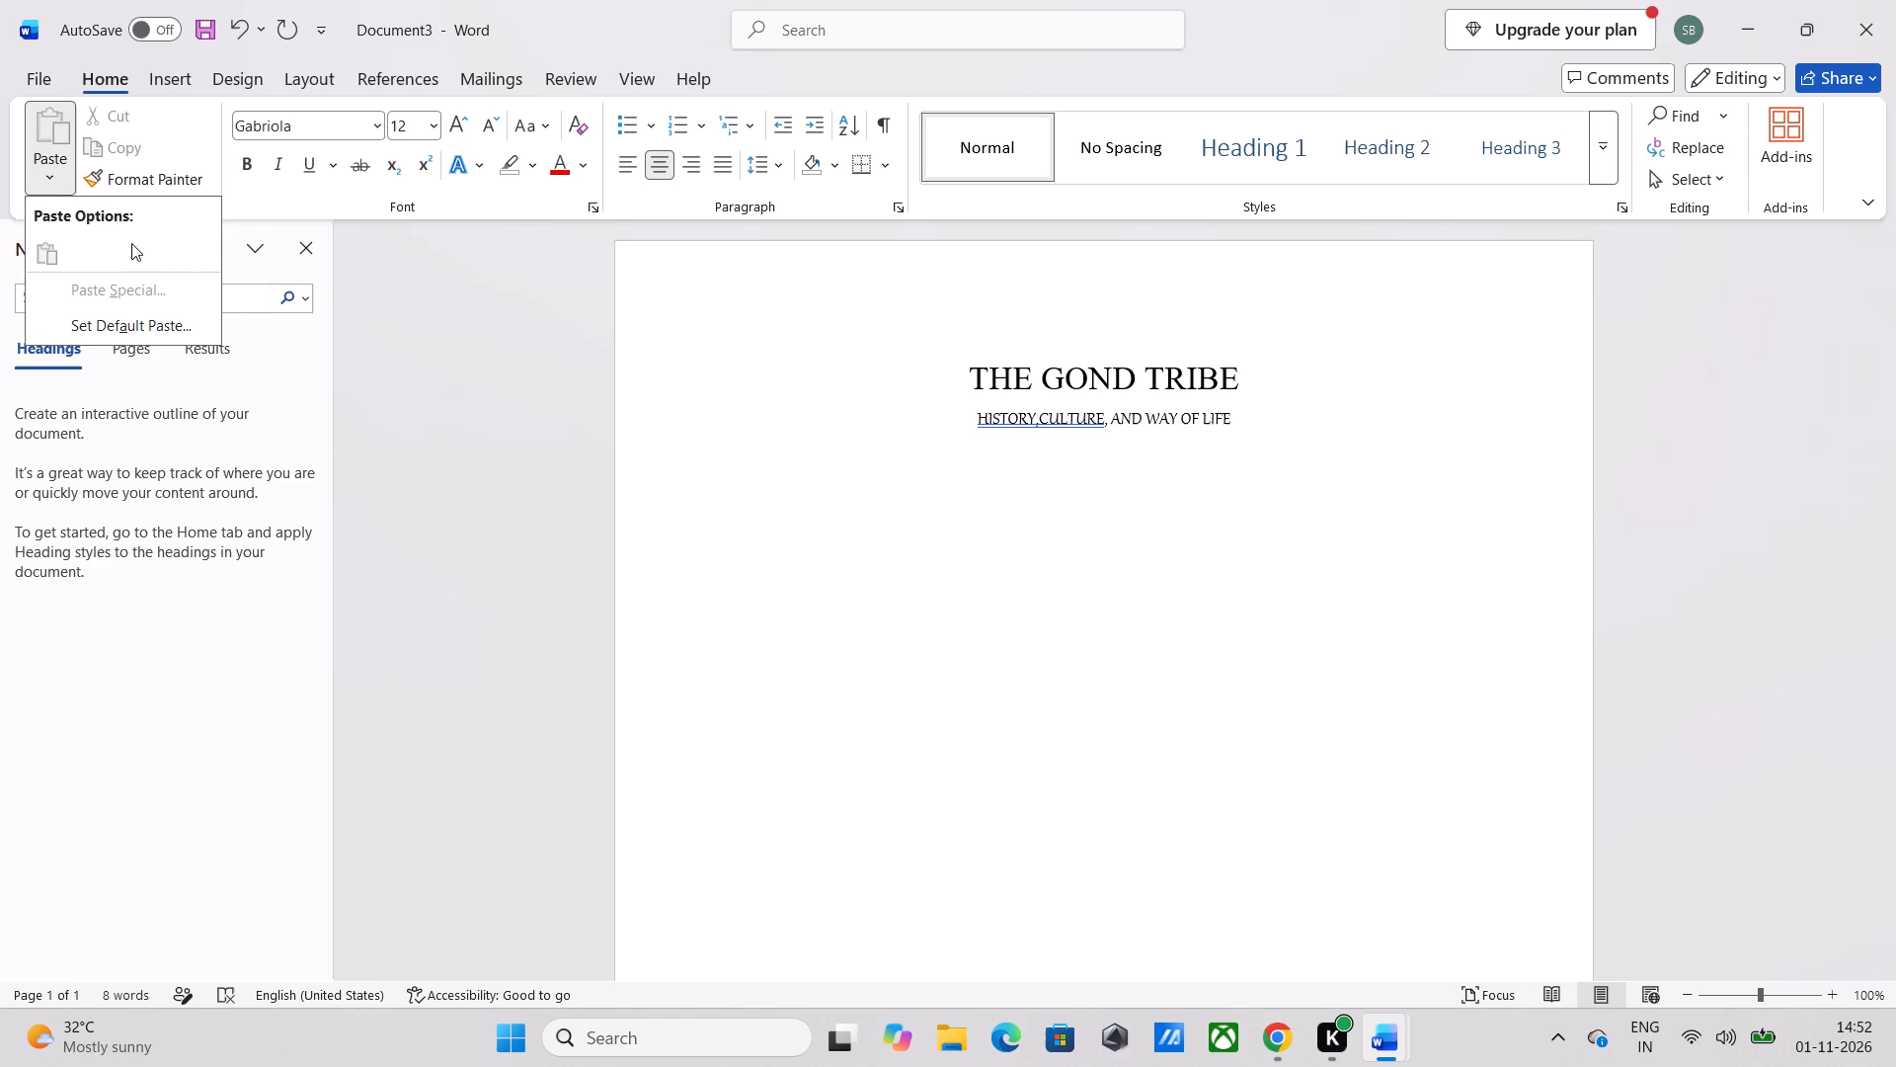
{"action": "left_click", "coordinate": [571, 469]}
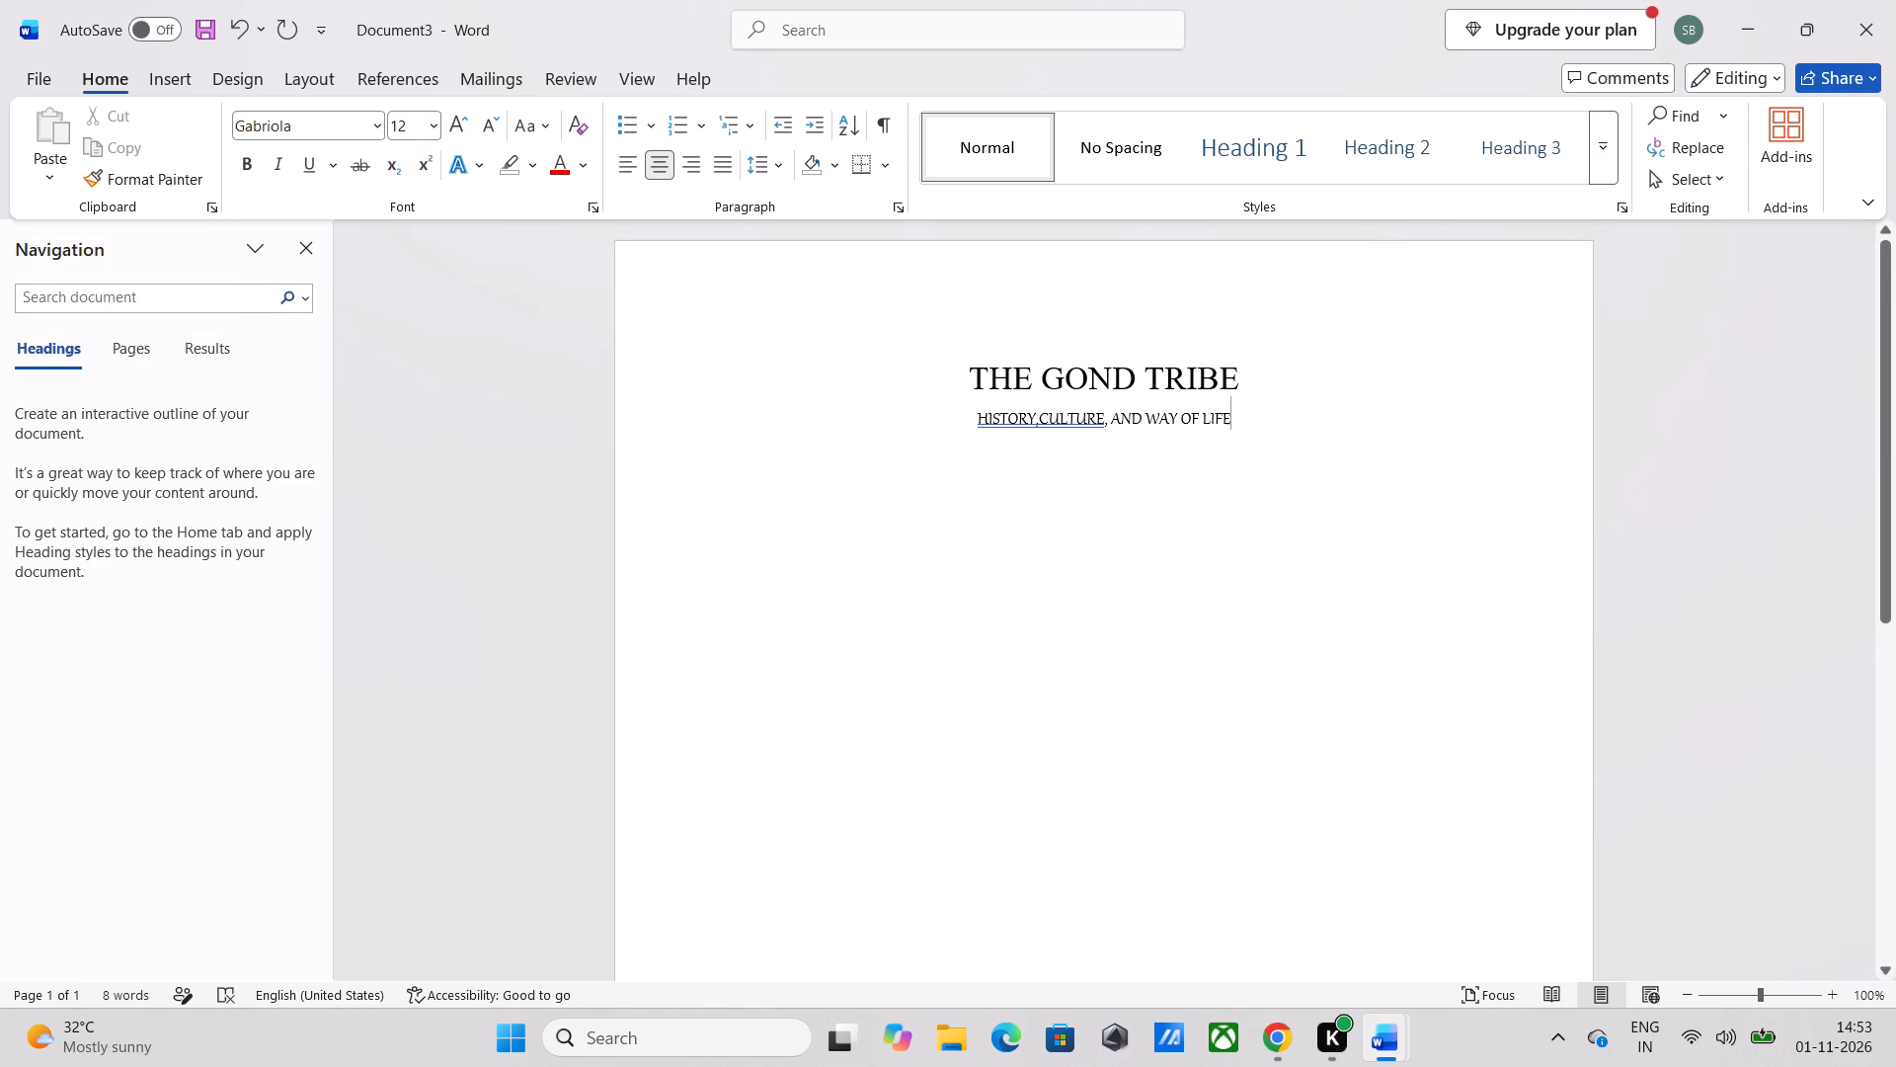
Delete the whole subtitle text below the title THE GOND TRIBE.
{"action": "left_click", "coordinate": [1245, 420]}
{"action": "key", "text": "BackSpace"}
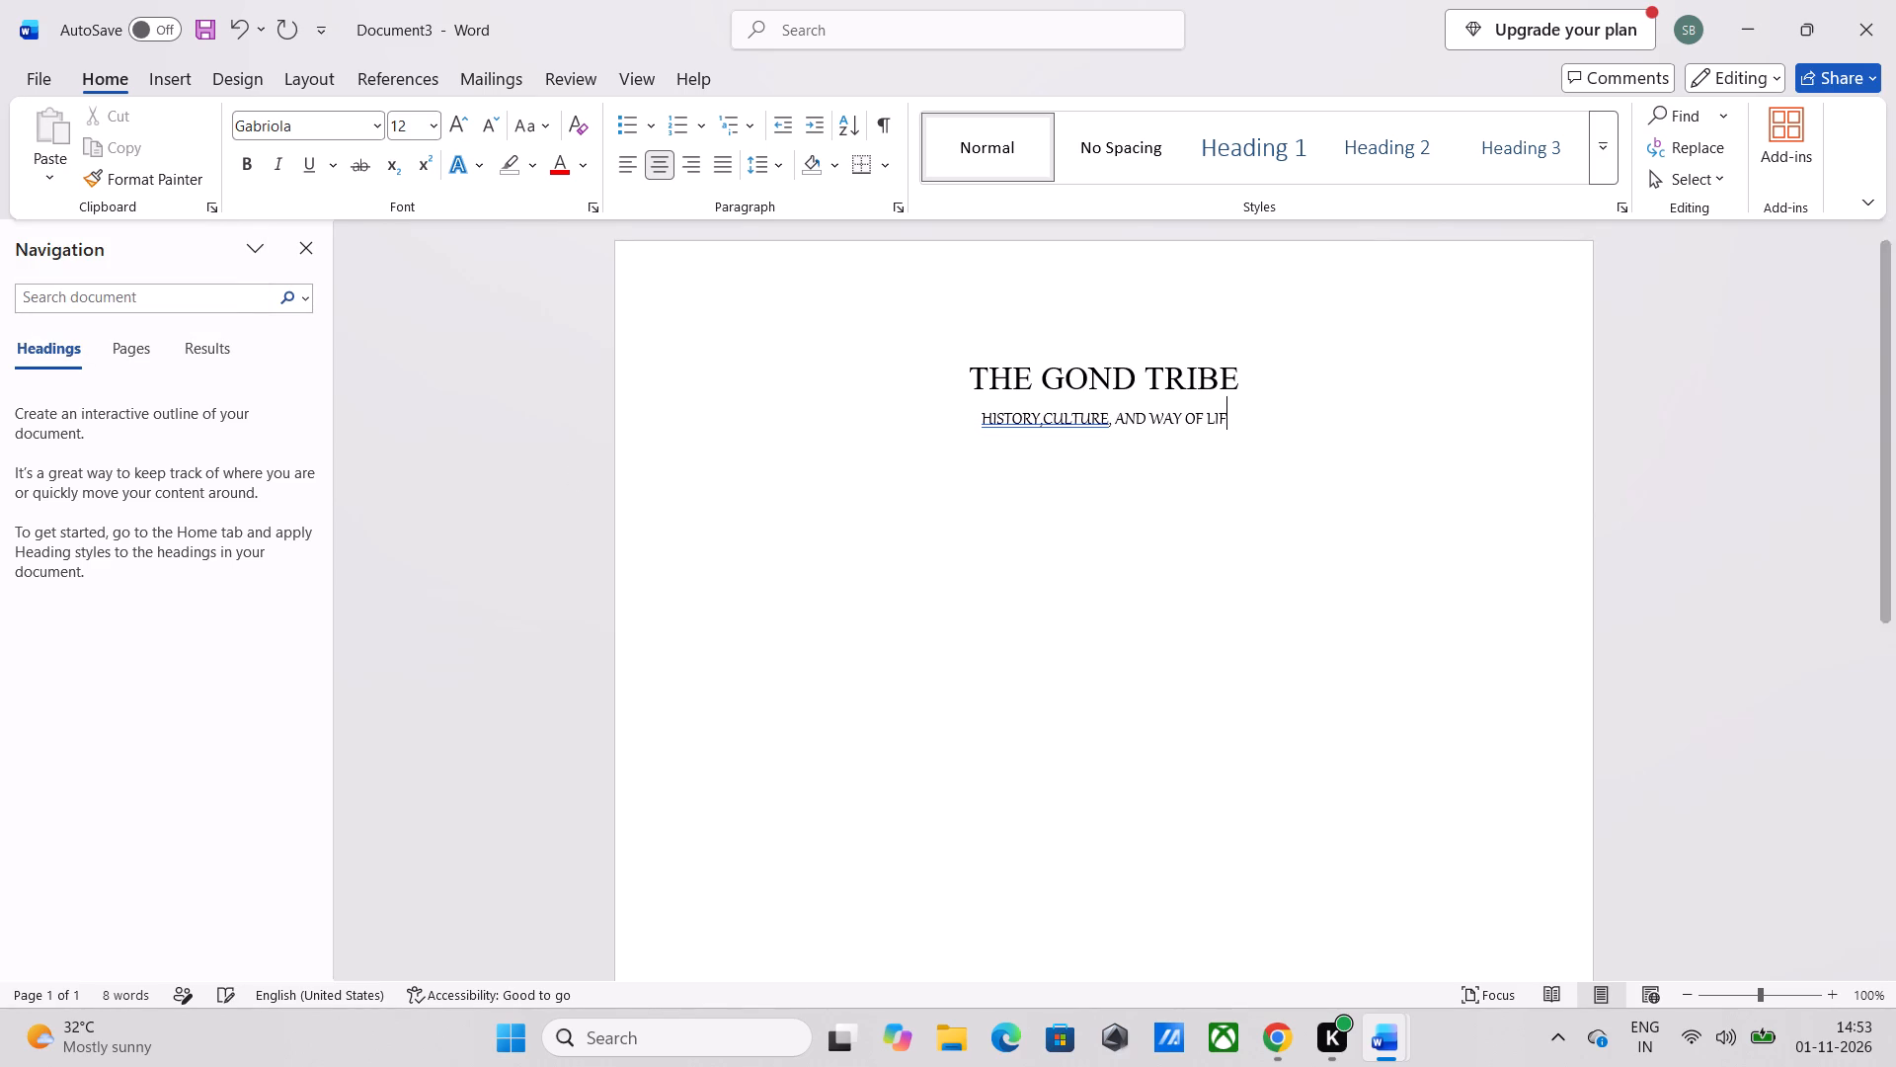
{"action": "key", "text": "ctrl+BackSpace"}
{"action": "key", "text": "ctrl+BackSpace"}
{"action": "key", "text": "ctrl+BackSpace"}
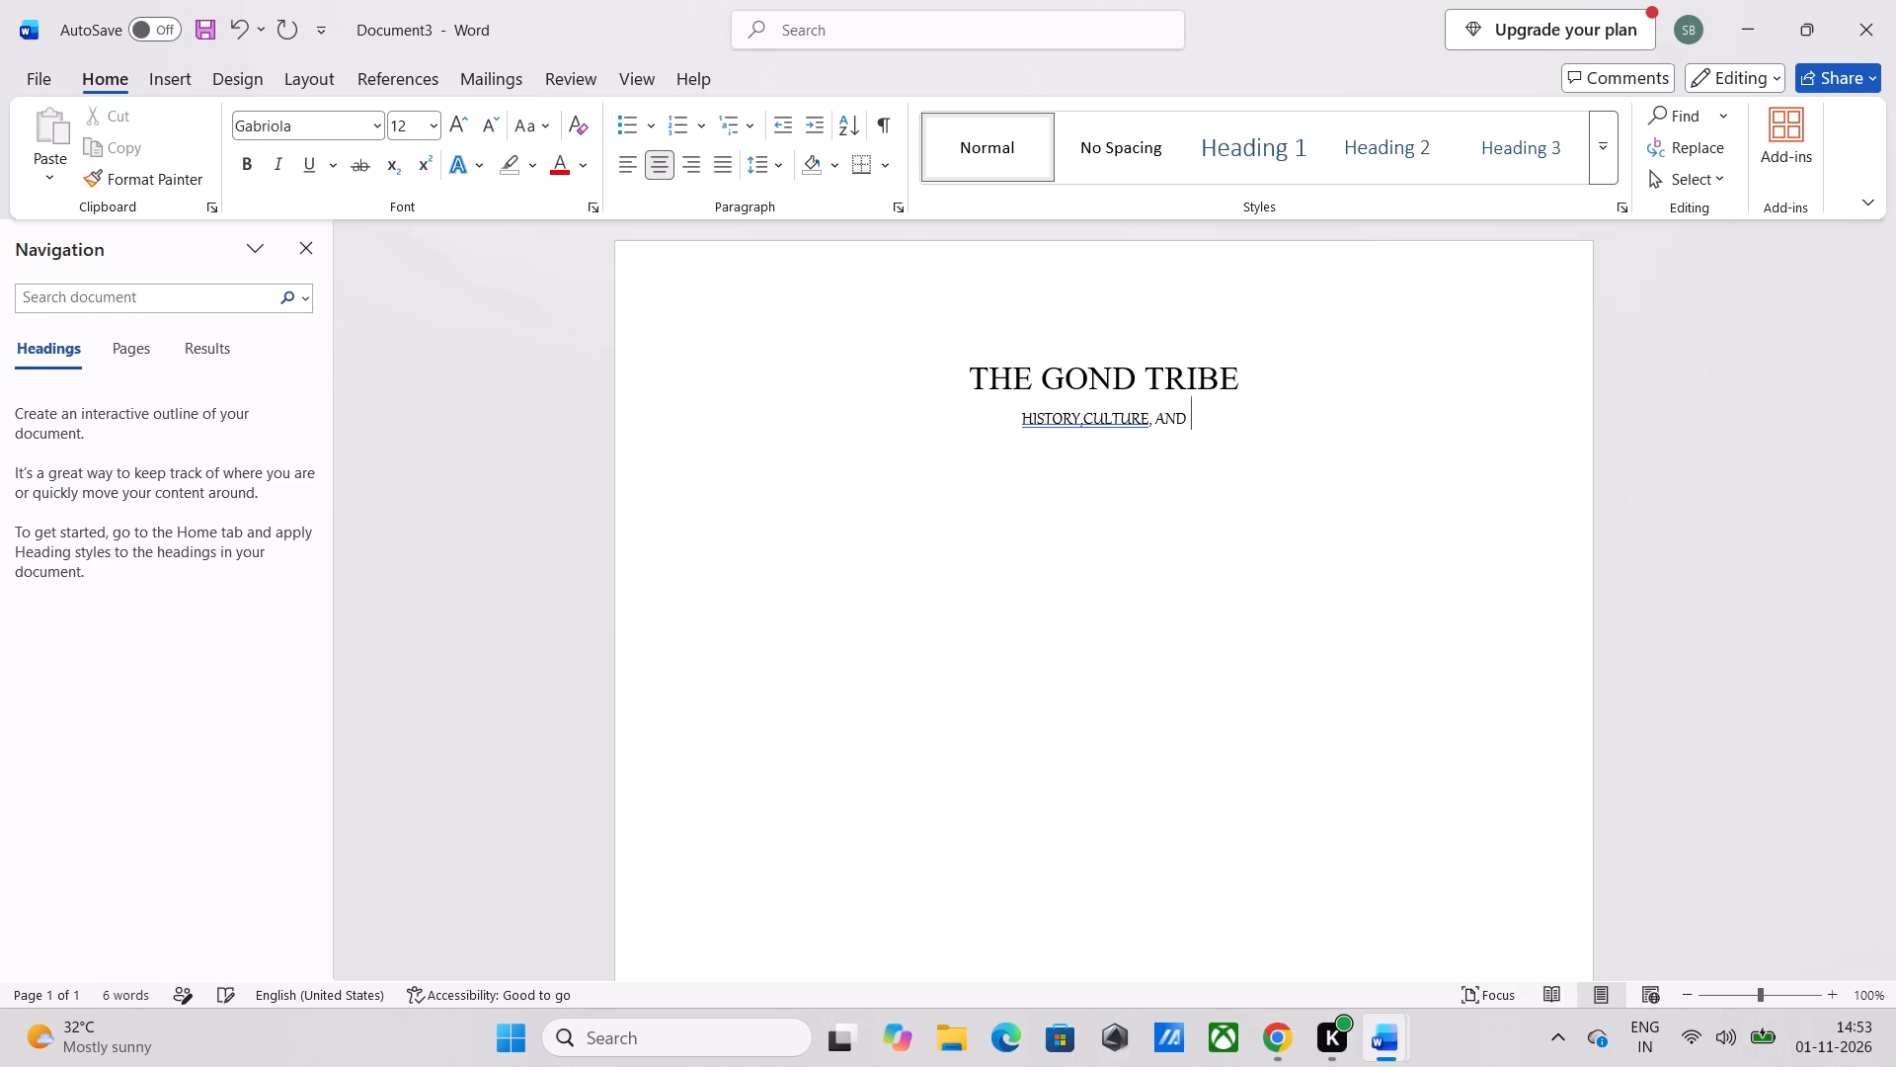
{"action": "key", "text": "ctrl+BackSpace"}
{"action": "key", "text": "ctrl+BackSpace"}
{"action": "key", "text": "ctrl+BackSpace"}
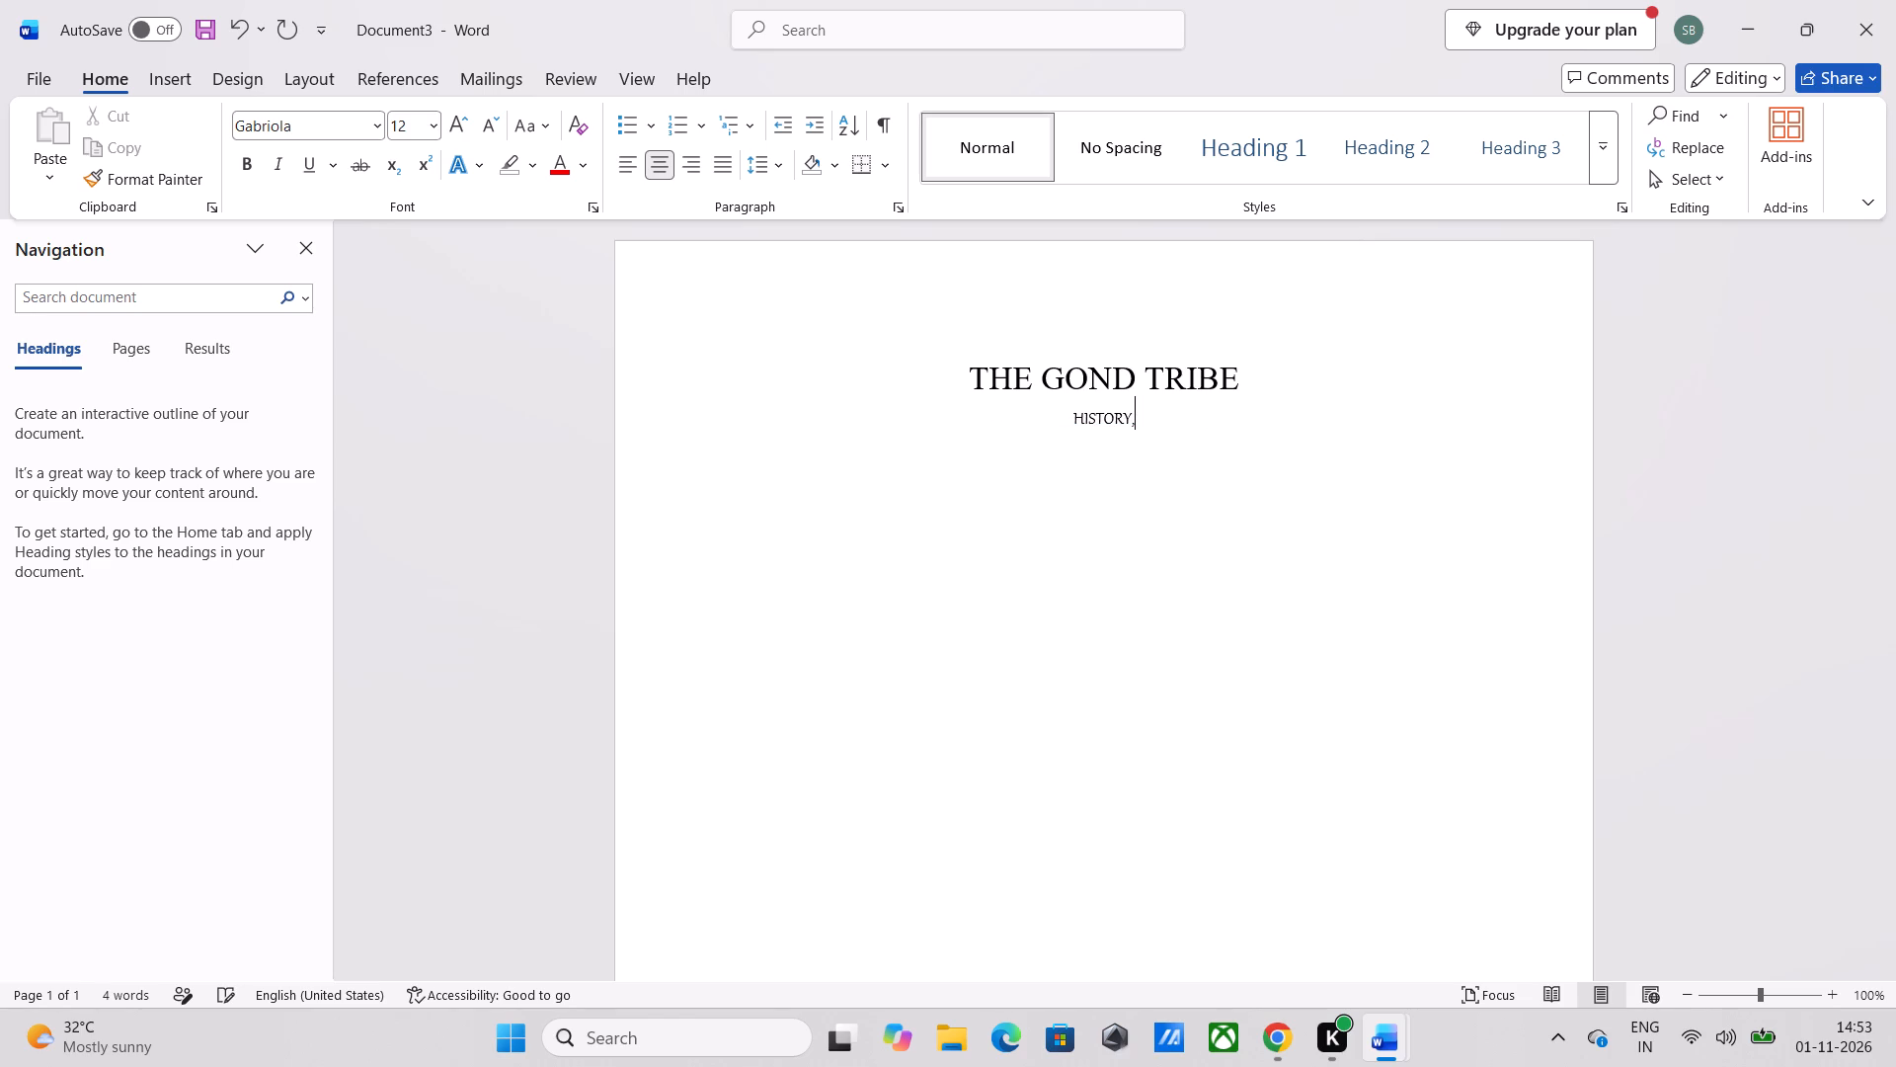
{"action": "key", "text": "ctrl+BackSpace"}
{"action": "key", "text": "ctrl+BackSpace"}
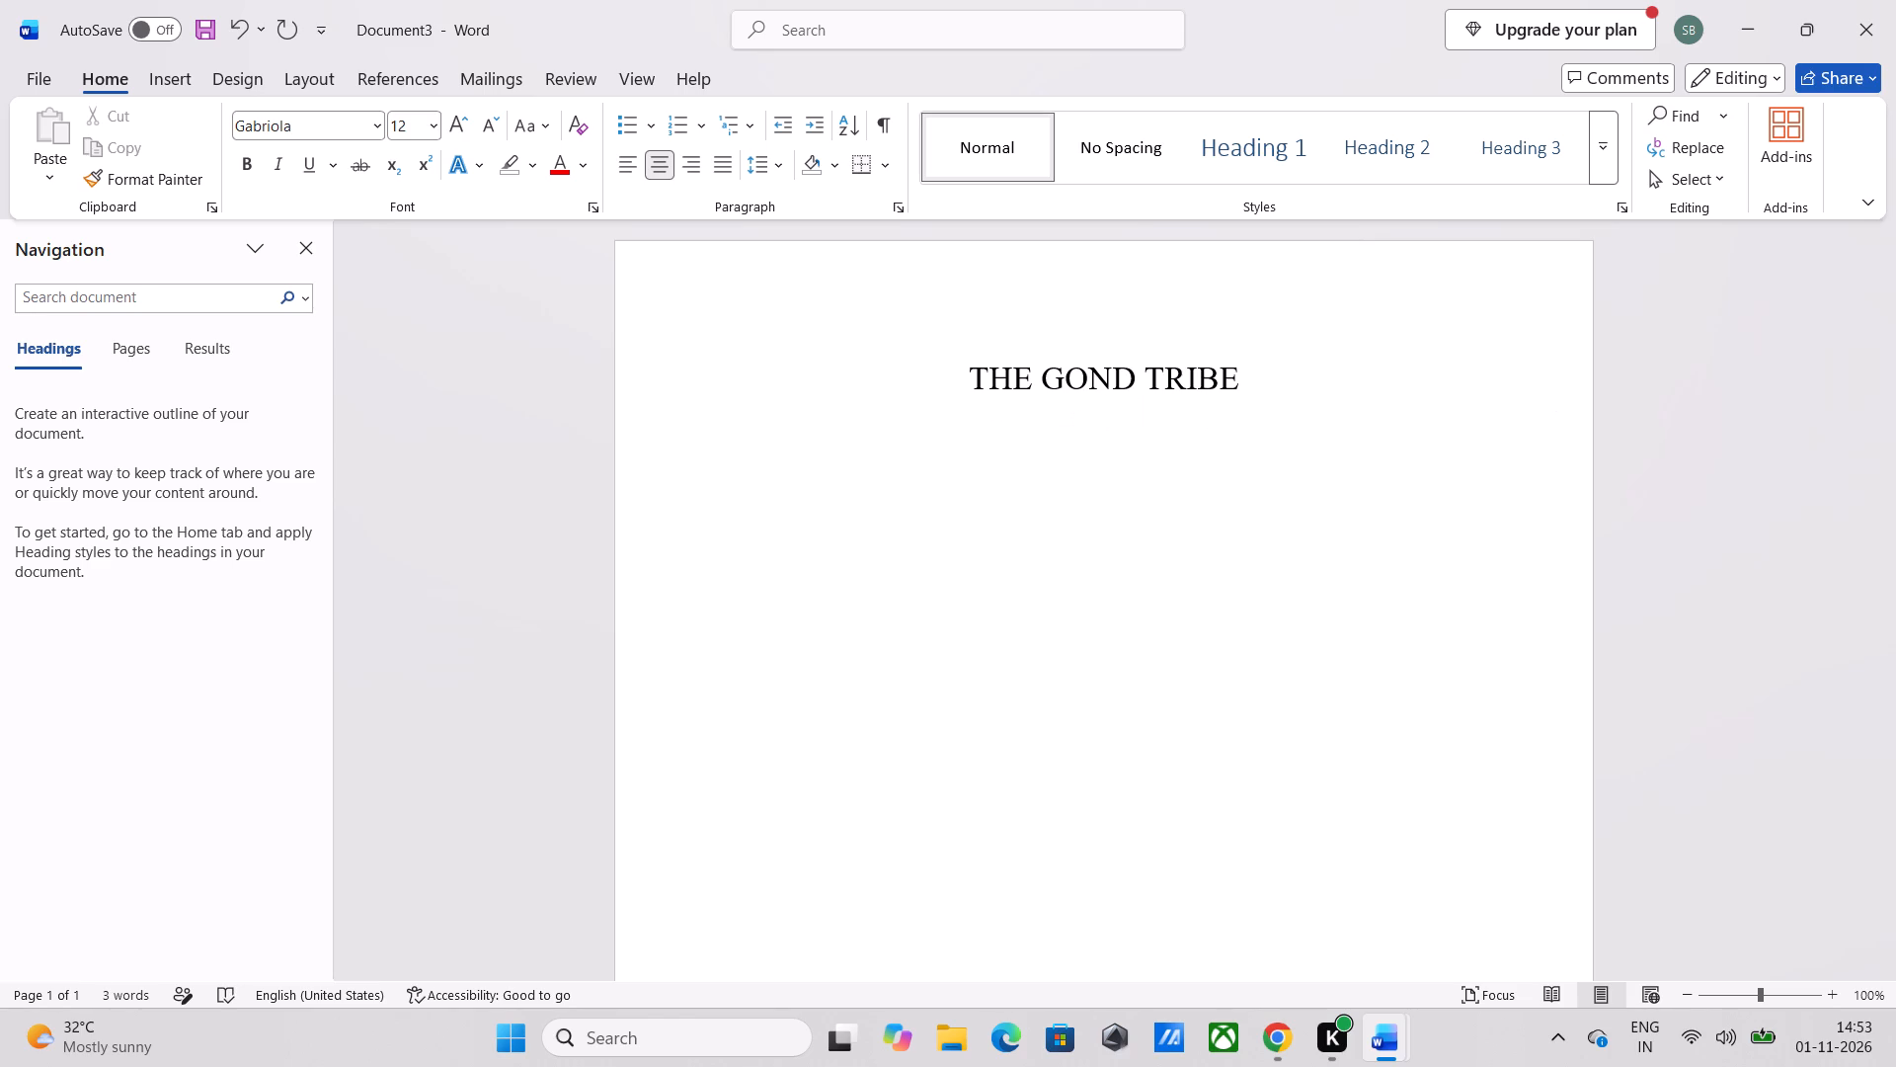
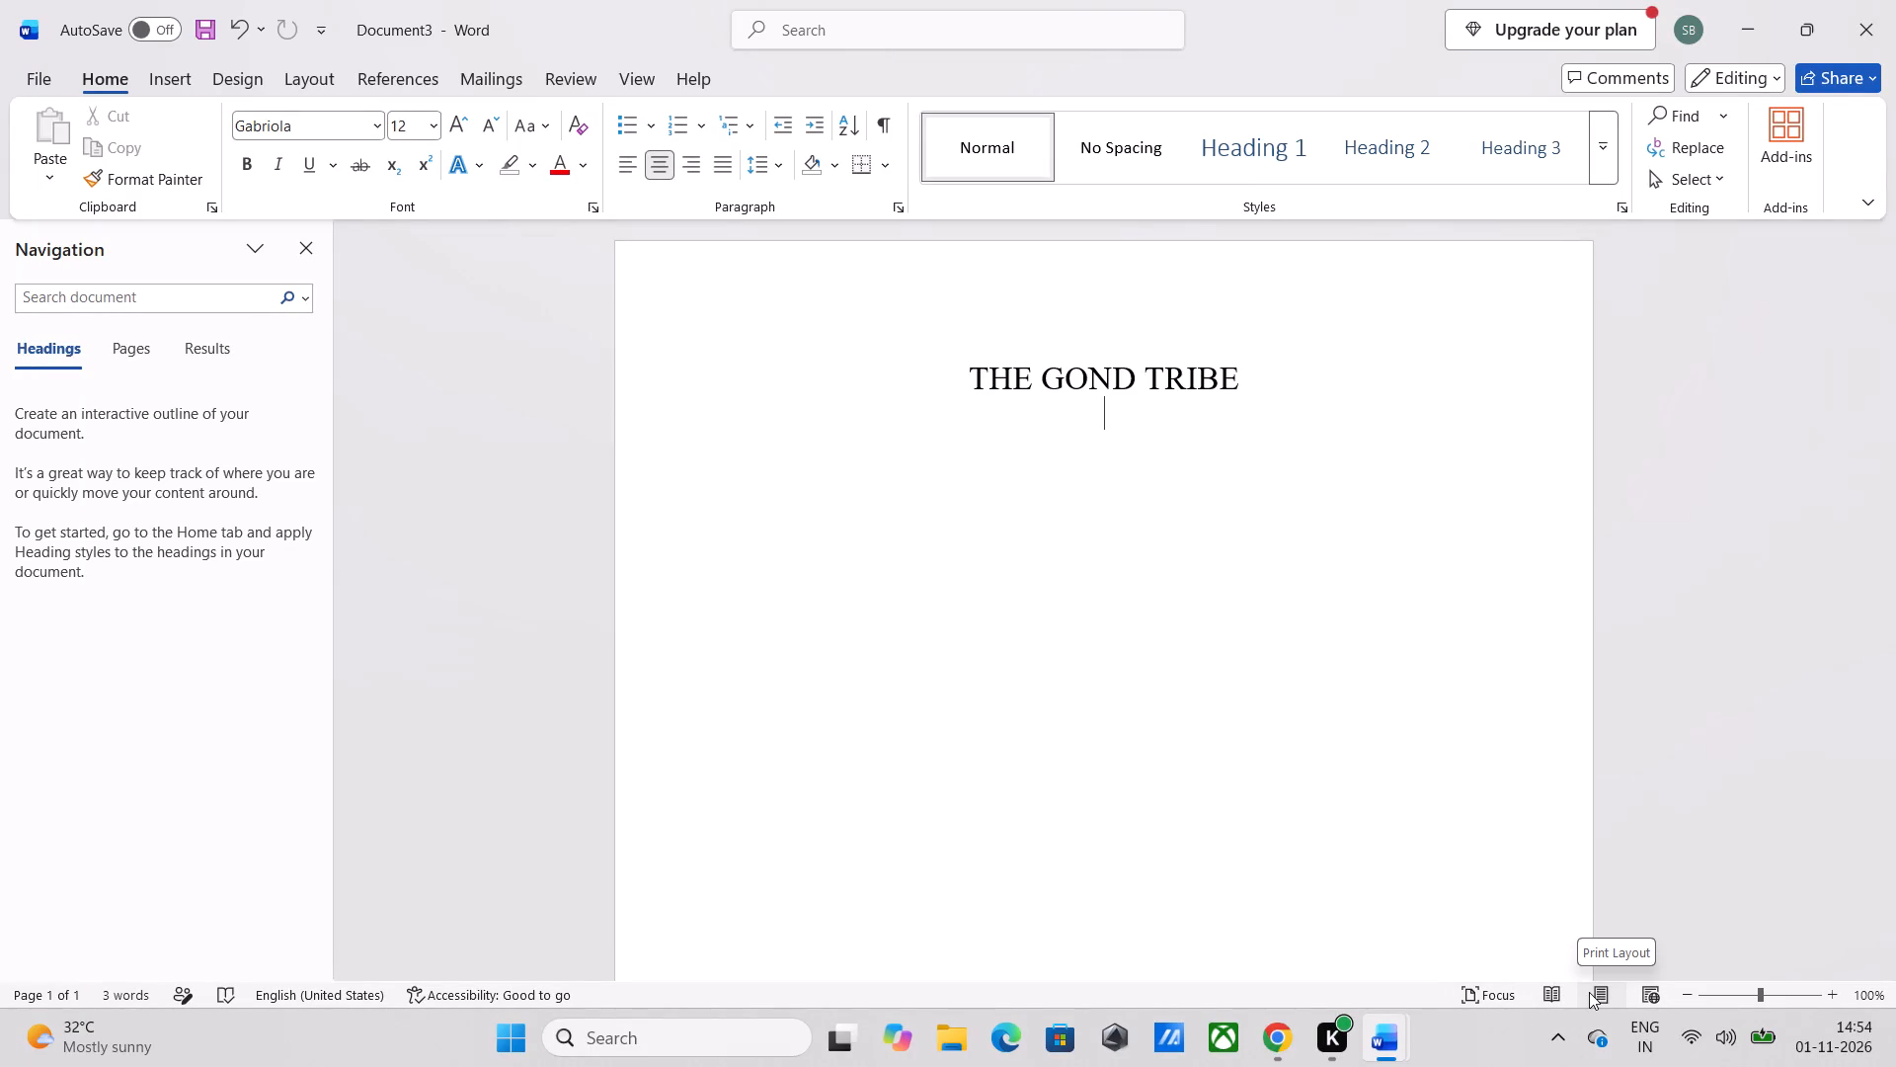
Insert a blank page after the line below the title THE GOND TRIBE.
{"action": "scroll", "coordinate": [1066, 565], "scroll_direction": "down", "scroll_amount": 4}
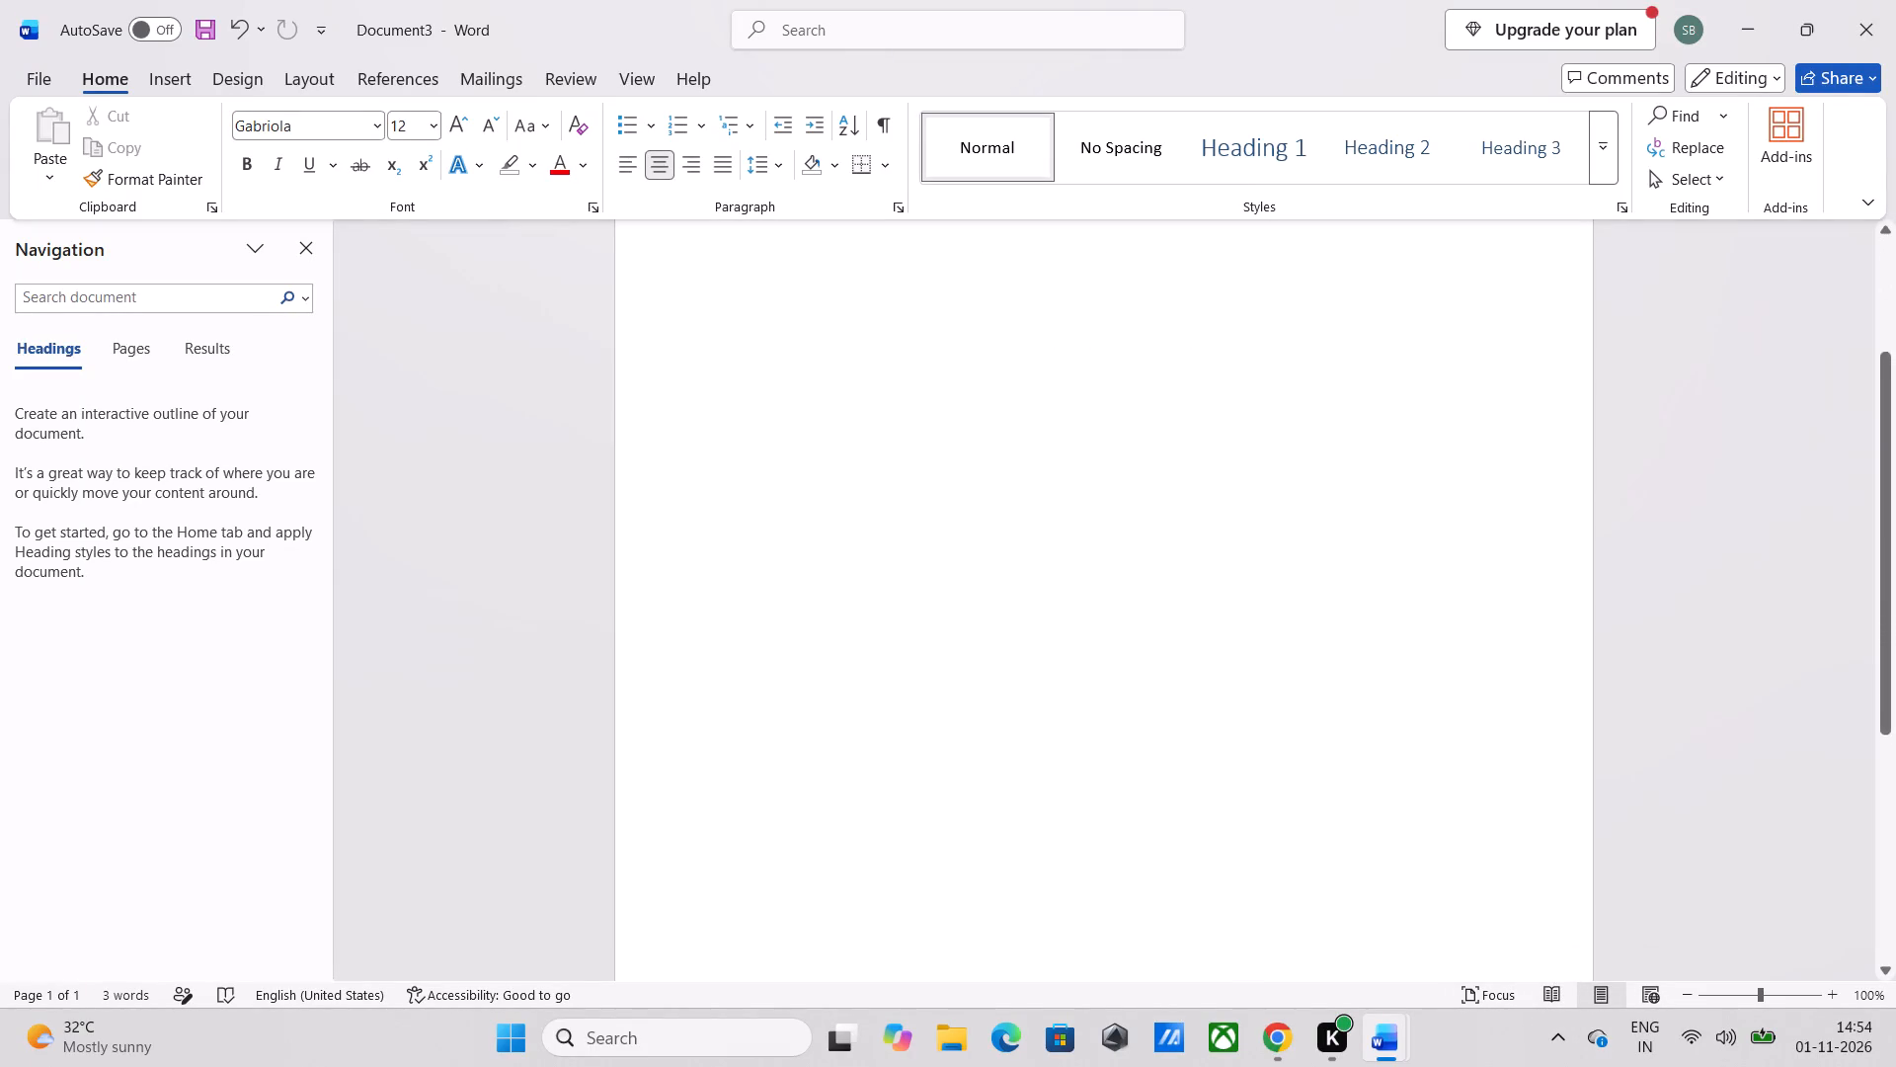
{"action": "scroll", "coordinate": [1044, 569], "scroll_direction": "down", "scroll_amount": 10}
{"action": "scroll", "coordinate": [810, 612], "scroll_direction": "up", "scroll_amount": 2}
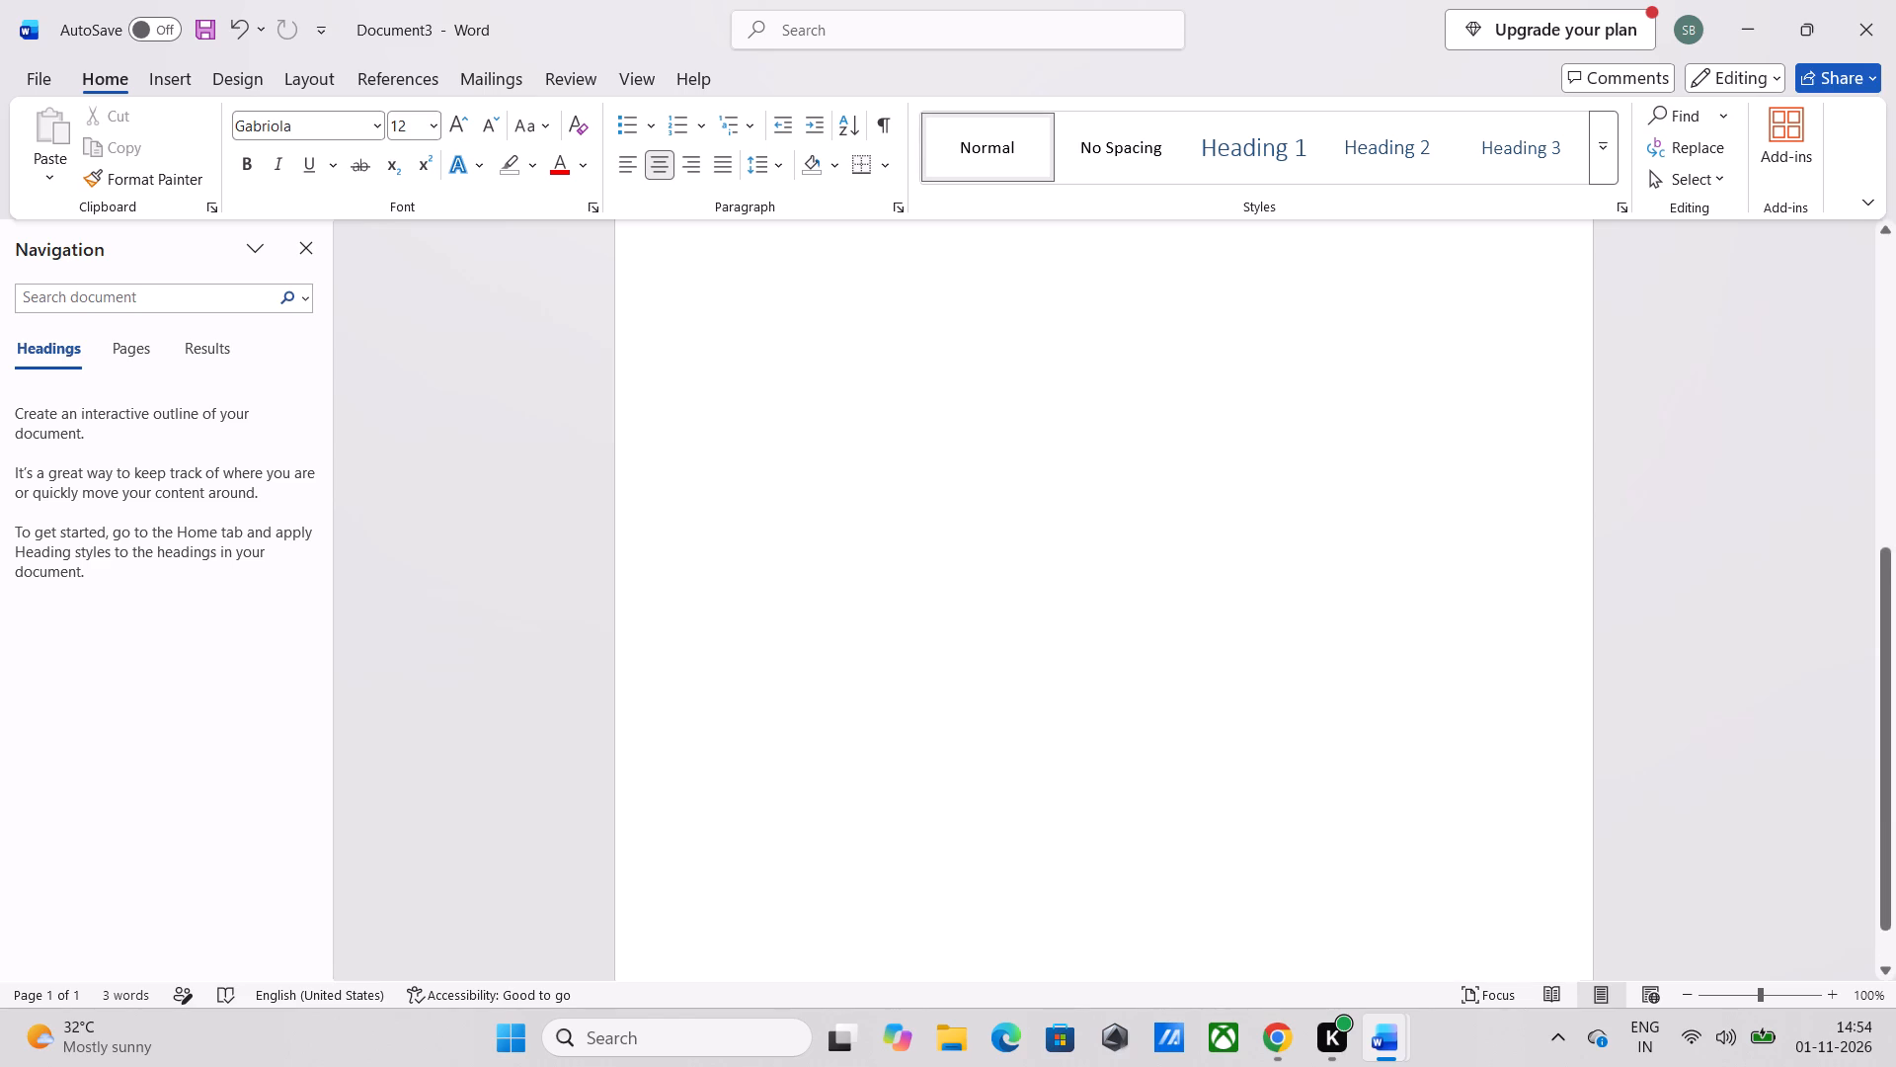
{"action": "scroll", "coordinate": [812, 615], "scroll_direction": "up", "scroll_amount": 12}
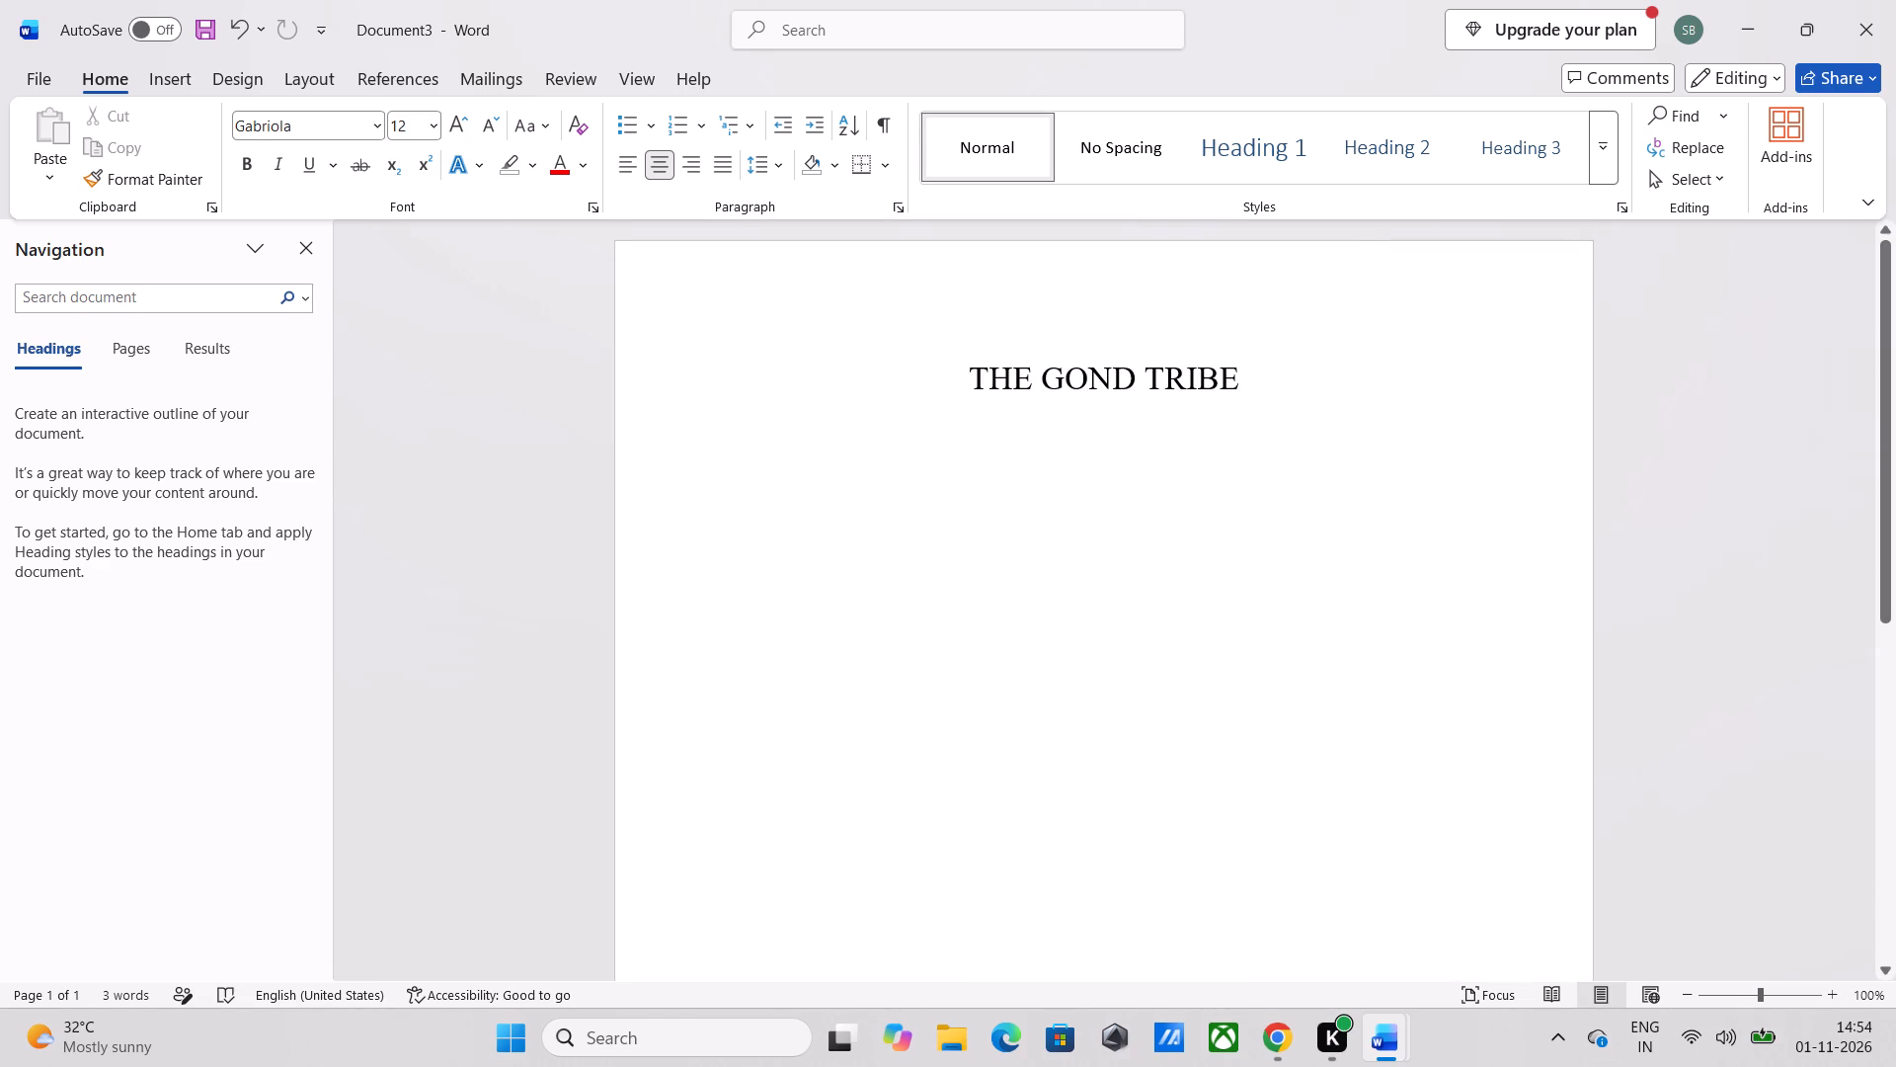
{"action": "scroll", "coordinate": [1660, 134], "scroll_direction": "down", "scroll_amount": 1}
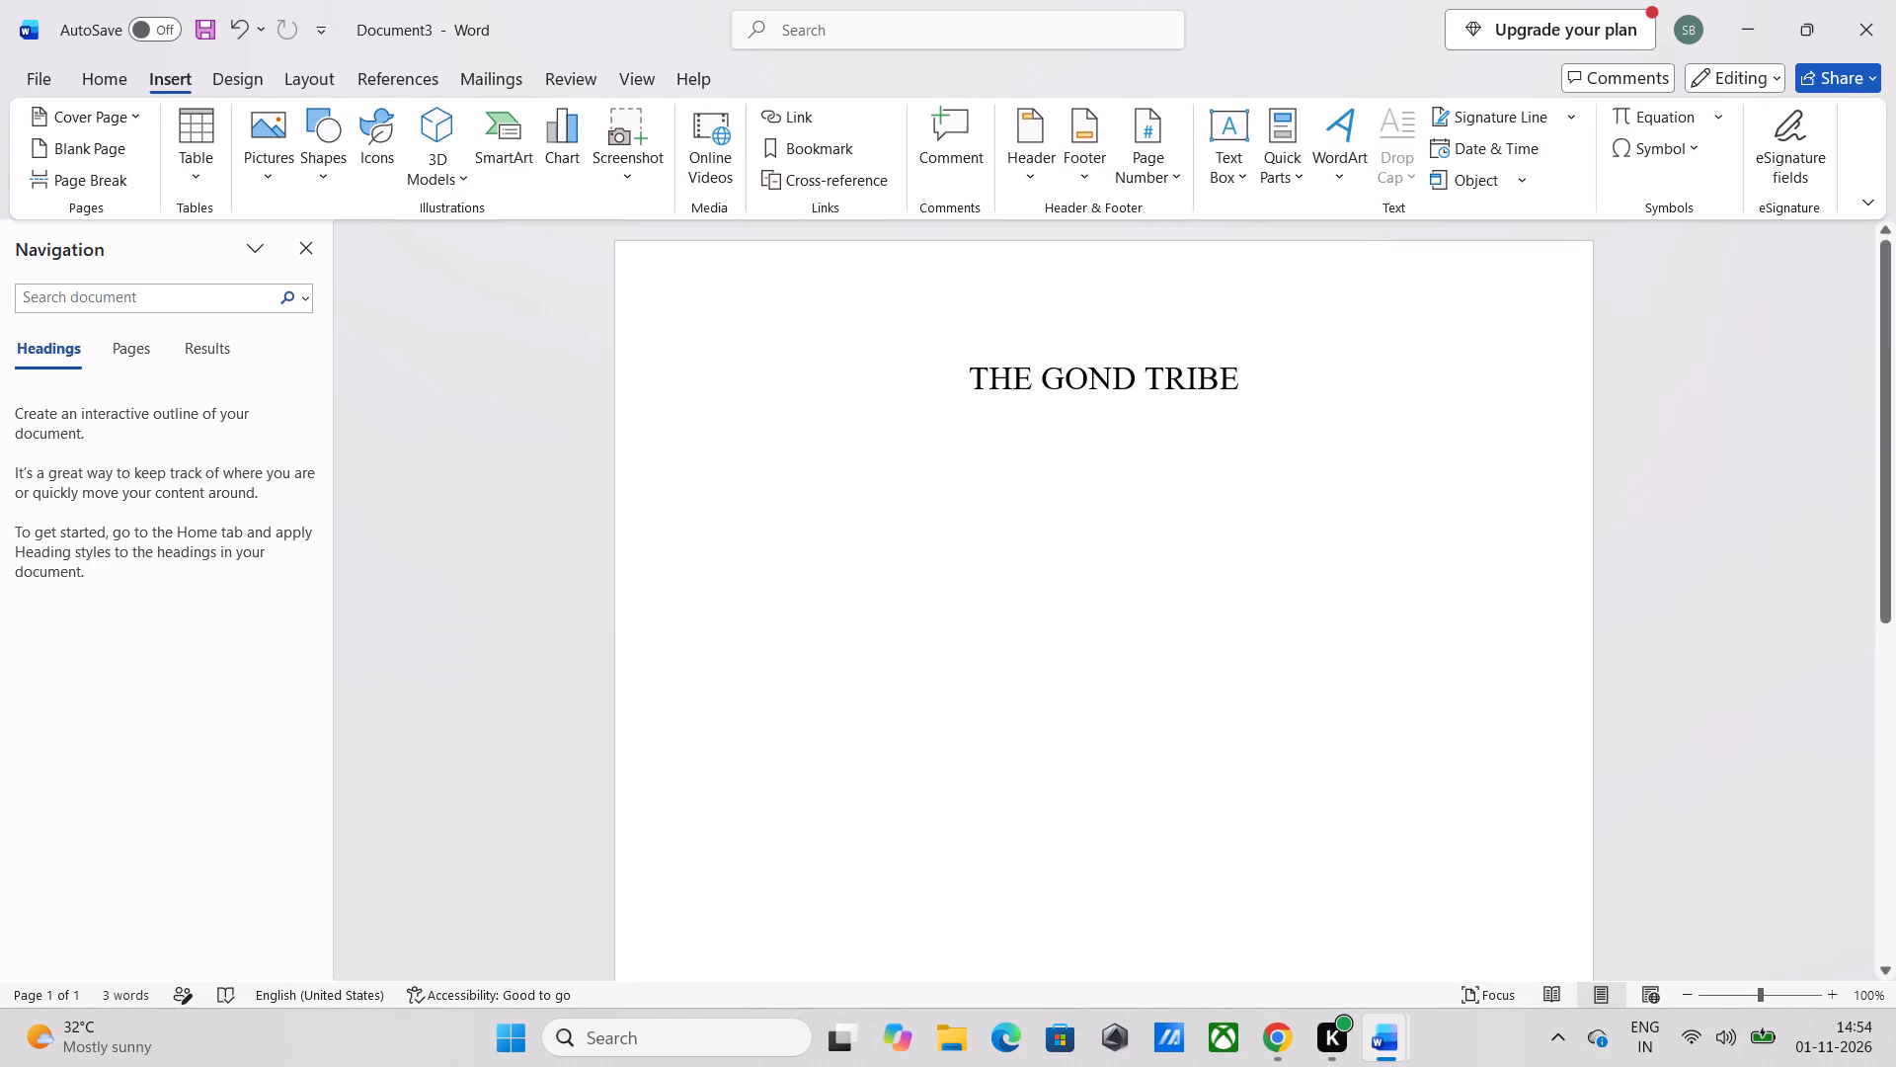
{"action": "scroll", "coordinate": [1470, 535], "scroll_direction": "down", "scroll_amount": 4}
{"action": "scroll", "coordinate": [1496, 616], "scroll_direction": "up", "scroll_amount": 8}
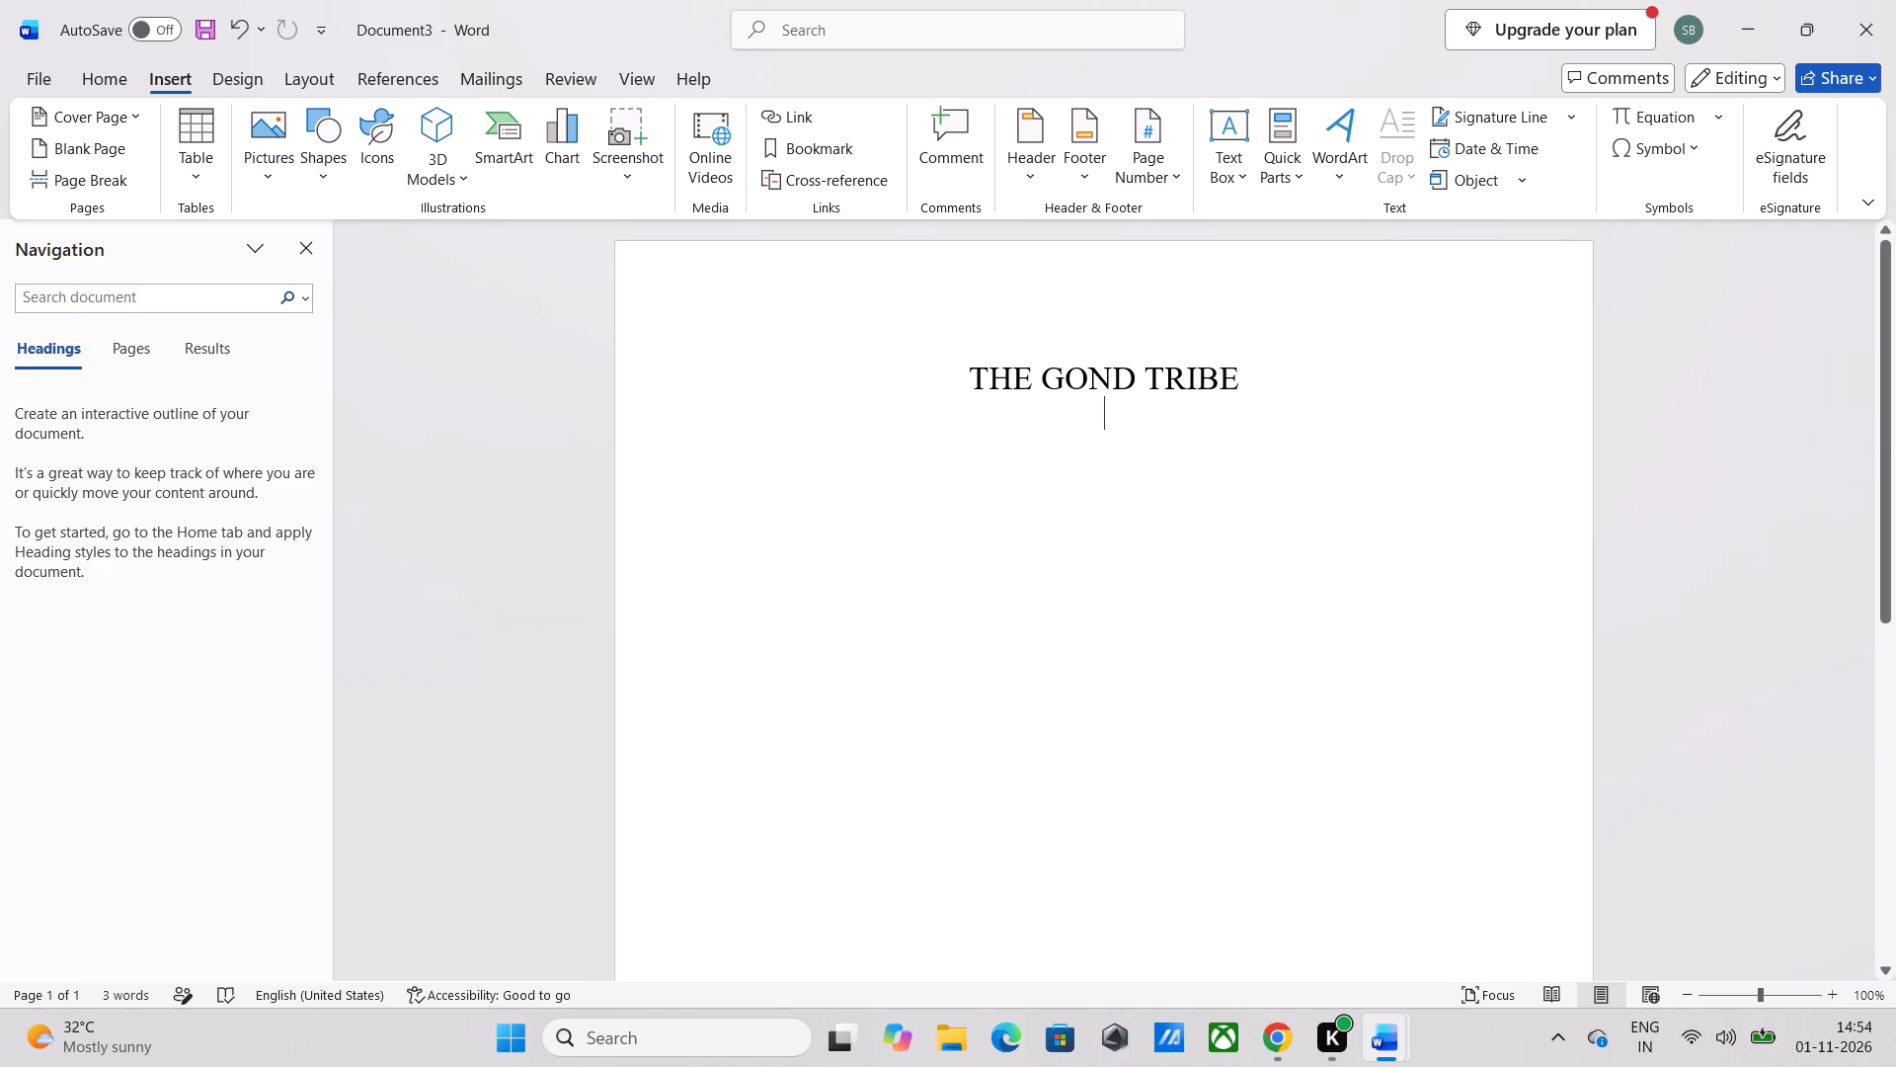
{"action": "left_click", "coordinate": [99, 154]}
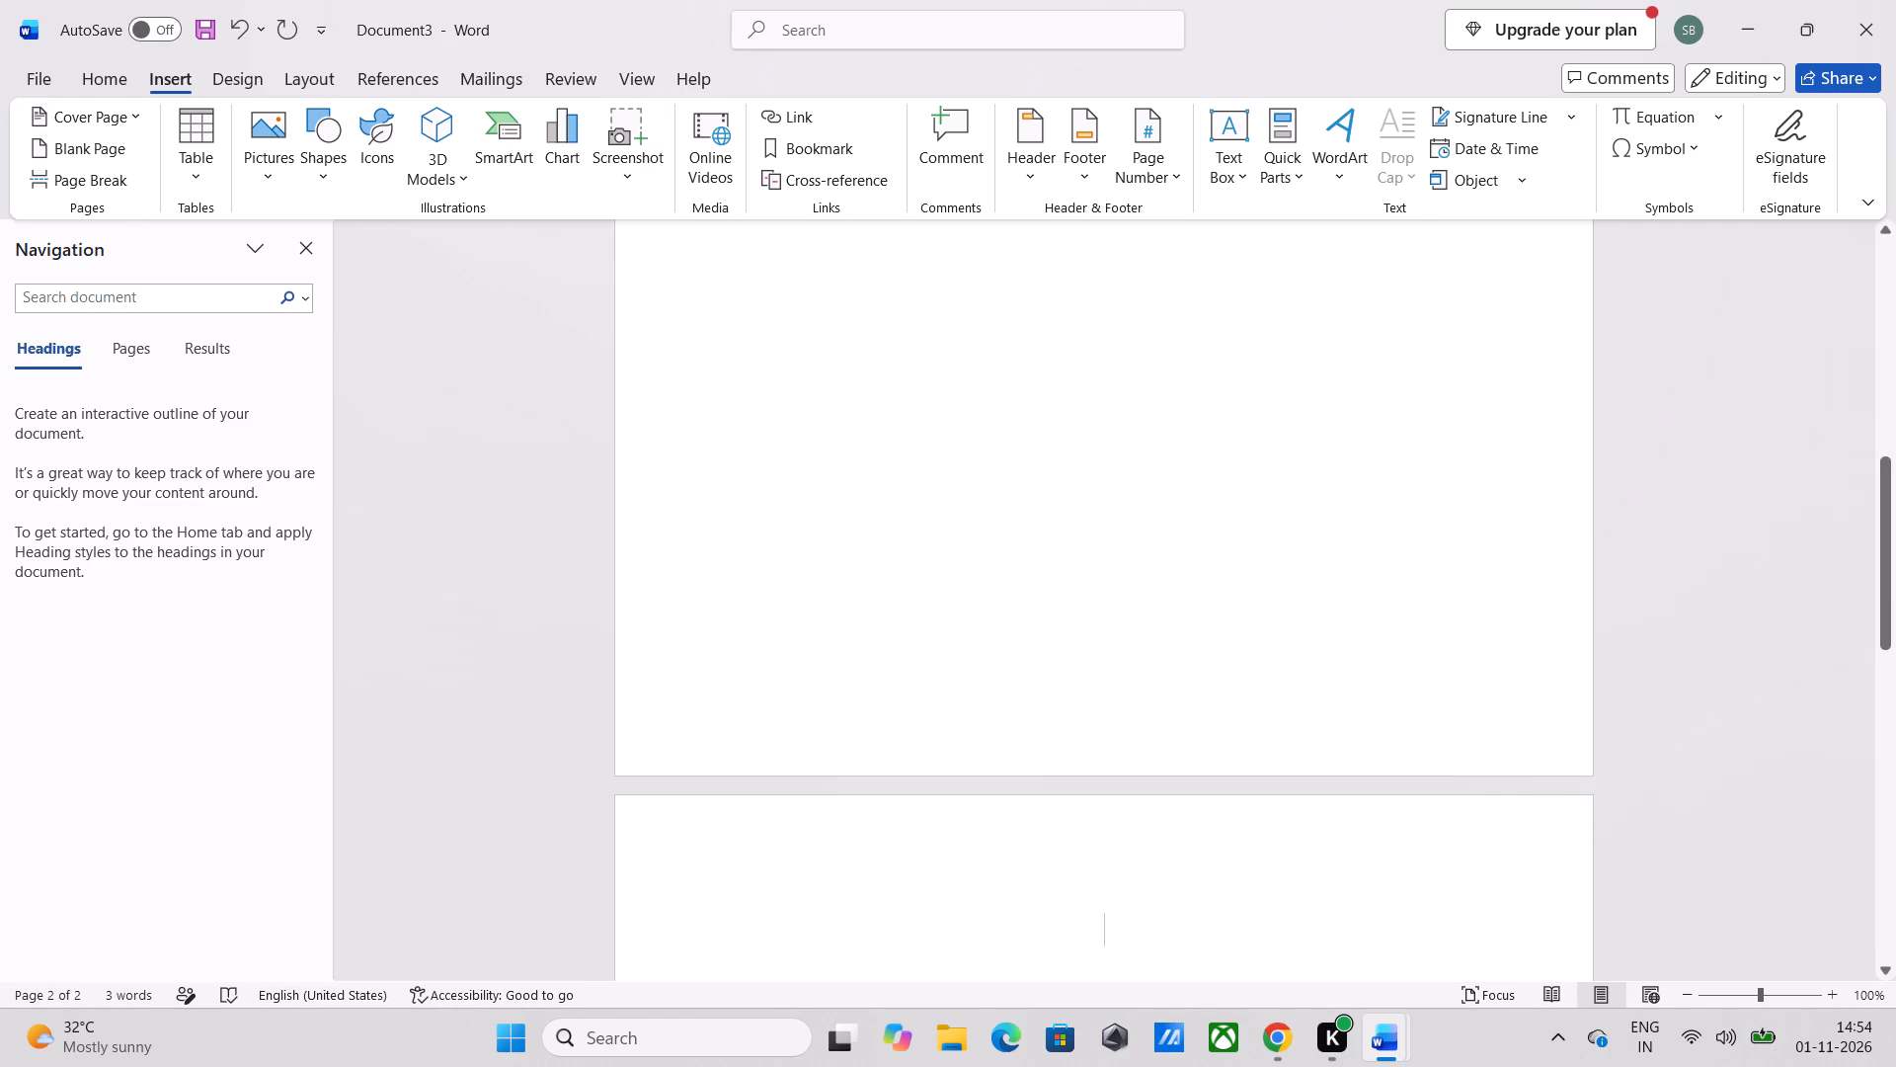
{"action": "scroll", "coordinate": [764, 621], "scroll_direction": "up", "scroll_amount": 18}
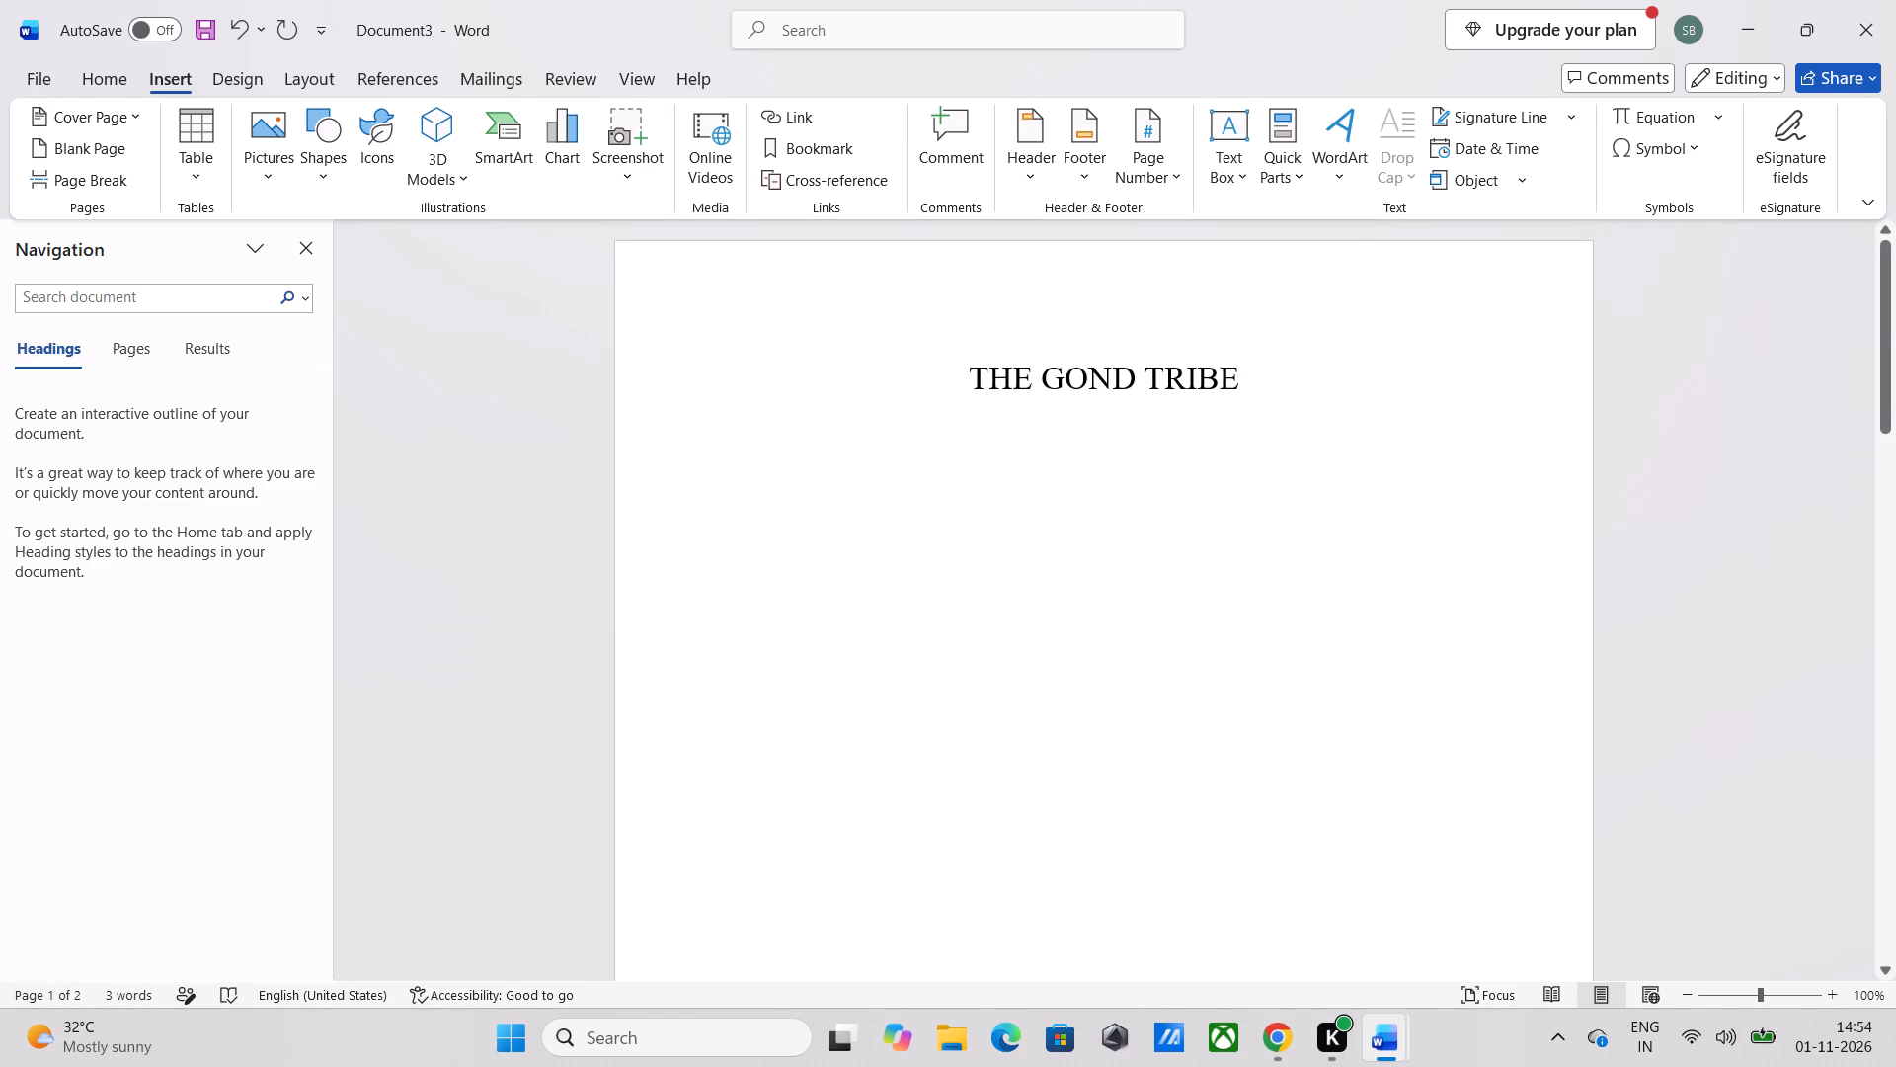
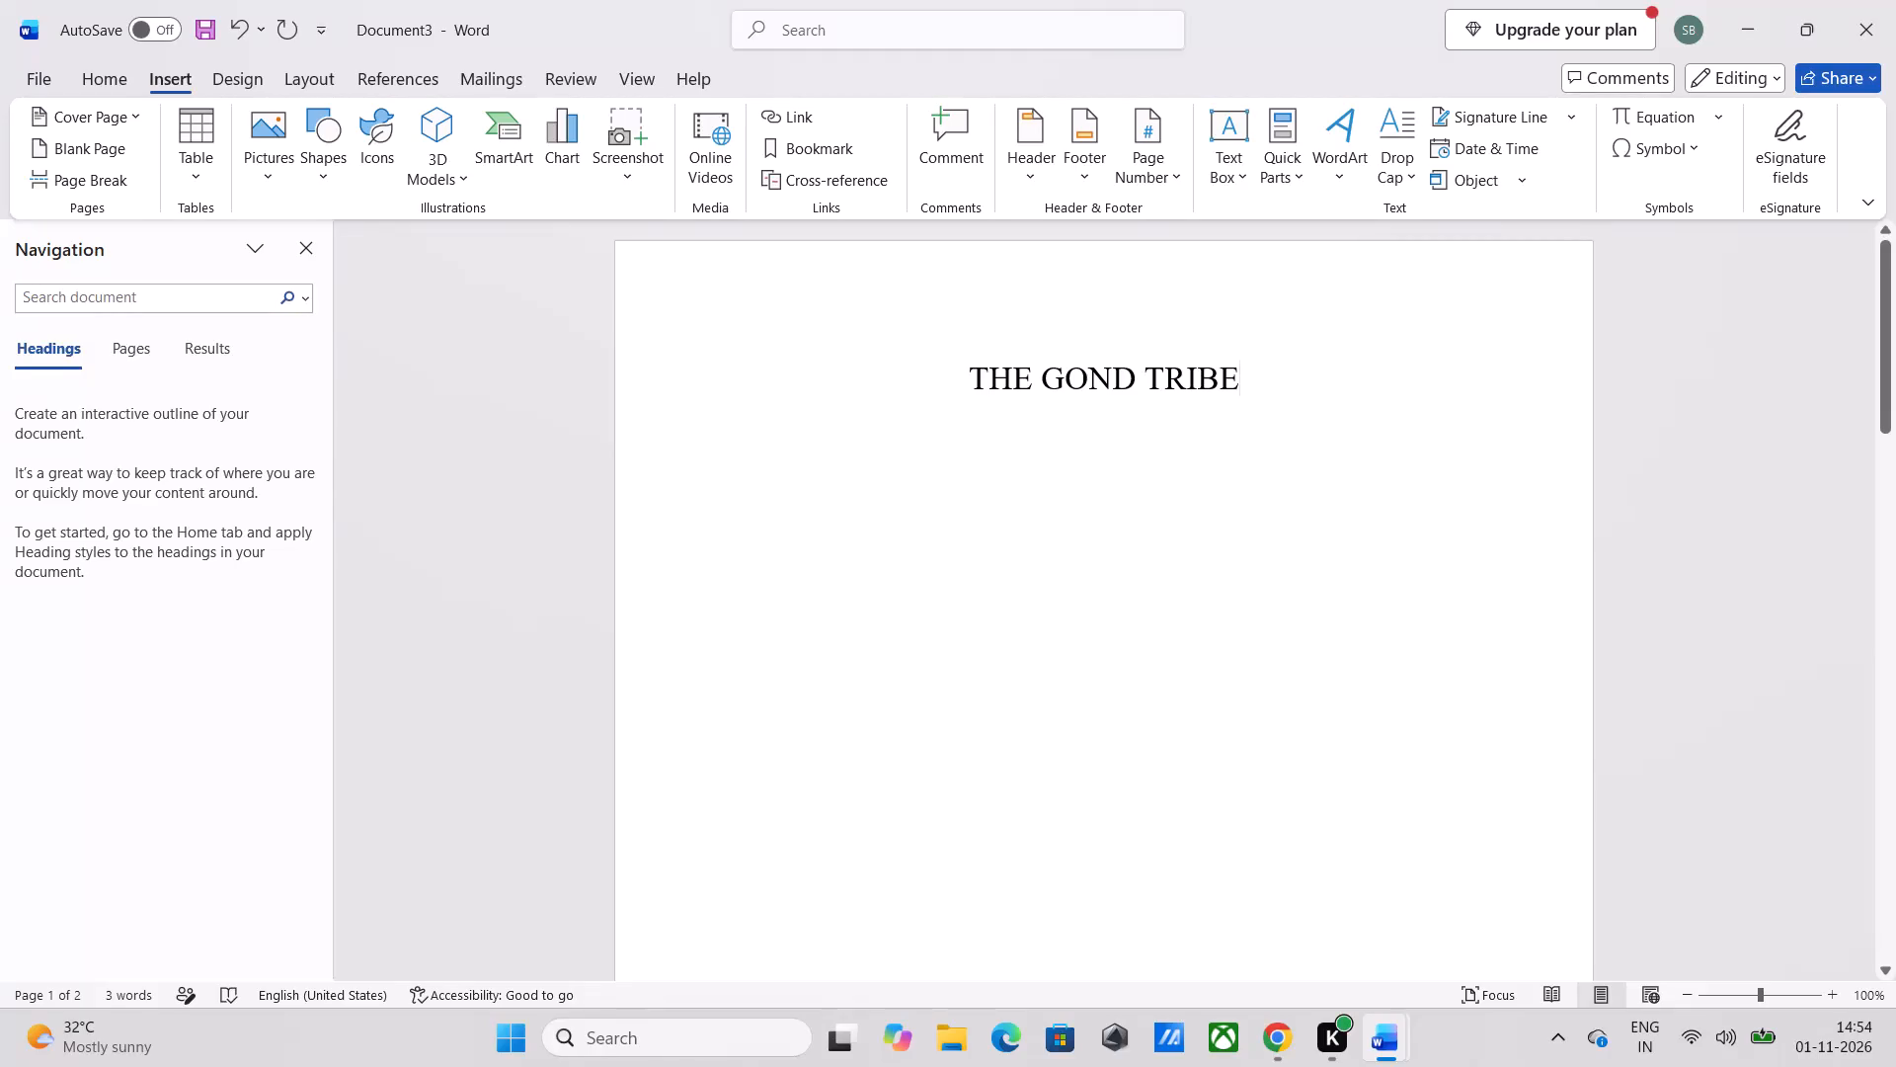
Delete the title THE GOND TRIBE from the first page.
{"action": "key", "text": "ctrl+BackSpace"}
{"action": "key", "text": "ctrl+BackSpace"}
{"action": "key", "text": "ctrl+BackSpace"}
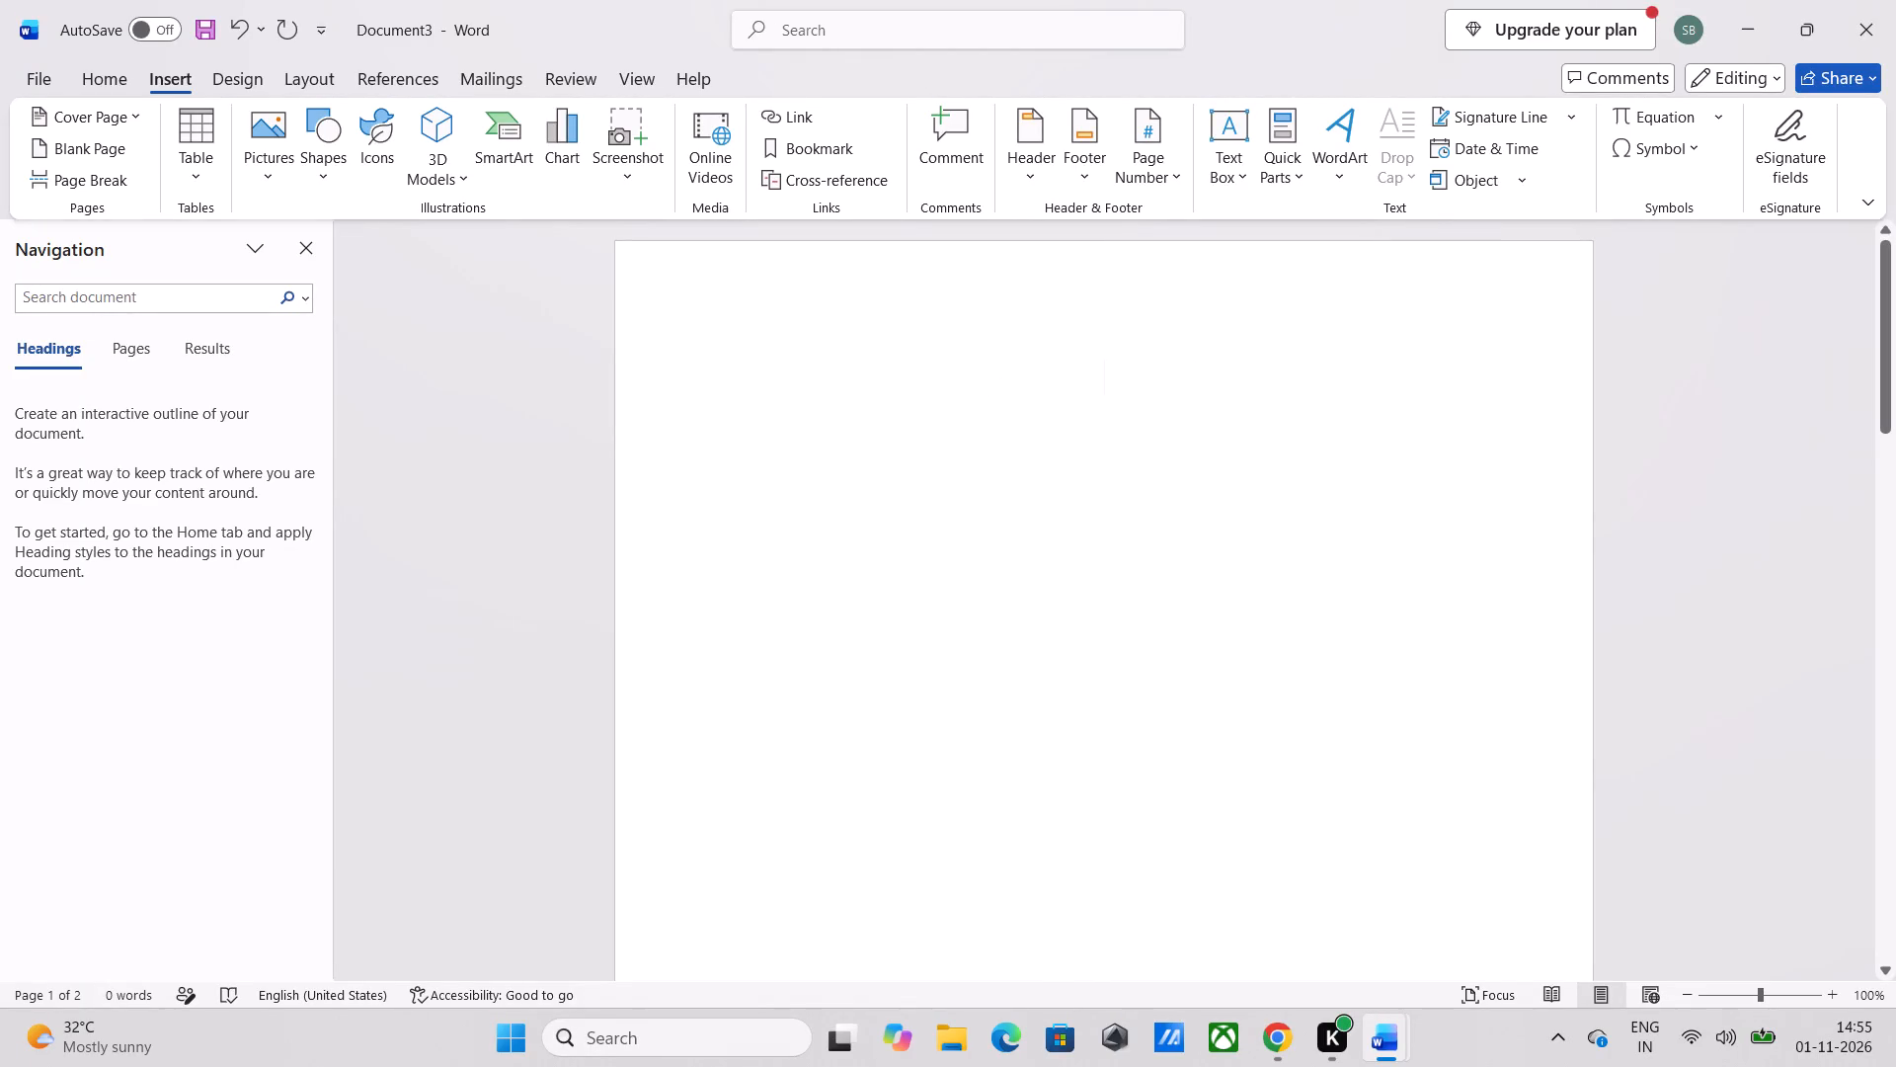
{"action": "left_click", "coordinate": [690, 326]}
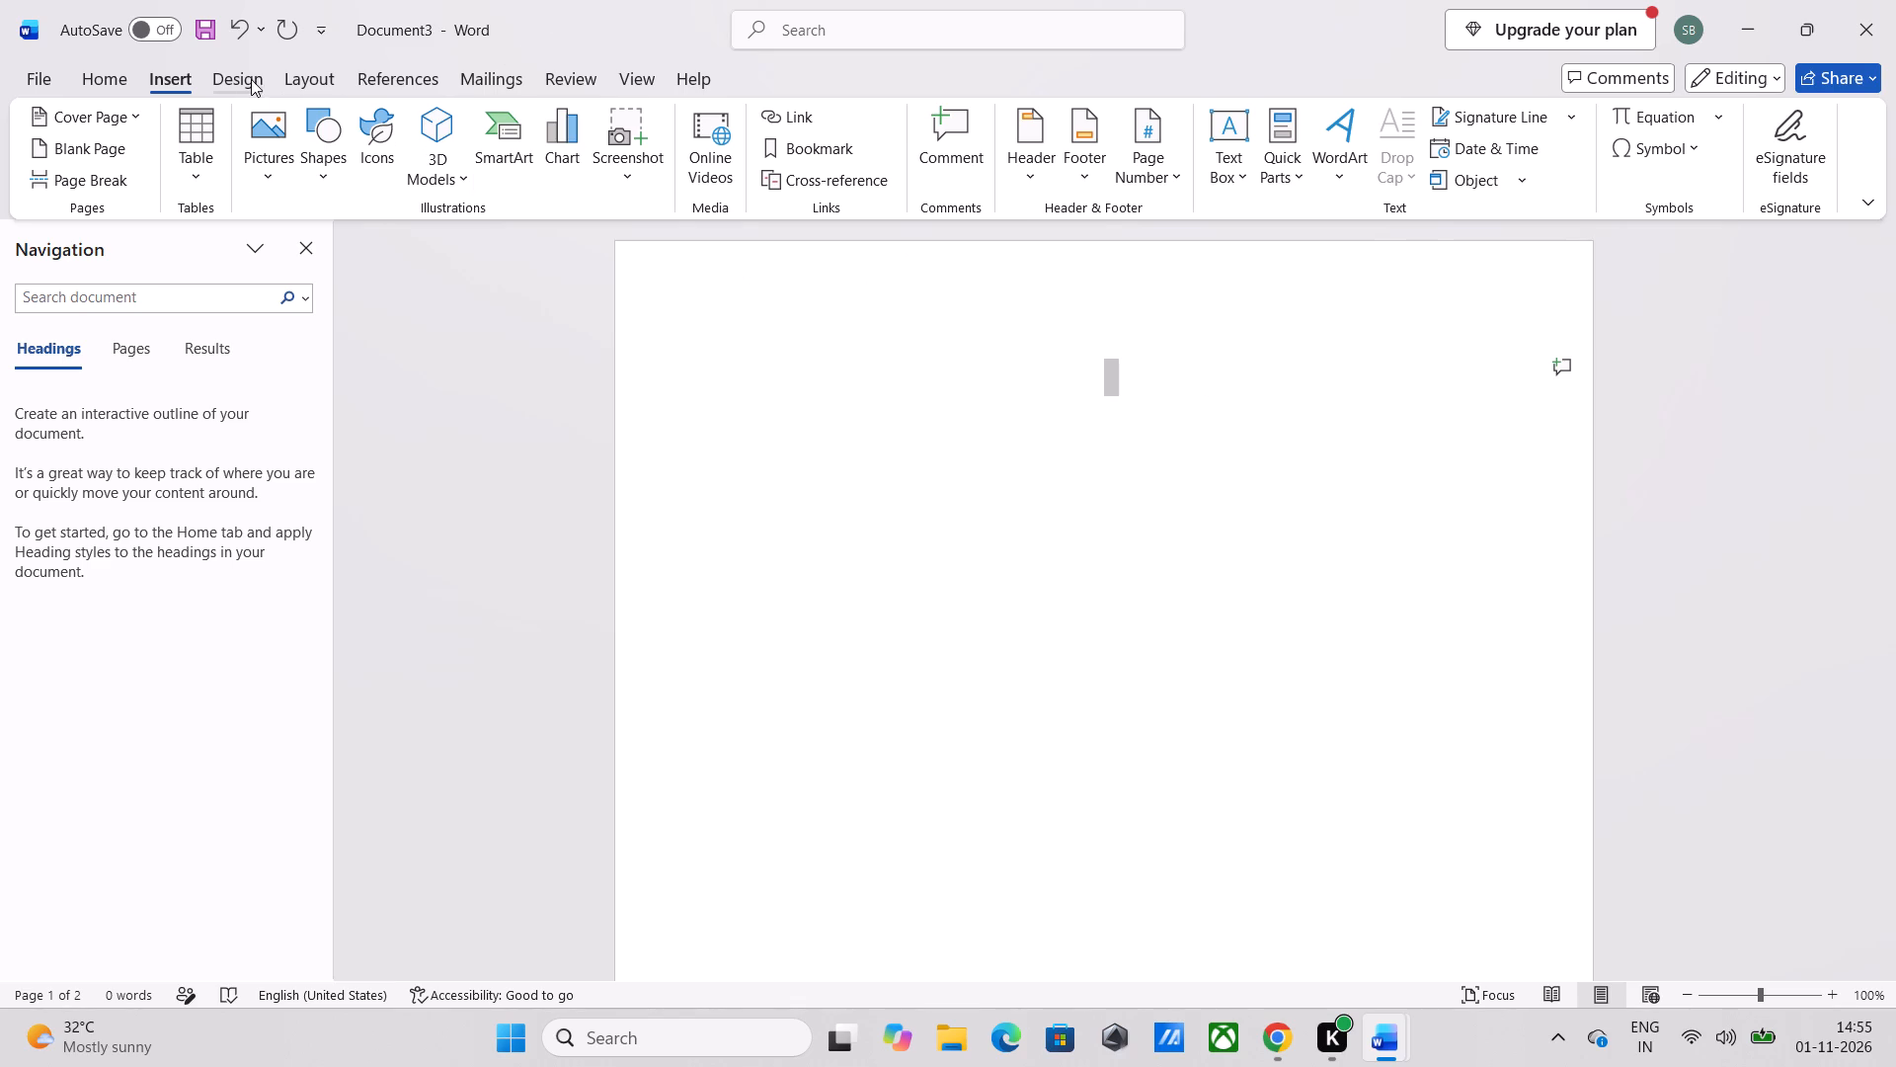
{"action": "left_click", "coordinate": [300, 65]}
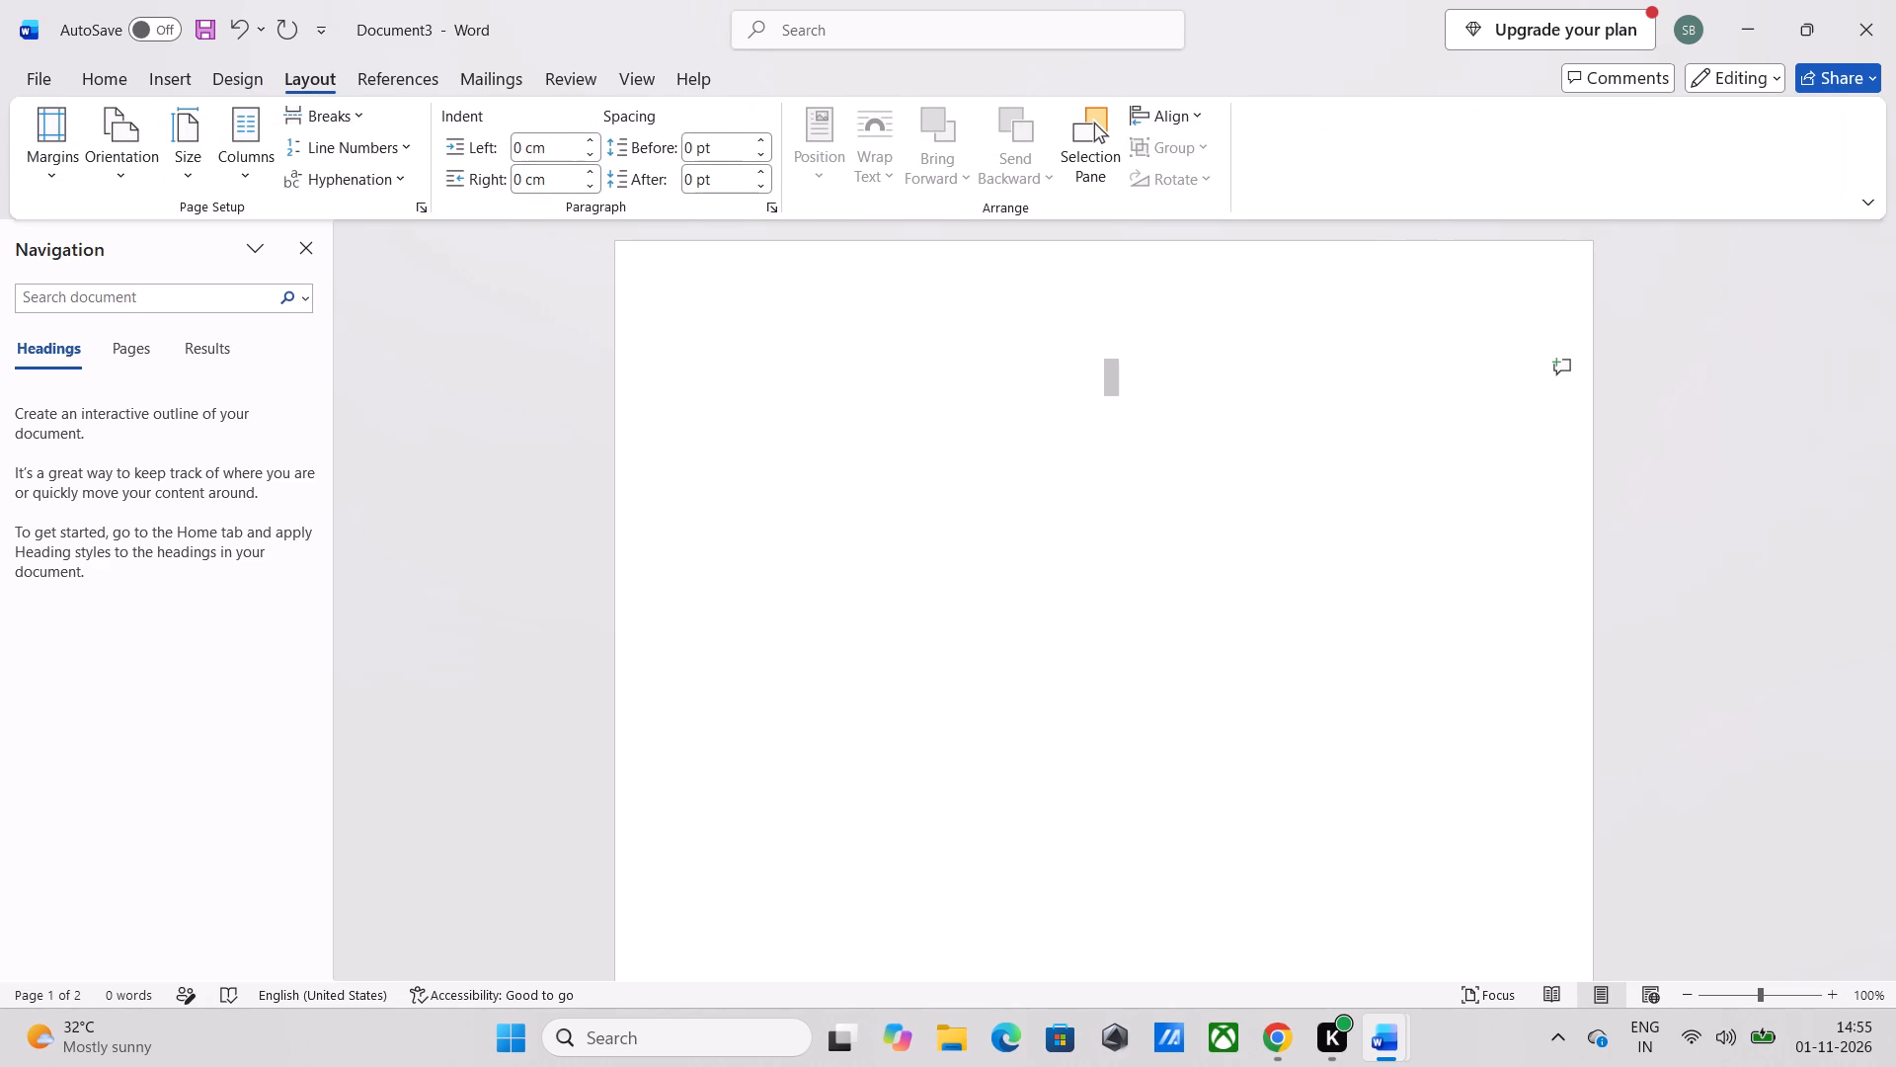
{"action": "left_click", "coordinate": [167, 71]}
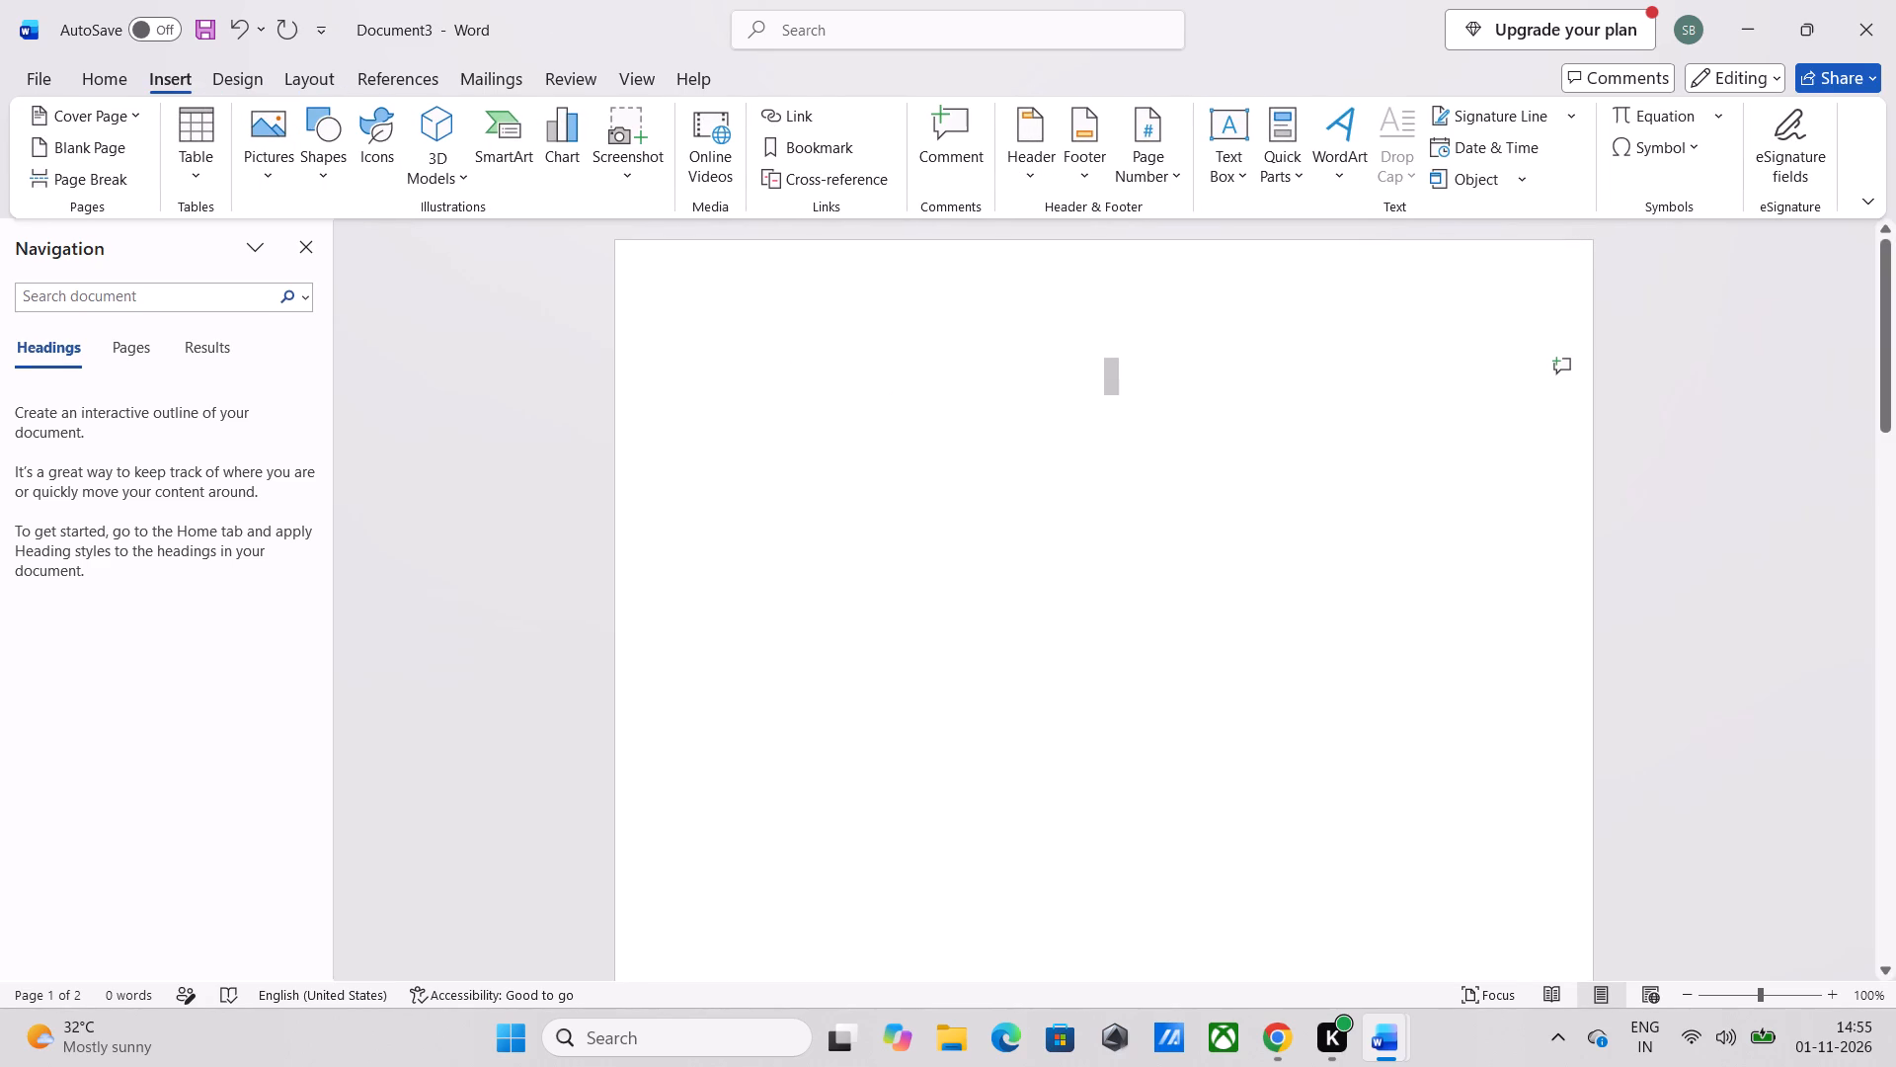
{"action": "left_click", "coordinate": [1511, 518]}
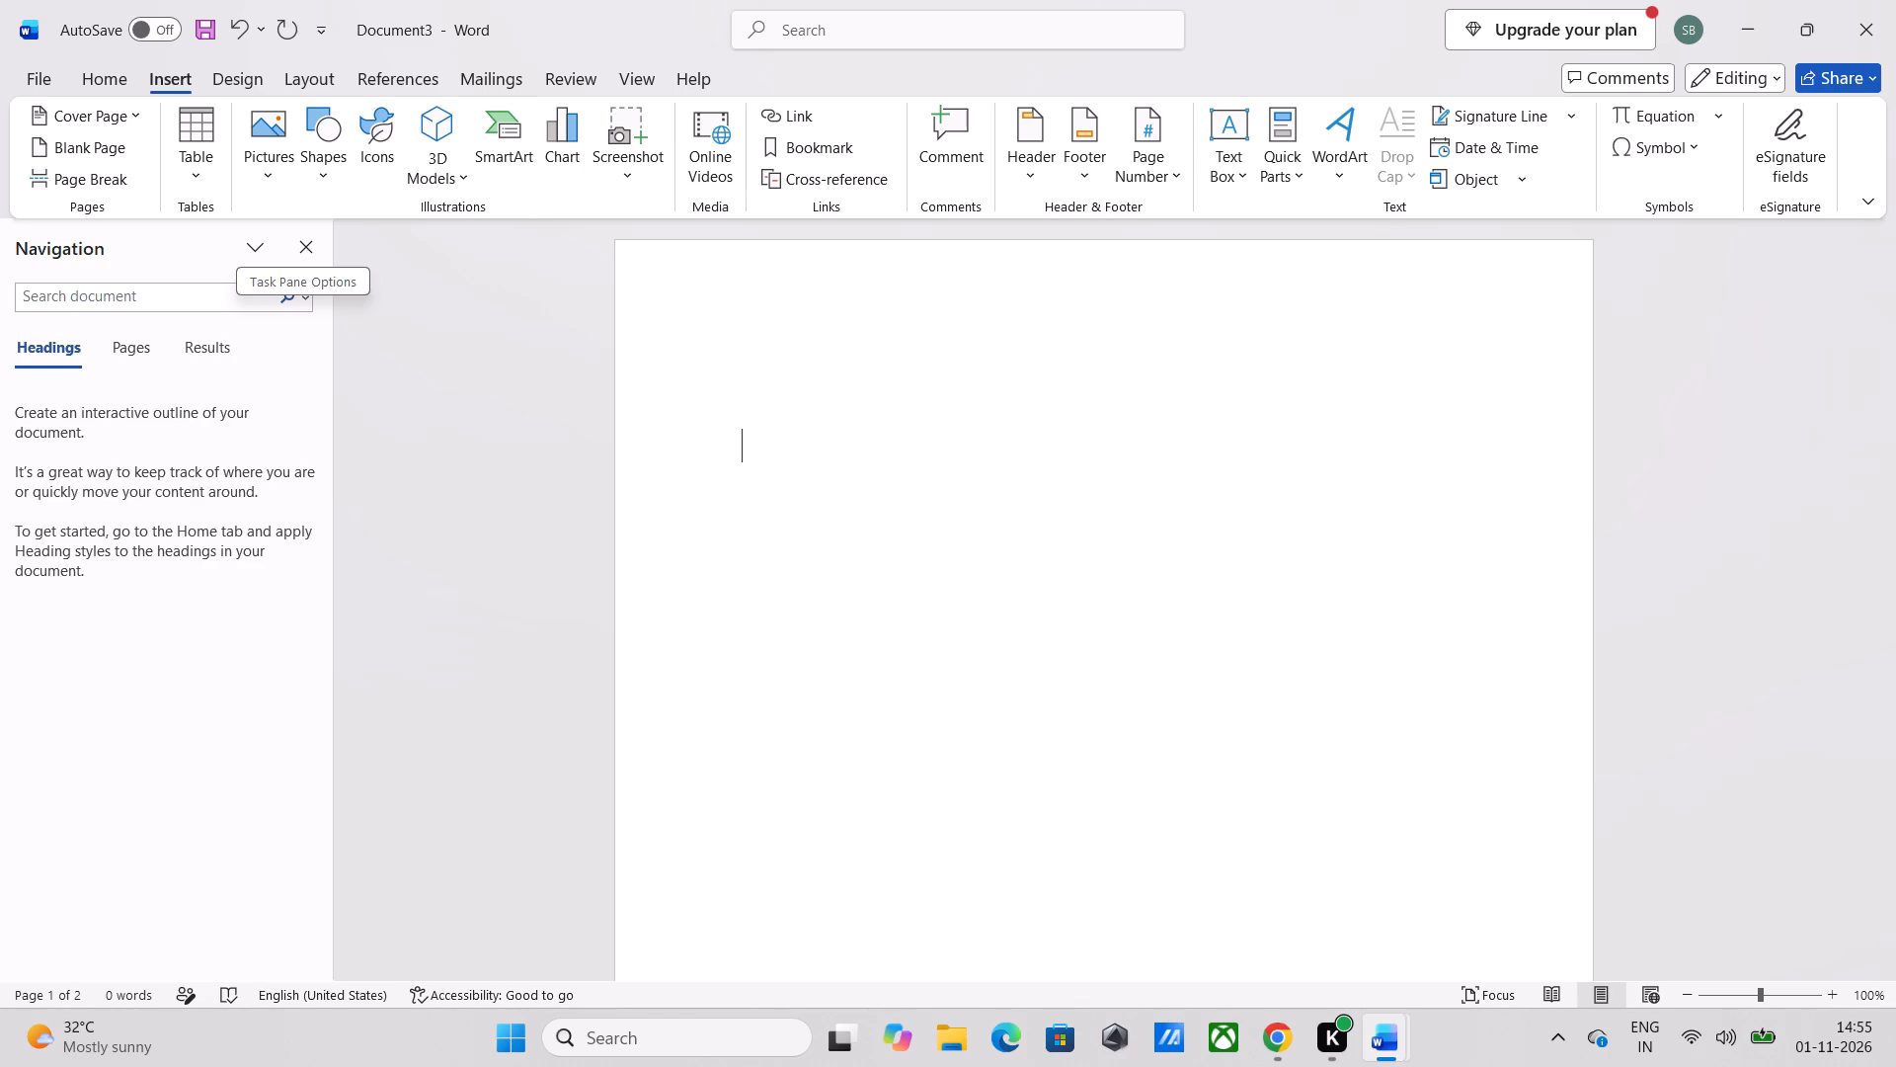
Undo the recent edits back to the full title and the subtitle HISTORY,CULTURE, AND WAY OF LIFE in Times New Roman.
{"action": "key", "text": "ctrl+z"}
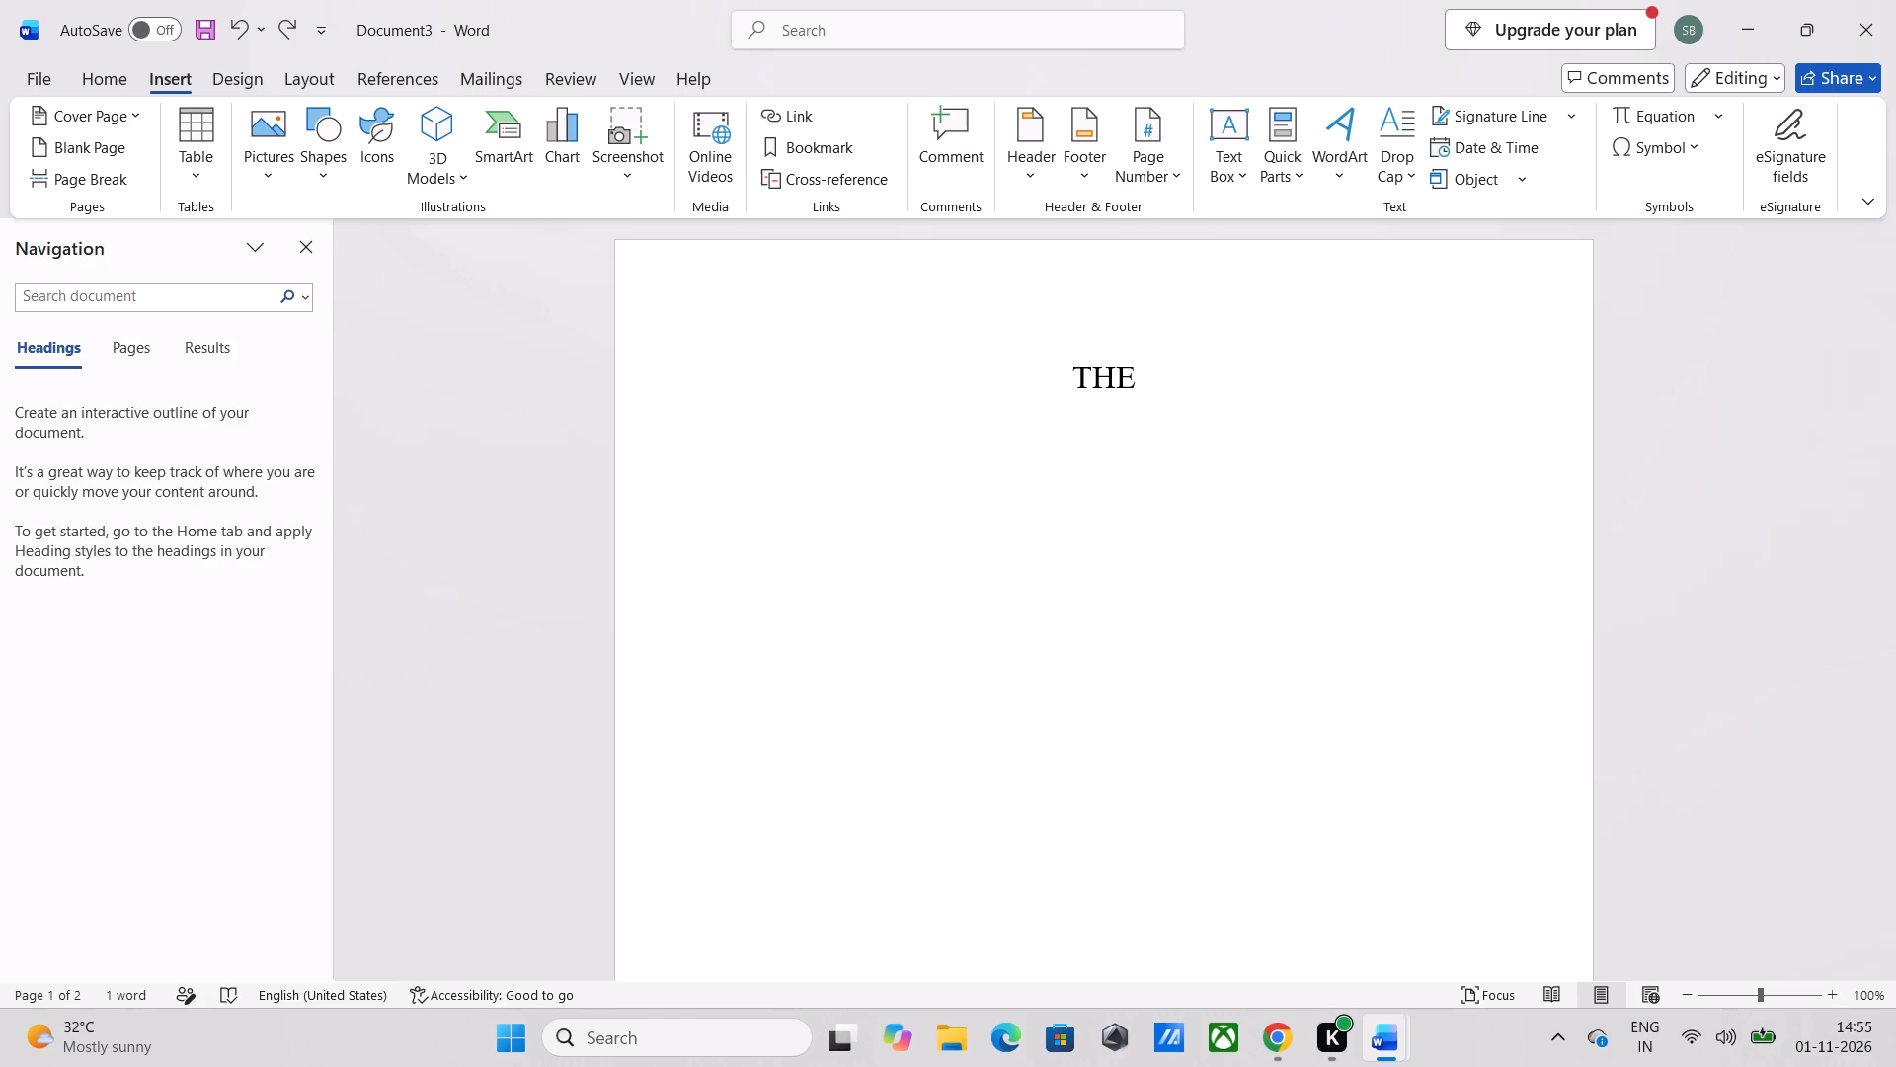
{"action": "key", "text": "ctrl+z"}
{"action": "key", "text": "ctrl+z"}
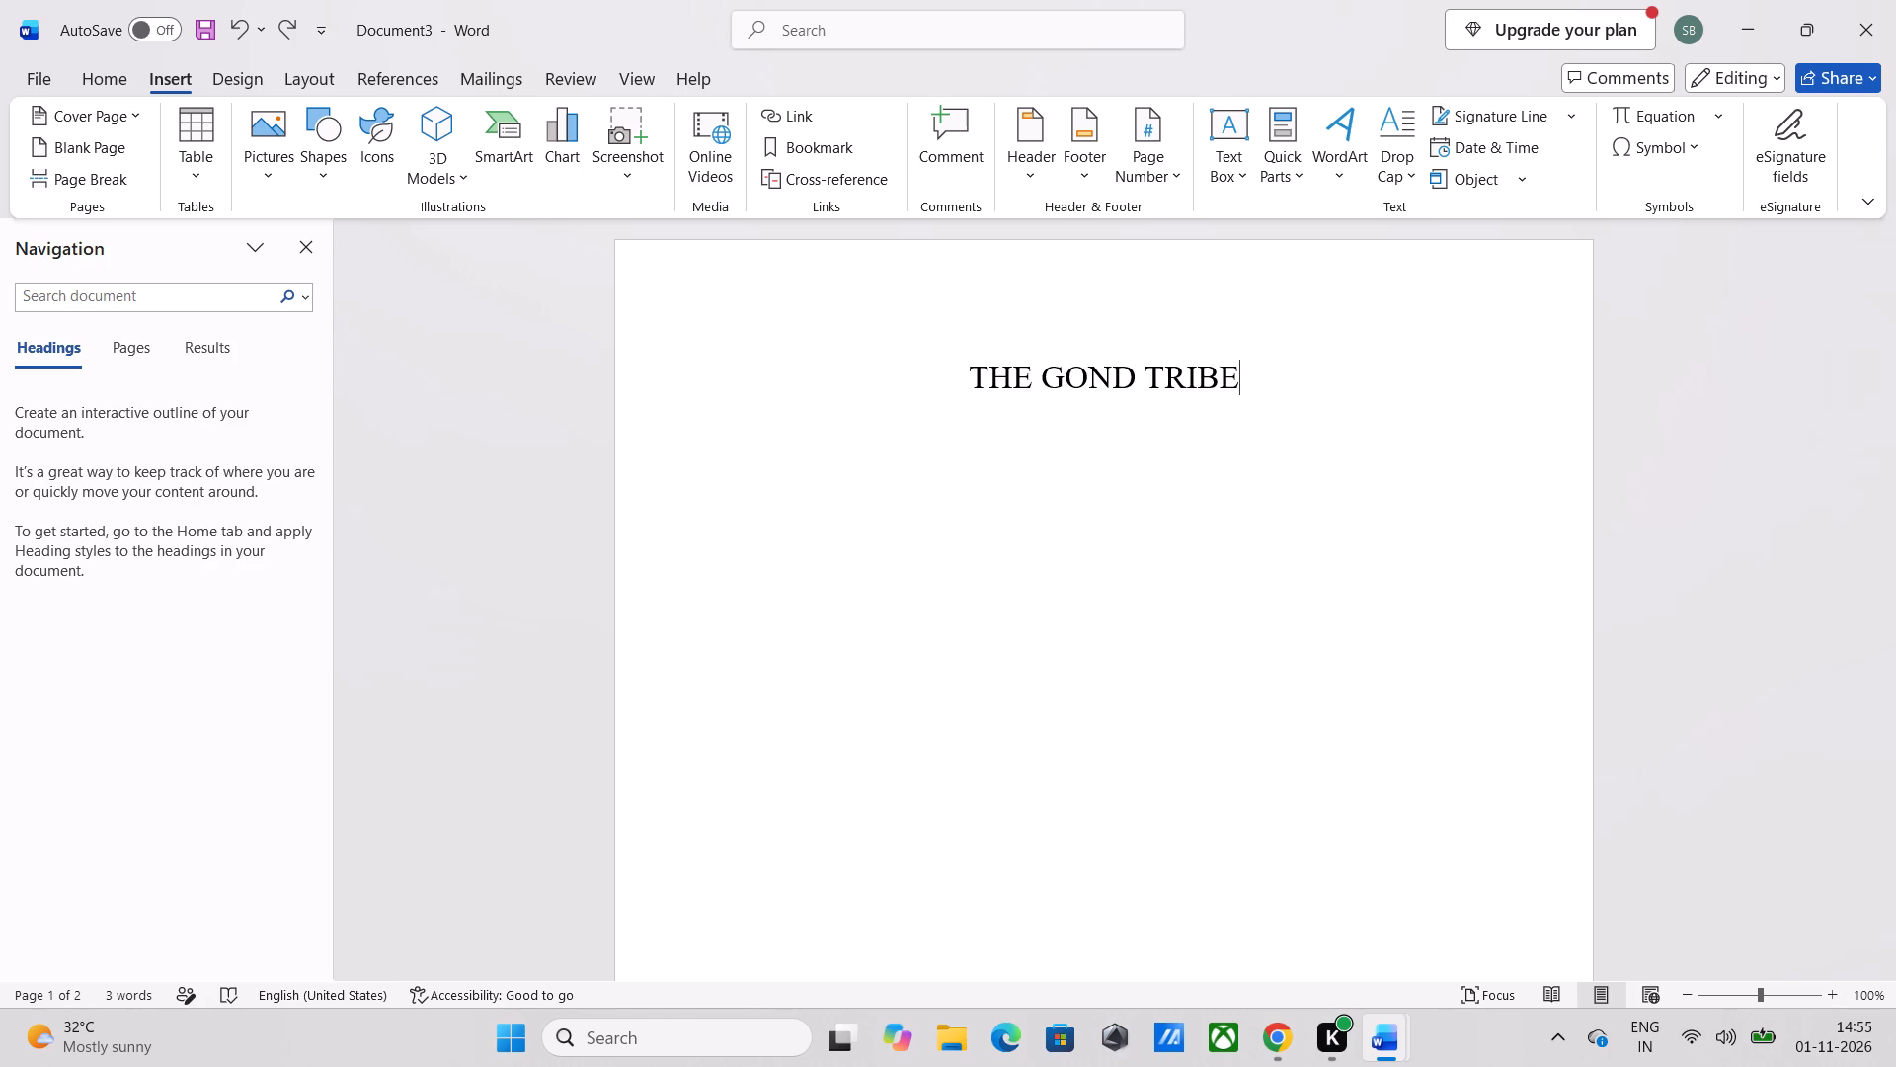
{"action": "key", "text": "ctrl+z"}
{"action": "key", "text": "ctrl+z"}
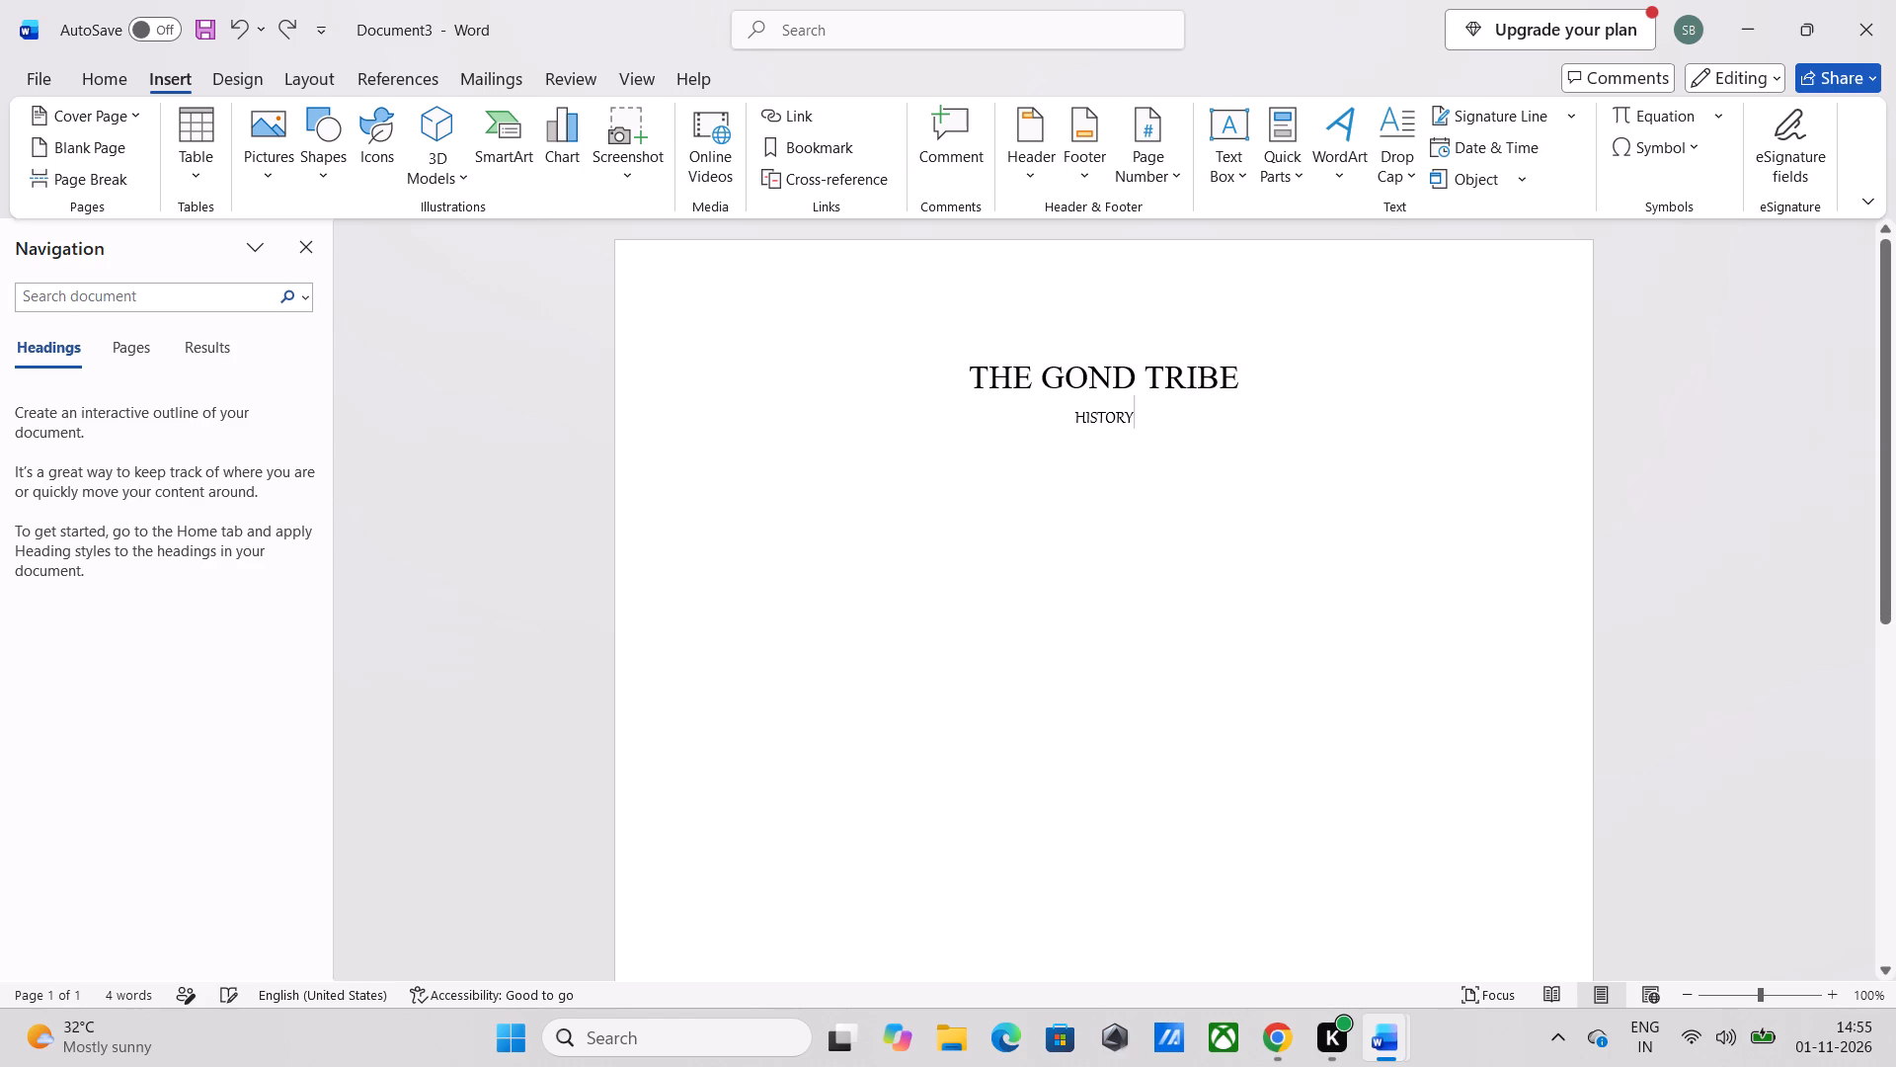
{"action": "key", "text": "ctrl+z"}
{"action": "key", "text": "ctrl+z"}
{"action": "key", "text": "ctrl+z"}
{"action": "key", "text": "ctrl+z"}
{"action": "key", "text": "ctrl+z"}
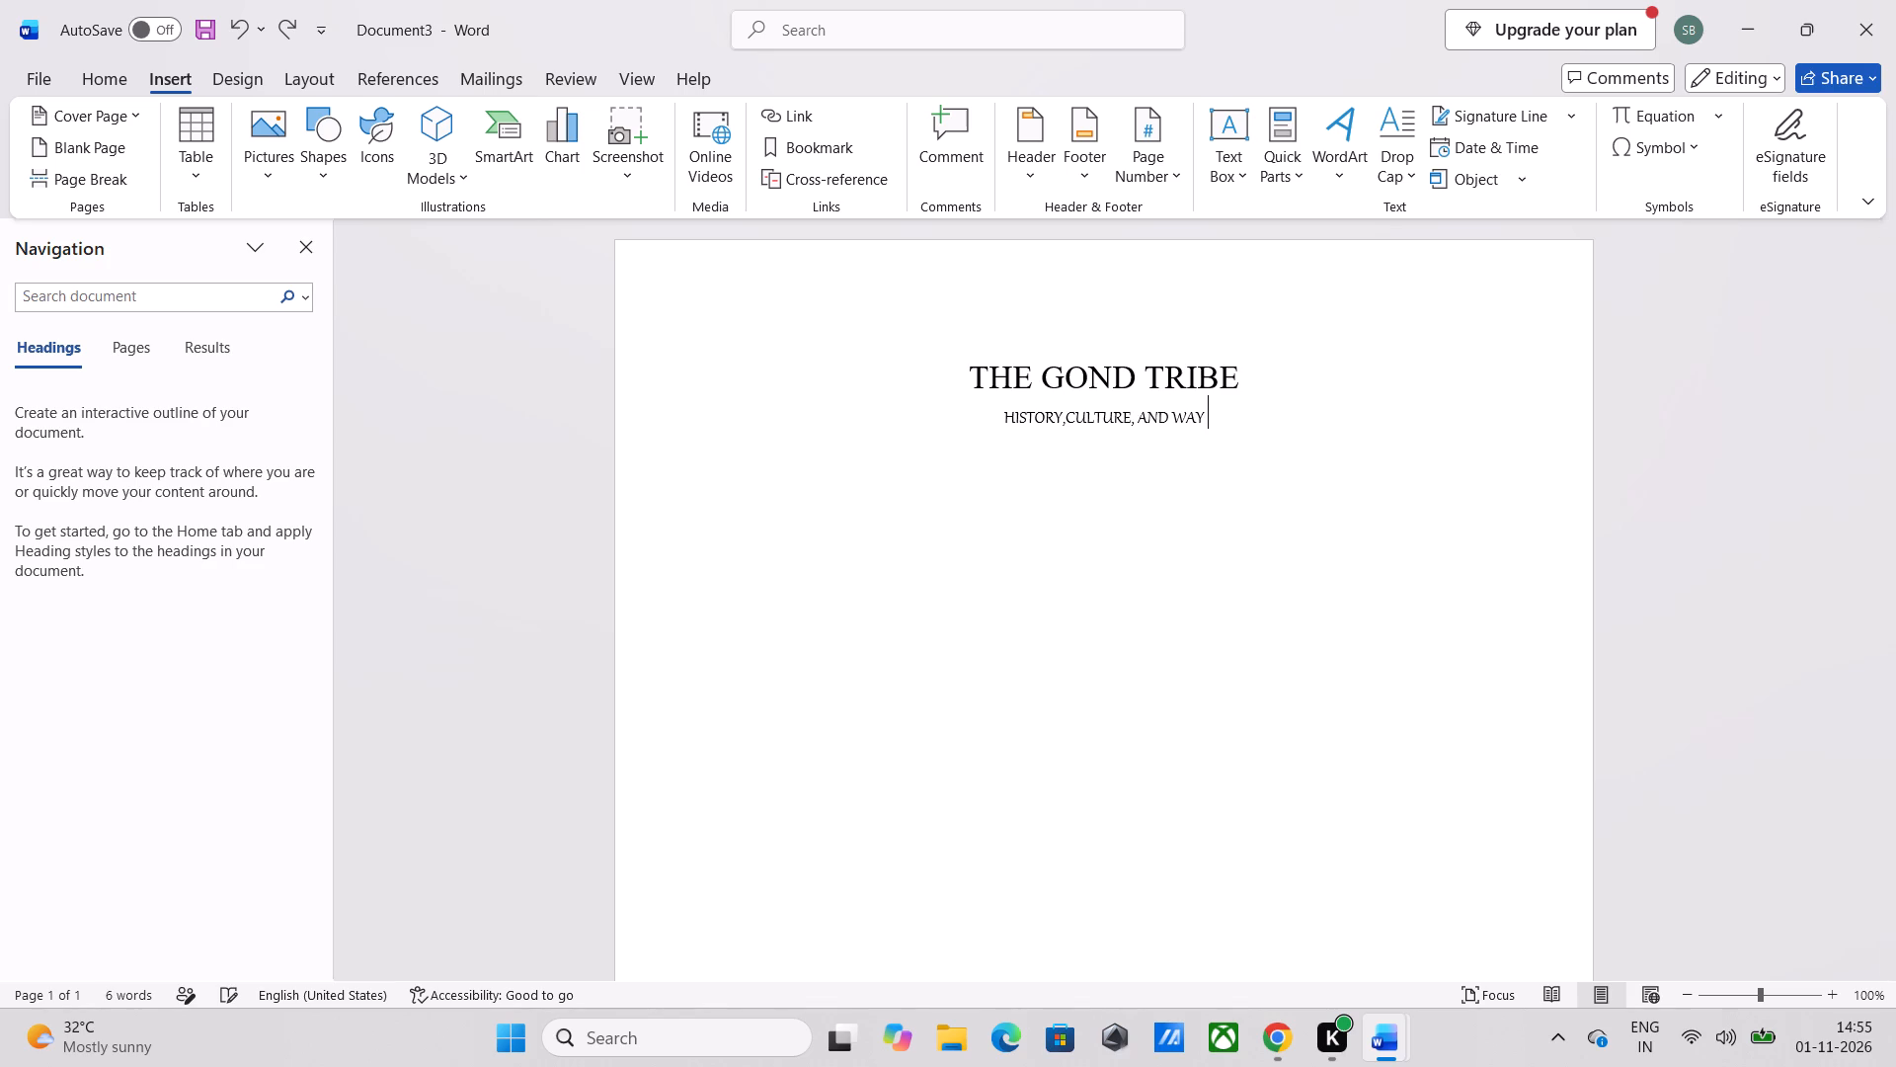
{"action": "key", "text": "ctrl+z"}
{"action": "key", "text": "ctrl+z"}
{"action": "key", "text": "ctrl+z"}
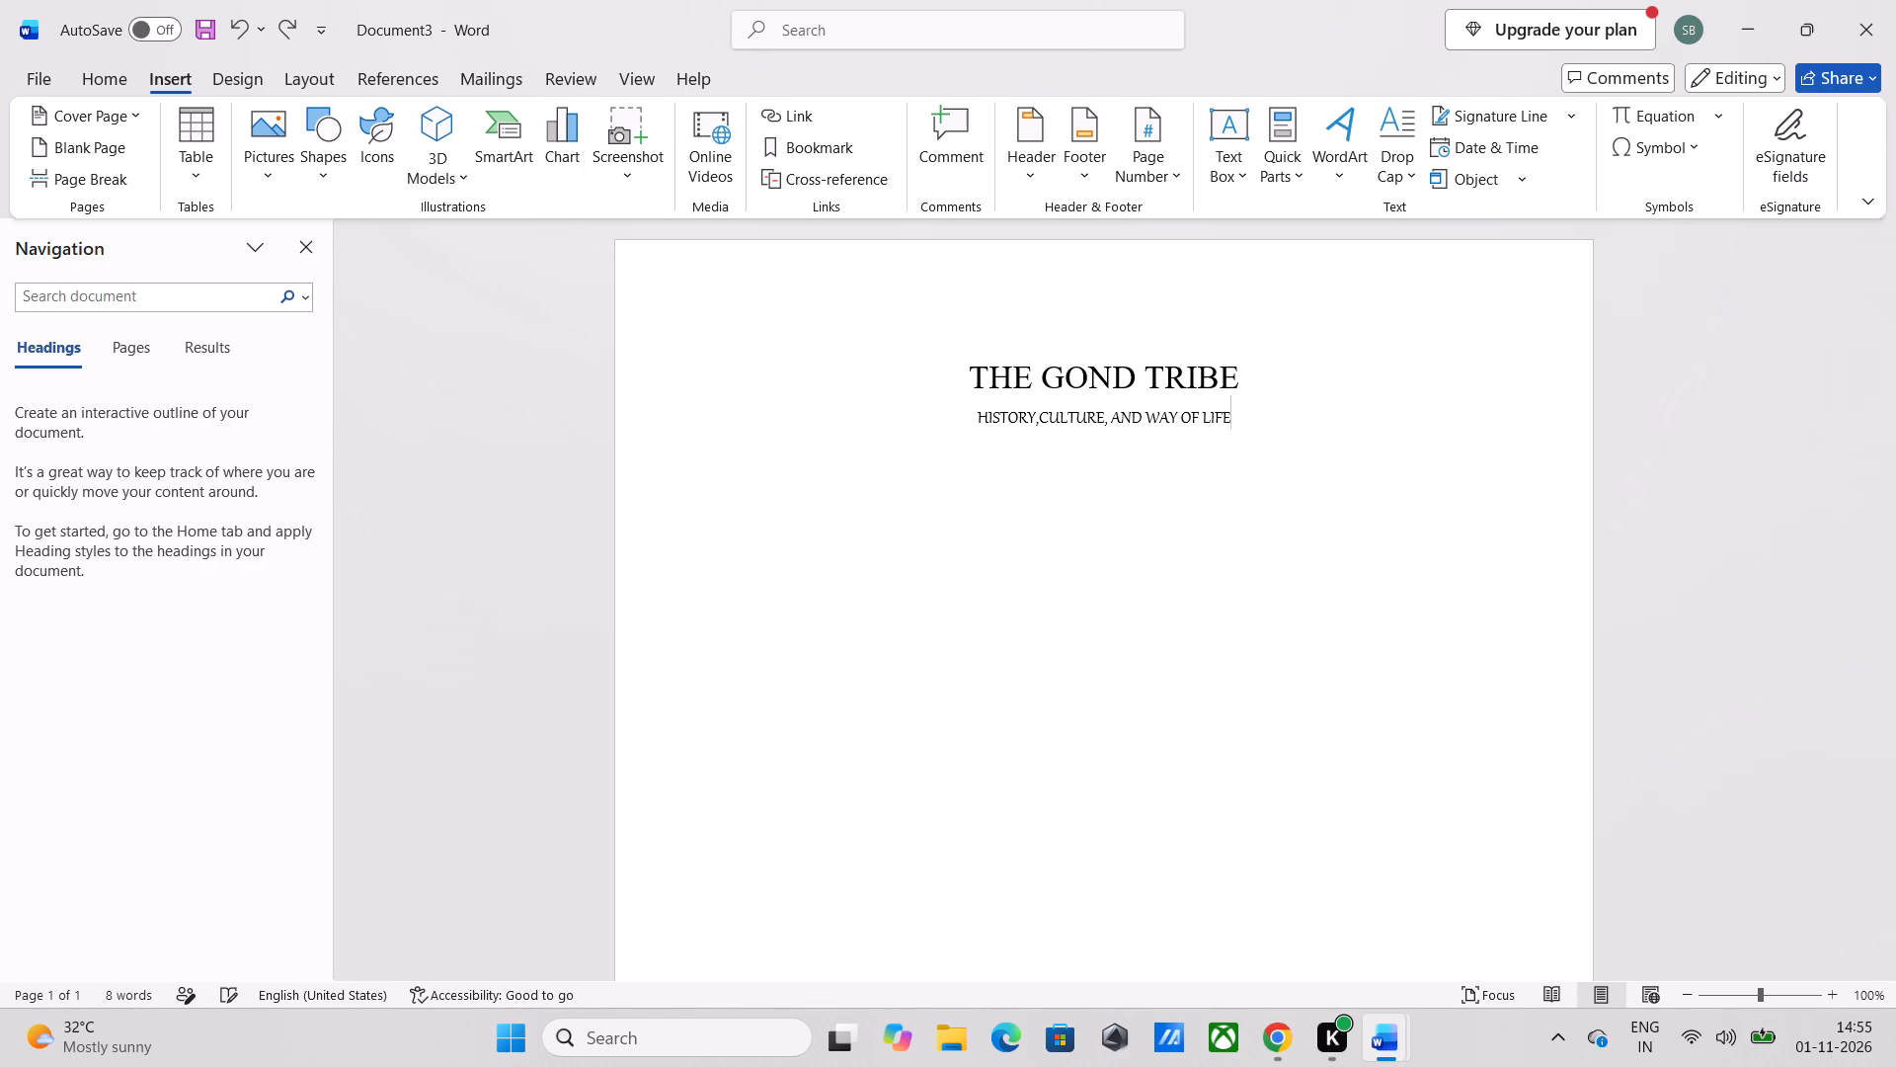
{"action": "key", "text": "ctrl+z"}
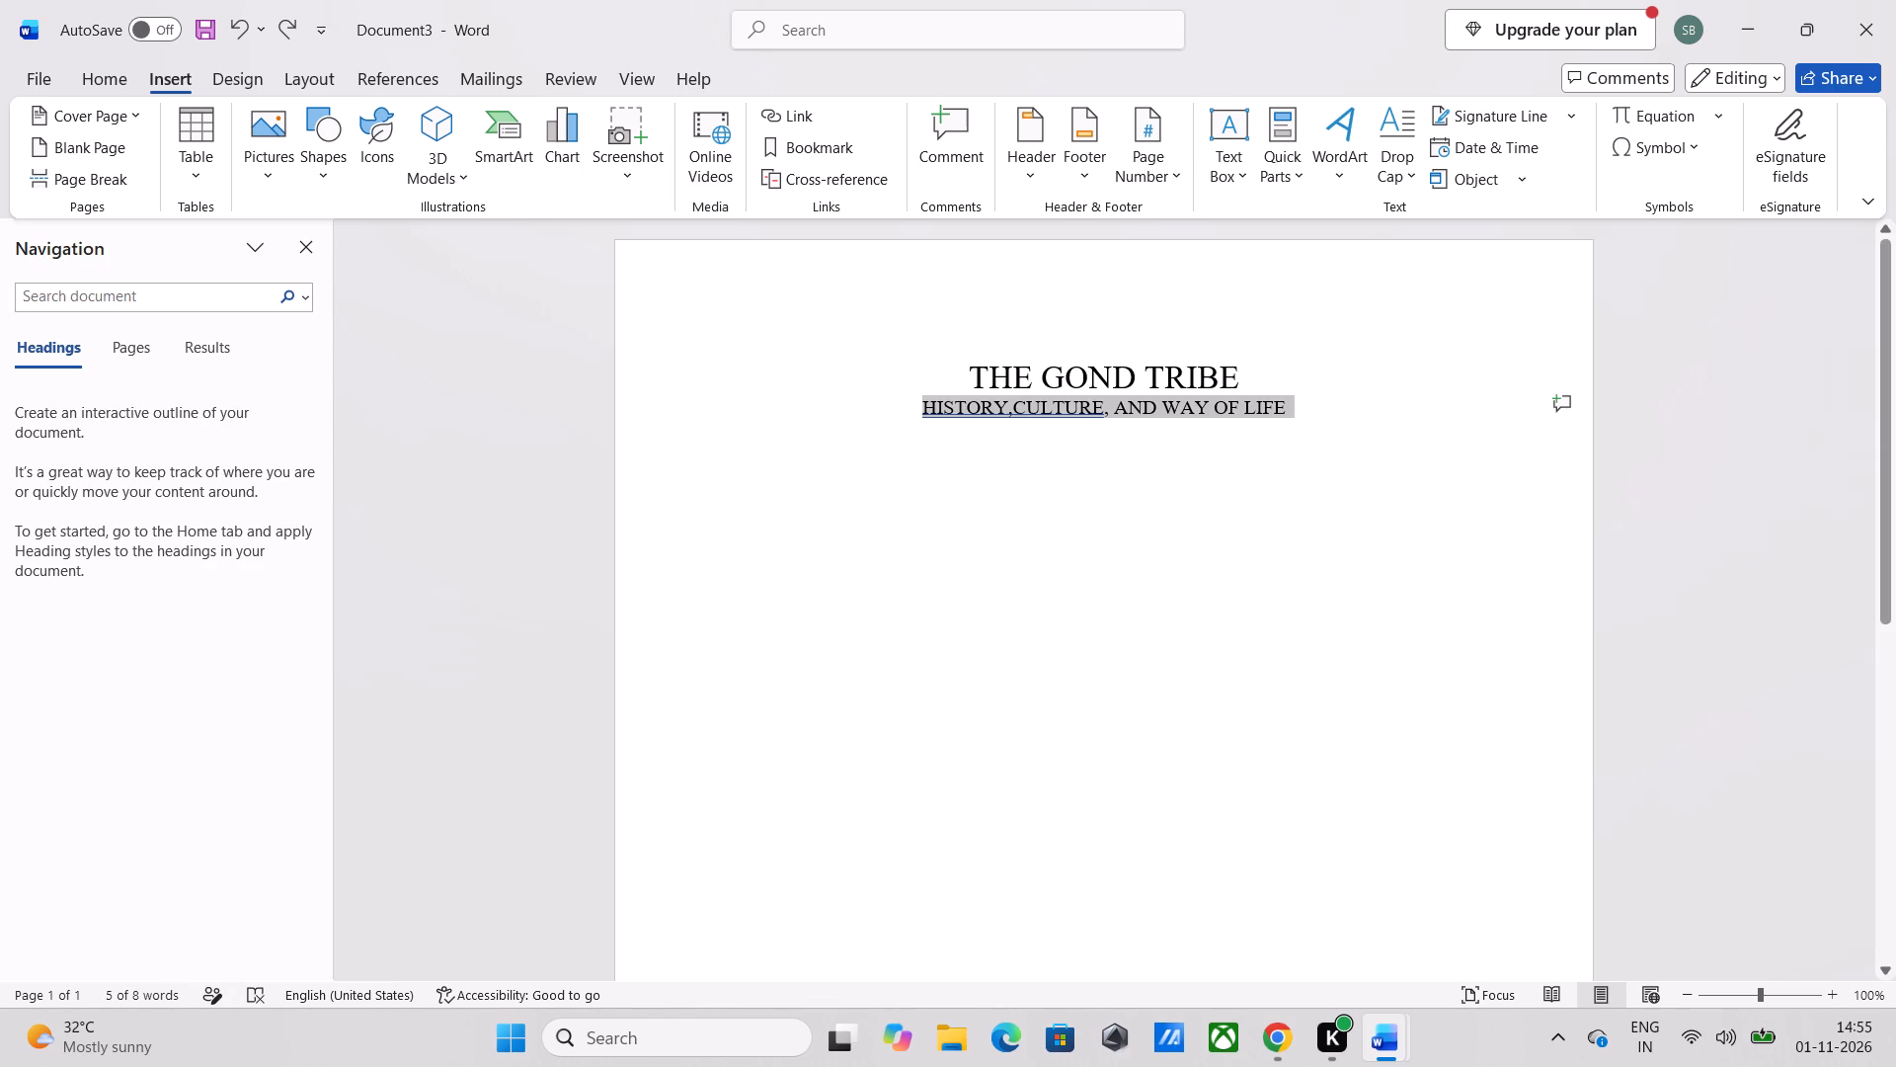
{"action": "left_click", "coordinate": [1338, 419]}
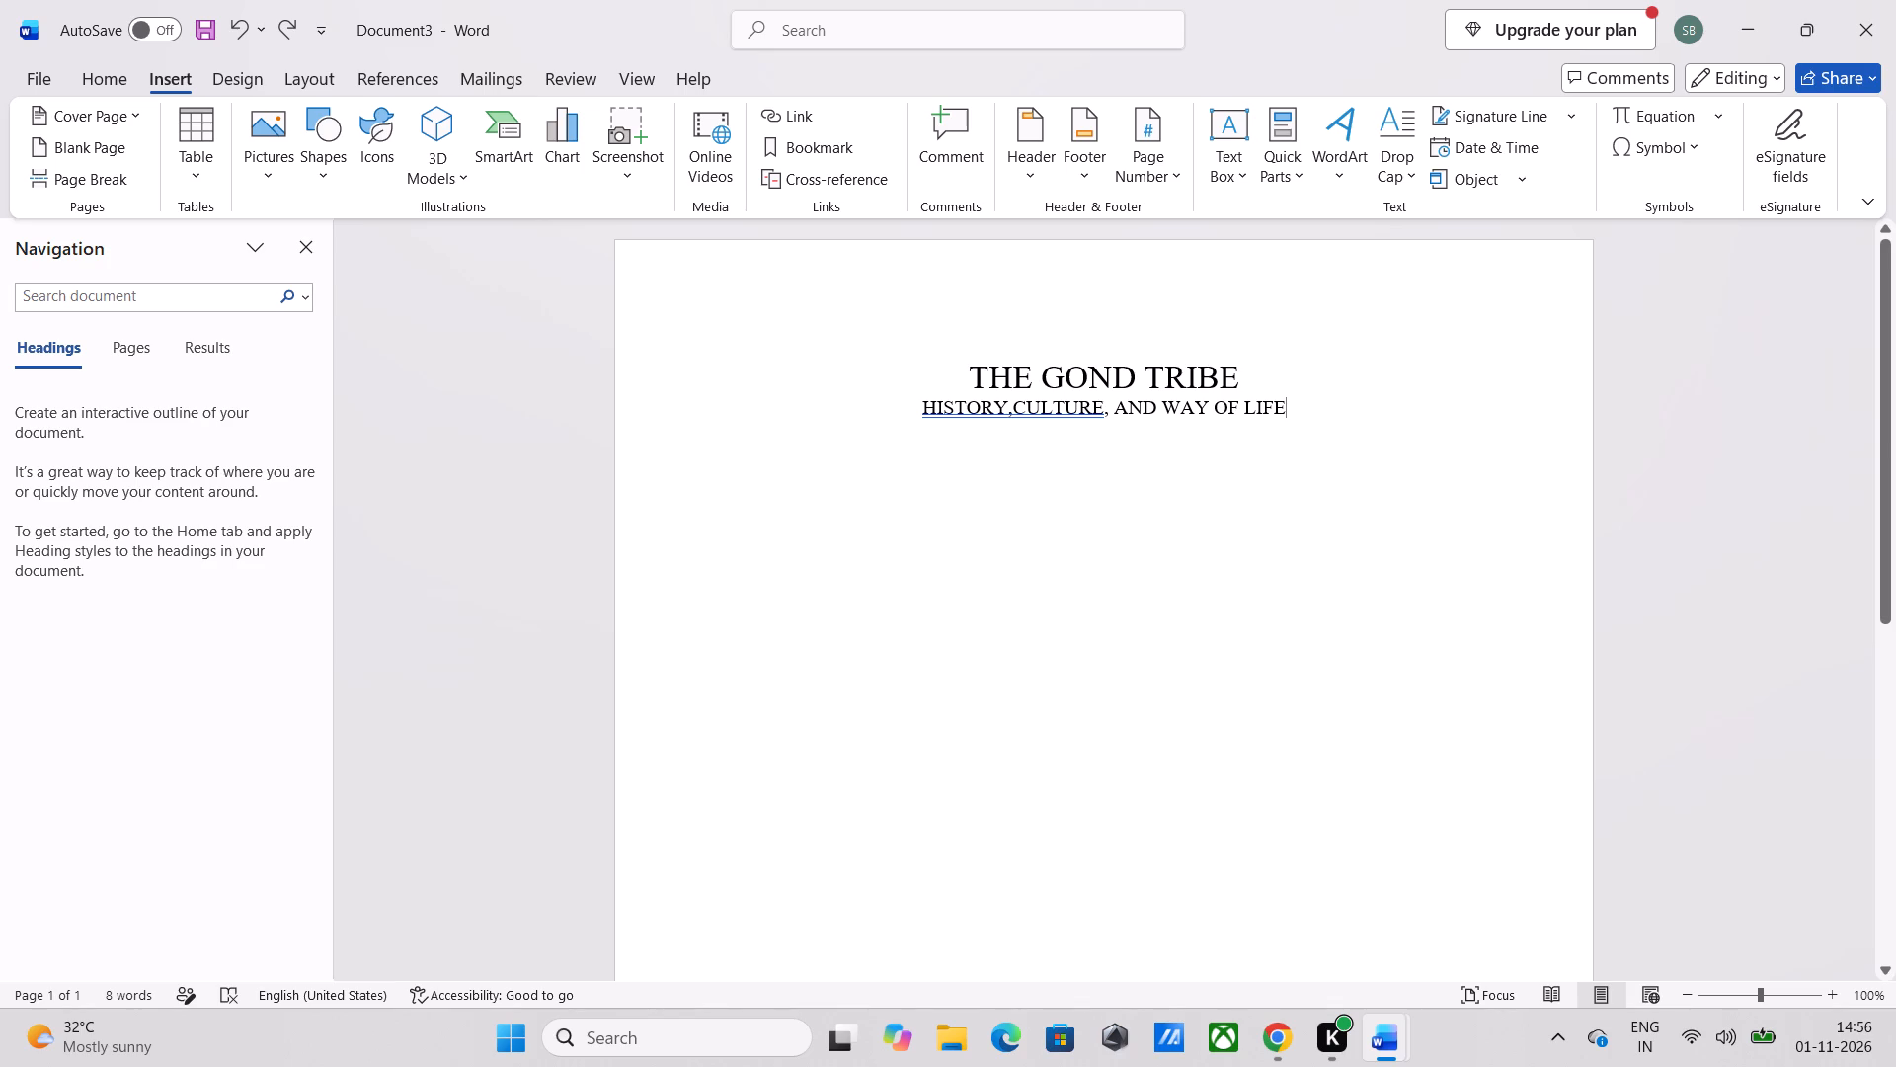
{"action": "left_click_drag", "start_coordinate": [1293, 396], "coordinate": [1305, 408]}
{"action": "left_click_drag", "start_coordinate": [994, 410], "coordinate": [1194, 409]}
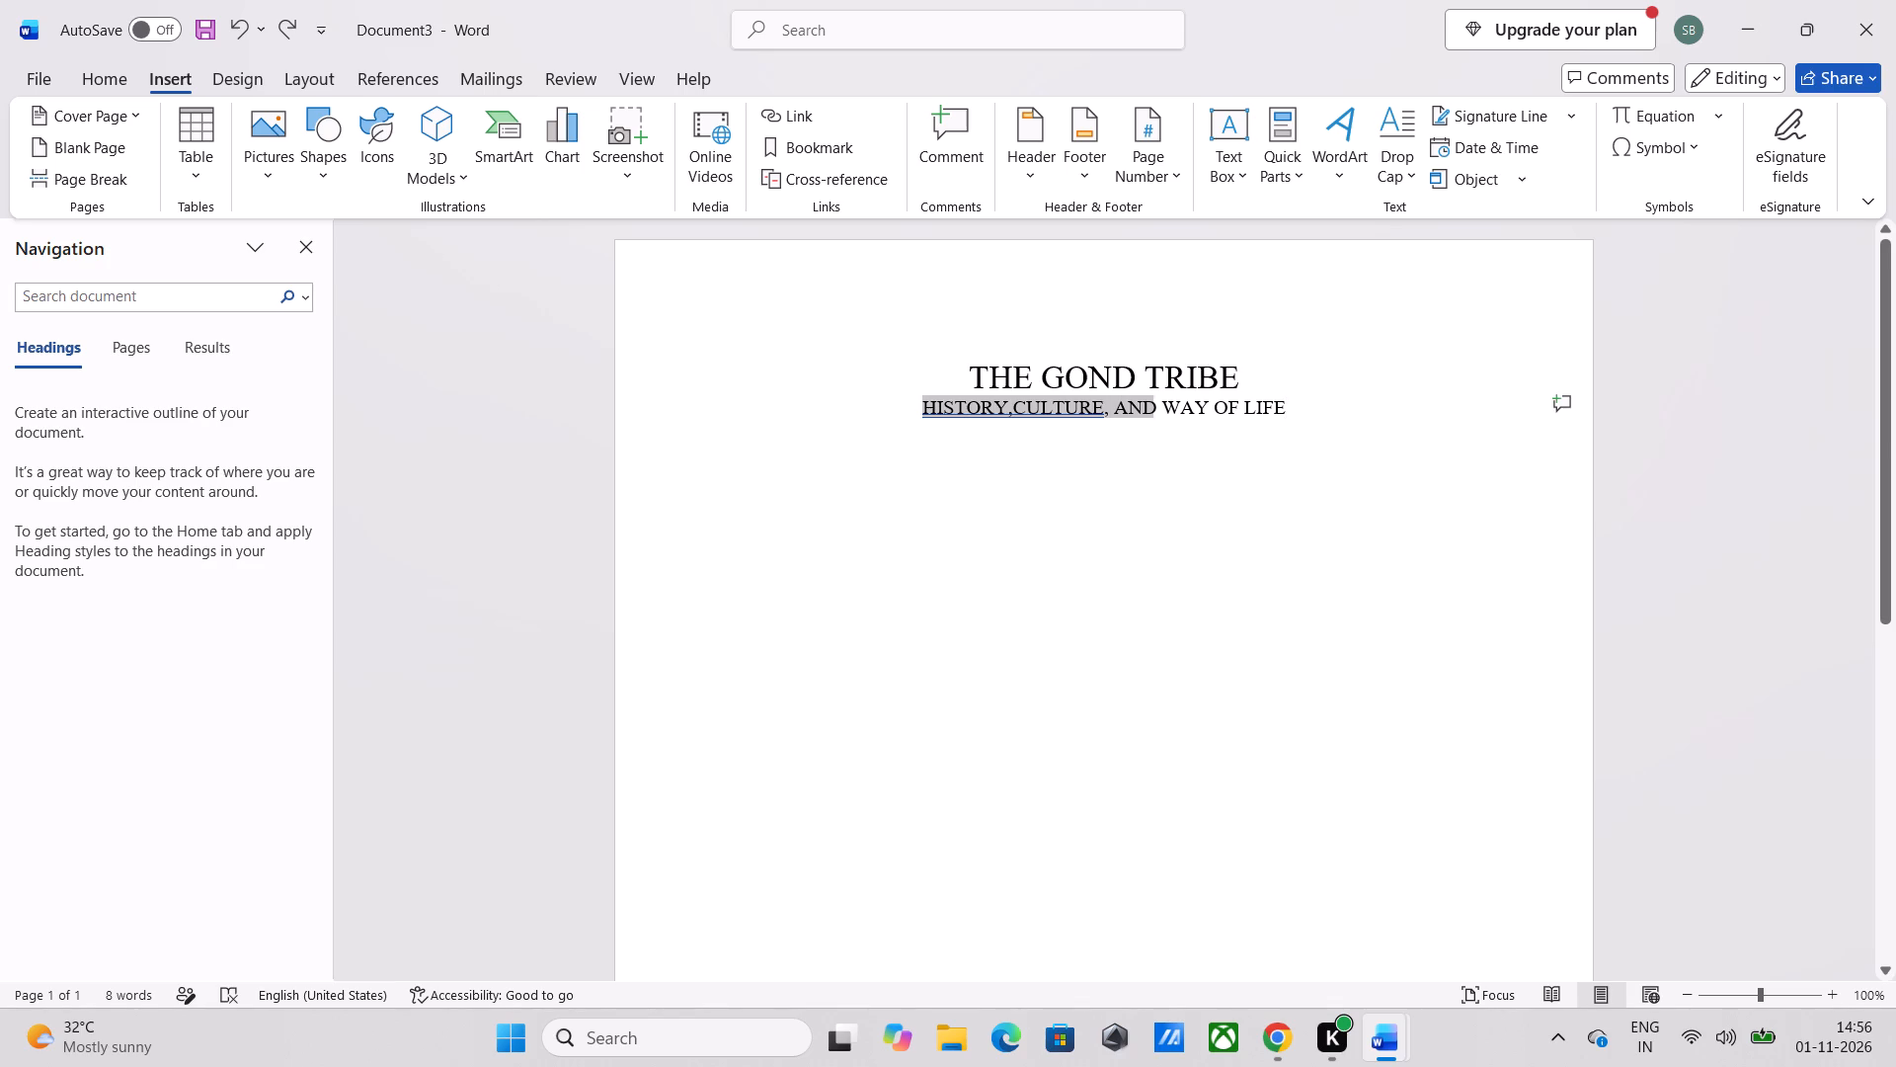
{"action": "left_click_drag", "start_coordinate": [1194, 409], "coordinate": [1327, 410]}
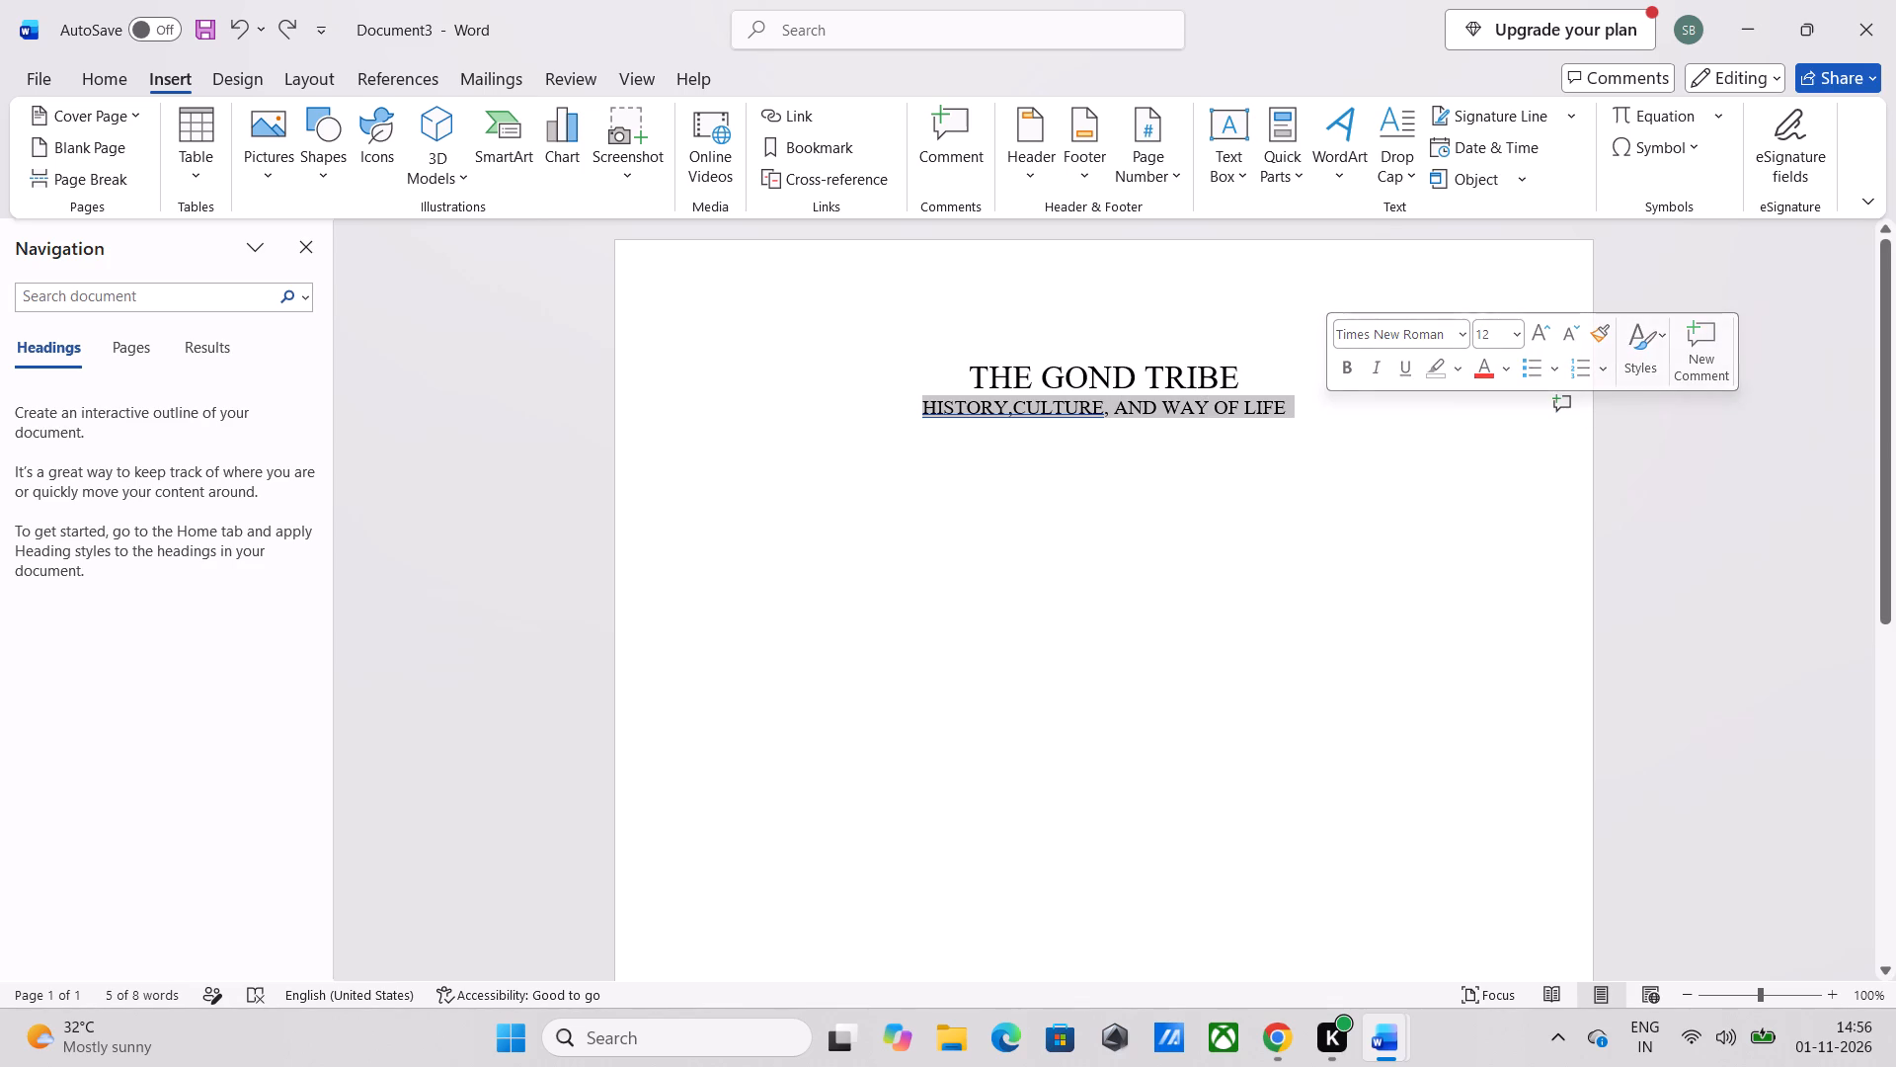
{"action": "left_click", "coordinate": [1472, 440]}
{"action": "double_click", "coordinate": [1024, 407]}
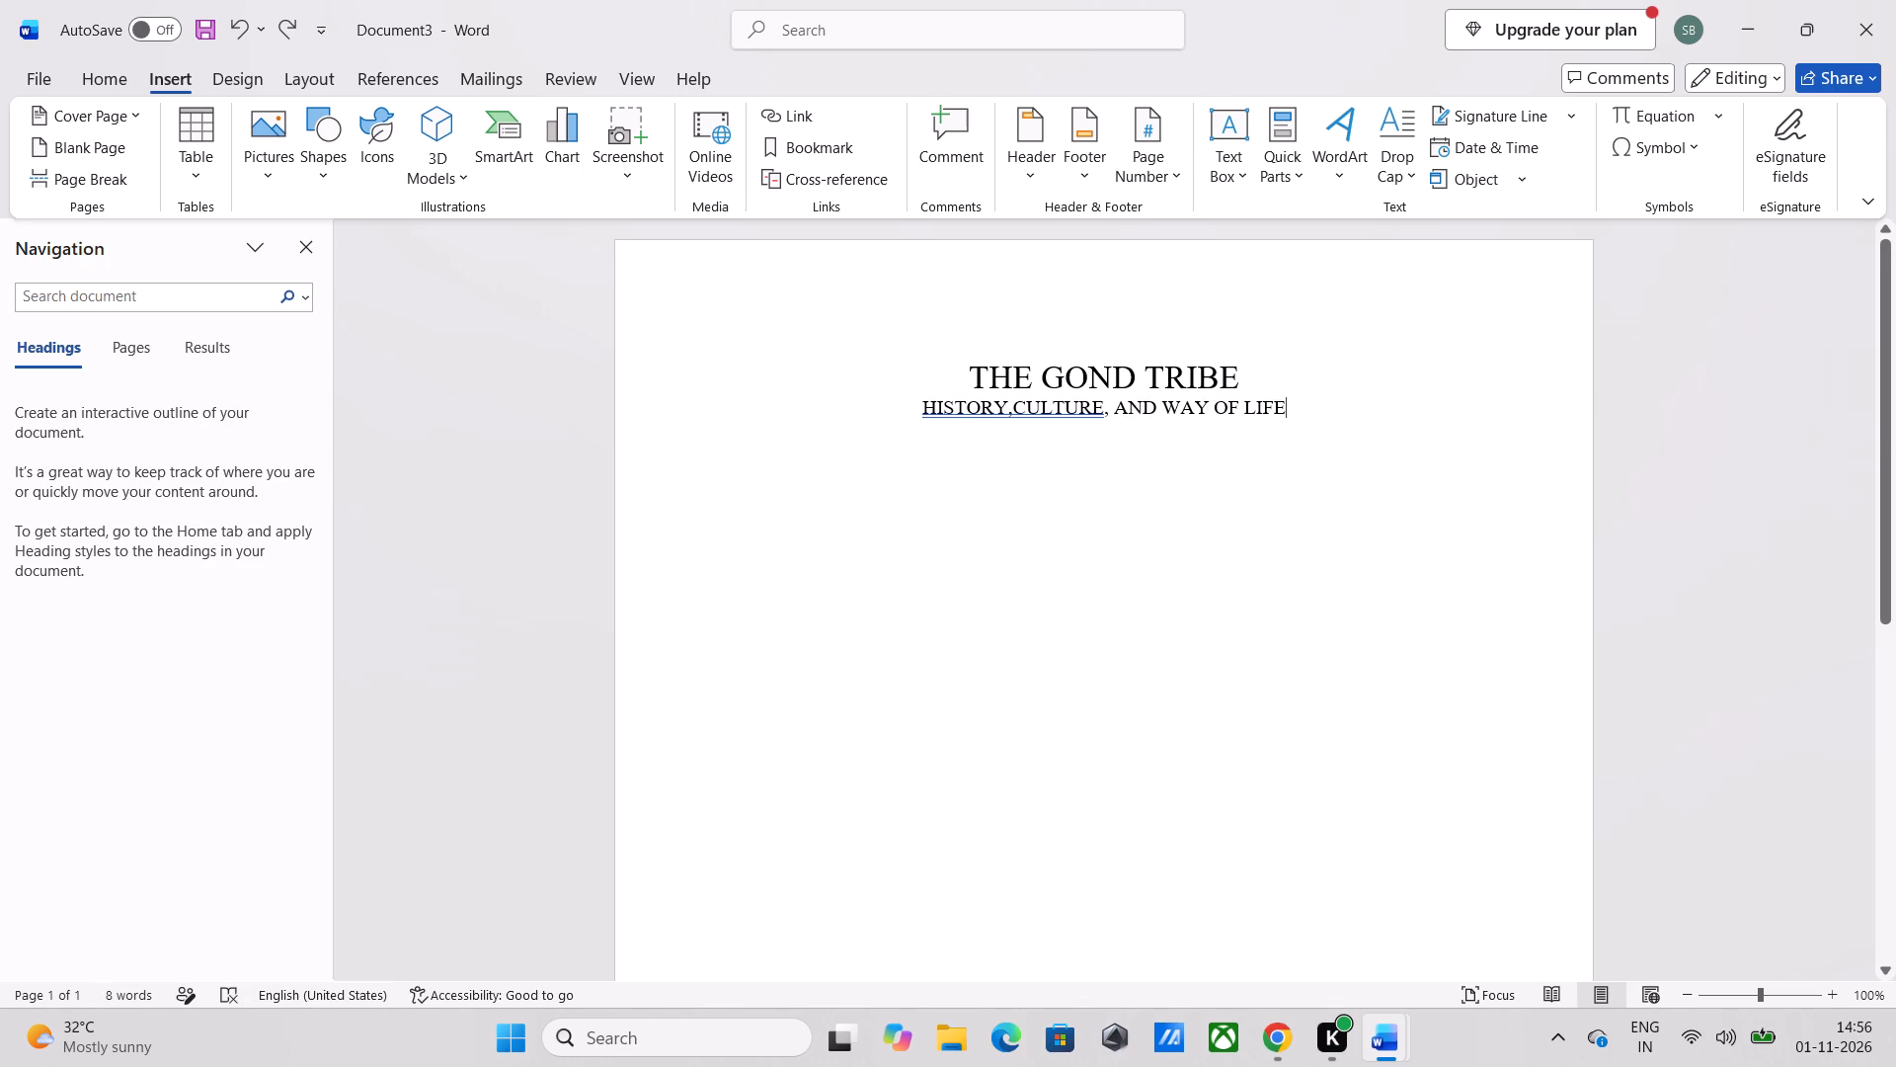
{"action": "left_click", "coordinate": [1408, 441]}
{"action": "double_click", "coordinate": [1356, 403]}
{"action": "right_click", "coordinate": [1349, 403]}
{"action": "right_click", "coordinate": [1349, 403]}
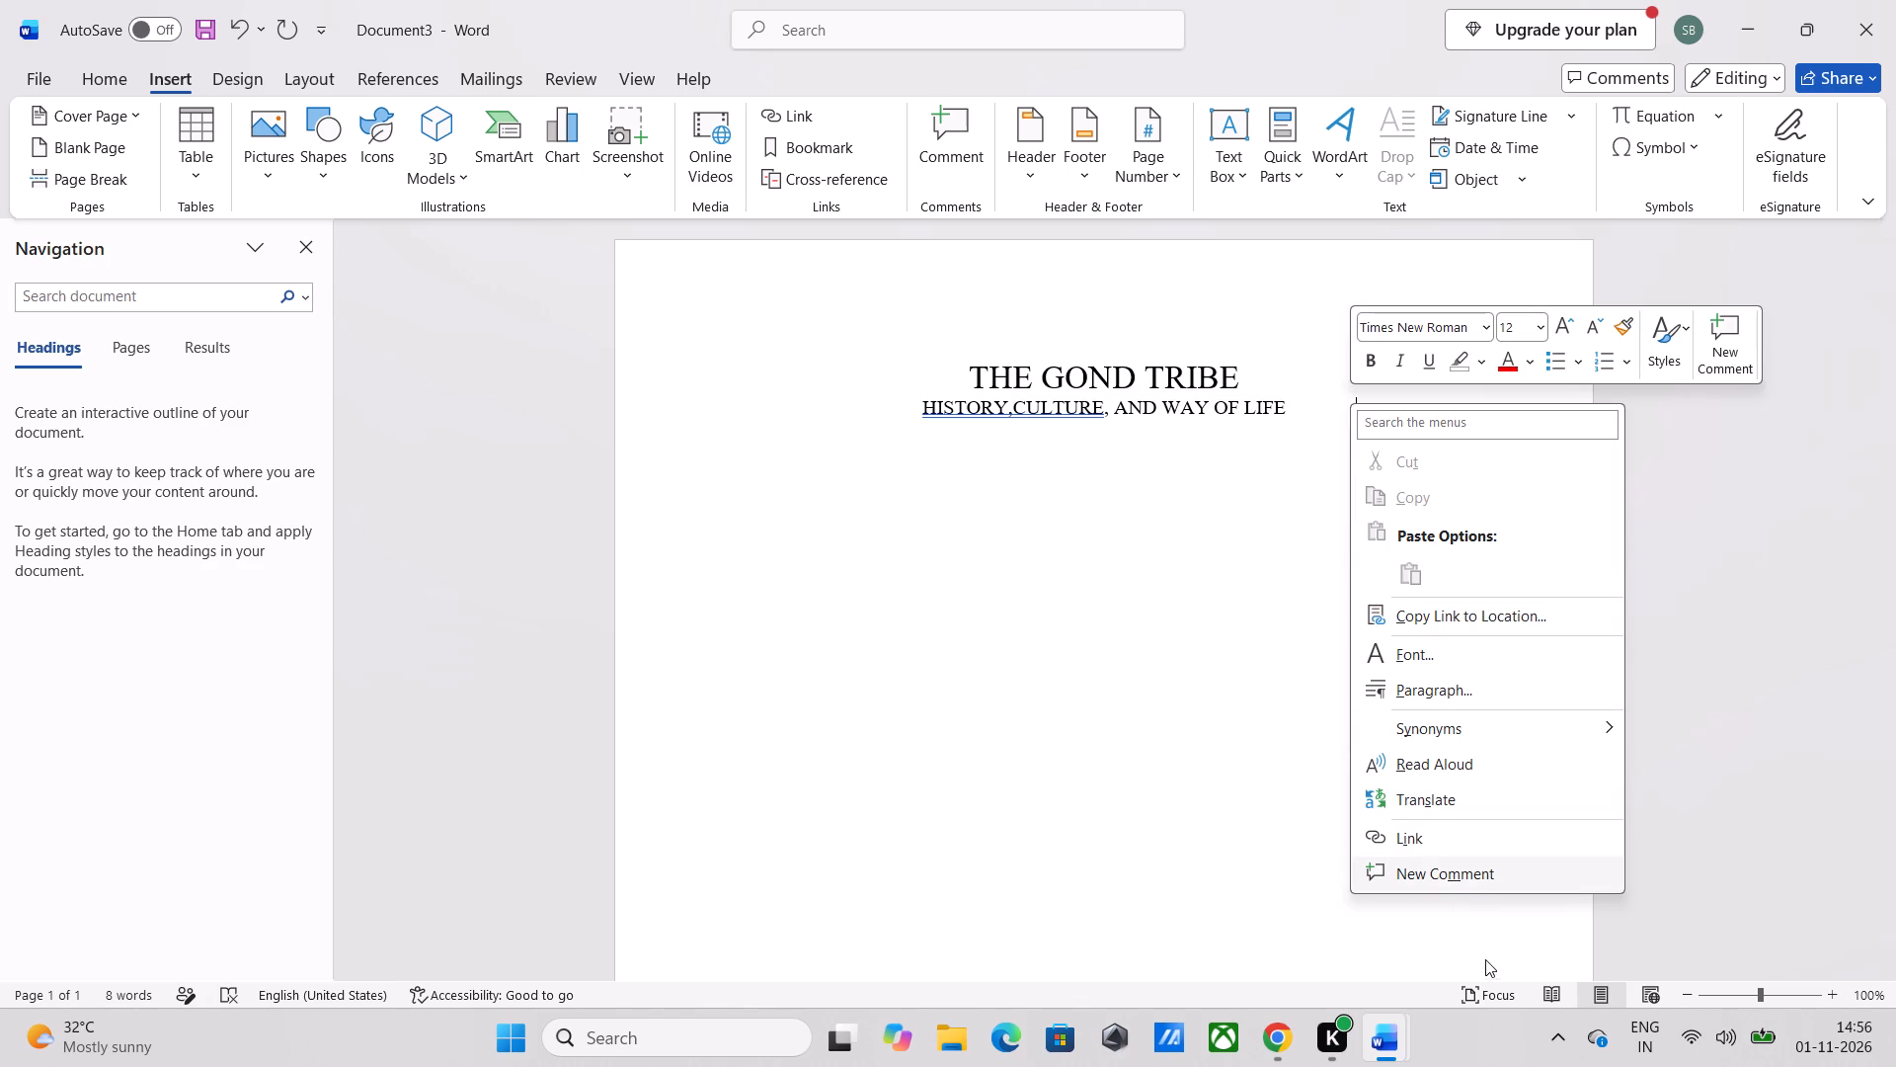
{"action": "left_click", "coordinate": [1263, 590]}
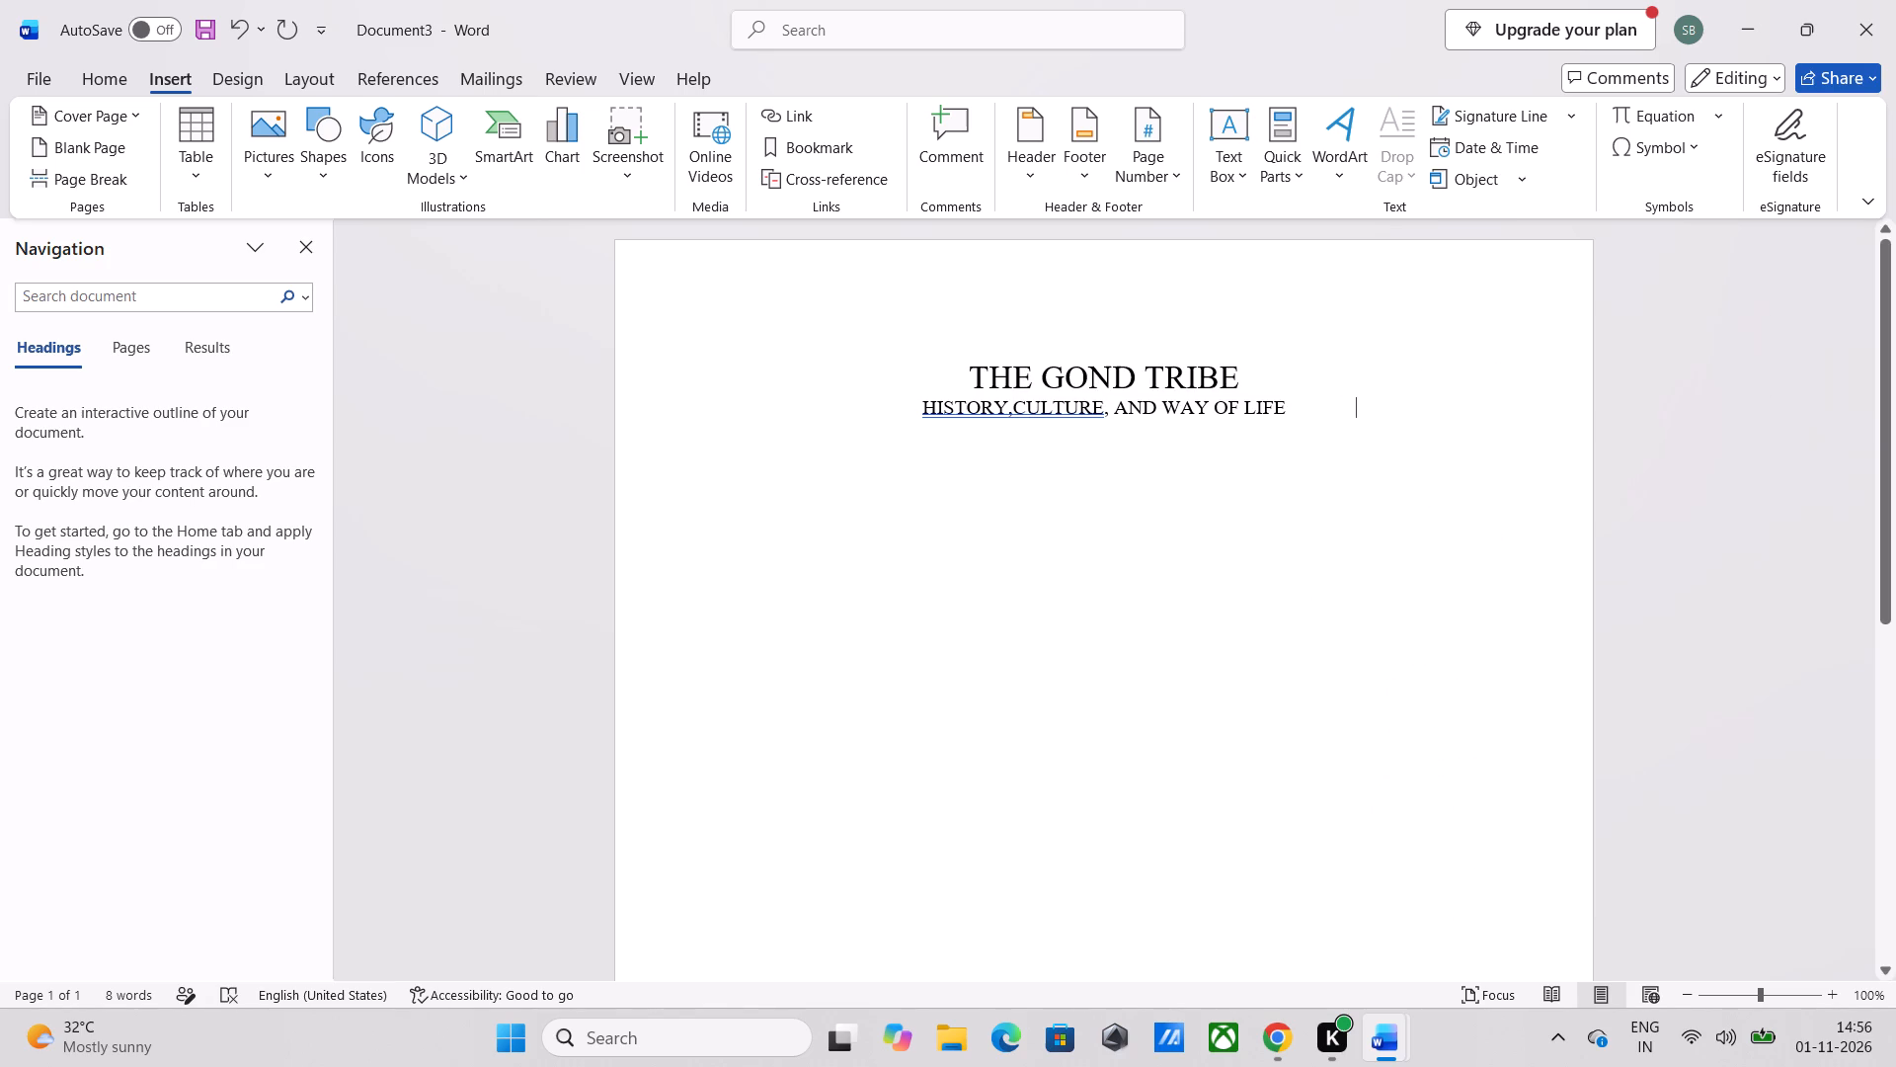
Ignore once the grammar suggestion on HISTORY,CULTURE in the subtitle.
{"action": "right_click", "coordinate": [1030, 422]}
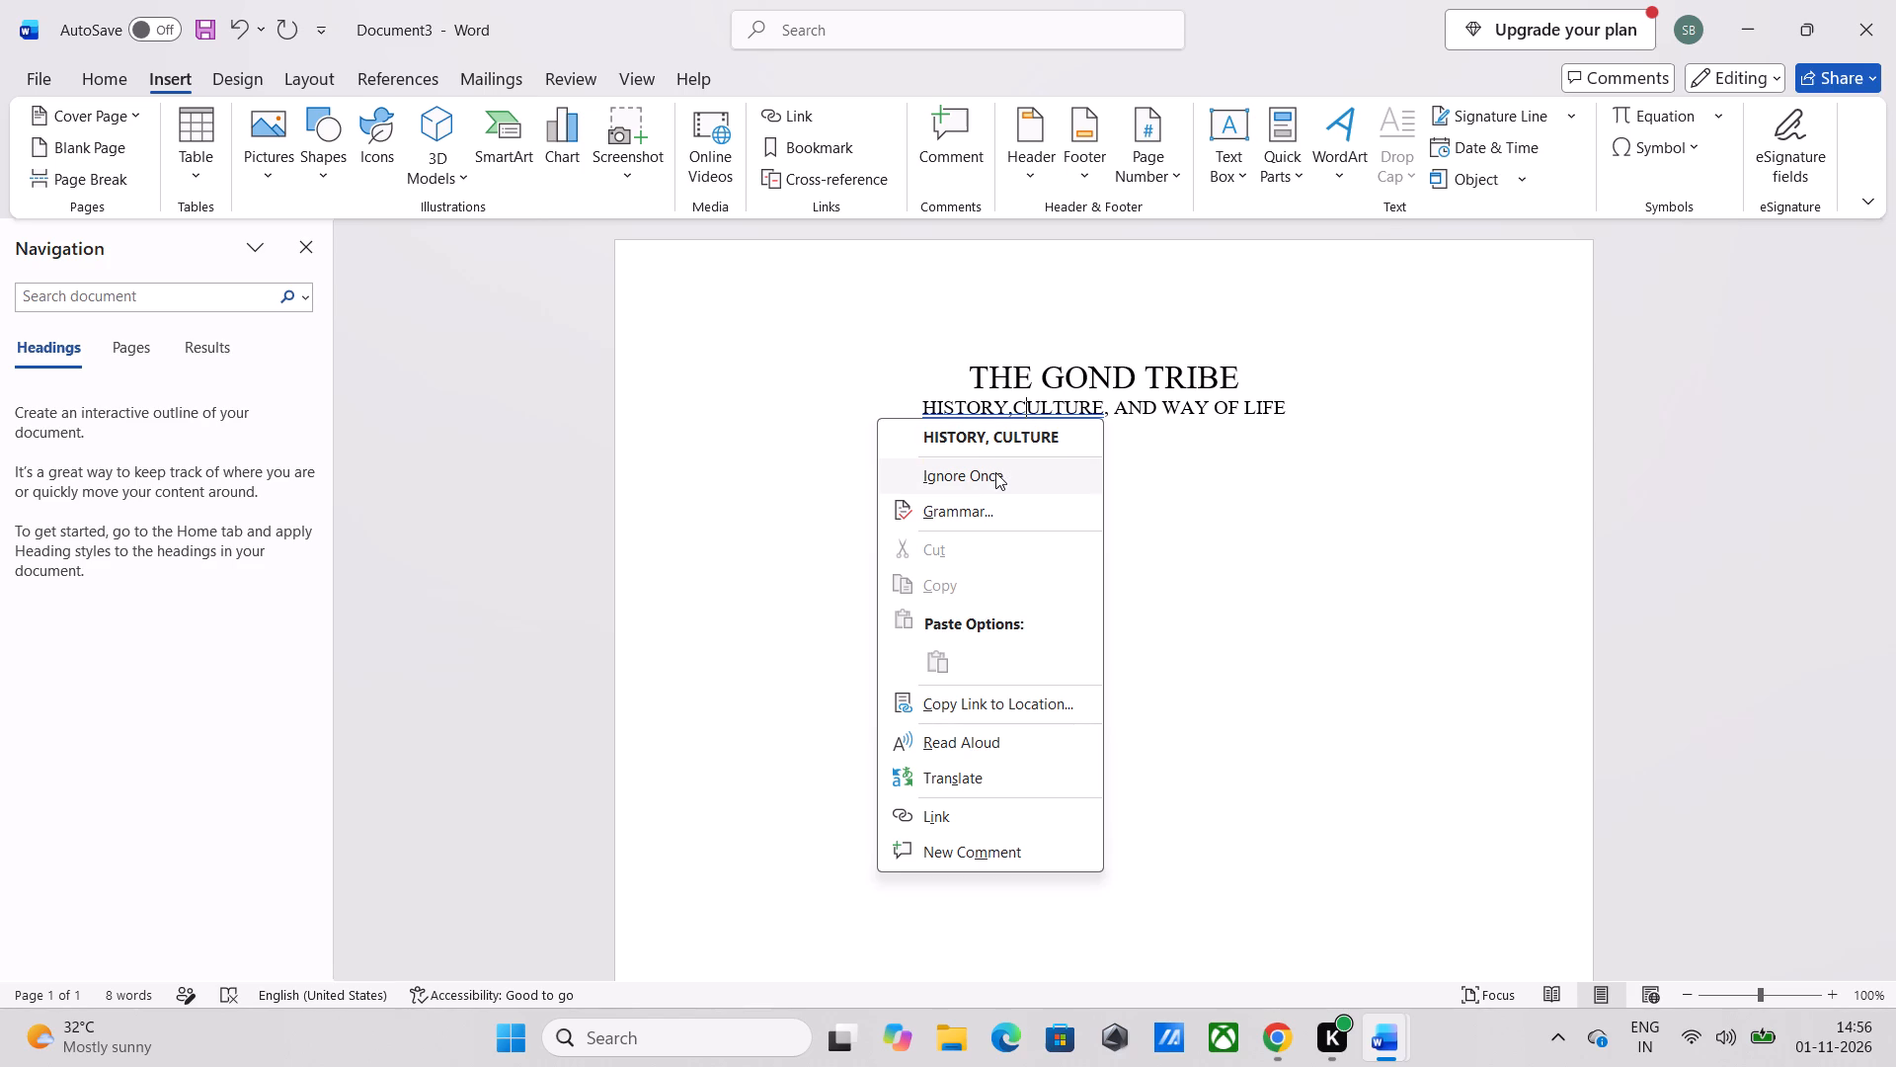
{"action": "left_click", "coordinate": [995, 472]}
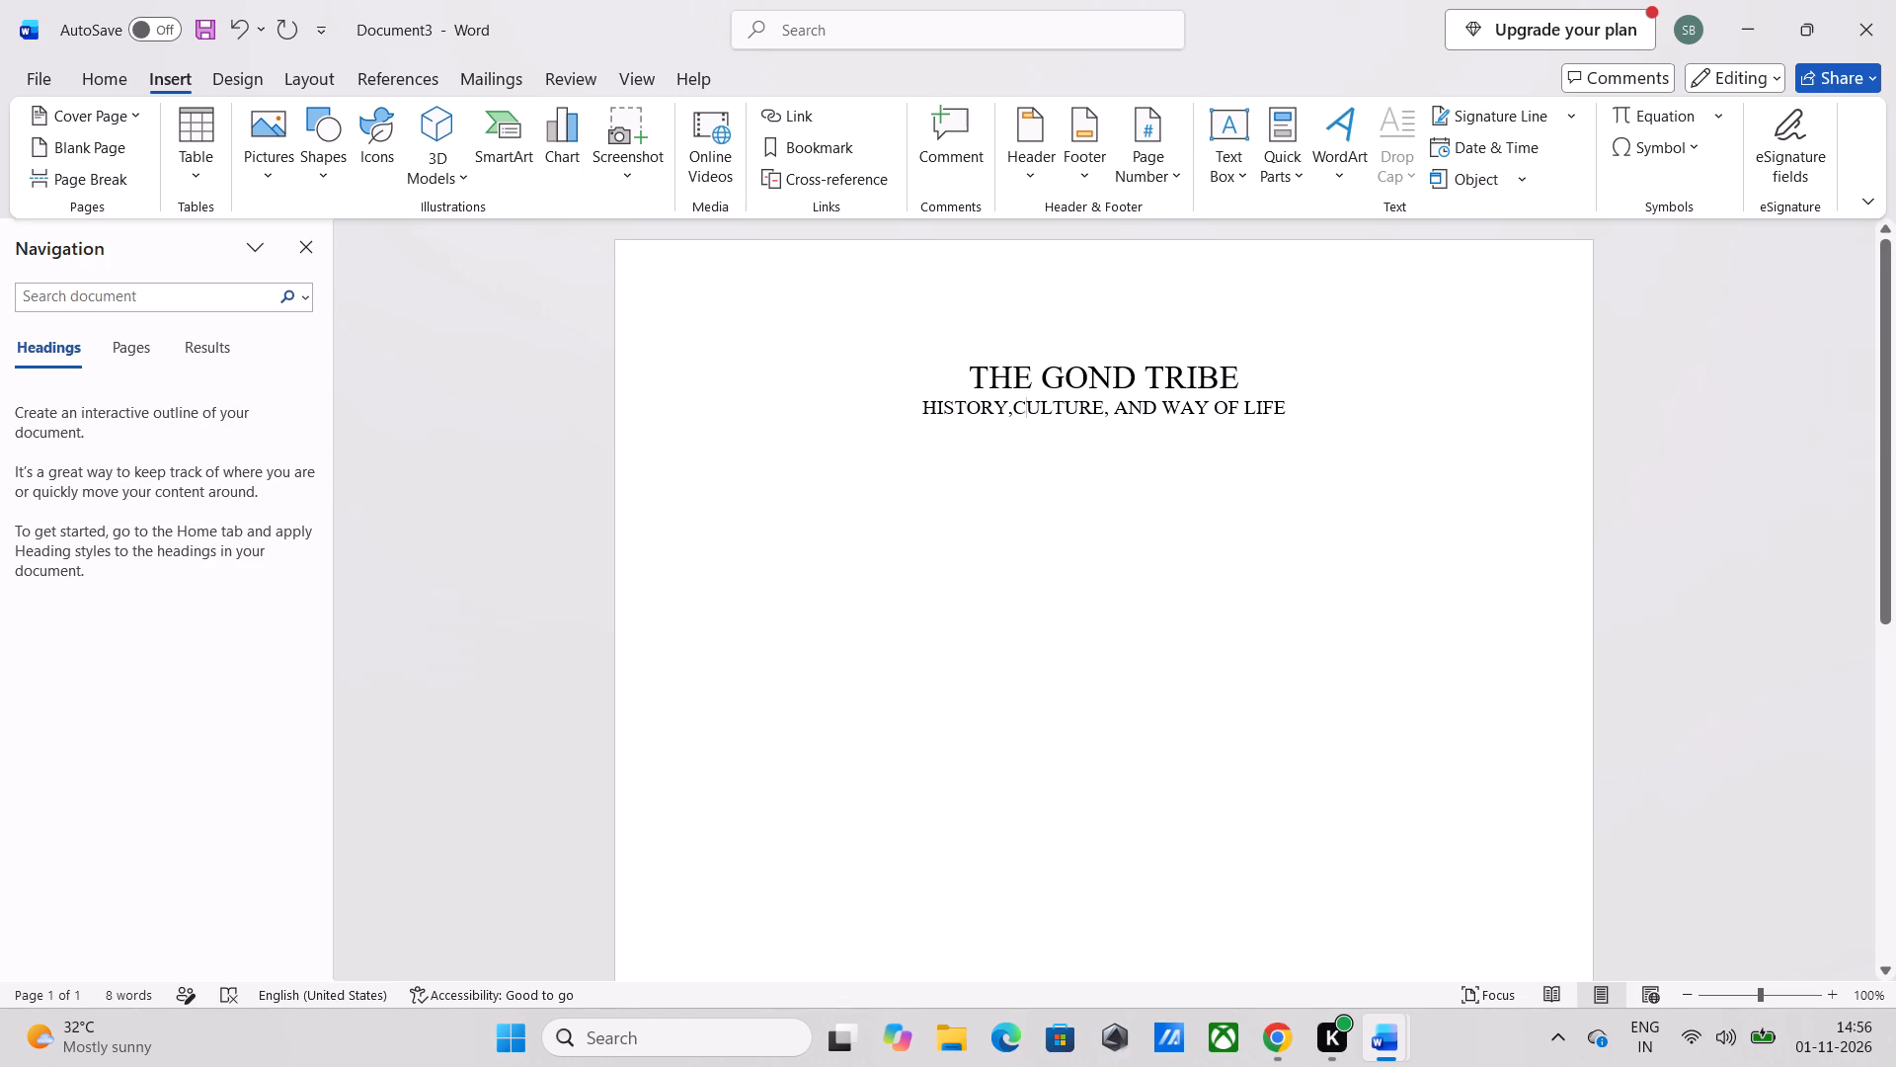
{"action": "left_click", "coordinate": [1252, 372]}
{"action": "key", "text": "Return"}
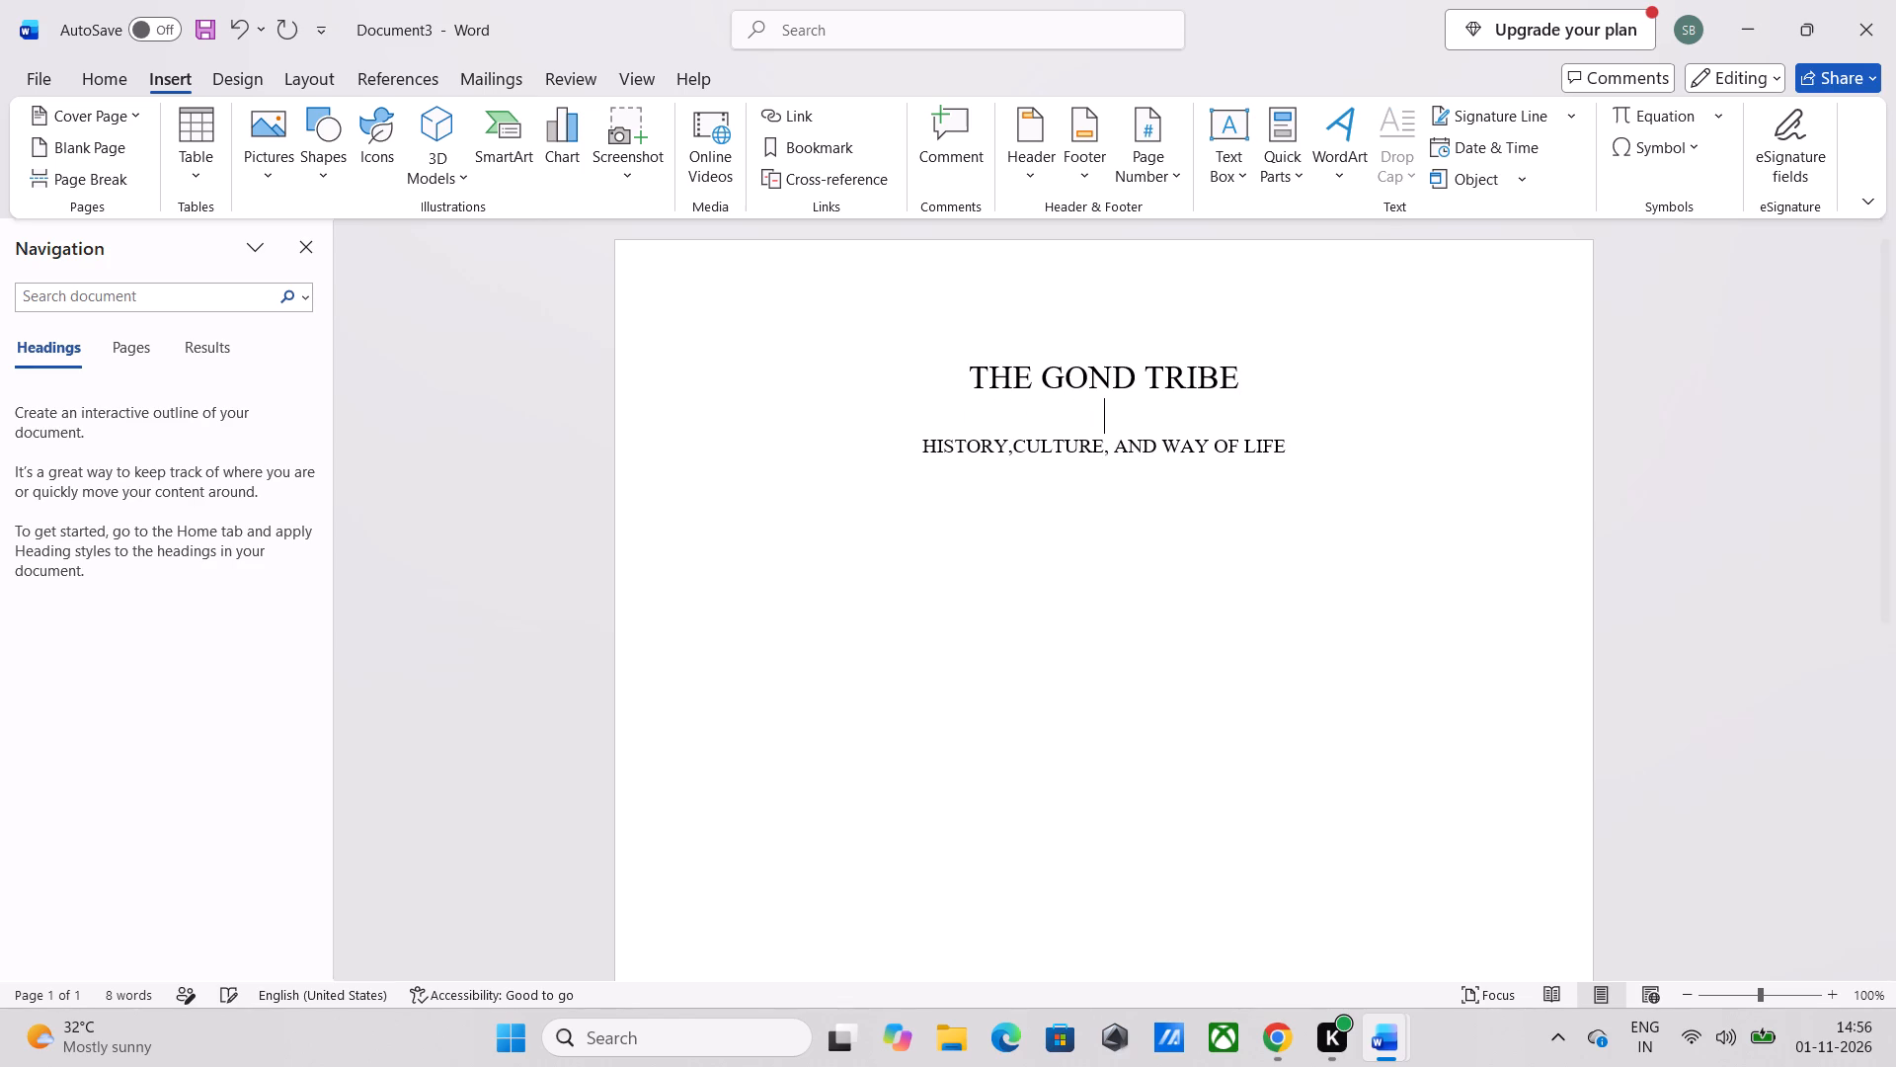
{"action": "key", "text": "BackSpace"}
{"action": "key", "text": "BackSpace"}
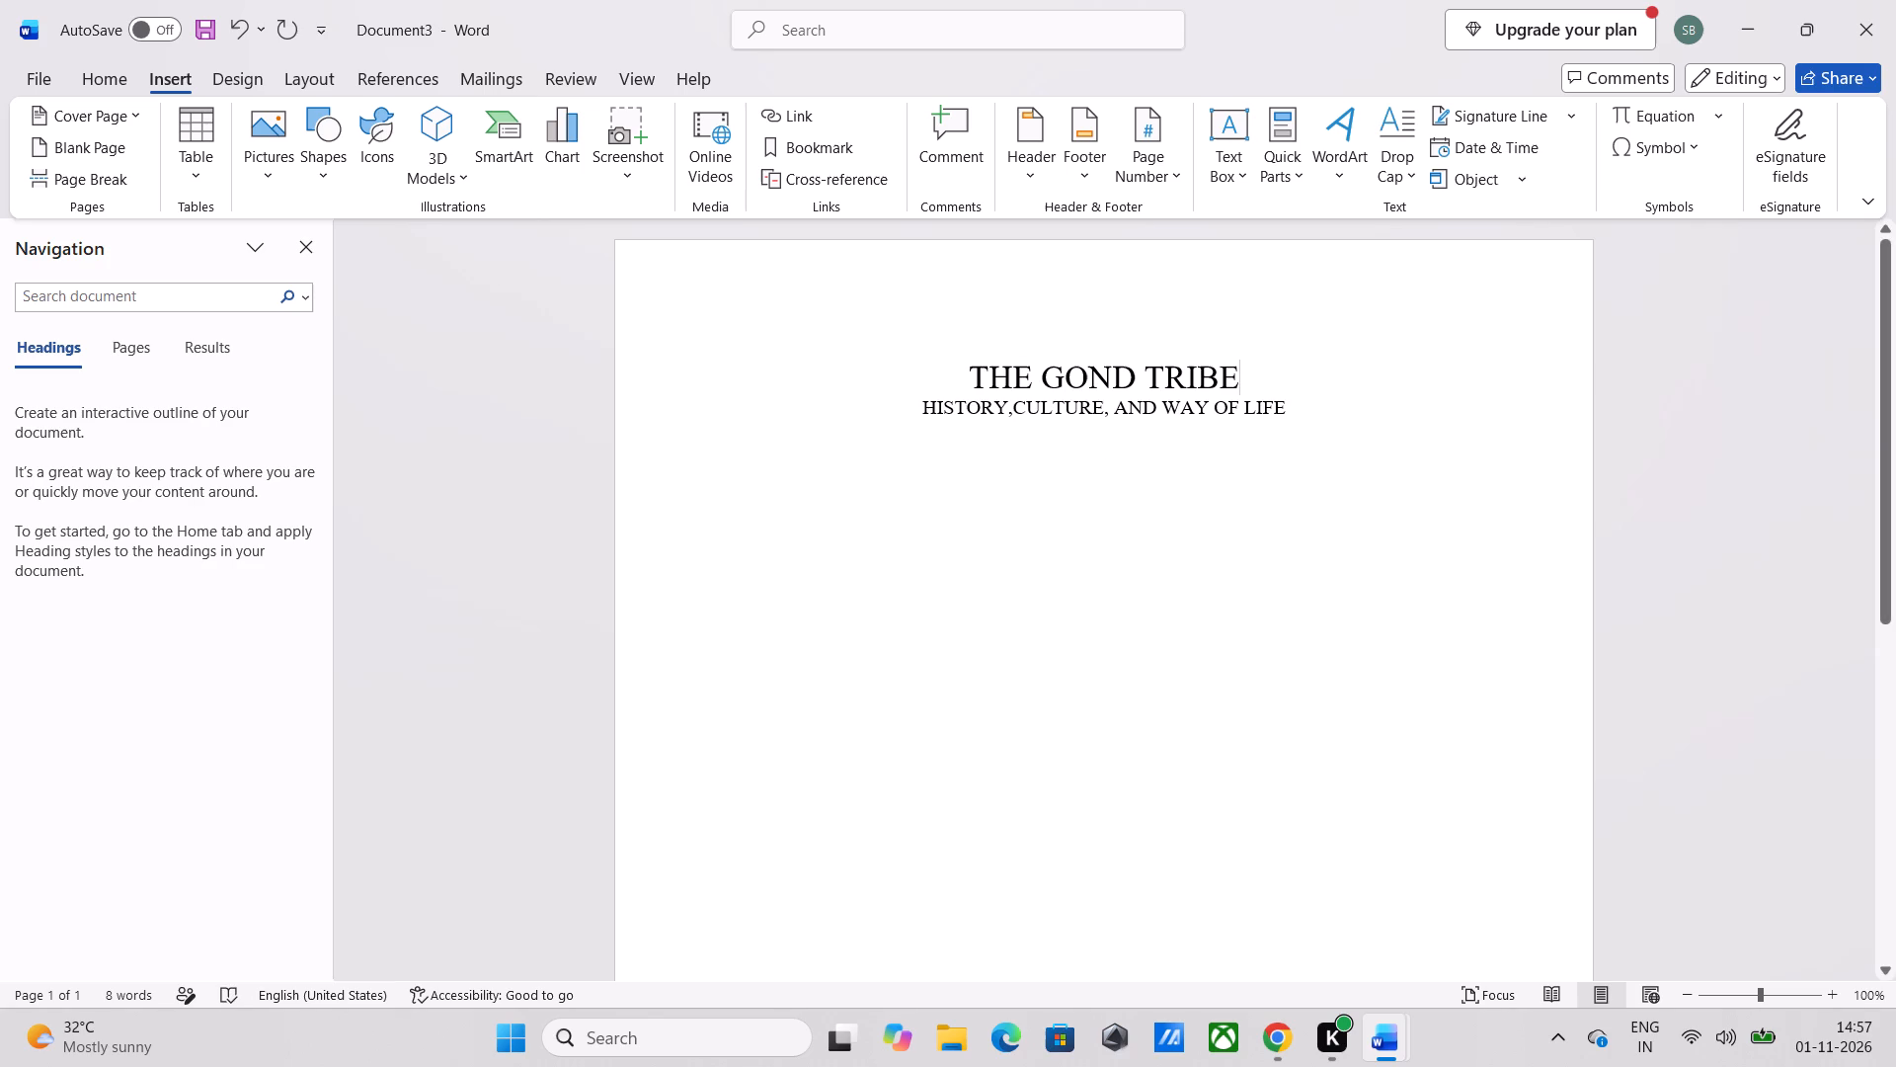
Change the font of the subtitle HISTORY,CULTURE, AND WAY OF LIFE to Javanese Text.
{"action": "left_click_drag", "start_coordinate": [916, 410], "coordinate": [1179, 439]}
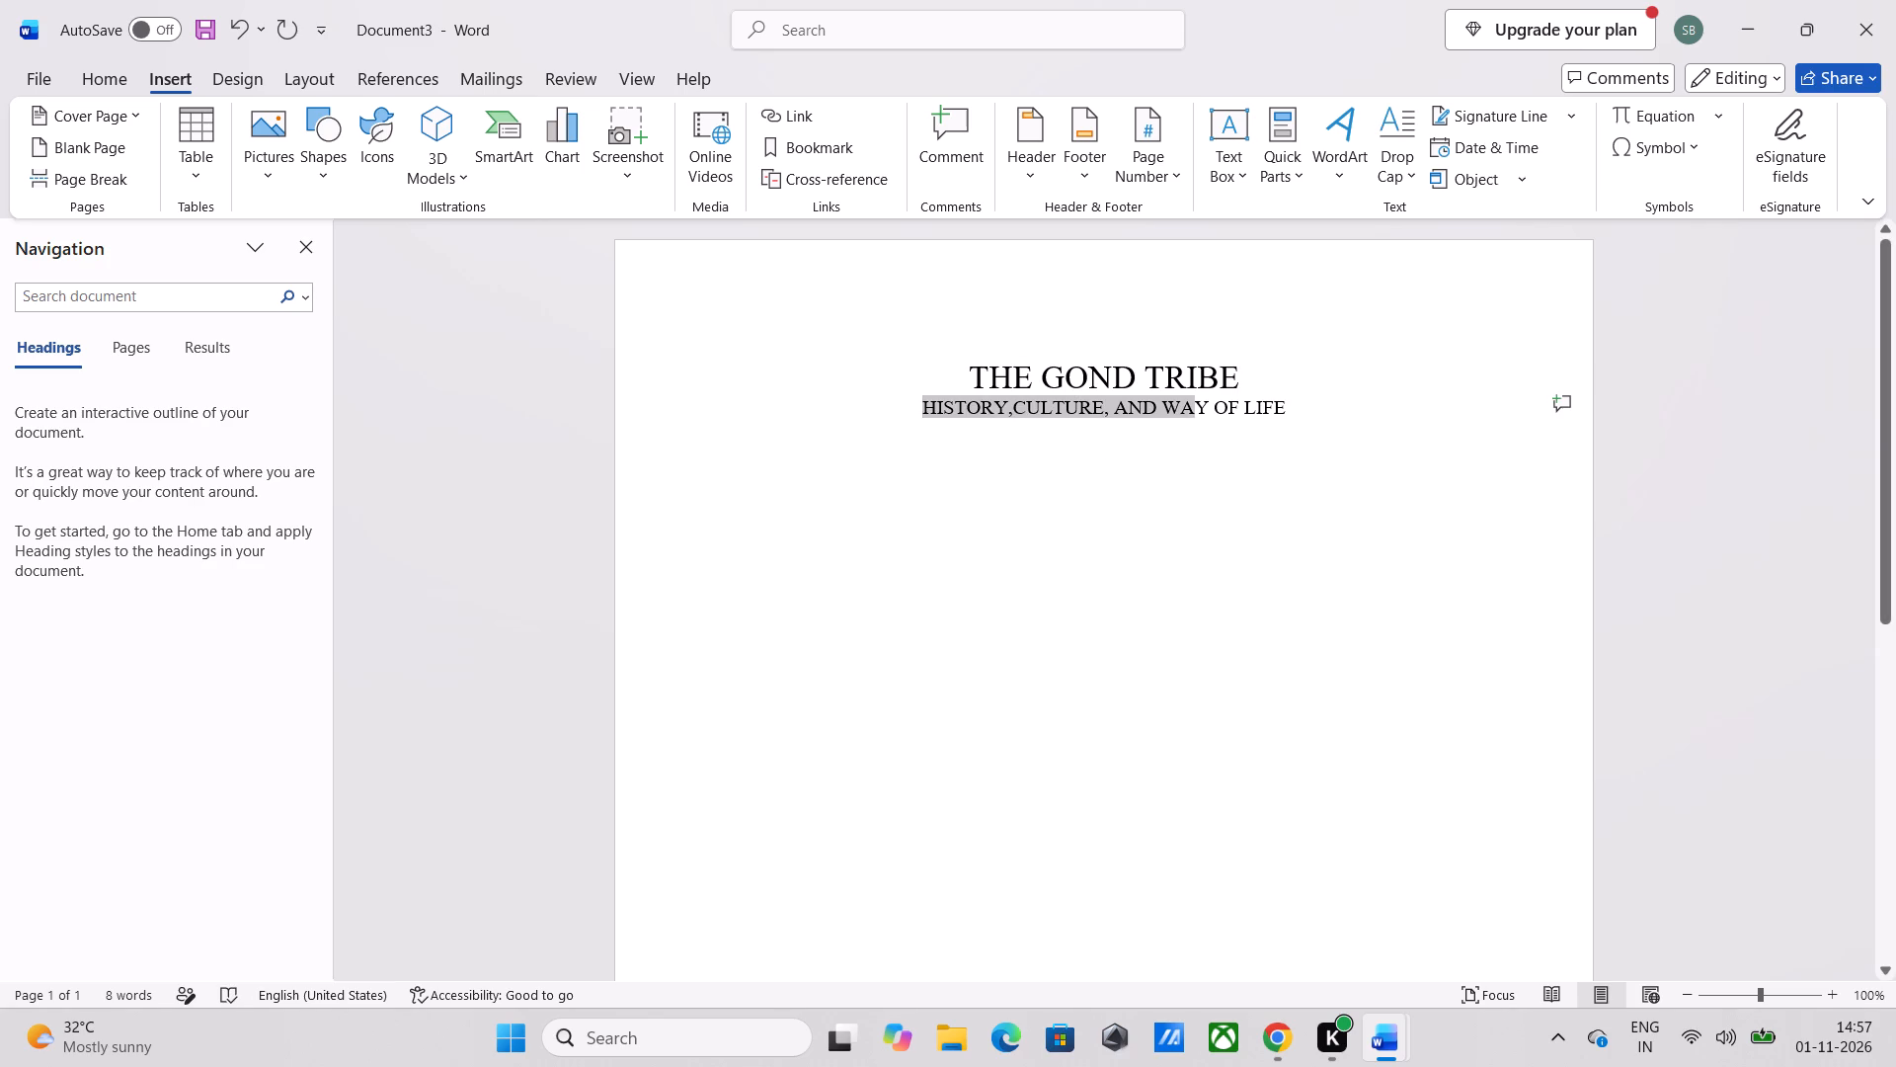
{"action": "left_click_drag", "start_coordinate": [1179, 439], "coordinate": [1330, 435]}
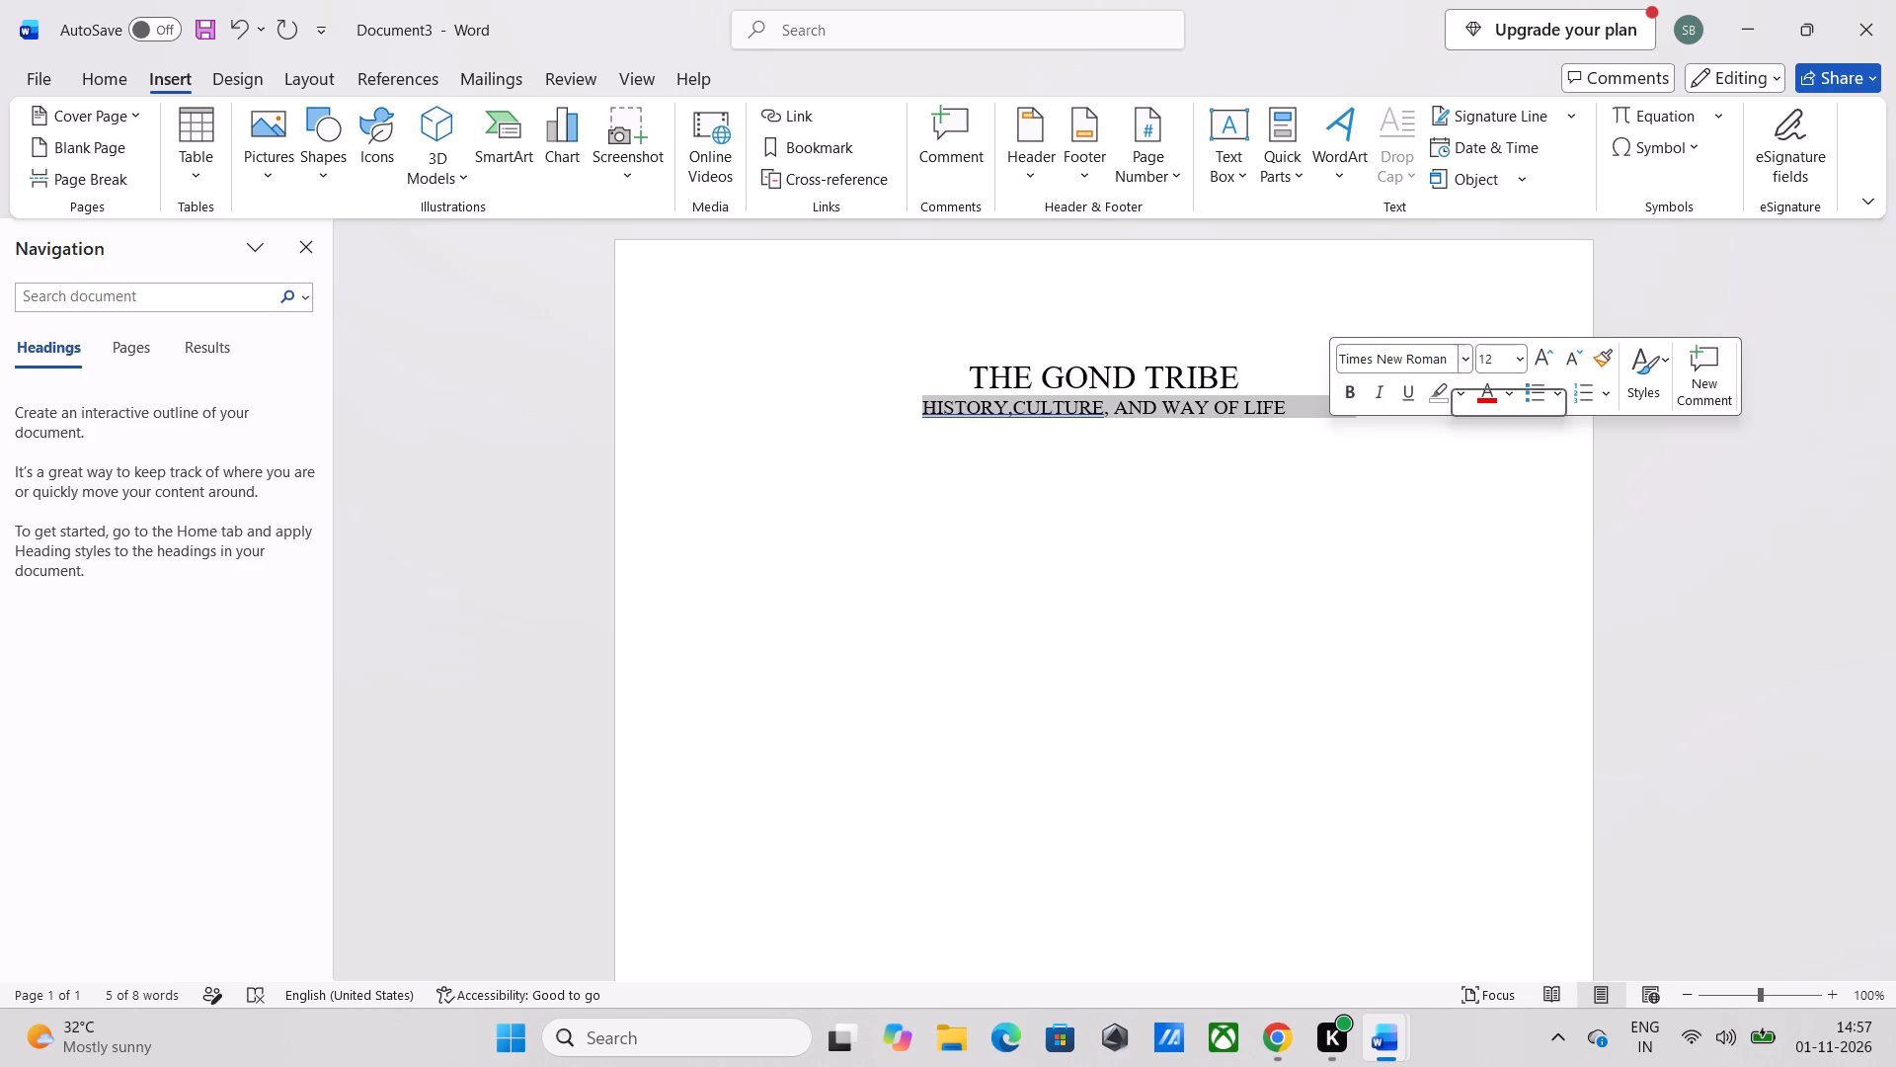
{"action": "left_click", "coordinate": [1463, 358]}
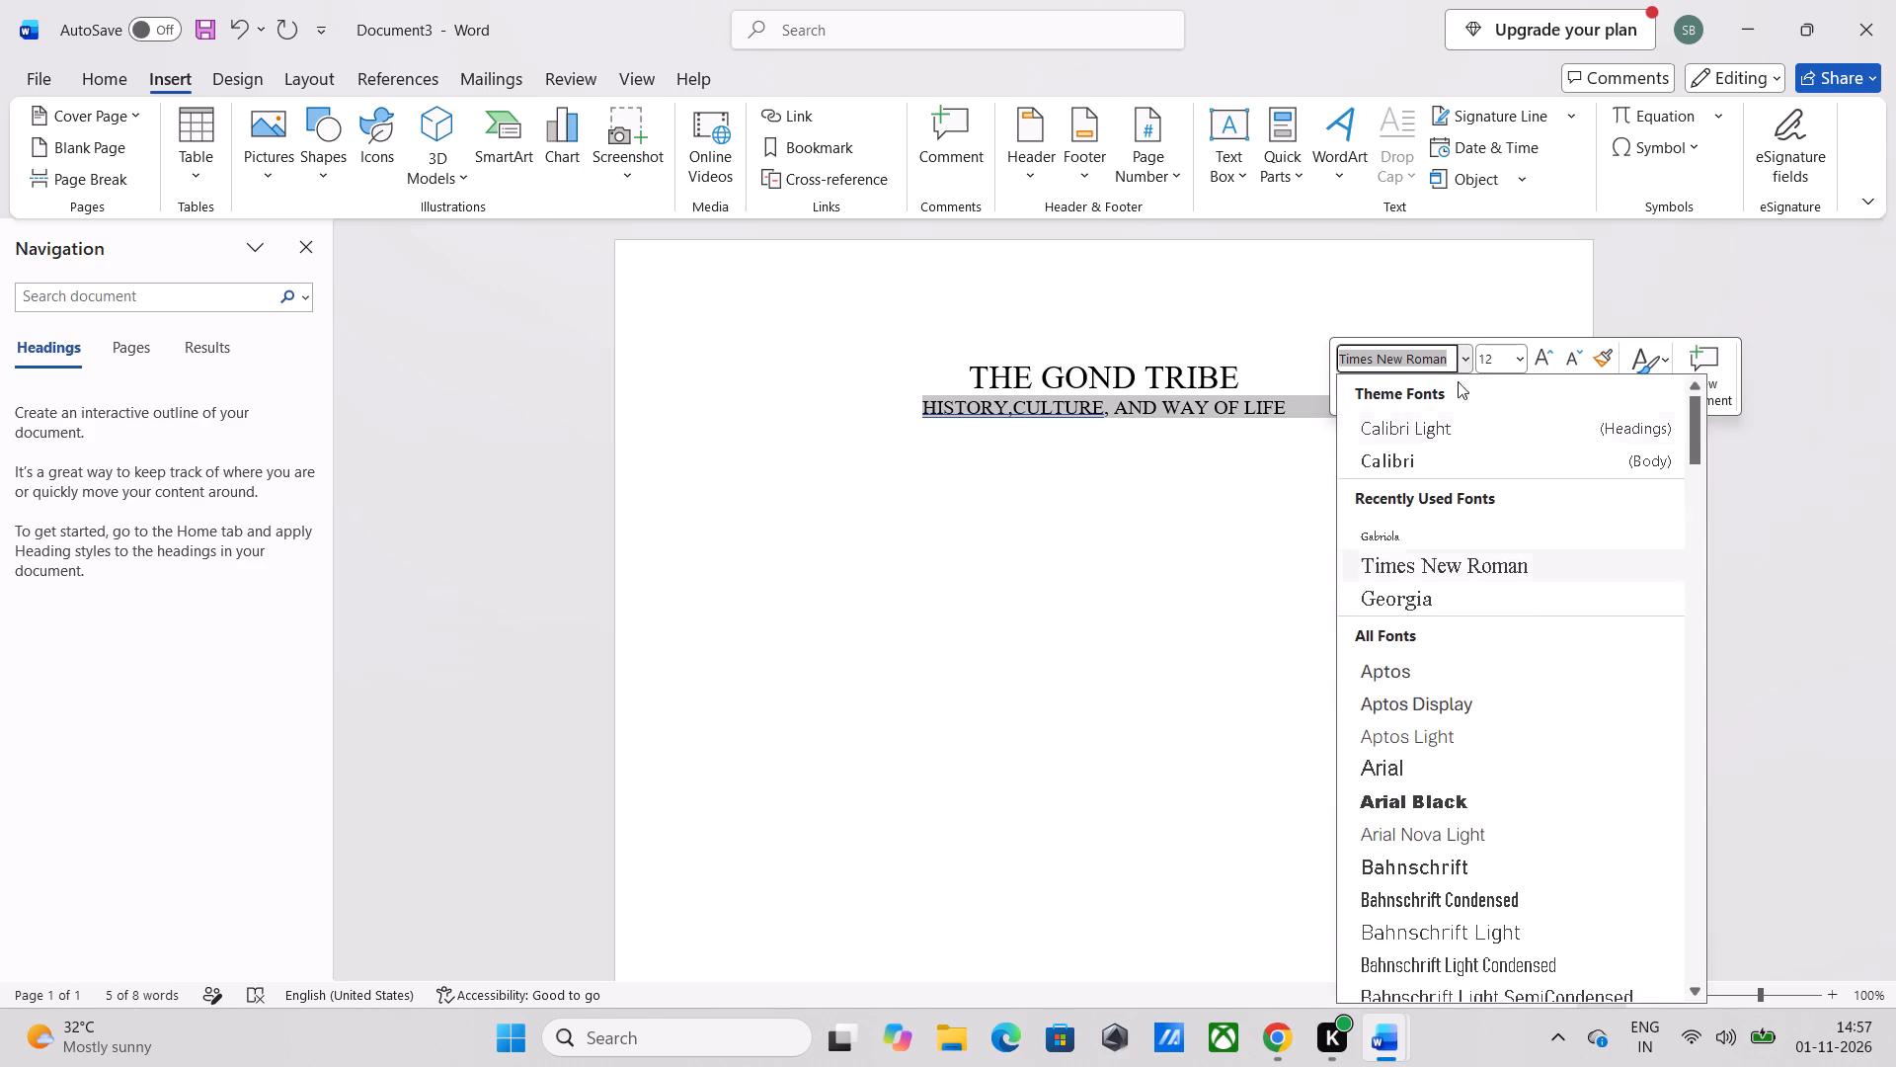
{"action": "scroll", "coordinate": [1480, 664], "scroll_direction": "down", "scroll_amount": 9}
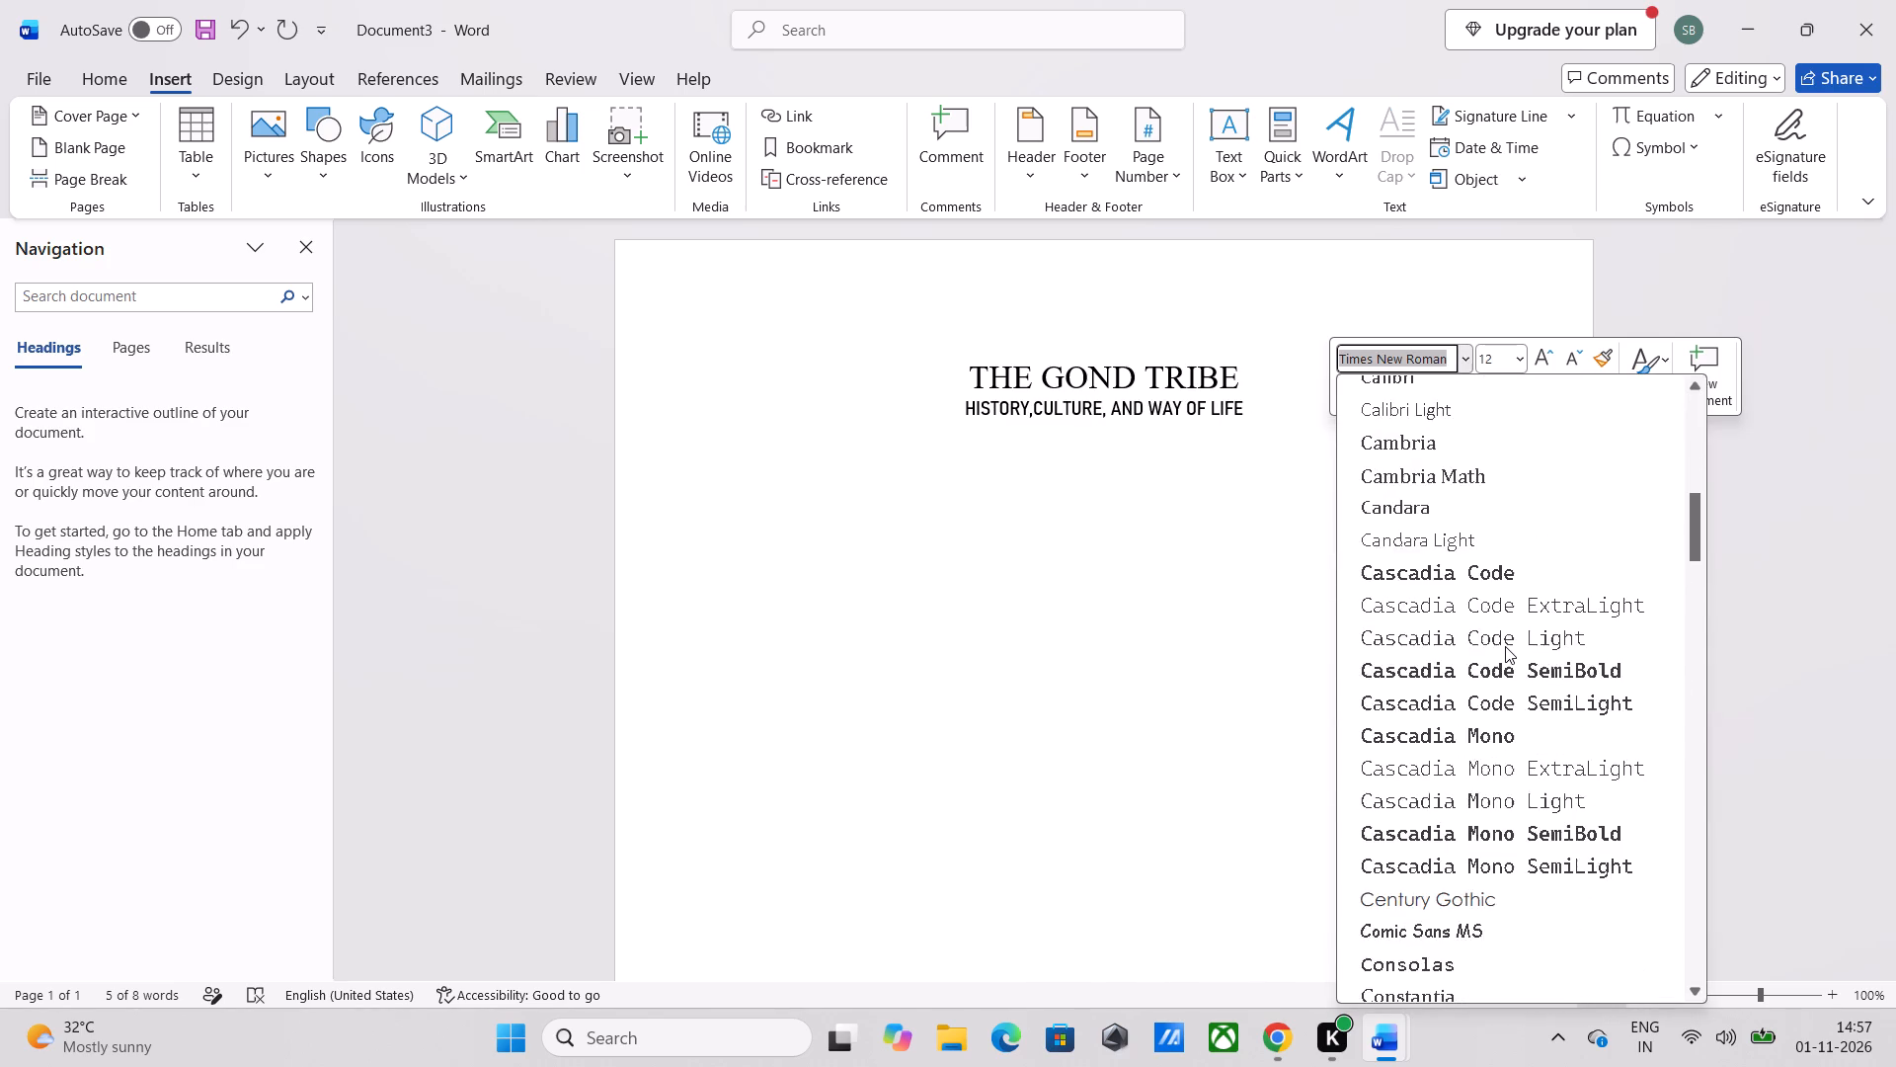
{"action": "scroll", "coordinate": [1505, 646], "scroll_direction": "down", "scroll_amount": 9}
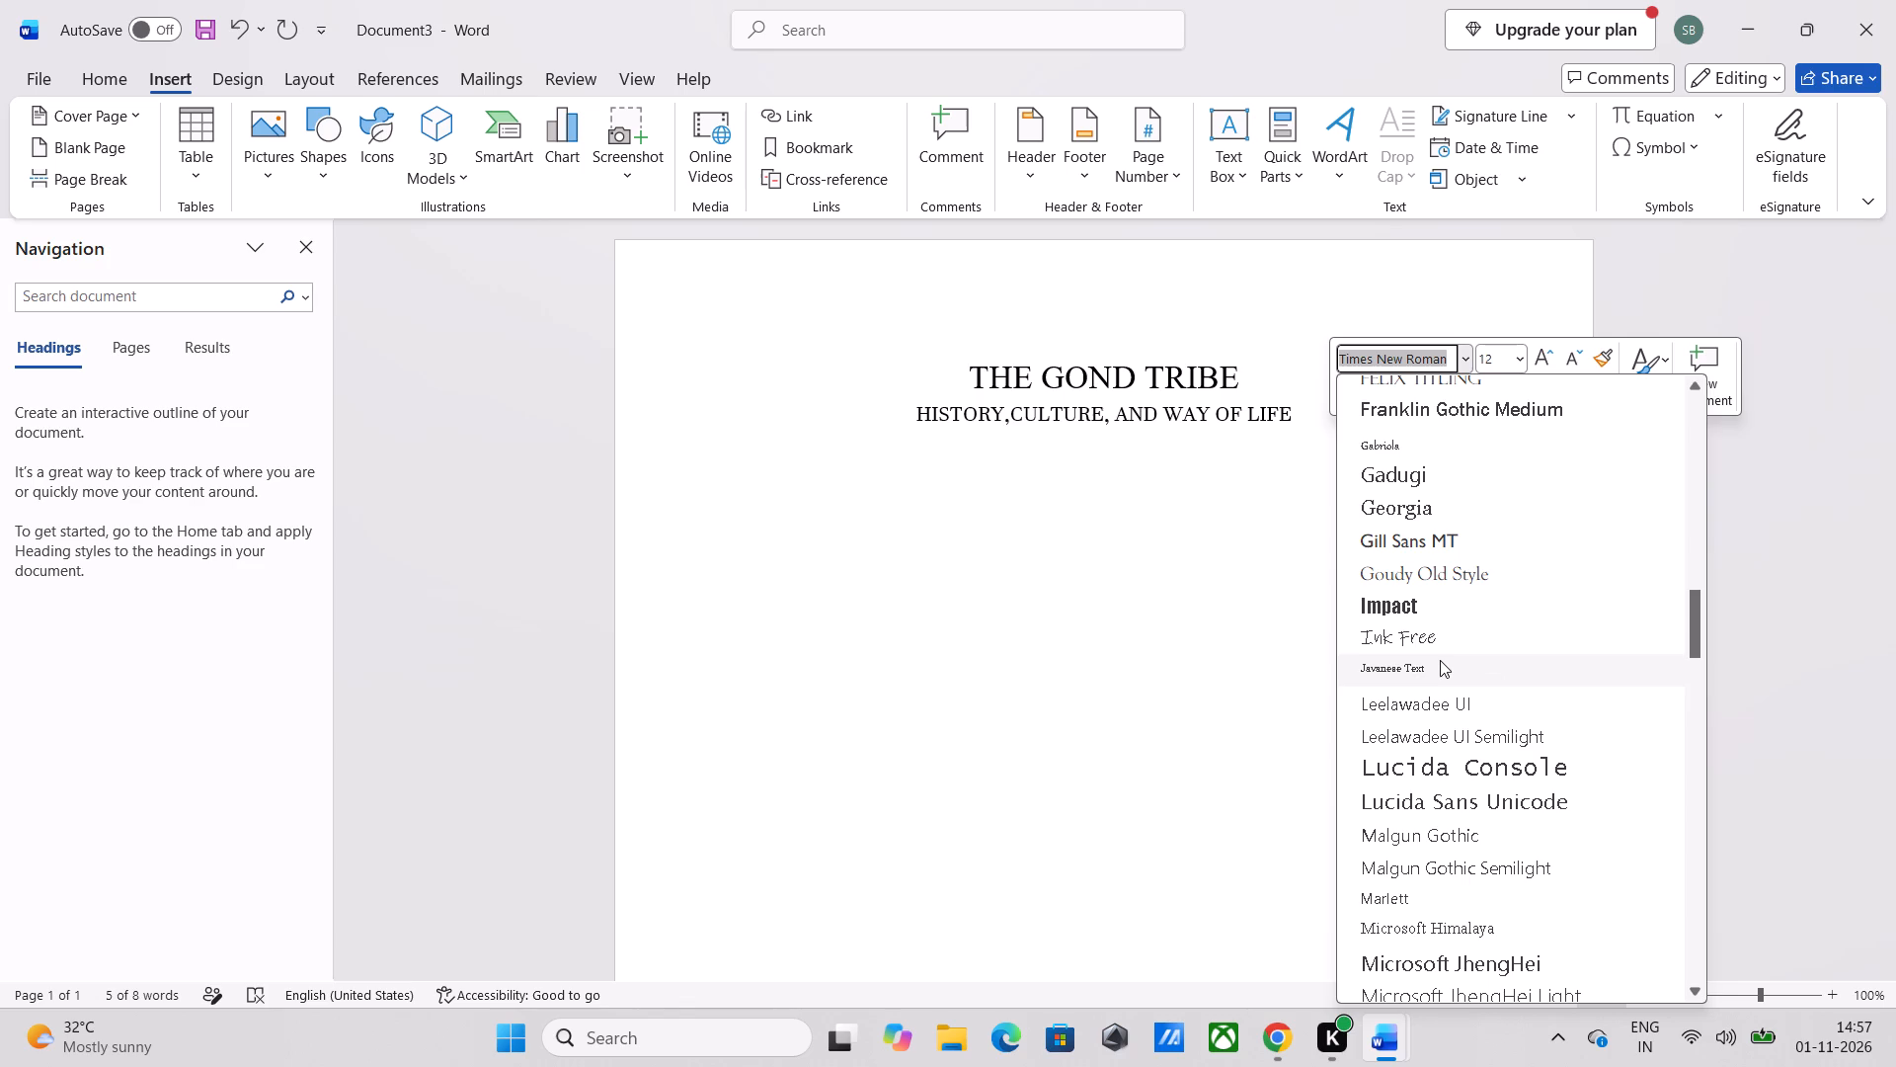
{"action": "left_click", "coordinate": [1440, 660]}
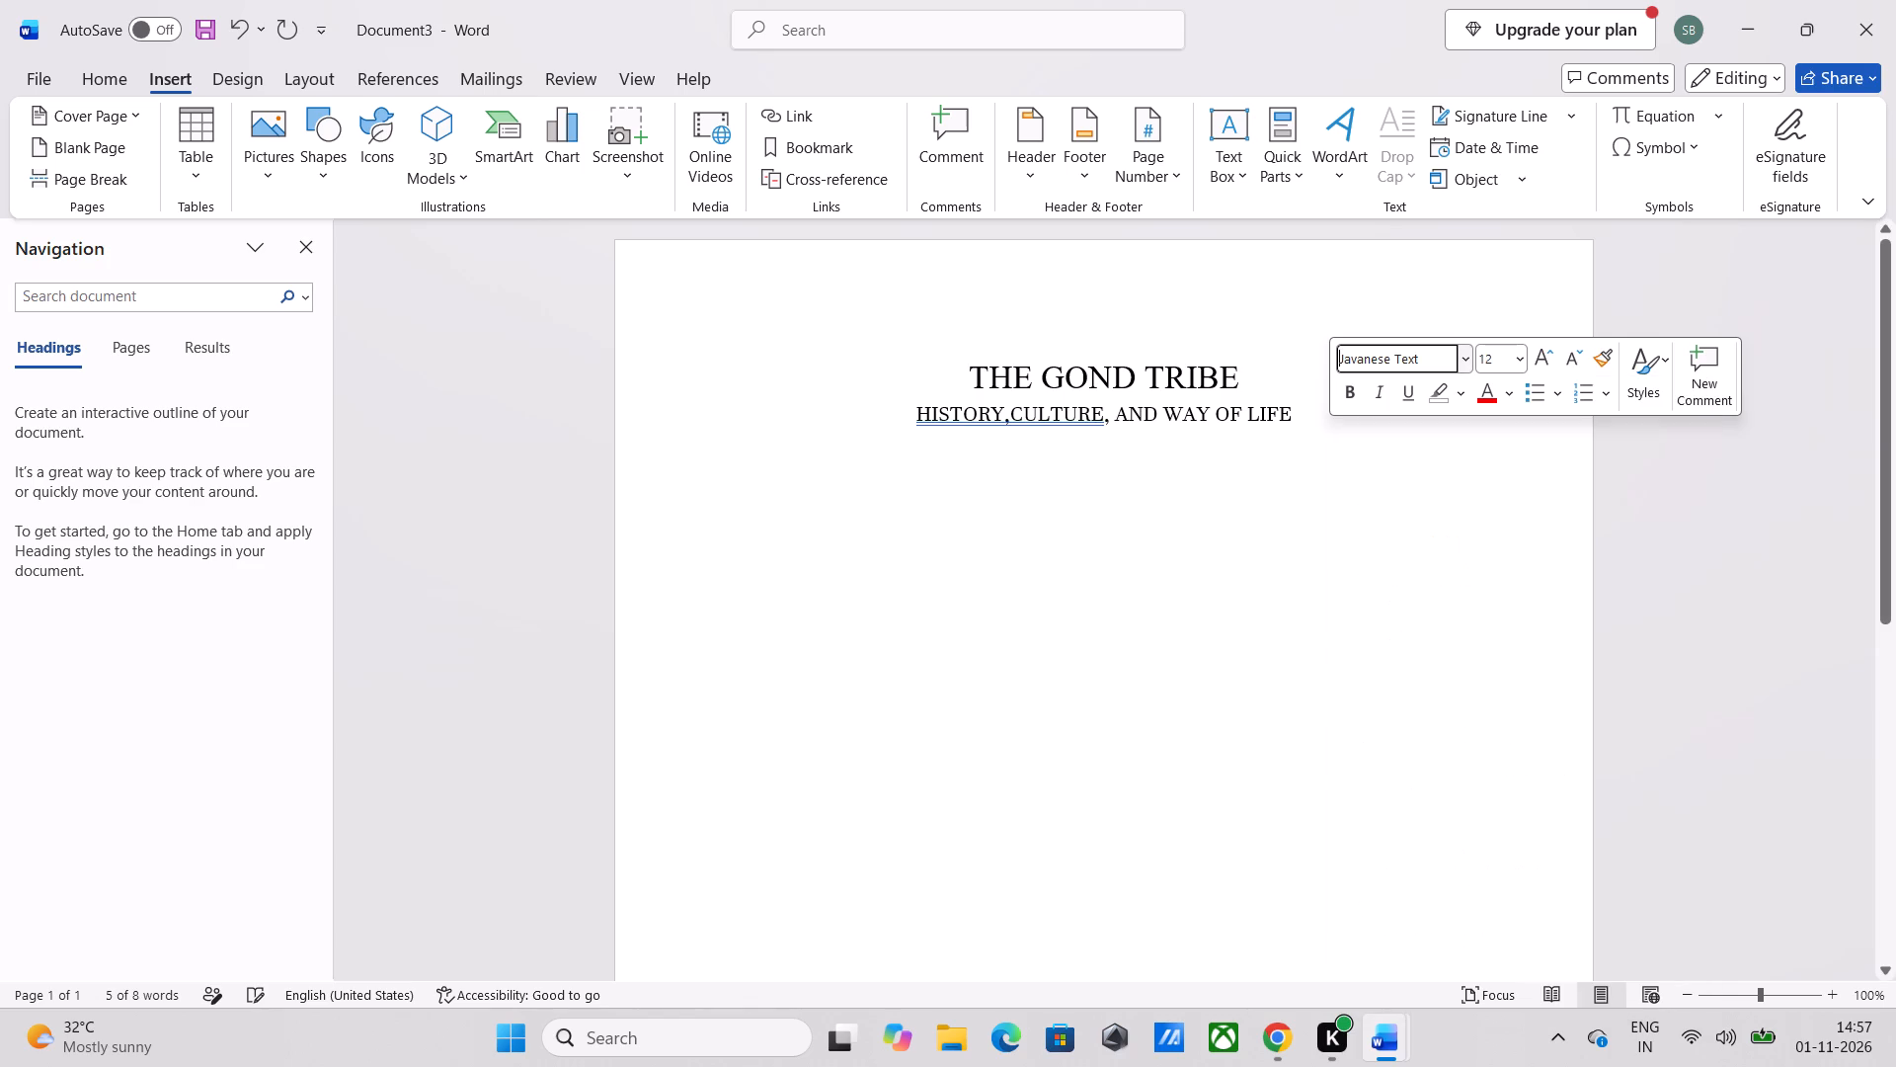
{"action": "left_click", "coordinate": [1164, 490]}
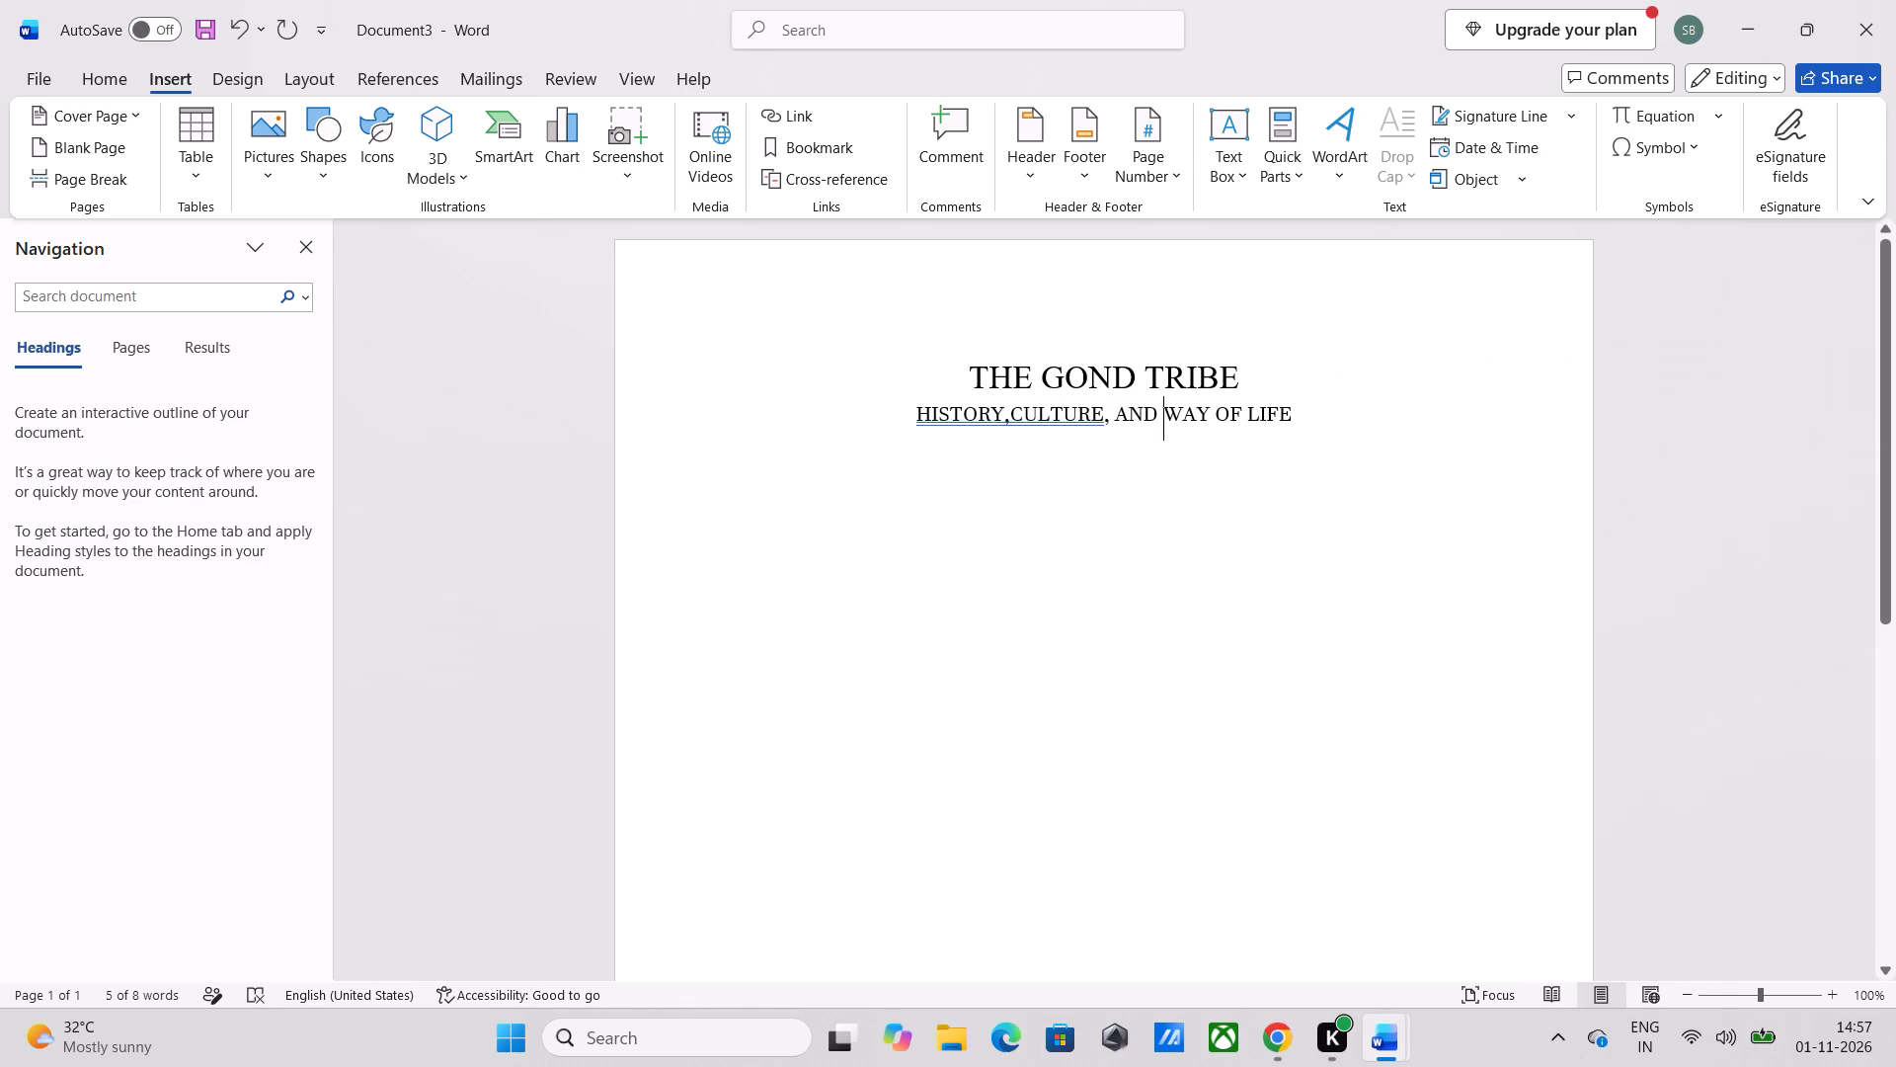
Ignore once the grammar suggestion on HISTORY,CULTURE in the restyled subtitle.
{"action": "left_click", "coordinate": [1032, 426]}
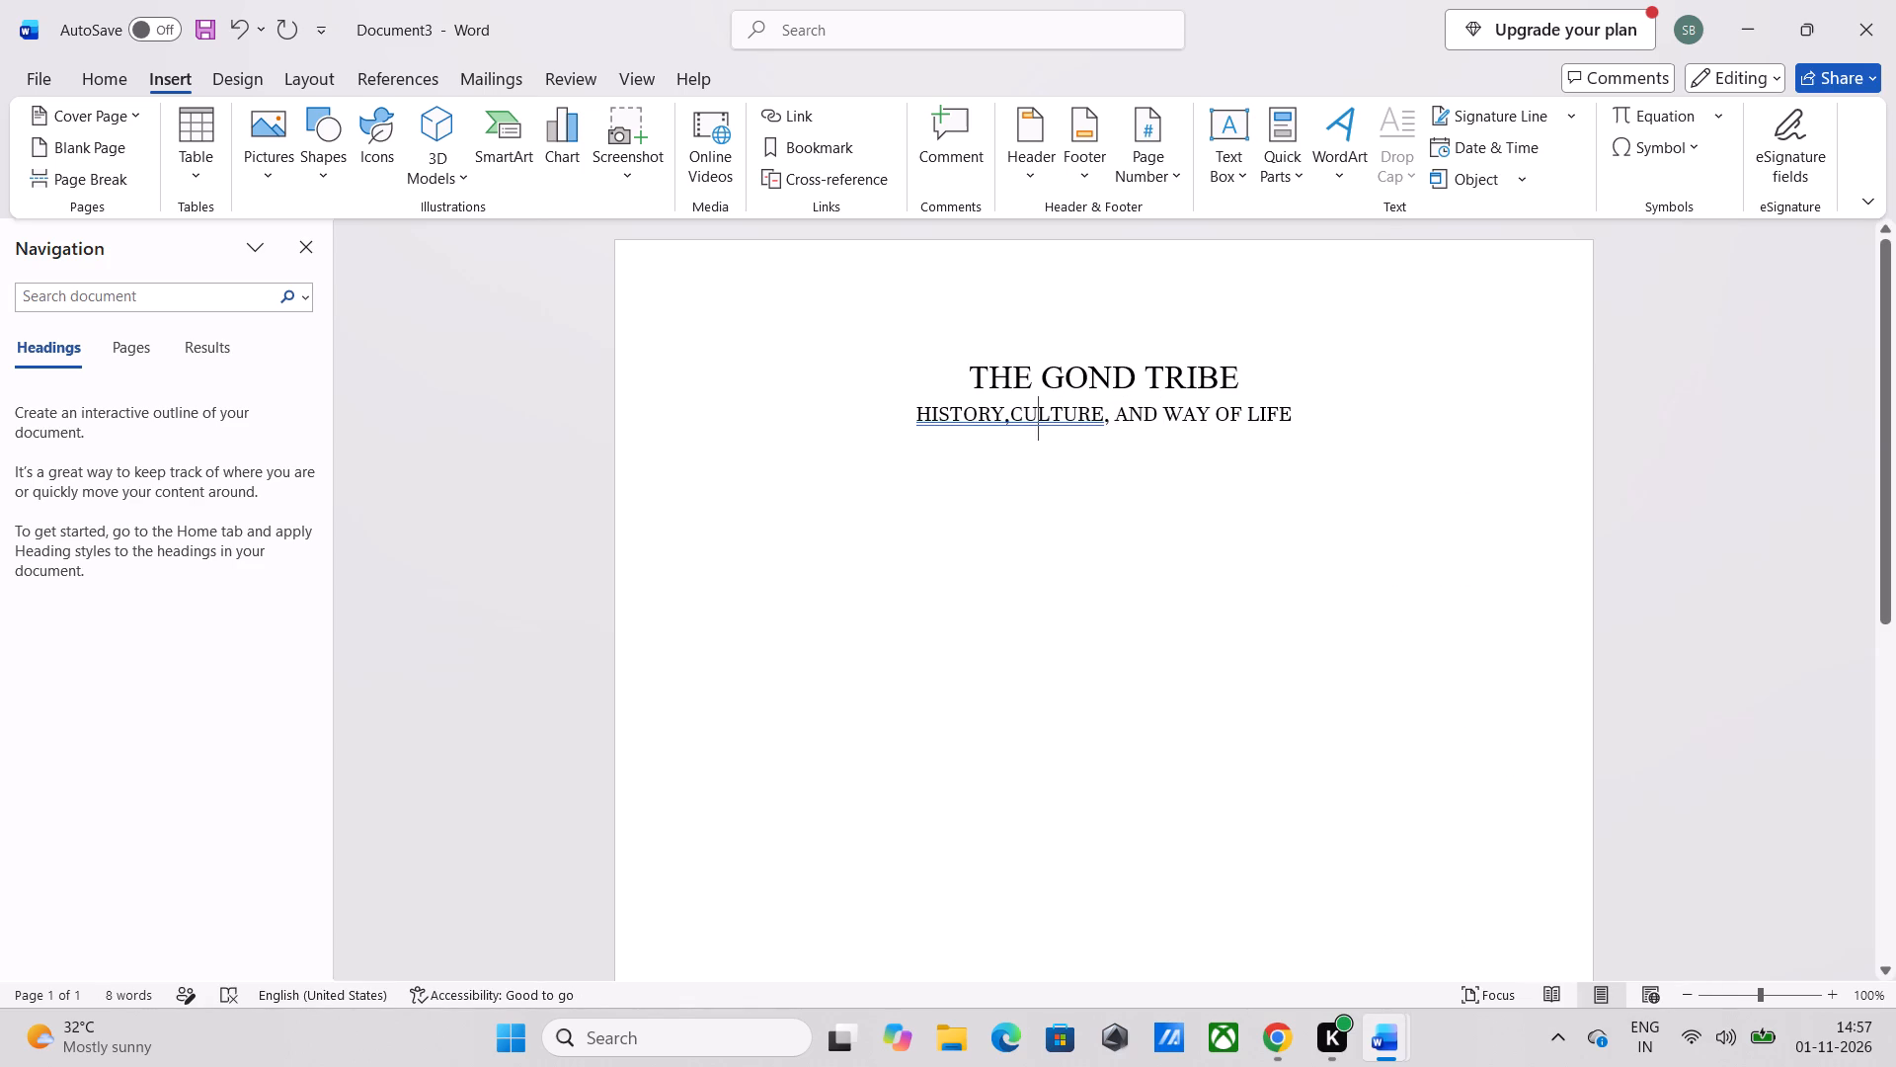
{"action": "right_click", "coordinate": [1035, 426]}
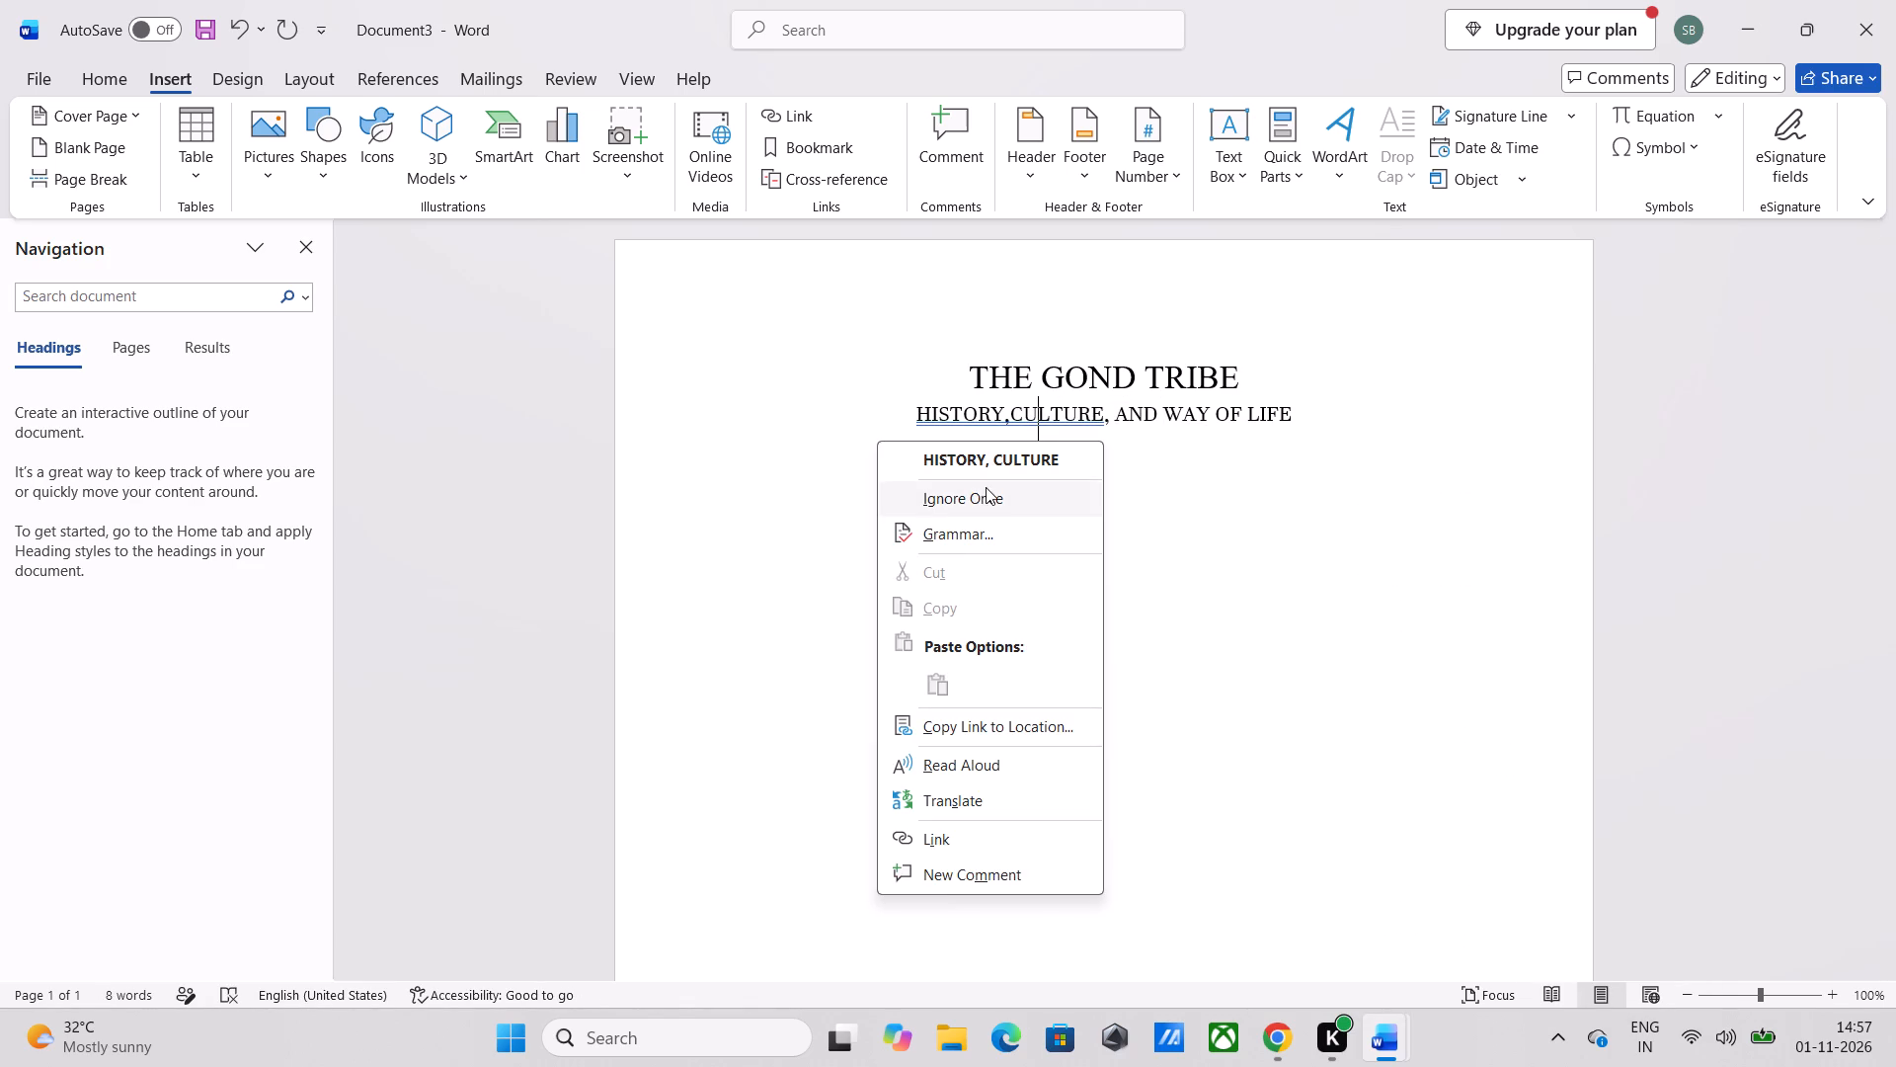
{"action": "left_click", "coordinate": [999, 491]}
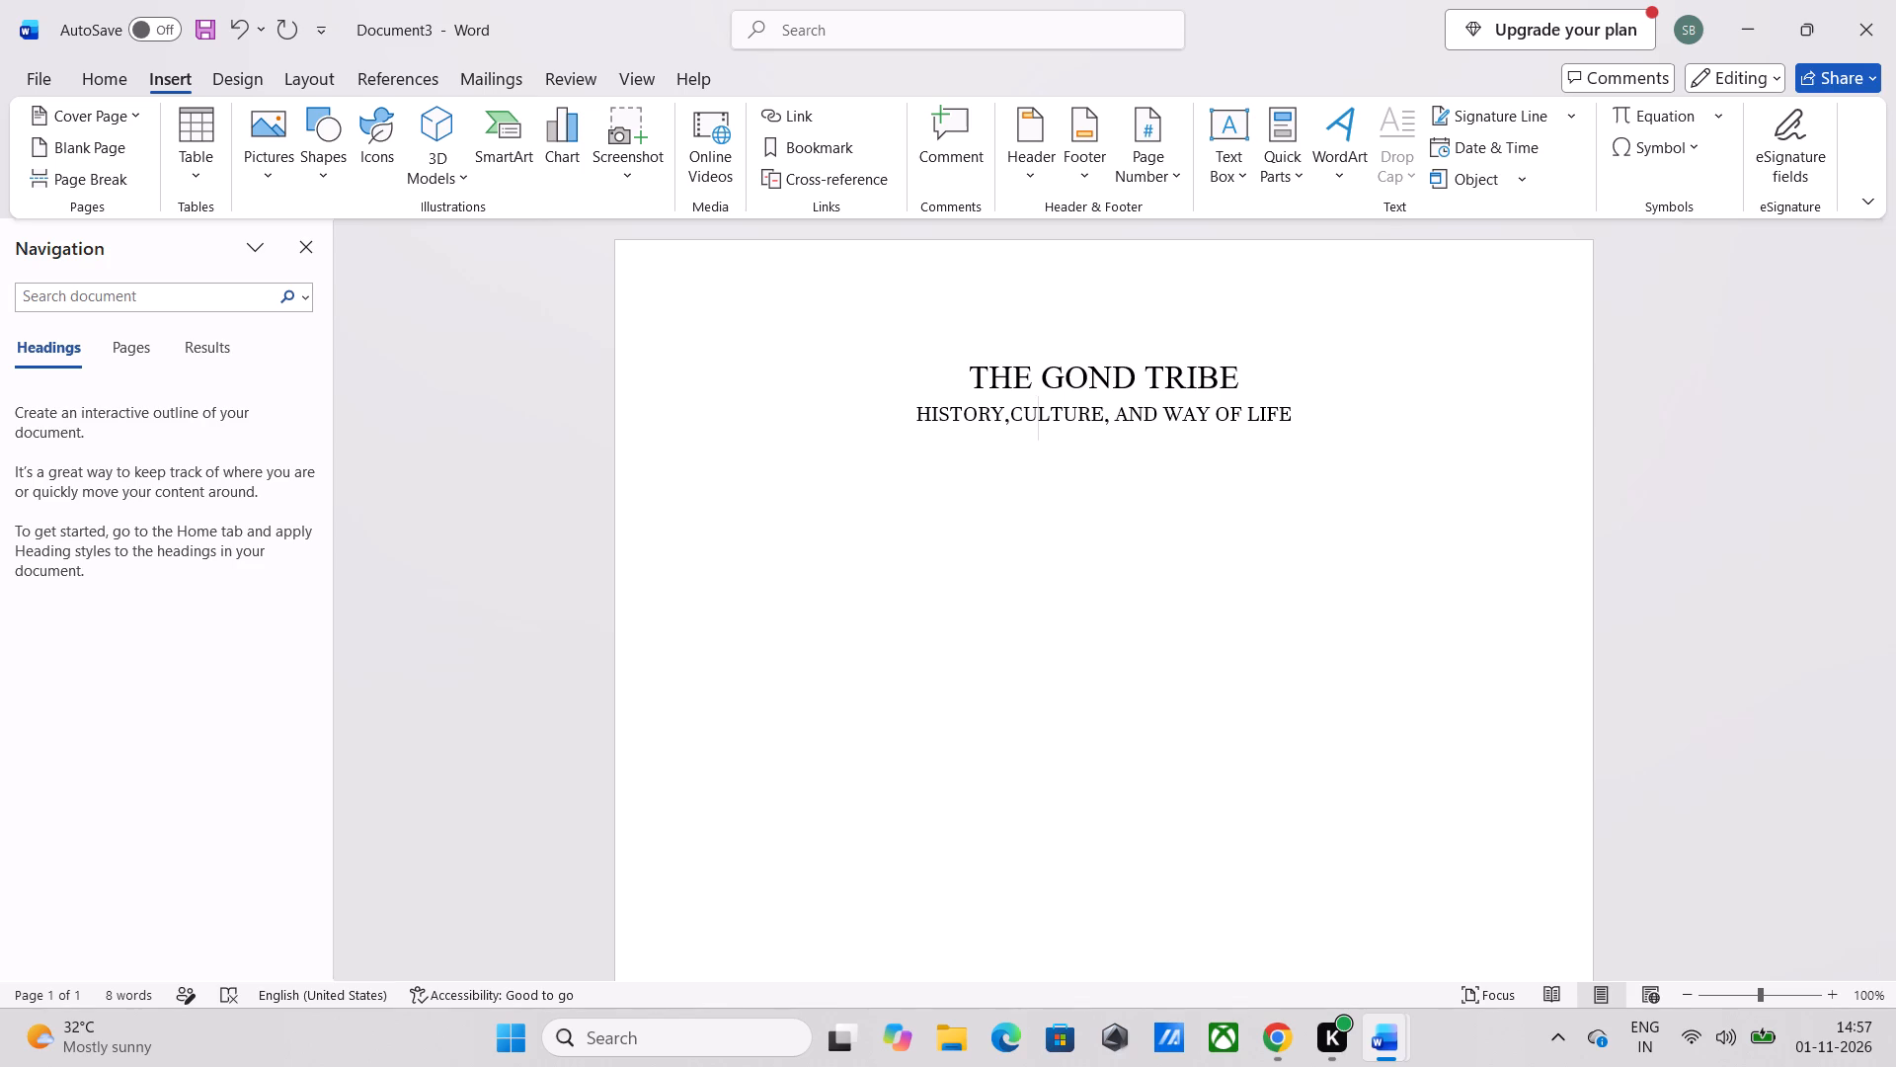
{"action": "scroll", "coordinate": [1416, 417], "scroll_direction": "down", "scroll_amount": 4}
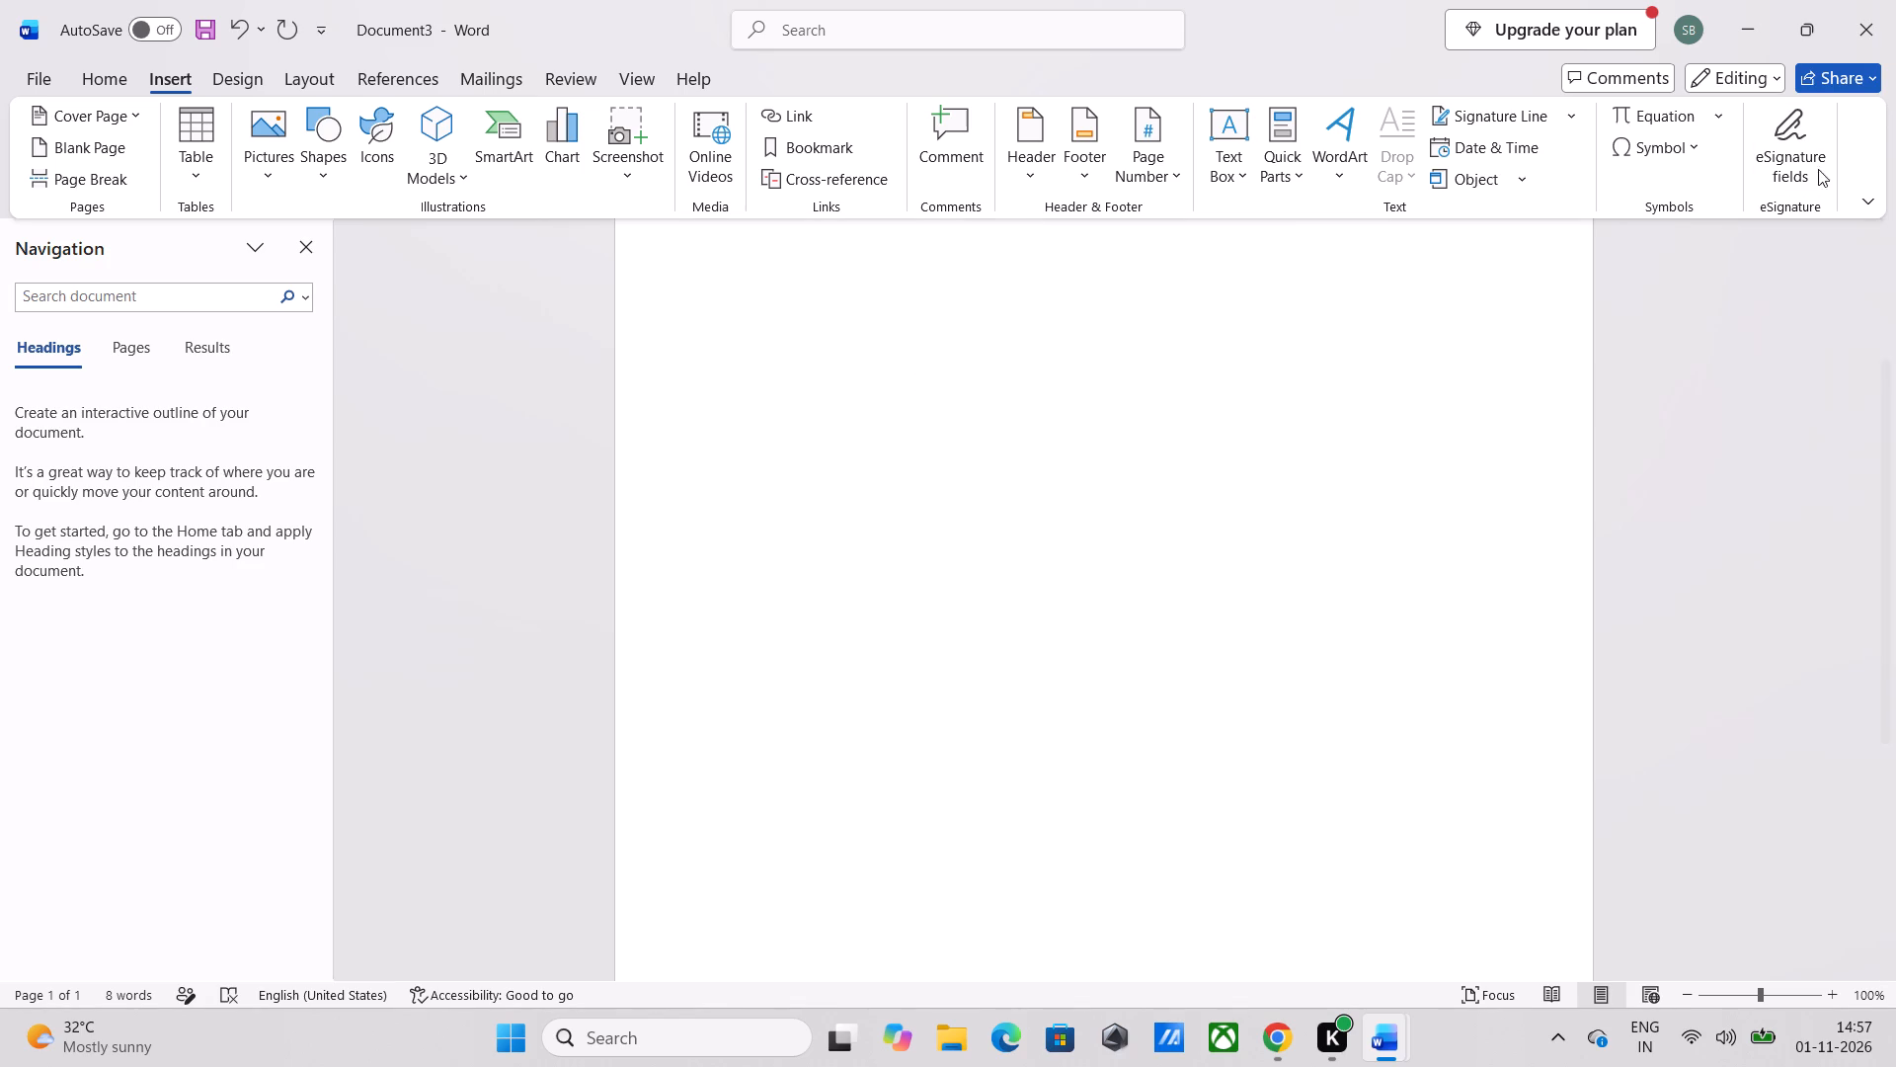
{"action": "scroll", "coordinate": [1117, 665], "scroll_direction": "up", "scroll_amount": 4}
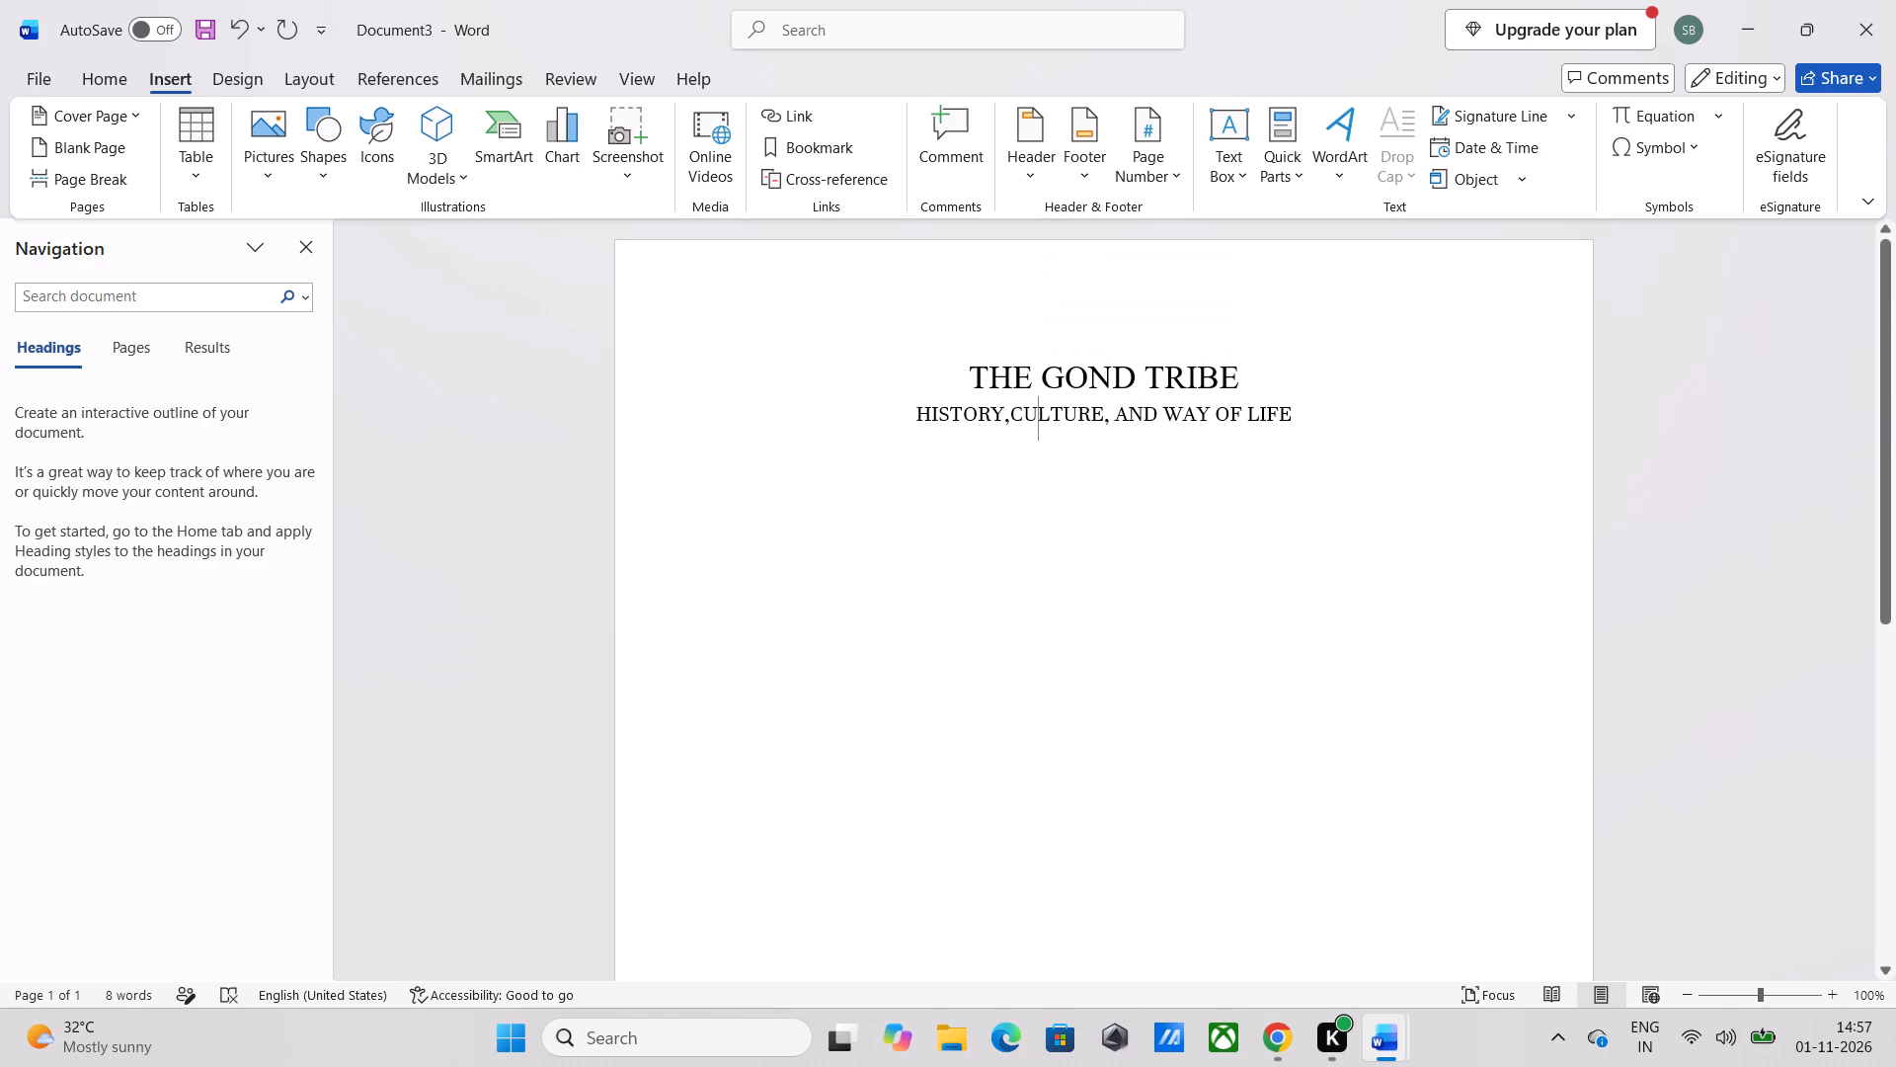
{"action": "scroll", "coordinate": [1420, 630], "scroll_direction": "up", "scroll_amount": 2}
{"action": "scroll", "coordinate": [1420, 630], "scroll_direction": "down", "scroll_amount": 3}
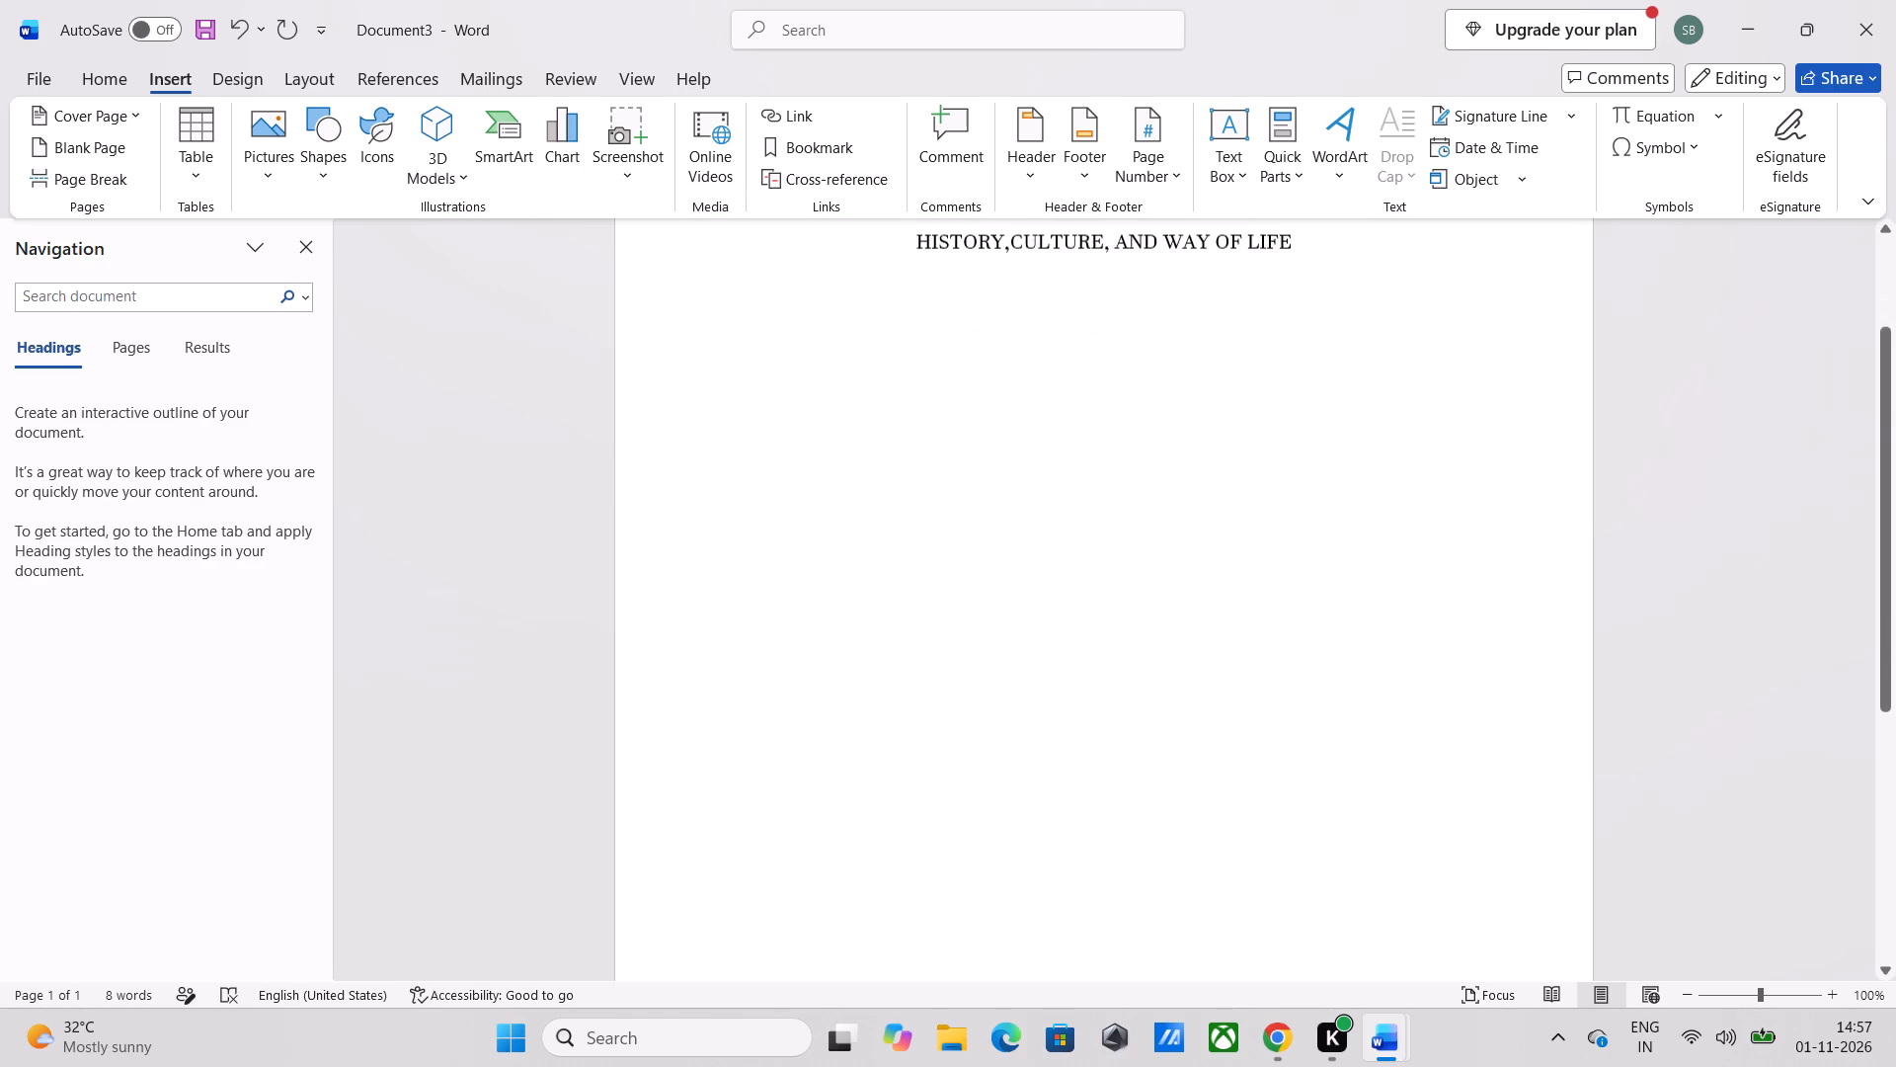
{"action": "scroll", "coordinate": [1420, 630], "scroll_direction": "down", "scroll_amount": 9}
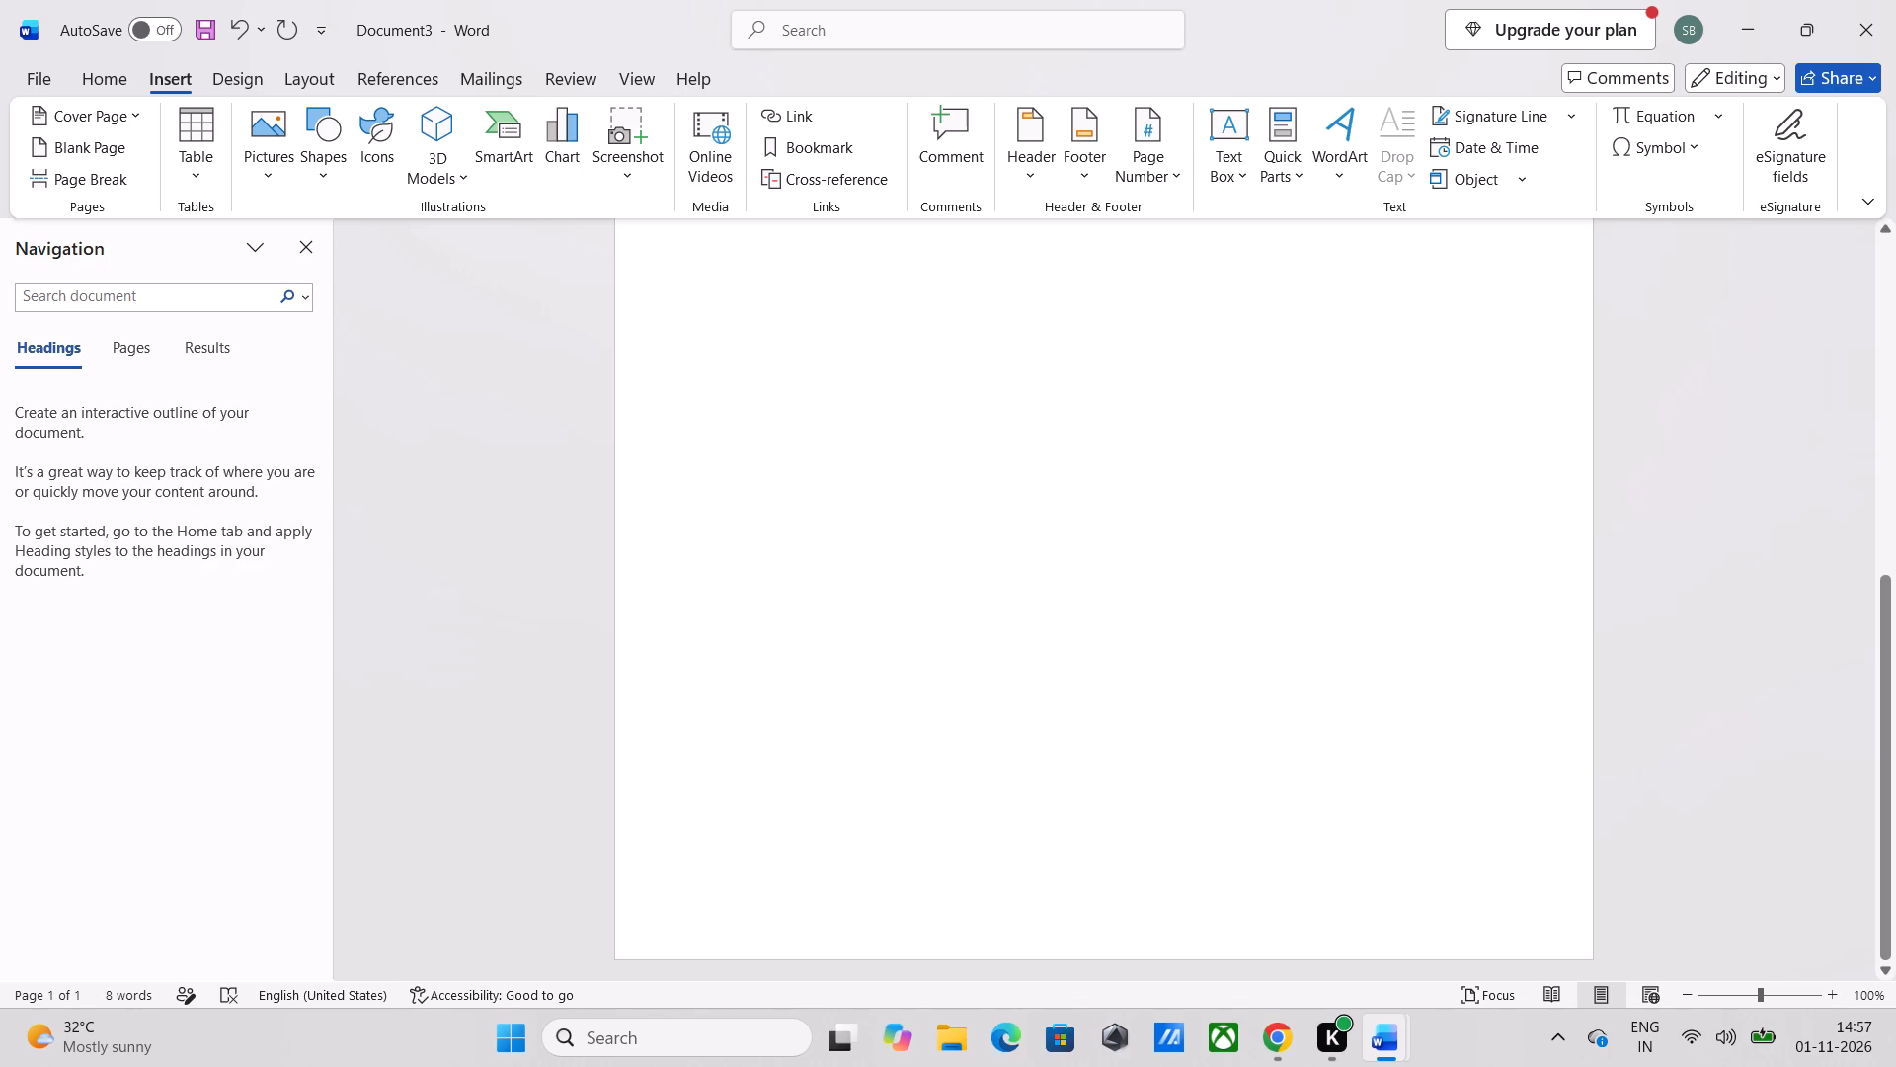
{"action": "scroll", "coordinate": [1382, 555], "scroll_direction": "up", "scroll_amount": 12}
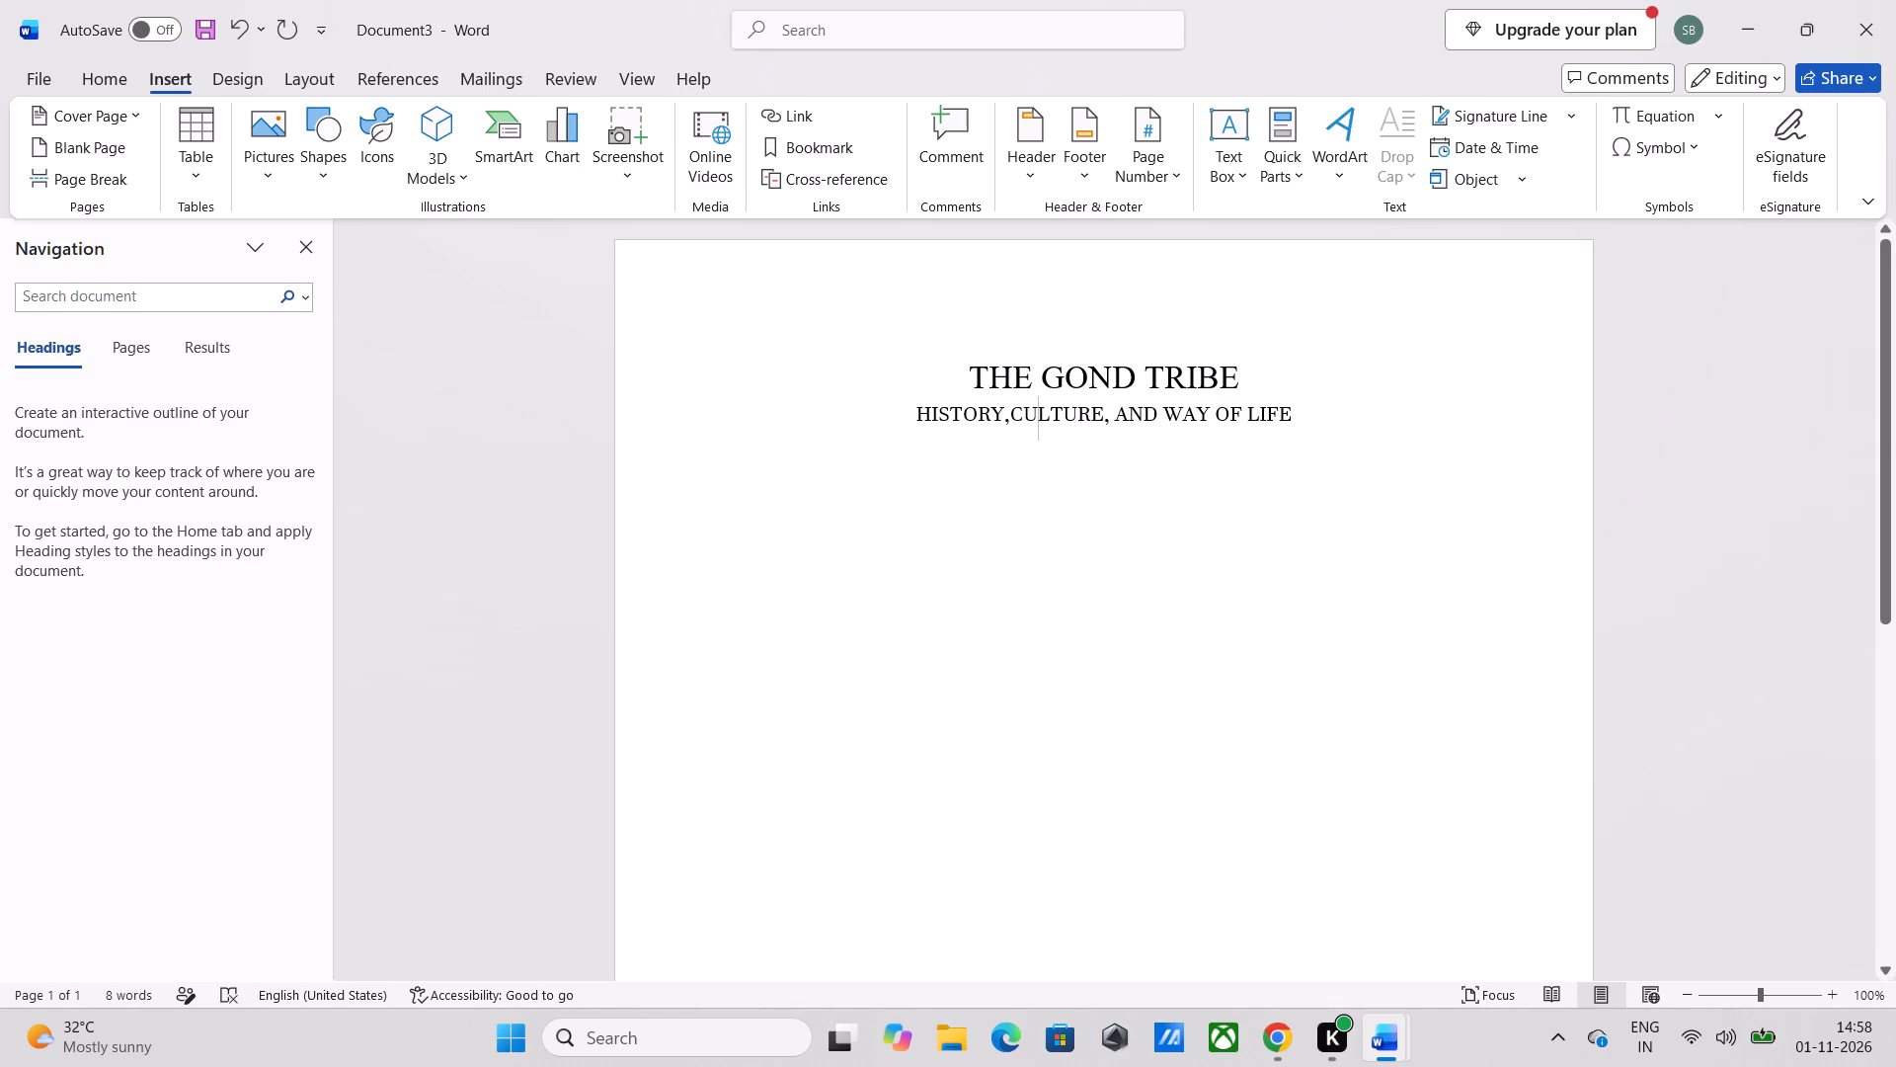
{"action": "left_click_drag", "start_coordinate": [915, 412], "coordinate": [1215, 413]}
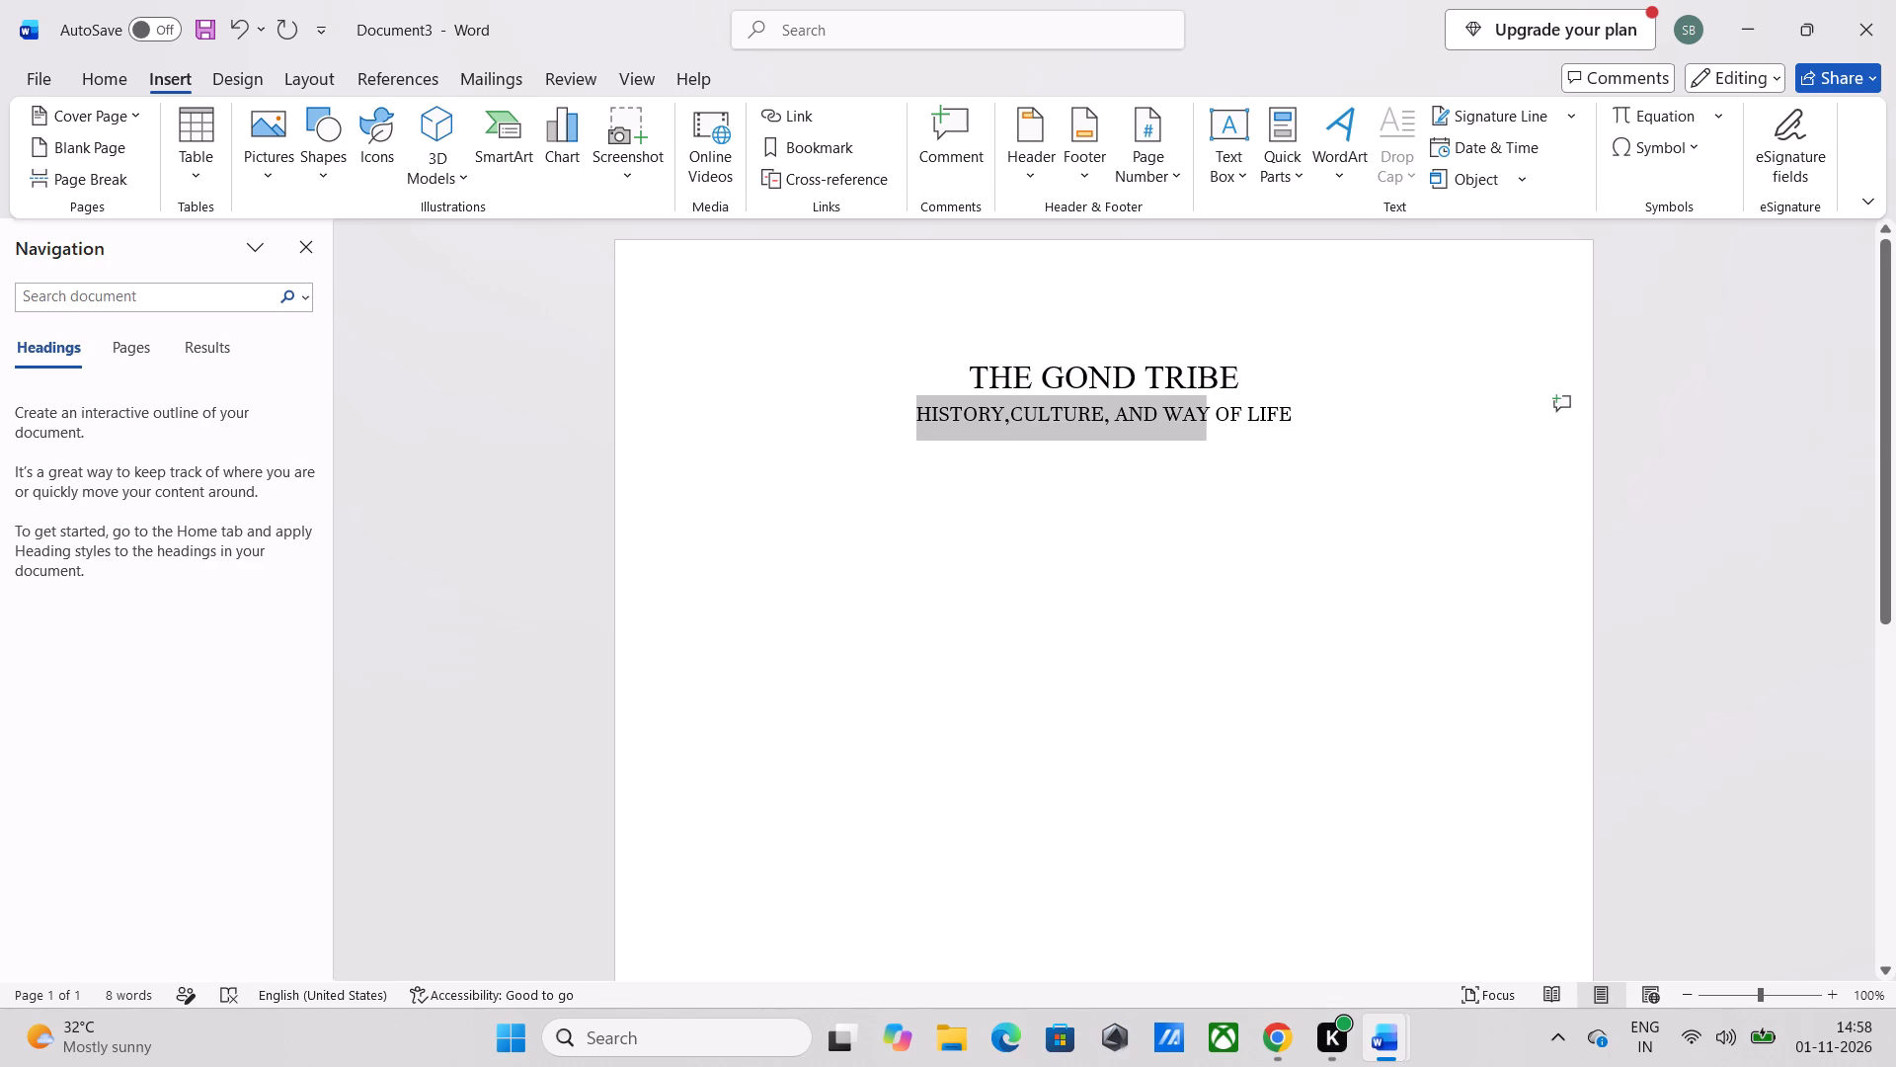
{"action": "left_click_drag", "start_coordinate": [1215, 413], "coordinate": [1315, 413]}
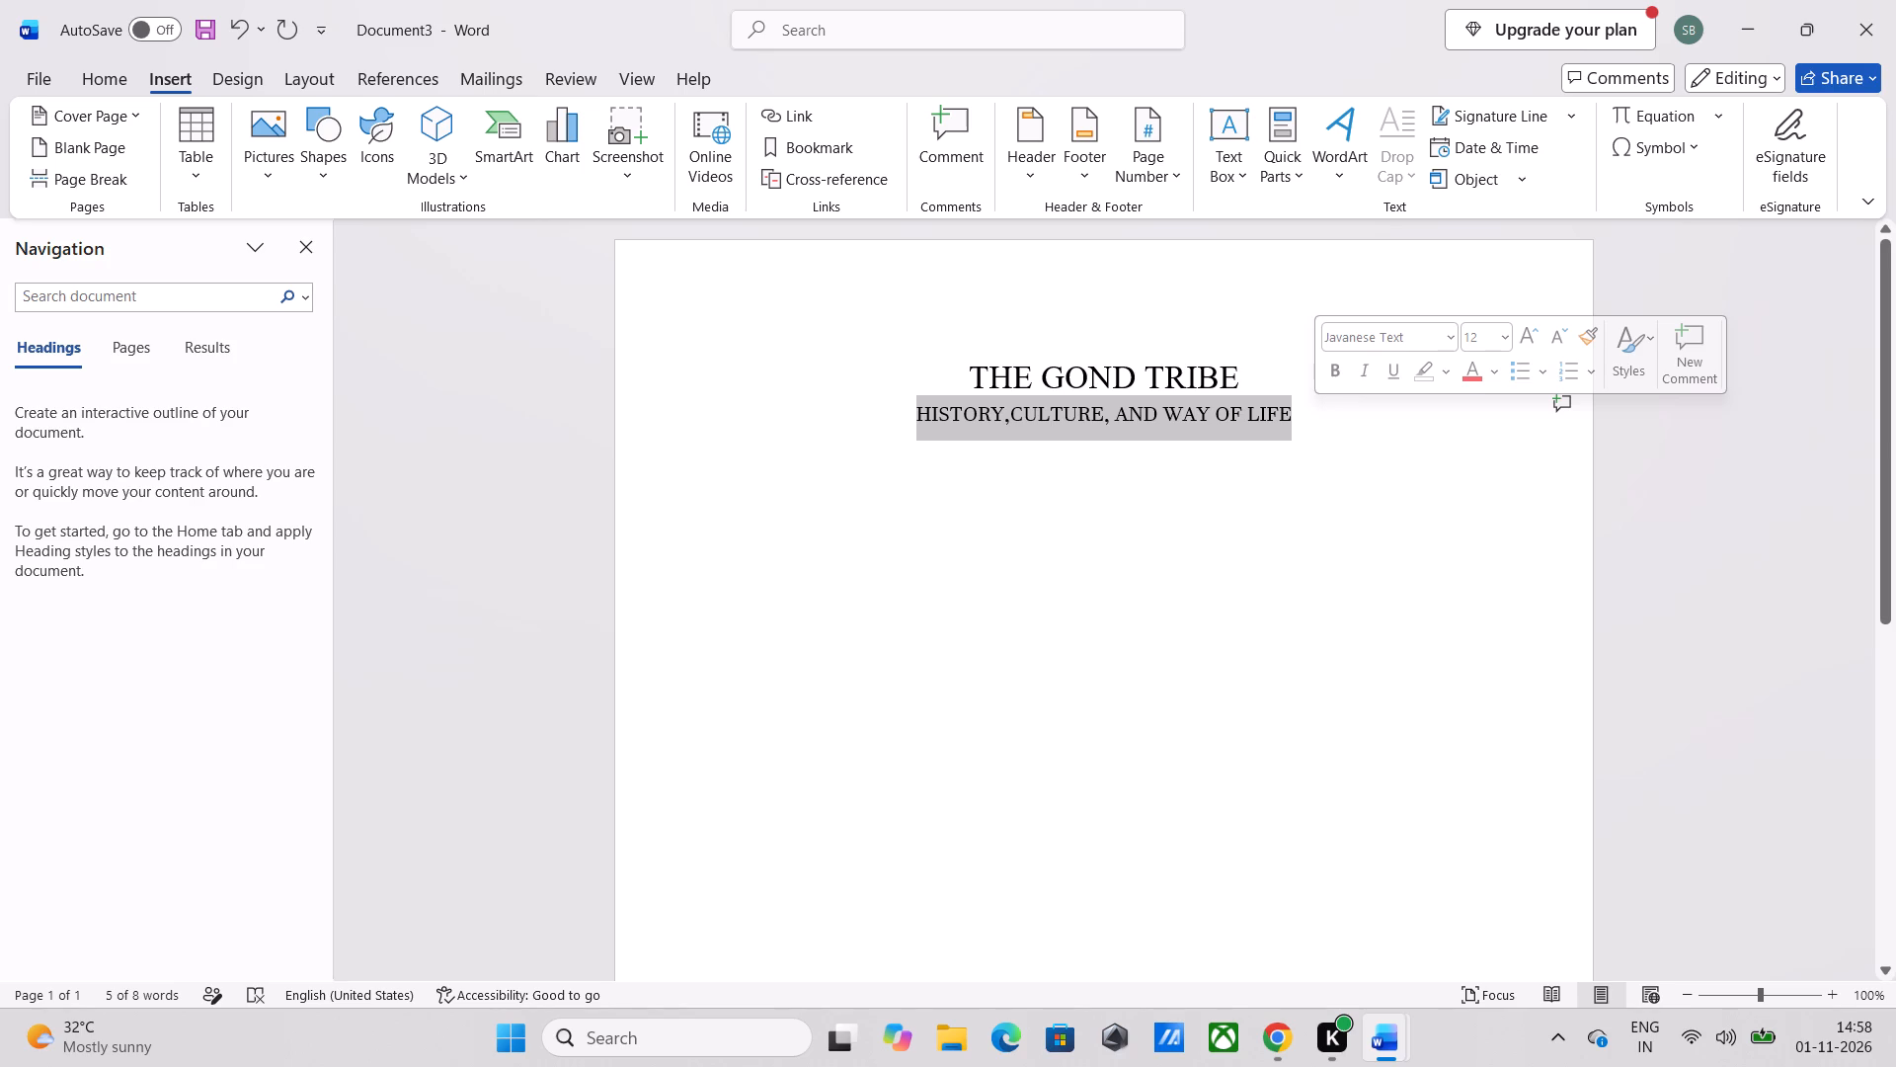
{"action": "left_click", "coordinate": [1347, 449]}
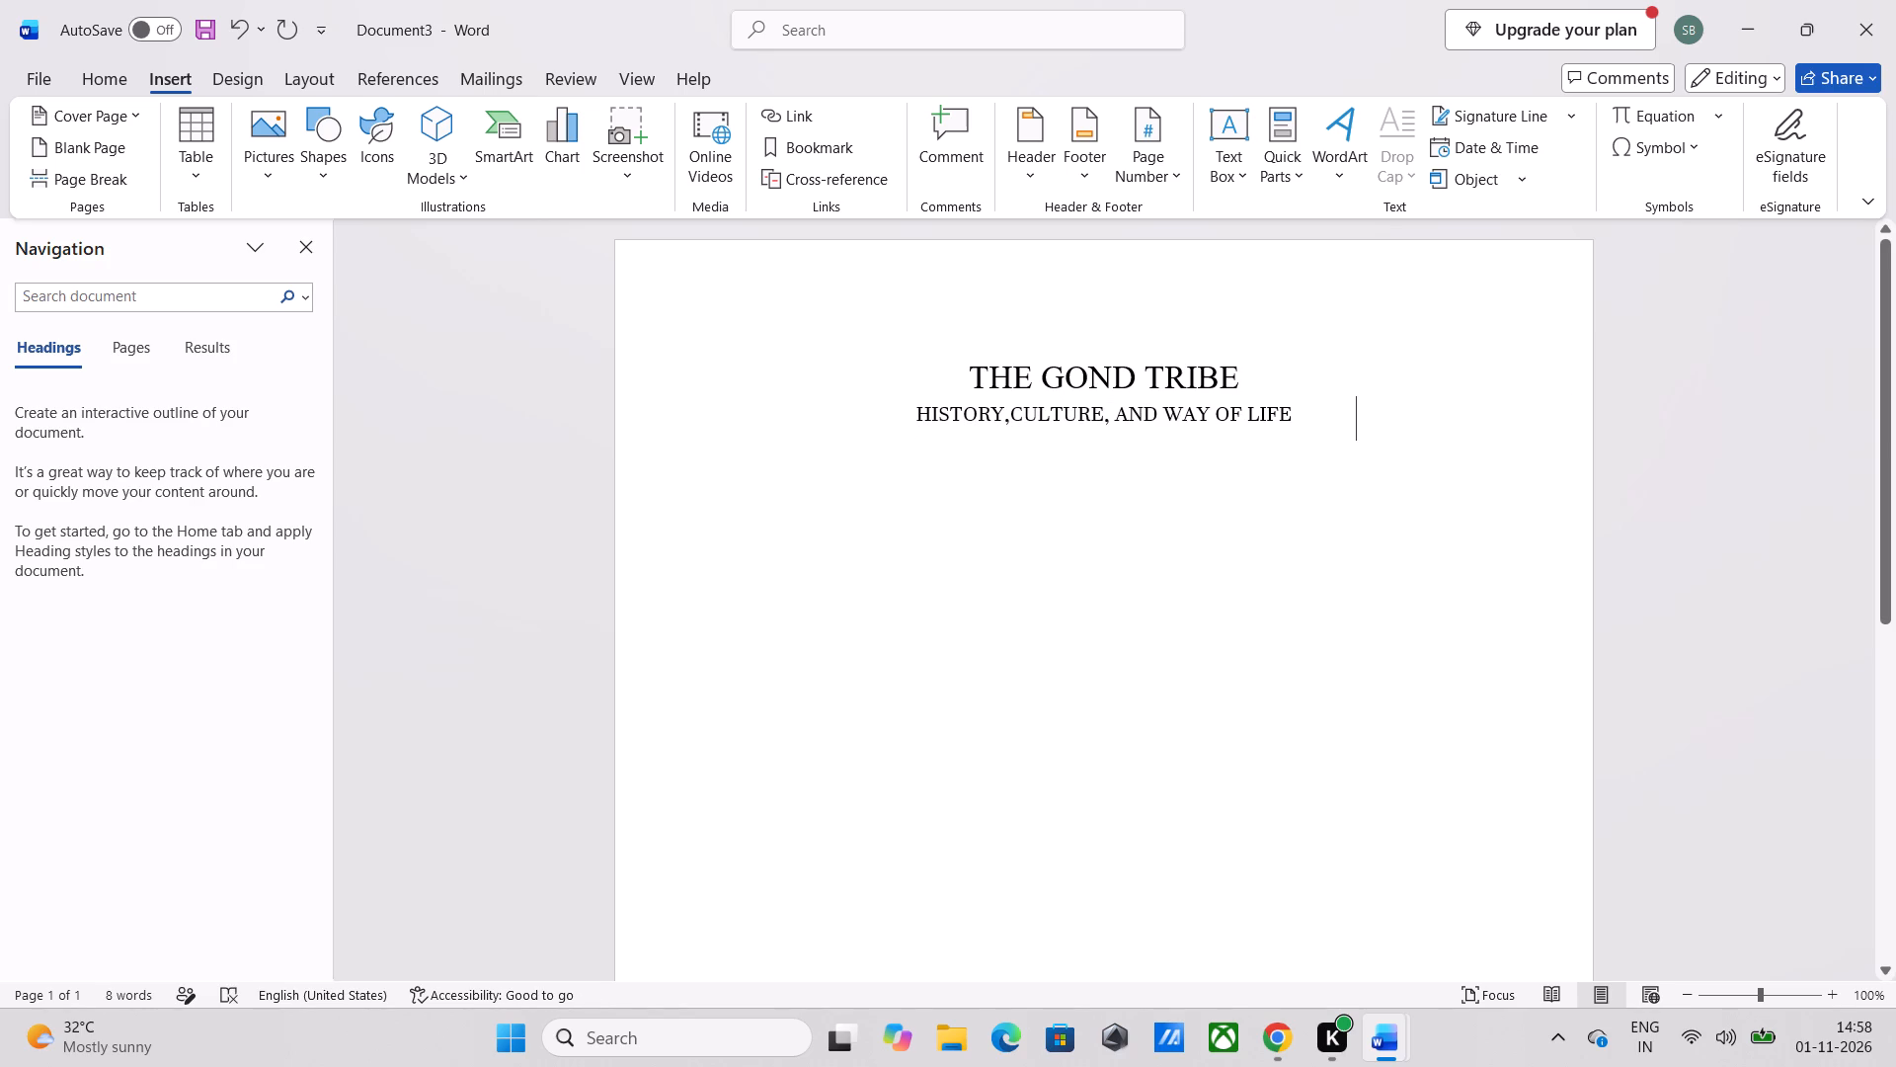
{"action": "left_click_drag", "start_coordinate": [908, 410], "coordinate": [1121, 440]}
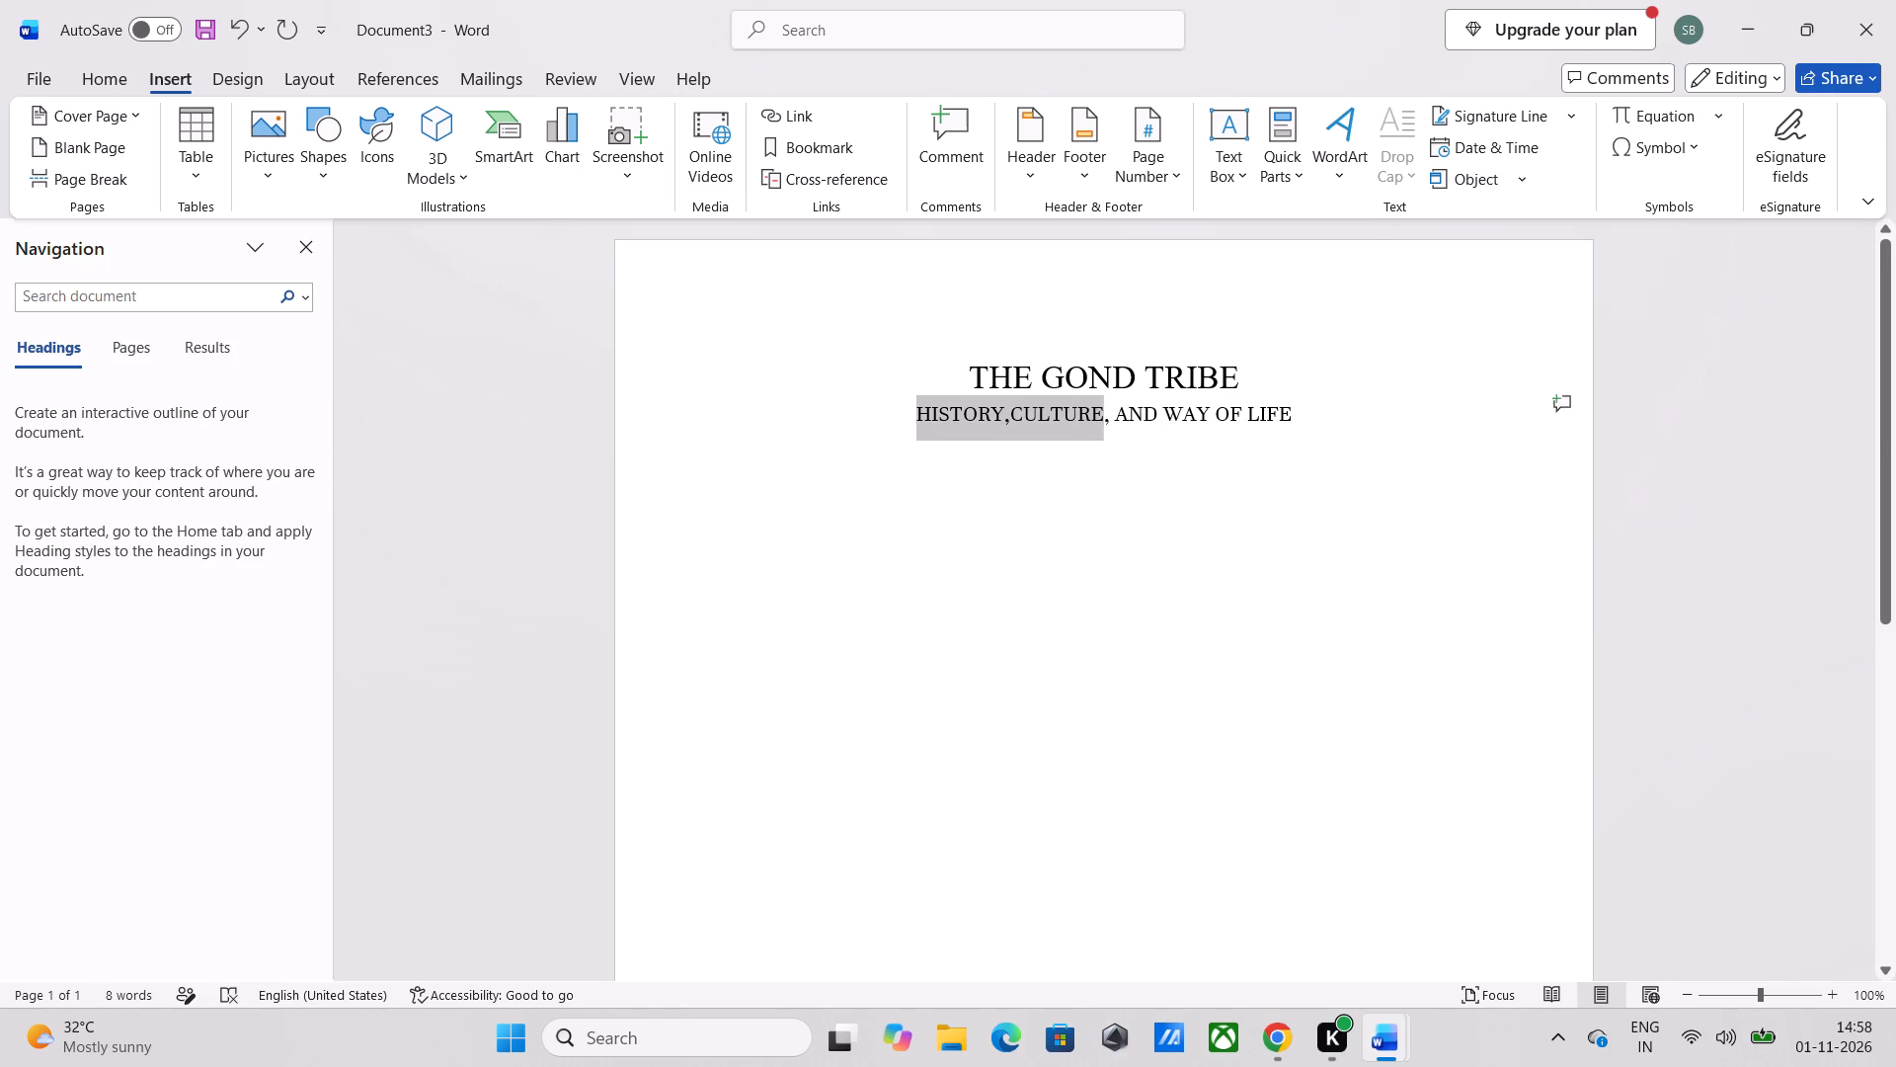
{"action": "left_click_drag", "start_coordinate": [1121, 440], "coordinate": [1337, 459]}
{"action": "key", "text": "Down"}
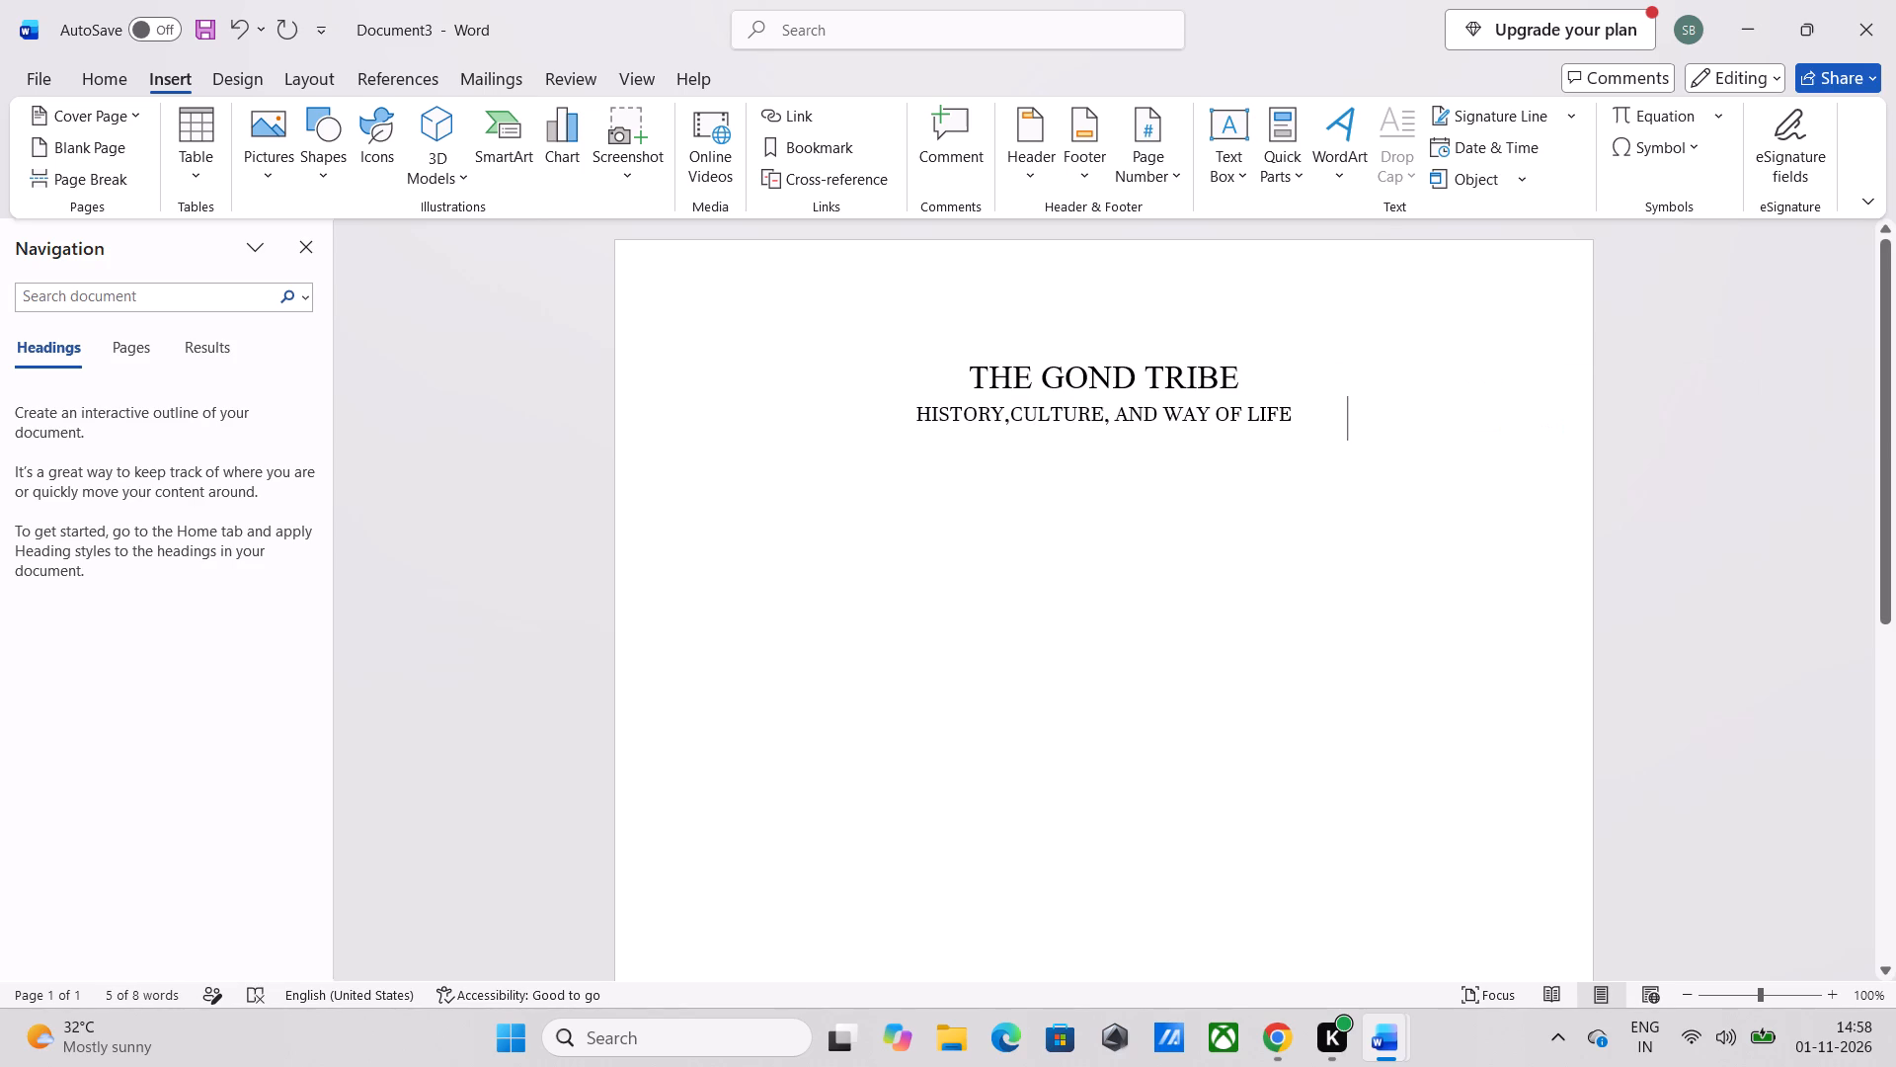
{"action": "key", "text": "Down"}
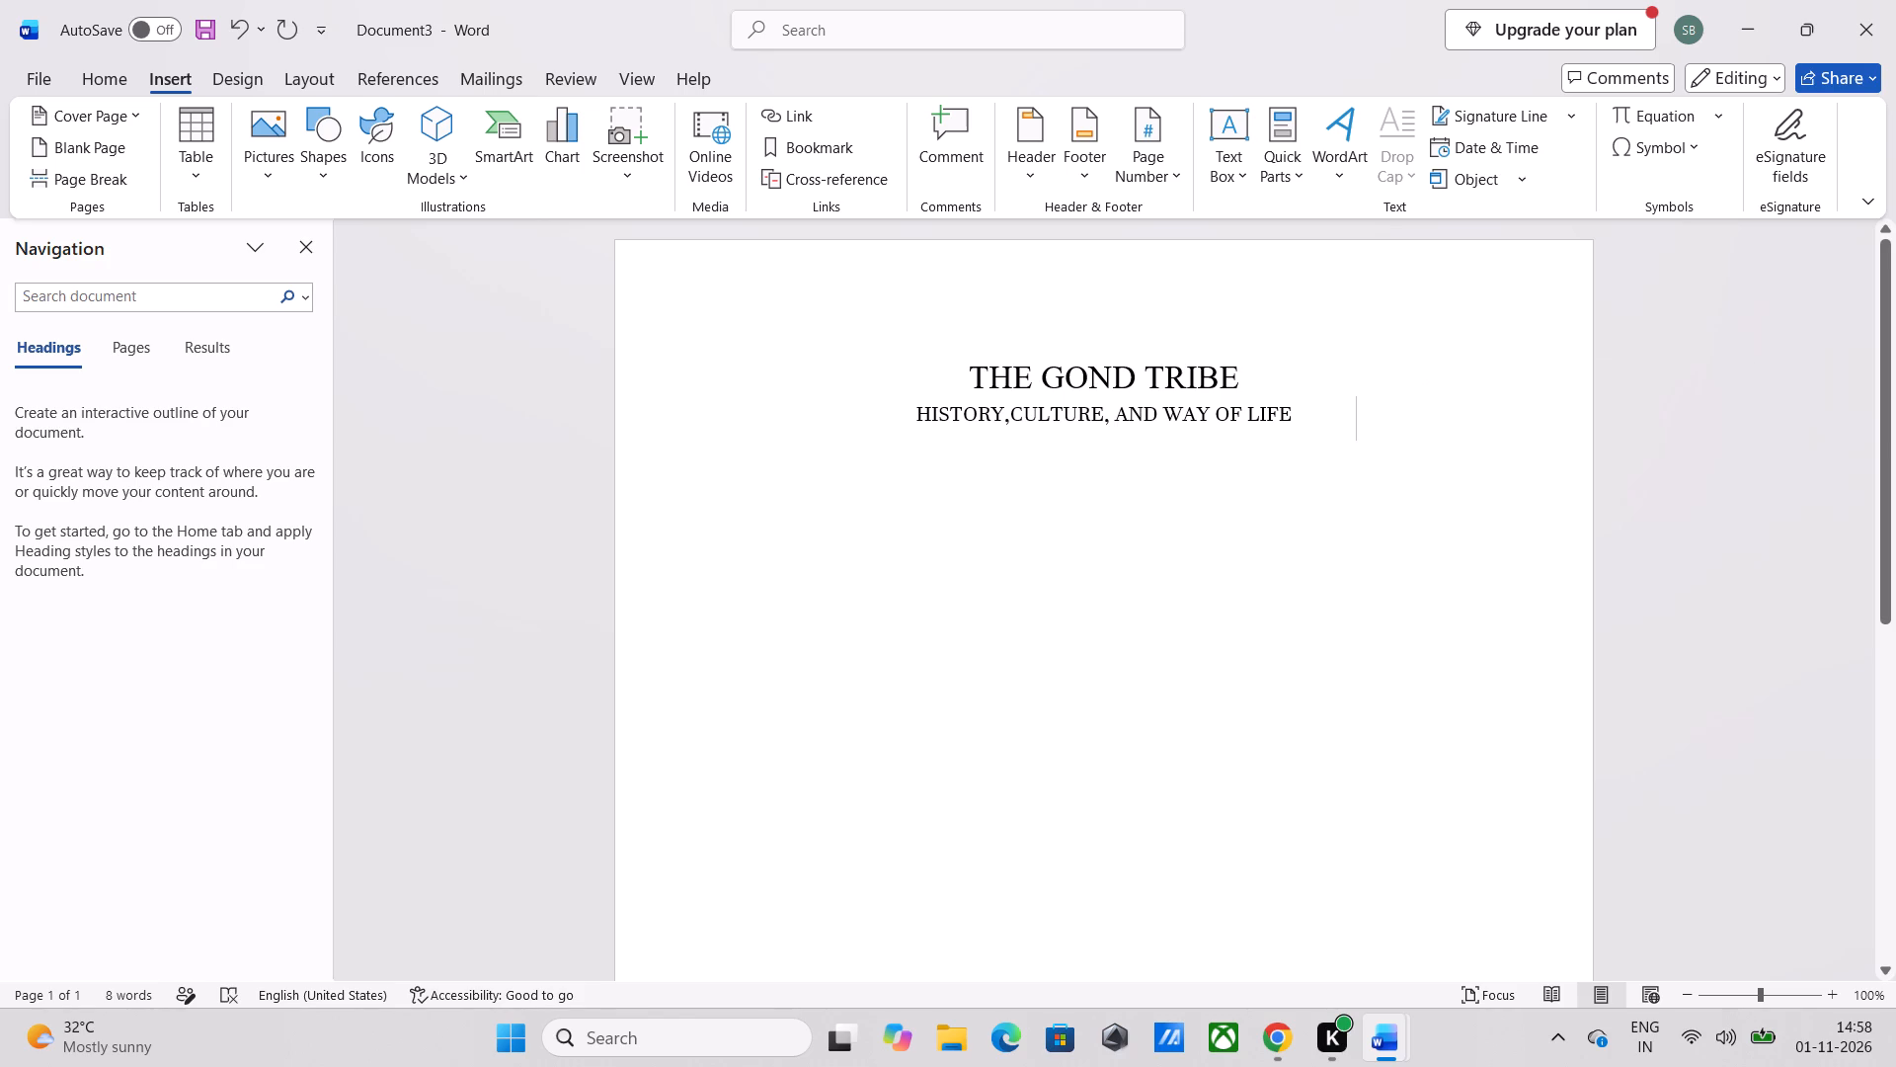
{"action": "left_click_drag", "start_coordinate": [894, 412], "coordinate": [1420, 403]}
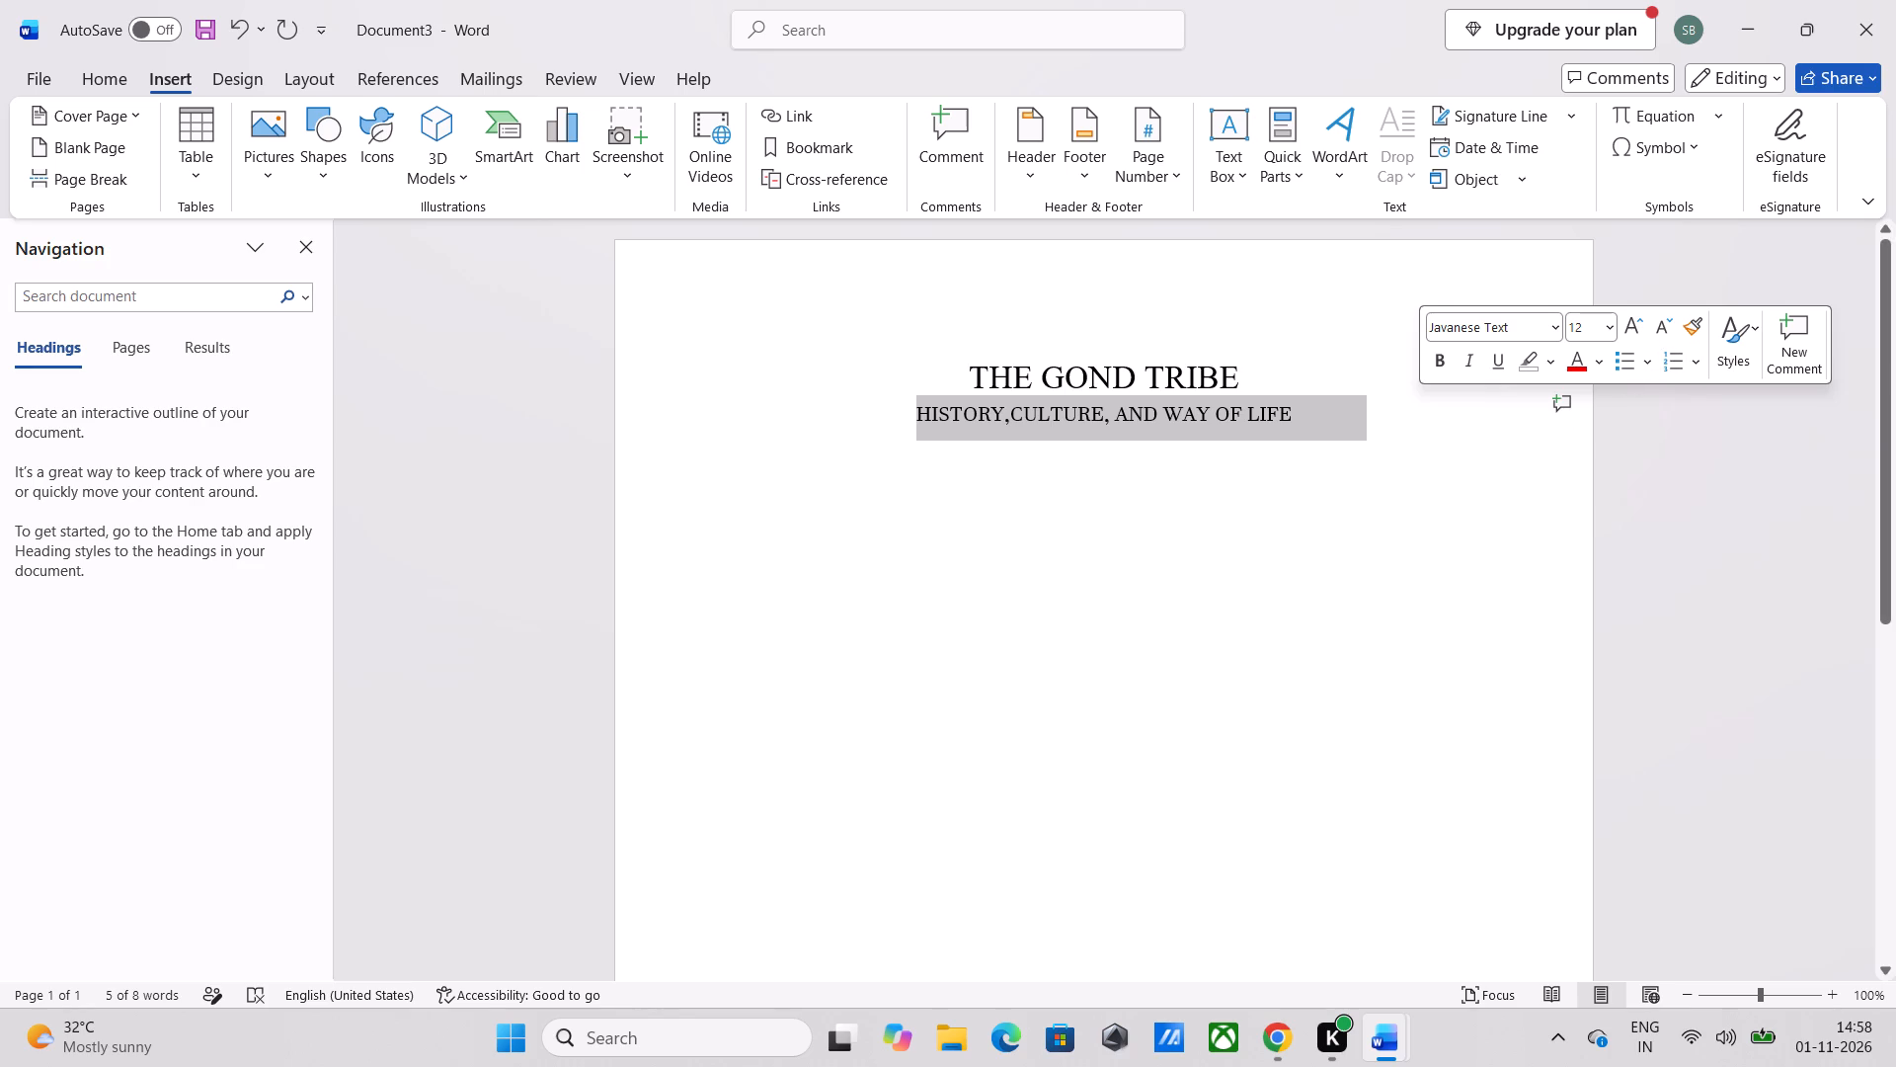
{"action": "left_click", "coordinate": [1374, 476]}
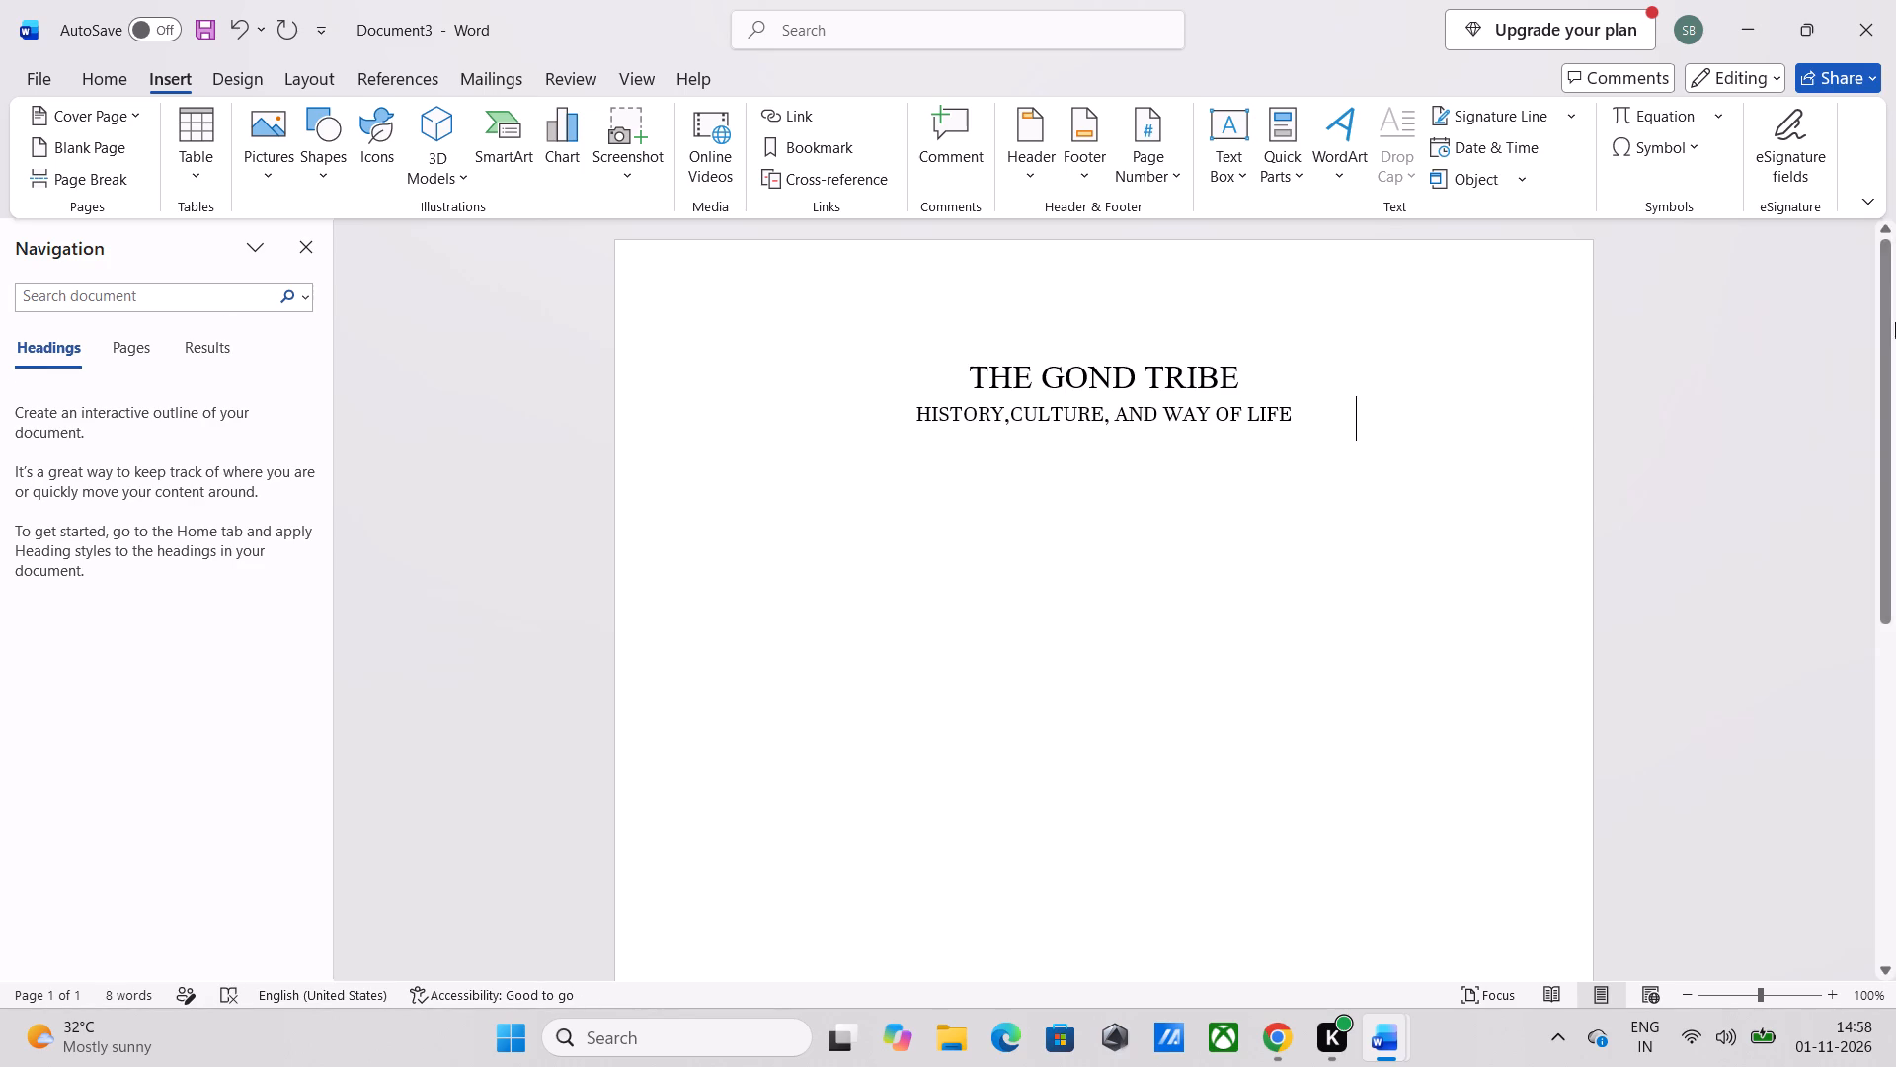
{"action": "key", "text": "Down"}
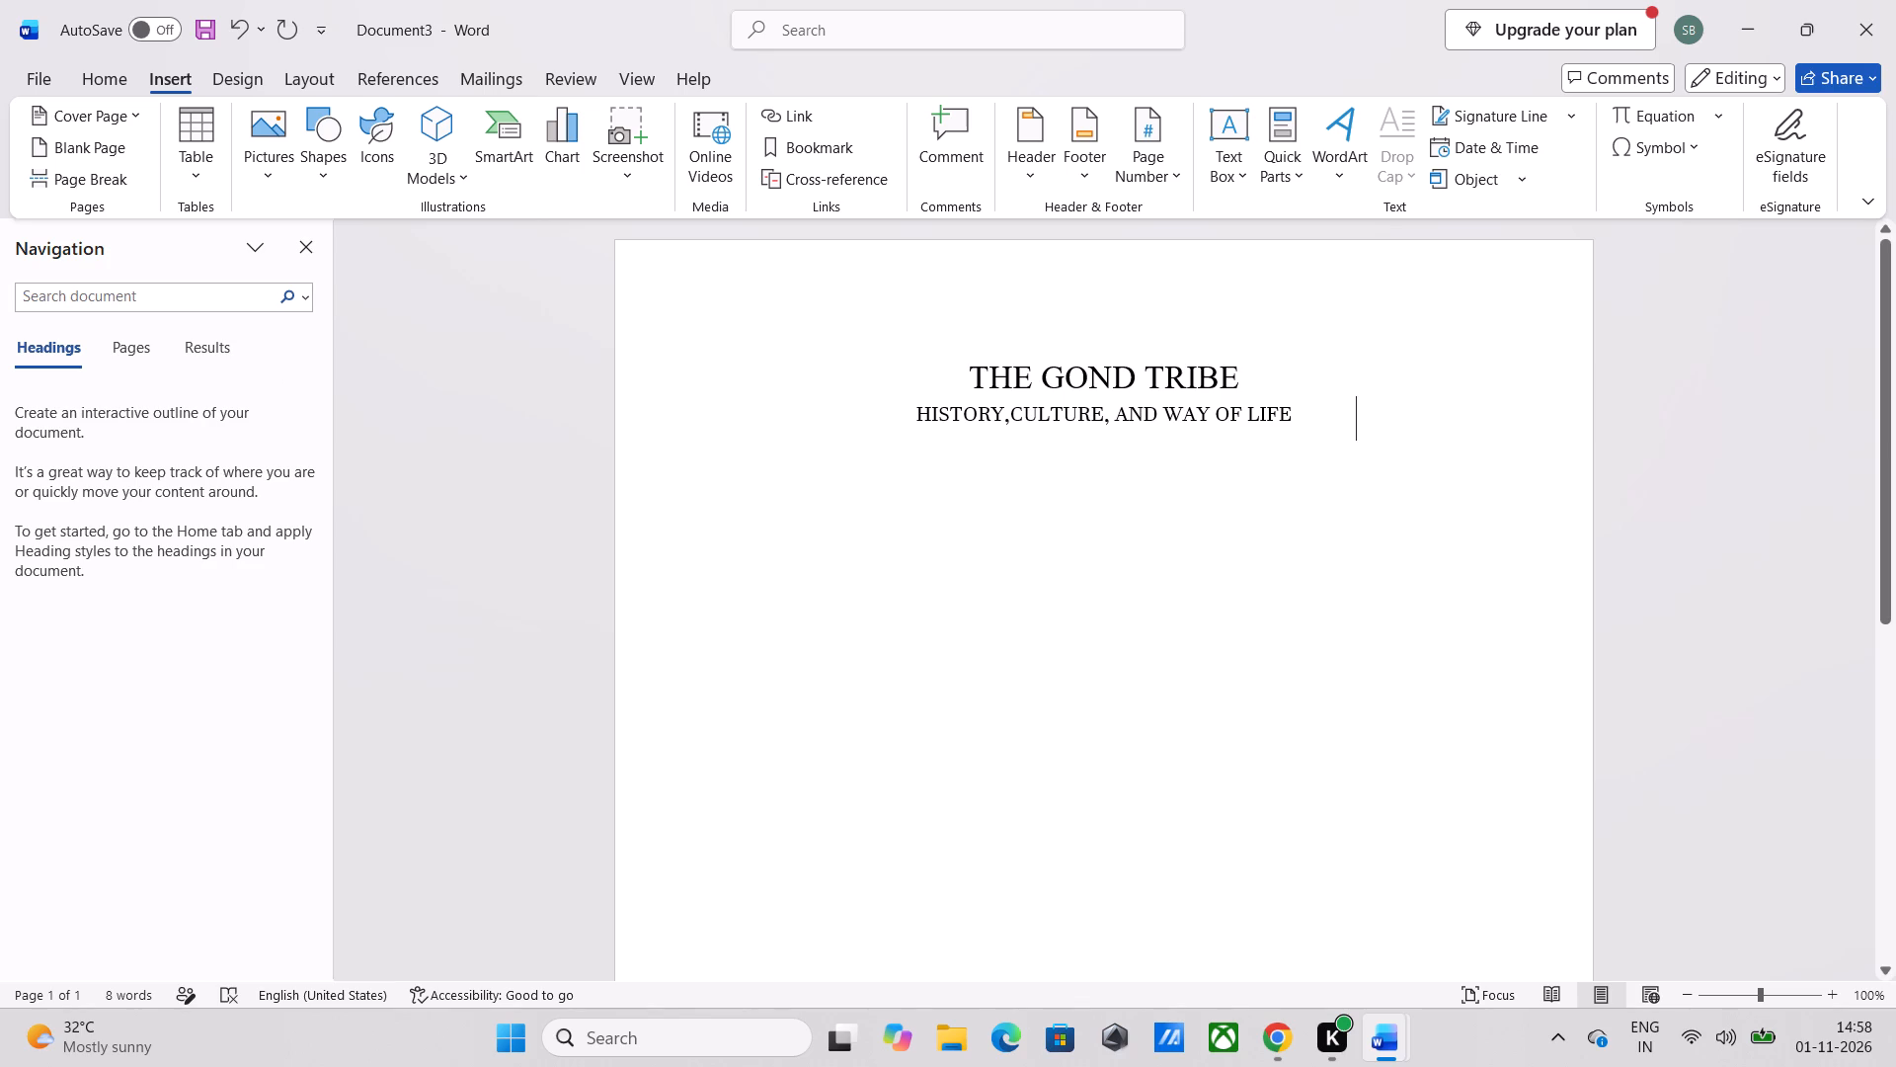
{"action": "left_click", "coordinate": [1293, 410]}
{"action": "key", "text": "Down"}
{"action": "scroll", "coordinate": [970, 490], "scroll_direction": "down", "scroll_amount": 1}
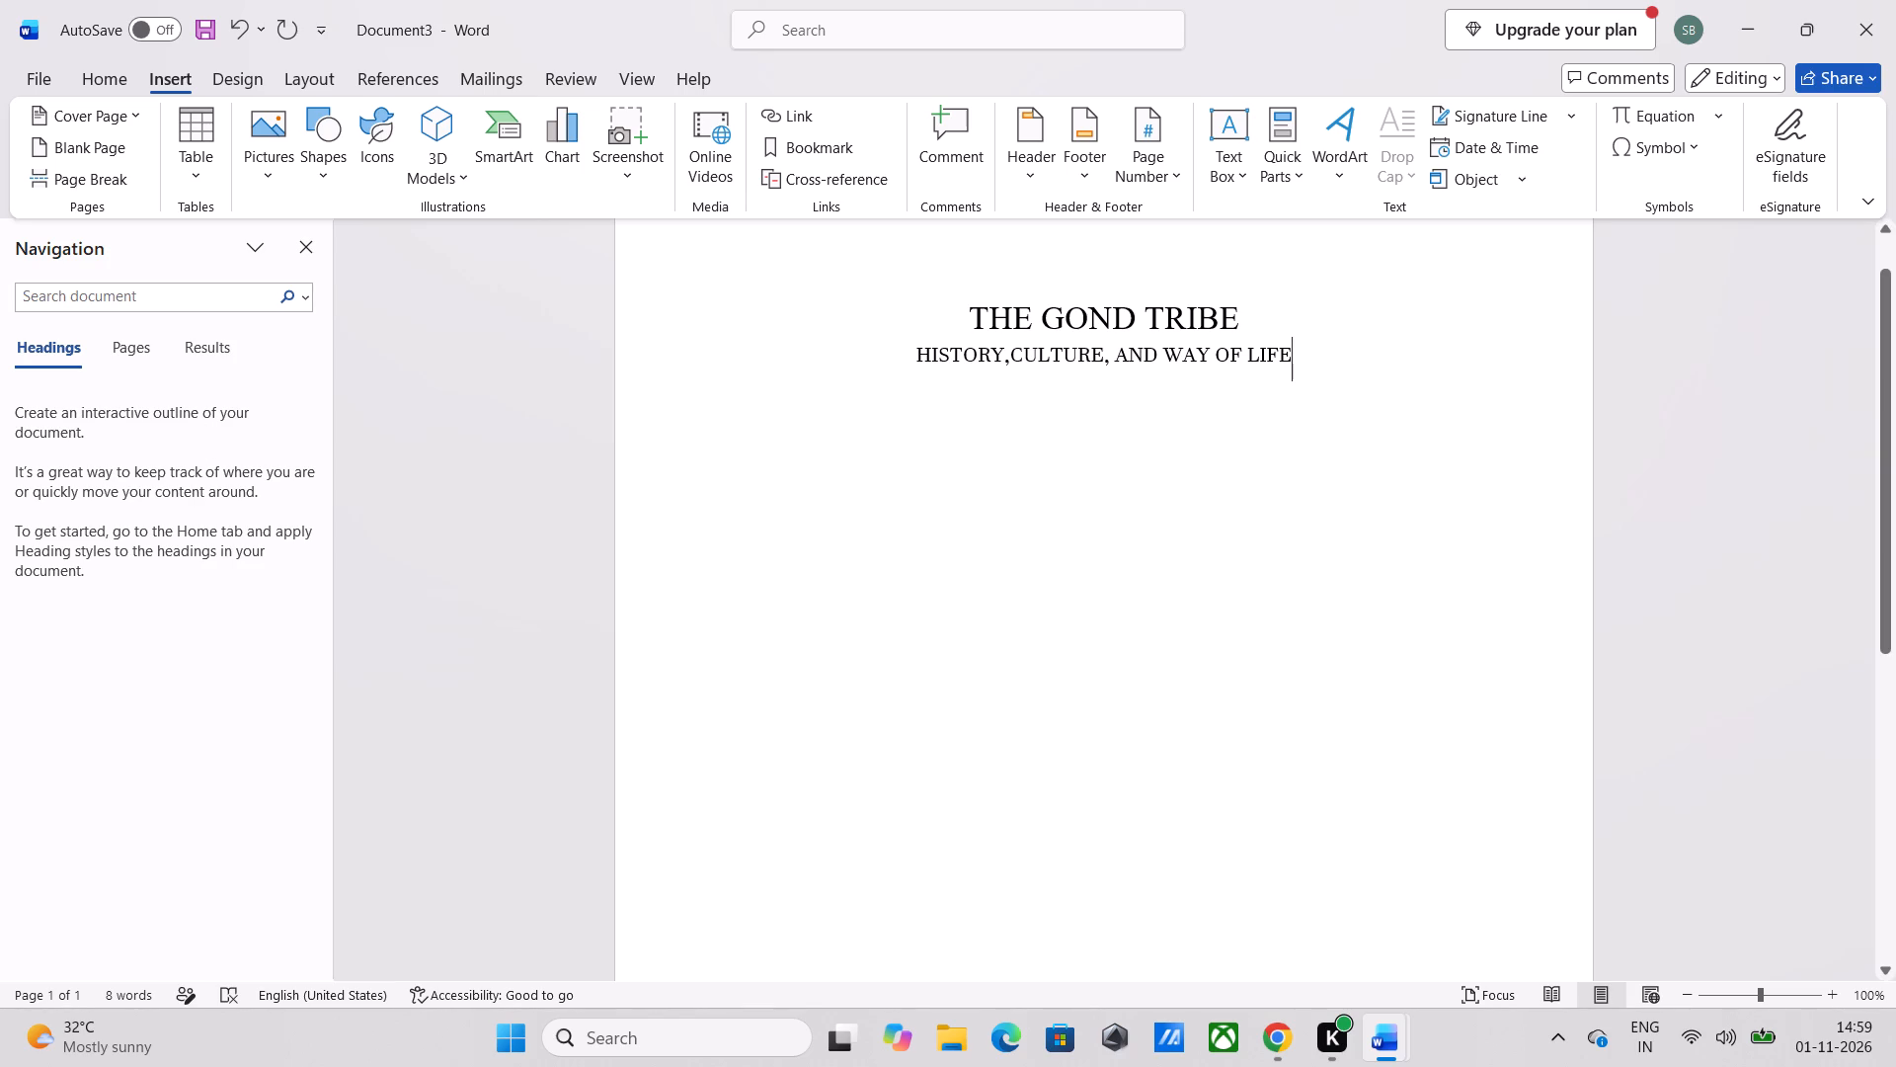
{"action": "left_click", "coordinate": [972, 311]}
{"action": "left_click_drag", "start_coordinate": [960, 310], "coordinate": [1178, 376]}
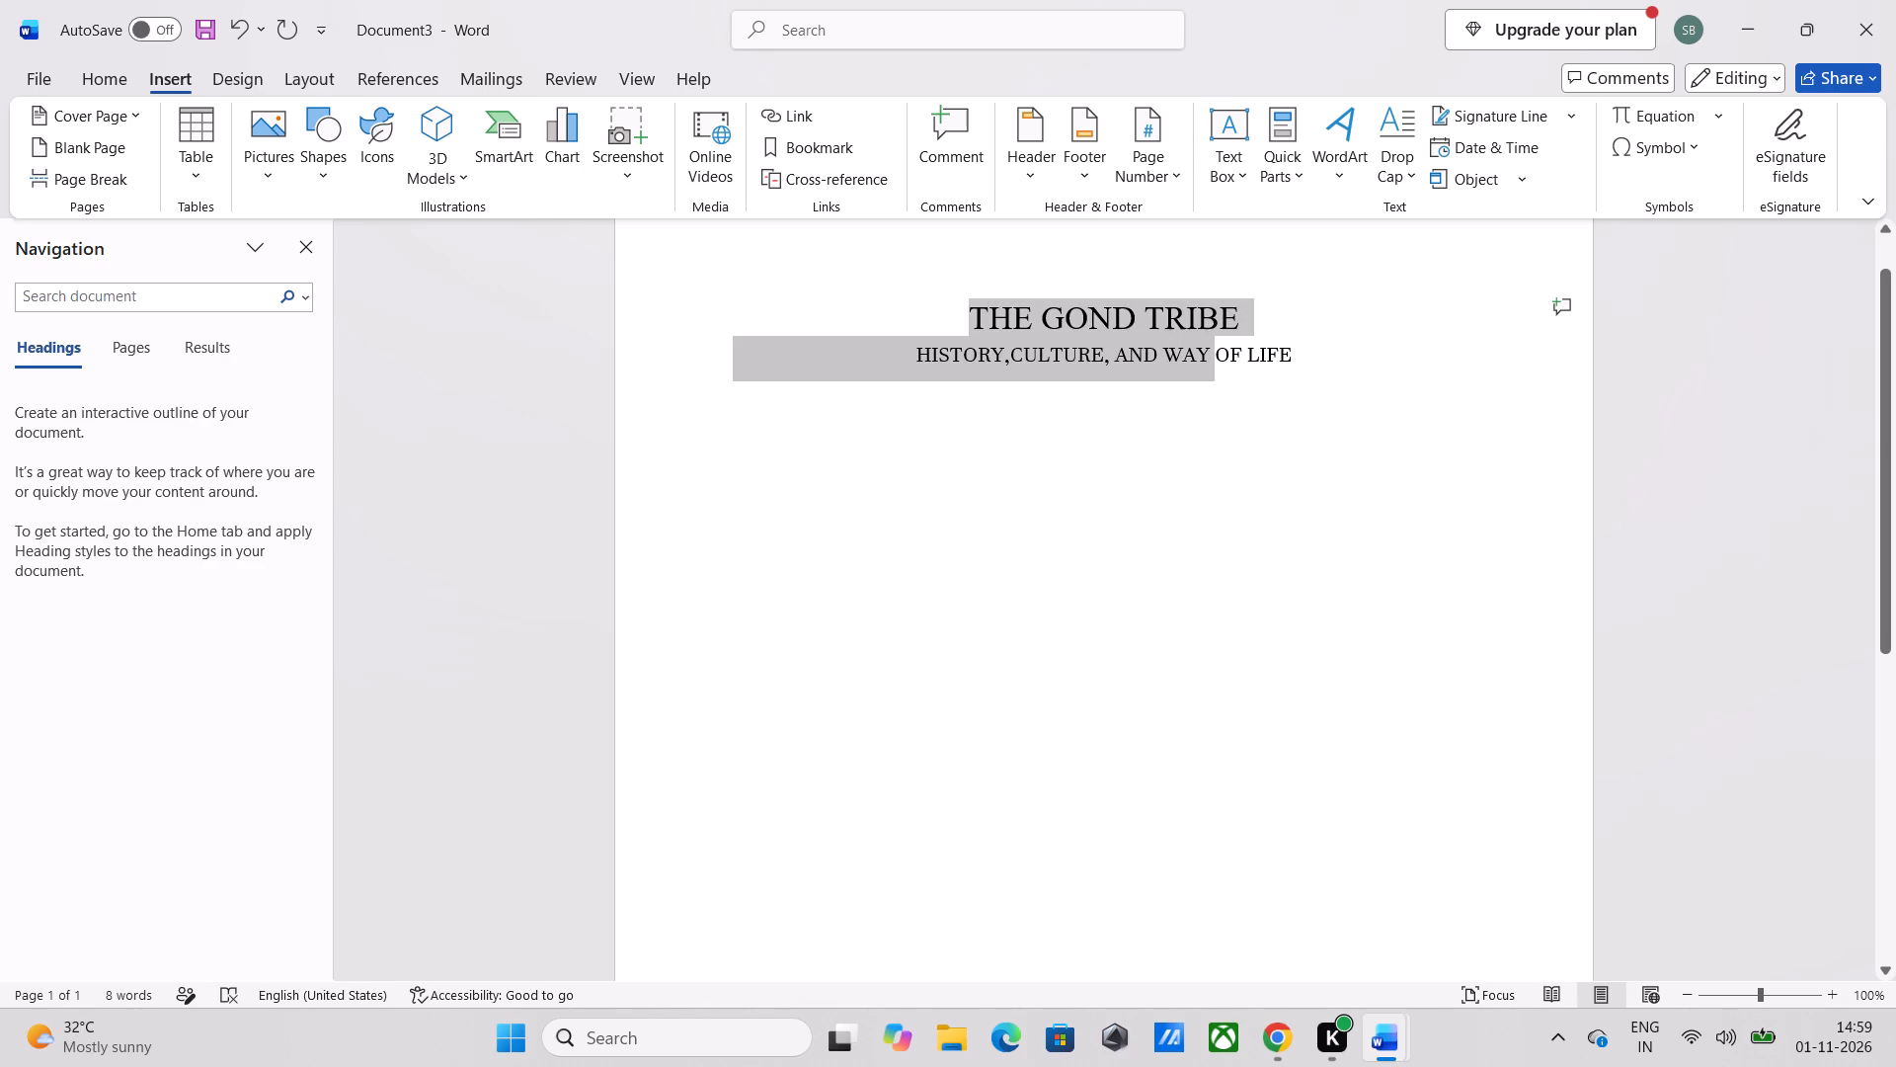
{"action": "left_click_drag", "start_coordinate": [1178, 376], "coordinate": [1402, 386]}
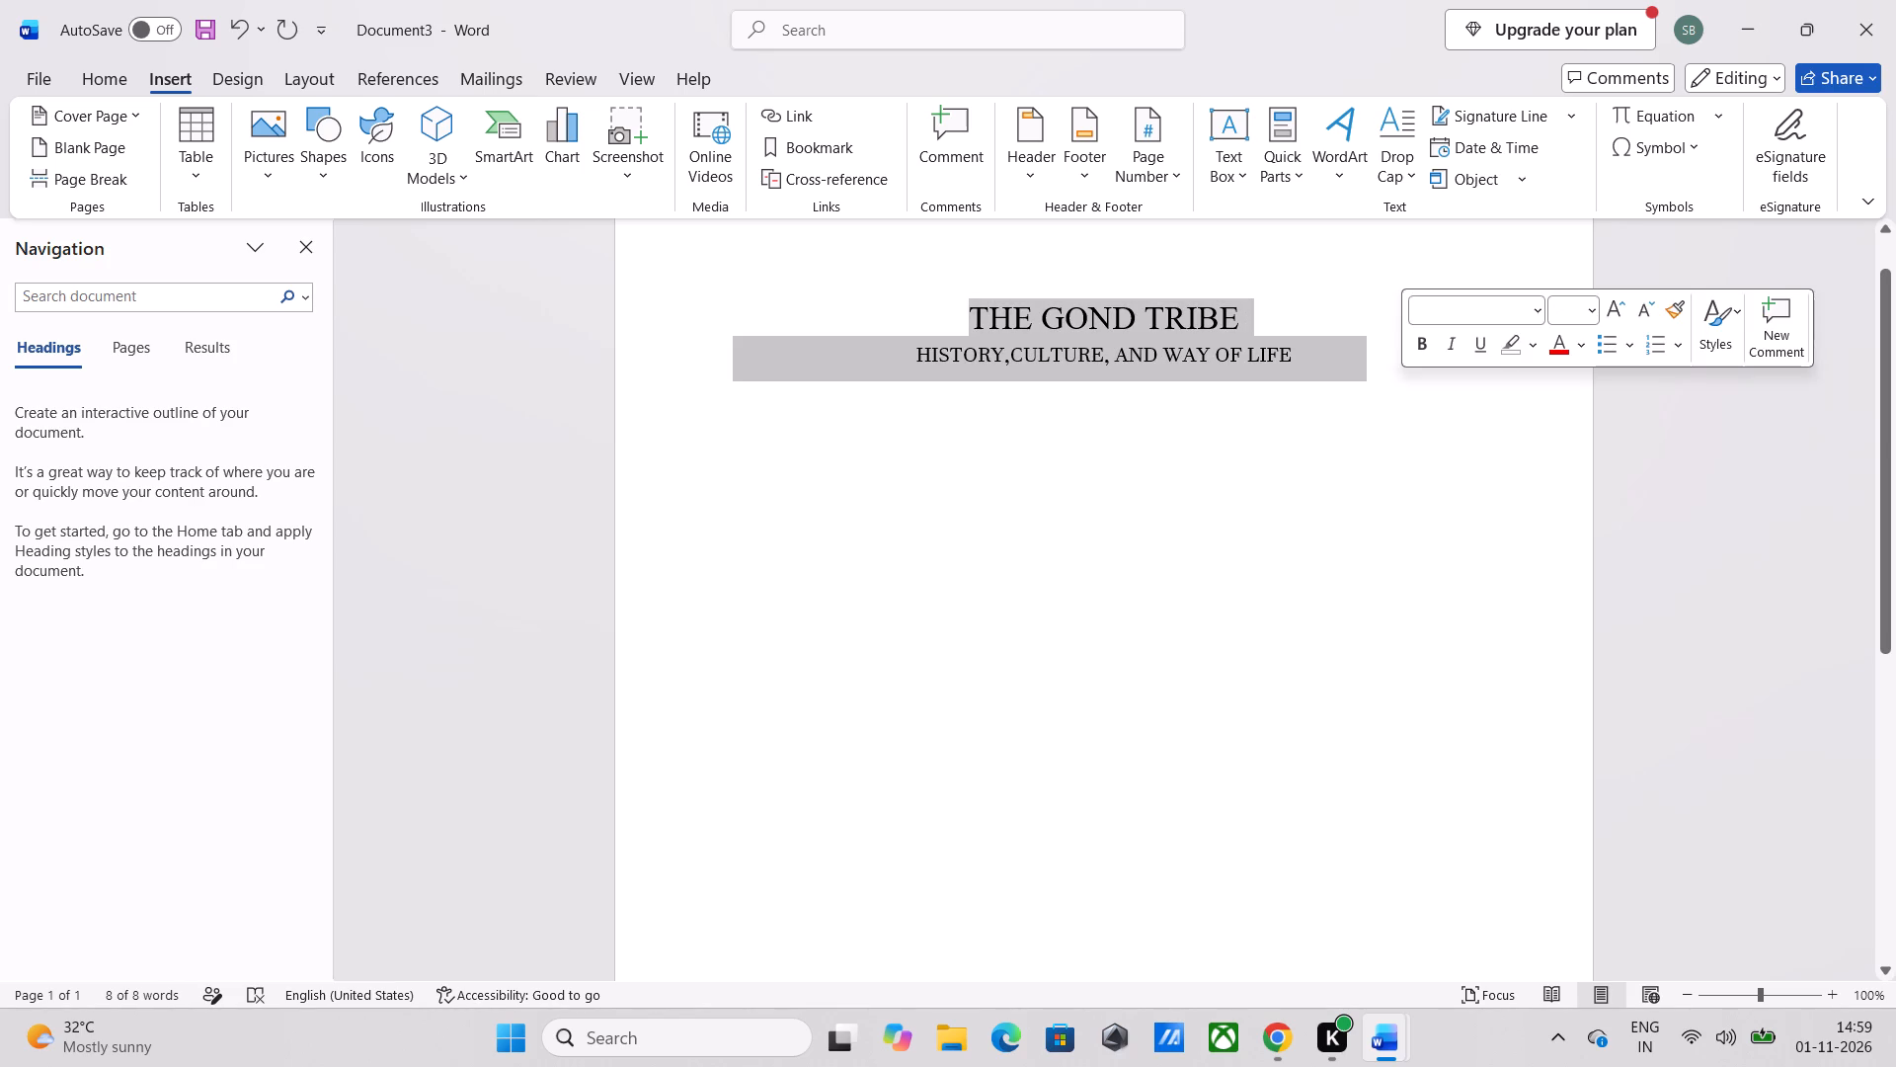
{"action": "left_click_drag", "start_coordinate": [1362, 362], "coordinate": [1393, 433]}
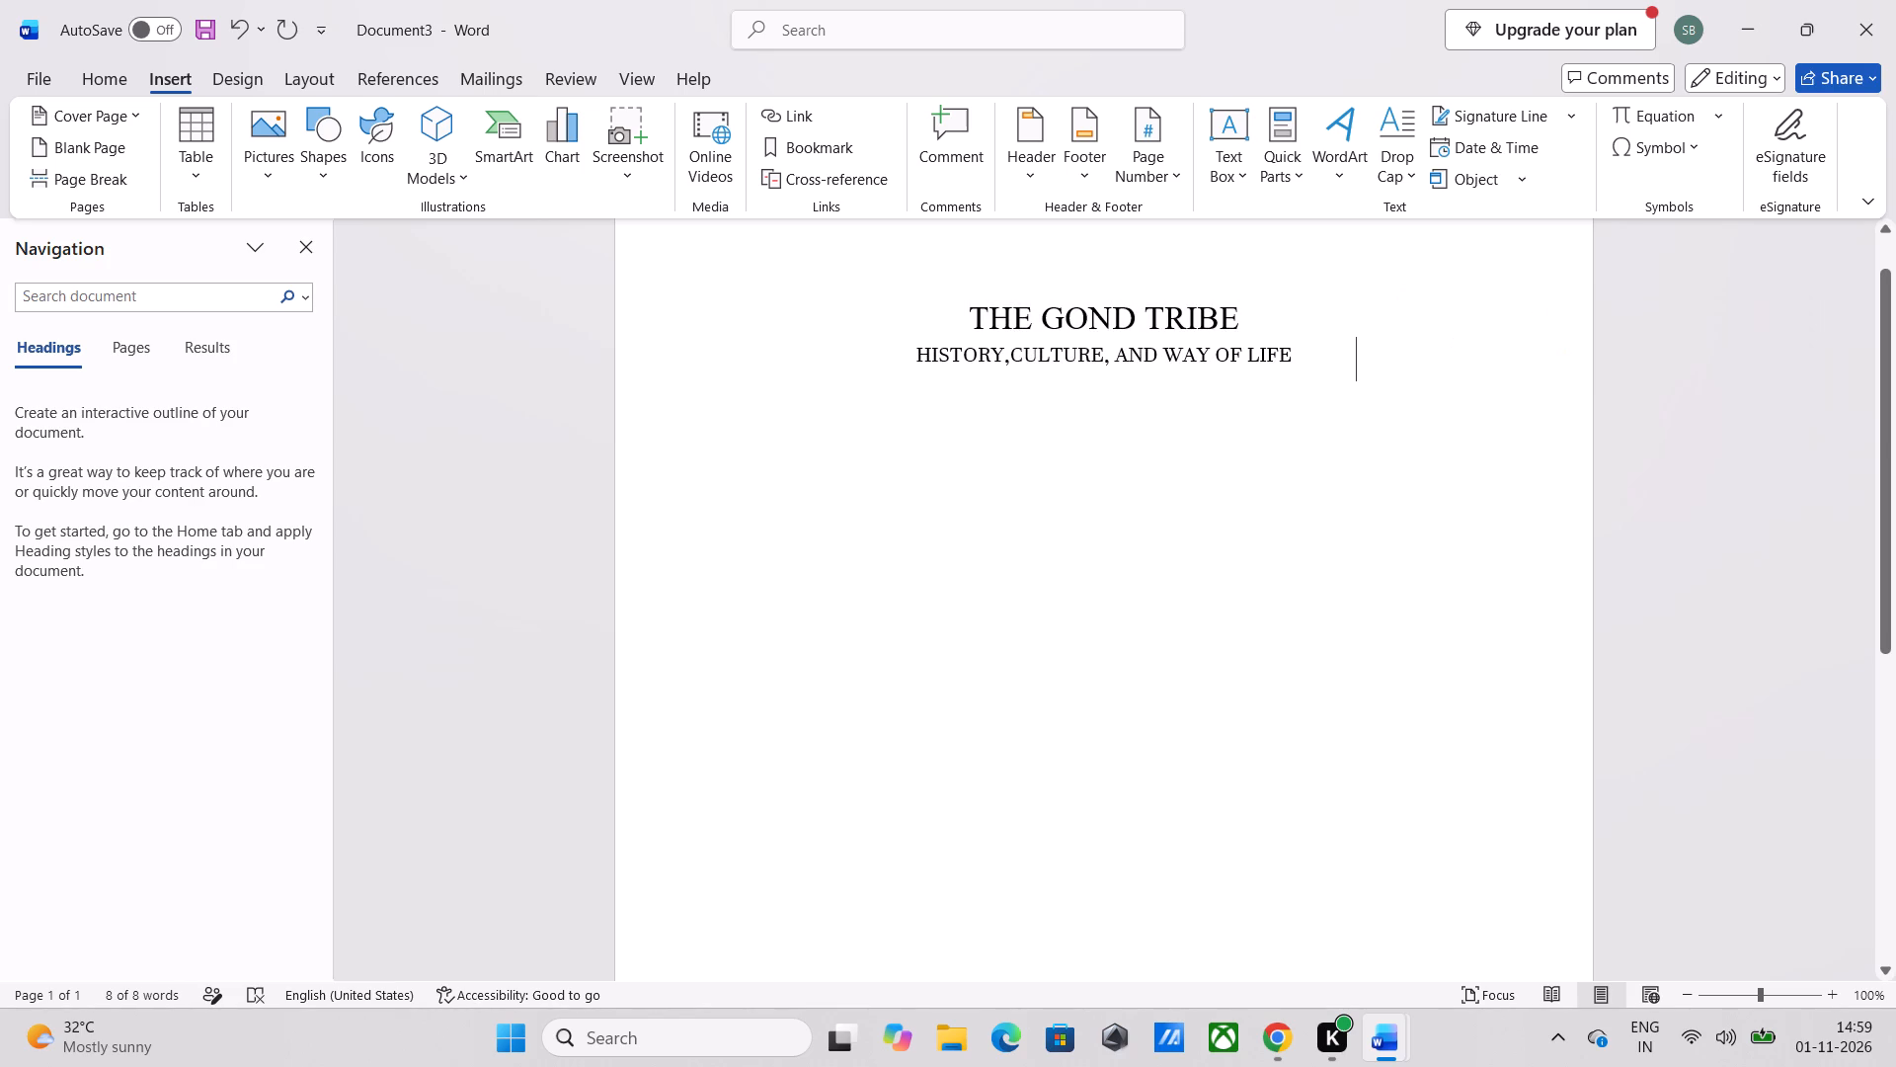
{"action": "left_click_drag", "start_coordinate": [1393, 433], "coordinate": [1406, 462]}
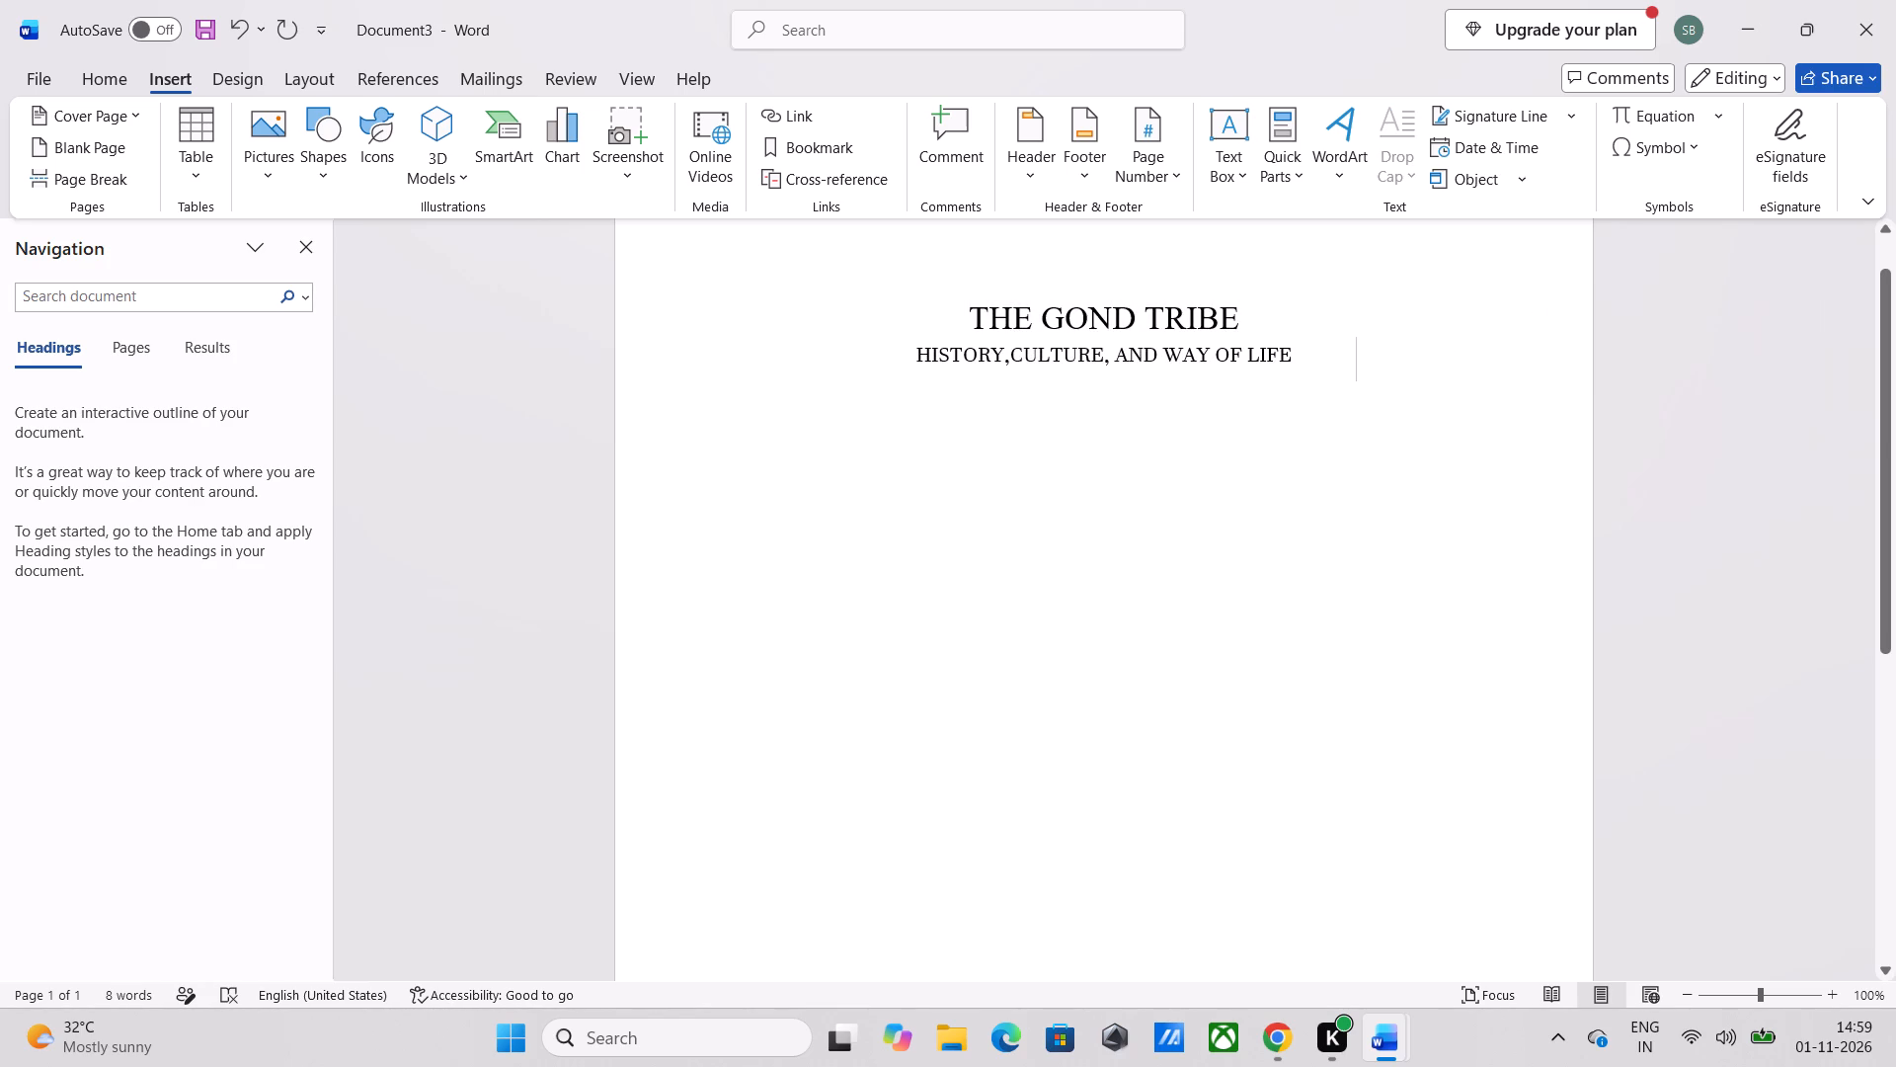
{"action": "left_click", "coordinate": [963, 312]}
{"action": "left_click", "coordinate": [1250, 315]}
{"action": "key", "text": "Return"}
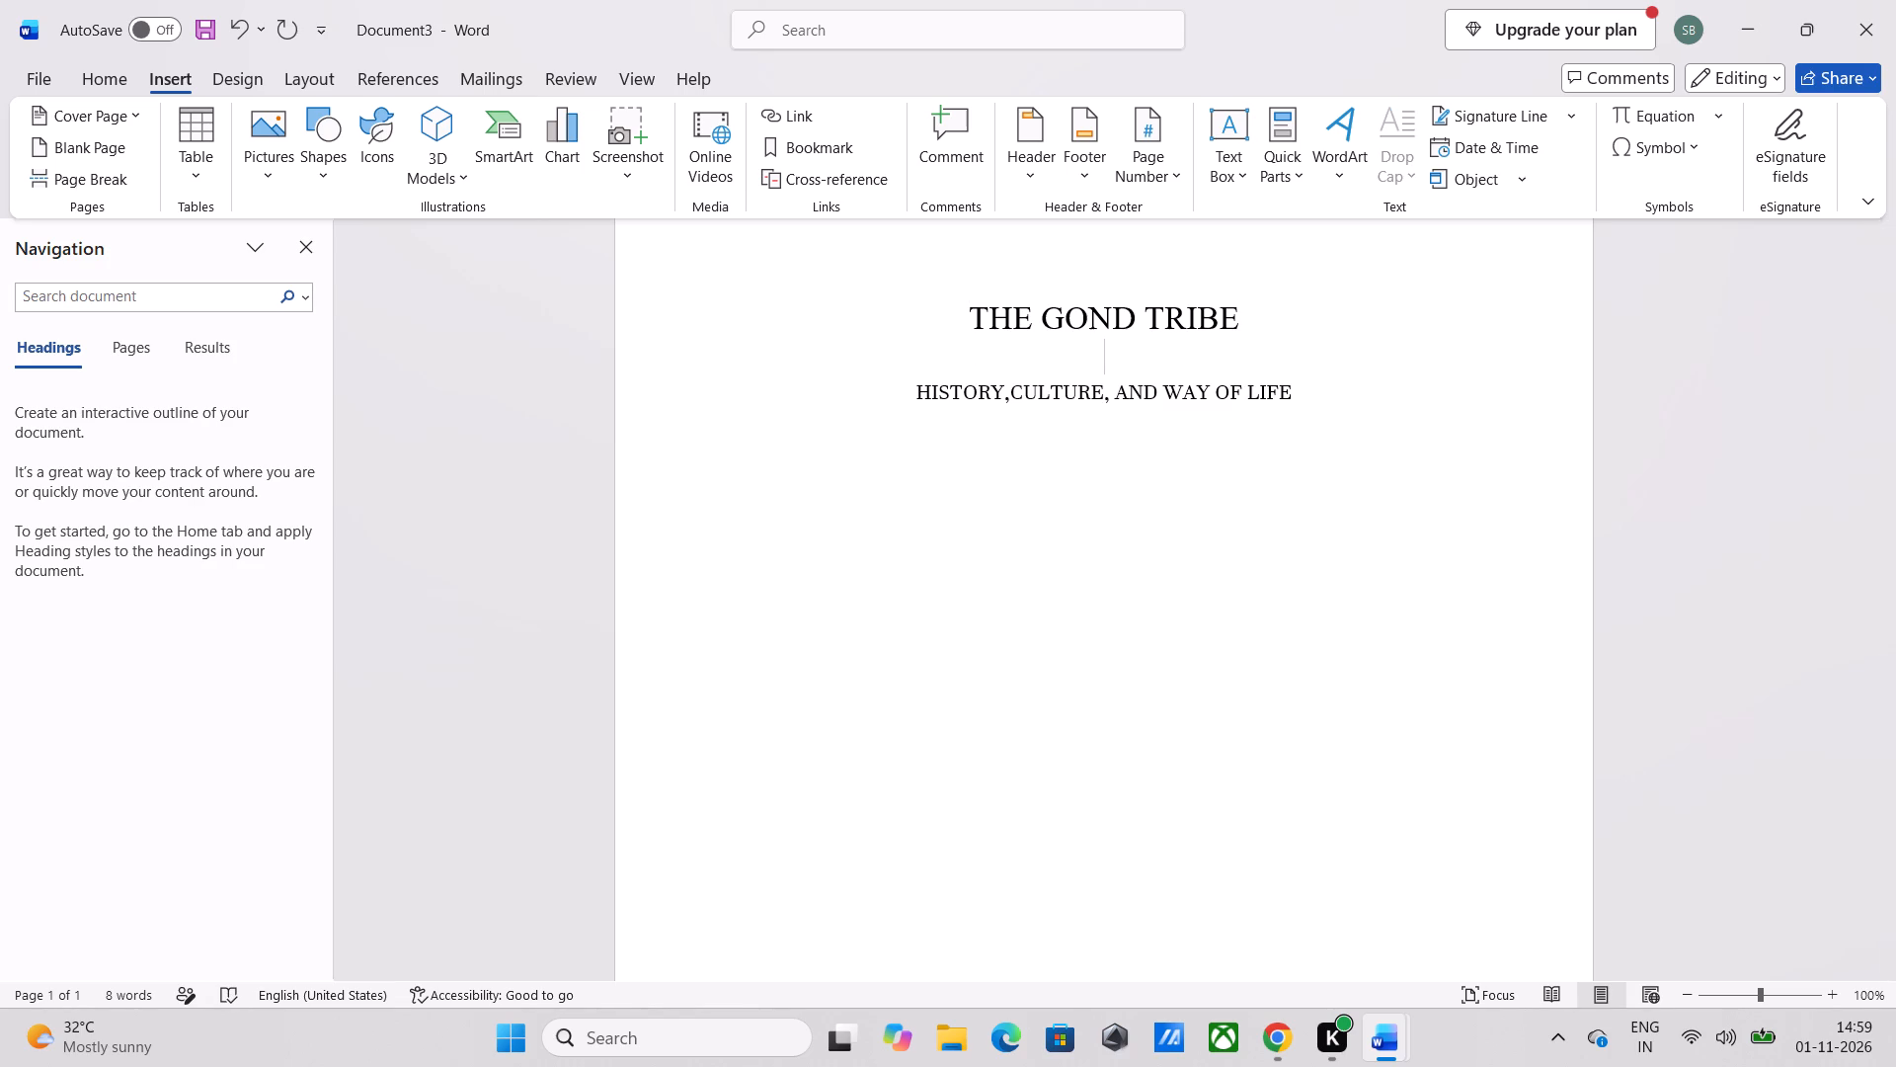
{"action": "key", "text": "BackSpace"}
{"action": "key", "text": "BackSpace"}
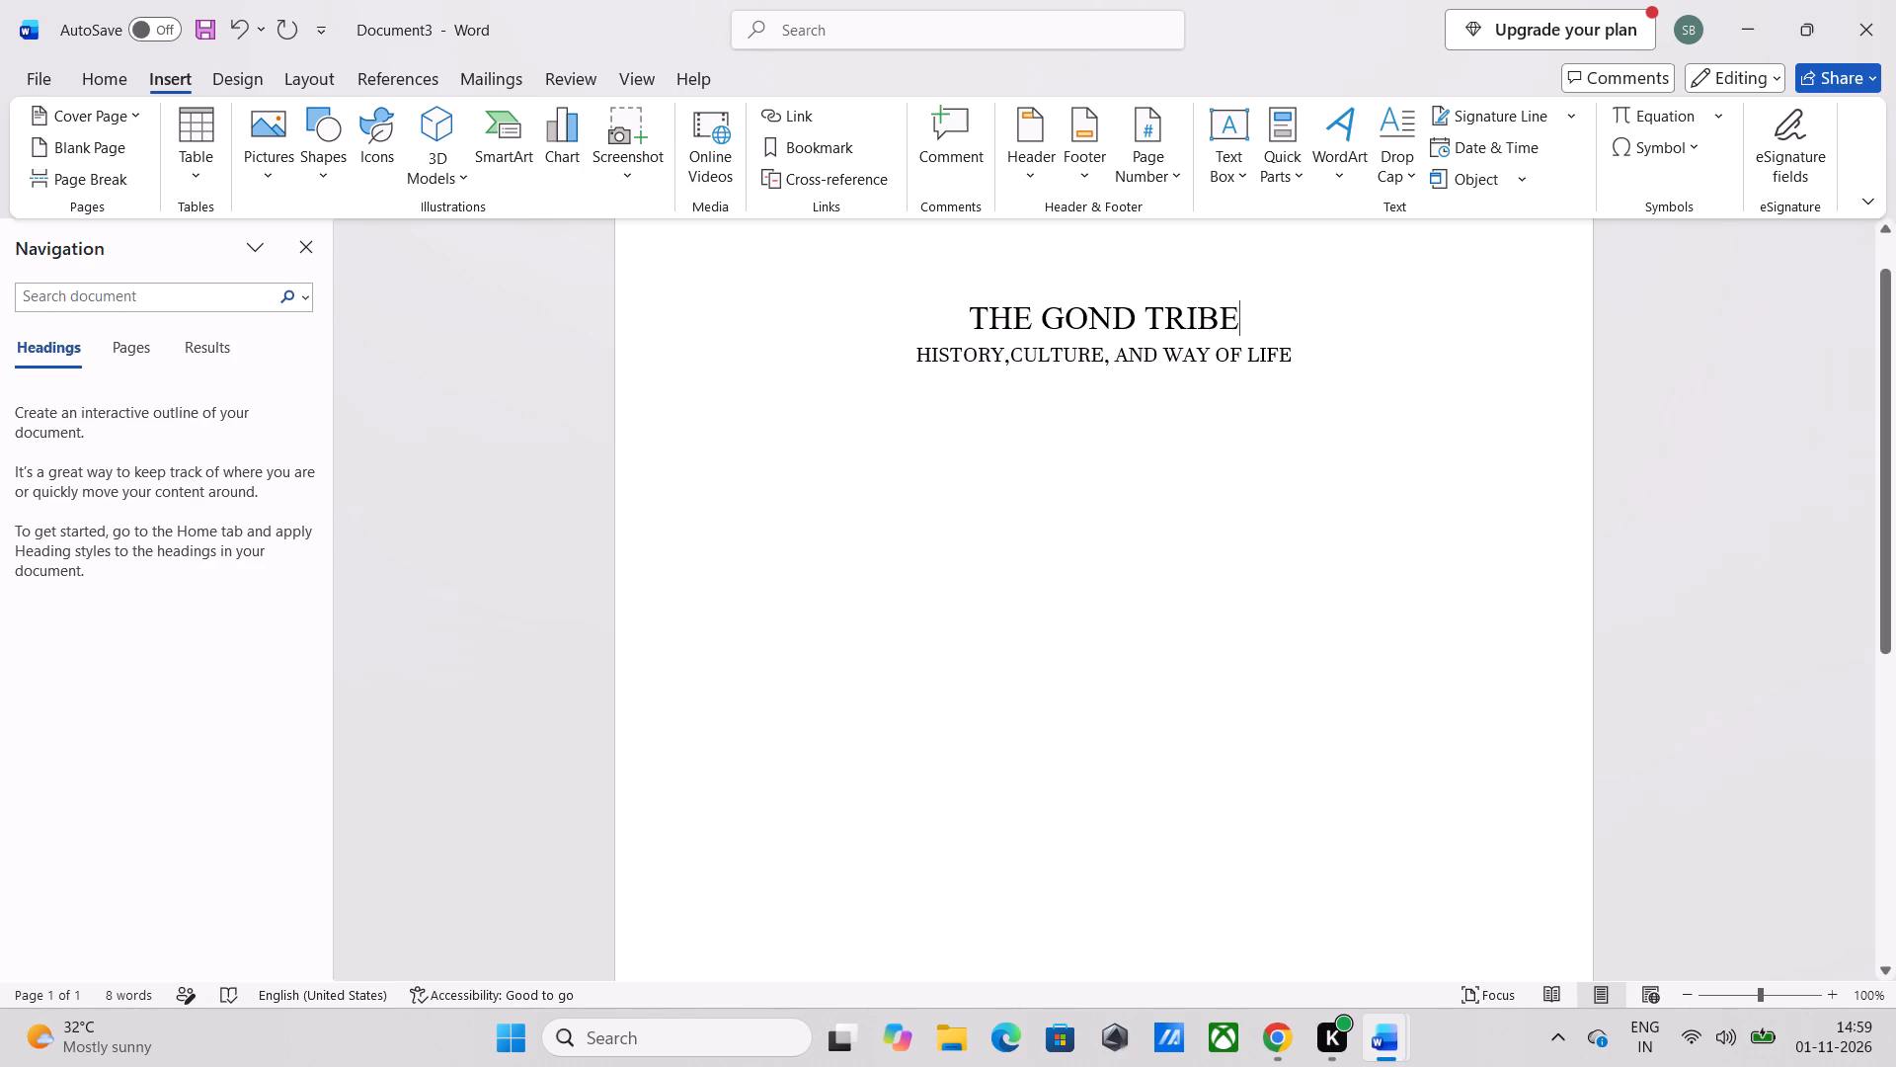
Add two spaces after the title THE GOND TRIBE and insert six blank lines between it and the subtitle.
{"action": "scroll", "coordinate": [1077, 340], "scroll_direction": "up", "scroll_amount": 5}
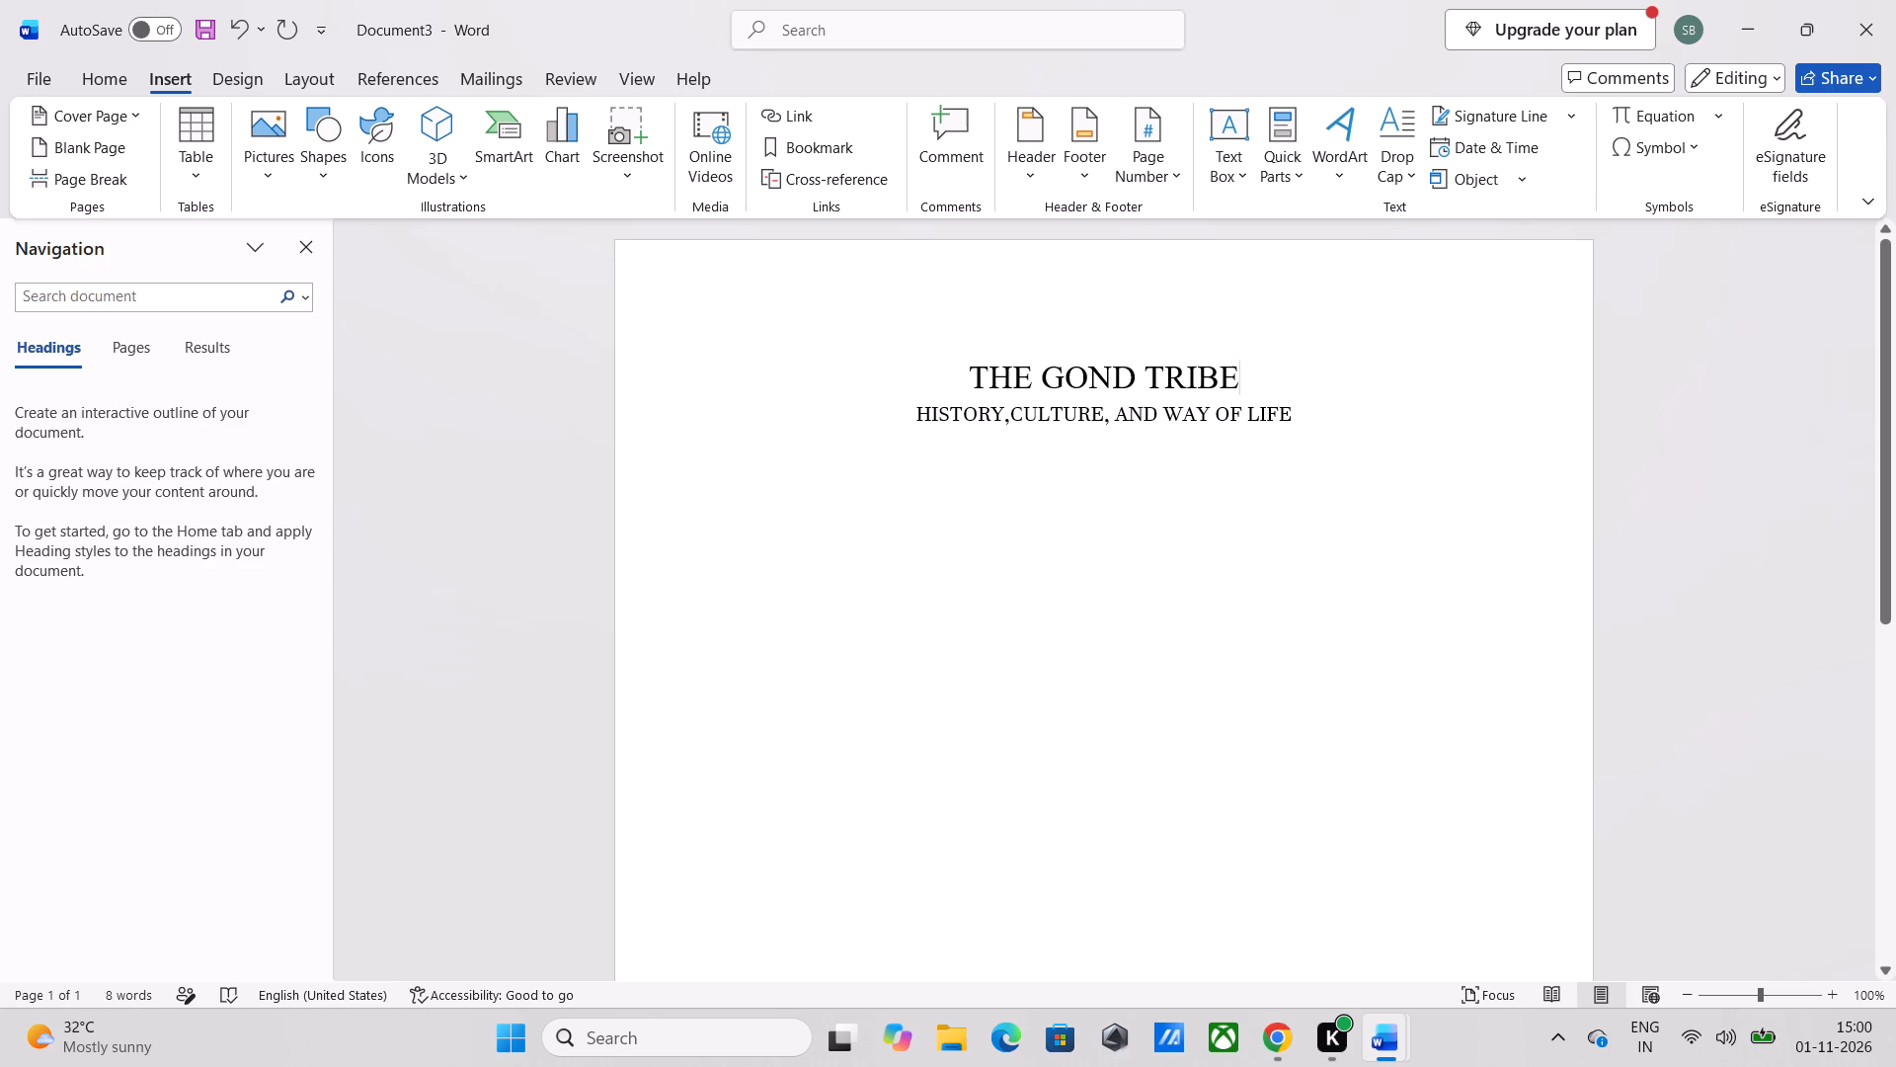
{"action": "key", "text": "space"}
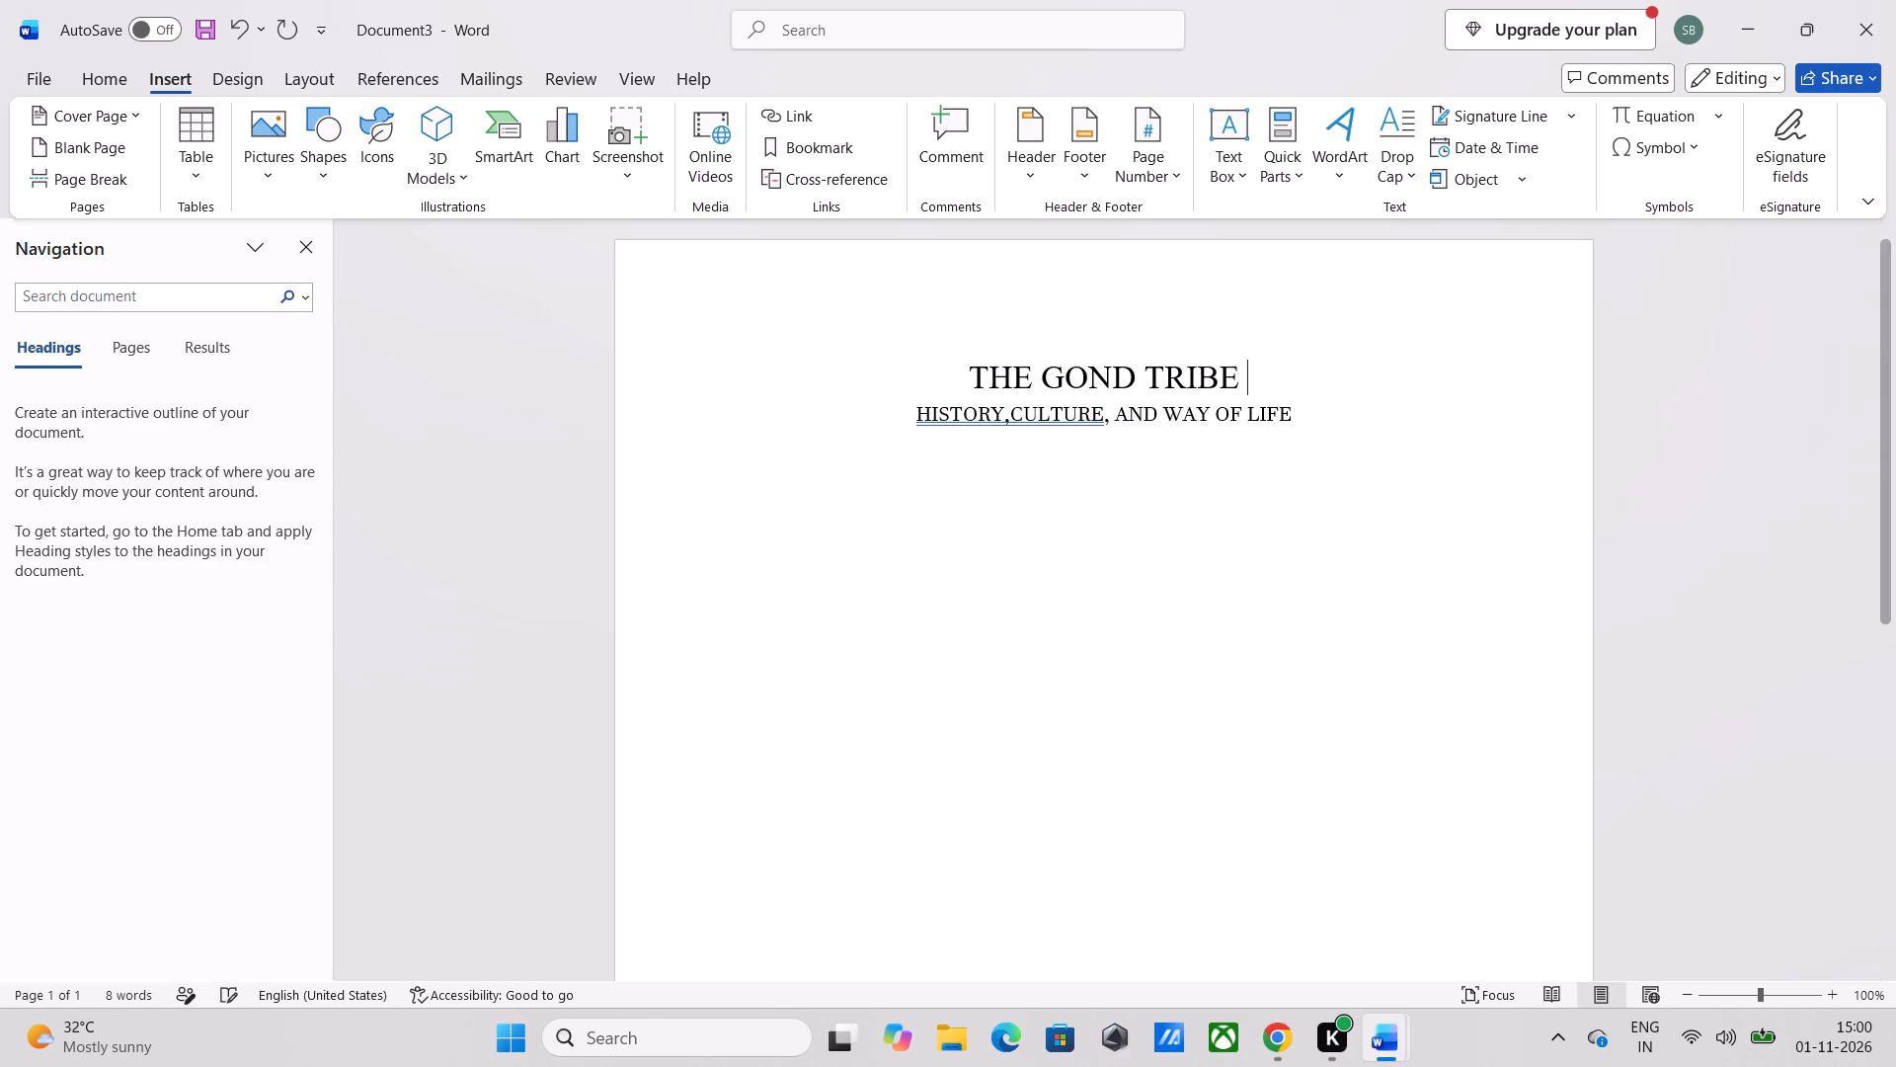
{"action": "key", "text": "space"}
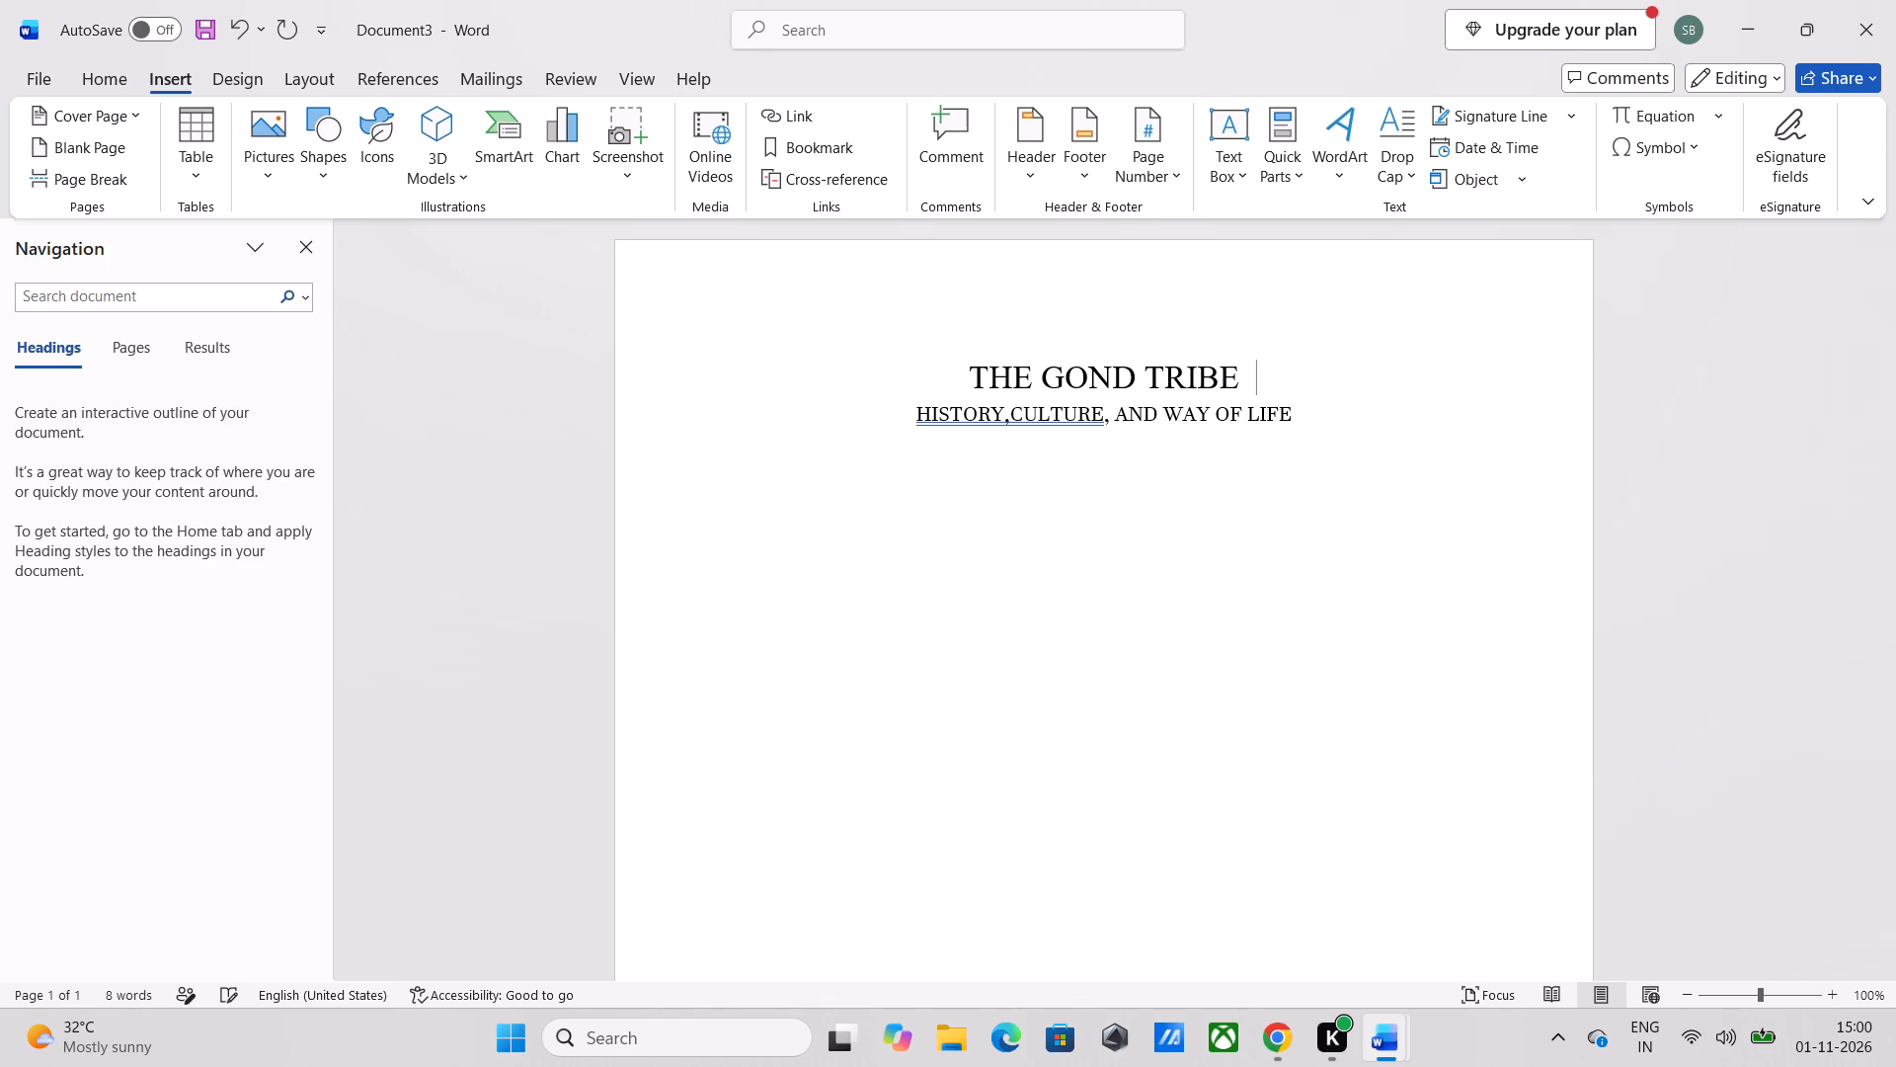
{"action": "key", "text": "Return"}
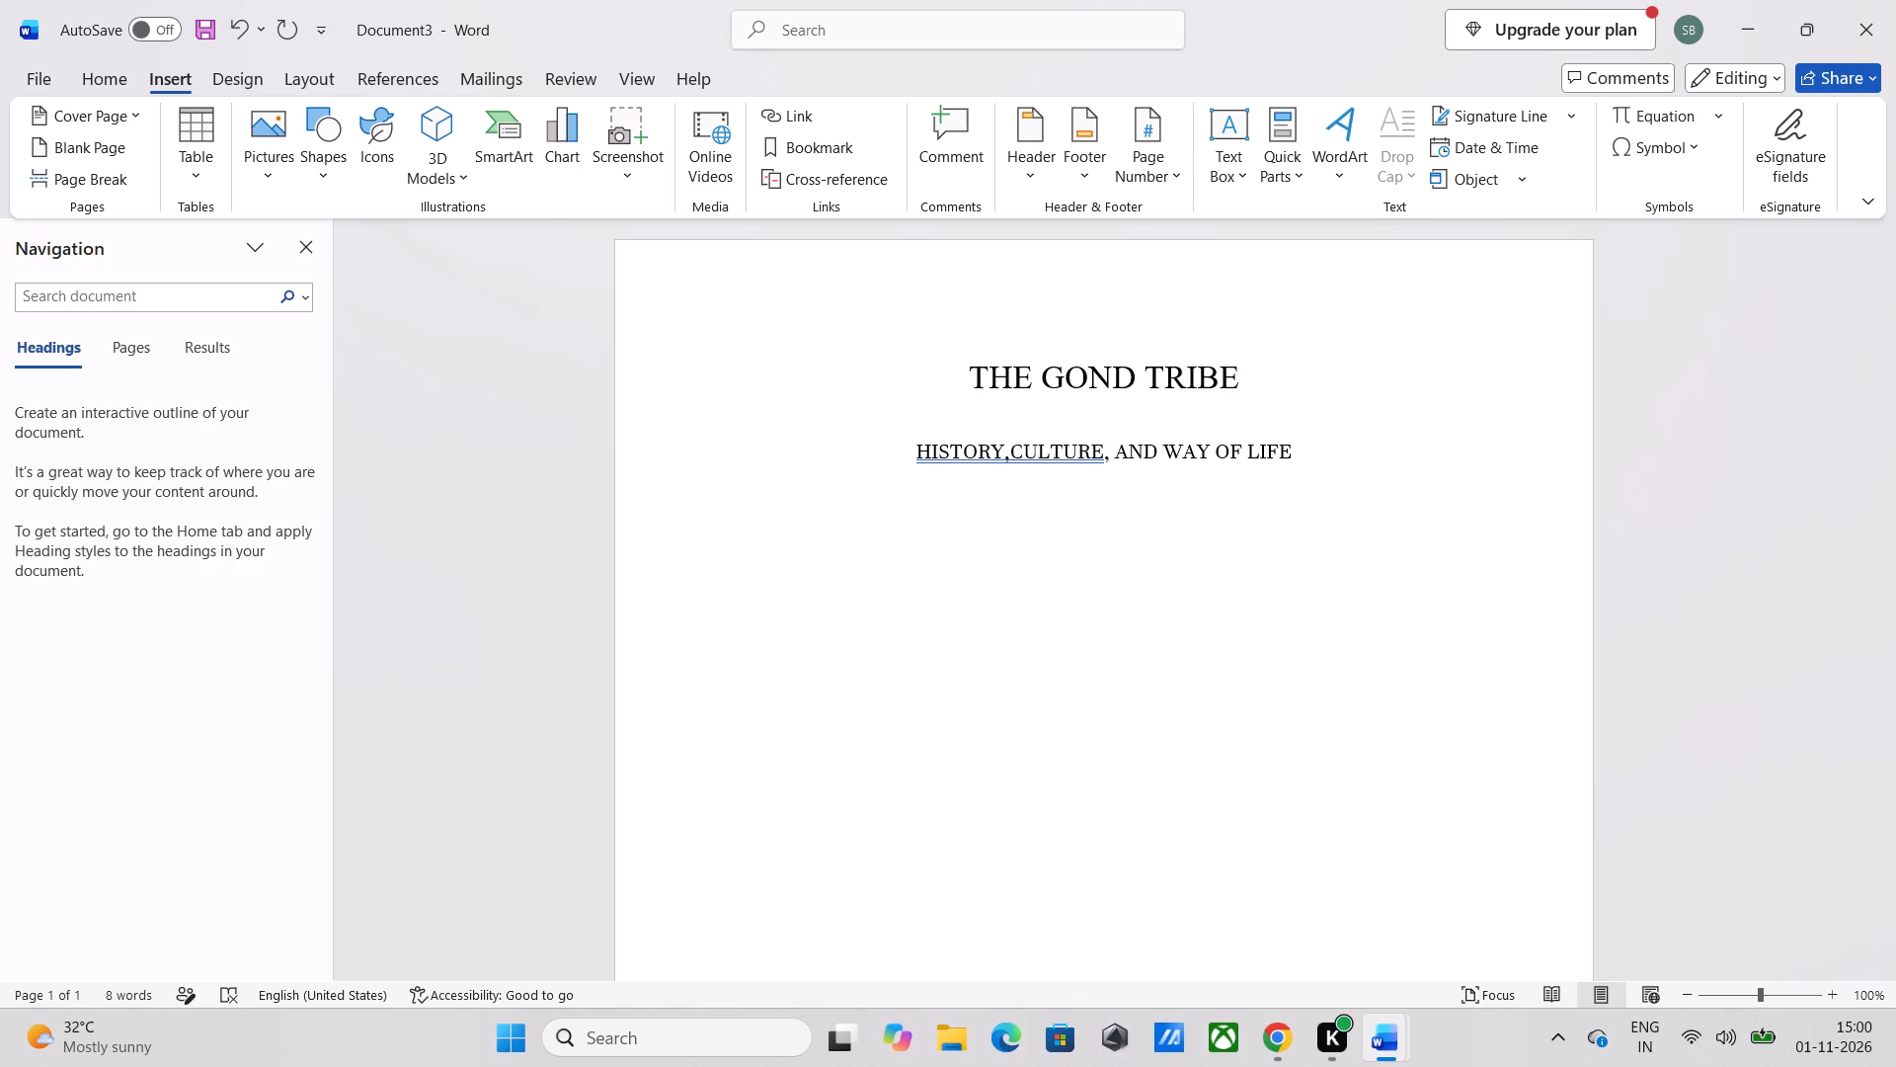
{"action": "key", "text": "Return"}
{"action": "key", "text": "Return"}
{"action": "key", "text": "Return"}
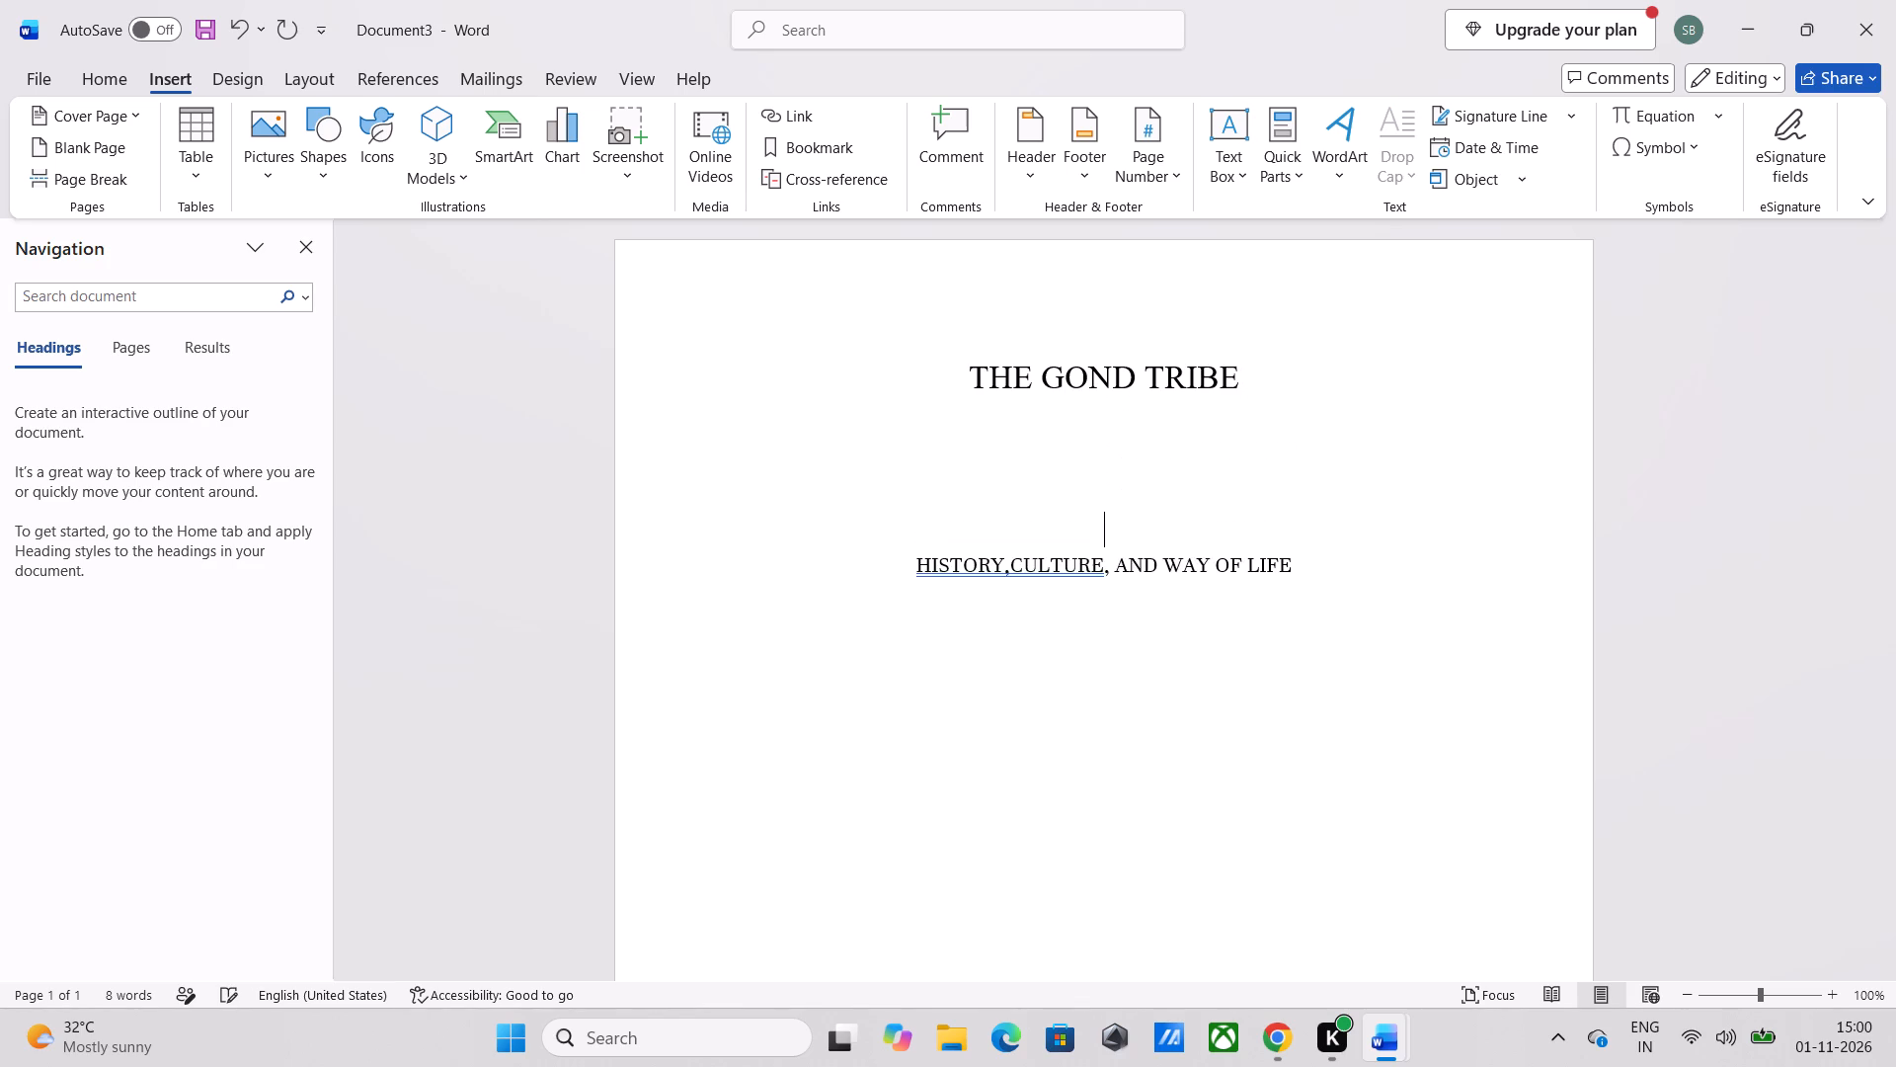
{"action": "key", "text": "Return"}
{"action": "key", "text": "Return"}
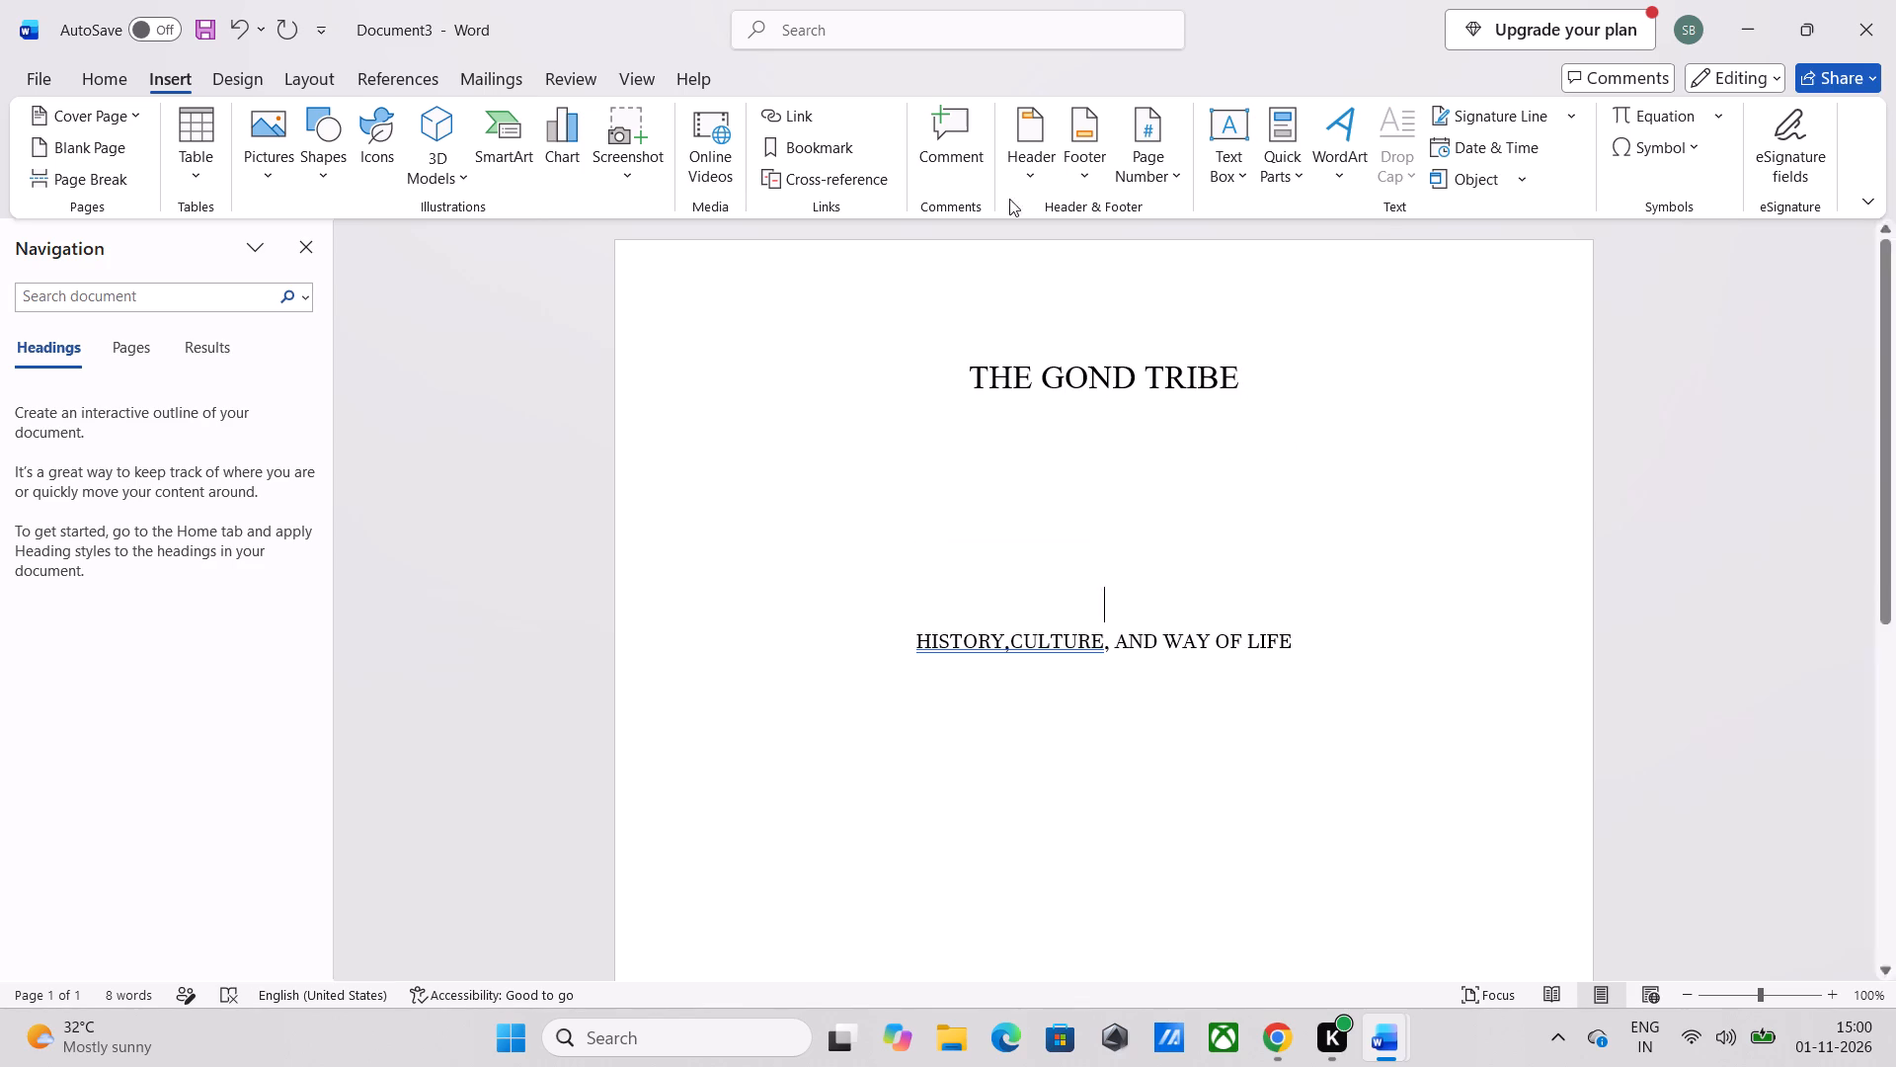
Insert two blank lines above the title THE GOND TRIBE to lower it on the page.
{"action": "left_click", "coordinate": [963, 371]}
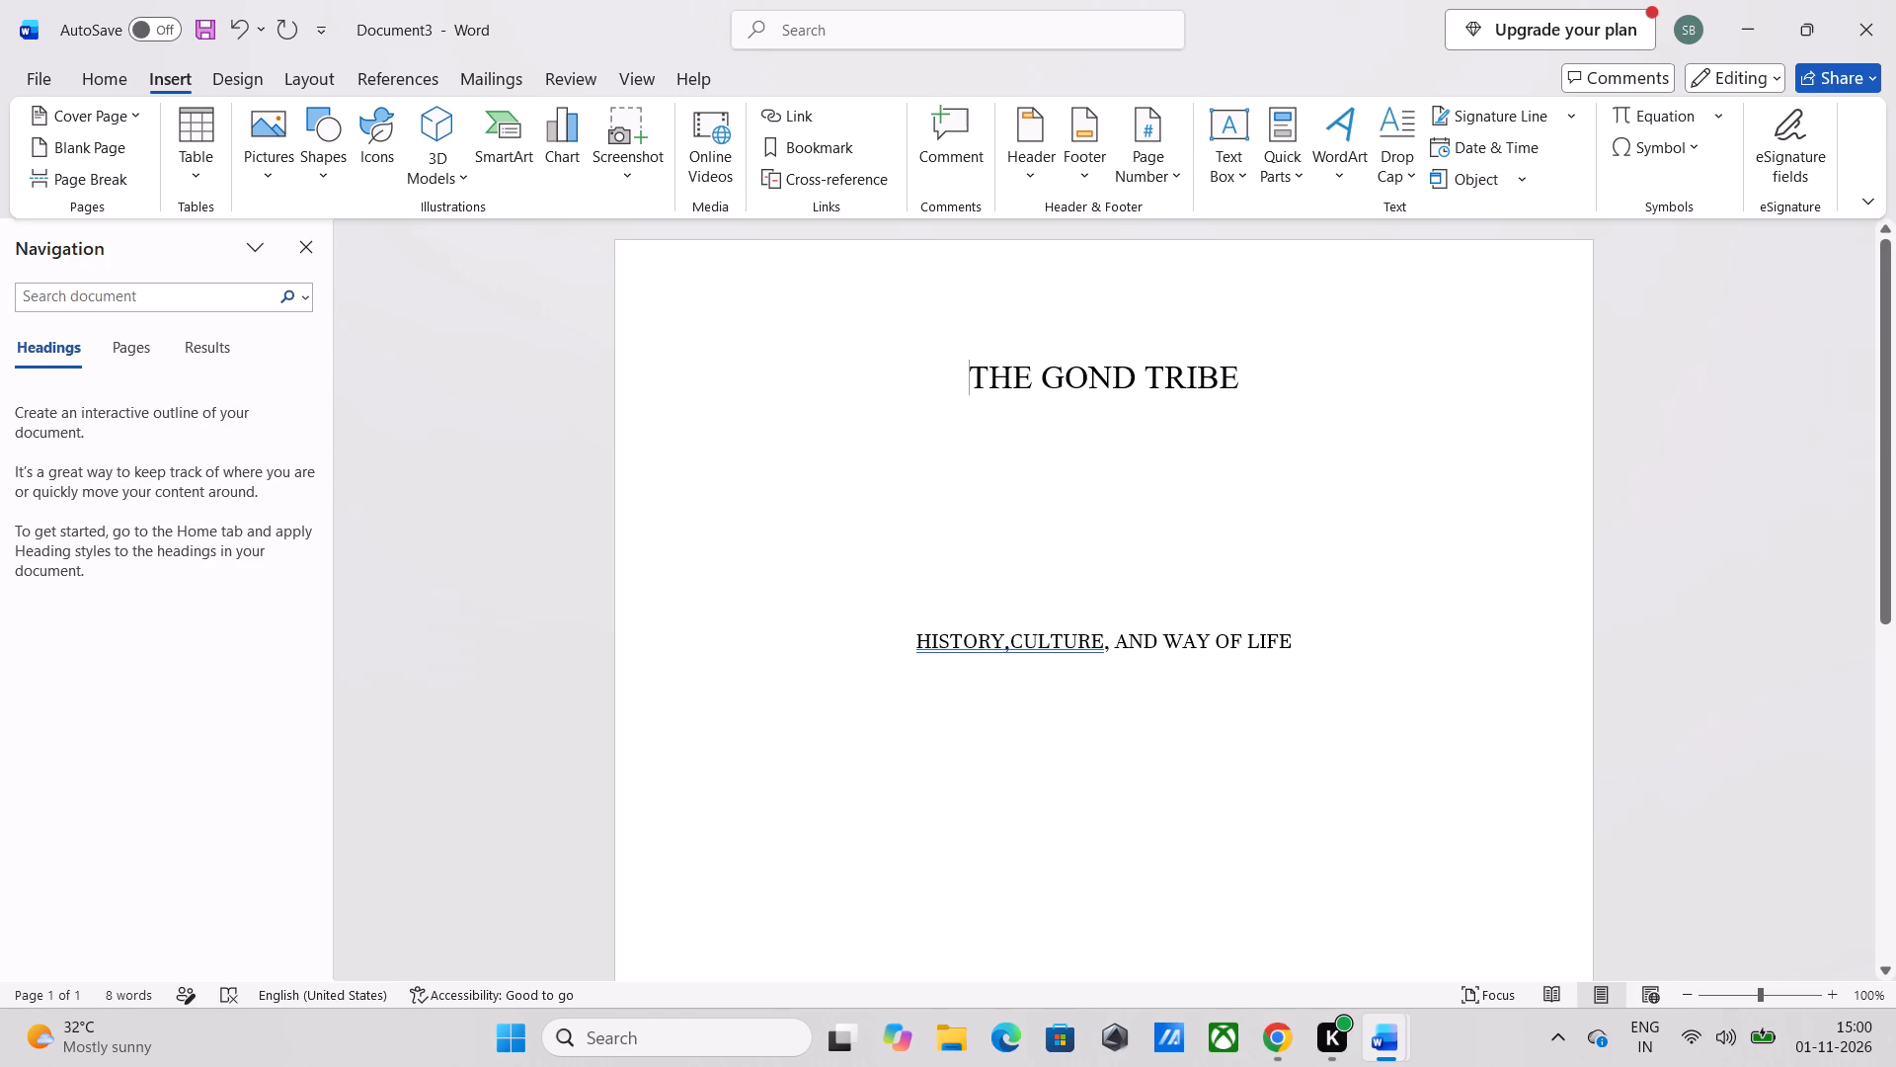
{"action": "key", "text": "Return"}
{"action": "key", "text": "Return"}
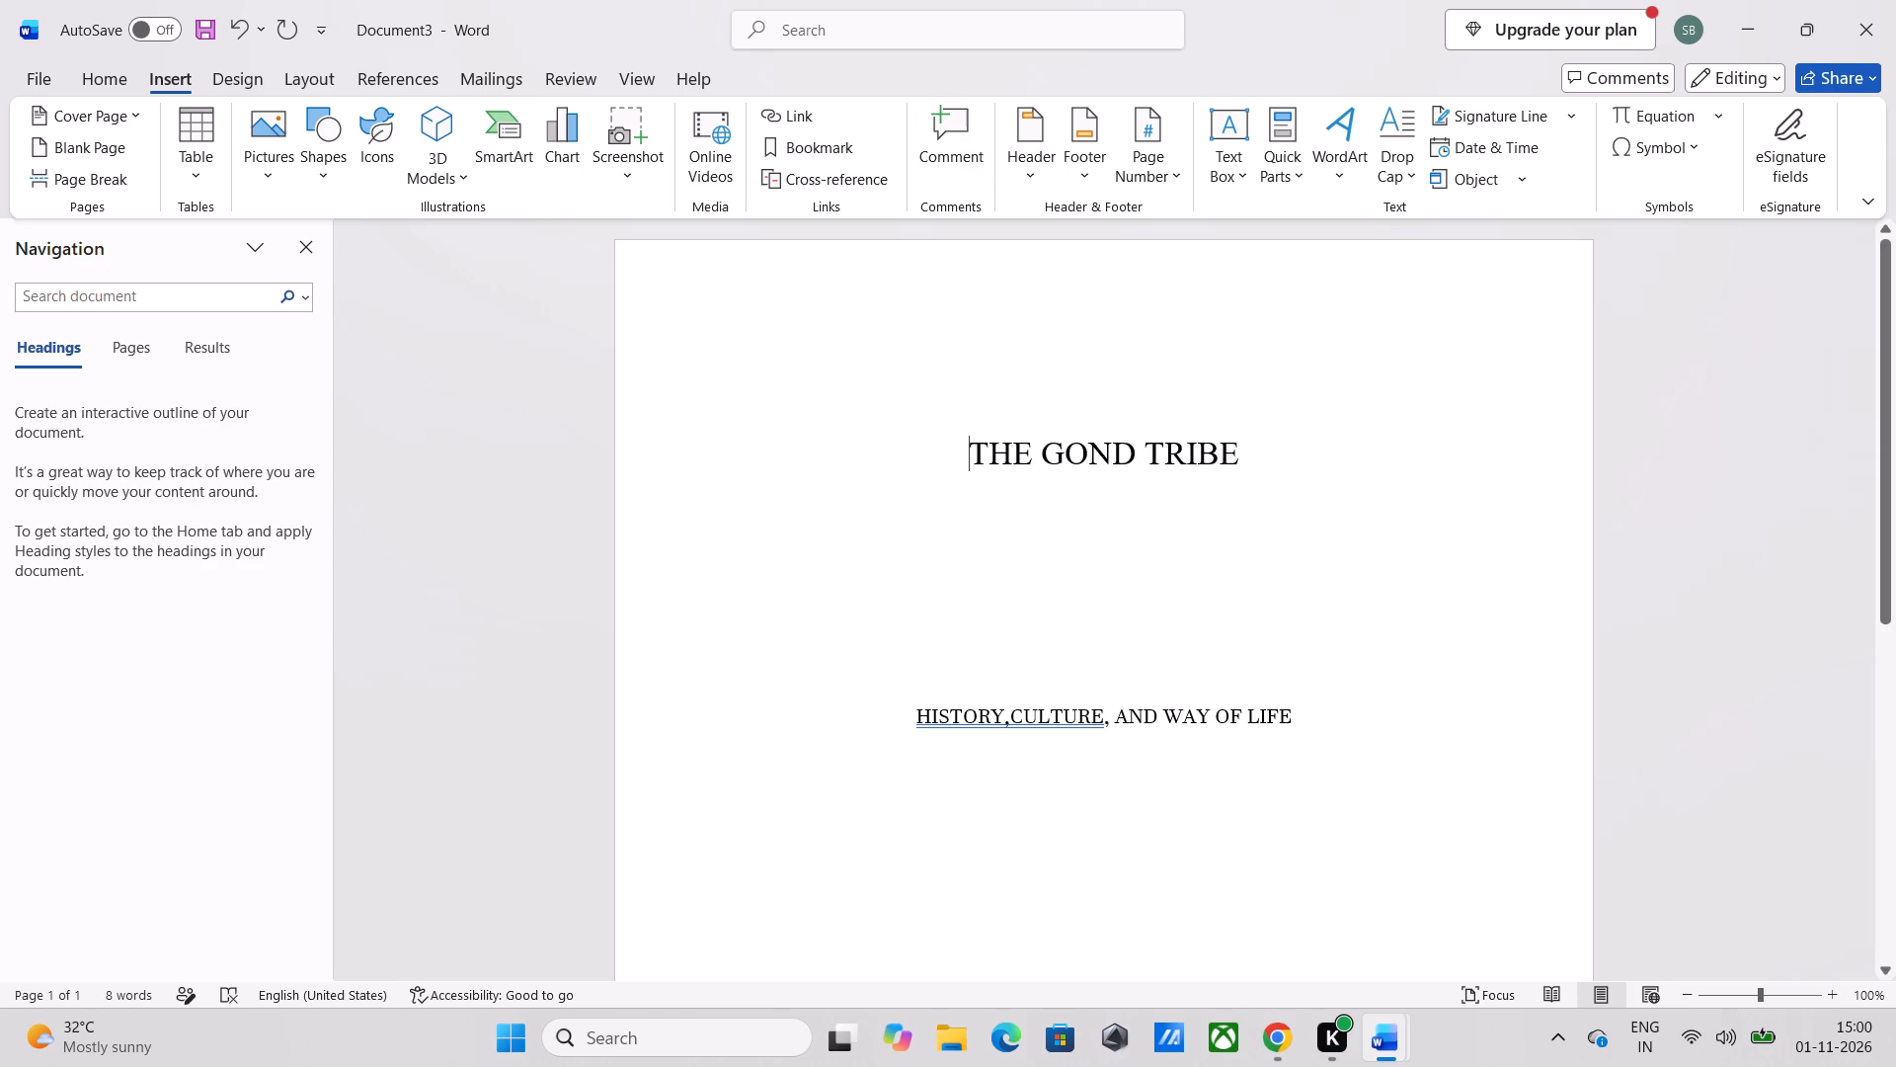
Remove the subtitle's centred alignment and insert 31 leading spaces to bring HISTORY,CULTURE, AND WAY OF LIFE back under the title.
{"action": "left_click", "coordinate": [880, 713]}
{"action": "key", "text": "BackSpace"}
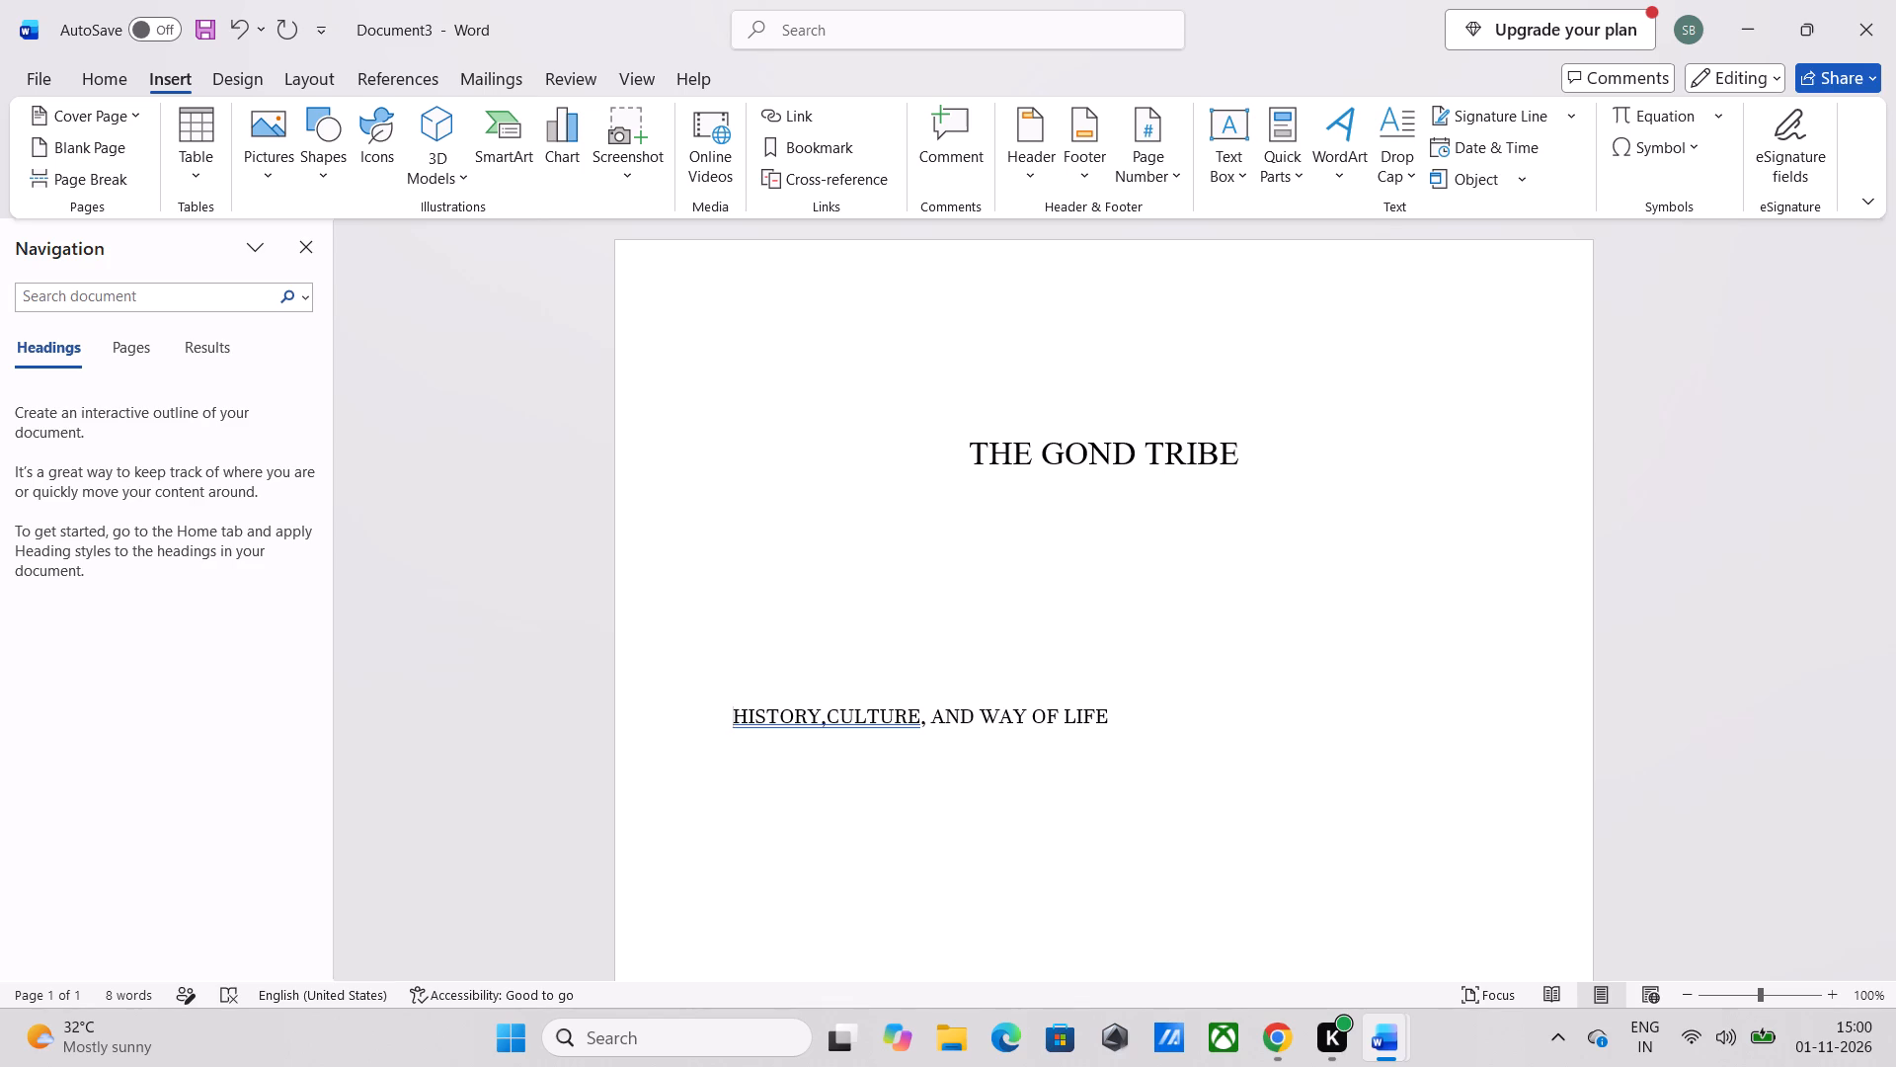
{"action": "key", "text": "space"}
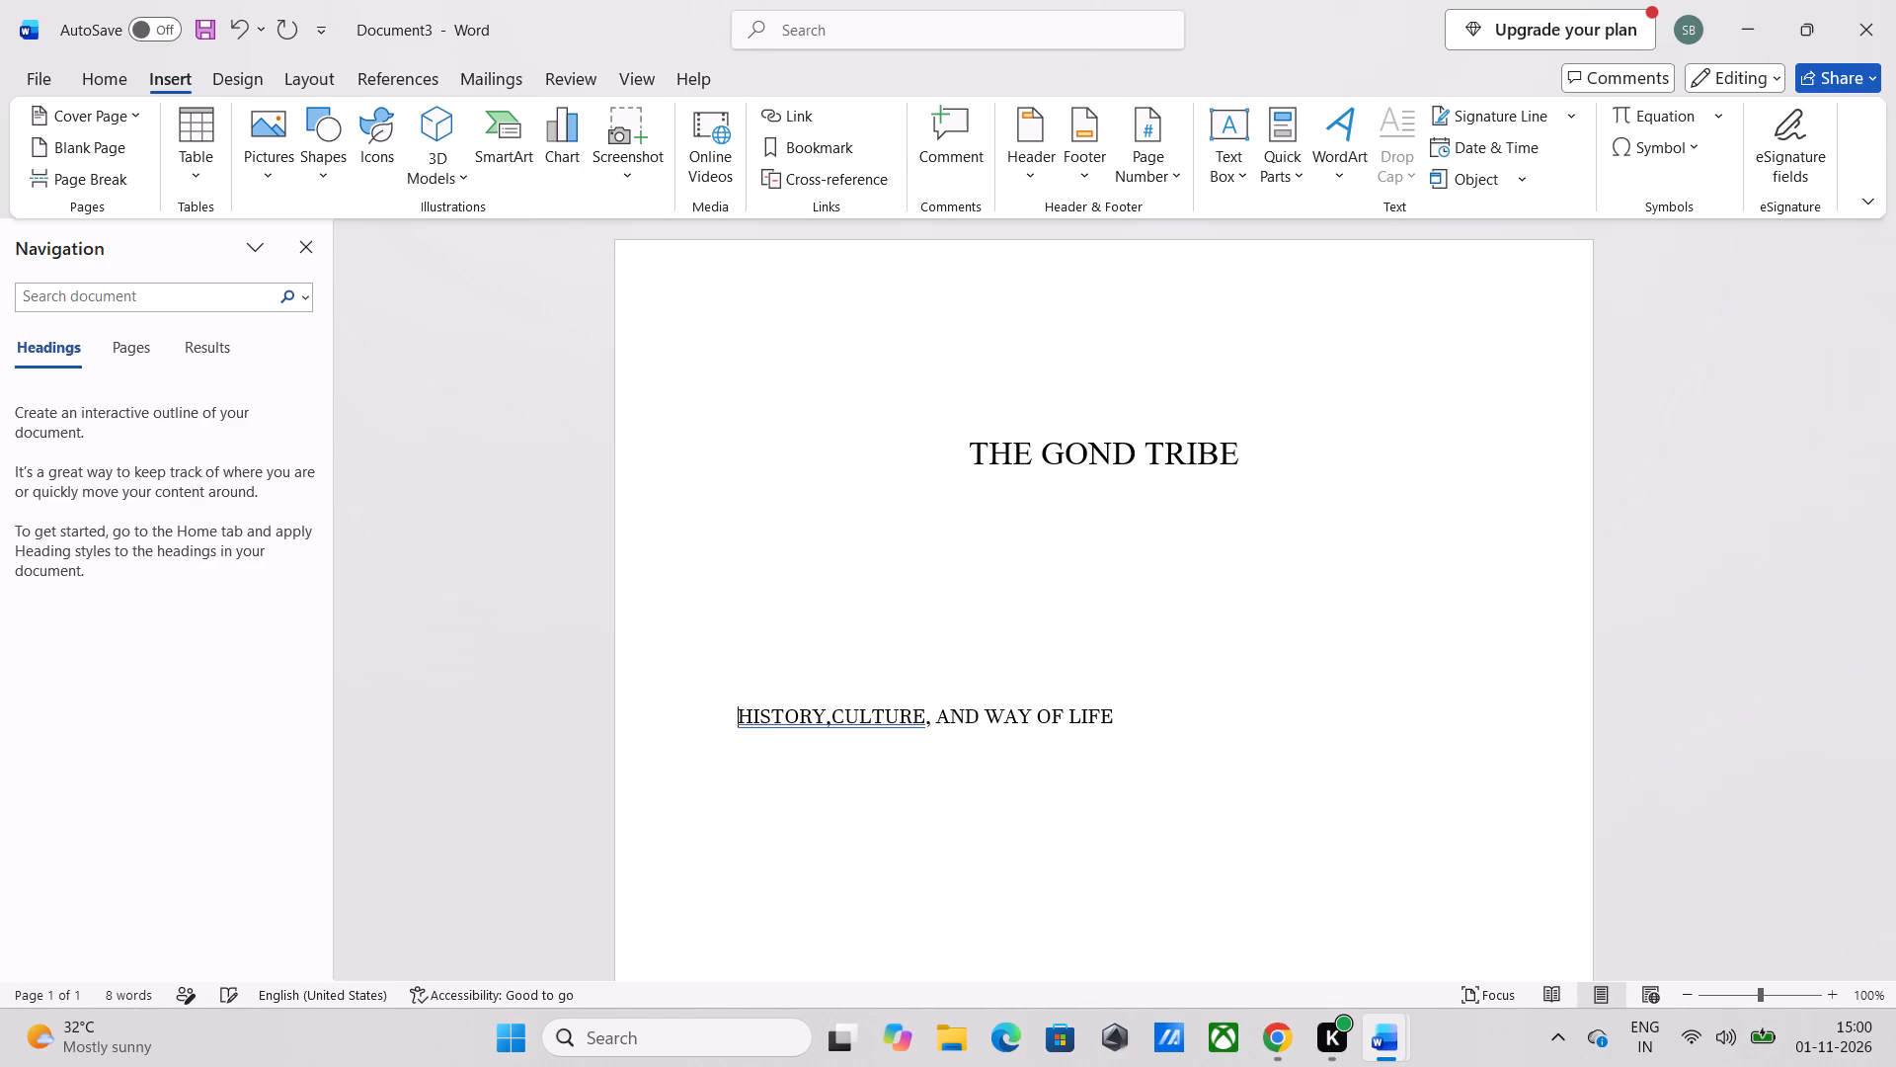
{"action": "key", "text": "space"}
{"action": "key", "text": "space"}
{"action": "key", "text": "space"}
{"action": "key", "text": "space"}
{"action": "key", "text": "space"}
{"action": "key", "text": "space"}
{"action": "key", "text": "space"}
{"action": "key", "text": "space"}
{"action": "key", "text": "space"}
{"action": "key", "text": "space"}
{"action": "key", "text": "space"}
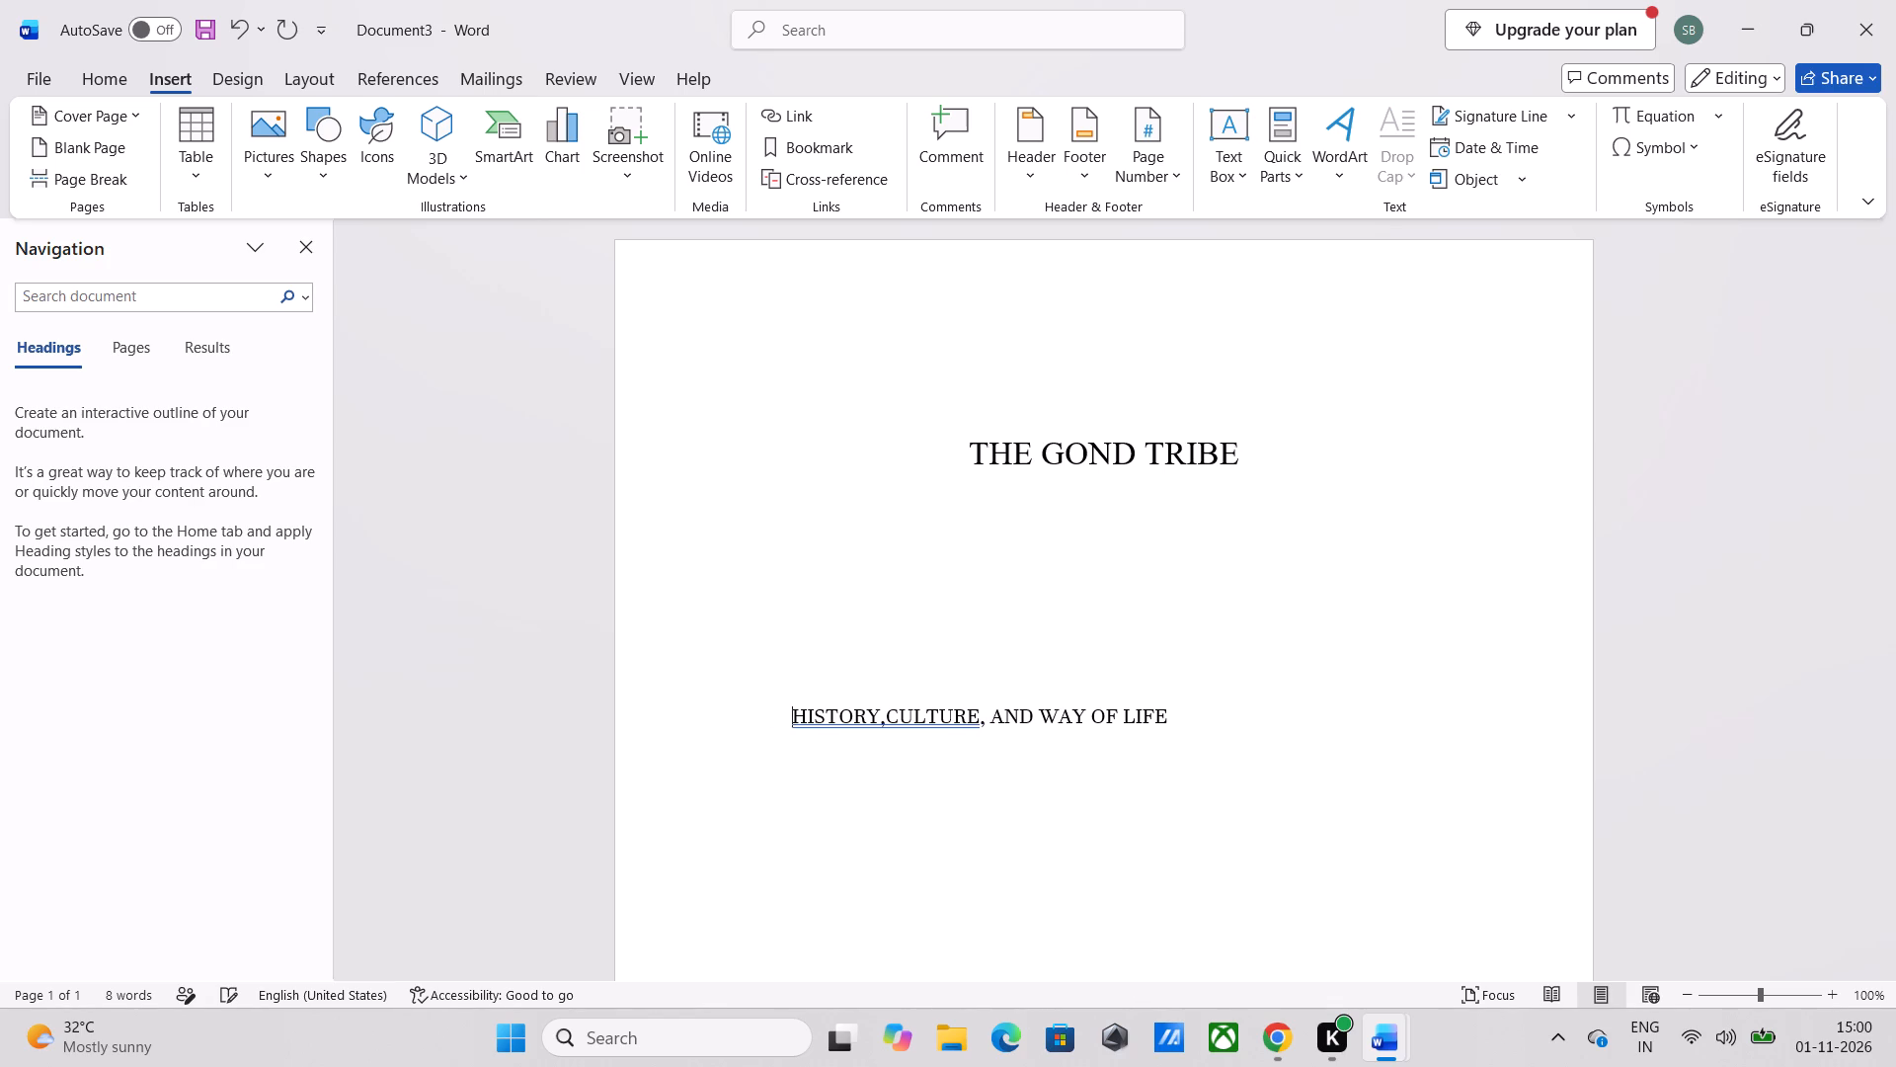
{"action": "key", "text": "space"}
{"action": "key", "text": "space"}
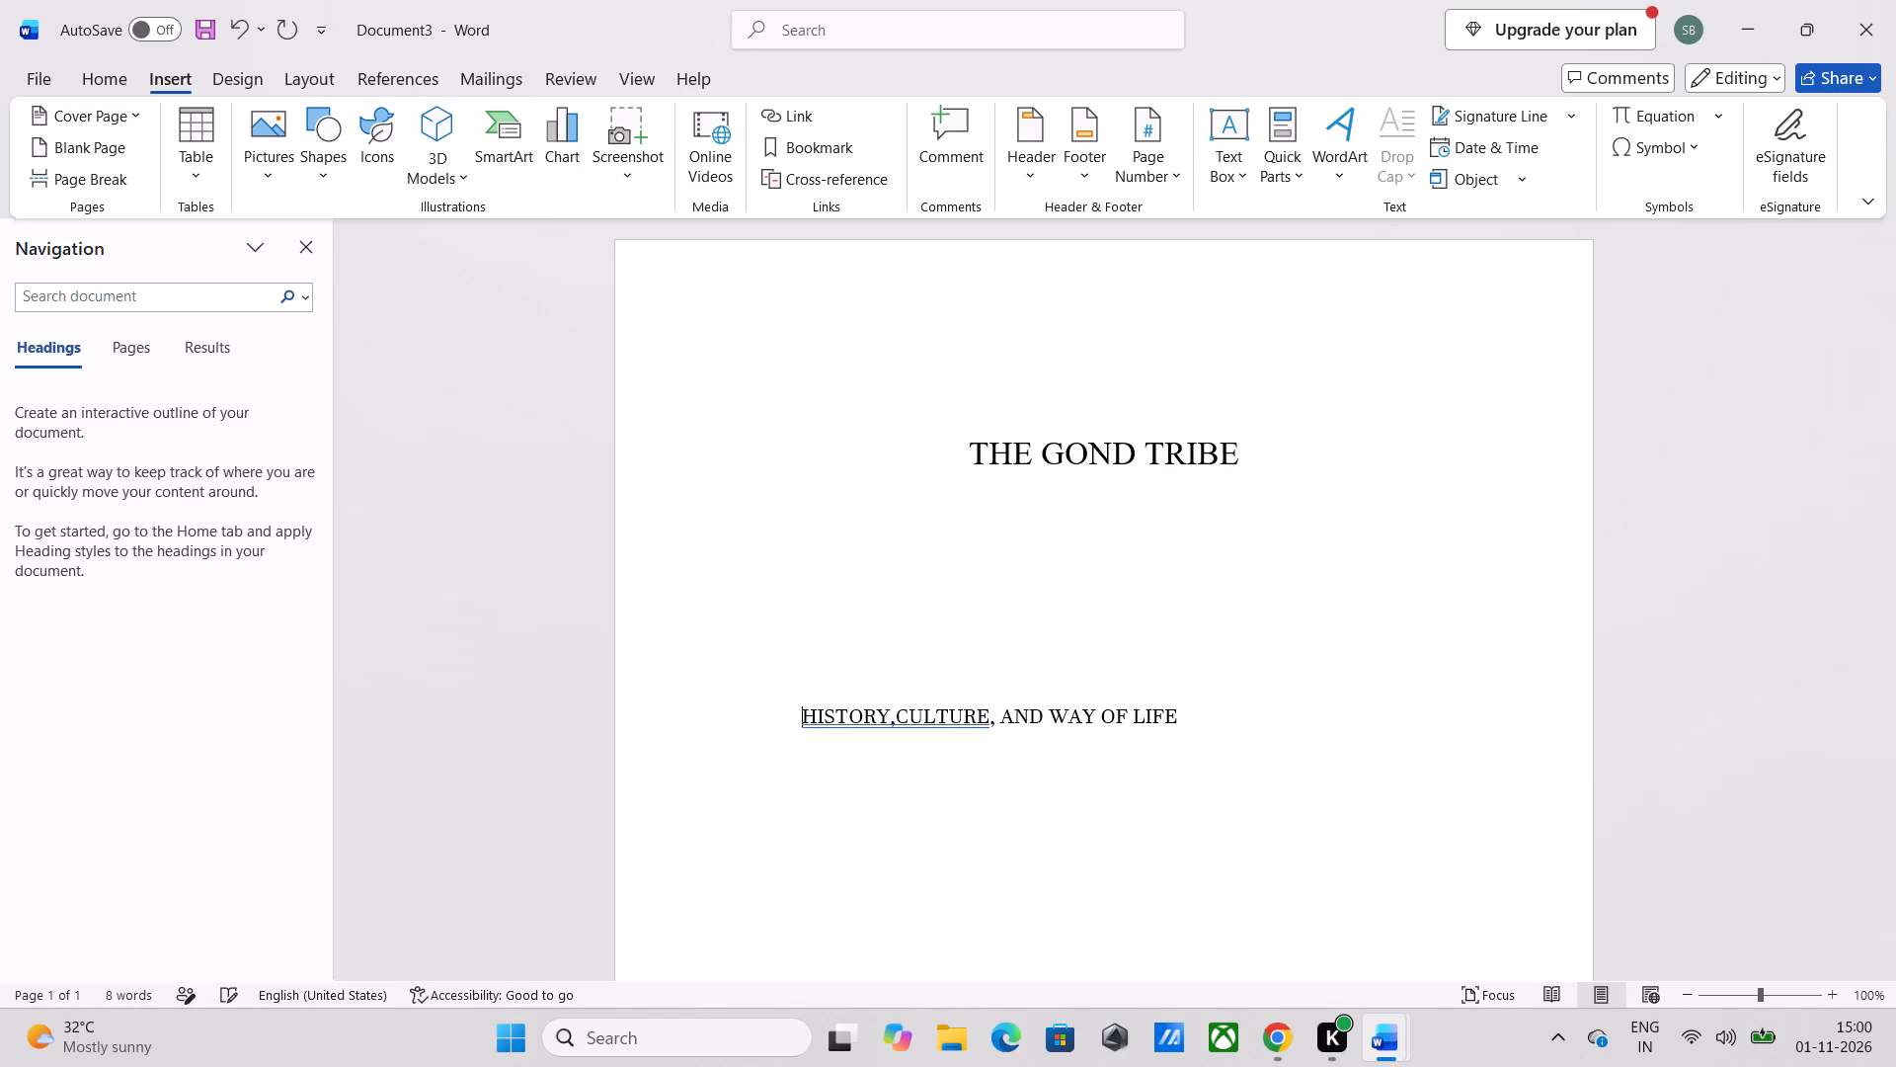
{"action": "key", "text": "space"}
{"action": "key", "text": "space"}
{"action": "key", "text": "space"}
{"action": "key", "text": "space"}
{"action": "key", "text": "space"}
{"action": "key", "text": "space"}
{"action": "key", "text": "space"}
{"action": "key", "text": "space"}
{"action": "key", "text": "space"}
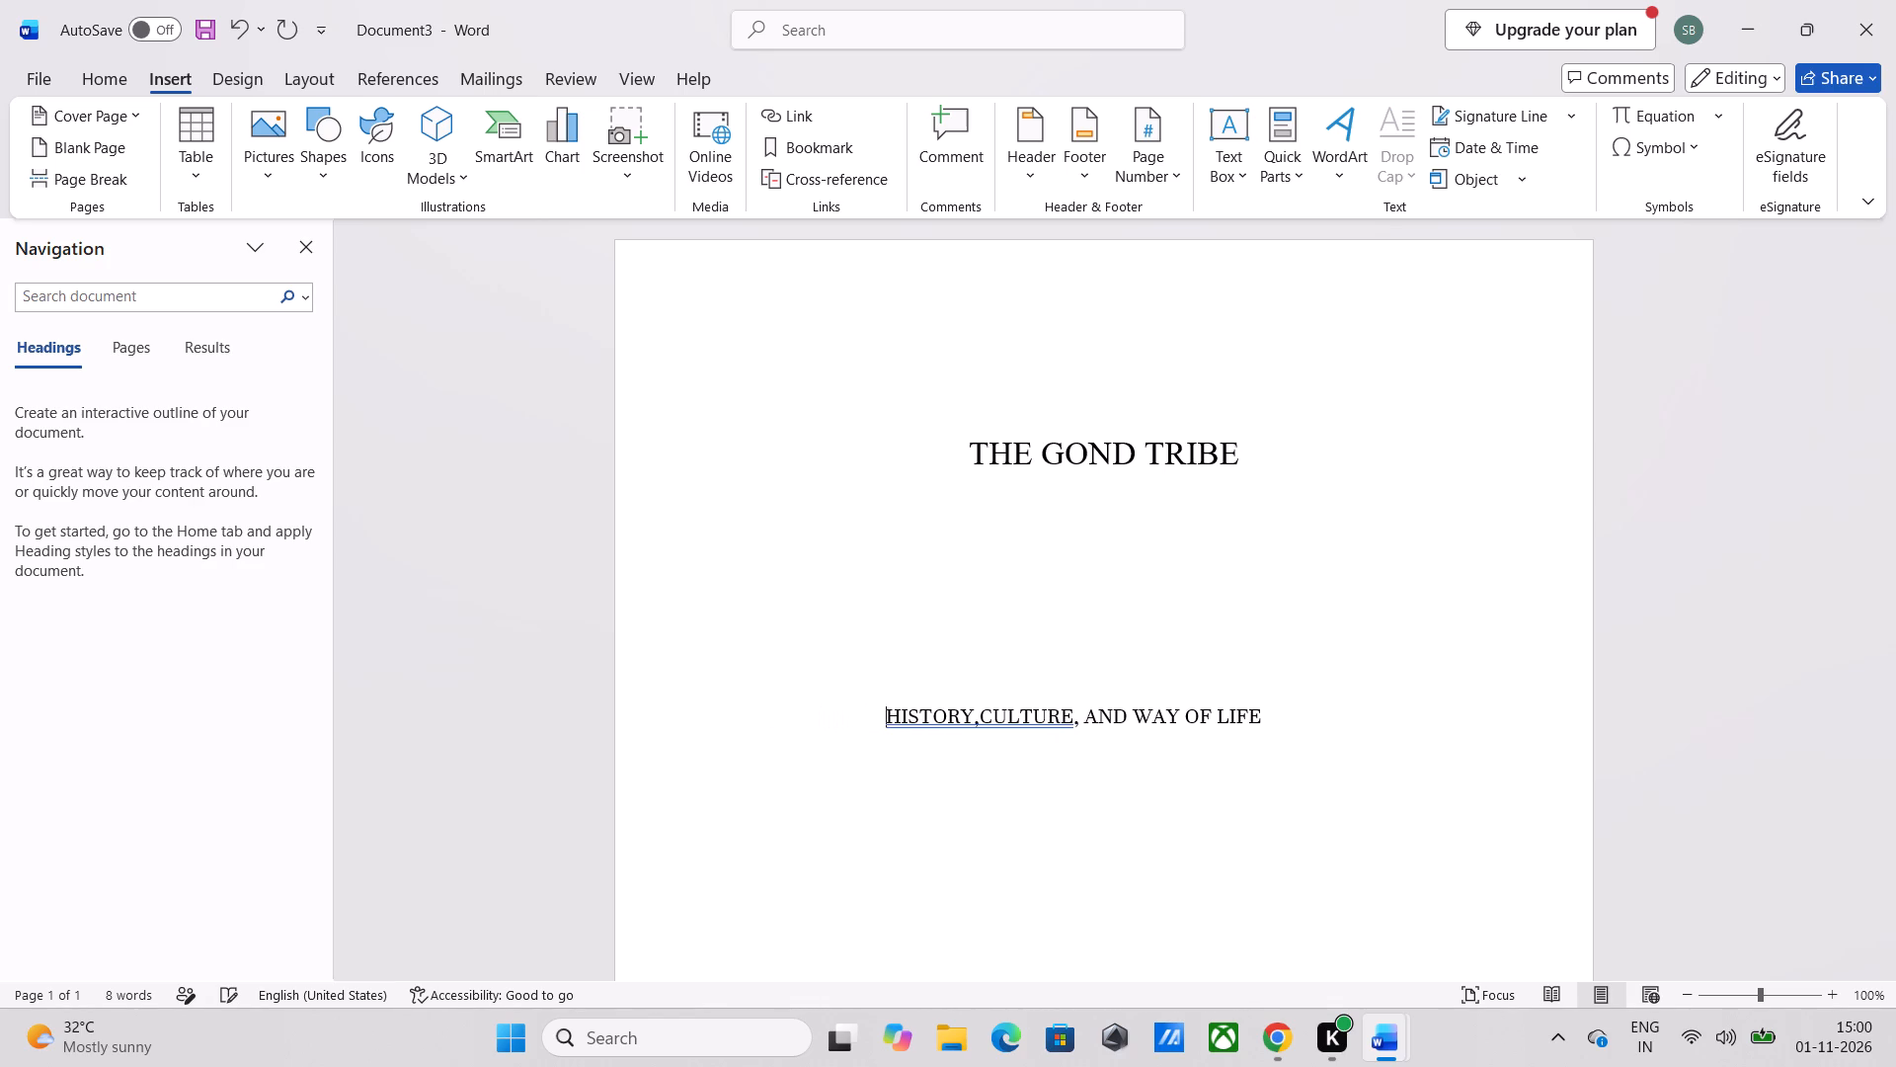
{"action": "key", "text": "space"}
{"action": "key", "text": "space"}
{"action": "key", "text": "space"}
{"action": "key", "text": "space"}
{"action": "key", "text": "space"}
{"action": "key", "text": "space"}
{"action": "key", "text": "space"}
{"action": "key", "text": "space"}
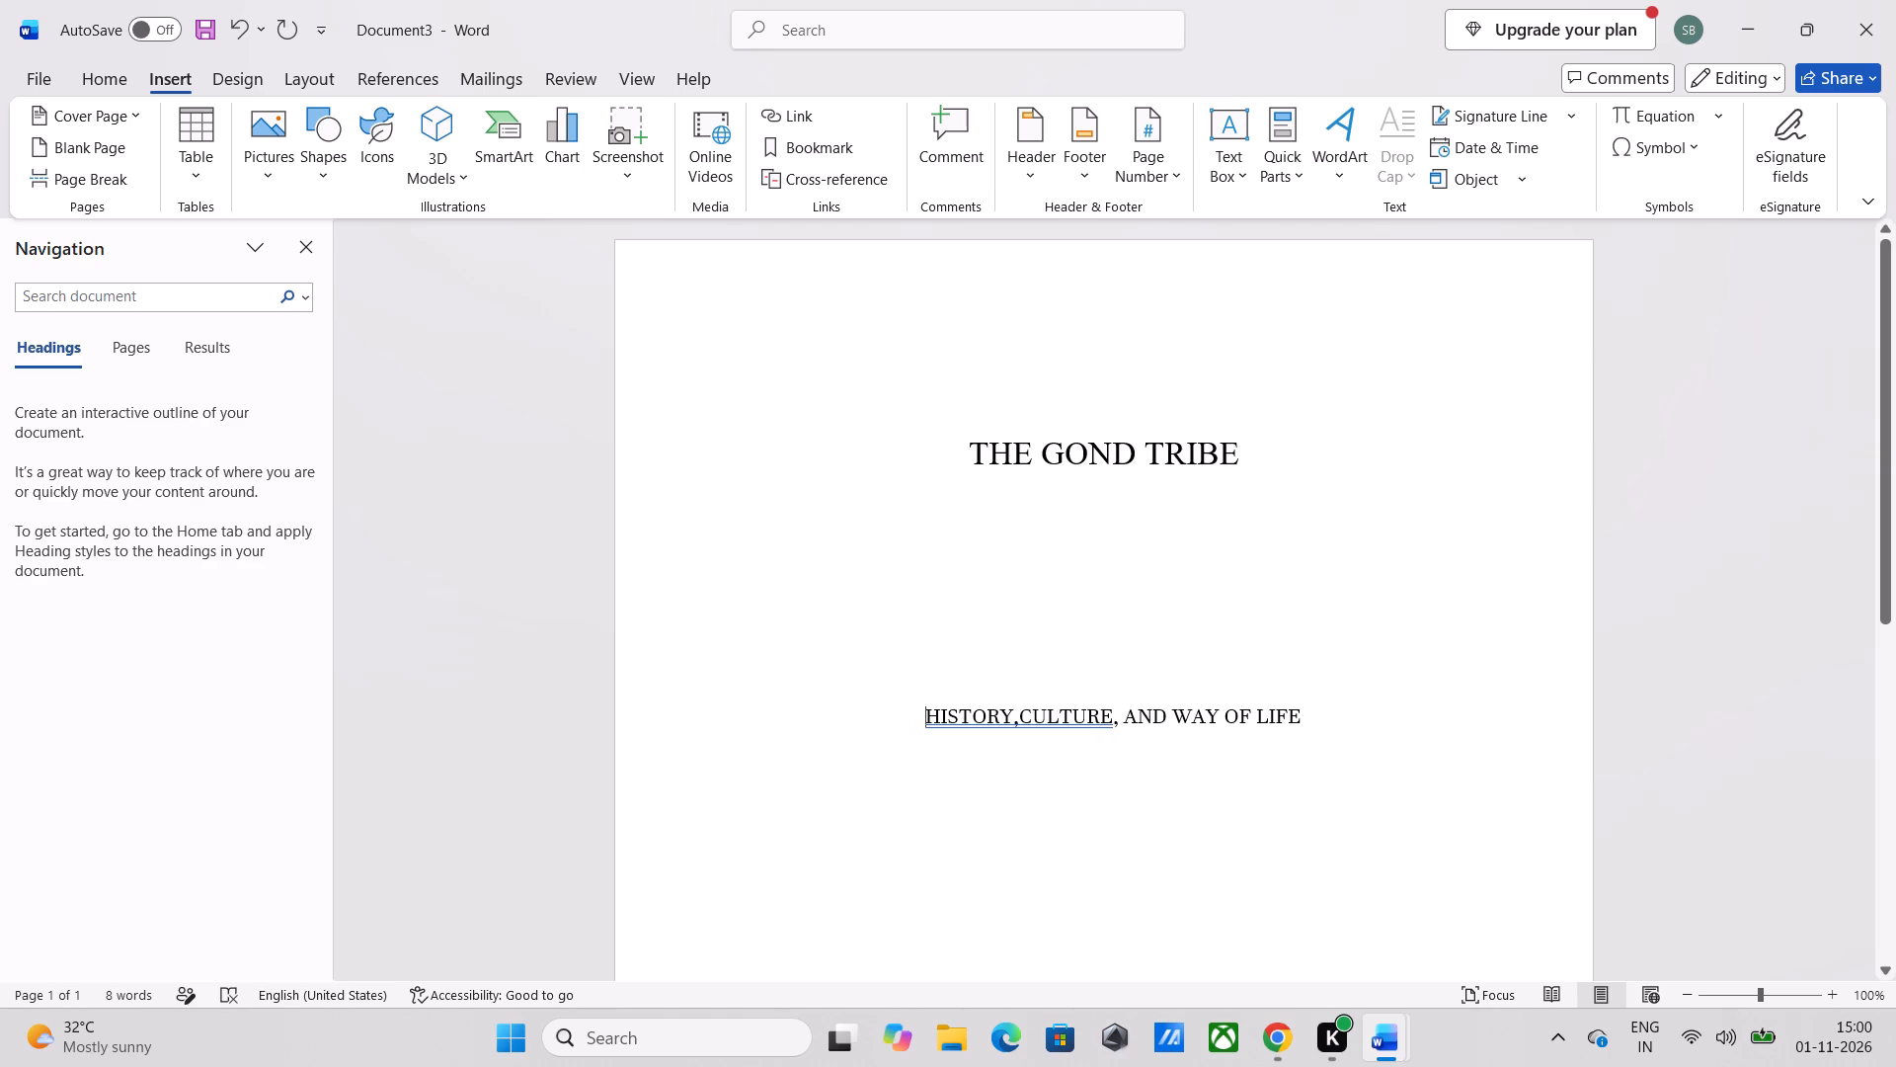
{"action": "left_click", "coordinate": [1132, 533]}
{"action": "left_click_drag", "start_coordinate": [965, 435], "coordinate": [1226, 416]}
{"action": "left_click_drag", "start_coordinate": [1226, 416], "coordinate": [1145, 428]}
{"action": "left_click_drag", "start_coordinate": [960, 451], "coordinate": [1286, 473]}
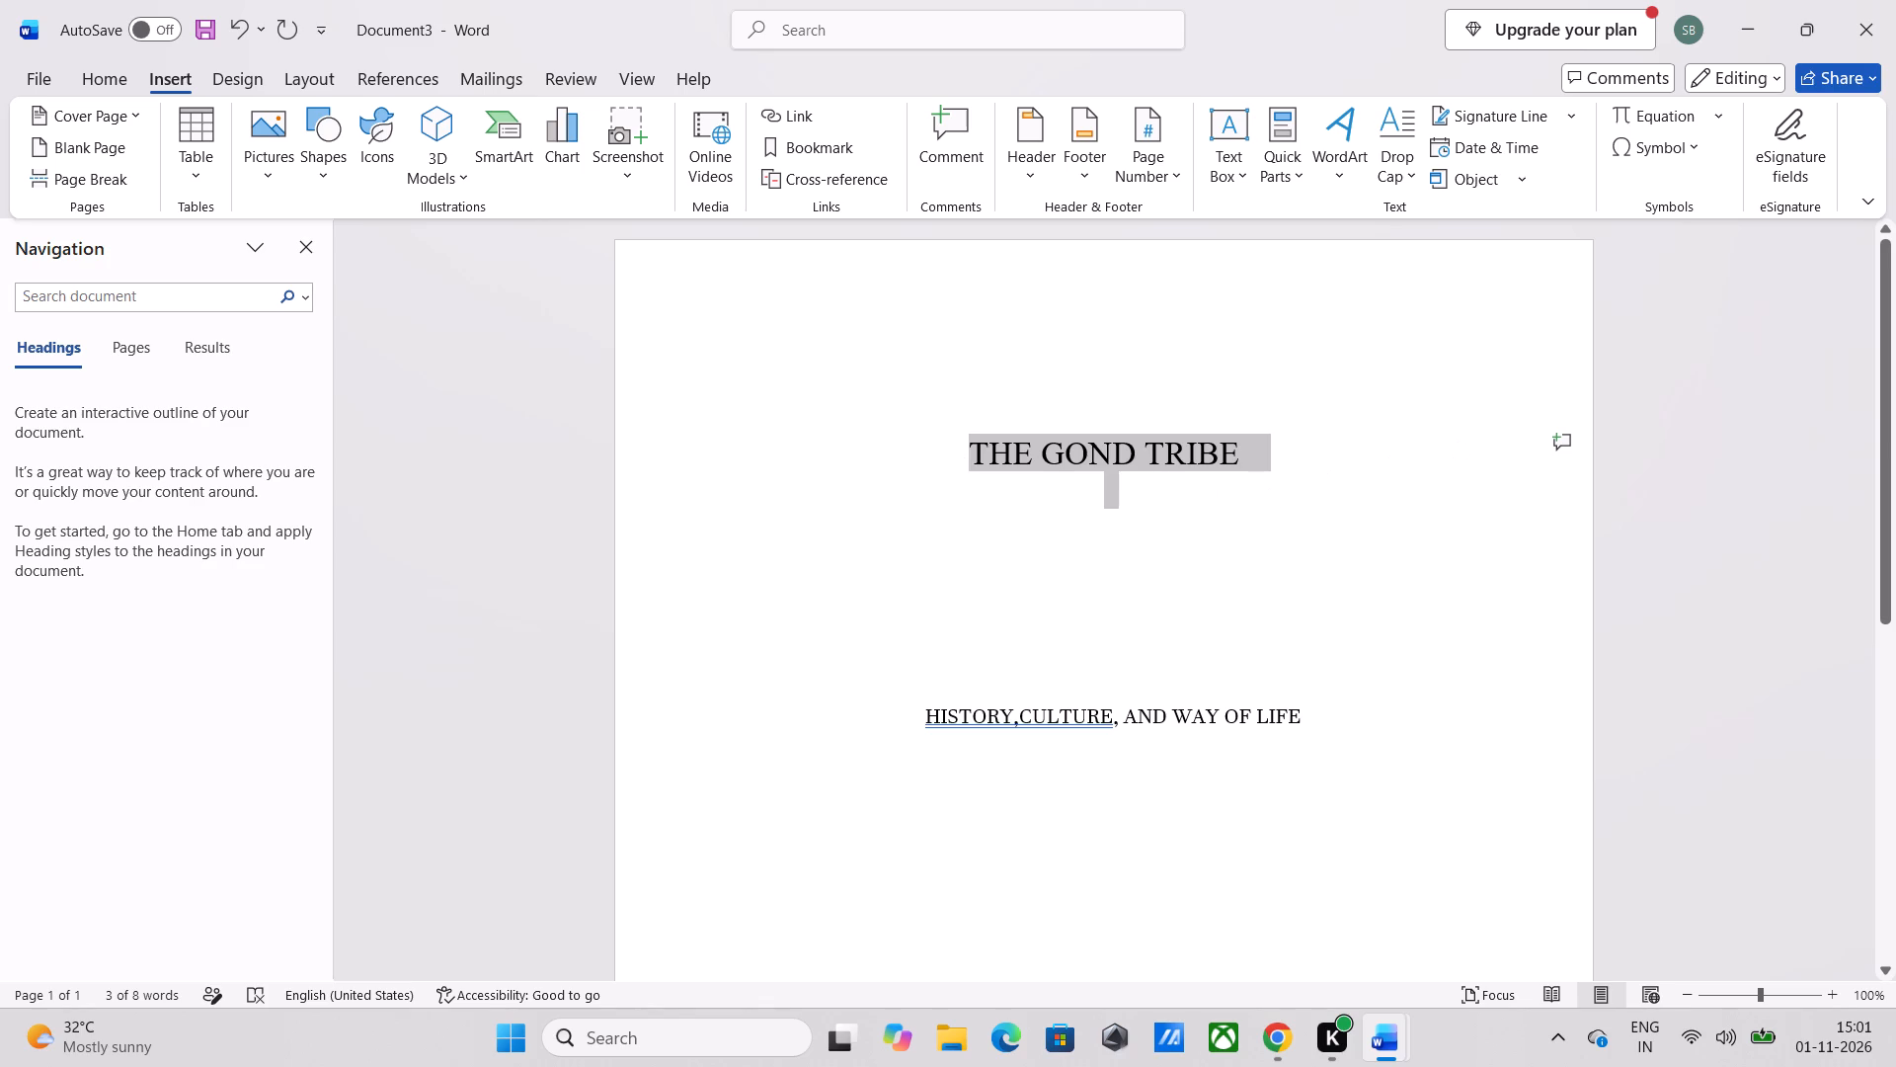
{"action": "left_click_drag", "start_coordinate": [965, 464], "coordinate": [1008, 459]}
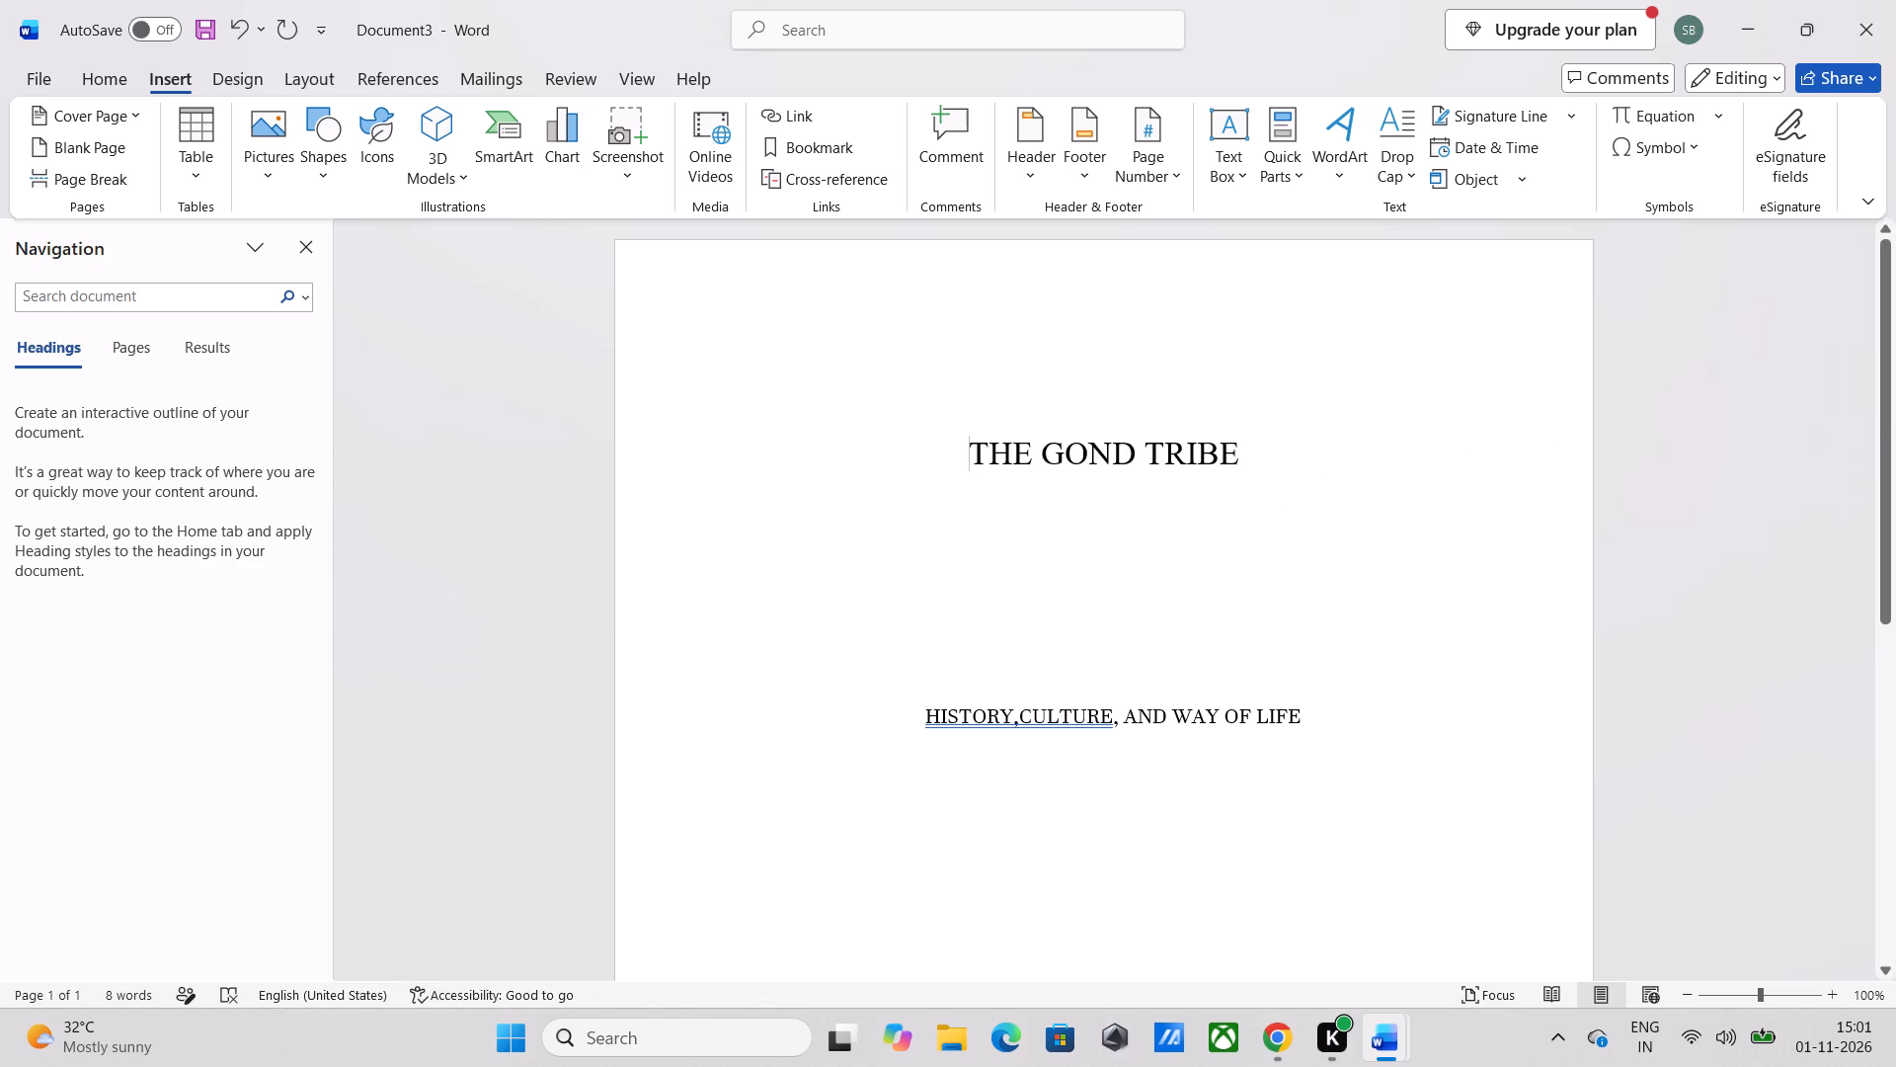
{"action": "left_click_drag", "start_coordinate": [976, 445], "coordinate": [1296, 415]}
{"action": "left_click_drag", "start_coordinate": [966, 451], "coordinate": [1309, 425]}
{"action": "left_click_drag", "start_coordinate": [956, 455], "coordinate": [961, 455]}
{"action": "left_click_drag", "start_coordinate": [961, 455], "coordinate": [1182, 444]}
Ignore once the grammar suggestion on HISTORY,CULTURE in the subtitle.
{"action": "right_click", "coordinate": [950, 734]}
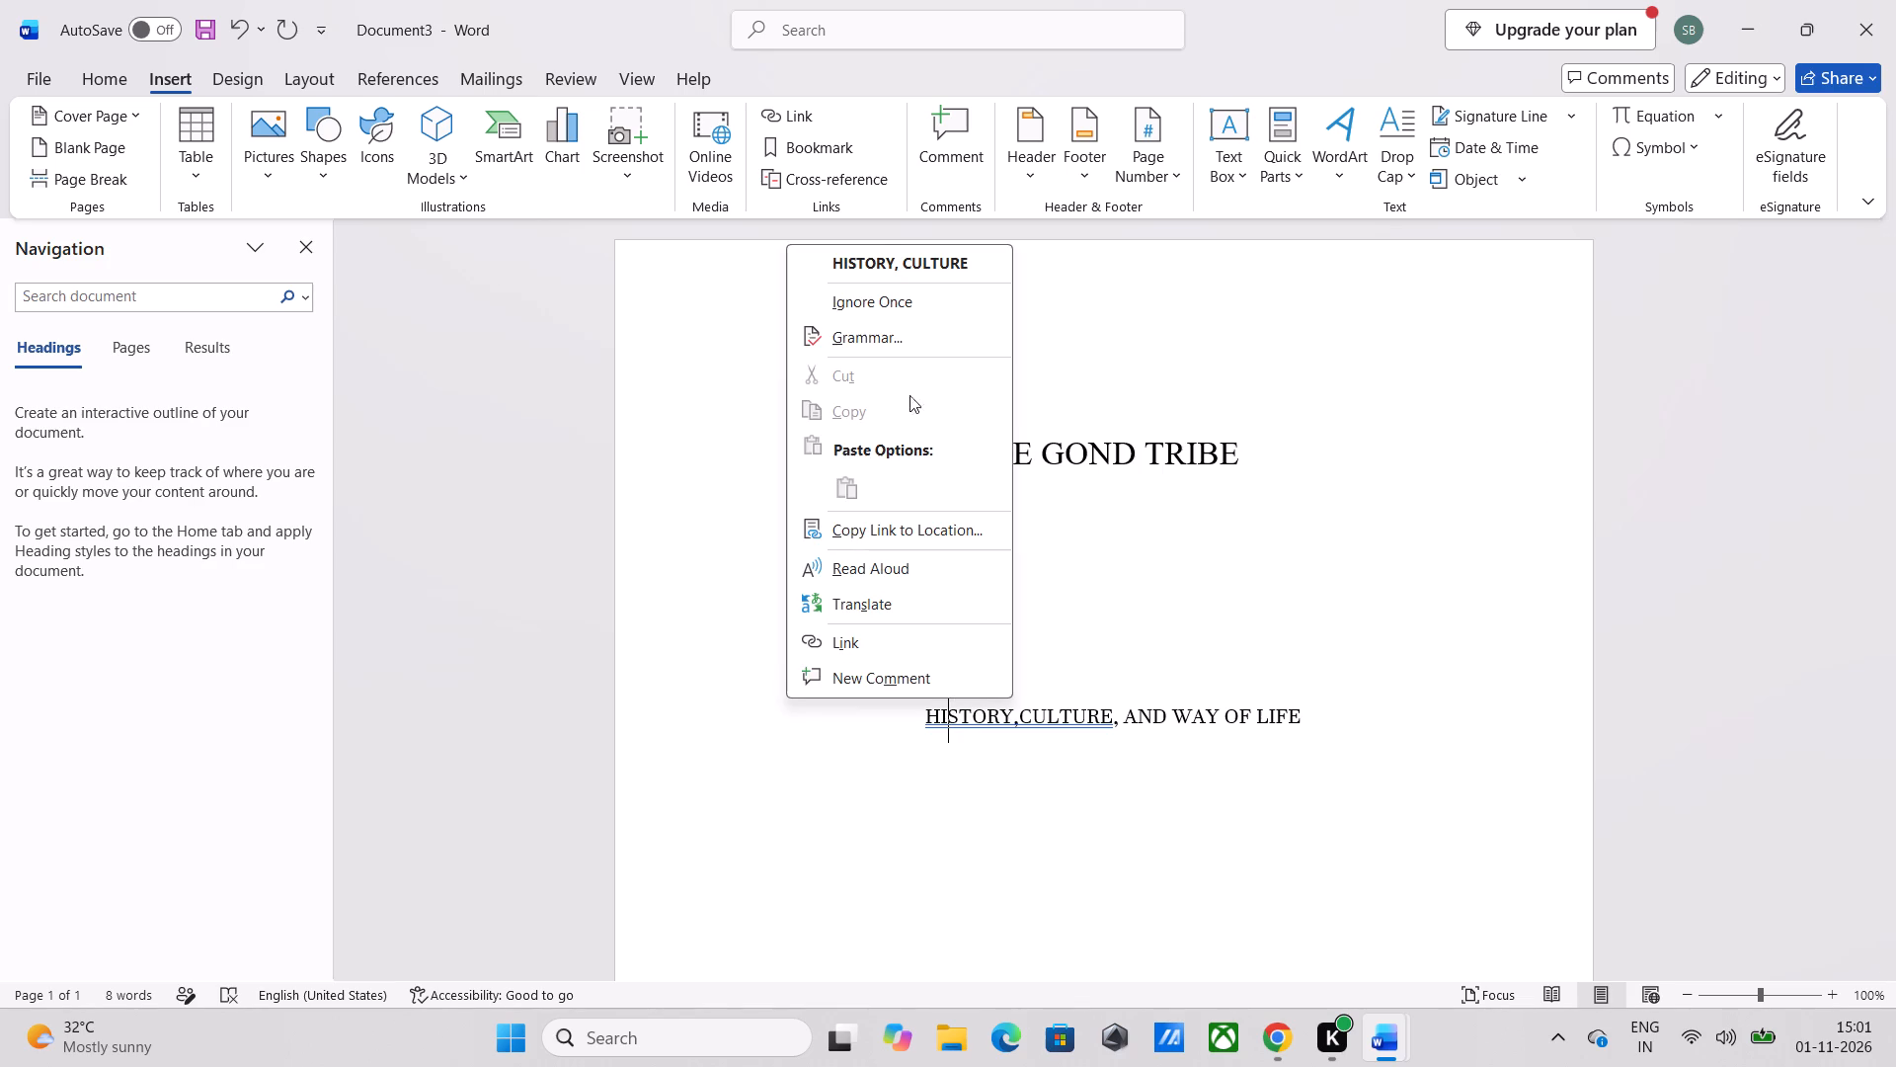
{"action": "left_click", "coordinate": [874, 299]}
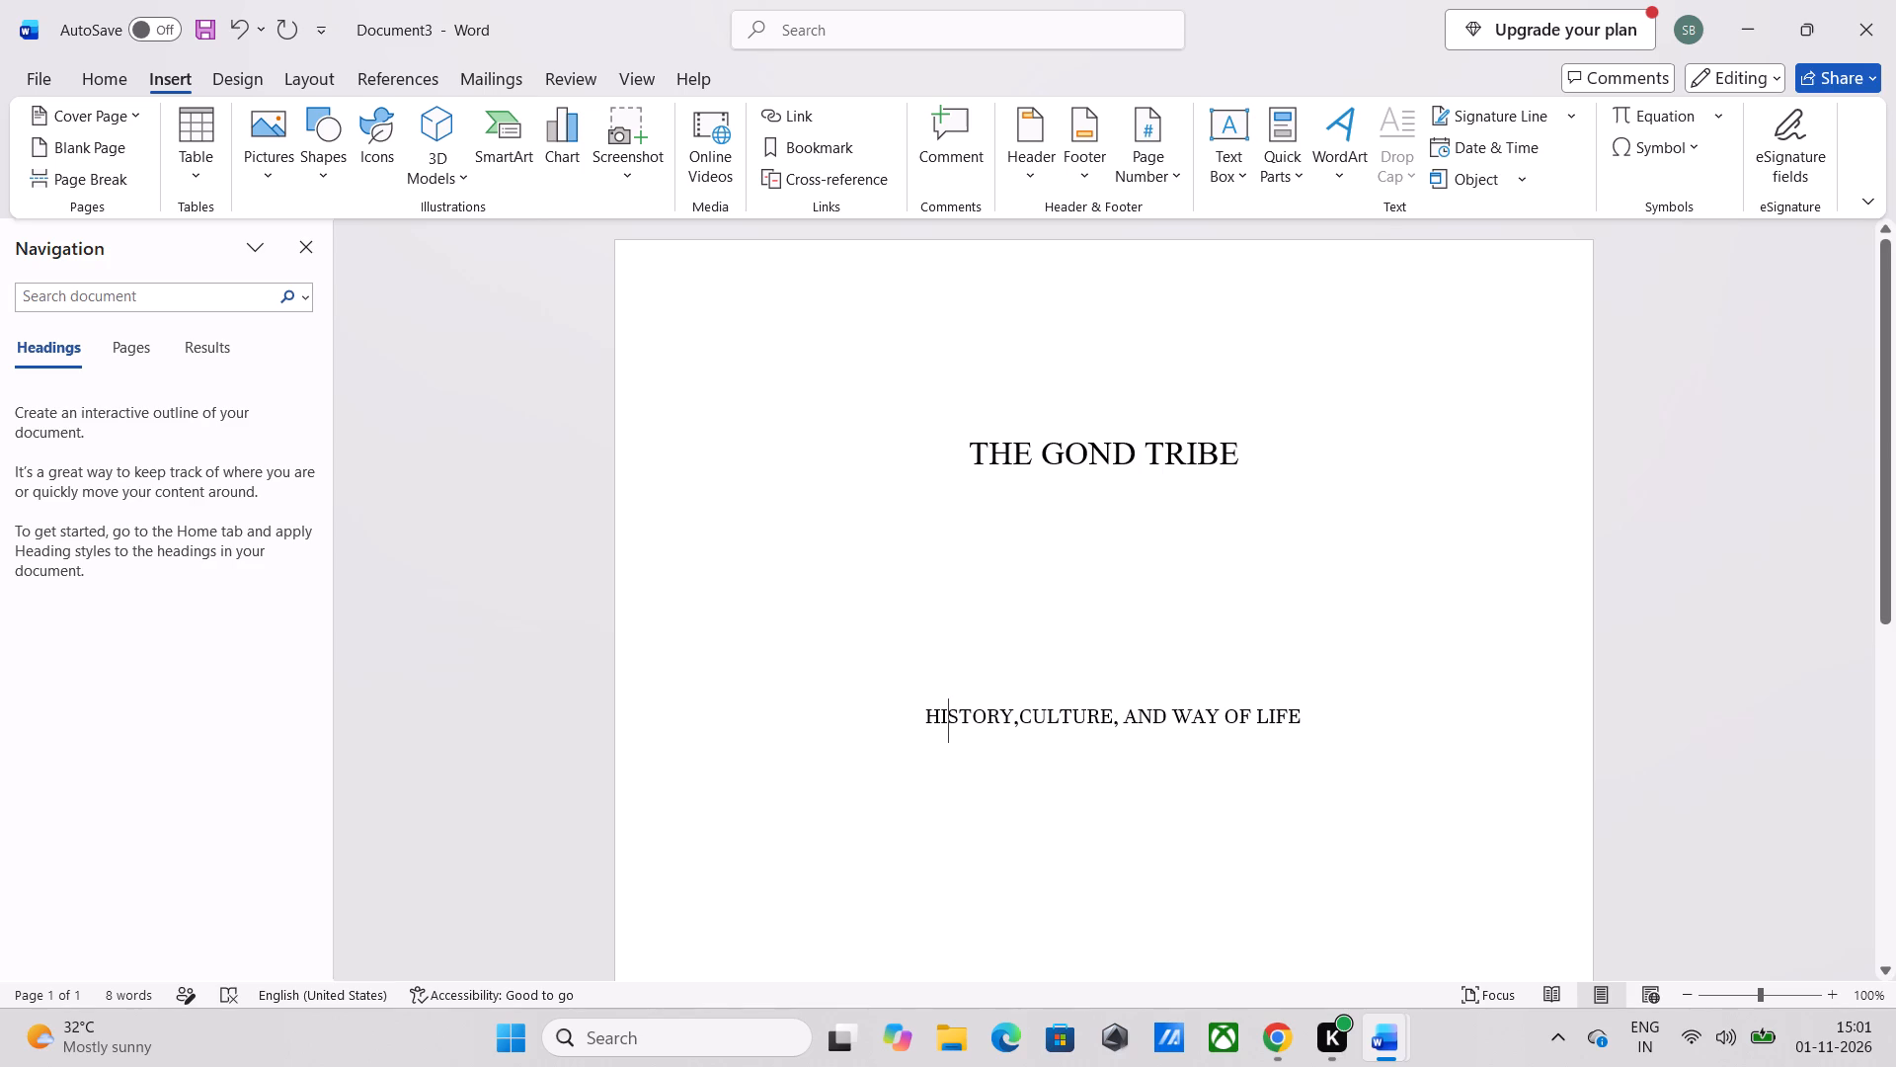
Set the font size of the title THE GOND TRIBE to 36.
{"action": "left_click_drag", "start_coordinate": [962, 451], "coordinate": [1127, 456]}
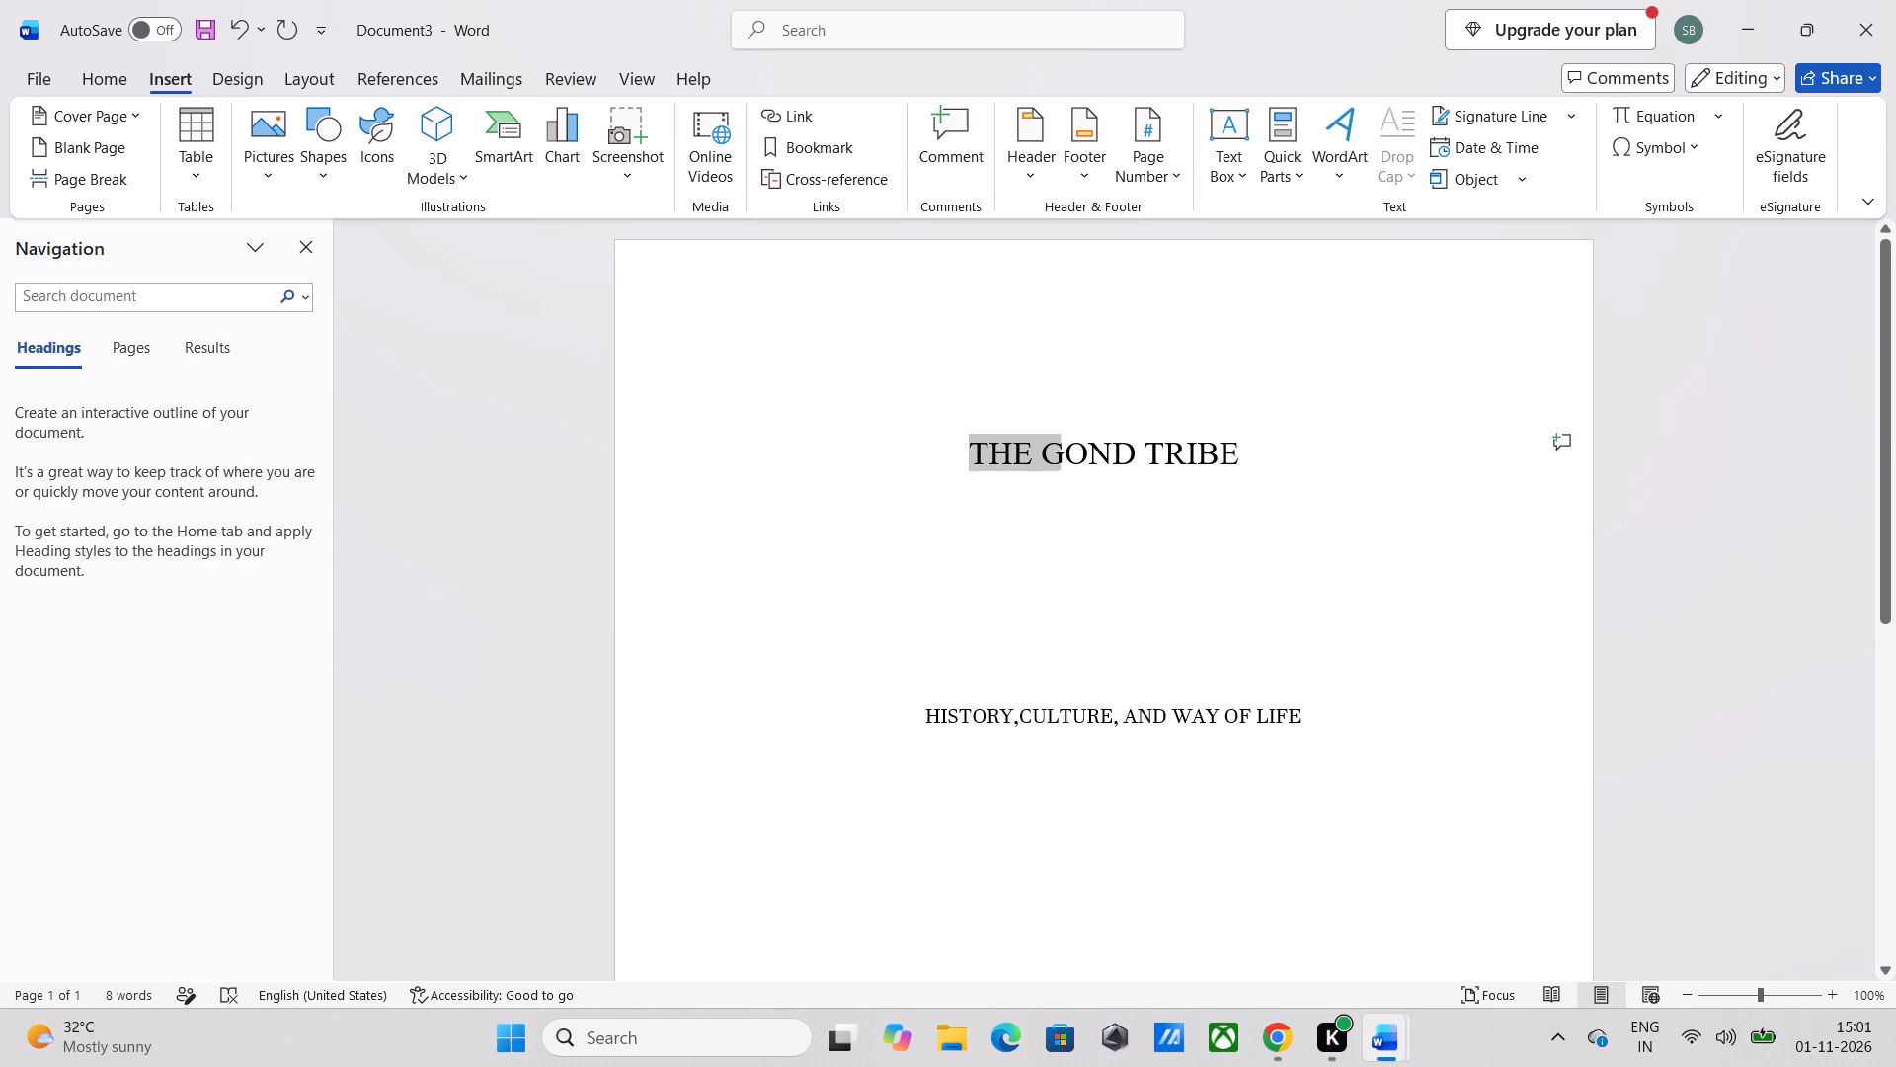
{"action": "left_click_drag", "start_coordinate": [1127, 456], "coordinate": [1307, 465]}
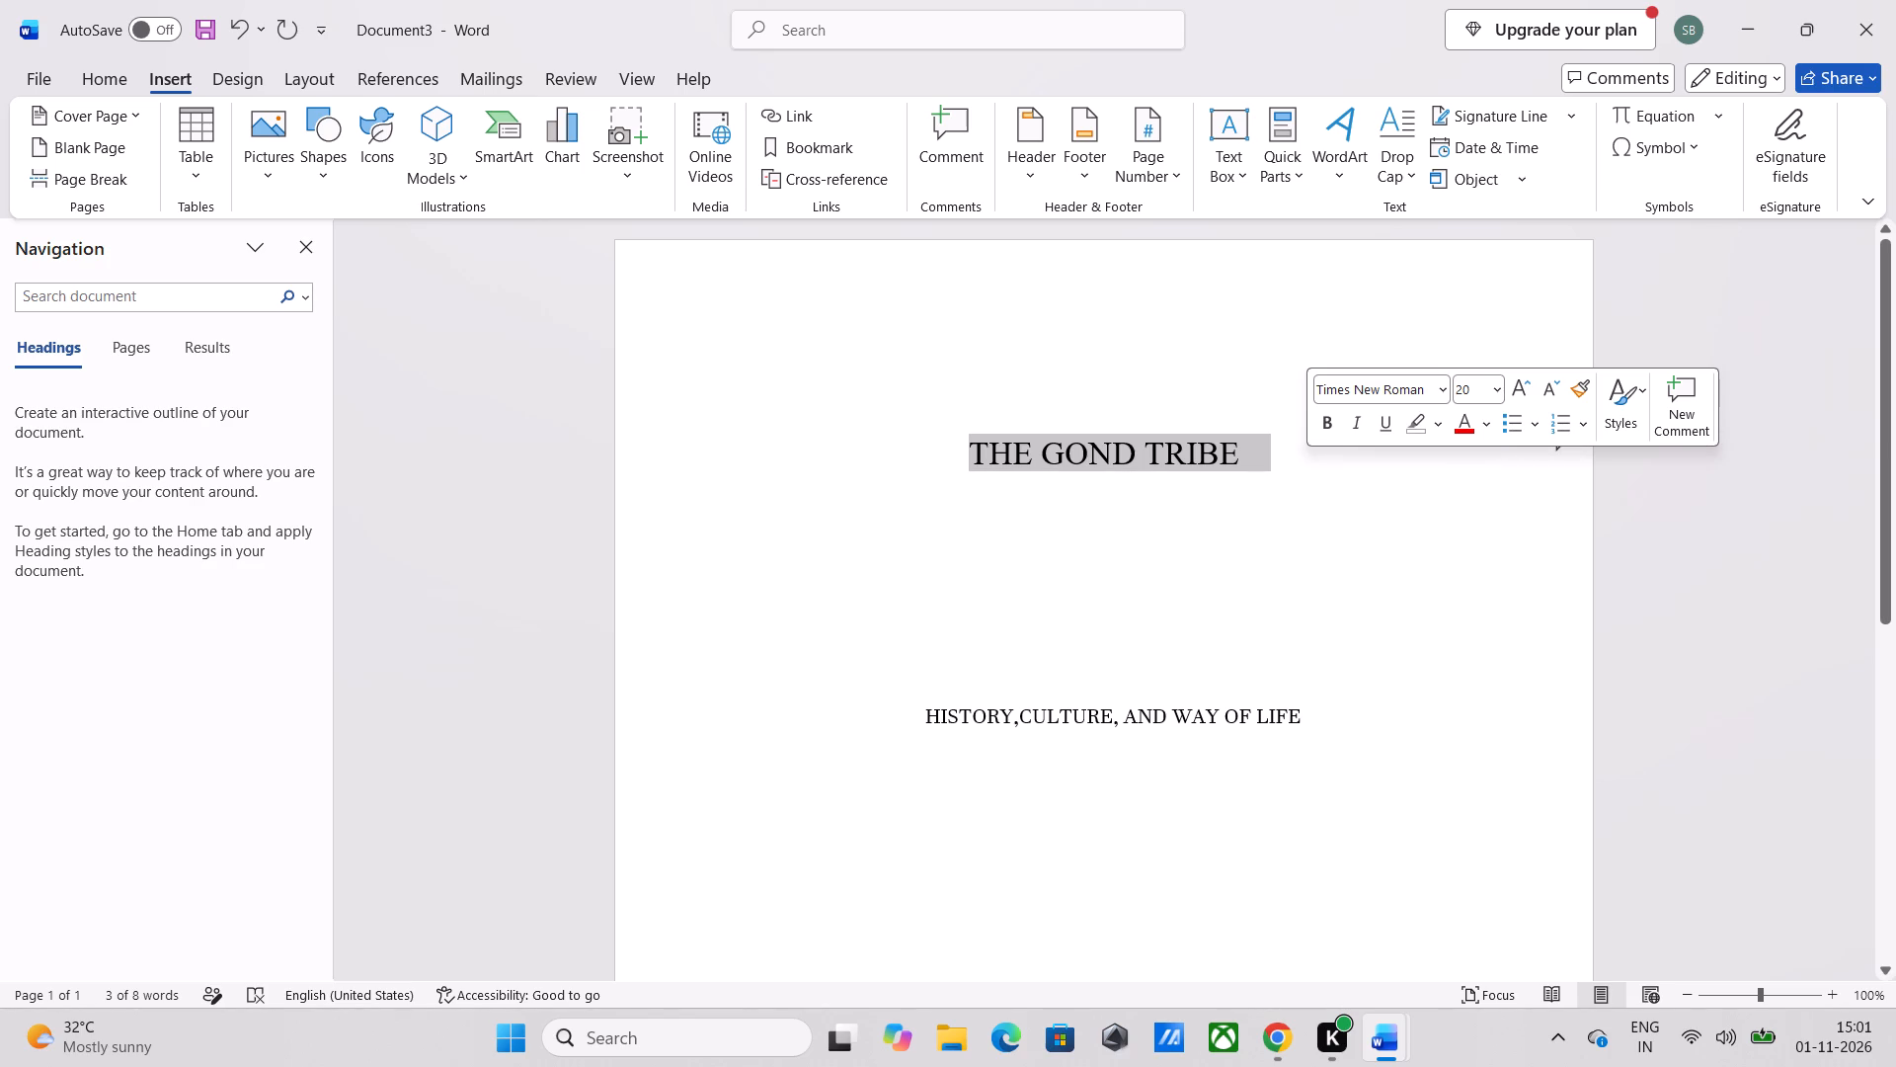
{"action": "right_click", "coordinate": [1495, 385]}
{"action": "left_click", "coordinate": [1493, 376]}
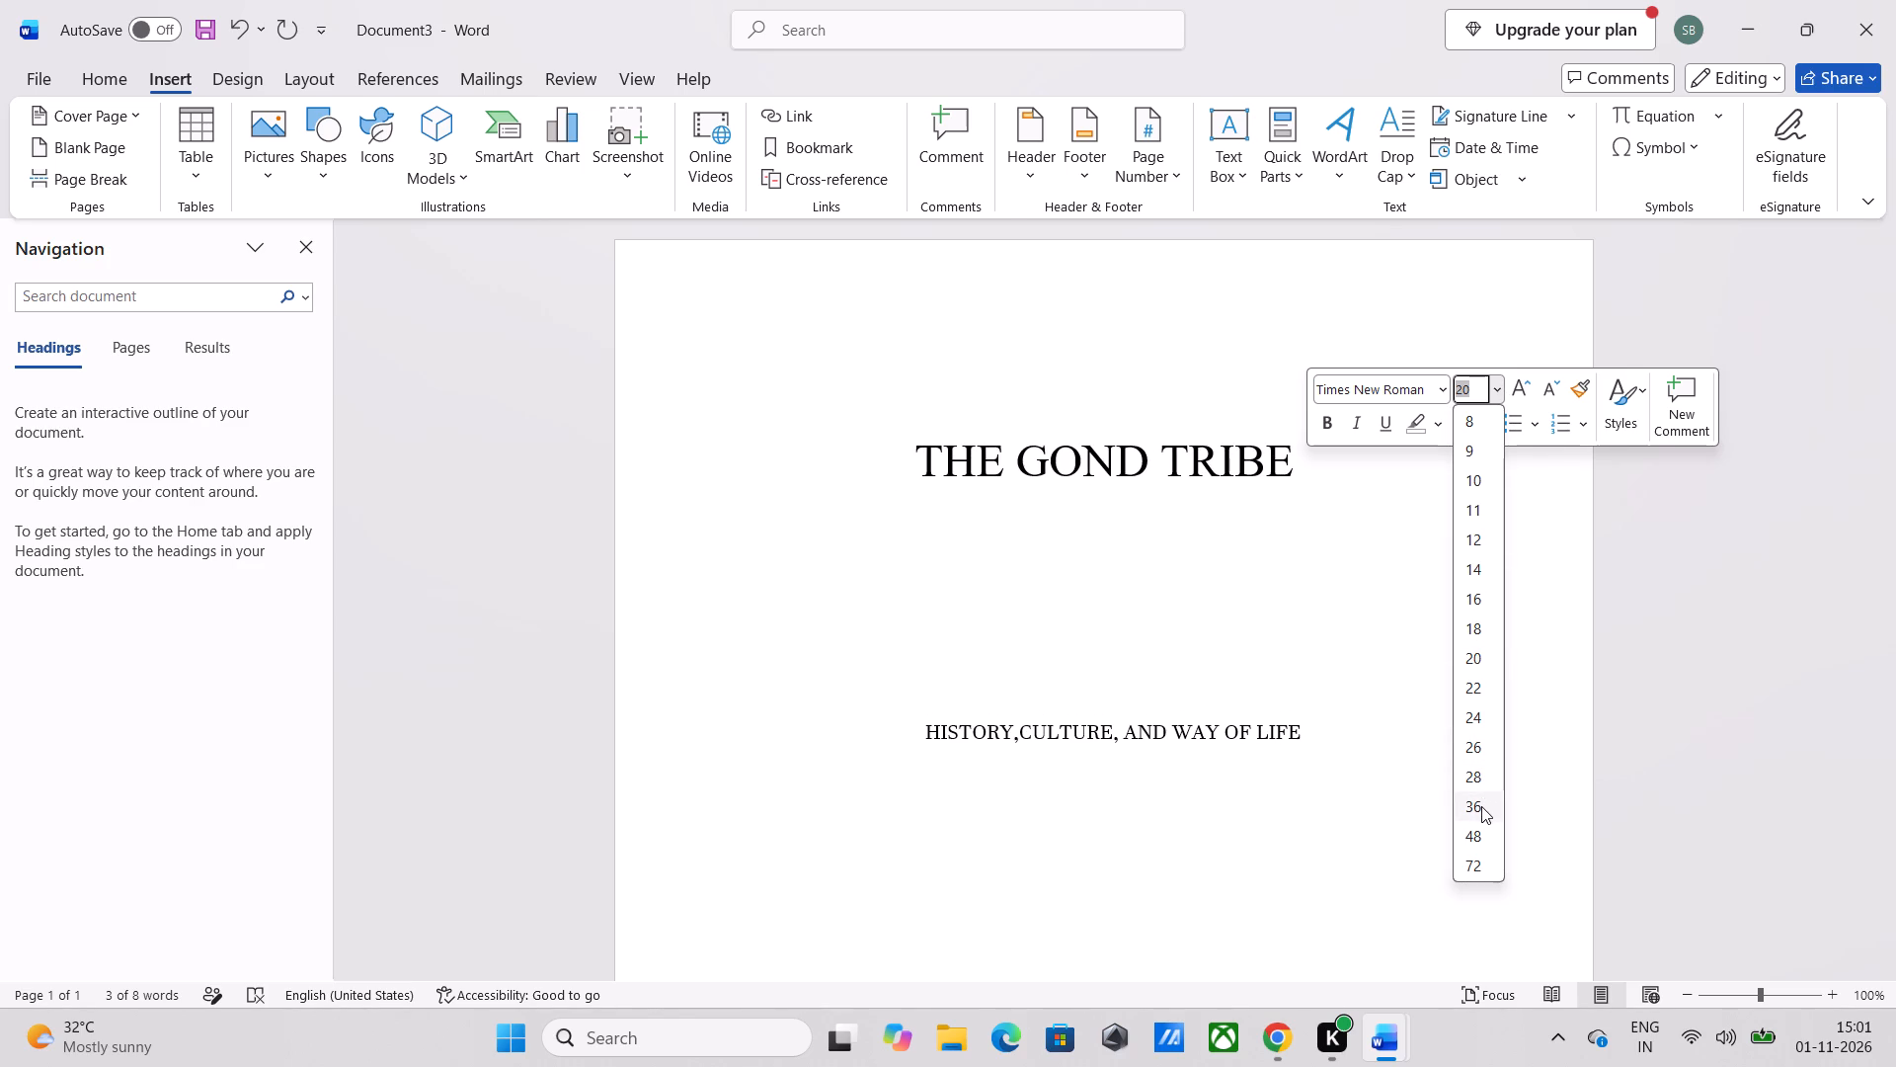
{"action": "left_click", "coordinate": [1481, 806]}
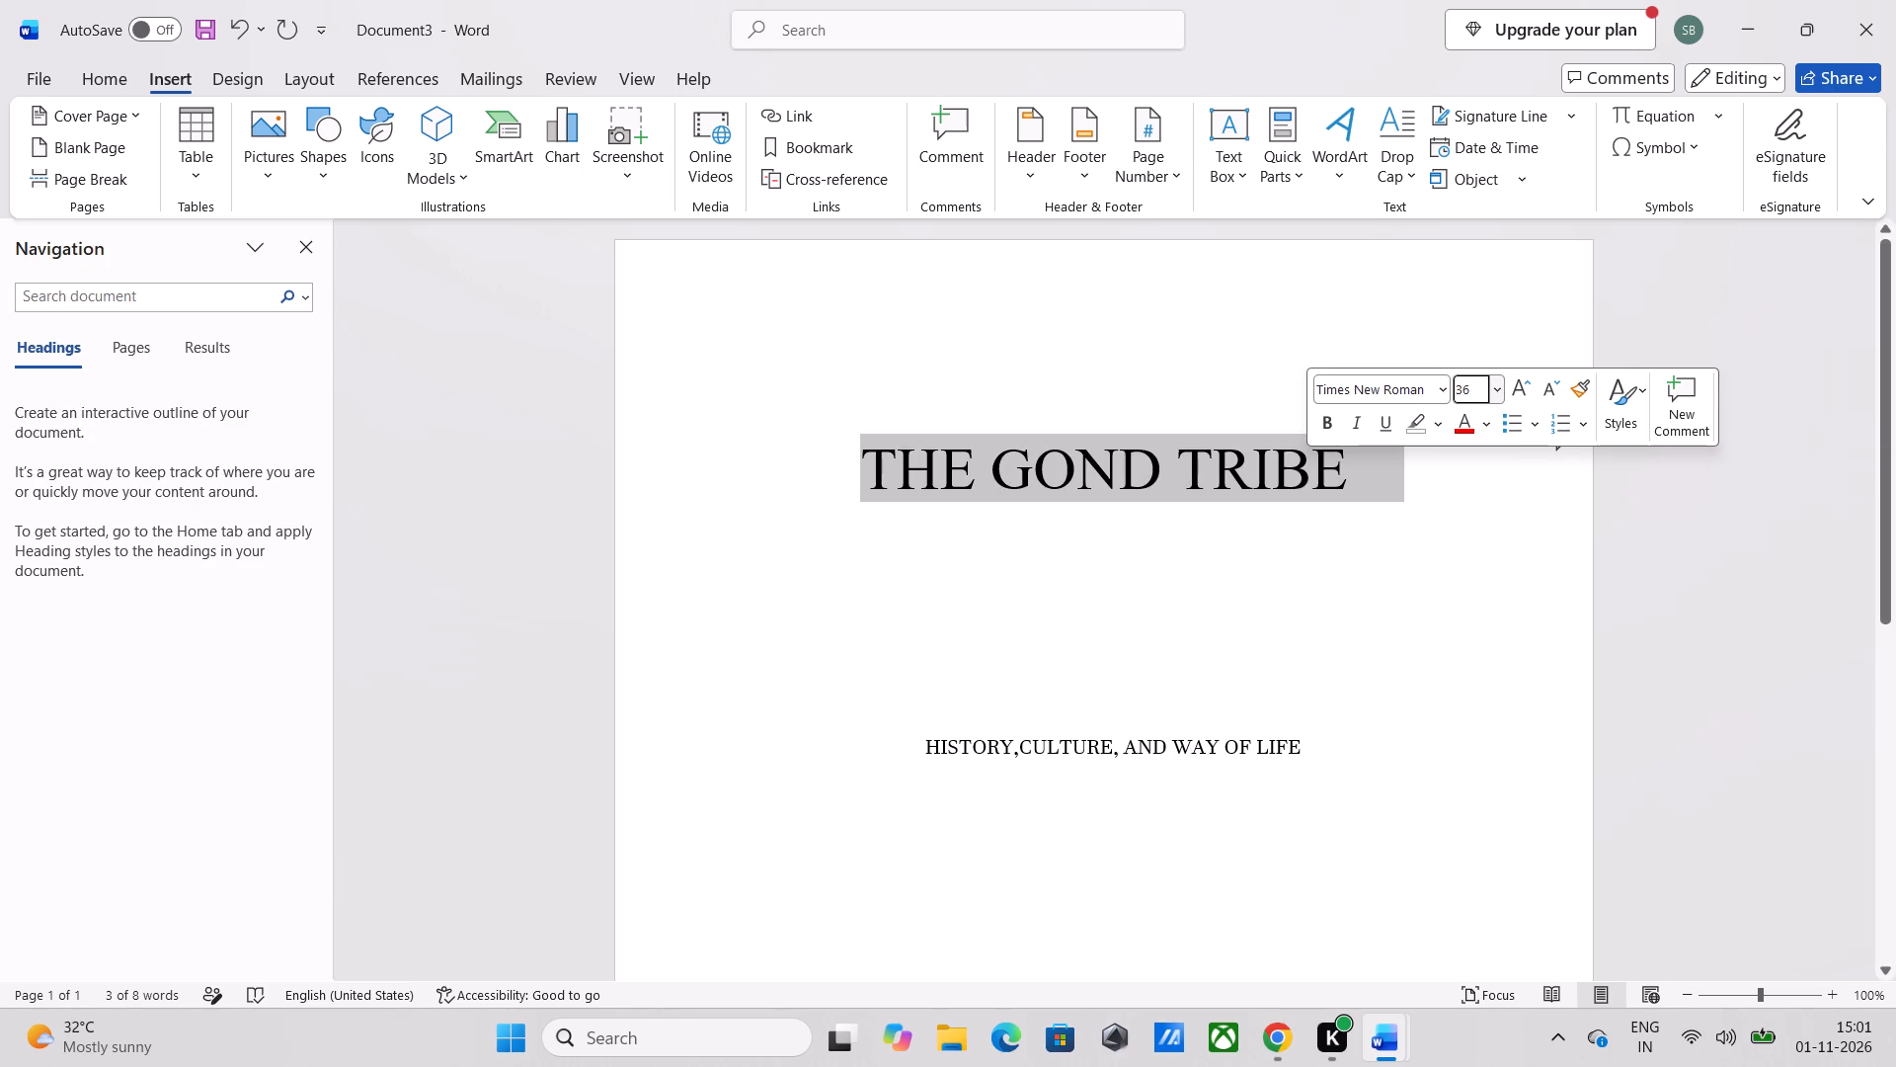
Delete the whole subtitle HISTORY,CULTURE, AND WAY OF LIFE from the page.
{"action": "left_click", "coordinate": [1037, 716]}
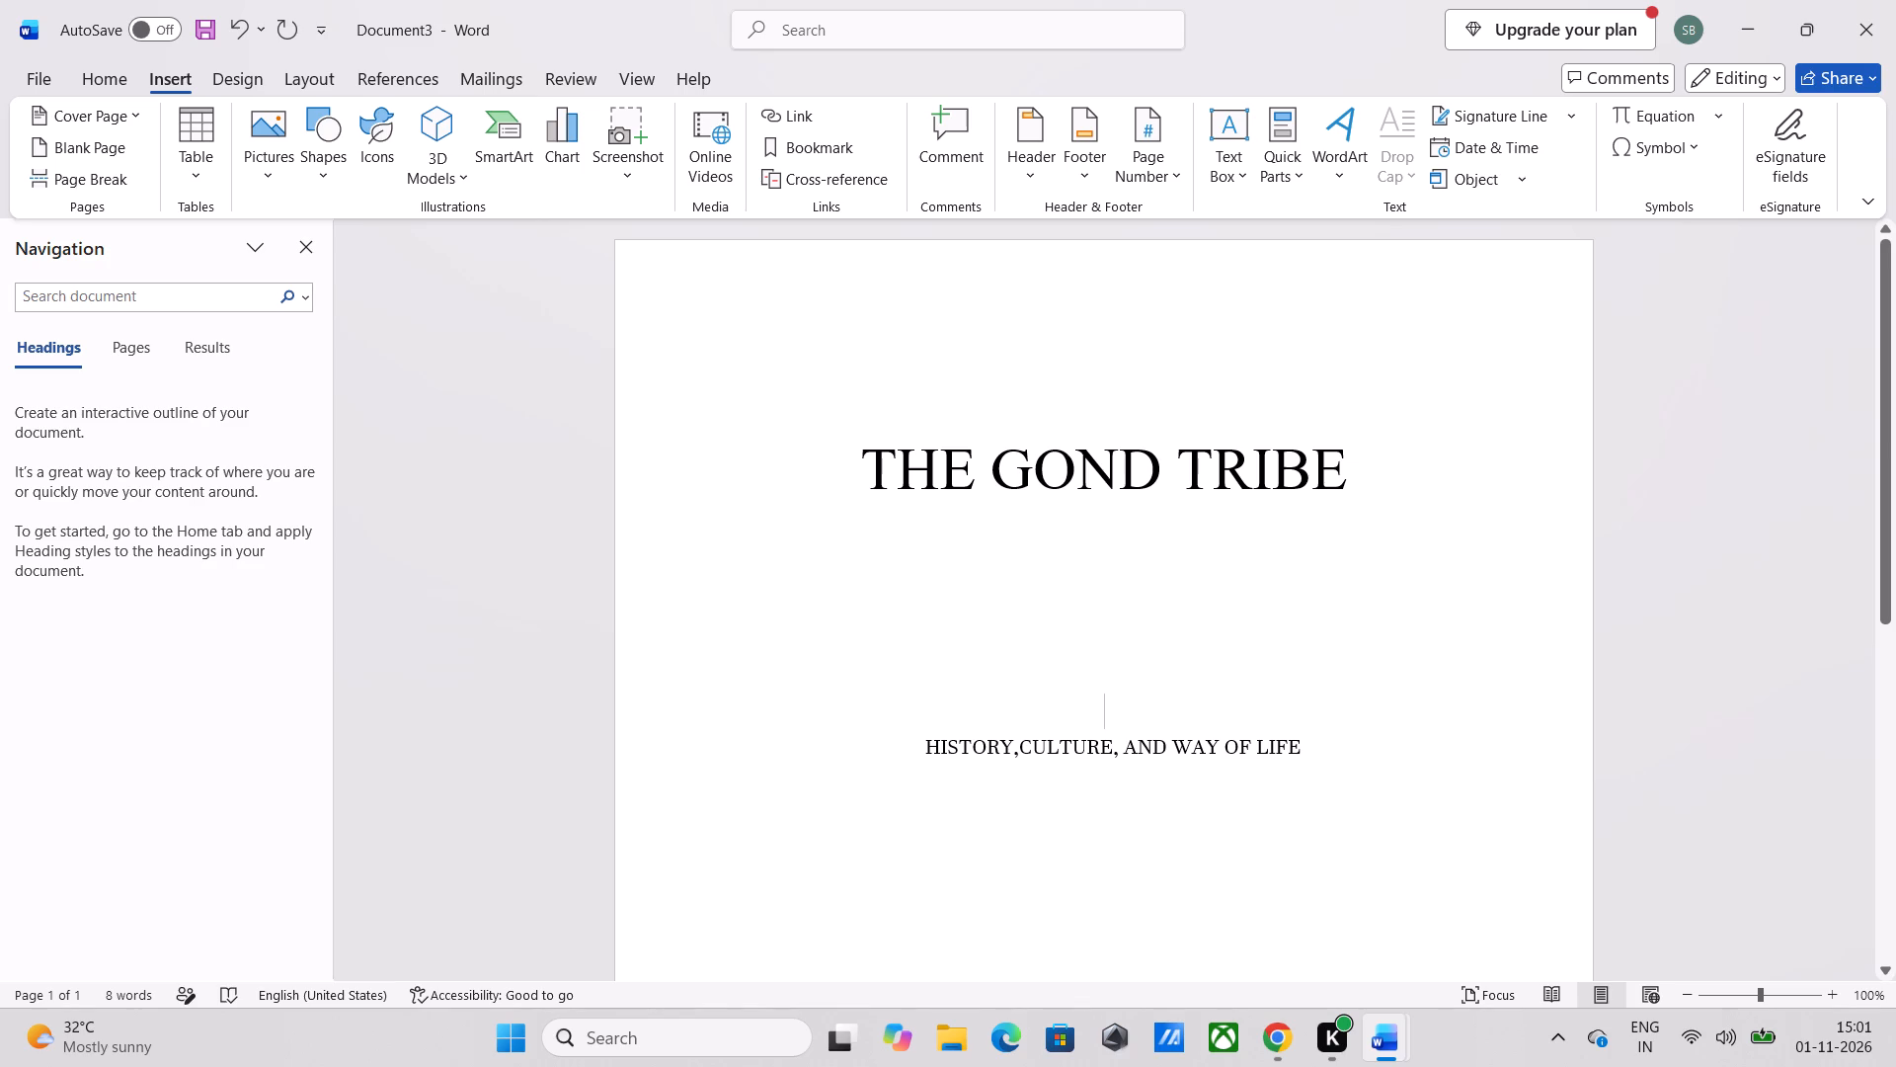
{"action": "left_click", "coordinate": [917, 745]}
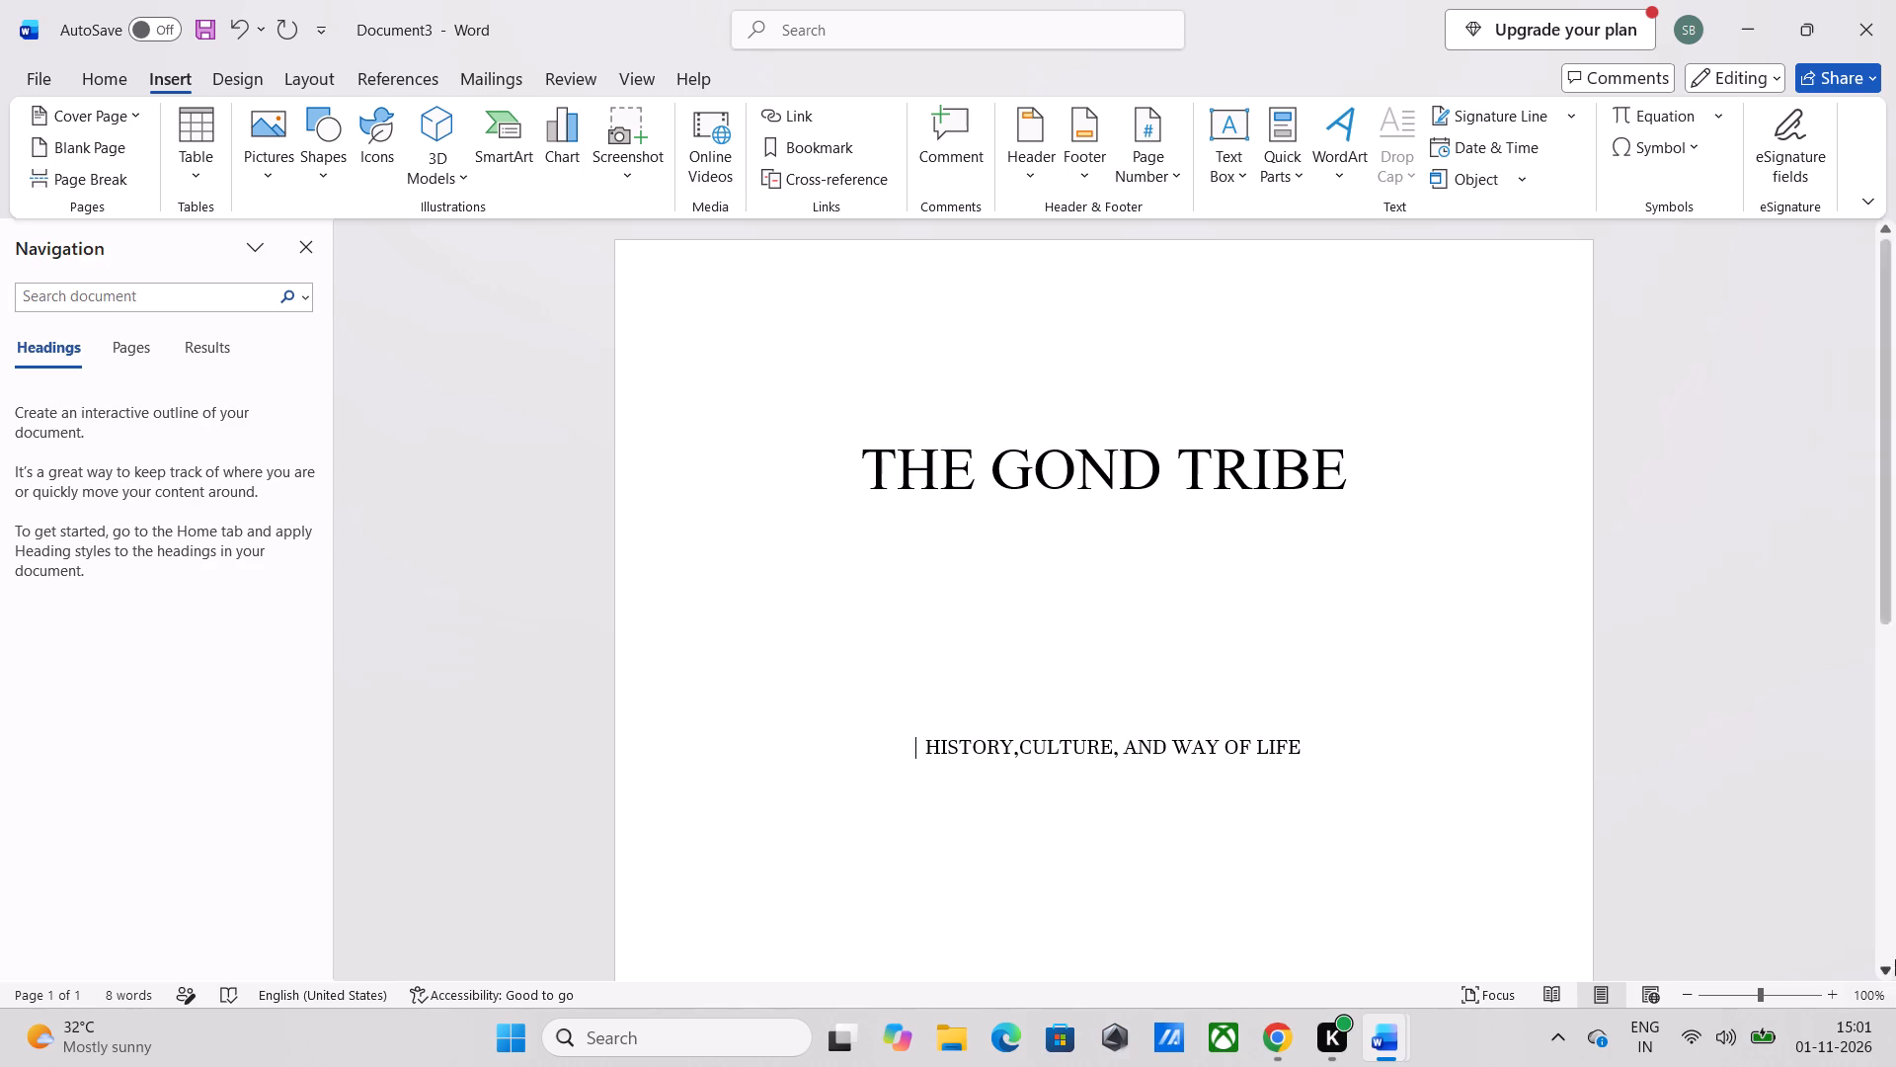
{"action": "left_click", "coordinate": [1351, 741]}
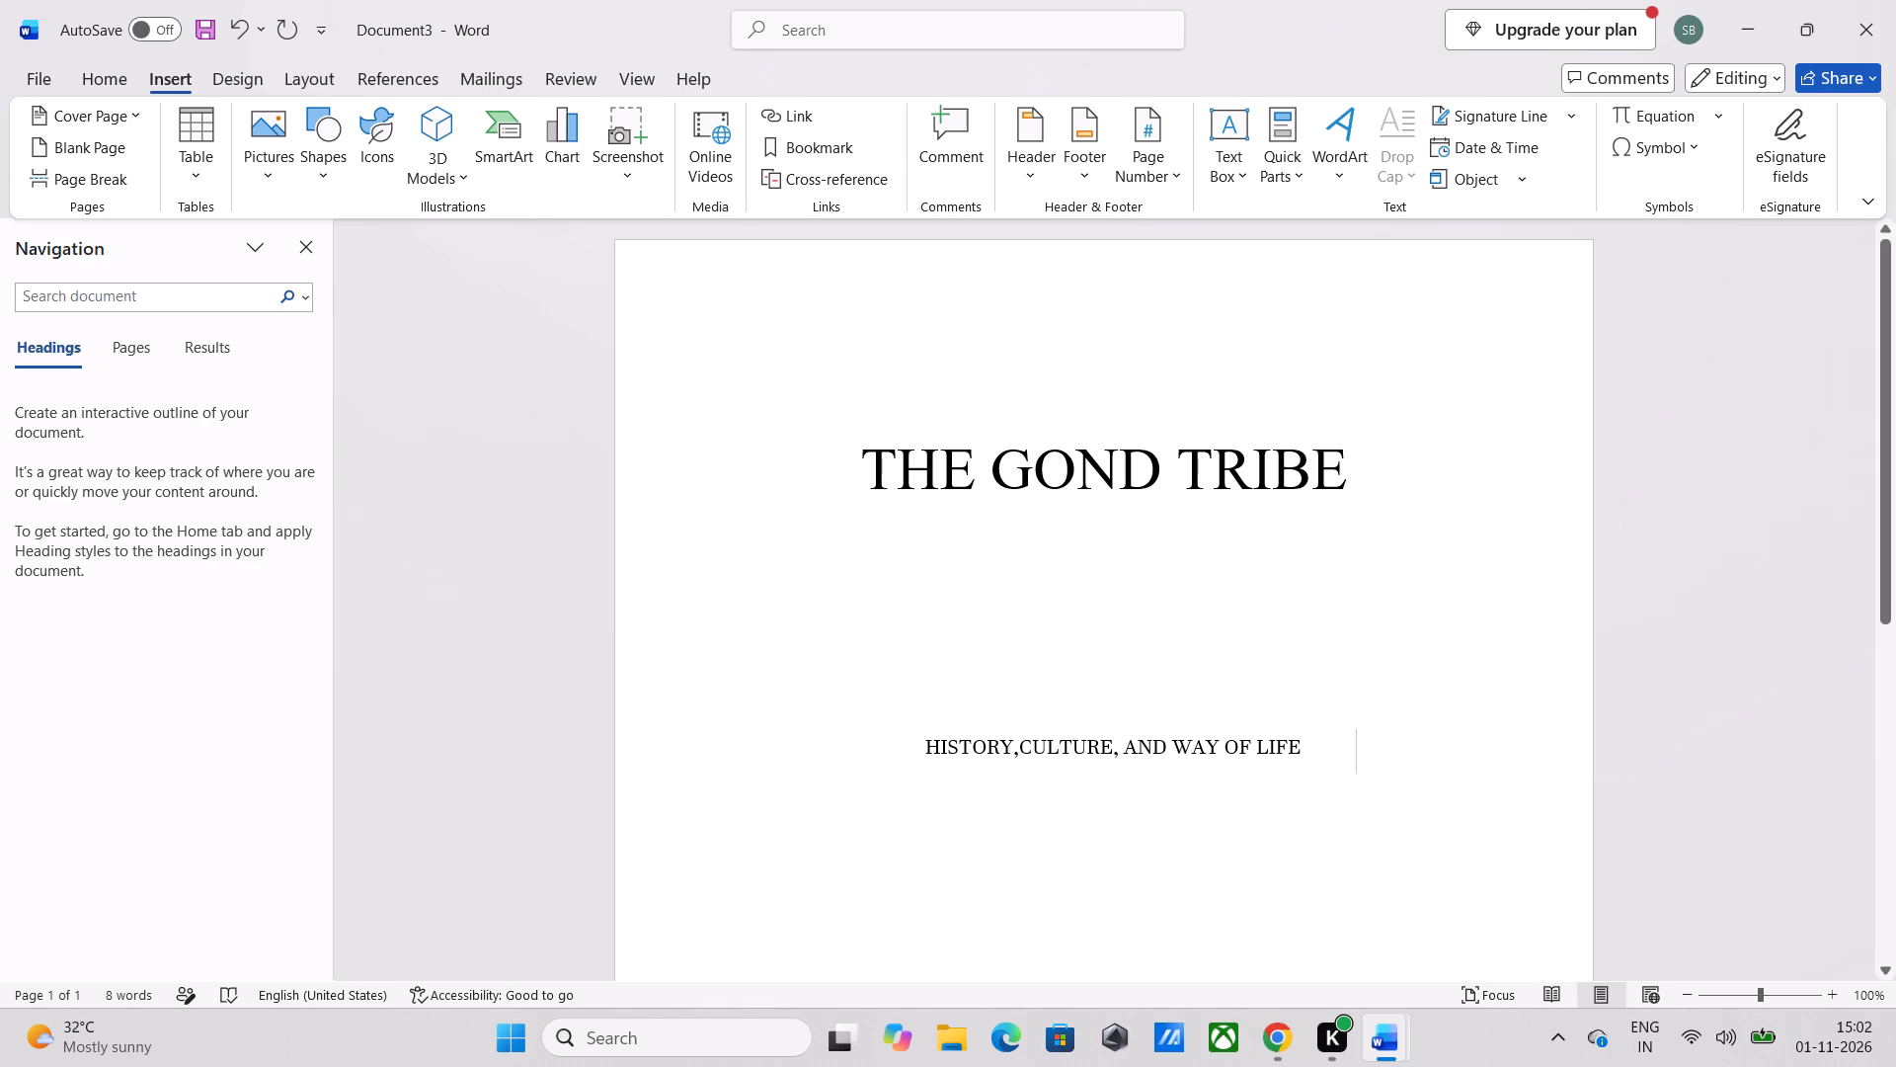
{"action": "key", "text": "ctrl+BackSpace"}
{"action": "key", "text": "ctrl+BackSpace"}
{"action": "key", "text": "ctrl+BackSpace"}
{"action": "key", "text": "ctrl+BackSpace"}
{"action": "key", "text": "ctrl+BackSpace"}
{"action": "key", "text": "ctrl+BackSpace"}
{"action": "key", "text": "ctrl+BackSpace"}
{"action": "key", "text": "ctrl+BackSpace"}
{"action": "key", "text": "ctrl+BackSpace"}
{"action": "key", "text": "ctrl+BackSpace"}
{"action": "key", "text": "ctrl+BackSpace"}
{"action": "key", "text": "ctrl+BackSpace"}
{"action": "key", "text": "ctrl+BackSpace"}
{"action": "key", "text": "ctrl+BackSpace"}
{"action": "key", "text": "ctrl+BackSpace"}
{"action": "key", "text": "ctrl+BackSpace"}
{"action": "key", "text": "ctrl+BackSpace"}
{"action": "key", "text": "ctrl+BackSpace"}
{"action": "key", "text": "ctrl+BackSpace"}
{"action": "key", "text": "ctrl+BackSpace"}
{"action": "key", "text": "ctrl+BackSpace"}
{"action": "key", "text": "ctrl+BackSpace"}
{"action": "key", "text": "ctrl+BackSpace"}
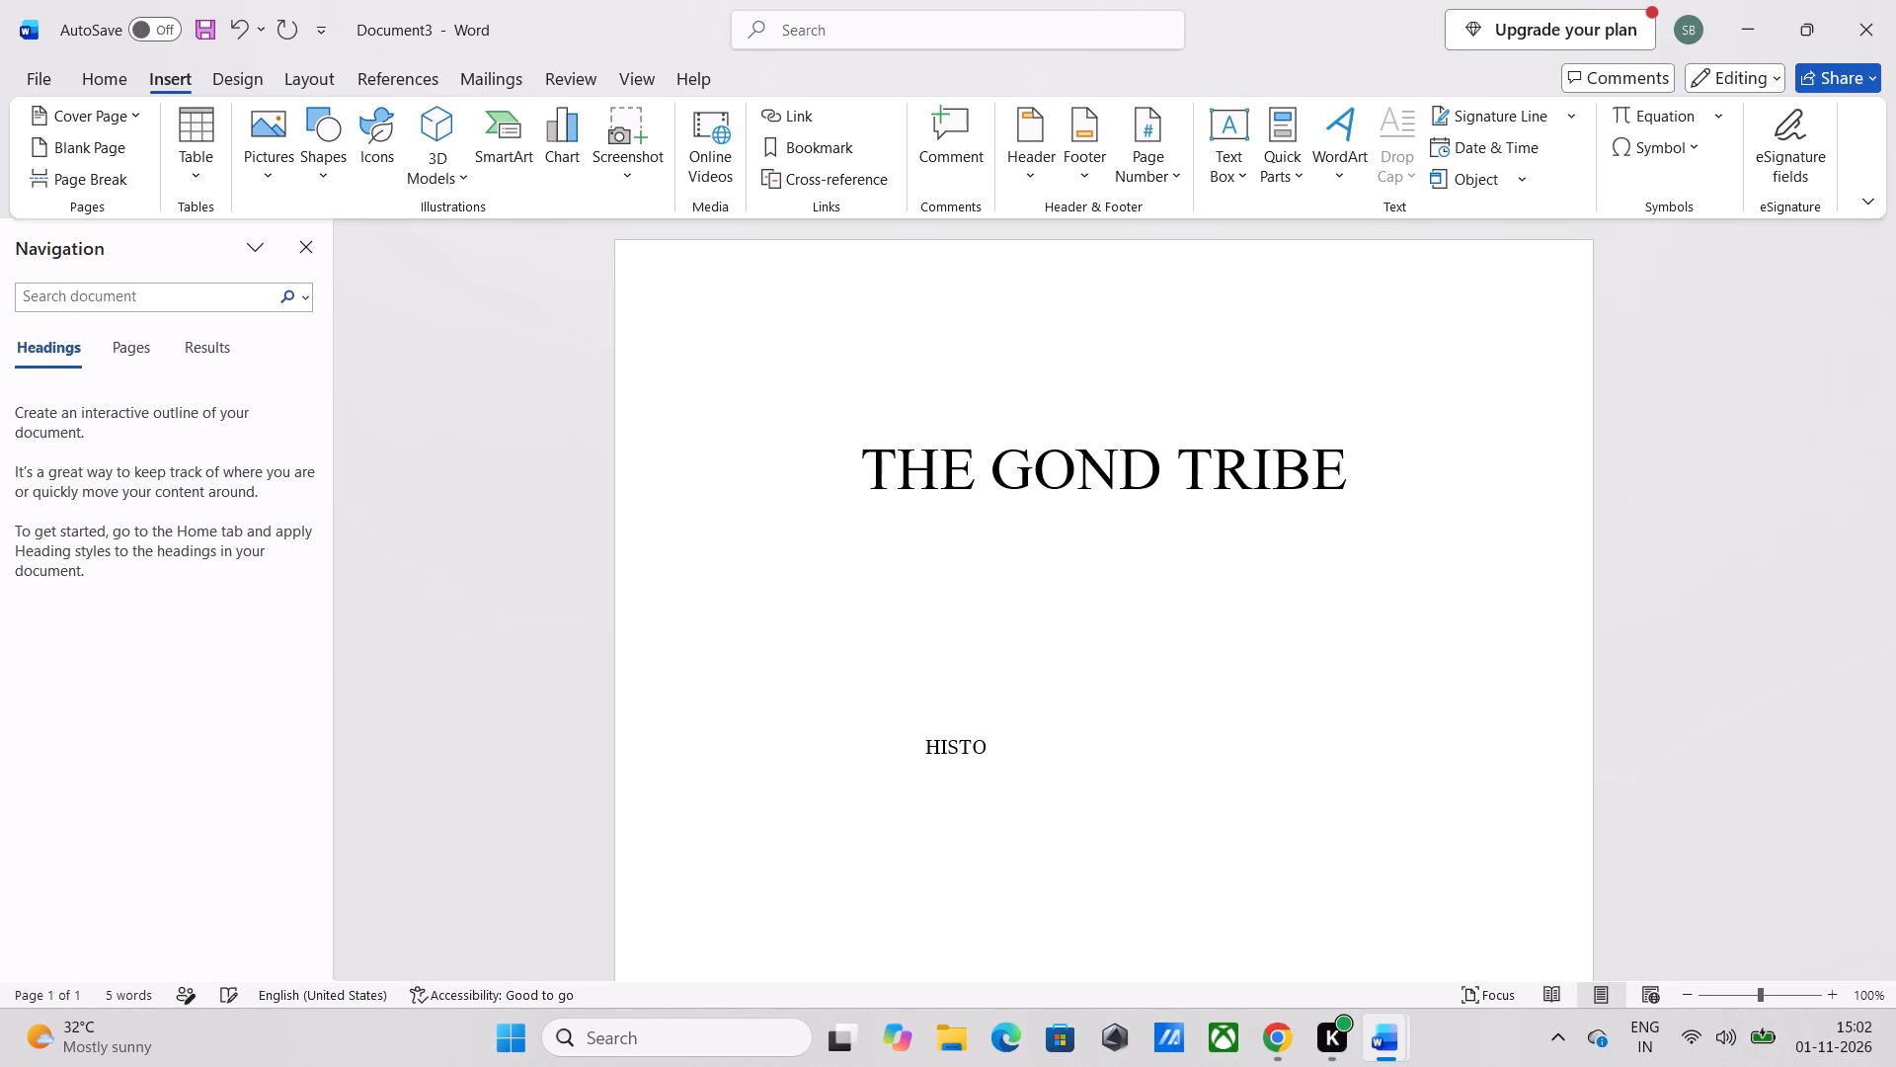
{"action": "key", "text": "BackSpace"}
{"action": "key", "text": "BackSpace"}
{"action": "key", "text": "BackSpace"}
{"action": "key", "text": "BackSpace"}
{"action": "key", "text": "BackSpace"}
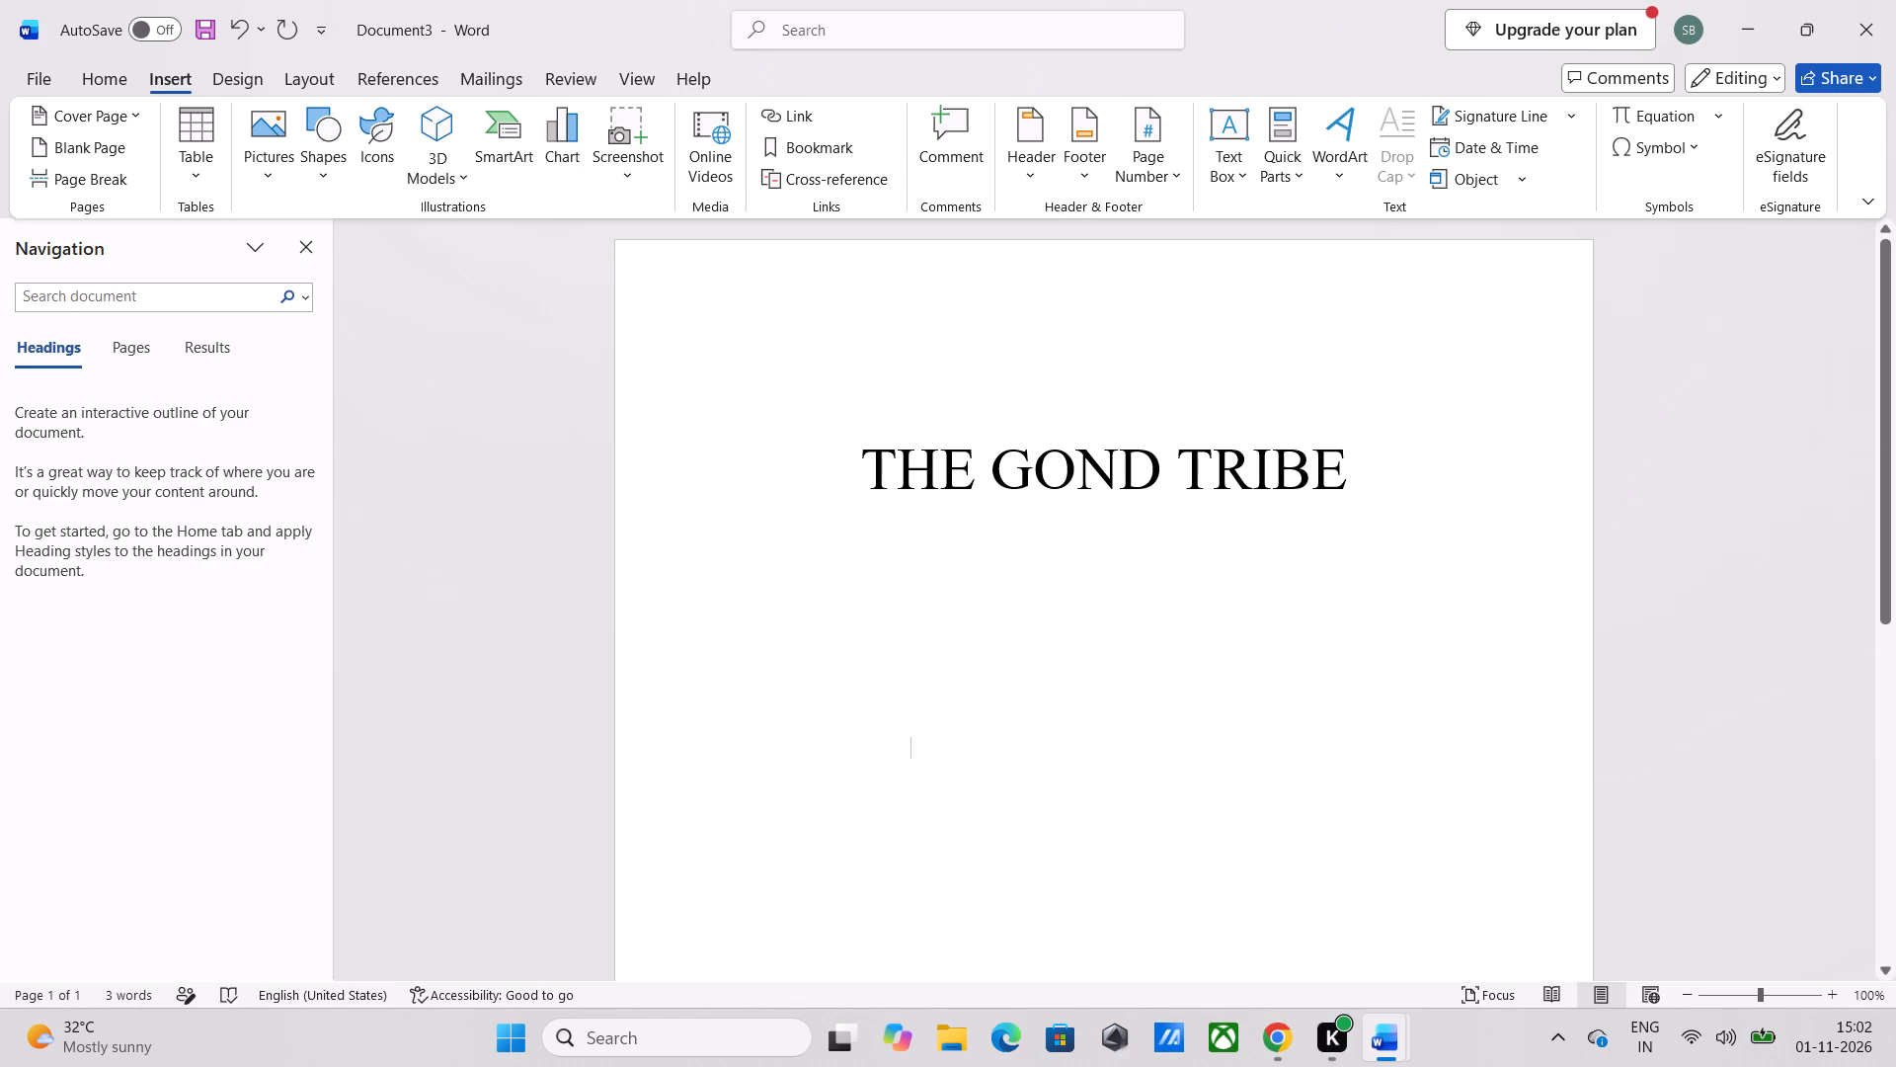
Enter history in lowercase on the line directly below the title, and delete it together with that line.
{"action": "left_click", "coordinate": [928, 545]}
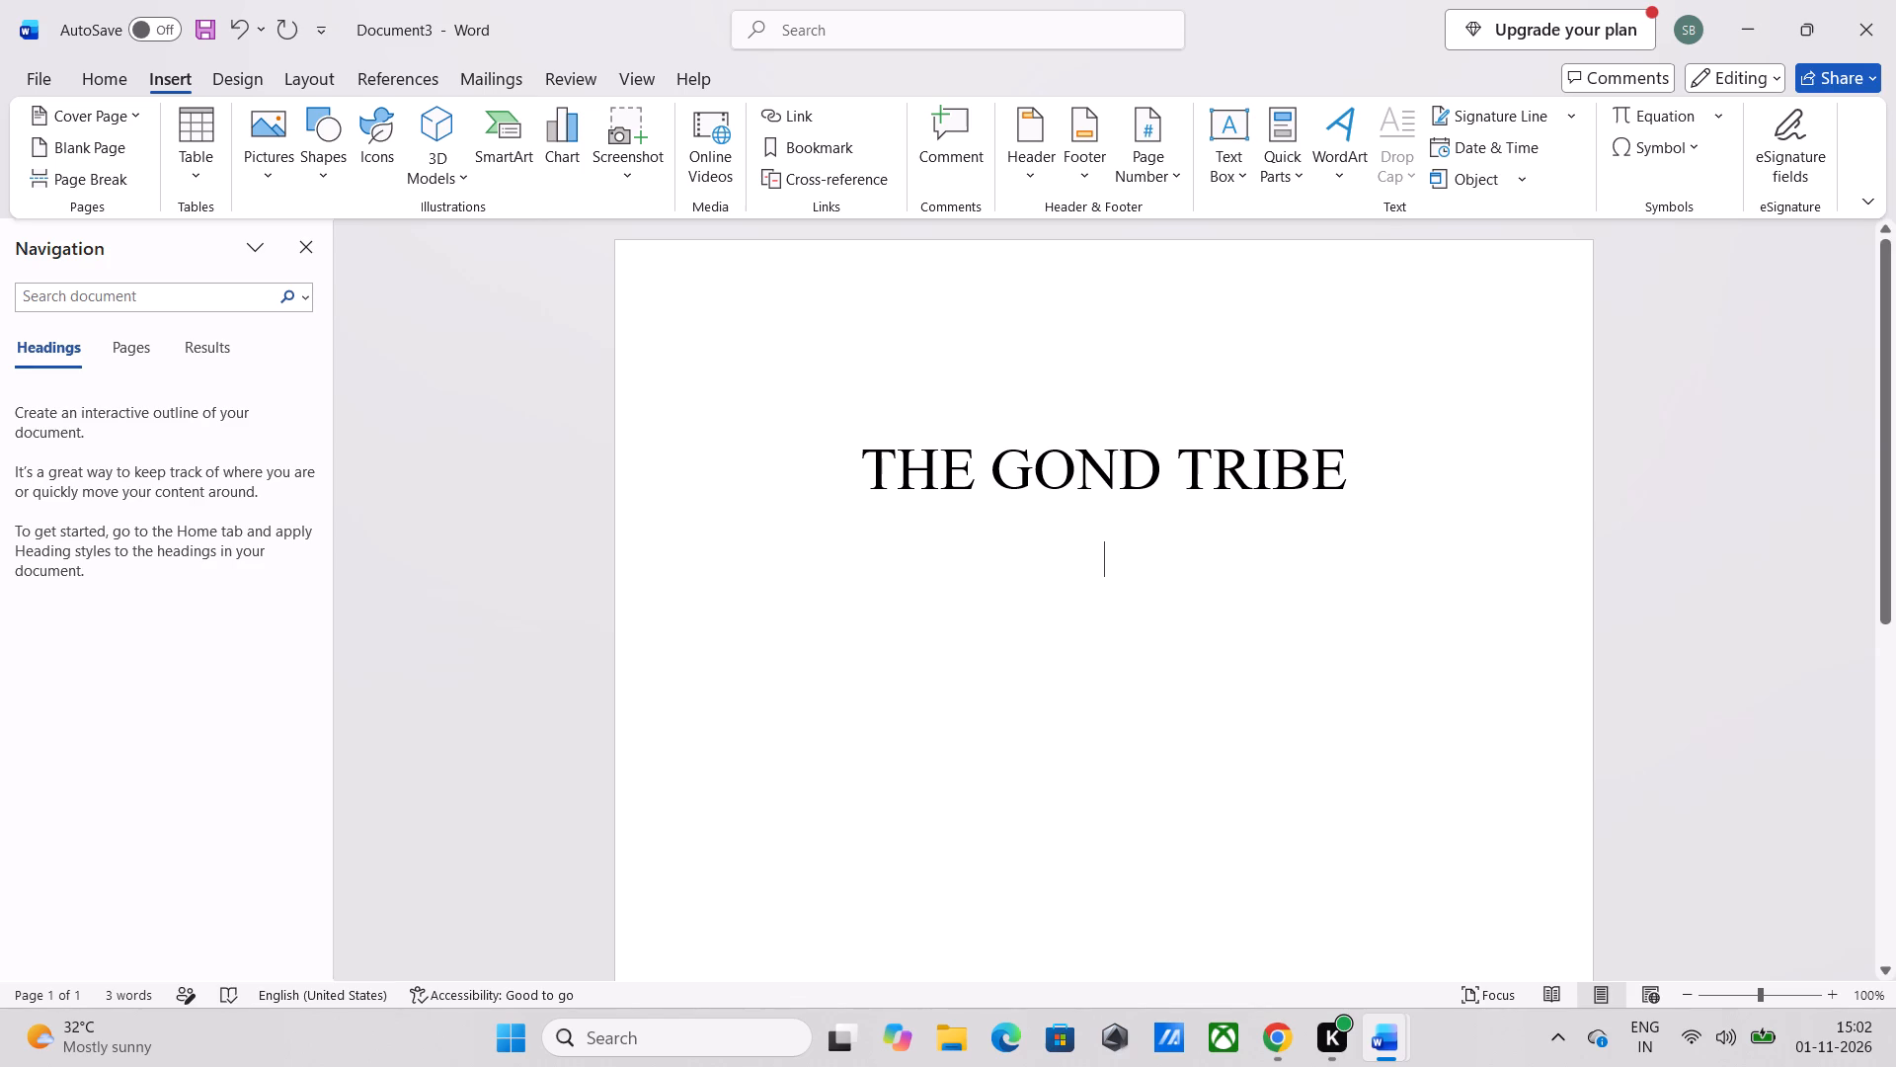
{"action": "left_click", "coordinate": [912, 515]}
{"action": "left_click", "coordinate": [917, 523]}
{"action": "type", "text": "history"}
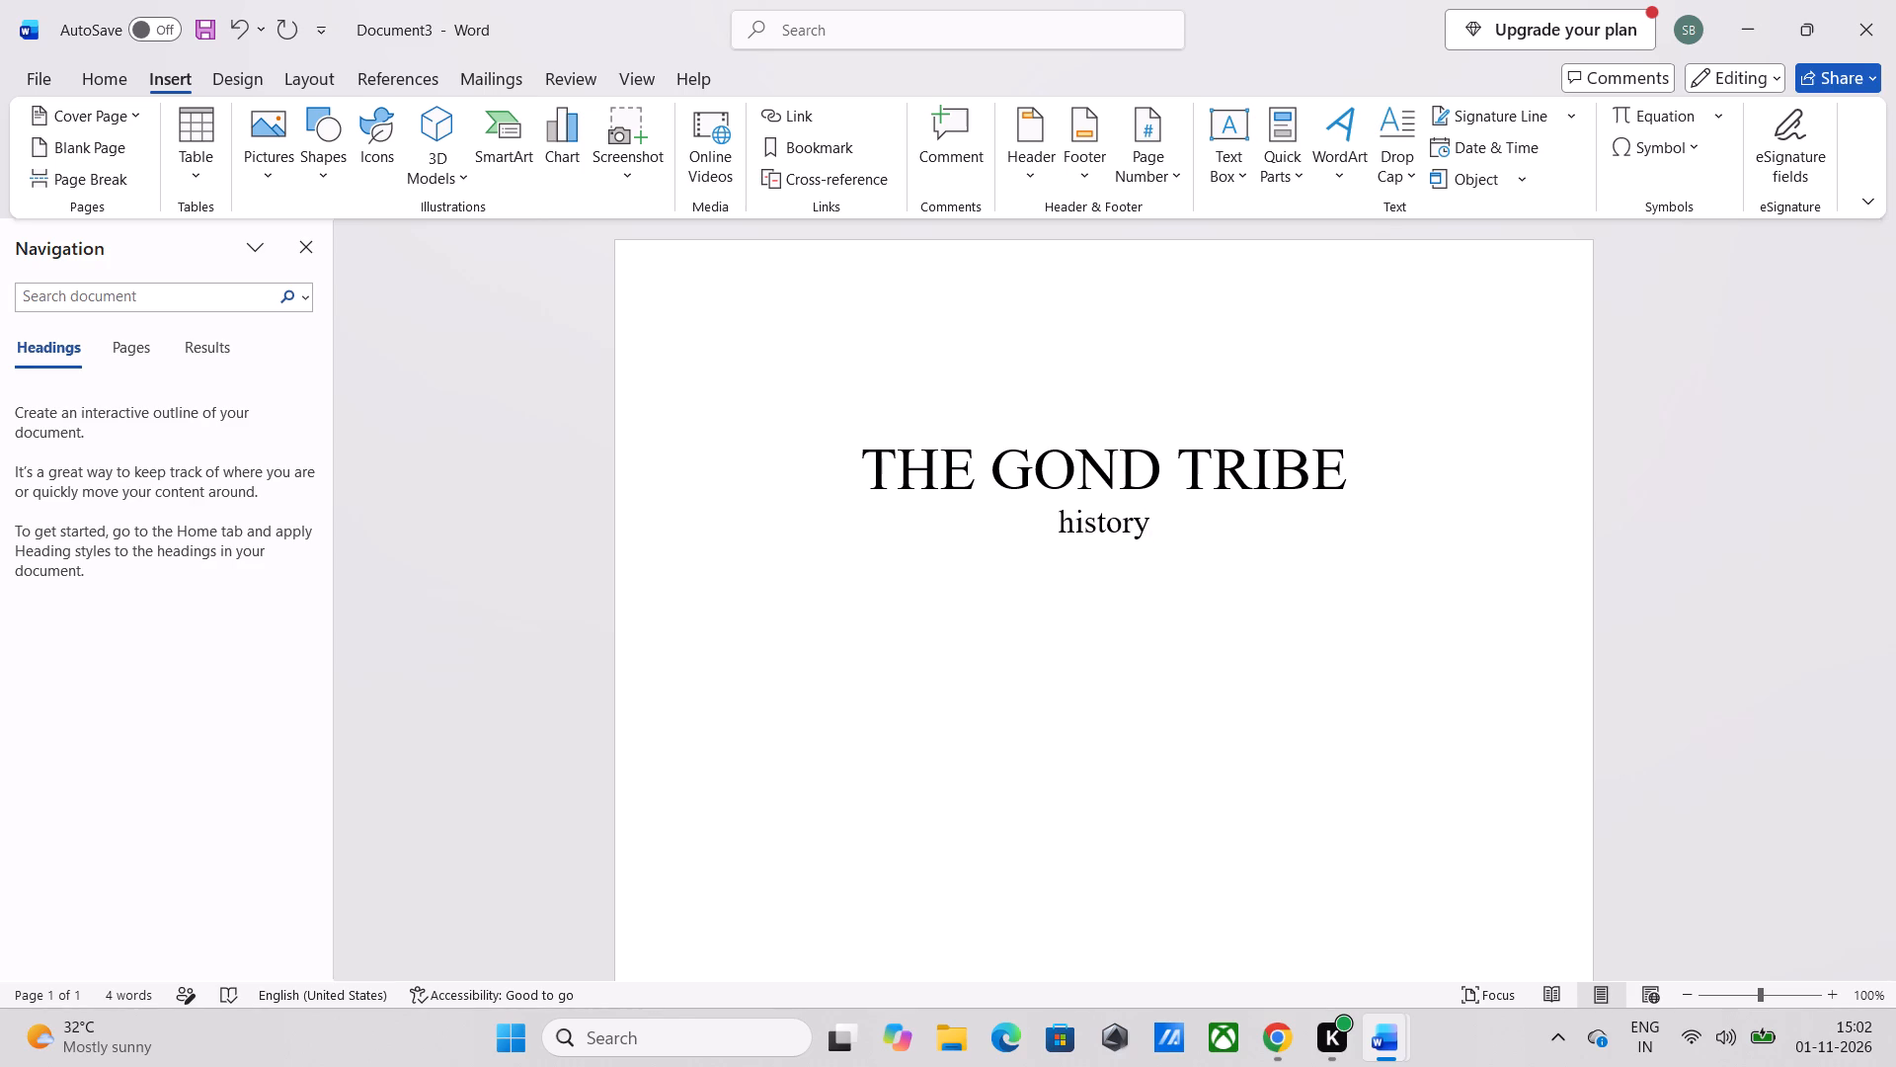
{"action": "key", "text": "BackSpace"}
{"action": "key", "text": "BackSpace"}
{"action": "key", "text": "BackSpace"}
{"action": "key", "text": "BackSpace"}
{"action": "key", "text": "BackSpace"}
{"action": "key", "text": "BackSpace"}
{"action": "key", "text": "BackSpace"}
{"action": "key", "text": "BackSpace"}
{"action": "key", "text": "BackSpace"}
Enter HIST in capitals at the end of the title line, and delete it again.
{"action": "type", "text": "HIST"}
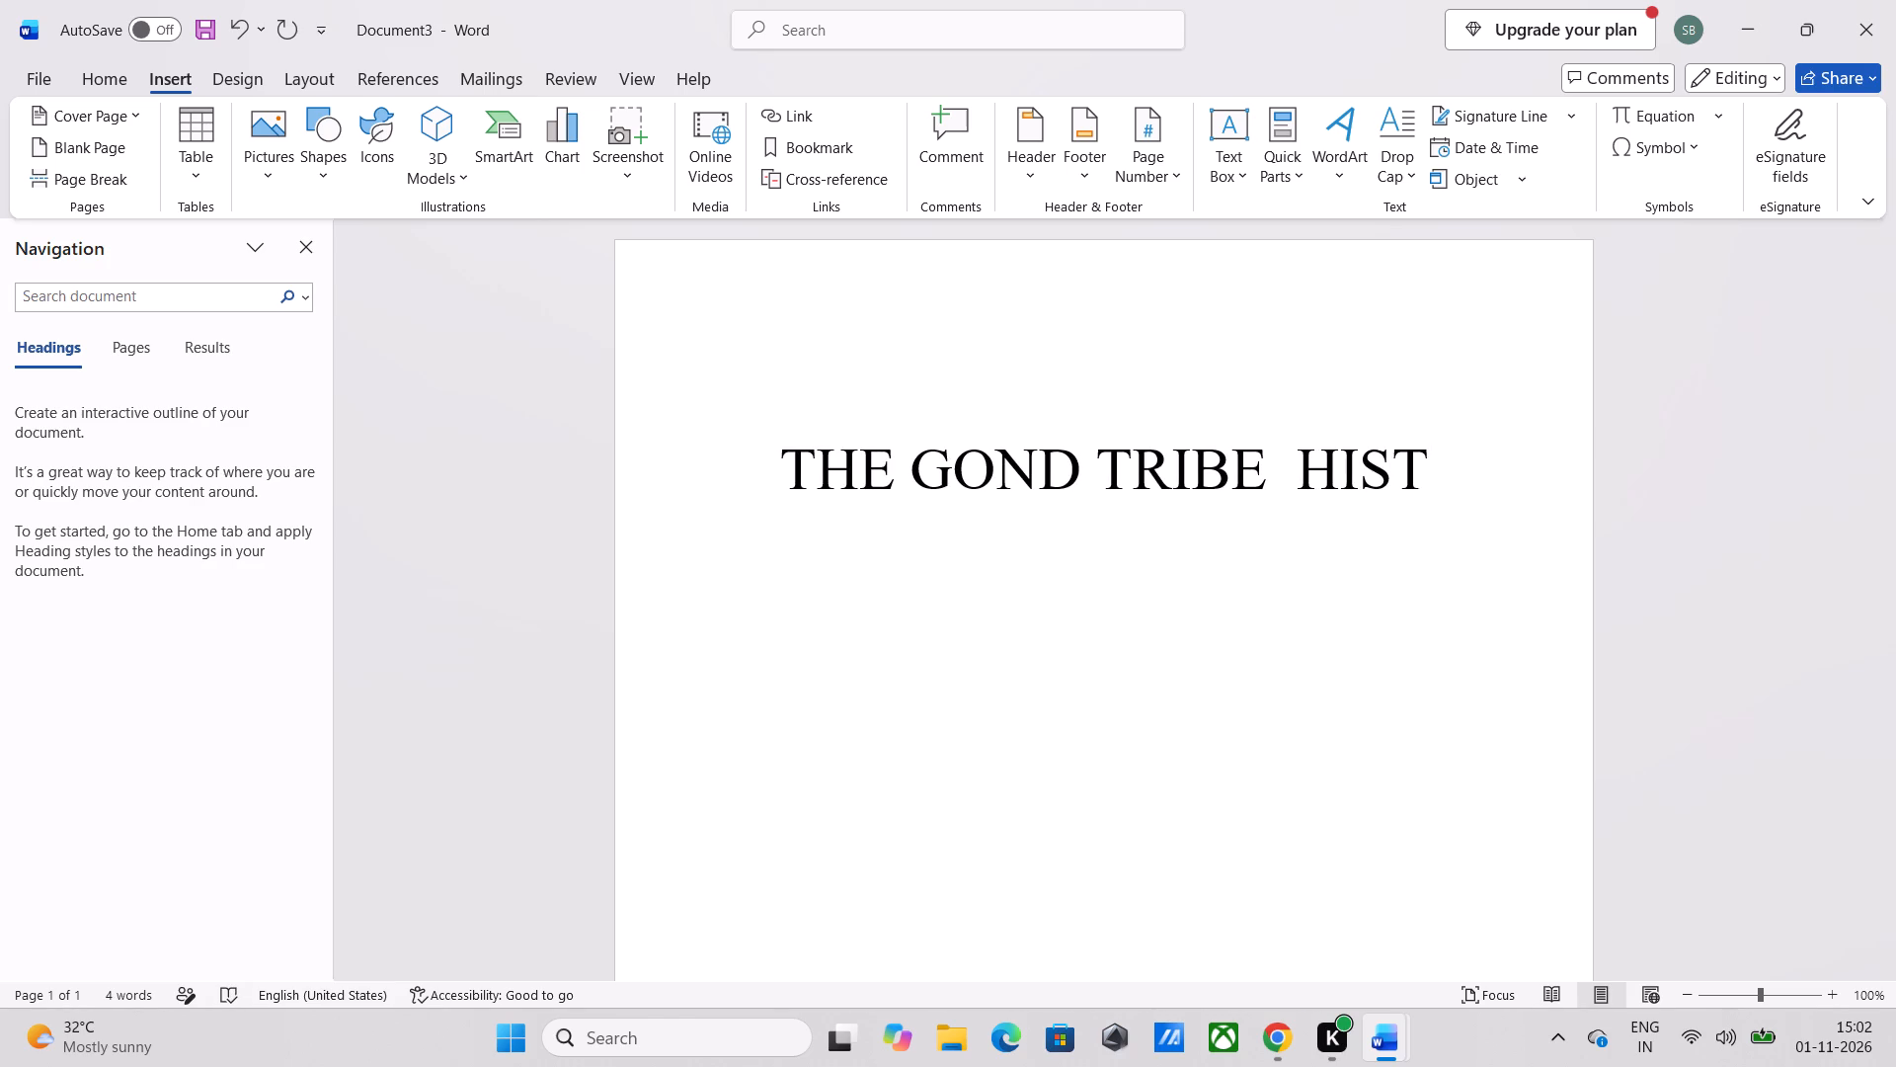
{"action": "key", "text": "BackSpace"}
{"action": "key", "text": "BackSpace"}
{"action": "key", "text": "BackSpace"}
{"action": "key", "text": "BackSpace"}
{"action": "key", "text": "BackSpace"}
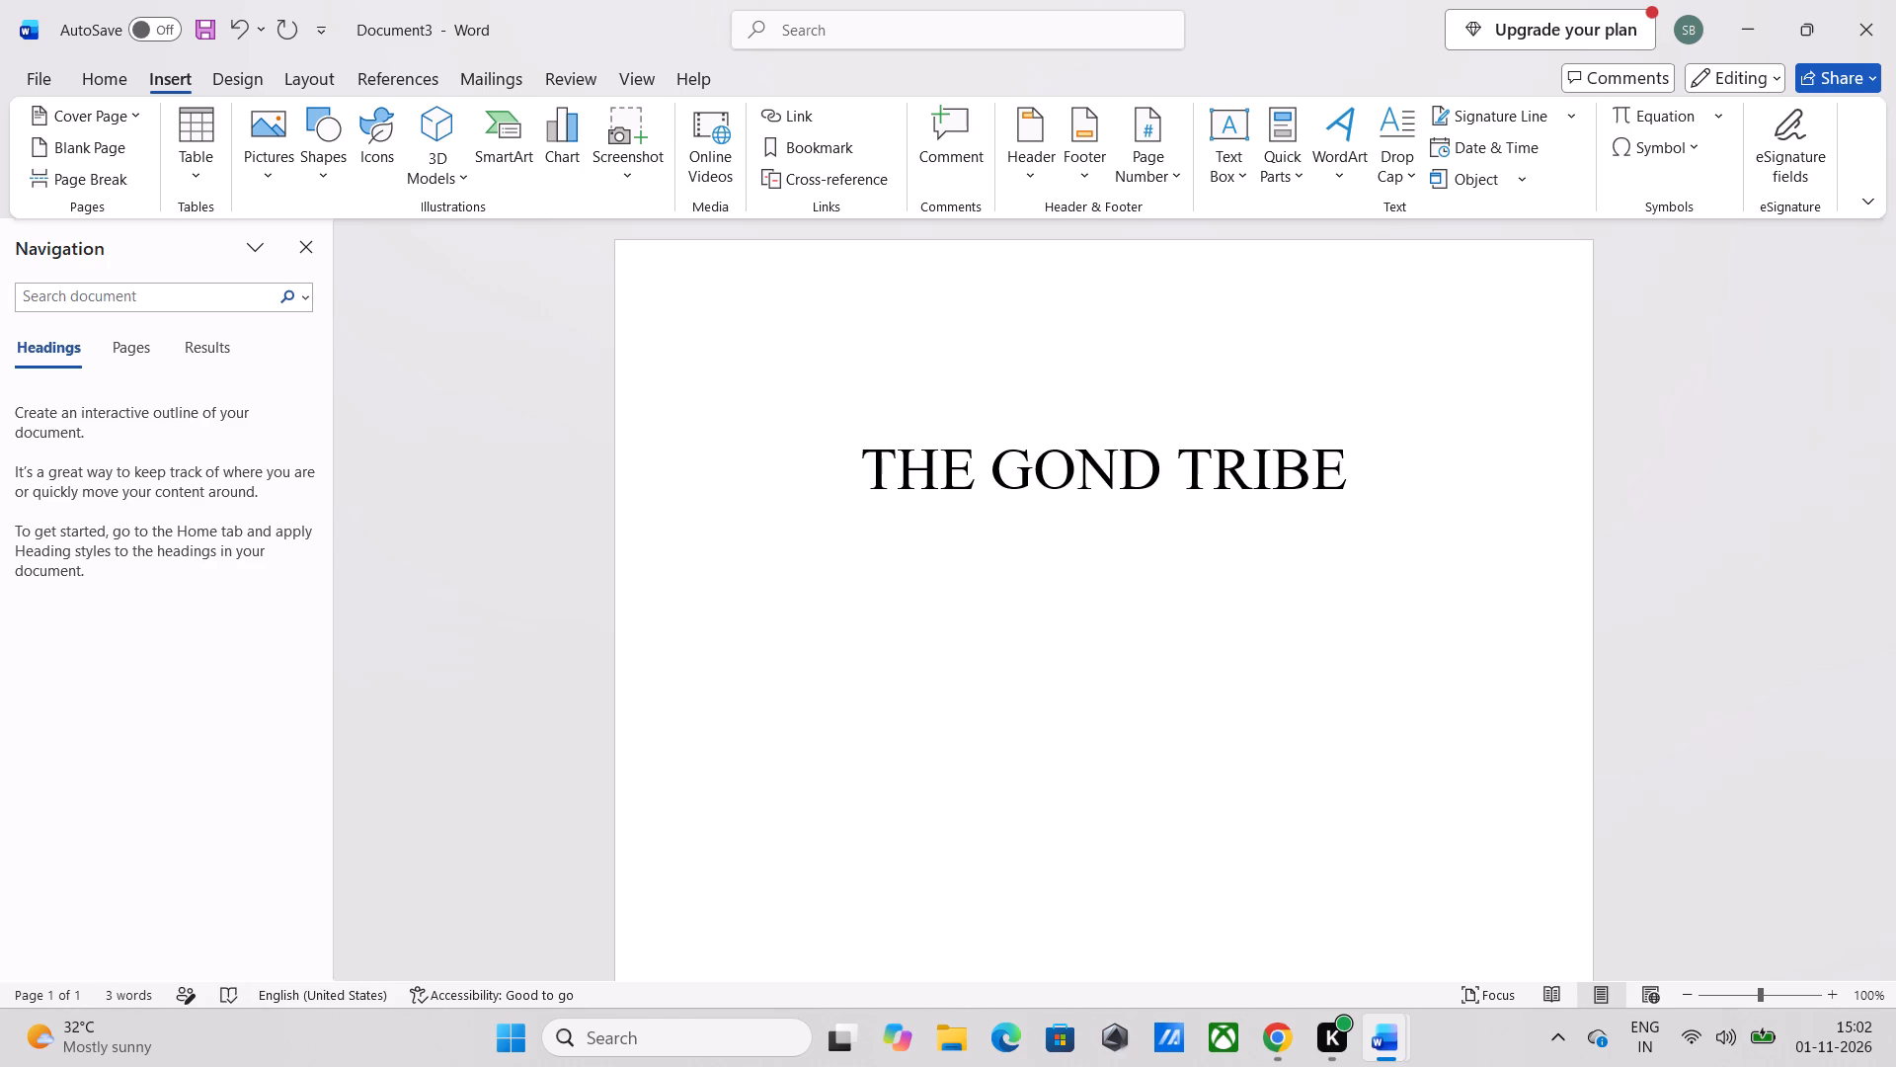
Enter the subtitle HISTORY,CULTURE AND WAY OF LIFE in capitals on a new line directly below the title THE GOND TRIBE.
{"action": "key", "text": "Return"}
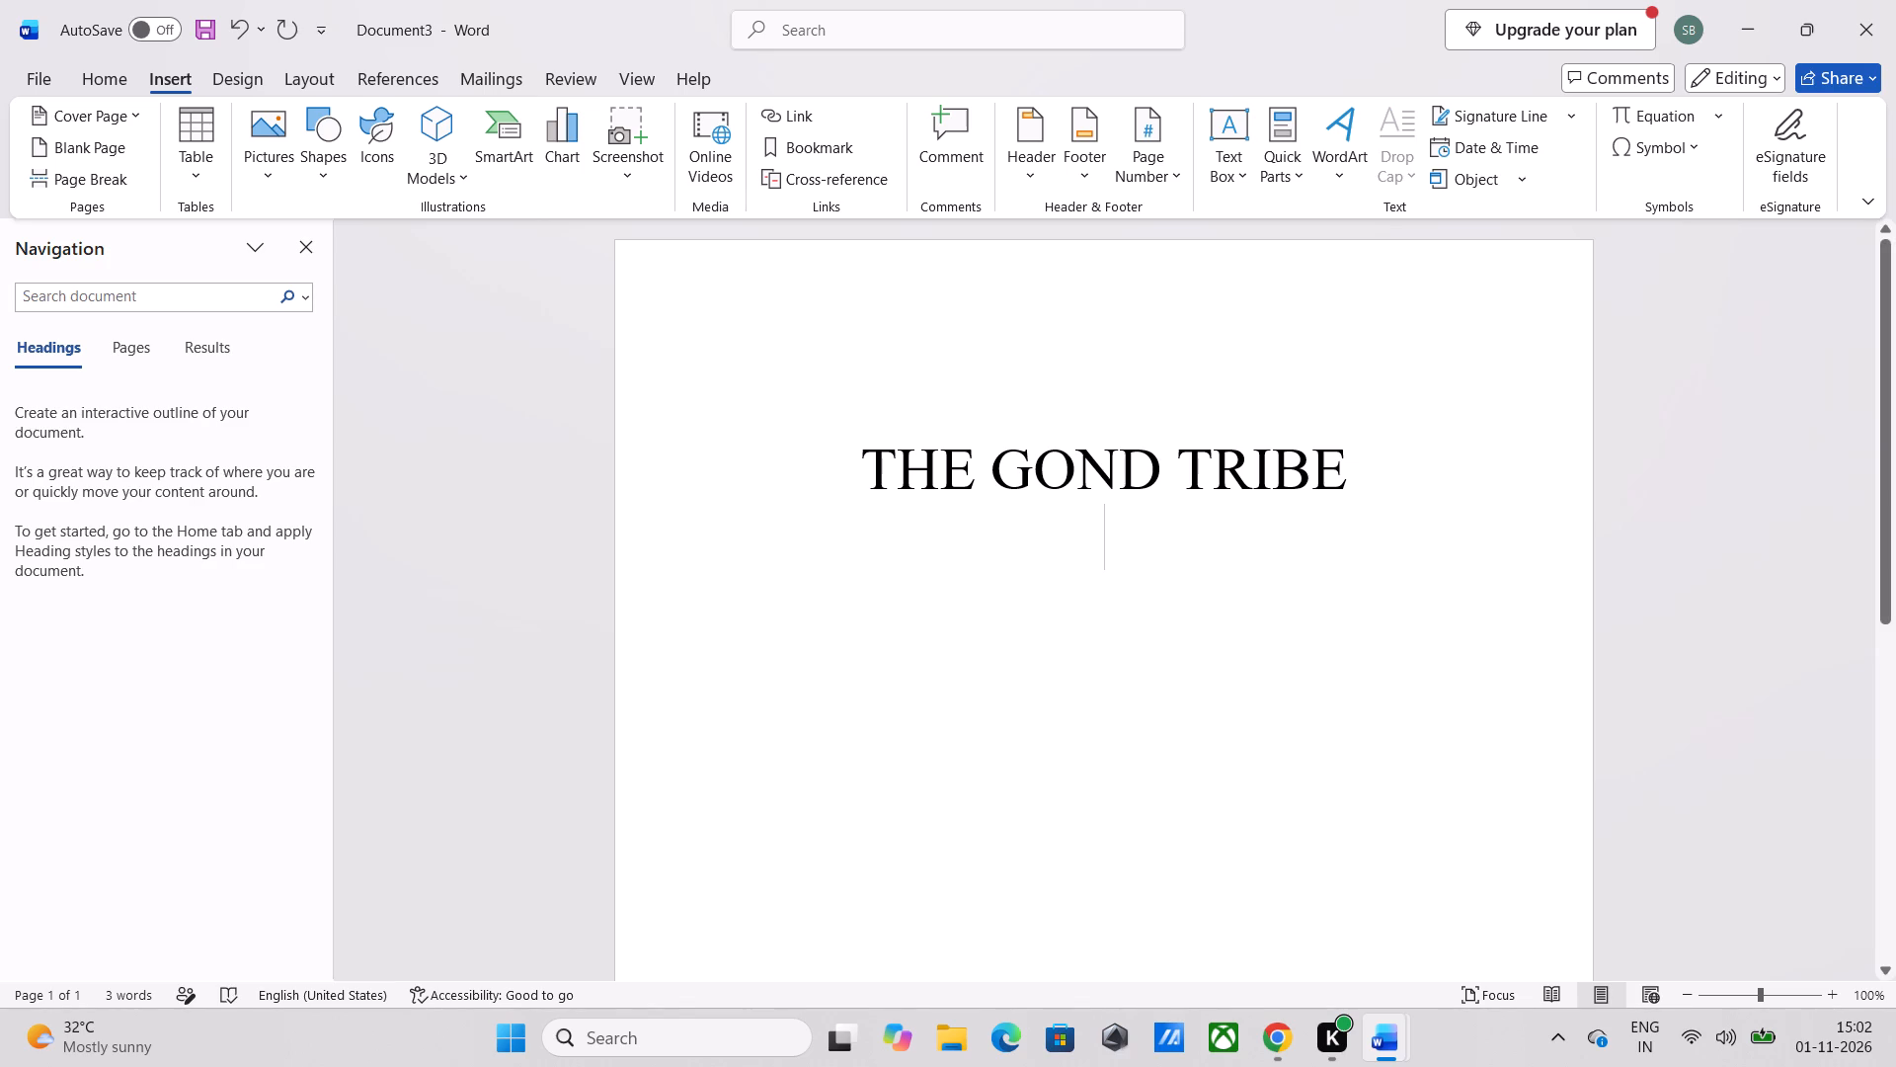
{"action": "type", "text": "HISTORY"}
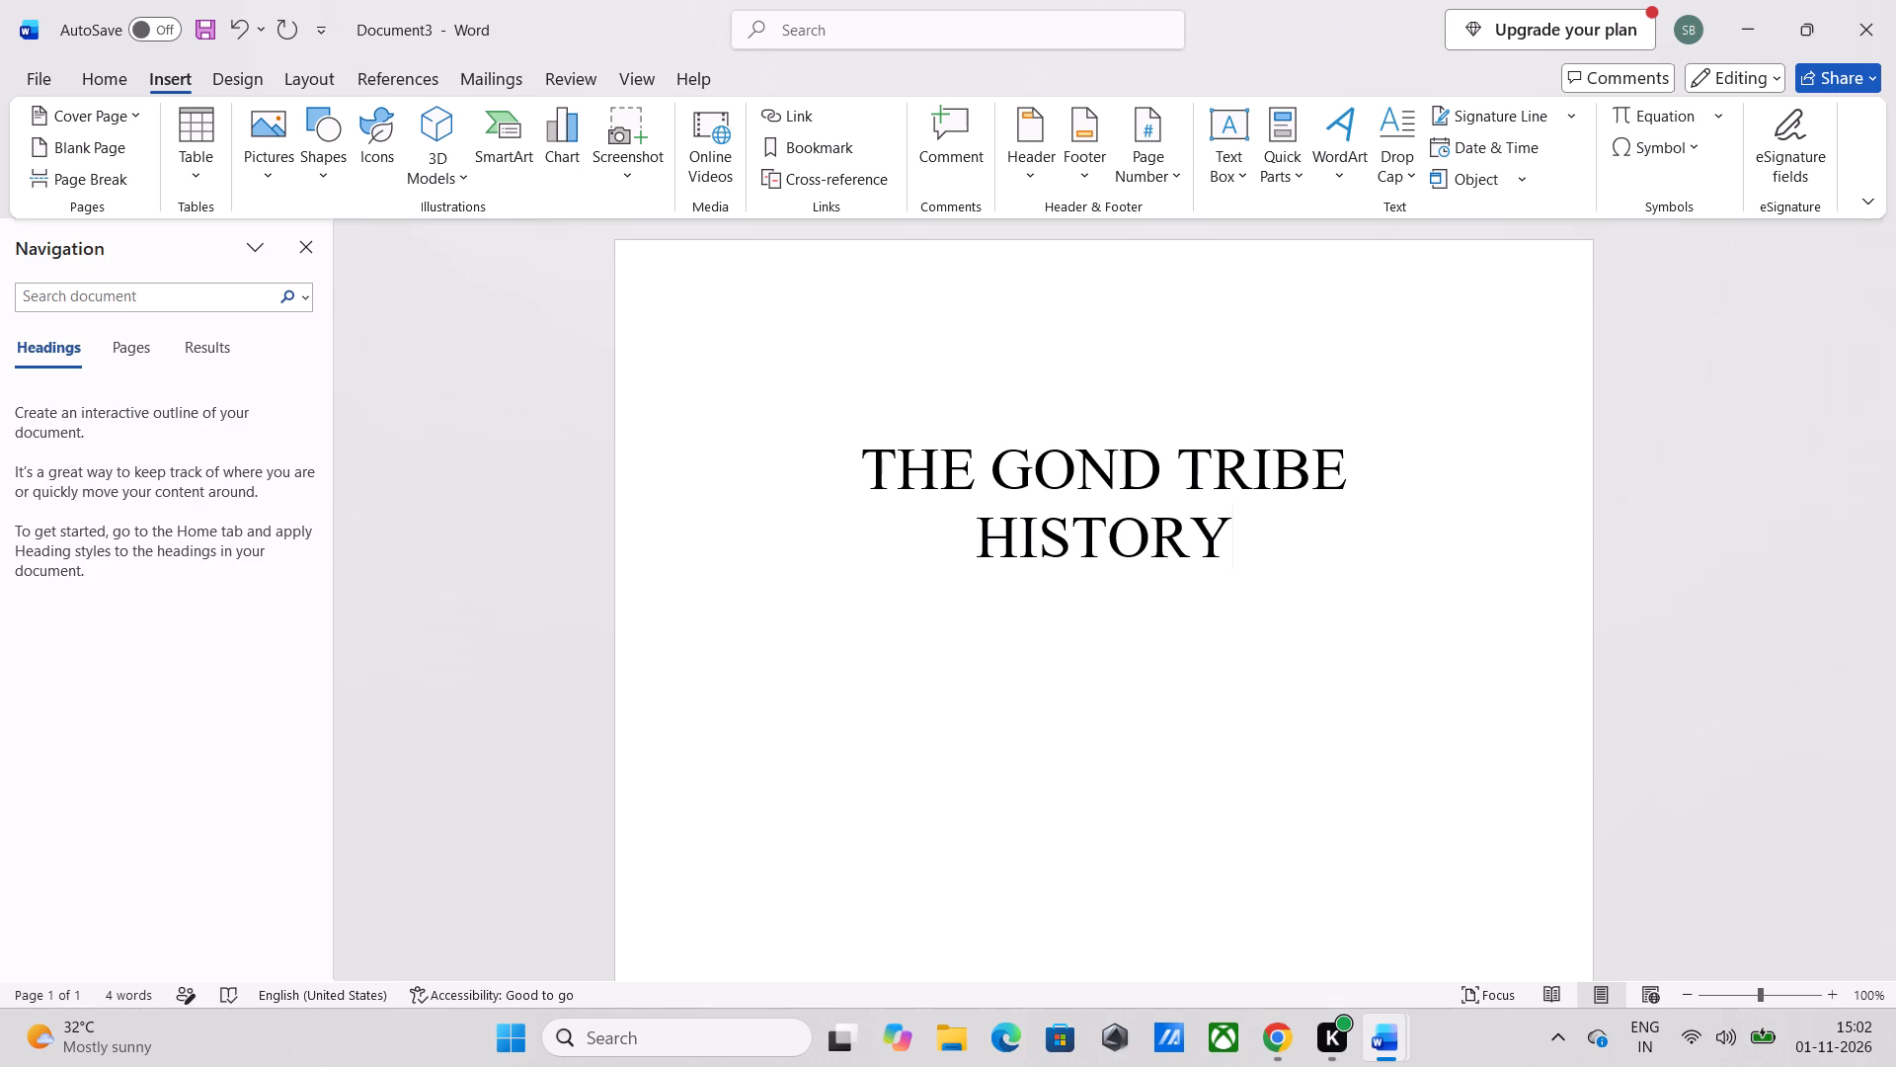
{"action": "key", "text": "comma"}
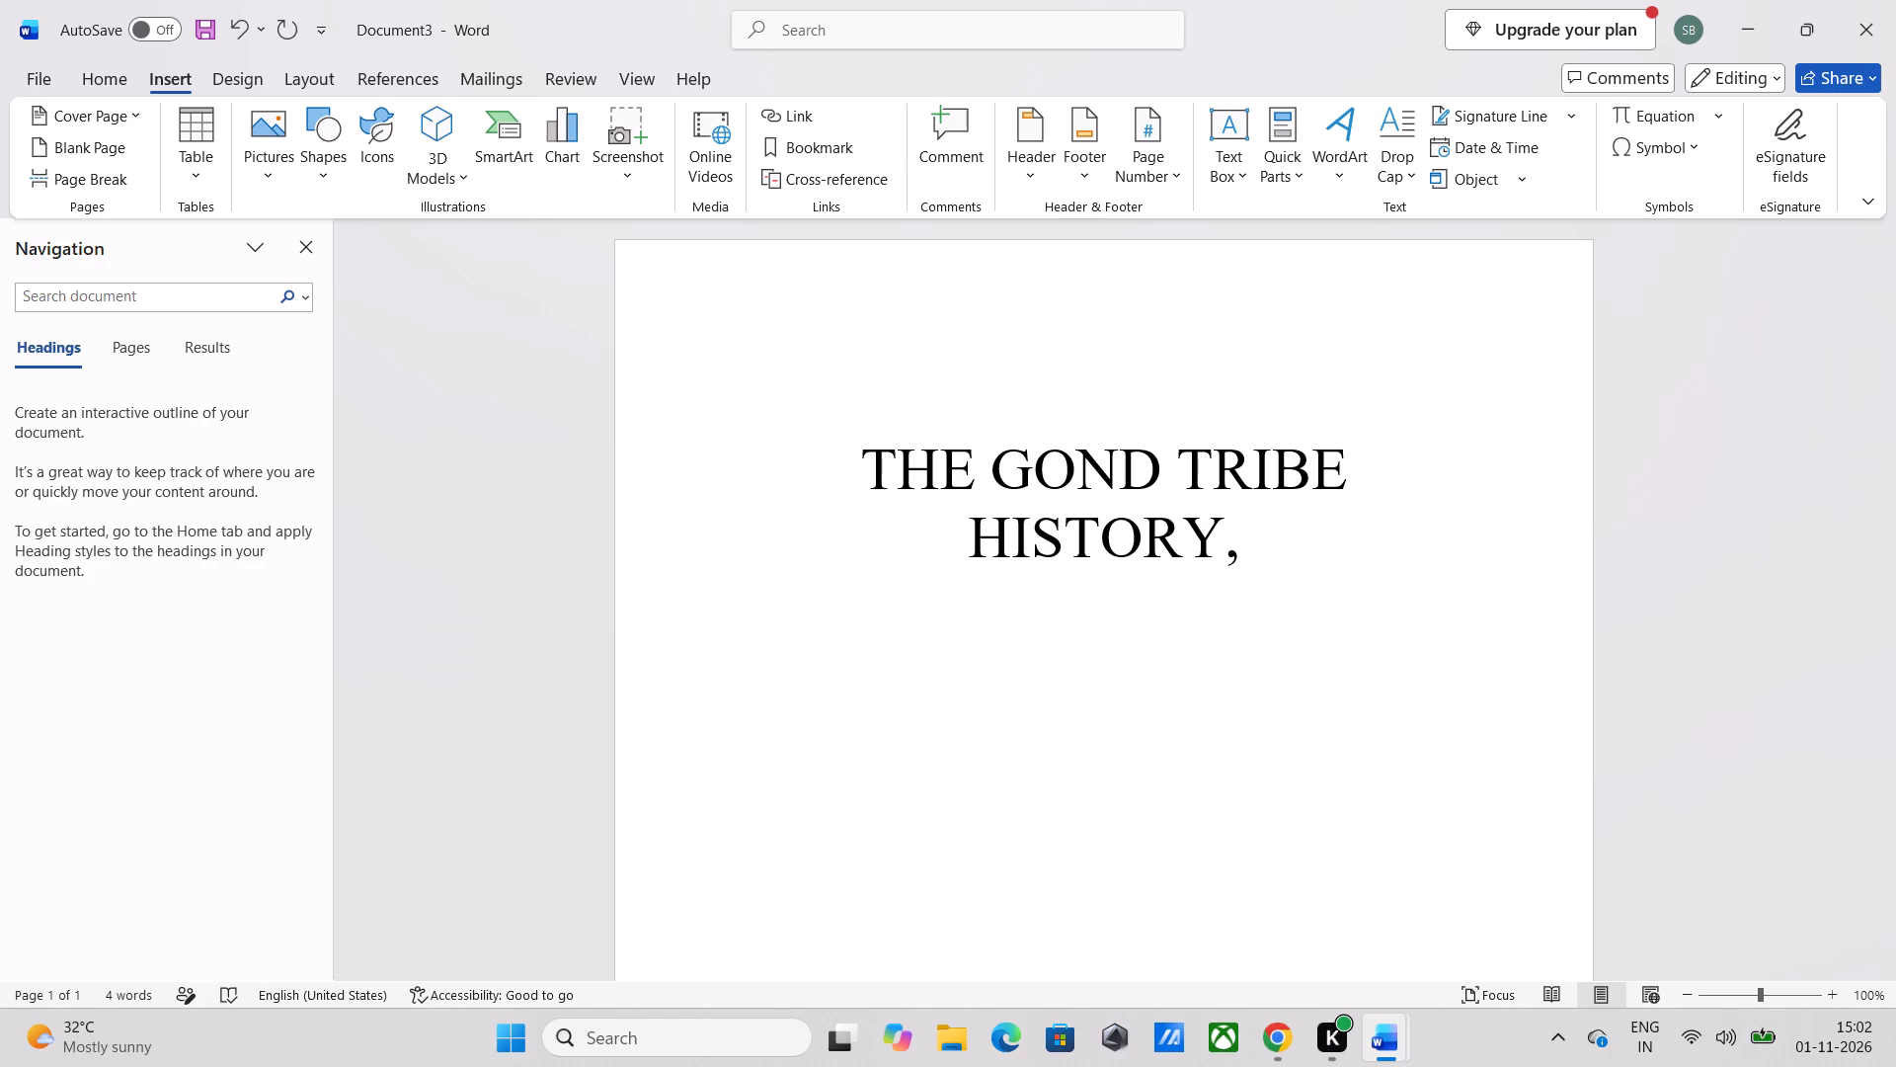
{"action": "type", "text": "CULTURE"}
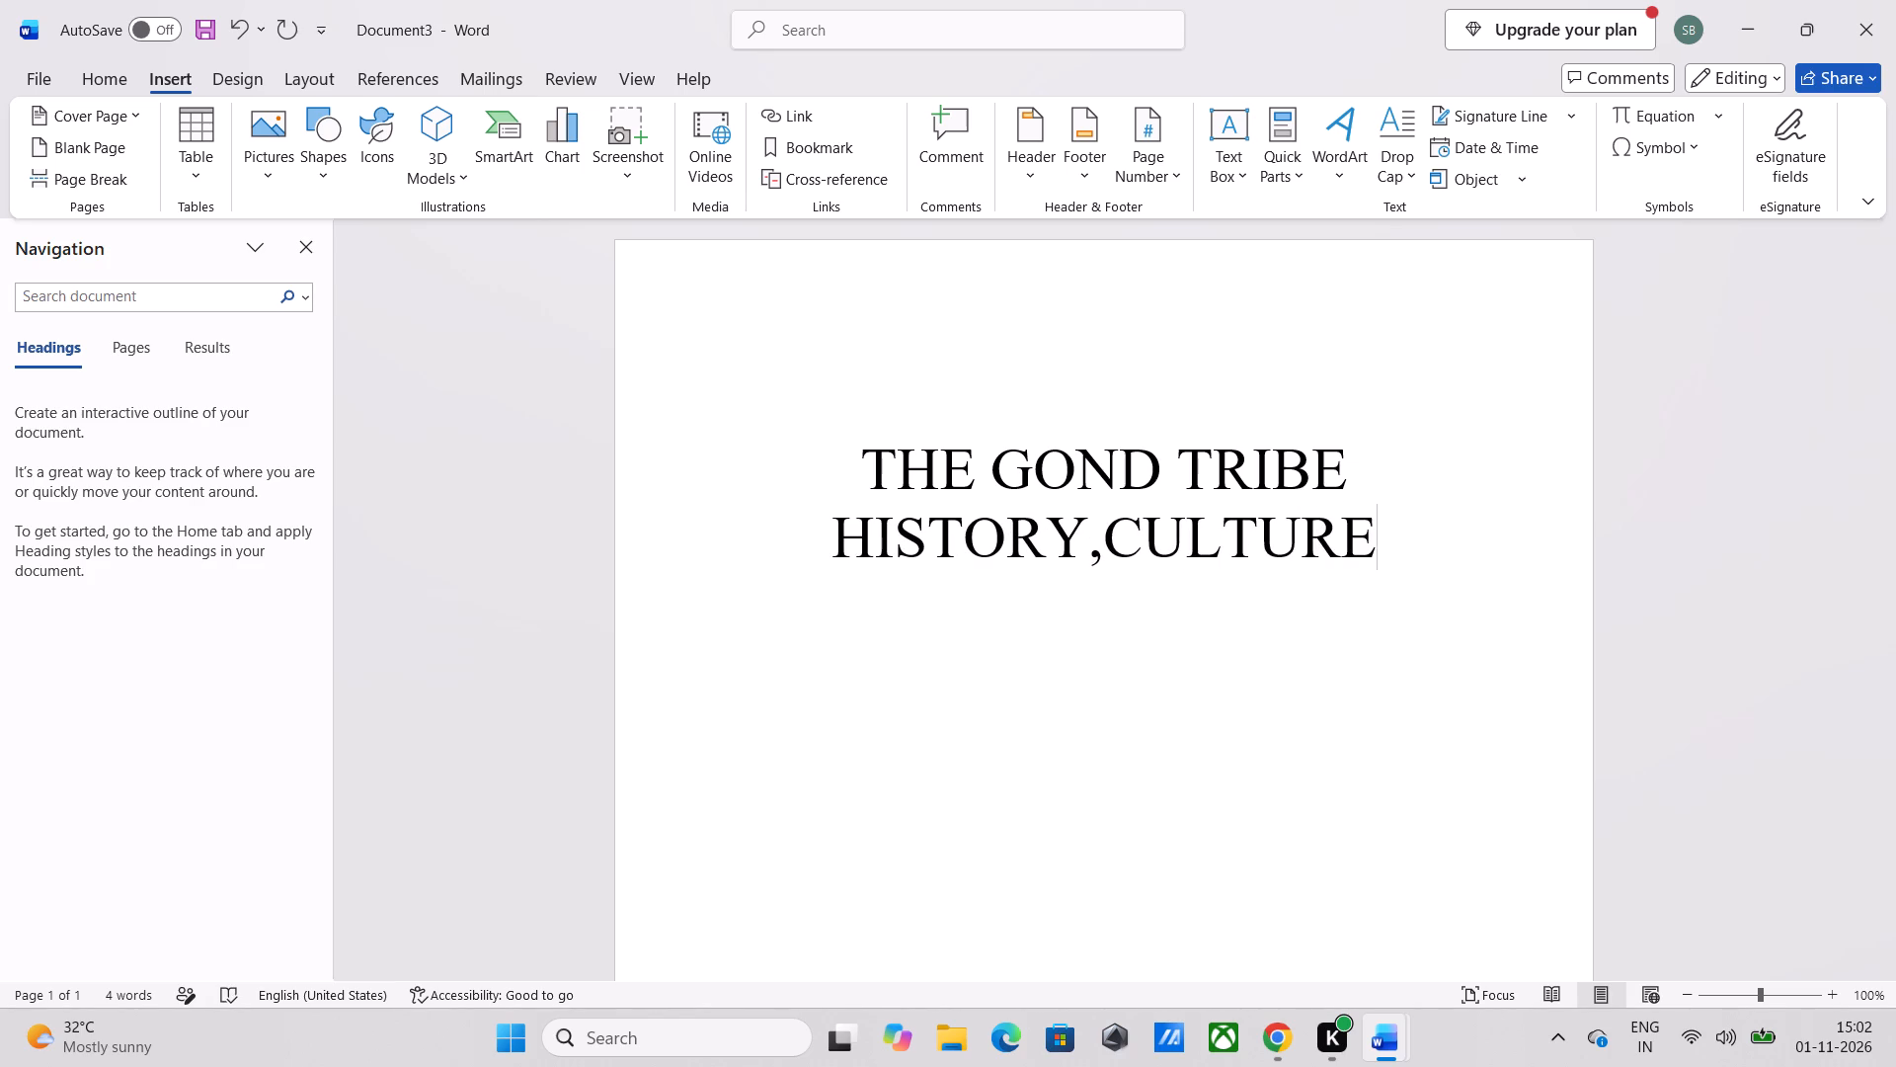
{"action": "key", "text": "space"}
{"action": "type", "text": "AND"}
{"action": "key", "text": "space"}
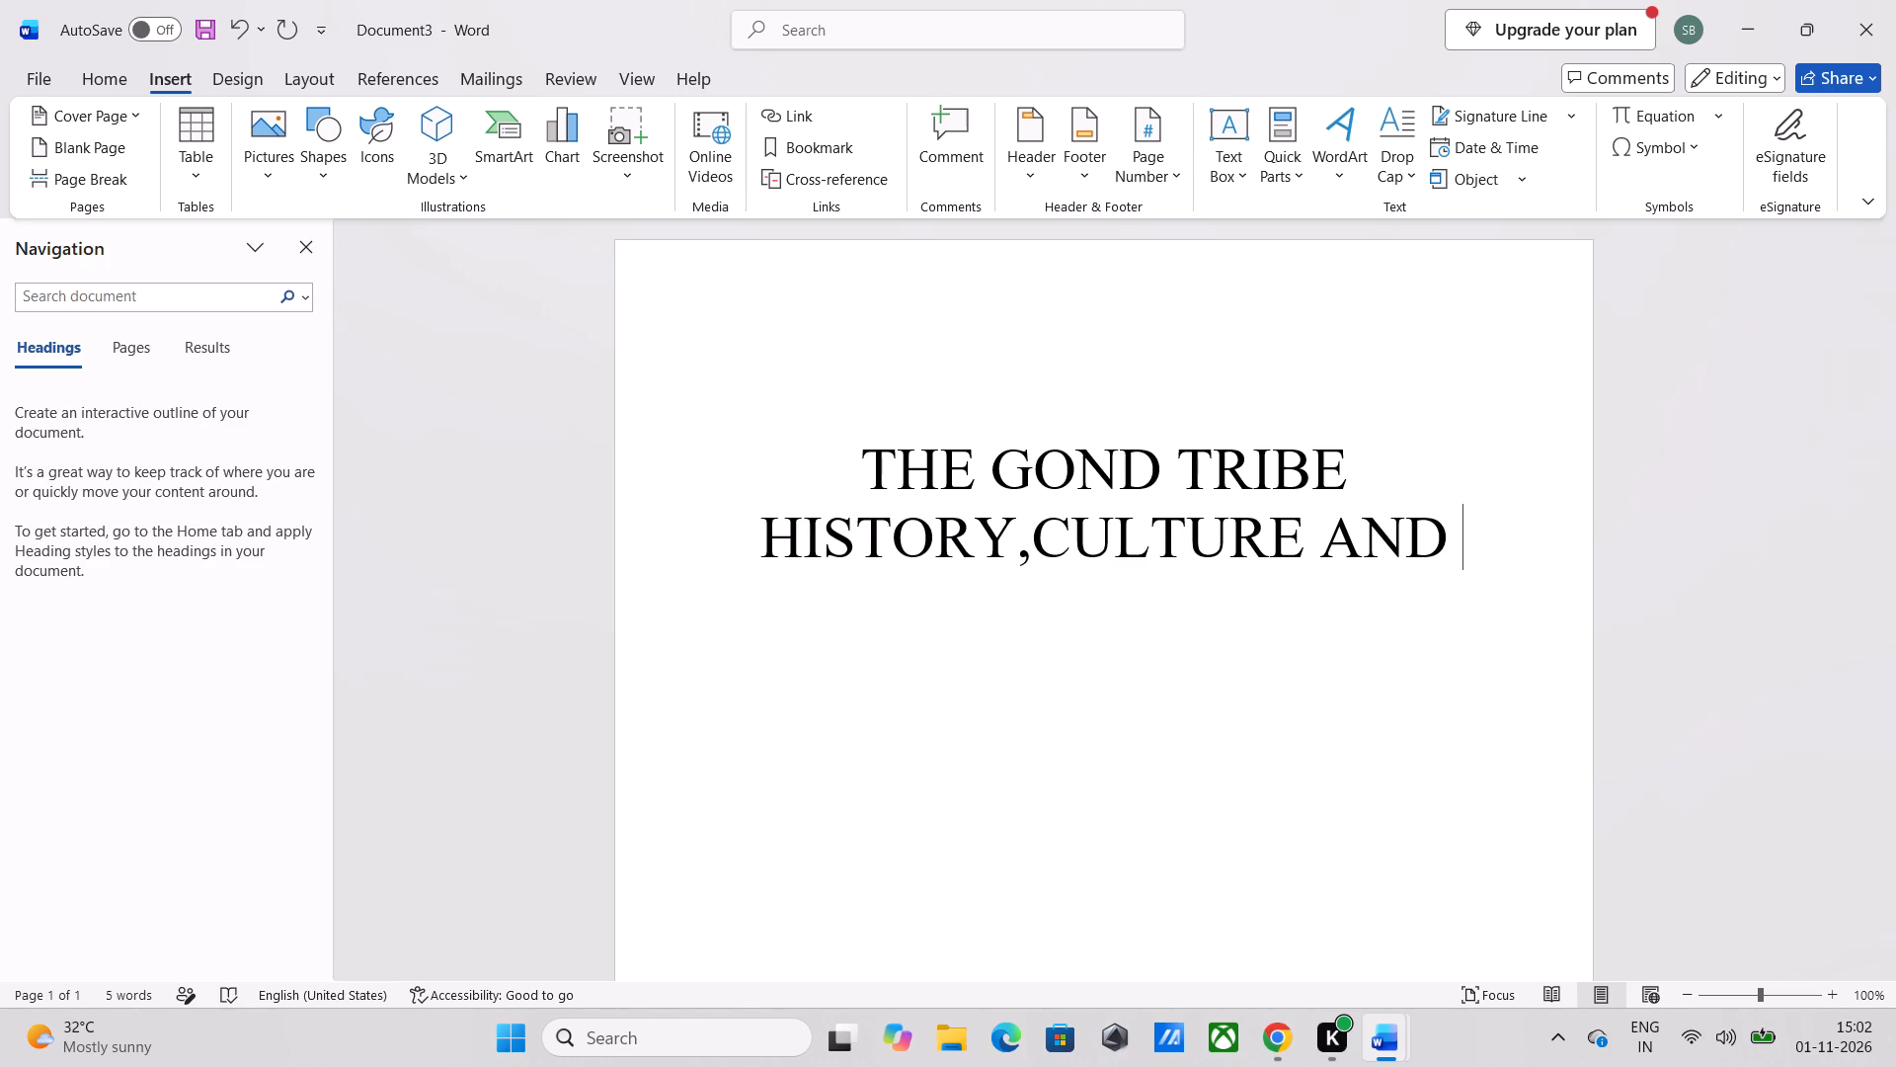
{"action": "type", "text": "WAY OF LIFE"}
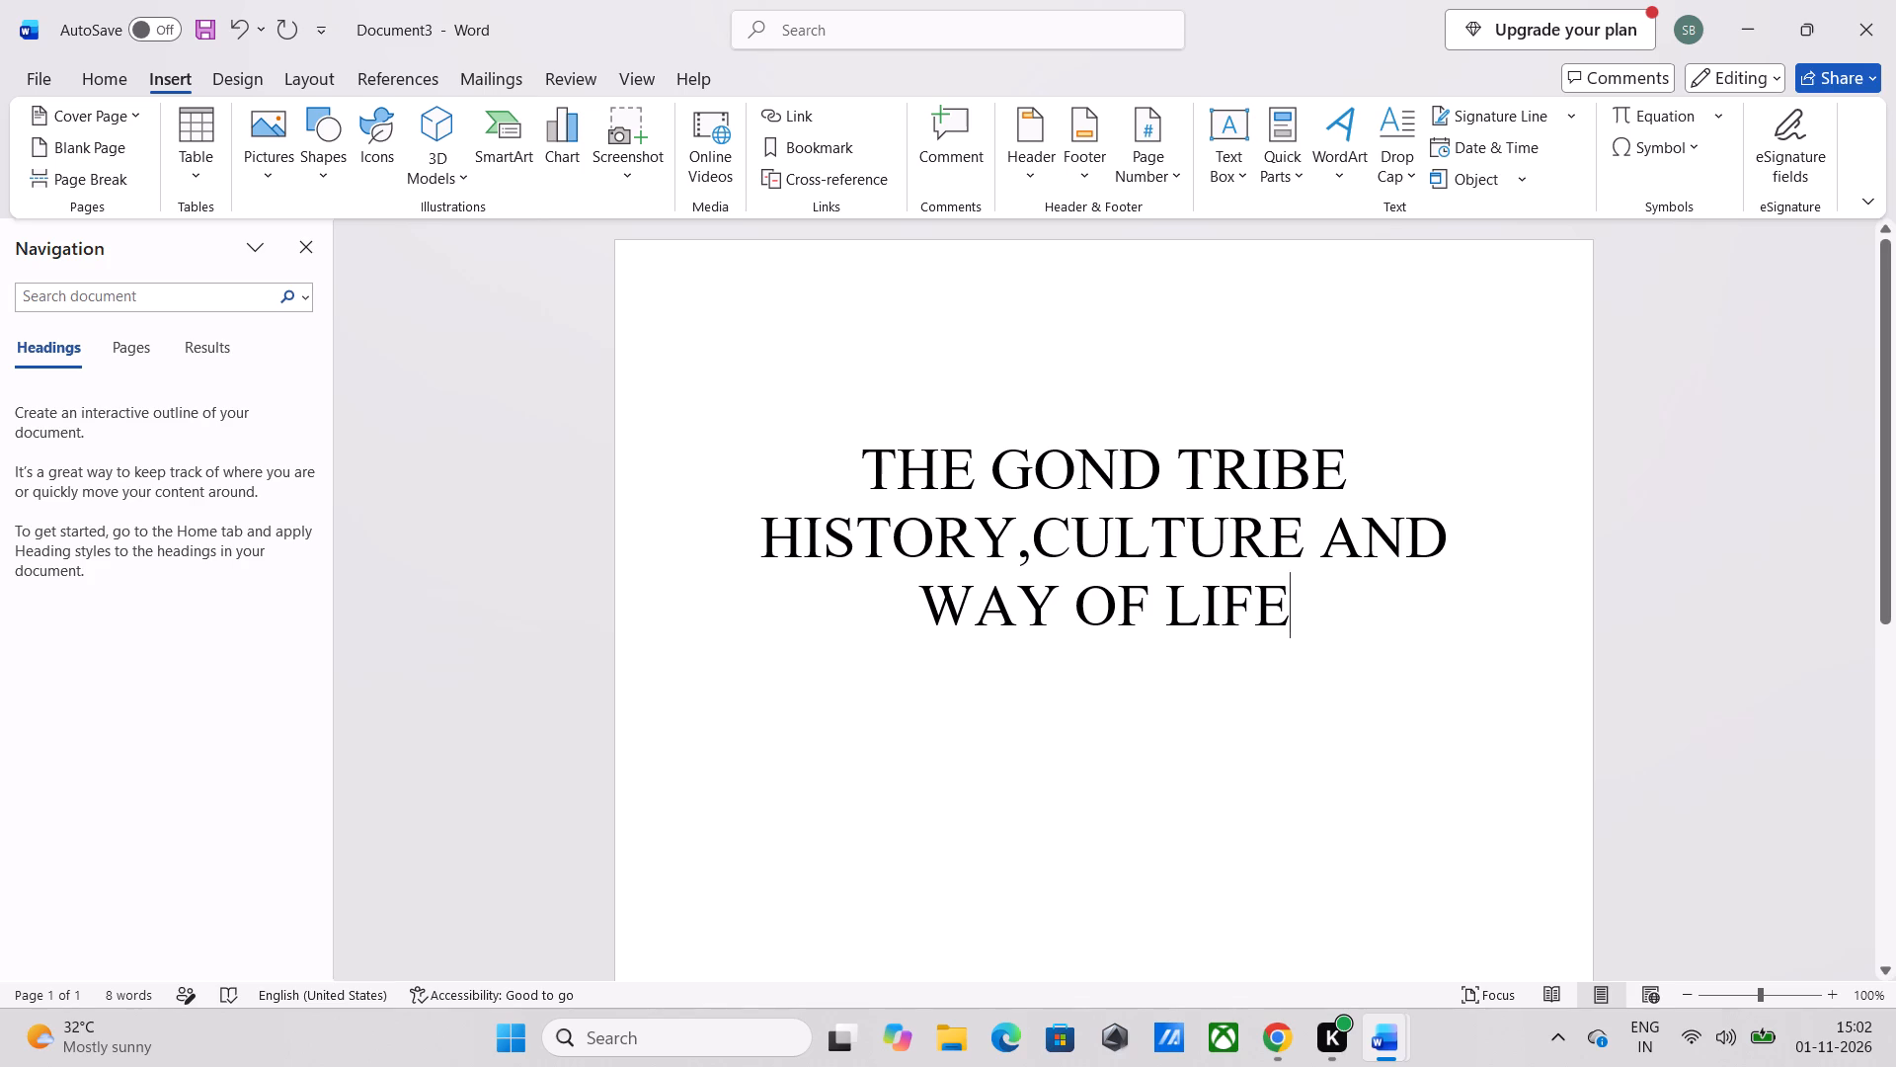
Set the font size of the subtitle HISTORY,CULTURE AND WAY OF LIFE to 12.
{"action": "left_click_drag", "start_coordinate": [754, 536], "coordinate": [1346, 643]}
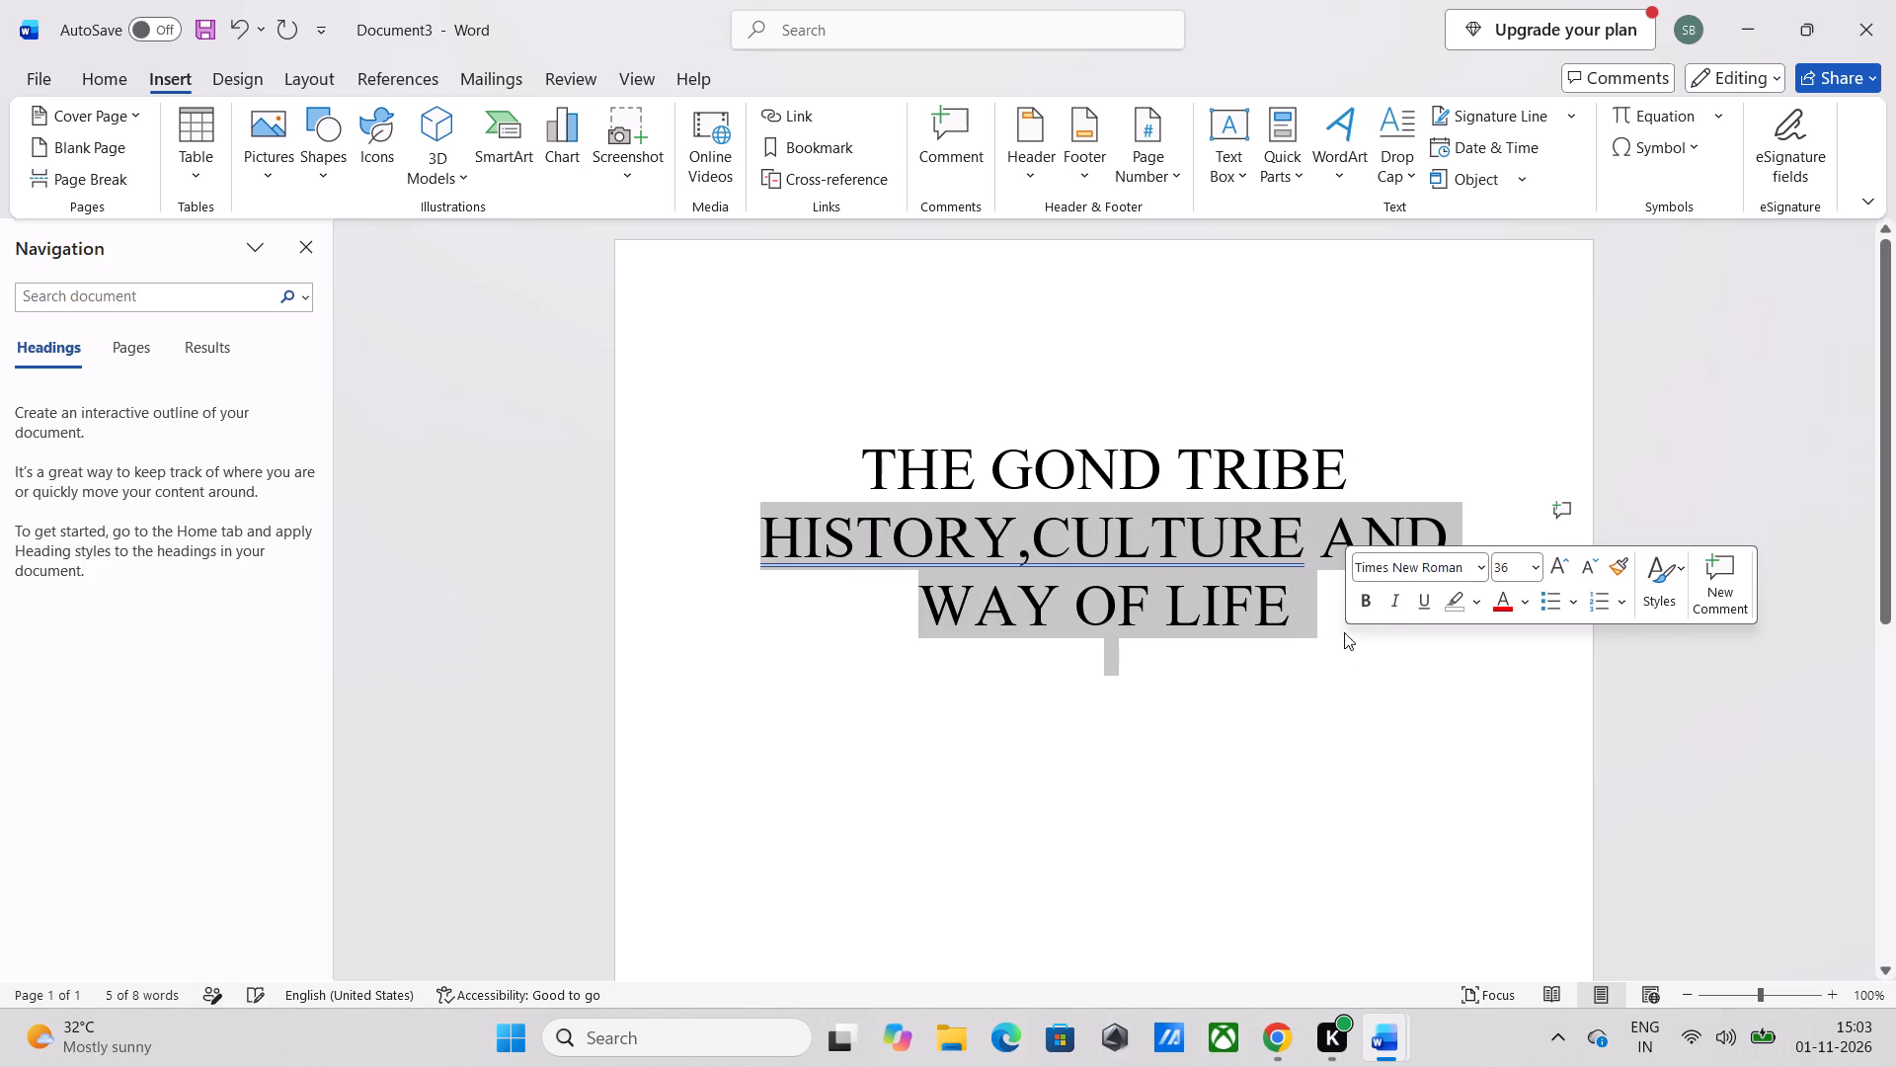
{"action": "left_click", "coordinate": [1530, 570]}
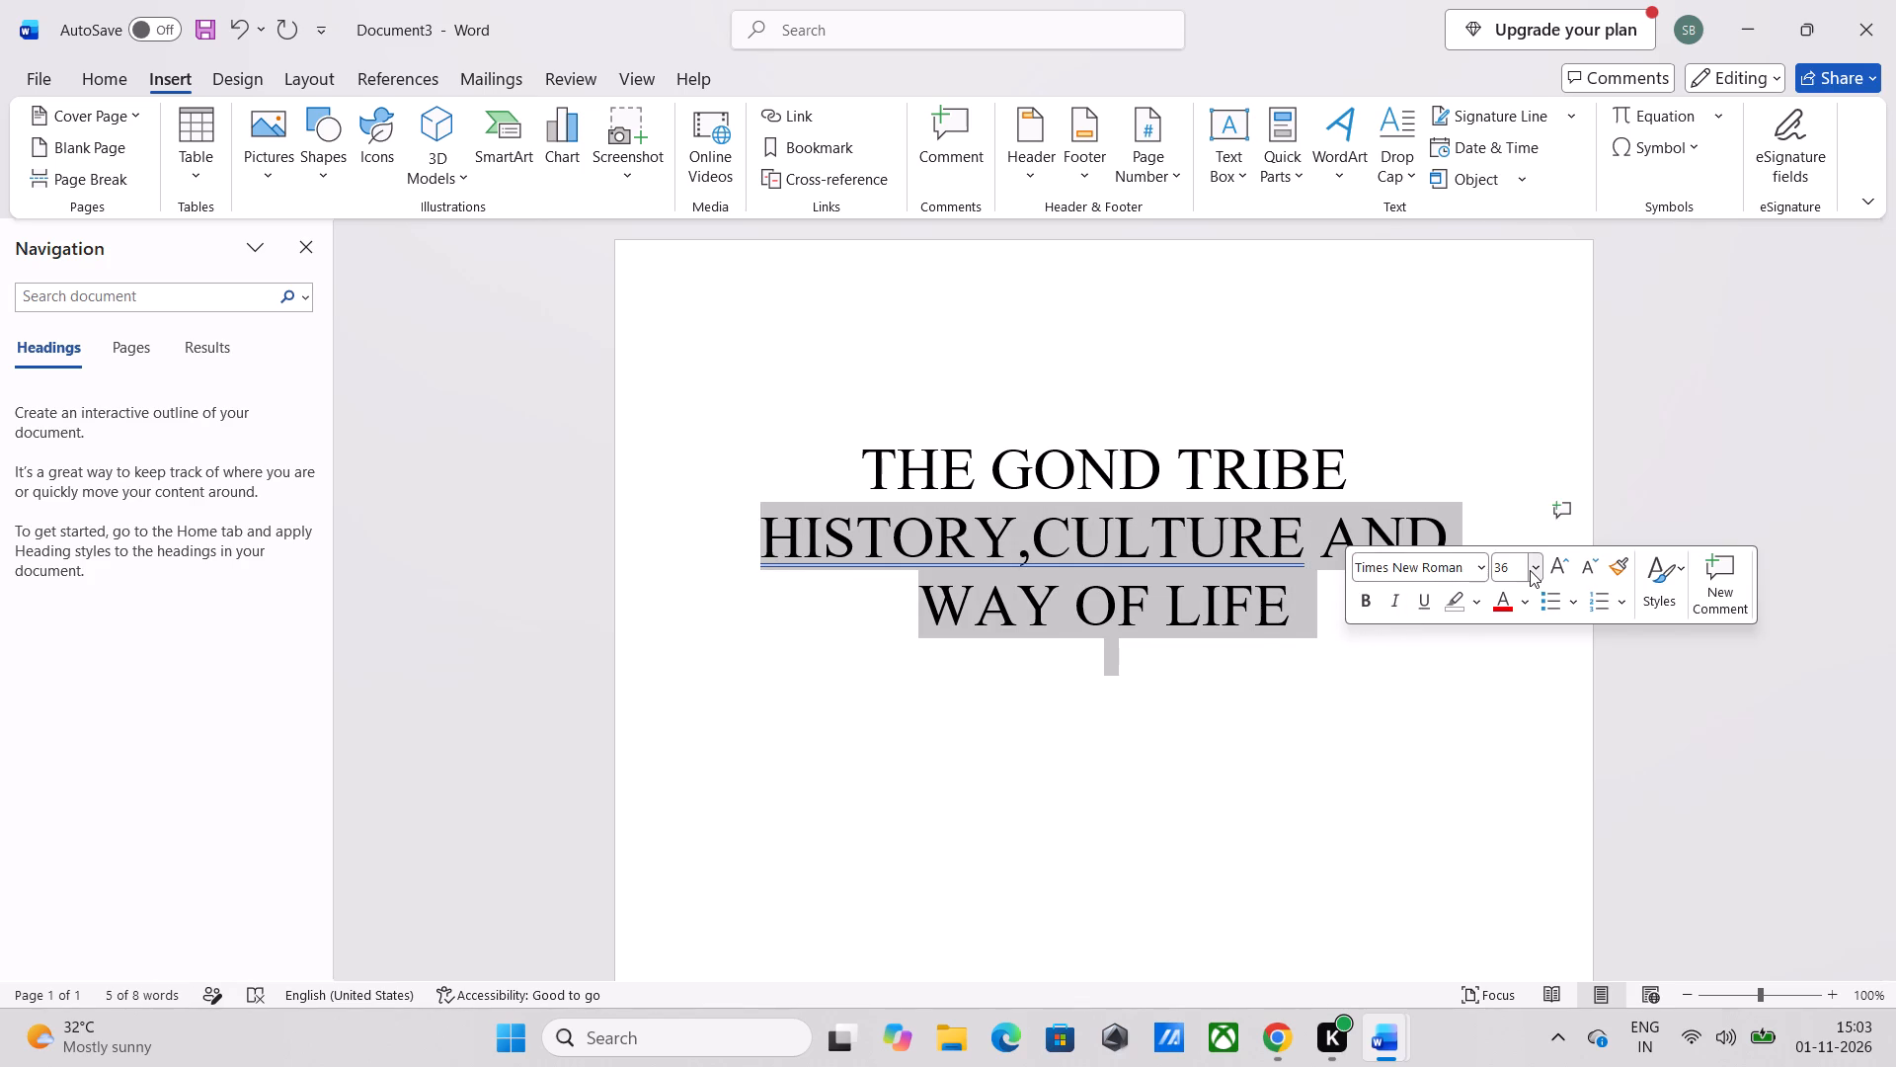
{"action": "left_click", "coordinate": [1512, 206]}
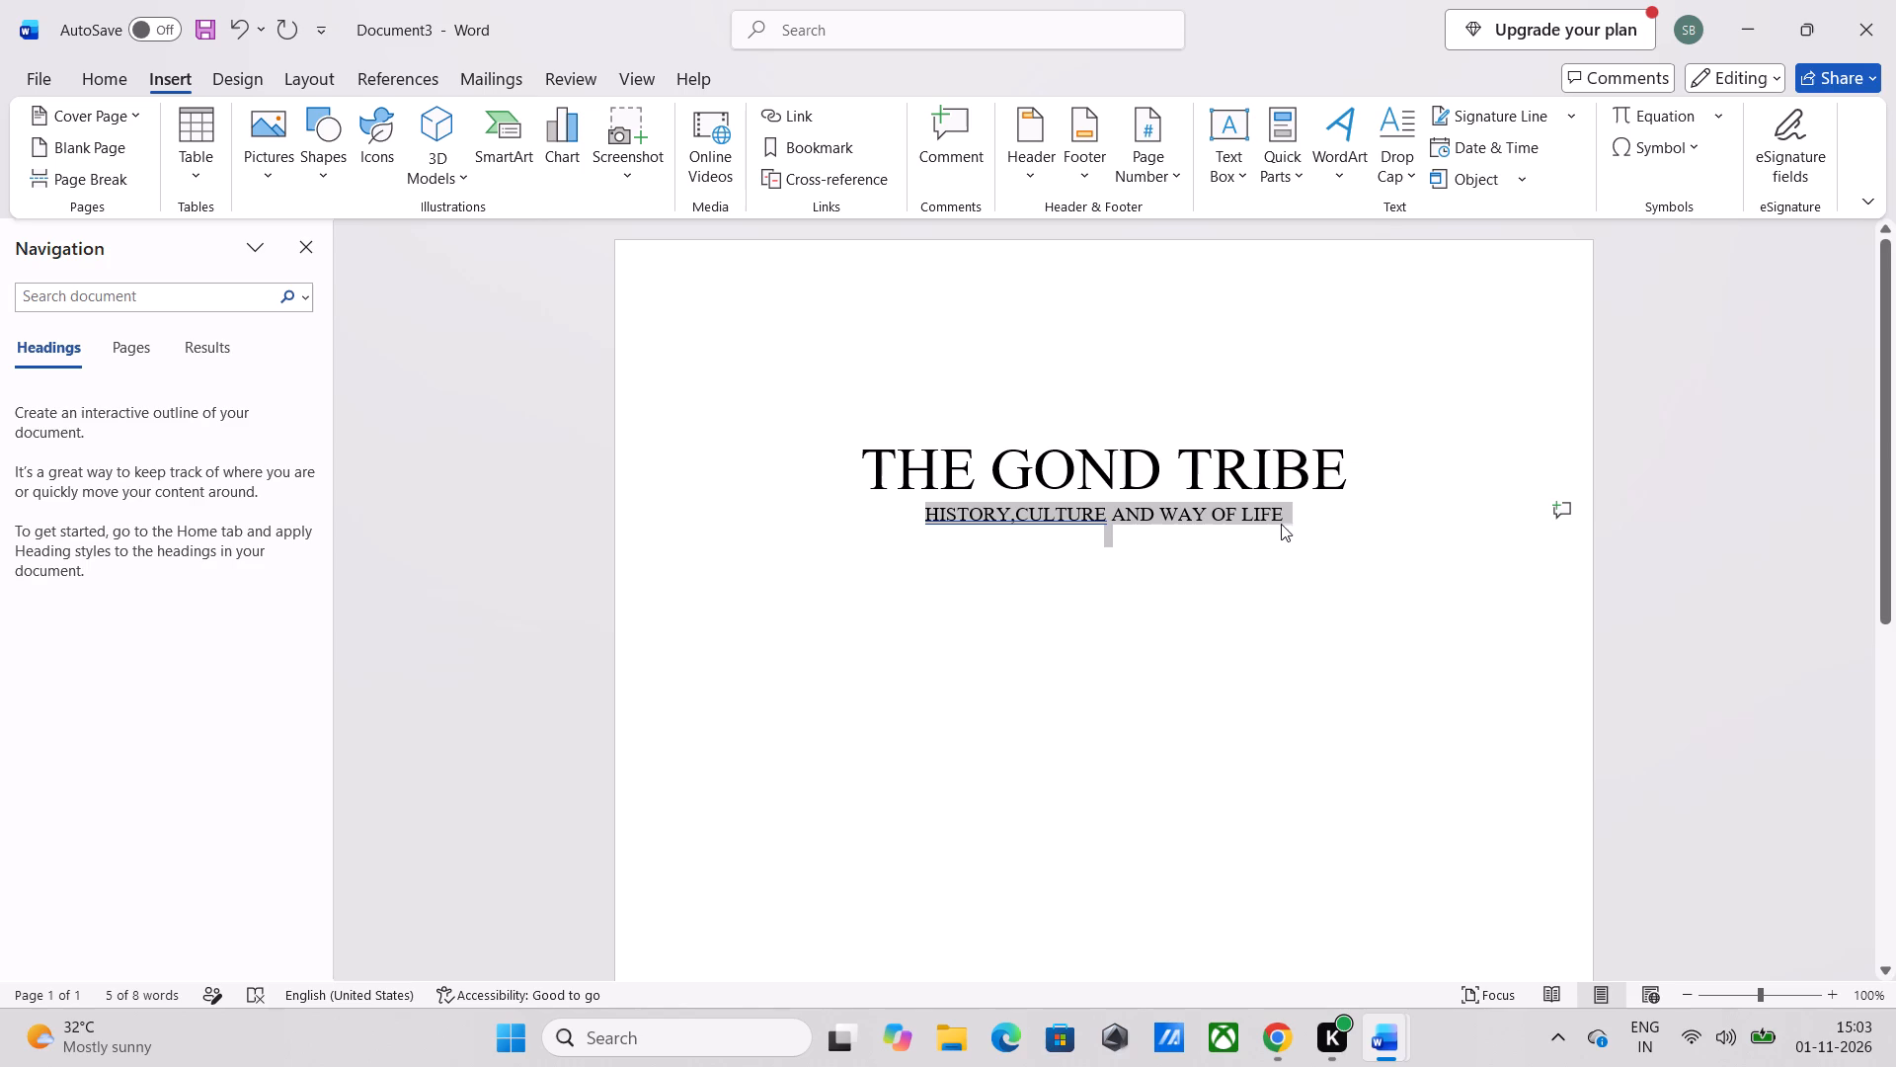
Change the font of the whole subtitle below the title to Javanese Text.
{"action": "left_click", "coordinate": [1028, 515]}
{"action": "left_click_drag", "start_coordinate": [934, 513], "coordinate": [943, 513]}
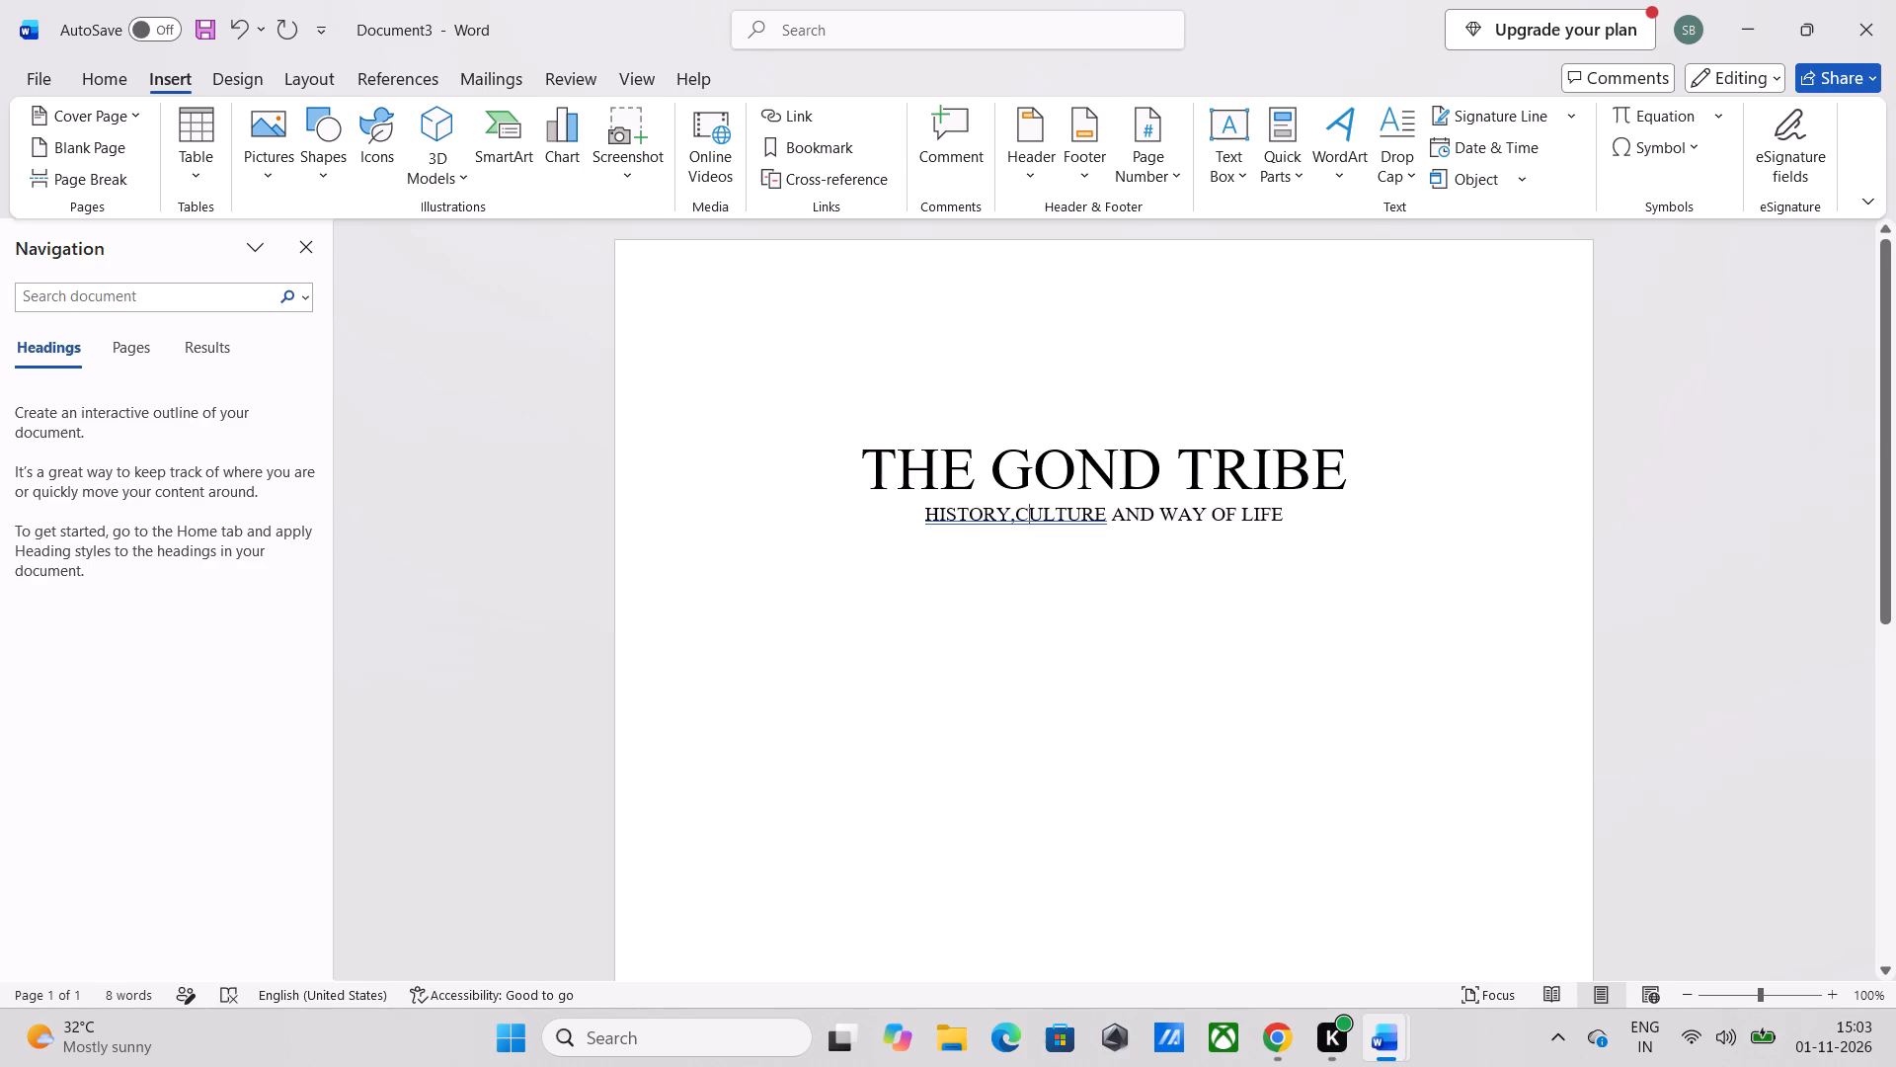
{"action": "left_click_drag", "start_coordinate": [943, 513], "coordinate": [1304, 513]}
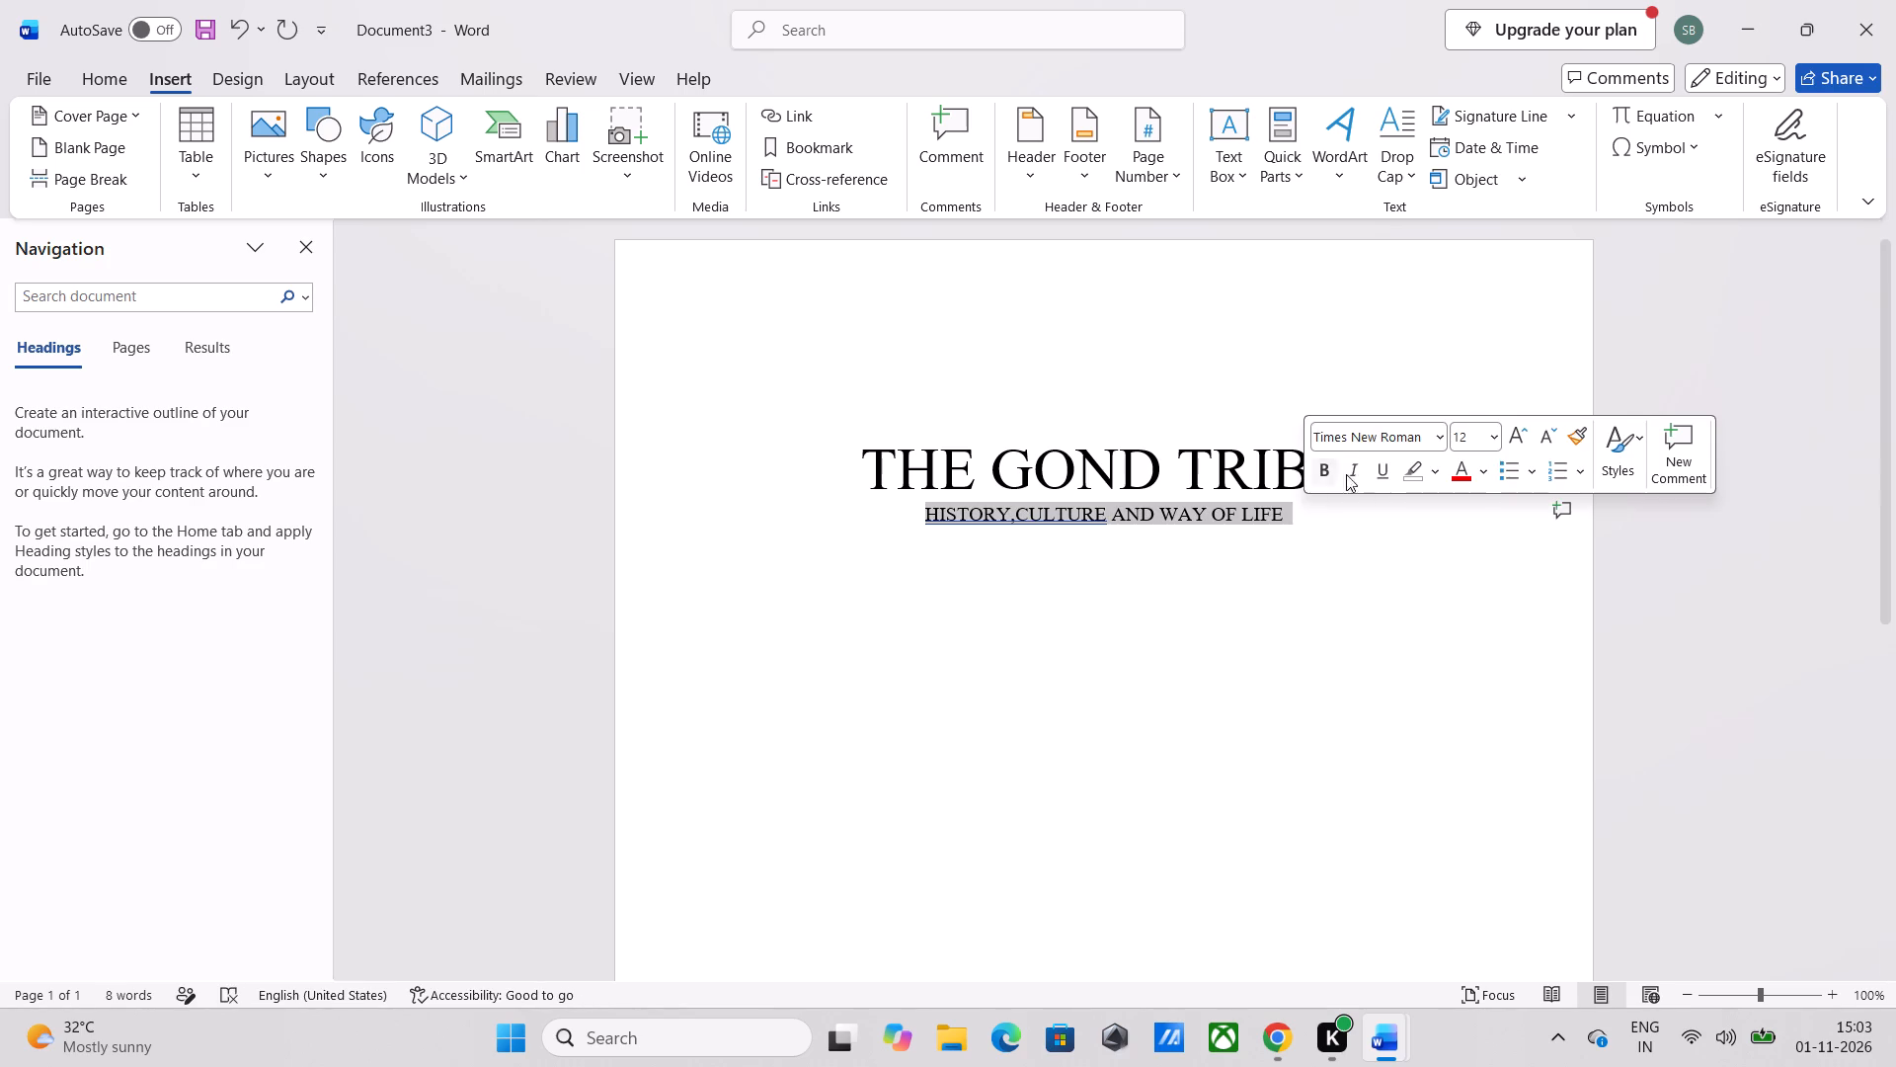
{"action": "left_click", "coordinate": [1426, 427]}
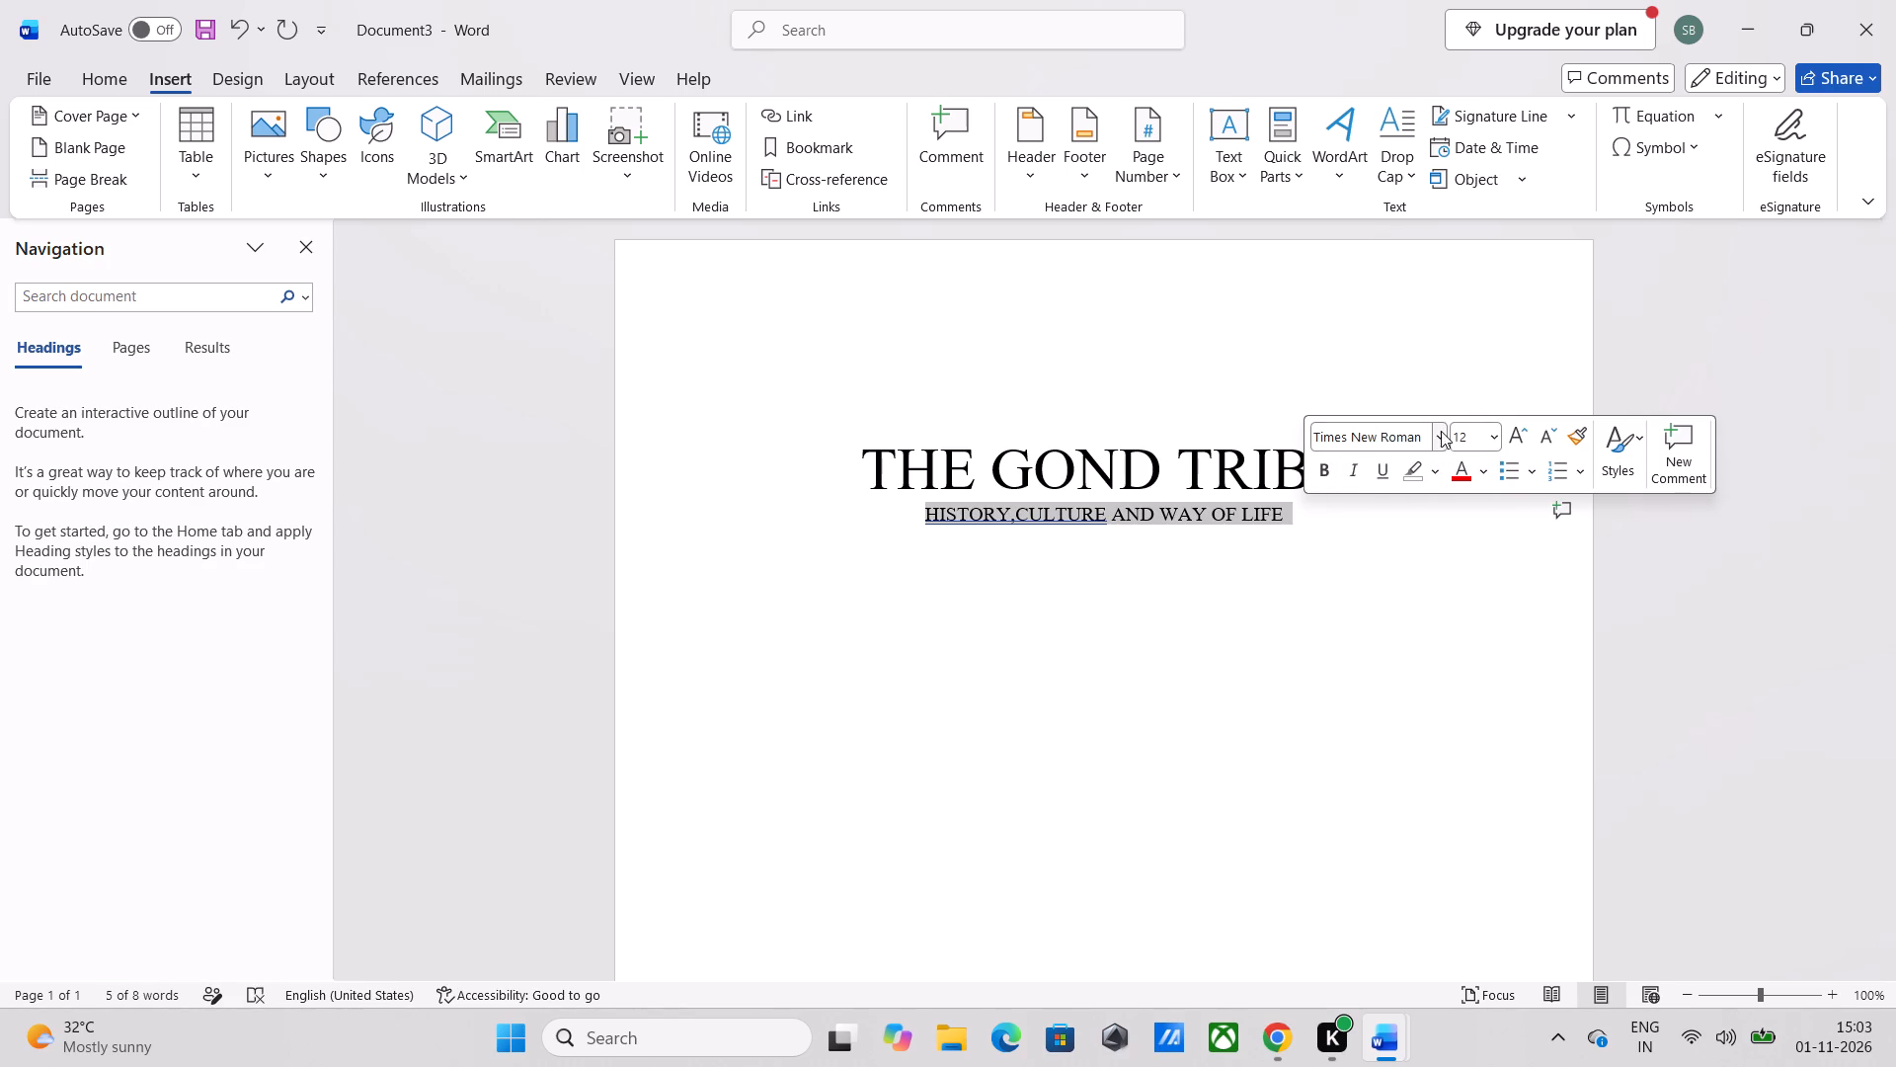
{"action": "left_click", "coordinate": [1441, 426]}
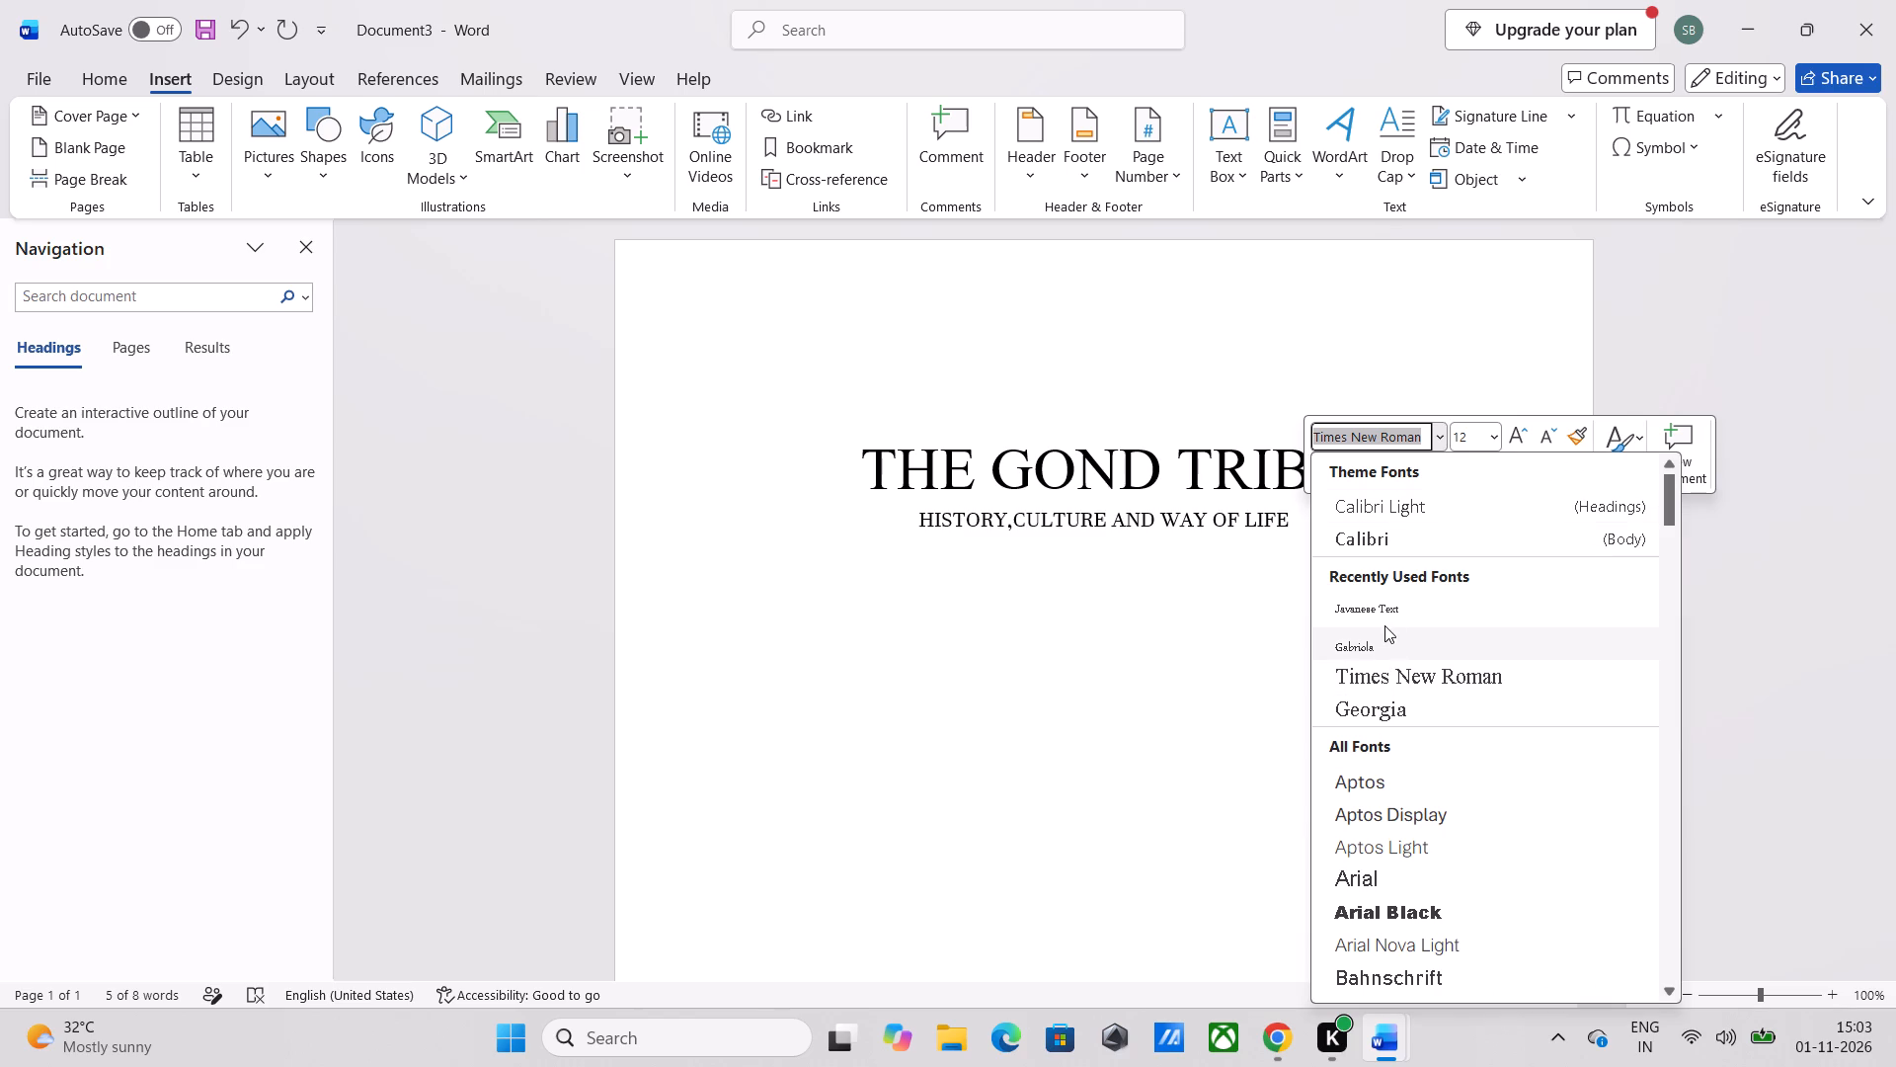
{"action": "left_click", "coordinate": [1384, 609]}
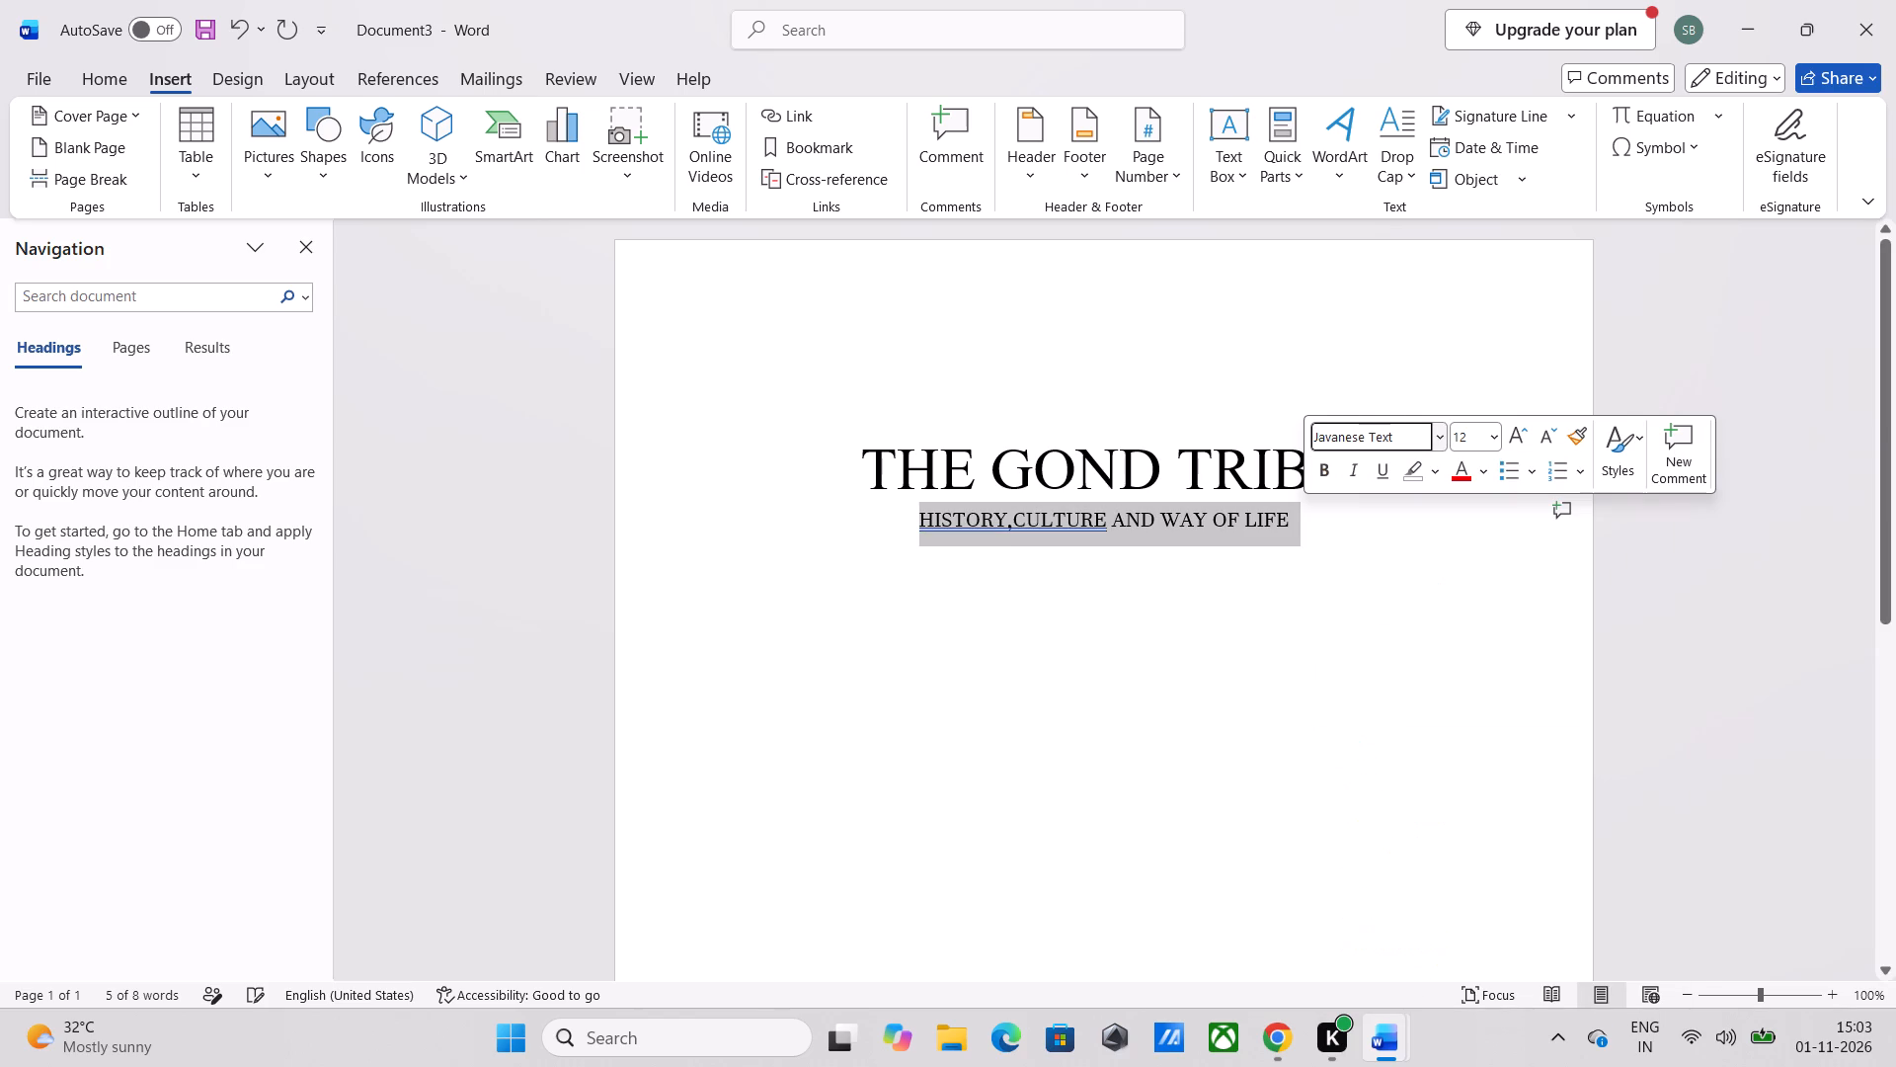
{"action": "left_click", "coordinate": [1325, 670]}
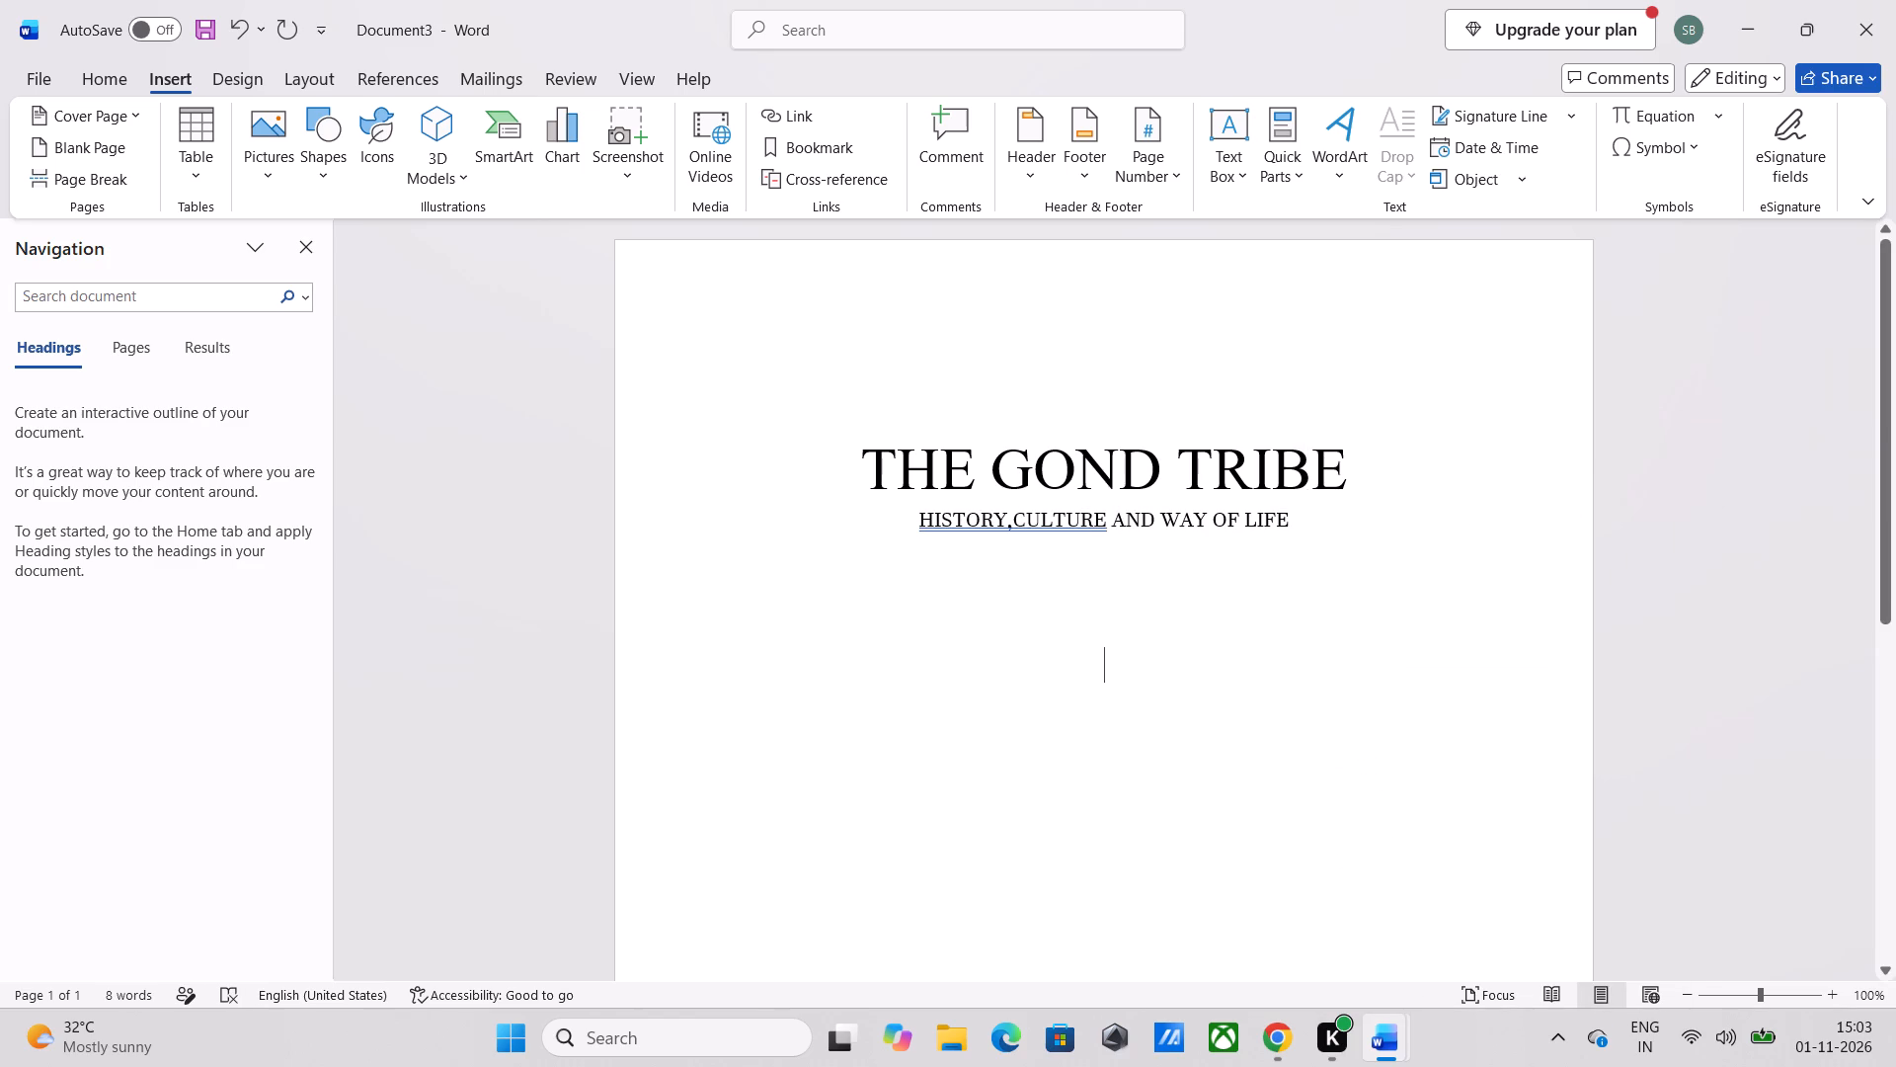
Ignore the grammar suggestion on HISTORY,CULTURE in the subtitle once.
{"action": "right_click", "coordinate": [1055, 536]}
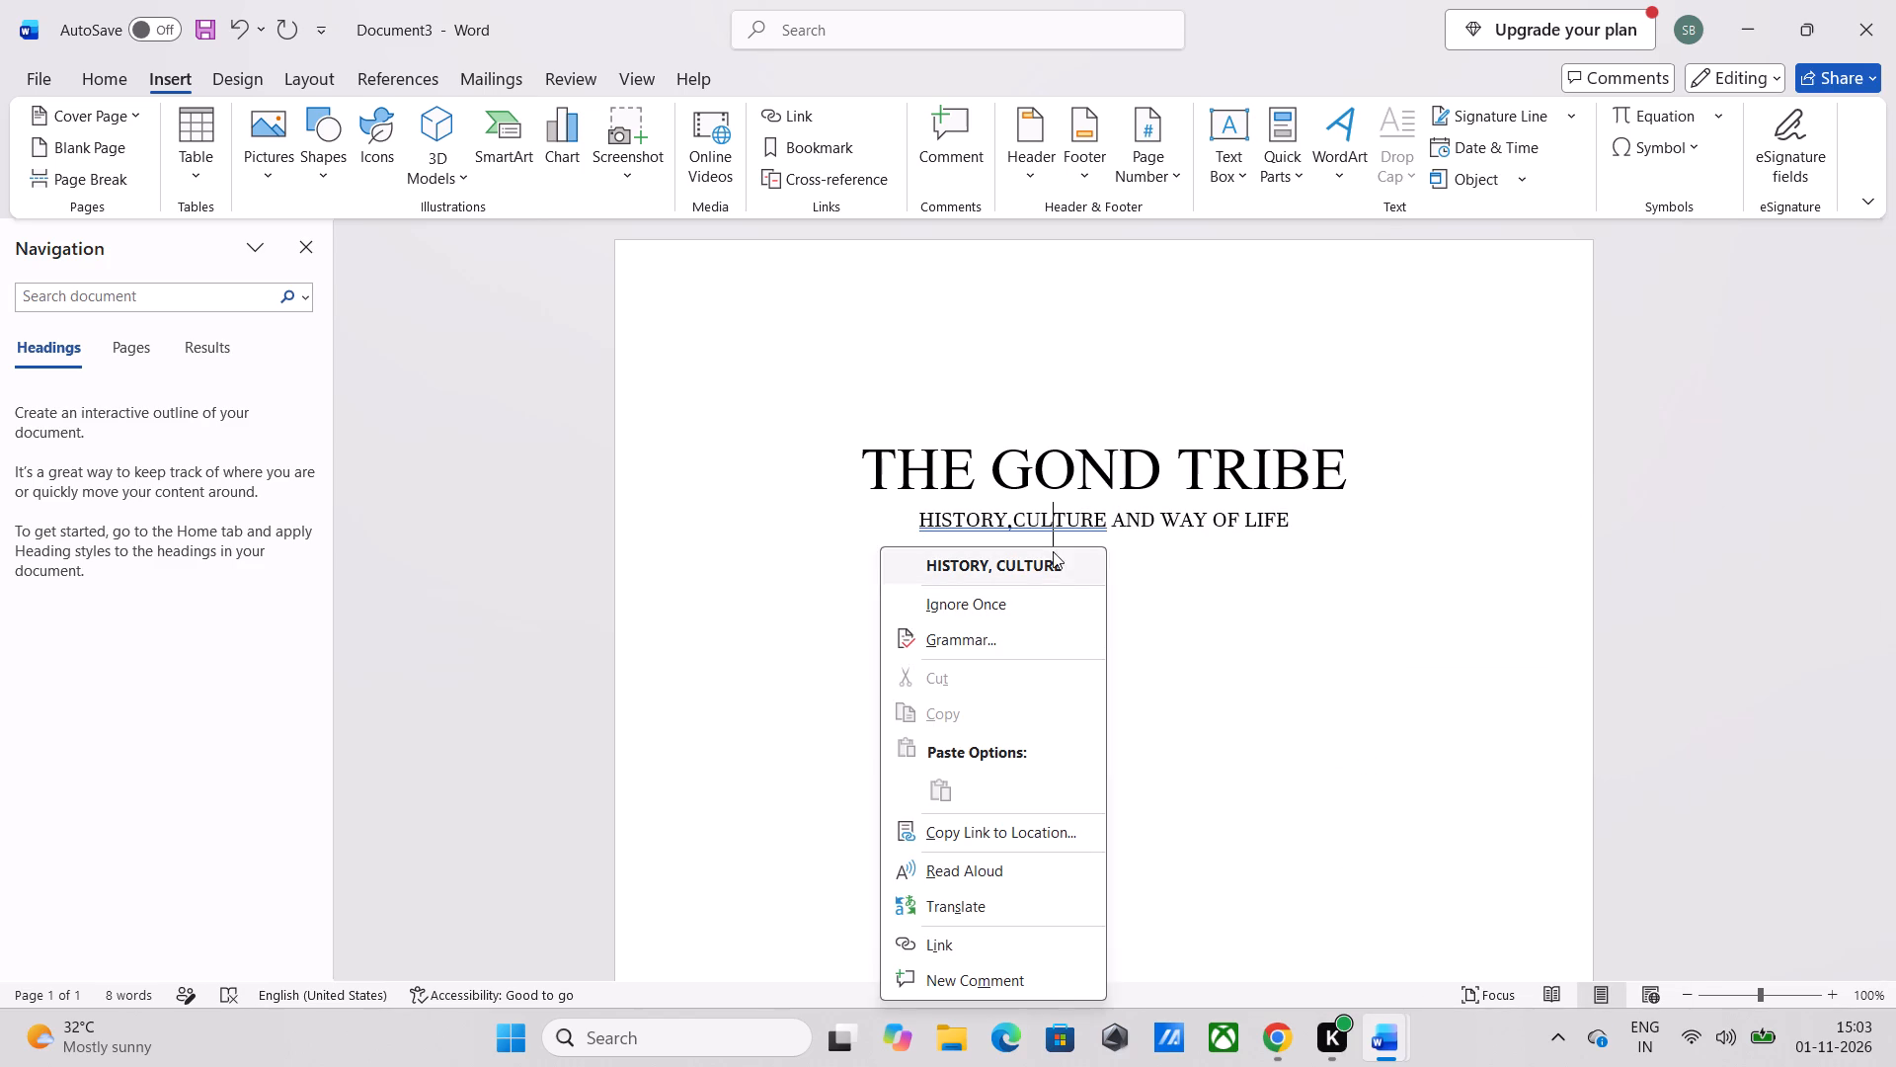
{"action": "left_click", "coordinate": [1032, 593]}
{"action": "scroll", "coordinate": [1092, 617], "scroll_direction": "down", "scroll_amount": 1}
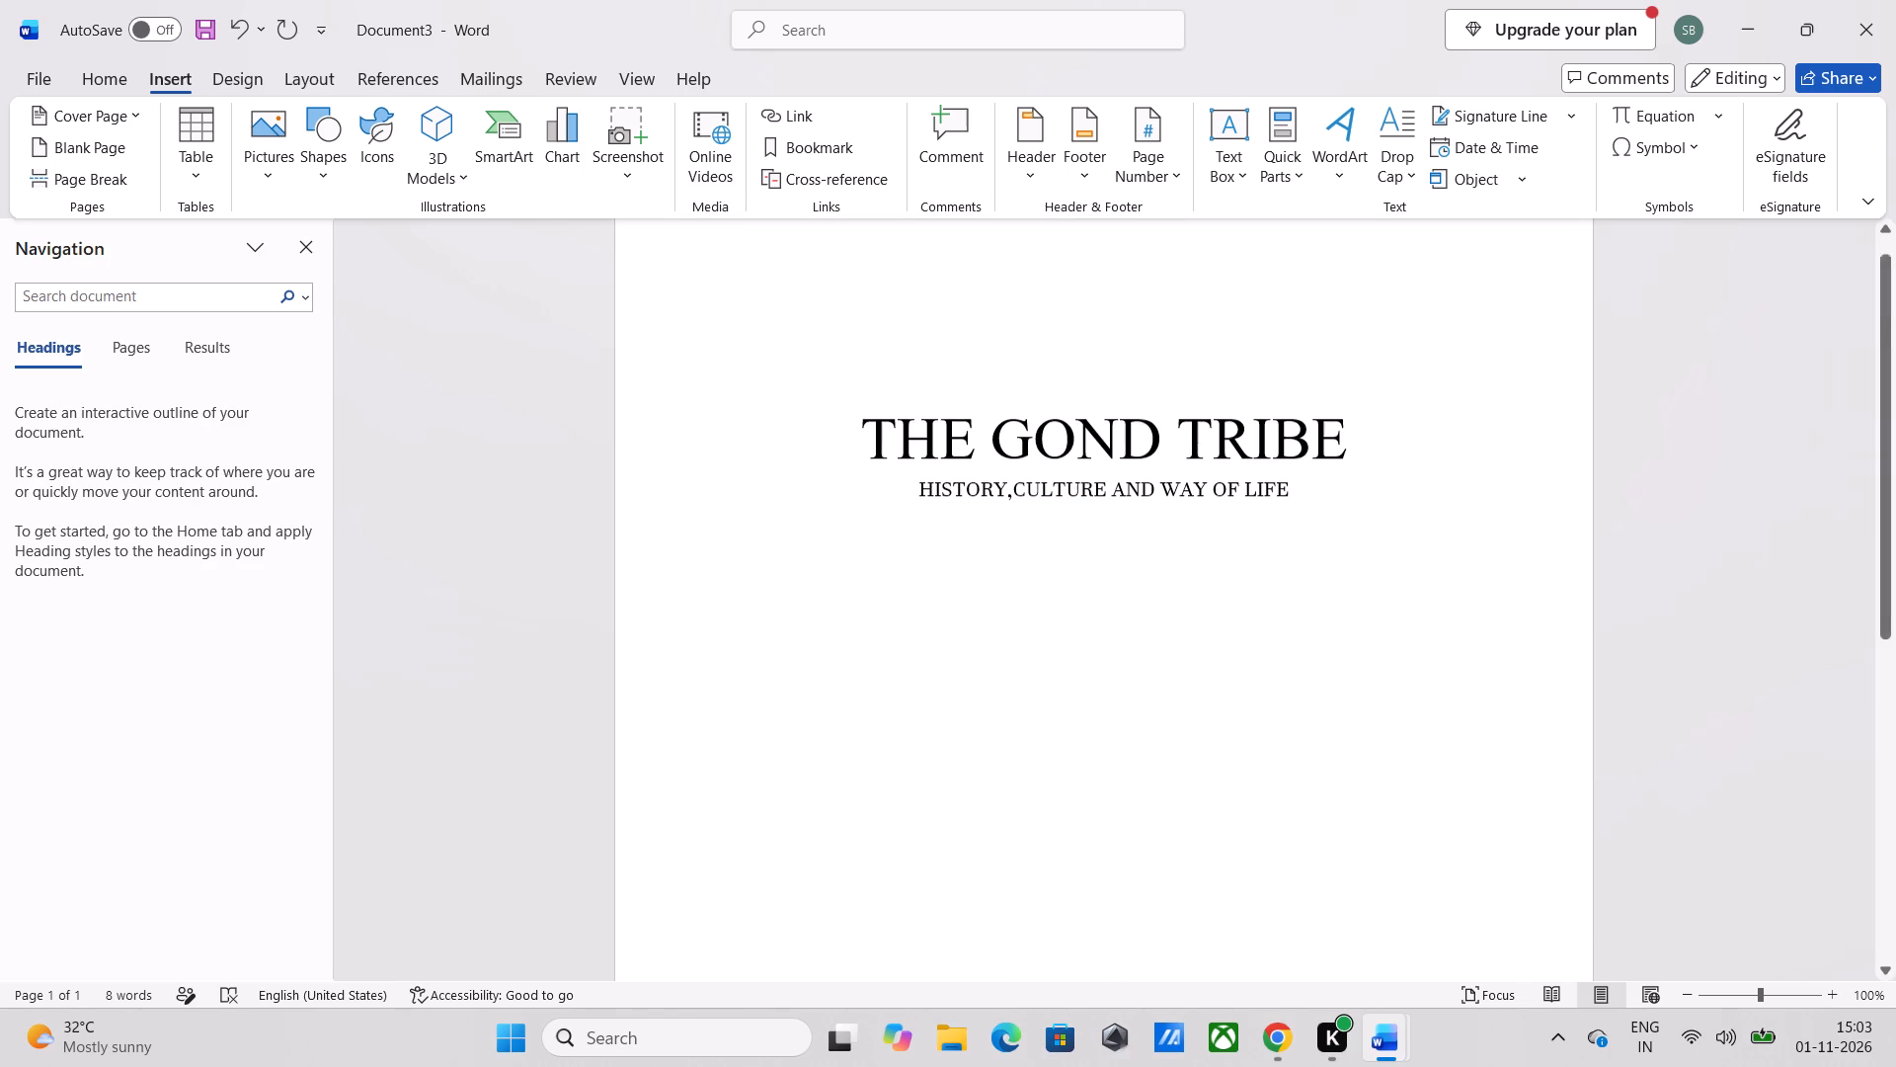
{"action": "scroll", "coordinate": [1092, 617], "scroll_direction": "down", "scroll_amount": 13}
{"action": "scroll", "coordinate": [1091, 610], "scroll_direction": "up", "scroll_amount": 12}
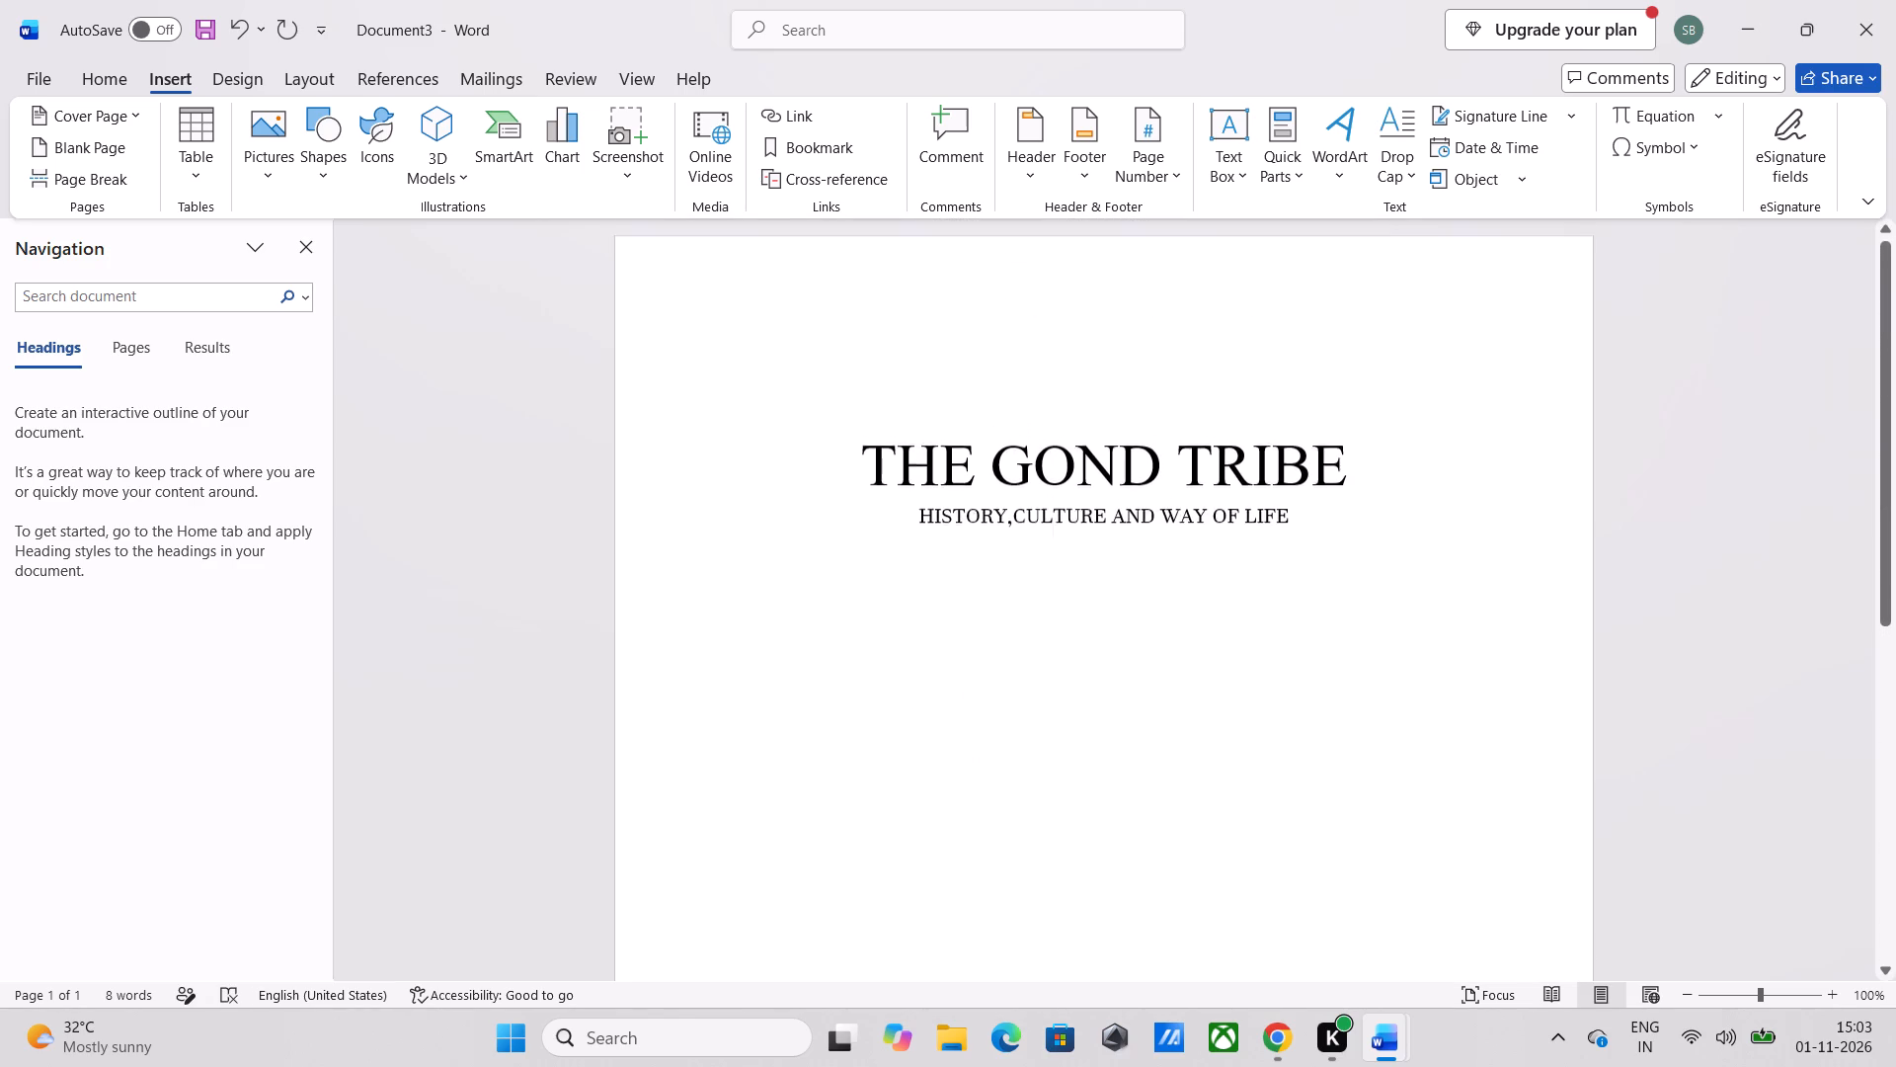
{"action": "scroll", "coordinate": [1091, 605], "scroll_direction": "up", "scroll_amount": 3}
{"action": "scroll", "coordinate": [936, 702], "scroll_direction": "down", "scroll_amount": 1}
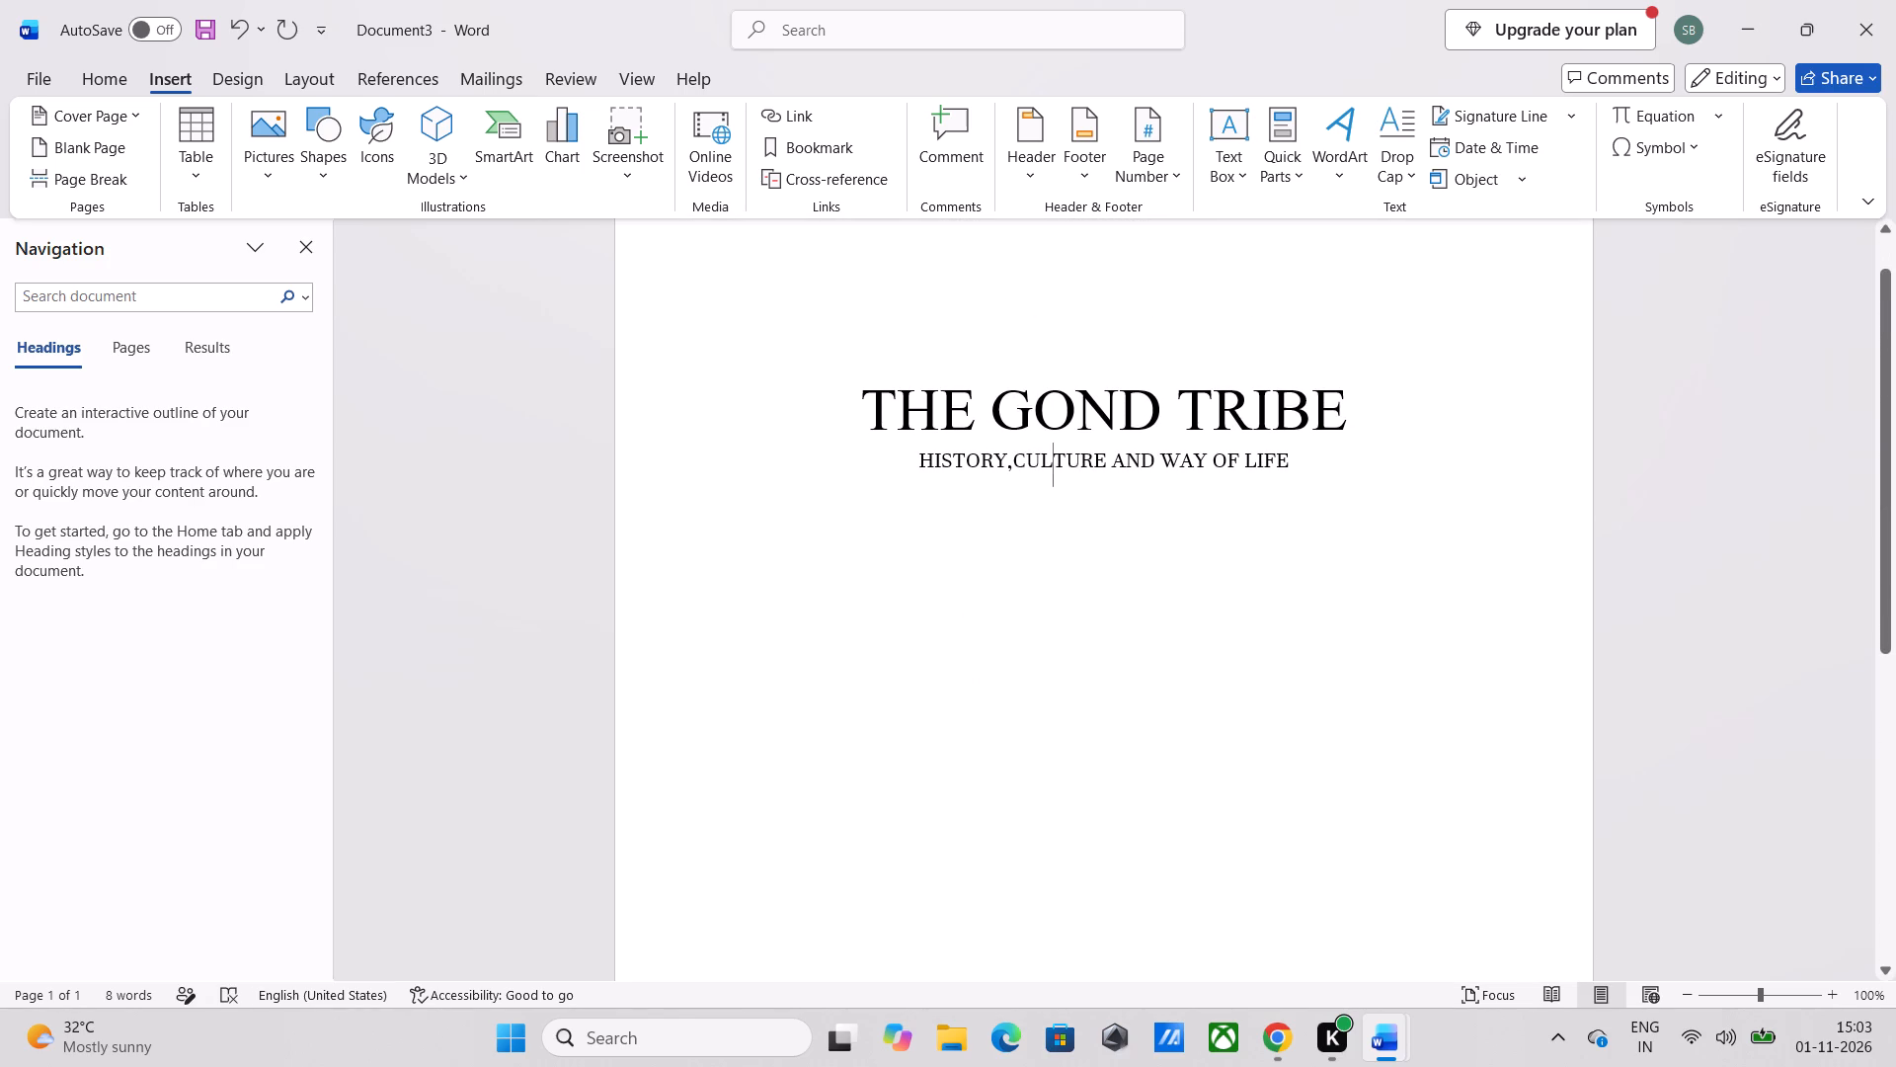
Add the line Submitted by: a few lines below the subtitle, followed by the student's name in capitals.
{"action": "left_click", "coordinate": [782, 631]}
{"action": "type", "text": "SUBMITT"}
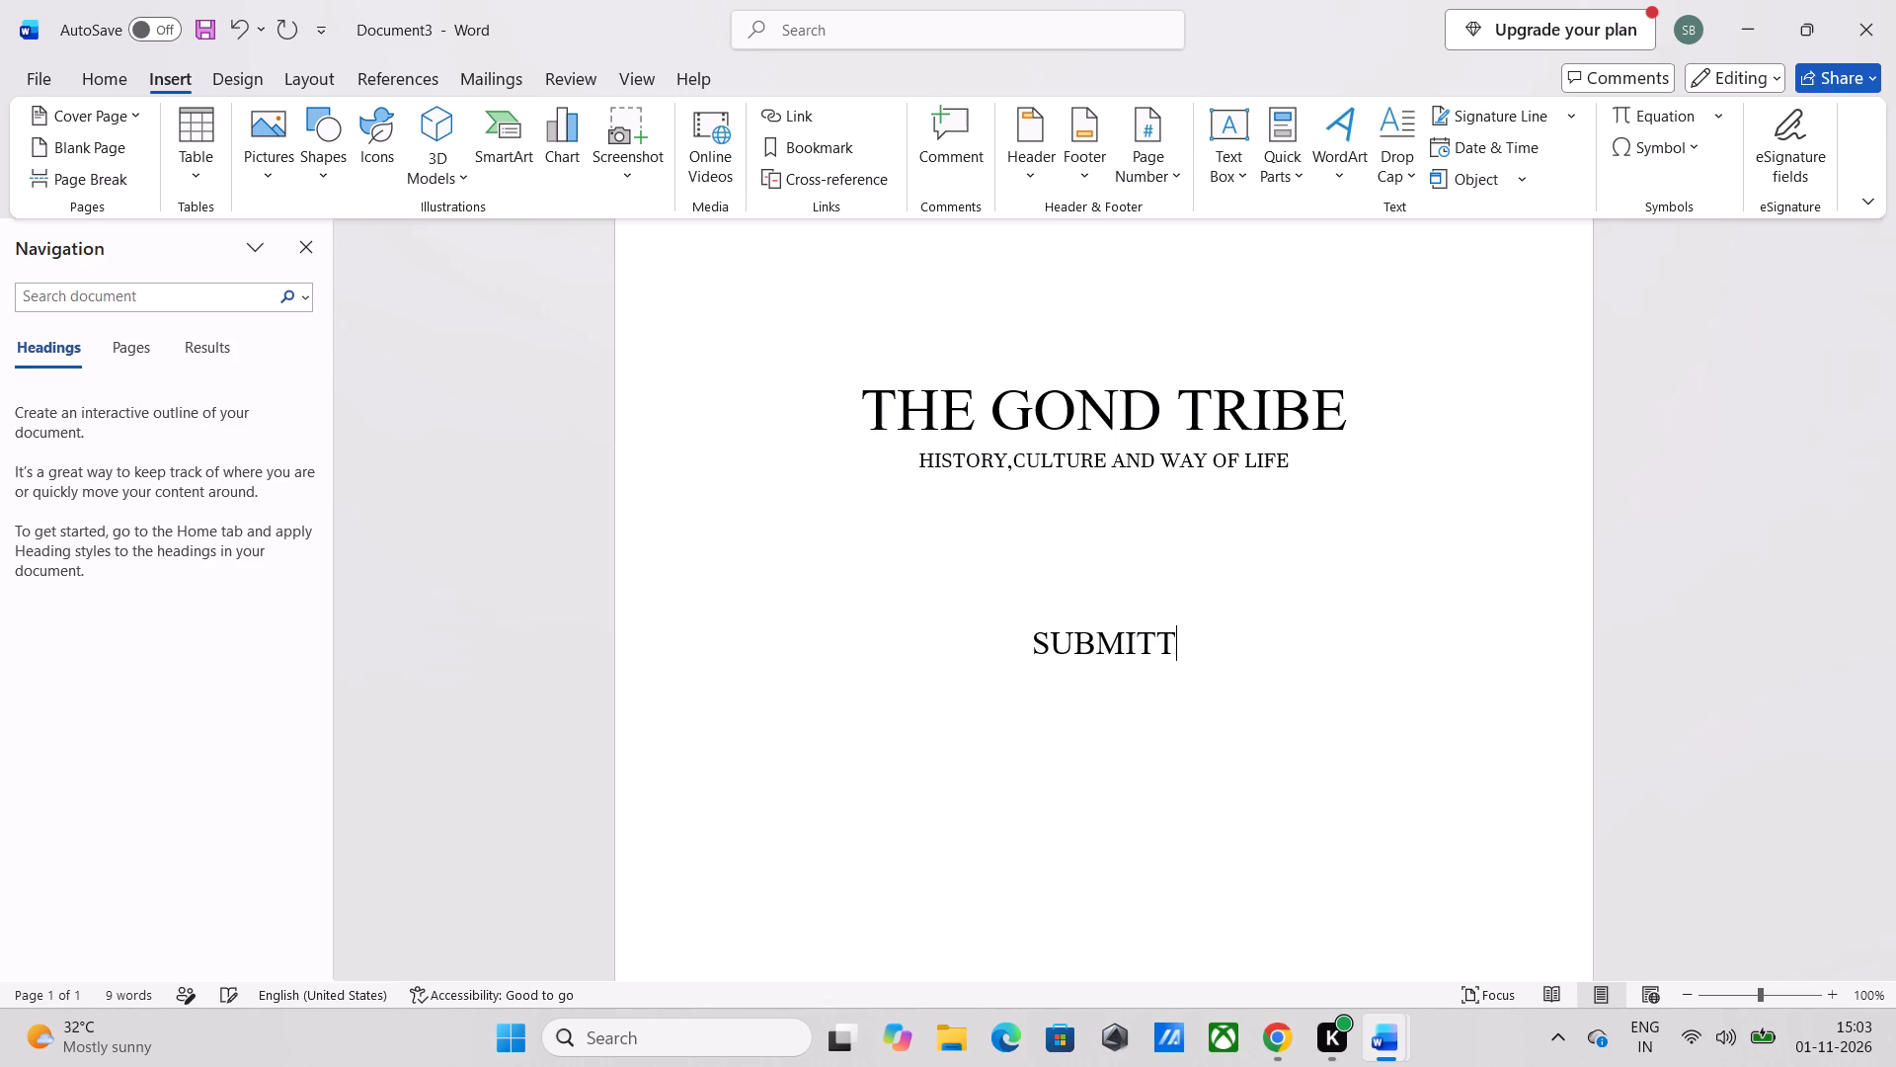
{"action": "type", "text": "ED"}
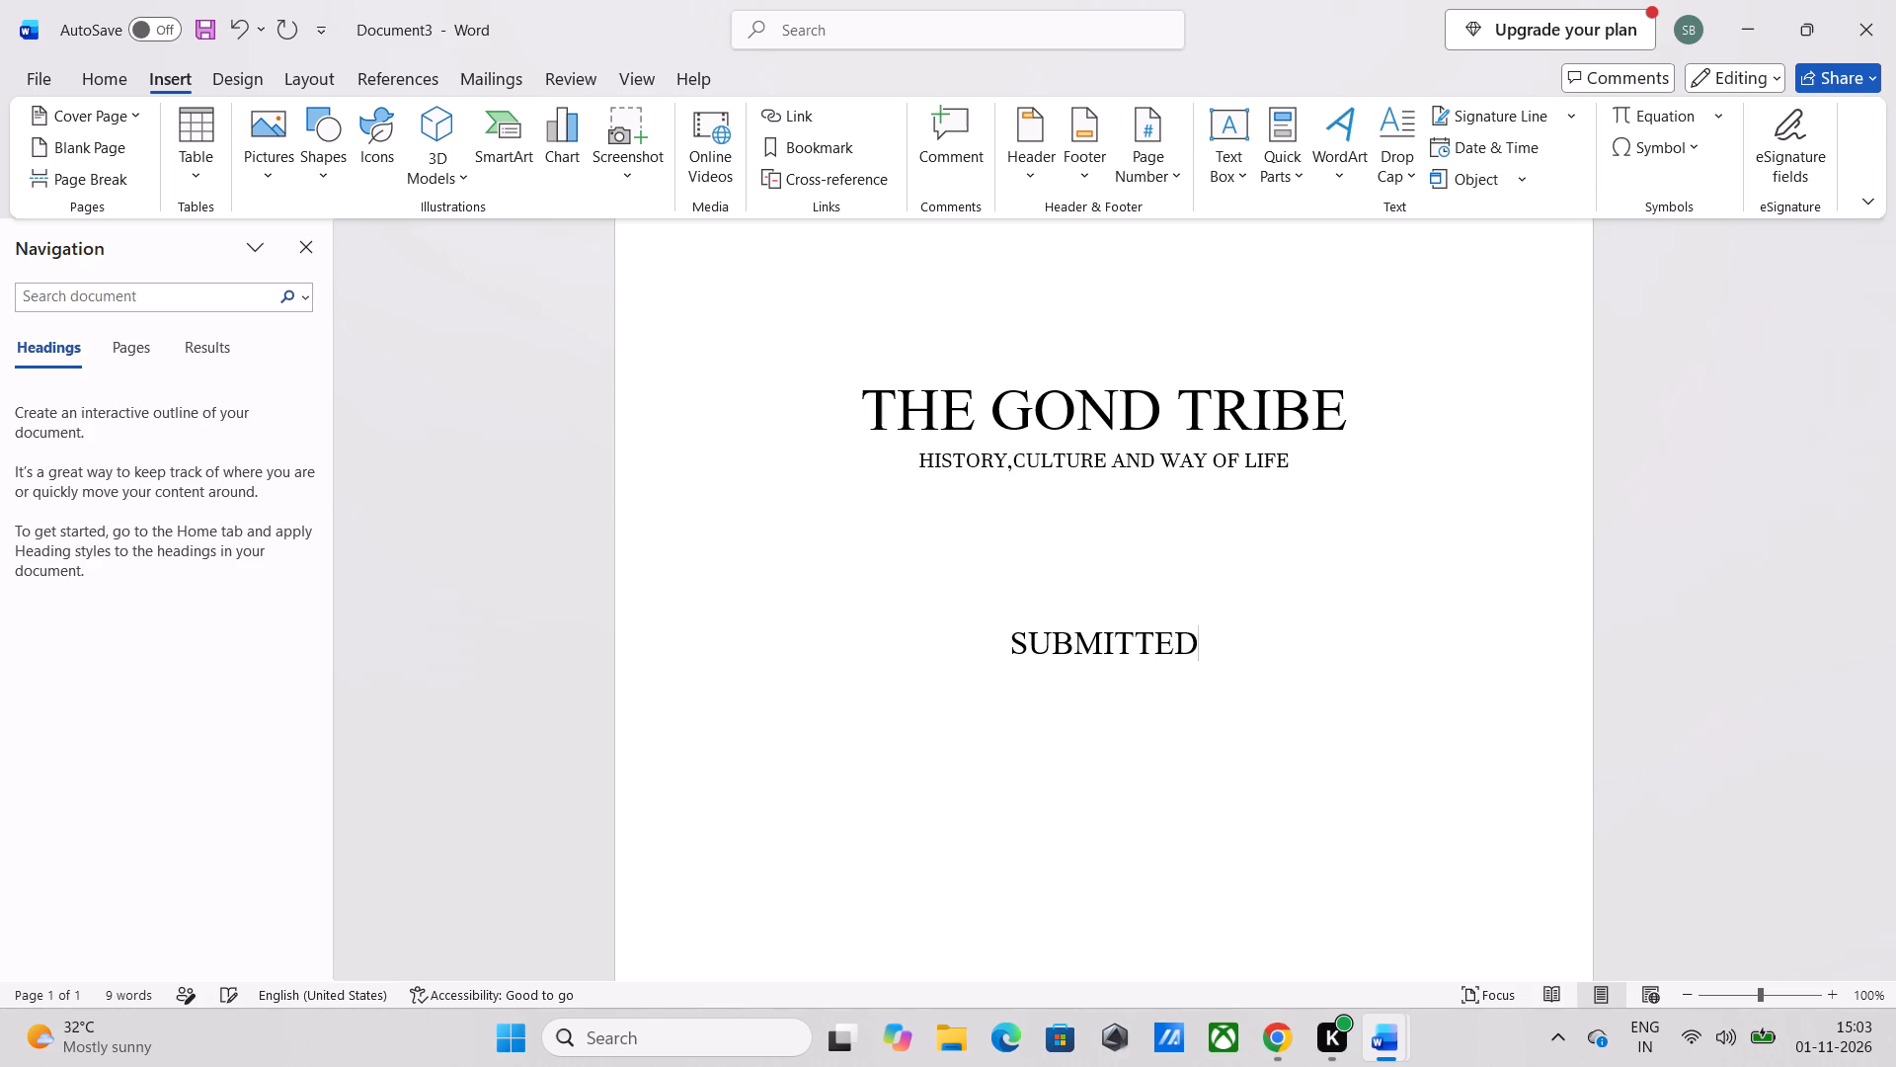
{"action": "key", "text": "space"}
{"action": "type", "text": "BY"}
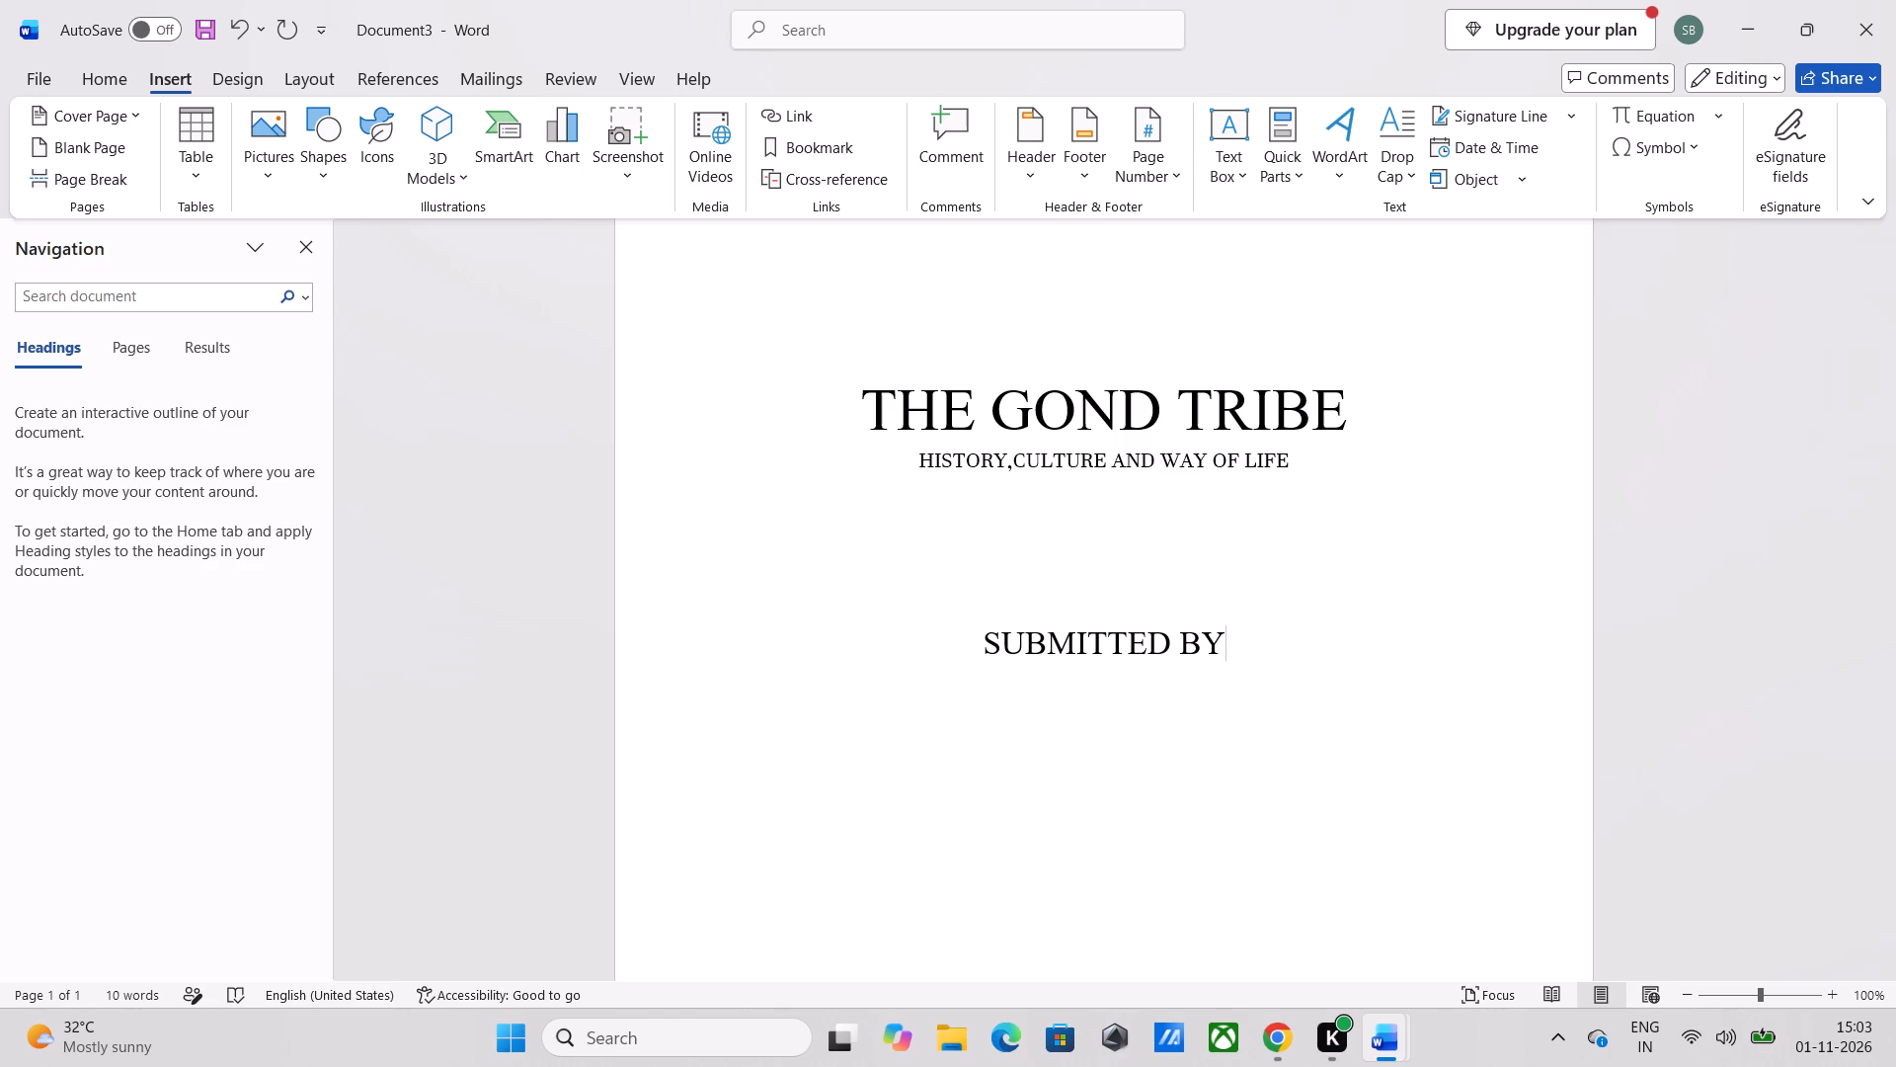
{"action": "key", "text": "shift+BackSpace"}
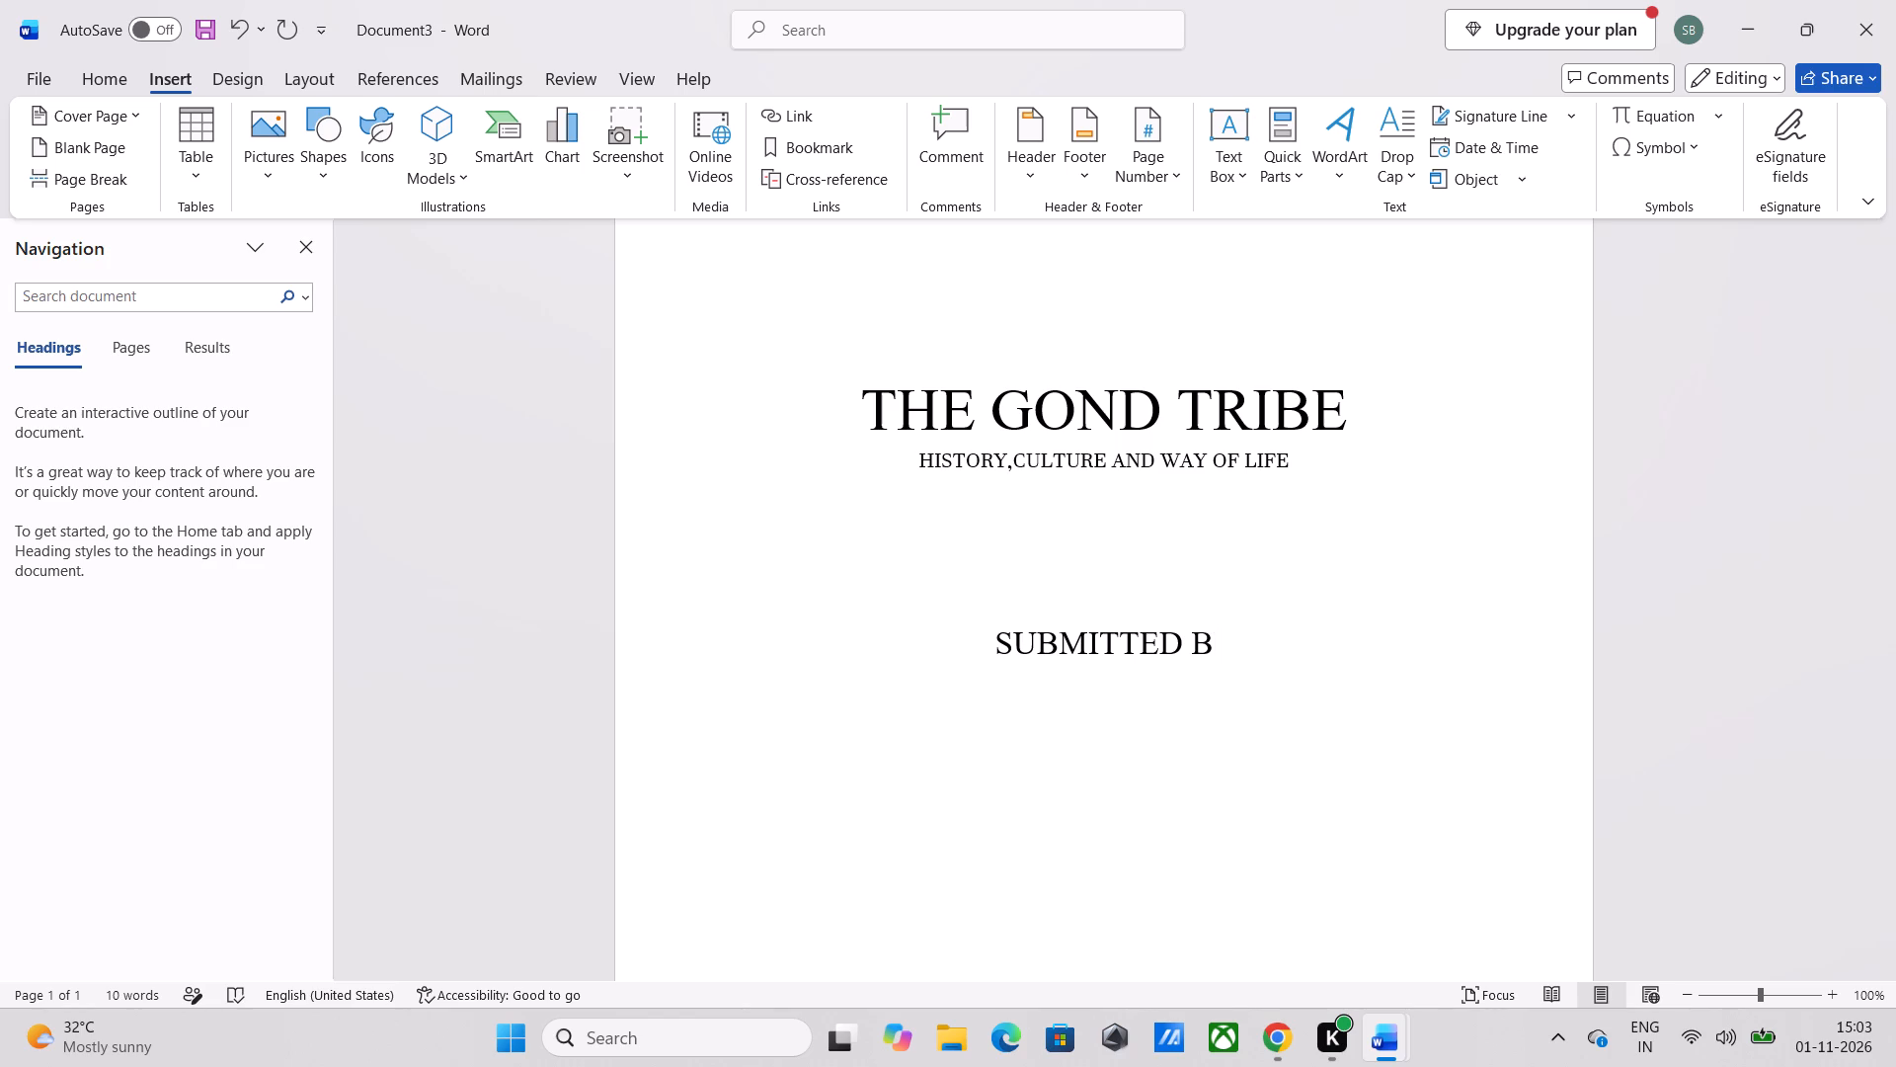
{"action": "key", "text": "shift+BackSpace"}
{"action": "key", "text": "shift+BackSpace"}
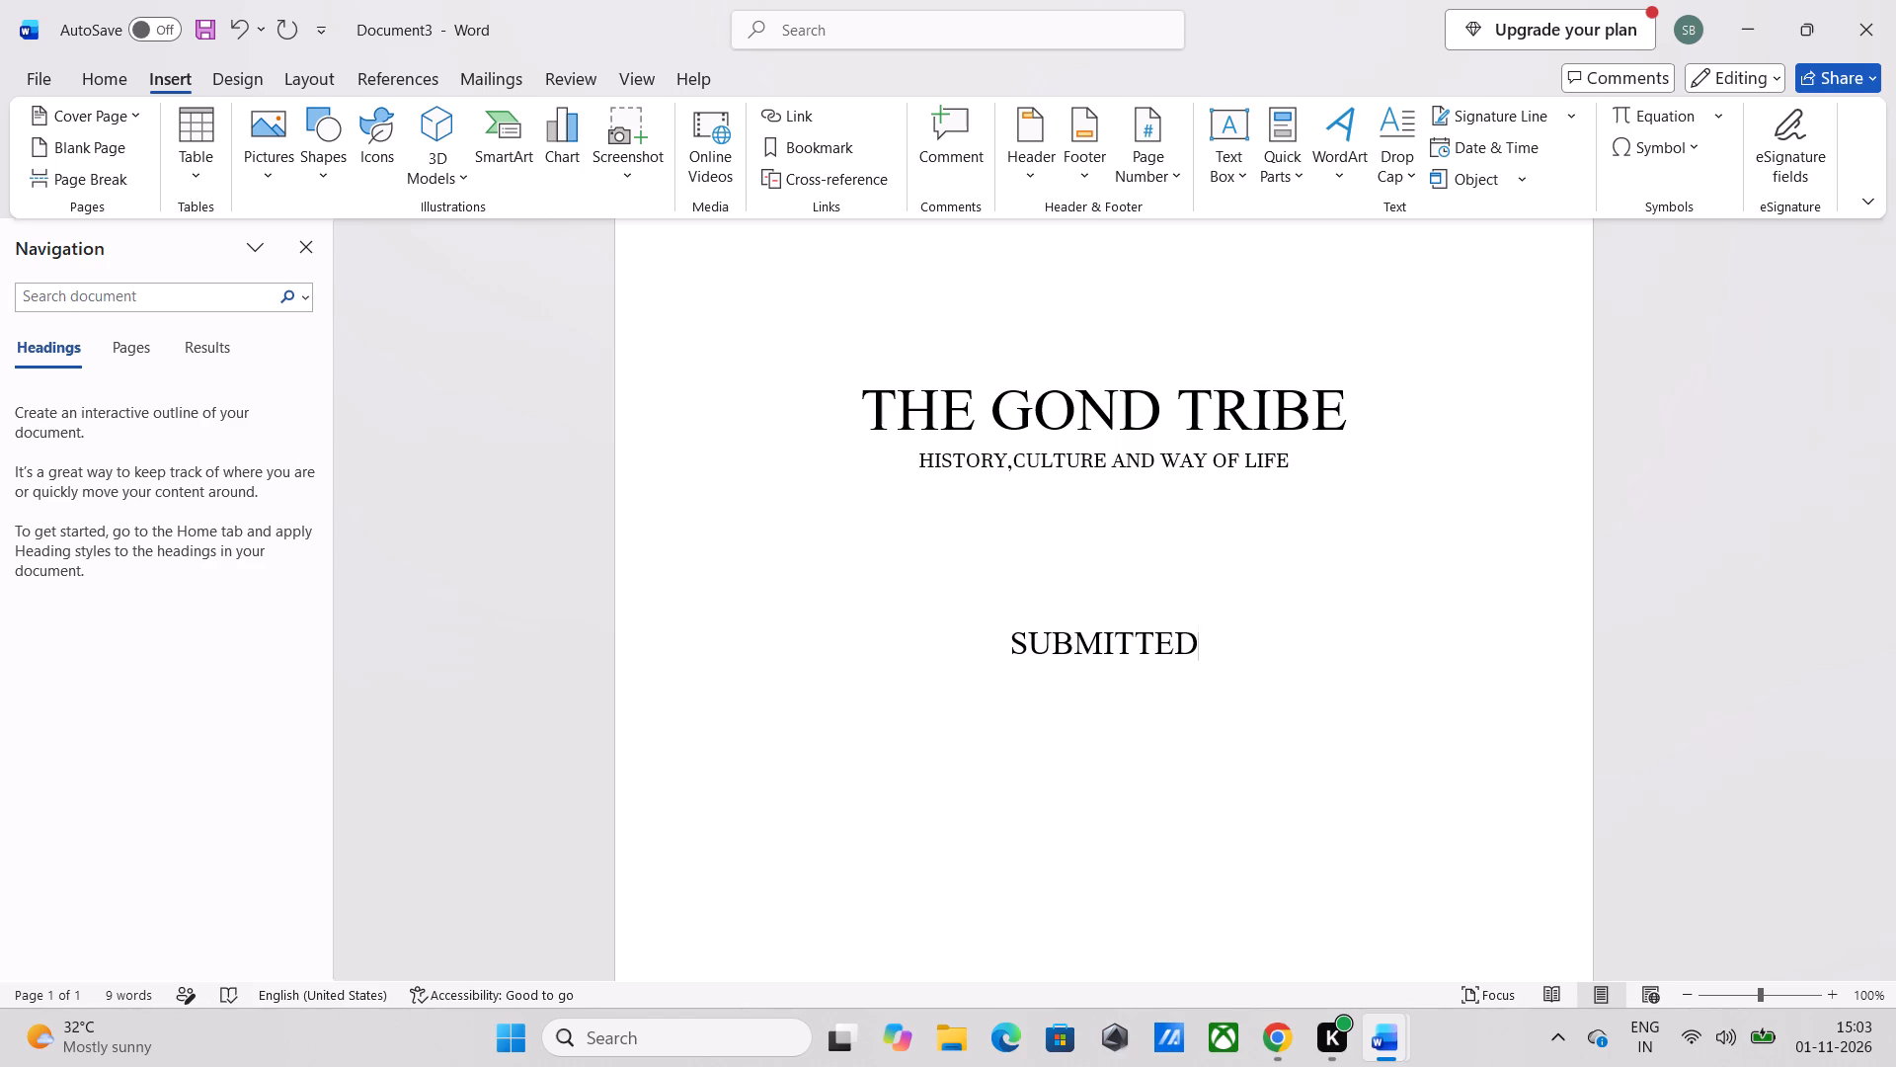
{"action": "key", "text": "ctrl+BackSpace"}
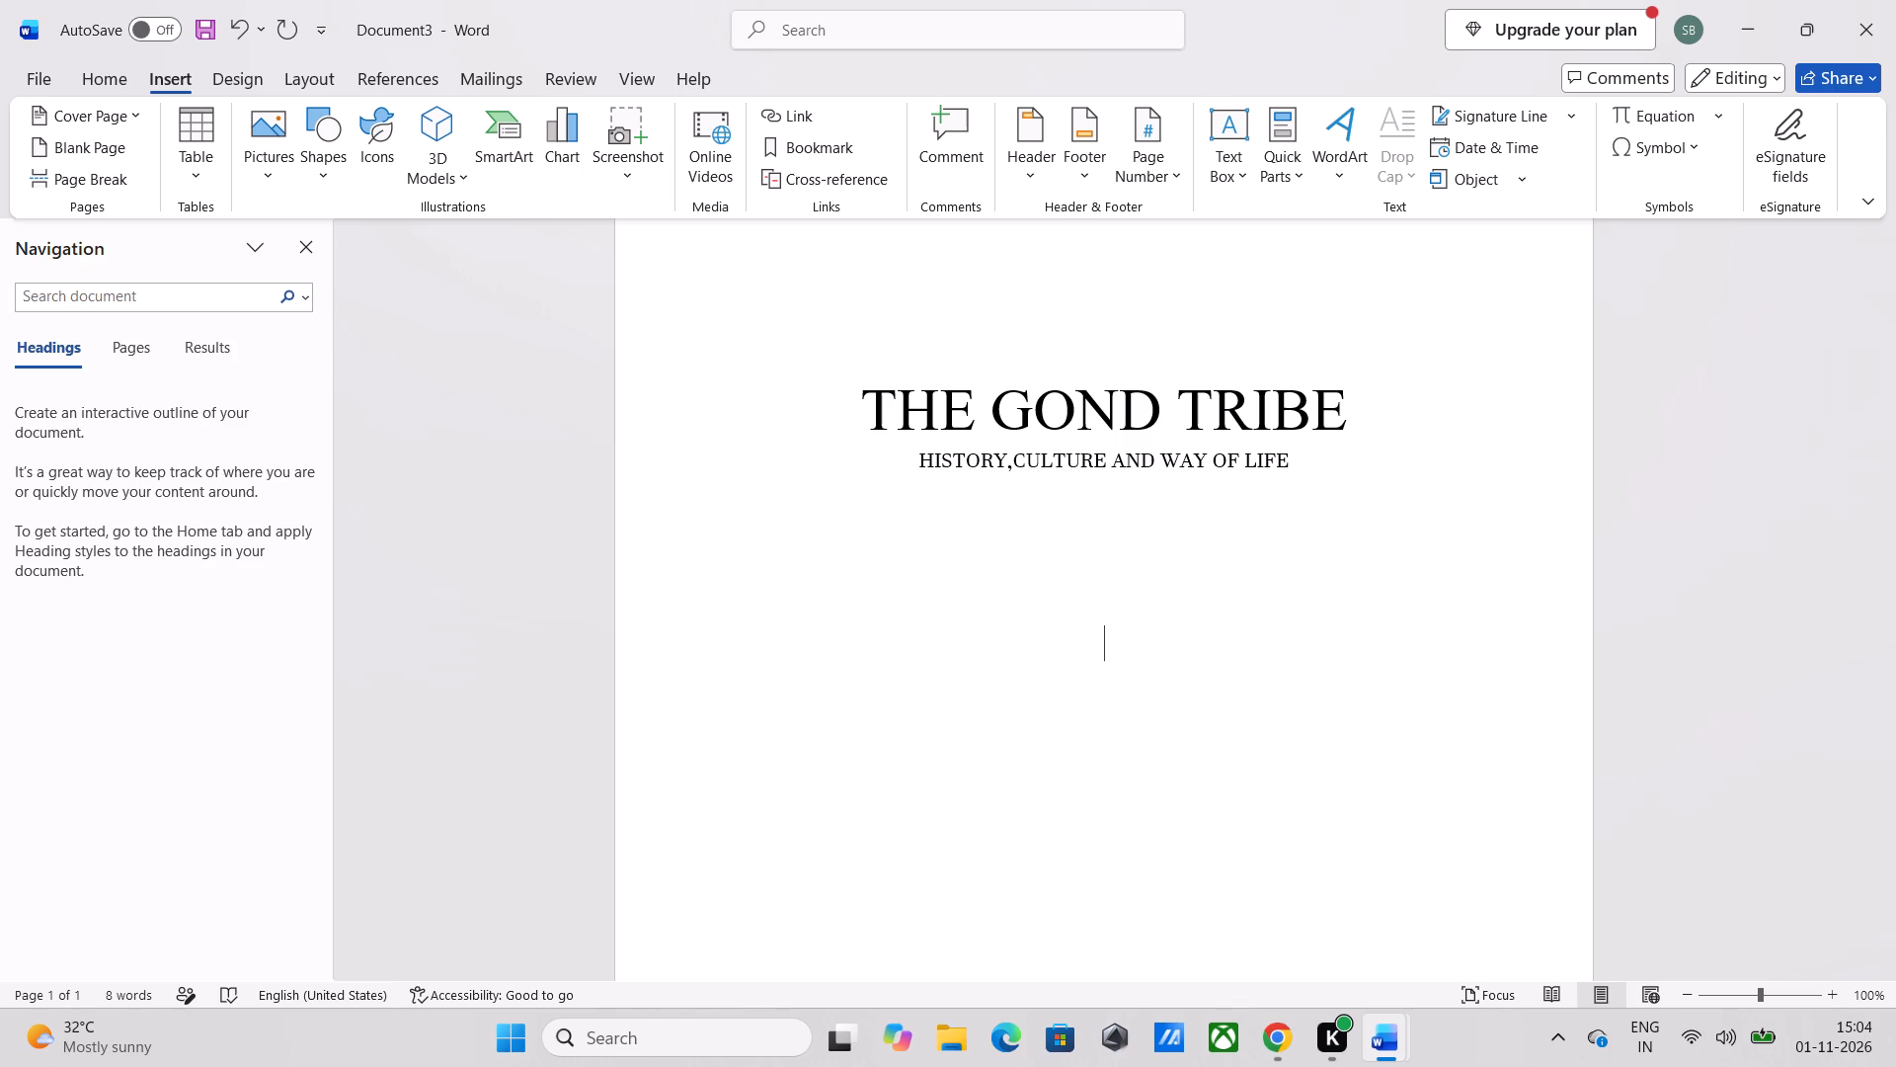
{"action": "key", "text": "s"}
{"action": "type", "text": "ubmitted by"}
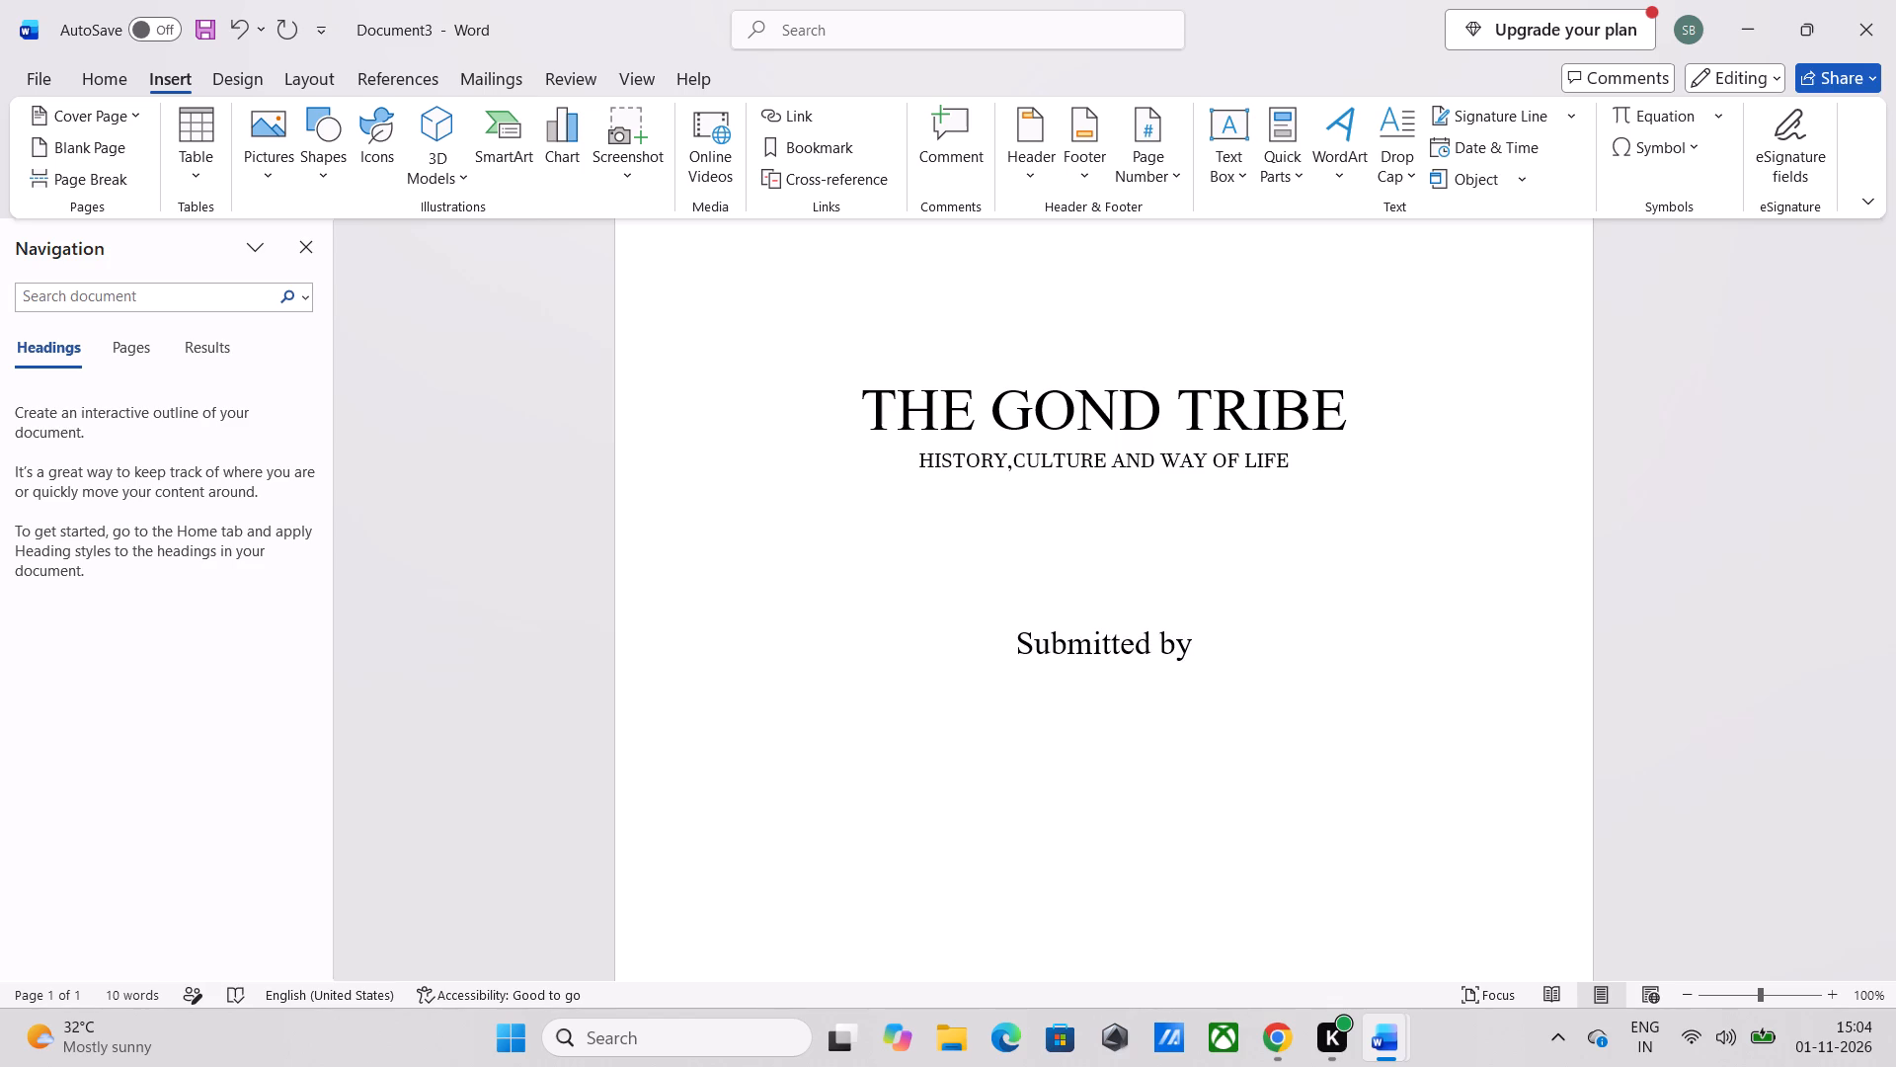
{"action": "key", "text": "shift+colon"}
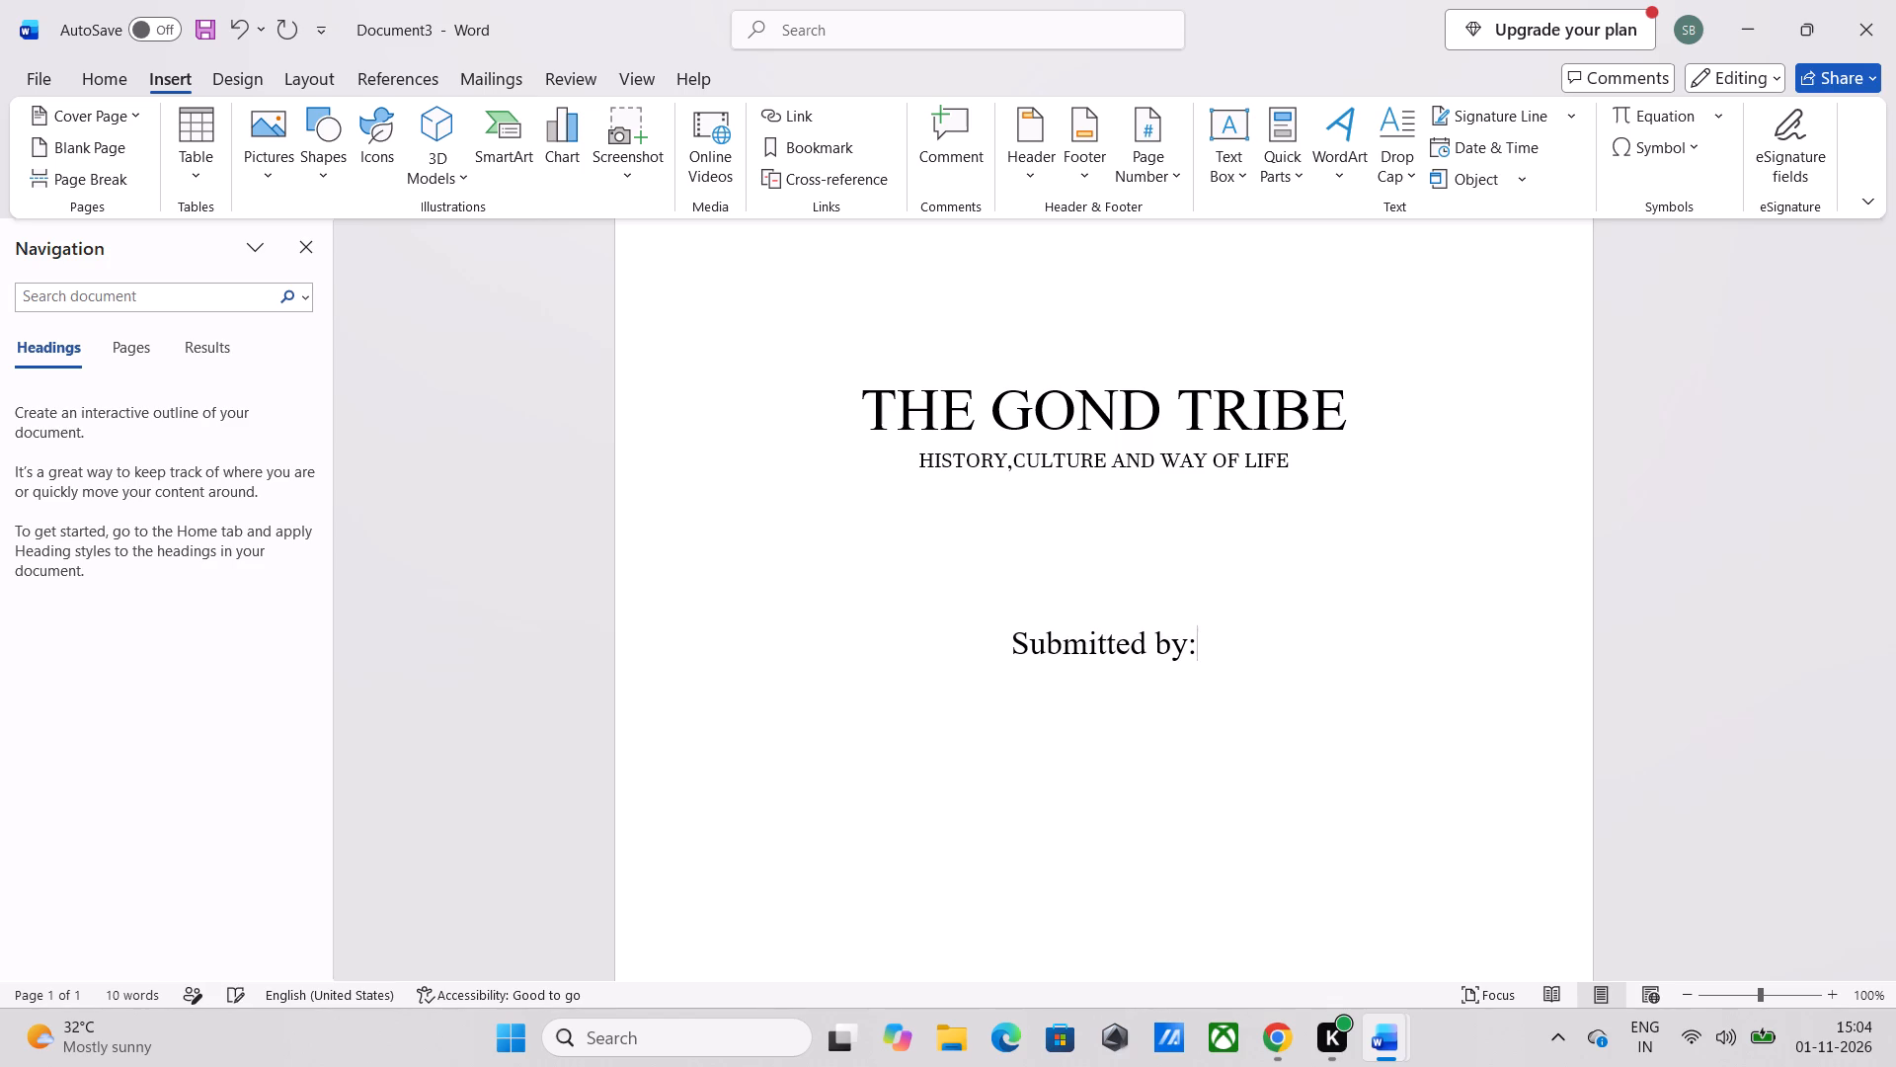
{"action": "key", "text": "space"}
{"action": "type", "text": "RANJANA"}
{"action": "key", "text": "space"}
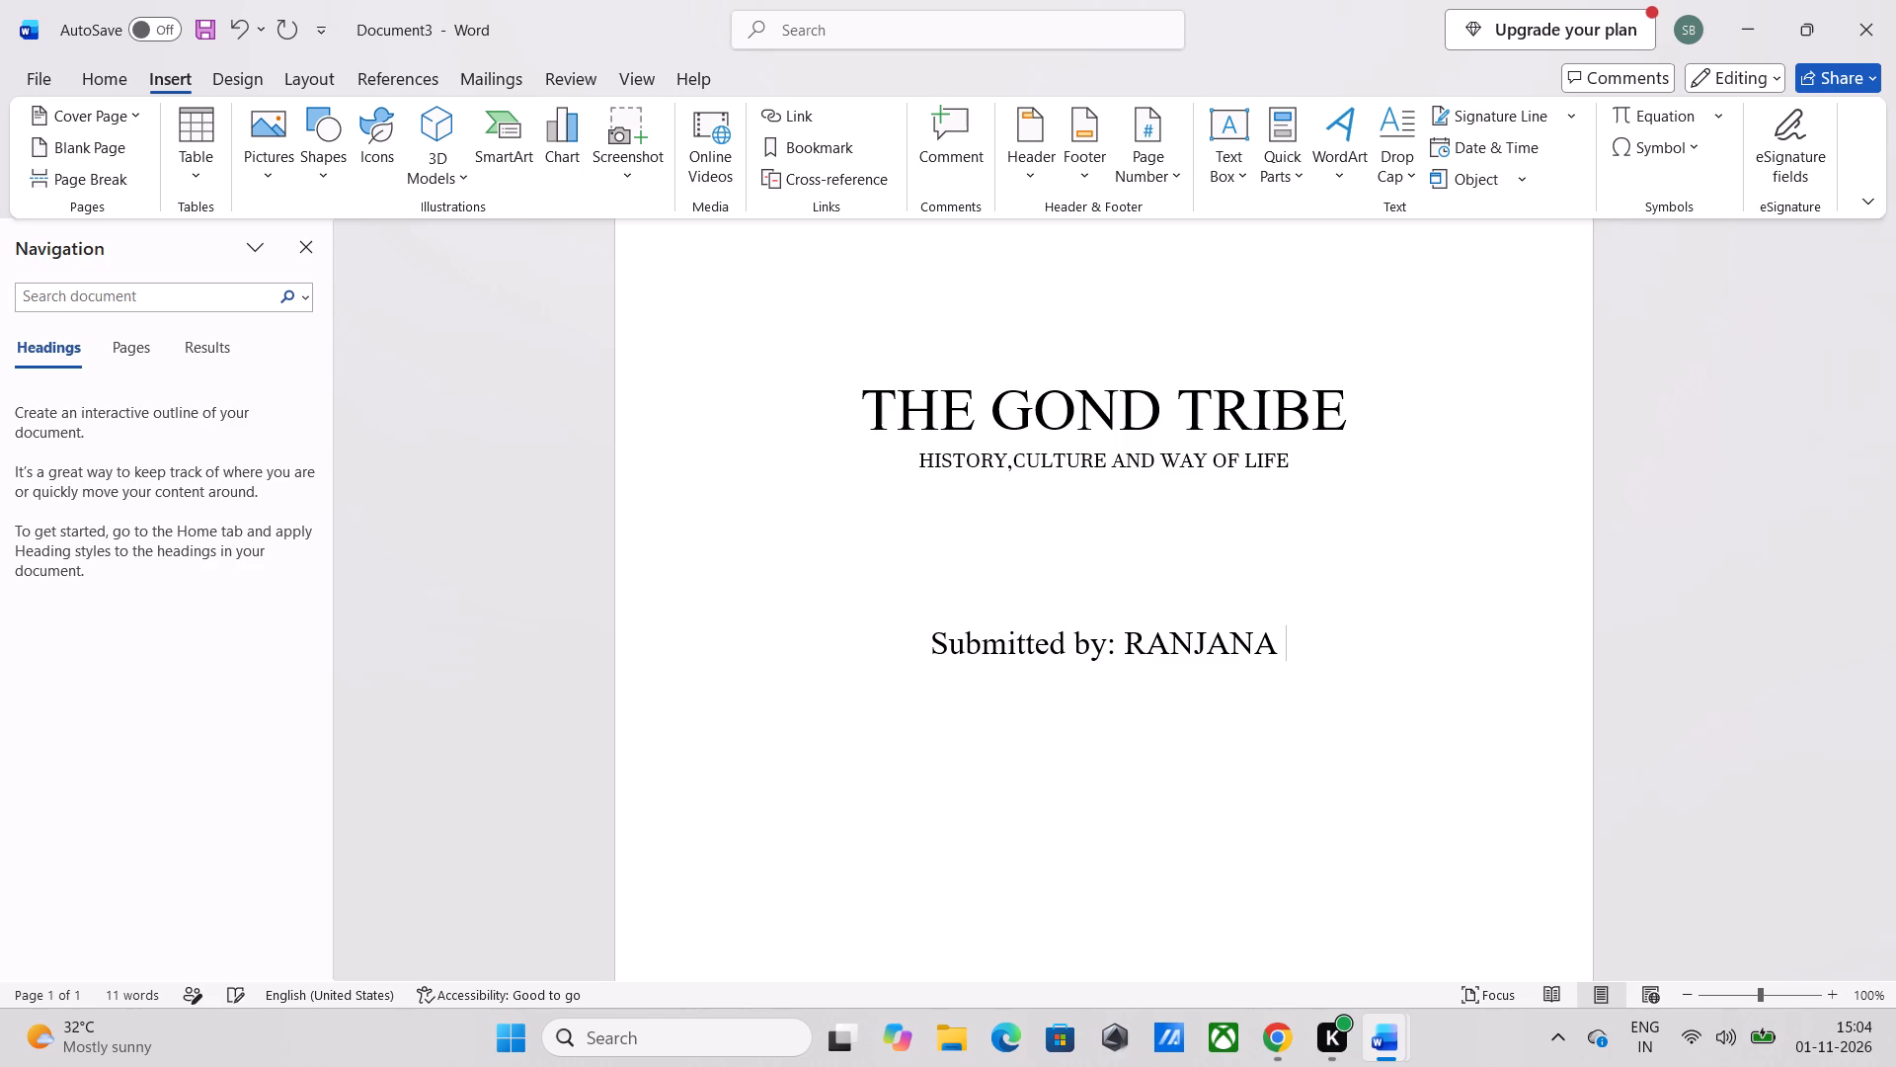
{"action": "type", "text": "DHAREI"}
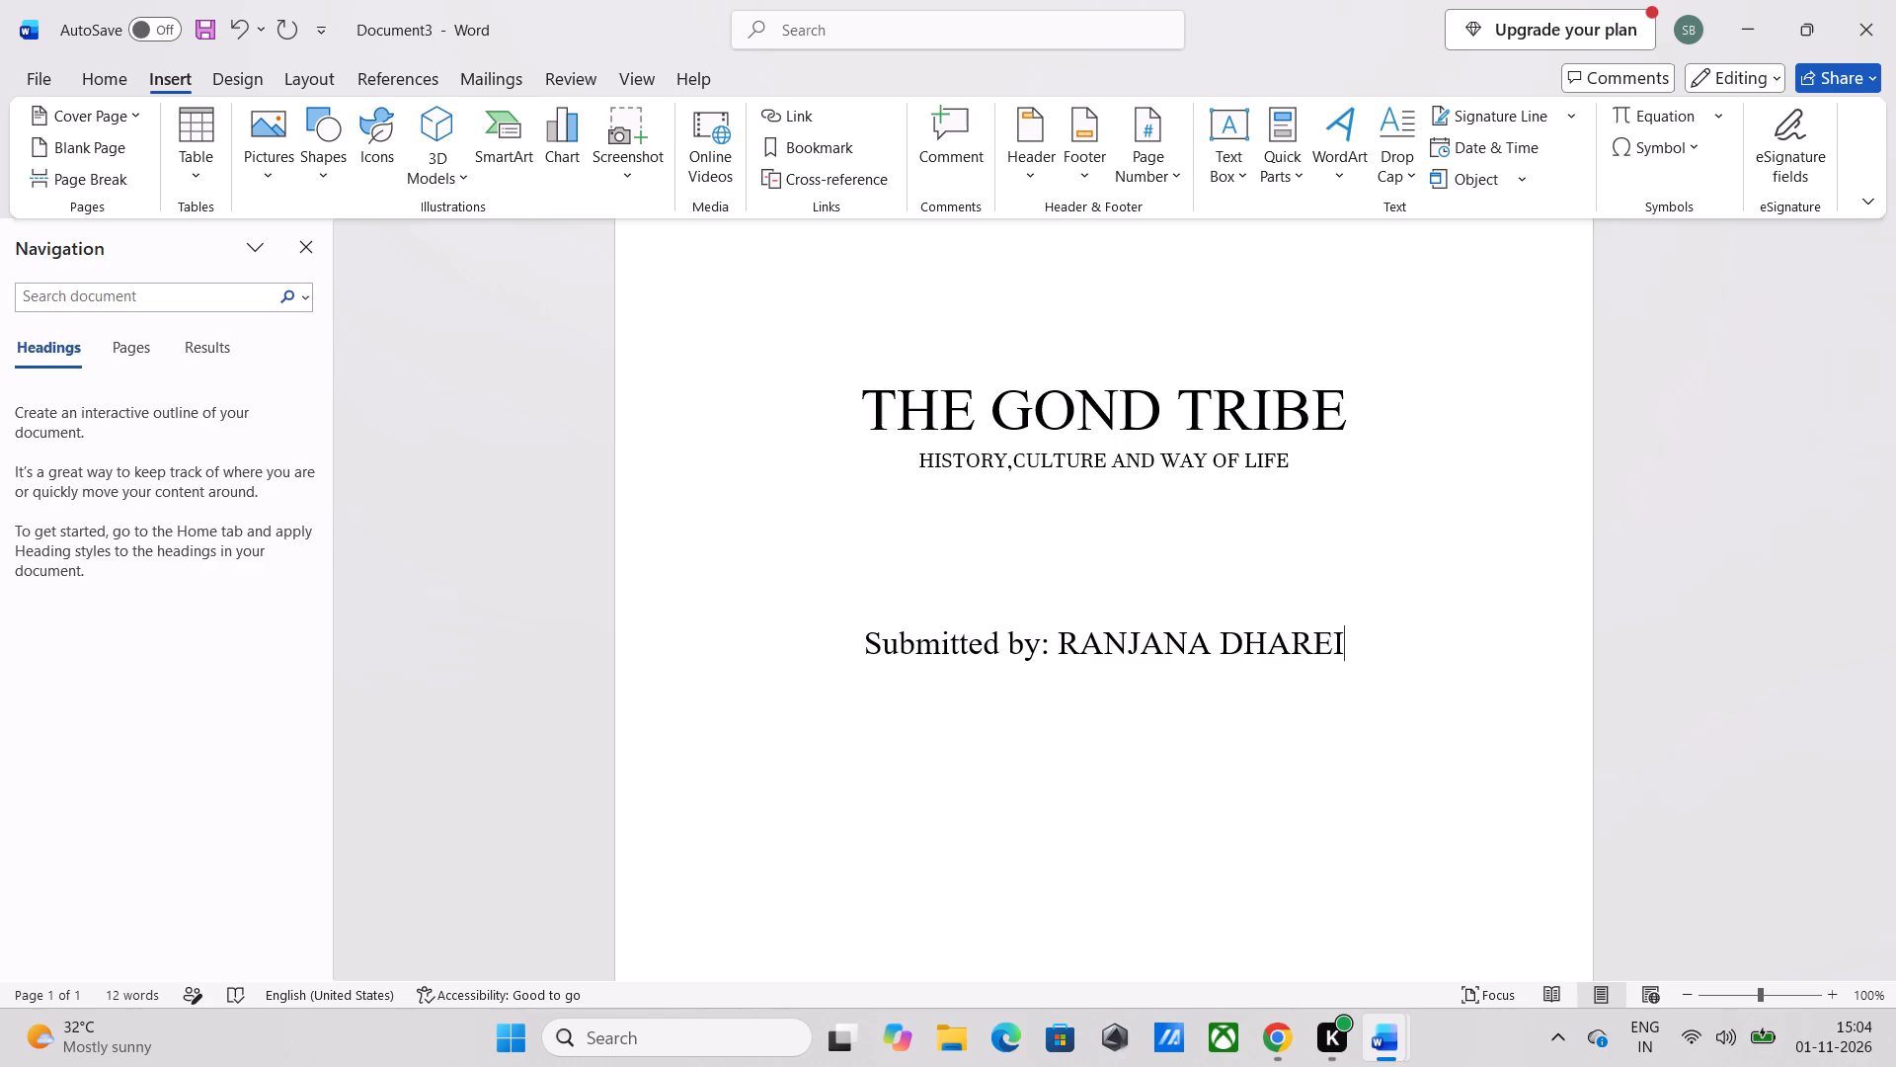
Add the line Class: UG 1ST Semester directly below the Submitted by line.
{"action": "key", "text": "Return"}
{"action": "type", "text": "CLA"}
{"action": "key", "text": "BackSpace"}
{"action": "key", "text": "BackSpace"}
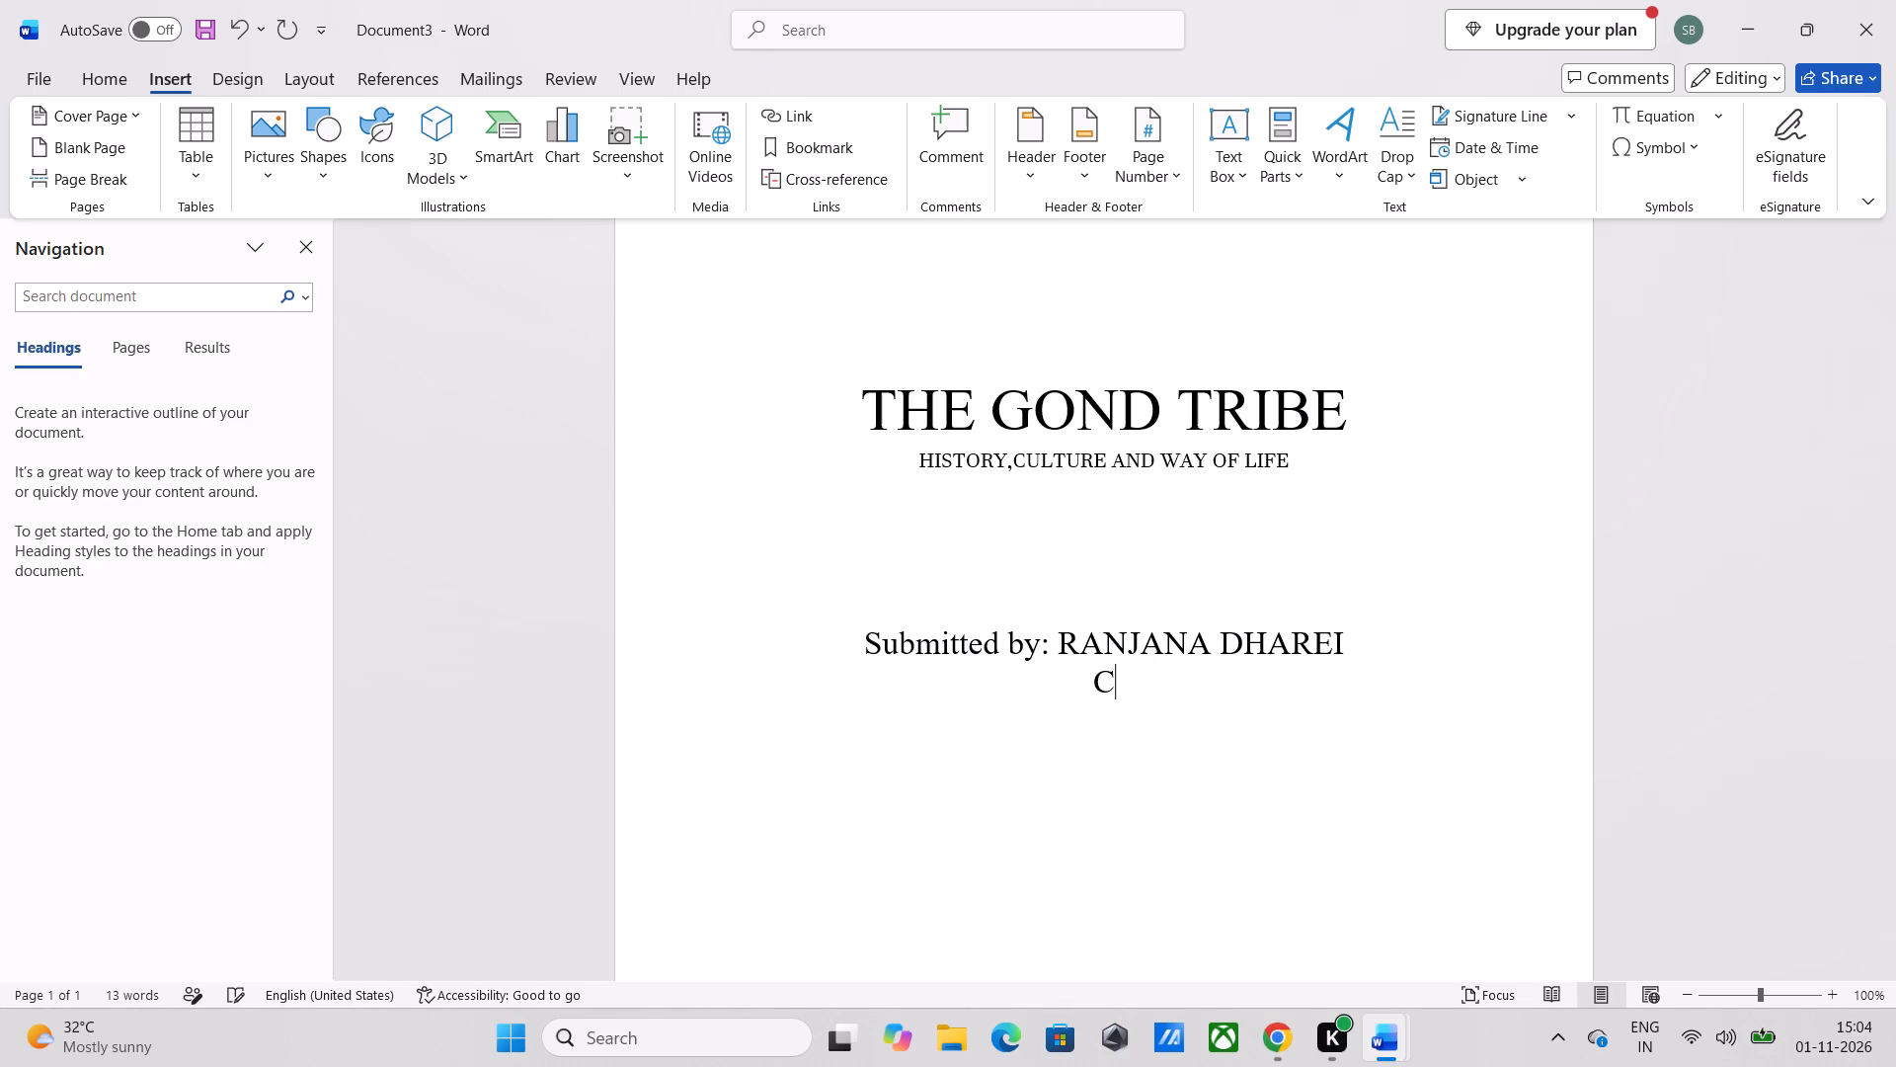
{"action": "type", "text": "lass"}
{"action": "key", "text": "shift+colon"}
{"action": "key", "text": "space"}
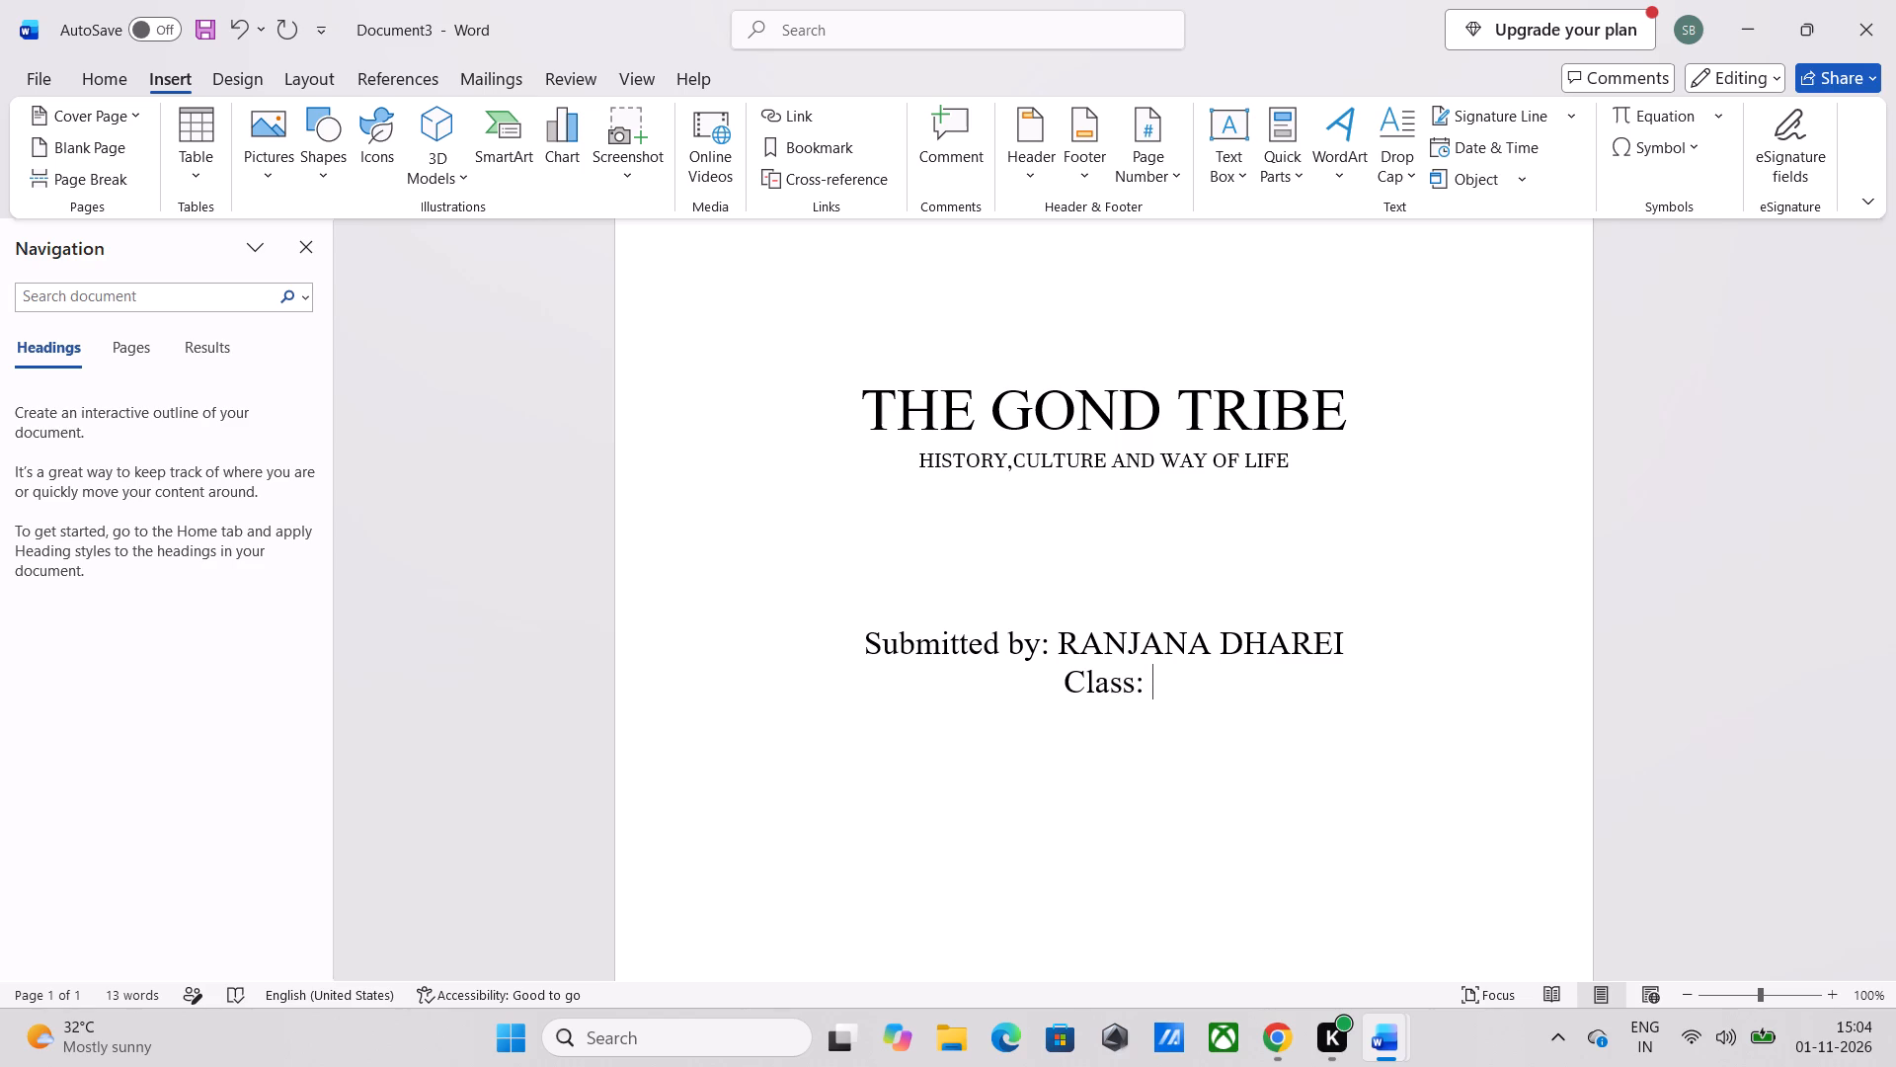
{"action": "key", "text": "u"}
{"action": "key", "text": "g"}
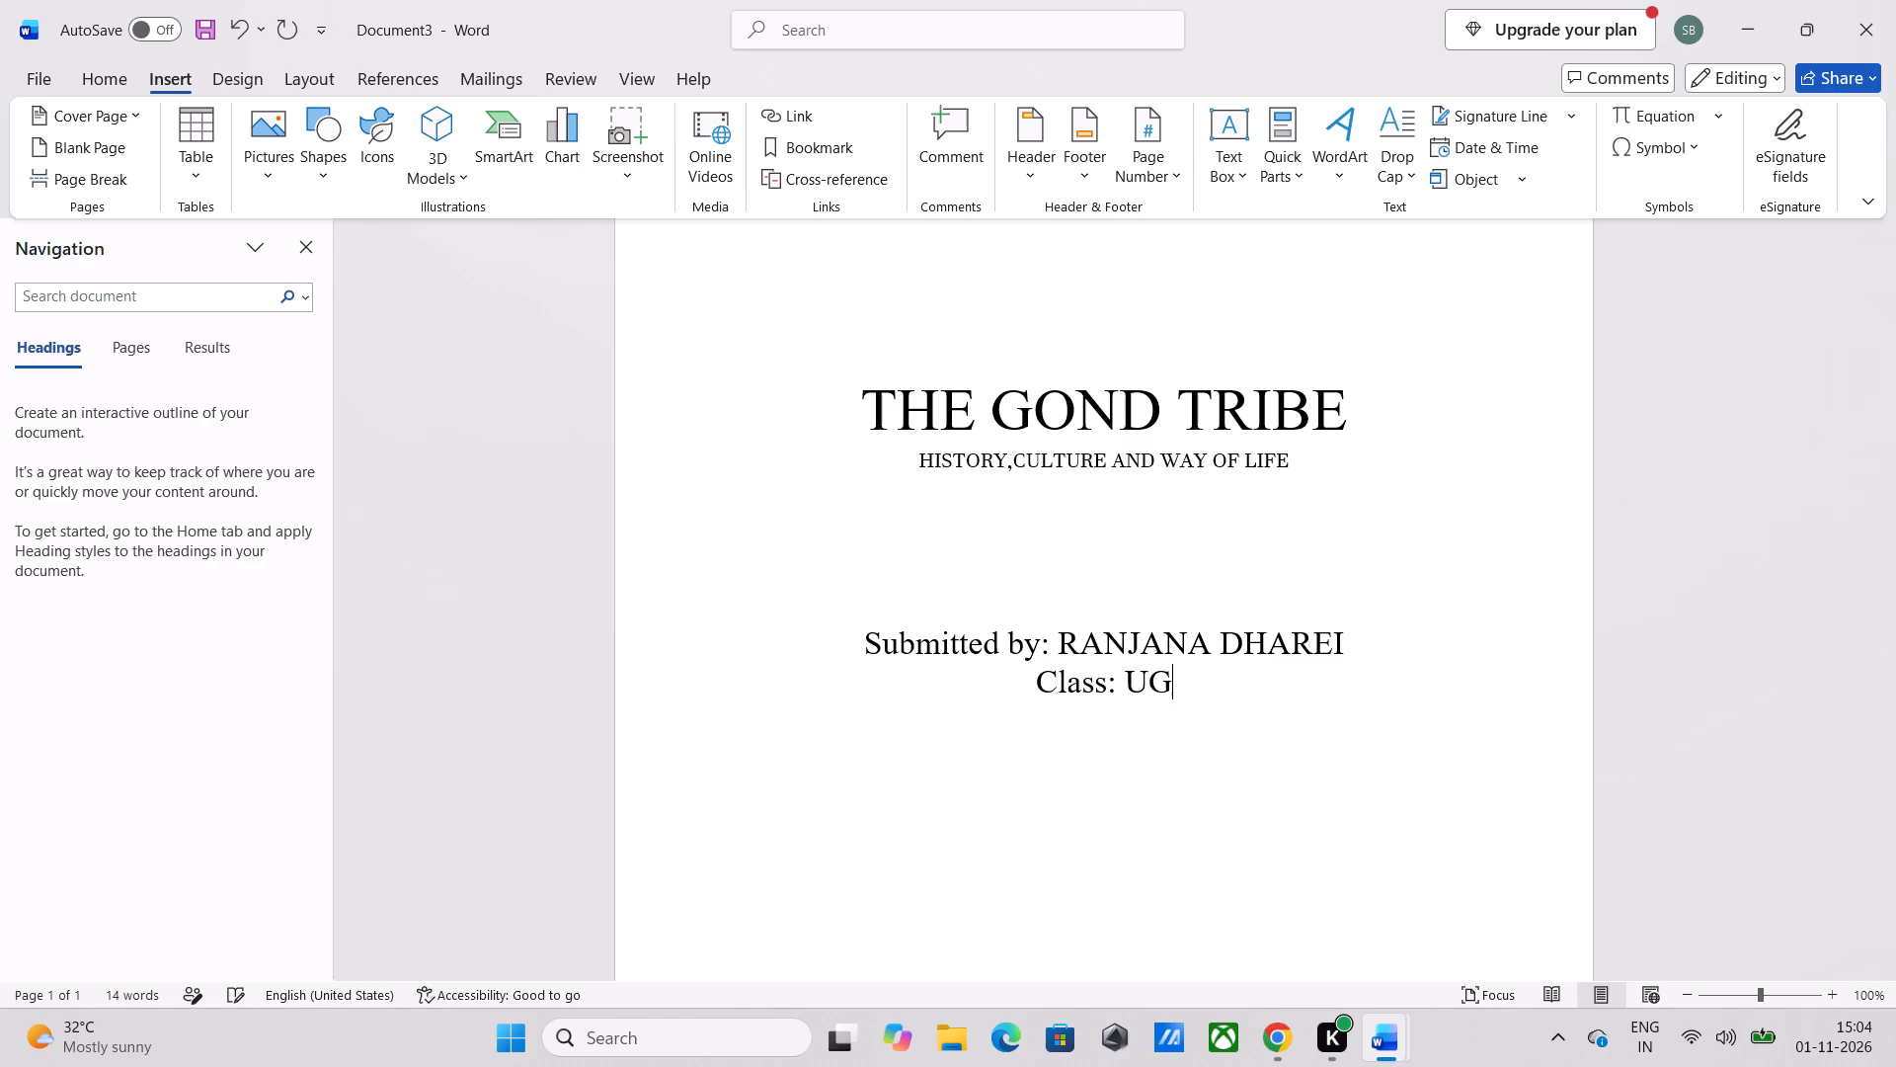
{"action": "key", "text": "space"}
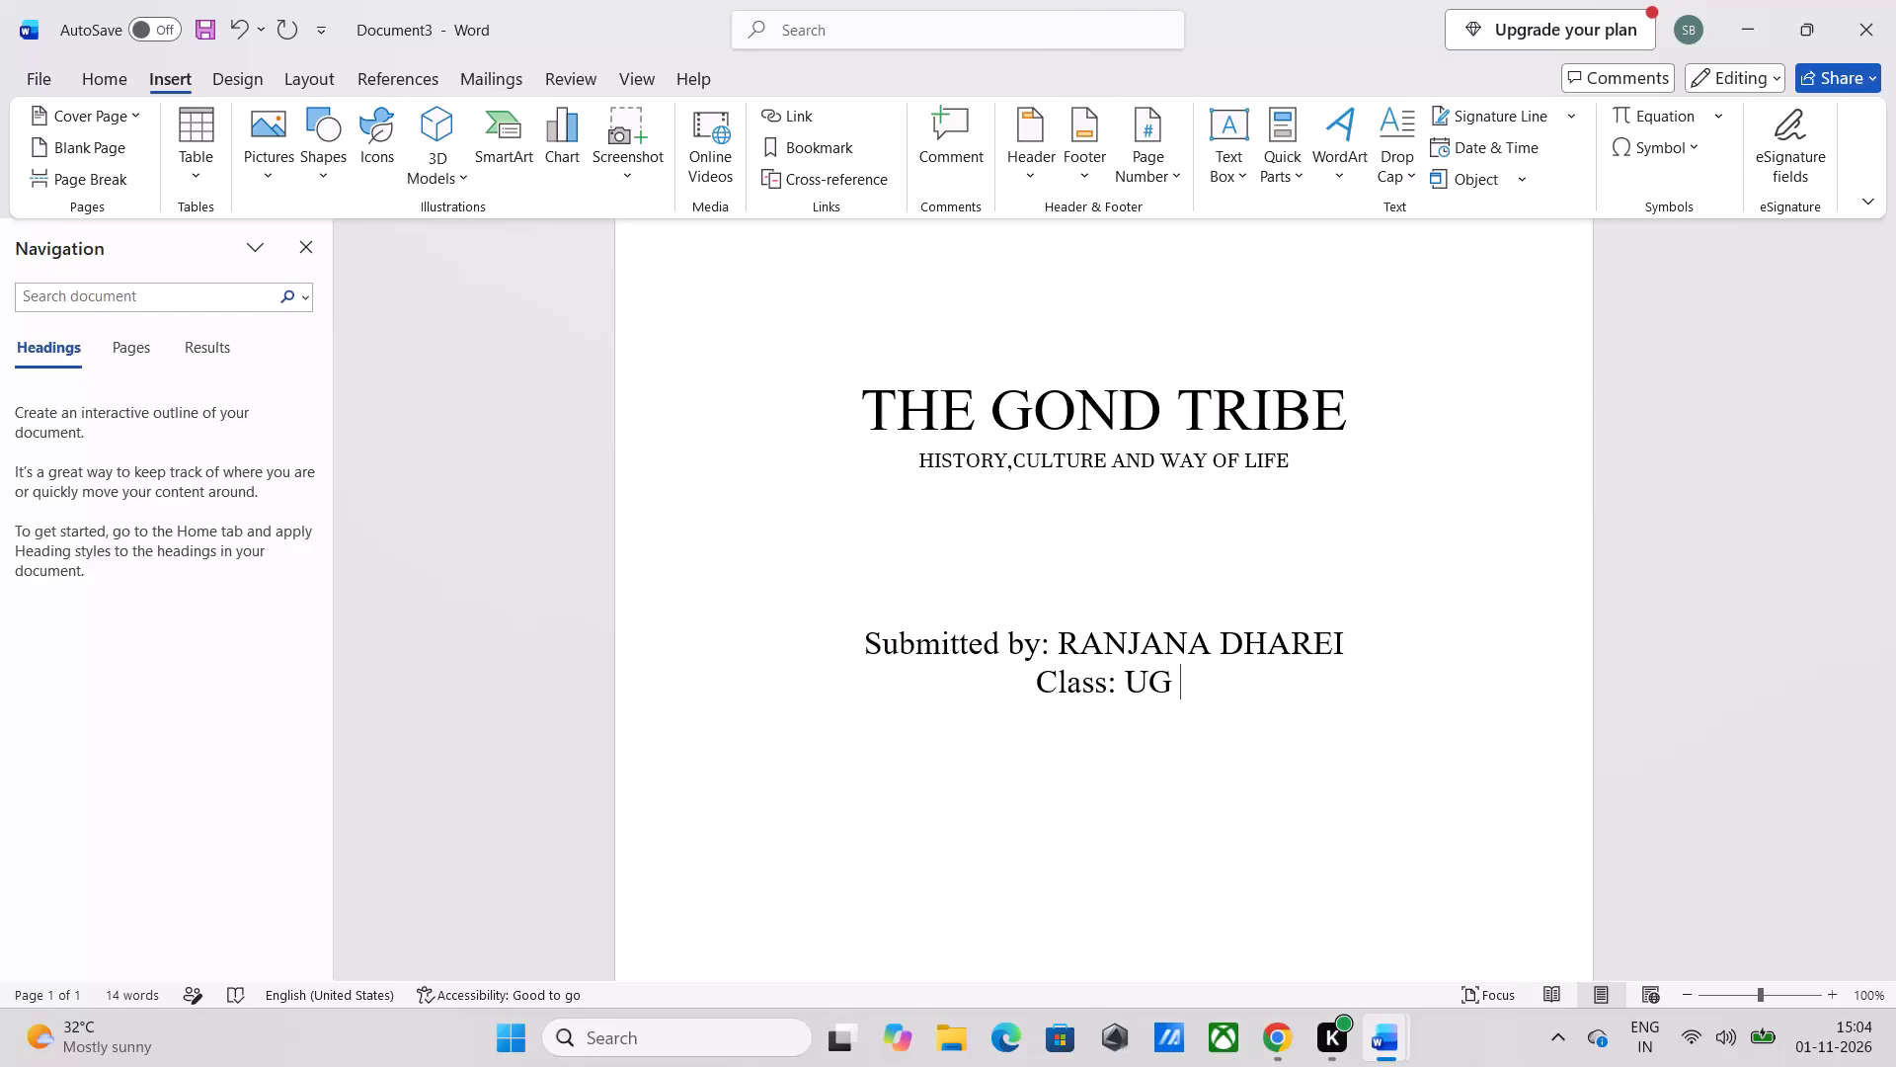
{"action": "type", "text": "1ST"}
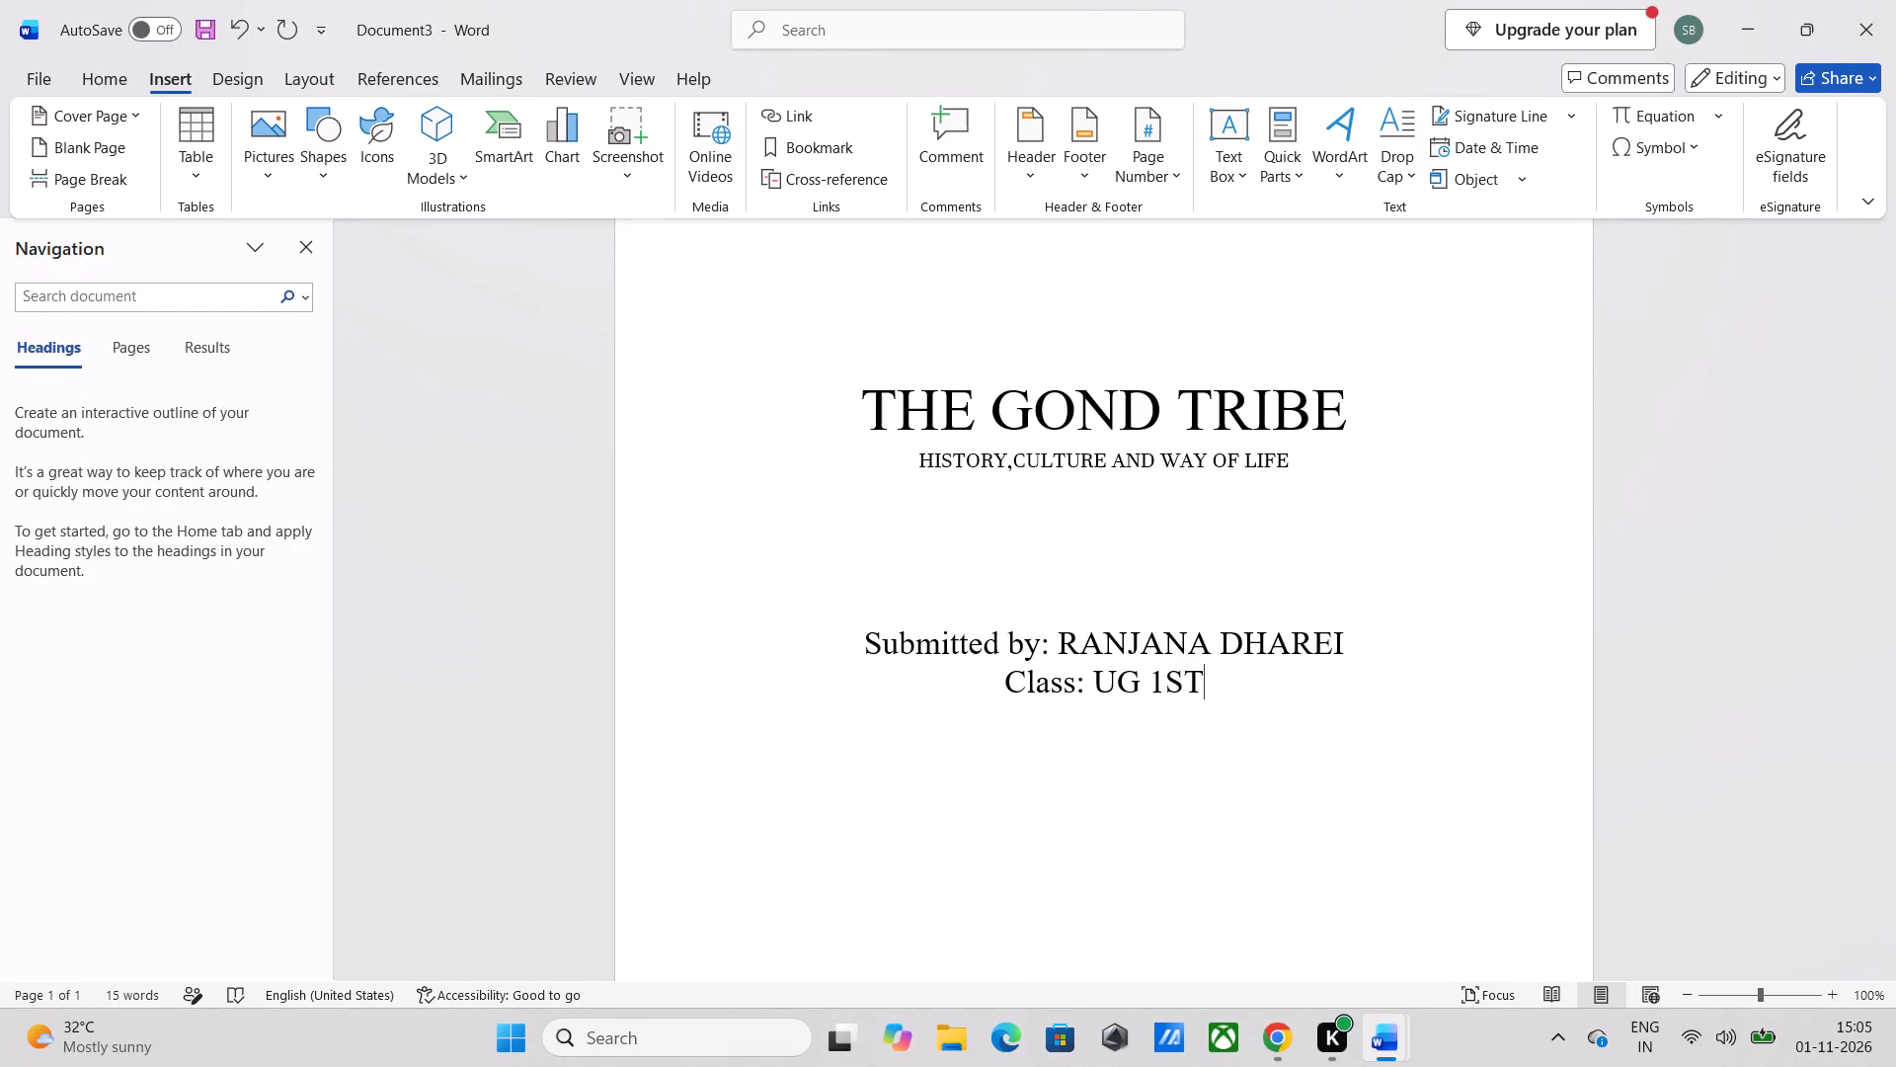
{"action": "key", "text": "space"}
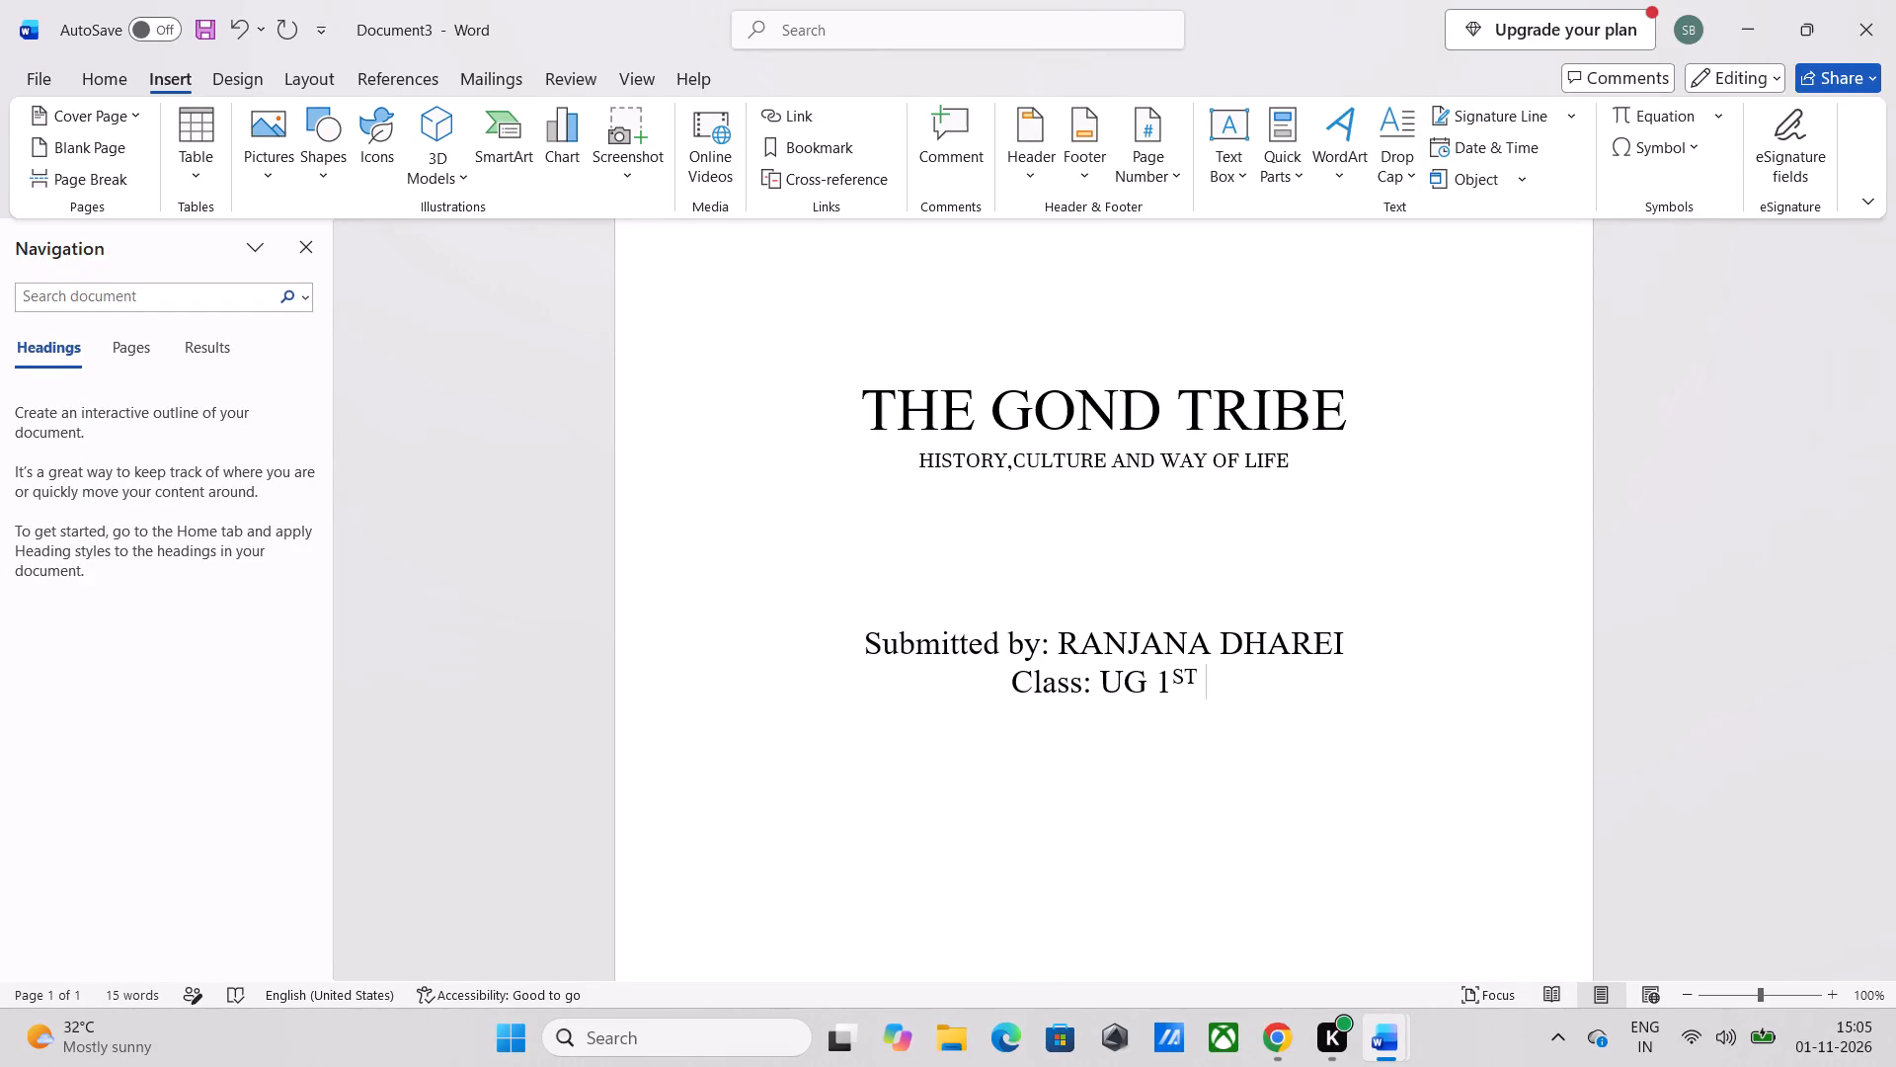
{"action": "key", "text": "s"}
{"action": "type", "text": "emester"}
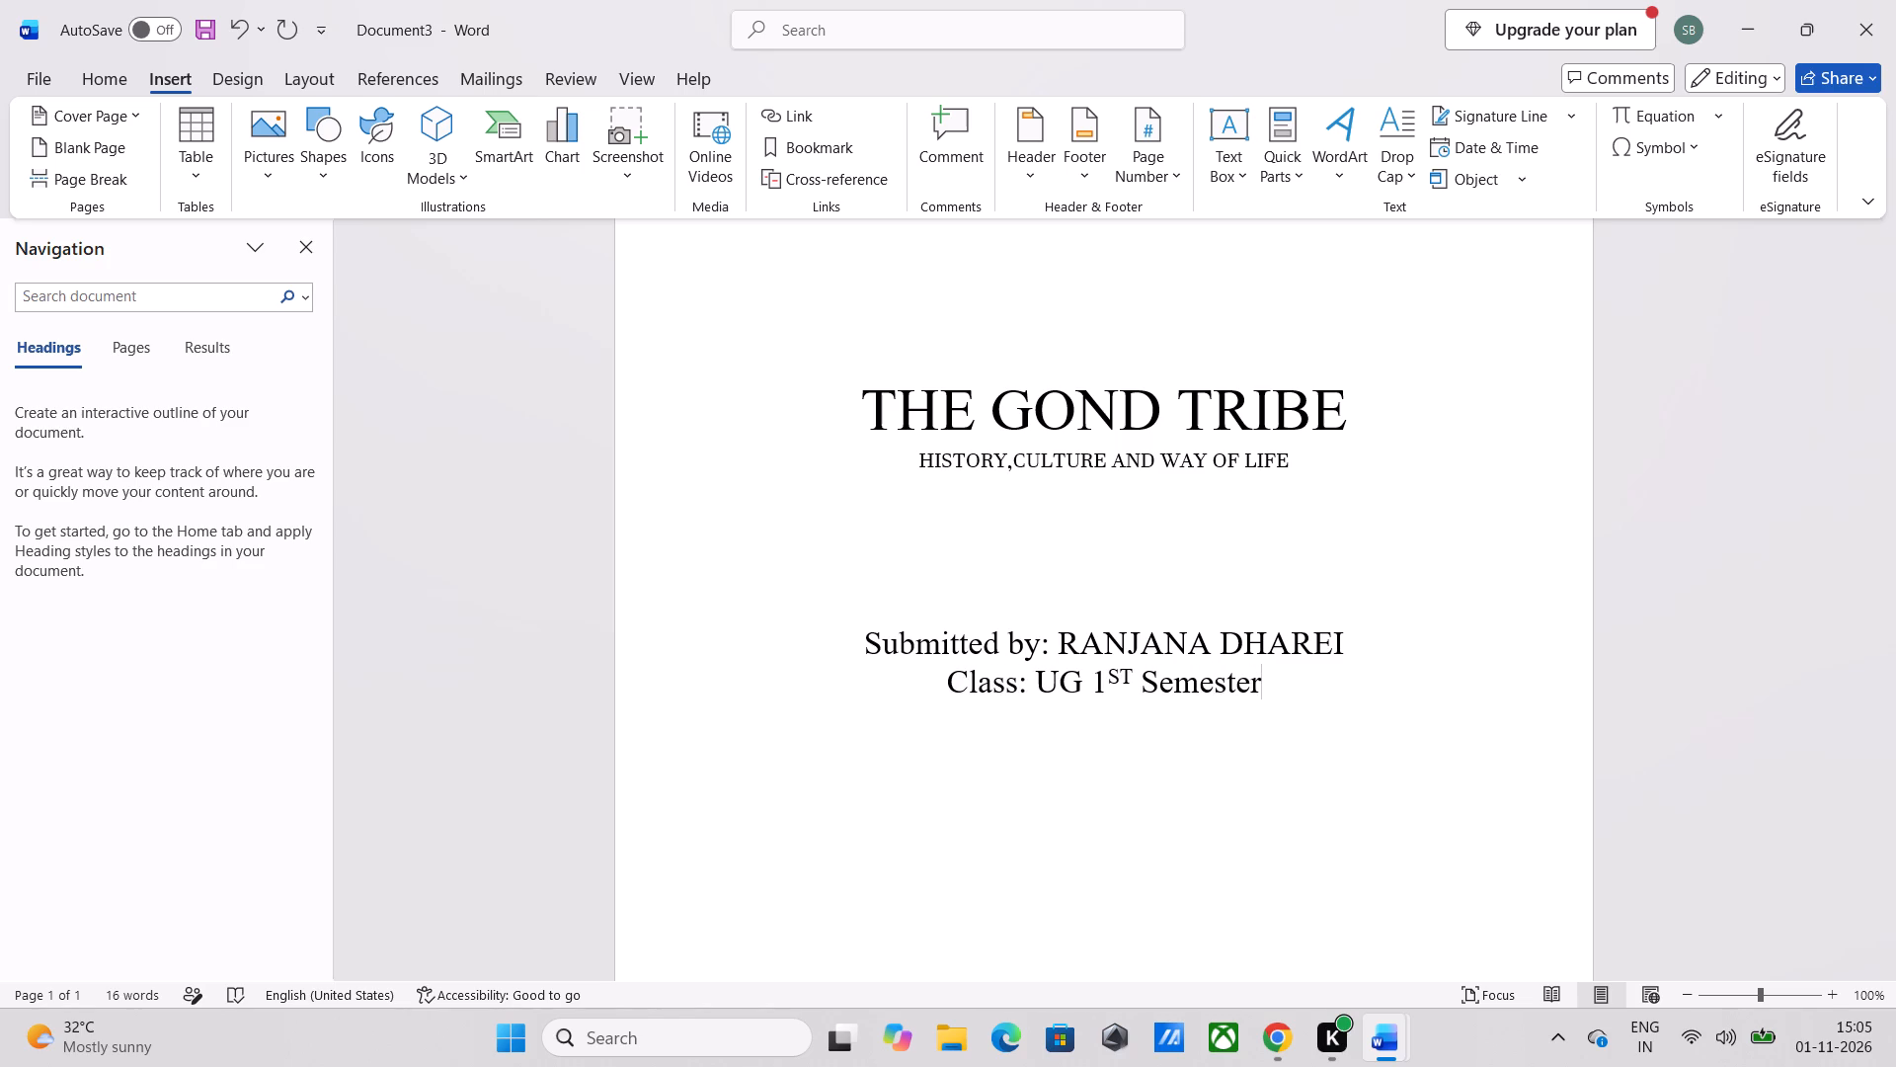
Remove the centring of the Class line and indent it with spaces until it starts directly under Submitted by.
{"action": "left_click", "coordinate": [945, 681]}
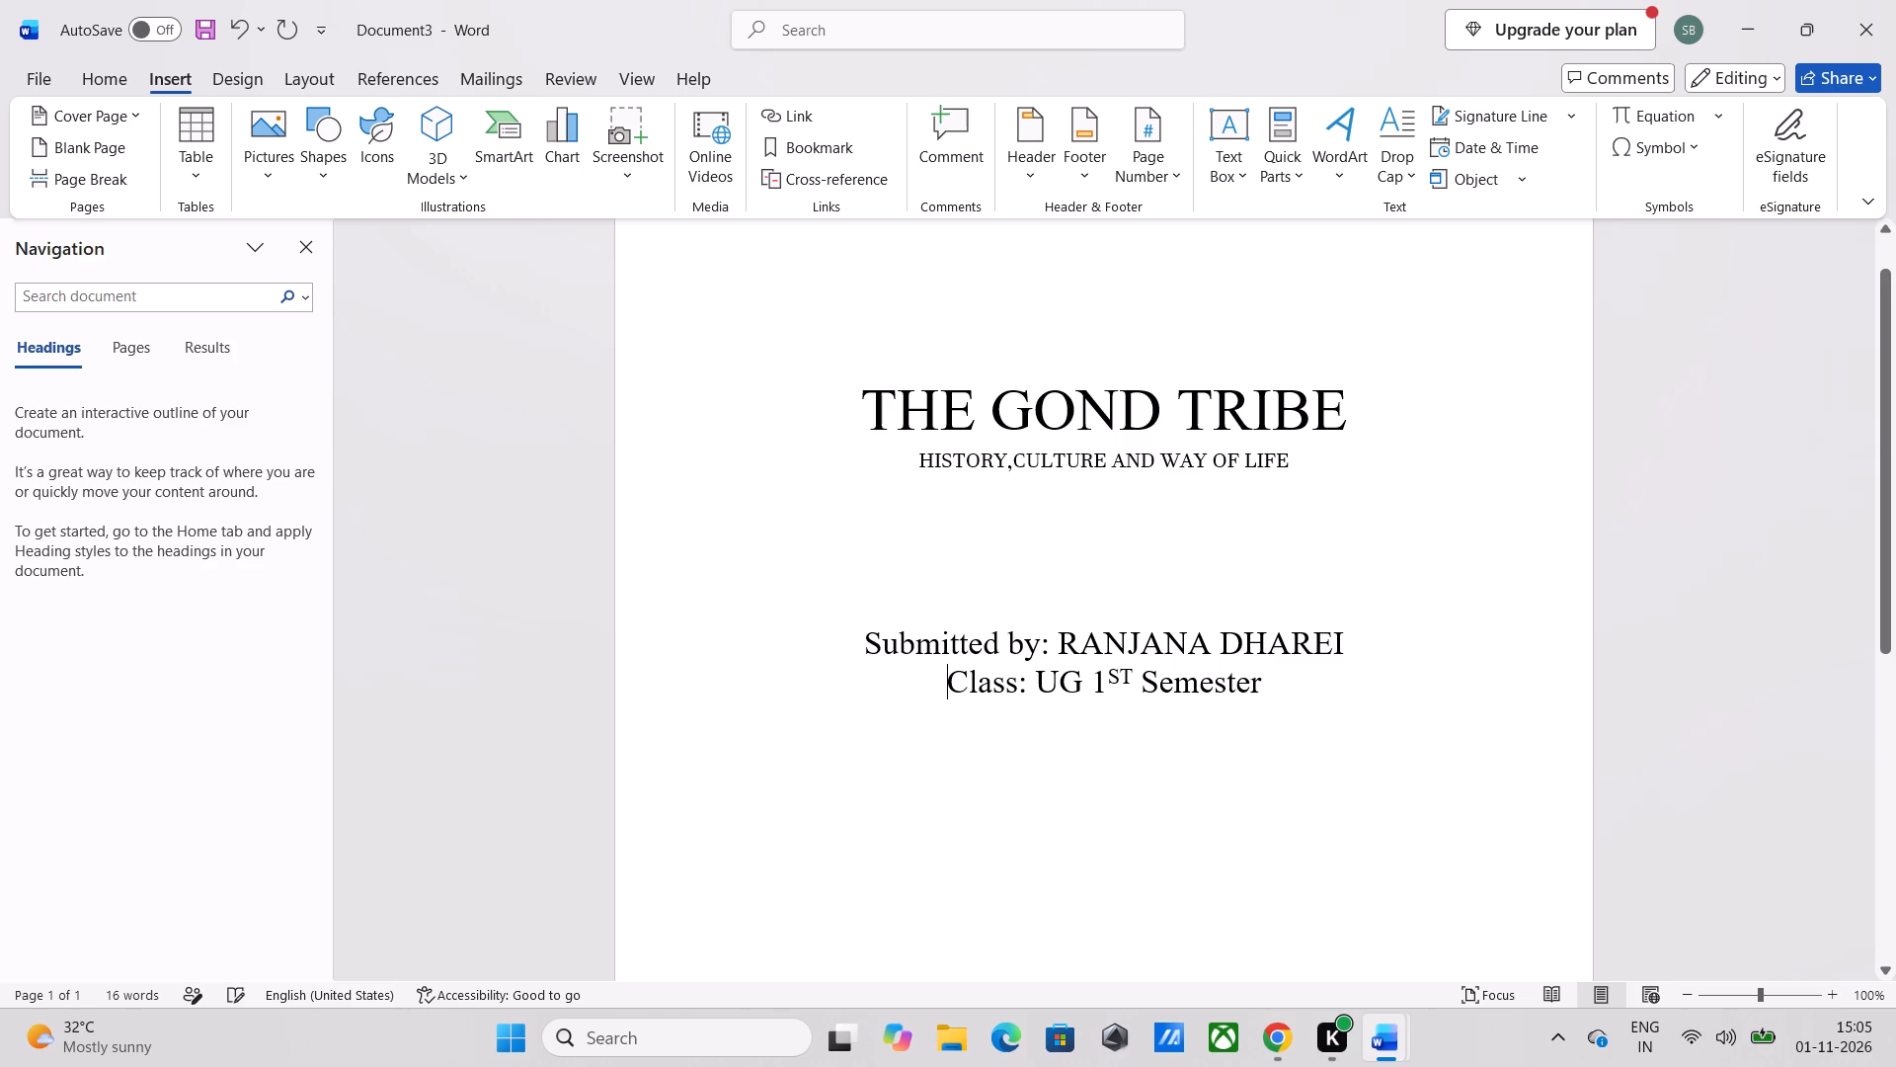
{"action": "key", "text": "BackSpace"}
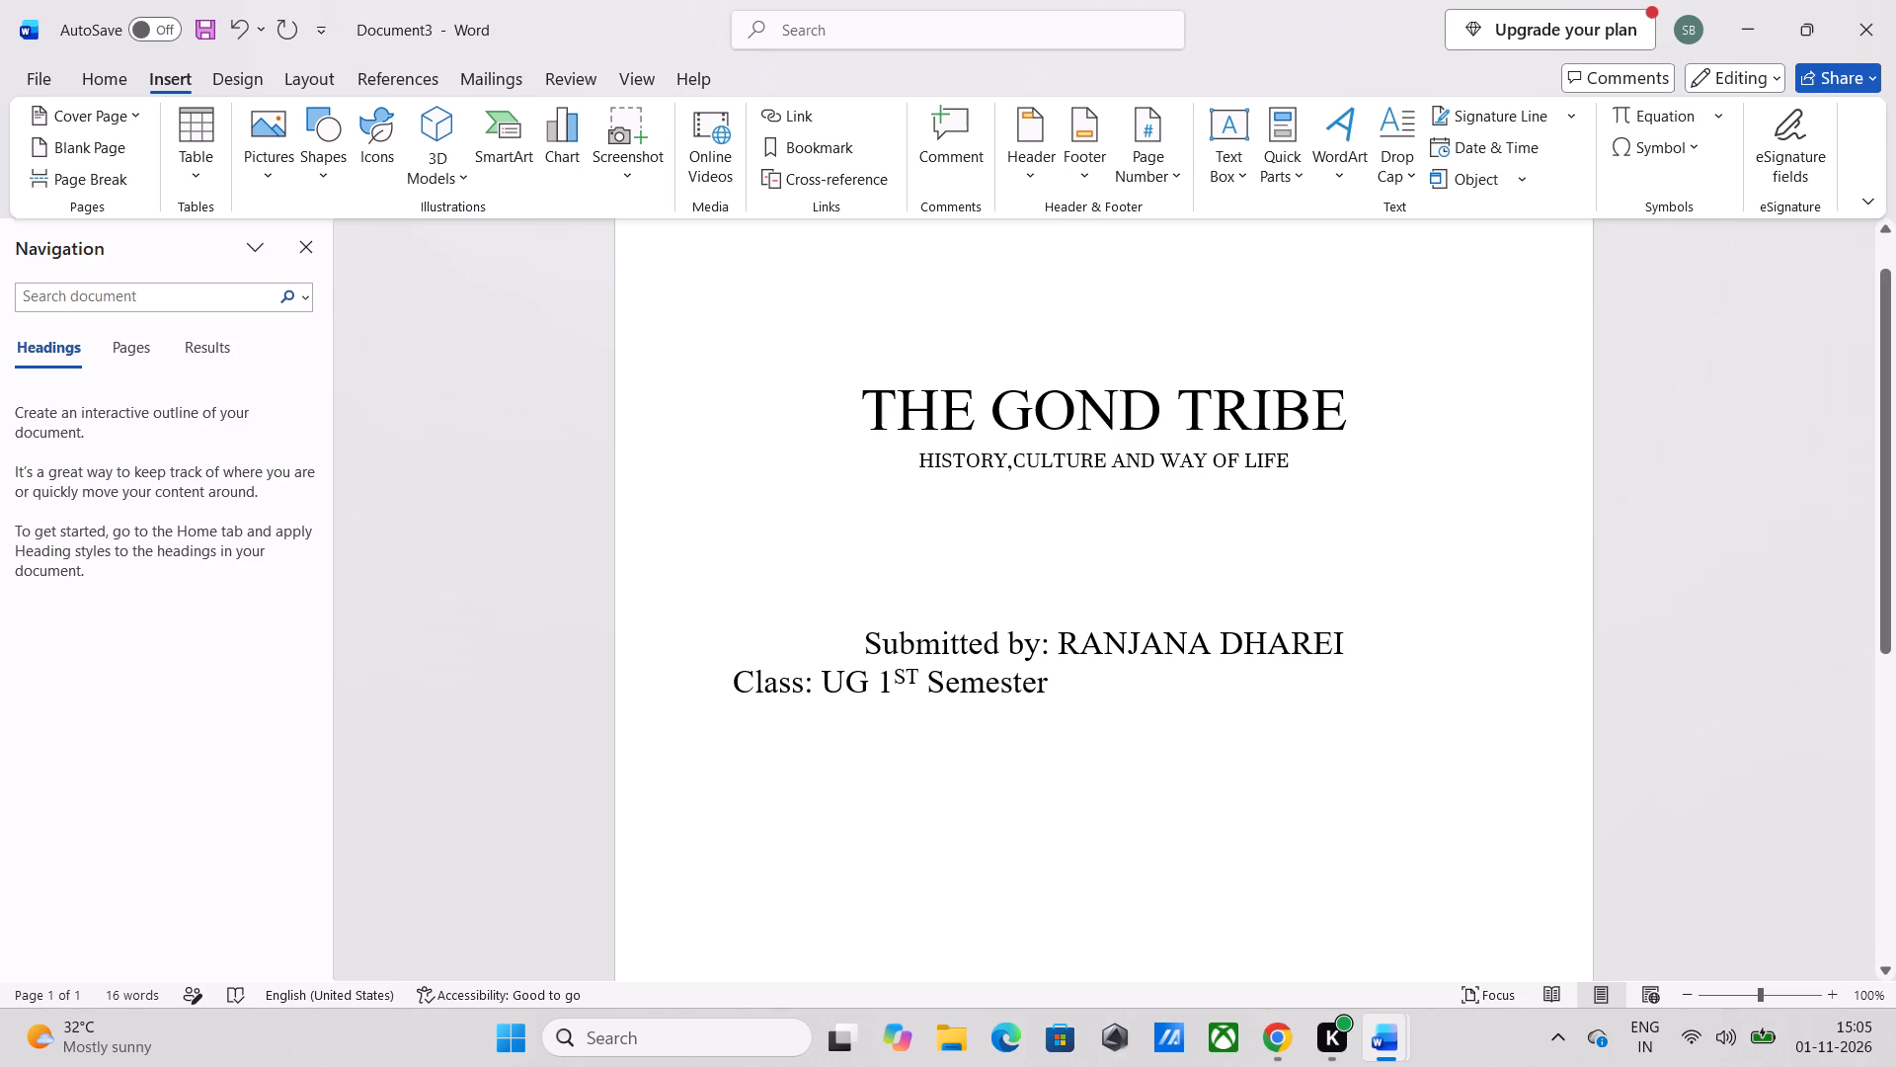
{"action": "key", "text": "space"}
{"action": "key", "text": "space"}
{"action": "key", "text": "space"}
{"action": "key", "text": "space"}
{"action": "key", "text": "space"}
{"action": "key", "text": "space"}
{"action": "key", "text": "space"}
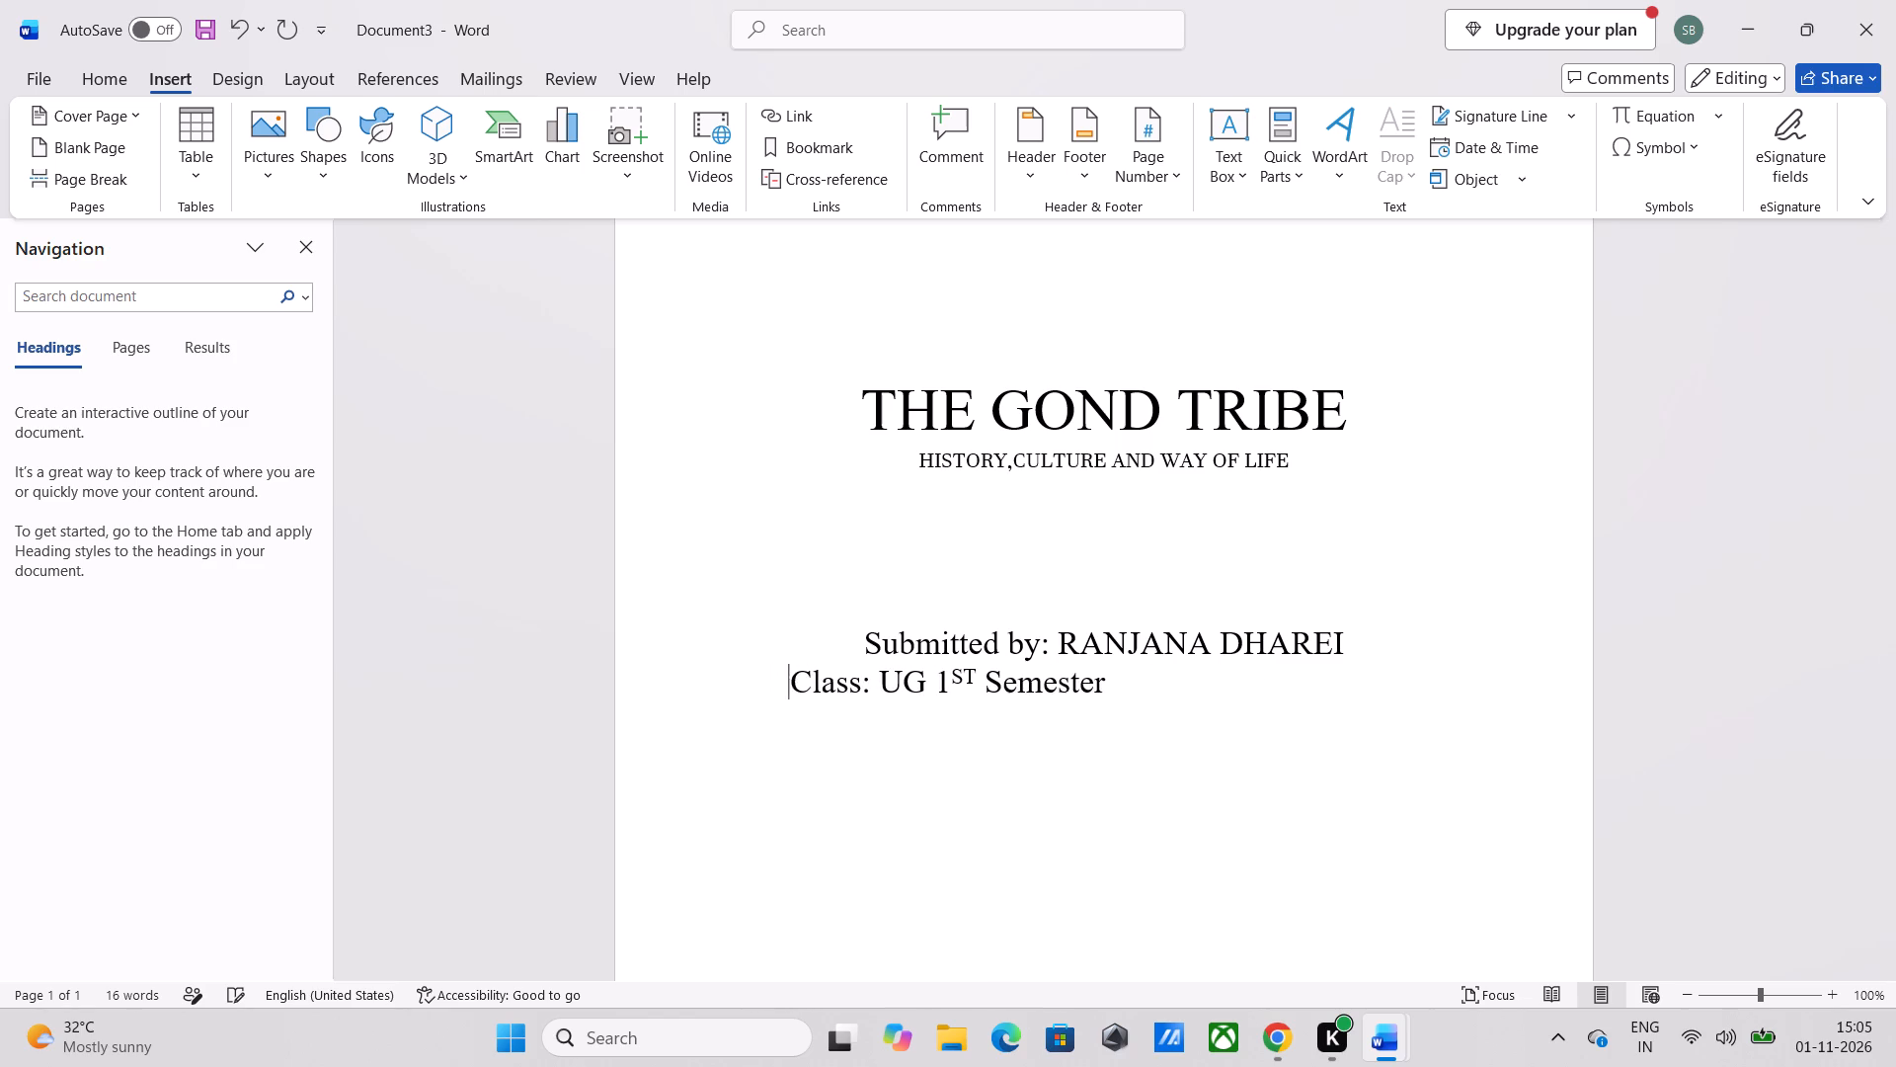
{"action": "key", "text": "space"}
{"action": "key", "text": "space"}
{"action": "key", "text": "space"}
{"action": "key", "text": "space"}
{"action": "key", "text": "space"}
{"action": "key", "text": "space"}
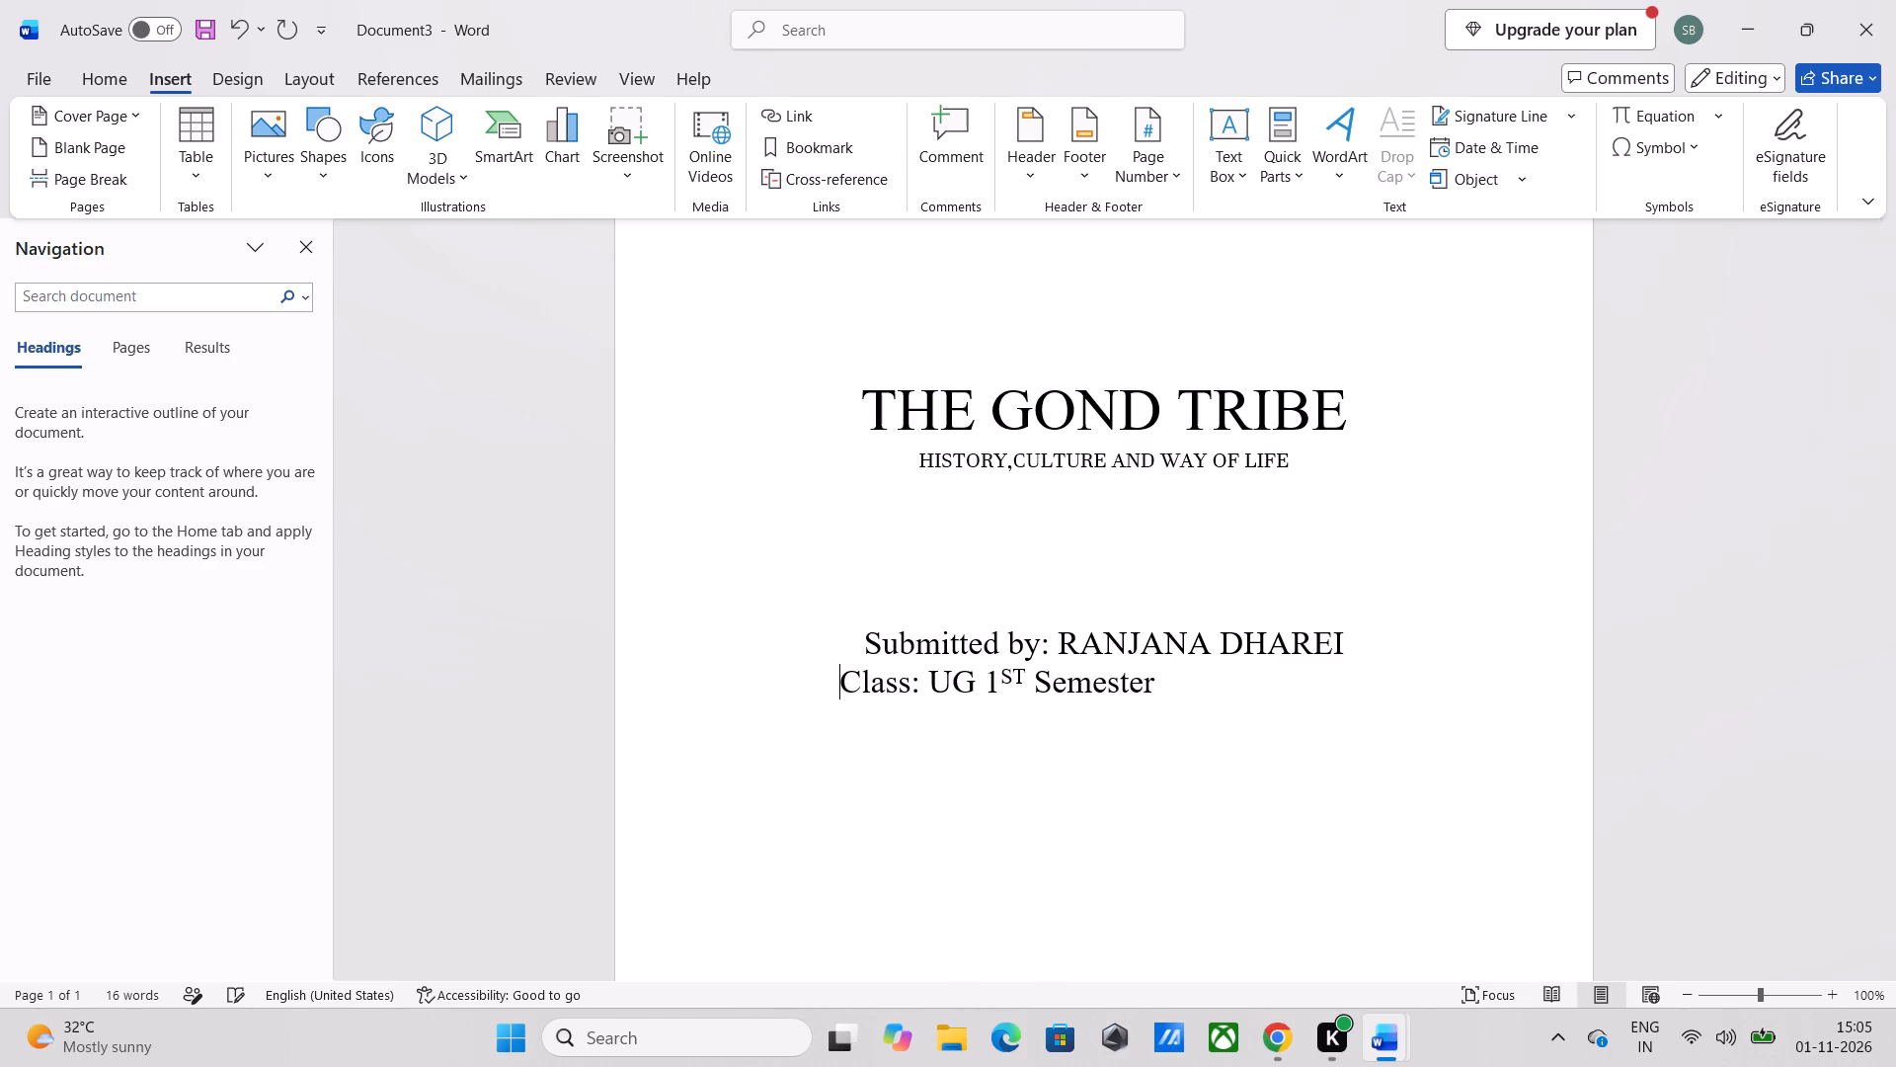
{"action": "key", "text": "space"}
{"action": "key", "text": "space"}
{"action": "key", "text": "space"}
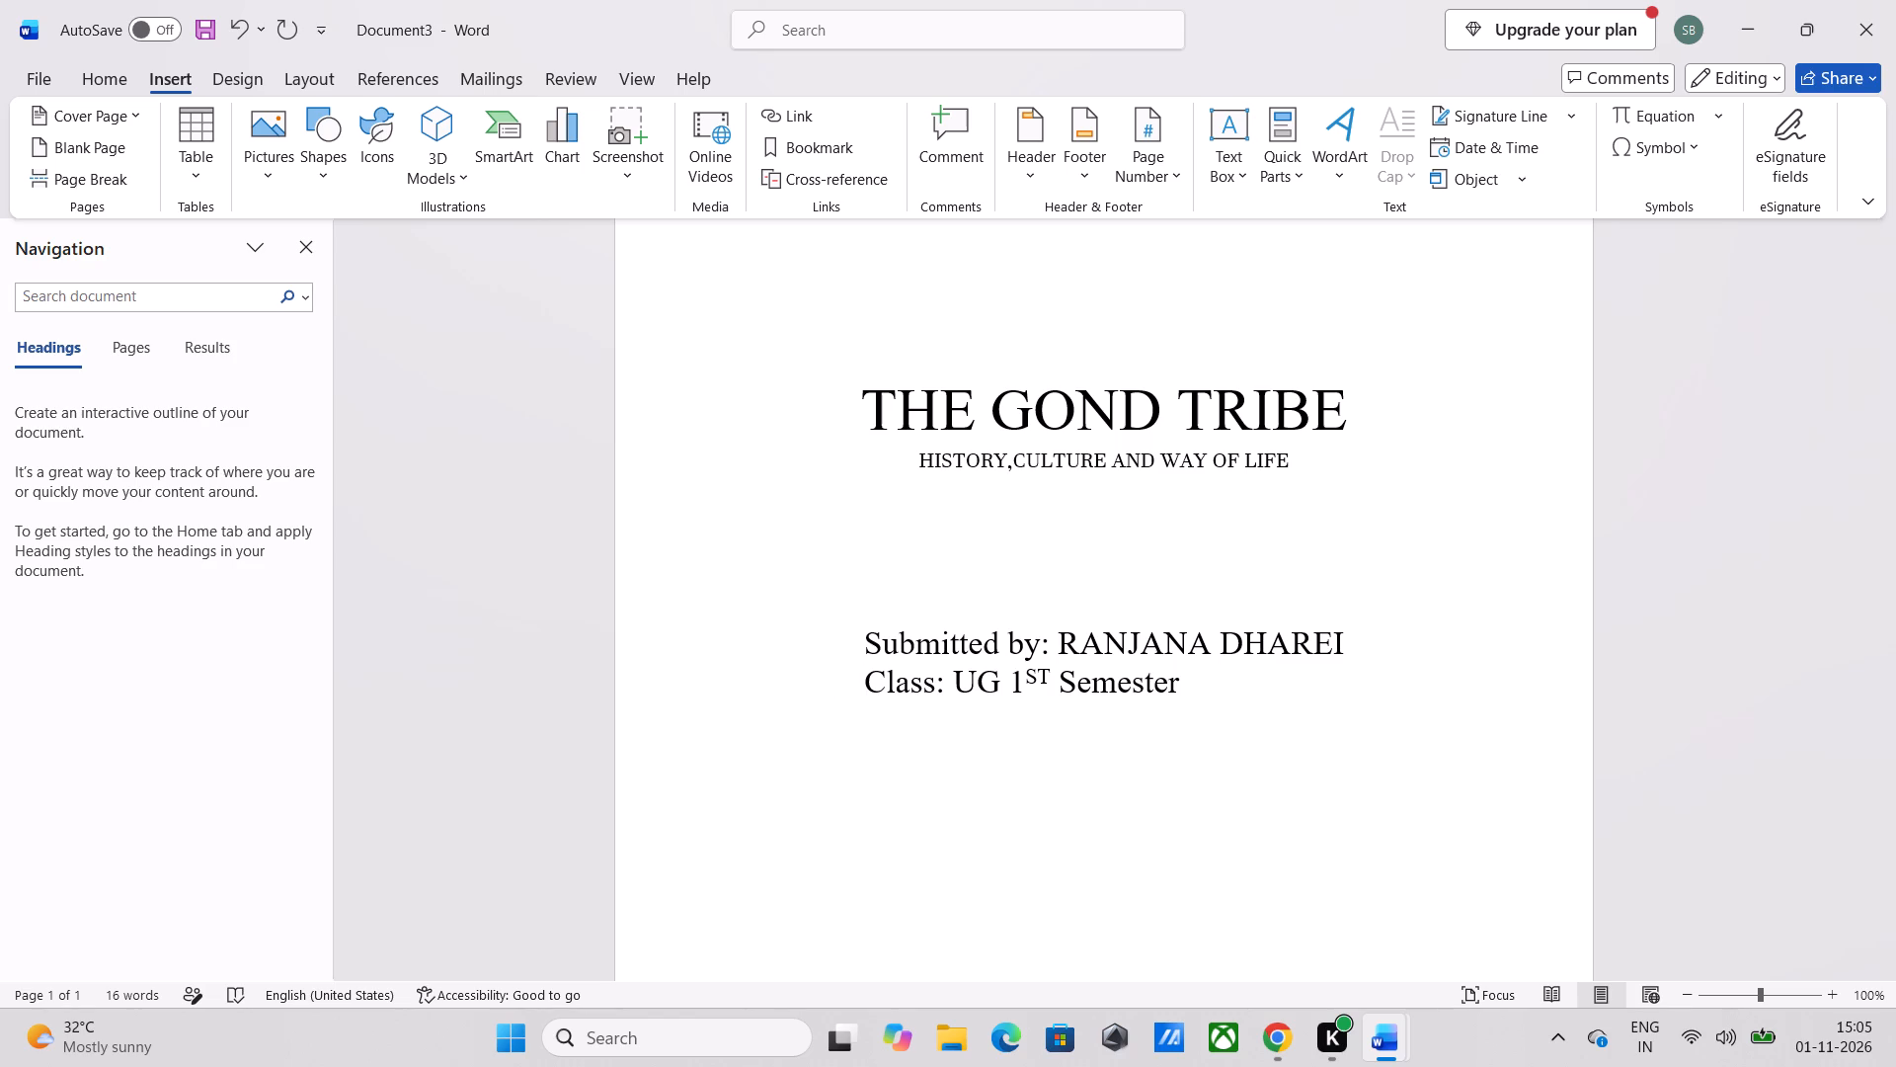
Enter ROLL NO on the line below the Class line, starting at the same indent.
{"action": "left_click", "coordinate": [865, 720]}
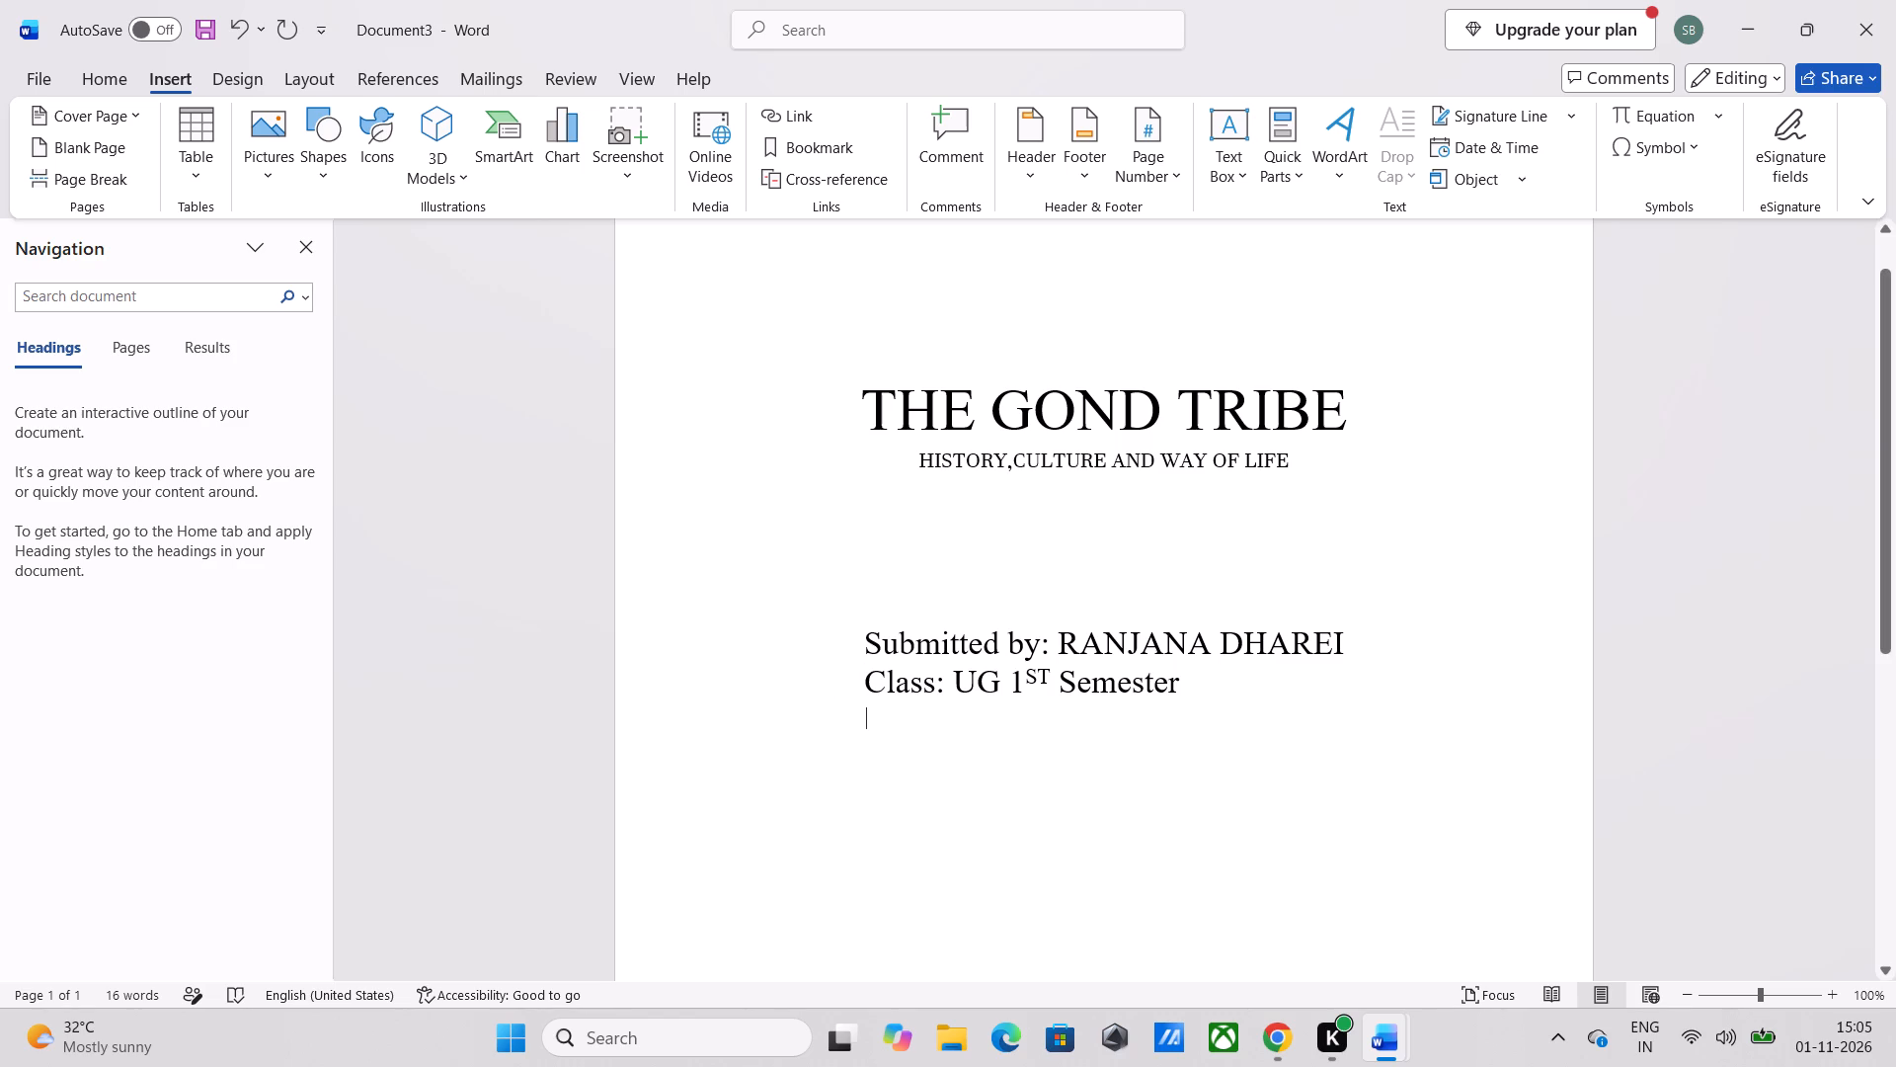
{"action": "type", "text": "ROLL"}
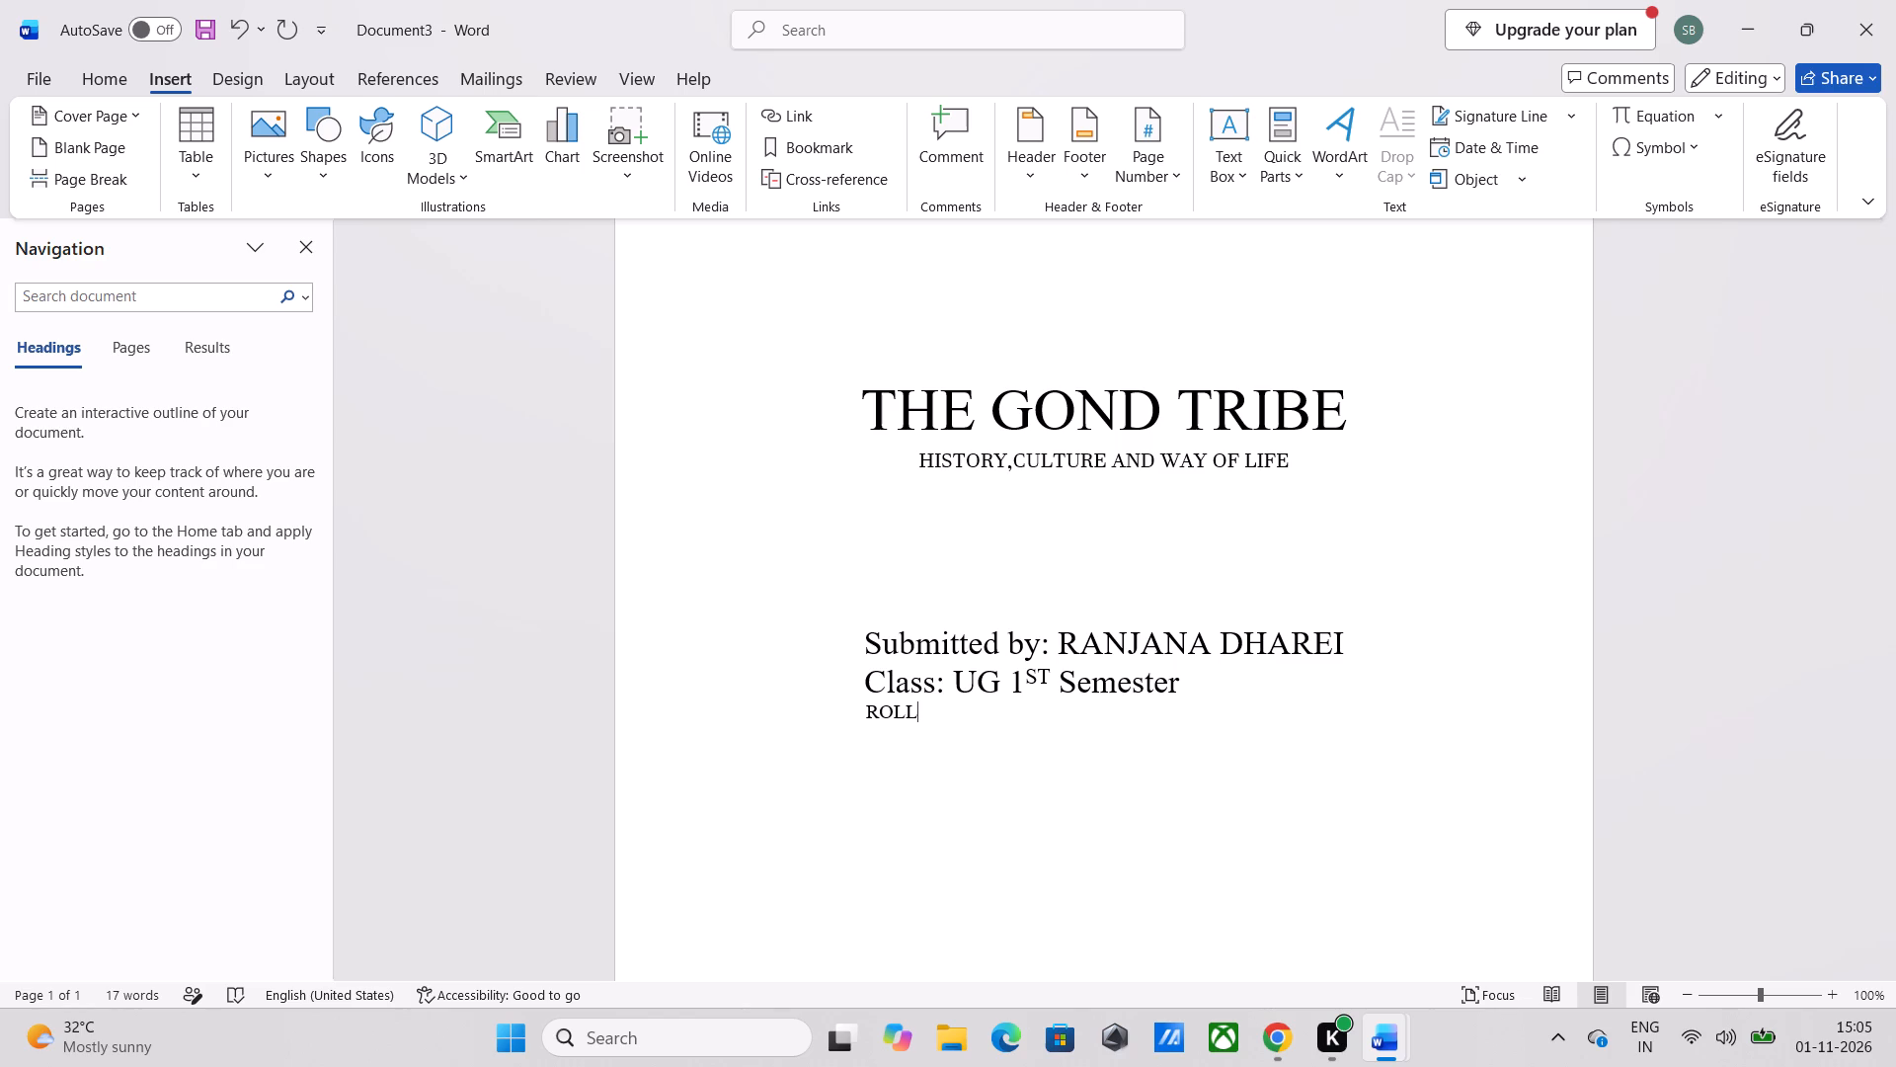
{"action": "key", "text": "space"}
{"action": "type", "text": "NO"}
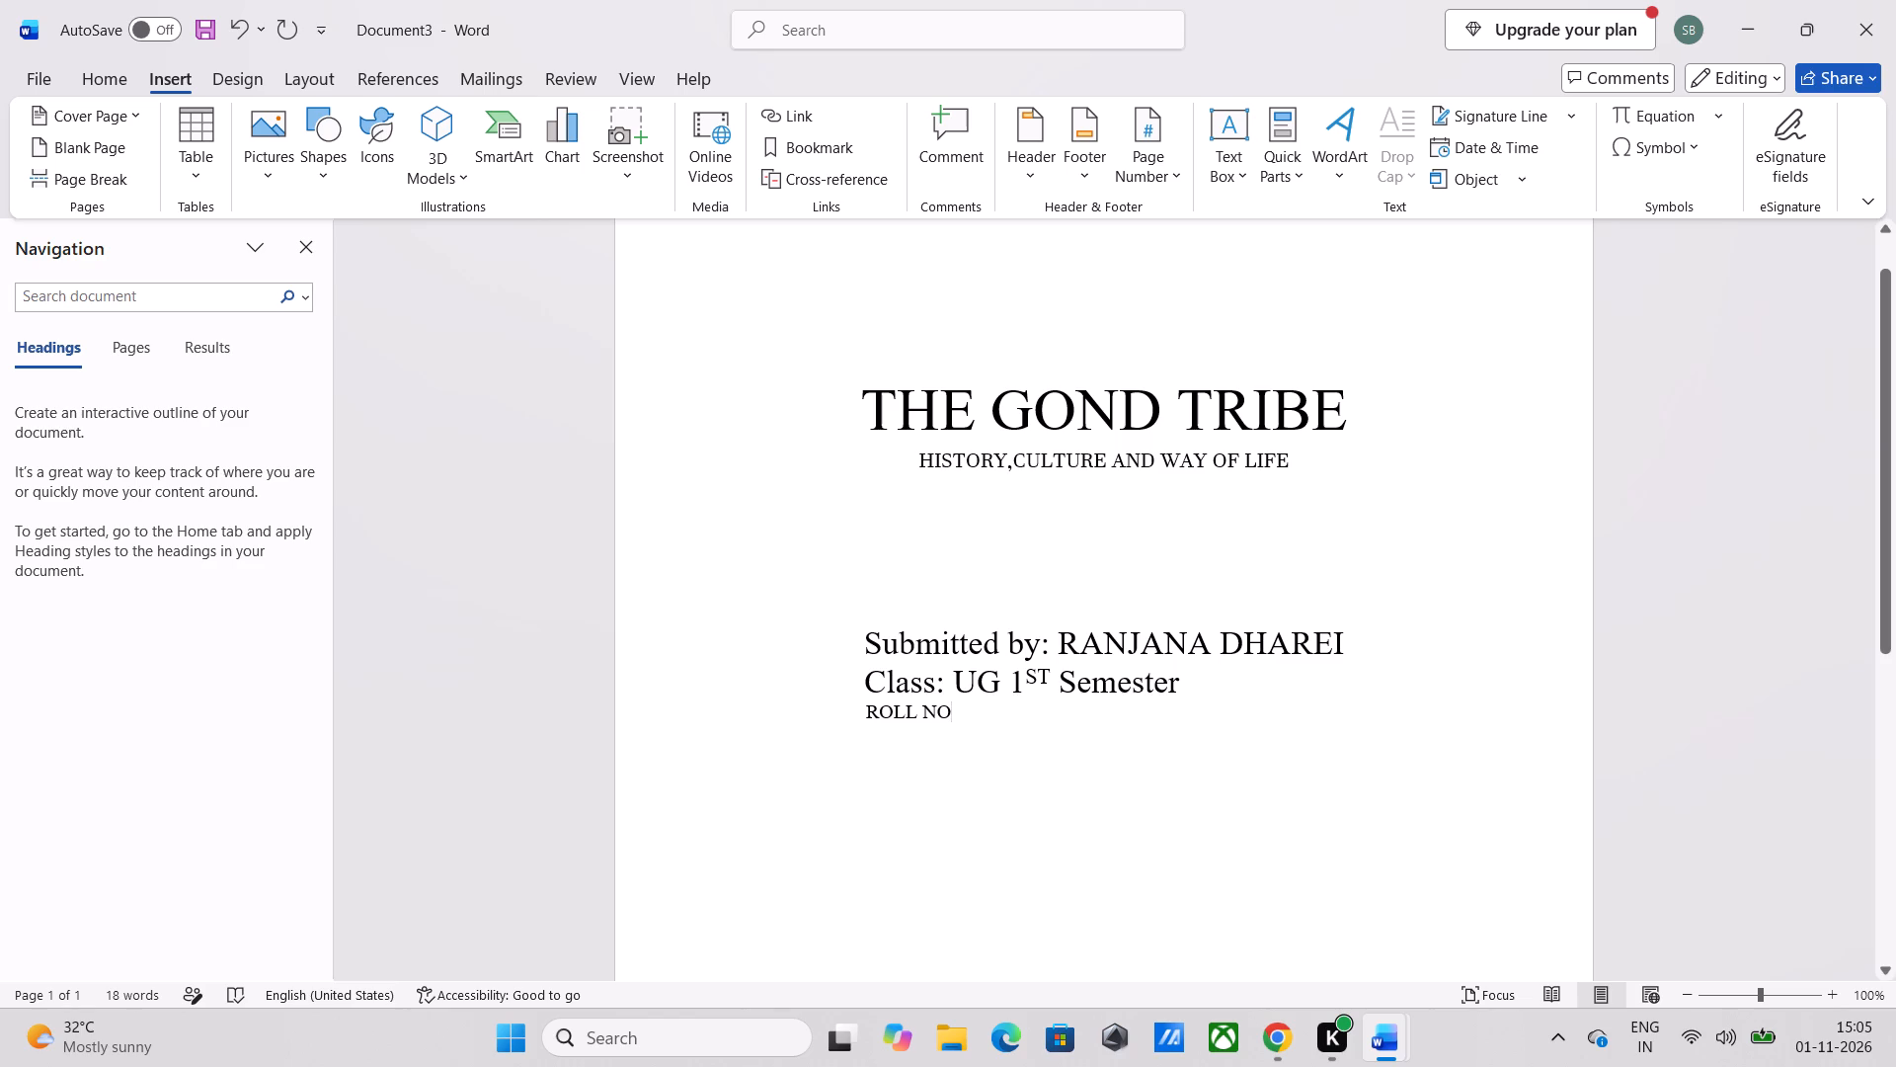
Set the font size of the ROLL NO text to 18 and place the text cursor at its end.
{"action": "left_click_drag", "start_coordinate": [864, 712], "coordinate": [998, 750]}
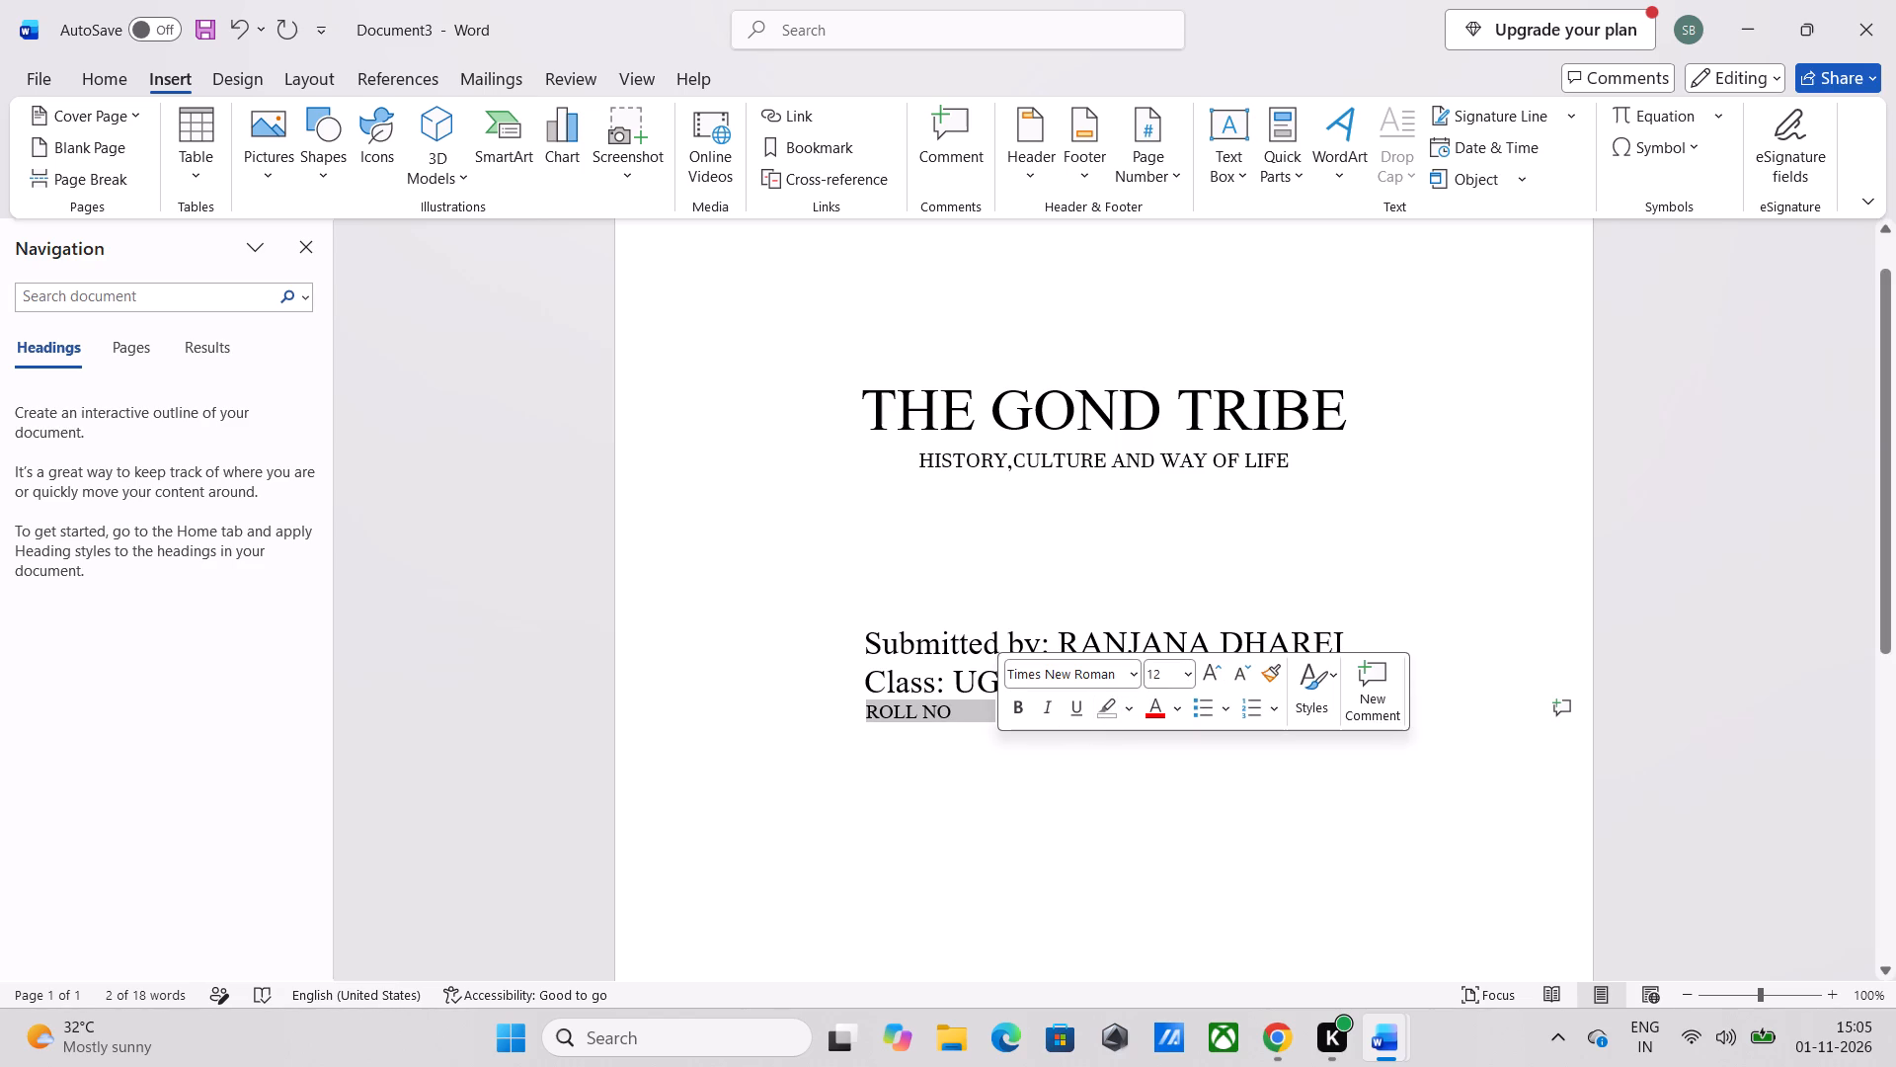
{"action": "left_click", "coordinate": [1195, 669]}
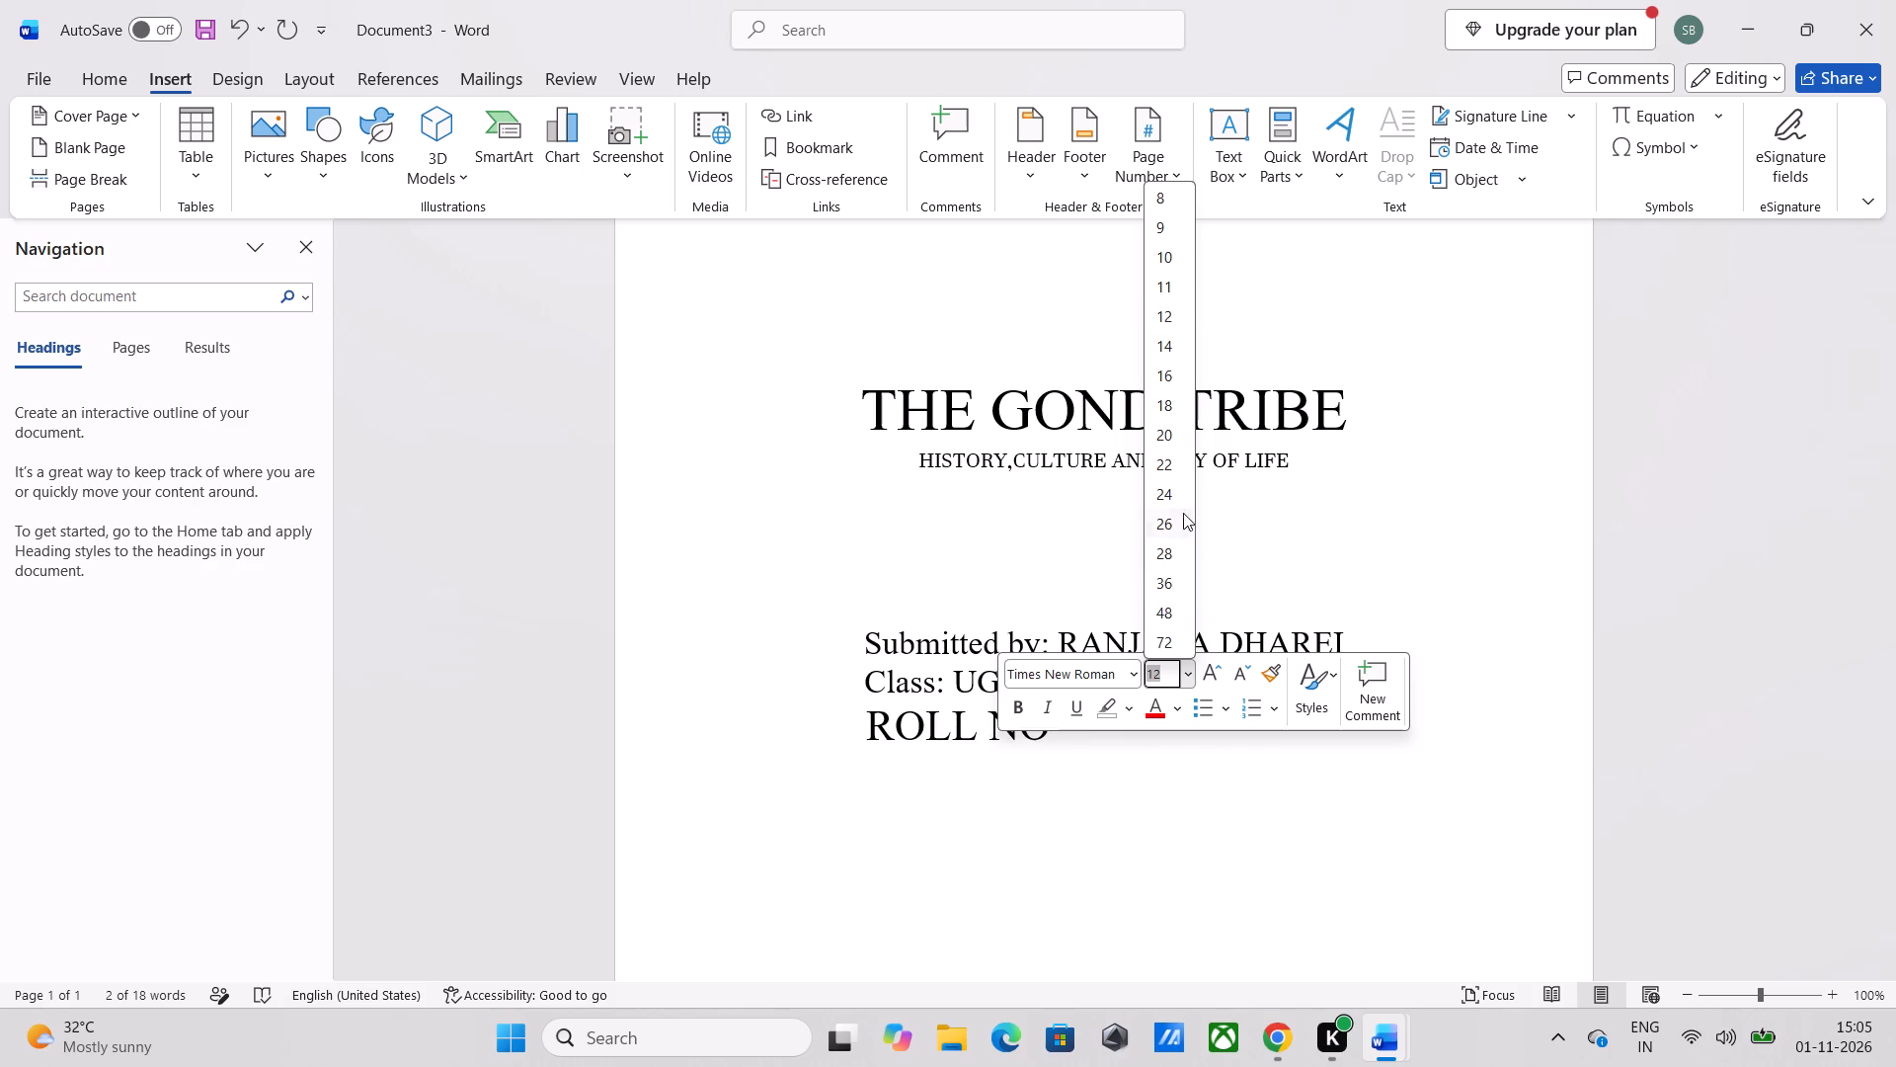
{"action": "left_click", "coordinate": [1174, 411]}
{"action": "left_click", "coordinate": [1069, 801]}
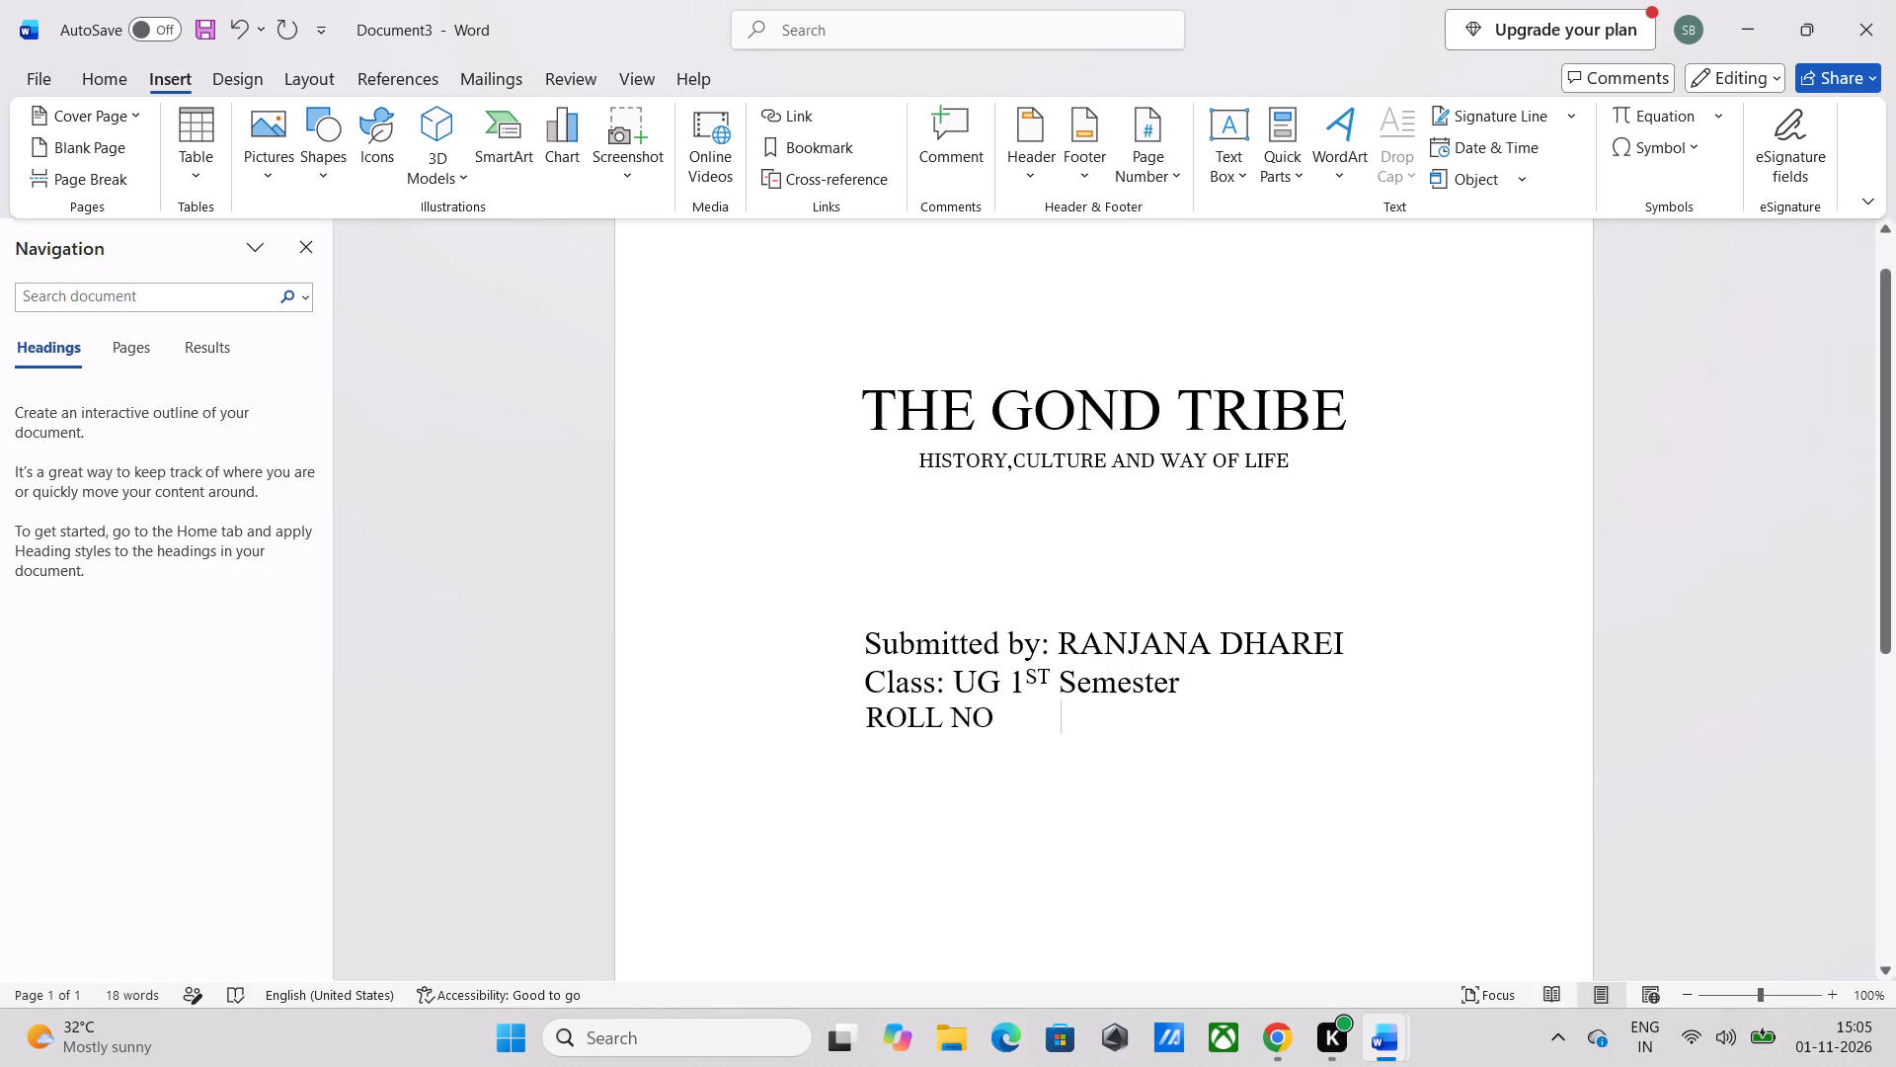
{"action": "left_click", "coordinate": [992, 713]}
Complete the ROLL NO line with a colon and the student's hyphenated roll number.
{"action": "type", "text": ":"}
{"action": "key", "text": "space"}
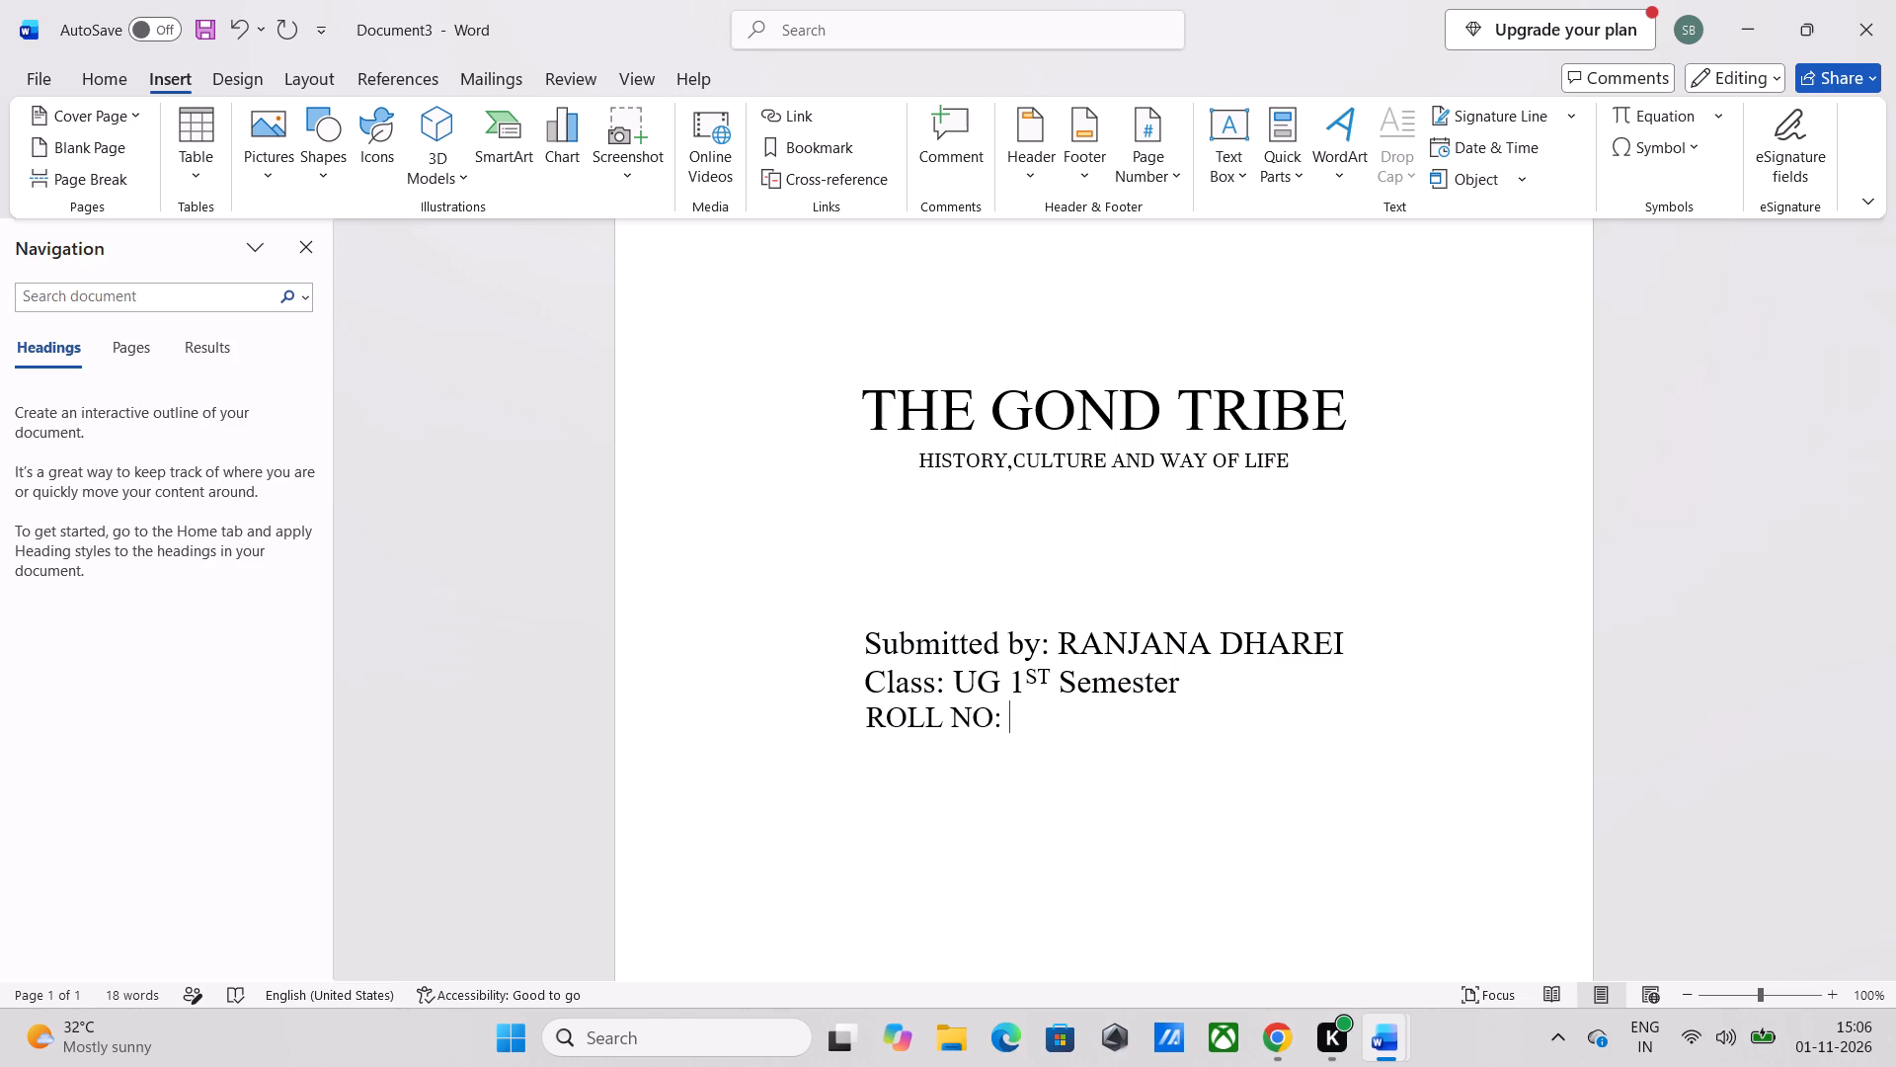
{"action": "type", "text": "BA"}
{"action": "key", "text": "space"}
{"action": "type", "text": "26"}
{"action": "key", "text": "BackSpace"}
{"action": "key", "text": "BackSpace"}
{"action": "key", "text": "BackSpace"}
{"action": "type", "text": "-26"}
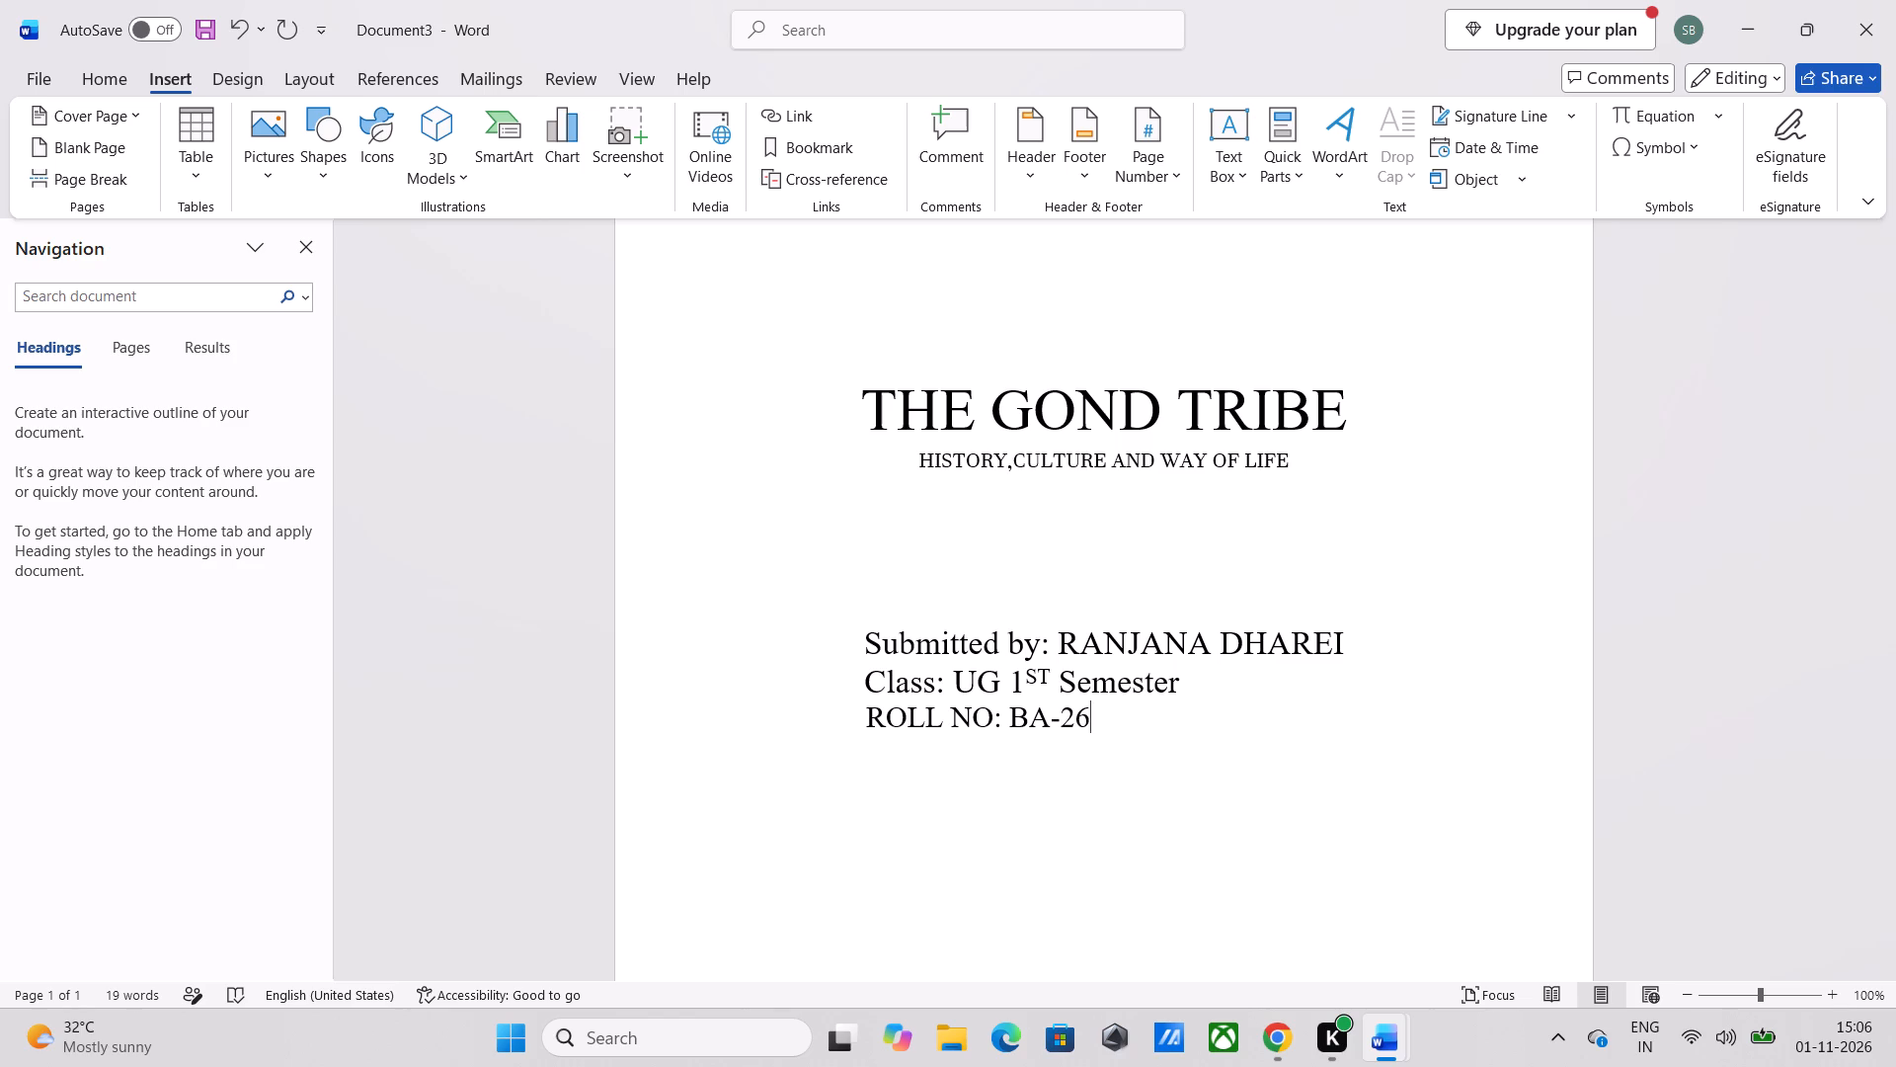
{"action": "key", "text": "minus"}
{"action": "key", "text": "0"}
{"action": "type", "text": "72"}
Start a new line below the ROLL NO line and indent it with spaces until it aligns with ROLL NO.
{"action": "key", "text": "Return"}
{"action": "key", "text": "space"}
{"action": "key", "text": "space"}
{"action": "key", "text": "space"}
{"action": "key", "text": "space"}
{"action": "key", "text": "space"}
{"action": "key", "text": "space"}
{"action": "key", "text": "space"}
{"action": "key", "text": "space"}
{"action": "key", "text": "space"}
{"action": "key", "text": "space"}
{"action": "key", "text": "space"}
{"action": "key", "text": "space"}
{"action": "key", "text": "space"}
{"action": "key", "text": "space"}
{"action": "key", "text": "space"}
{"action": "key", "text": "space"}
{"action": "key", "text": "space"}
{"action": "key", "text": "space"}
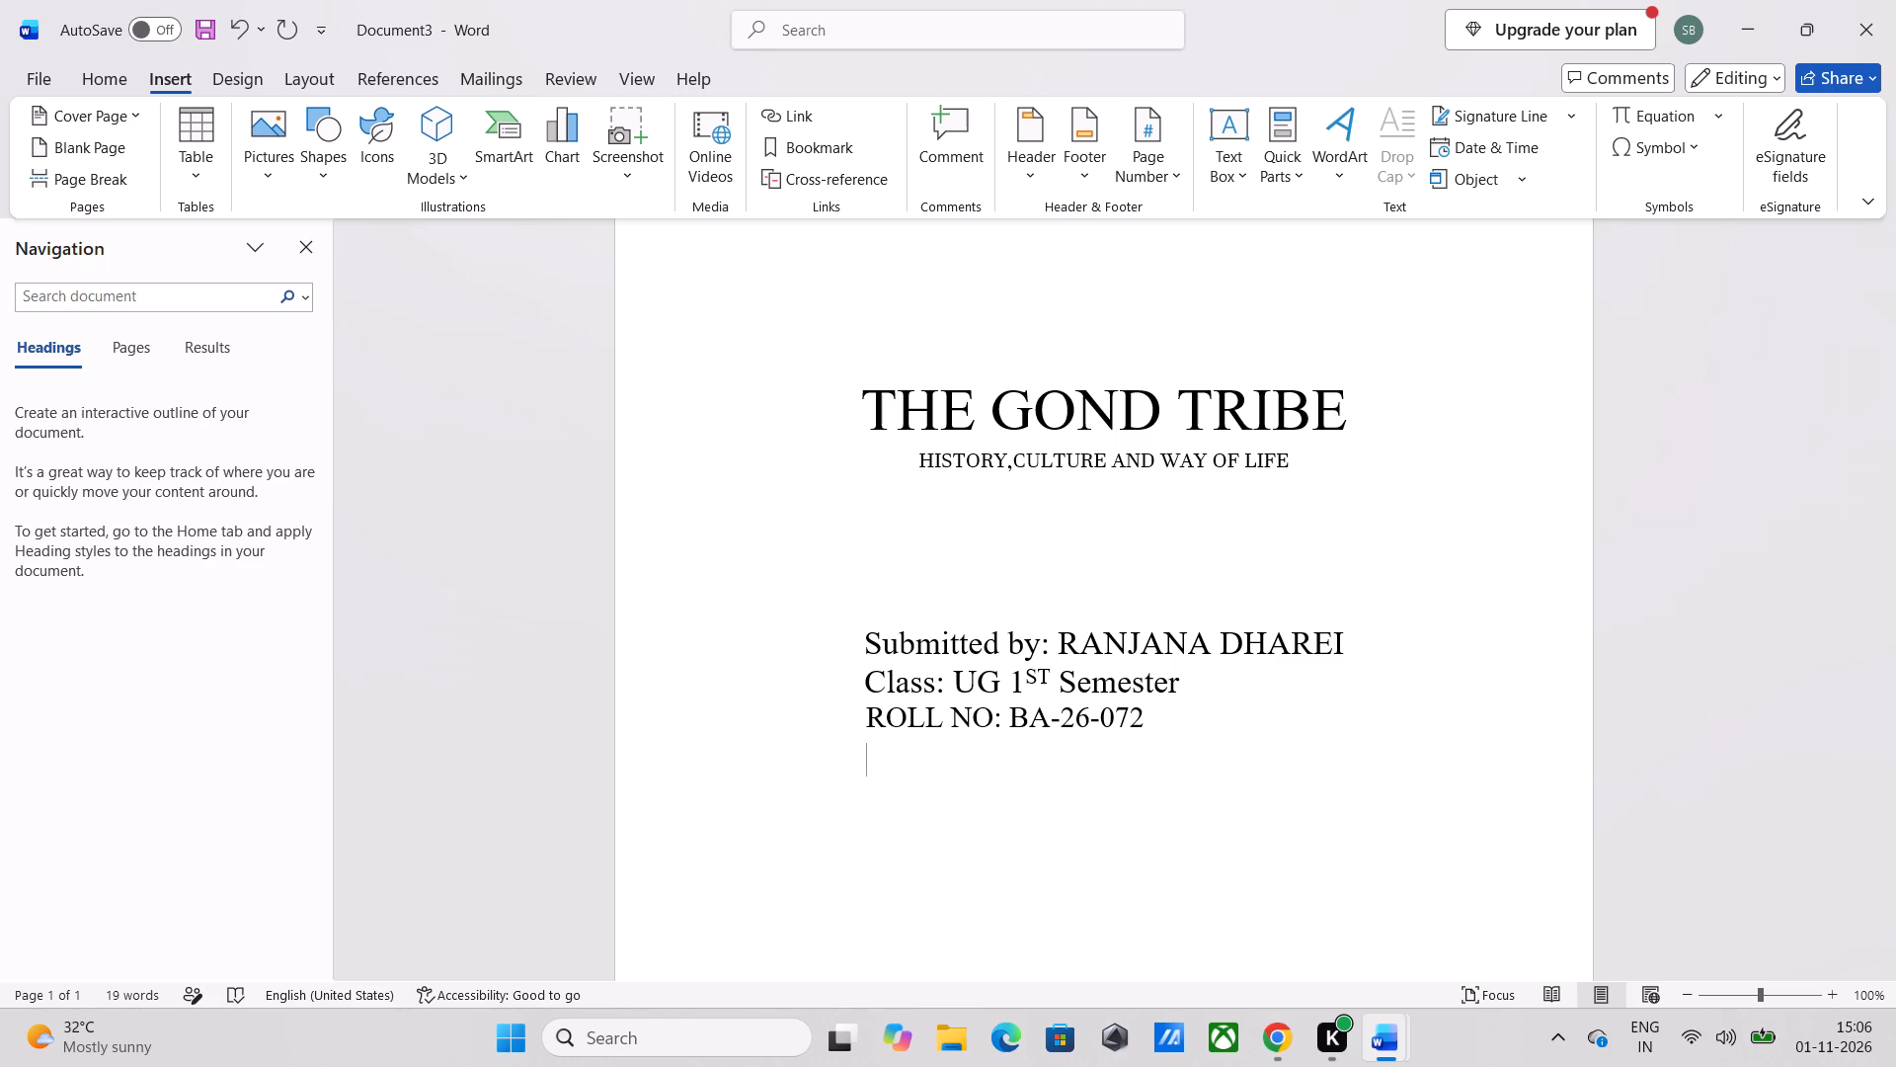
Review the cover page layout and the empty space below the submitter, class and roll number lines.
{"action": "scroll", "coordinate": [1156, 674], "scroll_direction": "down", "scroll_amount": 9}
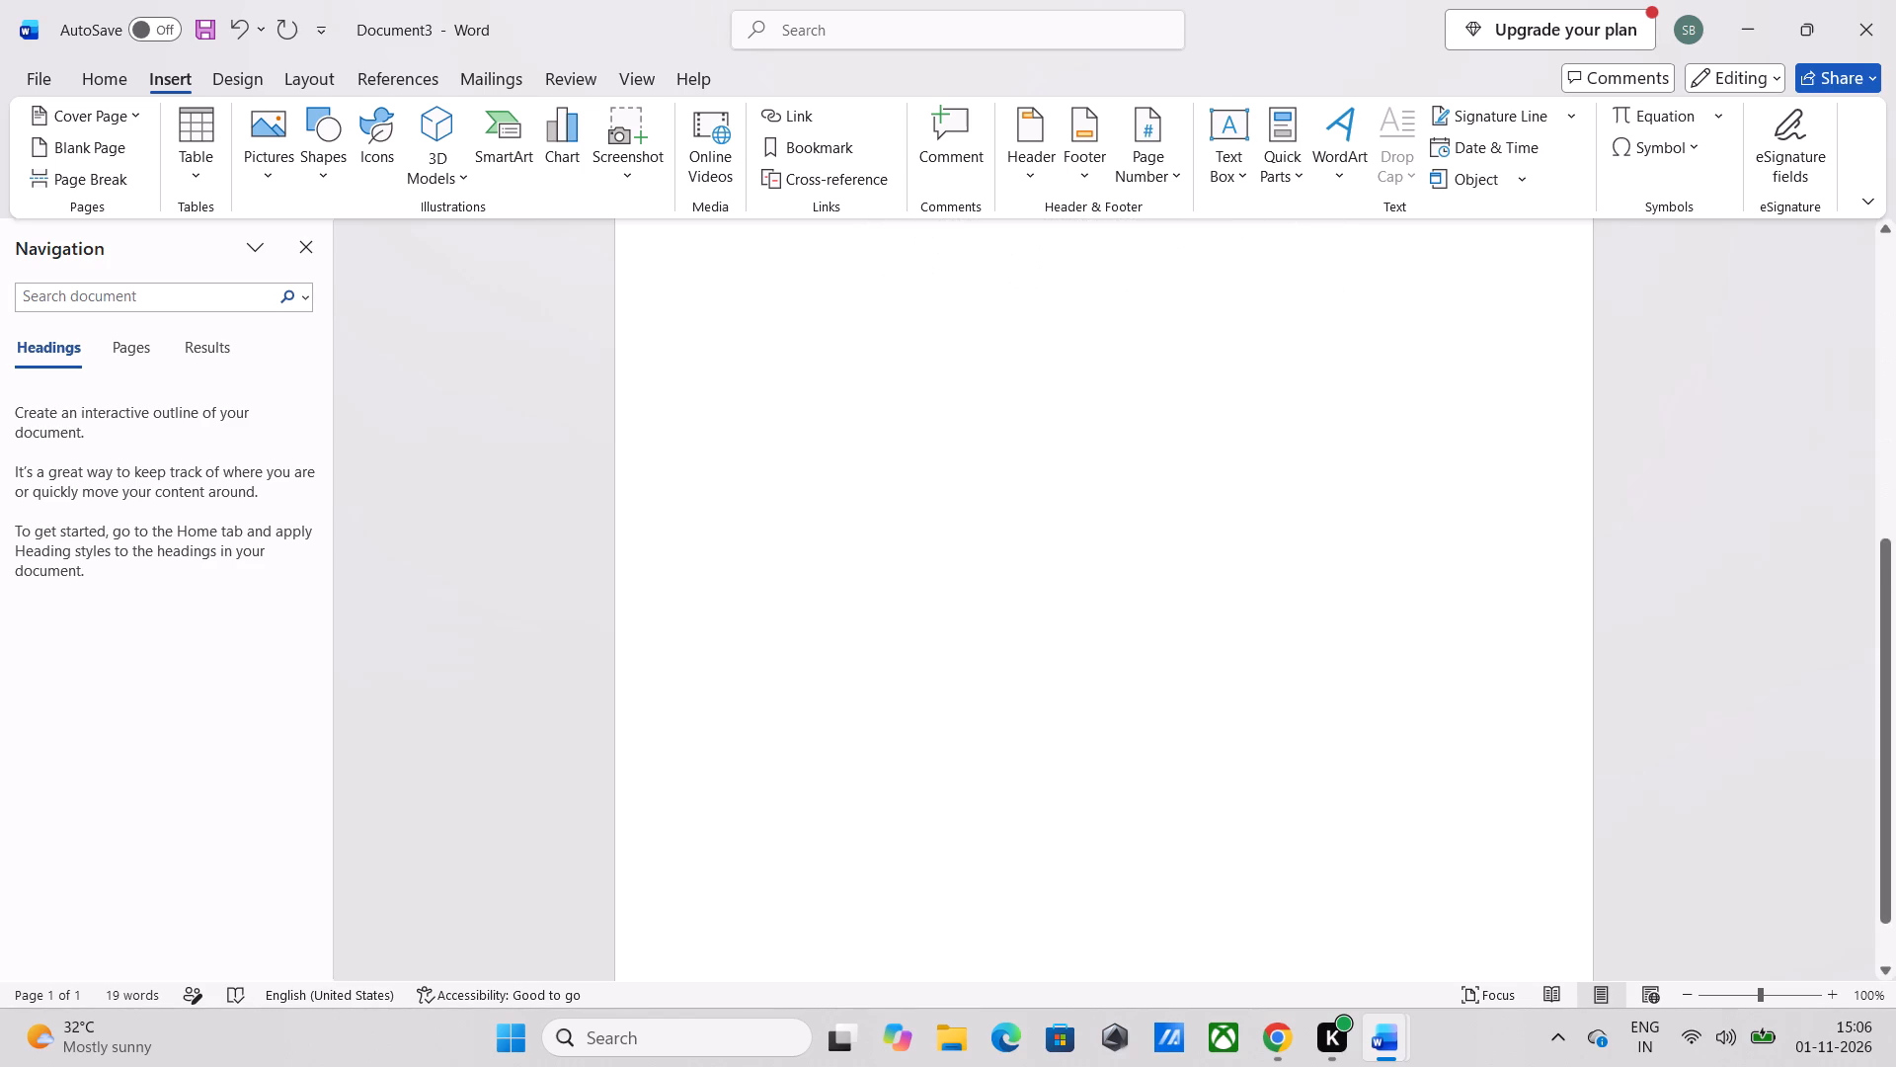
{"action": "scroll", "coordinate": [1170, 671], "scroll_direction": "down", "scroll_amount": 4}
{"action": "scroll", "coordinate": [1170, 671], "scroll_direction": "up", "scroll_amount": 8}
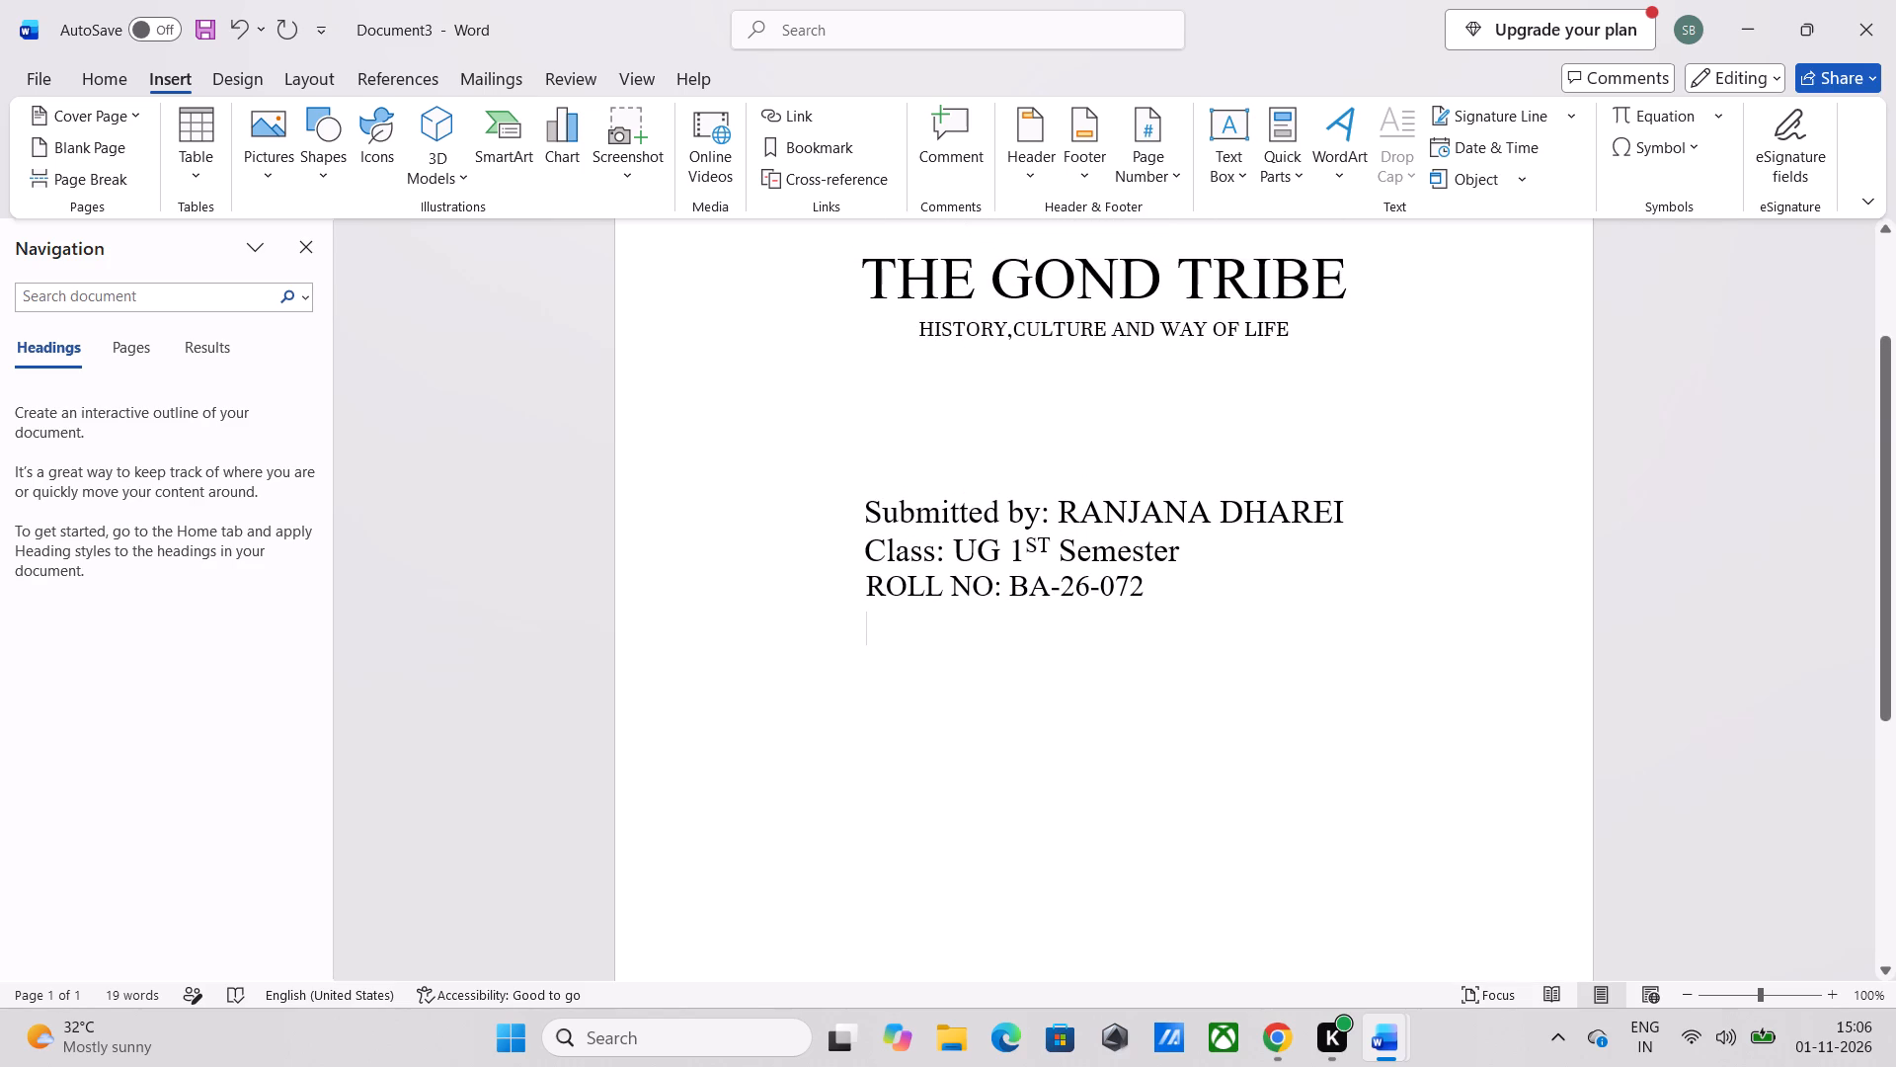
{"action": "scroll", "coordinate": [1244, 586], "scroll_direction": "down", "scroll_amount": 12}
{"action": "scroll", "coordinate": [1244, 586], "scroll_direction": "up", "scroll_amount": 1}
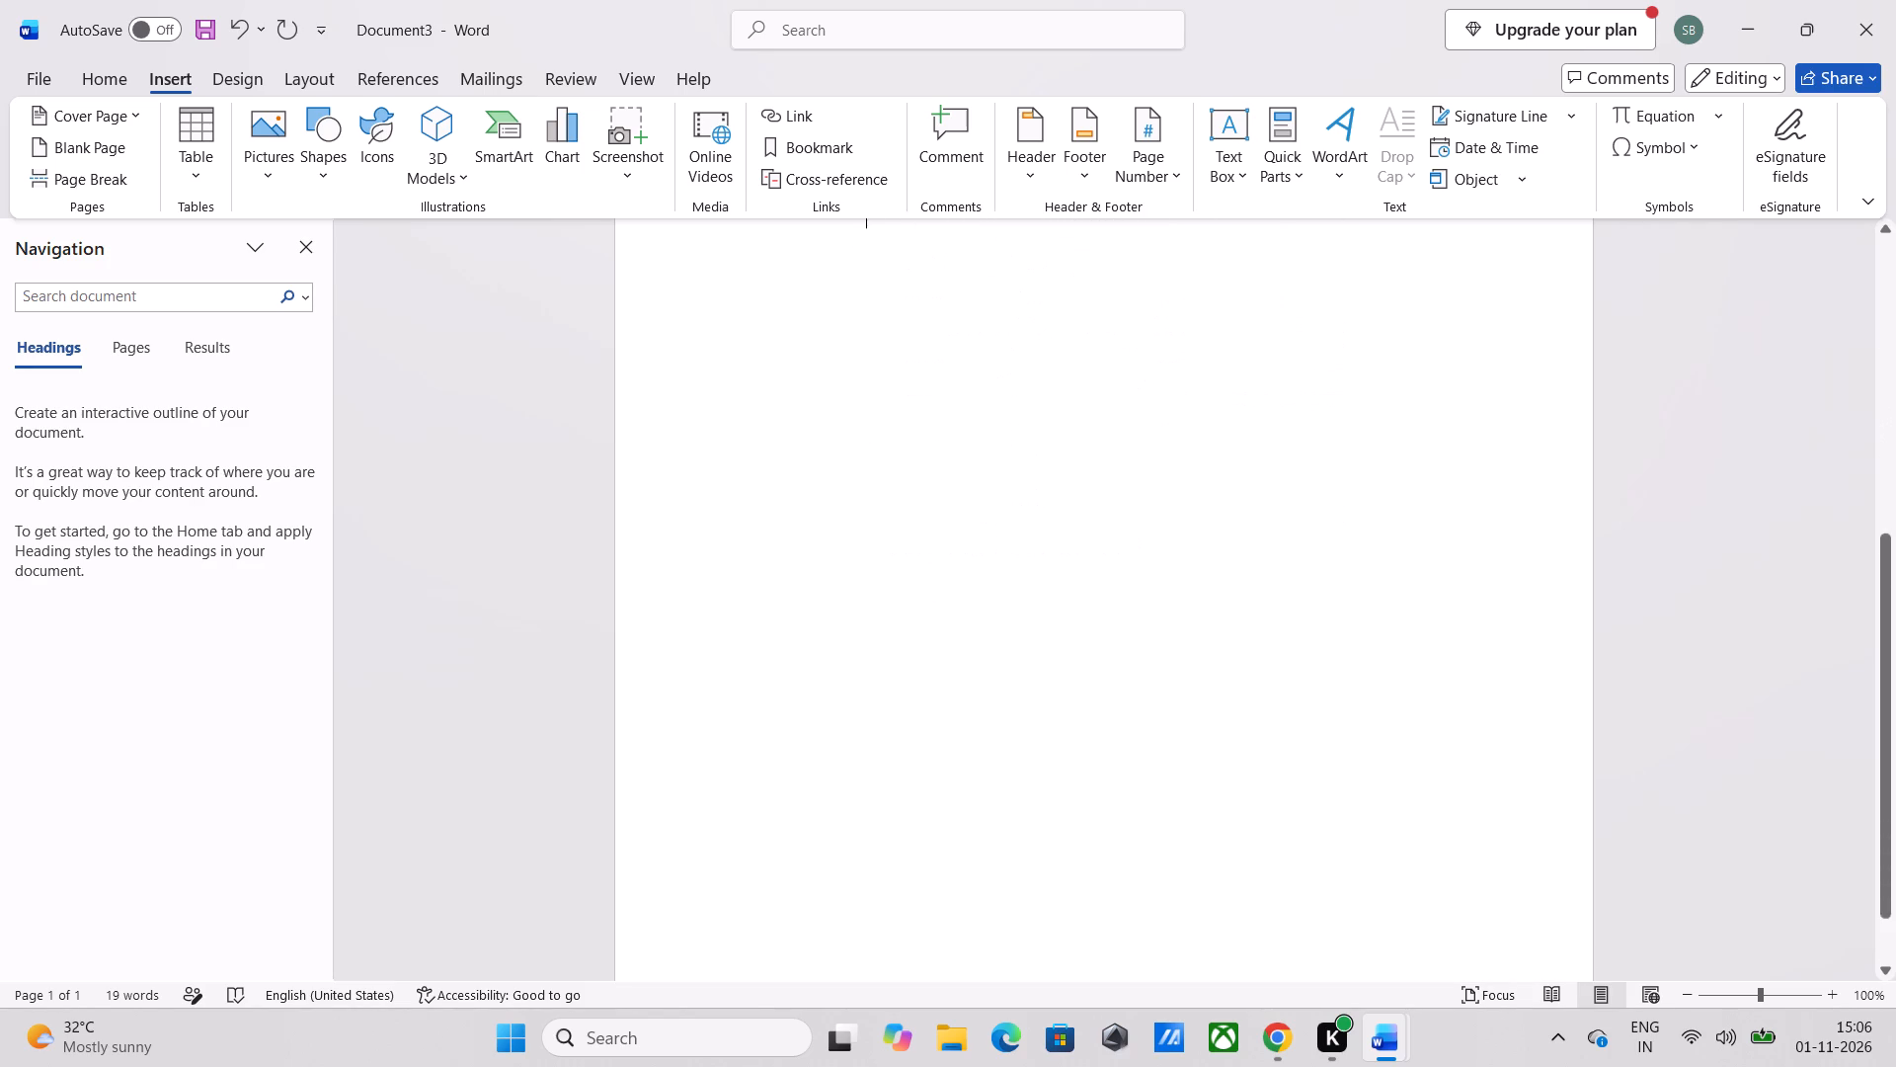
{"action": "scroll", "coordinate": [1244, 586], "scroll_direction": "up", "scroll_amount": 5}
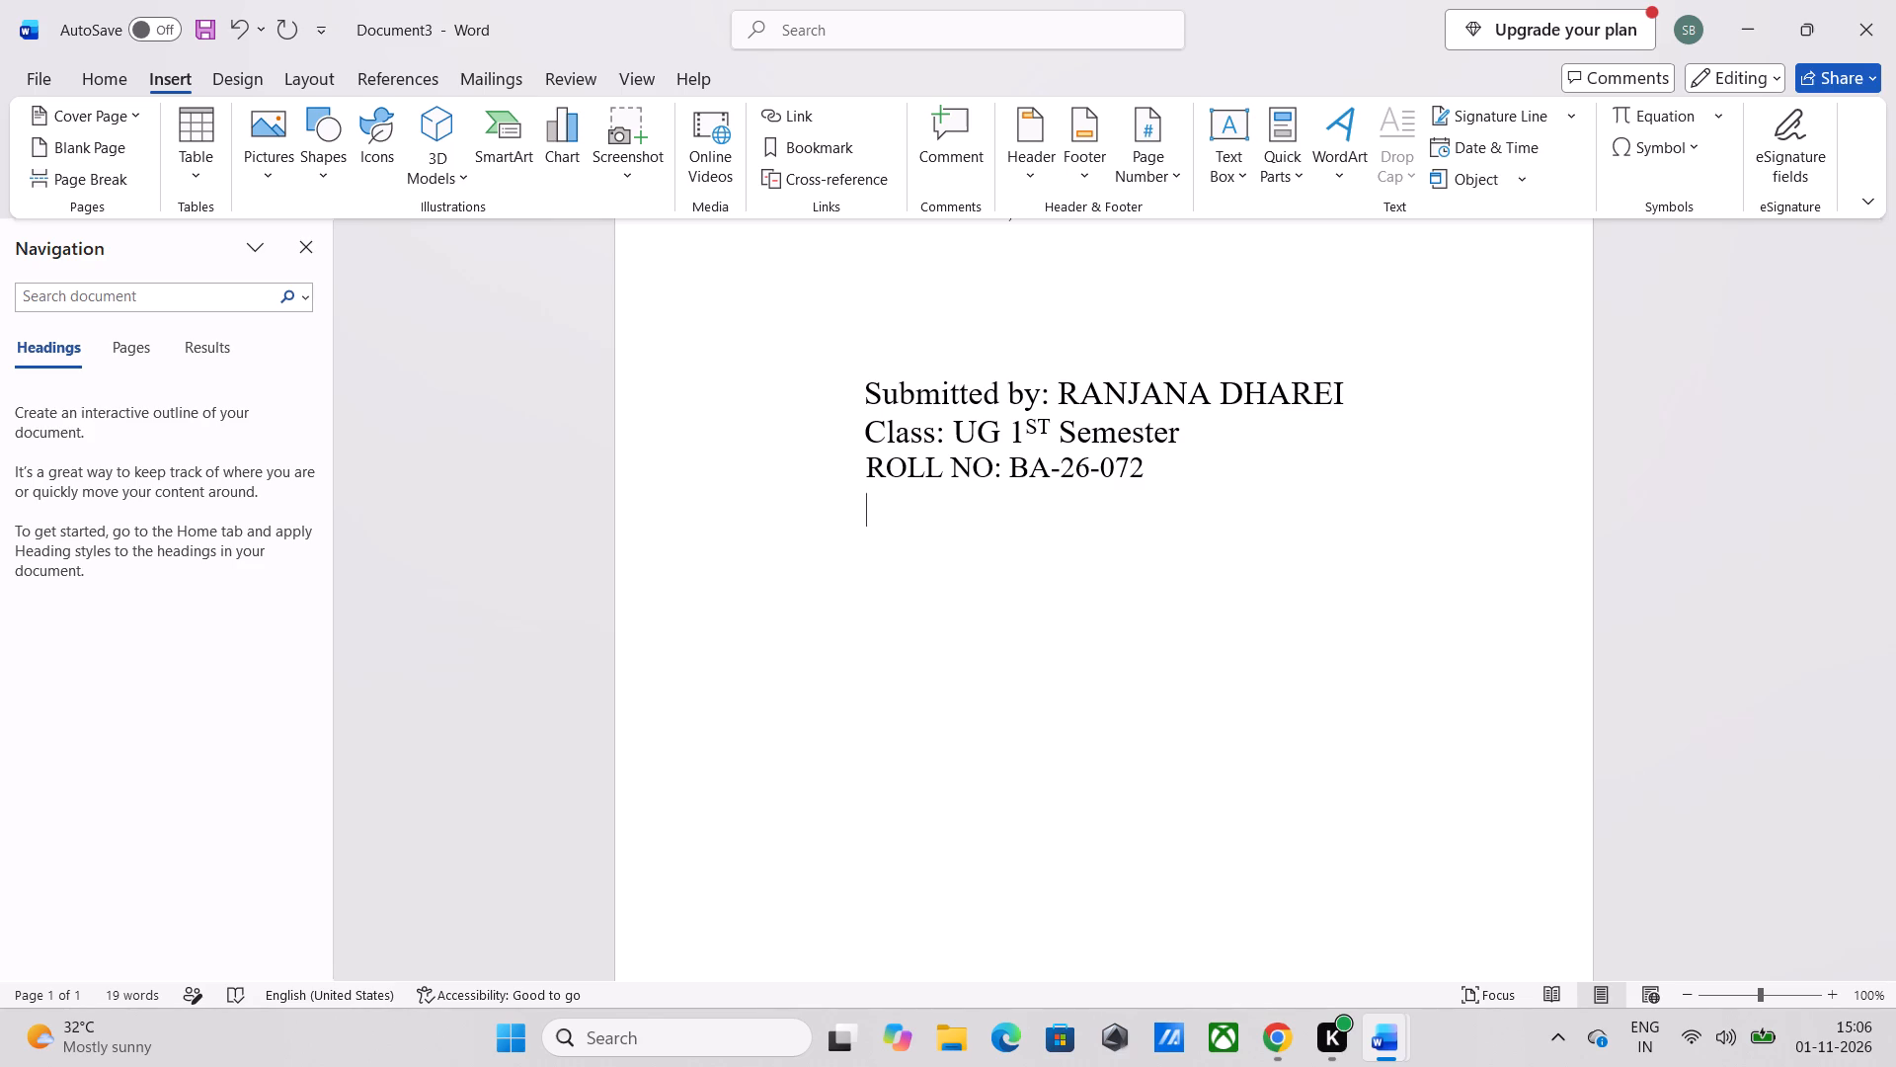
{"action": "scroll", "coordinate": [1243, 586], "scroll_direction": "down", "scroll_amount": 10}
{"action": "scroll", "coordinate": [1227, 606], "scroll_direction": "up", "scroll_amount": 1}
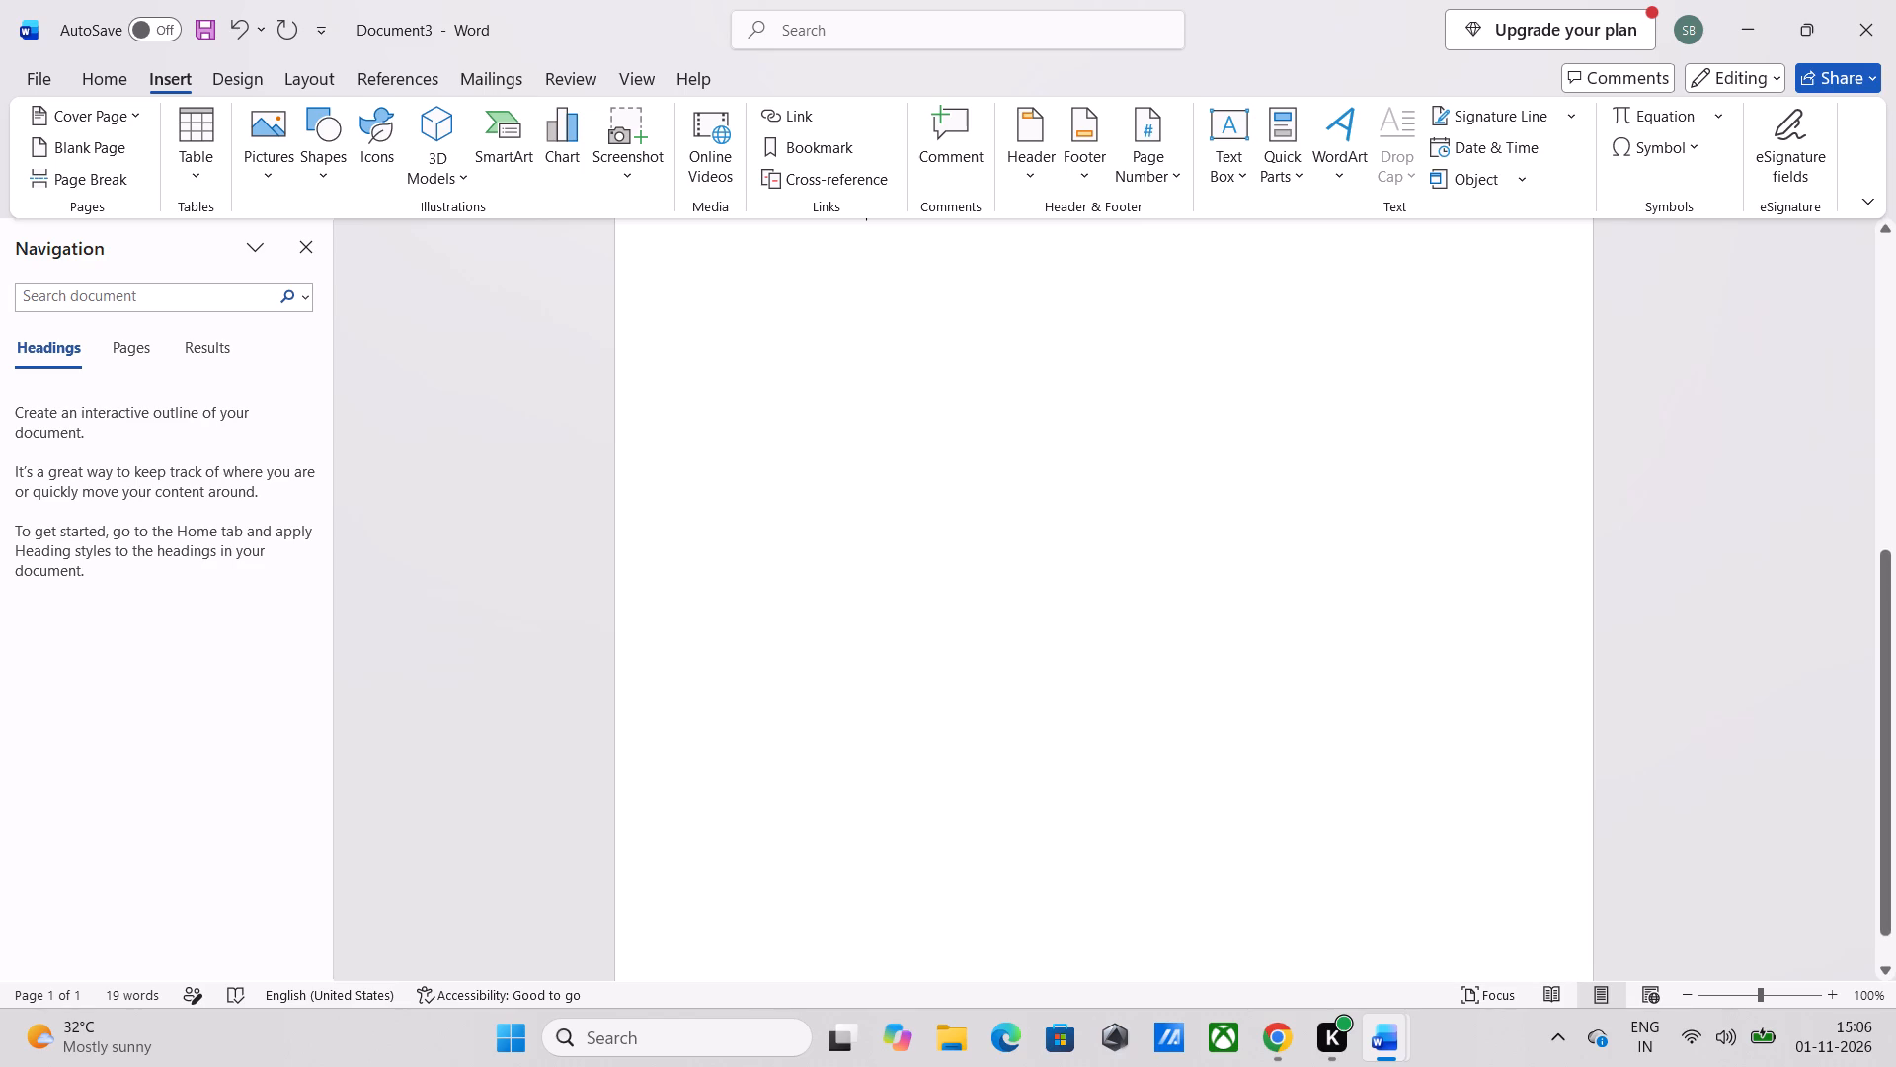
{"action": "scroll", "coordinate": [1227, 606], "scroll_direction": "up", "scroll_amount": 4}
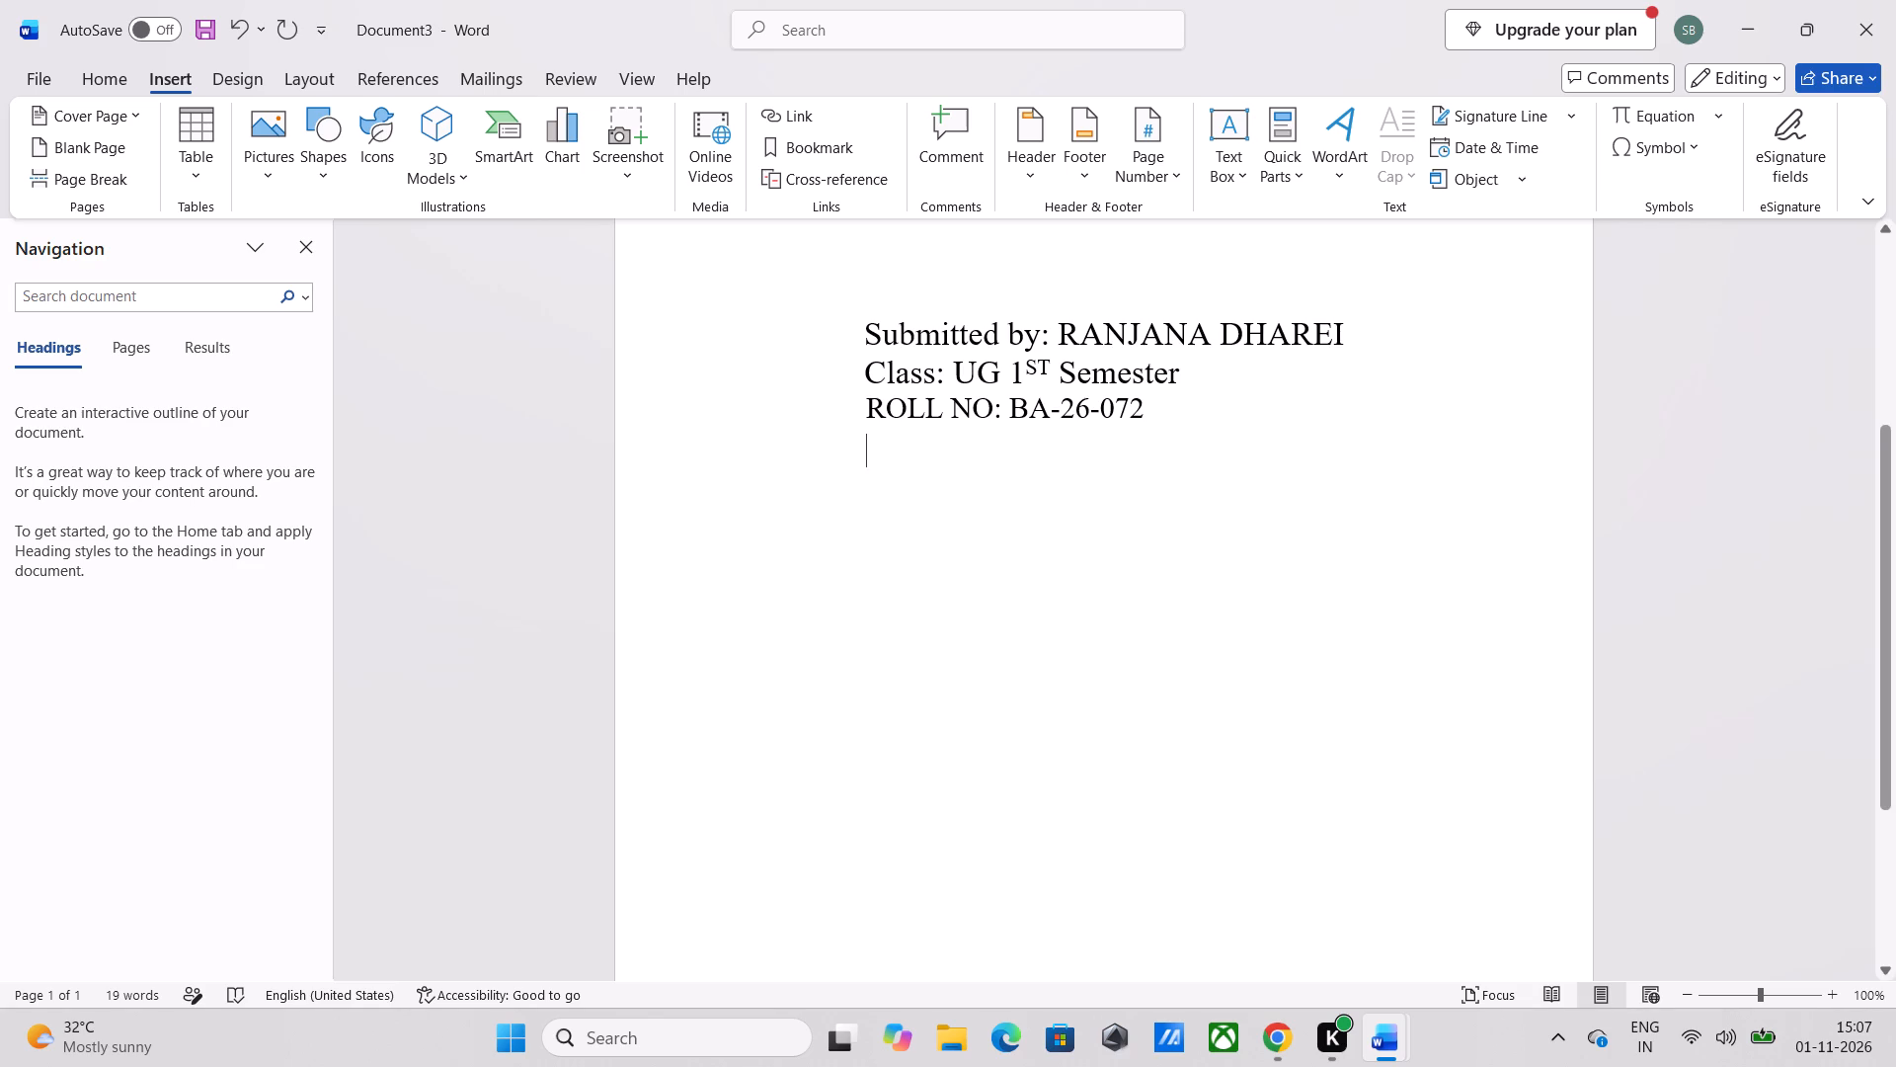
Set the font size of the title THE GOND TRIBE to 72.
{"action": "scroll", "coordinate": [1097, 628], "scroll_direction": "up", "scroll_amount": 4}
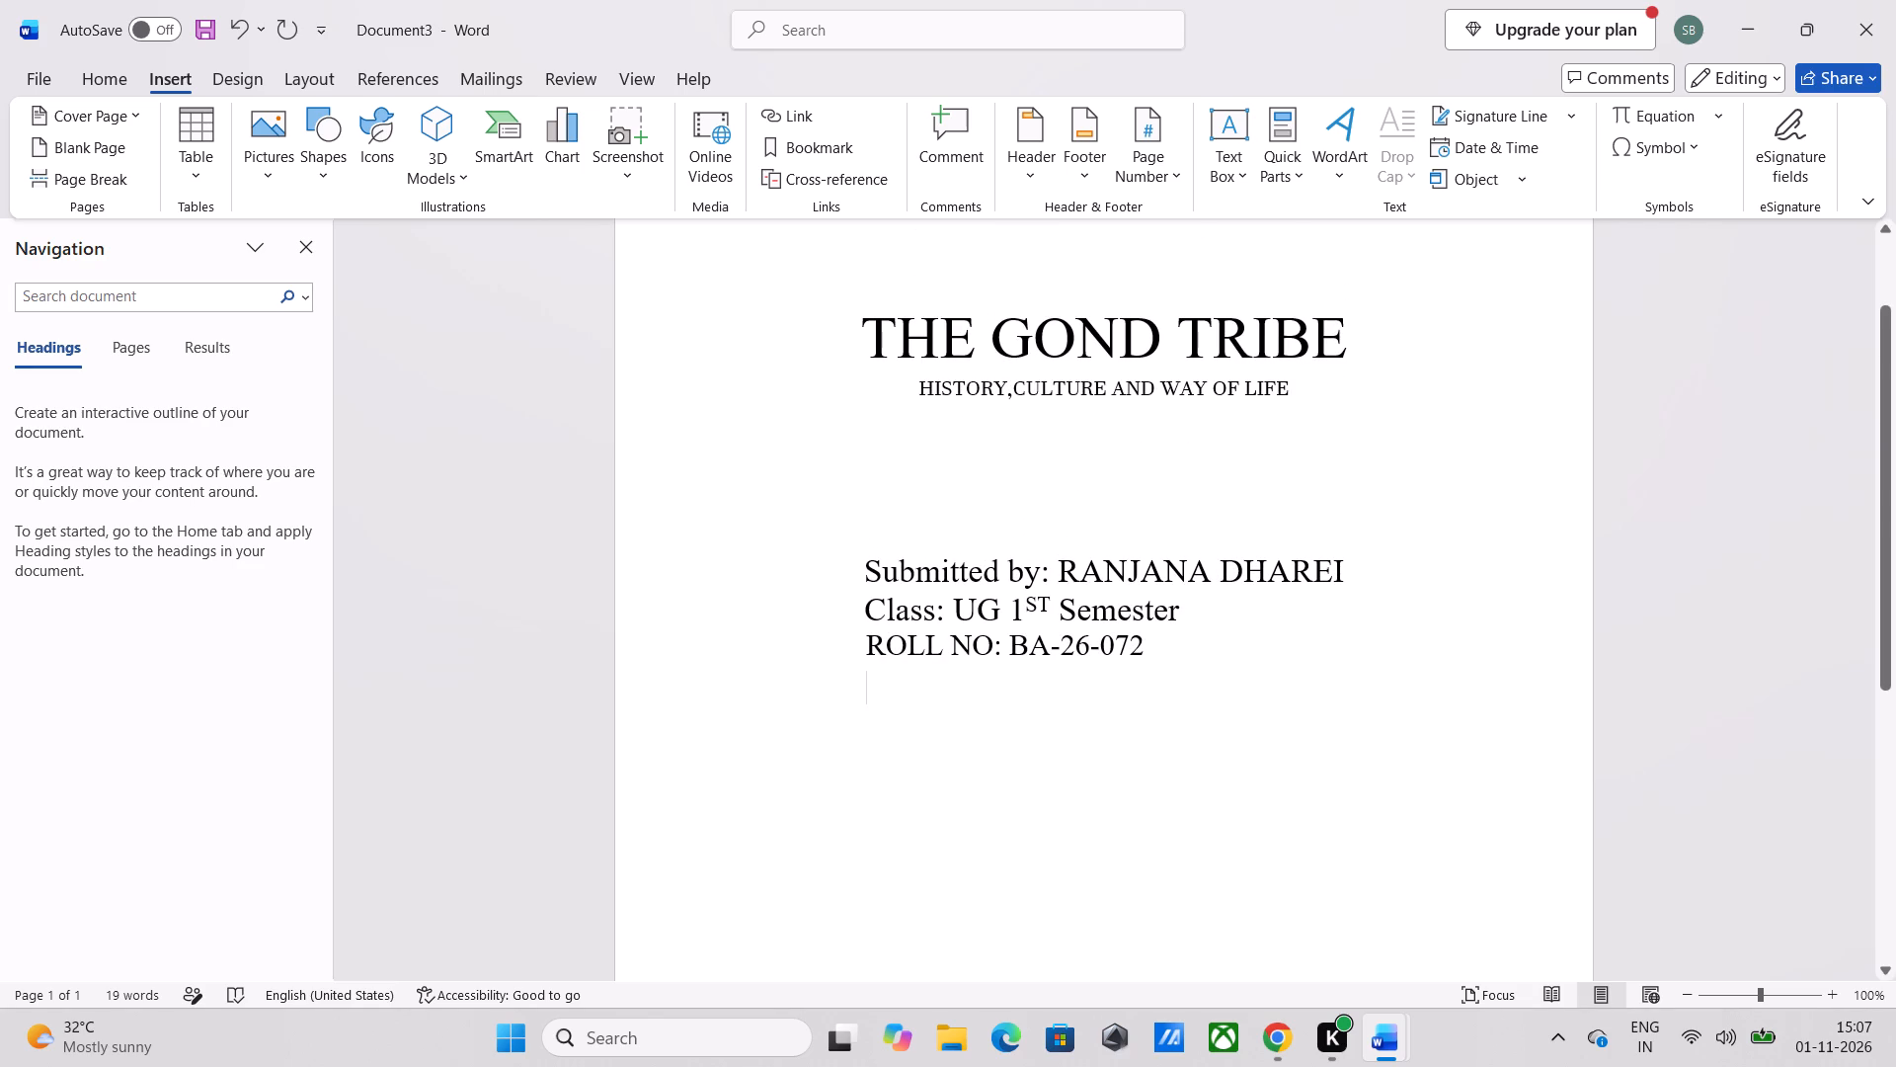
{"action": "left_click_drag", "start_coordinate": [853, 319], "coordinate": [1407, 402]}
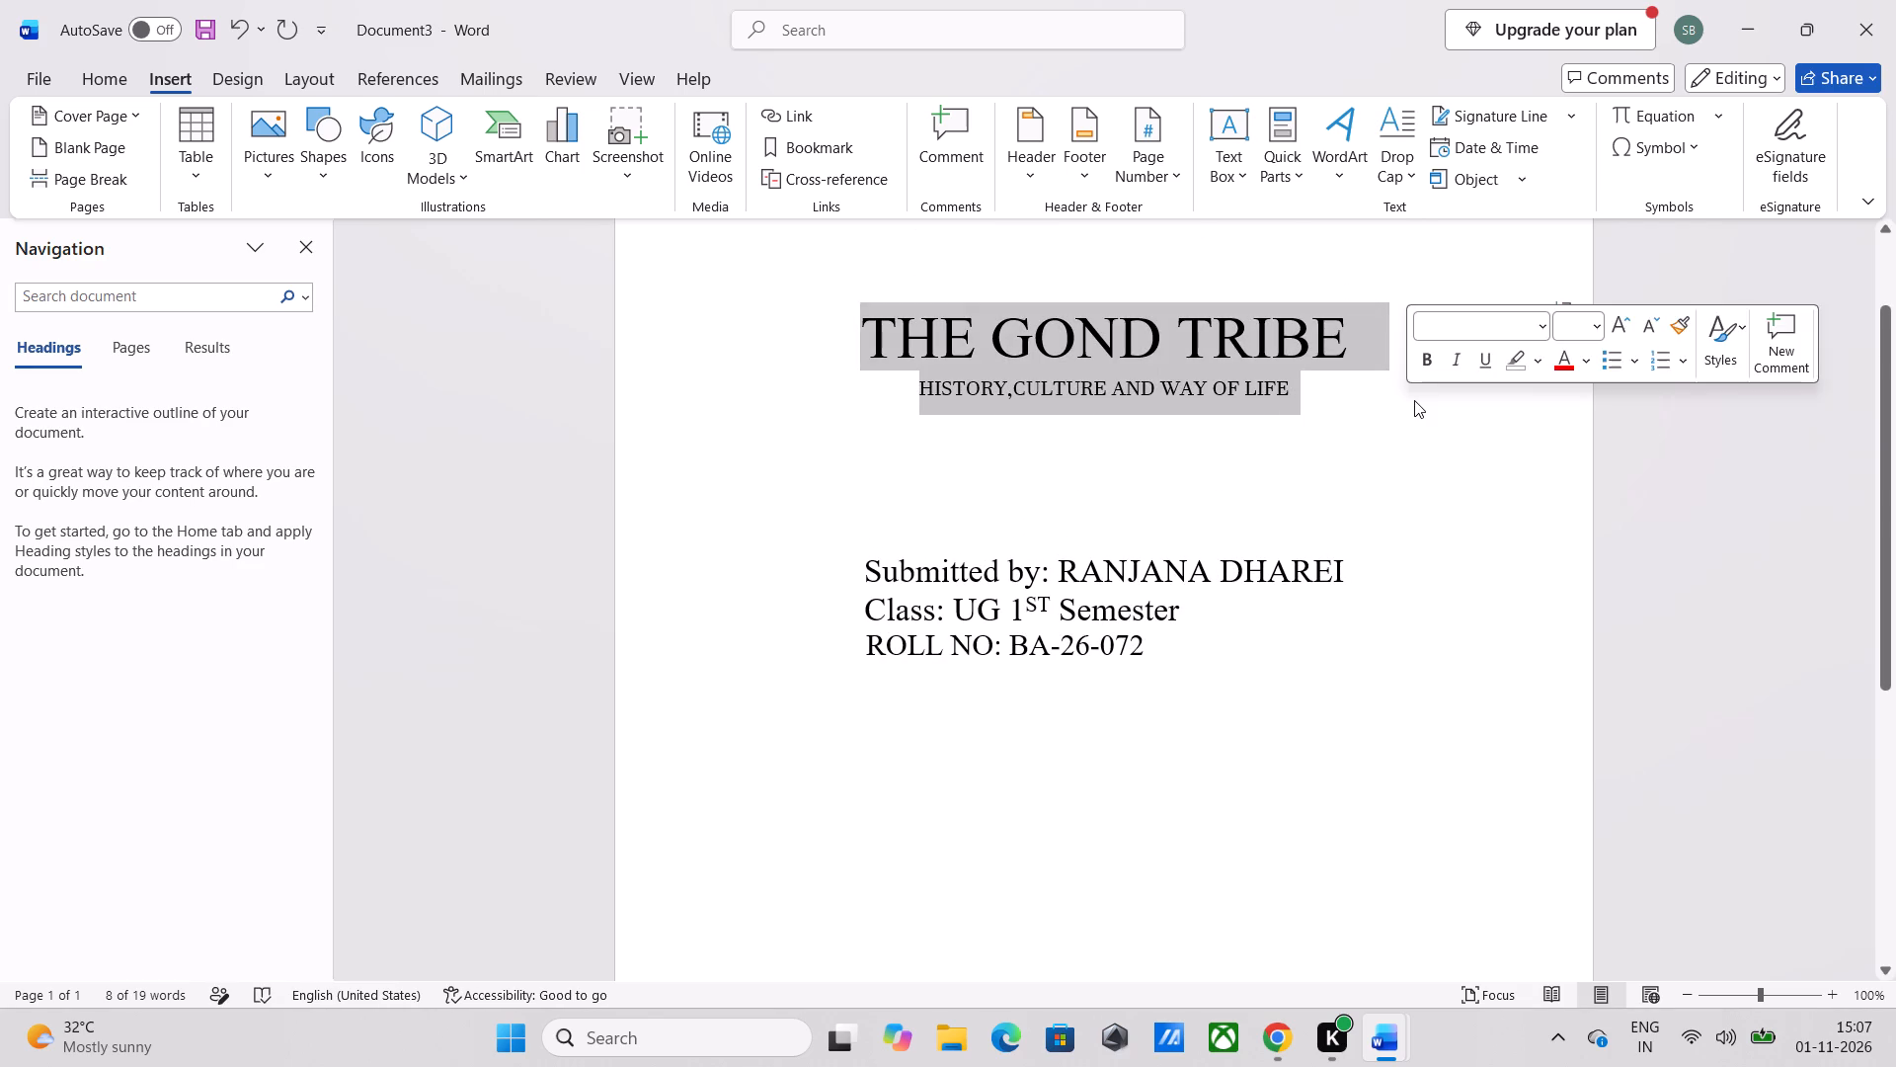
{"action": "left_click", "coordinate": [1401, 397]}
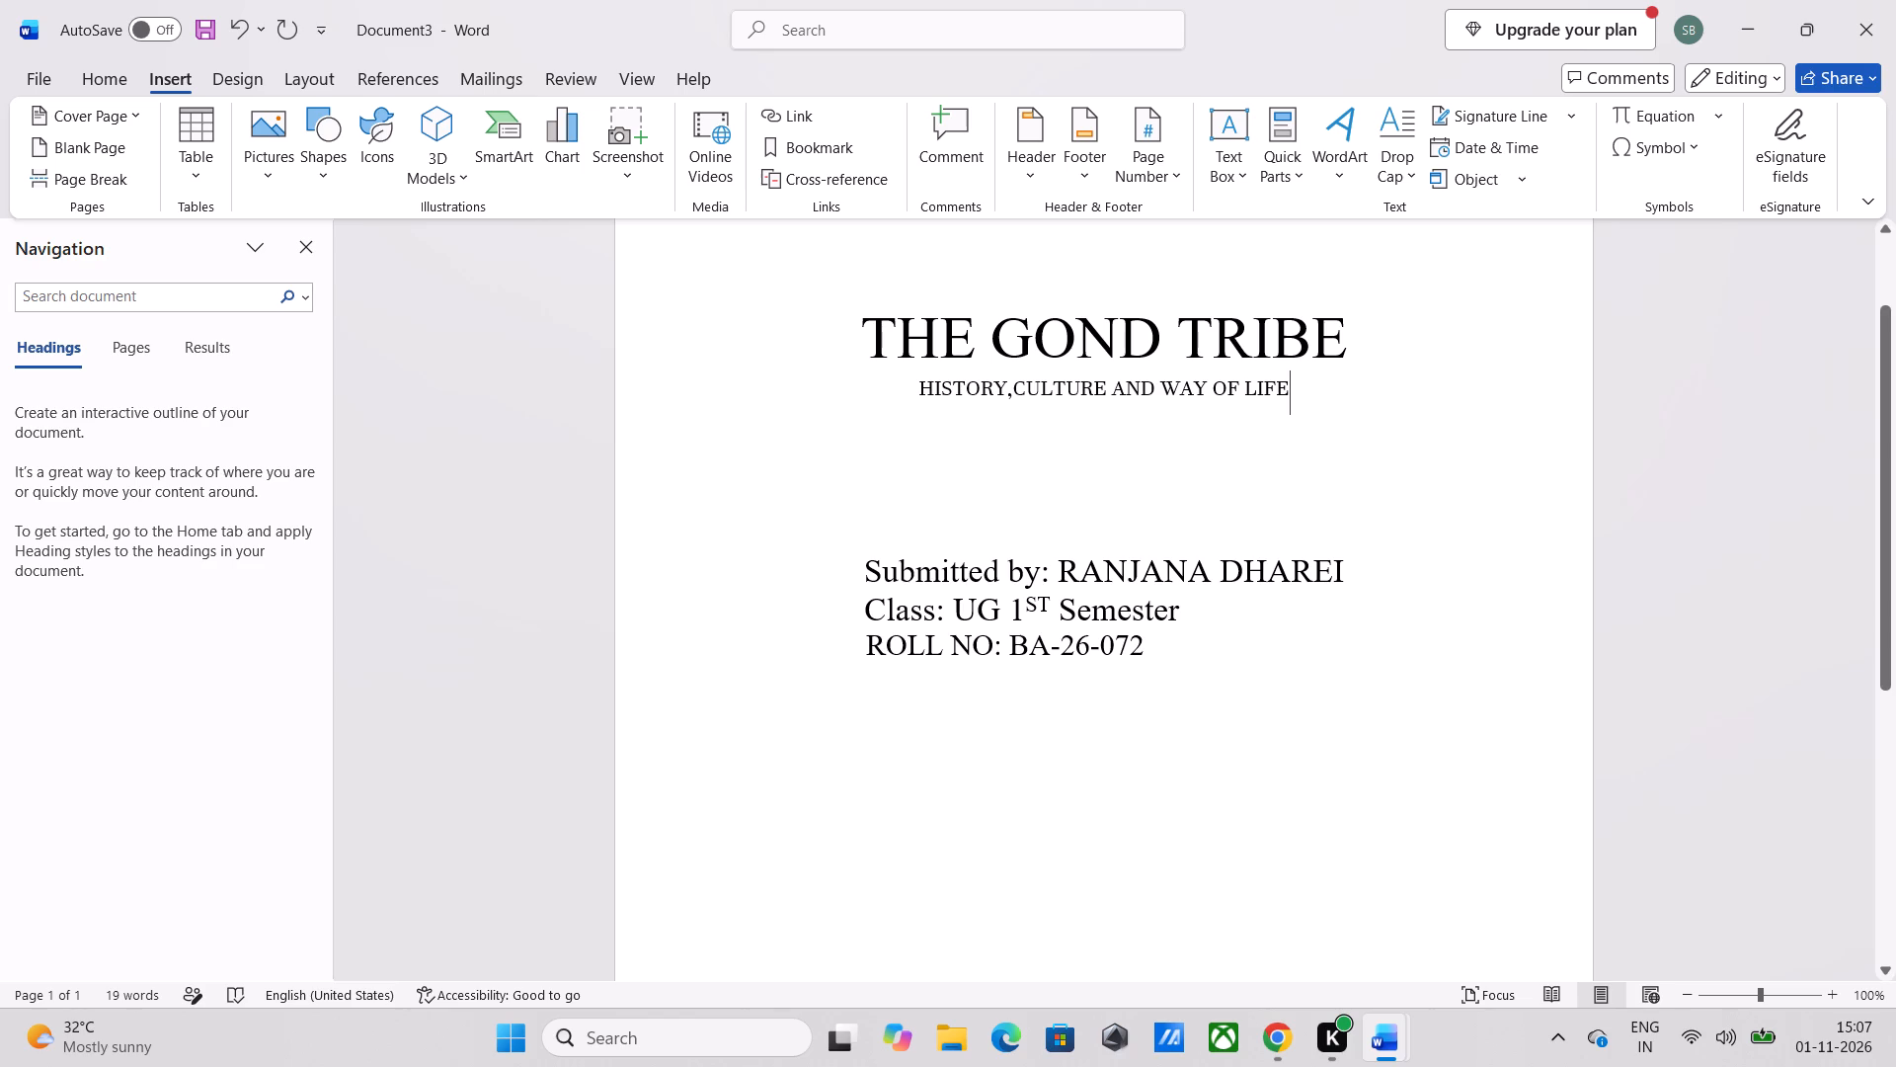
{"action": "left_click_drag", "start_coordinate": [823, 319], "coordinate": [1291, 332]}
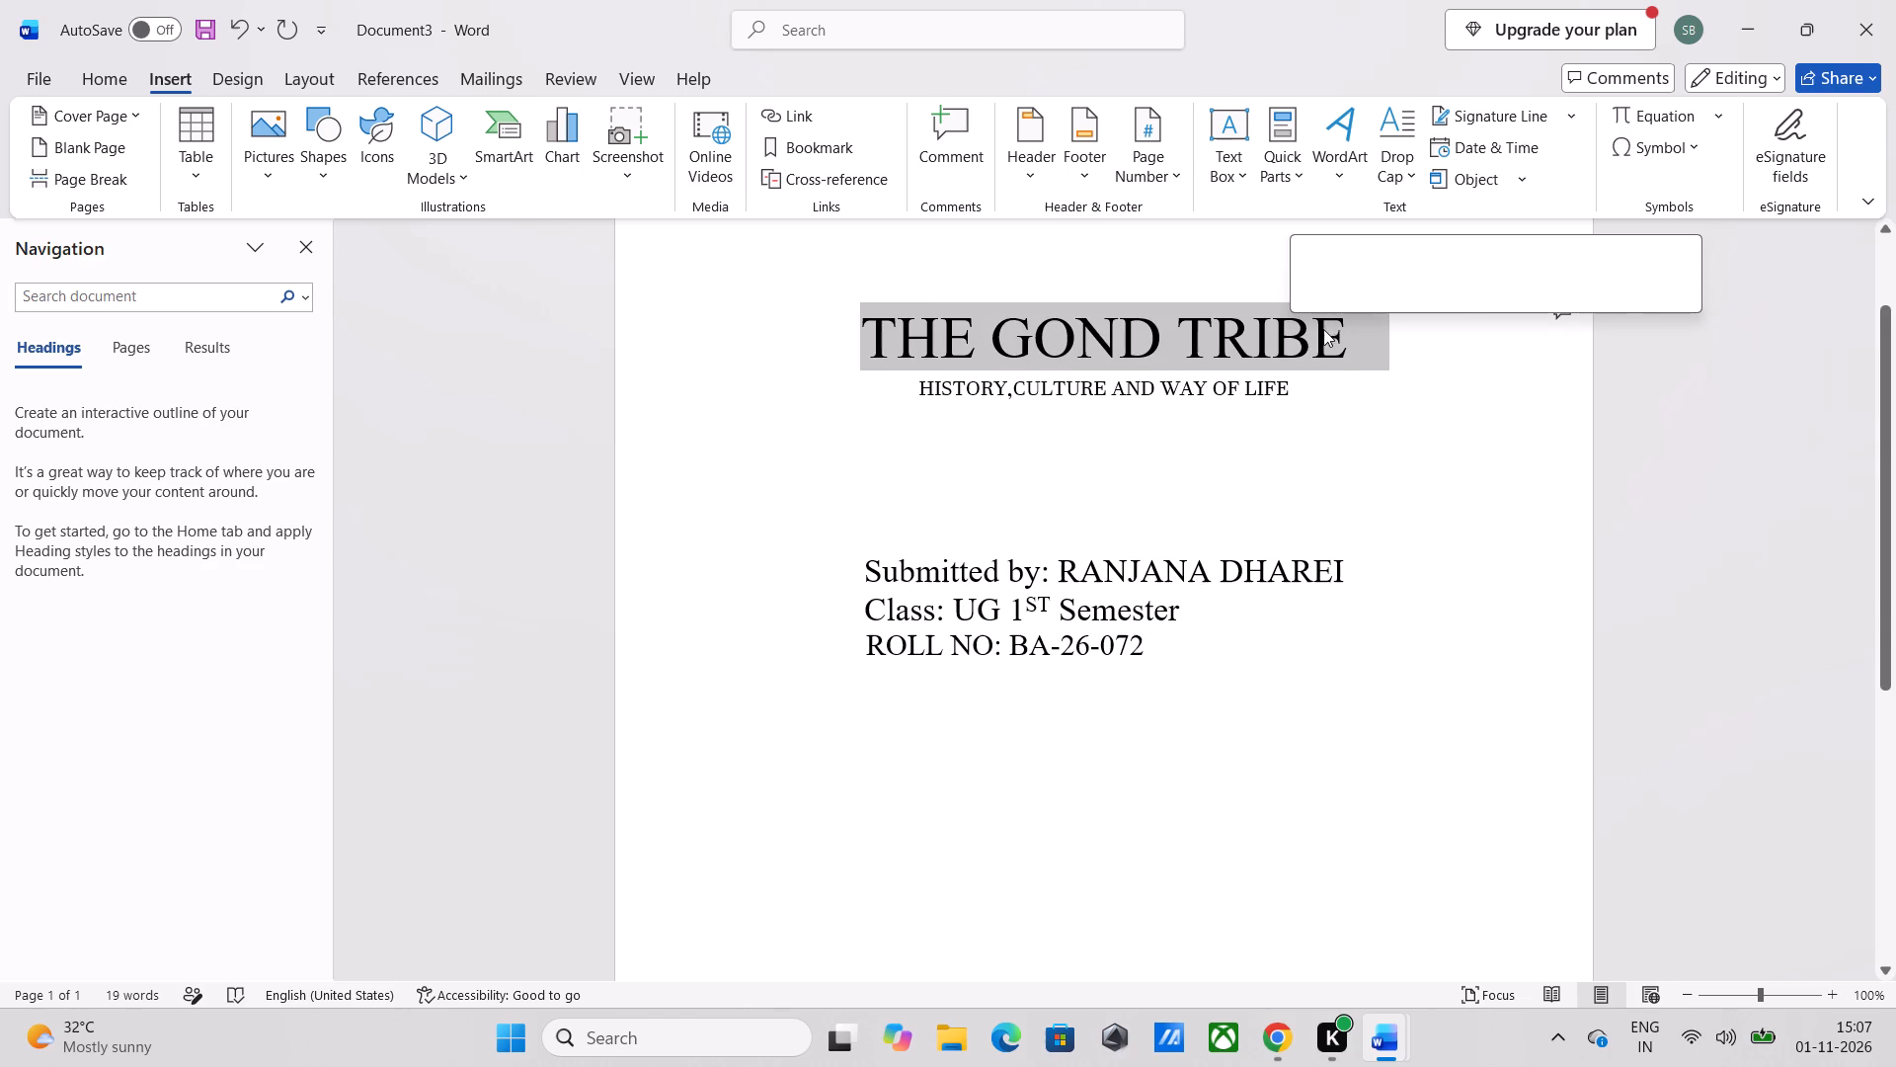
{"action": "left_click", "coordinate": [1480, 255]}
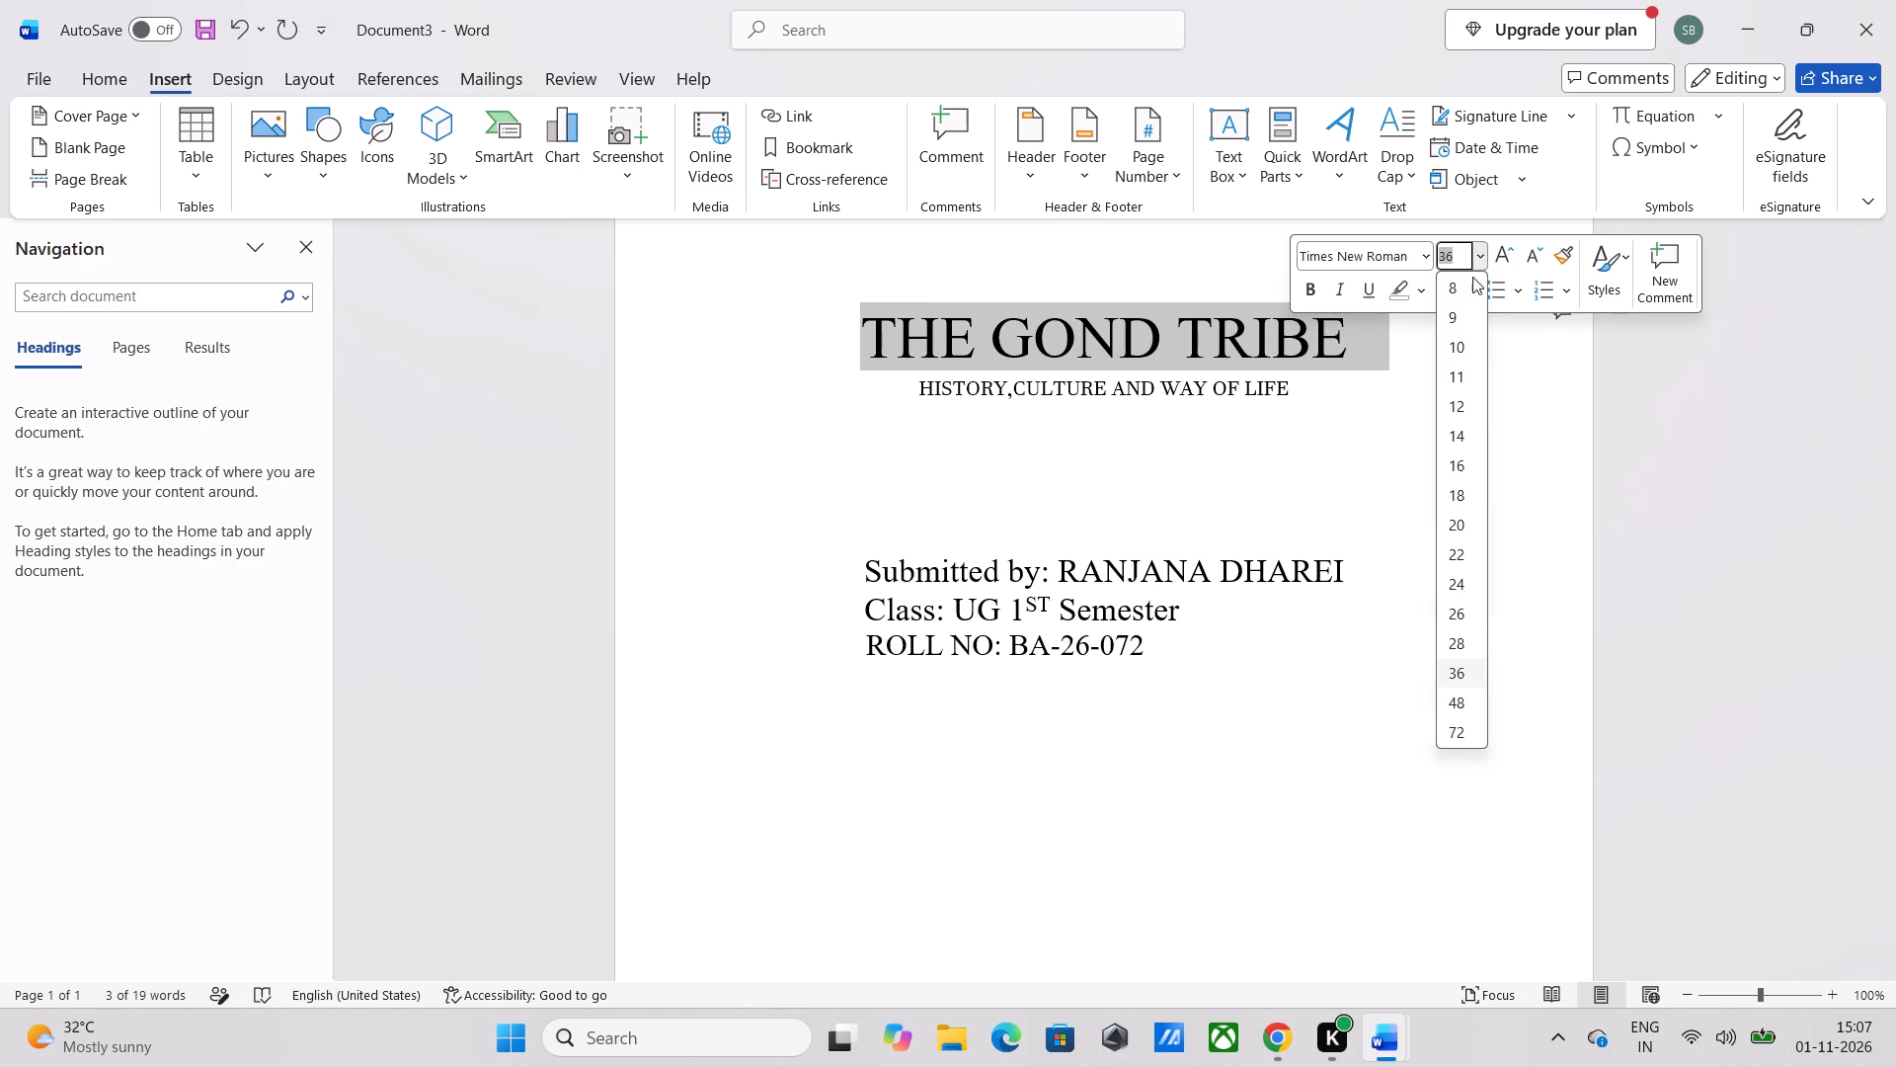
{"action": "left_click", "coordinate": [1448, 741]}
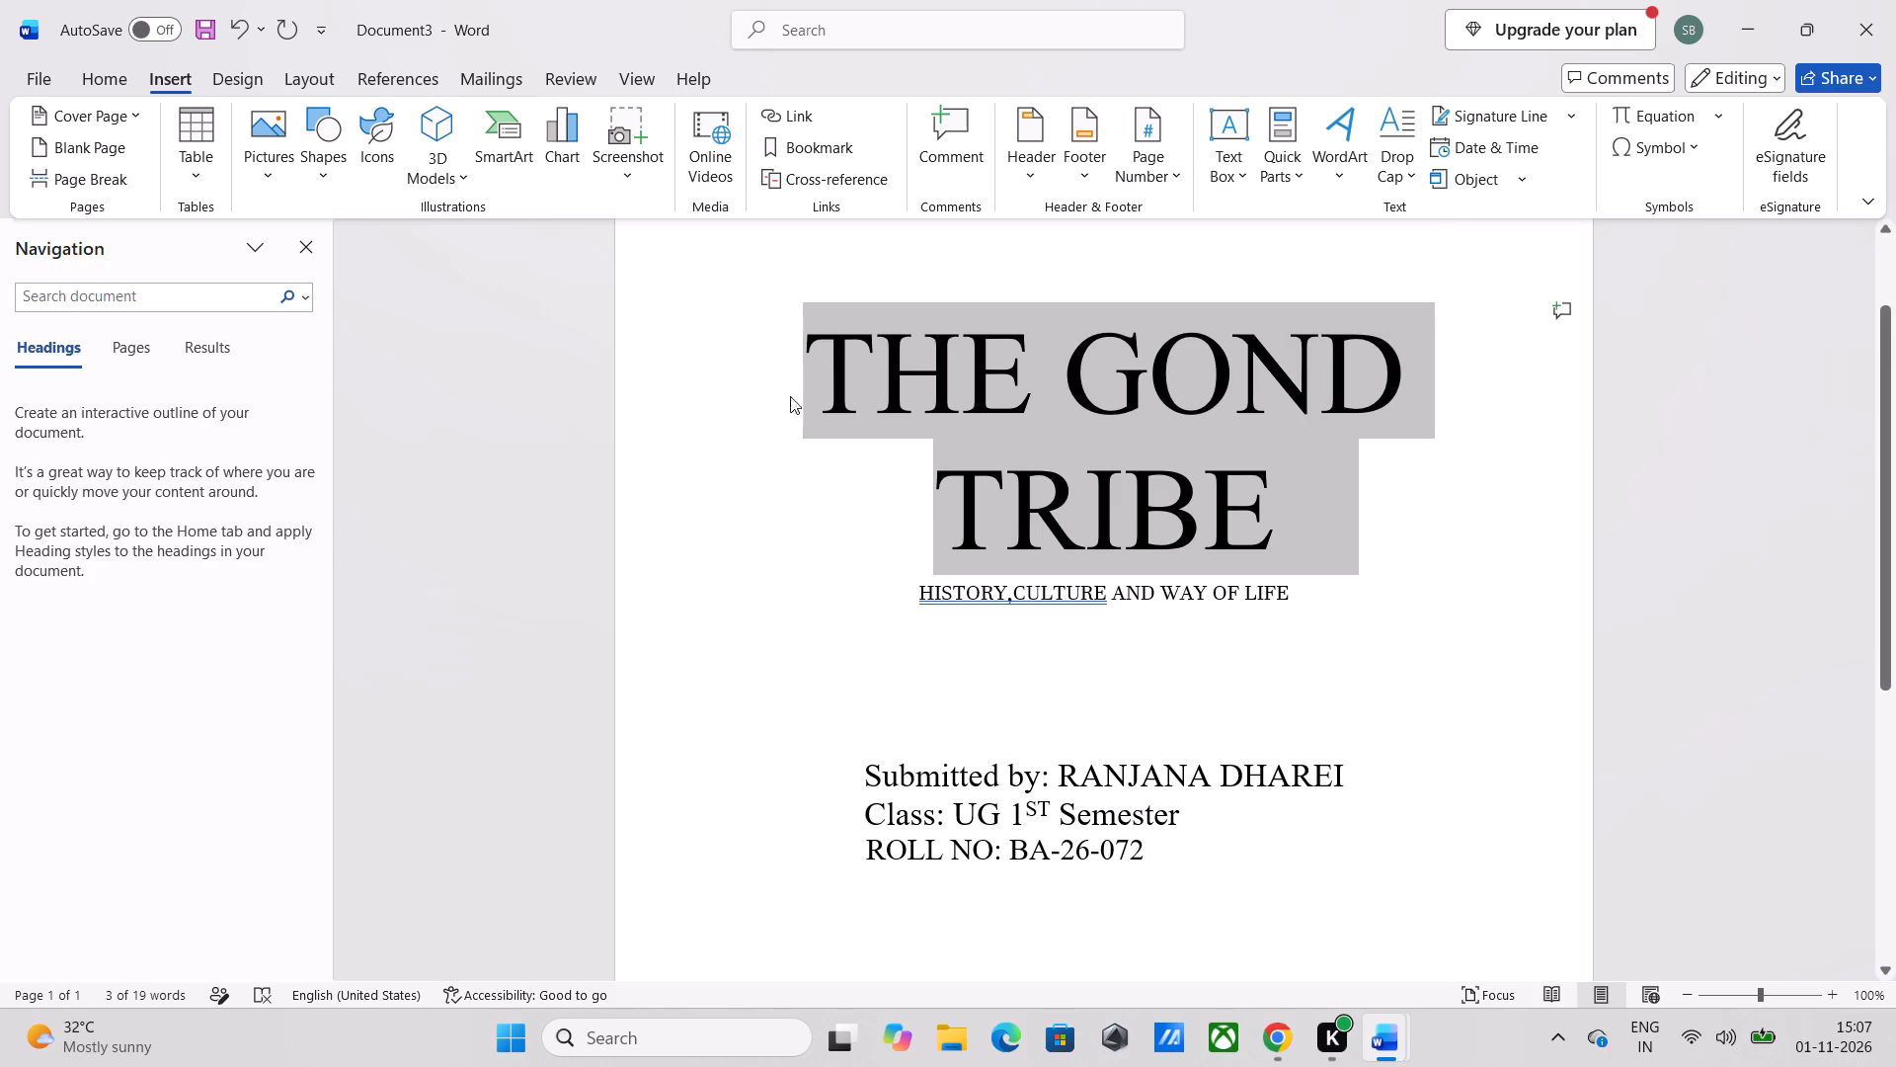
Reduce the font size of the title THE GOND TRIBE so that it fits on a single line.
{"action": "left_click_drag", "start_coordinate": [784, 392], "coordinate": [1294, 424]}
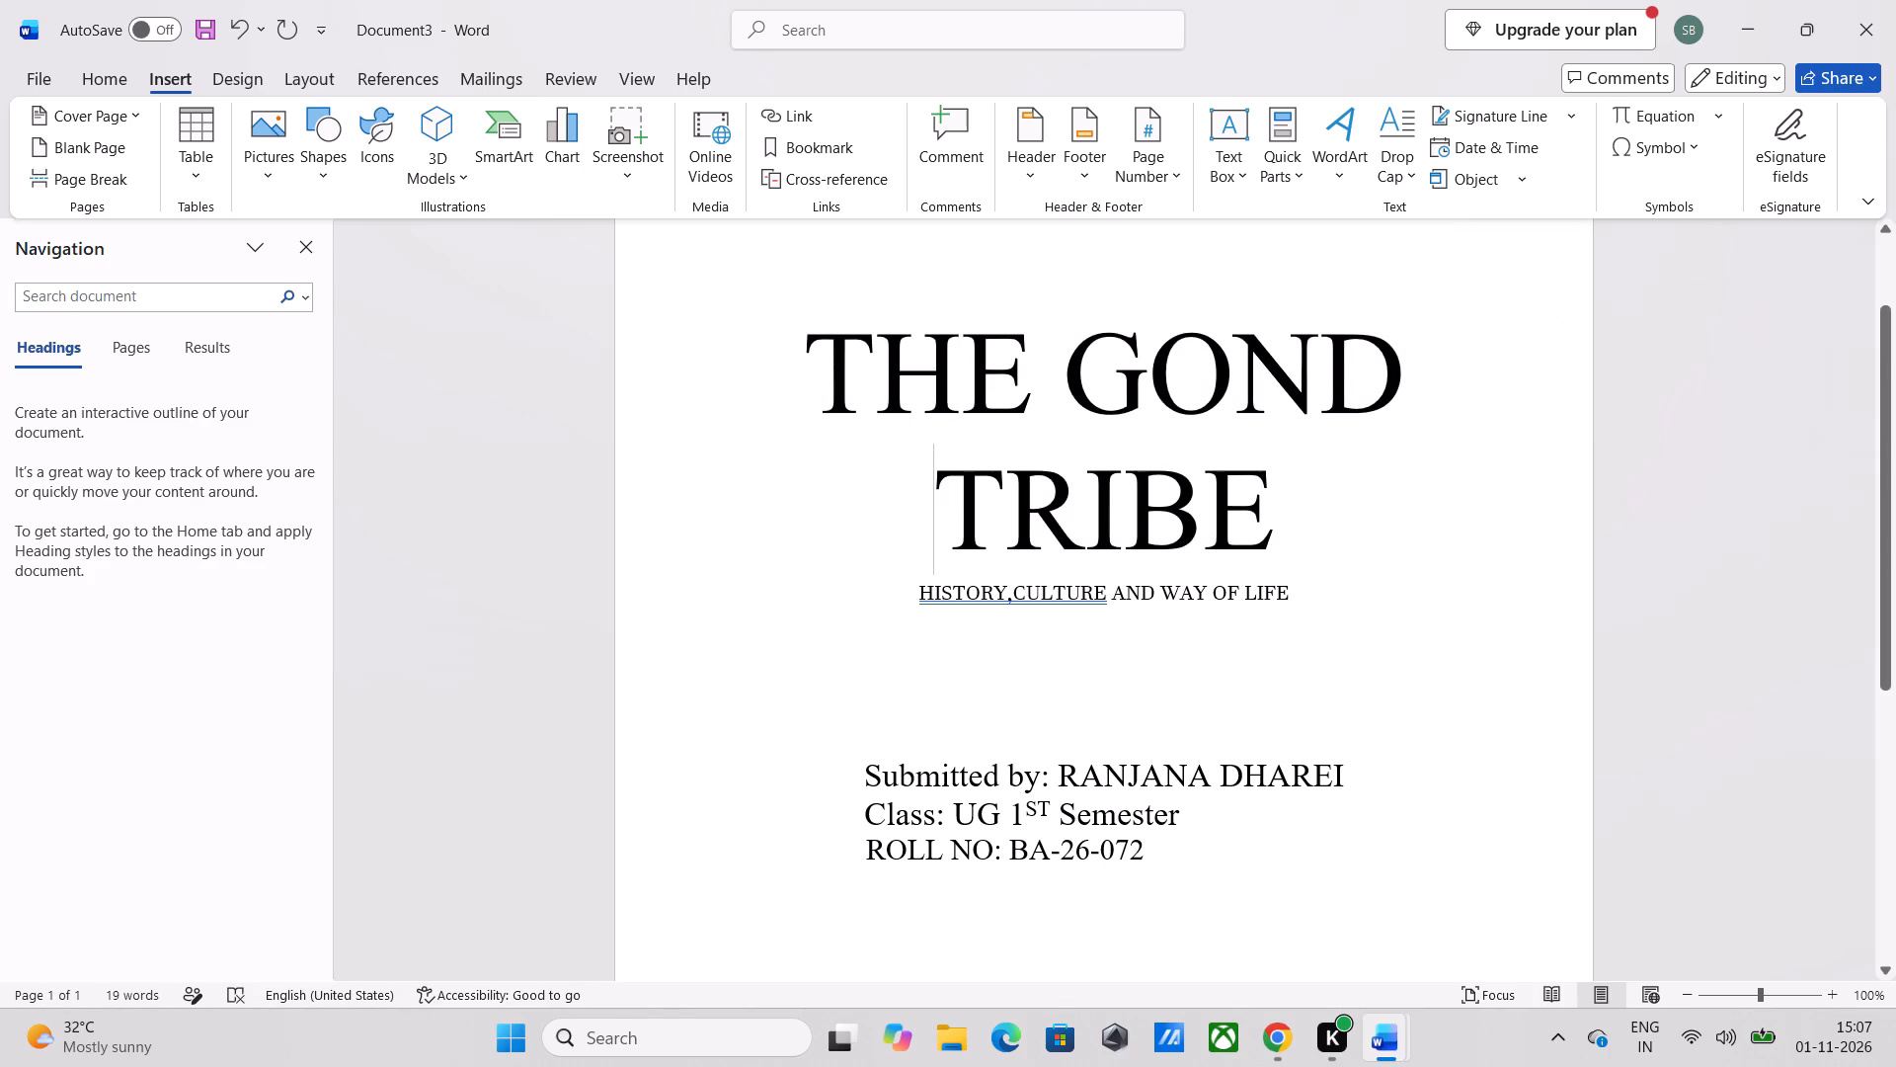
{"action": "left_click_drag", "start_coordinate": [798, 384], "coordinate": [1344, 512]}
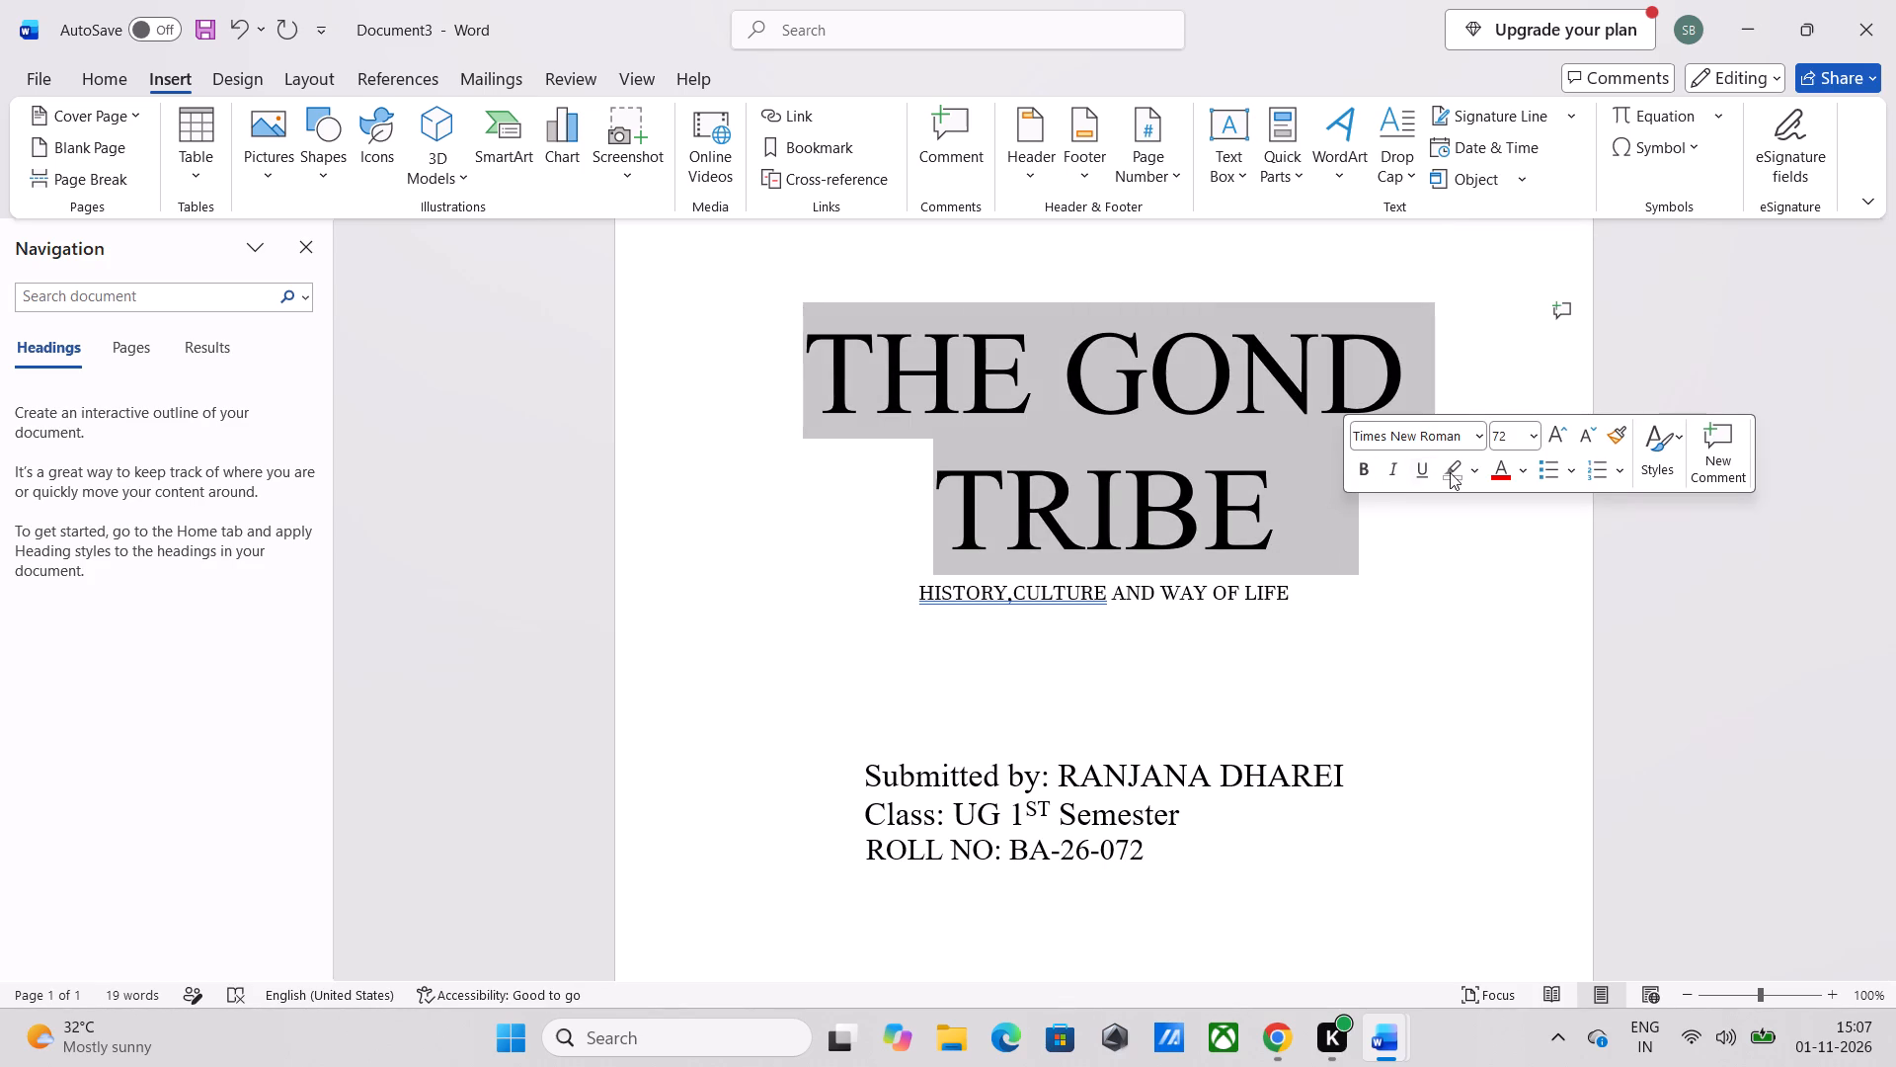
{"action": "left_click", "coordinate": [1526, 431]}
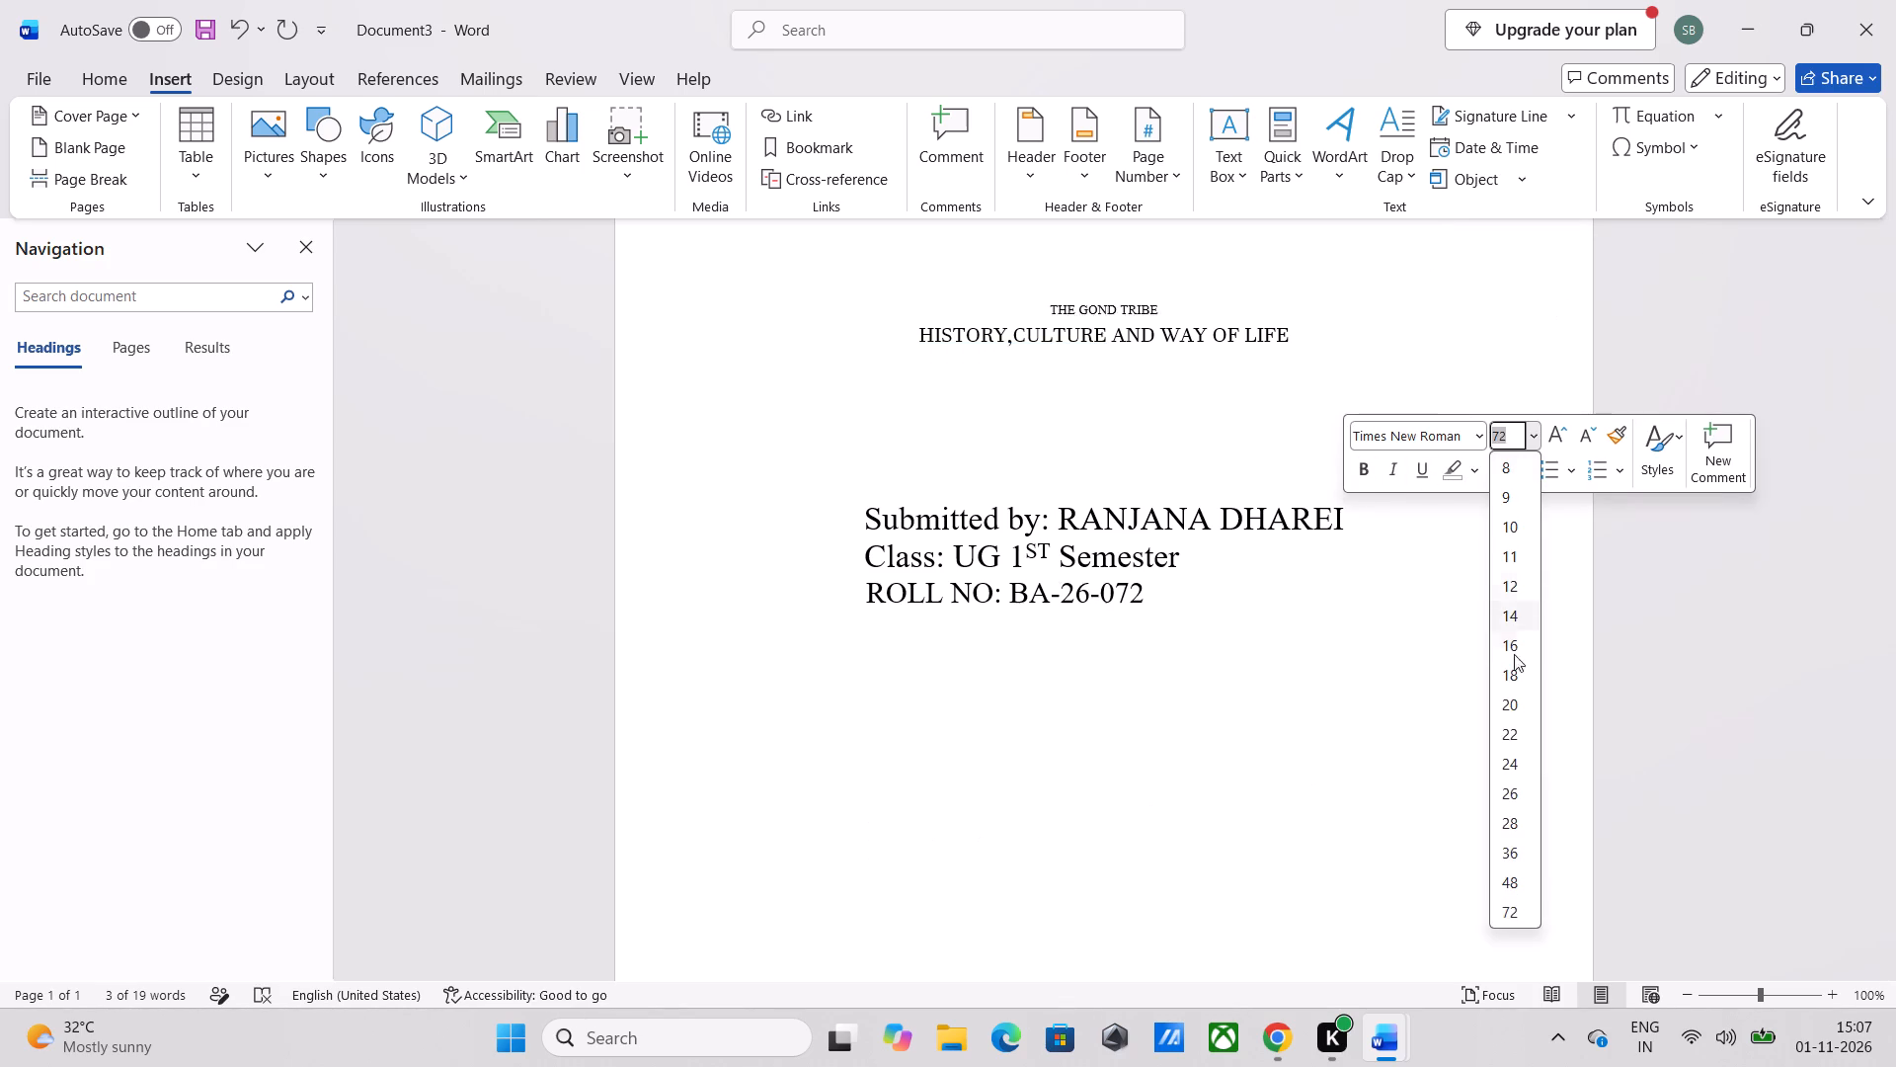
Set the font size of the title THE GOND TRIBE to 48.
{"action": "left_click", "coordinate": [1506, 889]}
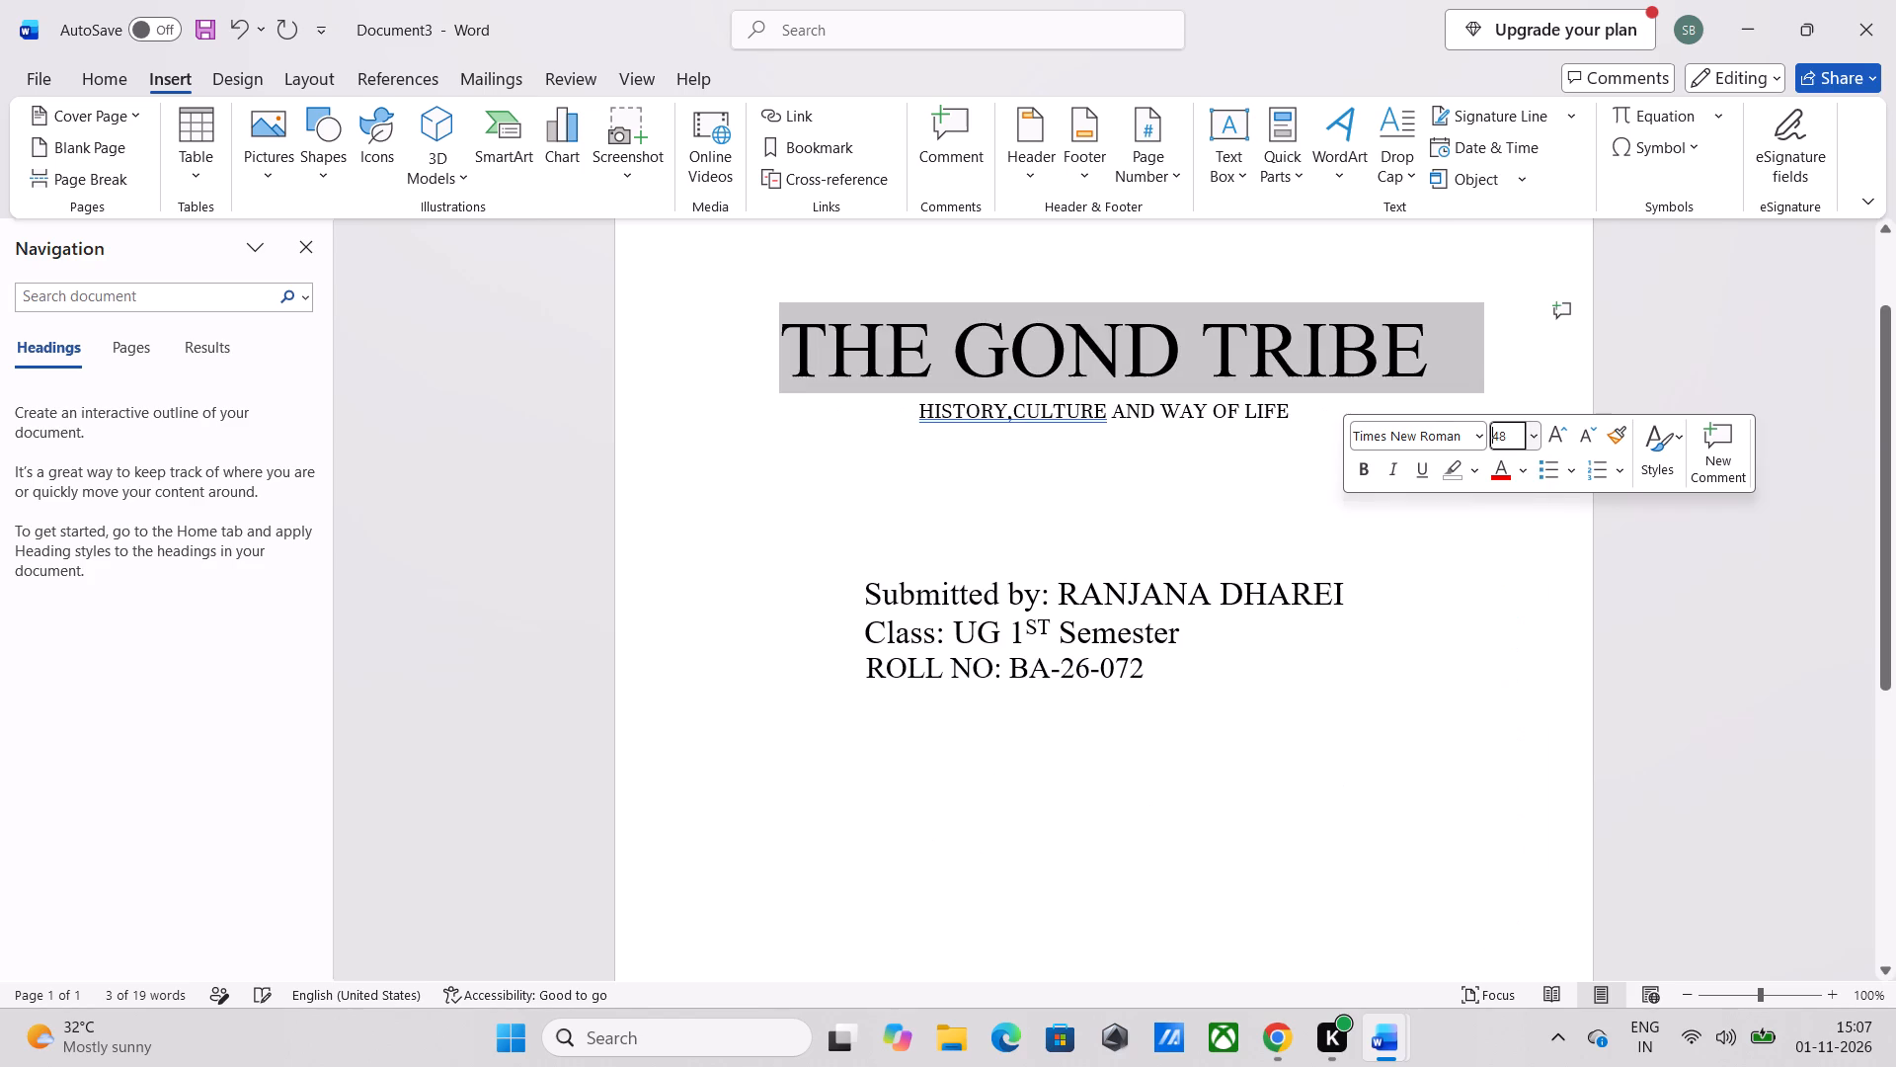
{"action": "left_click", "coordinate": [1231, 820]}
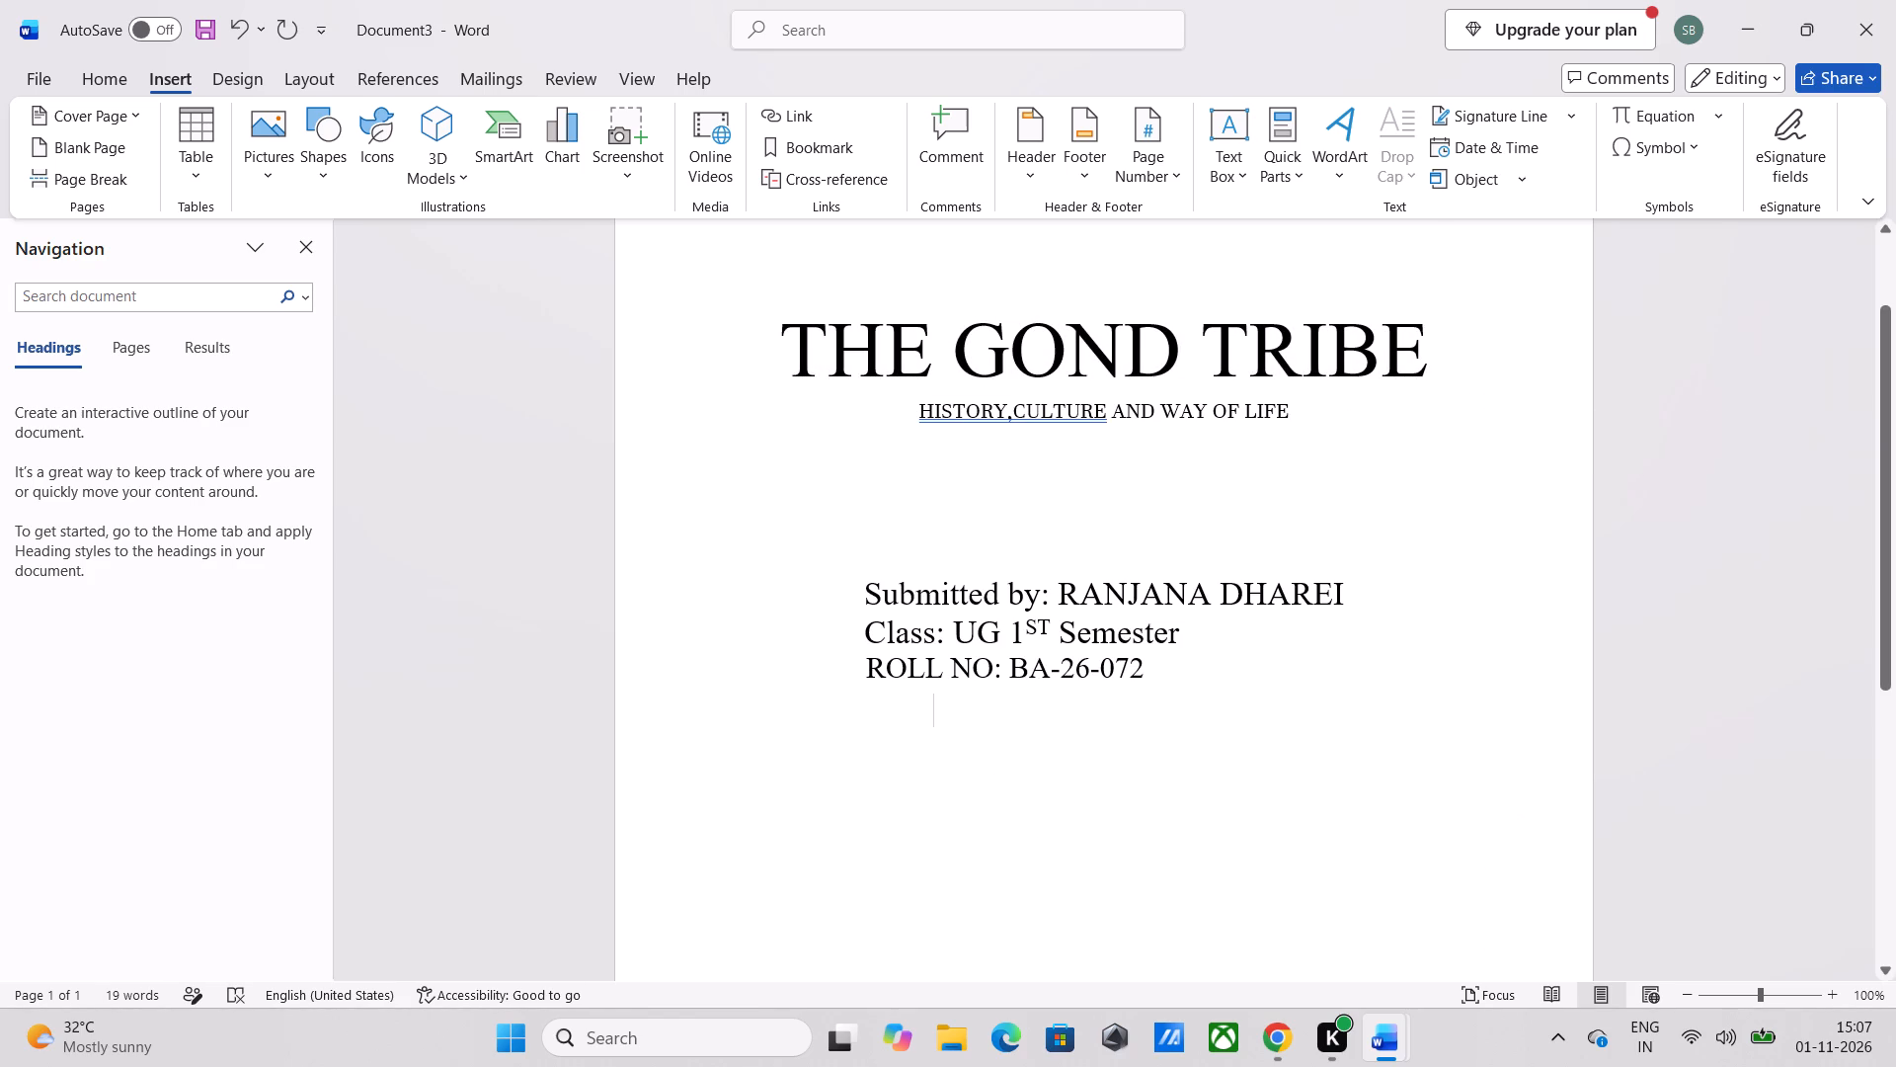
Insert five blank lines above the Submitted by line to move the submitter, class and roll number block further down the cover page.
{"action": "scroll", "coordinate": [859, 590], "scroll_direction": "down", "scroll_amount": 2}
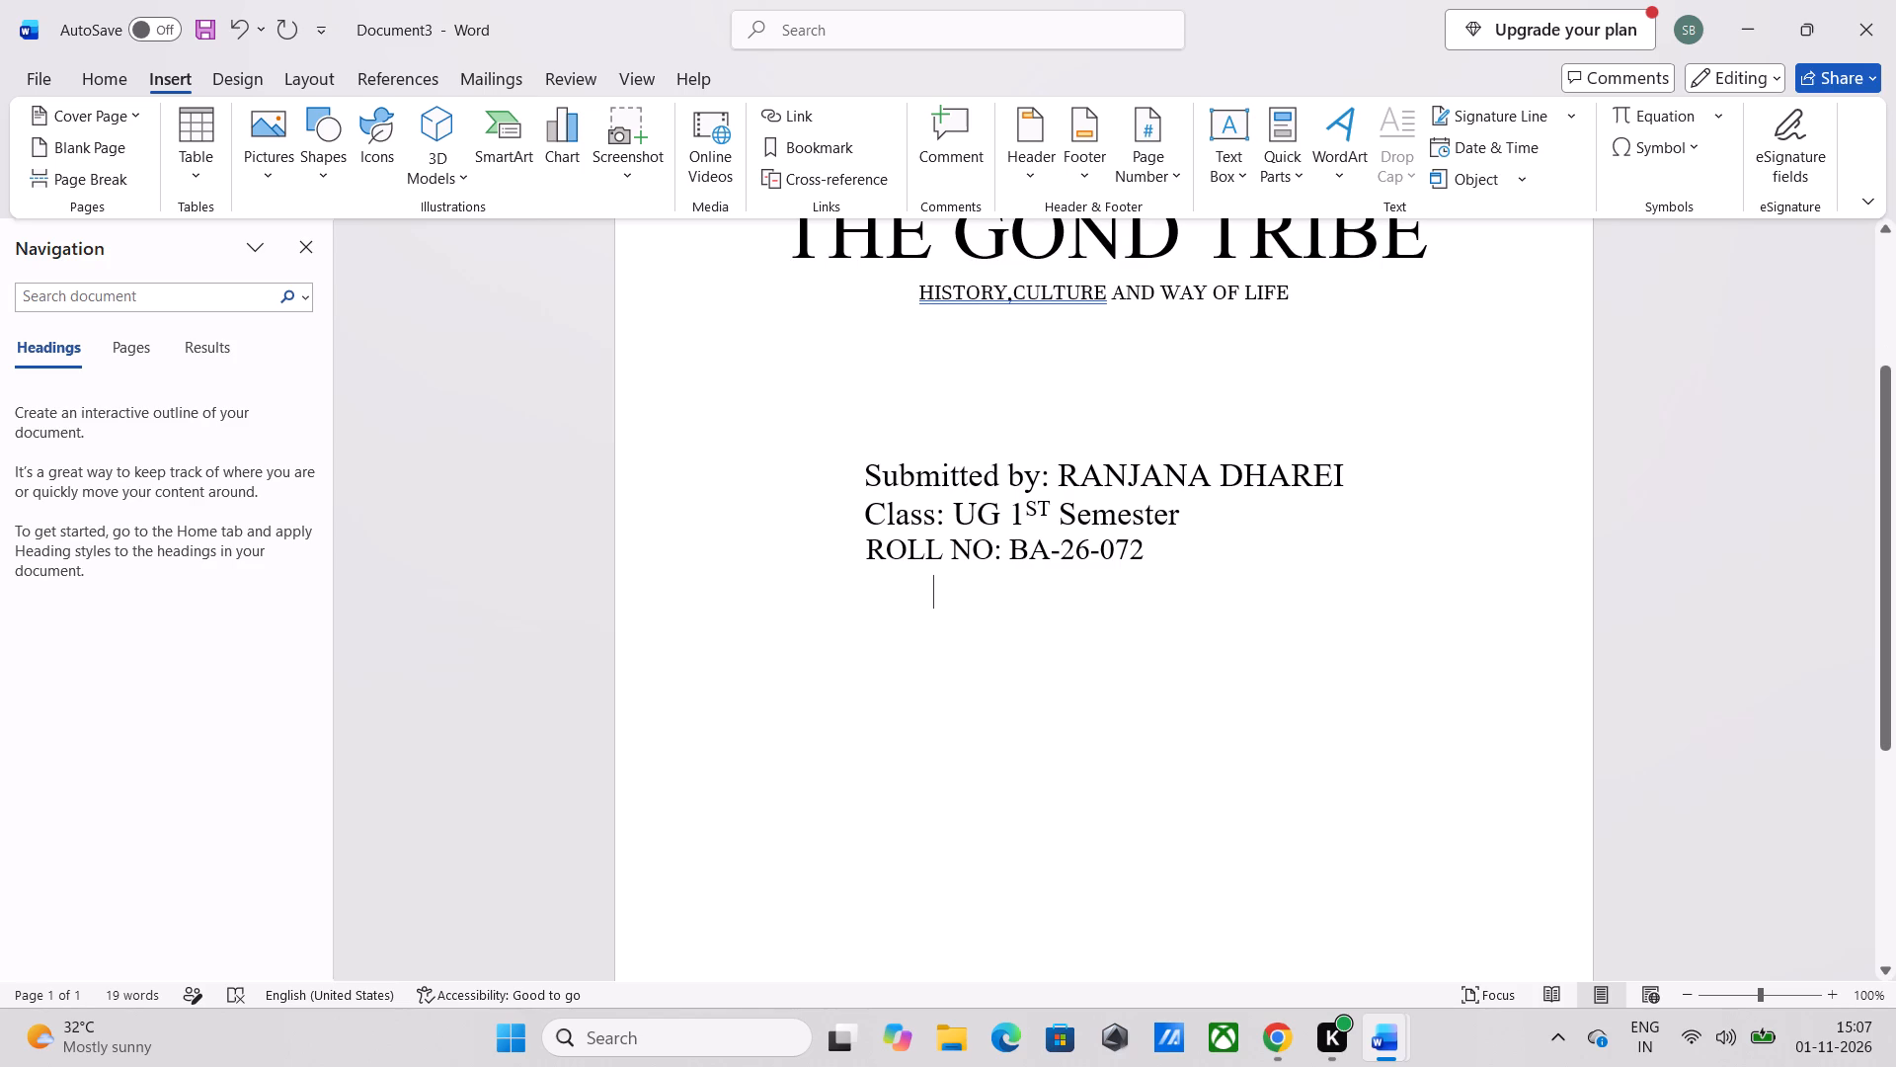
{"action": "left_click", "coordinate": [878, 428]}
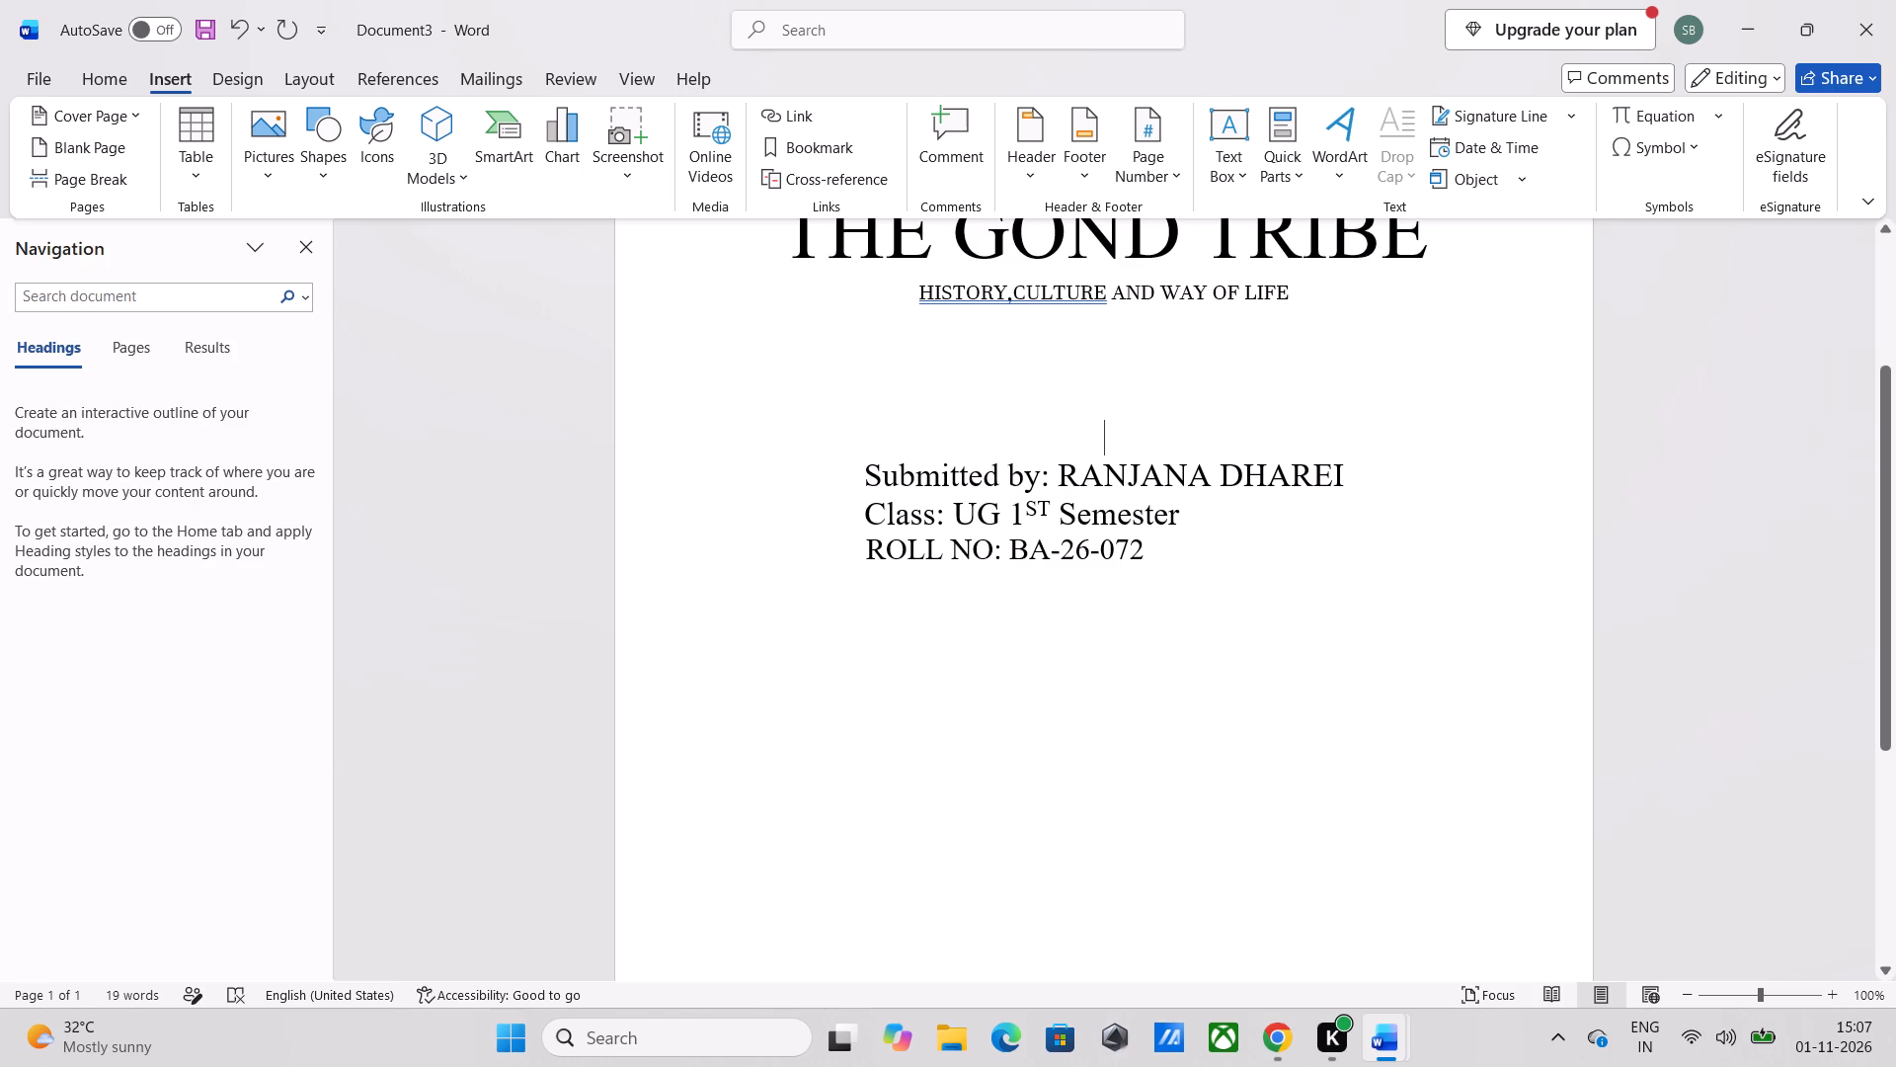
{"action": "left_click", "coordinate": [859, 473]}
{"action": "key", "text": "Return"}
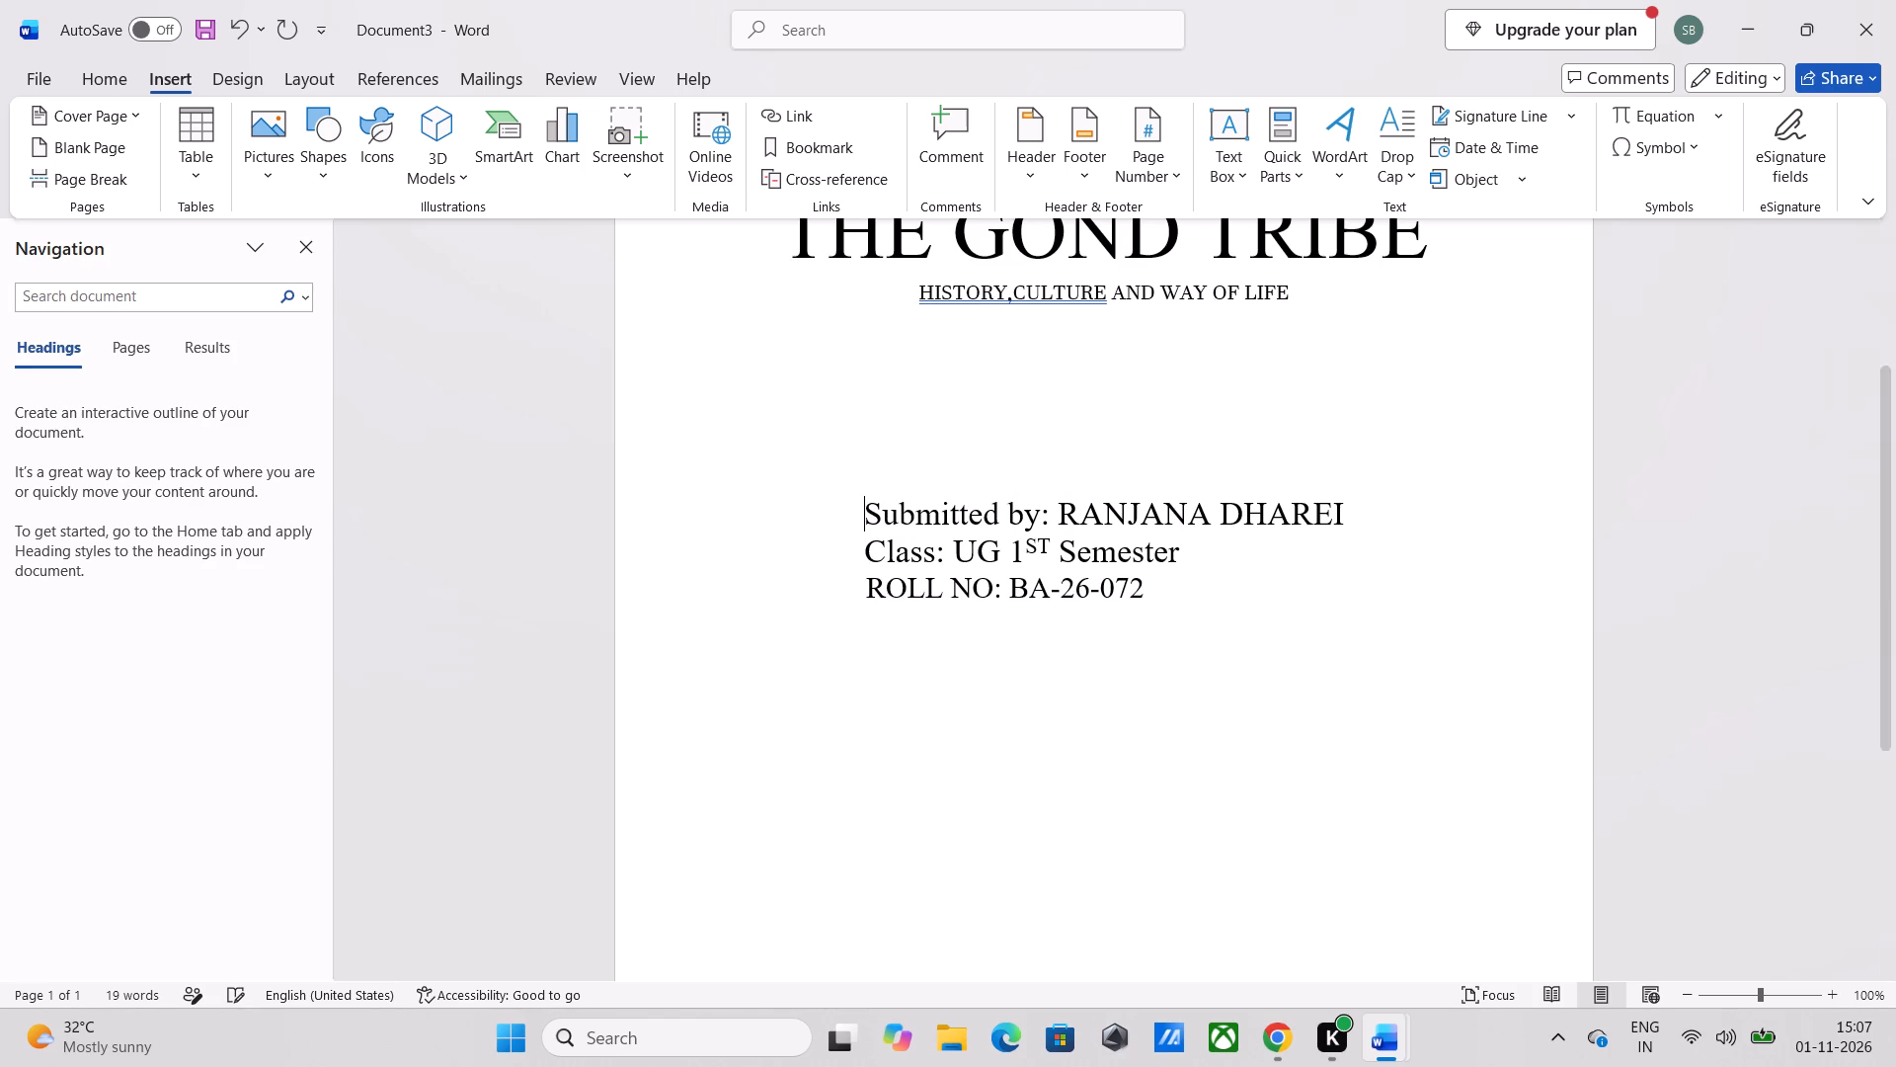
{"action": "key", "text": "Return"}
{"action": "key", "text": "Return"}
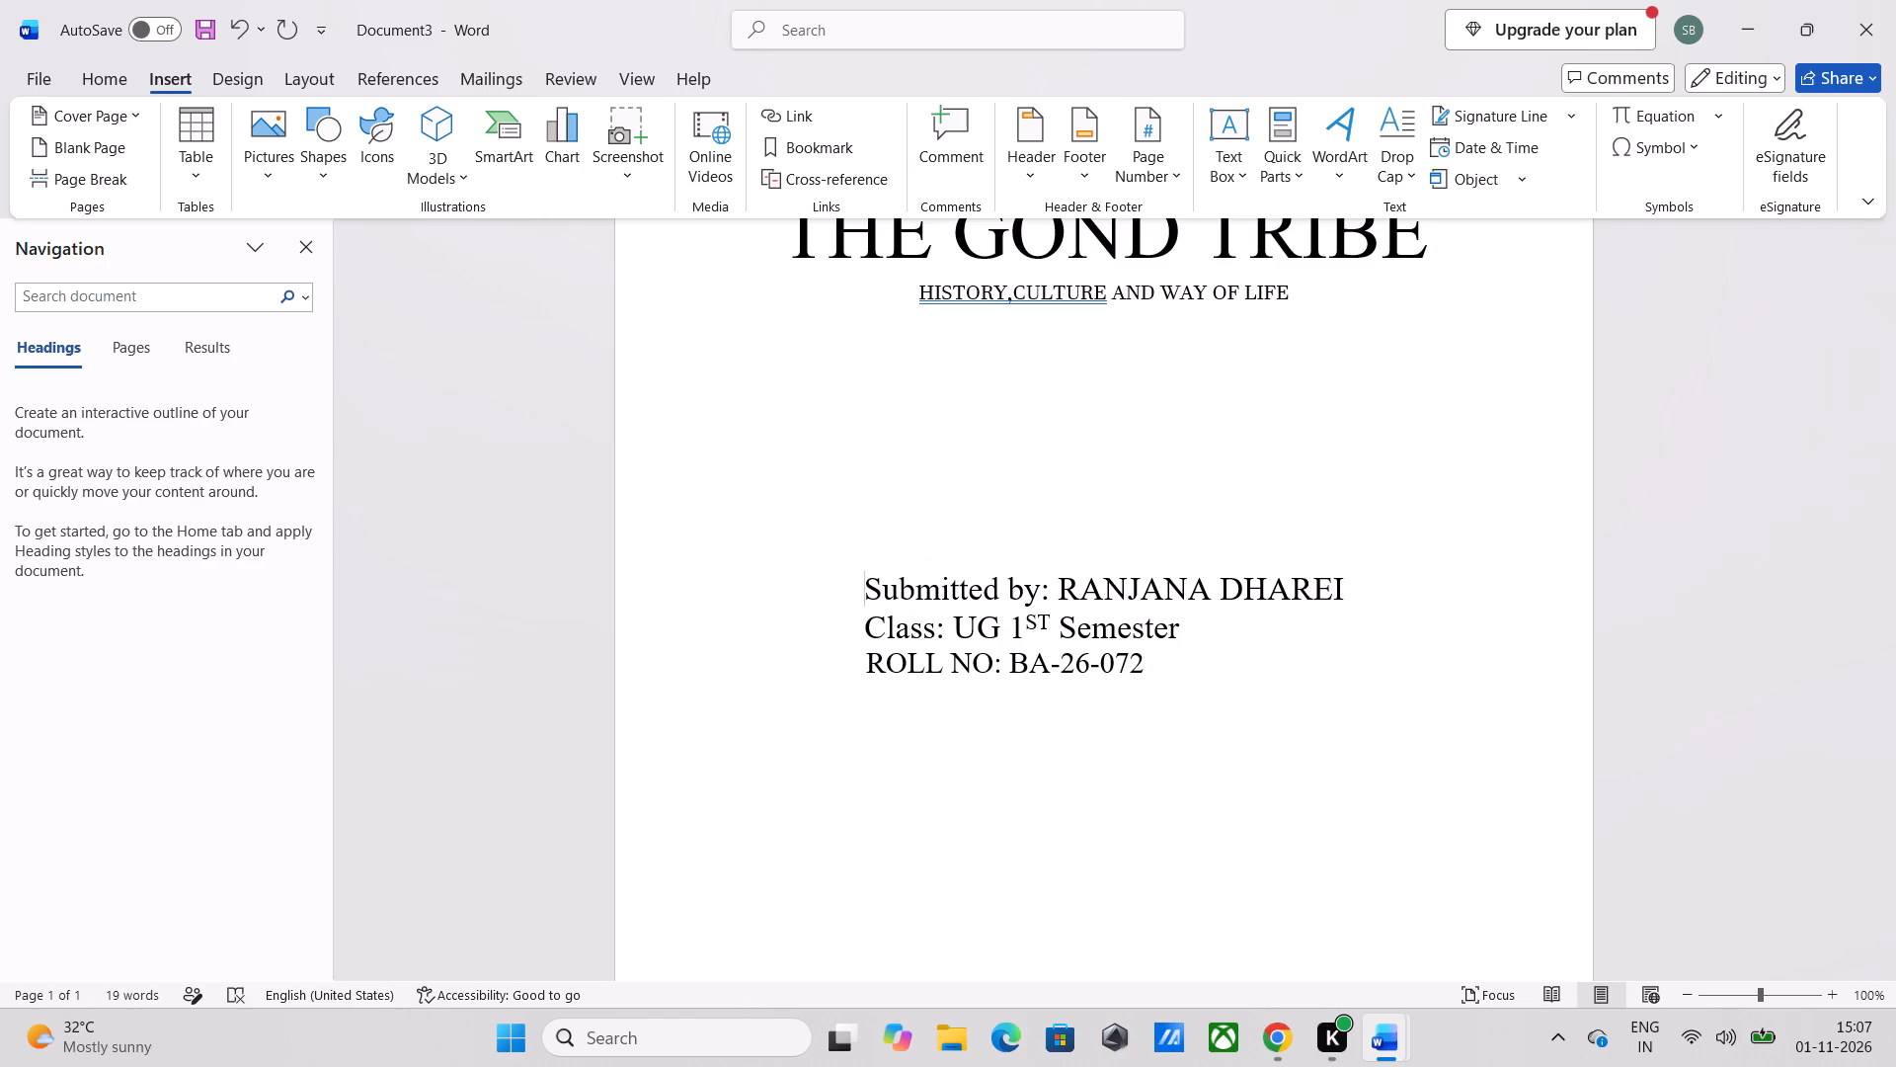
{"action": "key", "text": "Return"}
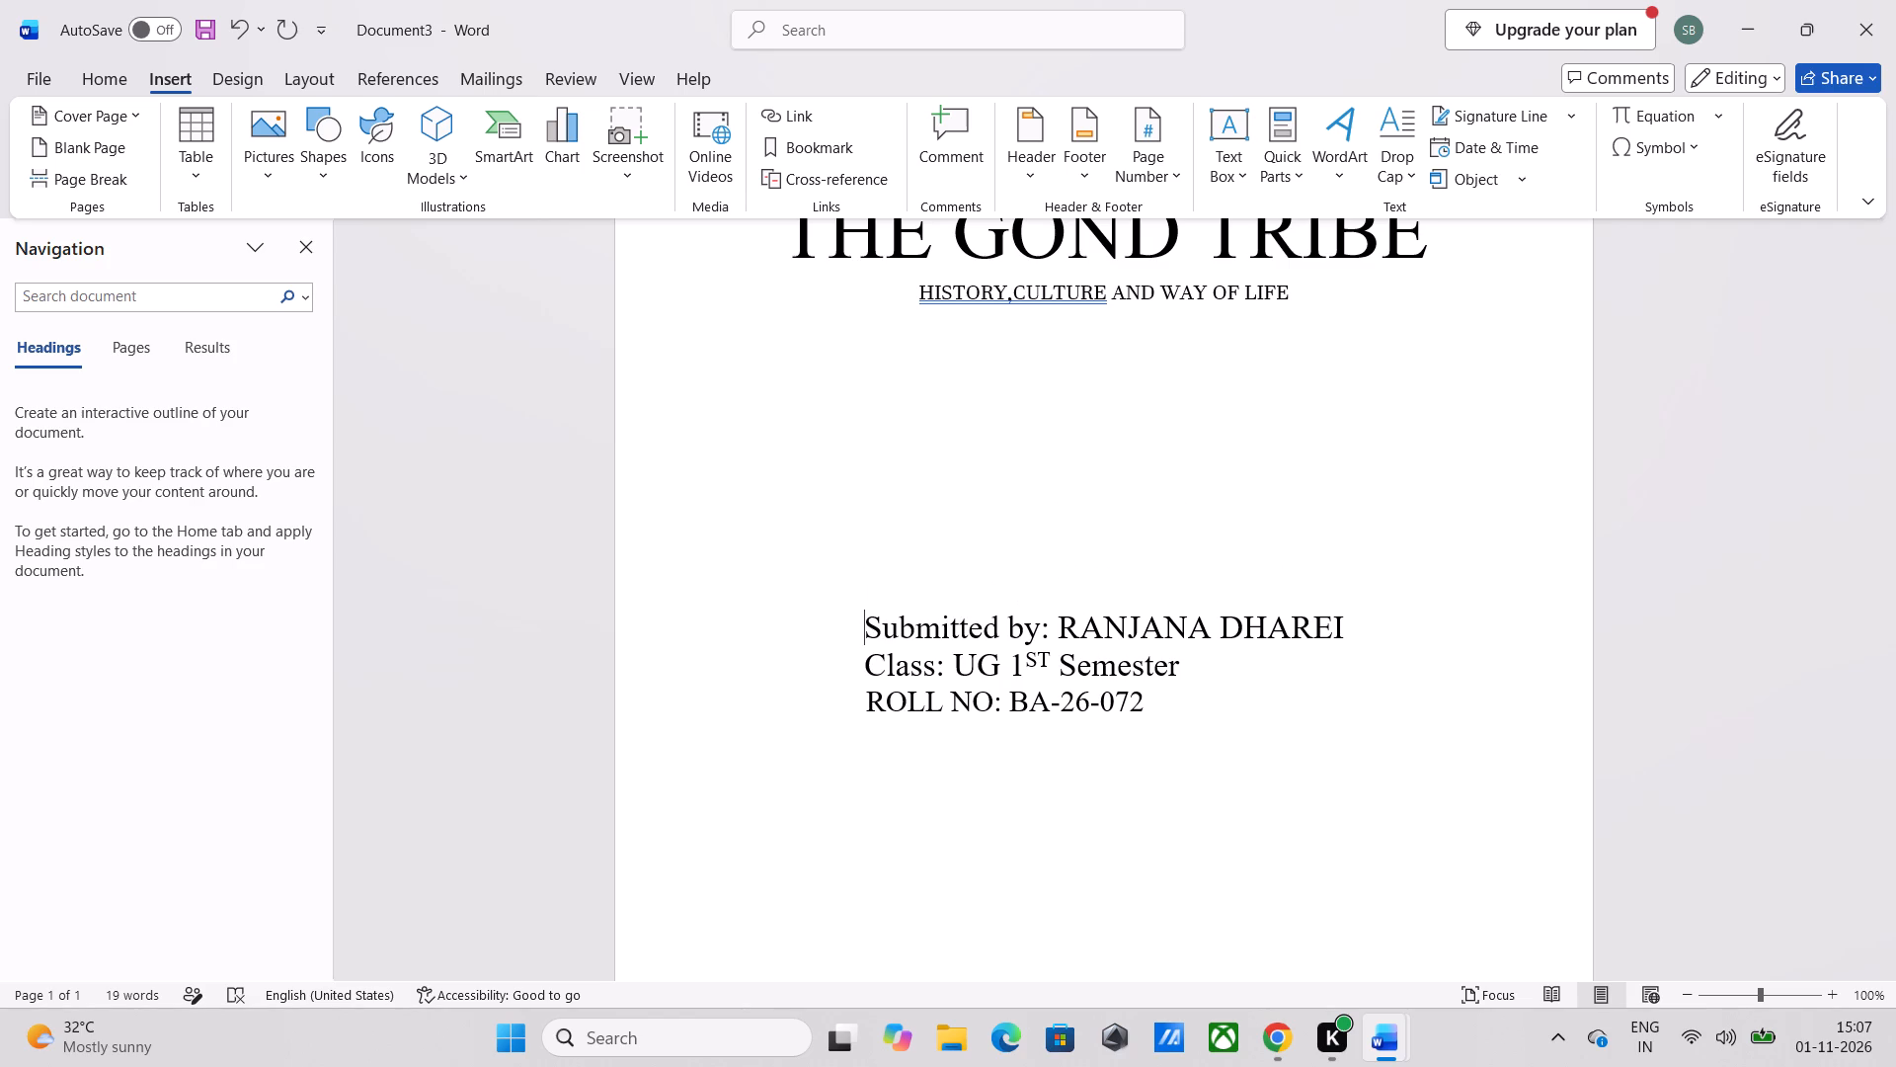
{"action": "key", "text": "Return"}
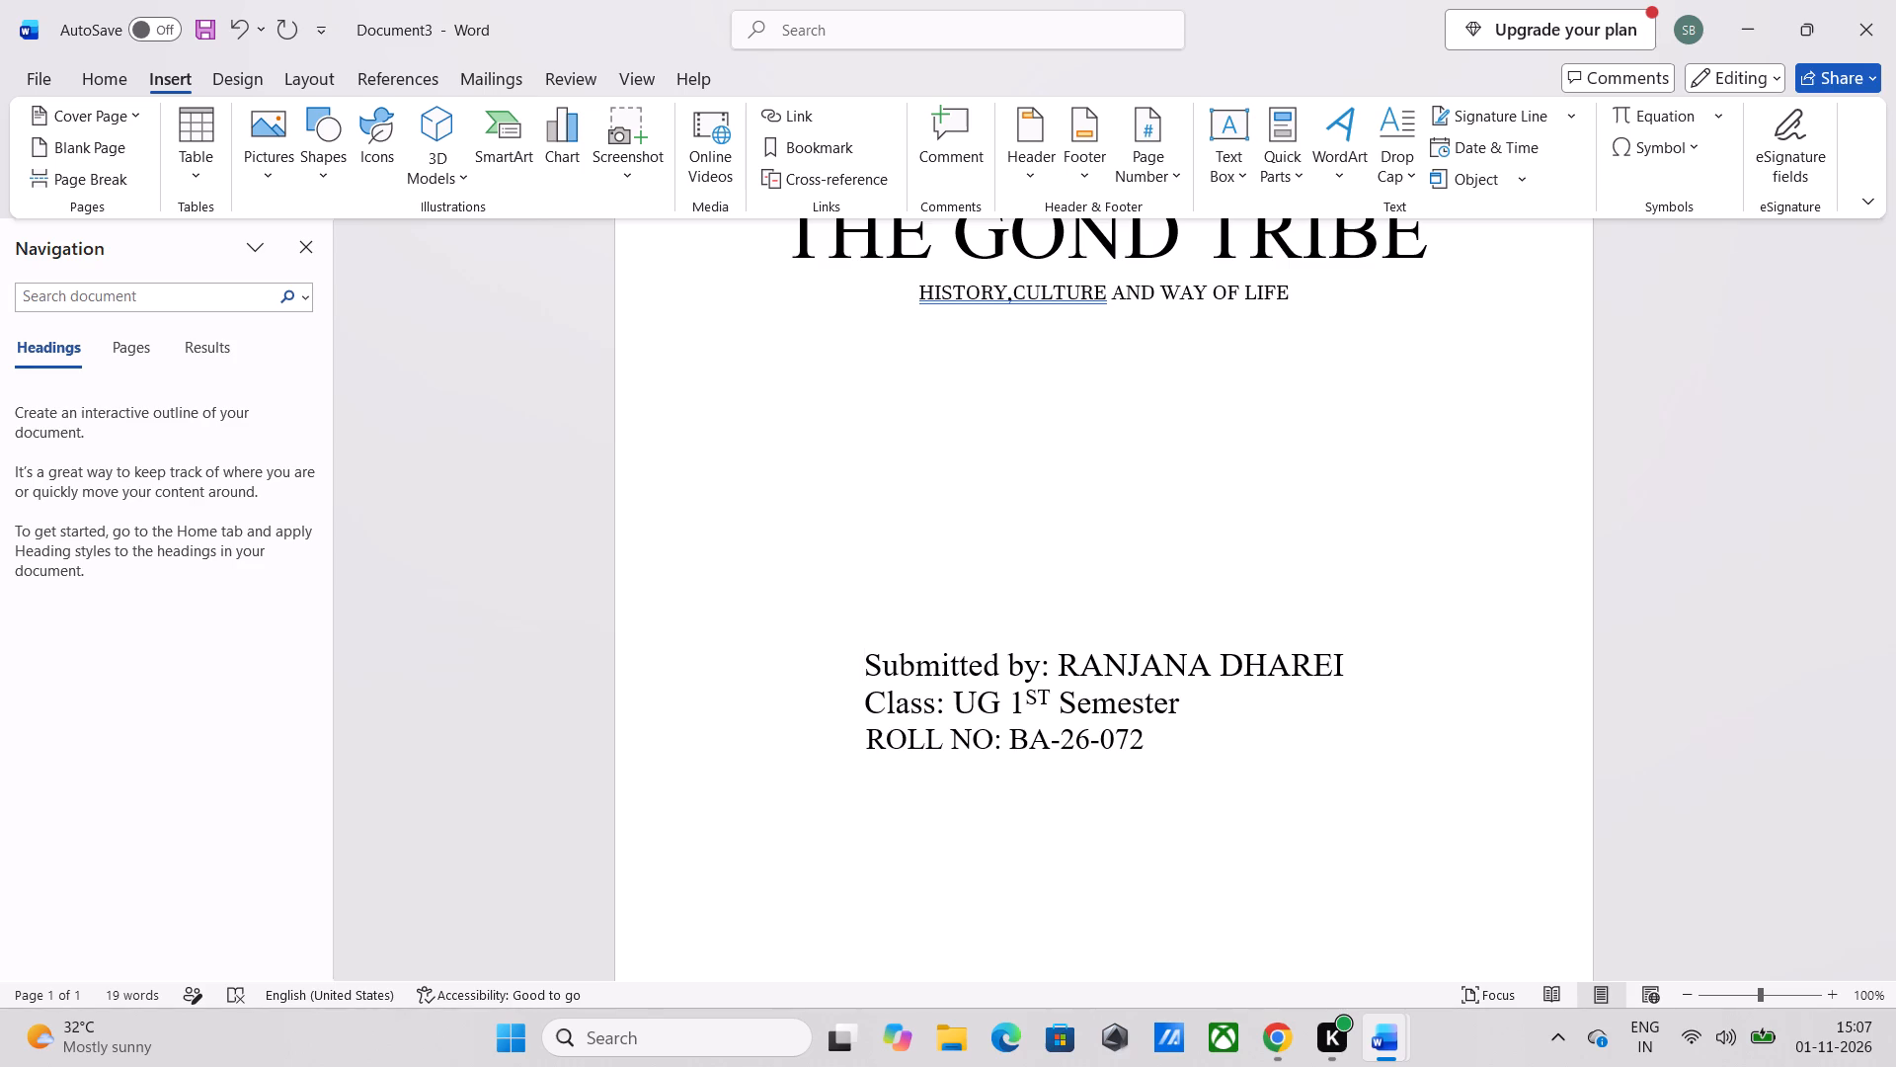
Insert a new line directly after the ROLL NO line and indent it with spaces until it aligns with ROLL NO.
{"action": "scroll", "coordinate": [859, 473], "scroll_direction": "down", "scroll_amount": 1}
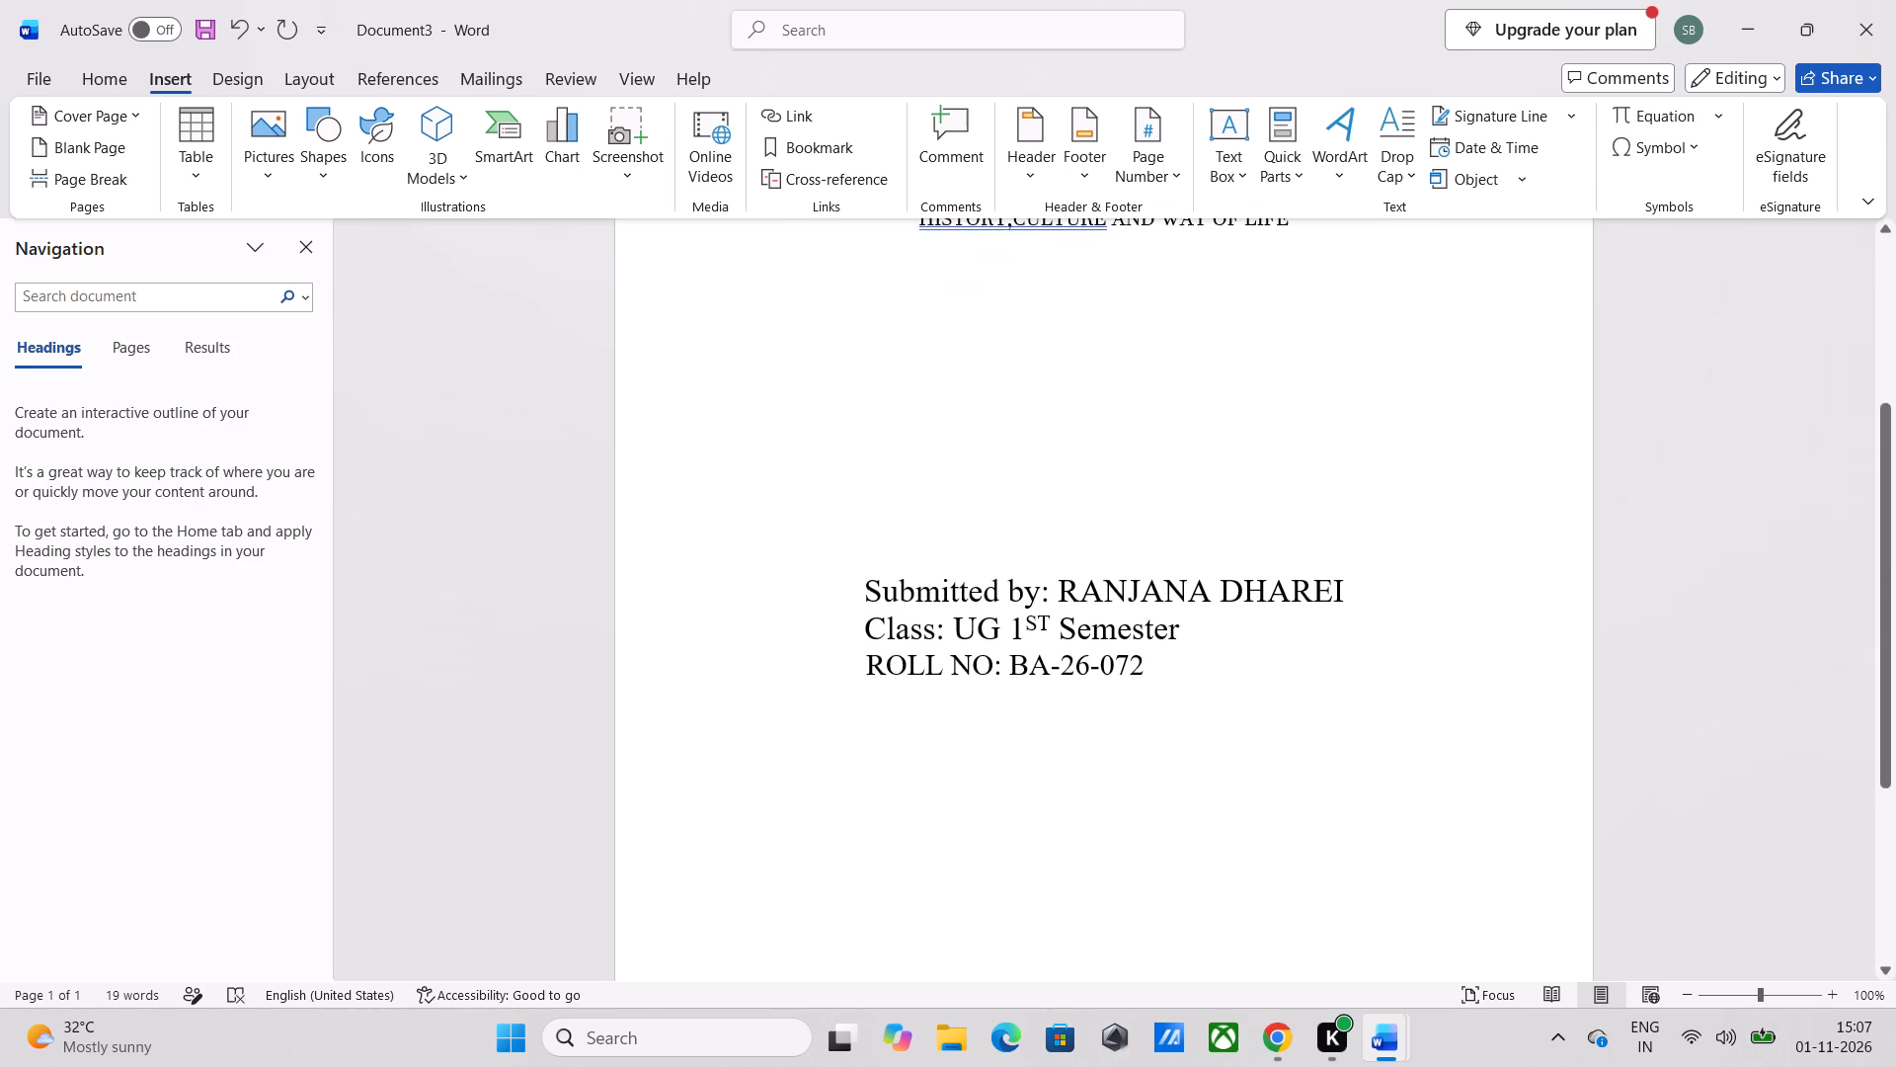
{"action": "scroll", "coordinate": [859, 473], "scroll_direction": "down", "scroll_amount": 2}
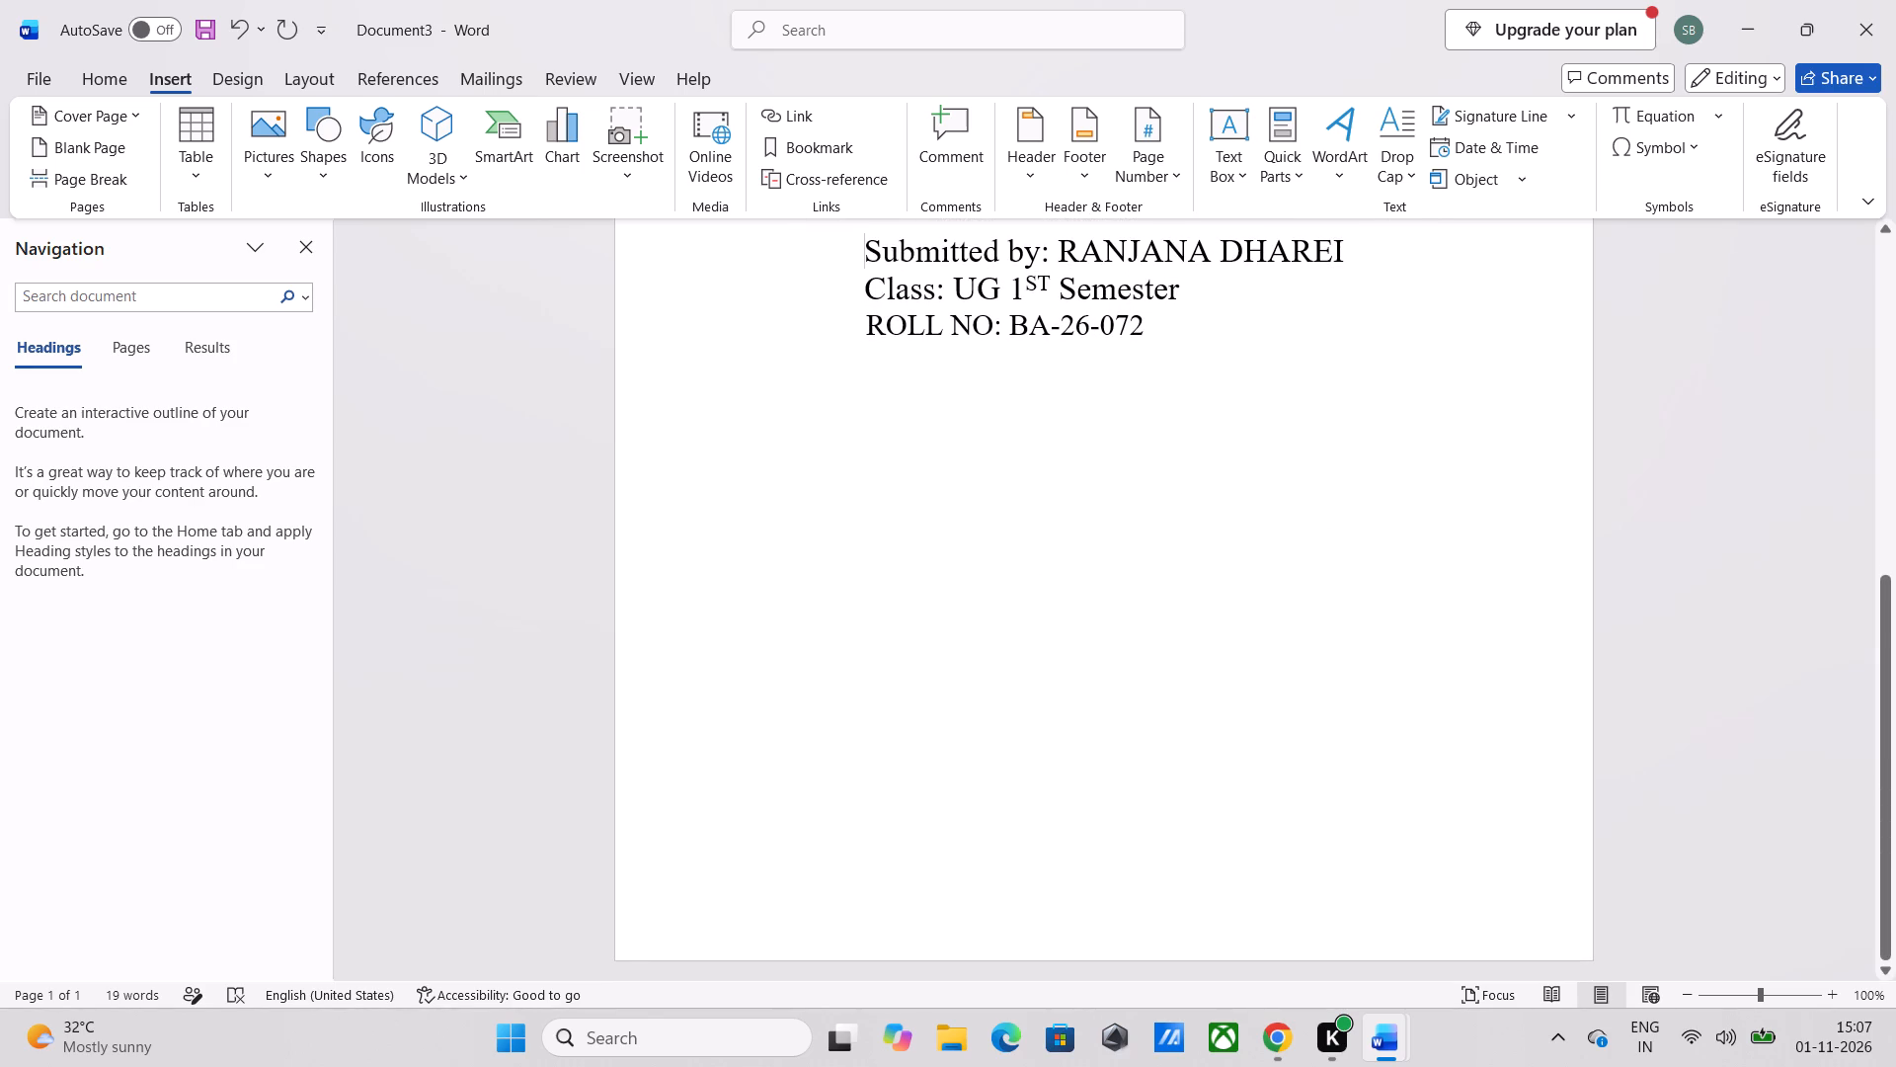
{"action": "left_click", "coordinate": [1157, 323]}
{"action": "key", "text": "Return"}
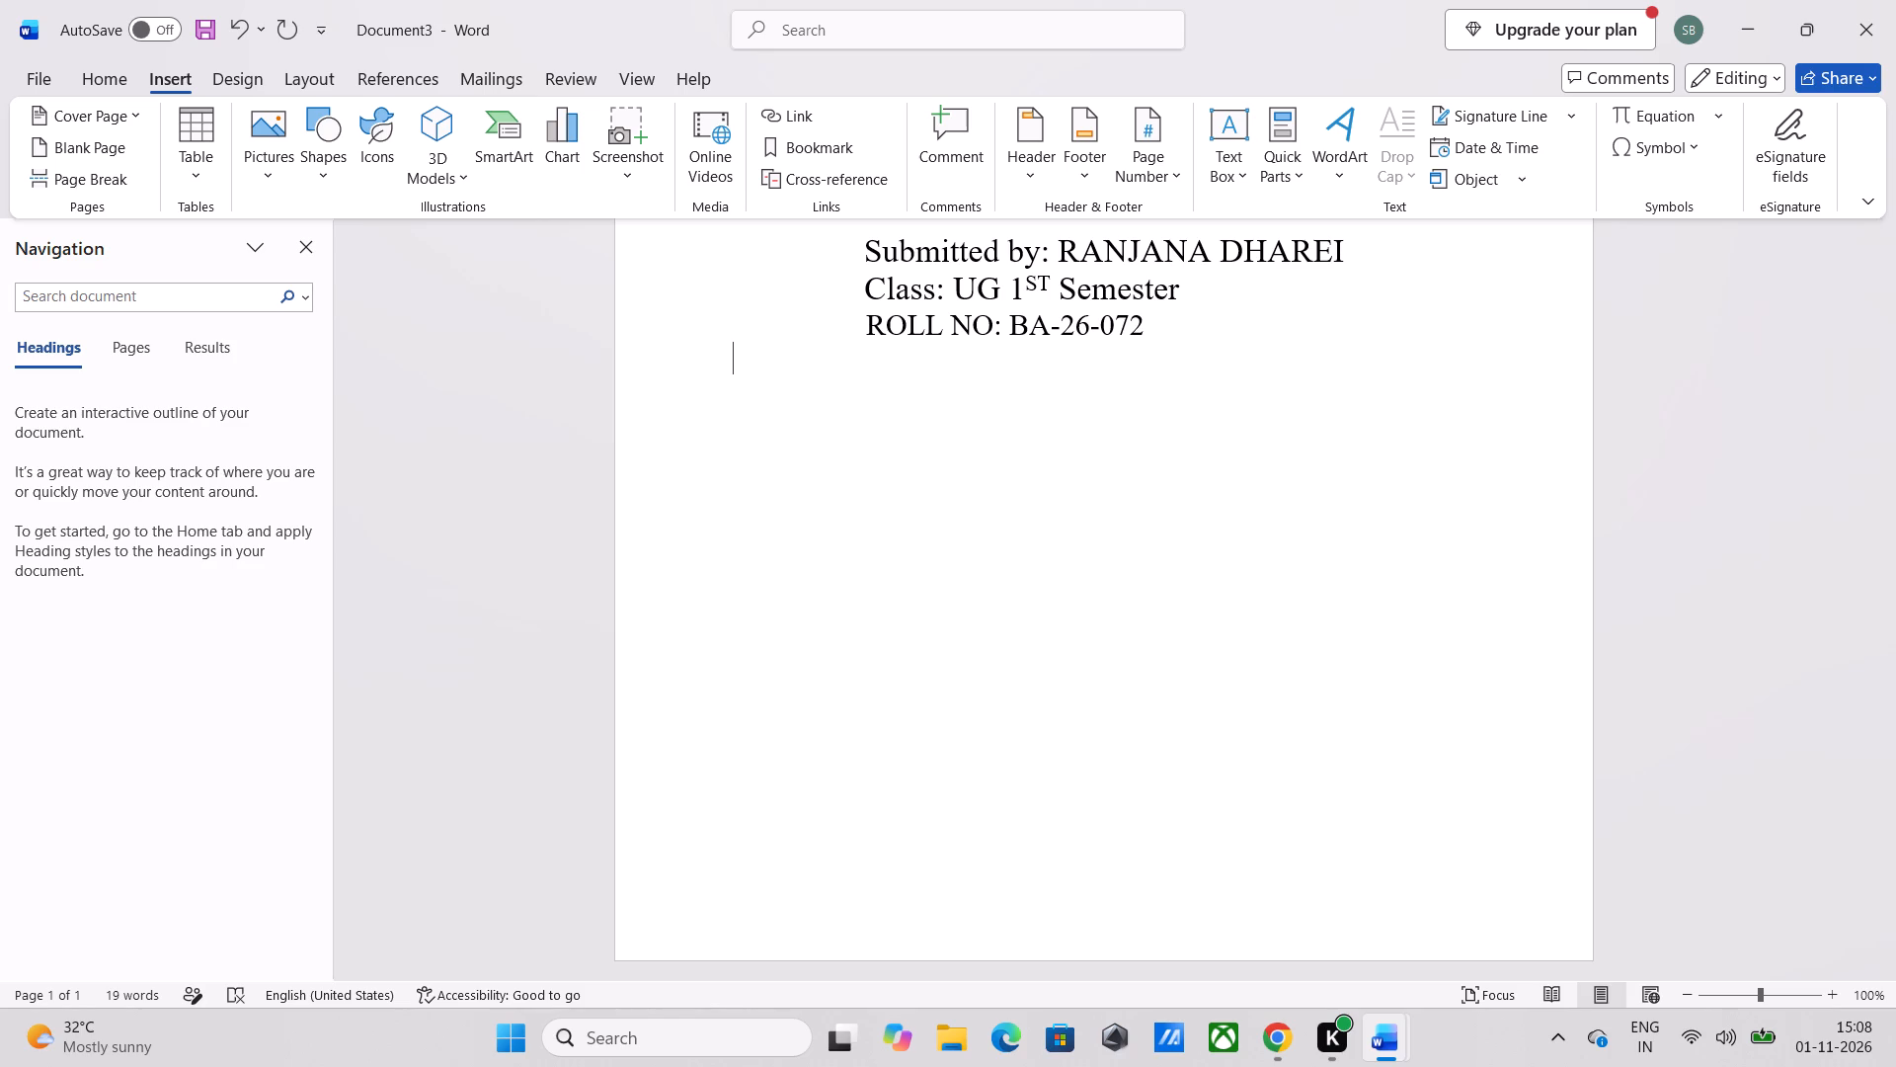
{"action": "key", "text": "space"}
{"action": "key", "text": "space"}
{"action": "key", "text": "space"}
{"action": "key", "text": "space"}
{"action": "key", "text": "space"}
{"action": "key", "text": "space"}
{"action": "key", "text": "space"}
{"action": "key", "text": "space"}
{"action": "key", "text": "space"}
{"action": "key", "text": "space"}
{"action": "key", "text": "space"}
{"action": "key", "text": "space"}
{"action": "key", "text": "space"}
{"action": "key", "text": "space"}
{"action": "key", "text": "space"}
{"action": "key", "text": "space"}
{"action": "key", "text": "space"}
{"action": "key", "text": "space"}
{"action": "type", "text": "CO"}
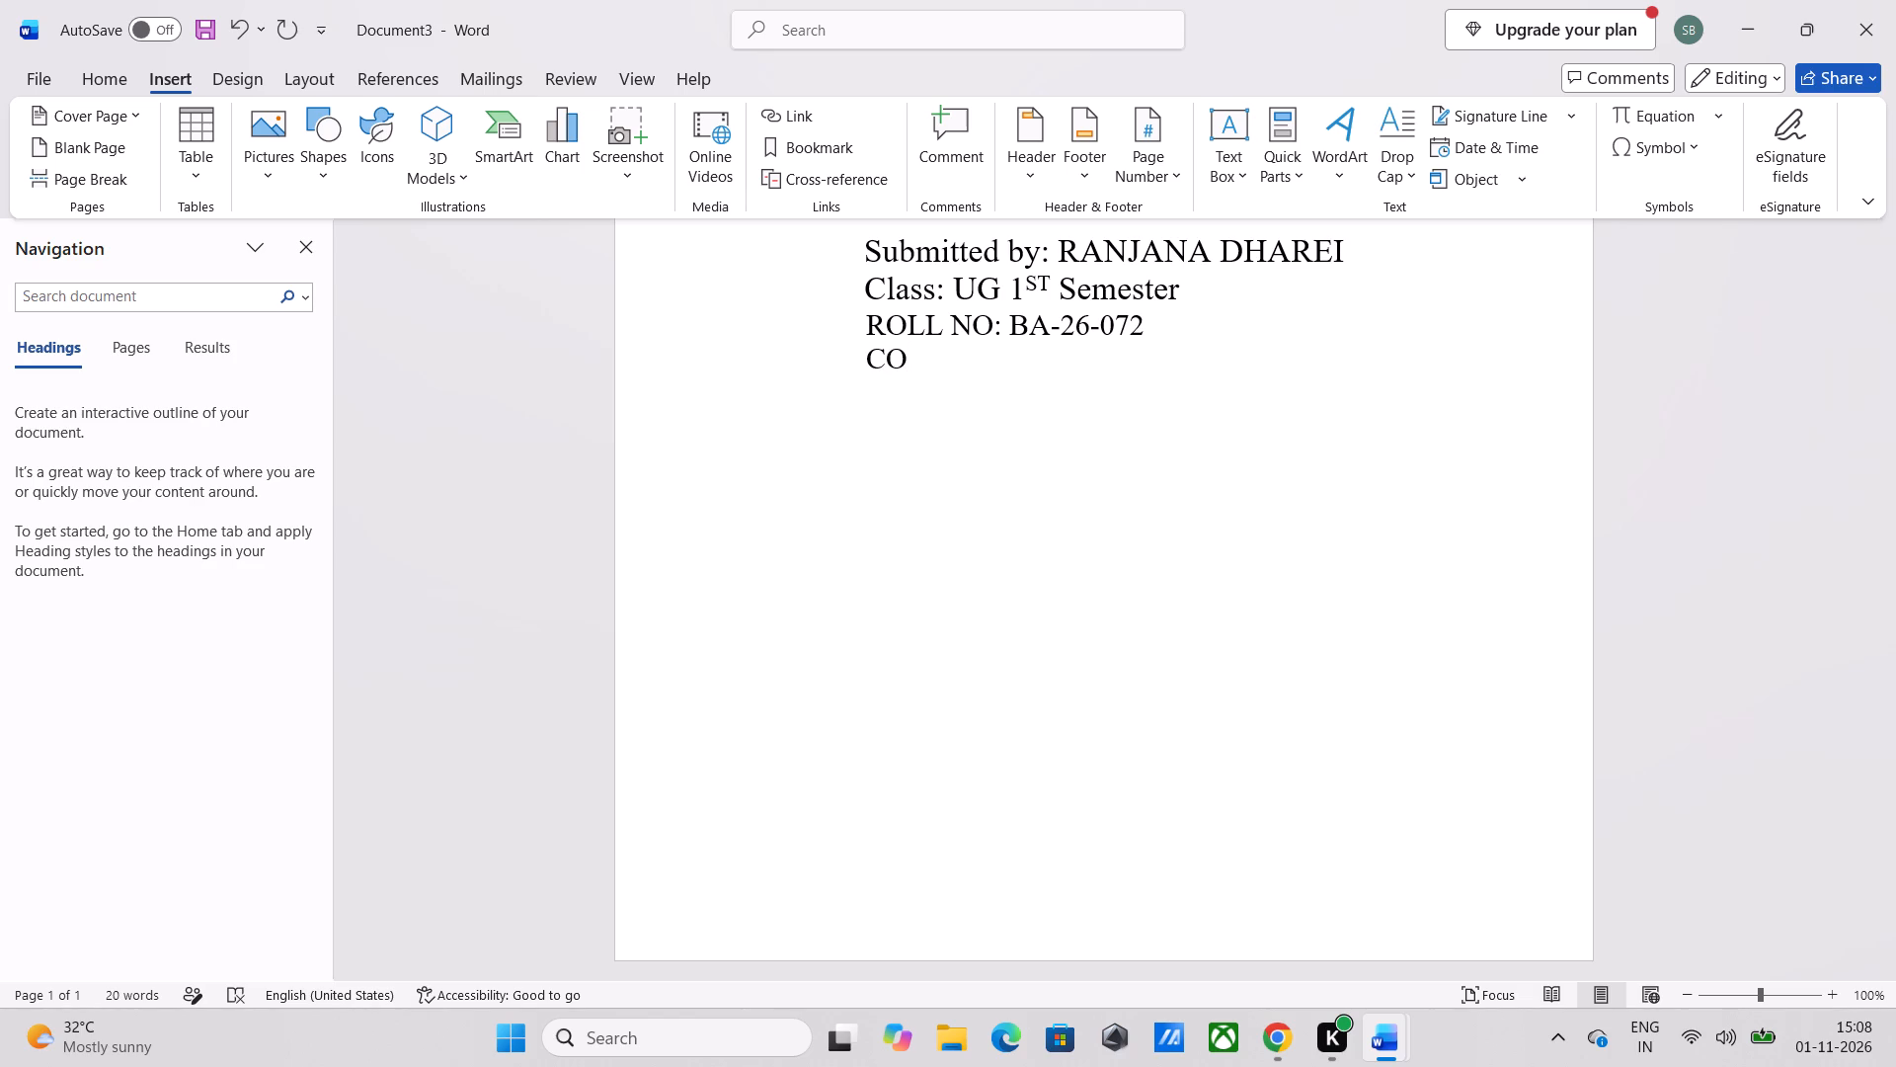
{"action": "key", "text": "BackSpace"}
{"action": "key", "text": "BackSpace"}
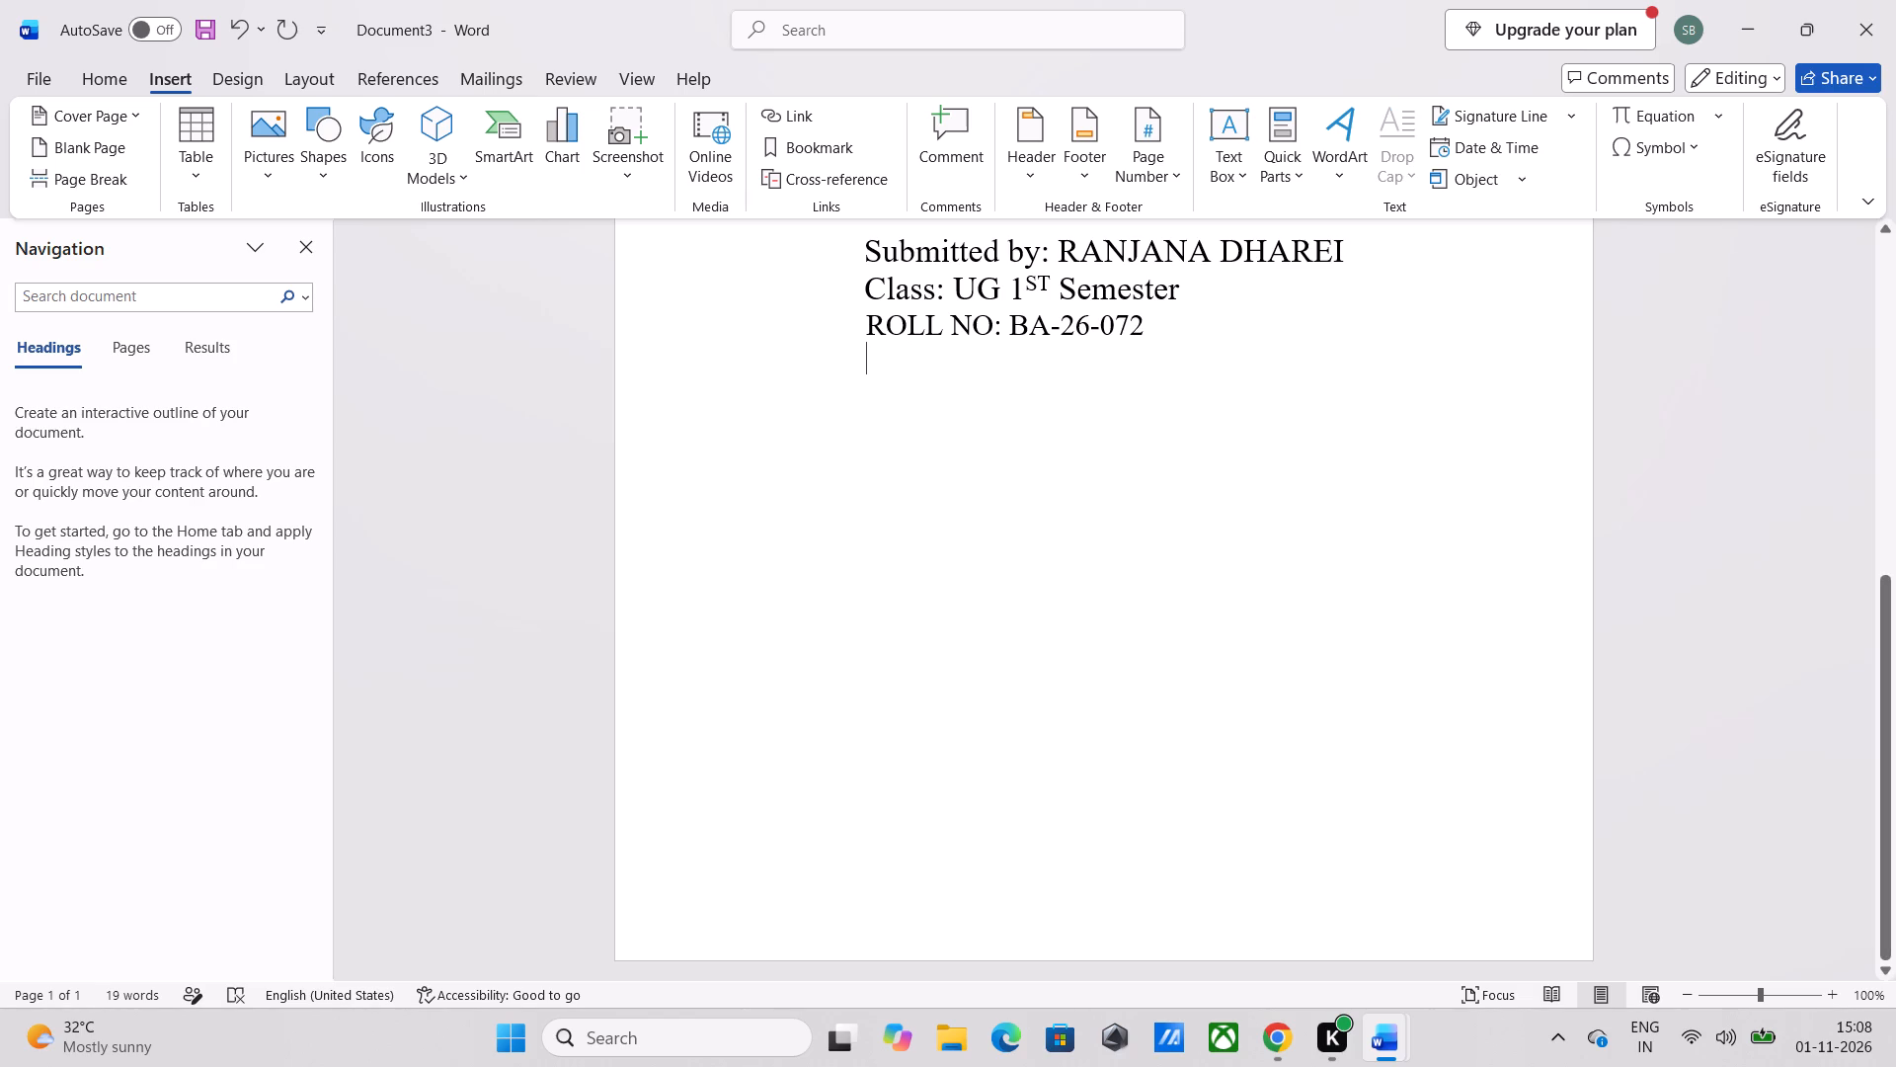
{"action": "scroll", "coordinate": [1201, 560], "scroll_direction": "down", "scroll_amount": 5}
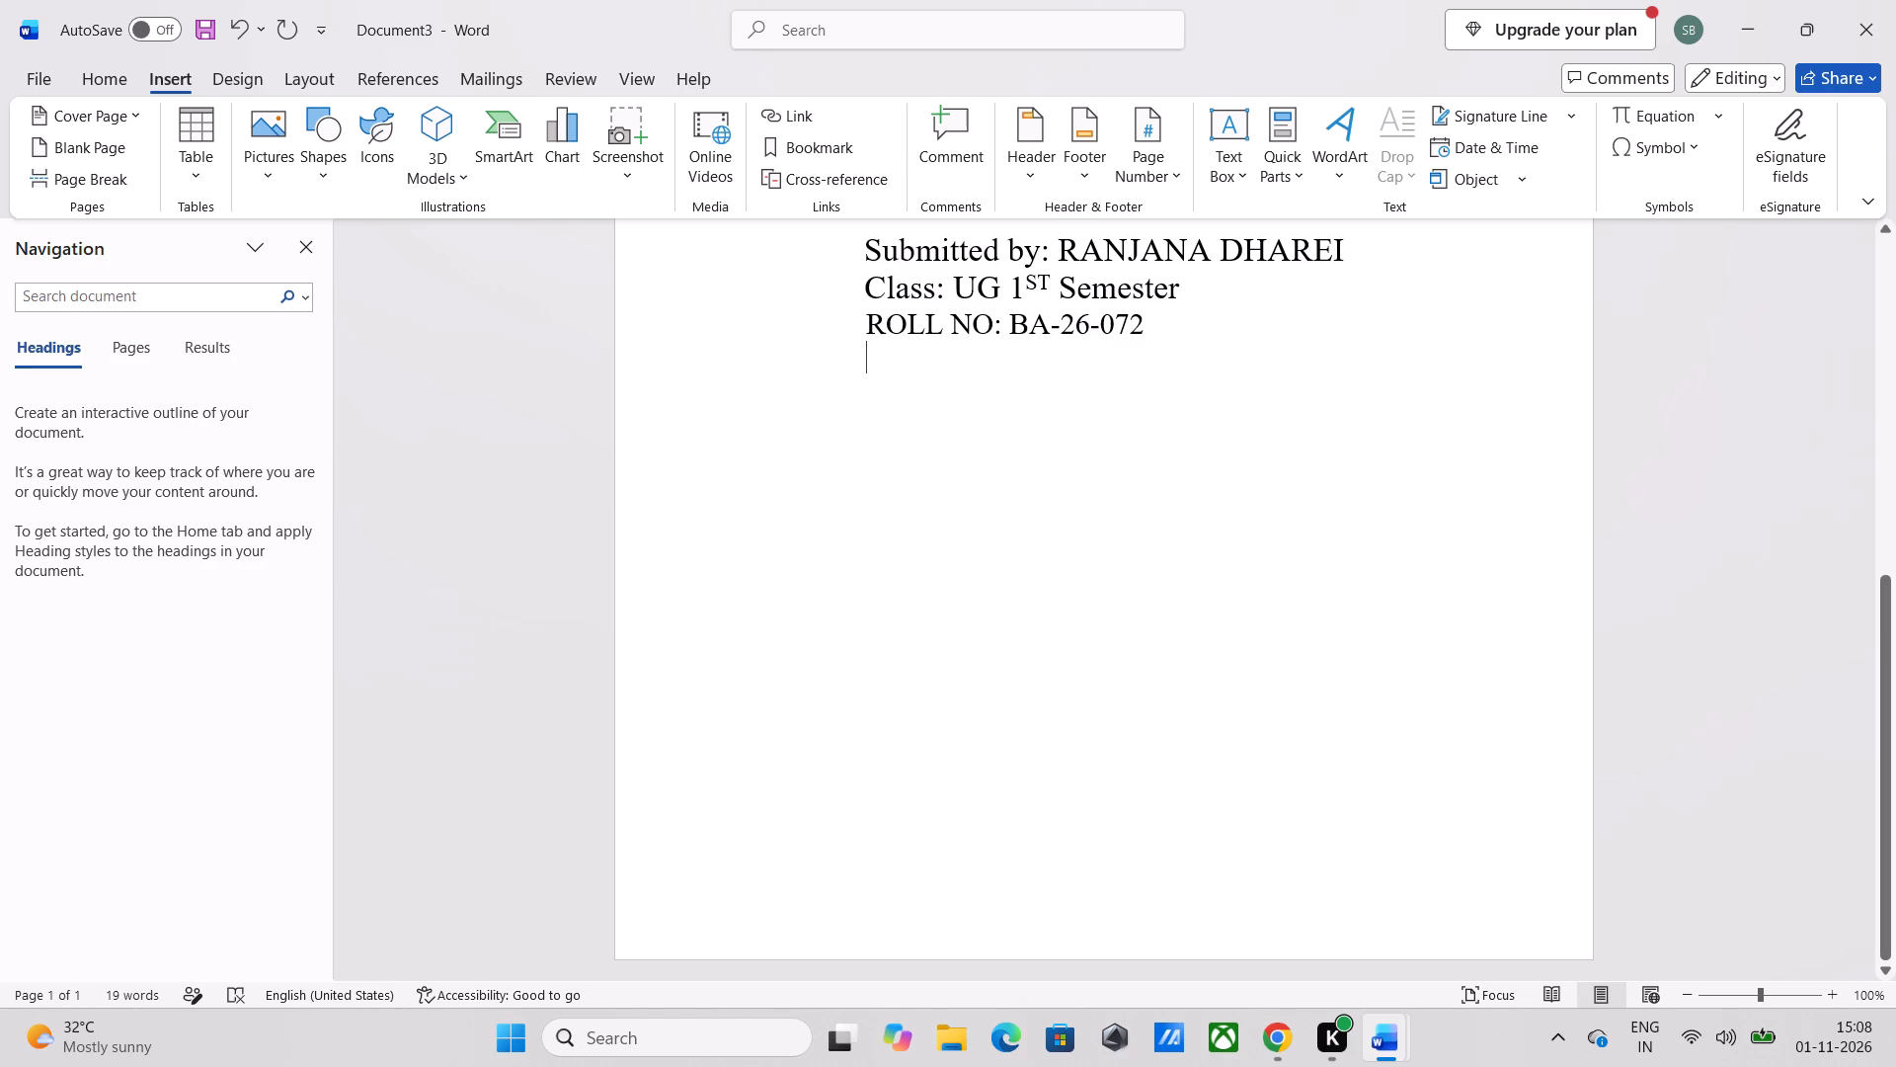
Ignore the grammar suggestion for HISTORY,CULTURE in the cover page subtitle once.
{"action": "left_click", "coordinate": [857, 250]}
{"action": "scroll", "coordinate": [866, 257], "scroll_direction": "up", "scroll_amount": 9}
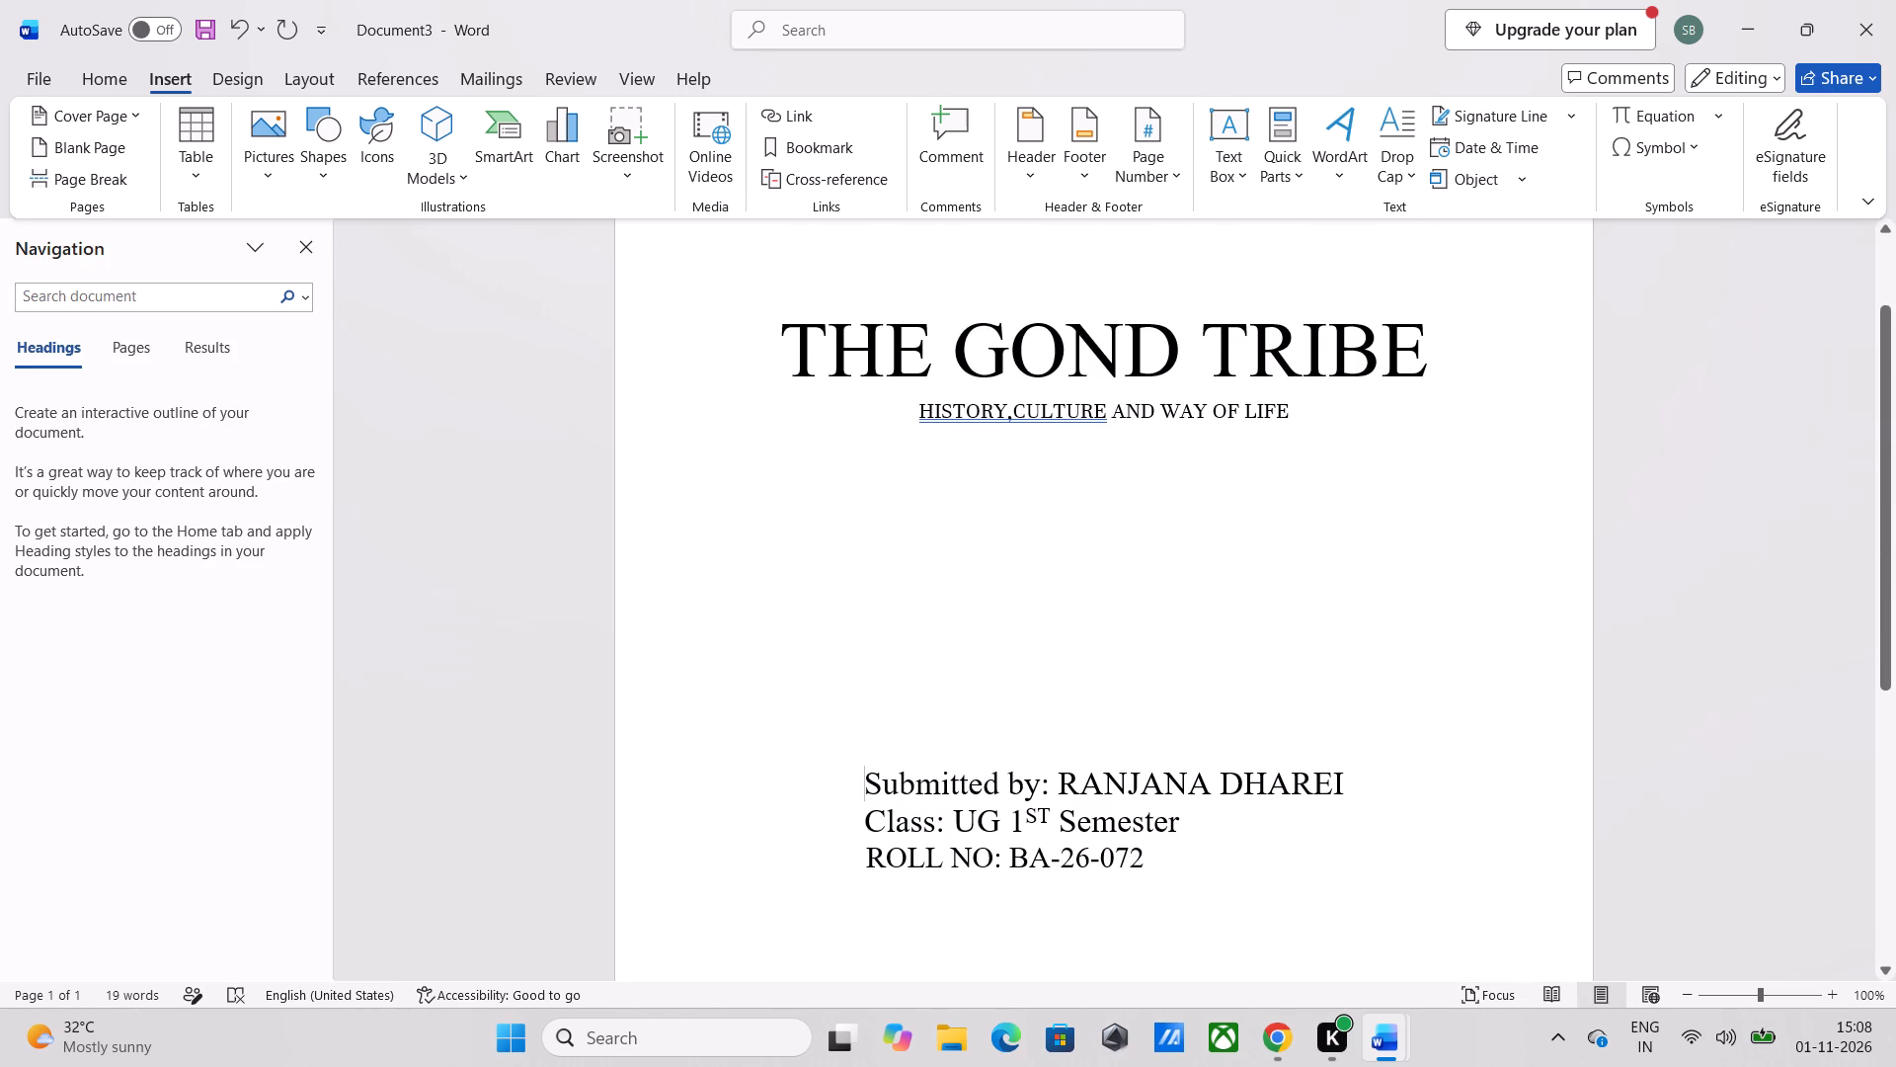
{"action": "right_click", "coordinate": [1040, 431]}
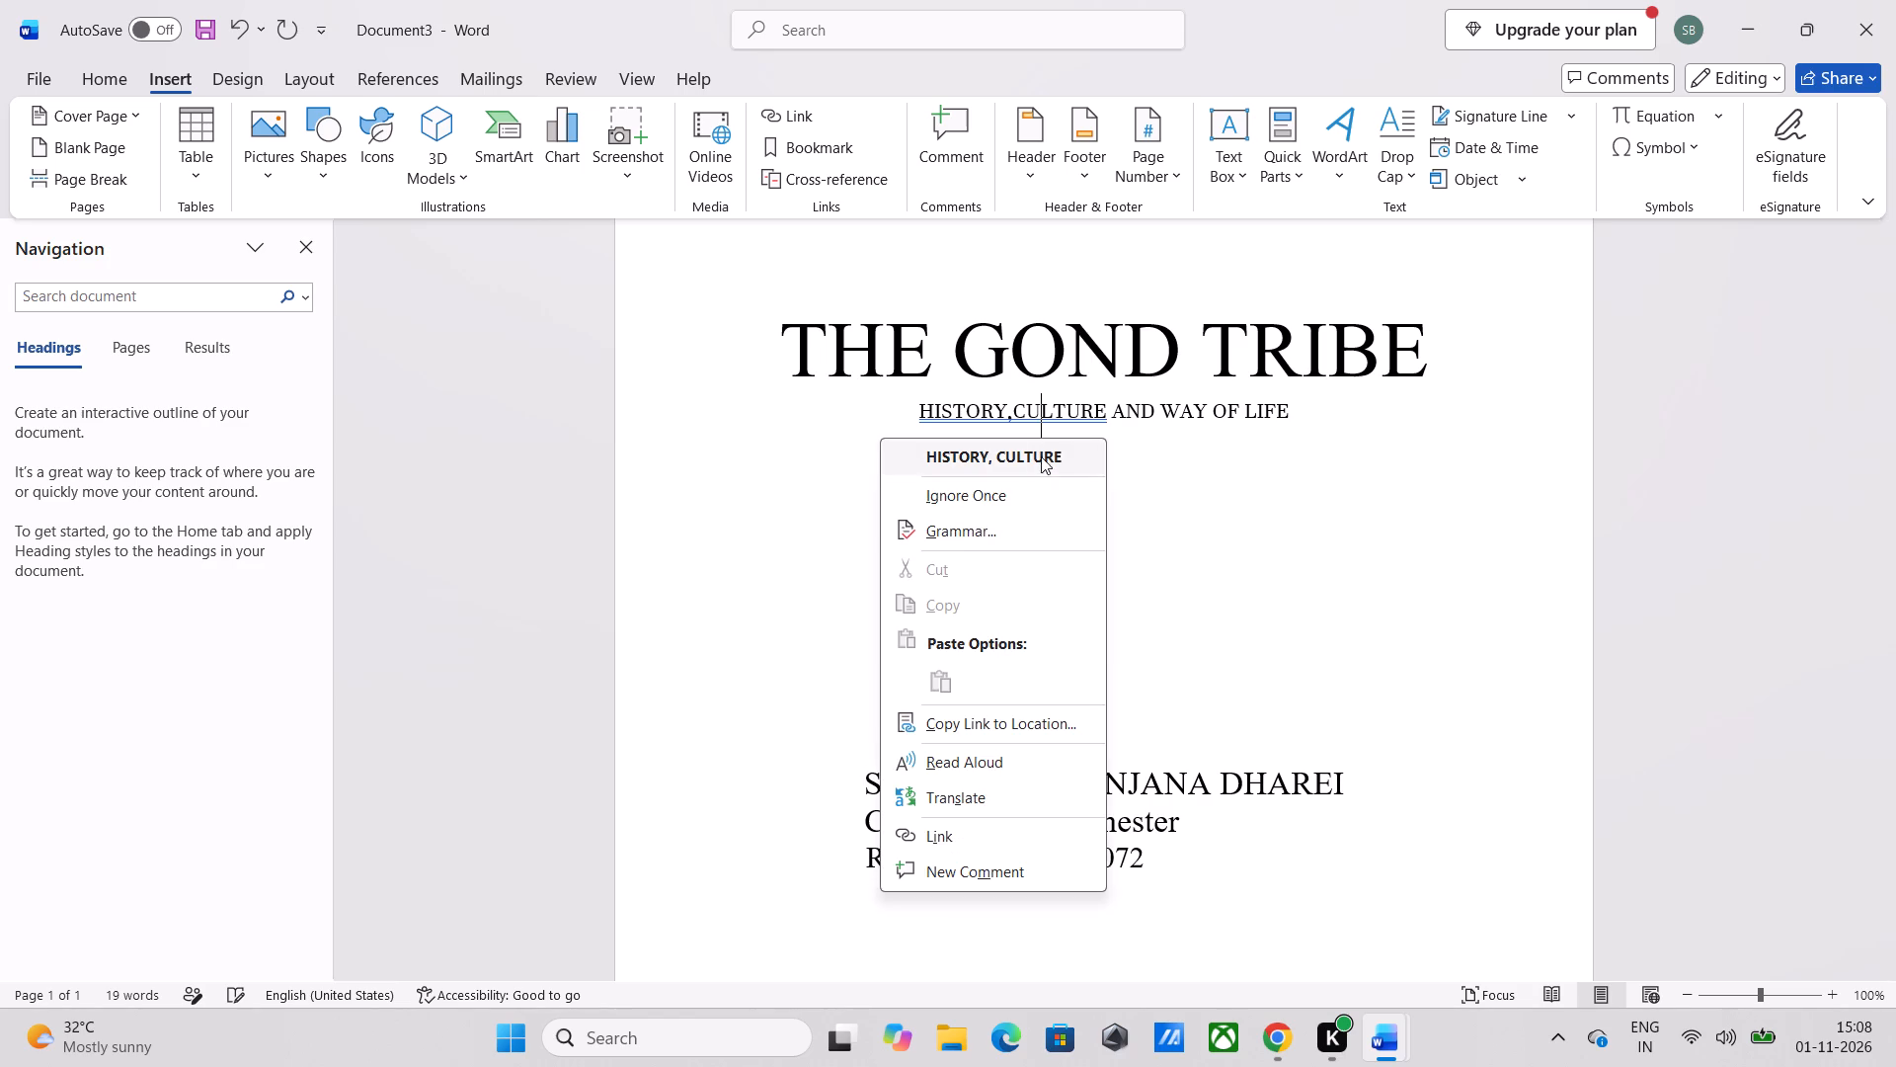
{"action": "left_click", "coordinate": [1024, 502]}
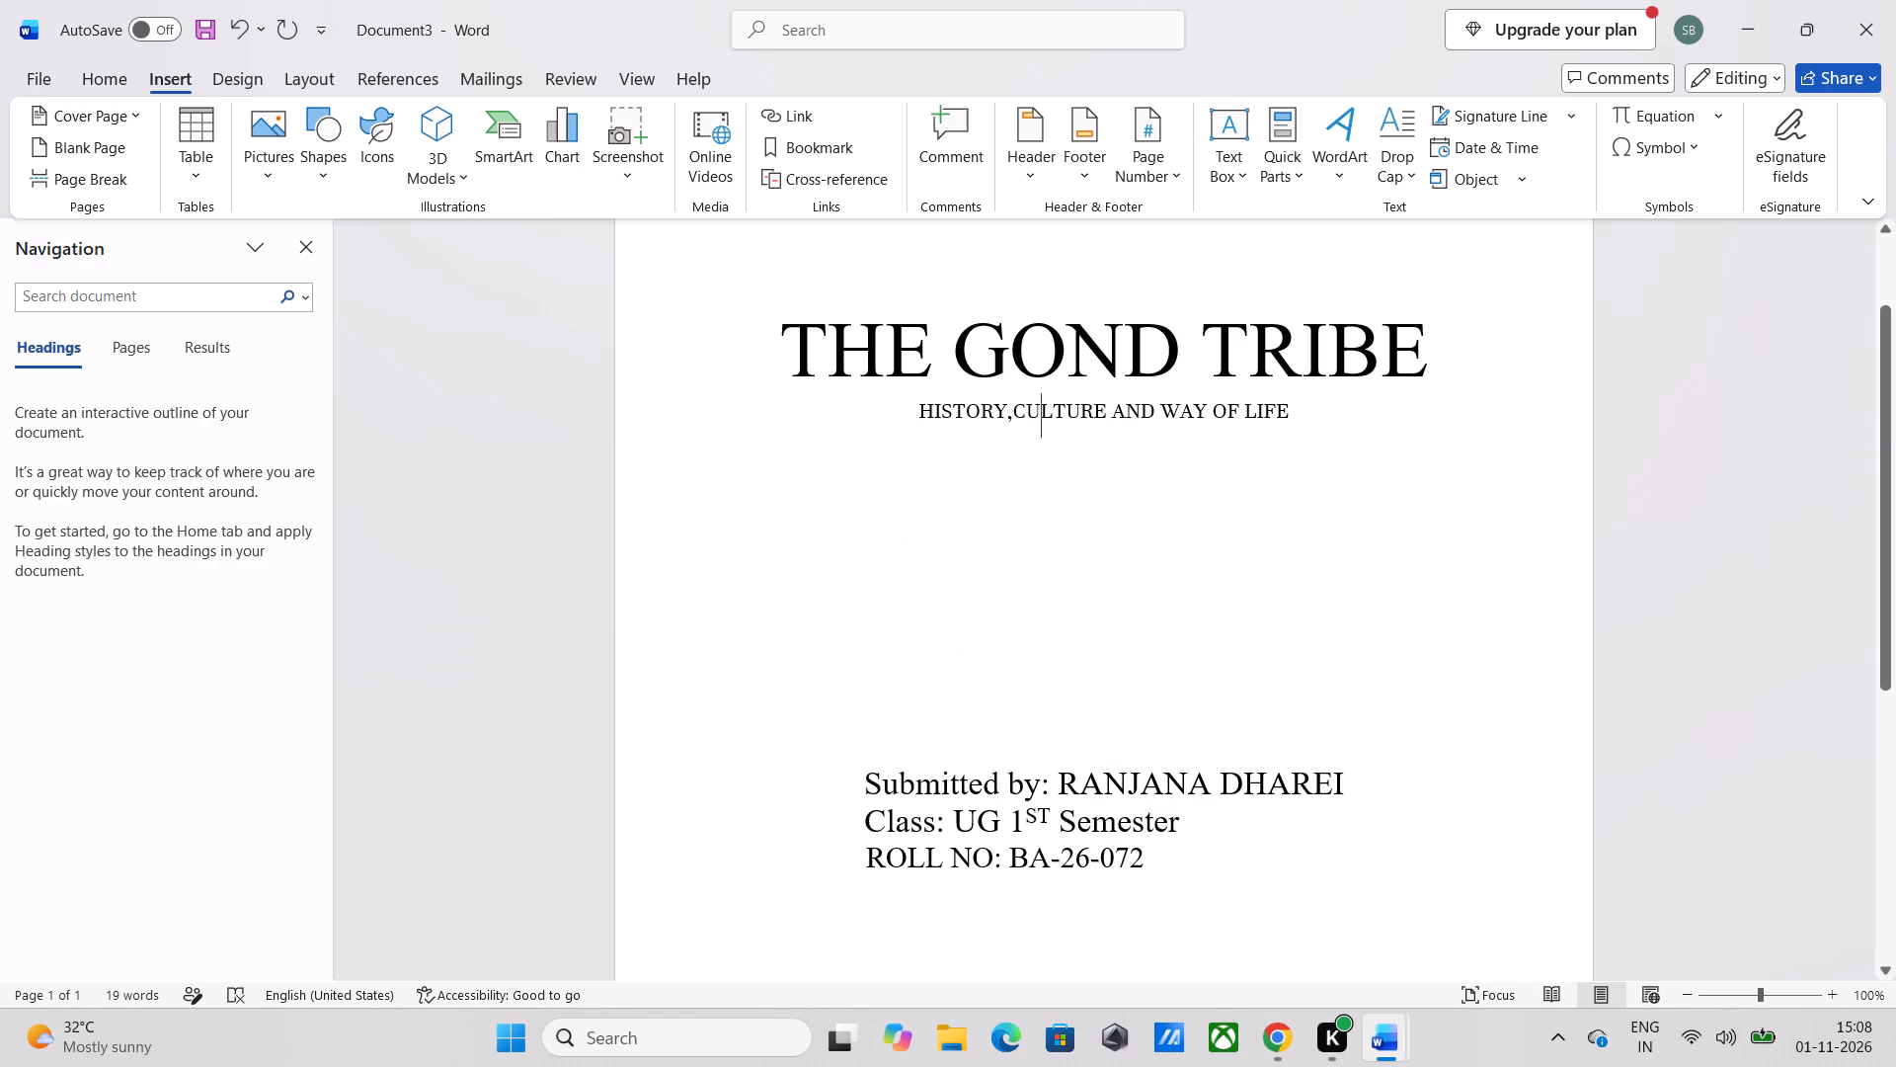
Insert four blank lines above the Submitted by line to move the student details lower on the cover page.
{"action": "scroll", "coordinate": [993, 534], "scroll_direction": "down", "scroll_amount": 2}
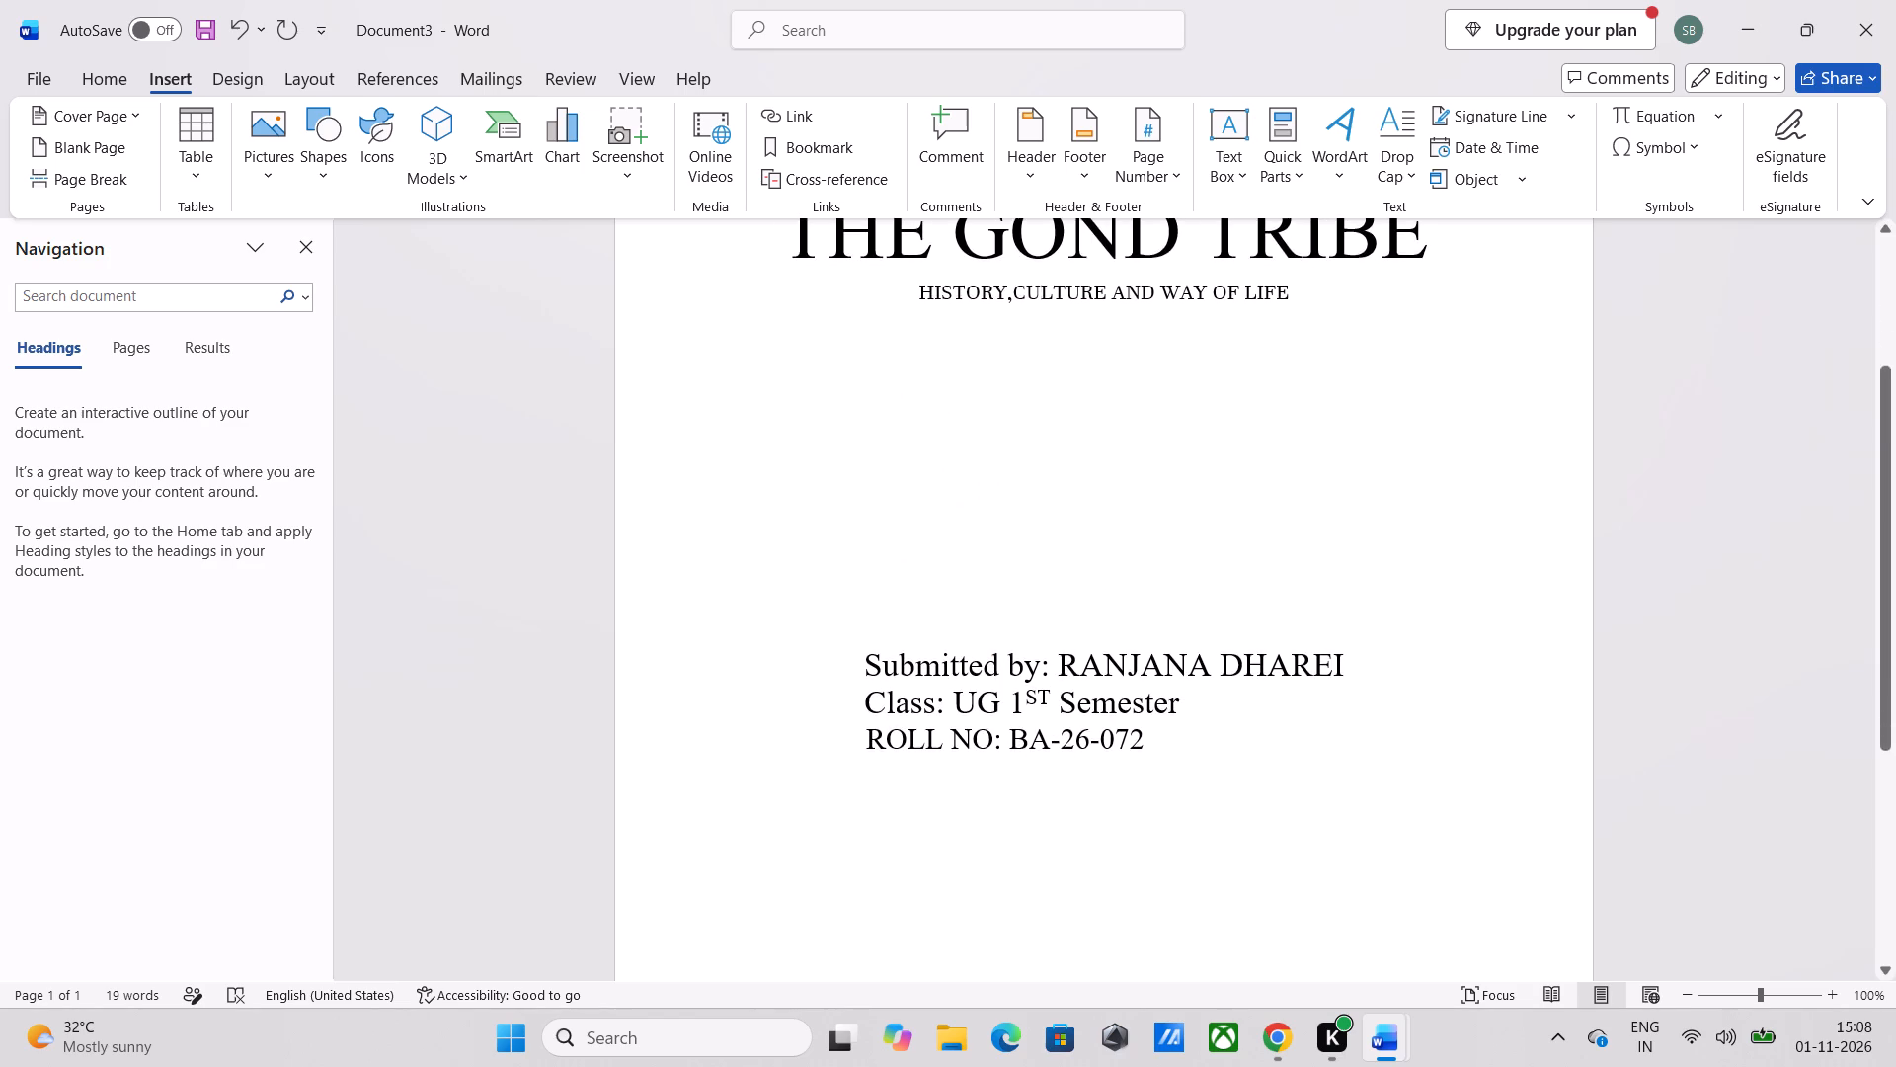
{"action": "scroll", "coordinate": [993, 534], "scroll_direction": "down", "scroll_amount": 3}
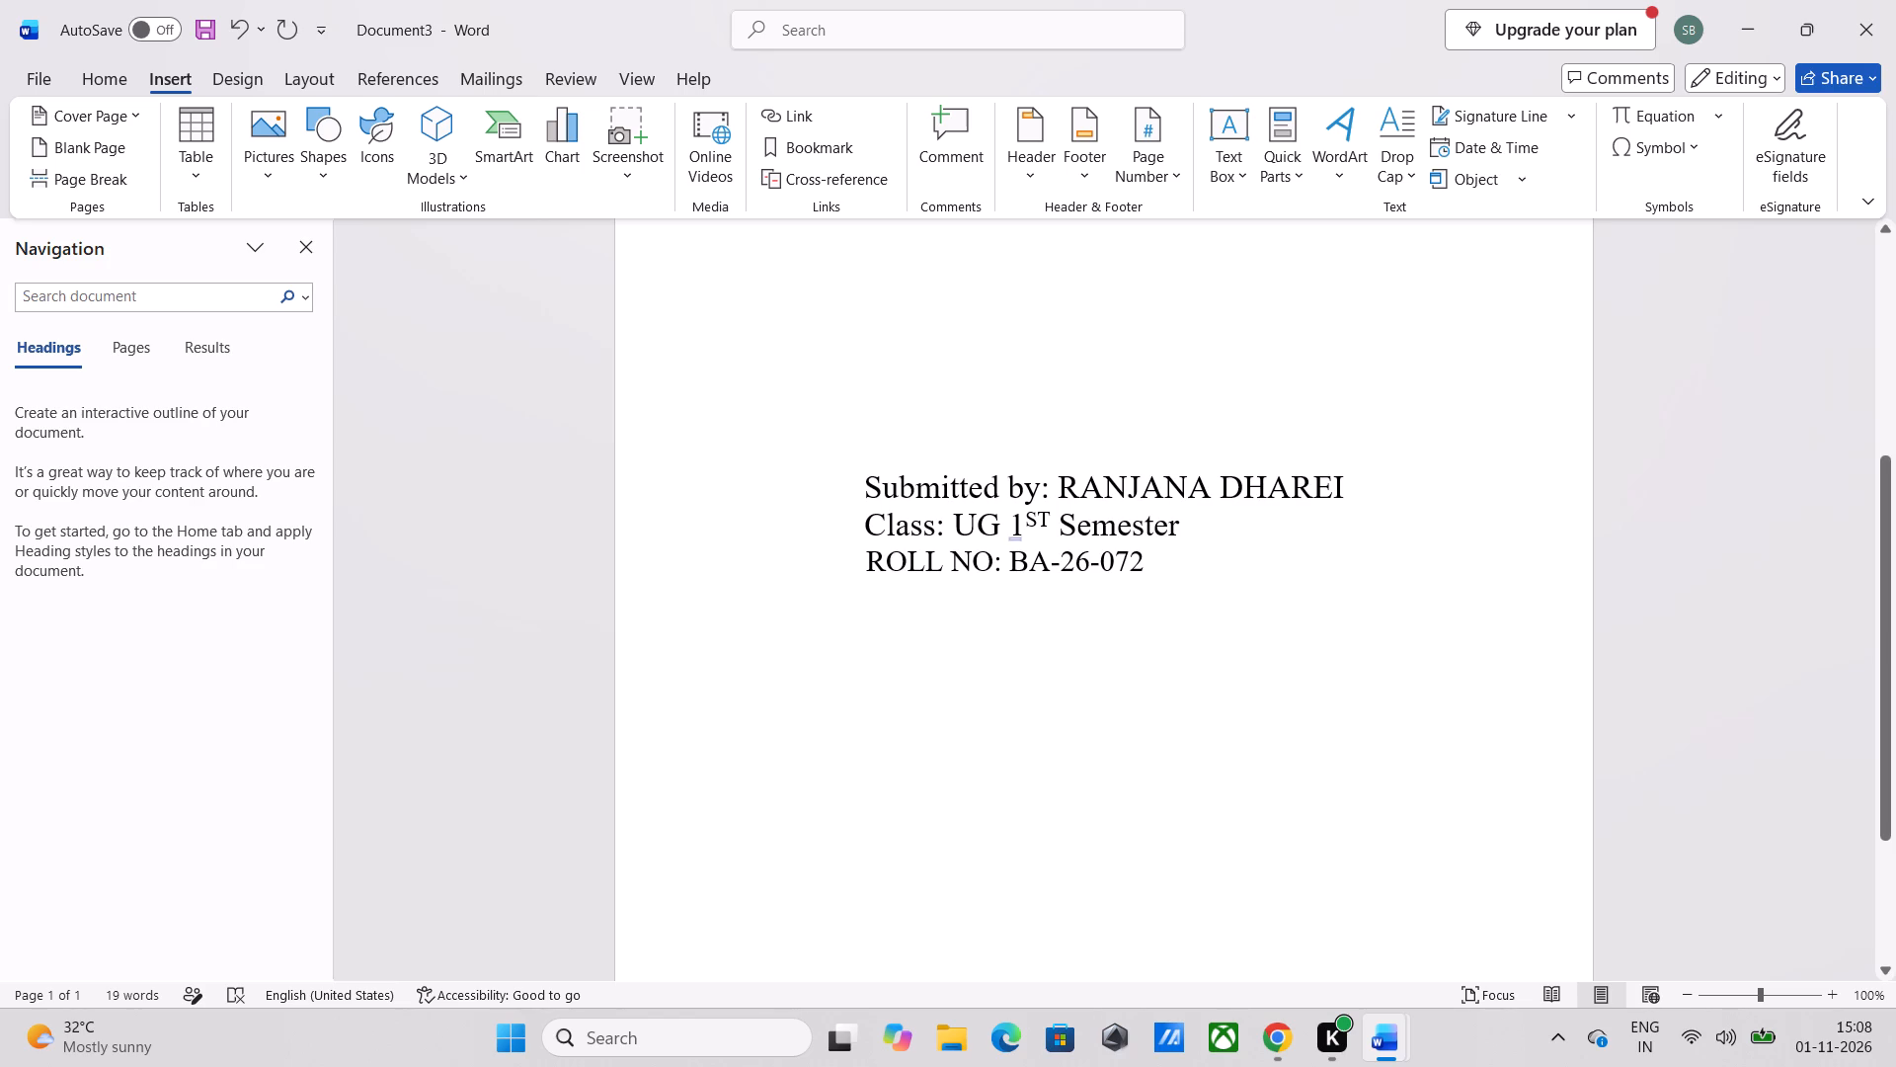
{"action": "left_click", "coordinate": [861, 486]}
{"action": "key", "text": "Return"}
{"action": "key", "text": "Return"}
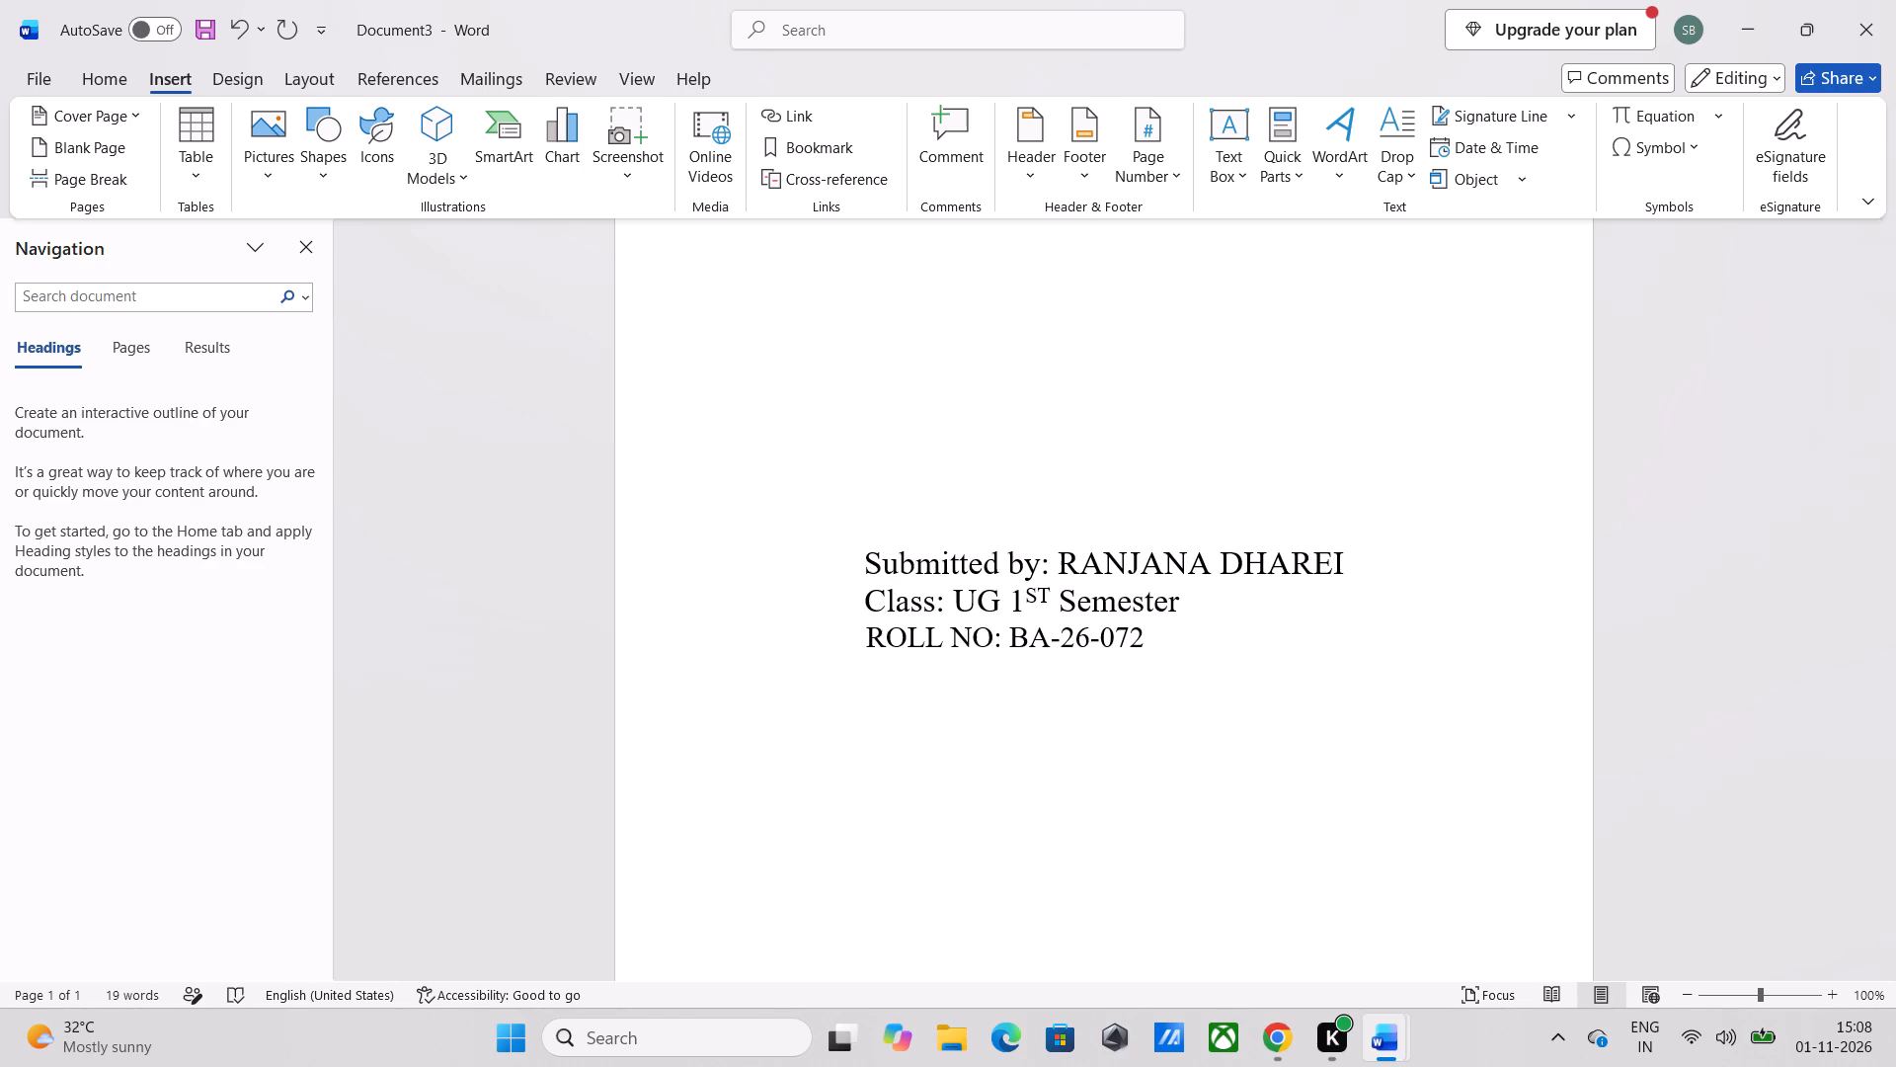
{"action": "key", "text": "Return"}
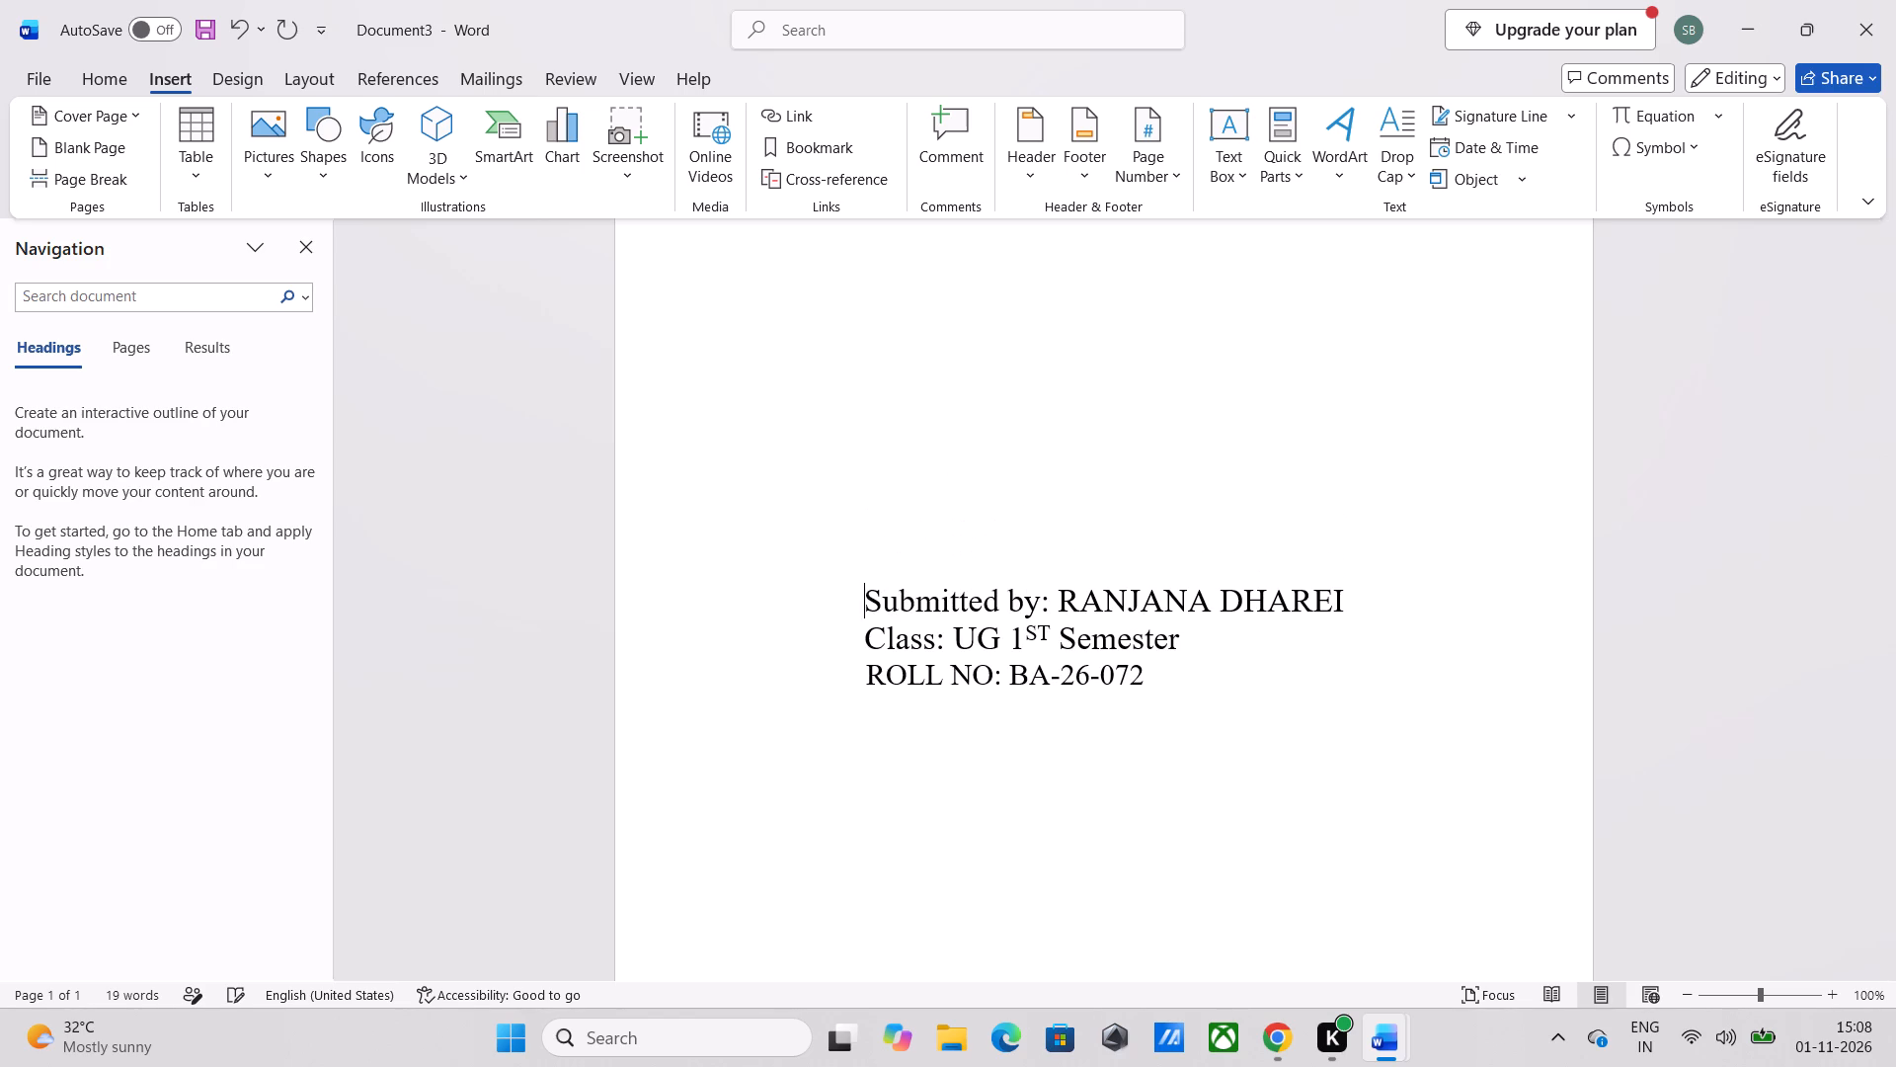
{"action": "key", "text": "Return"}
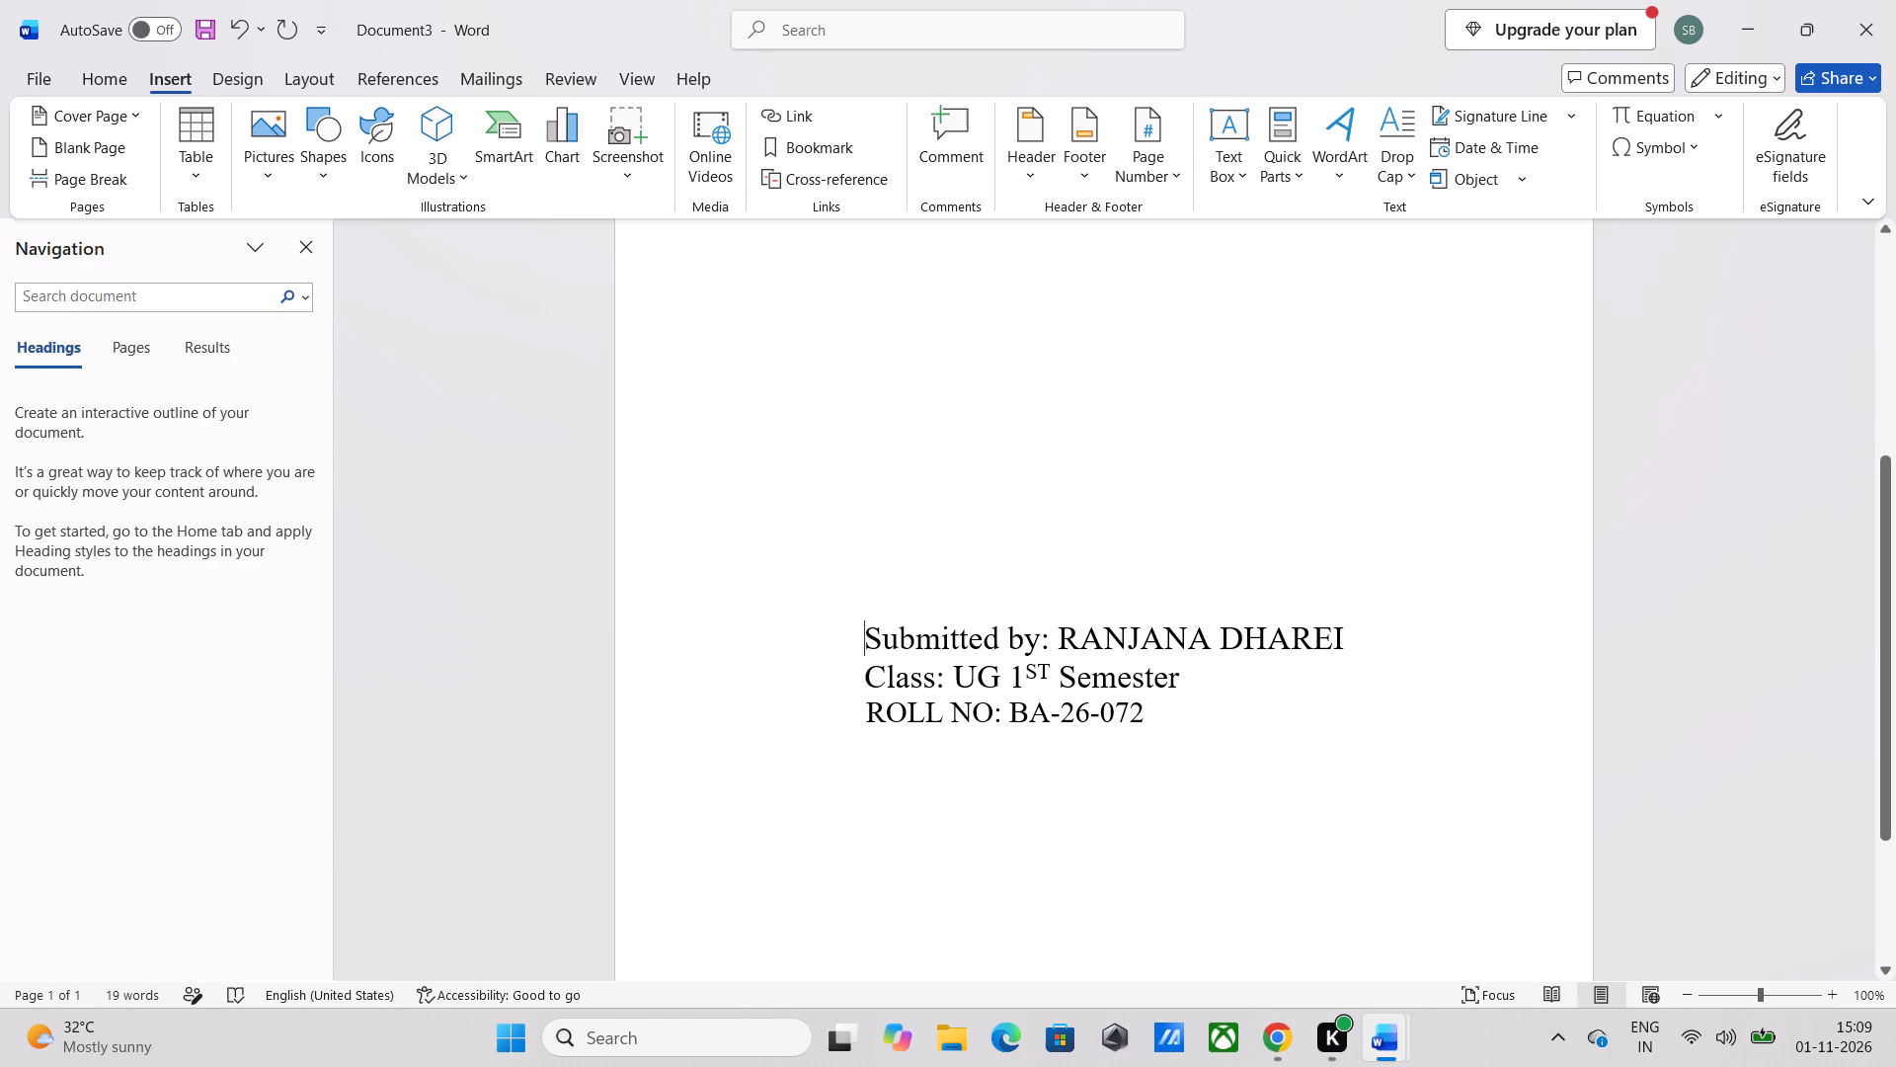
{"action": "left_click", "coordinate": [861, 629]}
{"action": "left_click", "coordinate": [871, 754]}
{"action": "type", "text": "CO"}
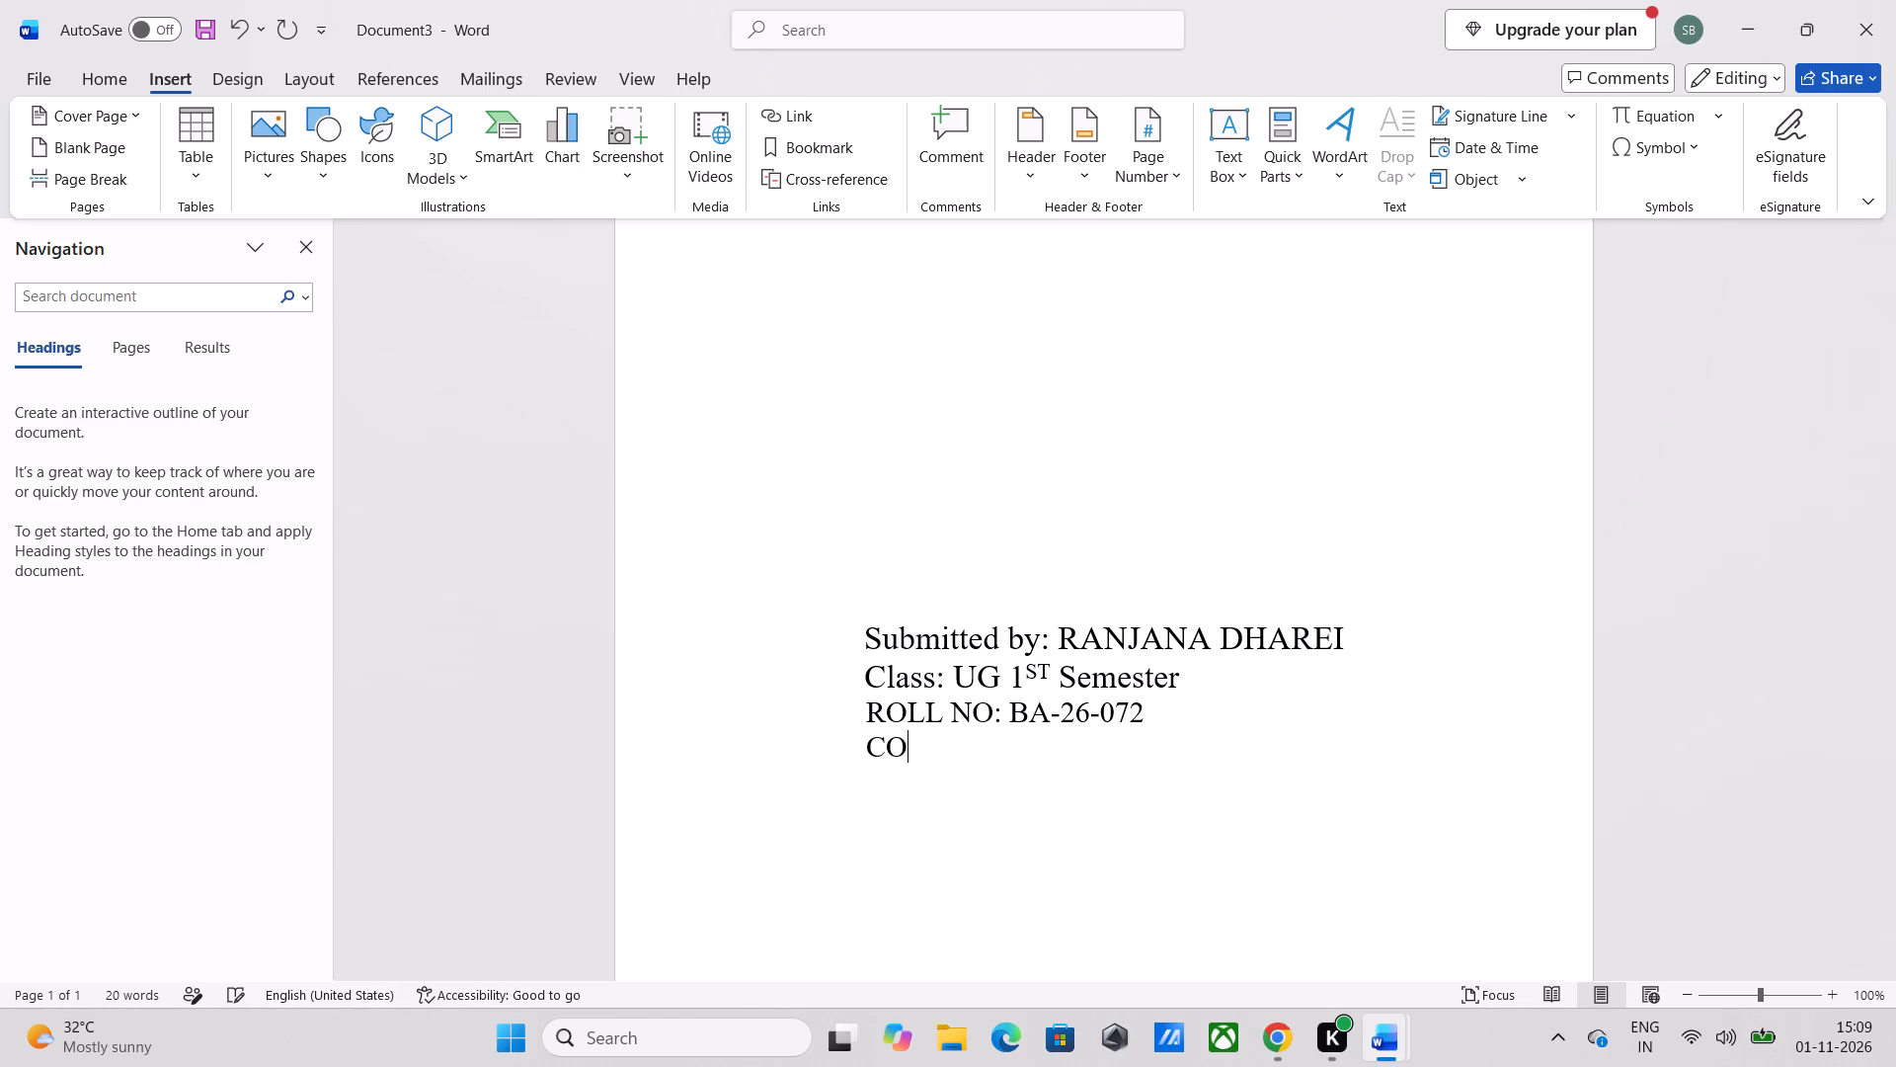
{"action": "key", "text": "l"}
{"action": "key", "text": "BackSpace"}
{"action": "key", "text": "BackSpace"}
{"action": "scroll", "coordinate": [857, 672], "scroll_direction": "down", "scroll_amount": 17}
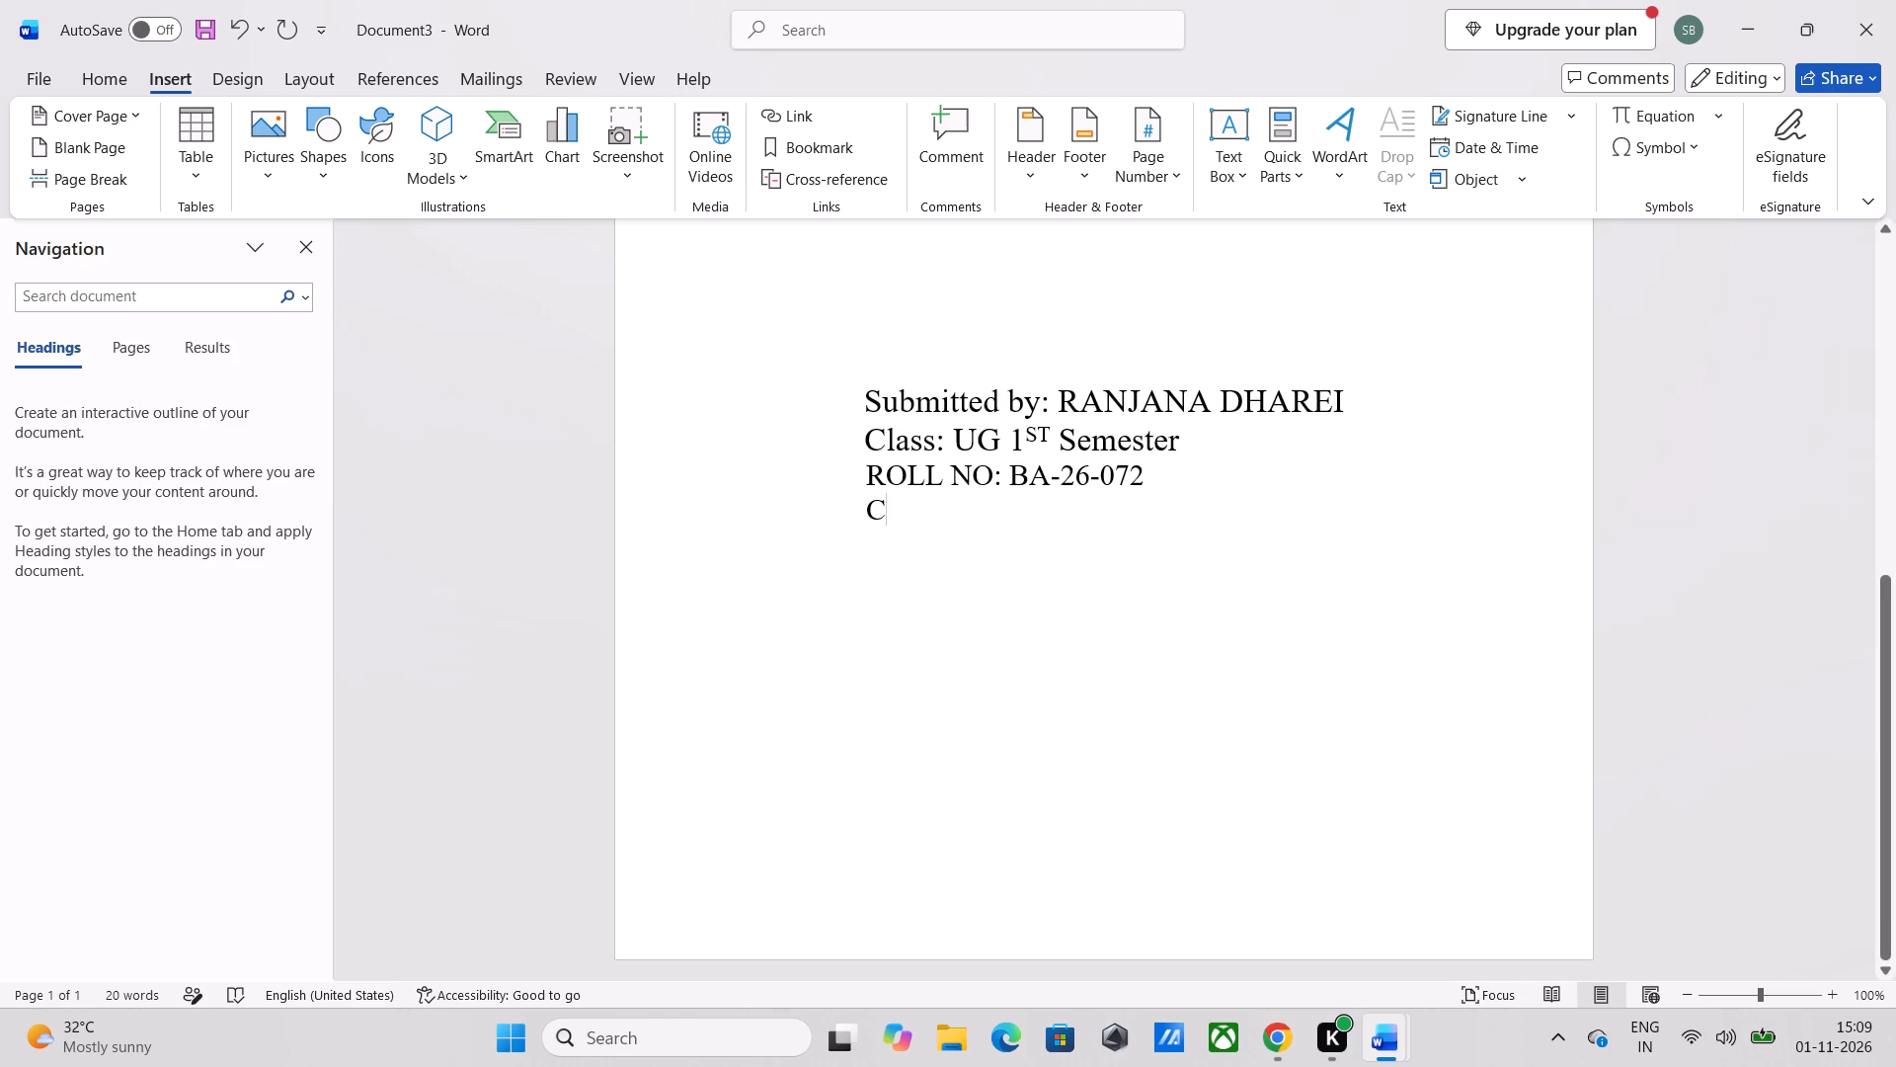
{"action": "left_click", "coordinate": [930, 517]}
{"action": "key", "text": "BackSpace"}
Insert a blank page after the ROLL NO line of the cover page.
{"action": "scroll", "coordinate": [1007, 619], "scroll_direction": "down", "scroll_amount": 7}
{"action": "scroll", "coordinate": [1125, 661], "scroll_direction": "up", "scroll_amount": 15}
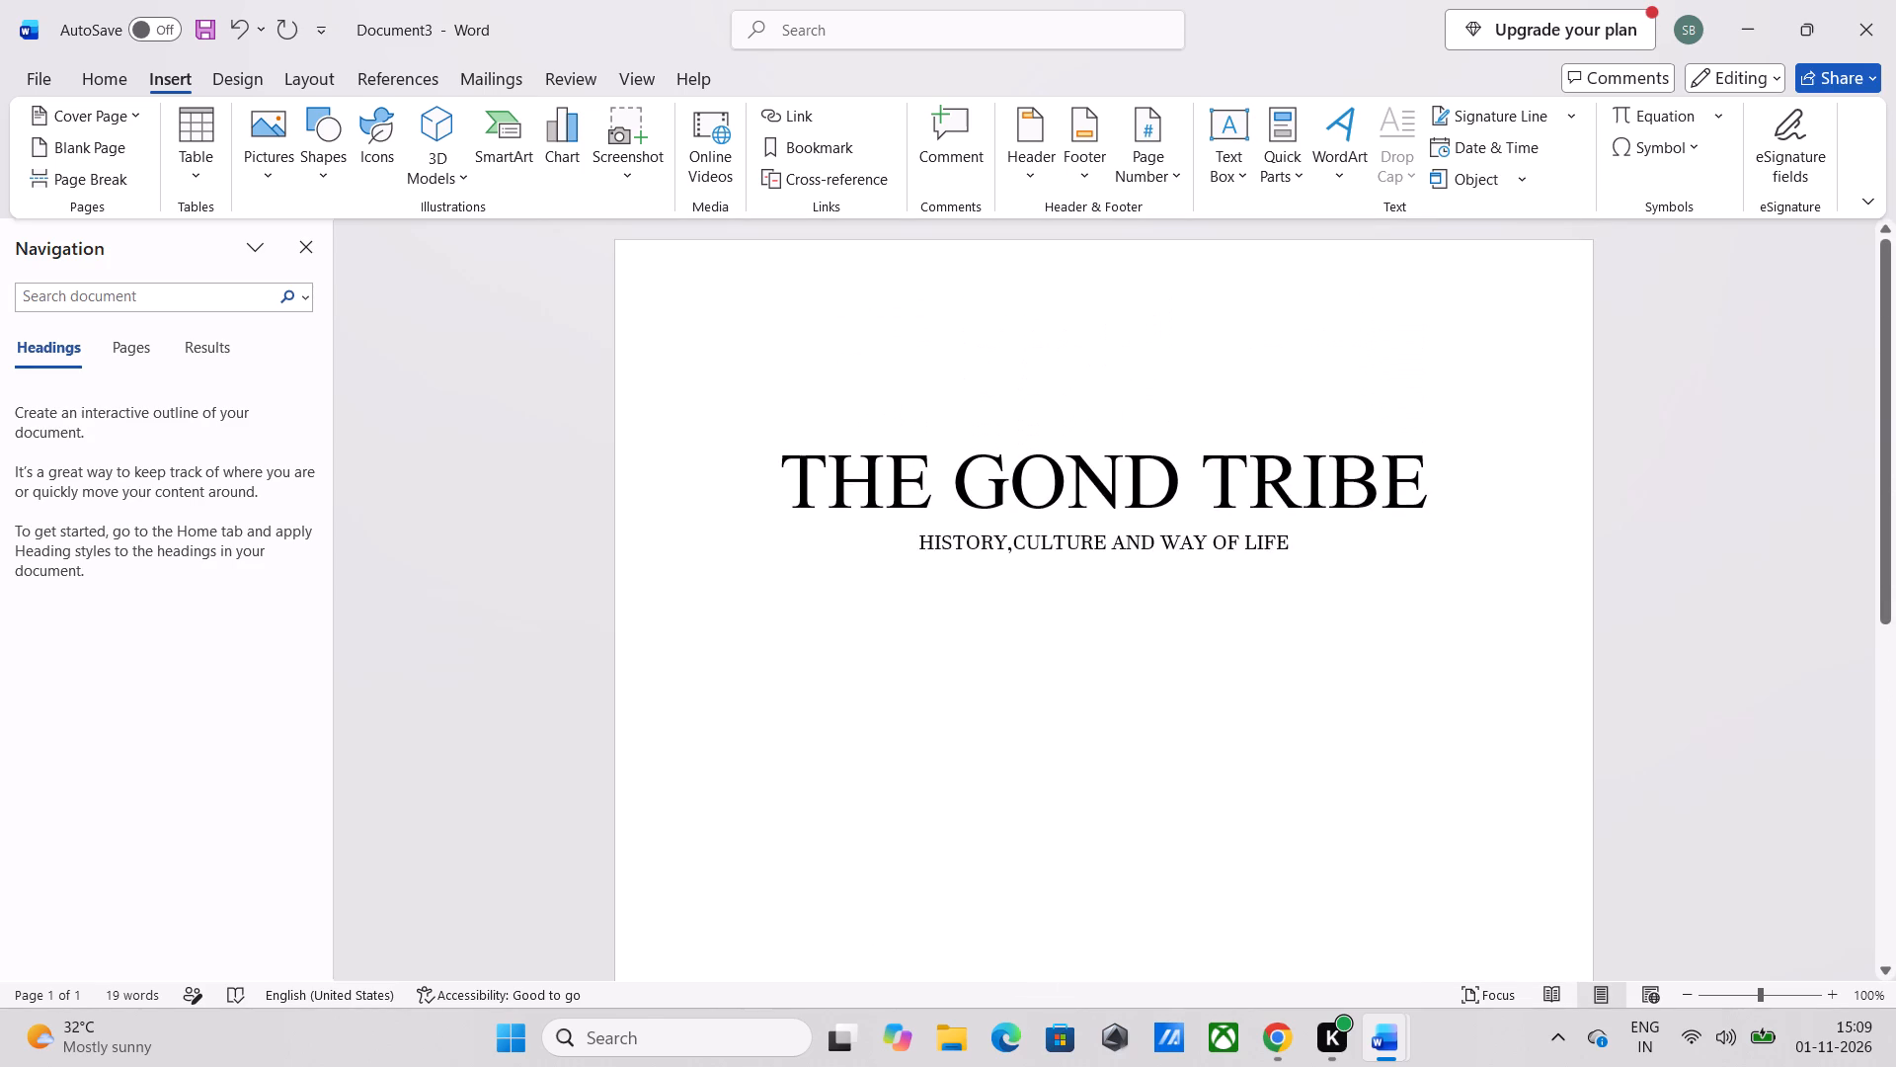
{"action": "scroll", "coordinate": [1118, 622], "scroll_direction": "up", "scroll_amount": 9}
{"action": "scroll", "coordinate": [1126, 575], "scroll_direction": "down", "scroll_amount": 20}
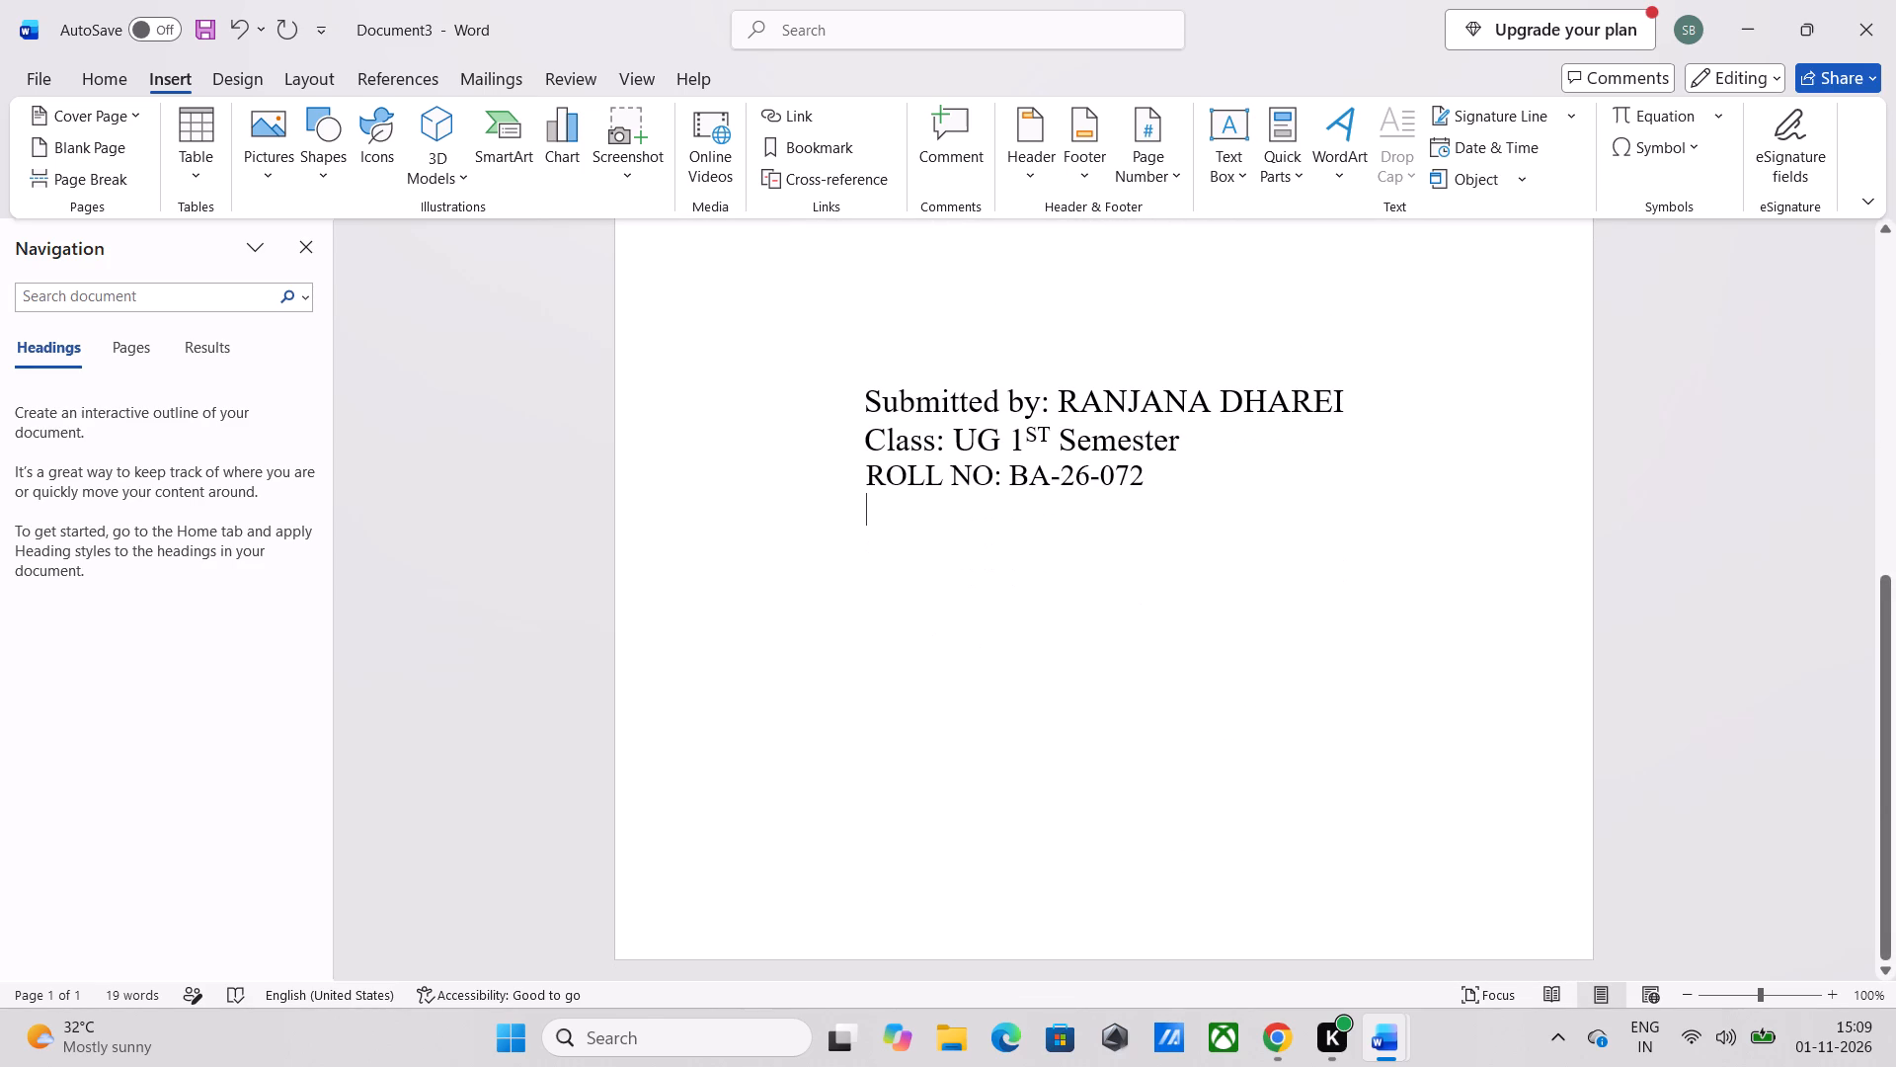
{"action": "left_click", "coordinate": [102, 148]}
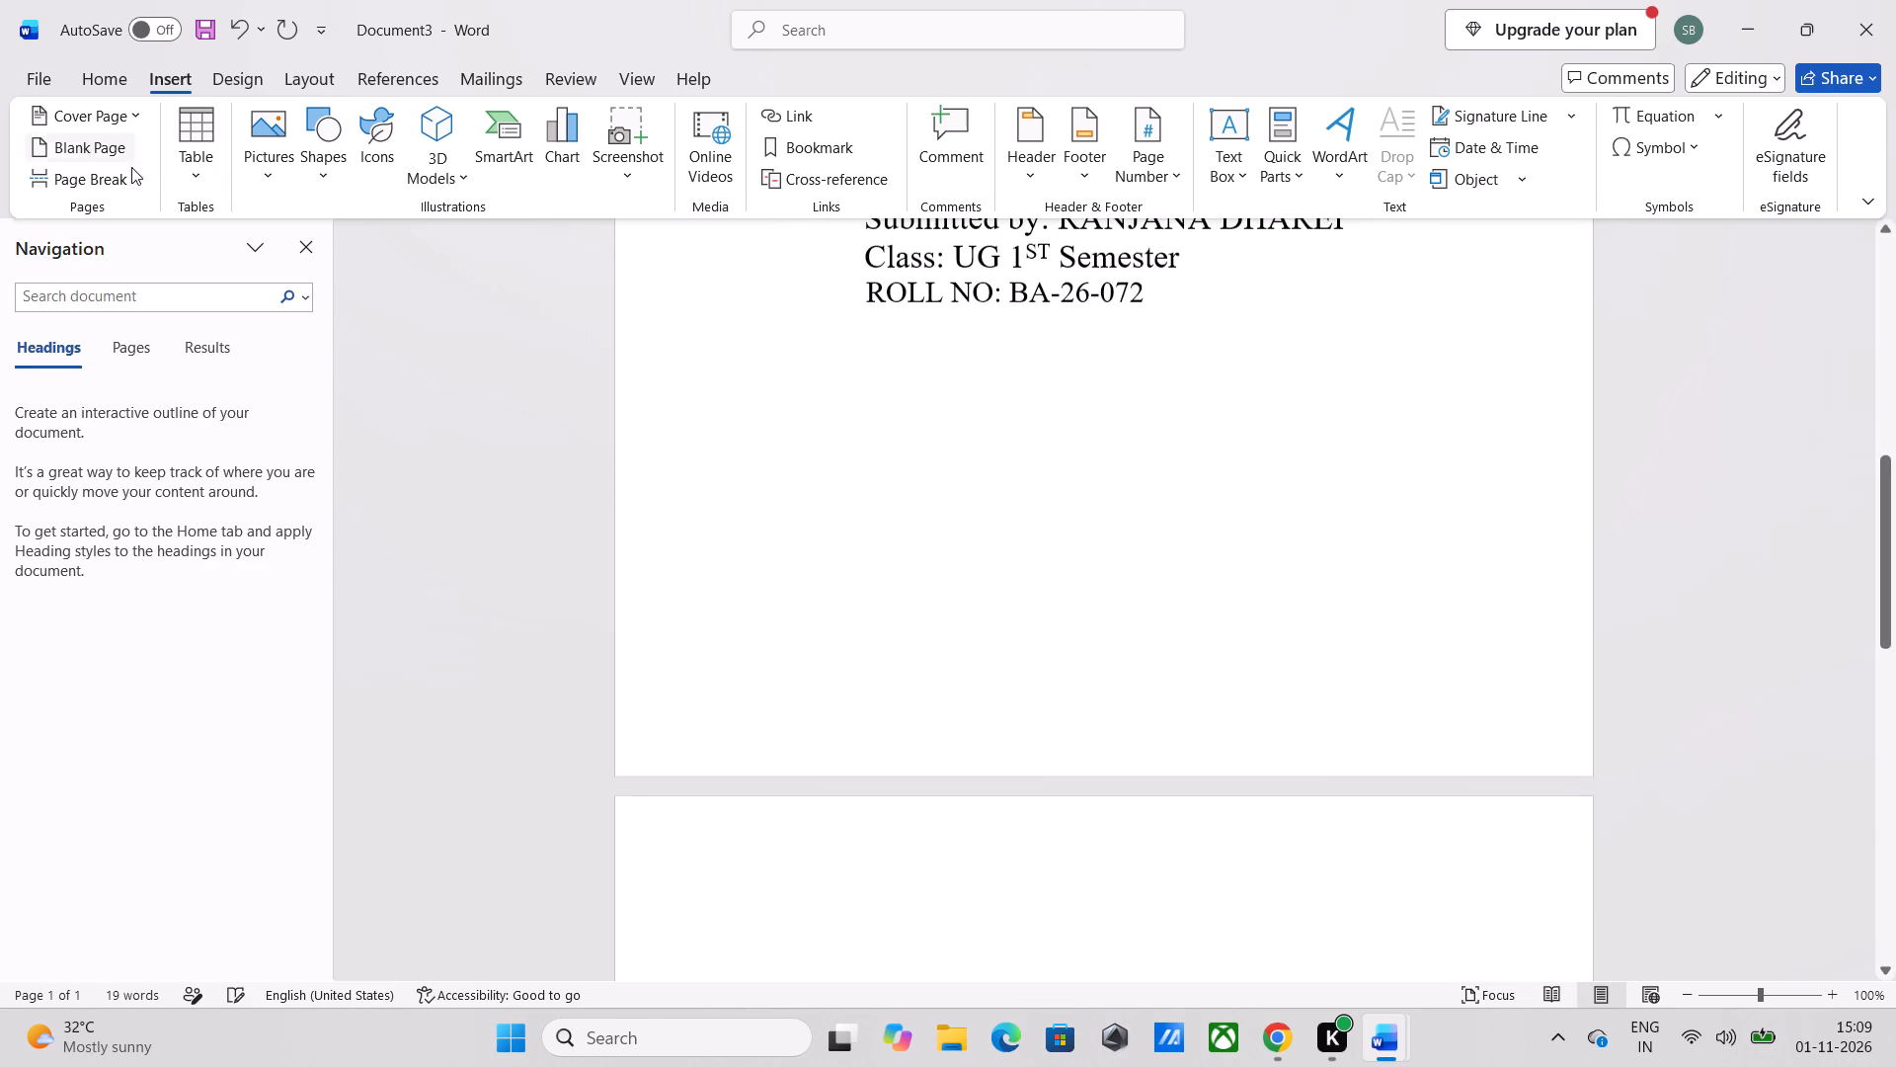
Enter the heading CONTENTS ~ at the top of the second page and add three line breaks after it.
{"action": "left_click", "coordinate": [850, 868]}
{"action": "scroll", "coordinate": [851, 859], "scroll_direction": "down", "scroll_amount": 8}
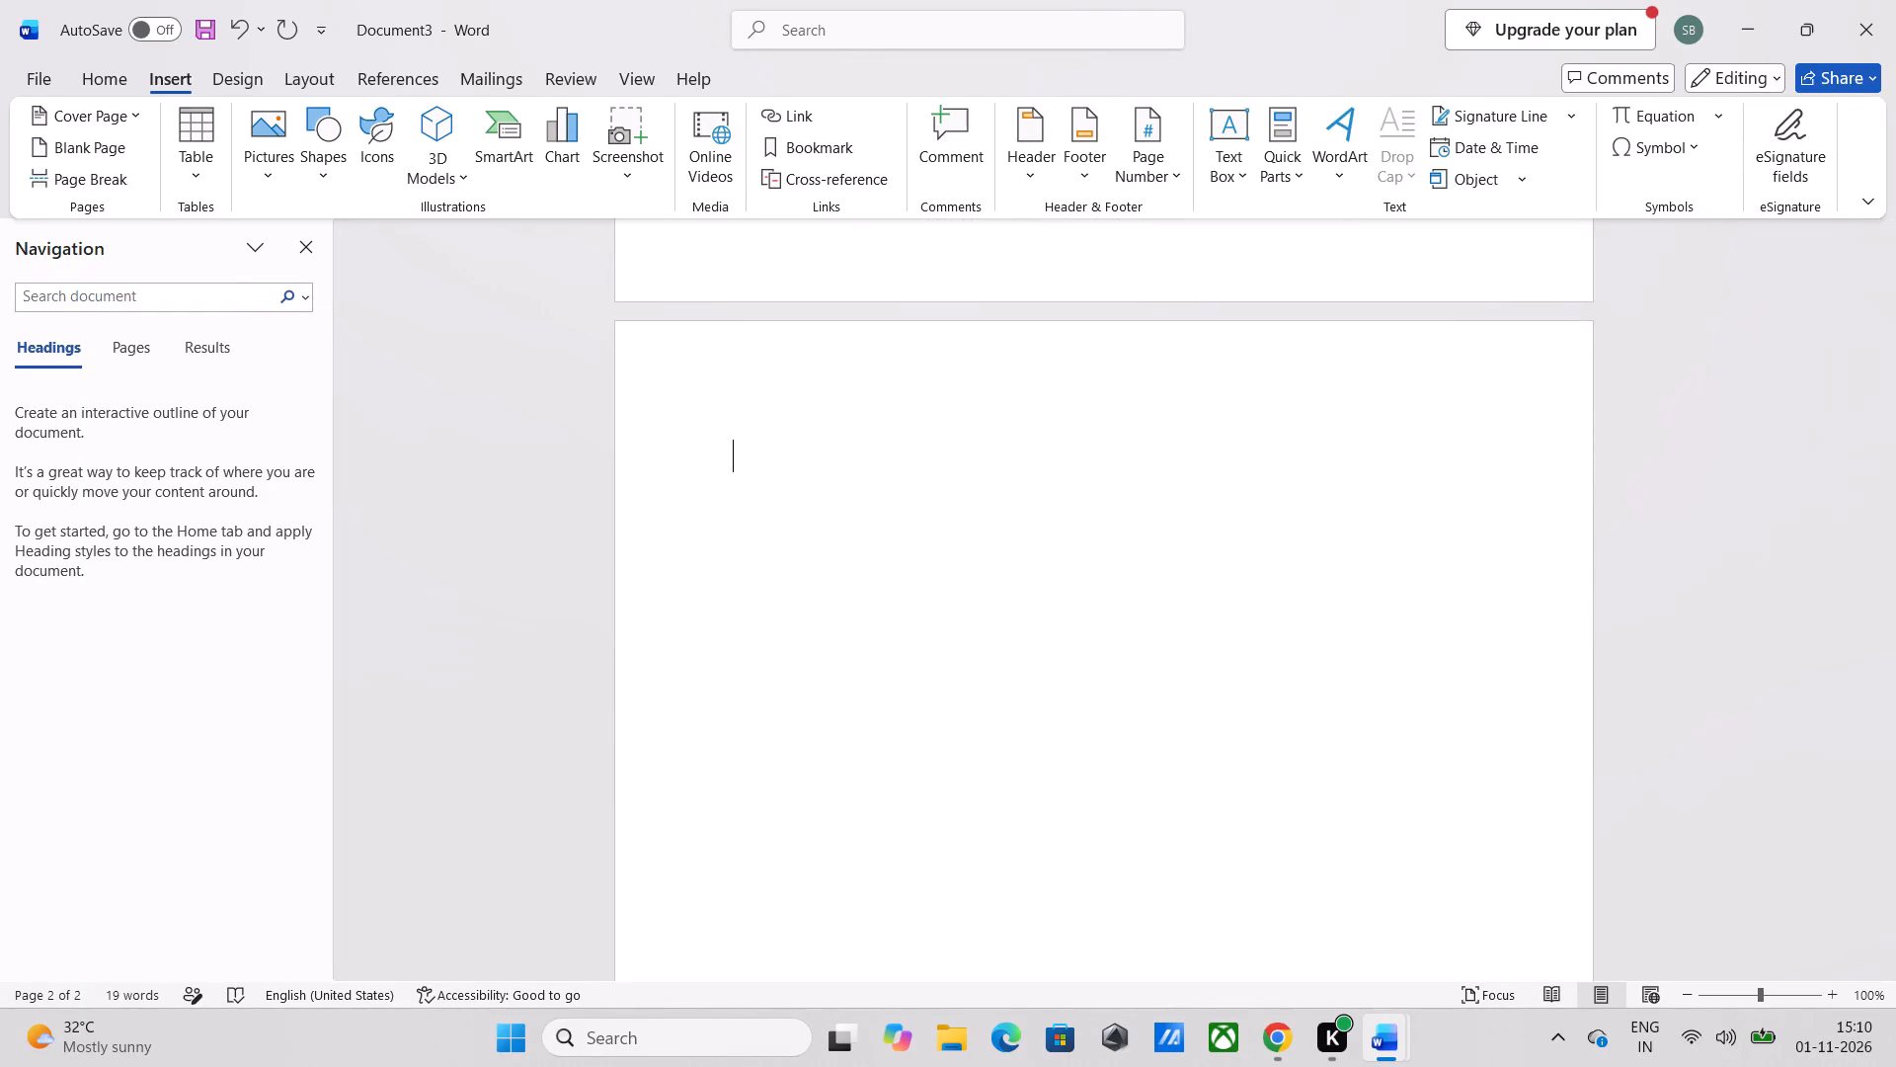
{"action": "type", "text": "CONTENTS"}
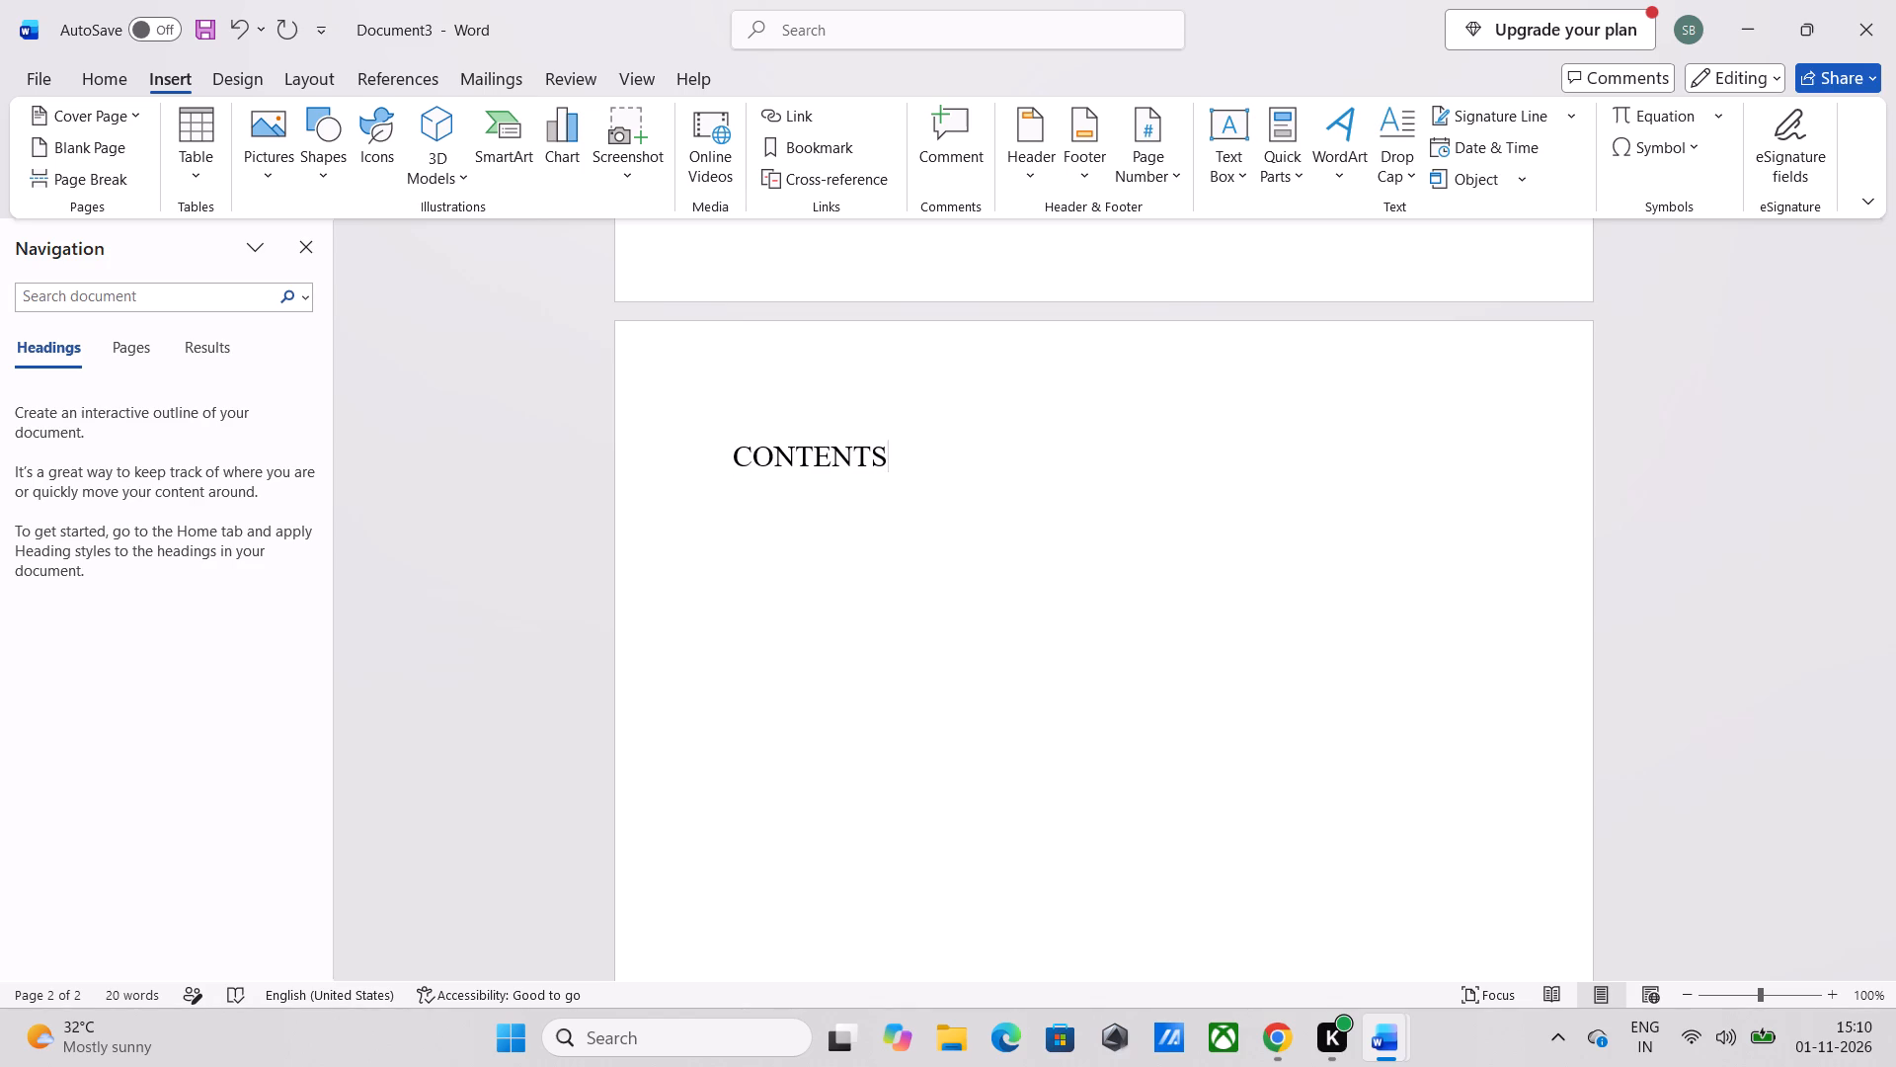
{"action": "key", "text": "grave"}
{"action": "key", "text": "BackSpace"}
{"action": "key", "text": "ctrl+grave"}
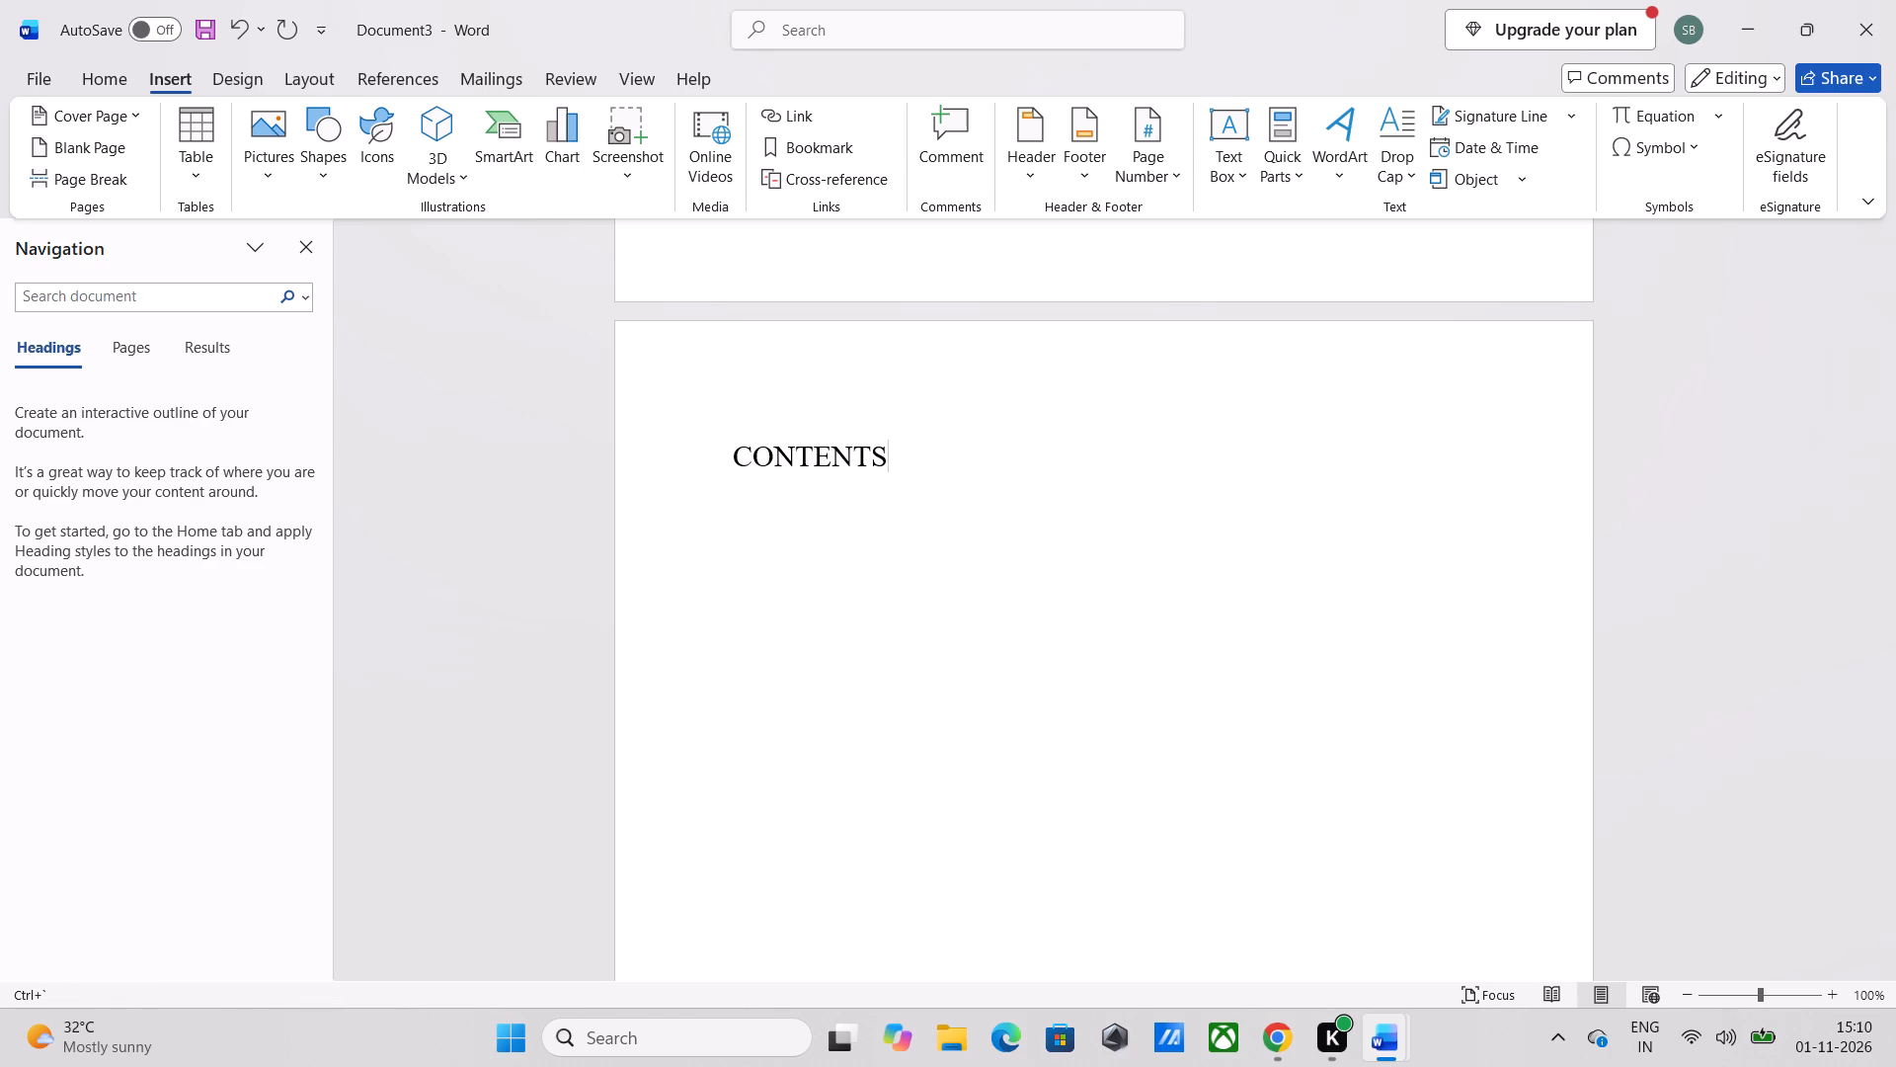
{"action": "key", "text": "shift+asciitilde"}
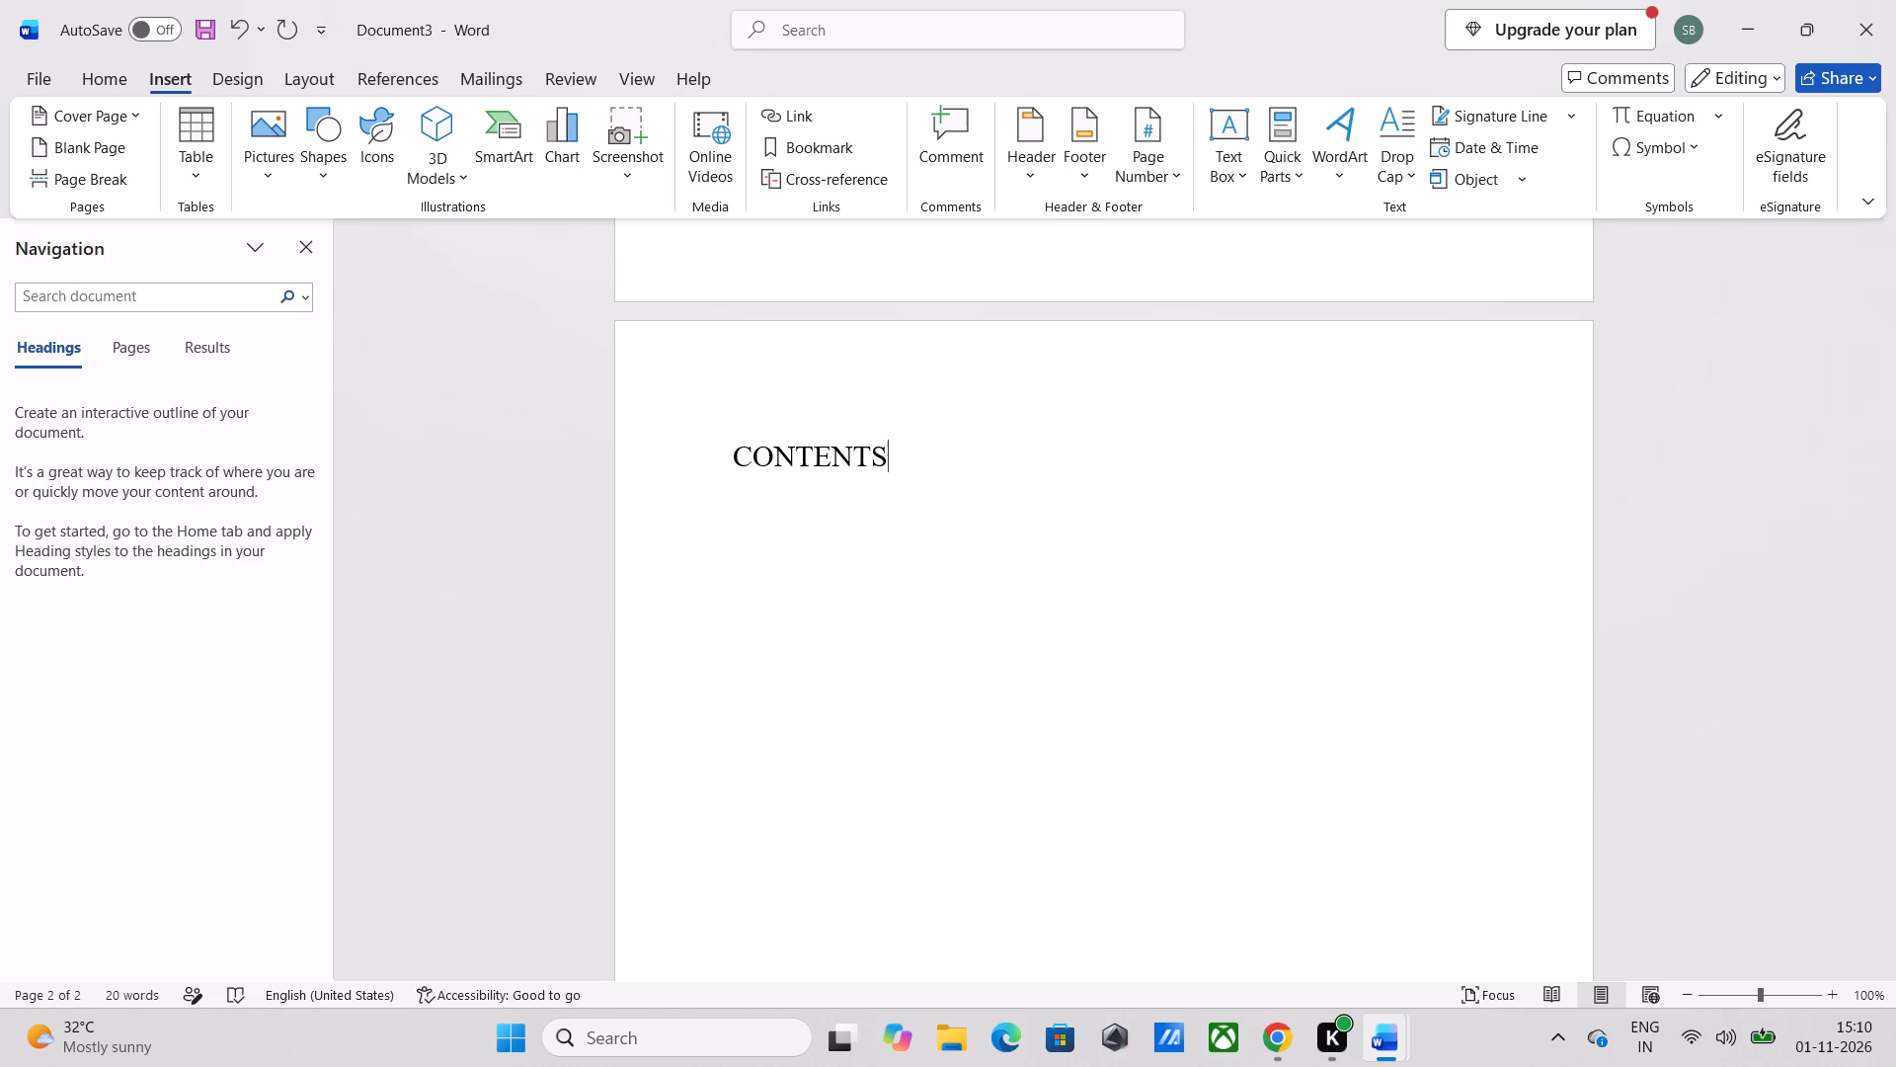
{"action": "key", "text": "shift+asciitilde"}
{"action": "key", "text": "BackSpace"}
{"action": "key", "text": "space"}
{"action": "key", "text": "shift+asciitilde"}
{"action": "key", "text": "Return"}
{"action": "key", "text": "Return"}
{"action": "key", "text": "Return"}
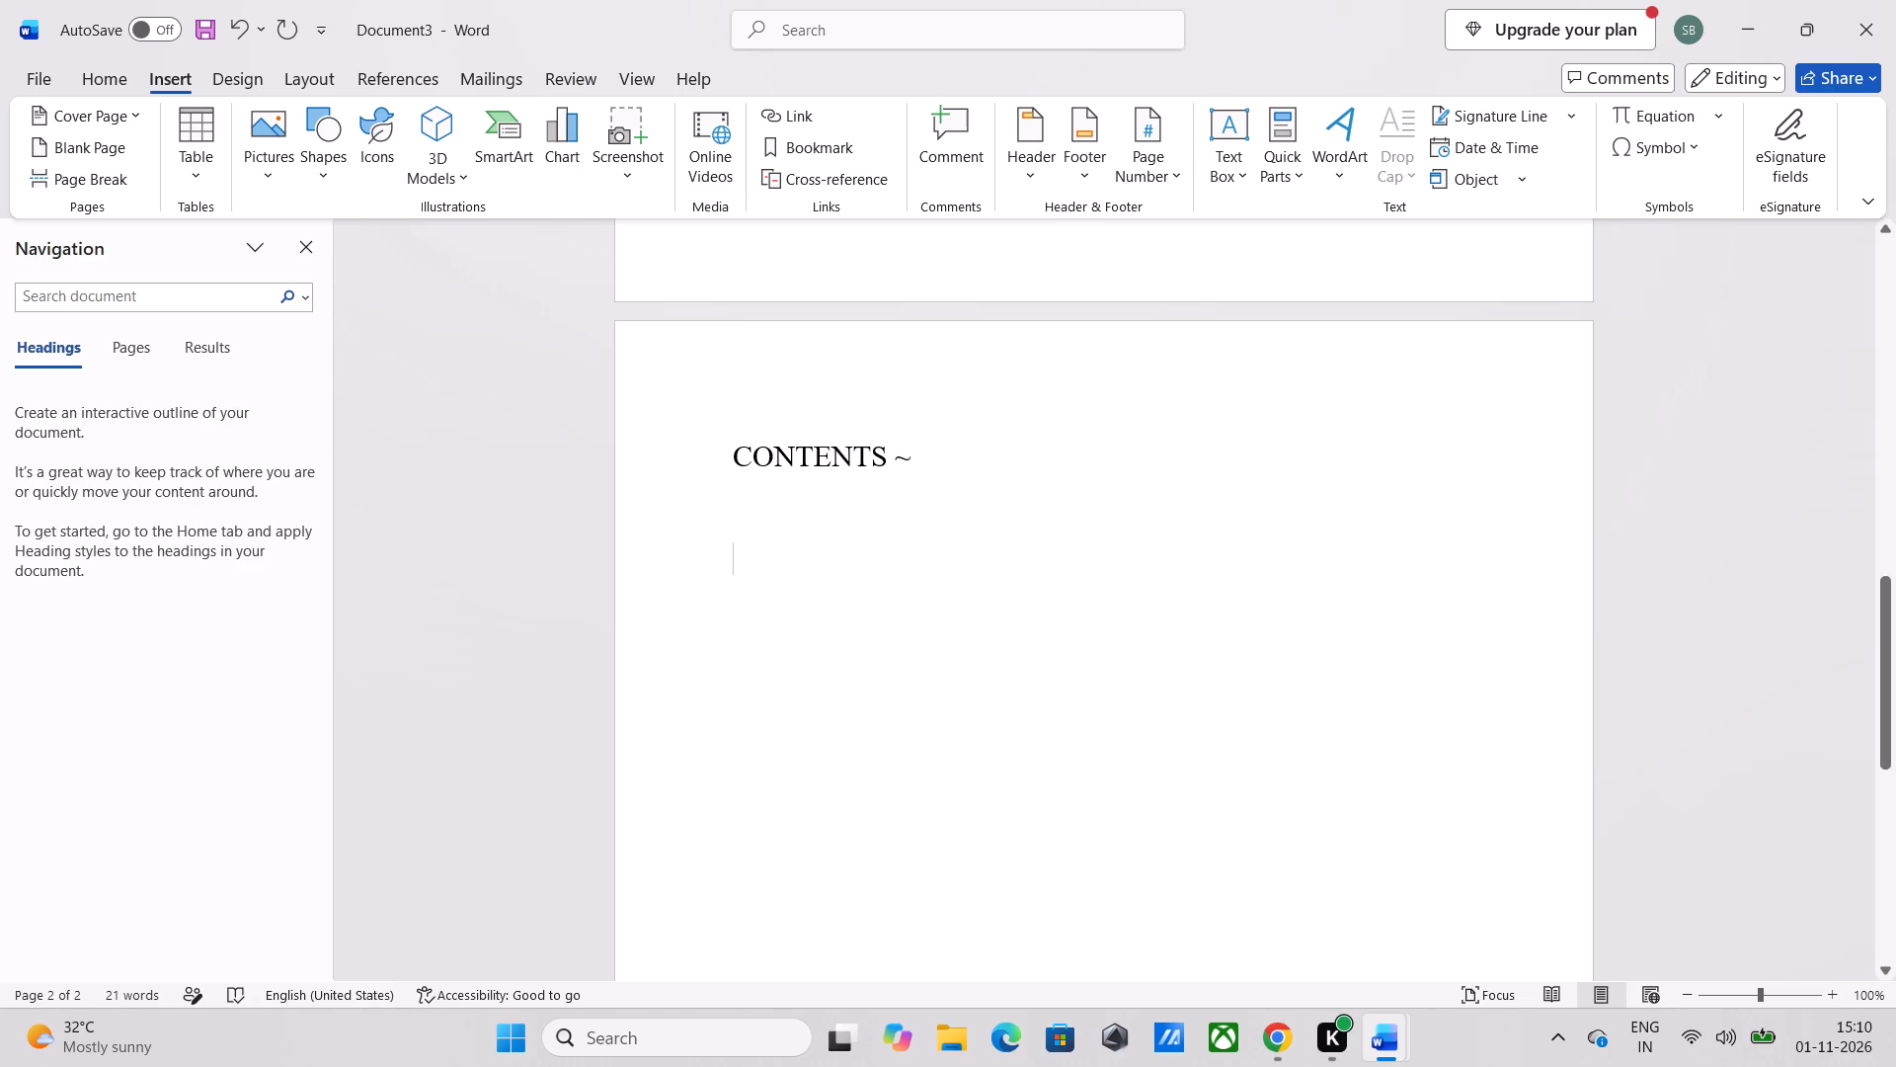
Set the font size of the heading CONTENTS ~ to 26 and place the cursor on a blank line below it.
{"action": "left_click_drag", "start_coordinate": [724, 446], "coordinate": [957, 457]}
{"action": "left_click", "coordinate": [1139, 379]}
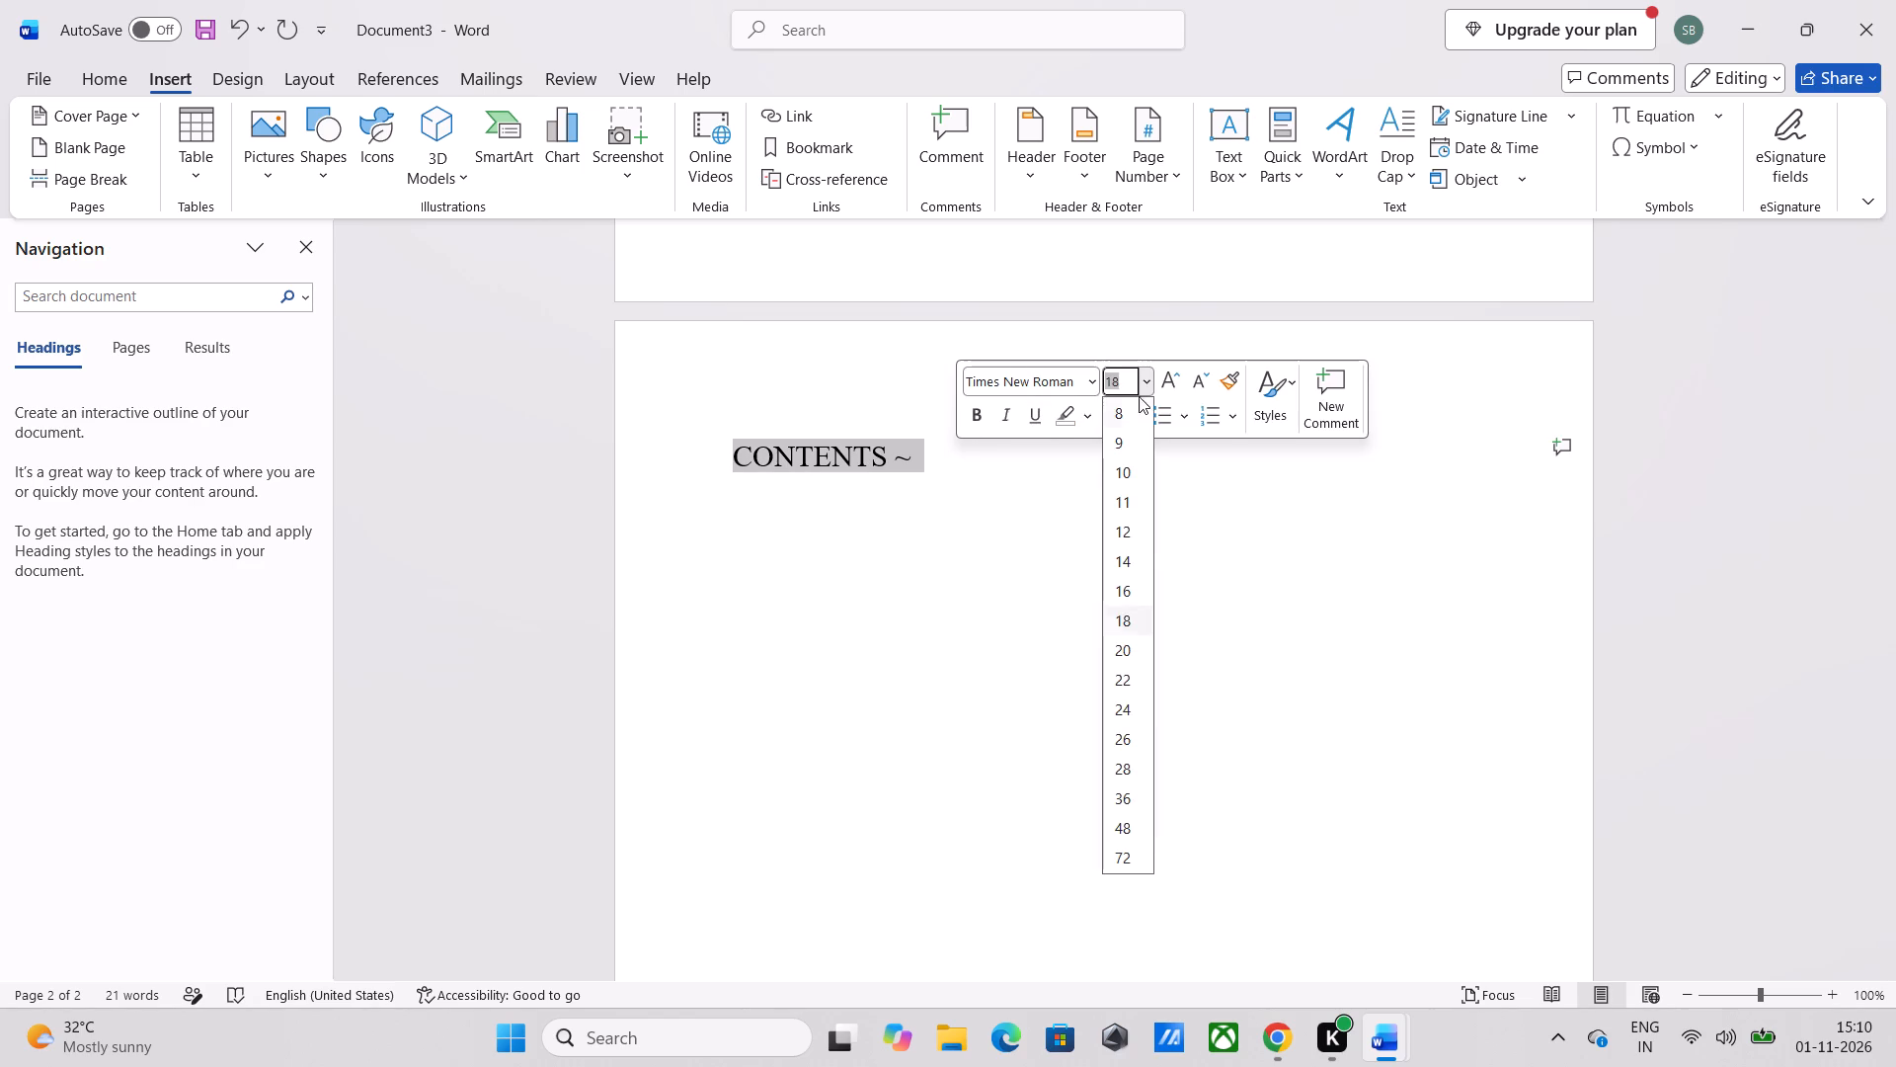
{"action": "left_click", "coordinate": [1129, 732]}
{"action": "left_click", "coordinate": [773, 534]}
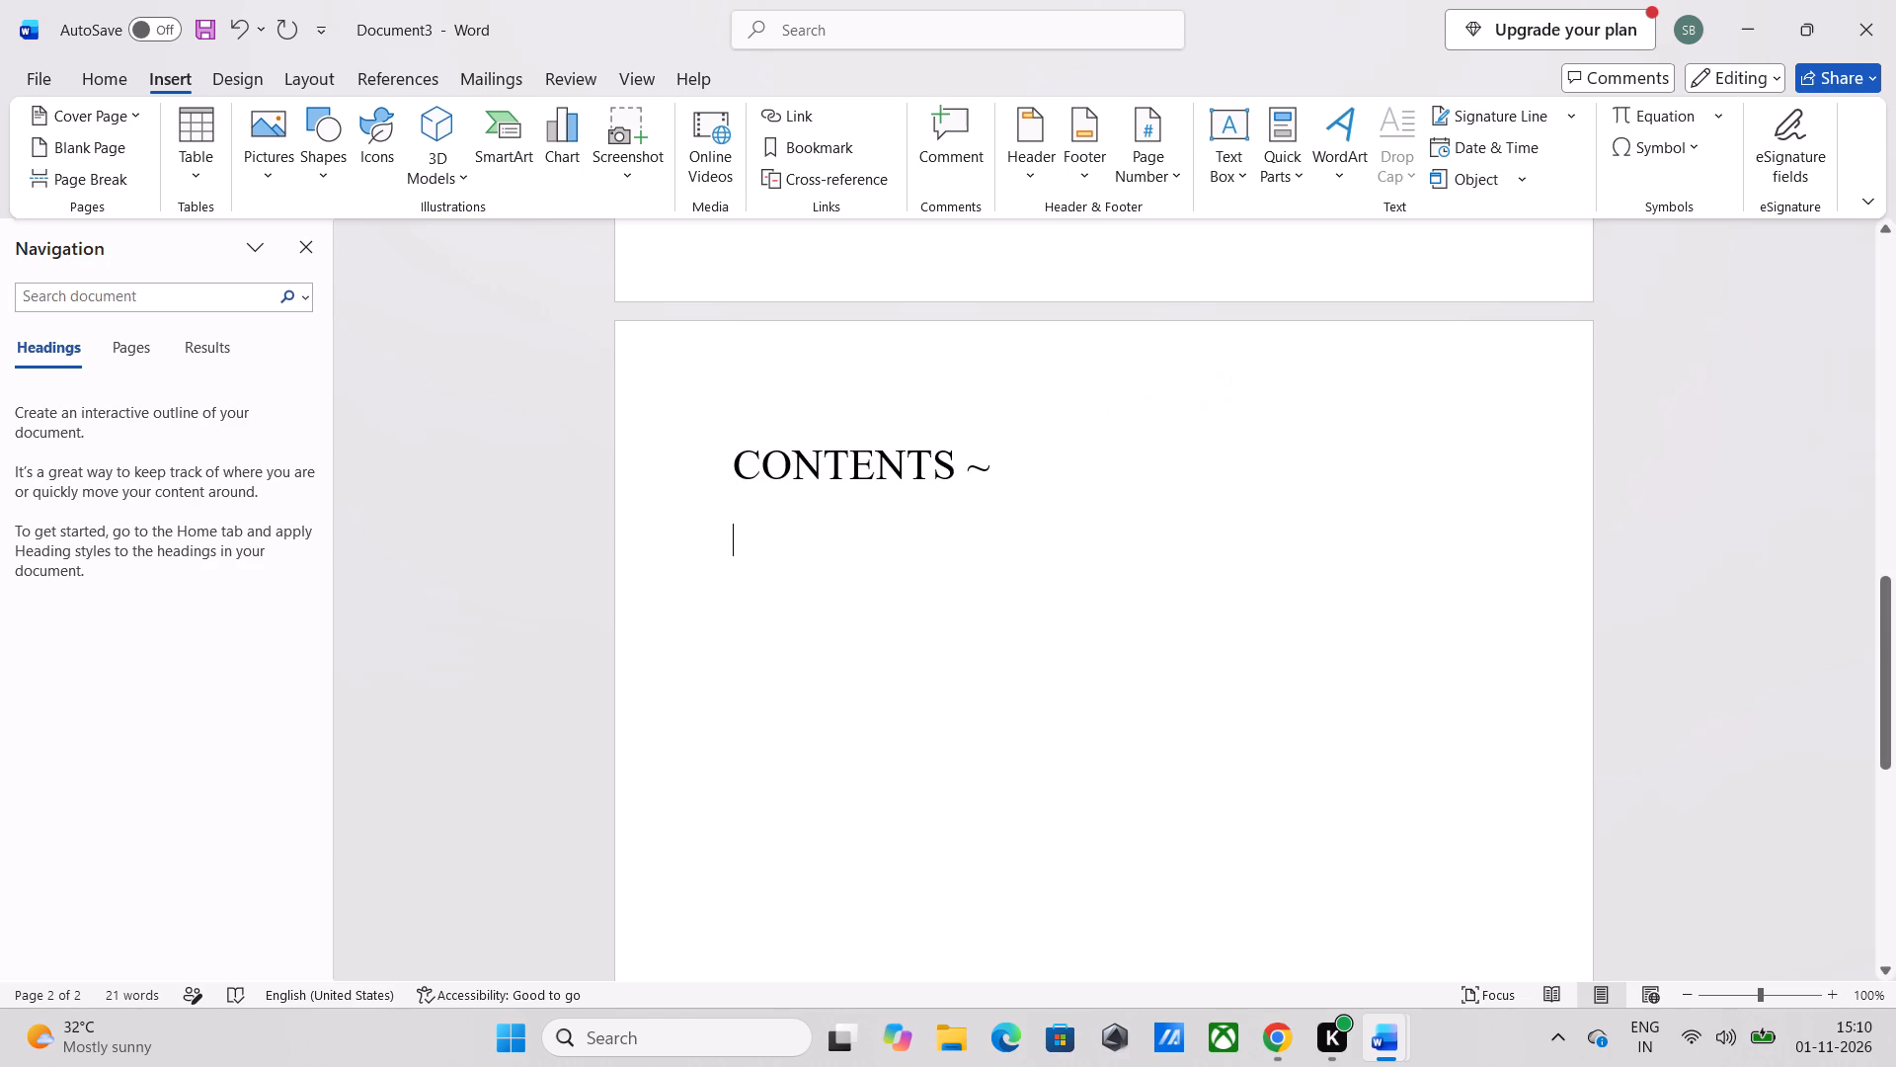
Add a line break below the heading CONTENTS ~ and enter the first contents entry, 1.INTRODUCTION, on its own line.
{"action": "scroll", "coordinate": [795, 586], "scroll_direction": "down", "scroll_amount": 3}
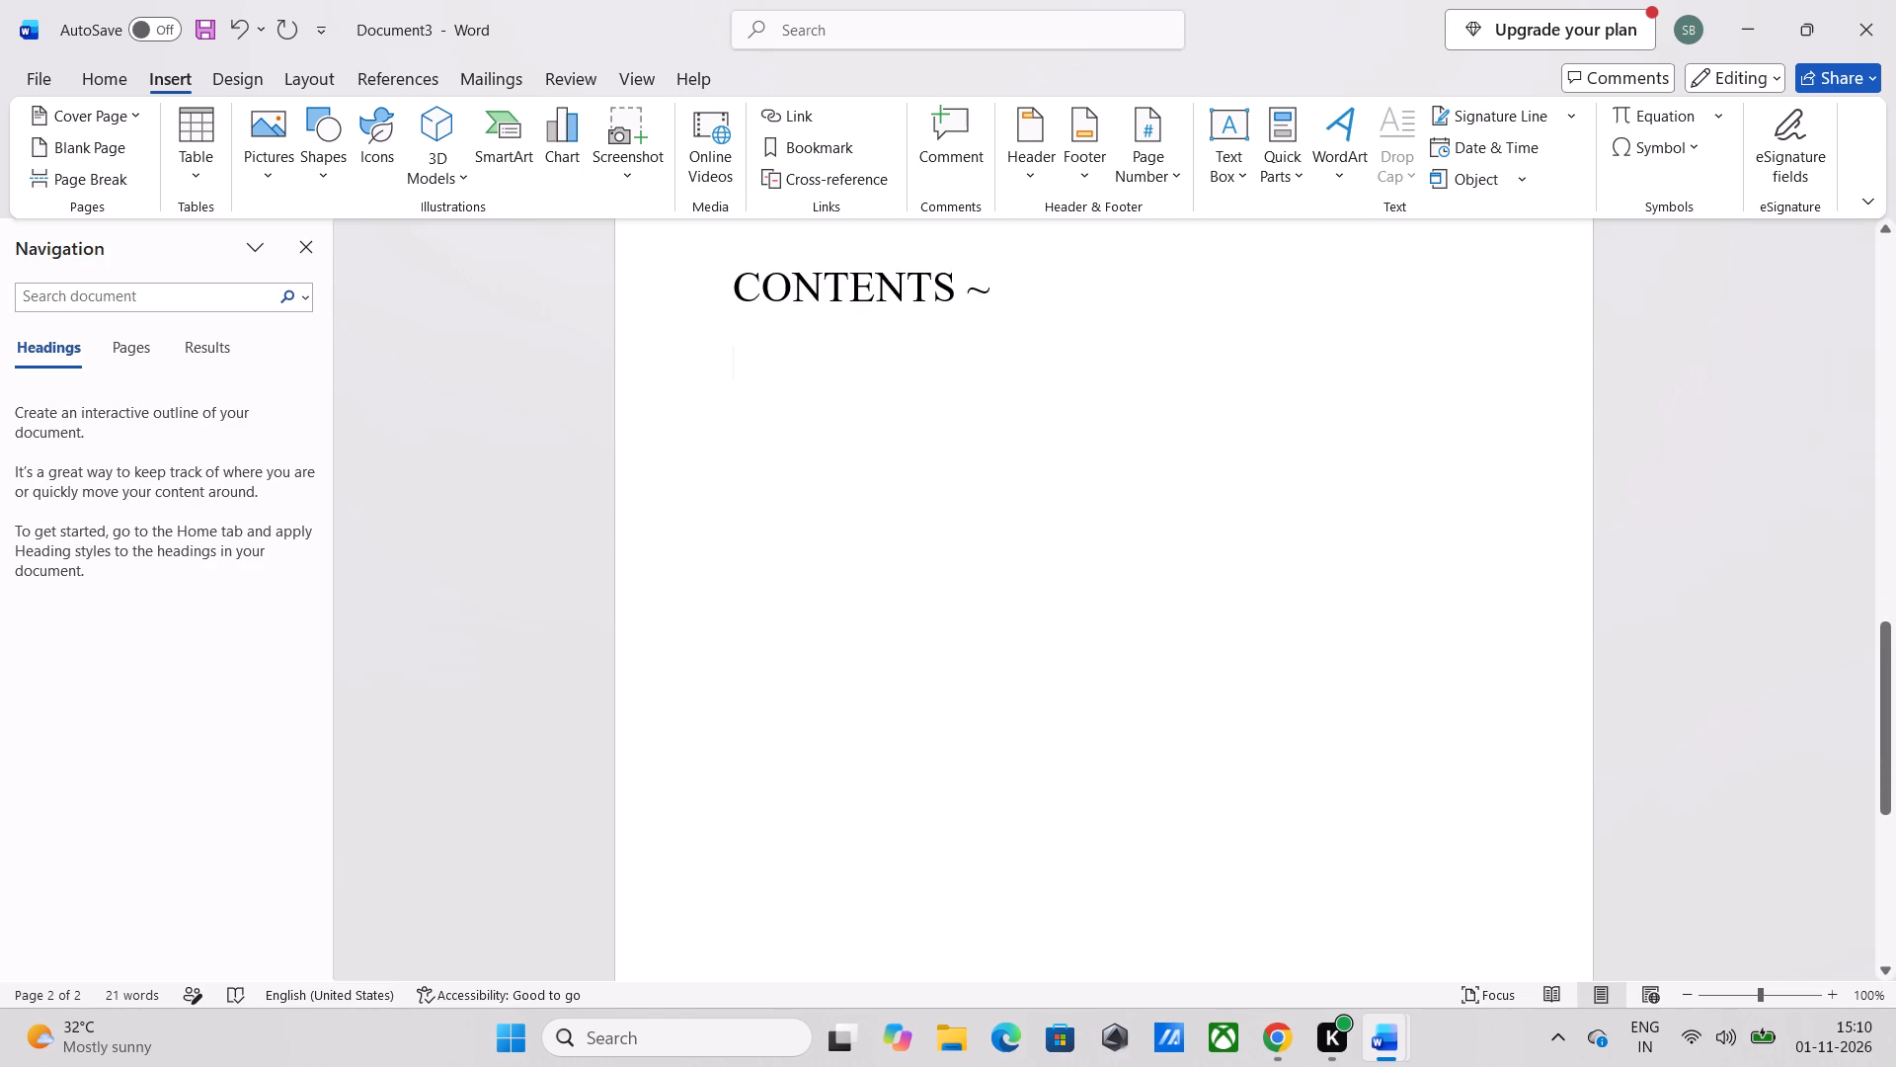
{"action": "left_click", "coordinate": [757, 363]}
{"action": "key", "text": "Return"}
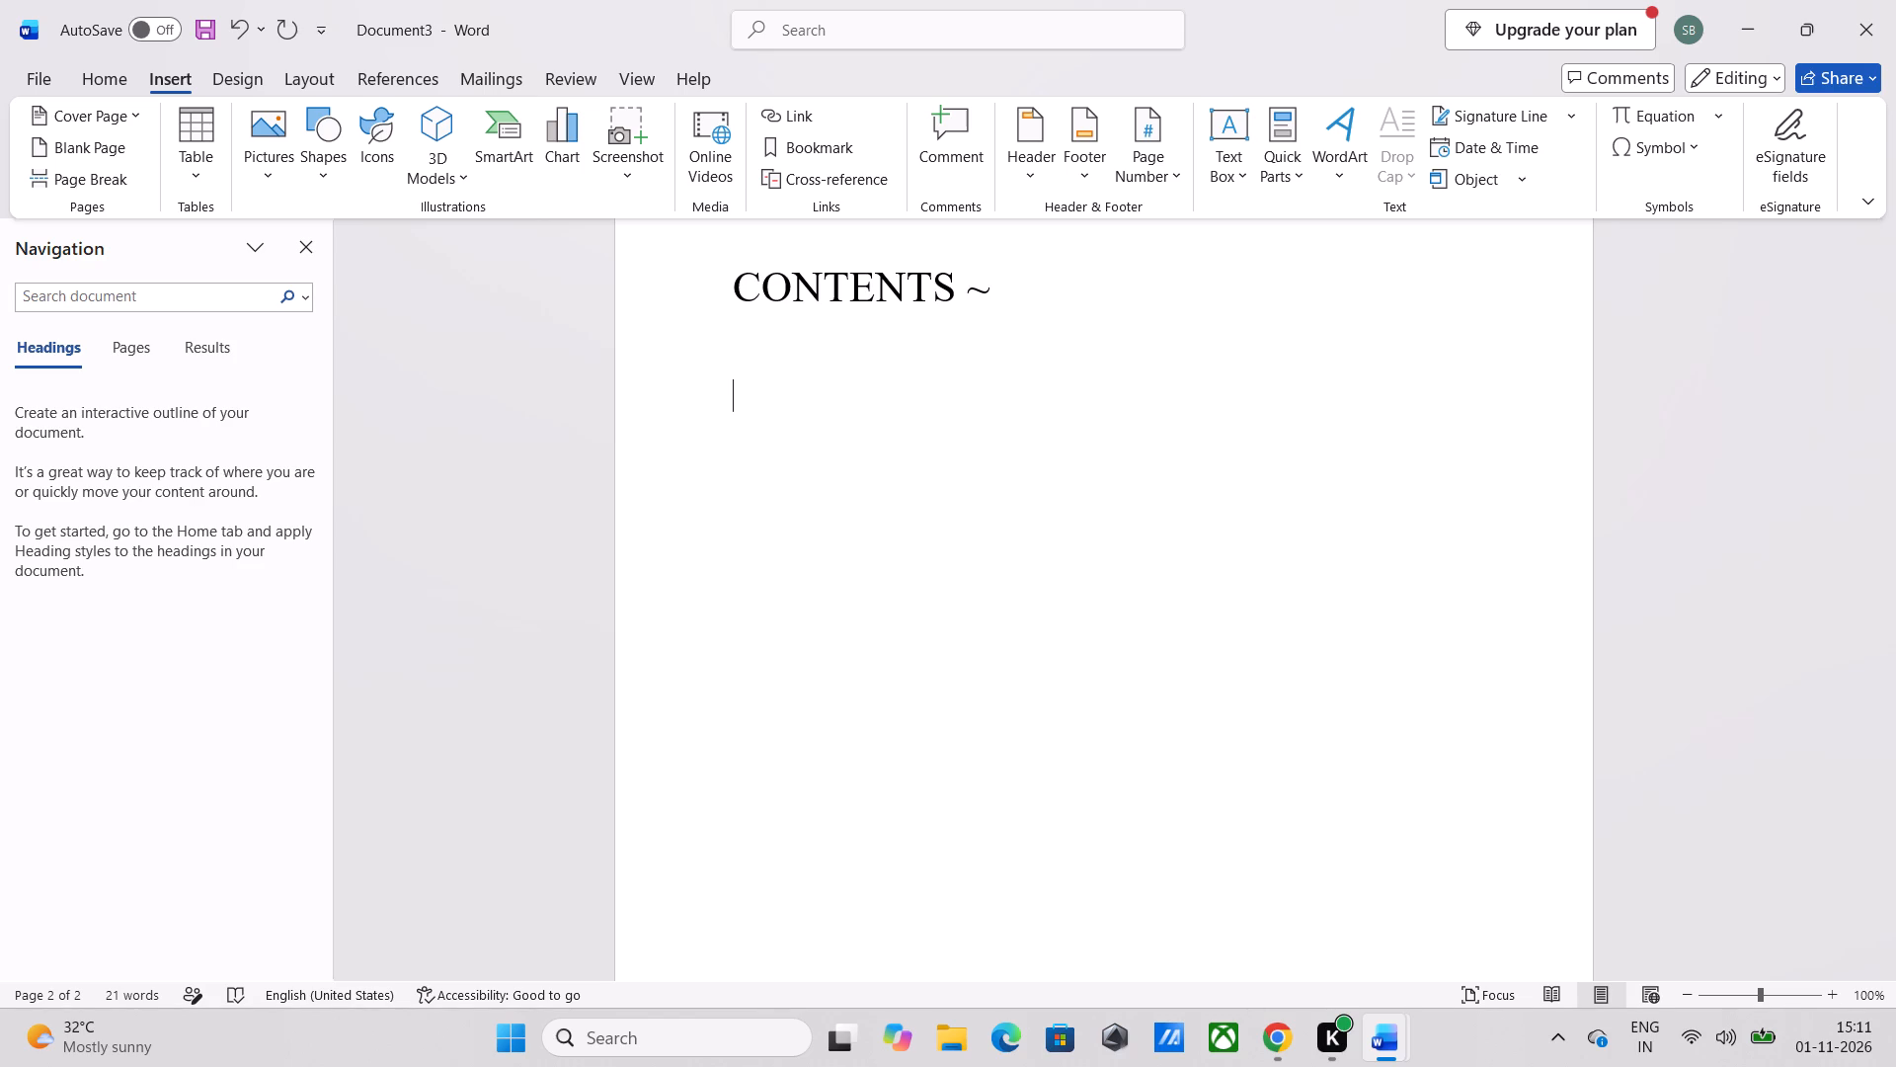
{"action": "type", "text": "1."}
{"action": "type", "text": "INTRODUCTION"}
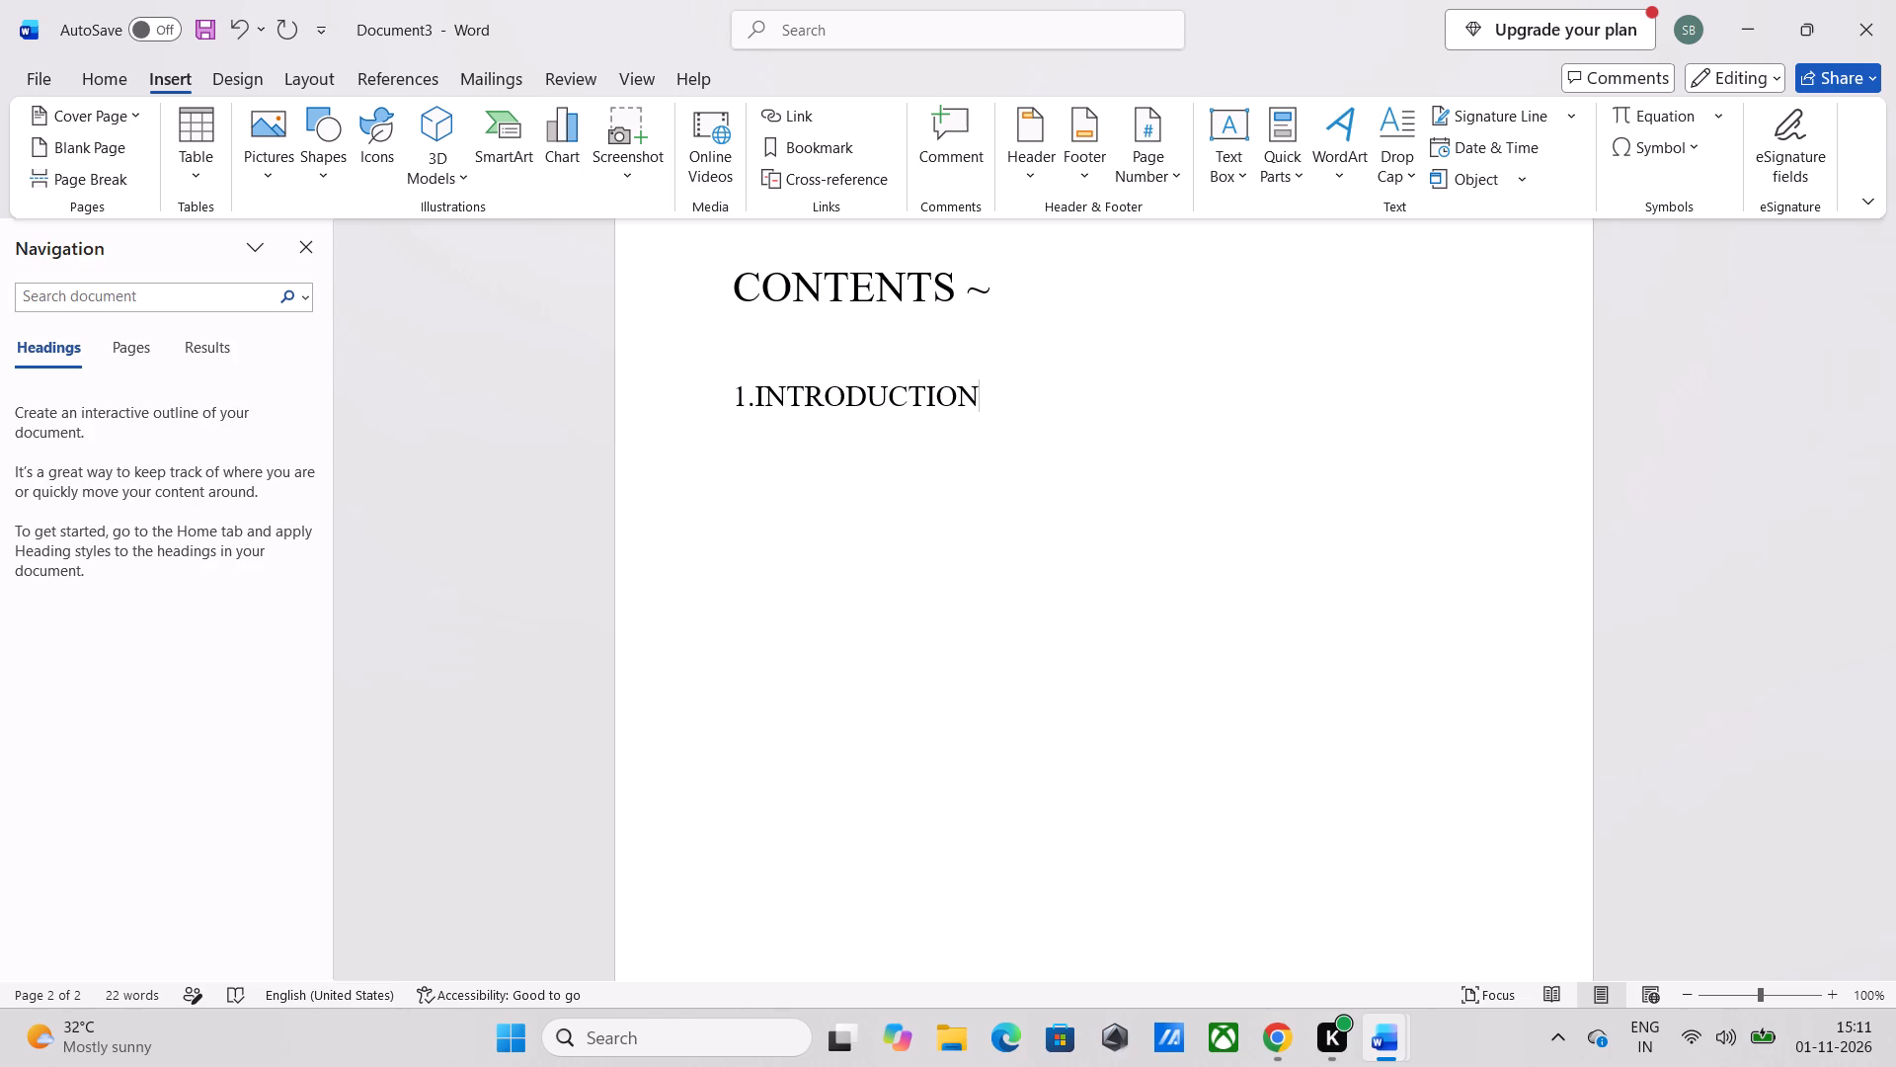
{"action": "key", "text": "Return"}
Start the second contents entry with 2.ORIGIN AND, and delete the capitalised words so only the number 2. remains.
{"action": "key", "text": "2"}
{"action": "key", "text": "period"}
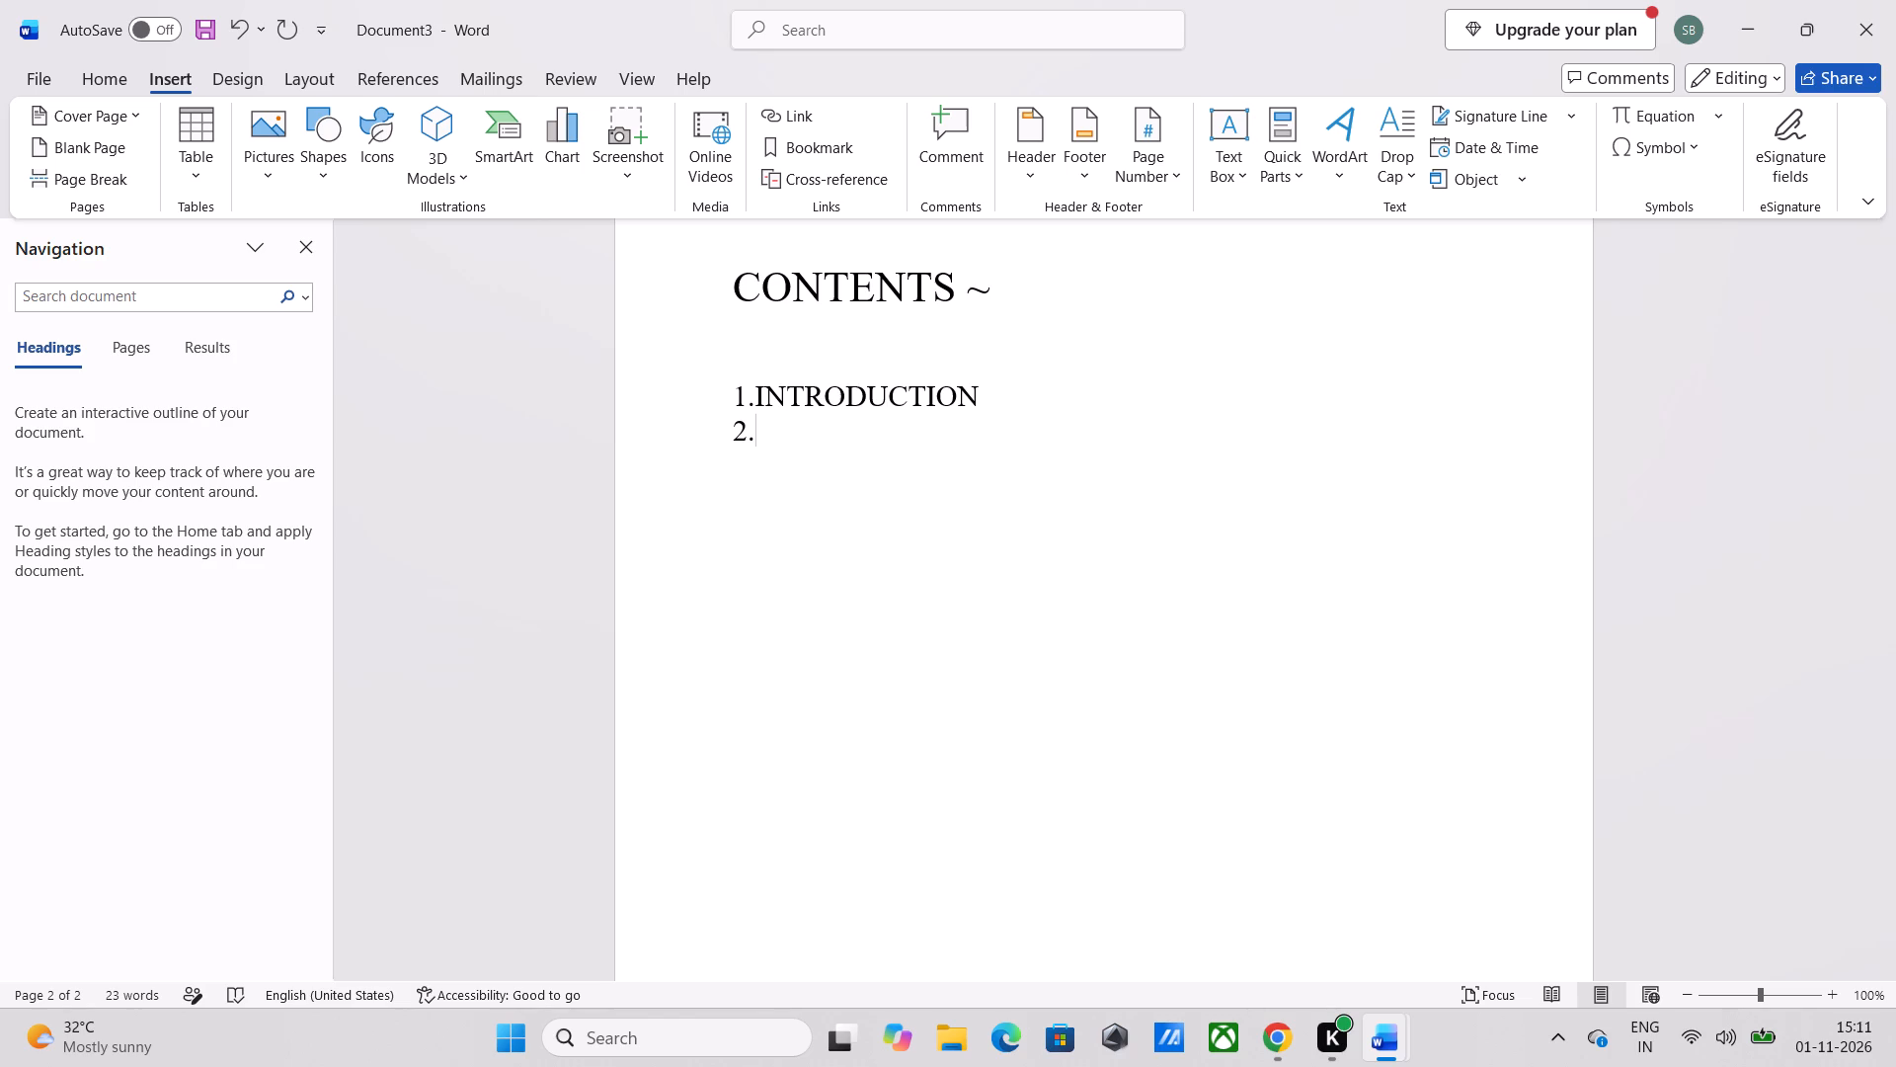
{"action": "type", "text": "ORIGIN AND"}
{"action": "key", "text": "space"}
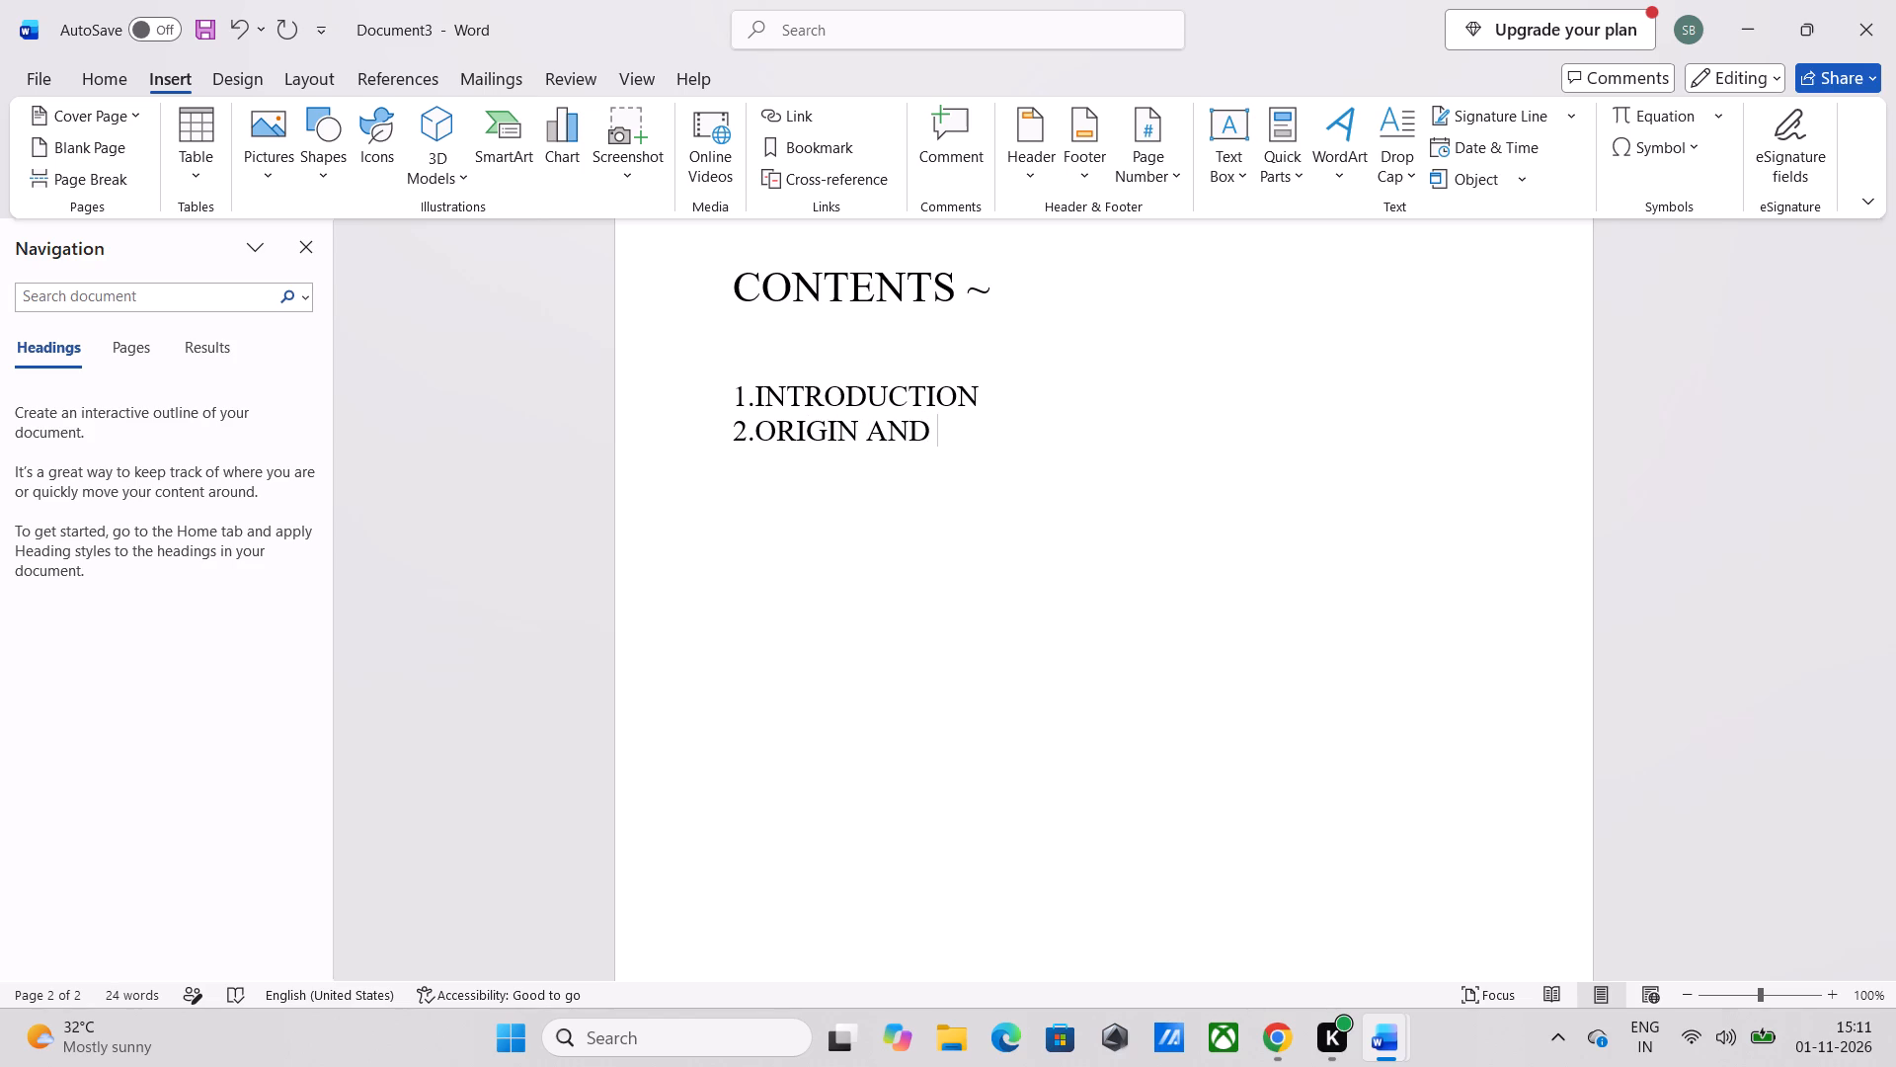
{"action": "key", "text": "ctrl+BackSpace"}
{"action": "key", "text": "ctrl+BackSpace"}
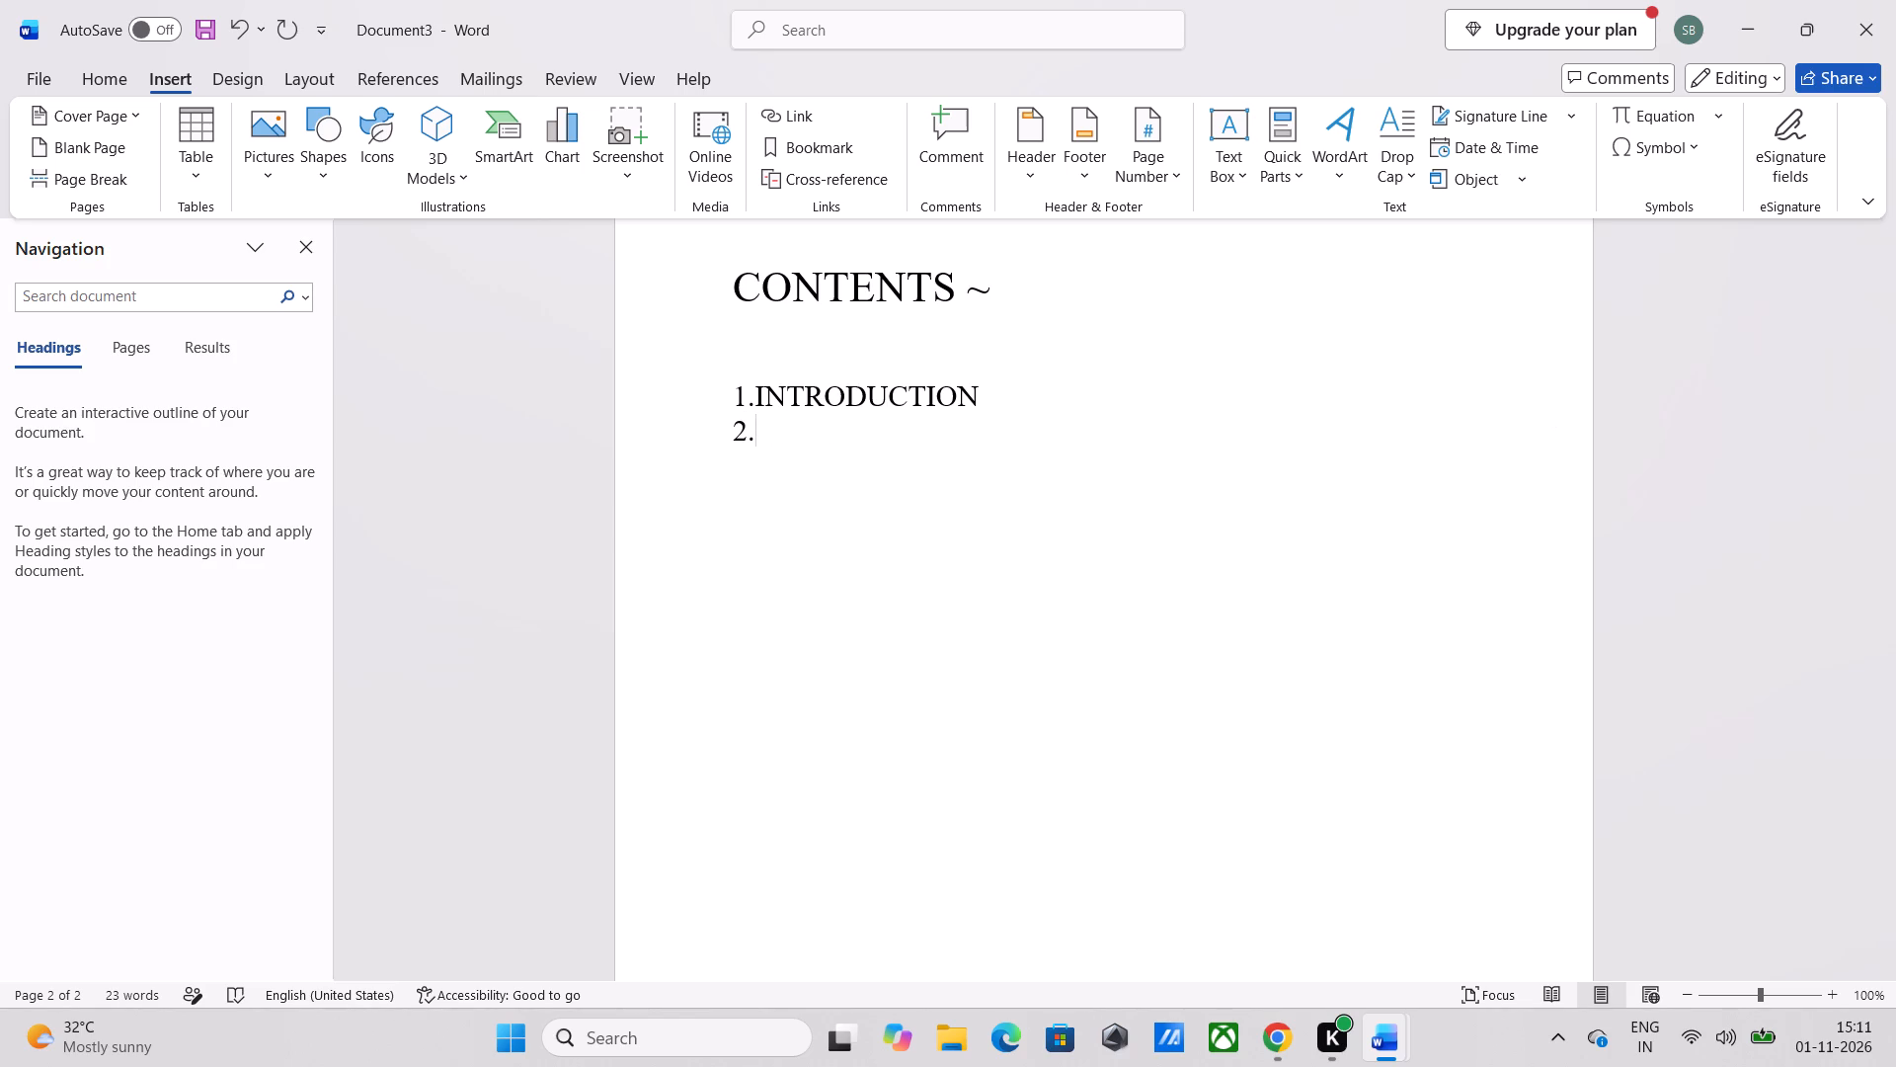
Replace the capitalised word in the first contents entry with Introduction, keeping the number 1. before it.
{"action": "left_click", "coordinate": [998, 393]}
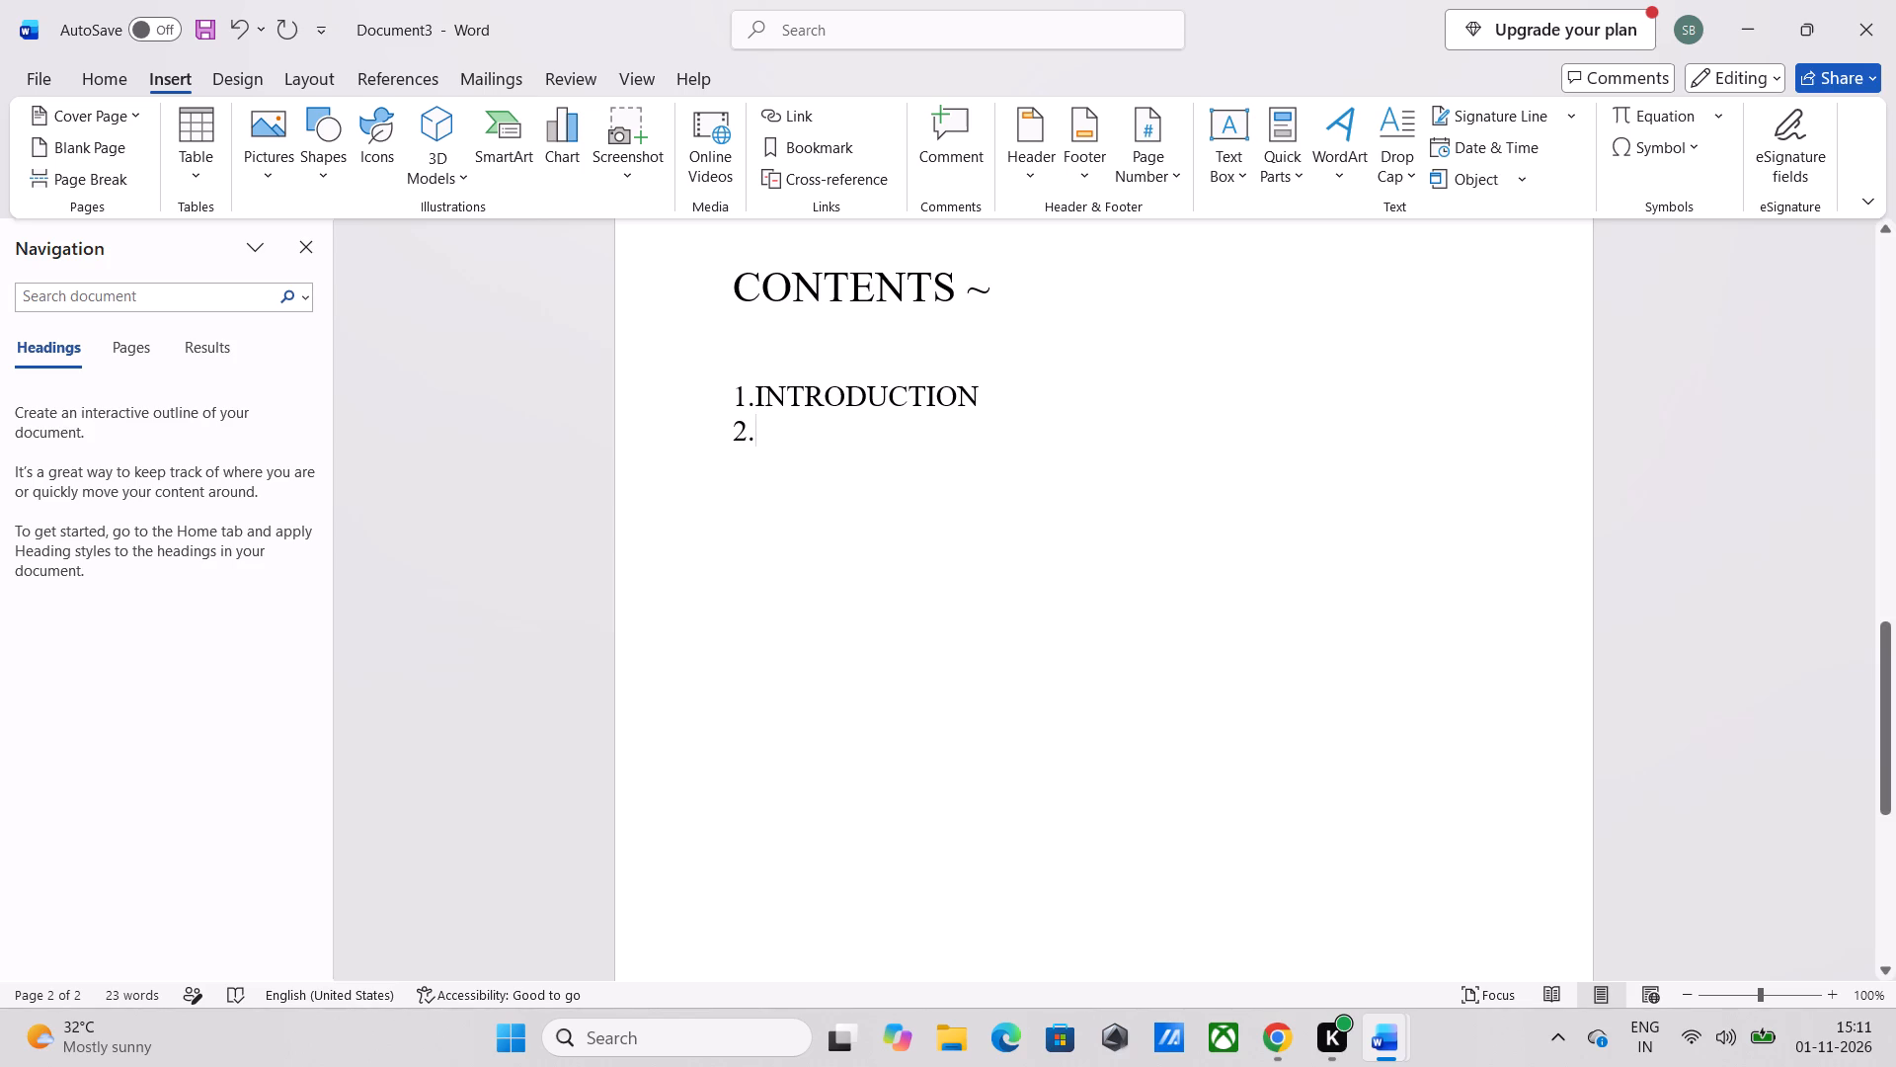
{"action": "key", "text": "ctrl+BackSpace"}
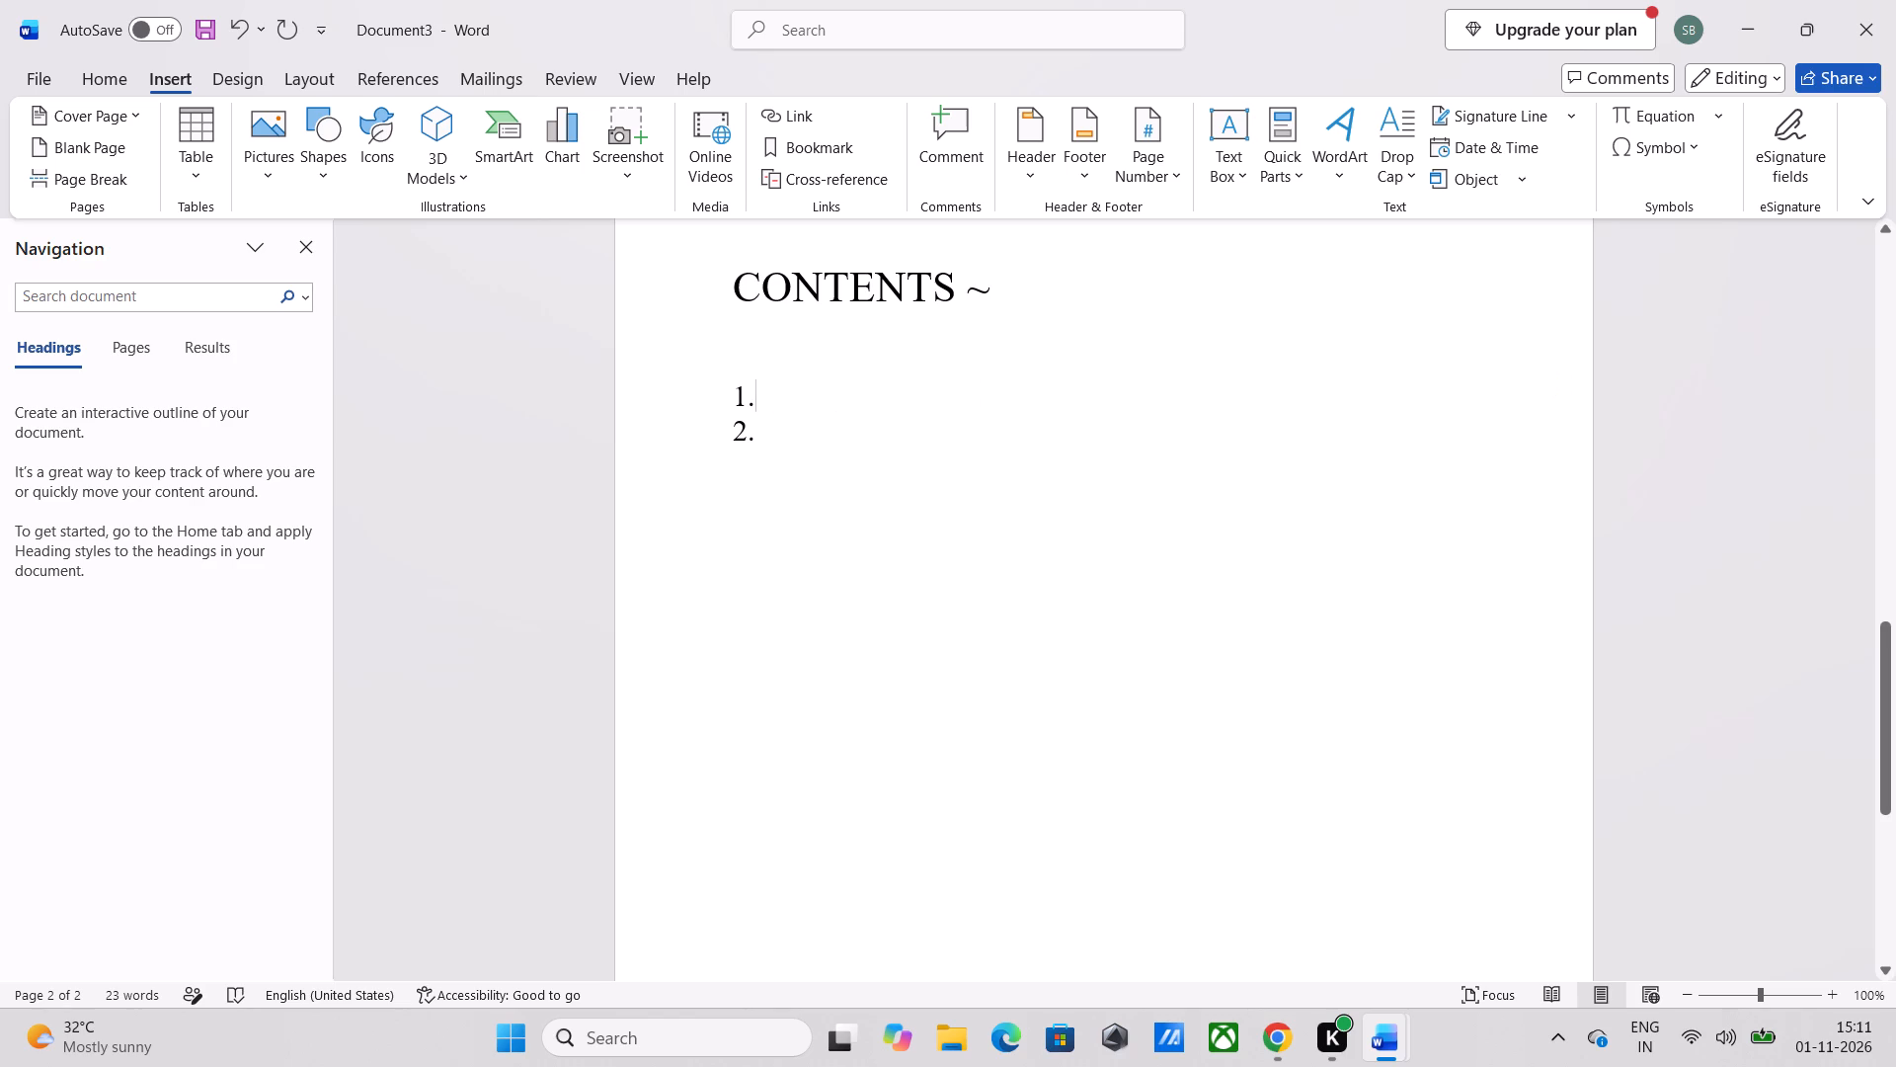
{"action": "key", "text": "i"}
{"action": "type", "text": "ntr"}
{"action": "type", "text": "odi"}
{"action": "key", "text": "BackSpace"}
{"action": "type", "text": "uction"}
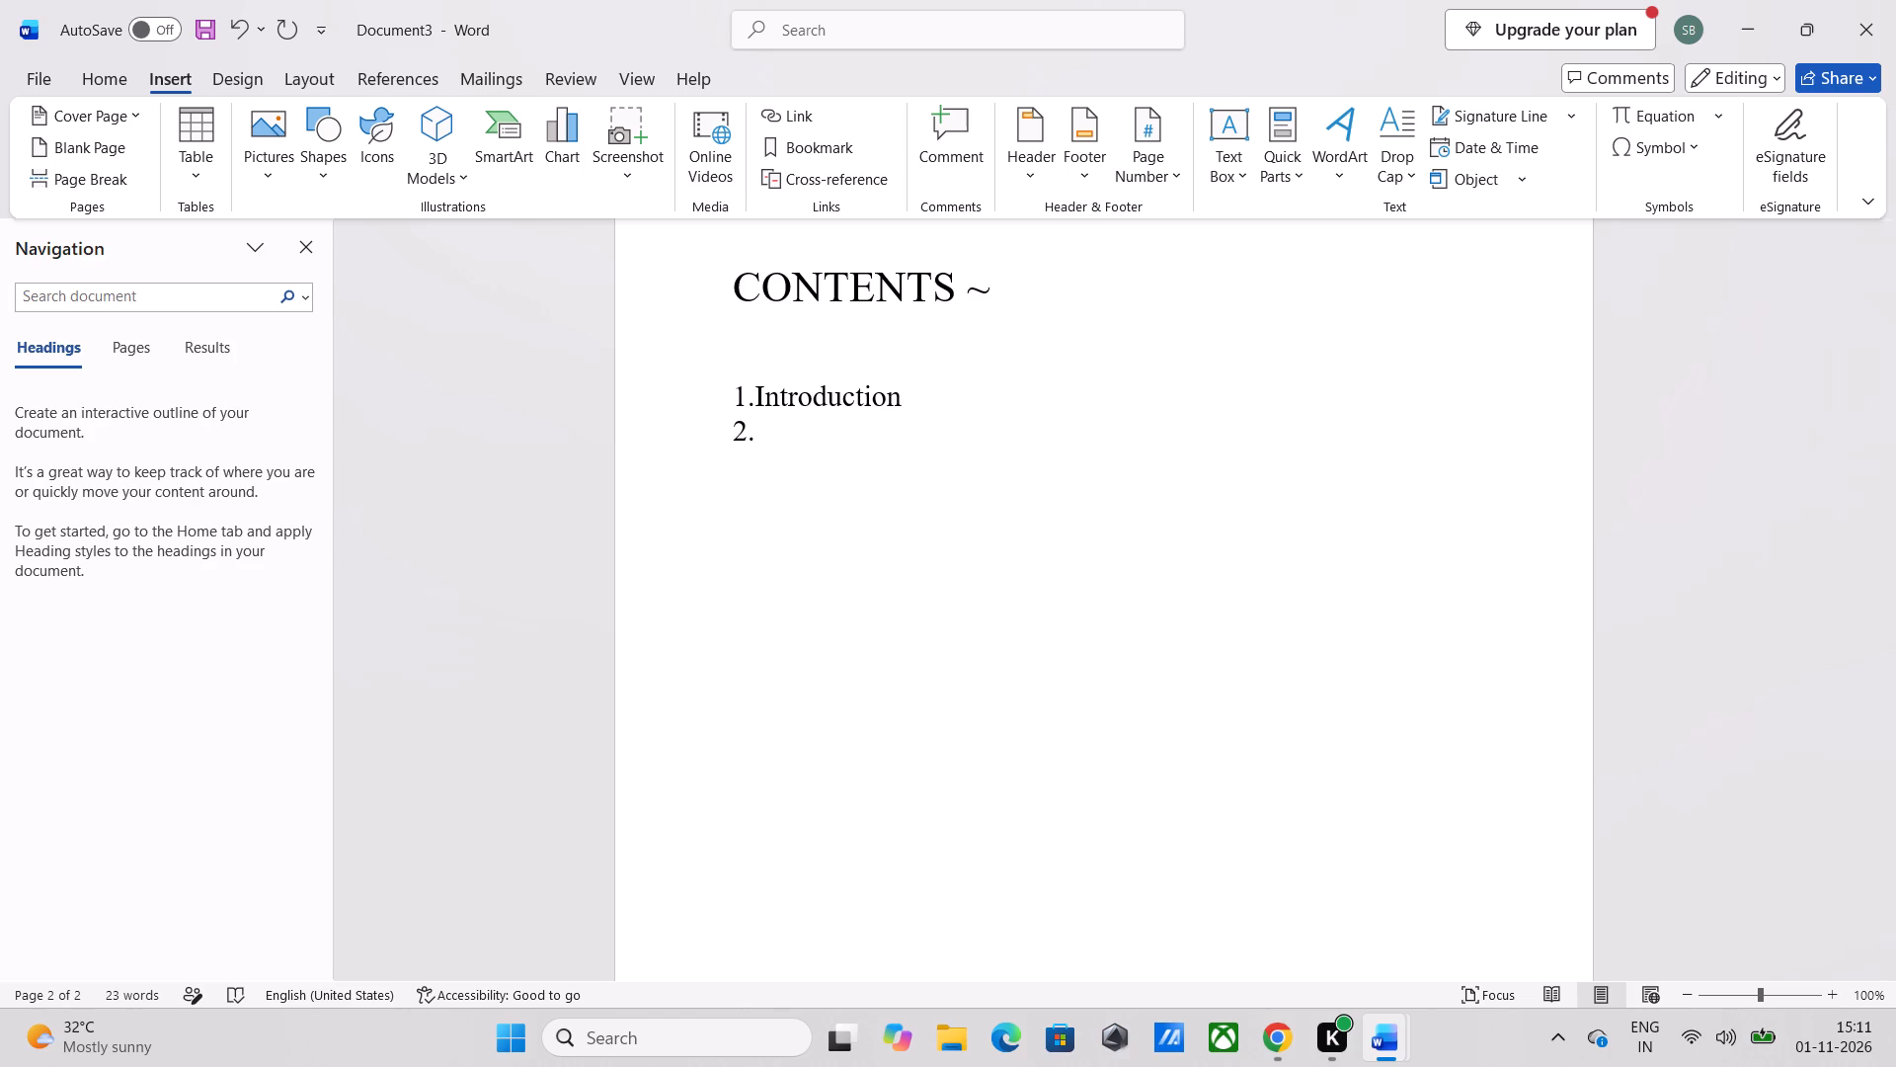
Complete the second contents entry with the text Origin and History of the Gond Tribe and start a new line below it.
{"action": "left_click", "coordinate": [789, 438]}
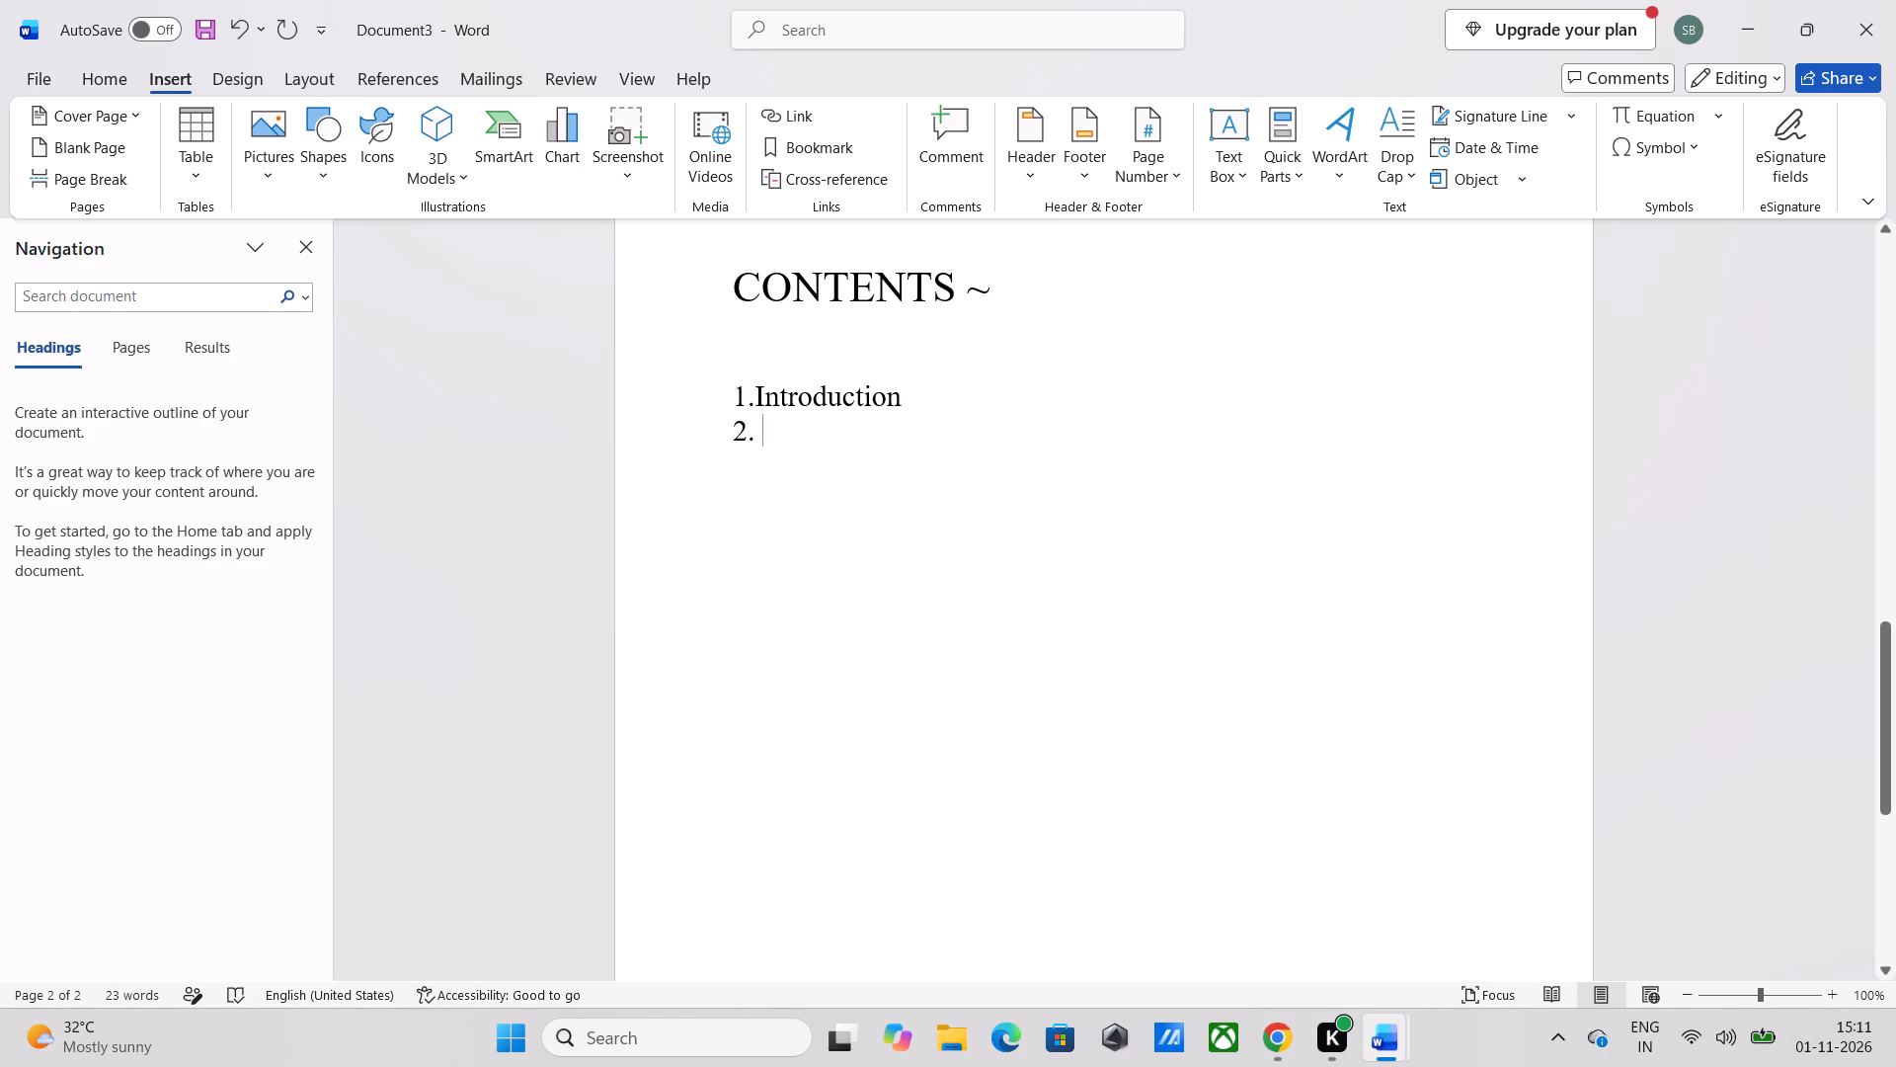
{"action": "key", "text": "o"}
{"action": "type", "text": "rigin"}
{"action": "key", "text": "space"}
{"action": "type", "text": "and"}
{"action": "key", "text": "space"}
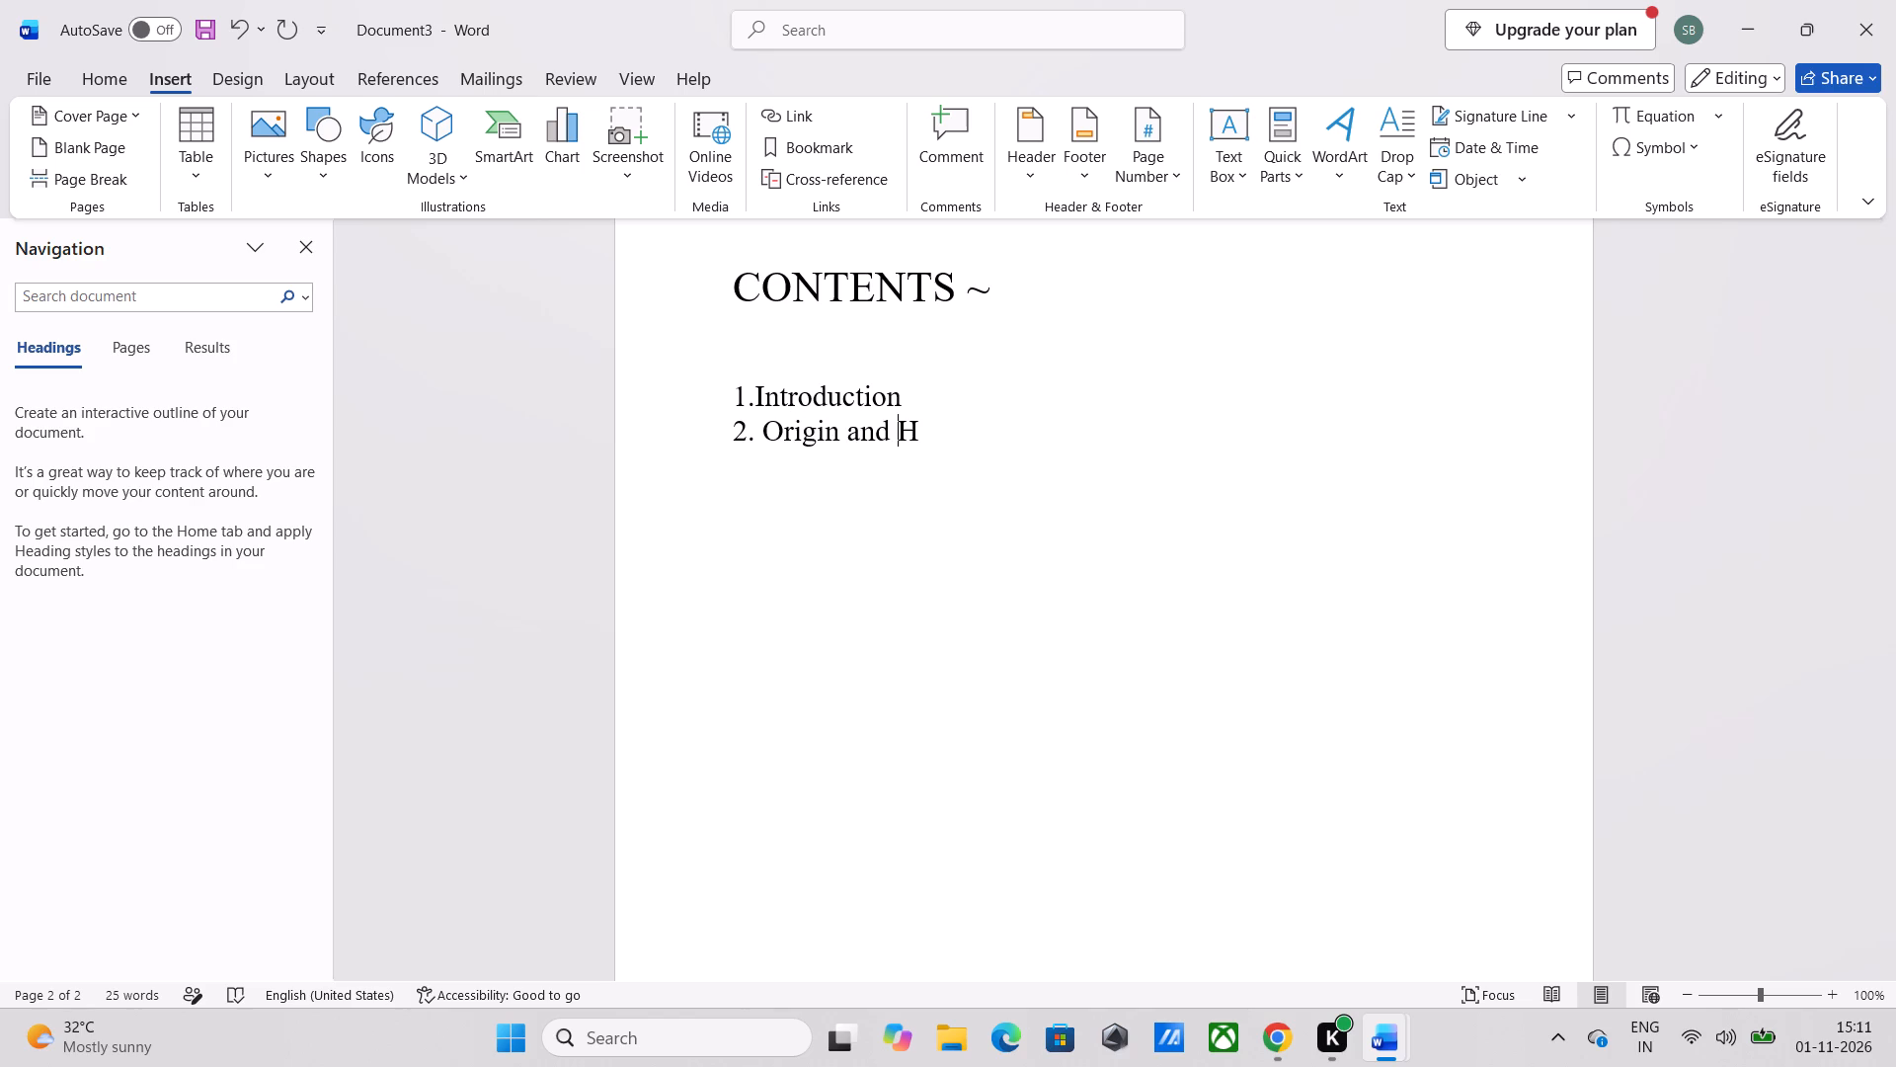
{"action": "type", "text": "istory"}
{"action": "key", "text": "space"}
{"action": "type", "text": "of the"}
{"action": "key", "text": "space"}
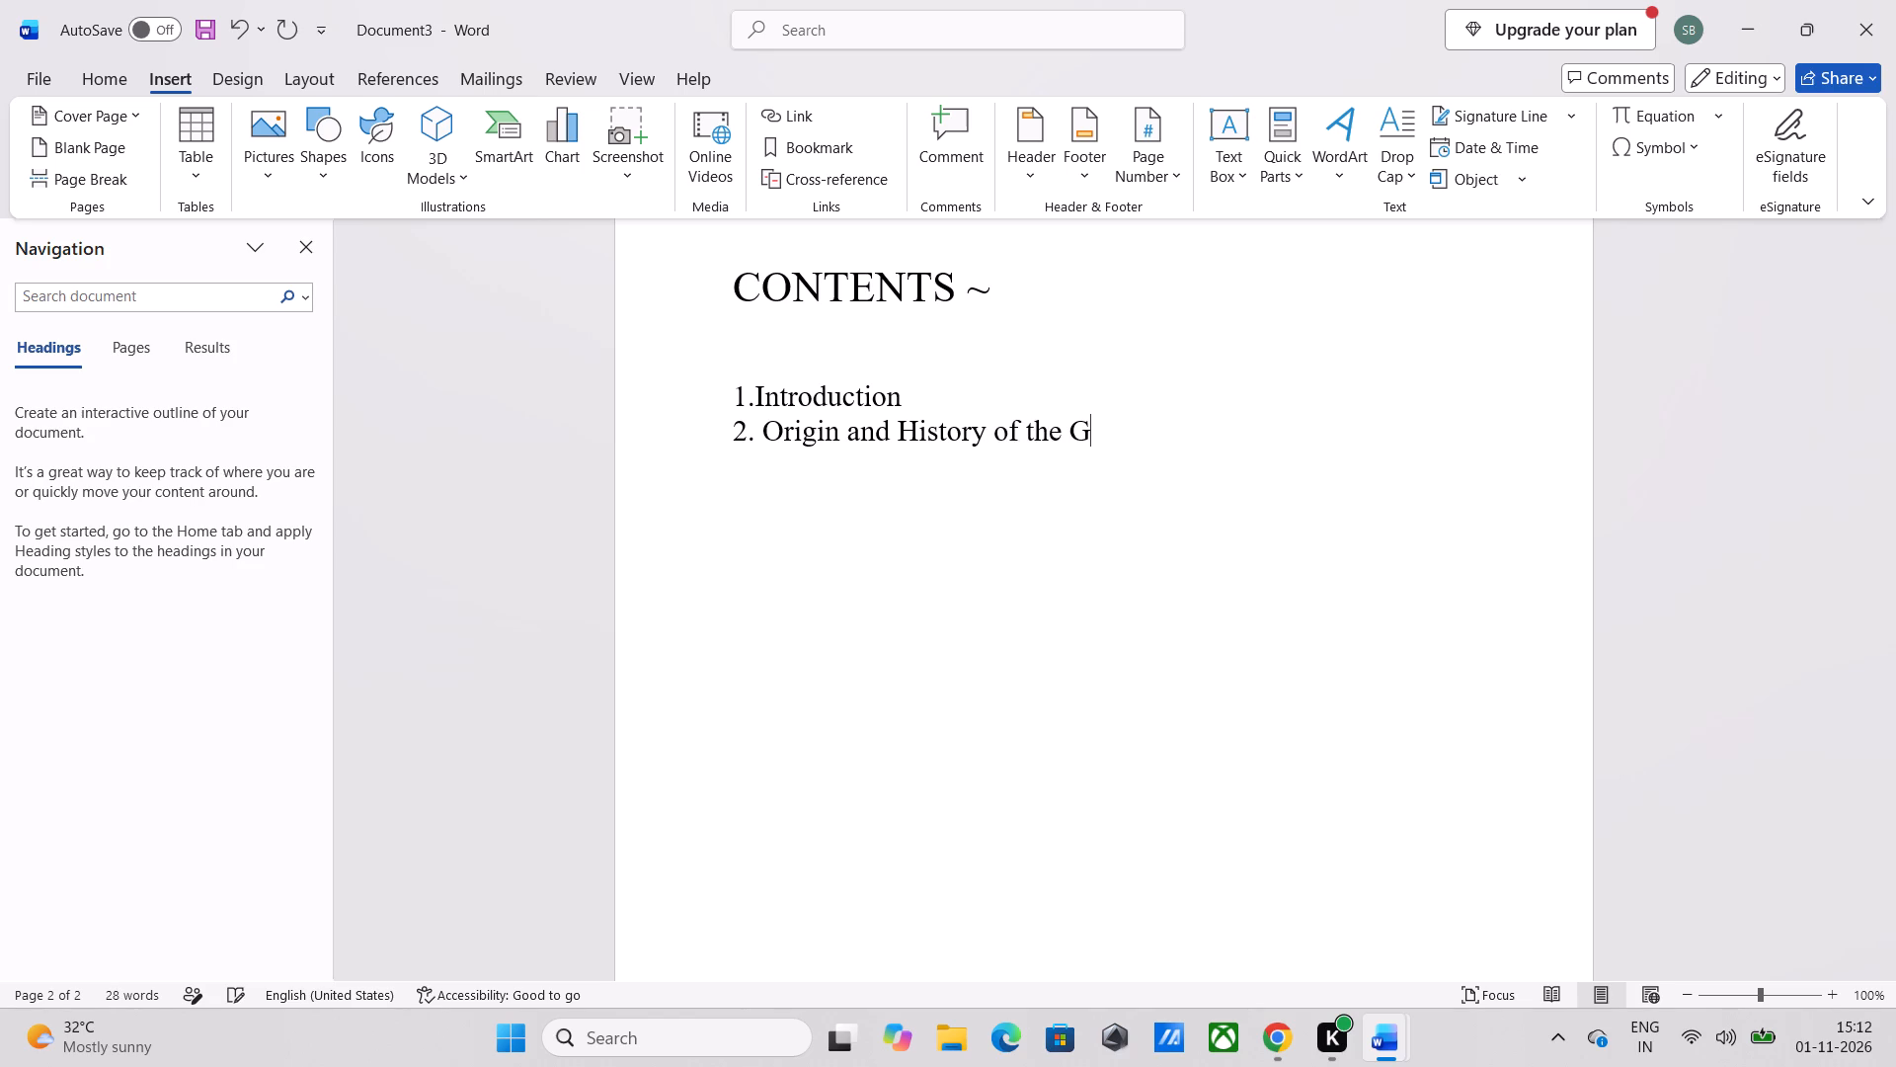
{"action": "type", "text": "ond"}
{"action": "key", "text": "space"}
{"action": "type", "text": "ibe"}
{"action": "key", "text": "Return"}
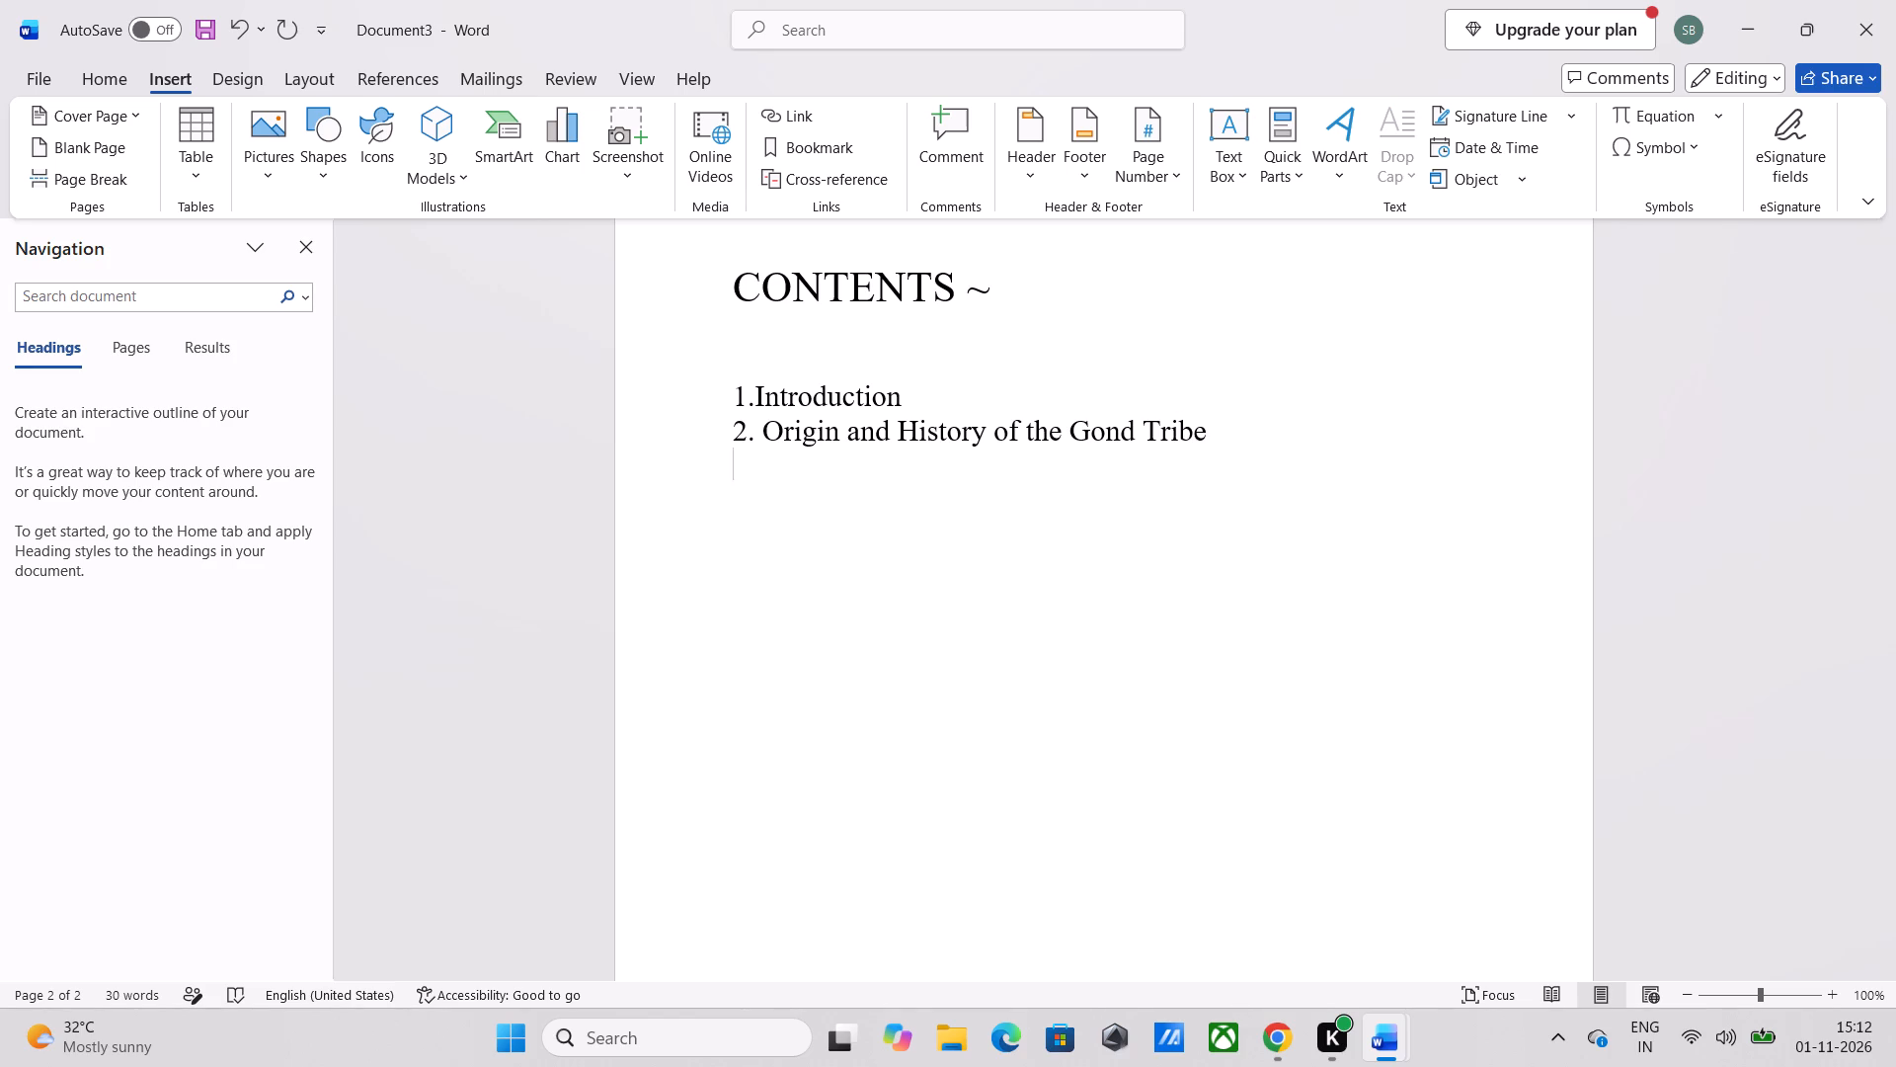
Enter the third contents entry, 3.Geographical Distribution of the Gond Tribe, and start a new line below it.
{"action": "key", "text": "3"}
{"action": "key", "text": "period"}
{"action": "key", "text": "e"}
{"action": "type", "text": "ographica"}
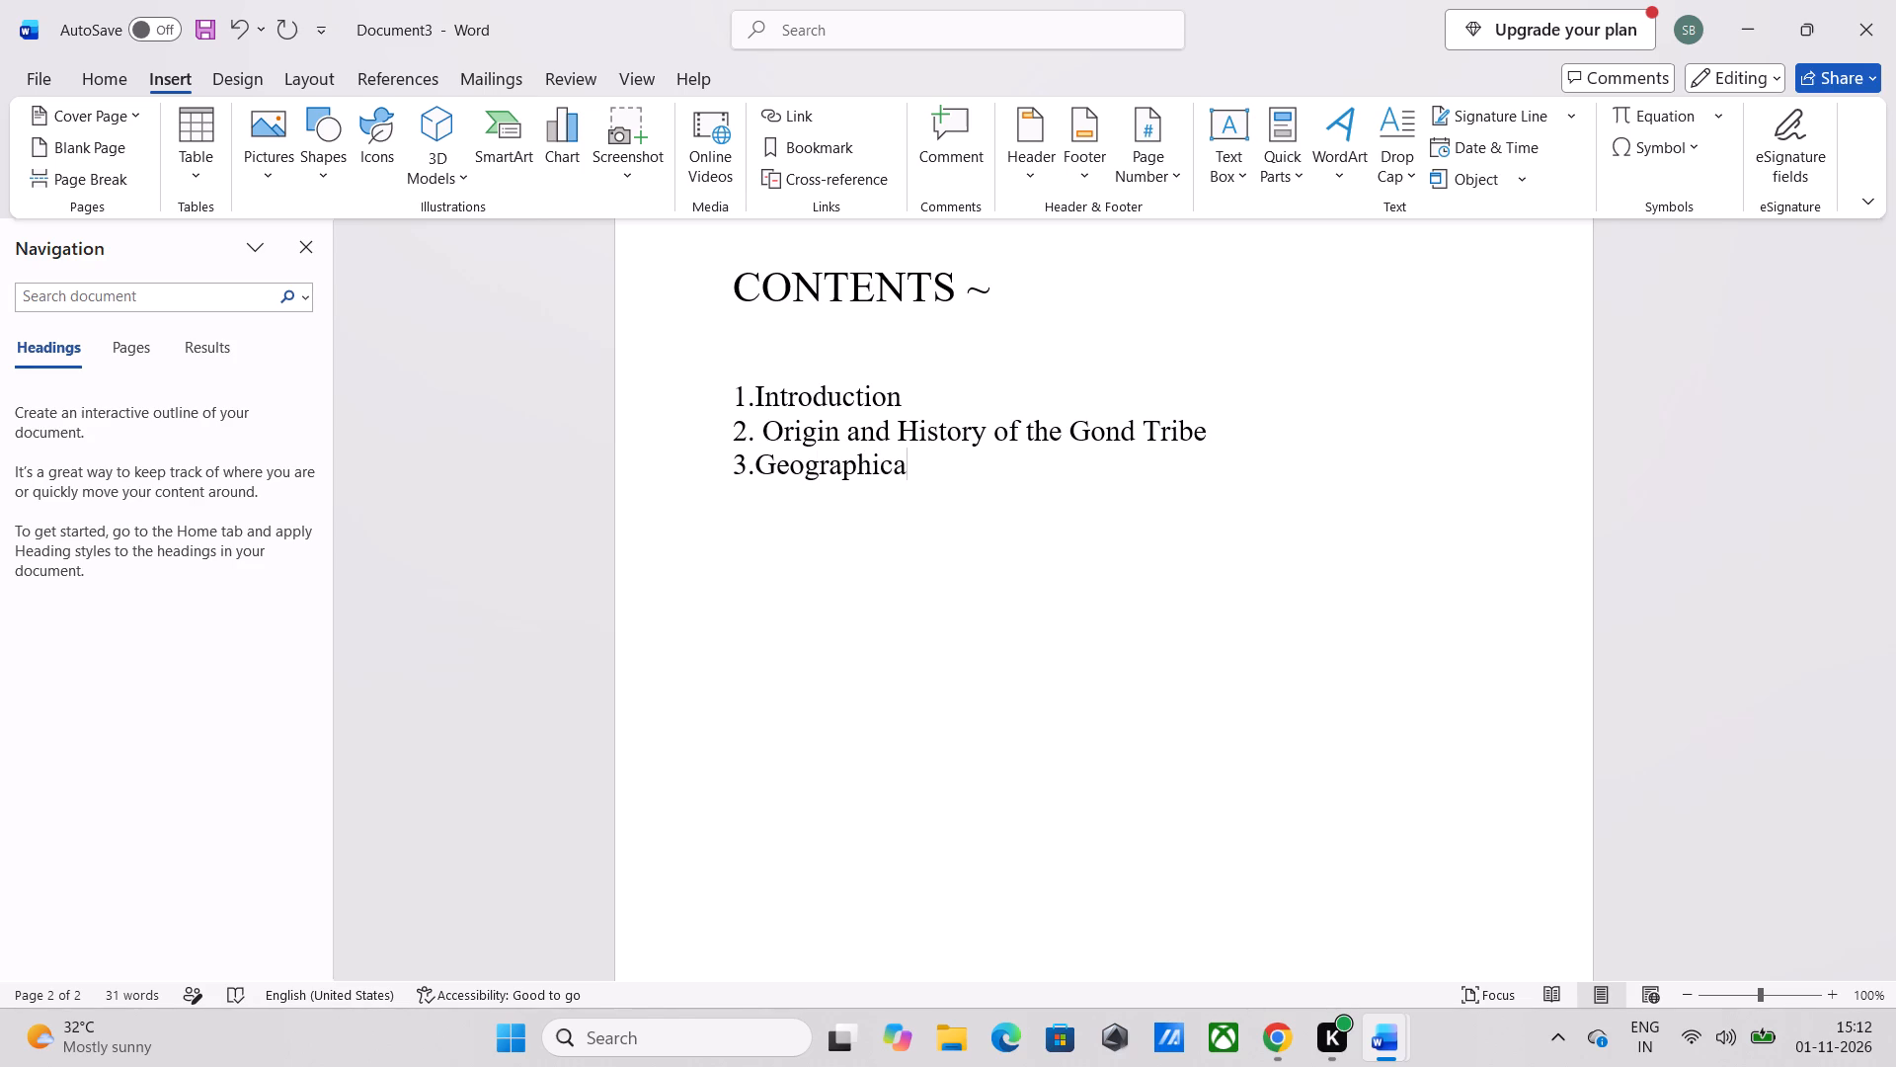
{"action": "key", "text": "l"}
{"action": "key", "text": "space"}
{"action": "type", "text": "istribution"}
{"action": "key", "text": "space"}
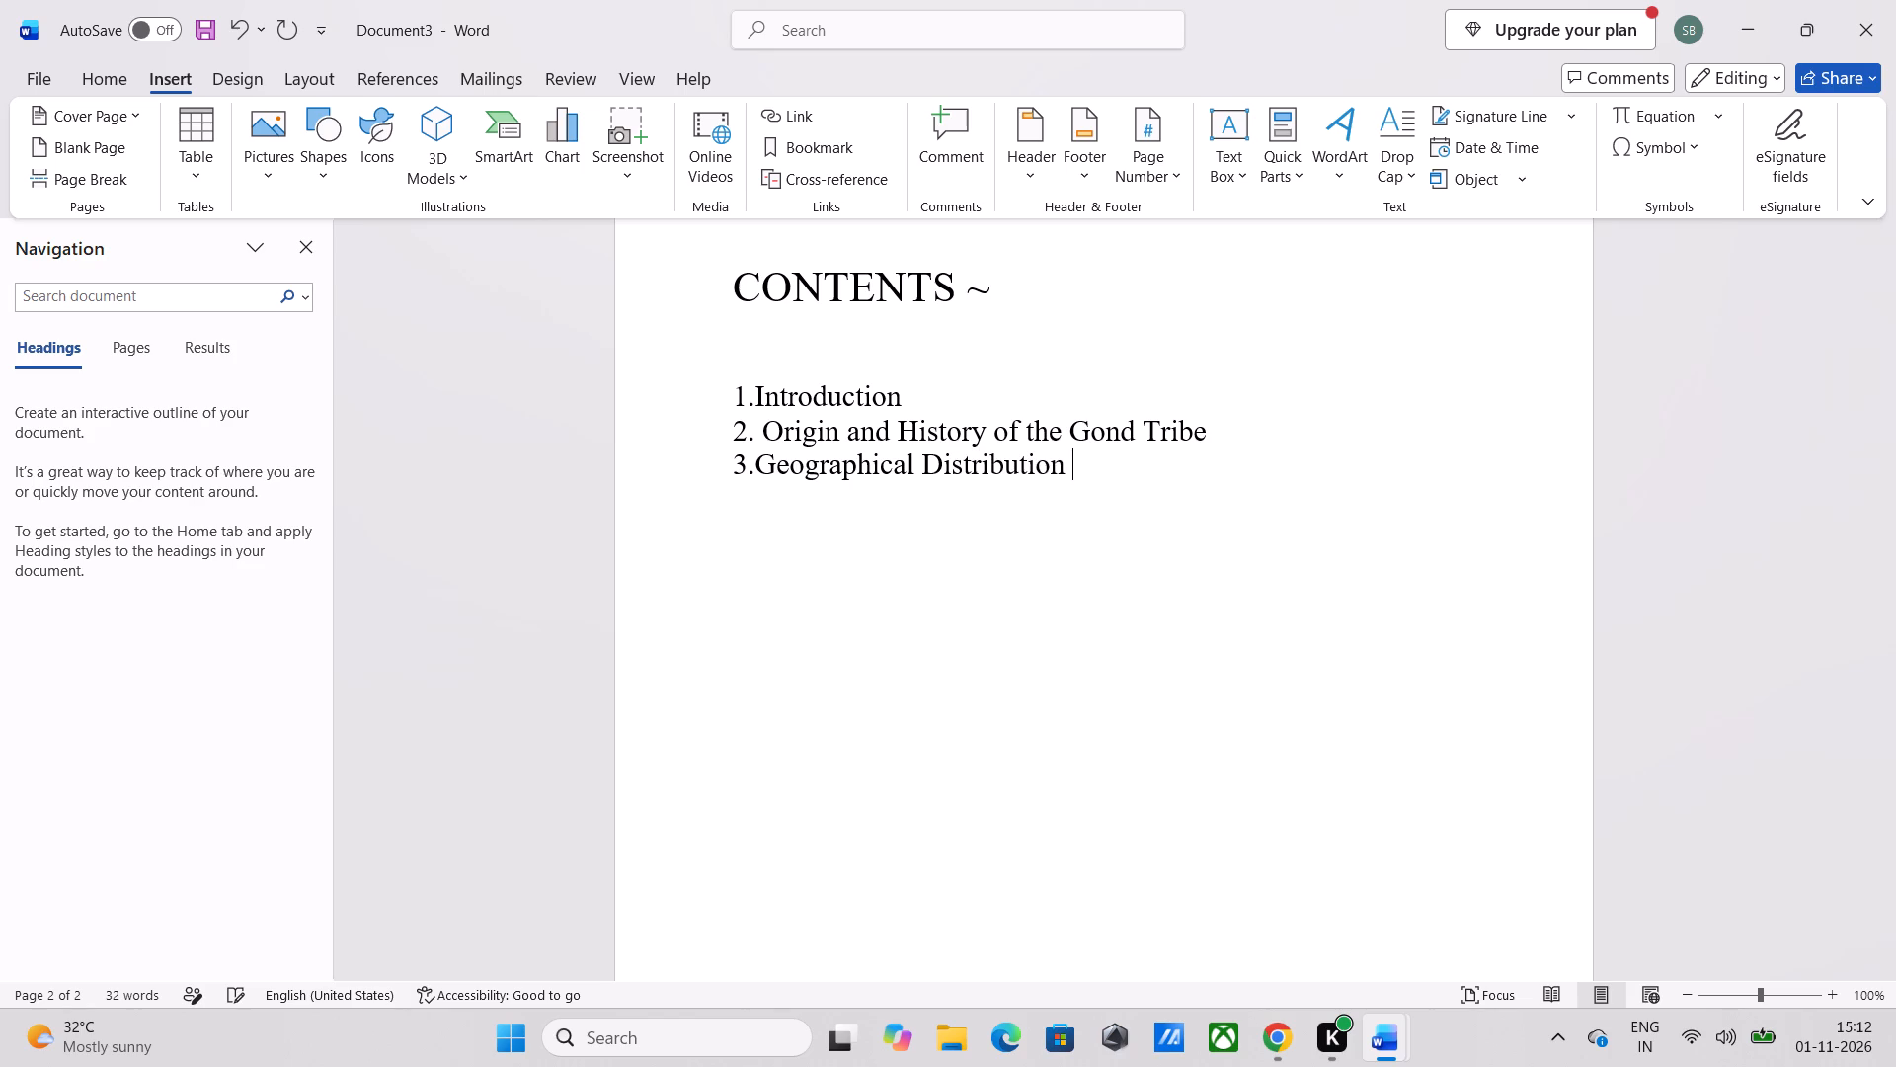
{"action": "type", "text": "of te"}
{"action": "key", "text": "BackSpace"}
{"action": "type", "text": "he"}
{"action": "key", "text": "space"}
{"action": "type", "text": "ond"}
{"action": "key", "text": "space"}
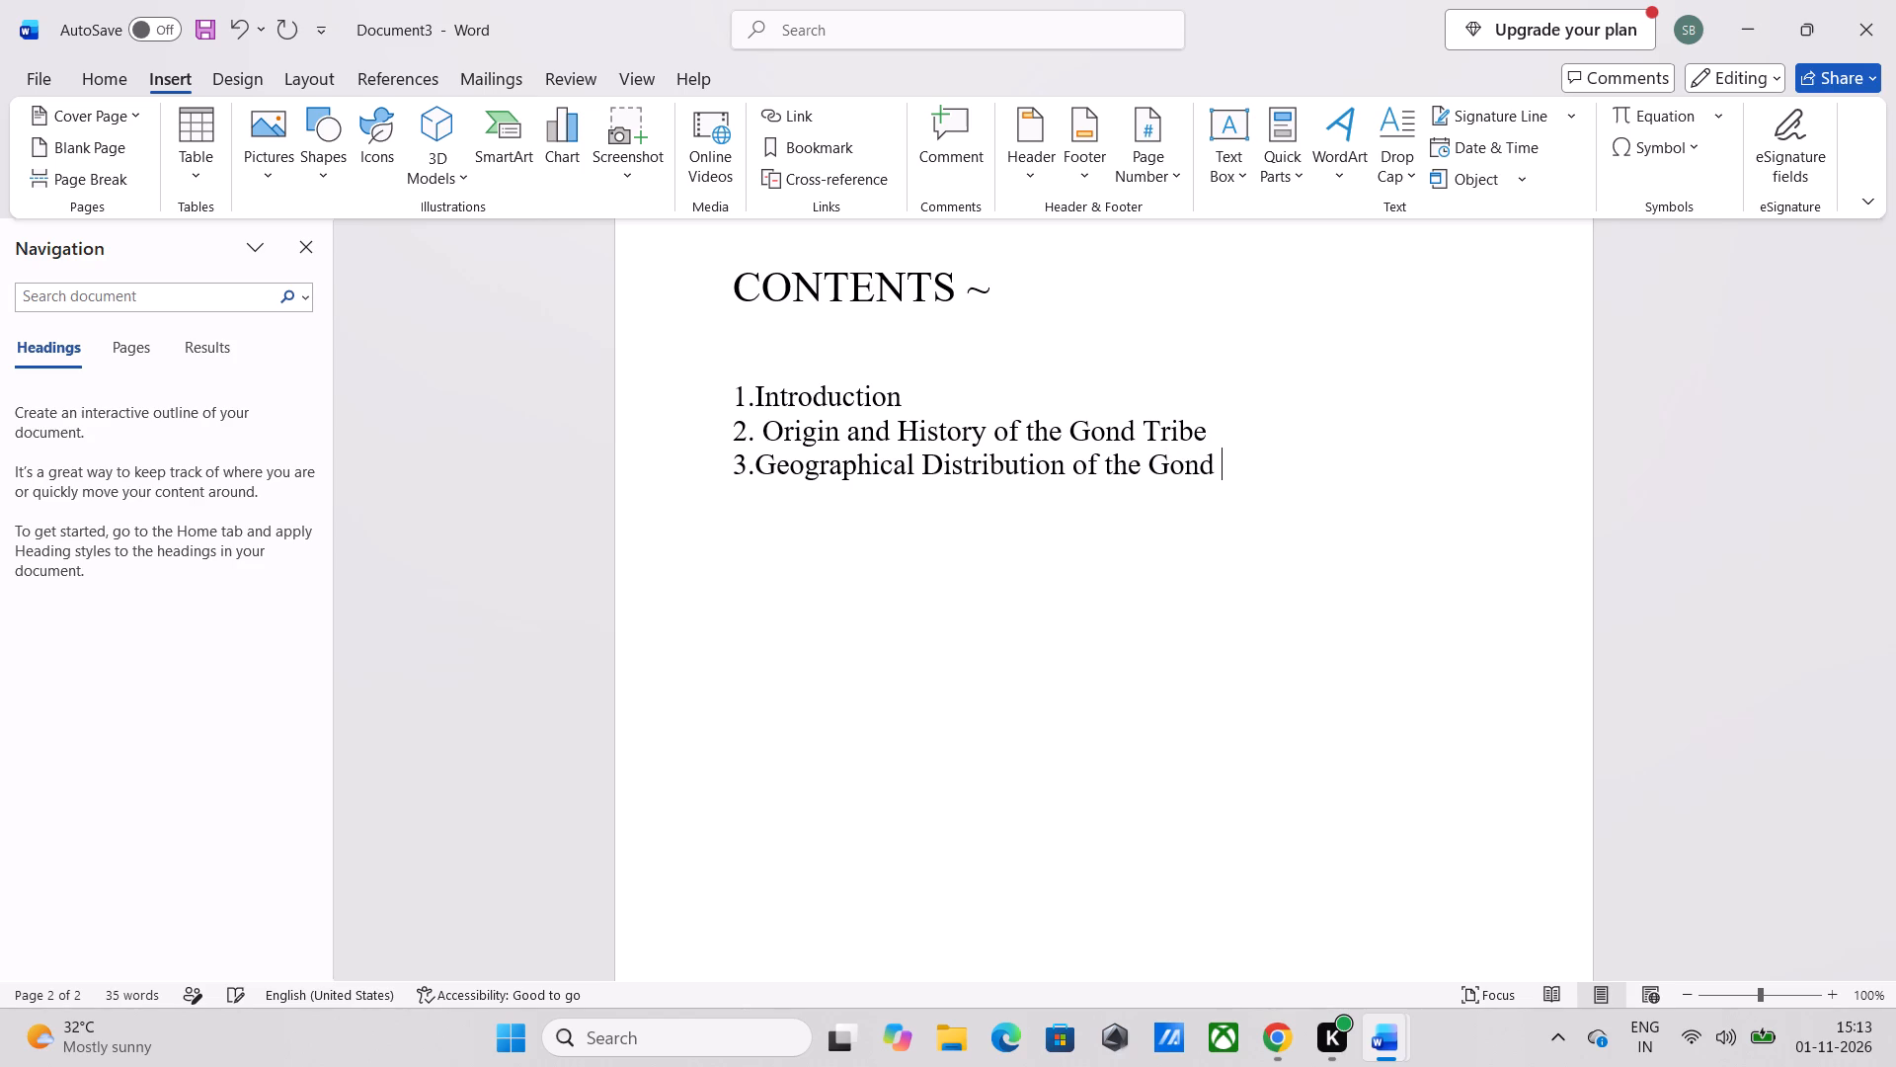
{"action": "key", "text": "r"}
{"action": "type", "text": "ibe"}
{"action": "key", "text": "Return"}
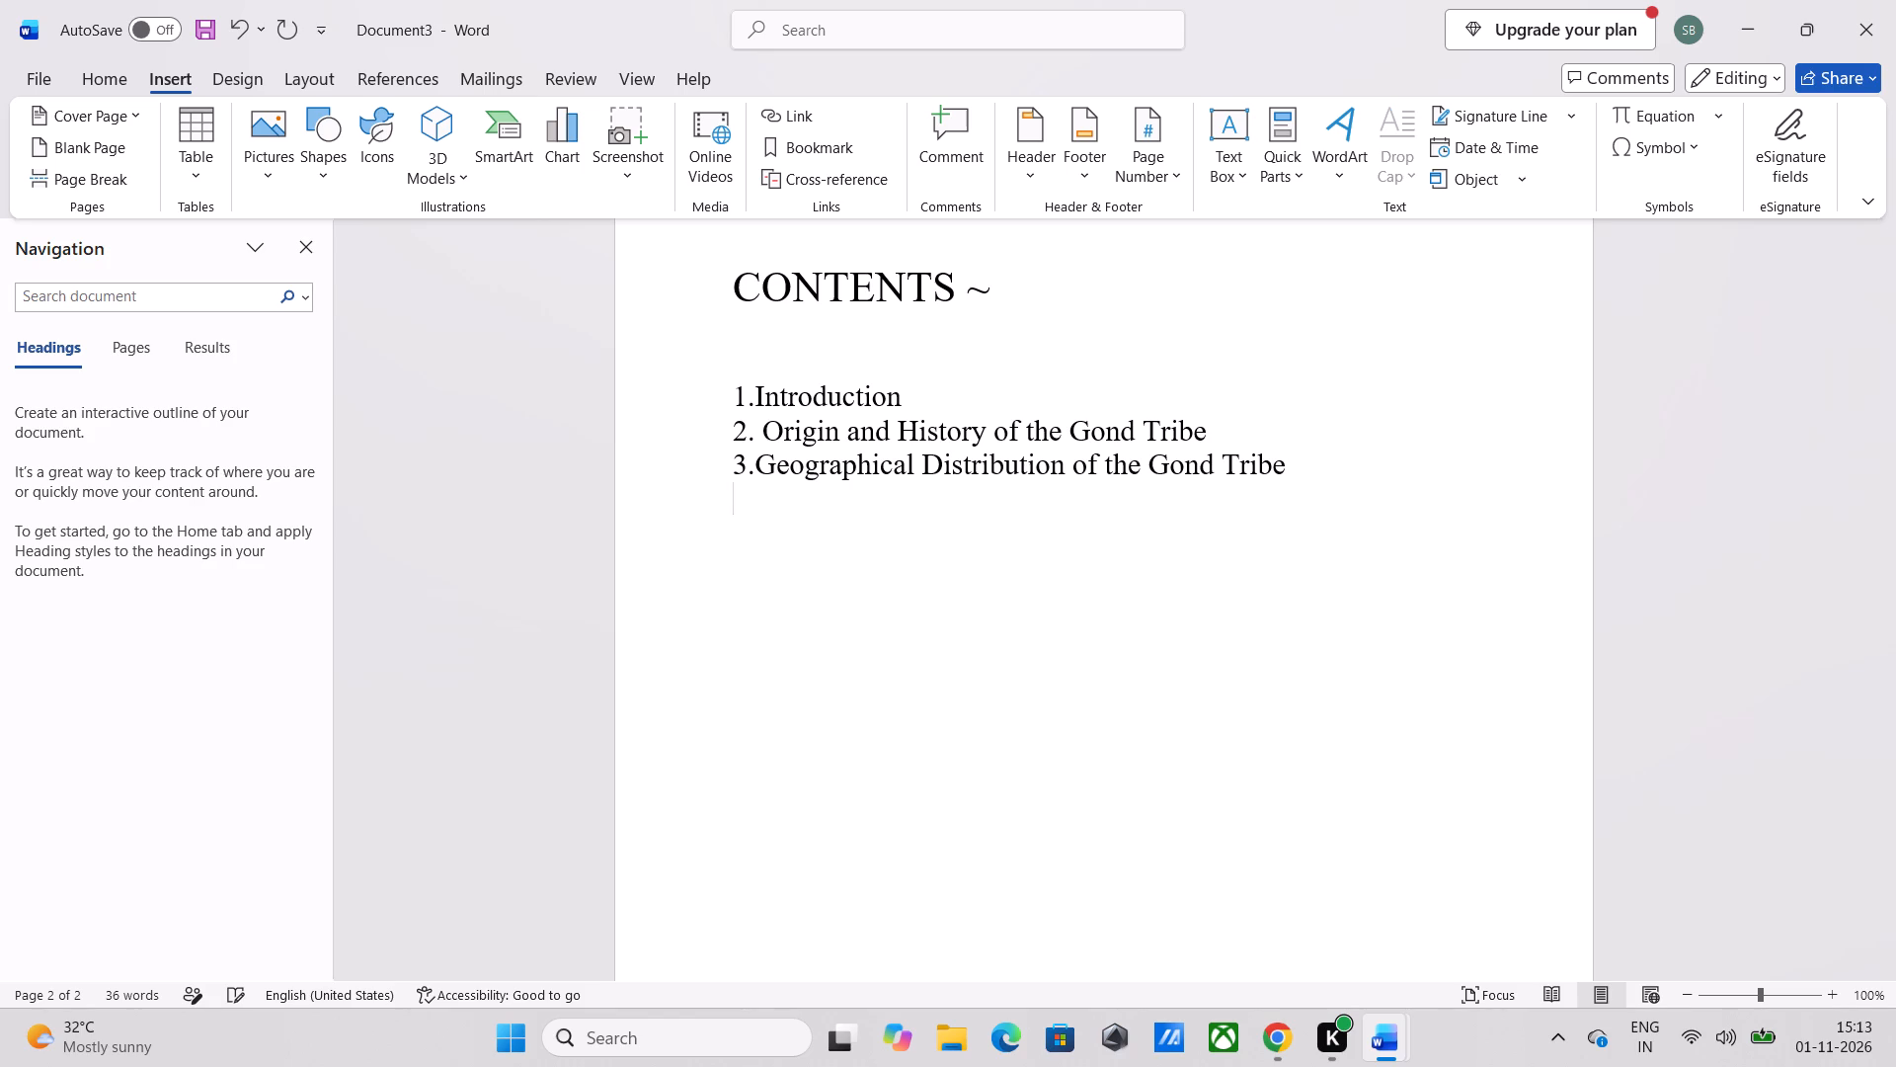
Enter the fourth contents entry, 4.Physical Environment of the Gond Region, and start a new line below it.
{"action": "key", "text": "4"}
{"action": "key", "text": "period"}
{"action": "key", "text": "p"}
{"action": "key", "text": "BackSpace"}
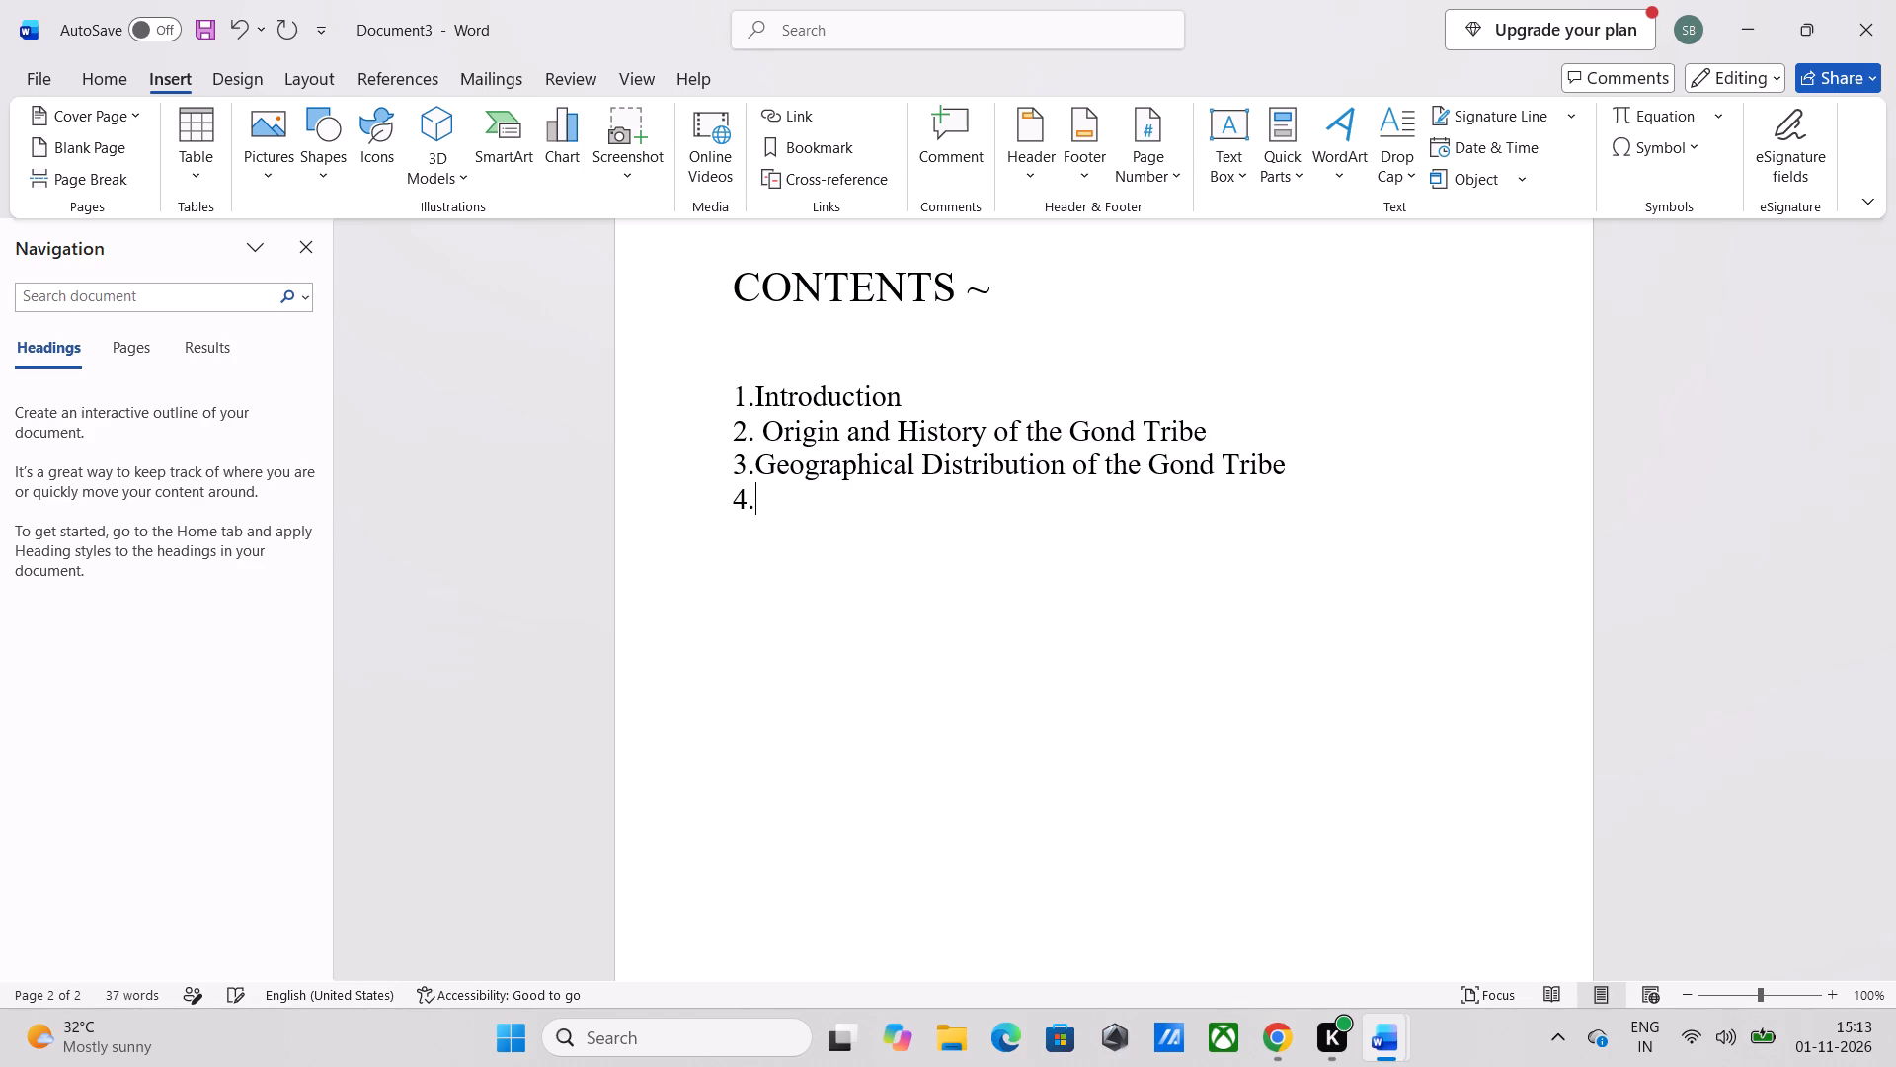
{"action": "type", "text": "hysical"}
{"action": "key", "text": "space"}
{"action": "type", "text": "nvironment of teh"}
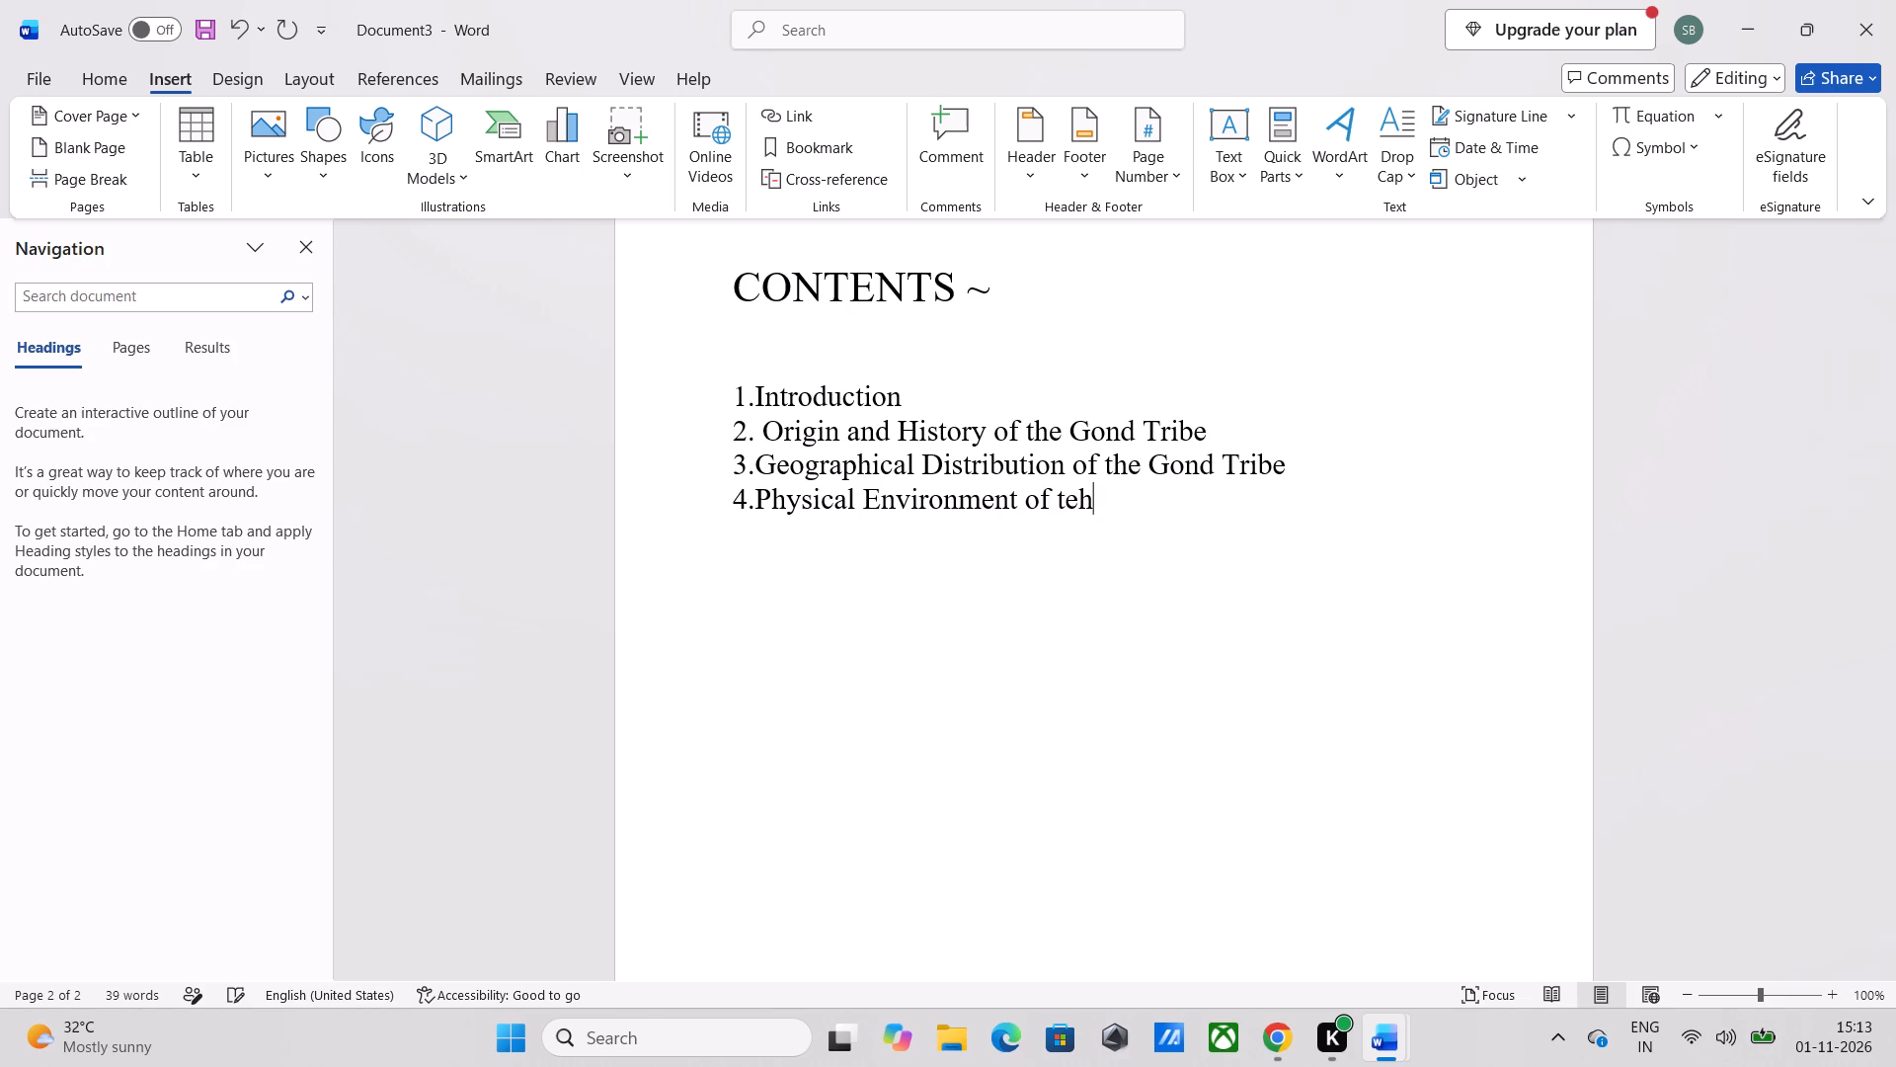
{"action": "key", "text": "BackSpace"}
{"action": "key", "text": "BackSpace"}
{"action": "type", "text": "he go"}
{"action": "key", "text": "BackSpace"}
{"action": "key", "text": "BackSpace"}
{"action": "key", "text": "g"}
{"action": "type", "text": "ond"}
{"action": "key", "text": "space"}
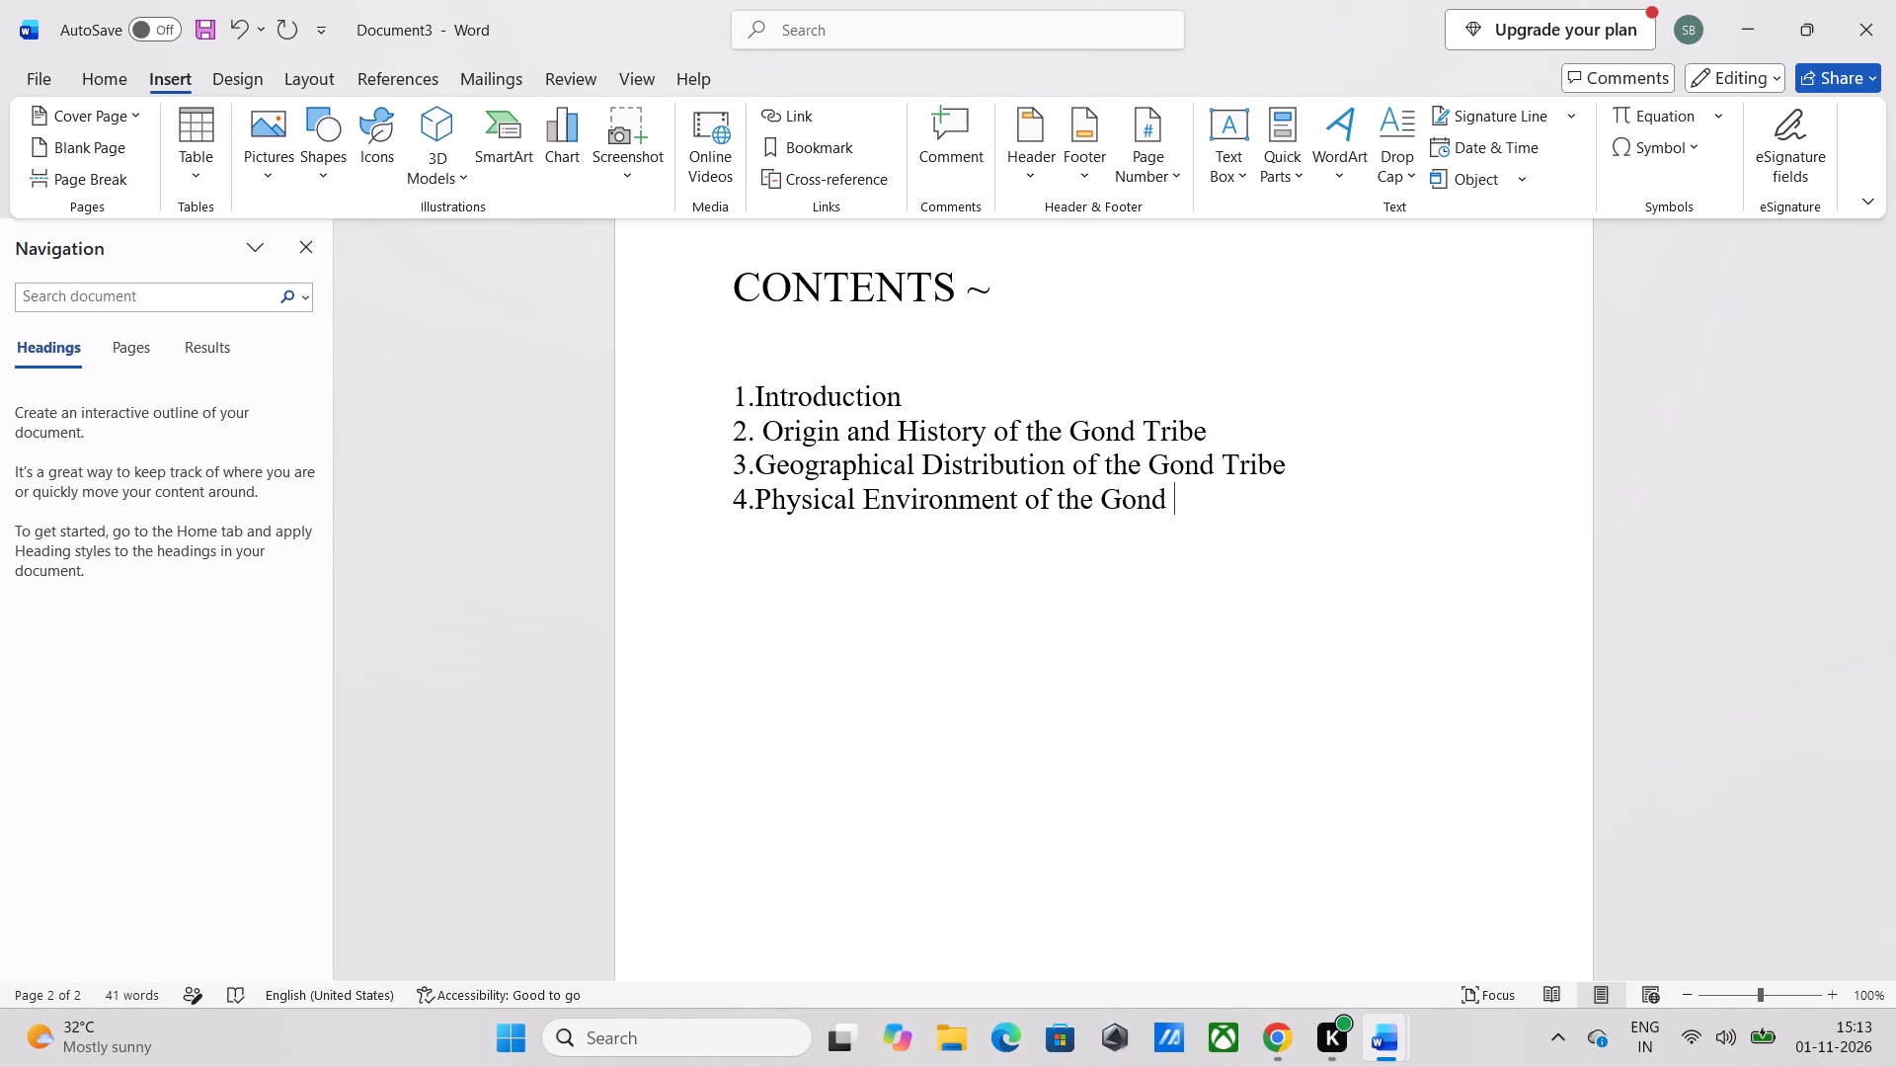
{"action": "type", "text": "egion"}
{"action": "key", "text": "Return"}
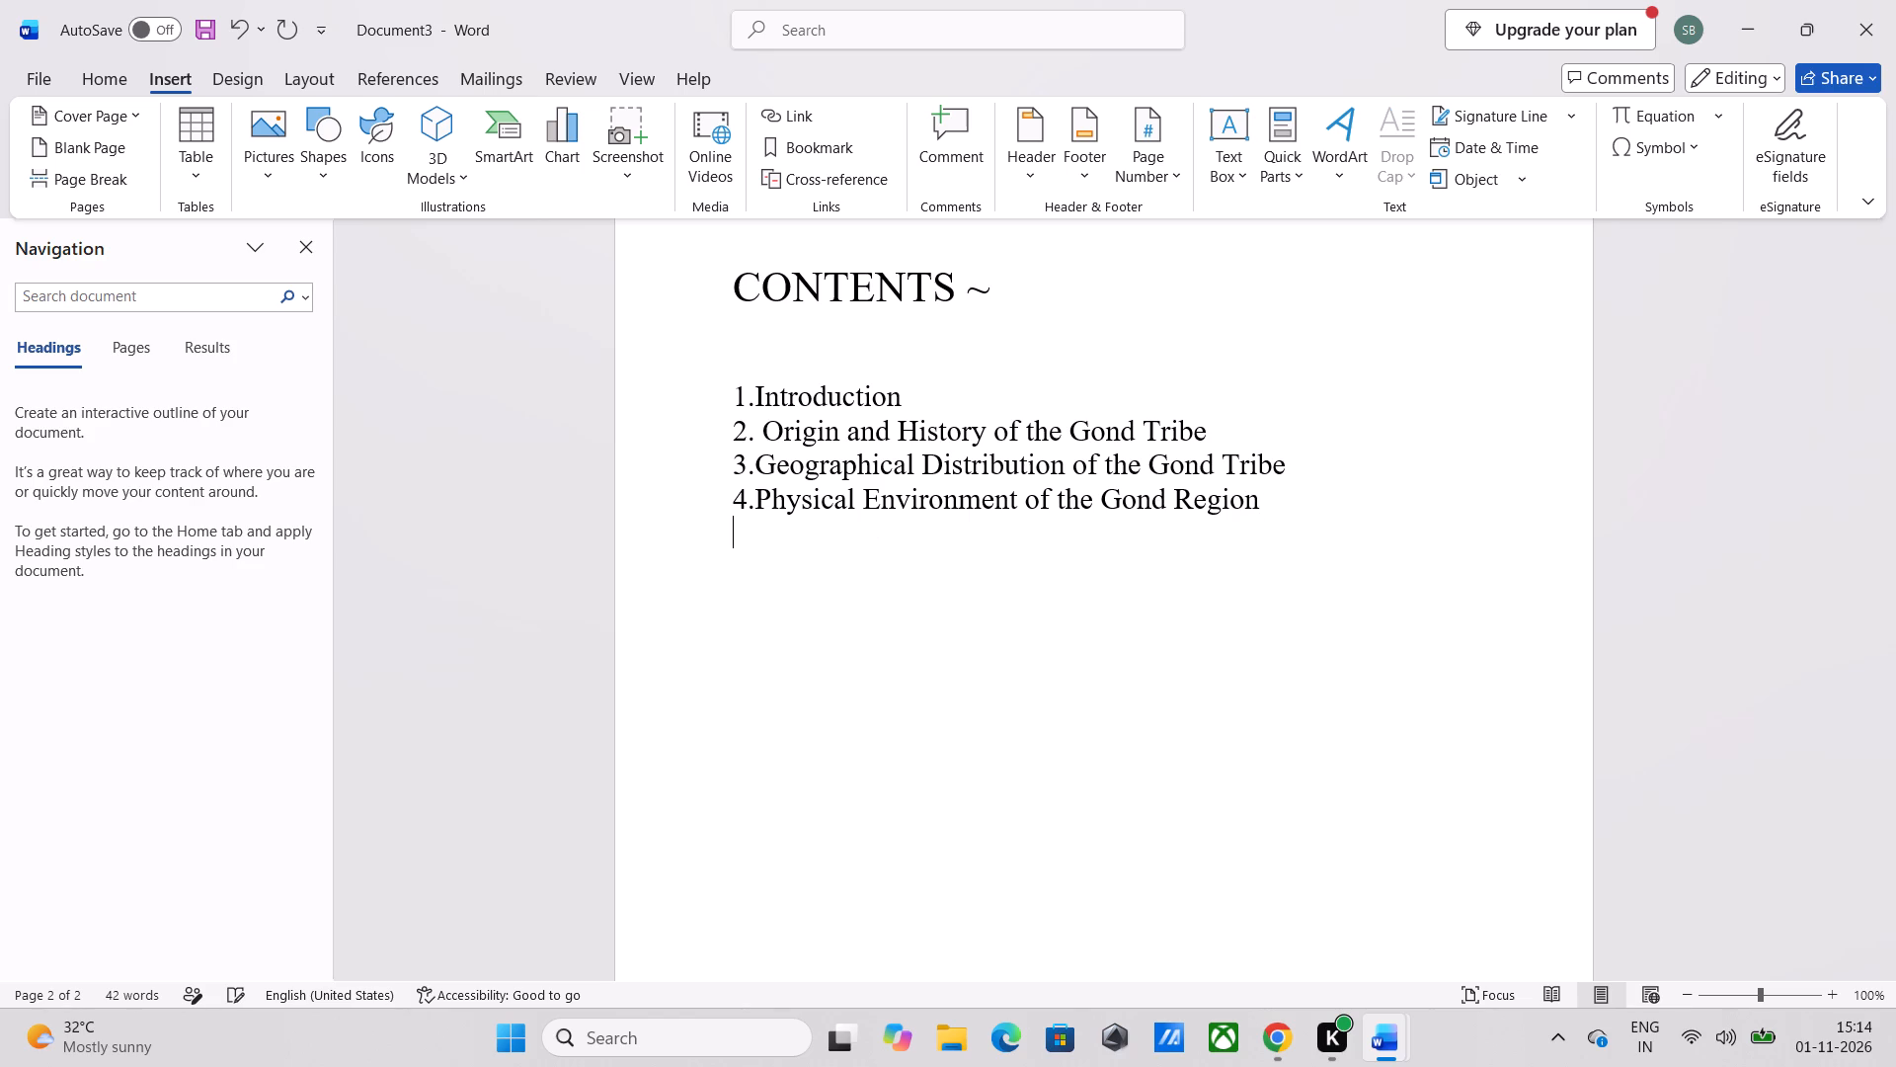
Start the fifth contents entry with 5.Social.
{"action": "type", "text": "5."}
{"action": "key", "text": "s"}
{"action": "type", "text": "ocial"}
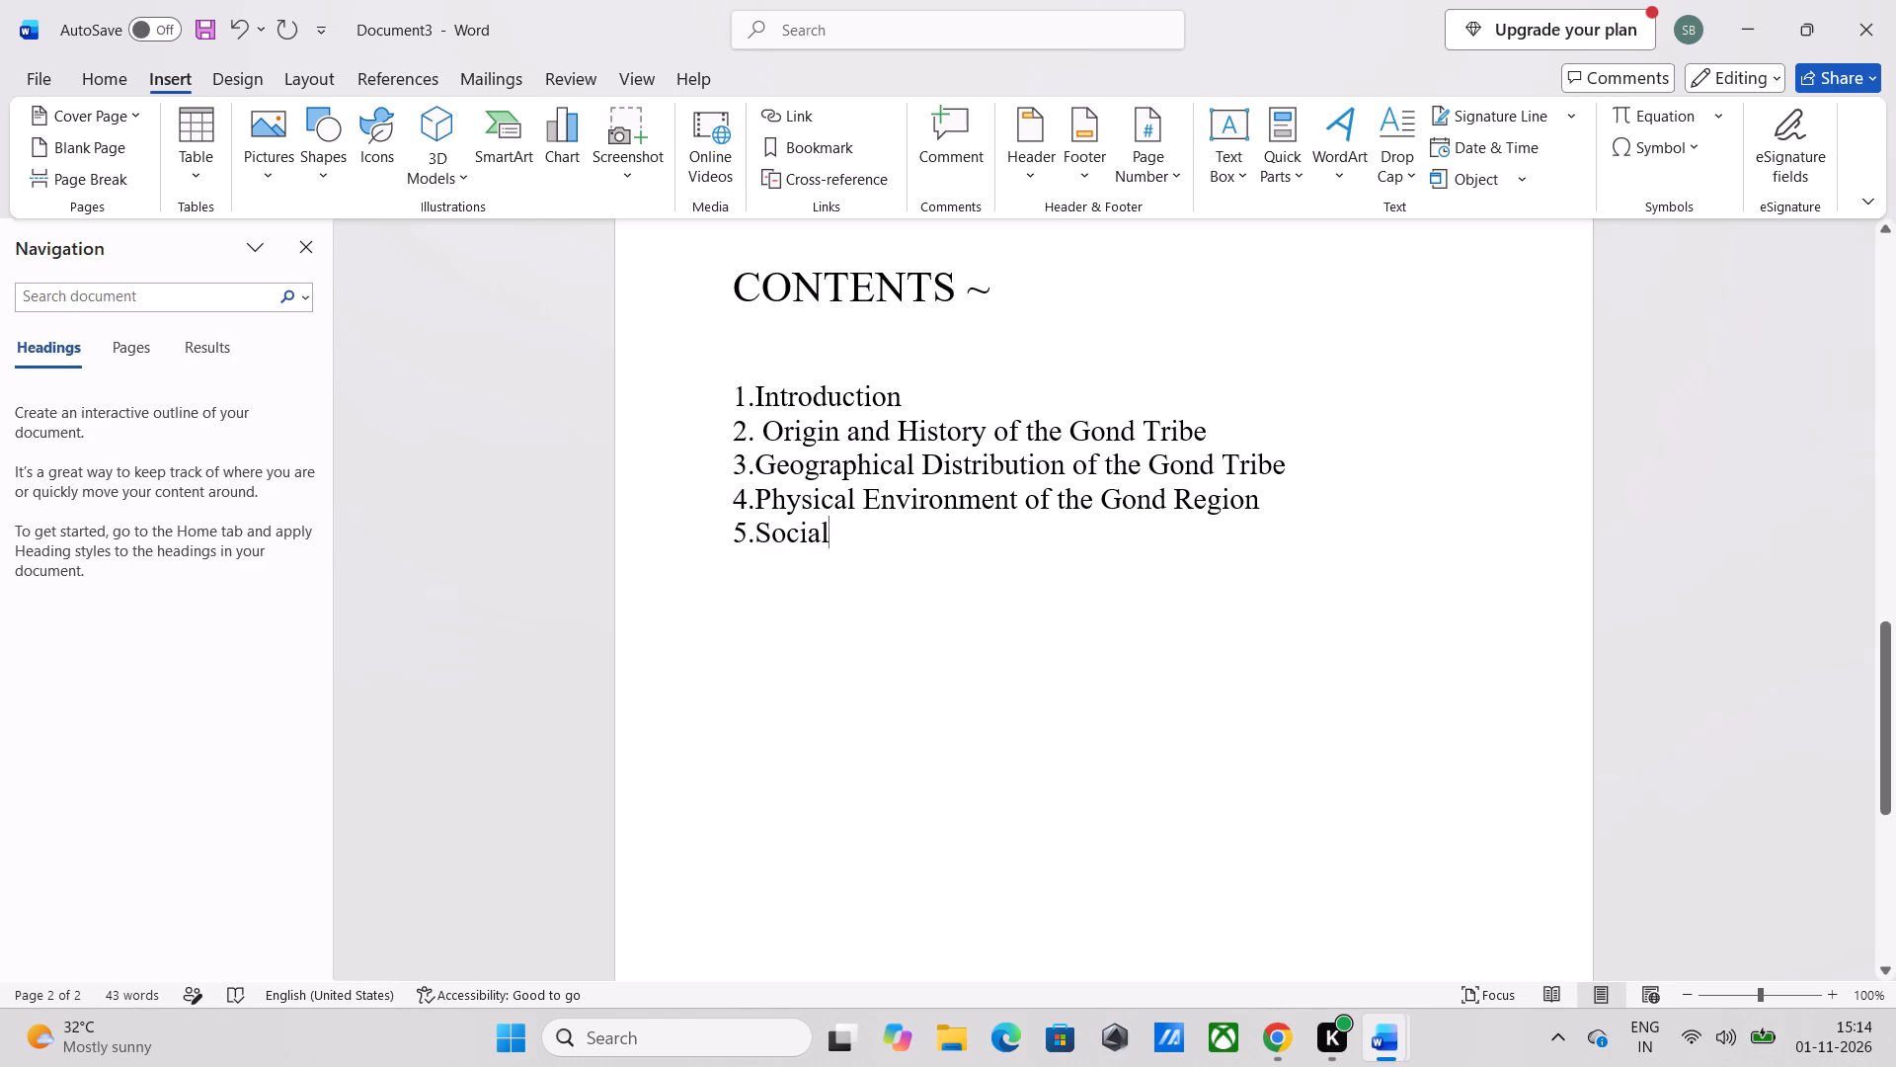
Insert a space after the number in the first, third, fourth and fifth contents entries.
{"action": "left_click", "coordinate": [753, 397]}
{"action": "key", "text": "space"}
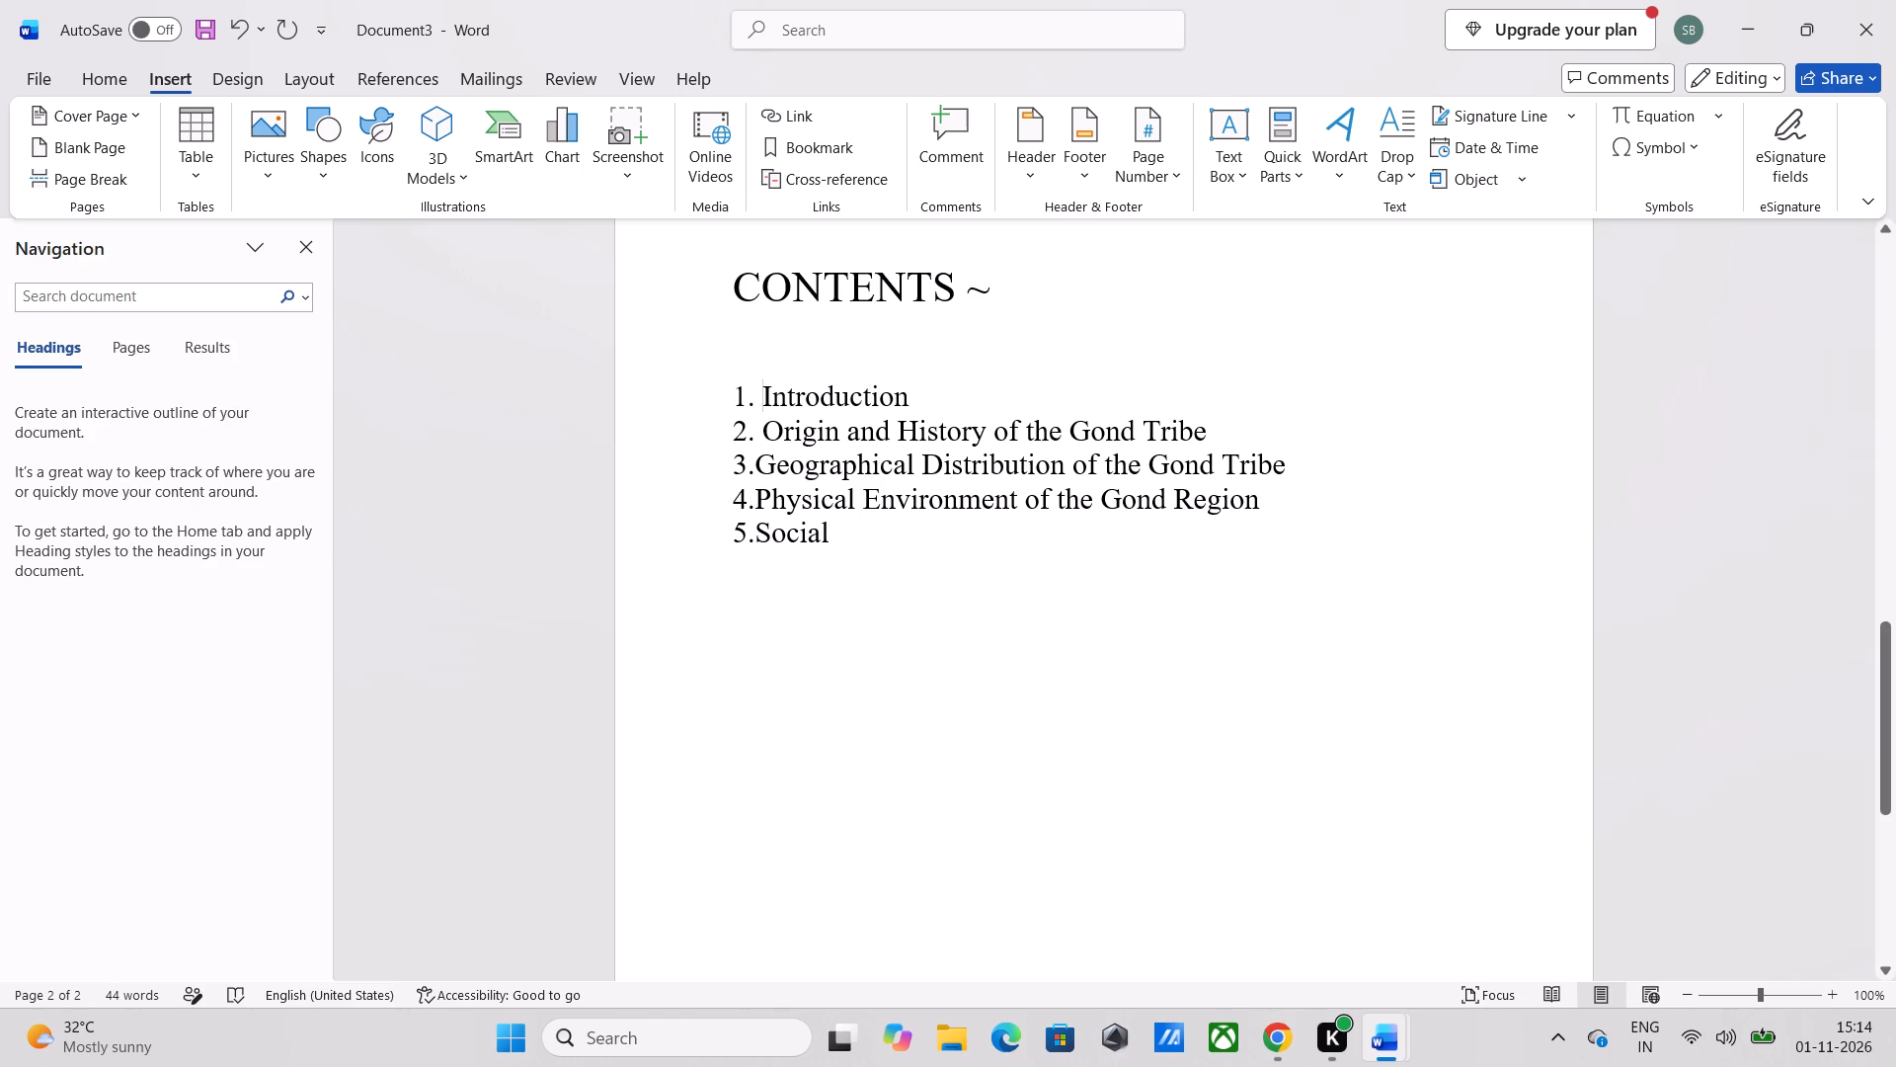
{"action": "left_click", "coordinate": [750, 467]}
{"action": "left_click", "coordinate": [751, 467]}
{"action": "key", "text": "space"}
{"action": "left_click", "coordinate": [754, 502]}
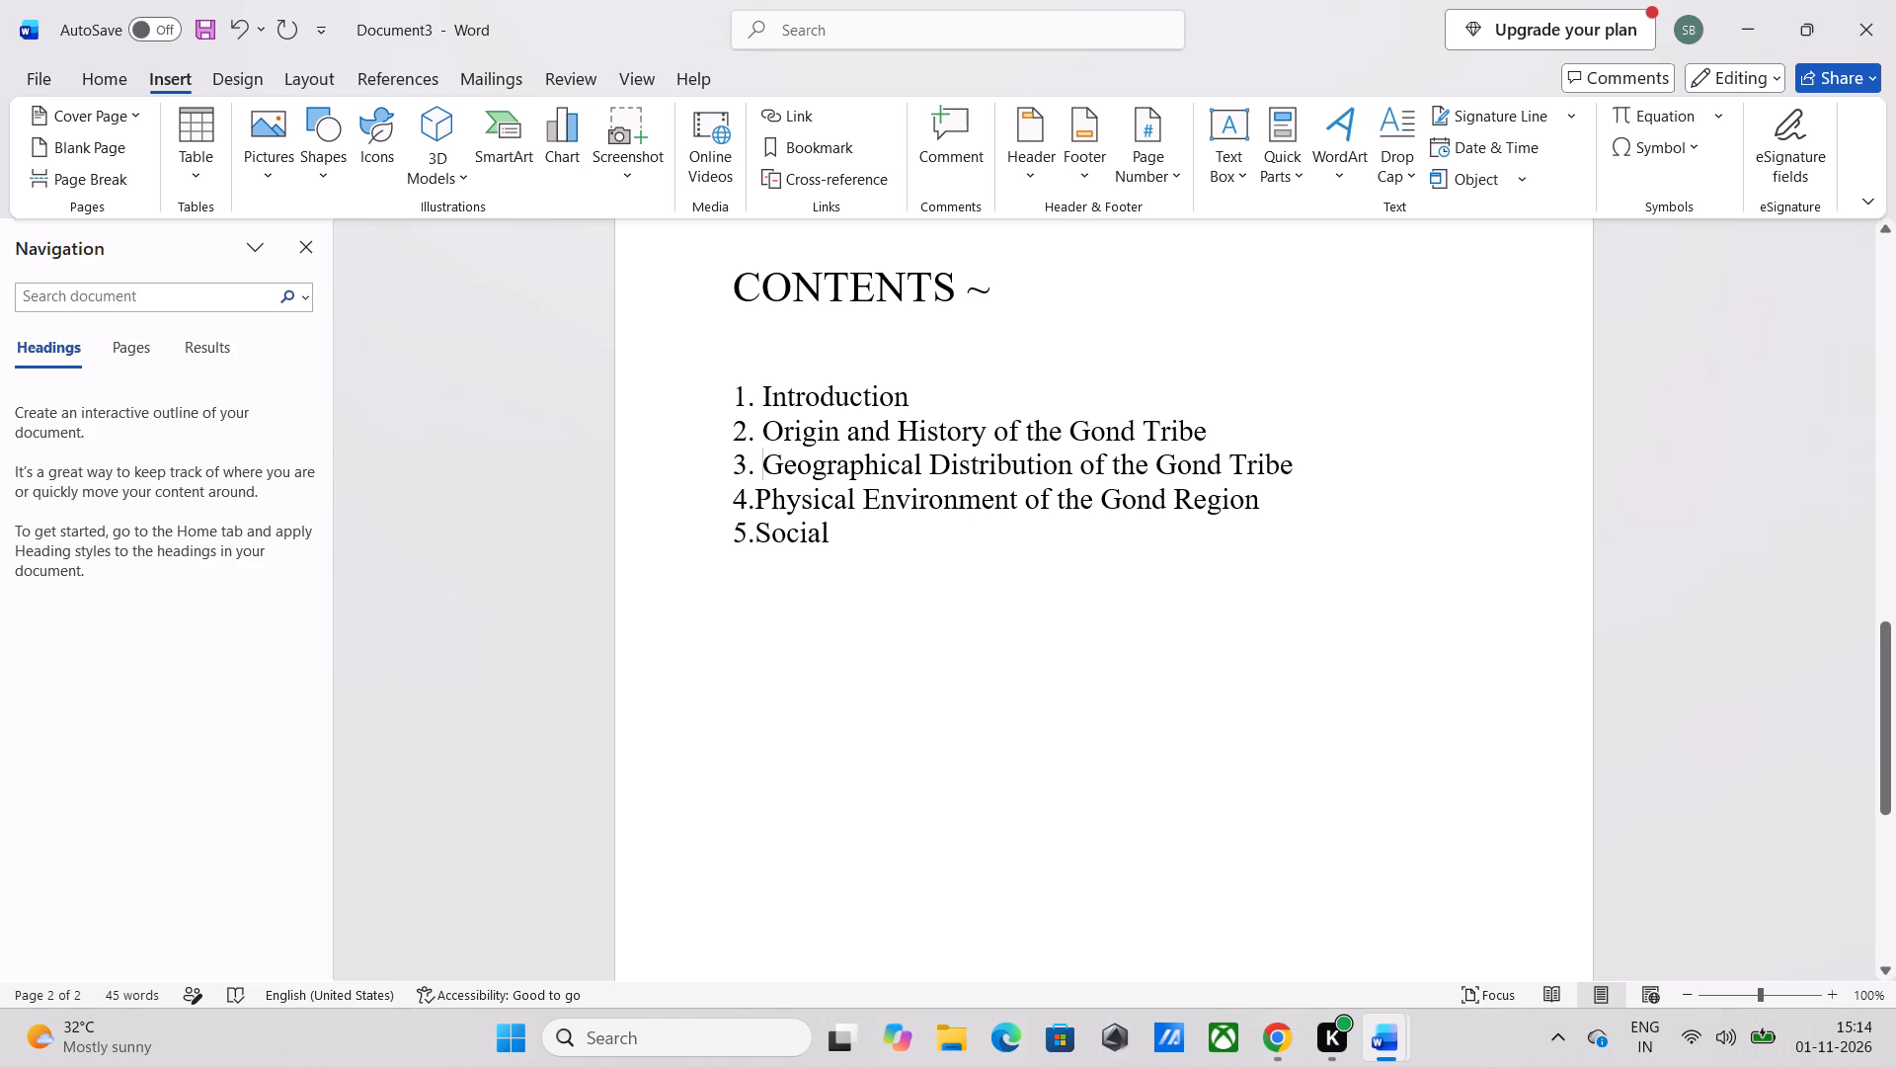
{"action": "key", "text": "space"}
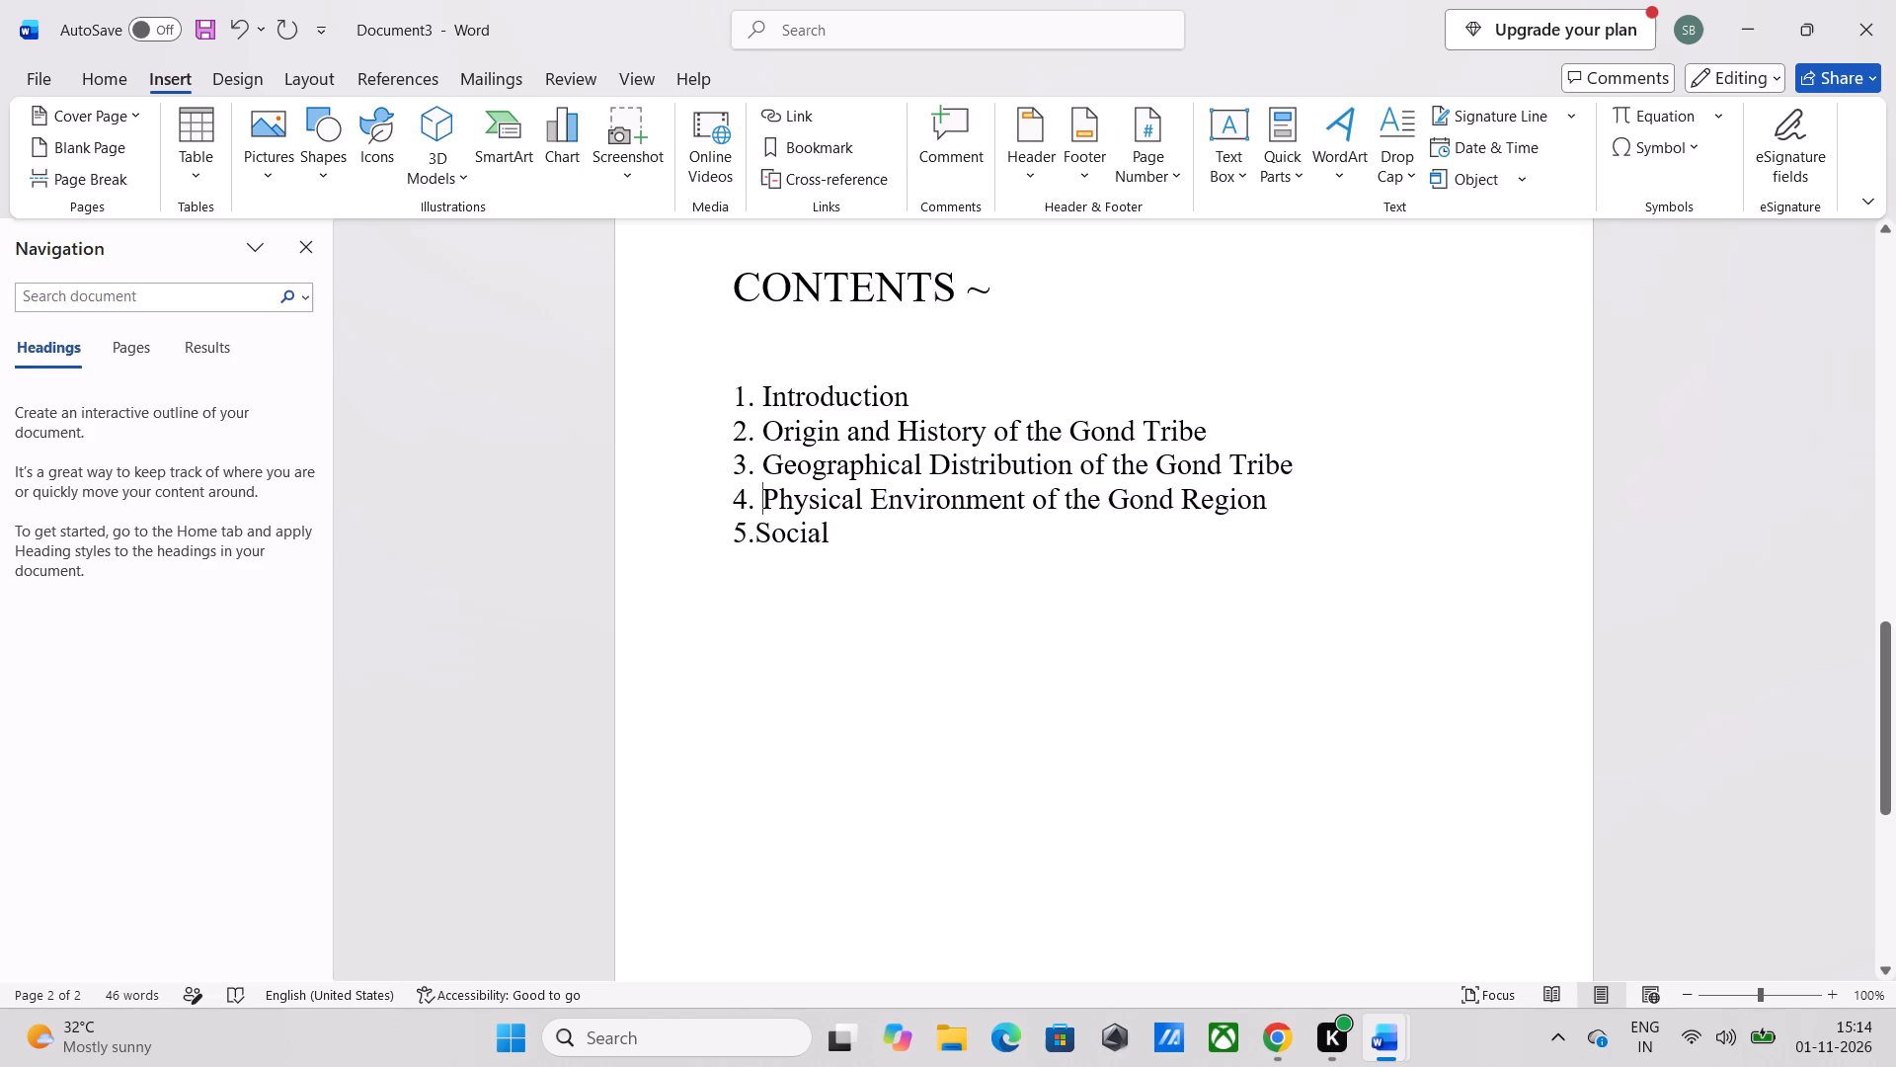
{"action": "left_click", "coordinate": [754, 533]}
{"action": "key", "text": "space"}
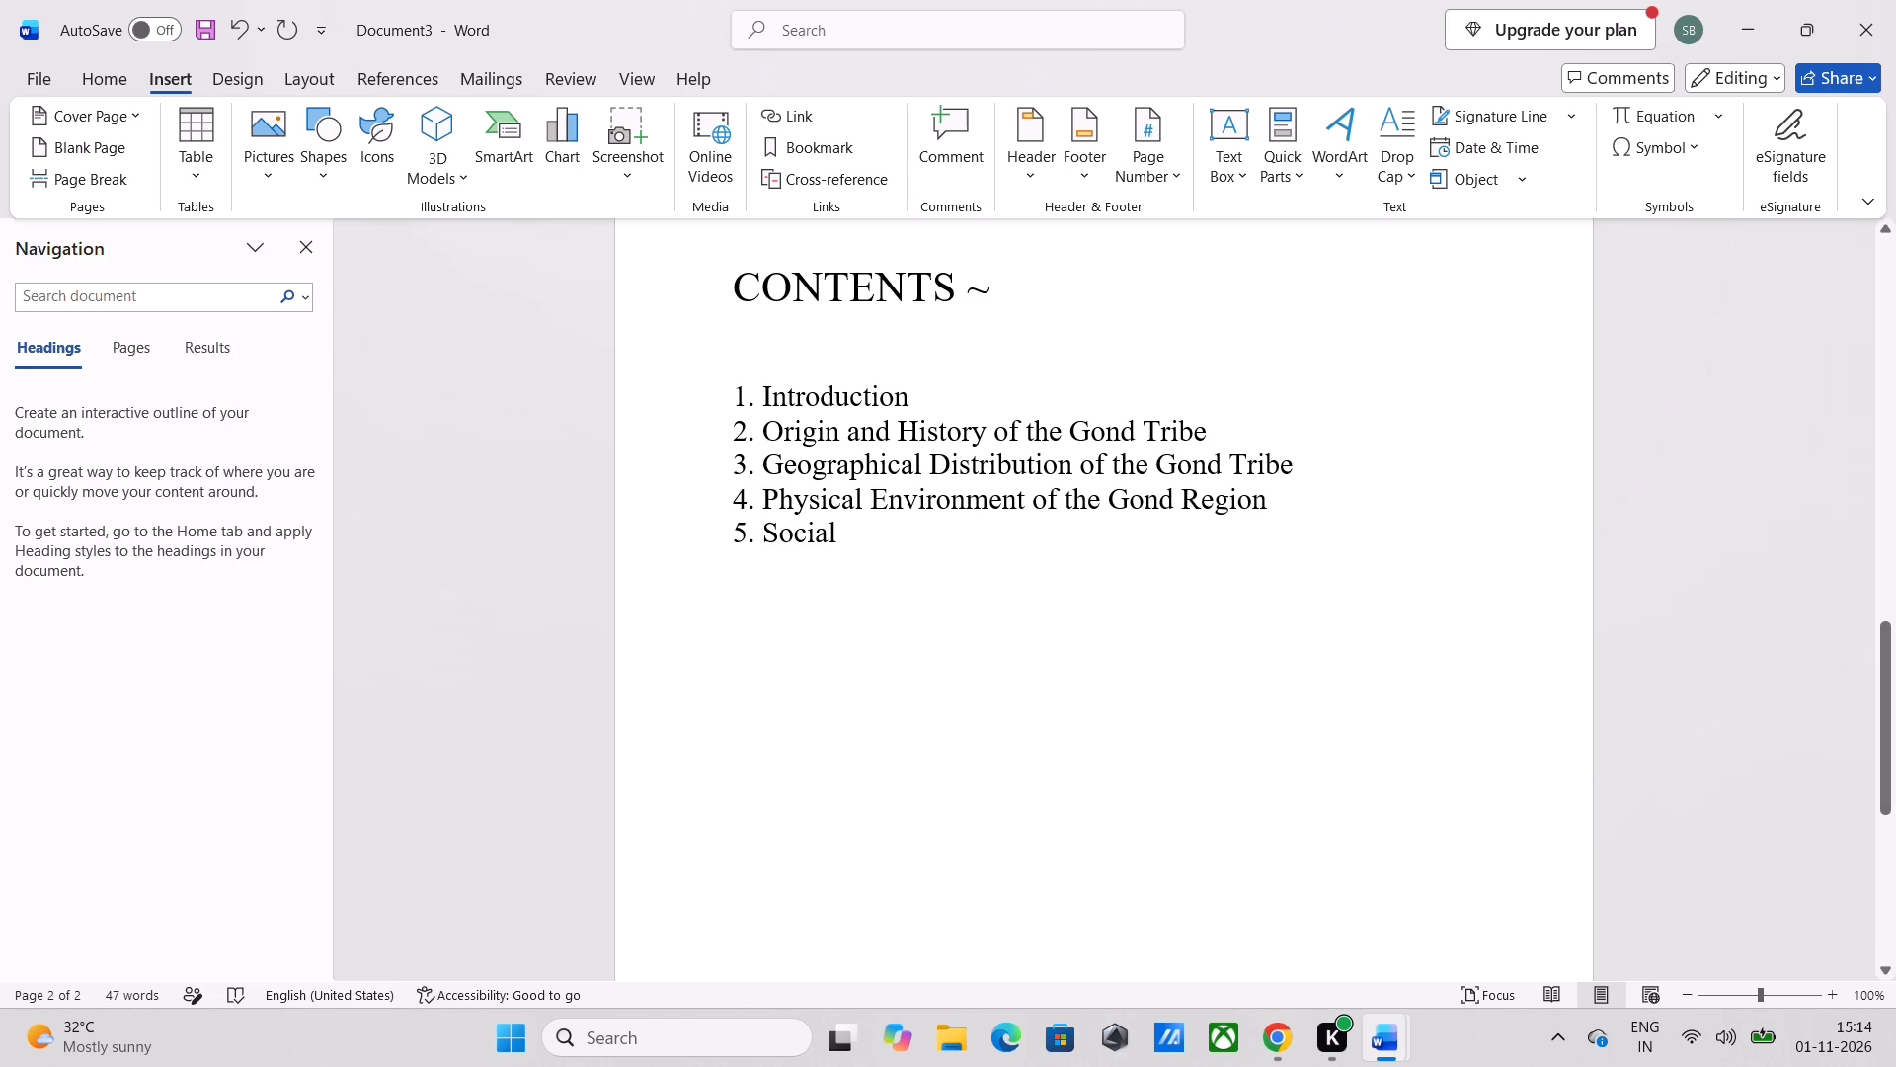
Complete the fifth contents entry as Social Organisation of the Gond Tribe, and start a new line numbered 6.
{"action": "left_click", "coordinate": [855, 531]}
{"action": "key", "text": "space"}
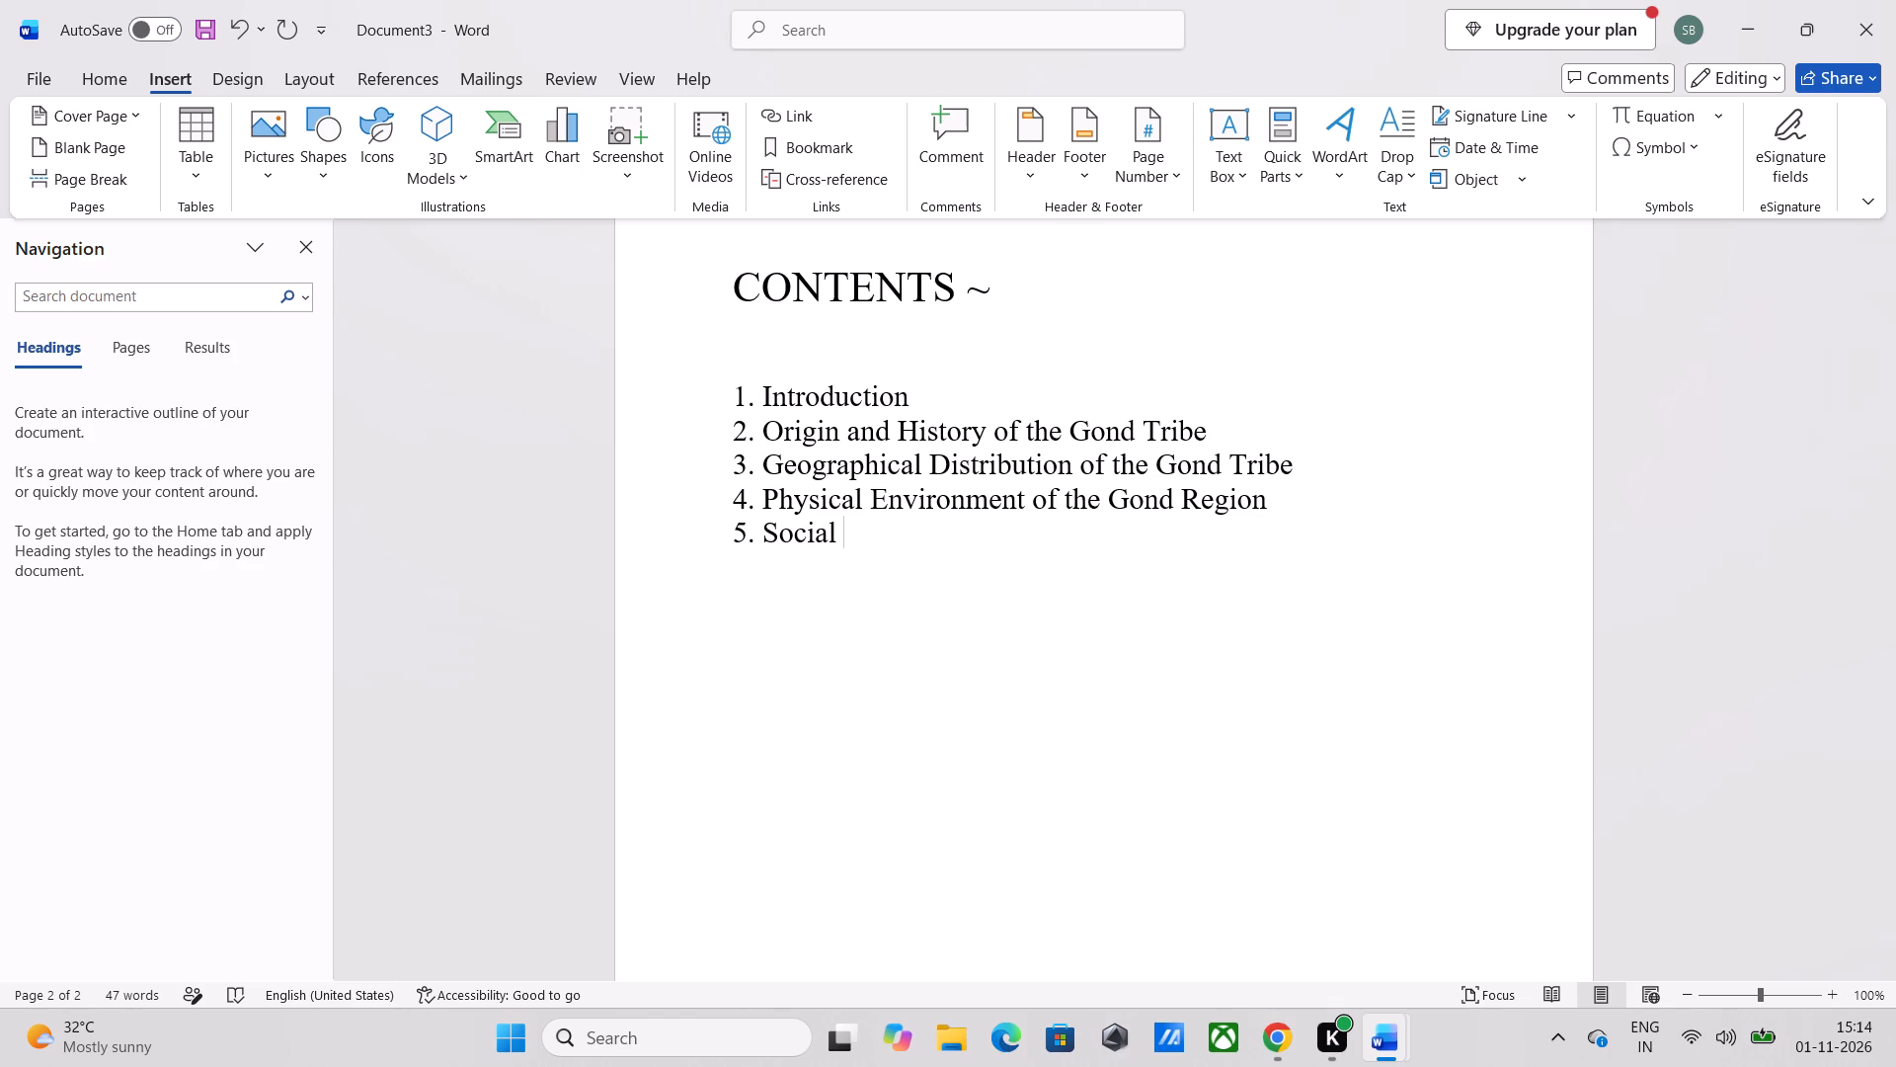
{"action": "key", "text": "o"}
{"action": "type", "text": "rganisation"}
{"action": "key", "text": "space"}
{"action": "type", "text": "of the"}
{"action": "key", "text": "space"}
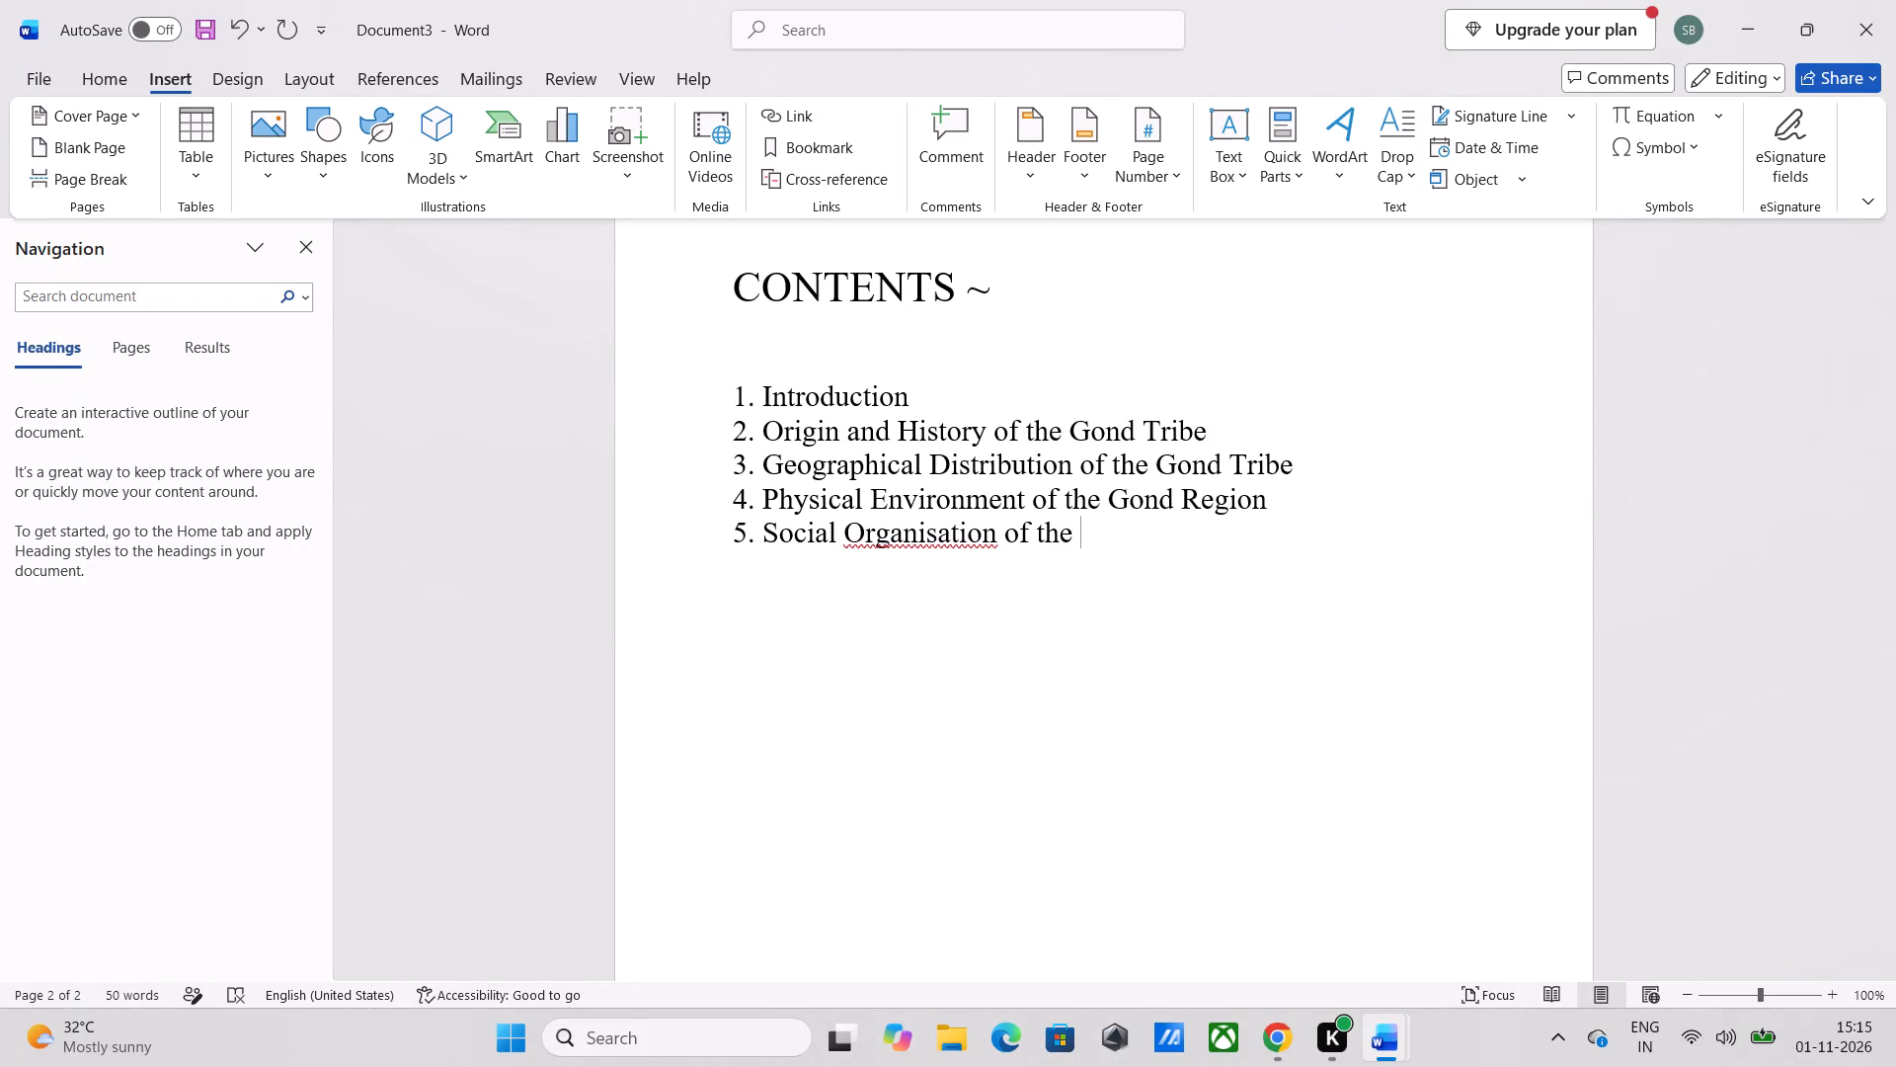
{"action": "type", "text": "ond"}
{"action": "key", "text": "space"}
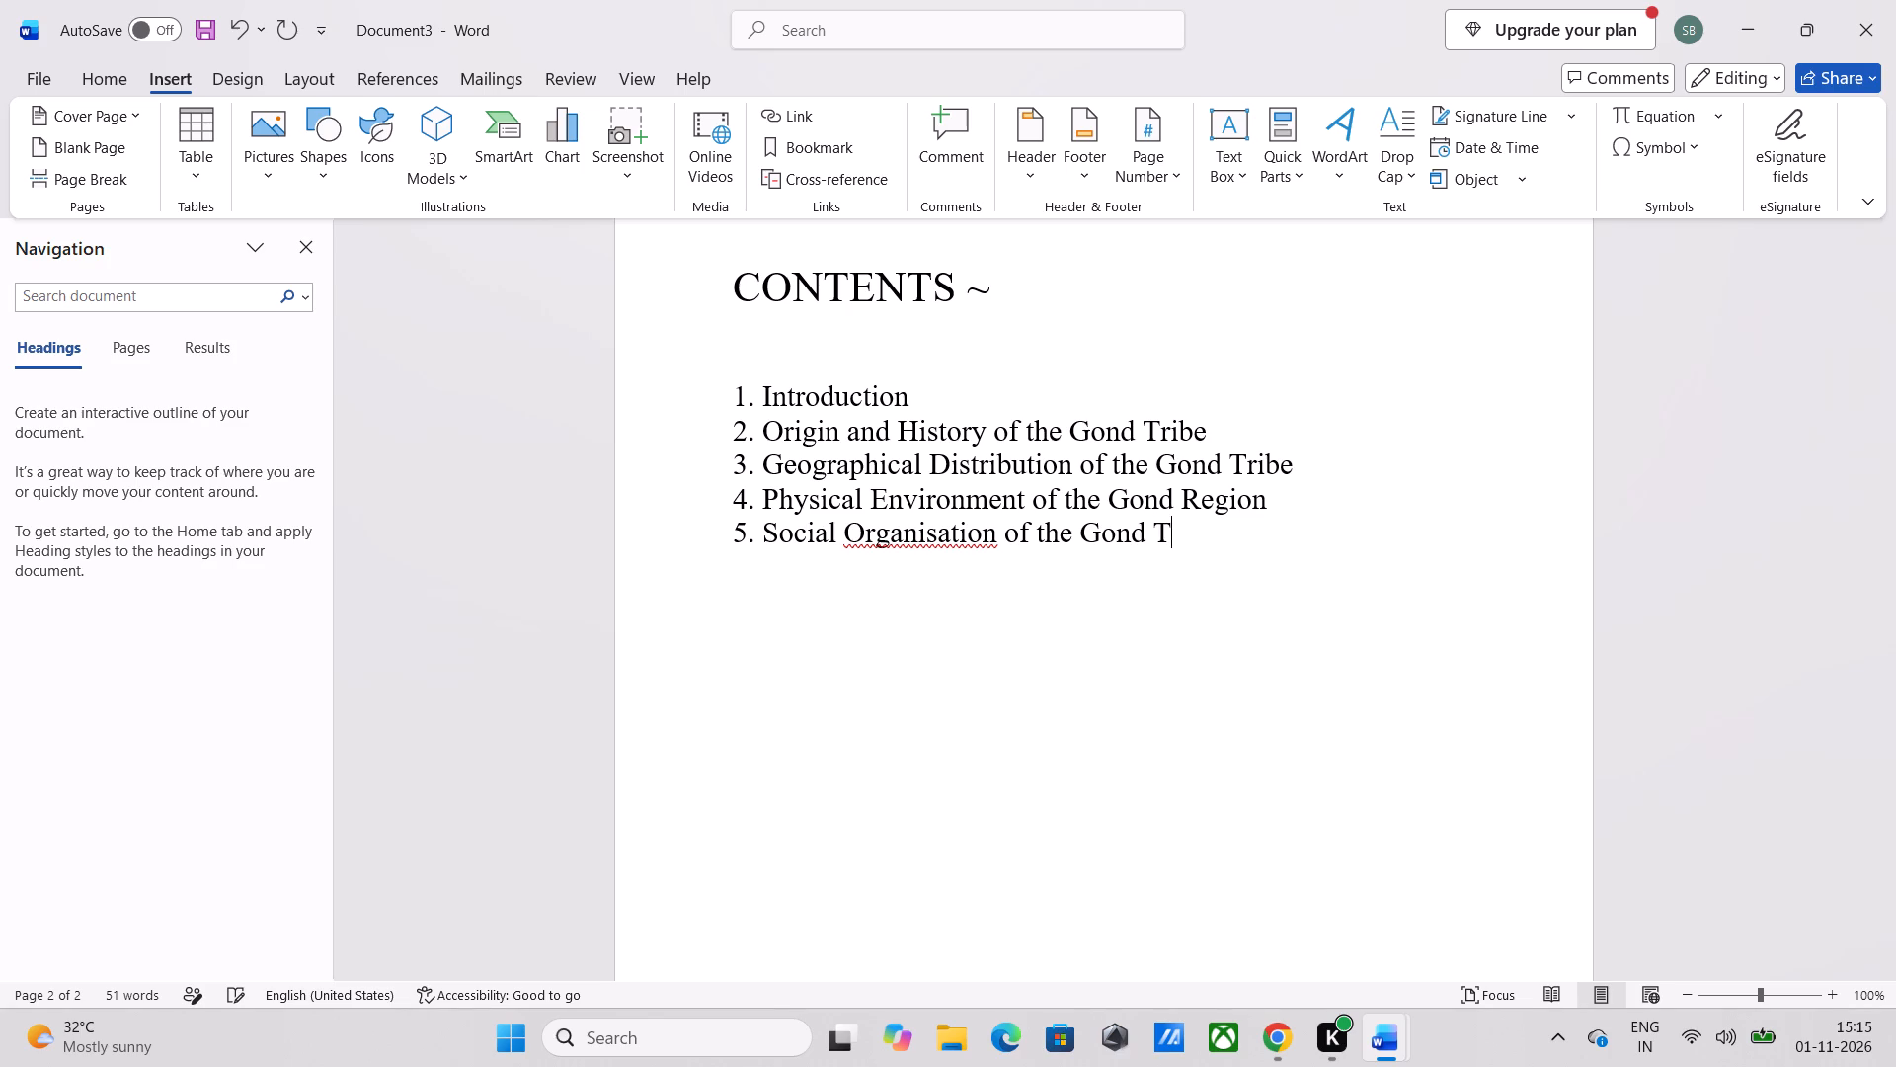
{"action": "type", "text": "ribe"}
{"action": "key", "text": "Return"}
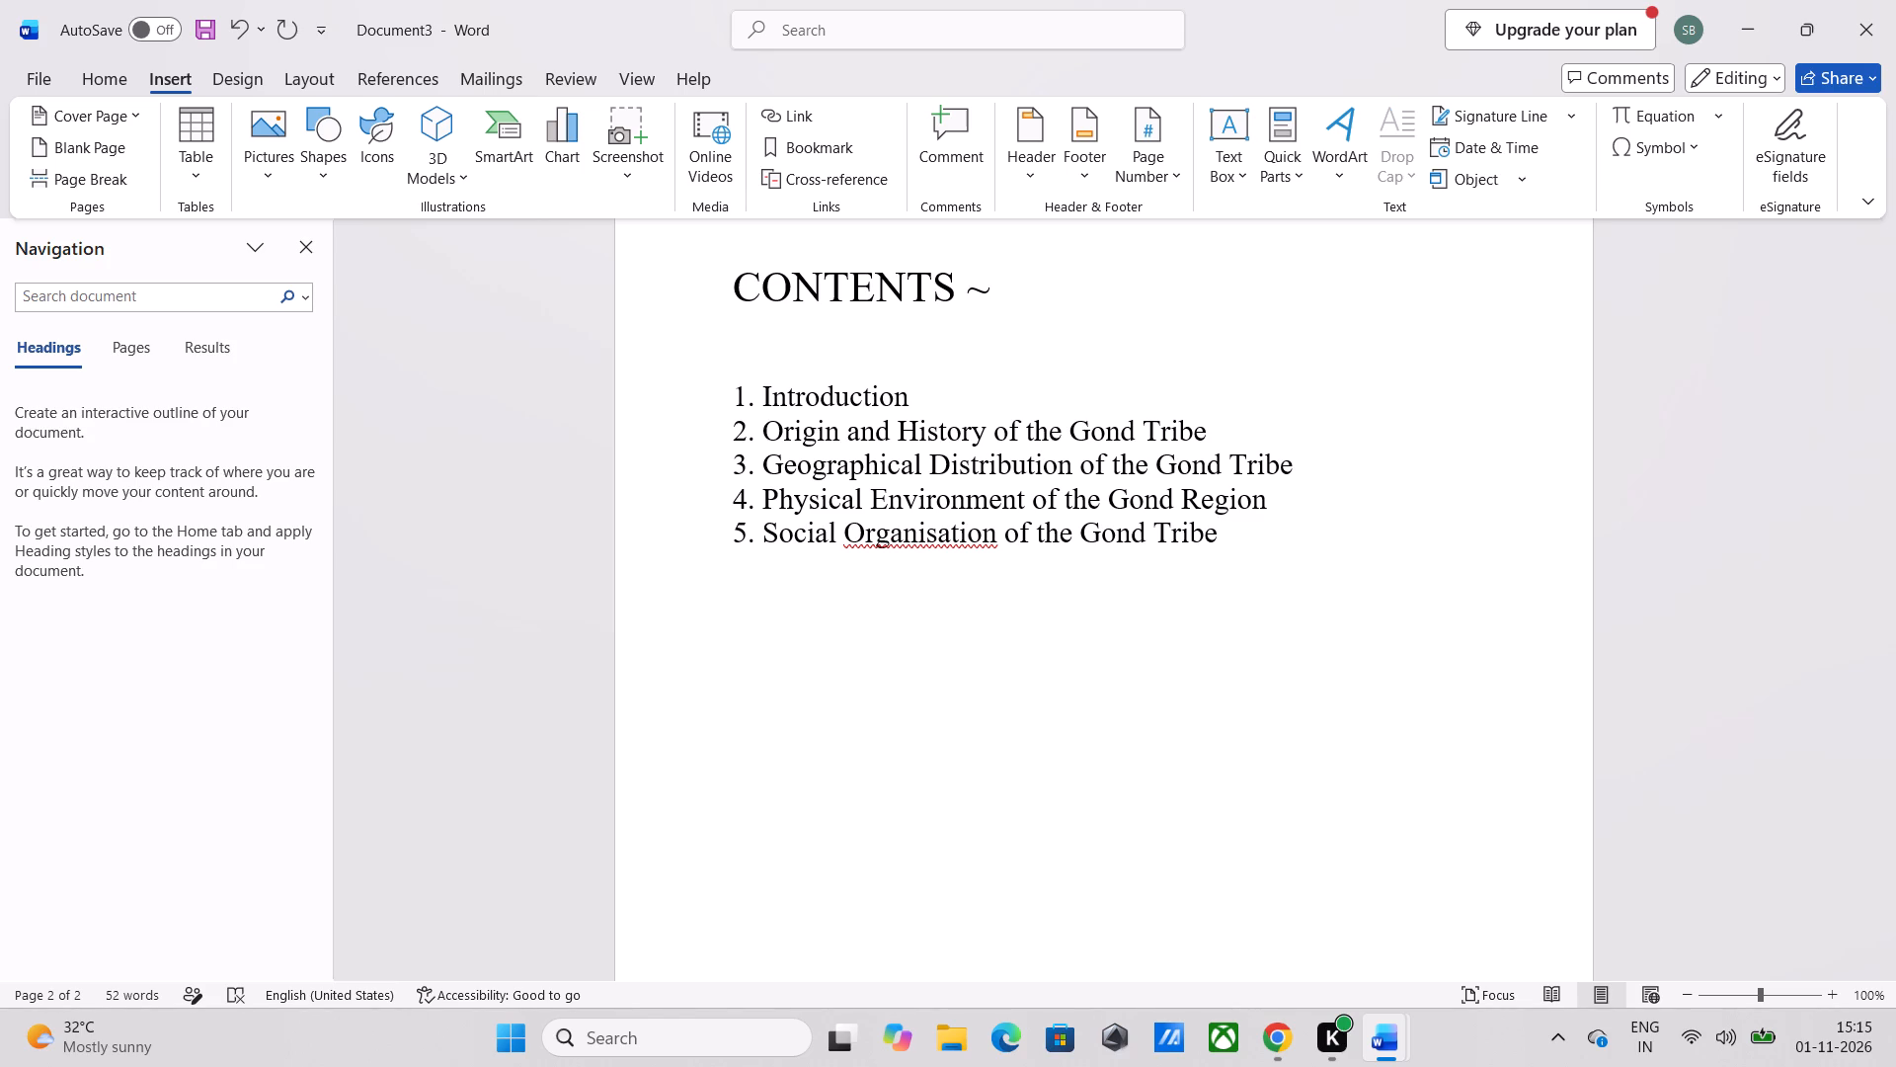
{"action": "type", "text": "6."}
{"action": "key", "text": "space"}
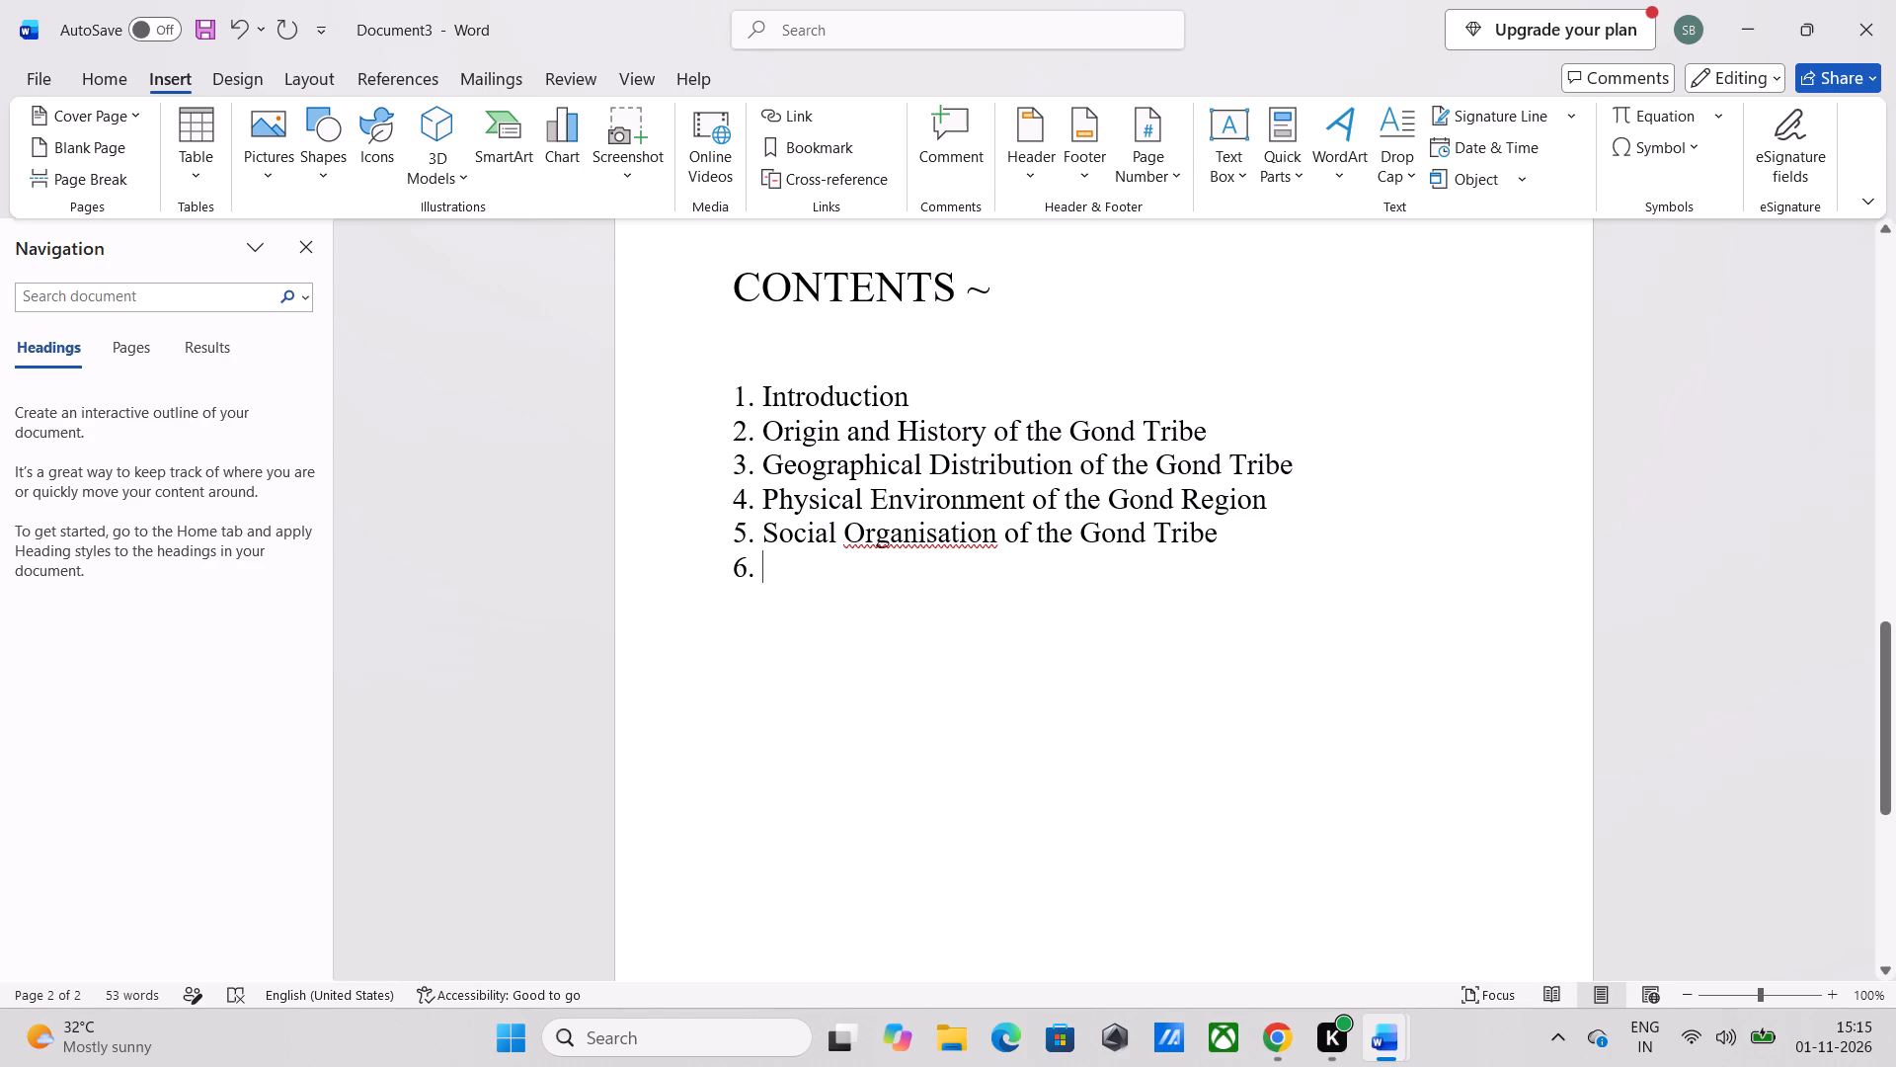
Delete the words of the Gond Tribe from the fifth contents entry, leaving Social Organisation.
{"action": "left_click", "coordinate": [1239, 544]}
{"action": "key", "text": "ctrl+BackSpace"}
{"action": "key", "text": "ctrl+BackSpace"}
{"action": "key", "text": "ctrl+BackSpace"}
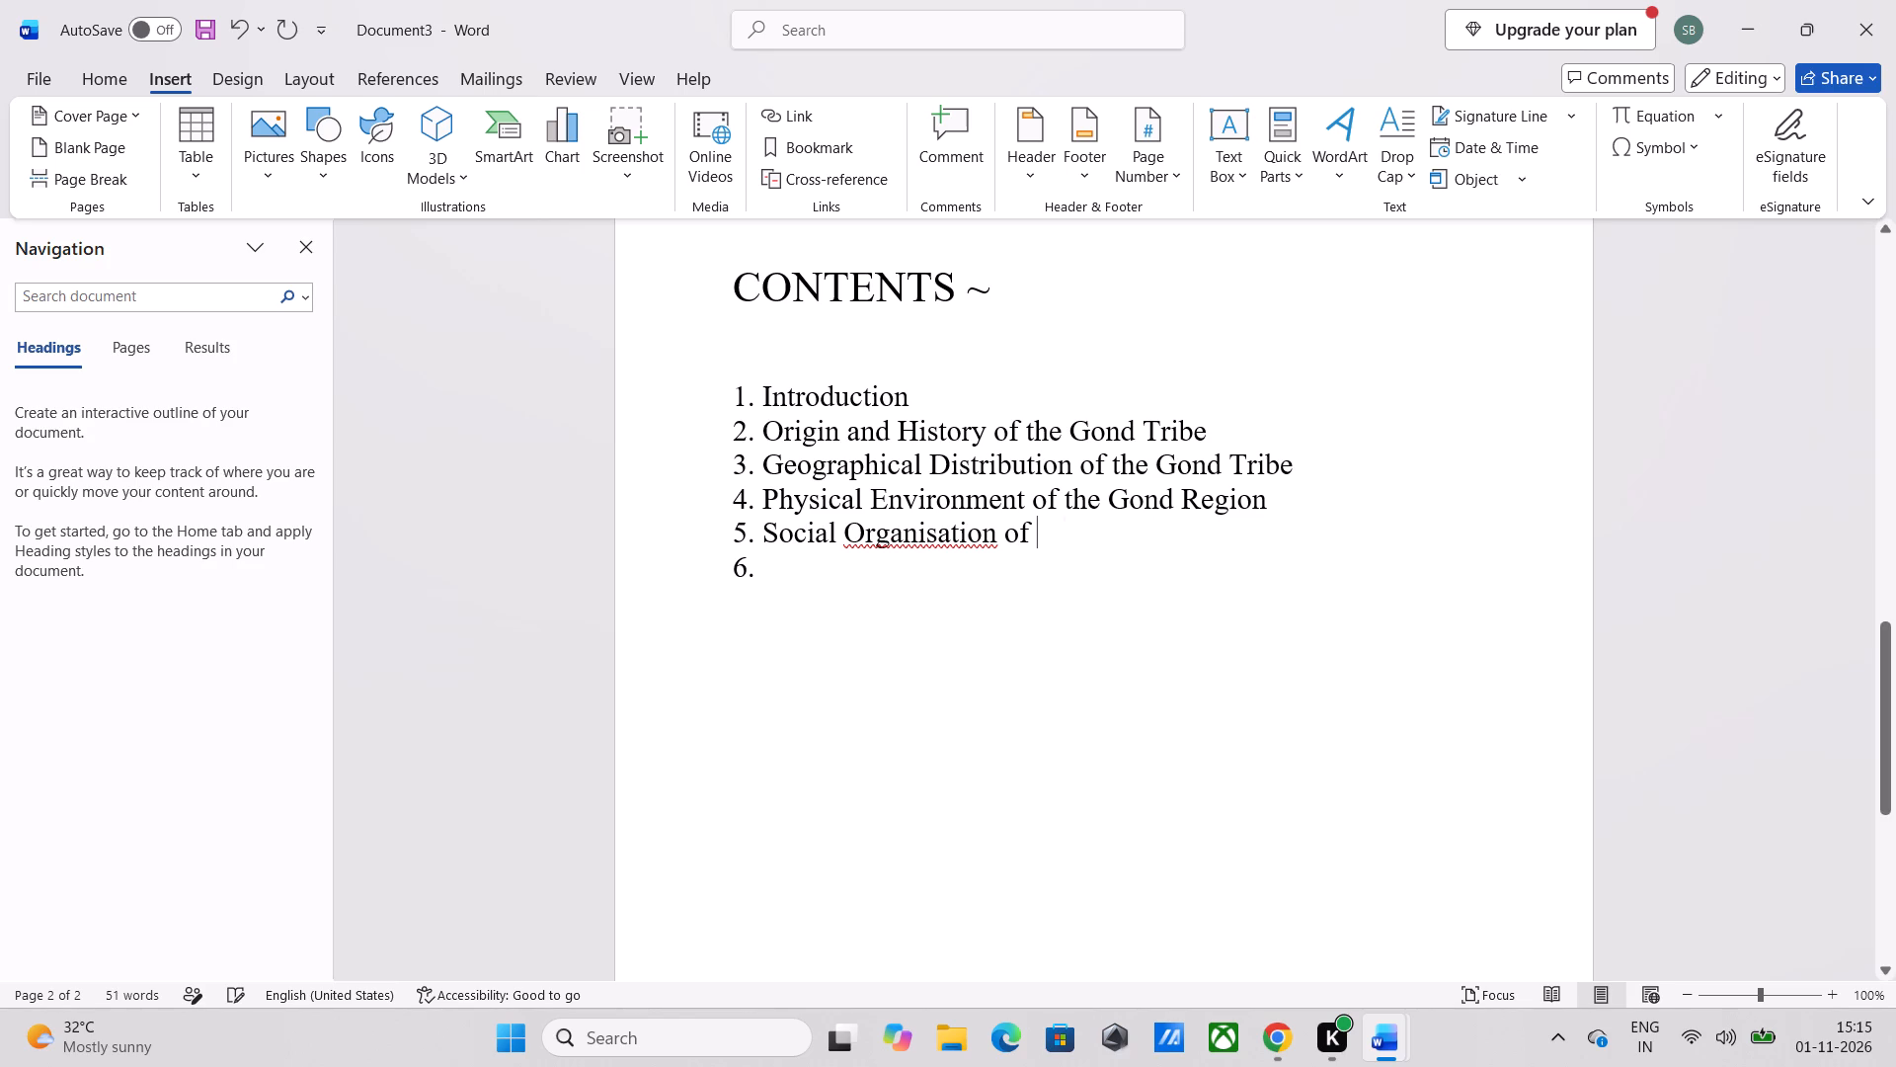
{"action": "key", "text": "ctrl+BackSpace"}
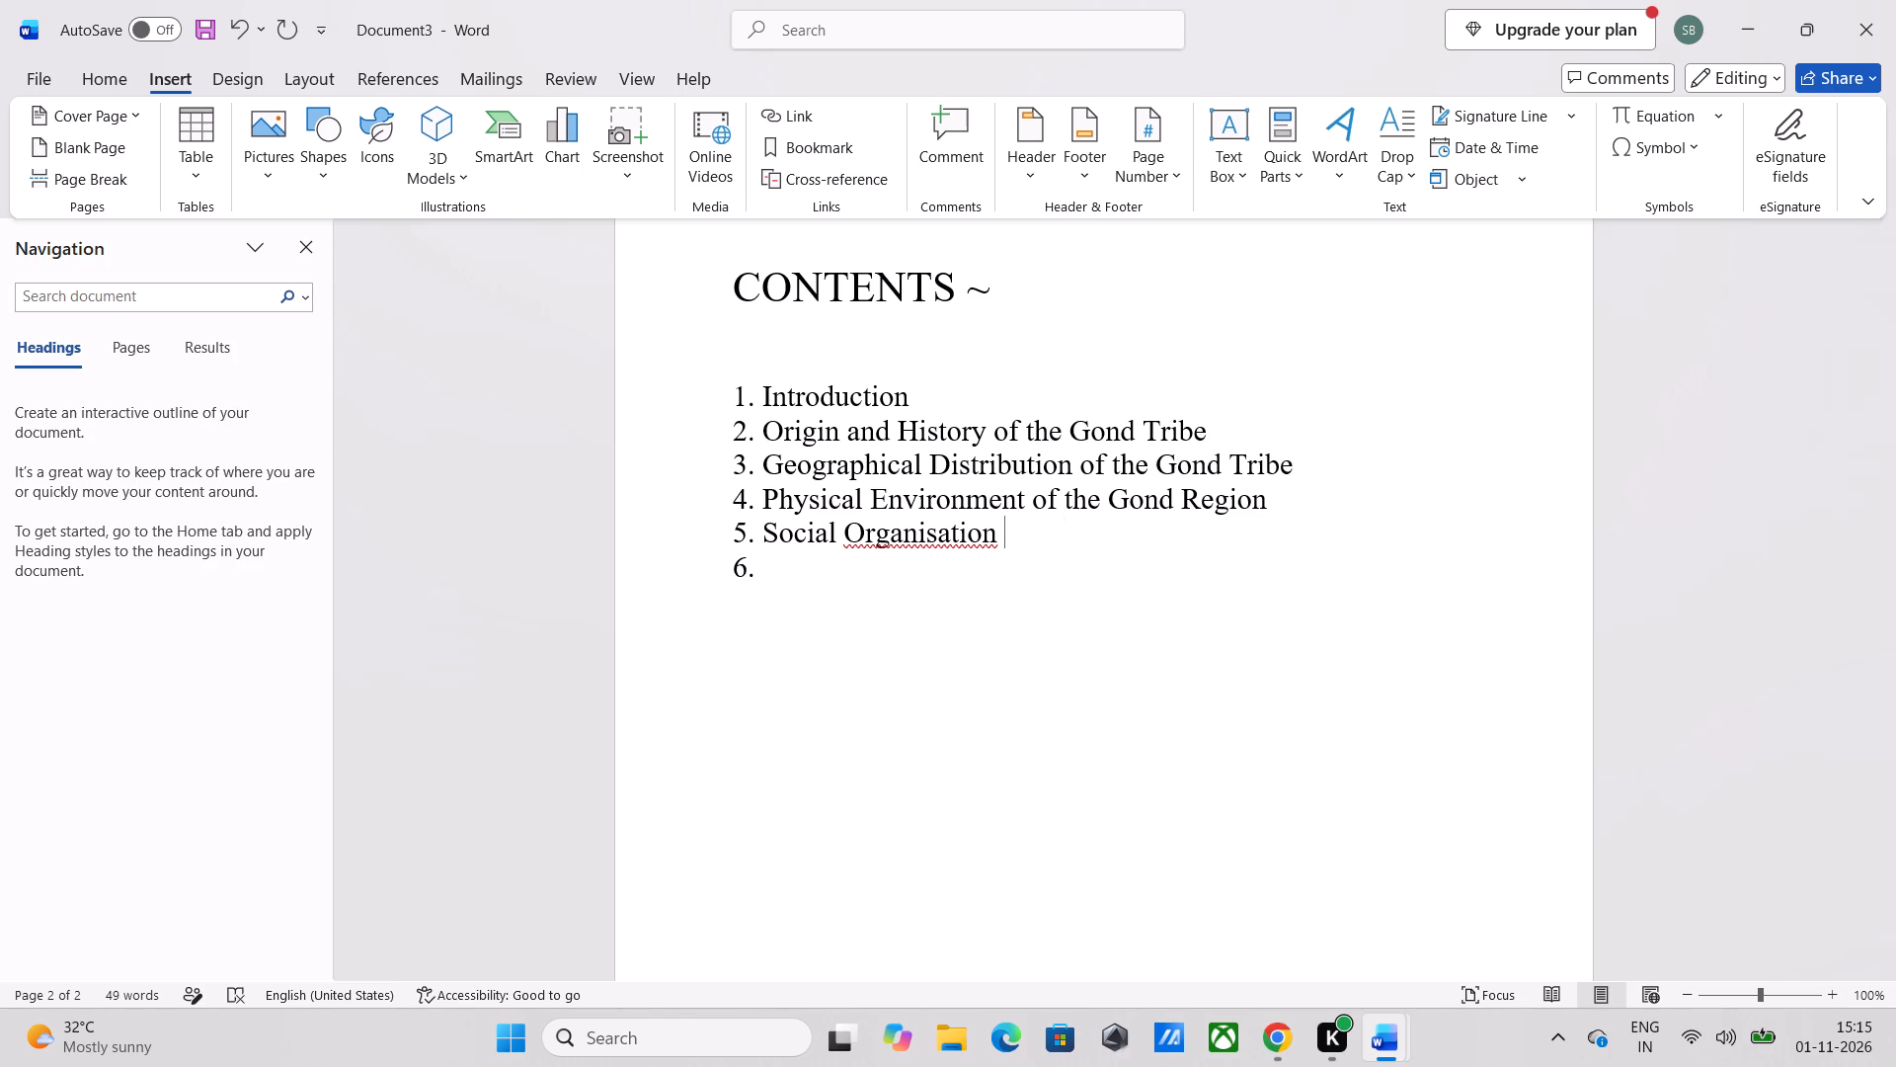
Delete the words of the Gond Region from the fourth contents entry, leaving Physical Environment.
{"action": "left_click", "coordinate": [1282, 505]}
{"action": "key", "text": "ctrl+BackSpace"}
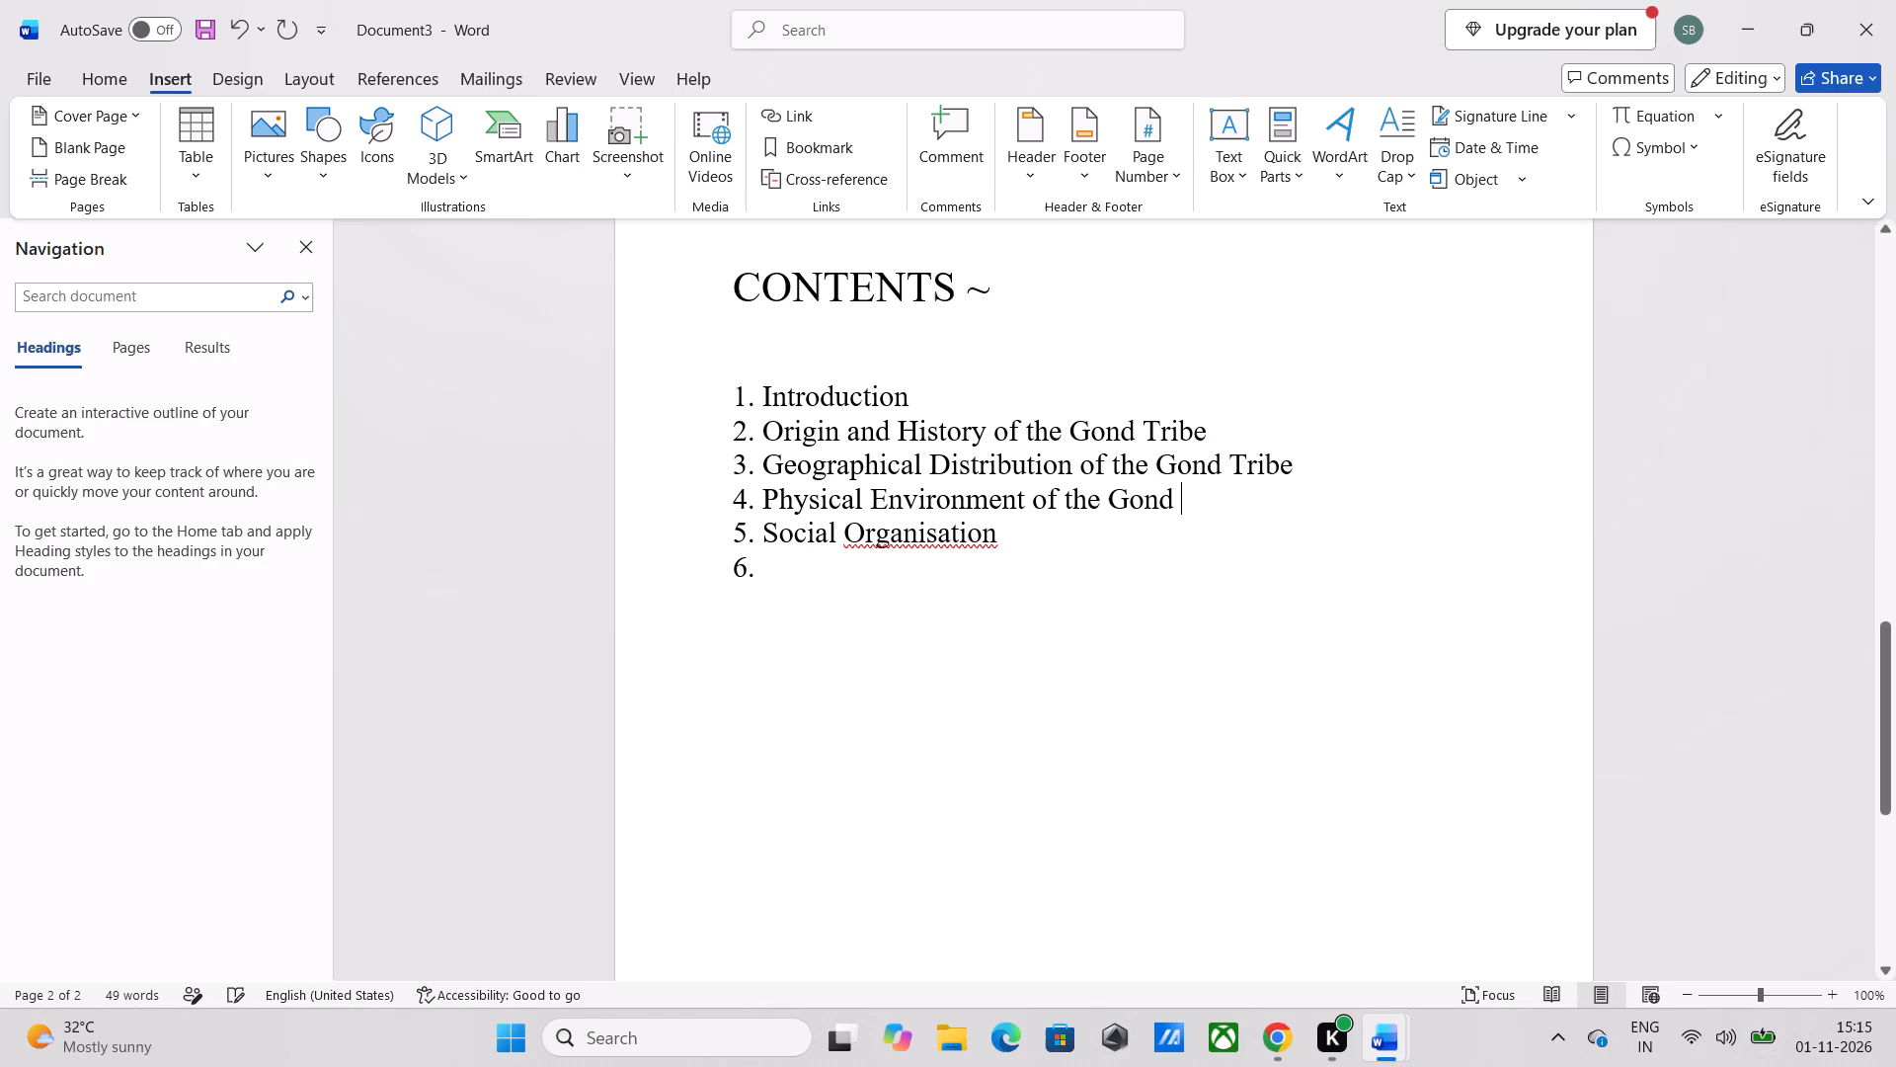
{"action": "key", "text": "ctrl+BackSpace"}
{"action": "key", "text": "ctrl+BackSpace"}
{"action": "key", "text": "ctrl+BackSpace"}
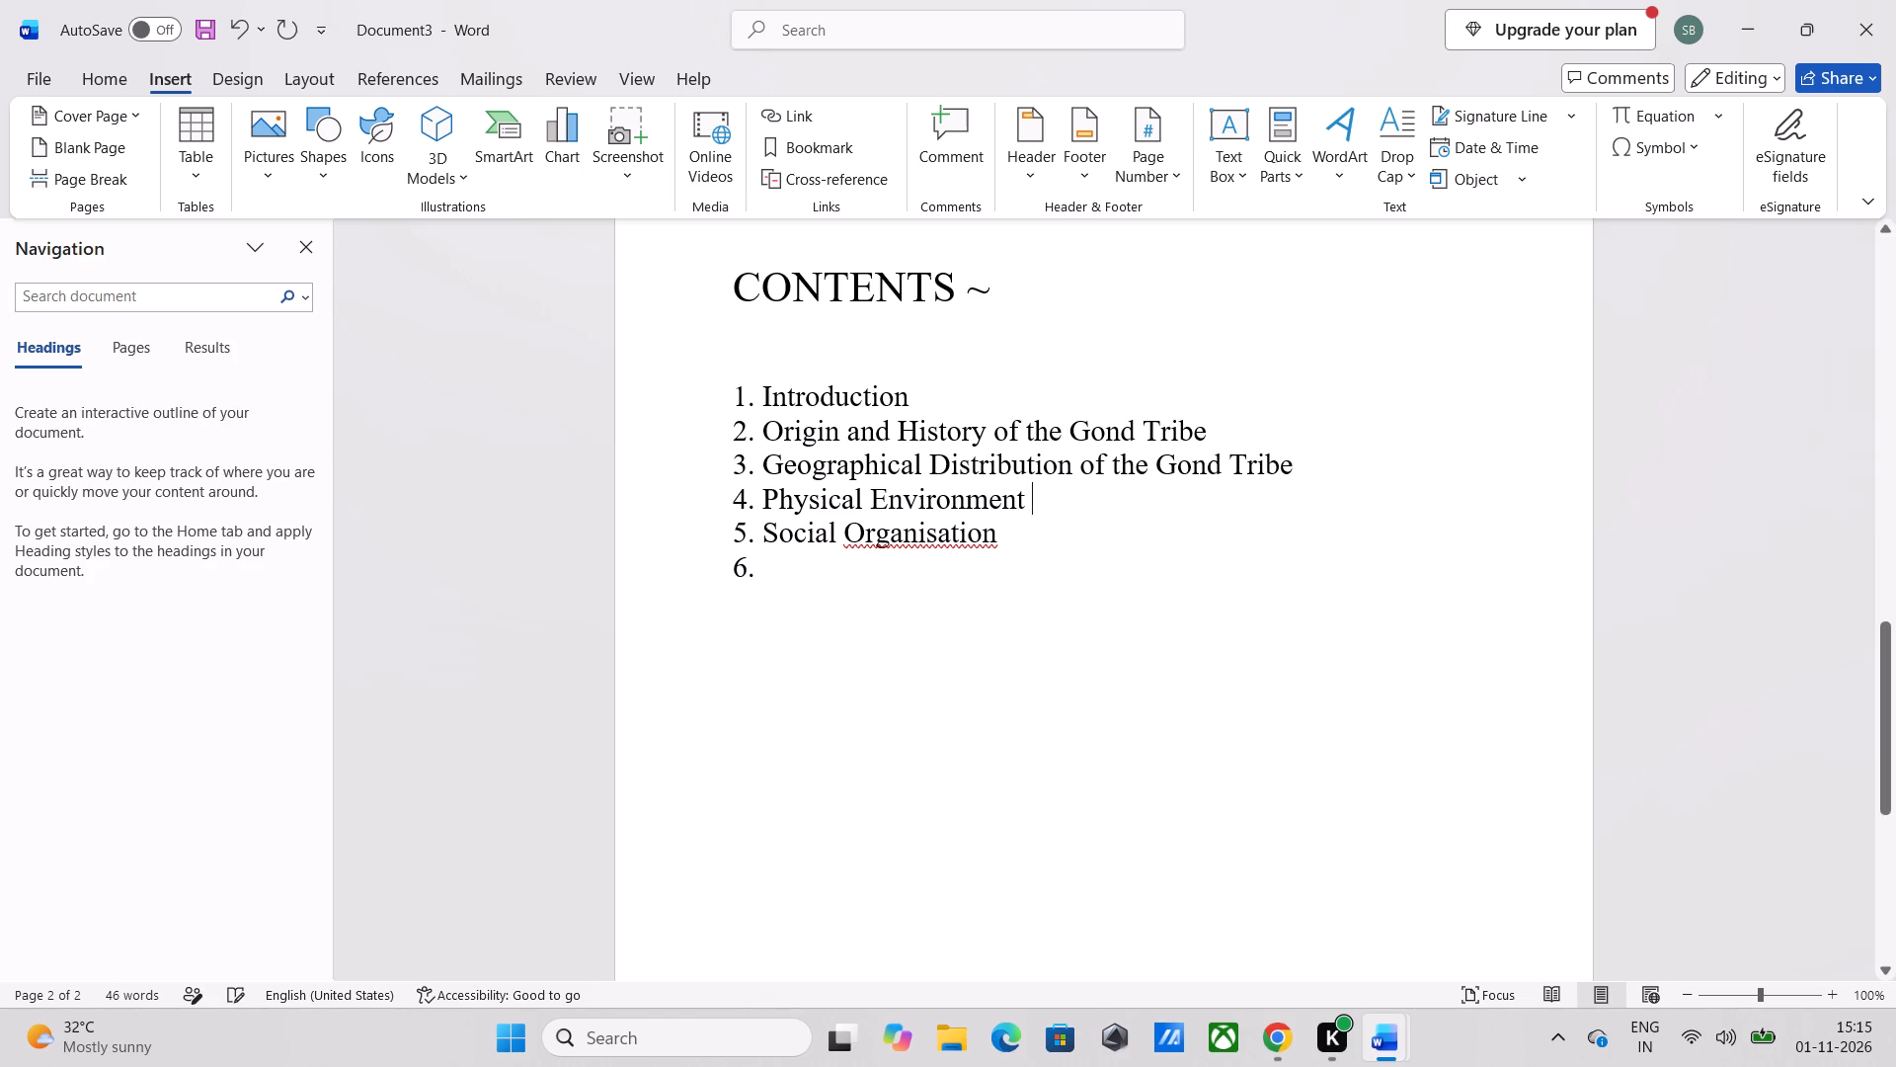
Delete the words of the Gond Tribe from the third contents entry, leaving Geographical Distribution.
{"action": "left_click", "coordinate": [1320, 454]}
{"action": "key", "text": "ctrl+BackSpace"}
{"action": "key", "text": "ctrl+BackSpace"}
{"action": "key", "text": "ctrl+BackSpace"}
{"action": "key", "text": "ctrl+BackSpace"}
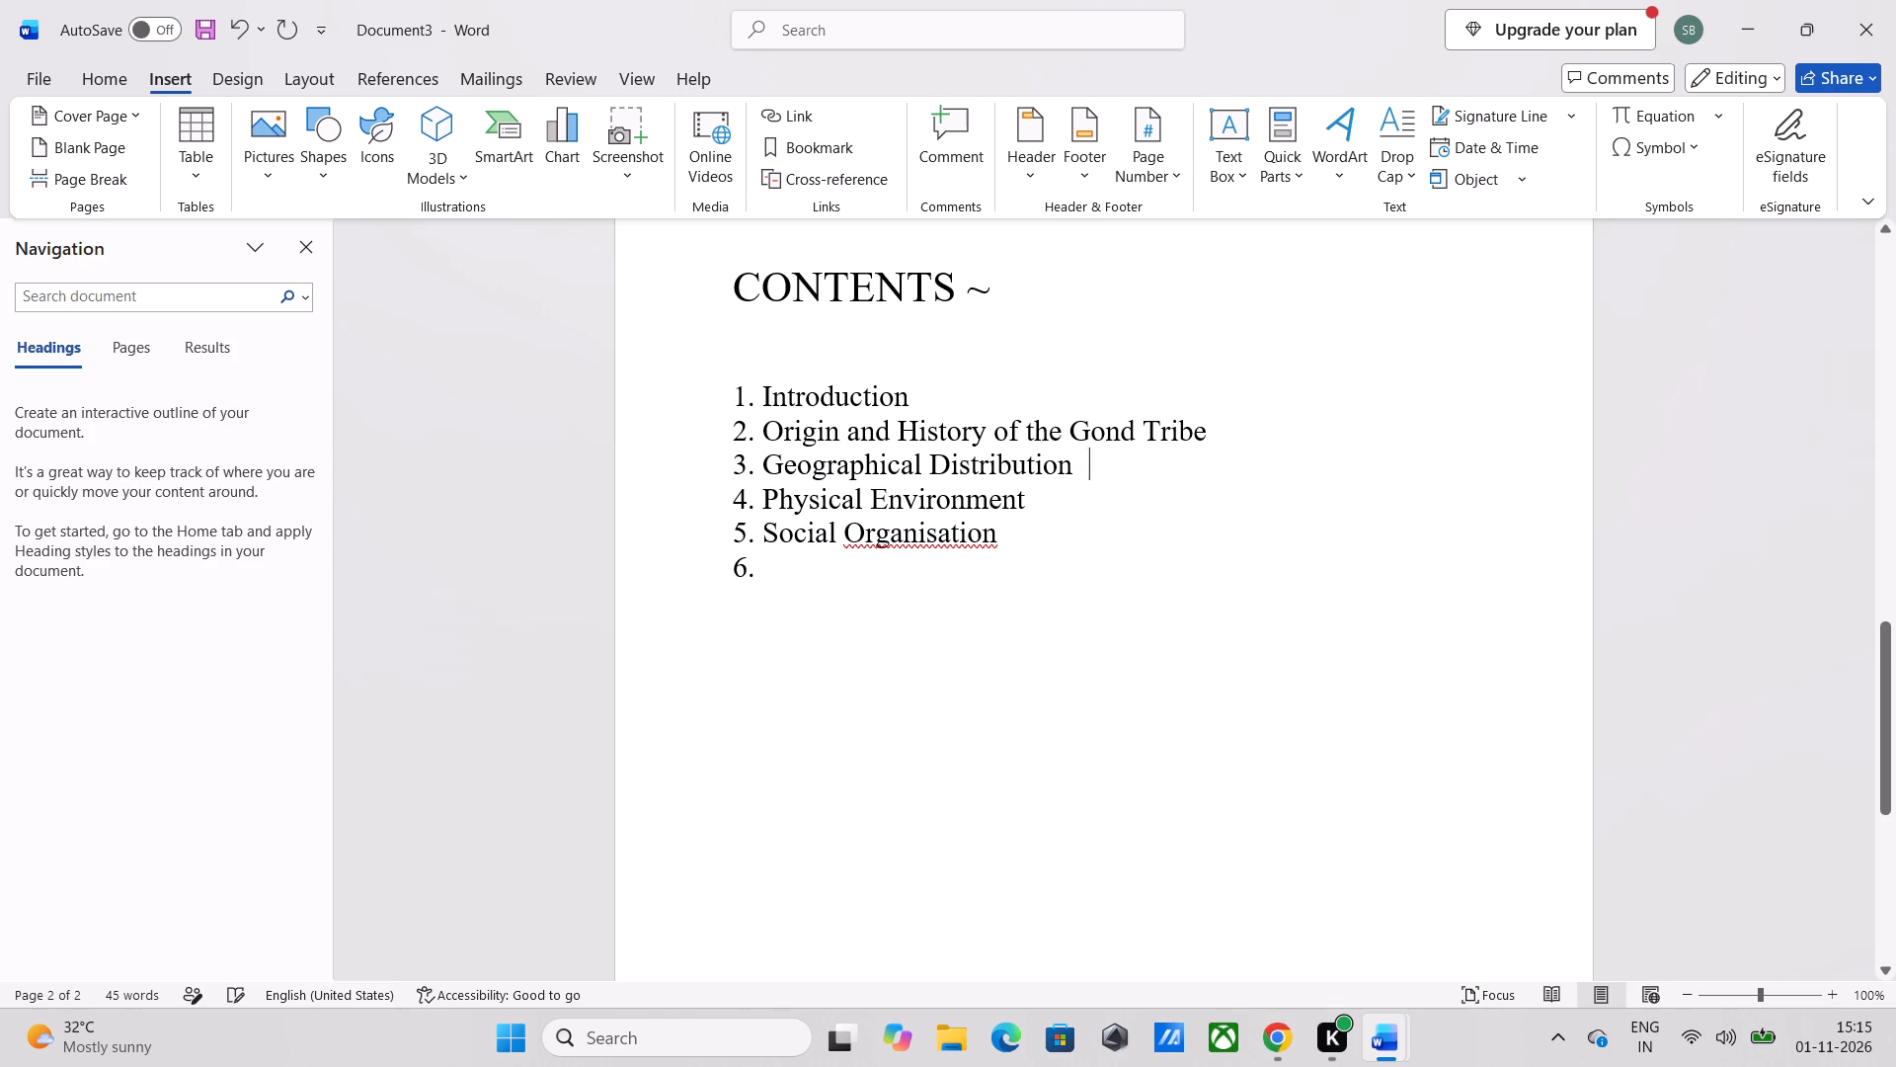
Delete the words of the Gond Tribe from the second contents entry, leaving Origin and History.
{"action": "left_click", "coordinate": [1303, 421]}
{"action": "key", "text": "ctrl+BackSpace"}
{"action": "key", "text": "ctrl+BackSpace"}
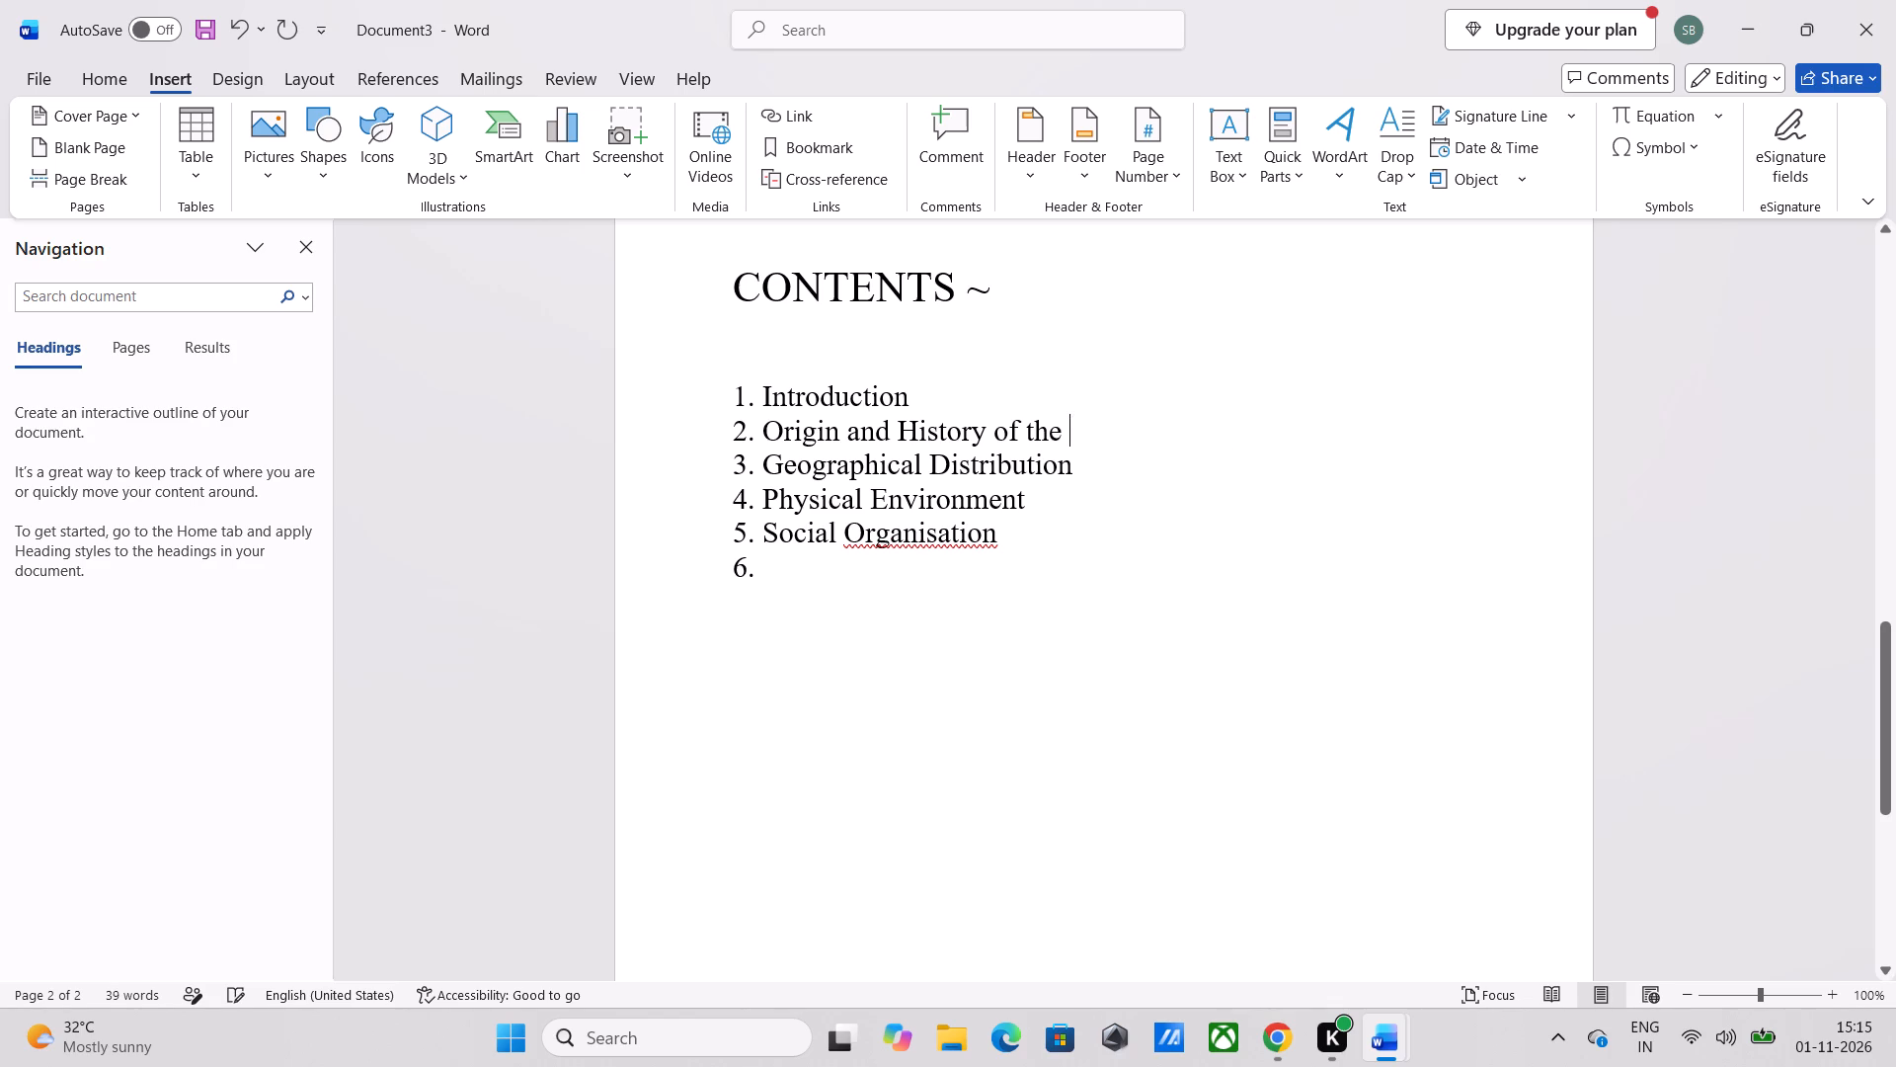
{"action": "key", "text": "ctrl+BackSpace"}
{"action": "key", "text": "ctrl+BackSpace"}
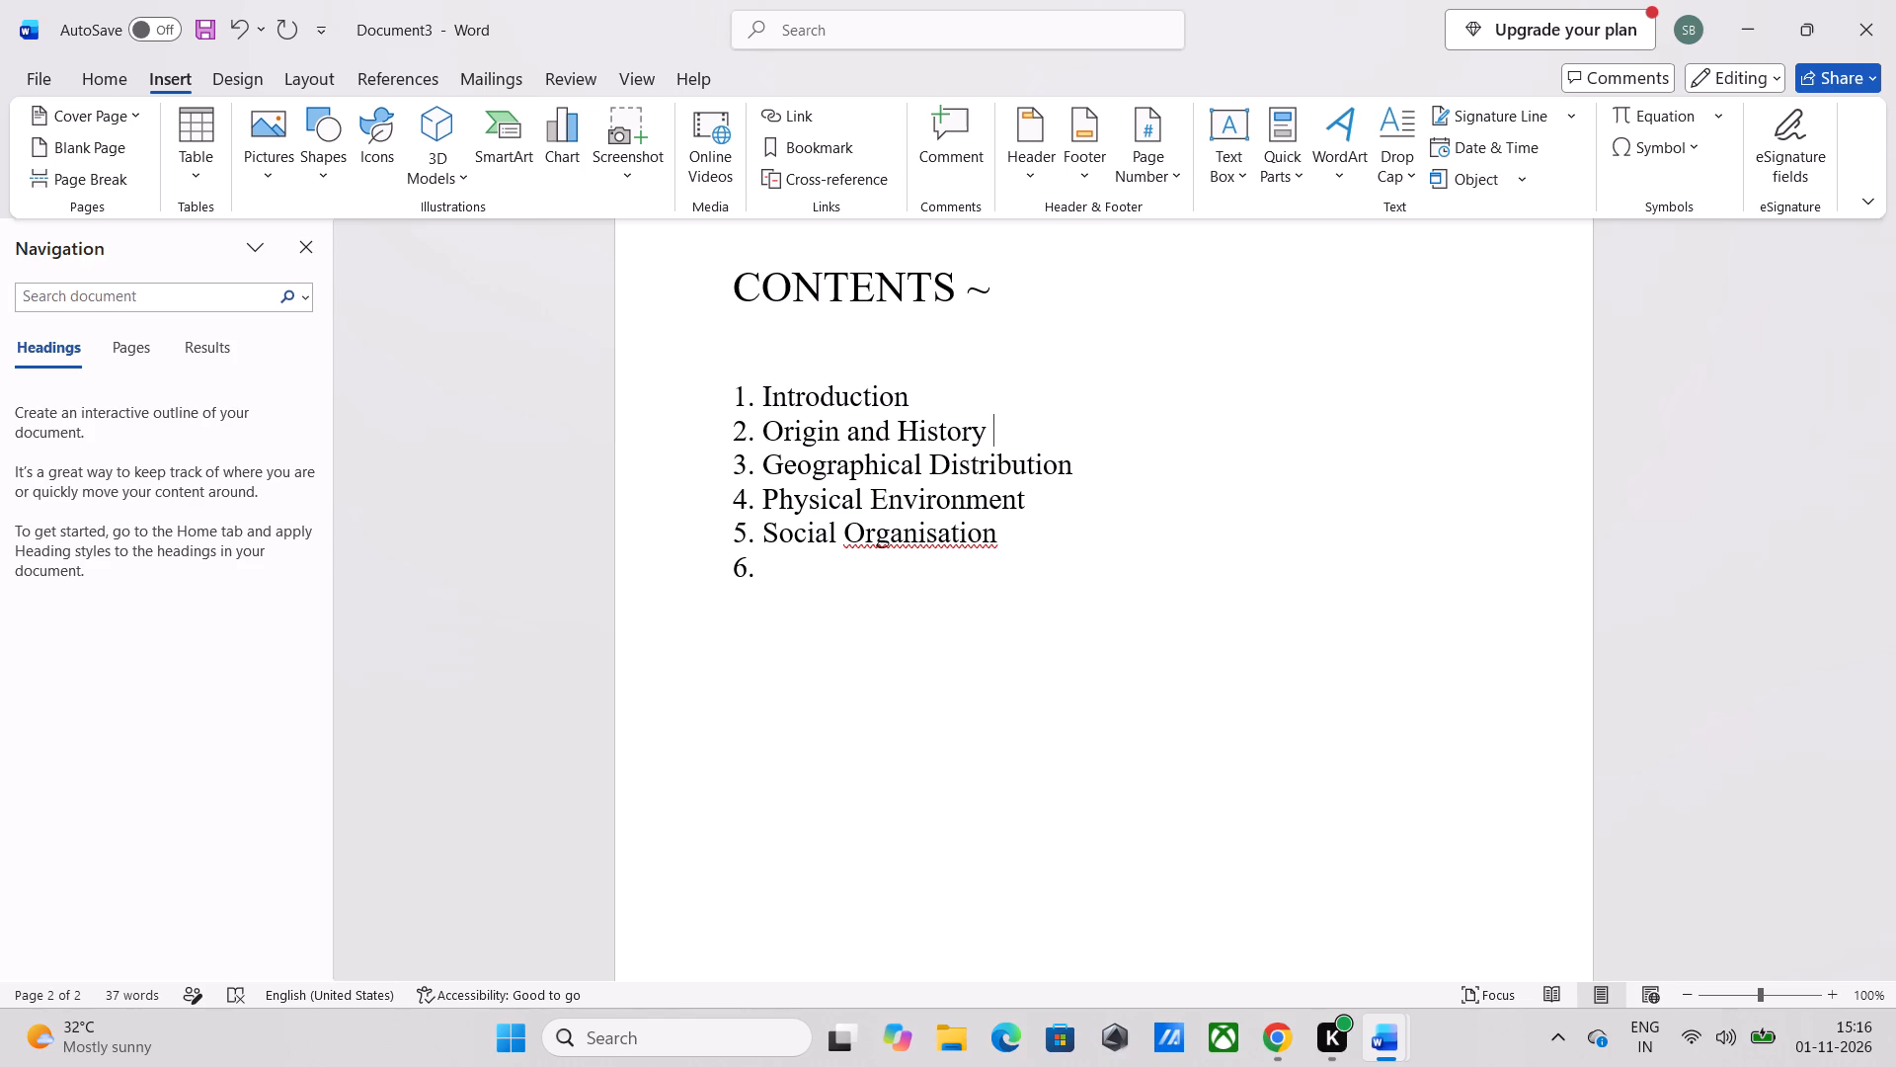
Fill in the sixth contents entry as Economic Life and Occupation.
{"action": "left_click", "coordinate": [801, 565]}
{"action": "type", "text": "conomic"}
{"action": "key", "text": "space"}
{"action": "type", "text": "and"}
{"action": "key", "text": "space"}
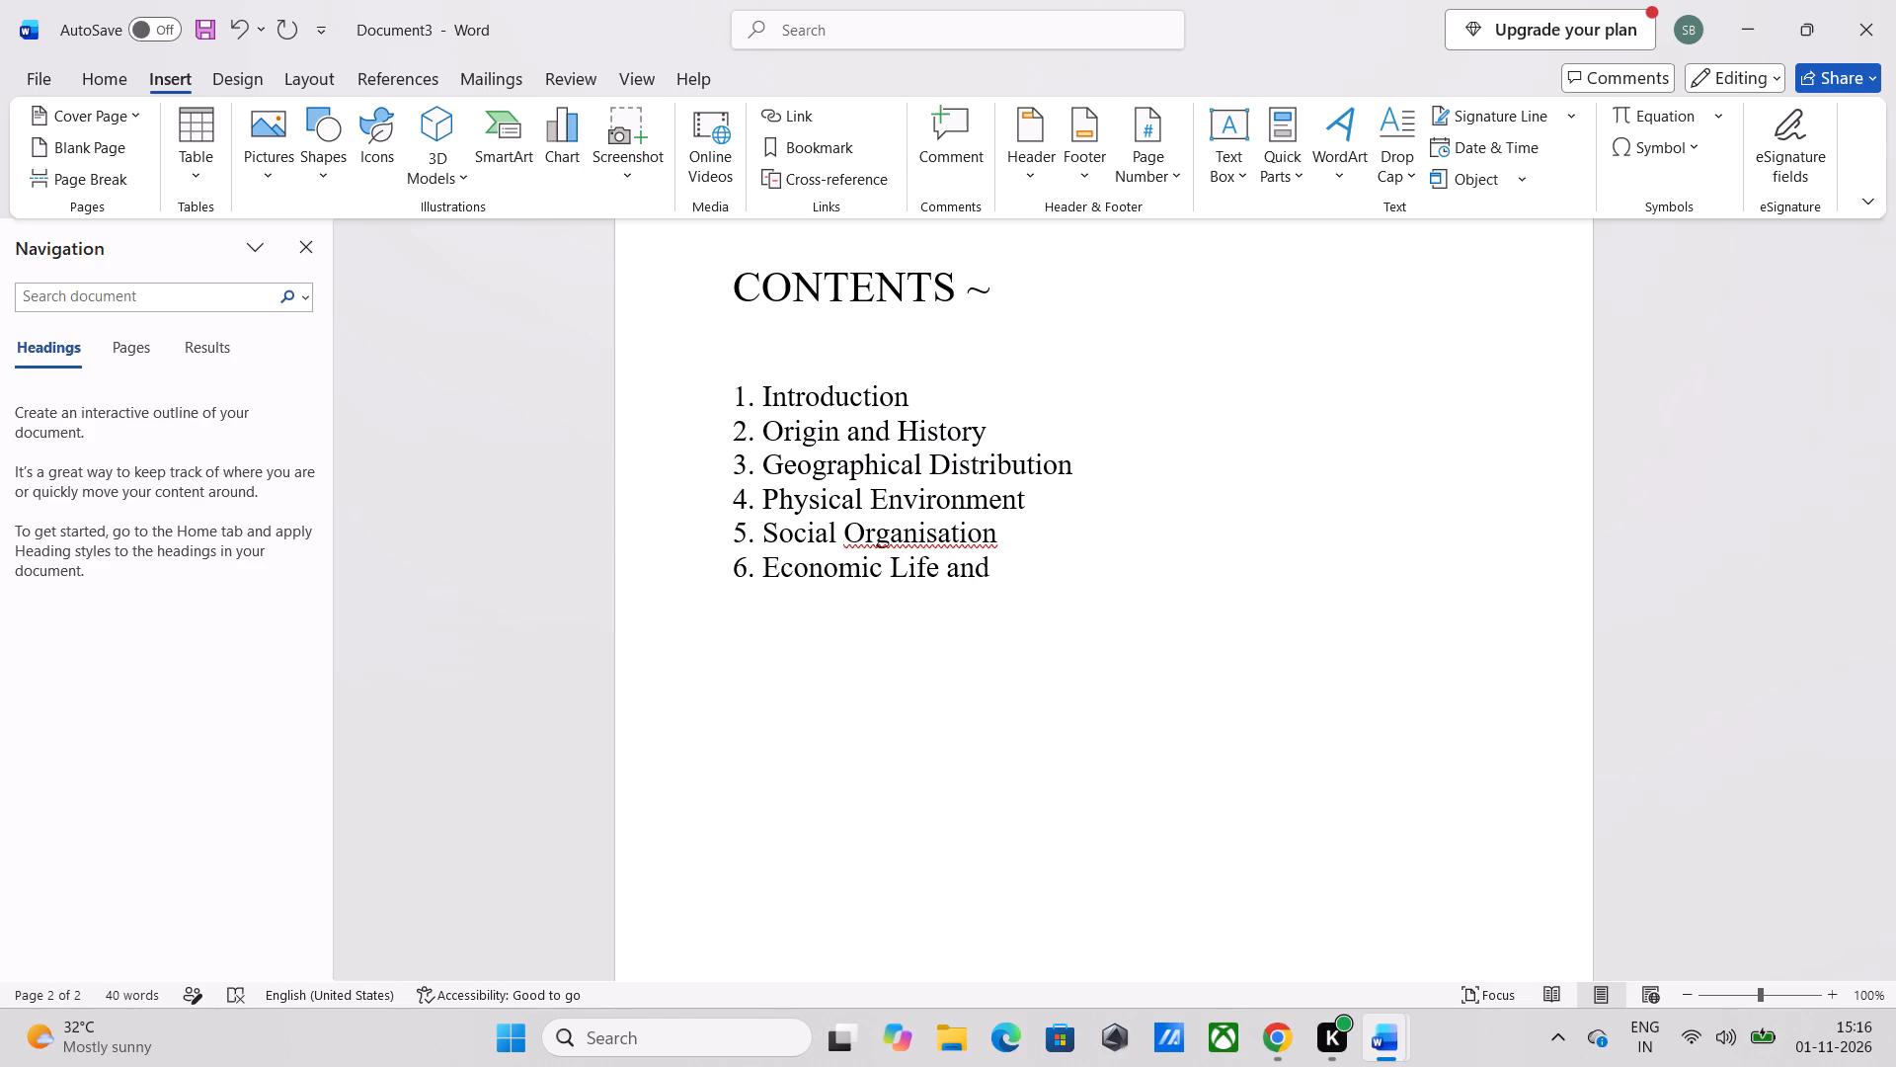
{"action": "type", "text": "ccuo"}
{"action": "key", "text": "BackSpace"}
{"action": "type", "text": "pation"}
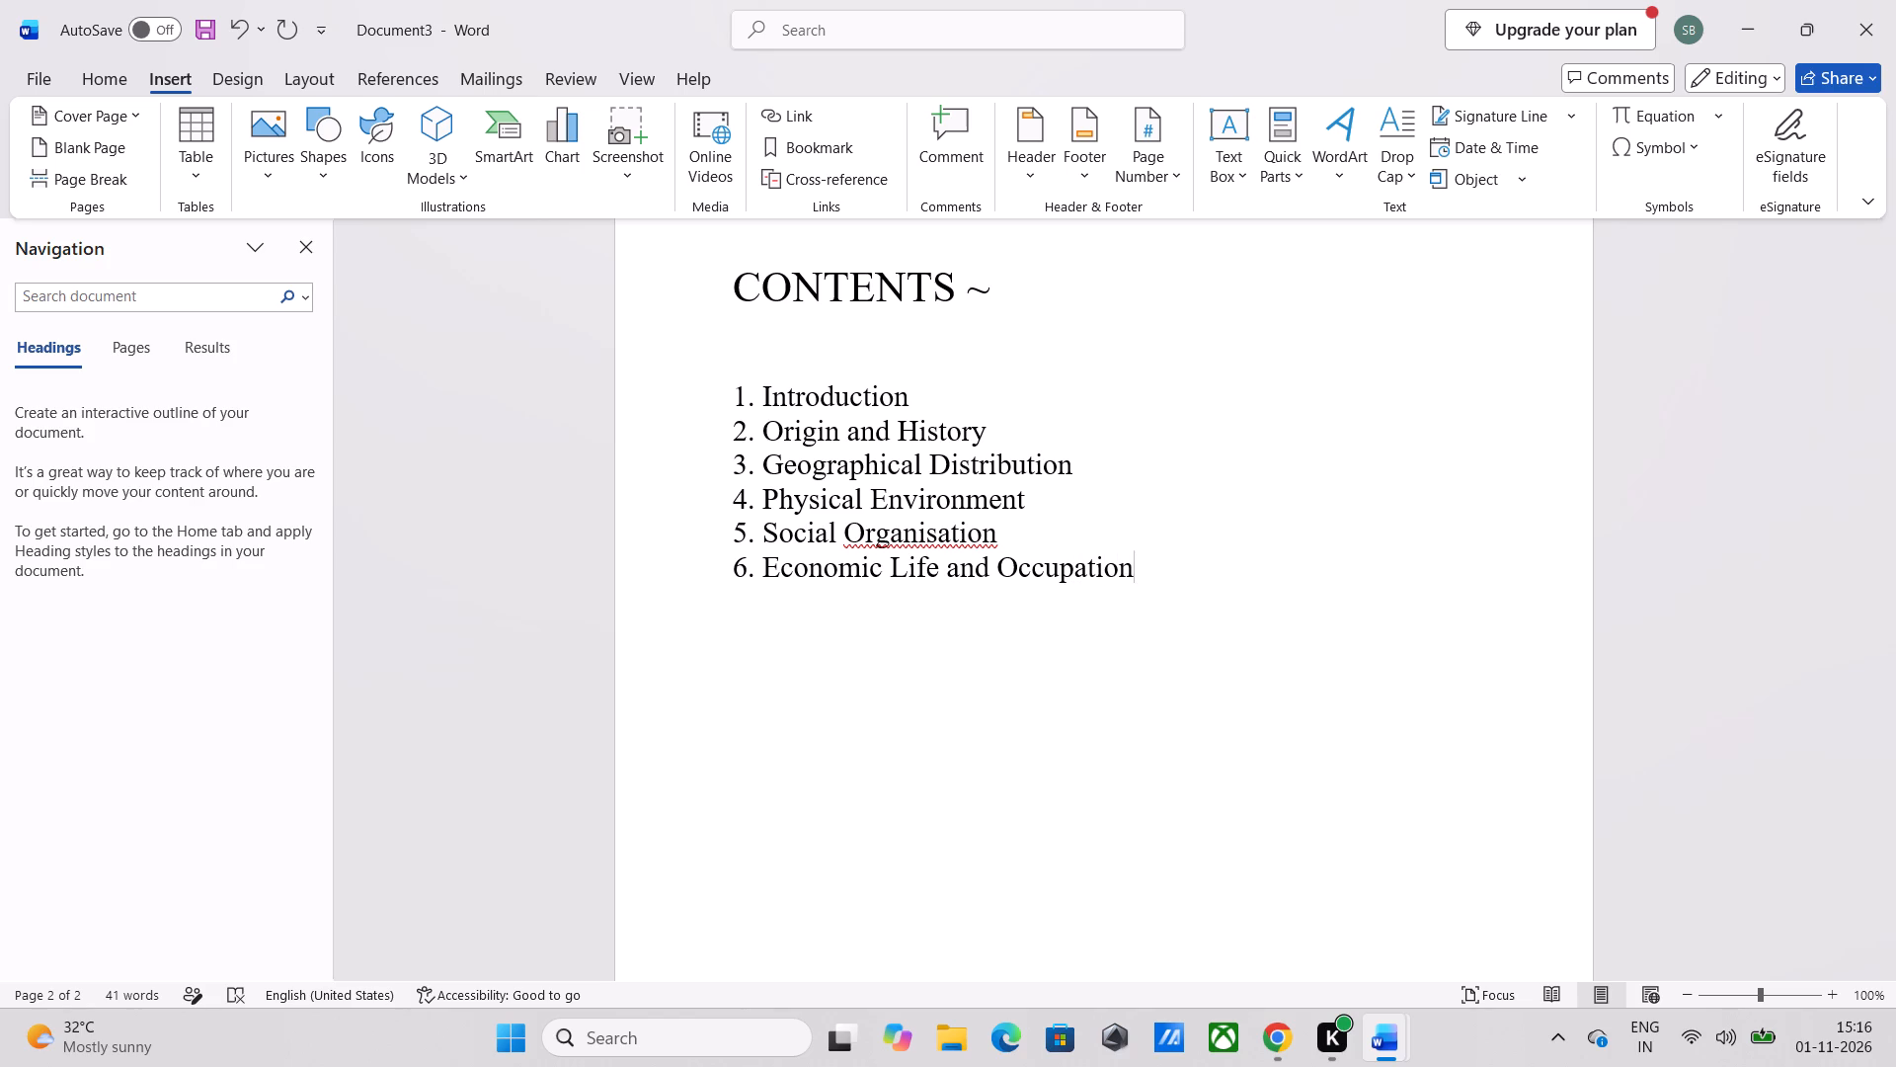
Add a seventh numbered entry to the contents list reading Food, Dress and Housing.
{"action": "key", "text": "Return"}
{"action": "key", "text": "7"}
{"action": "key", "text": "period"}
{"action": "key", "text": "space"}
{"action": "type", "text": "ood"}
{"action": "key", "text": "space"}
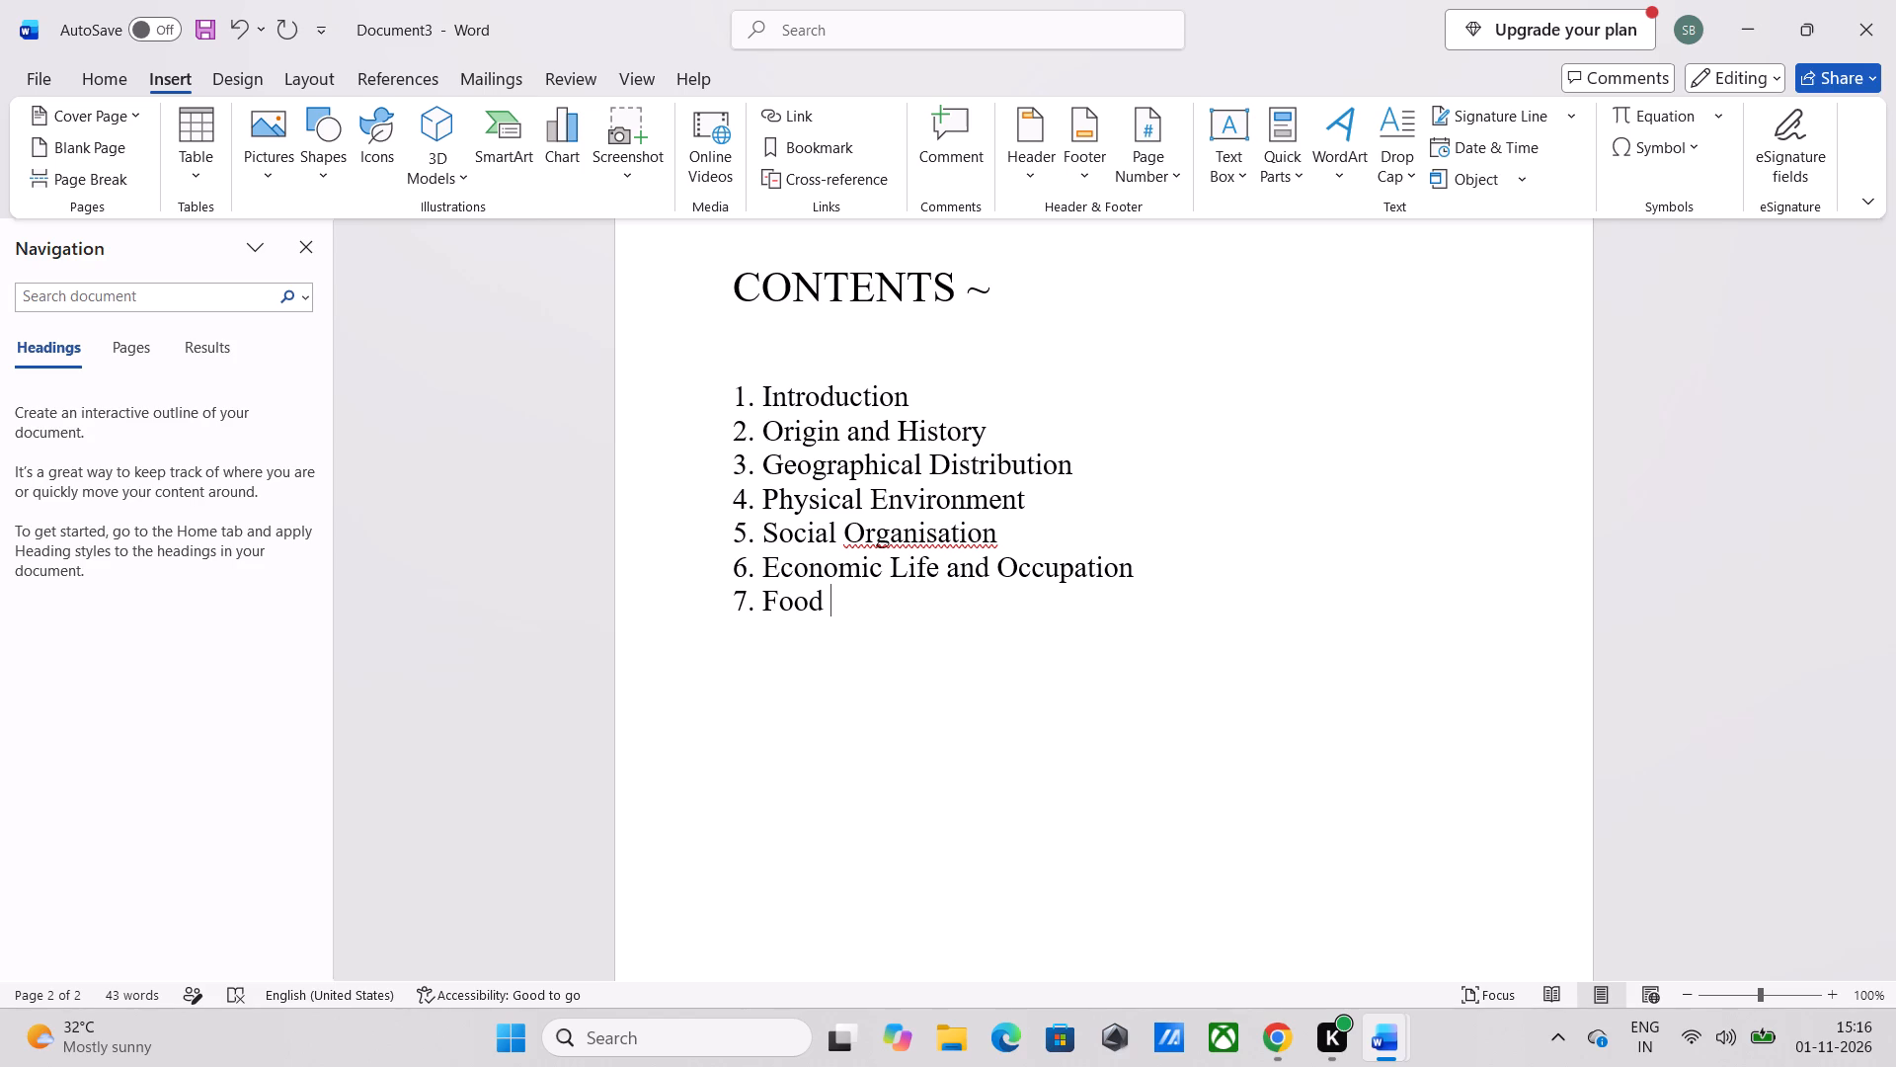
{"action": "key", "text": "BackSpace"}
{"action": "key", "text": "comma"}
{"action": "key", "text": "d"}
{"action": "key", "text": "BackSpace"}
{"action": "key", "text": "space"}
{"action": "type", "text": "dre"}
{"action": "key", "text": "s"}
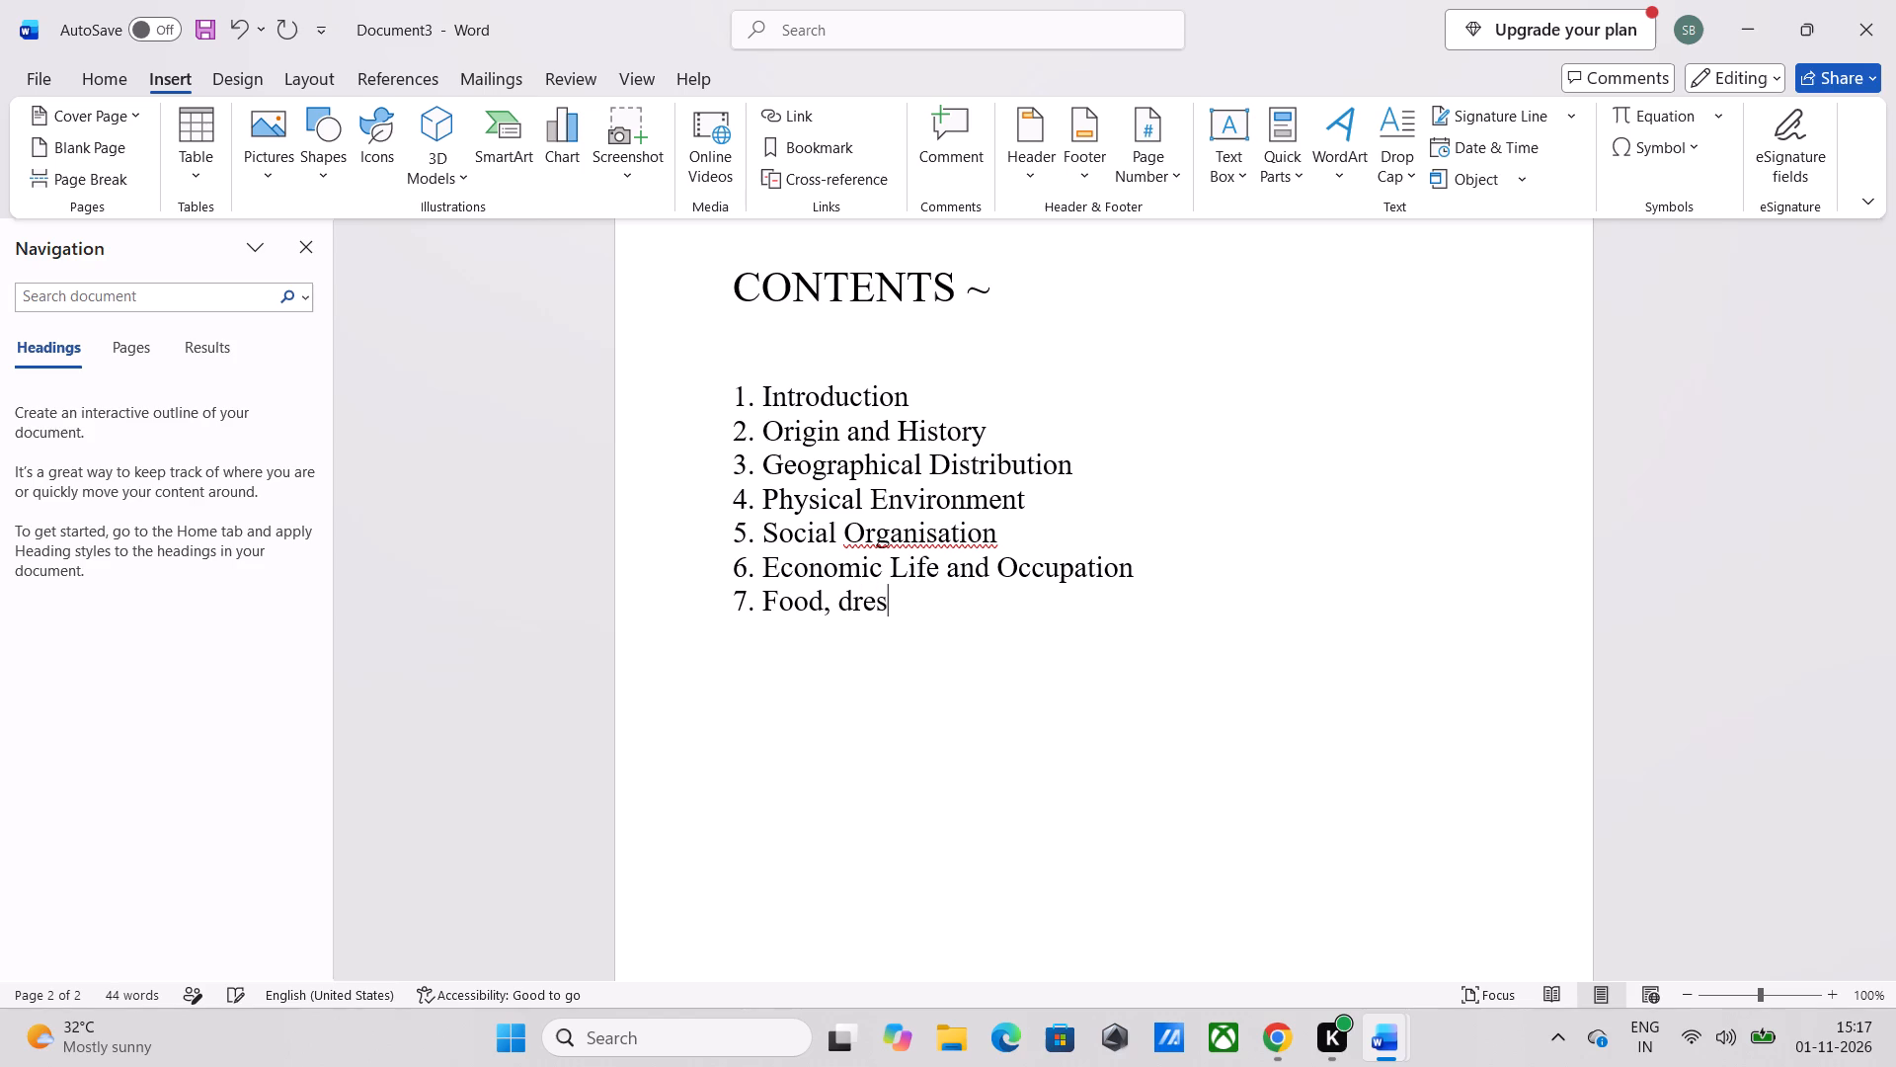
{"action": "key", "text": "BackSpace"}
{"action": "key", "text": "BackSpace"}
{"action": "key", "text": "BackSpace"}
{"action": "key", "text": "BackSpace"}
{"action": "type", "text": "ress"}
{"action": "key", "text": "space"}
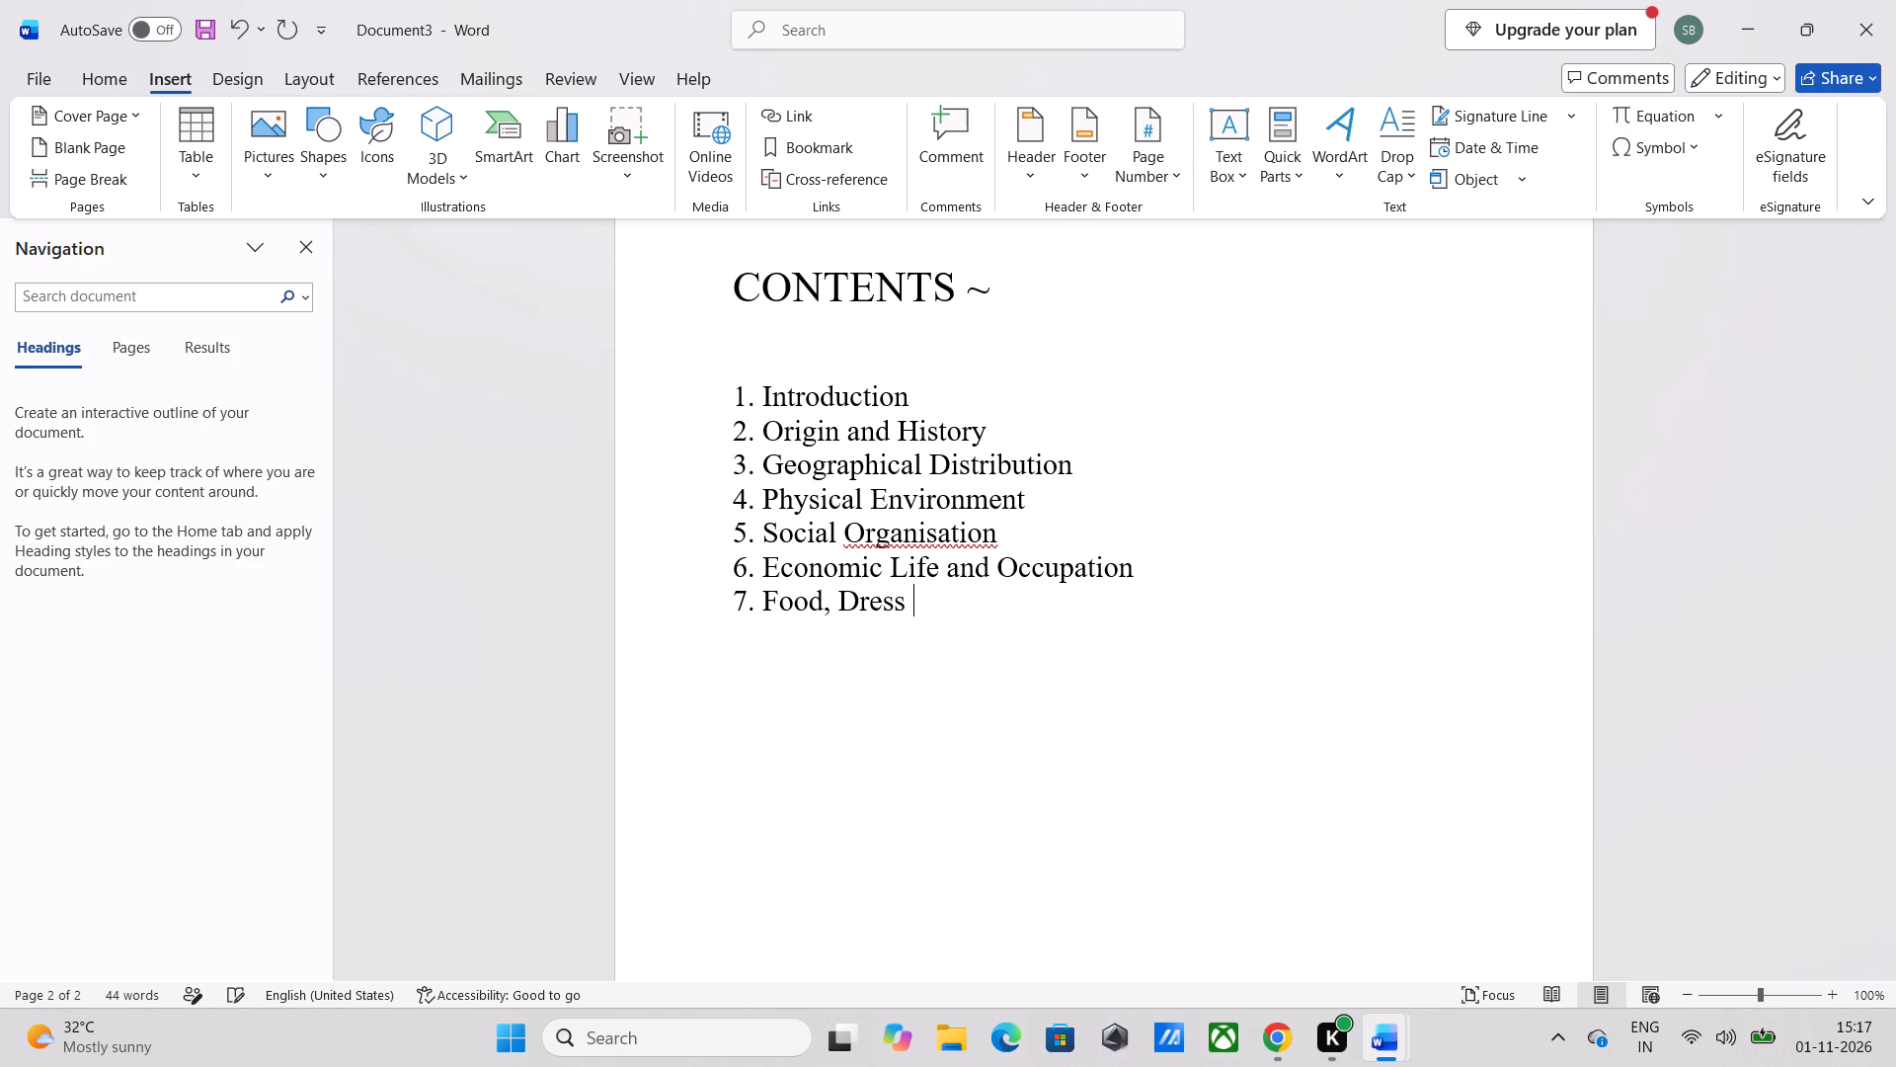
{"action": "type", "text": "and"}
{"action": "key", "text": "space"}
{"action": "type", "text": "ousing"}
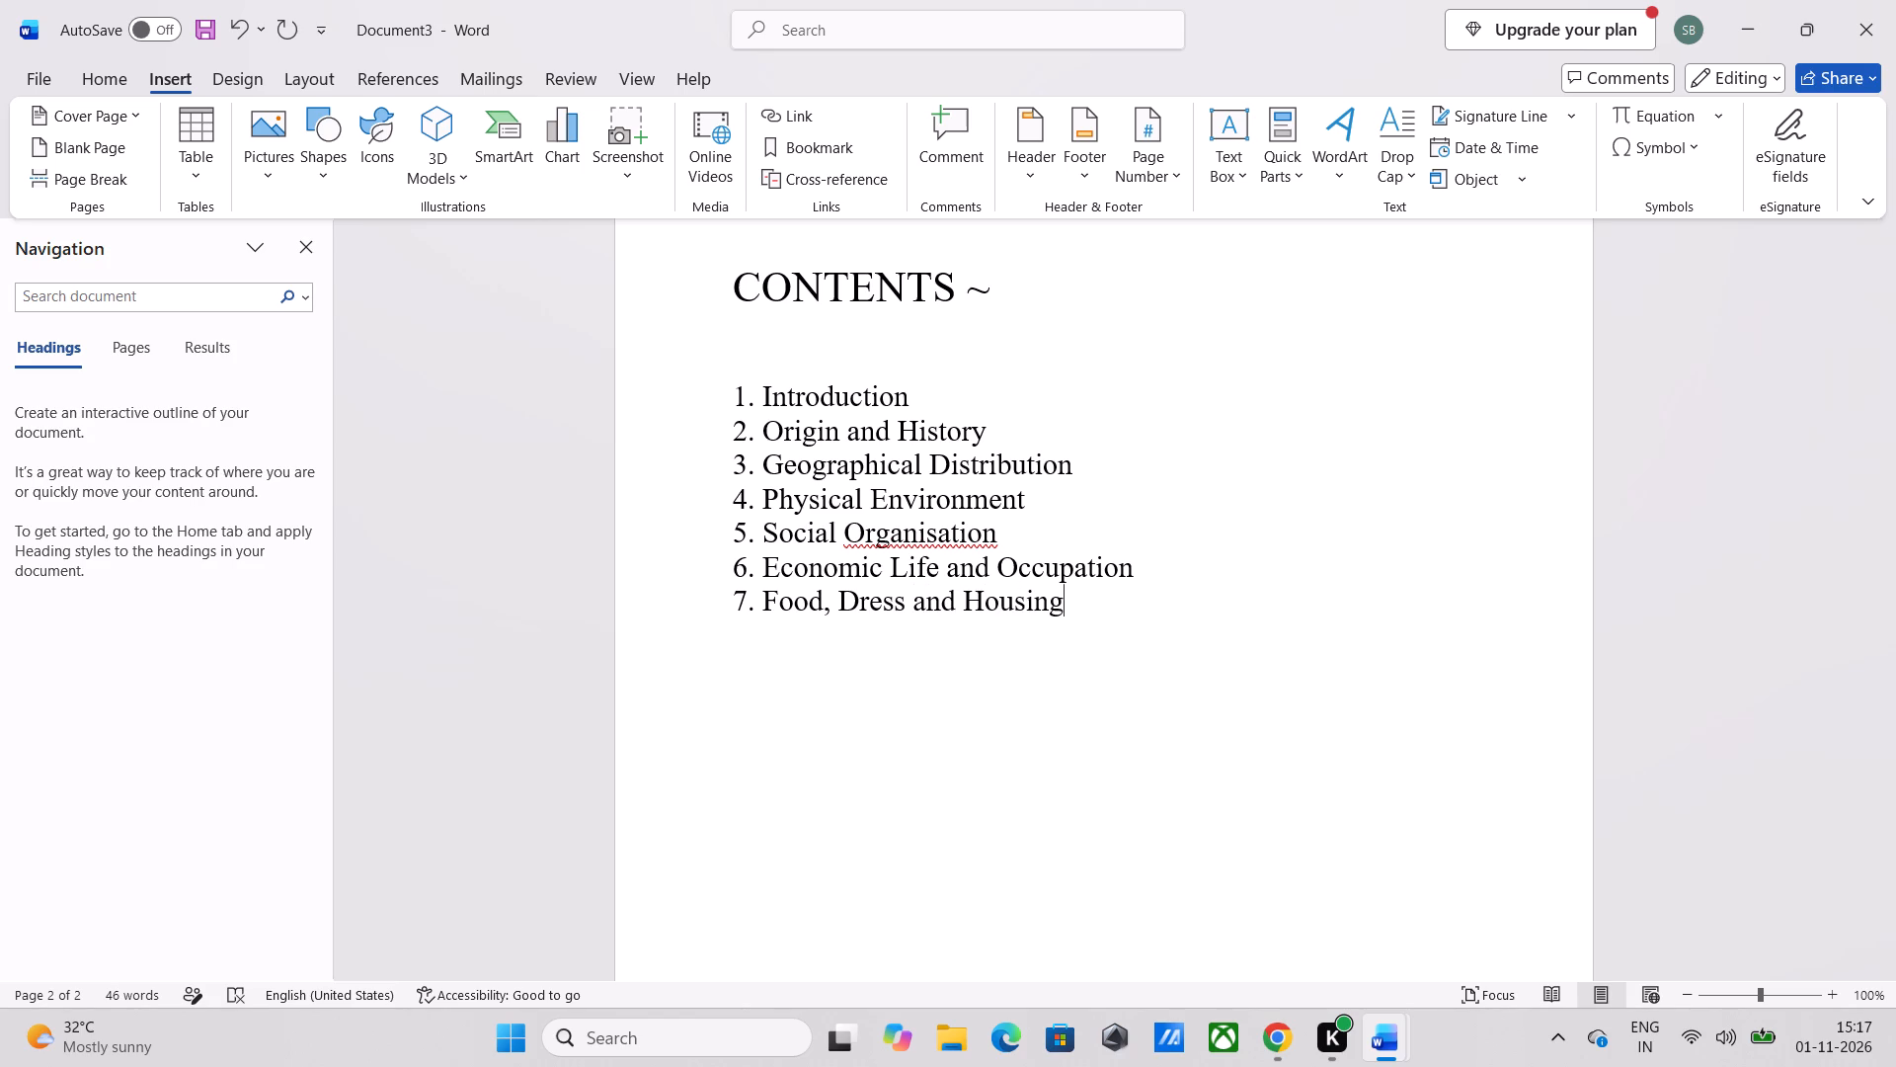
Add an eighth numbered entry to the contents list reading Language, Art and Crafts.
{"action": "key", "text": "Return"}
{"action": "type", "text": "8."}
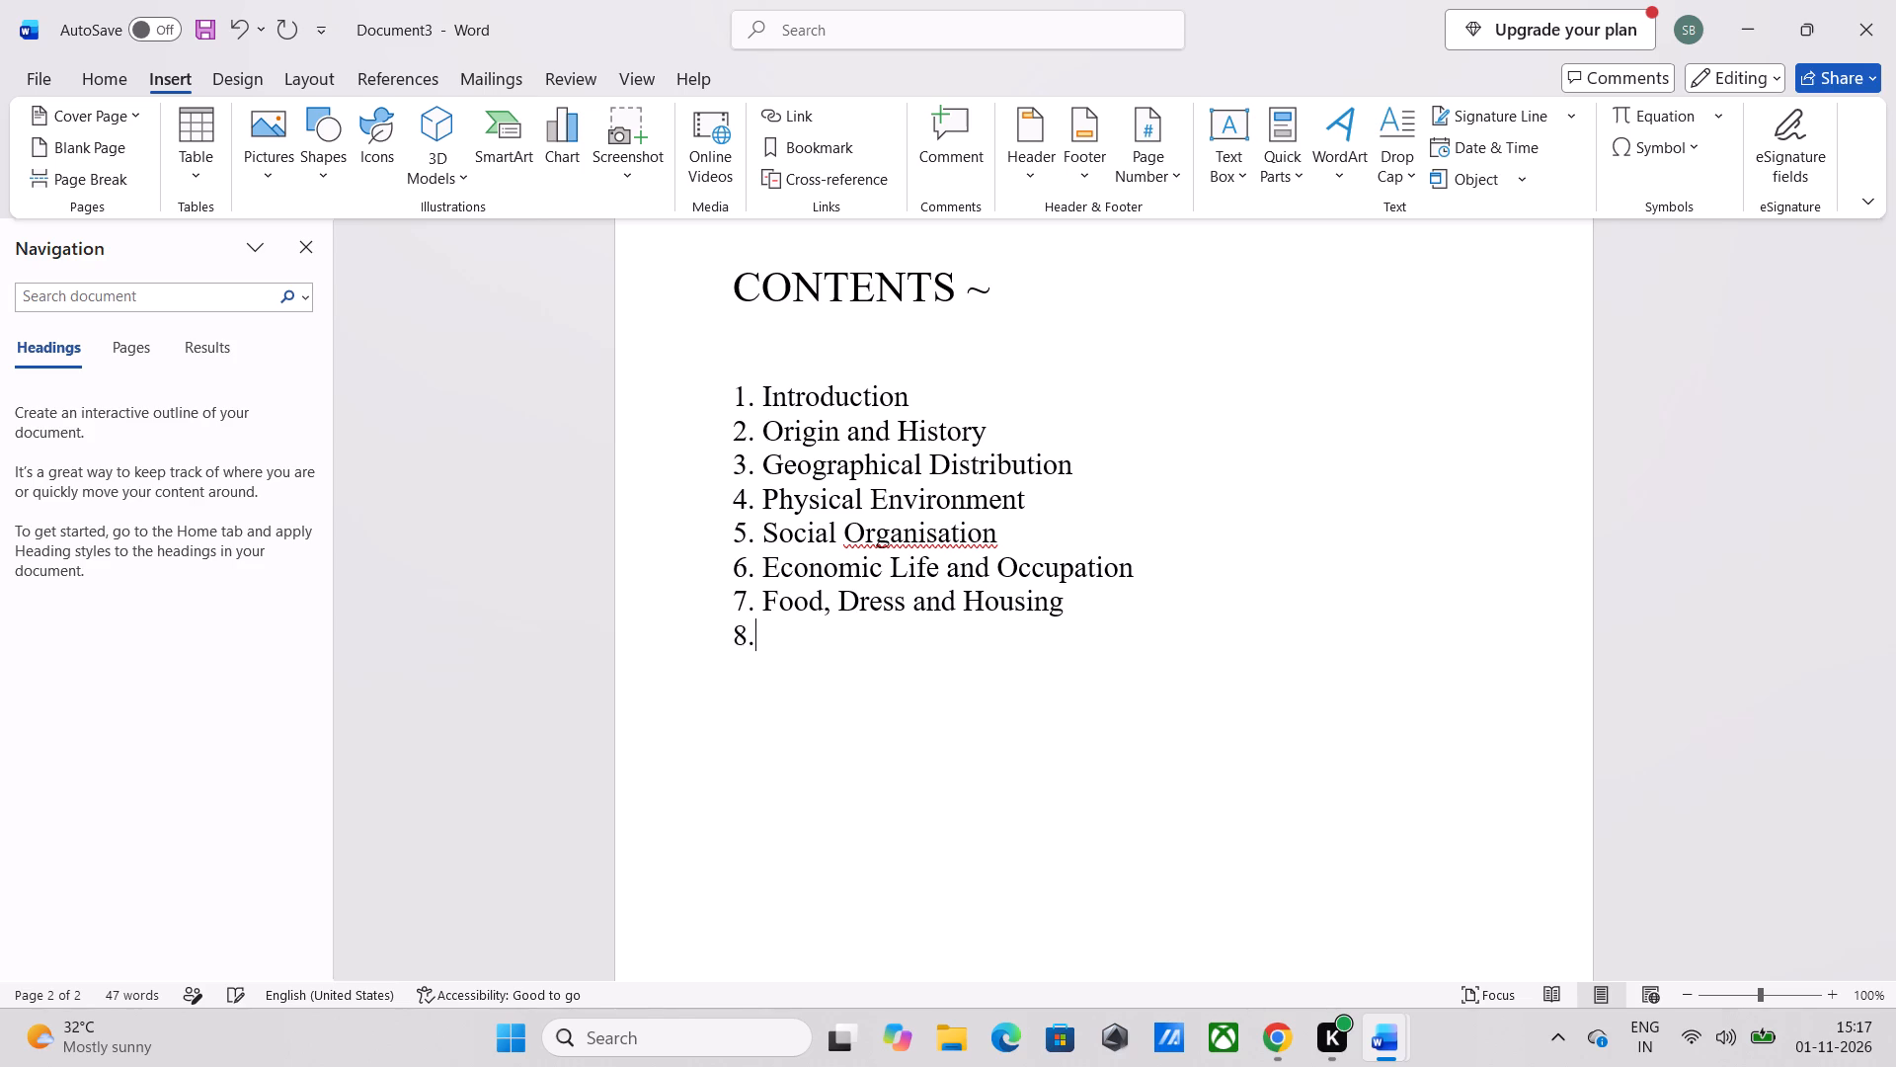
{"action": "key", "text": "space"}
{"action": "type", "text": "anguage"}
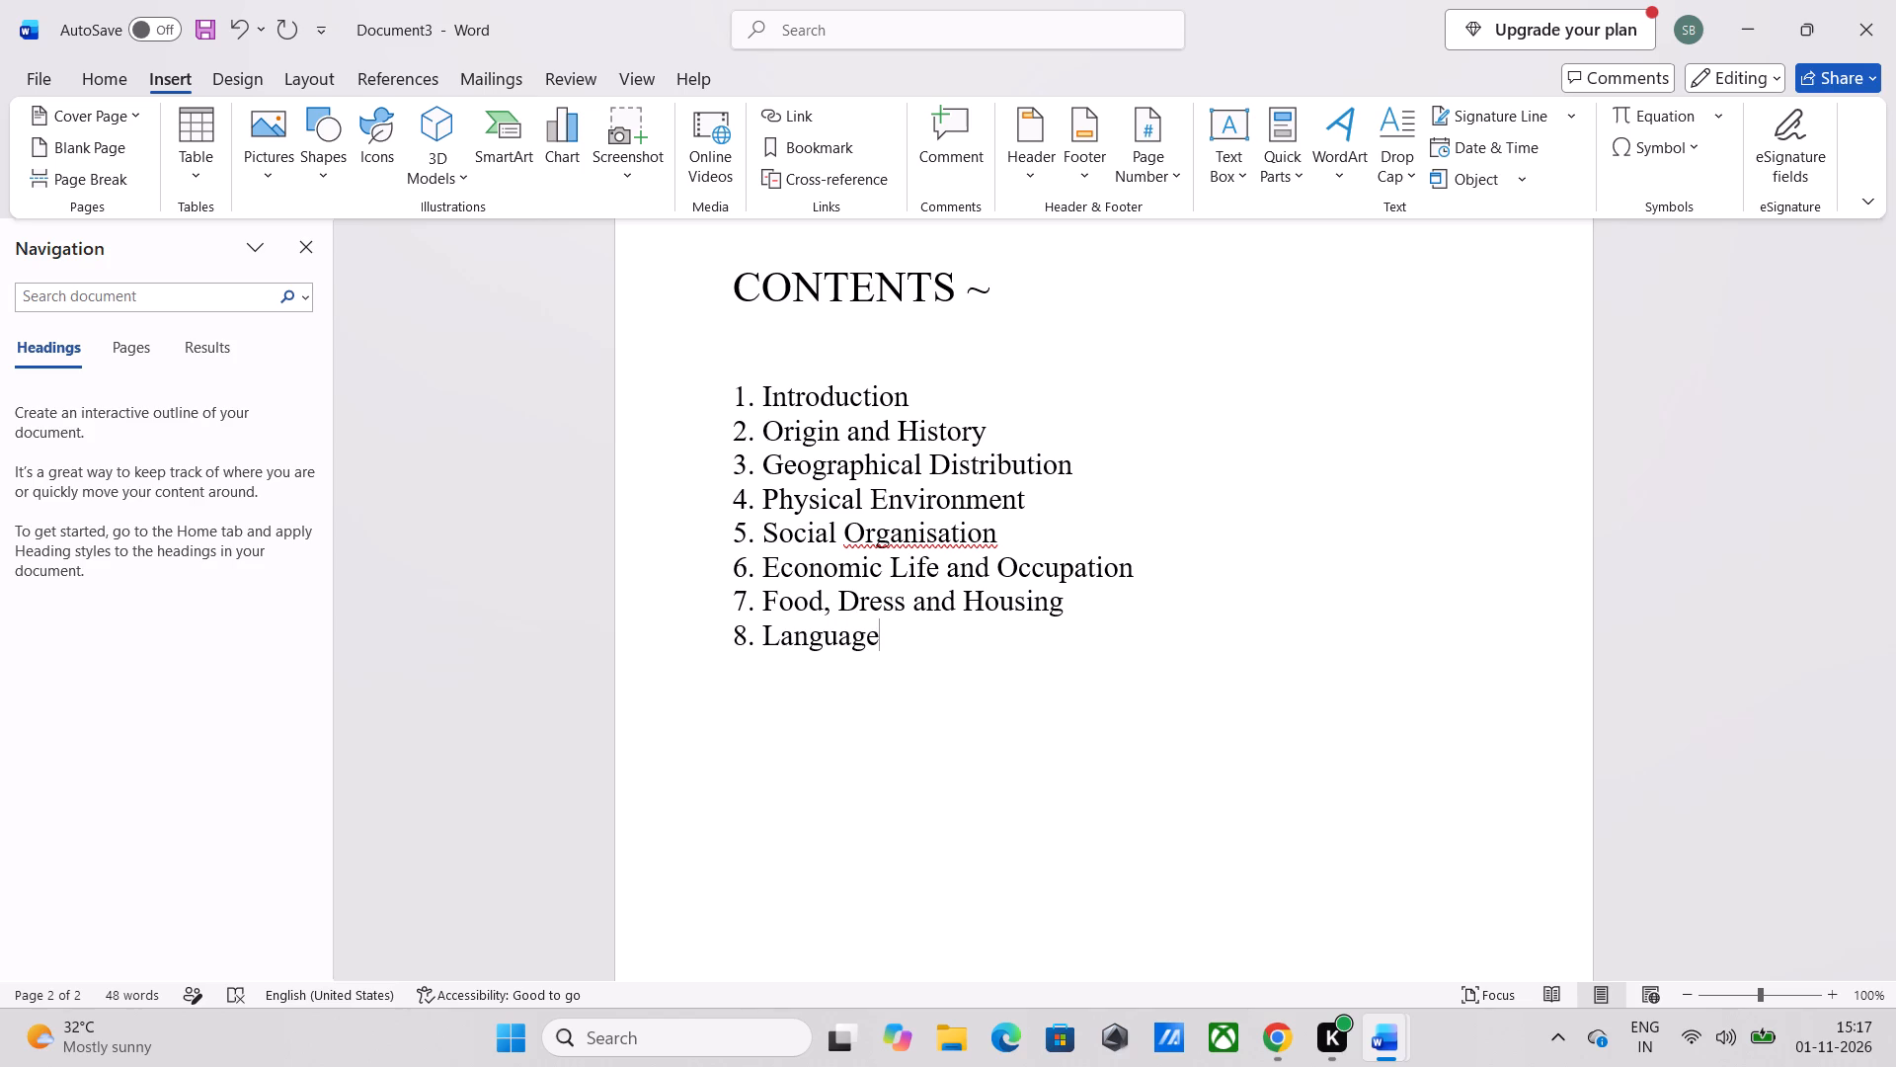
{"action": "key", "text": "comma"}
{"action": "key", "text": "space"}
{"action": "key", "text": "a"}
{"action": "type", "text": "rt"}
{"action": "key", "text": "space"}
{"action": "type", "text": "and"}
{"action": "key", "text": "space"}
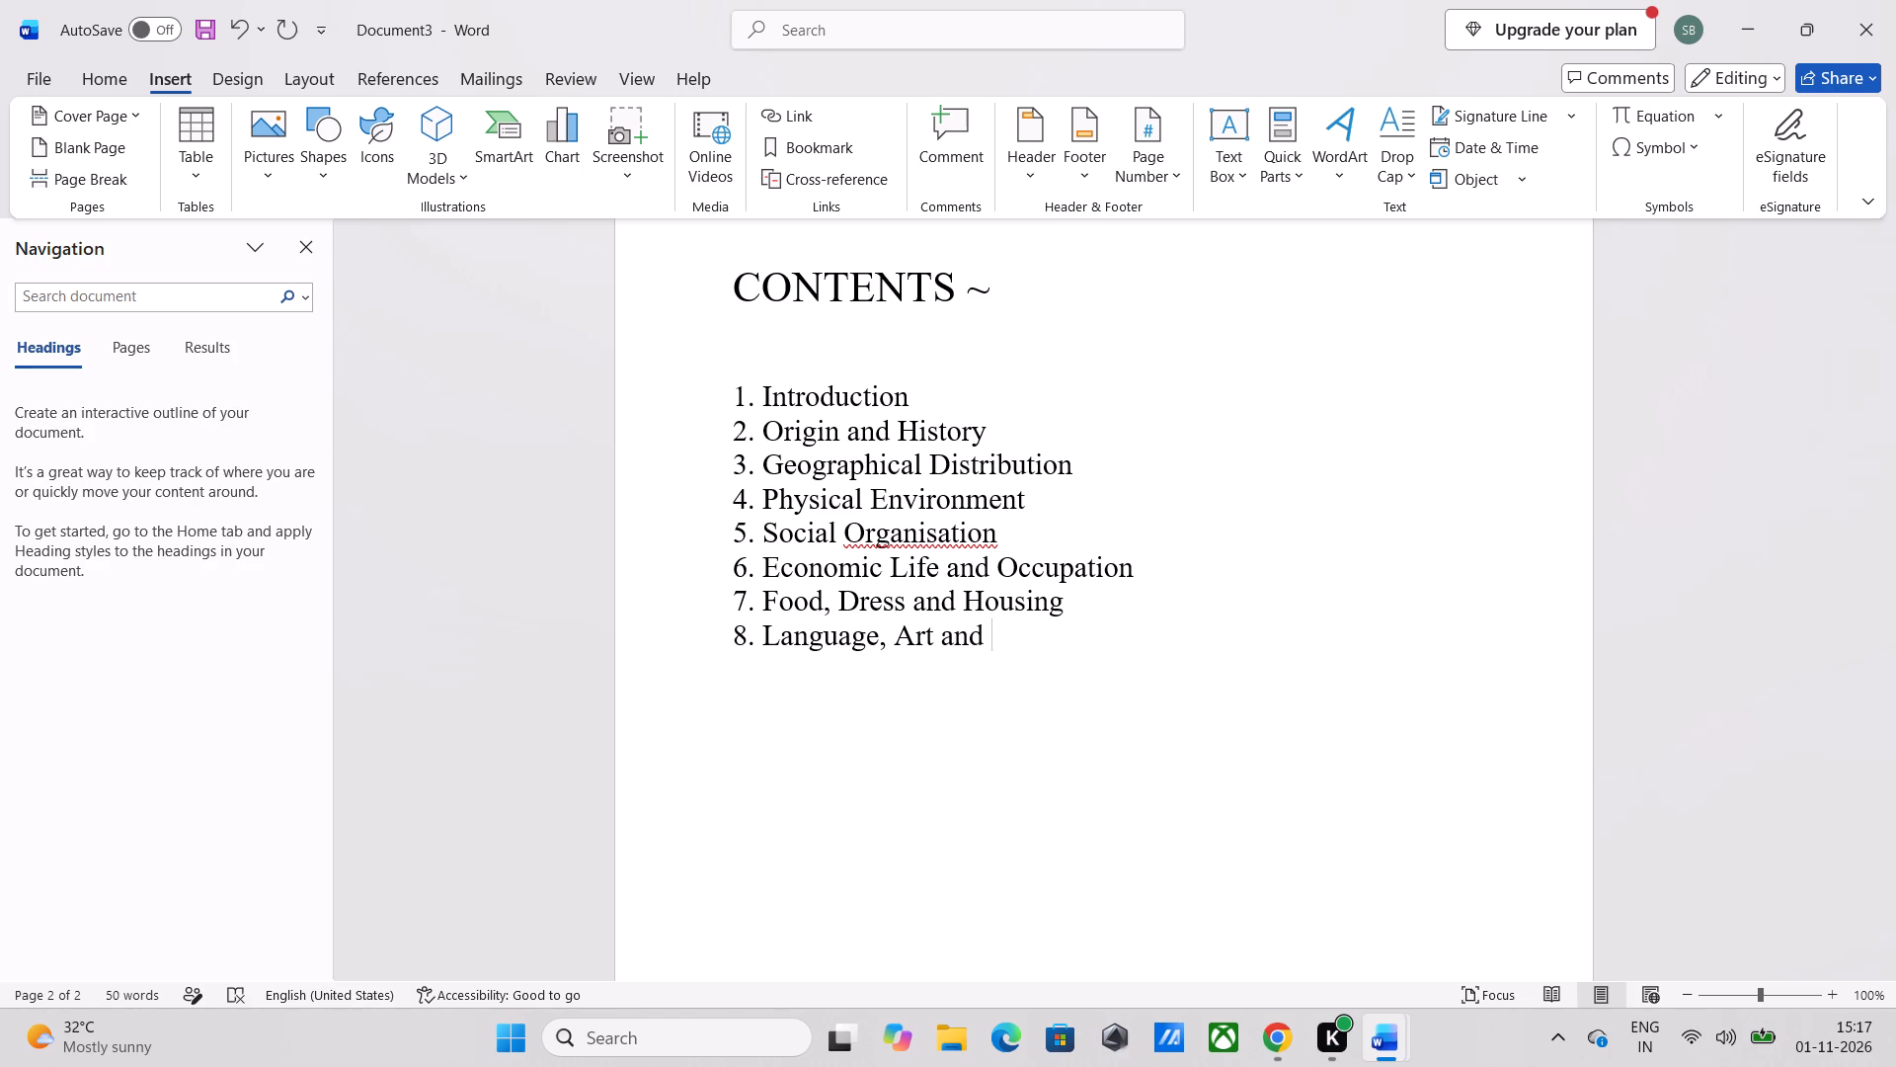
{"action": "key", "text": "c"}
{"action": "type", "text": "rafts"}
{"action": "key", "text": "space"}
Add a ninth numbered entry to the contents list reading Religion and Beliefs.
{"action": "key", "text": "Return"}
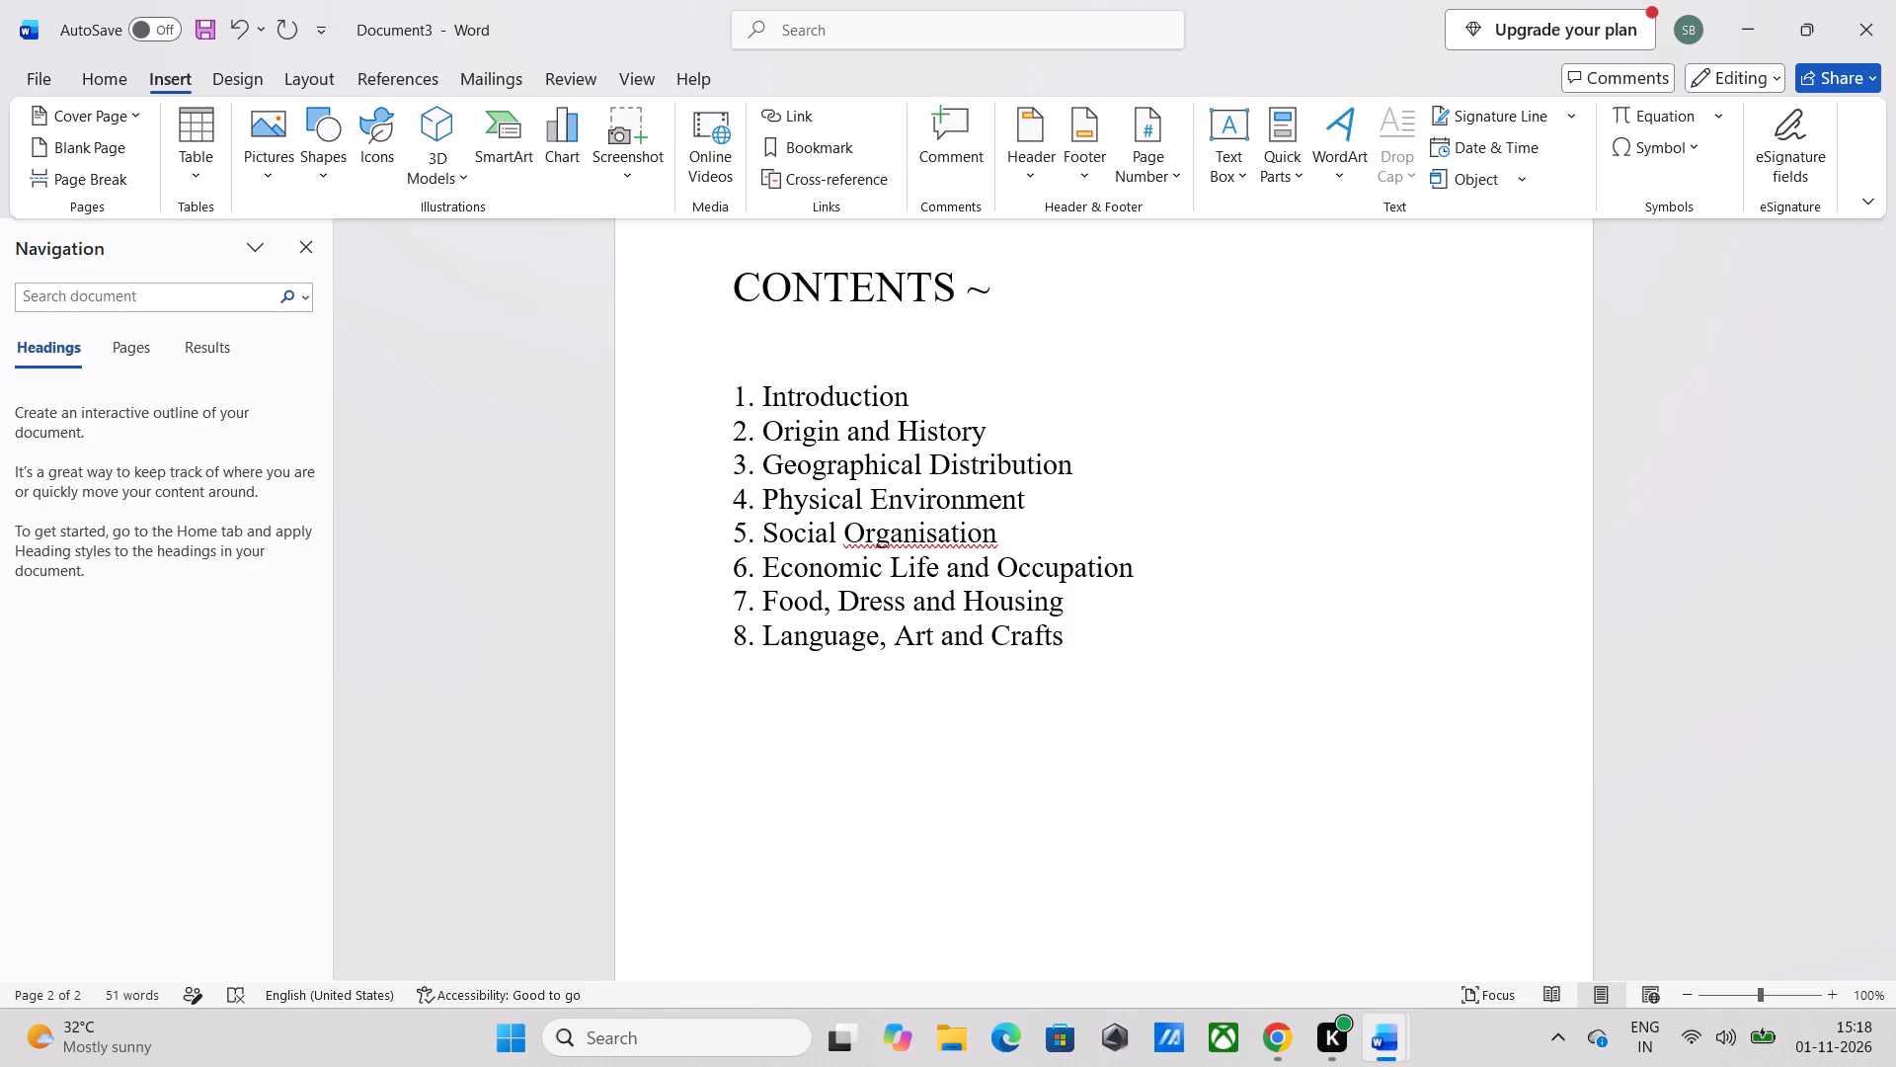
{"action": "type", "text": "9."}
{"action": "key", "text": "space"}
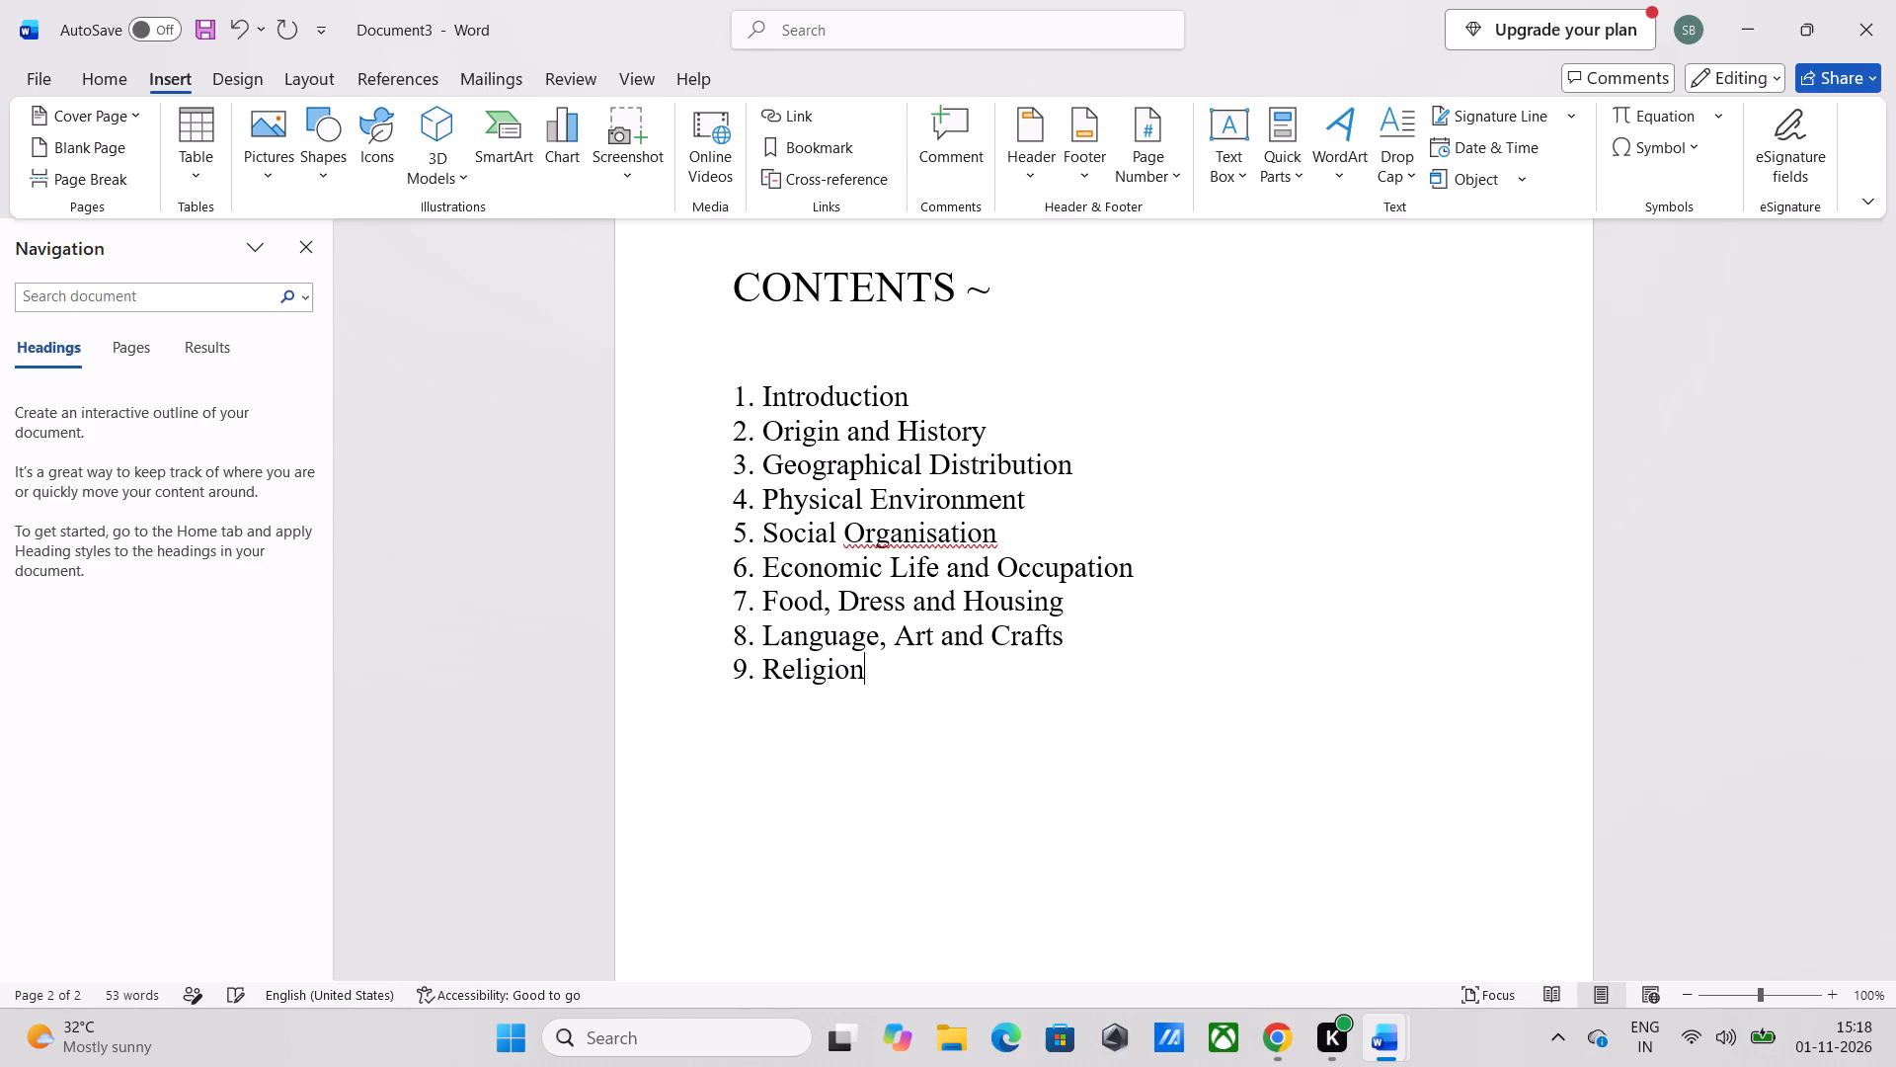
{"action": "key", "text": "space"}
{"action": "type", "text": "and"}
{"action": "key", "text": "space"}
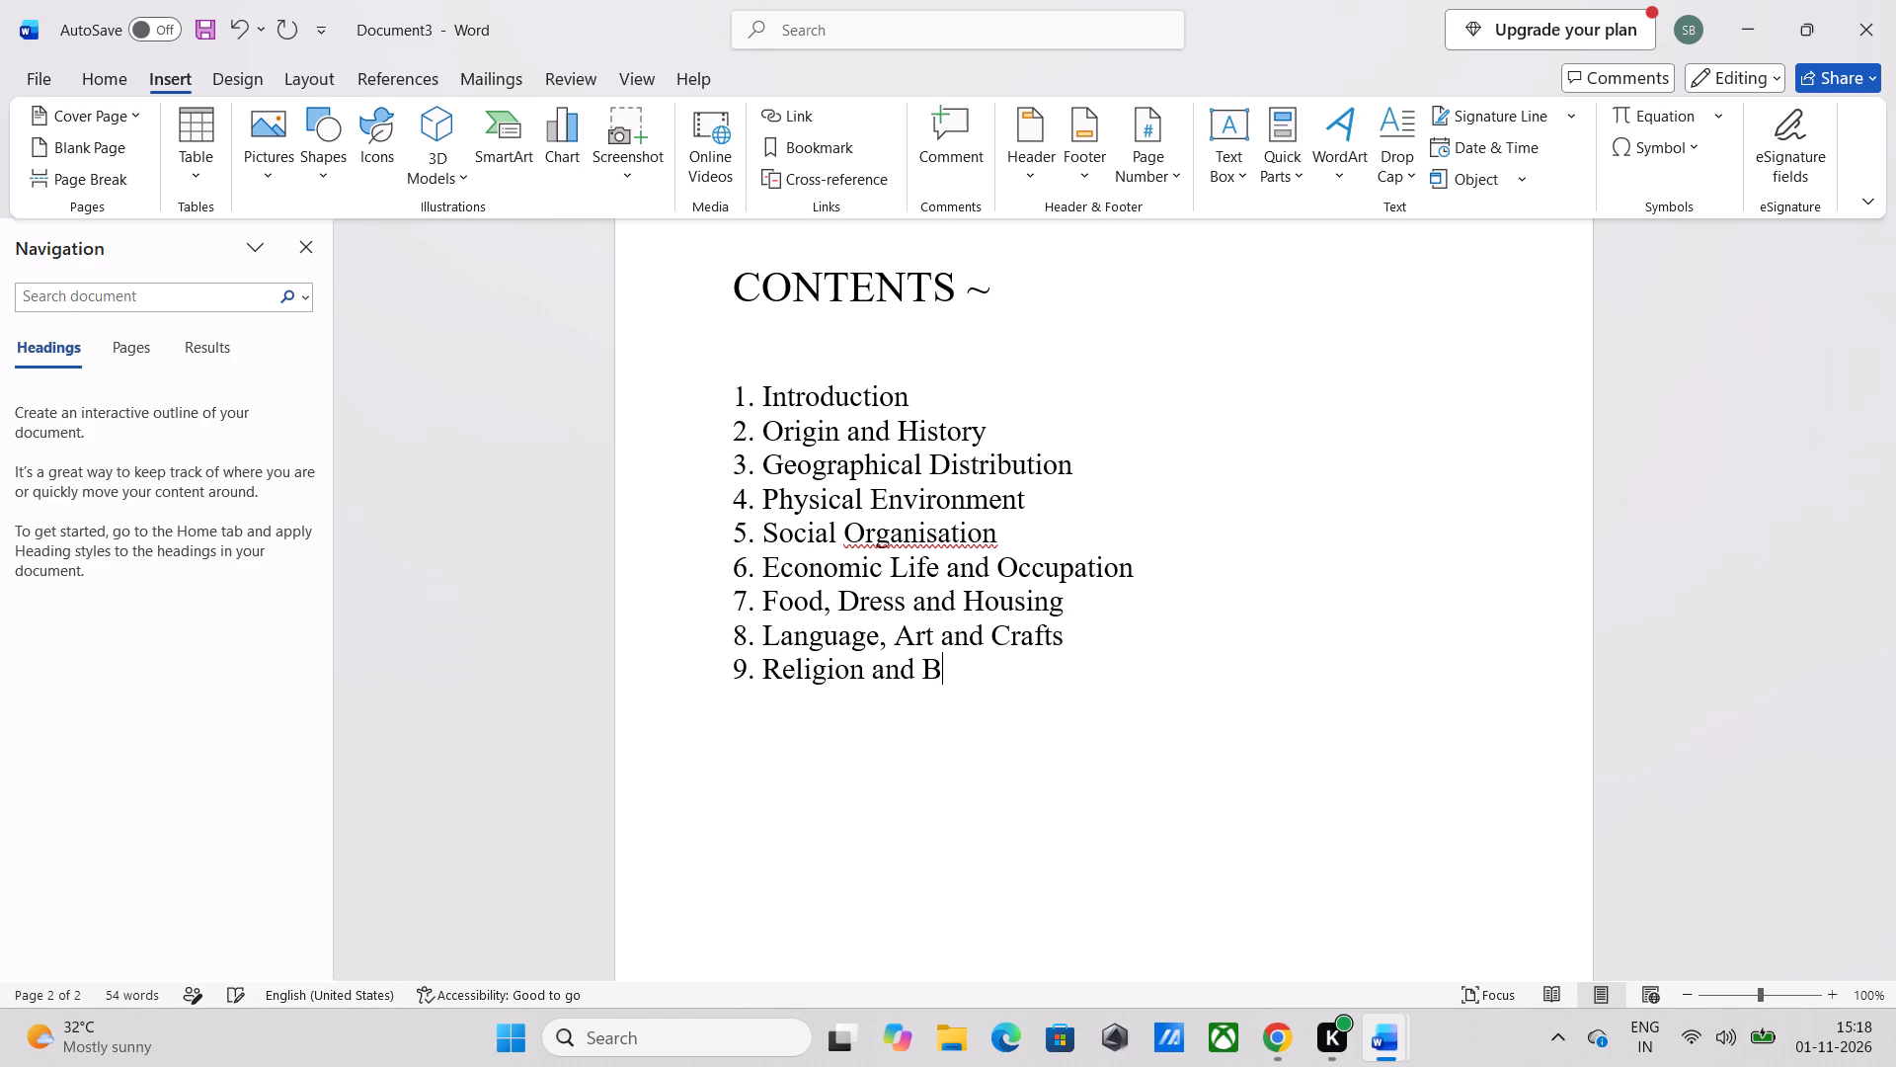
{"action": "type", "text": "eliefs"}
Add a tenth numbered entry to the contents list reading Festivals, Dance and Music.
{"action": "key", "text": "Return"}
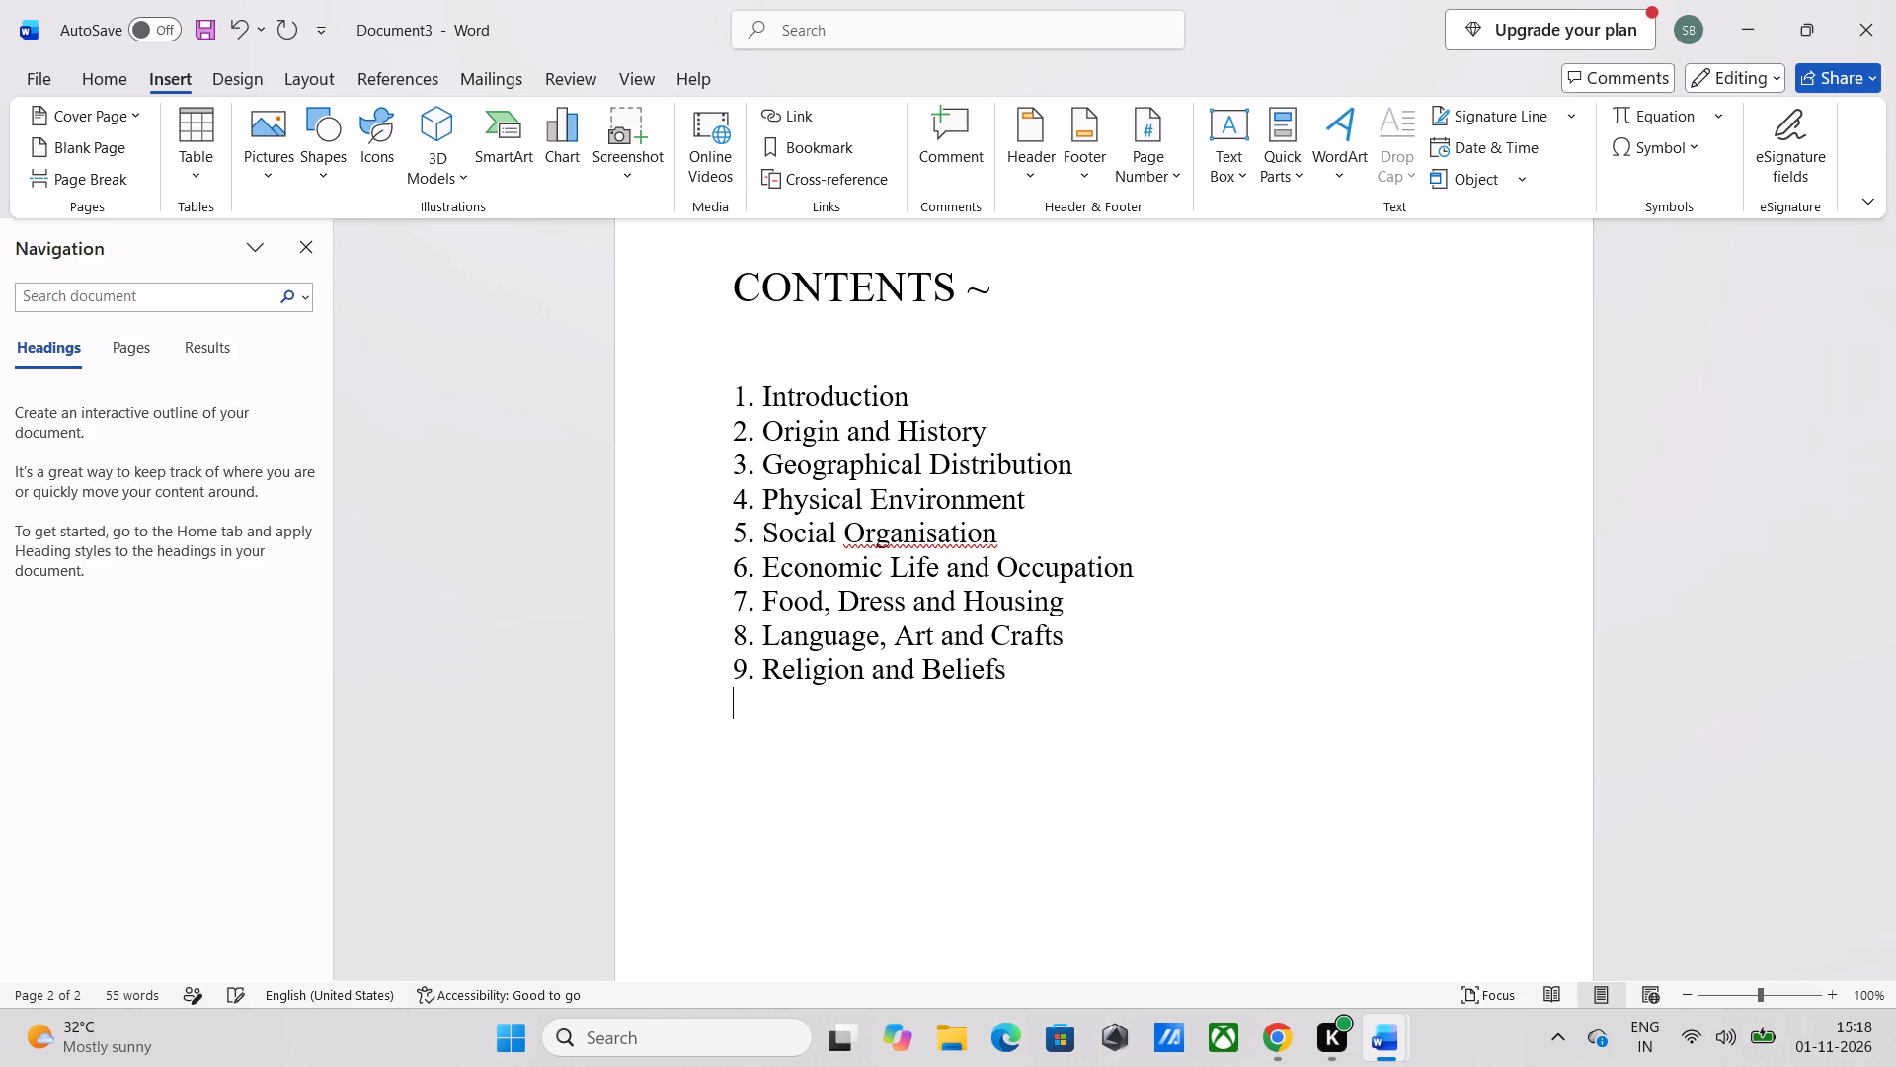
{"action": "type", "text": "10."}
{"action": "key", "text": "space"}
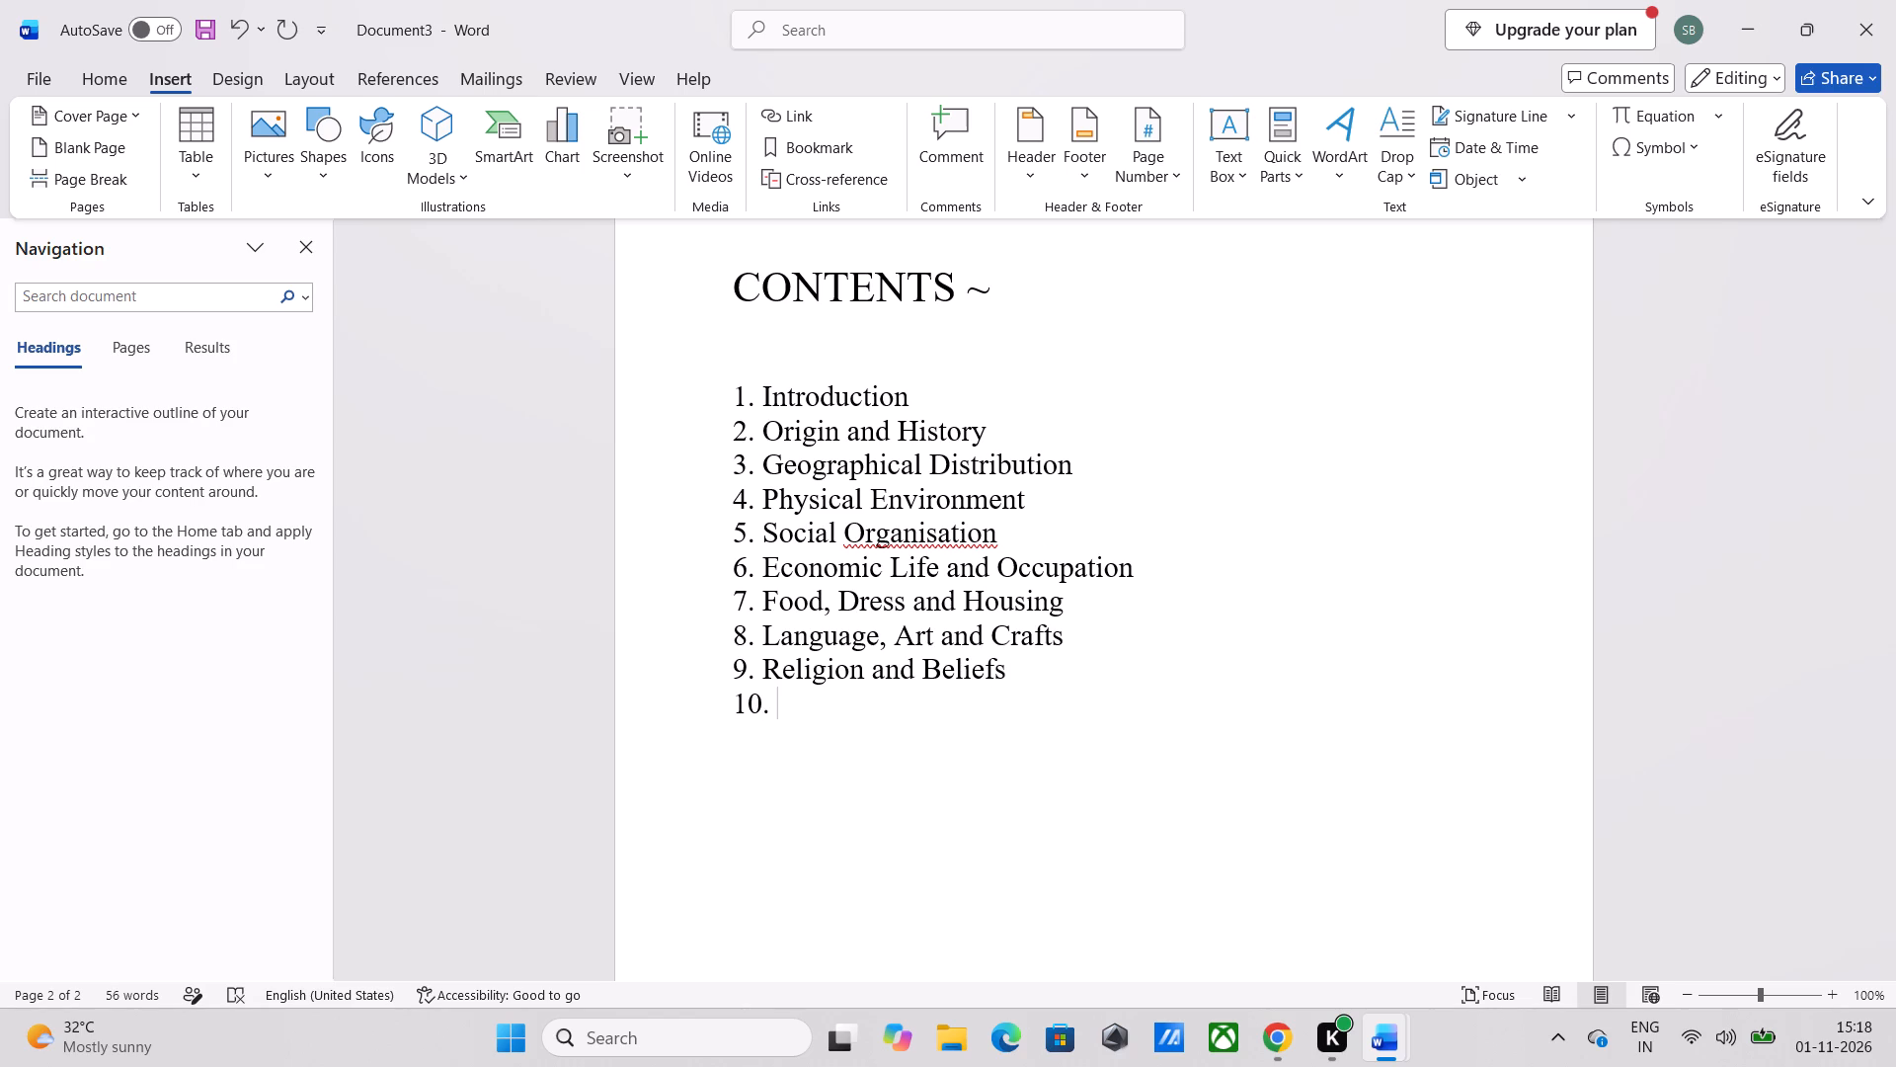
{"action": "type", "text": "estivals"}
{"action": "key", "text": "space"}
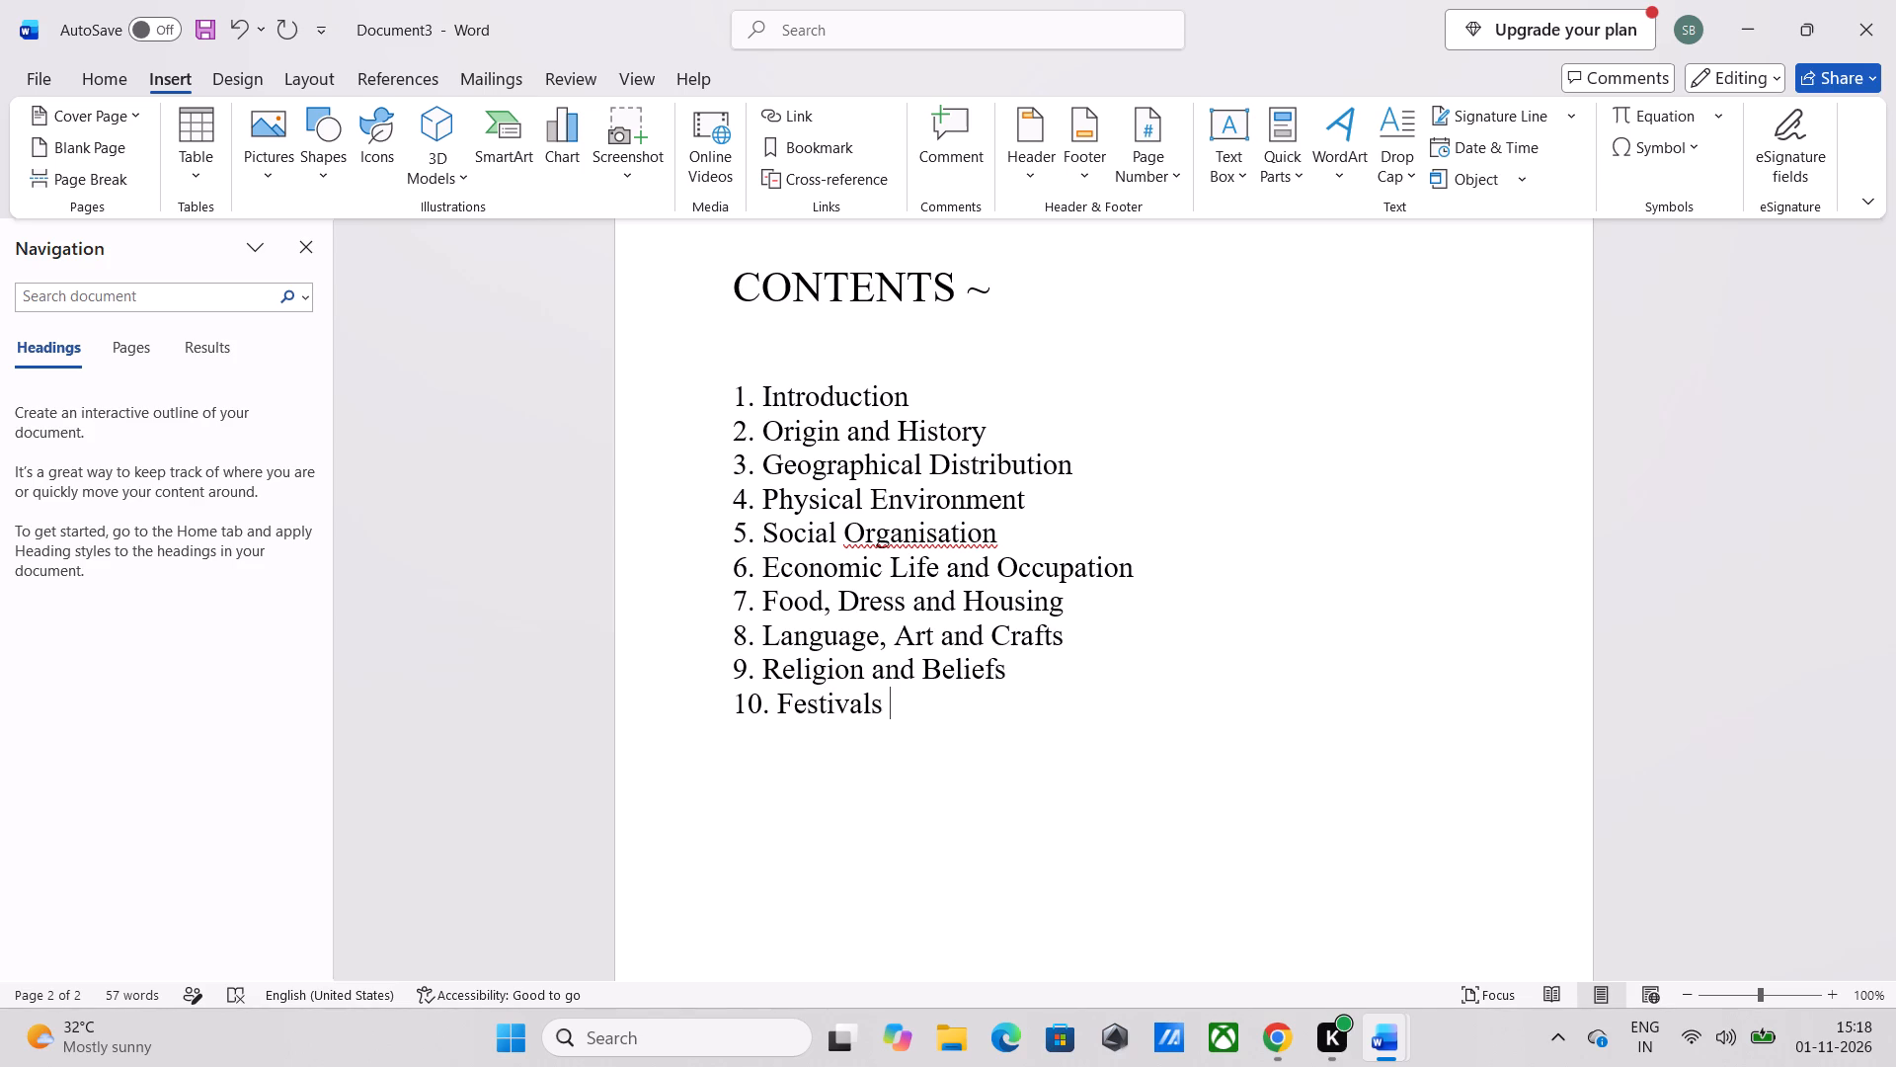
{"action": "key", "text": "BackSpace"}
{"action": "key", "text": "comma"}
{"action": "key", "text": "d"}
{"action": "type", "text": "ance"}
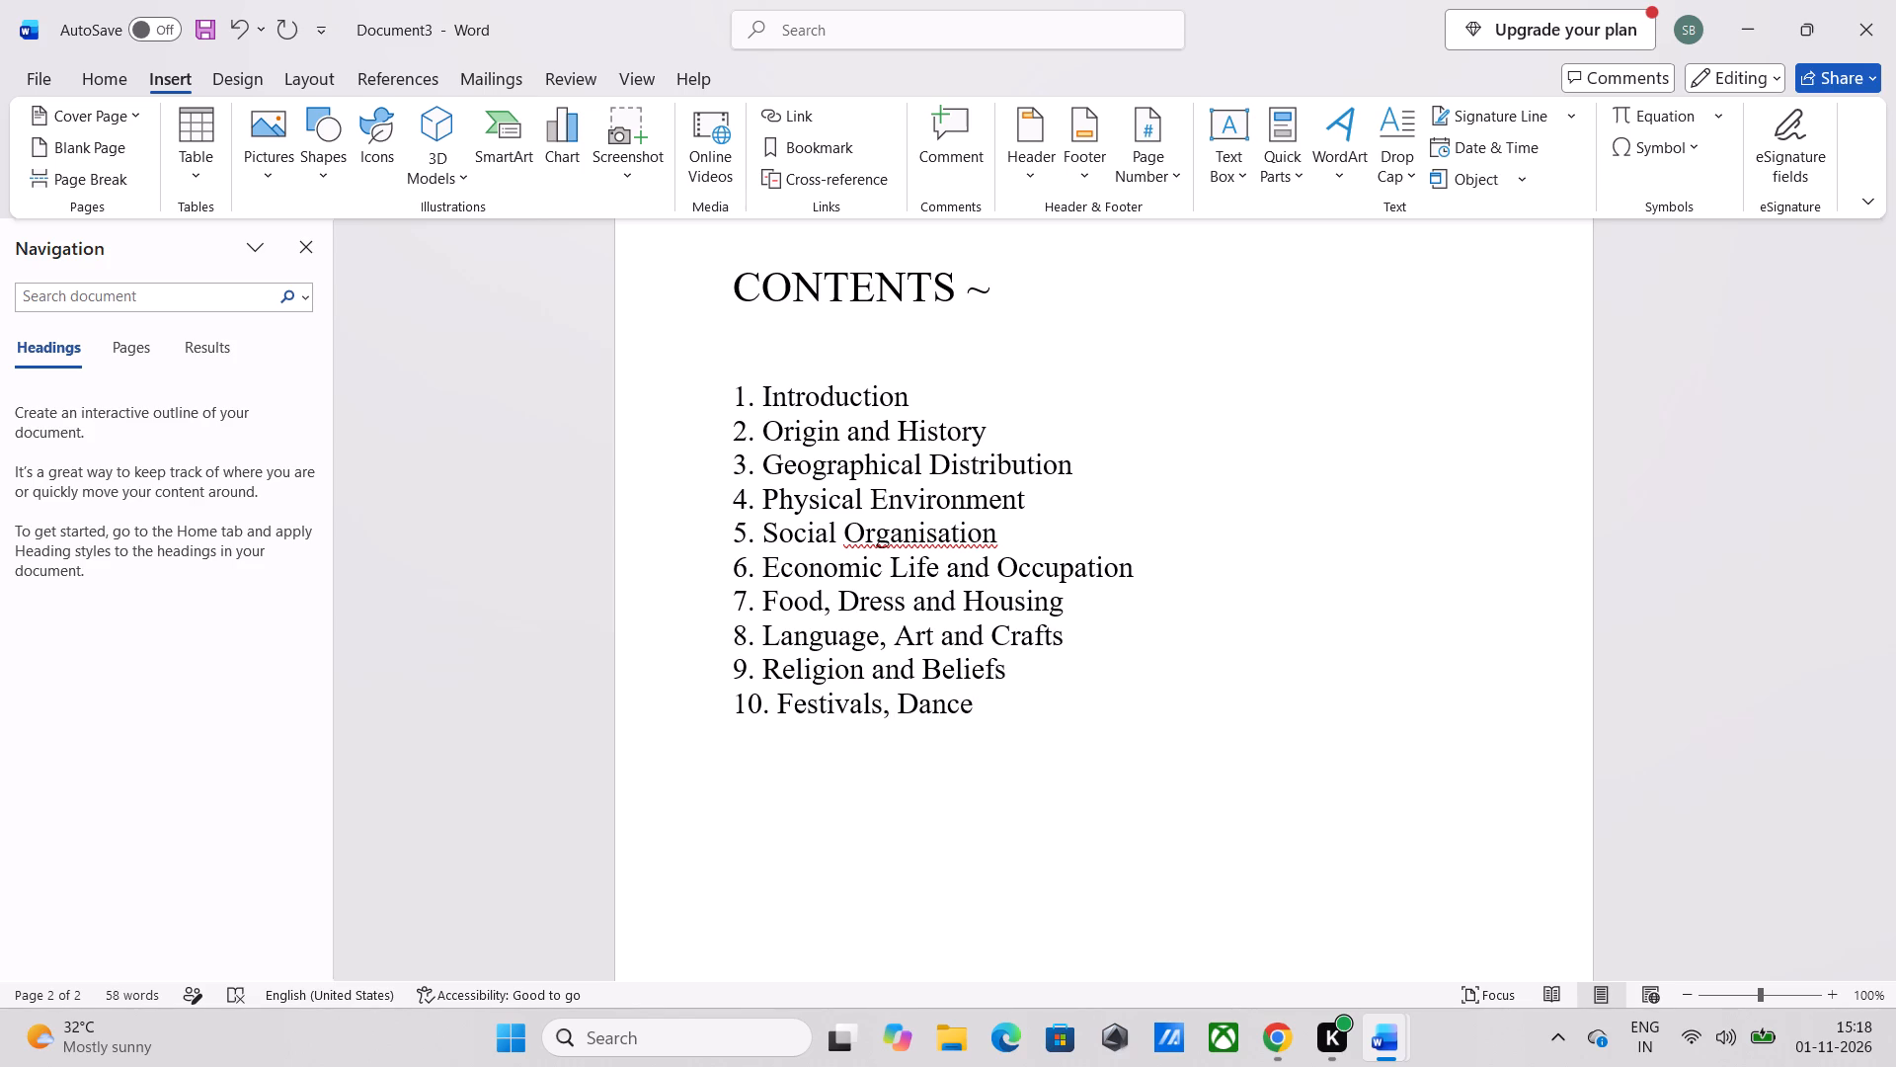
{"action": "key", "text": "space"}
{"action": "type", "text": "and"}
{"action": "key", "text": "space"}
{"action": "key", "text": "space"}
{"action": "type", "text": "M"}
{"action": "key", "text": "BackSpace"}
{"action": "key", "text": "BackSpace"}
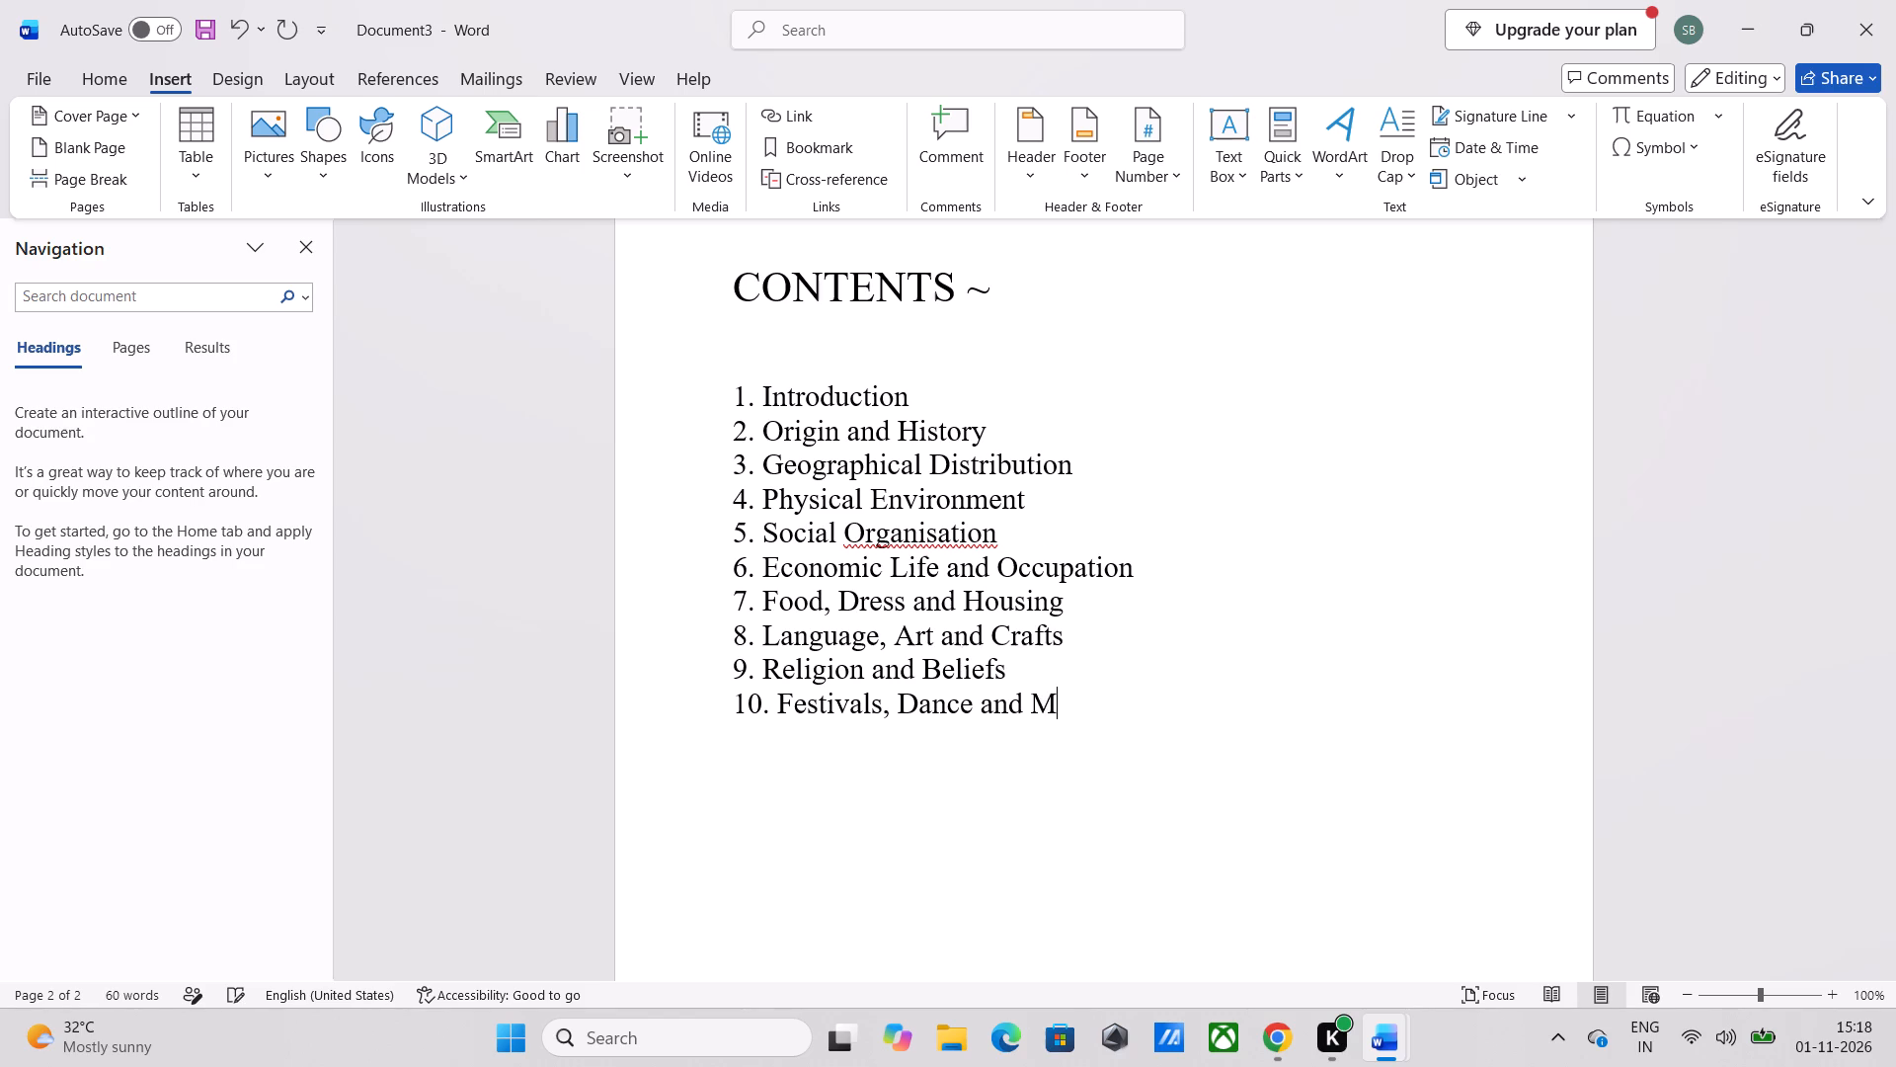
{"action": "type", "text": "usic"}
Add an eleventh numbered entry to the contents list reading Education and Modern Changes.
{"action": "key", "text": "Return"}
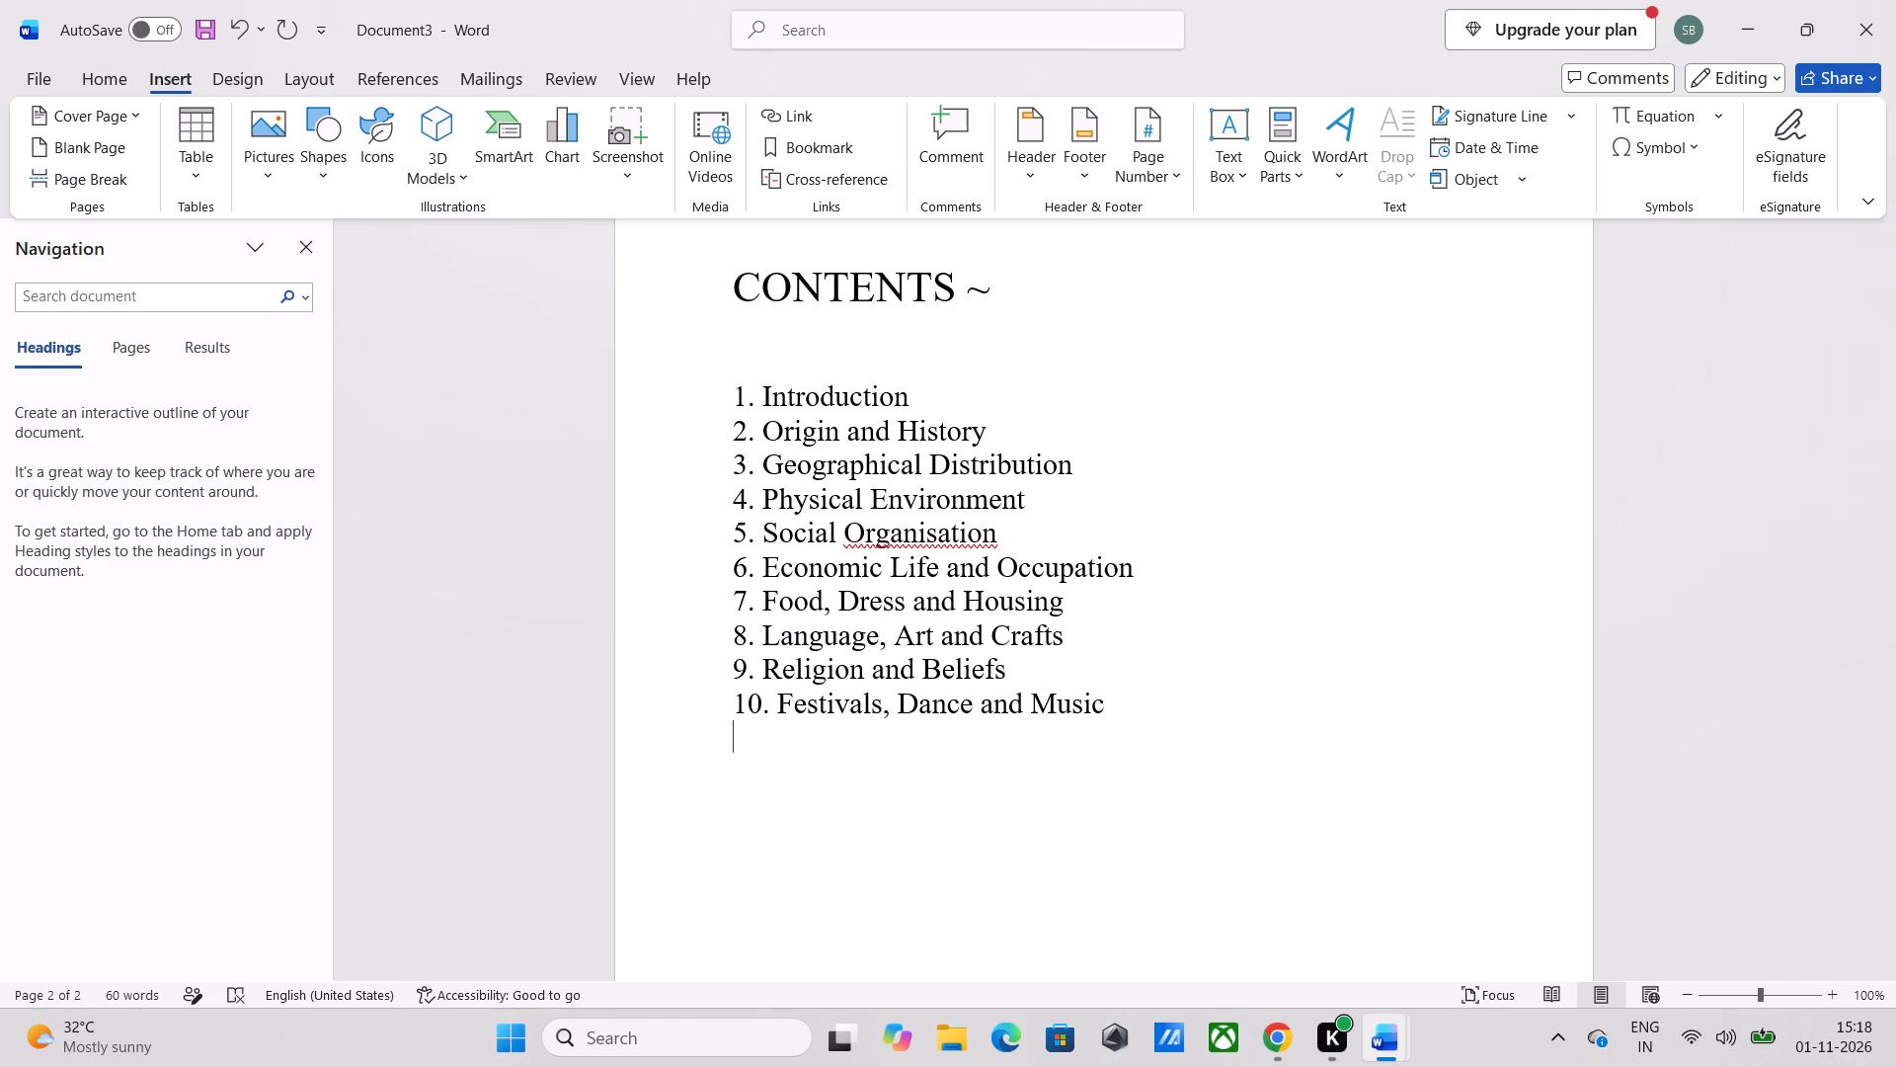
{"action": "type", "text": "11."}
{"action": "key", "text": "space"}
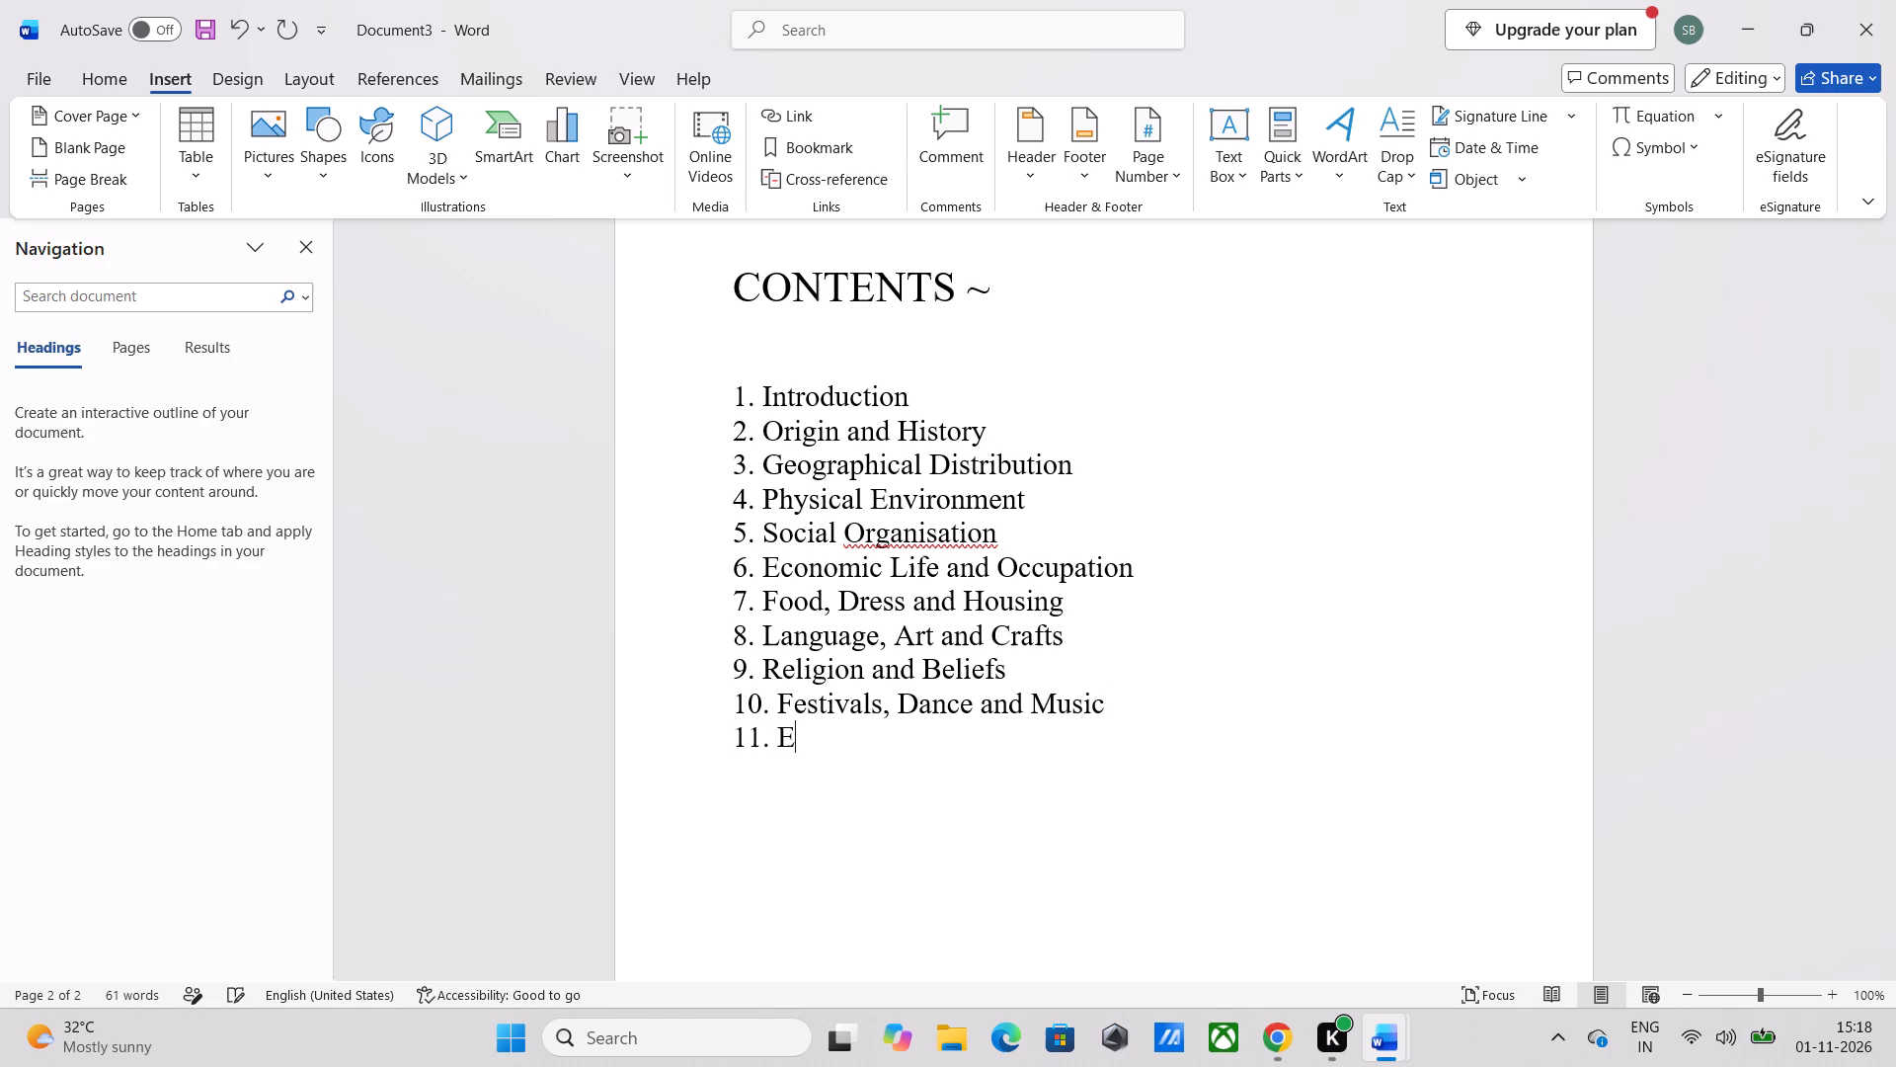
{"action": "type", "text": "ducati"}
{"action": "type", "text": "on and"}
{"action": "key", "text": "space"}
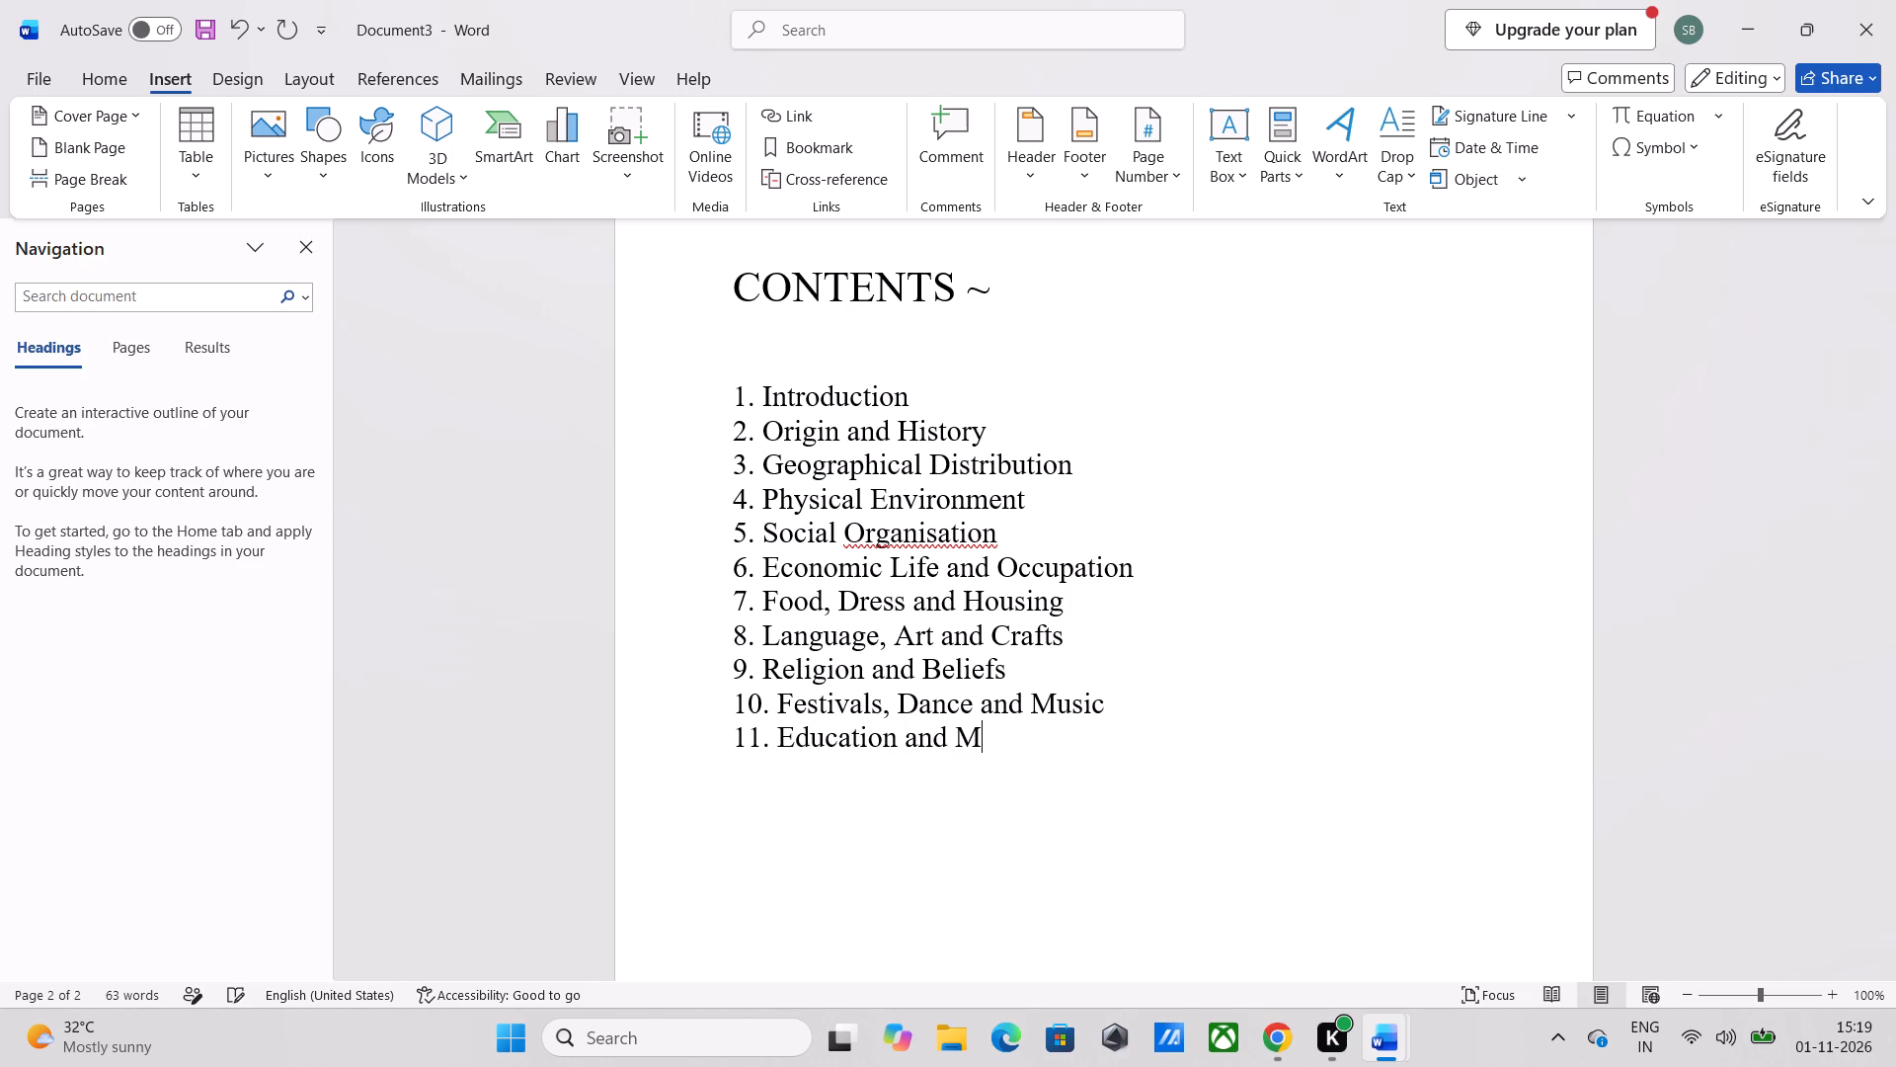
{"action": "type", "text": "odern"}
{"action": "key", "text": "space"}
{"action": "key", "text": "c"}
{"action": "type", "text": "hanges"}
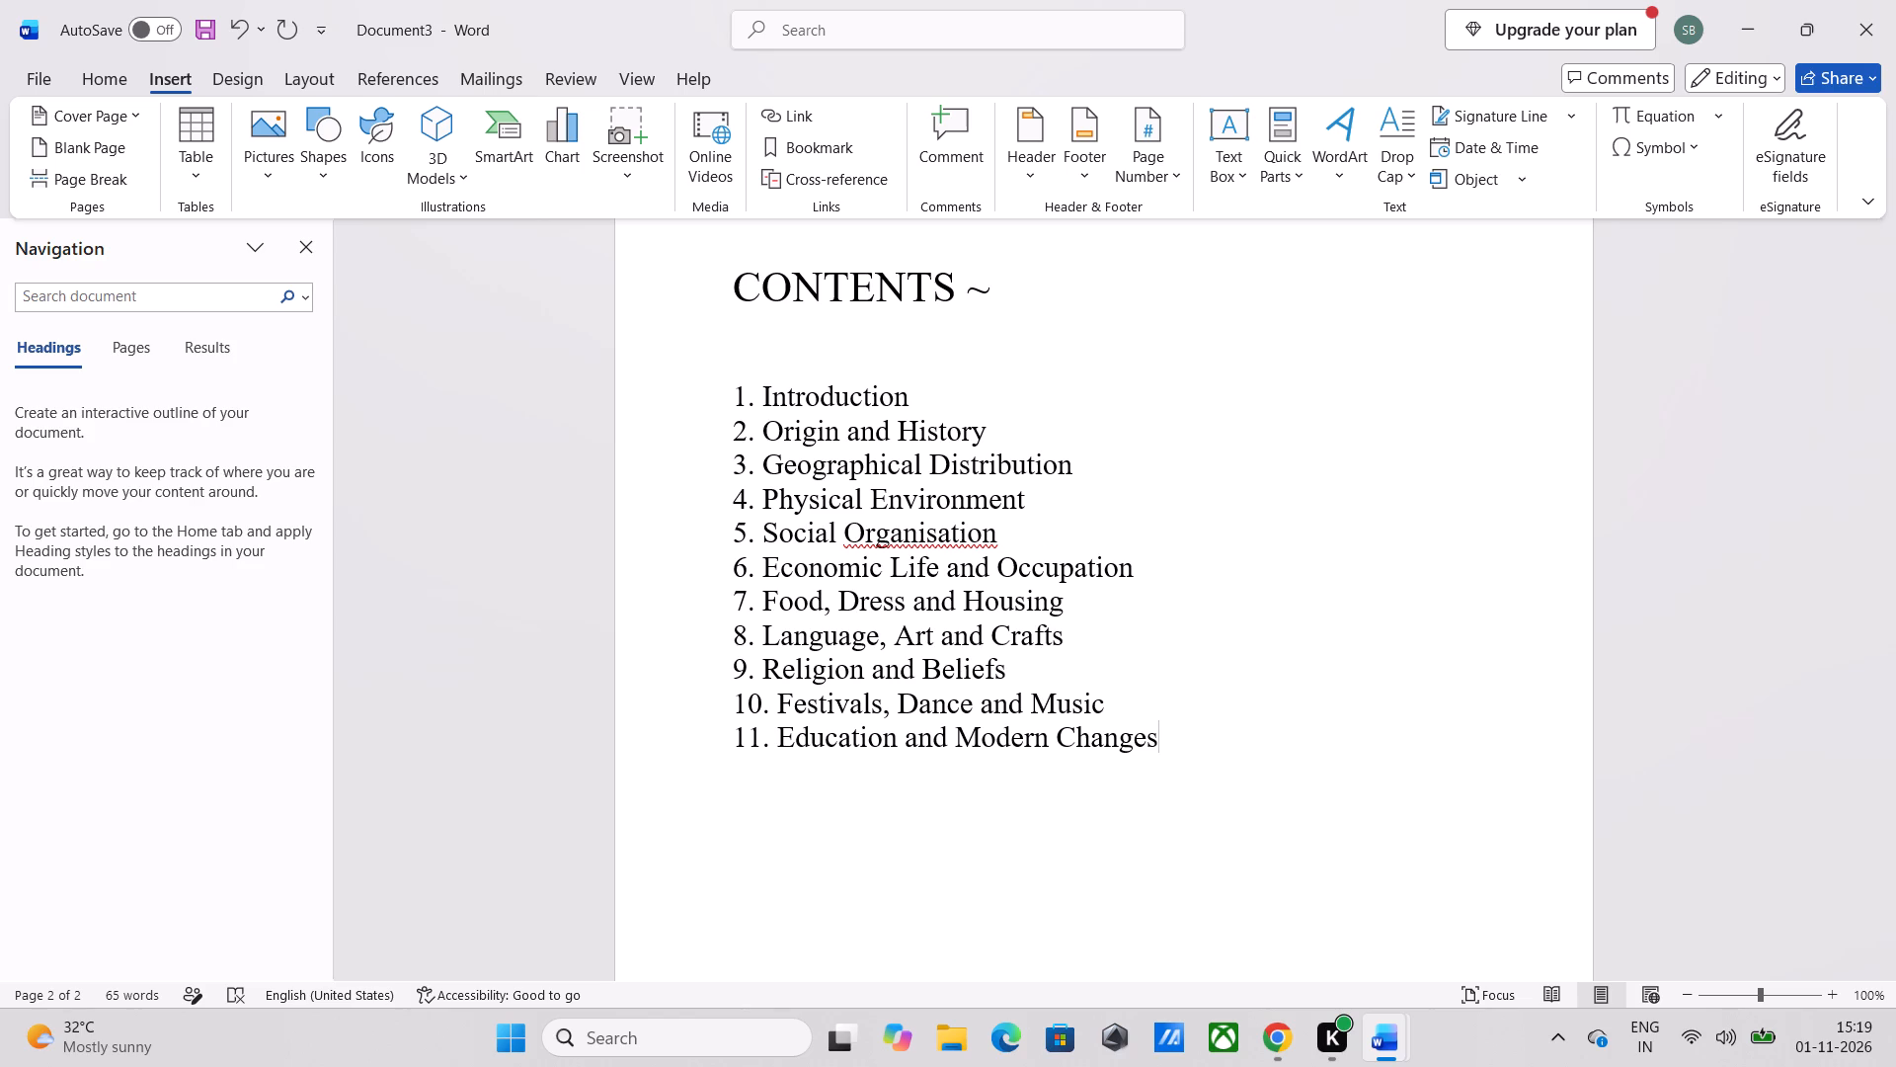
Add a twelfth numbered entry to the contents list reading Problems and Development.
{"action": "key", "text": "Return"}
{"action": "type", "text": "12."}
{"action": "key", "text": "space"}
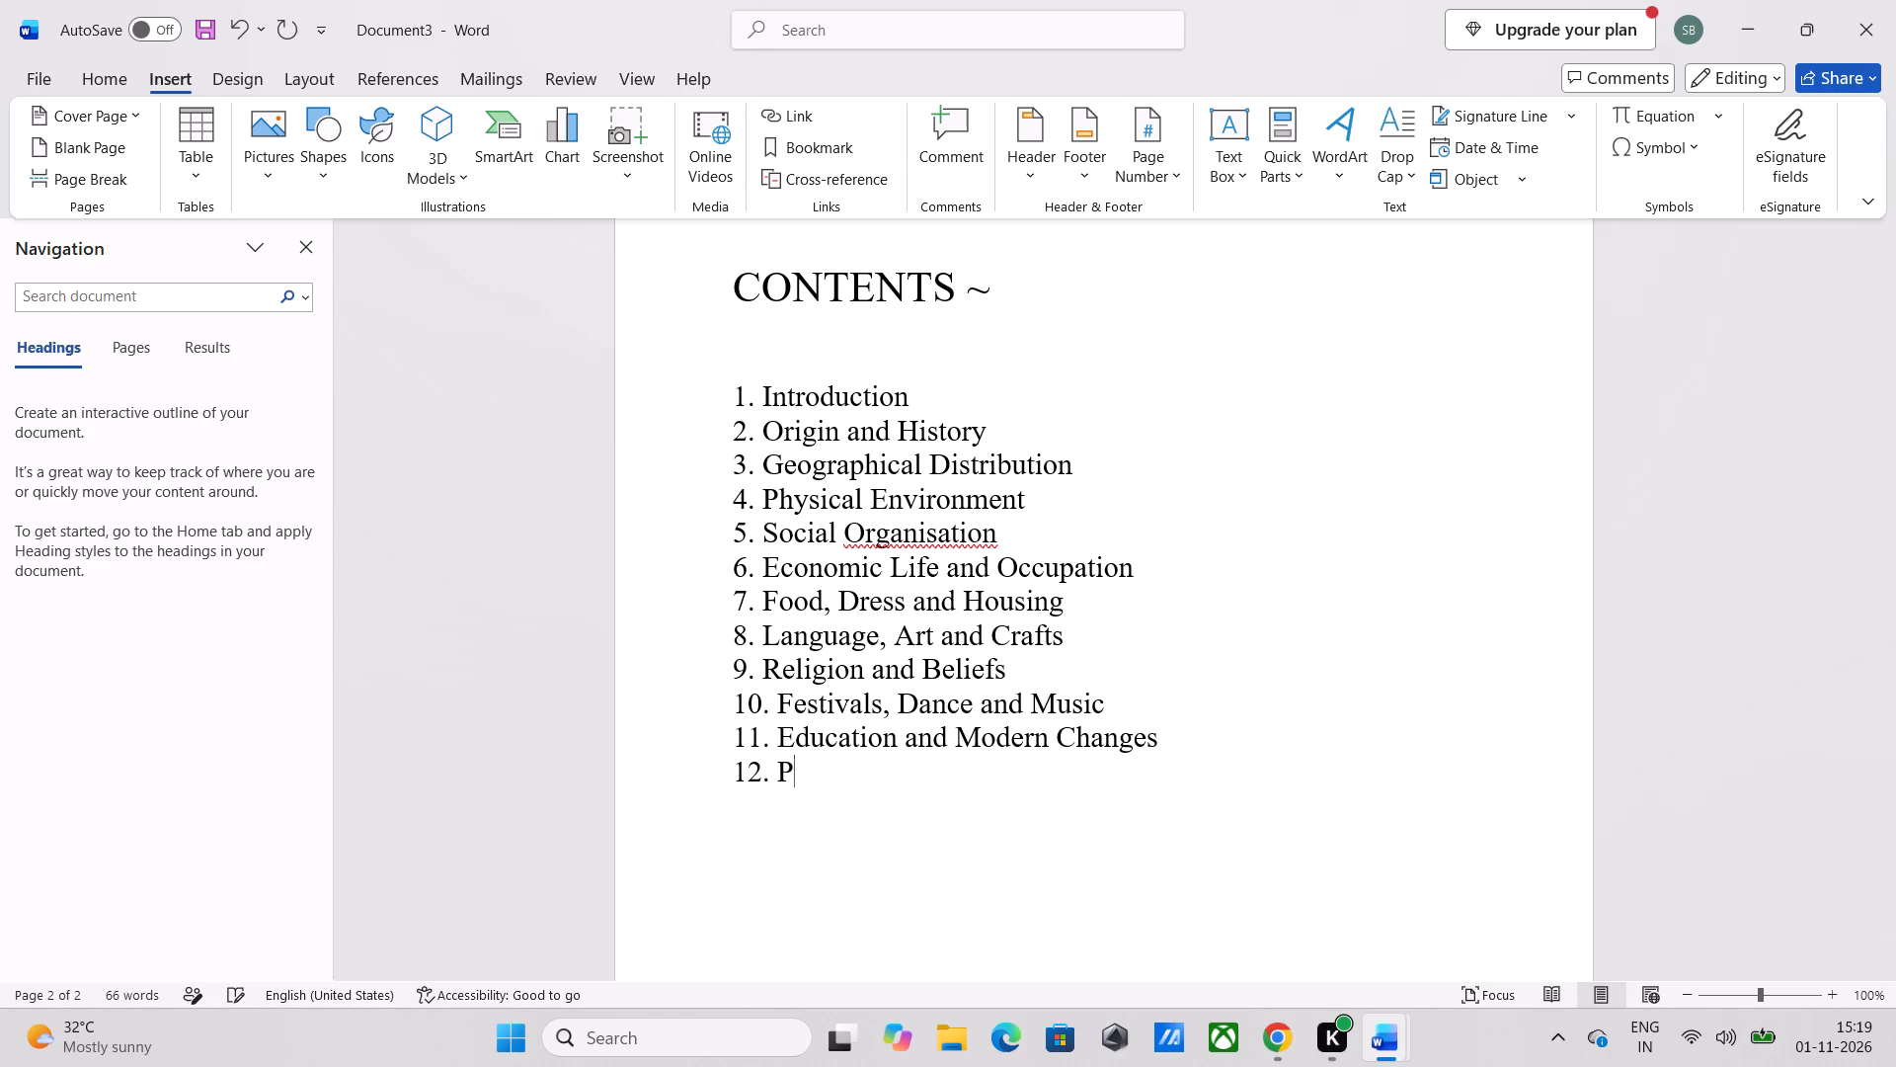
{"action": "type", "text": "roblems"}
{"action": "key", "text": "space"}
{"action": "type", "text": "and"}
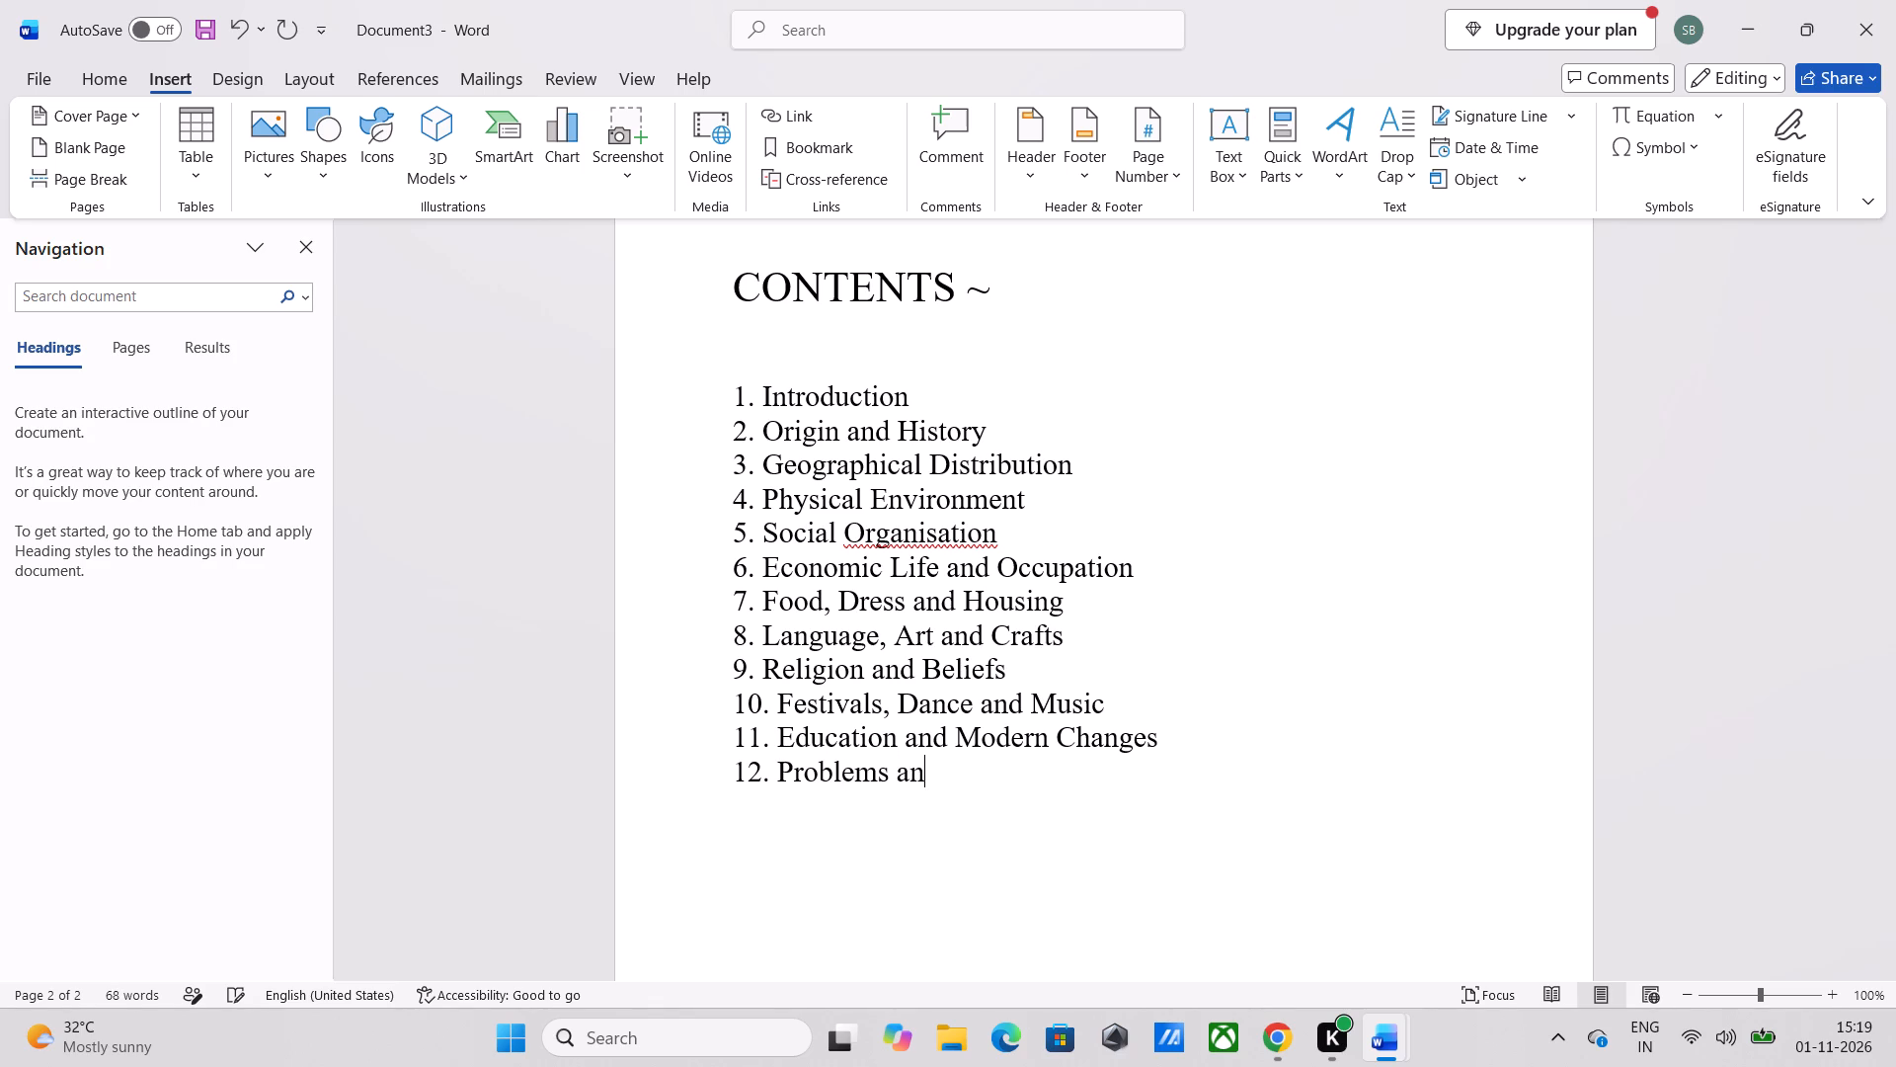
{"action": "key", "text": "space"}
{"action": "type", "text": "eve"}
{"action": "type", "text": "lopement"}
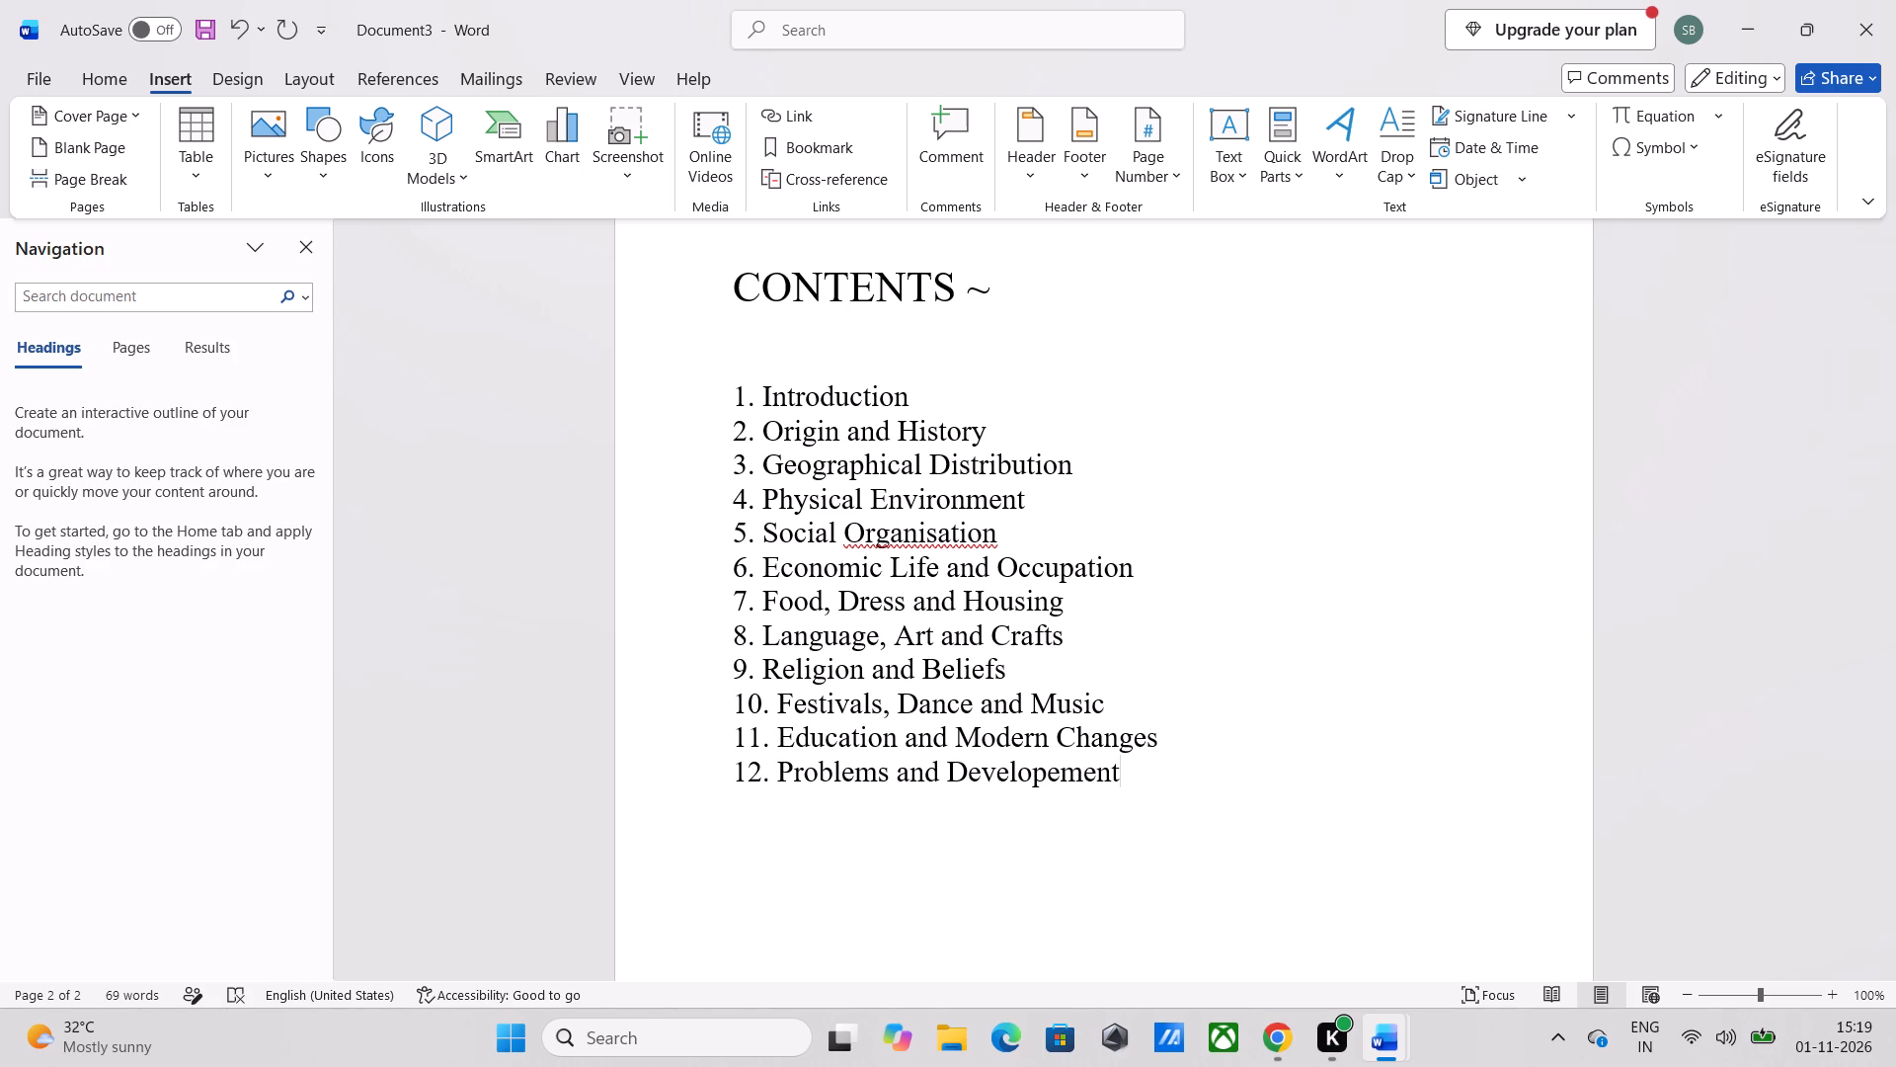
Add a thirteenth numbered entry to the contents list reading Conclusion.
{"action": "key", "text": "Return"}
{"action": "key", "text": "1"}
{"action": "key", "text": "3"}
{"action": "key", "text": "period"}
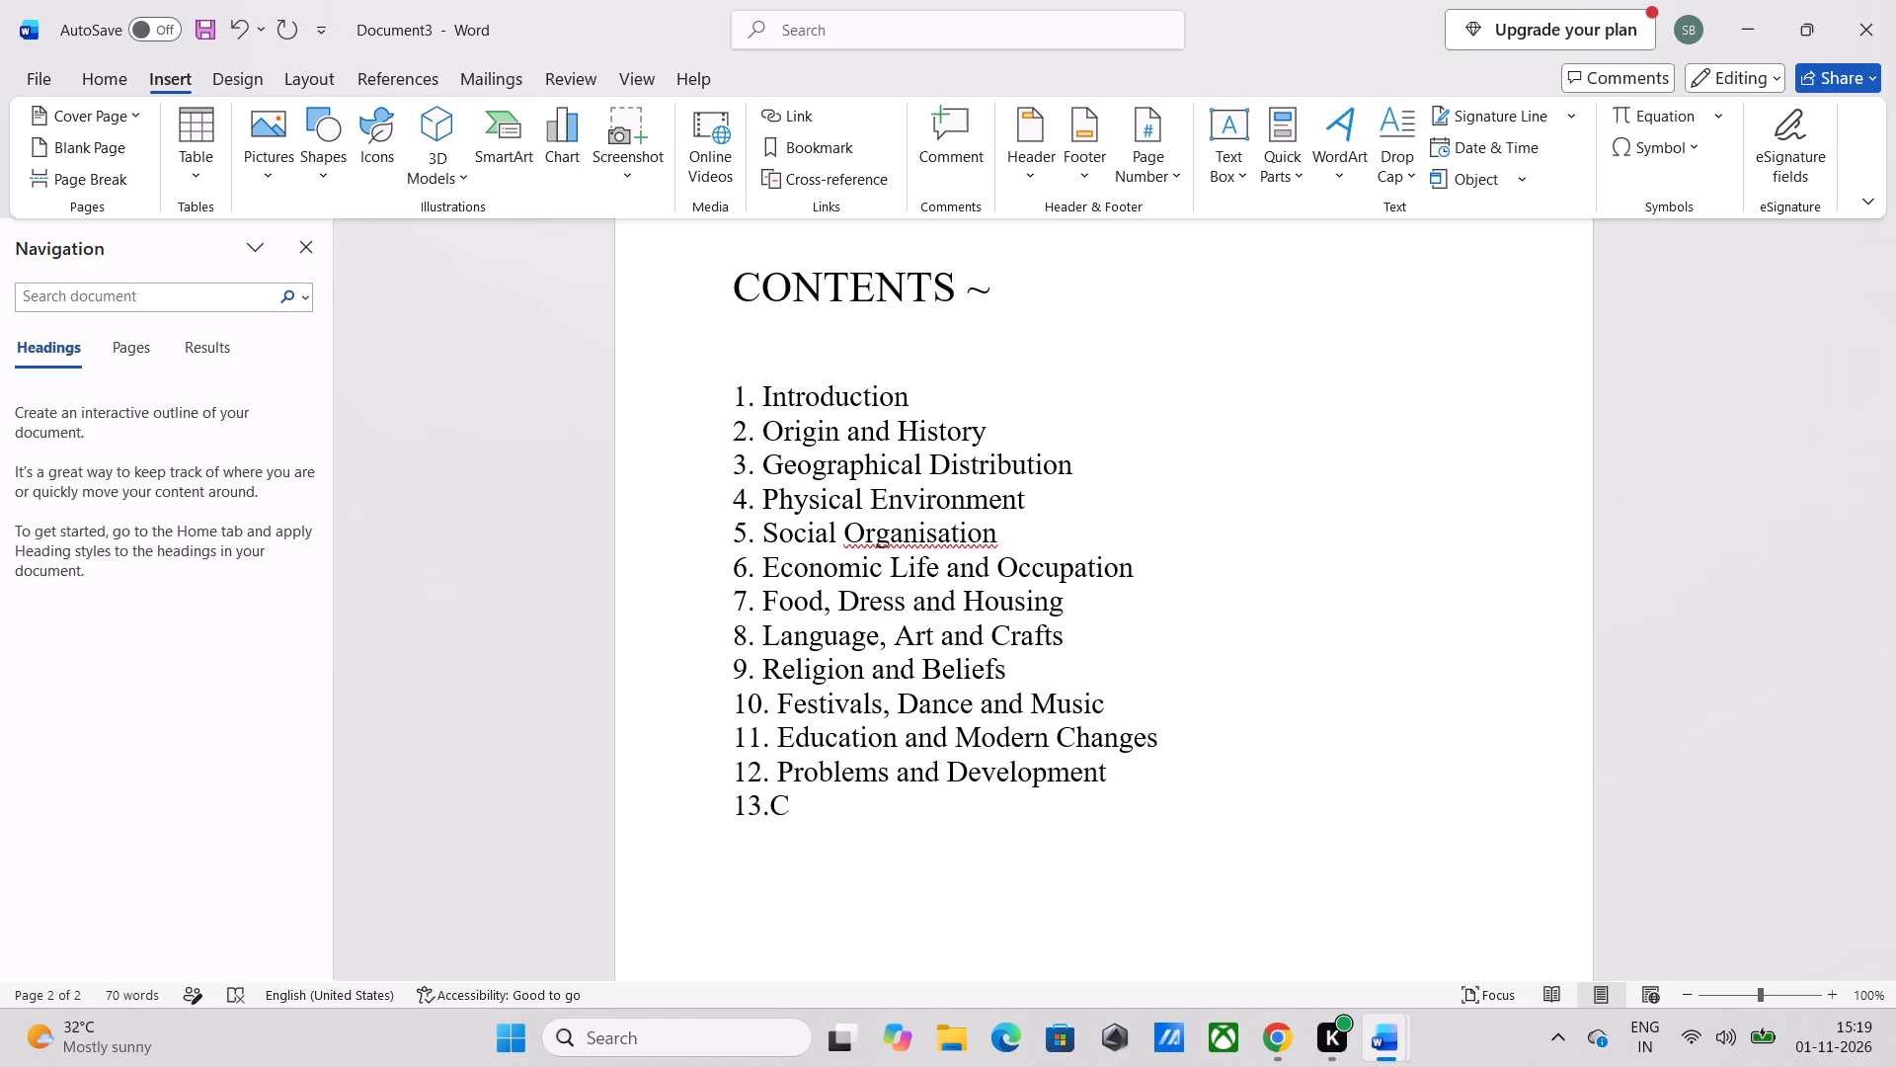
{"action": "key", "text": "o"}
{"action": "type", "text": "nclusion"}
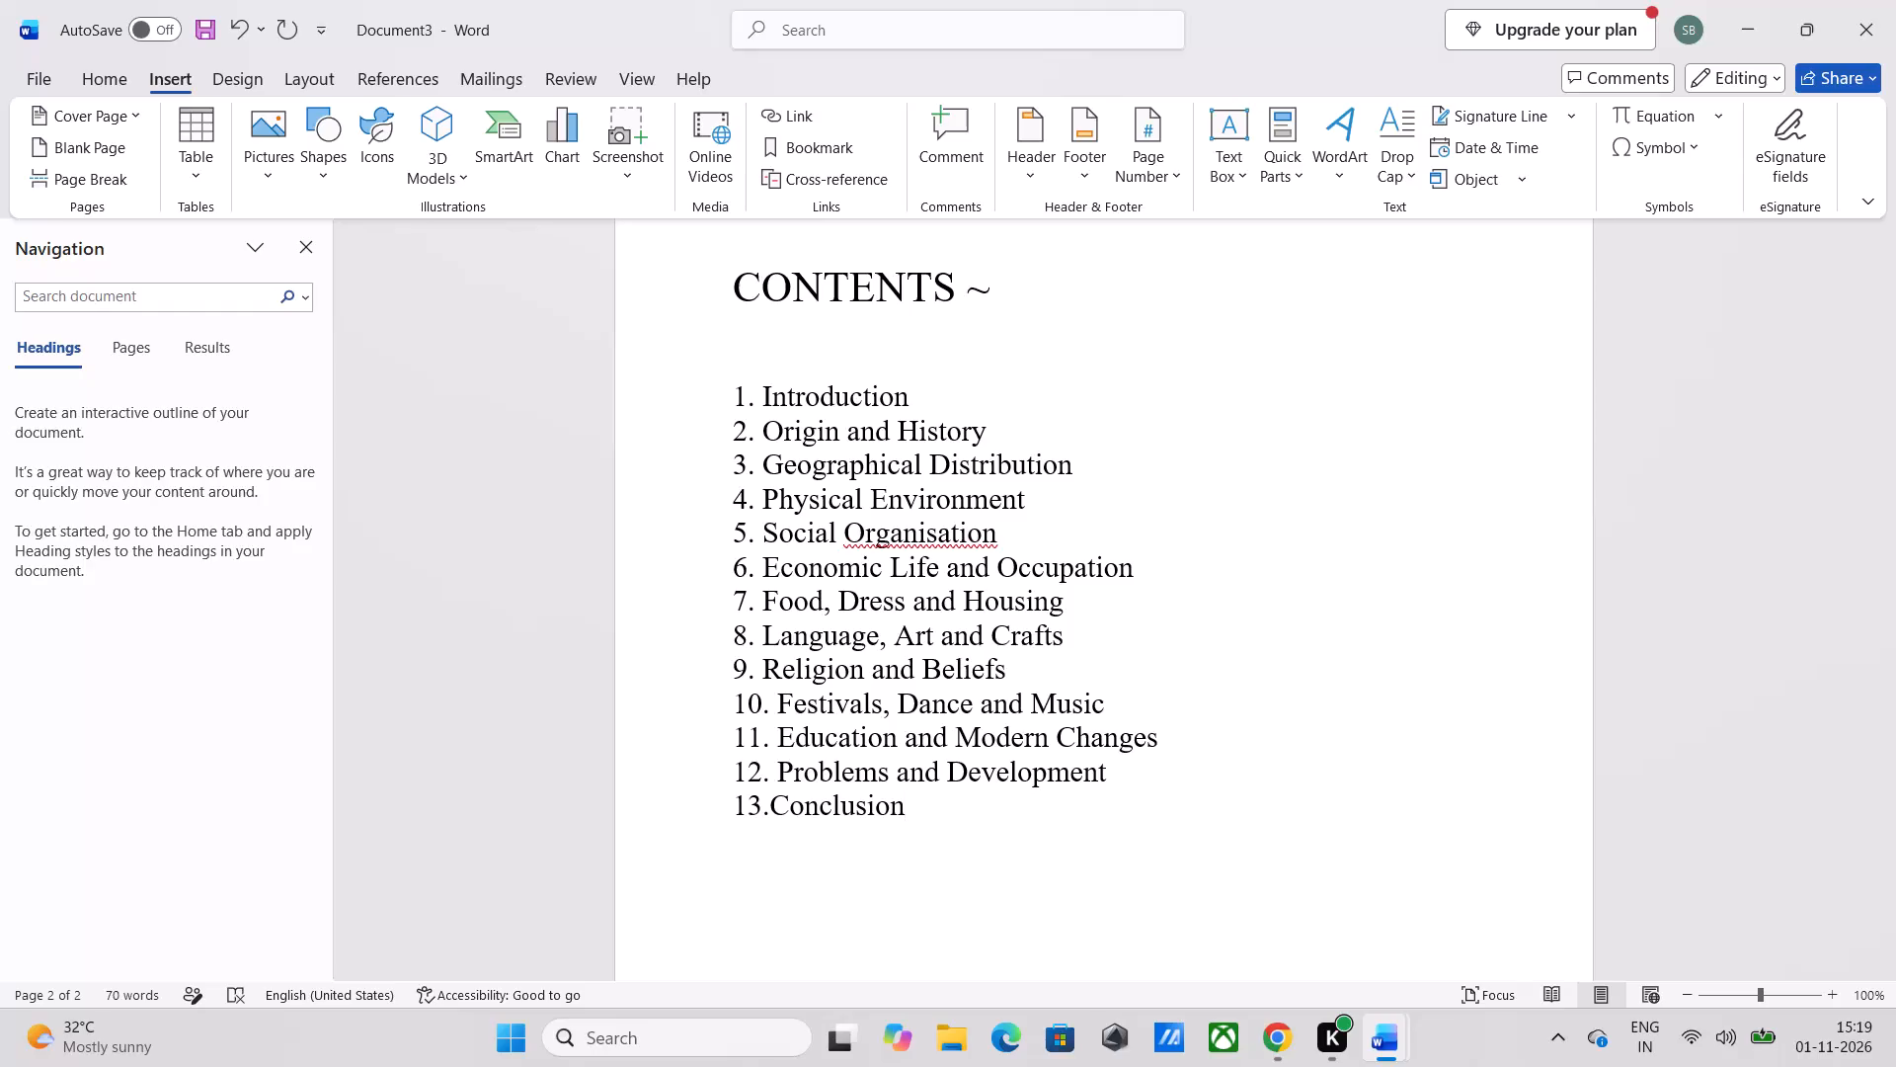
Add a fourteenth numbered entry to the contents list reading Bibliography.
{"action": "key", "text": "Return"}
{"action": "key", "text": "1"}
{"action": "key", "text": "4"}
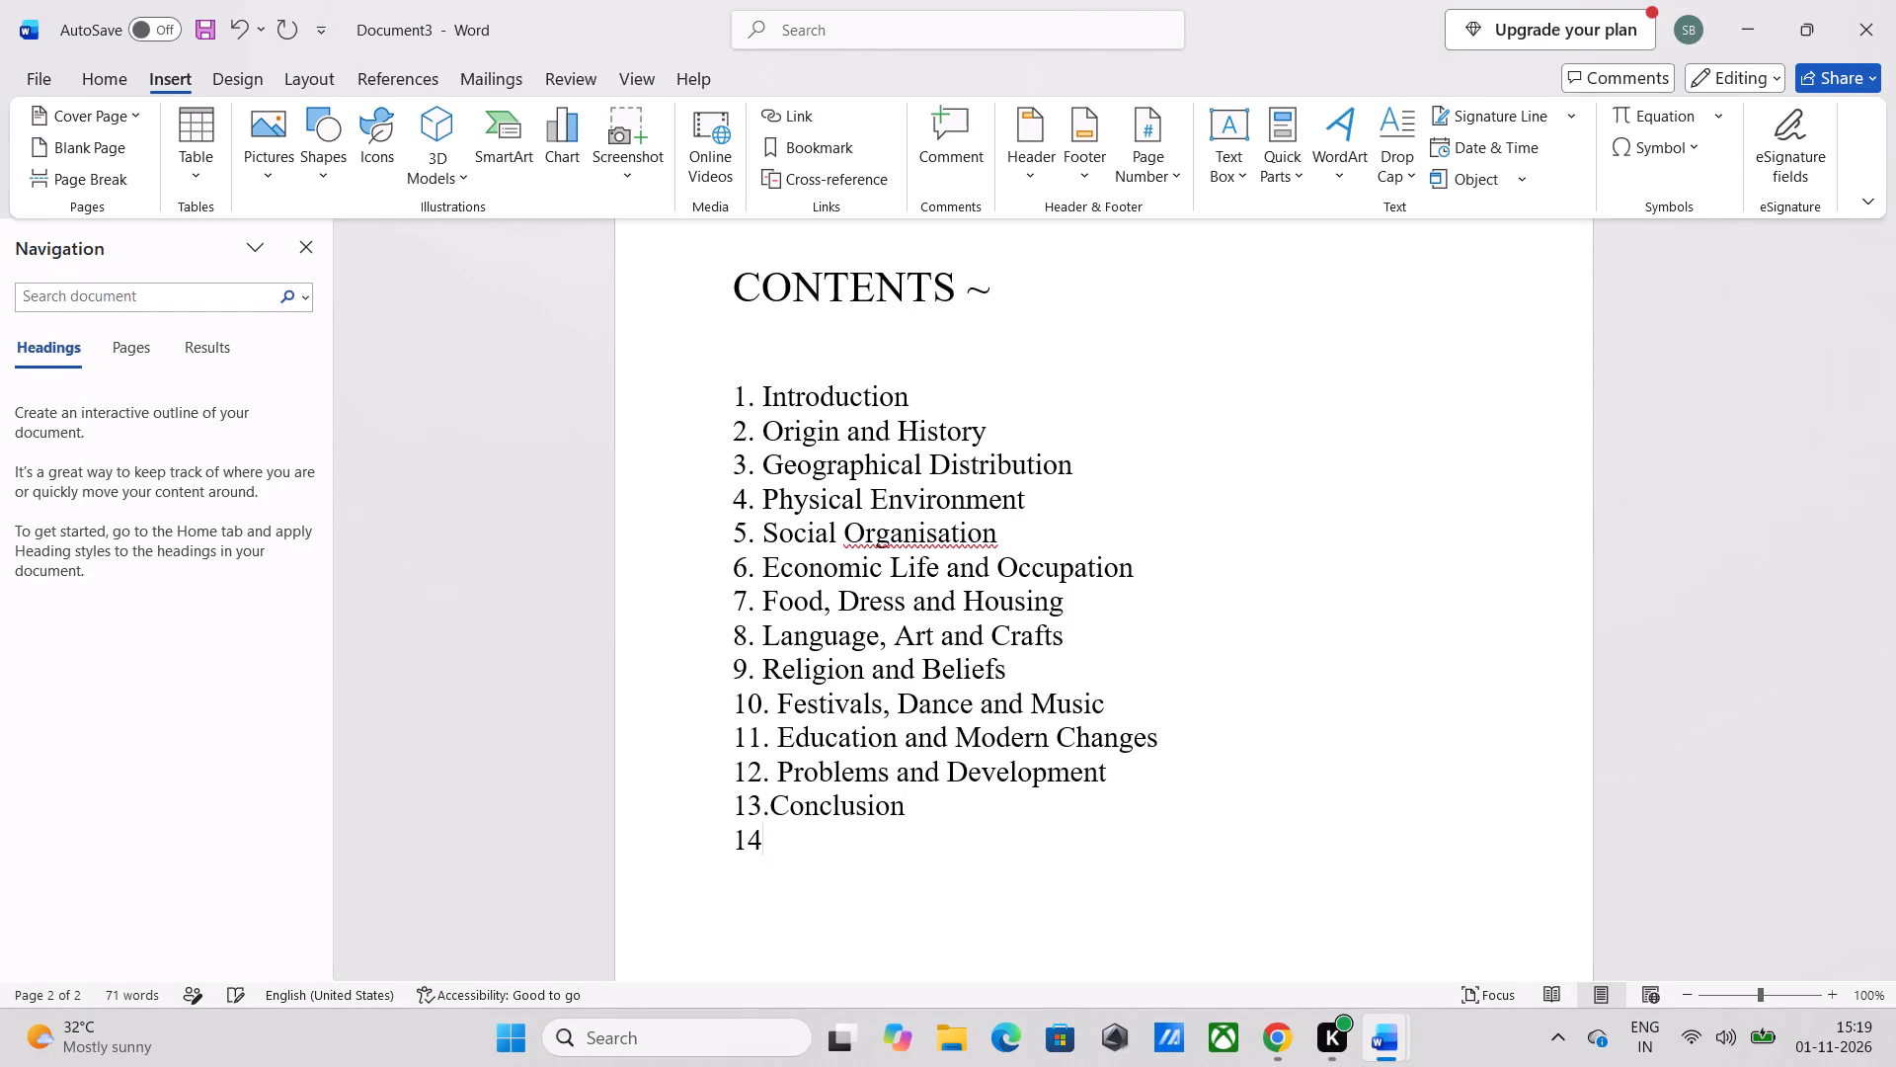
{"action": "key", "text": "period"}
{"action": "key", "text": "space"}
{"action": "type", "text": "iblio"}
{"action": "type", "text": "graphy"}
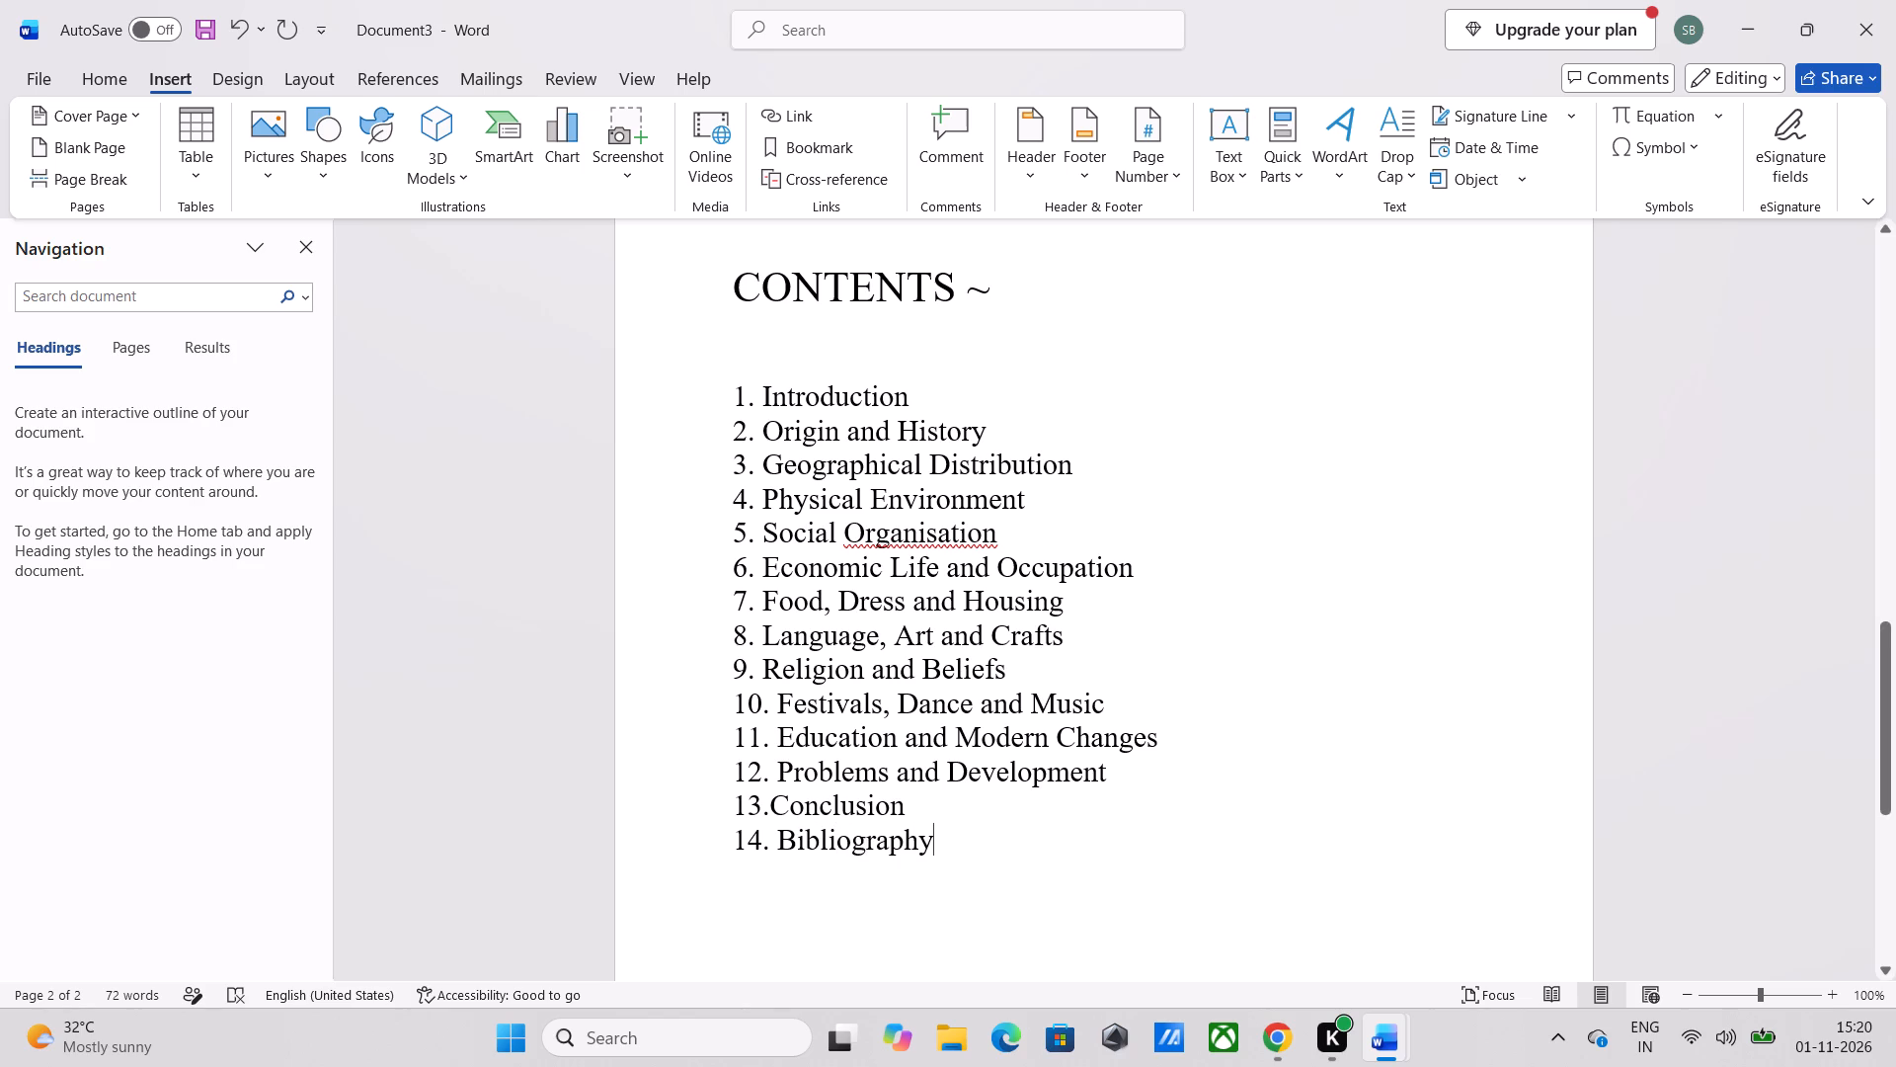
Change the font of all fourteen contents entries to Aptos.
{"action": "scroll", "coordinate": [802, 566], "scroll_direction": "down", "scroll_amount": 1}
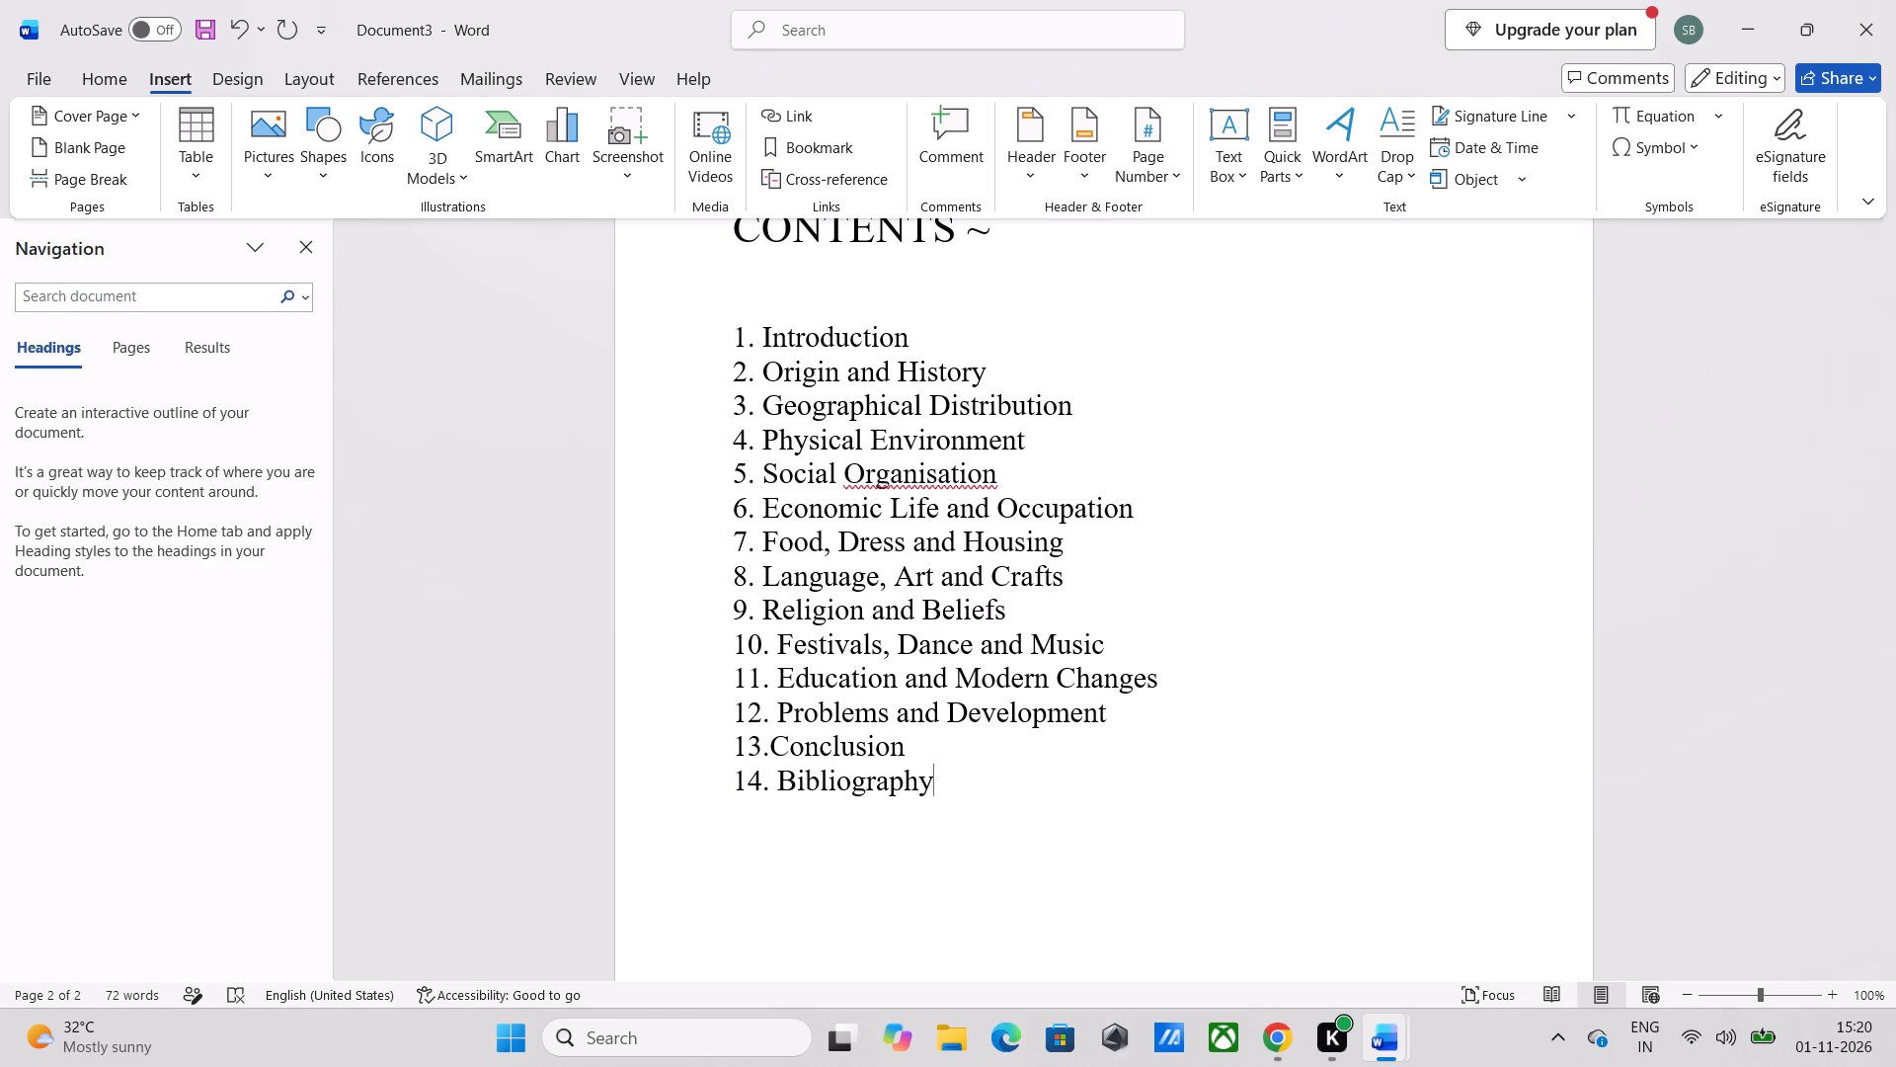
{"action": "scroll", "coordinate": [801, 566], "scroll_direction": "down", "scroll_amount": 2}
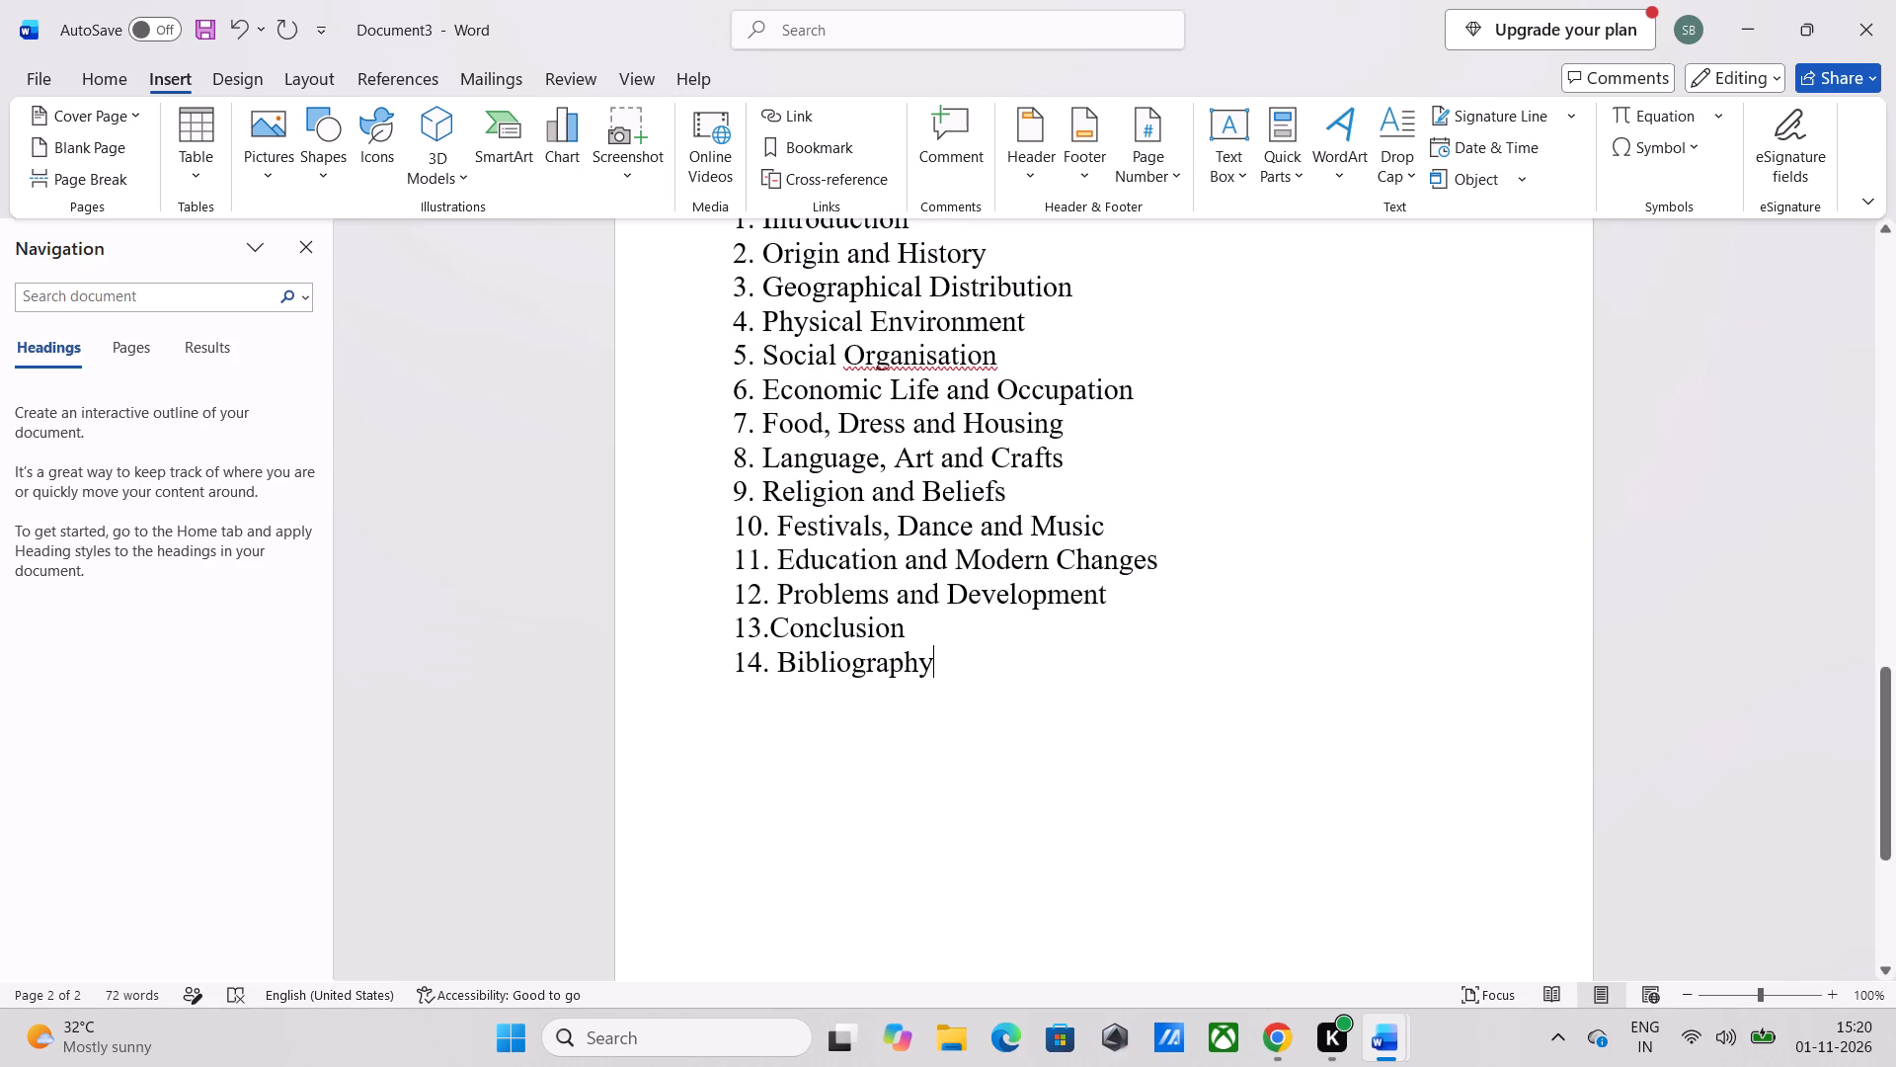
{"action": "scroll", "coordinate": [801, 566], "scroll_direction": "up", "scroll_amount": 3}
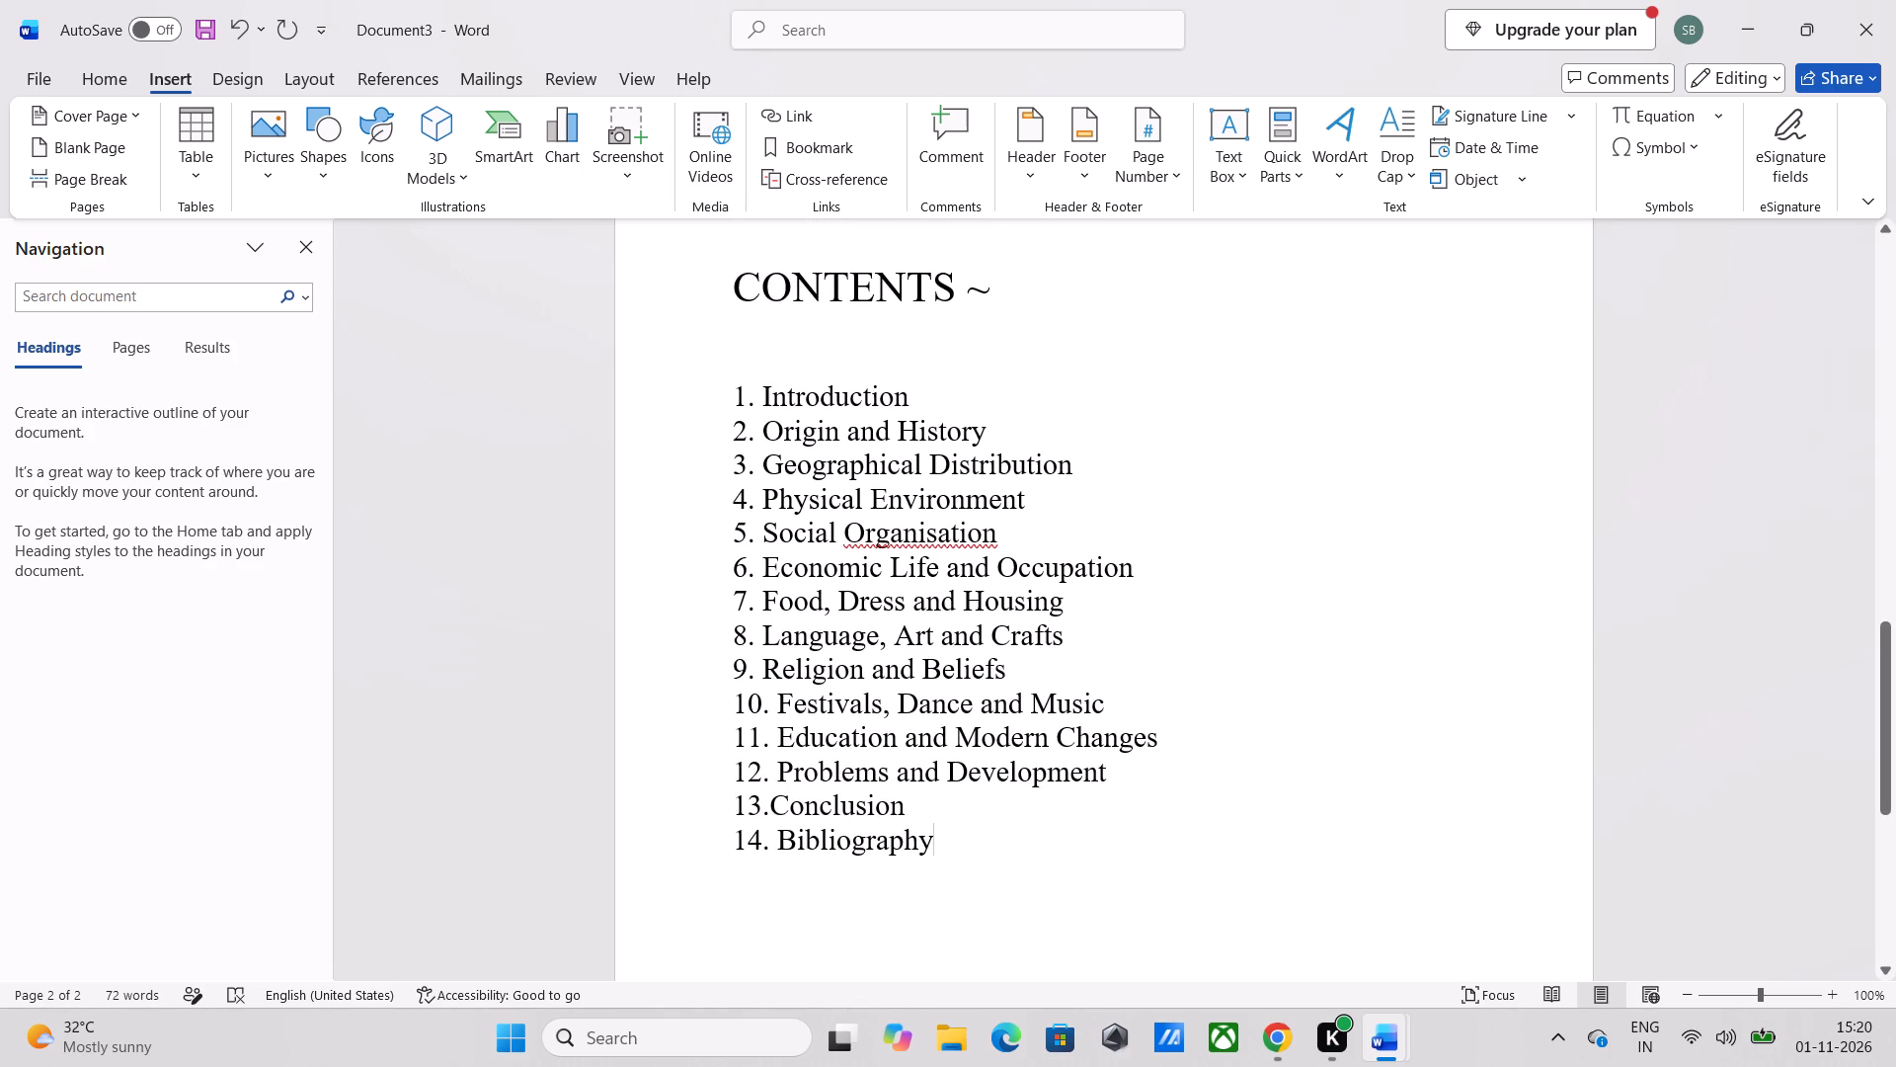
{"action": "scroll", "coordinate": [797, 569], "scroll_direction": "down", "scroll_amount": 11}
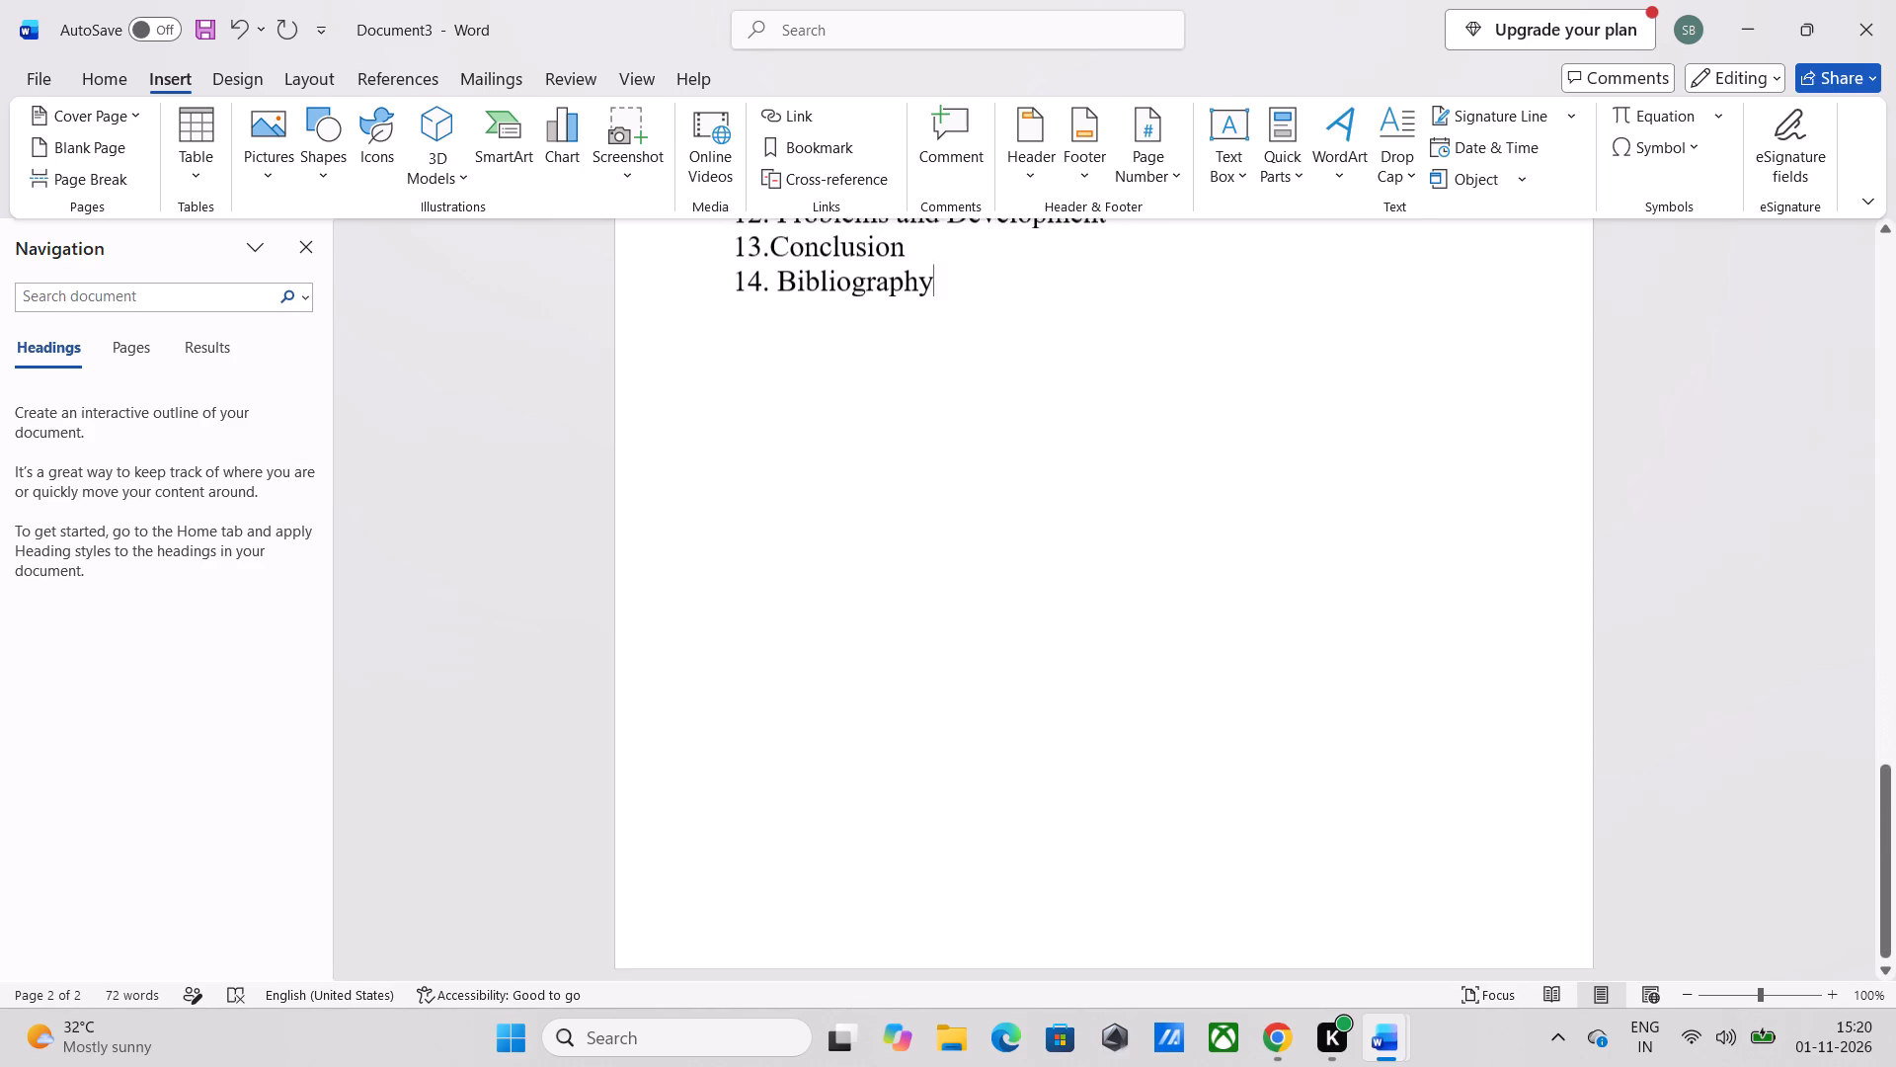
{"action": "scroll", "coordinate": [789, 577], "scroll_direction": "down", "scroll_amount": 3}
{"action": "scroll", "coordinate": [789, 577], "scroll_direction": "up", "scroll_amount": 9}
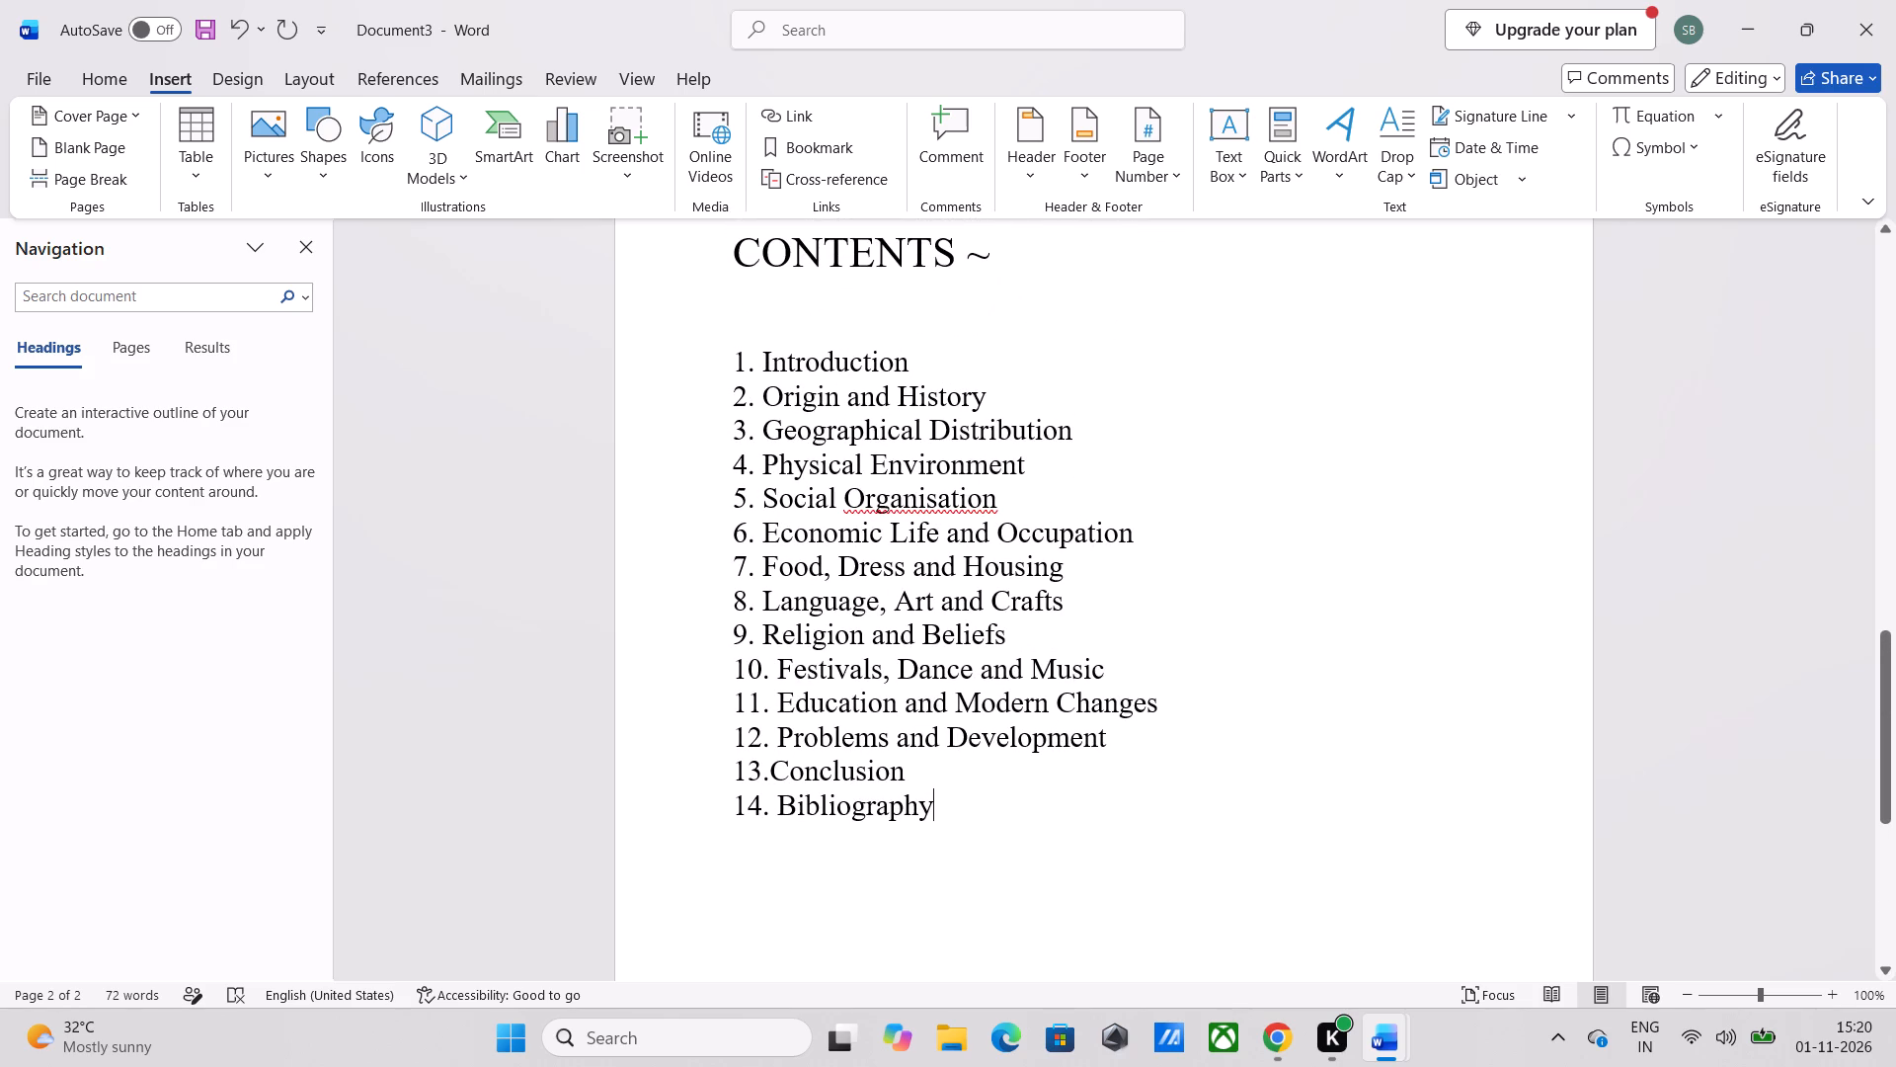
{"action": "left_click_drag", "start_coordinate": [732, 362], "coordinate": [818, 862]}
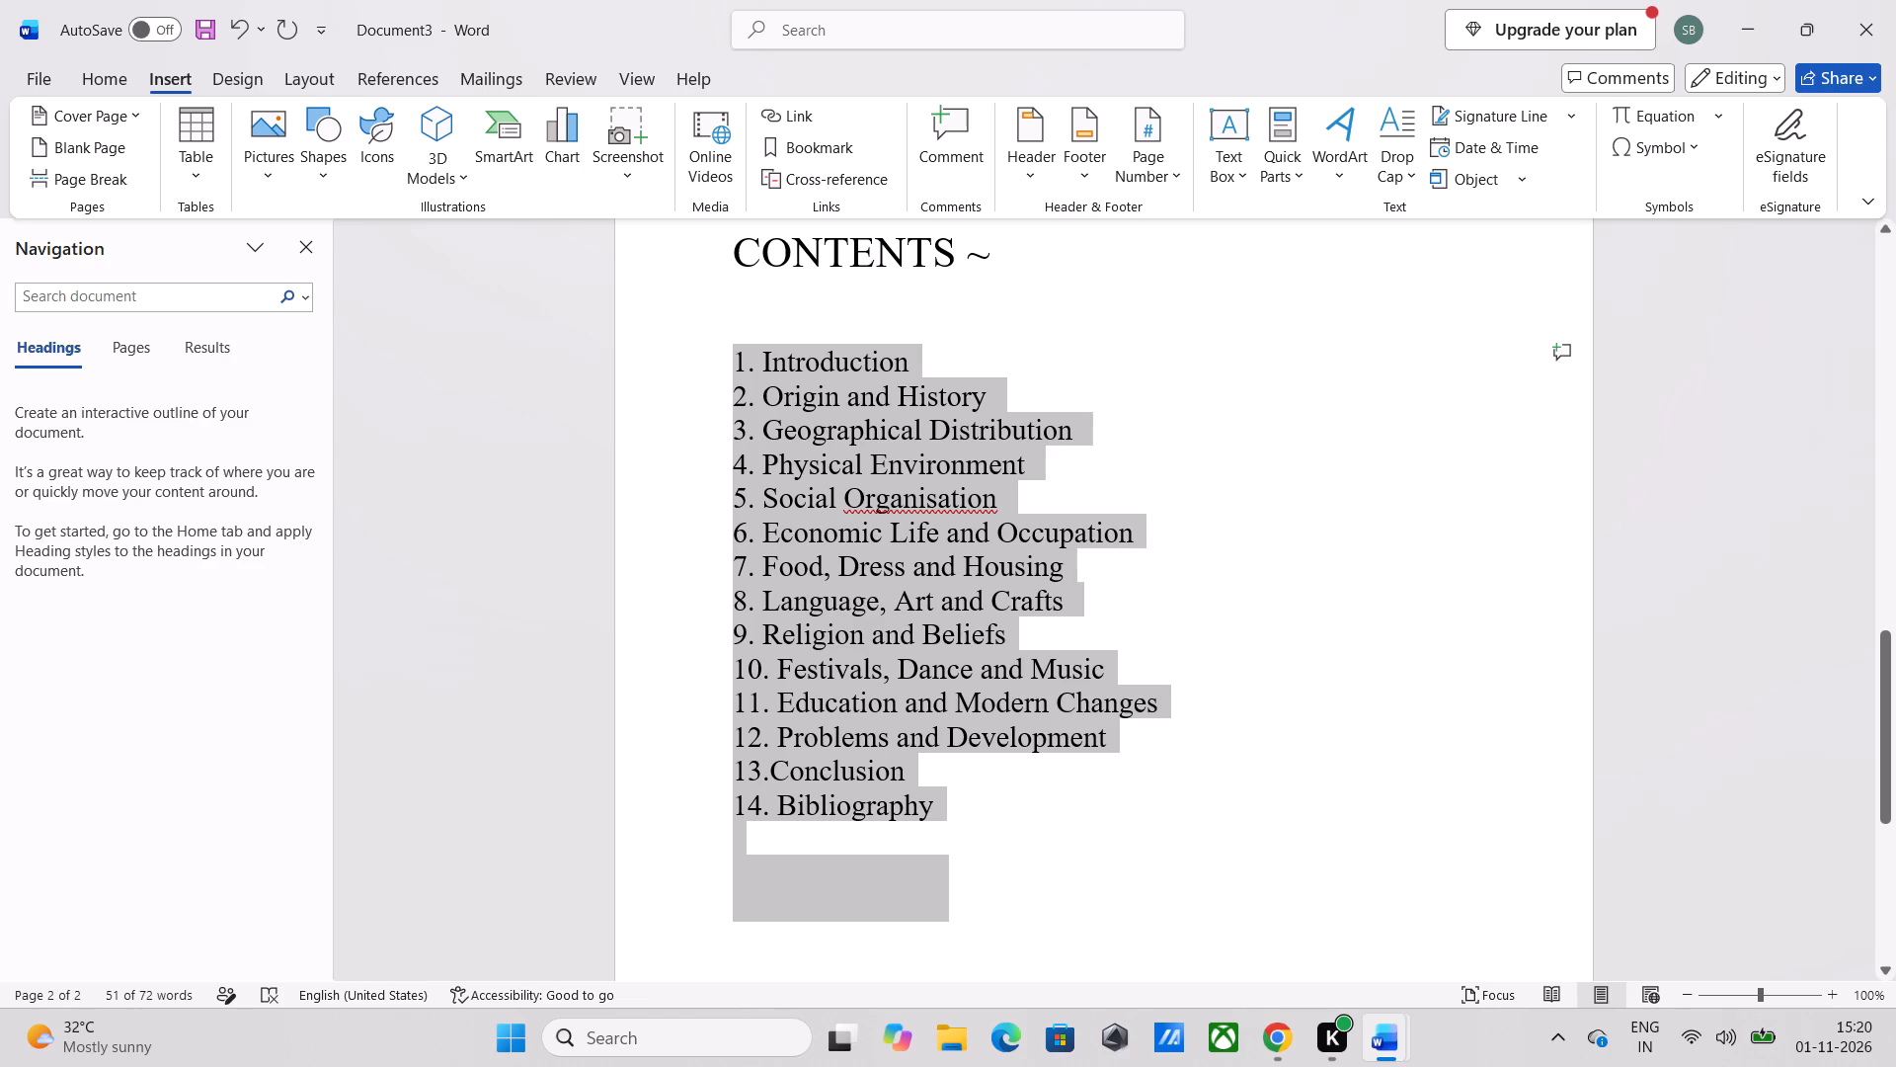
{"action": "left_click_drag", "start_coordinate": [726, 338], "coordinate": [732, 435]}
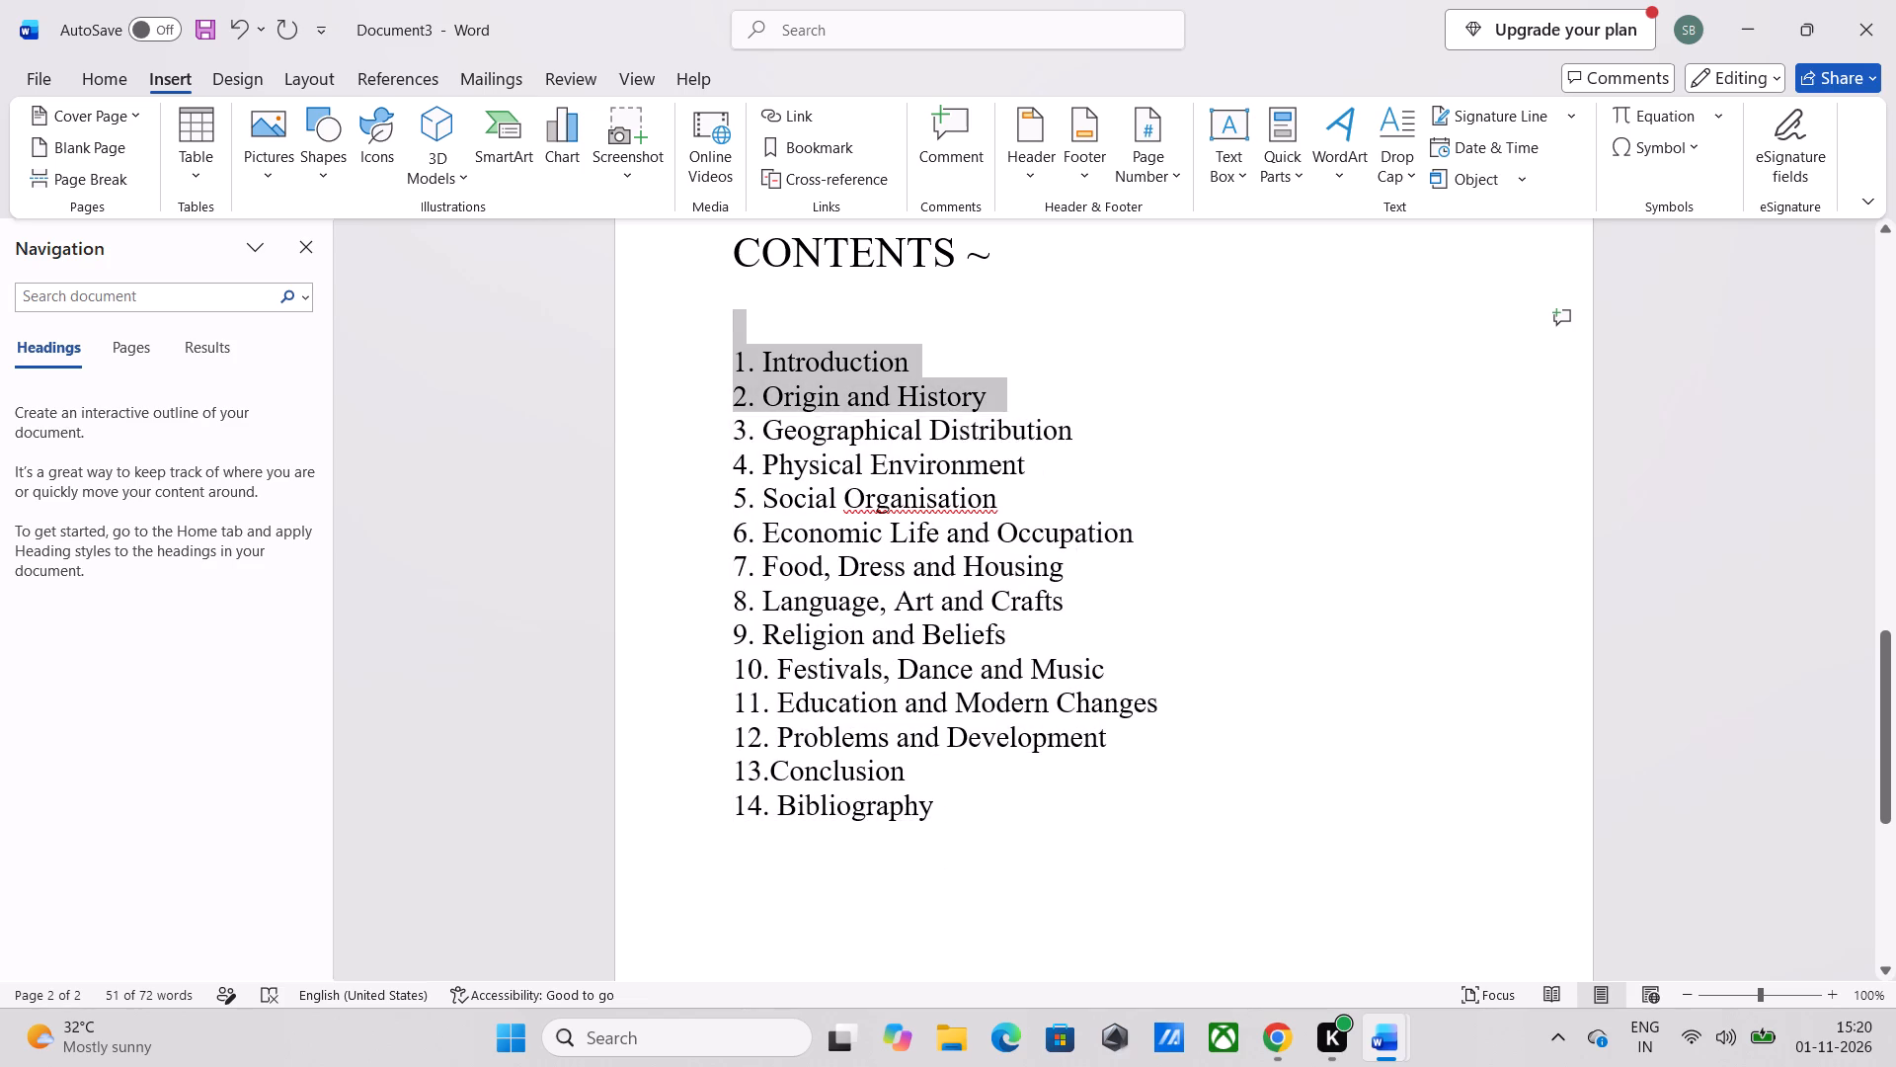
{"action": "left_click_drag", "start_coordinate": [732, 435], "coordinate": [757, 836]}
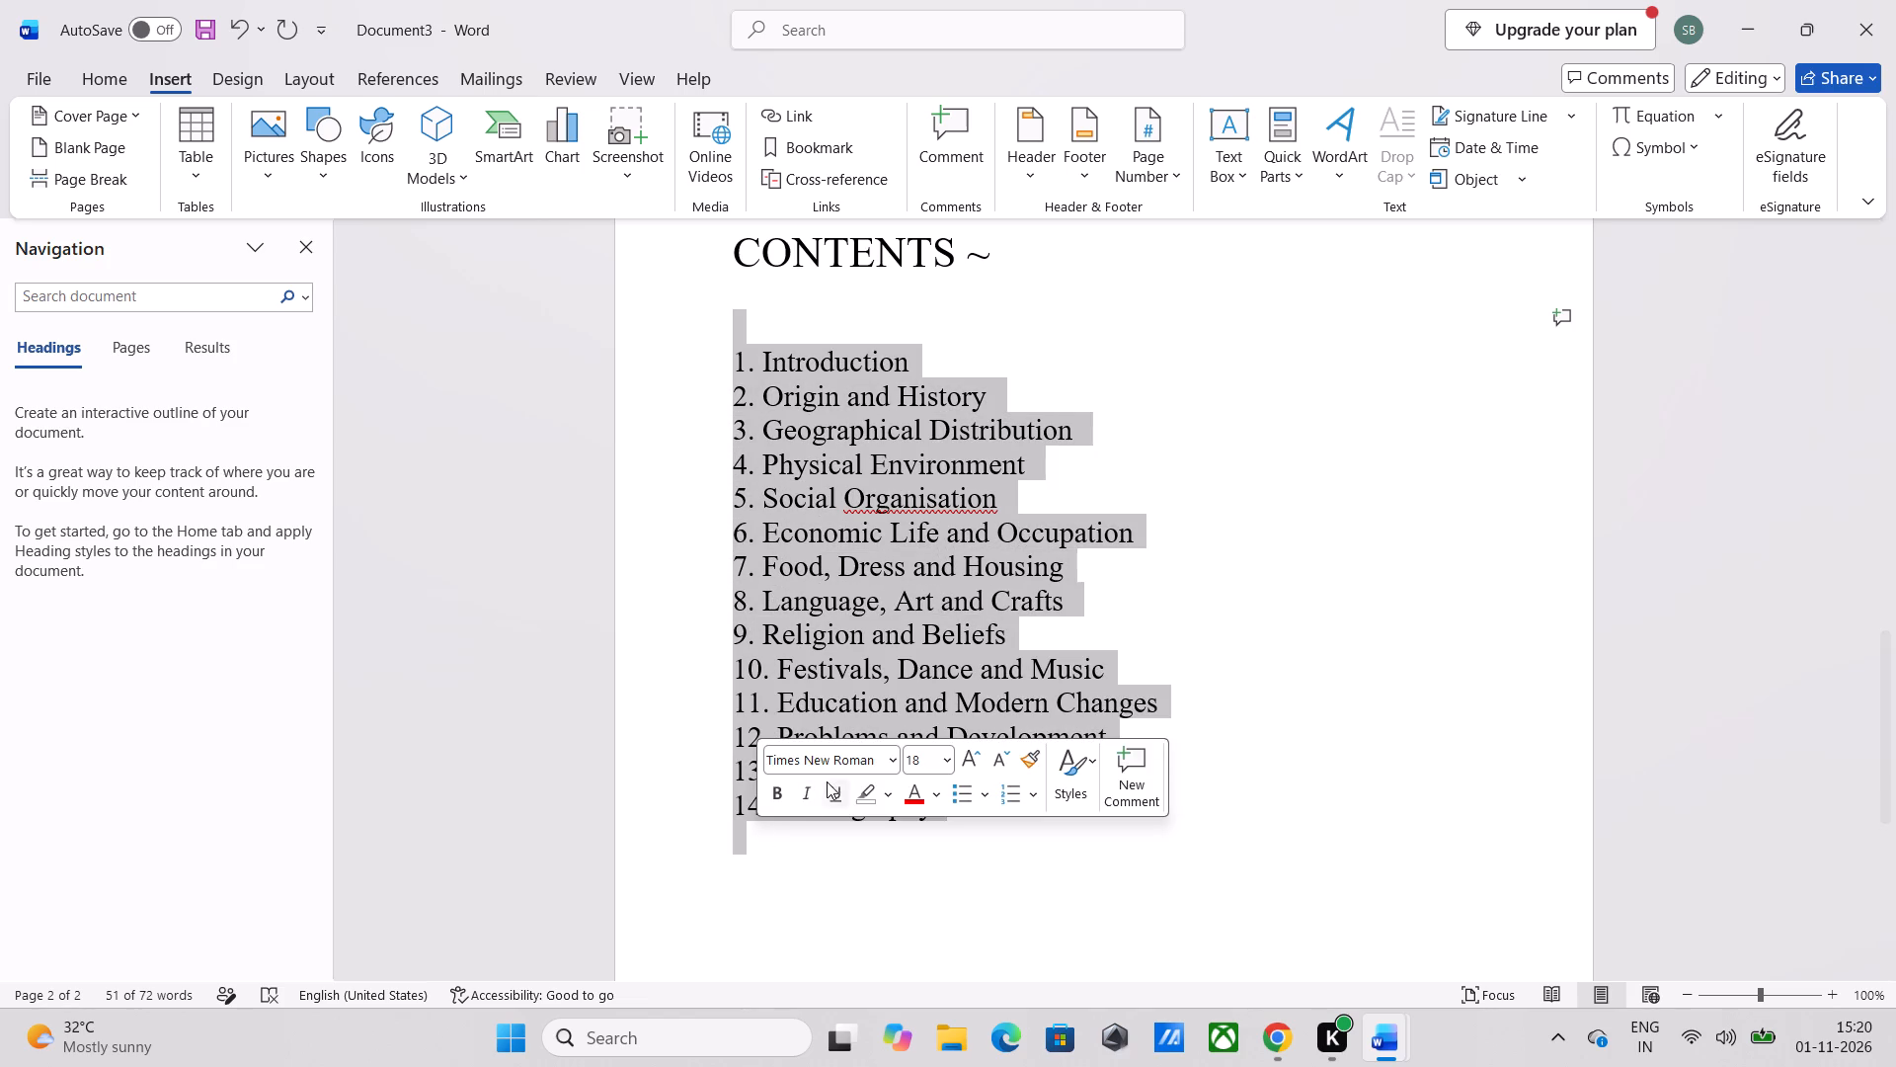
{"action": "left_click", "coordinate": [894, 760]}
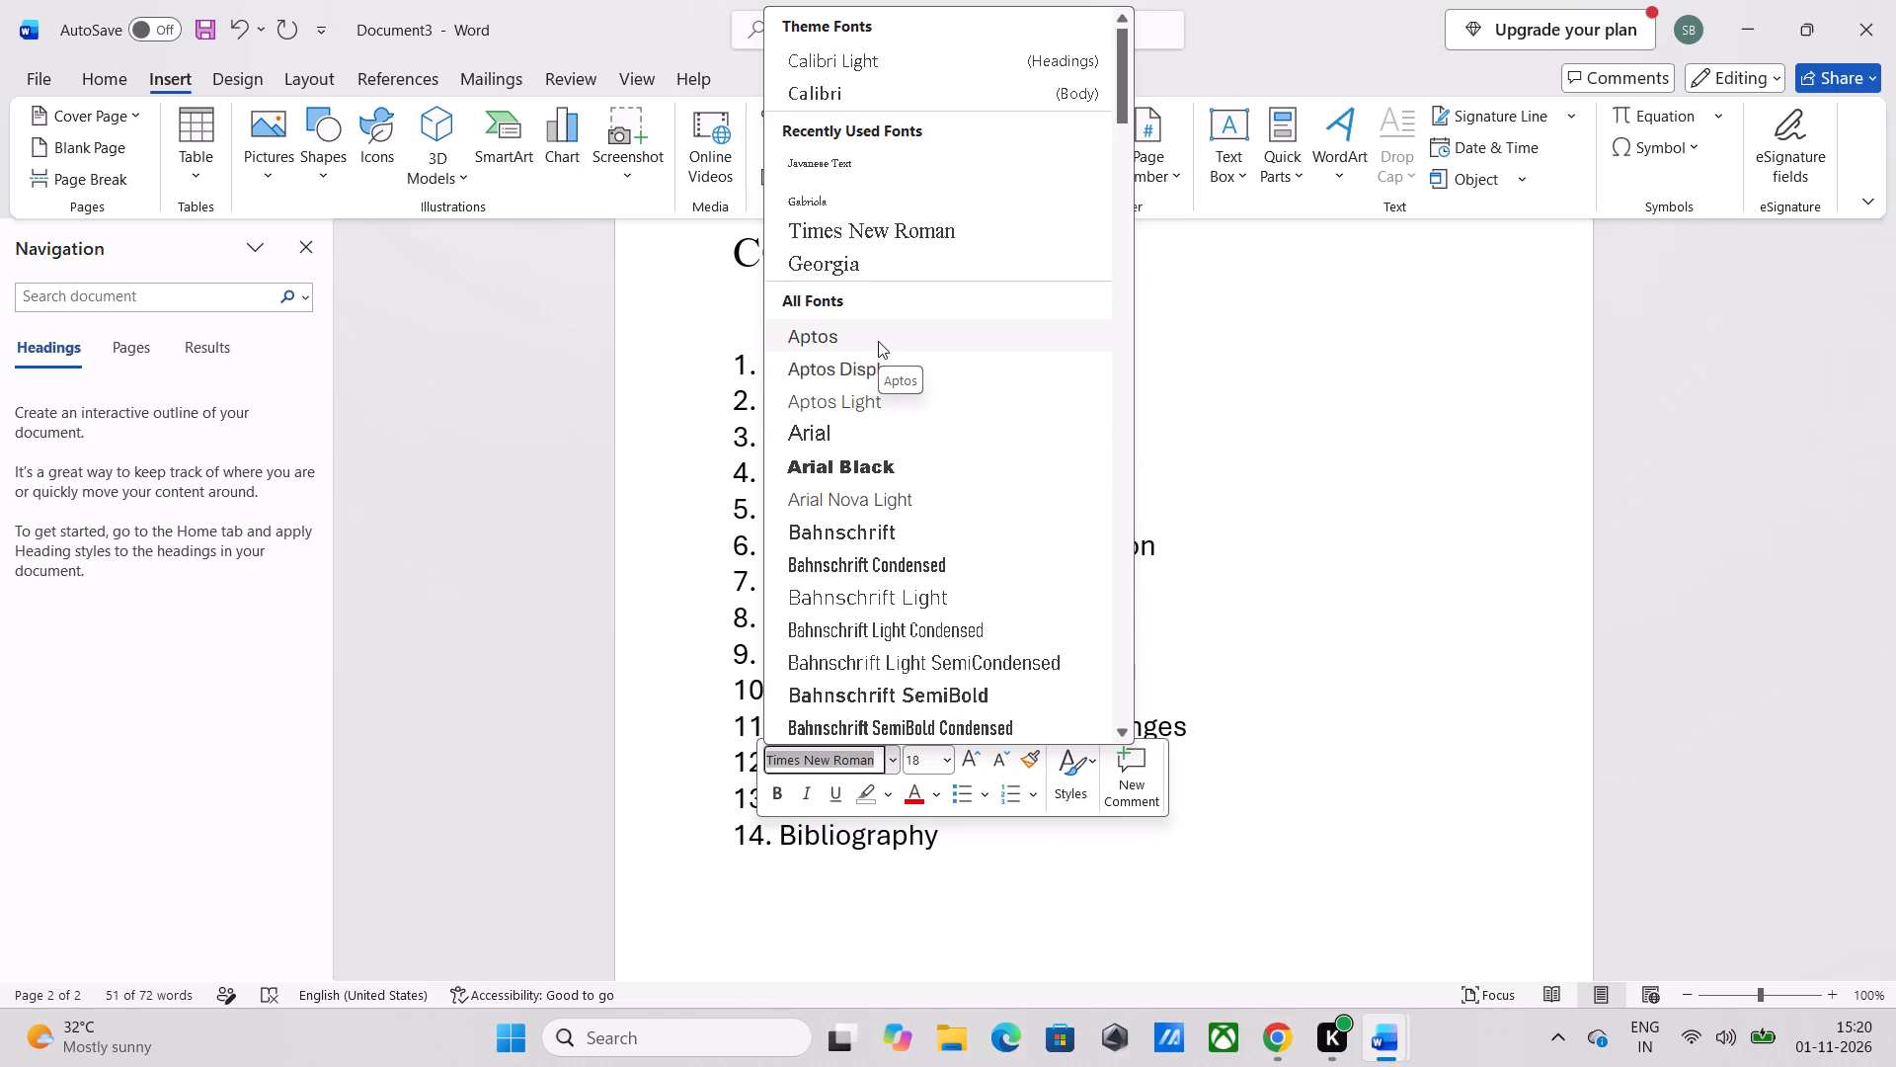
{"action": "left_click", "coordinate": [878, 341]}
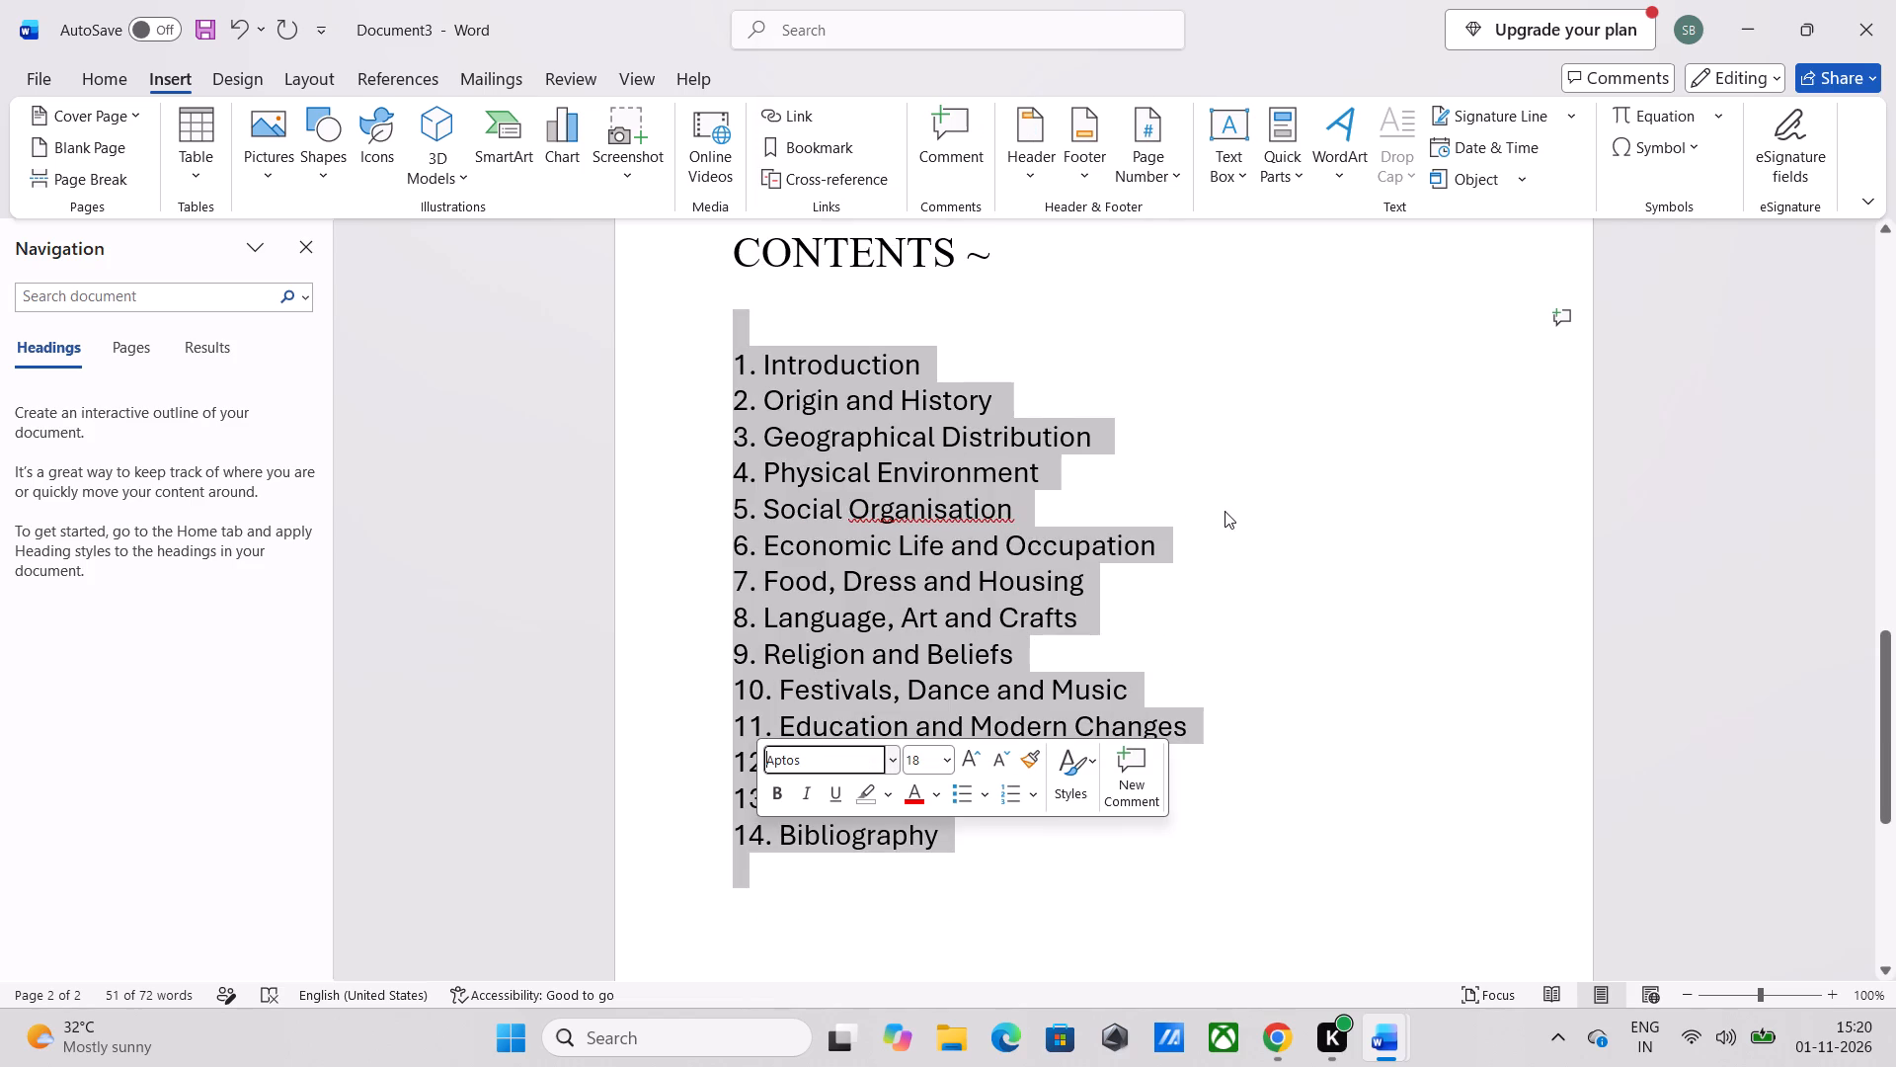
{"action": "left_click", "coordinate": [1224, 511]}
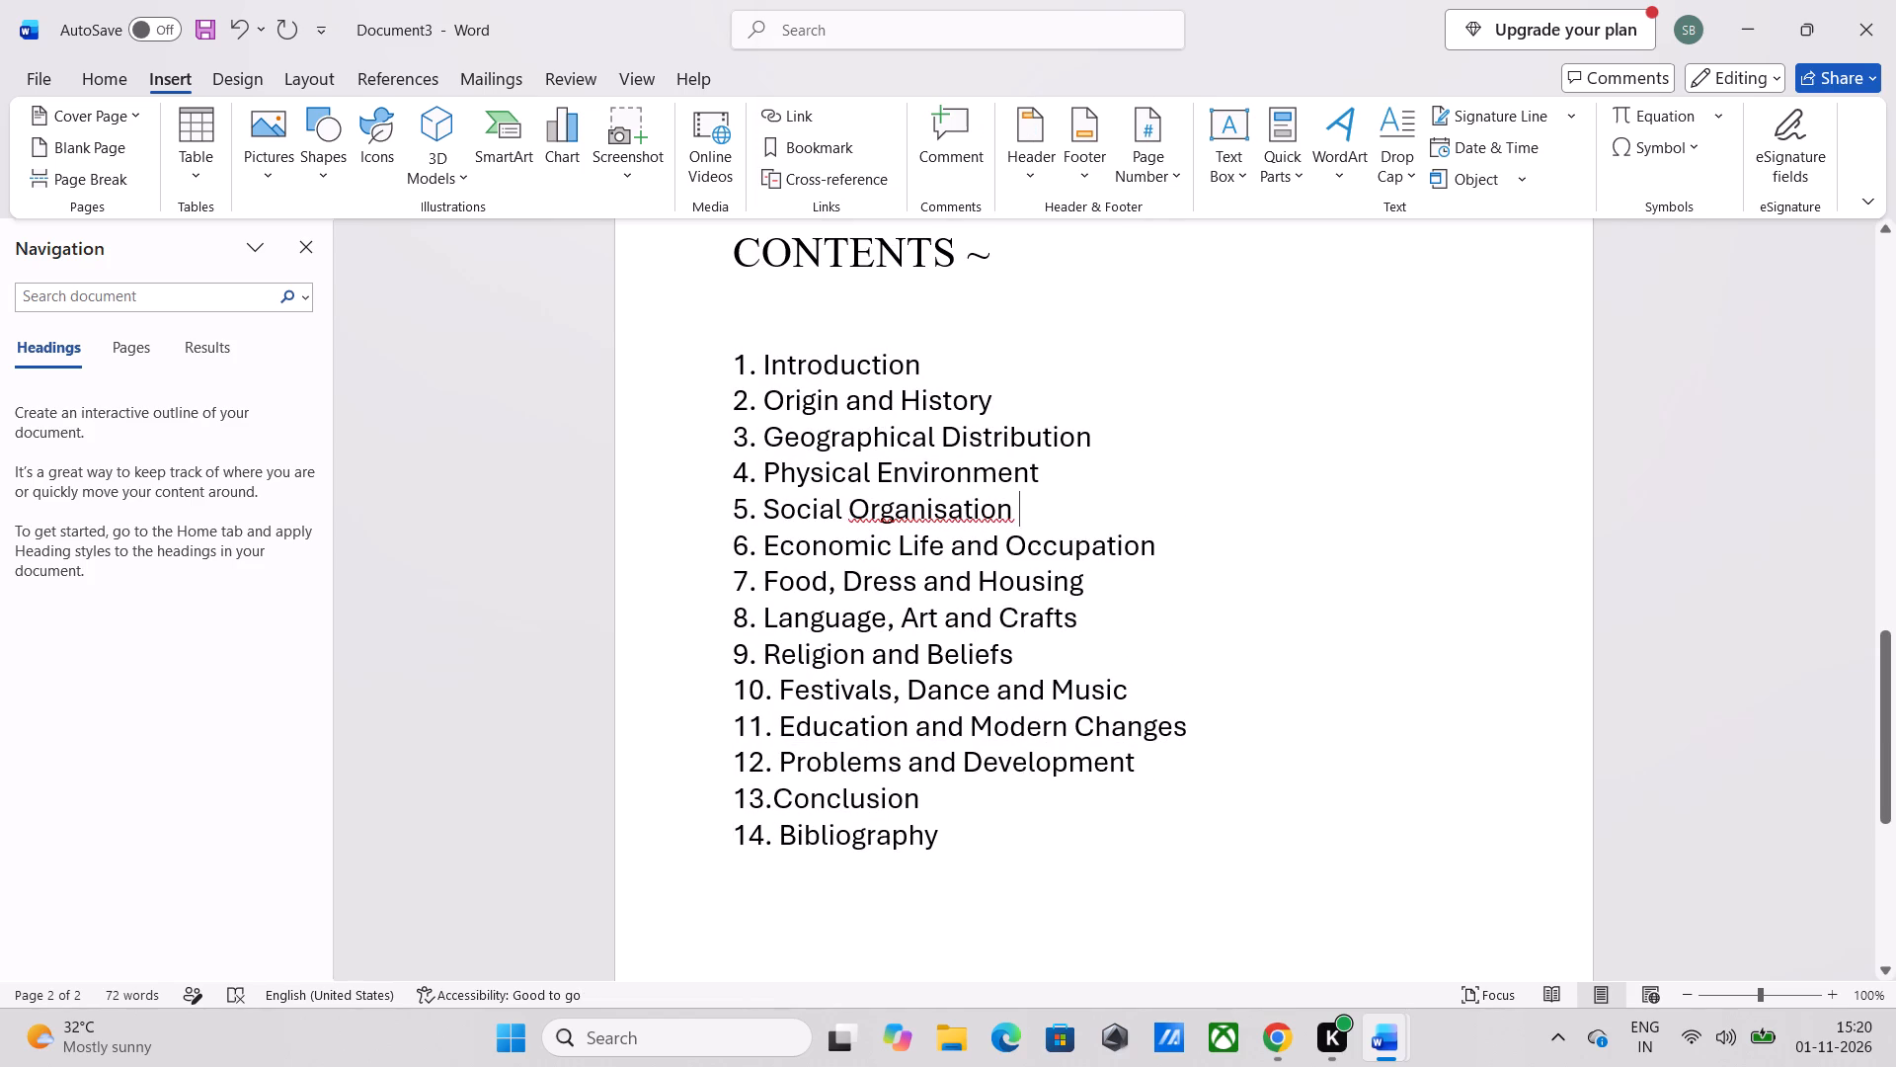
Set the font size of all fourteen contents entries to 24.
{"action": "left_click_drag", "start_coordinate": [736, 365], "coordinate": [808, 974]}
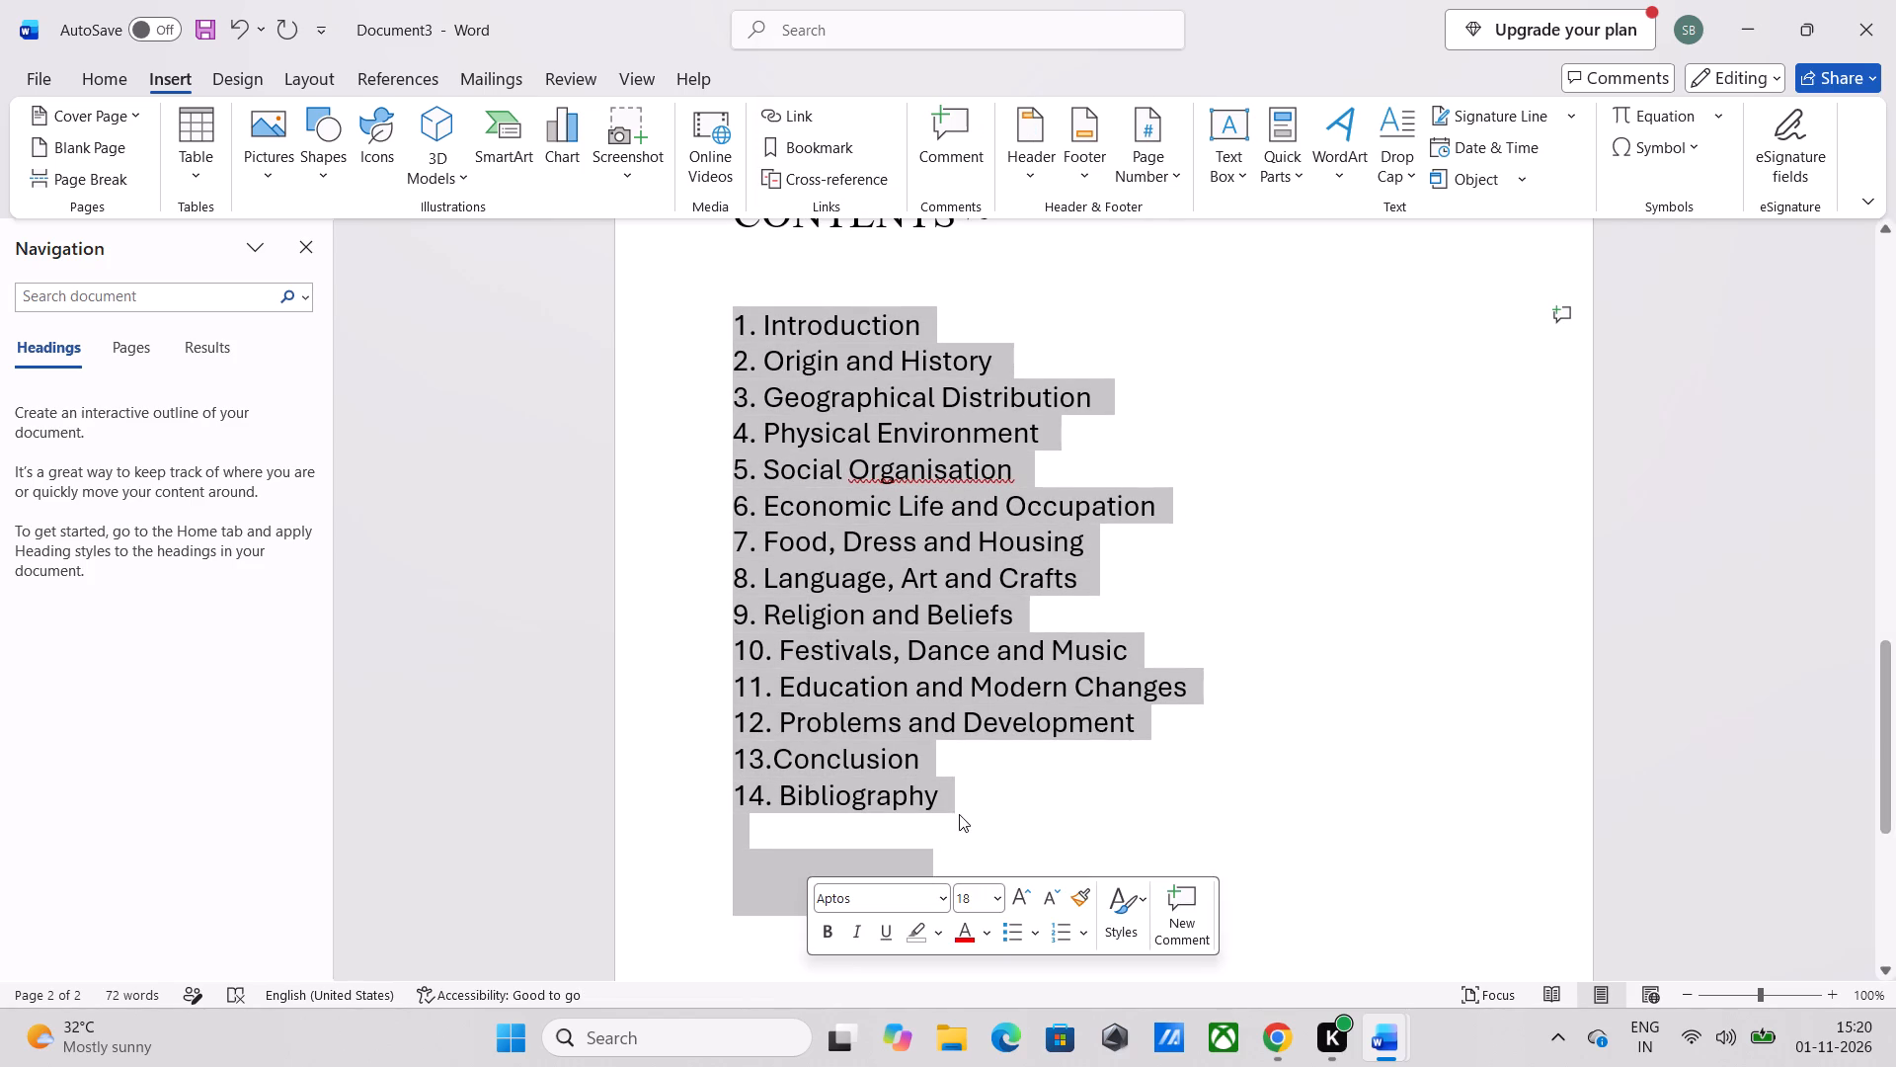
{"action": "left_click_drag", "start_coordinate": [988, 902], "coordinate": [990, 913]}
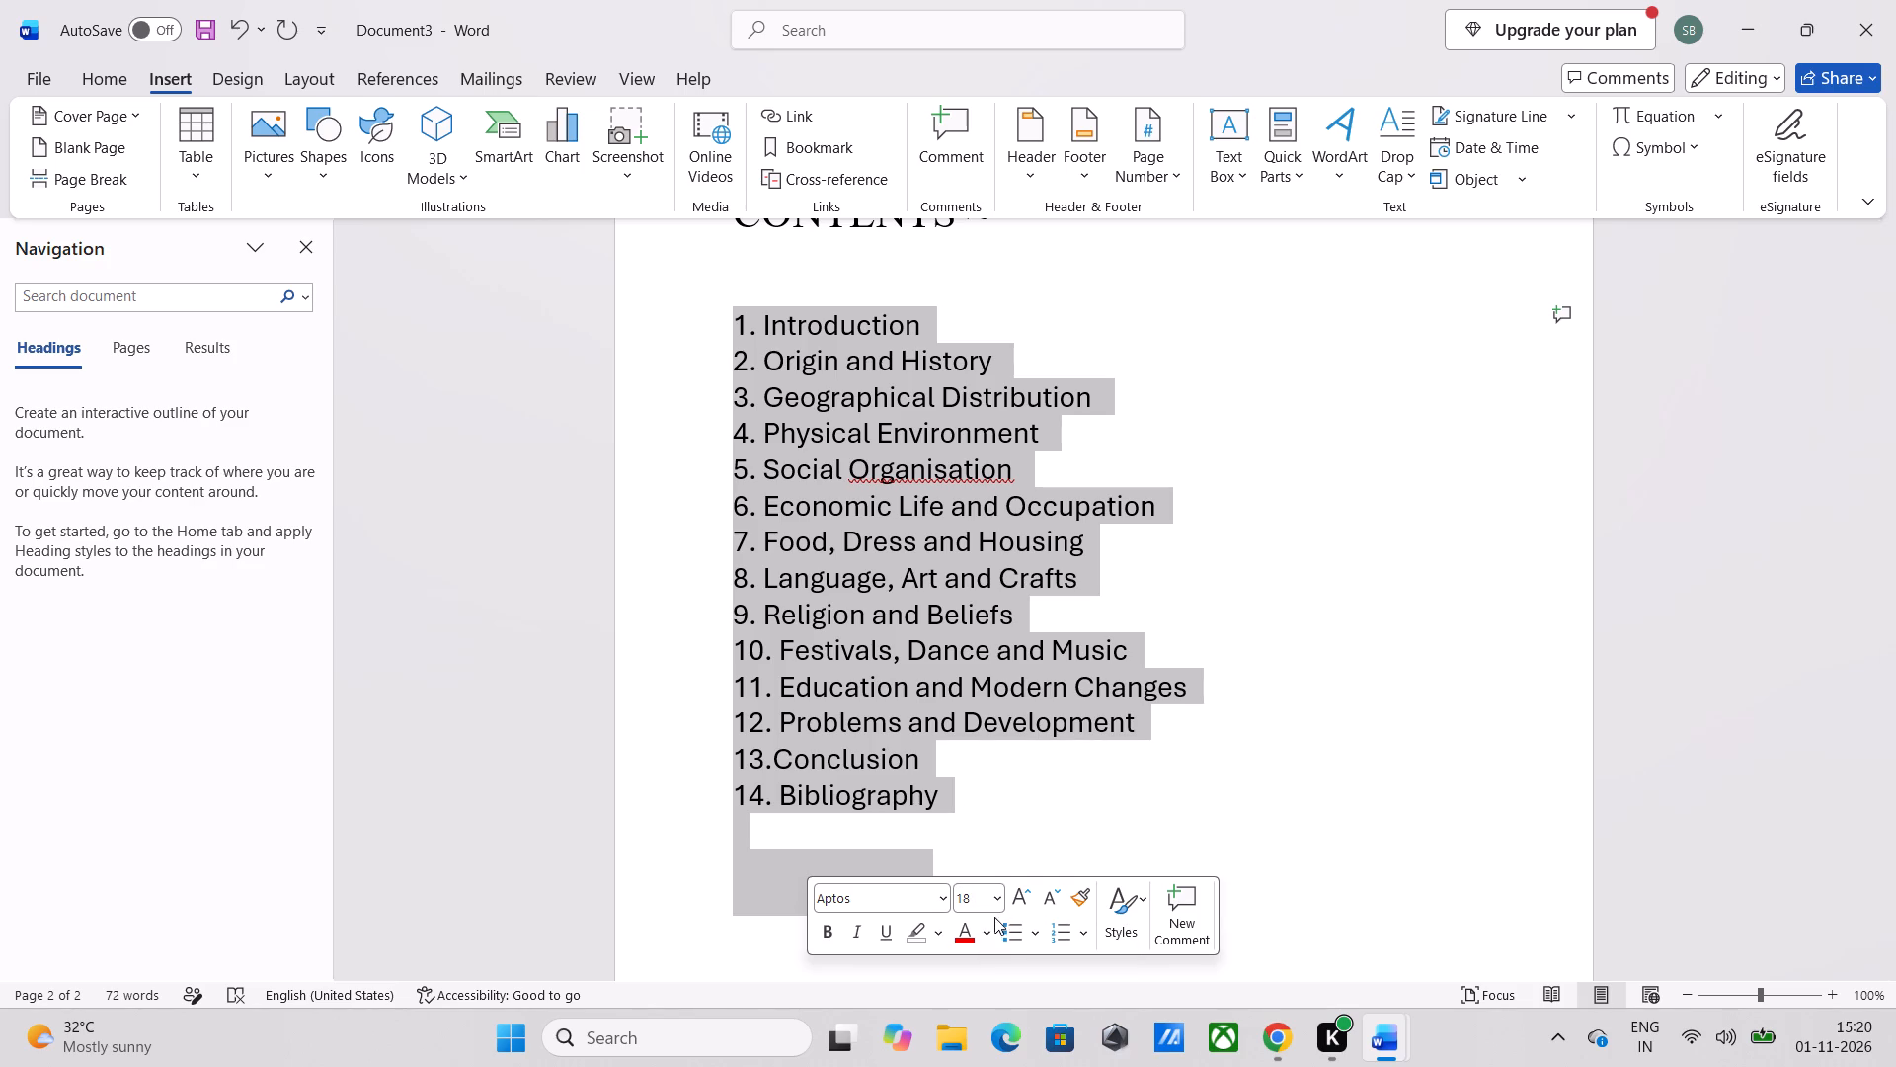
{"action": "left_click", "coordinate": [995, 897]}
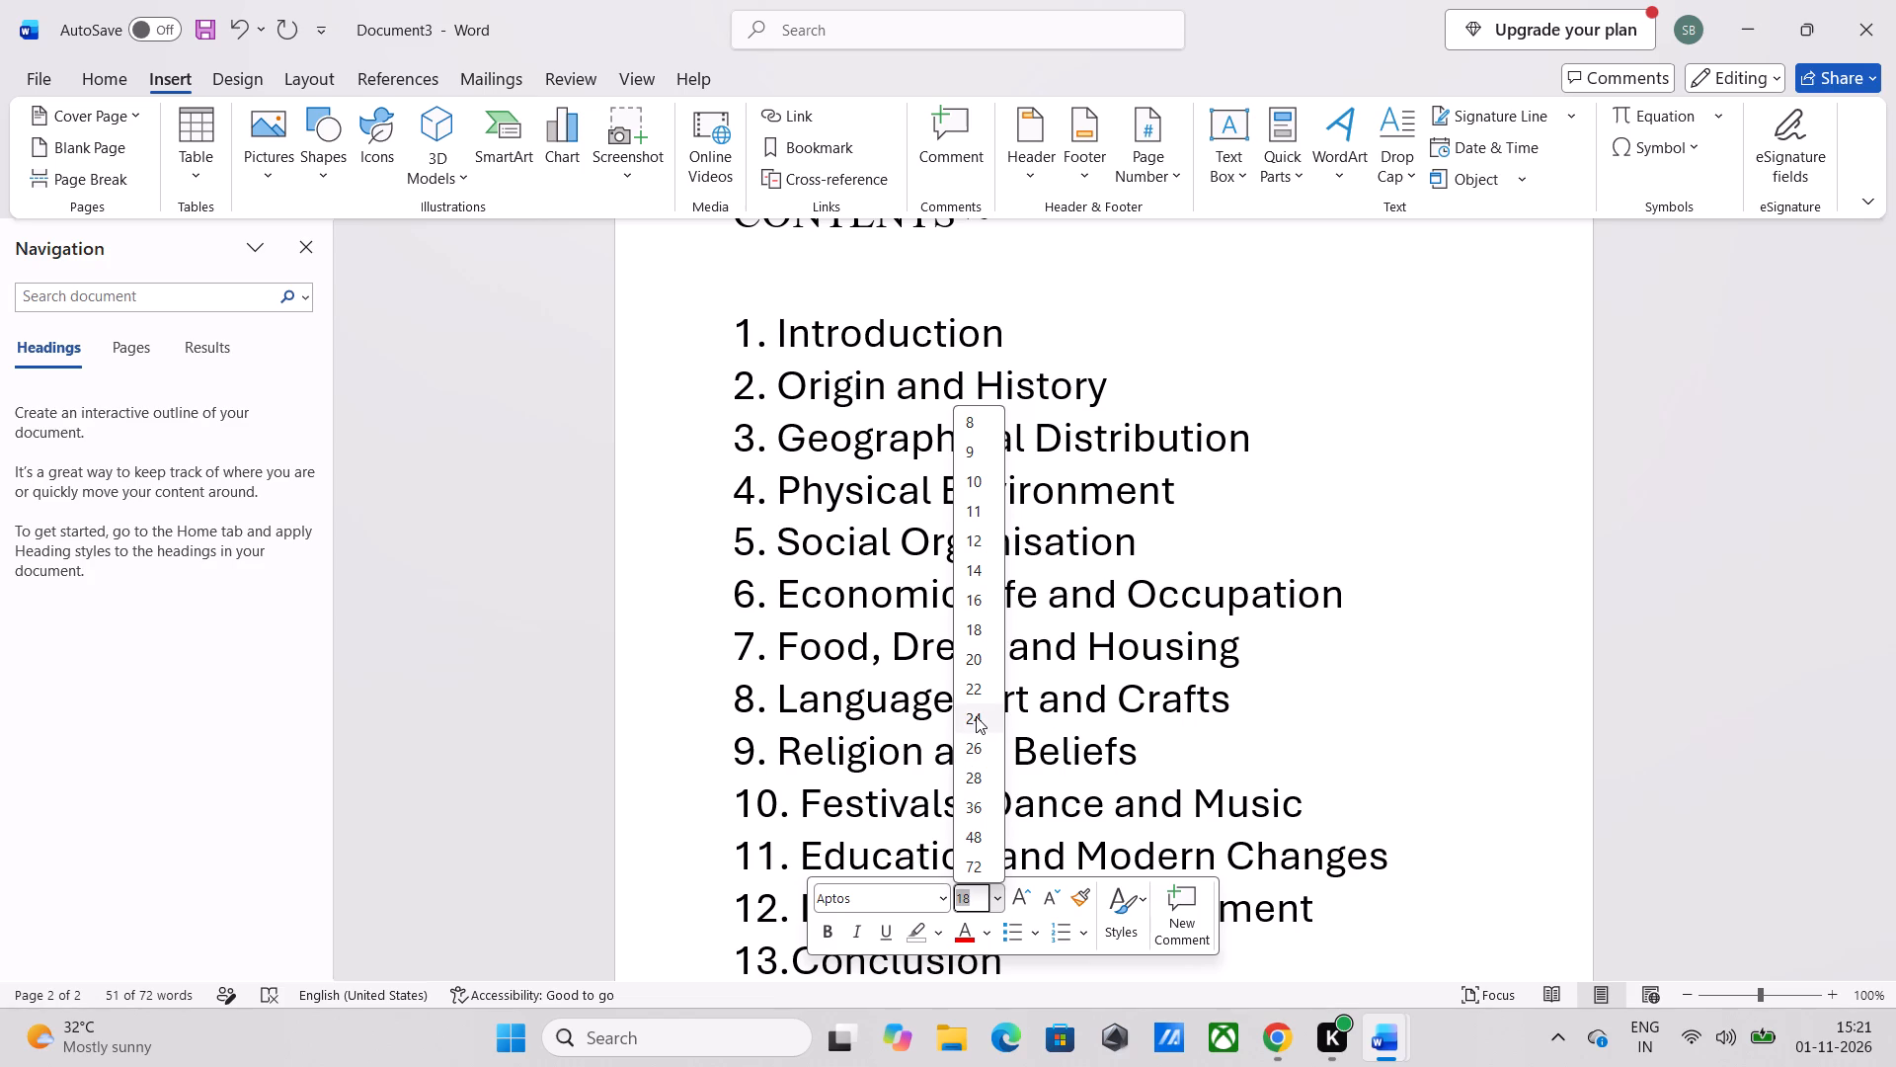
{"action": "left_click", "coordinate": [976, 716]}
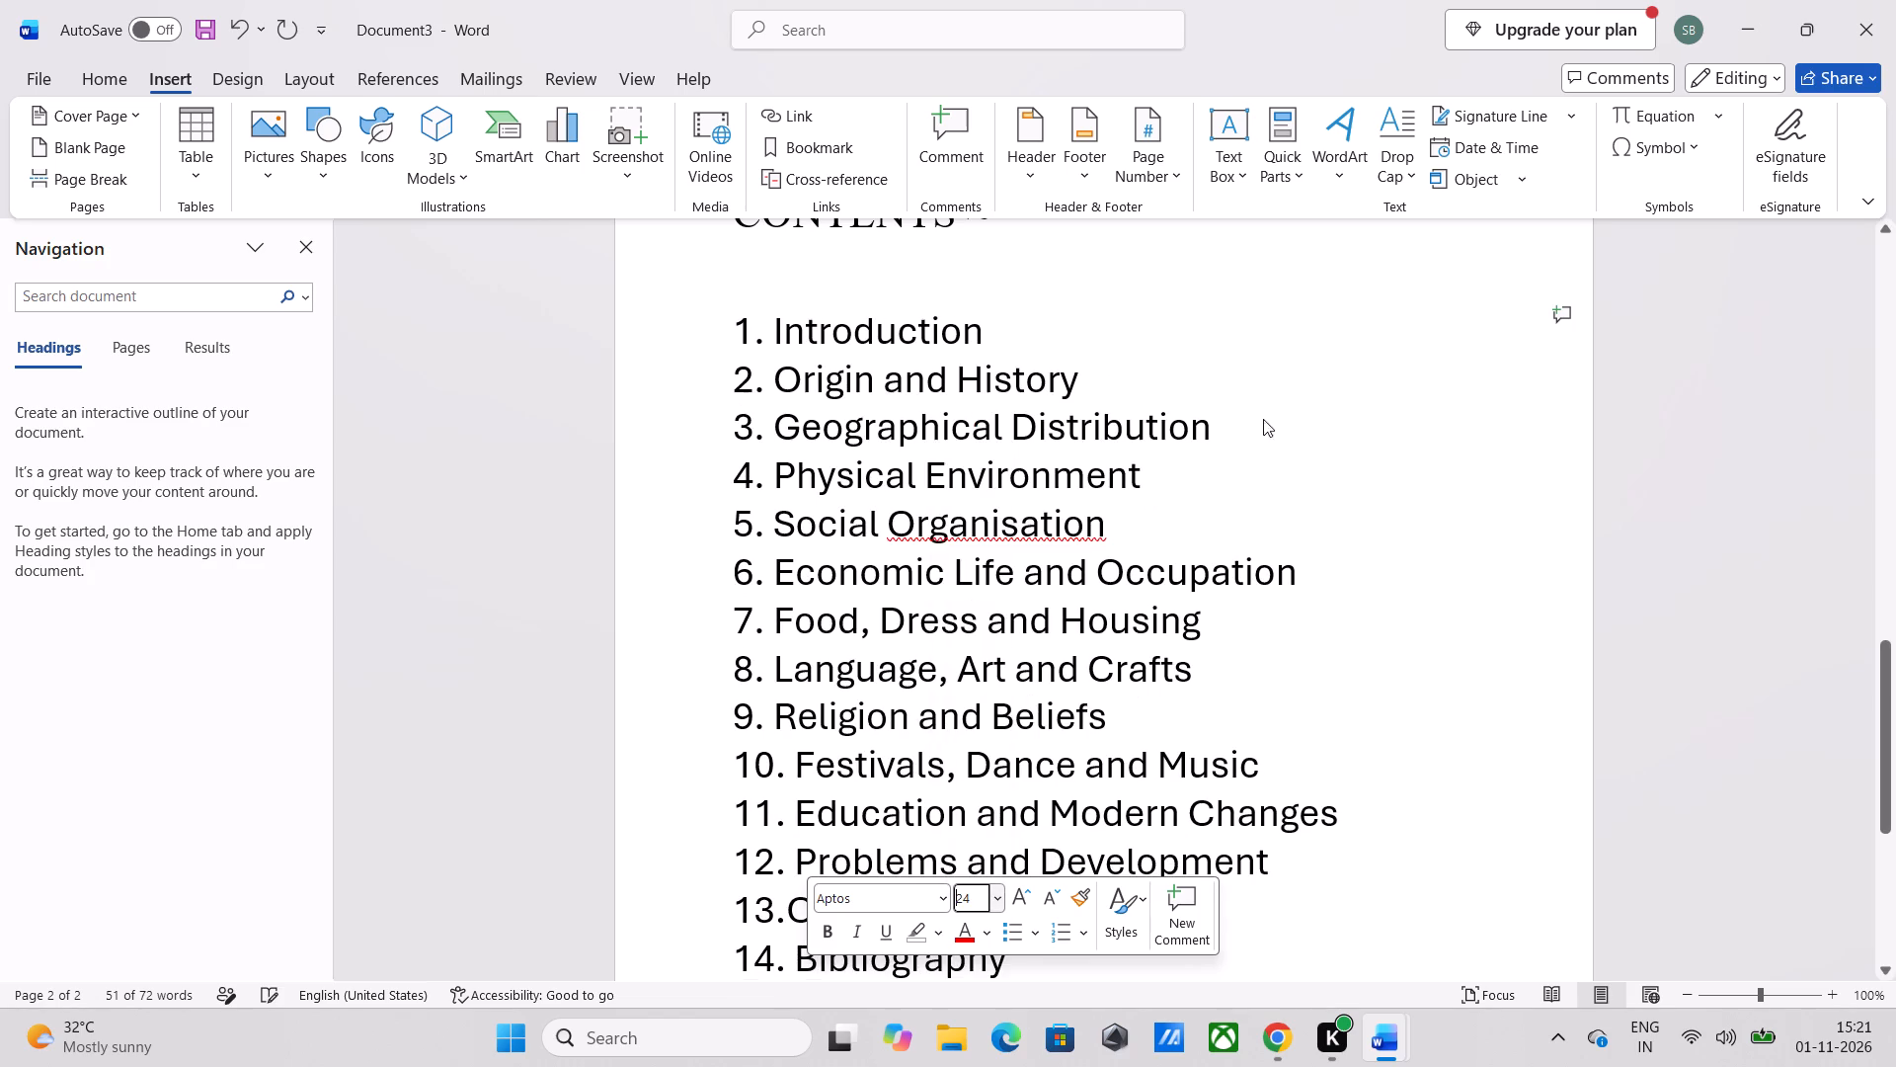
{"action": "left_click", "coordinate": [1270, 409]}
Change the font of all fourteen contents entries to Gabriola, leaving the CONTENTS heading out of the selection.
{"action": "scroll", "coordinate": [1267, 375], "scroll_direction": "down", "scroll_amount": 3}
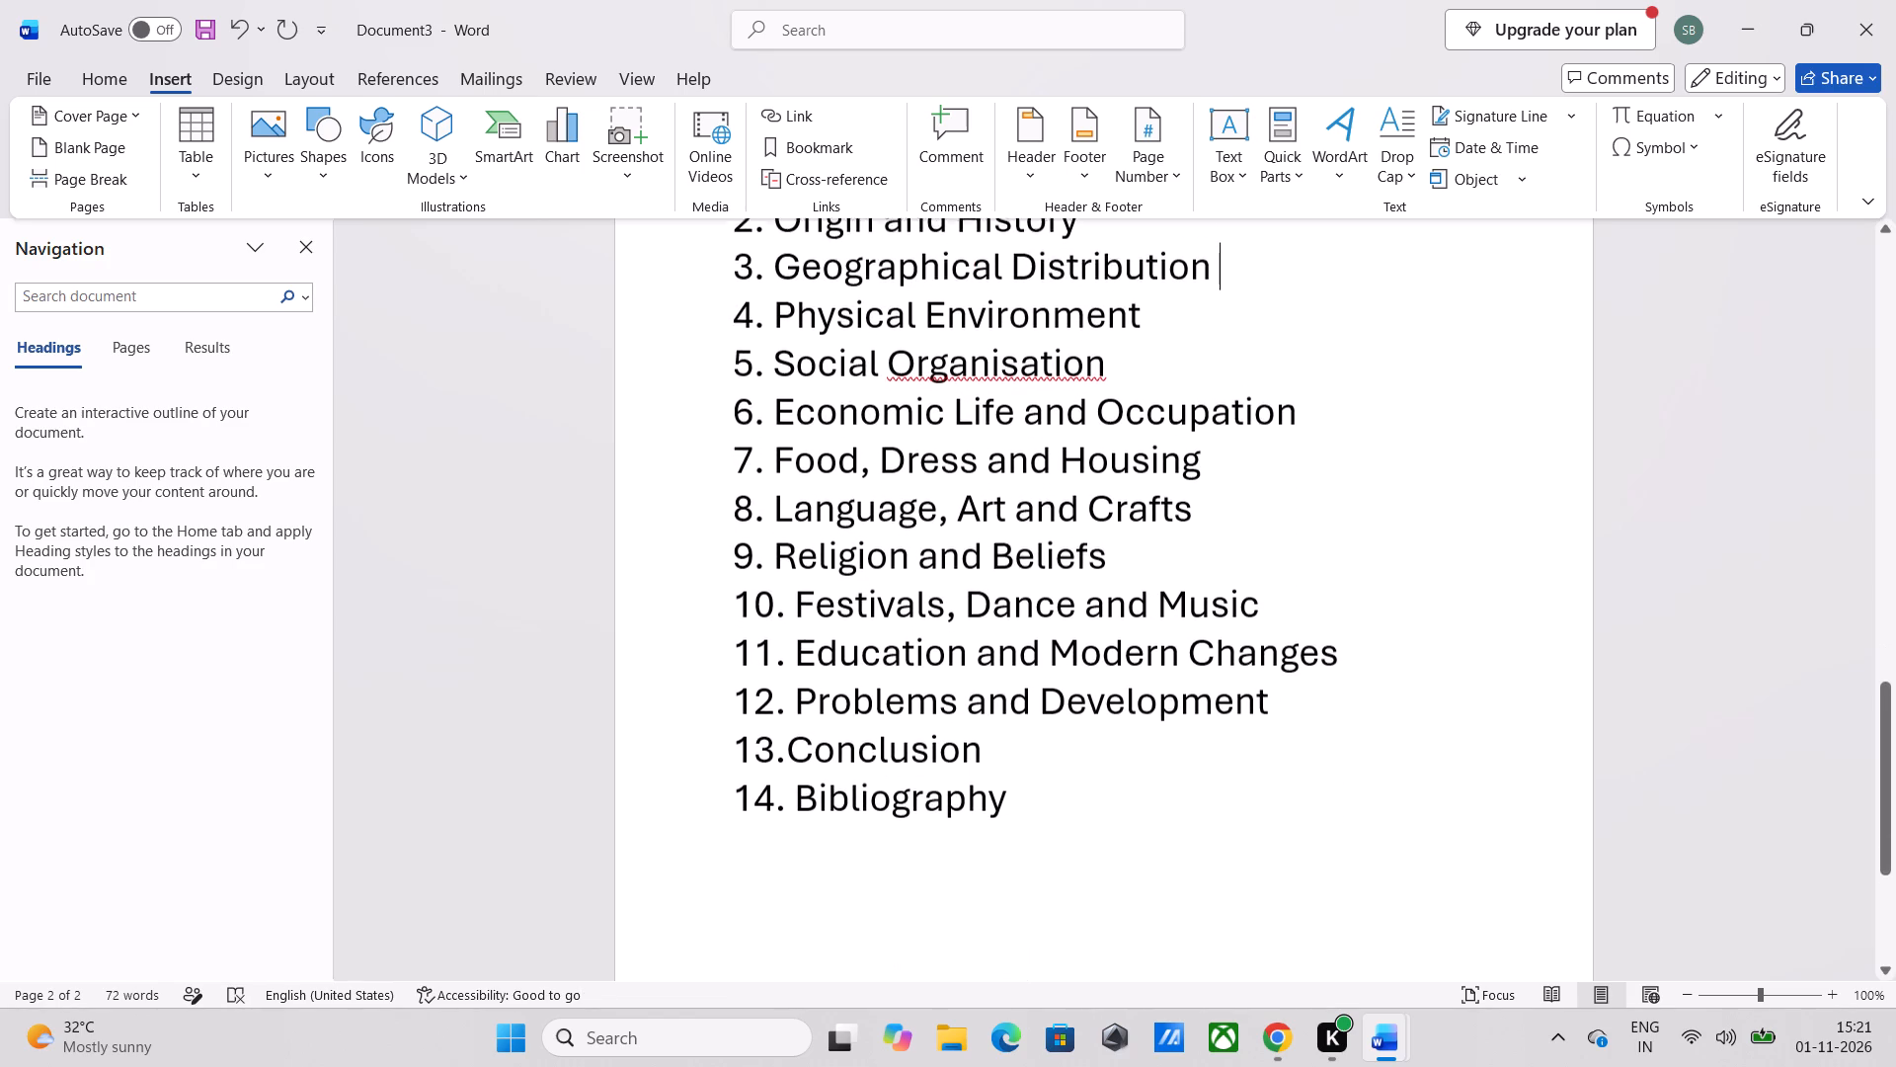
{"action": "scroll", "coordinate": [1267, 375], "scroll_direction": "down", "scroll_amount": 7}
{"action": "scroll", "coordinate": [1243, 384], "scroll_direction": "up", "scroll_amount": 15}
{"action": "scroll", "coordinate": [1177, 309], "scroll_direction": "down", "scroll_amount": 5}
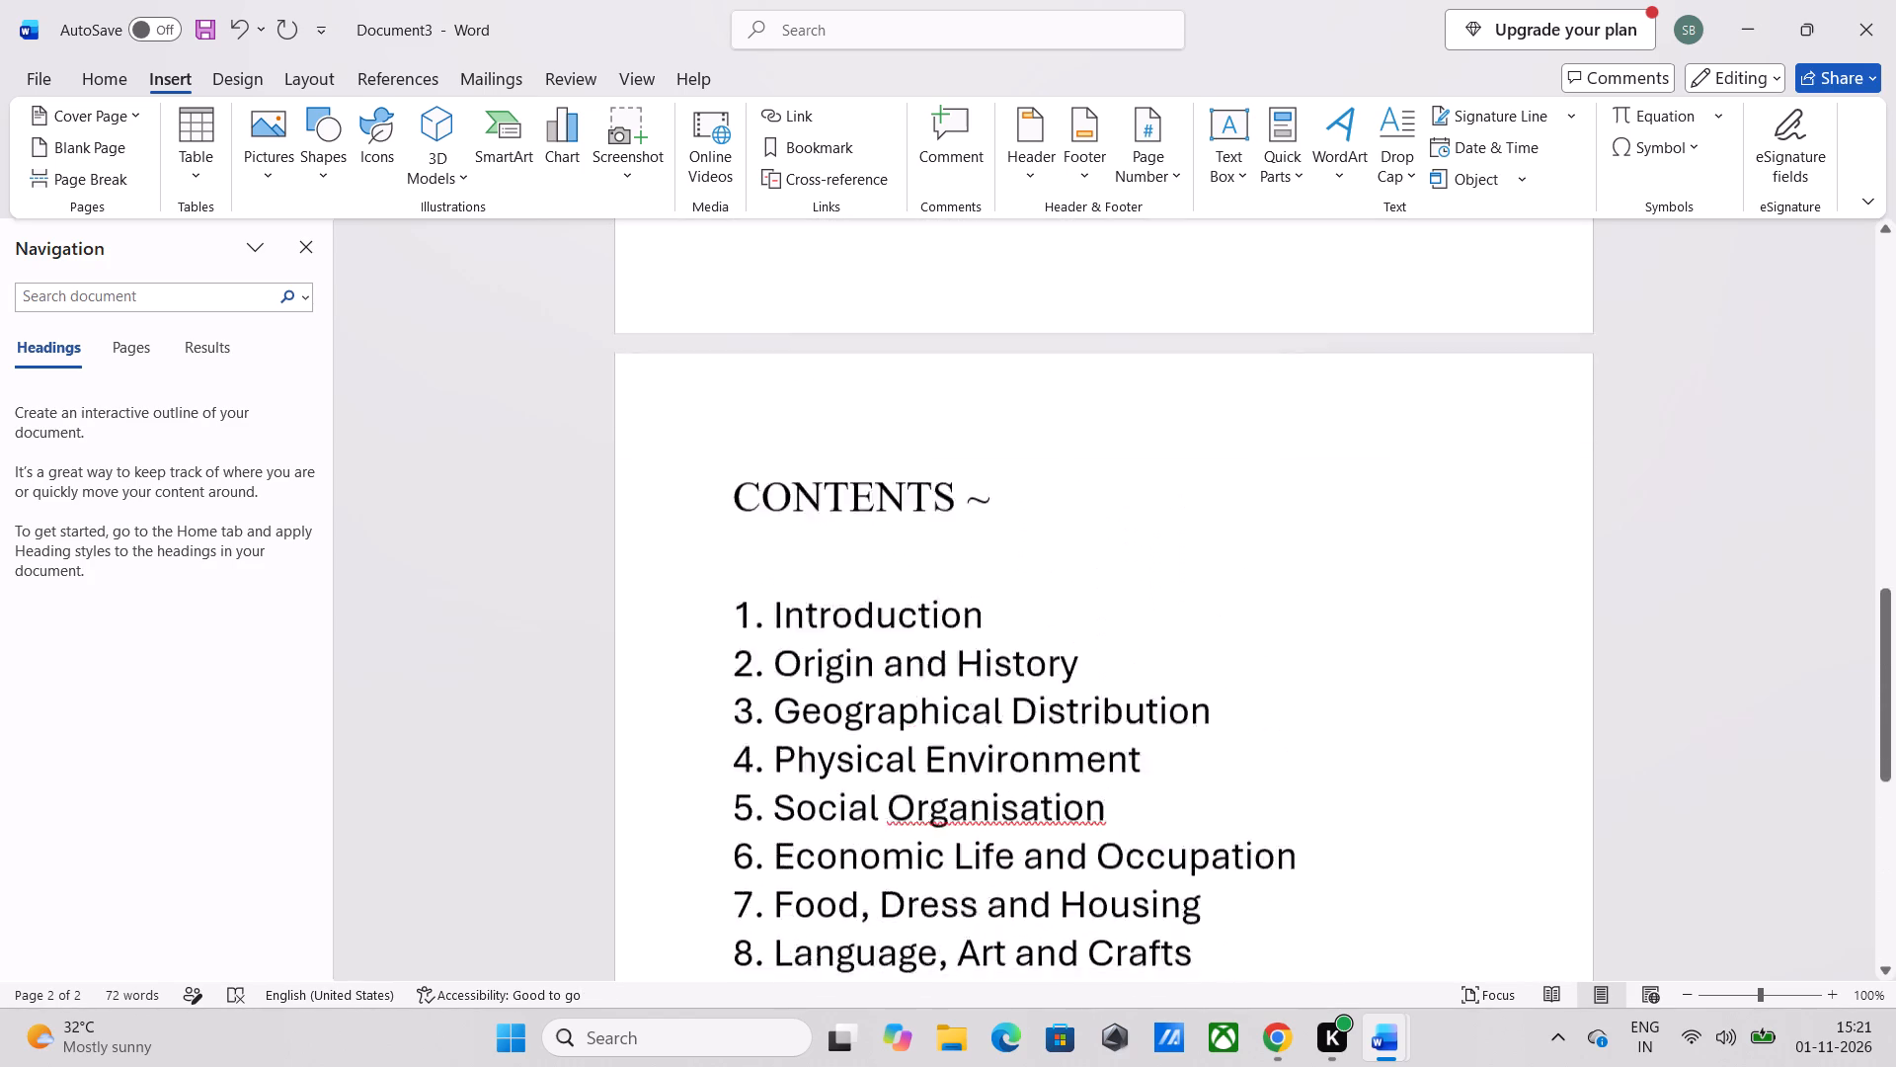
{"action": "scroll", "coordinate": [1168, 315], "scroll_direction": "down", "scroll_amount": 7}
{"action": "scroll", "coordinate": [1162, 318], "scroll_direction": "up", "scroll_amount": 6}
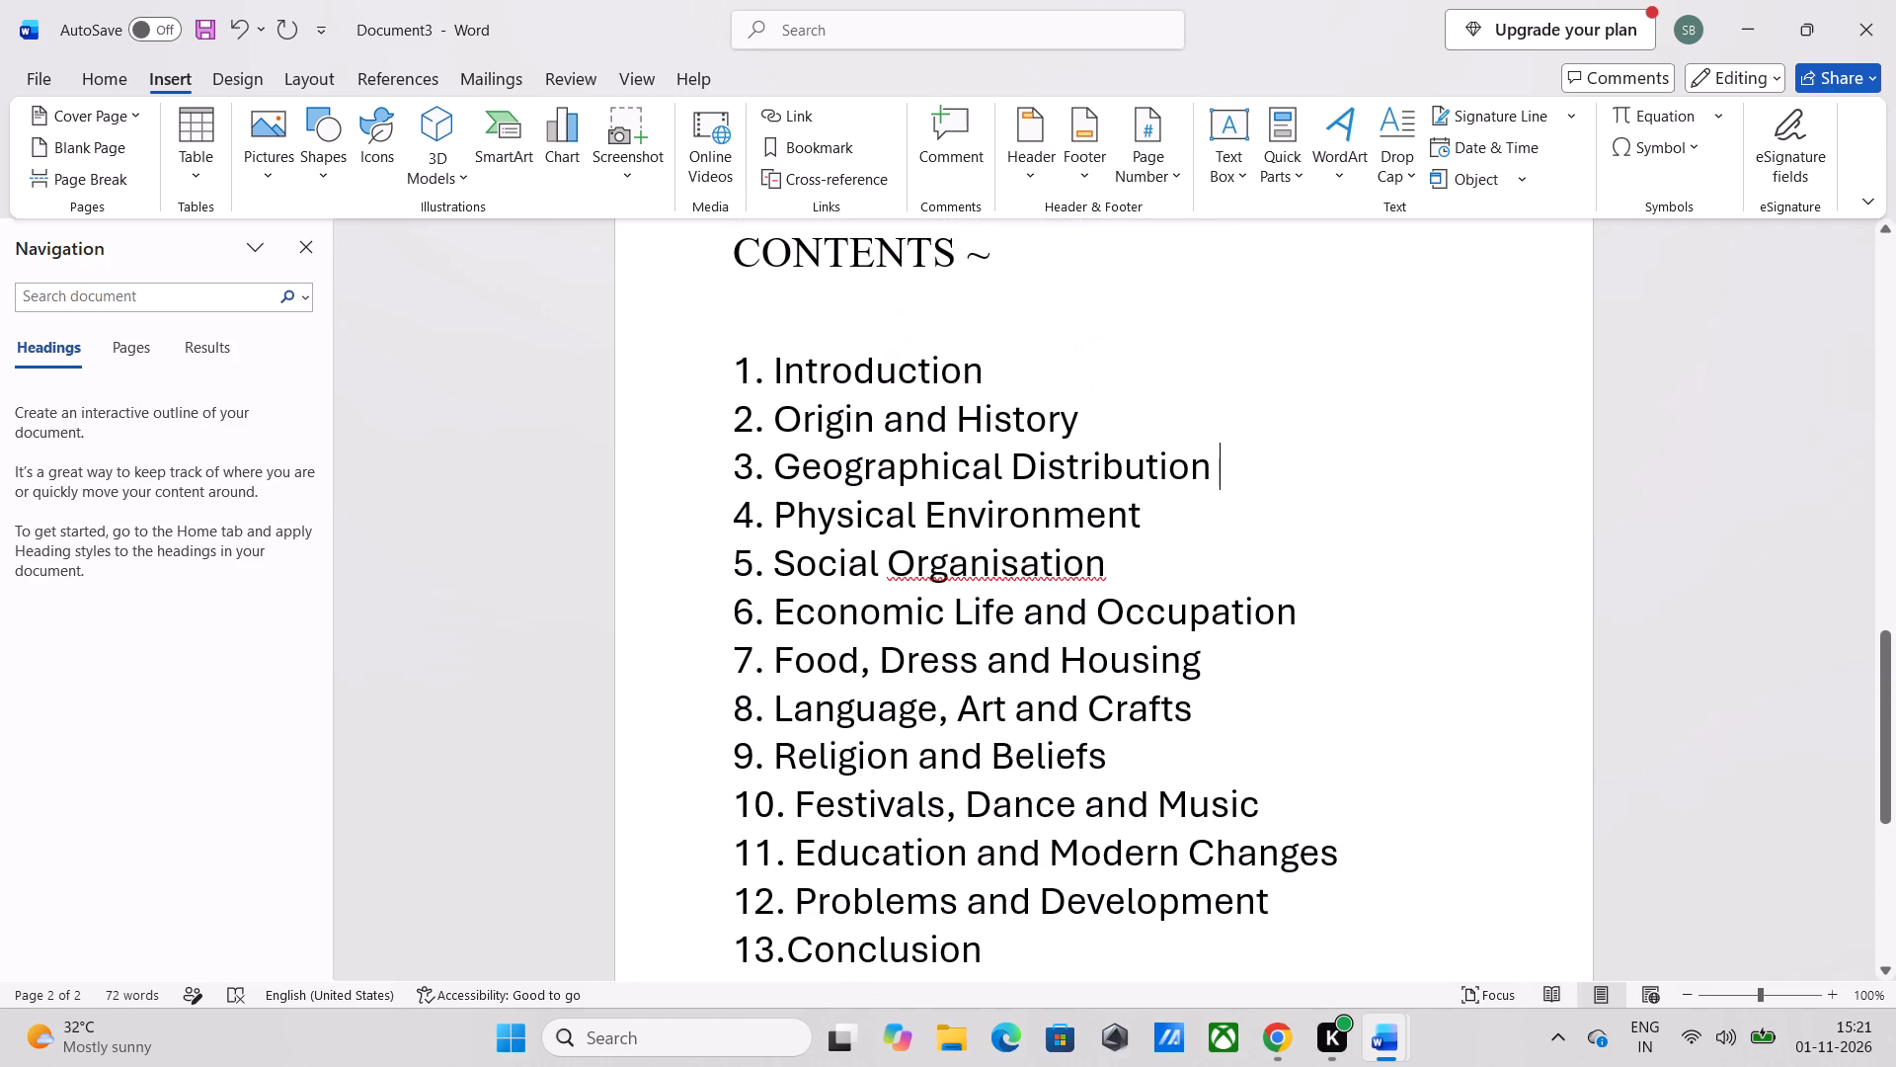
{"action": "left_click_drag", "start_coordinate": [729, 373], "coordinate": [895, 1066]}
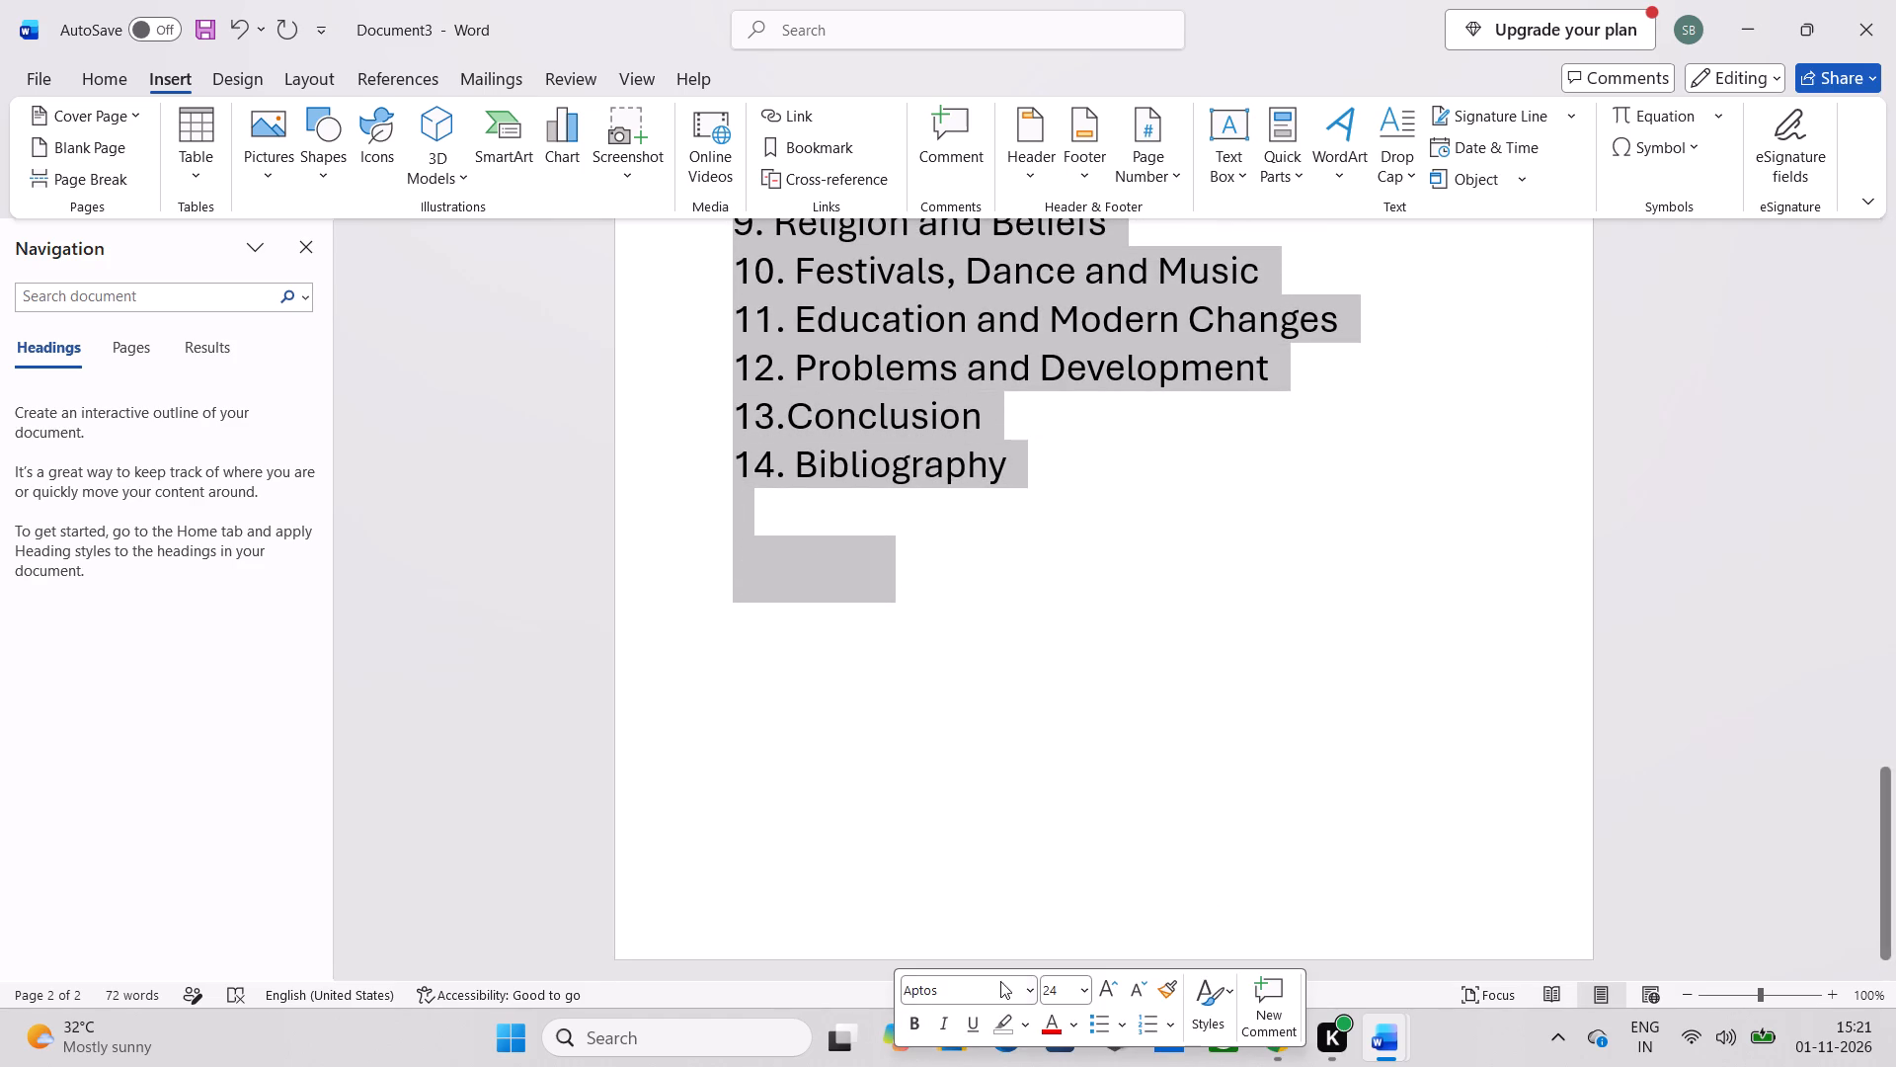
{"action": "left_click", "coordinate": [1010, 993]}
{"action": "left_click", "coordinate": [1024, 988]}
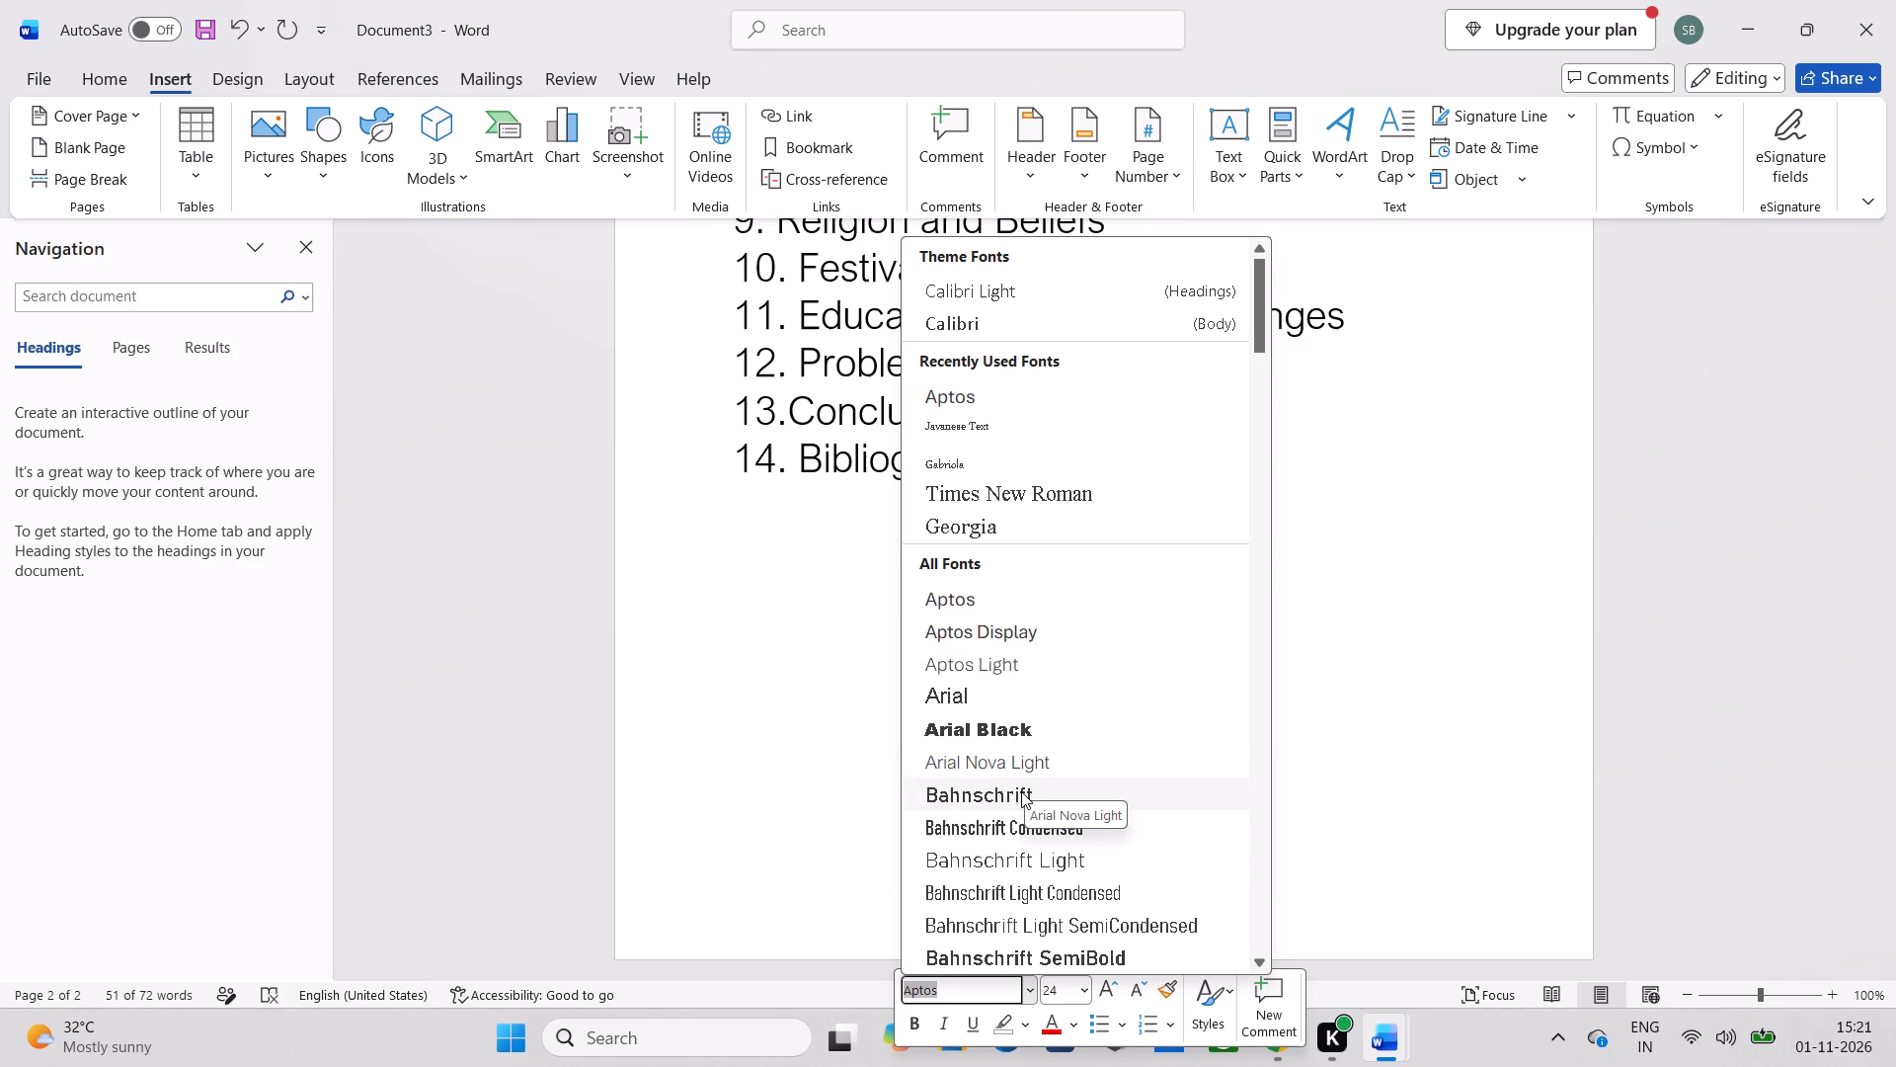
{"action": "left_click", "coordinate": [996, 468]}
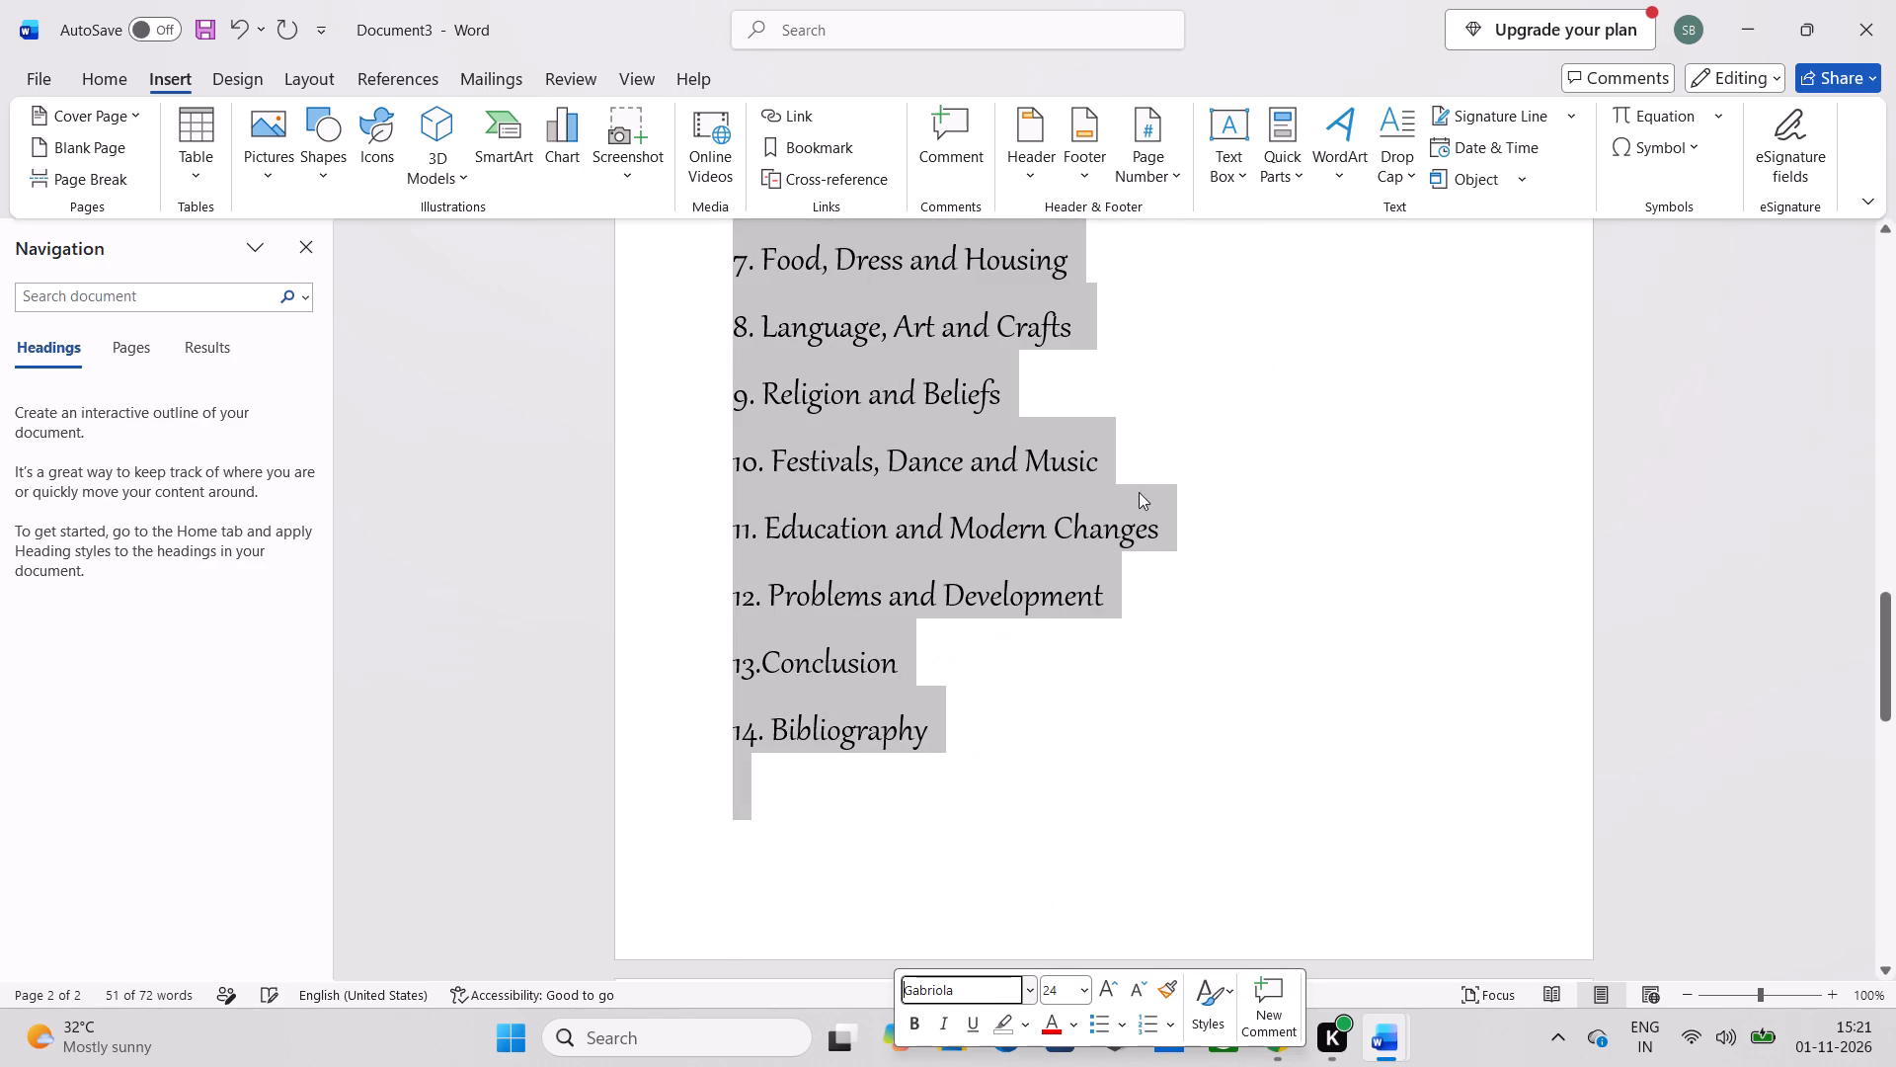
{"action": "left_click", "coordinate": [1364, 573]}
Review the restyled contents list from its first entries to Bibliography, checking its spacing and fit on the page.
{"action": "scroll", "coordinate": [1134, 340], "scroll_direction": "down", "scroll_amount": 1}
{"action": "scroll", "coordinate": [1134, 340], "scroll_direction": "up", "scroll_amount": 4}
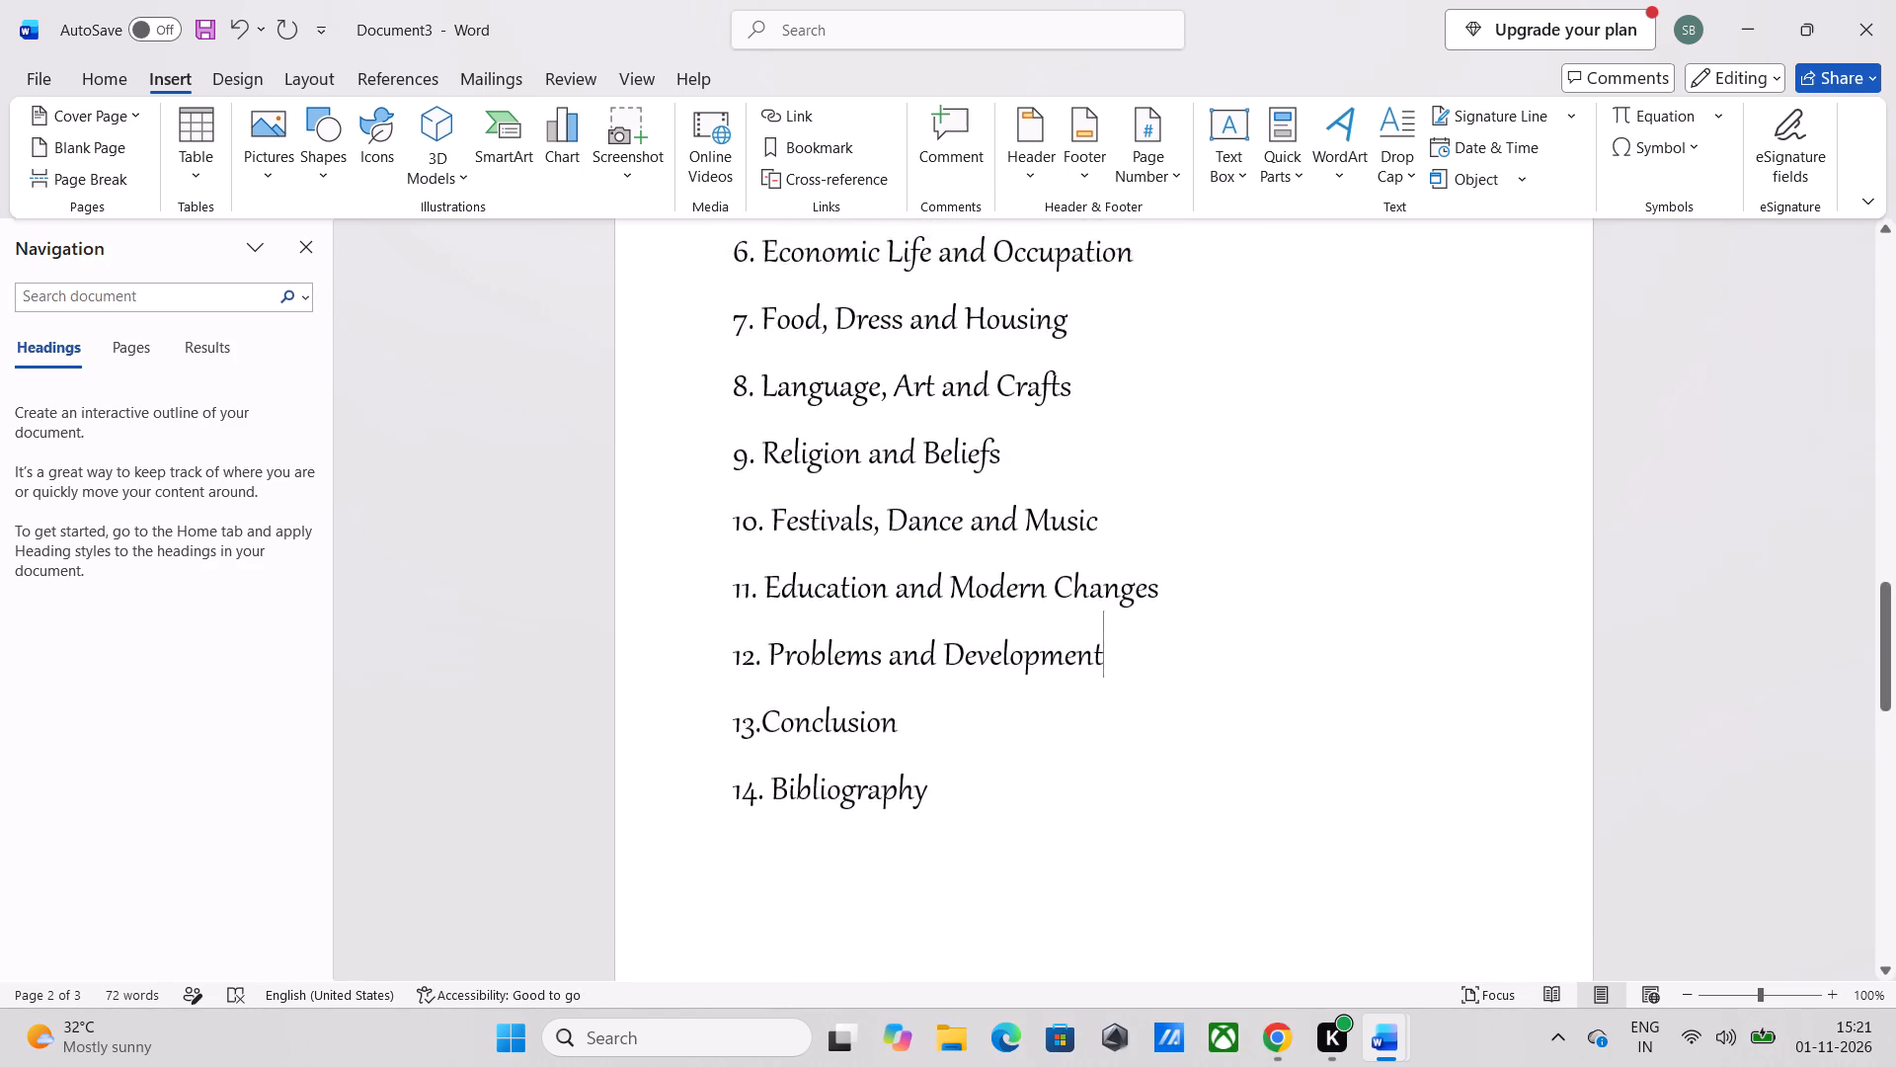
{"action": "scroll", "coordinate": [1132, 340], "scroll_direction": "up", "scroll_amount": 7}
{"action": "scroll", "coordinate": [1122, 337], "scroll_direction": "down", "scroll_amount": 9}
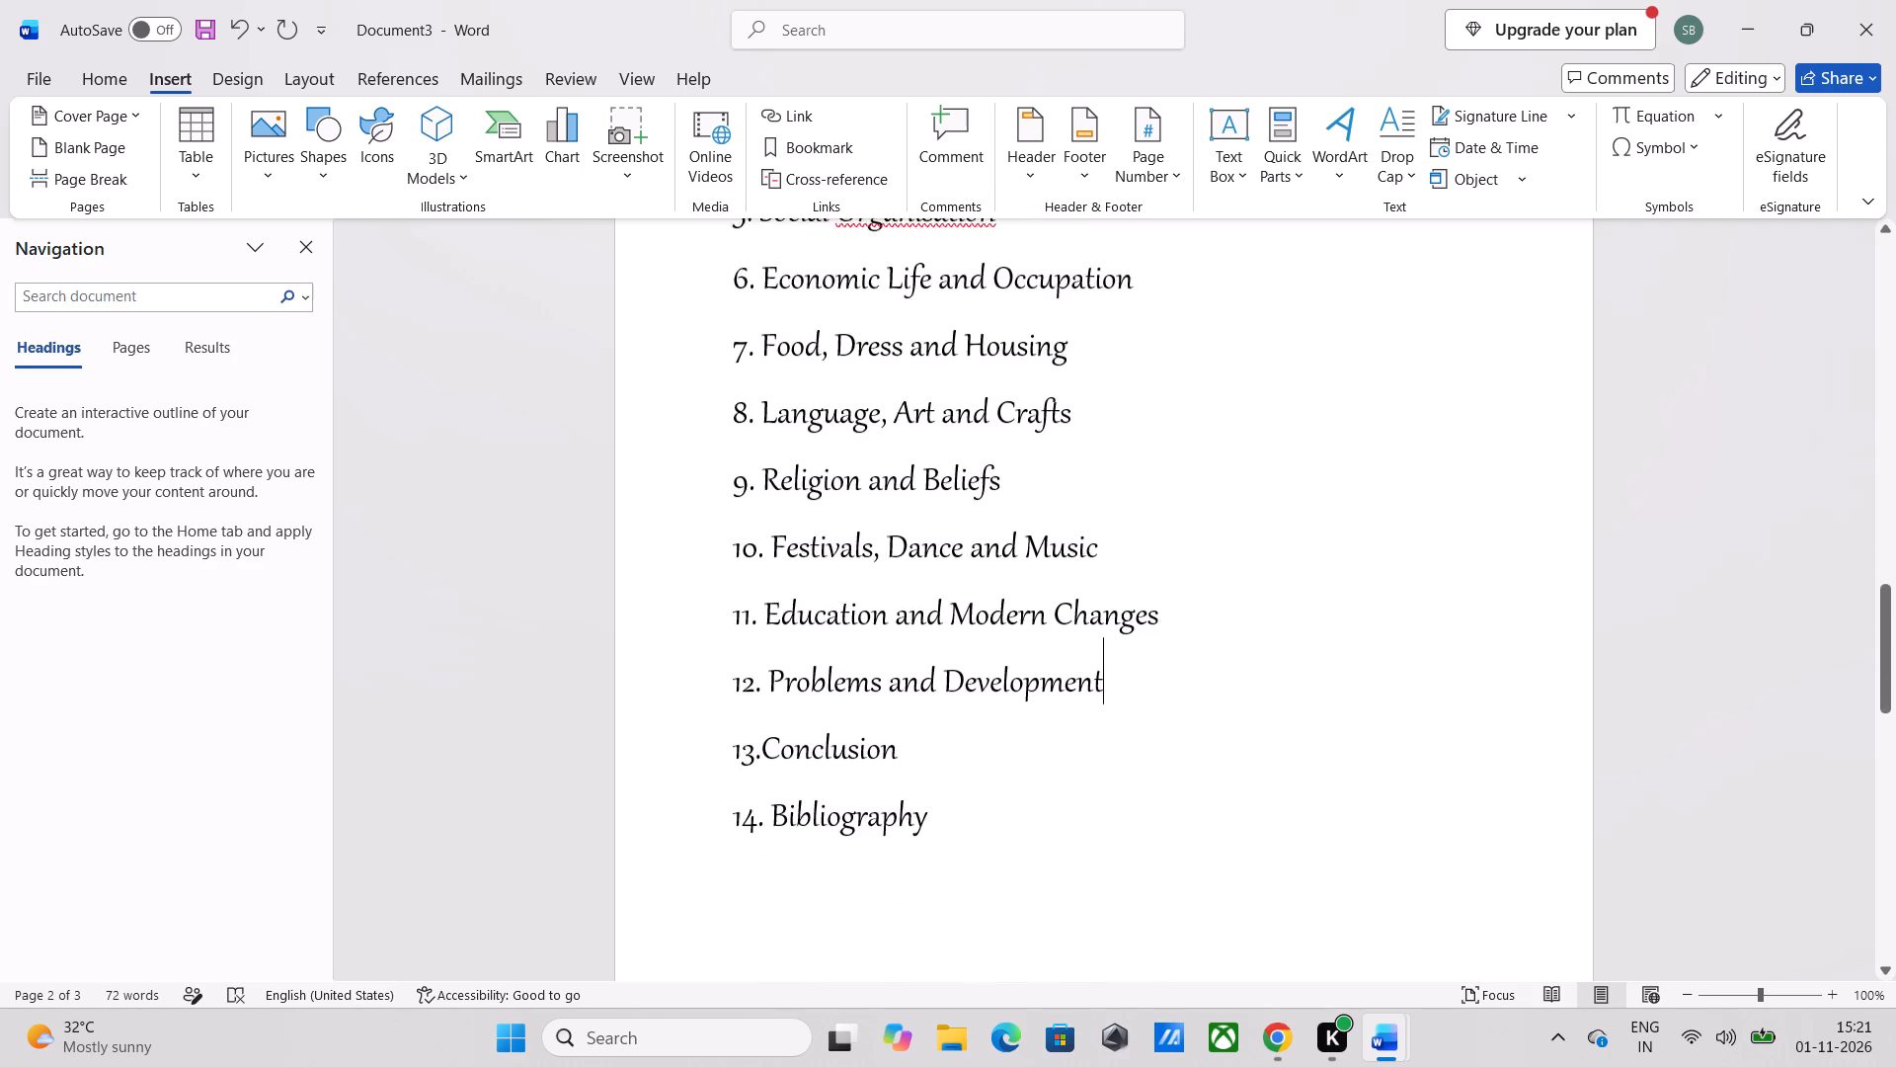
{"action": "scroll", "coordinate": [1112, 326], "scroll_direction": "down", "scroll_amount": 1}
{"action": "scroll", "coordinate": [1112, 344], "scroll_direction": "up", "scroll_amount": 4}
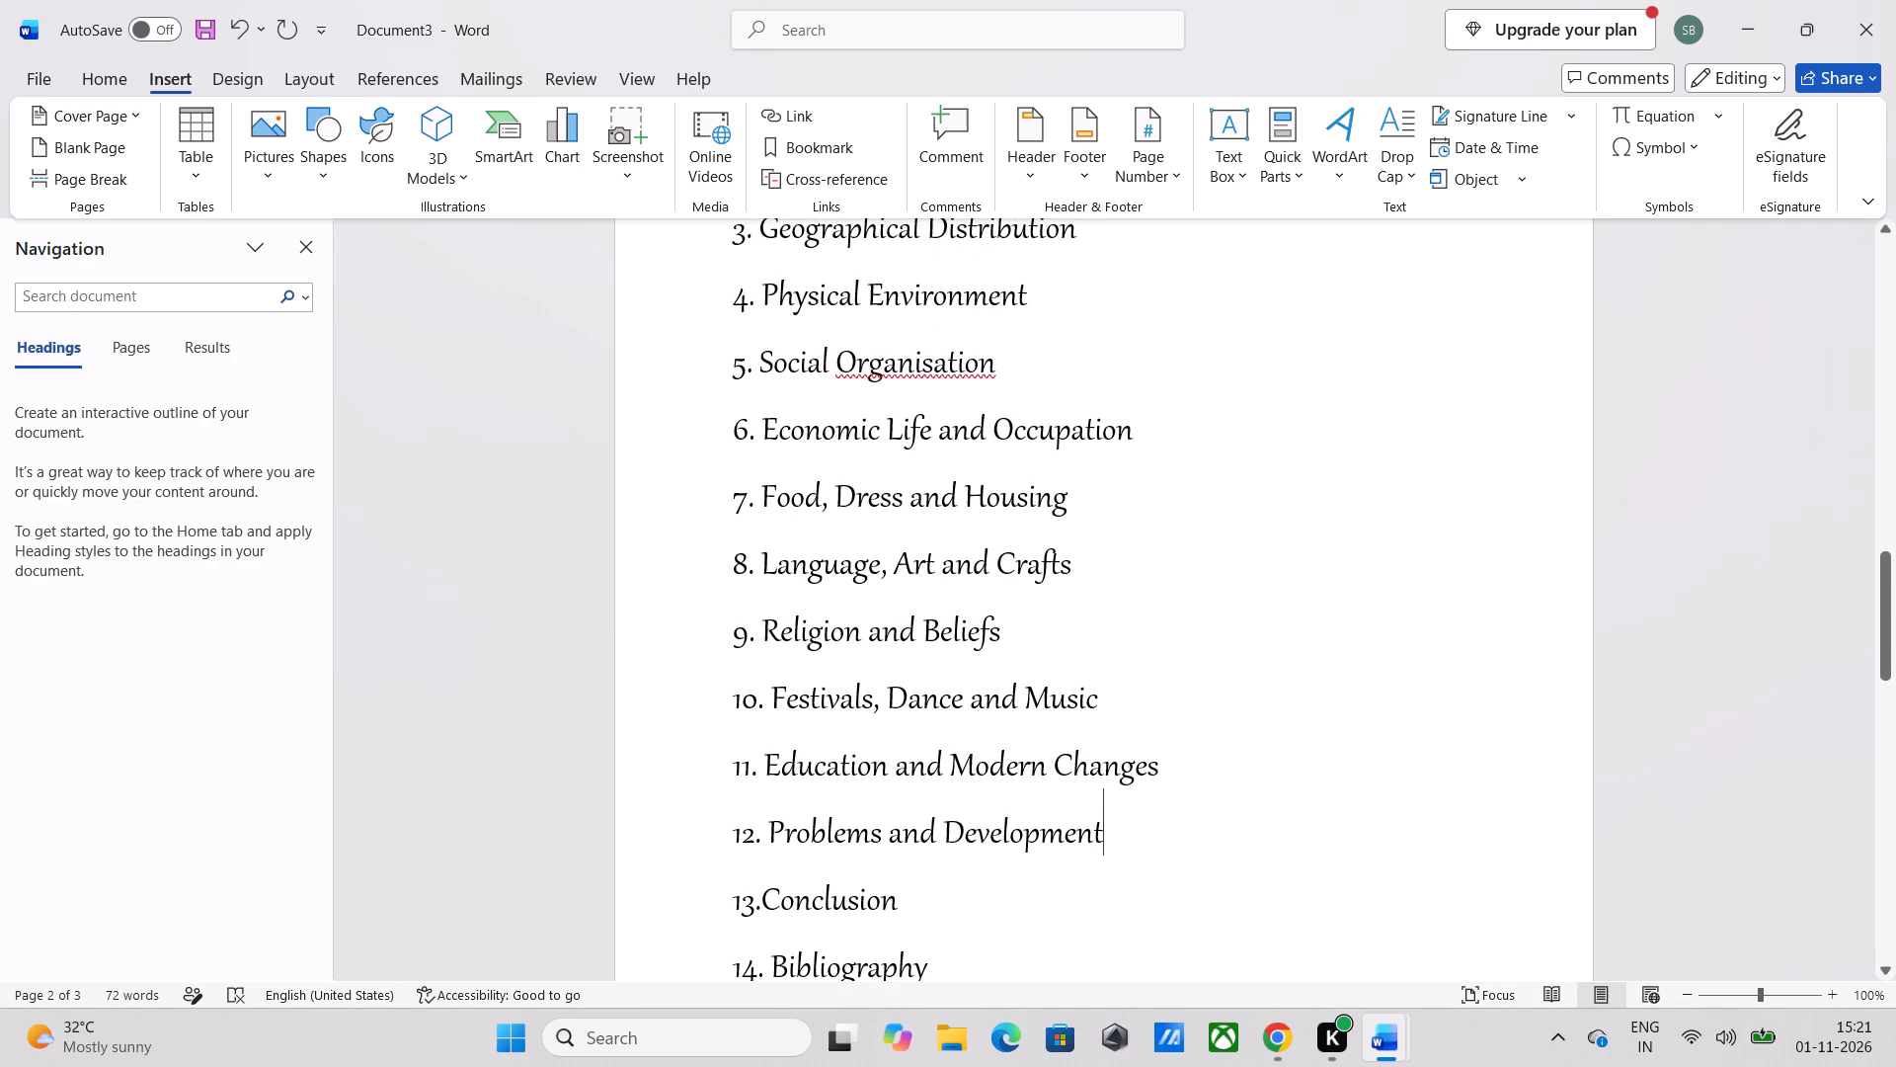
Place the text cursor on the blank third page following the contents list.
{"action": "scroll", "coordinate": [1129, 336], "scroll_direction": "down", "scroll_amount": 8}
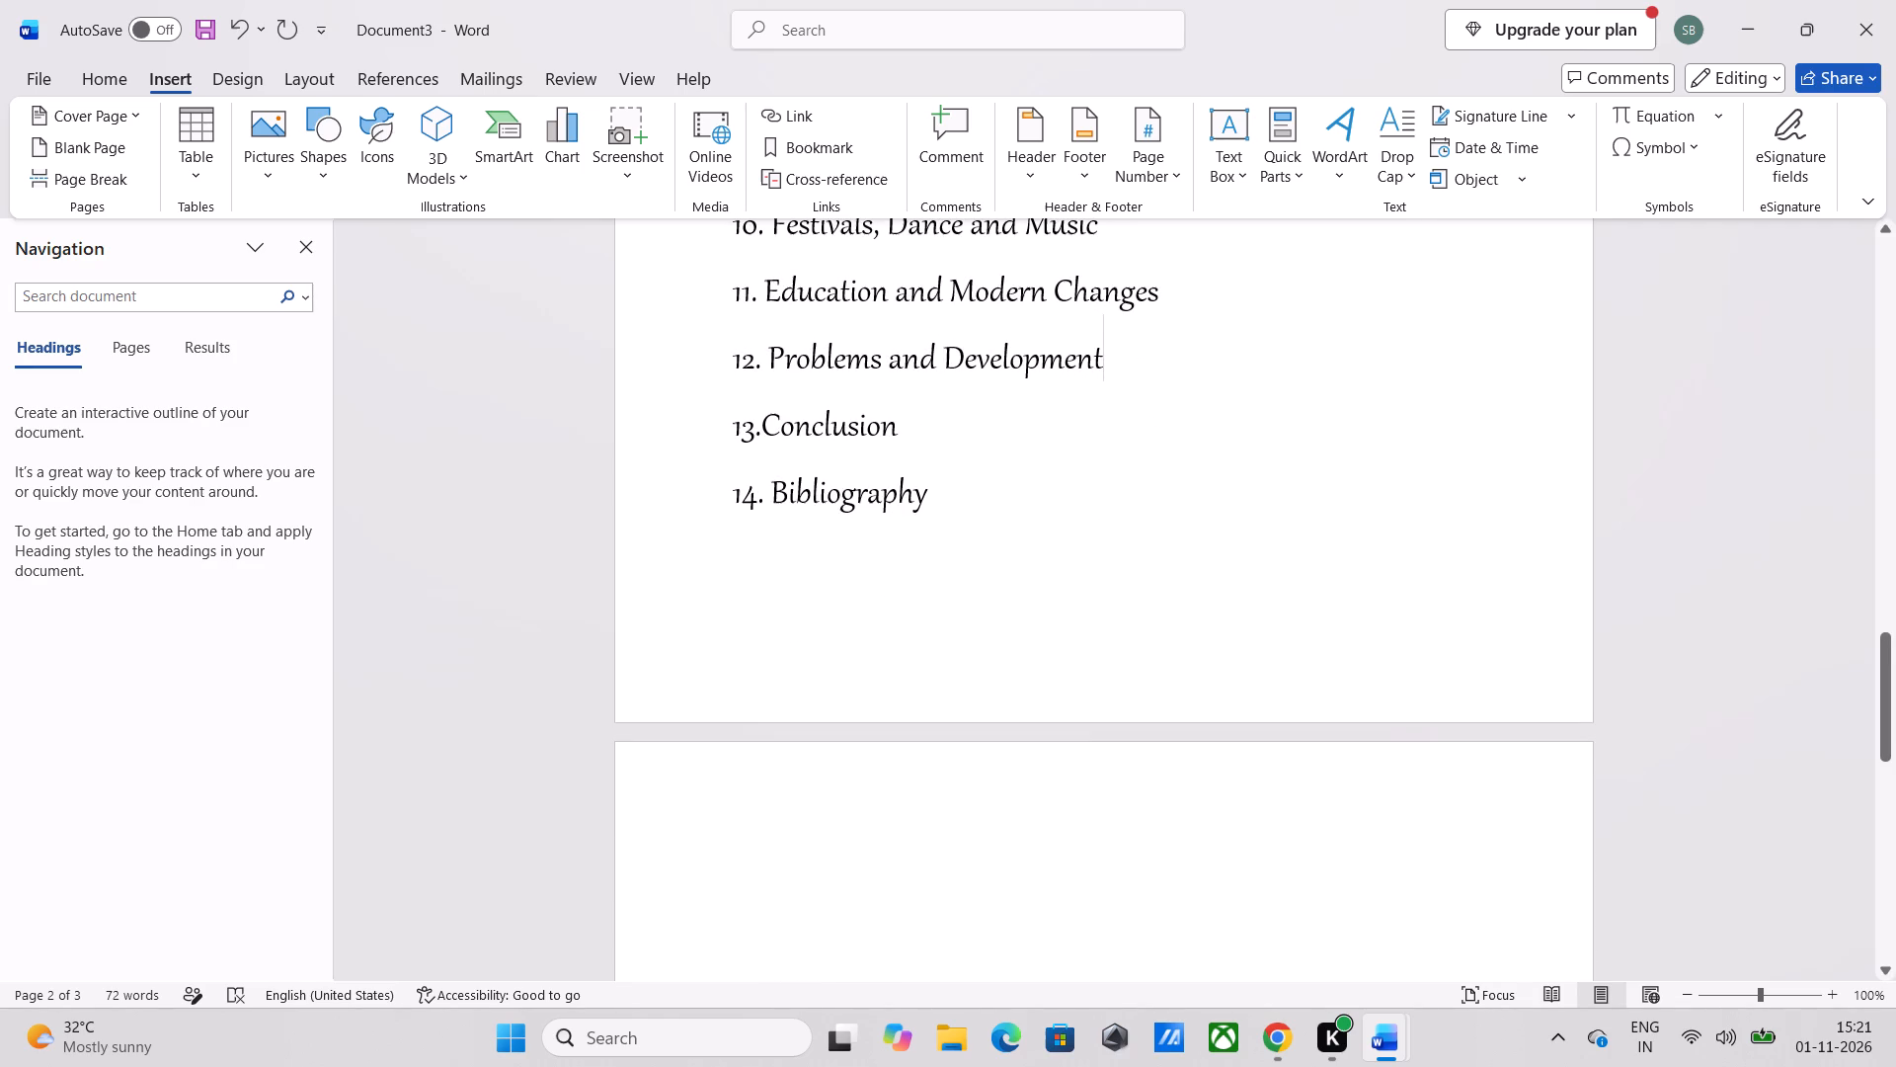
{"action": "scroll", "coordinate": [836, 853], "scroll_direction": "down", "scroll_amount": 8}
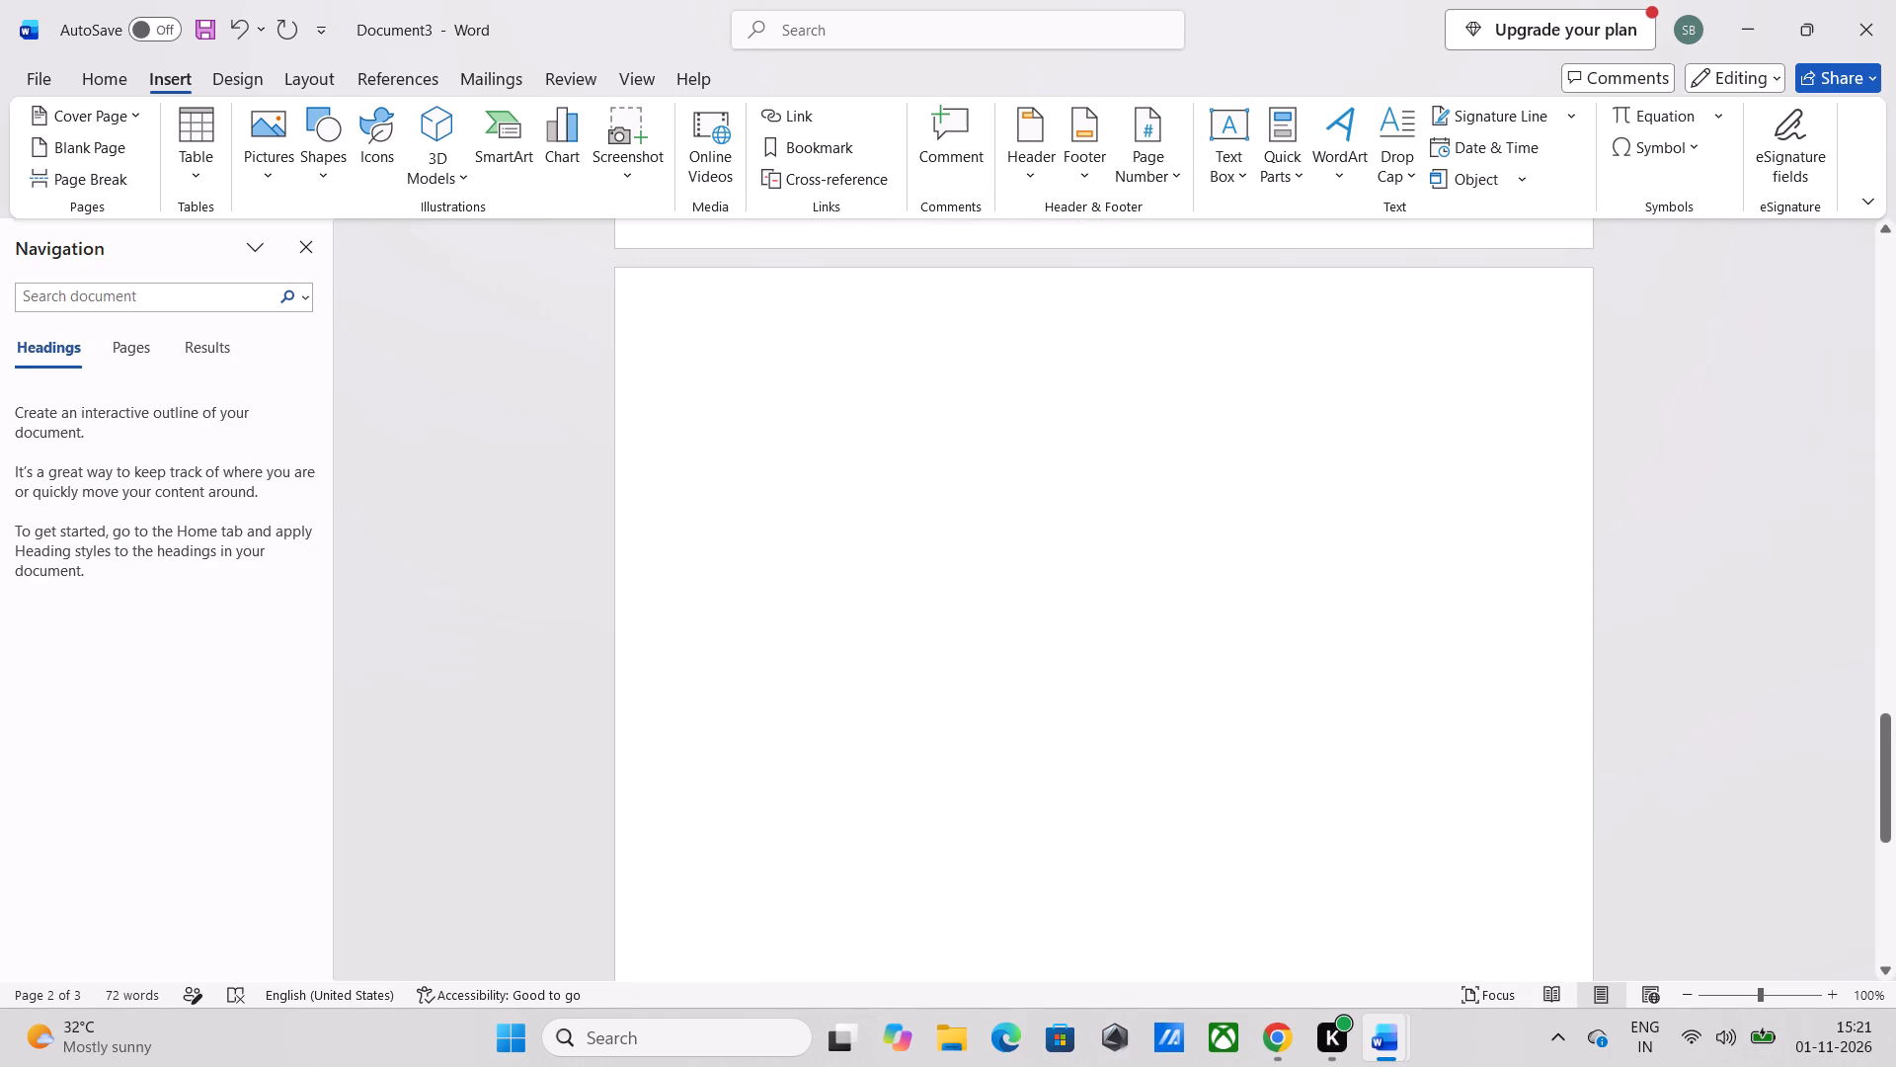
{"action": "left_click", "coordinate": [810, 686]}
{"action": "scroll", "coordinate": [744, 634], "scroll_direction": "down", "scroll_amount": 18}
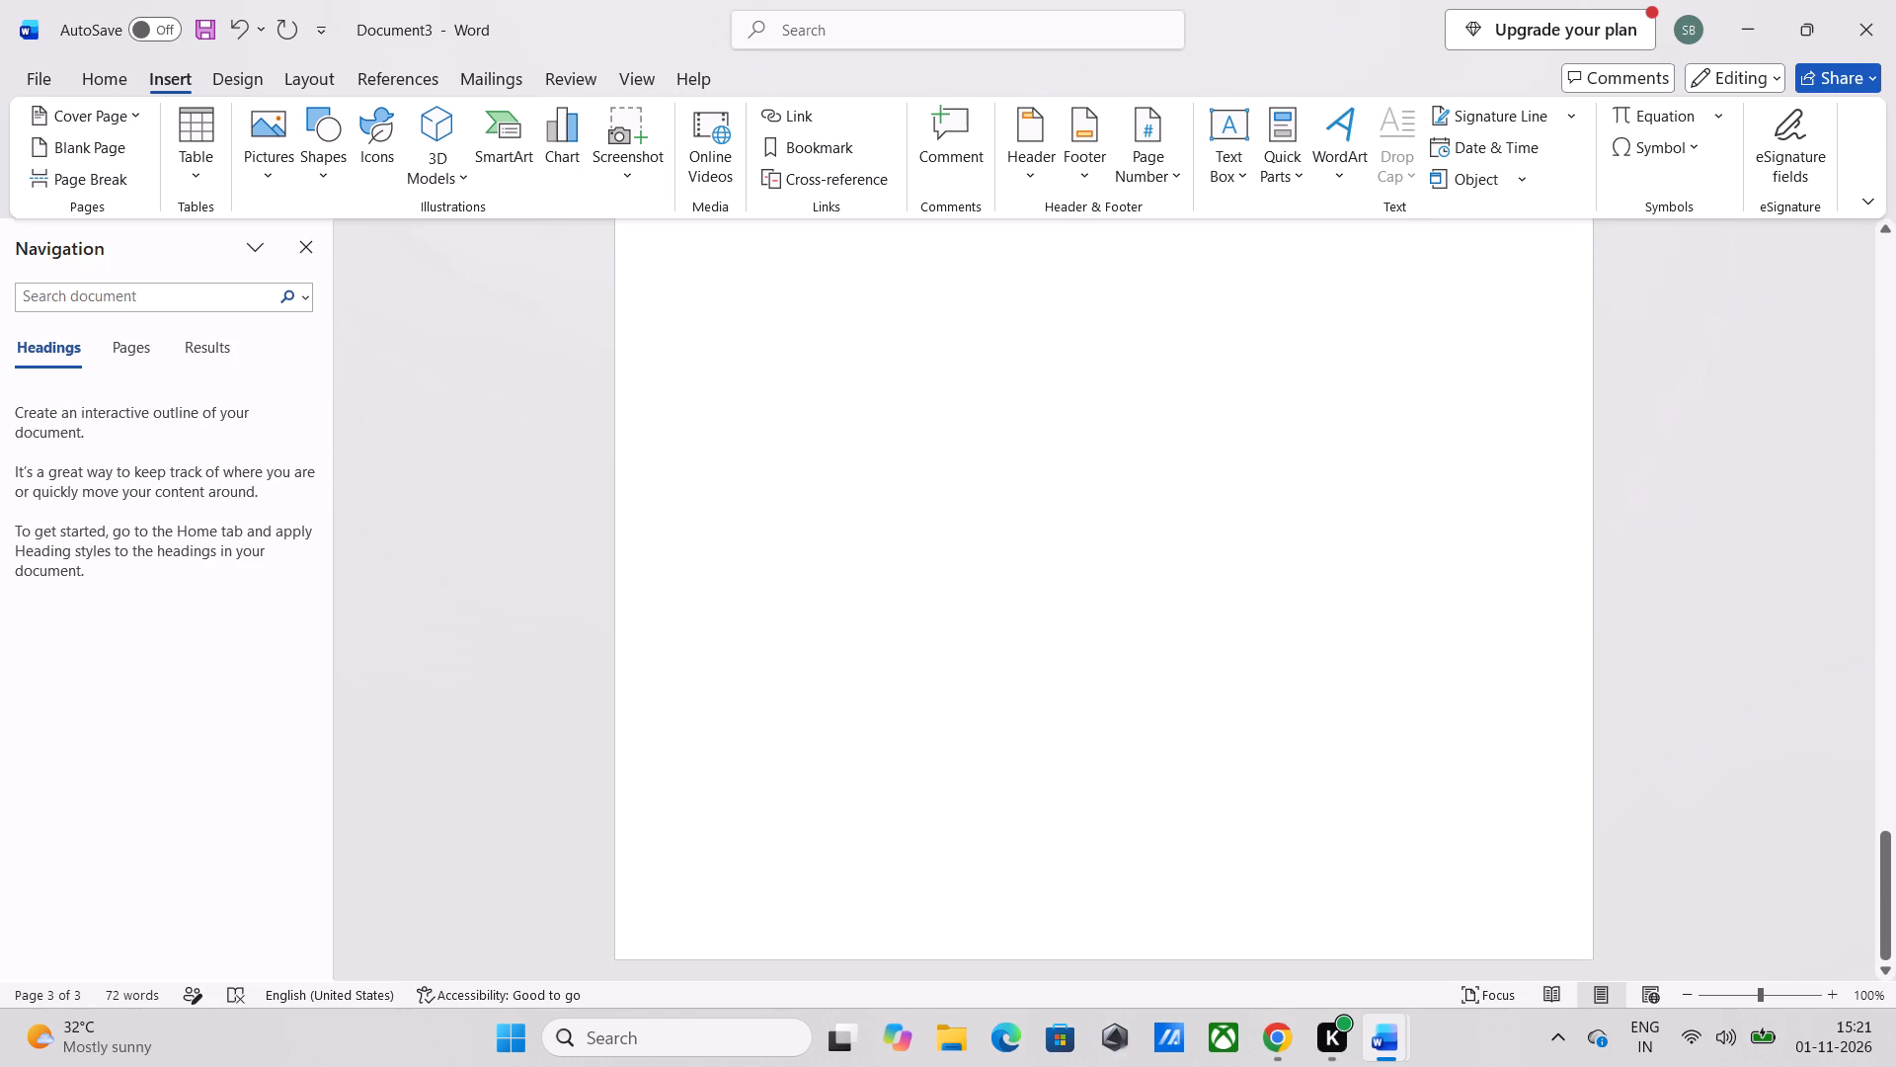
{"action": "scroll", "coordinate": [778, 630], "scroll_direction": "down", "scroll_amount": 2}
{"action": "scroll", "coordinate": [778, 630], "scroll_direction": "up", "scroll_amount": 15}
{"action": "scroll", "coordinate": [775, 620], "scroll_direction": "down", "scroll_amount": 2}
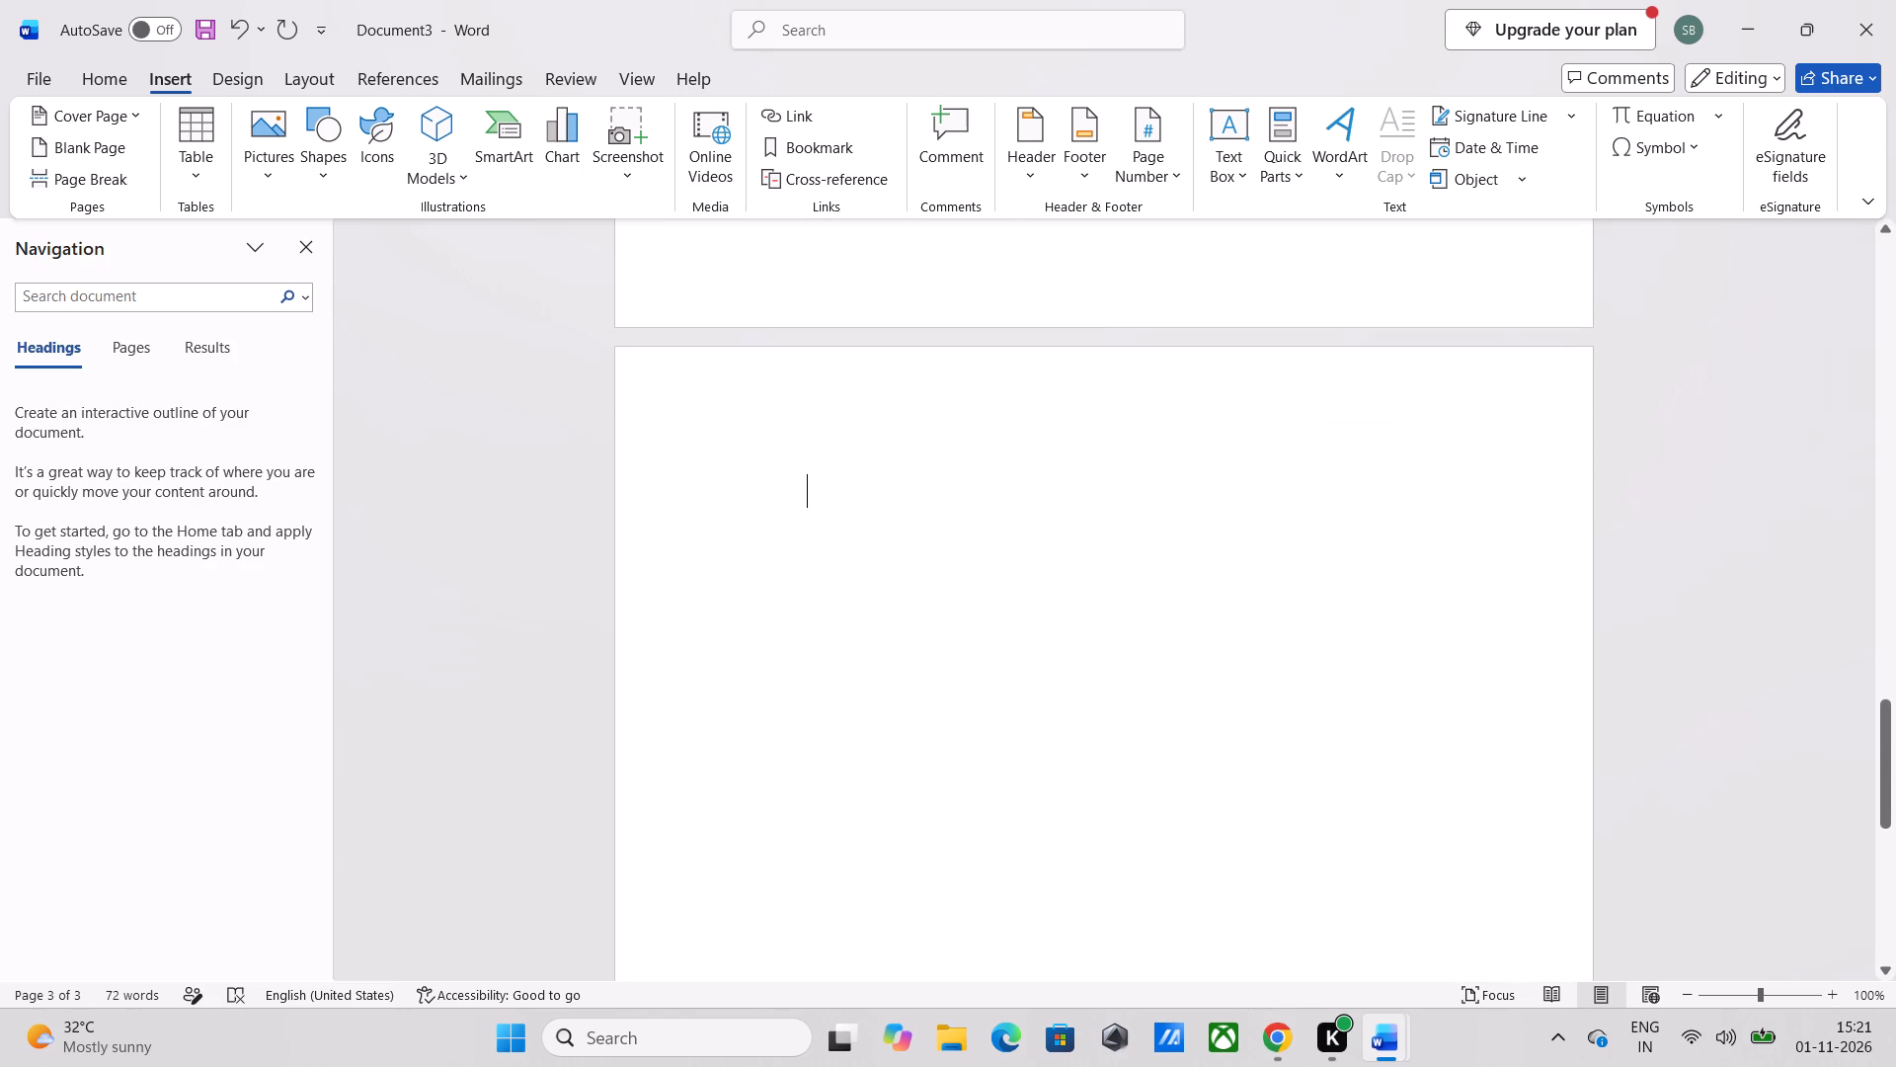
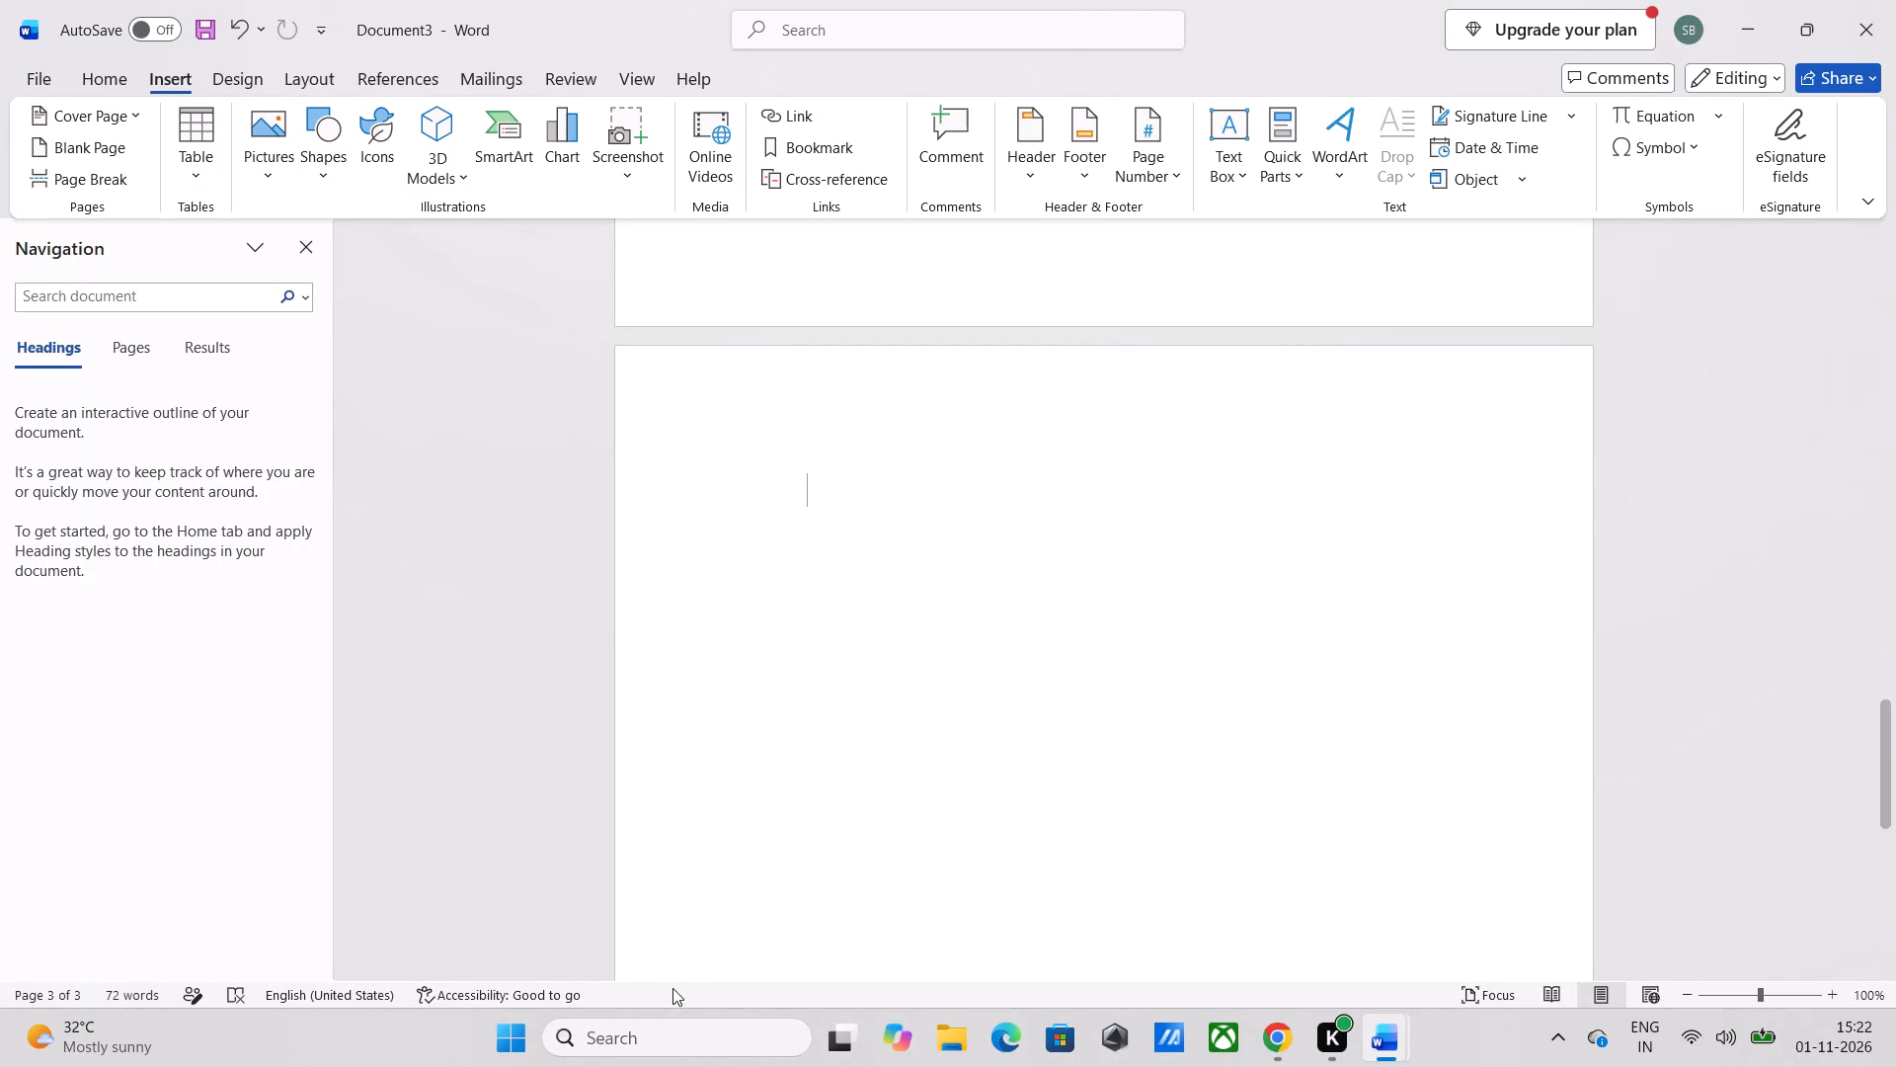
Open Windows search with its list of recent searches.
{"action": "left_click", "coordinate": [657, 1032]}
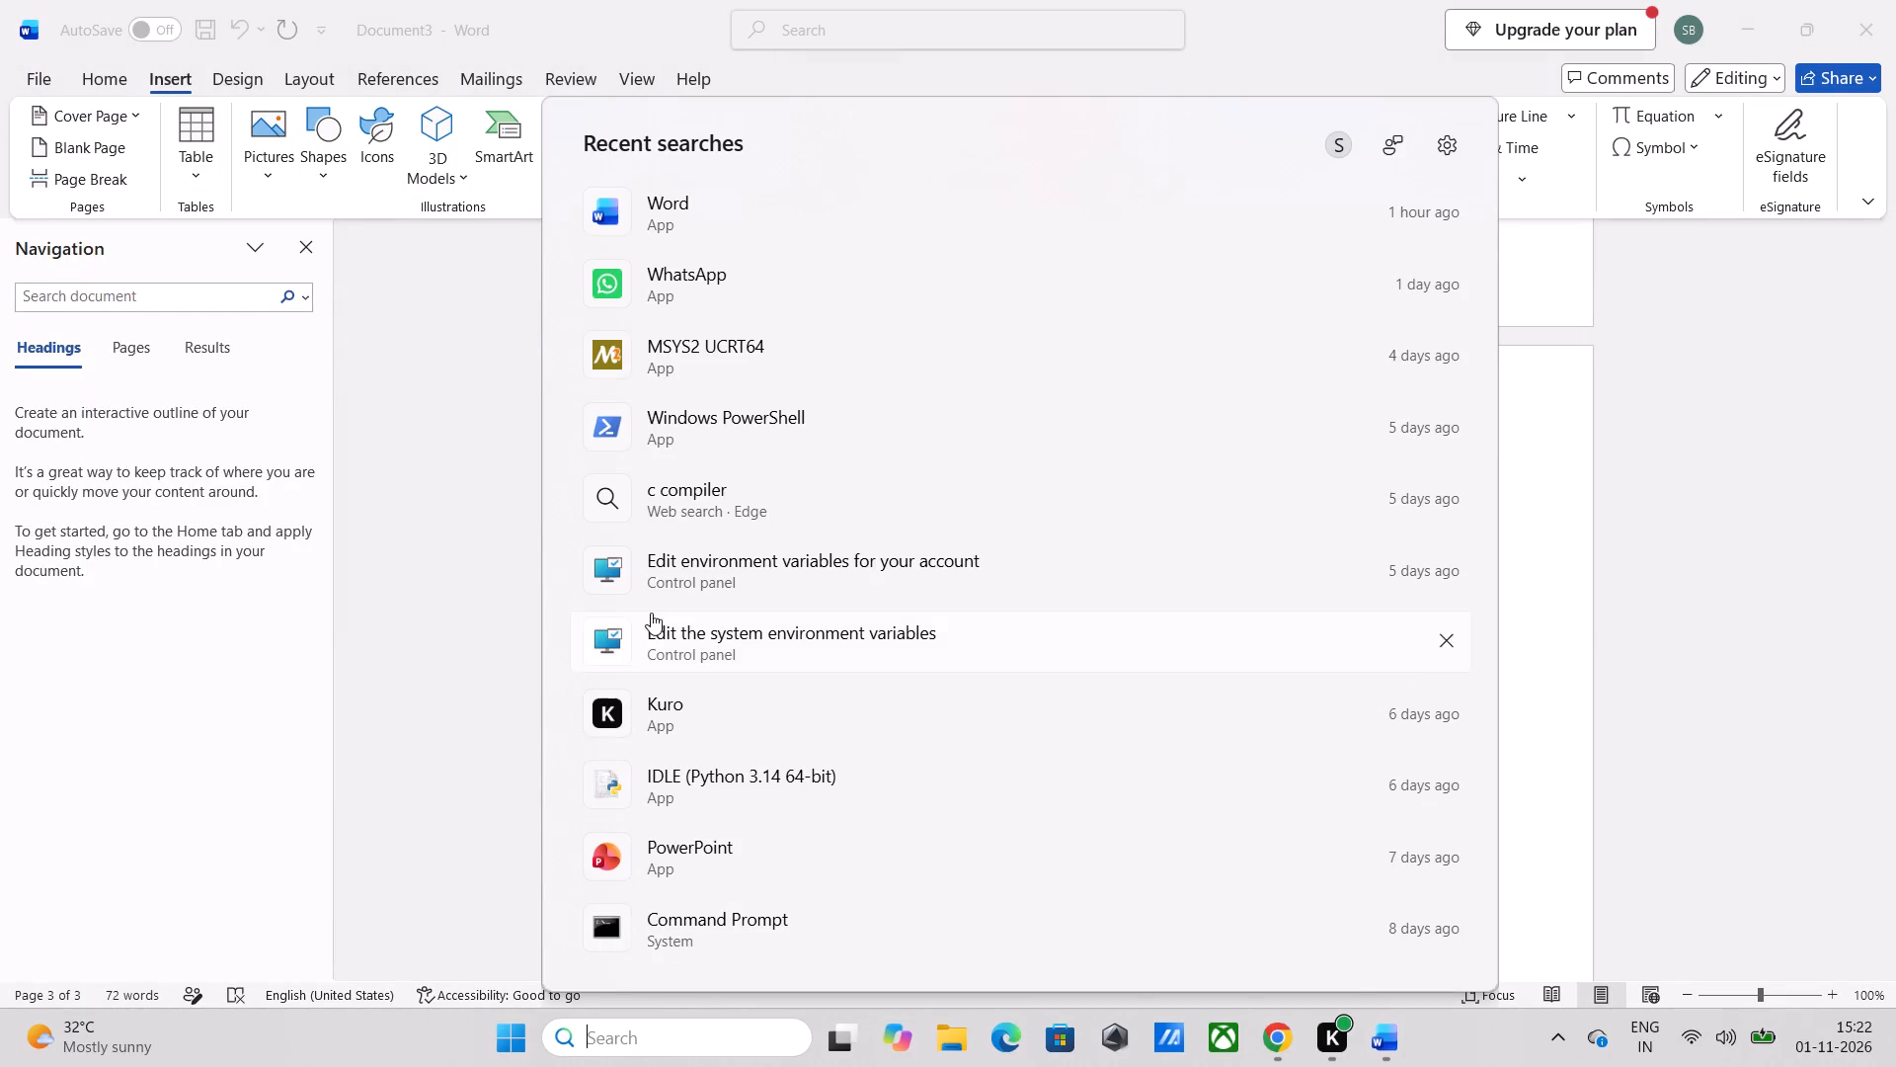
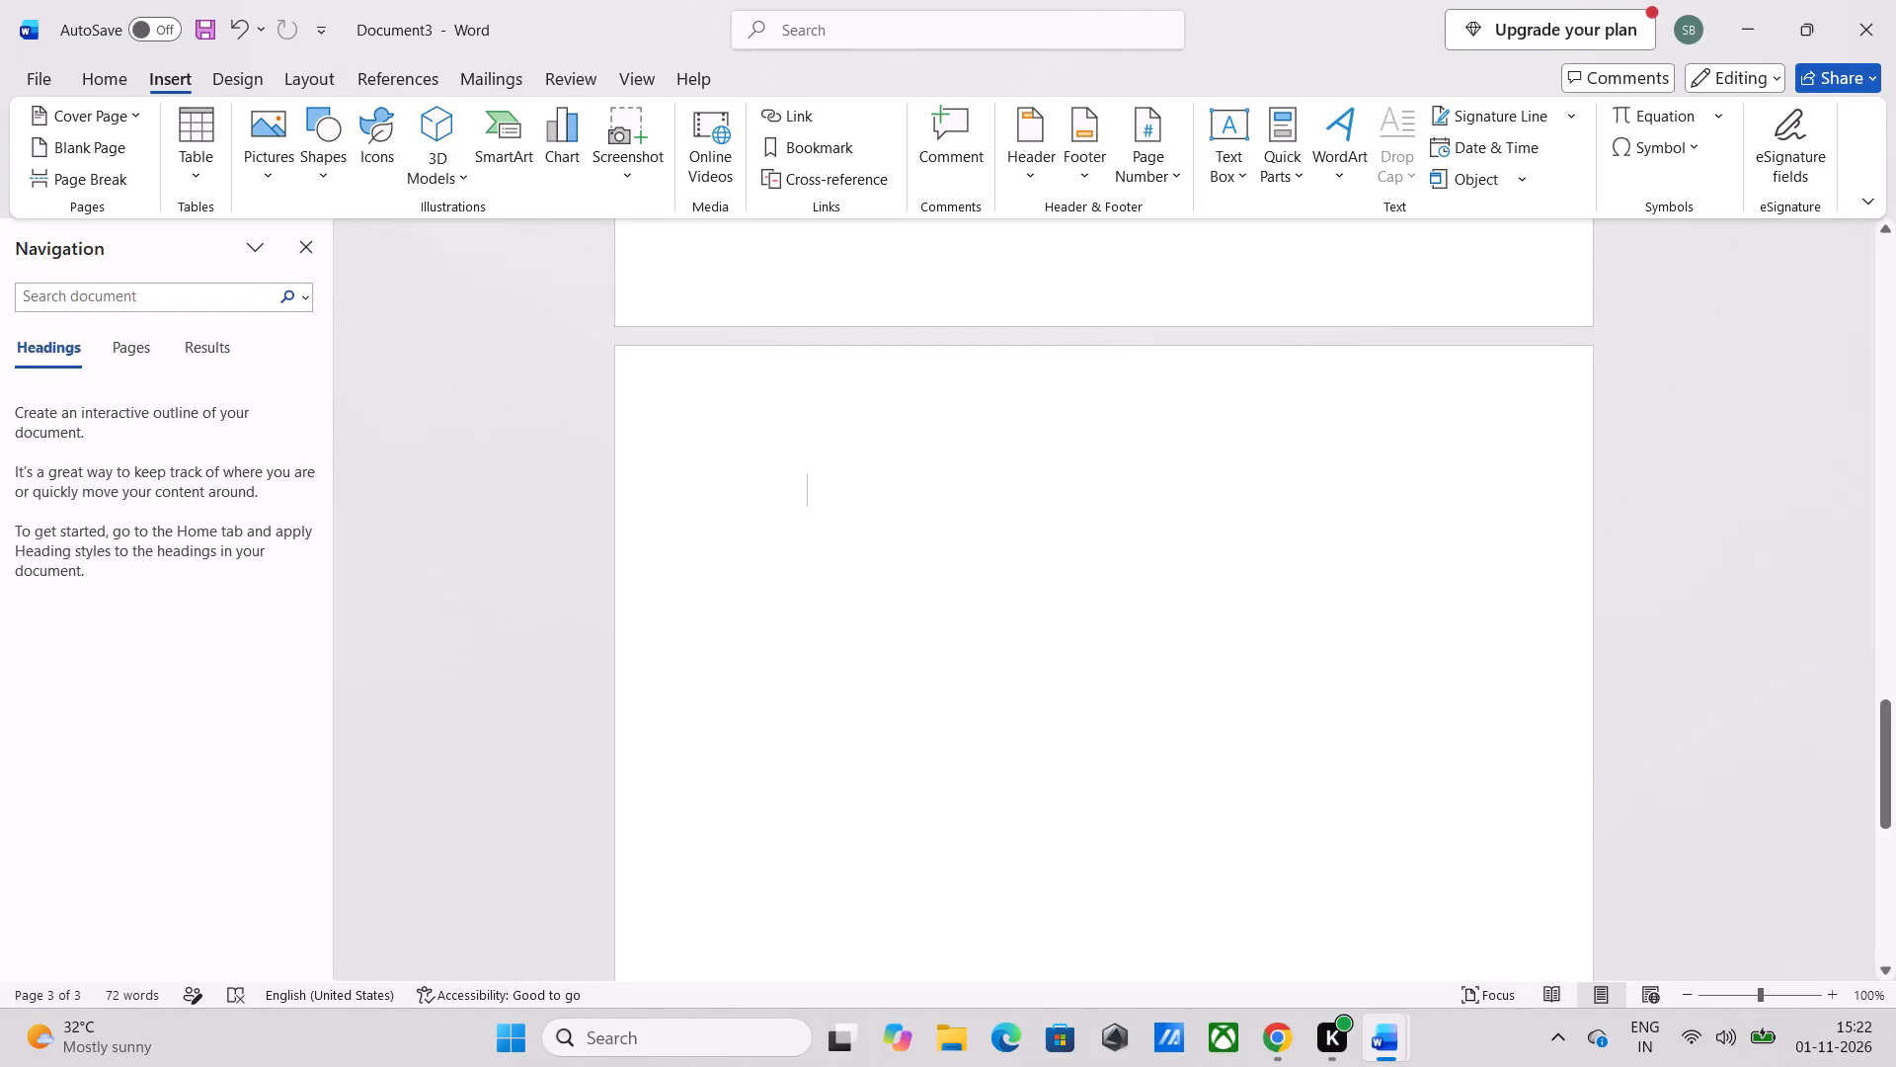
Paste the copied INTRODUCTION text about the Gond tribe, with its three numbered sections, at the start of the blank third page.
{"action": "key", "text": "ctrl+v"}
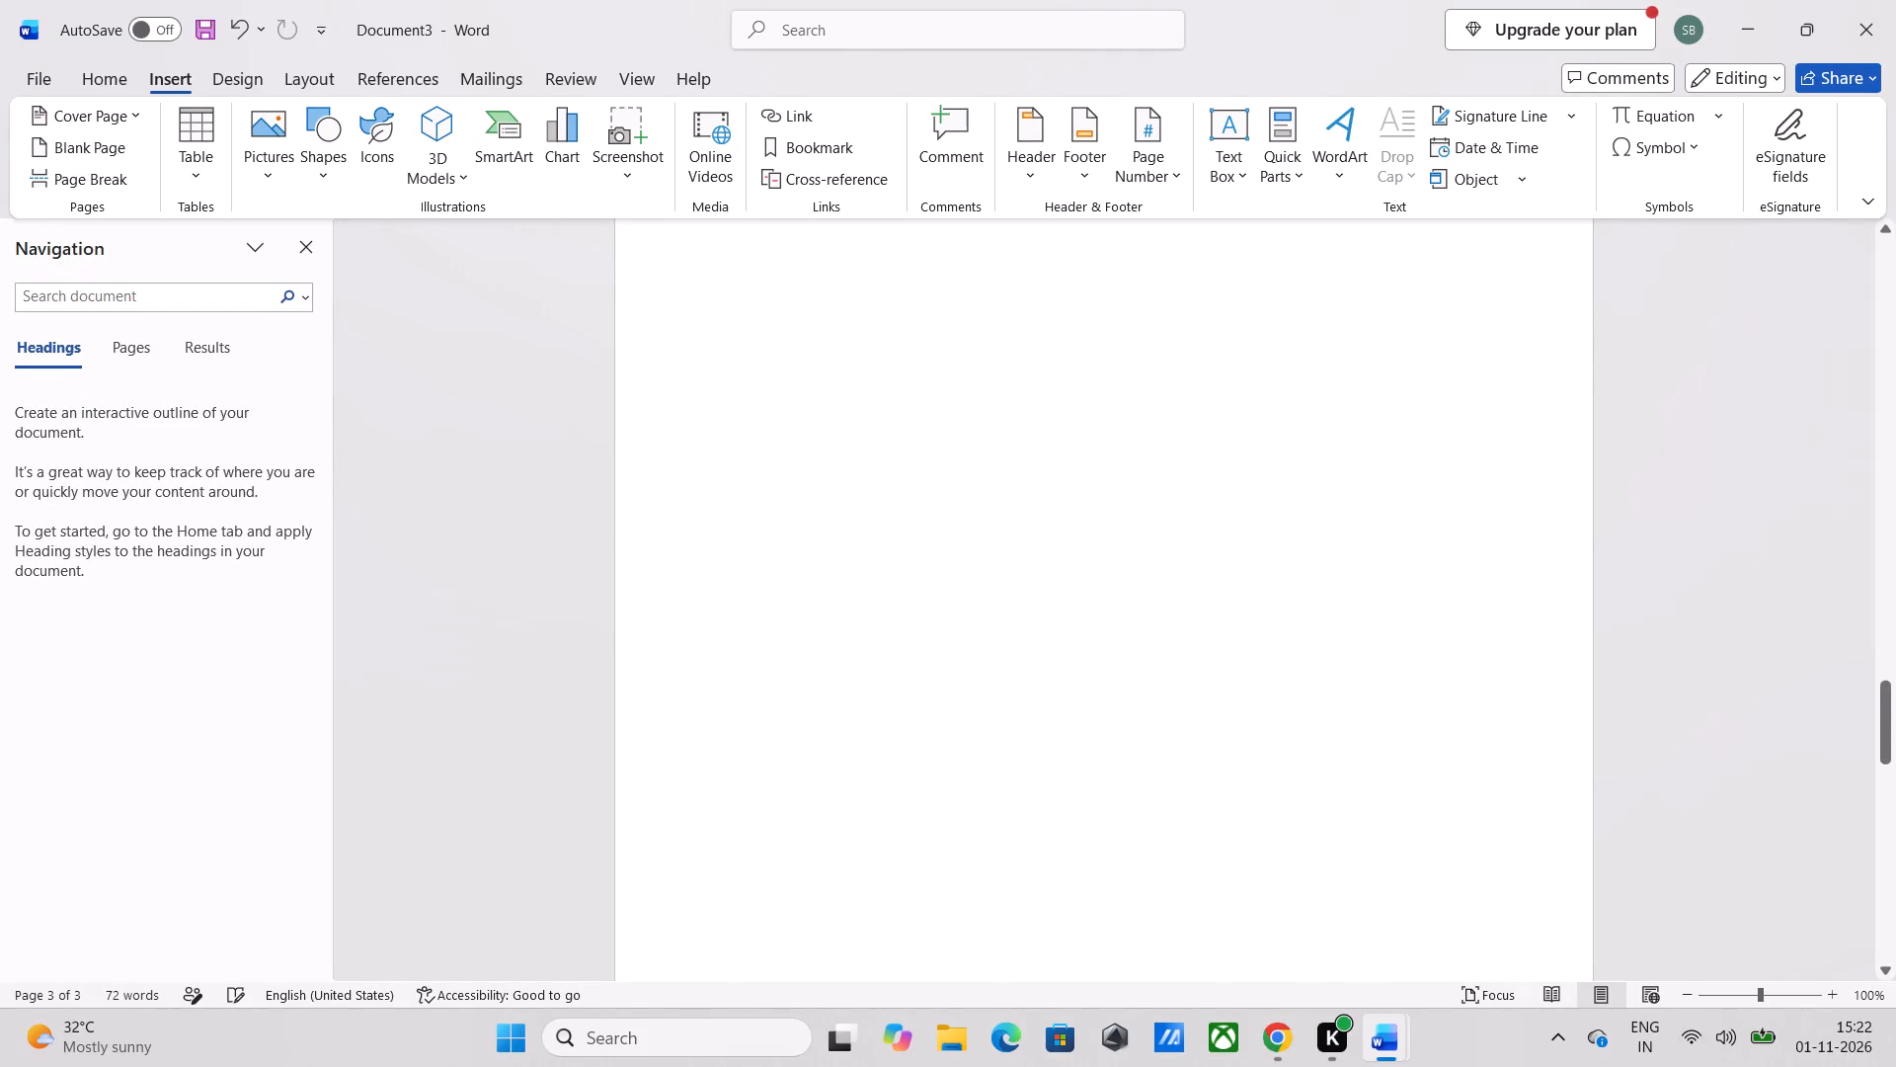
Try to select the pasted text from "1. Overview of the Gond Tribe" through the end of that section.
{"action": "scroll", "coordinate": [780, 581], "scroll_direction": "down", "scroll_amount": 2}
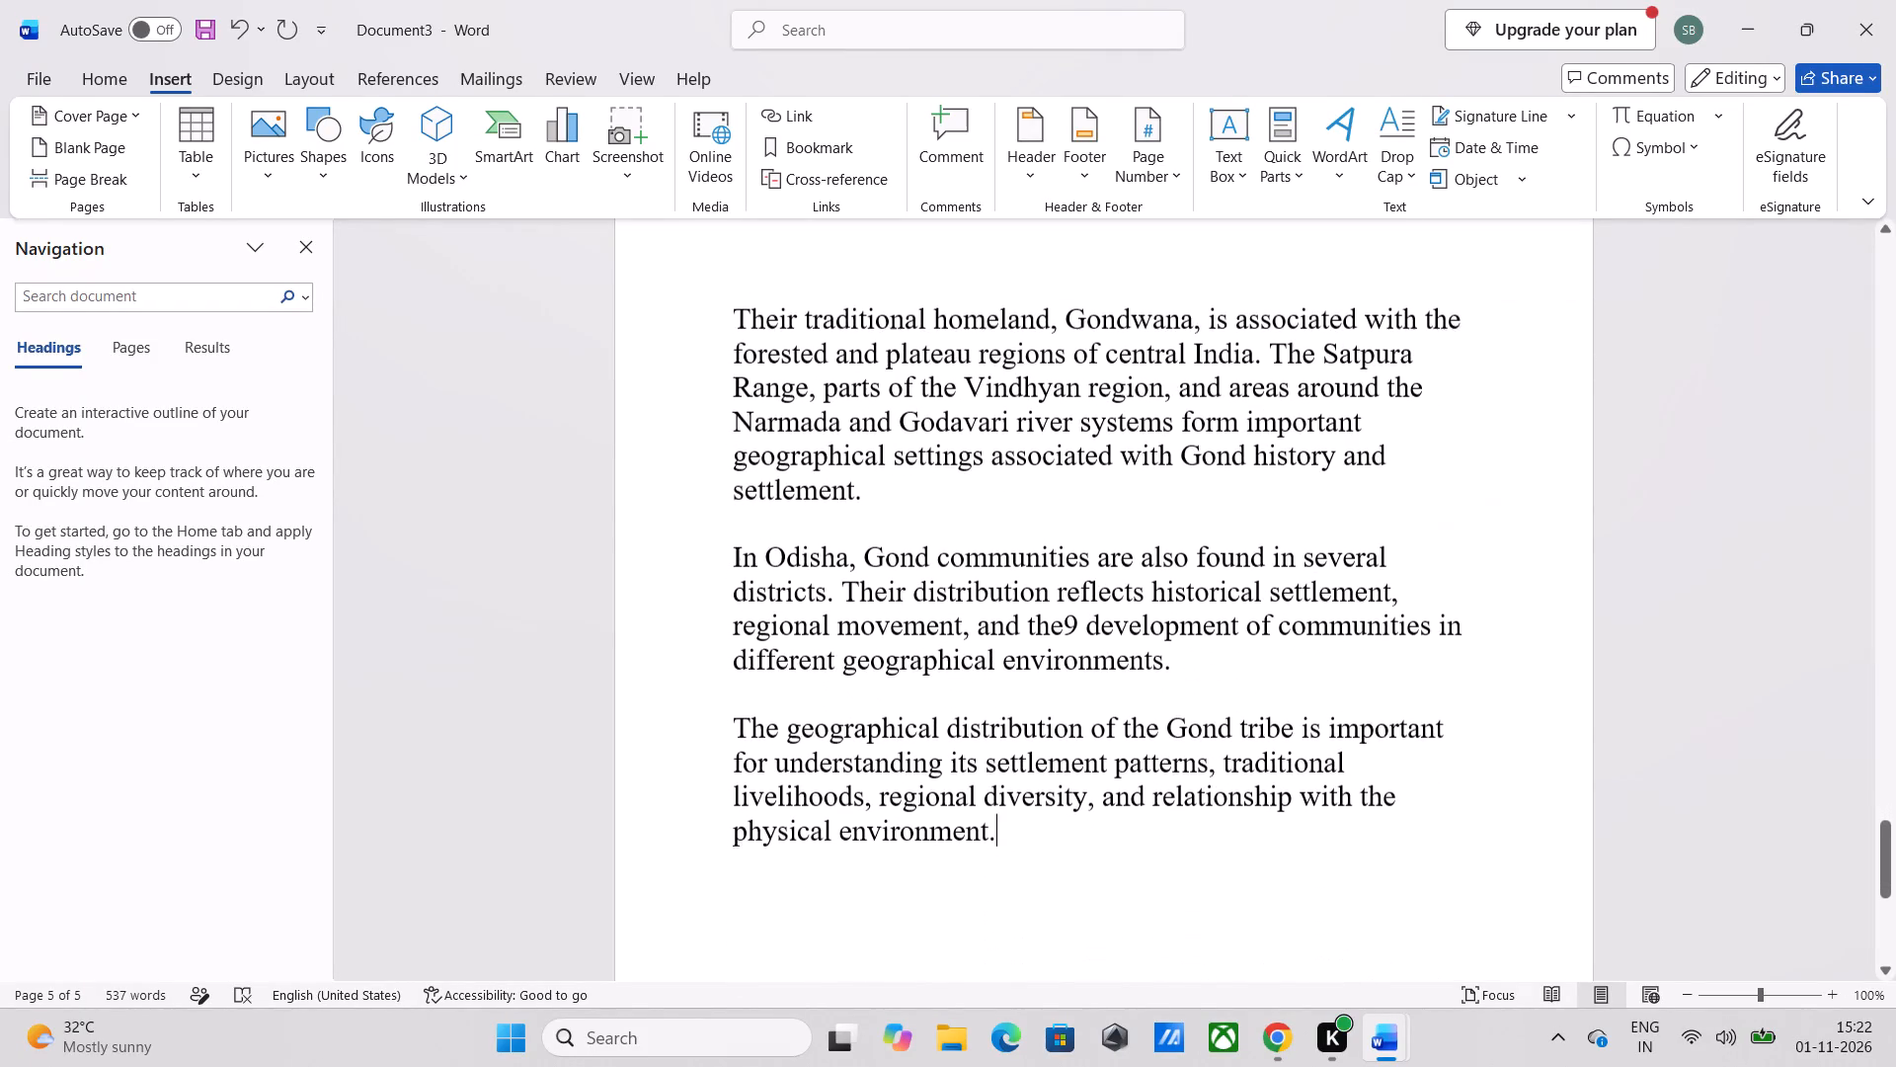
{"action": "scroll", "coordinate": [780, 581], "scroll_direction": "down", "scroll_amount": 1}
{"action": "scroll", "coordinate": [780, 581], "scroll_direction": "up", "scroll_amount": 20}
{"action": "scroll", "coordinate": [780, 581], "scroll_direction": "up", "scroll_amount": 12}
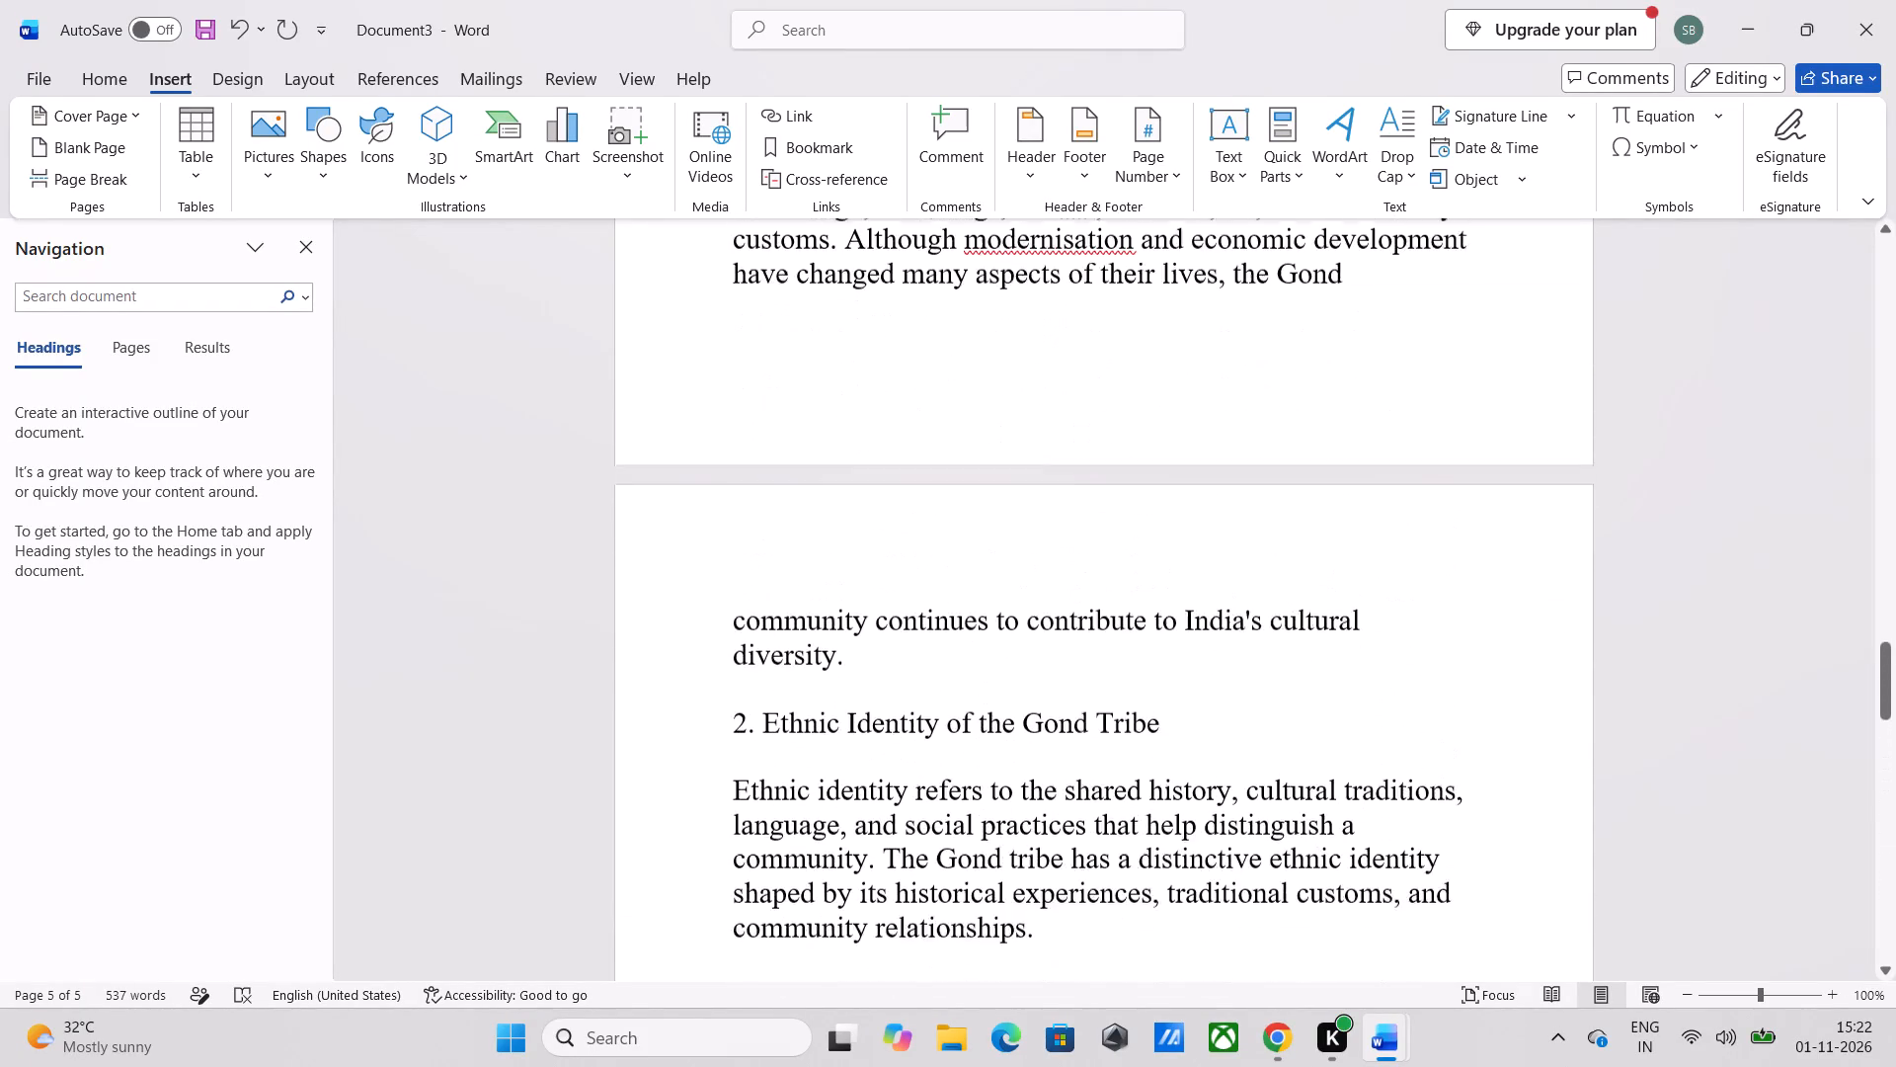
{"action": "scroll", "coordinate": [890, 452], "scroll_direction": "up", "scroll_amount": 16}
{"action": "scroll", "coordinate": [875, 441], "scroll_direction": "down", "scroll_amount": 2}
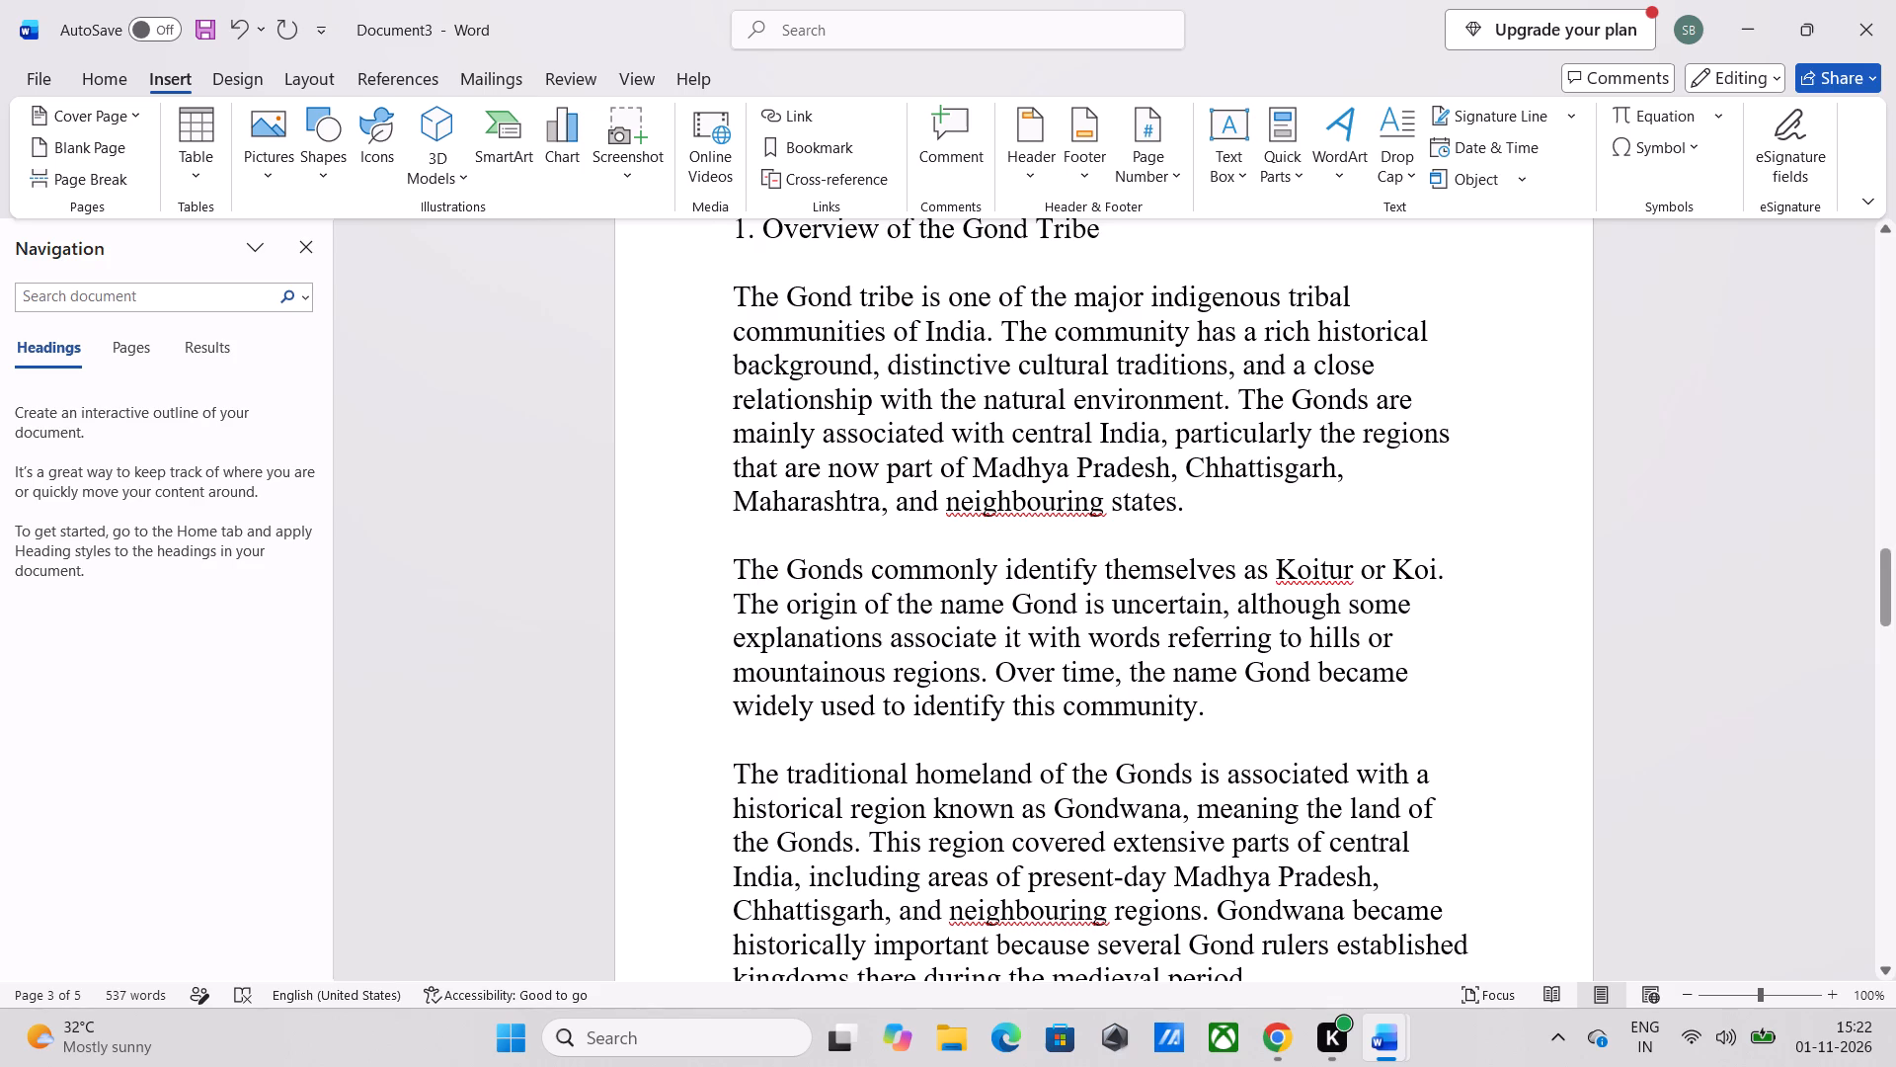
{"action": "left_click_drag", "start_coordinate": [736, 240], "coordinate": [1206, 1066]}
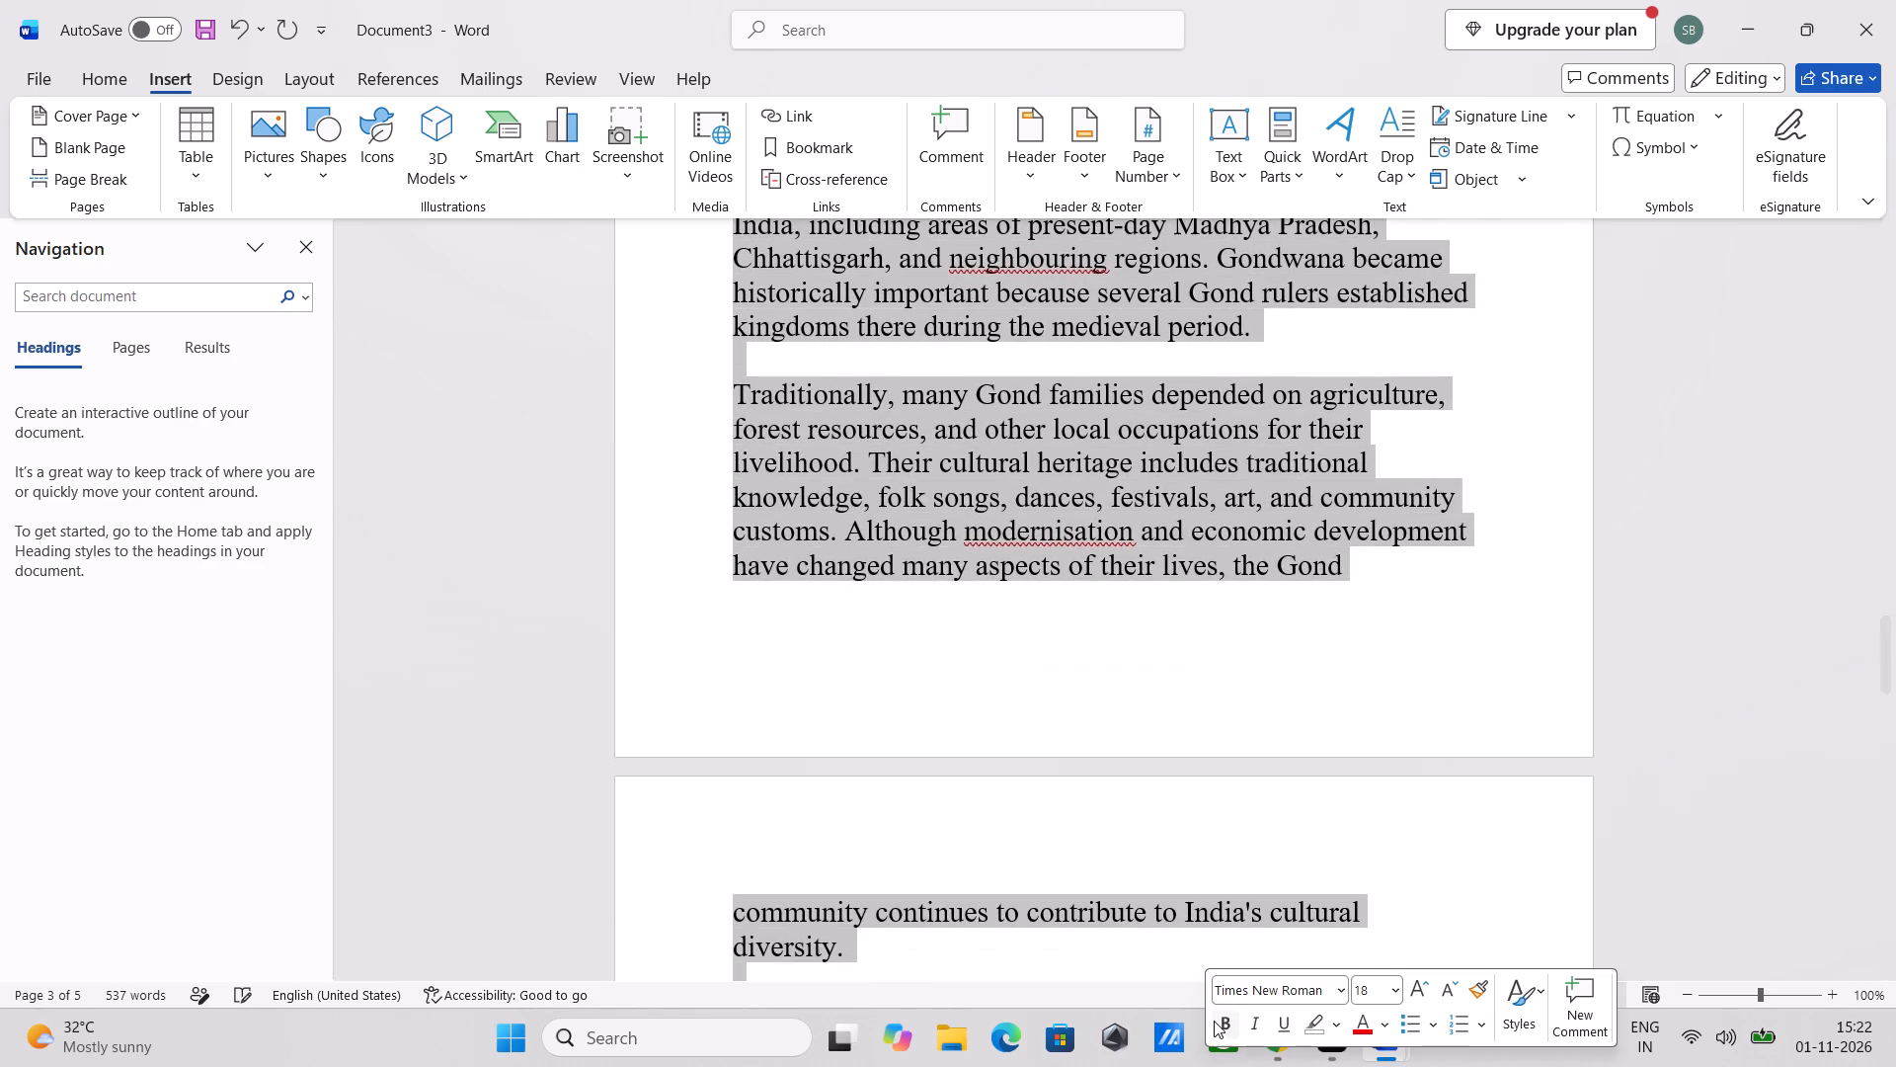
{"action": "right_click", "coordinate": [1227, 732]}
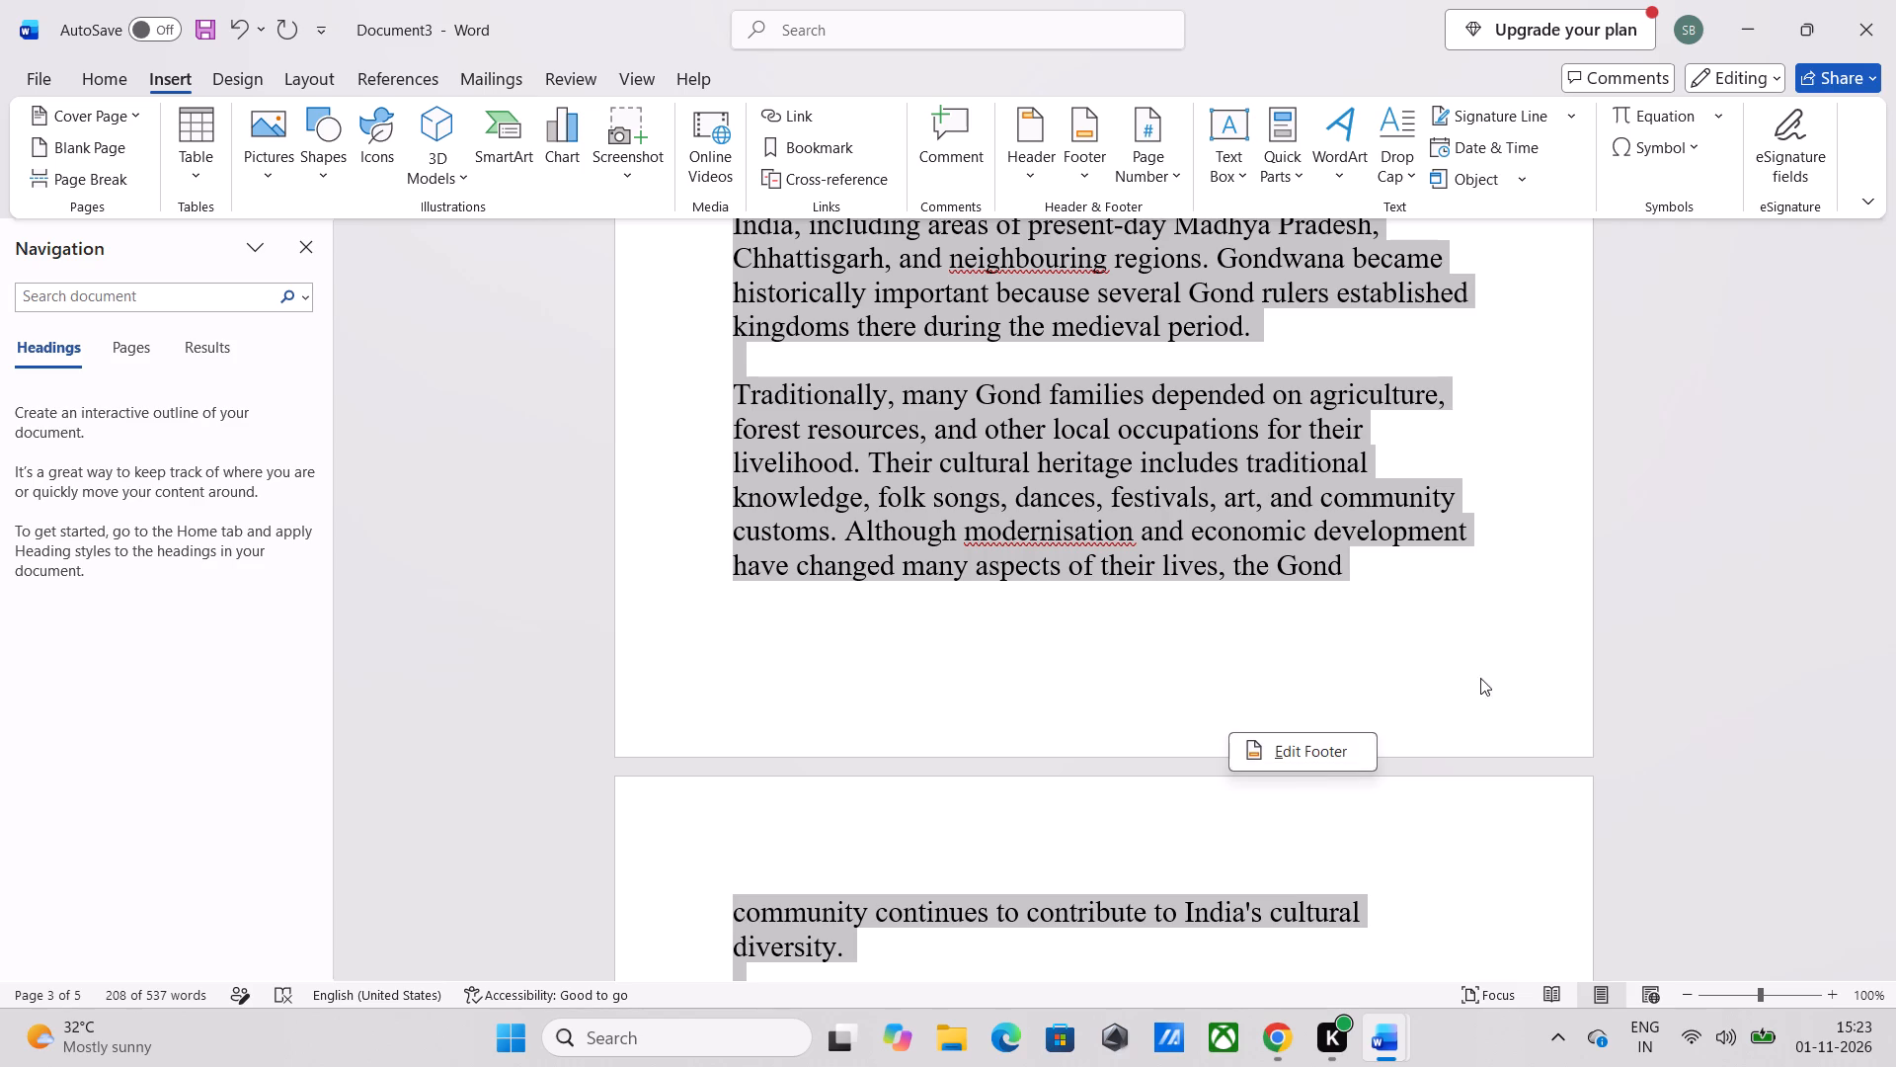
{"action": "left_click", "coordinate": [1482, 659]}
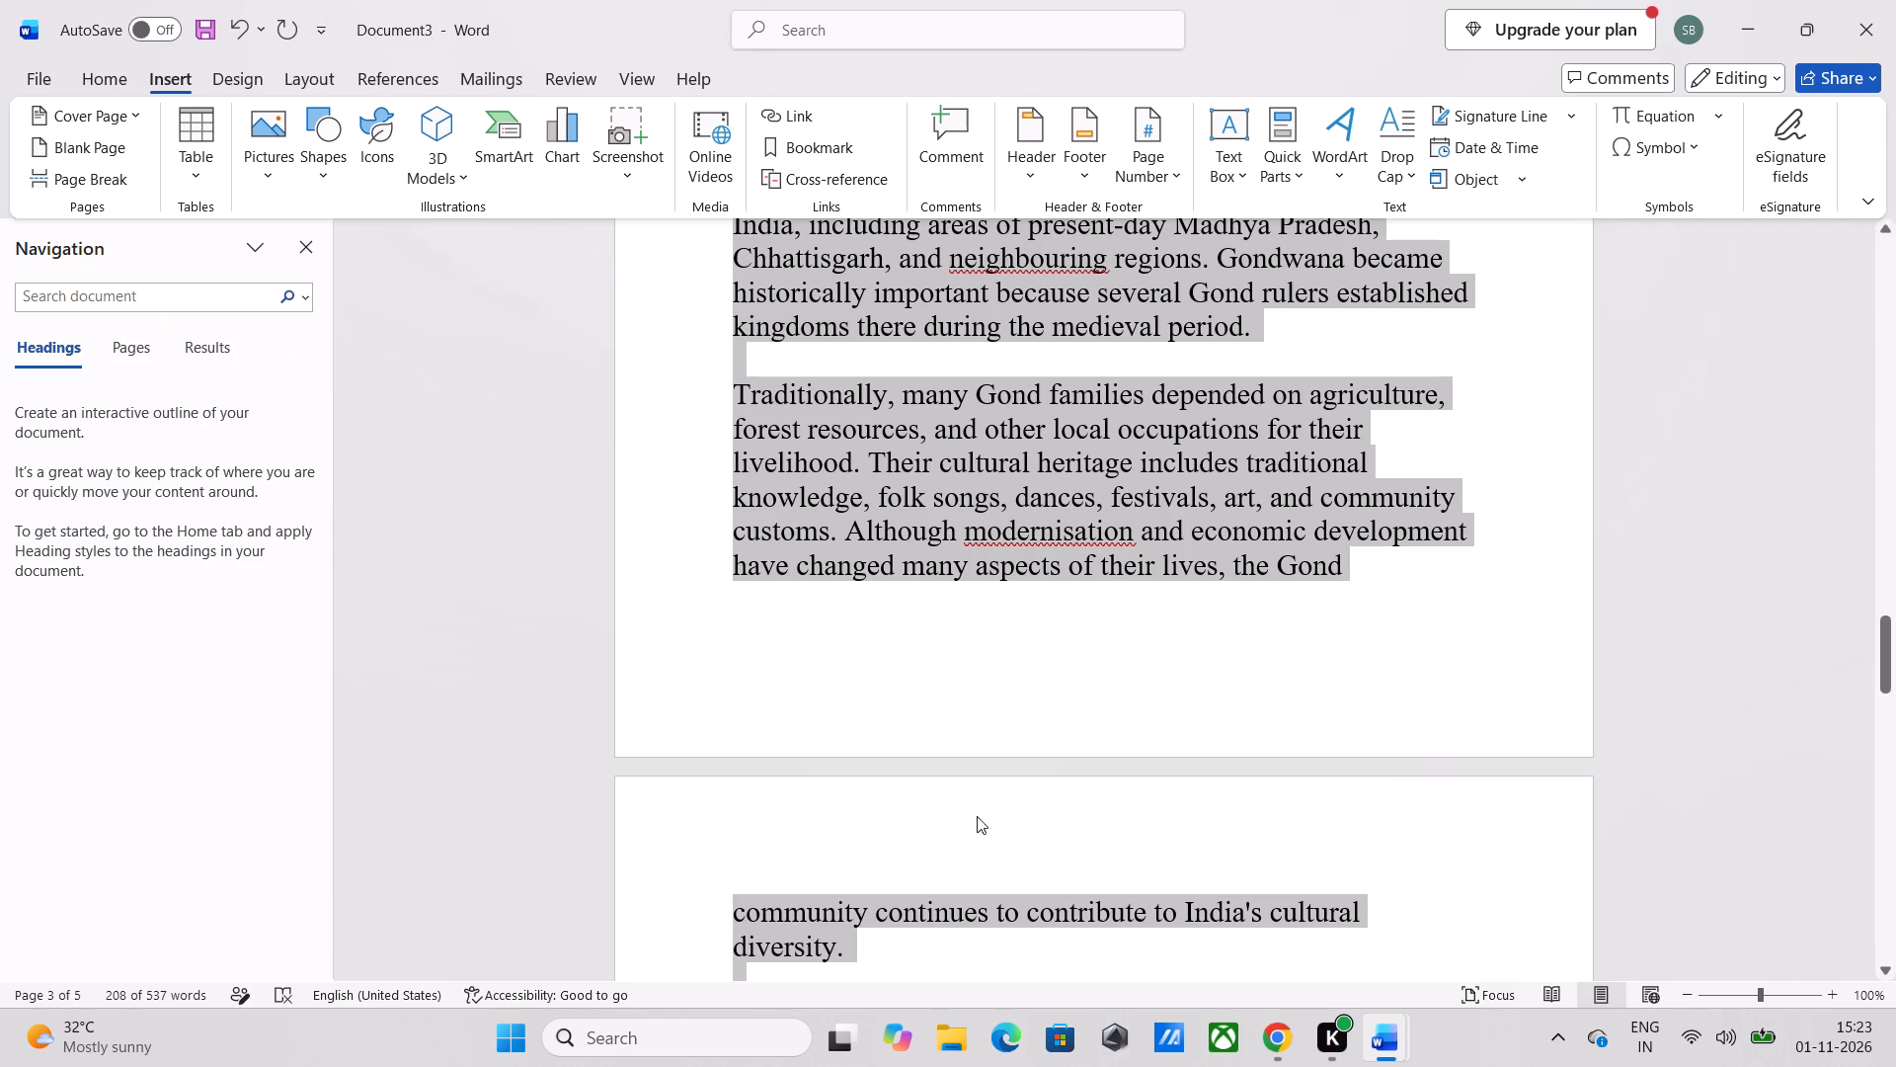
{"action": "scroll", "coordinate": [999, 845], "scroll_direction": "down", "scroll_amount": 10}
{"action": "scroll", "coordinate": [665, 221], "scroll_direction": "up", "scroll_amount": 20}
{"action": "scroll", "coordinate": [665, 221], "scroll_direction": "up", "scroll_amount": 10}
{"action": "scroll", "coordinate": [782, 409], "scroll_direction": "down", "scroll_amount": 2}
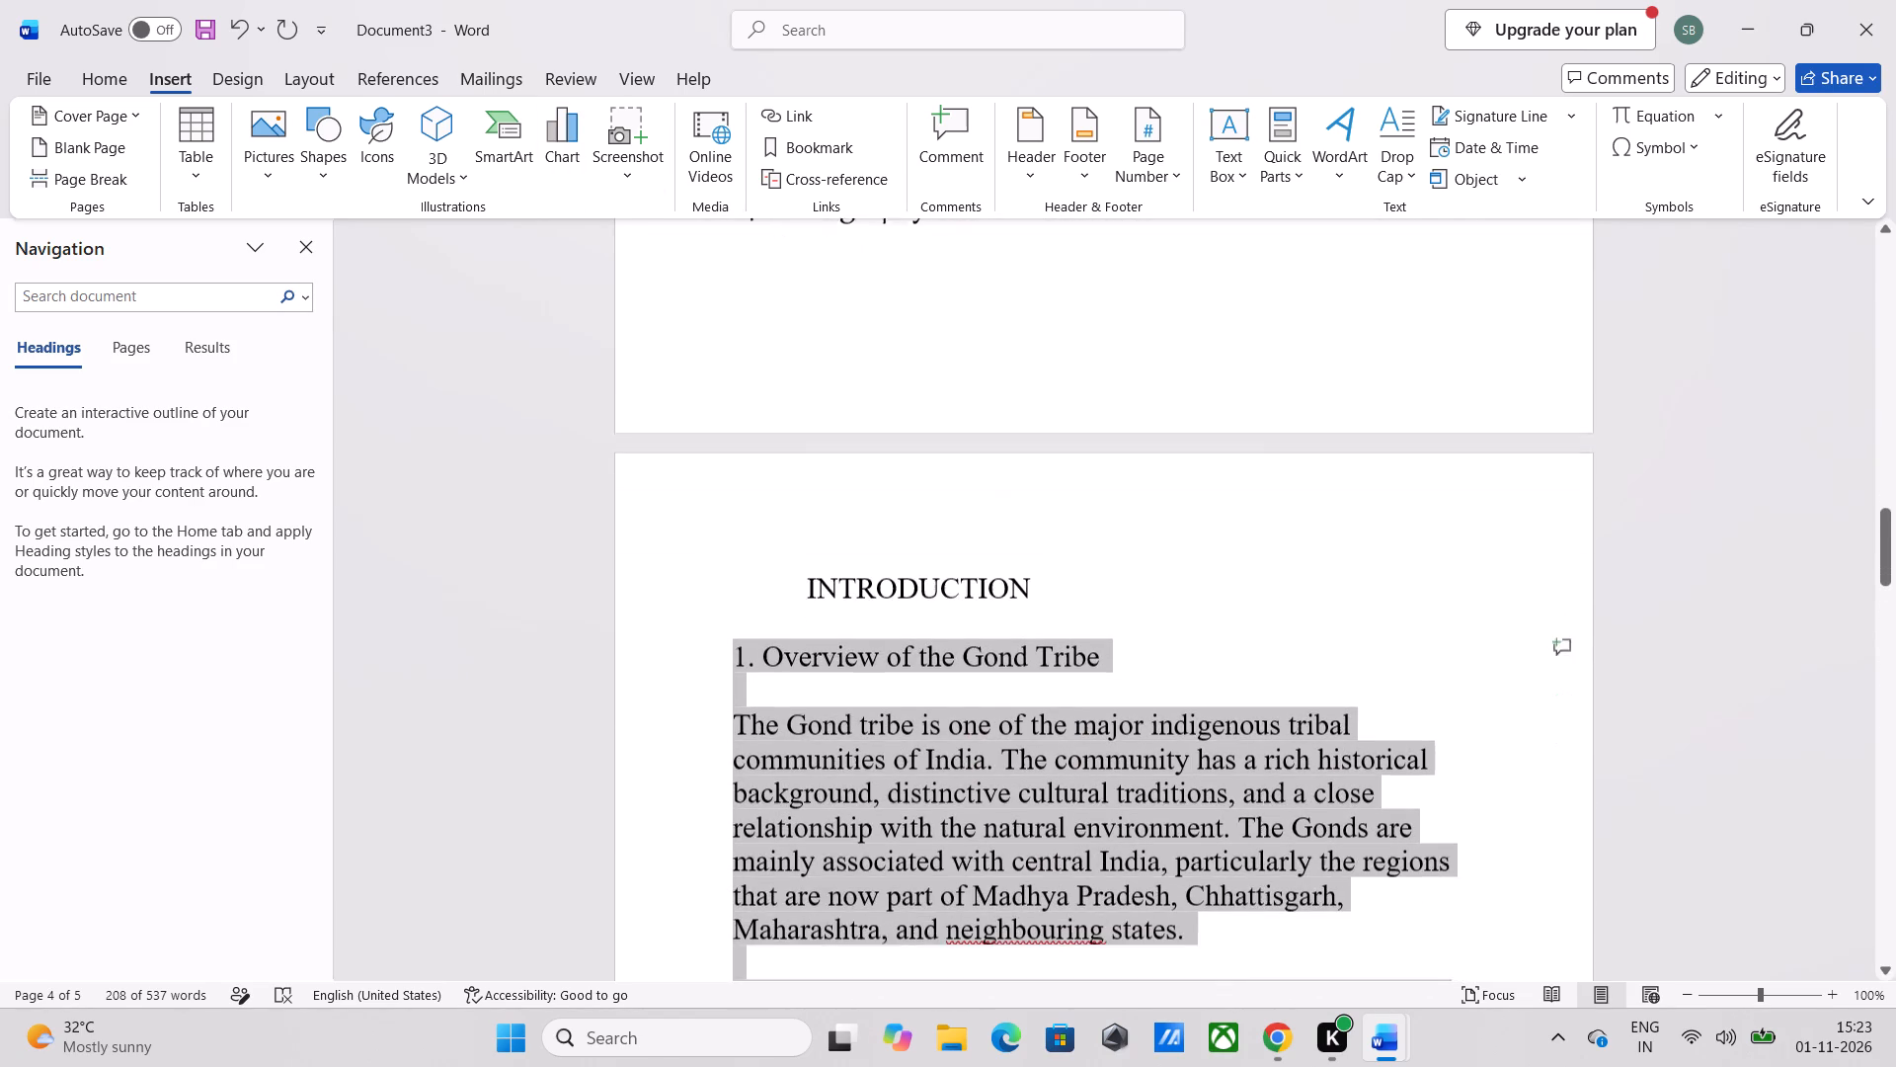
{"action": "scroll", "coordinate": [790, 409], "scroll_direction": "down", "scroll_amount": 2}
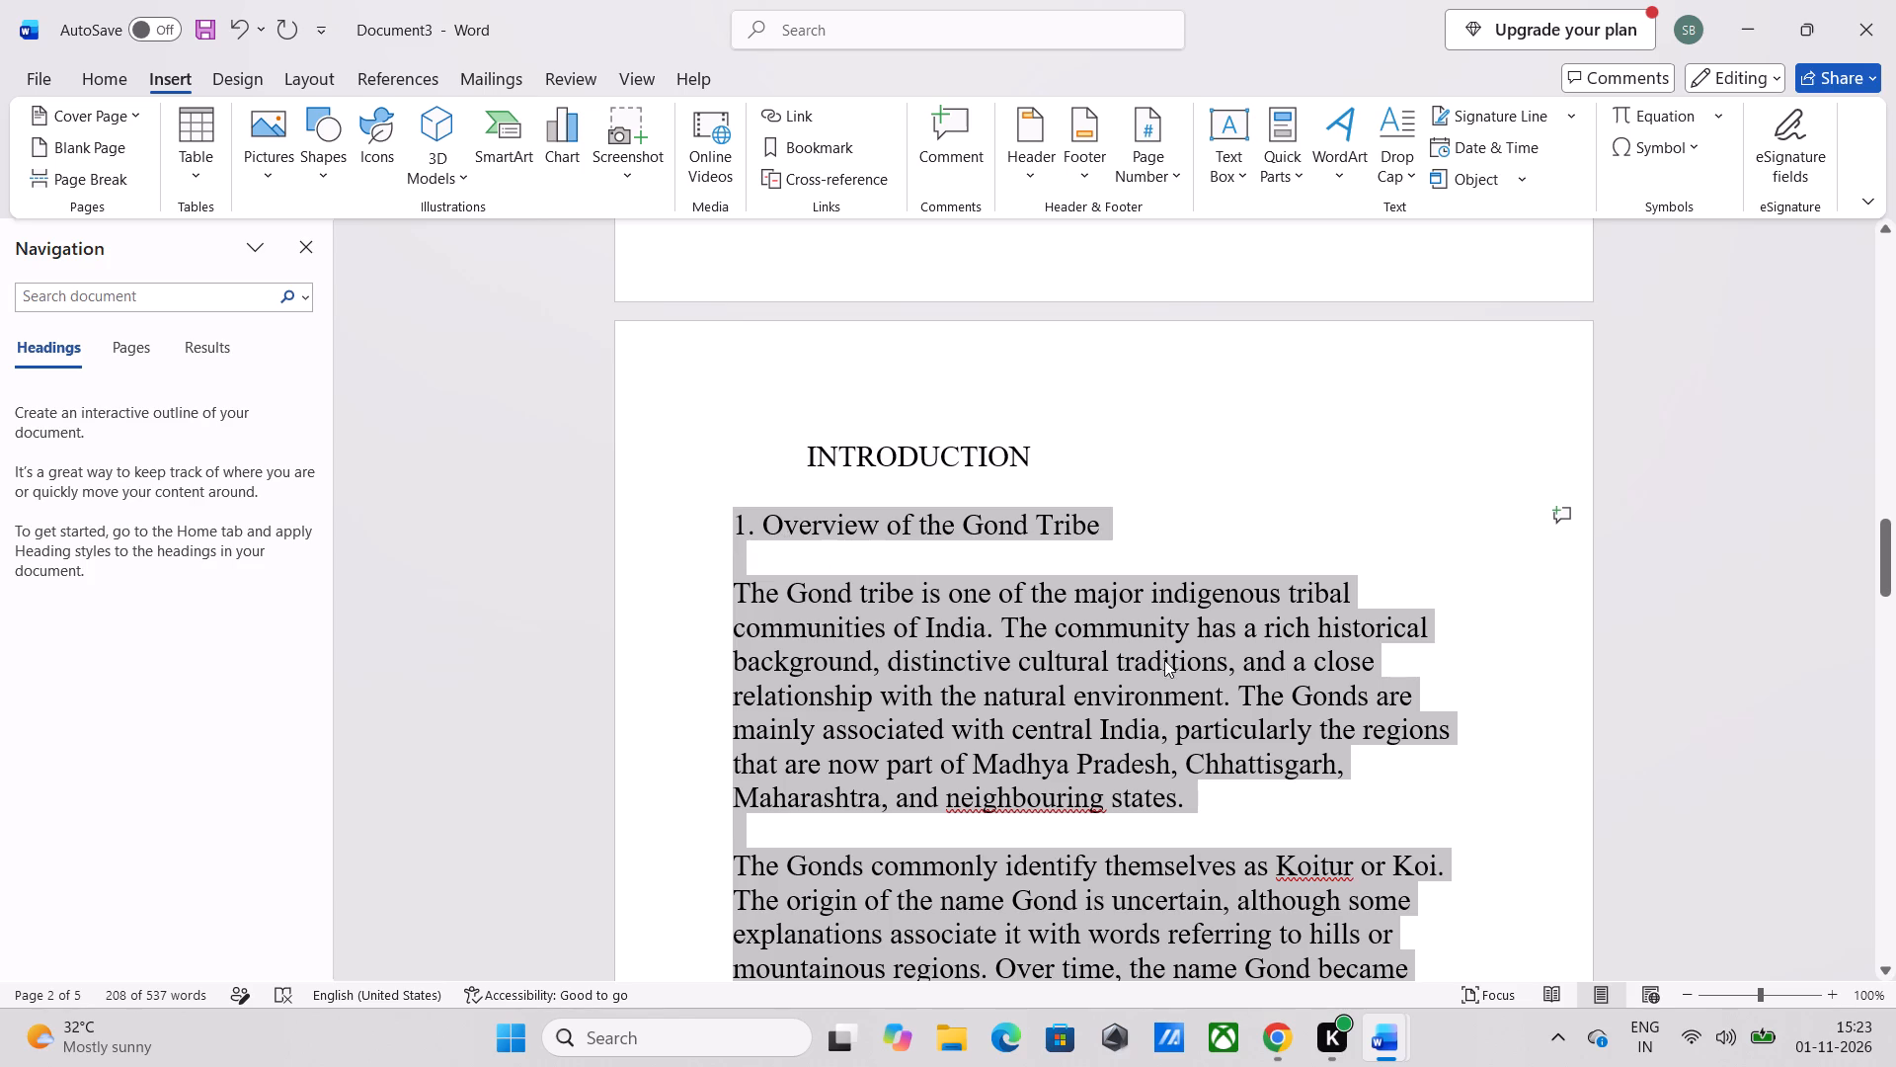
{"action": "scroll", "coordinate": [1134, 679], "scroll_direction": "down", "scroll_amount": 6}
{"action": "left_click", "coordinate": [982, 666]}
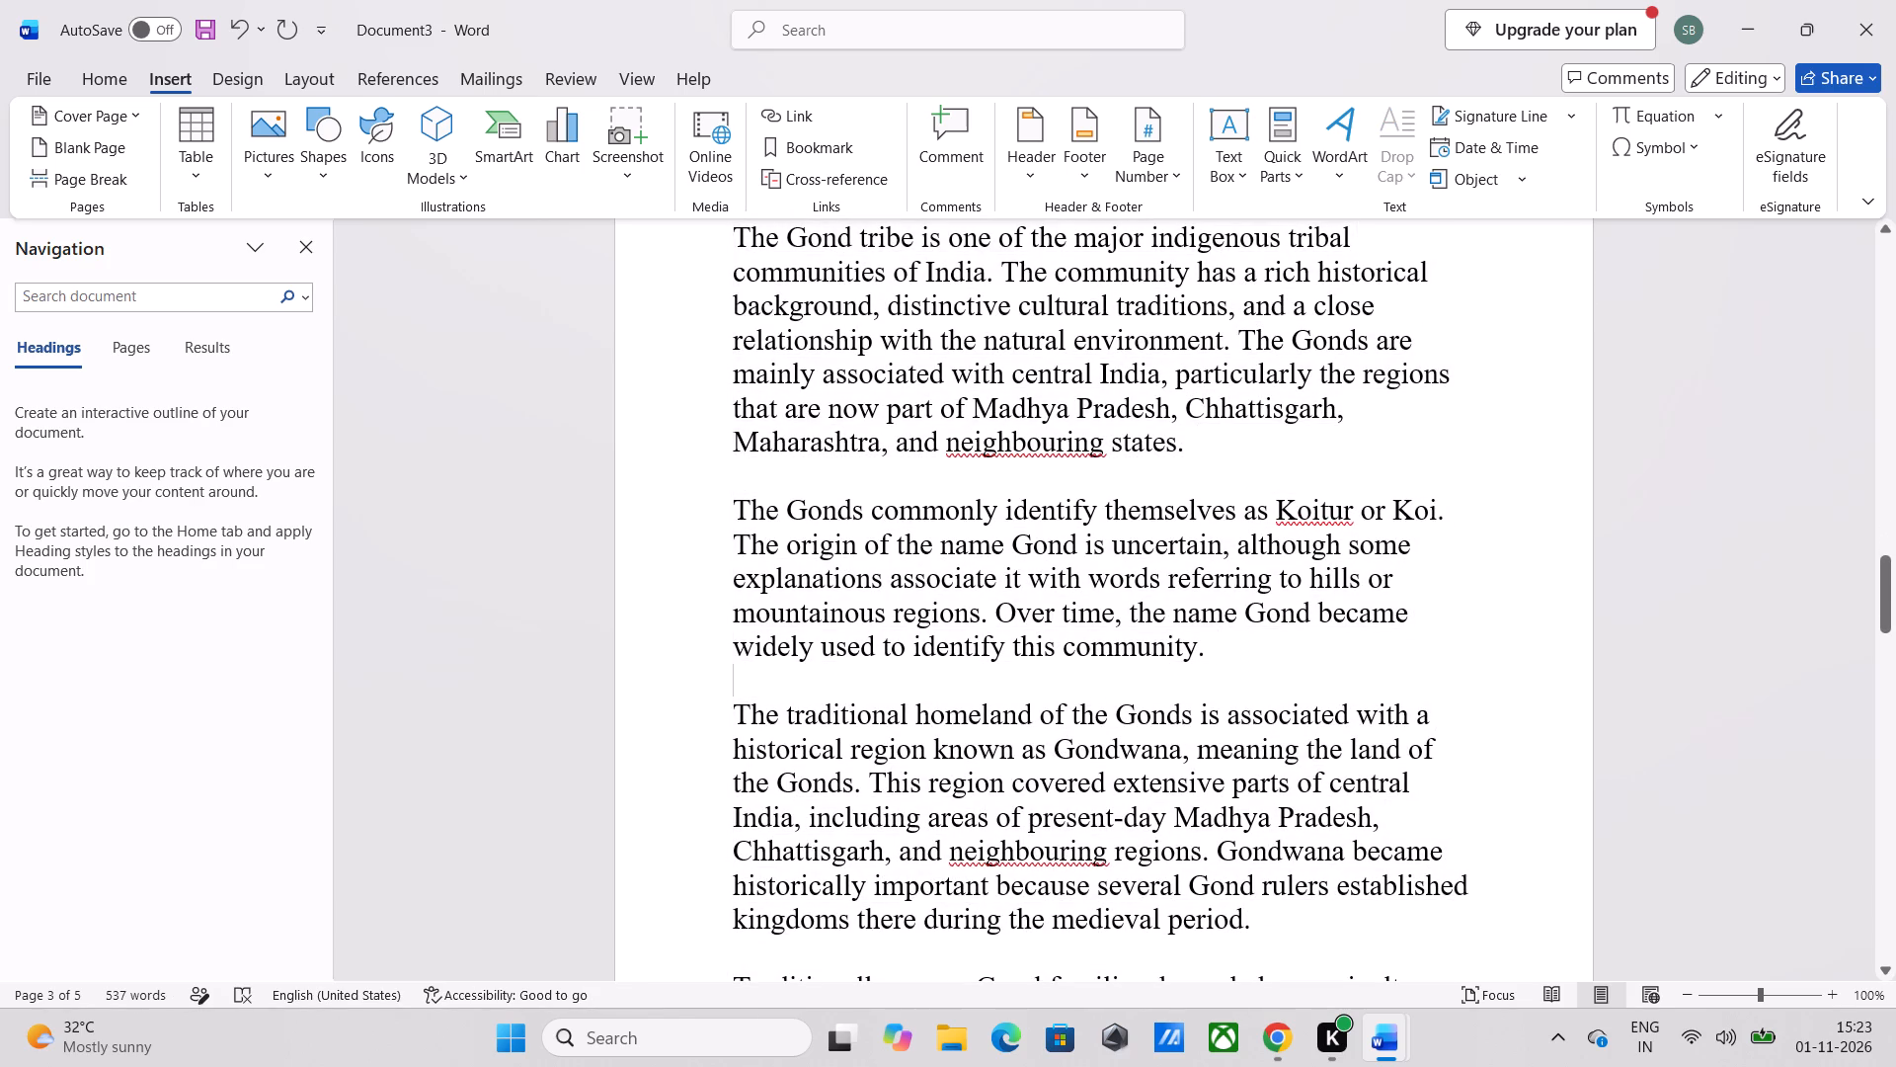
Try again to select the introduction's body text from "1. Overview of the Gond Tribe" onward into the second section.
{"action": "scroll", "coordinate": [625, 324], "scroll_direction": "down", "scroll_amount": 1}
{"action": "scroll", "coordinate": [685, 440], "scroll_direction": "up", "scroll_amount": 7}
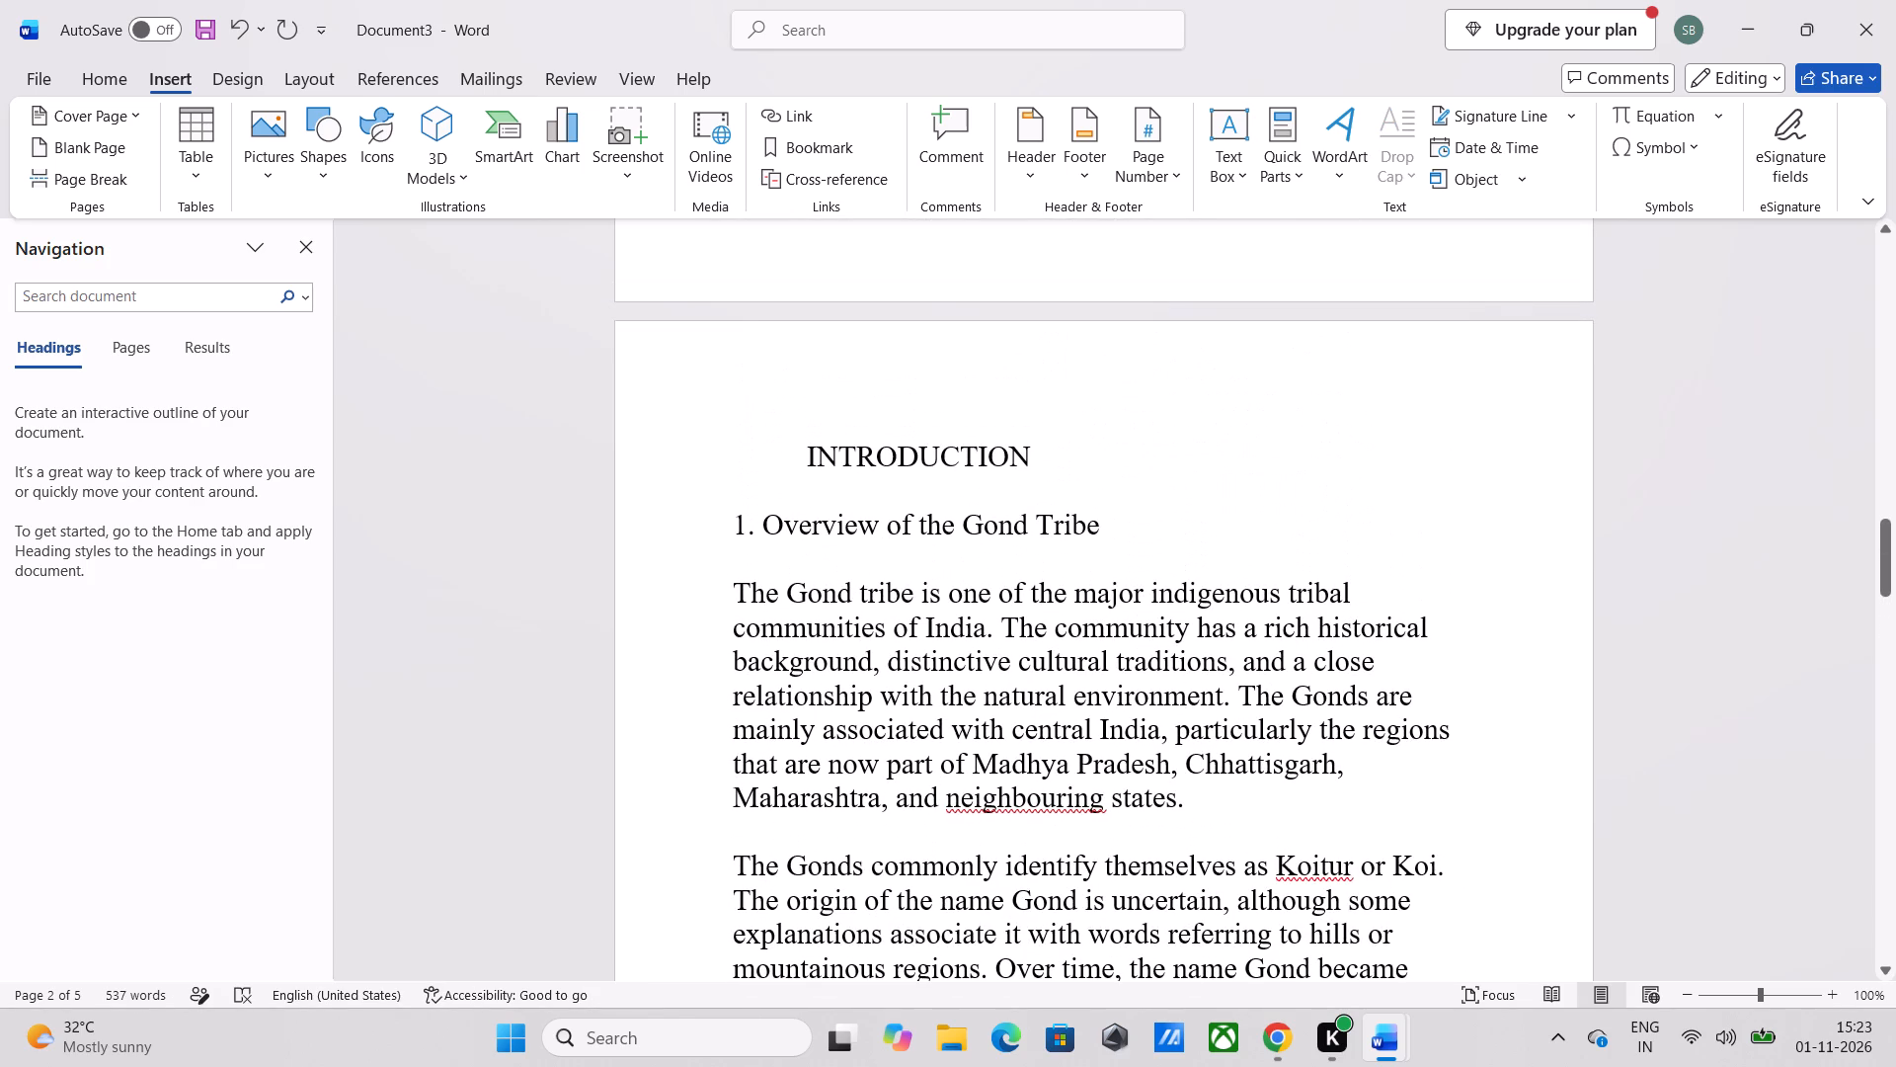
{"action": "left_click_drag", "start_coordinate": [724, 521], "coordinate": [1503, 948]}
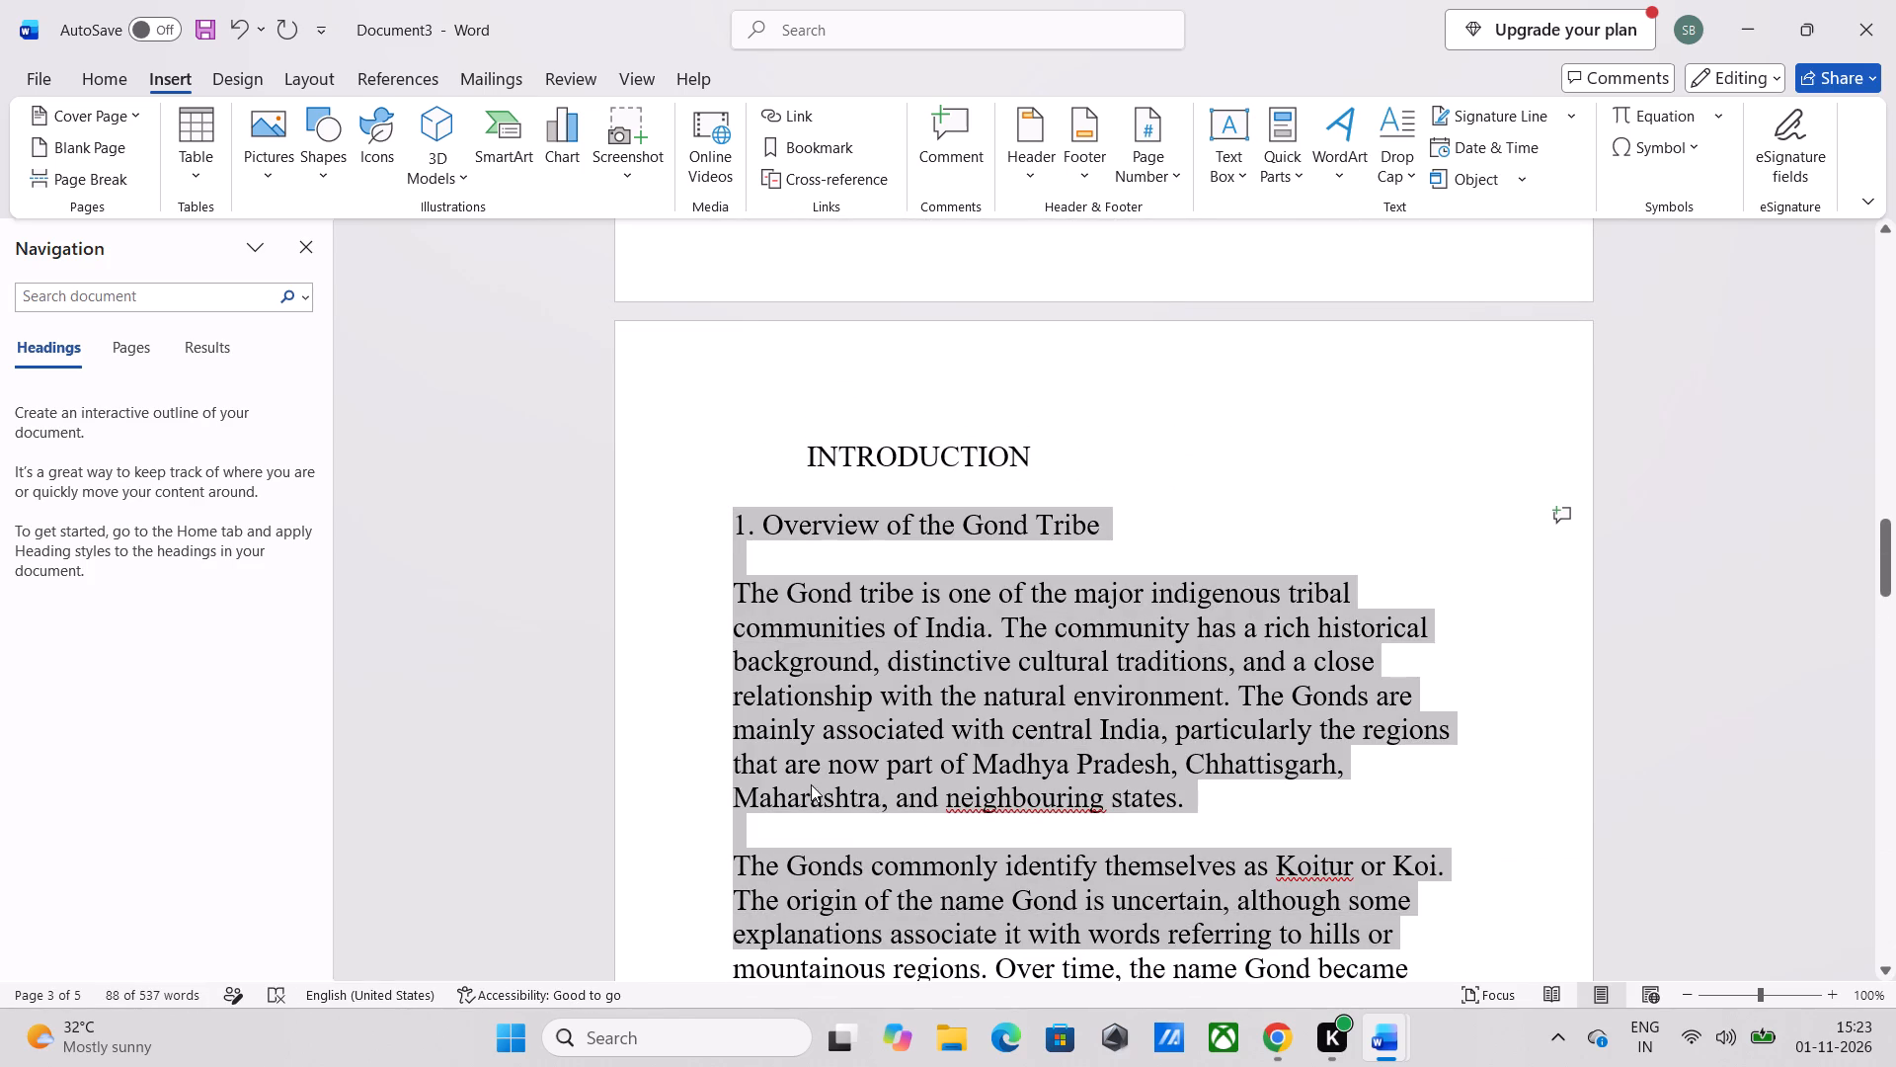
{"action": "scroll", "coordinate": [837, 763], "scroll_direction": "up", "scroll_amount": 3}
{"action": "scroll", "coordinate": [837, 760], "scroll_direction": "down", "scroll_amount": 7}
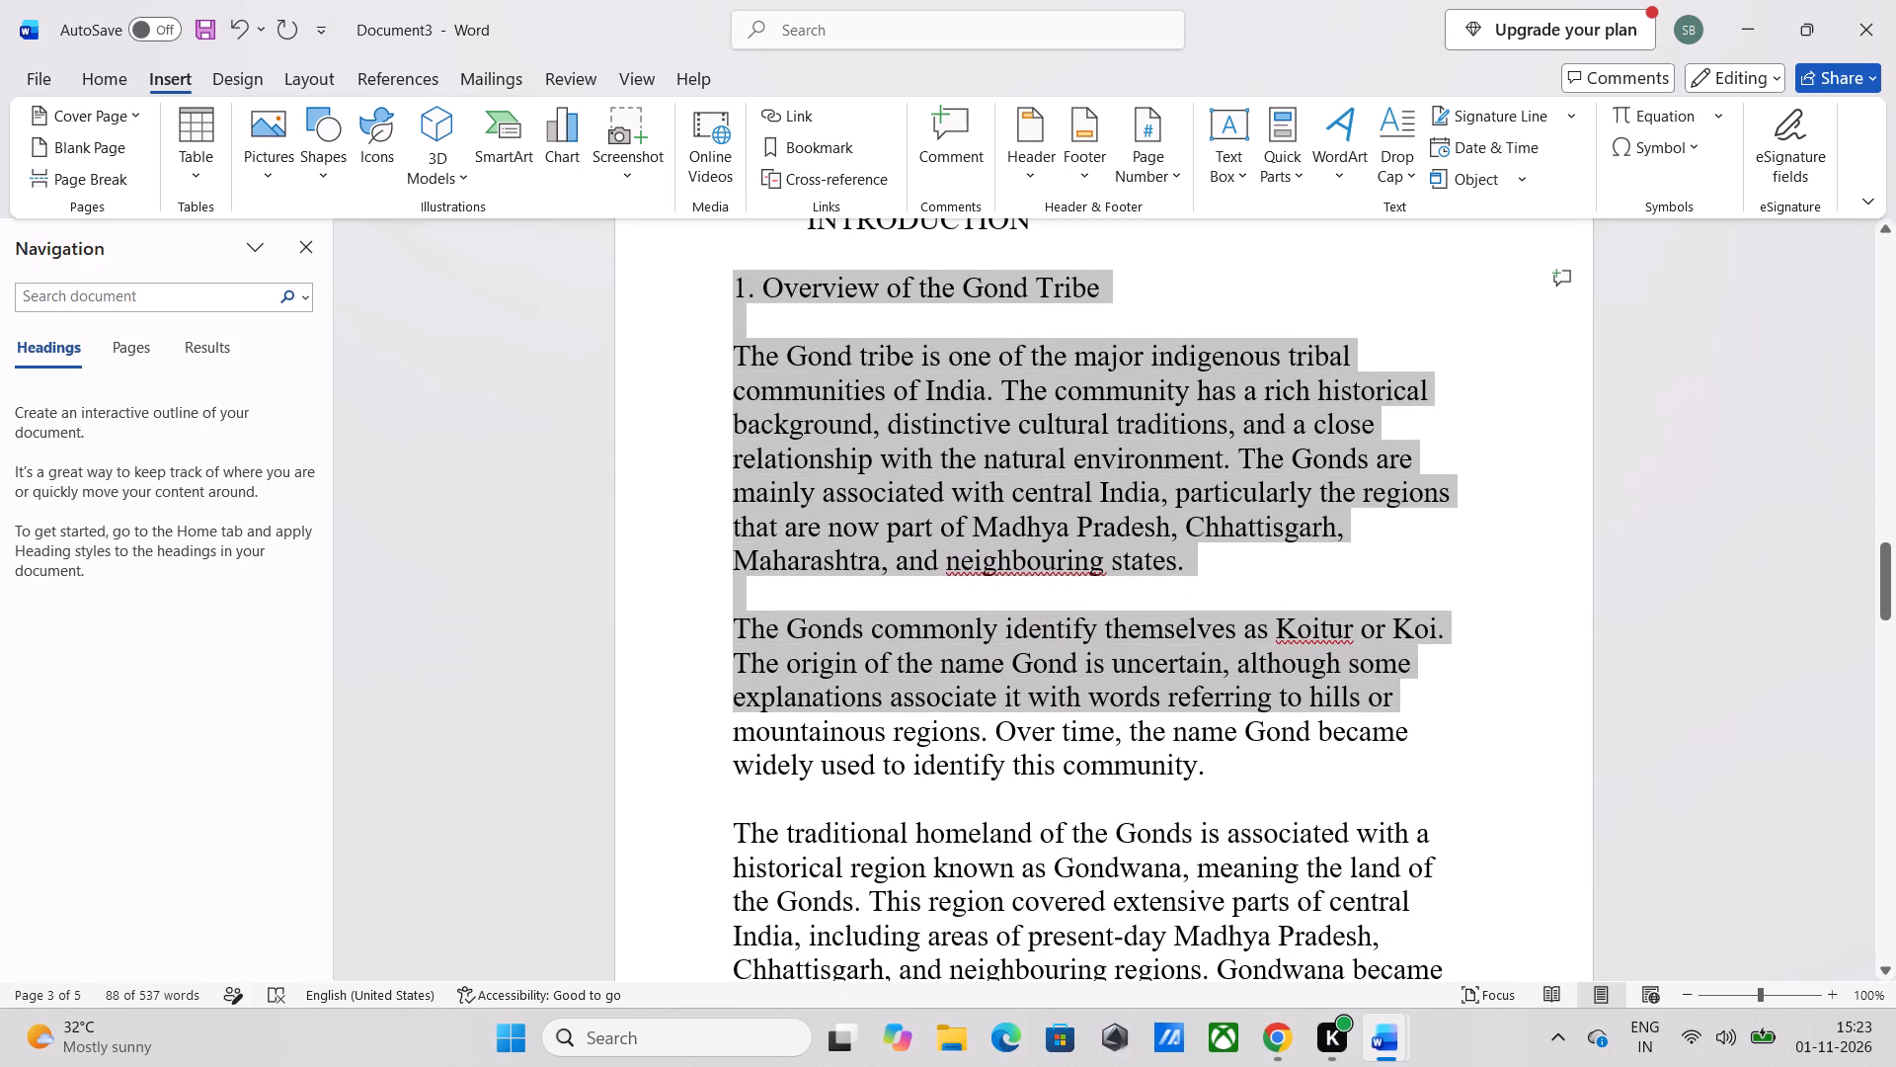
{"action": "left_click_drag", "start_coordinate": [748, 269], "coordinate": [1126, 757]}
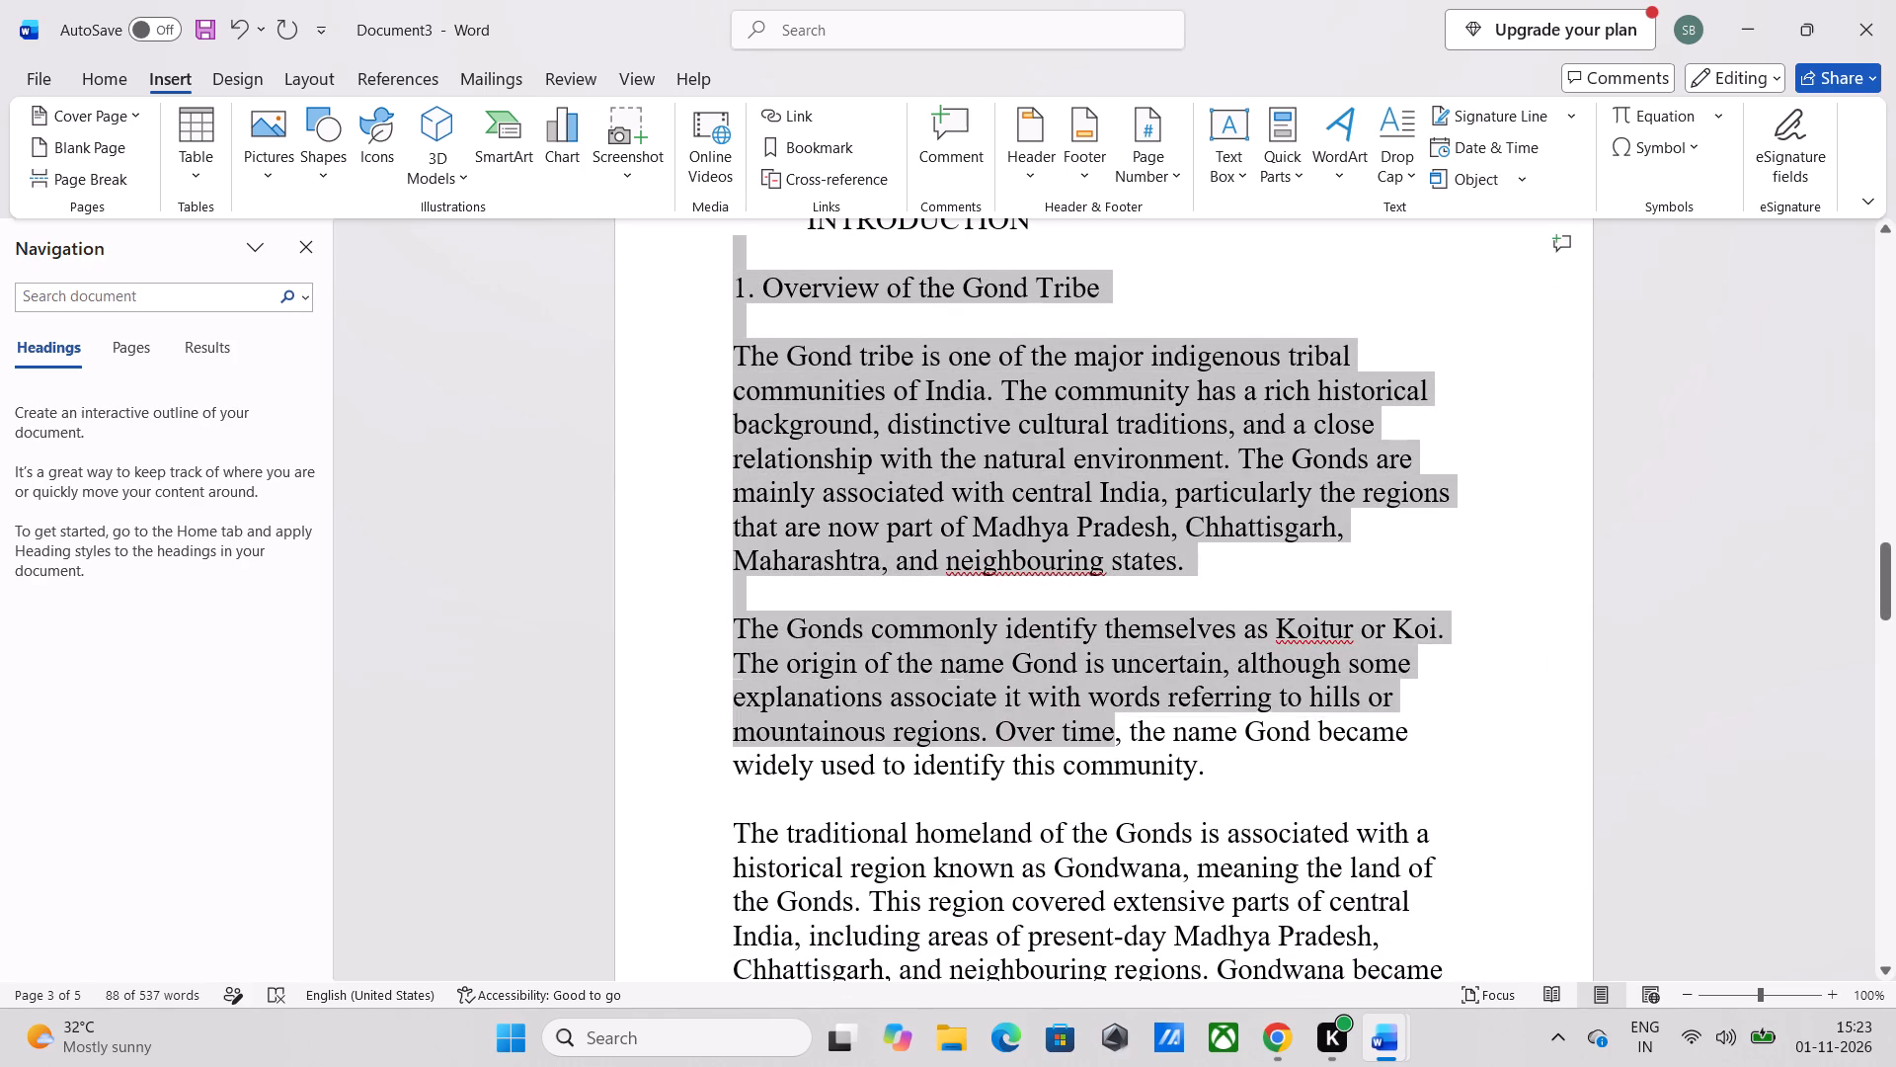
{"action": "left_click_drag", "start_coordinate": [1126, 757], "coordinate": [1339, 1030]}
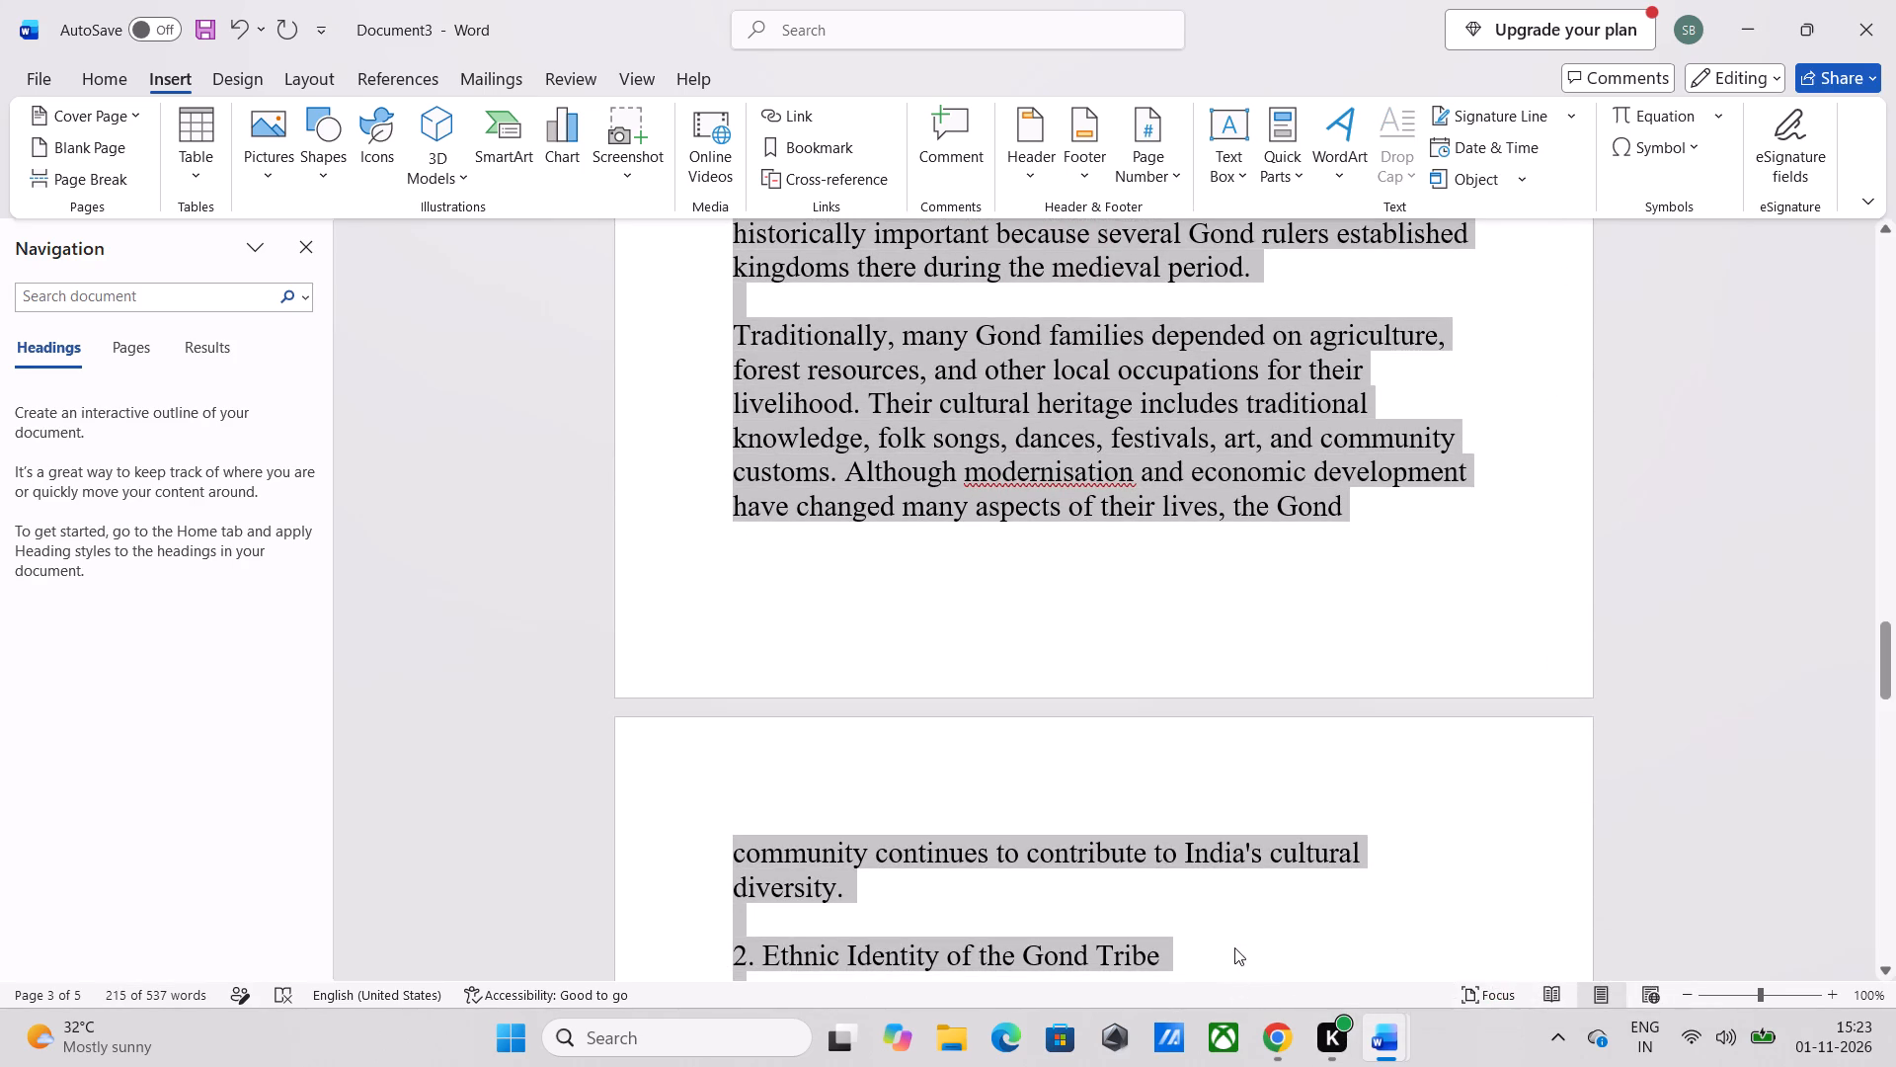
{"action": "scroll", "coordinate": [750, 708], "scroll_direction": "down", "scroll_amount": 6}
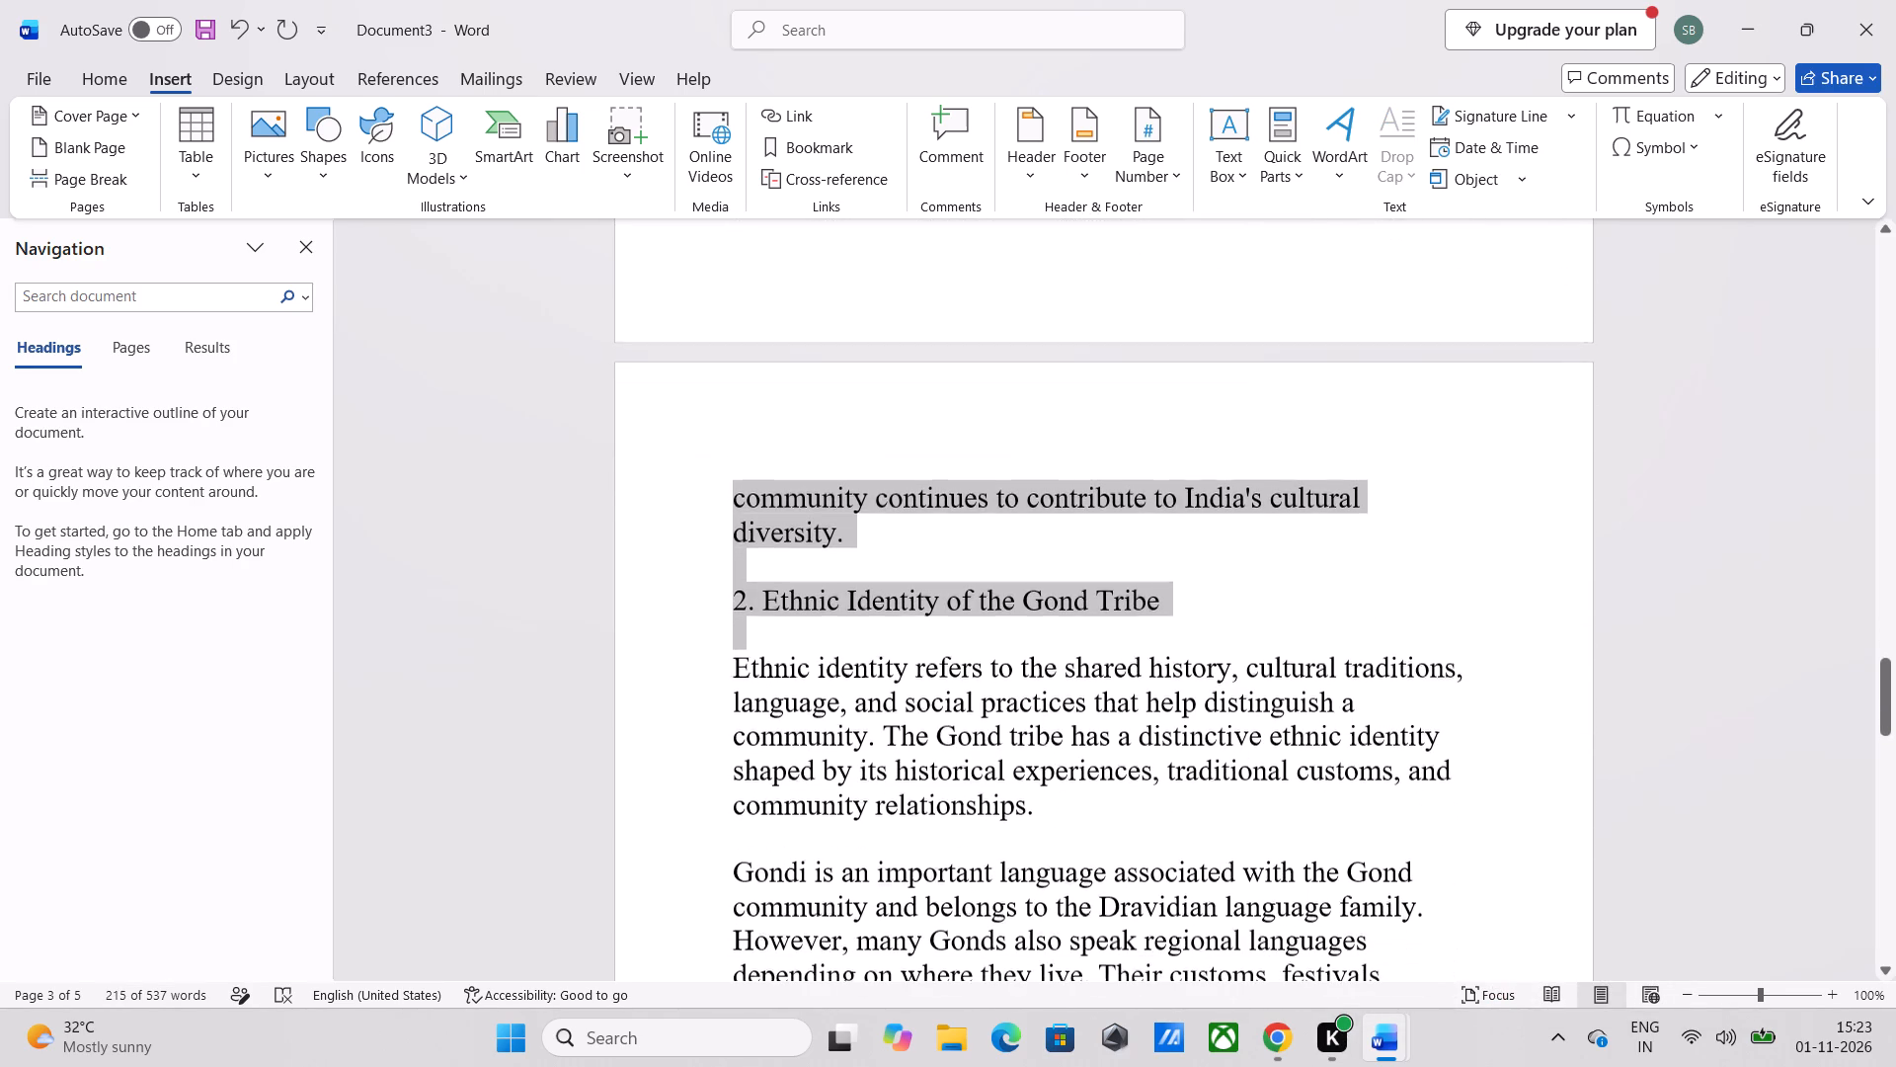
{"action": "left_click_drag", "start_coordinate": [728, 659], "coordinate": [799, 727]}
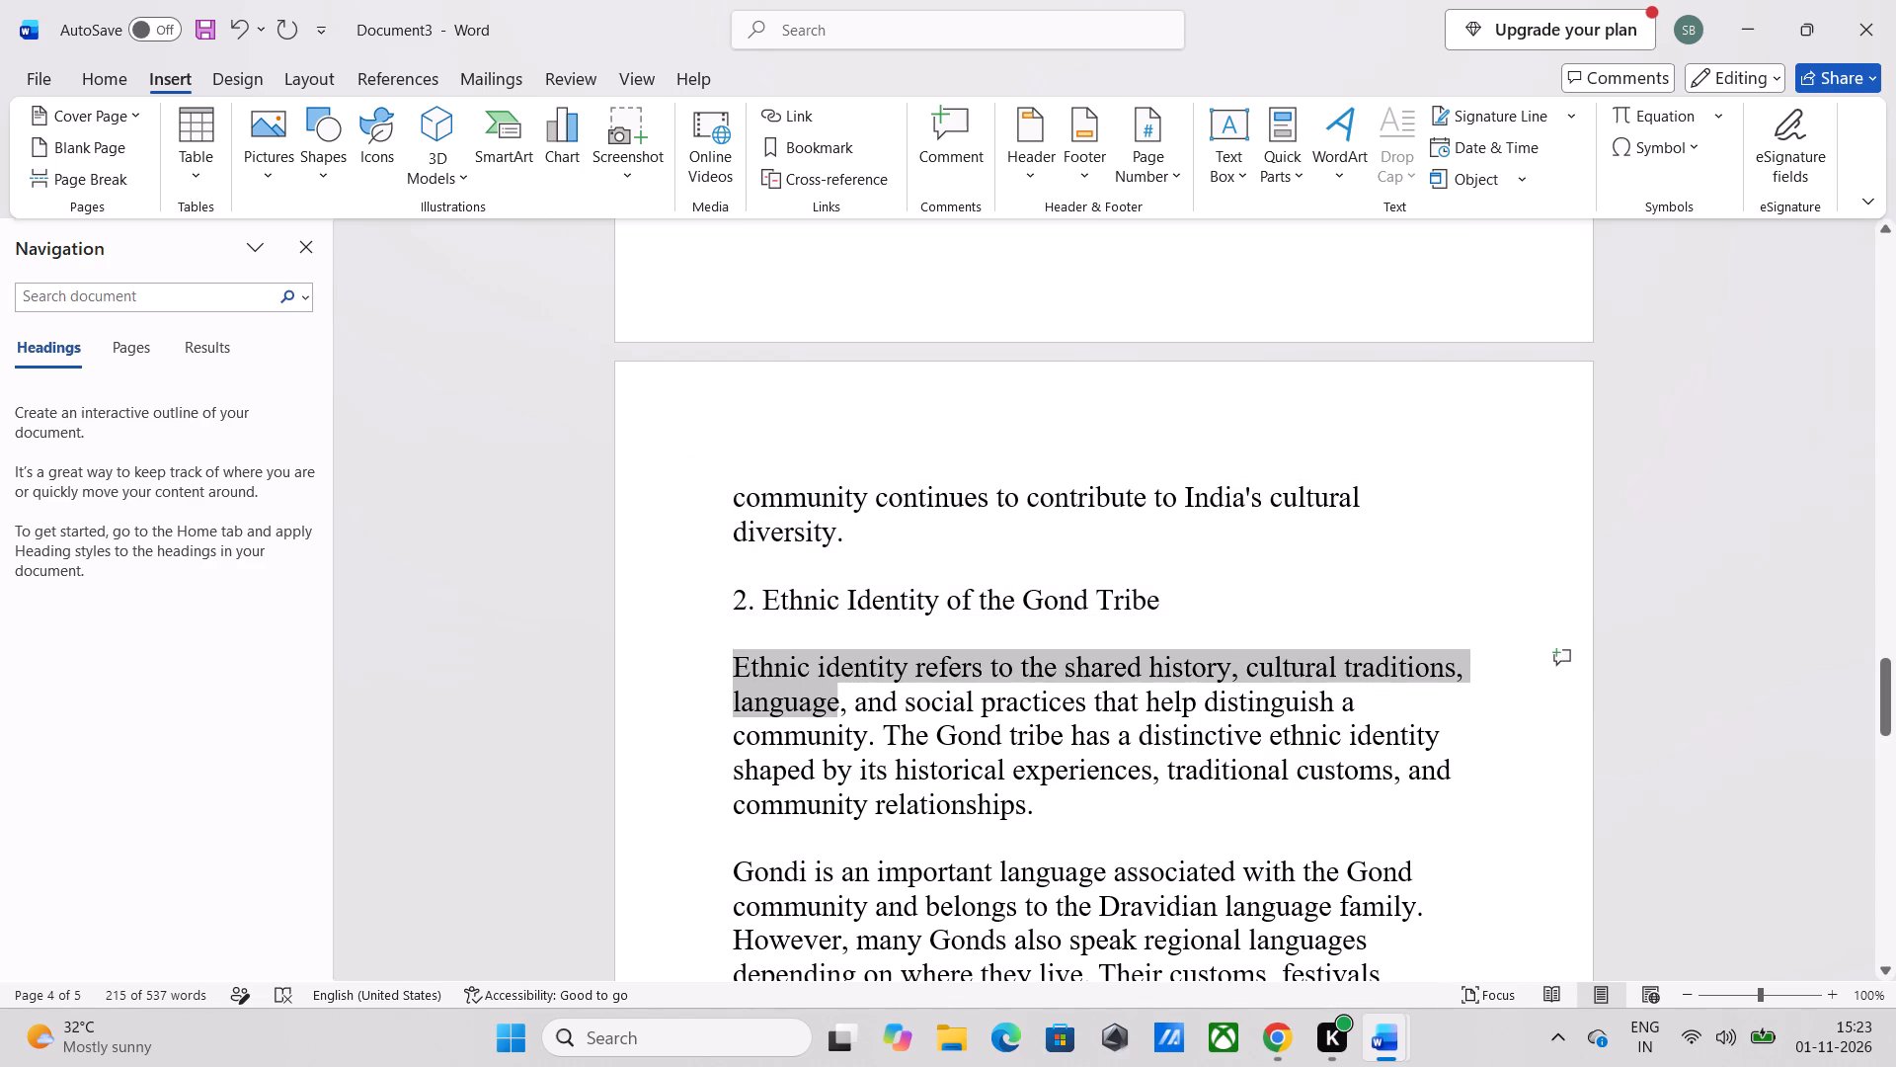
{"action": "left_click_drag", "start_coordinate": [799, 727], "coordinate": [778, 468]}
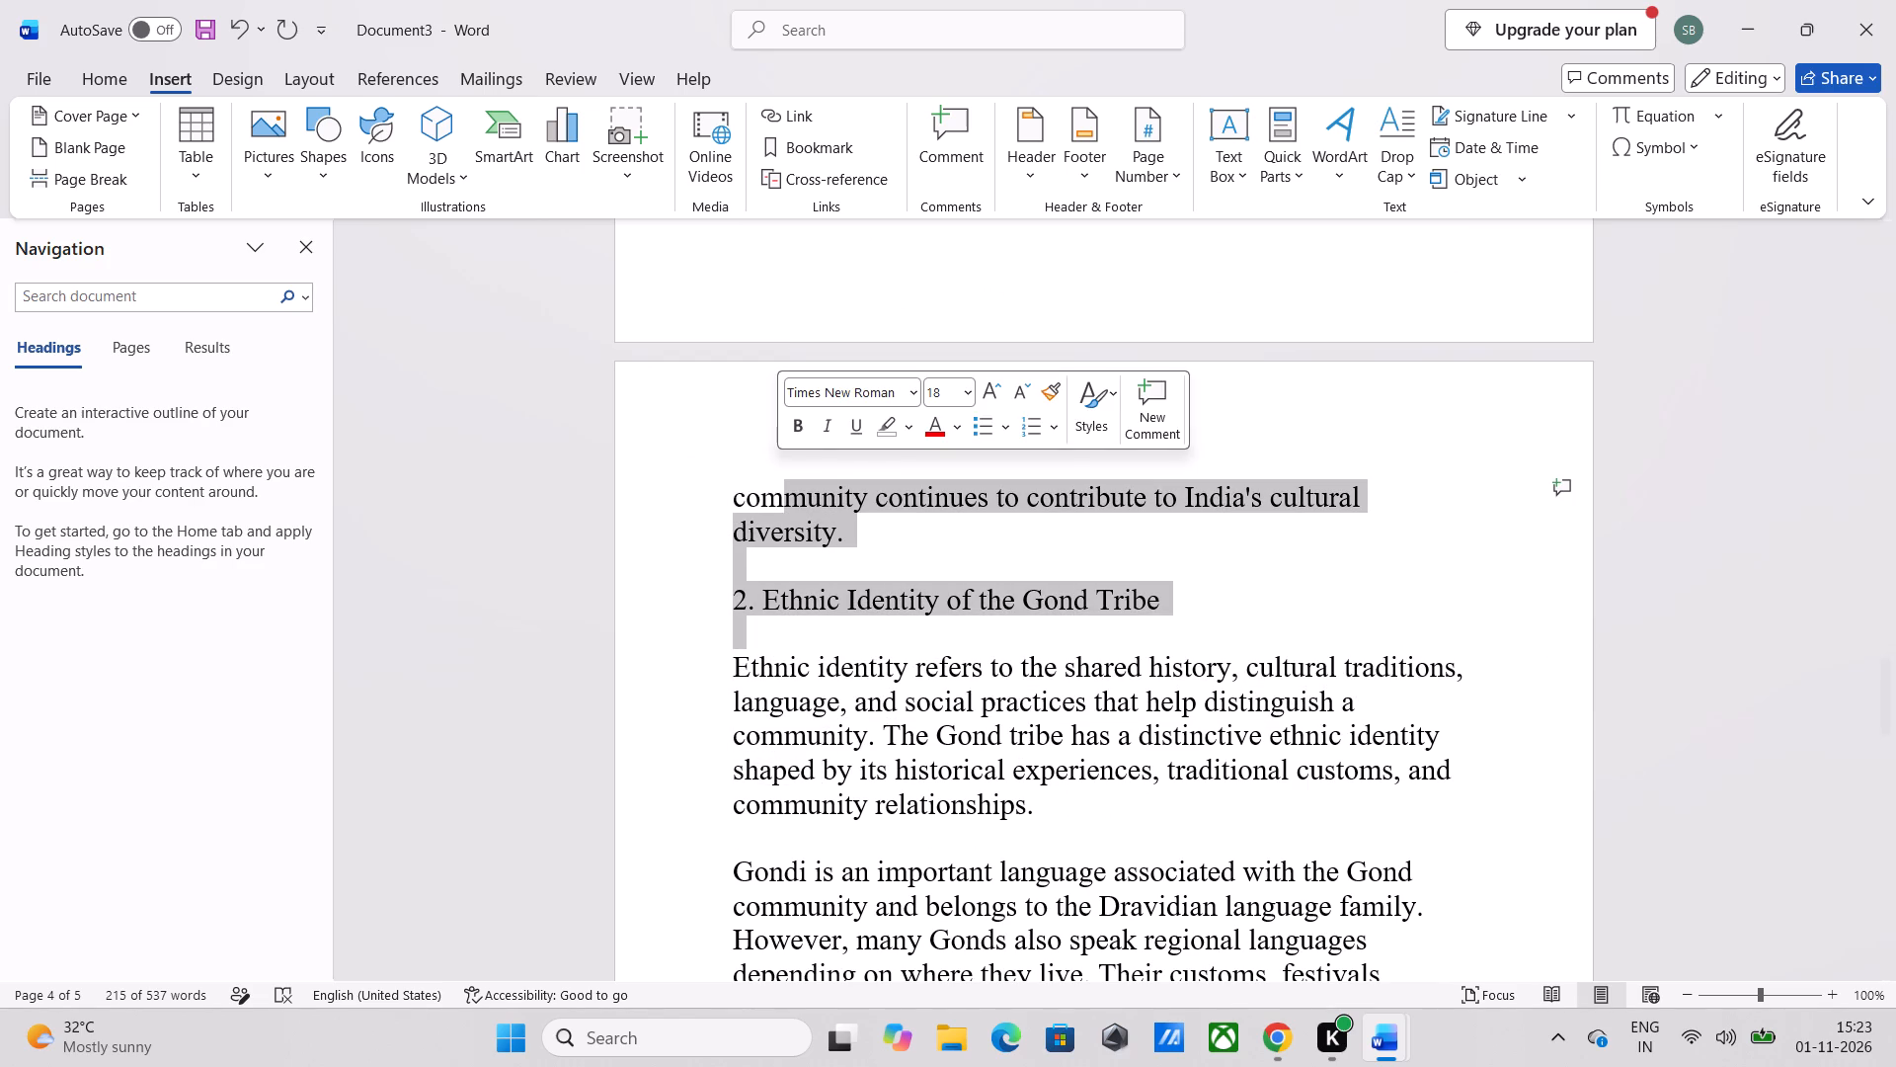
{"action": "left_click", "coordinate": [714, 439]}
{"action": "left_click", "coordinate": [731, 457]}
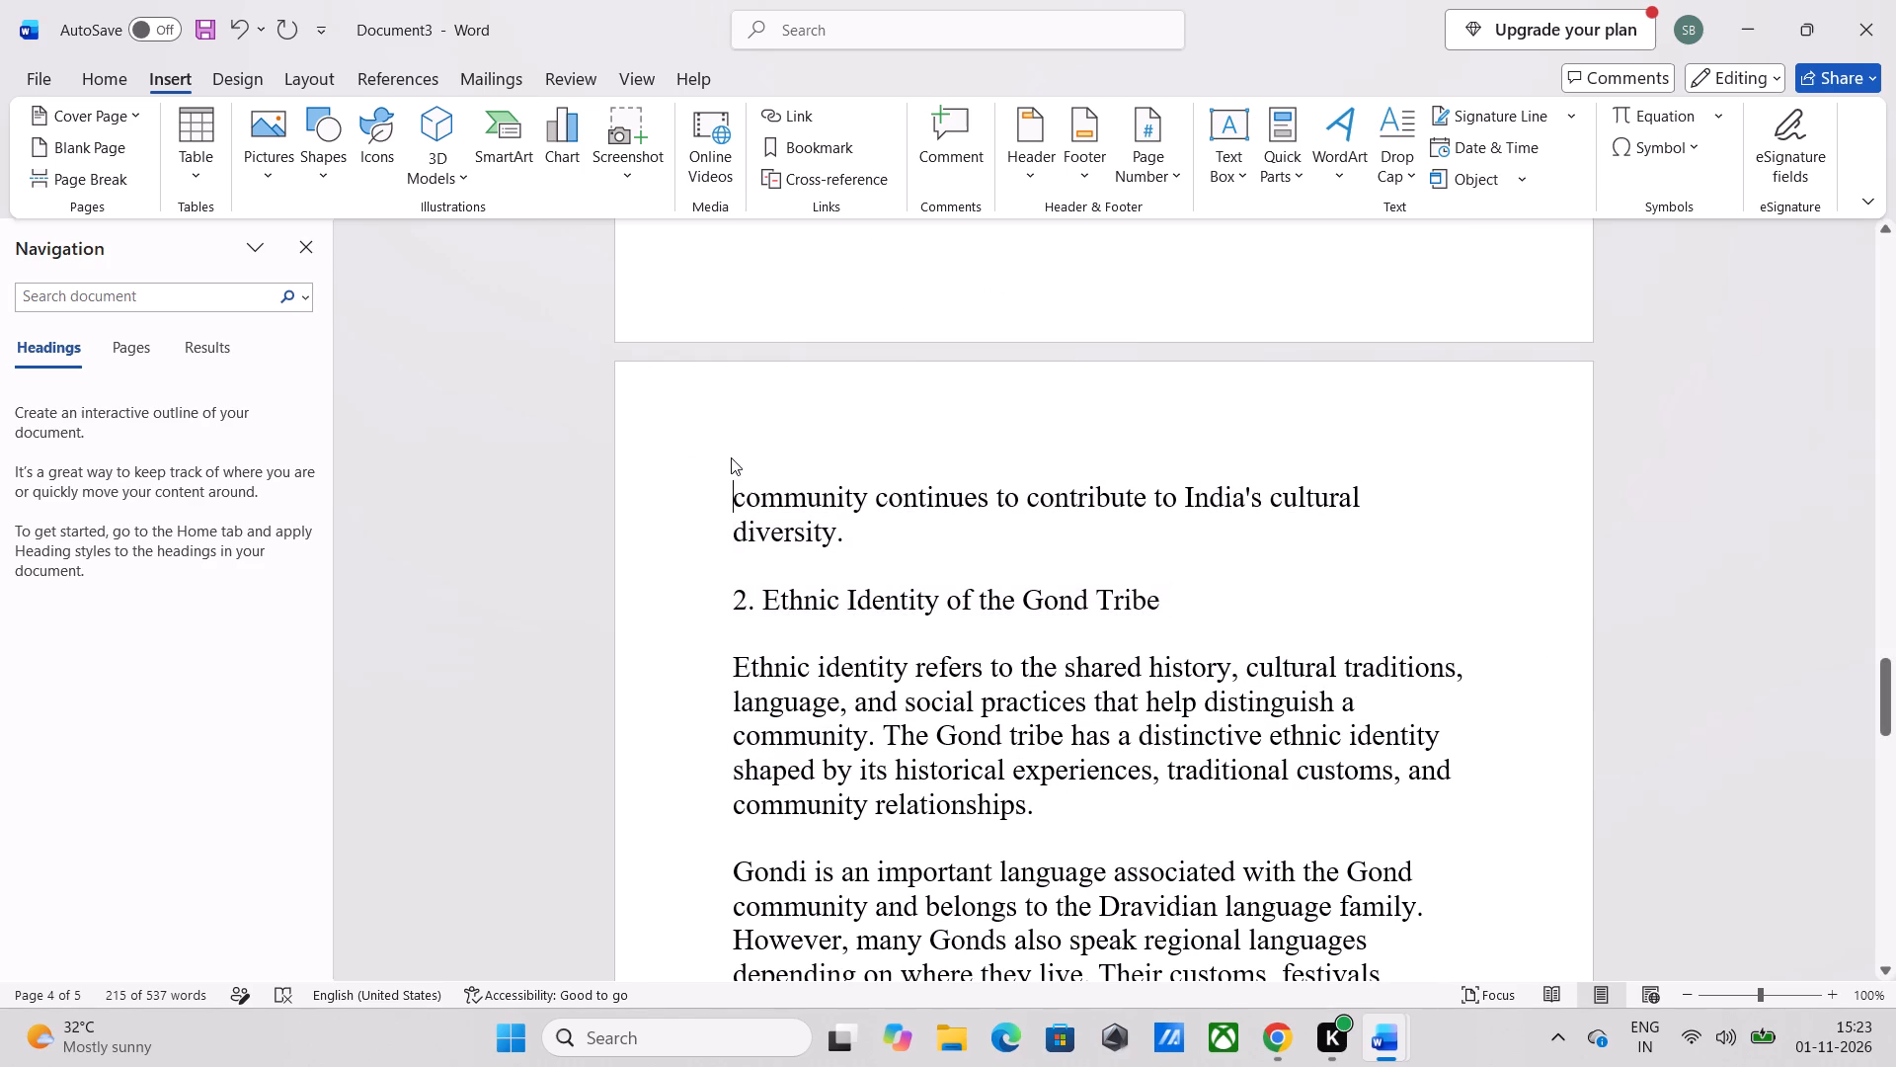
Set the introduction's body text, from "1. Overview of the Gond Tribe" through the final paragraph, in the Gabriola font.
{"action": "scroll", "coordinate": [733, 431], "scroll_direction": "up", "scroll_amount": 19}
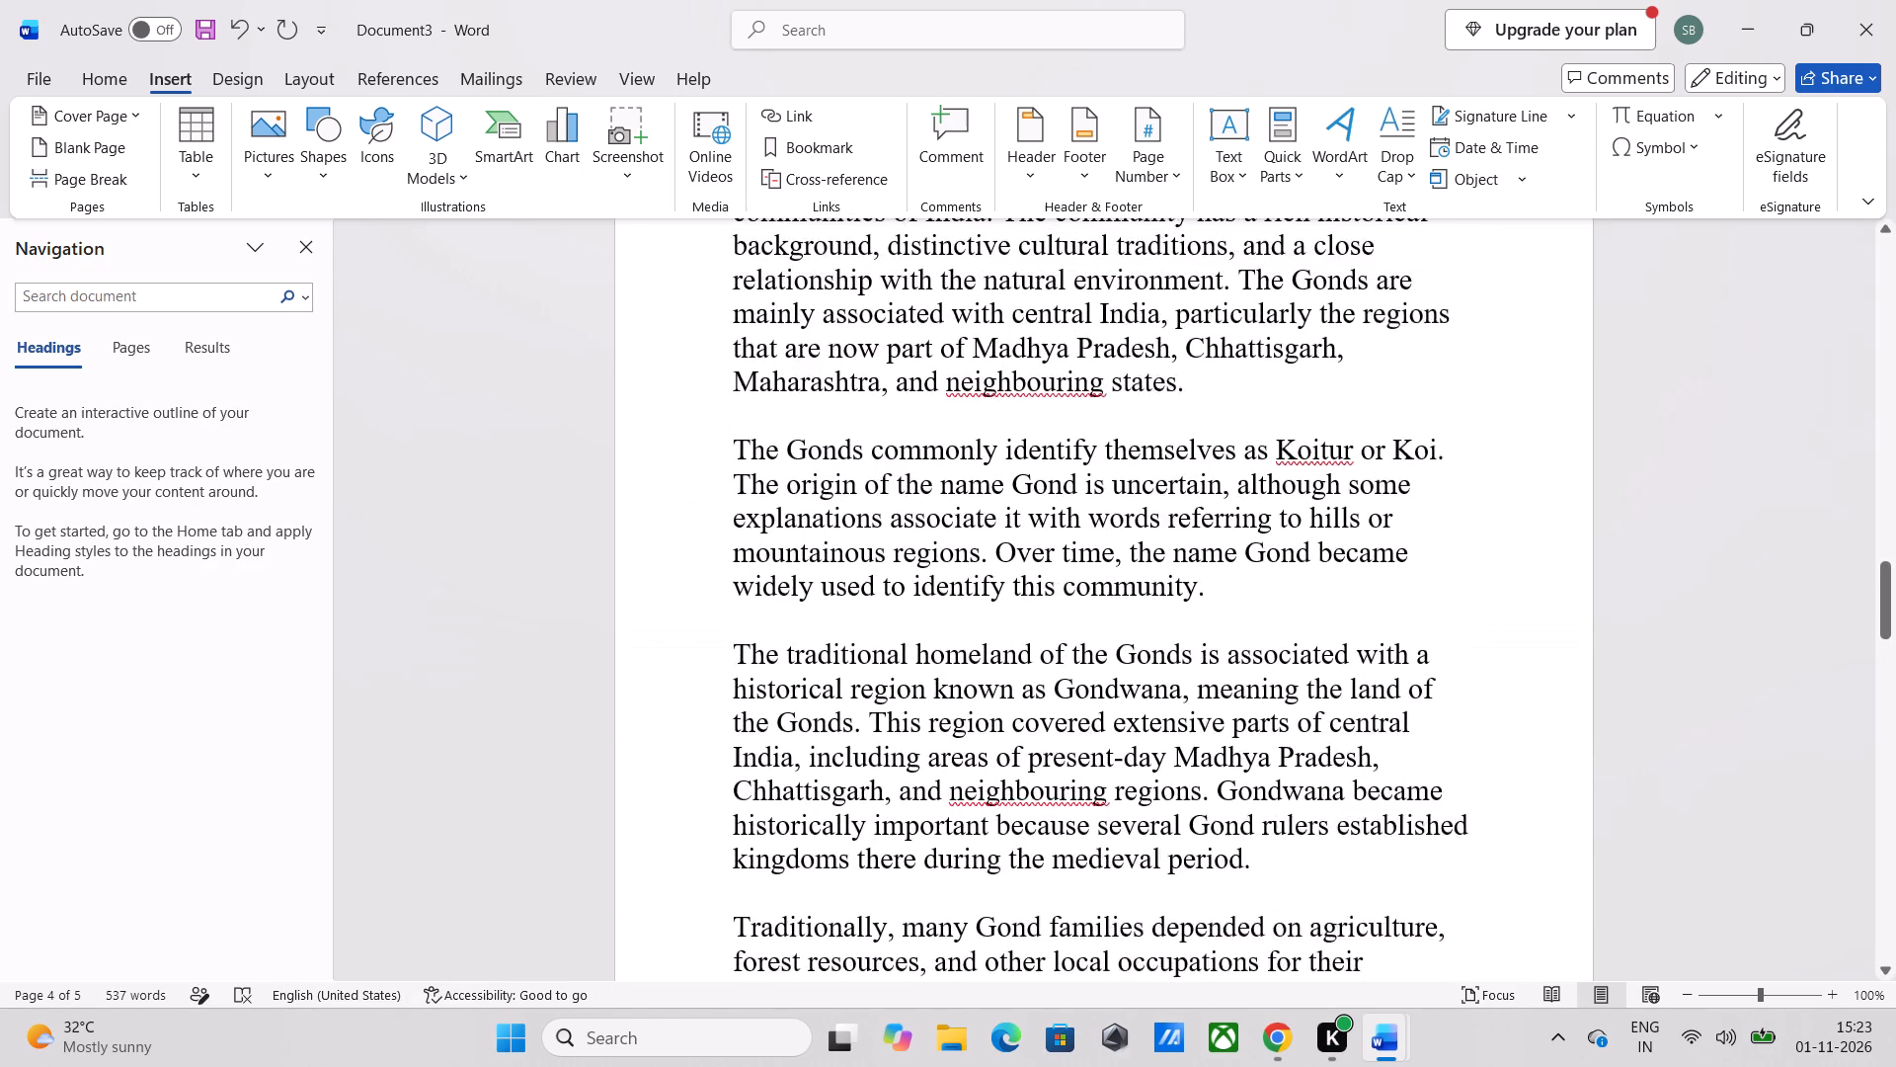
{"action": "scroll", "coordinate": [710, 402], "scroll_direction": "up", "scroll_amount": 2}
{"action": "scroll", "coordinate": [878, 441], "scroll_direction": "down", "scroll_amount": 14}
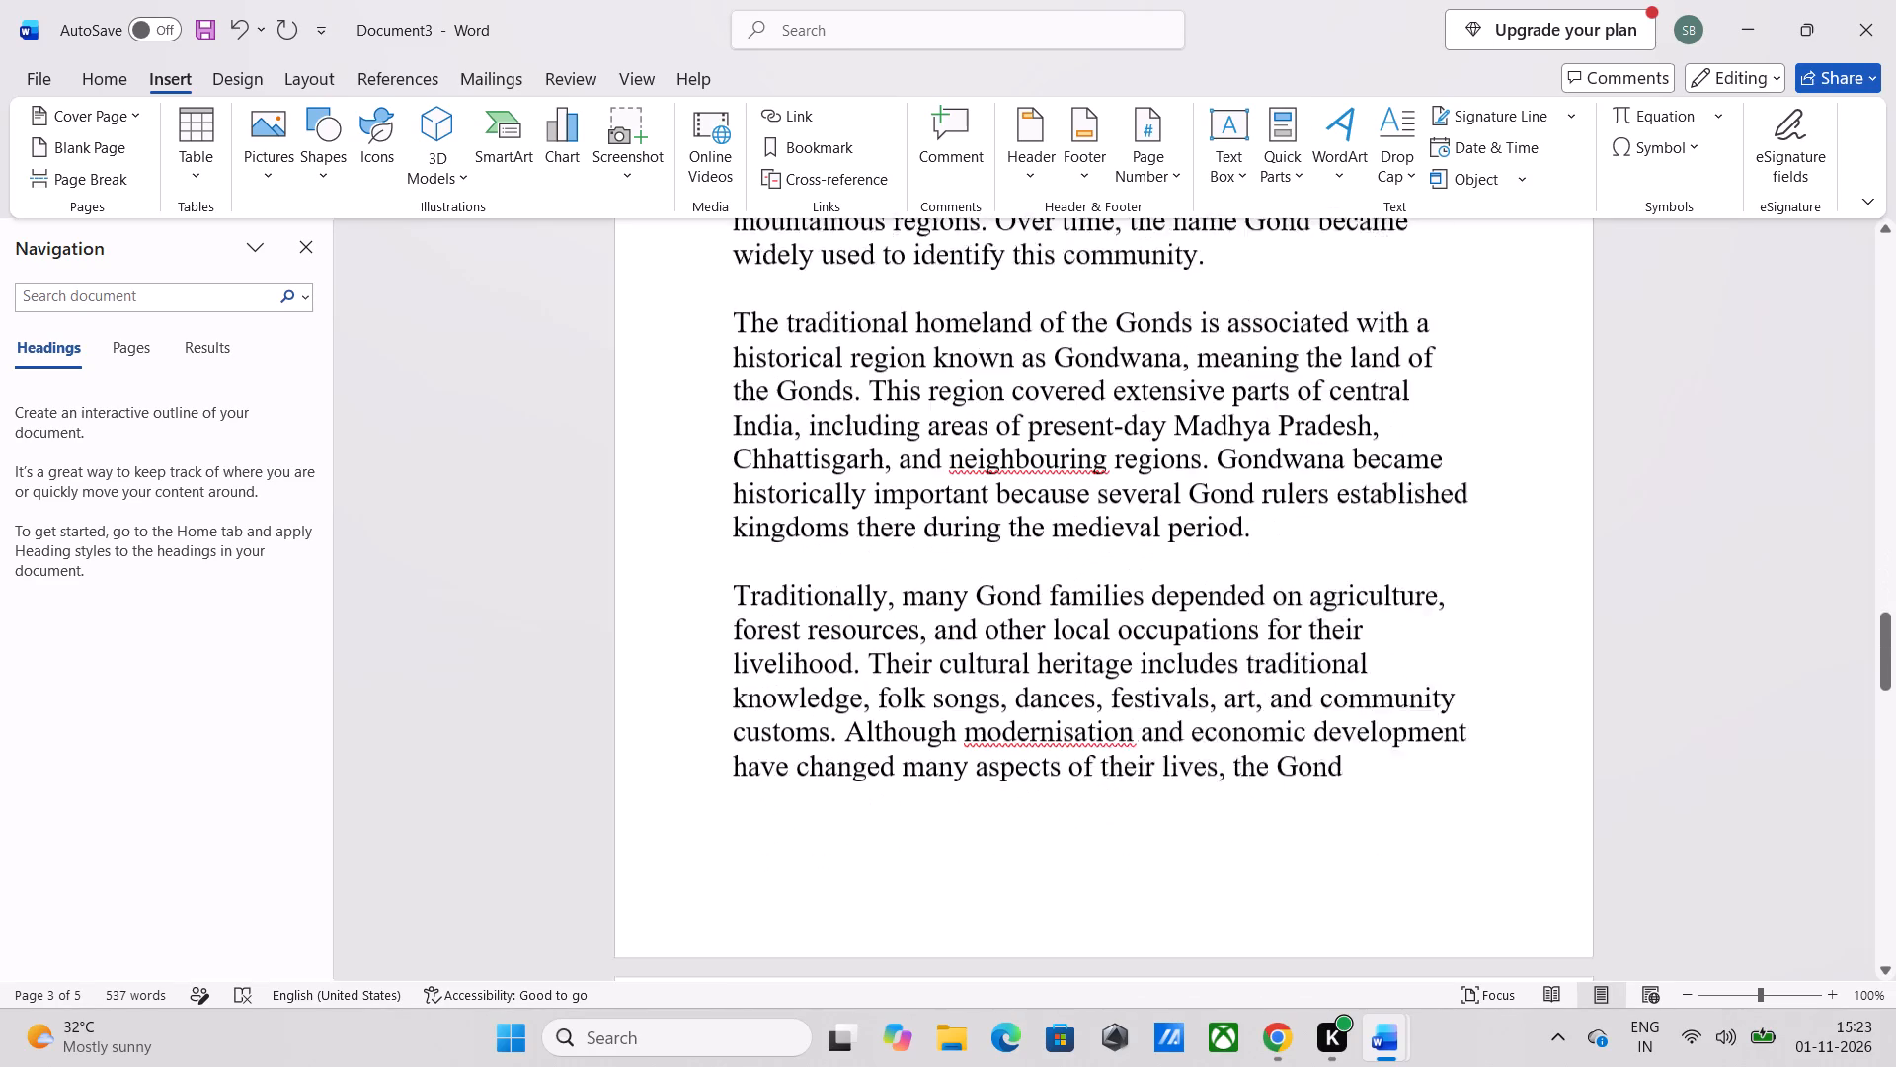
{"action": "scroll", "coordinate": [877, 465], "scroll_direction": "up", "scroll_amount": 14}
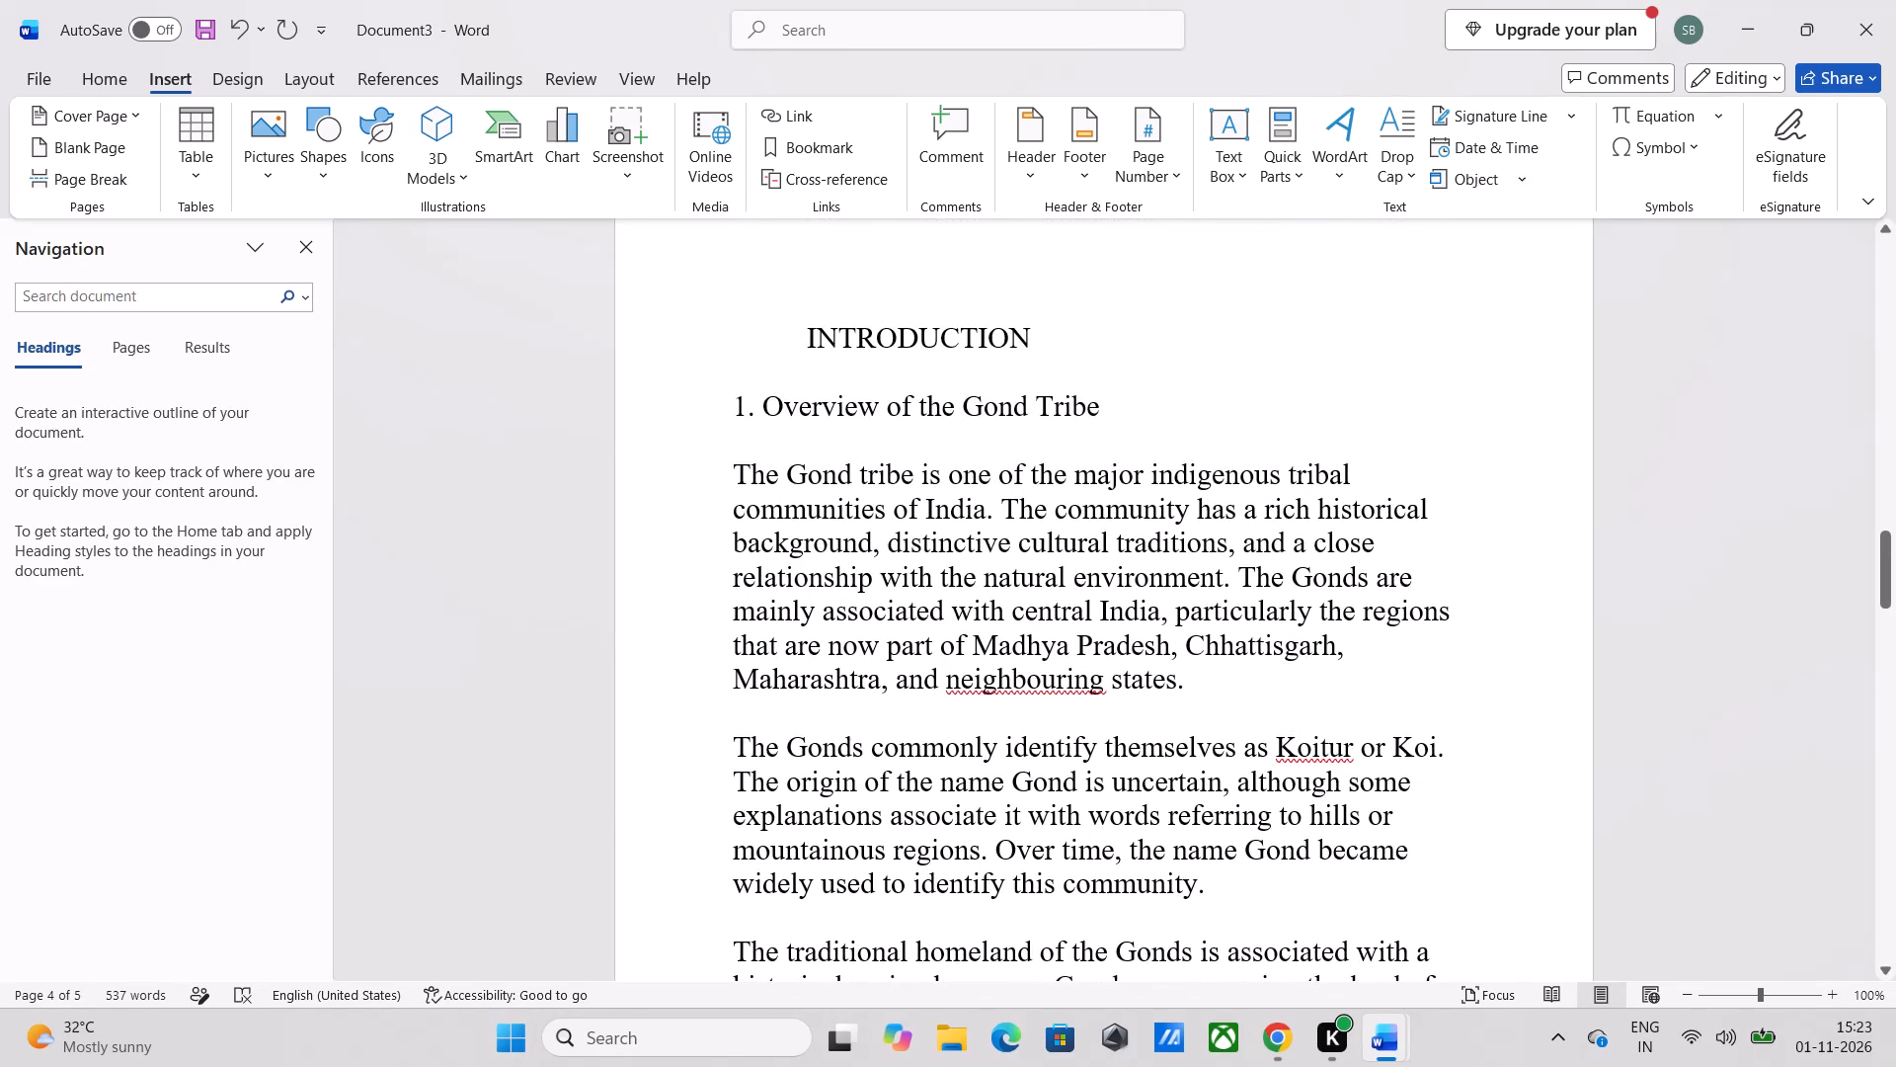
{"action": "left_click_drag", "start_coordinate": [721, 402], "coordinate": [912, 719]}
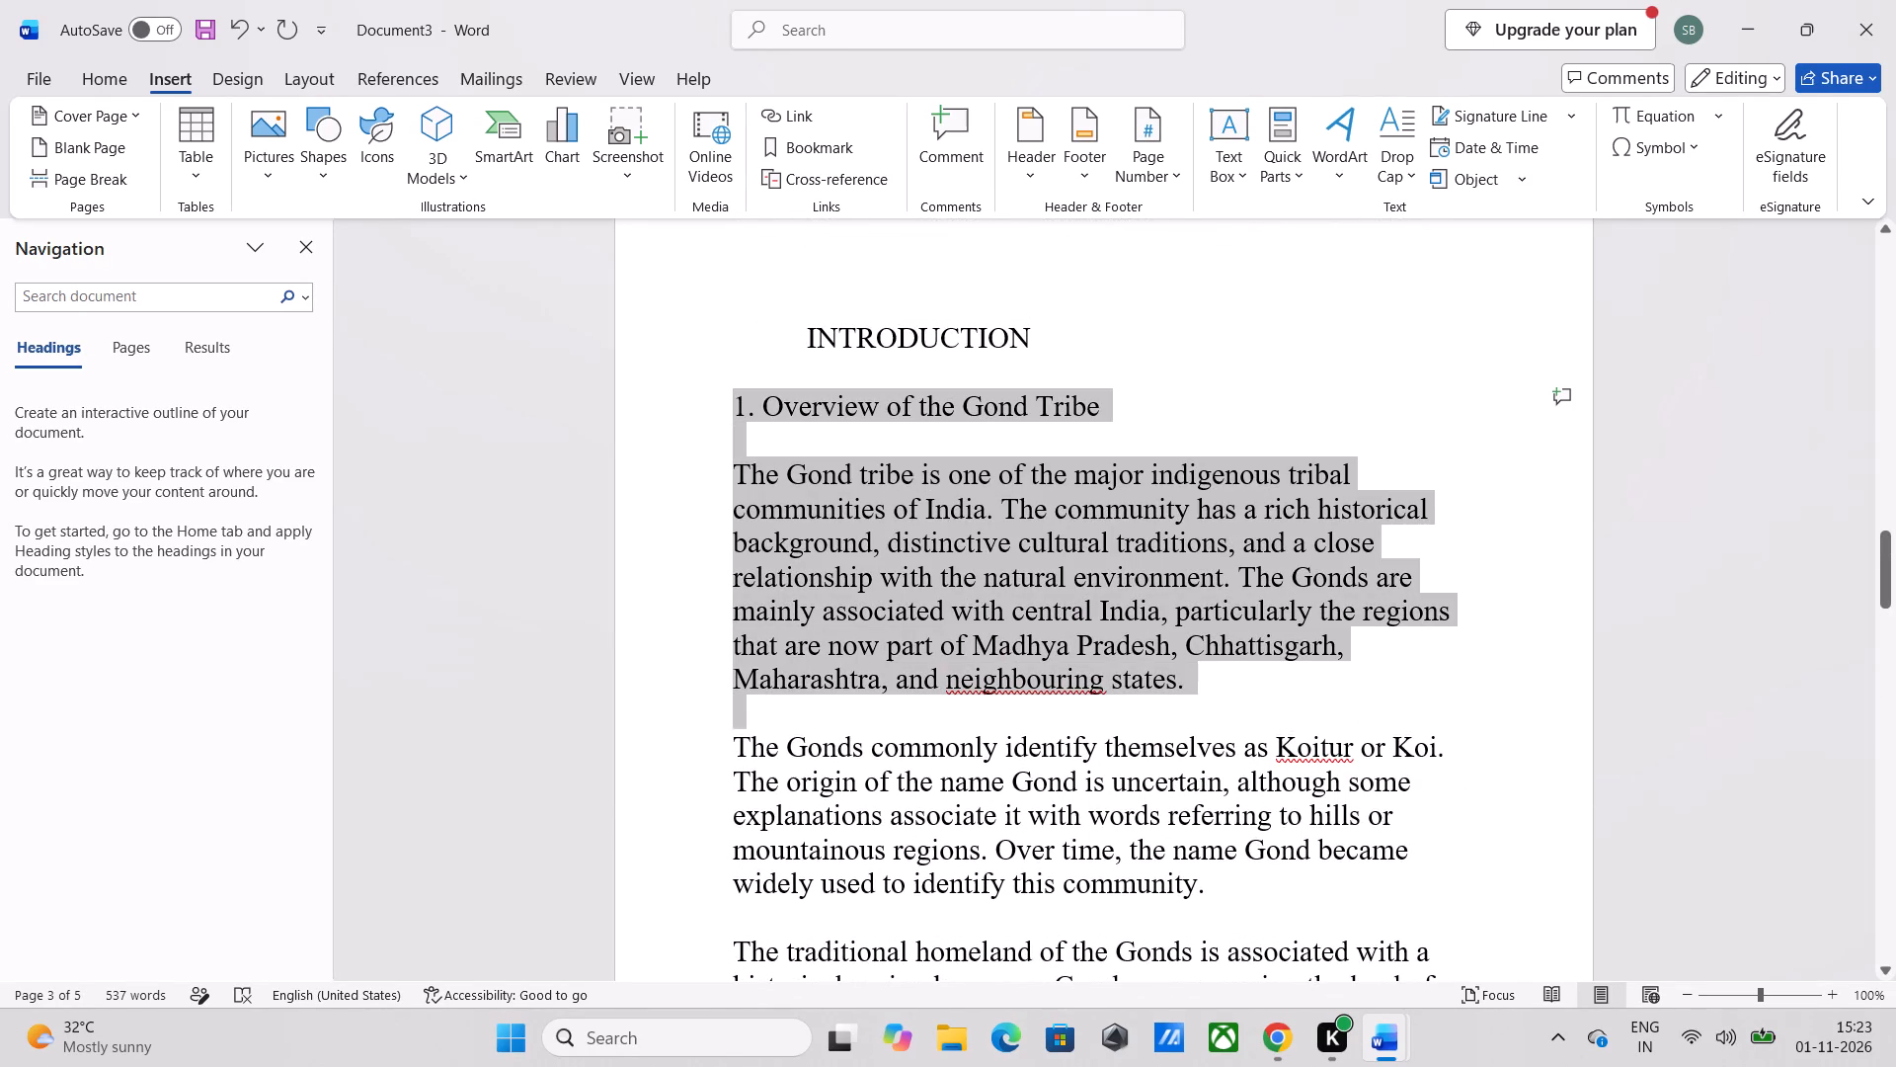
{"action": "left_click_drag", "start_coordinate": [912, 719], "coordinate": [1107, 988]}
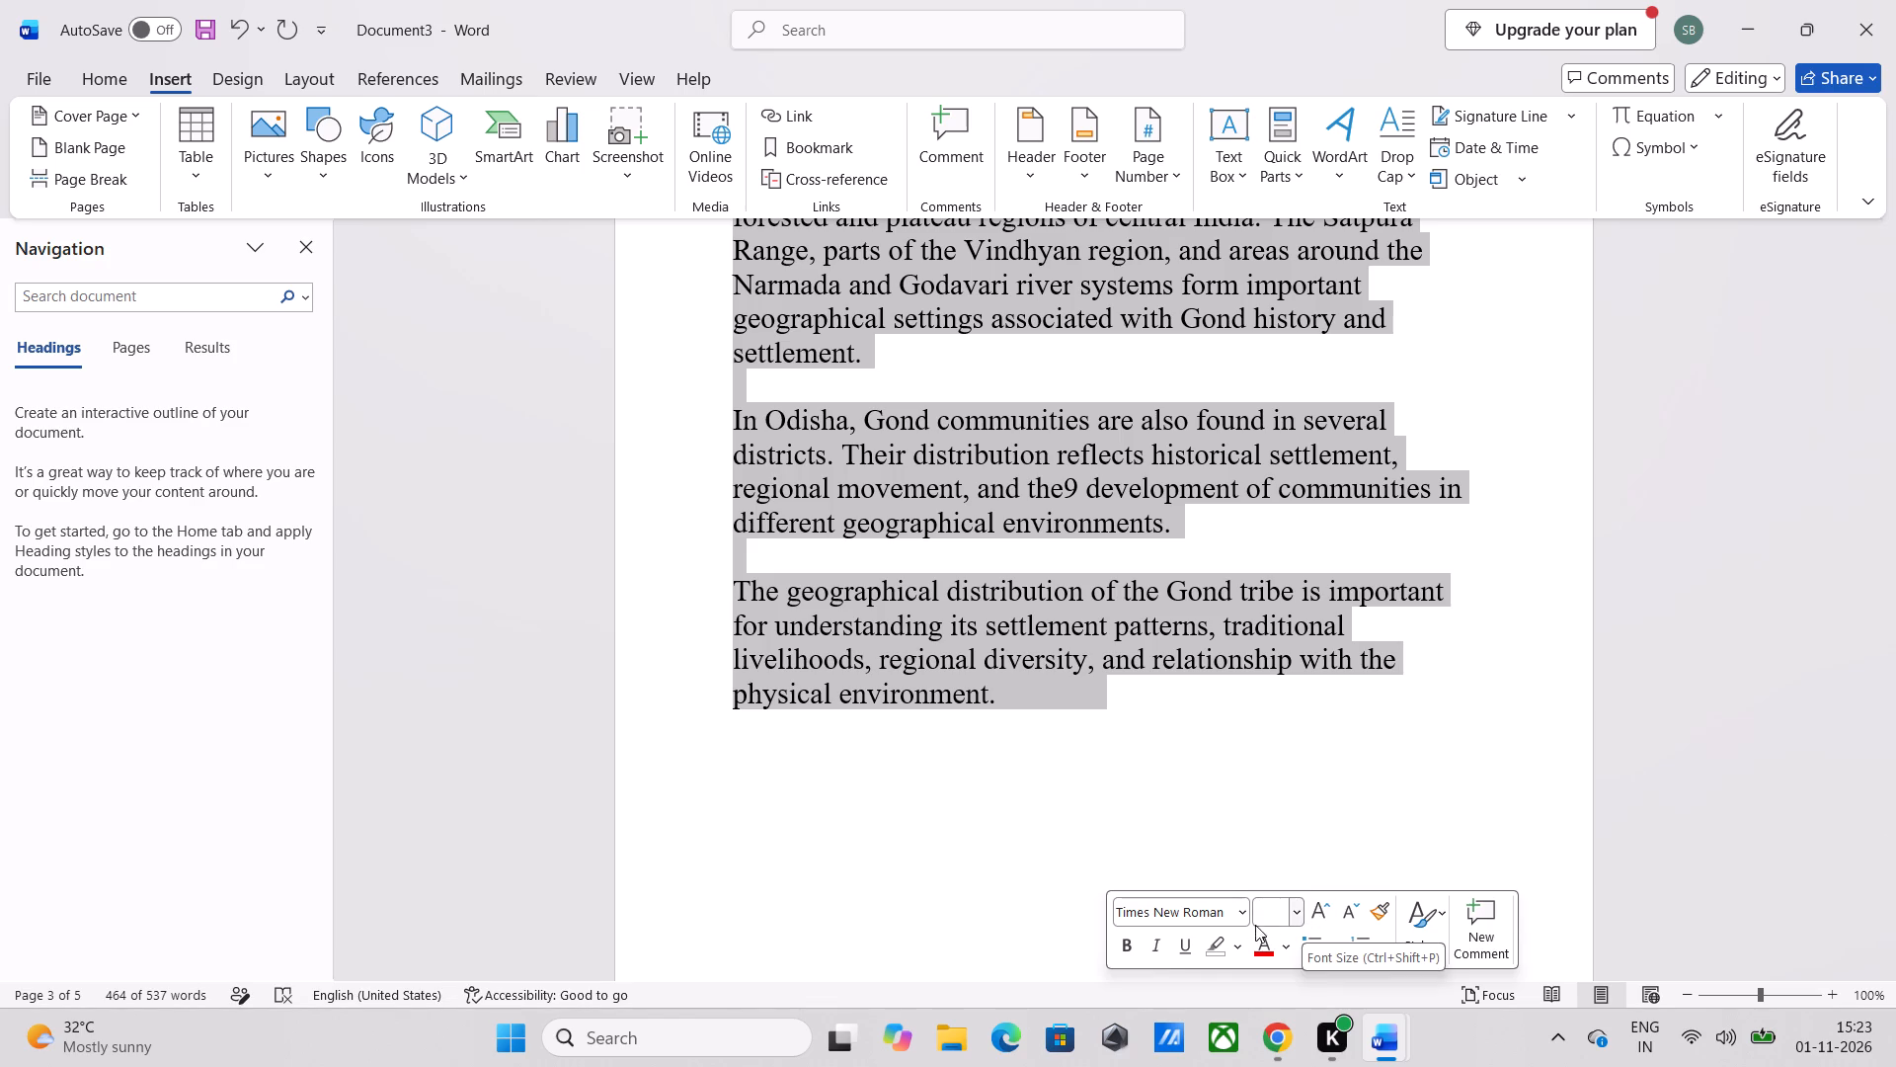
{"action": "left_click", "coordinate": [1236, 907]}
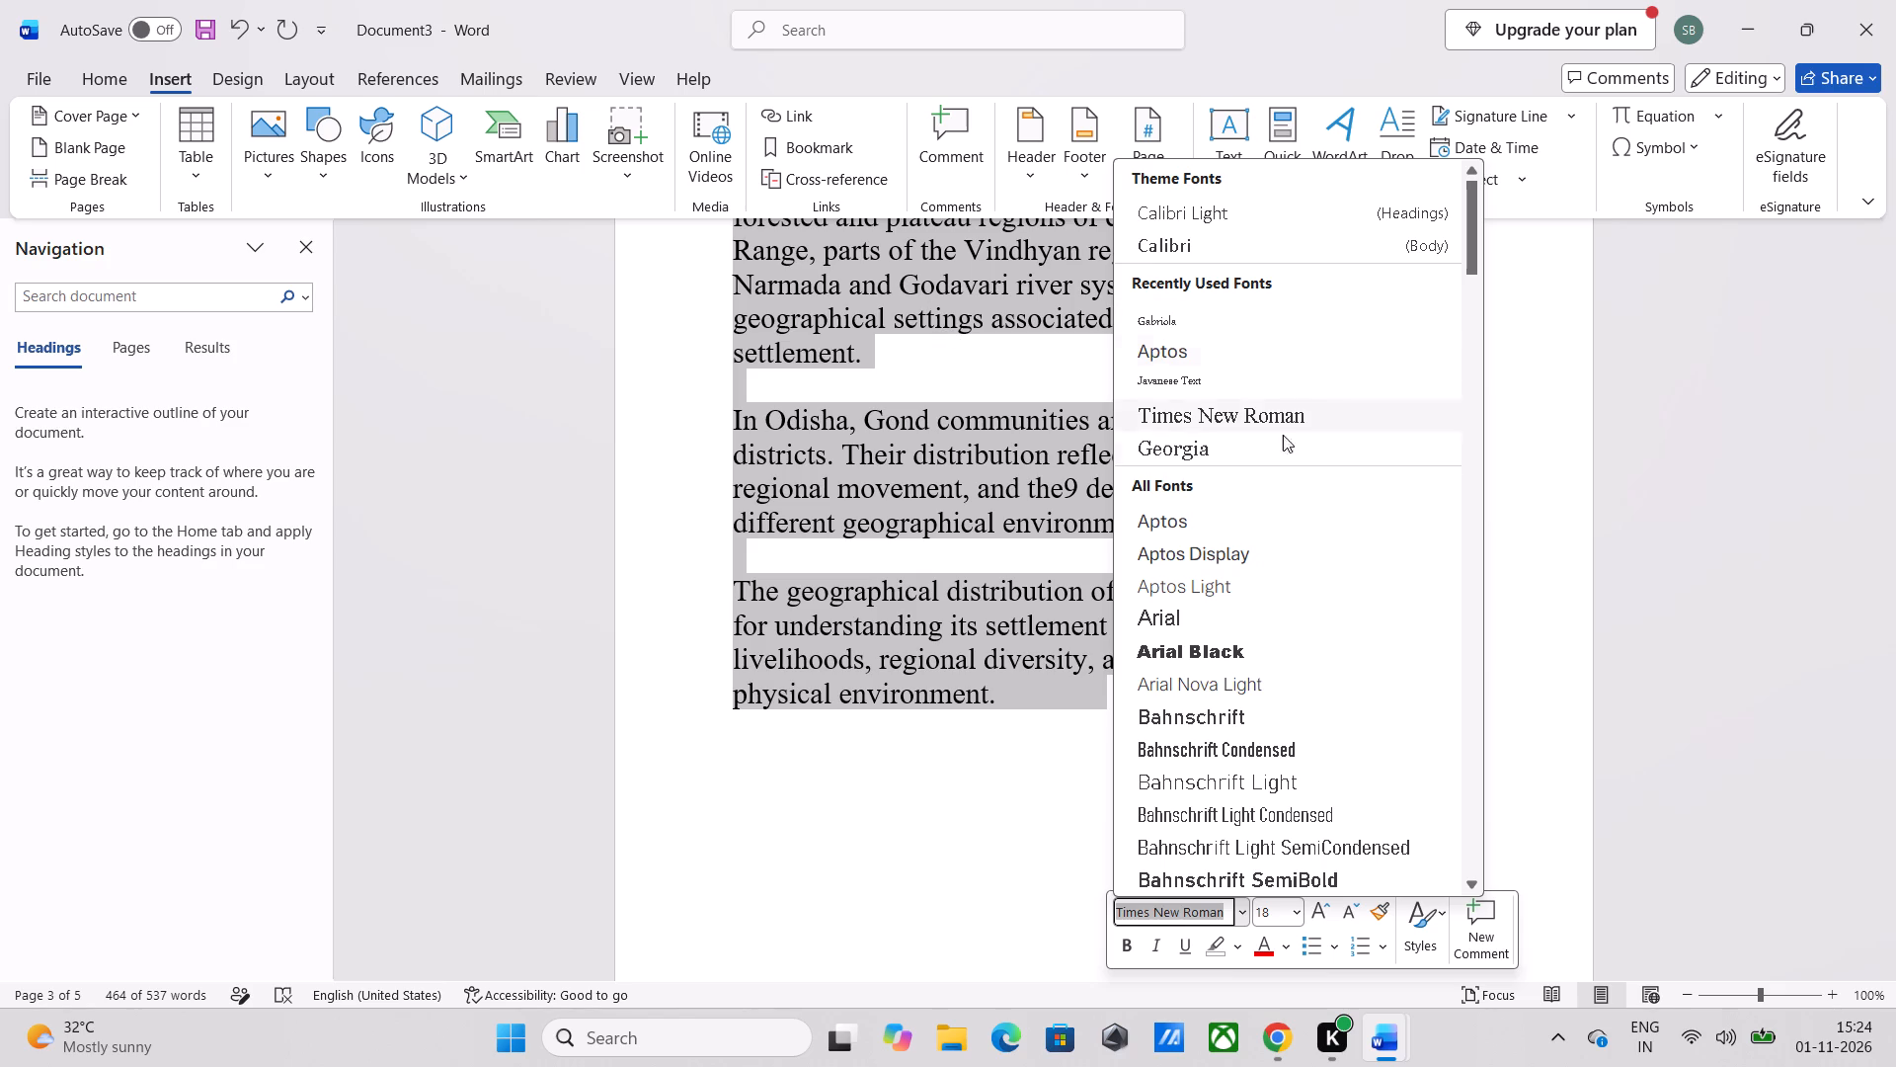
{"action": "scroll", "coordinate": [1237, 474], "scroll_direction": "down", "scroll_amount": 5}
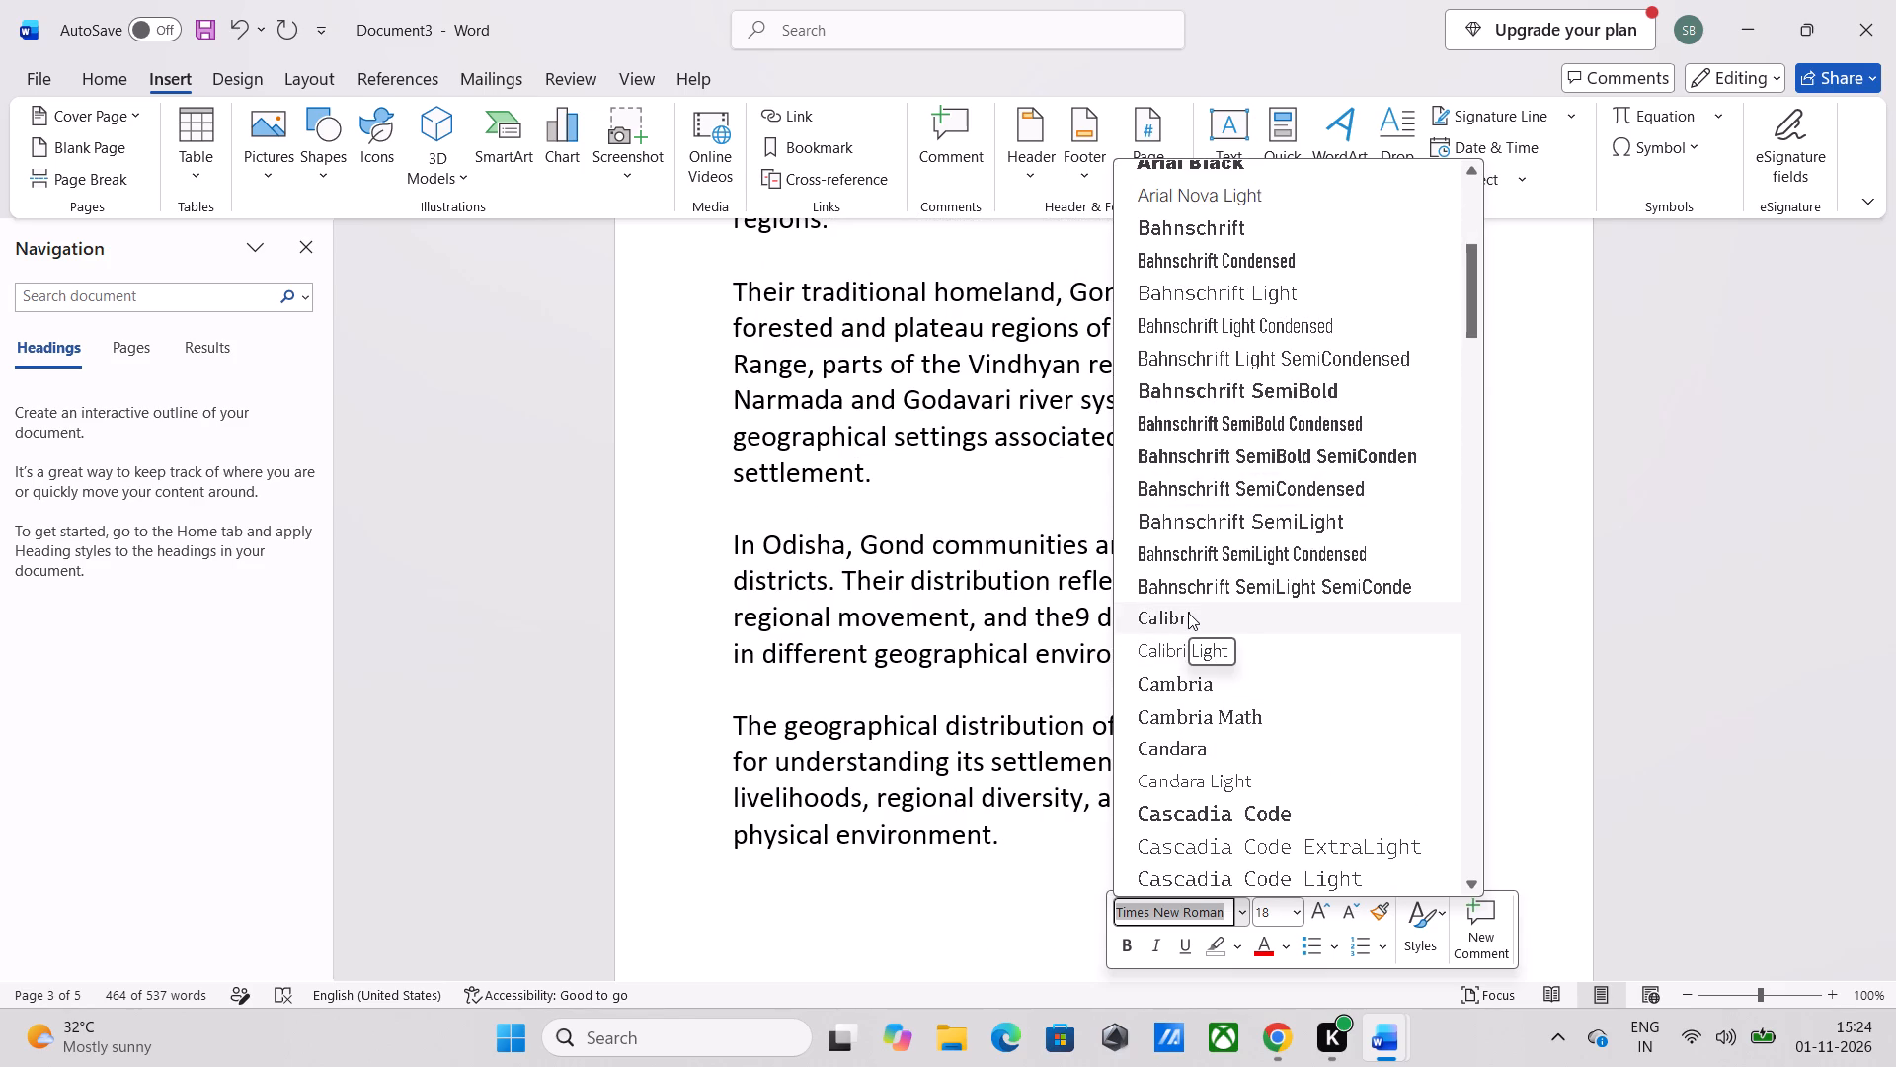
{"action": "scroll", "coordinate": [1188, 613], "scroll_direction": "down", "scroll_amount": 2}
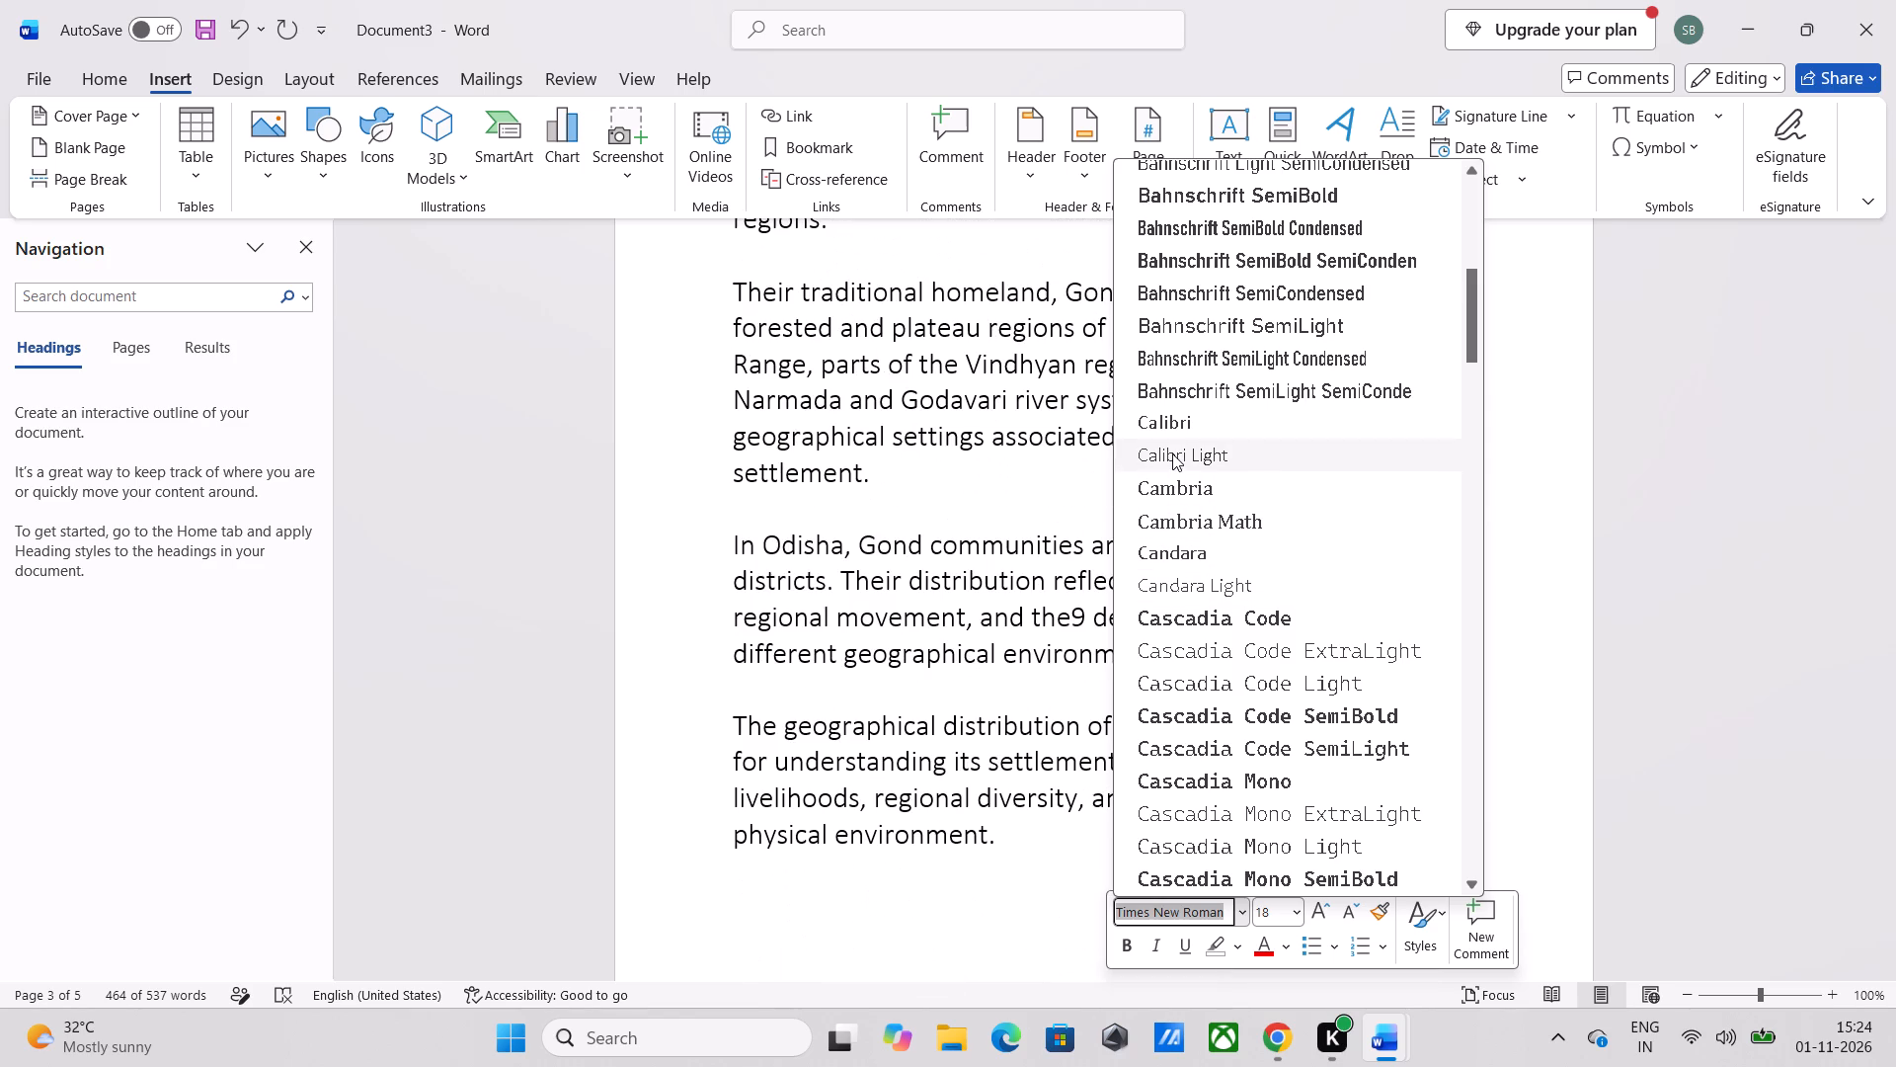
{"action": "scroll", "coordinate": [1172, 453], "scroll_direction": "down", "scroll_amount": 3}
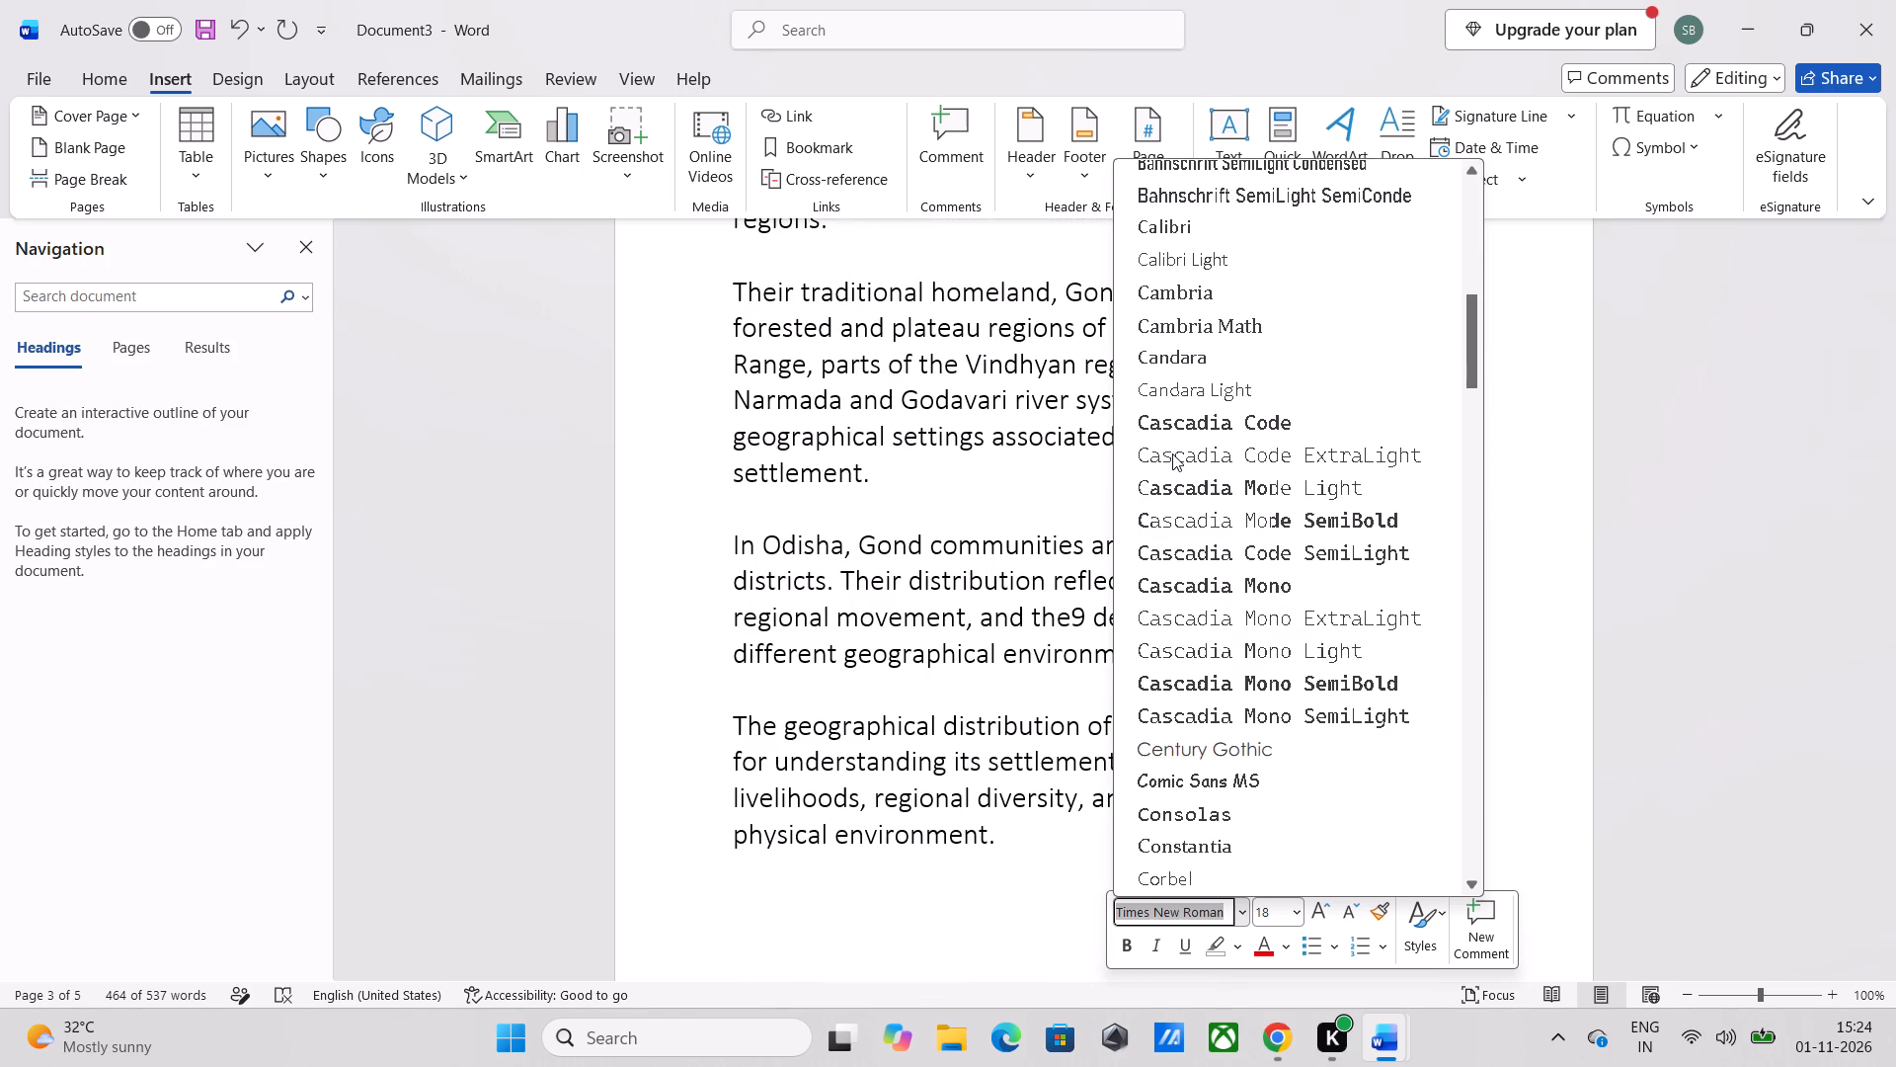
{"action": "scroll", "coordinate": [1172, 453], "scroll_direction": "down", "scroll_amount": 5}
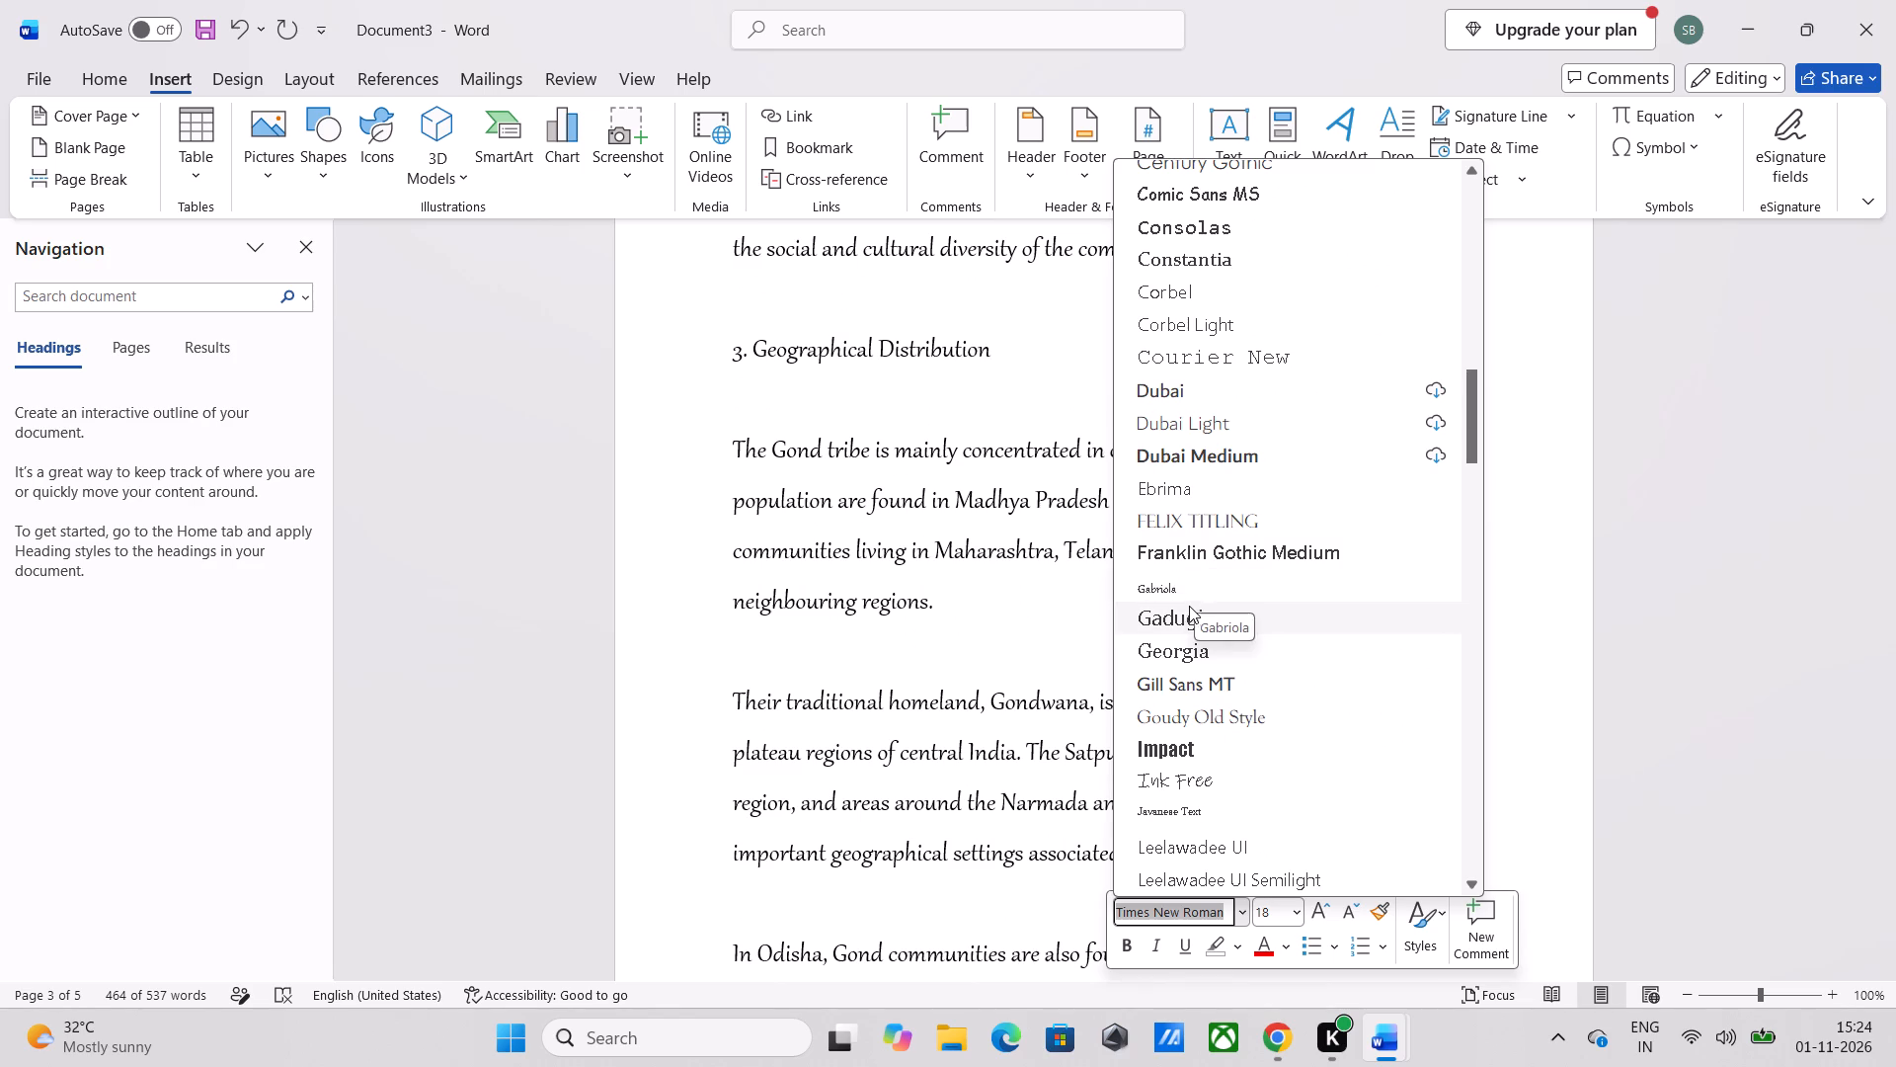
{"action": "scroll", "coordinate": [1209, 632], "scroll_direction": "down", "scroll_amount": 2}
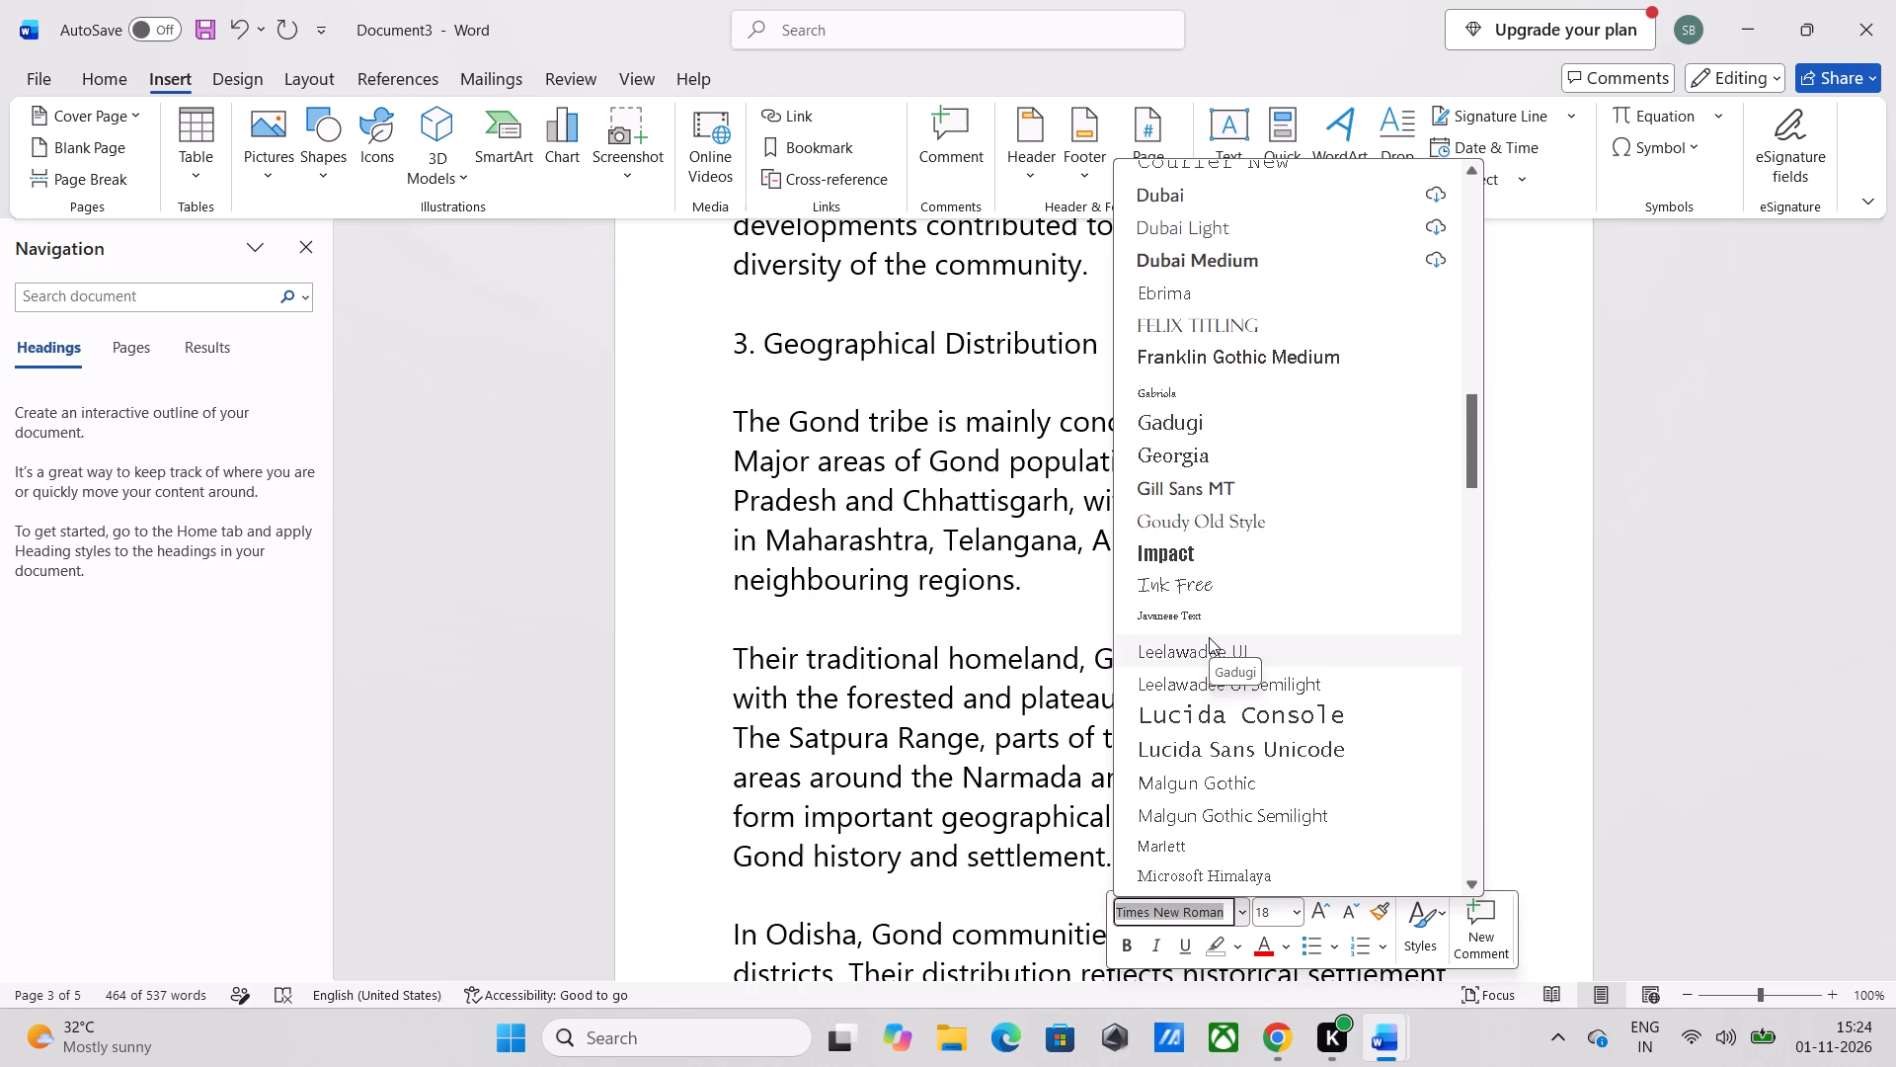
{"action": "scroll", "coordinate": [1203, 596], "scroll_direction": "down", "scroll_amount": 1}
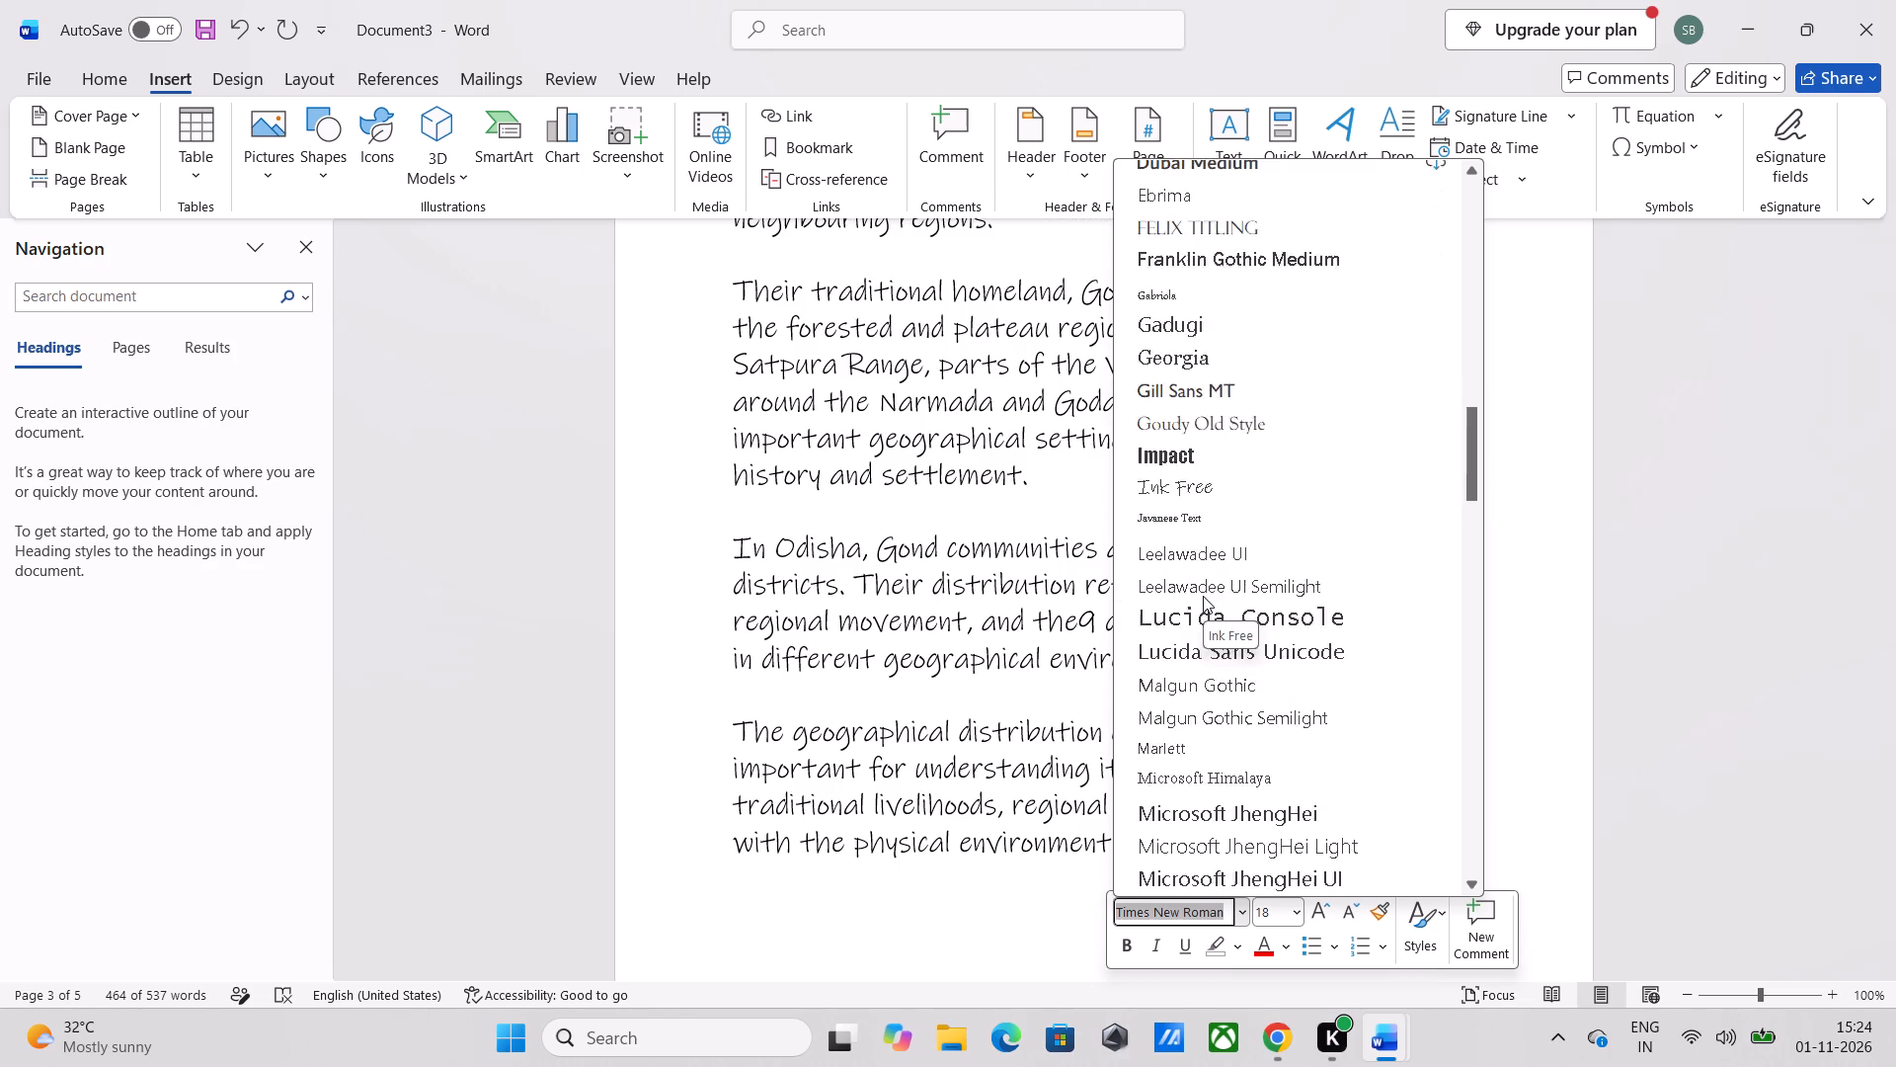
{"action": "scroll", "coordinate": [1203, 596], "scroll_direction": "down", "scroll_amount": 2}
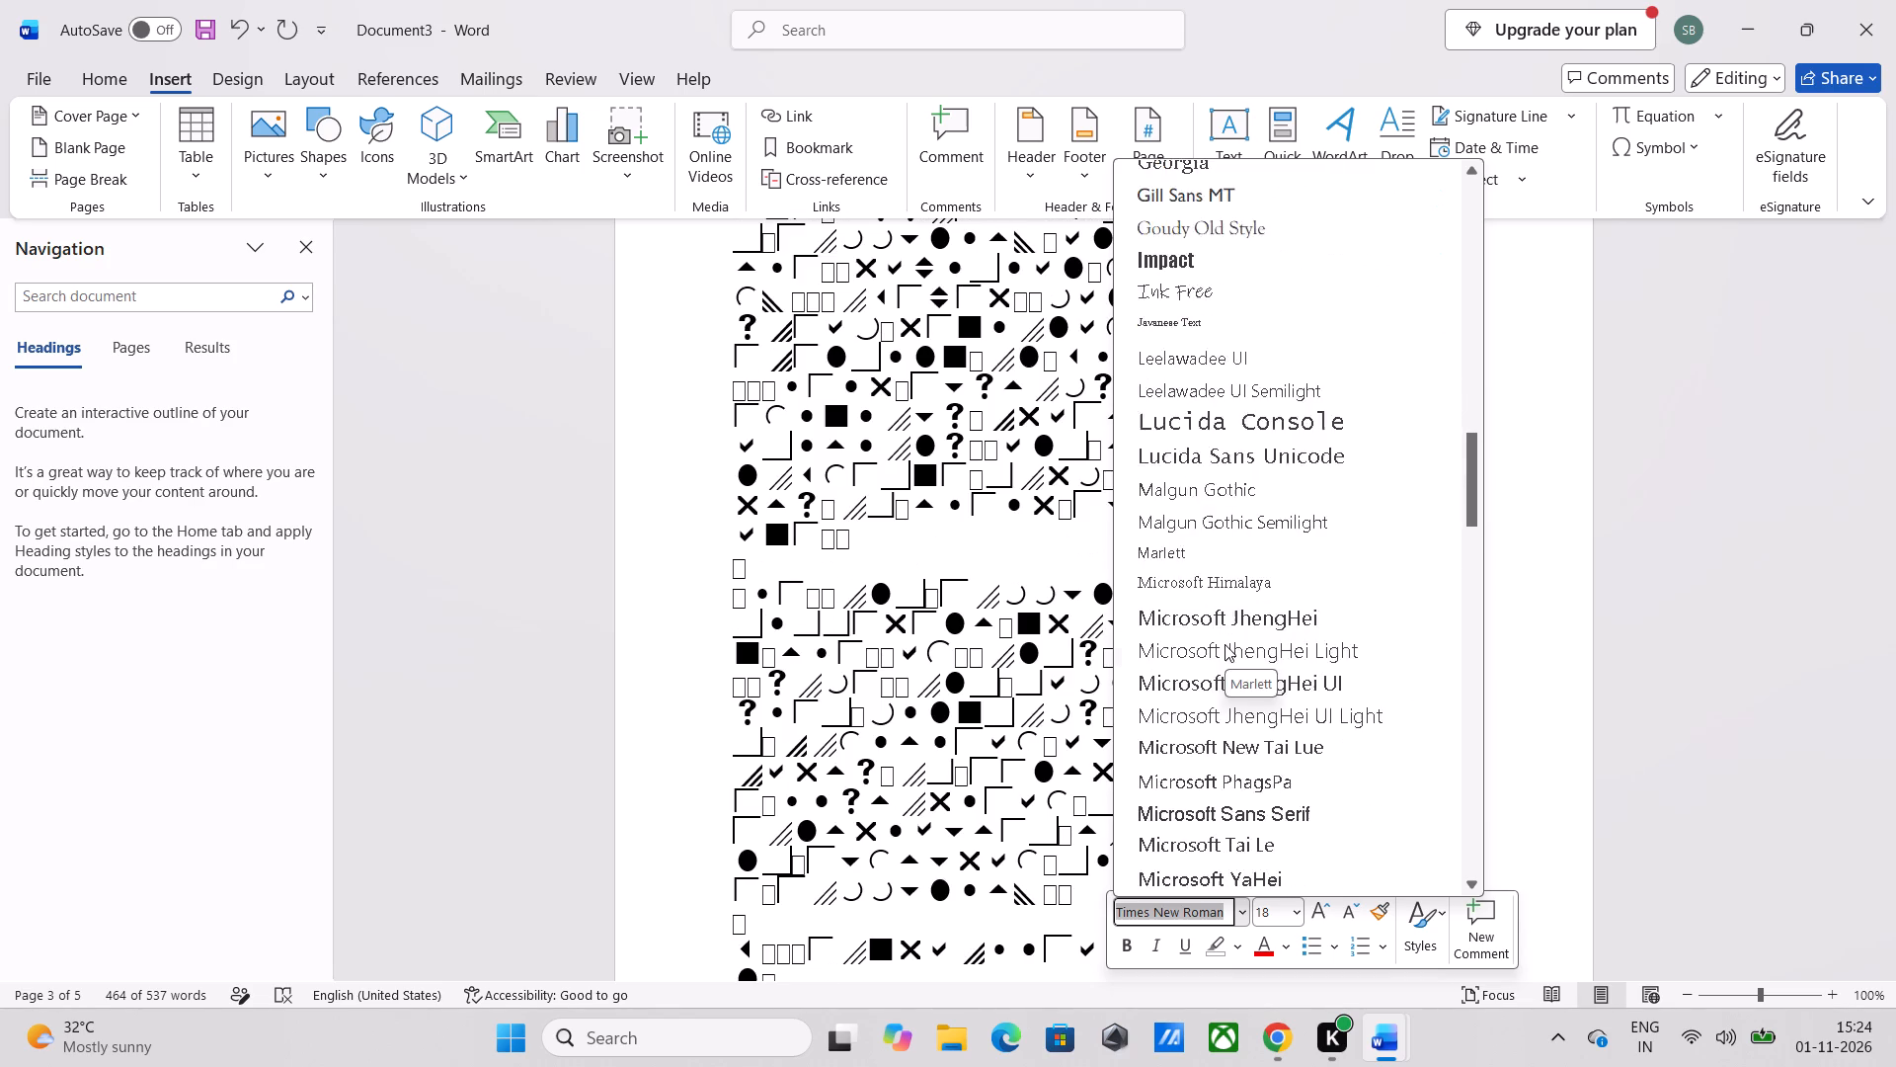
{"action": "scroll", "coordinate": [1224, 644], "scroll_direction": "down", "scroll_amount": 2}
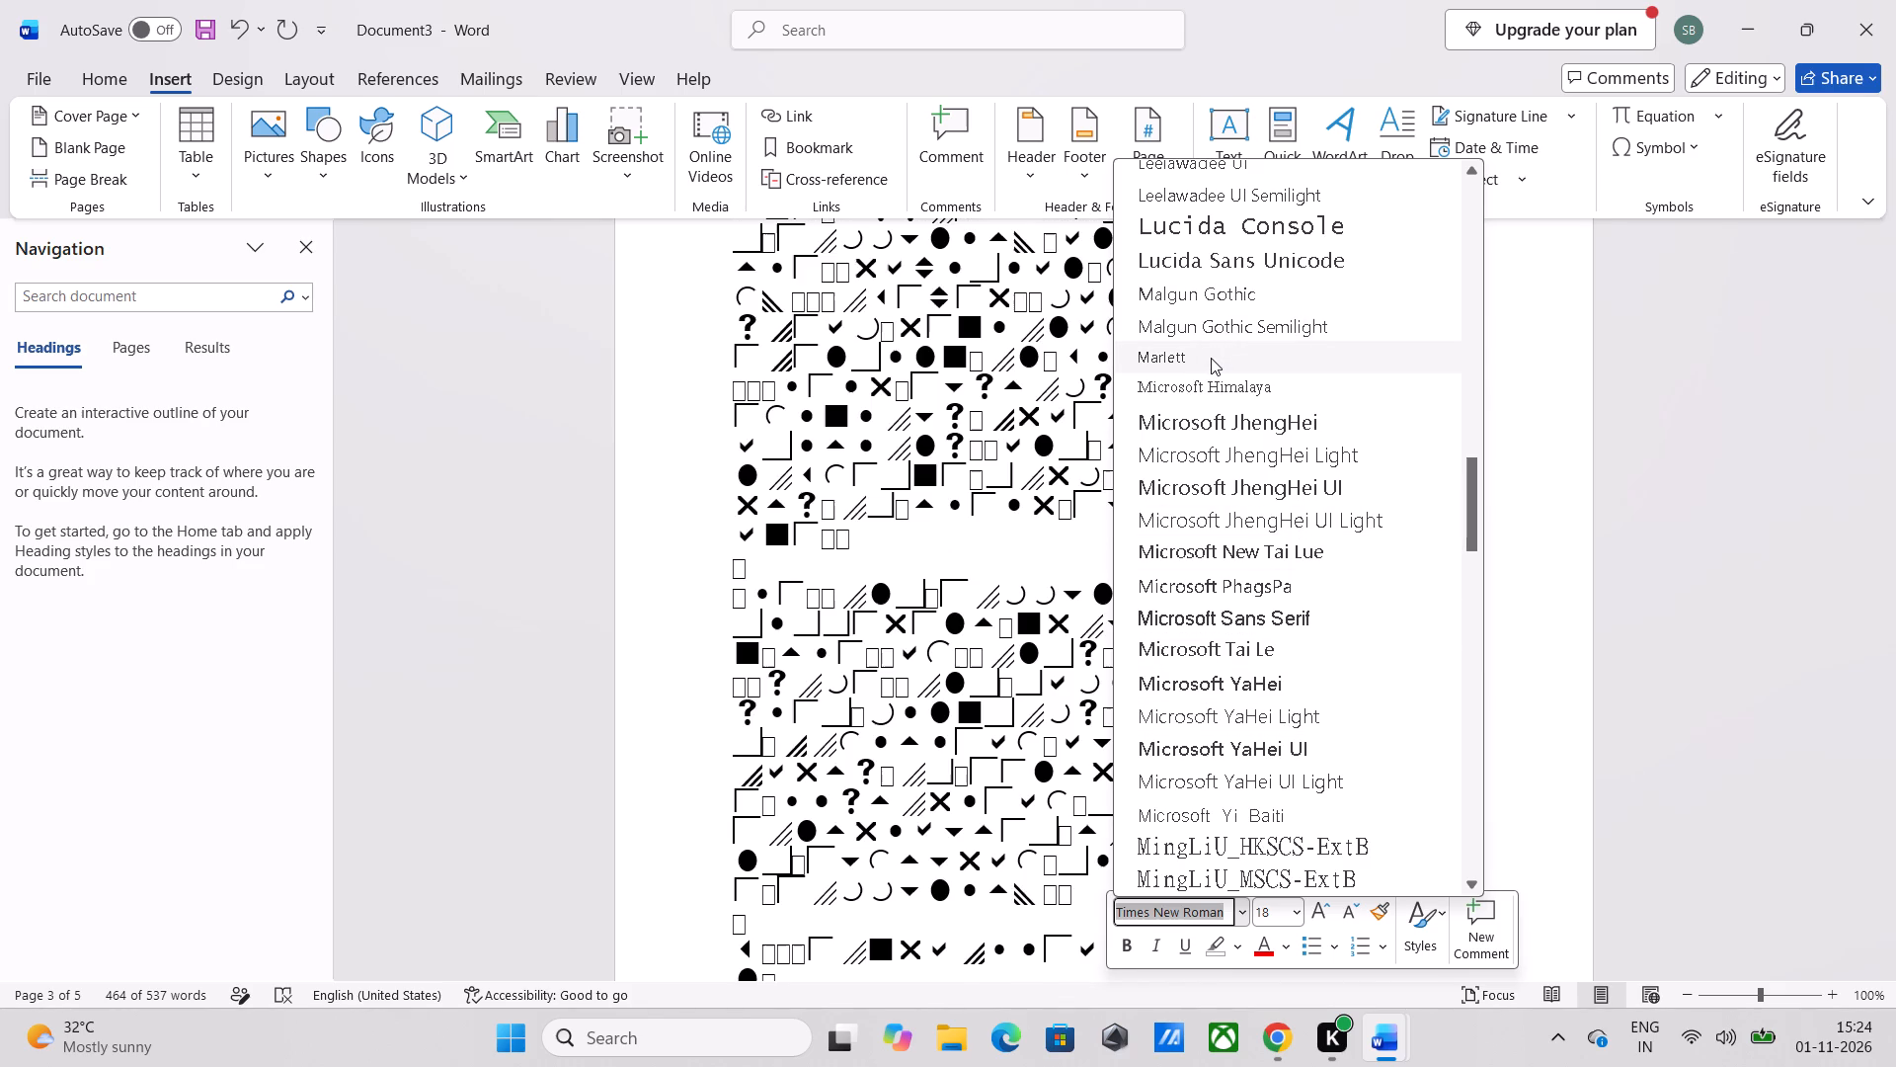
{"action": "scroll", "coordinate": [1211, 358], "scroll_direction": "down", "scroll_amount": 4}
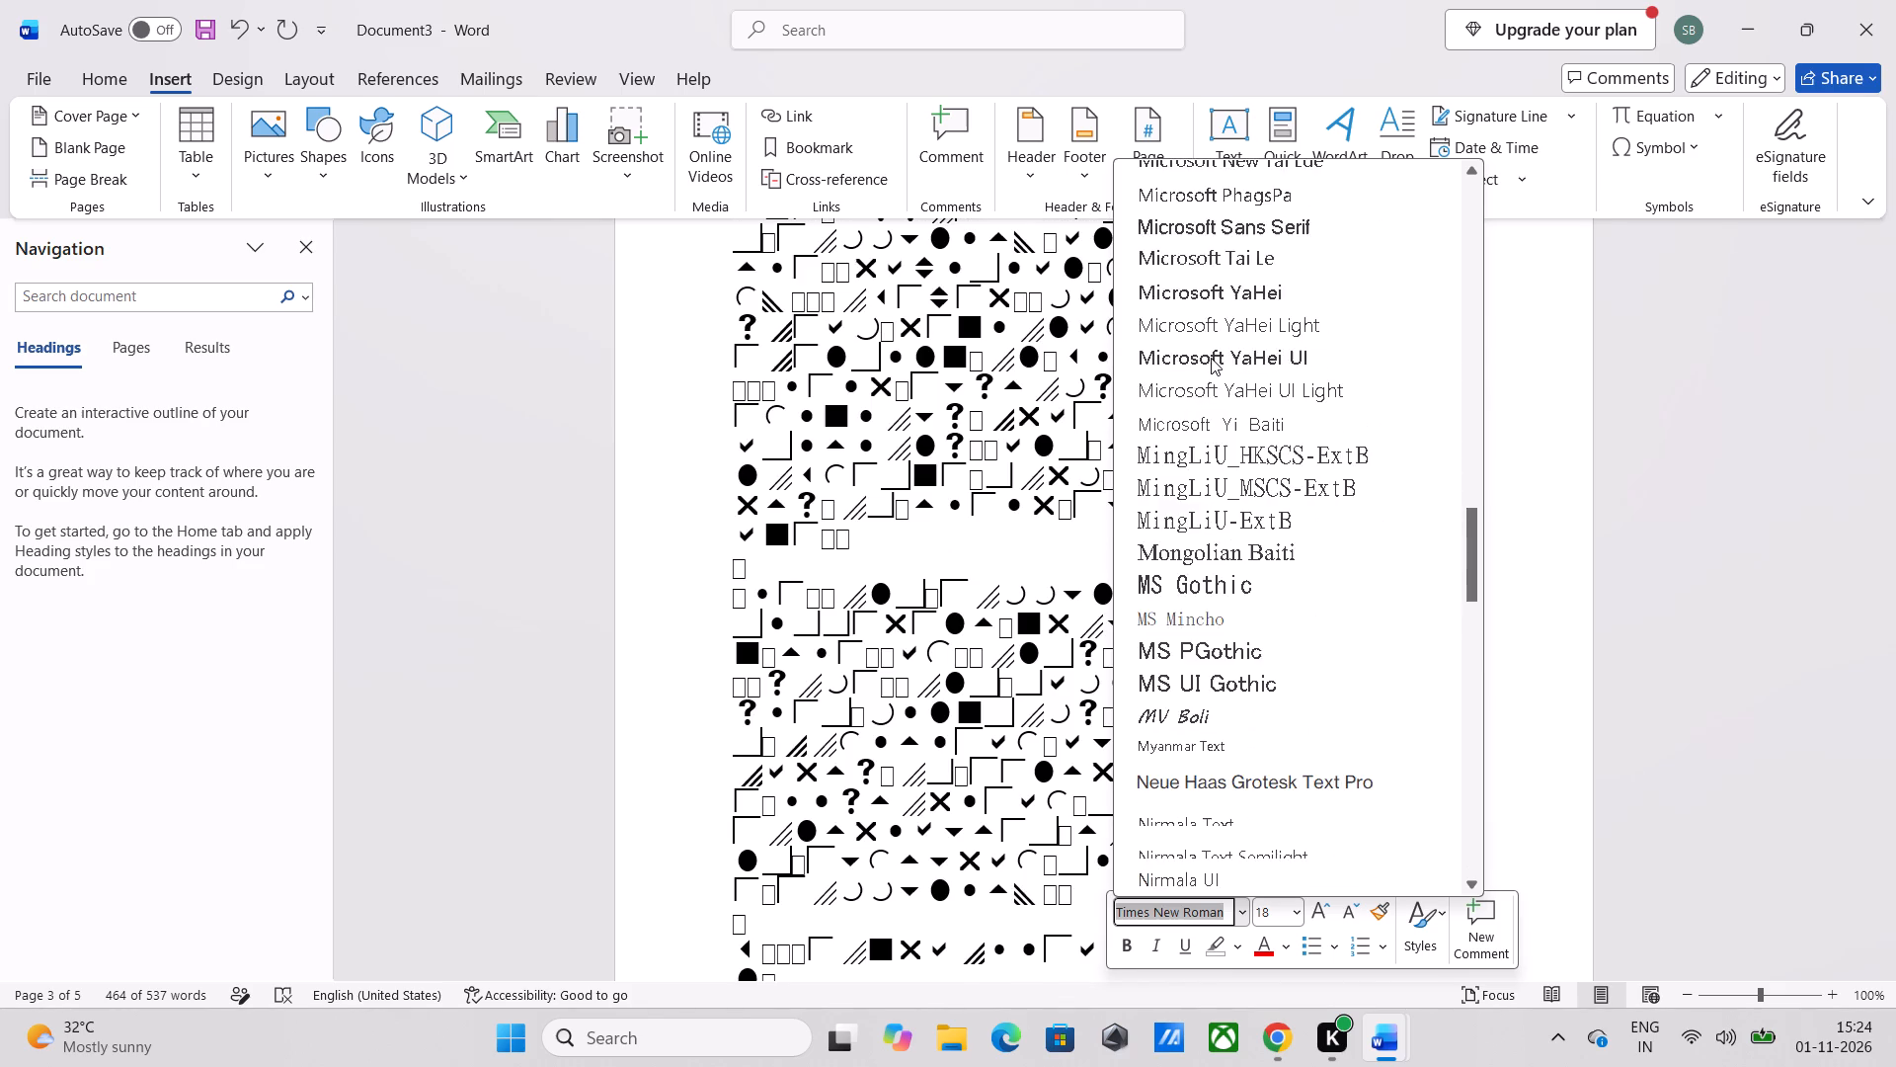
{"action": "scroll", "coordinate": [1211, 358], "scroll_direction": "down", "scroll_amount": 2}
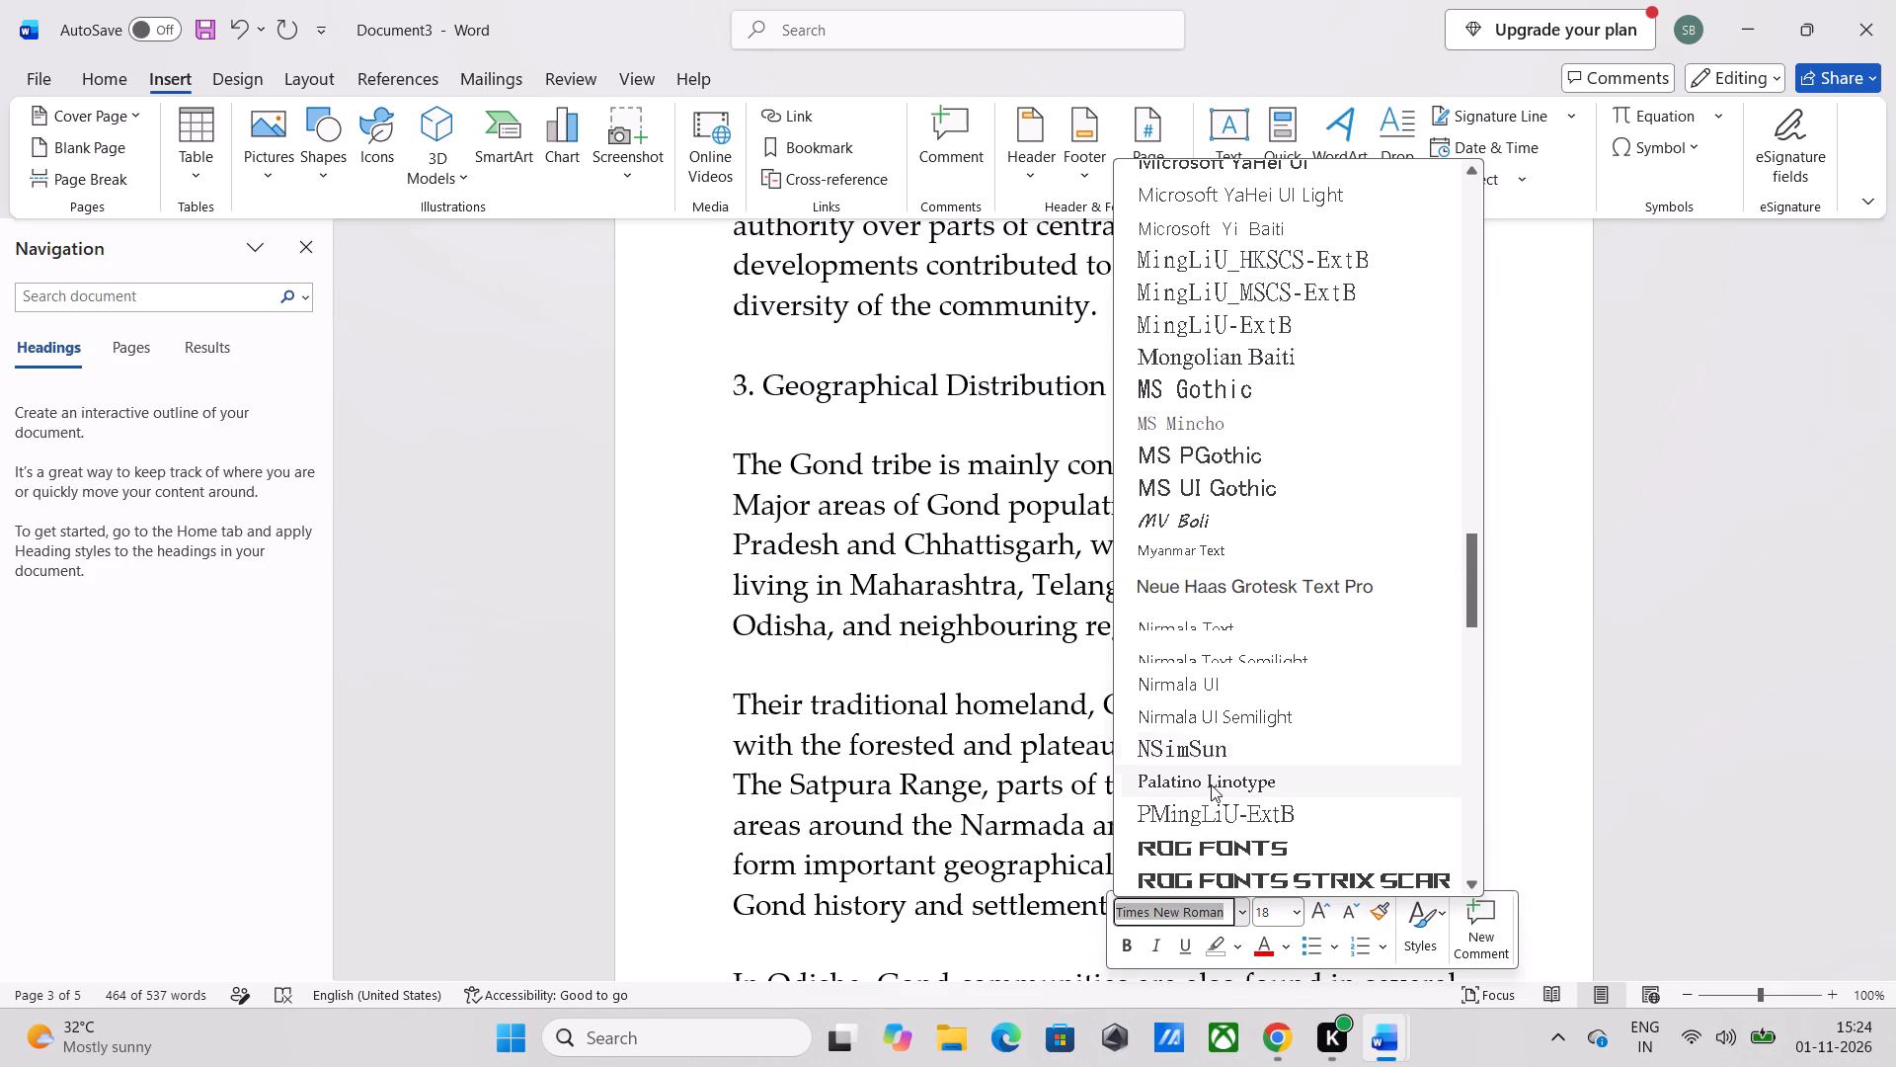
{"action": "scroll", "coordinate": [1216, 578], "scroll_direction": "up", "scroll_amount": 8}
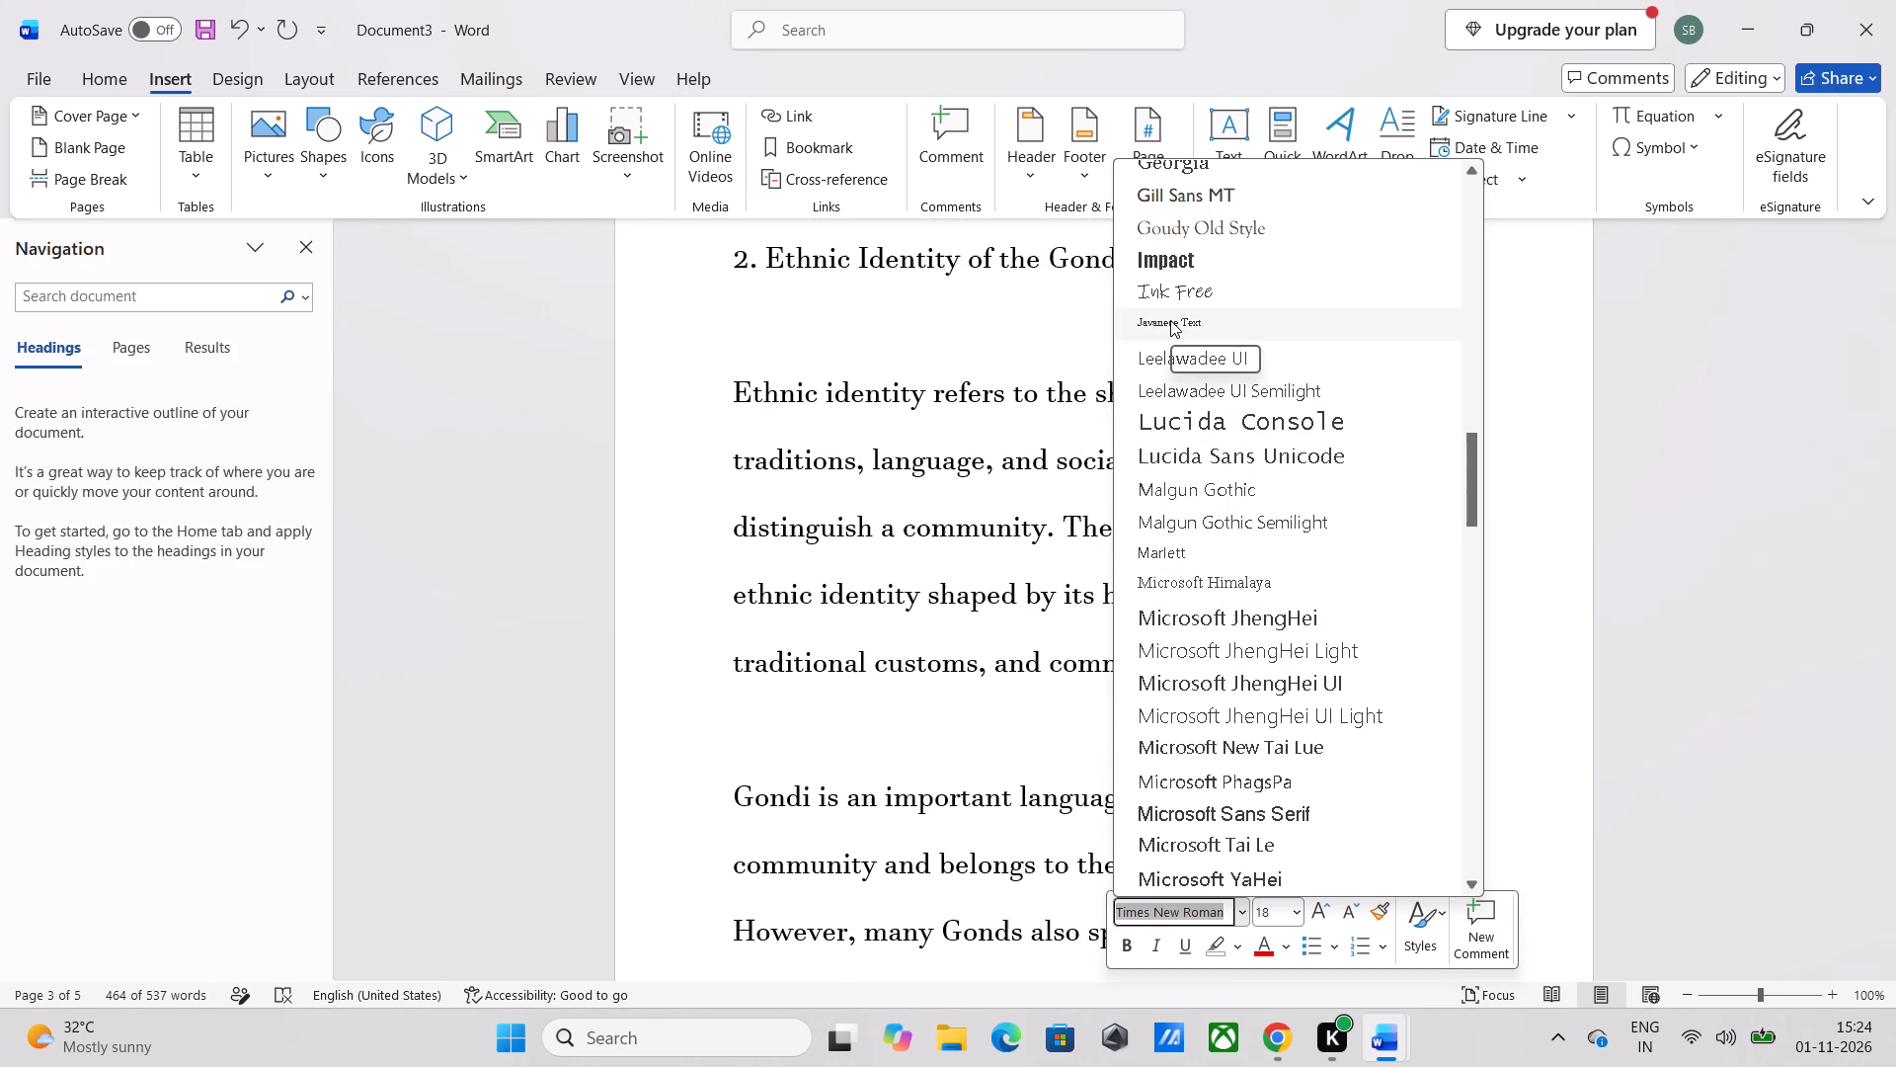
{"action": "scroll", "coordinate": [1169, 320], "scroll_direction": "up", "scroll_amount": 2}
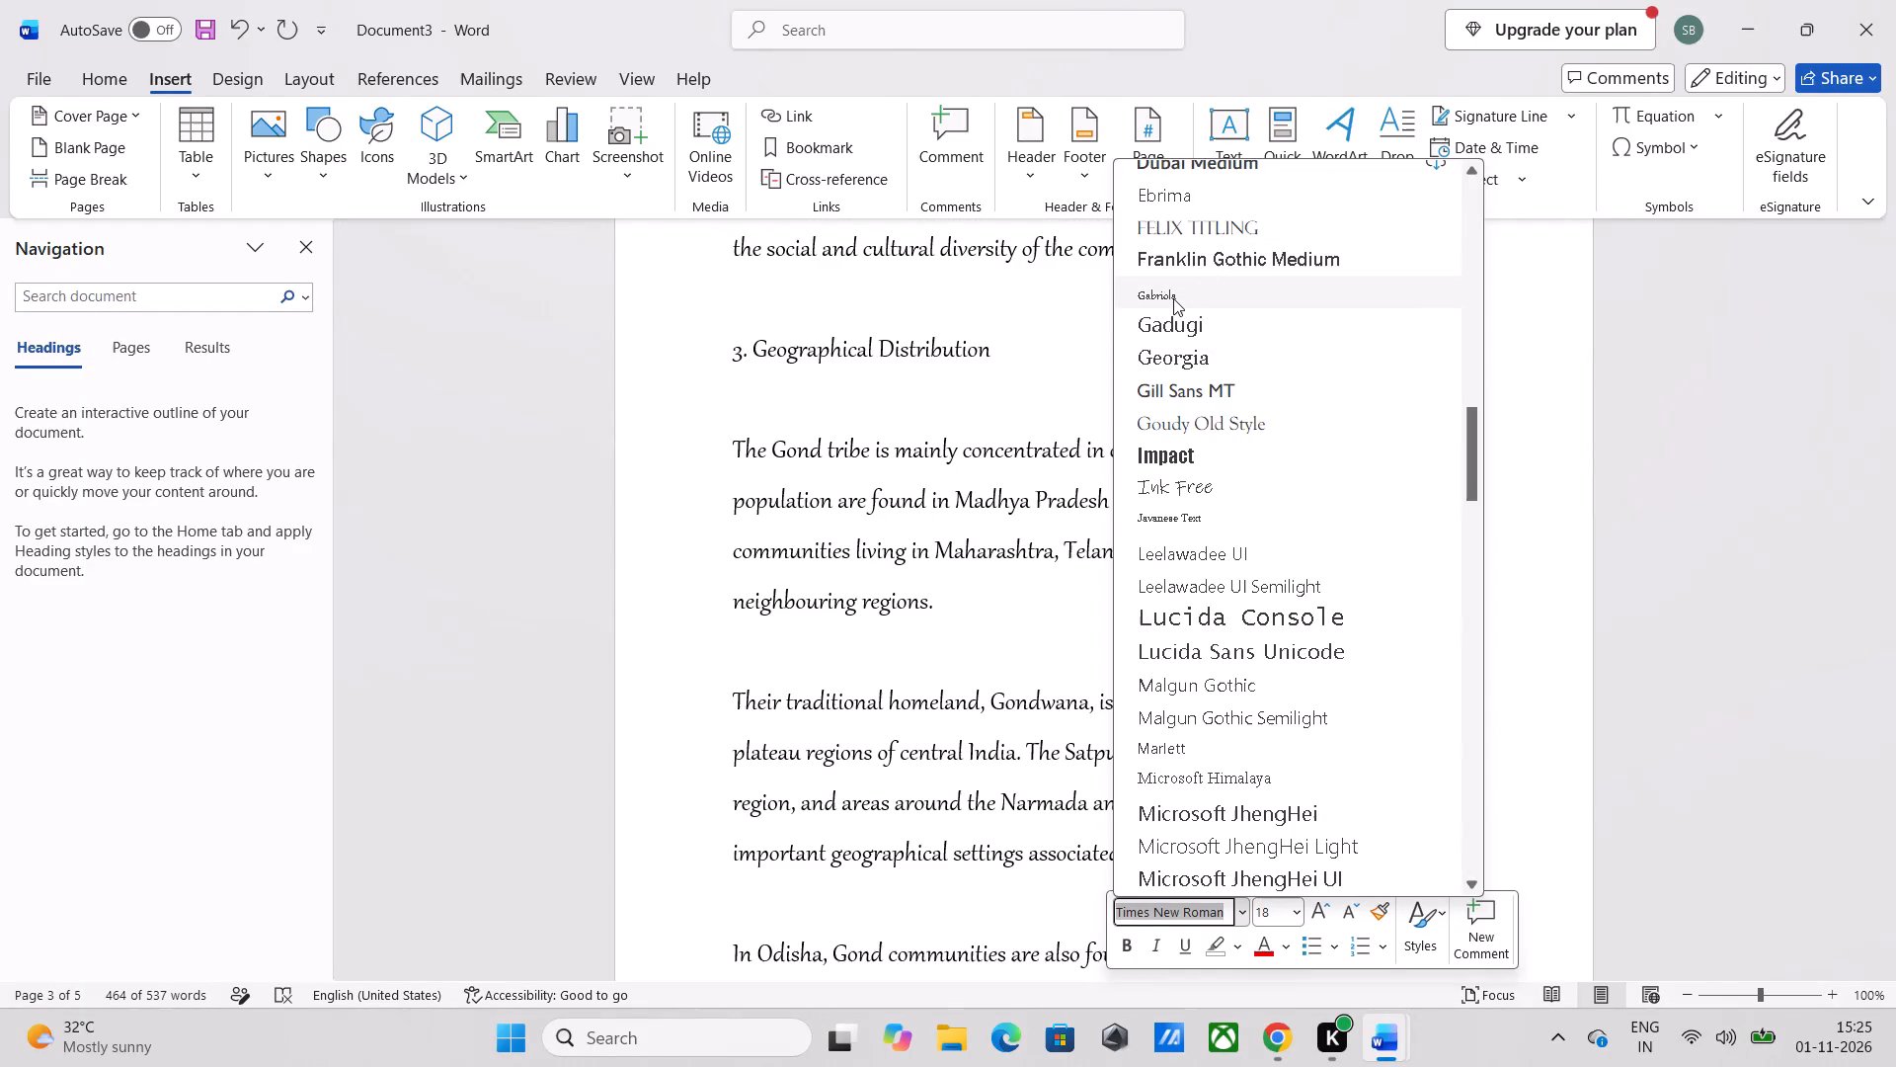
{"action": "scroll", "coordinate": [1172, 298], "scroll_direction": "up", "scroll_amount": 1}
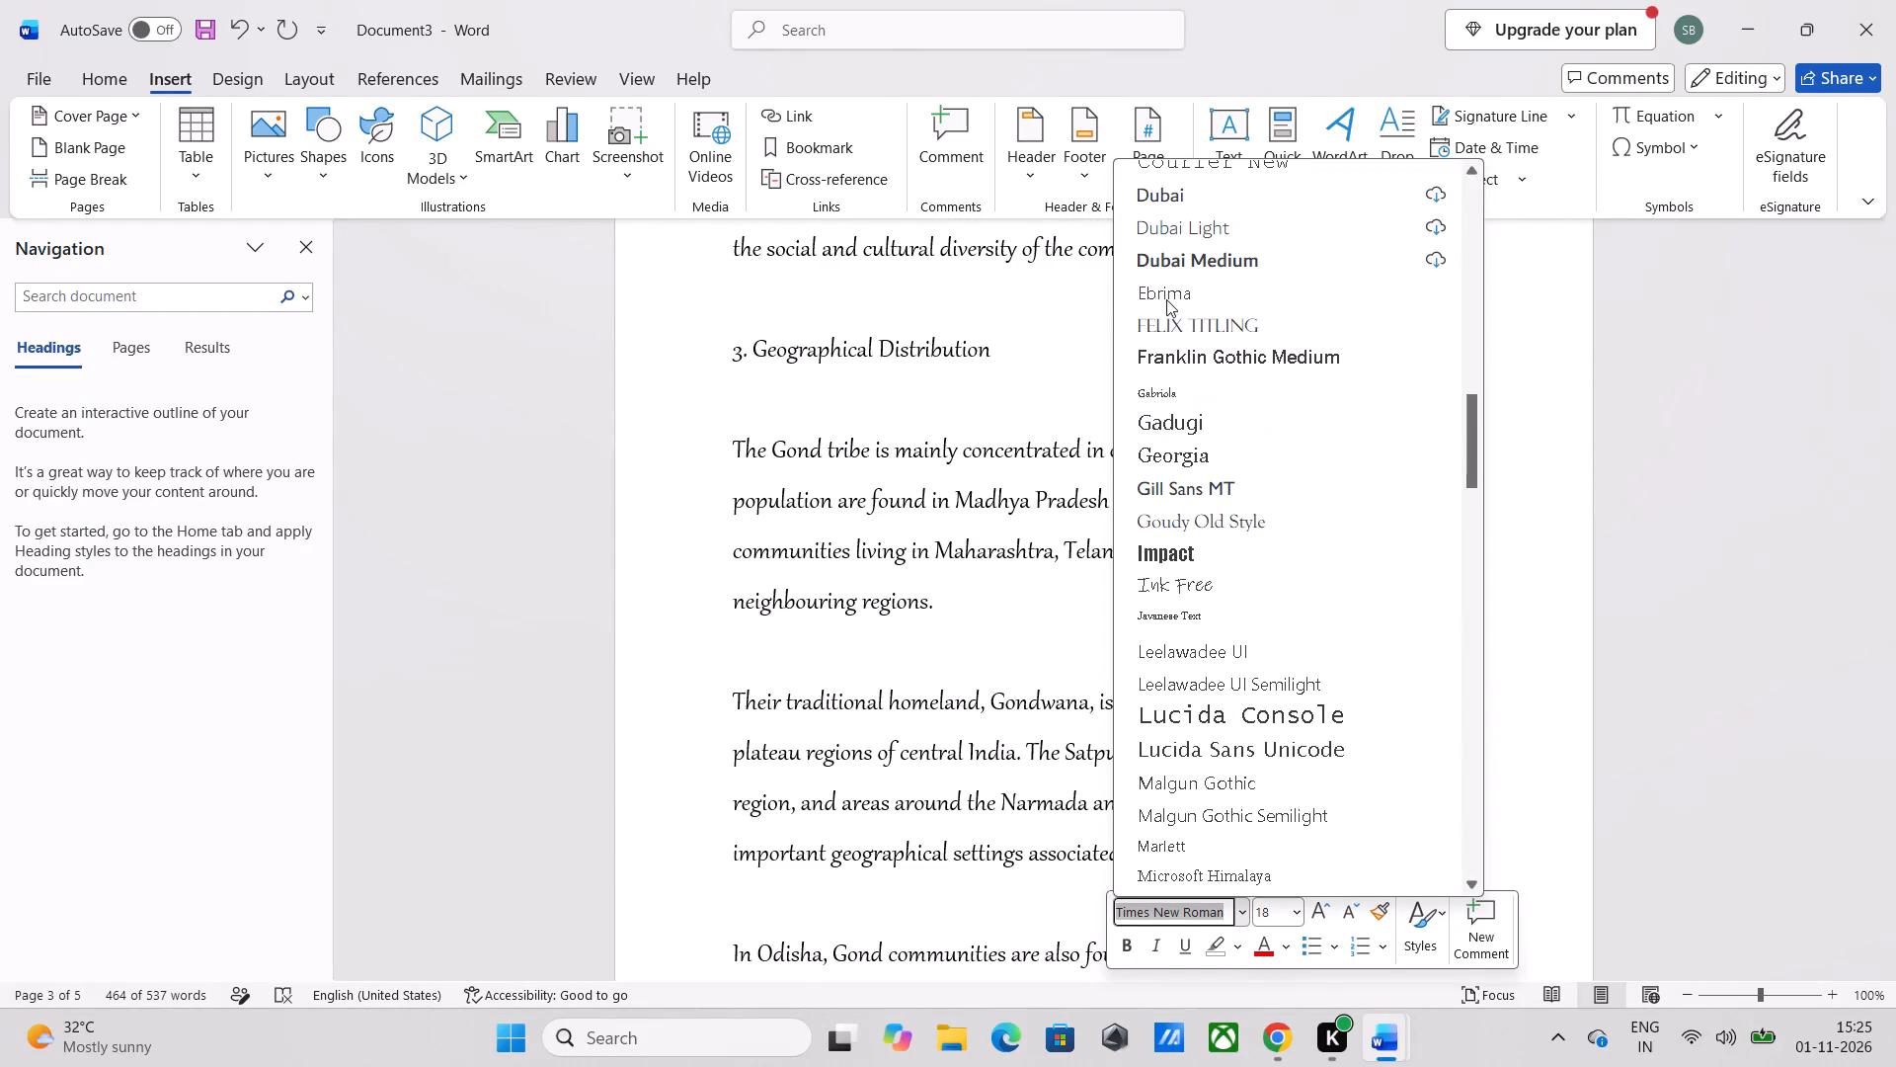
{"action": "scroll", "coordinate": [1166, 299], "scroll_direction": "up", "scroll_amount": 3}
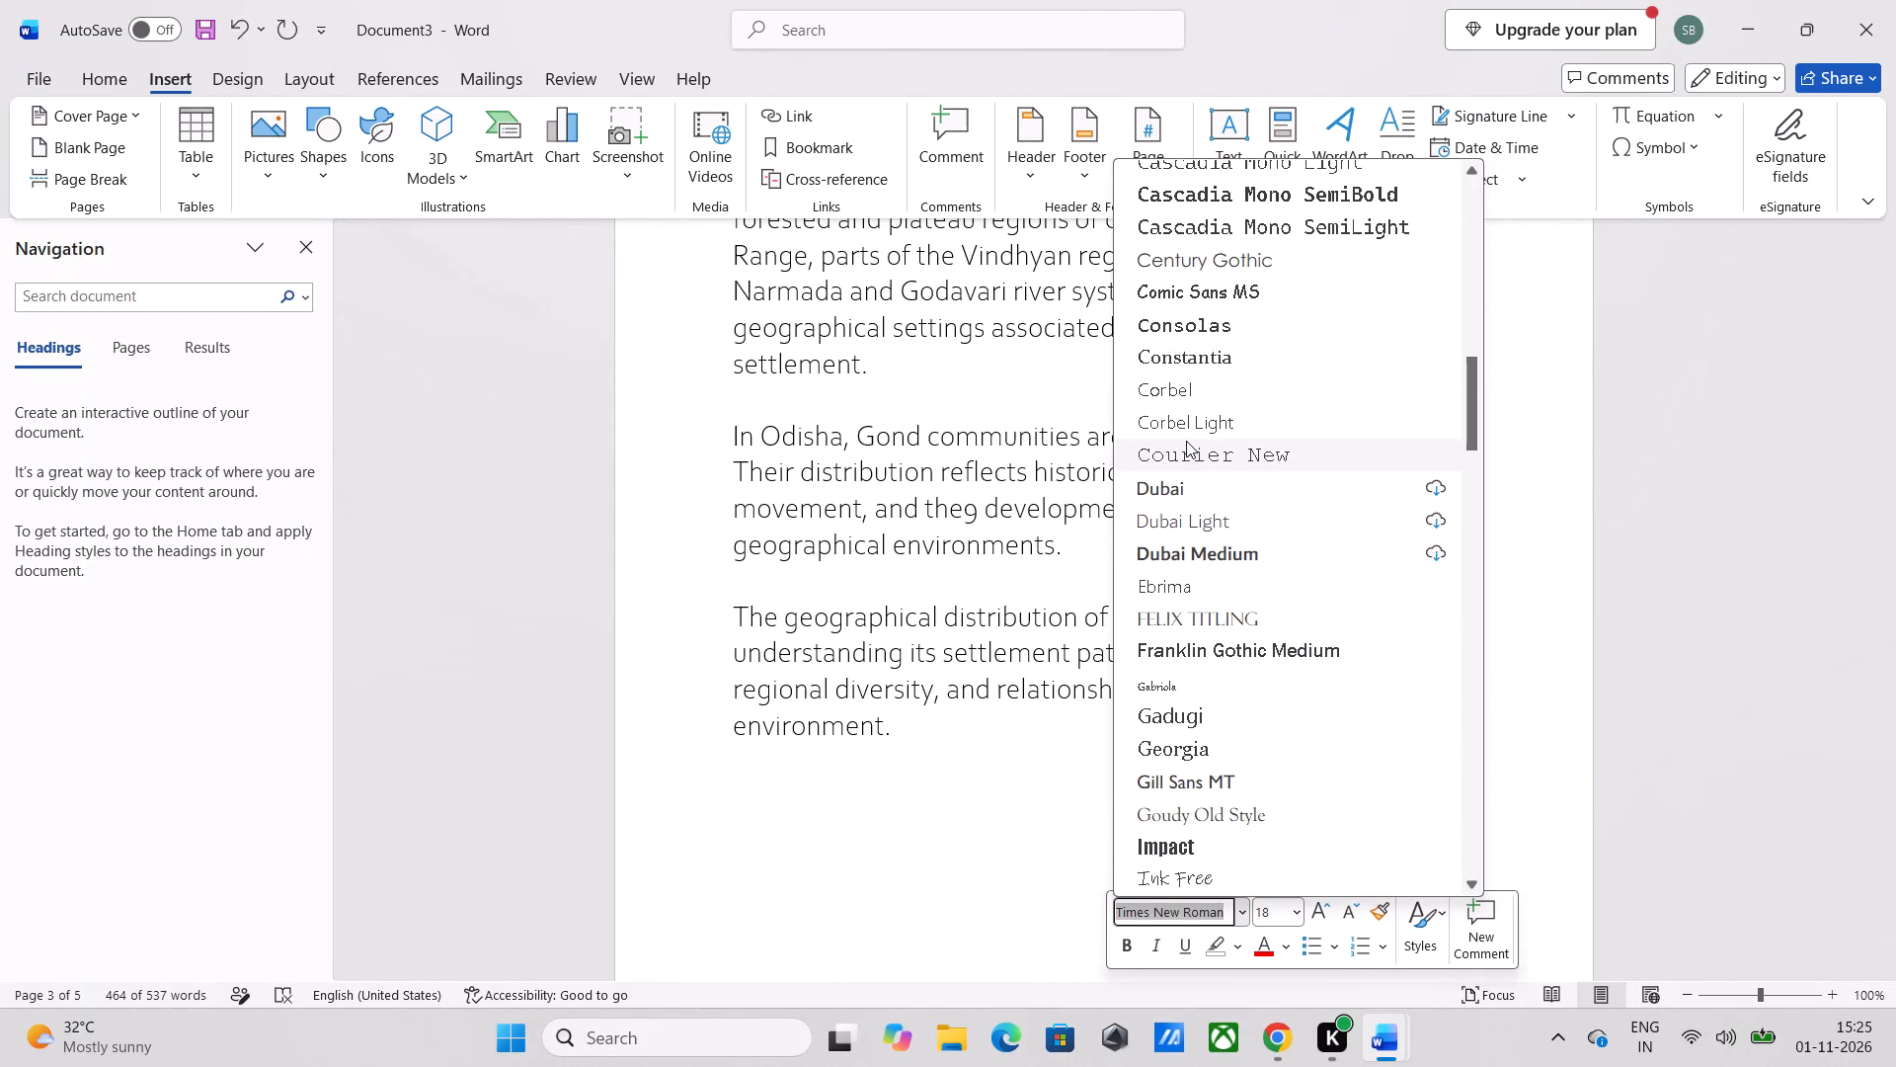
{"action": "scroll", "coordinate": [1185, 441], "scroll_direction": "up", "scroll_amount": 11}
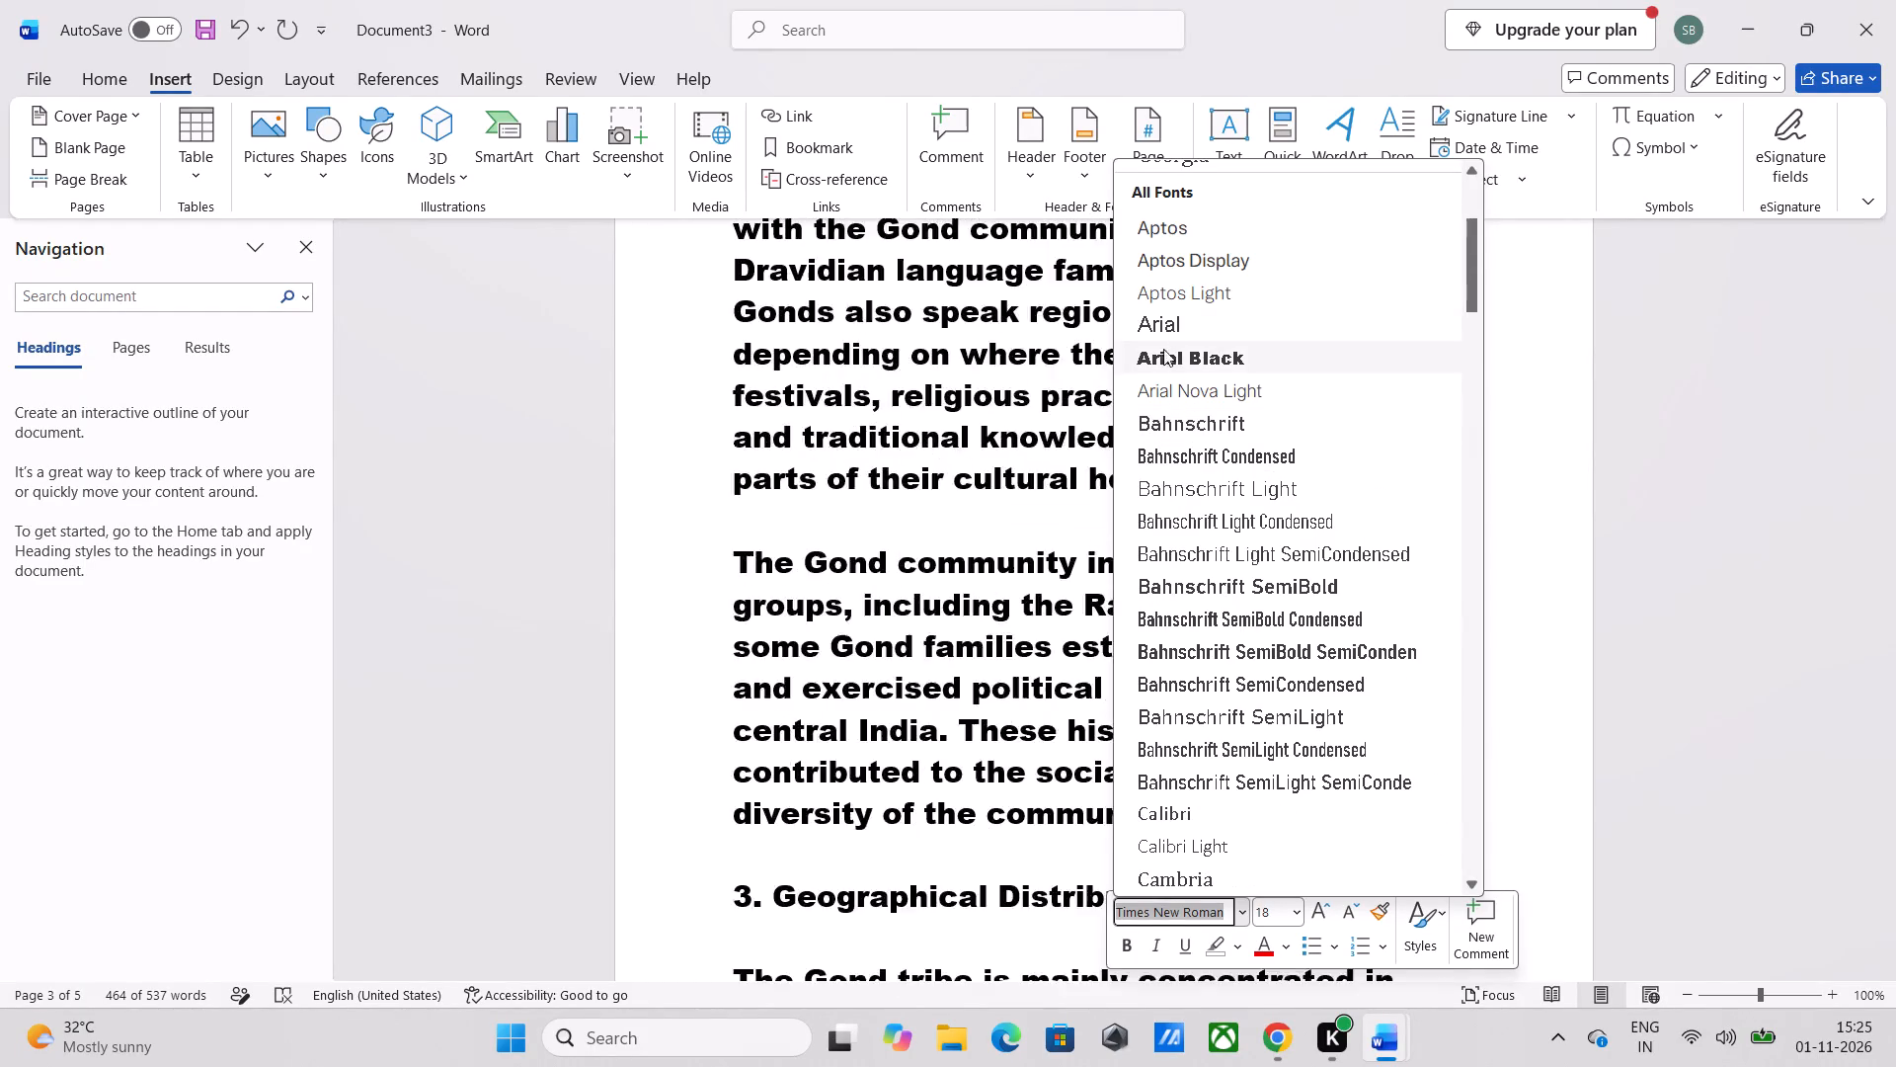
{"action": "scroll", "coordinate": [1178, 319], "scroll_direction": "up", "scroll_amount": 1}
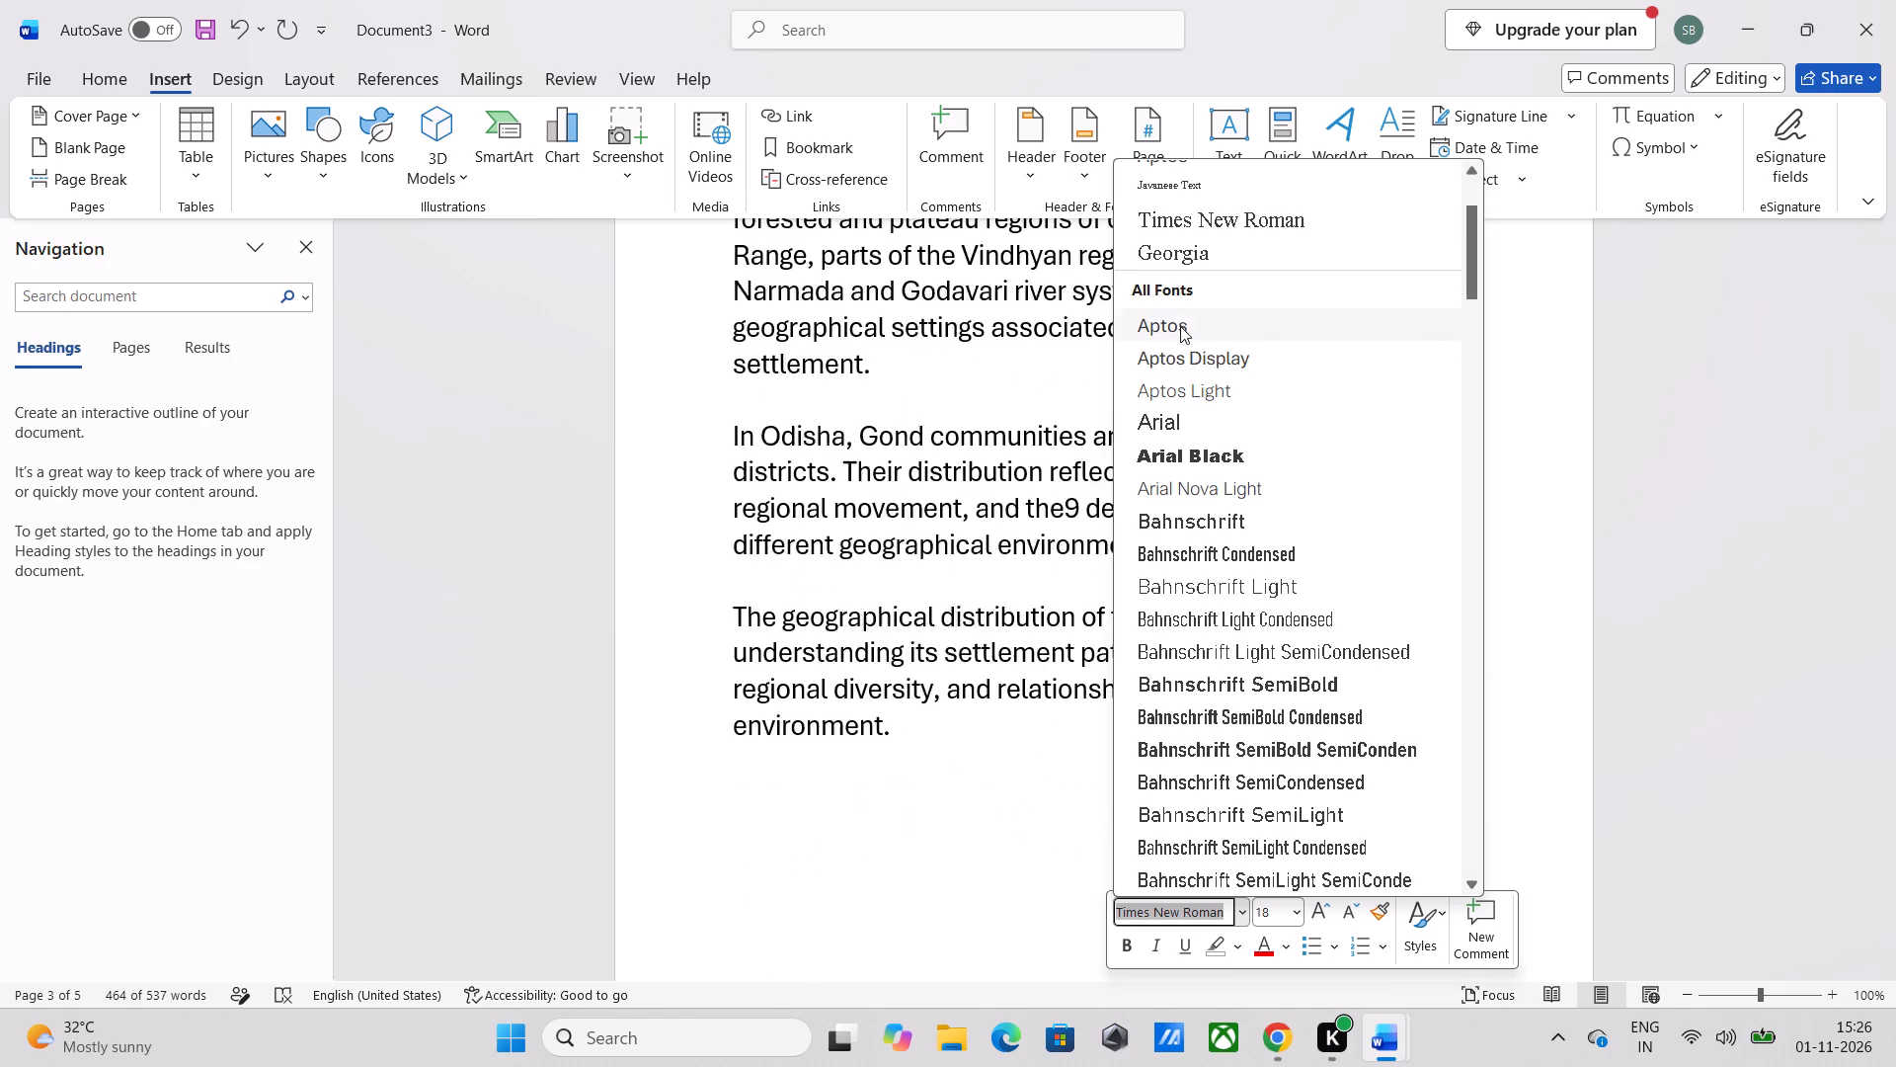
{"action": "scroll", "coordinate": [1188, 253], "scroll_direction": "up", "scroll_amount": 1}
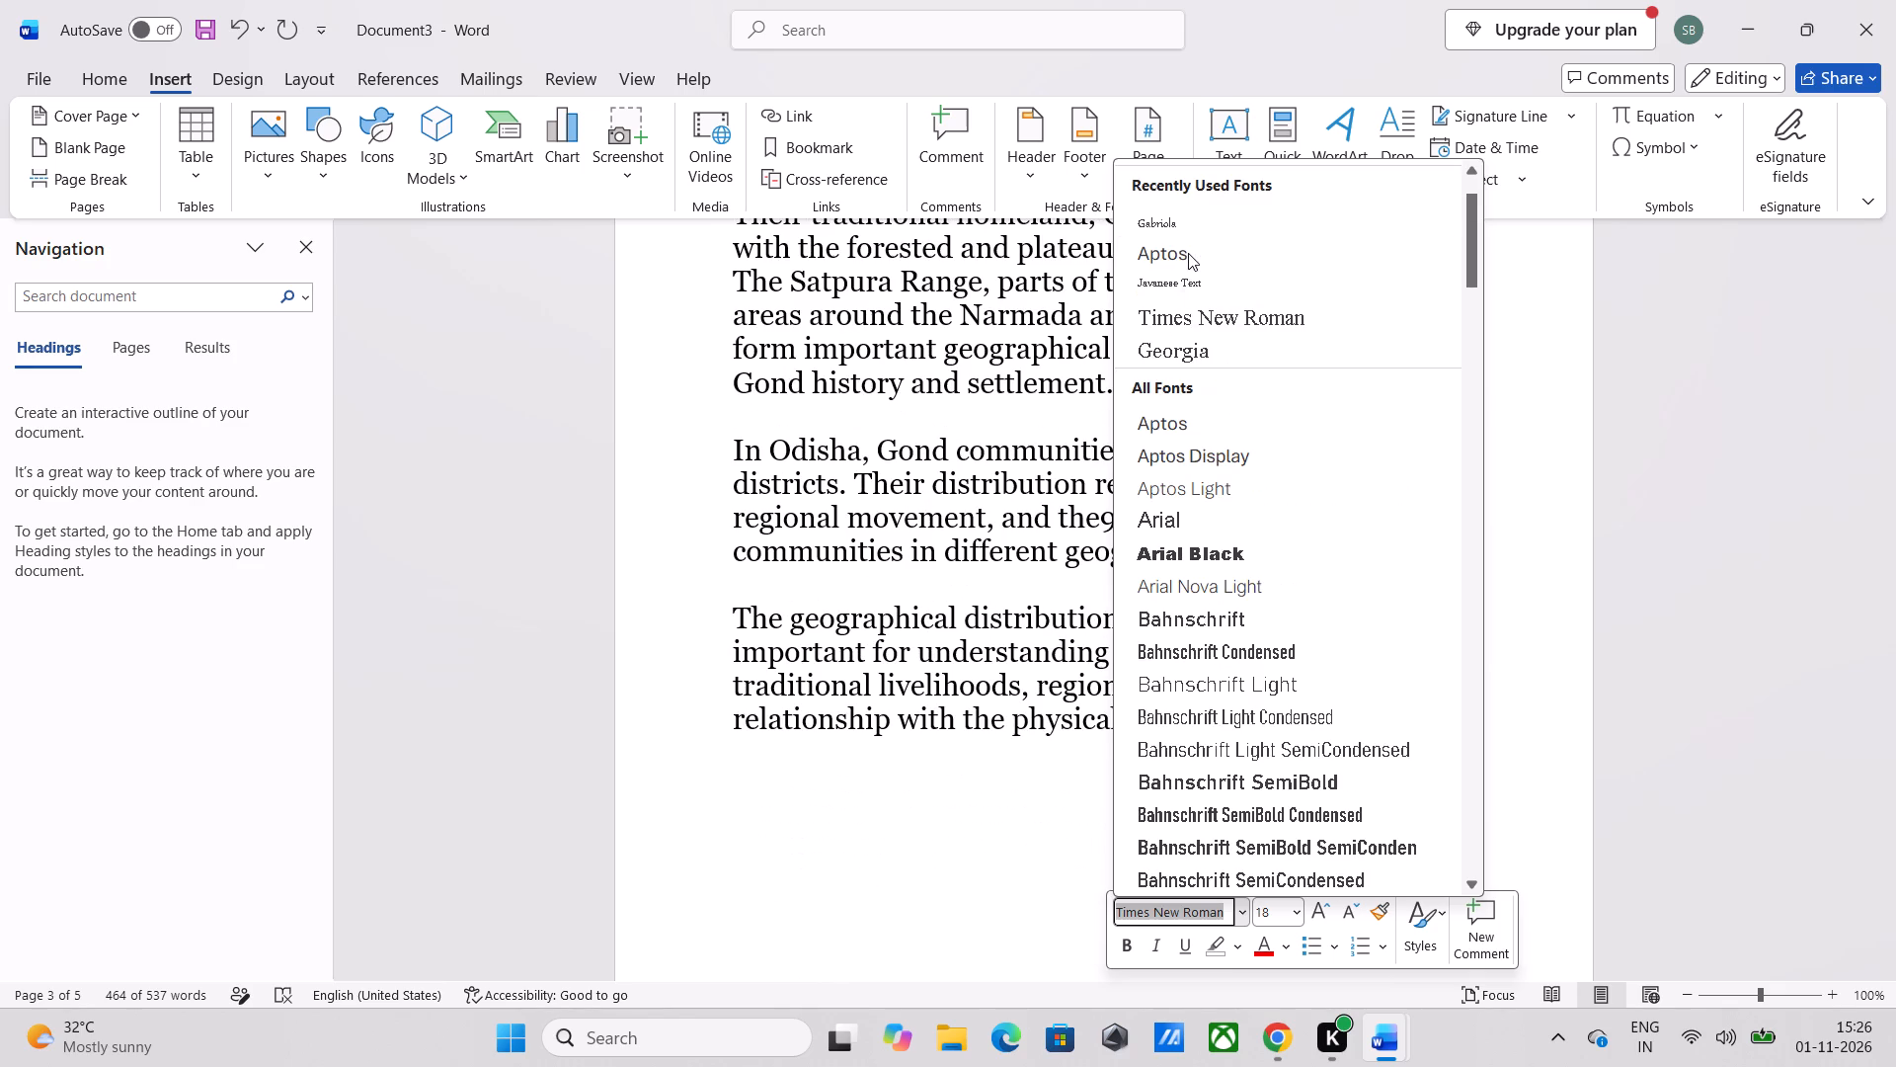
{"action": "left_click", "coordinate": [1180, 209]}
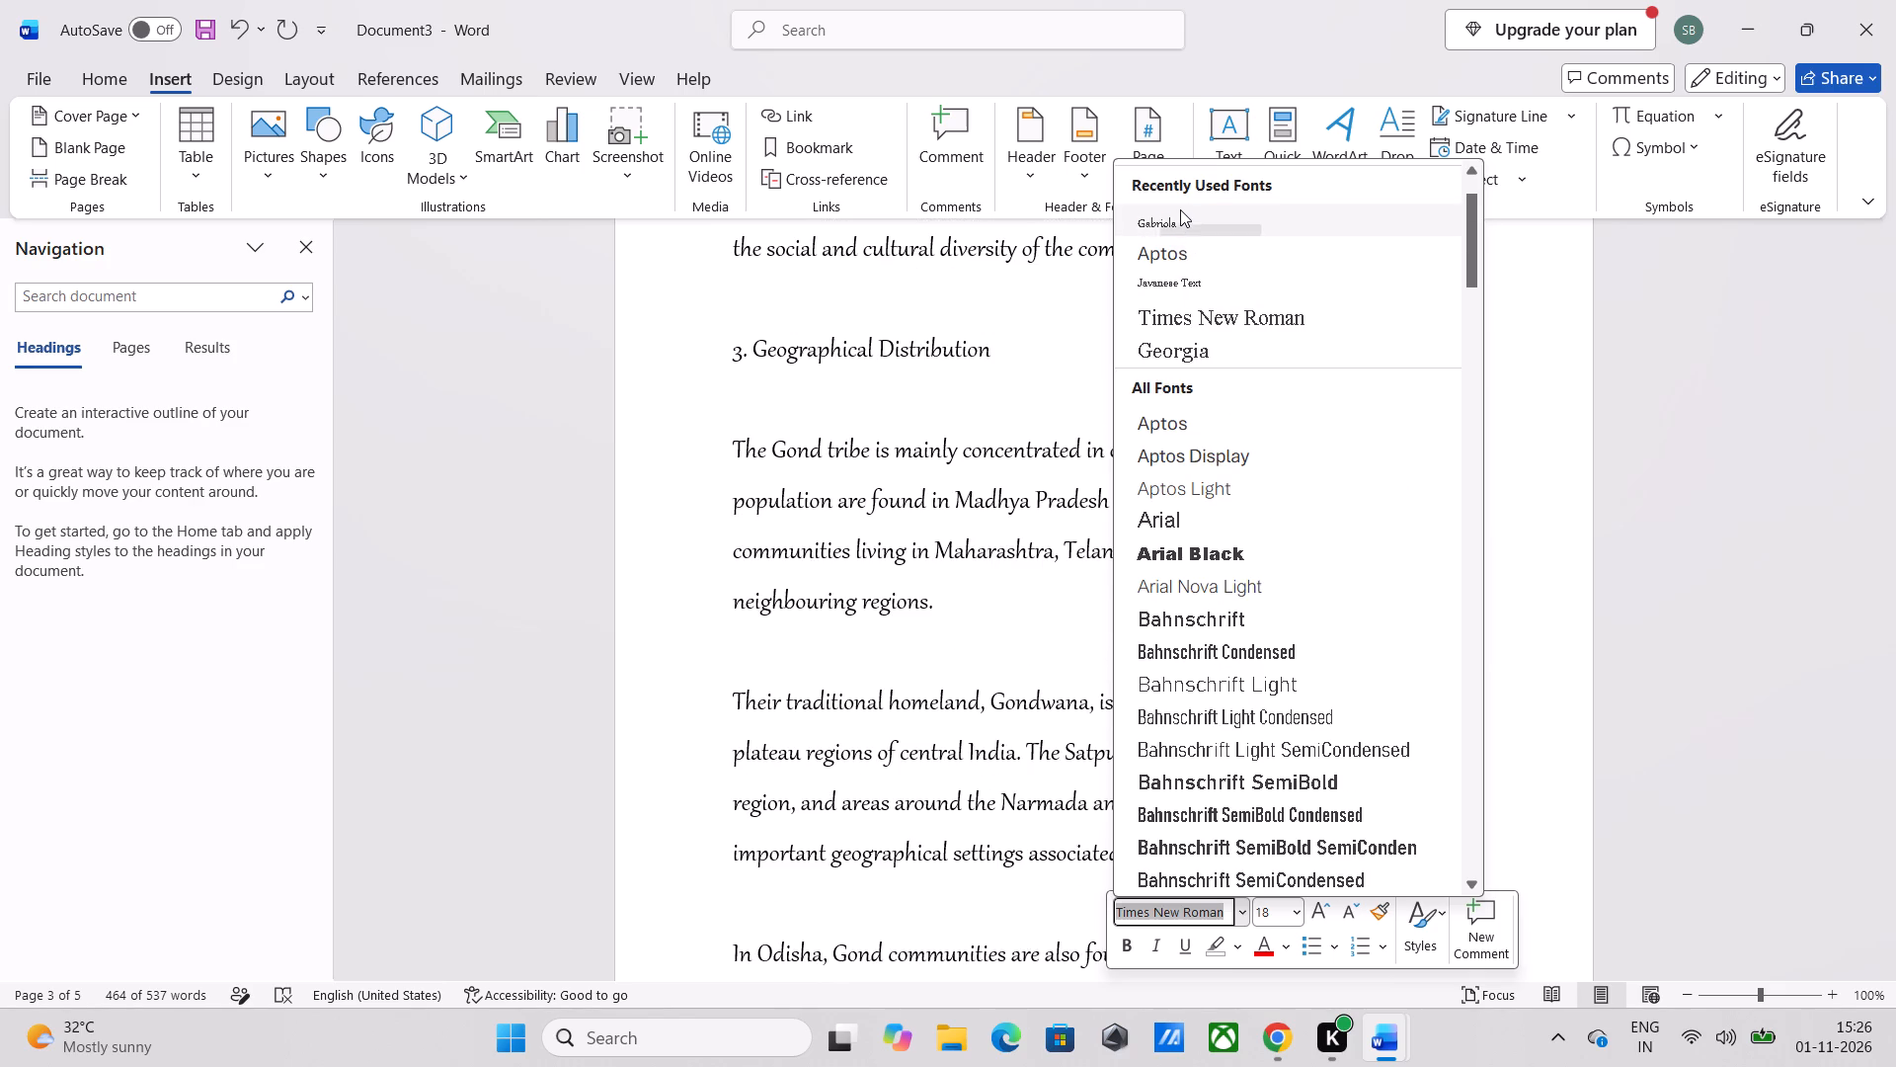
{"action": "left_click", "coordinate": [1245, 347]}
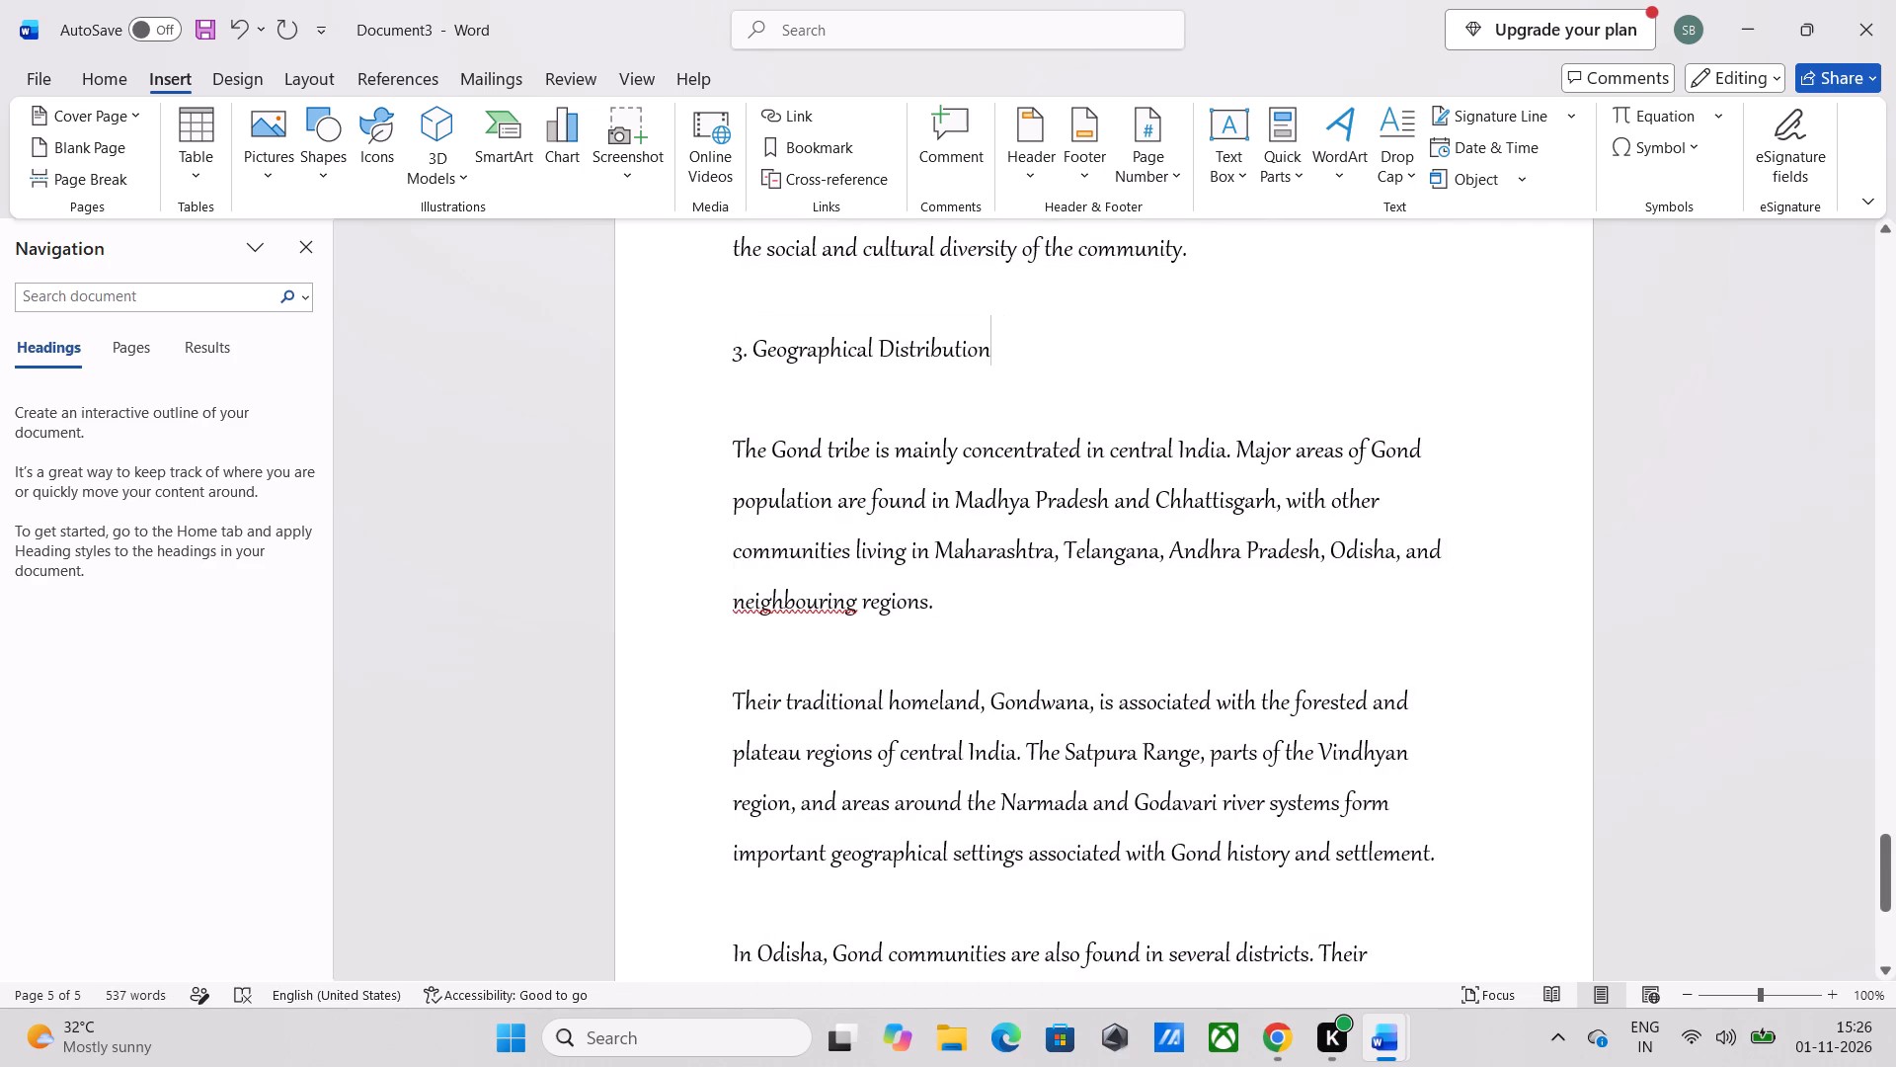
Review the restyled introduction from the INTRODUCTION heading through the end of the Geographical Distribution section.
{"action": "scroll", "coordinate": [1227, 343], "scroll_direction": "up", "scroll_amount": 20}
{"action": "scroll", "coordinate": [1227, 343], "scroll_direction": "up", "scroll_amount": 7}
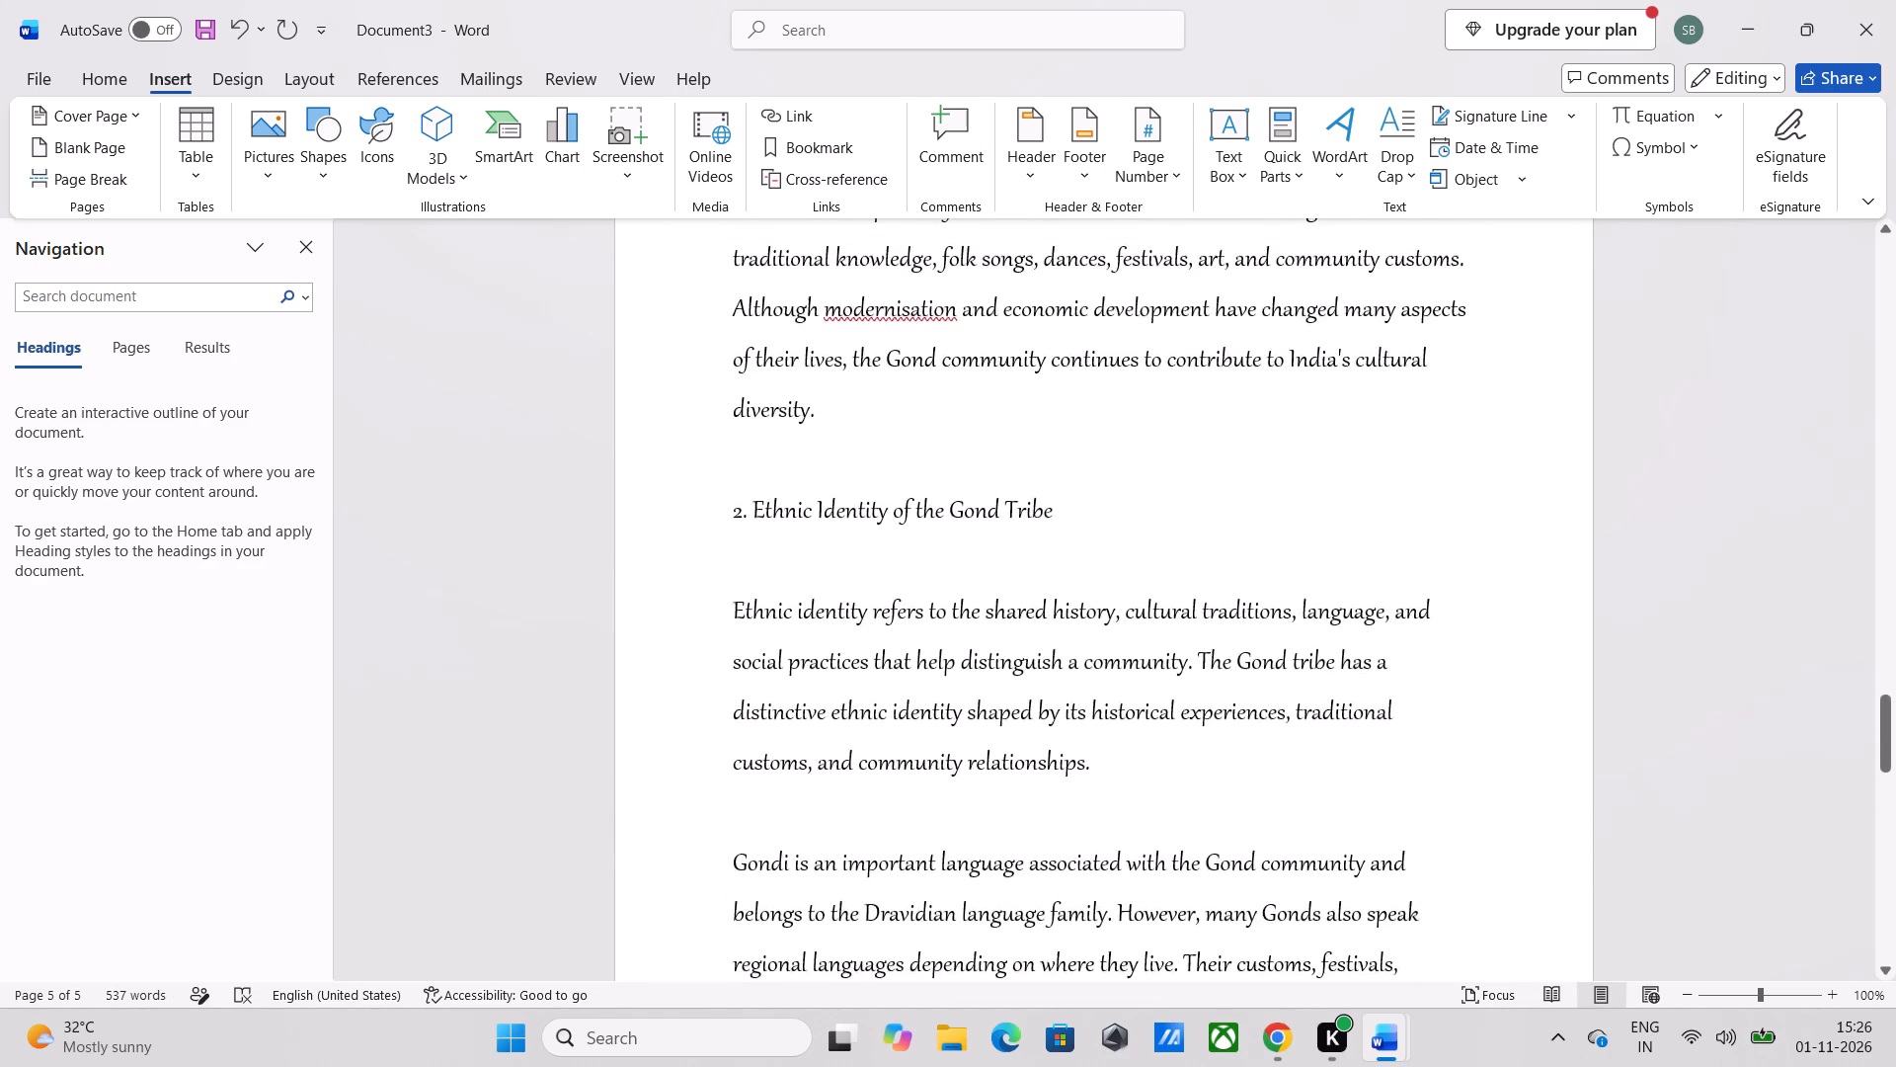
{"action": "scroll", "coordinate": [1224, 343], "scroll_direction": "up", "scroll_amount": 16}
{"action": "scroll", "coordinate": [1221, 299], "scroll_direction": "up", "scroll_amount": 11}
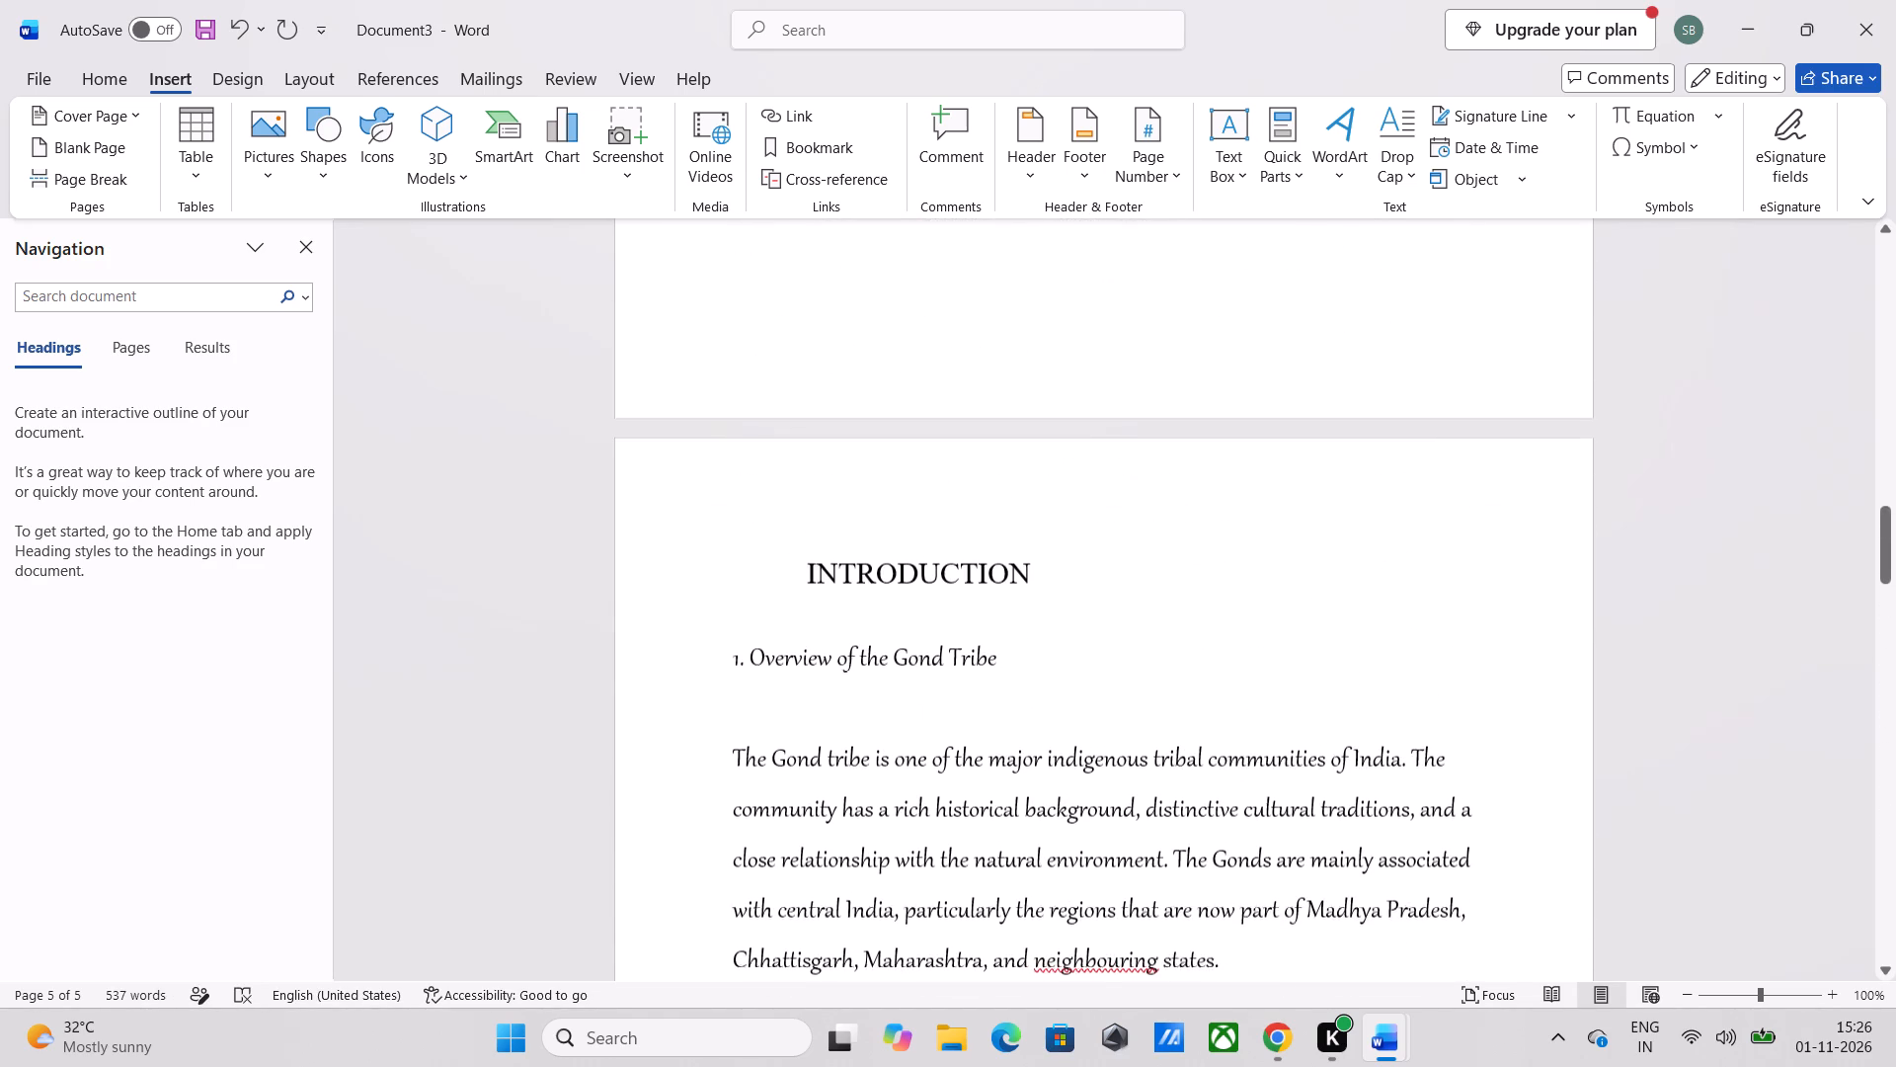
{"action": "scroll", "coordinate": [1203, 323], "scroll_direction": "down", "scroll_amount": 9}
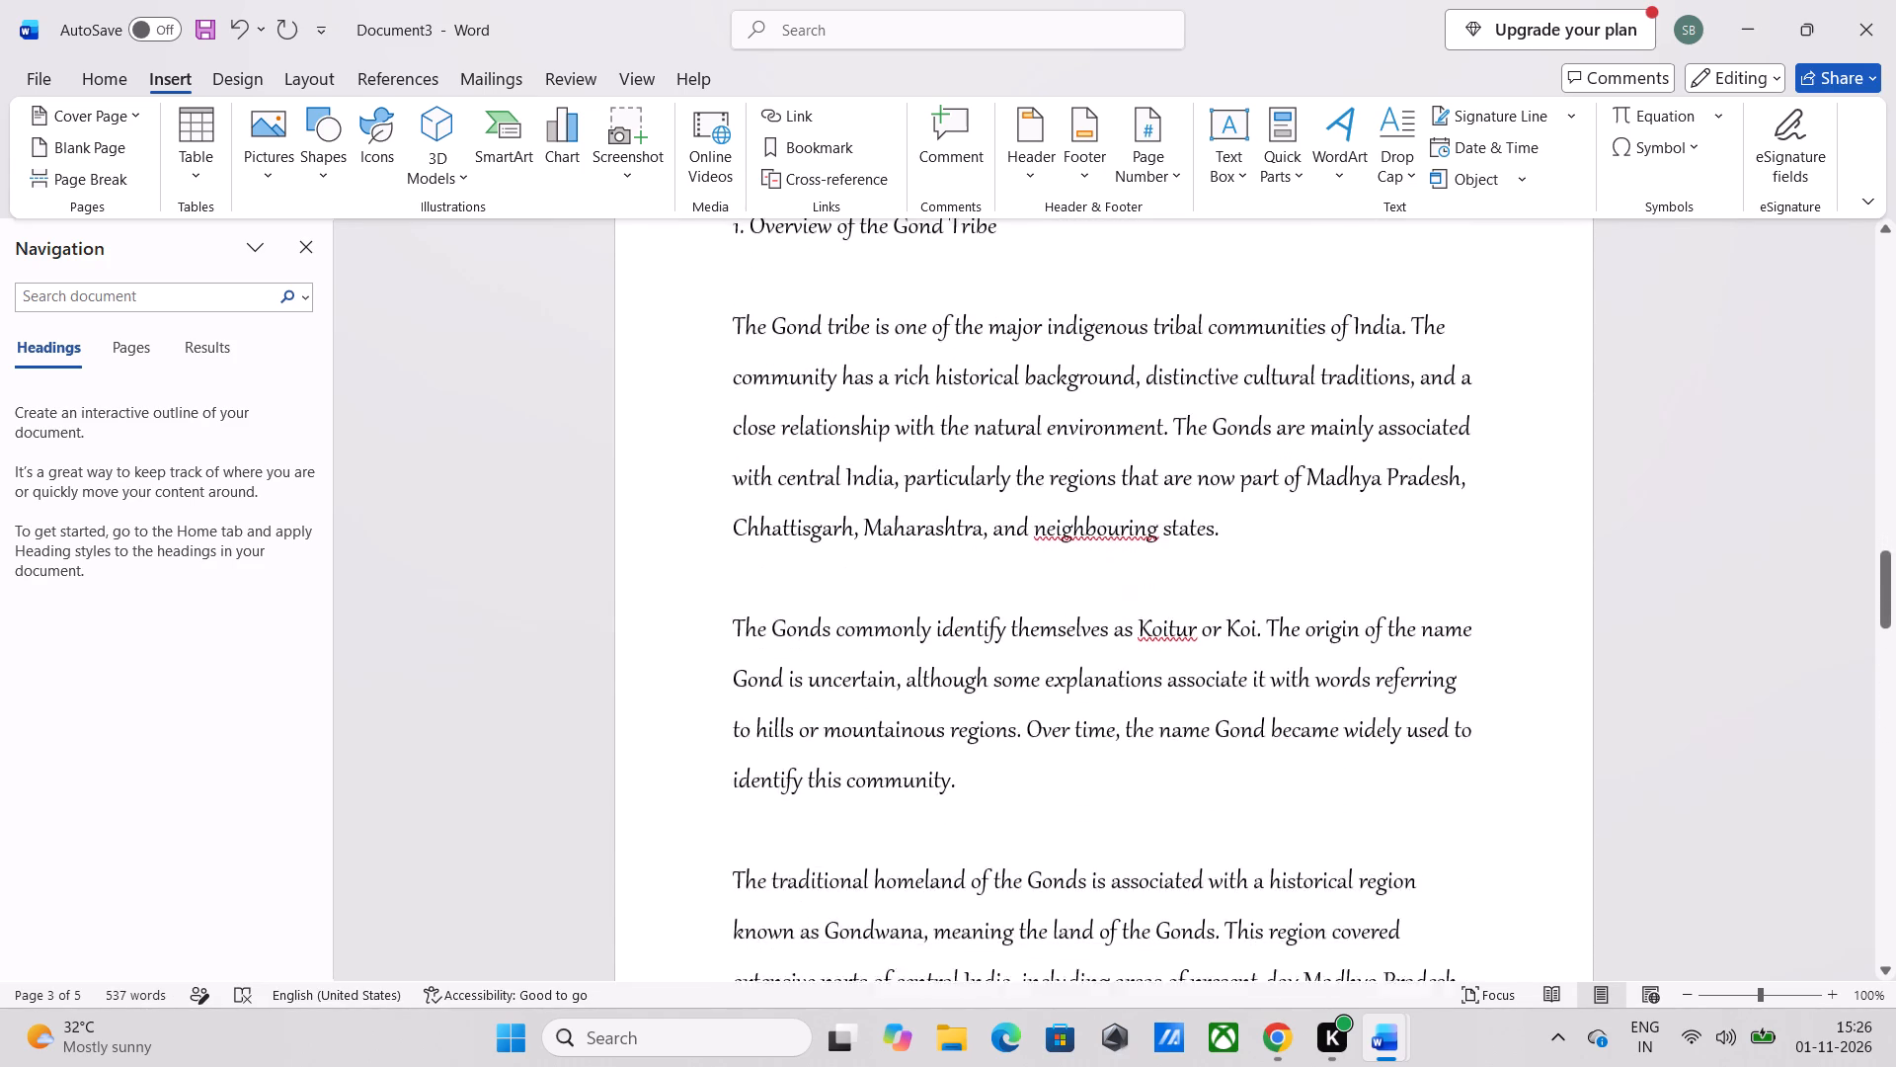
{"action": "scroll", "coordinate": [1203, 323], "scroll_direction": "down", "scroll_amount": 1}
{"action": "scroll", "coordinate": [1203, 323], "scroll_direction": "down", "scroll_amount": 20}
{"action": "scroll", "coordinate": [1203, 323], "scroll_direction": "down", "scroll_amount": 15}
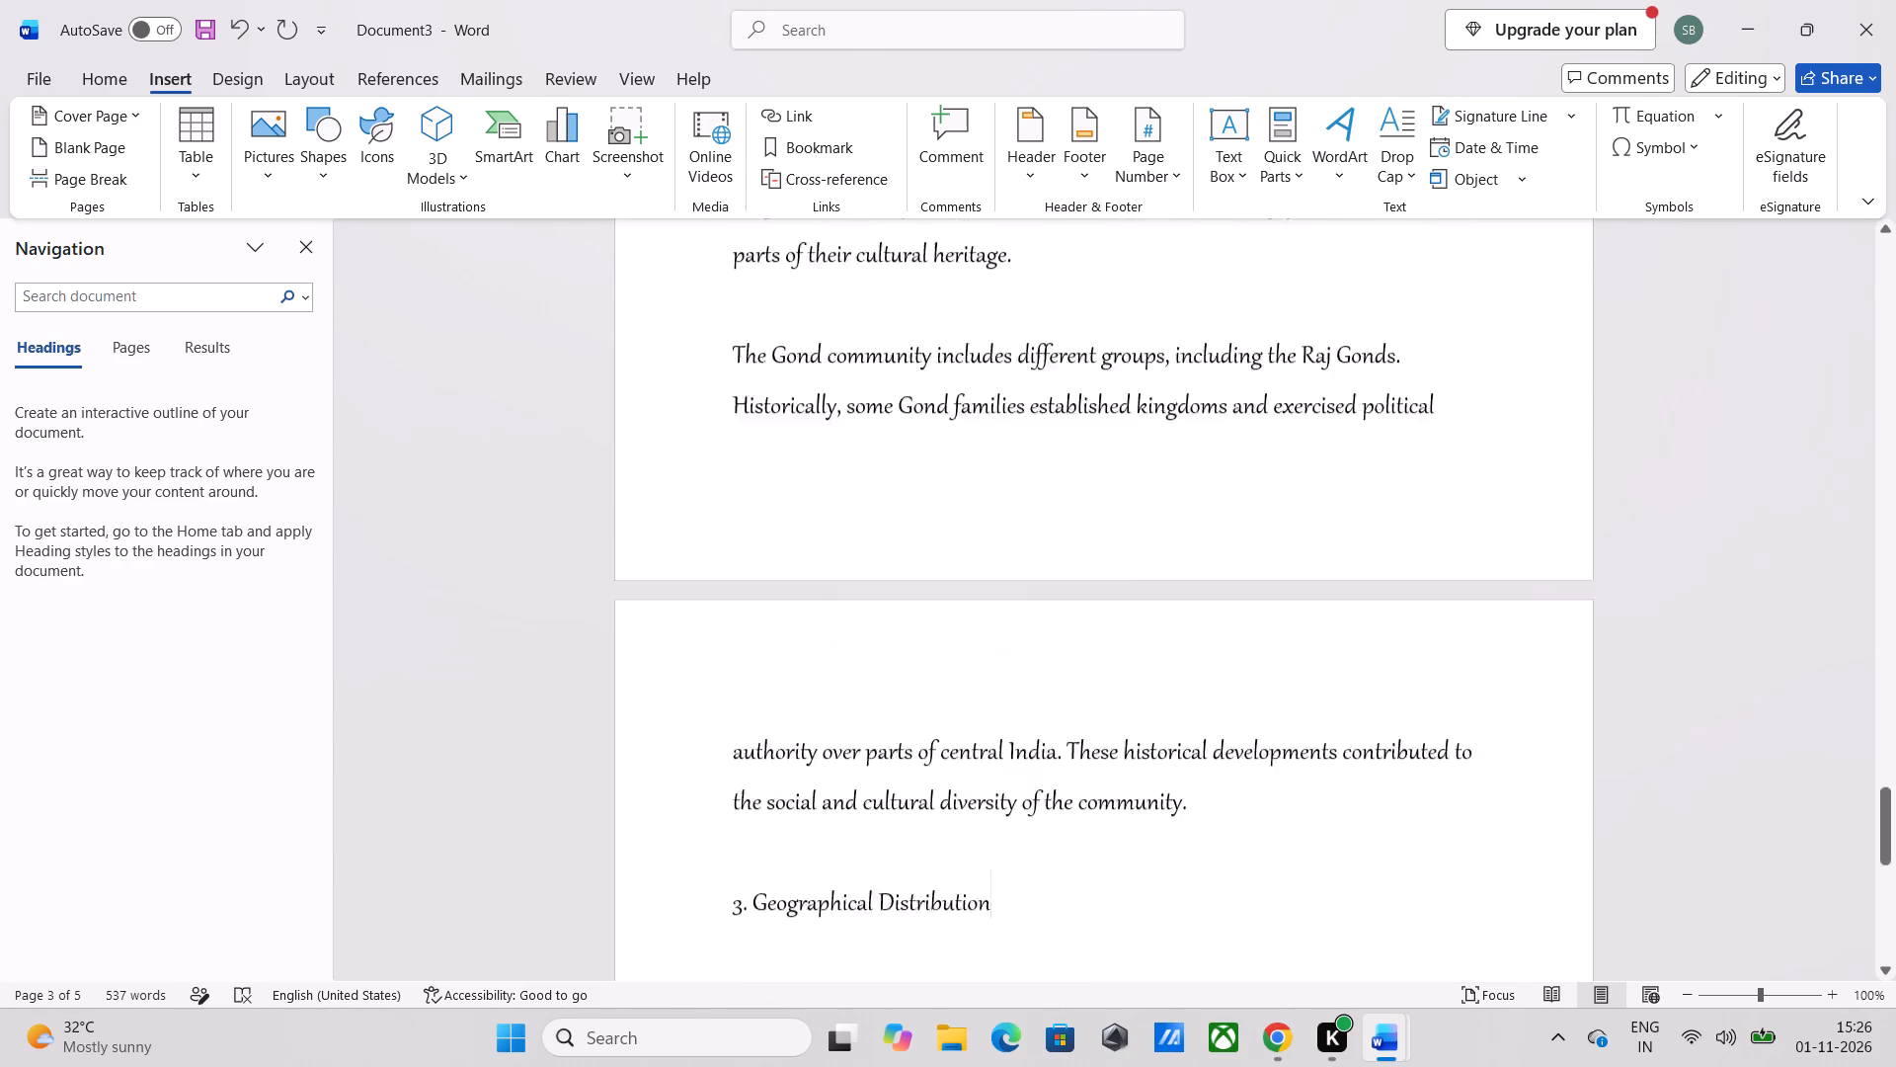
{"action": "scroll", "coordinate": [1168, 318], "scroll_direction": "down", "scroll_amount": 20}
{"action": "scroll", "coordinate": [1168, 318], "scroll_direction": "down", "scroll_amount": 12}
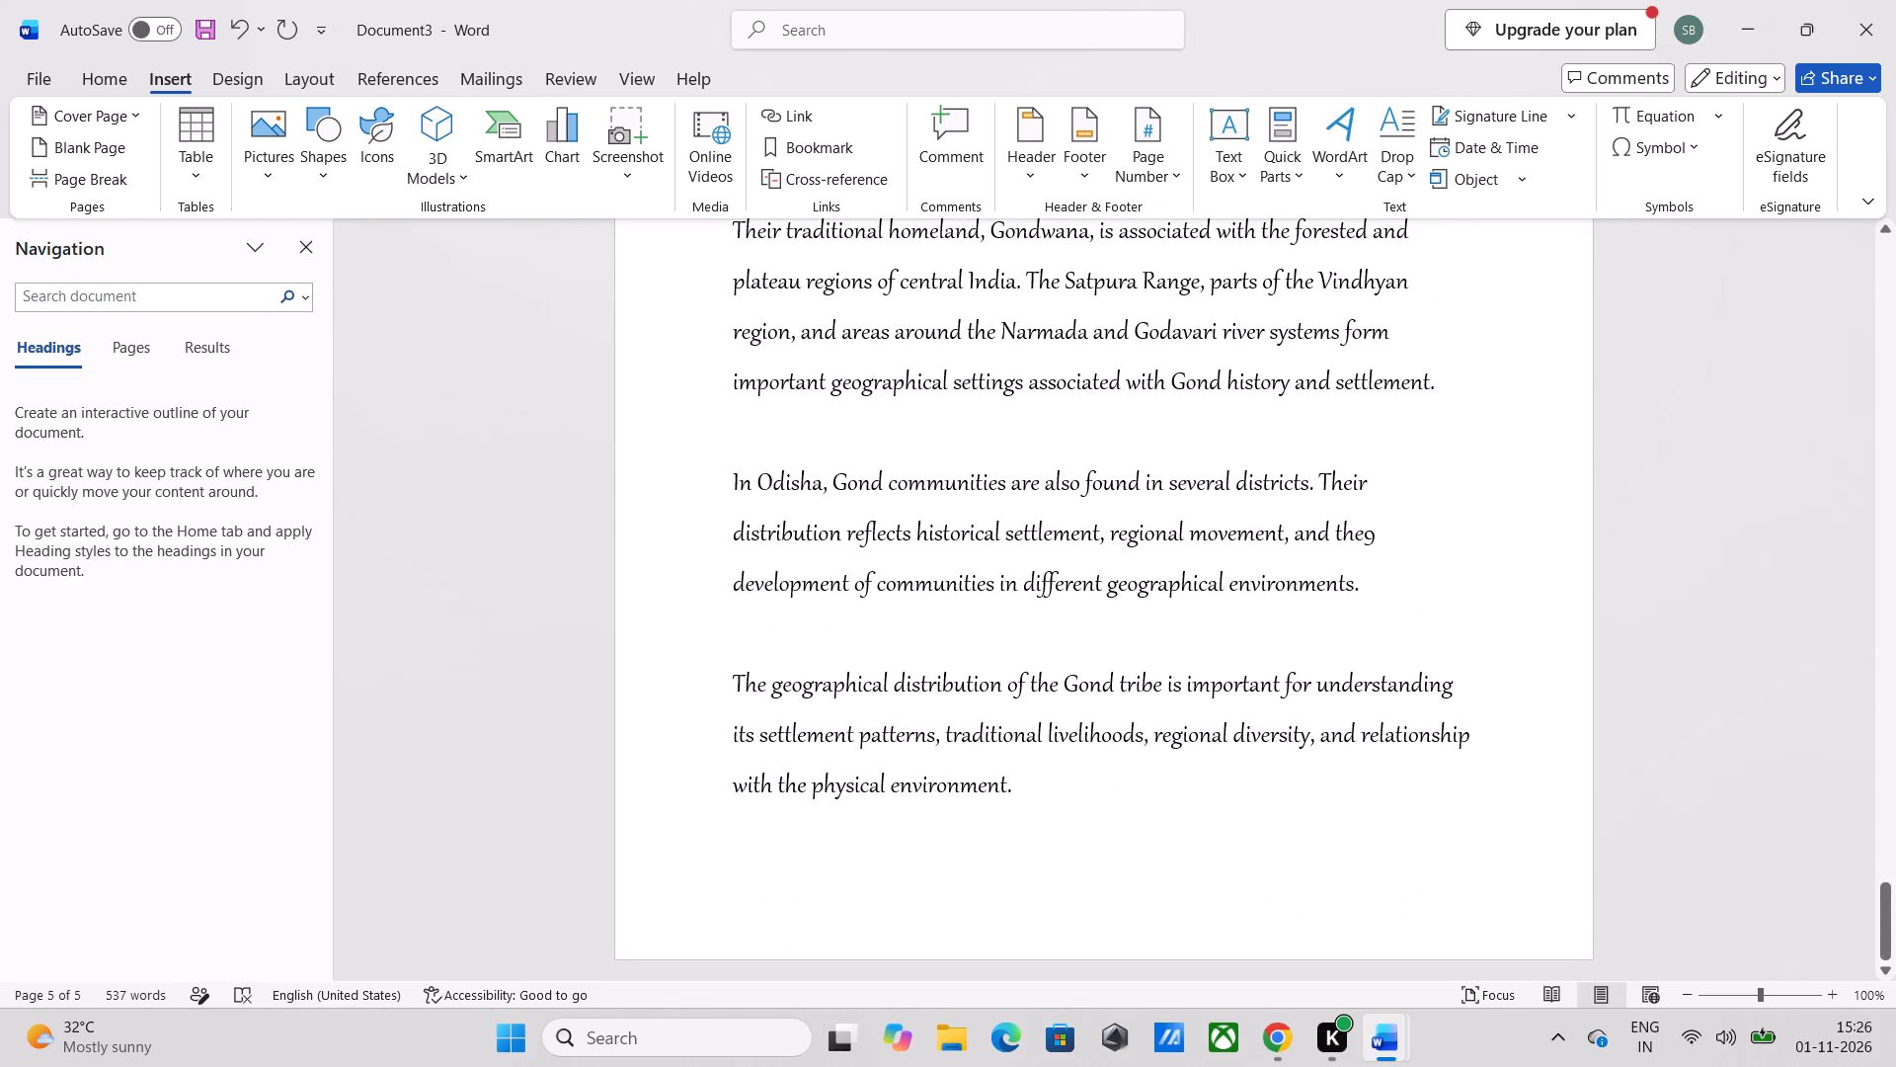
Delete the closing paragraph on the importance of the Gond tribe's geographical distribution.
{"action": "left_click", "coordinate": [1073, 789]}
{"action": "left_click", "coordinate": [1026, 789]}
{"action": "key", "text": "BackSpace"}
{"action": "key", "text": "BackSpace"}
{"action": "key", "text": "BackSpace"}
{"action": "key", "text": "BackSpace"}
{"action": "key", "text": "BackSpace"}
{"action": "key", "text": "BackSpace"}
{"action": "key", "text": "BackSpace"}
{"action": "key", "text": "BackSpace"}
{"action": "key", "text": "BackSpace"}
{"action": "key", "text": "BackSpace"}
{"action": "key", "text": "BackSpace"}
{"action": "key", "text": "BackSpace"}
{"action": "key", "text": "BackSpace"}
{"action": "key", "text": "BackSpace"}
{"action": "key", "text": "BackSpace"}
{"action": "key", "text": "BackSpace"}
{"action": "key", "text": "BackSpace"}
{"action": "key", "text": "BackSpace"}
{"action": "key", "text": "BackSpace"}
{"action": "key", "text": "BackSpace"}
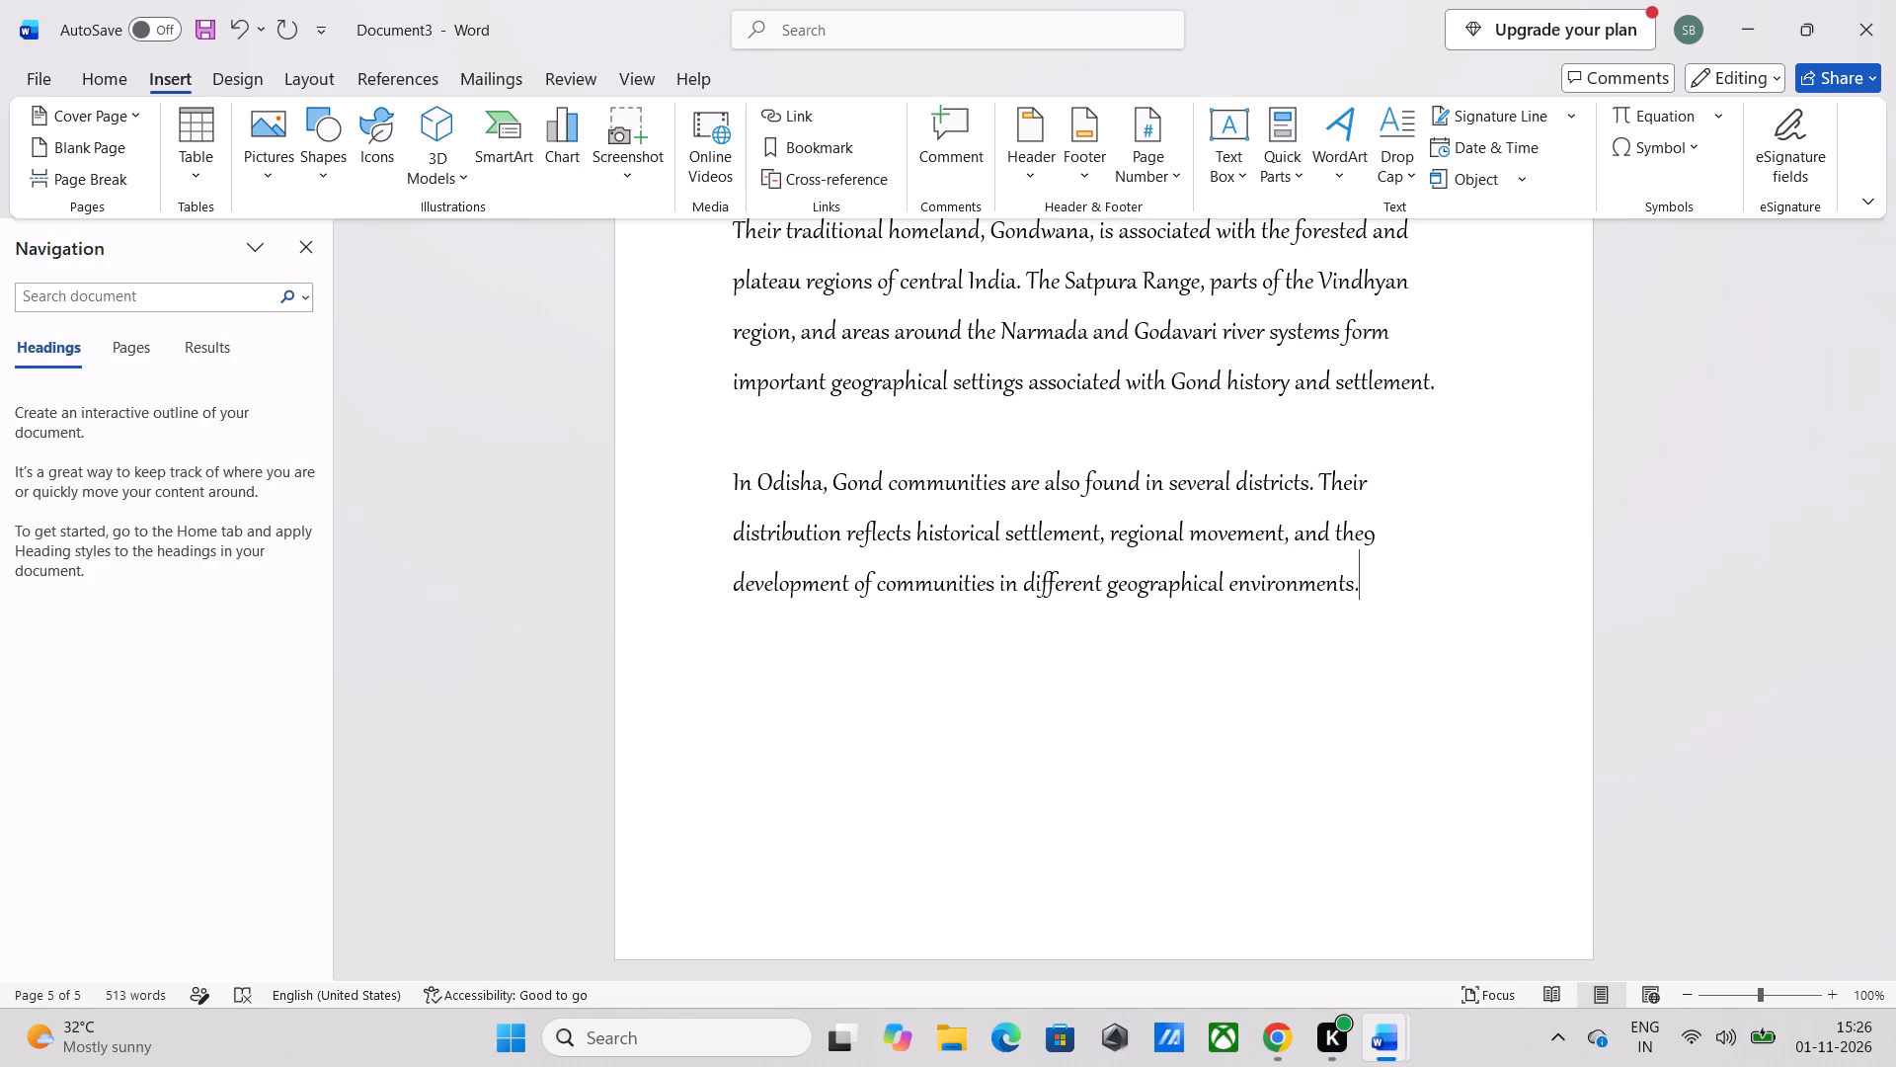
Delete the introduction text backward from the end of the Odisha paragraph into the overview's sentences on traditional livelihoods.
{"action": "key", "text": "ctrl+BackSpace"}
{"action": "key", "text": "ctrl+BackSpace"}
{"action": "key", "text": "ctrl+BackSpace"}
{"action": "key", "text": "ctrl+BackSpace"}
{"action": "key", "text": "ctrl+BackSpace"}
{"action": "key", "text": "ctrl+BackSpace"}
{"action": "key", "text": "ctrl+BackSpace"}
{"action": "key", "text": "ctrl+BackSpace"}
{"action": "key", "text": "ctrl+BackSpace"}
{"action": "key", "text": "ctrl+BackSpace"}
{"action": "key", "text": "ctrl+BackSpace"}
{"action": "key", "text": "ctrl+BackSpace"}
{"action": "key", "text": "ctrl+BackSpace"}
{"action": "key", "text": "ctrl+BackSpace"}
{"action": "key", "text": "ctrl+BackSpace"}
{"action": "key", "text": "ctrl+BackSpace"}
{"action": "key", "text": "ctrl+BackSpace"}
{"action": "key", "text": "ctrl+BackSpace"}
{"action": "key", "text": "ctrl+BackSpace"}
{"action": "key", "text": "ctrl+BackSpace"}
{"action": "key", "text": "ctrl+BackSpace"}
{"action": "key", "text": "ctrl+BackSpace"}
{"action": "key", "text": "ctrl+BackSpace"}
{"action": "key", "text": "ctrl+BackSpace"}
{"action": "key", "text": "ctrl+BackSpace"}
{"action": "key", "text": "ctrl+BackSpace"}
{"action": "key", "text": "ctrl+BackSpace"}
{"action": "key", "text": "ctrl+BackSpace"}
{"action": "key", "text": "ctrl+BackSpace"}
{"action": "key", "text": "ctrl+BackSpace"}
{"action": "key", "text": "ctrl+BackSpace"}
{"action": "key", "text": "ctrl+BackSpace"}
{"action": "key", "text": "ctrl+BackSpace"}
{"action": "key", "text": "ctrl+BackSpace"}
{"action": "key", "text": "ctrl+BackSpace"}
{"action": "key", "text": "ctrl+BackSpace"}
{"action": "key", "text": "ctrl+BackSpace"}
{"action": "key", "text": "ctrl+BackSpace"}
{"action": "key", "text": "ctrl+BackSpace"}
{"action": "key", "text": "ctrl+BackSpace"}
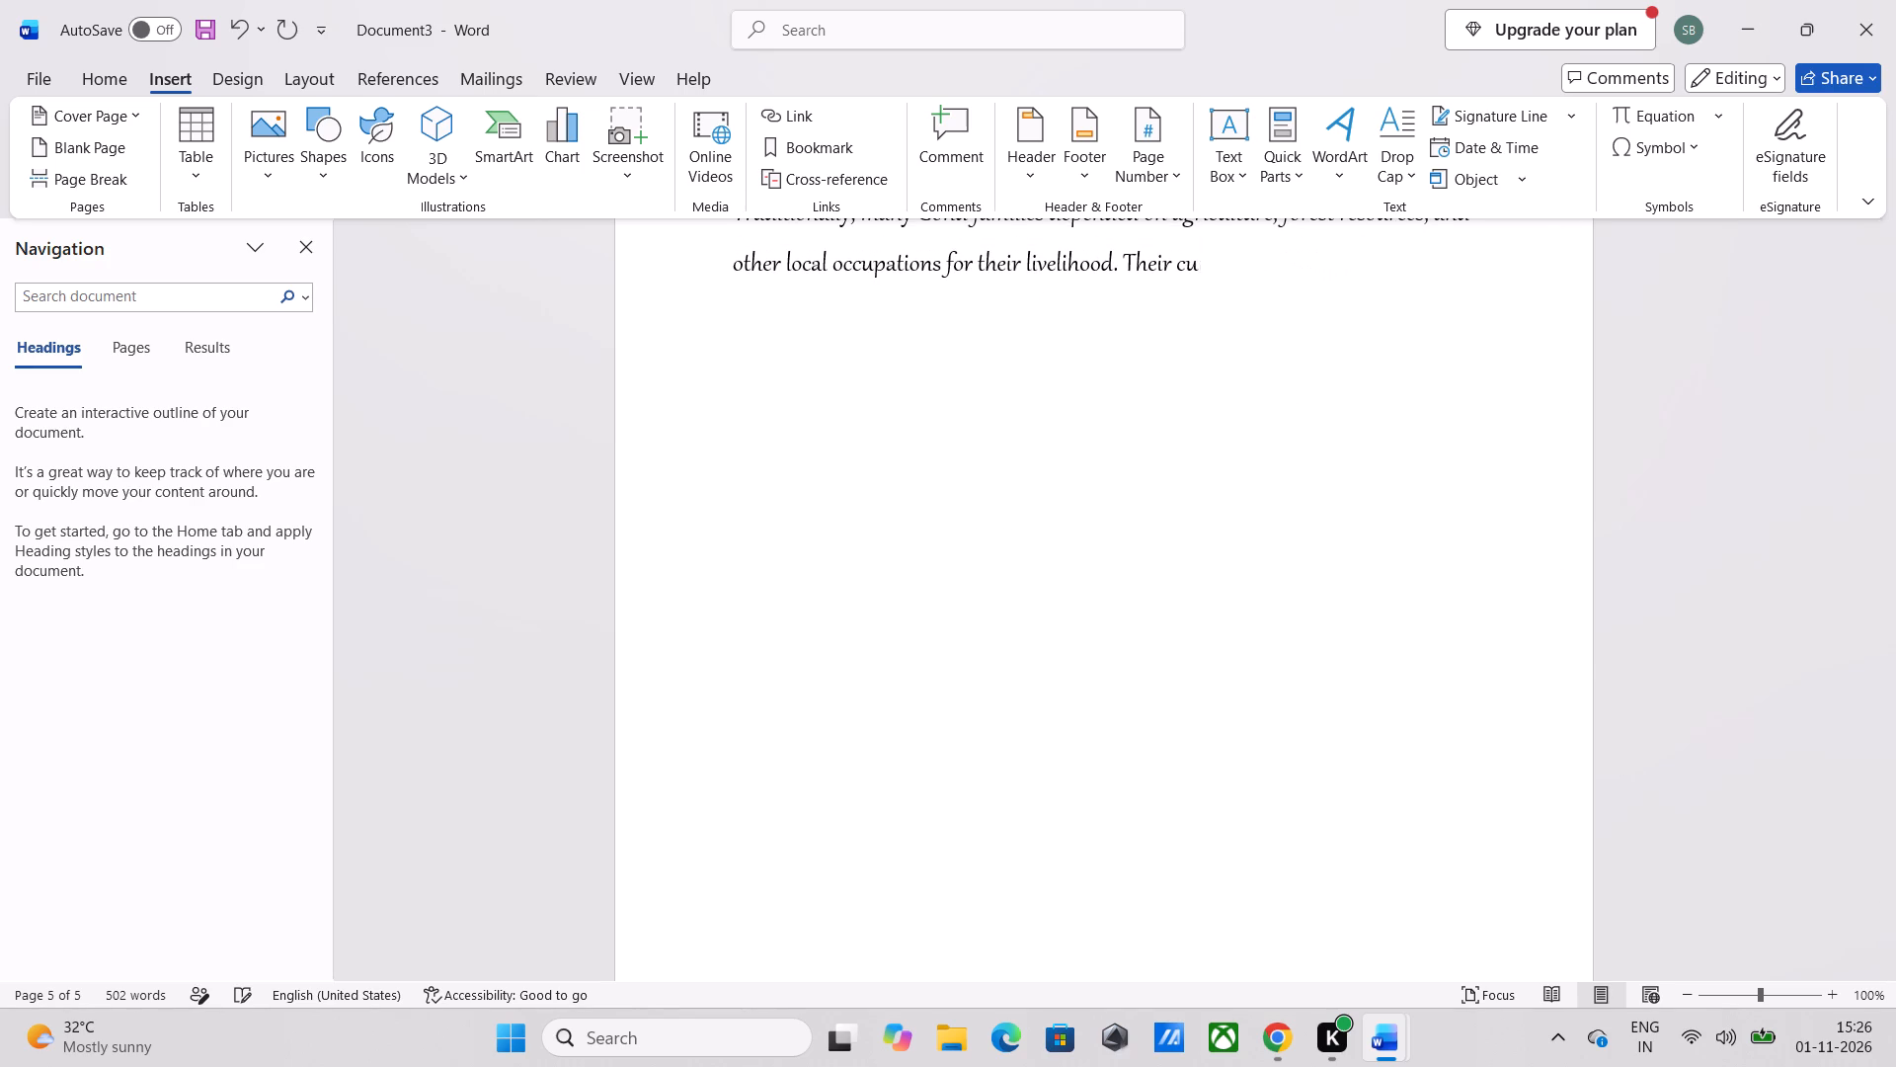
Continue deleting the overview text backward to its opening paragraph on the Gond tribe's historical background.
{"action": "key", "text": "ctrl+BackSpace"}
{"action": "key", "text": "ctrl+BackSpace"}
{"action": "key", "text": "ctrl+BackSpace"}
{"action": "key", "text": "ctrl+BackSpace"}
{"action": "key", "text": "ctrl+BackSpace"}
{"action": "key", "text": "ctrl+BackSpace"}
{"action": "key", "text": "ctrl+BackSpace"}
{"action": "key", "text": "ctrl+BackSpace"}
{"action": "key", "text": "ctrl+BackSpace"}
{"action": "key", "text": "ctrl+BackSpace"}
{"action": "key", "text": "ctrl+BackSpace"}
{"action": "key", "text": "ctrl+BackSpace"}
{"action": "key", "text": "ctrl+BackSpace"}
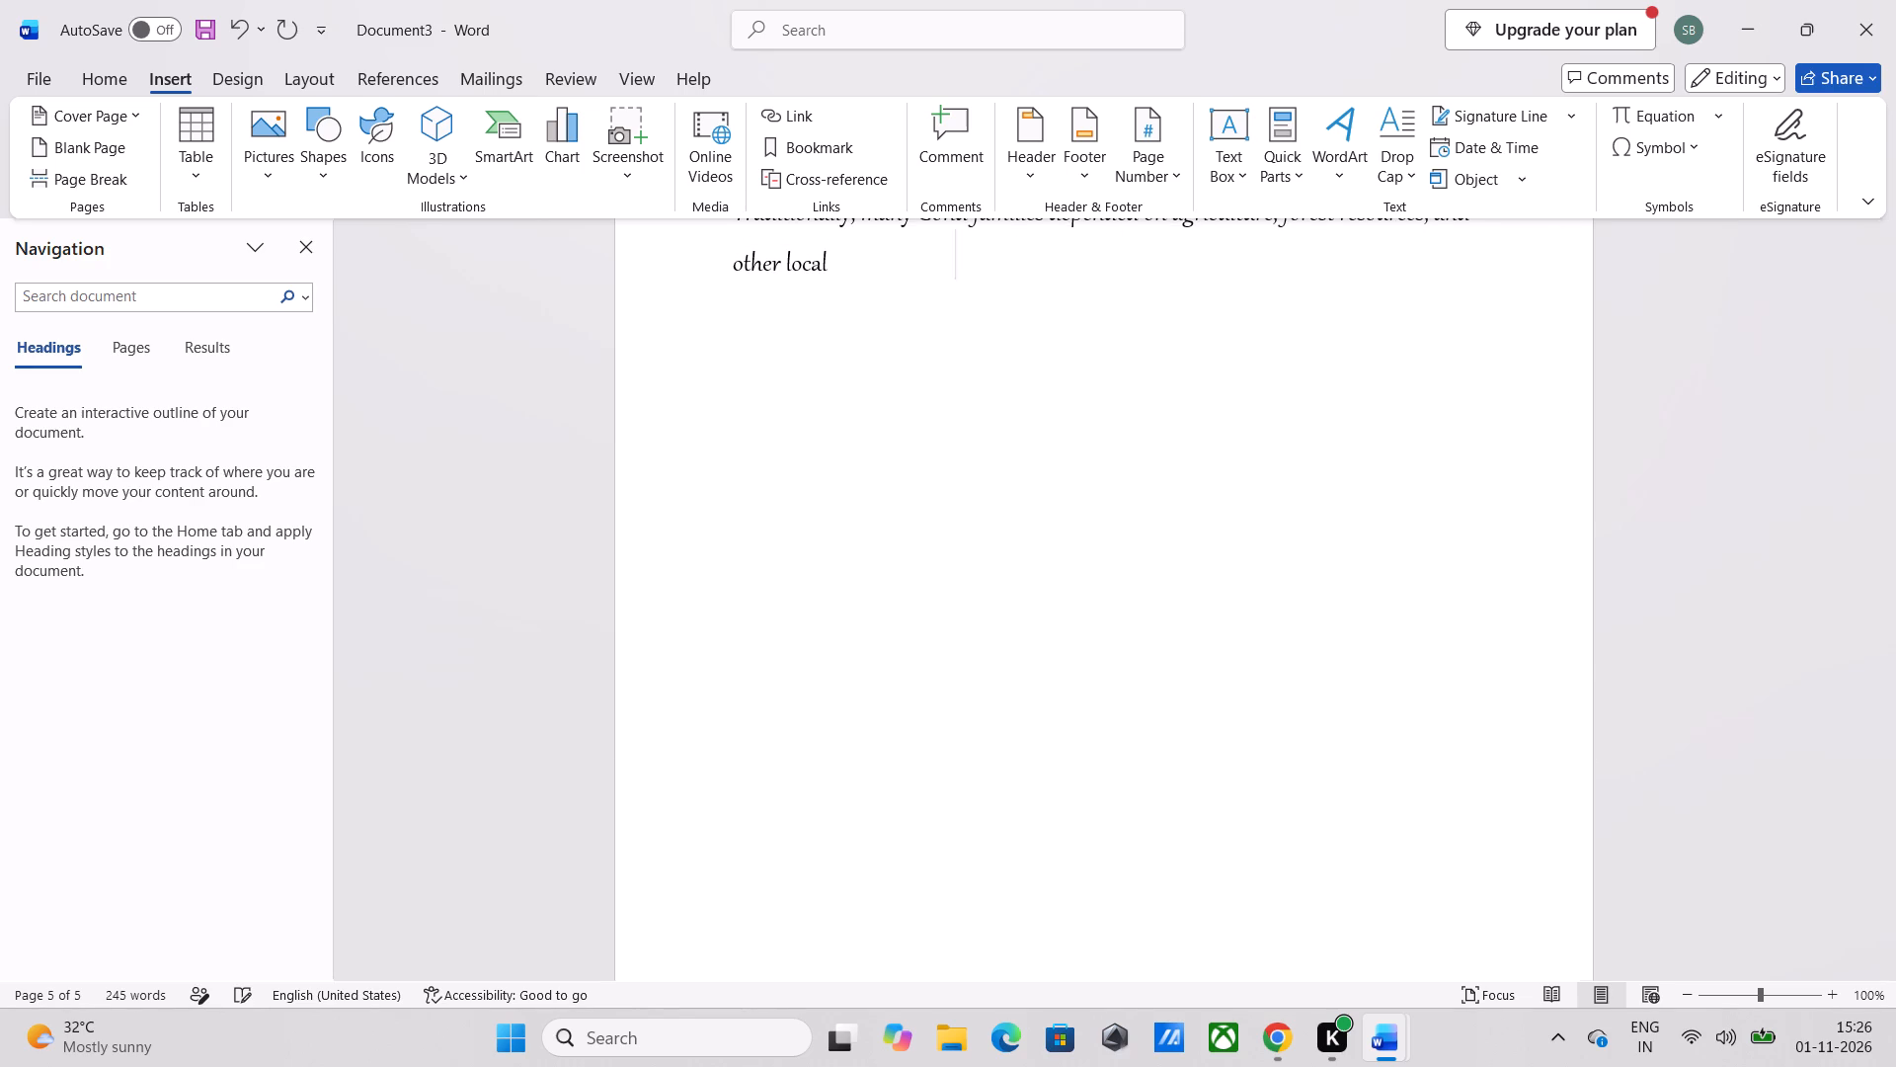
{"action": "key", "text": "ctrl+BackSpace"}
{"action": "key", "text": "ctrl+BackSpace"}
{"action": "key", "text": "ctrl+BackSpace"}
{"action": "key", "text": "ctrl+BackSpace"}
{"action": "key", "text": "ctrl+BackSpace"}
{"action": "key", "text": "ctrl+BackSpace"}
{"action": "key", "text": "ctrl+BackSpace"}
{"action": "key", "text": "ctrl+BackSpace"}
{"action": "key", "text": "ctrl+BackSpace"}
{"action": "key", "text": "ctrl+BackSpace"}
{"action": "key", "text": "ctrl+BackSpace"}
{"action": "key", "text": "ctrl+BackSpace"}
{"action": "key", "text": "ctrl+BackSpace"}
{"action": "key", "text": "ctrl+BackSpace"}
{"action": "key", "text": "ctrl+BackSpace"}
{"action": "key", "text": "ctrl+BackSpace"}
{"action": "key", "text": "ctrl+BackSpace"}
{"action": "key", "text": "ctrl+BackSpace"}
{"action": "key", "text": "ctrl+BackSpace"}
{"action": "key", "text": "ctrl+BackSpace"}
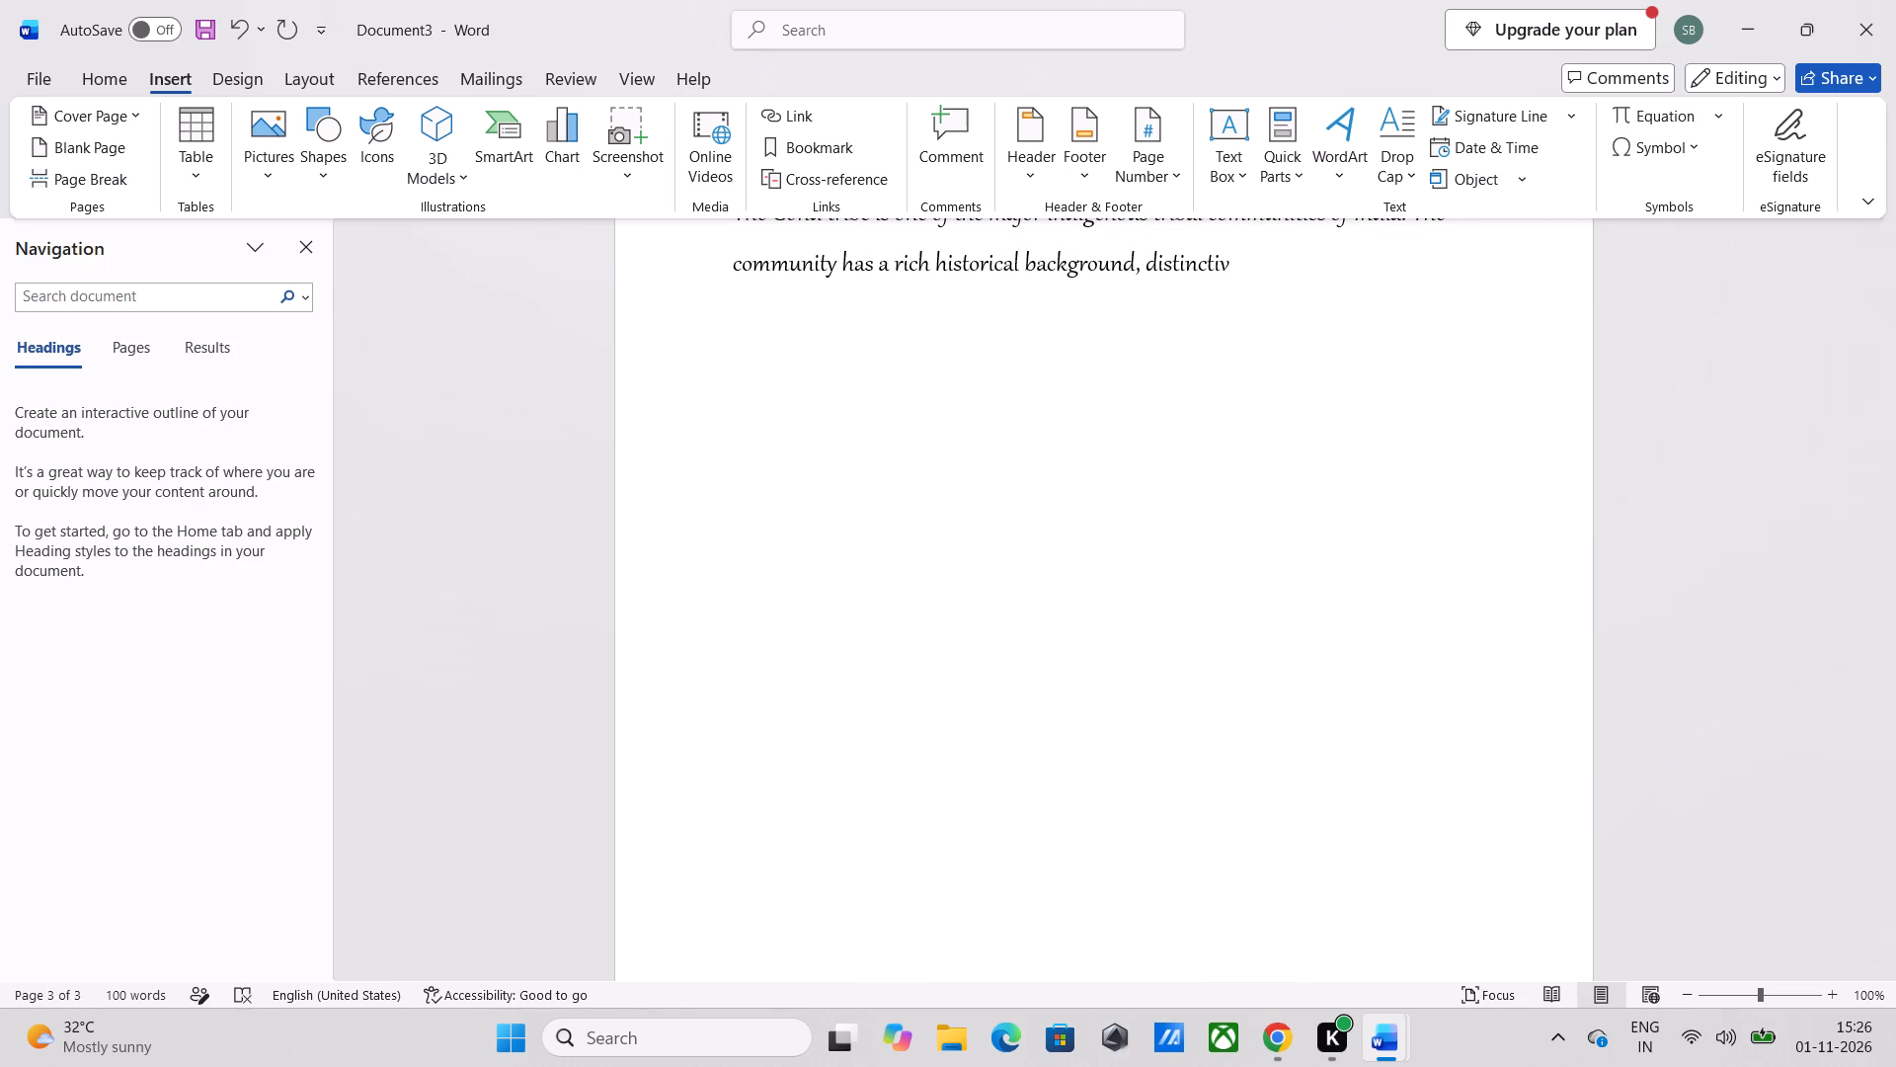
Delete the remaining overview paragraph, its "1. Overview of the Gond Tribe" line and the INTRODUCTION heading, back to the "14. Bibliography" entry.
{"action": "scroll", "coordinate": [319, 771], "scroll_direction": "down", "scroll_amount": 2}
{"action": "scroll", "coordinate": [318, 772], "scroll_direction": "up", "scroll_amount": 5}
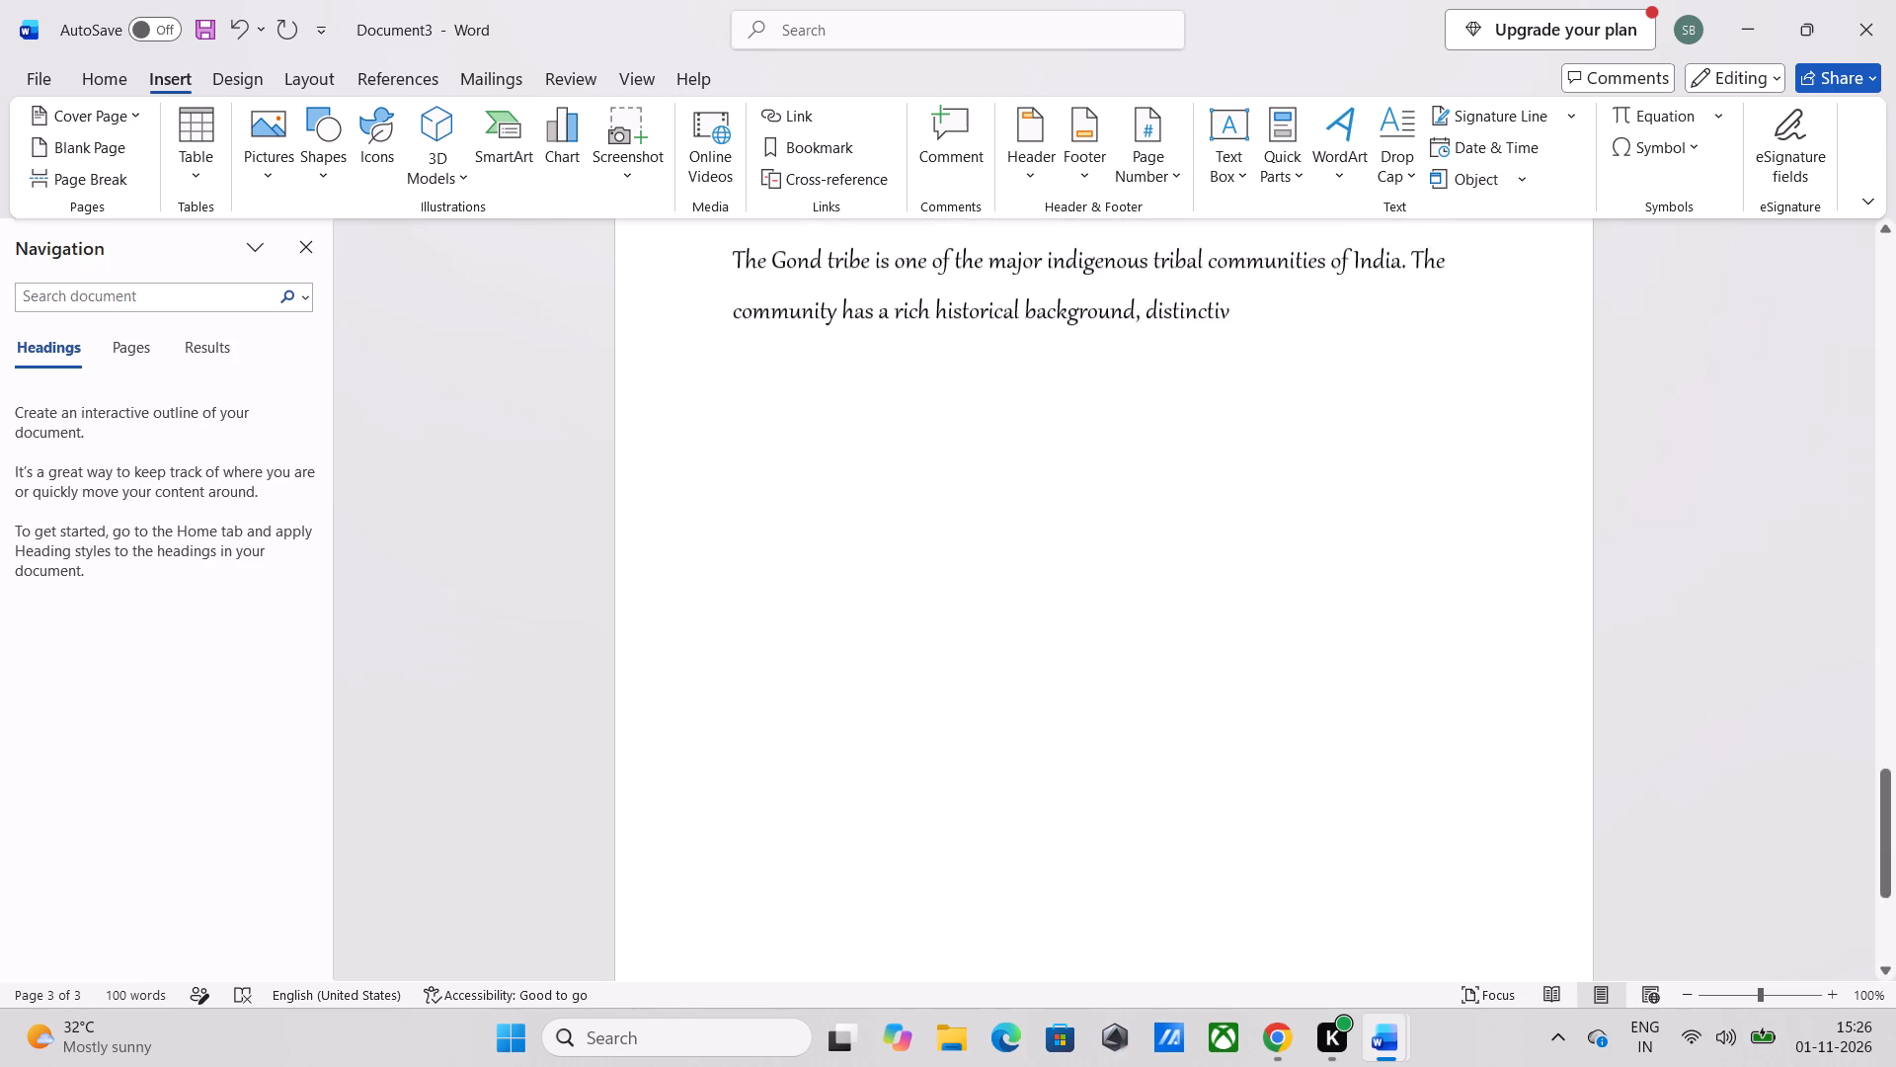
{"action": "scroll", "coordinate": [415, 766], "scroll_direction": "up", "scroll_amount": 6}
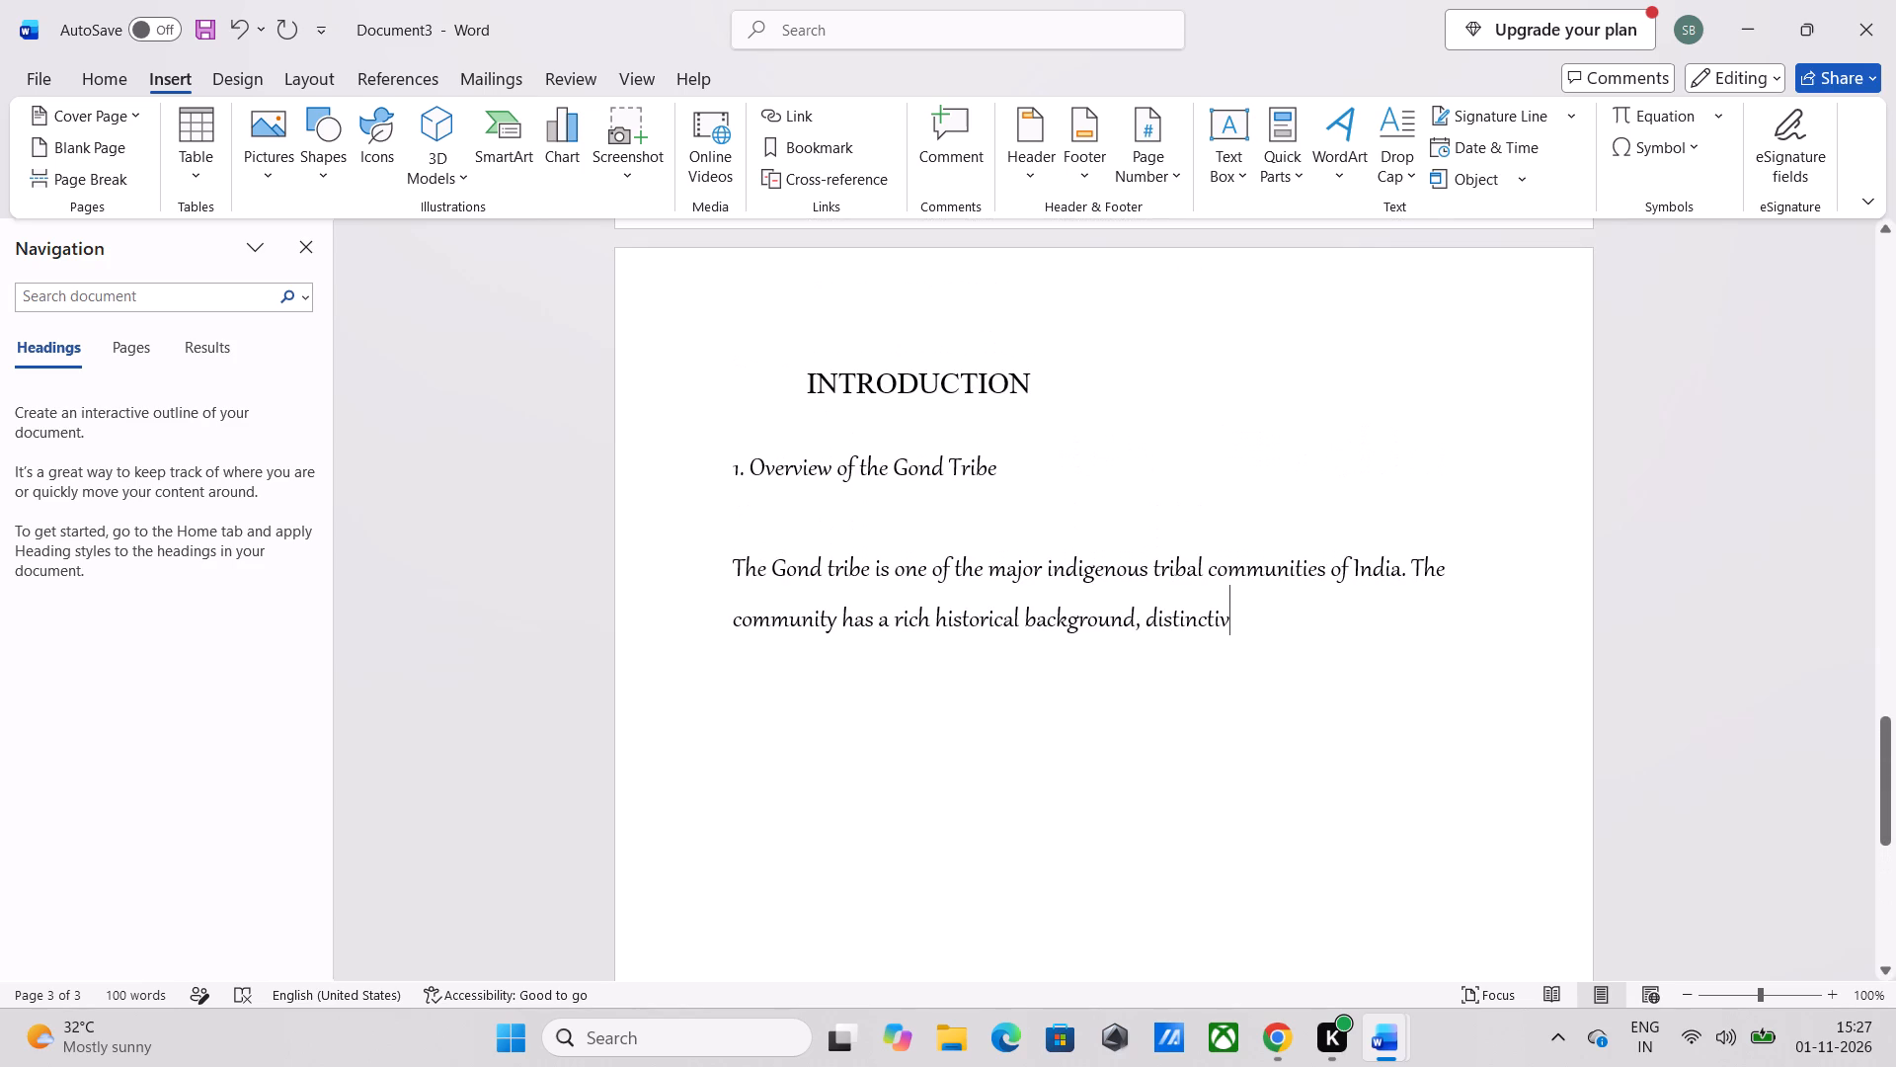
{"action": "key", "text": "ctrl+BackSpace"}
{"action": "key", "text": "ctrl+BackSpace"}
{"action": "key", "text": "ctrl+BackSpace"}
{"action": "key", "text": "ctrl+BackSpace"}
{"action": "key", "text": "ctrl+BackSpace"}
{"action": "key", "text": "ctrl+BackSpace"}
{"action": "key", "text": "ctrl+BackSpace"}
{"action": "key", "text": "ctrl+BackSpace"}
{"action": "key", "text": "ctrl+BackSpace"}
{"action": "key", "text": "ctrl+BackSpace"}
{"action": "key", "text": "ctrl+BackSpace"}
{"action": "key", "text": "ctrl+BackSpace"}
{"action": "key", "text": "ctrl+BackSpace"}
{"action": "key", "text": "ctrl+BackSpace"}
{"action": "key", "text": "ctrl+BackSpace"}
{"action": "key", "text": "ctrl+BackSpace"}
{"action": "key", "text": "ctrl+BackSpace"}
{"action": "key", "text": "ctrl+BackSpace"}
{"action": "key", "text": "ctrl+BackSpace"}
{"action": "key", "text": "ctrl+BackSpace"}
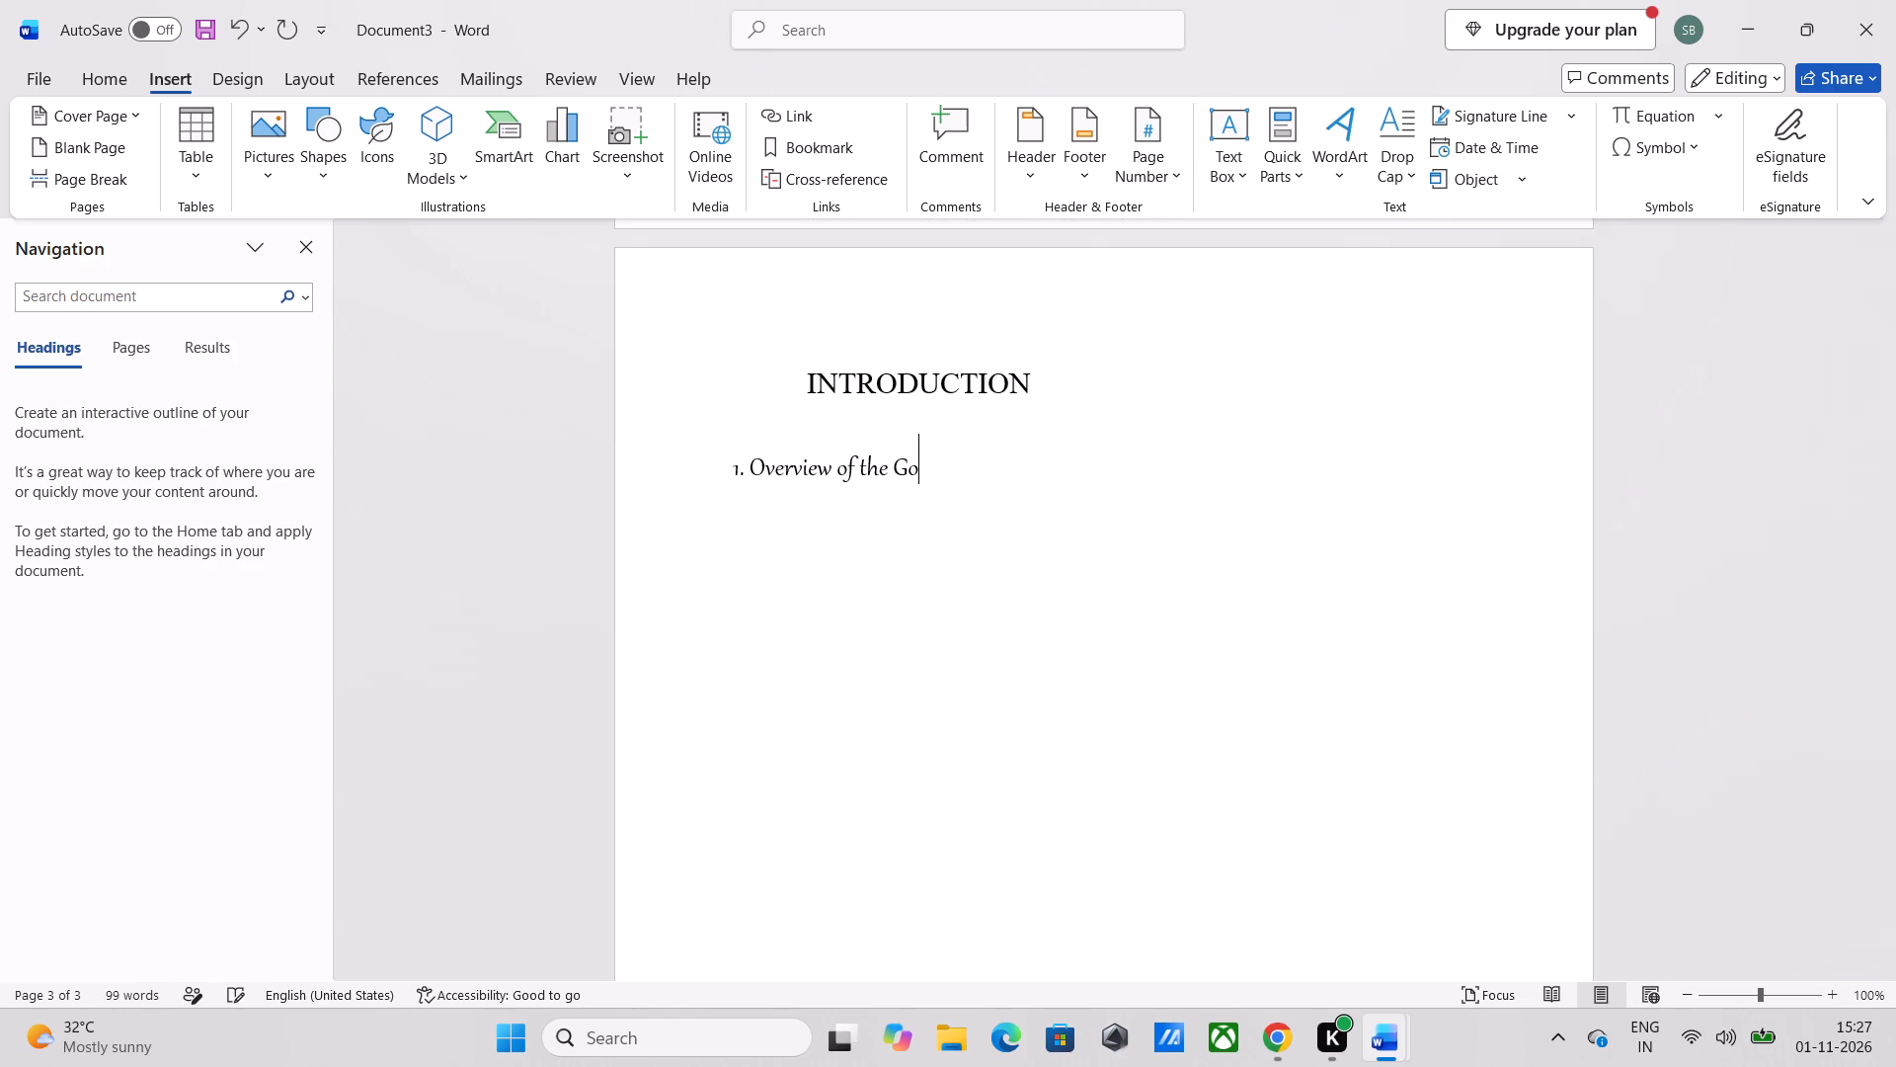
{"action": "key", "text": "ctrl+BackSpace"}
{"action": "key", "text": "ctrl+BackSpace"}
{"action": "key", "text": "ctrl+BackSpace"}
{"action": "key", "text": "ctrl+BackSpace"}
{"action": "key", "text": "ctrl+BackSpace"}
{"action": "key", "text": "ctrl+BackSpace"}
{"action": "key", "text": "ctrl+BackSpace"}
{"action": "key", "text": "ctrl+BackSpace"}
{"action": "key", "text": "ctrl+BackSpace"}
{"action": "key", "text": "ctrl+BackSpace"}
{"action": "key", "text": "ctrl+BackSpace"}
{"action": "key", "text": "ctrl+BackSpace"}
{"action": "key", "text": "ctrl+BackSpace"}
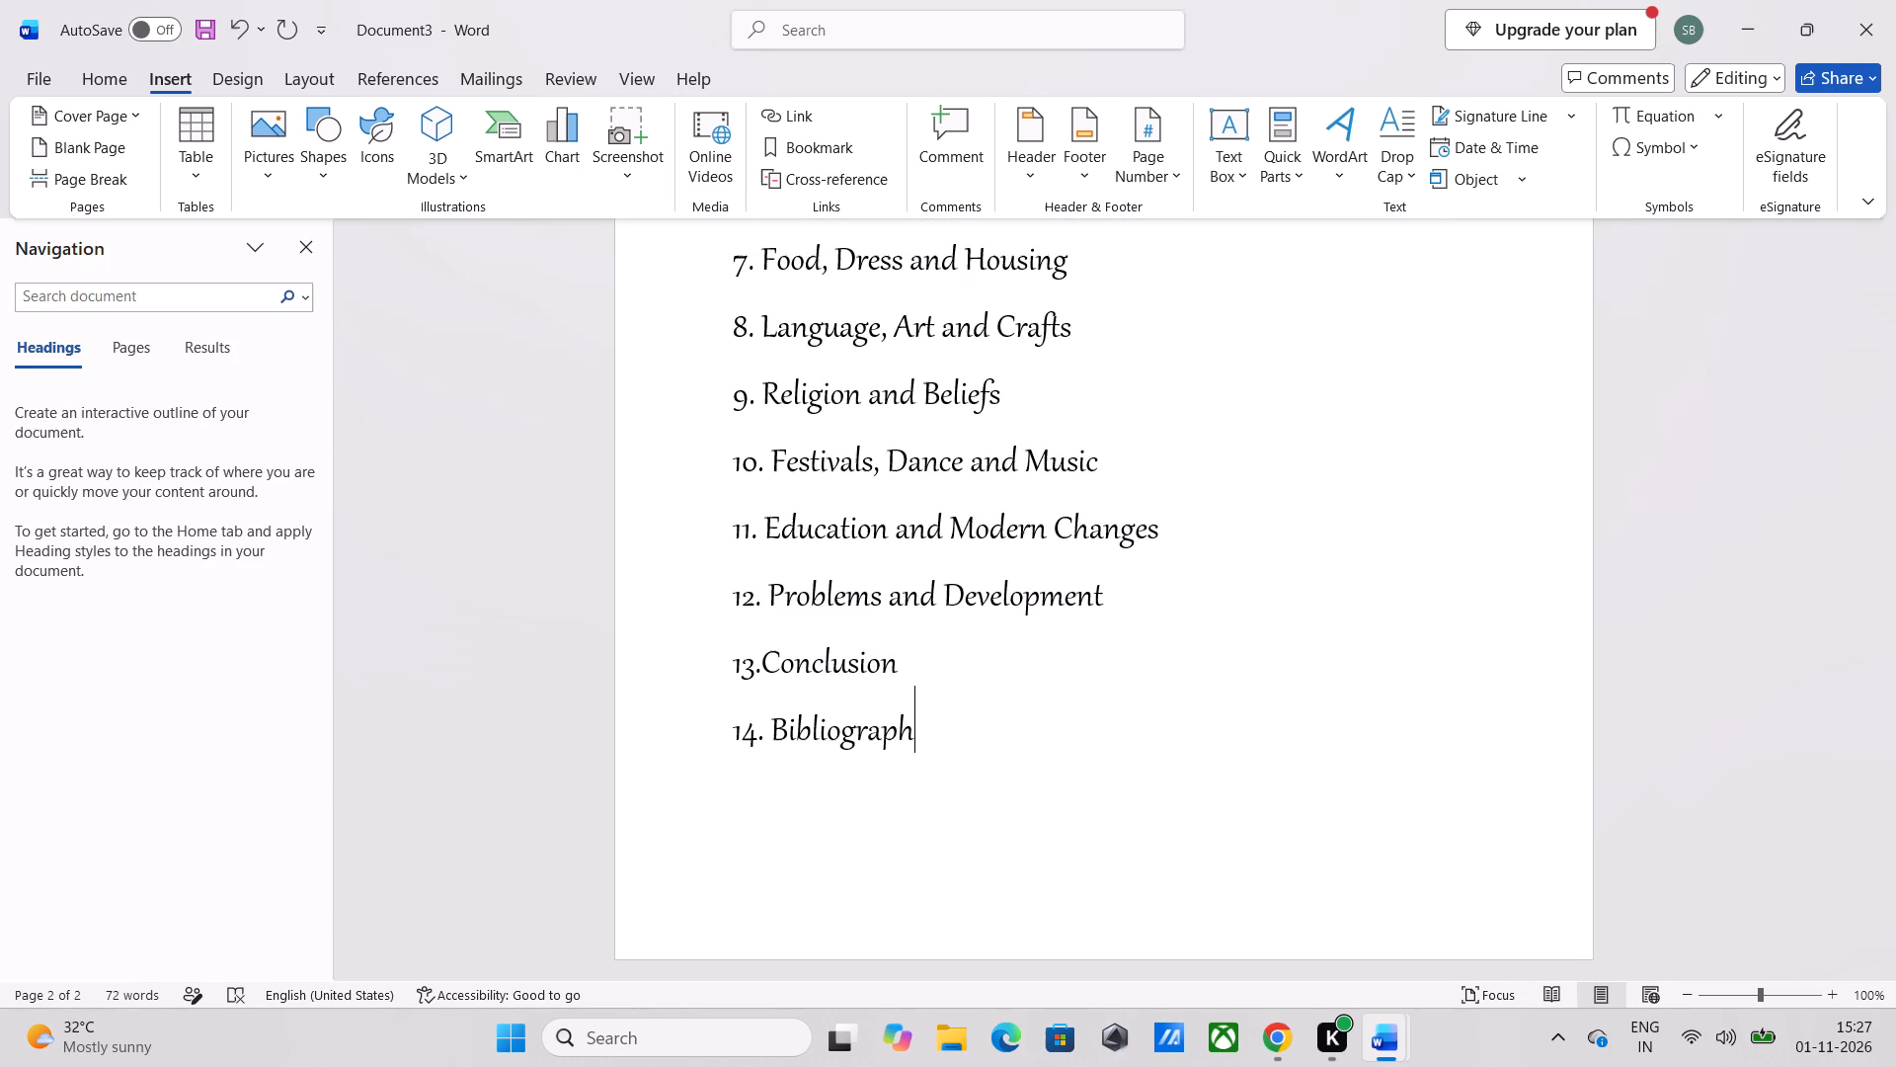
Restore the final "y" of the "14. Bibliography" entry and start a new line below it.
{"action": "key", "text": "y"}
{"action": "key", "text": "Return"}
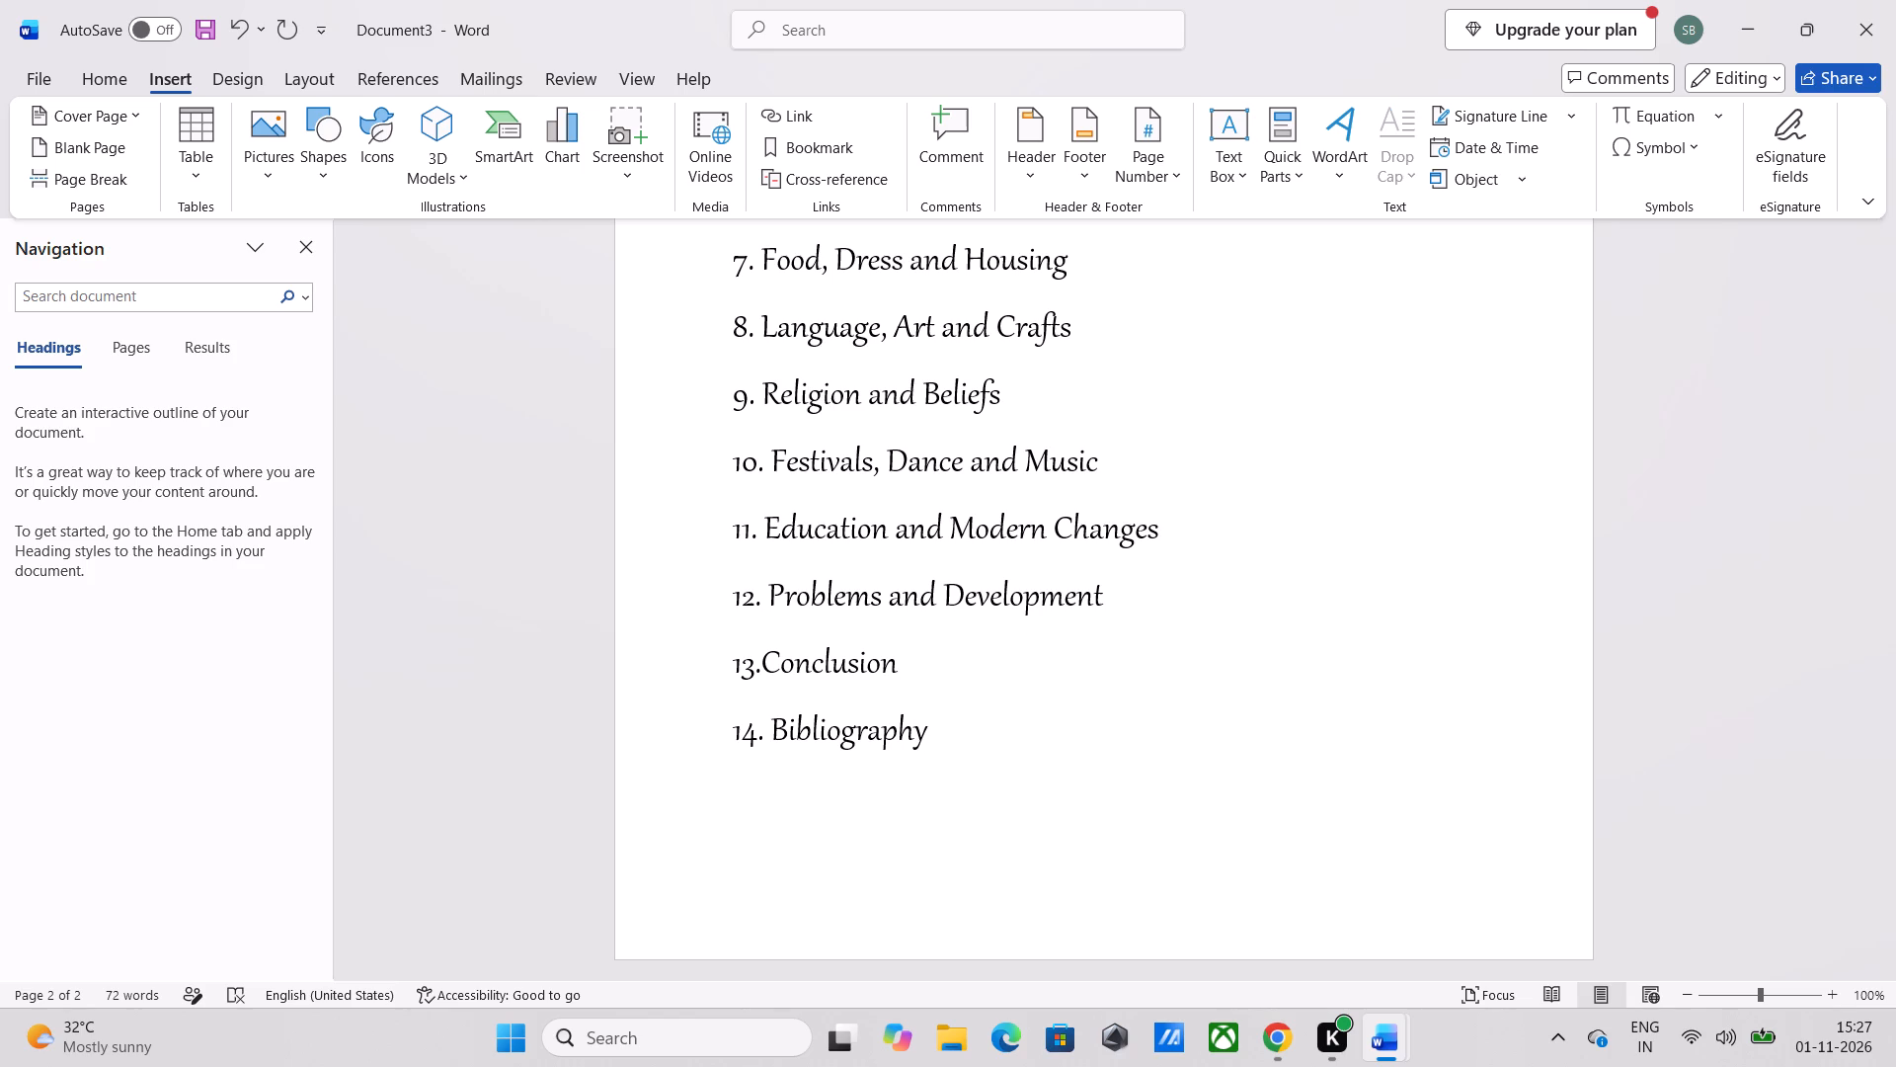
Look over the title page and the contents list down to its last entry.
{"action": "scroll", "coordinate": [522, 786], "scroll_direction": "down", "scroll_amount": 1}
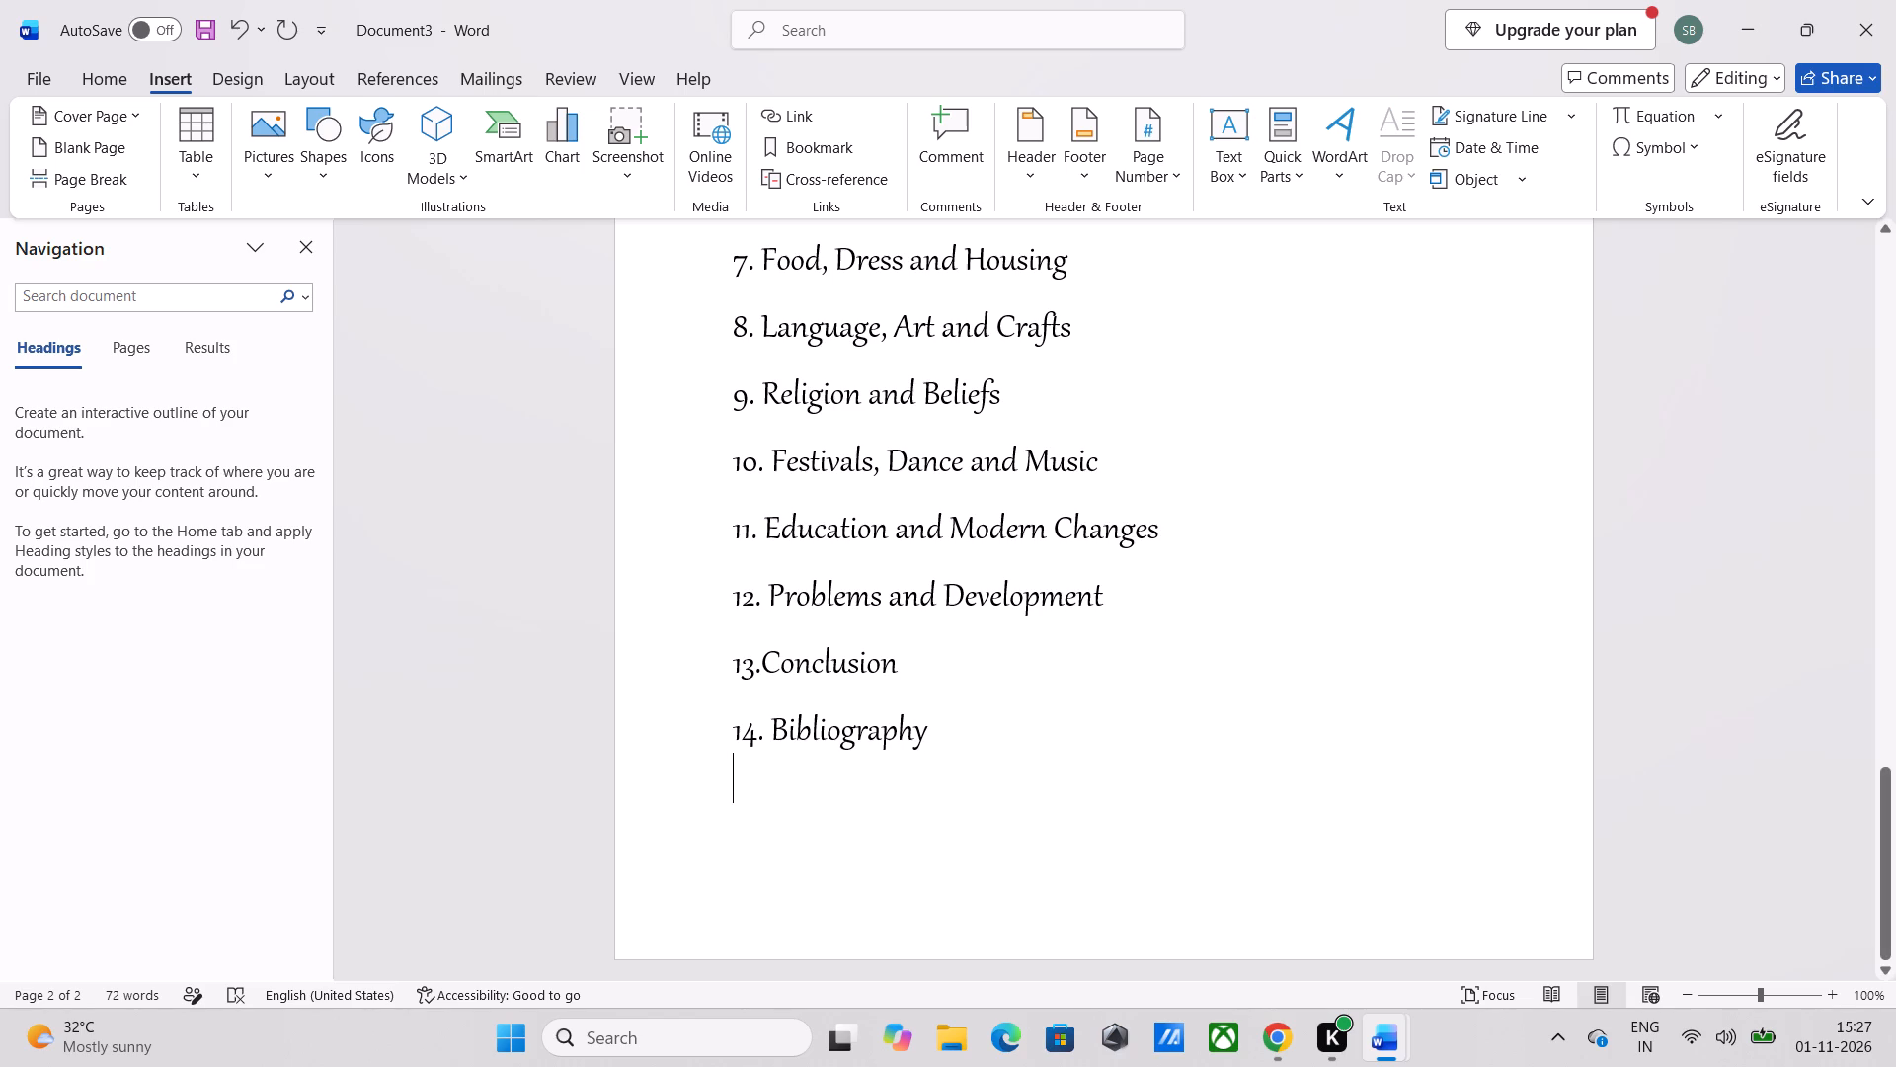
{"action": "scroll", "coordinate": [522, 786], "scroll_direction": "down", "scroll_amount": 4}
{"action": "scroll", "coordinate": [941, 771], "scroll_direction": "down", "scroll_amount": 1}
{"action": "scroll", "coordinate": [941, 771], "scroll_direction": "up", "scroll_amount": 3}
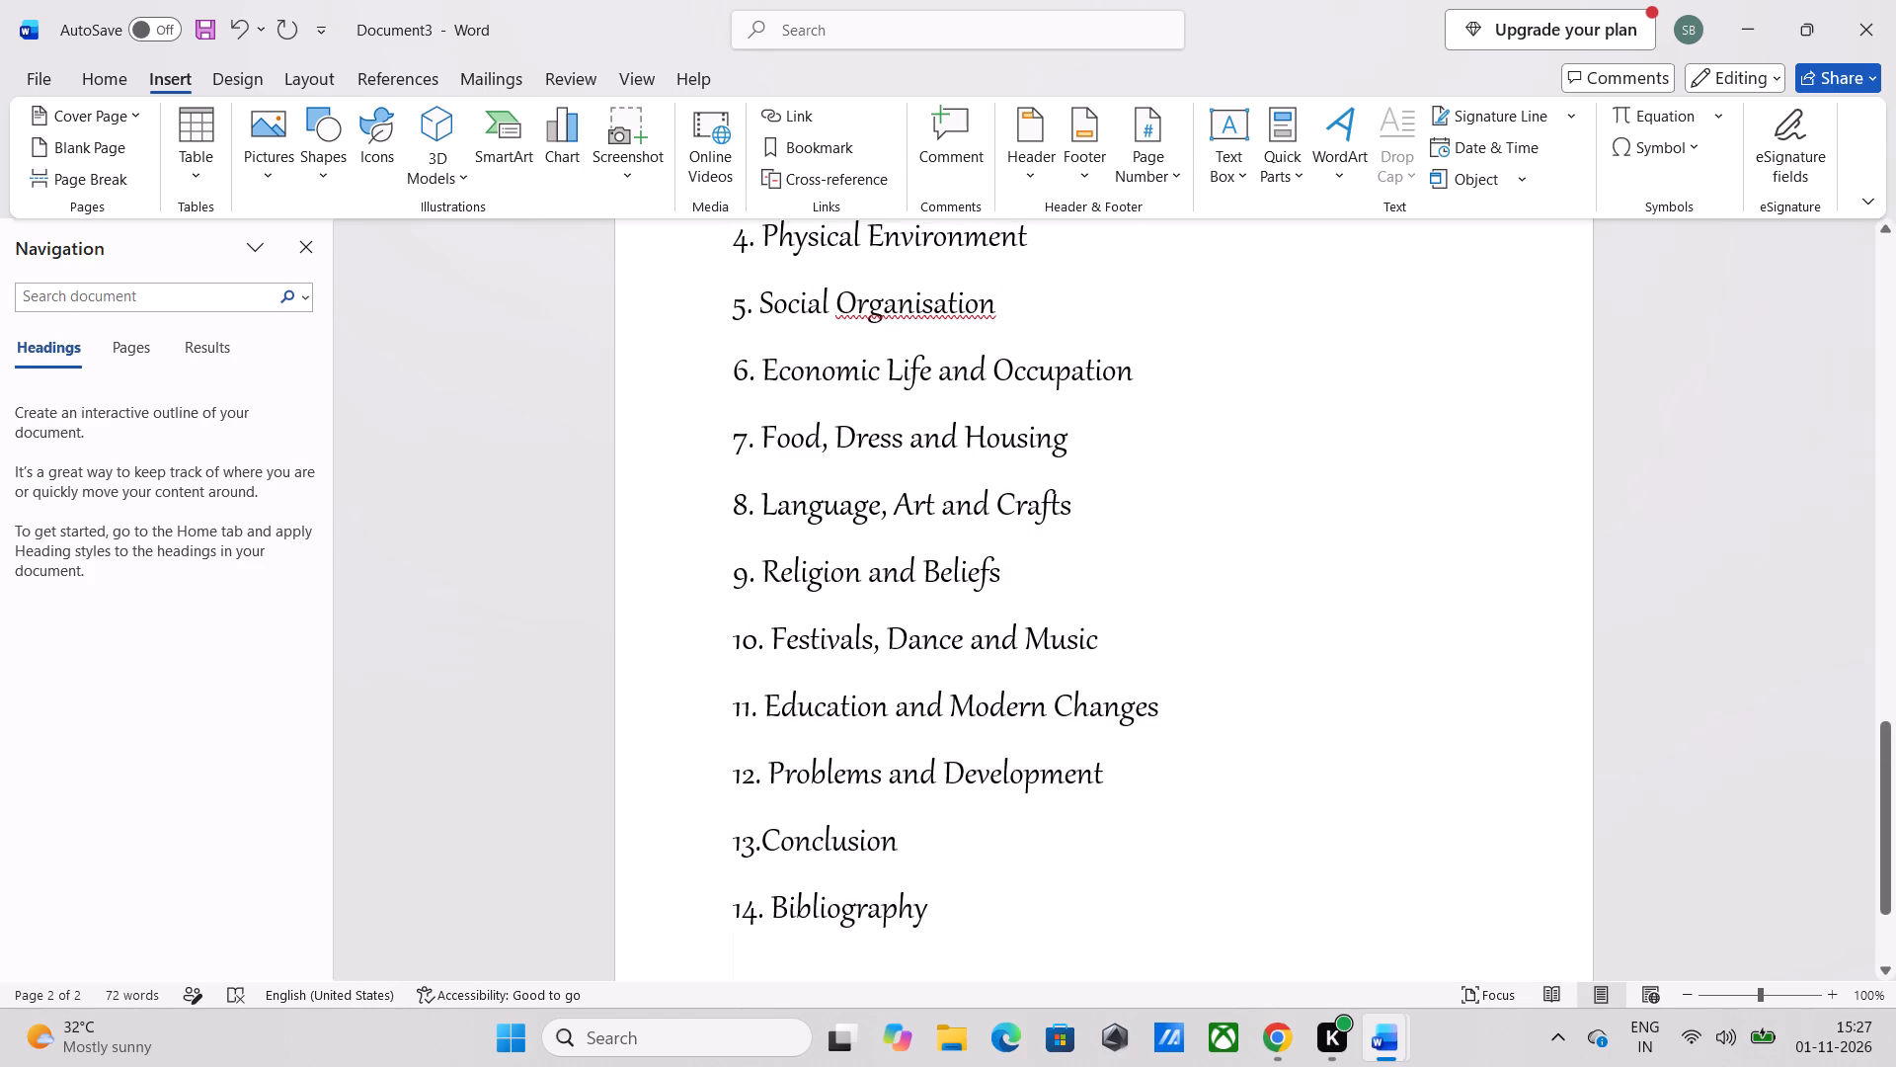
{"action": "scroll", "coordinate": [1032, 862], "scroll_direction": "up", "scroll_amount": 20}
{"action": "scroll", "coordinate": [1032, 862], "scroll_direction": "up", "scroll_amount": 11}
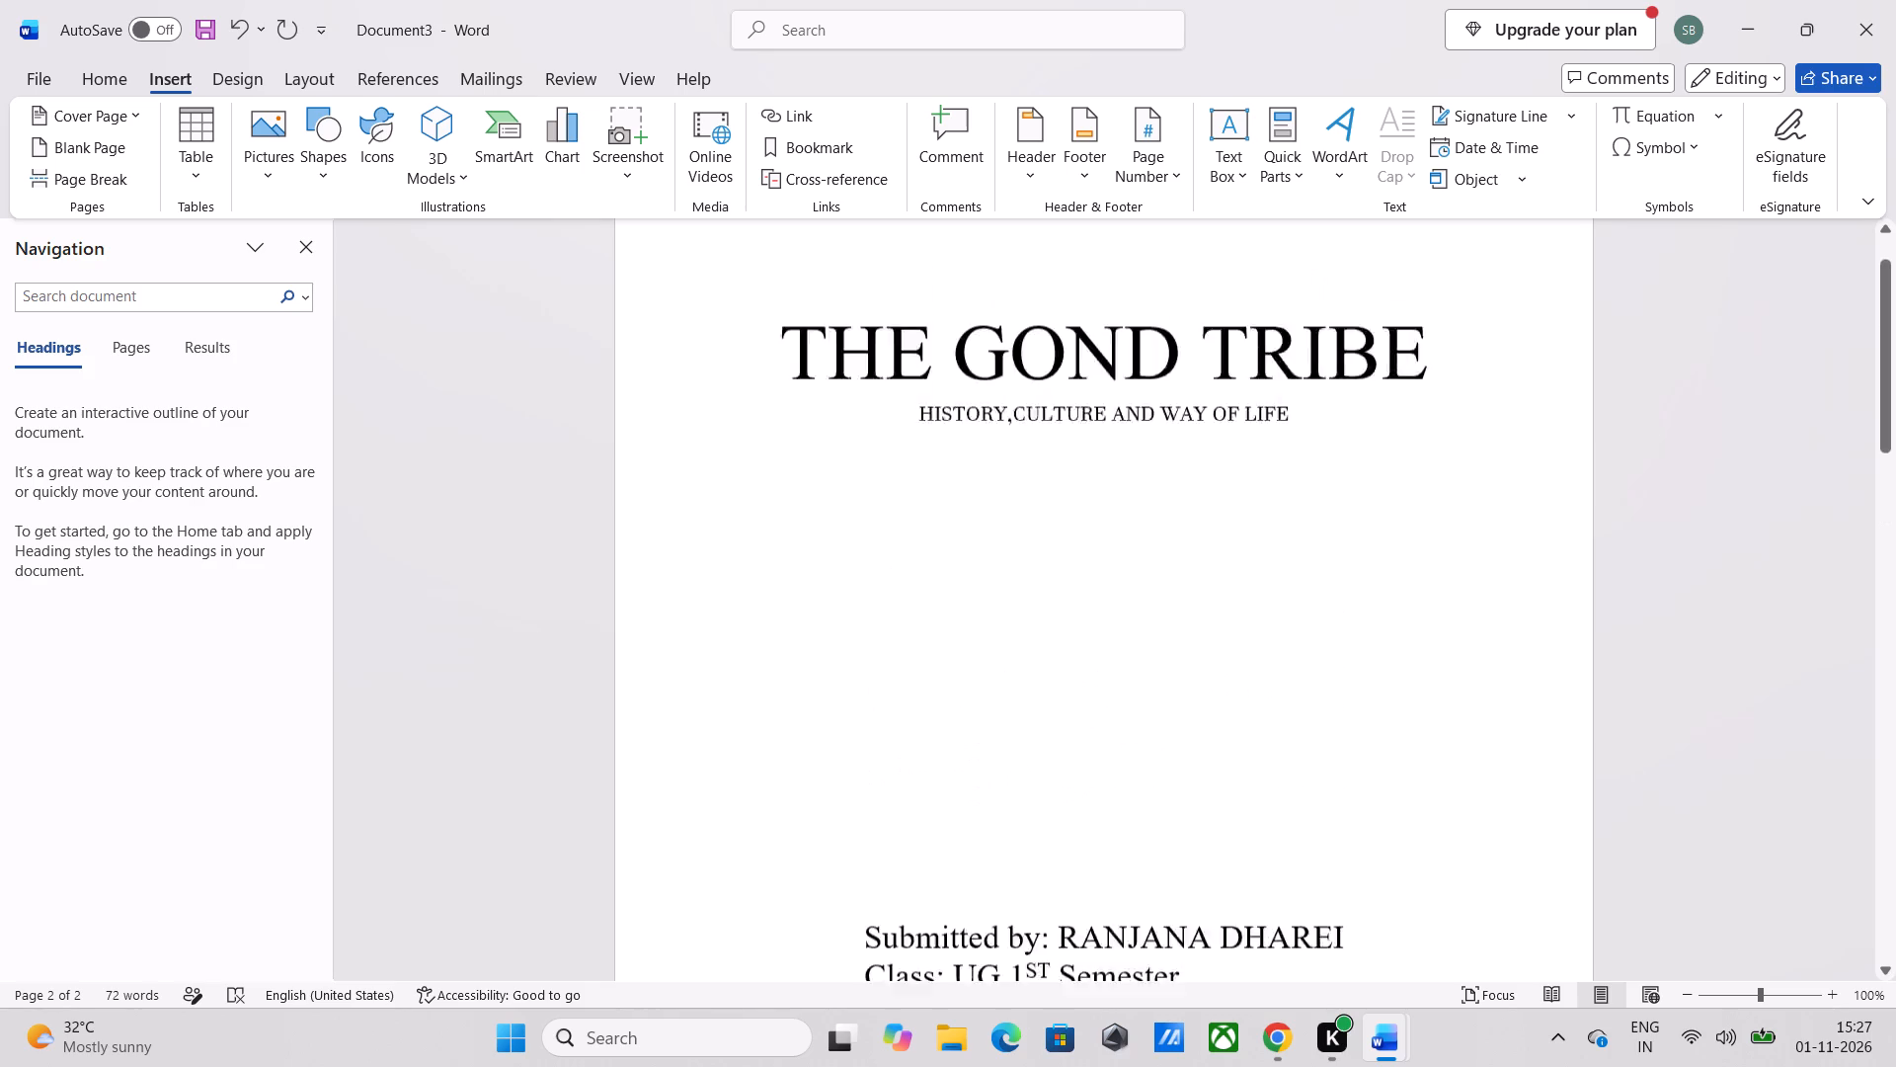
{"action": "scroll", "coordinate": [1028, 786], "scroll_direction": "up", "scroll_amount": 1}
{"action": "scroll", "coordinate": [1028, 786], "scroll_direction": "down", "scroll_amount": 14}
{"action": "scroll", "coordinate": [1024, 880], "scroll_direction": "down", "scroll_amount": 14}
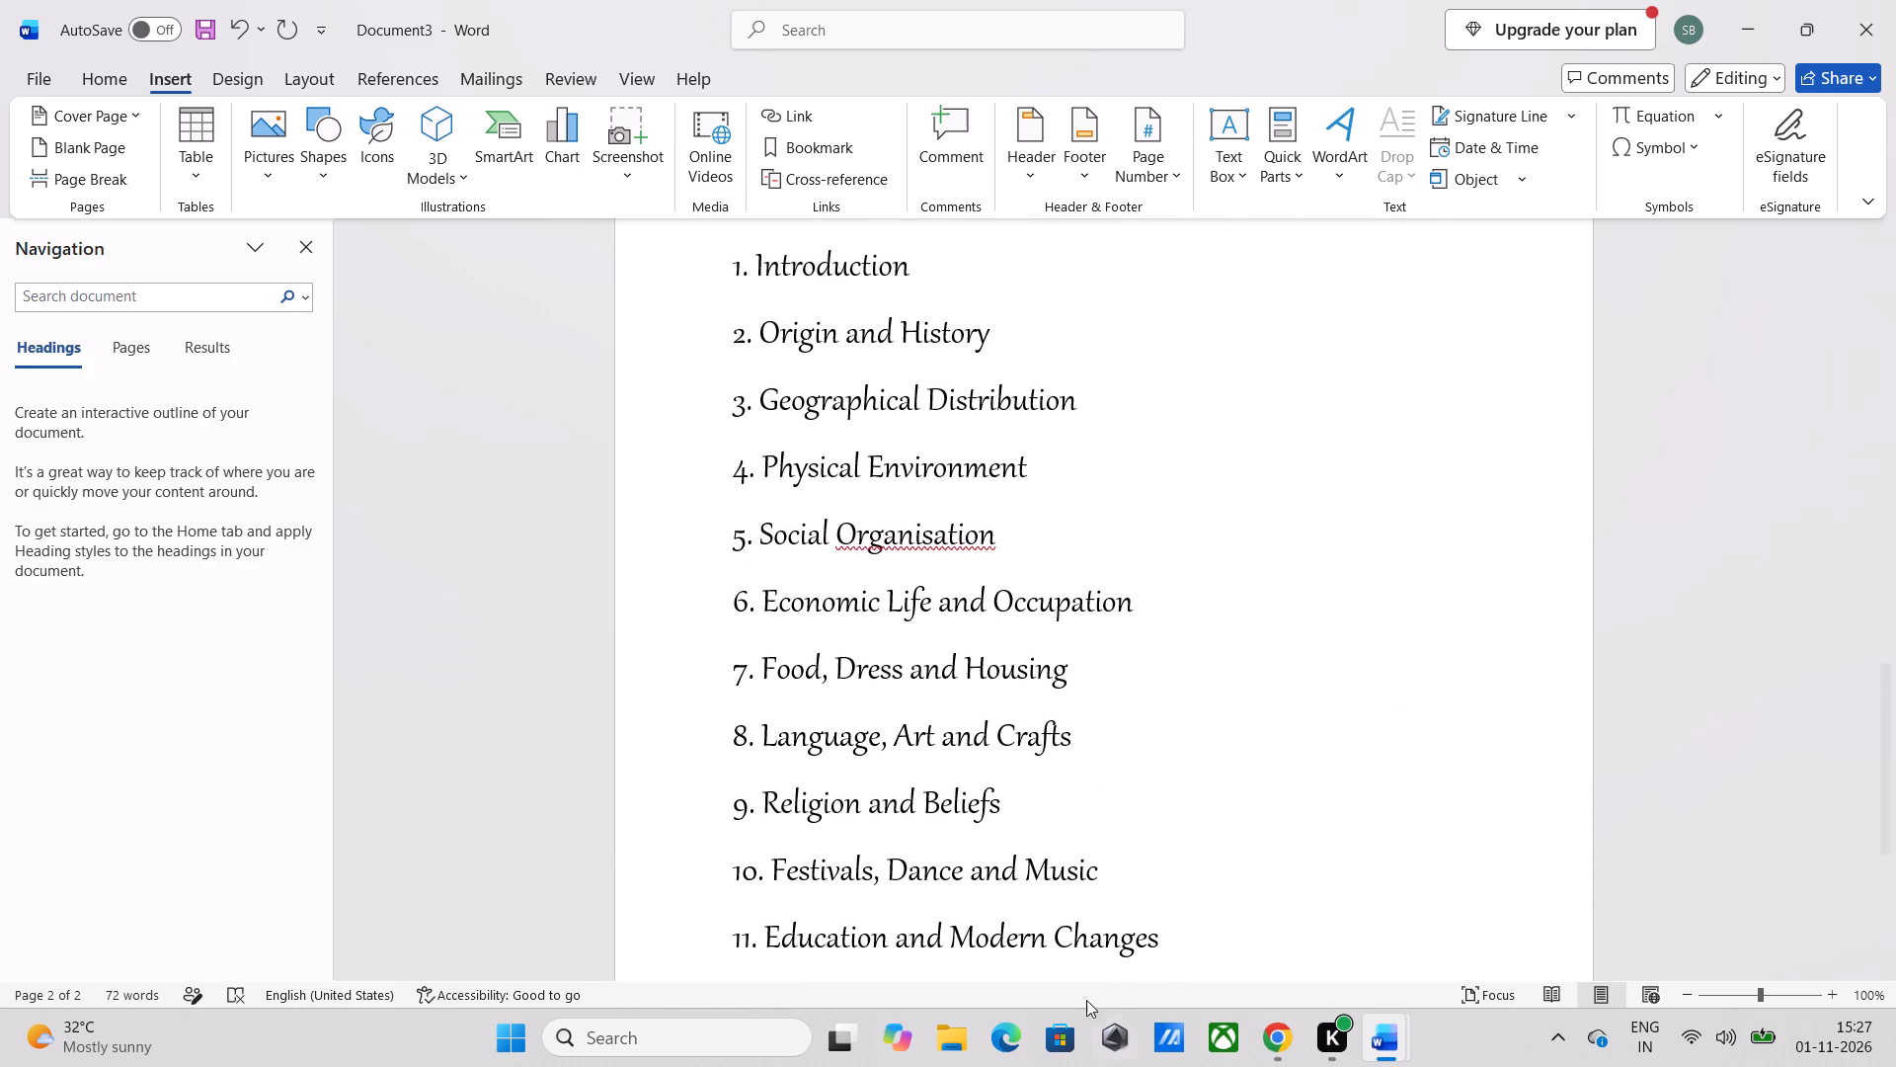
{"action": "scroll", "coordinate": [1248, 805], "scroll_direction": "down", "scroll_amount": 19}
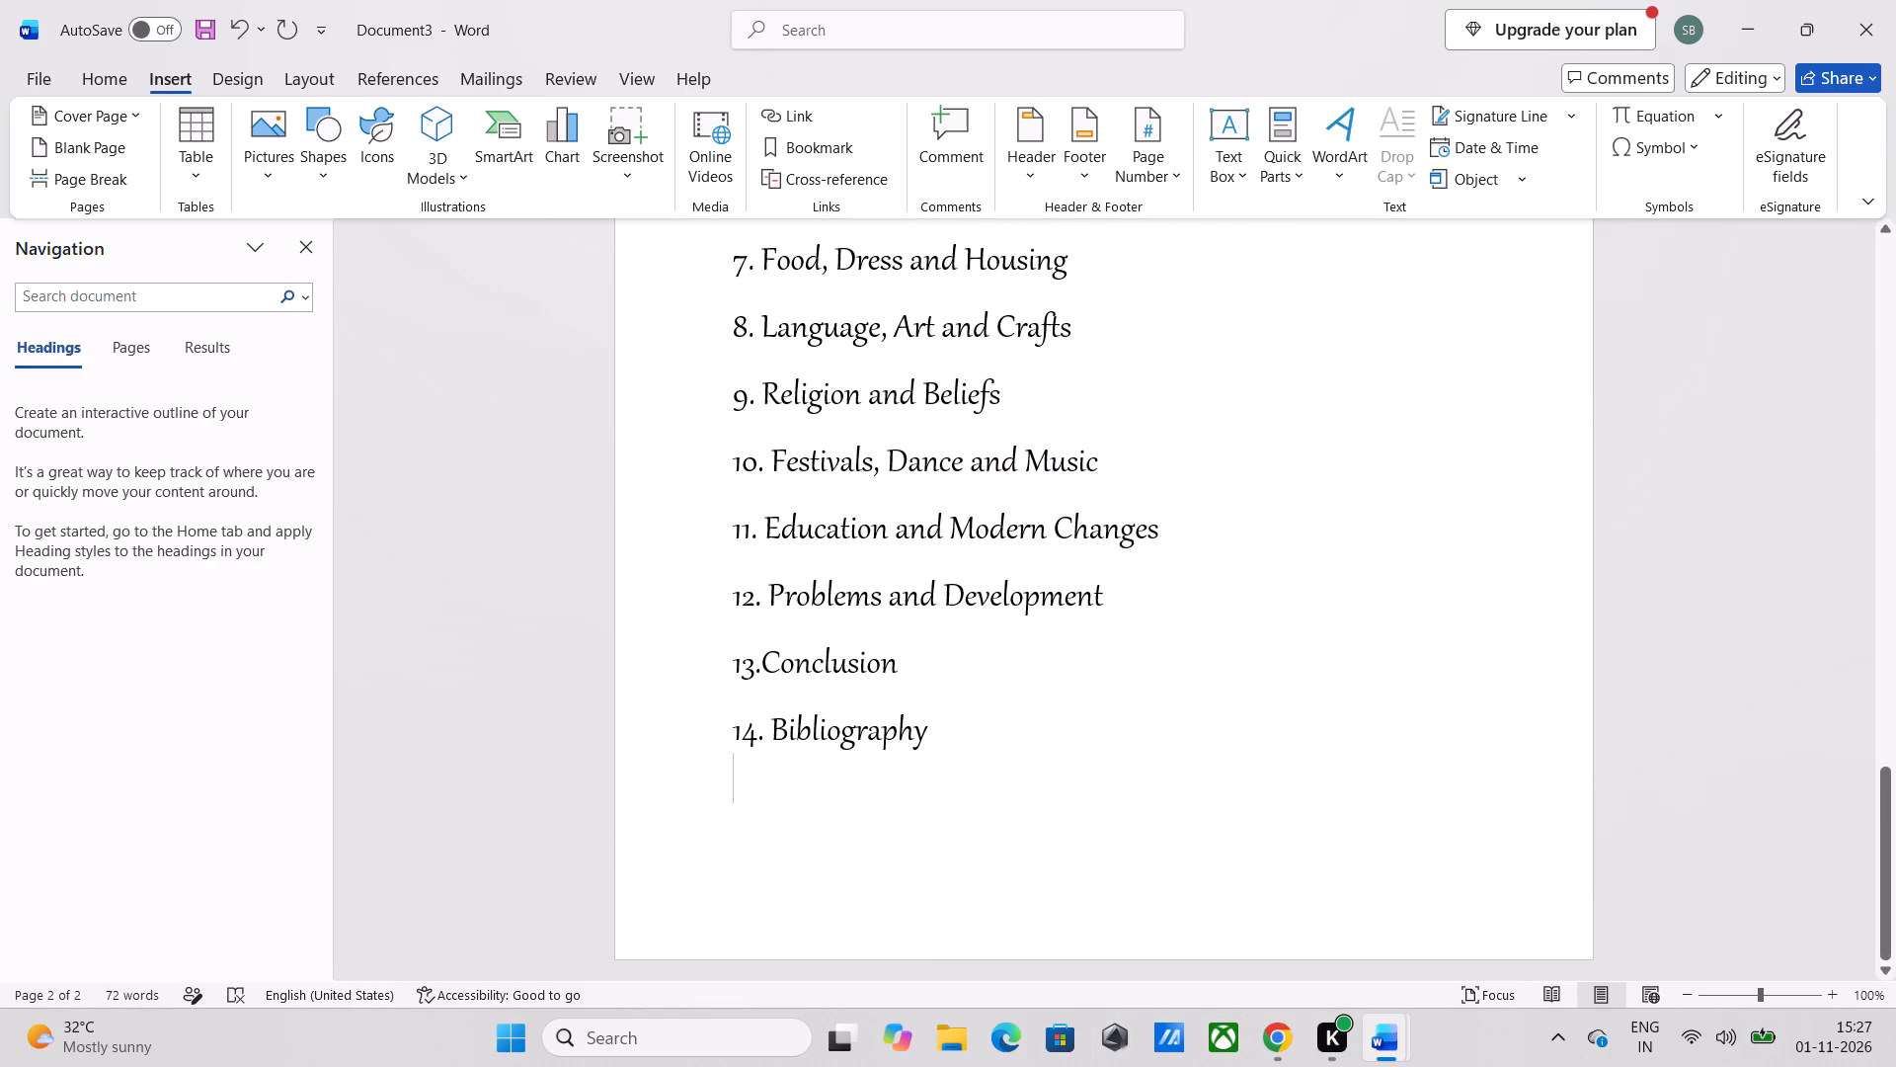
Insert a blank page after the "14. Bibliography" entry of the contents list.
{"action": "left_click", "coordinate": [1078, 731]}
{"action": "scroll", "coordinate": [984, 815], "scroll_direction": "down", "scroll_amount": 4}
{"action": "left_click", "coordinate": [46, 145]}
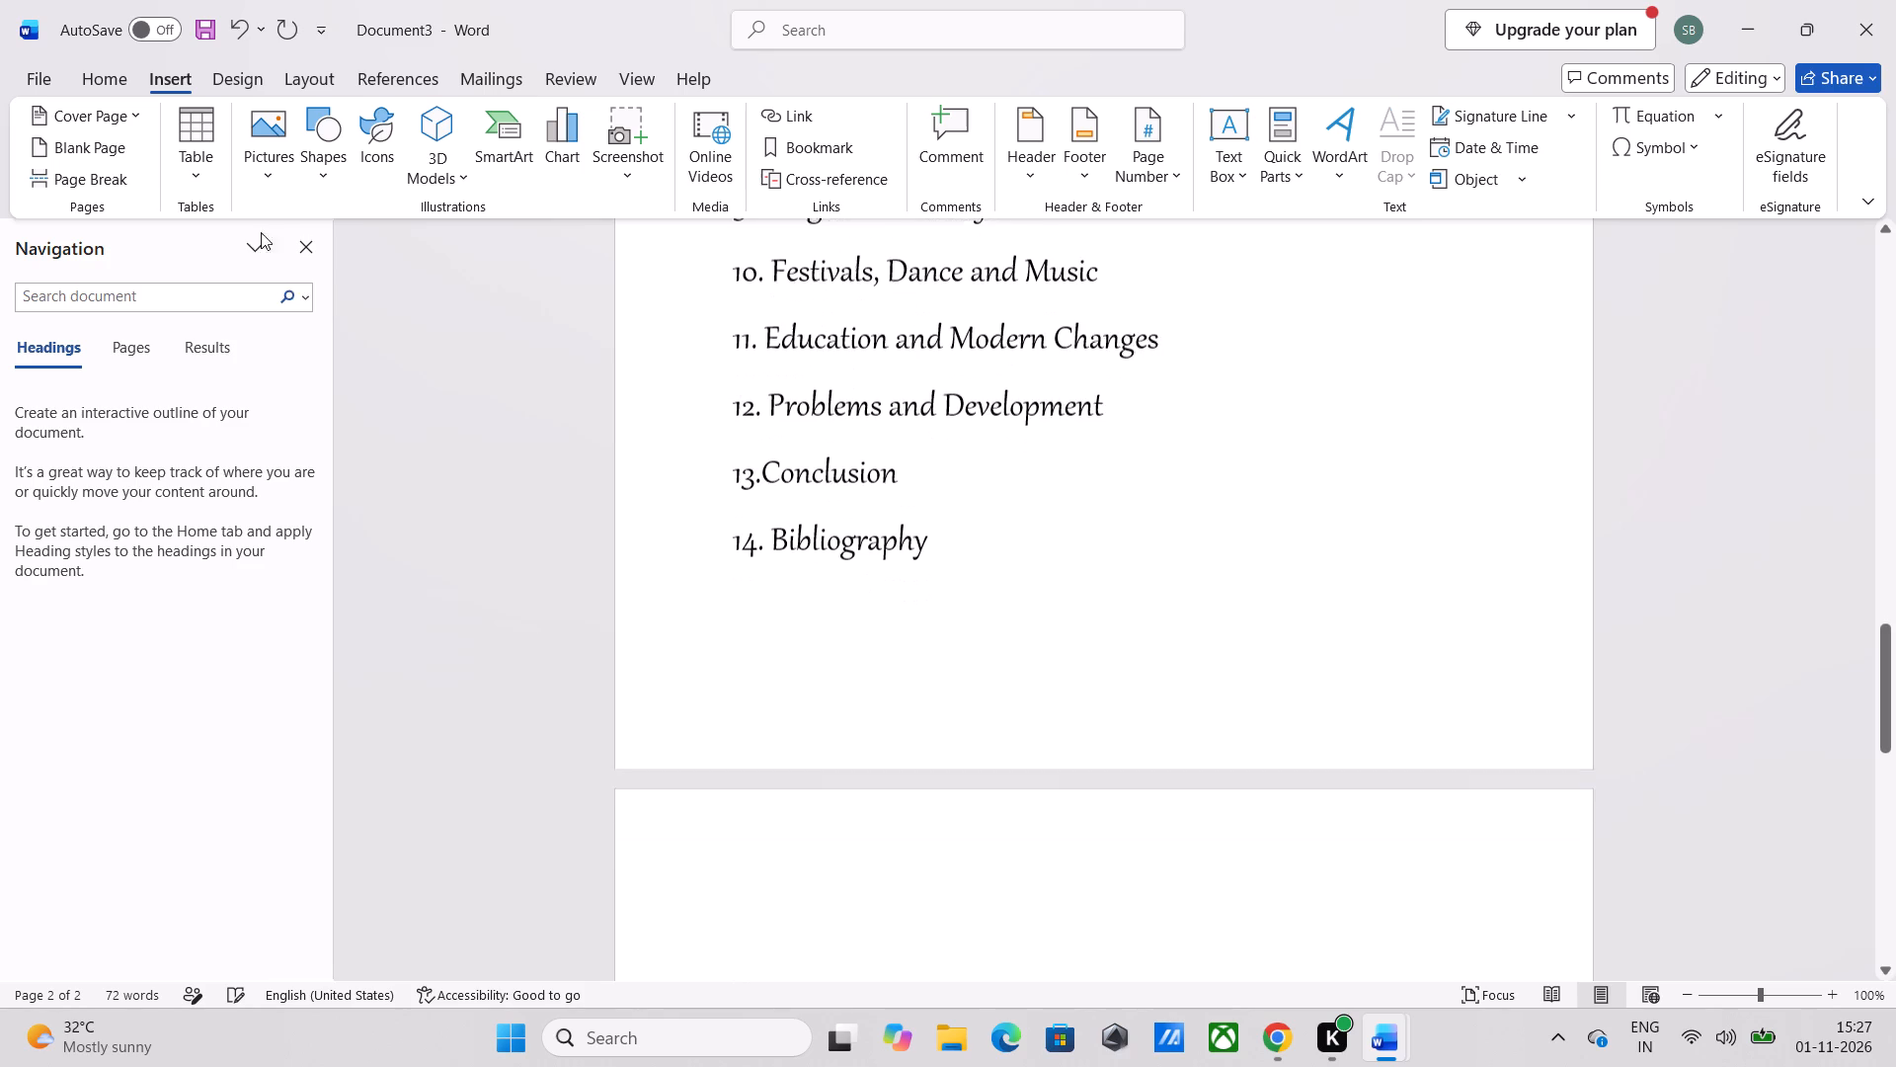
{"action": "scroll", "coordinate": [985, 901], "scroll_direction": "down", "scroll_amount": 6}
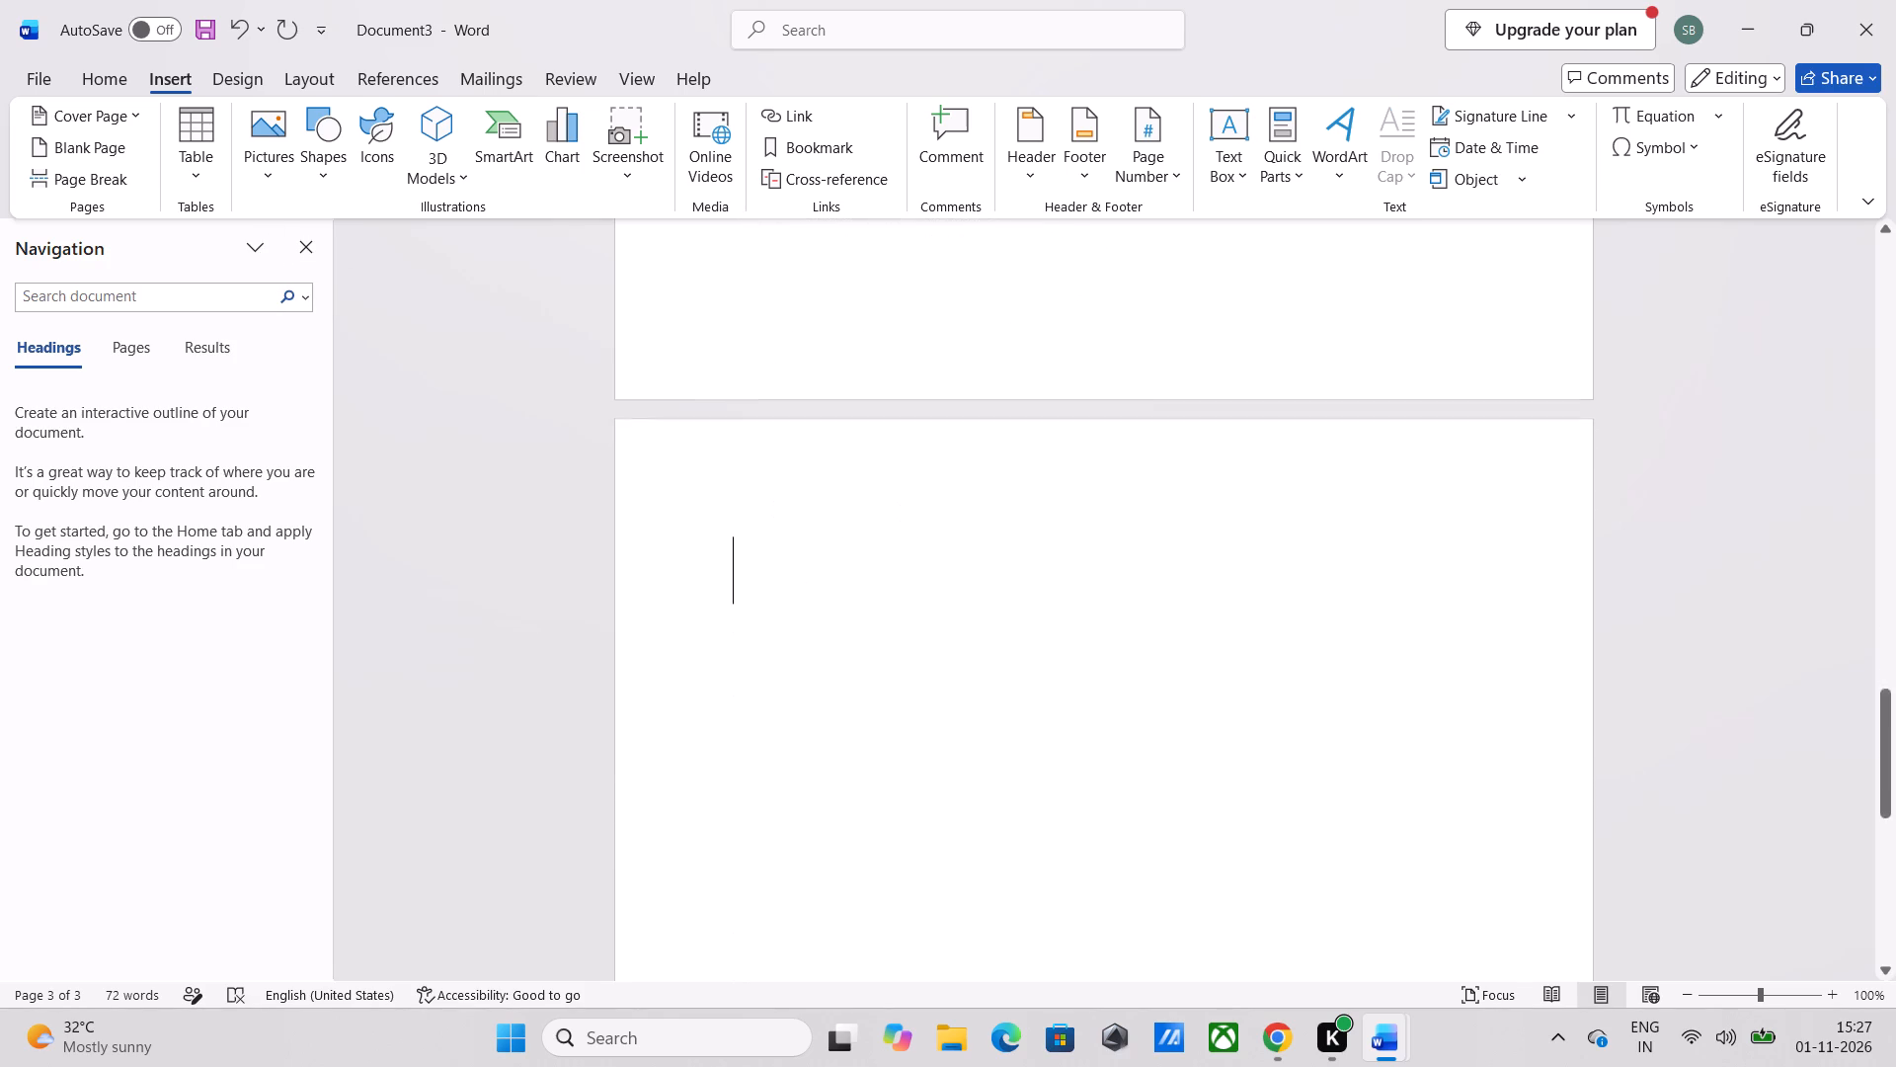
Open Windows search to look for an app.
{"action": "scroll", "coordinate": [988, 899], "scroll_direction": "down", "scroll_amount": 2}
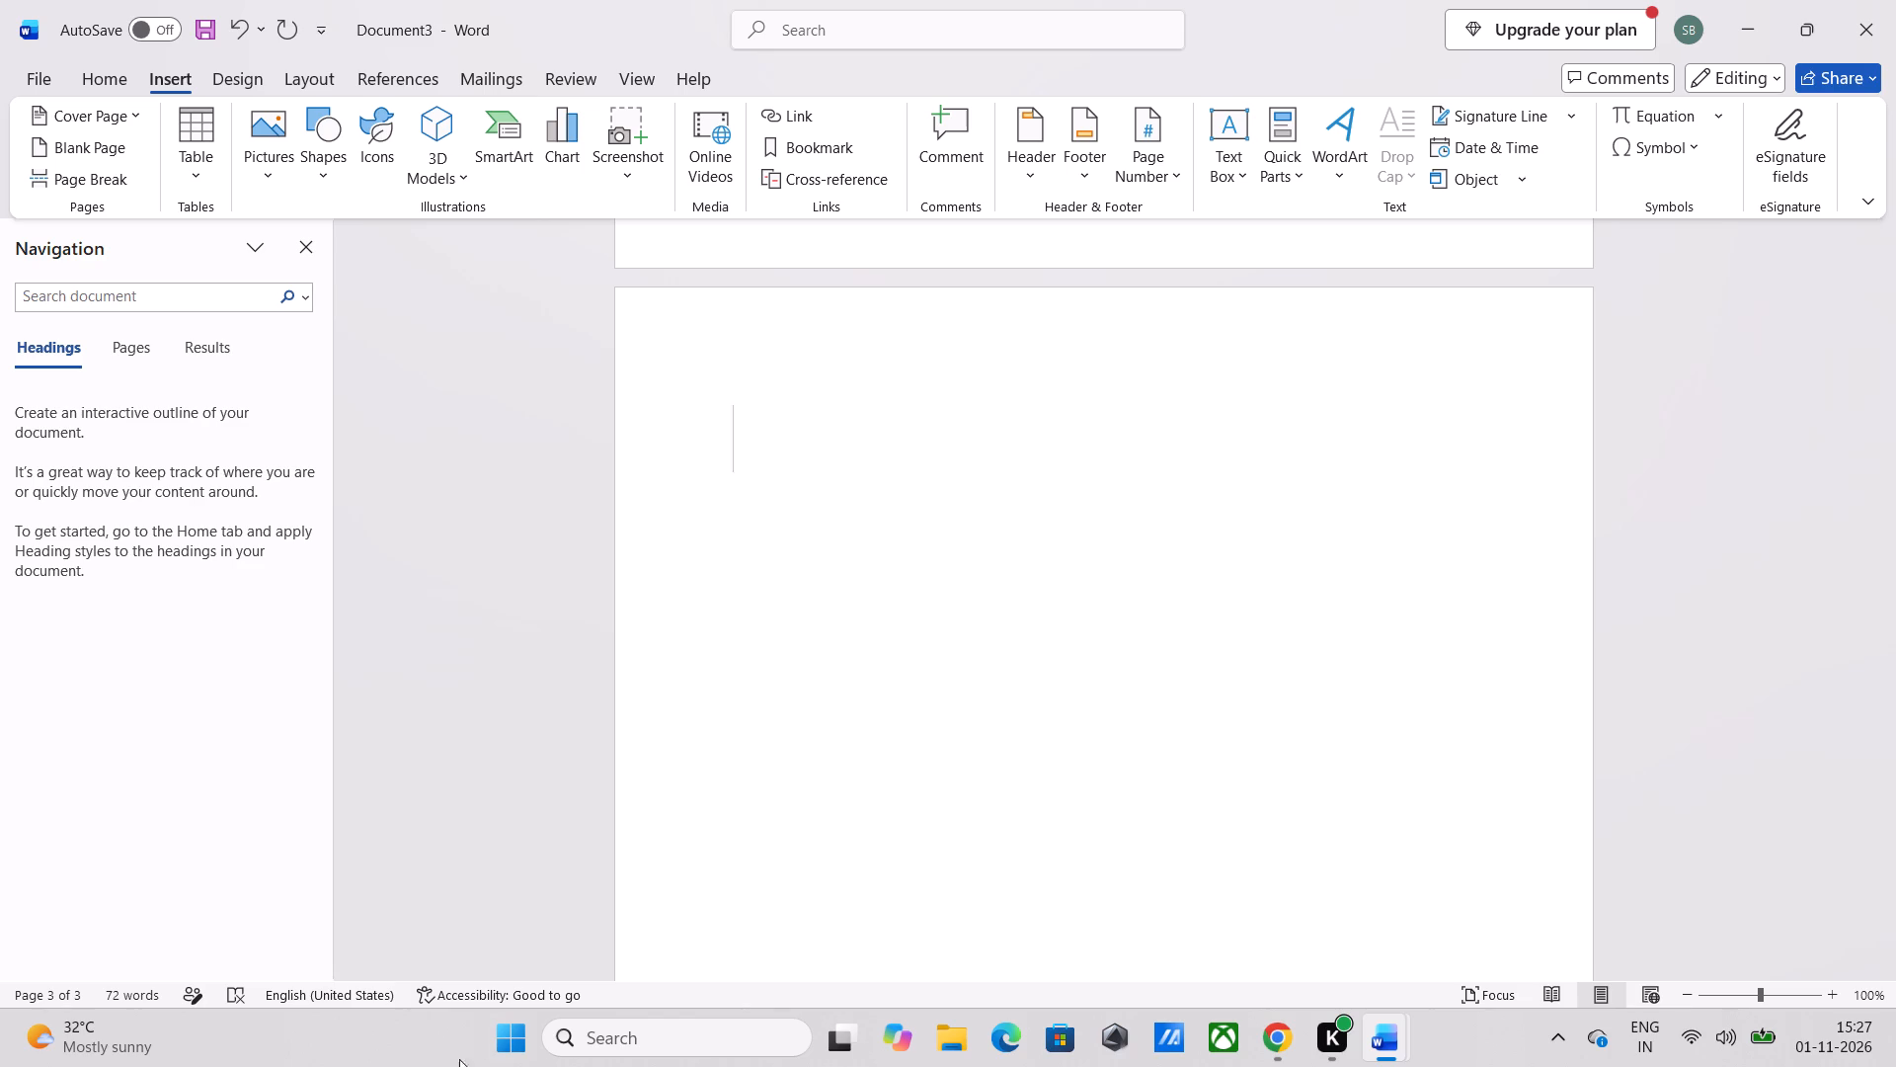
{"action": "left_click", "coordinate": [604, 1033]}
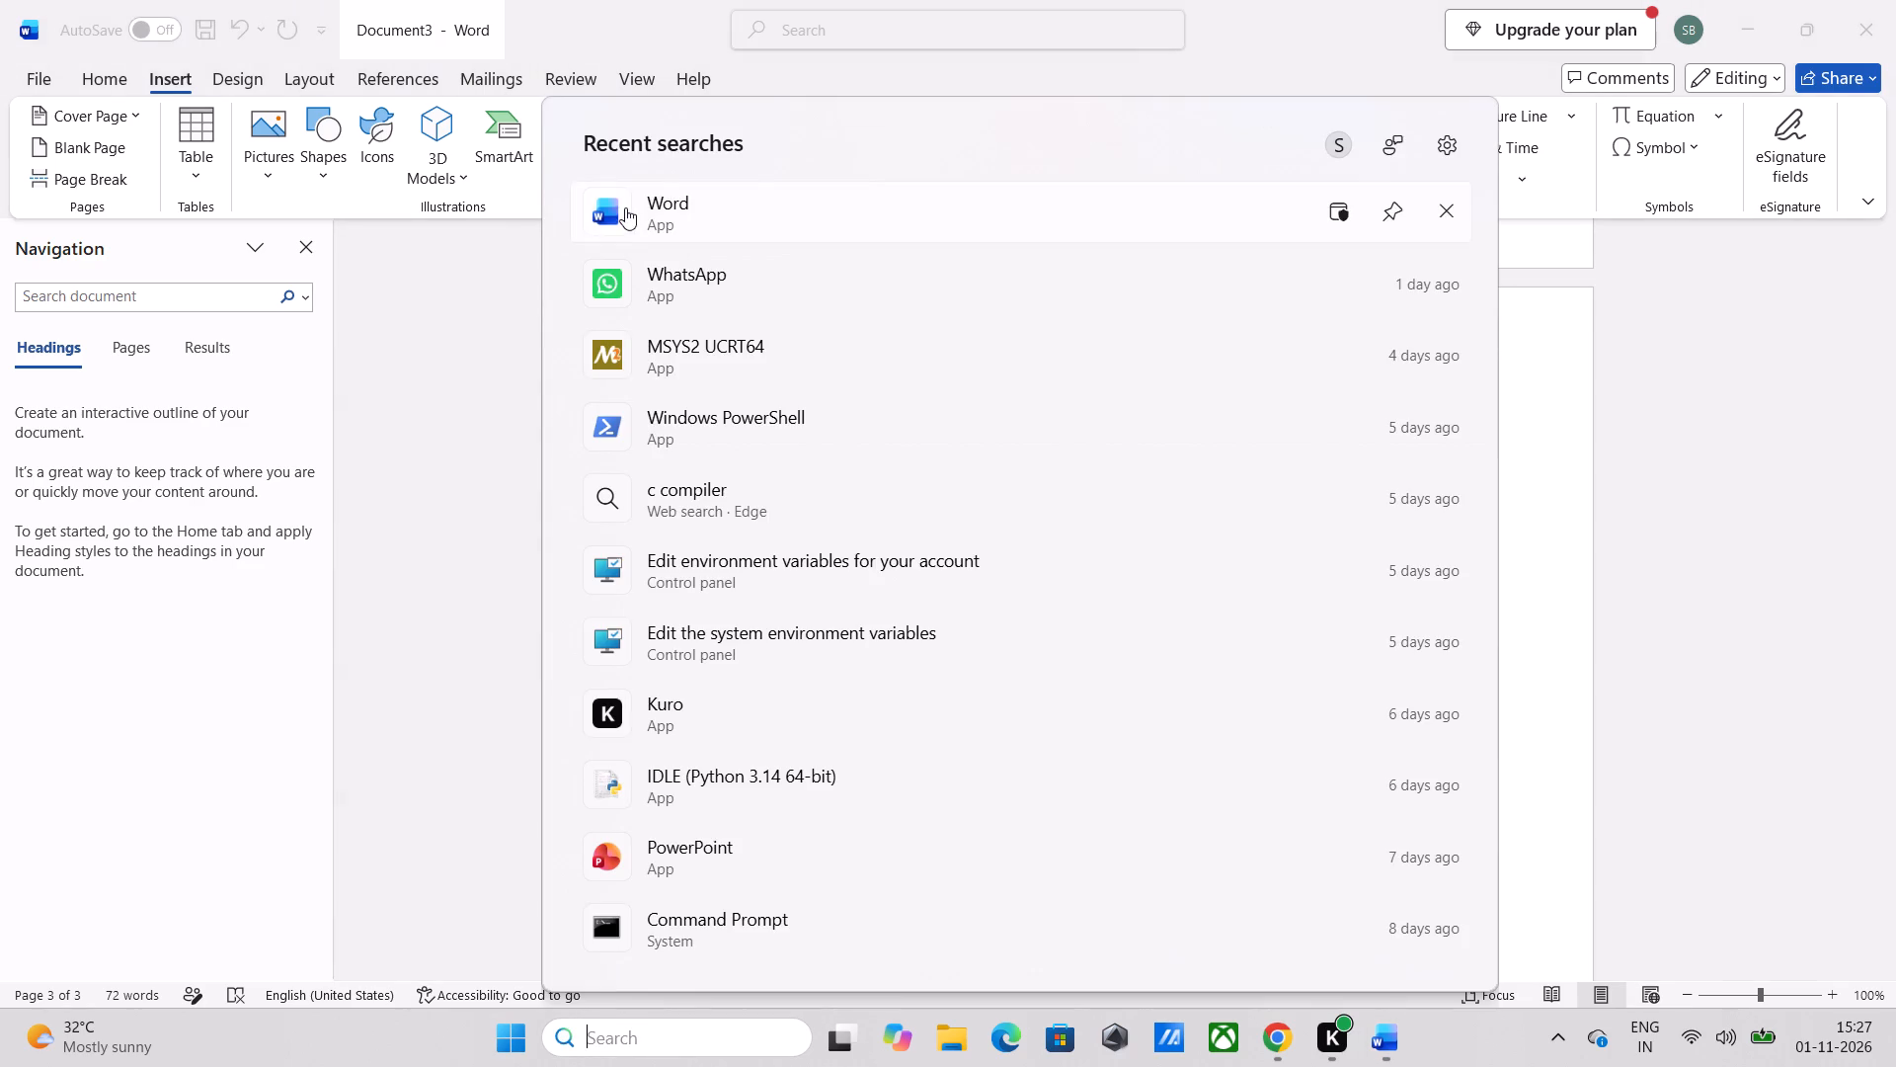
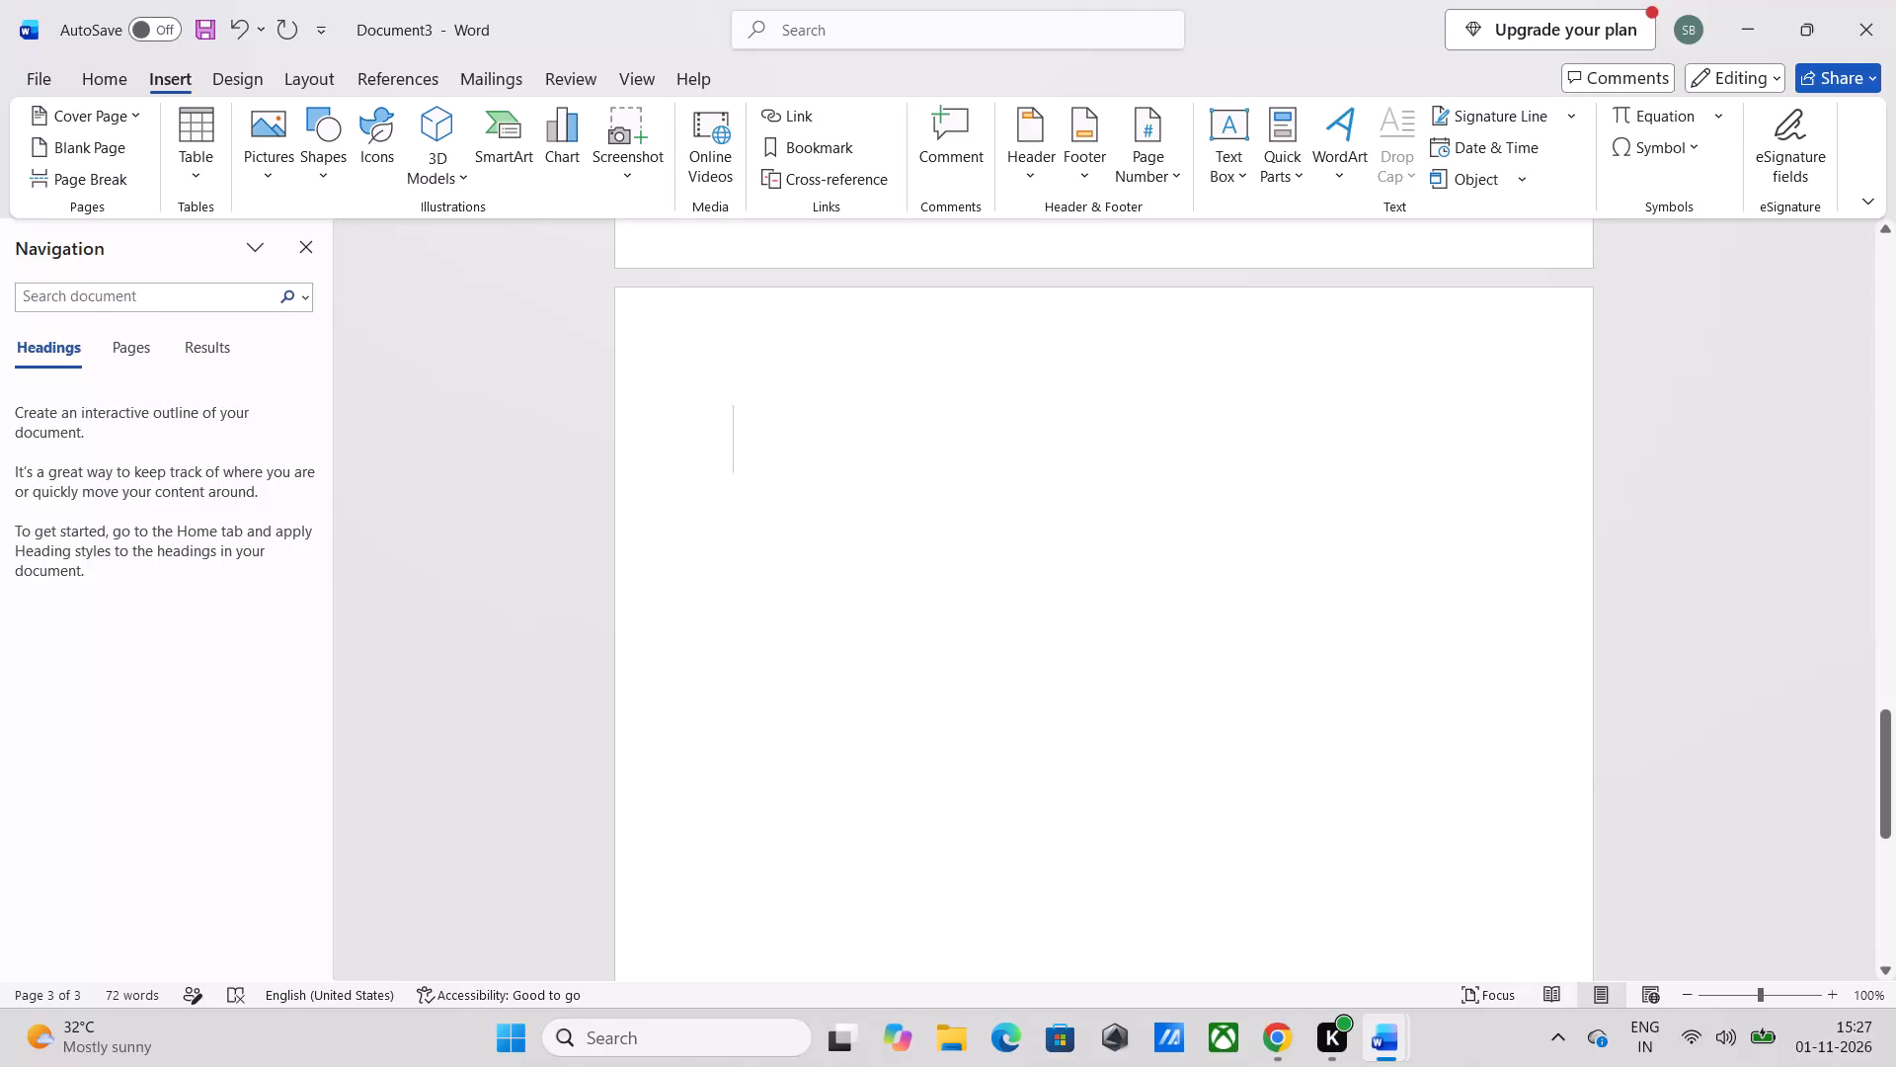
Paste the copied "Chapter 1: Introduction to the Gond Tribe" text onto the blank page after the contents list.
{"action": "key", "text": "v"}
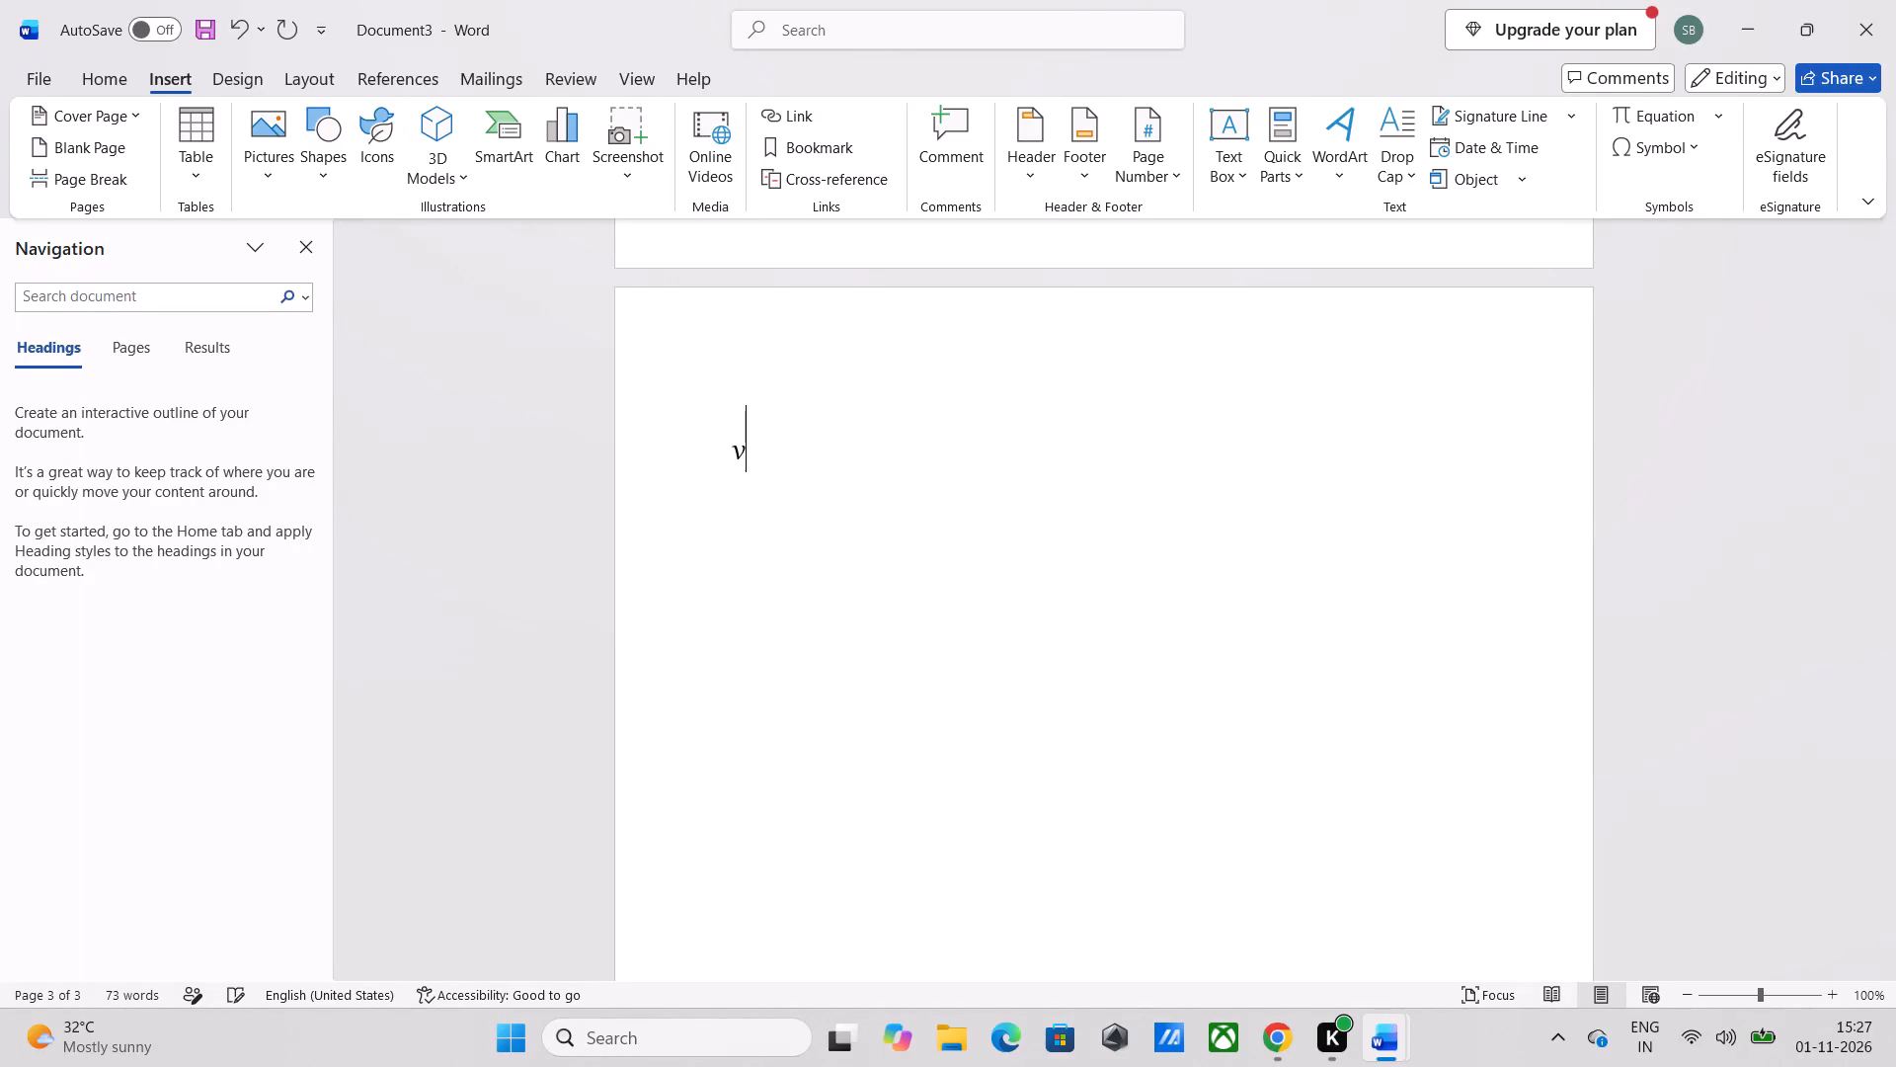
{"action": "key", "text": "BackSpace"}
{"action": "key", "text": "ctrl+v"}
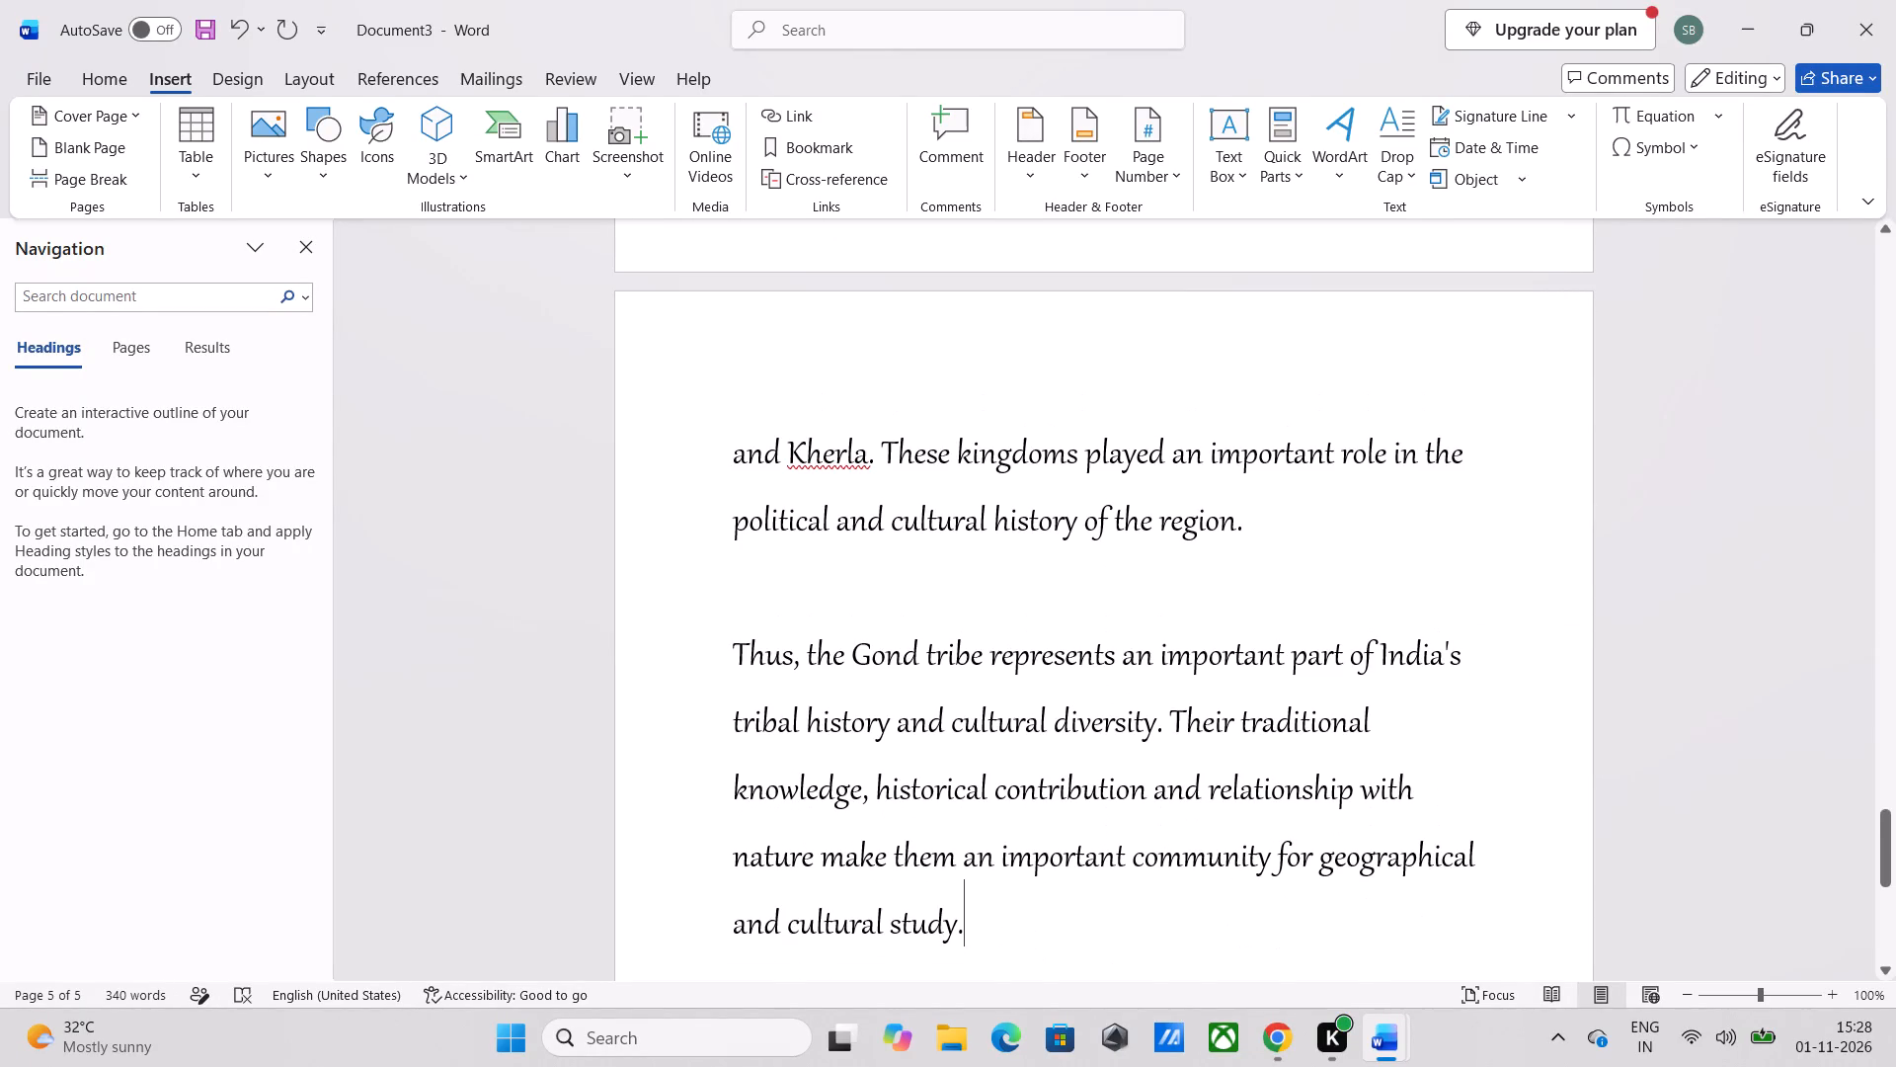
Select the "Chapter 1: Introduction to the Gond Tribe" heading above the pasted text and open its font choices.
{"action": "scroll", "coordinate": [1028, 557], "scroll_direction": "down", "scroll_amount": 2}
{"action": "scroll", "coordinate": [1028, 557], "scroll_direction": "up", "scroll_amount": 20}
{"action": "scroll", "coordinate": [1028, 557], "scroll_direction": "up", "scroll_amount": 3}
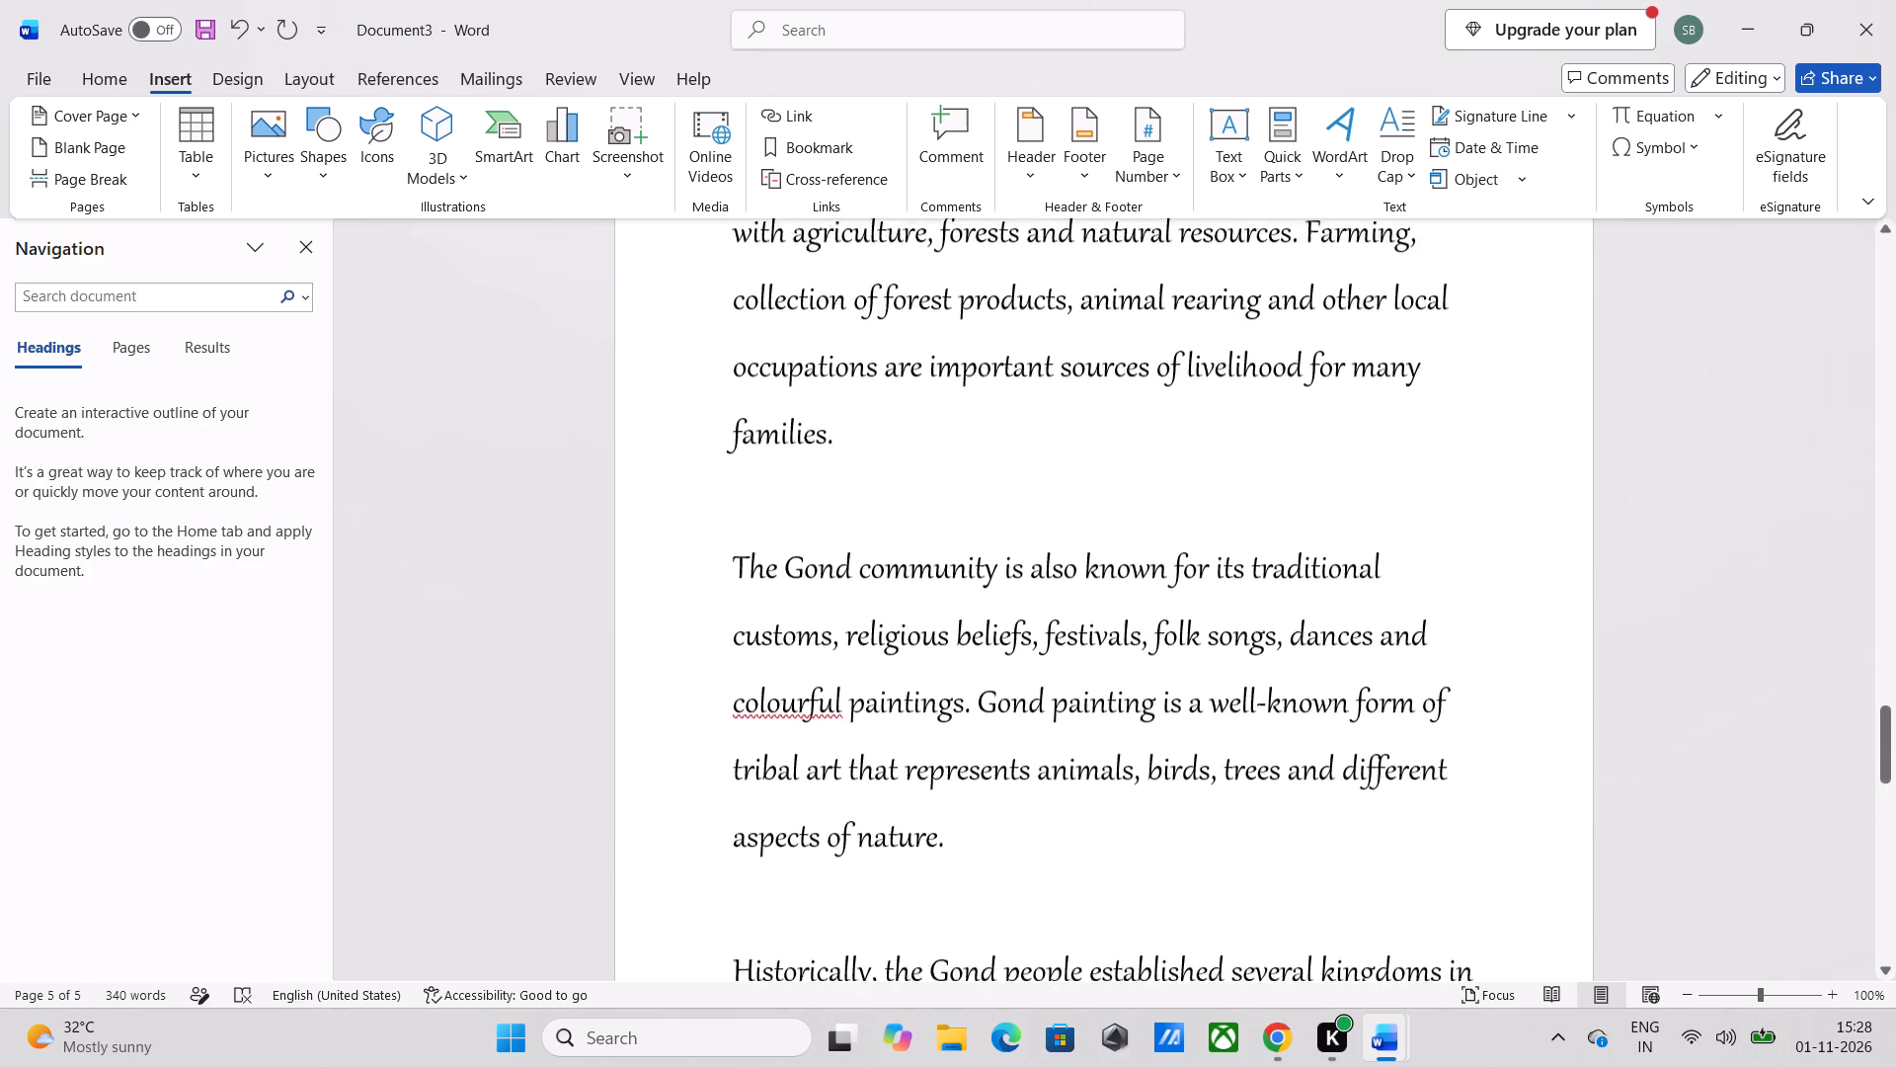
{"action": "scroll", "coordinate": [1028, 557], "scroll_direction": "up", "scroll_amount": 20}
{"action": "scroll", "coordinate": [1028, 557], "scroll_direction": "up", "scroll_amount": 9}
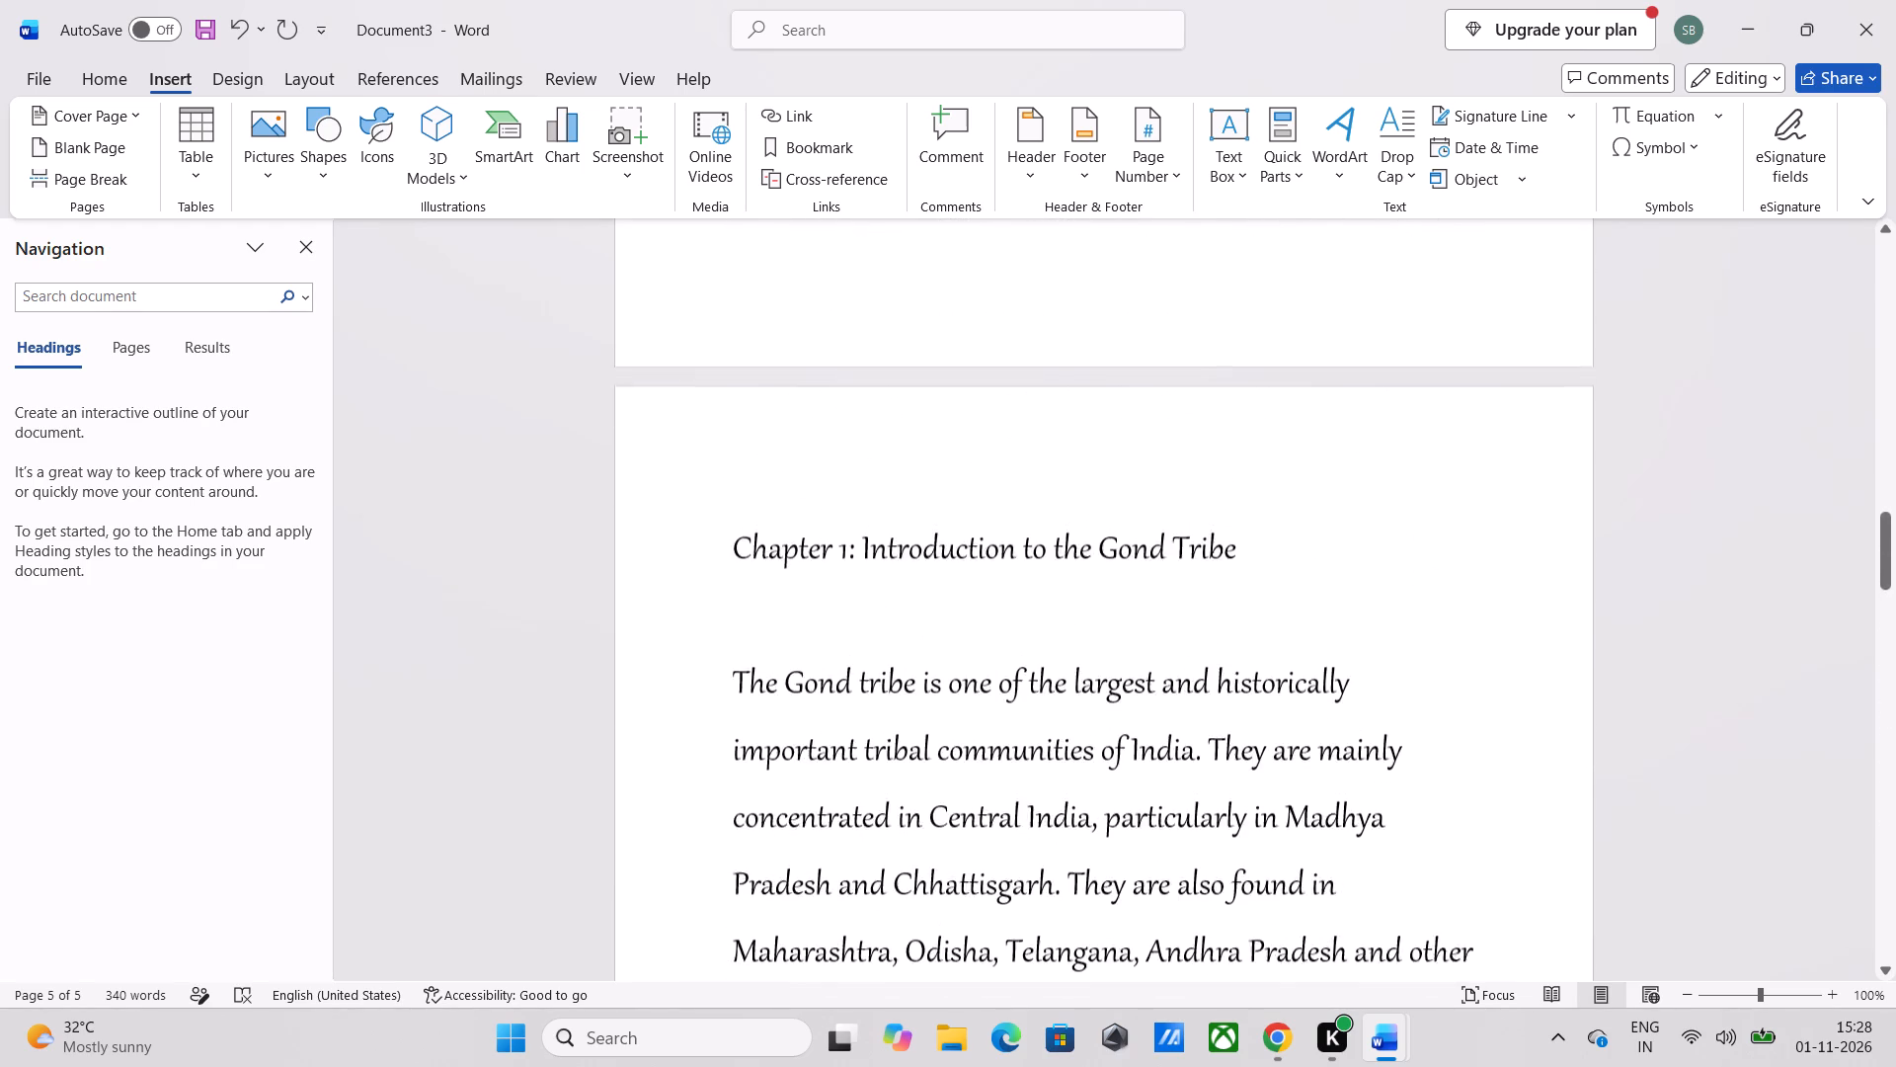
{"action": "scroll", "coordinate": [1028, 557], "scroll_direction": "up", "scroll_amount": 3}
{"action": "scroll", "coordinate": [1028, 557], "scroll_direction": "down", "scroll_amount": 1}
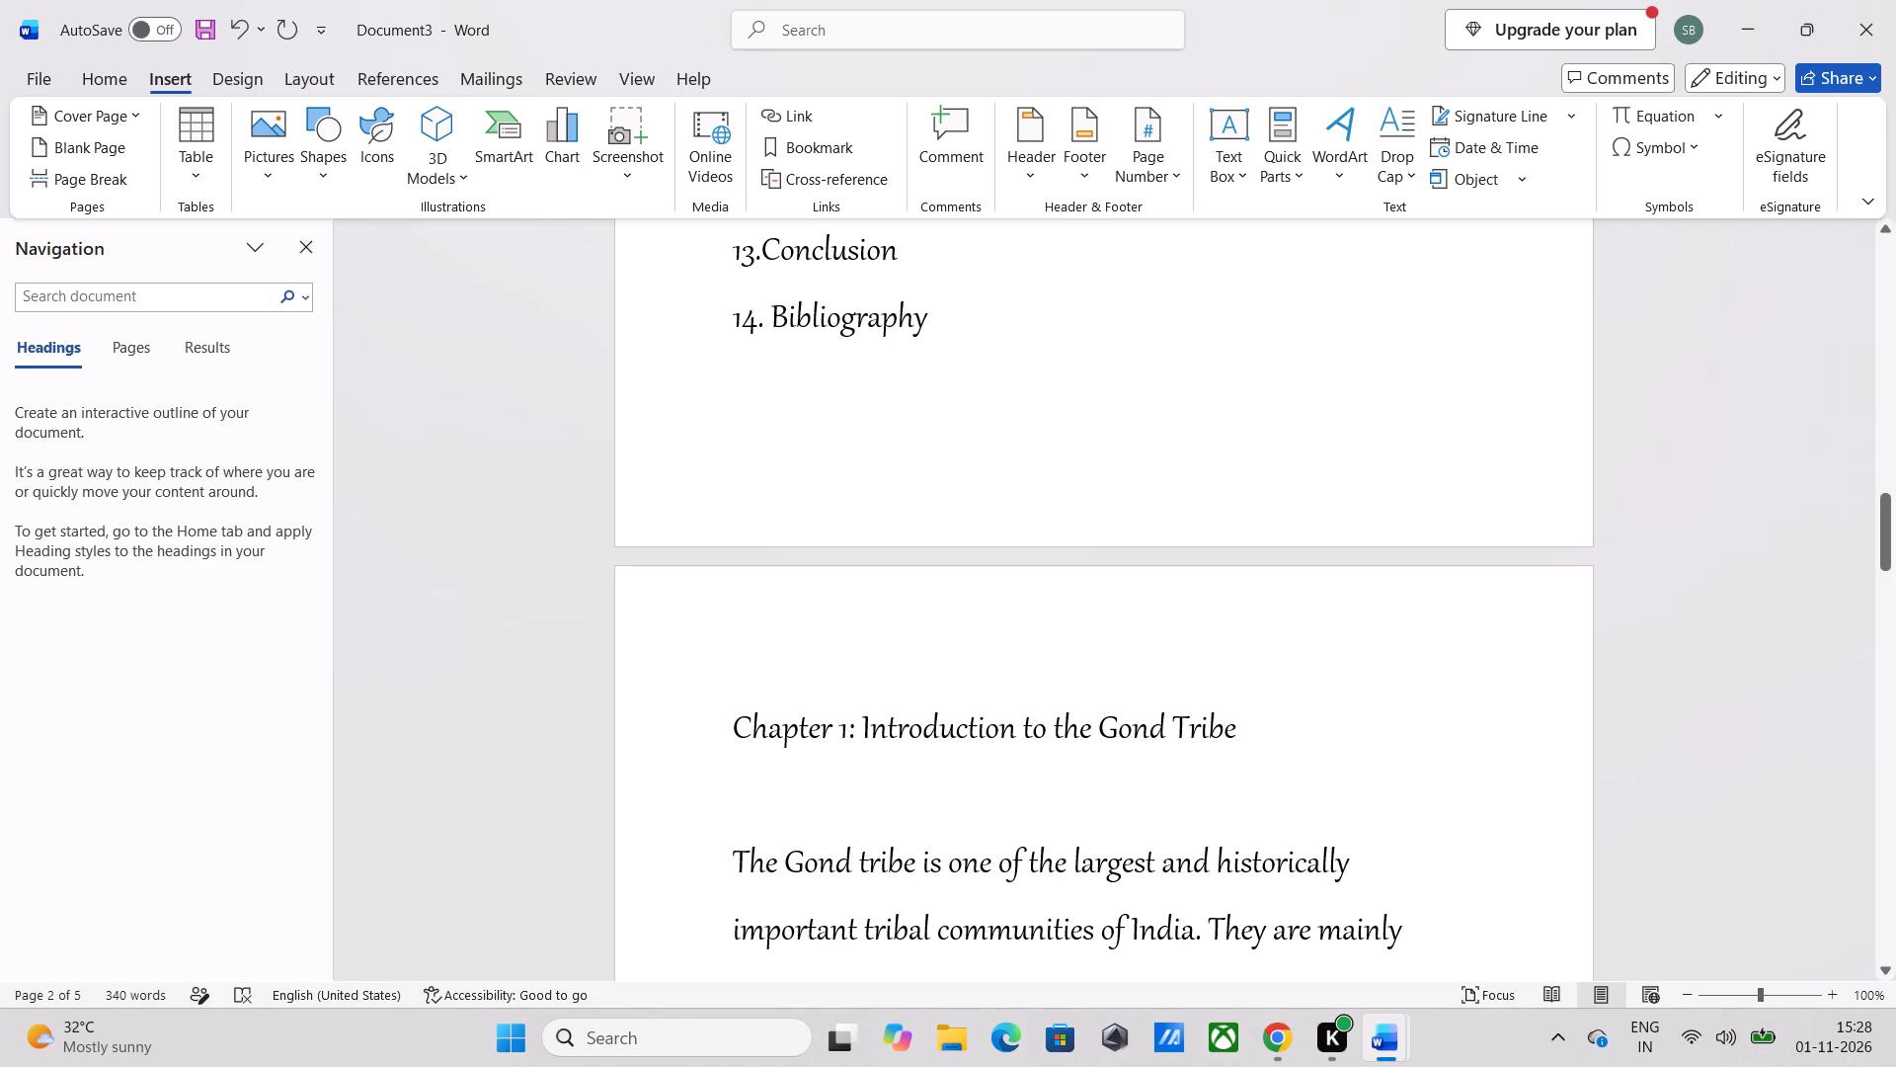
{"action": "left_click_drag", "start_coordinate": [728, 720], "coordinate": [1331, 716]}
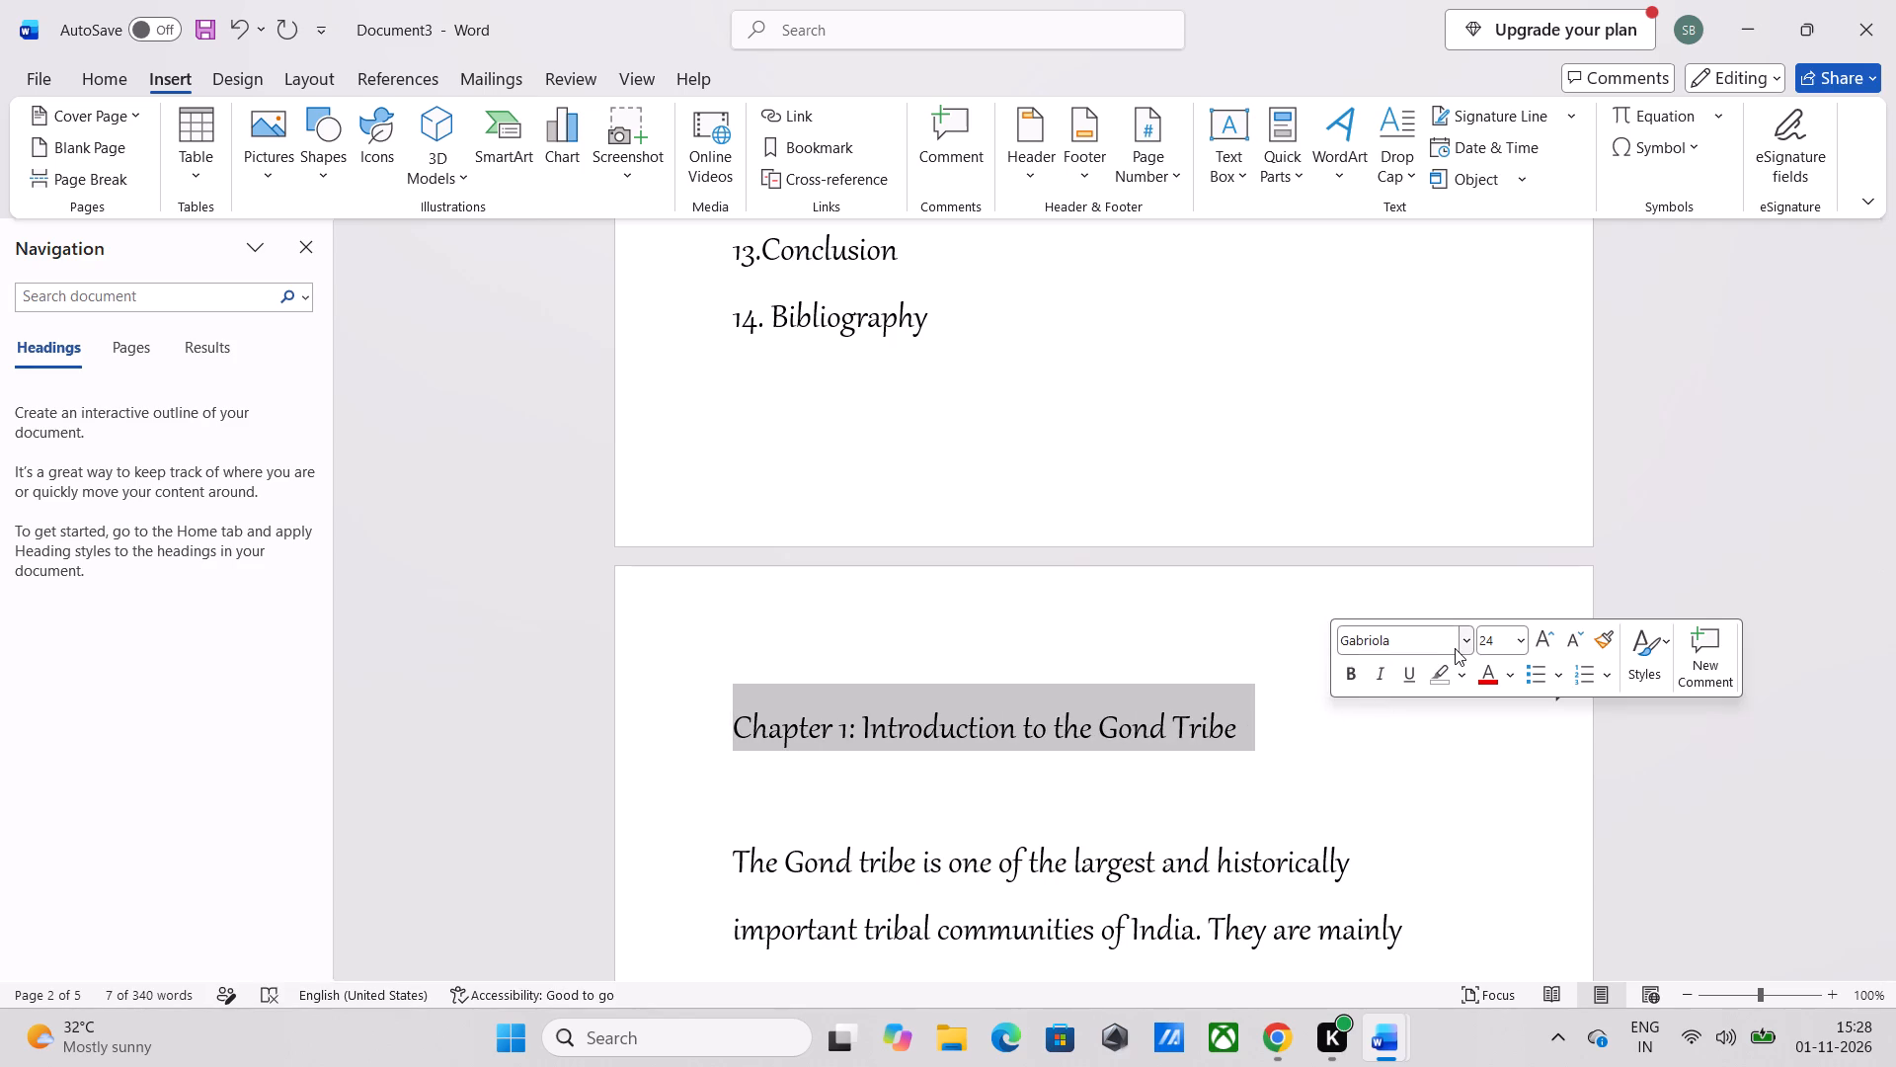
{"action": "left_click", "coordinate": [1467, 644]}
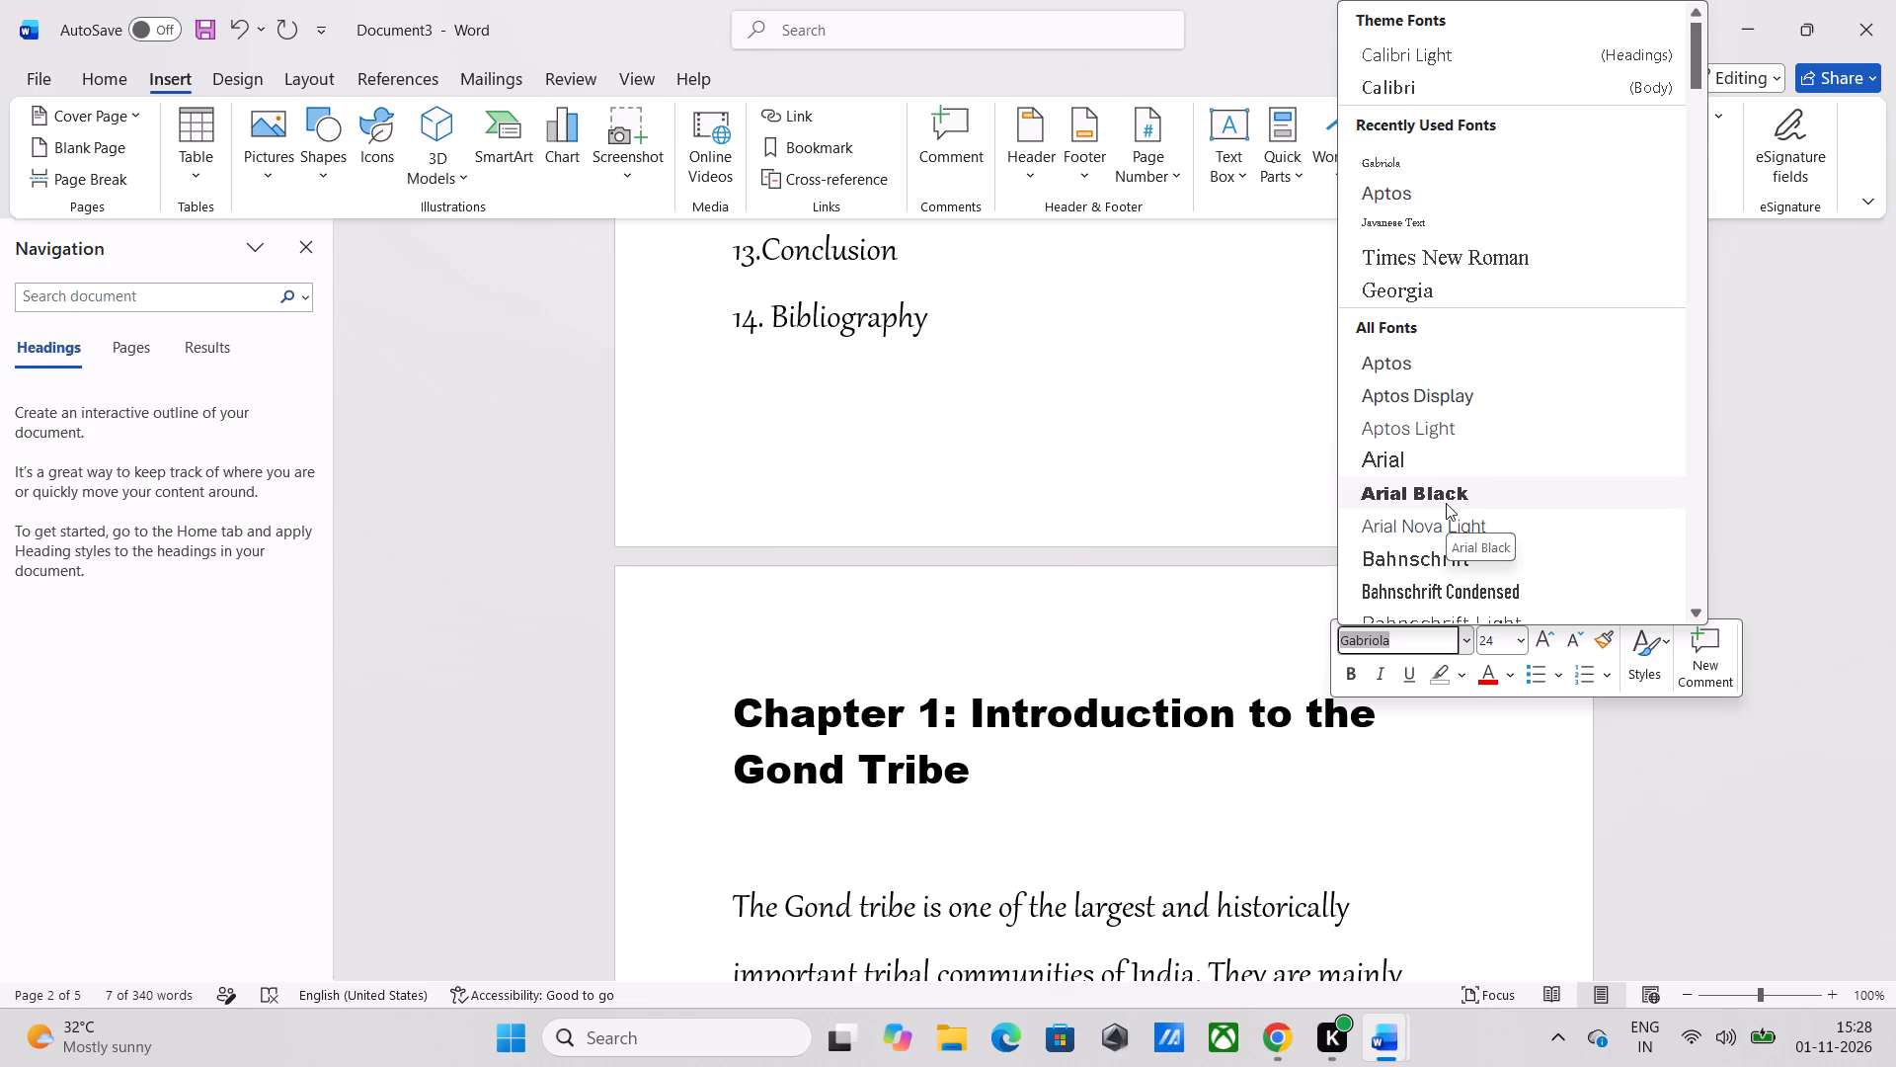
Set the font of the "Chapter 1: Introduction to the Gond Tribe" heading to Arial Black.
{"action": "left_click", "coordinate": [1446, 503]}
{"action": "left_click", "coordinate": [1372, 817]}
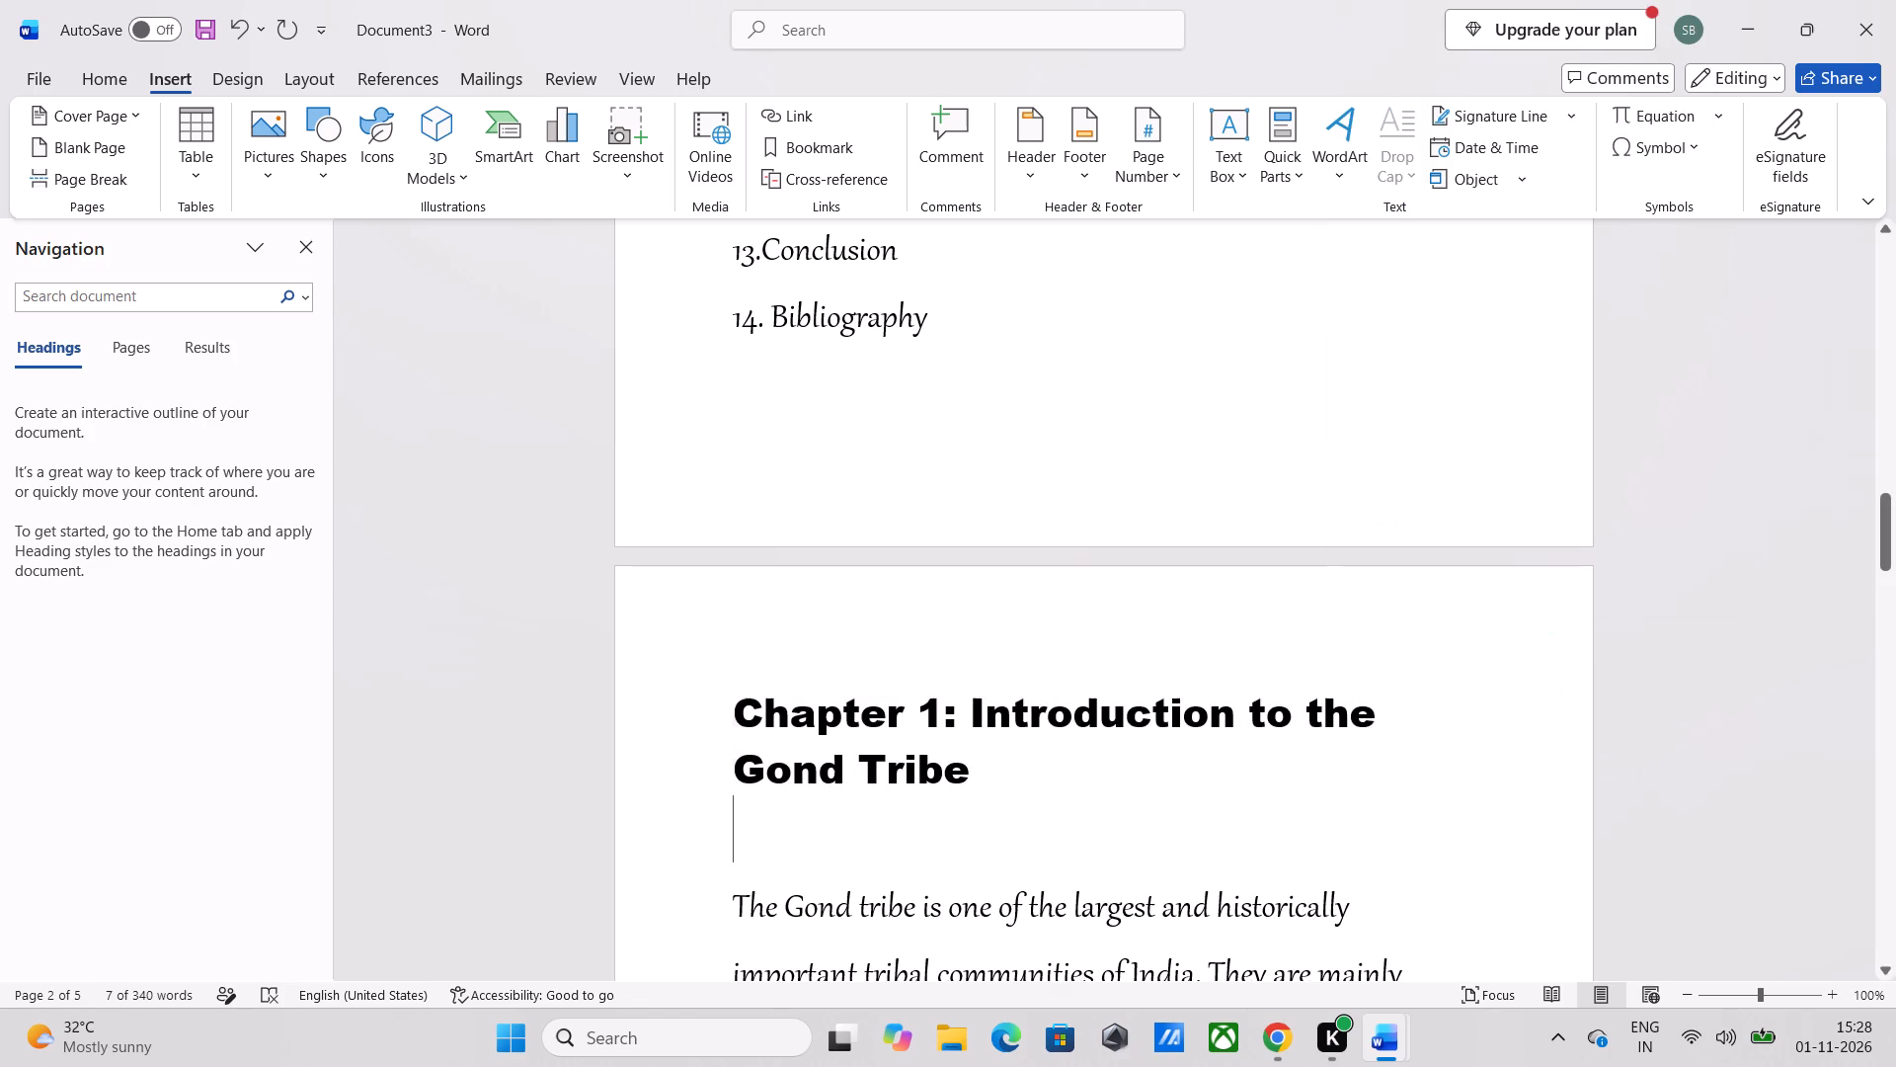
Set the font size of all the Chapter 1 body paragraphs below the heading to 12.
{"action": "scroll", "coordinate": [1192, 799], "scroll_direction": "down", "scroll_amount": 8}
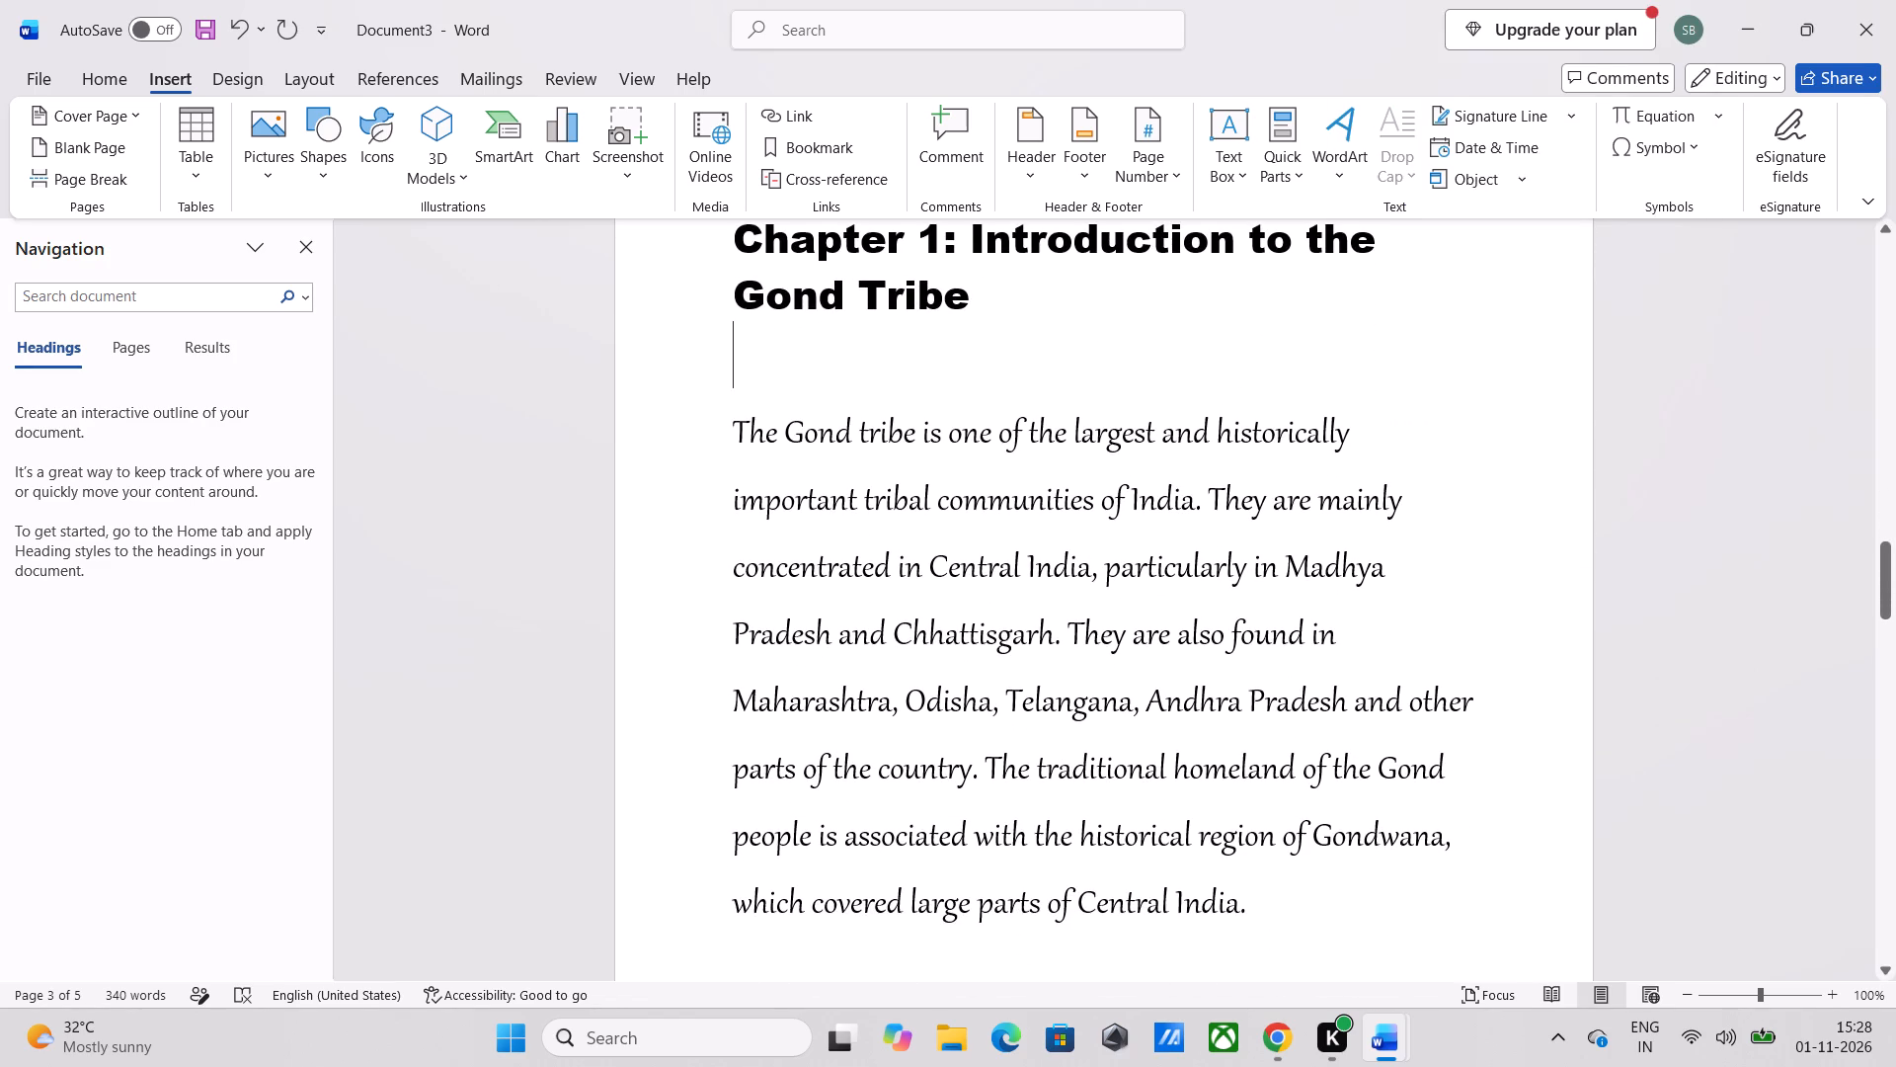
{"action": "left_click_drag", "start_coordinate": [730, 418], "coordinate": [866, 558]}
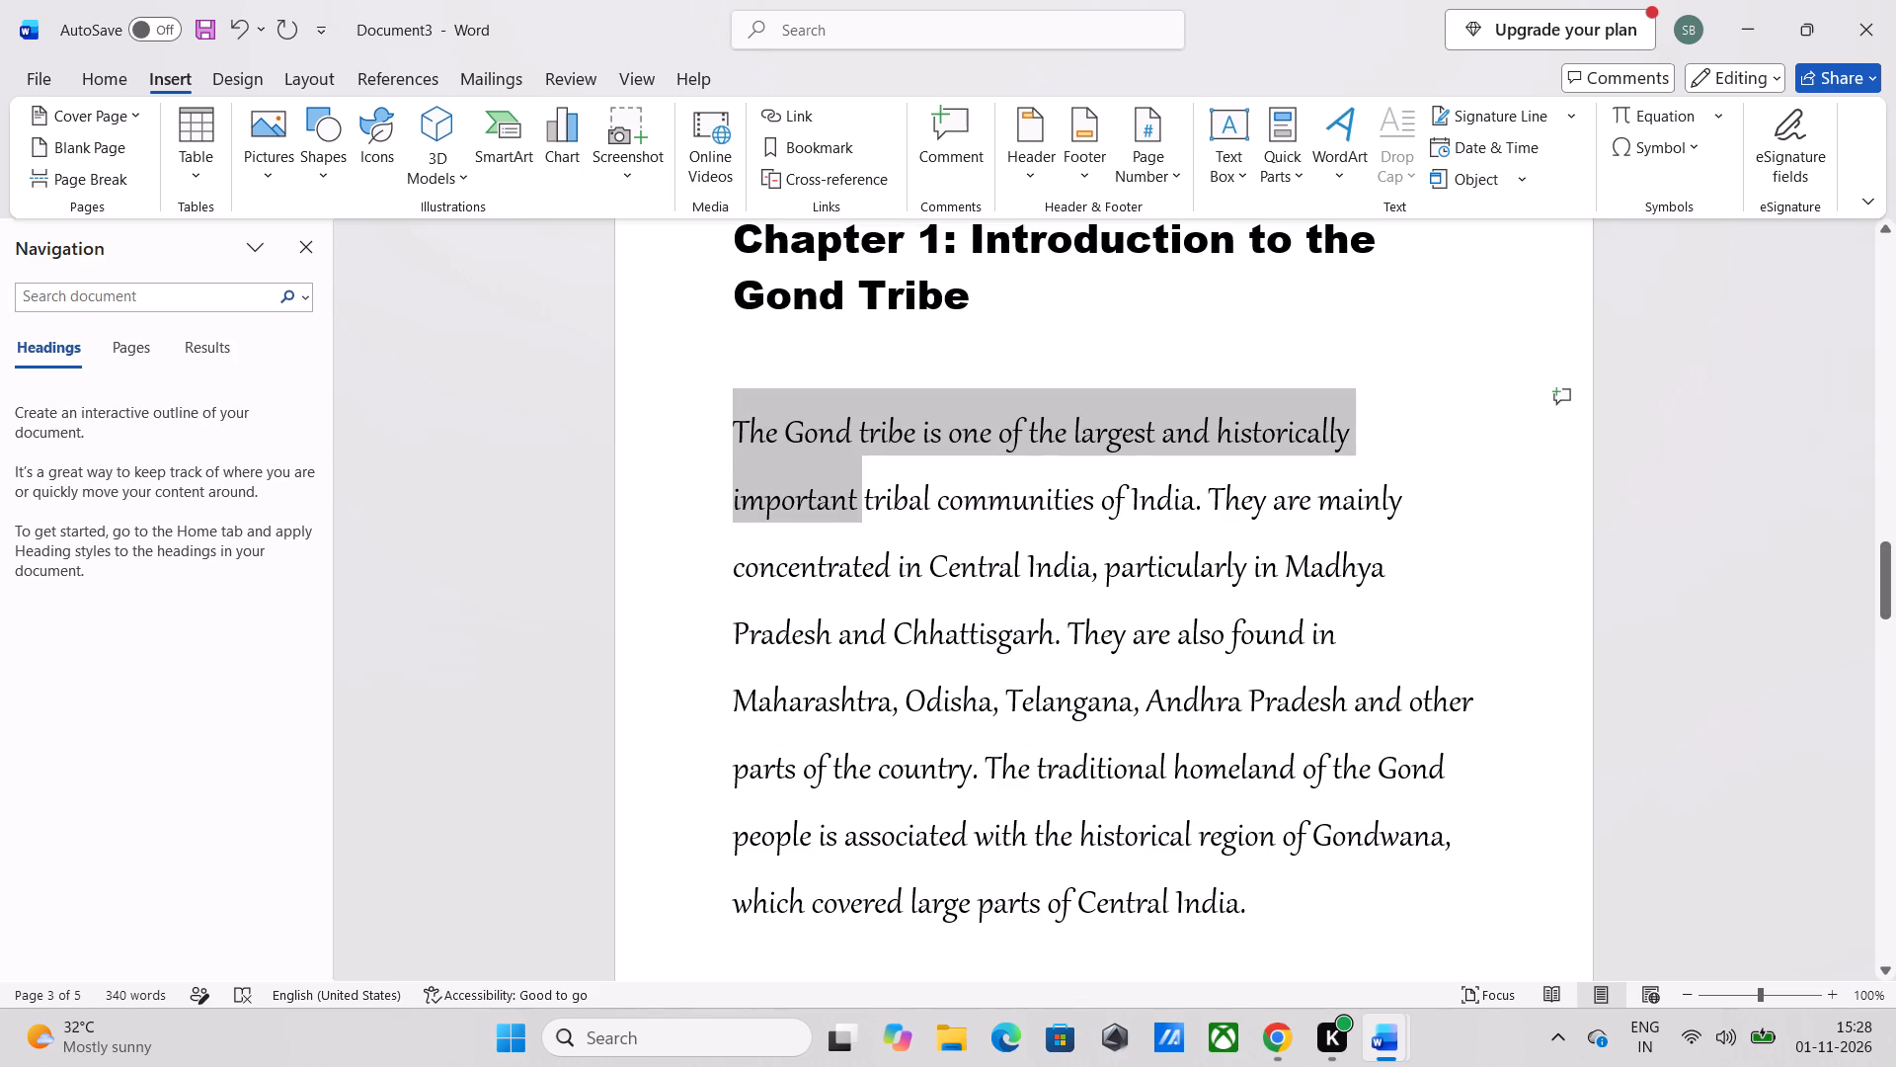
{"action": "left_click_drag", "start_coordinate": [866, 558], "coordinate": [1282, 1000]}
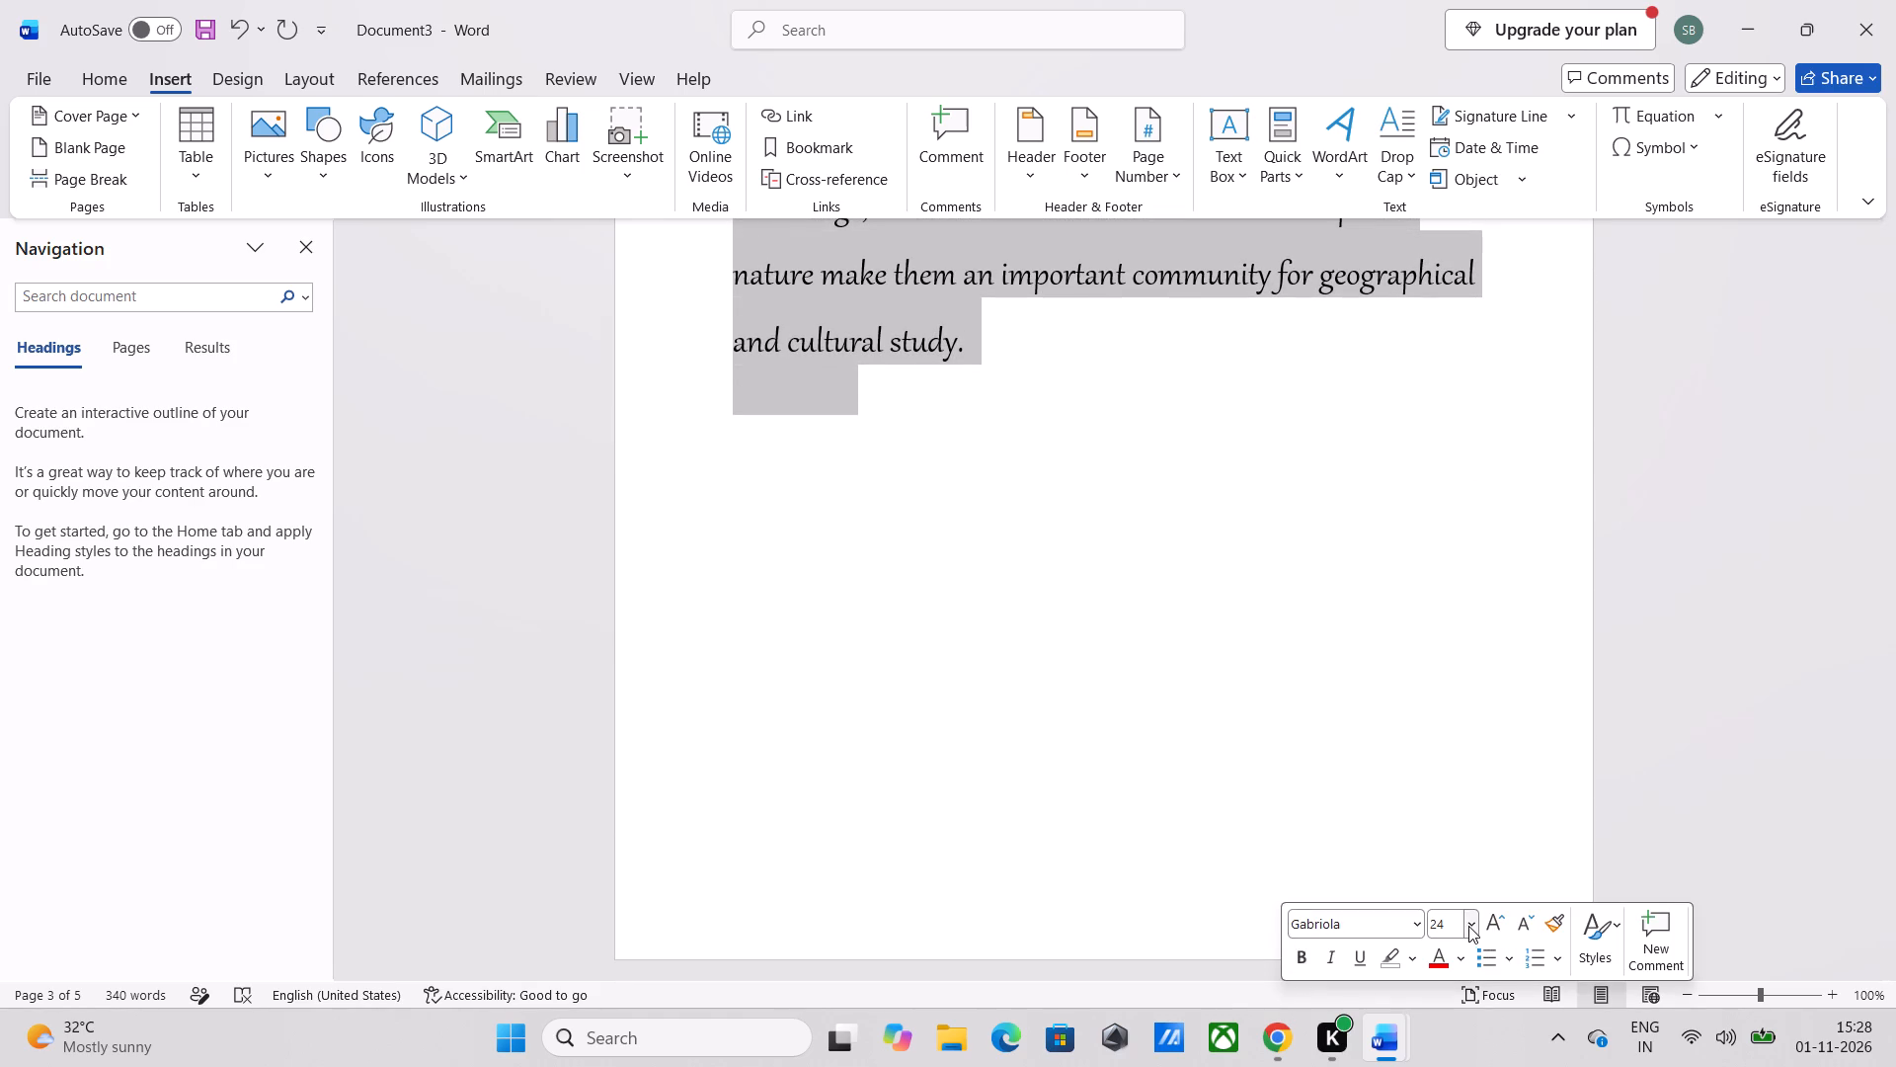
{"action": "left_click", "coordinate": [1468, 926]}
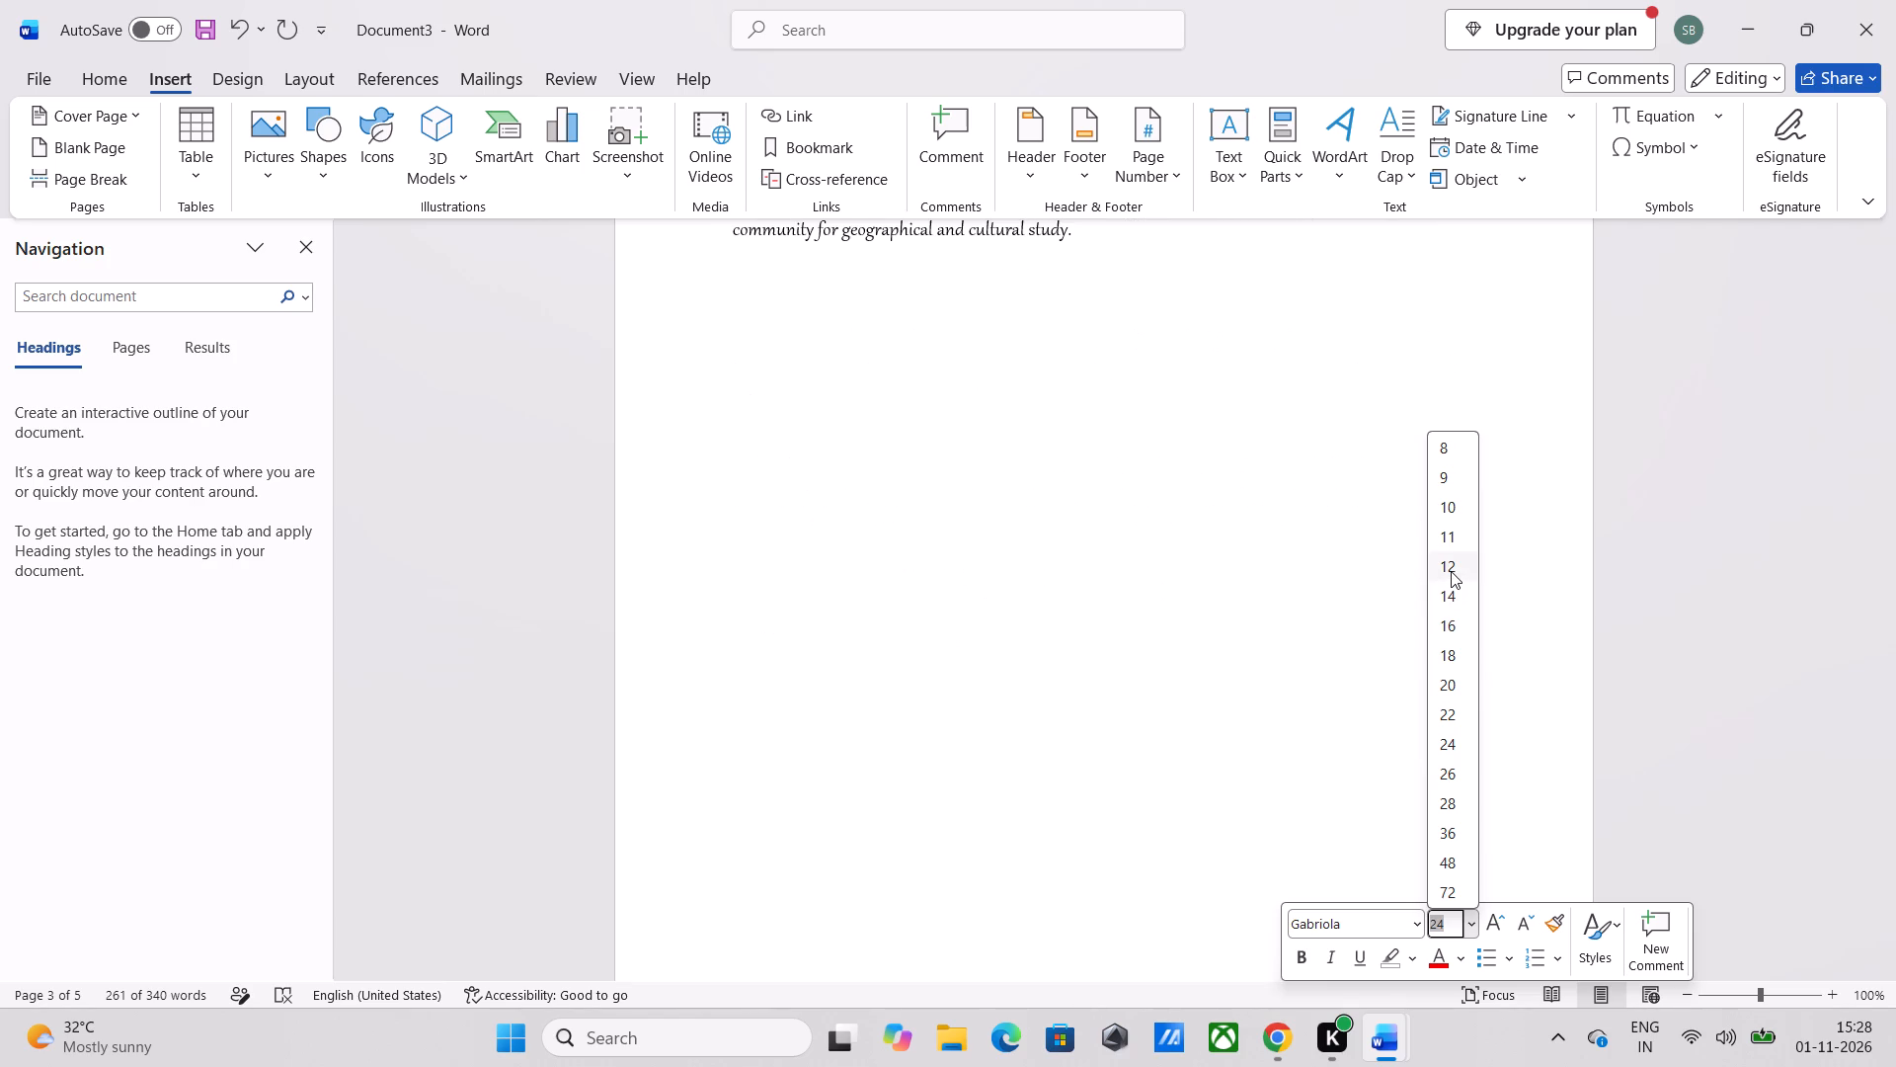
{"action": "left_click", "coordinate": [1451, 571]}
{"action": "left_click", "coordinate": [1019, 671]}
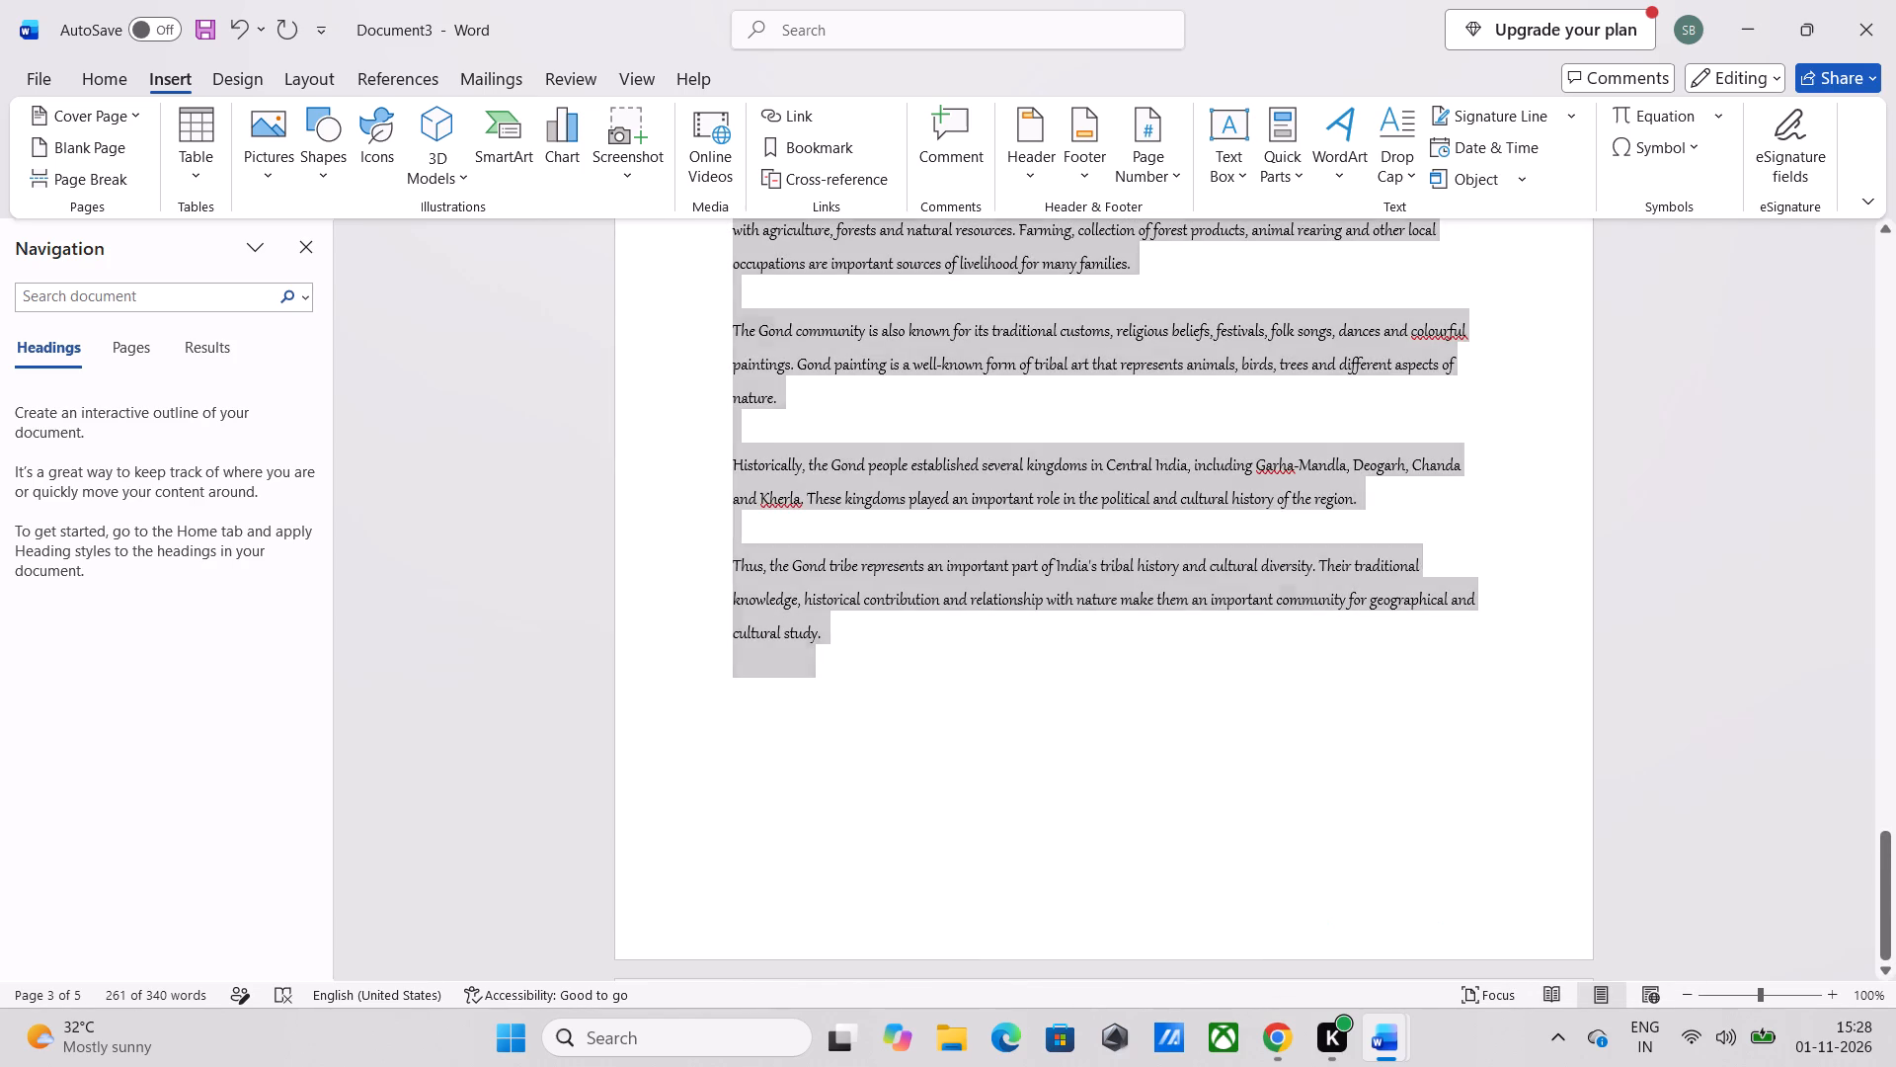
Look over the layout of the Chapter 1 page, from its heading down to the closing paragraph and the space below.
{"action": "scroll", "coordinate": [1056, 517], "scroll_direction": "down", "scroll_amount": 1}
{"action": "scroll", "coordinate": [1056, 517], "scroll_direction": "up", "scroll_amount": 11}
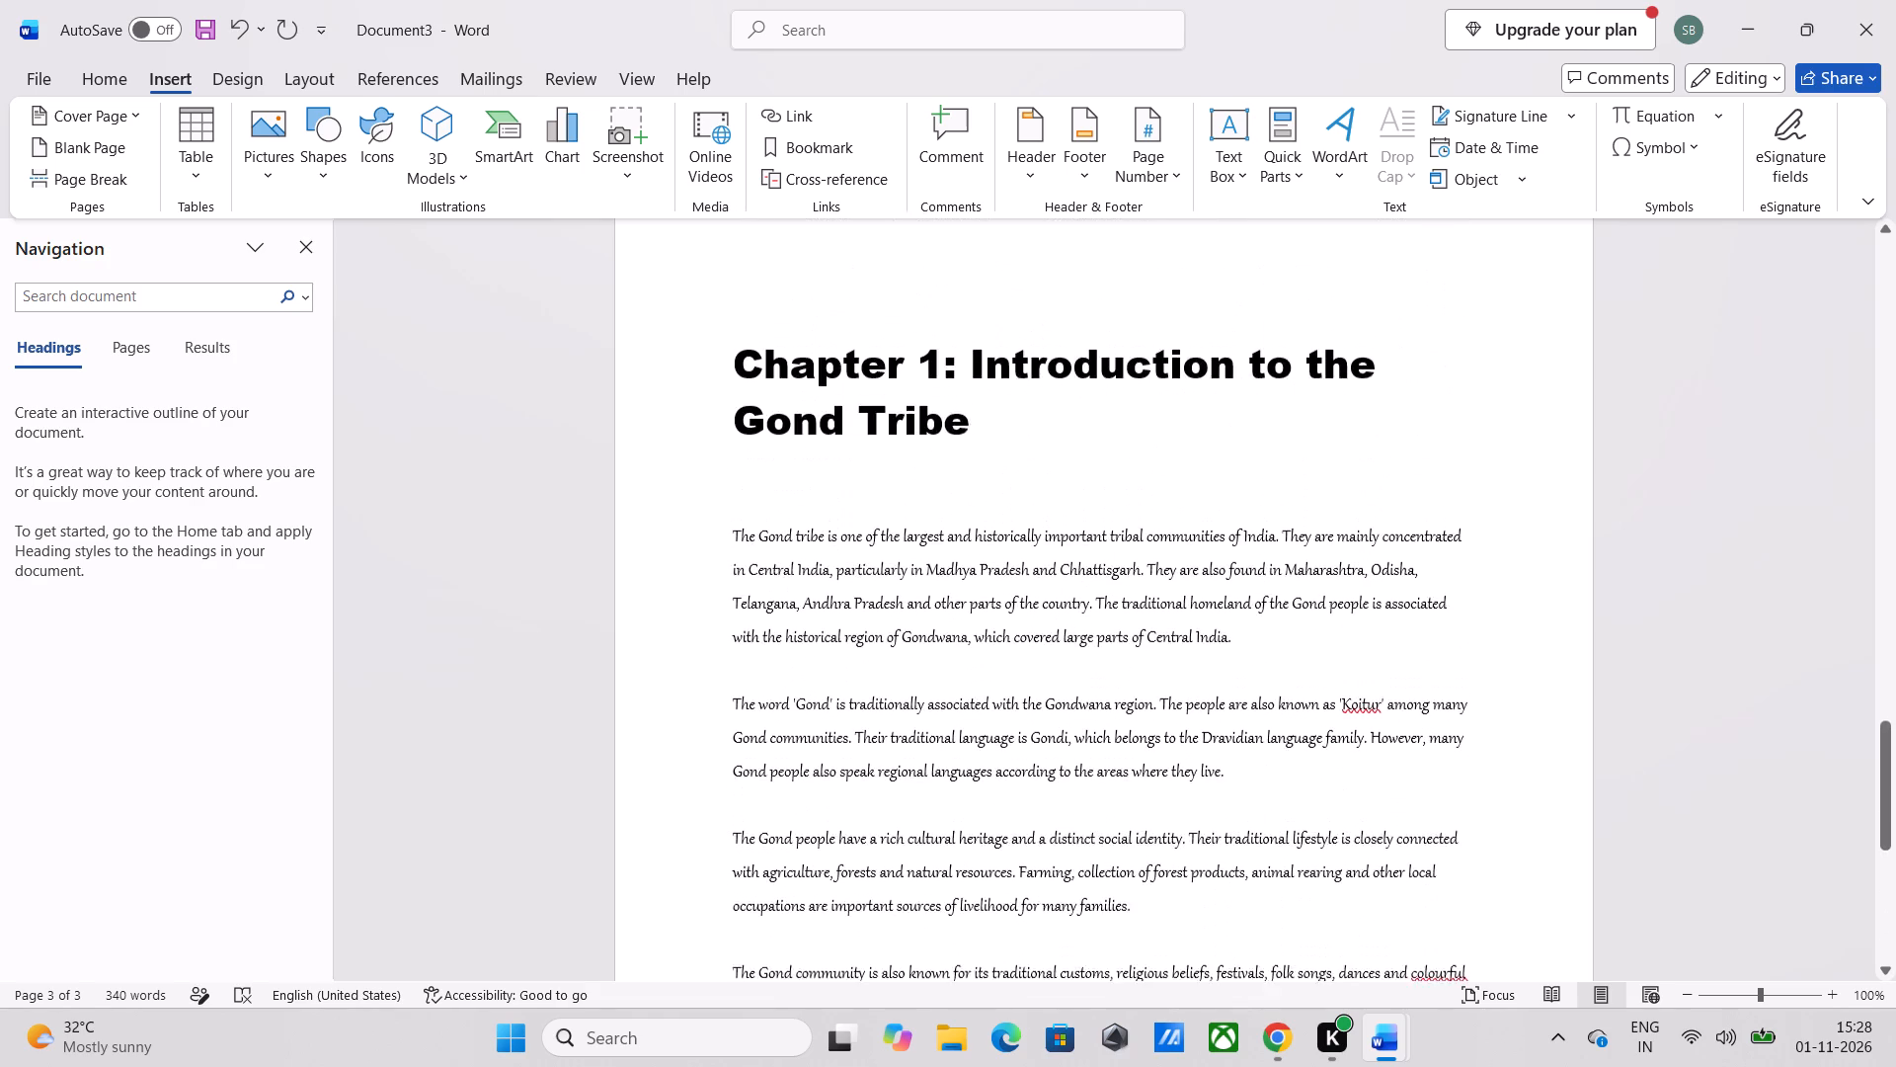
{"action": "scroll", "coordinate": [1057, 505], "scroll_direction": "up", "scroll_amount": 1}
{"action": "scroll", "coordinate": [1057, 505], "scroll_direction": "down", "scroll_amount": 7}
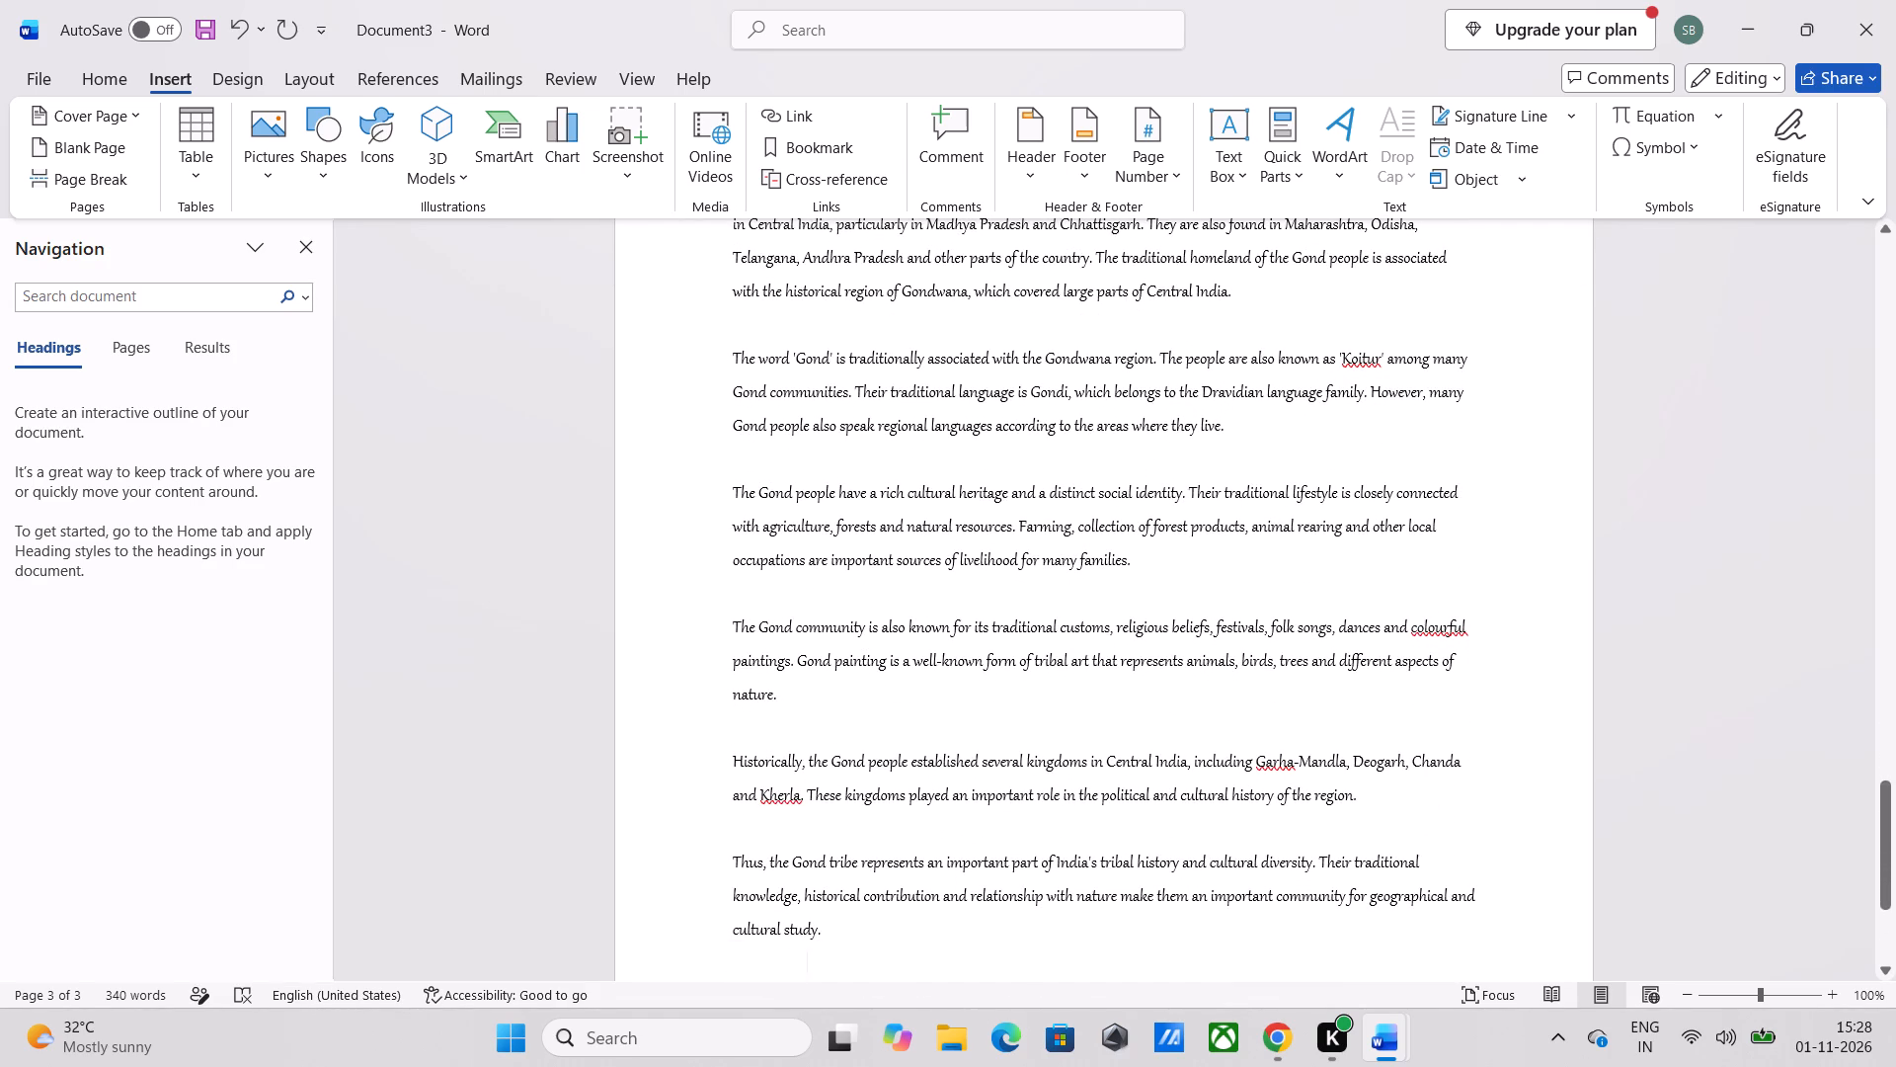
{"action": "scroll", "coordinate": [1164, 612], "scroll_direction": "up", "scroll_amount": 6}
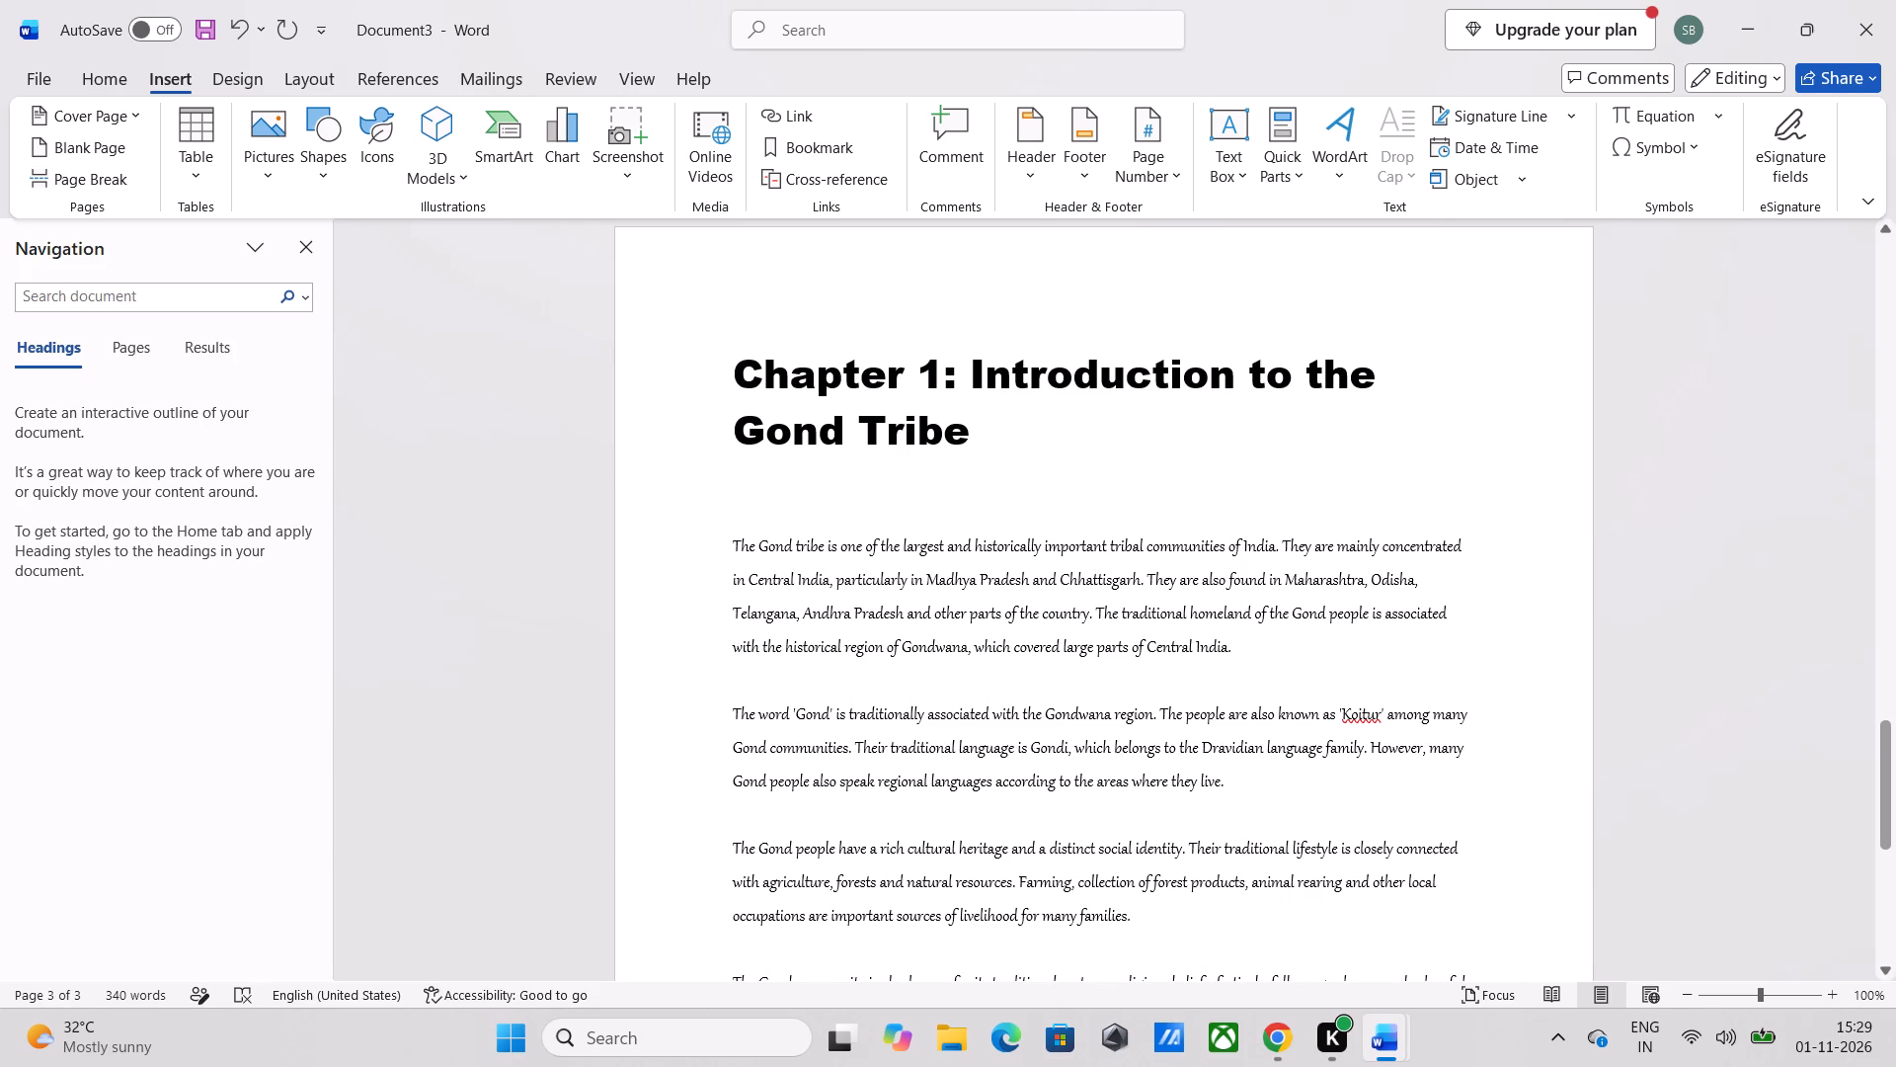
{"action": "scroll", "coordinate": [1214, 436], "scroll_direction": "down", "scroll_amount": 2}
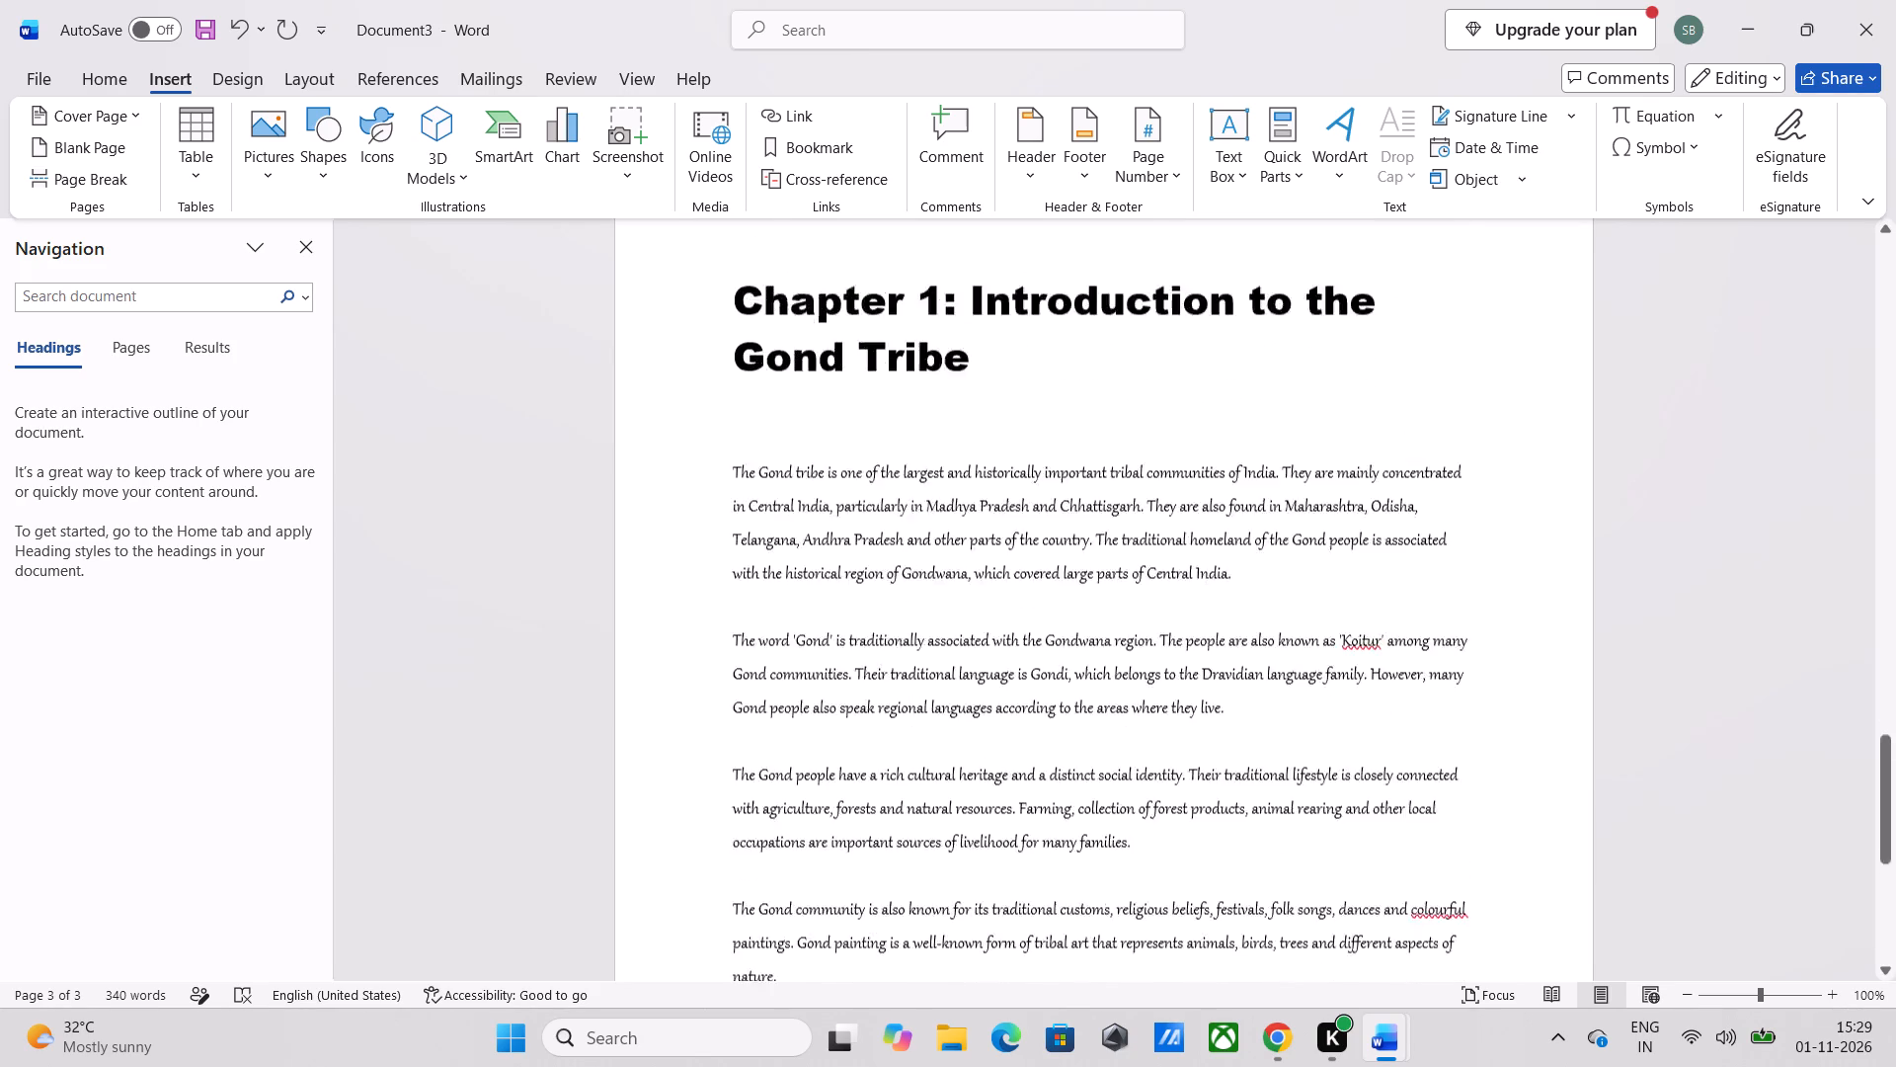
{"action": "scroll", "coordinate": [1214, 436], "scroll_direction": "down", "scroll_amount": 8}
{"action": "scroll", "coordinate": [1083, 568], "scroll_direction": "down", "scroll_amount": 4}
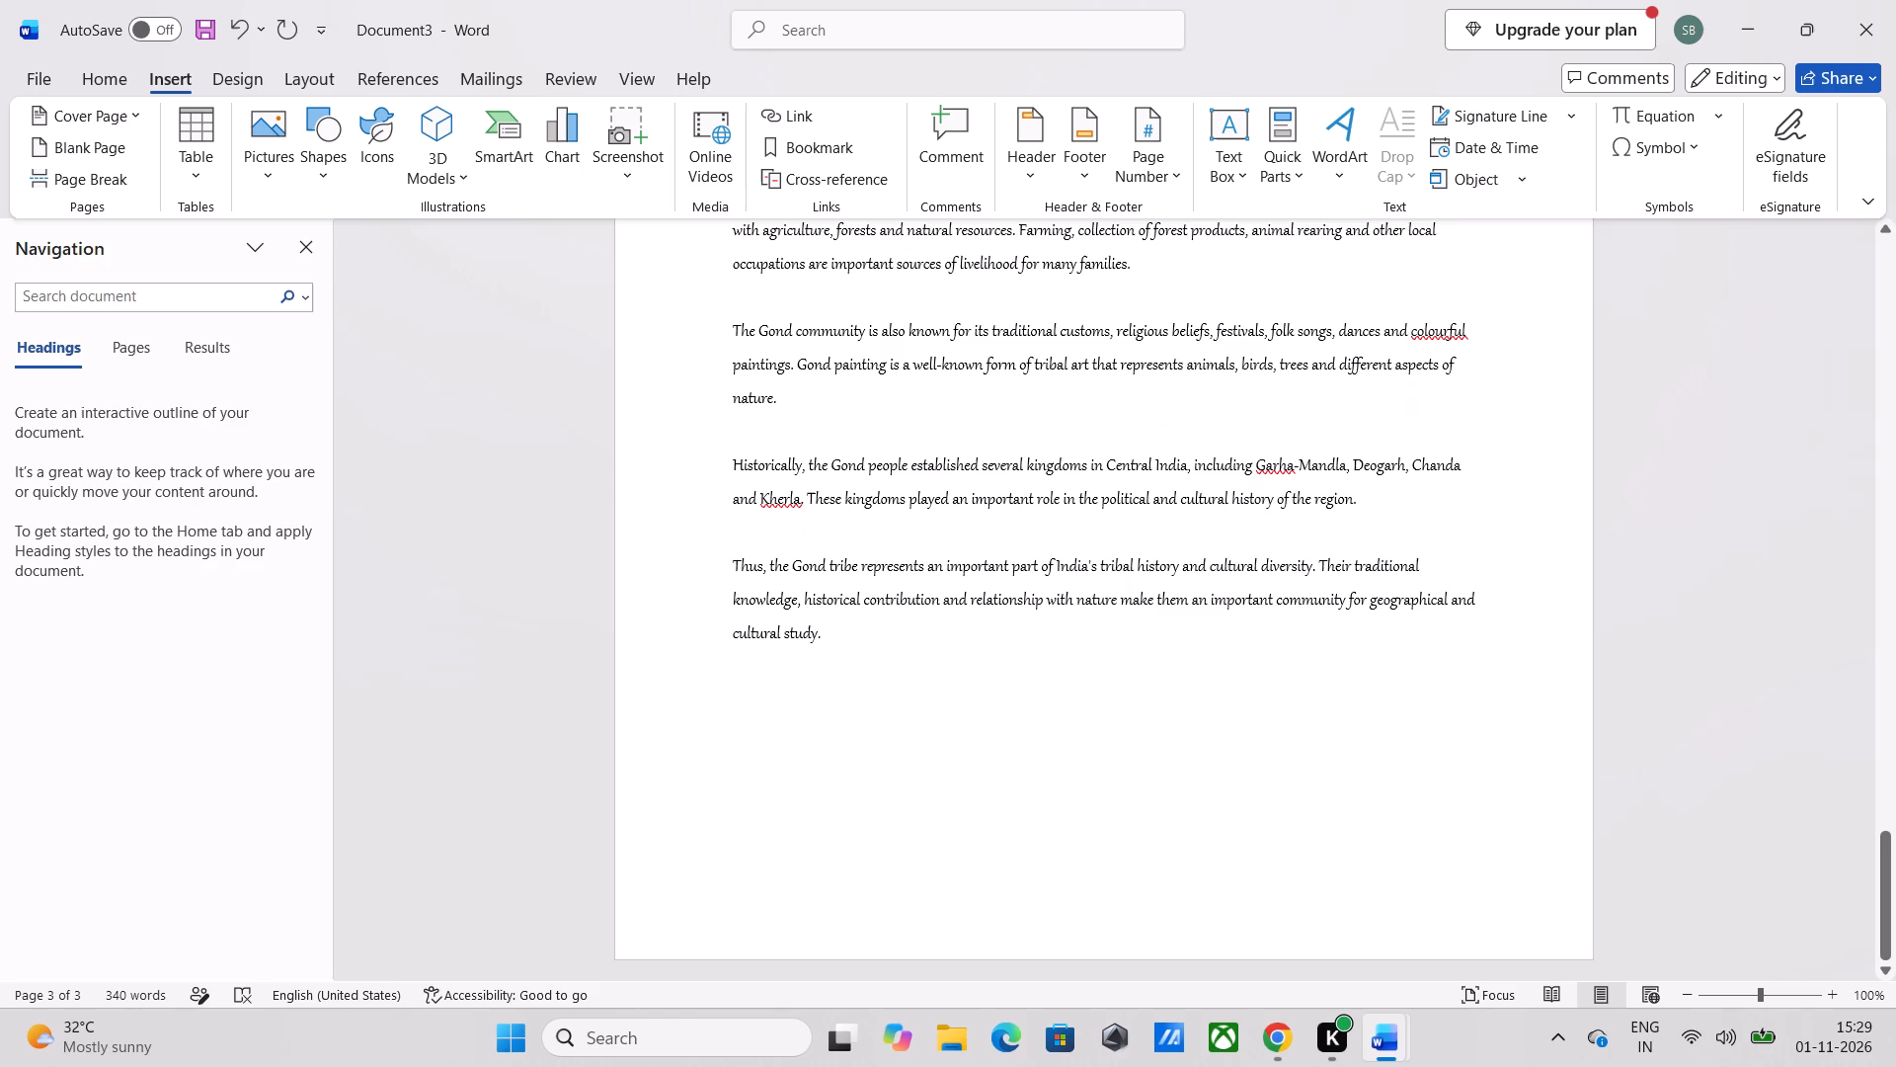
{"action": "scroll", "coordinate": [1066, 608], "scroll_direction": "down", "scroll_amount": 8}
{"action": "scroll", "coordinate": [1098, 716], "scroll_direction": "up", "scroll_amount": 12}
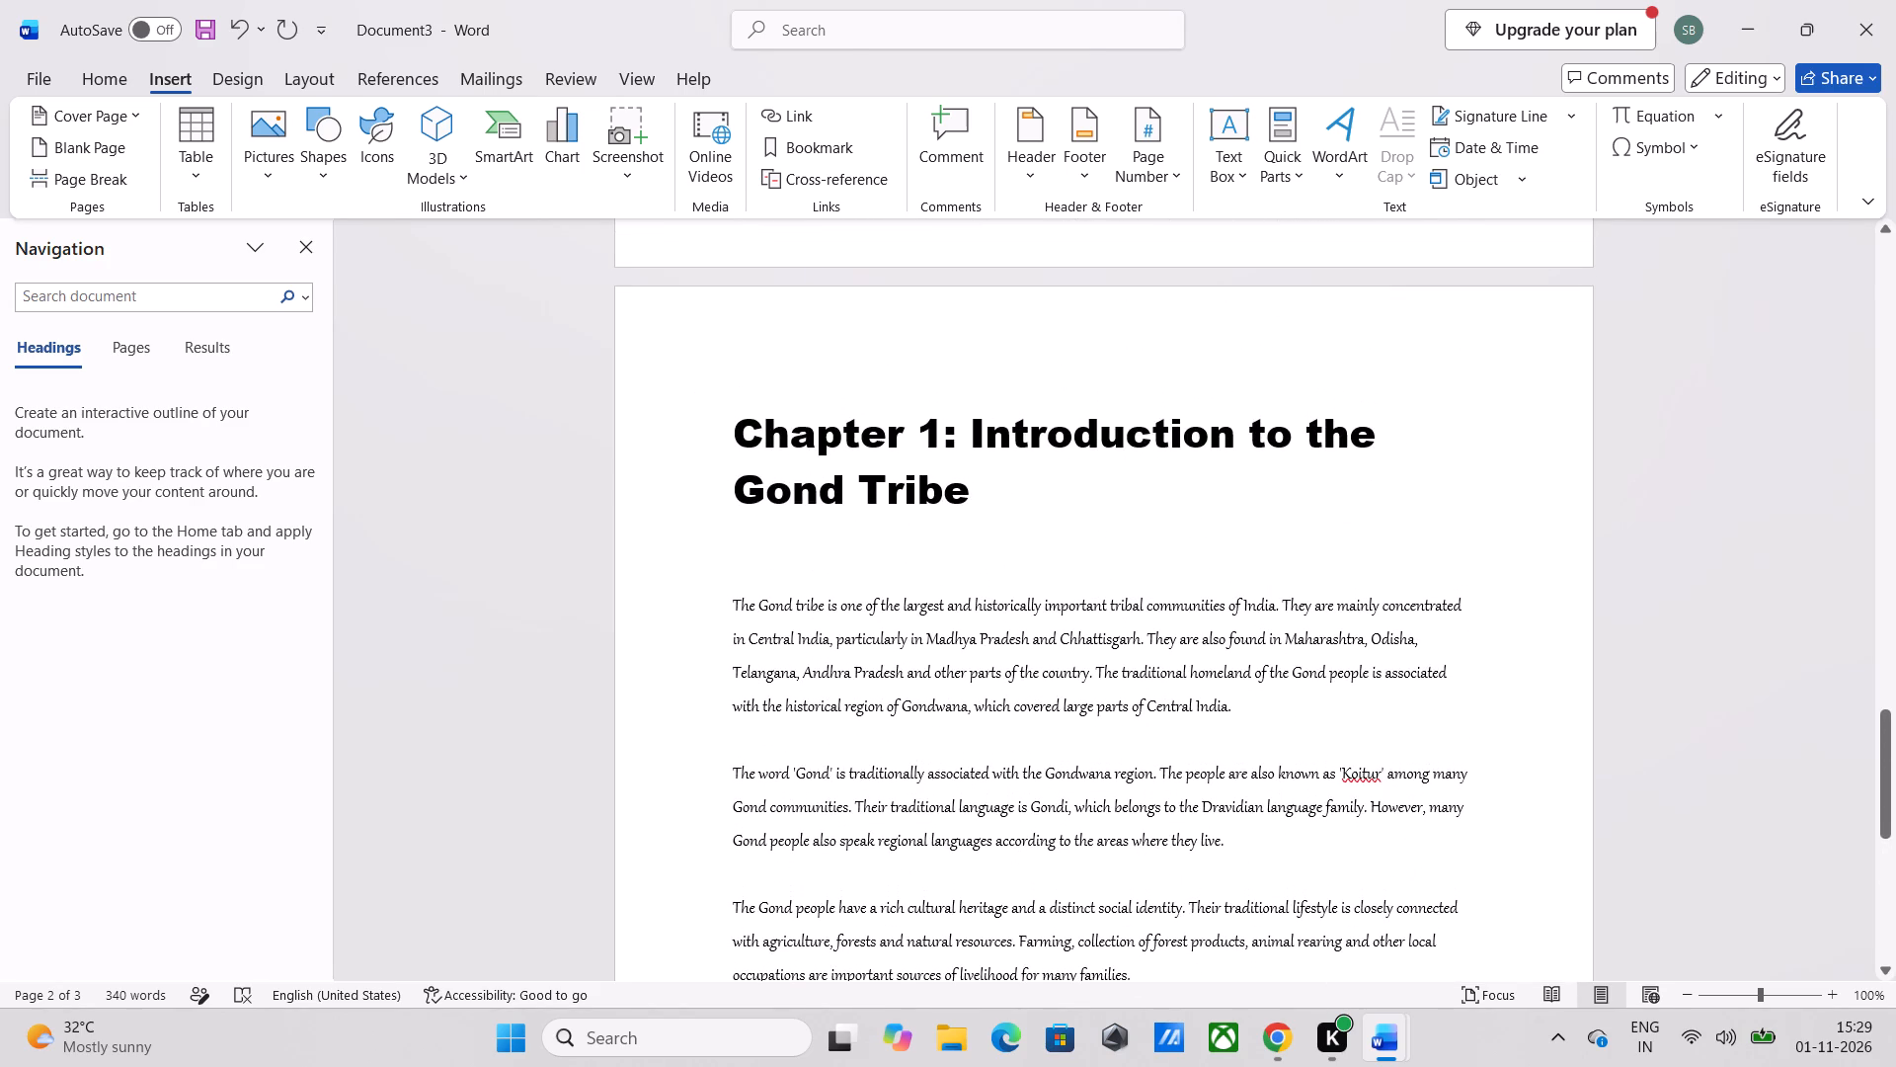
{"action": "scroll", "coordinate": [1213, 694], "scroll_direction": "up", "scroll_amount": 3}
{"action": "scroll", "coordinate": [1213, 694], "scroll_direction": "down", "scroll_amount": 8}
{"action": "scroll", "coordinate": [1192, 750], "scroll_direction": "down", "scroll_amount": 14}
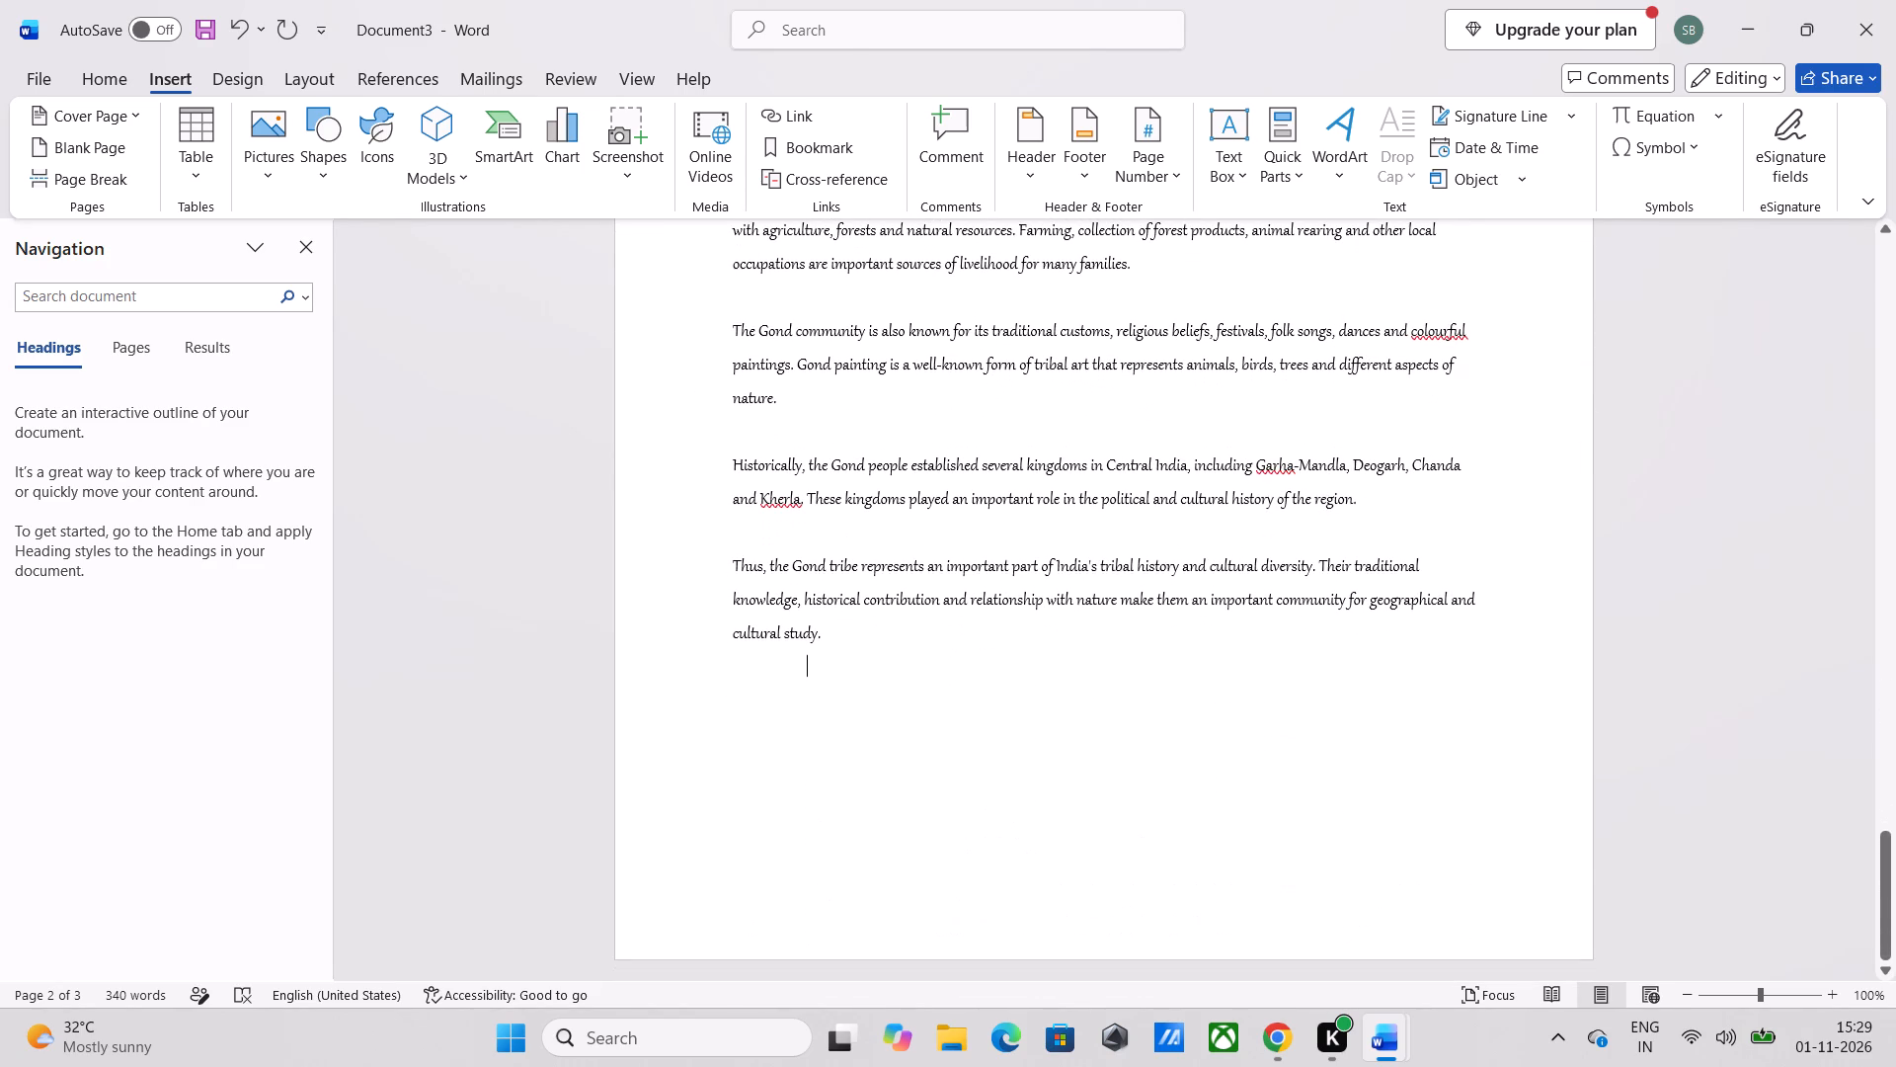
{"action": "scroll", "coordinate": [1187, 772], "scroll_direction": "down", "scroll_amount": 1}
{"action": "scroll", "coordinate": [1028, 711], "scroll_direction": "up", "scroll_amount": 2}
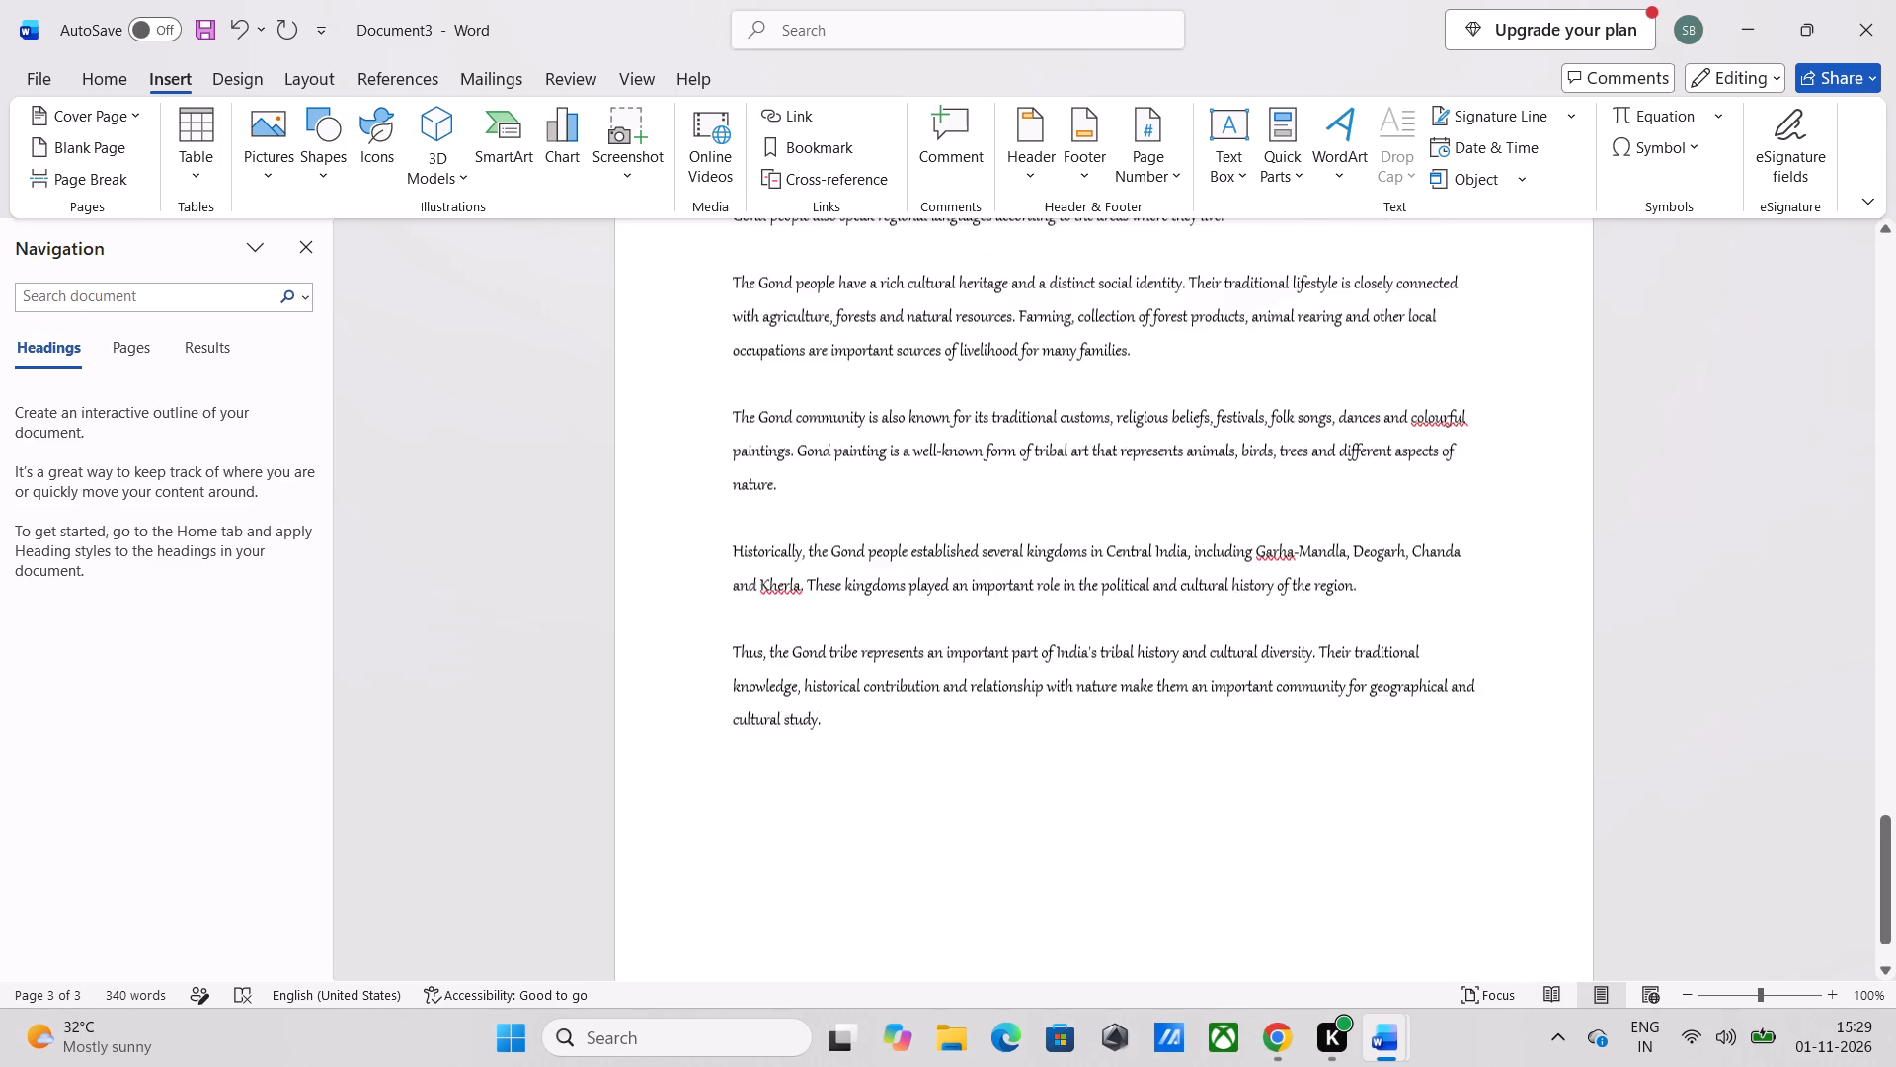
{"action": "scroll", "coordinate": [1025, 719], "scroll_direction": "up", "scroll_amount": 9}
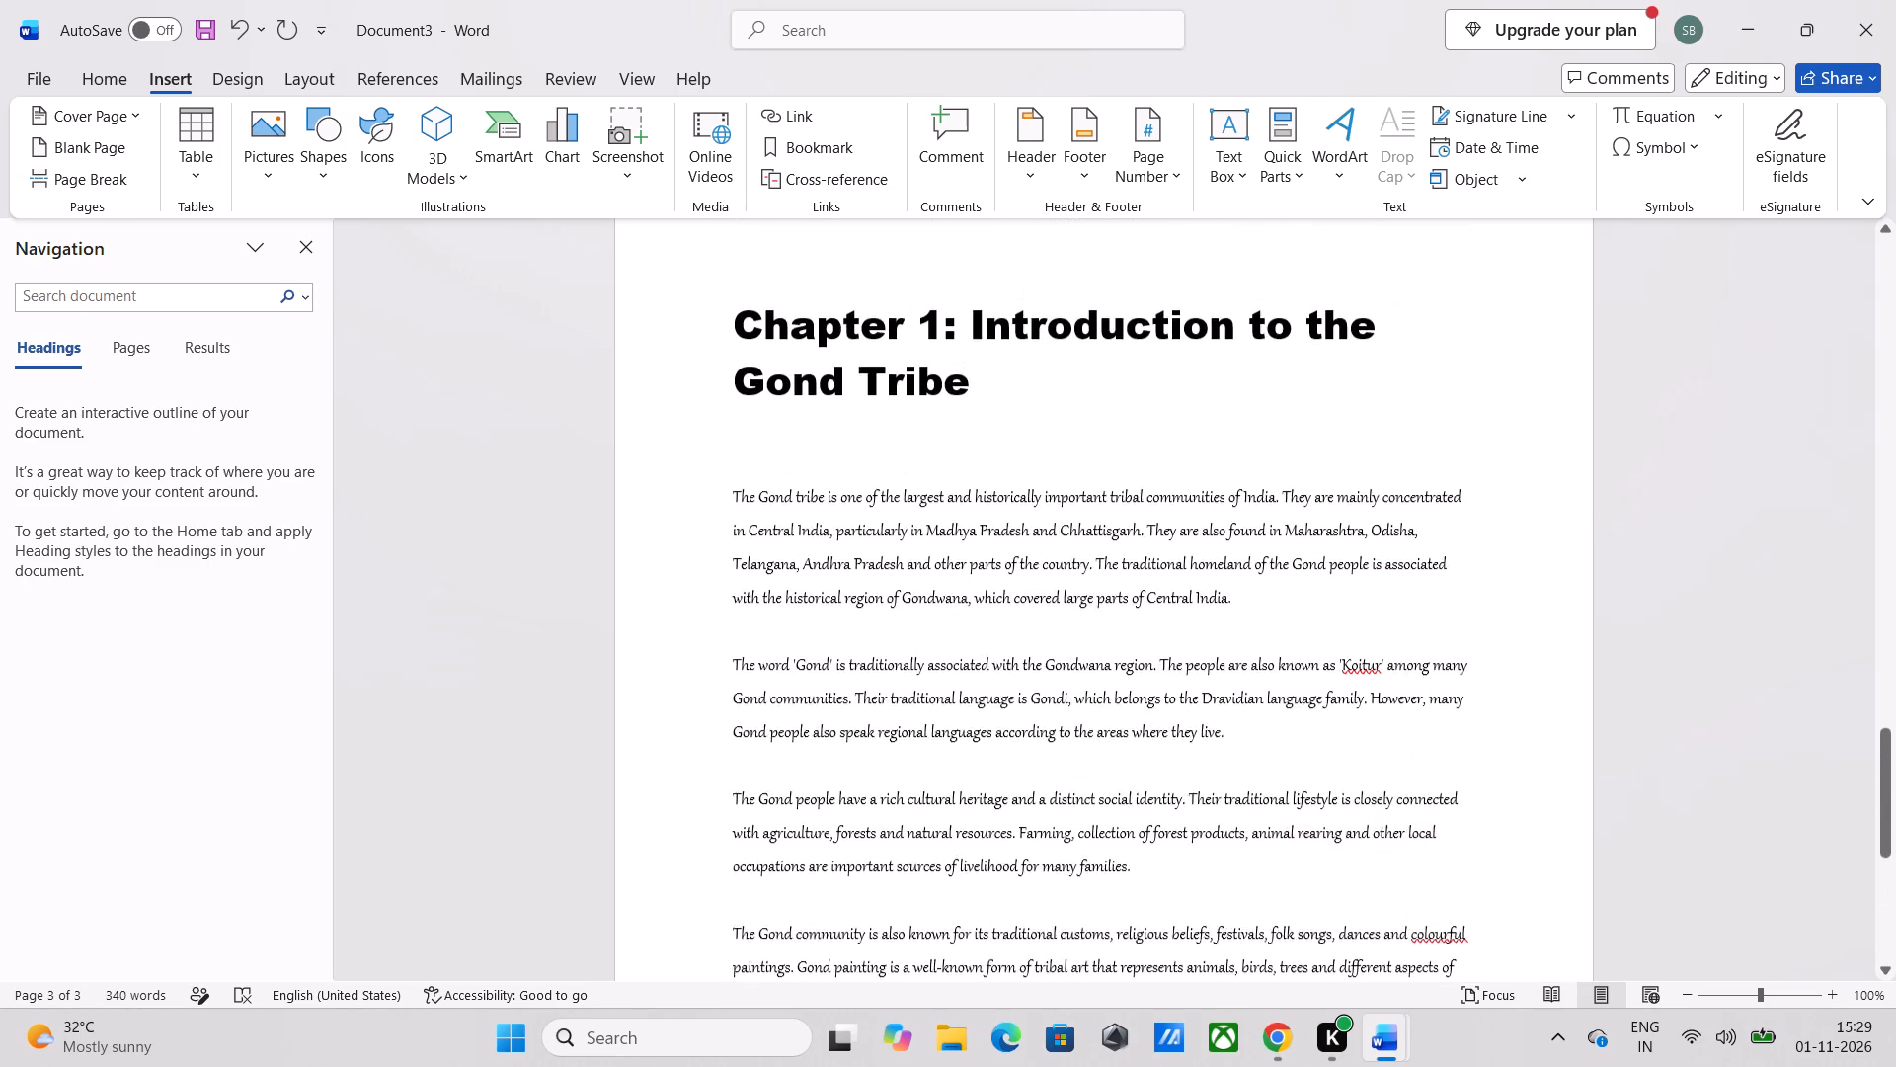
{"action": "scroll", "coordinate": [1023, 722], "scroll_direction": "down", "scroll_amount": 2}
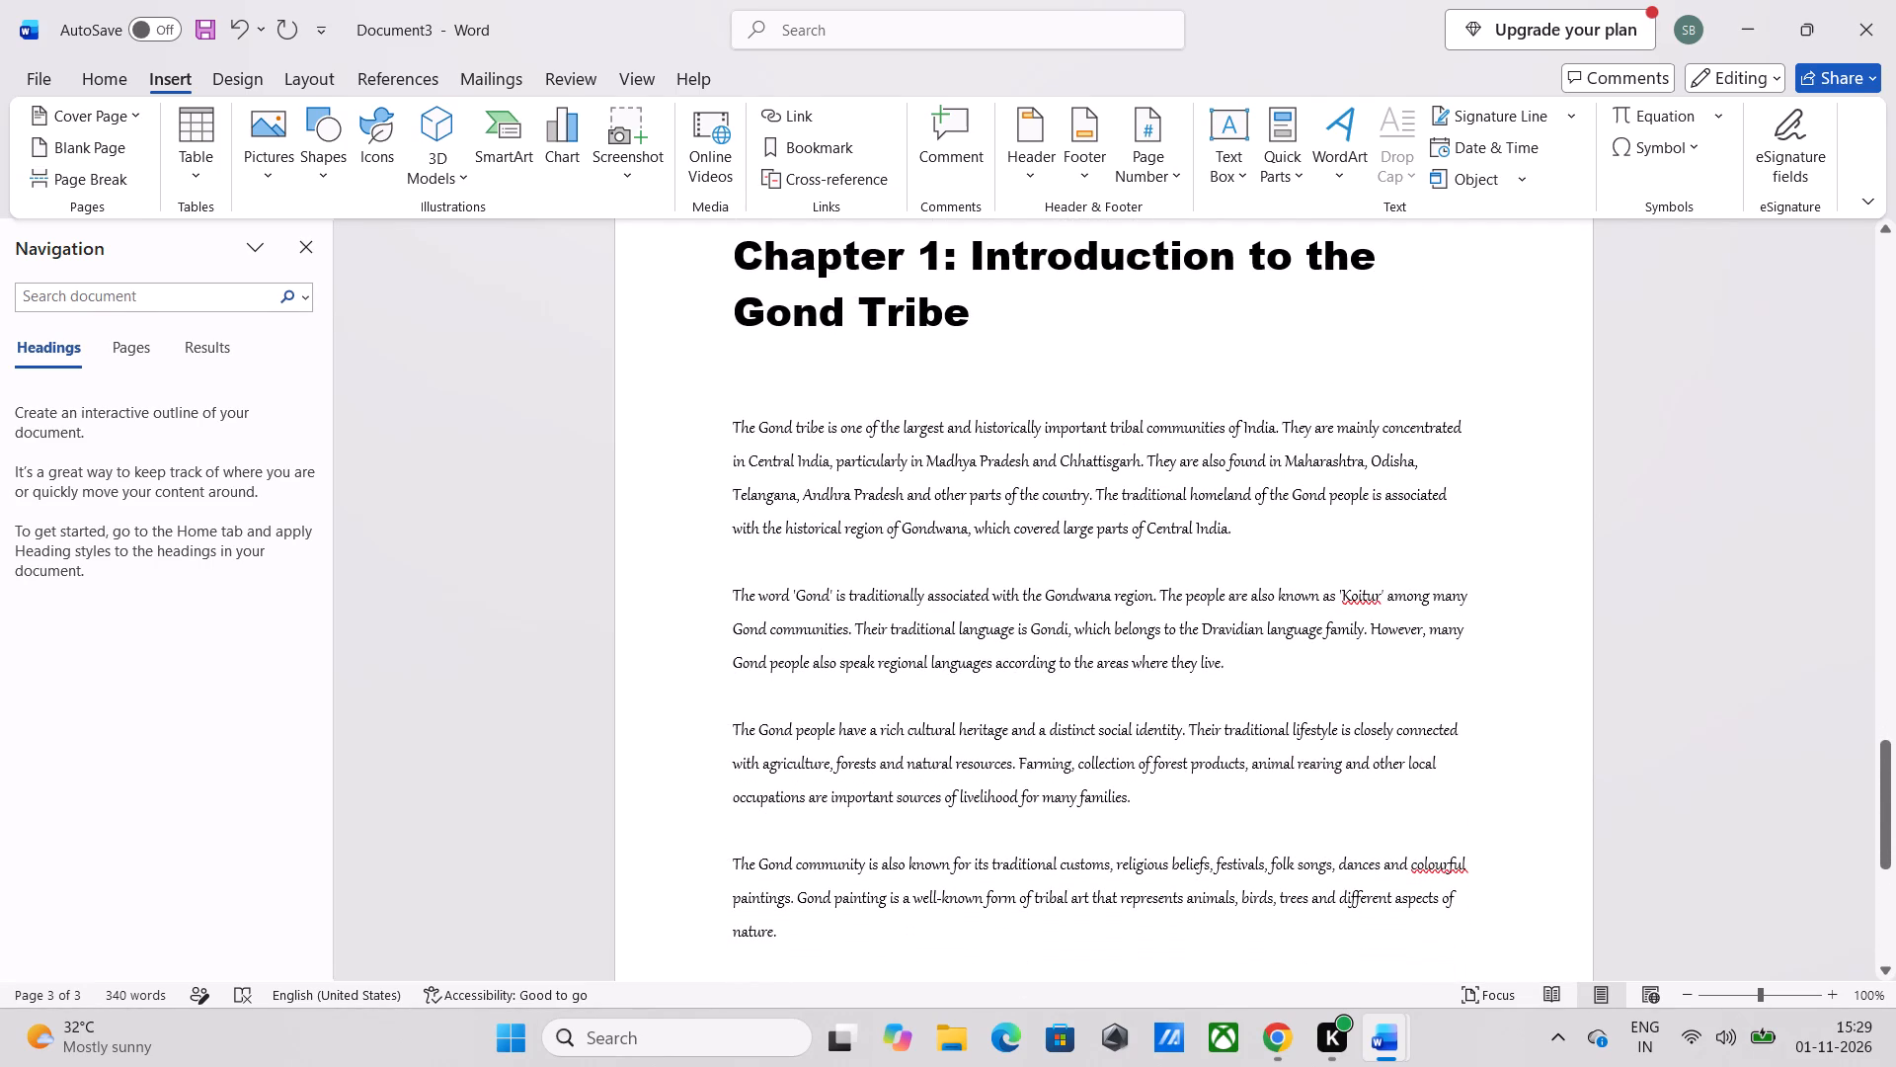
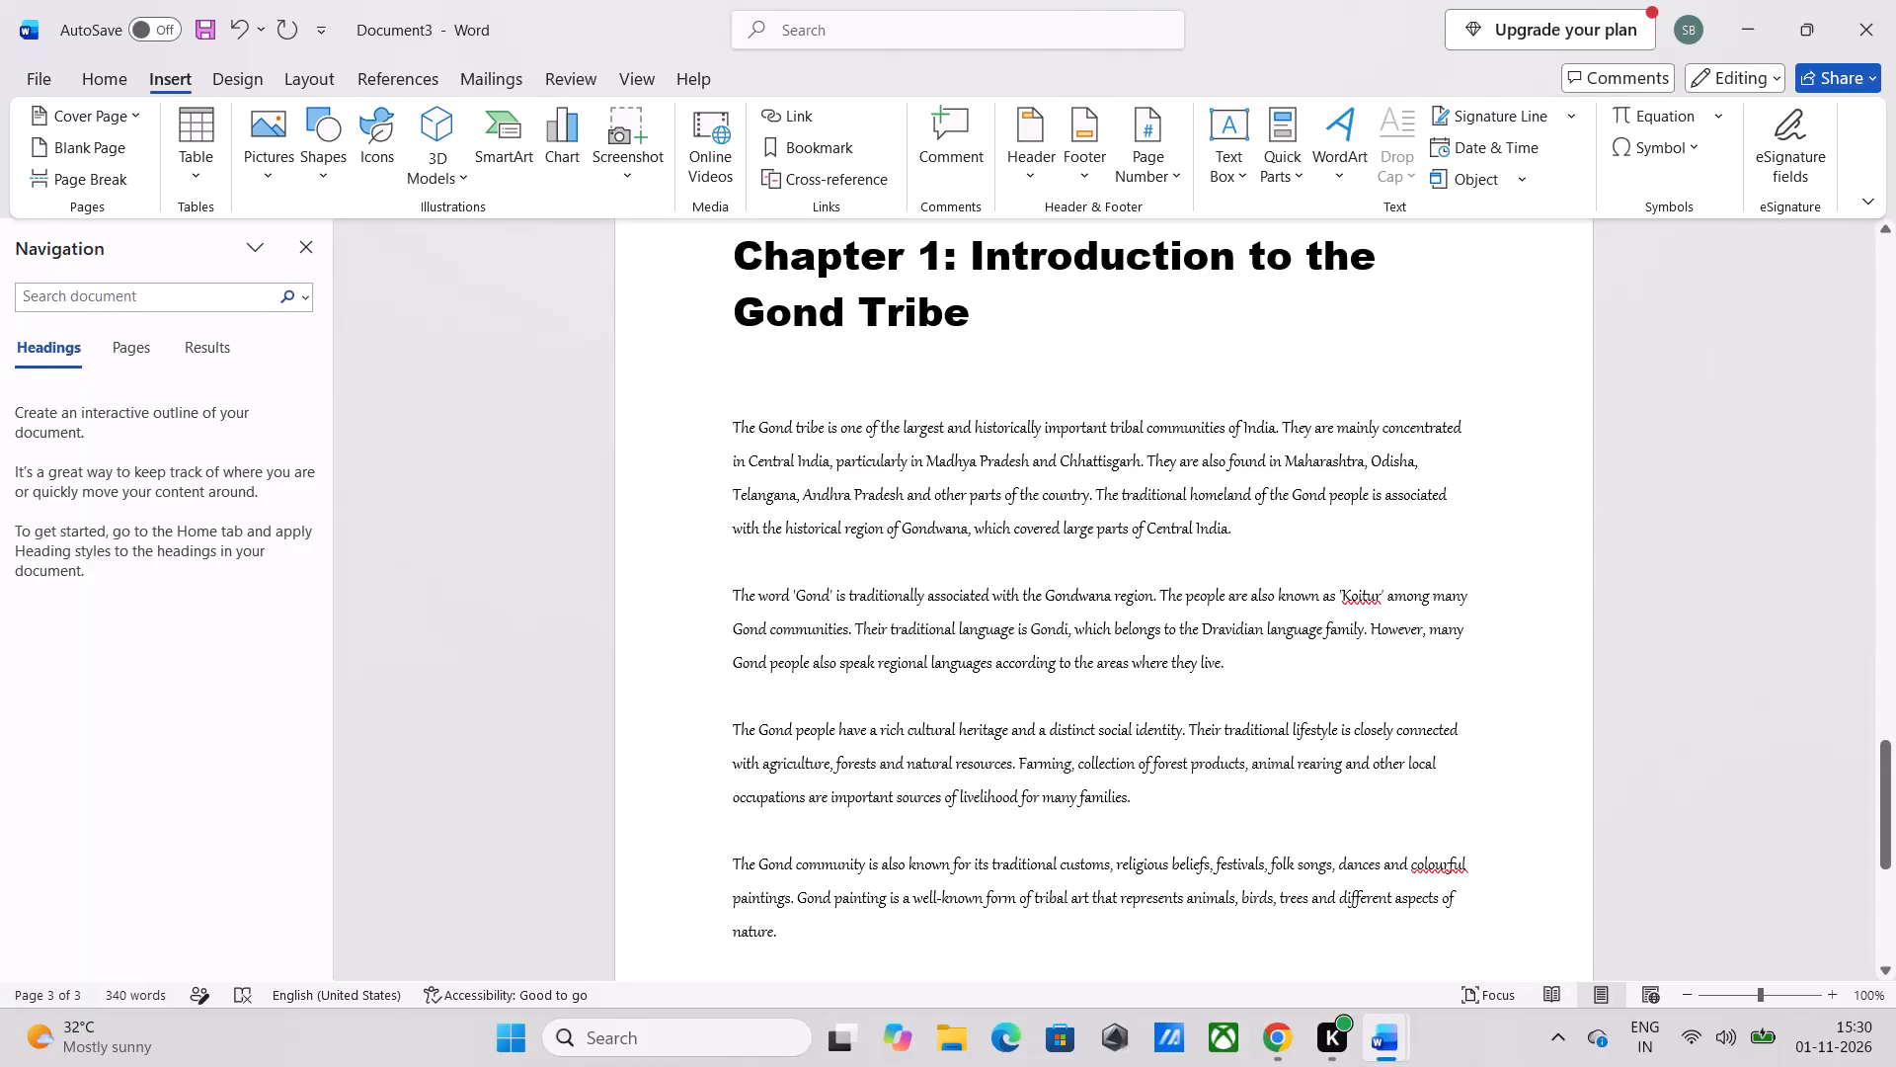
Look back over the numbered contents list and the Chapter 1 page down to its closing paragraph.
{"action": "scroll", "coordinate": [1231, 714], "scroll_direction": "up", "scroll_amount": 6}
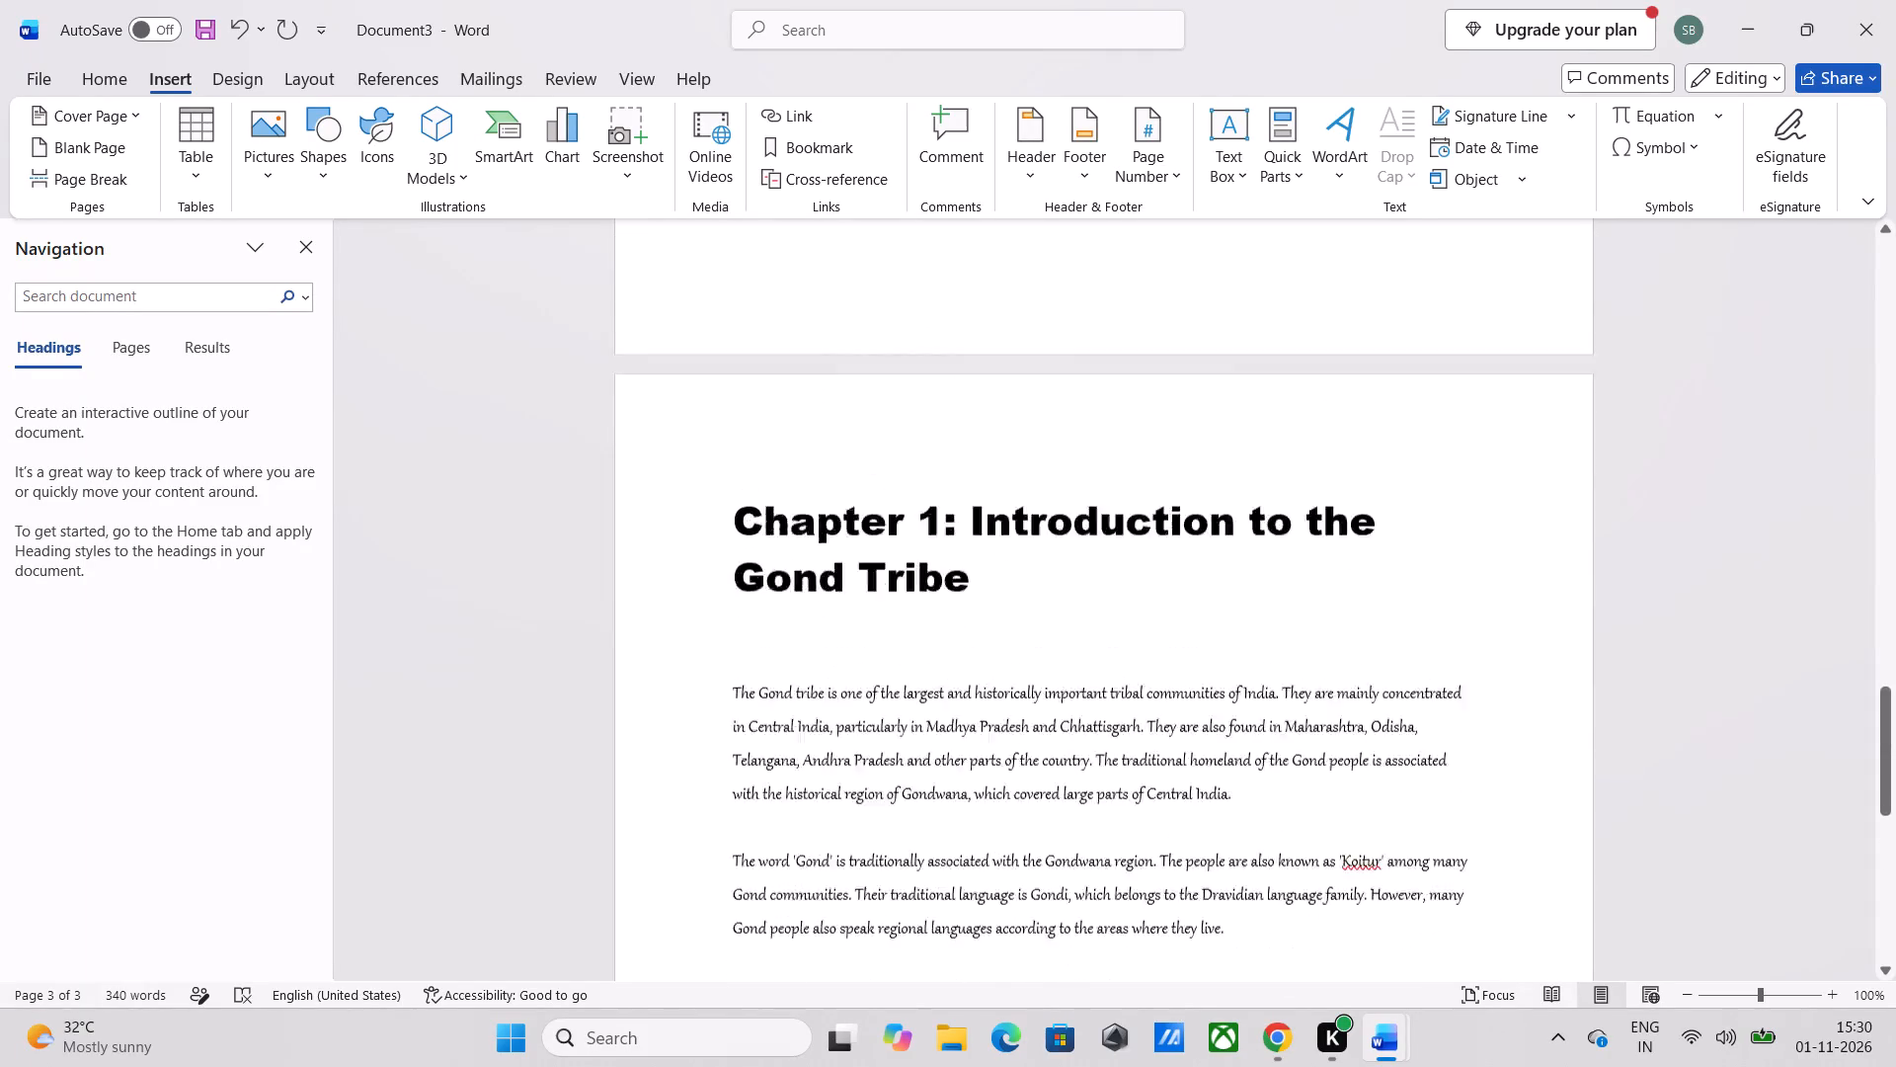
{"action": "scroll", "coordinate": [1237, 714], "scroll_direction": "up", "scroll_amount": 17}
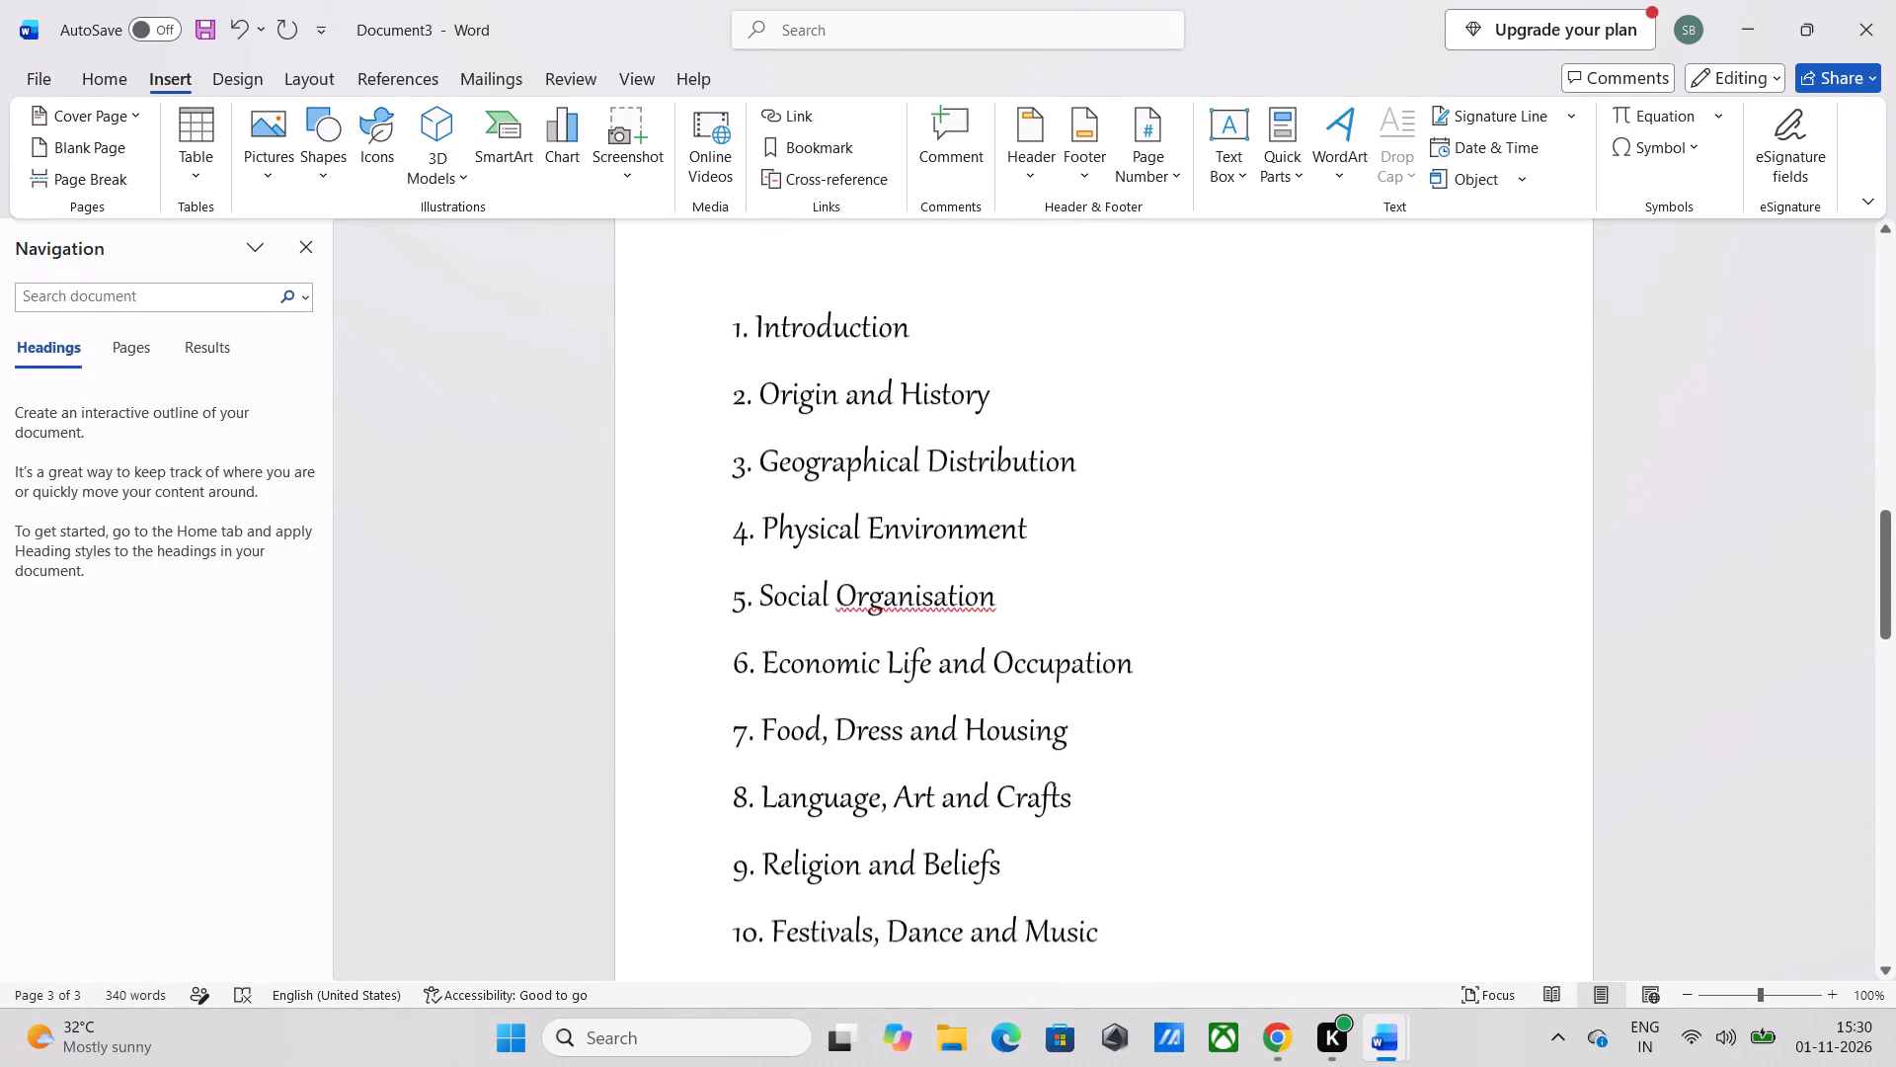
{"action": "scroll", "coordinate": [1316, 717], "scroll_direction": "up", "scroll_amount": 3}
{"action": "scroll", "coordinate": [1316, 717], "scroll_direction": "down", "scroll_amount": 13}
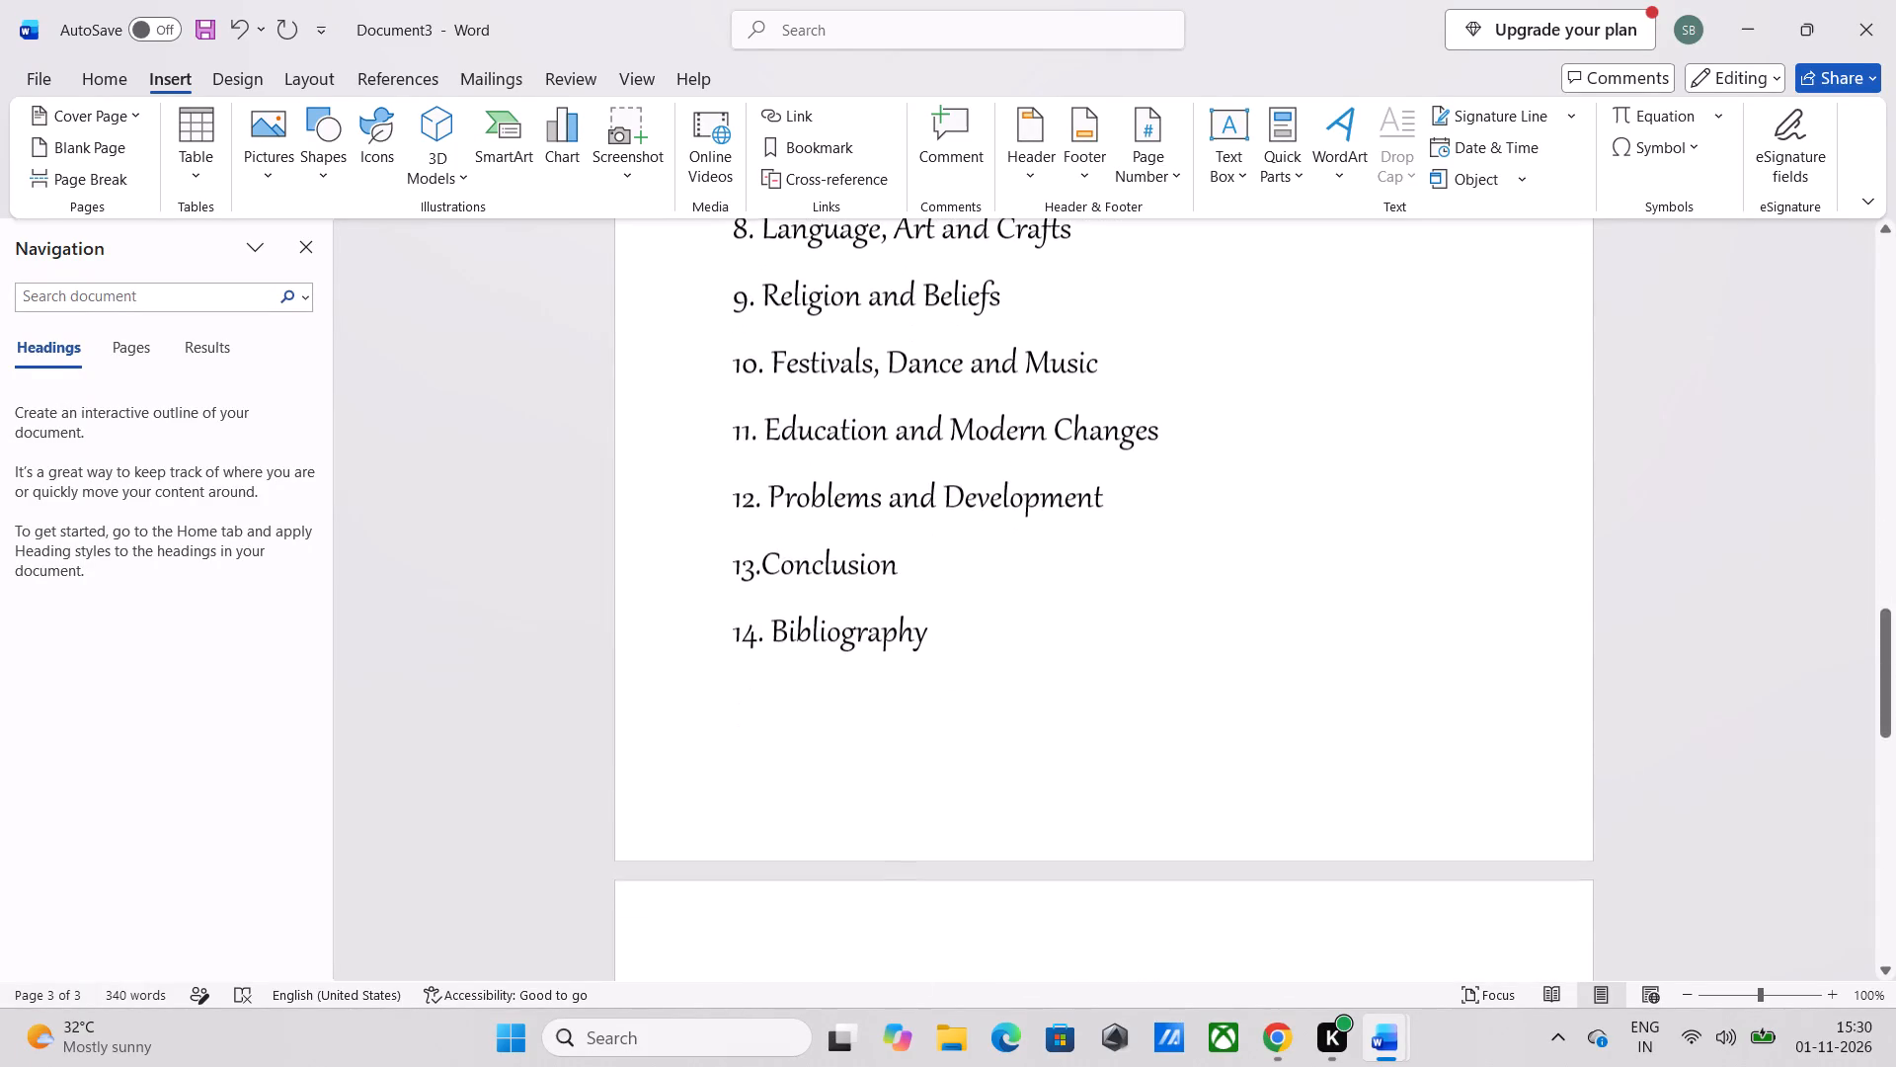
{"action": "scroll", "coordinate": [1316, 717], "scroll_direction": "down", "scroll_amount": 5}
{"action": "scroll", "coordinate": [1316, 717], "scroll_direction": "down", "scroll_amount": 20}
{"action": "scroll", "coordinate": [1316, 717], "scroll_direction": "down", "scroll_amount": 3}
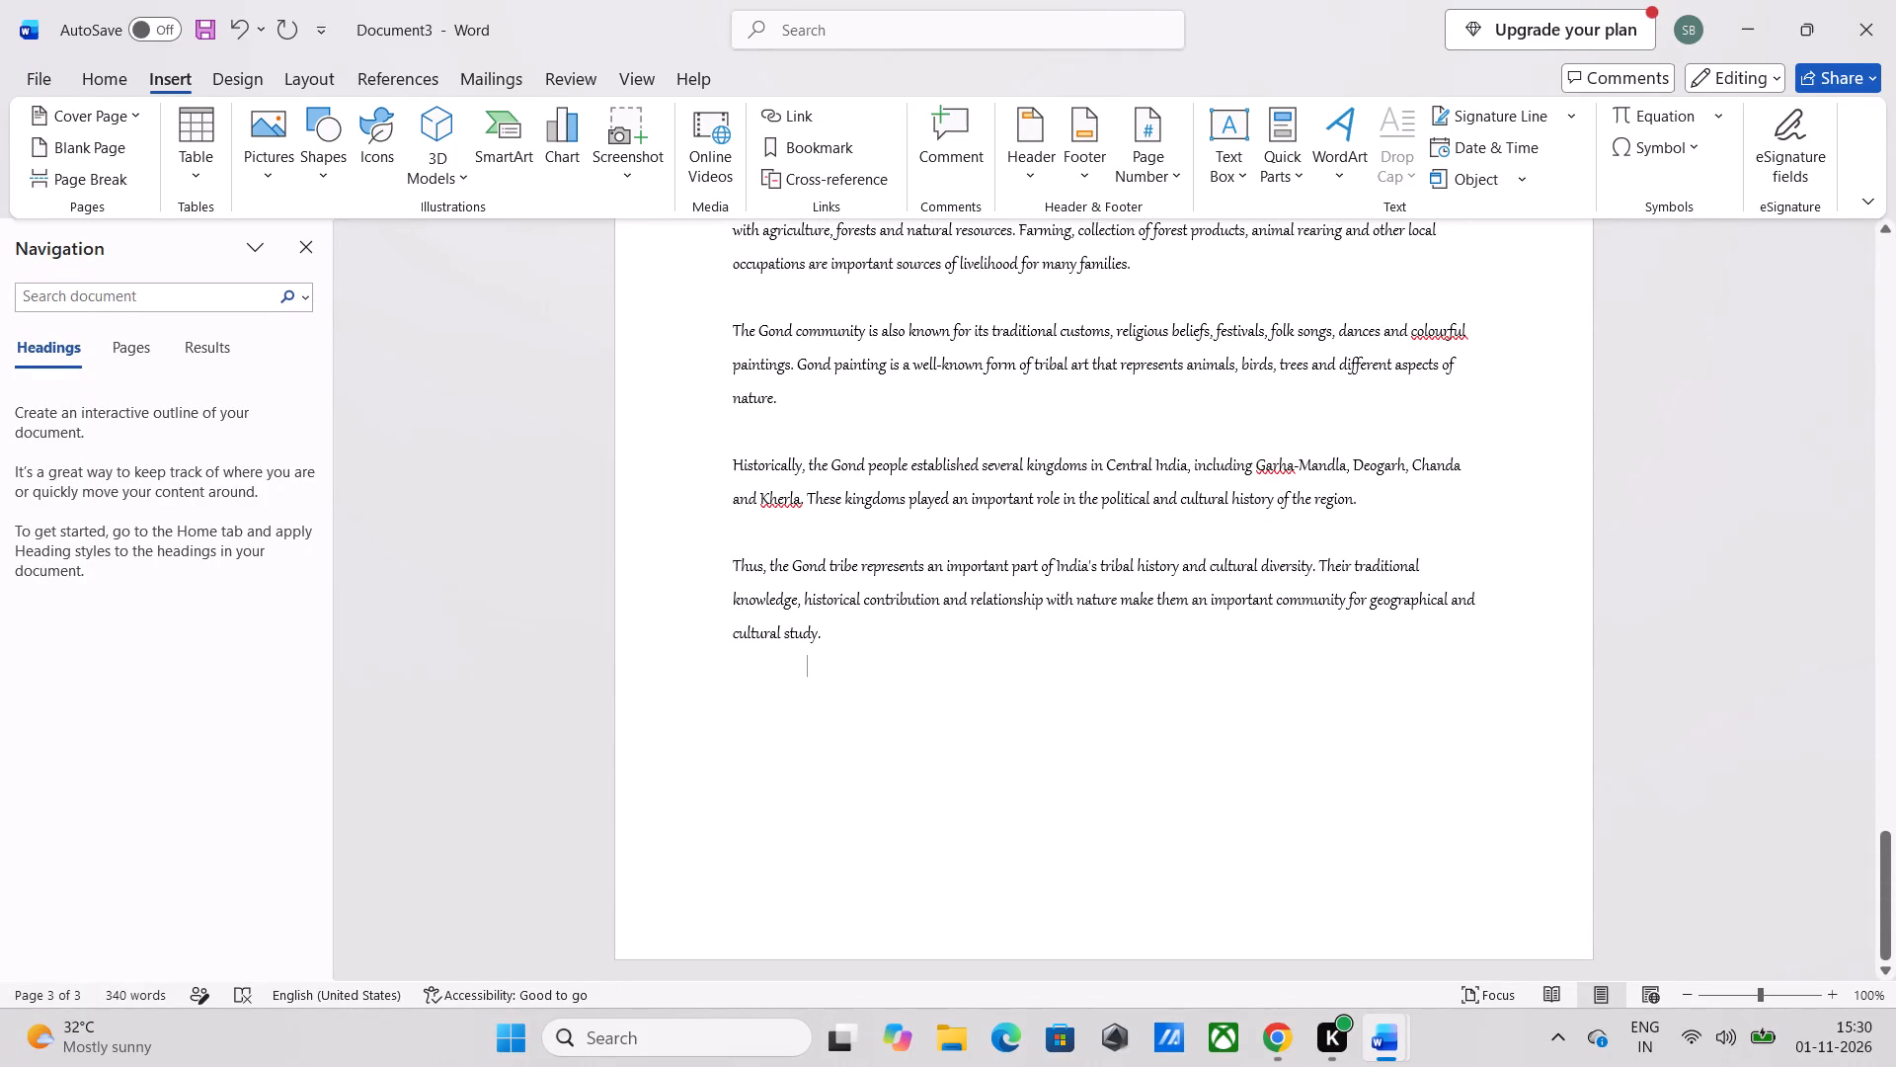
{"action": "scroll", "coordinate": [1305, 751], "scroll_direction": "down", "scroll_amount": 2}
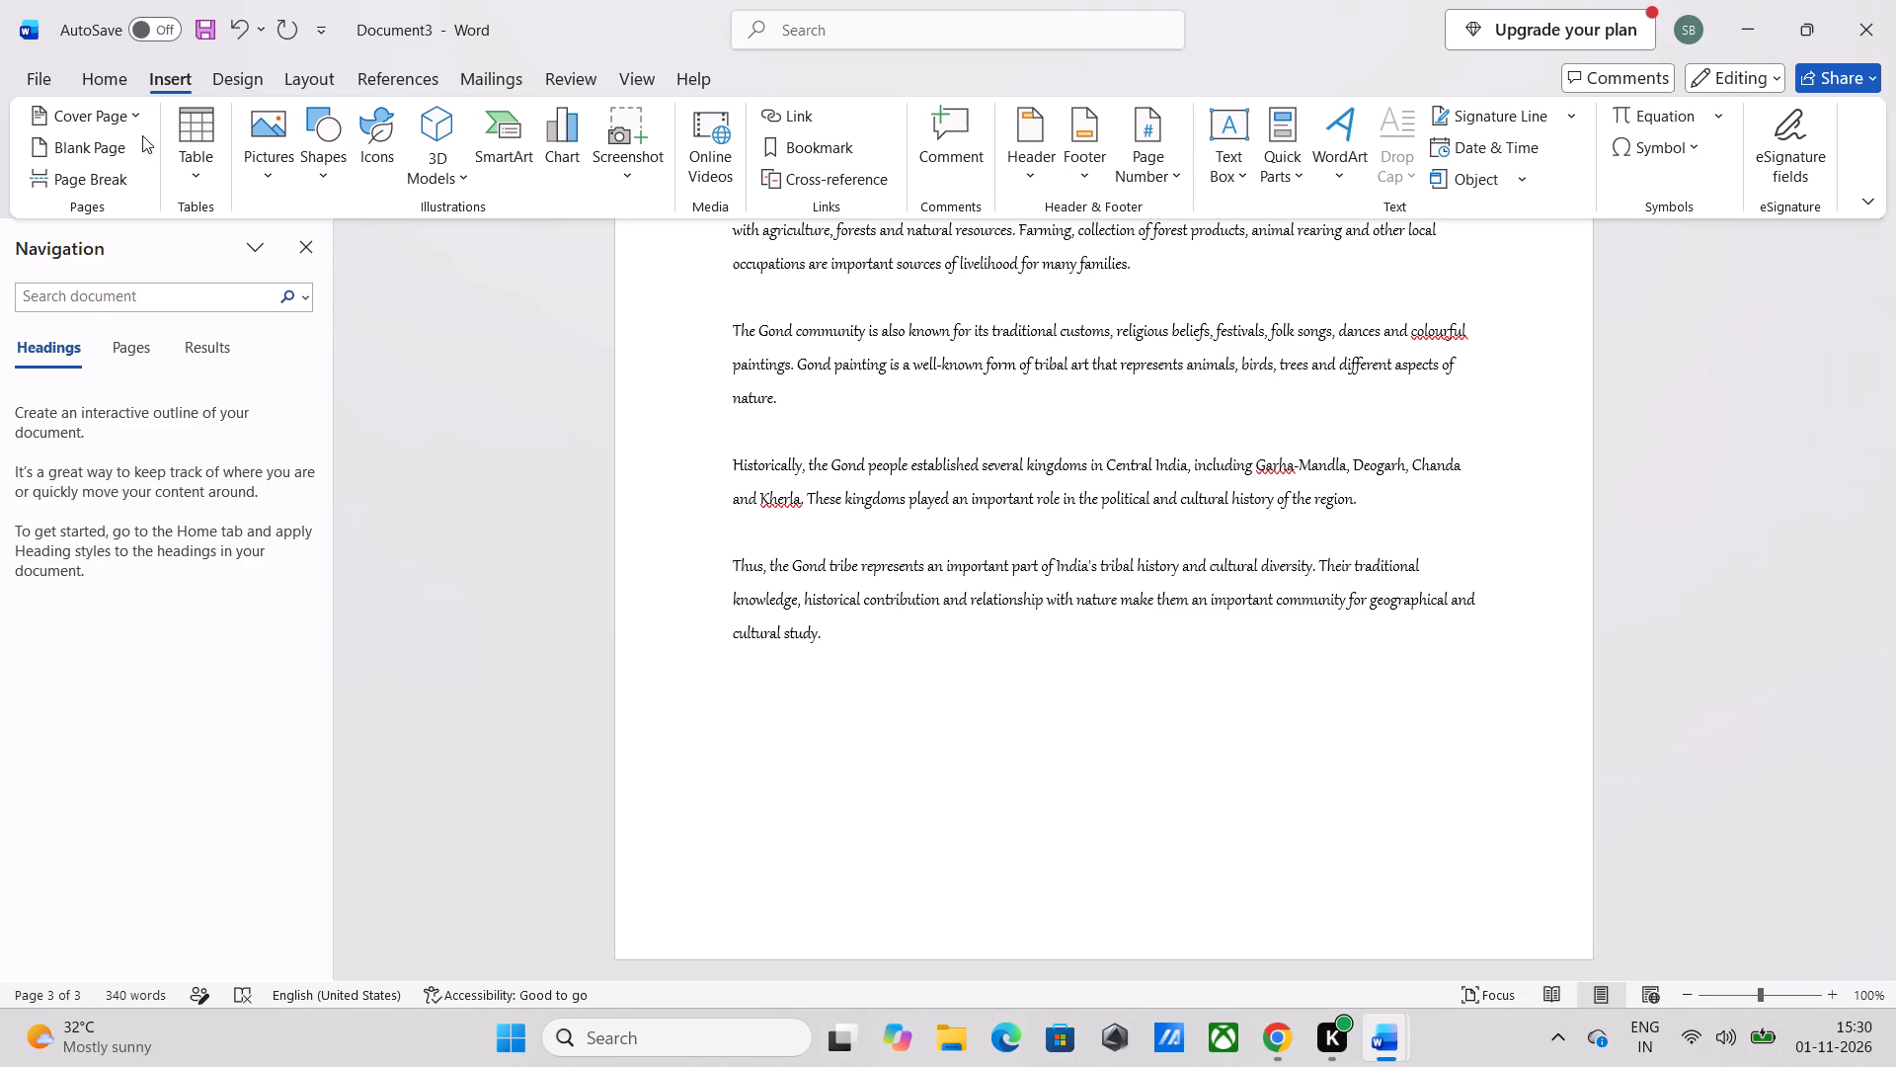
Insert a blank page after the closing paragraph of Chapter 1.
{"action": "left_click", "coordinate": [120, 141]}
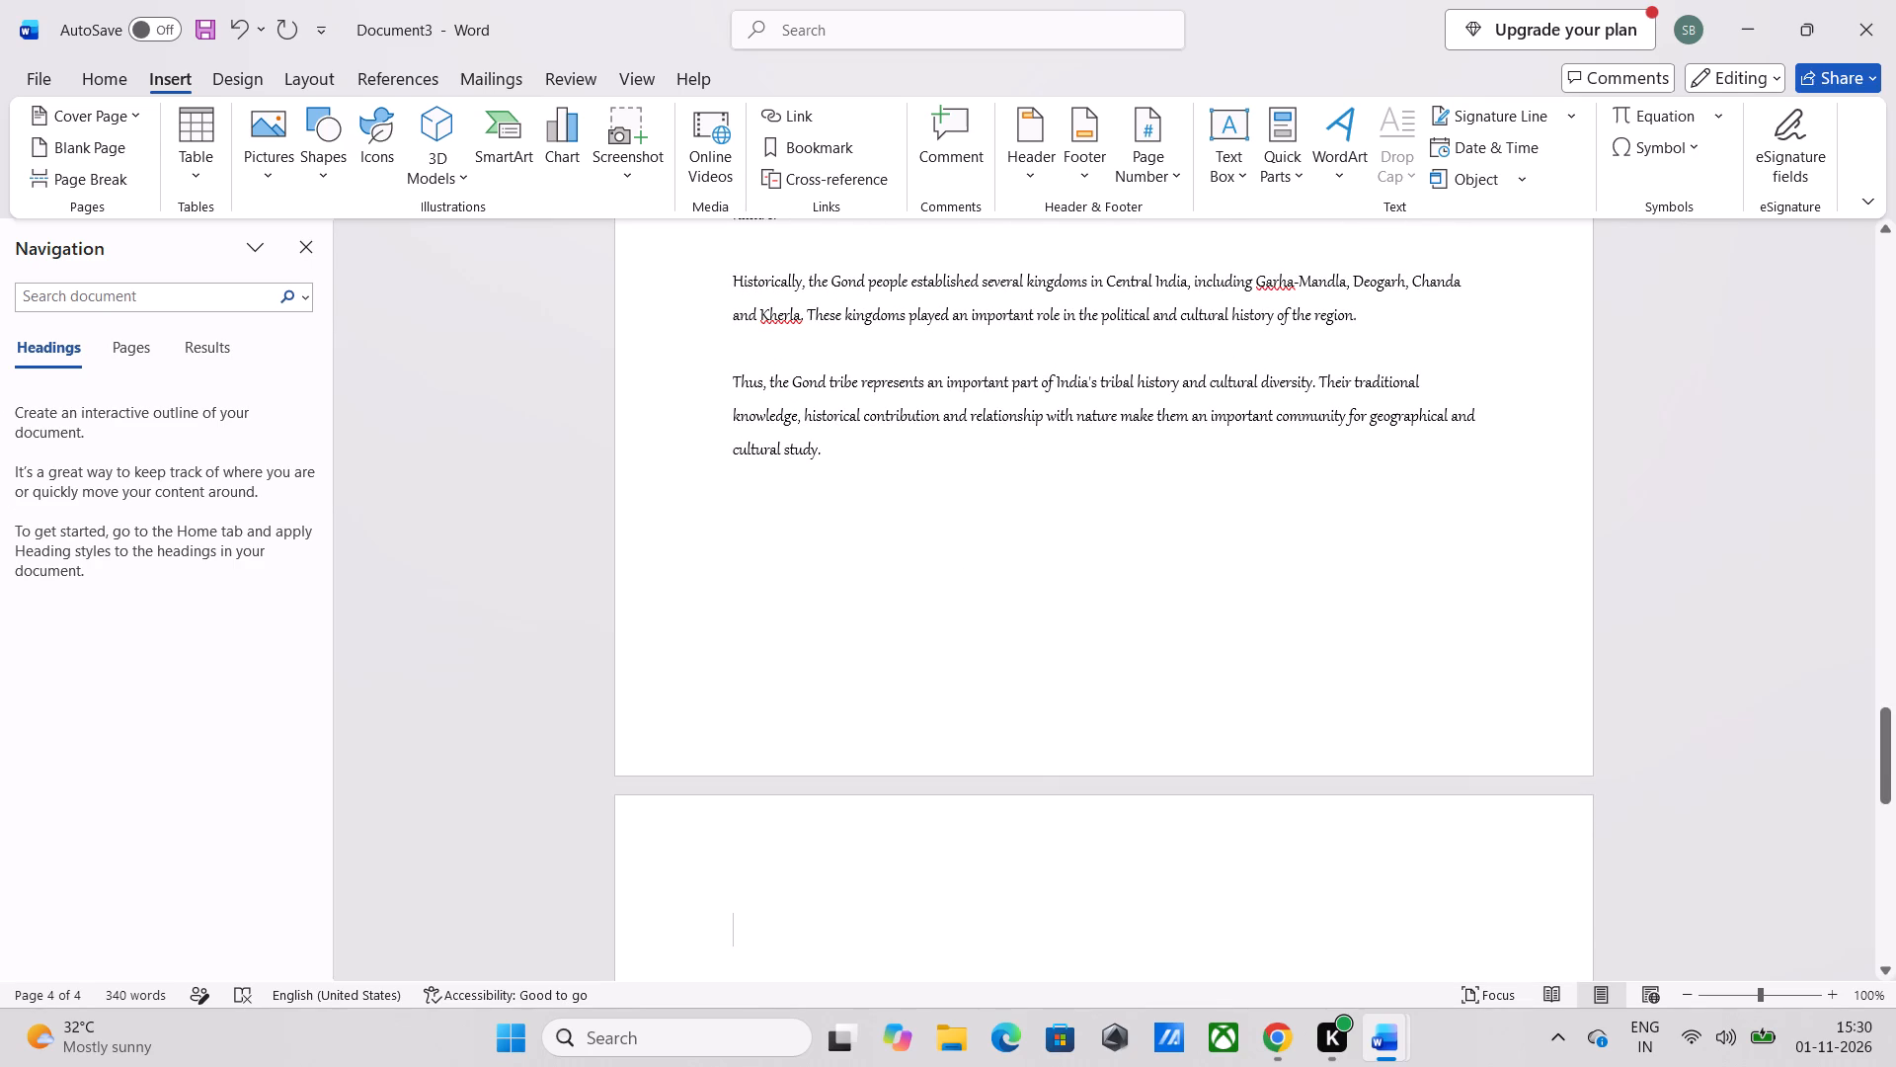
{"action": "scroll", "coordinate": [1017, 842], "scroll_direction": "down", "scroll_amount": 2}
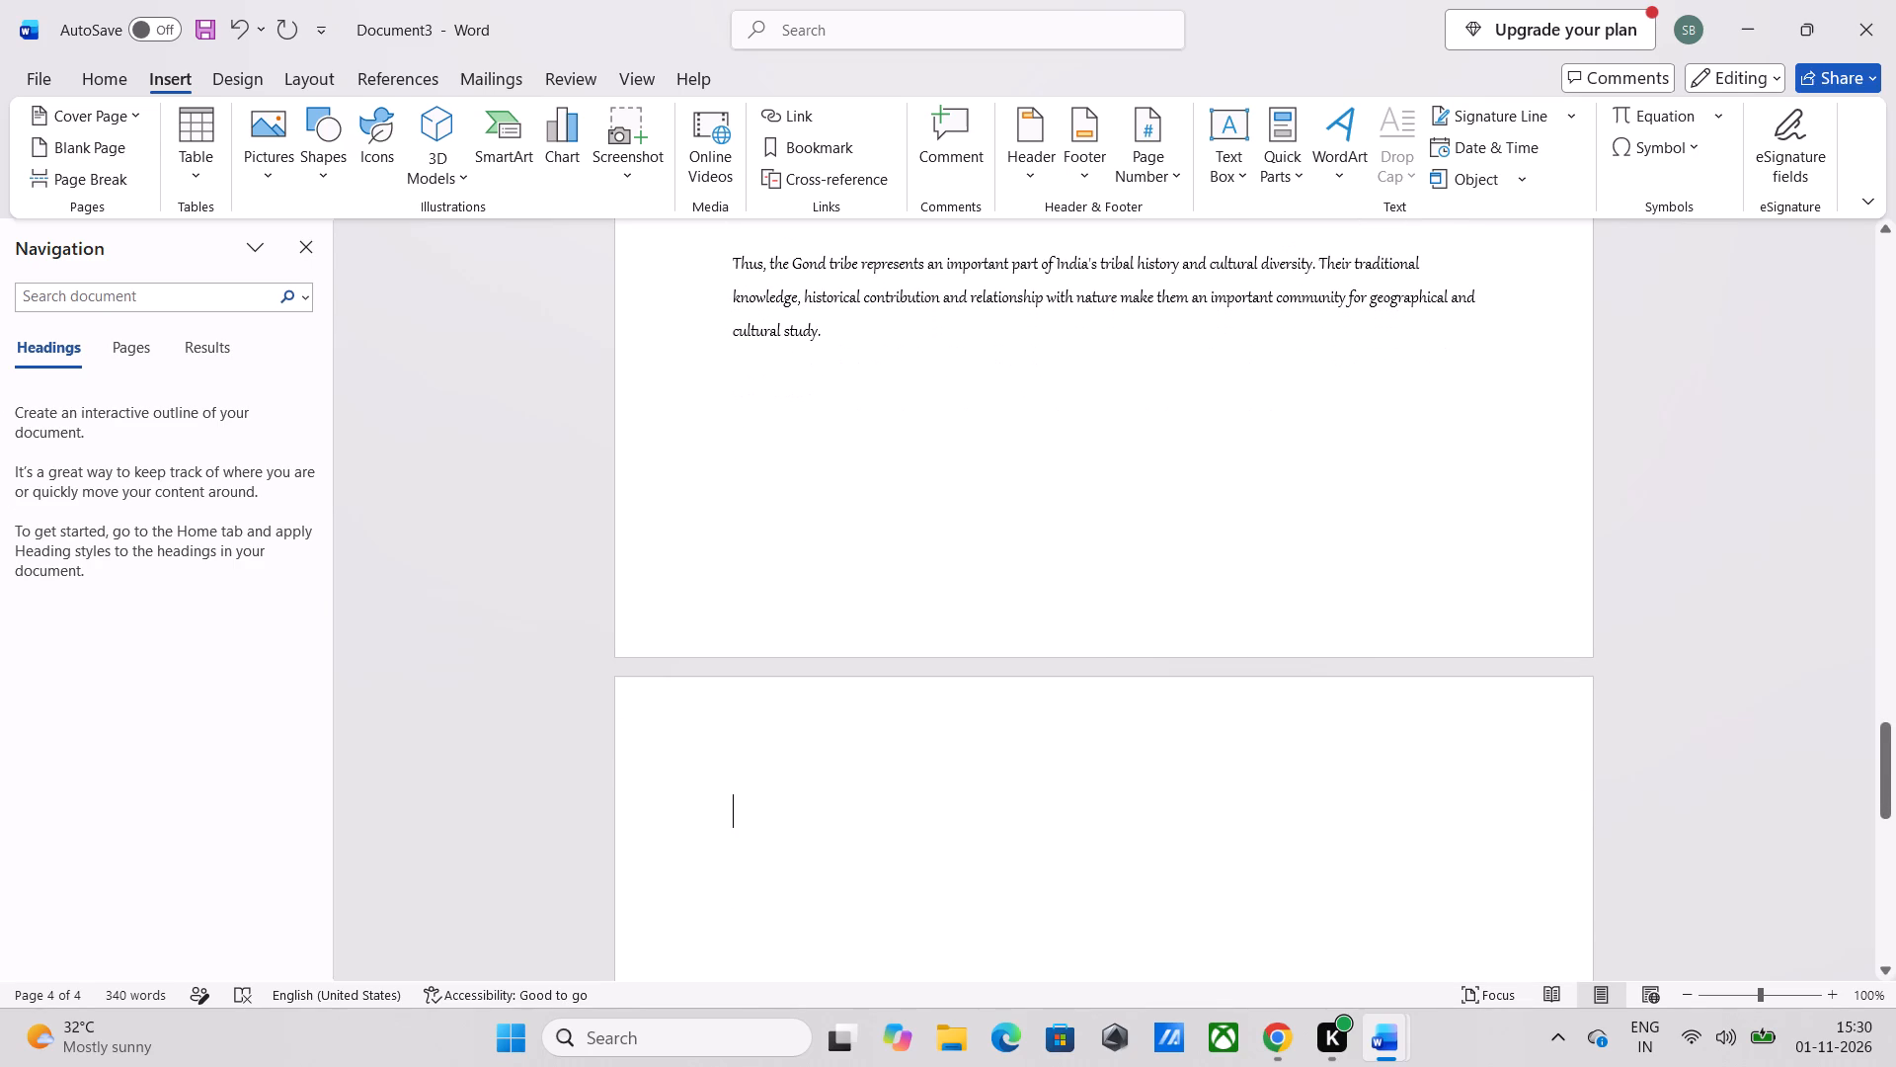
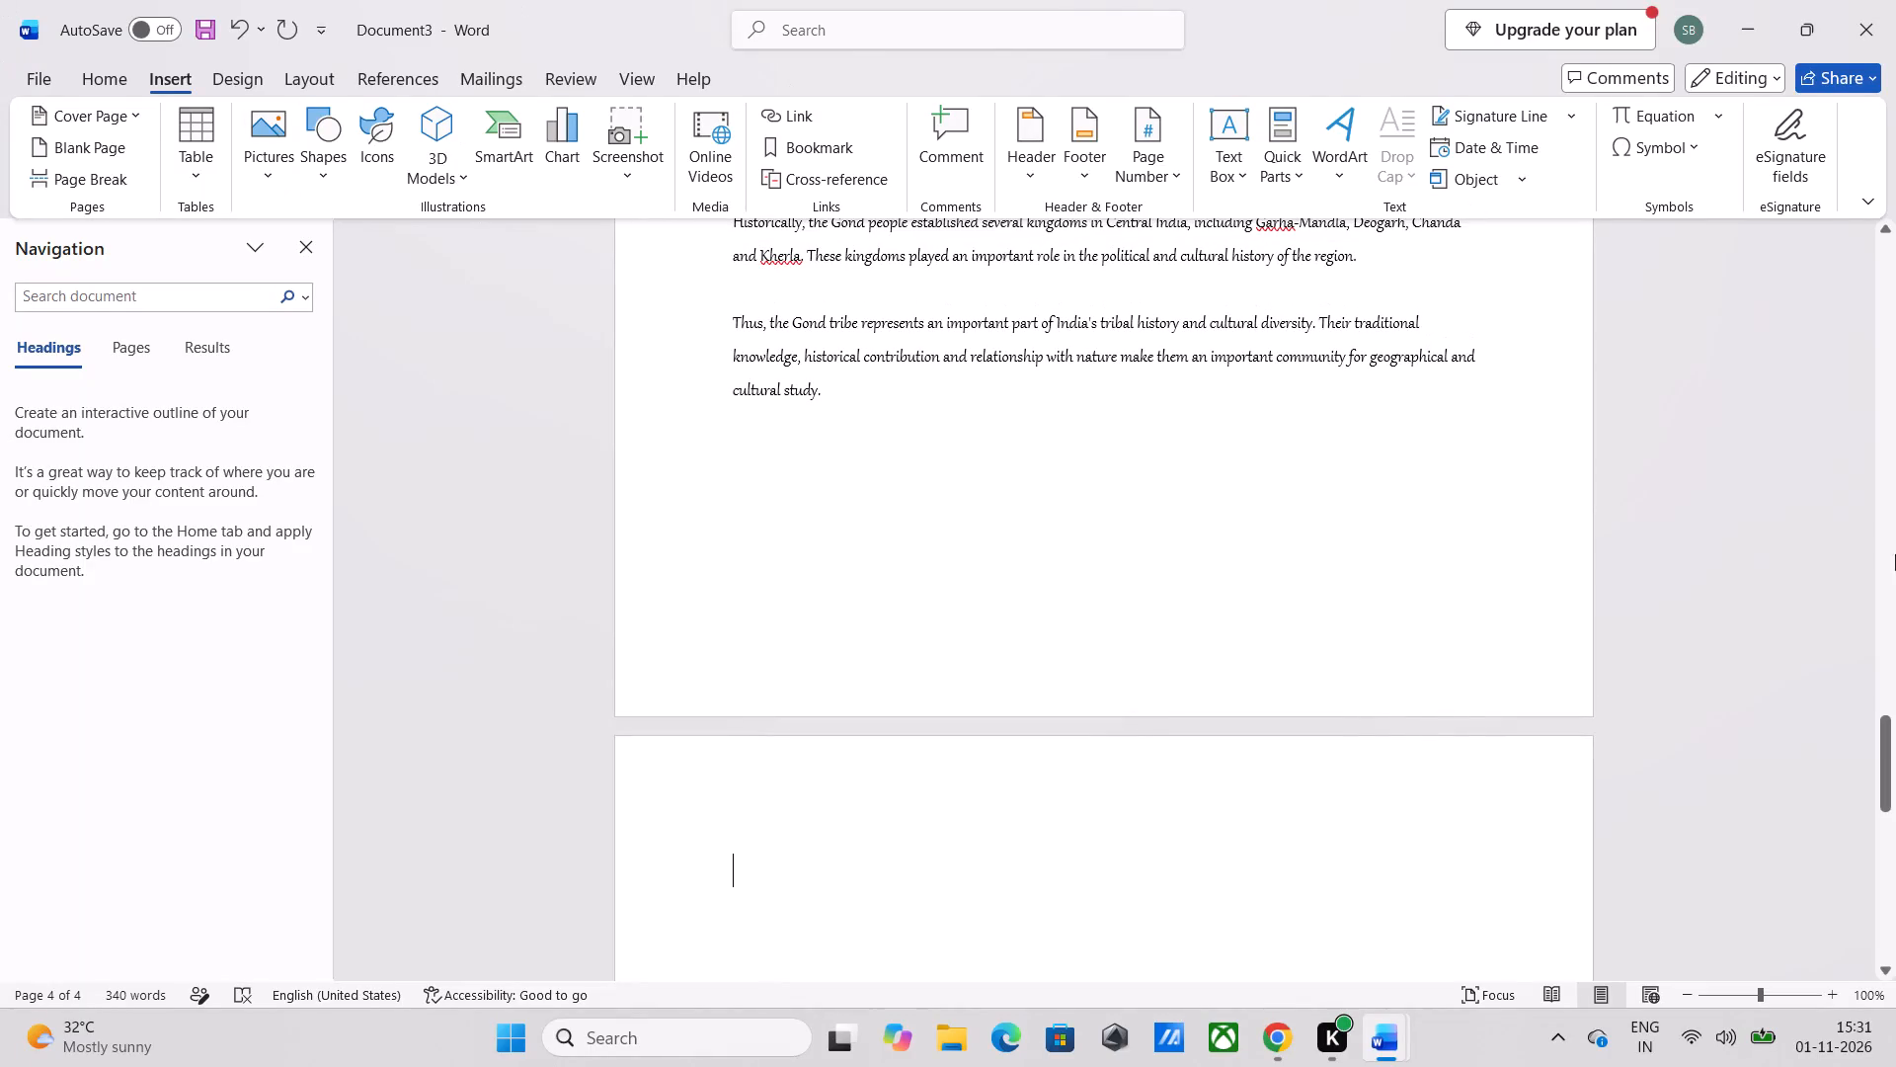
Look back over the Chapter 1 body paragraphs, from the opening one down to the new blank page.
{"action": "scroll", "coordinate": [1232, 423], "scroll_direction": "down", "scroll_amount": 2}
{"action": "scroll", "coordinate": [1117, 664], "scroll_direction": "up", "scroll_amount": 7}
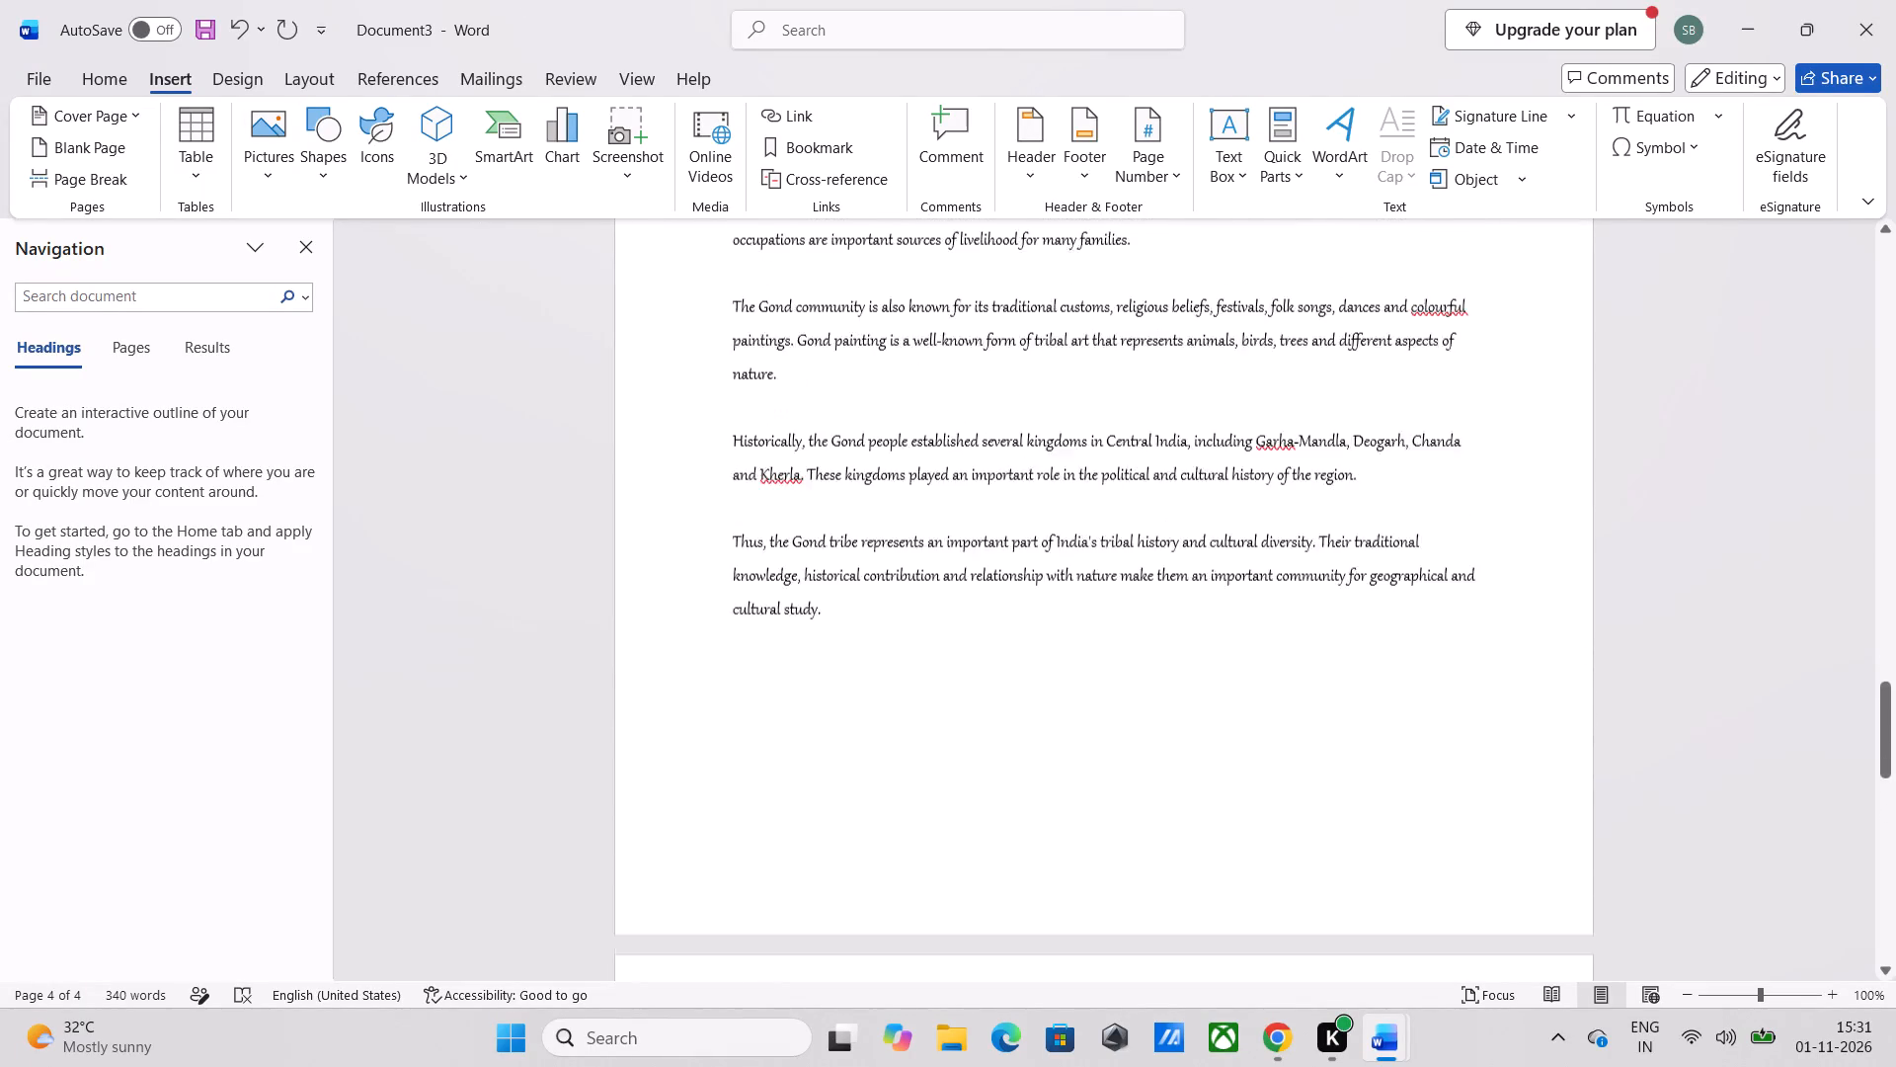
{"action": "scroll", "coordinate": [1073, 652], "scroll_direction": "up", "scroll_amount": 3}
{"action": "scroll", "coordinate": [946, 629], "scroll_direction": "up", "scroll_amount": 8}
{"action": "scroll", "coordinate": [902, 629], "scroll_direction": "down", "scroll_amount": 8}
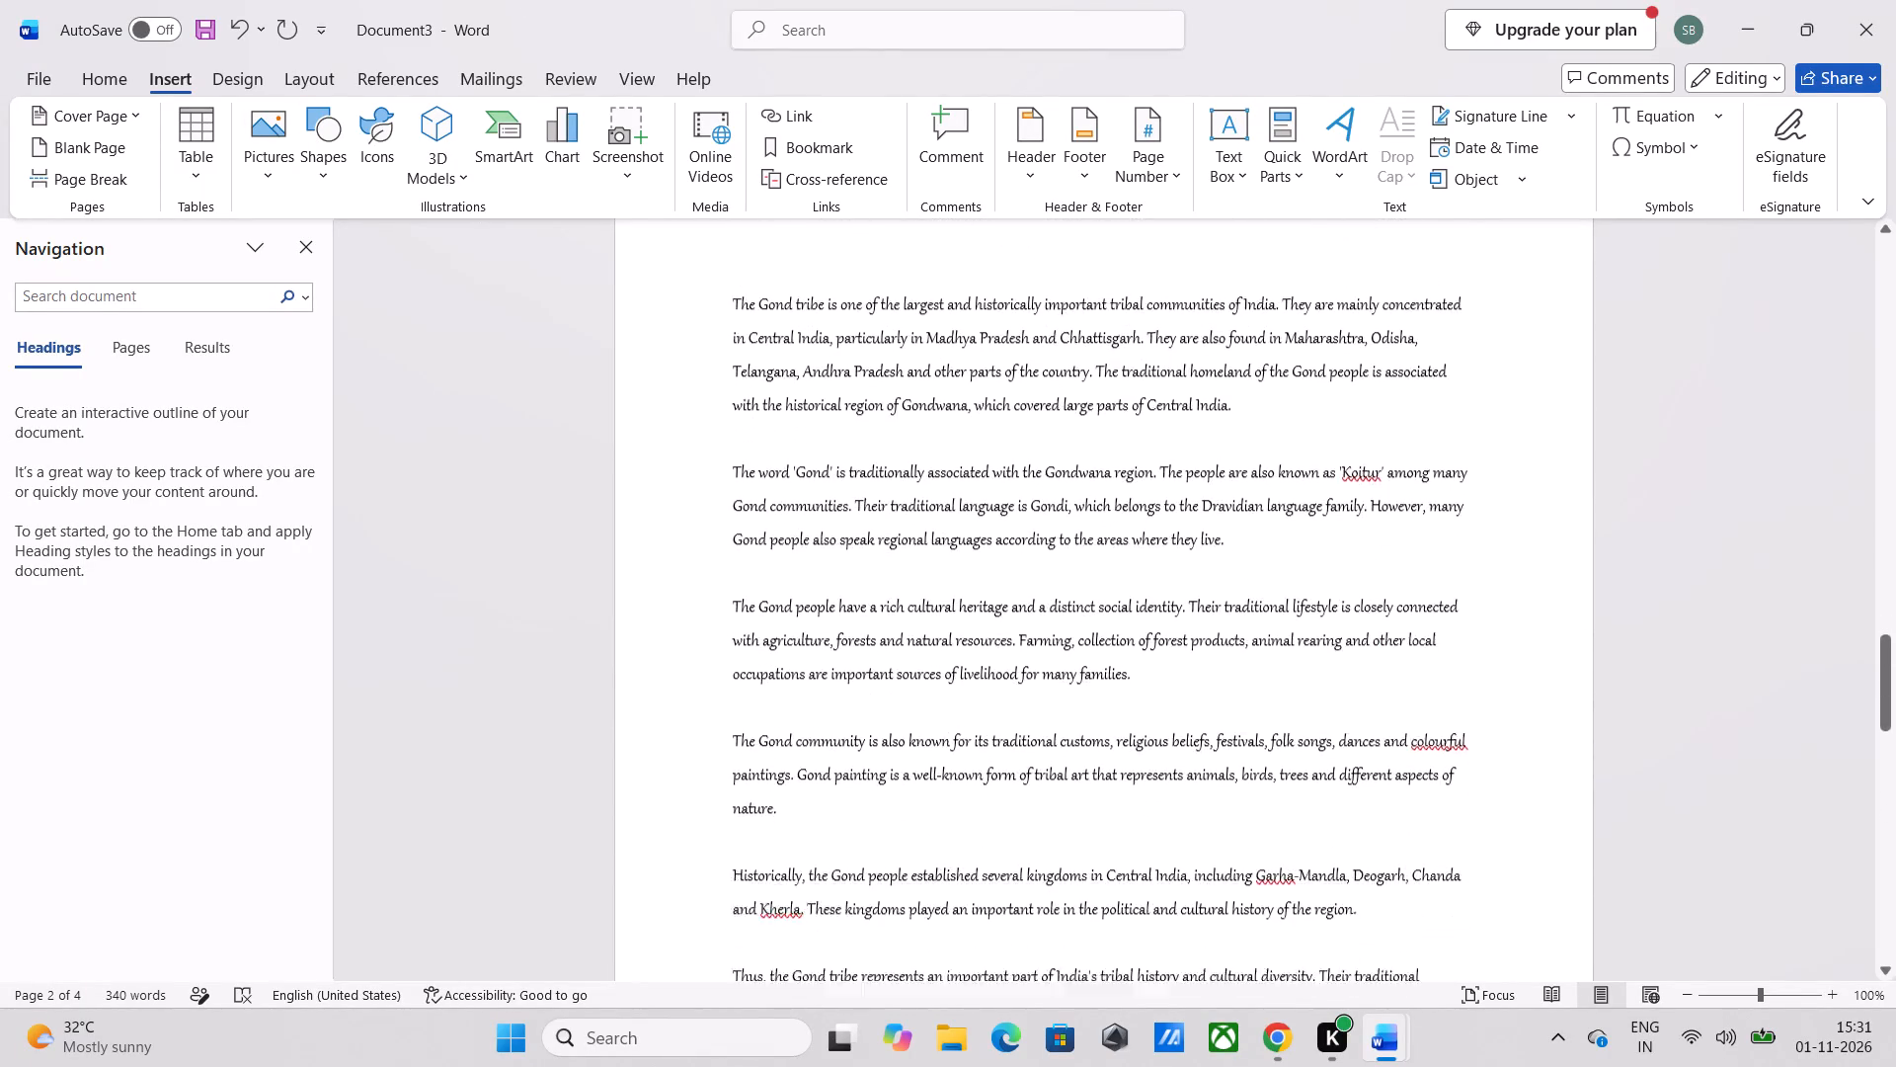
{"action": "scroll", "coordinate": [847, 683], "scroll_direction": "down", "scroll_amount": 4}
{"action": "scroll", "coordinate": [750, 771], "scroll_direction": "down", "scroll_amount": 3}
{"action": "scroll", "coordinate": [865, 924], "scroll_direction": "down", "scroll_amount": 1}
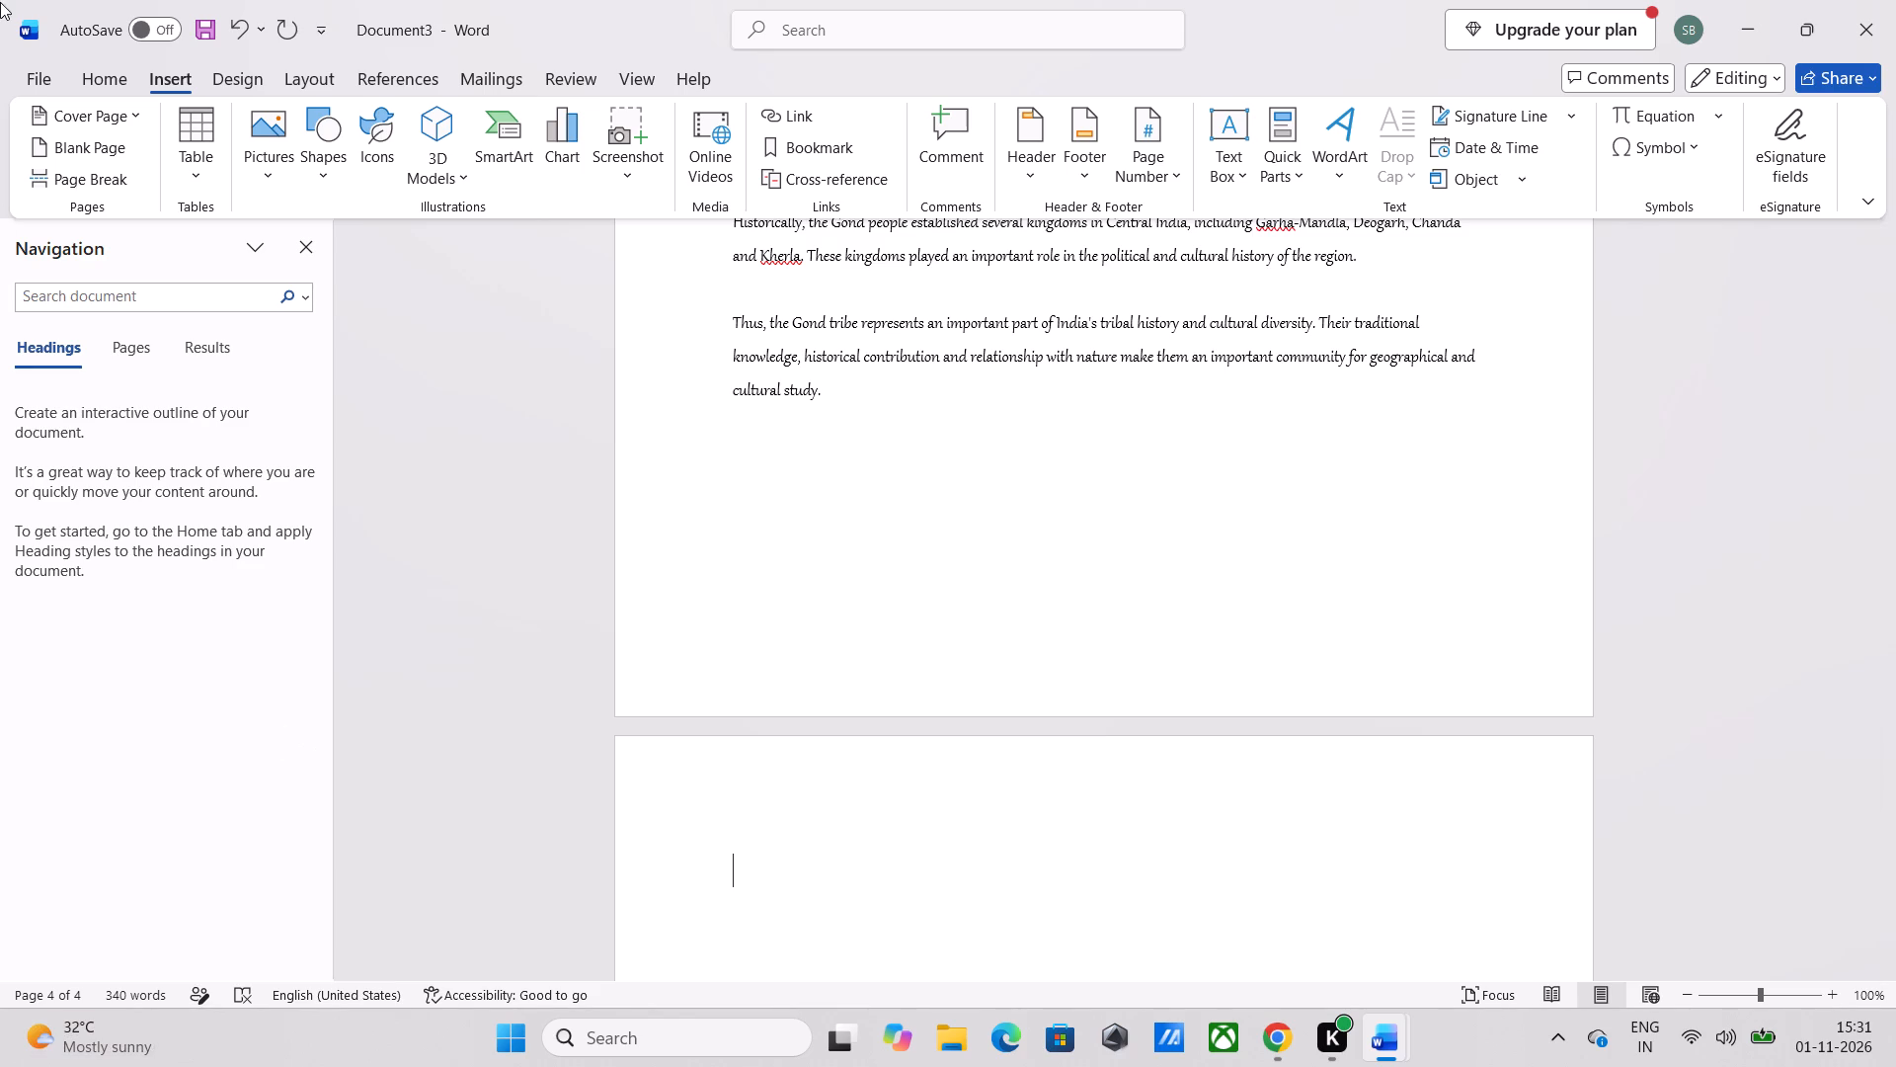
Open the Windows search to look for an app.
{"action": "left_click", "coordinate": [612, 1048]}
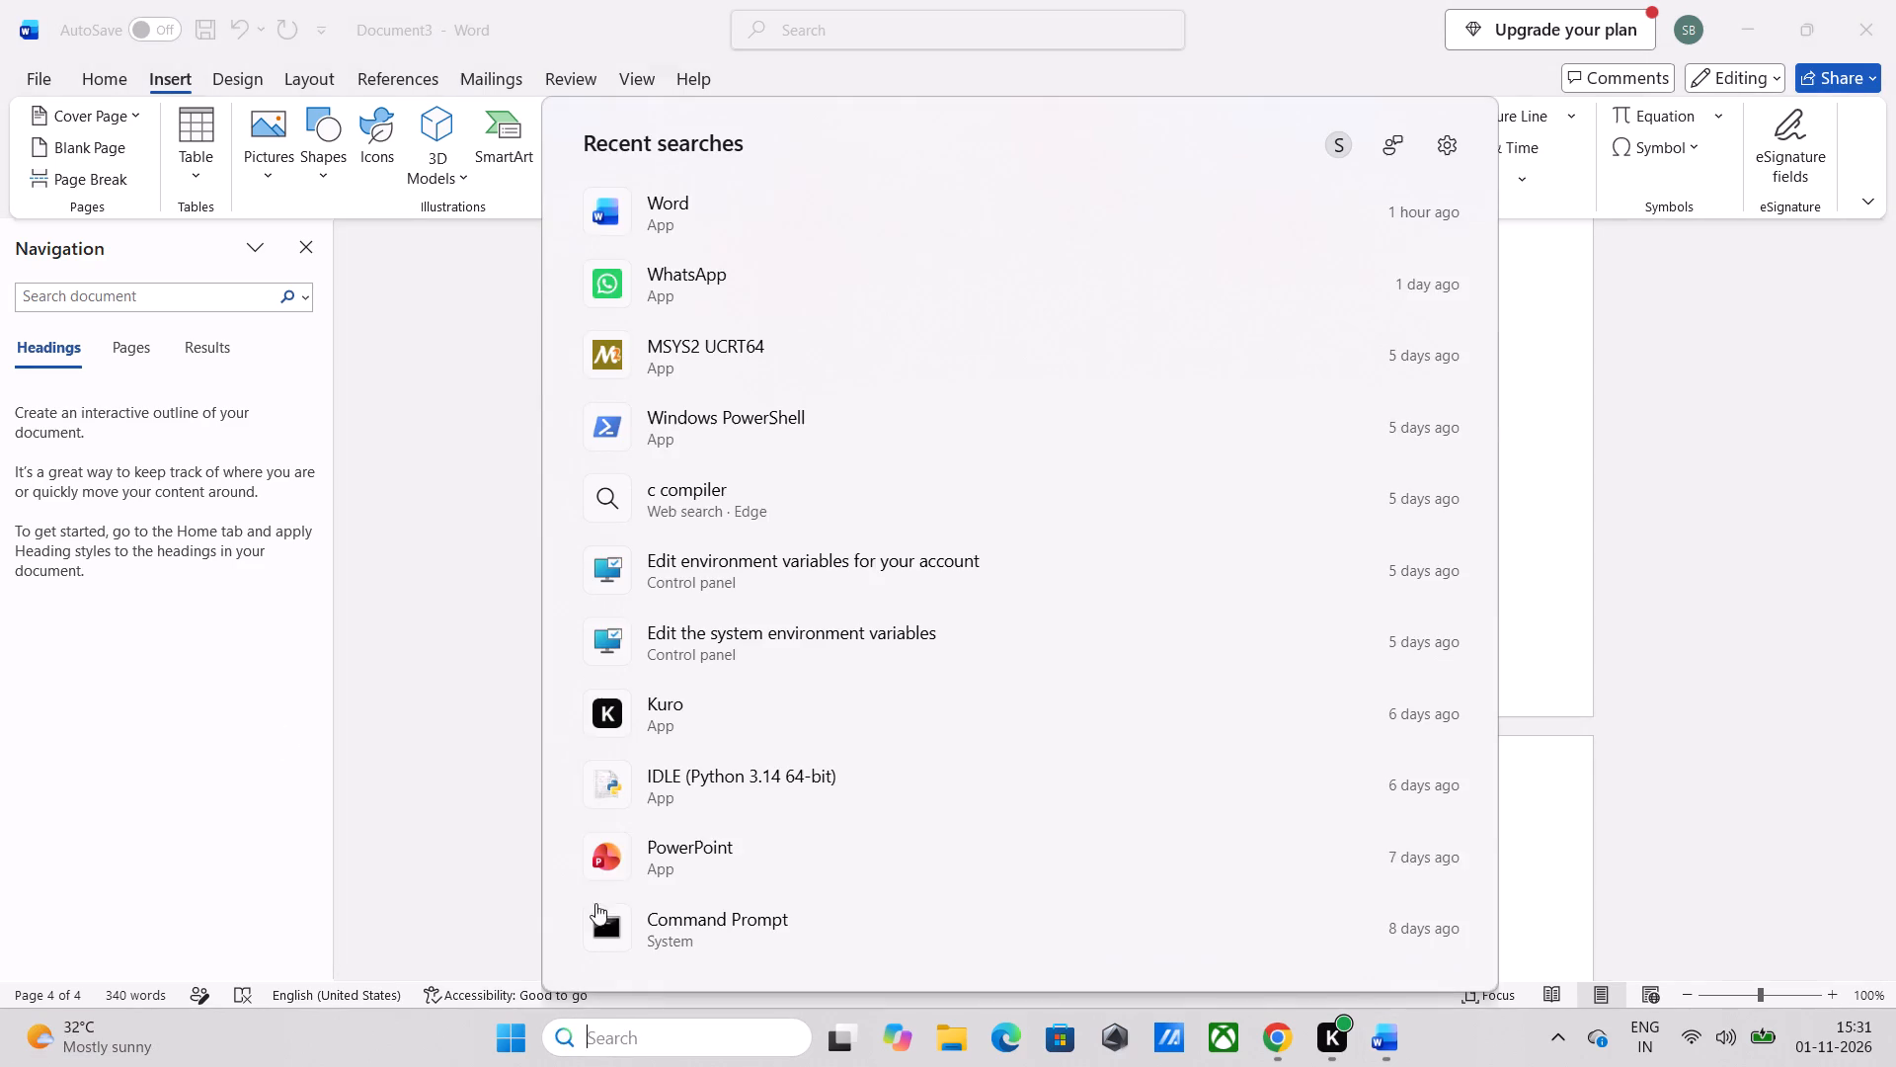
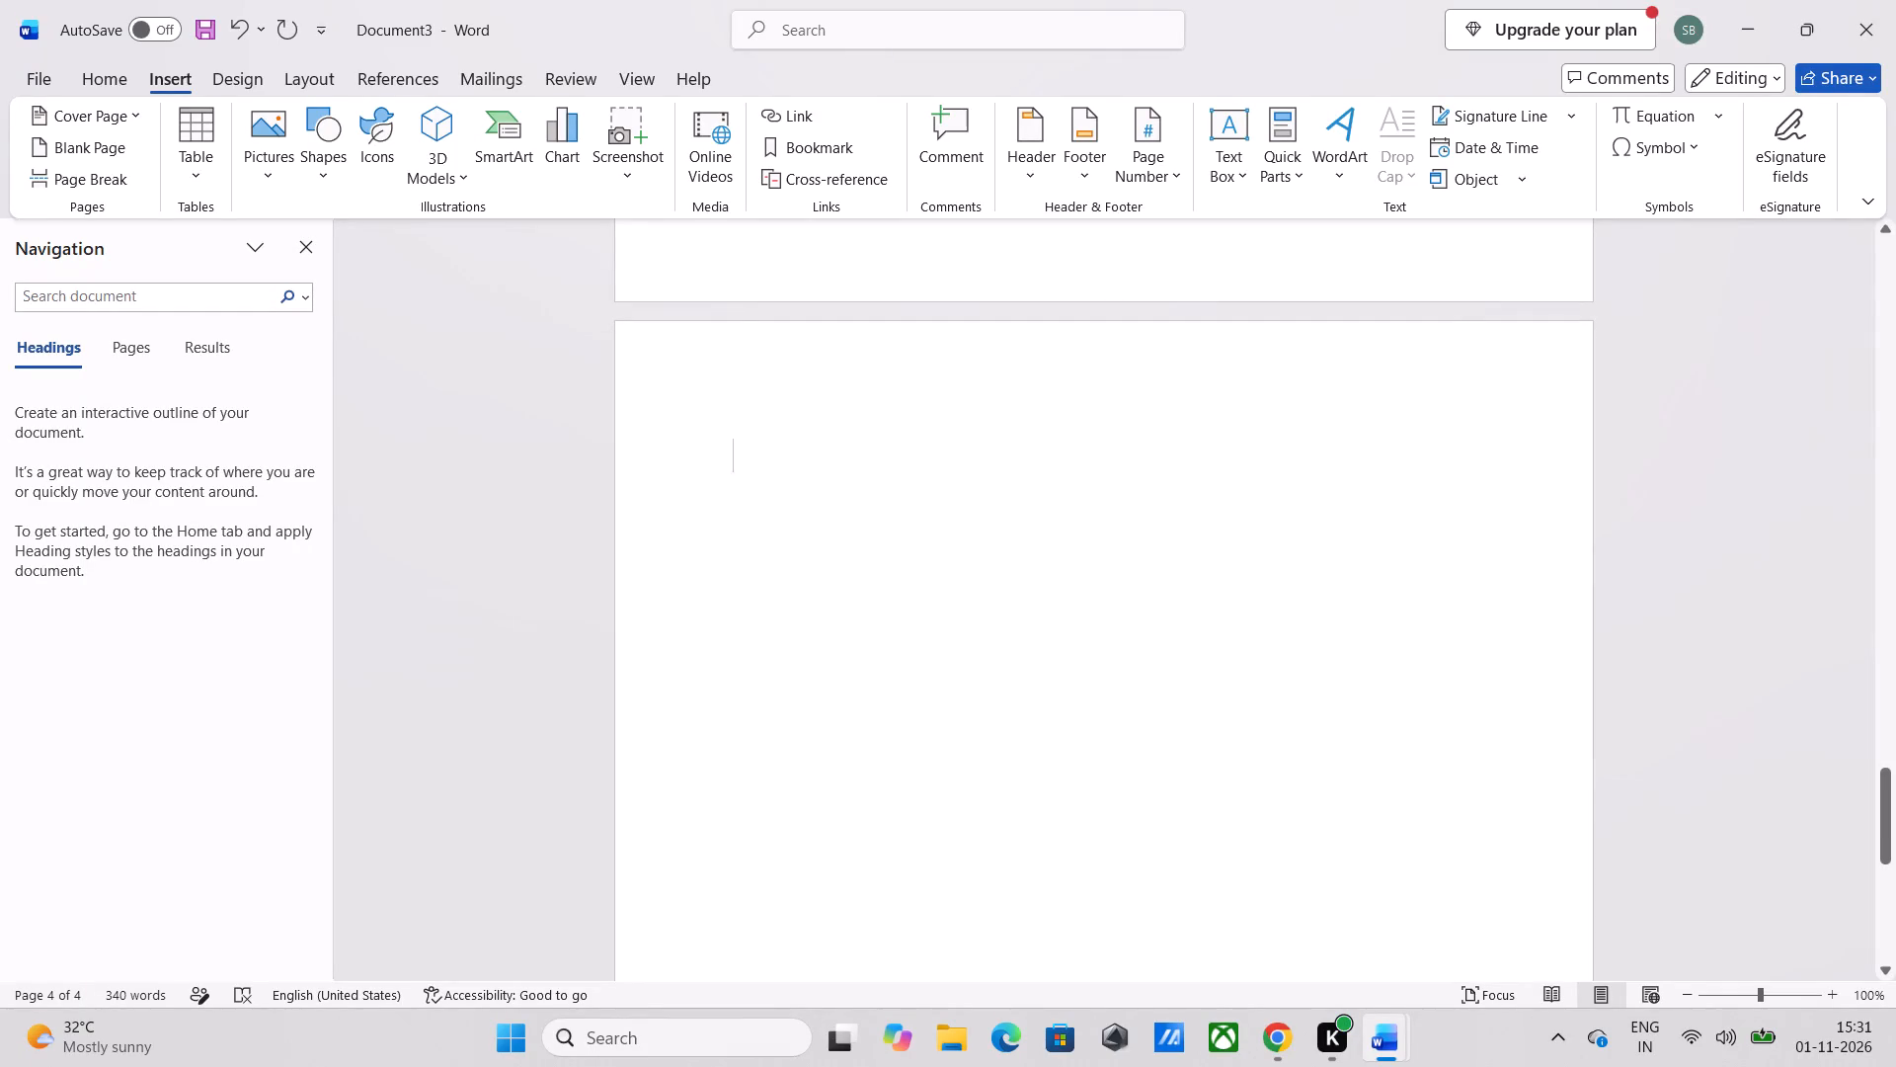
Paste the copied Chapter 2 text, "Origin and History of the Gond Tribe", with its heading and three paragraphs onto the blank fourth page.
{"action": "key", "text": "ctrl+v"}
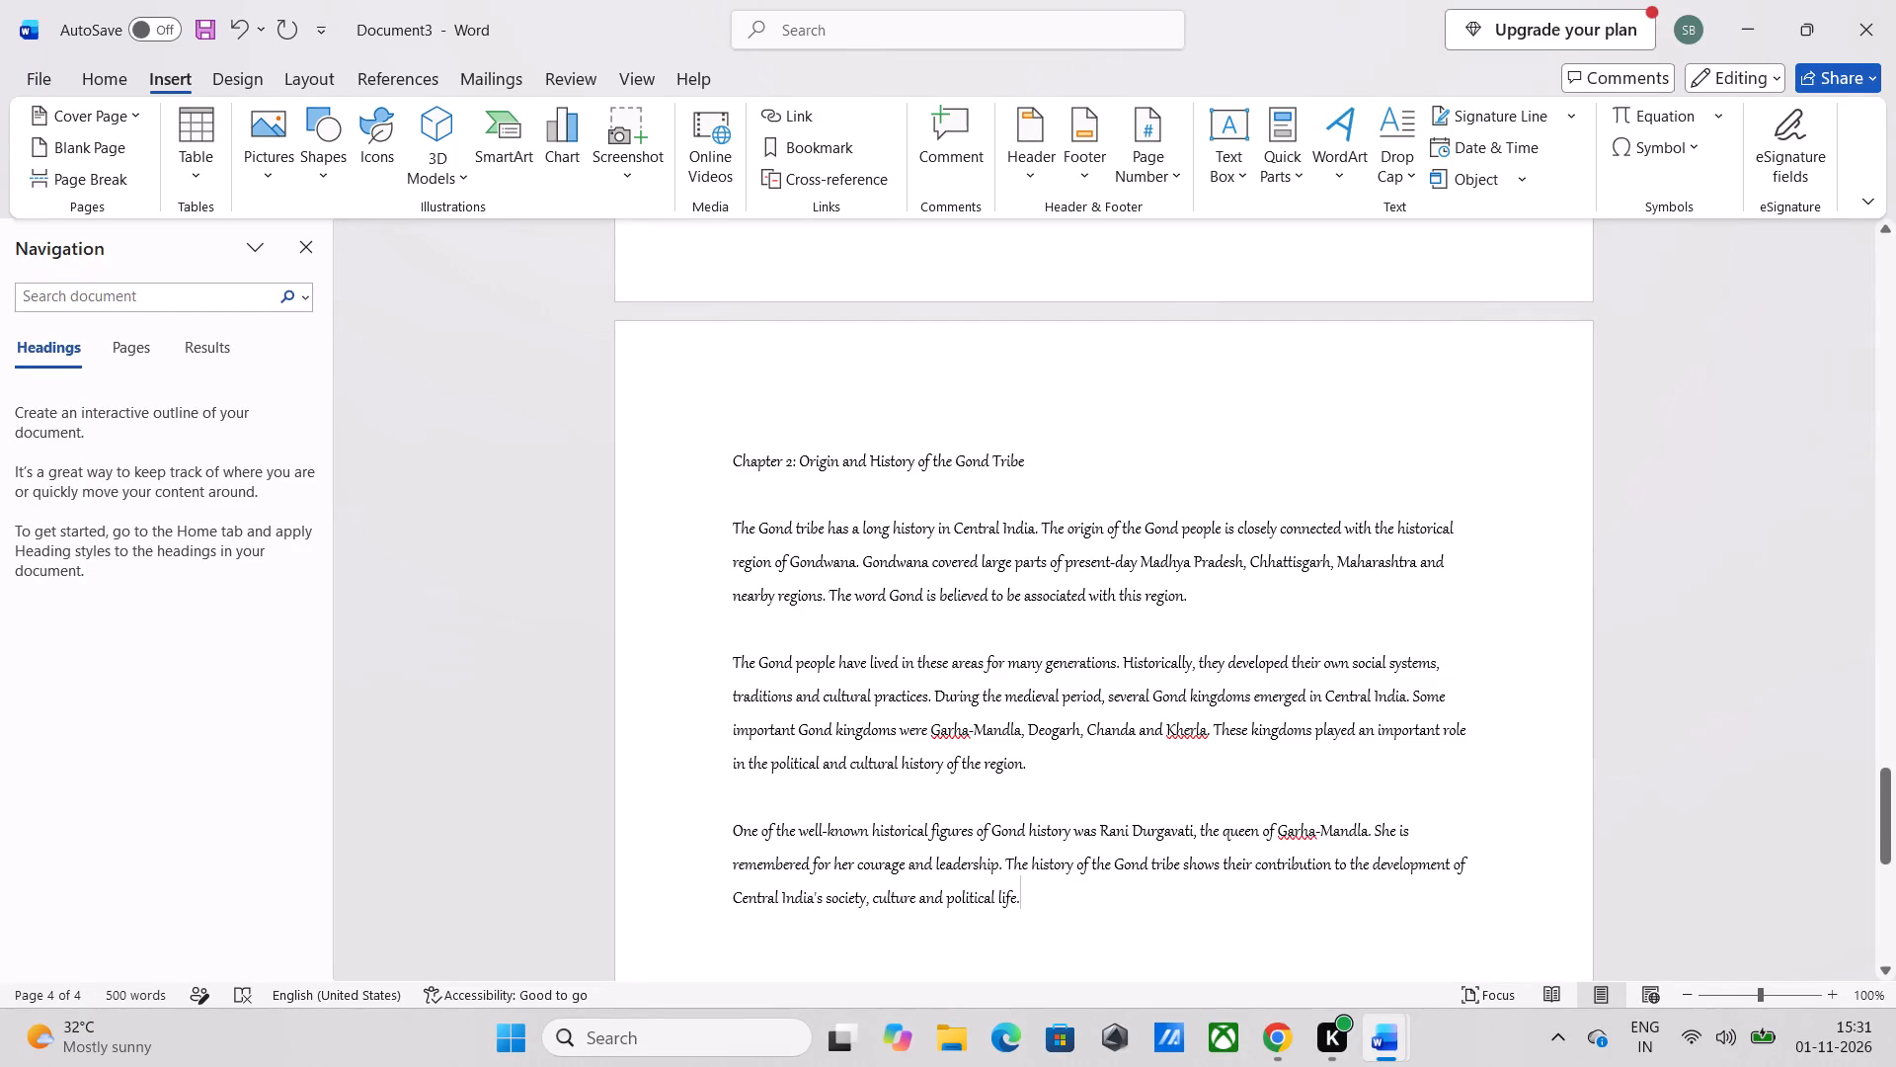
Select the heading line "Chapter 2: Origin and History of the Gond Tribe" and open the font choices for it.
{"action": "scroll", "coordinate": [978, 589], "scroll_direction": "down", "scroll_amount": 5}
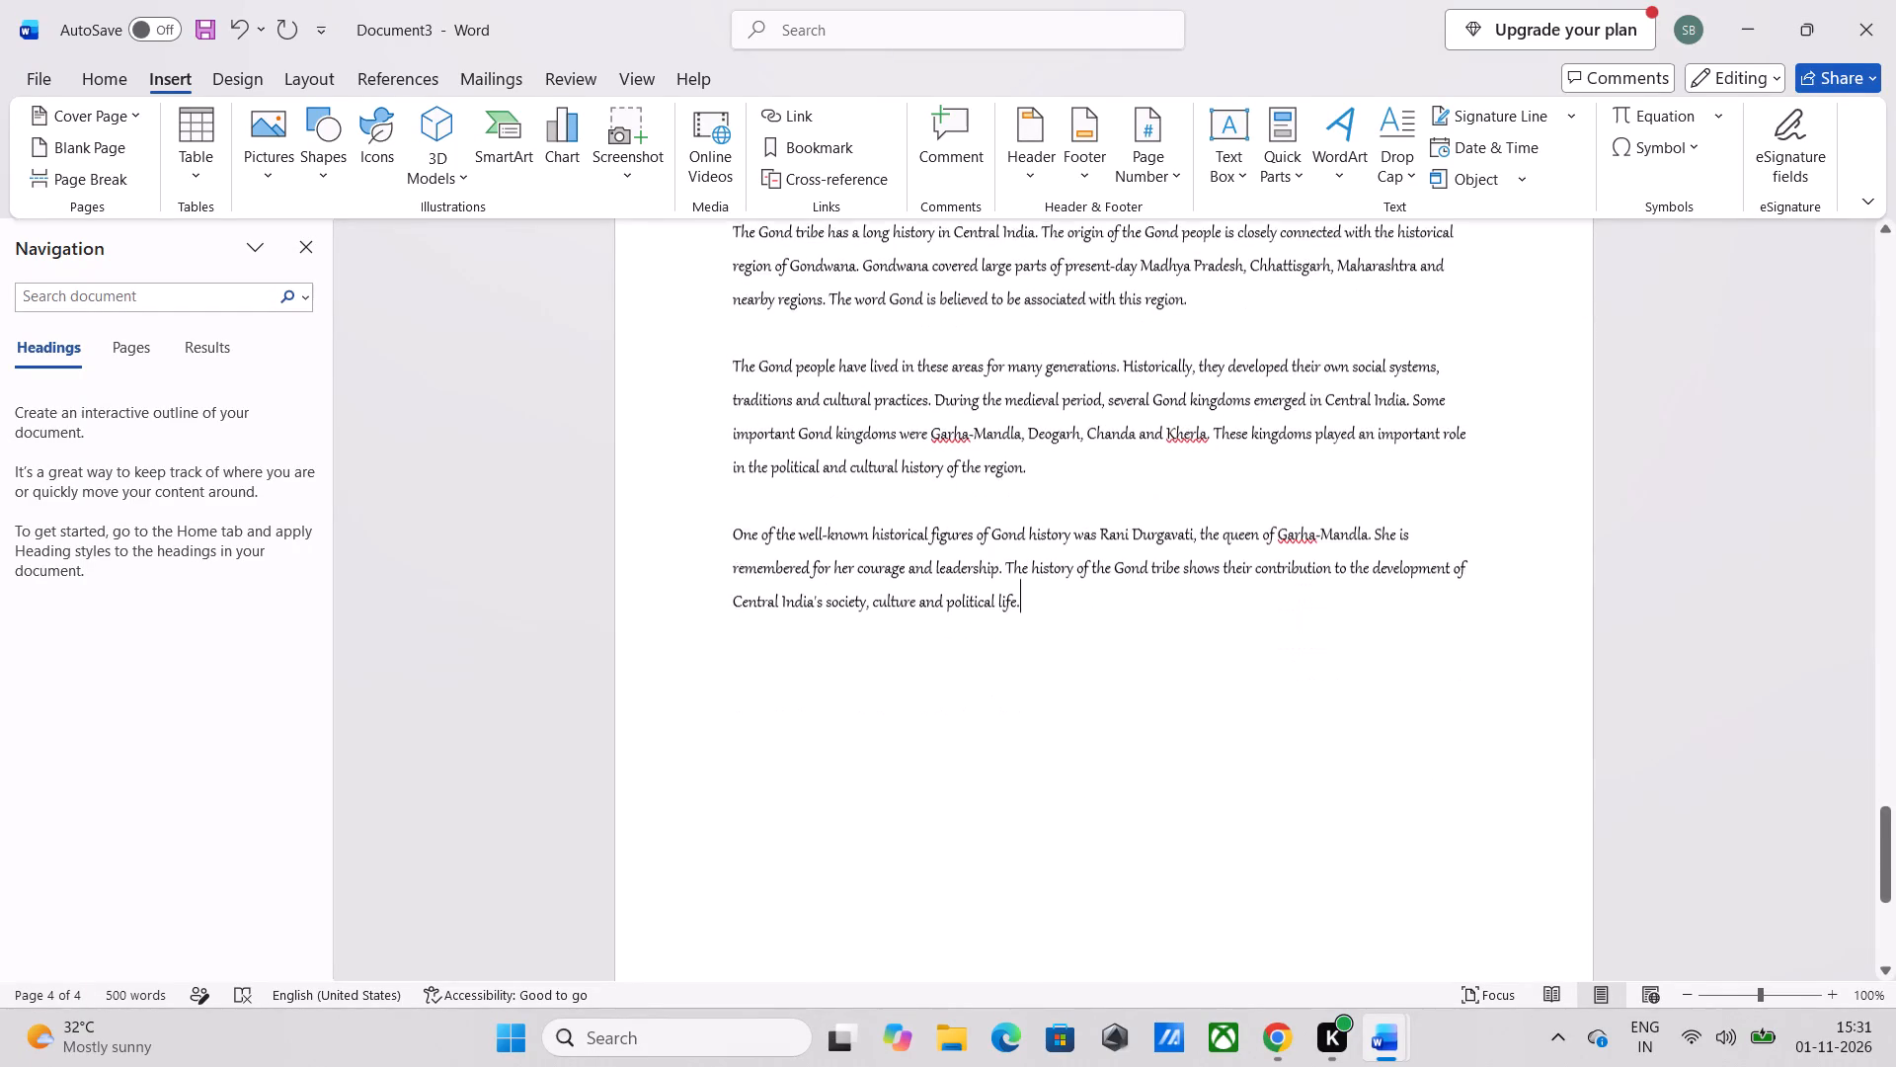
{"action": "scroll", "coordinate": [978, 589], "scroll_direction": "down", "scroll_amount": 10}
{"action": "scroll", "coordinate": [978, 589], "scroll_direction": "up", "scroll_amount": 6}
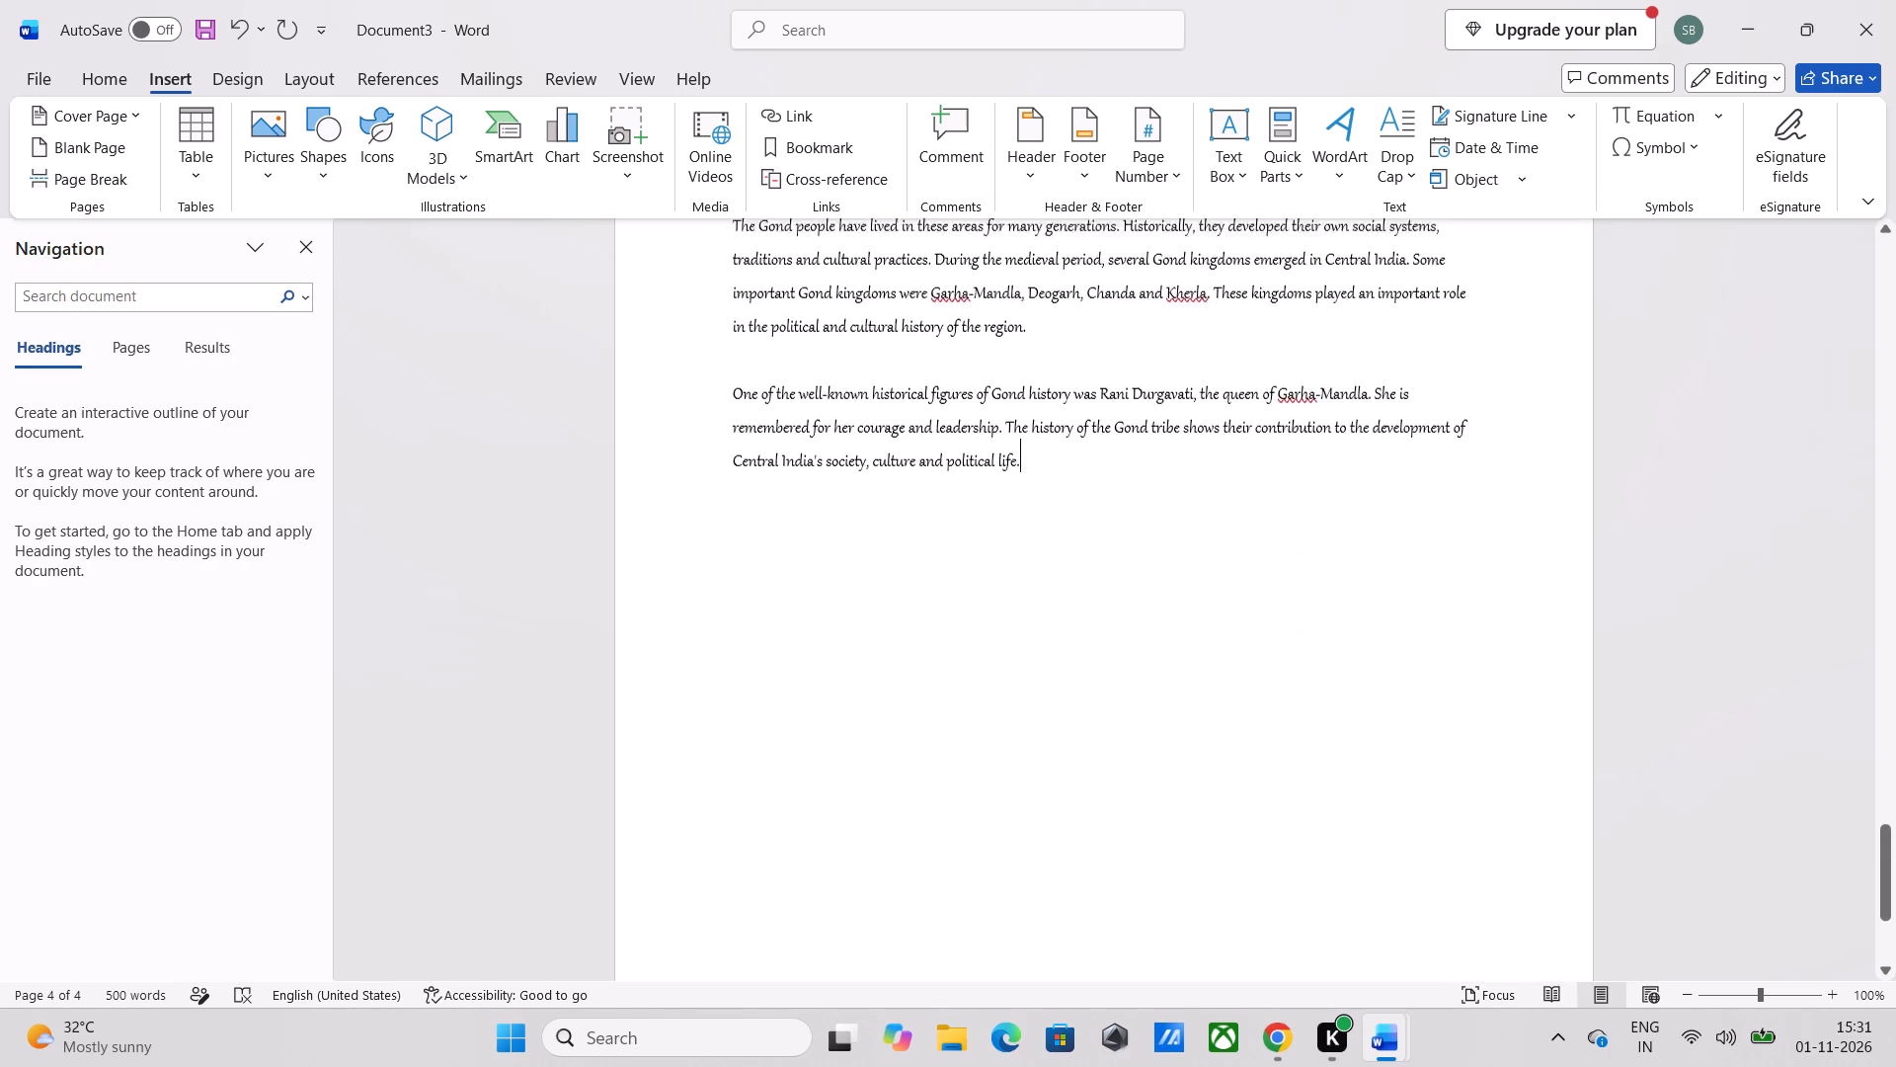
{"action": "scroll", "coordinate": [978, 589], "scroll_direction": "up", "scroll_amount": 5}
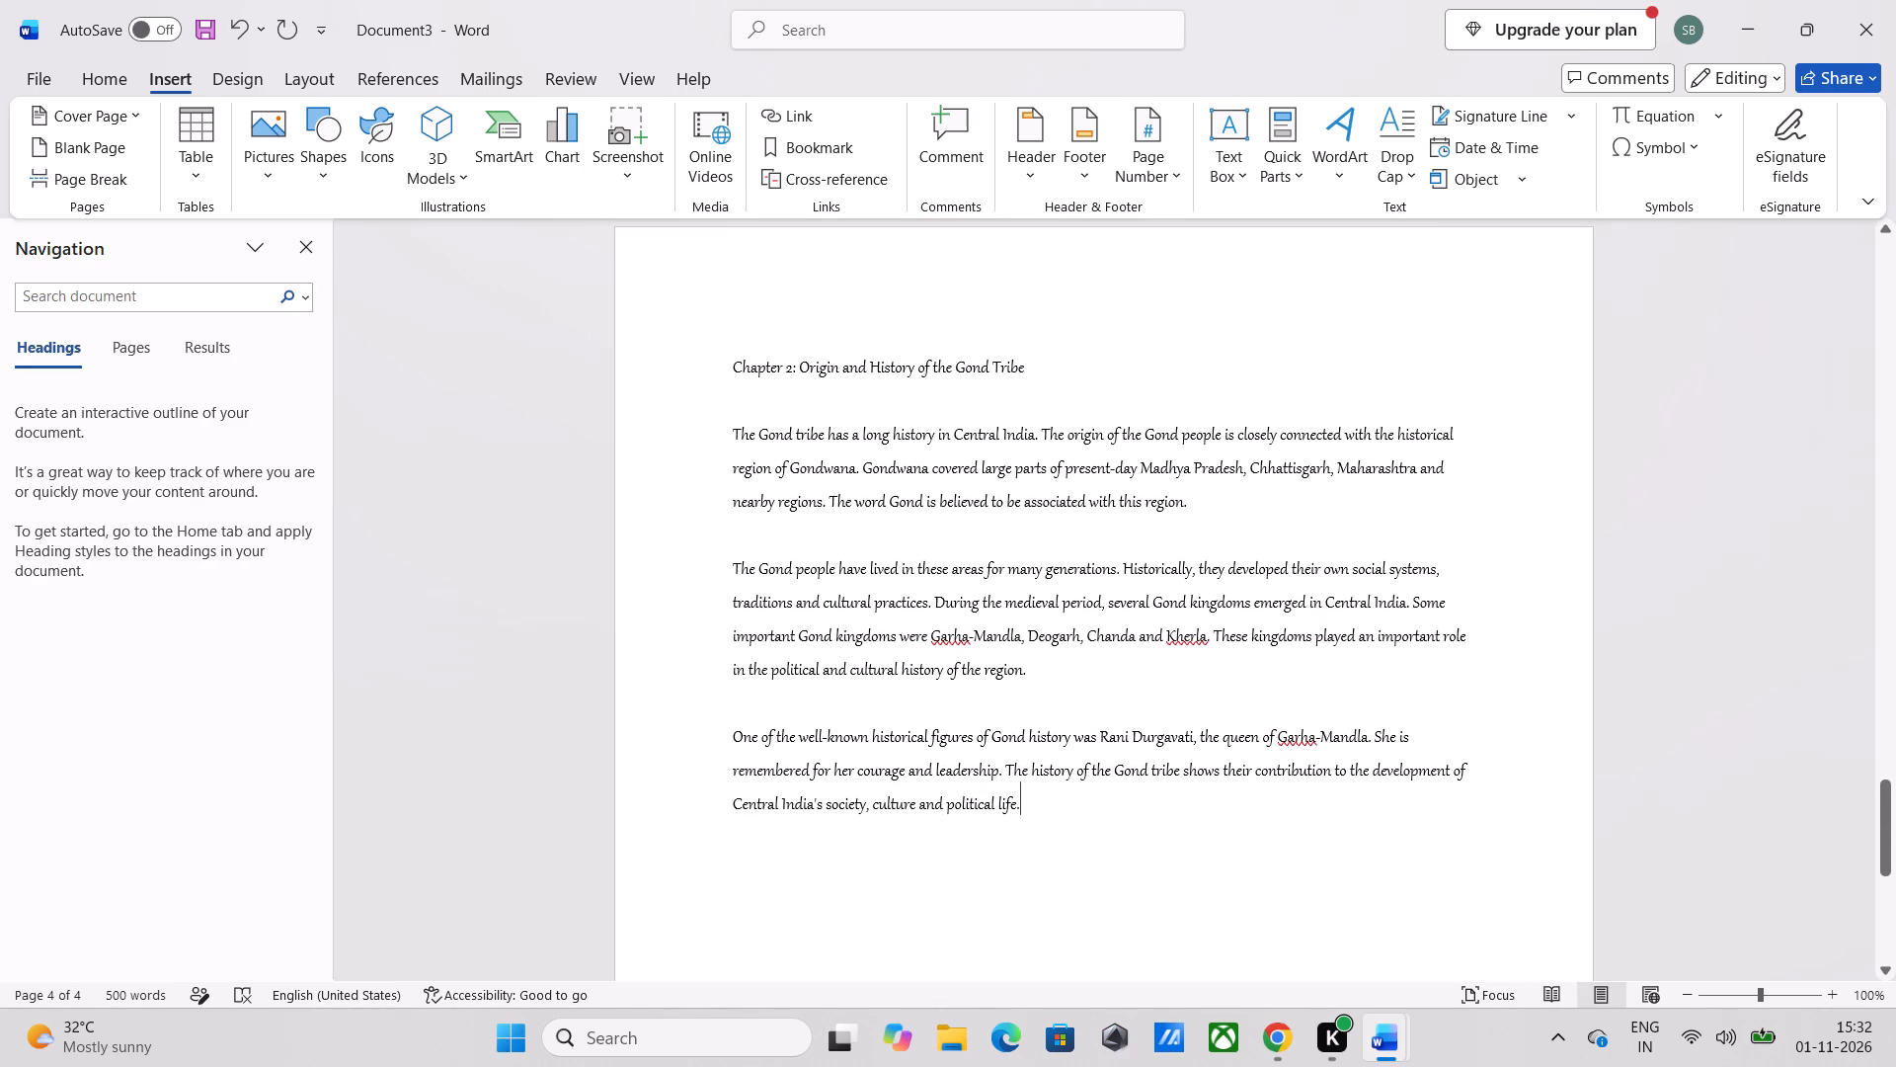
{"action": "left_click_drag", "start_coordinate": [727, 369], "coordinate": [1106, 357]}
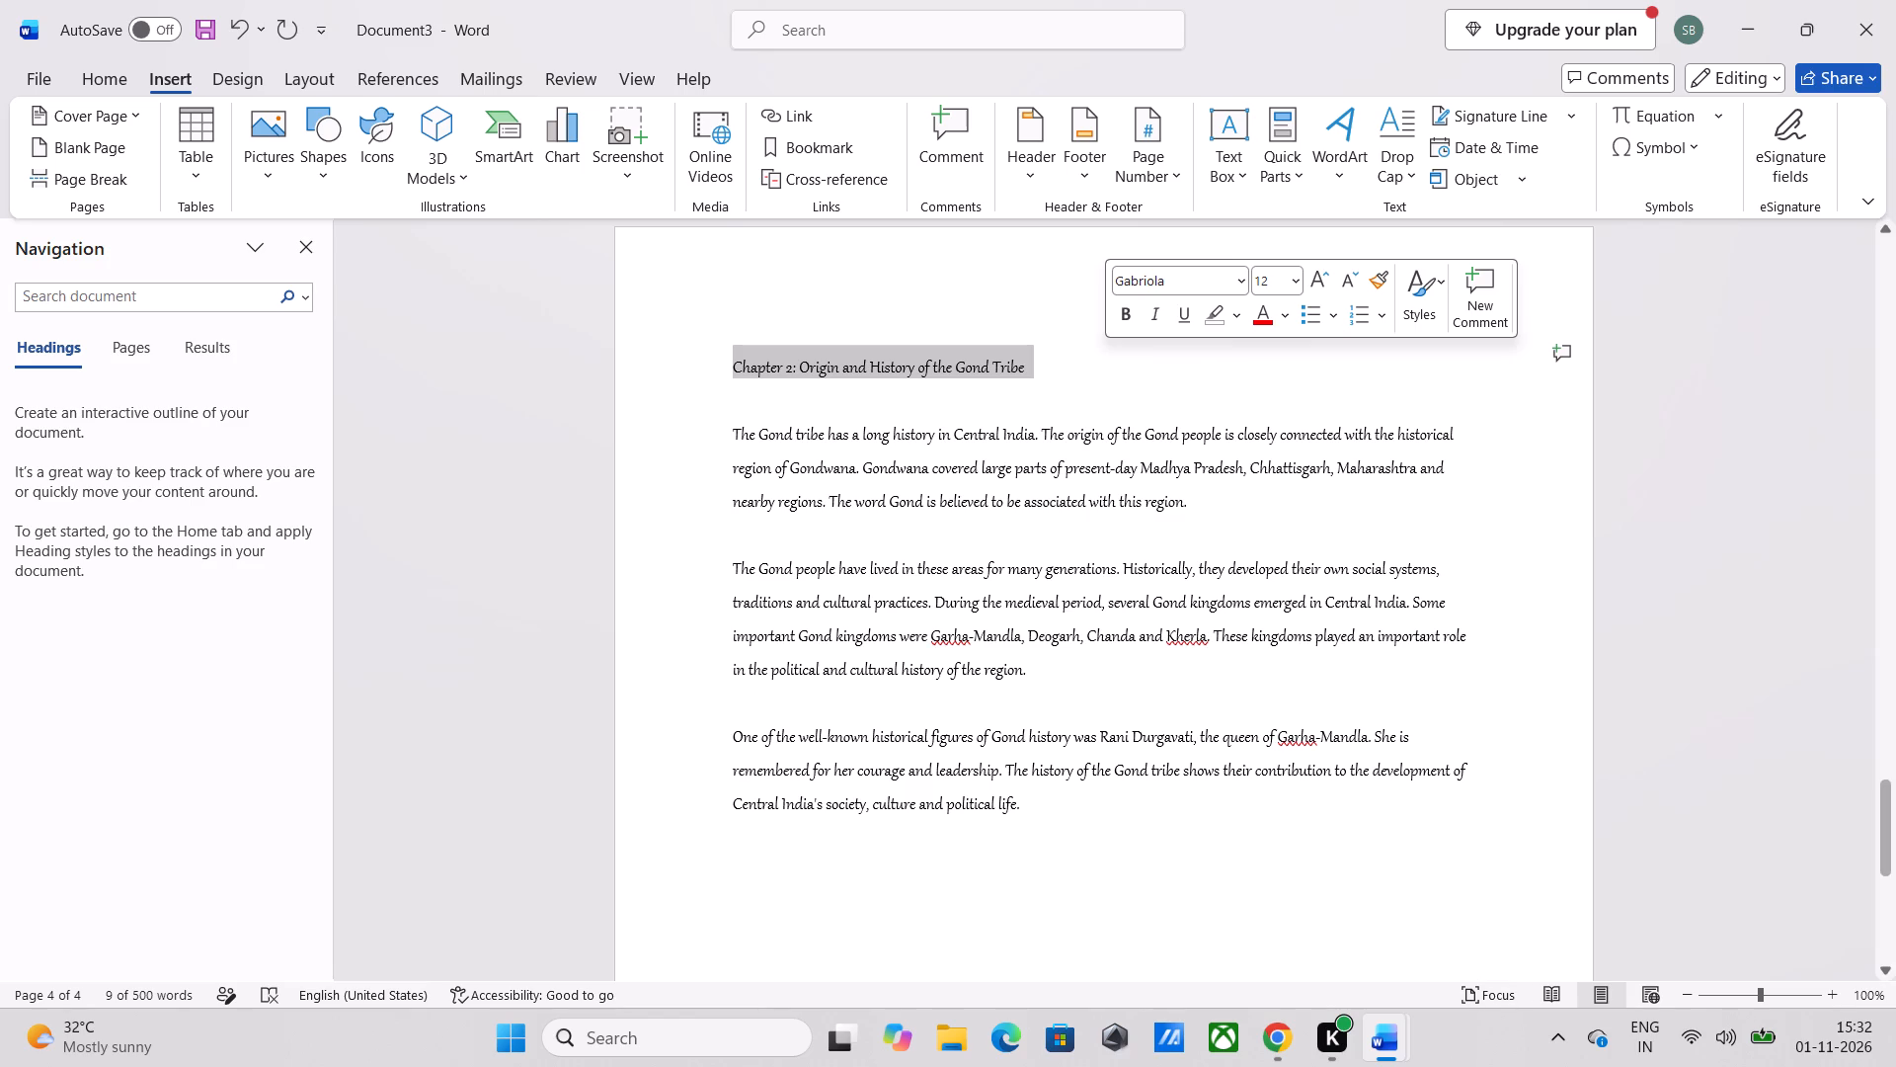
{"action": "left_click", "coordinate": [1235, 278]}
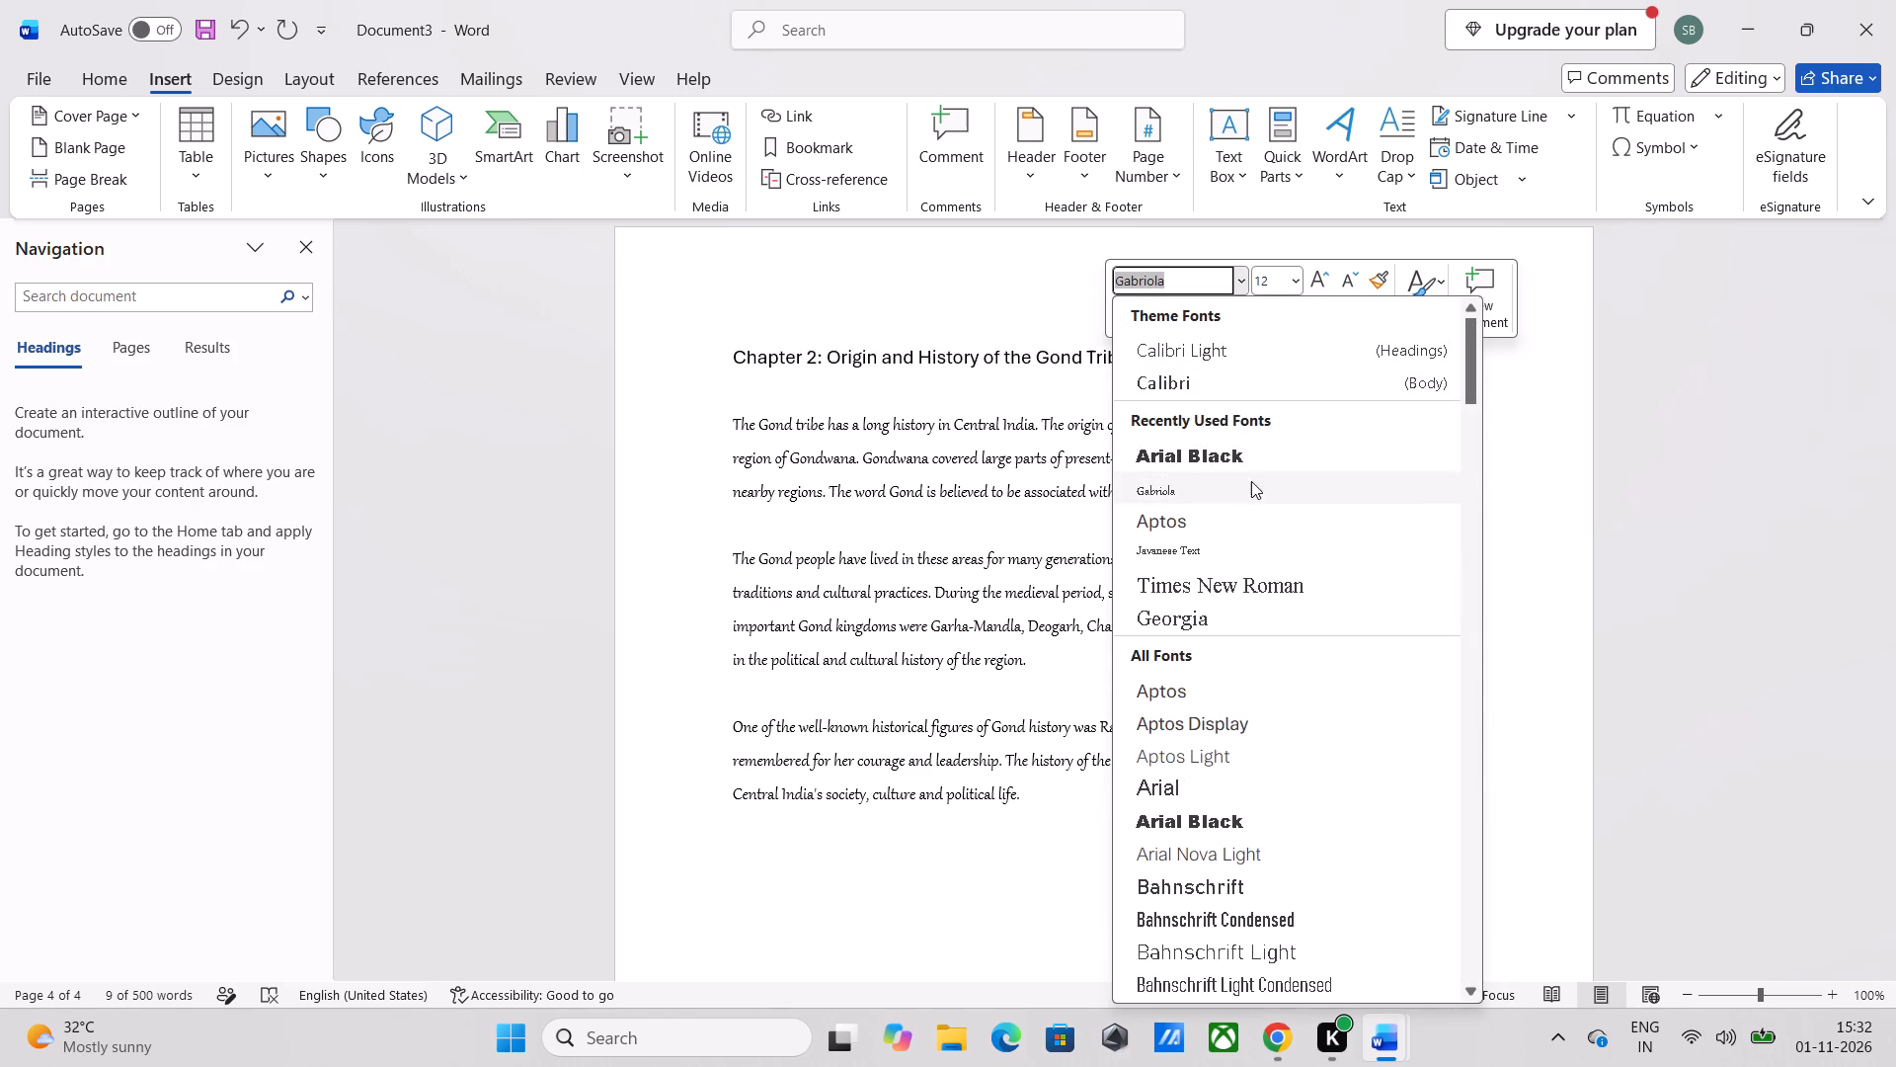
Set the font of the Chapter 2 heading, Origin and History of the Gond Tribe, to Arial Black.
{"action": "left_click", "coordinate": [1264, 445]}
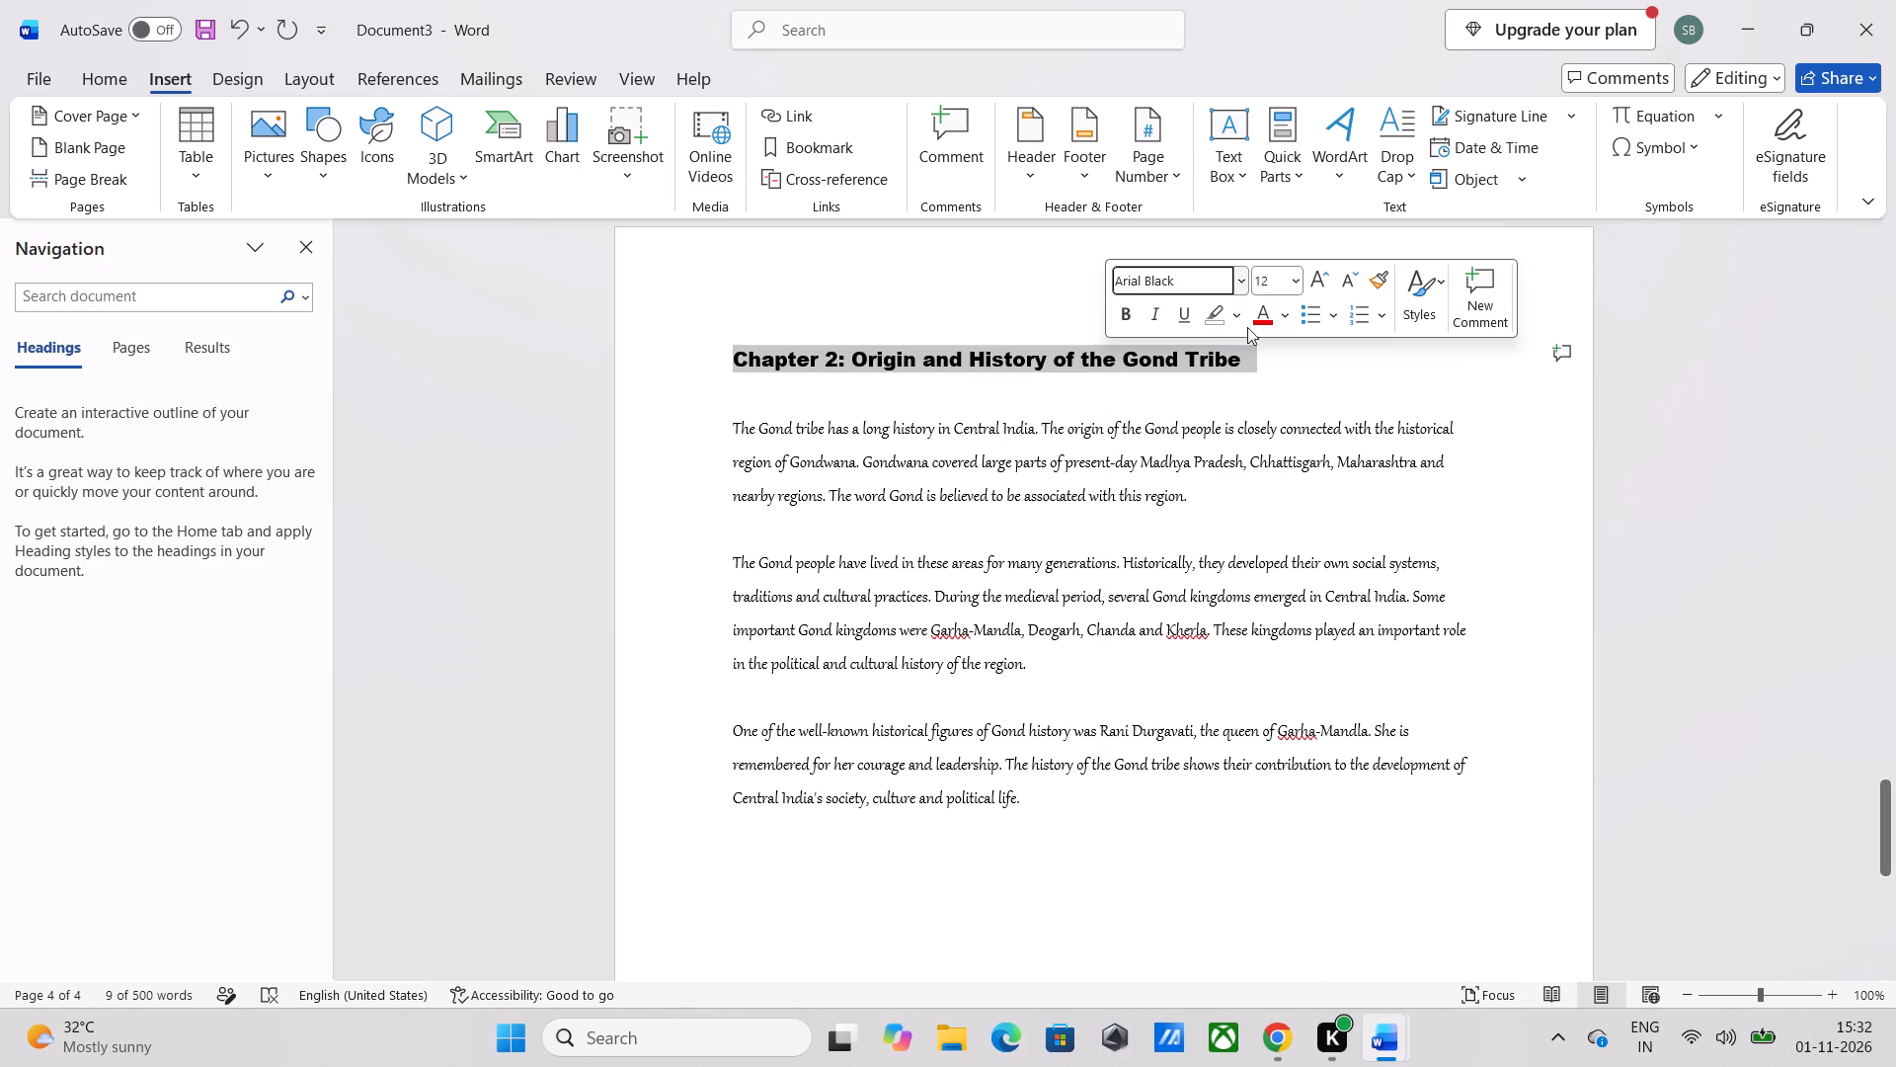
Check the Chapter 1 heading for reference and set the Chapter 2 heading's font size to 24.
{"action": "left_click", "coordinate": [1293, 280]}
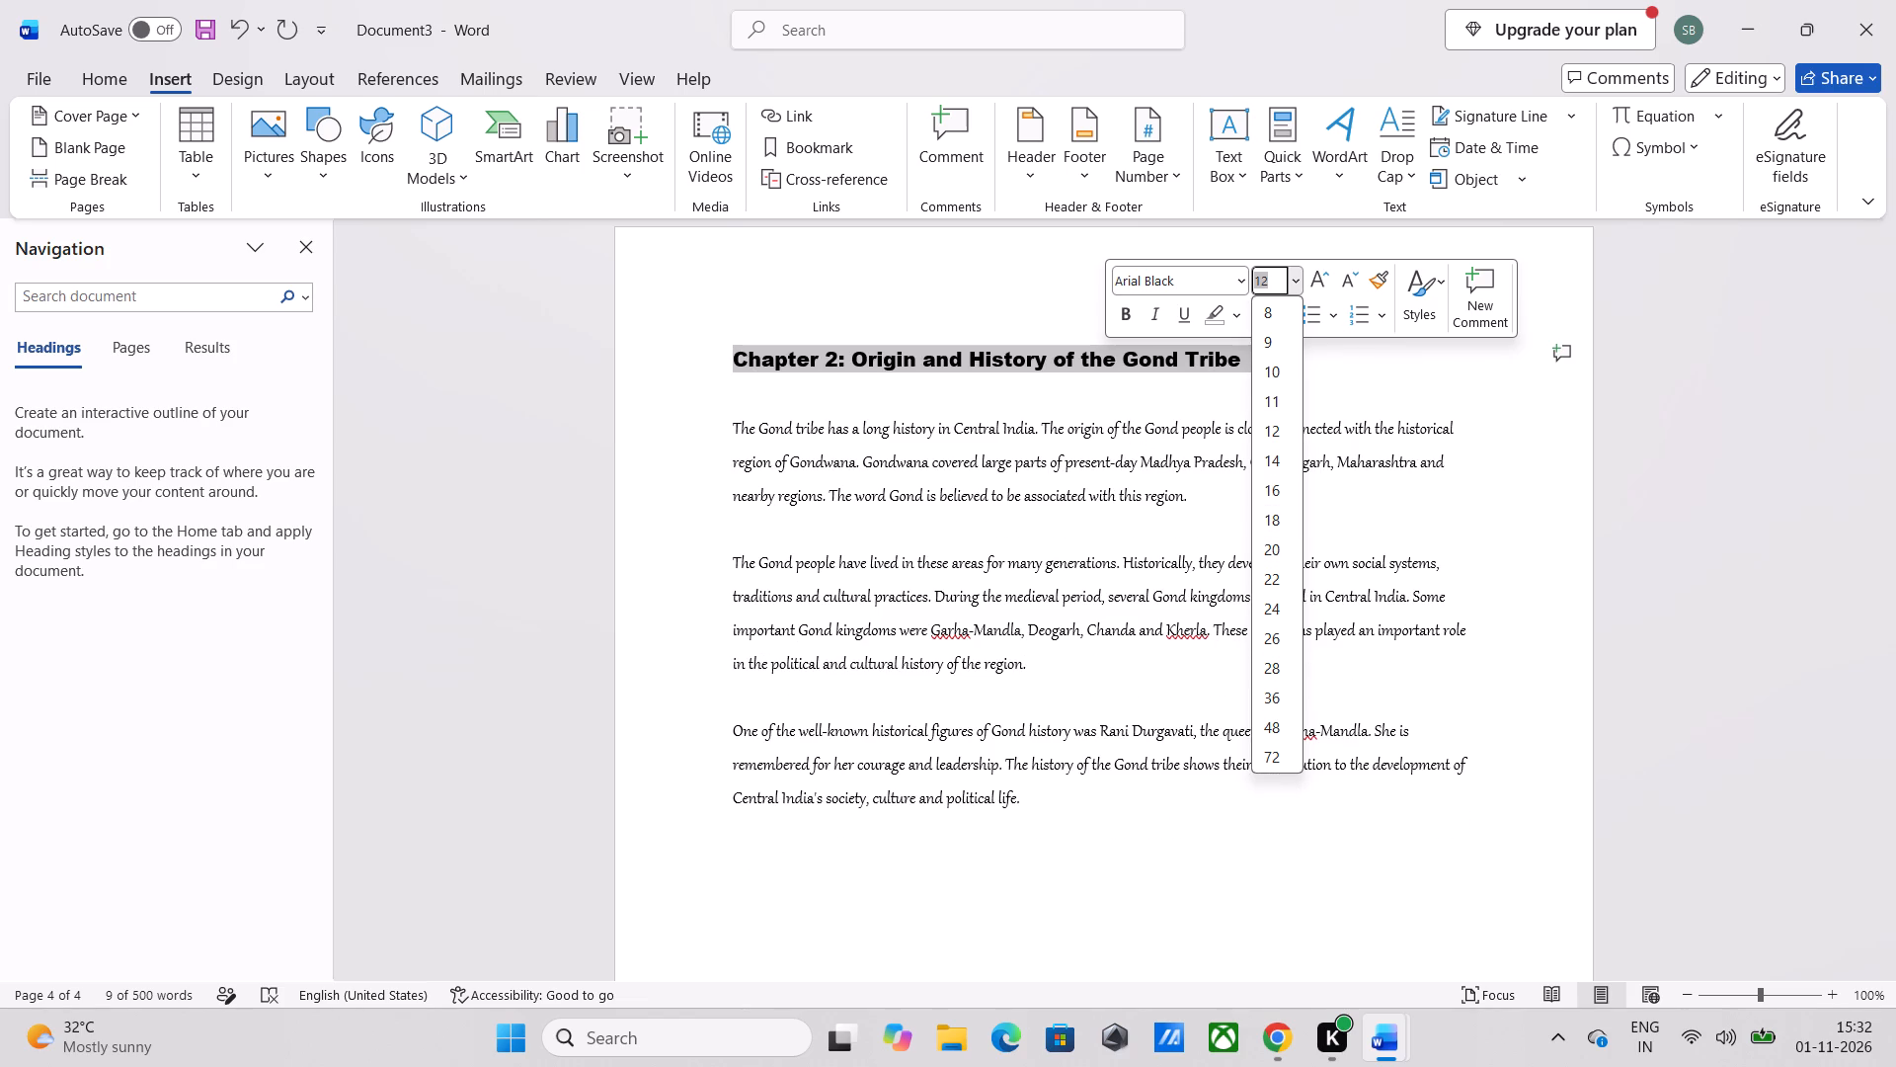
{"action": "left_click", "coordinate": [1125, 405]}
{"action": "scroll", "coordinate": [1119, 354], "scroll_direction": "up", "scroll_amount": 11}
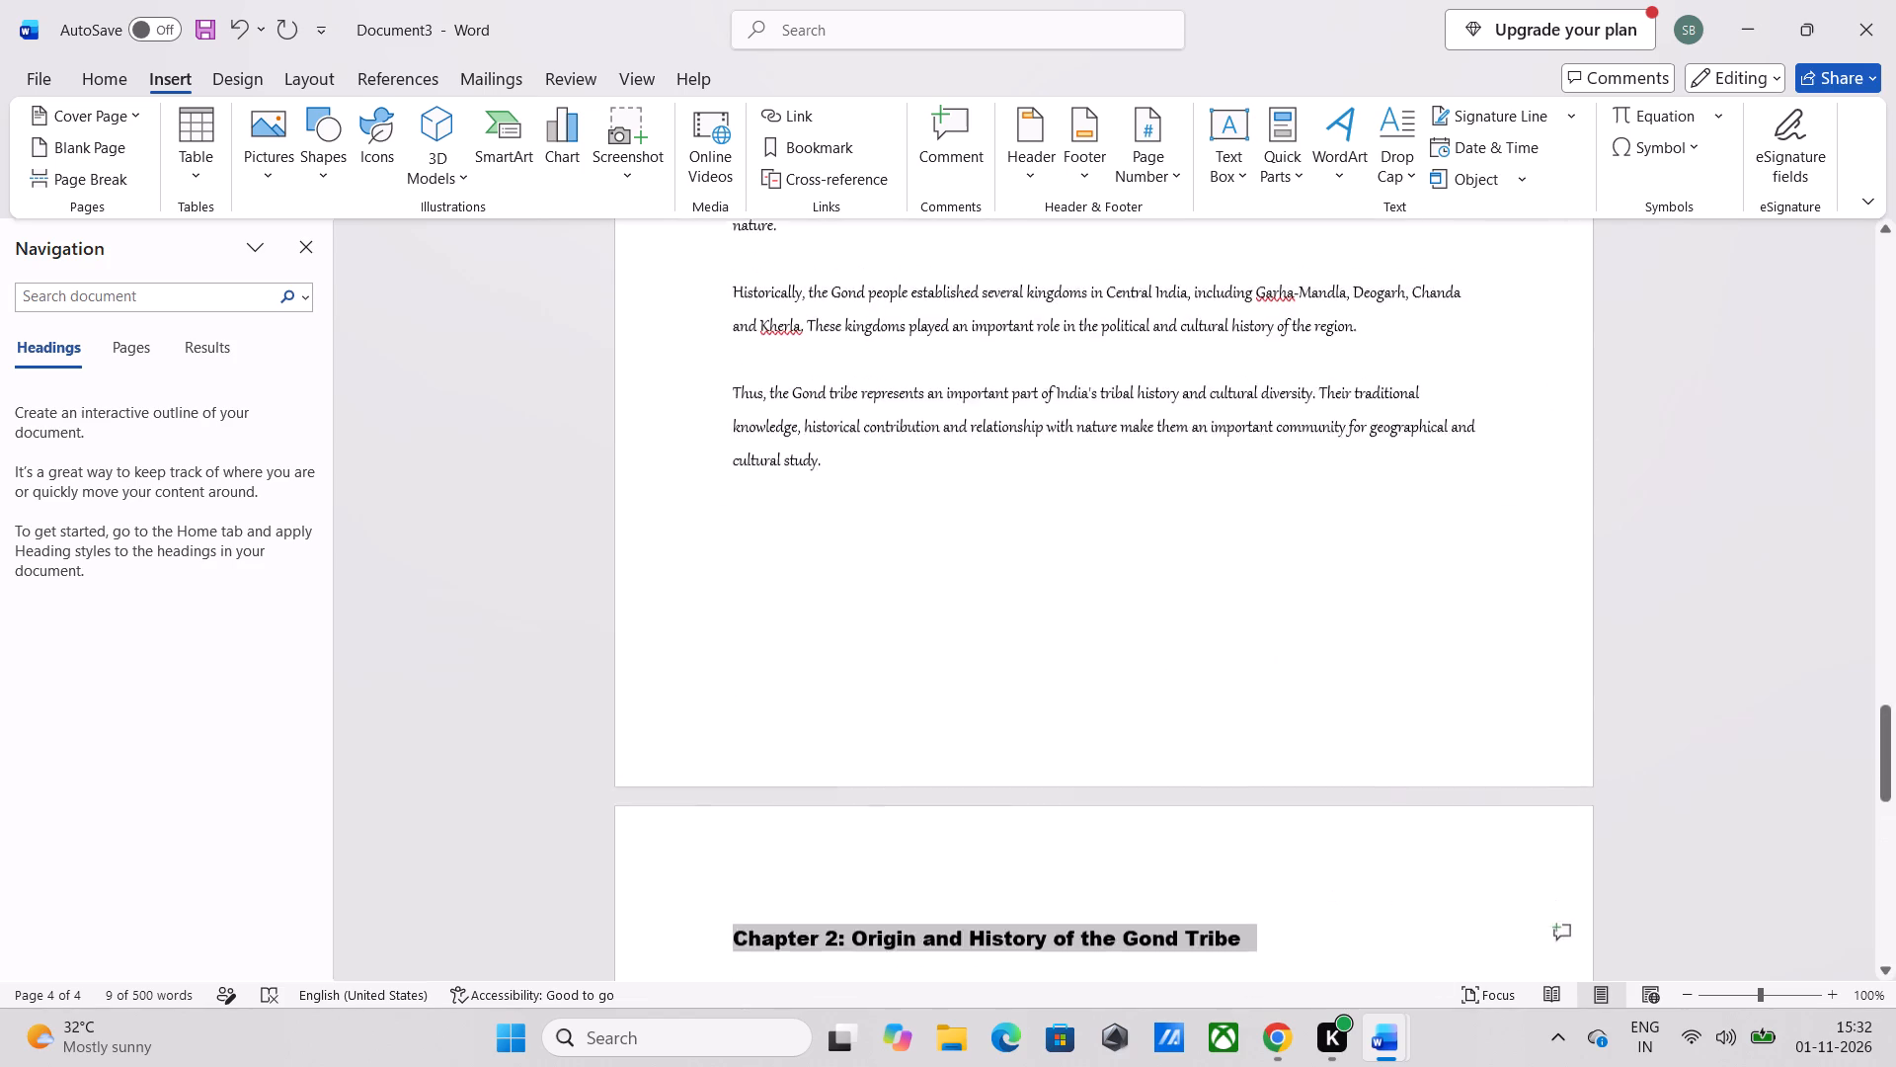
{"action": "scroll", "coordinate": [1115, 311], "scroll_direction": "up", "scroll_amount": 11}
{"action": "left_click", "coordinate": [1004, 266]}
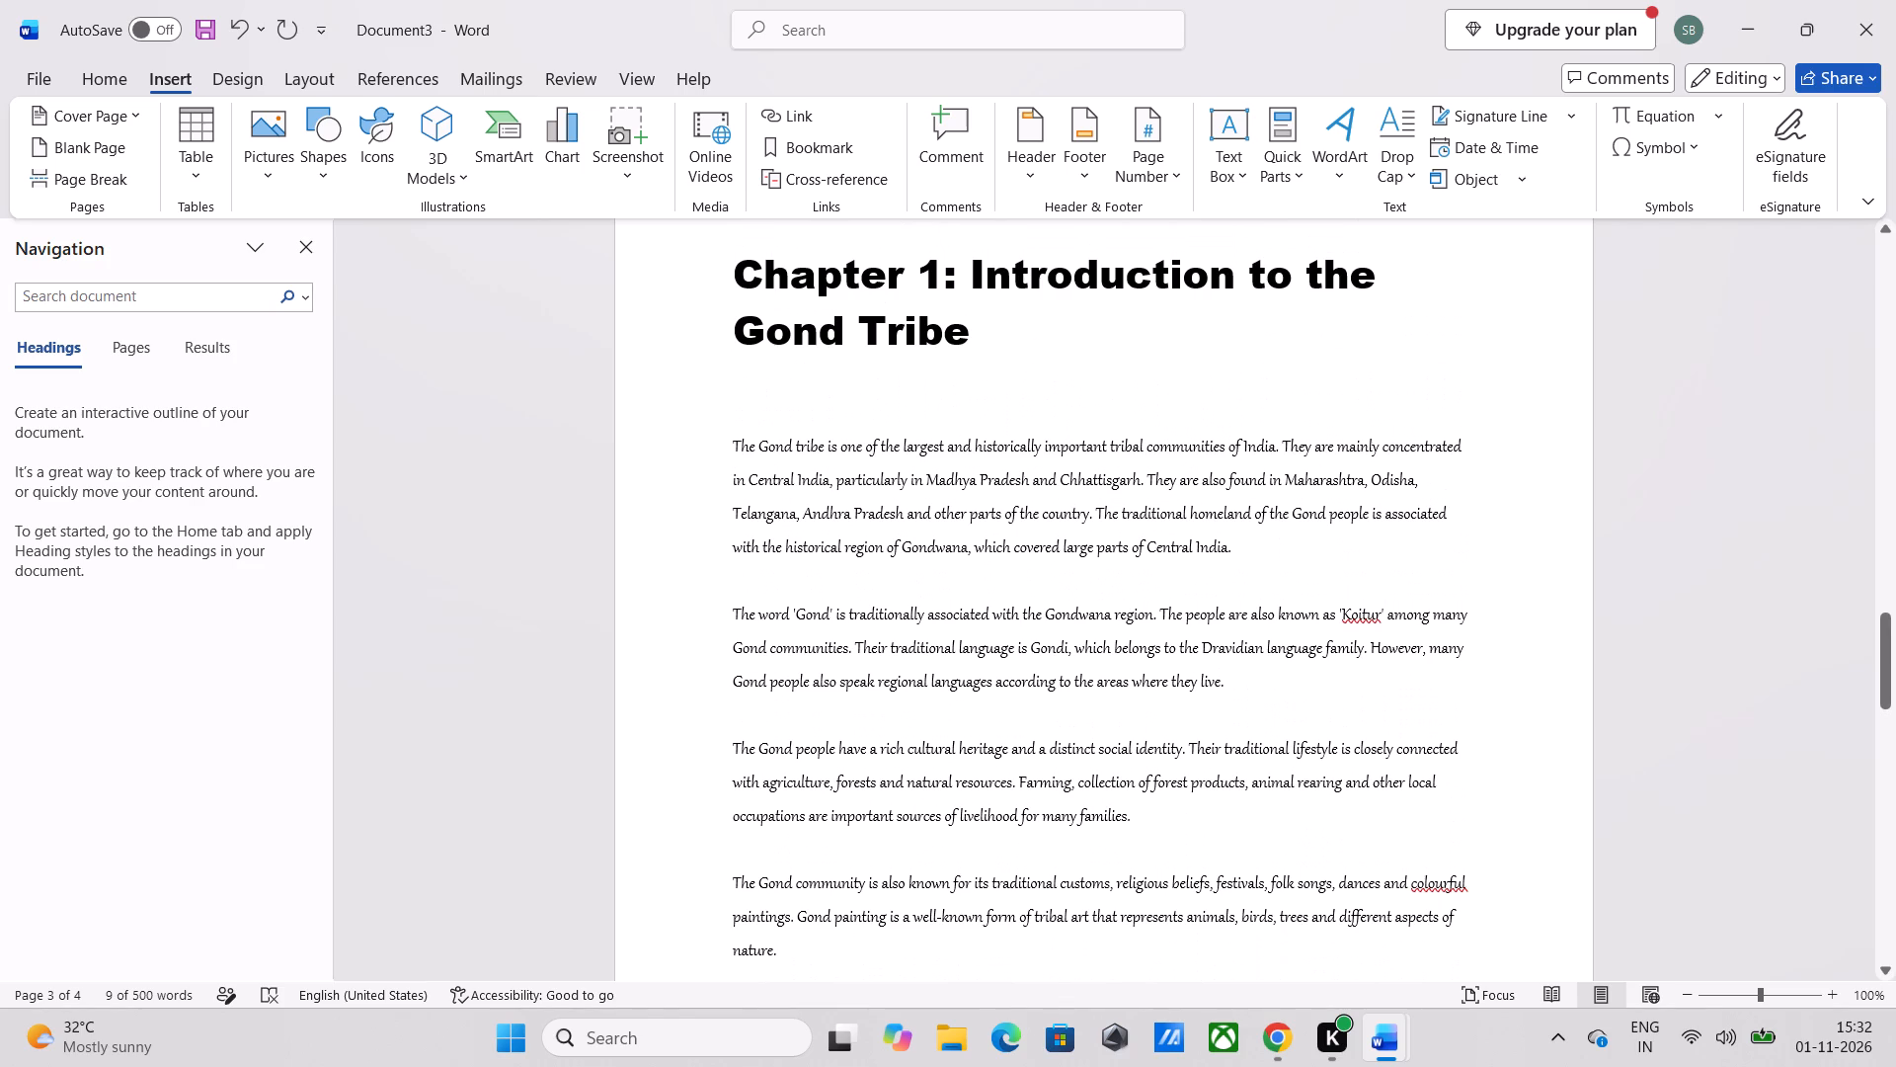
{"action": "left_click_drag", "start_coordinate": [728, 247], "coordinate": [900, 276]}
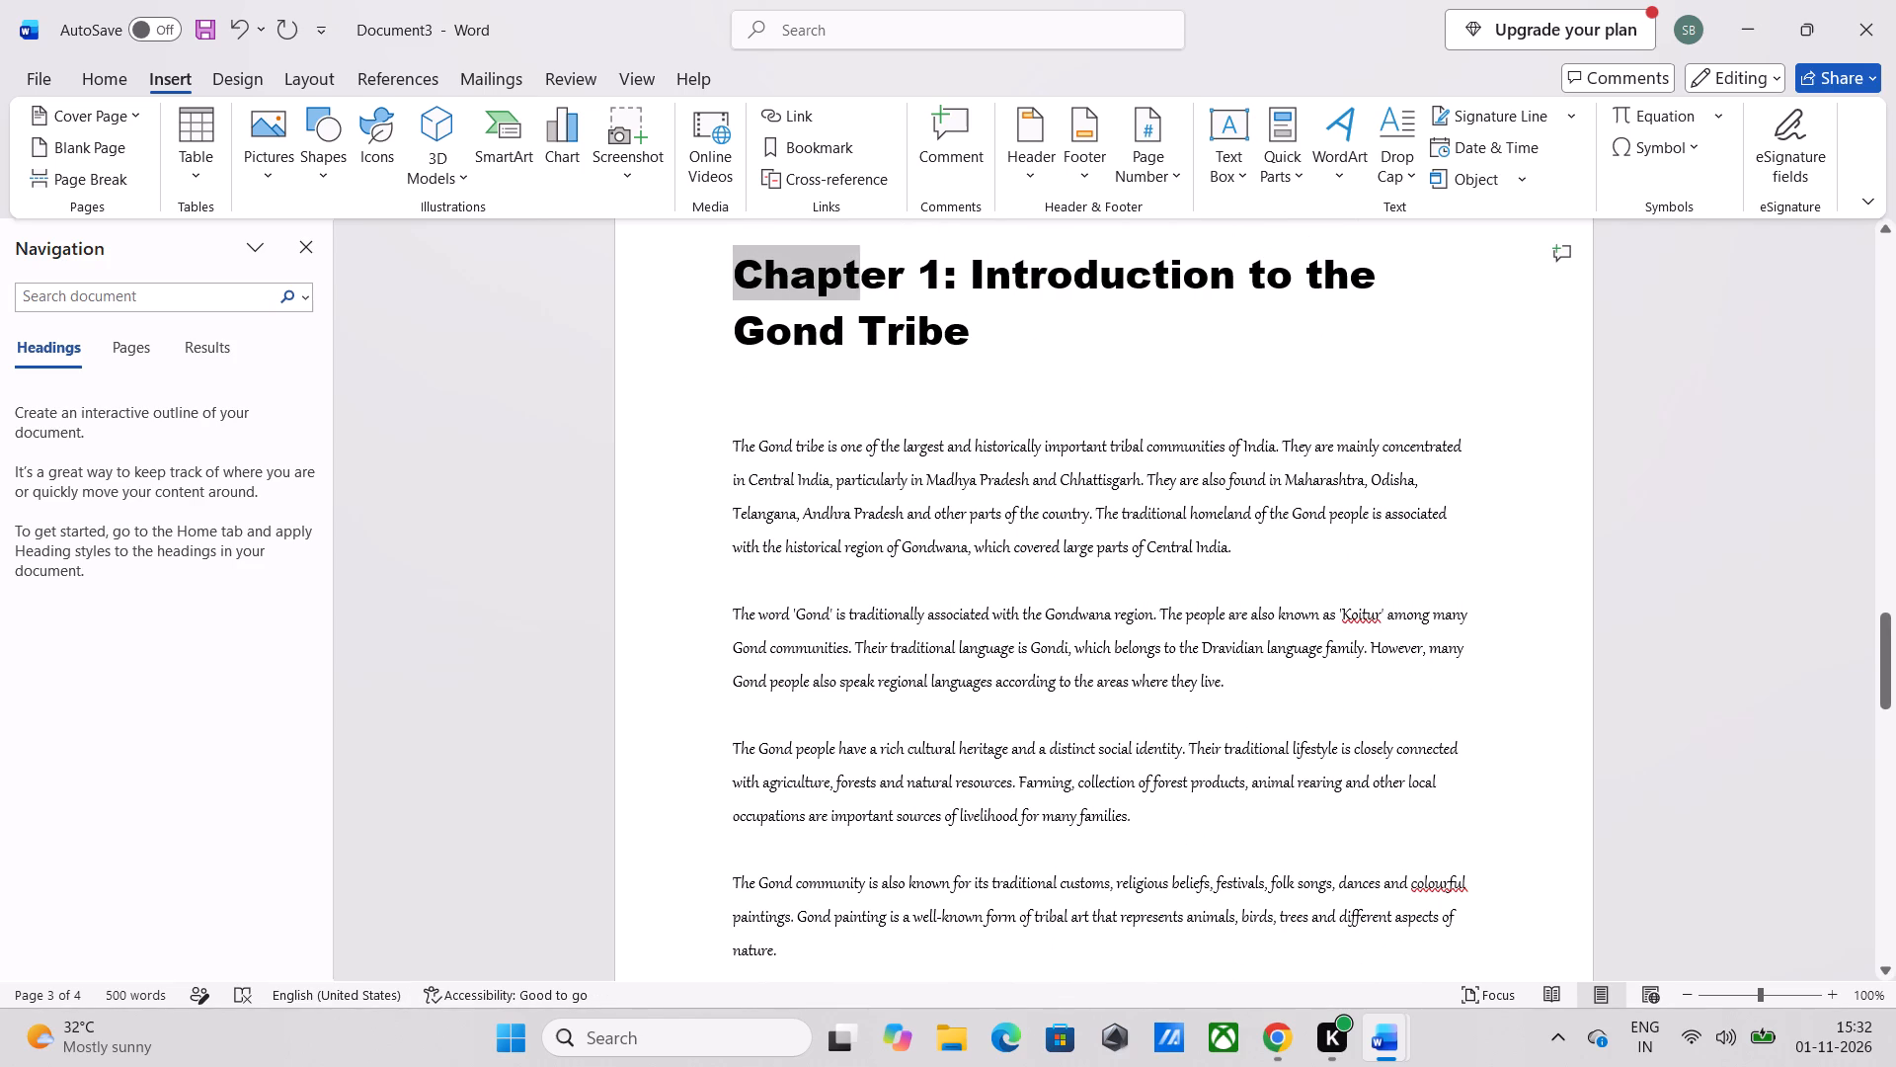
{"action": "left_click_drag", "start_coordinate": [900, 276], "coordinate": [1111, 323]}
{"action": "left_click", "coordinate": [1116, 323]}
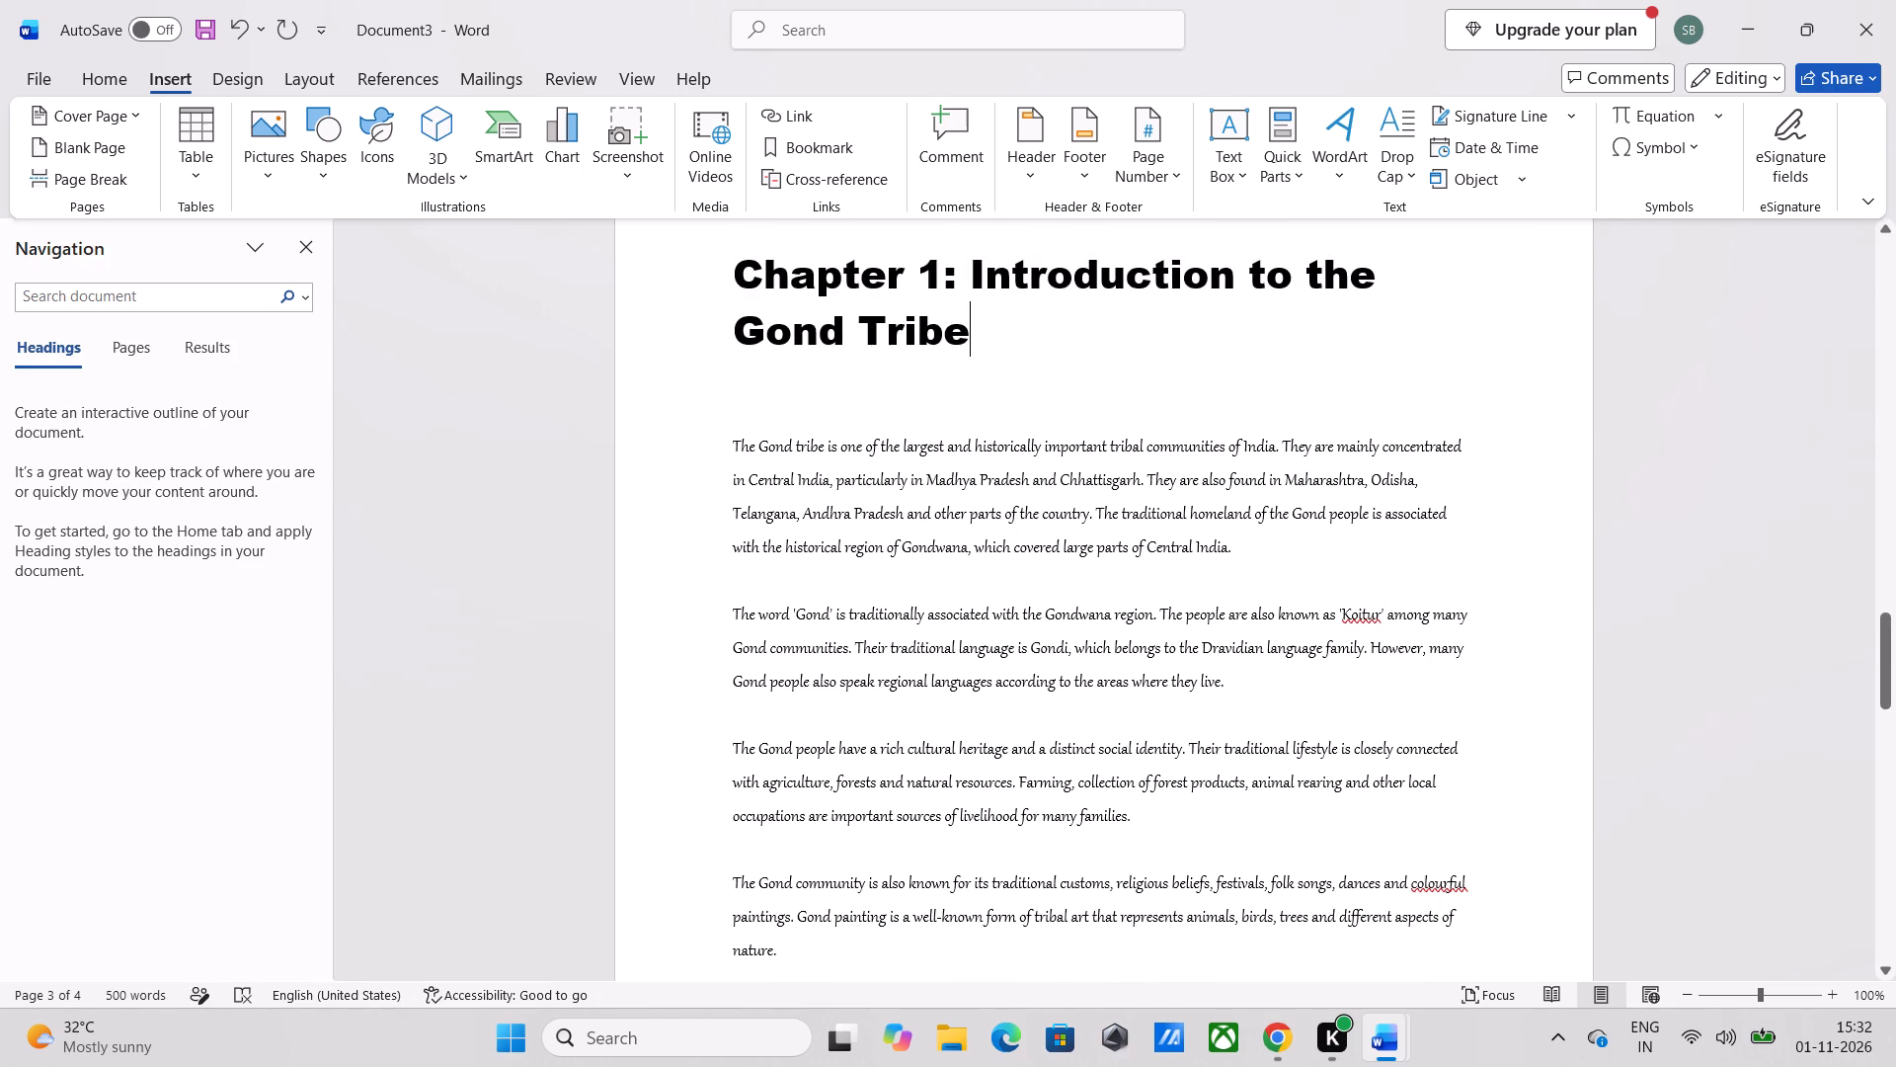
{"action": "scroll", "coordinate": [1075, 405], "scroll_direction": "down", "scroll_amount": 20}
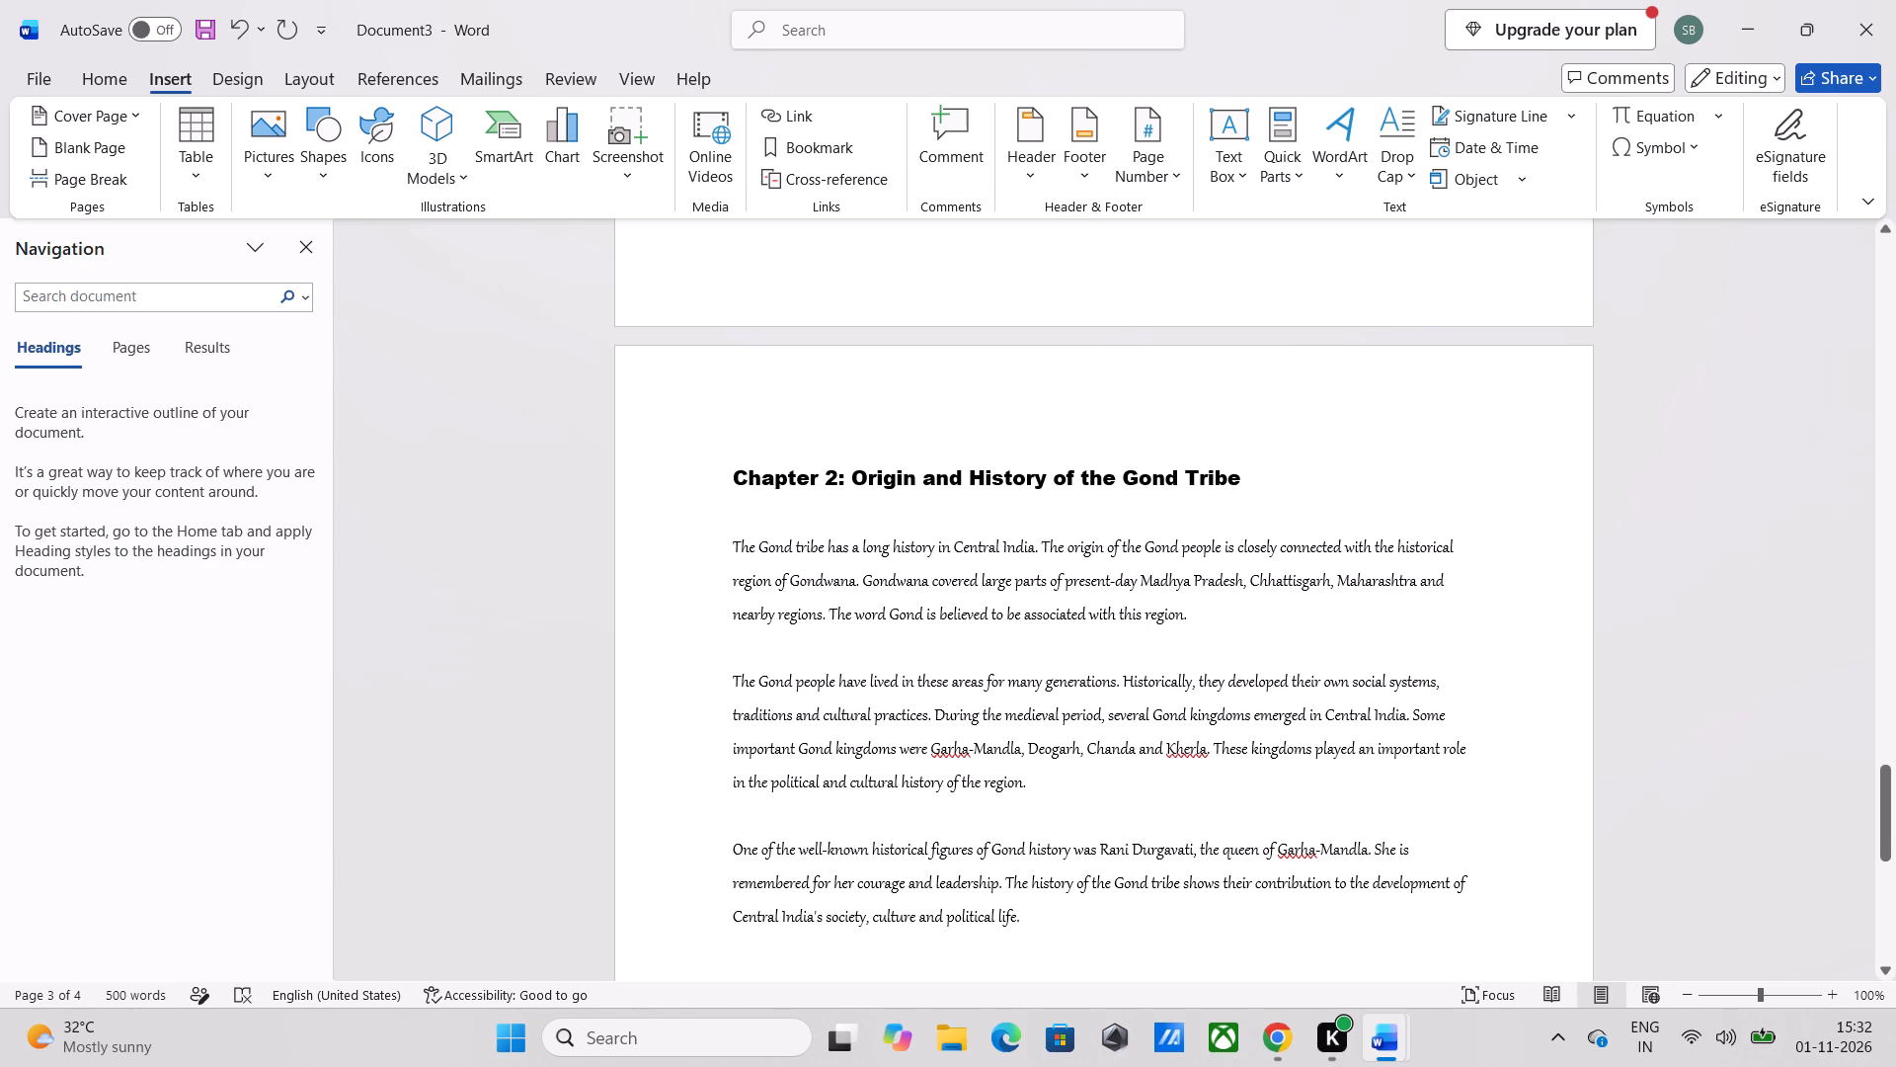
{"action": "left_click_drag", "start_coordinate": [732, 481], "coordinate": [1264, 492]}
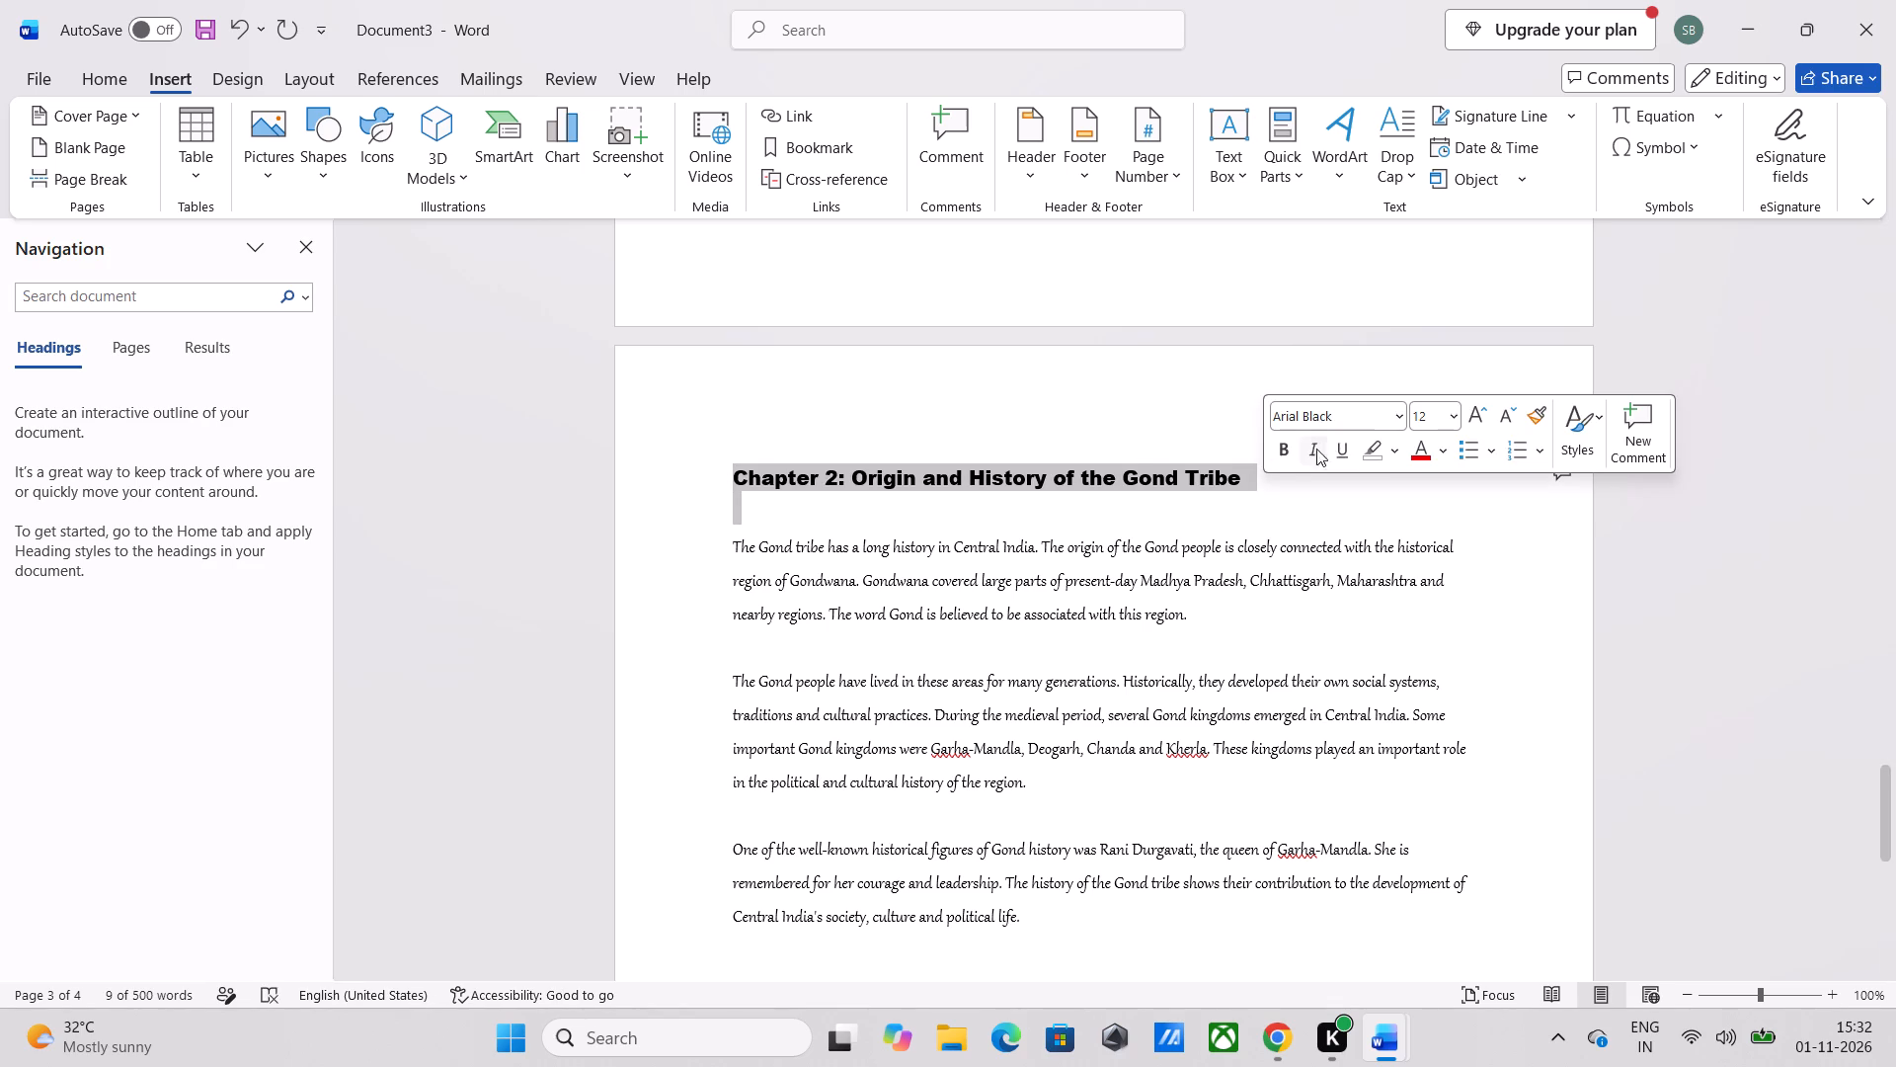
{"action": "left_click", "coordinate": [1452, 421]}
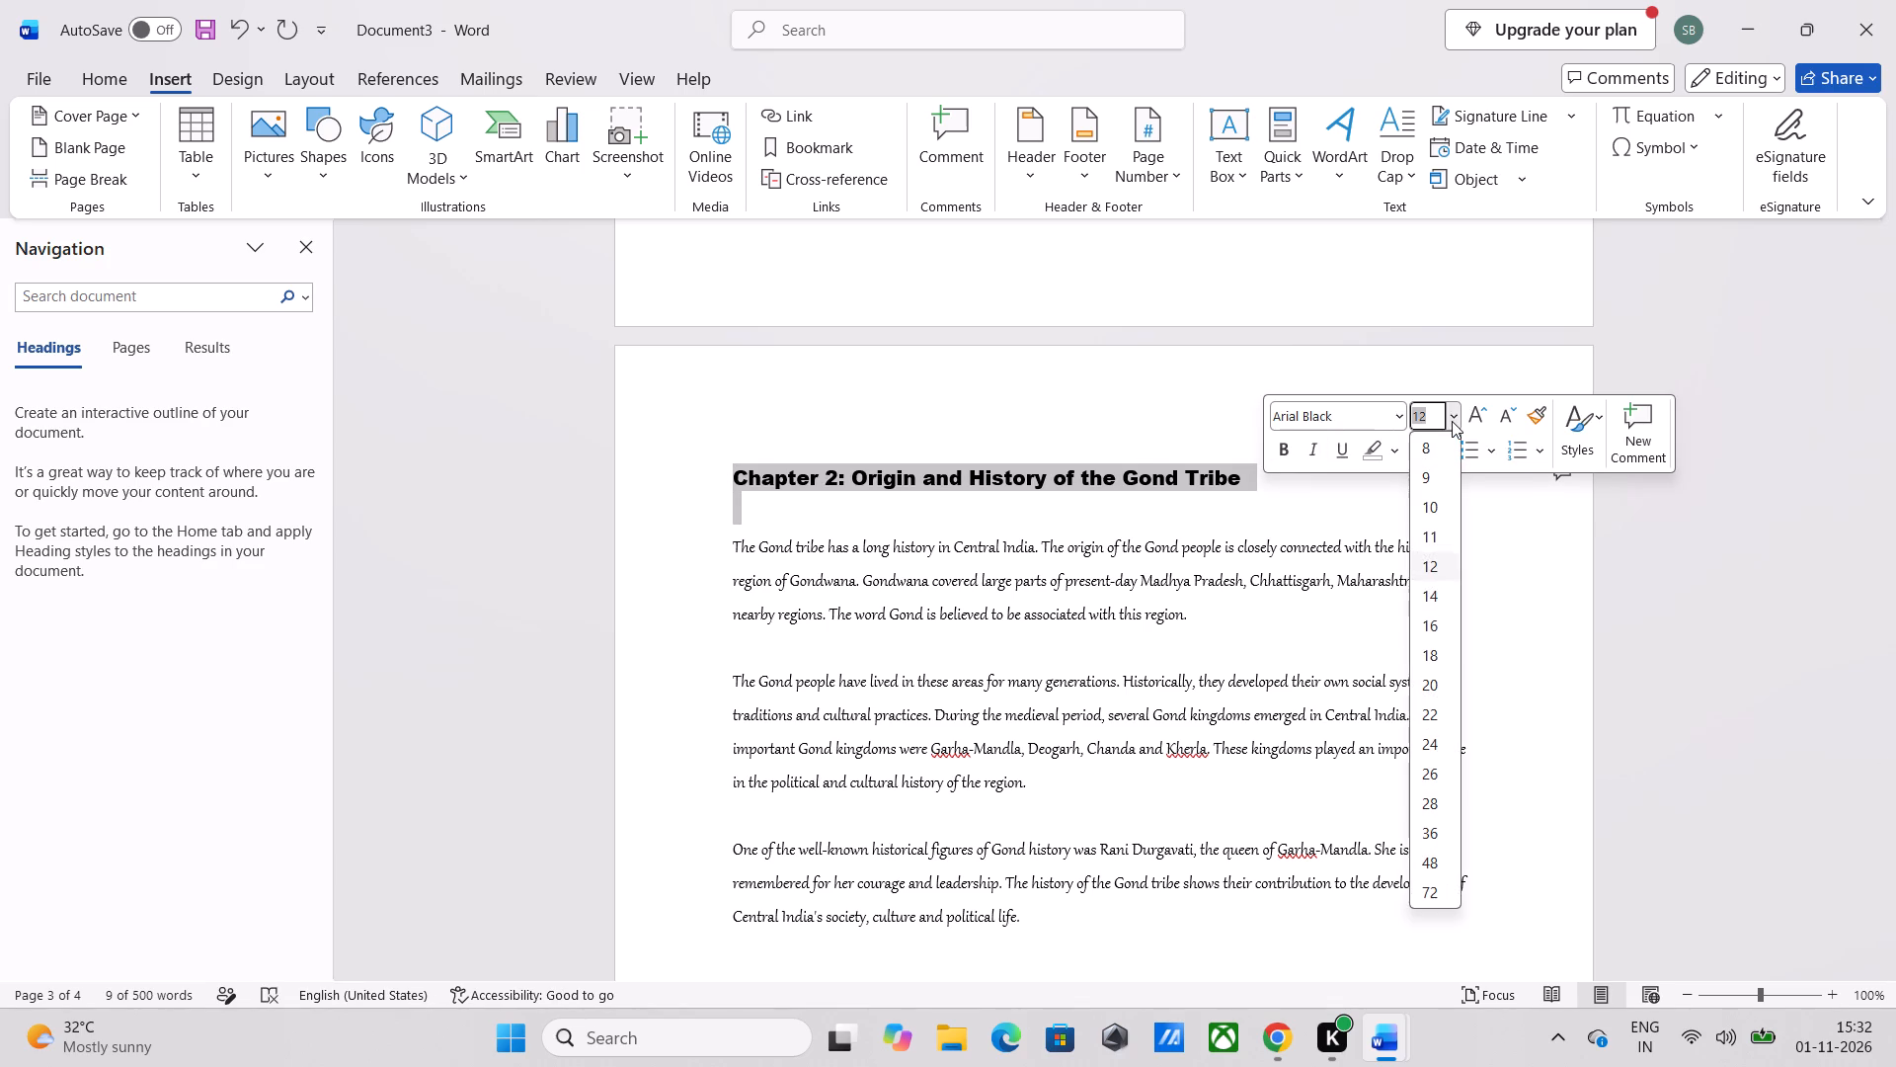
{"action": "left_click", "coordinate": [1437, 745]}
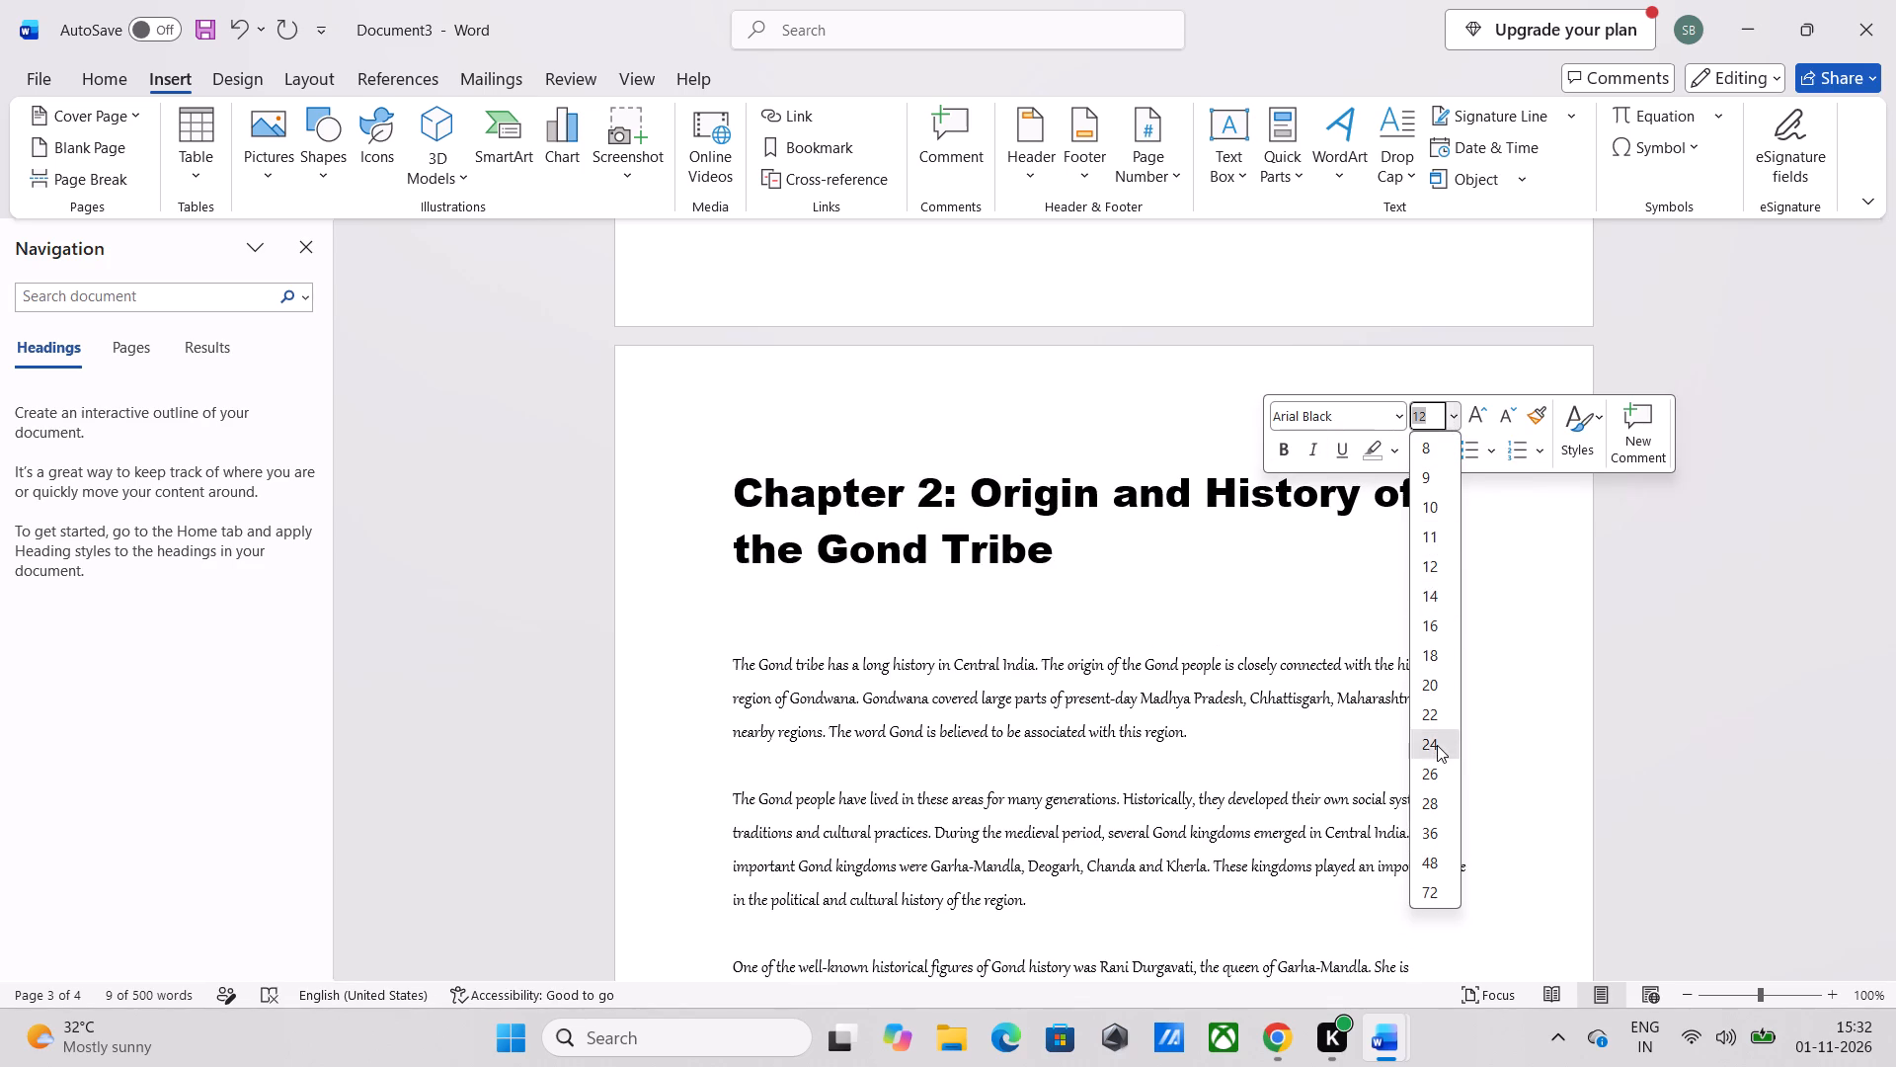
{"action": "left_click", "coordinate": [1296, 564]}
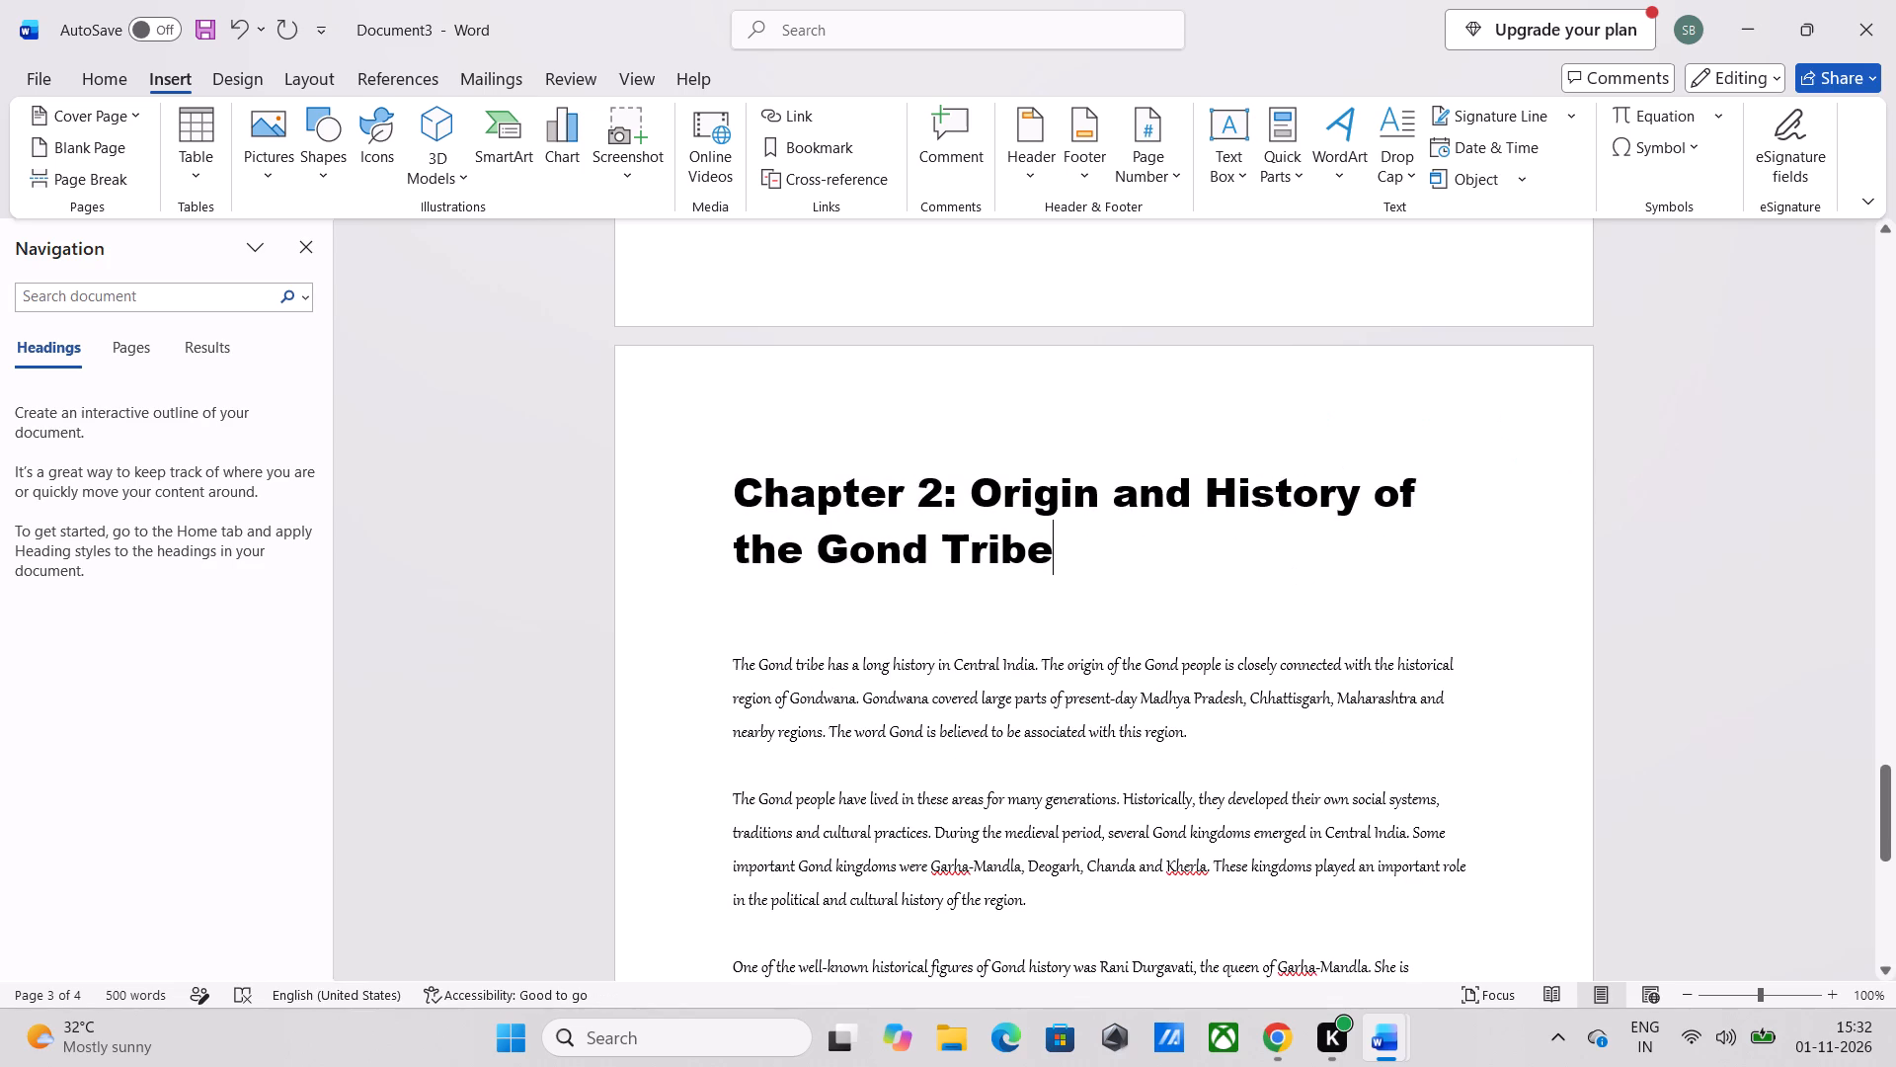
Go to the empty space after the closing paragraph of Chapter 2.
{"action": "scroll", "coordinate": [1291, 615], "scroll_direction": "down", "scroll_amount": 13}
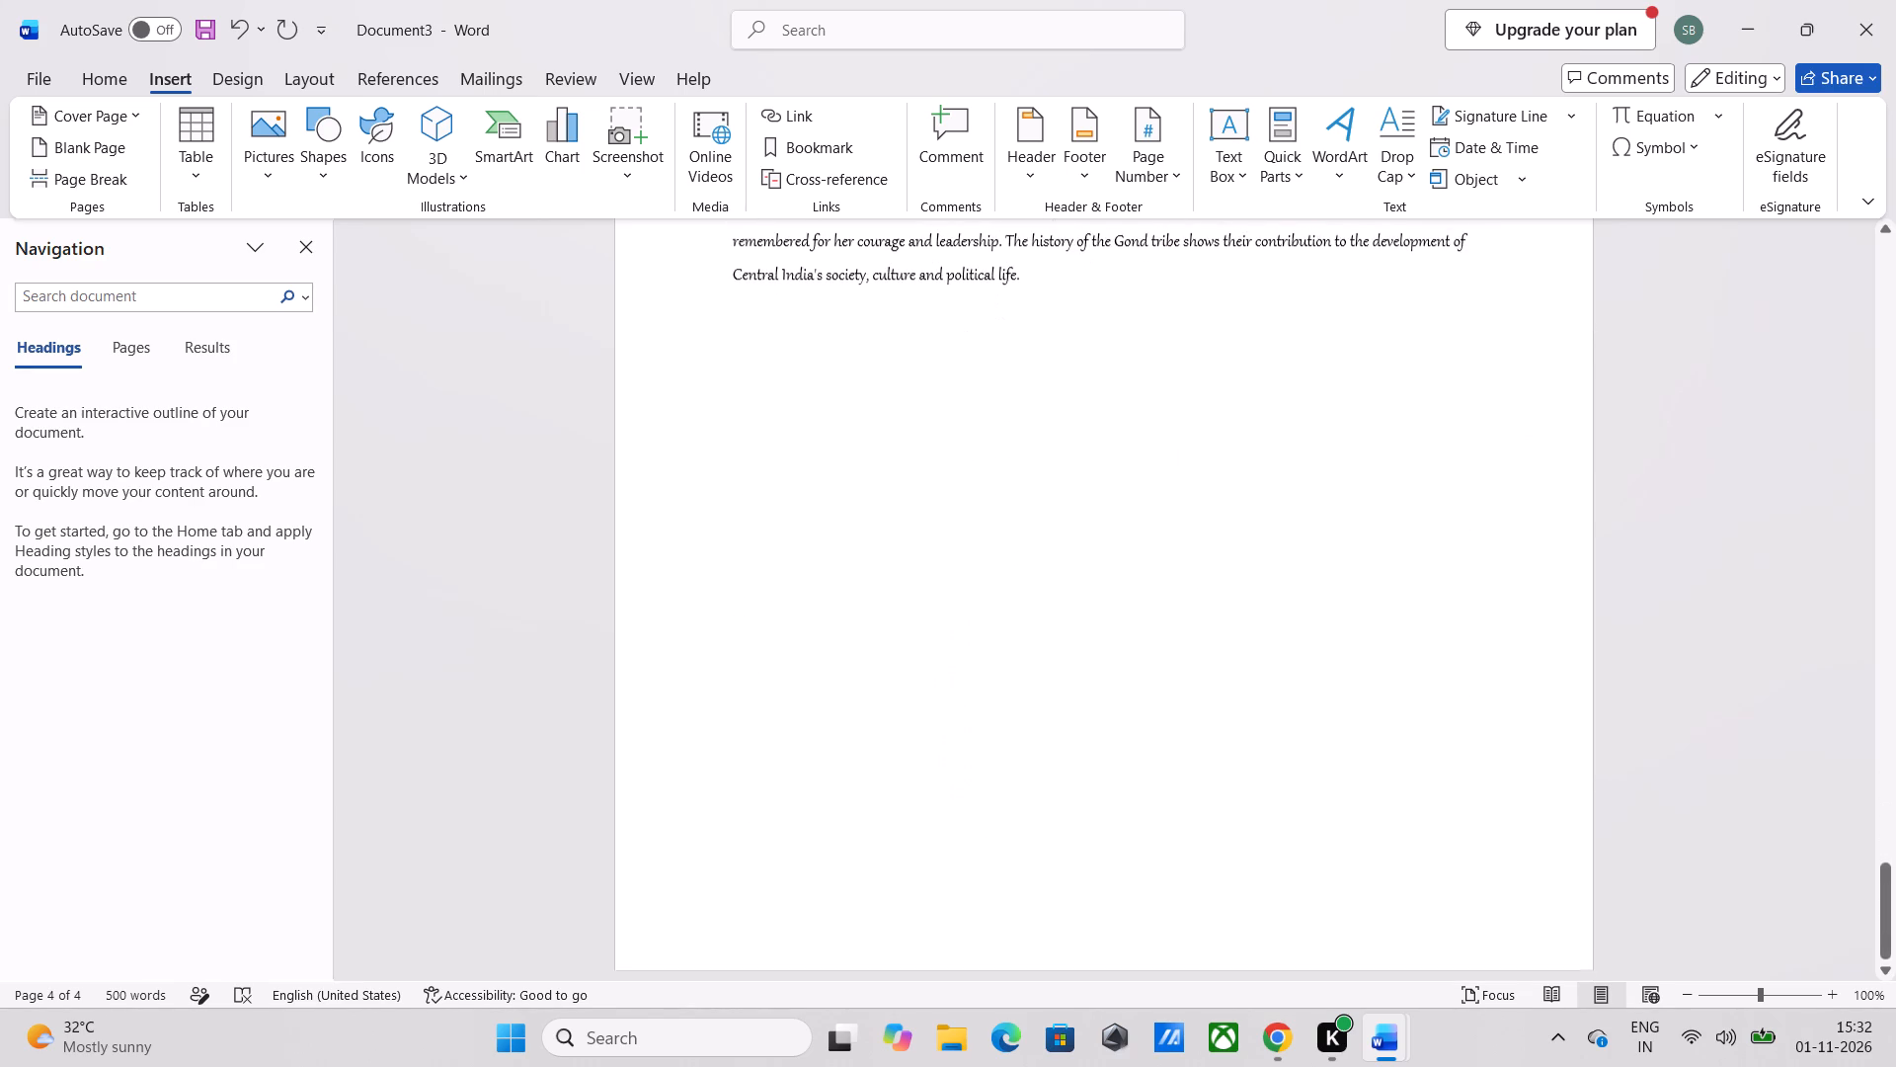
{"action": "scroll", "coordinate": [1291, 633], "scroll_direction": "down", "scroll_amount": 2}
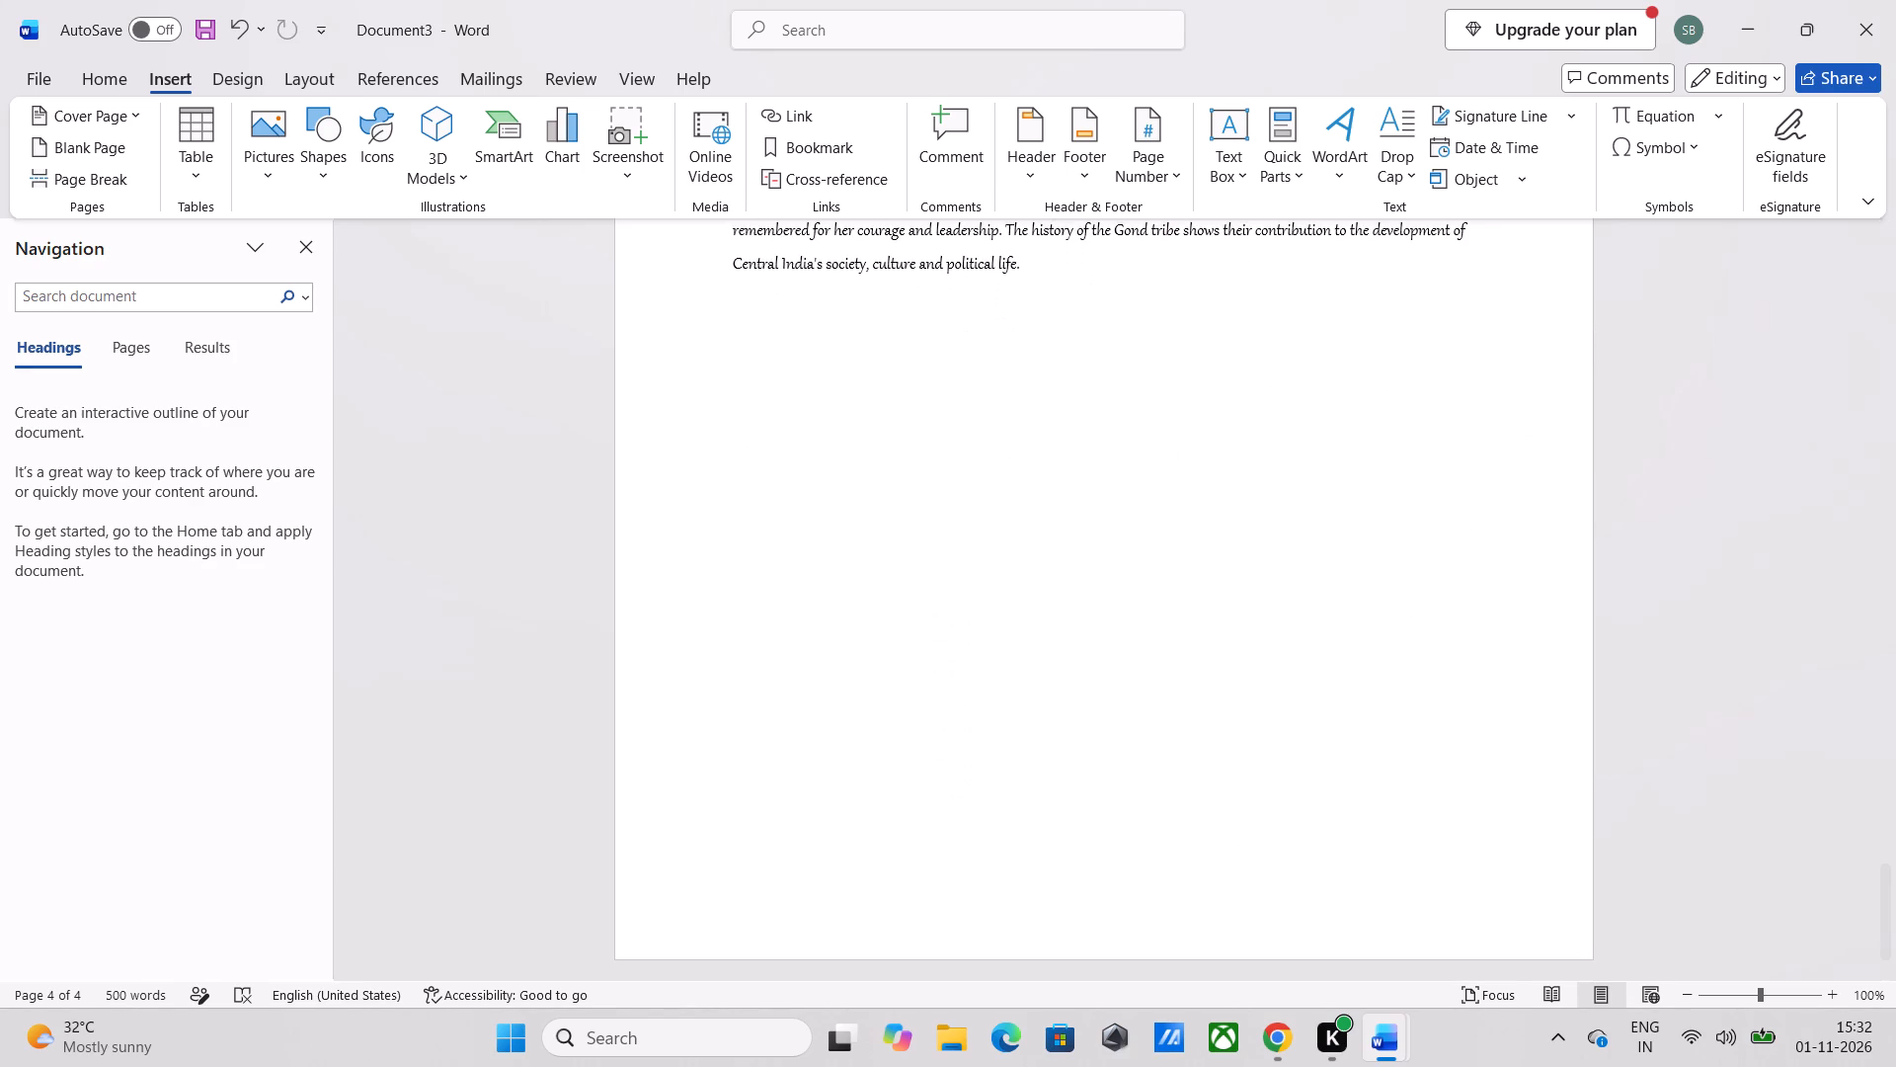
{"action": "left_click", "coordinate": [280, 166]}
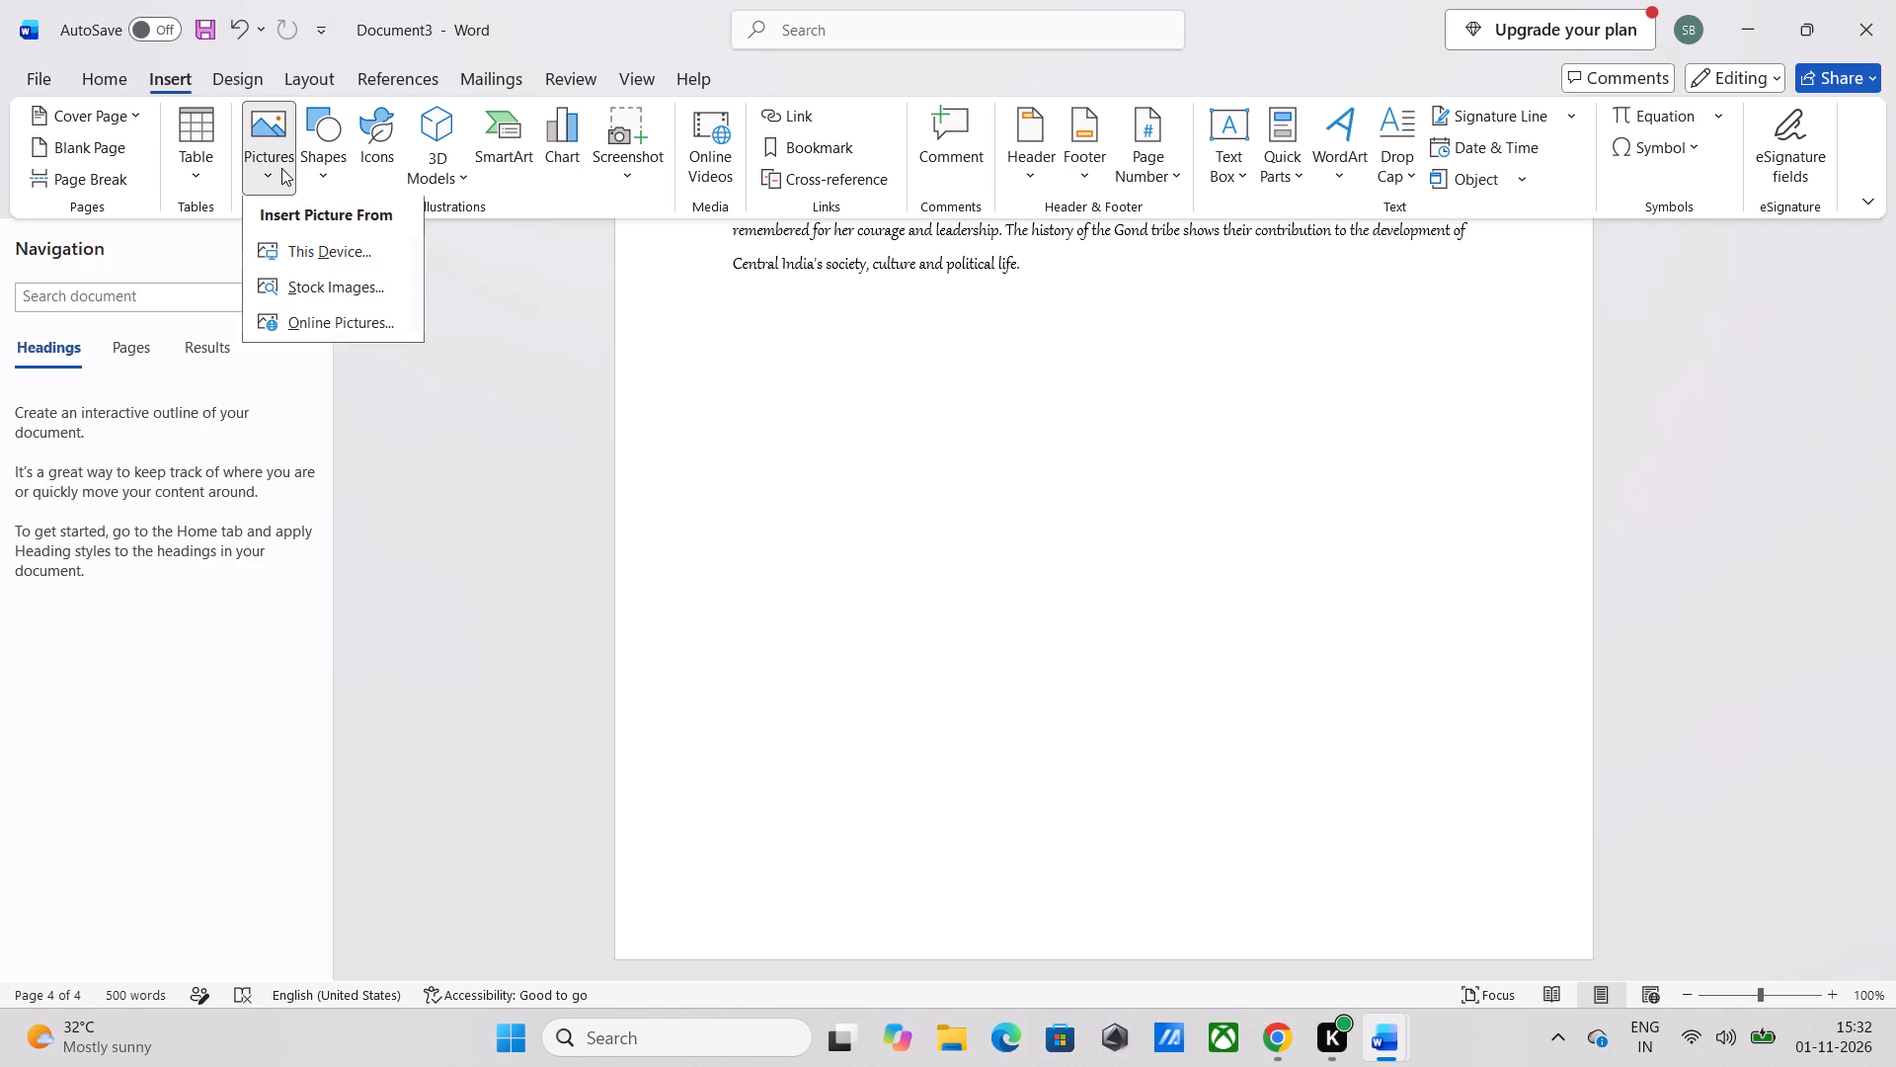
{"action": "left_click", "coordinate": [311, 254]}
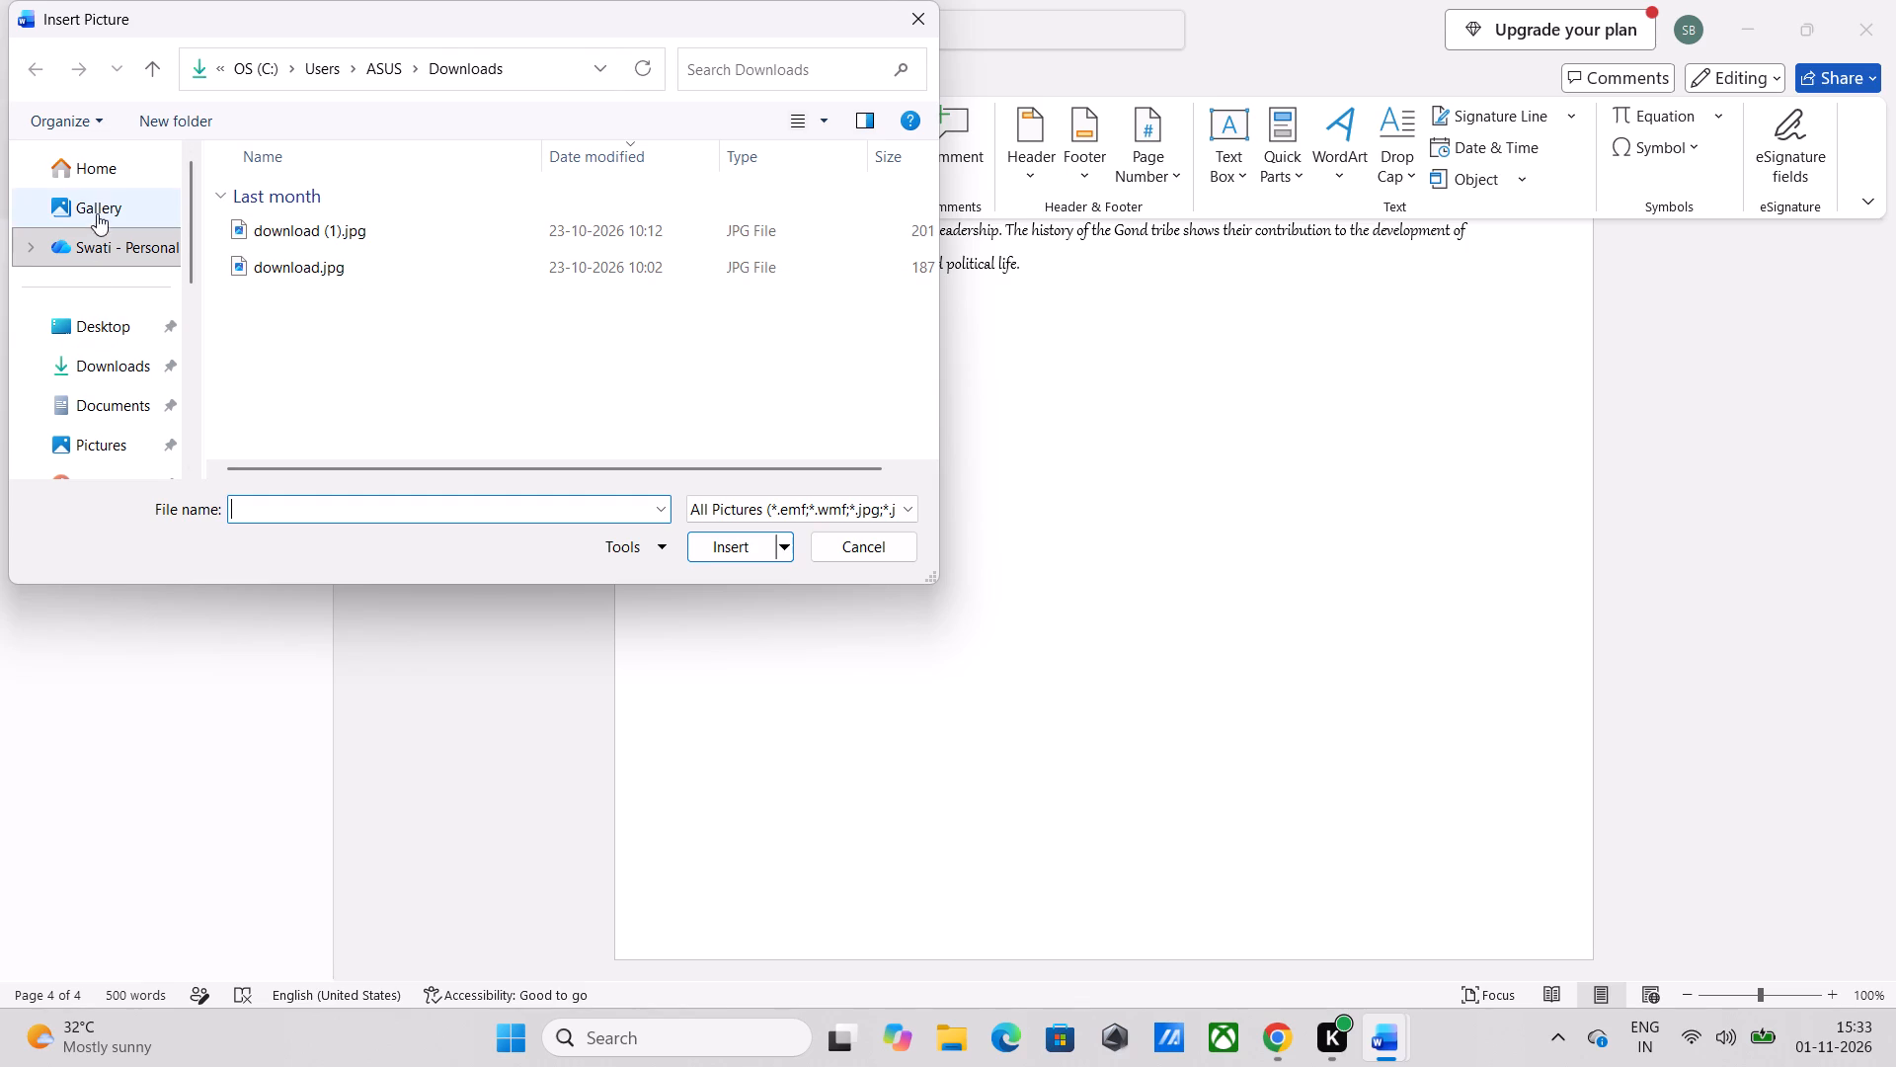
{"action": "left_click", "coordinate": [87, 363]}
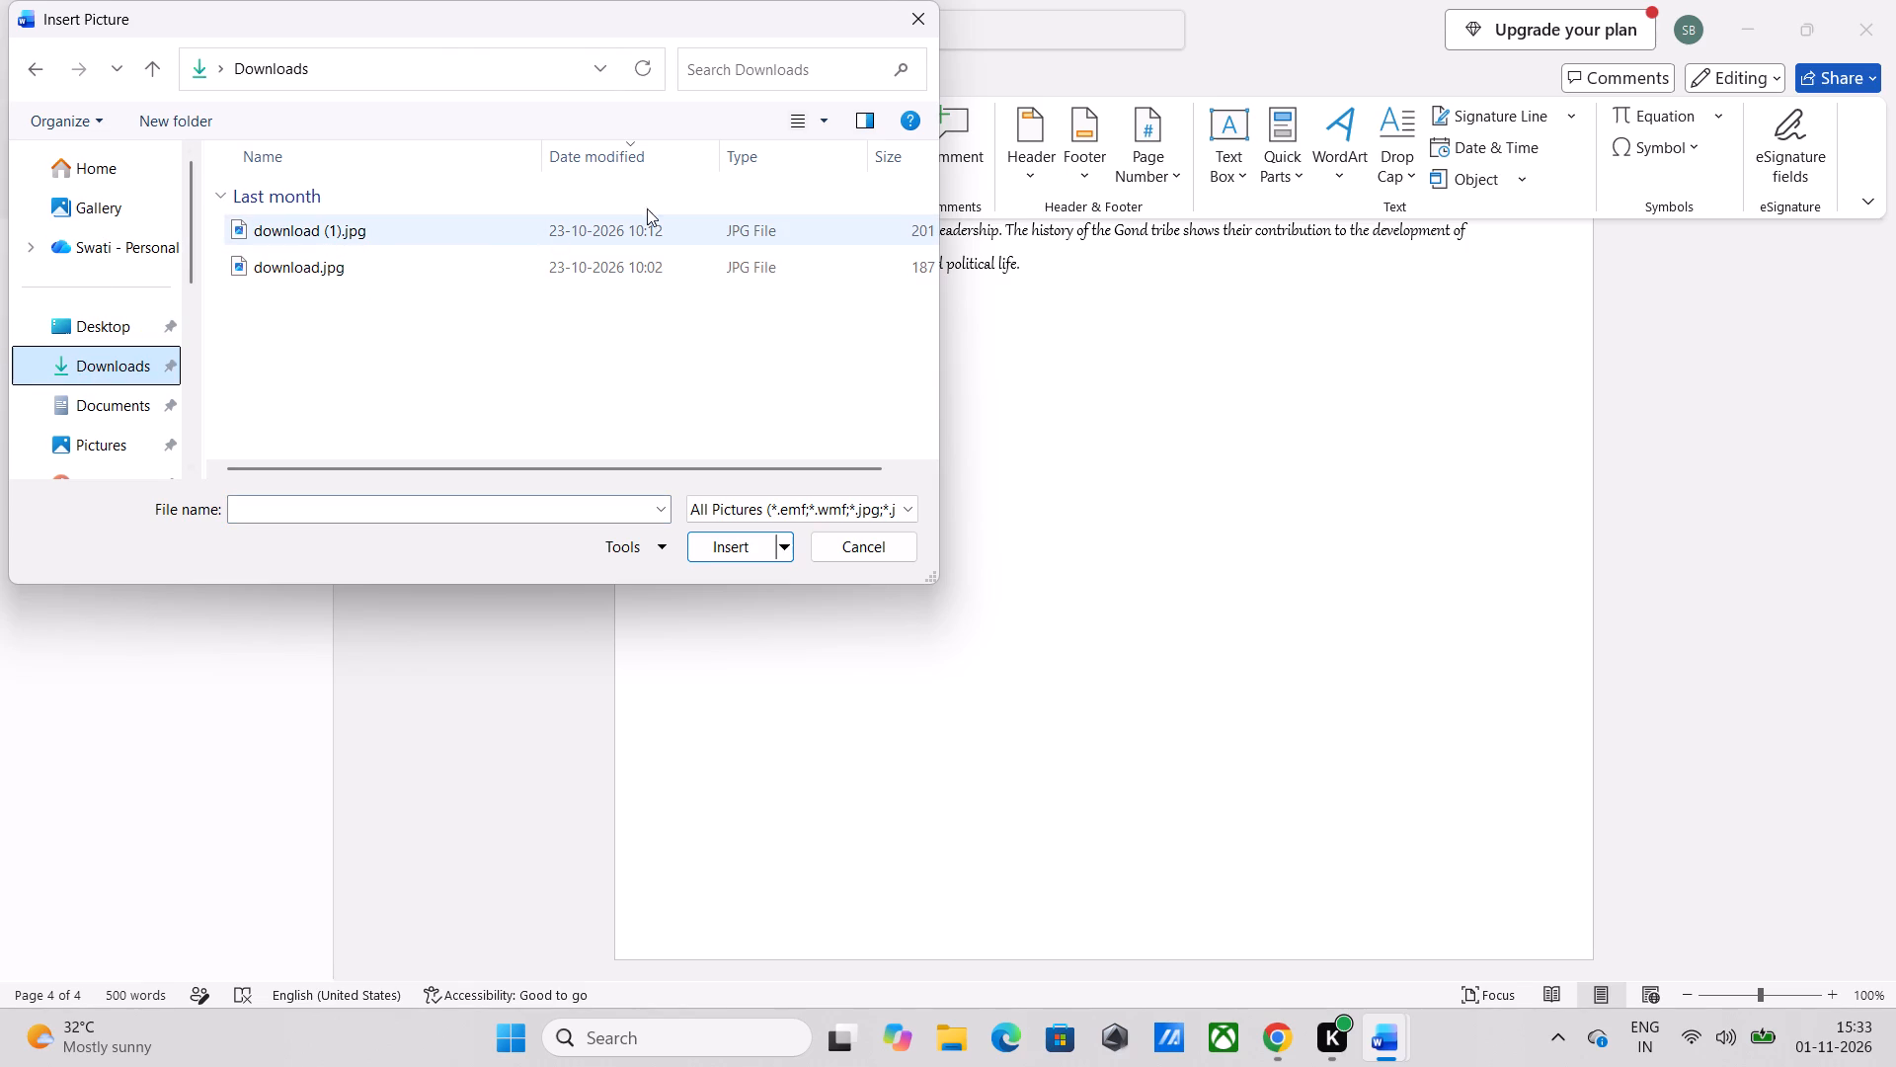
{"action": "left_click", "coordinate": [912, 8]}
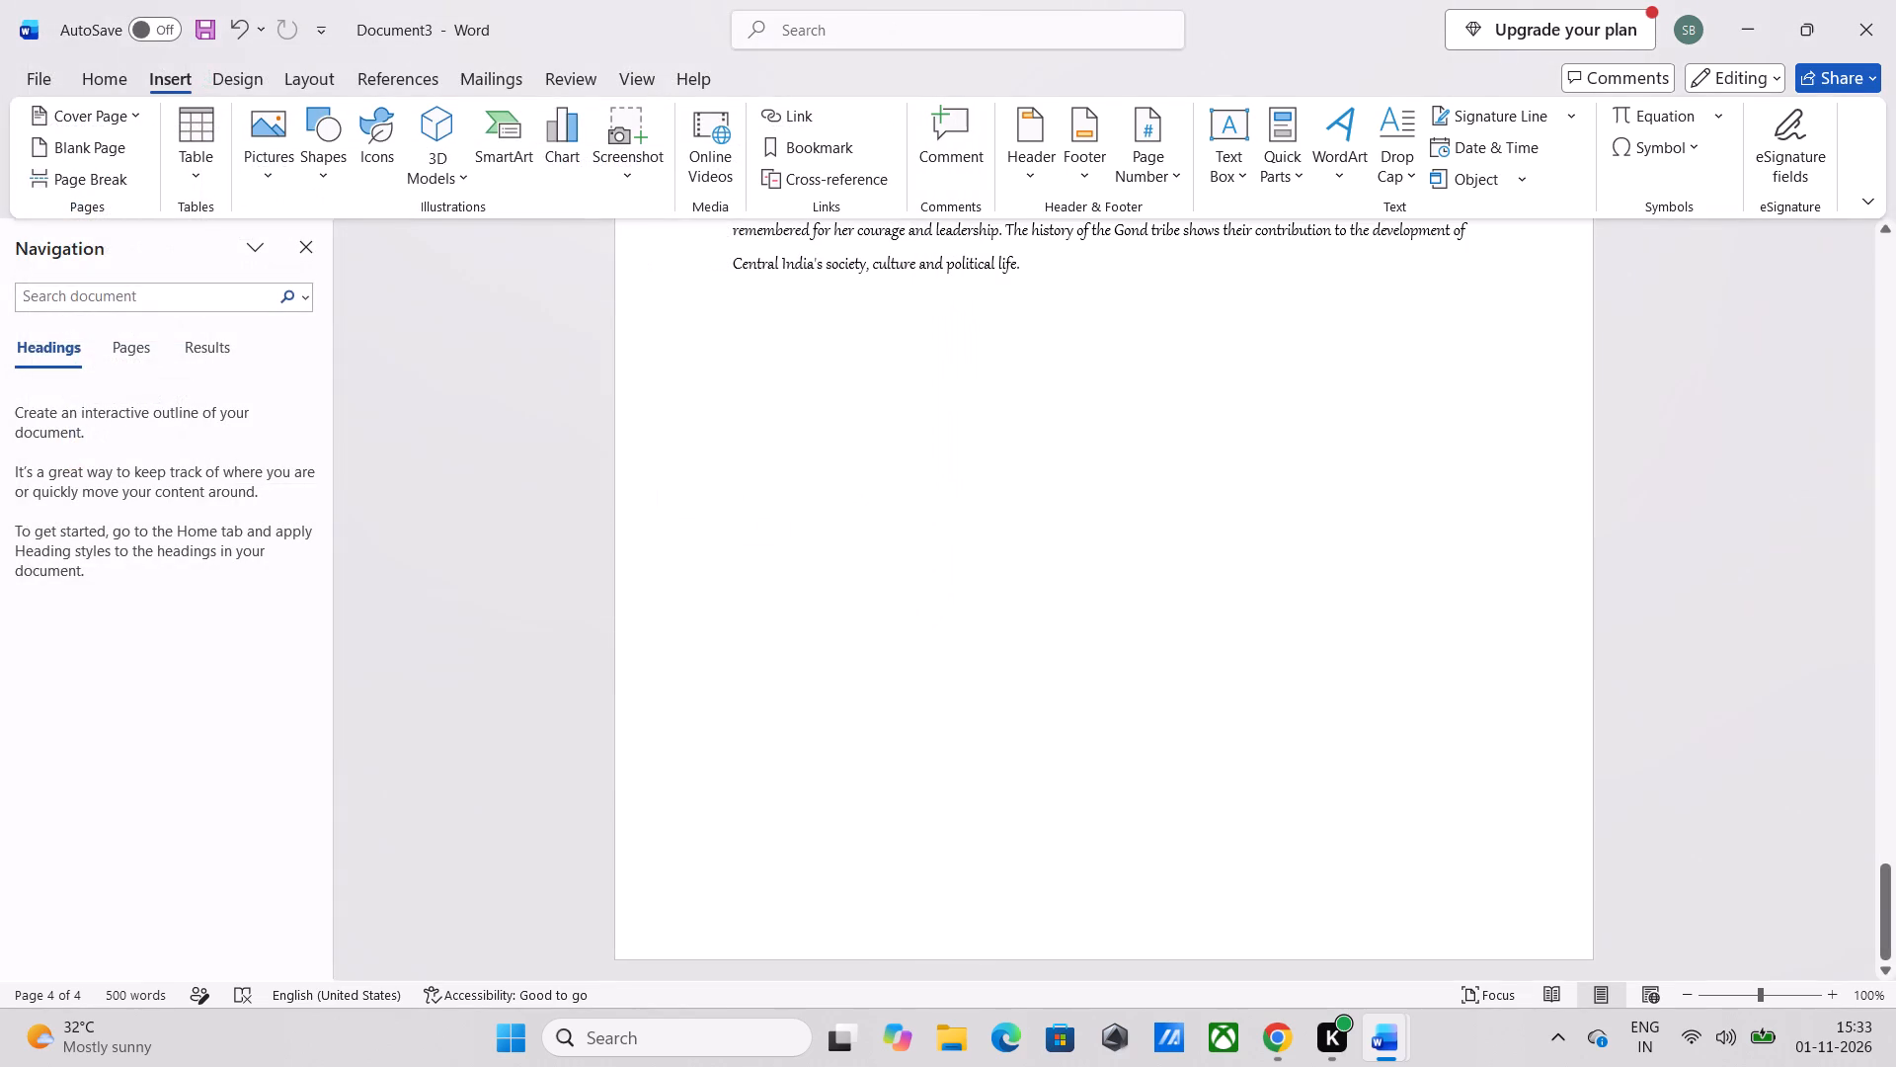
Bring up the Windows search to launch WhatsApp.
{"action": "left_click", "coordinate": [629, 1026]}
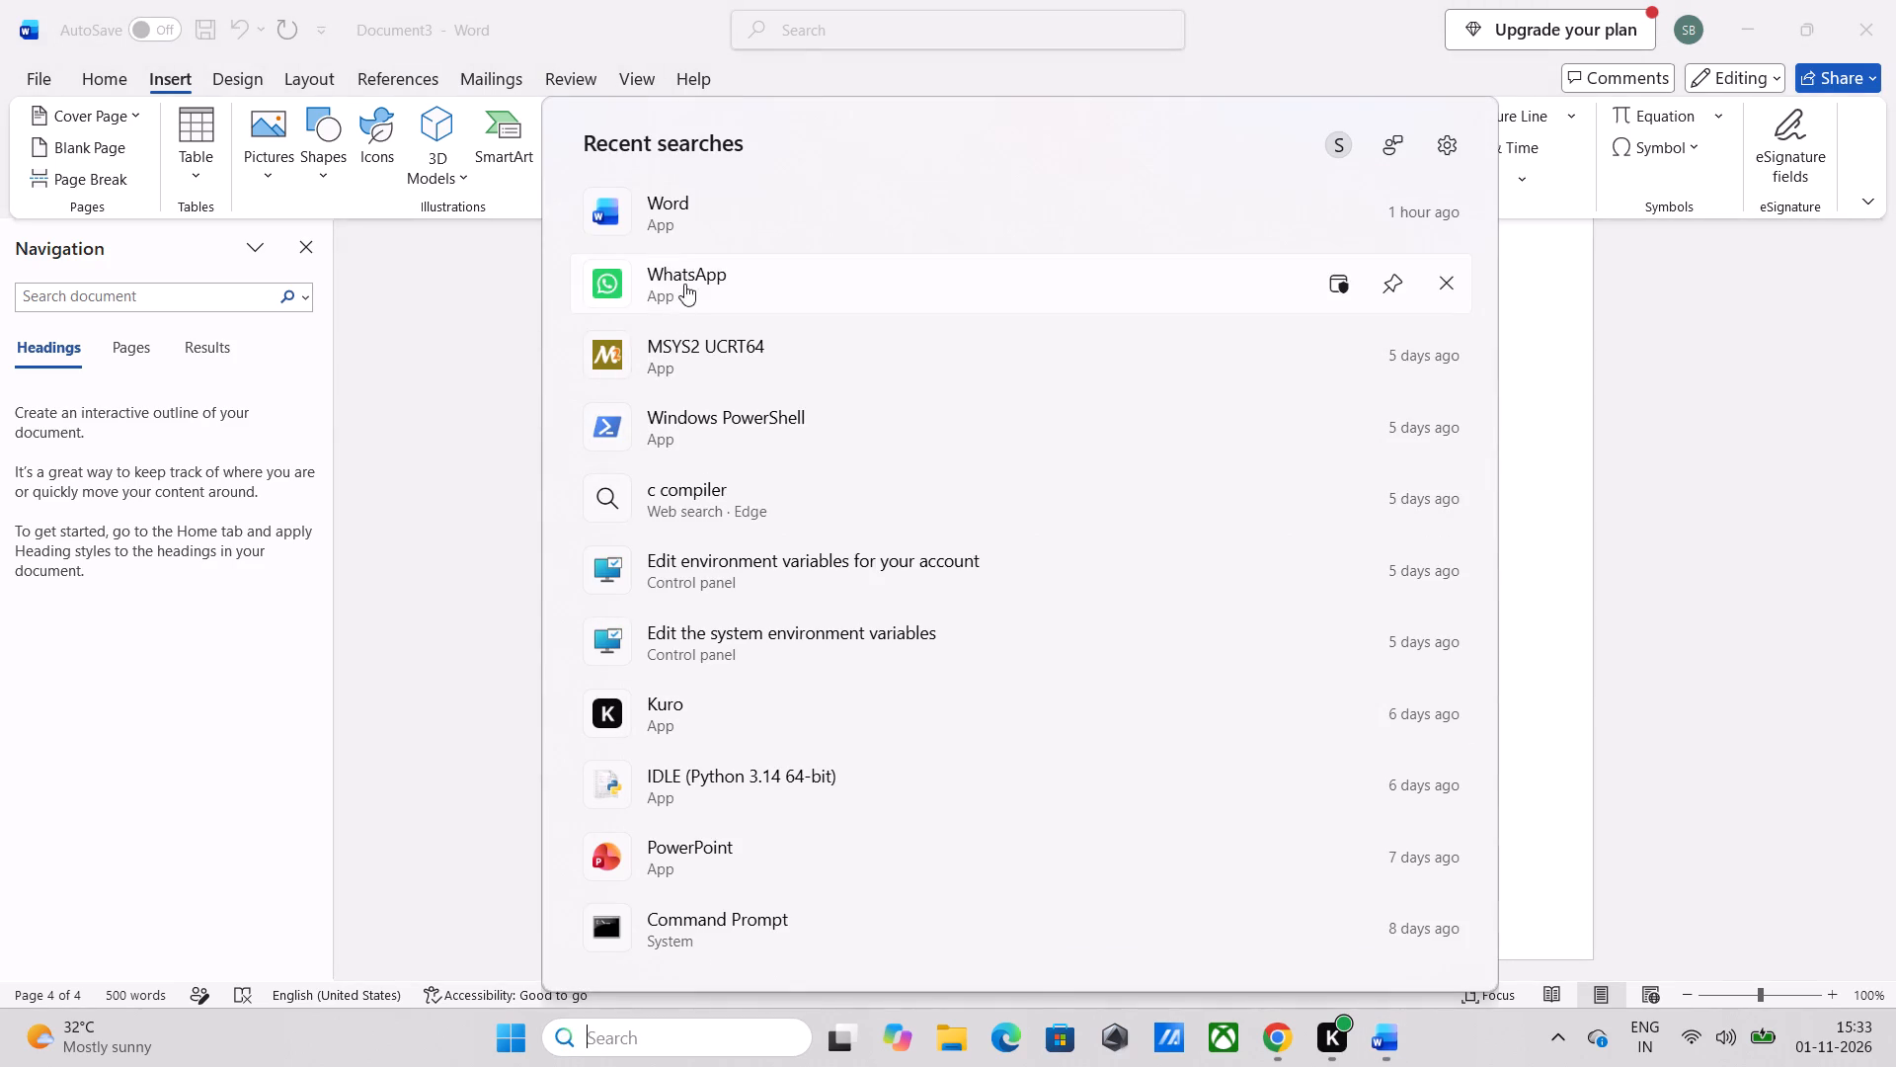
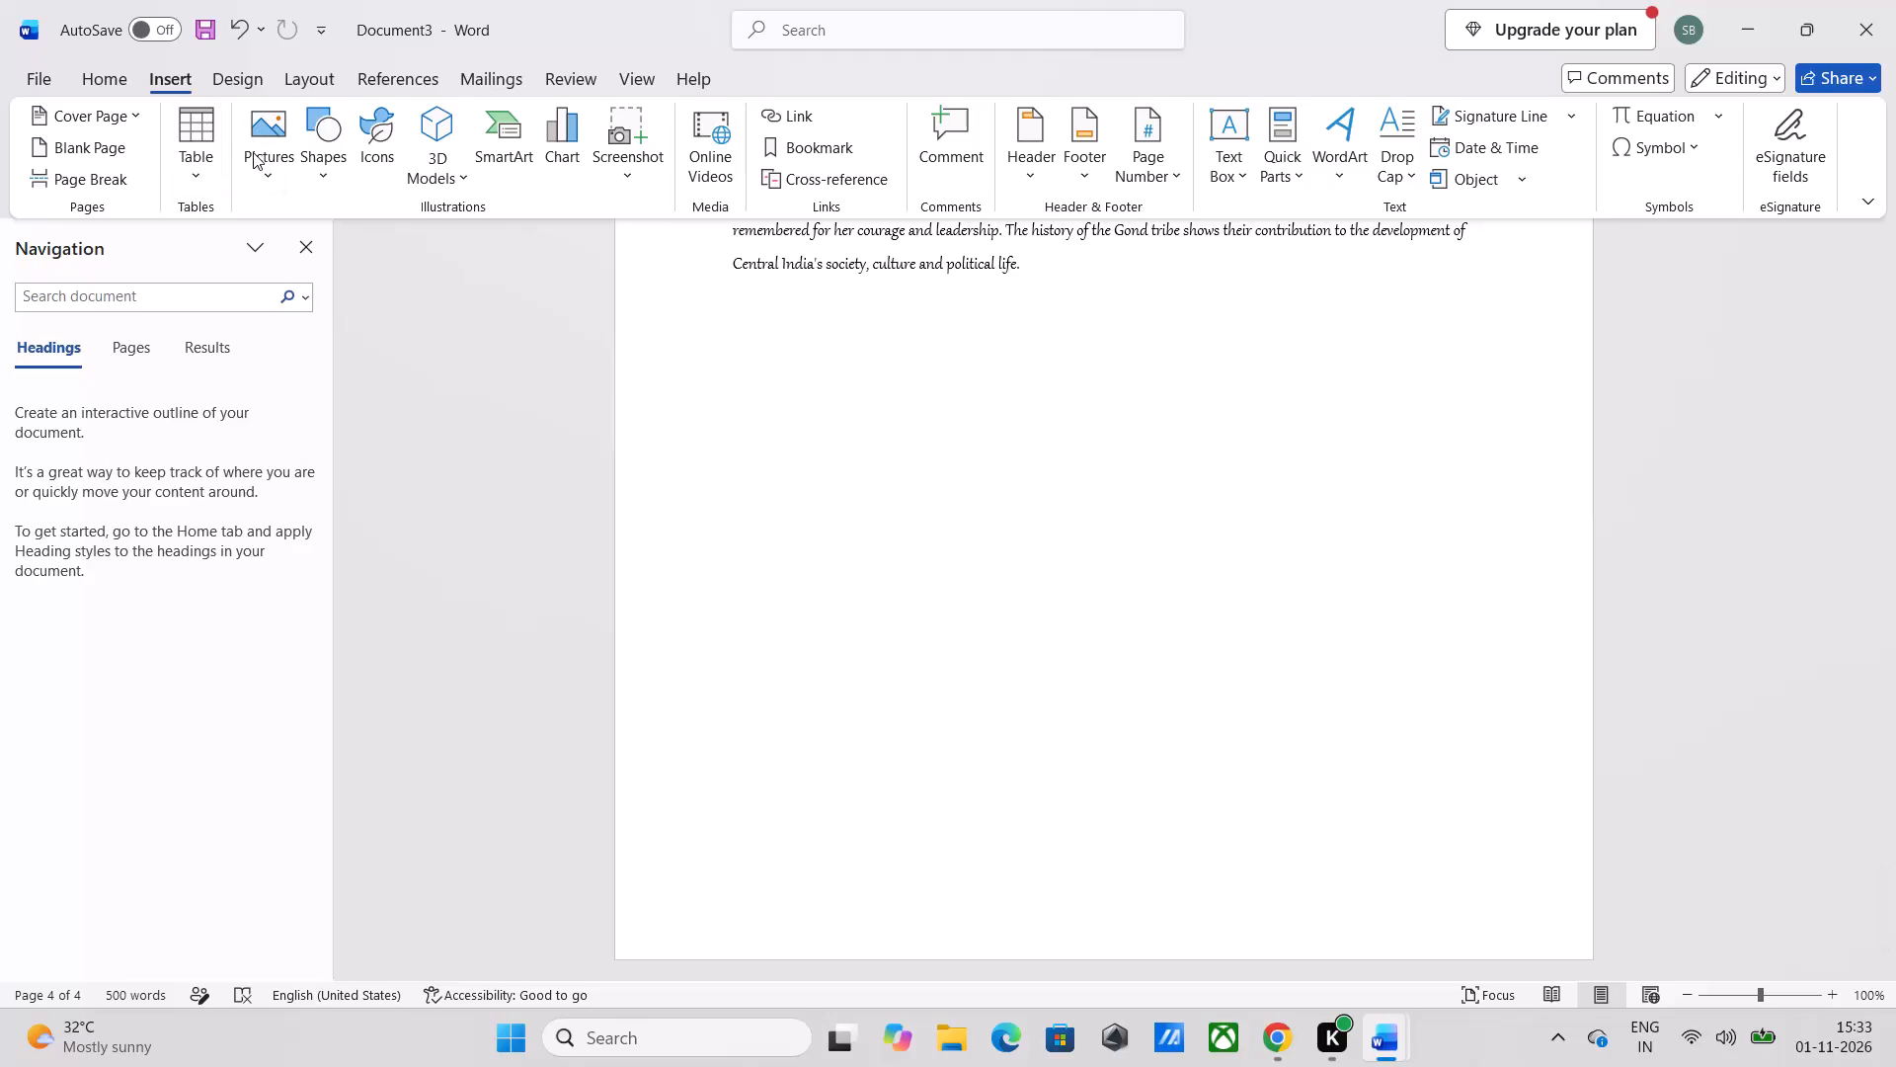
Insert the picture WhatsApp Image 2026-11-01 at 3.32.52 PM.jpeg from the Downloads folder below the Chapter 2 heading.
{"action": "left_click", "coordinate": [256, 152]}
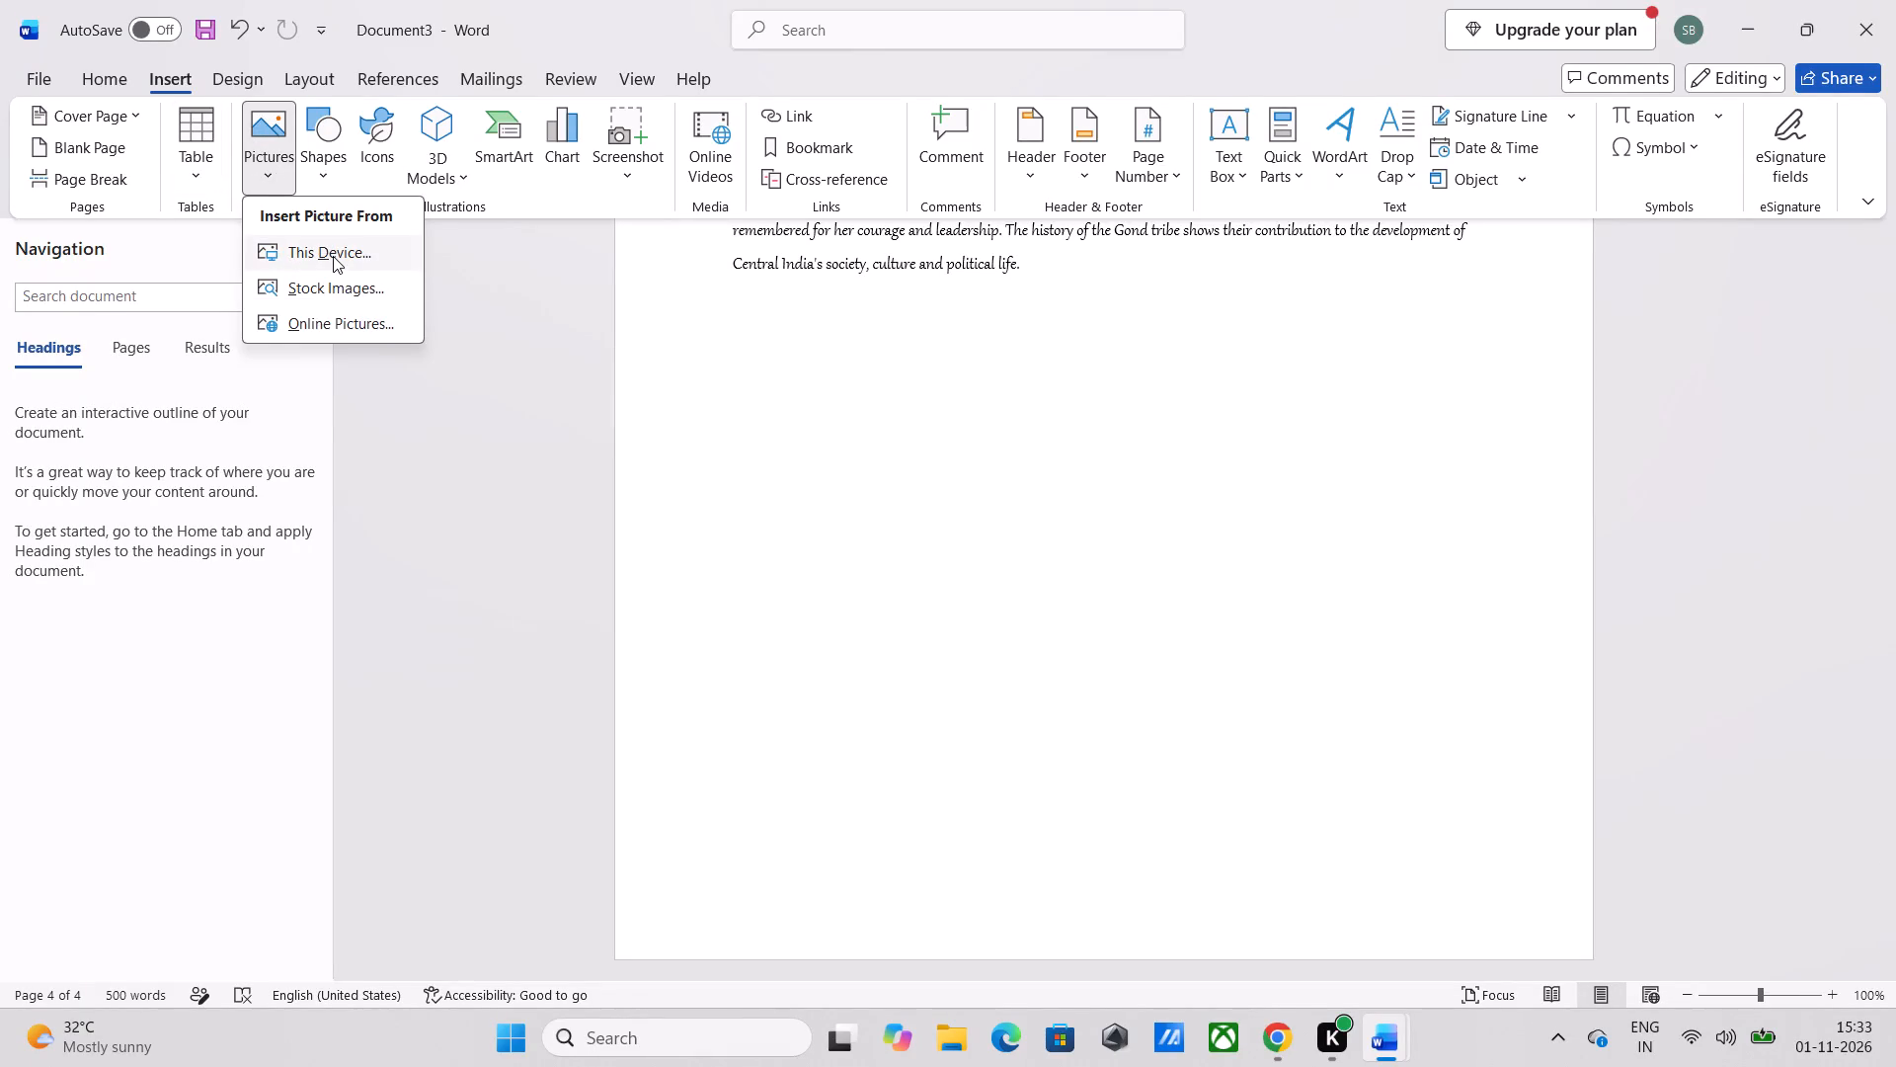
{"action": "left_click", "coordinate": [333, 256]}
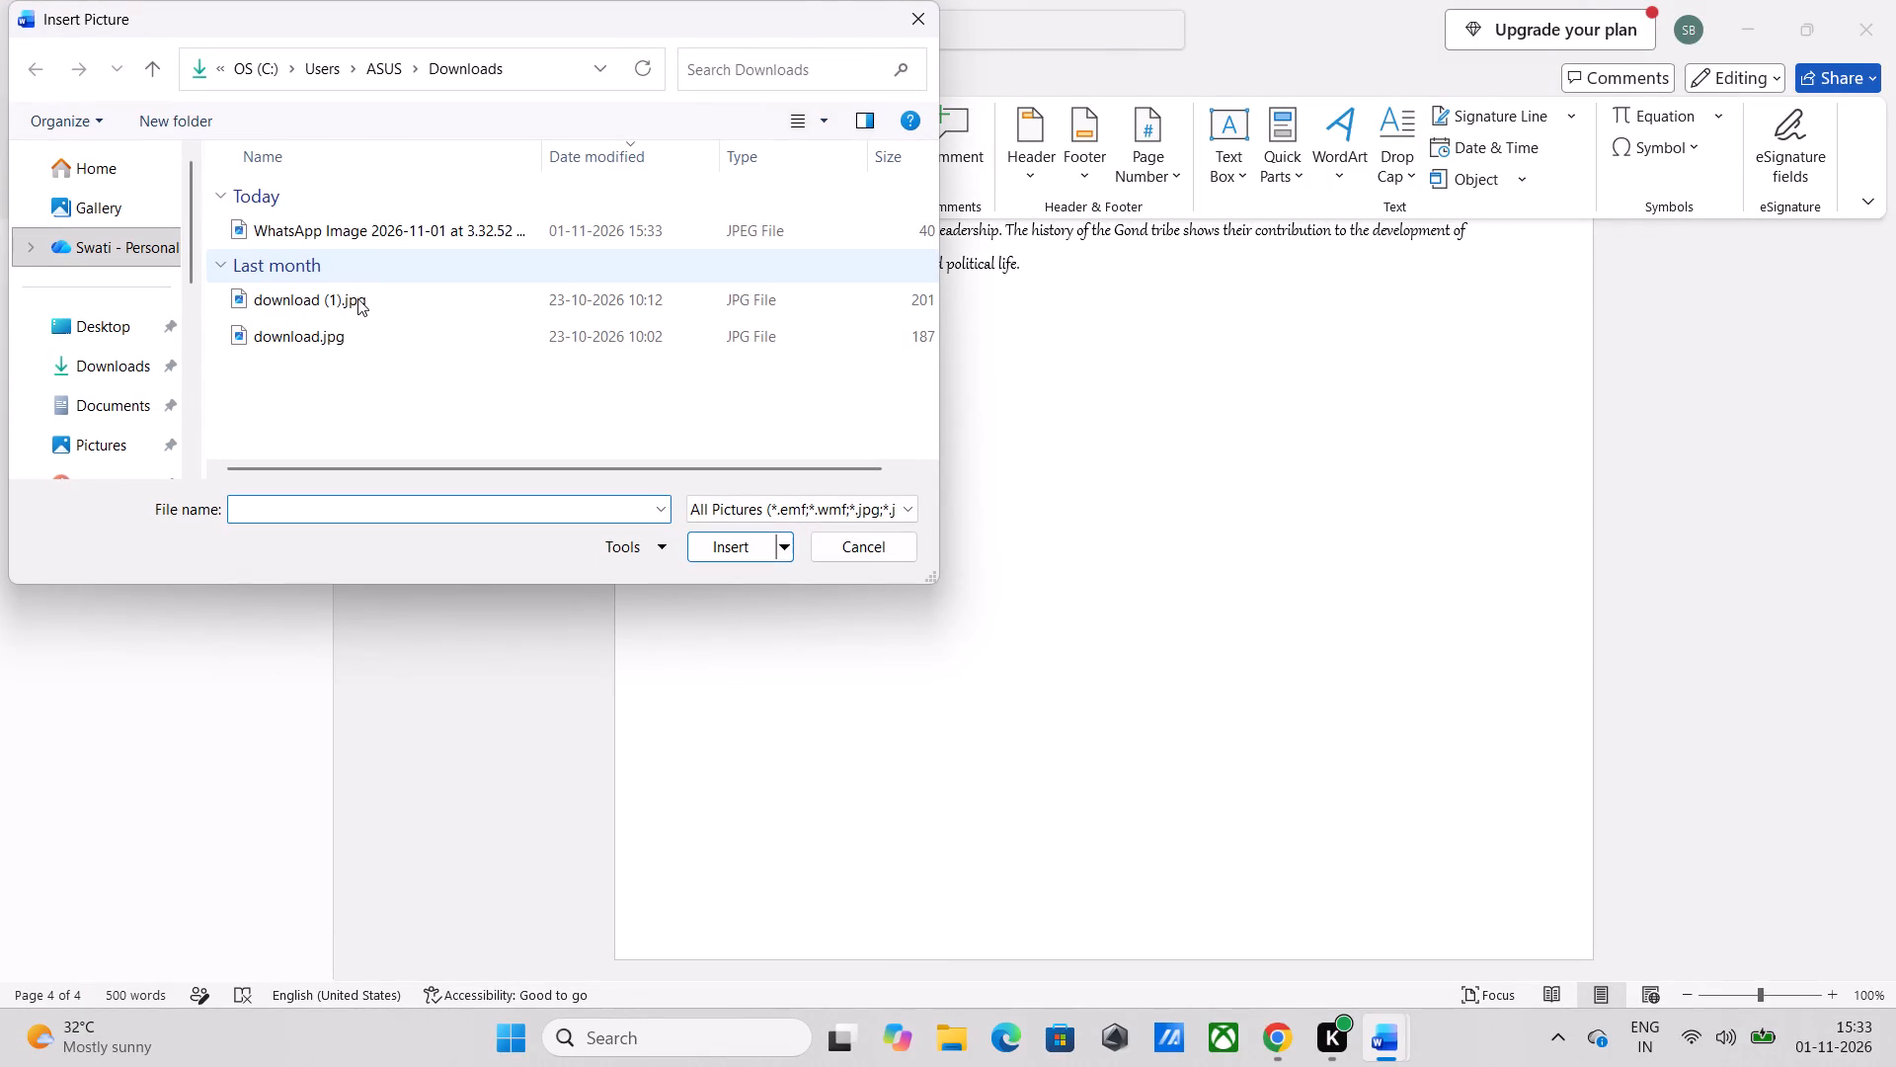
{"action": "left_click", "coordinate": [398, 227]}
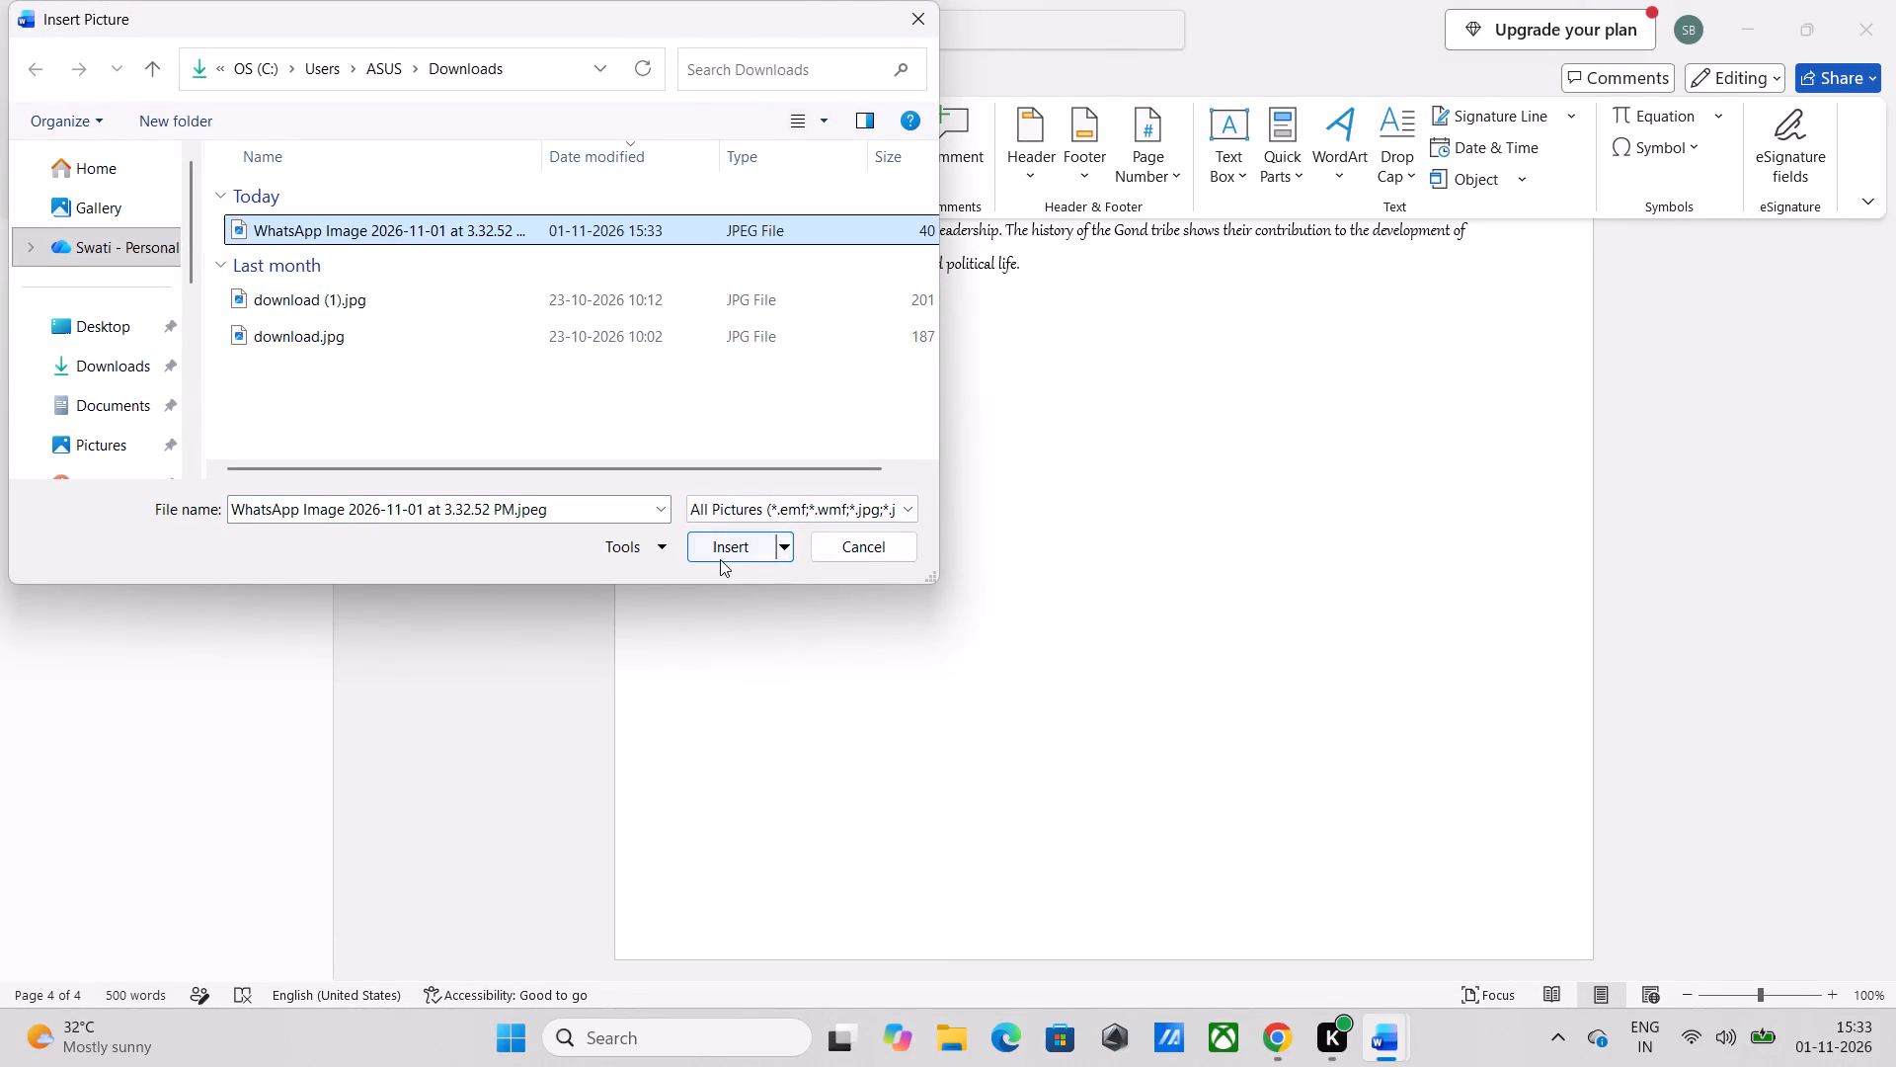
{"action": "left_click", "coordinate": [716, 552]}
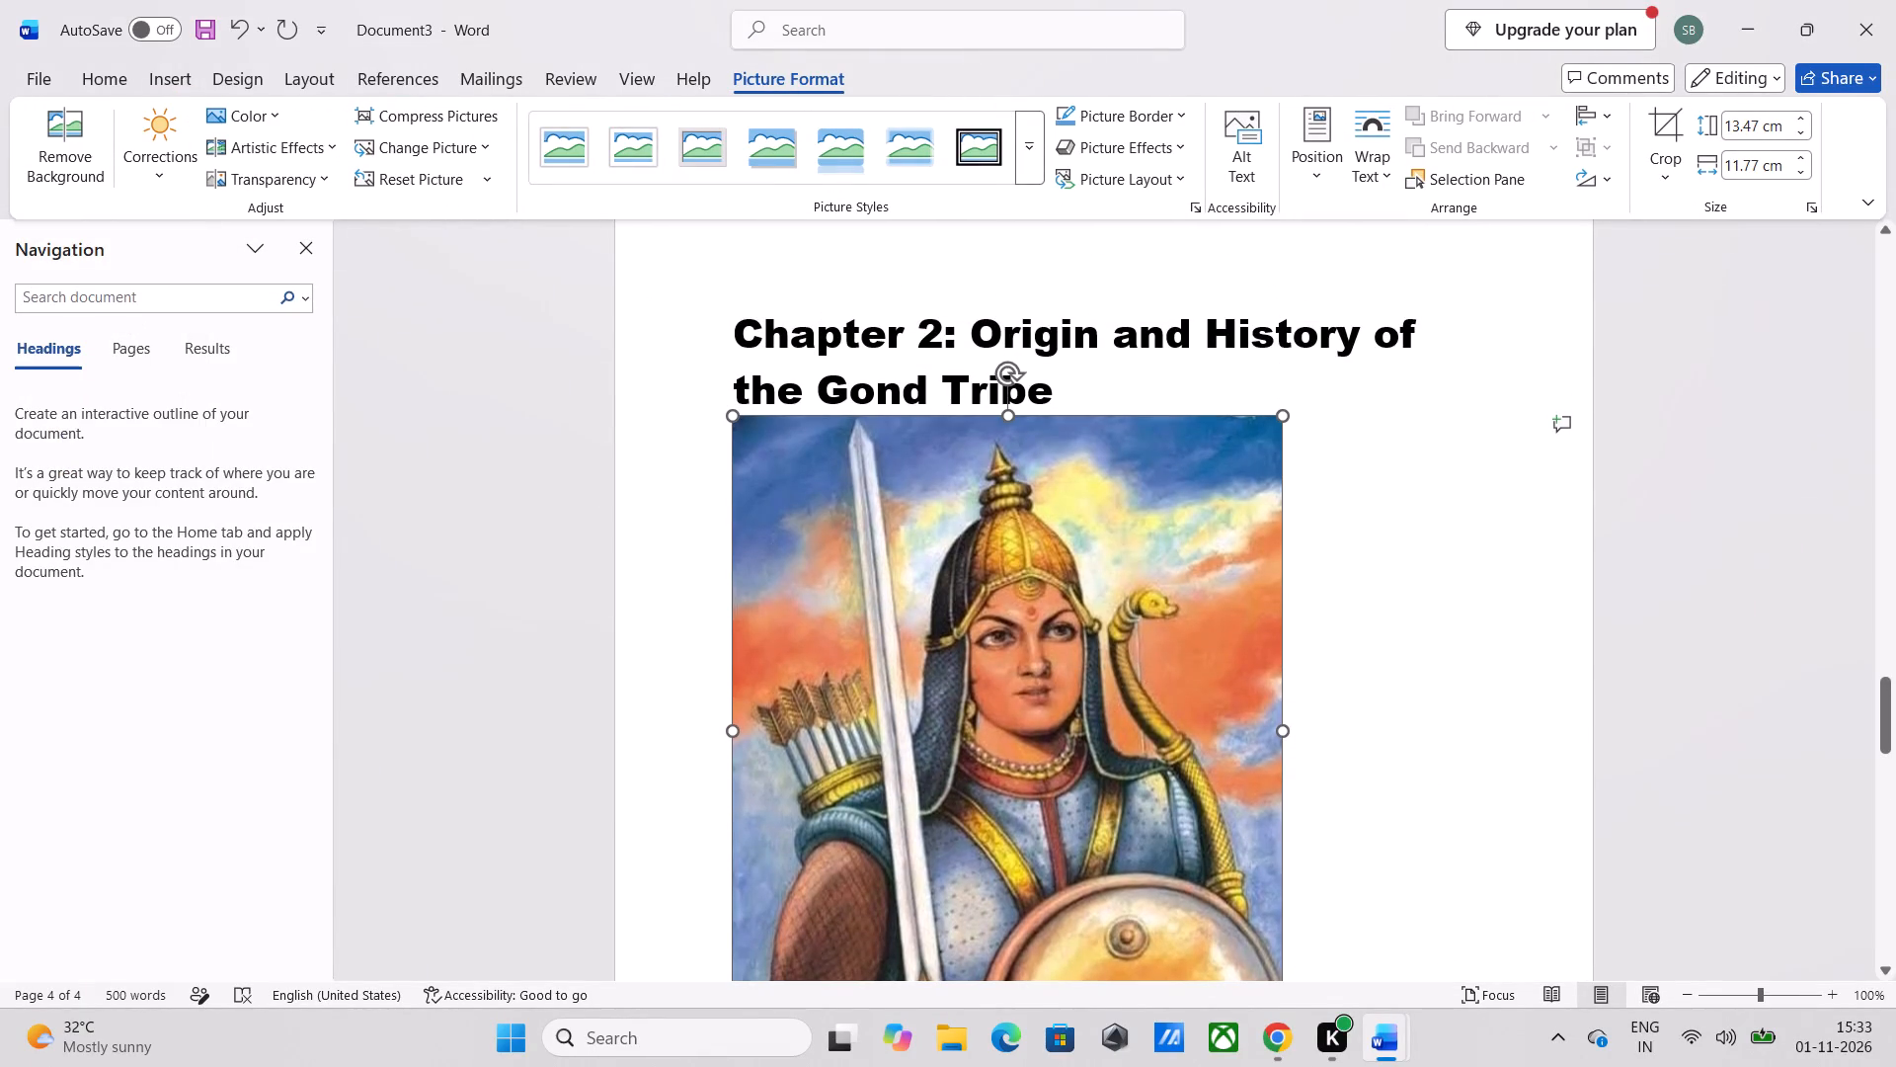
Reduce the height of the Chapter 2 picture by about a third from its lower edge, keeping its width.
{"action": "scroll", "coordinate": [1028, 598], "scroll_direction": "down", "scroll_amount": 8}
{"action": "scroll", "coordinate": [1047, 560], "scroll_direction": "up", "scroll_amount": 2}
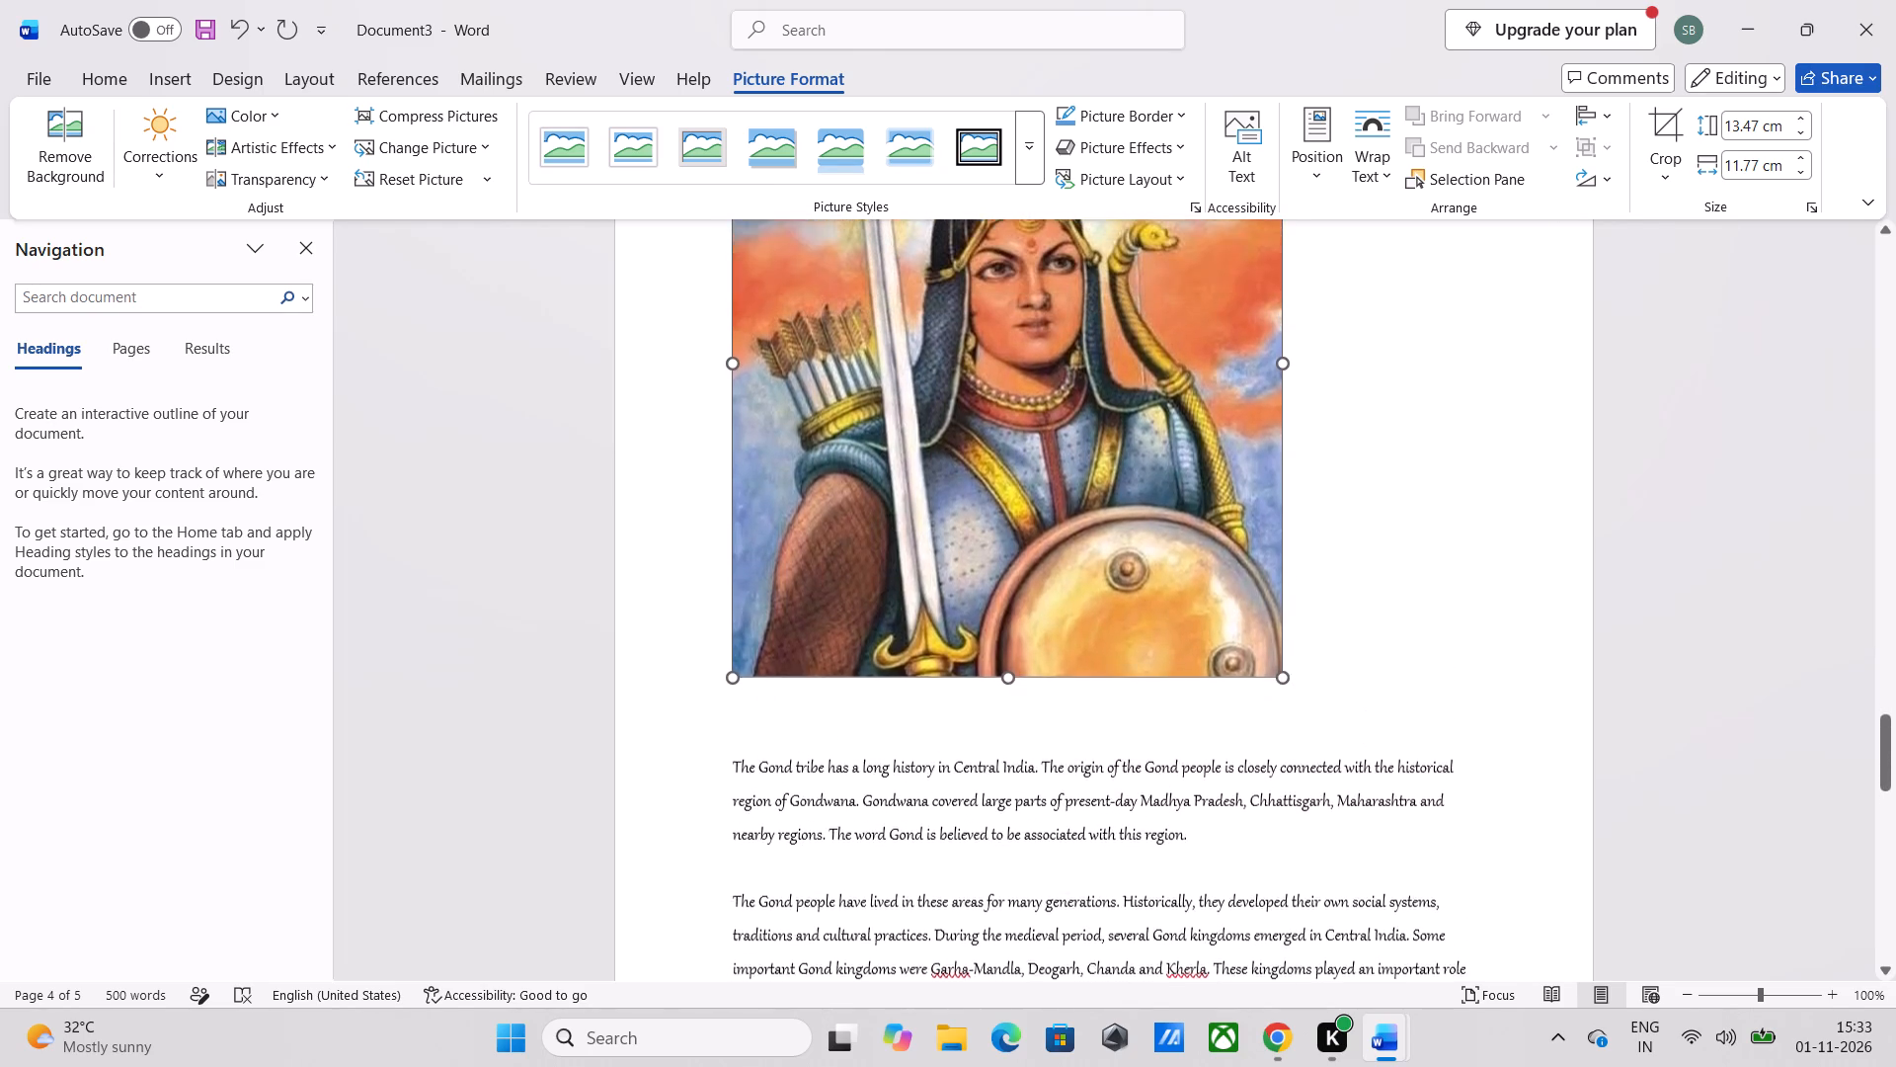
{"action": "scroll", "coordinate": [1047, 560], "scroll_direction": "up", "scroll_amount": 2}
{"action": "scroll", "coordinate": [1034, 391], "scroll_direction": "up", "scroll_amount": 3}
{"action": "scroll", "coordinate": [1034, 391], "scroll_direction": "down", "scroll_amount": 11}
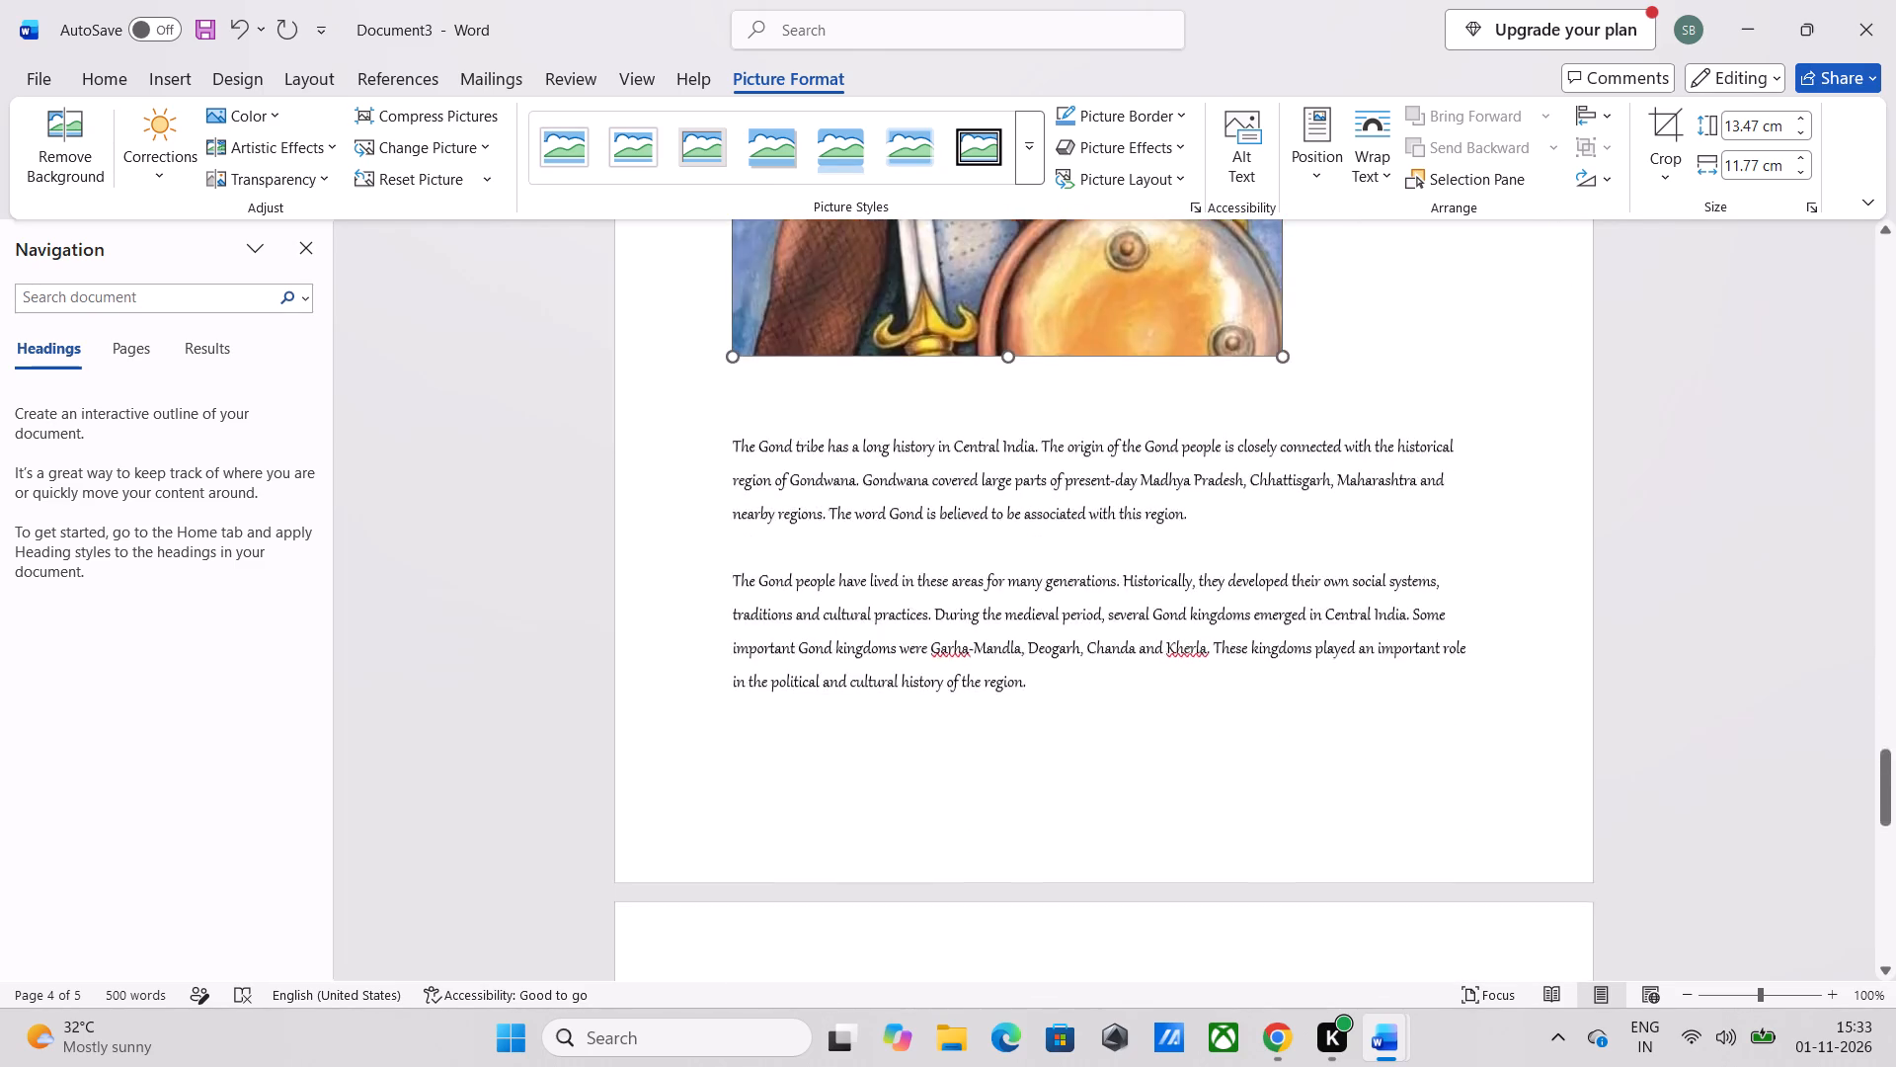
{"action": "scroll", "coordinate": [1034, 391], "scroll_direction": "down", "scroll_amount": 5}
{"action": "scroll", "coordinate": [1024, 402], "scroll_direction": "up", "scroll_amount": 11}
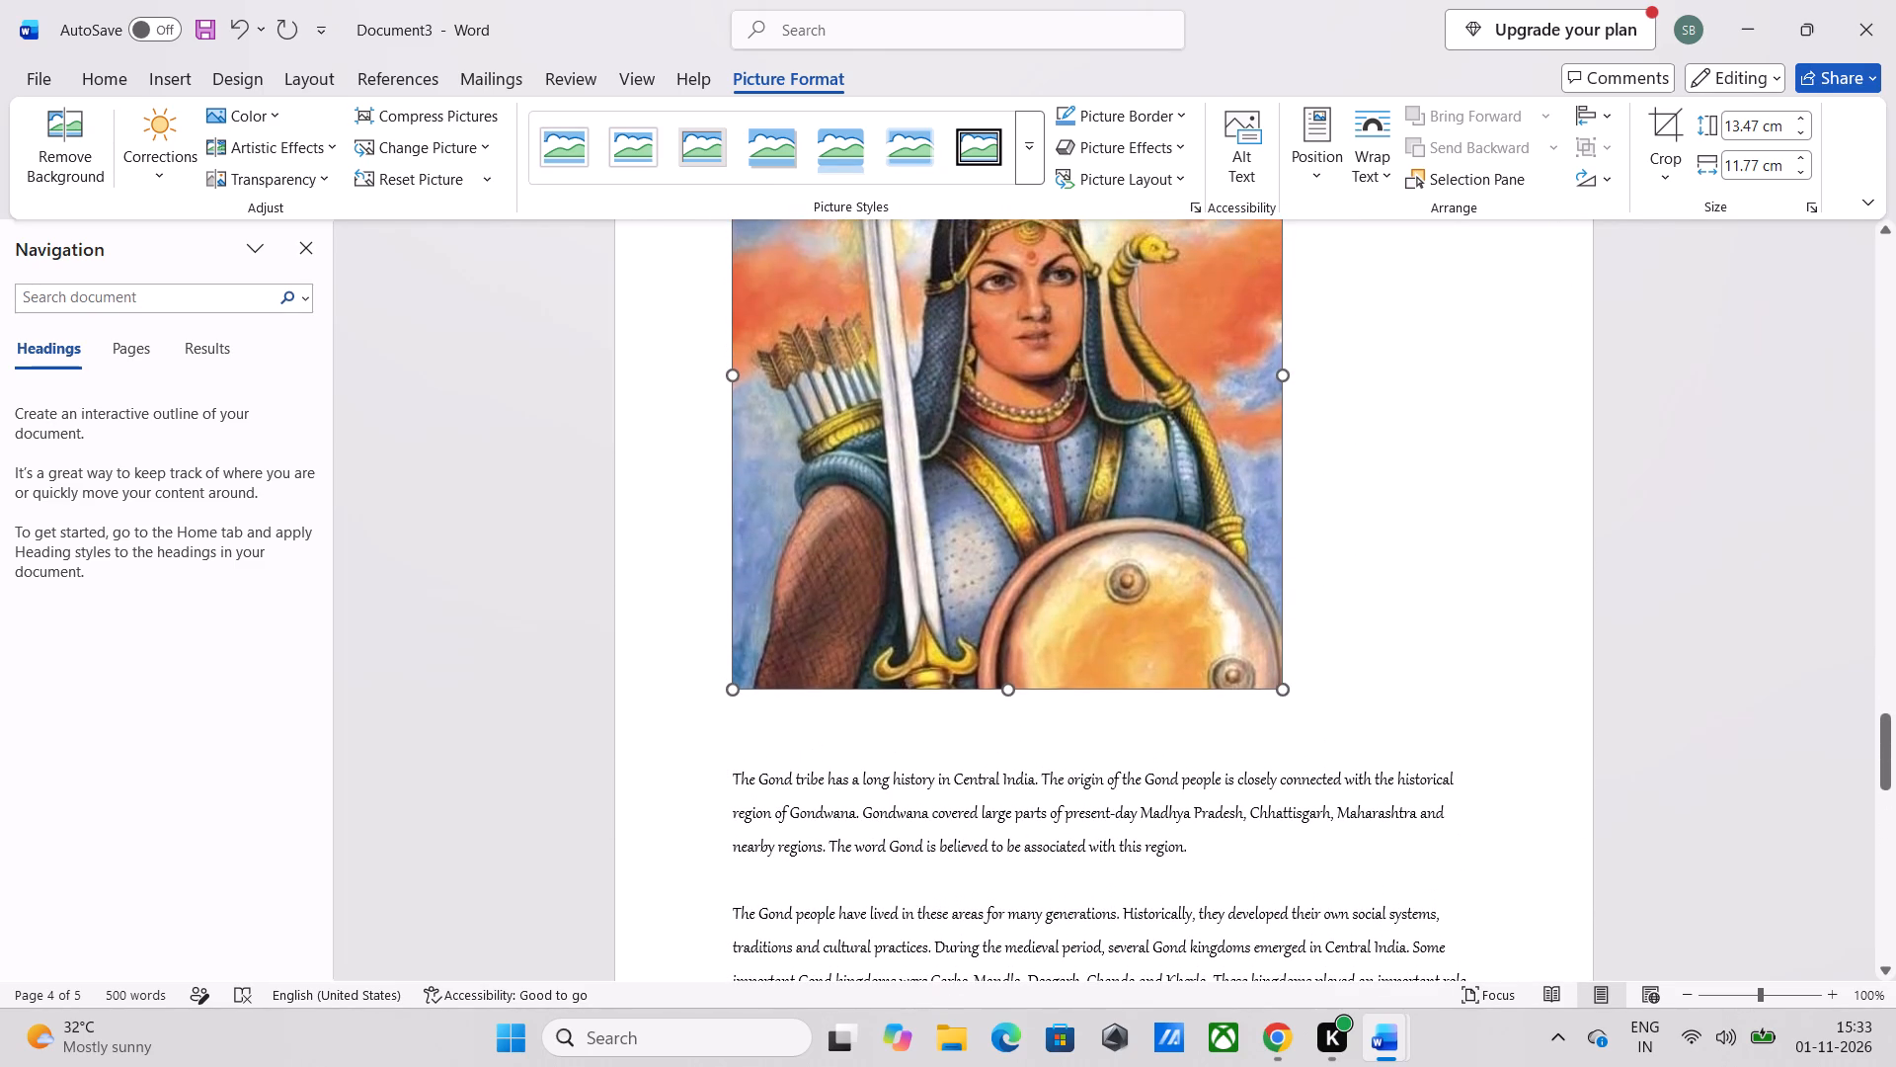
{"action": "left_click_drag", "start_coordinate": [1007, 689], "coordinate": [997, 473]}
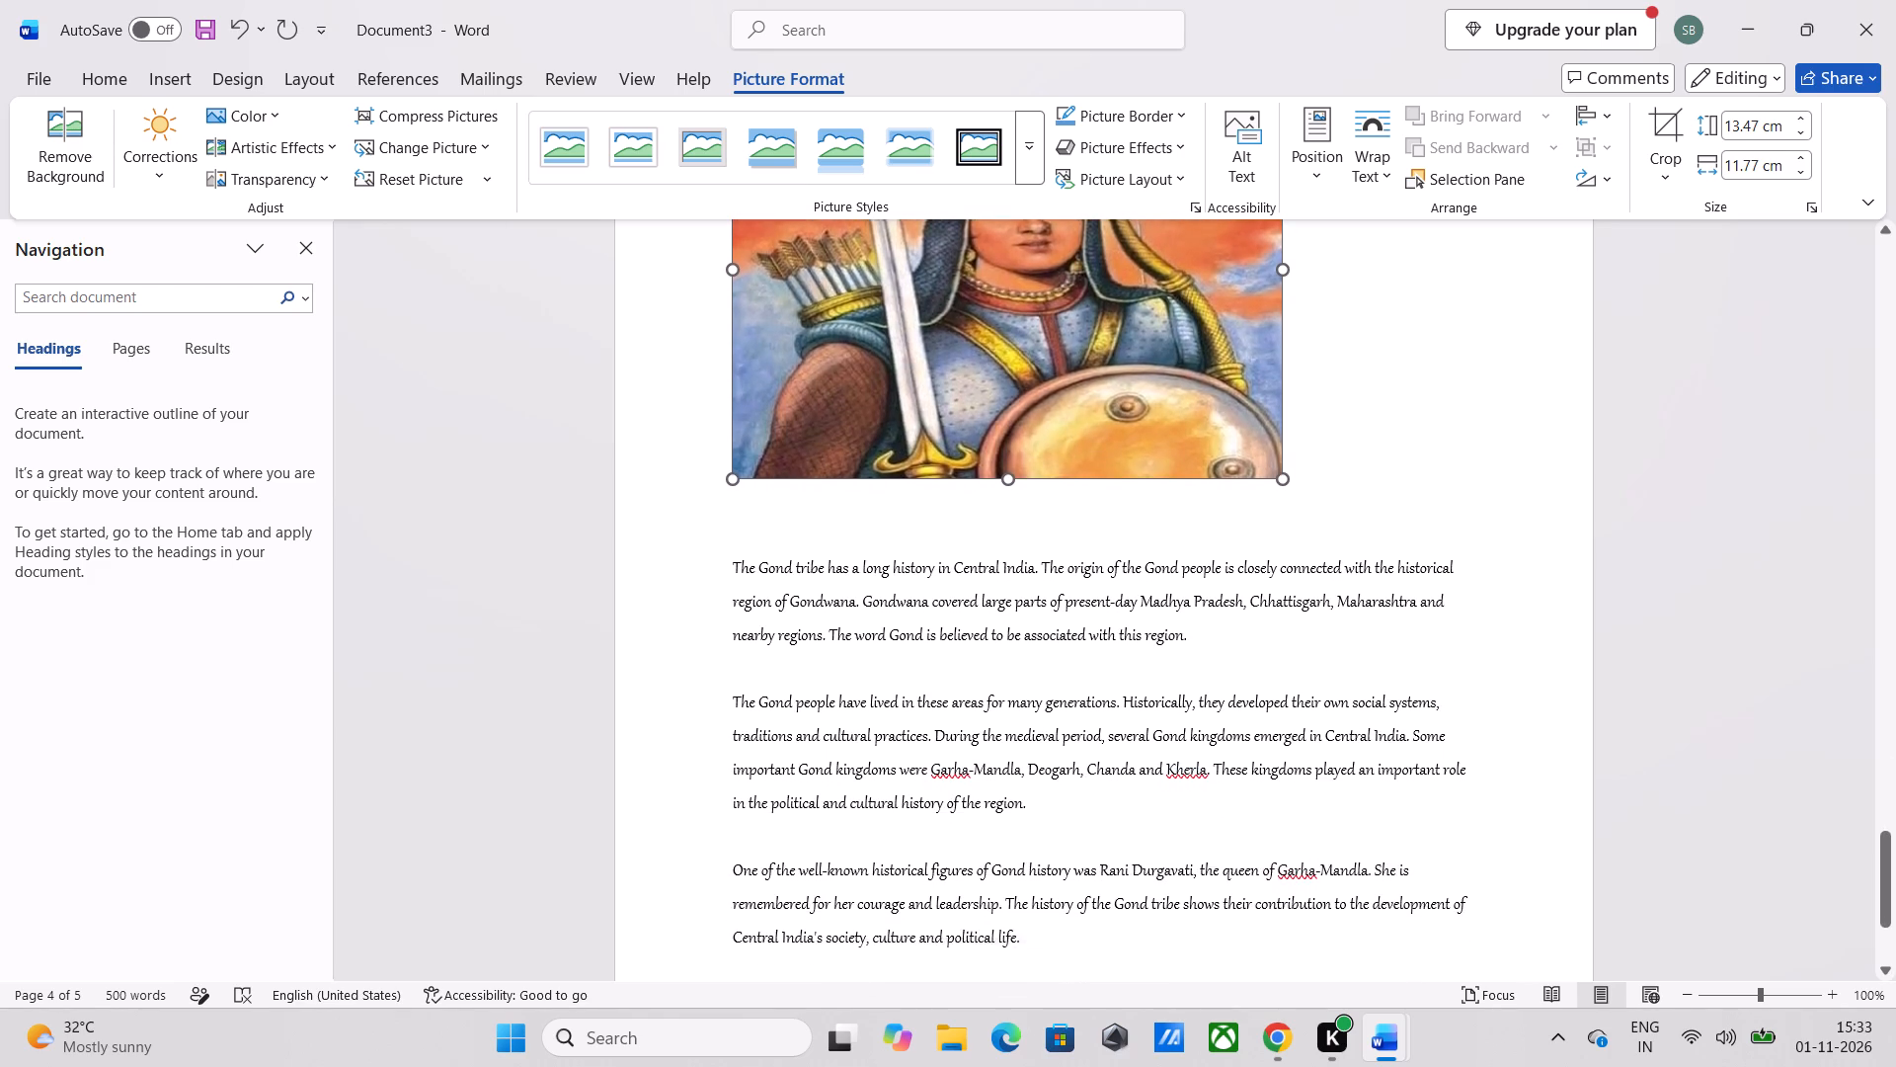
Reduce the height of the warrior queen picture under the Chapter 2 heading to about 7.92 cm.
{"action": "left_click_drag", "start_coordinate": [997, 473], "coordinate": [999, 430]}
{"action": "scroll", "coordinate": [956, 749], "scroll_direction": "down", "scroll_amount": 7}
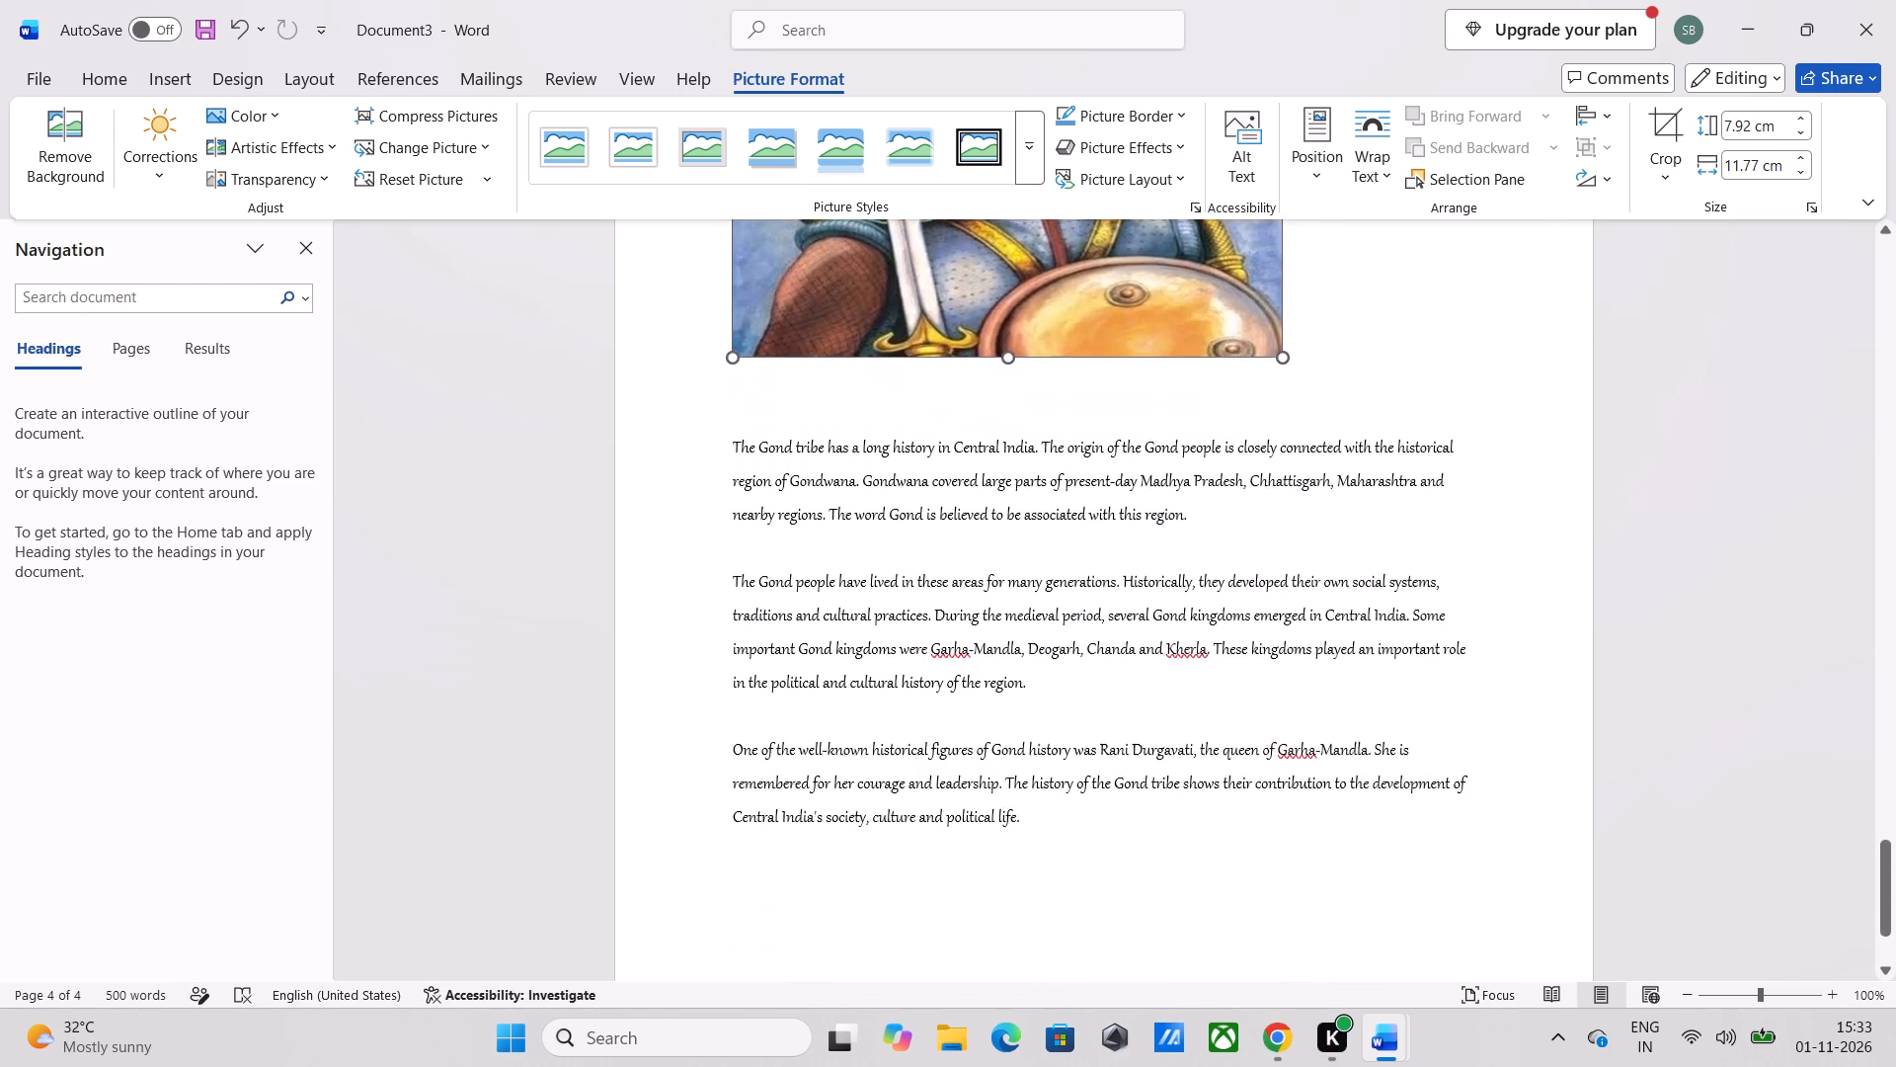
{"action": "scroll", "coordinate": [956, 729], "scroll_direction": "down", "scroll_amount": 2}
{"action": "scroll", "coordinate": [1072, 651], "scroll_direction": "down", "scroll_amount": 12}
{"action": "scroll", "coordinate": [976, 736], "scroll_direction": "up", "scroll_amount": 11}
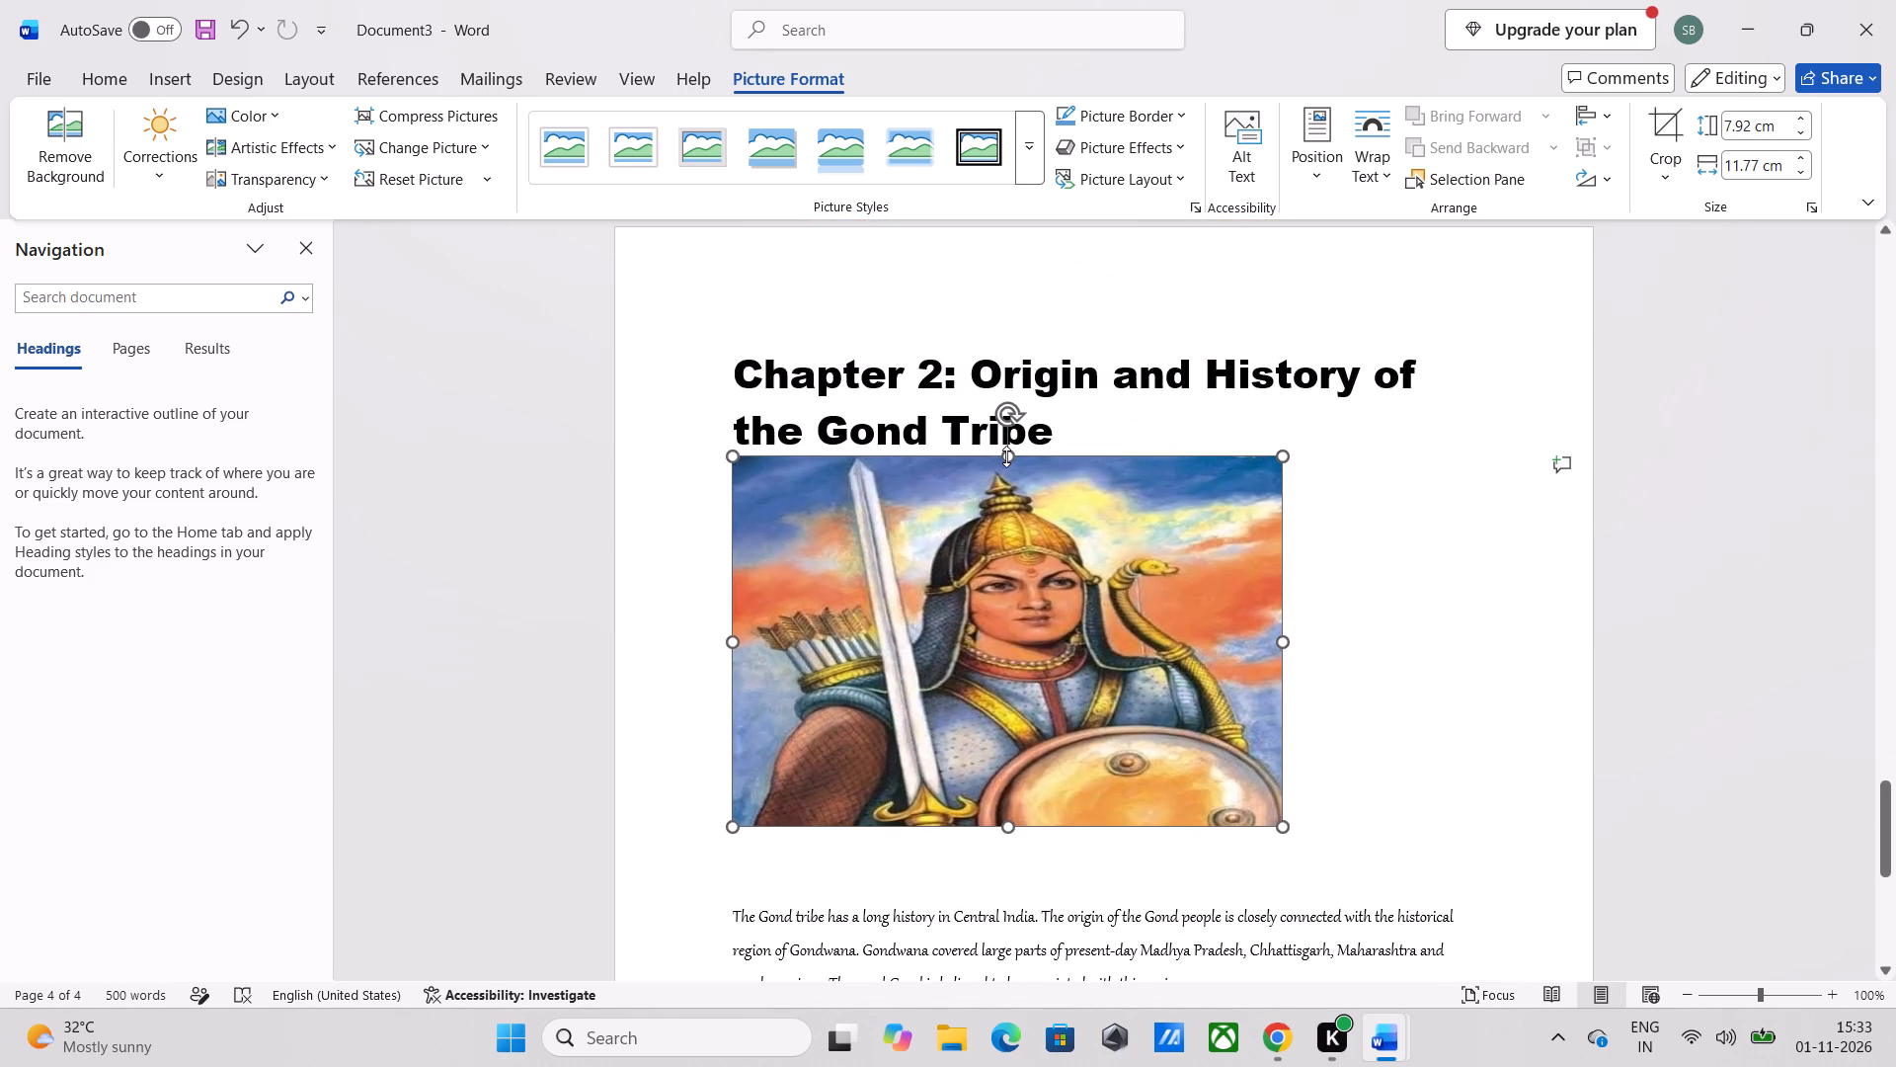
Readjust the Chapter 2 picture's height, making it somewhat taller, and scale the whole picture down slightly from a corner.
{"action": "left_click_drag", "start_coordinate": [1006, 456], "coordinate": [1006, 511]}
{"action": "left_click", "coordinate": [1006, 461]}
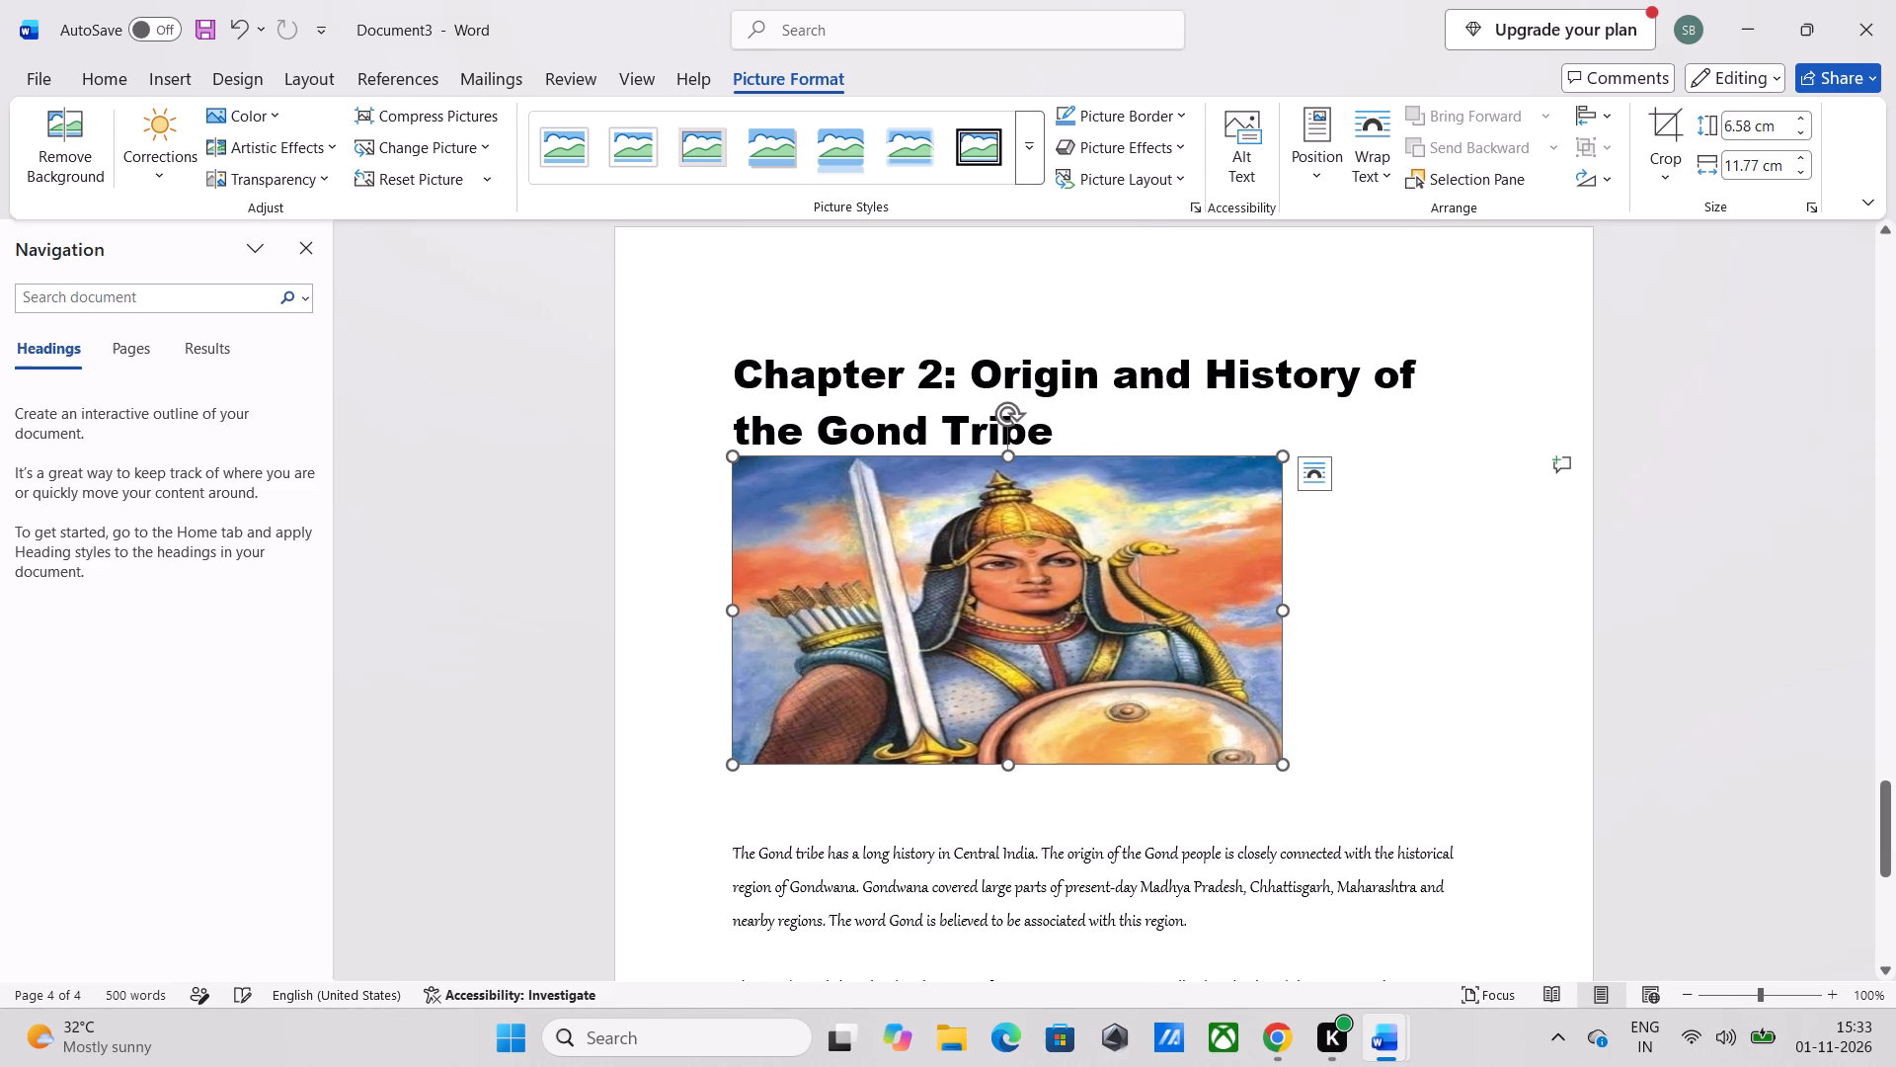
{"action": "left_click_drag", "start_coordinate": [1005, 766], "coordinate": [1006, 795]}
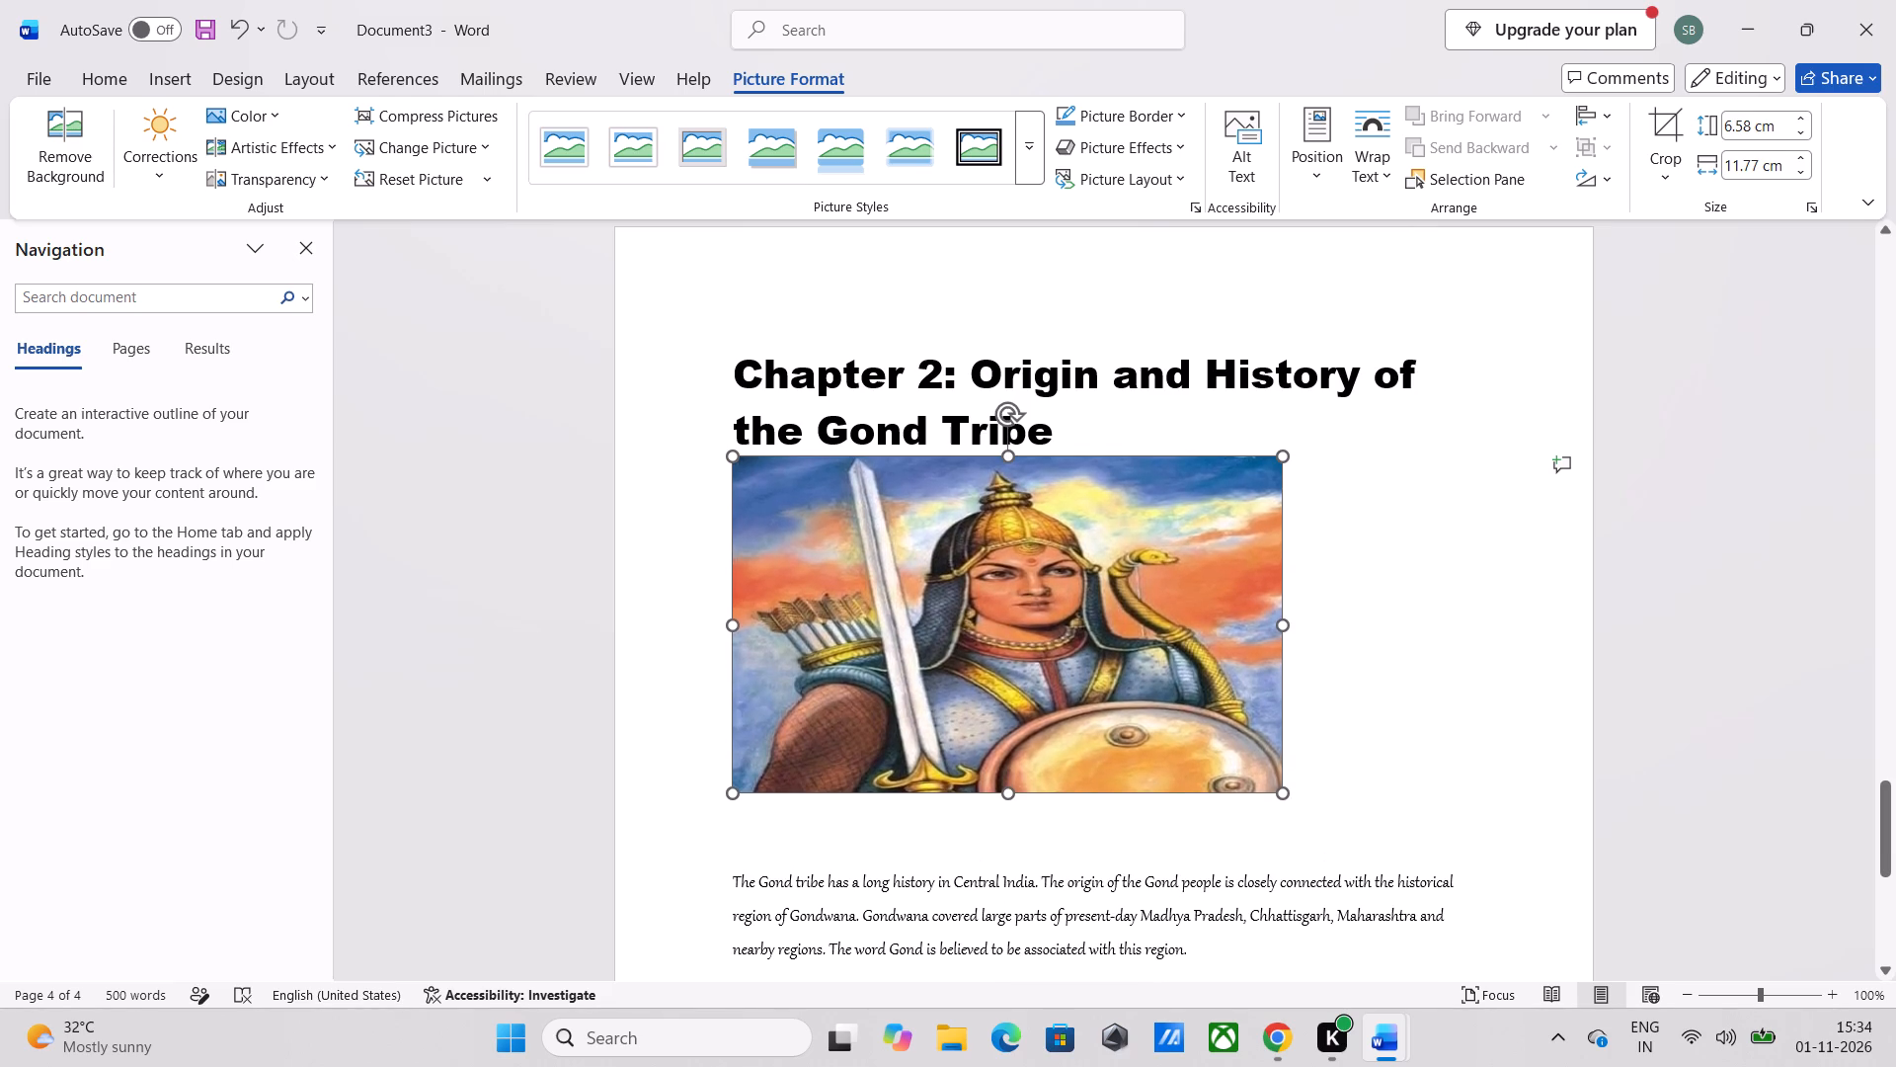
{"action": "left_click_drag", "start_coordinate": [1006, 795], "coordinate": [1007, 873]}
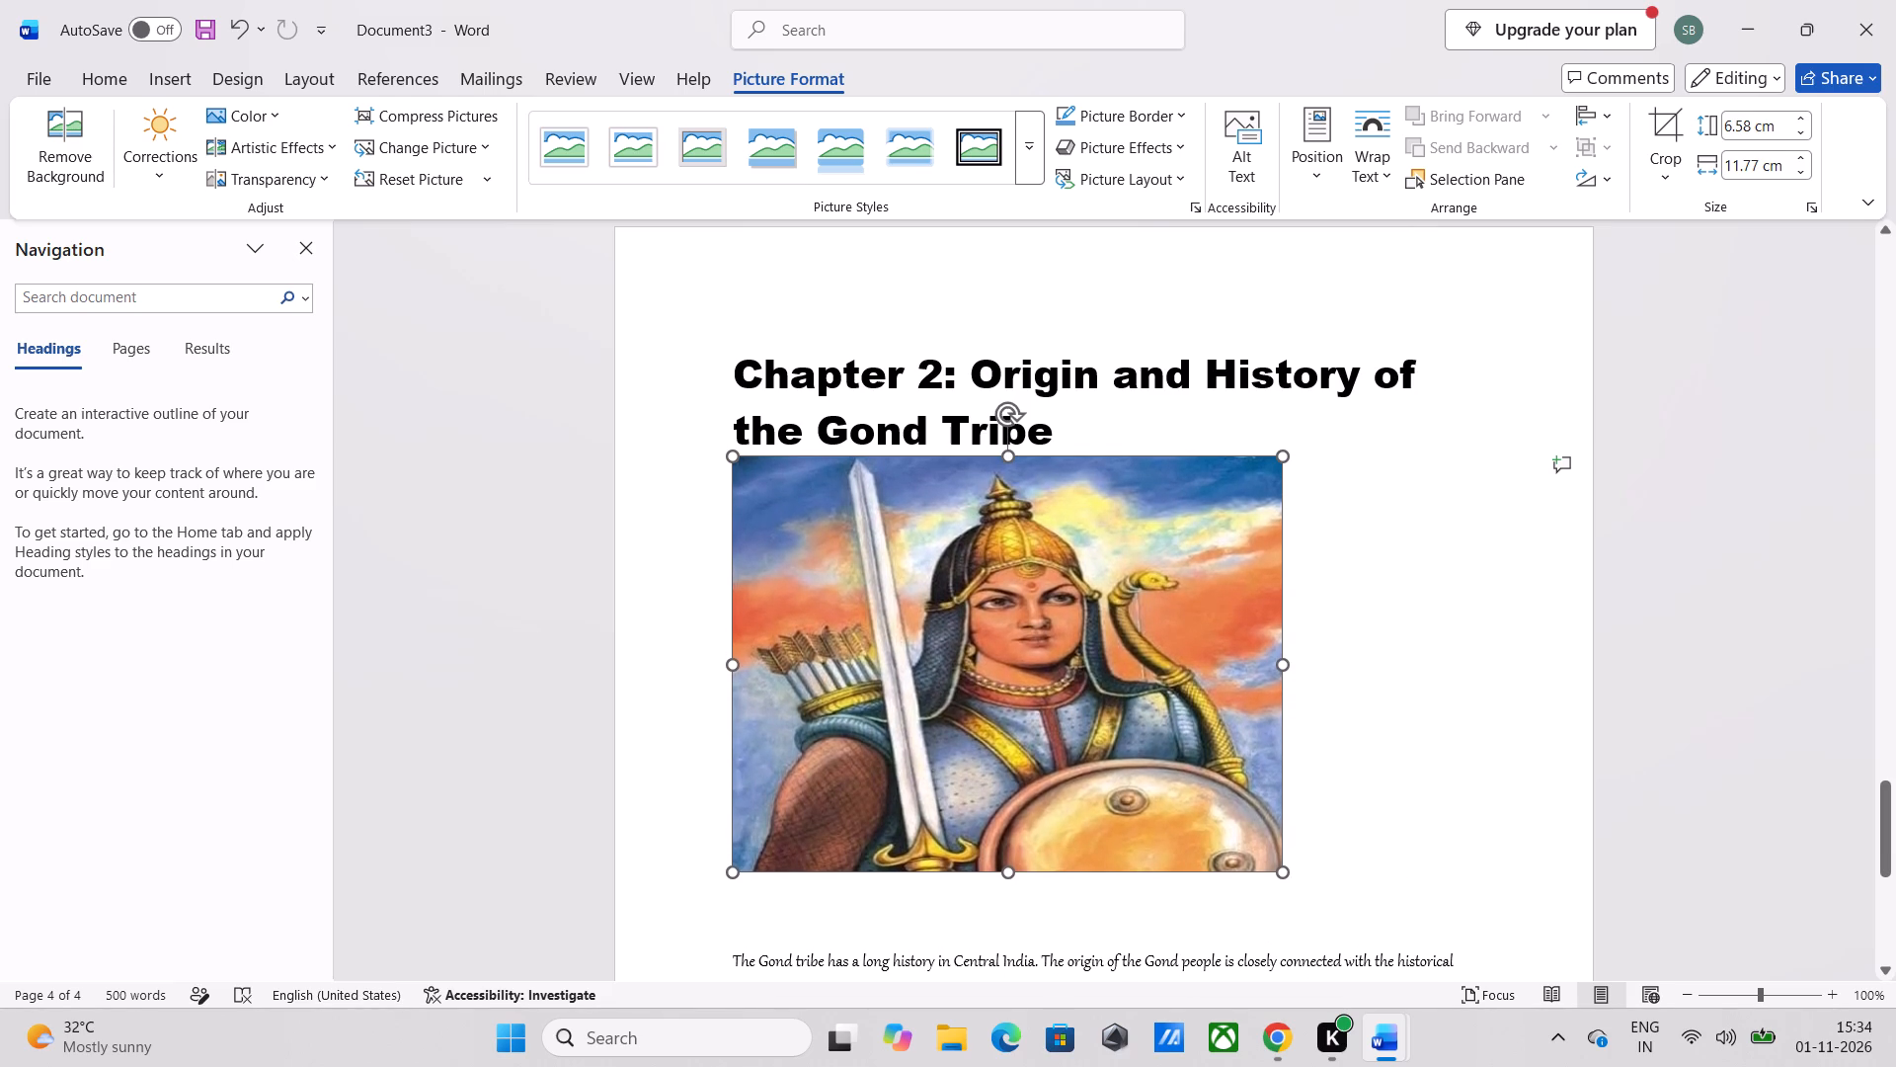
{"action": "left_click_drag", "start_coordinate": [730, 447], "coordinate": [775, 506]}
{"action": "left_click_drag", "start_coordinate": [1505, 699], "coordinate": [1495, 701]}
Examine how the resized picture and the paragraphs below it fit on the Chapter 2 page.
{"action": "scroll", "coordinate": [1426, 698], "scroll_direction": "down", "scroll_amount": 8}
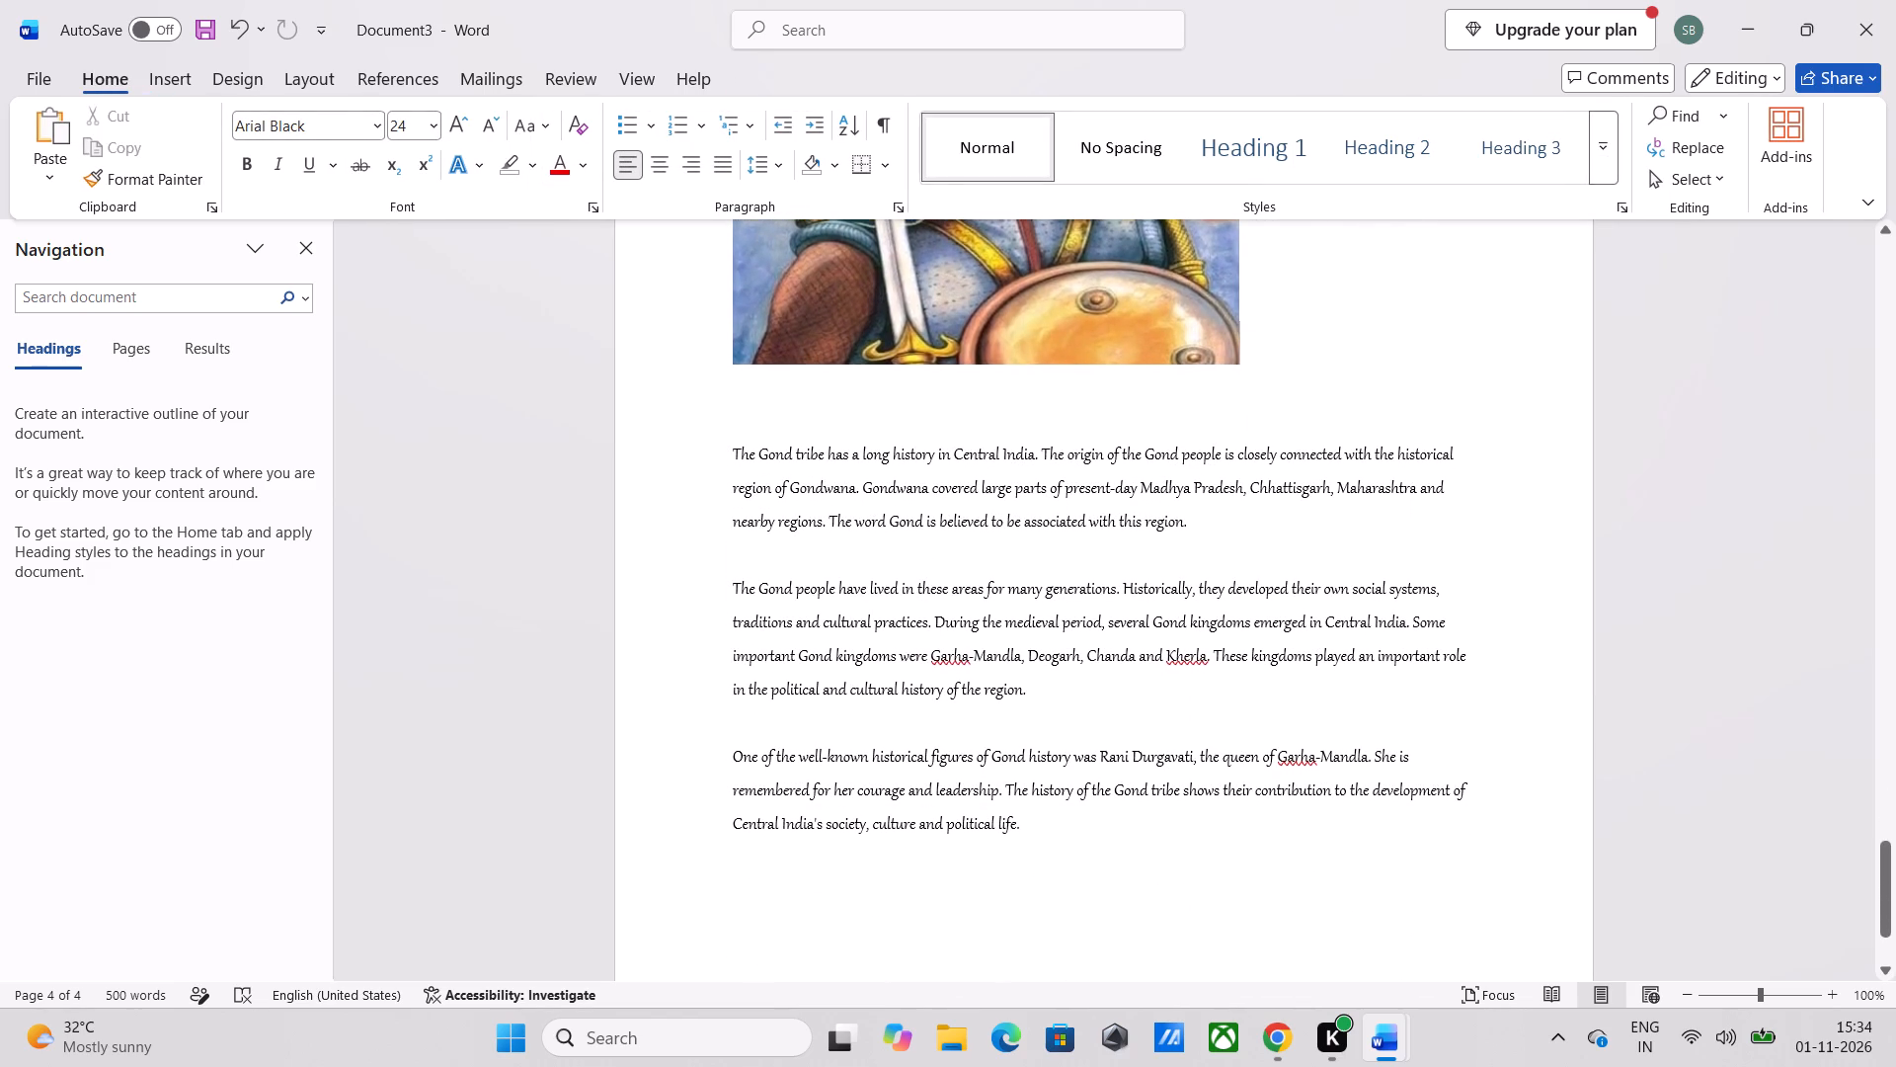
{"action": "scroll", "coordinate": [0, 607], "scroll_direction": "down", "scroll_amount": 3}
{"action": "scroll", "coordinate": [8, 563], "scroll_direction": "up", "scroll_amount": 8}
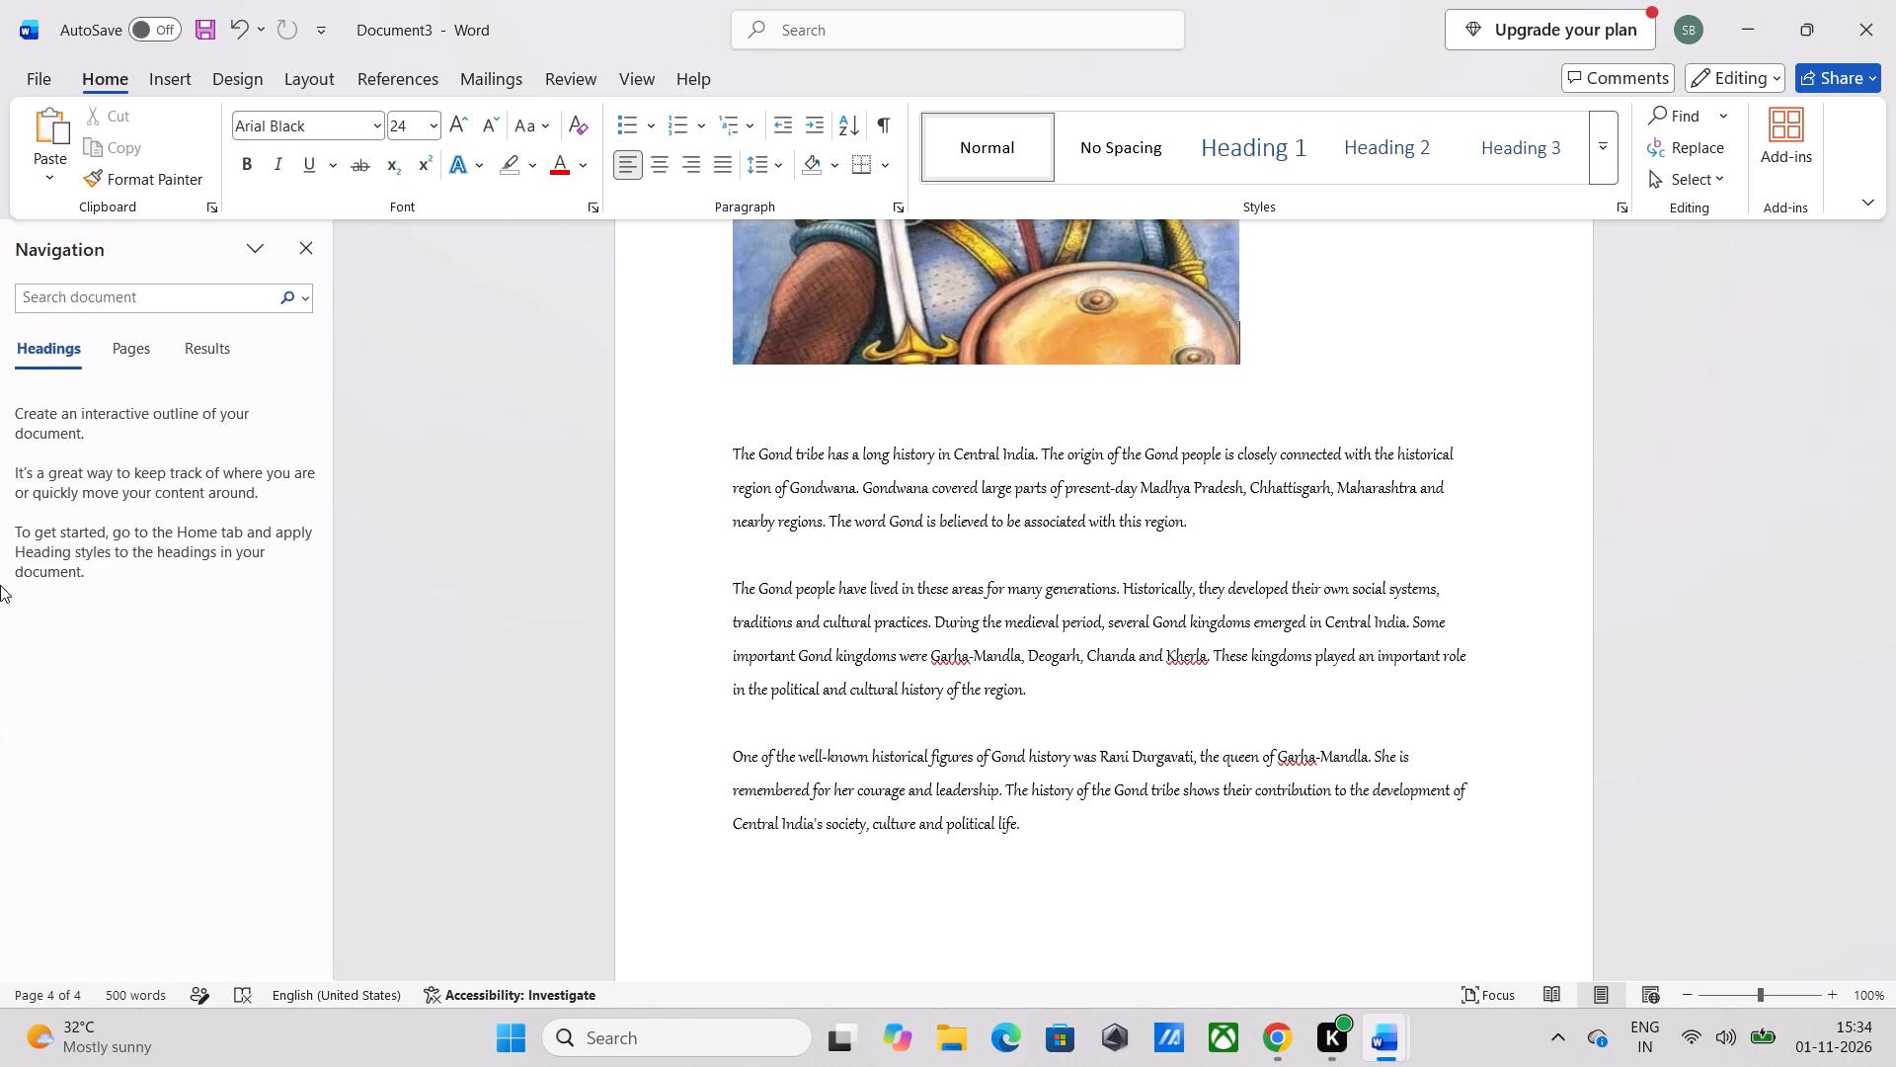
{"action": "scroll", "coordinate": [717, 693], "scroll_direction": "down", "scroll_amount": 3}
{"action": "scroll", "coordinate": [801, 675], "scroll_direction": "up", "scroll_amount": 3}
{"action": "scroll", "coordinate": [806, 670], "scroll_direction": "down", "scroll_amount": 1}
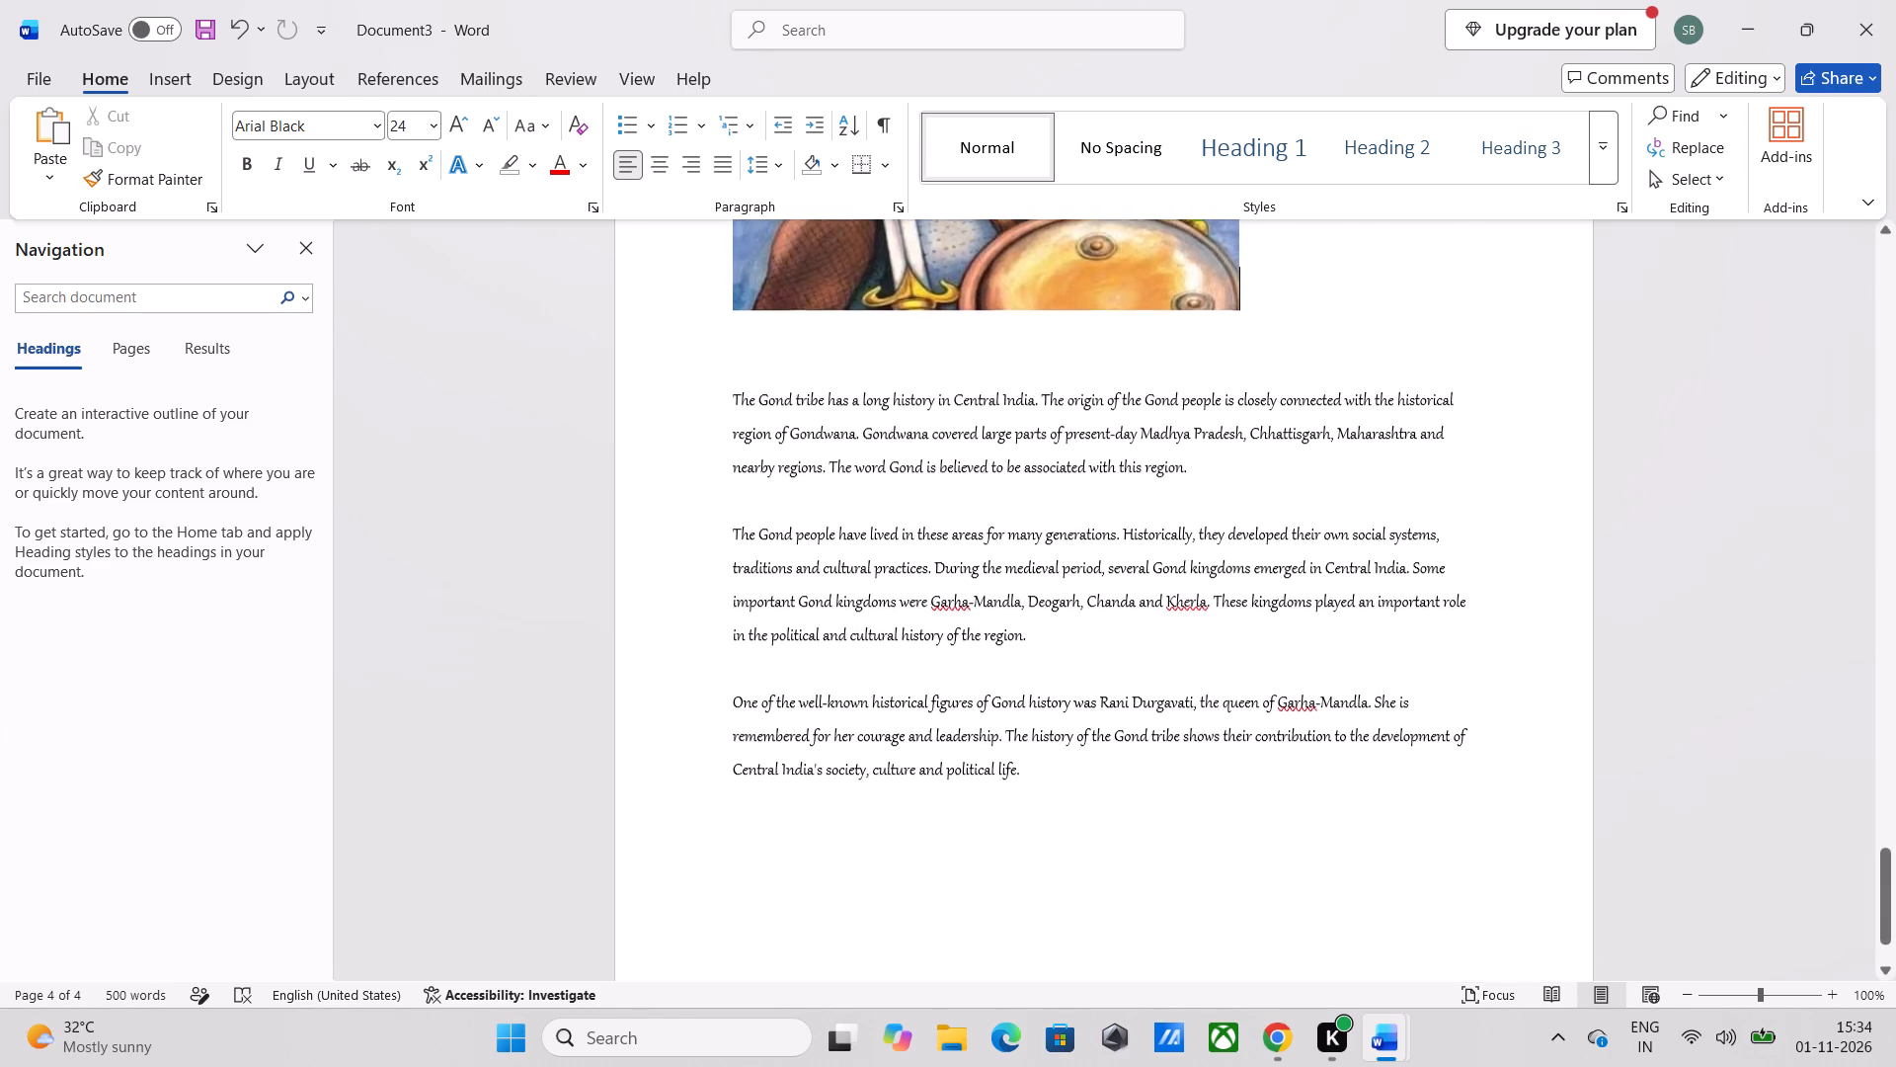
{"action": "scroll", "coordinate": [1240, 471], "scroll_direction": "down", "scroll_amount": 5}
{"action": "scroll", "coordinate": [1003, 517], "scroll_direction": "up", "scroll_amount": 6}
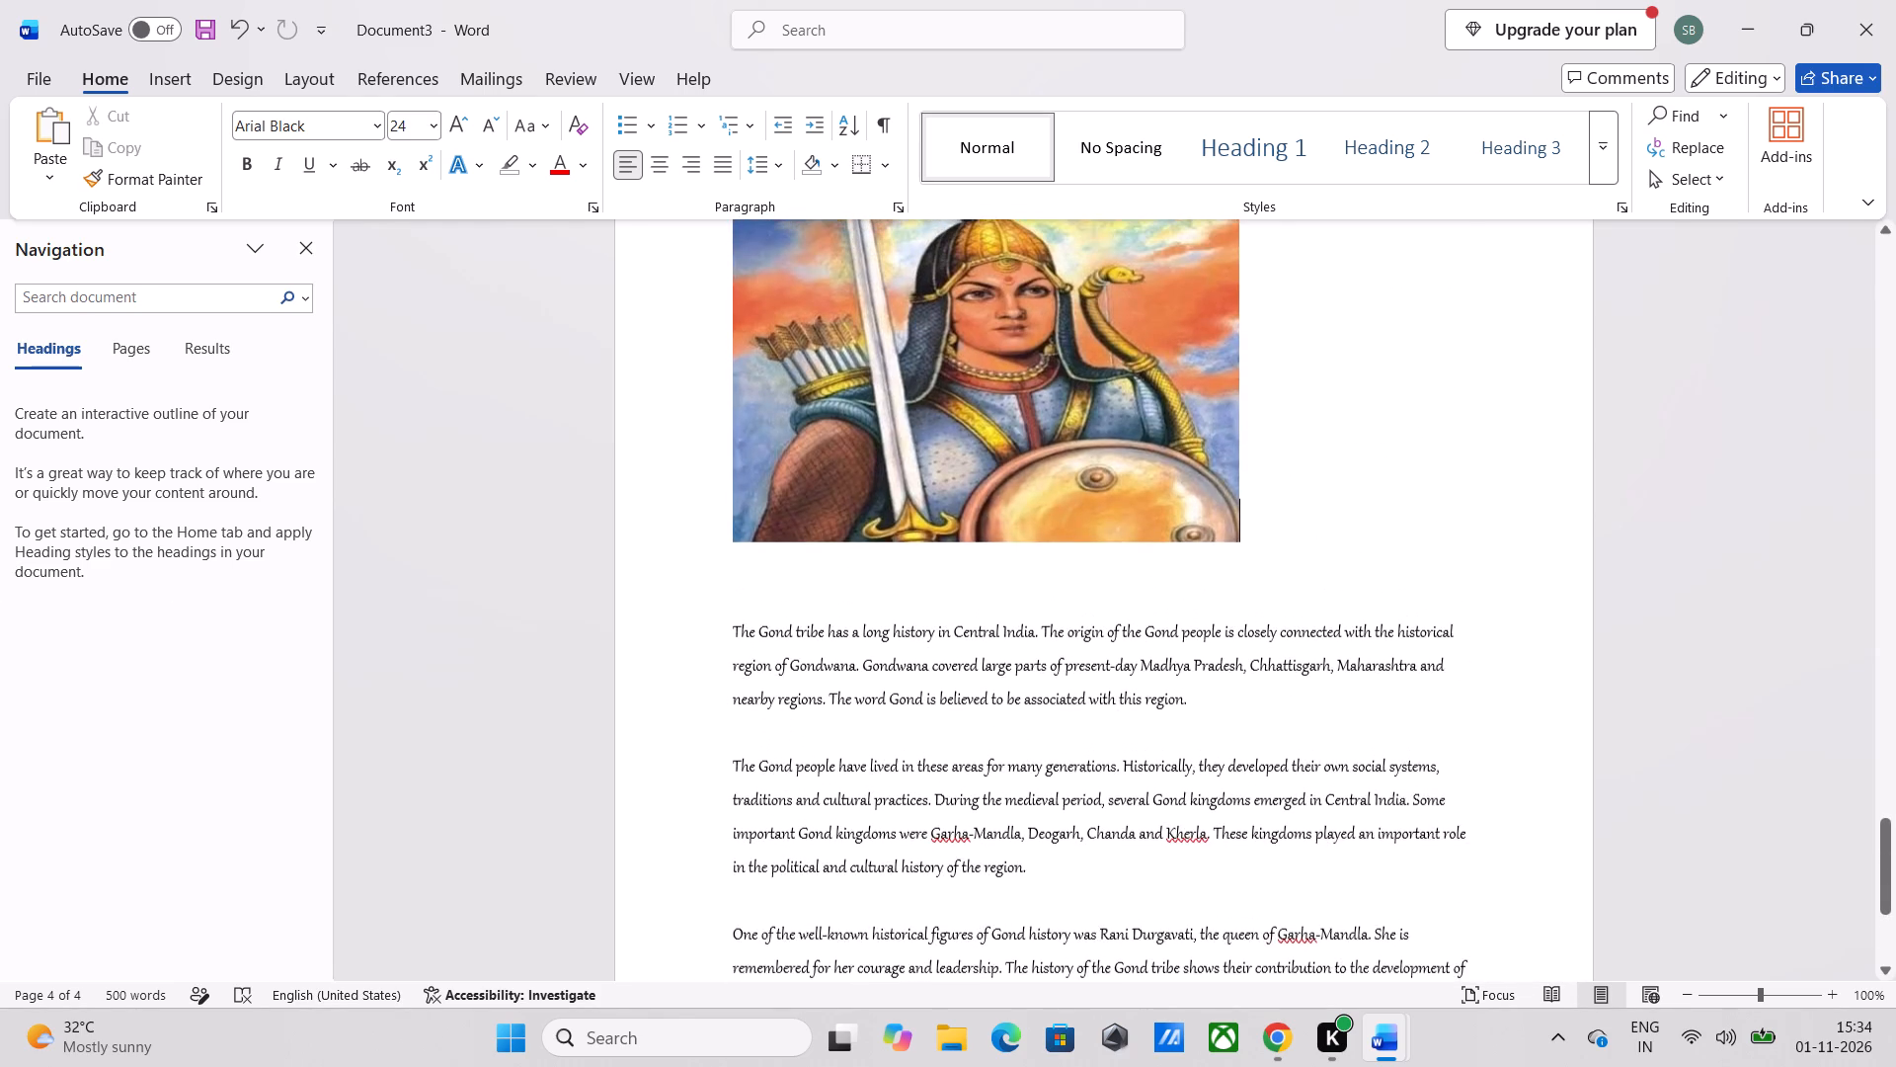
{"action": "scroll", "coordinate": [969, 520], "scroll_direction": "up", "scroll_amount": 1}
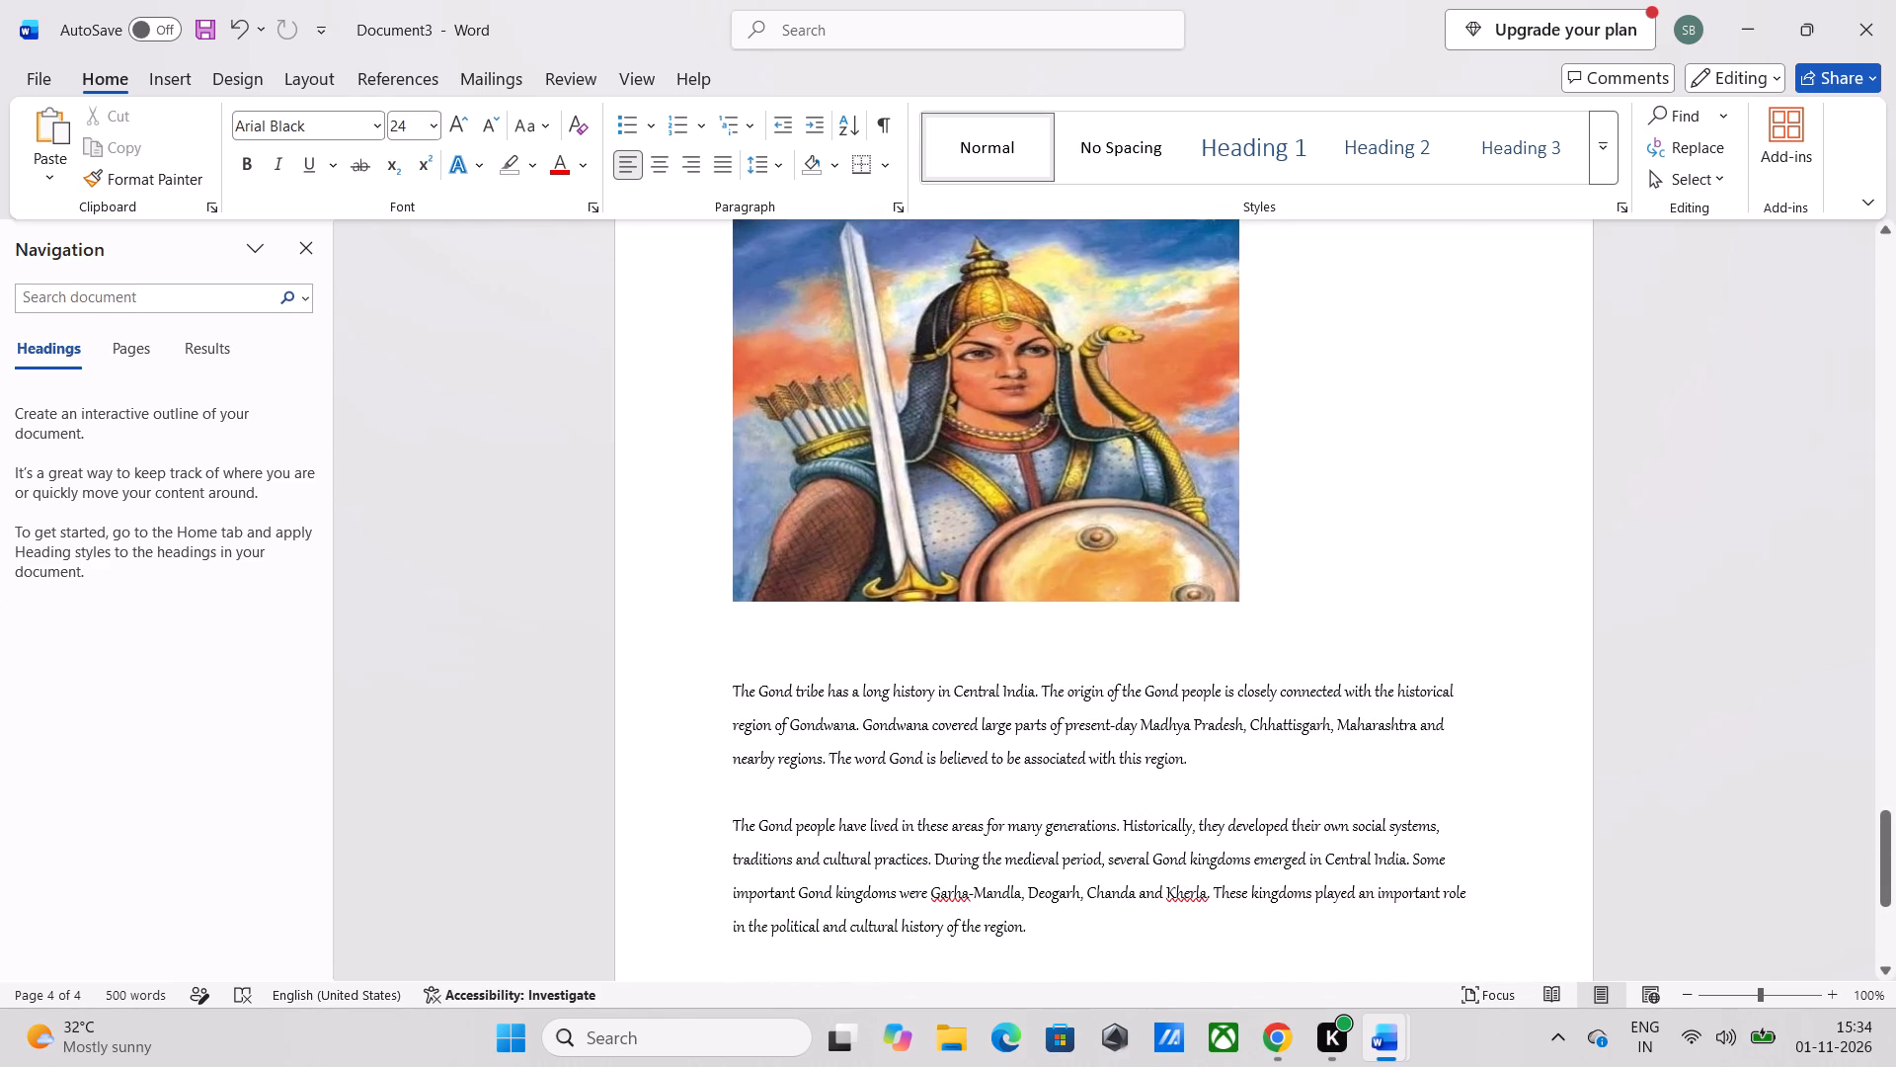
Move the Chapter 2 picture down into the empty line directly above the first paragraph.
{"action": "left_click", "coordinate": [987, 598]}
{"action": "left_click_drag", "start_coordinate": [975, 605], "coordinate": [974, 604]}
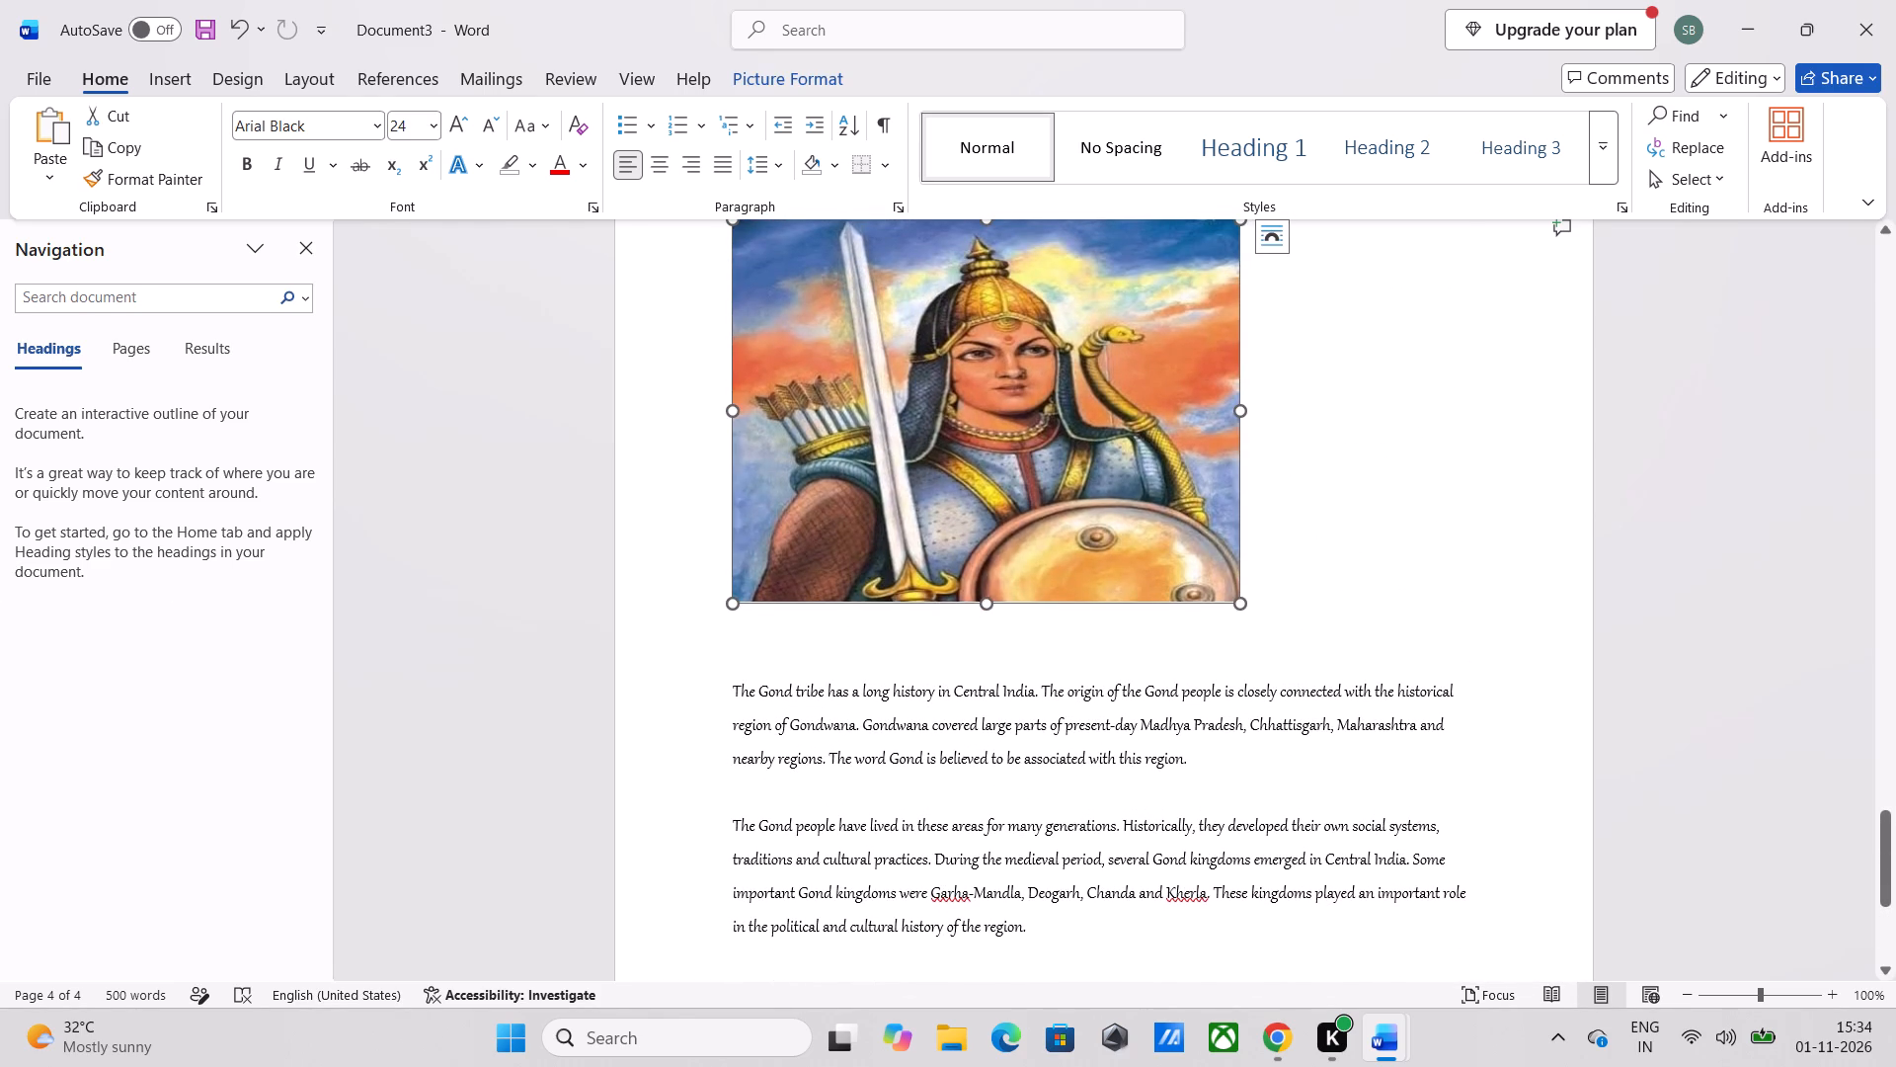
{"action": "left_click_drag", "start_coordinate": [974, 604], "coordinate": [982, 639]}
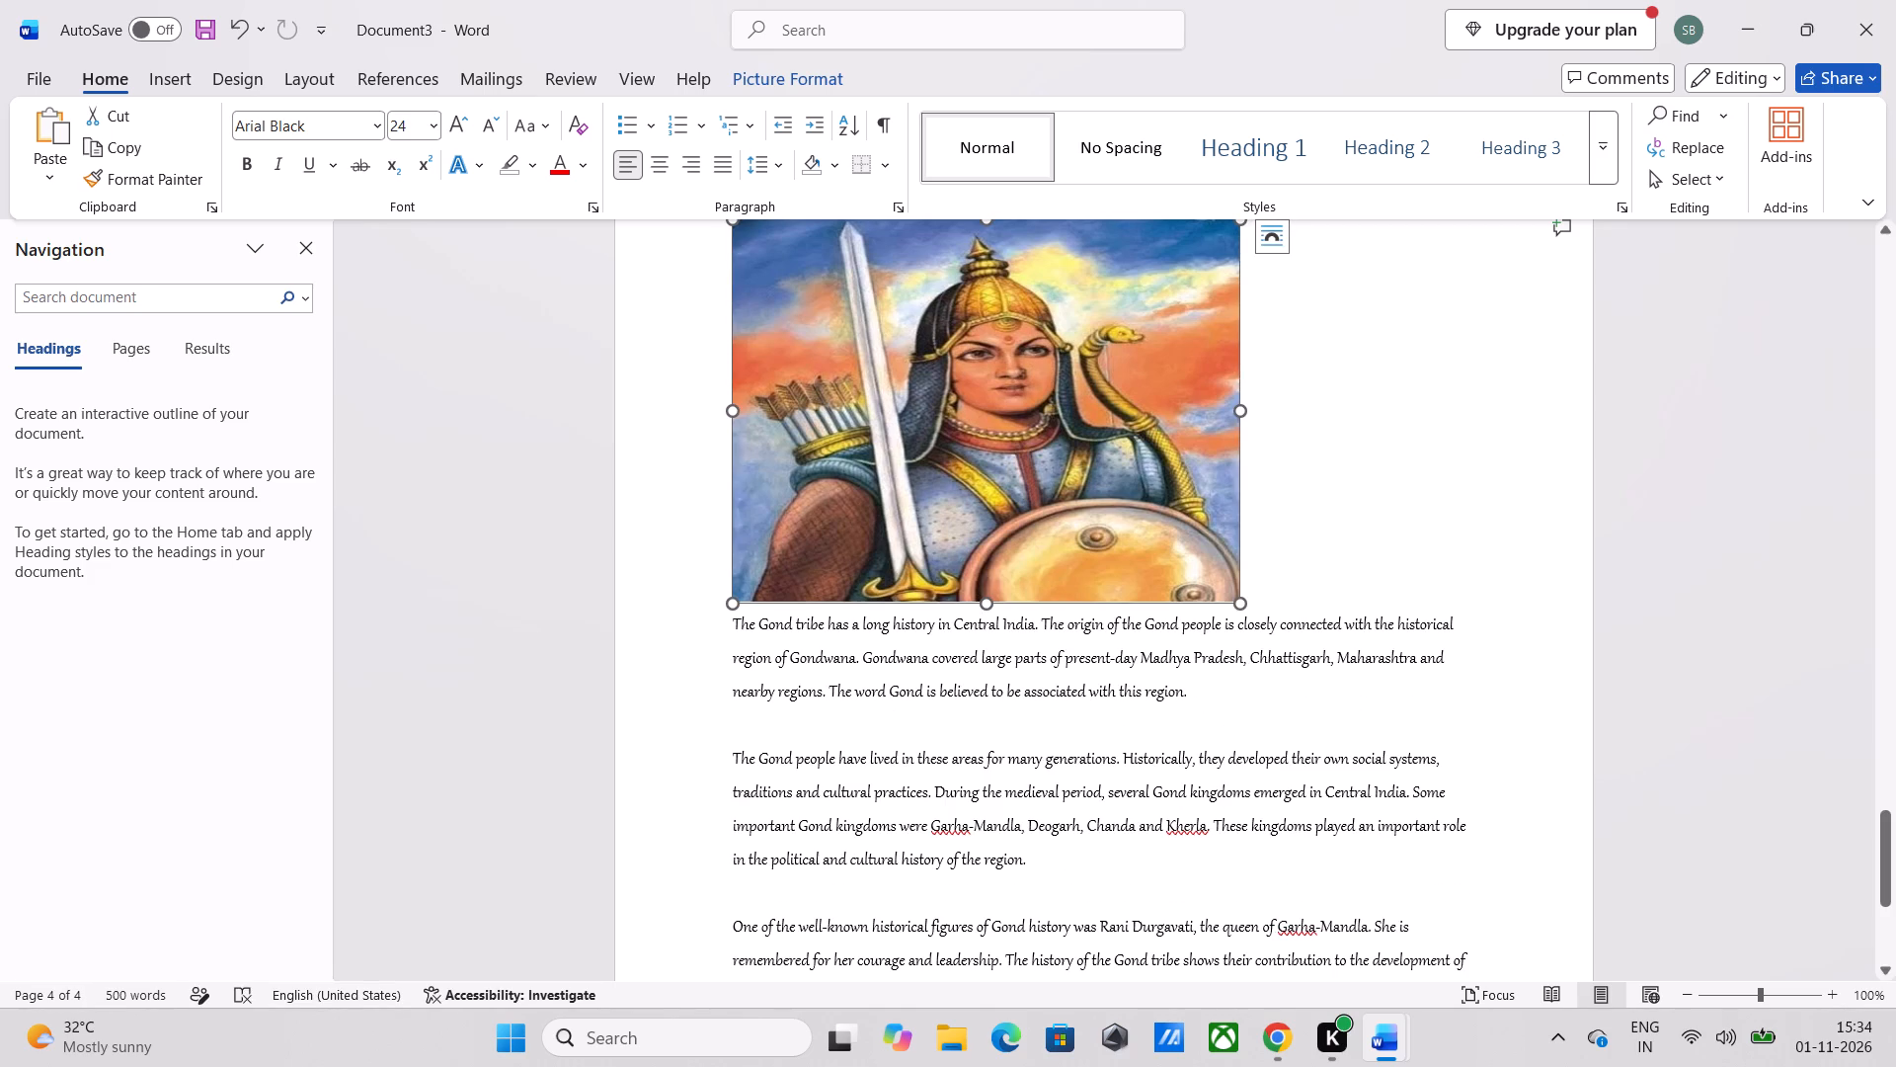
{"action": "left_click", "coordinate": [1402, 536]}
Insert five blank lines between the Chapter 2 picture and the paragraph starting "The Gond tribe has a long history".
{"action": "scroll", "coordinate": [1337, 545], "scroll_direction": "down", "scroll_amount": 3}
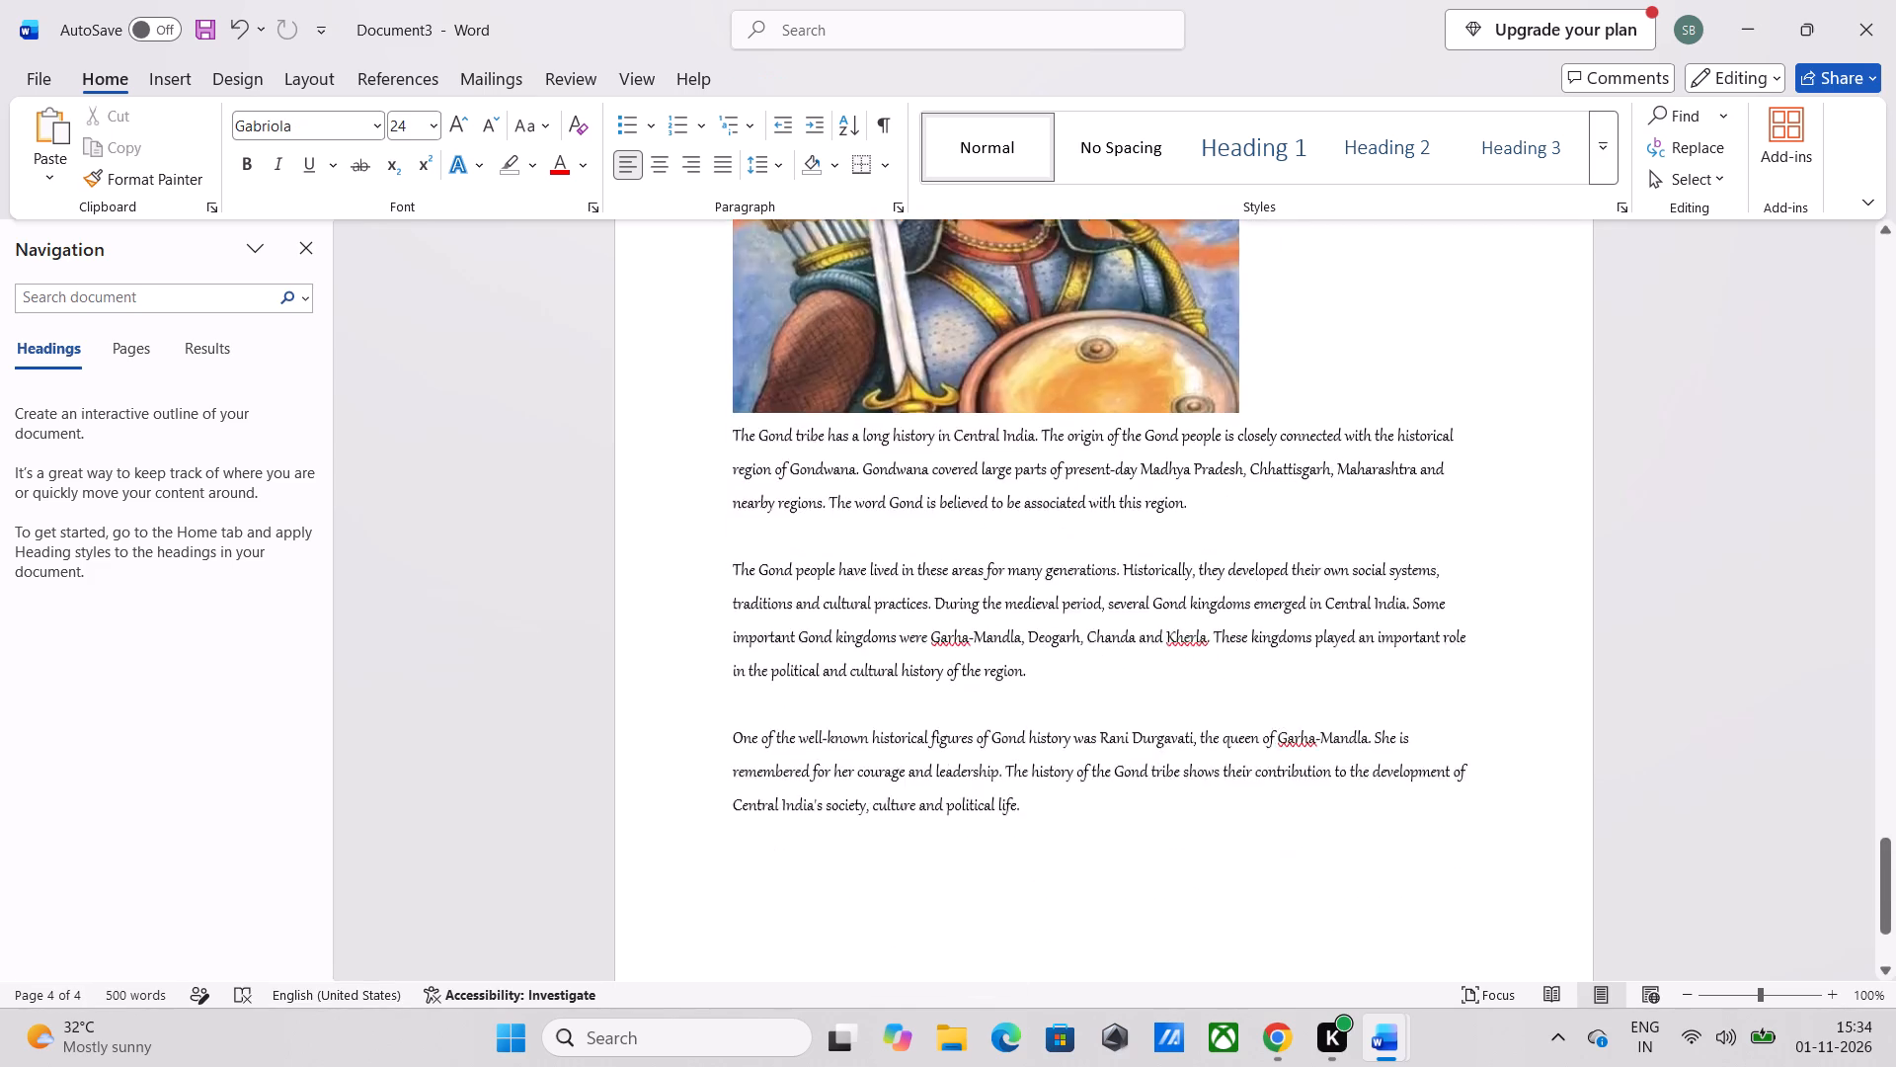
{"action": "scroll", "coordinate": [1337, 545], "scroll_direction": "down", "scroll_amount": 2}
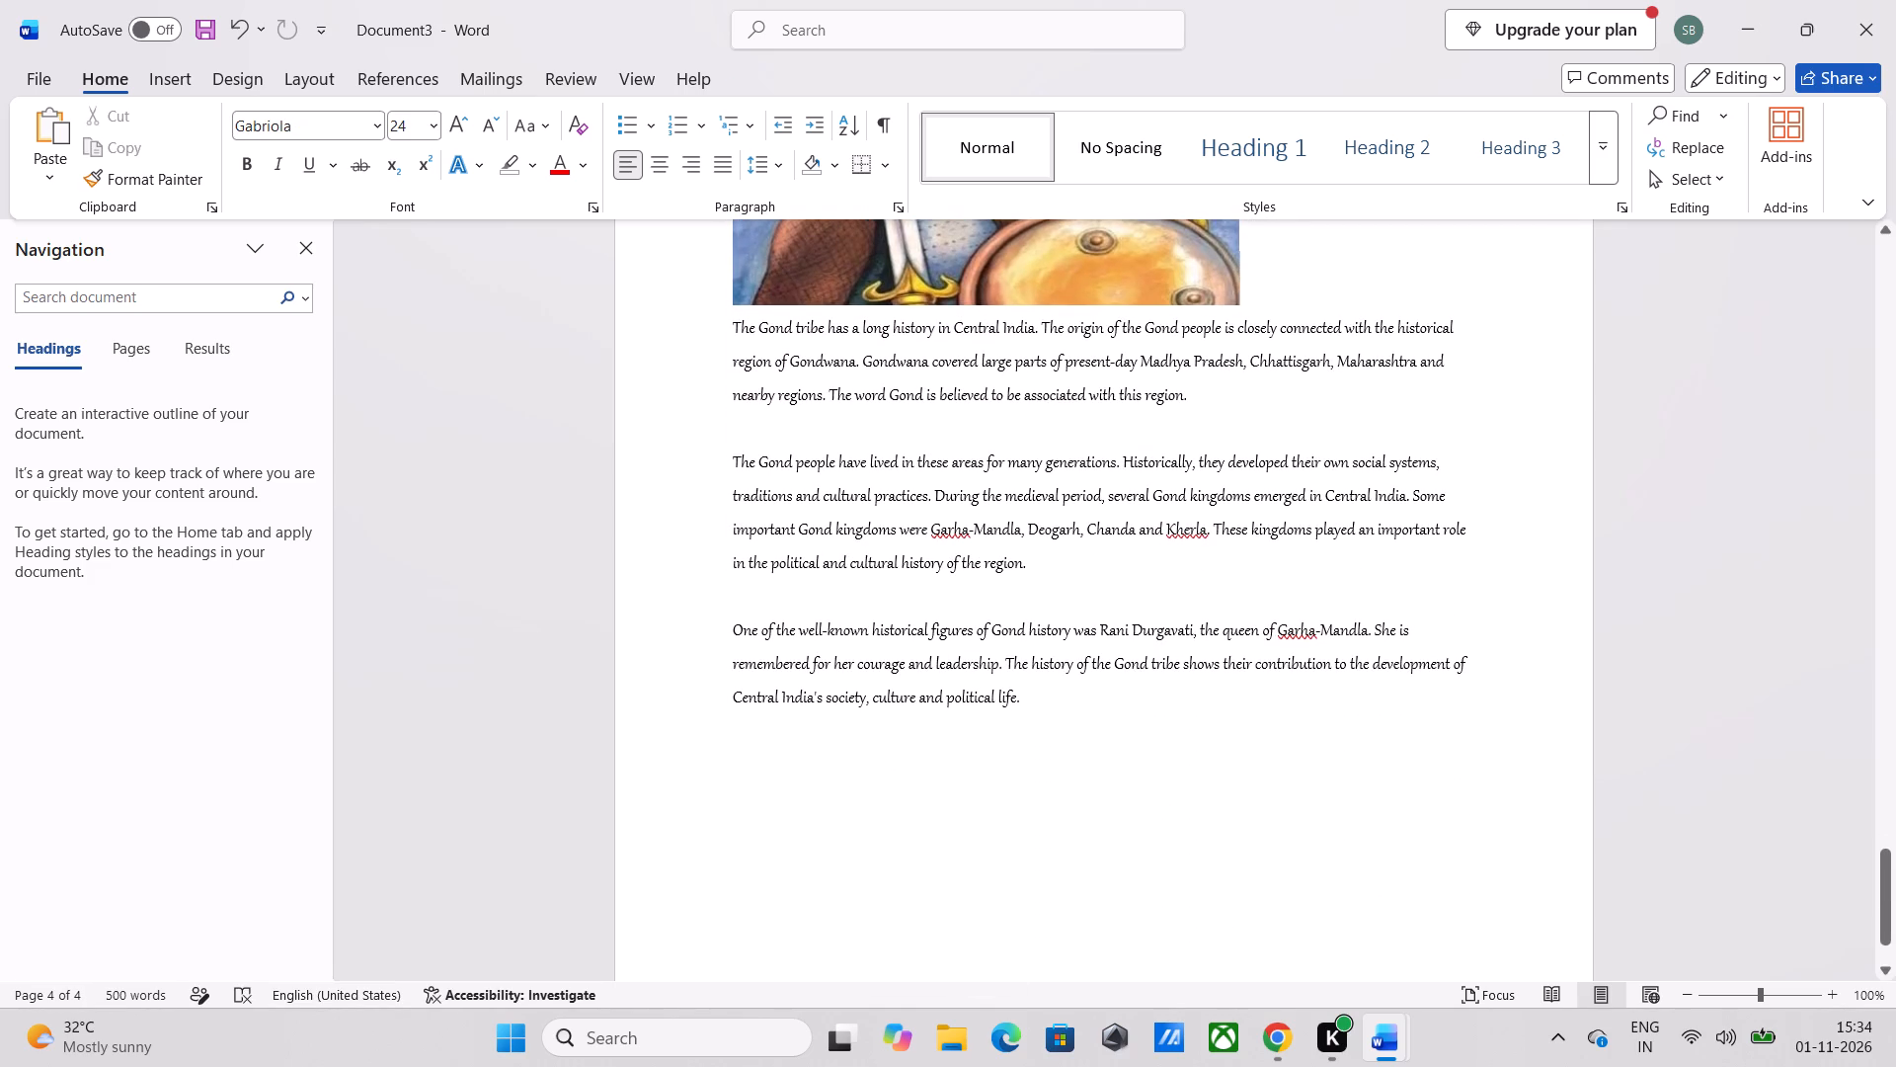
{"action": "left_click", "coordinate": [719, 327]}
{"action": "key", "text": "Return"}
{"action": "key", "text": "Return"}
{"action": "key", "text": "Return"}
{"action": "key", "text": "Return"}
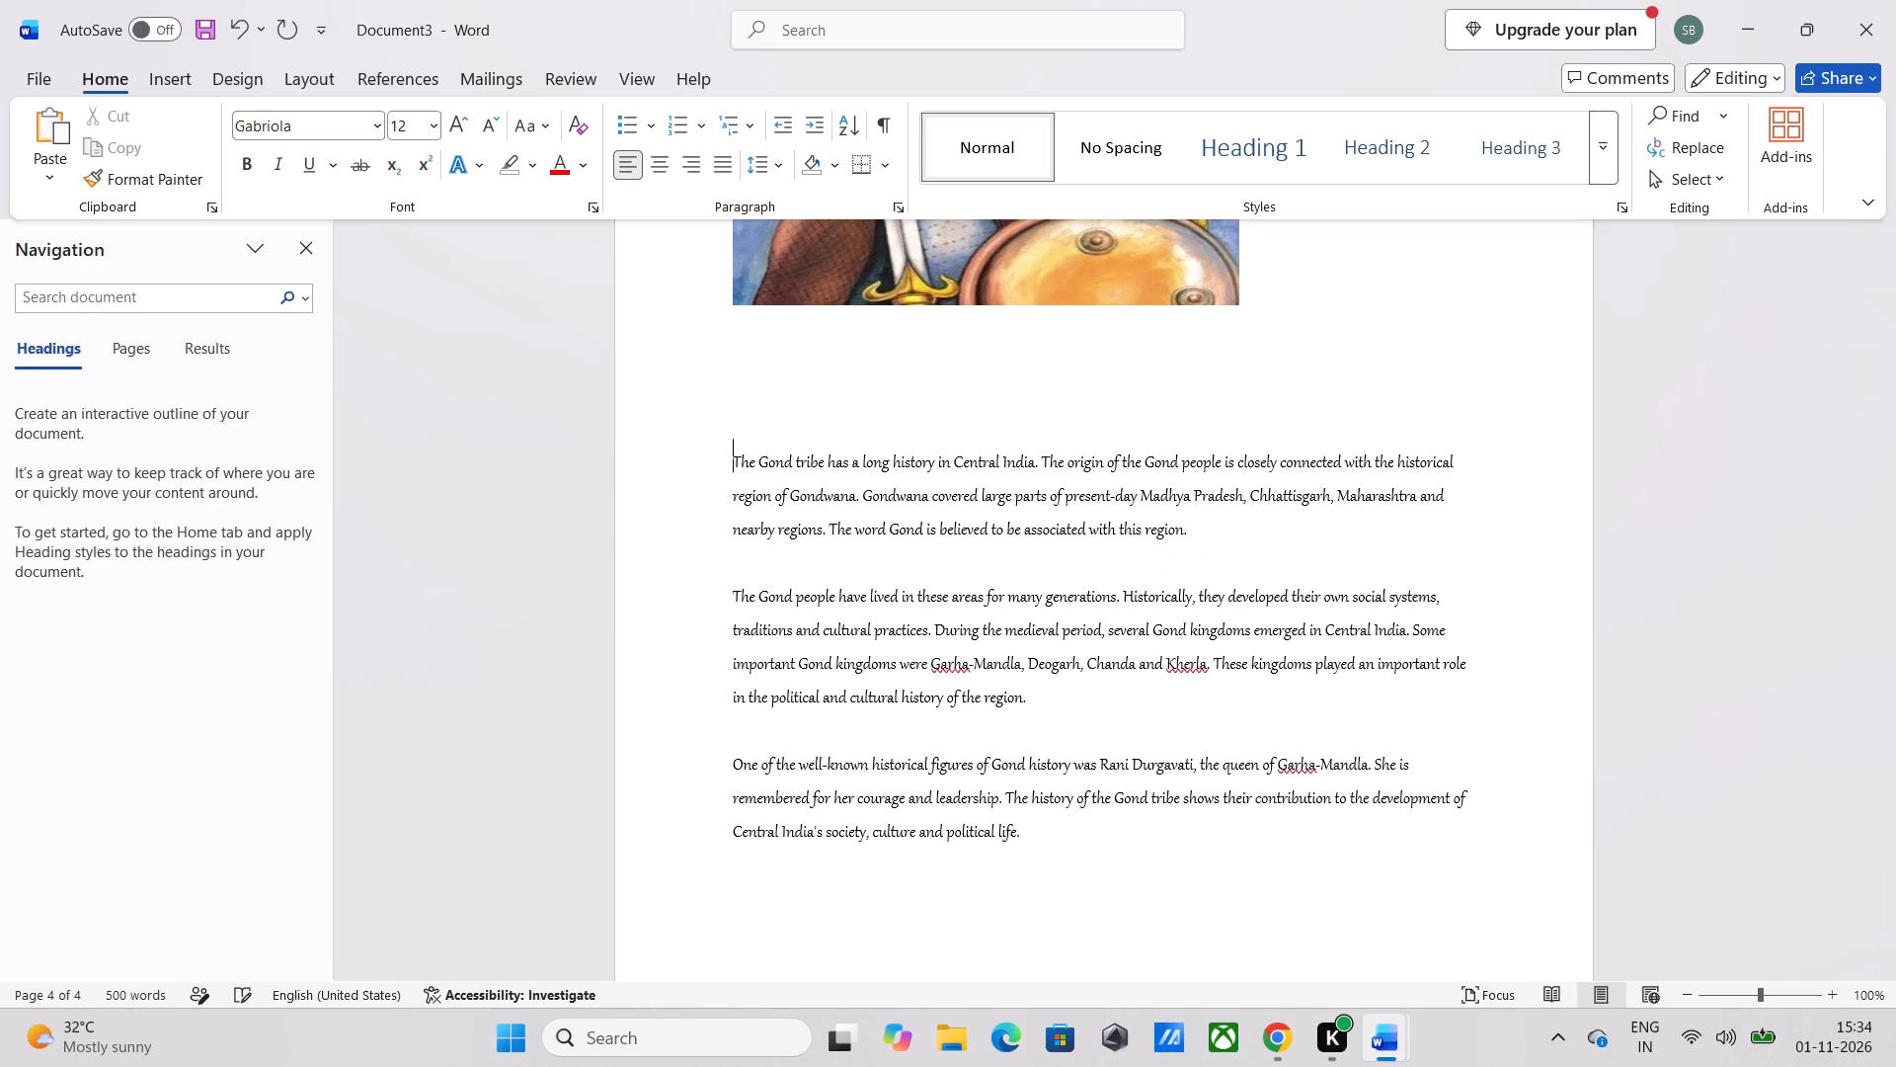
{"action": "scroll", "coordinate": [620, 427], "scroll_direction": "down", "scroll_amount": 3}
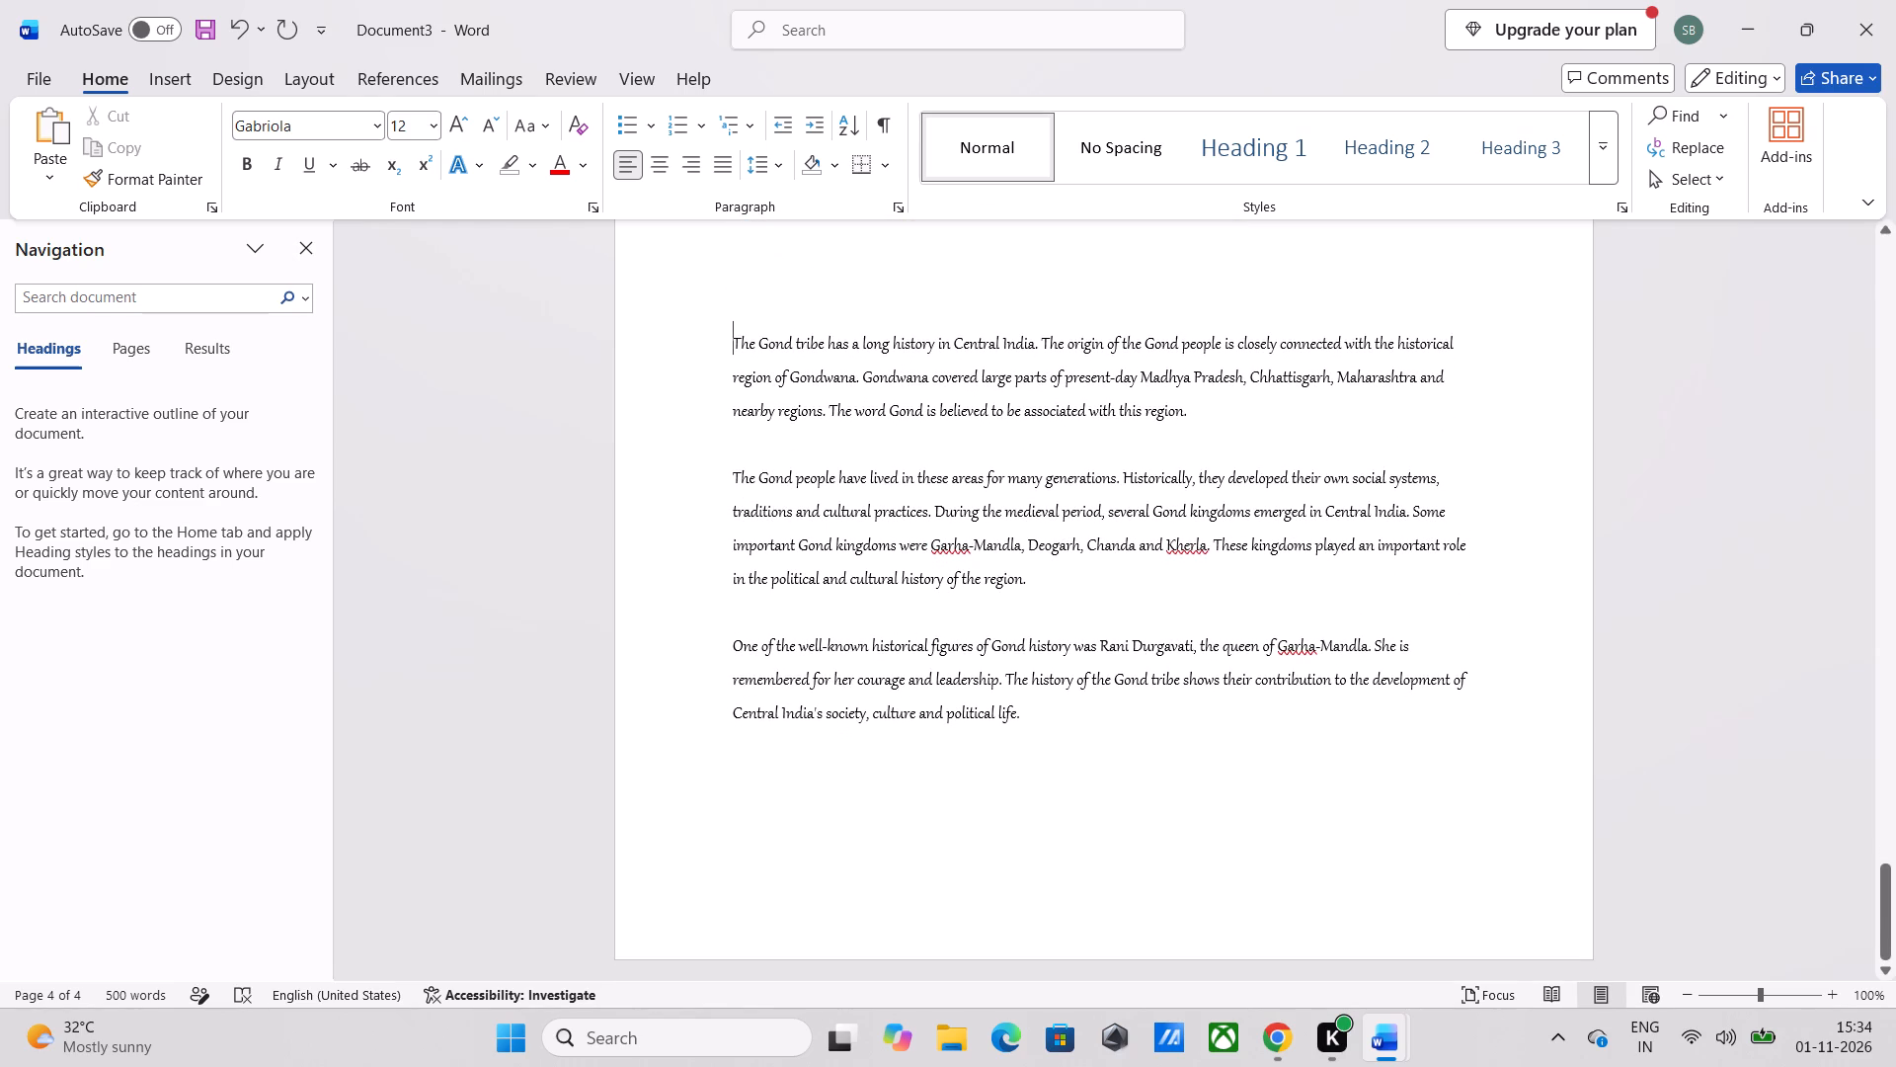
{"action": "key", "text": "Return"}
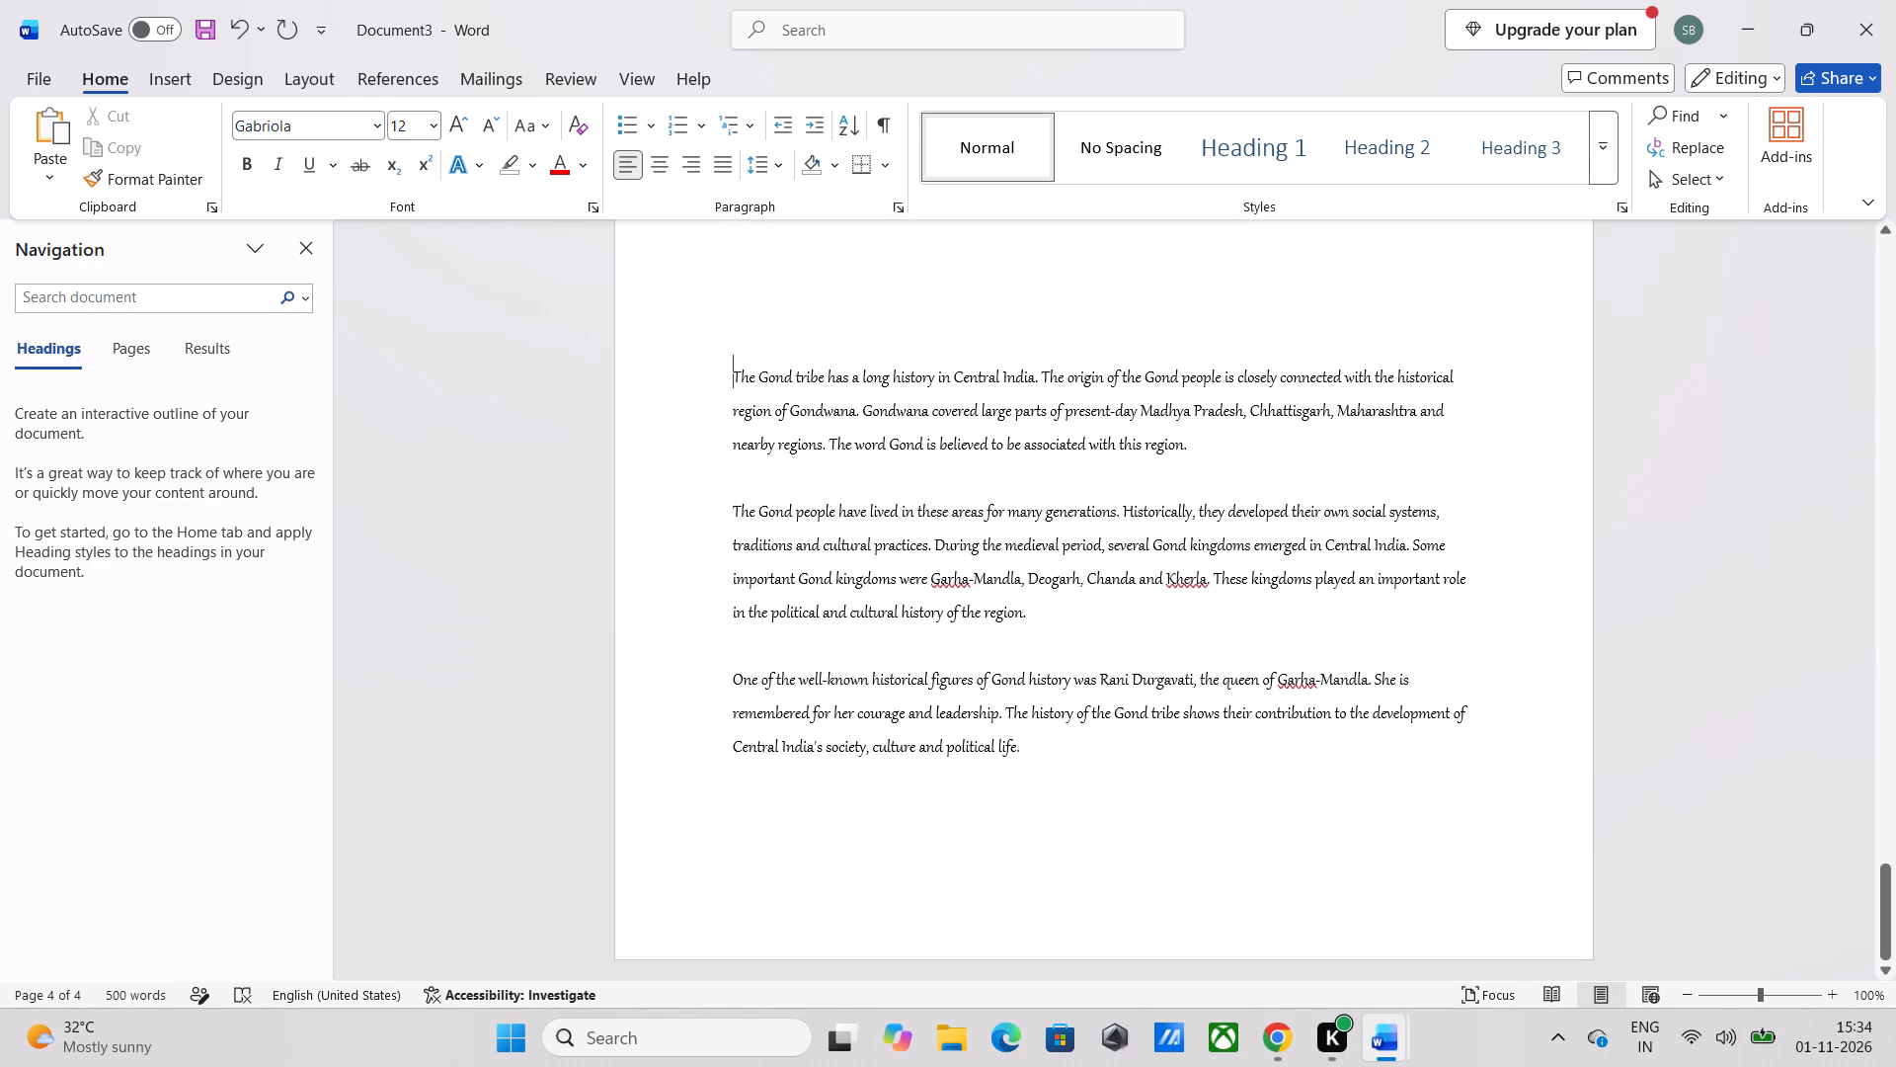
{"action": "left_click", "coordinate": [779, 283]}
Select the Chapter 2 picture and increase its height, keeping its width the same.
{"action": "scroll", "coordinate": [781, 294], "scroll_direction": "up", "scroll_amount": 7}
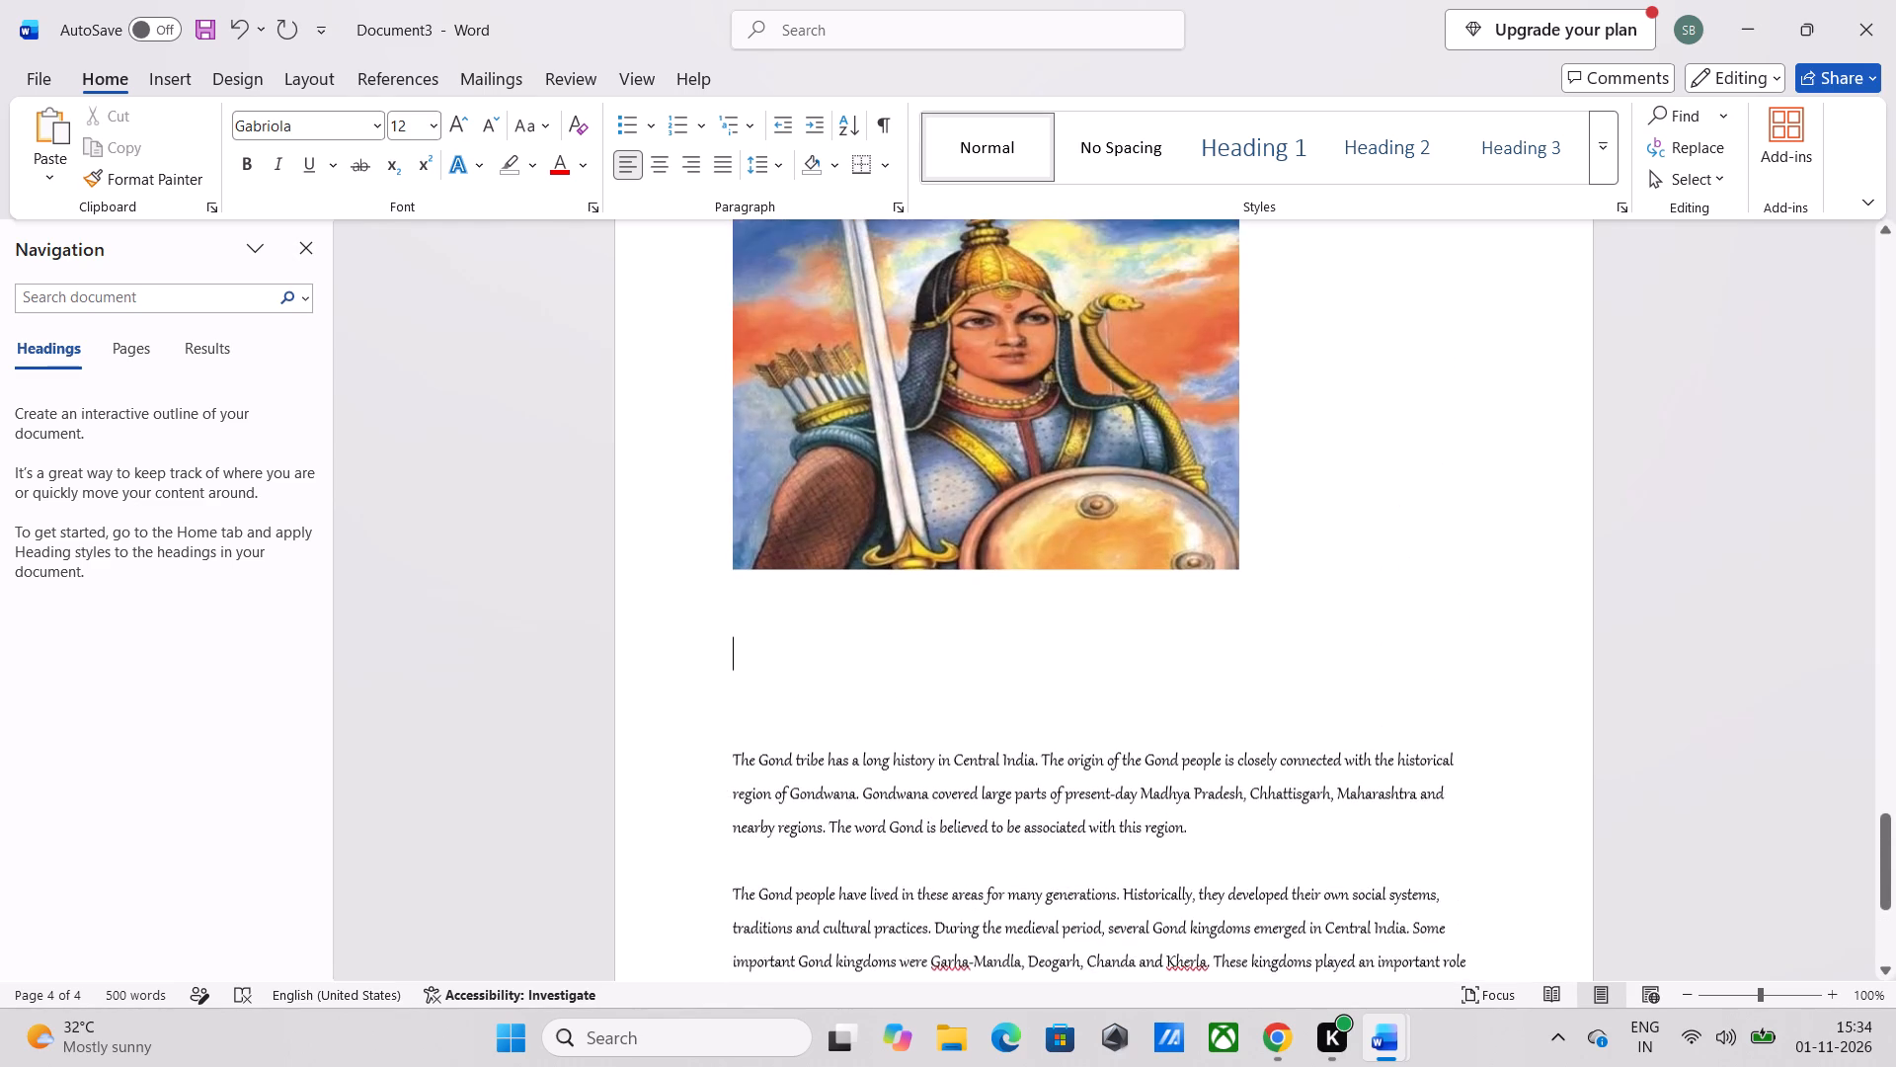
{"action": "scroll", "coordinate": [979, 293], "scroll_direction": "up", "scroll_amount": 2}
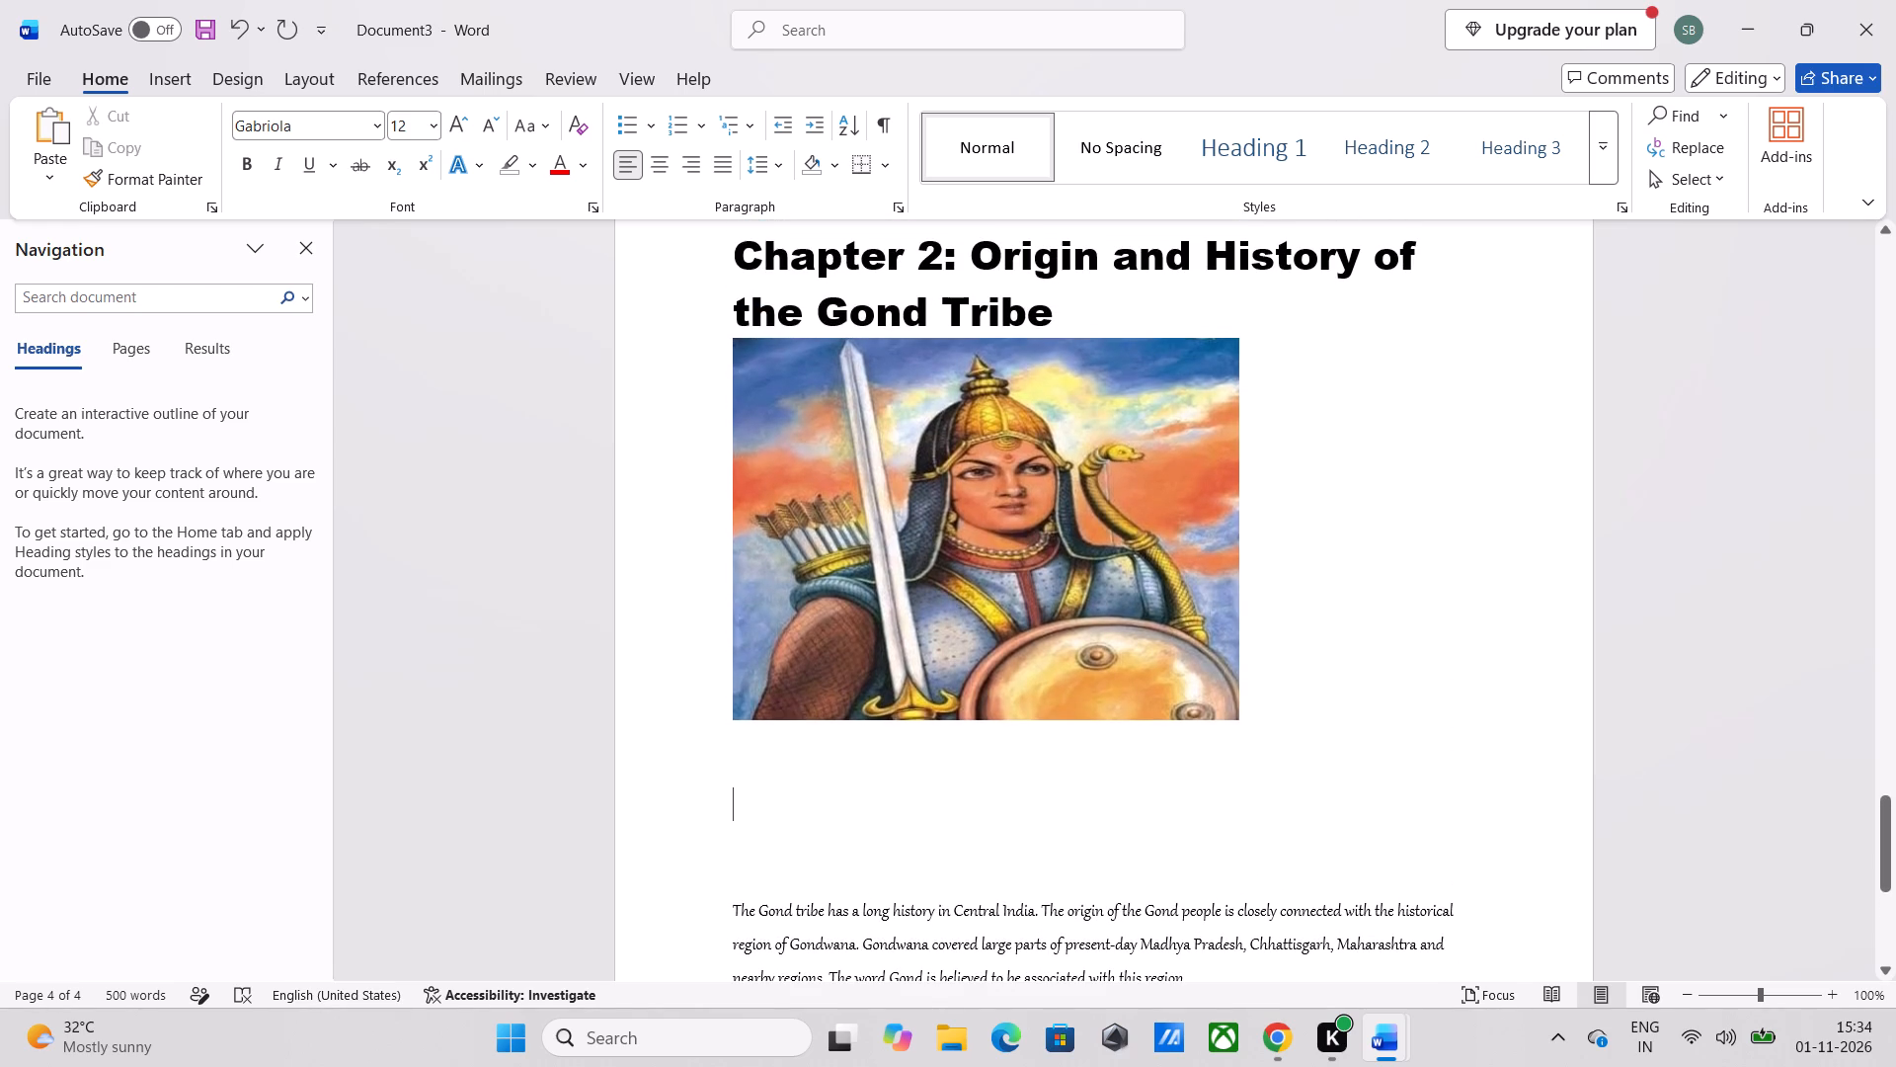
{"action": "left_click", "coordinate": [968, 337]}
{"action": "left_click", "coordinate": [959, 403]}
{"action": "left_click", "coordinate": [986, 324]}
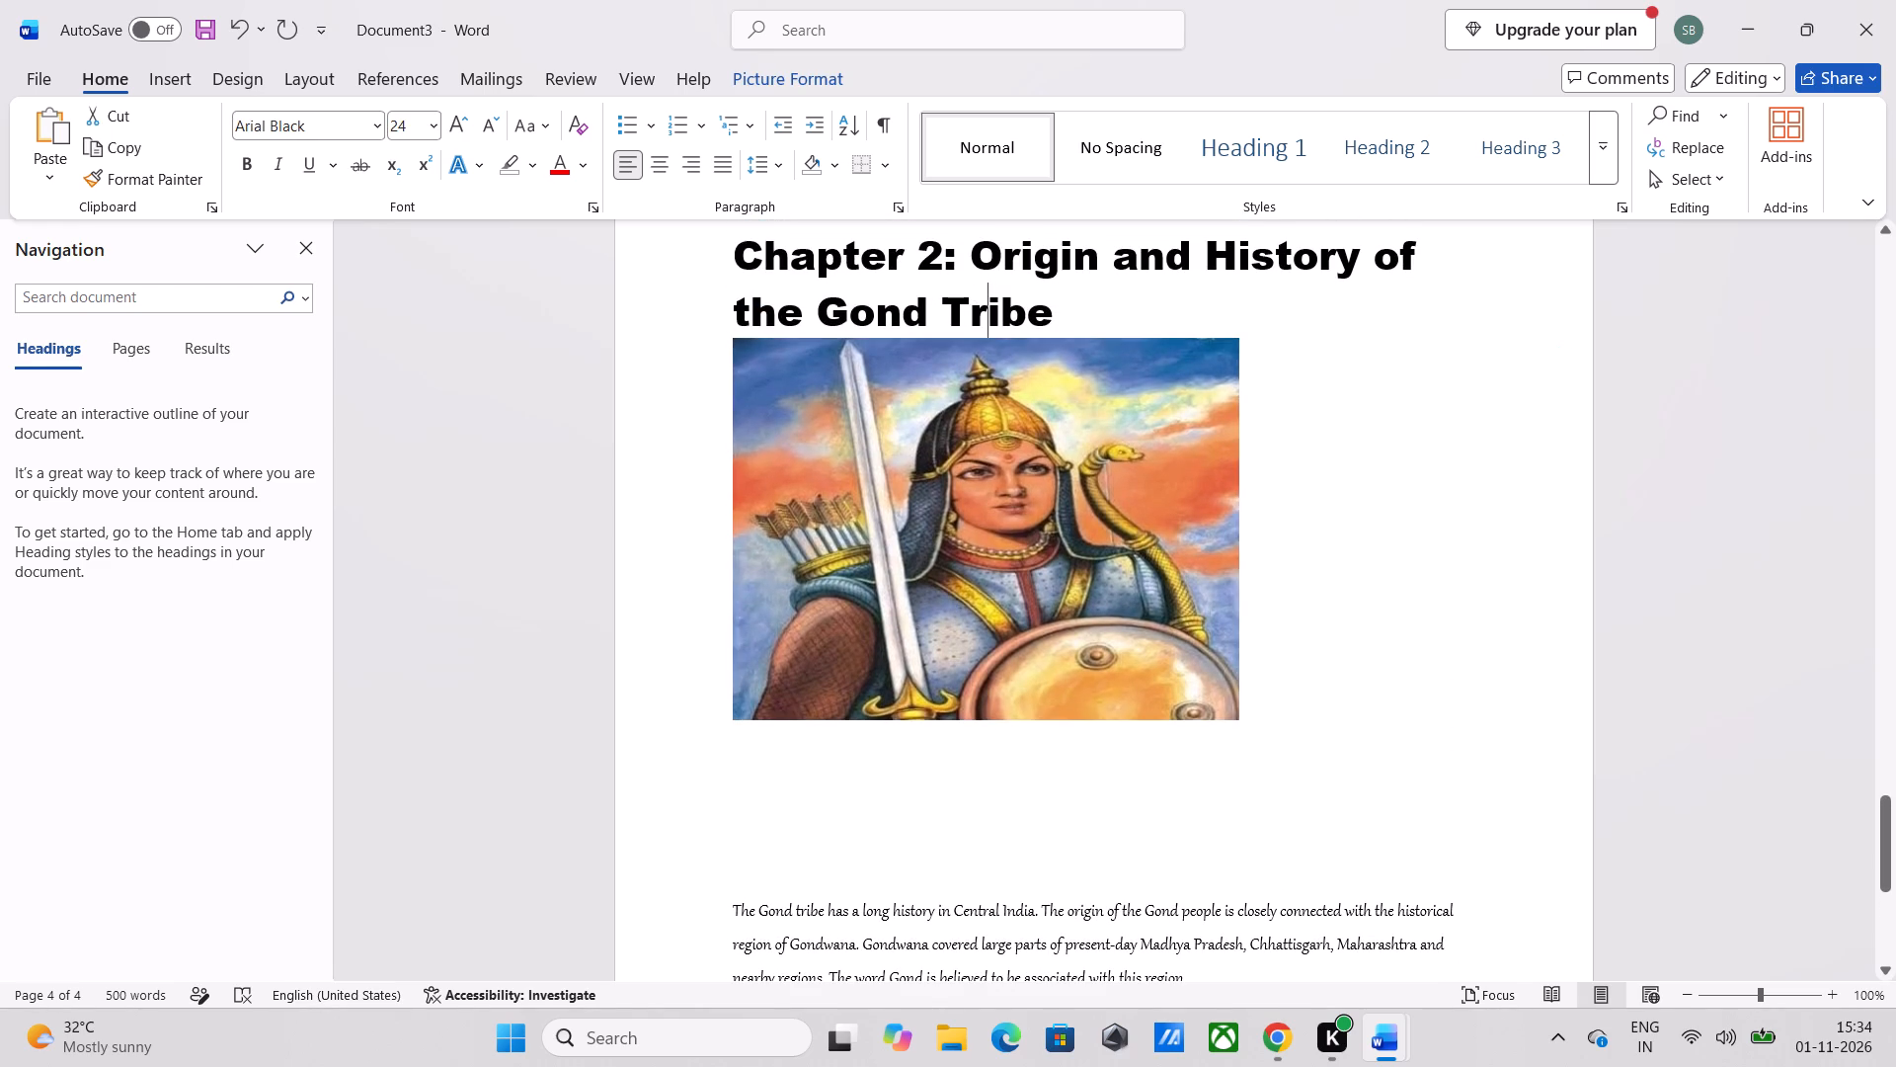
{"action": "left_click", "coordinate": [986, 376]}
{"action": "left_click", "coordinate": [982, 337]}
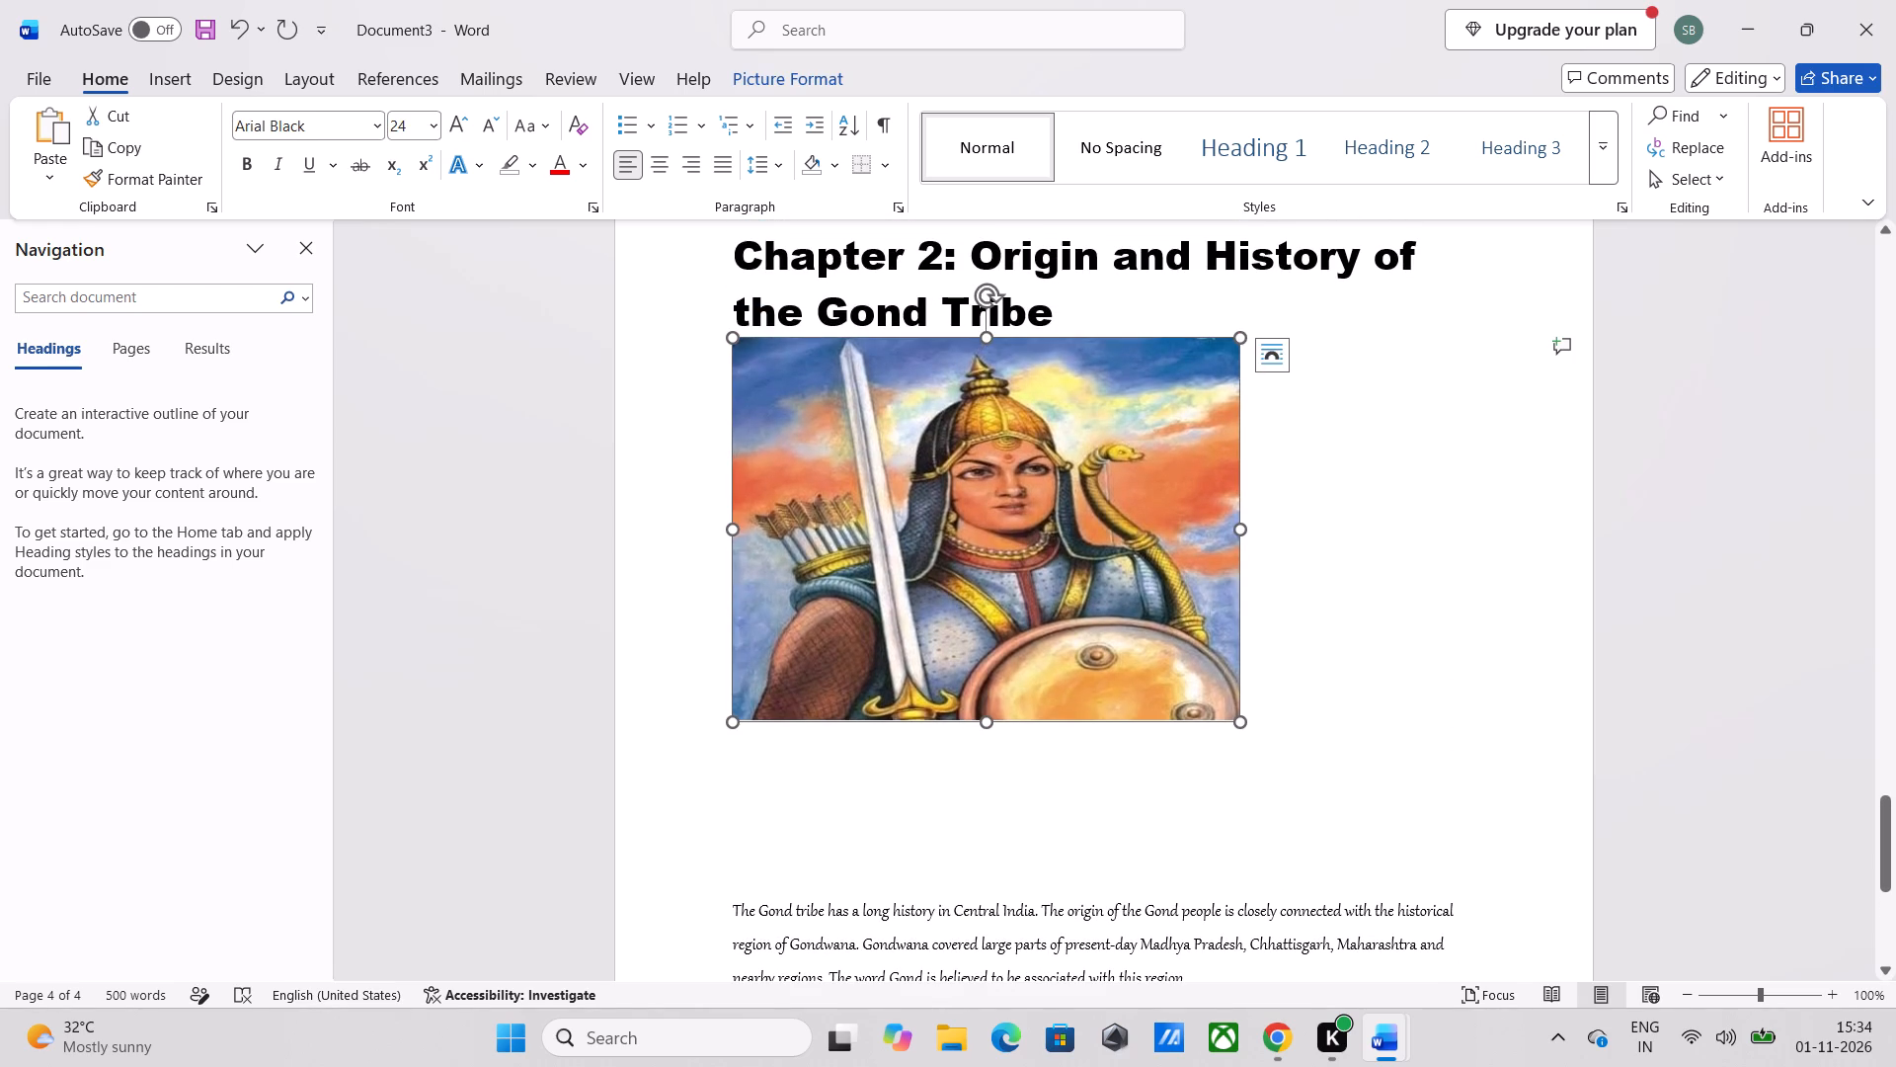
{"action": "left_click_drag", "start_coordinate": [988, 335], "coordinate": [994, 362]}
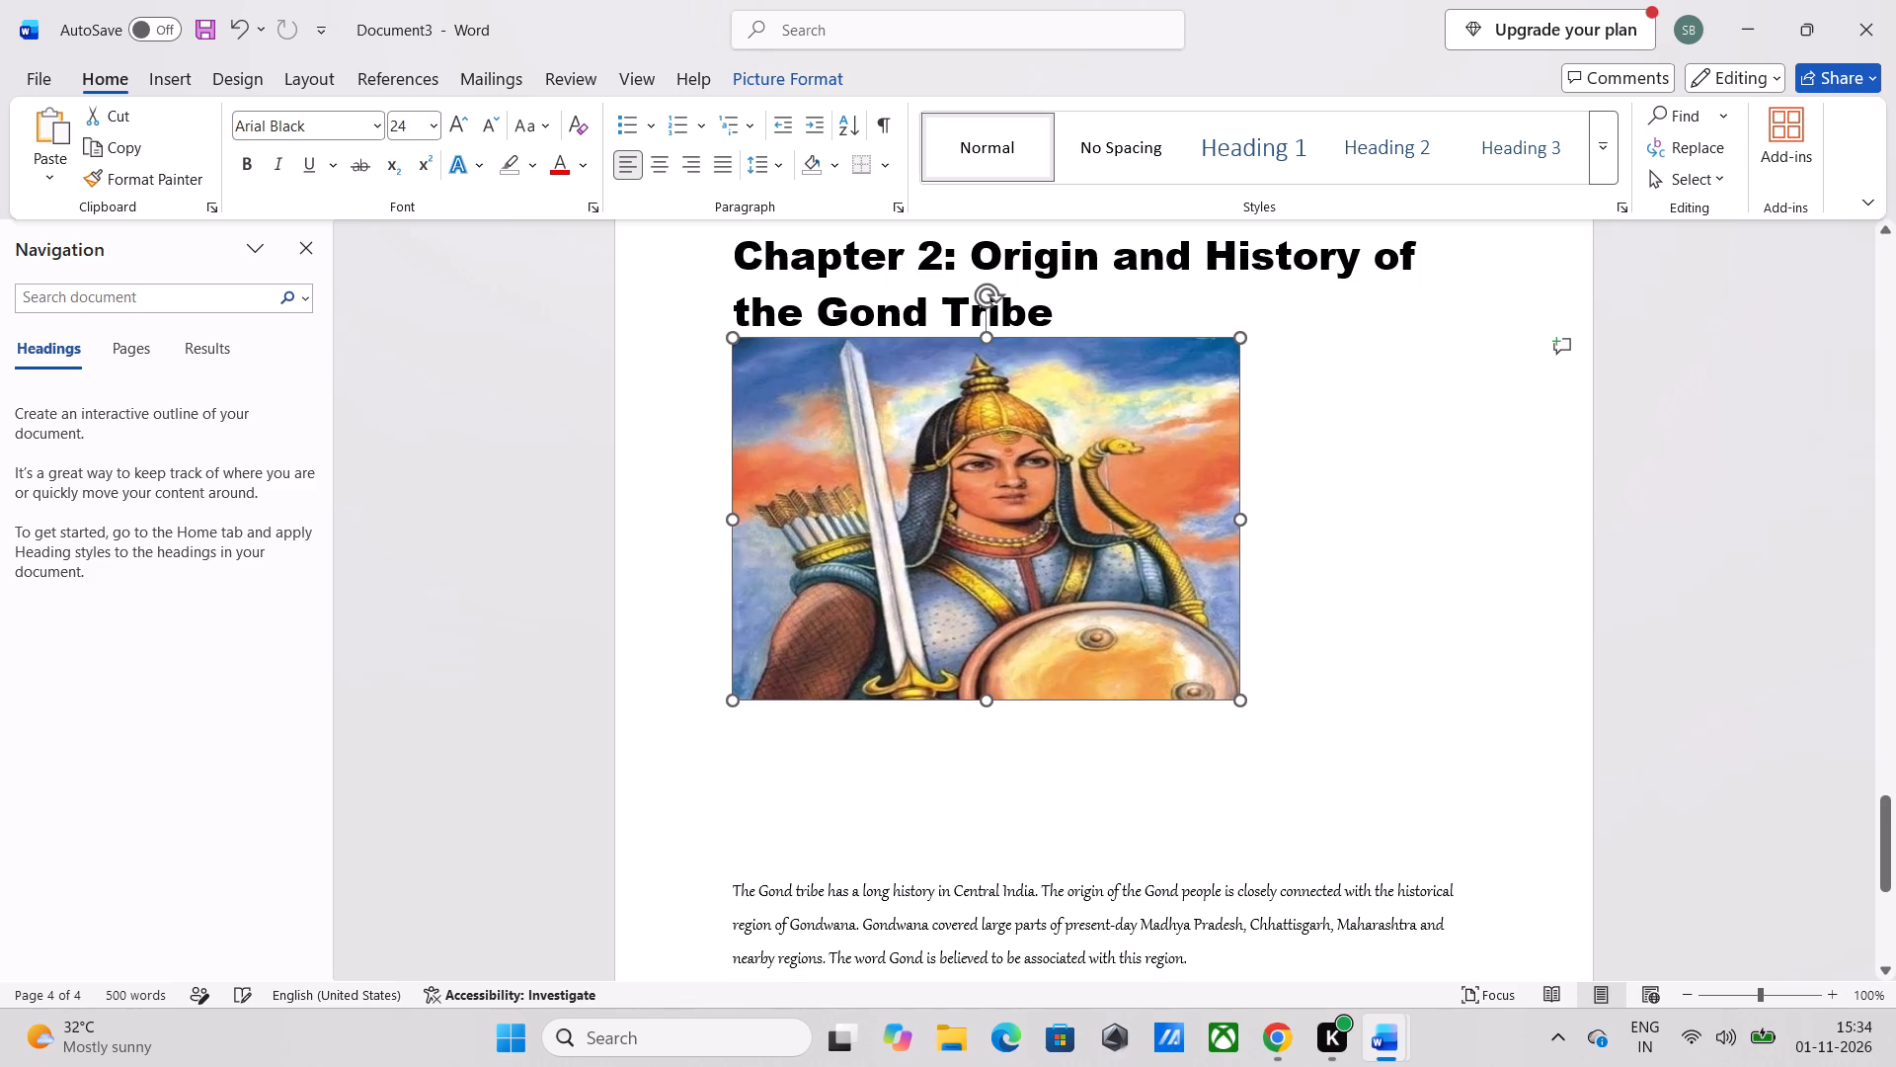
{"action": "left_click_drag", "start_coordinate": [994, 362], "coordinate": [994, 346]}
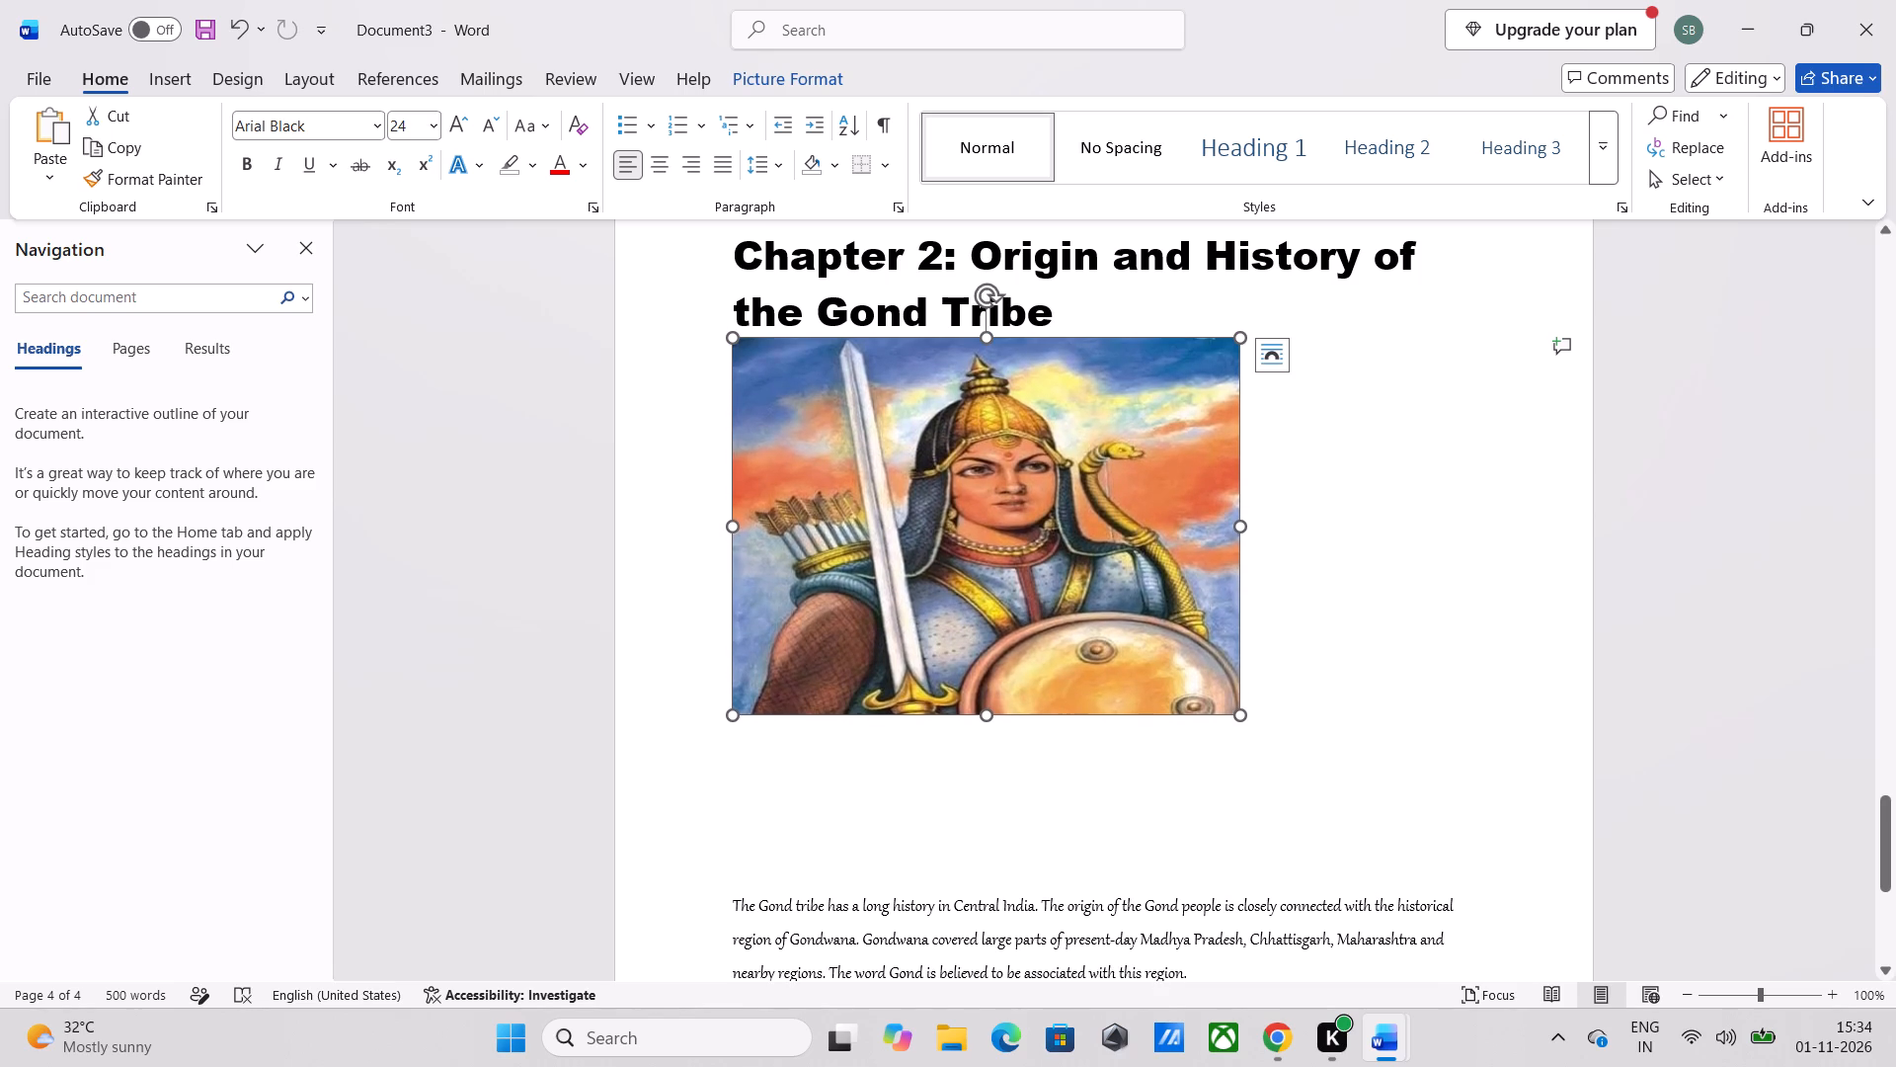
{"action": "left_click_drag", "start_coordinate": [986, 713], "coordinate": [991, 787]}
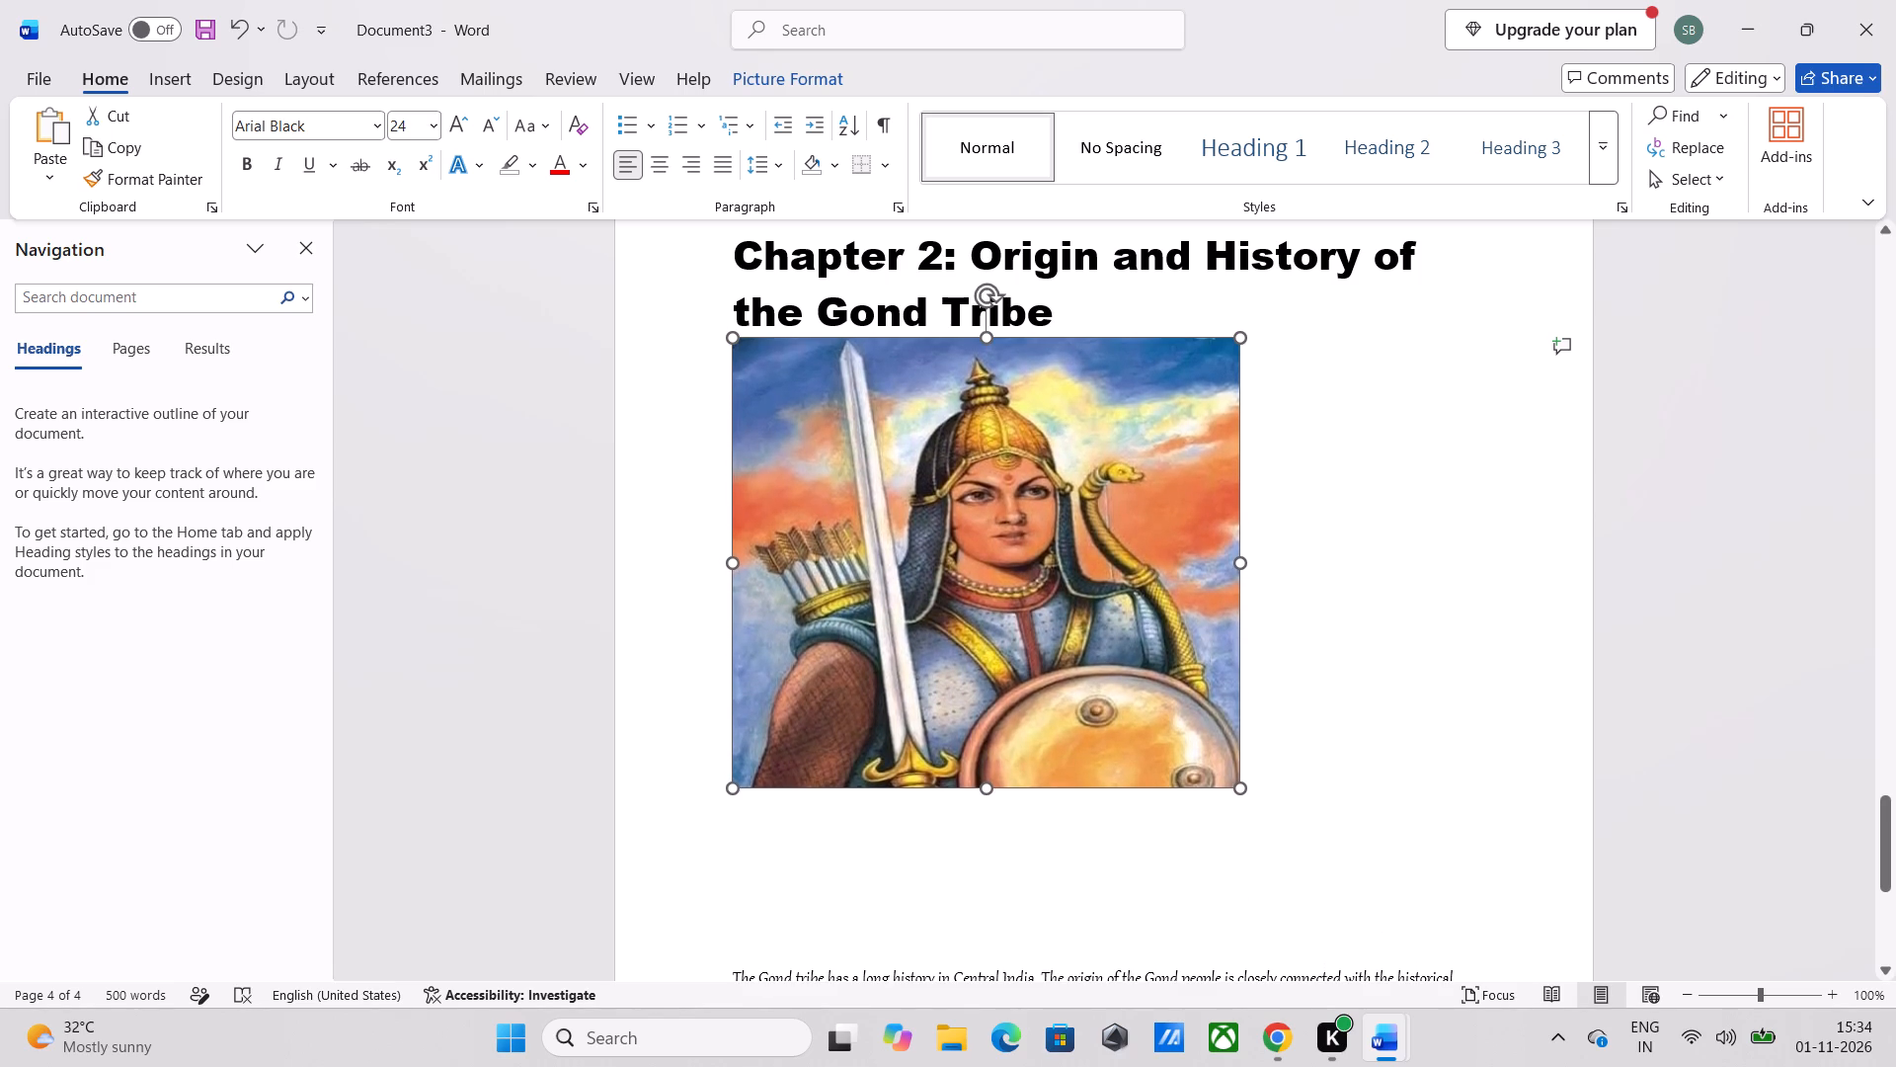
Scale the Chapter 2 picture down slightly in several small adjustments, keeping its proportions.
{"action": "left_click_drag", "start_coordinate": [1238, 335], "coordinate": [1220, 383]}
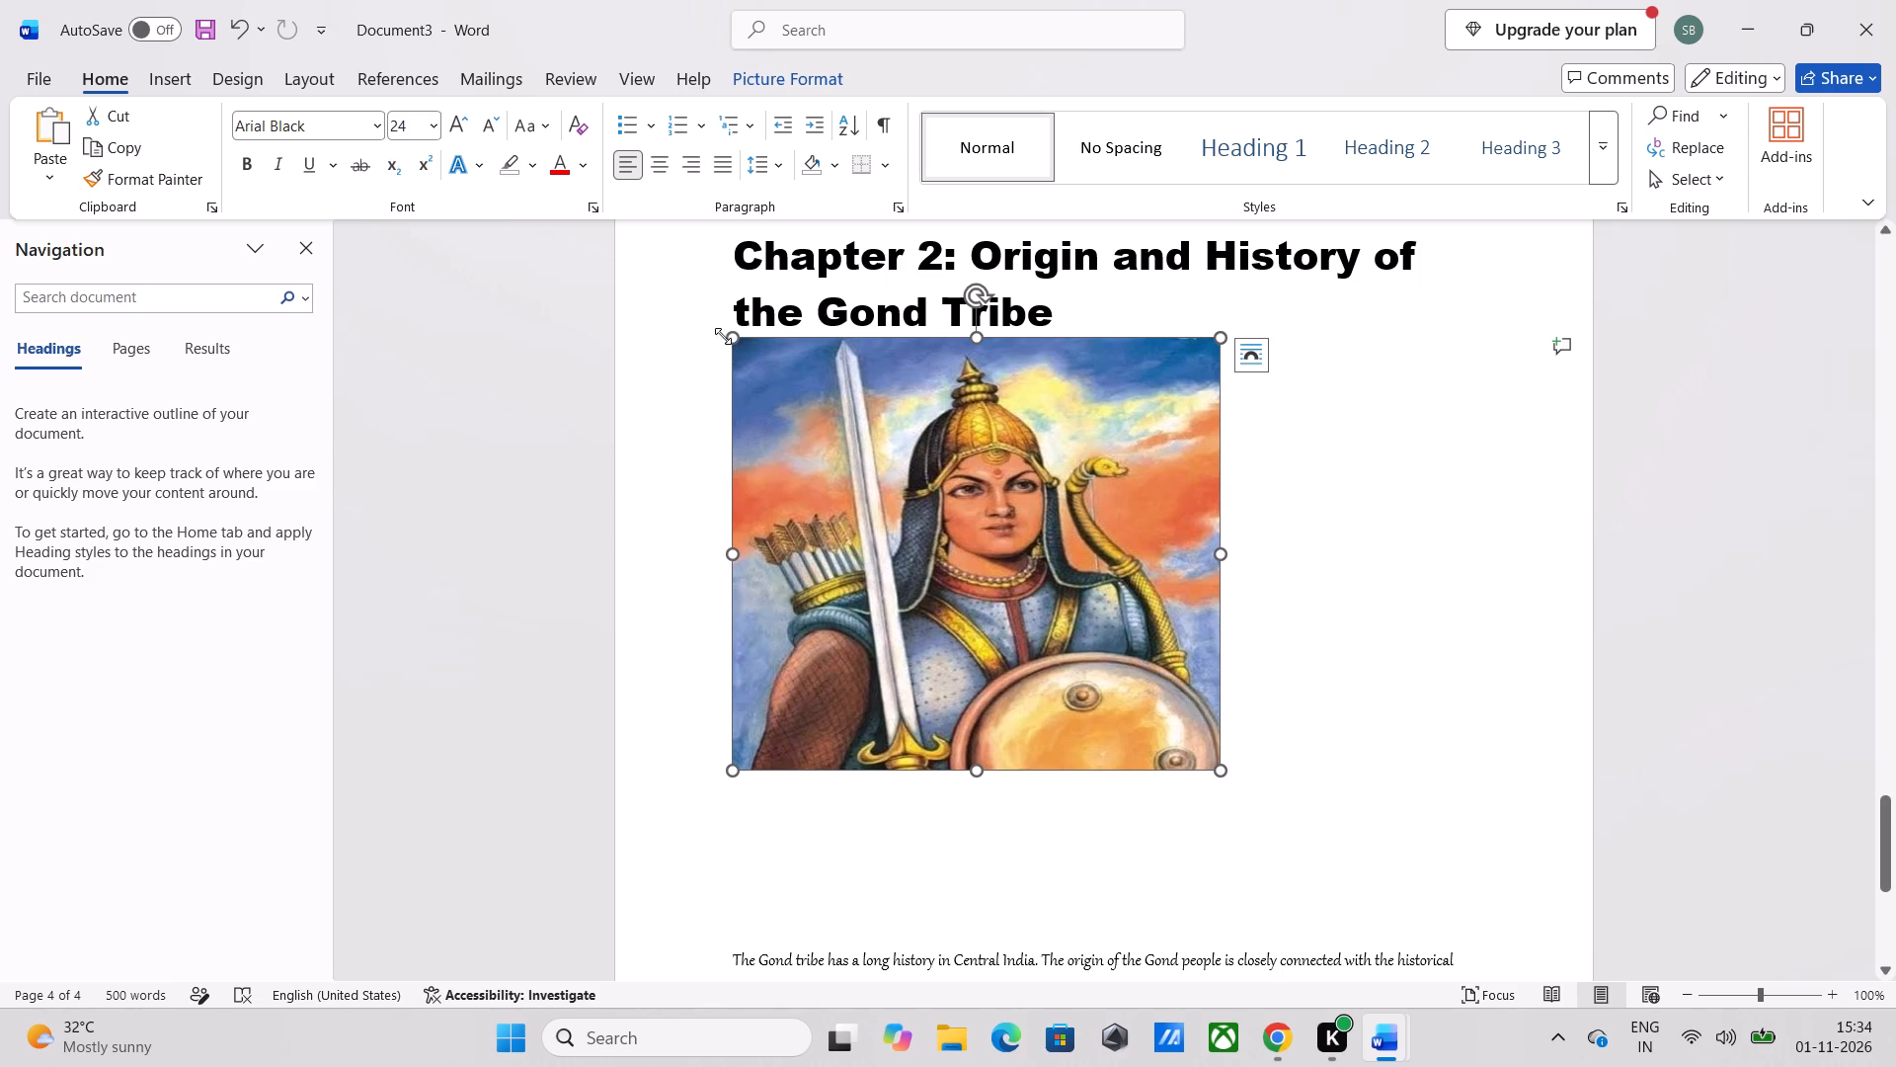
{"action": "left_click_drag", "start_coordinate": [727, 328], "coordinate": [763, 374]}
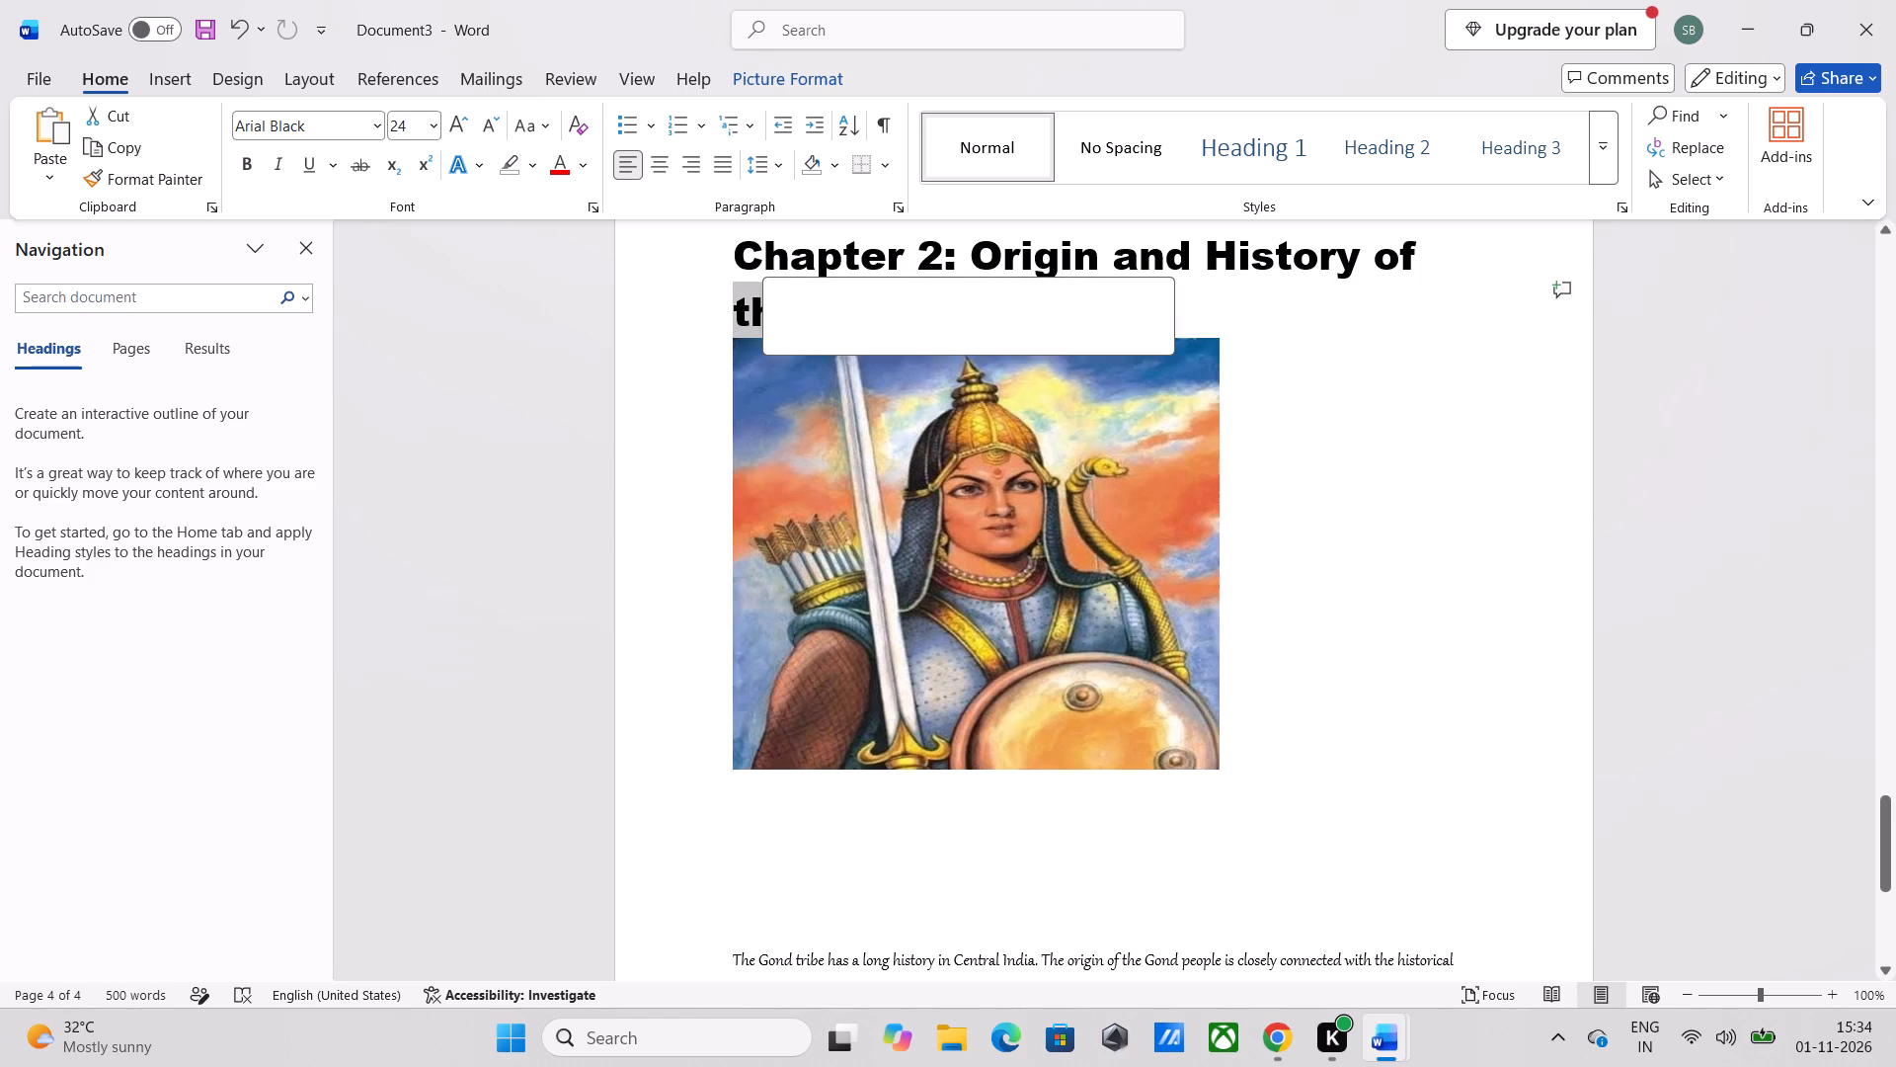
{"action": "left_click_drag", "start_coordinate": [723, 390], "coordinate": [705, 394]}
{"action": "left_click", "coordinate": [735, 337]}
{"action": "left_click", "coordinate": [810, 441]}
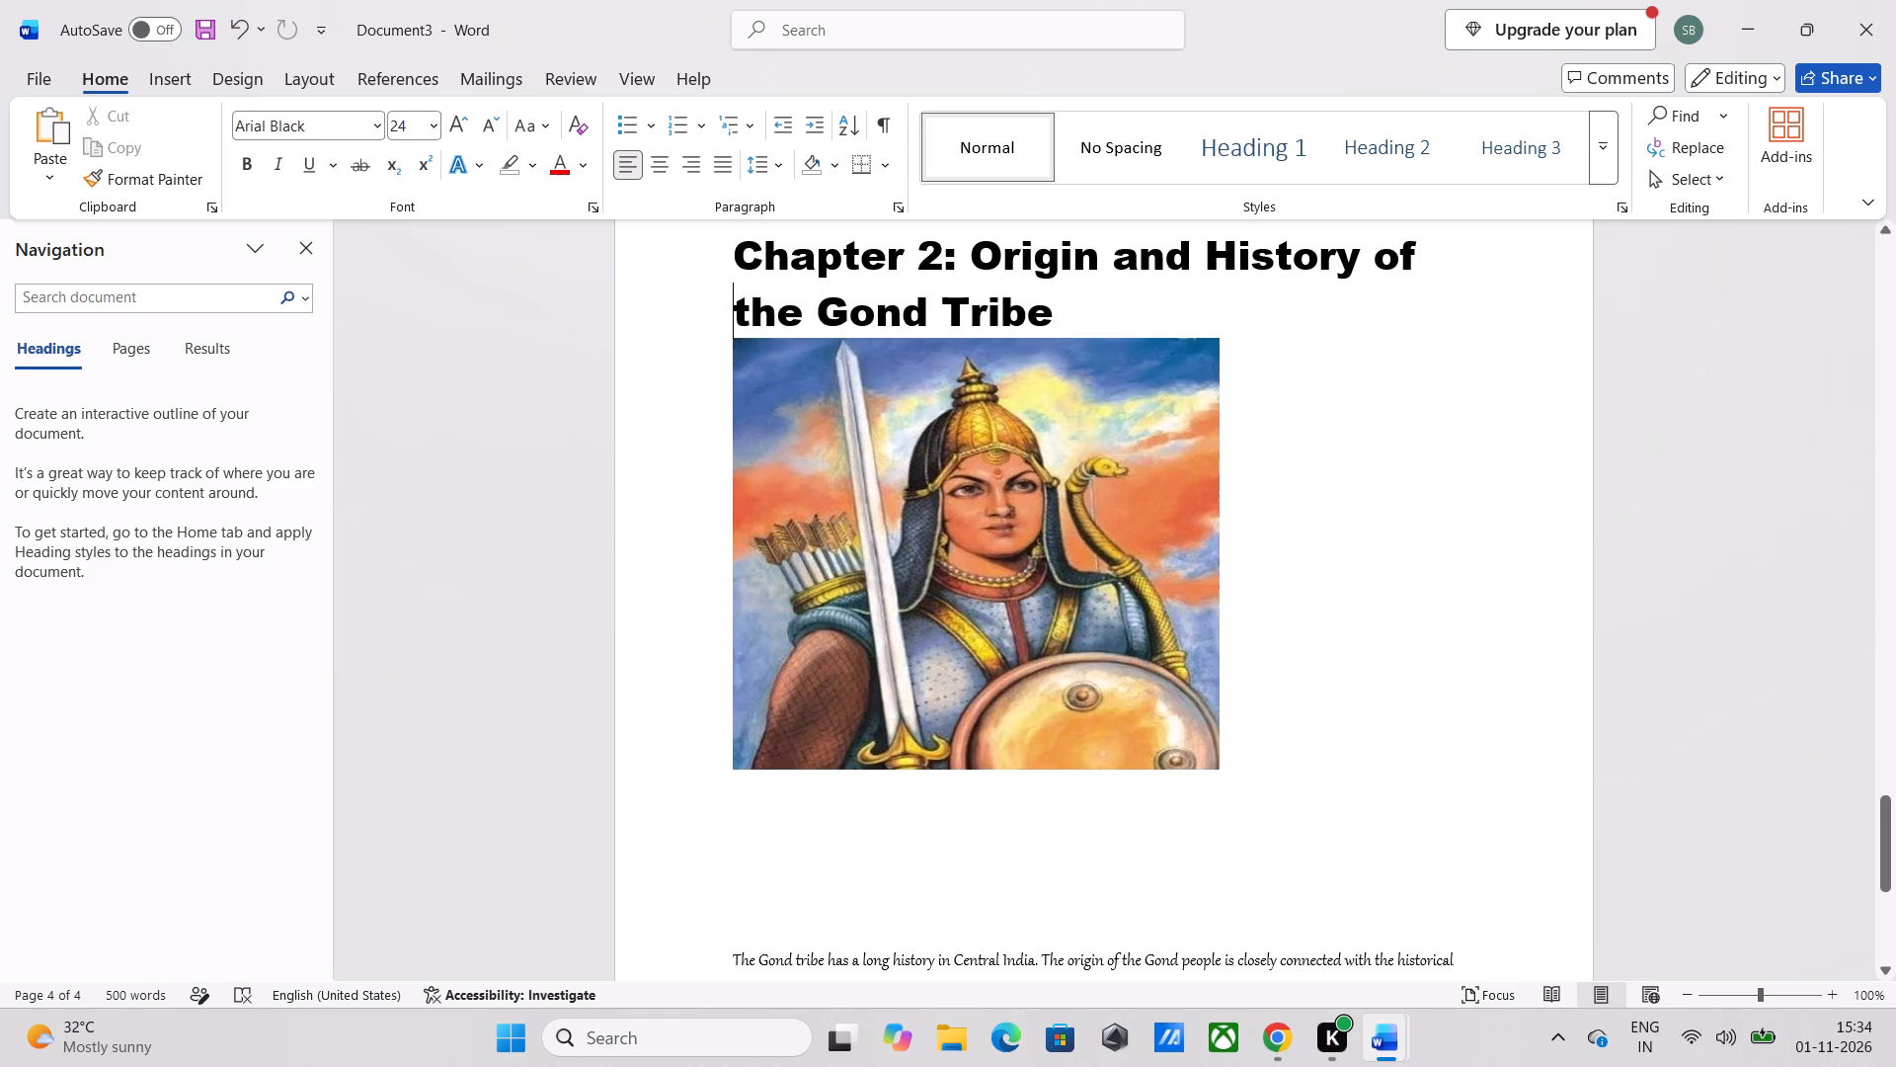
{"action": "left_click_drag", "start_coordinate": [732, 334], "coordinate": [750, 353]}
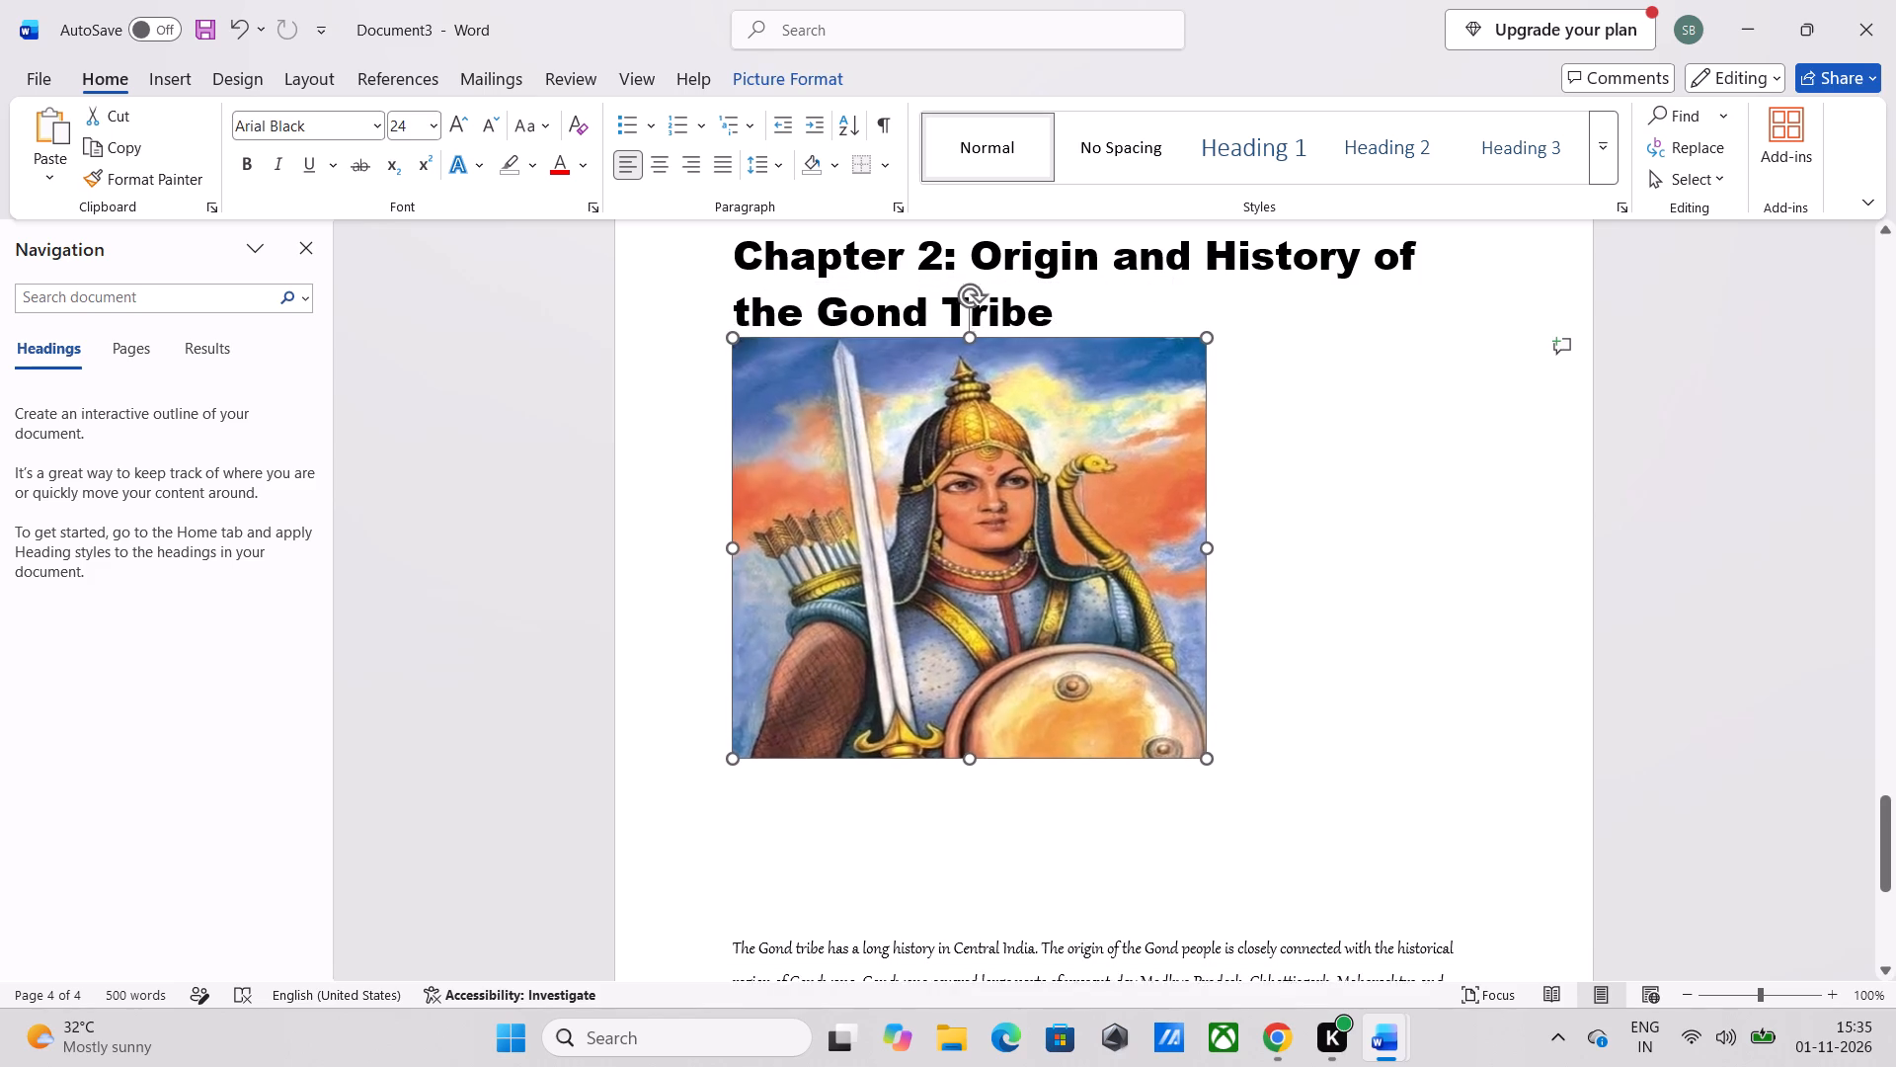
{"action": "left_click_drag", "start_coordinate": [750, 353], "coordinate": [764, 367]}
{"action": "left_click", "coordinate": [1429, 506]}
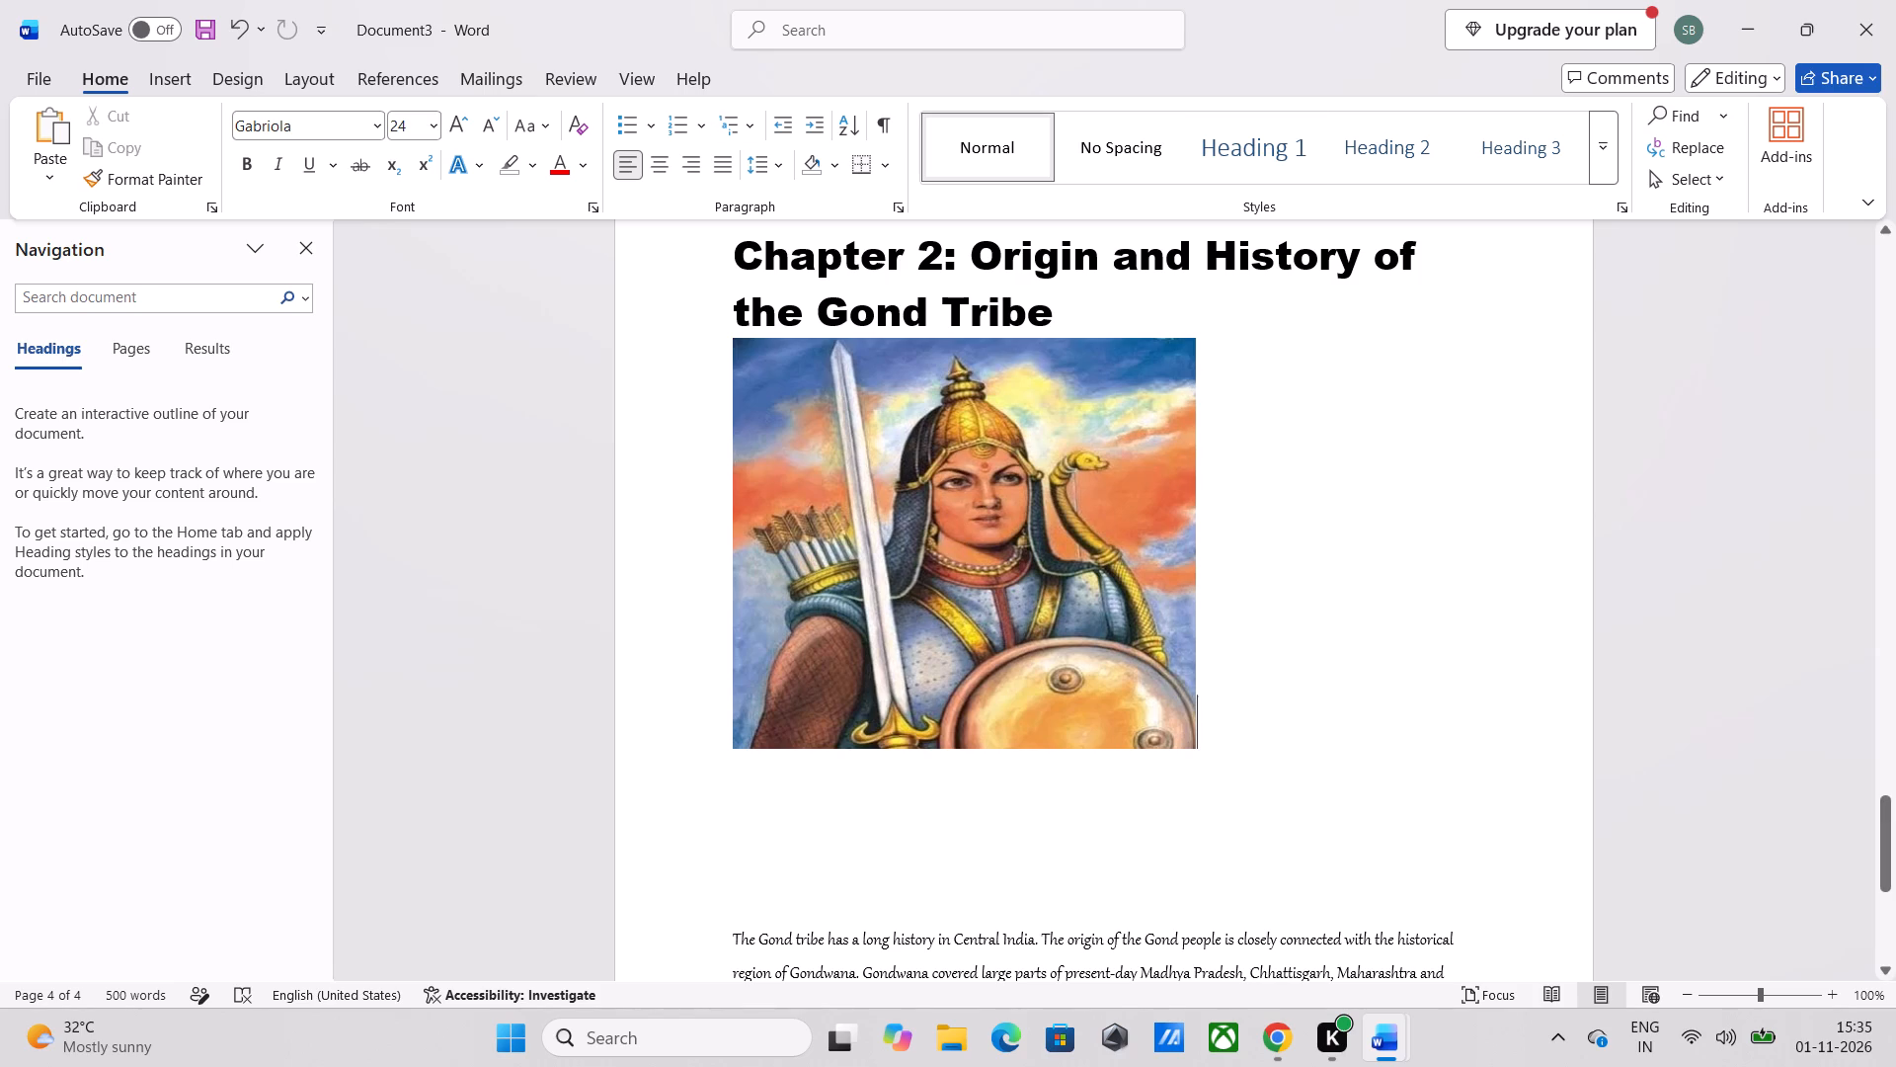
Increase the Chapter 2 picture's height until the picture is nearly square, then deselect it.
{"action": "left_click", "coordinate": [955, 753]}
{"action": "left_click_drag", "start_coordinate": [951, 743], "coordinate": [966, 743]}
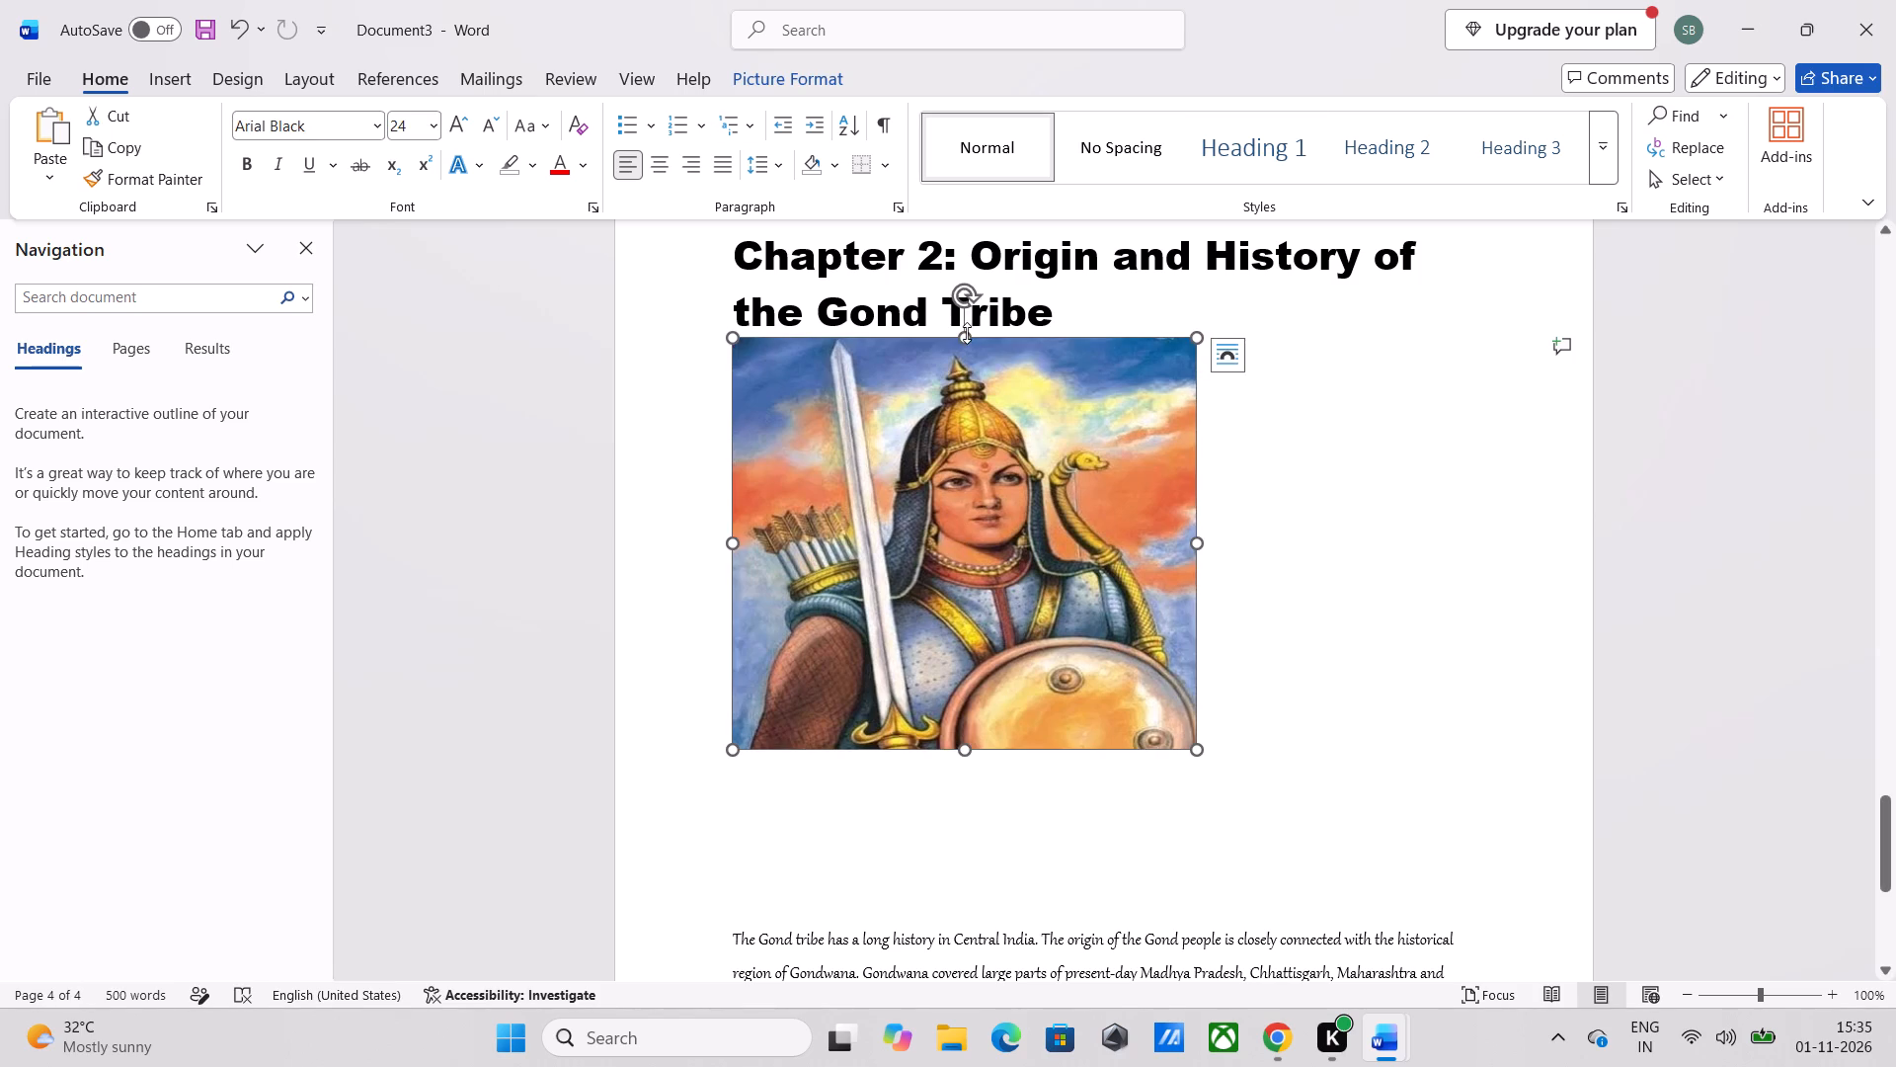
{"action": "left_click_drag", "start_coordinate": [965, 334], "coordinate": [981, 369]}
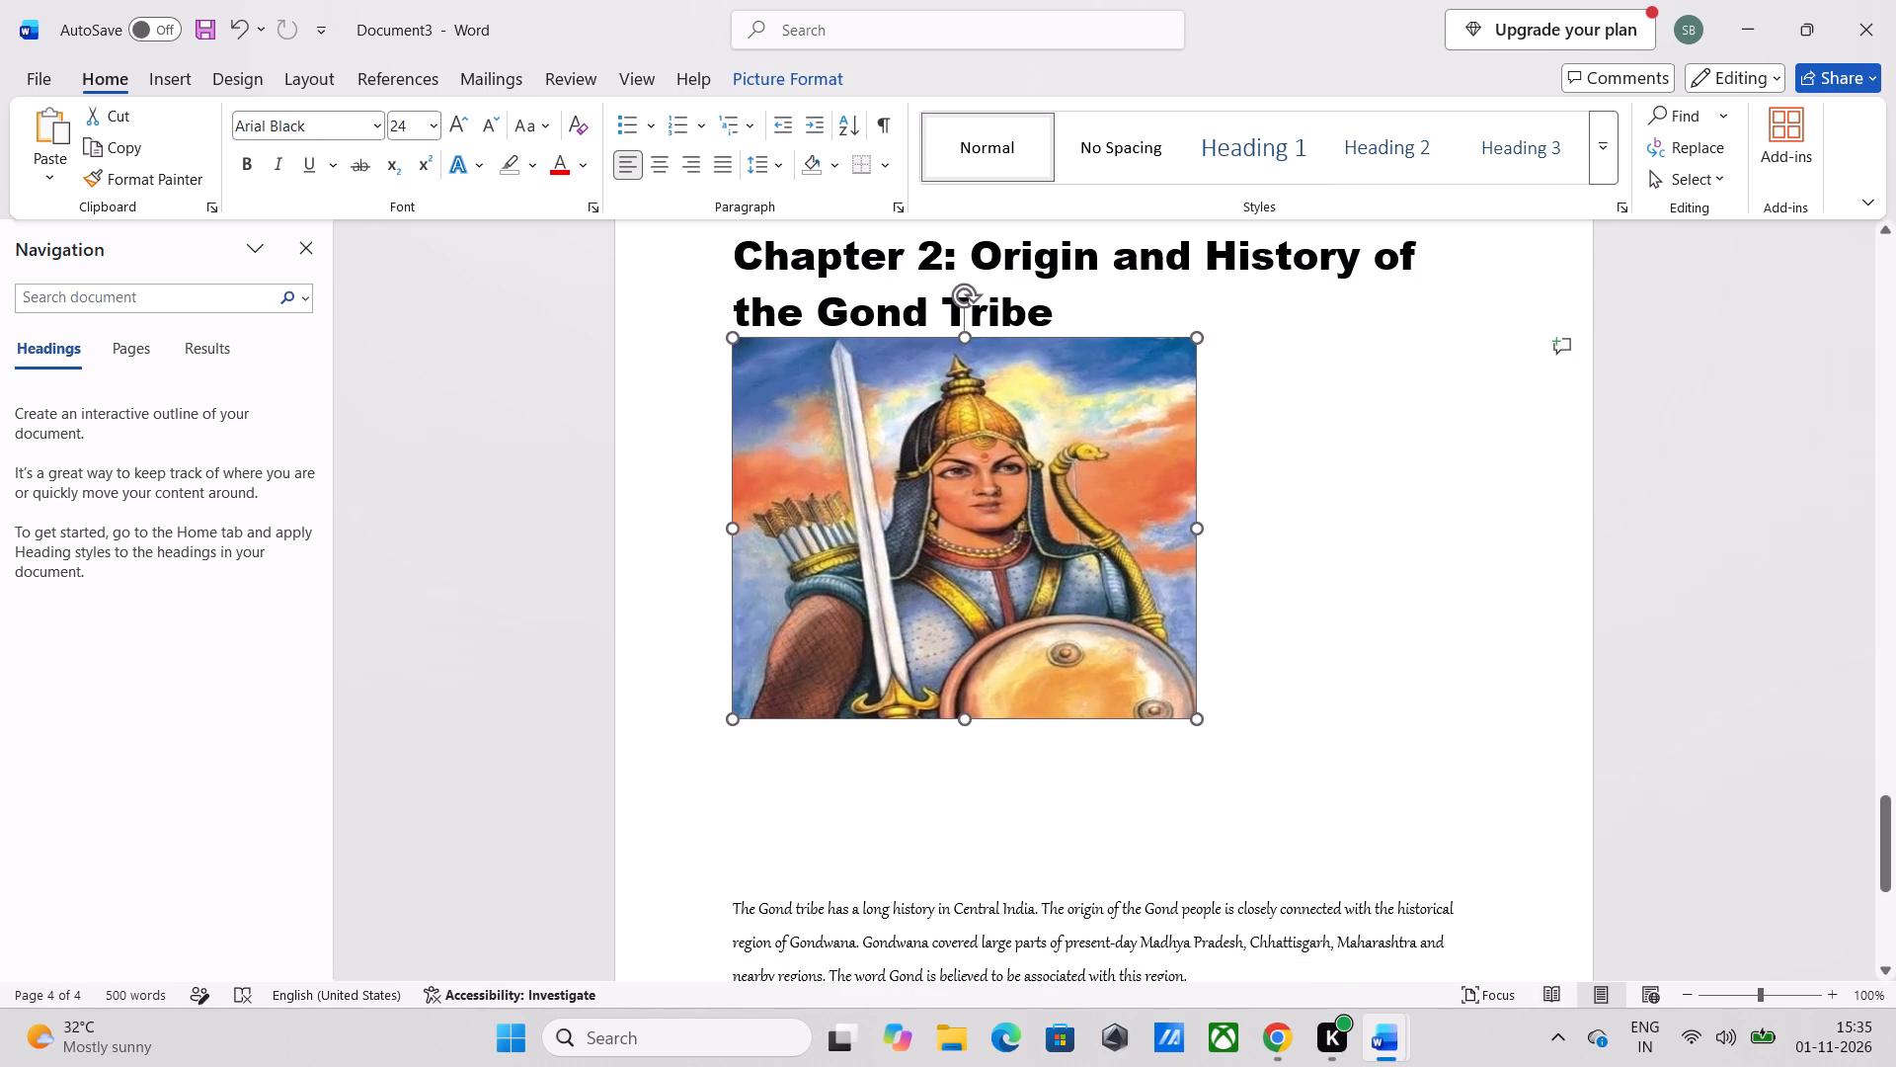
{"action": "left_click_drag", "start_coordinate": [981, 369], "coordinate": [969, 288]}
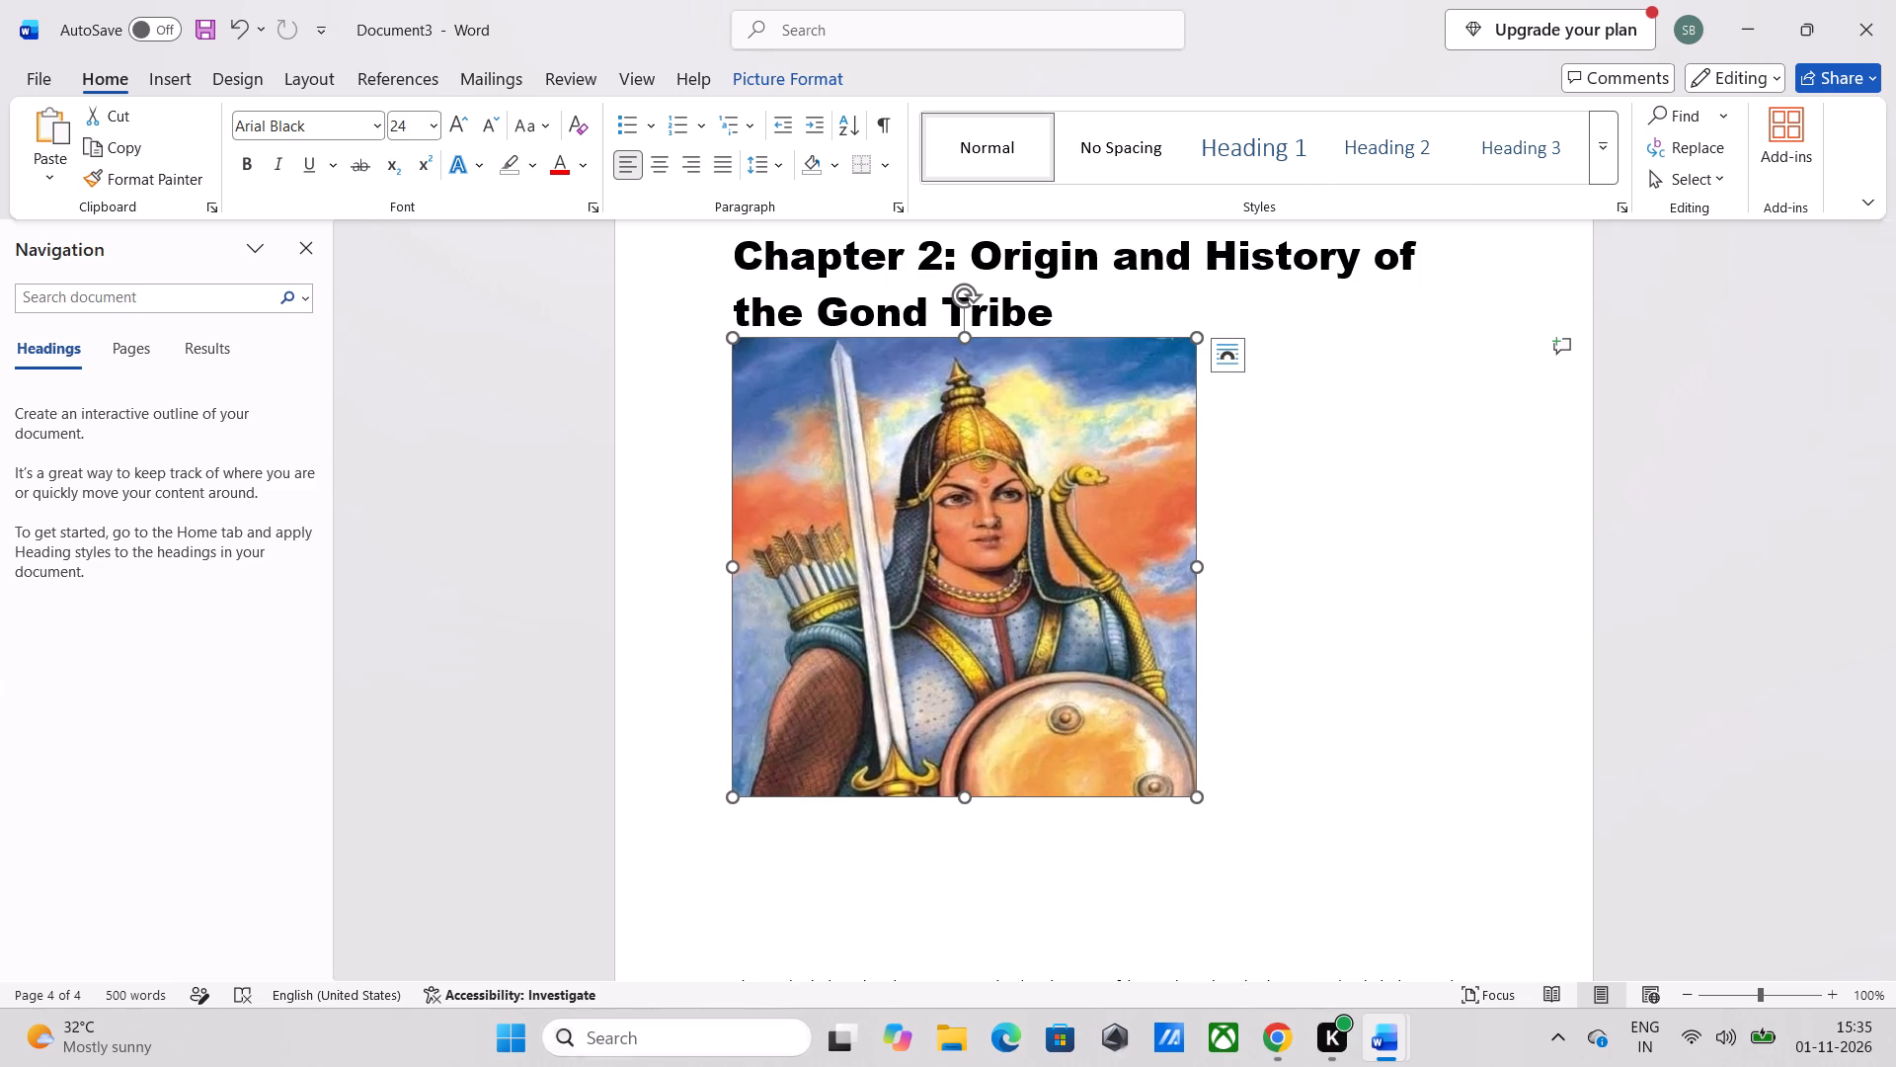
{"action": "left_click", "coordinate": [1398, 399]}
{"action": "right_click_drag", "start_coordinate": [1130, 407], "coordinate": [1130, 422]}
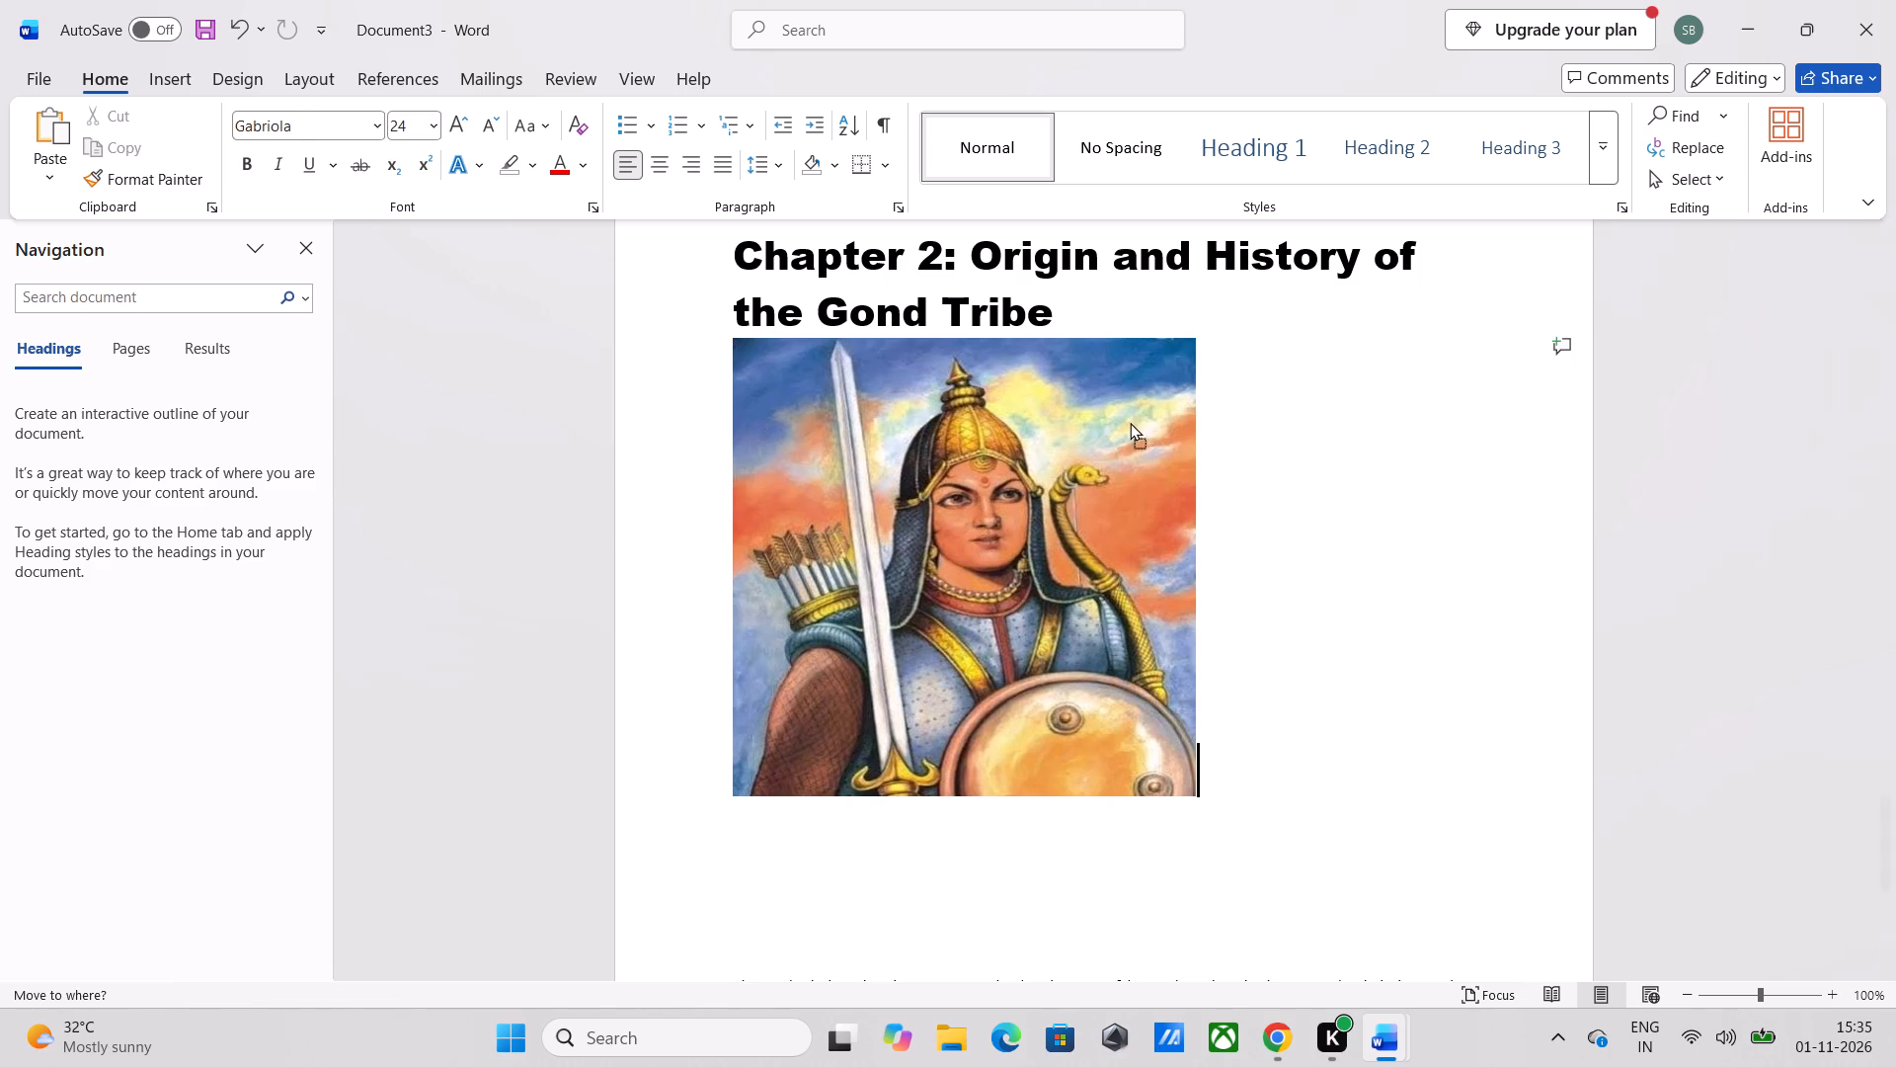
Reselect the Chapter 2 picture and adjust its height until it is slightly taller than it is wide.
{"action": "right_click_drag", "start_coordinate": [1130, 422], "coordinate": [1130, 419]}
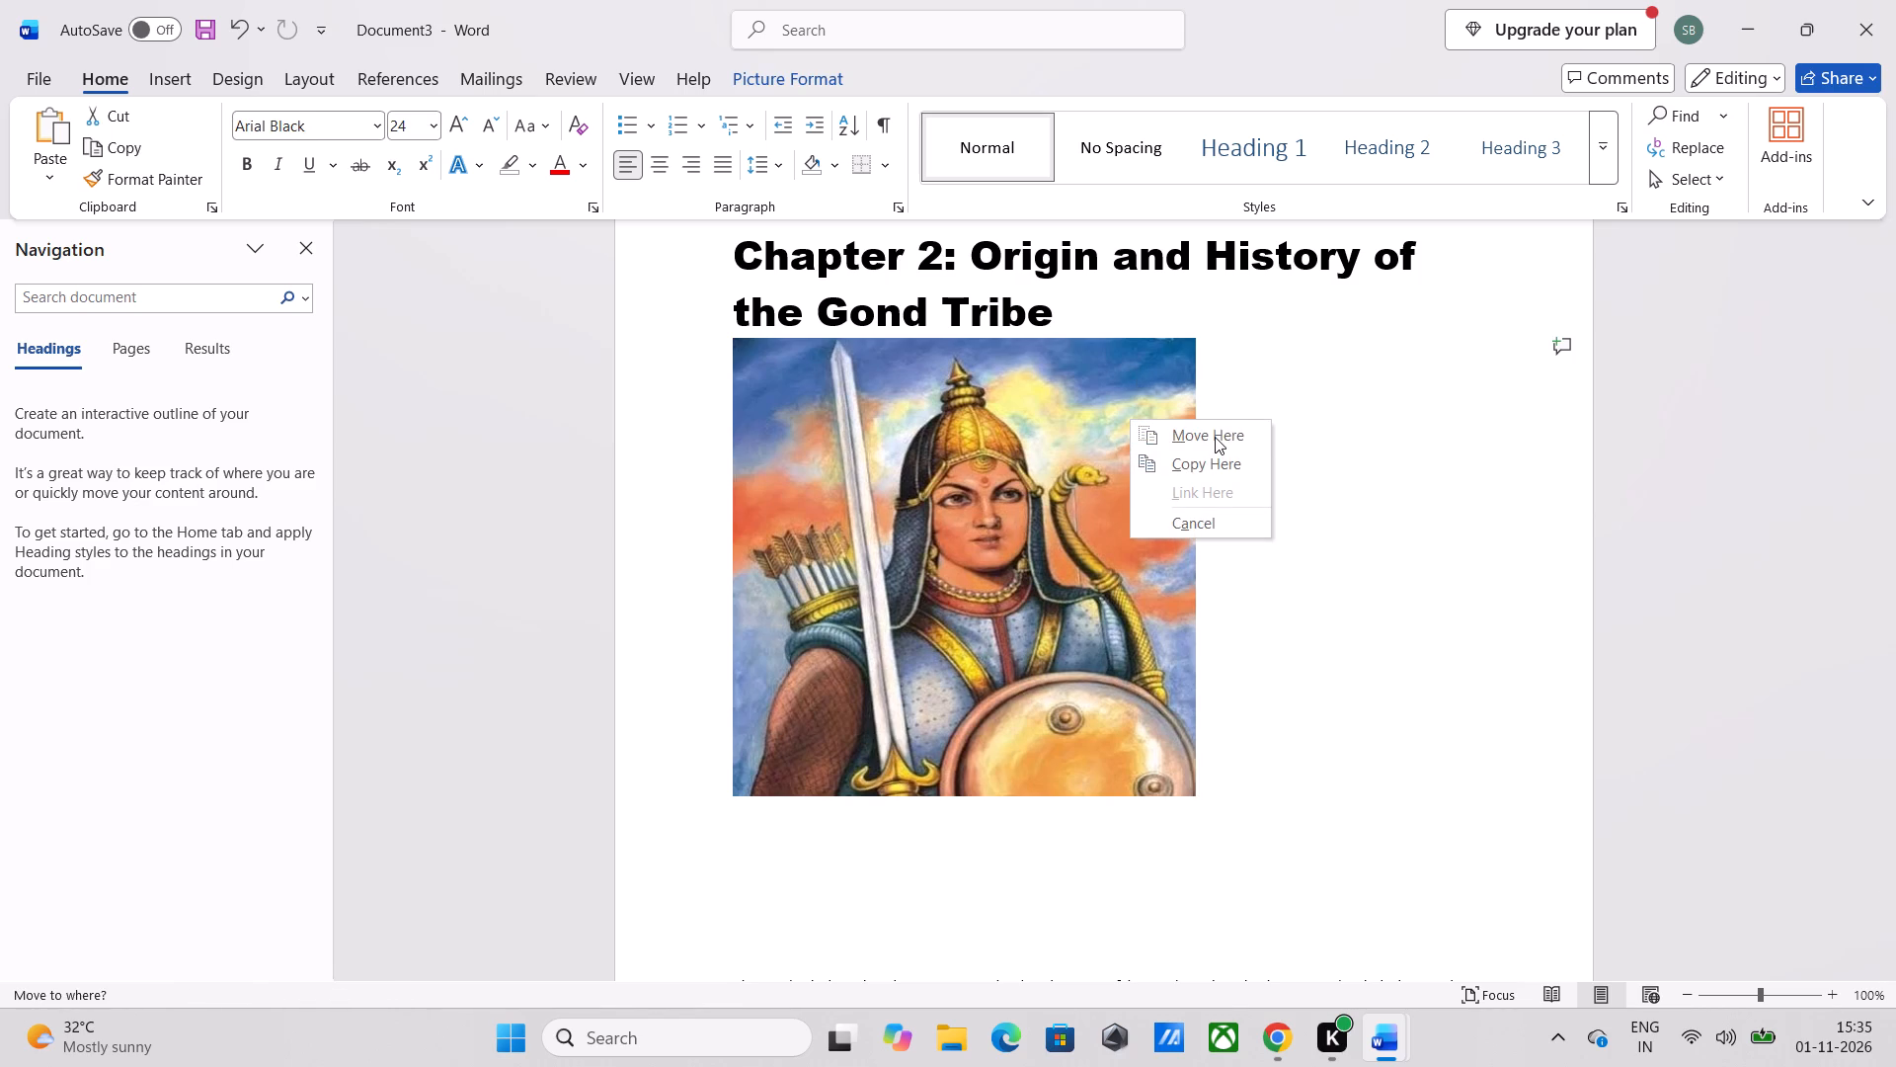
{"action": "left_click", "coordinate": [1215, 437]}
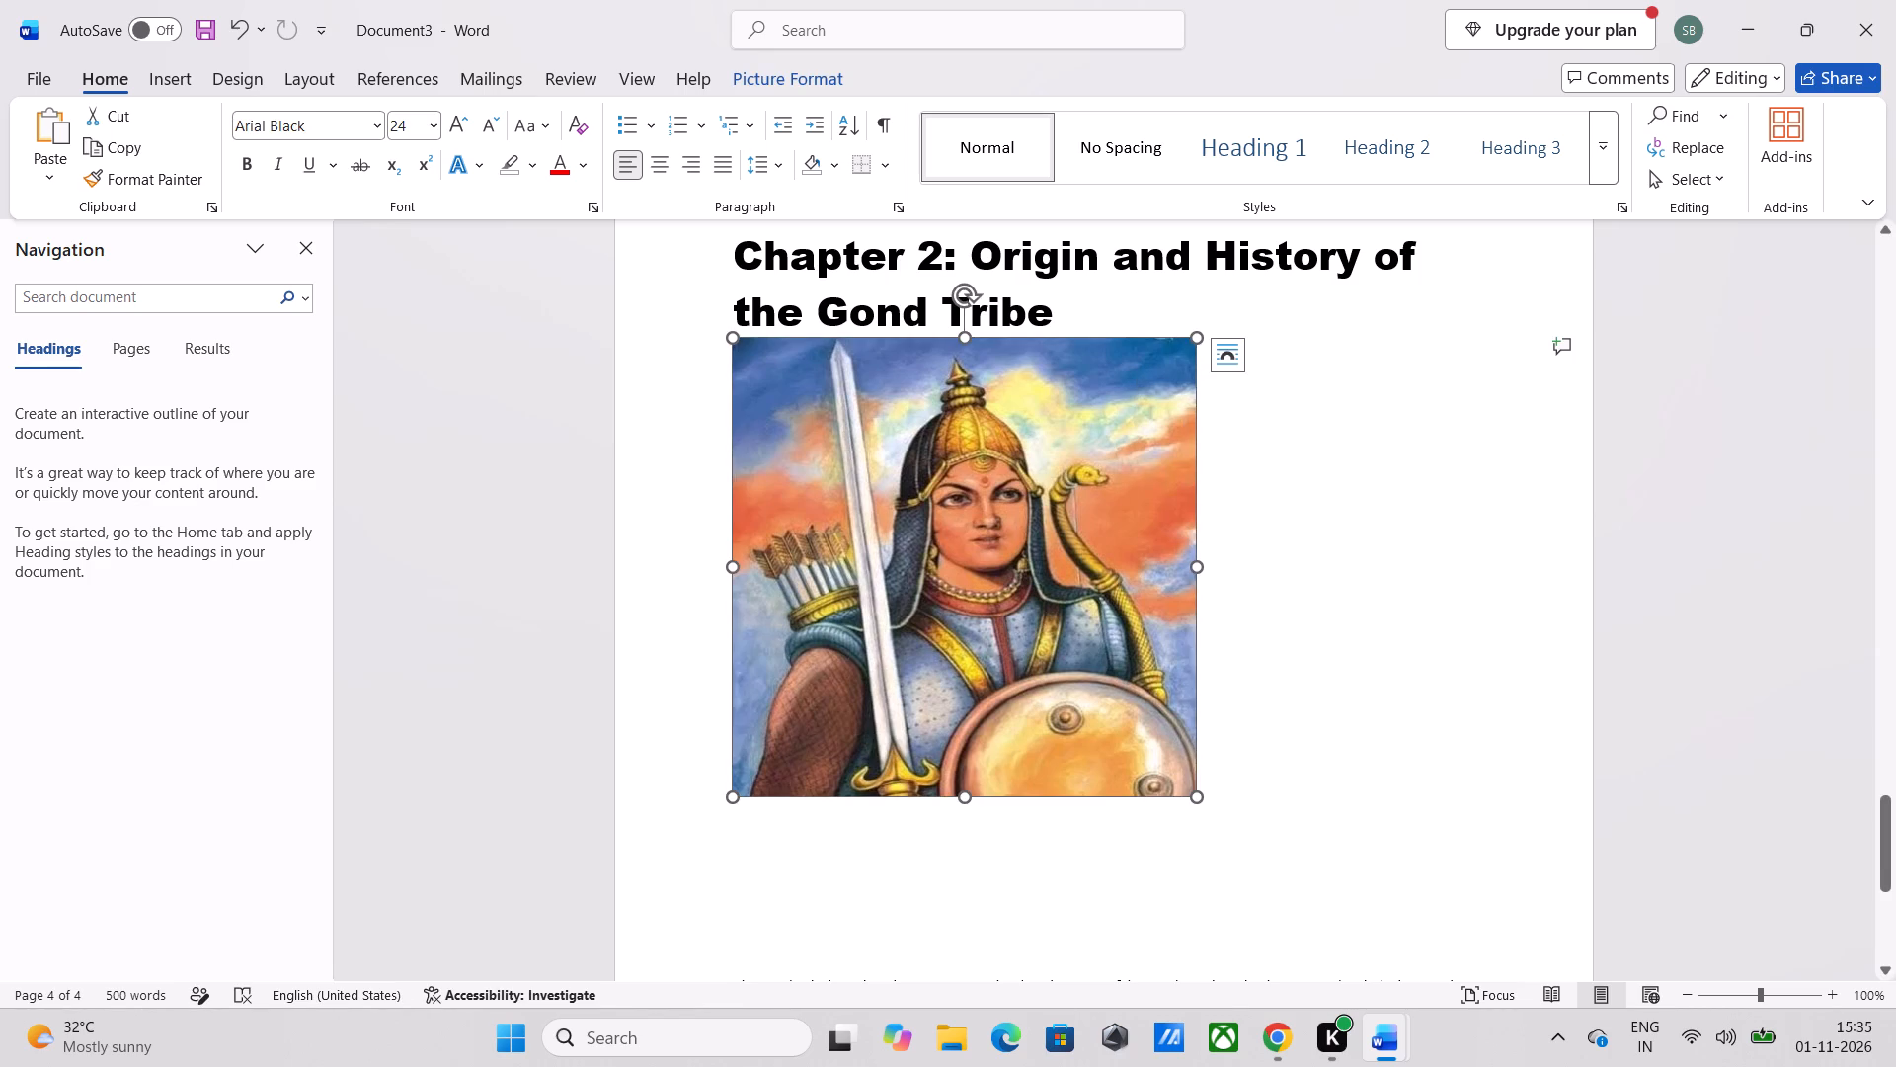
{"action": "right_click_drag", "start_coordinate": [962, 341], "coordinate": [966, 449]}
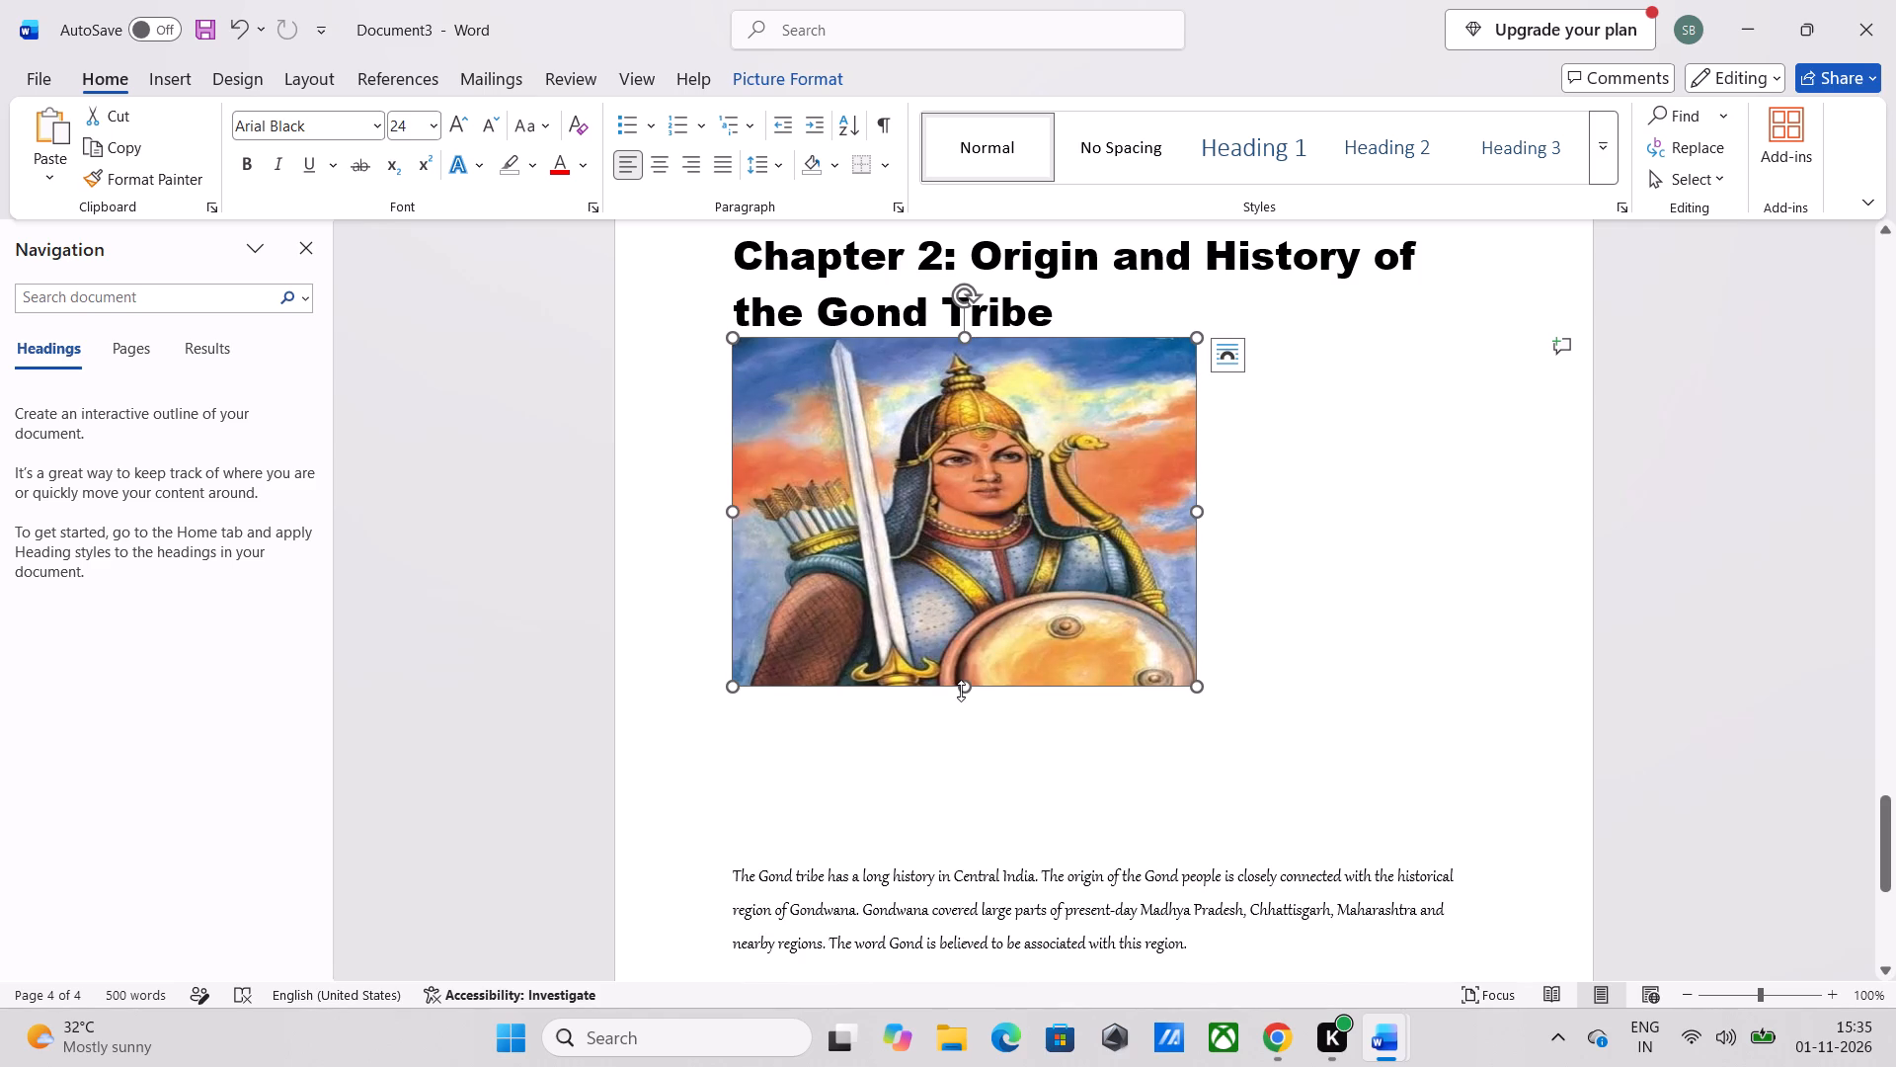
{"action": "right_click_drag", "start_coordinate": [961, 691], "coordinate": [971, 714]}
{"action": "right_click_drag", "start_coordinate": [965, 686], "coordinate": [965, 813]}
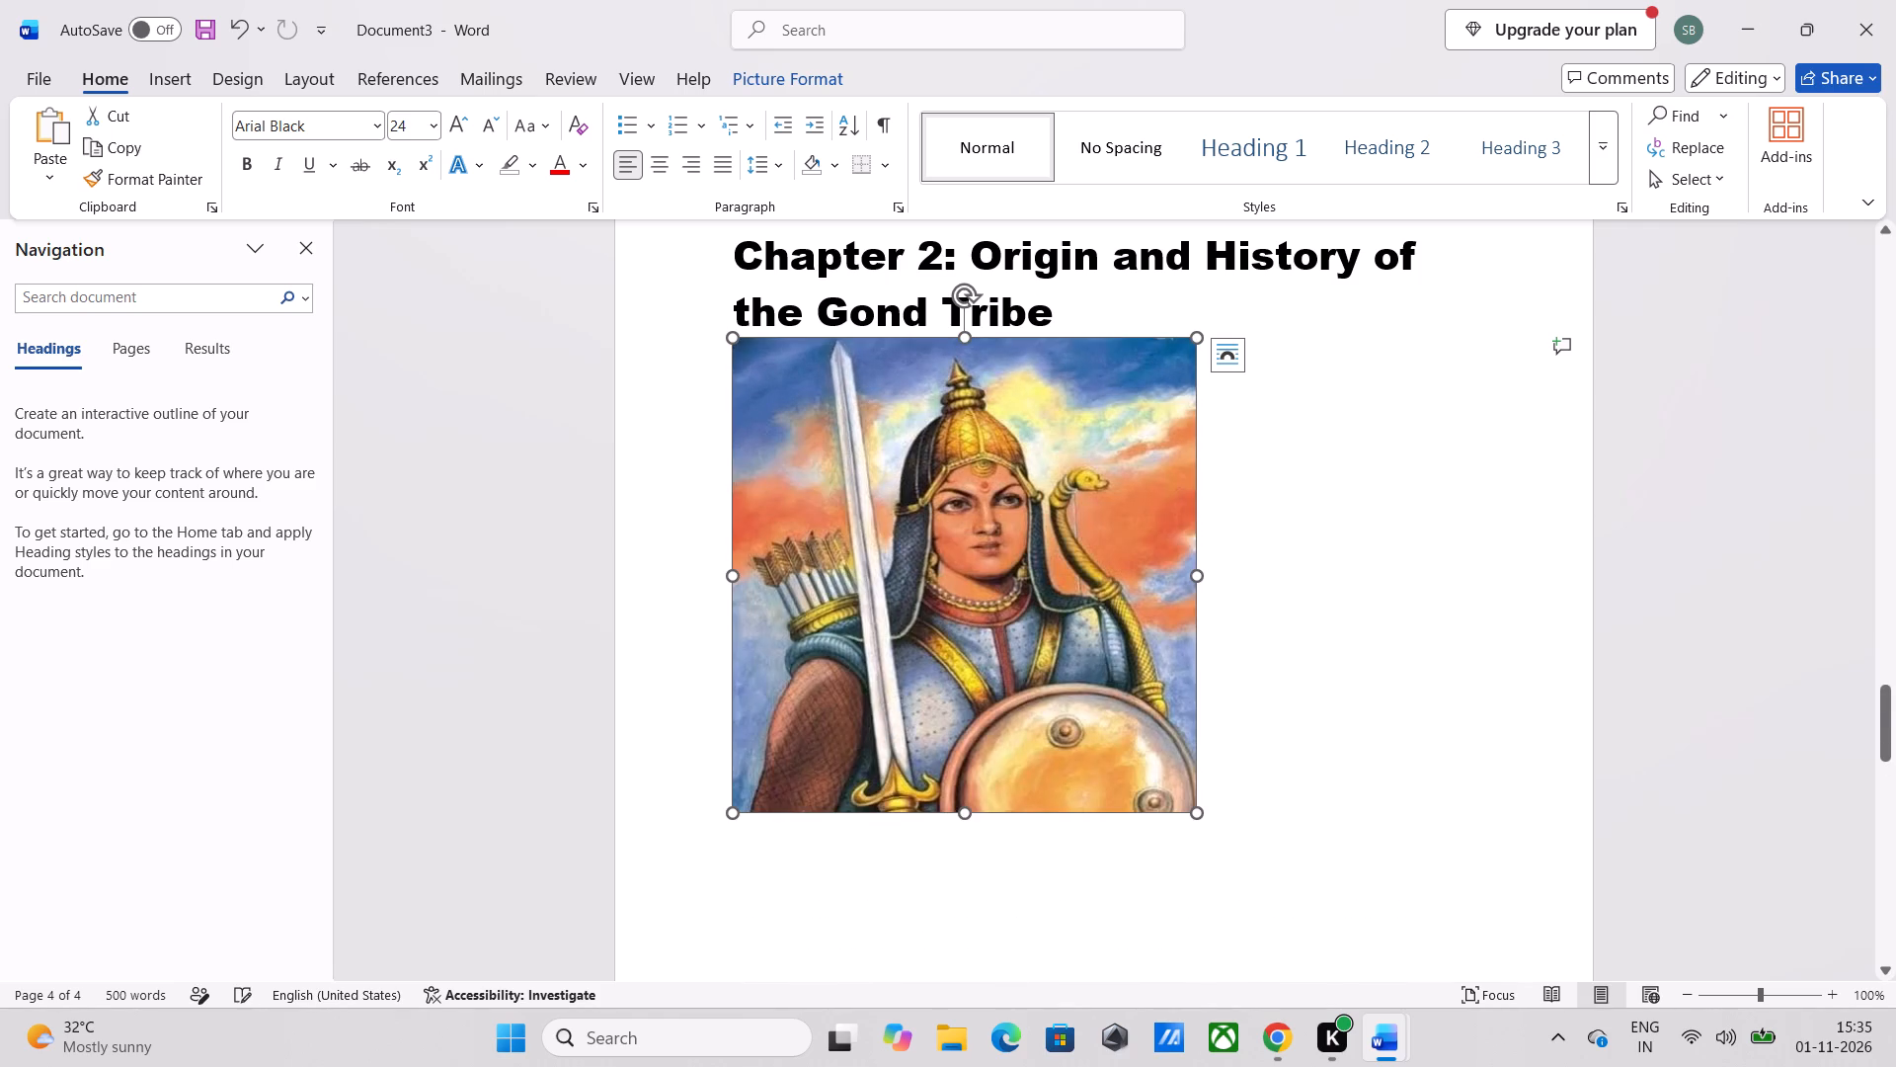
Reduce the Chapter 2 picture's height so the paragraph about Rani Durgavati fits on the same page as the other chapter text.
{"action": "scroll", "coordinate": [1521, 587], "scroll_direction": "up", "scroll_amount": 4}
{"action": "scroll", "coordinate": [1443, 519], "scroll_direction": "down", "scroll_amount": 10}
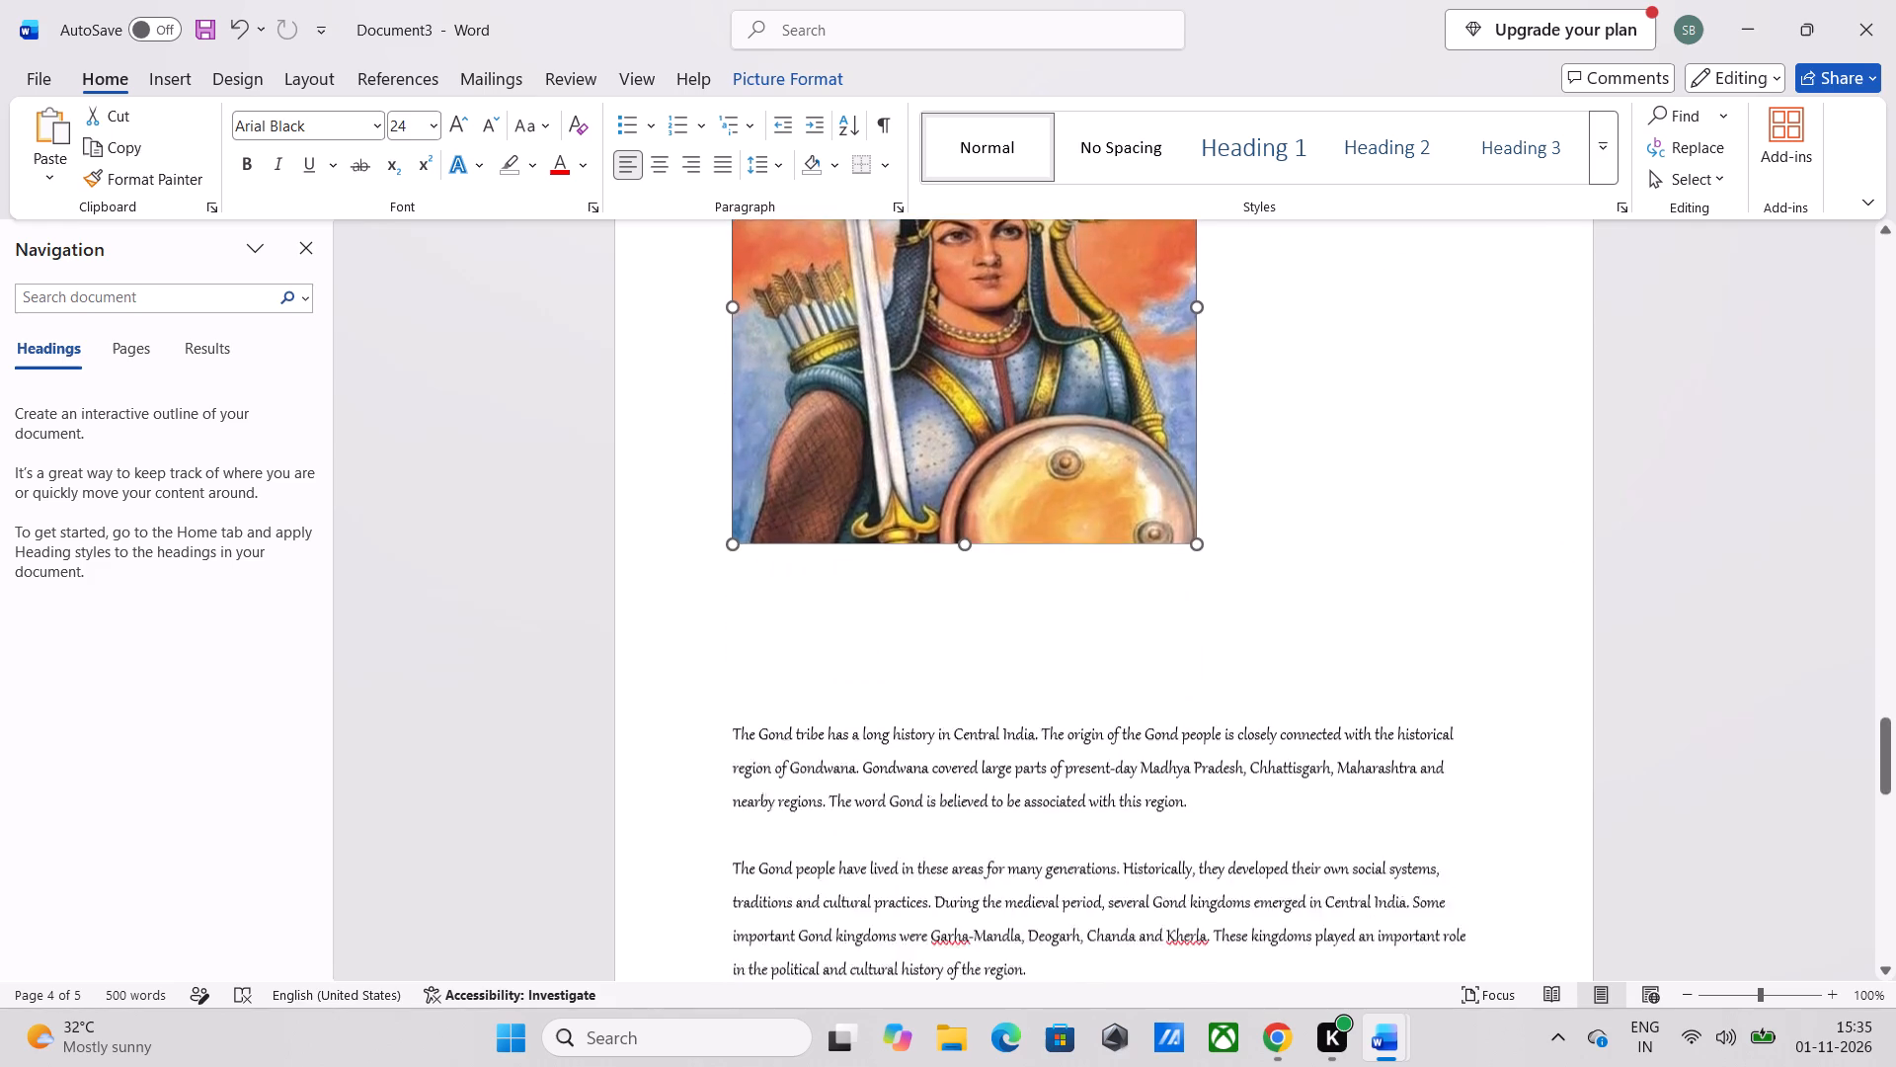
{"action": "scroll", "coordinate": [1373, 519], "scroll_direction": "down", "scroll_amount": 13}
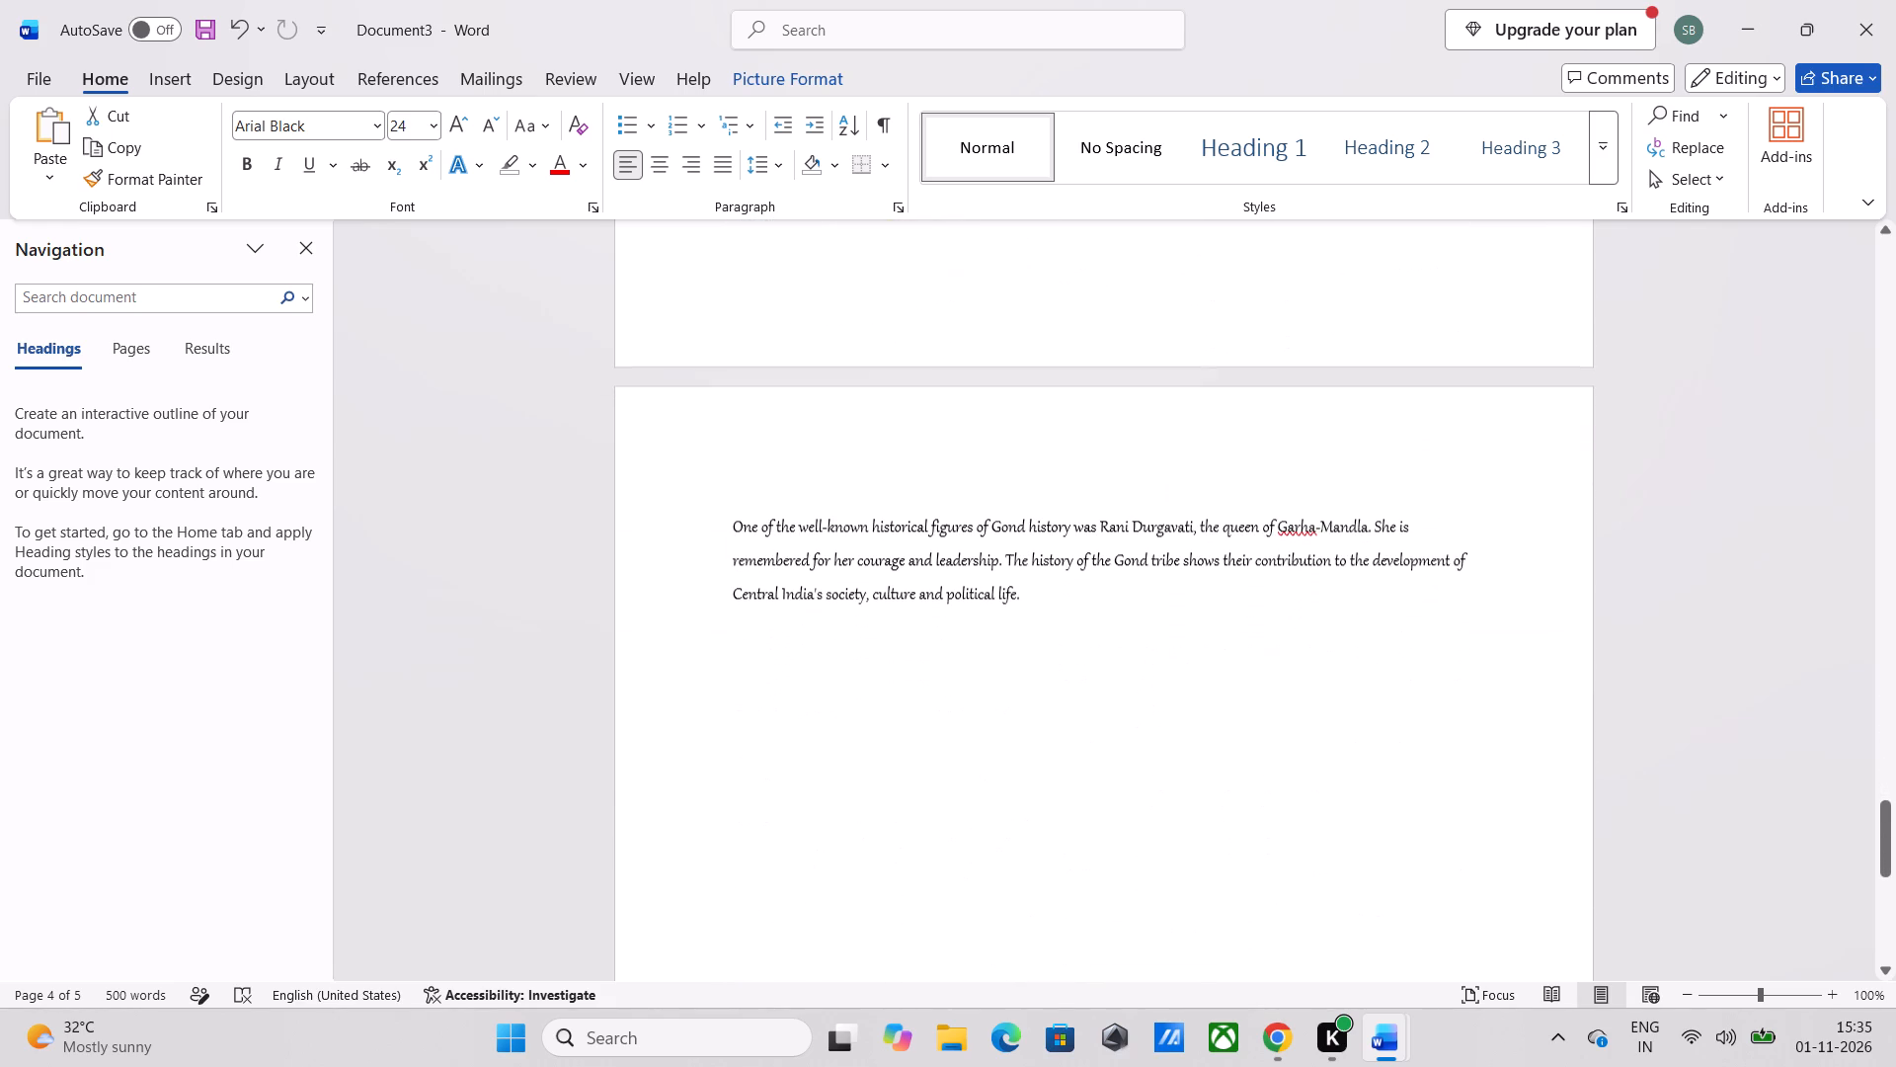
{"action": "scroll", "coordinate": [901, 406], "scroll_direction": "up", "scroll_amount": 8}
{"action": "scroll", "coordinate": [775, 274], "scroll_direction": "up", "scroll_amount": 2}
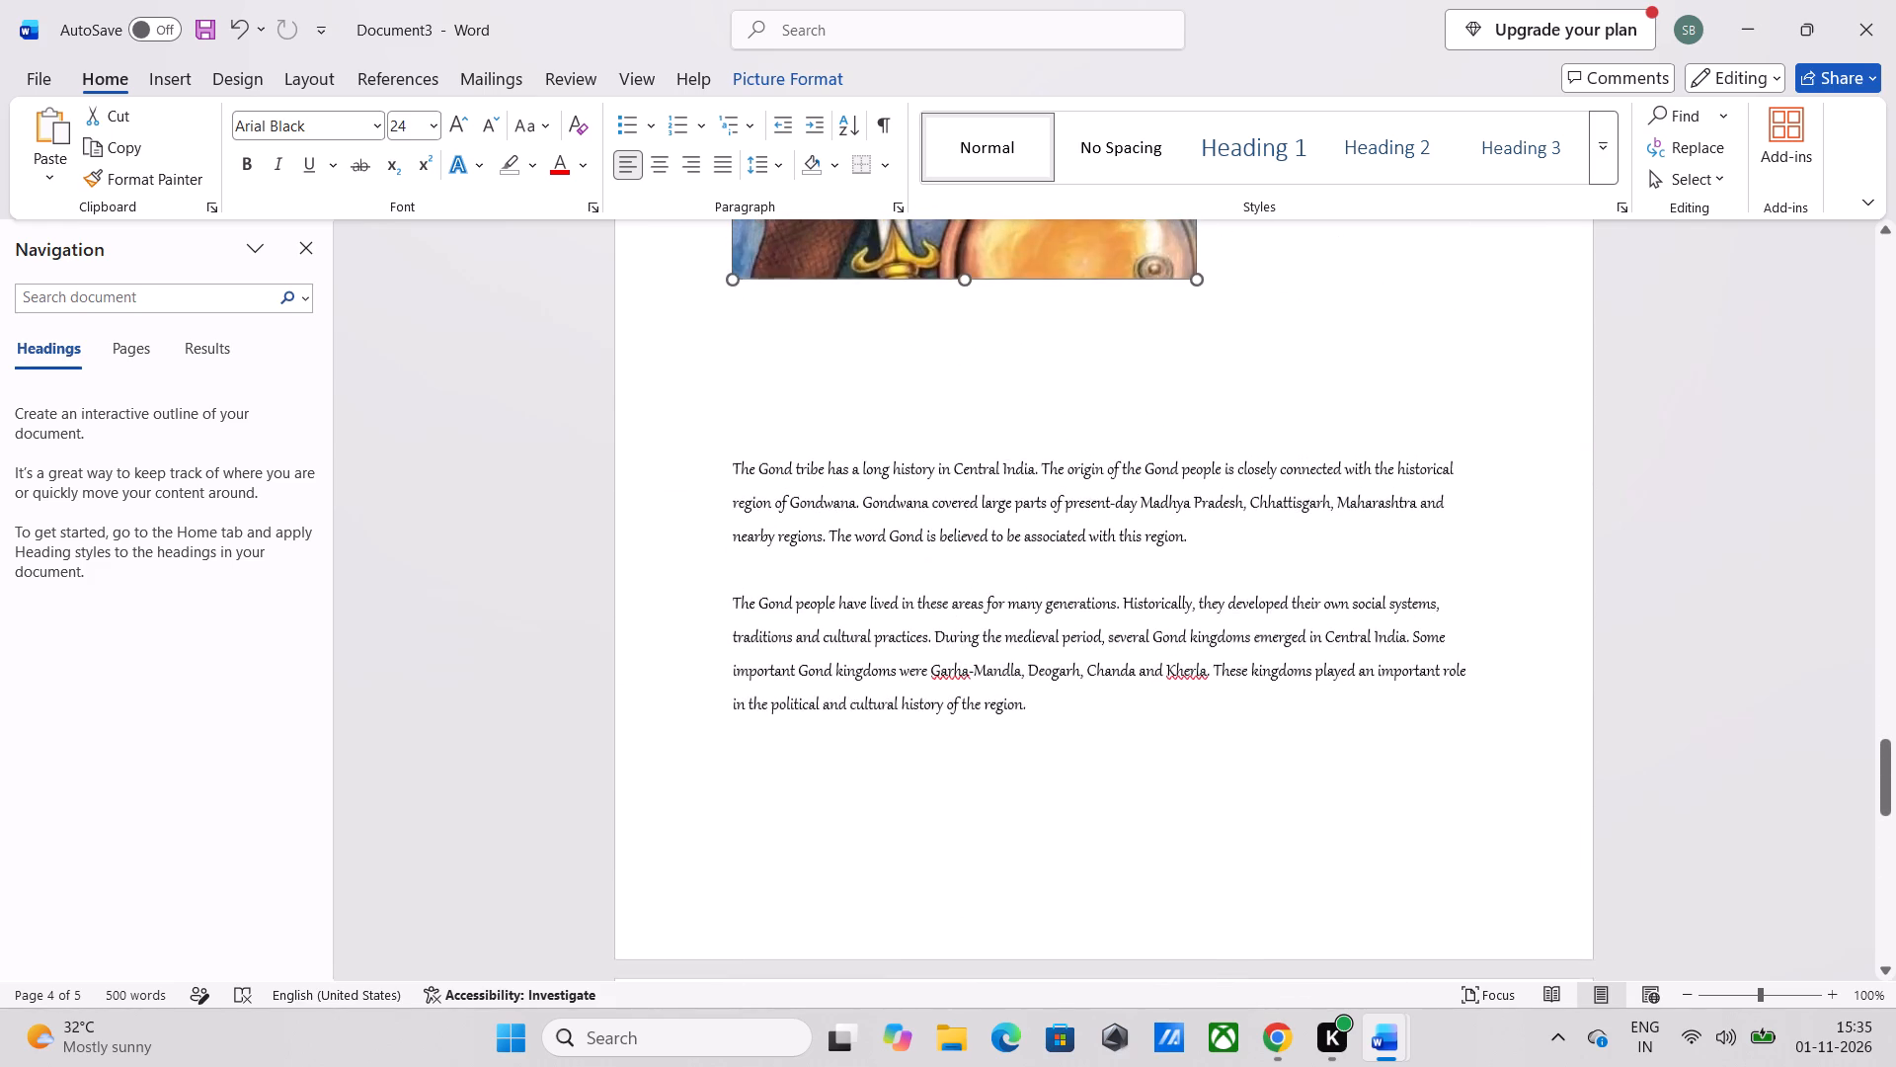
{"action": "scroll", "coordinate": [936, 488], "scroll_direction": "up", "scroll_amount": 2}
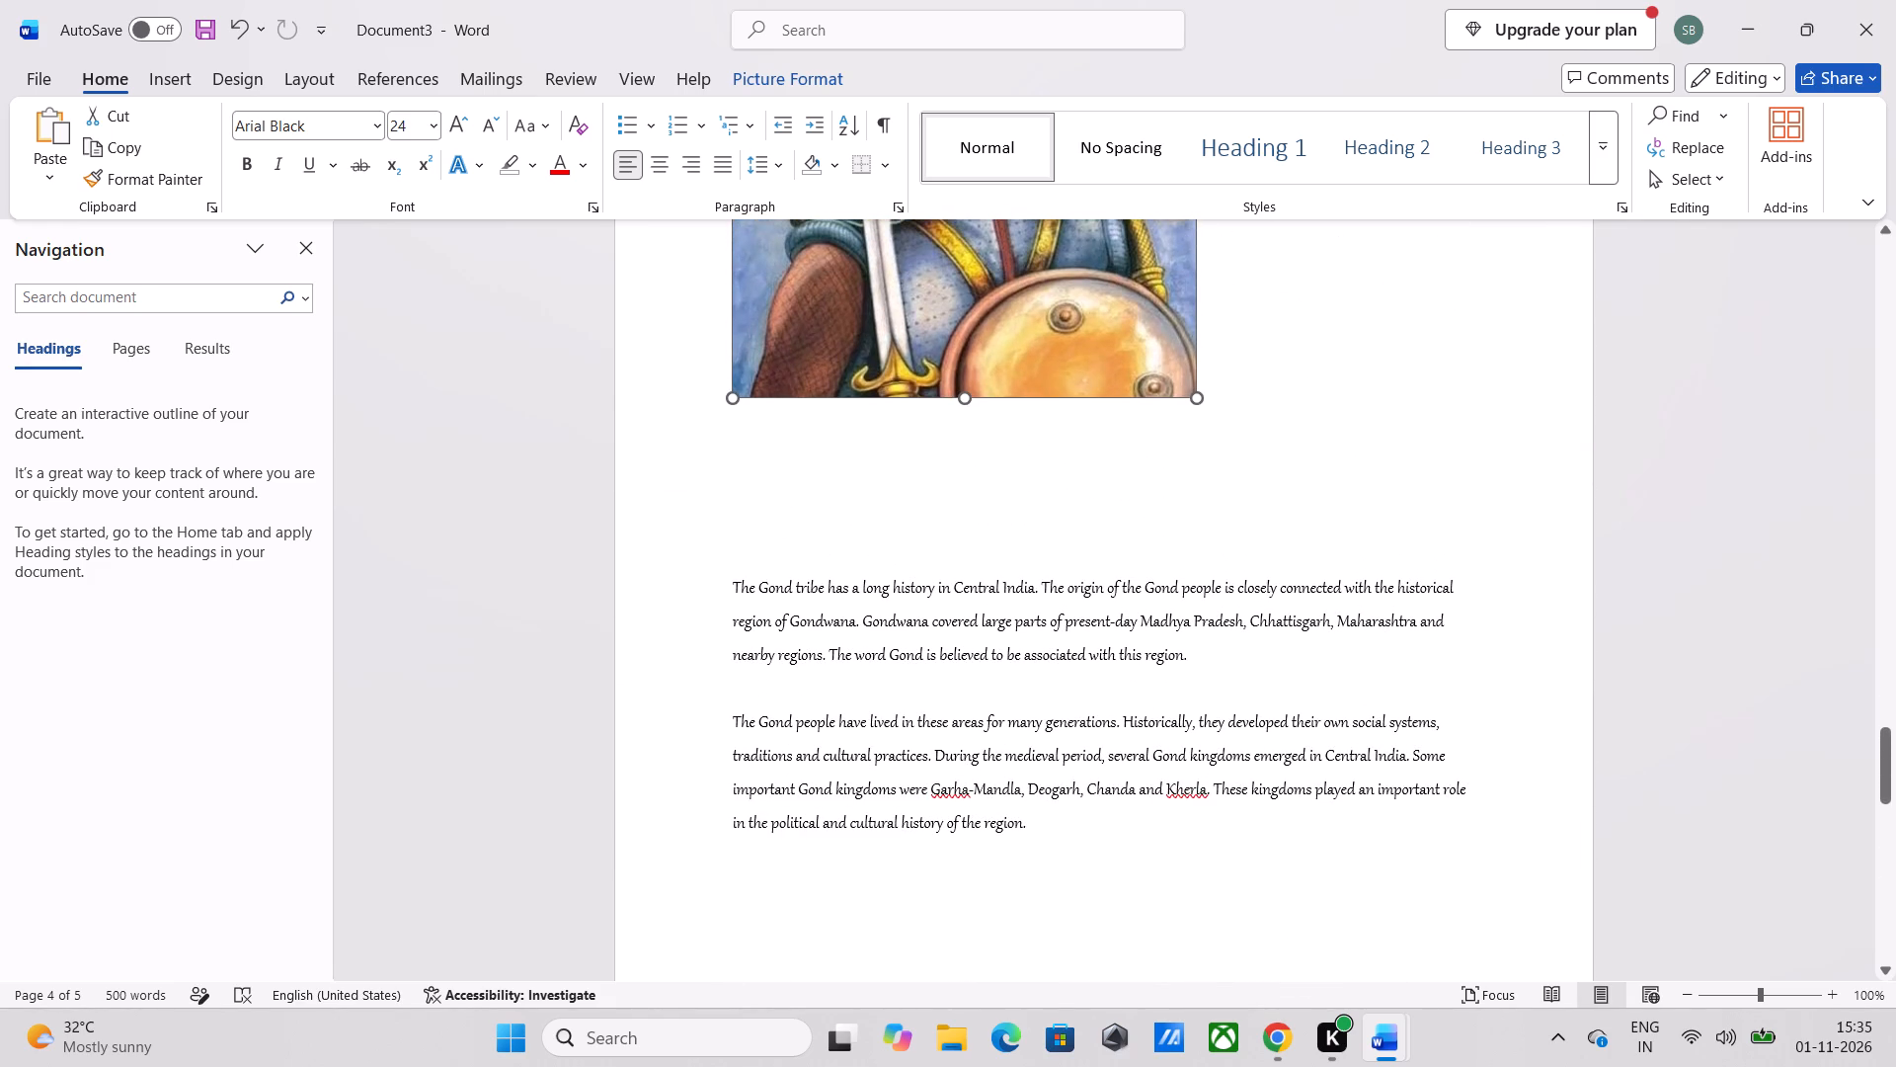
{"action": "left_click_drag", "start_coordinate": [973, 394], "coordinate": [967, 351]}
{"action": "left_click_drag", "start_coordinate": [967, 351], "coordinate": [967, 381]}
{"action": "left_click_drag", "start_coordinate": [962, 400], "coordinate": [973, 288]}
{"action": "left_click_drag", "start_coordinate": [962, 393], "coordinate": [970, 325]}
{"action": "right_click_drag", "start_coordinate": [968, 402], "coordinate": [971, 310]}
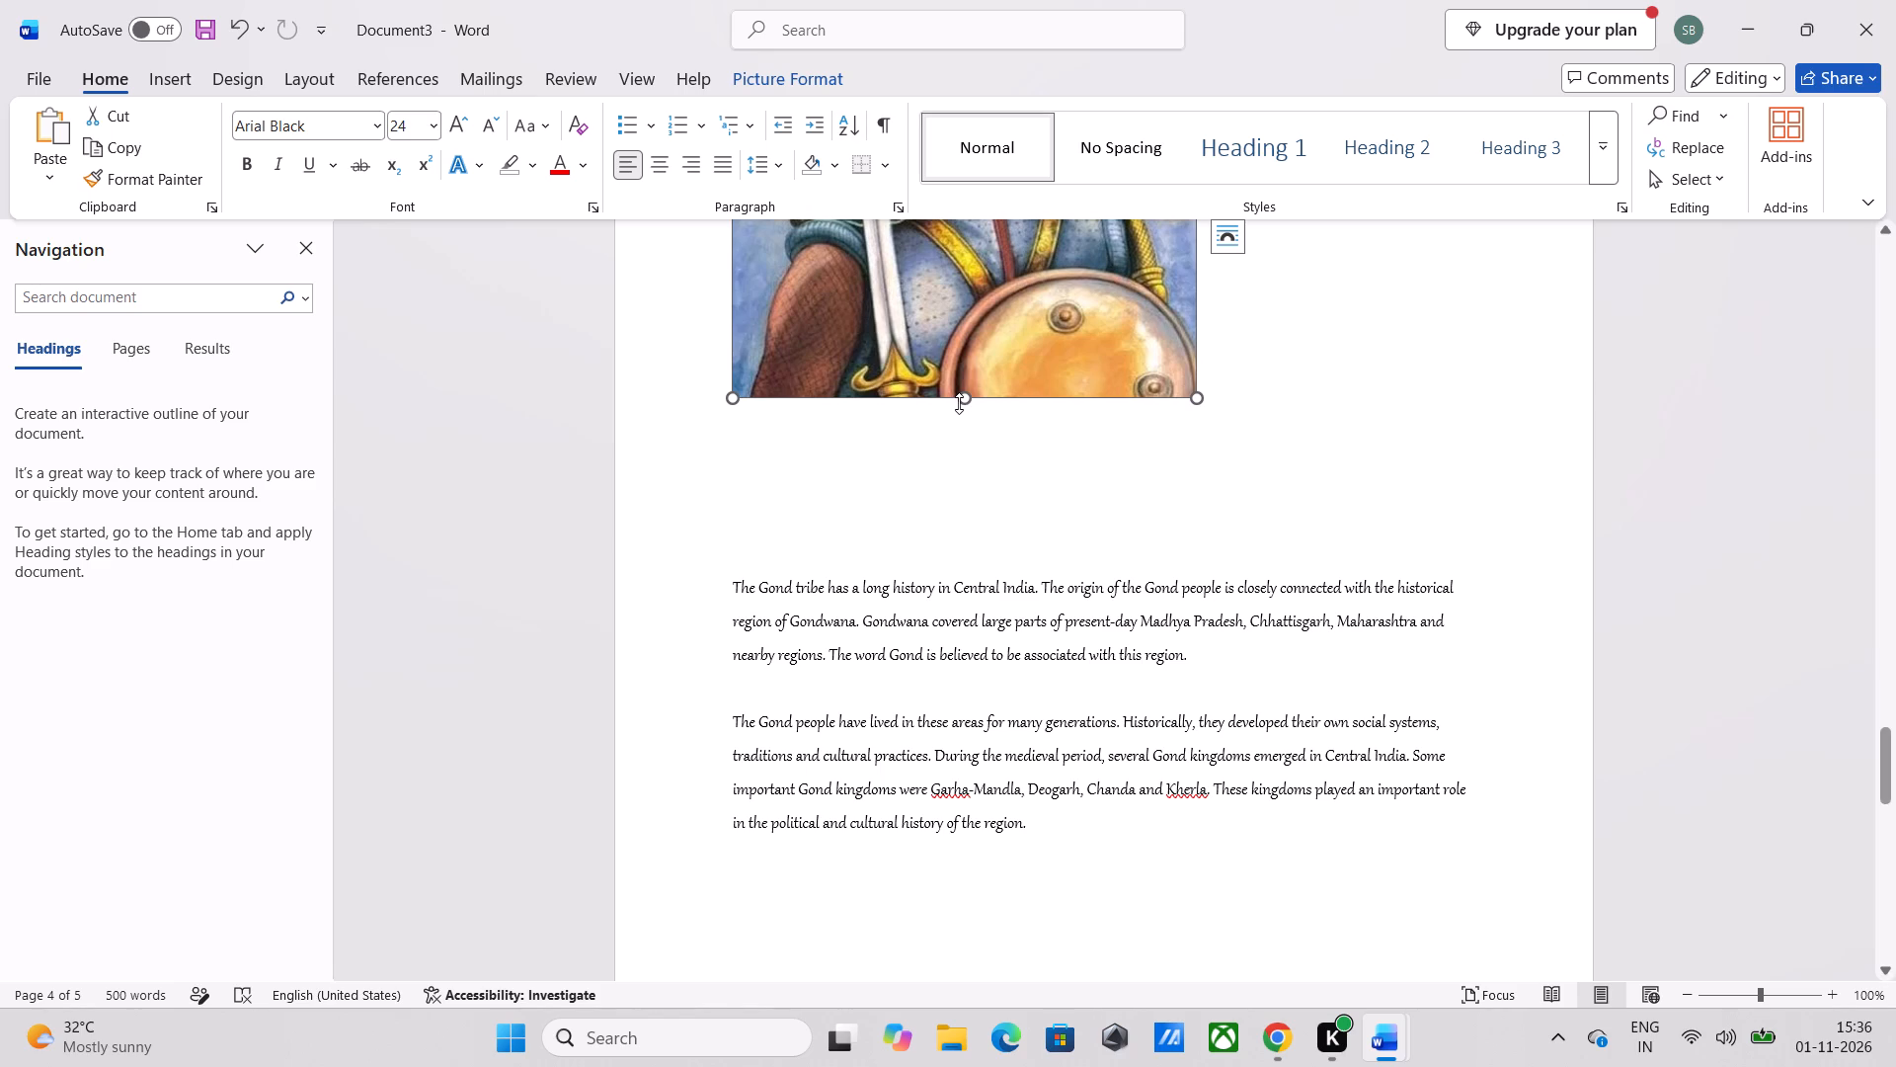
{"action": "right_click_drag", "start_coordinate": [959, 403], "coordinate": [975, 326]}
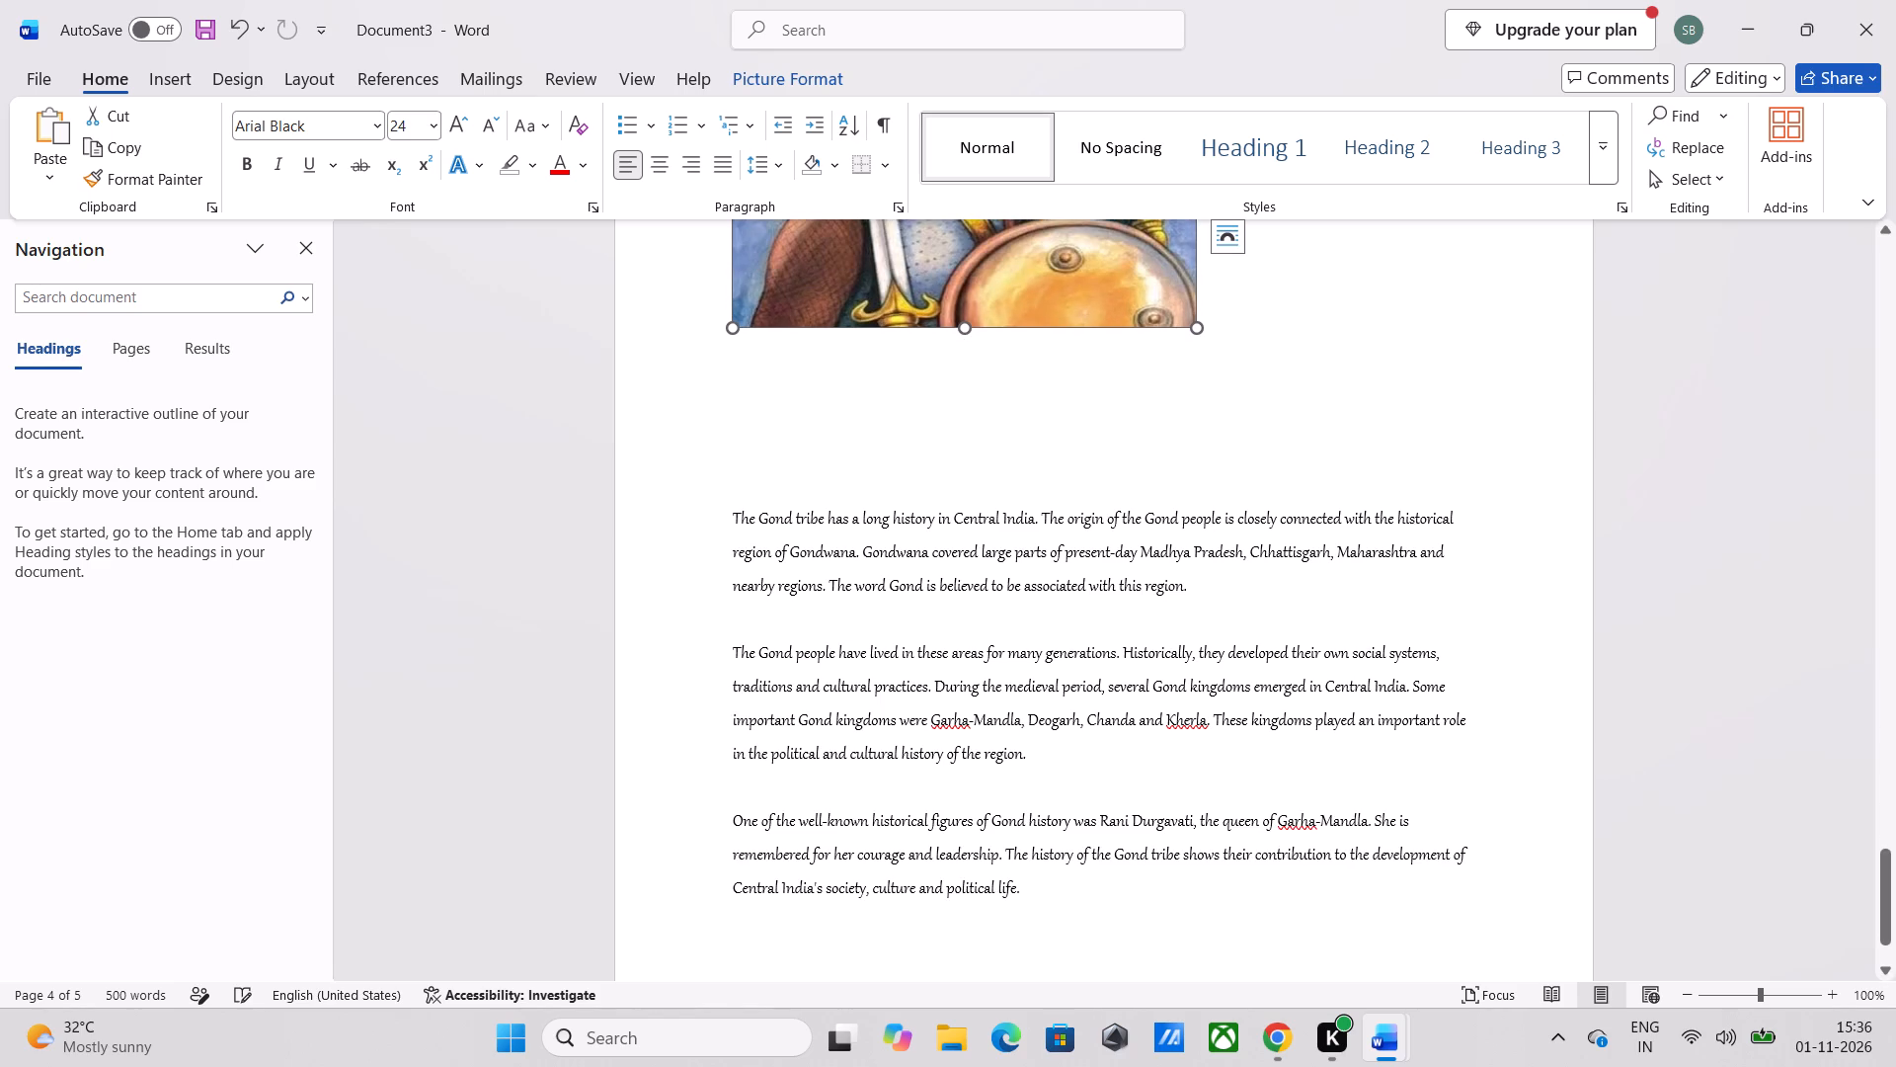
{"action": "scroll", "coordinate": [1085, 420], "scroll_direction": "down", "scroll_amount": 4}
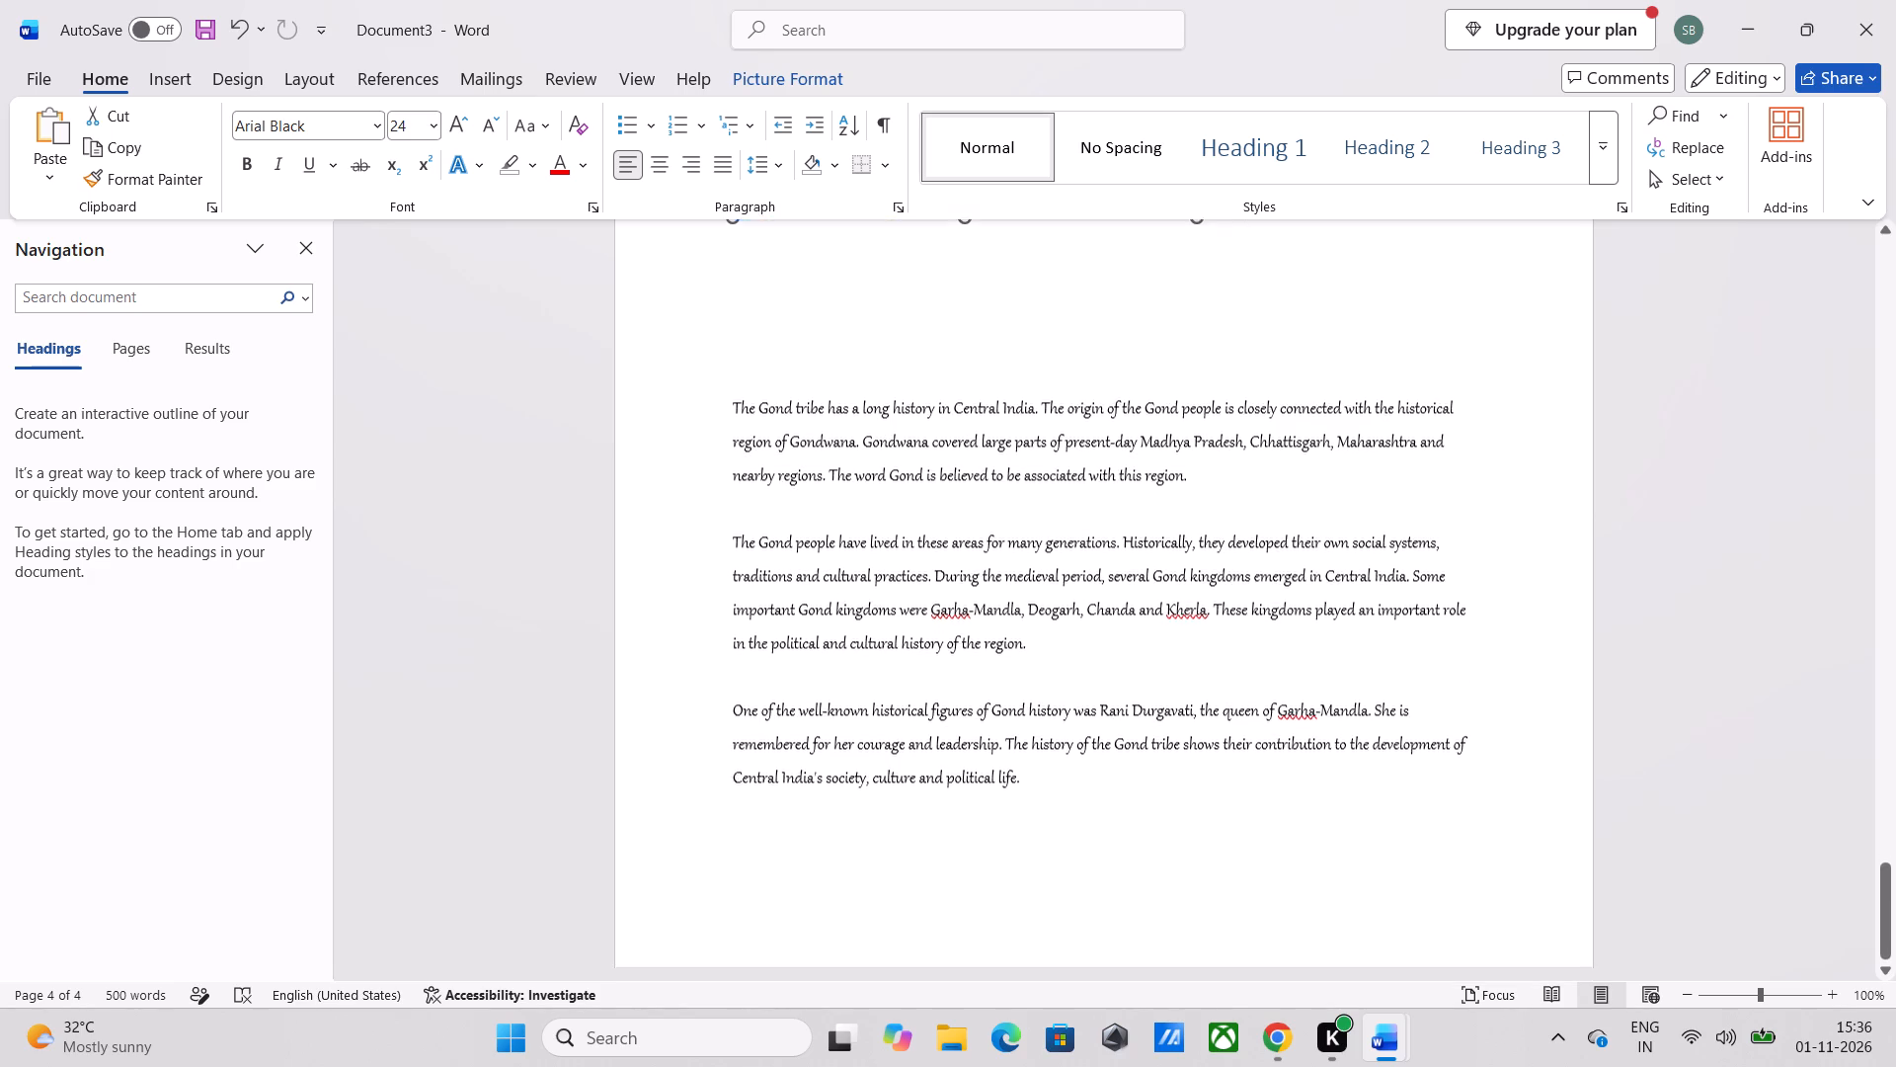
{"action": "scroll", "coordinate": [1085, 420], "scroll_direction": "up", "scroll_amount": 10}
{"action": "scroll", "coordinate": [1307, 656], "scroll_direction": "down", "scroll_amount": 1}
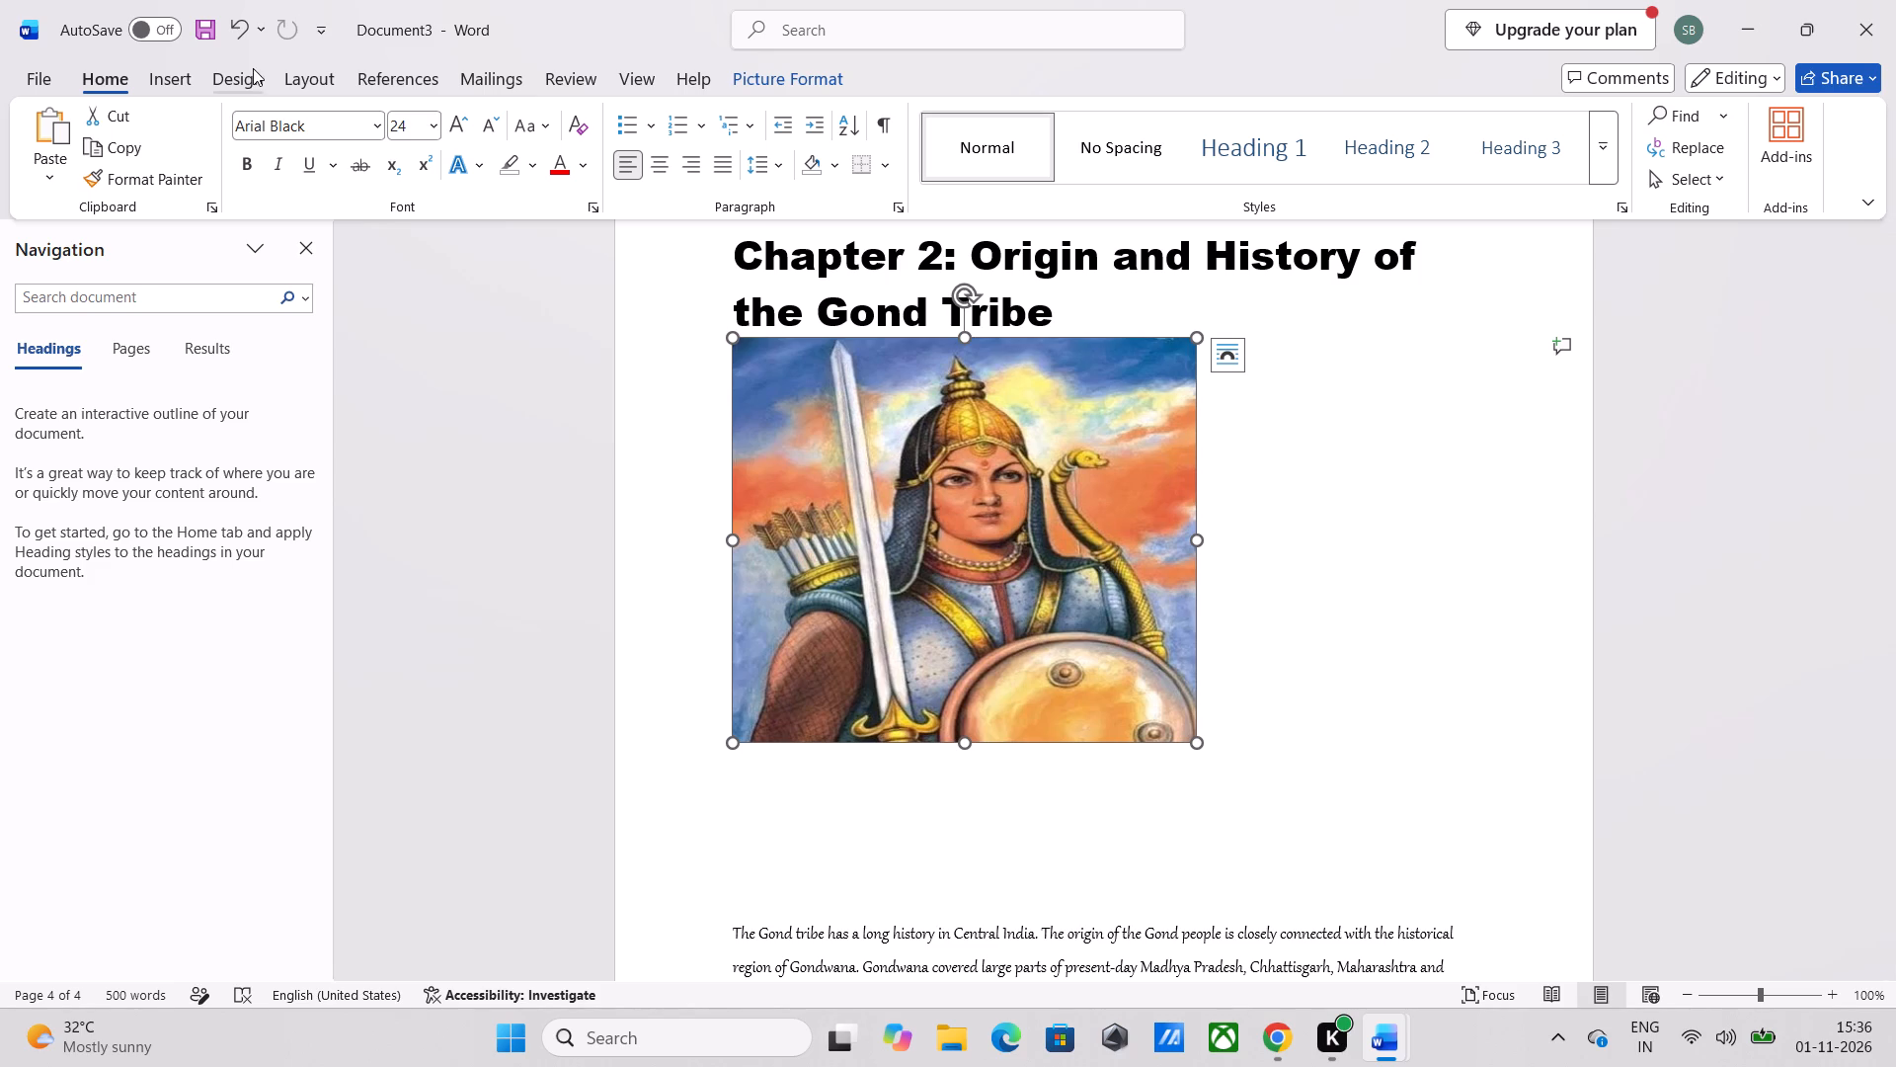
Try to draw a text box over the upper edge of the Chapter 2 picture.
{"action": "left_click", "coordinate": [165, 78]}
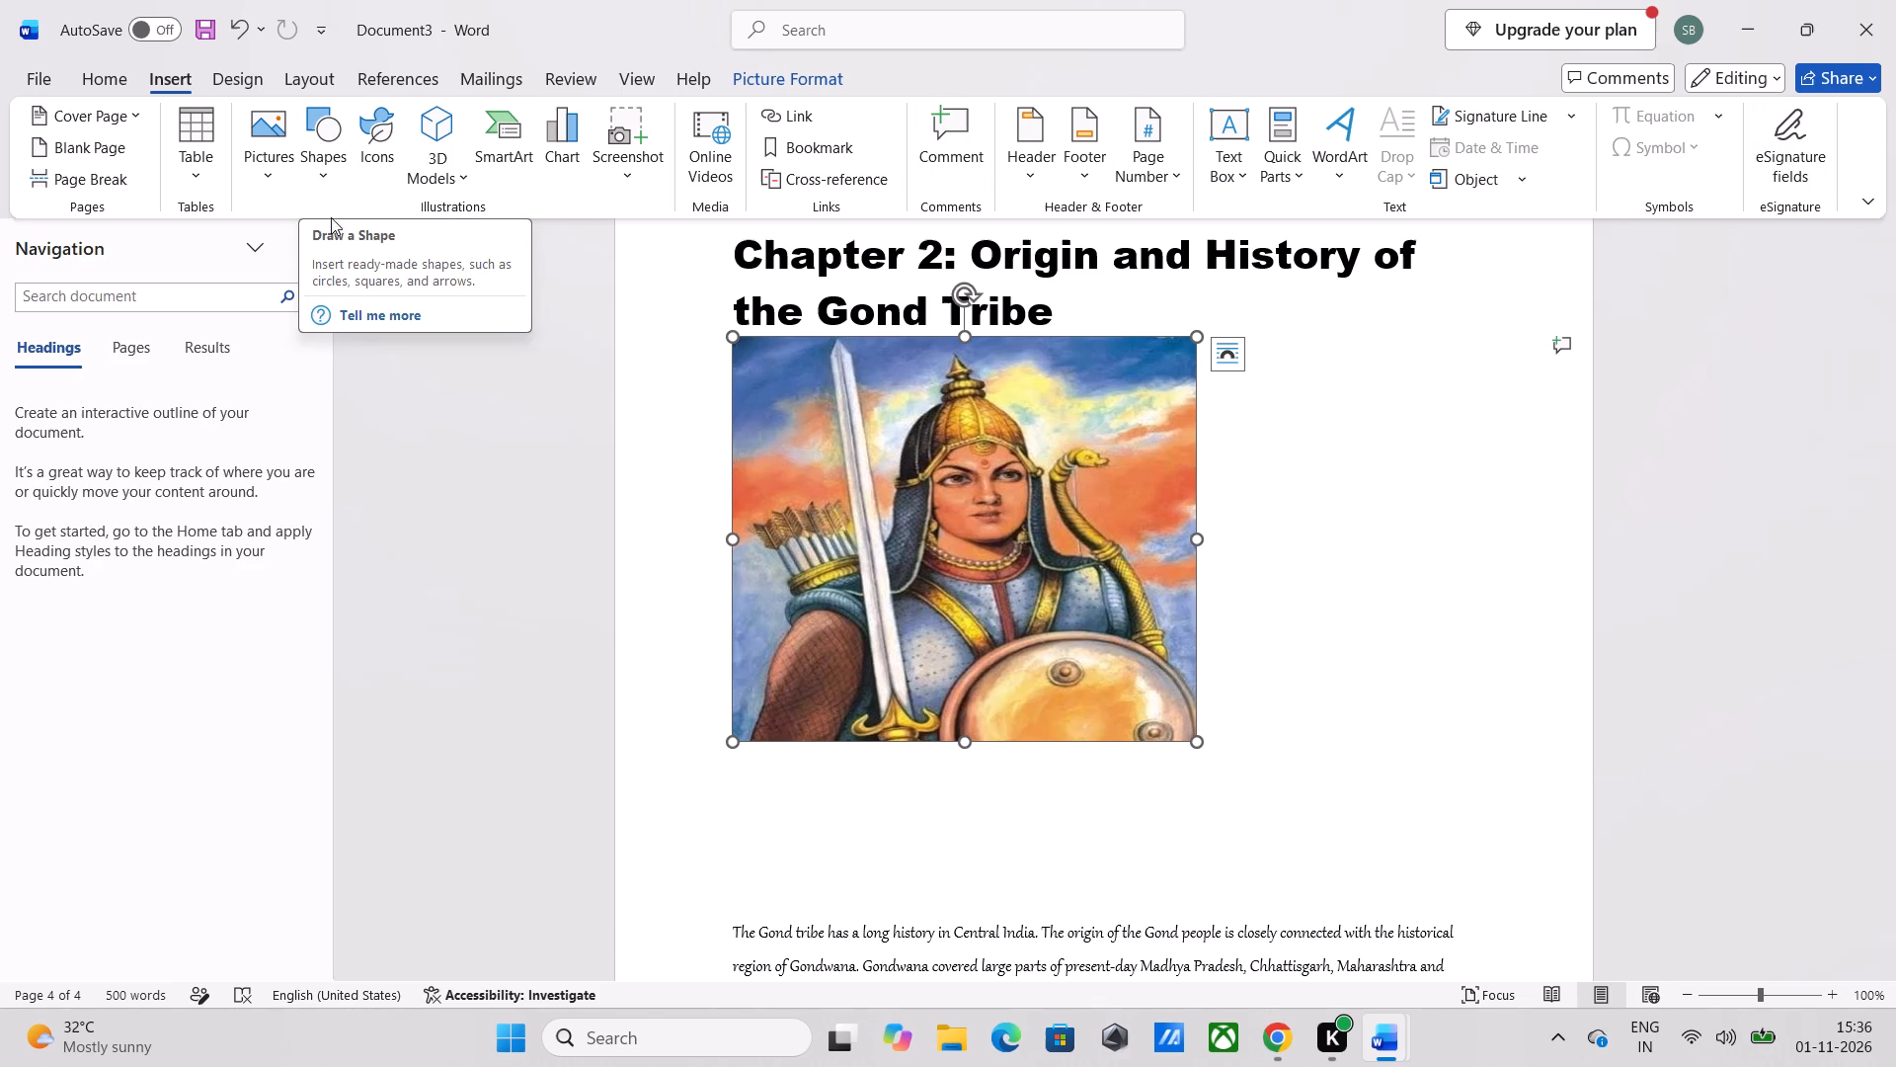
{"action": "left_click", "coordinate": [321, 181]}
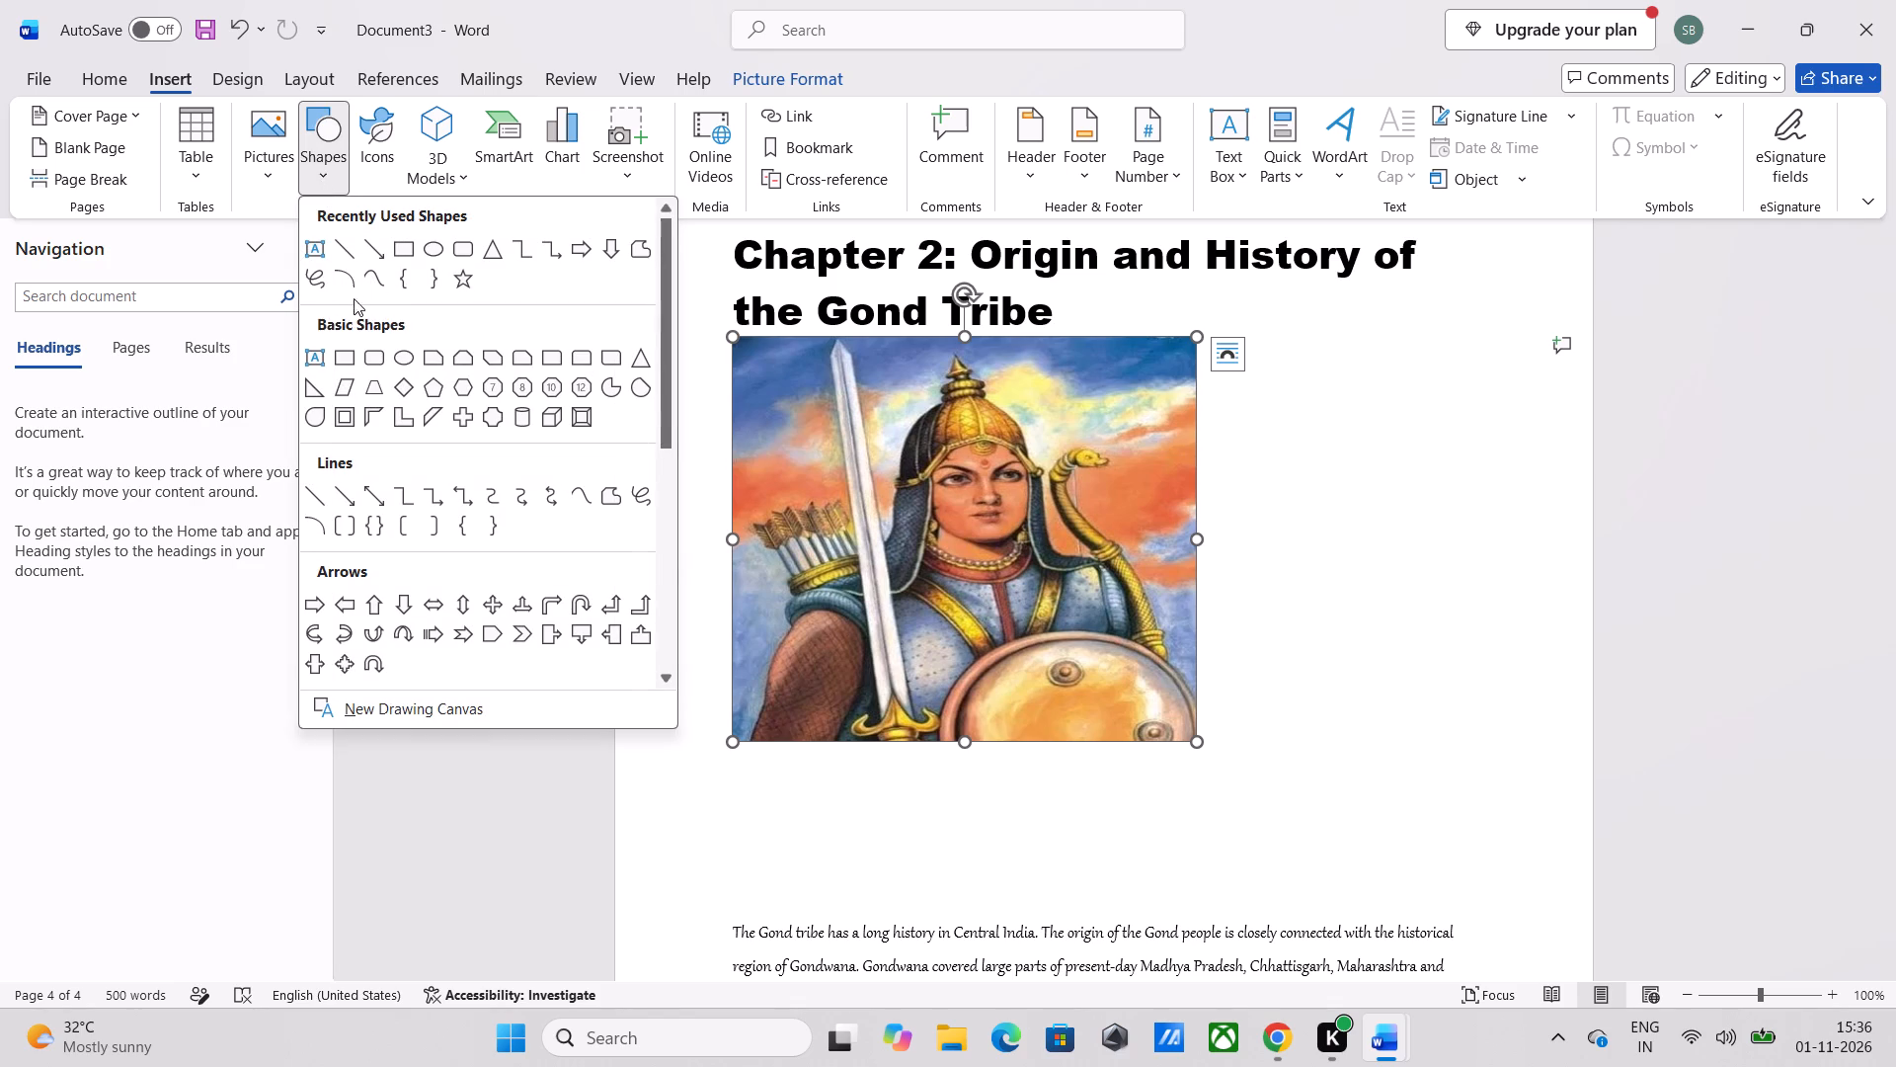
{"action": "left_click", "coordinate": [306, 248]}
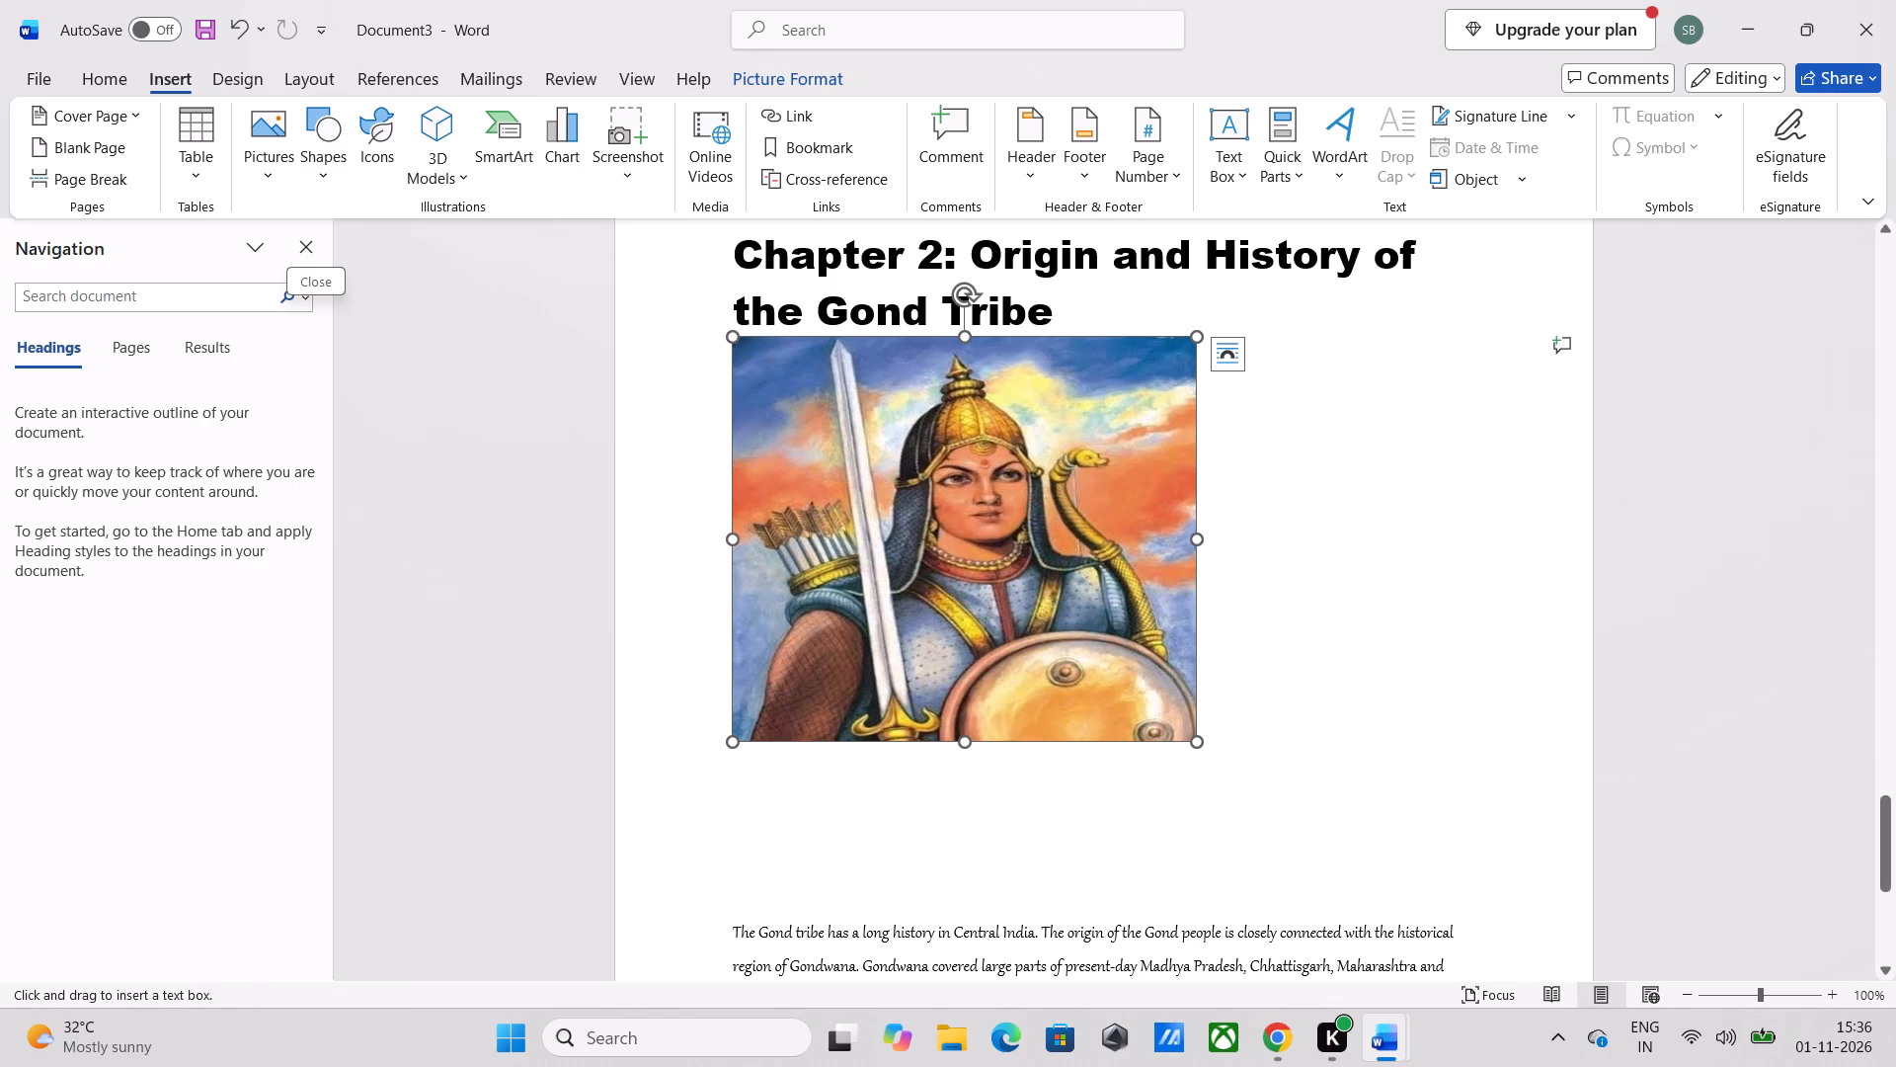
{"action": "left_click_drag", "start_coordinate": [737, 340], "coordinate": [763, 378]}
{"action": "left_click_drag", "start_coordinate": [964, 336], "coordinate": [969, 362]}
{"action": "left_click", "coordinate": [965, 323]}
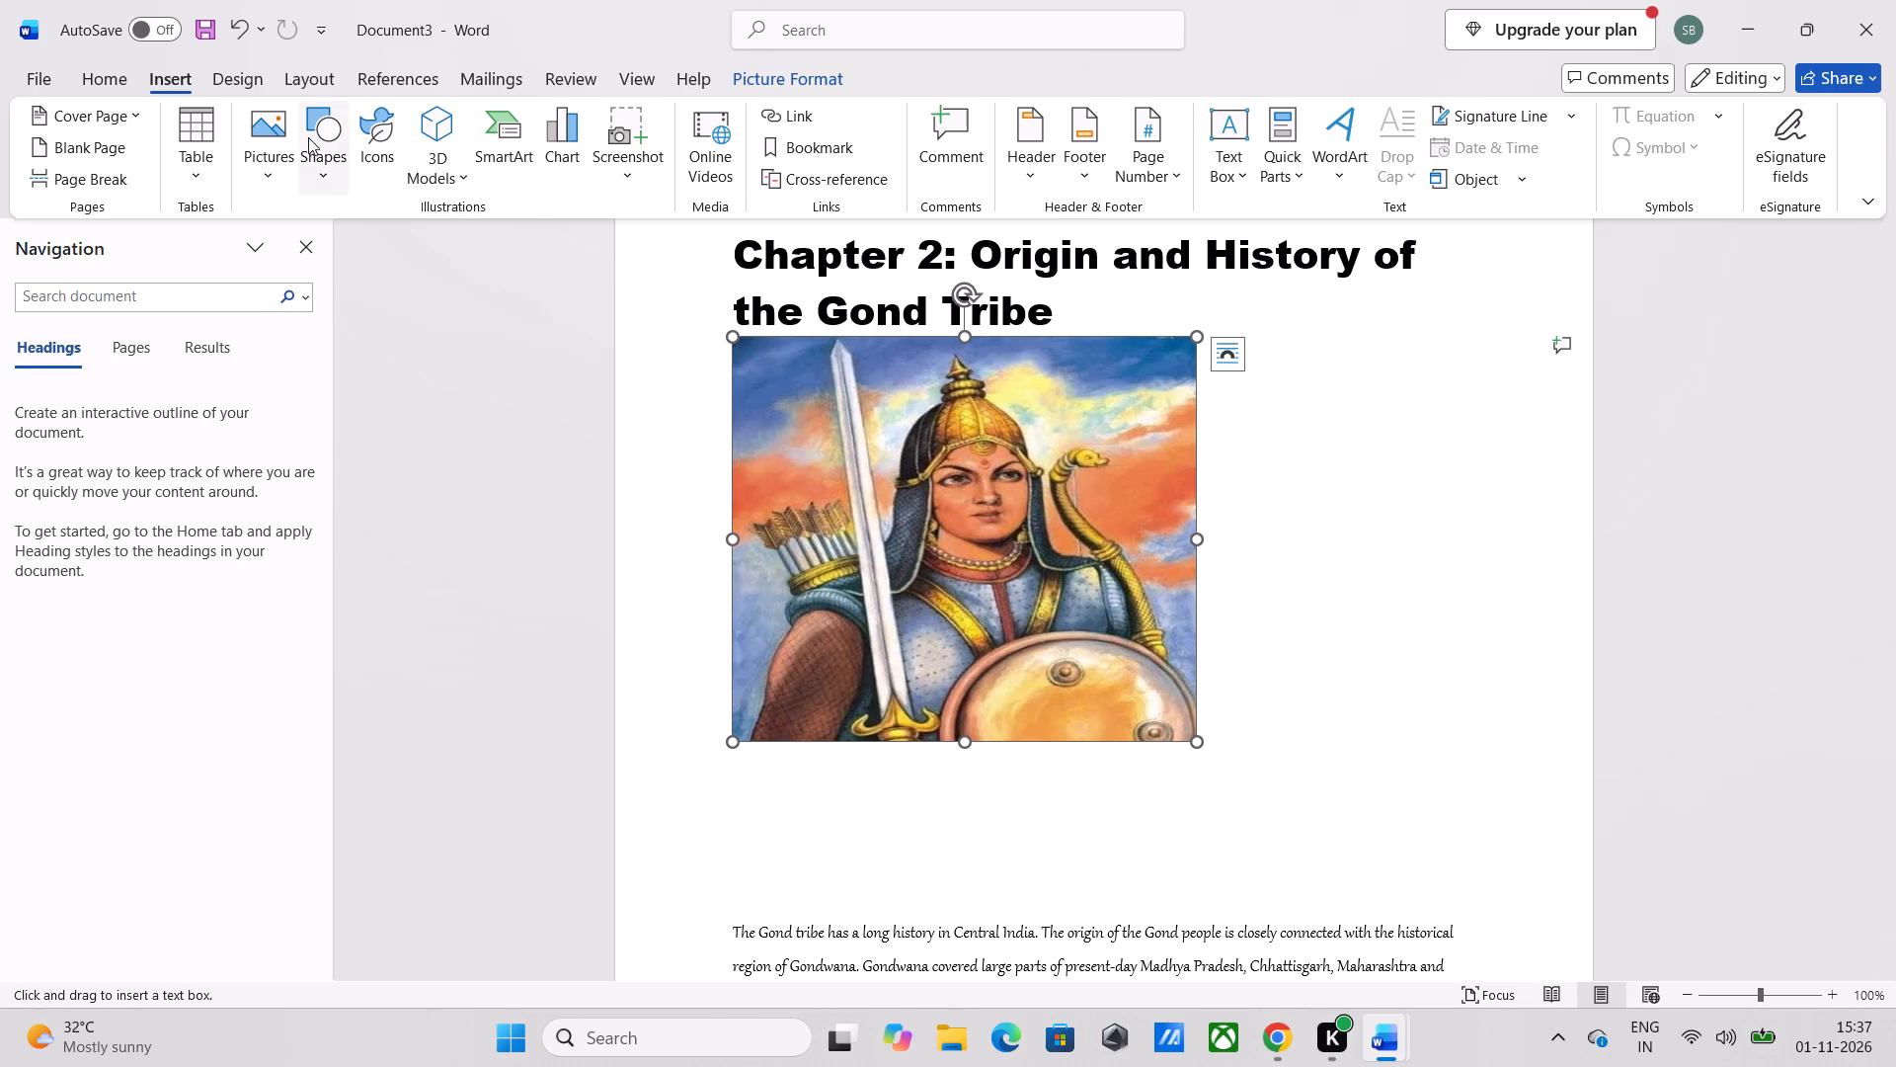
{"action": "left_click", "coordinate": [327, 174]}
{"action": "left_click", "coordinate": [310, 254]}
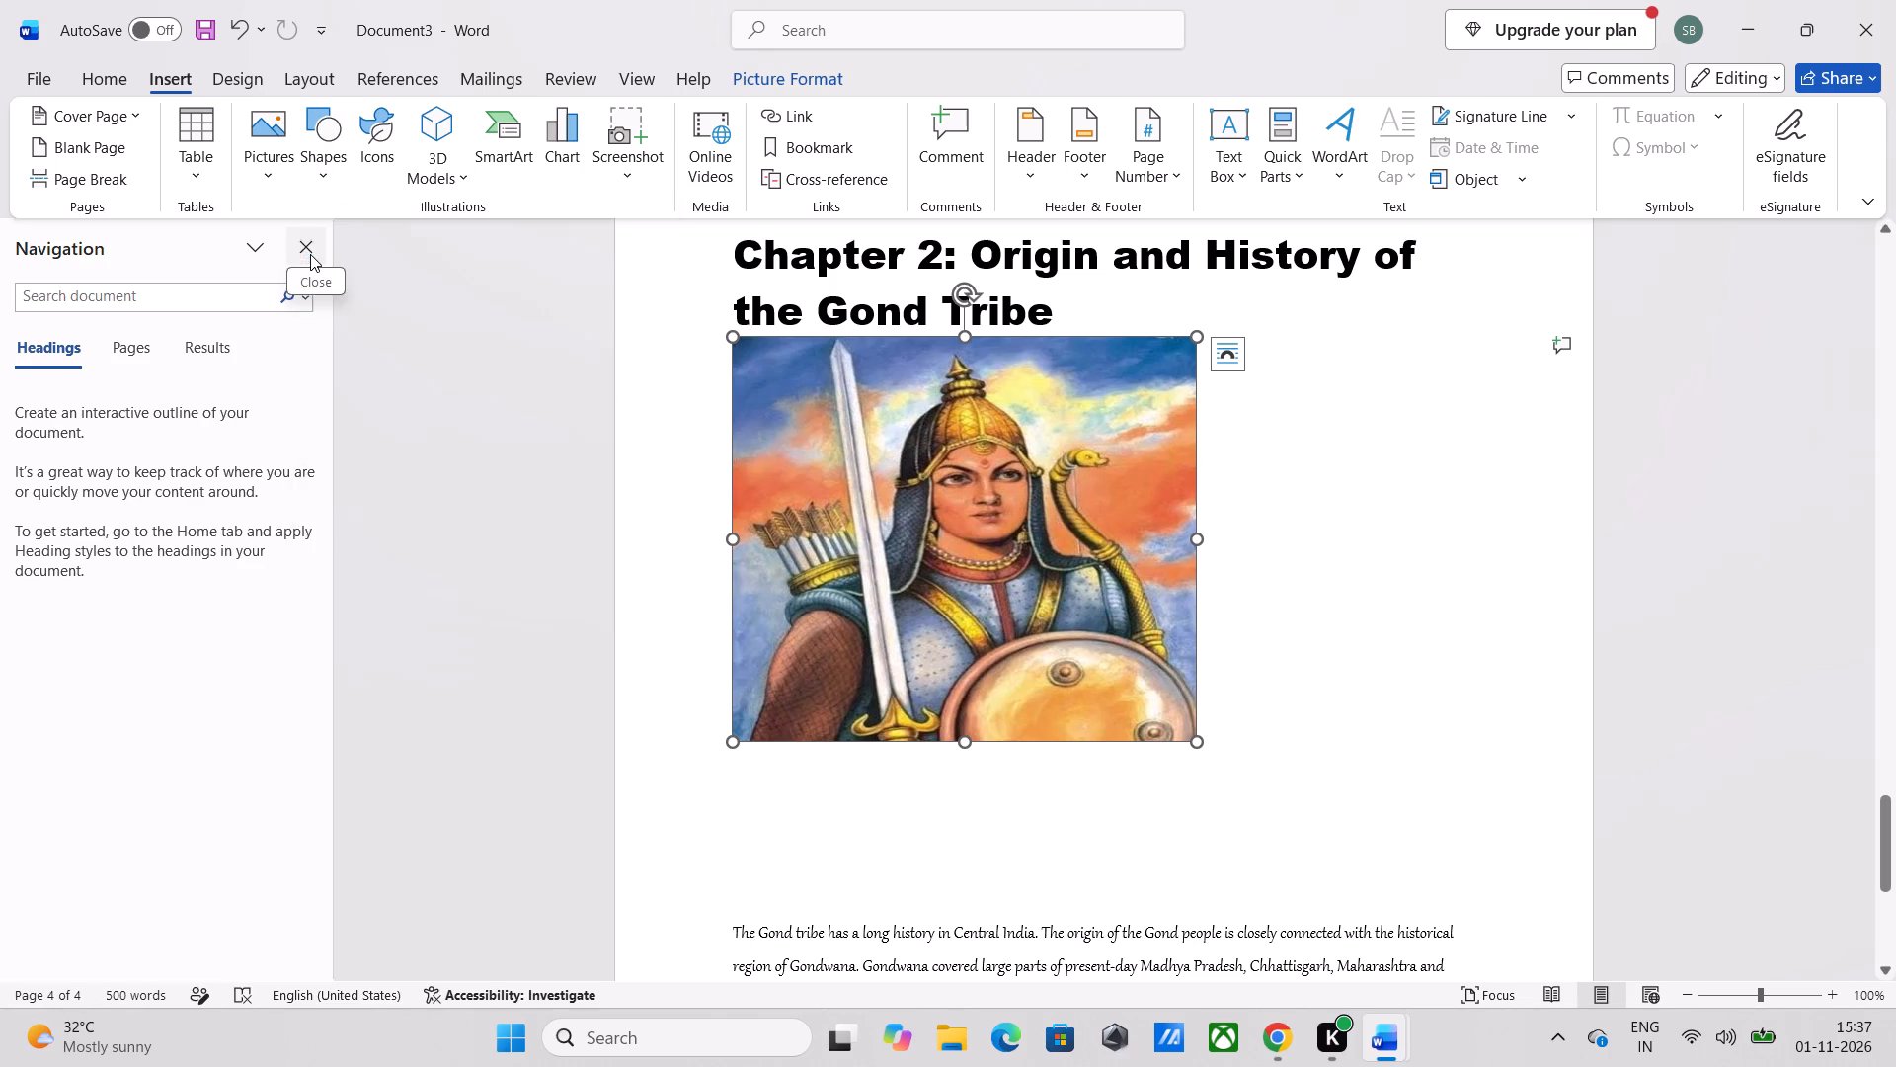
Close the Navigation pane.
{"action": "left_click", "coordinate": [310, 254]}
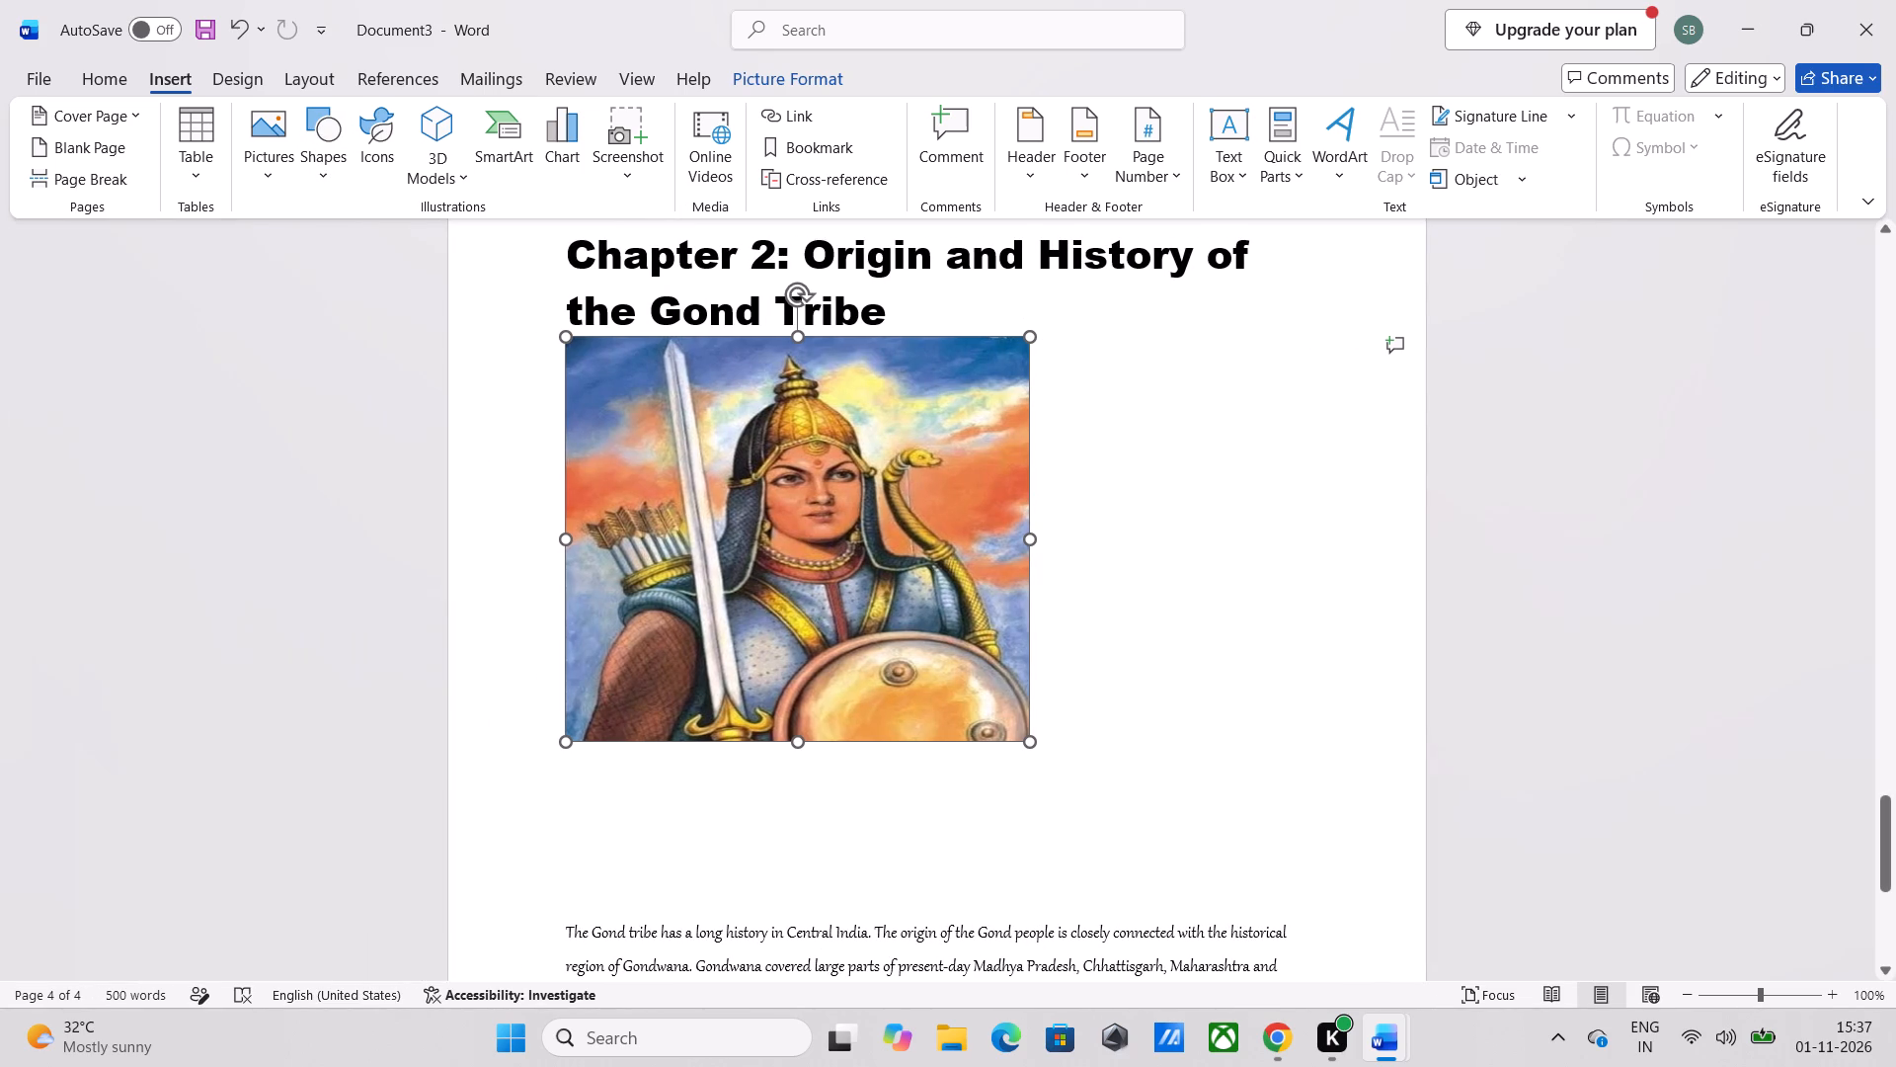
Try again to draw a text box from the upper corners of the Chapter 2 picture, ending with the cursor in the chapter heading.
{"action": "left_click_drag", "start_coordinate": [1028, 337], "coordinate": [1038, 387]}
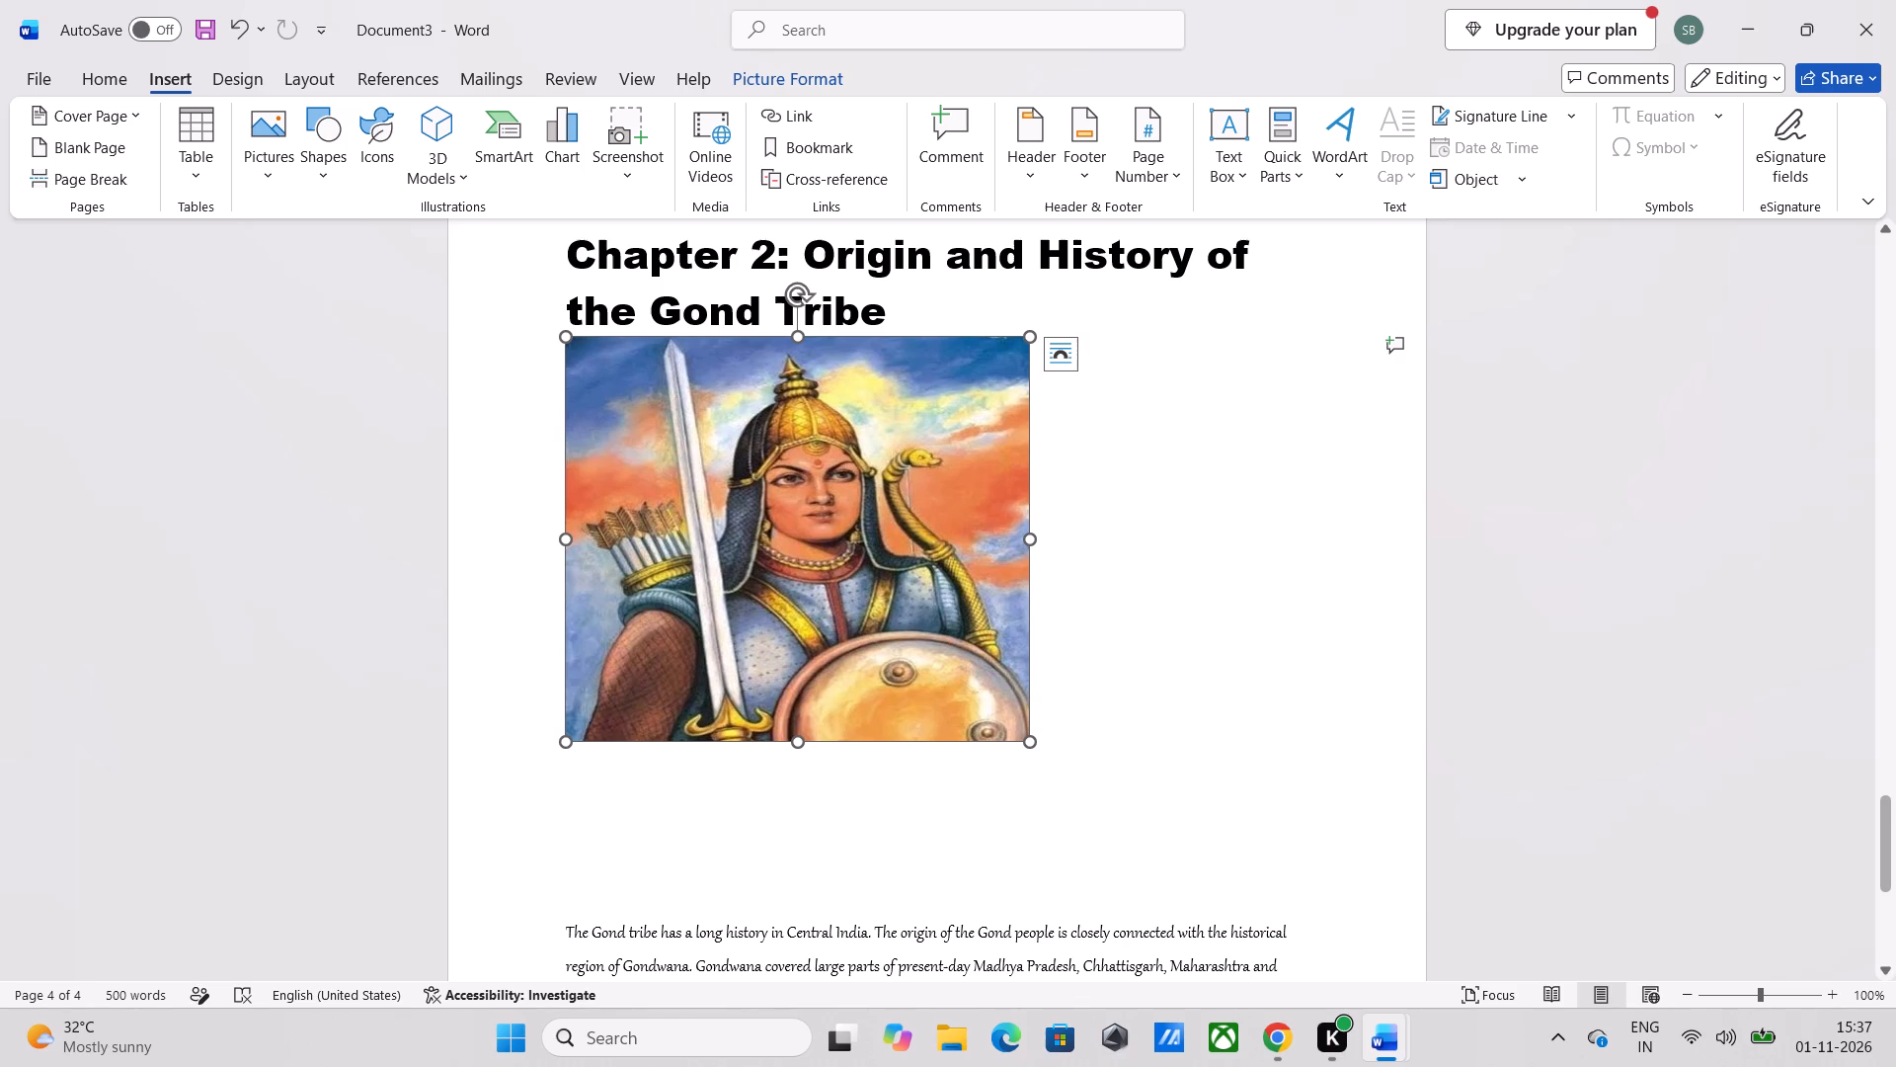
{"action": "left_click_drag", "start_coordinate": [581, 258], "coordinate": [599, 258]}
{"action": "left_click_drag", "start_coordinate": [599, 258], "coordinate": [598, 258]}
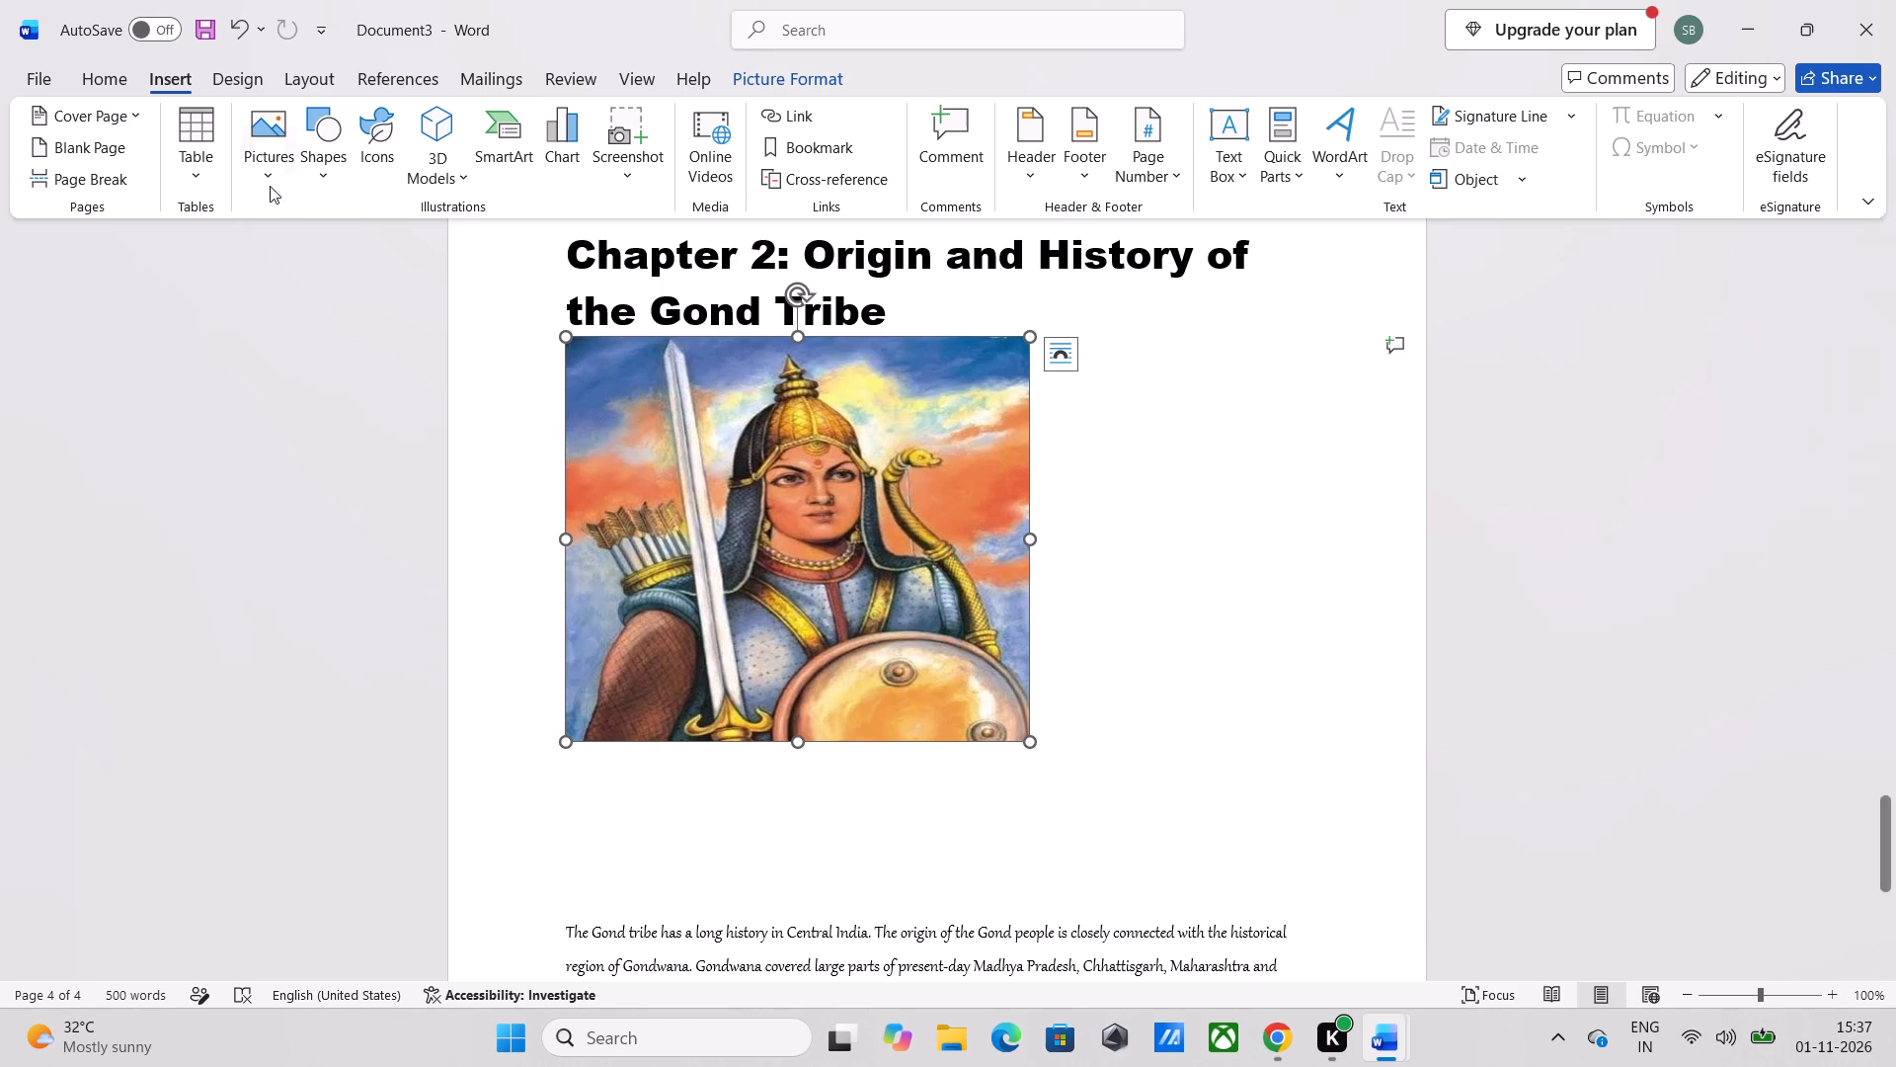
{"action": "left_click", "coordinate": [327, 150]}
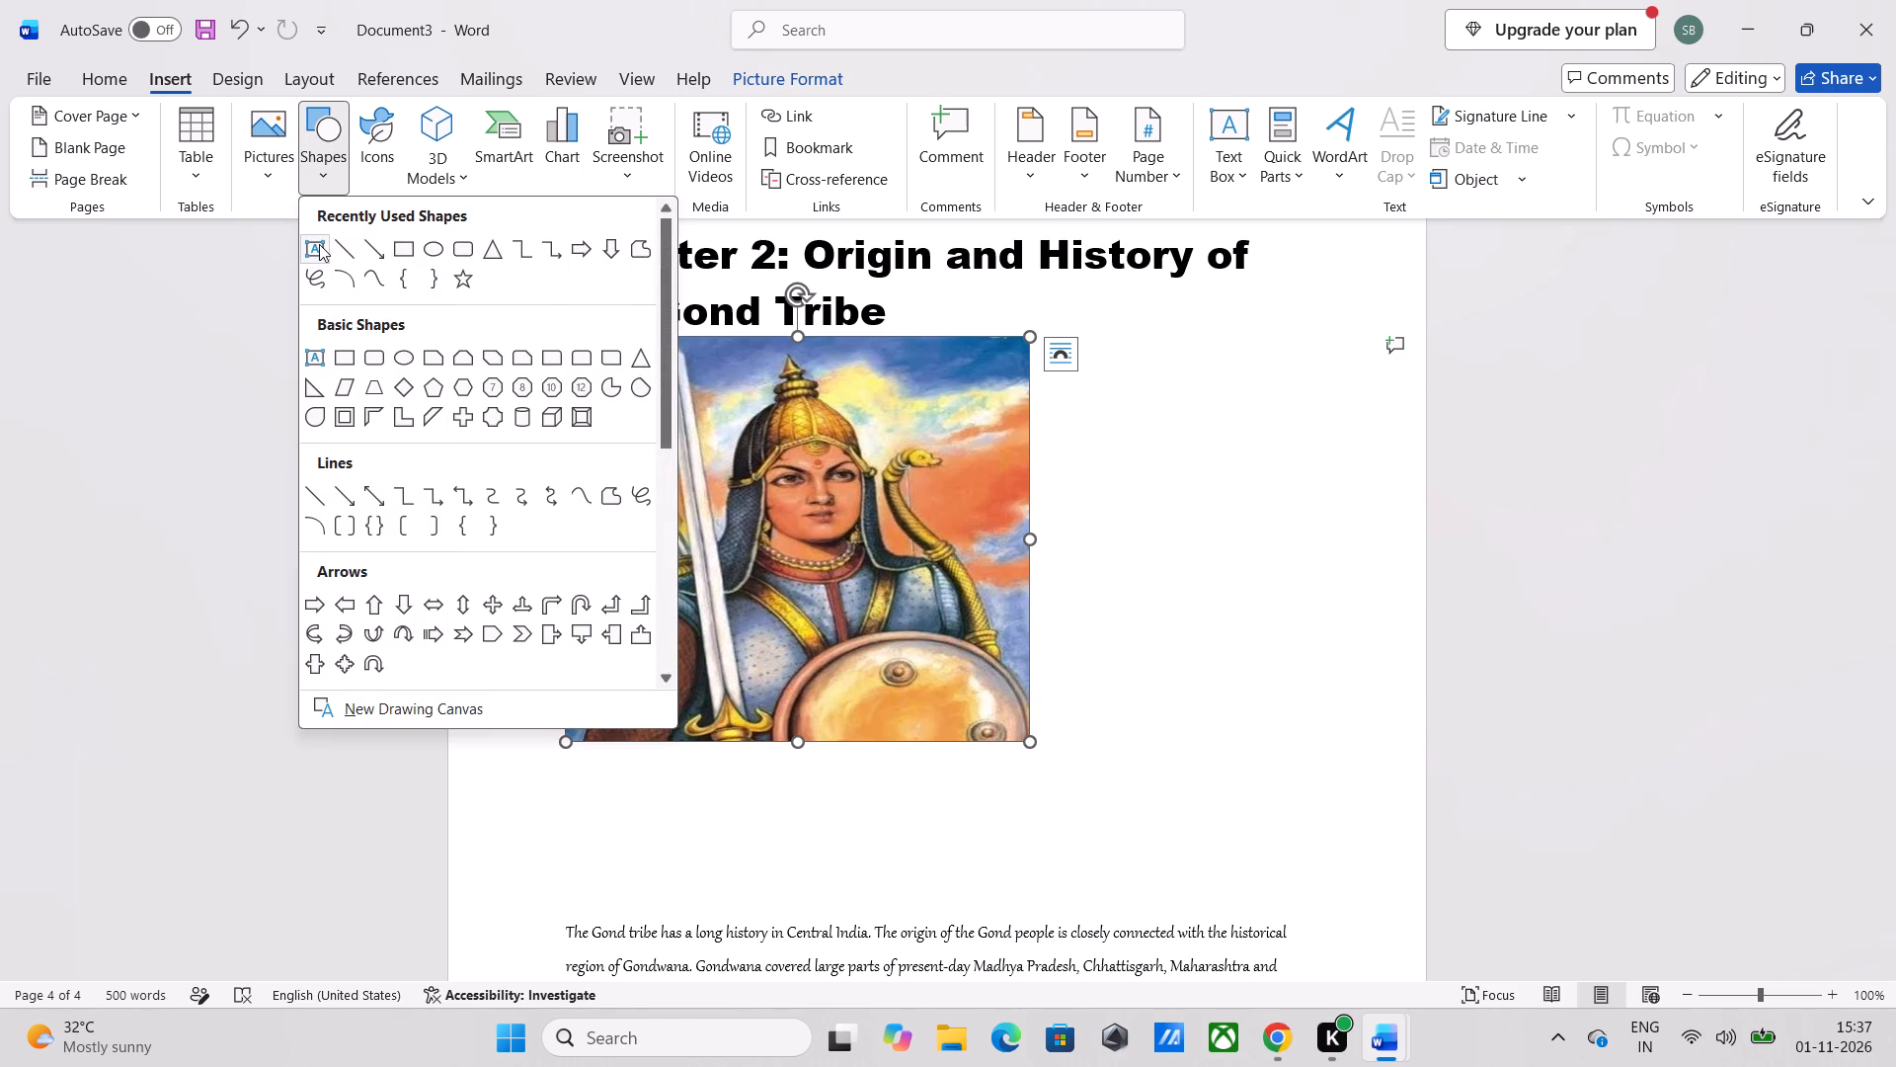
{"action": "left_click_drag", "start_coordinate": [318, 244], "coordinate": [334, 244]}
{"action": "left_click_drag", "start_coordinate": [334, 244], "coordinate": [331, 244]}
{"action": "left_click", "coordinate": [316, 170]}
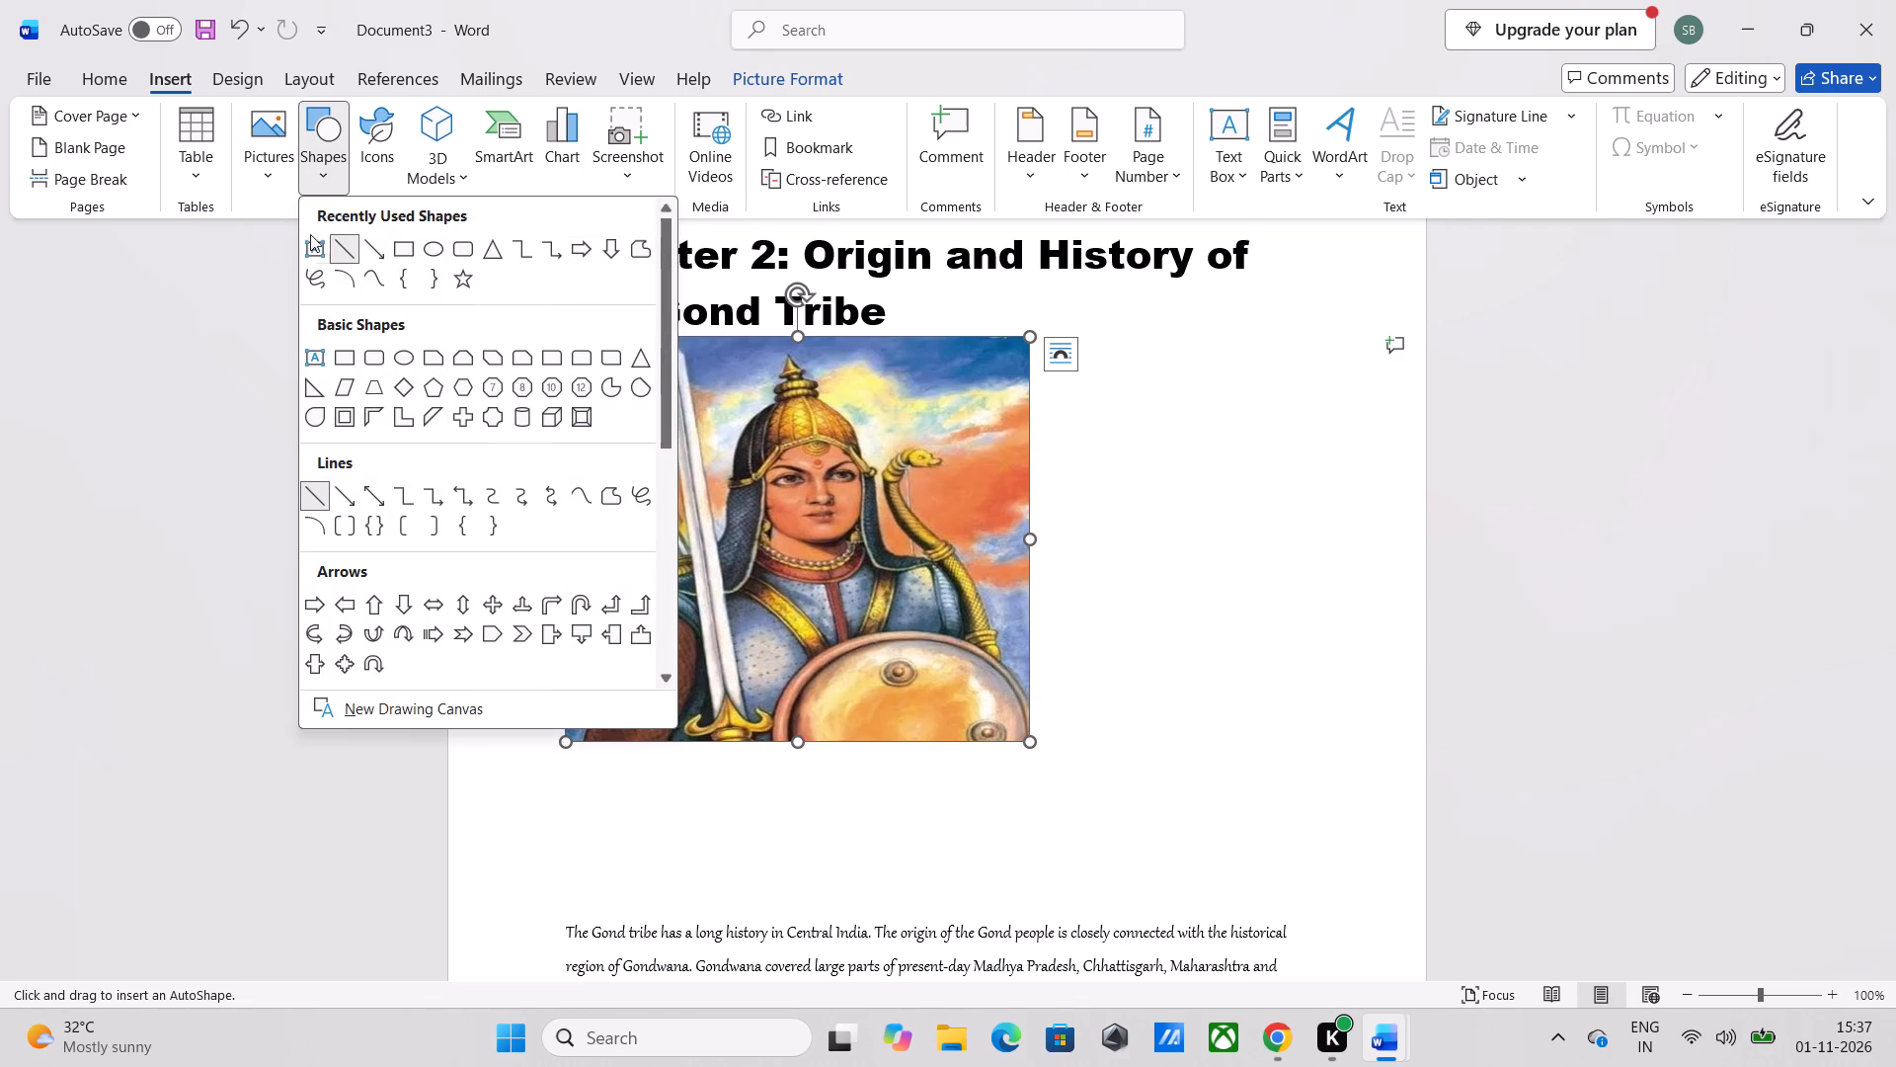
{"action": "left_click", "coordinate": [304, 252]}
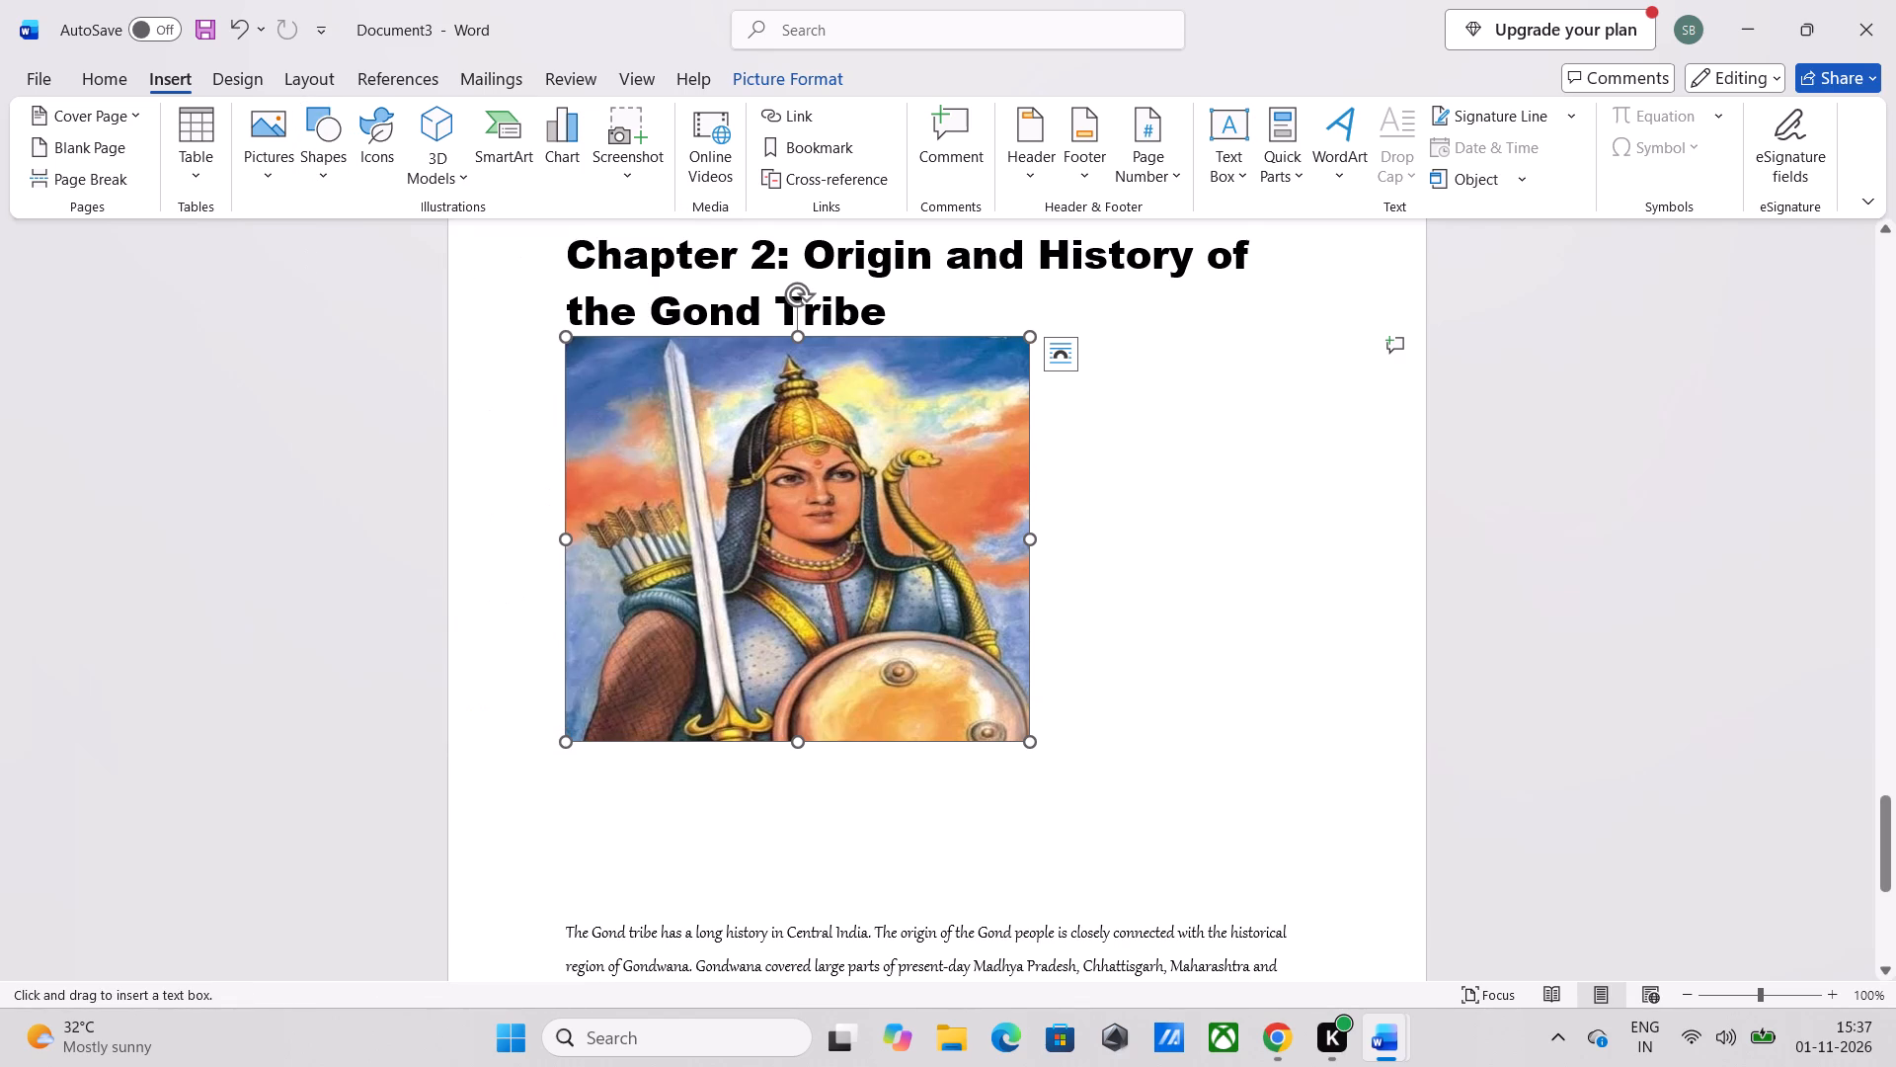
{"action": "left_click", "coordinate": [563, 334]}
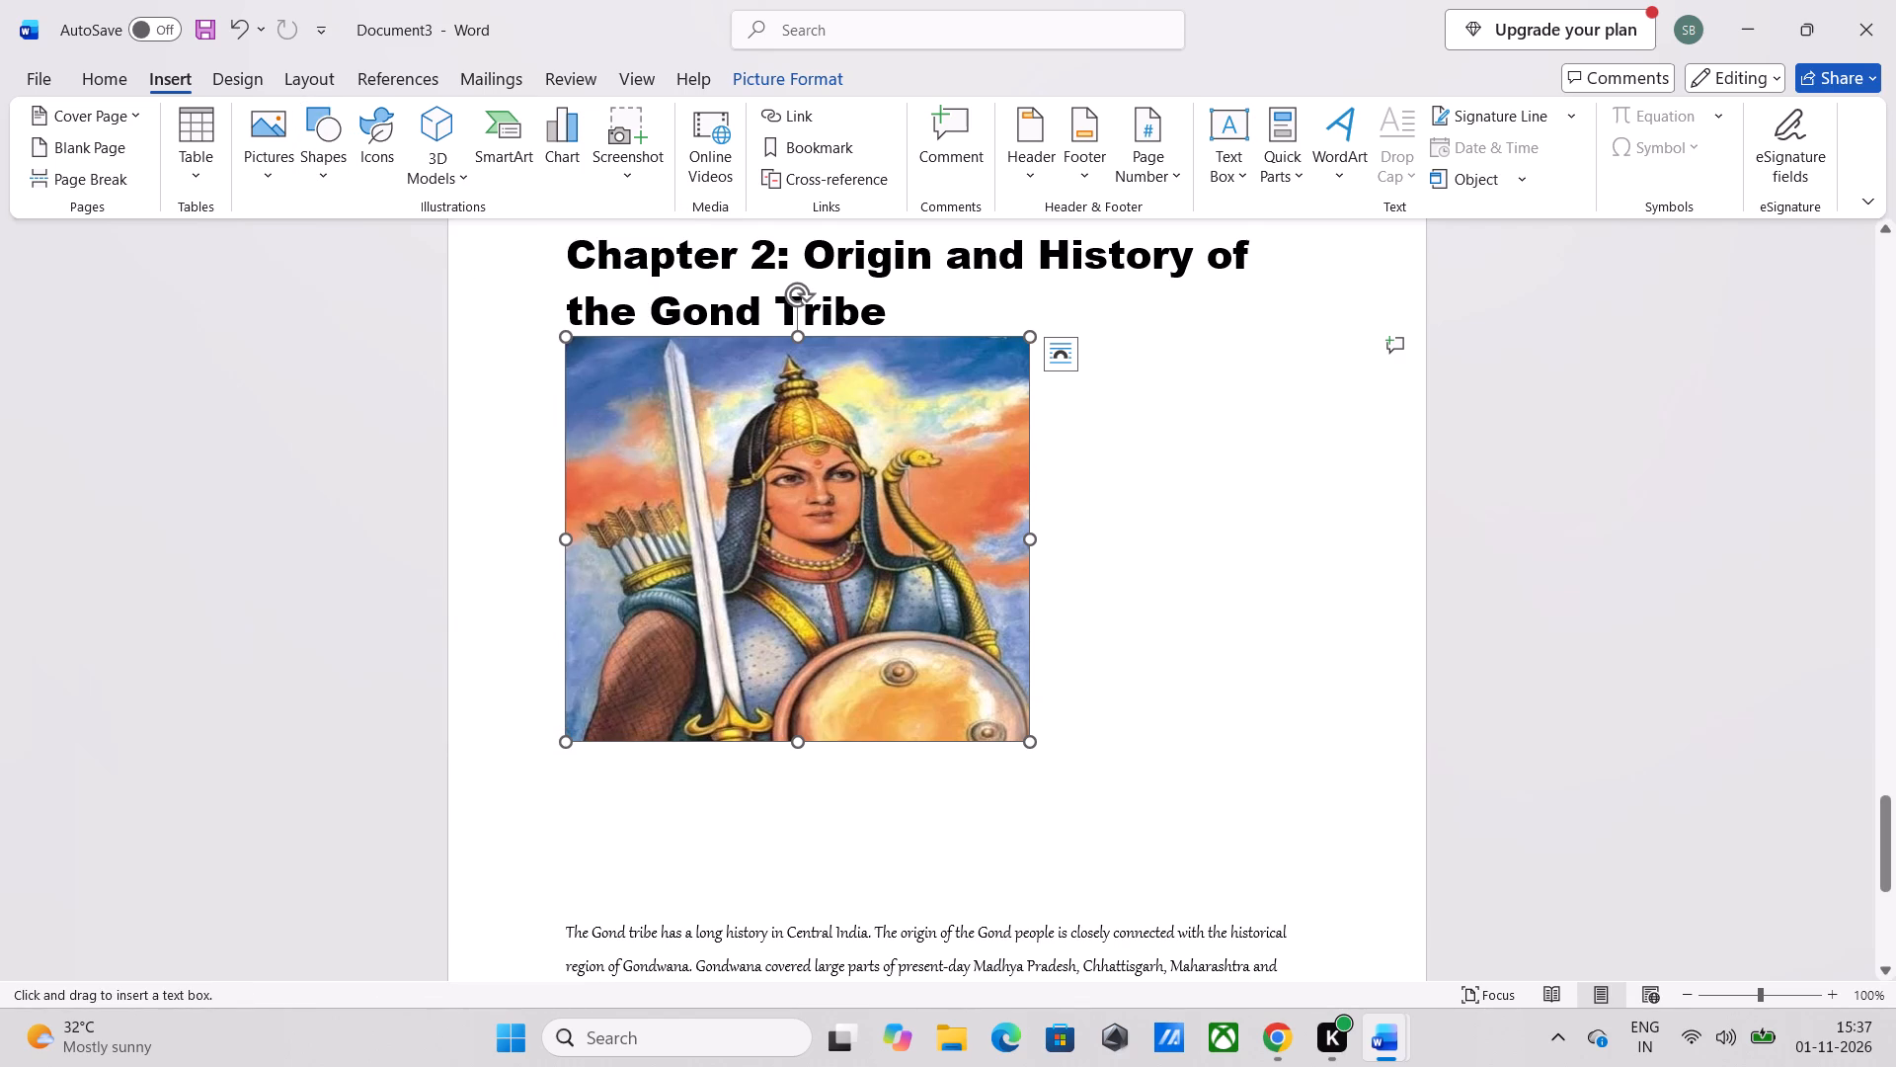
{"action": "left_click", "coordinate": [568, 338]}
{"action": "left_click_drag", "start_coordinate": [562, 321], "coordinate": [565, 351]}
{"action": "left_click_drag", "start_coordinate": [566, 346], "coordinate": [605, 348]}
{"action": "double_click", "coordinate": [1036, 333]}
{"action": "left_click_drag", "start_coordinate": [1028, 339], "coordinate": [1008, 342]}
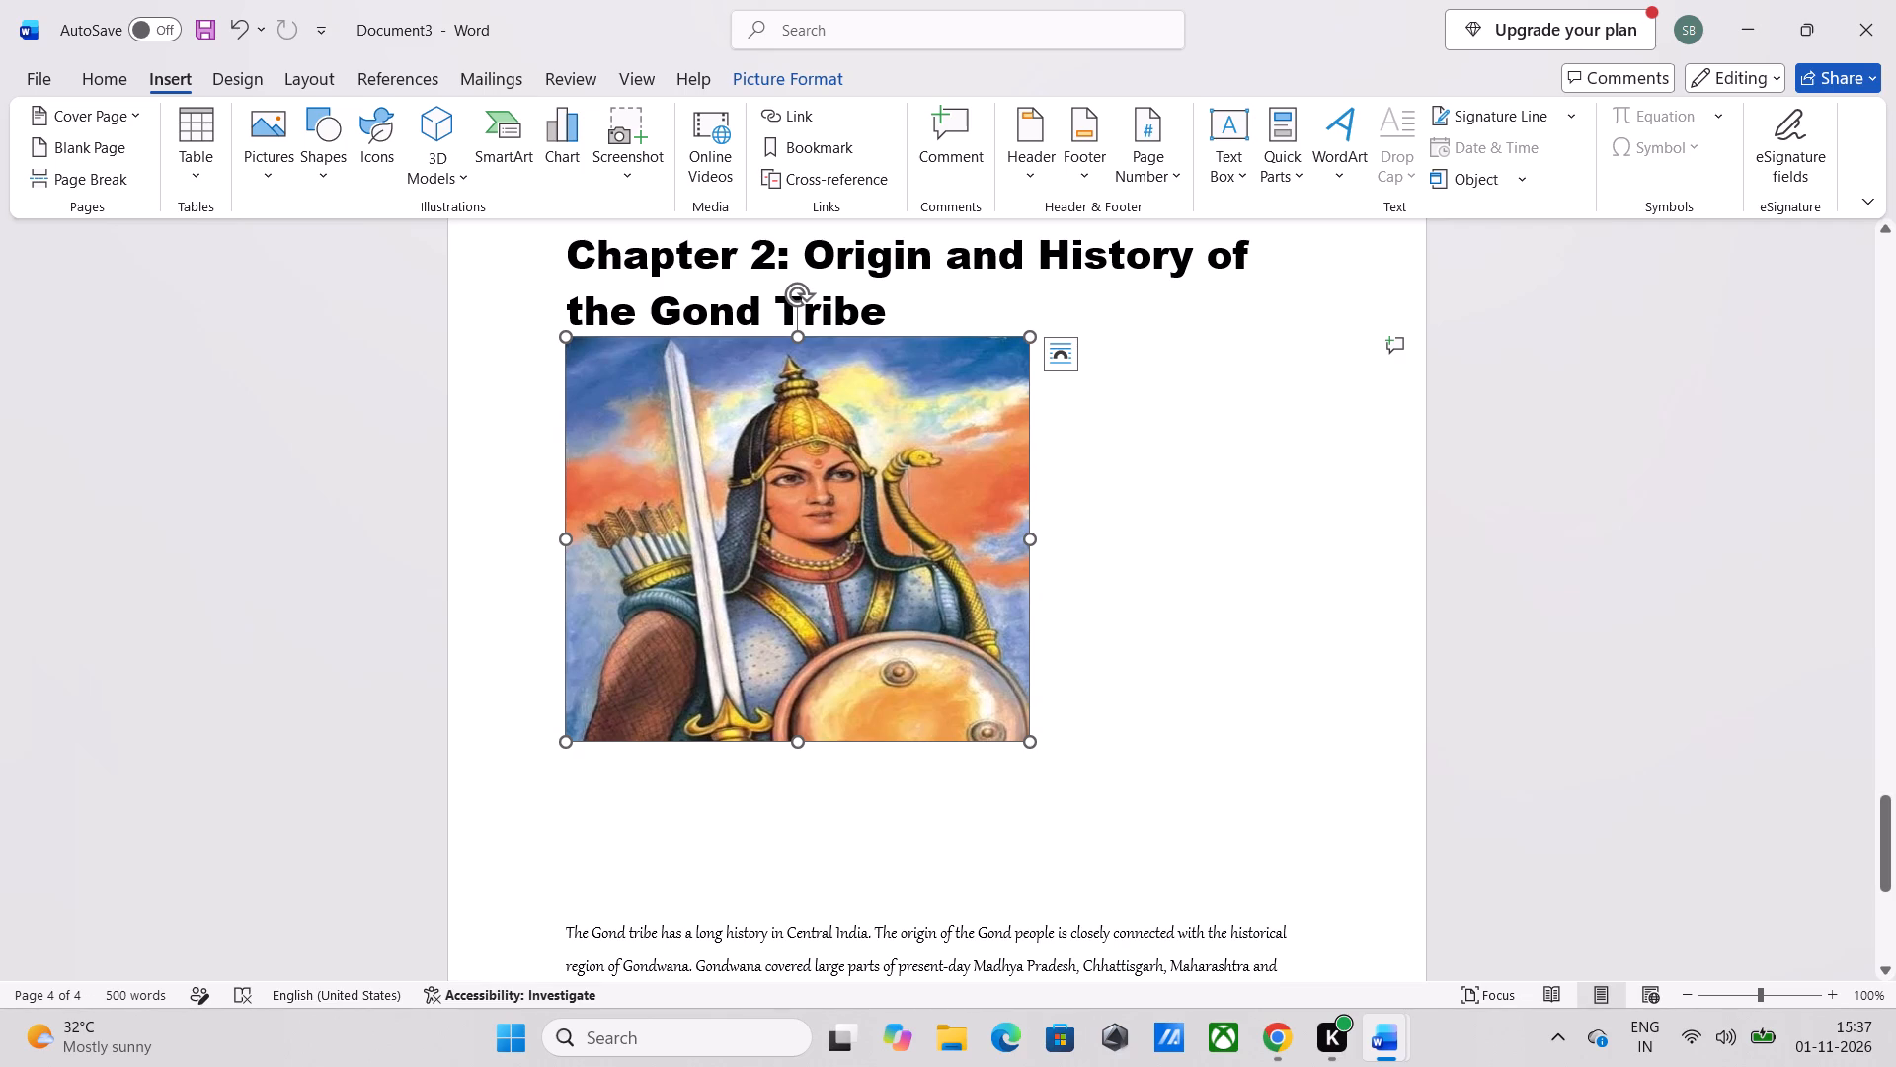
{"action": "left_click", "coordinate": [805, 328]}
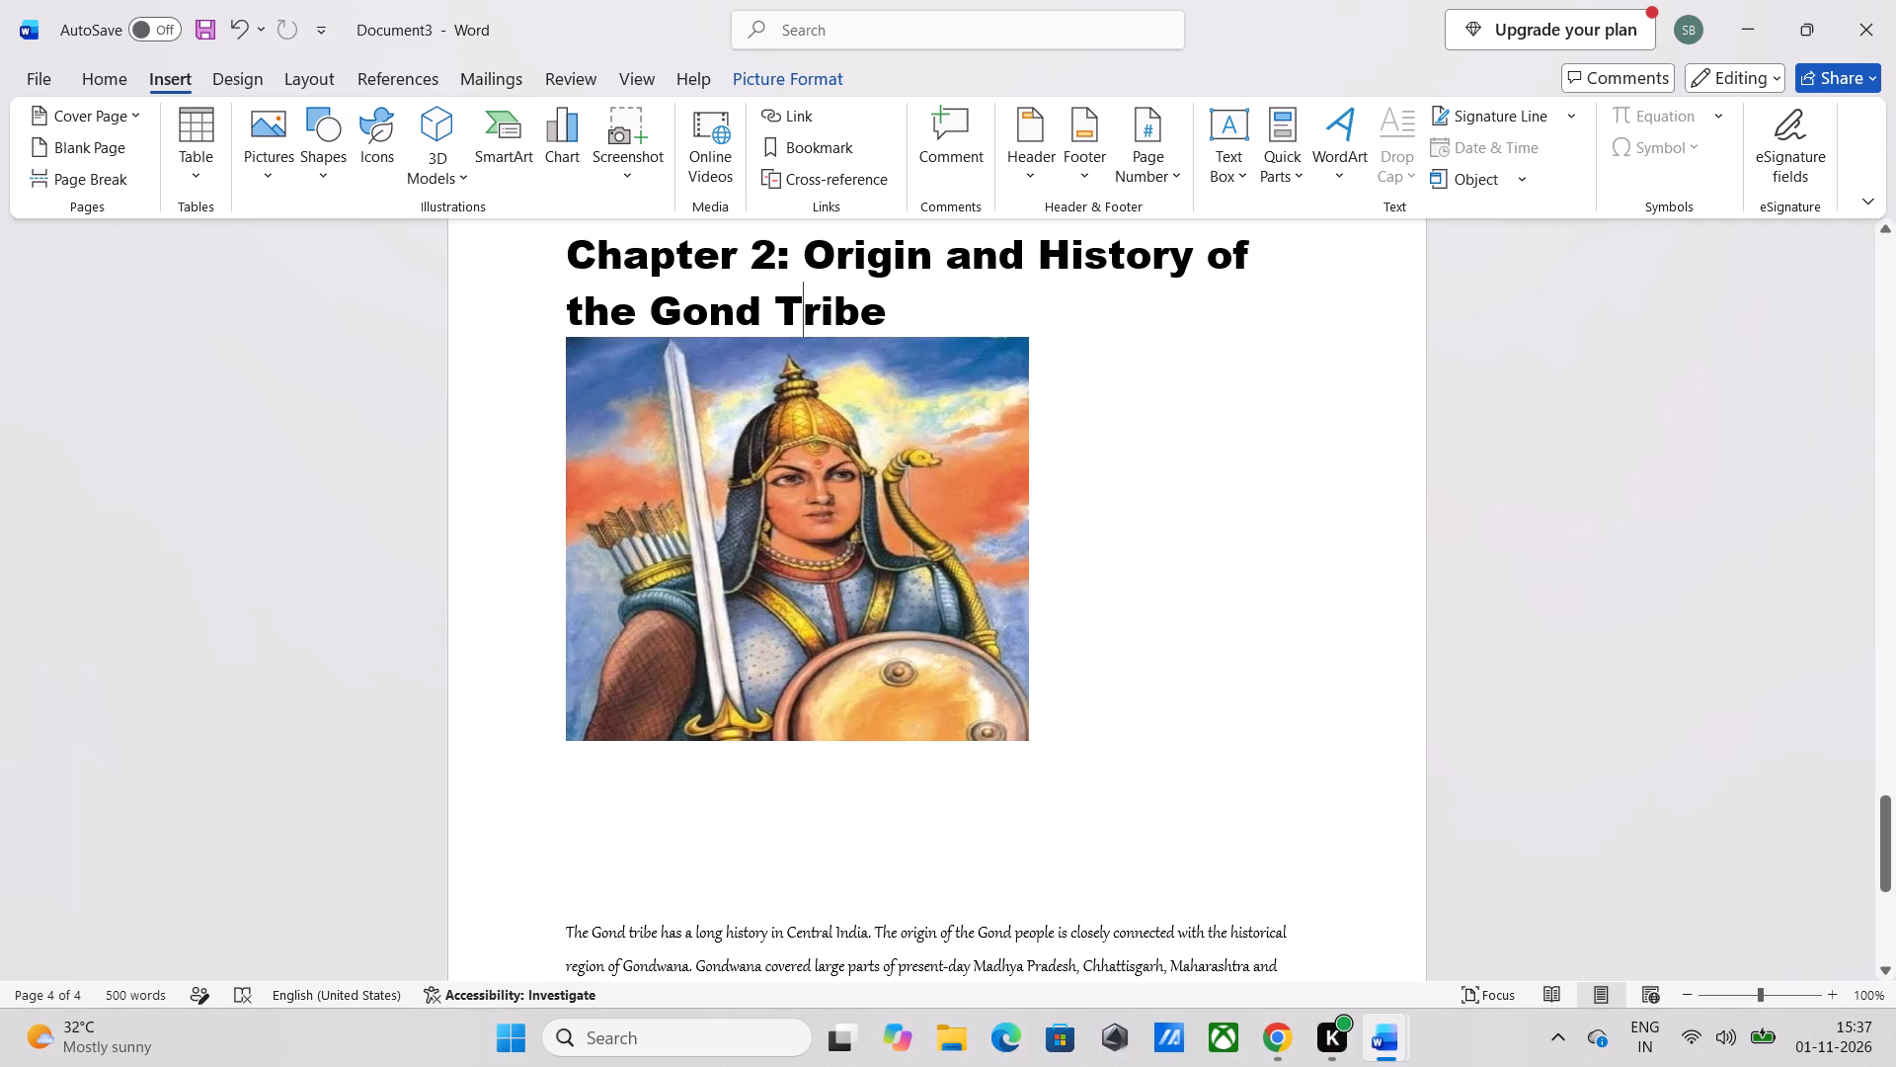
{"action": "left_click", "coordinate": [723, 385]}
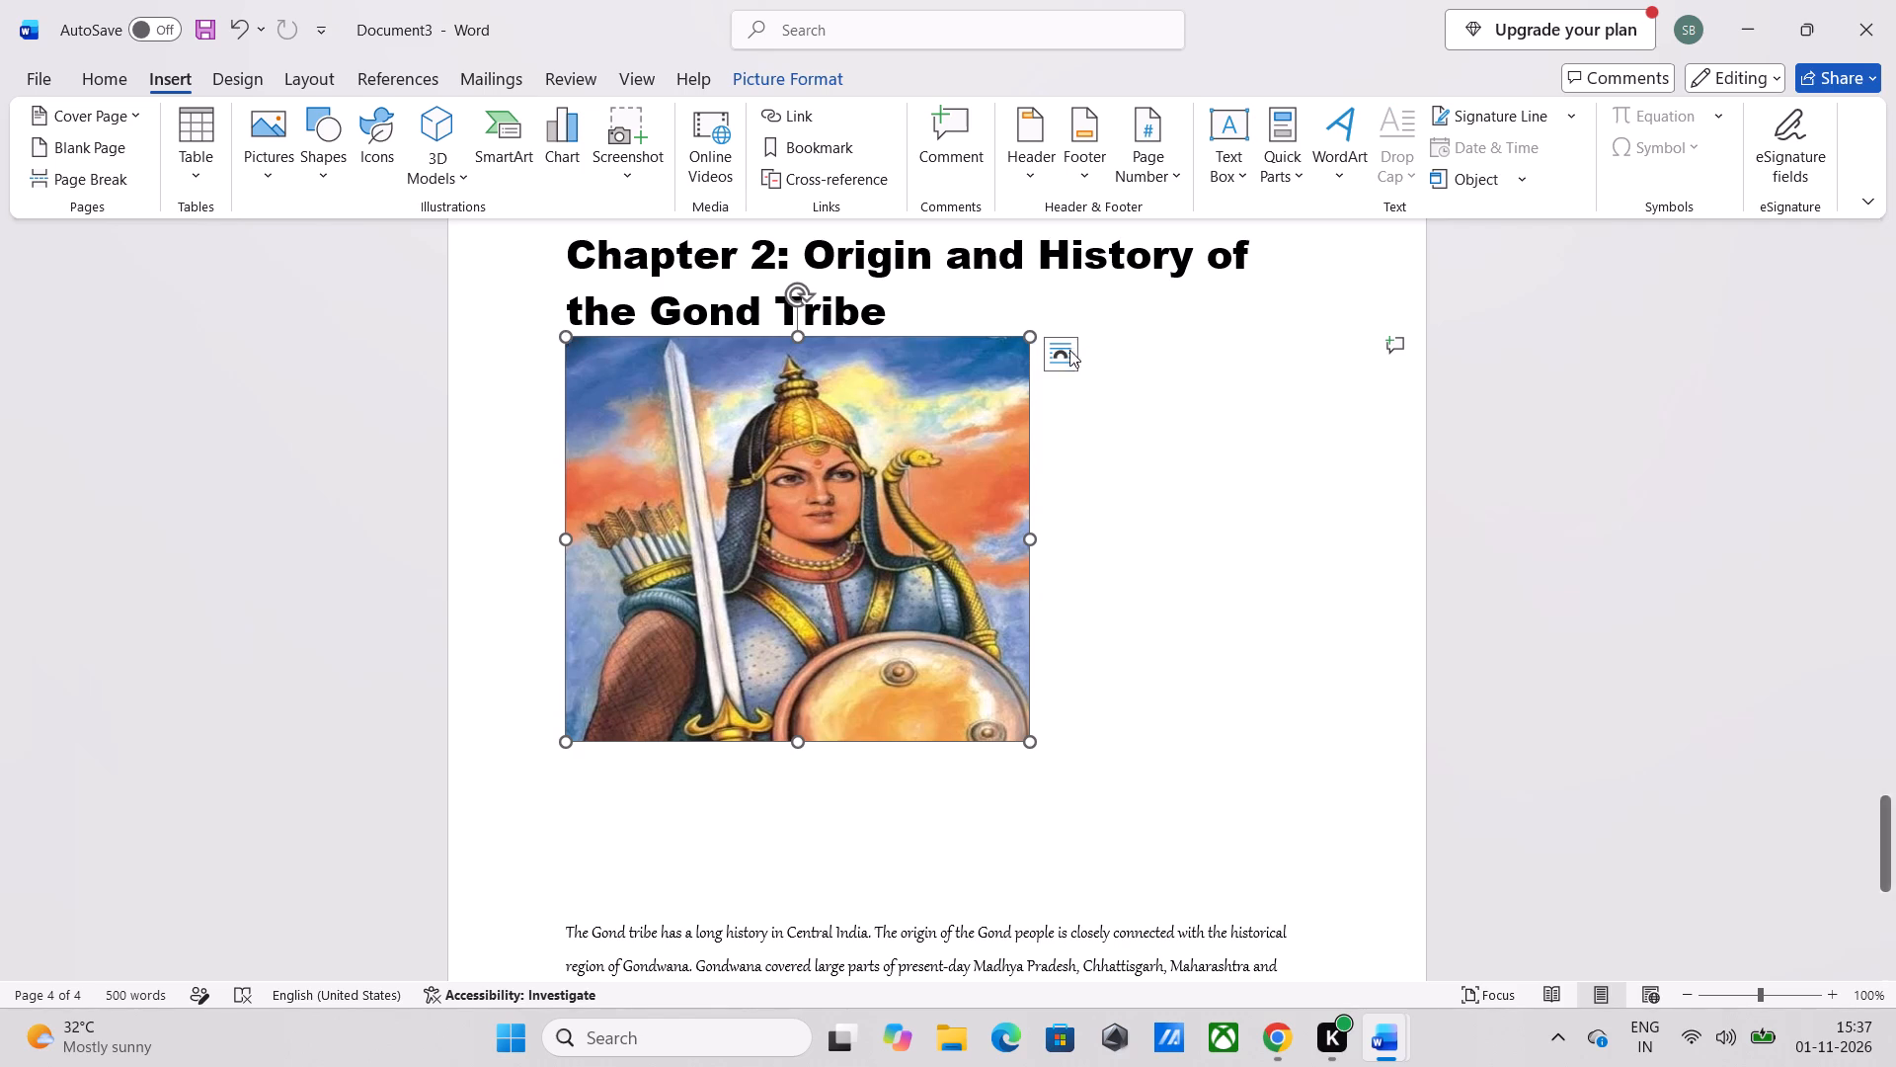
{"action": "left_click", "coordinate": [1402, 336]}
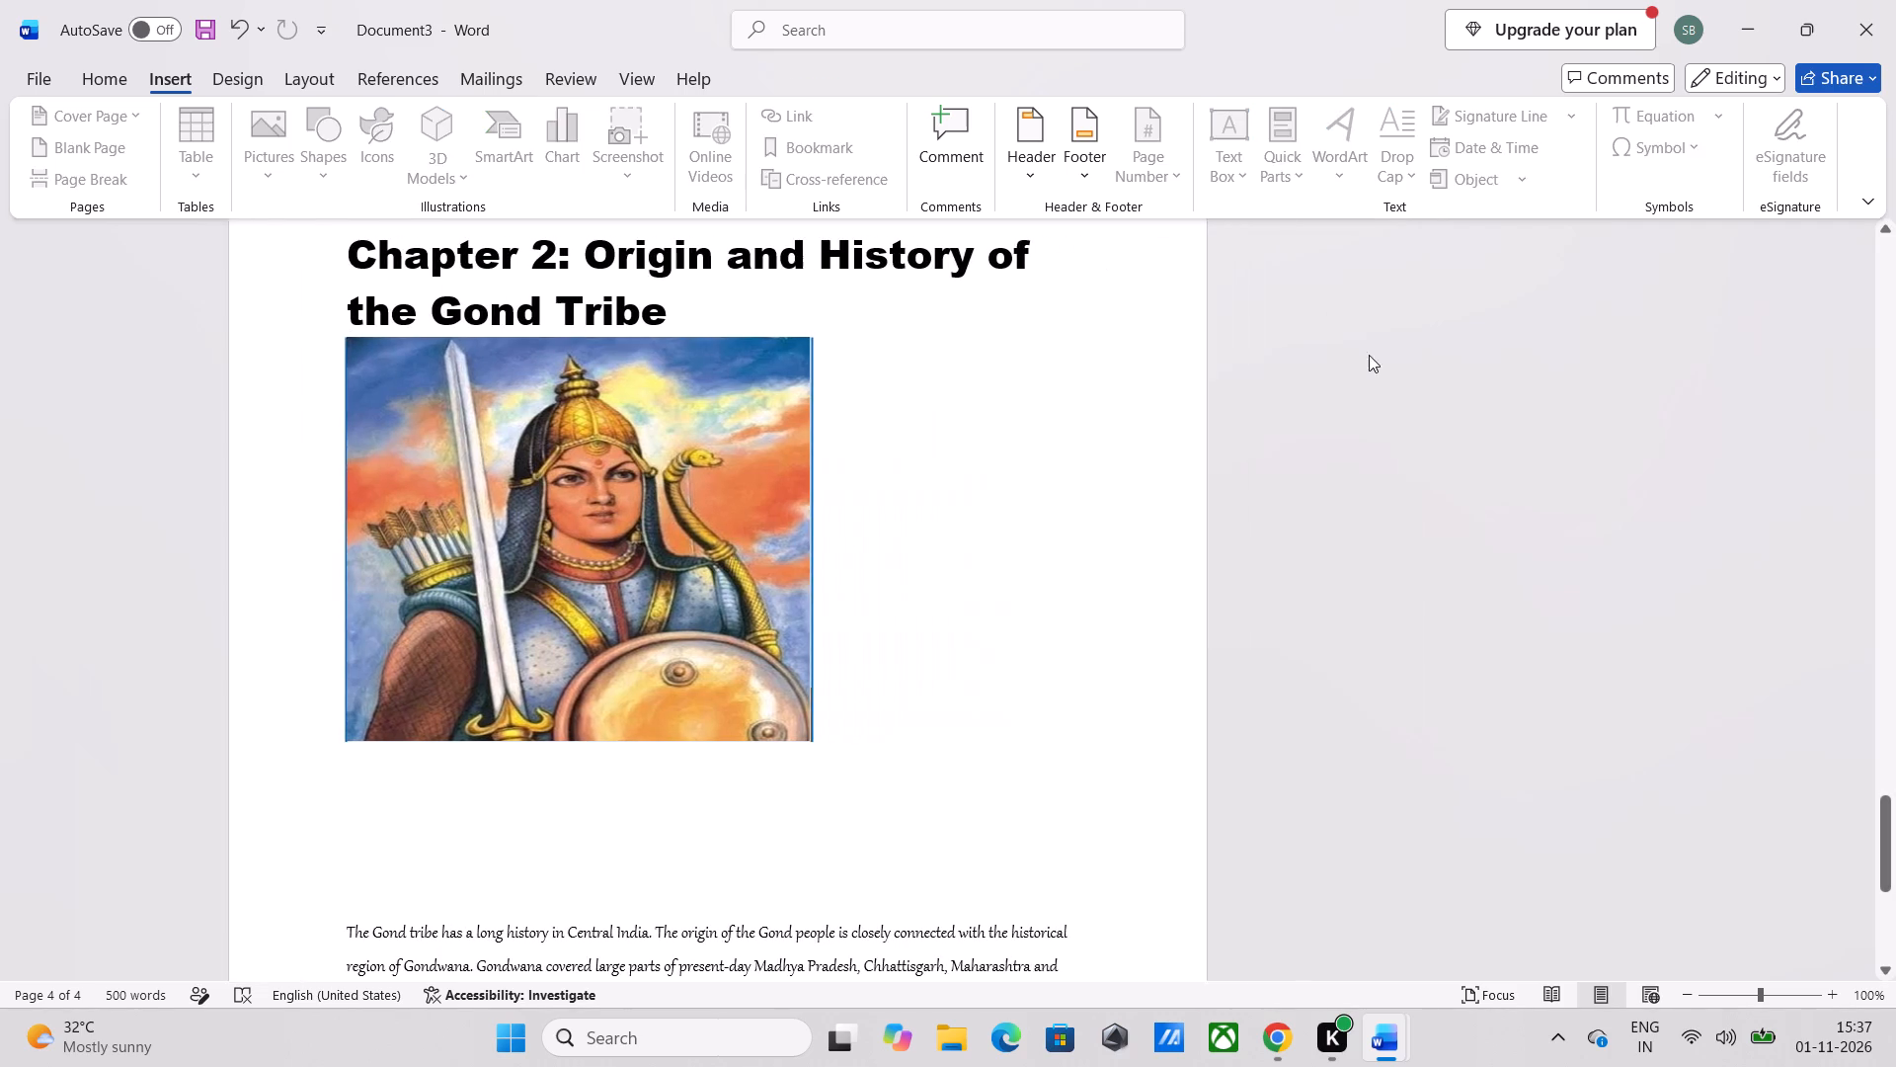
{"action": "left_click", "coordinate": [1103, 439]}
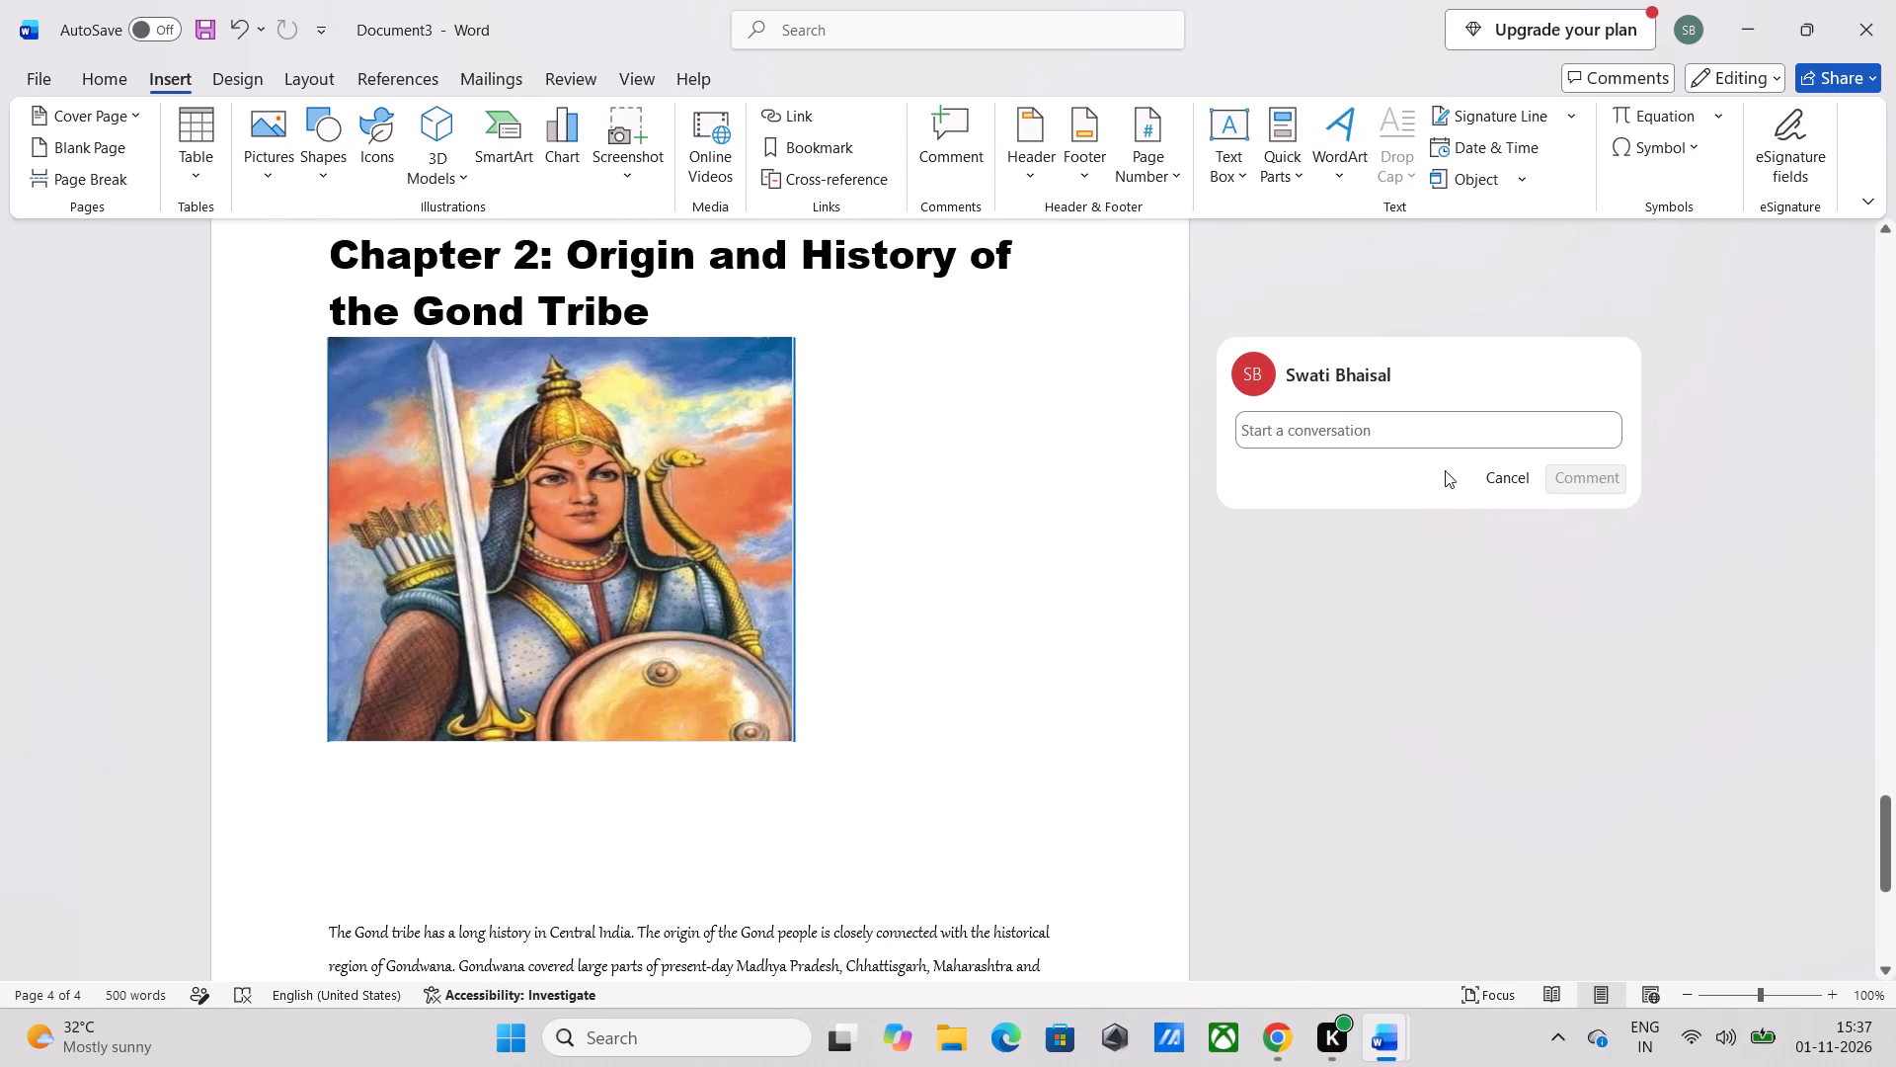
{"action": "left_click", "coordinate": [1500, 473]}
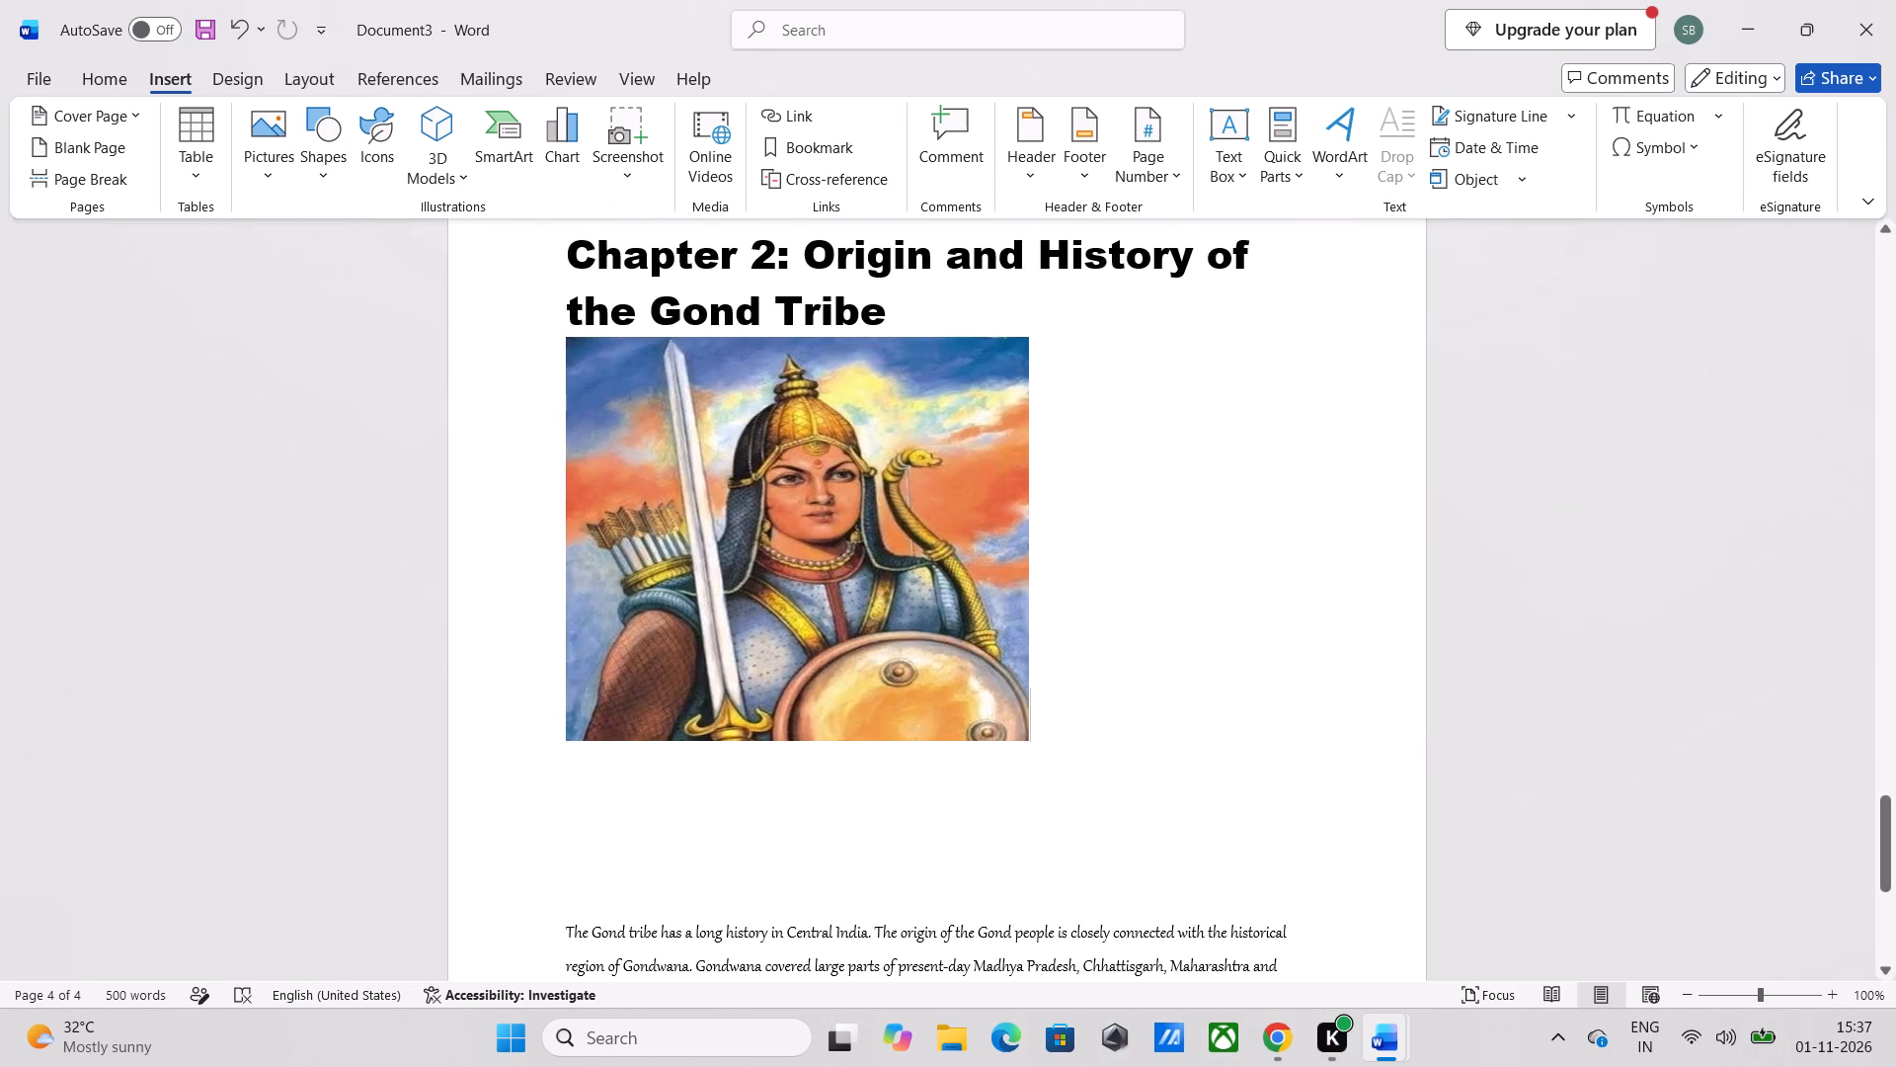
Move the Chapter 2 picture down so a blank line separates it from the chapter heading.
{"action": "left_click_drag", "start_coordinate": [757, 334], "coordinate": [757, 368]}
{"action": "left_click_drag", "start_coordinate": [1129, 447], "coordinate": [1117, 451]}
{"action": "left_click_drag", "start_coordinate": [1025, 336], "coordinate": [1025, 354]}
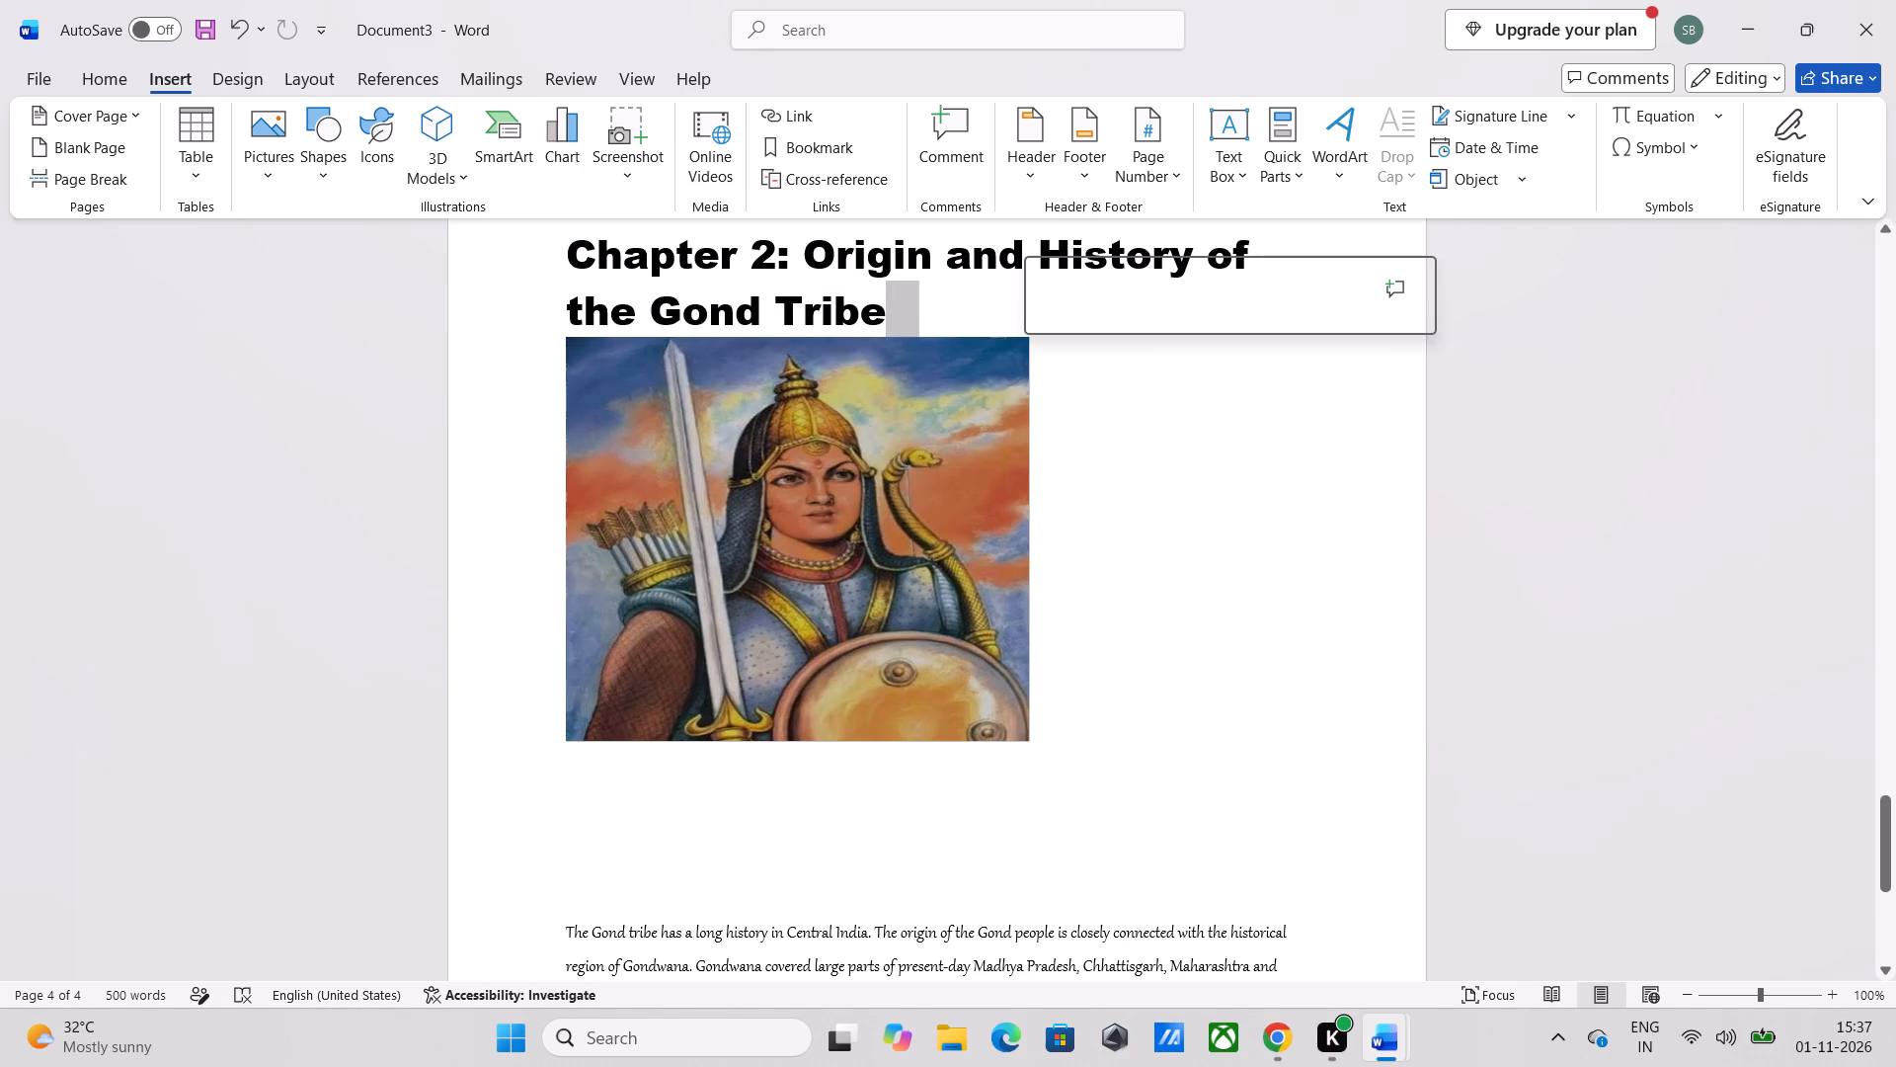
{"action": "left_click_drag", "start_coordinate": [1027, 340], "coordinate": [1024, 432]}
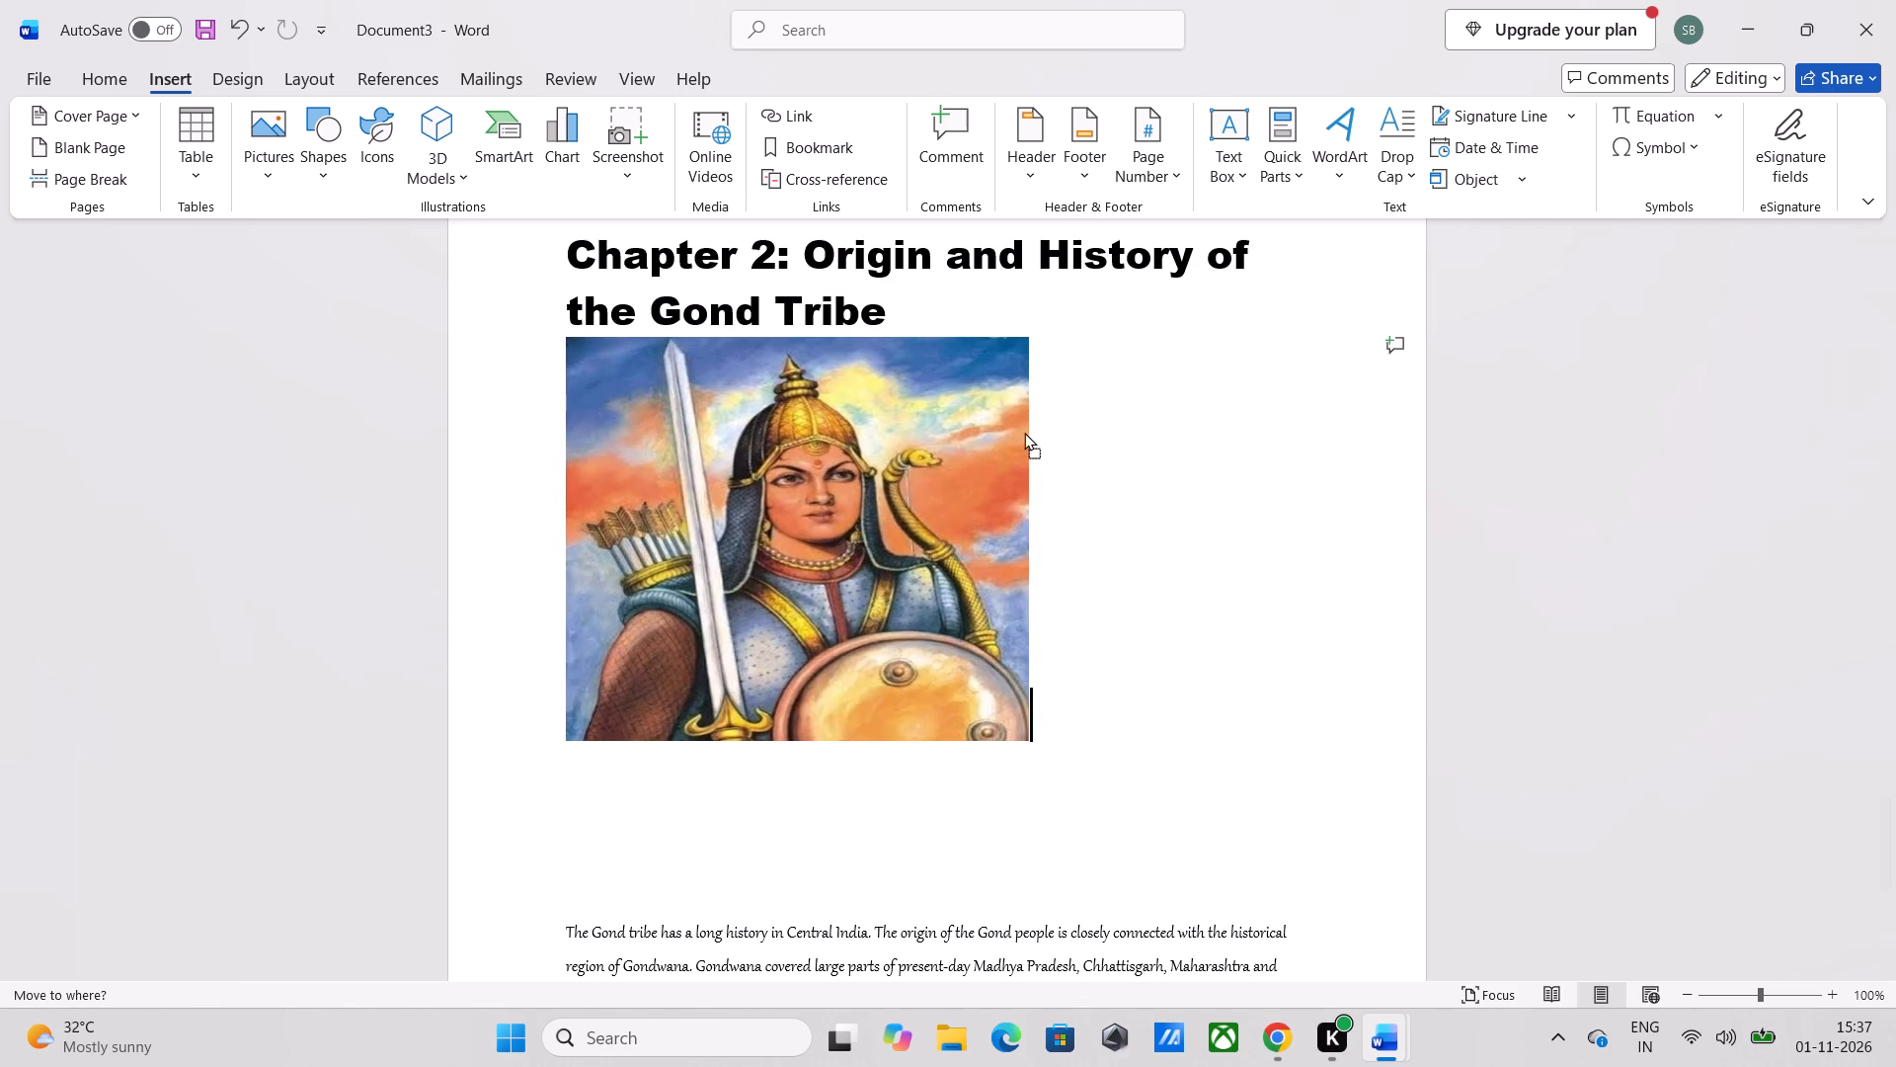
{"action": "left_click_drag", "start_coordinate": [1024, 432], "coordinate": [1022, 765]}
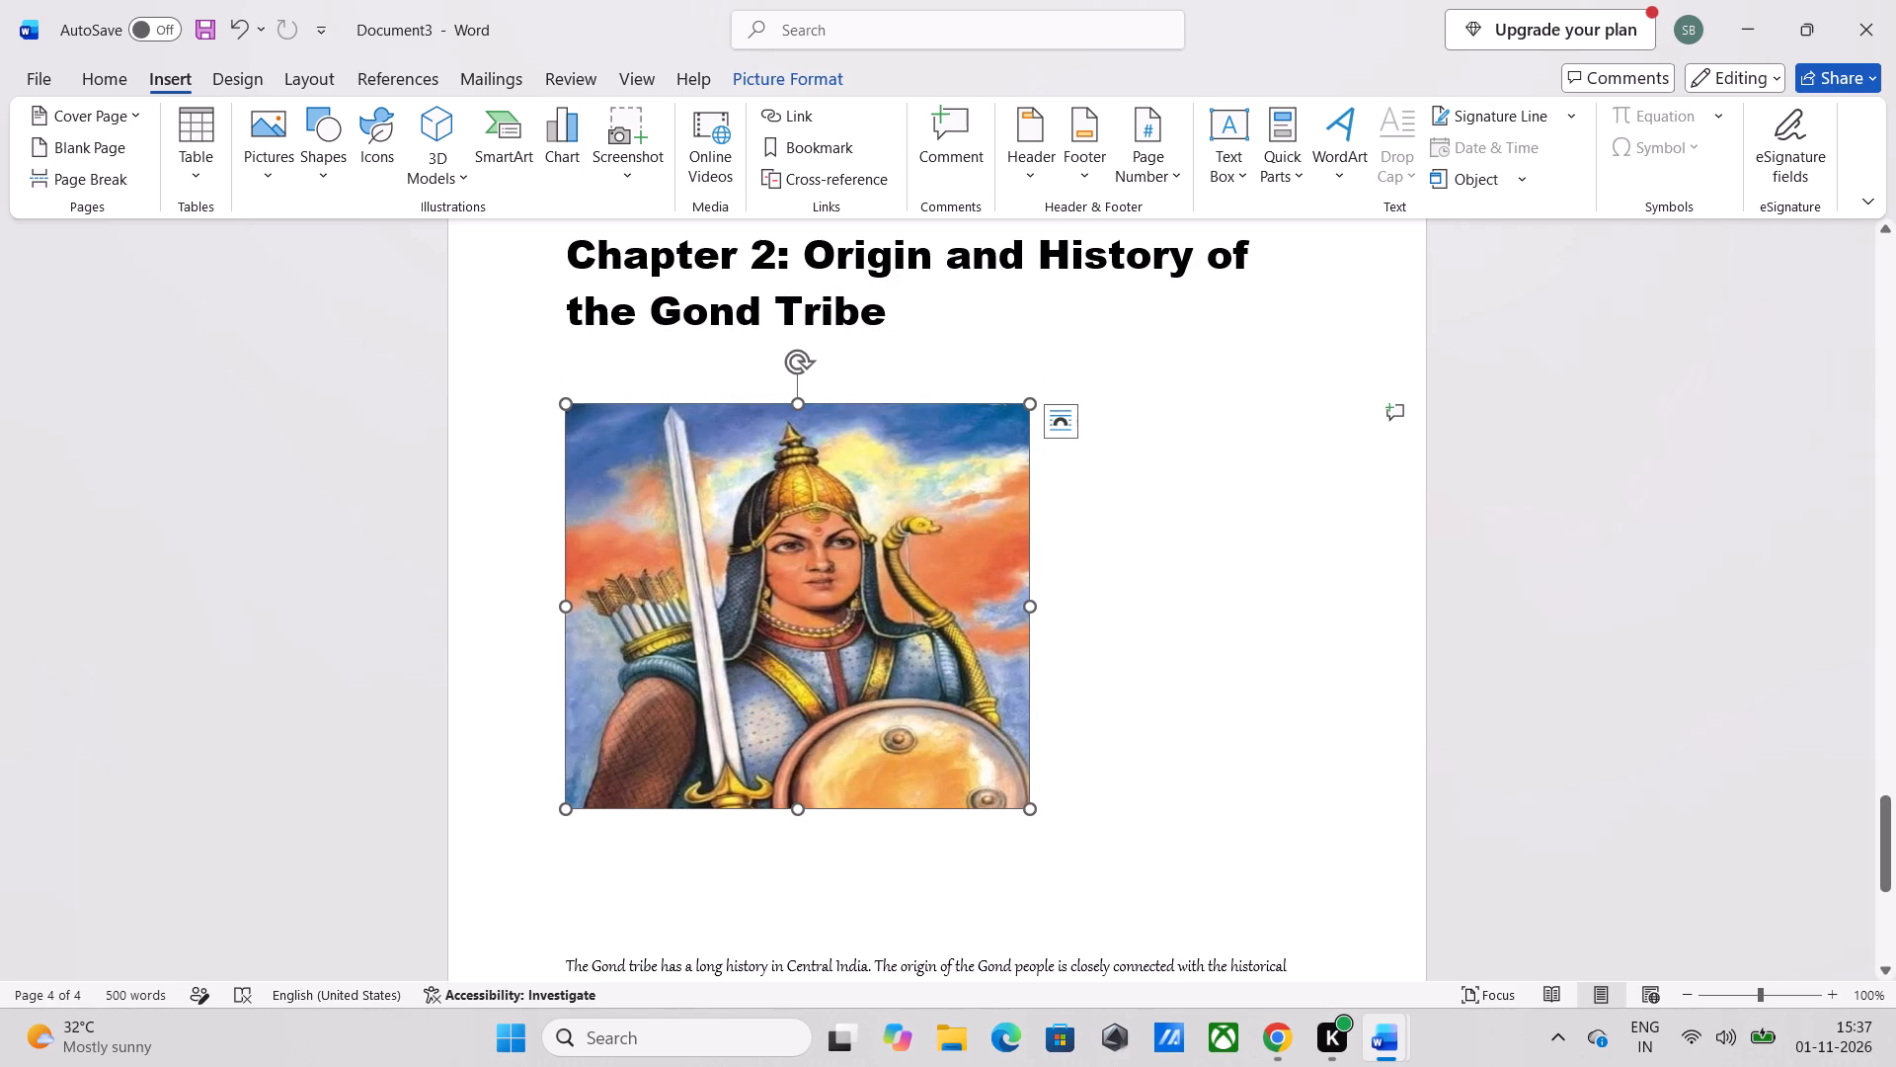
{"action": "left_click", "coordinate": [1187, 655]}
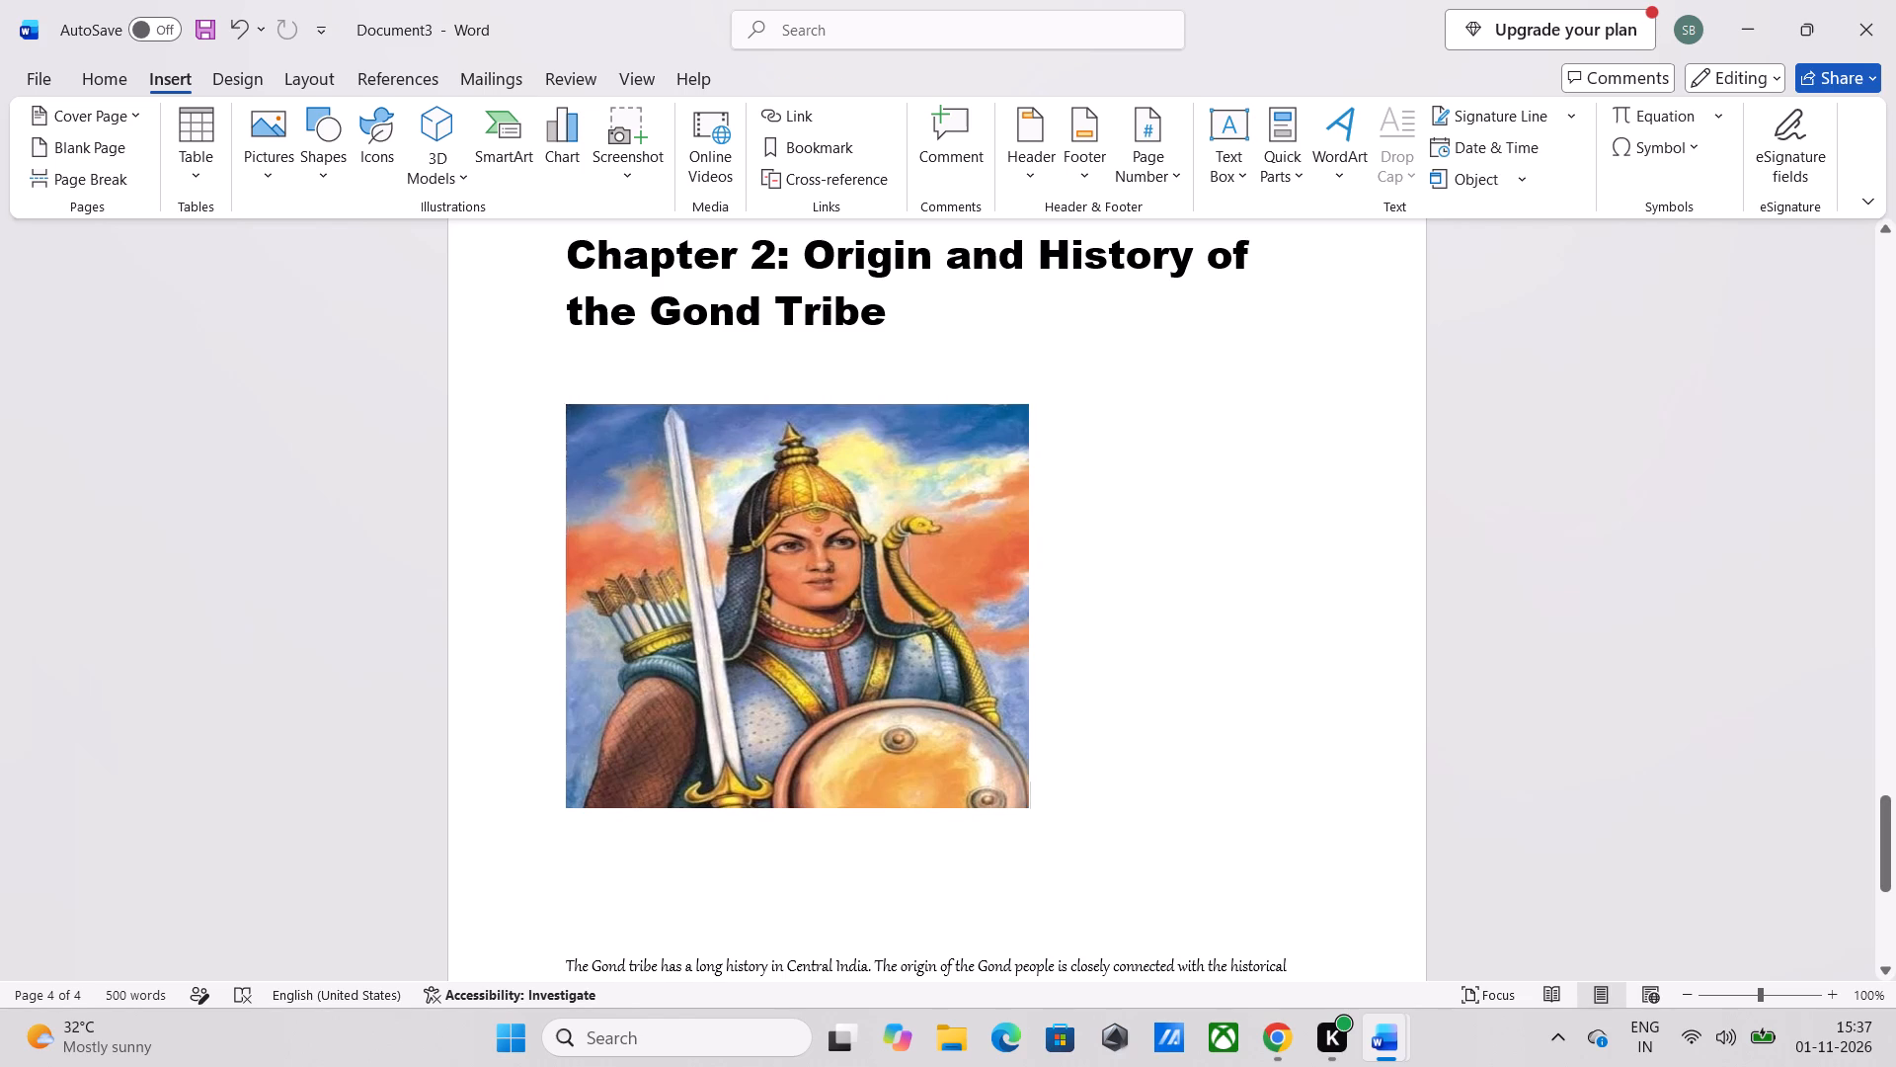
Review the page layout of Chapters 1 and 2, checking the headings, the picture and the body paragraphs.
{"action": "scroll", "coordinate": [1176, 613], "scroll_direction": "down", "scroll_amount": 19}
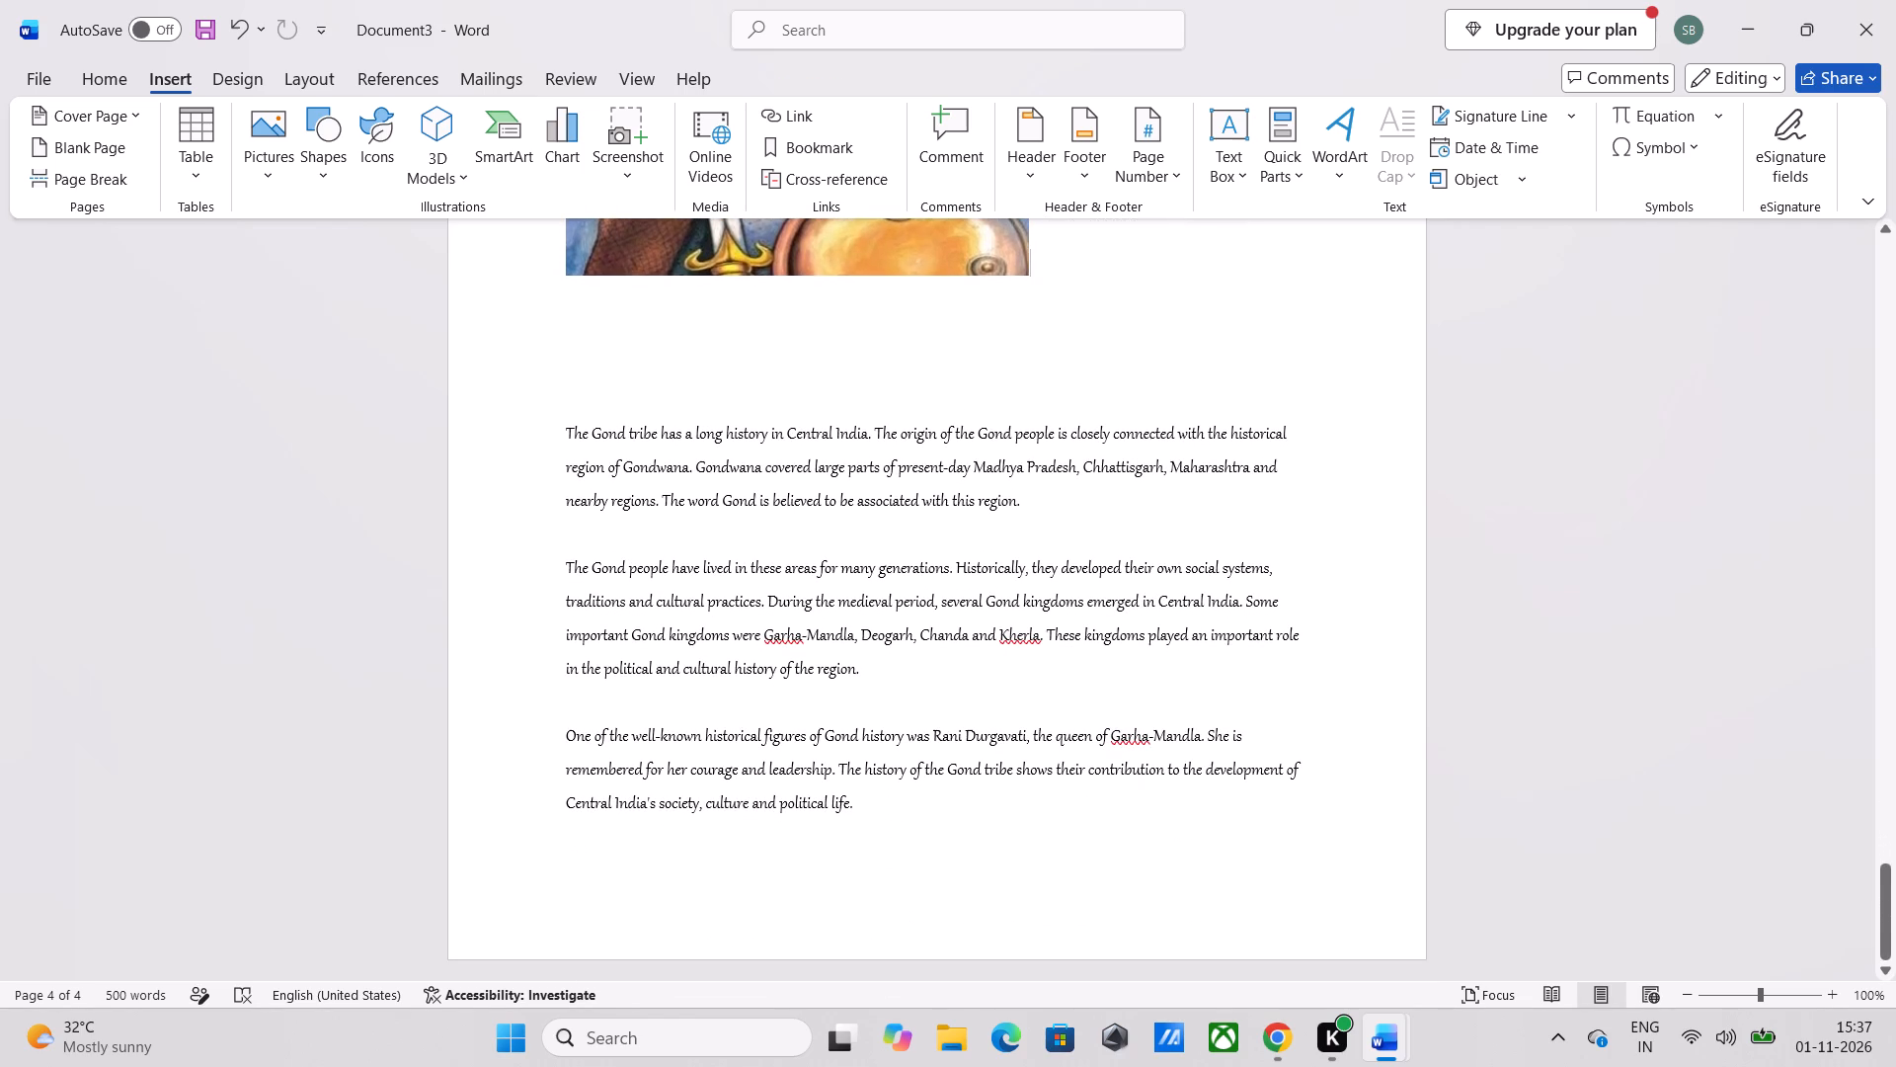
{"action": "scroll", "coordinate": [908, 526], "scroll_direction": "up", "scroll_amount": 8}
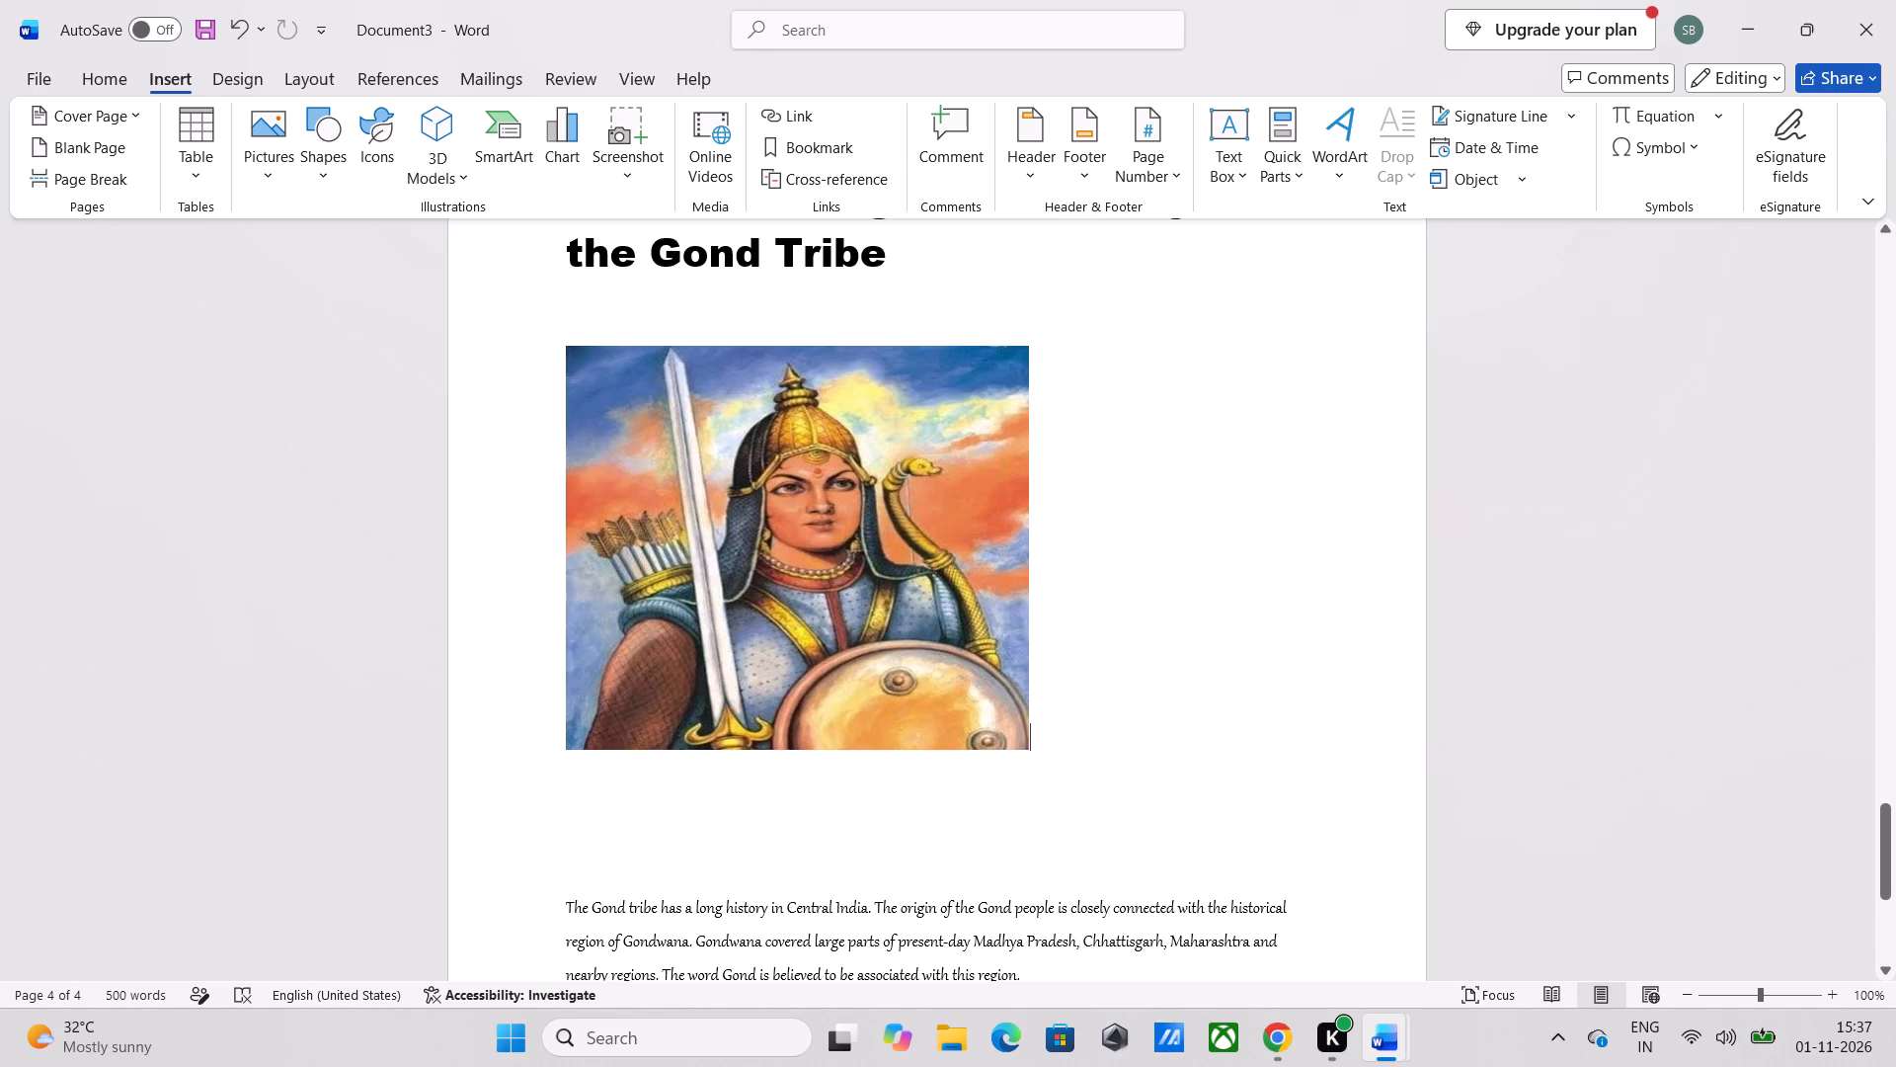
{"action": "scroll", "coordinate": [879, 770], "scroll_direction": "down", "scroll_amount": 2}
{"action": "scroll", "coordinate": [879, 770], "scroll_direction": "up", "scroll_amount": 5}
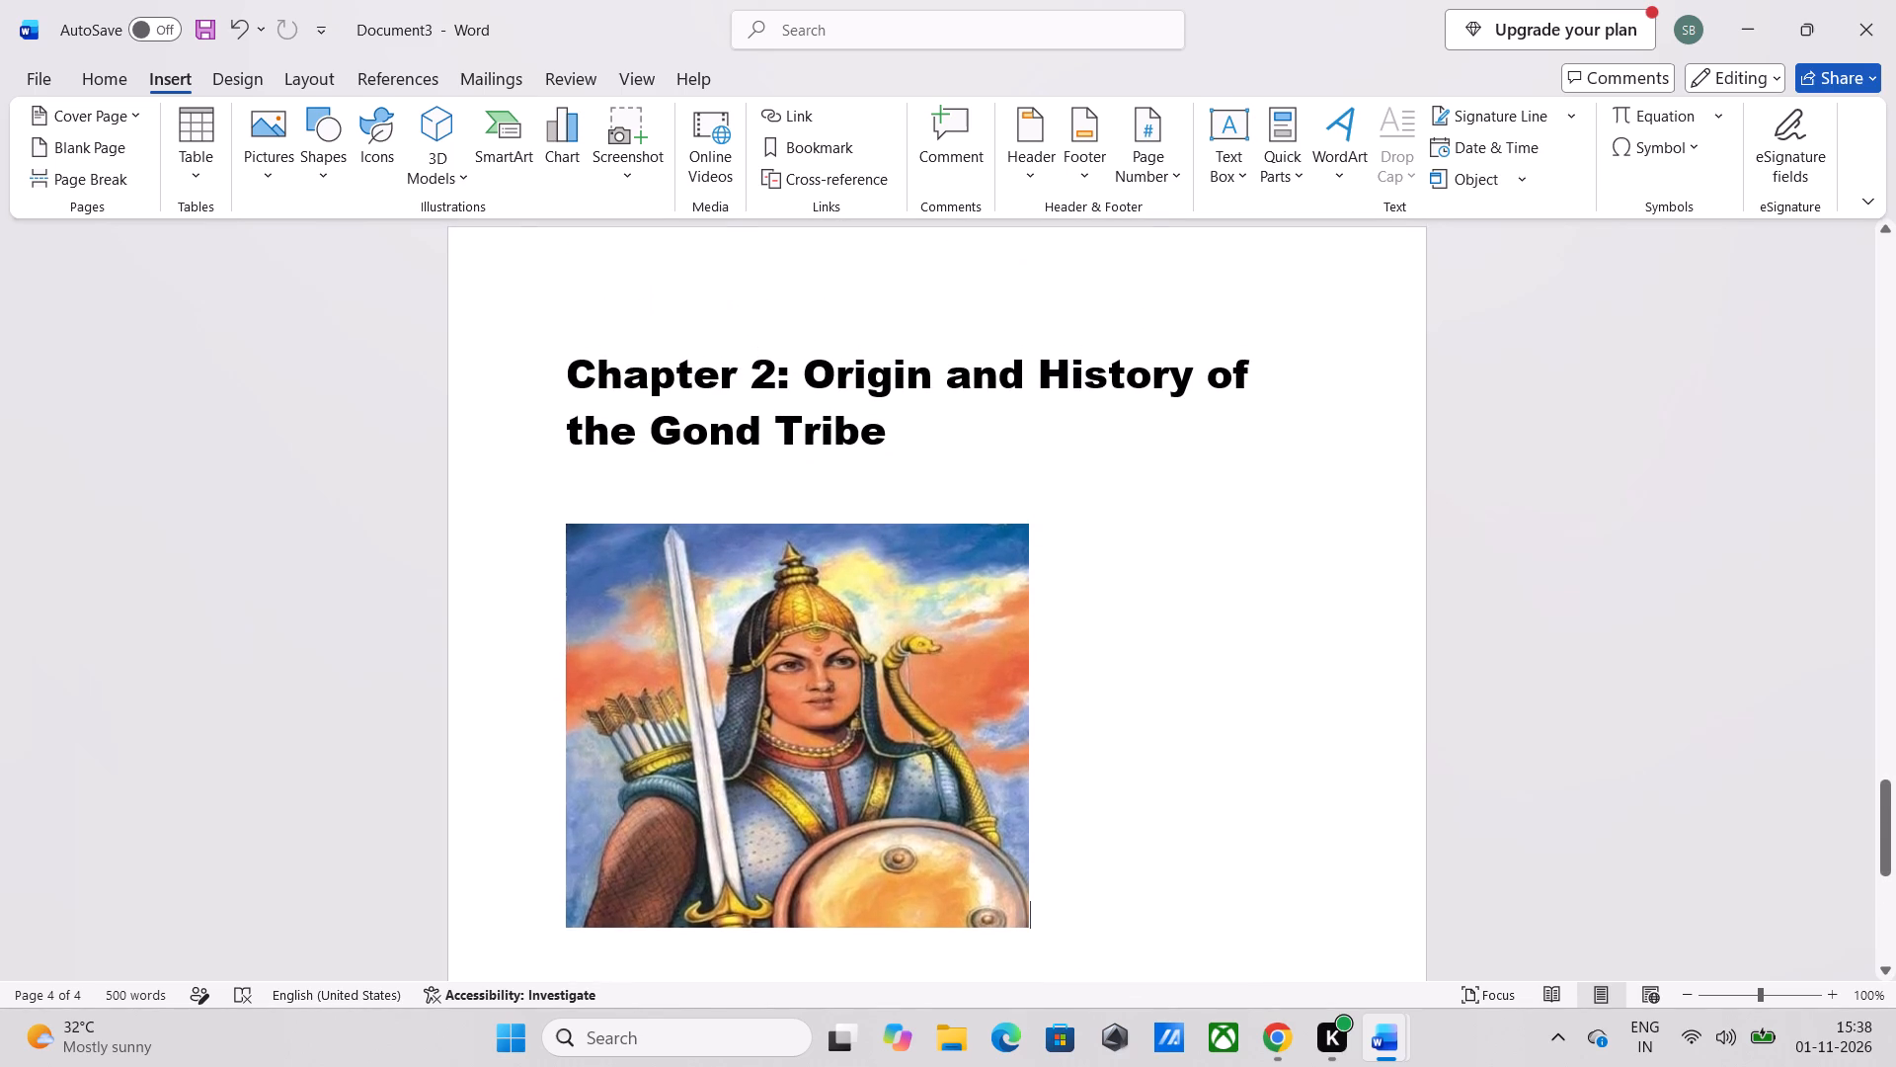
{"action": "scroll", "coordinate": [141, 598], "scroll_direction": "up", "scroll_amount": 3}
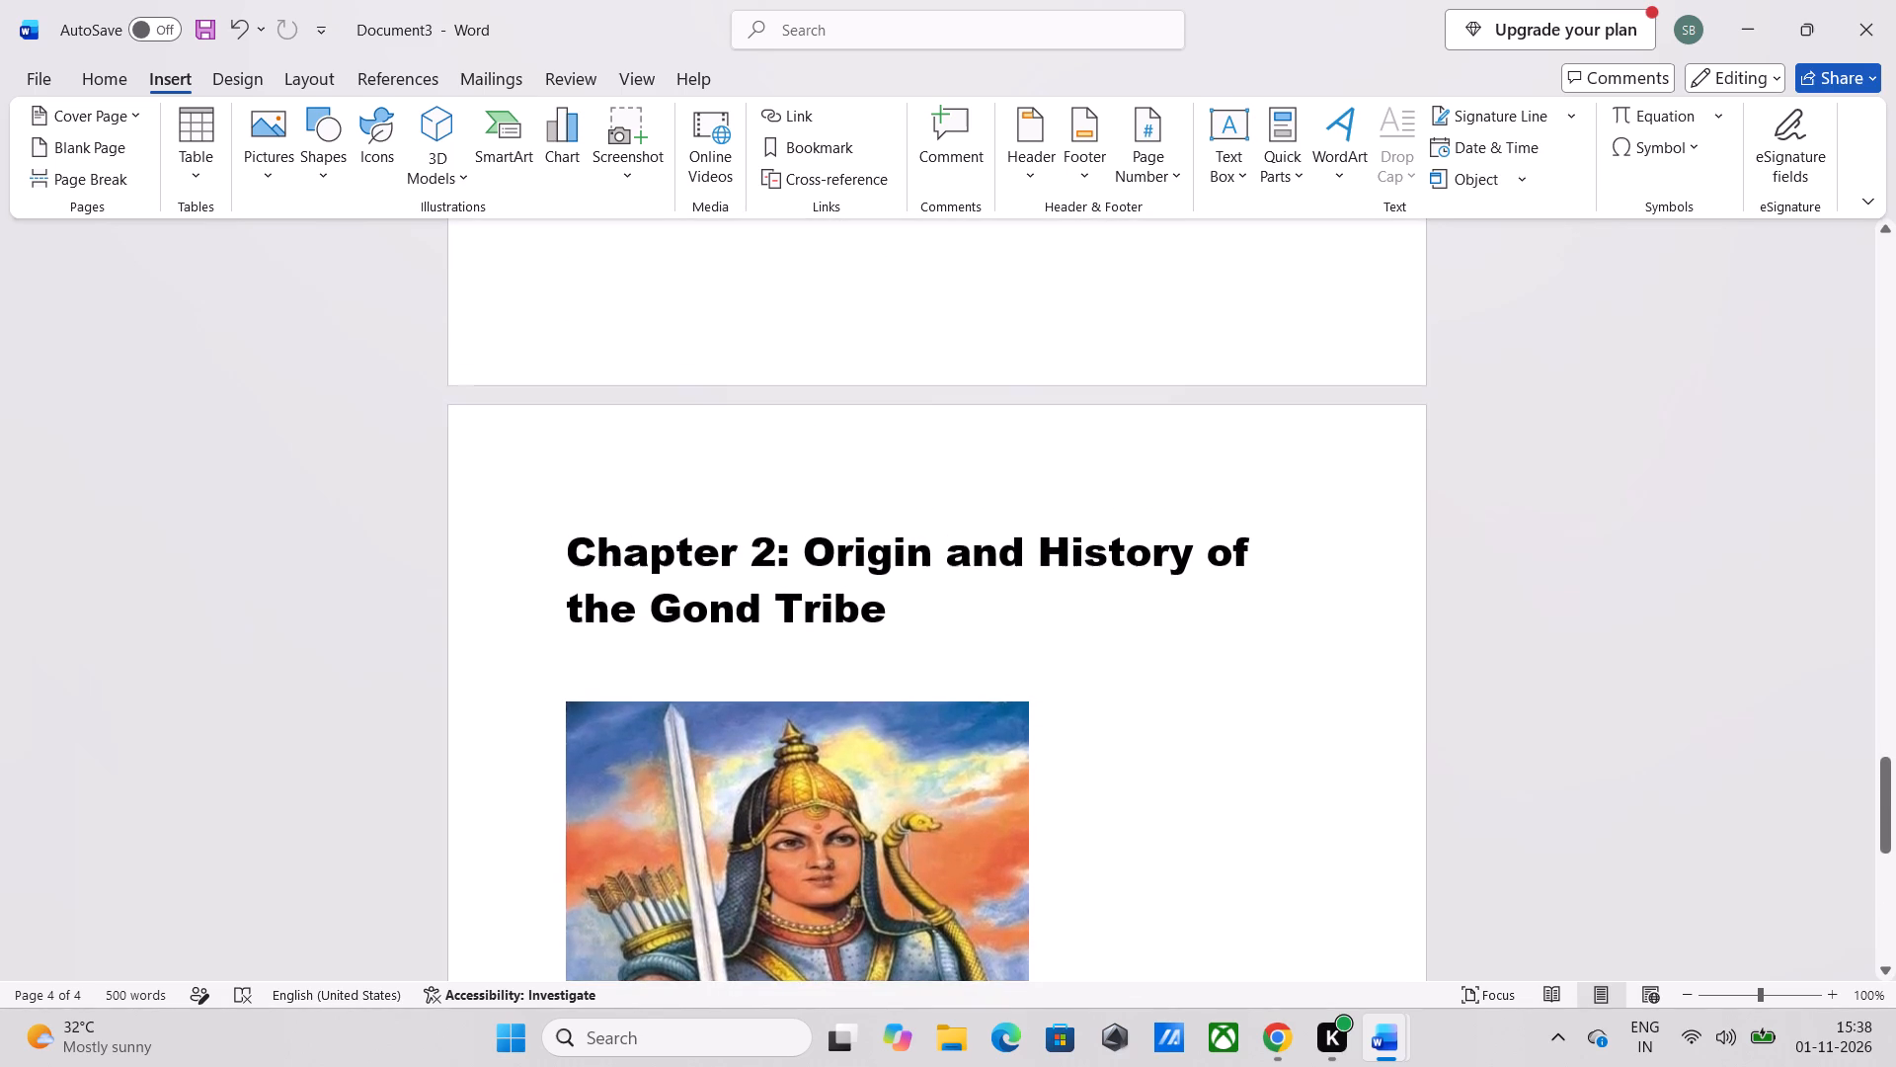
{"action": "scroll", "coordinate": [108, 597], "scroll_direction": "up", "scroll_amount": 9}
{"action": "scroll", "coordinate": [0, 559], "scroll_direction": "up", "scroll_amount": 10}
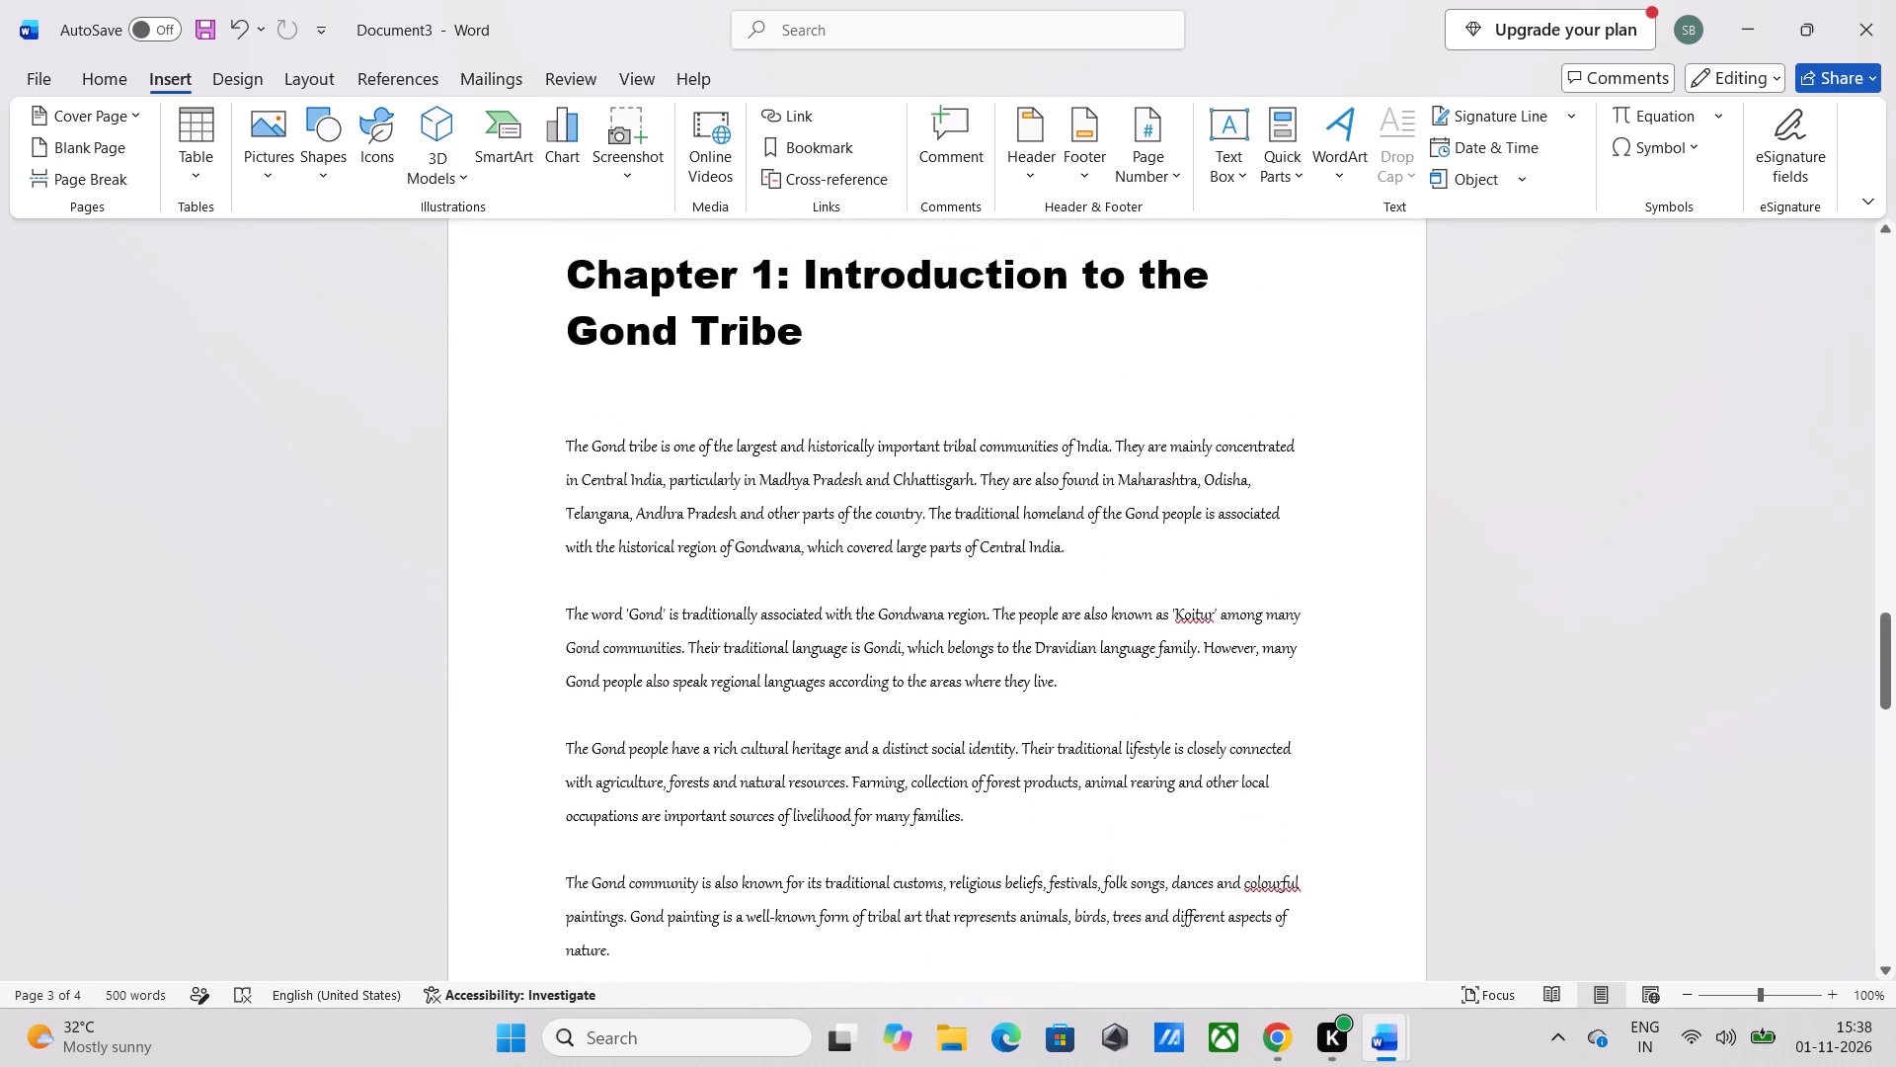
{"action": "scroll", "coordinate": [0, 393], "scroll_direction": "down", "scroll_amount": 7}
{"action": "scroll", "coordinate": [0, 393], "scroll_direction": "down", "scroll_amount": 20}
{"action": "scroll", "coordinate": [0, 405], "scroll_direction": "down", "scroll_amount": 4}
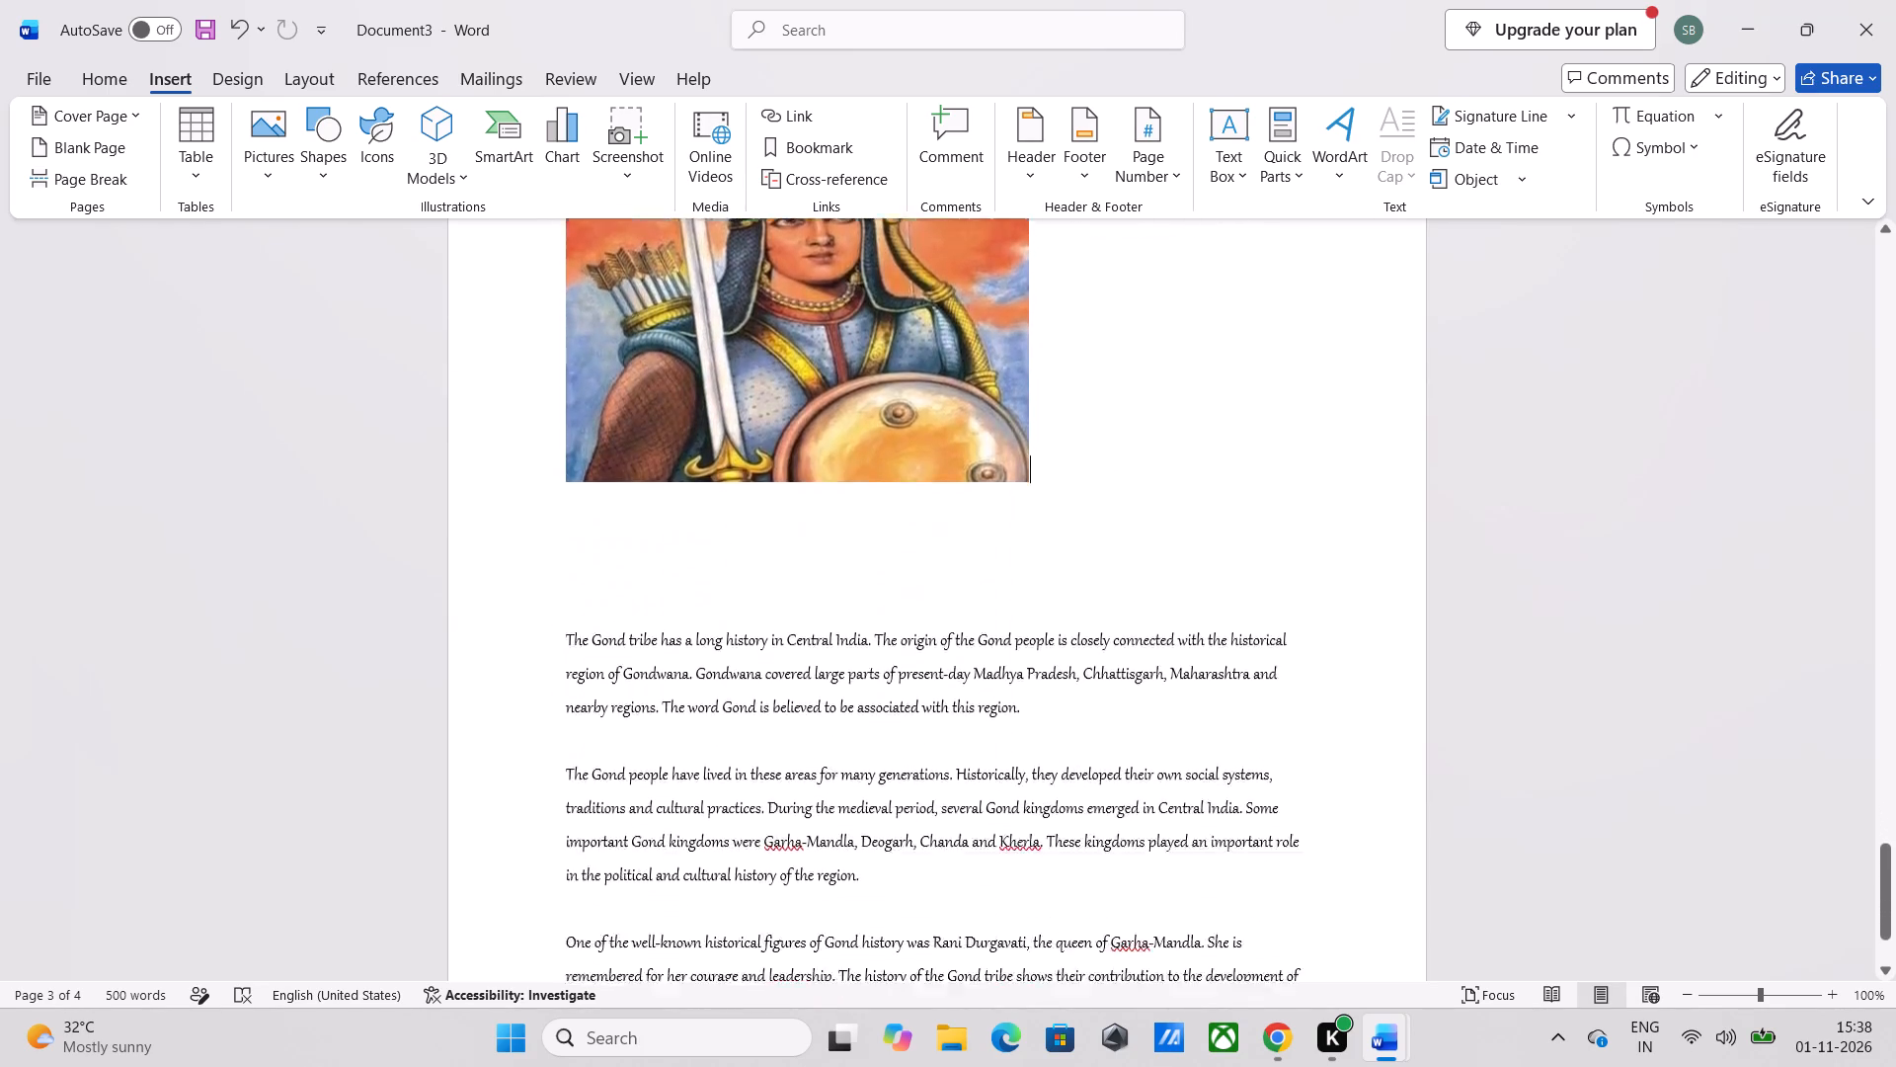
{"action": "scroll", "coordinate": [0, 414], "scroll_direction": "down", "scroll_amount": 8}
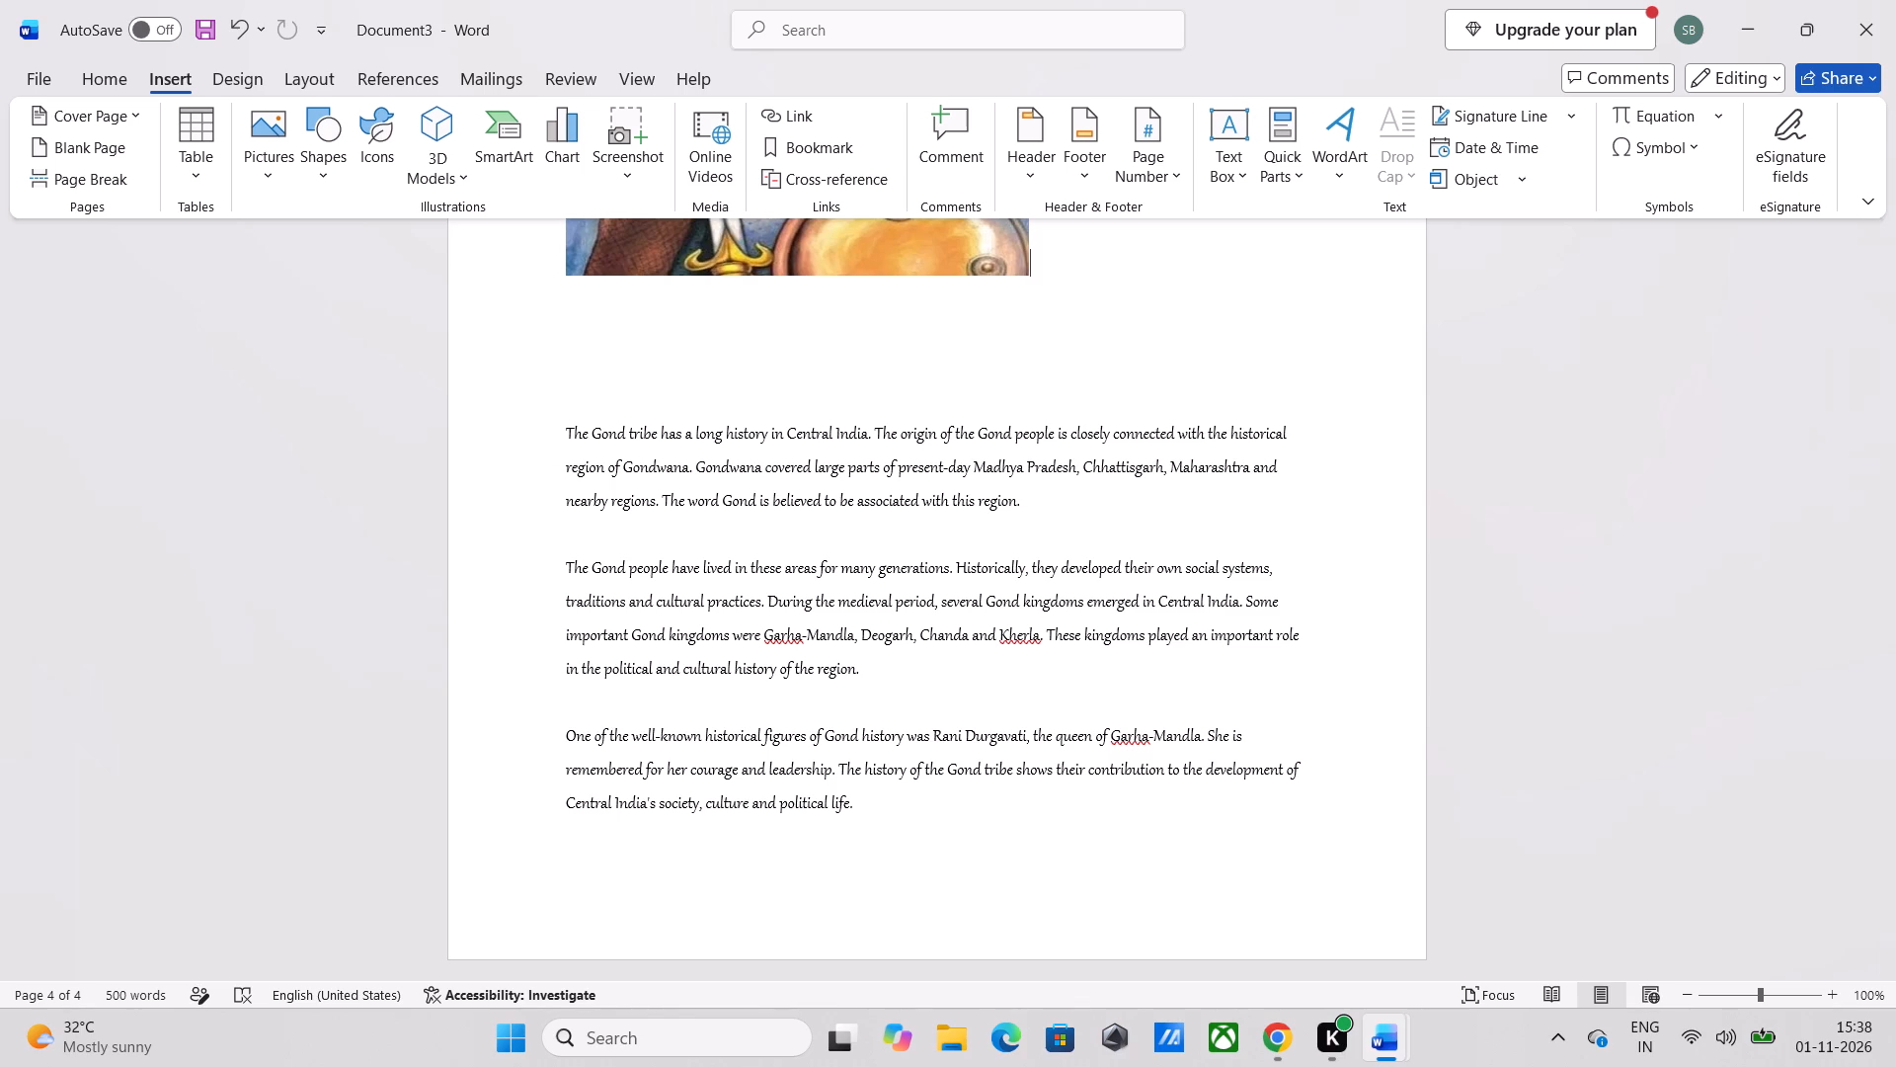
{"action": "scroll", "coordinate": [83, 429], "scroll_direction": "down", "scroll_amount": 1}
{"action": "scroll", "coordinate": [685, 459], "scroll_direction": "up", "scroll_amount": 1}
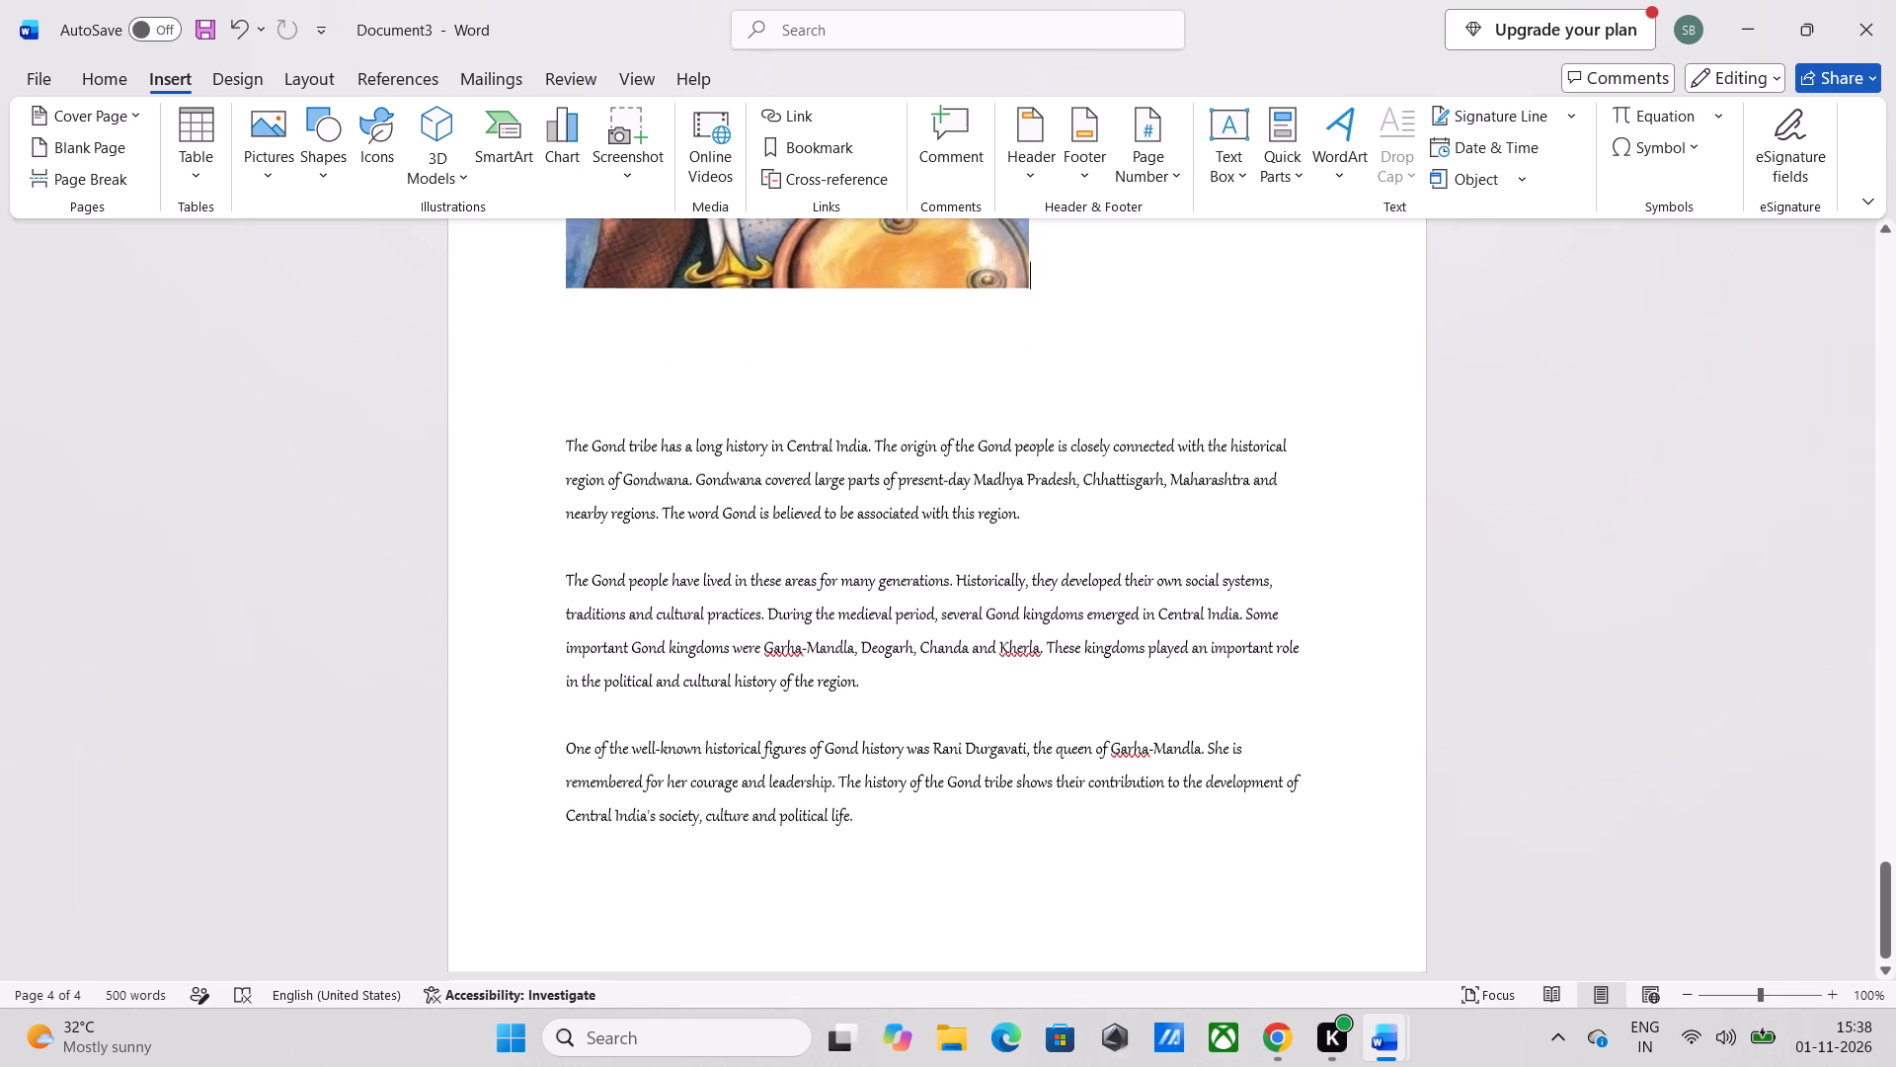
{"action": "scroll", "coordinate": [685, 459], "scroll_direction": "up", "scroll_amount": 9}
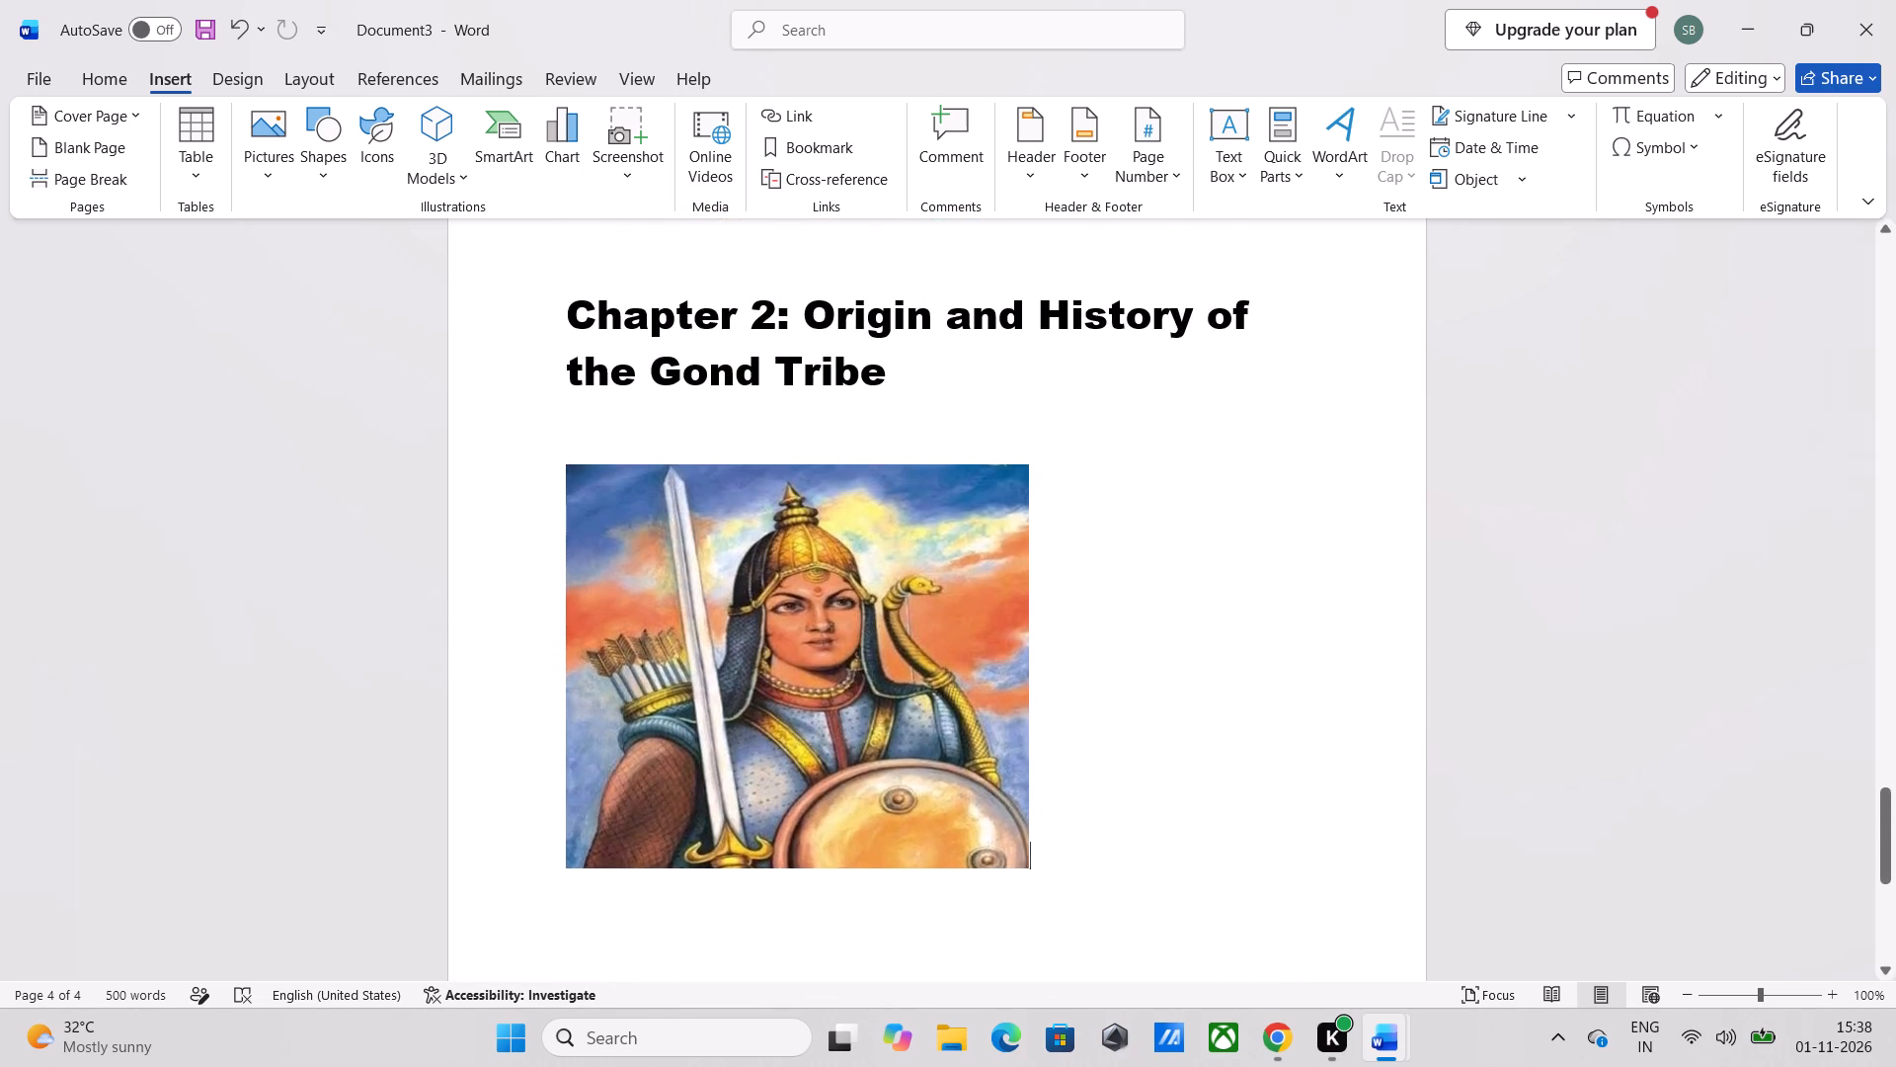
{"action": "scroll", "coordinate": [734, 459], "scroll_direction": "down", "scroll_amount": 1}
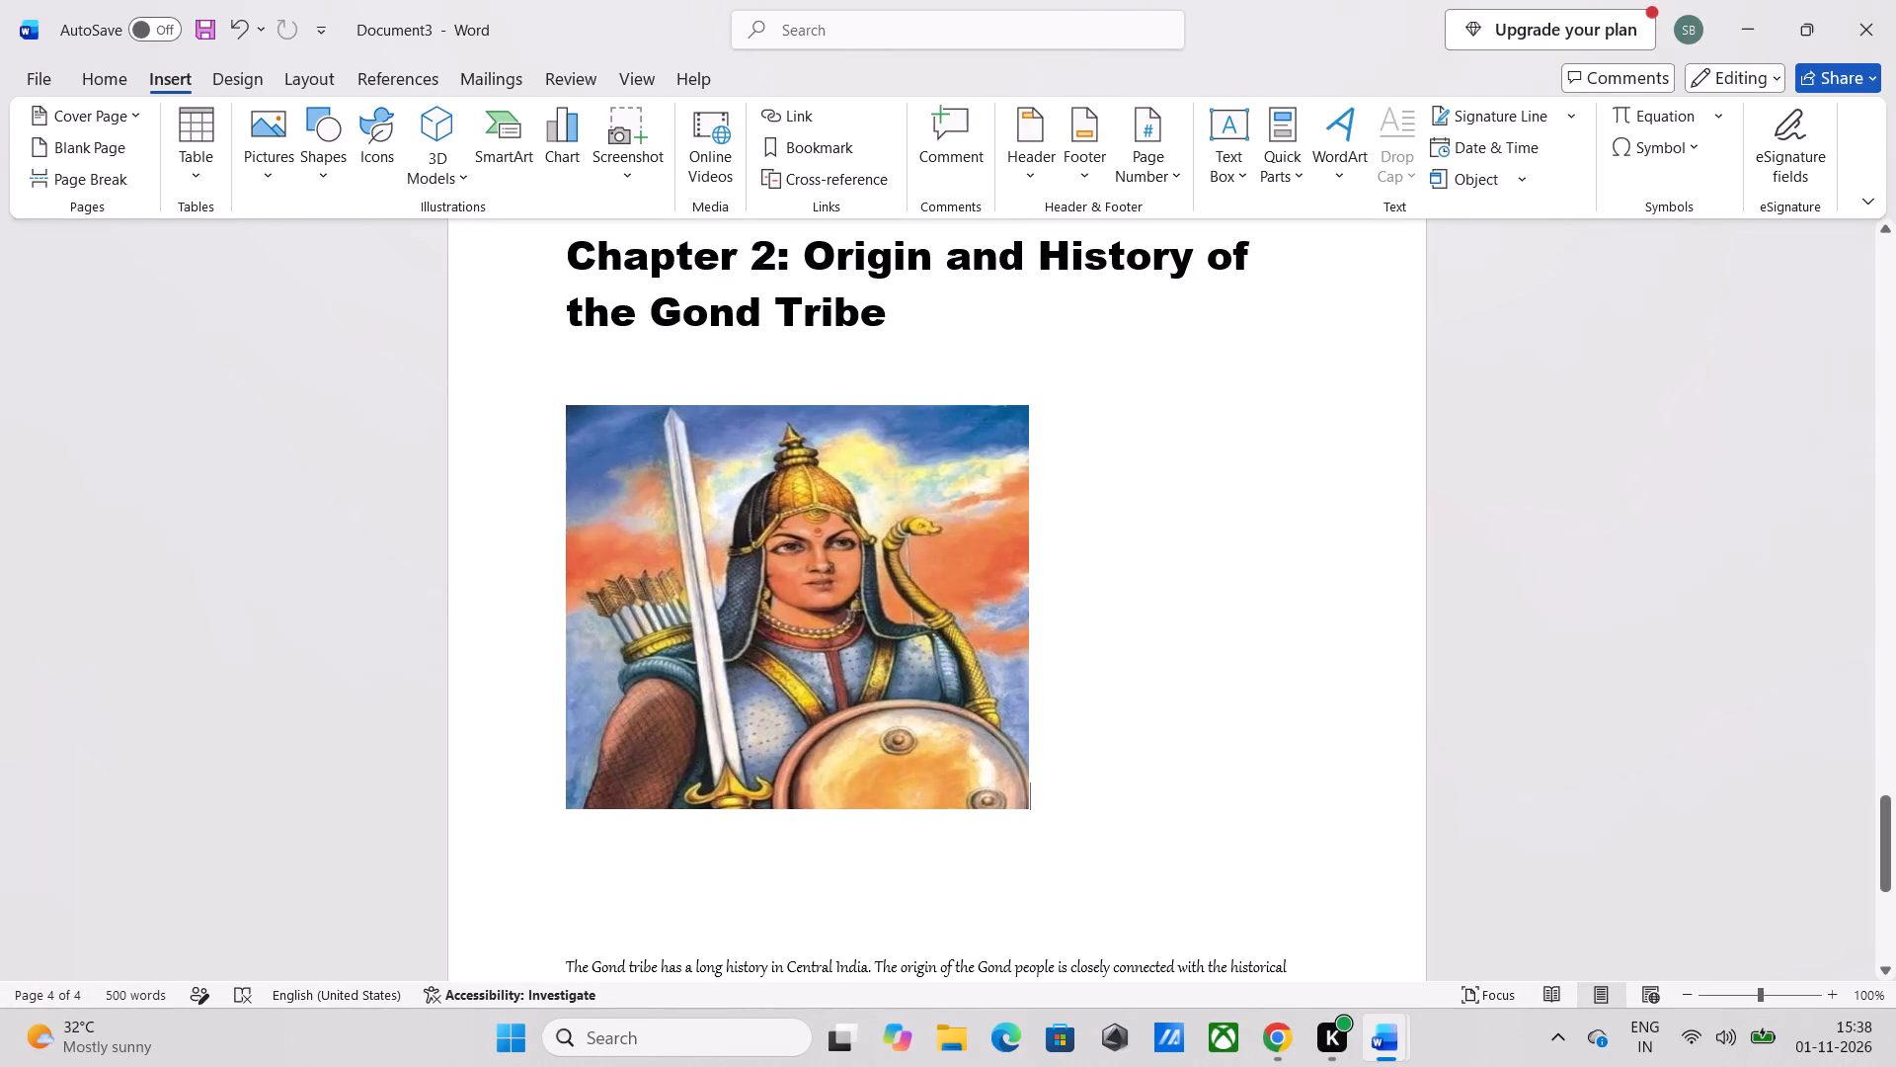
{"action": "scroll", "coordinate": [0, 582], "scroll_direction": "down", "scroll_amount": 2}
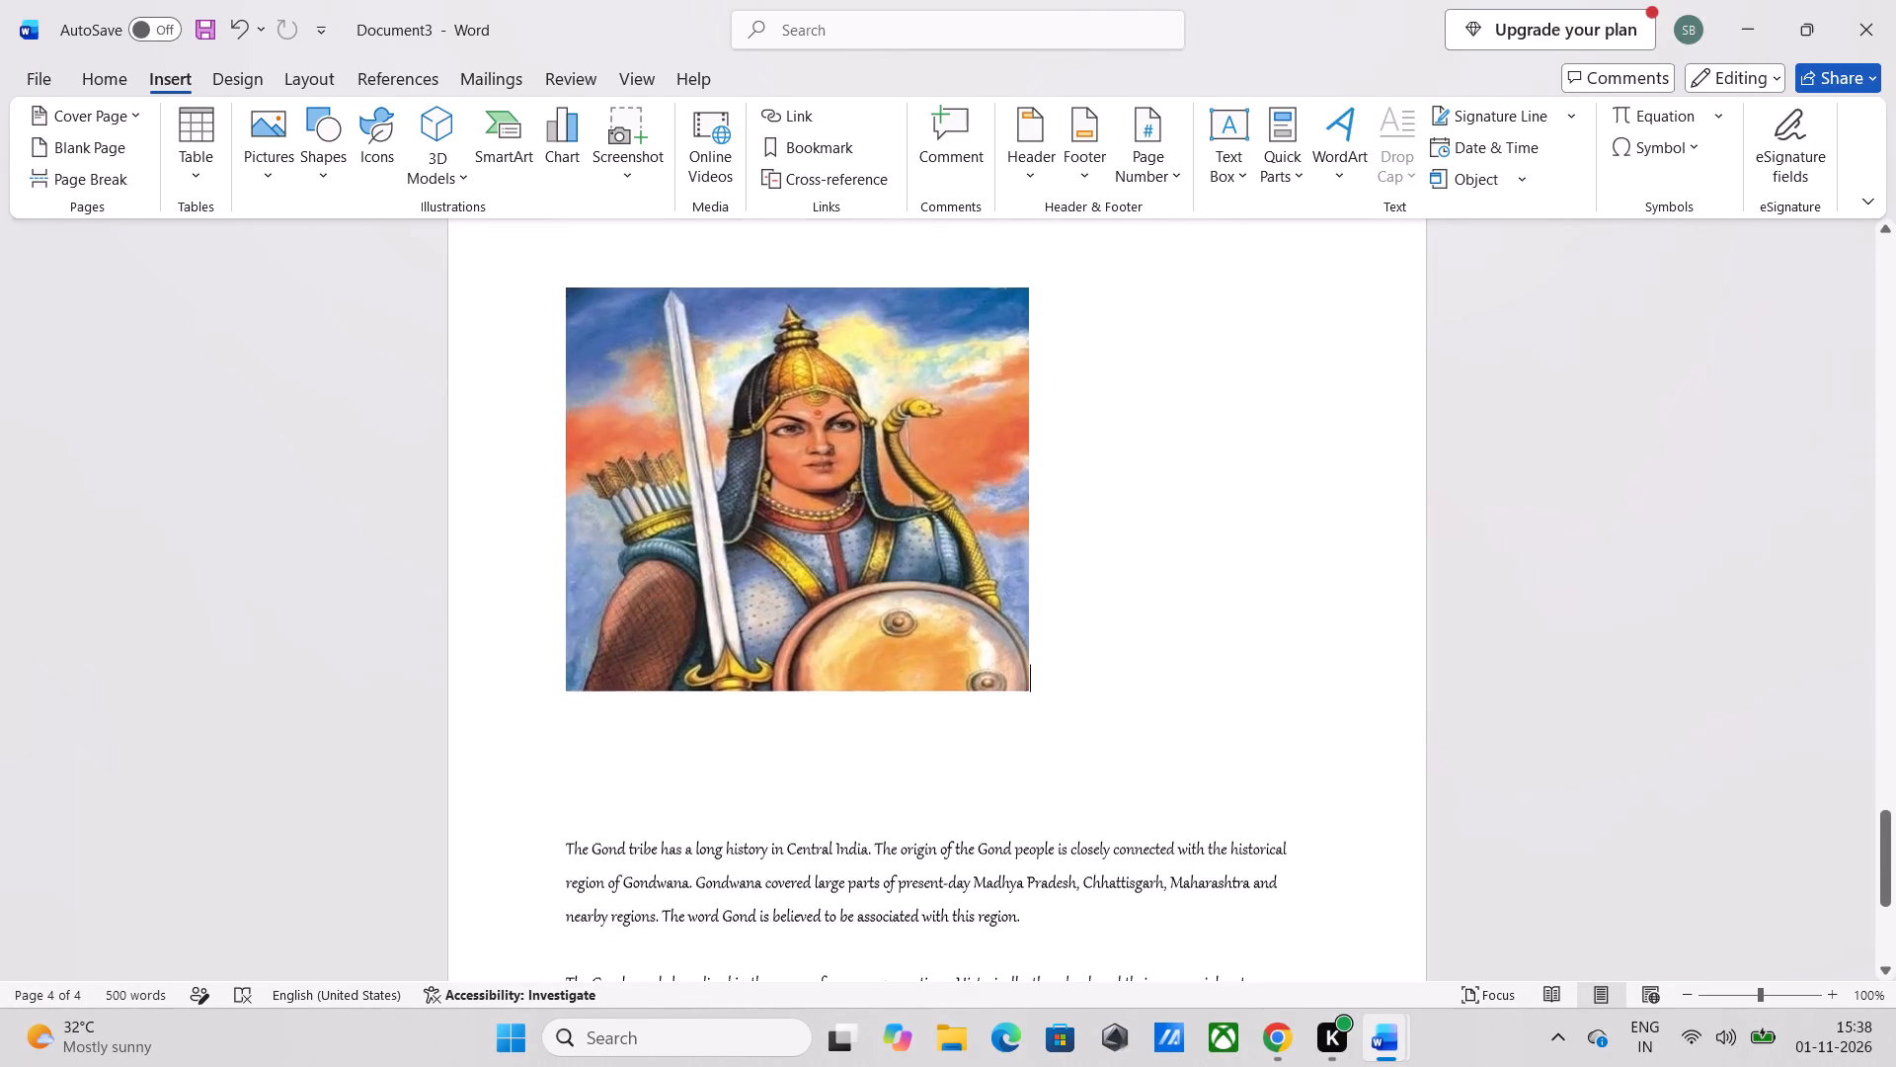
{"action": "scroll", "coordinate": [0, 582], "scroll_direction": "down", "scroll_amount": 9}
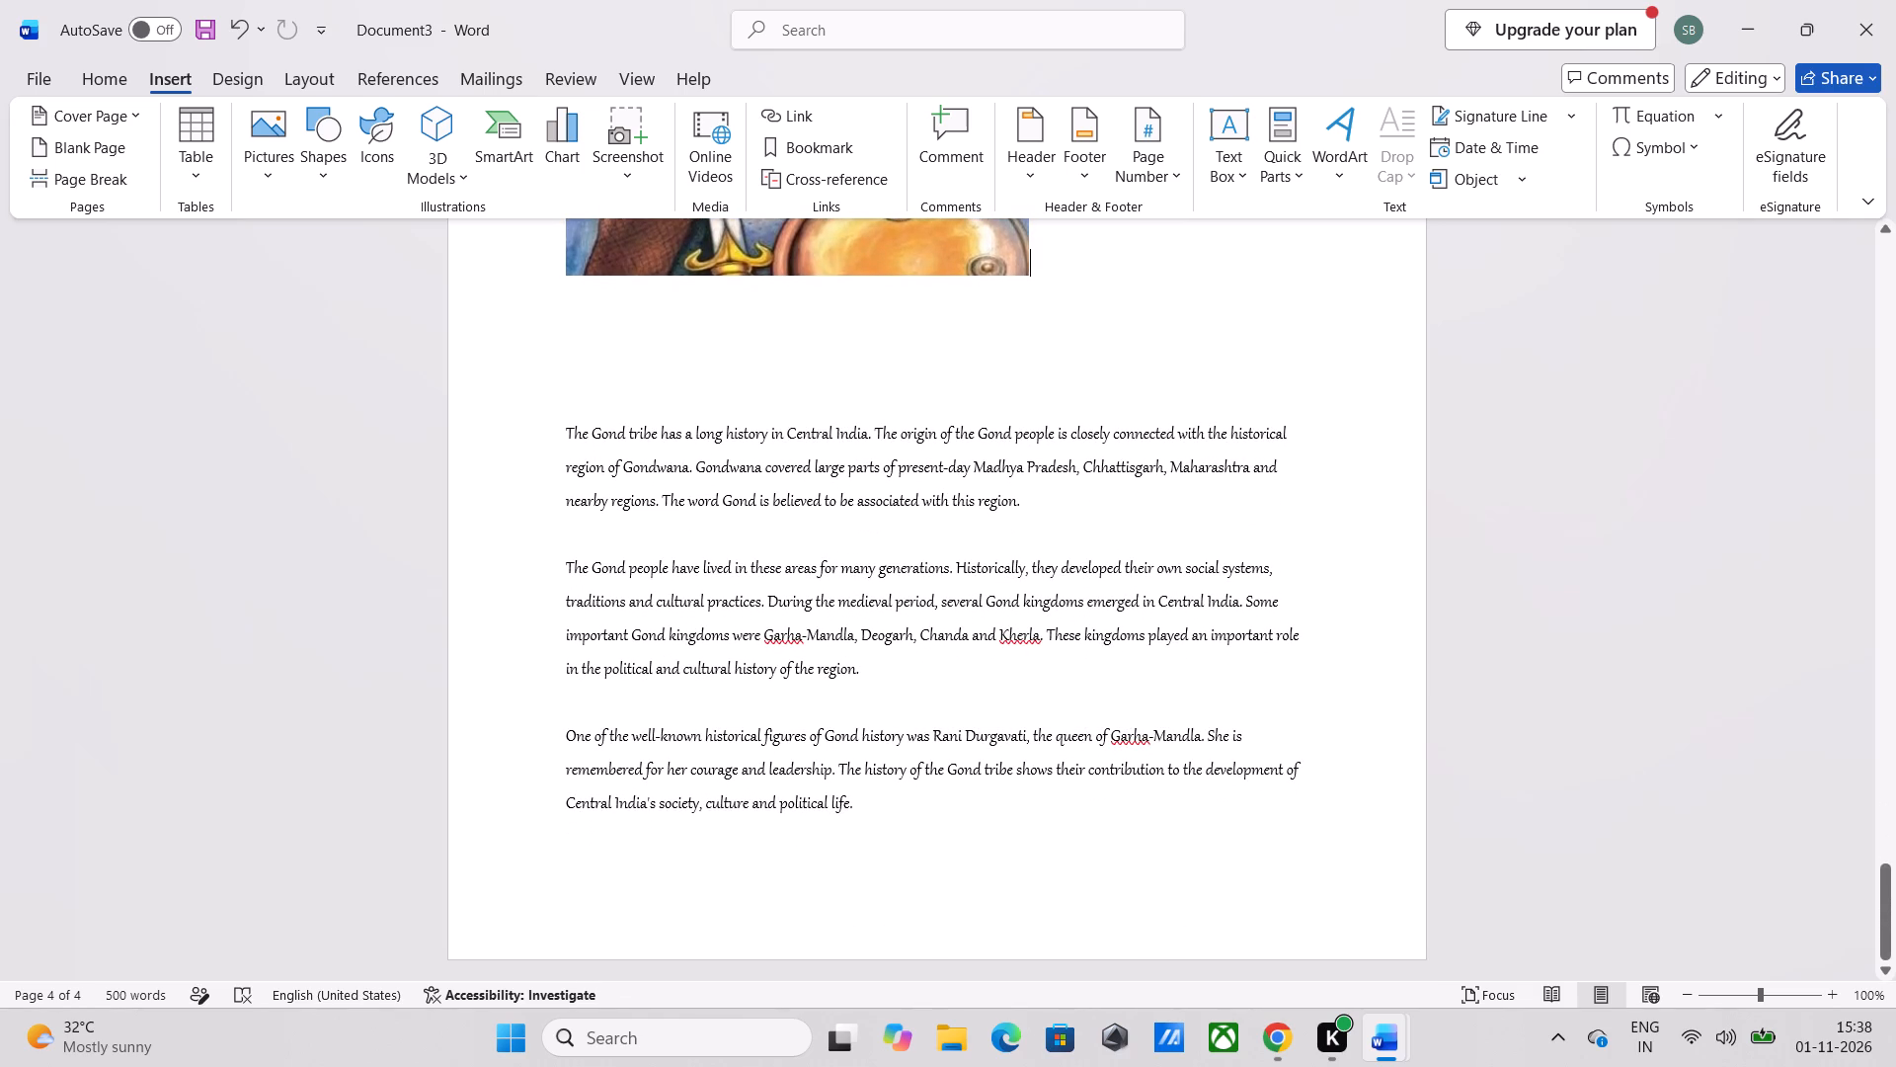
{"action": "scroll", "coordinate": [0, 582], "scroll_direction": "down", "scroll_amount": 4}
{"action": "scroll", "coordinate": [0, 597], "scroll_direction": "up", "scroll_amount": 12}
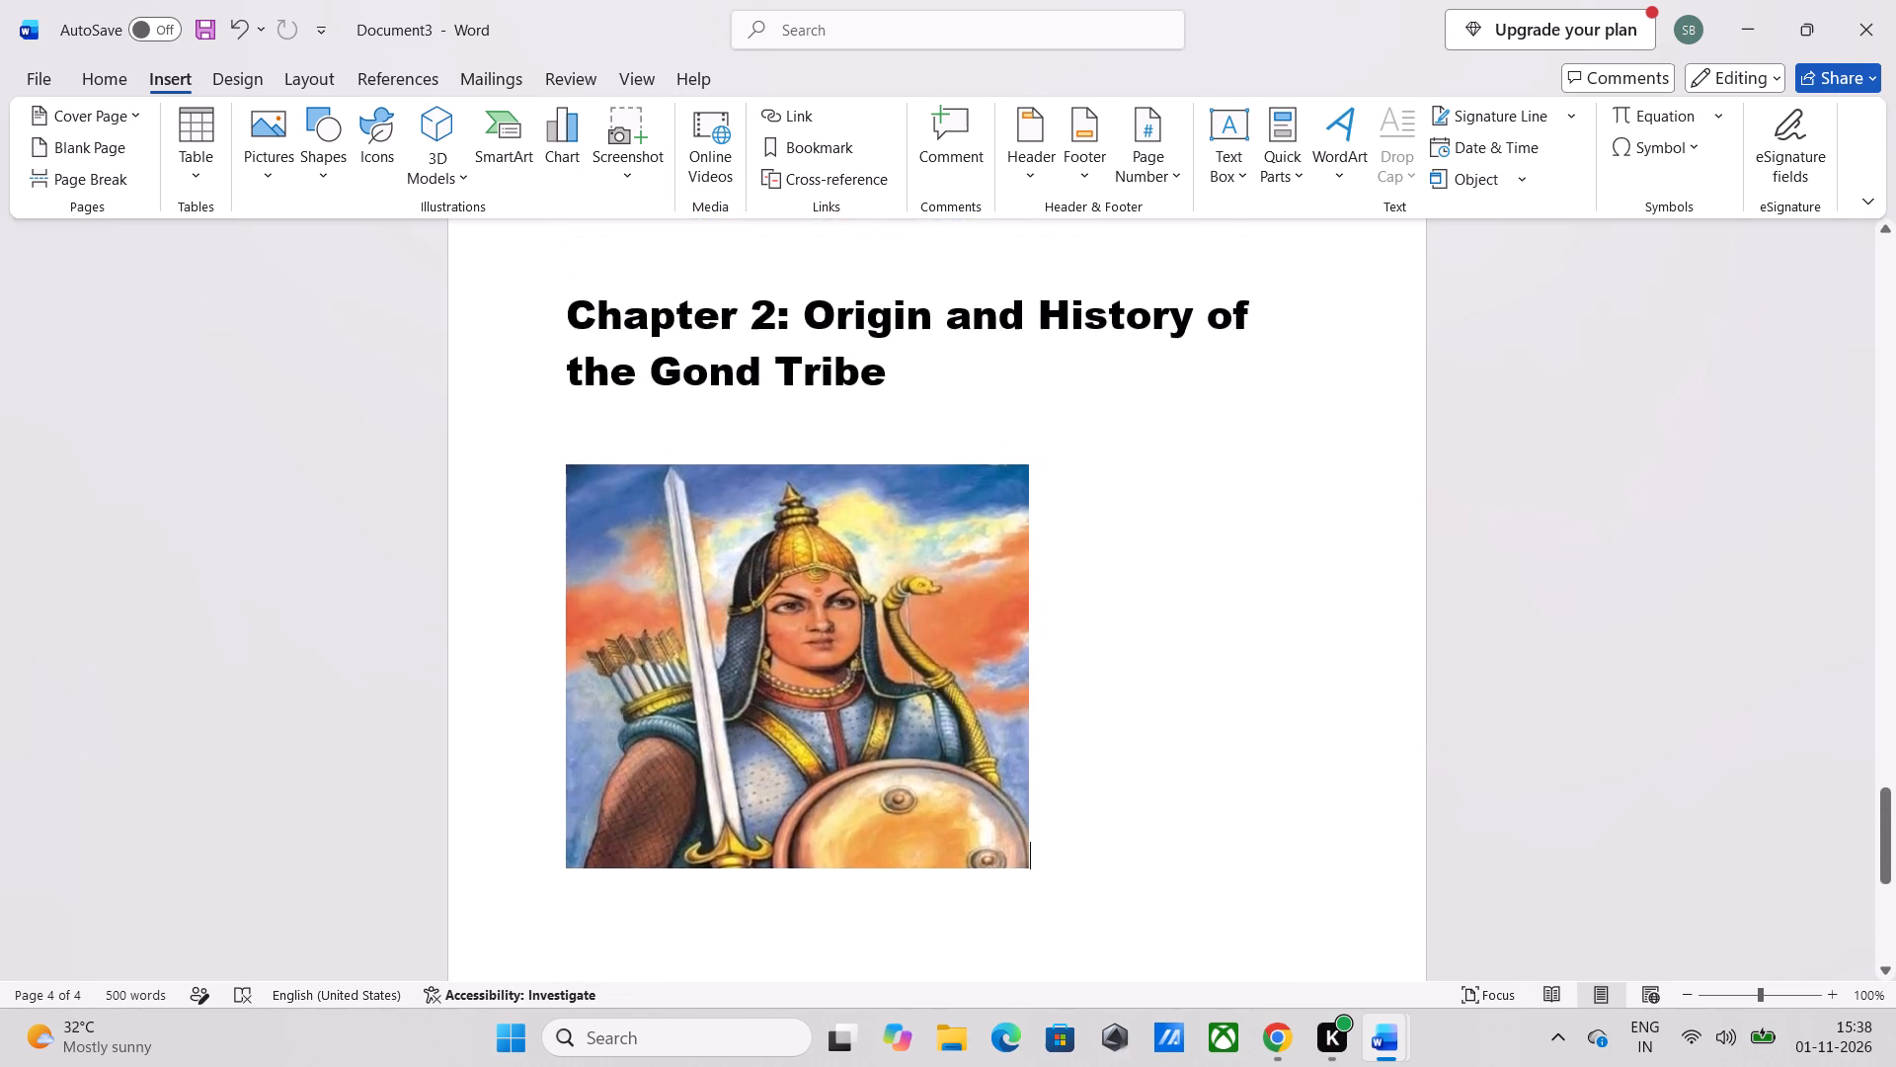
{"action": "scroll", "coordinate": [0, 597], "scroll_direction": "up", "scroll_amount": 16}
{"action": "scroll", "coordinate": [0, 556], "scroll_direction": "up", "scroll_amount": 6}
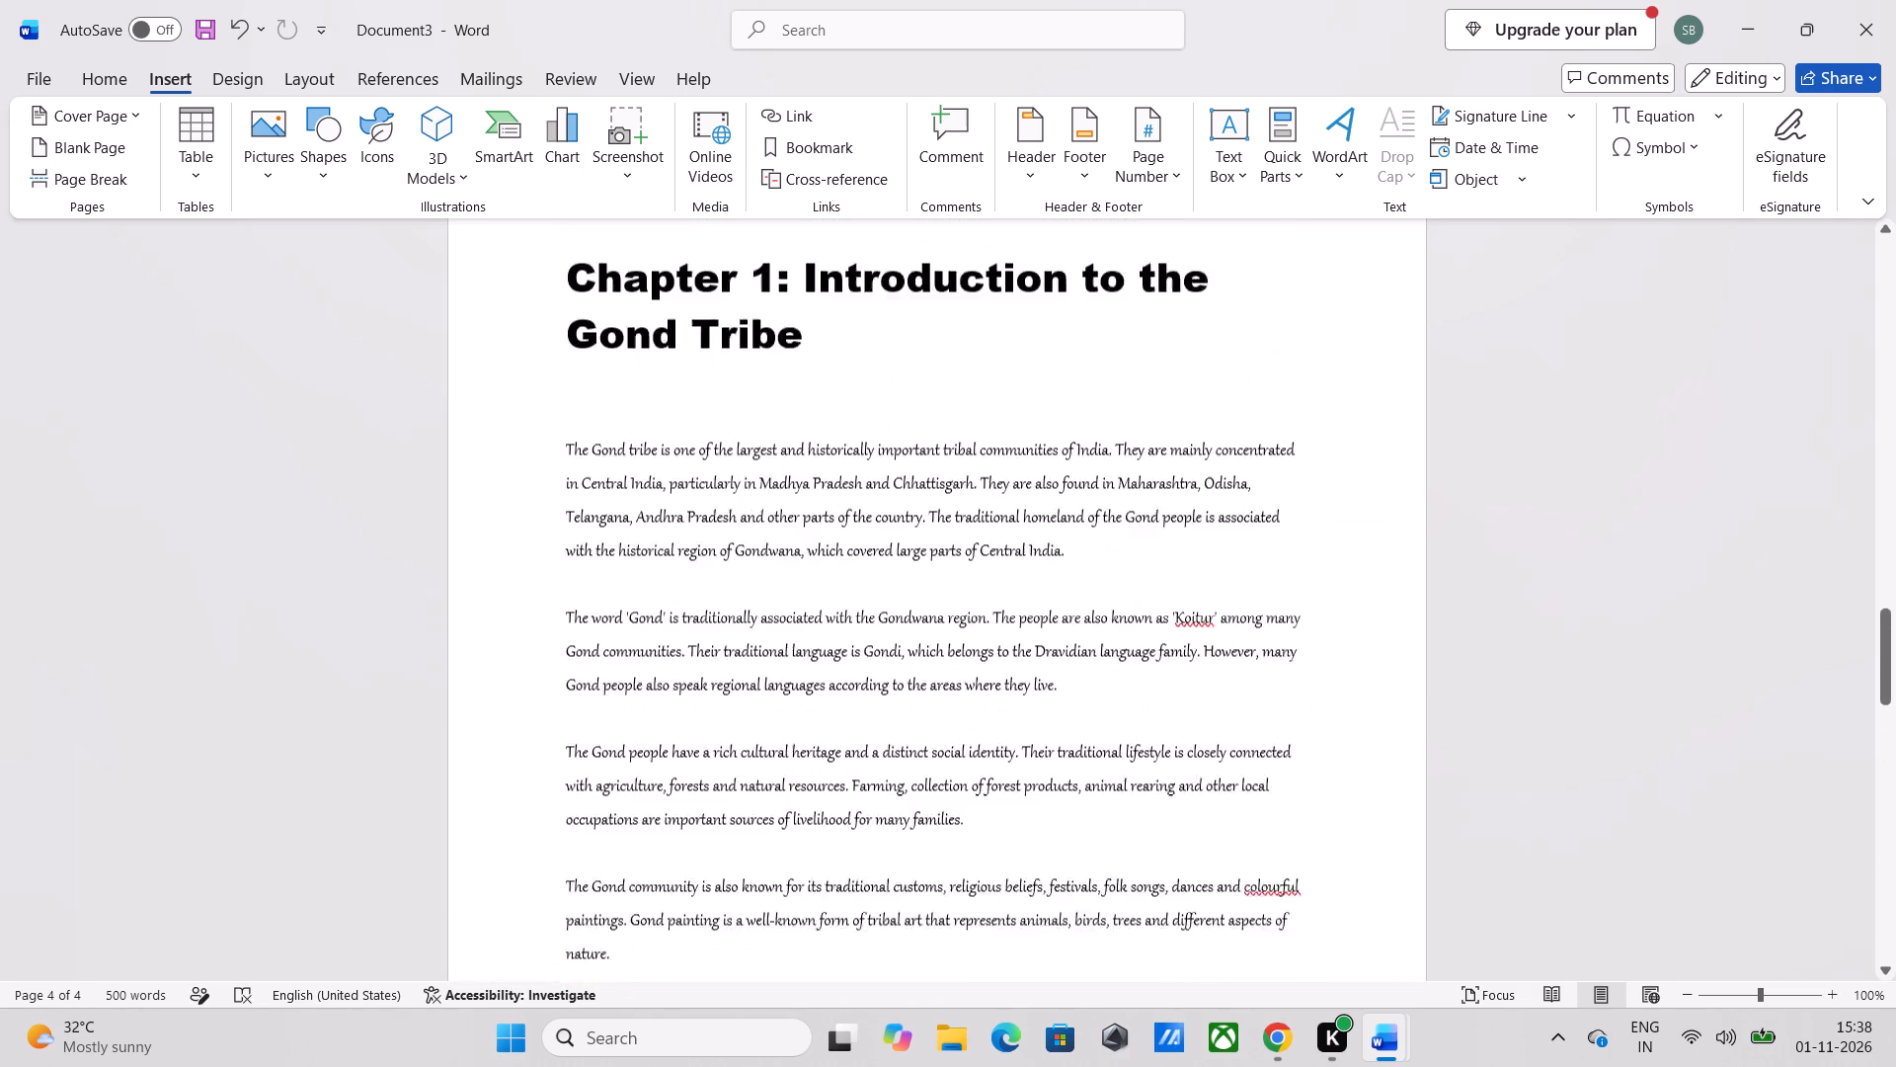
{"action": "scroll", "coordinate": [0, 556], "scroll_direction": "up", "scroll_amount": 5}
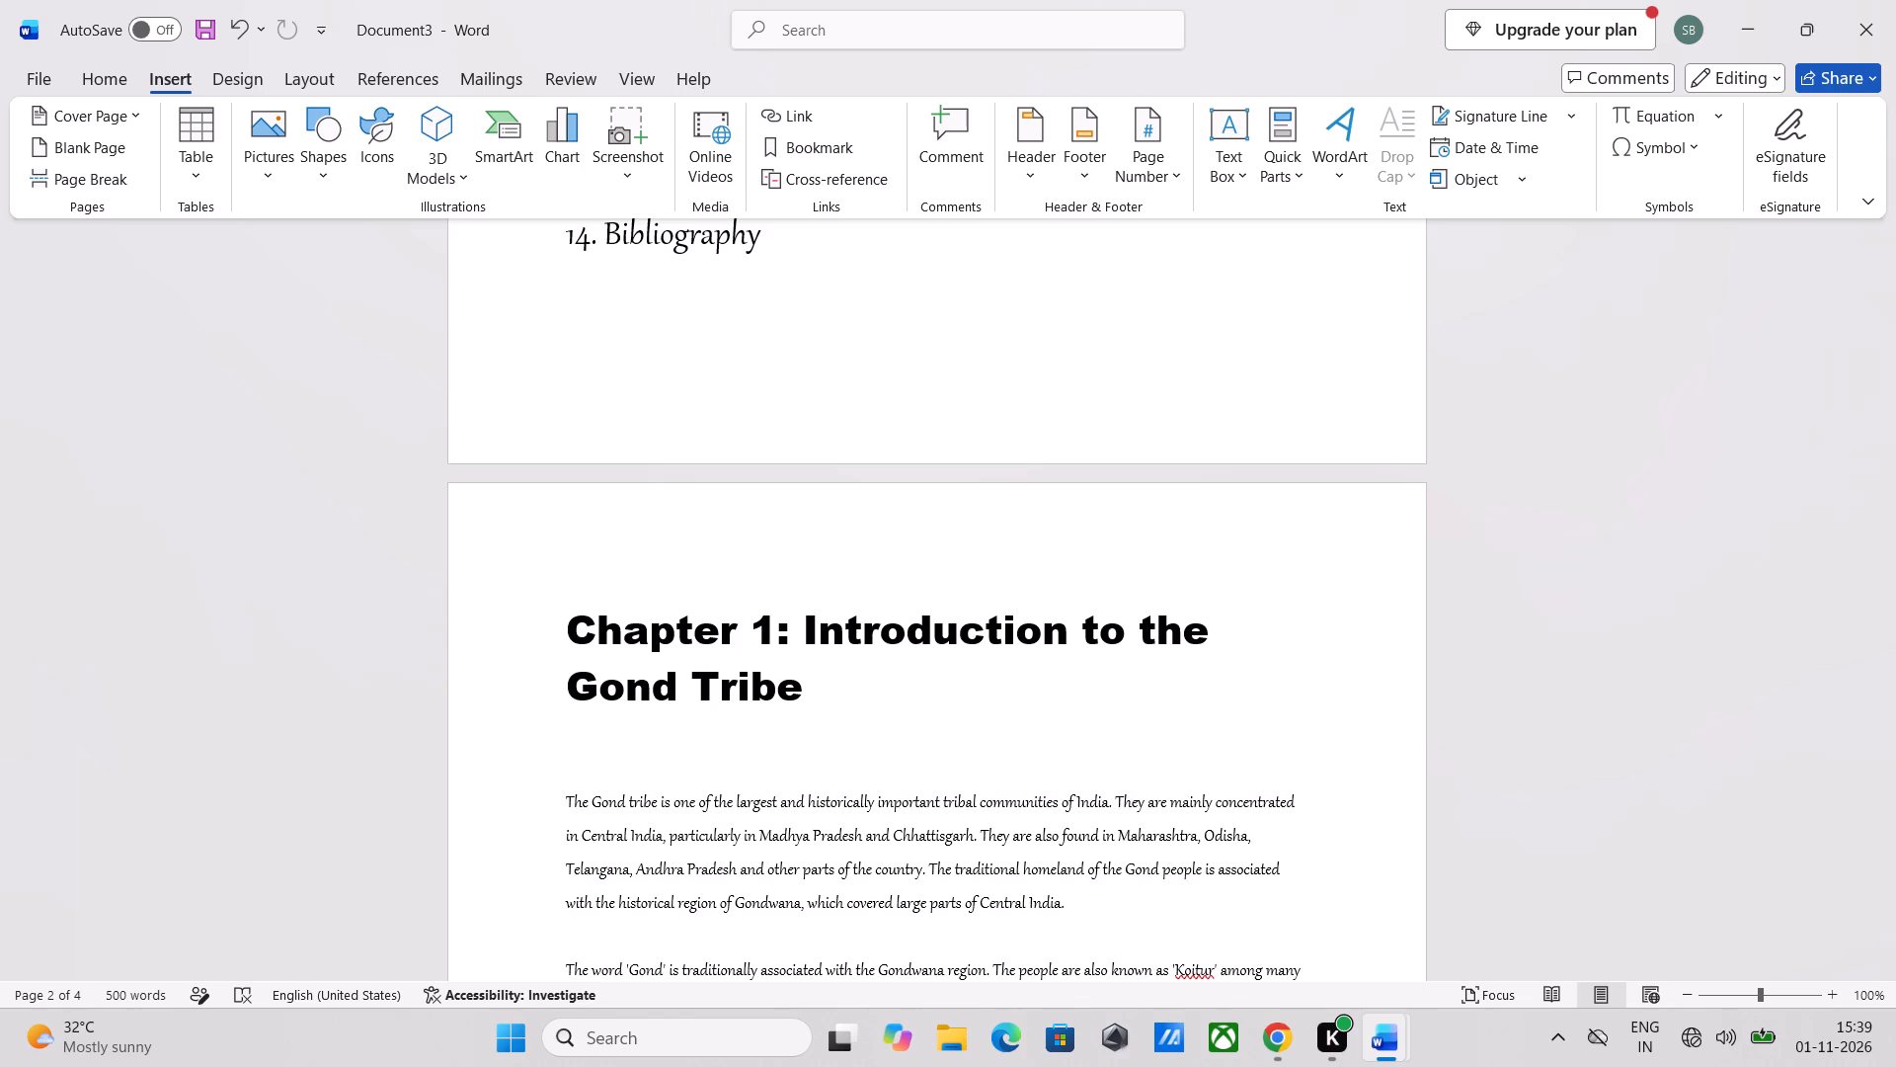
Insert a blank page at the cursor, directly after the Chapter 2 picture.
{"action": "scroll", "coordinate": [278, 526], "scroll_direction": "down", "scroll_amount": 20}
{"action": "scroll", "coordinate": [278, 526], "scroll_direction": "down", "scroll_amount": 1}
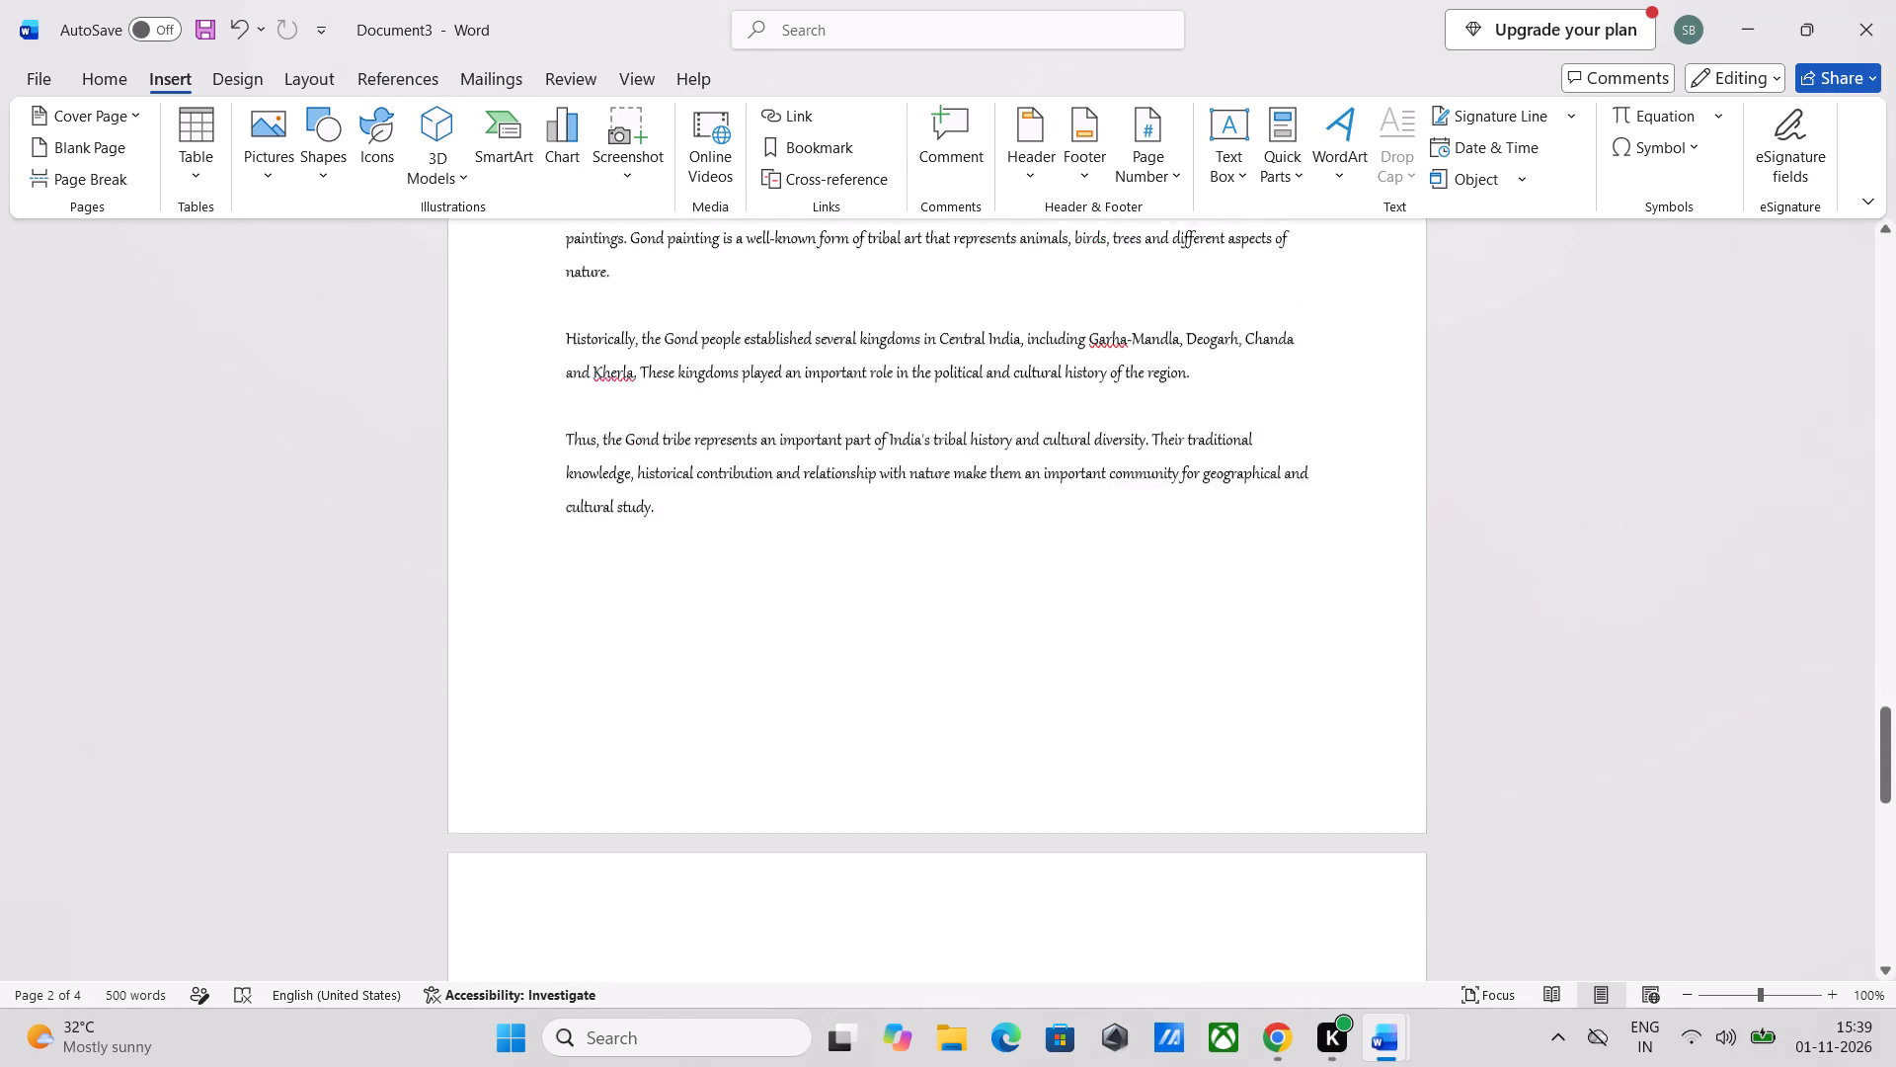
{"action": "scroll", "coordinate": [855, 560], "scroll_direction": "down", "scroll_amount": 20}
{"action": "scroll", "coordinate": [862, 584], "scroll_direction": "down", "scroll_amount": 1}
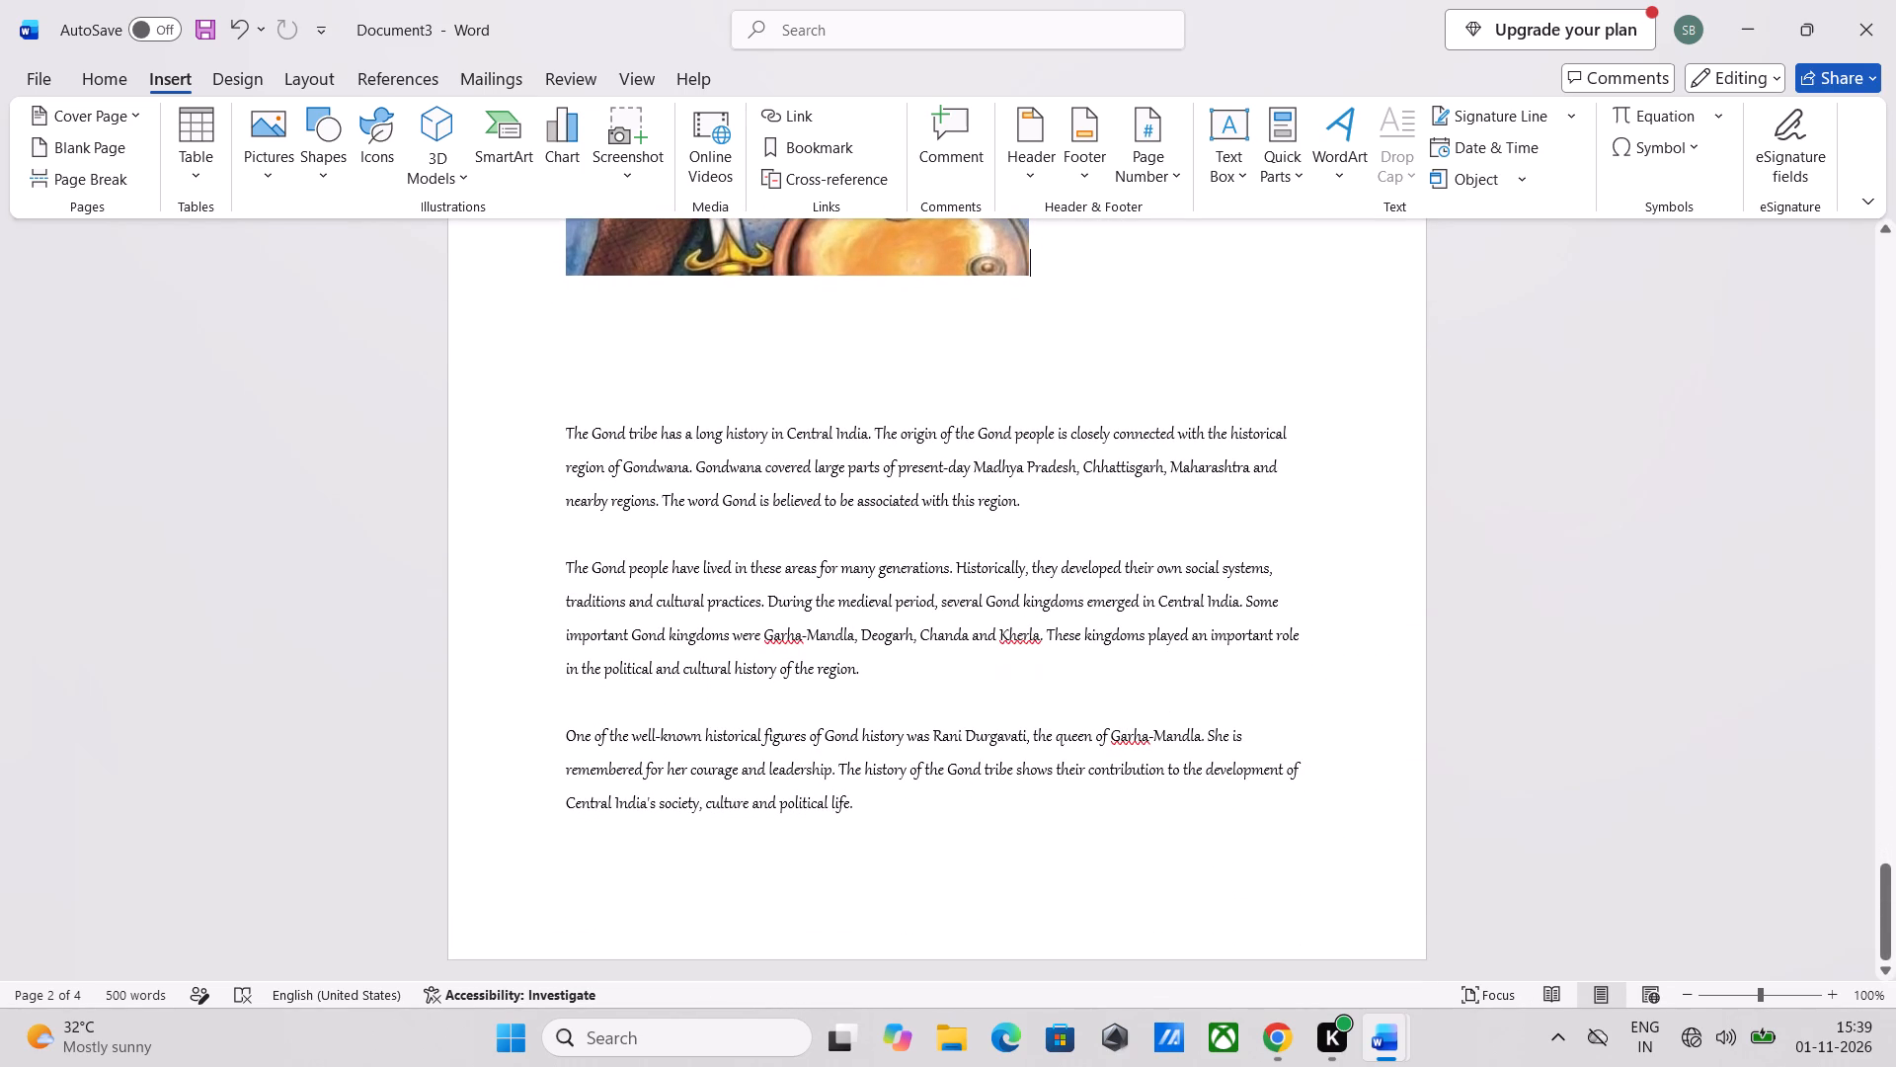
{"action": "scroll", "coordinate": [862, 585], "scroll_direction": "down", "scroll_amount": 2}
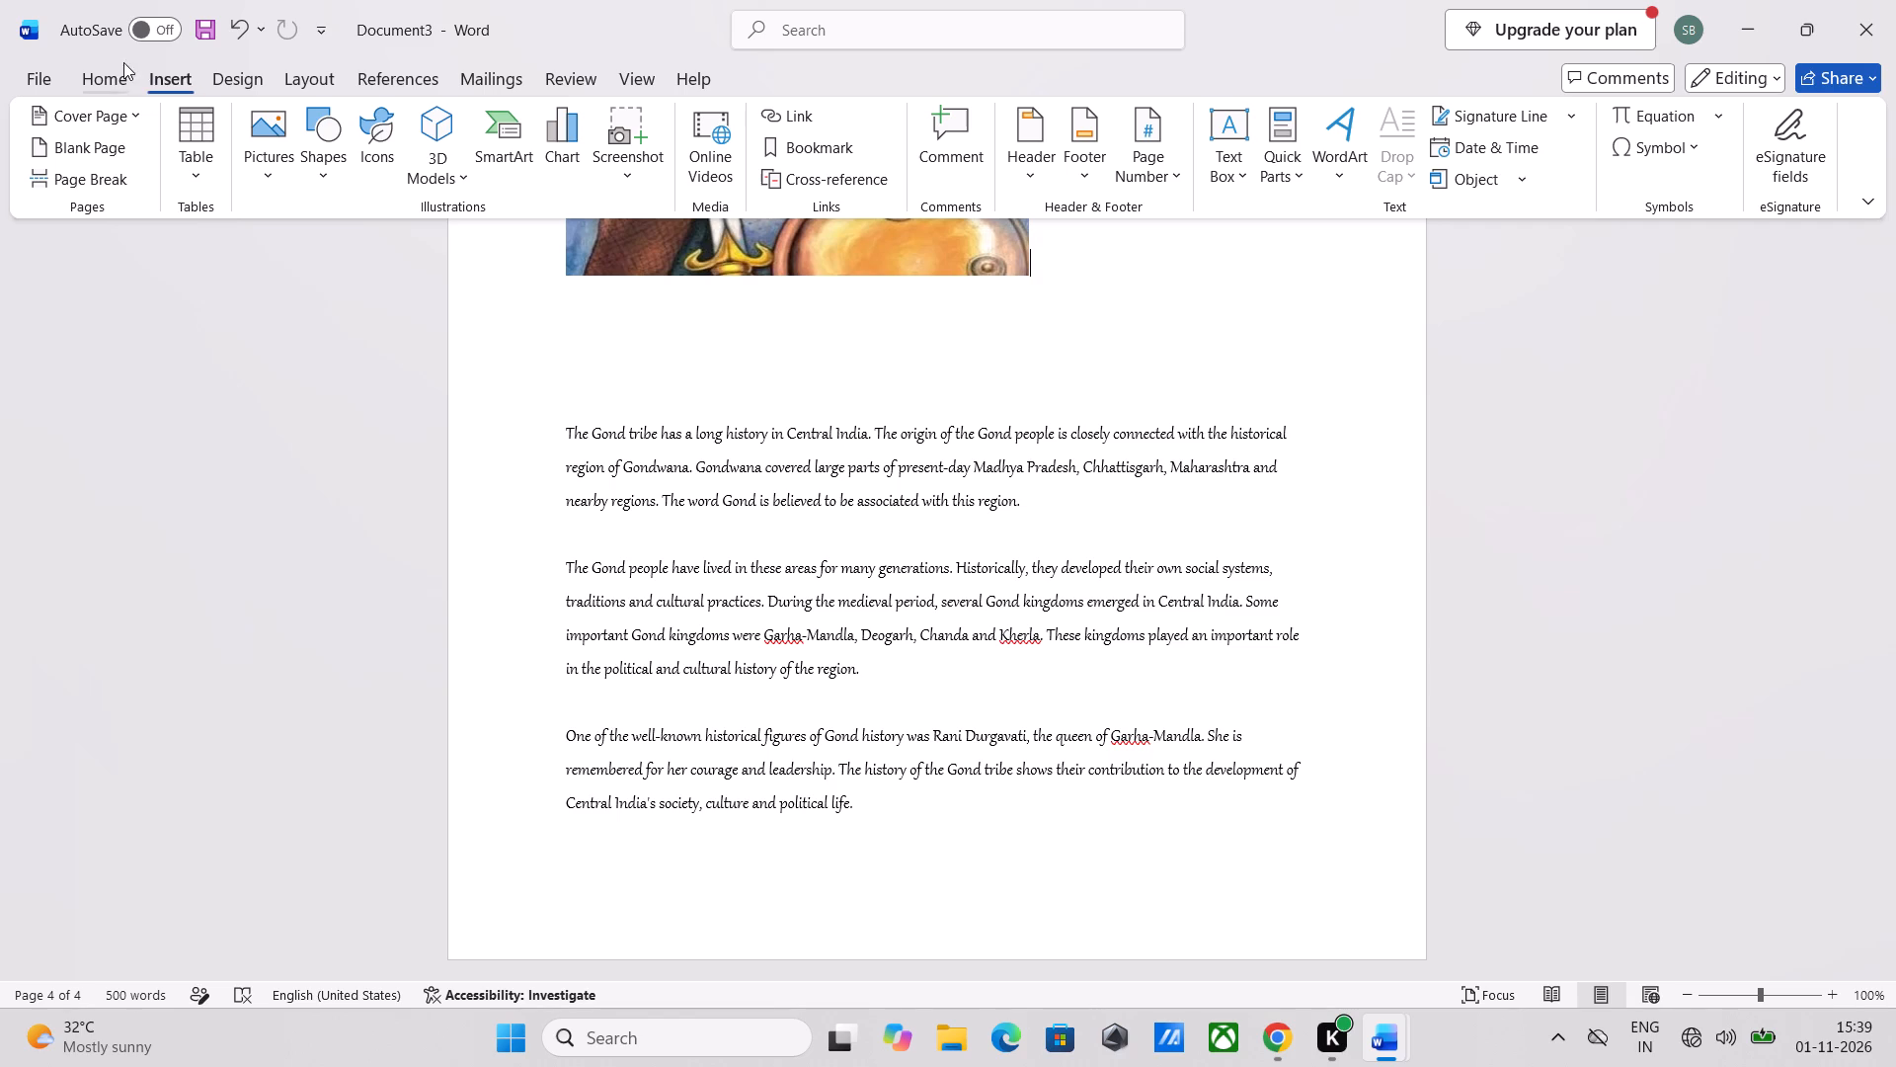
{"action": "left_click", "coordinate": [106, 144]}
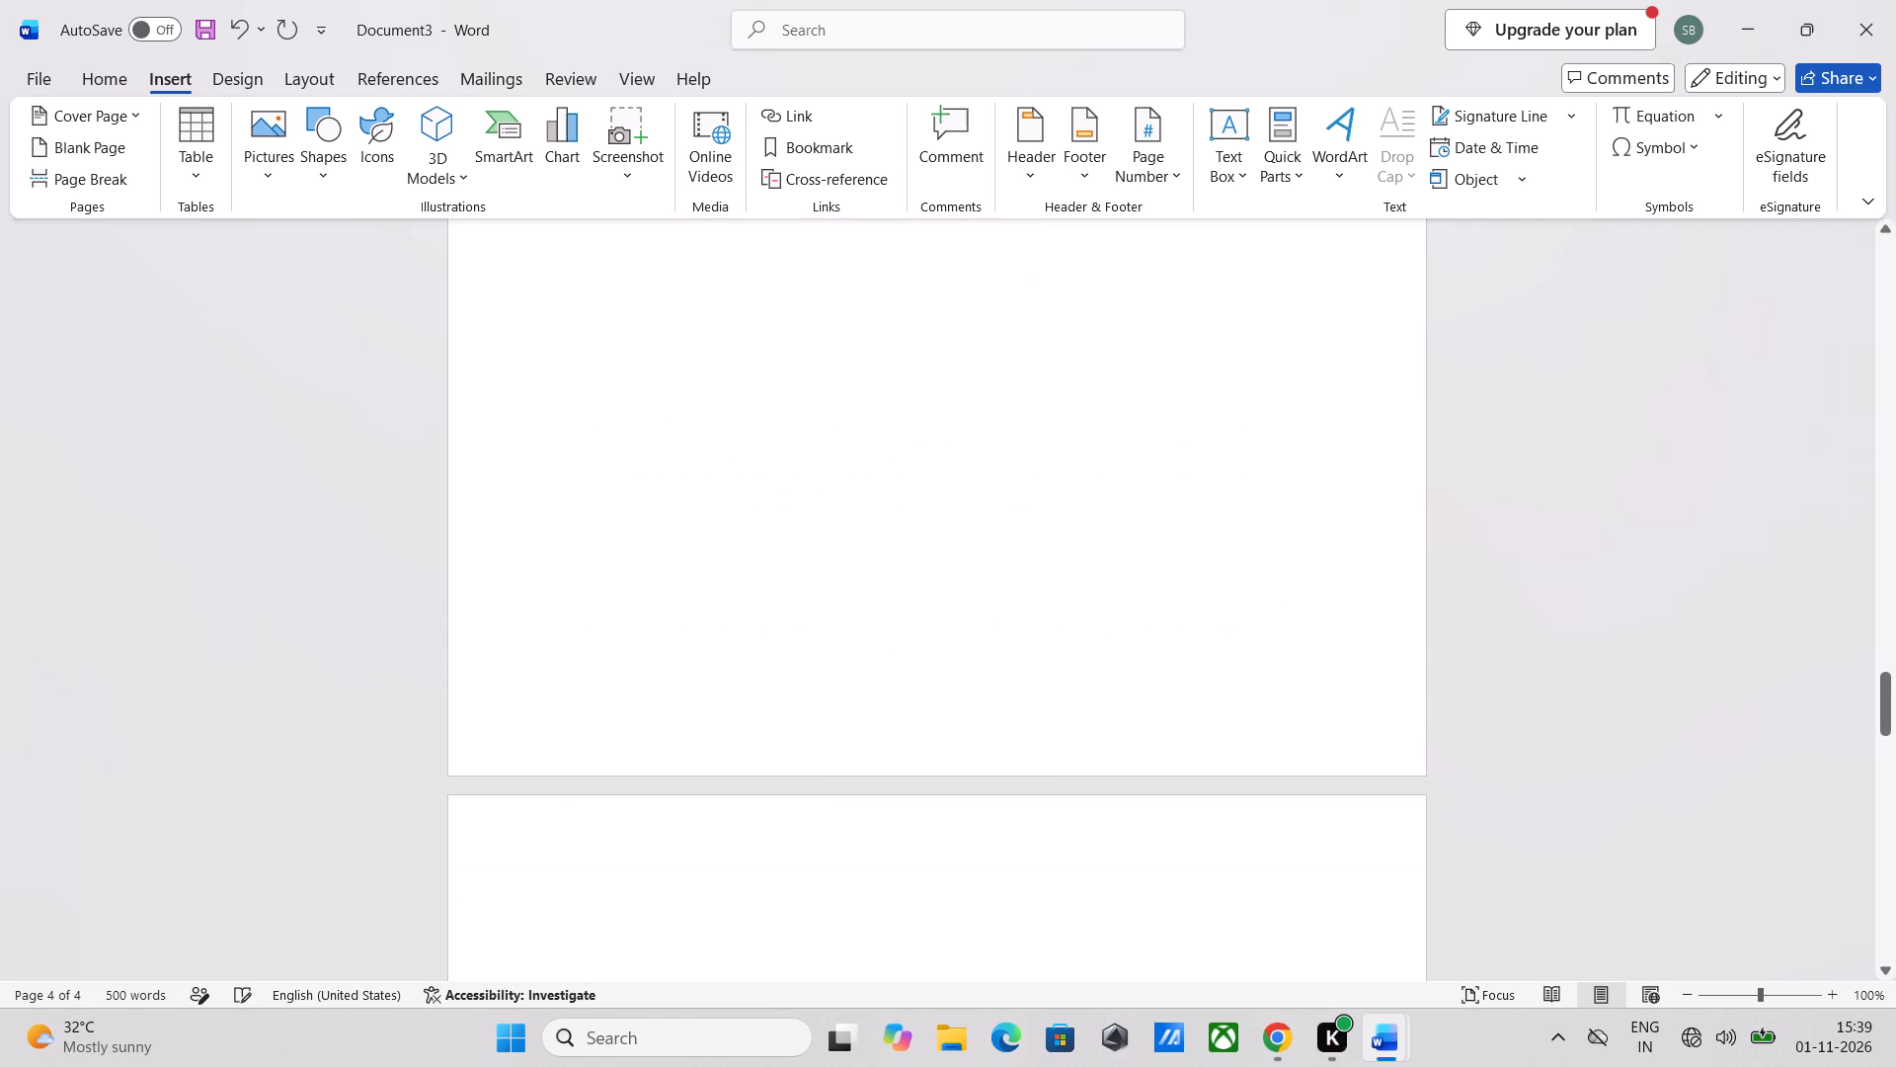
Examine the pages around the inserted blank page, from the Chapter 1 text to the Chapter 2 paragraphs.
{"action": "scroll", "coordinate": [886, 557], "scroll_direction": "up", "scroll_amount": 8}
{"action": "scroll", "coordinate": [886, 552], "scroll_direction": "down", "scroll_amount": 20}
{"action": "scroll", "coordinate": [886, 547], "scroll_direction": "up", "scroll_amount": 3}
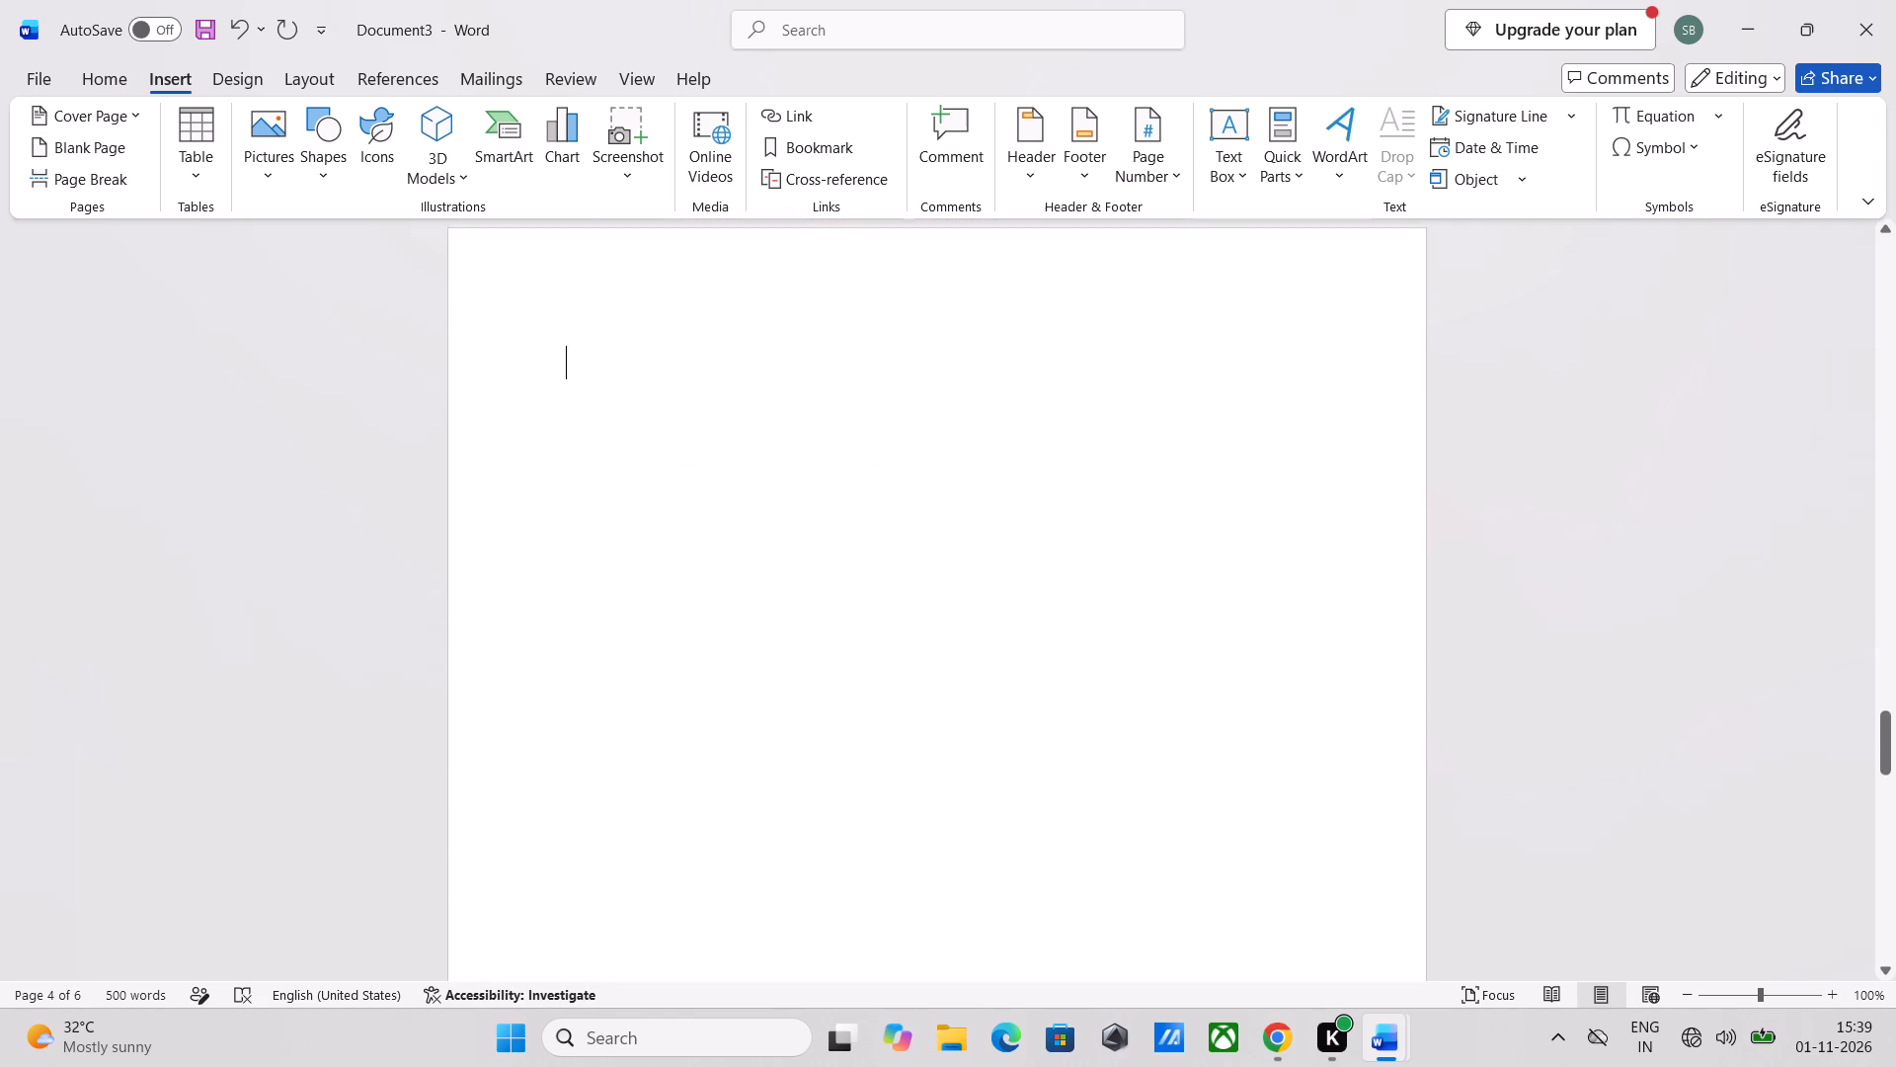
{"action": "scroll", "coordinate": [886, 513], "scroll_direction": "up", "scroll_amount": 20}
{"action": "scroll", "coordinate": [886, 513], "scroll_direction": "up", "scroll_amount": 17}
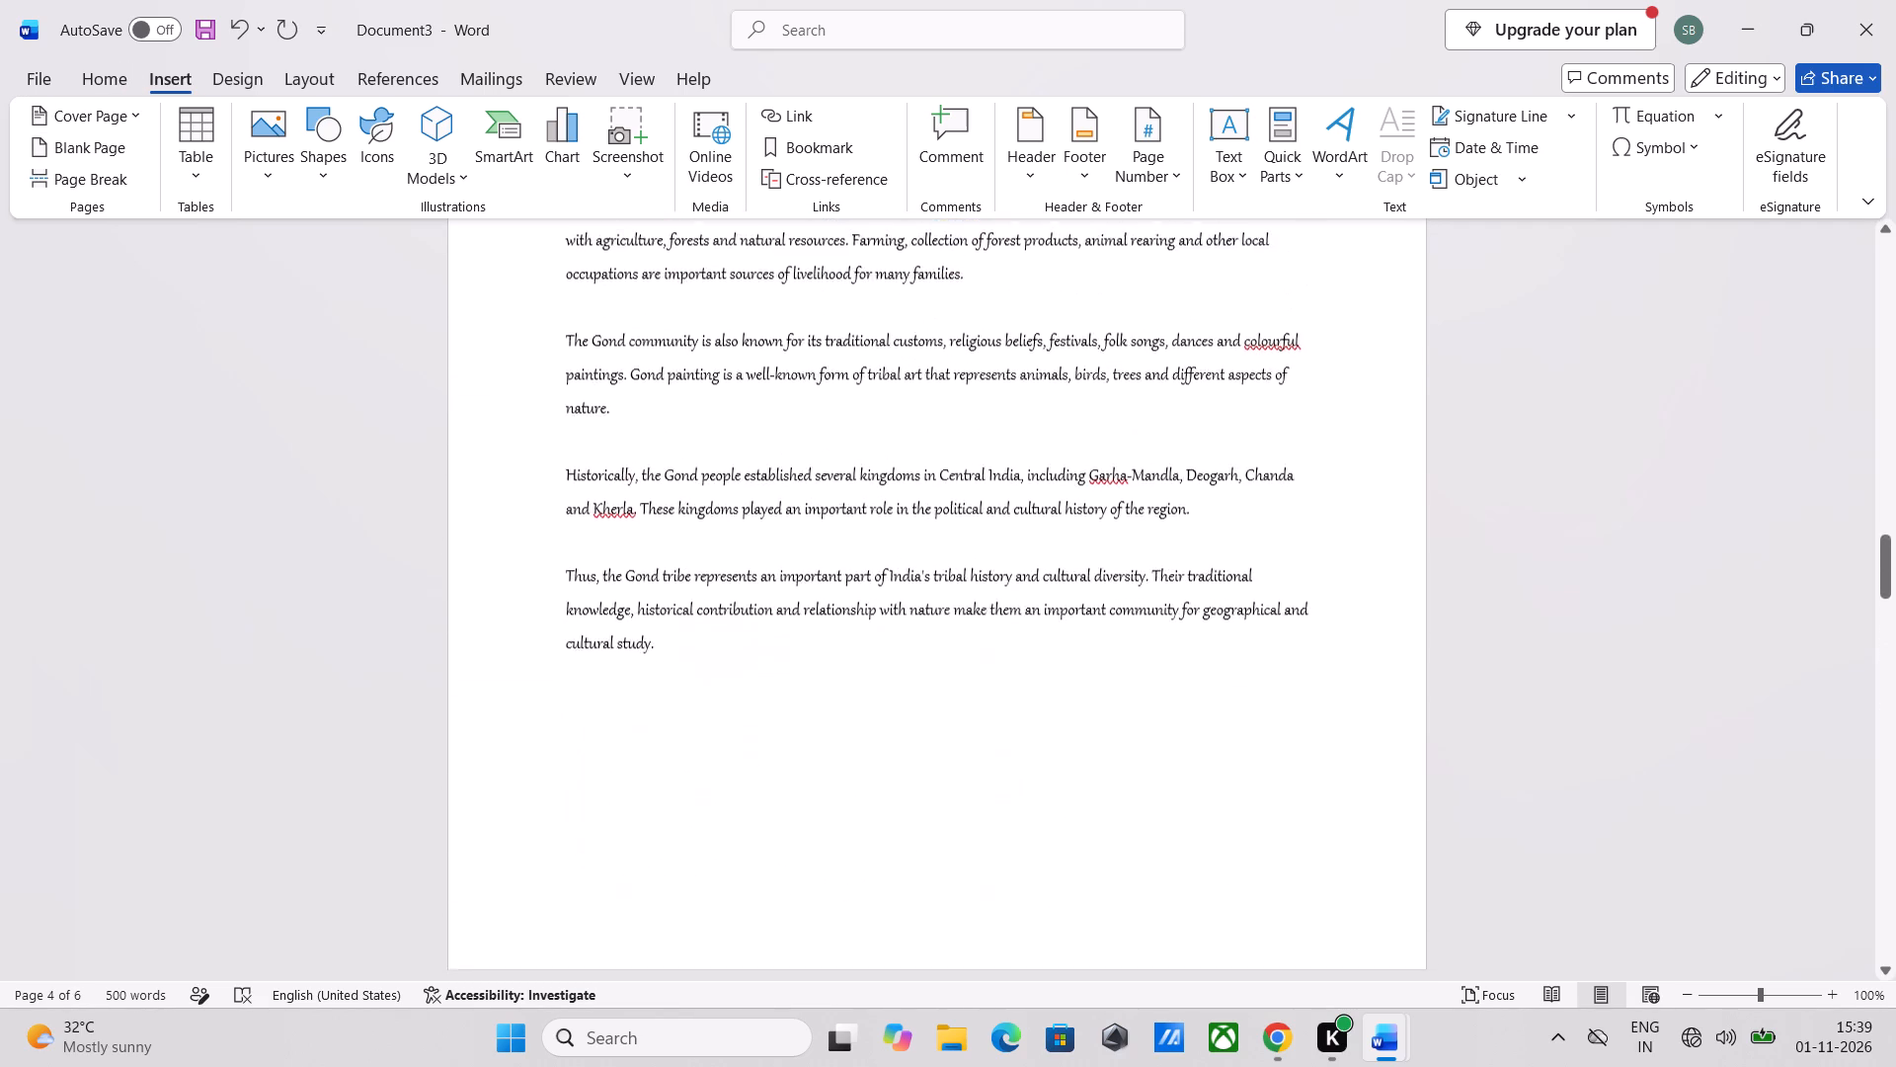
{"action": "scroll", "coordinate": [882, 433], "scroll_direction": "up", "scroll_amount": 12}
{"action": "scroll", "coordinate": [882, 433], "scroll_direction": "down", "scroll_amount": 13}
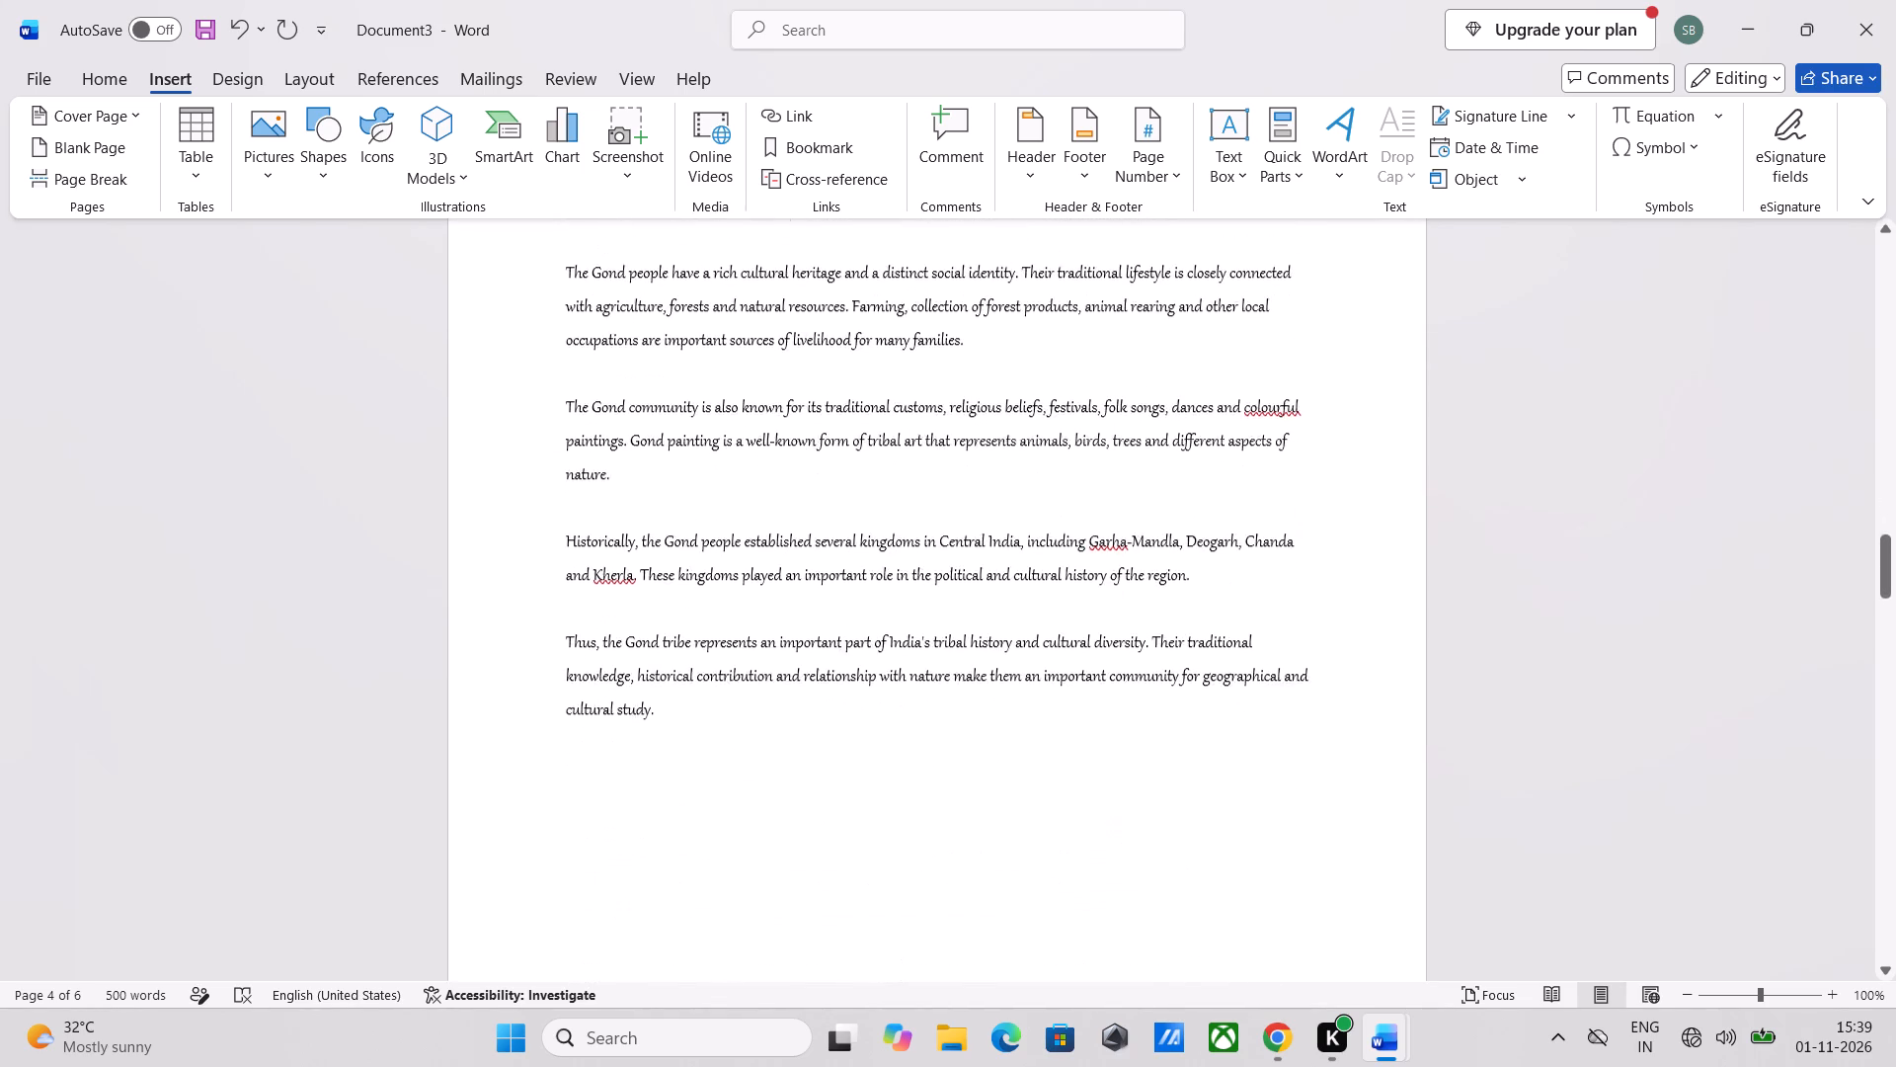
{"action": "scroll", "coordinate": [901, 555], "scroll_direction": "down", "scroll_amount": 16}
{"action": "scroll", "coordinate": [902, 575], "scroll_direction": "down", "scroll_amount": 10}
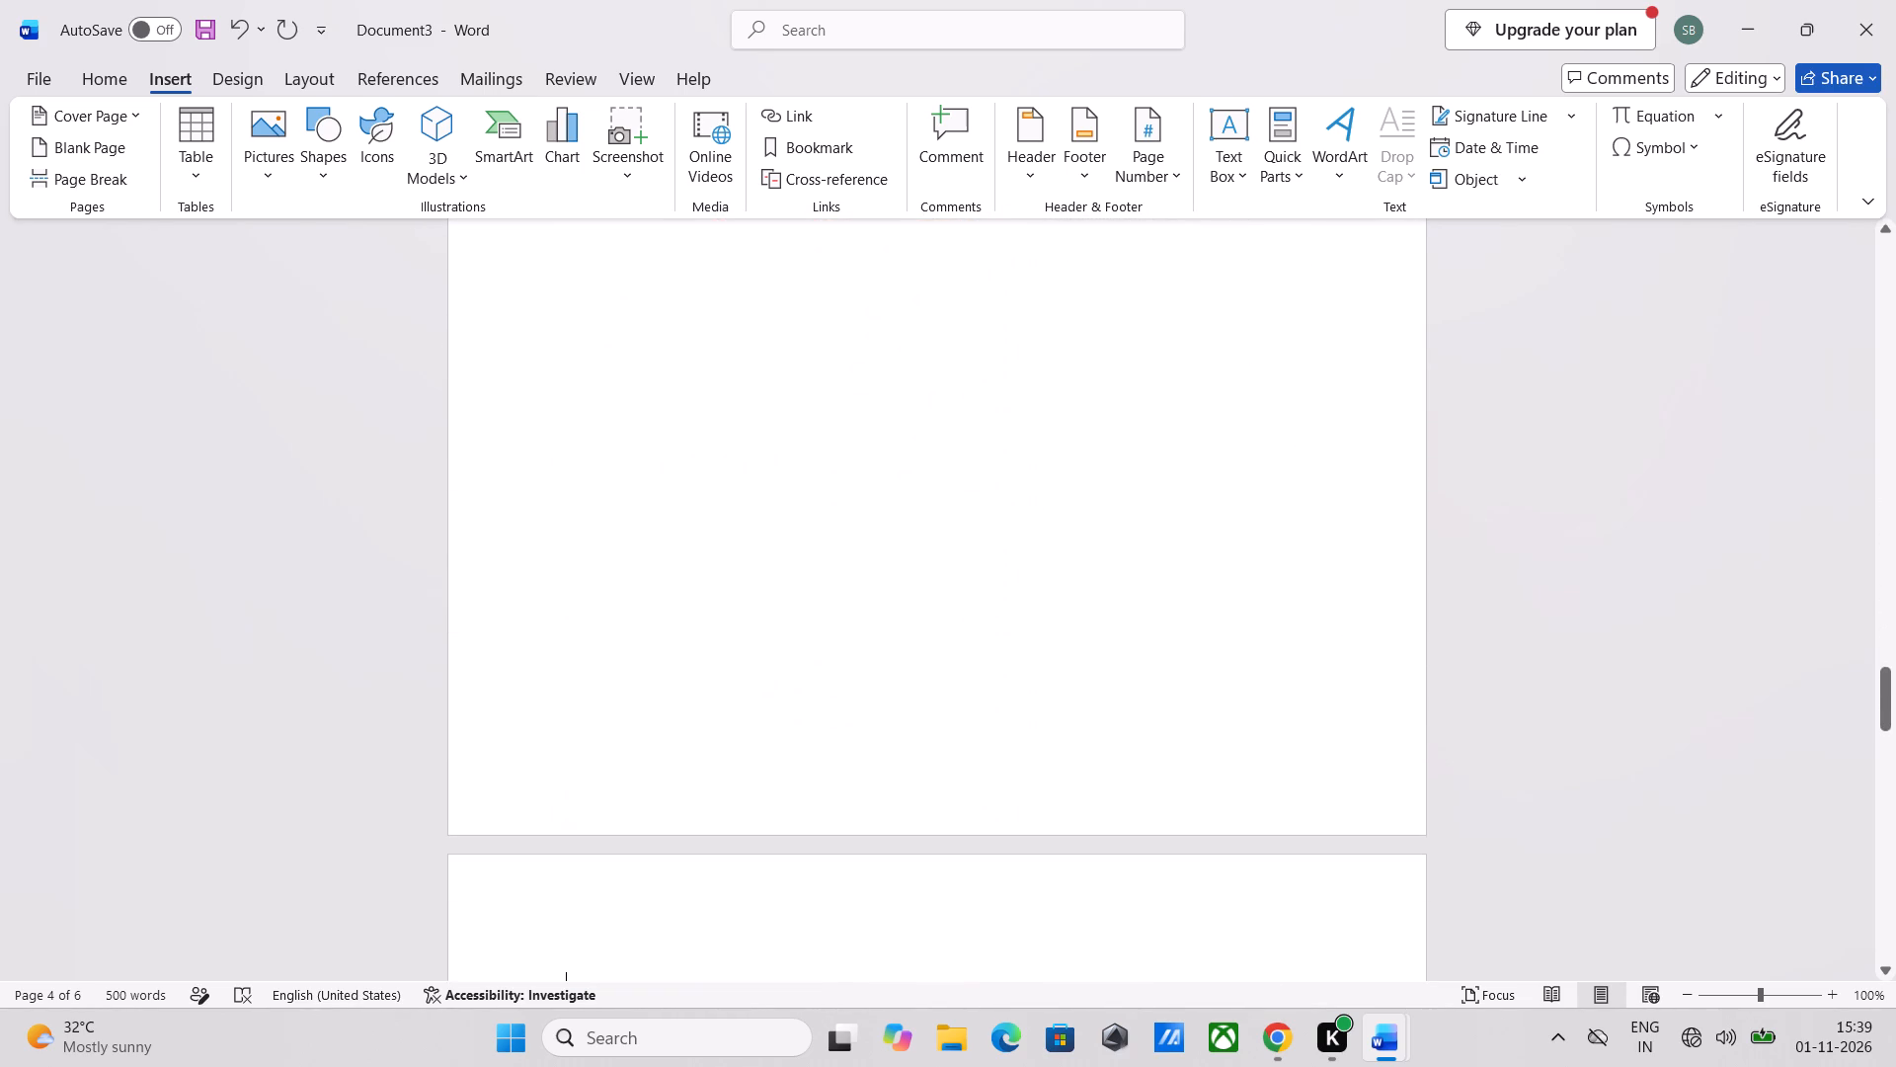
{"action": "scroll", "coordinate": [936, 607], "scroll_direction": "down", "scroll_amount": 20}
{"action": "scroll", "coordinate": [936, 607], "scroll_direction": "down", "scroll_amount": 17}
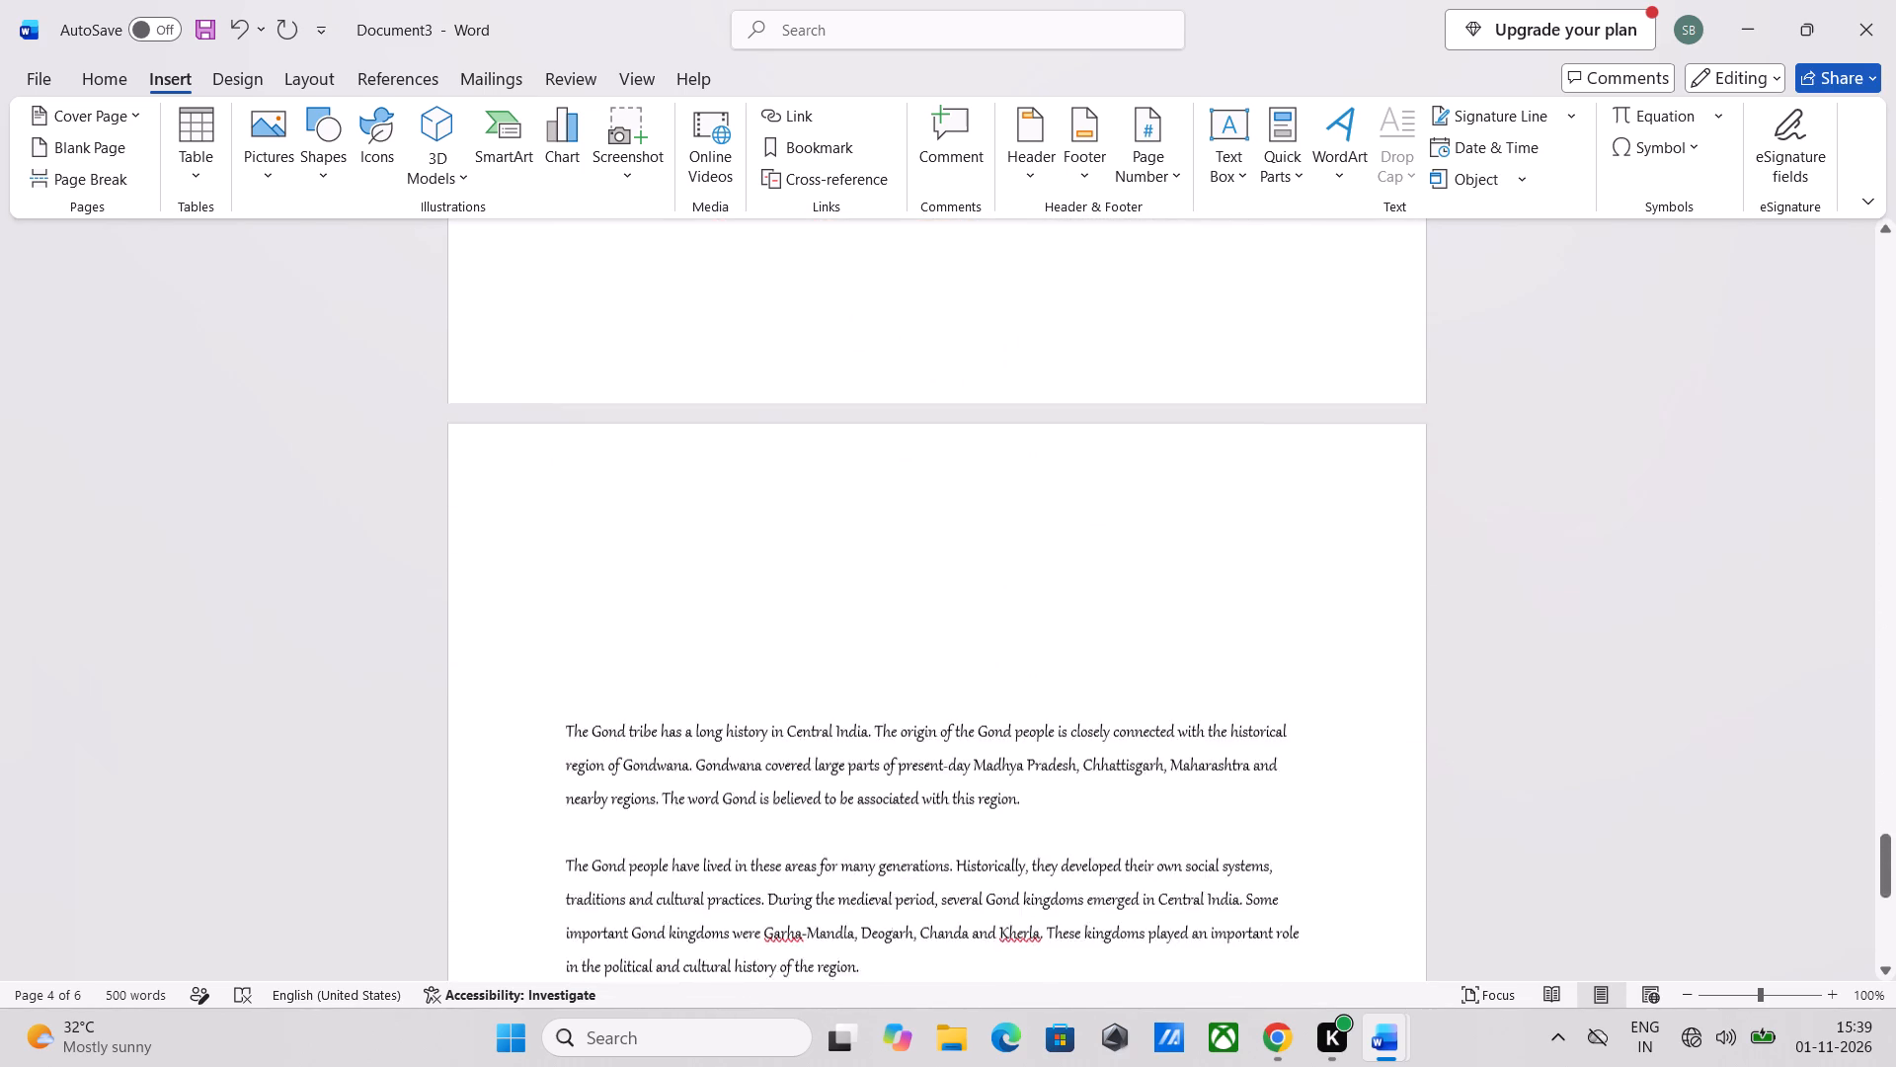
{"action": "scroll", "coordinate": [937, 601], "scroll_direction": "down", "scroll_amount": 2}
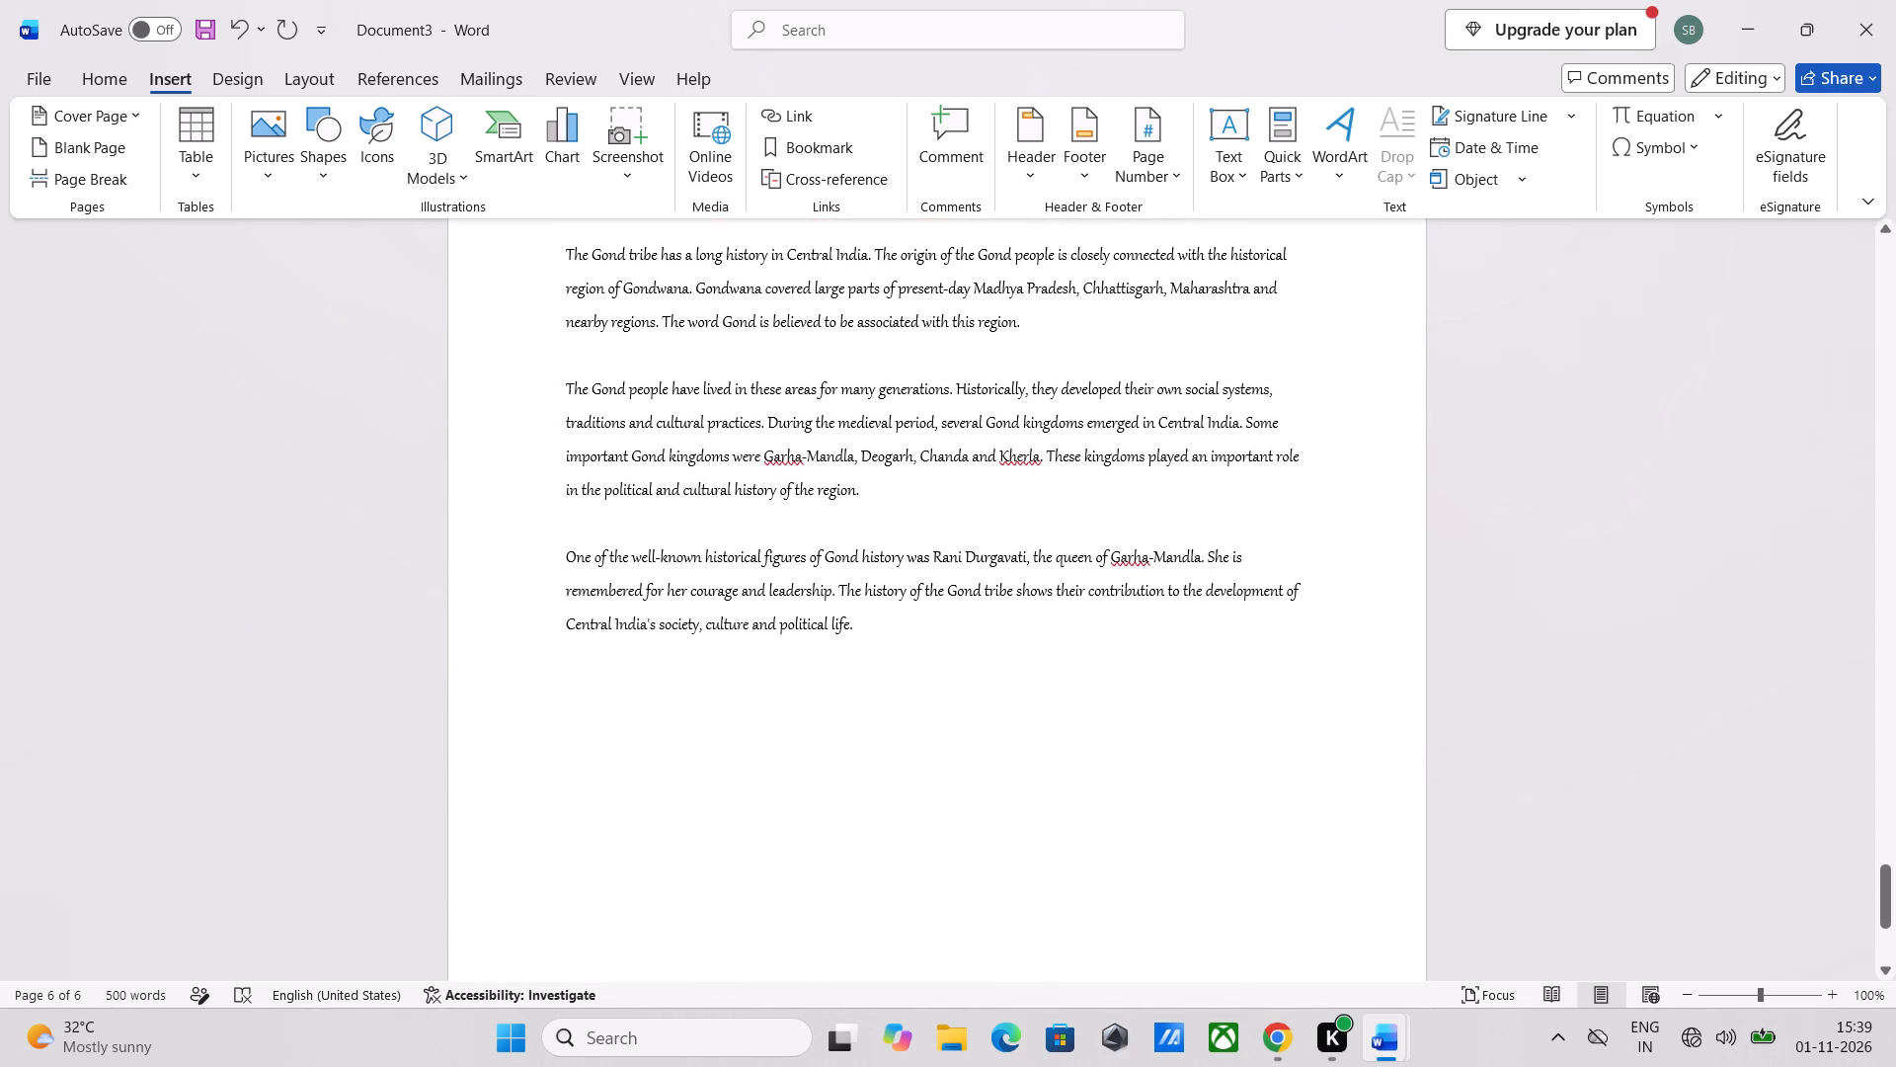
Check the Chapter 2 paragraphs and the empty space around them on the page following the inserted blank page.
{"action": "scroll", "coordinate": [592, 332], "scroll_direction": "up", "scroll_amount": 4}
{"action": "left_click", "coordinate": [550, 477]}
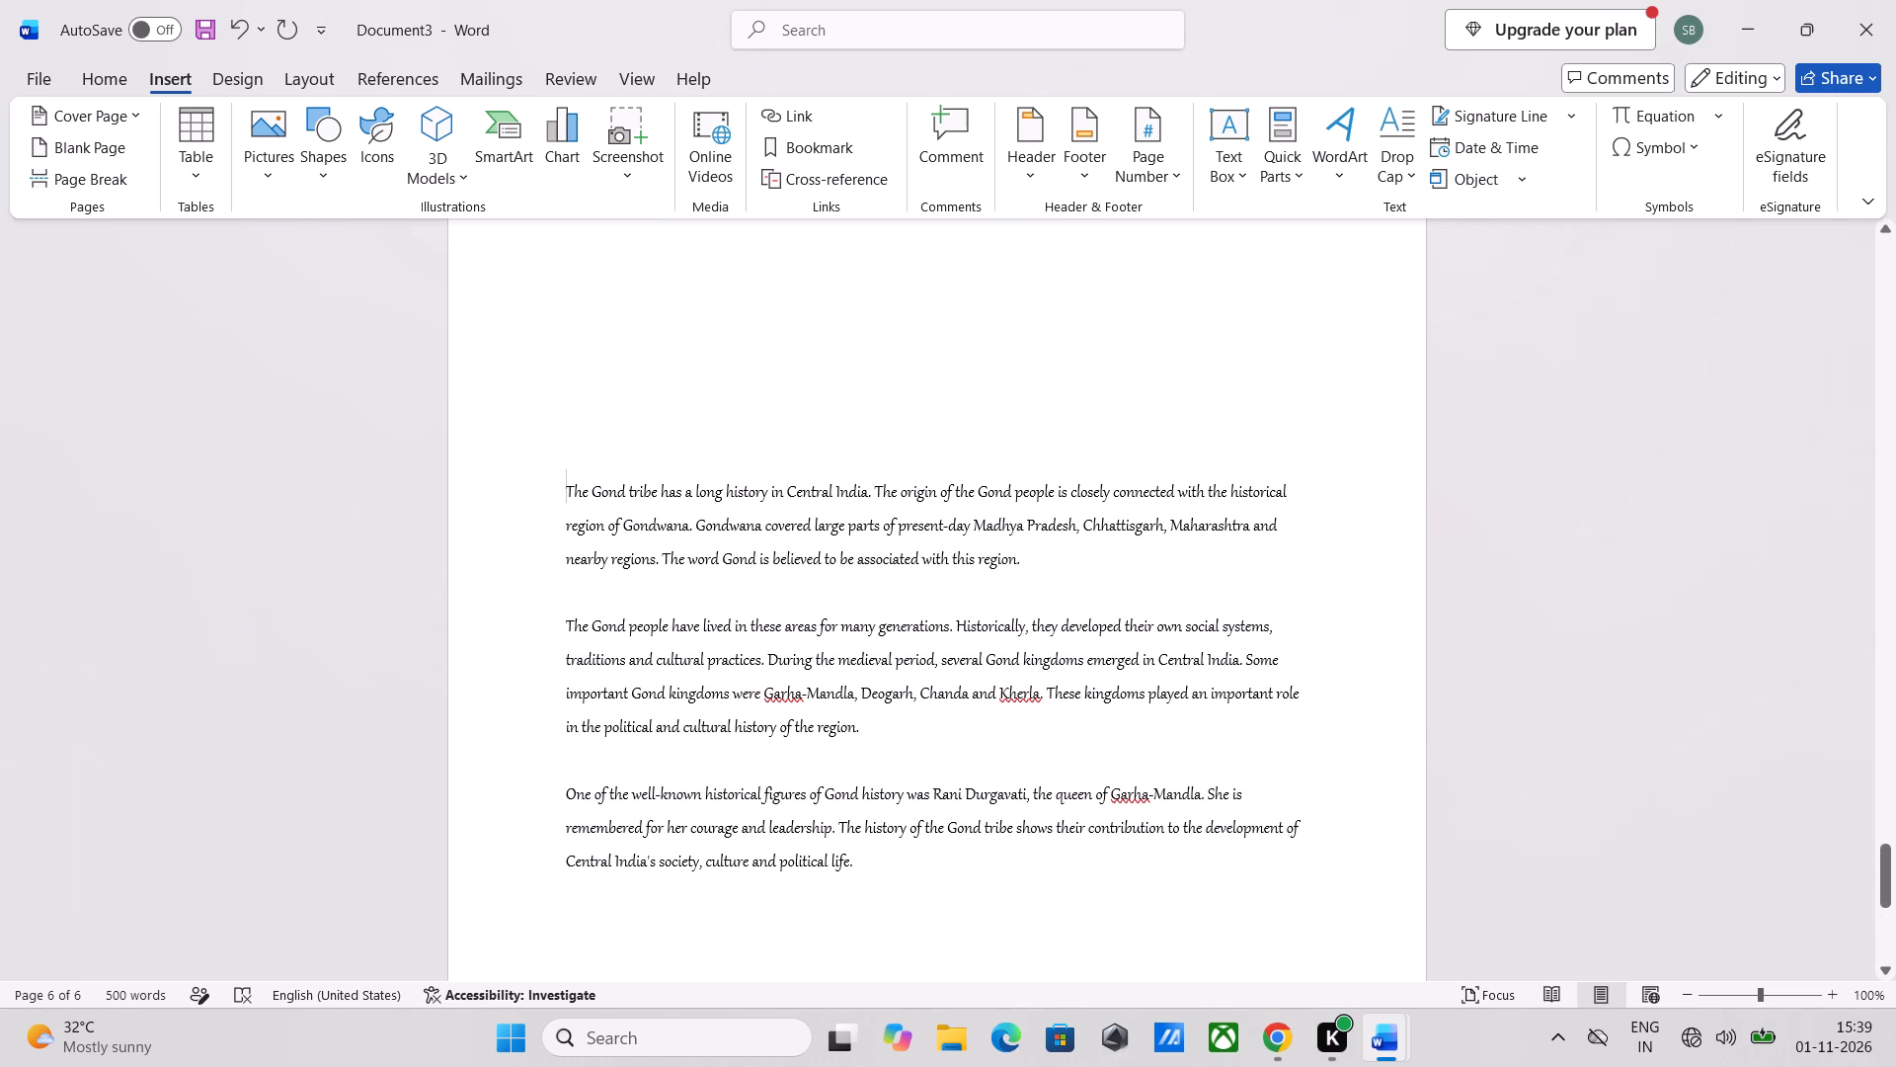
{"action": "scroll", "coordinate": [580, 492], "scroll_direction": "up", "scroll_amount": 10}
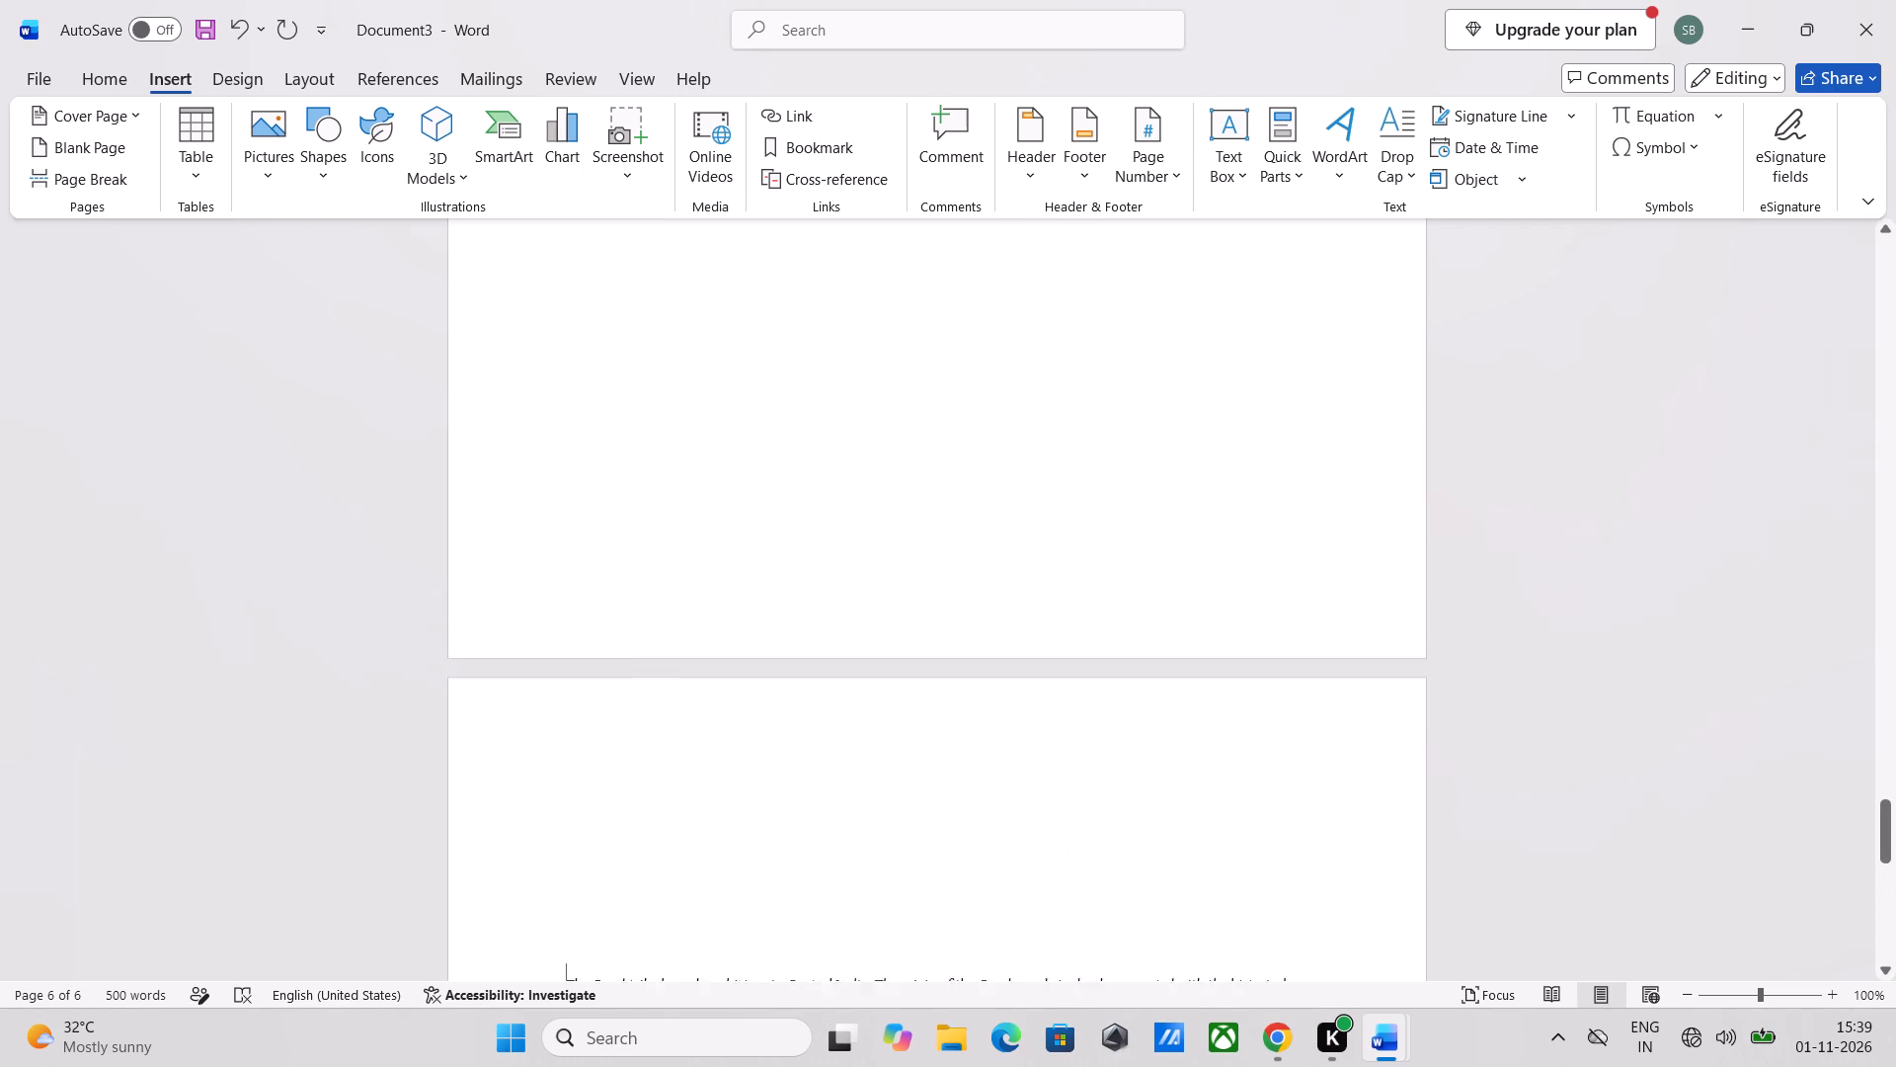
{"action": "scroll", "coordinate": [585, 481], "scroll_direction": "up", "scroll_amount": 5}
{"action": "scroll", "coordinate": [585, 491], "scroll_direction": "down", "scroll_amount": 13}
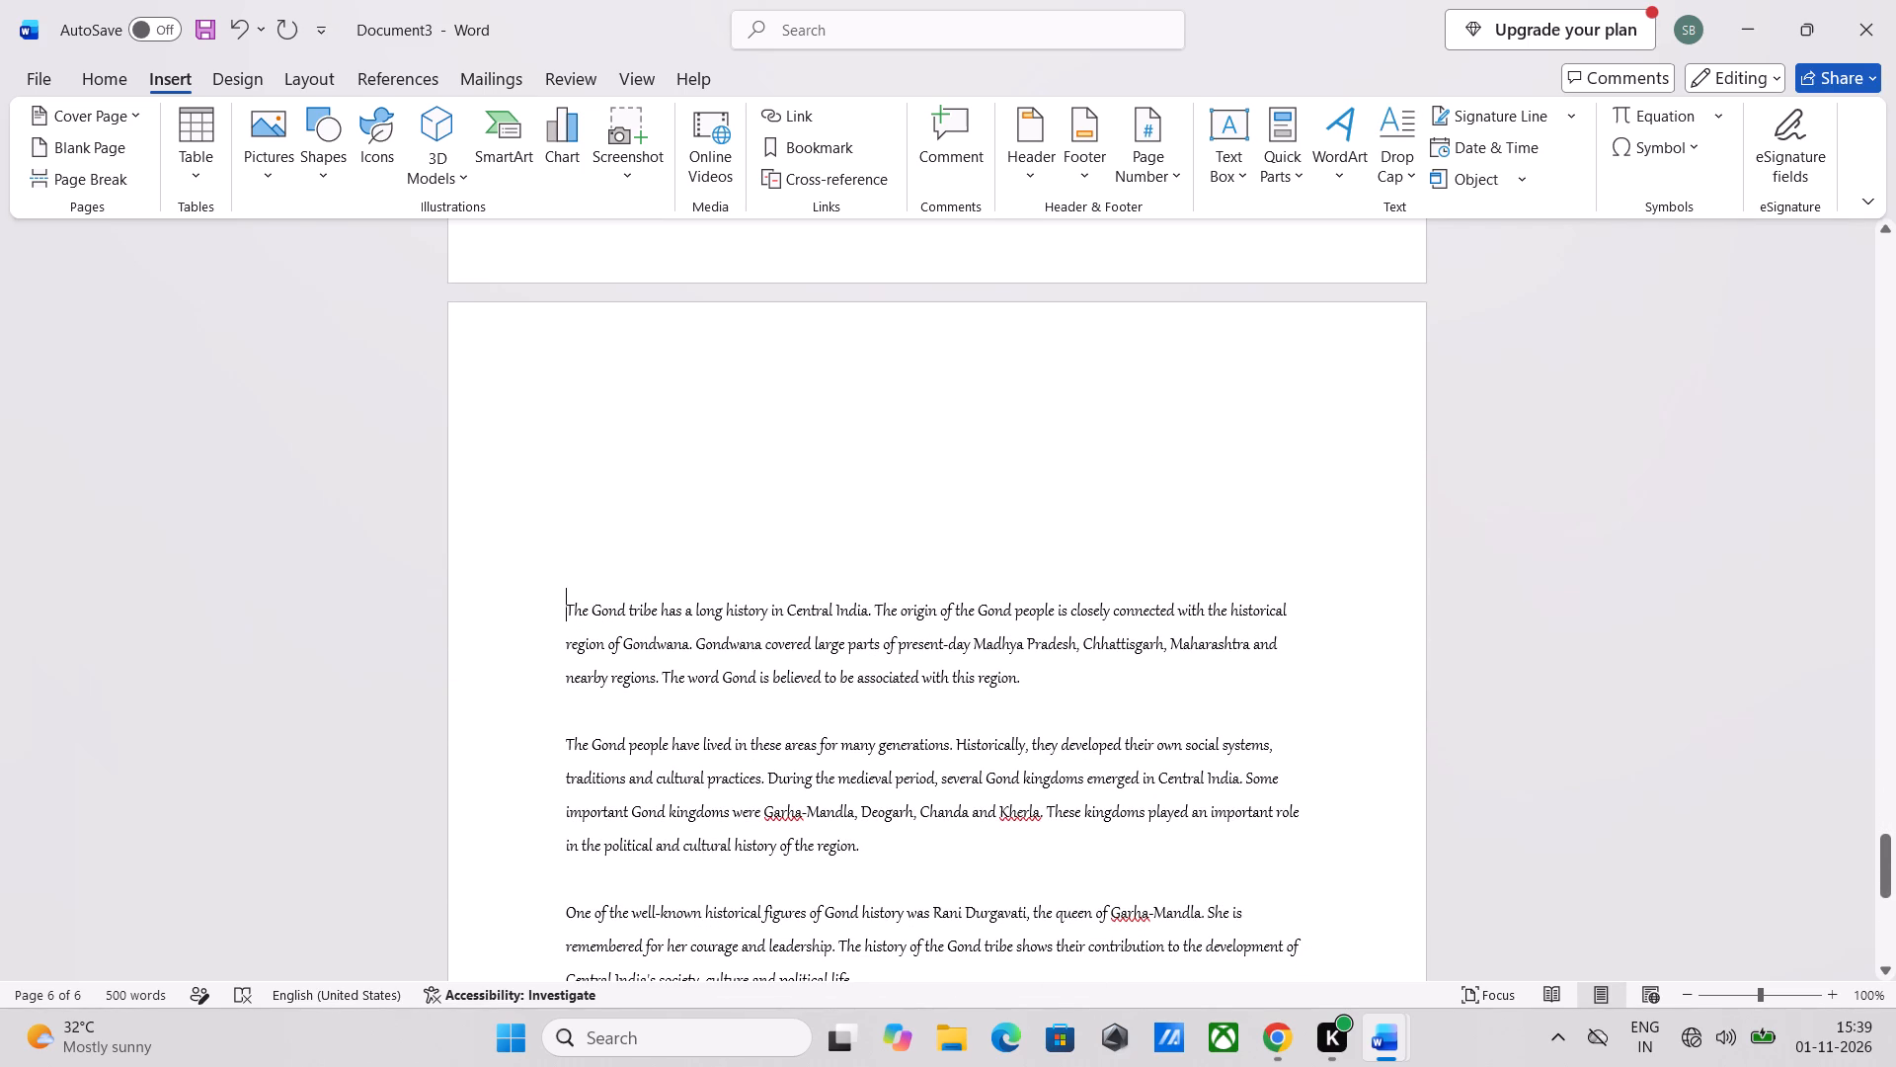
{"action": "right_click", "coordinate": [678, 574]}
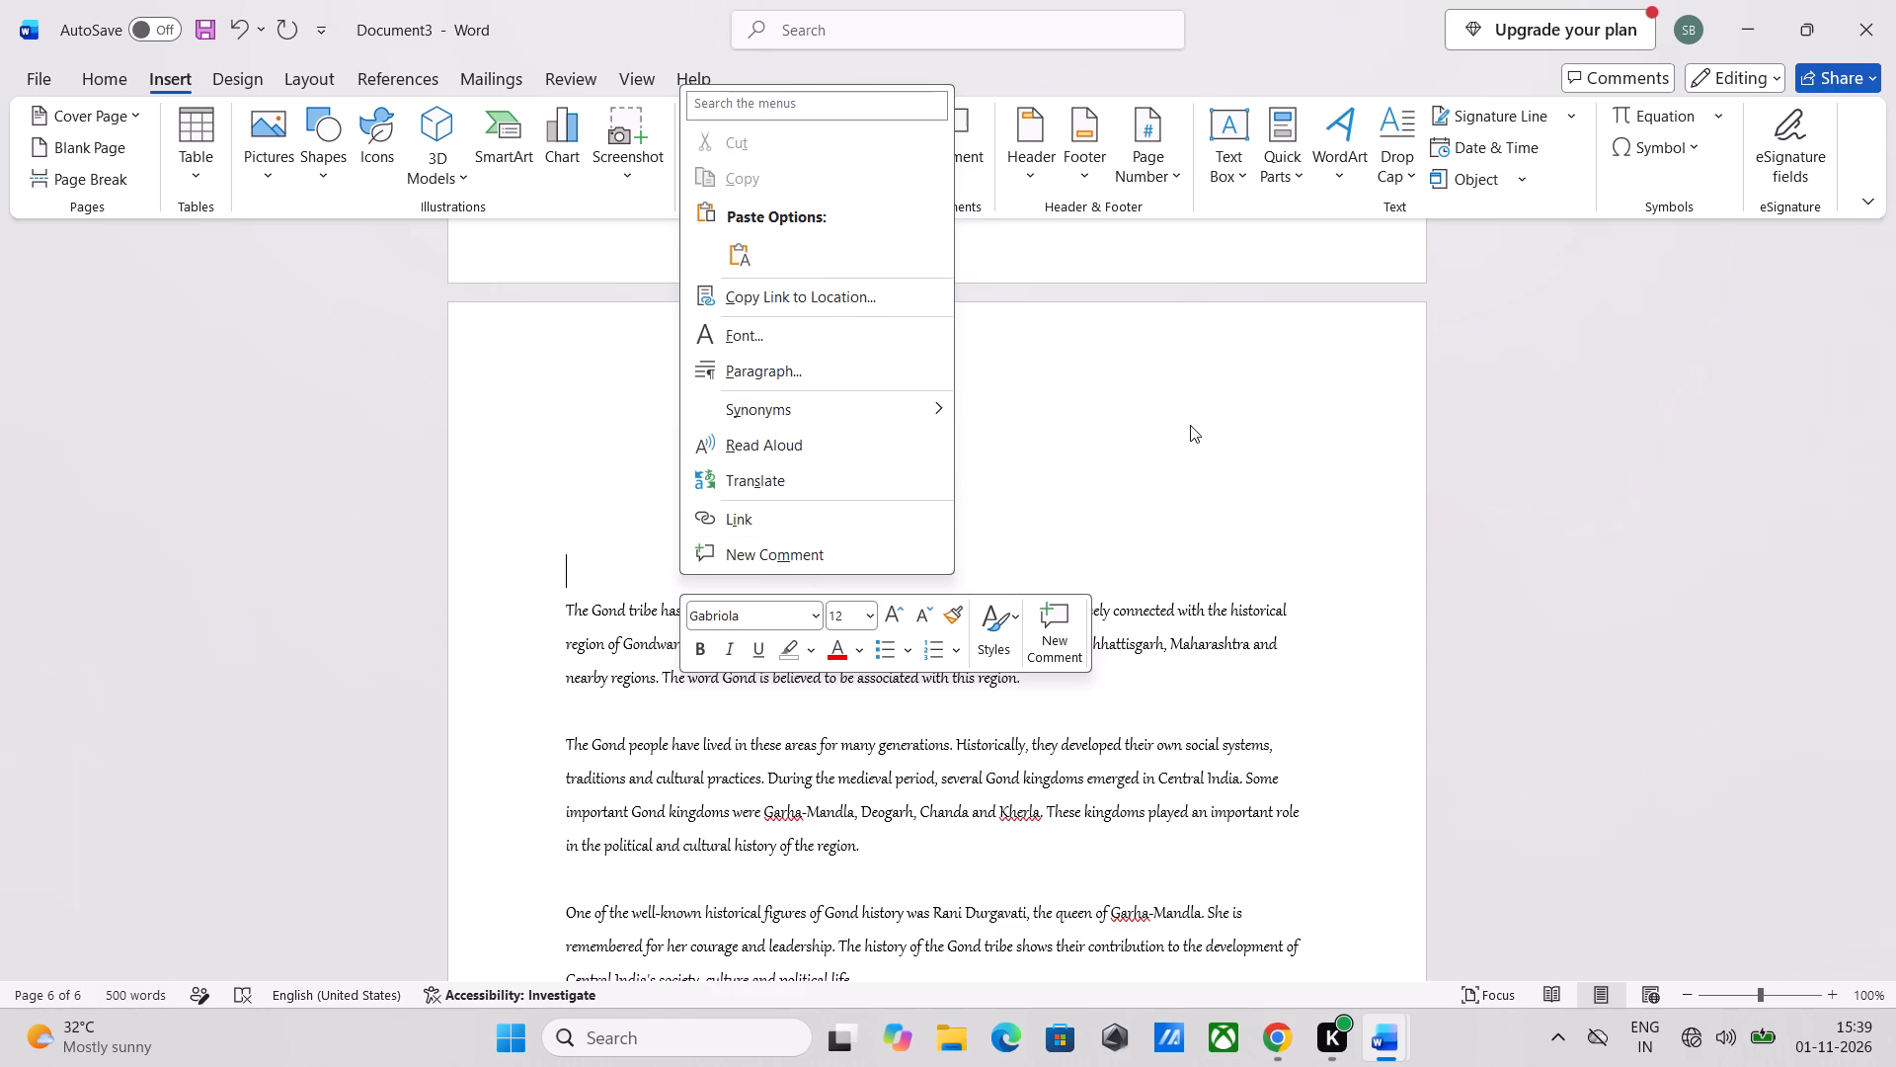
{"action": "left_click", "coordinate": [1251, 391]}
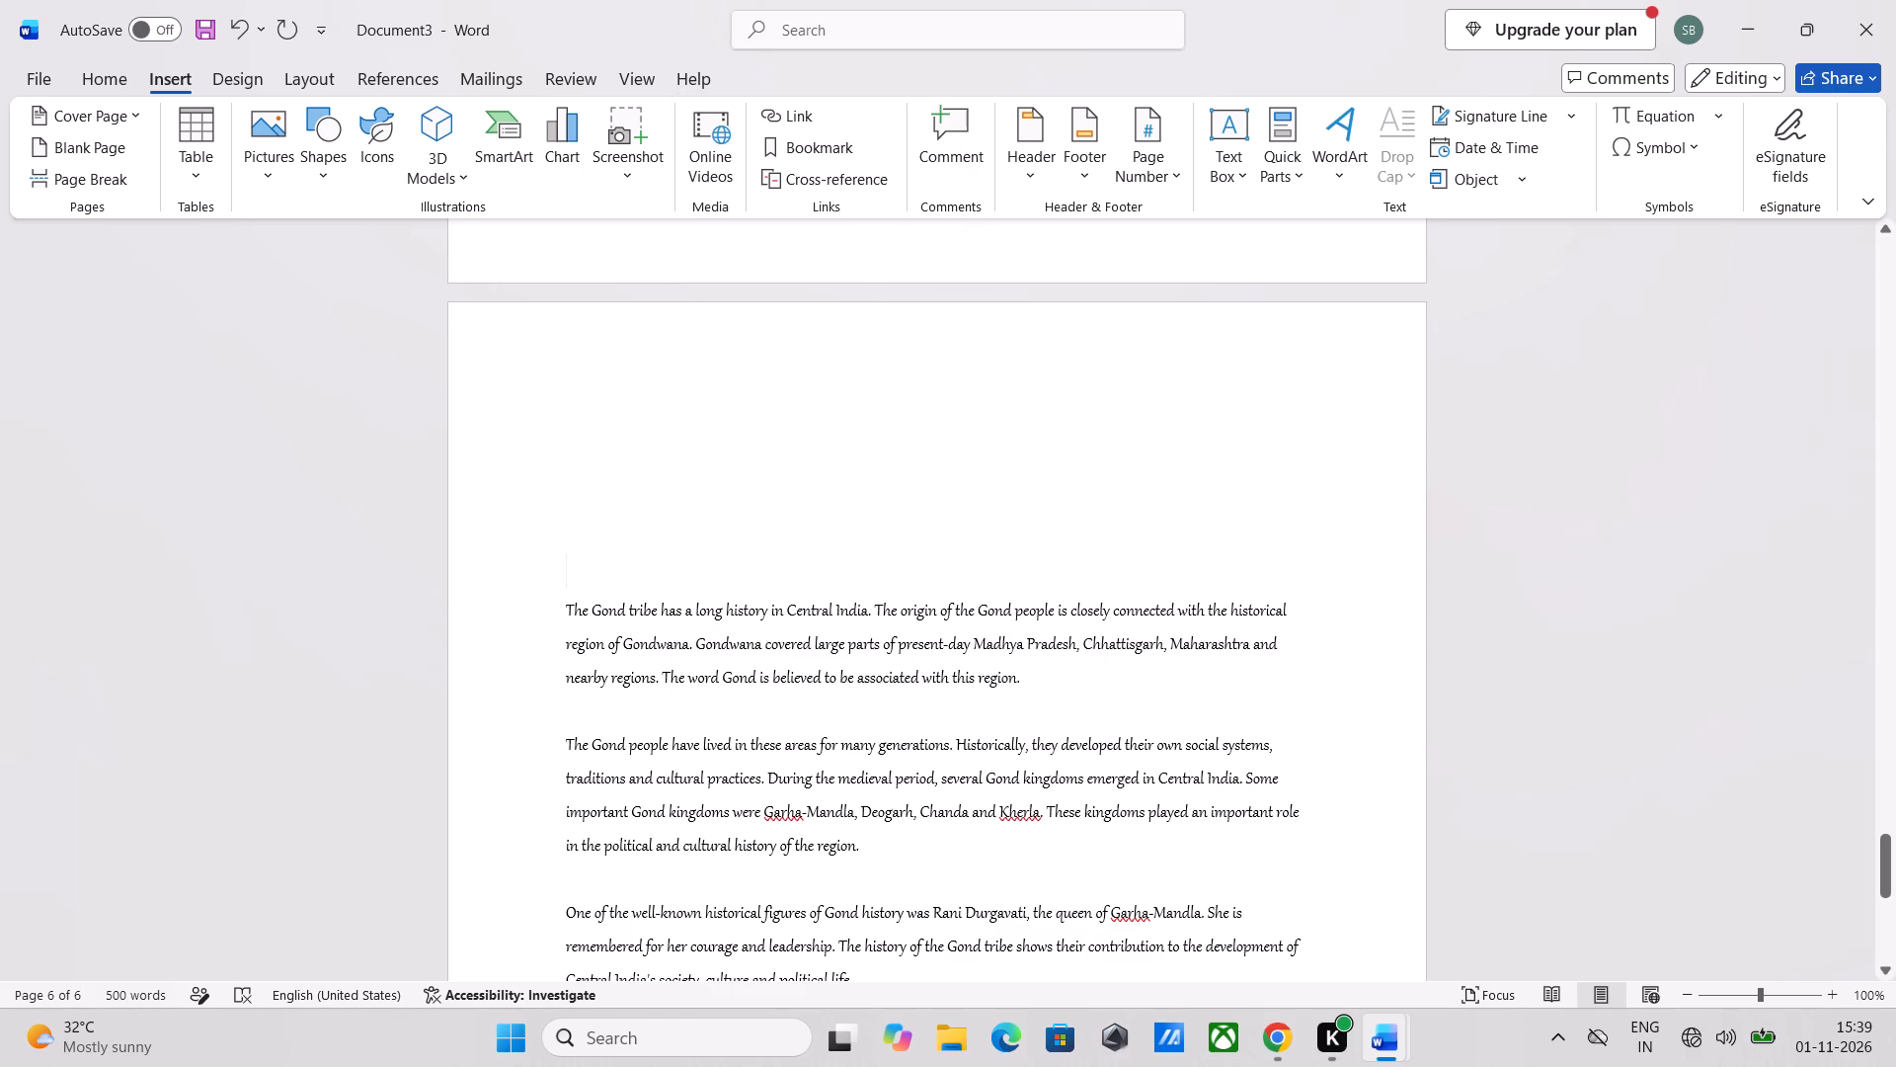
{"action": "scroll", "coordinate": [1087, 508], "scroll_direction": "down", "scroll_amount": 8}
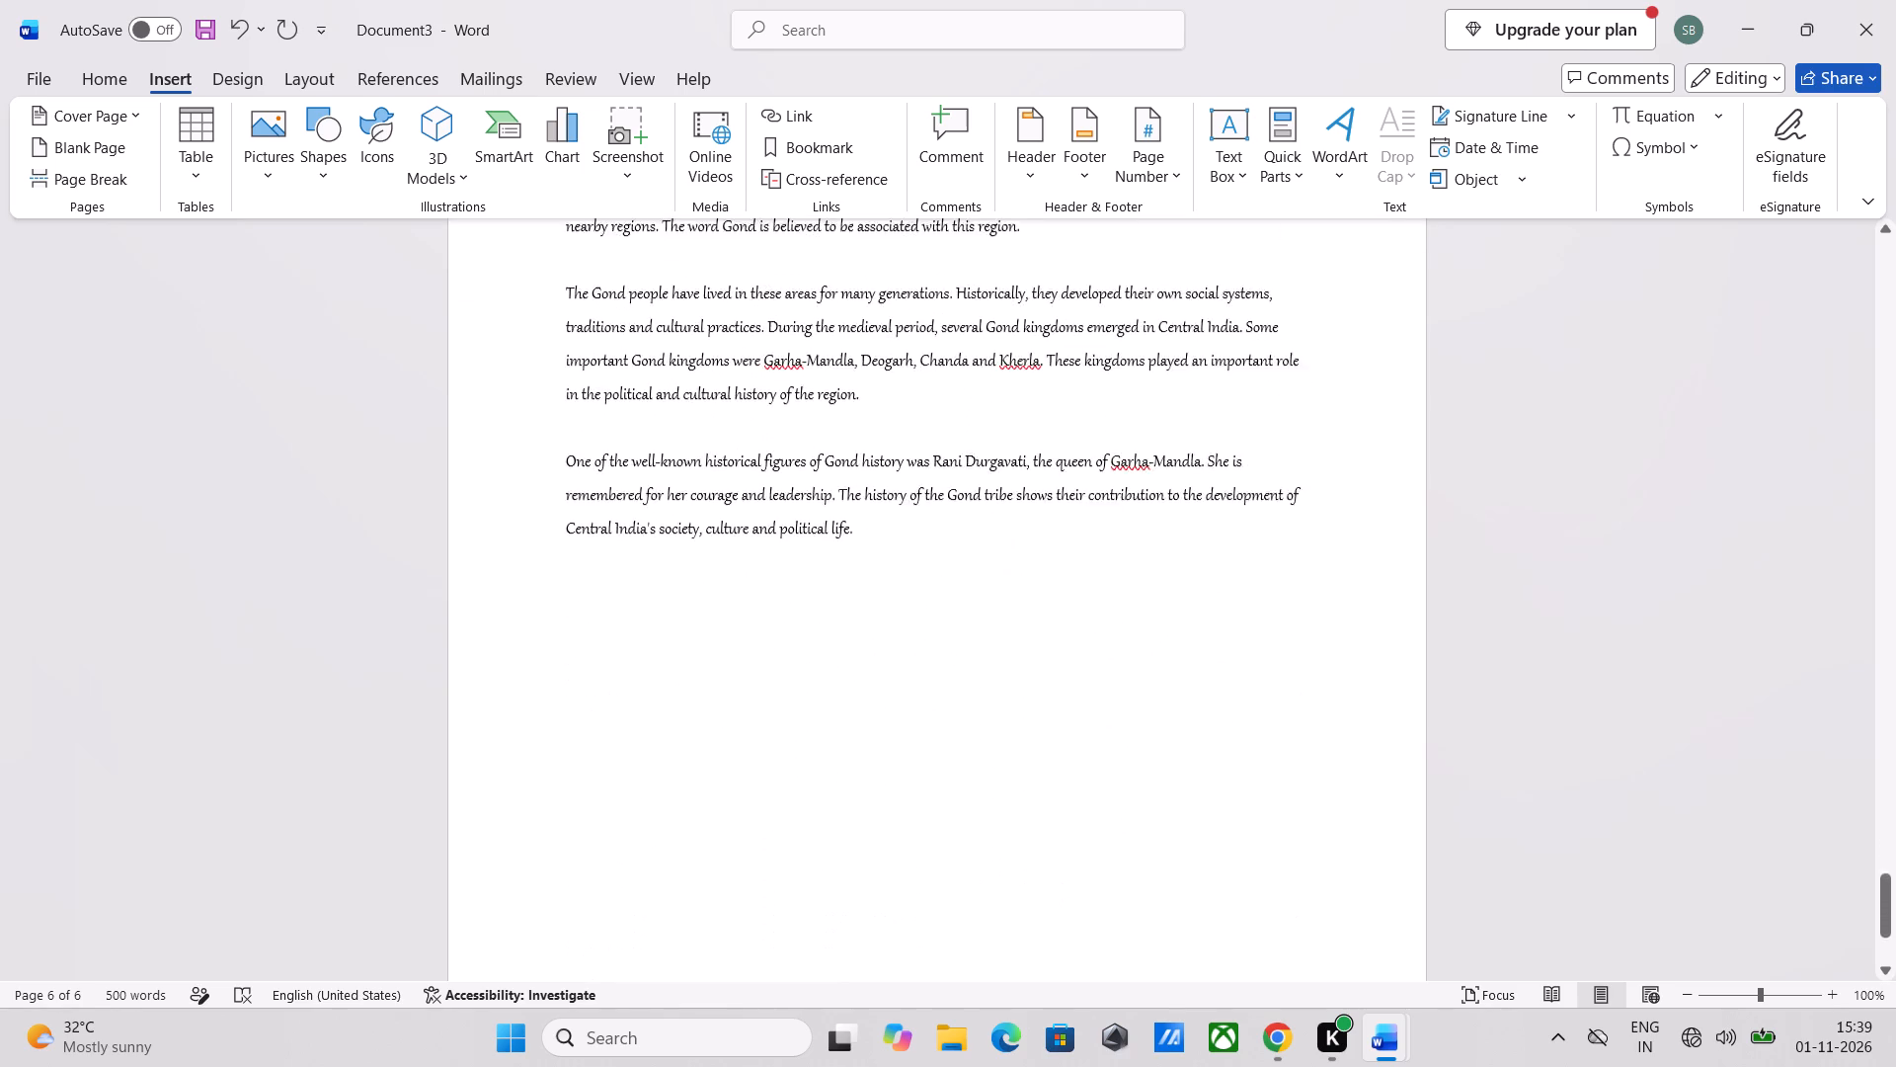
{"action": "scroll", "coordinate": [1128, 524], "scroll_direction": "down", "scroll_amount": 14}
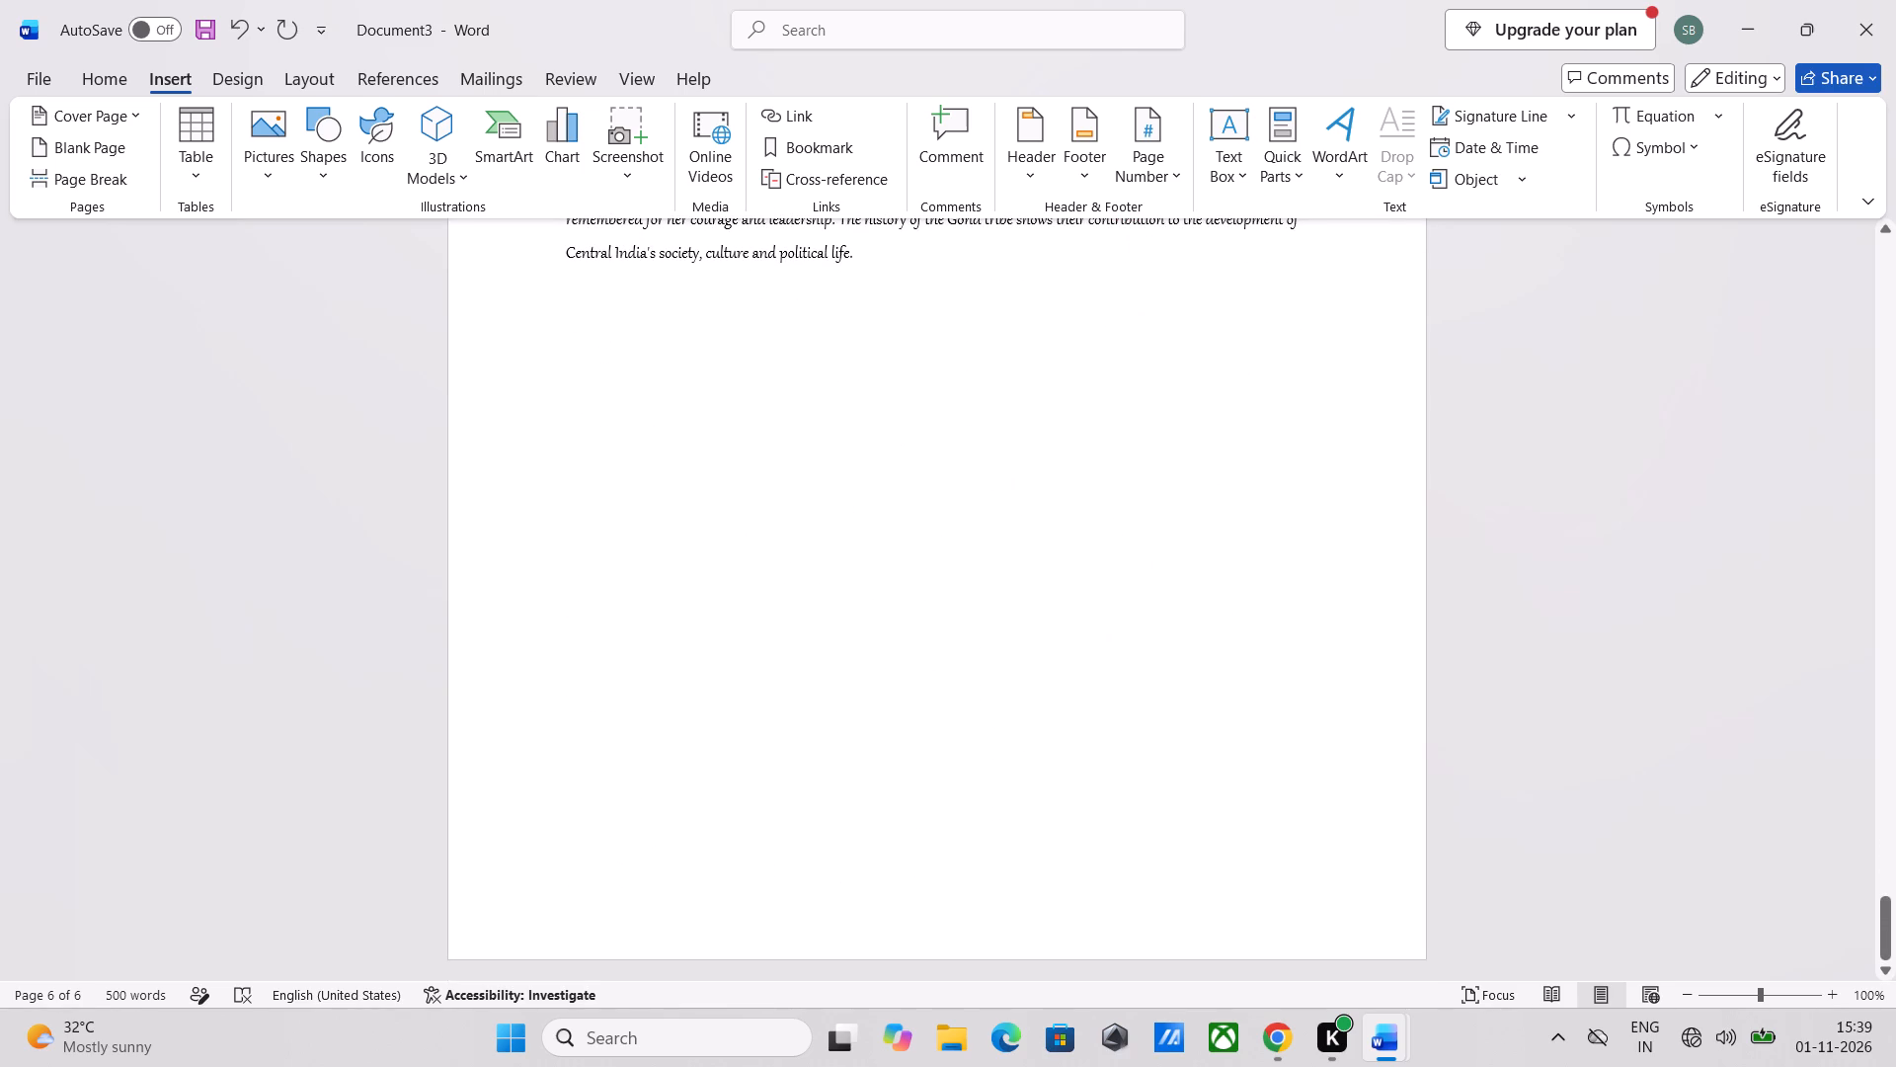
{"action": "right_click", "coordinate": [1113, 533]}
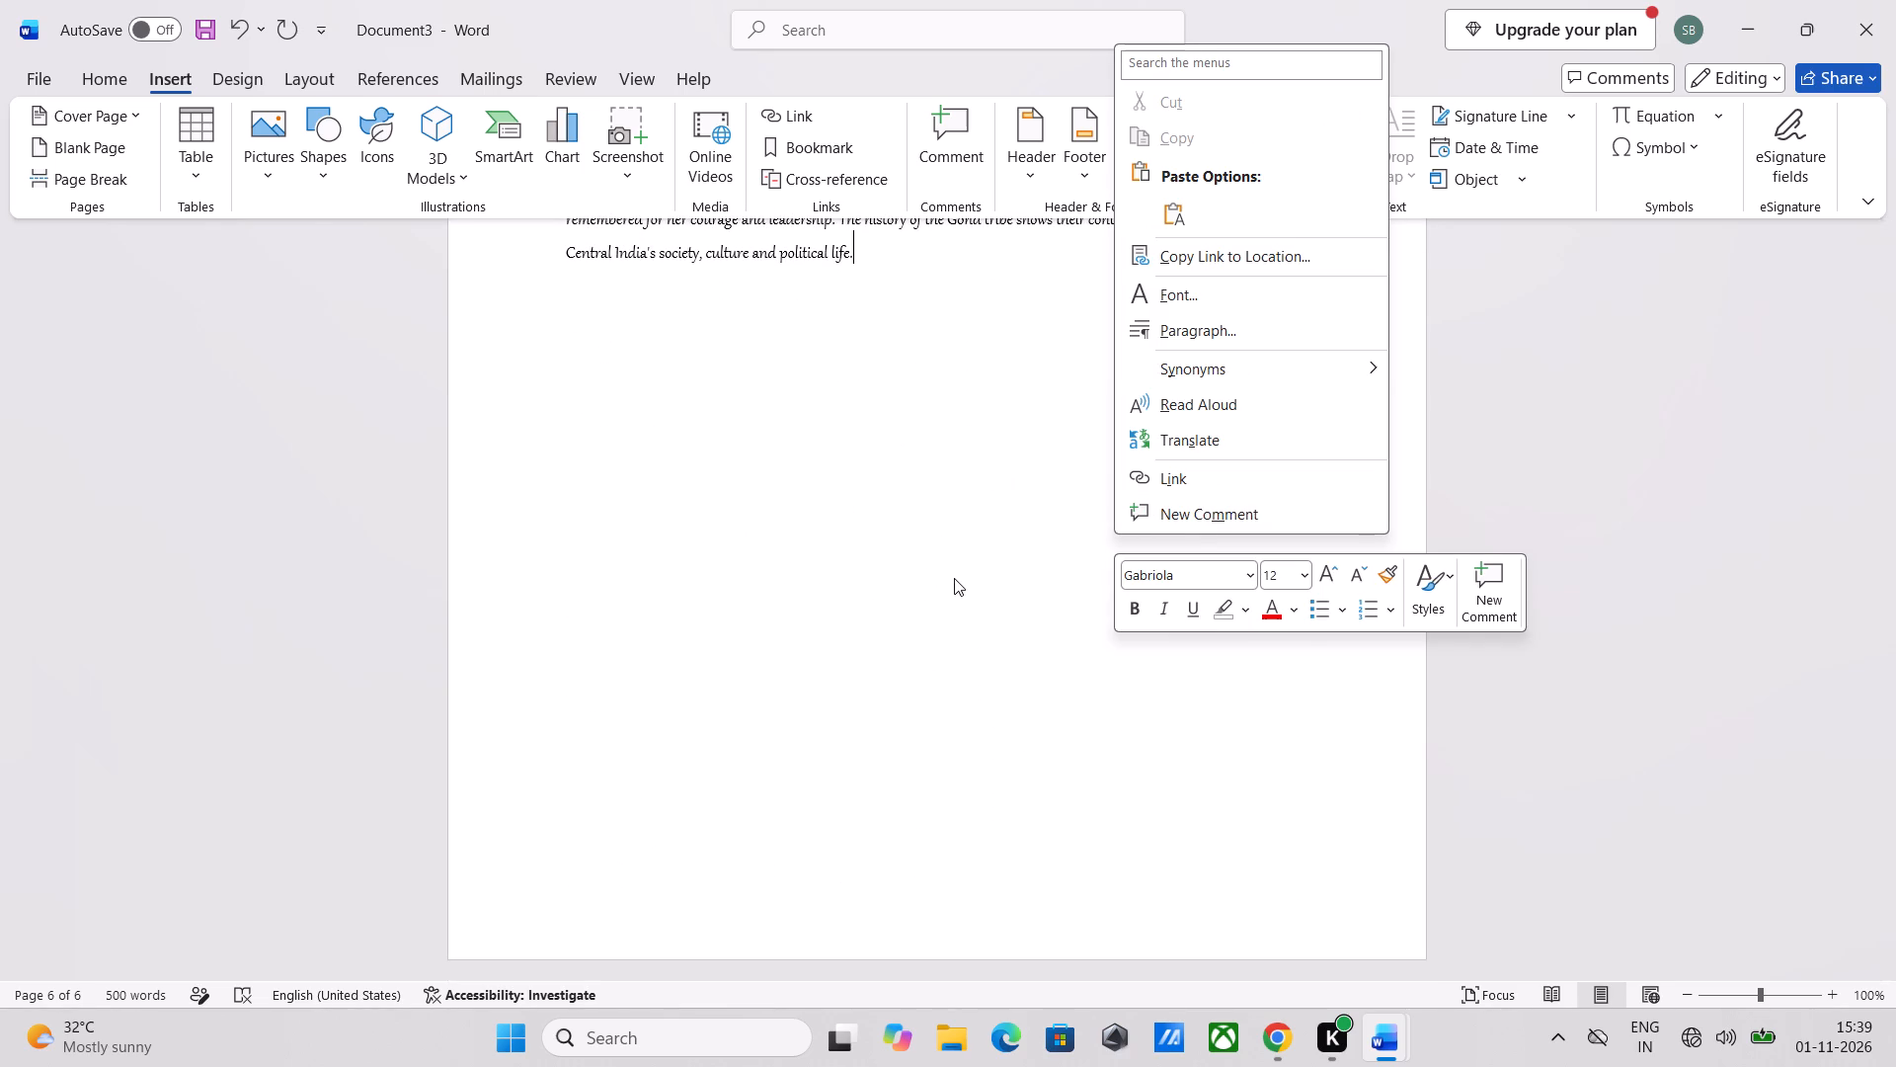
{"action": "left_click", "coordinate": [954, 578]}
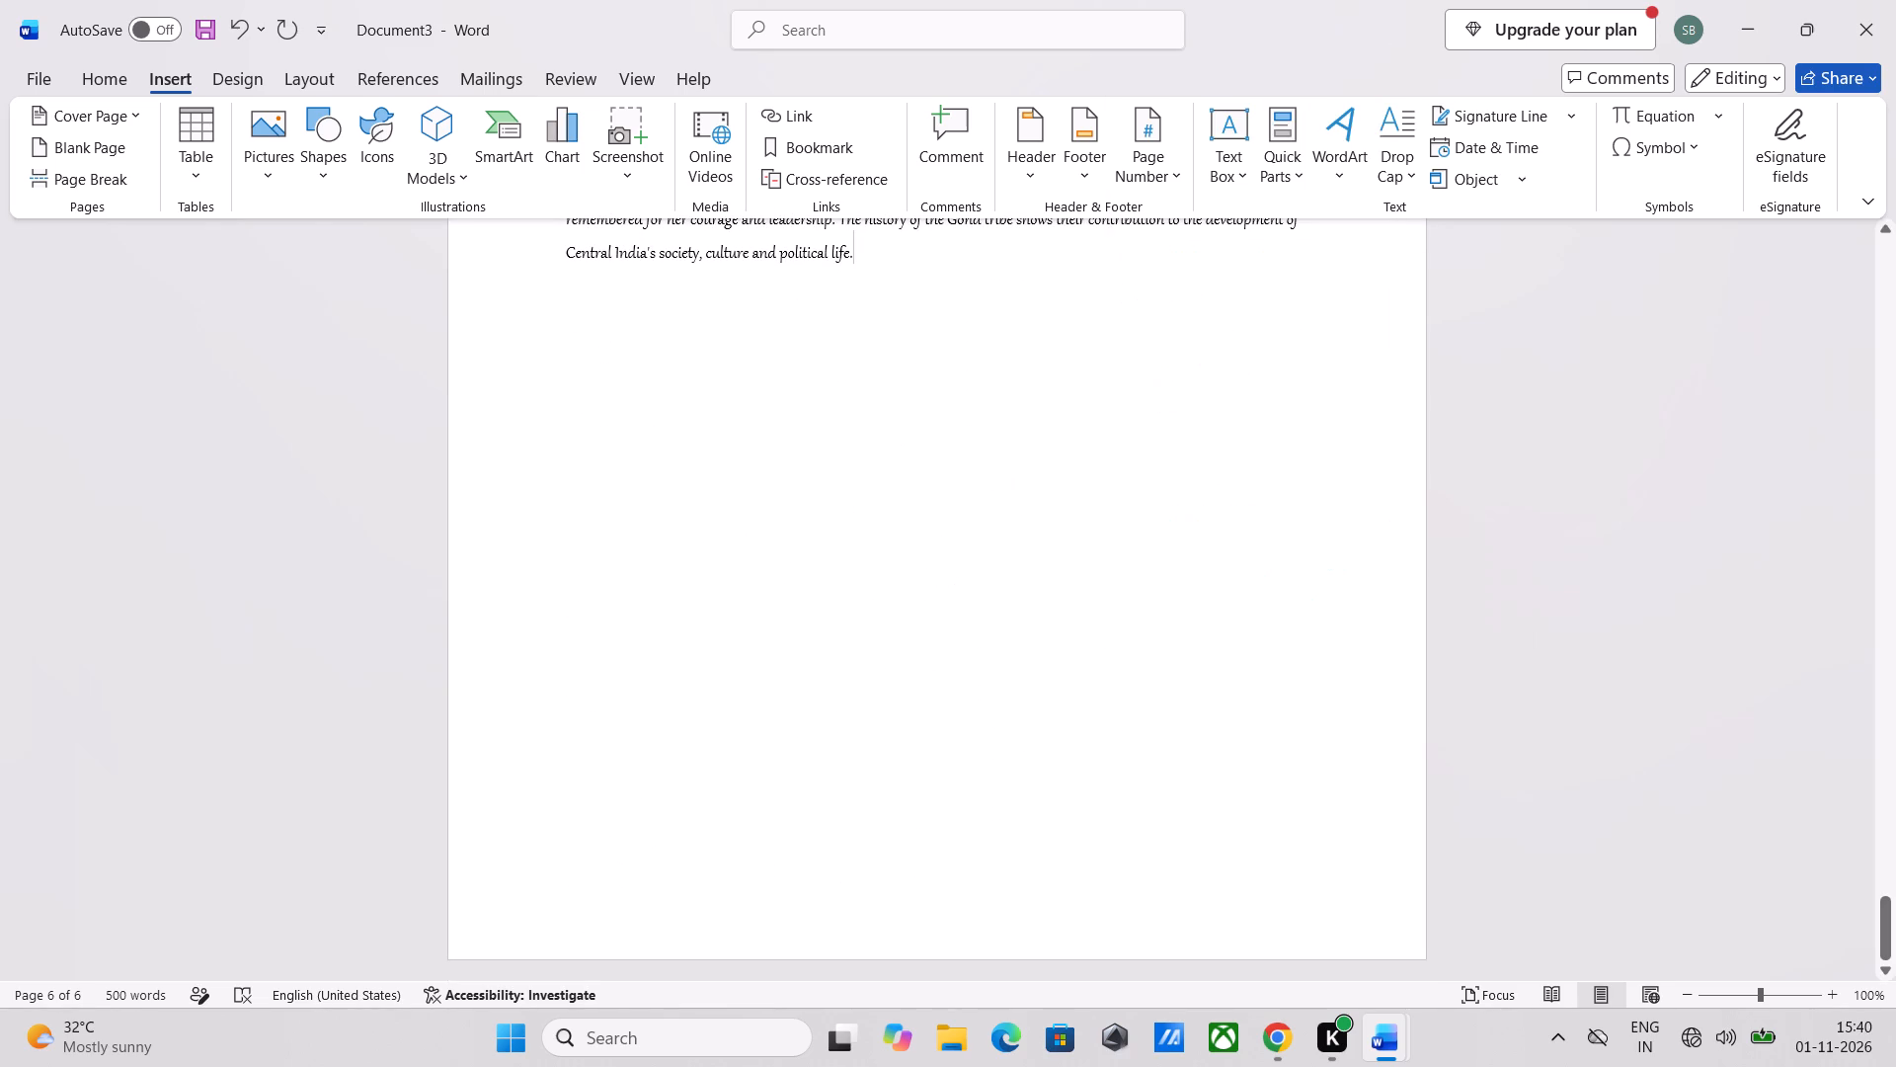
{"action": "scroll", "coordinate": [918, 513], "scroll_direction": "up", "scroll_amount": 14}
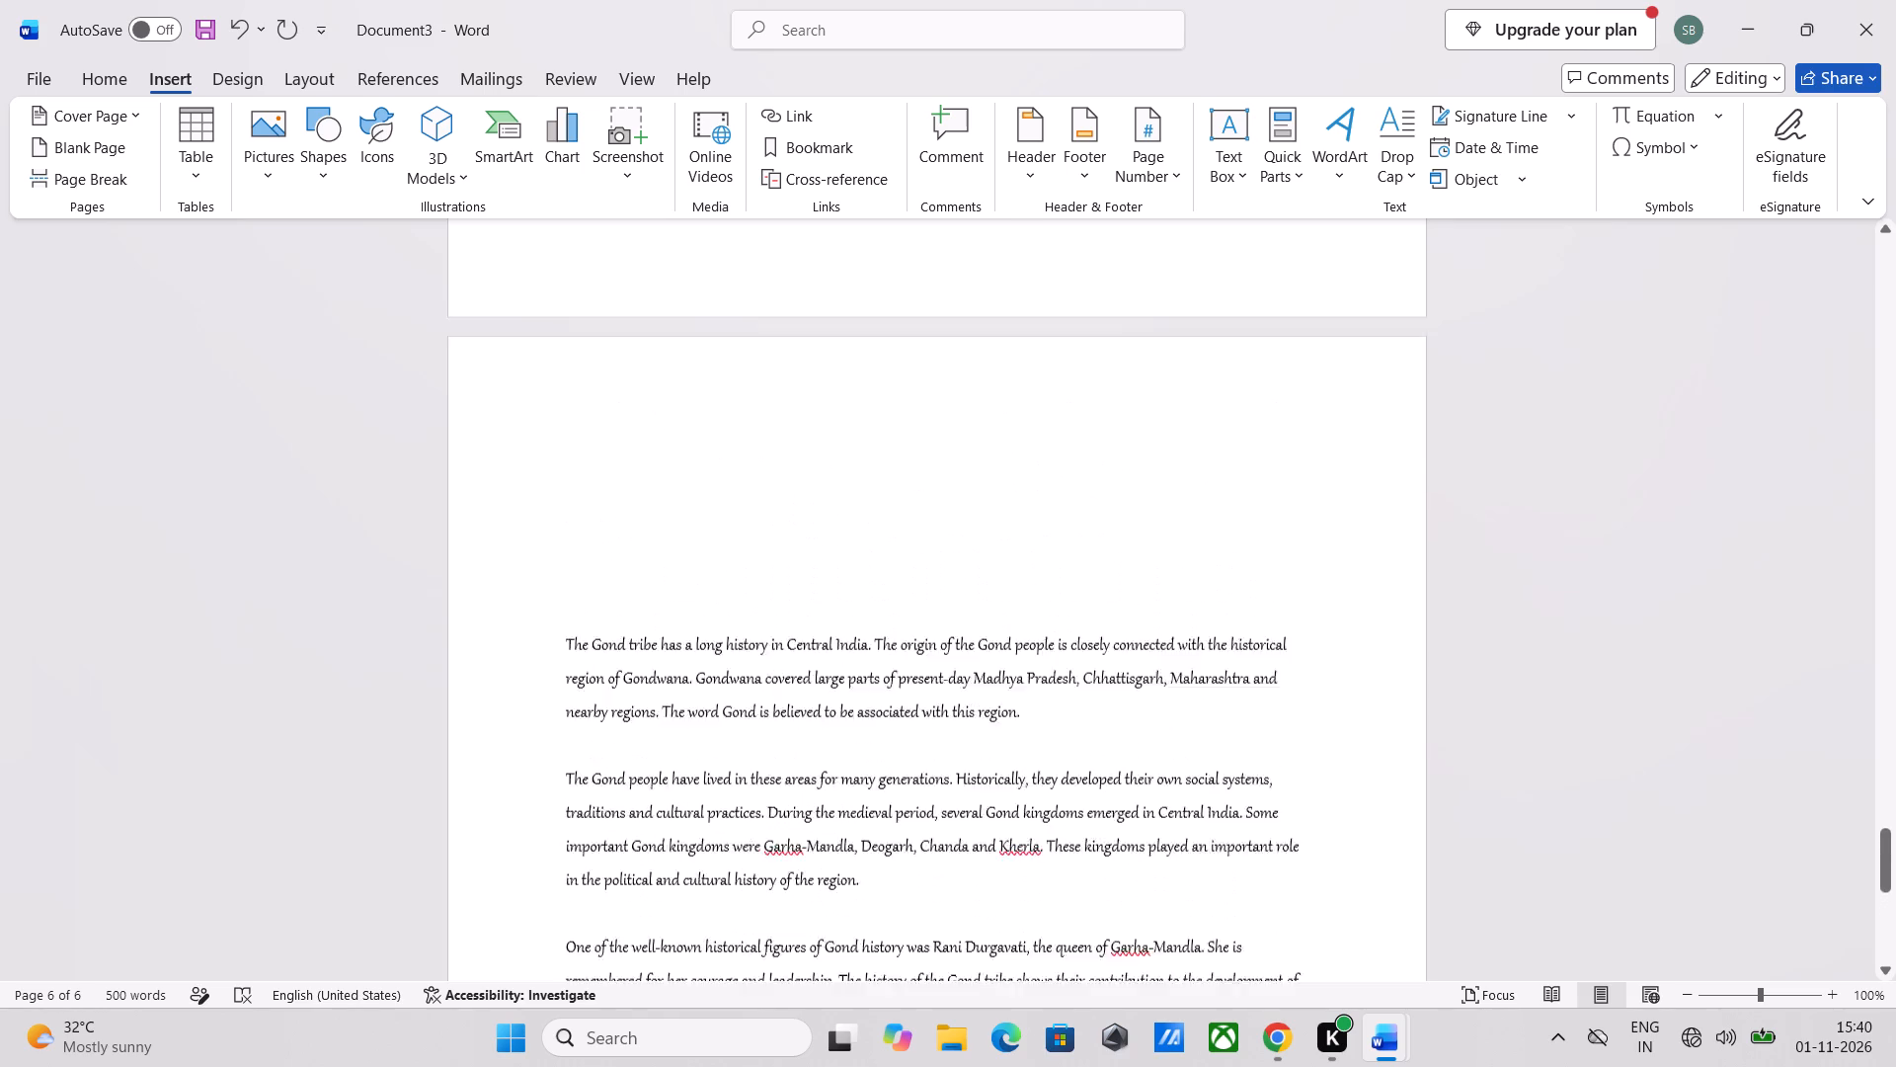
{"action": "scroll", "coordinate": [918, 512], "scroll_direction": "up", "scroll_amount": 1}
{"action": "left_click_drag", "start_coordinate": [1399, 554], "coordinate": [1376, 563]}
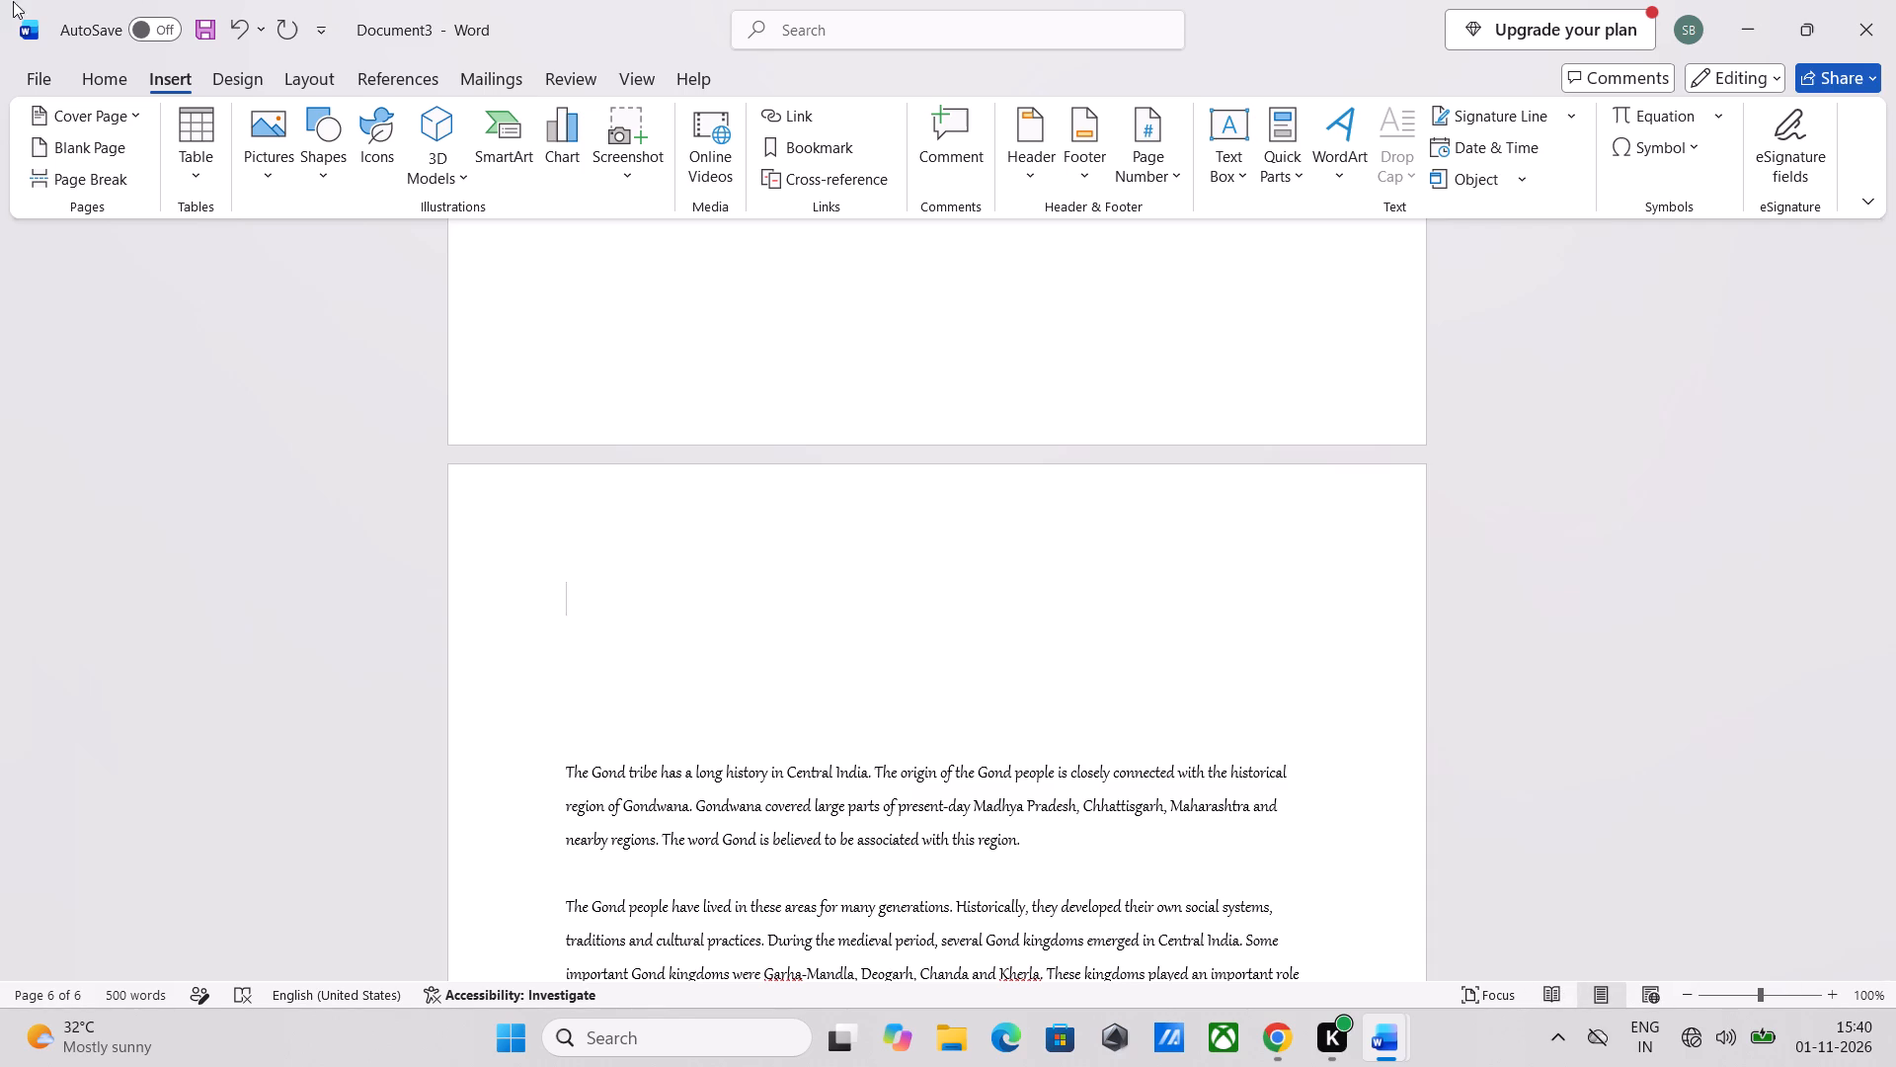
Undo the blank page insertion after the Chapter 2 picture.
{"action": "left_click", "coordinate": [230, 10]}
Review the document layout across the contents list, the Chapter 1 text, and the Chapter 2 heading, picture and paragraphs.
{"action": "scroll", "coordinate": [744, 578], "scroll_direction": "down", "scroll_amount": 4}
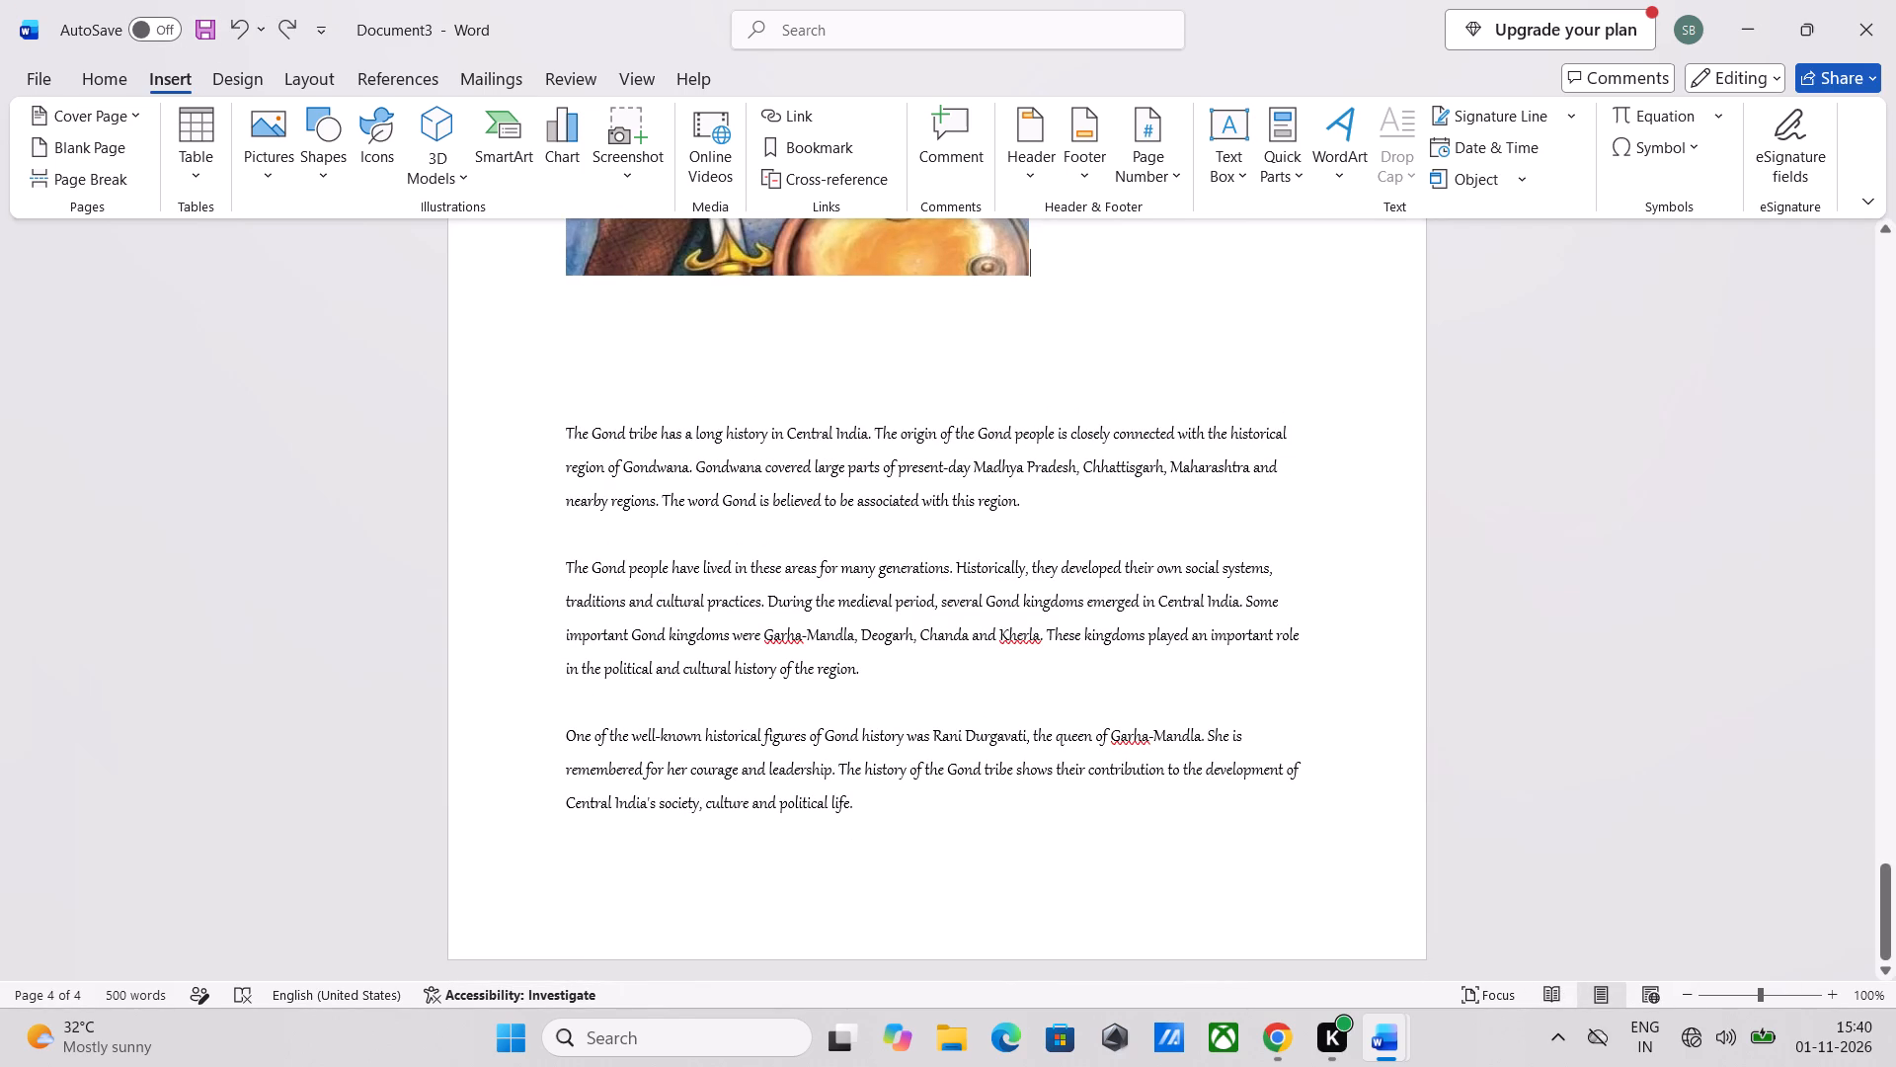
{"action": "scroll", "coordinate": [744, 578], "scroll_direction": "down", "scroll_amount": 4}
{"action": "scroll", "coordinate": [744, 578], "scroll_direction": "up", "scroll_amount": 13}
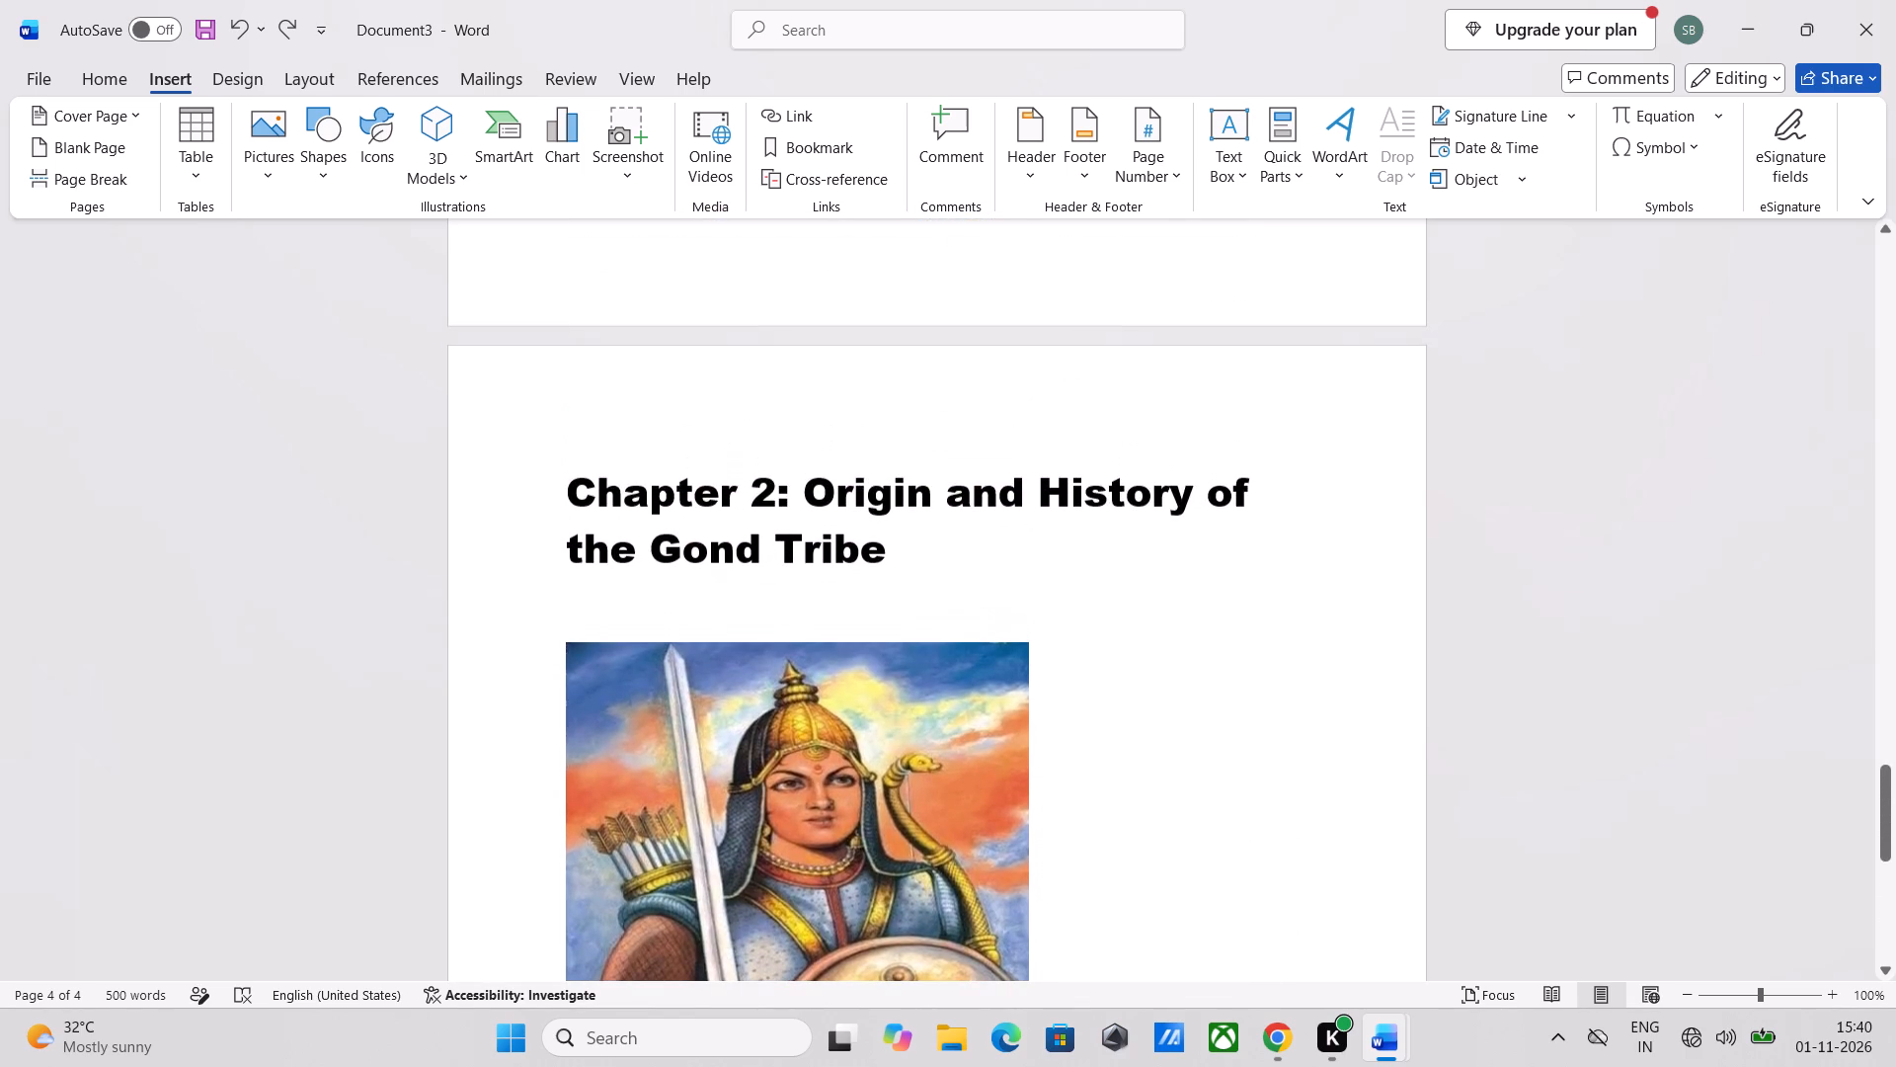
{"action": "scroll", "coordinate": [744, 577], "scroll_direction": "down", "scroll_amount": 19}
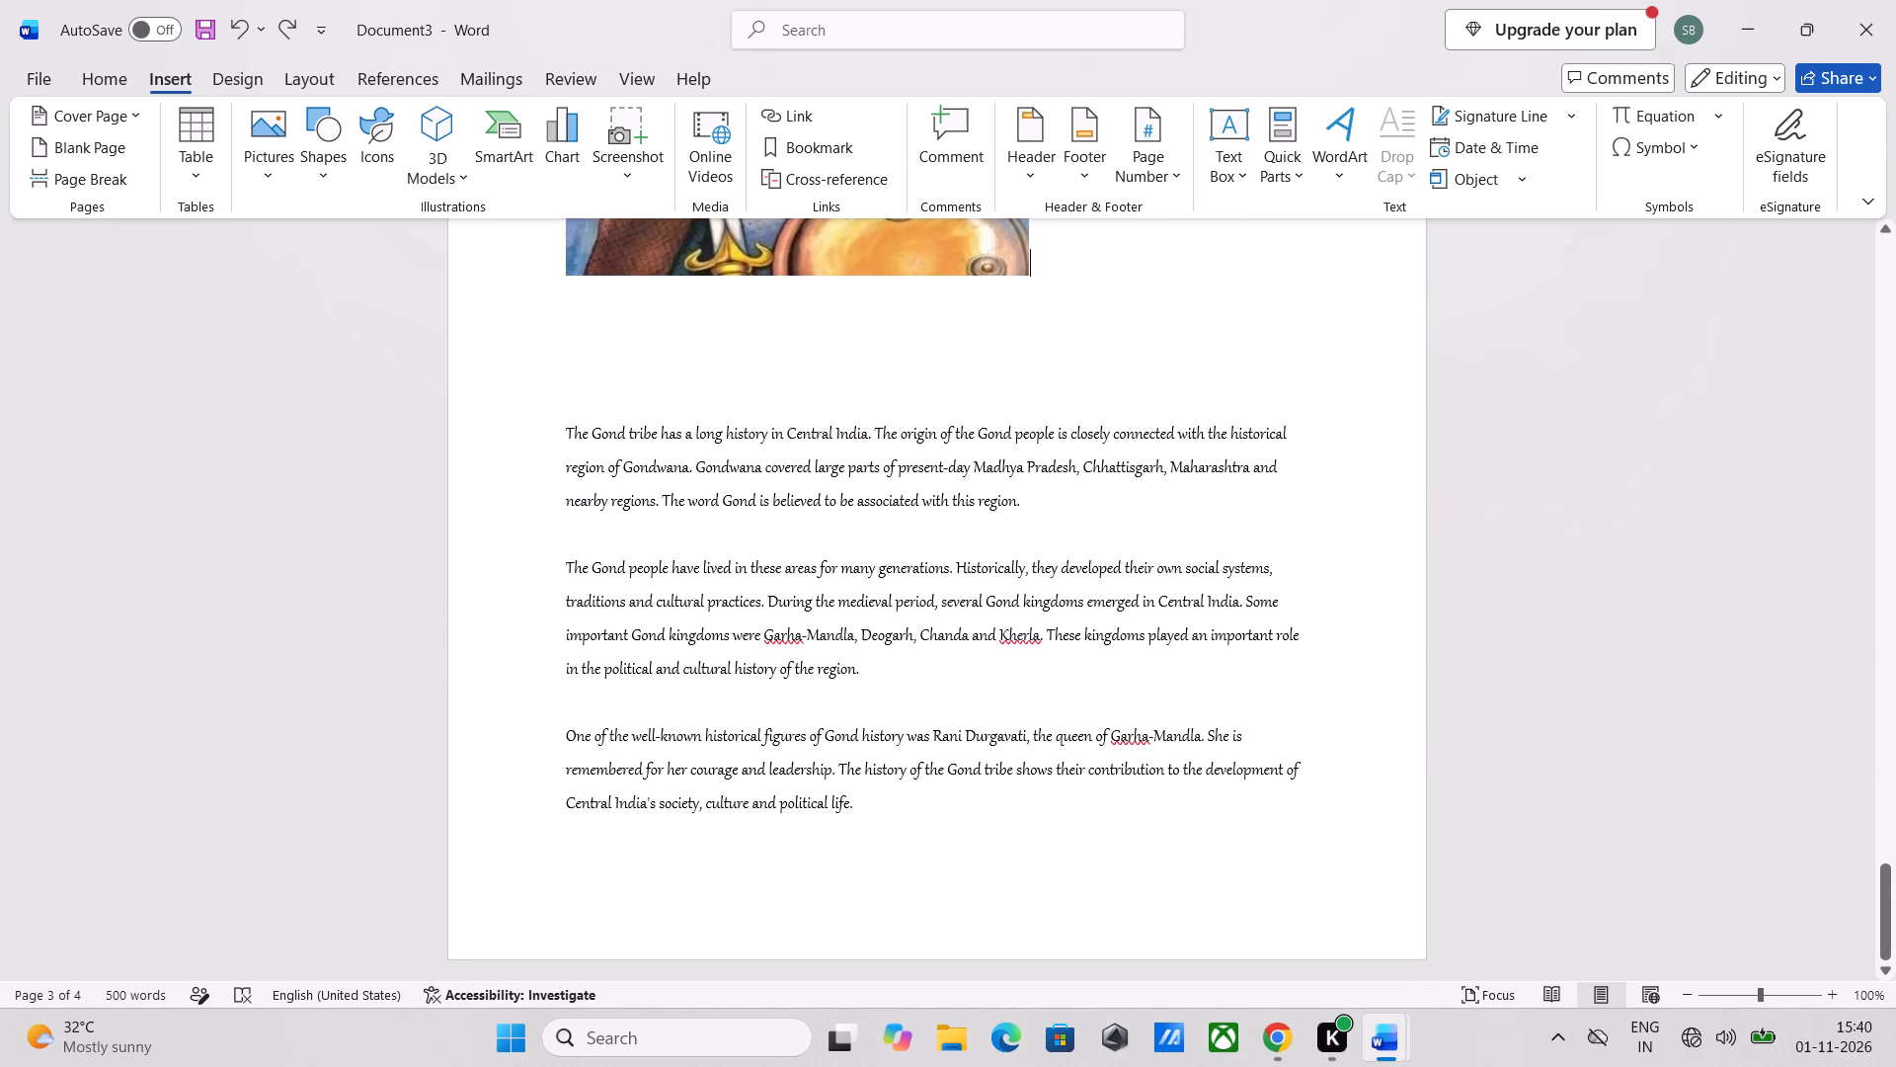
{"action": "scroll", "coordinate": [778, 725], "scroll_direction": "down", "scroll_amount": 7}
{"action": "scroll", "coordinate": [811, 727], "scroll_direction": "up", "scroll_amount": 20}
{"action": "scroll", "coordinate": [811, 727], "scroll_direction": "up", "scroll_amount": 1}
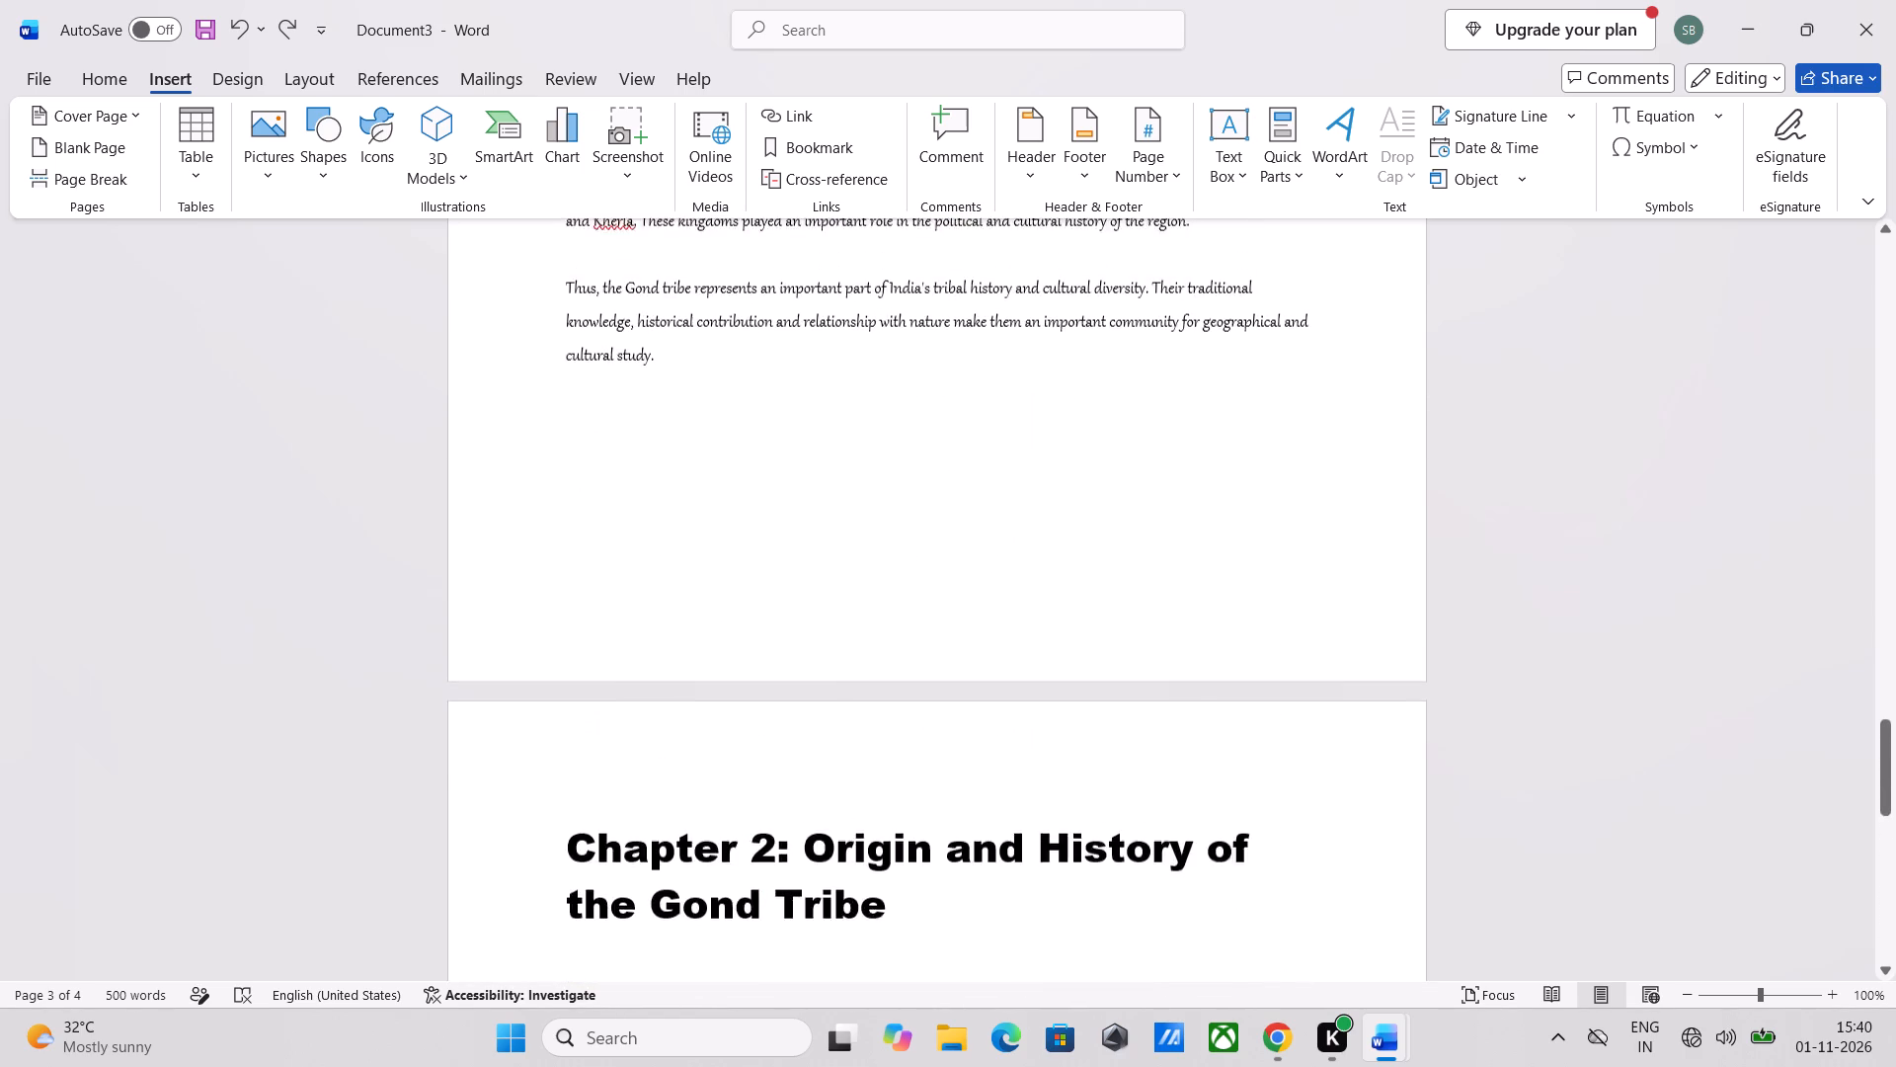
{"action": "scroll", "coordinate": [897, 449], "scroll_direction": "up", "scroll_amount": 2}
{"action": "scroll", "coordinate": [893, 453], "scroll_direction": "up", "scroll_amount": 20}
{"action": "scroll", "coordinate": [893, 453], "scroll_direction": "up", "scroll_amount": 5}
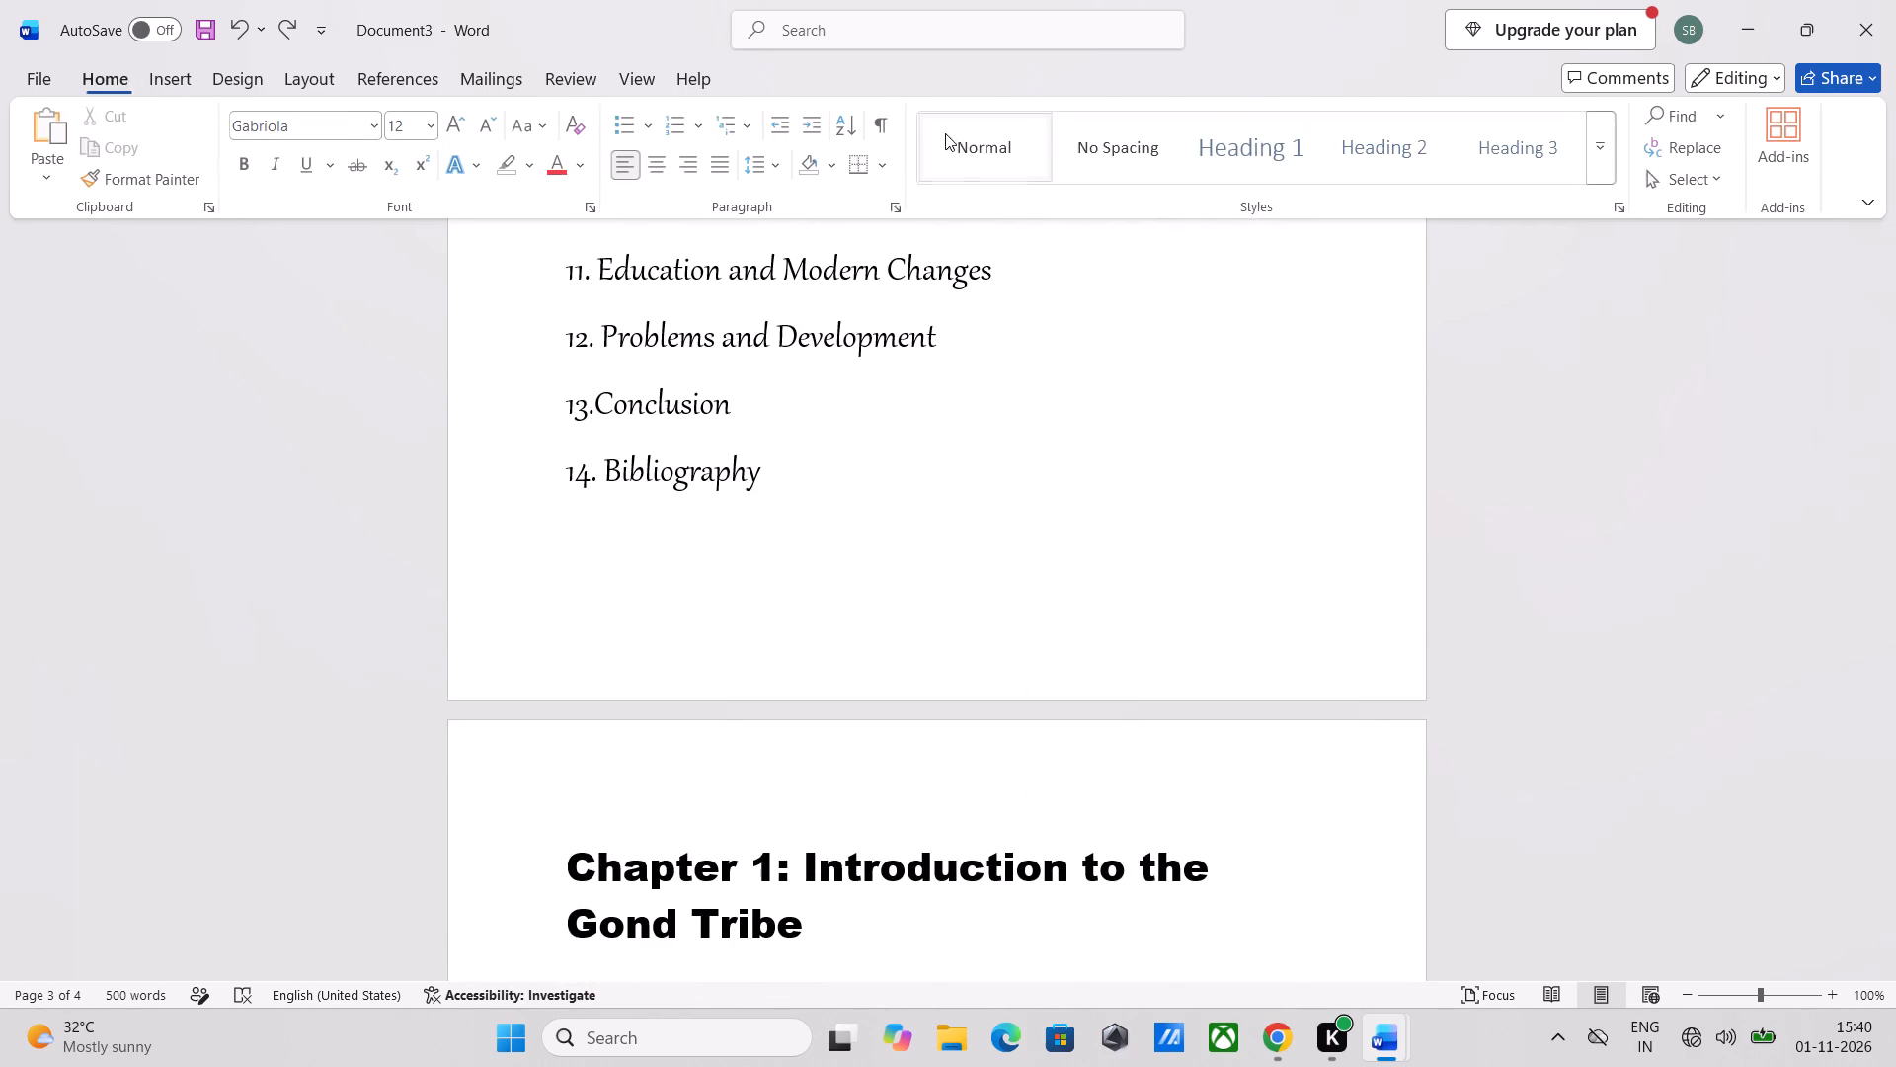
{"action": "scroll", "coordinate": [776, 452], "scroll_direction": "up", "scroll_amount": 10}
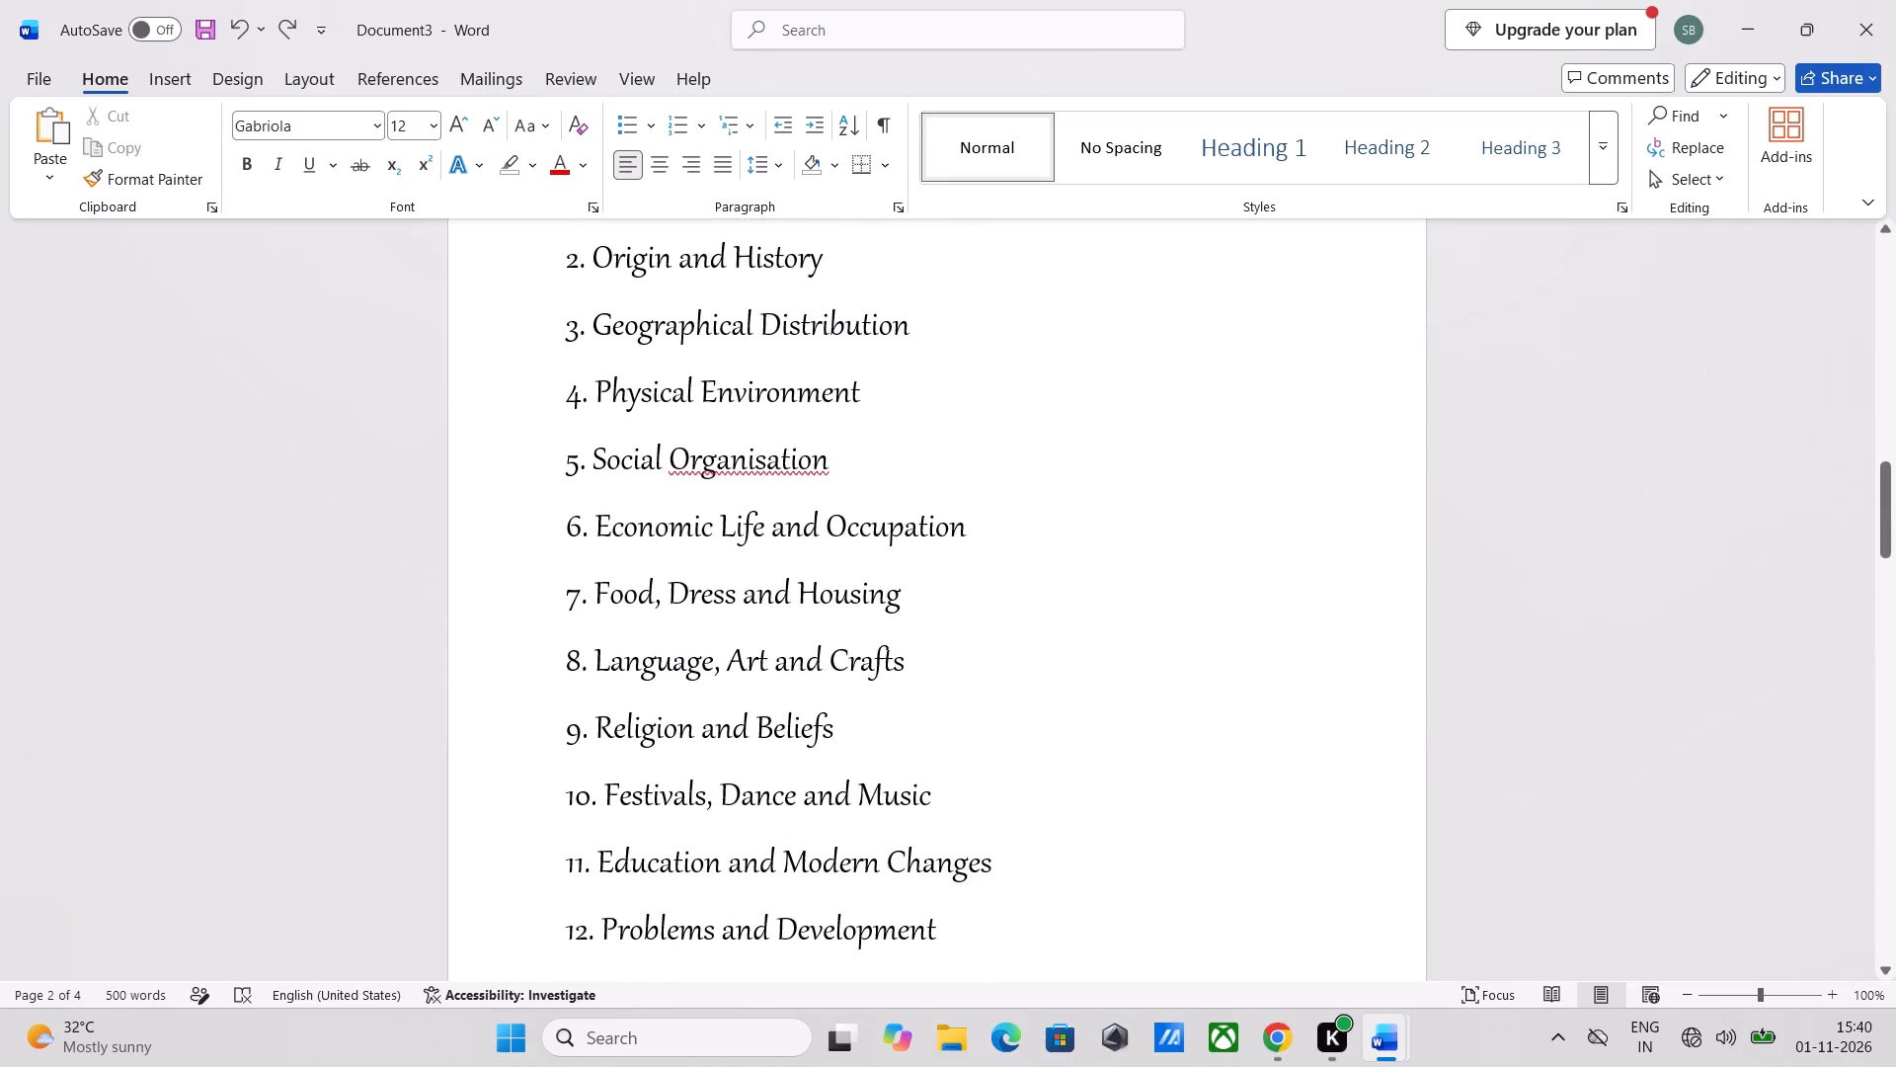
{"action": "left_click", "coordinate": [1651, 670]}
{"action": "scroll", "coordinate": [748, 701], "scroll_direction": "down", "scroll_amount": 19}
{"action": "scroll", "coordinate": [715, 653], "scroll_direction": "down", "scroll_amount": 6}
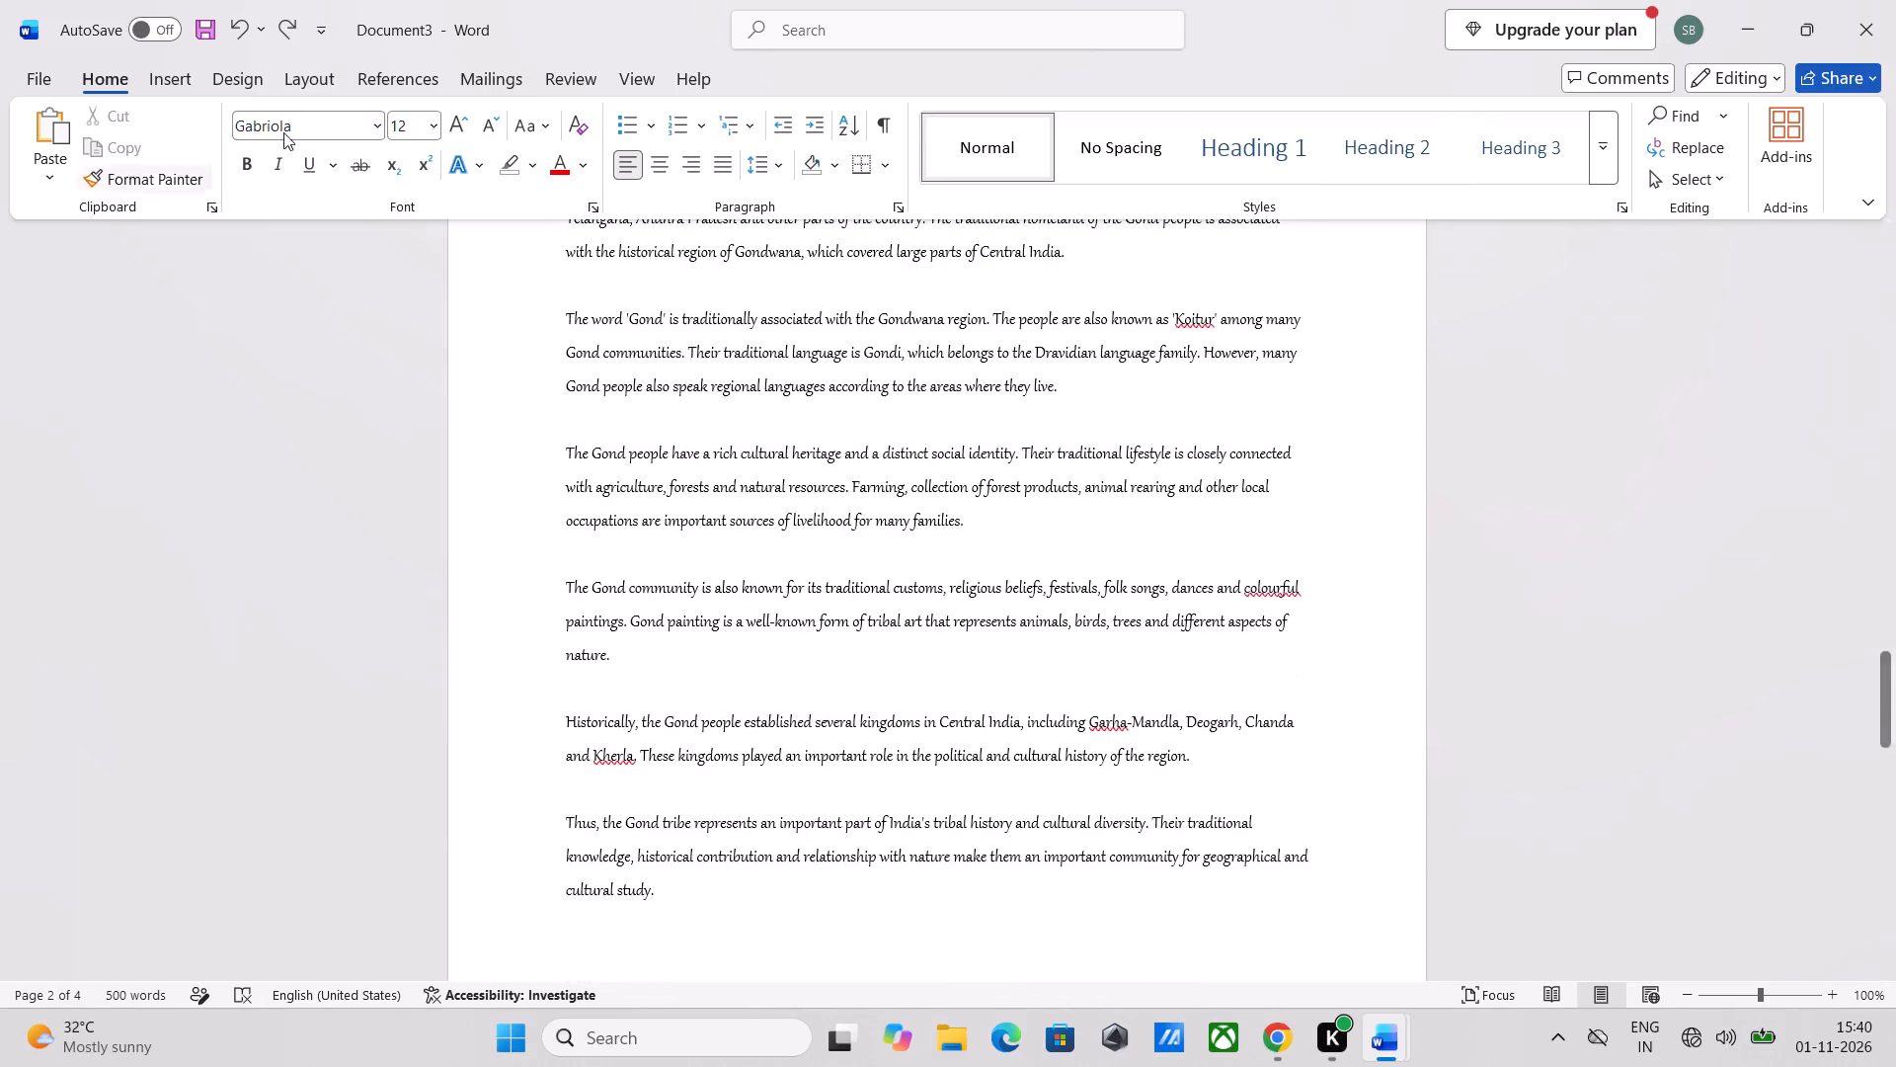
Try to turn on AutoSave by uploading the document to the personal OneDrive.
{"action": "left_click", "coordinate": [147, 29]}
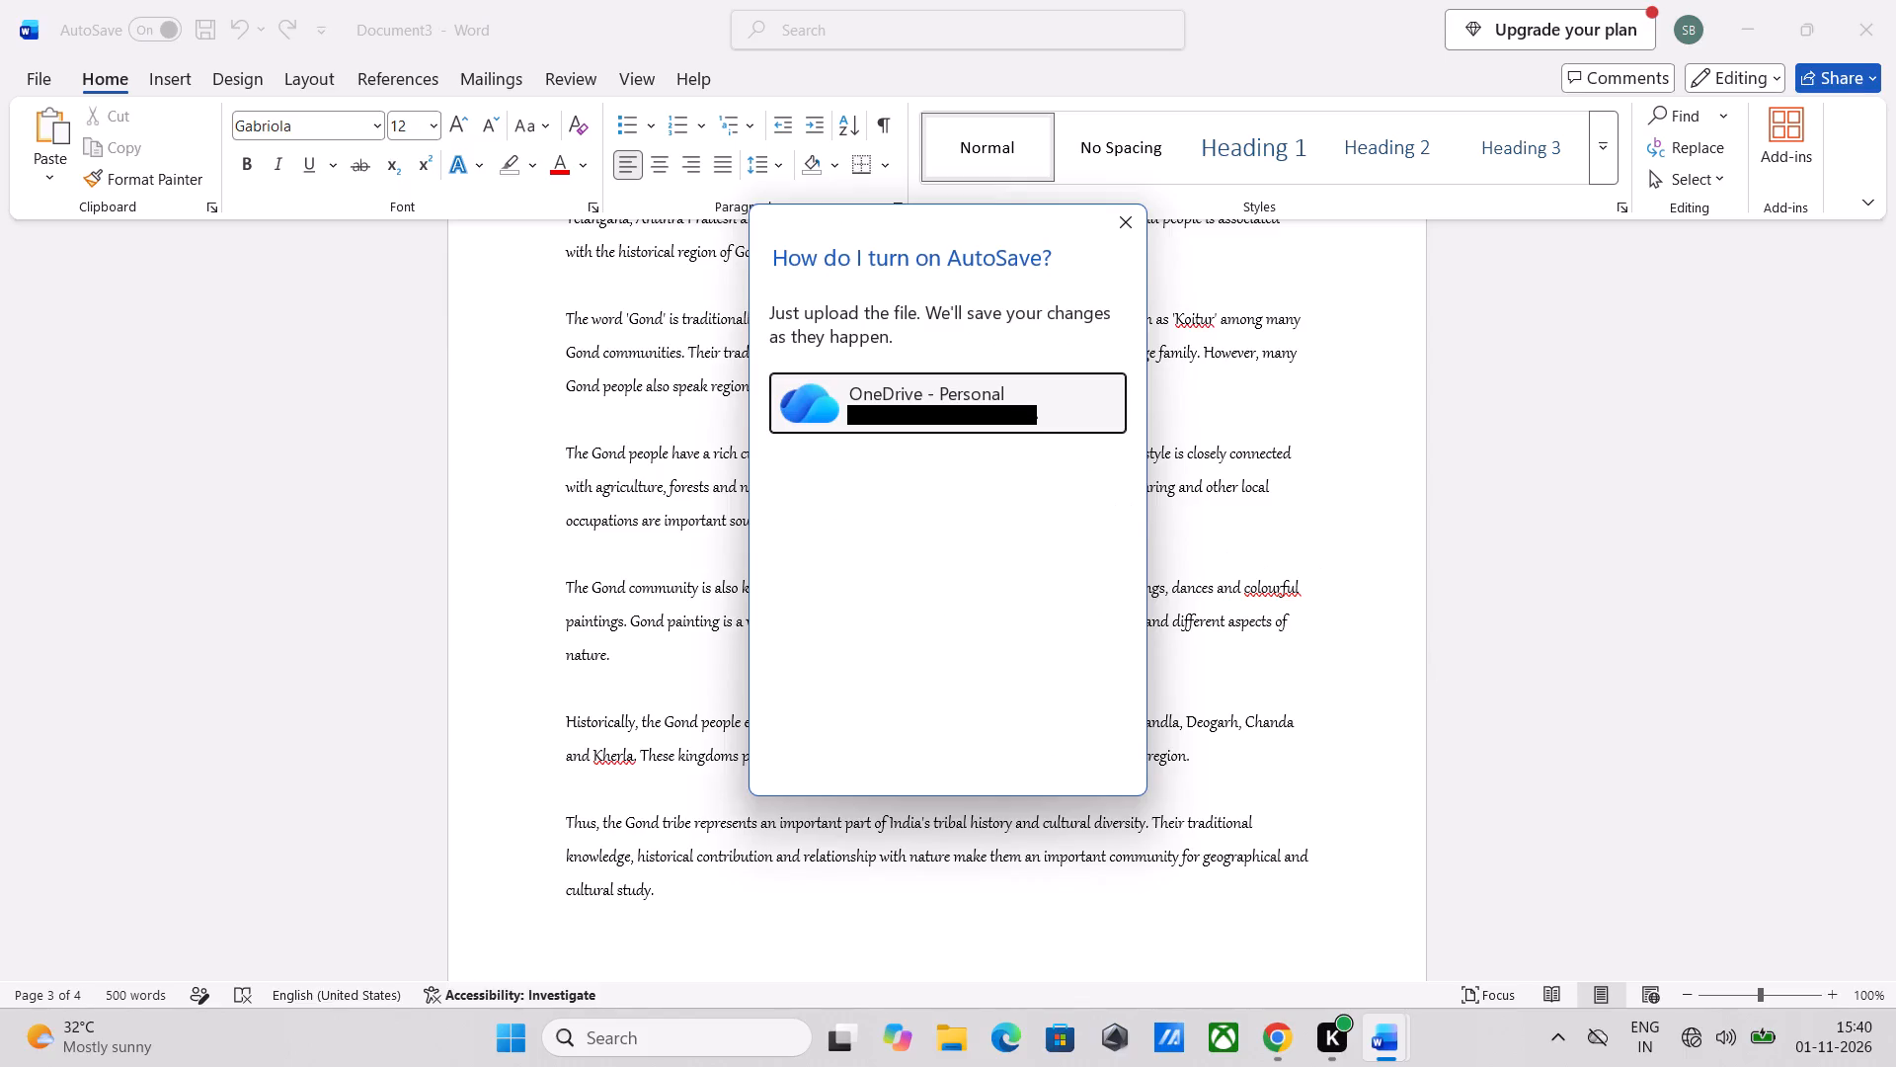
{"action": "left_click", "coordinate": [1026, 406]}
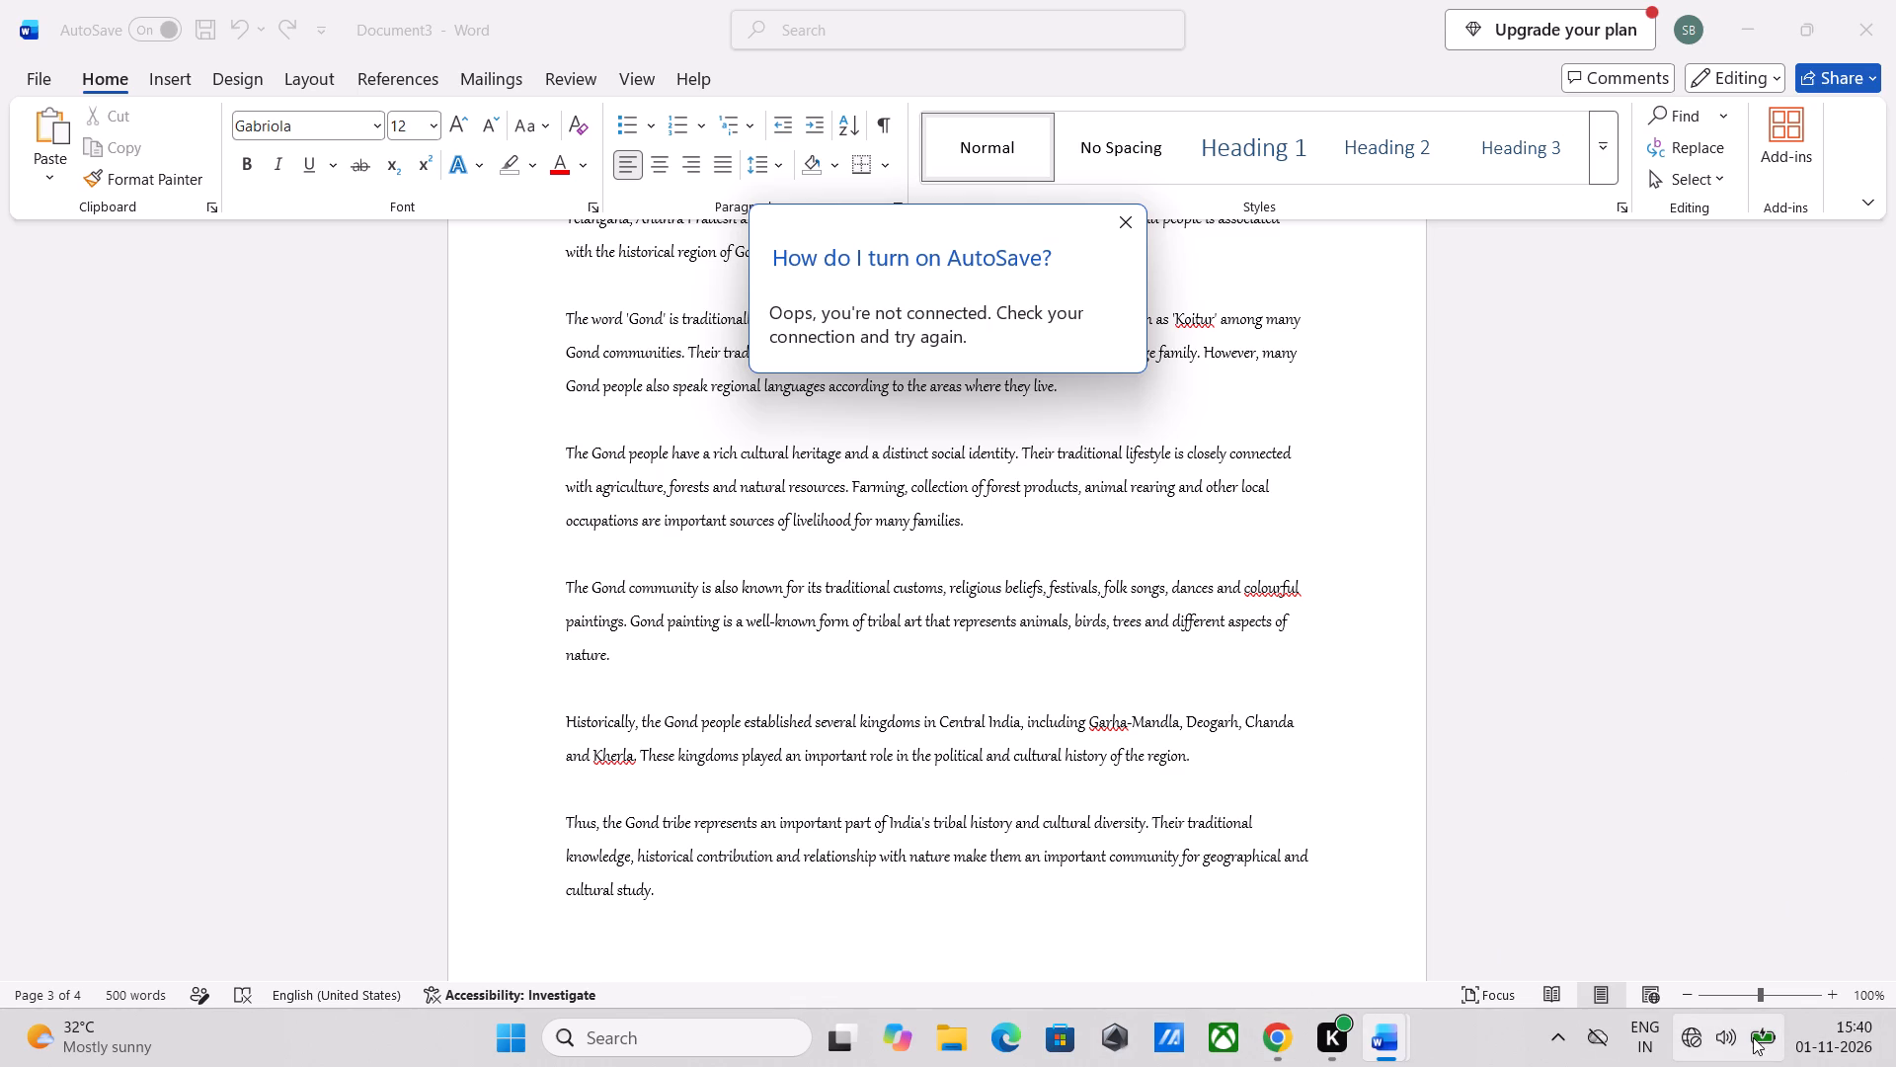
Connect the computer to the realme C55 2 Wi-Fi network and dismiss the AutoSave connection message.
{"action": "left_click", "coordinate": [1684, 1037]}
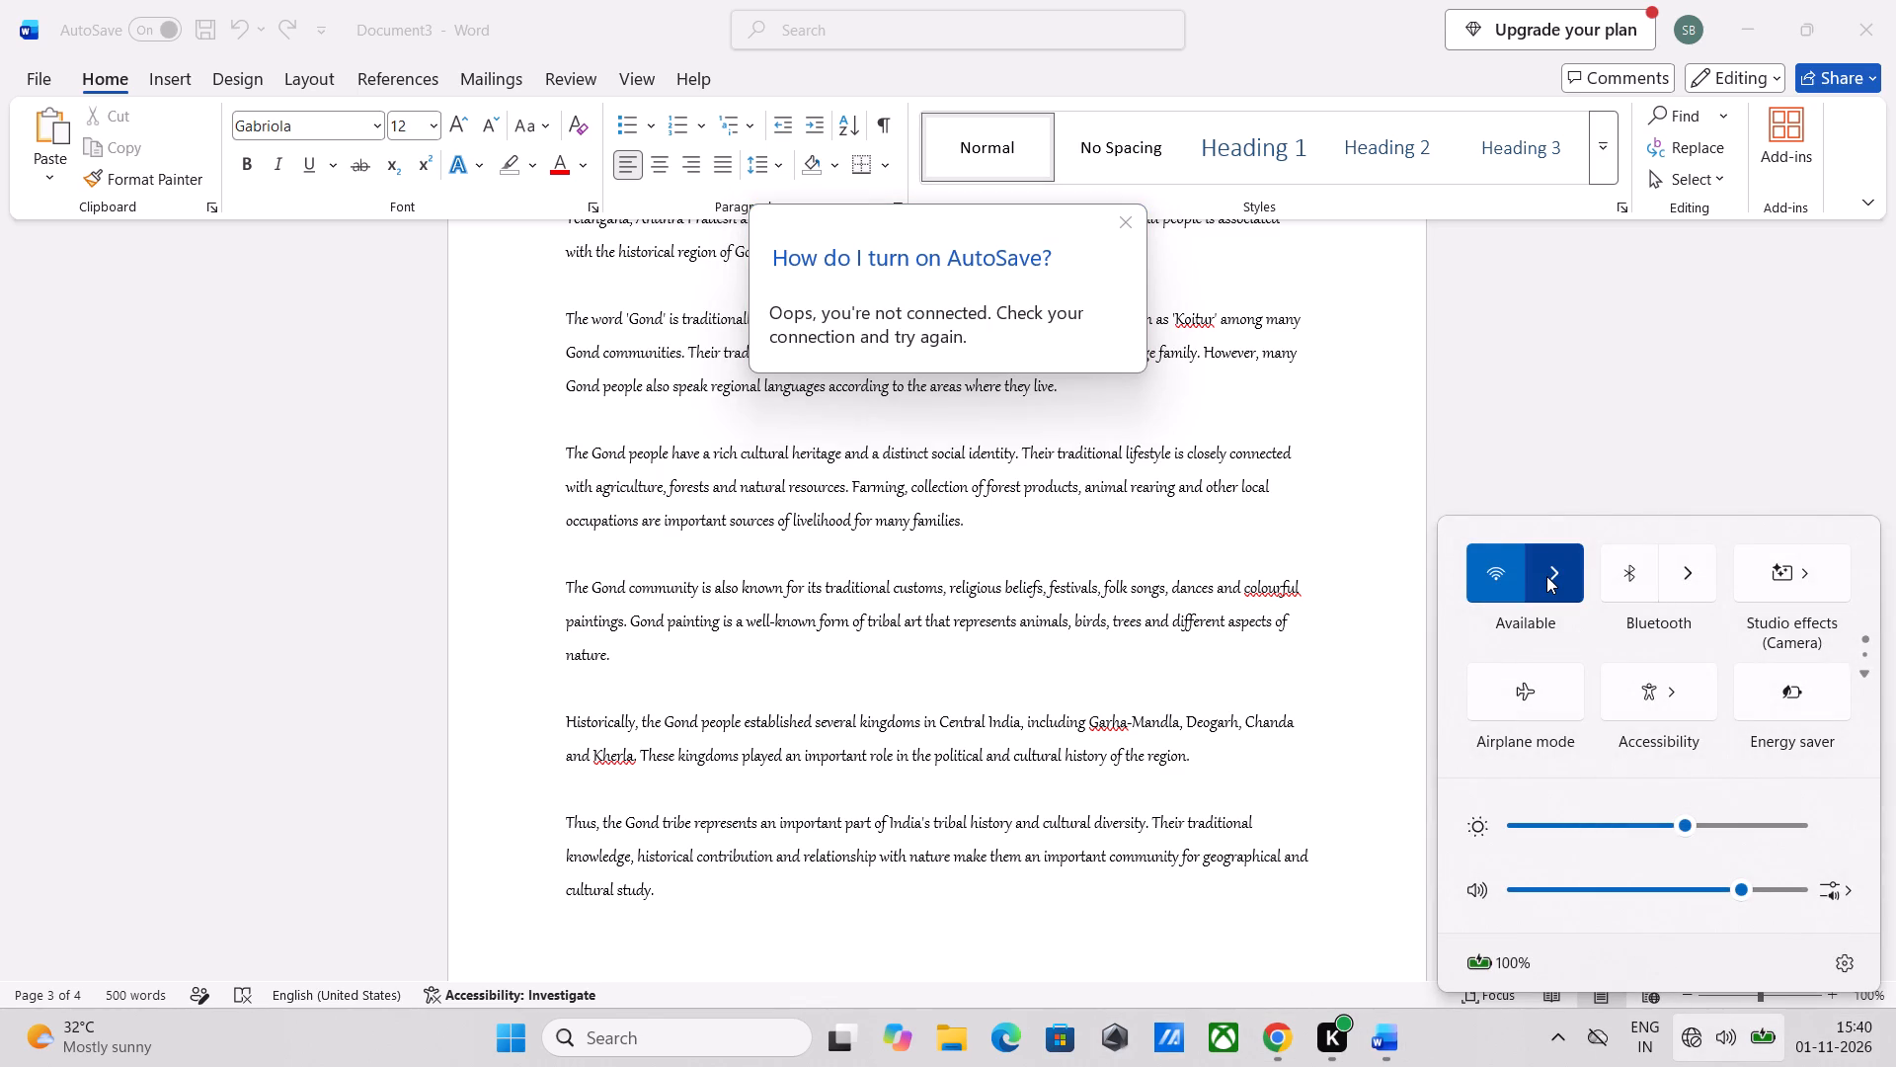
{"action": "left_click", "coordinate": [1546, 576]}
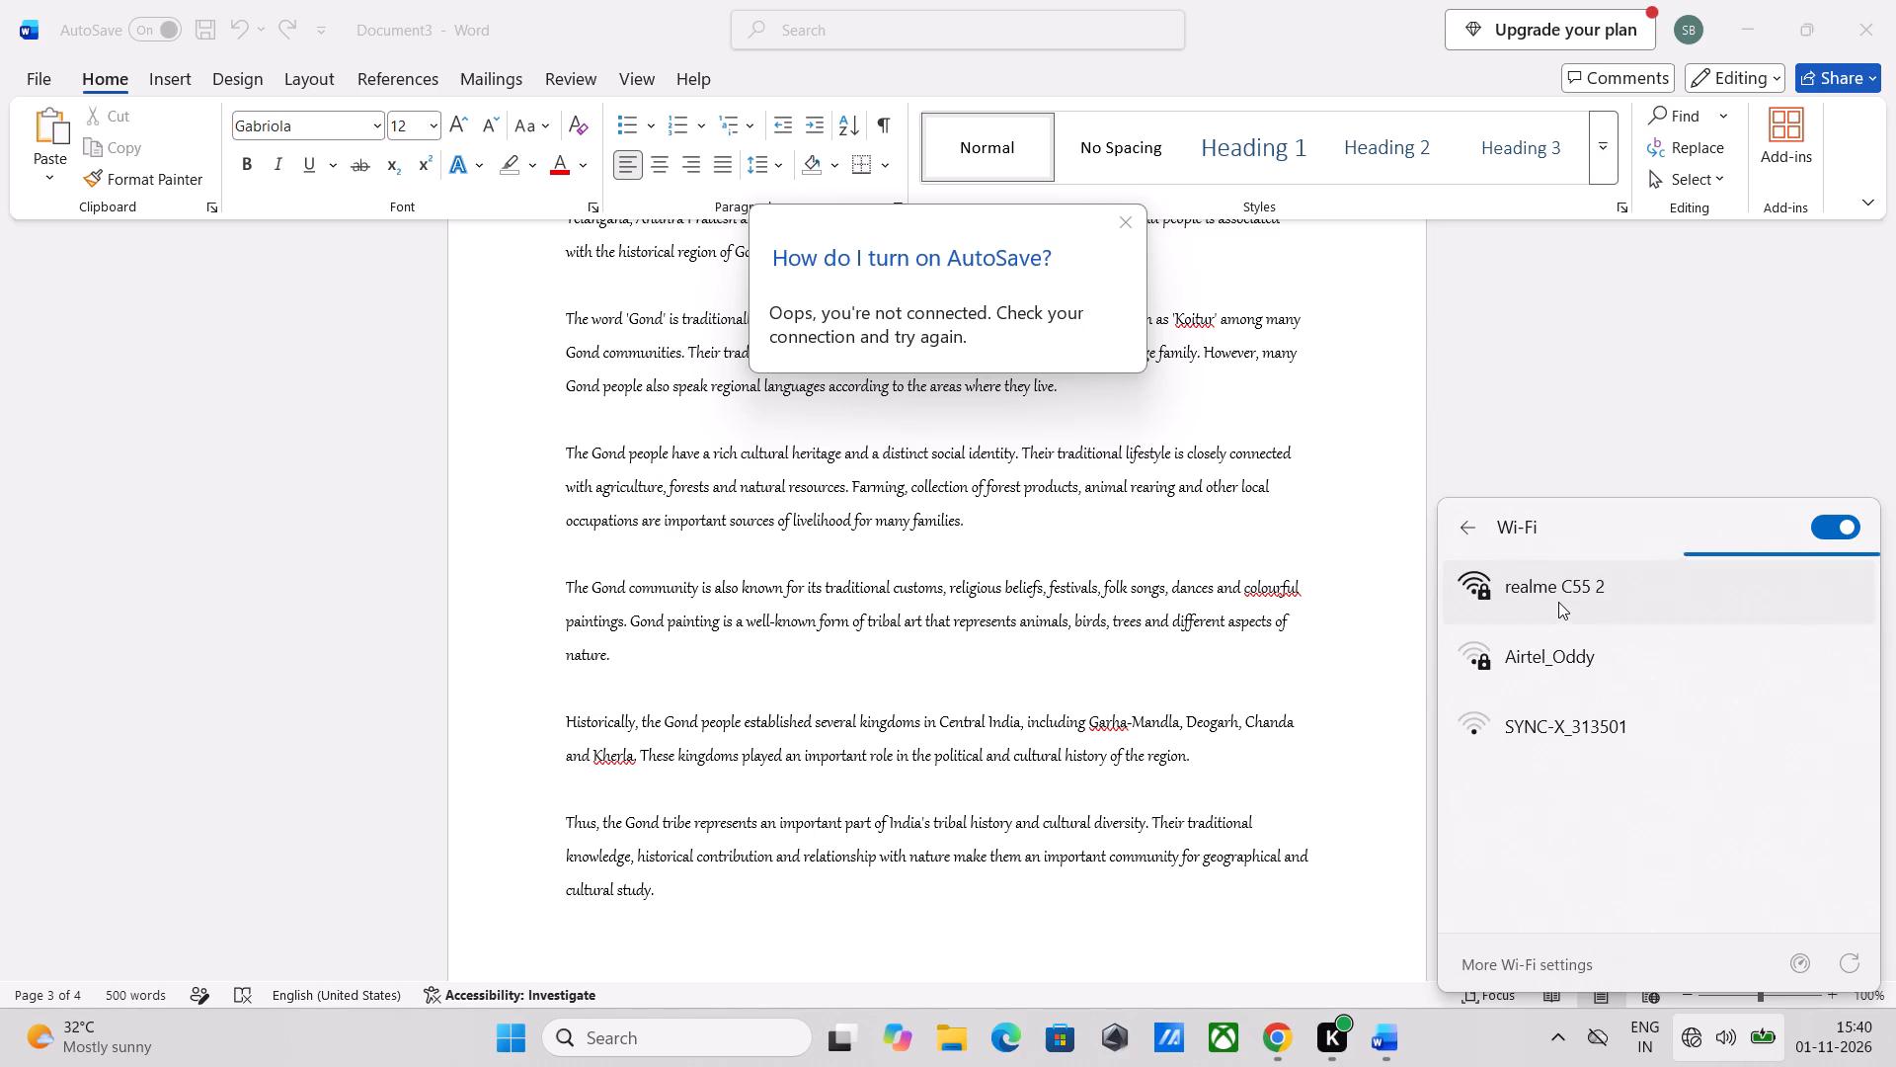
{"action": "left_click", "coordinate": [1558, 594]}
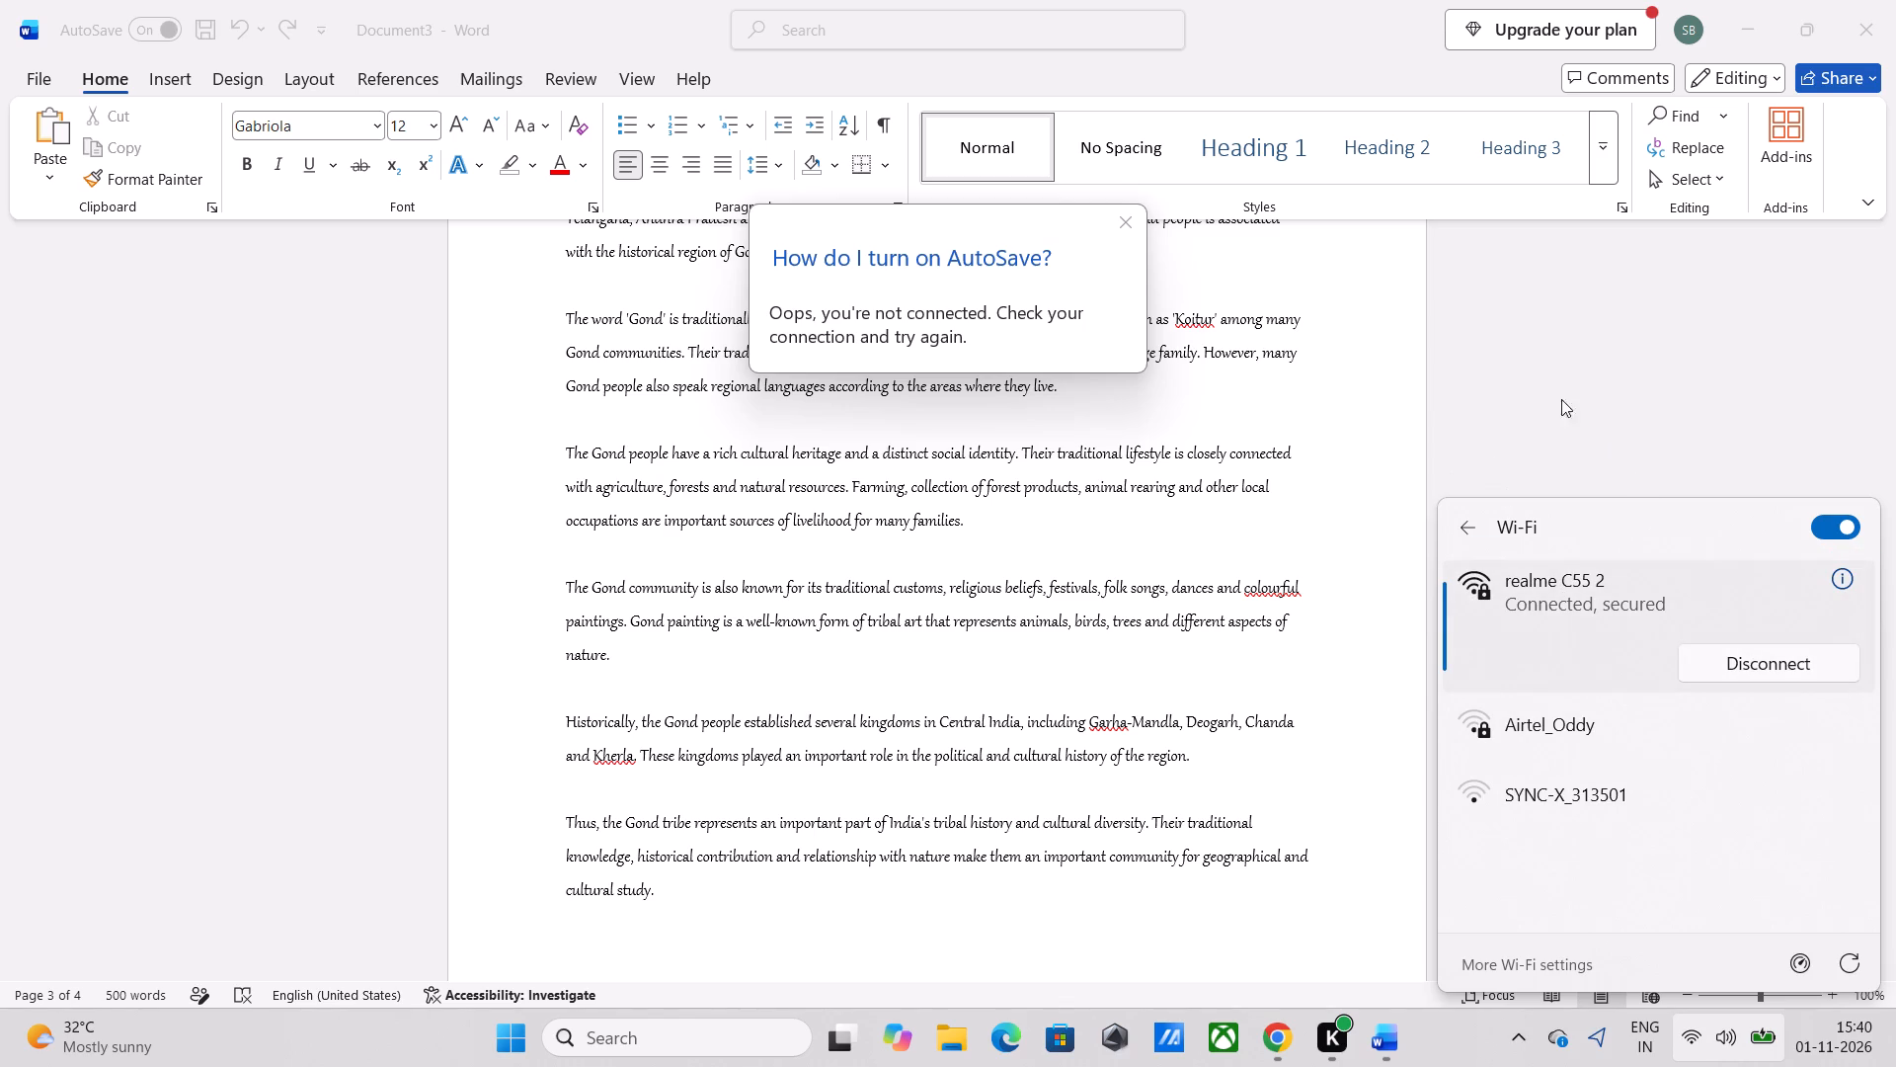
{"action": "left_click", "coordinate": [1591, 429]}
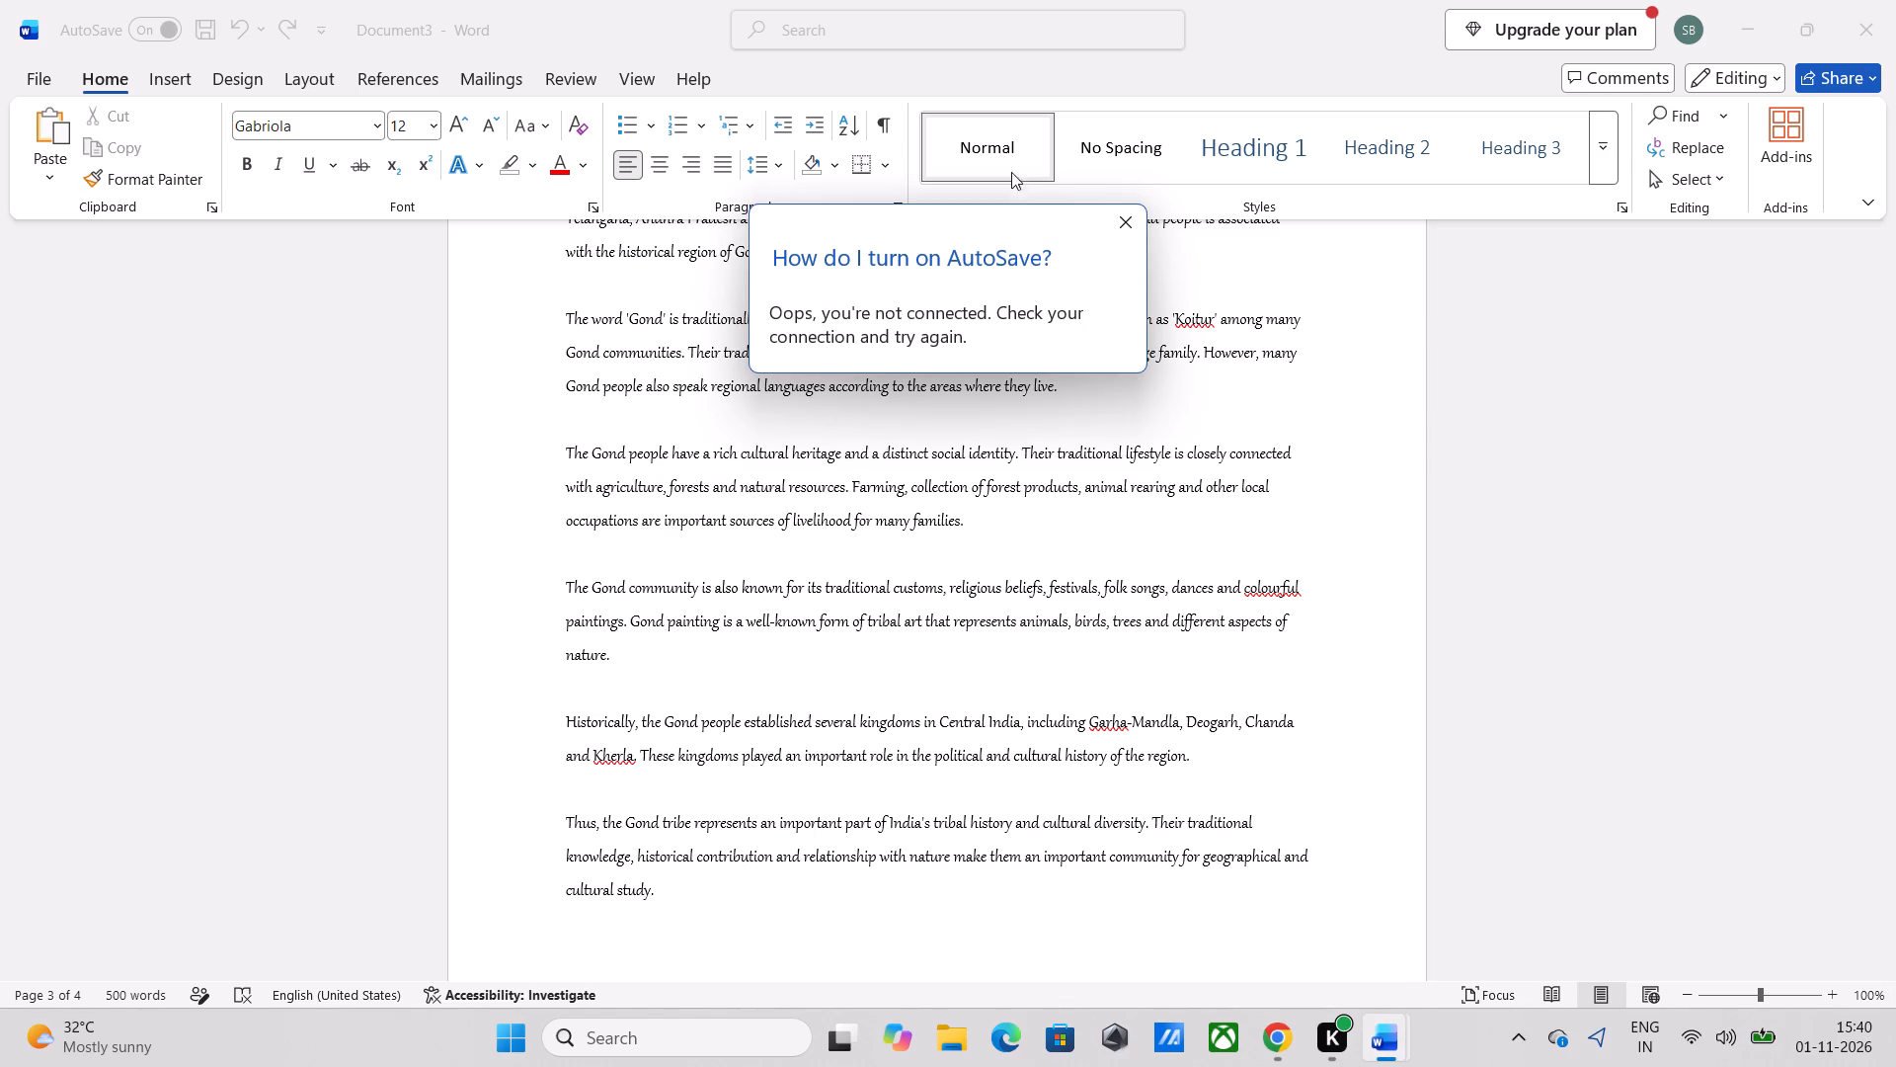
{"action": "left_click", "coordinate": [1129, 223]}
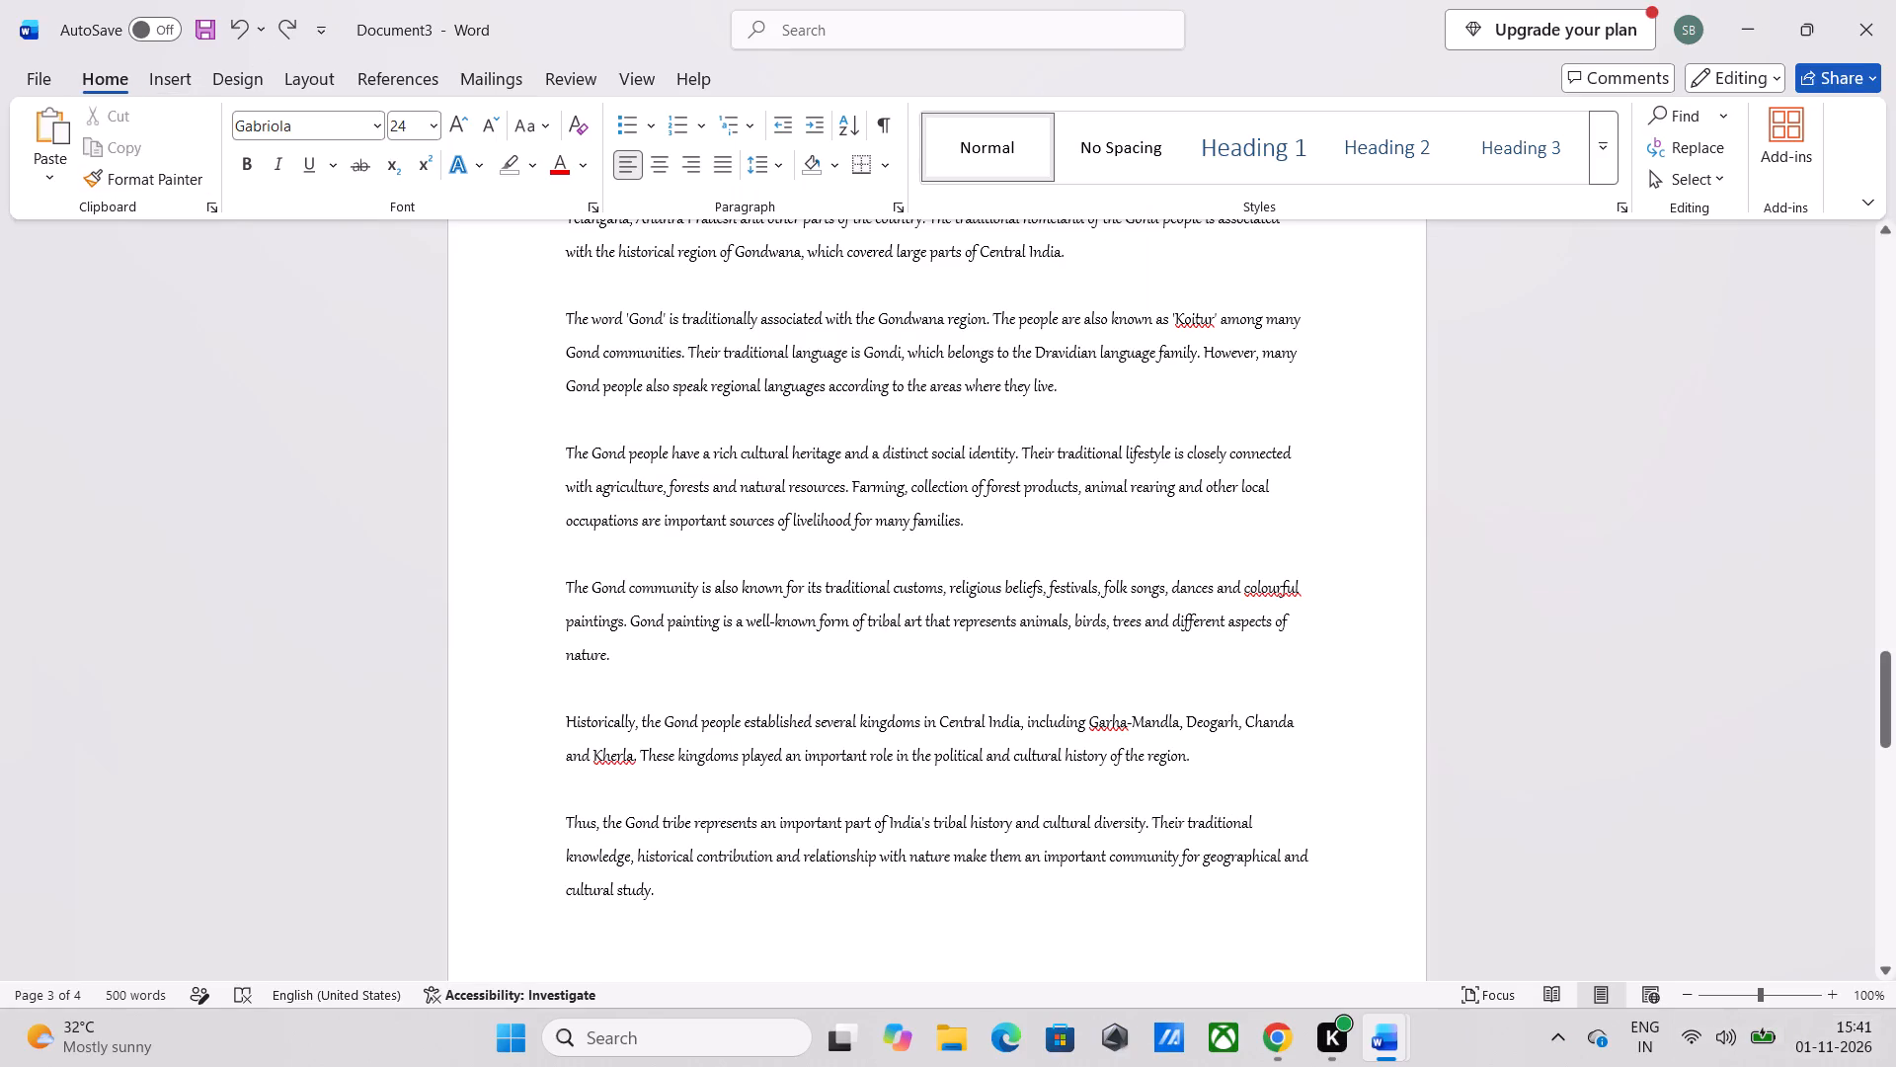
Turn on AutoSave by uploading the document to the personal OneDrive under the name THE GOND TRIBE.
{"action": "left_click", "coordinate": [146, 17]}
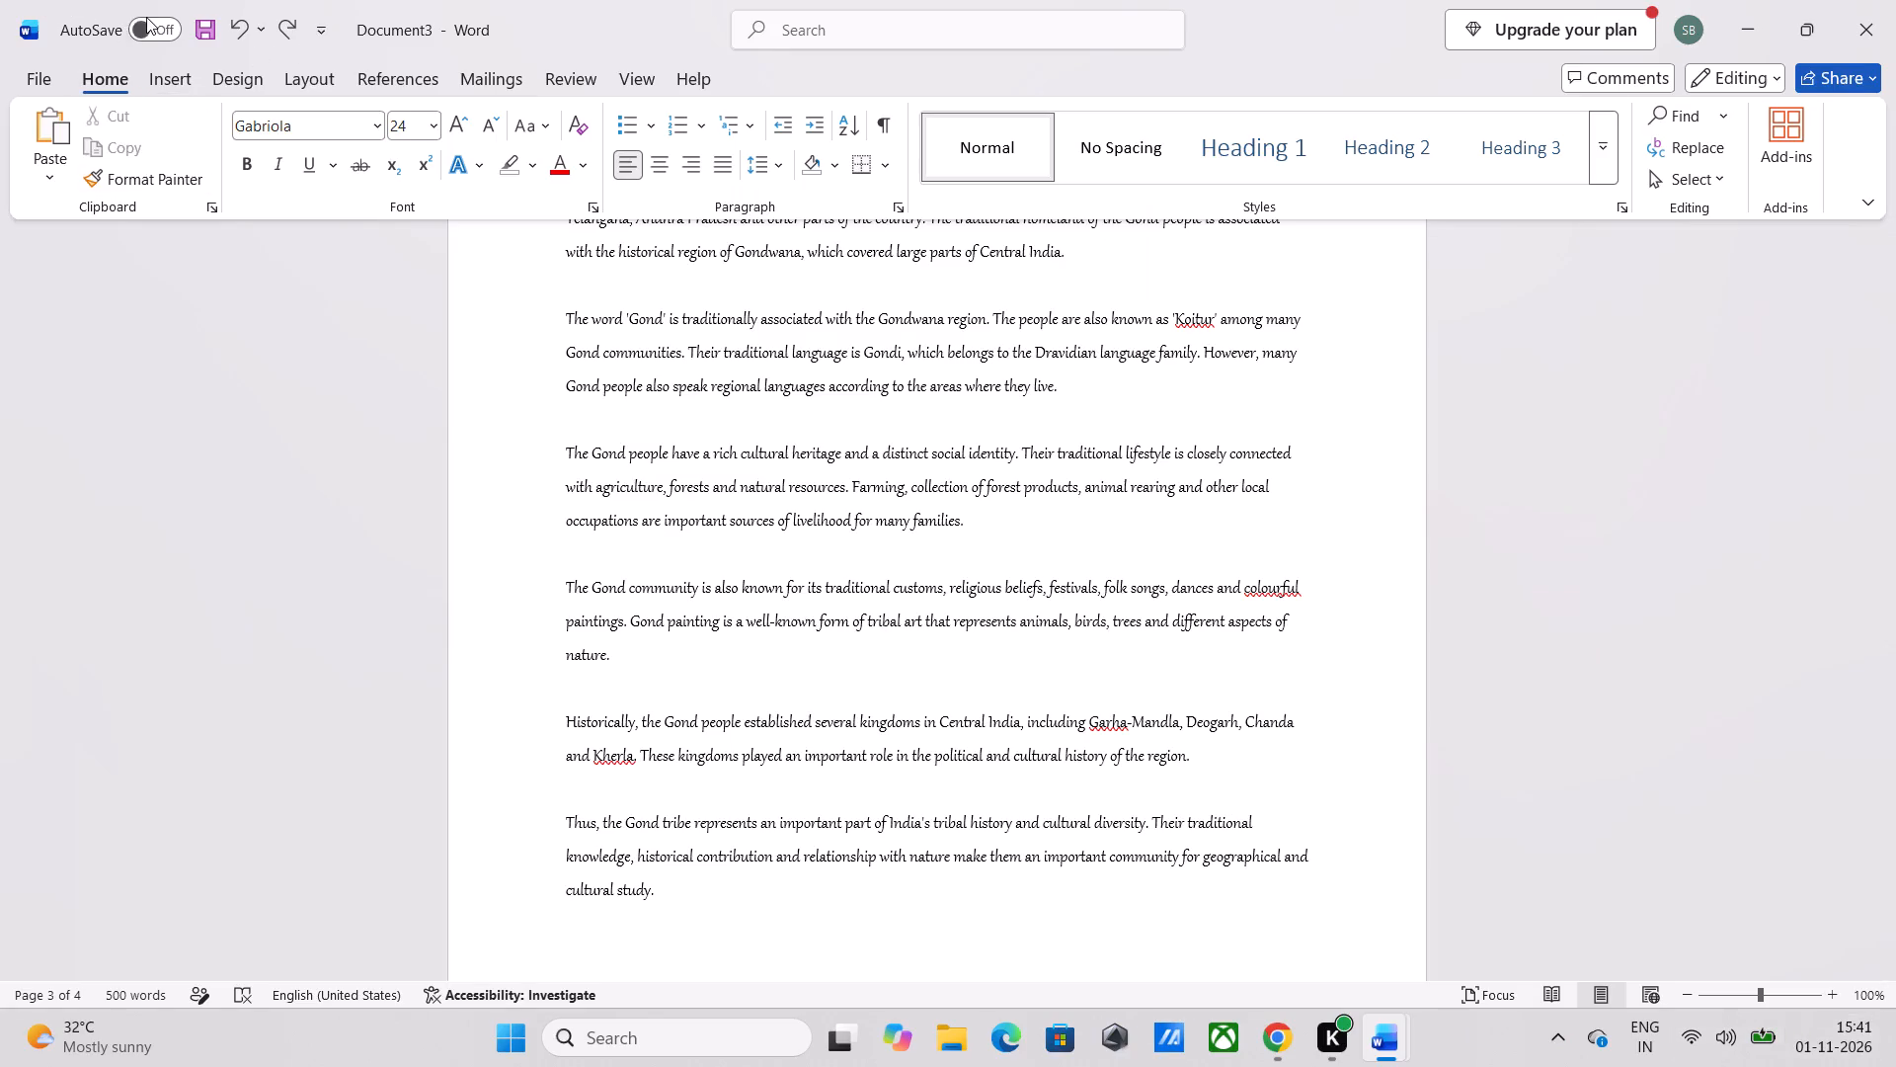
{"action": "left_click", "coordinate": [932, 406]}
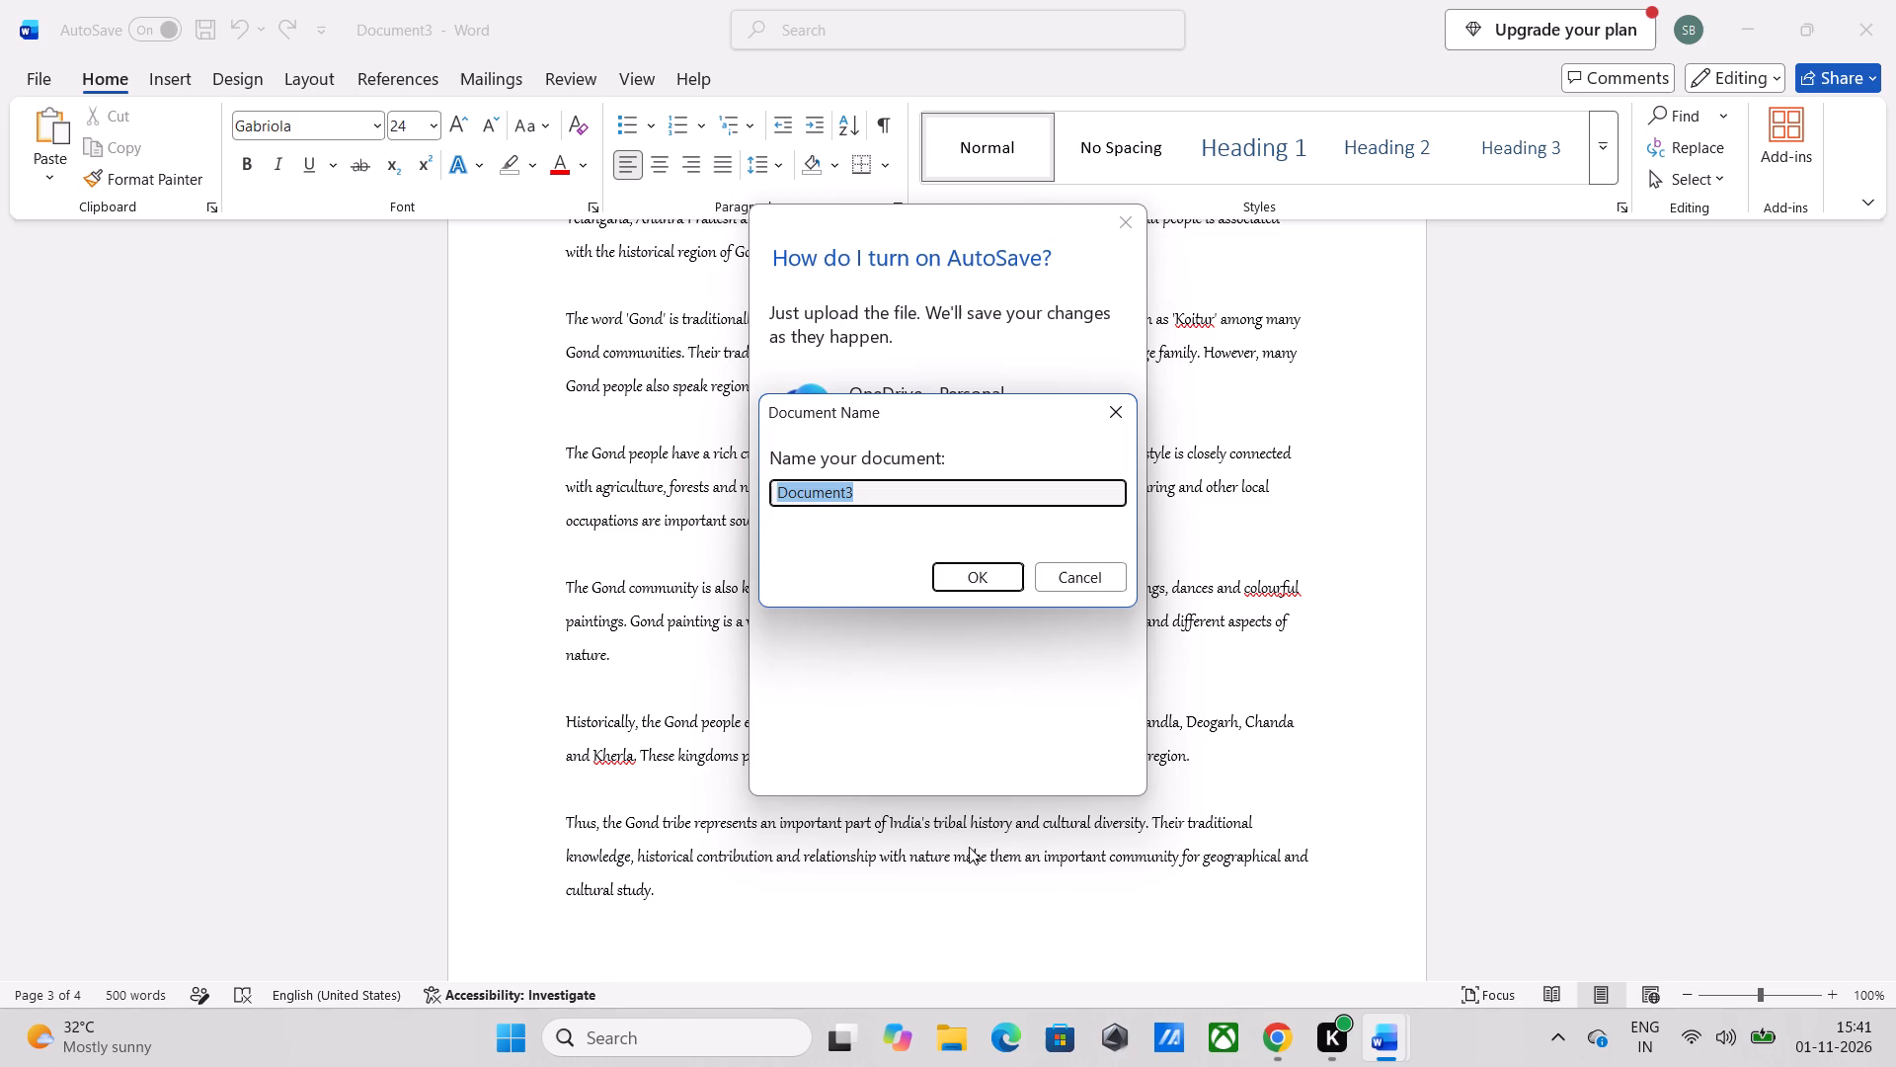
{"action": "key", "text": "BackSpace"}
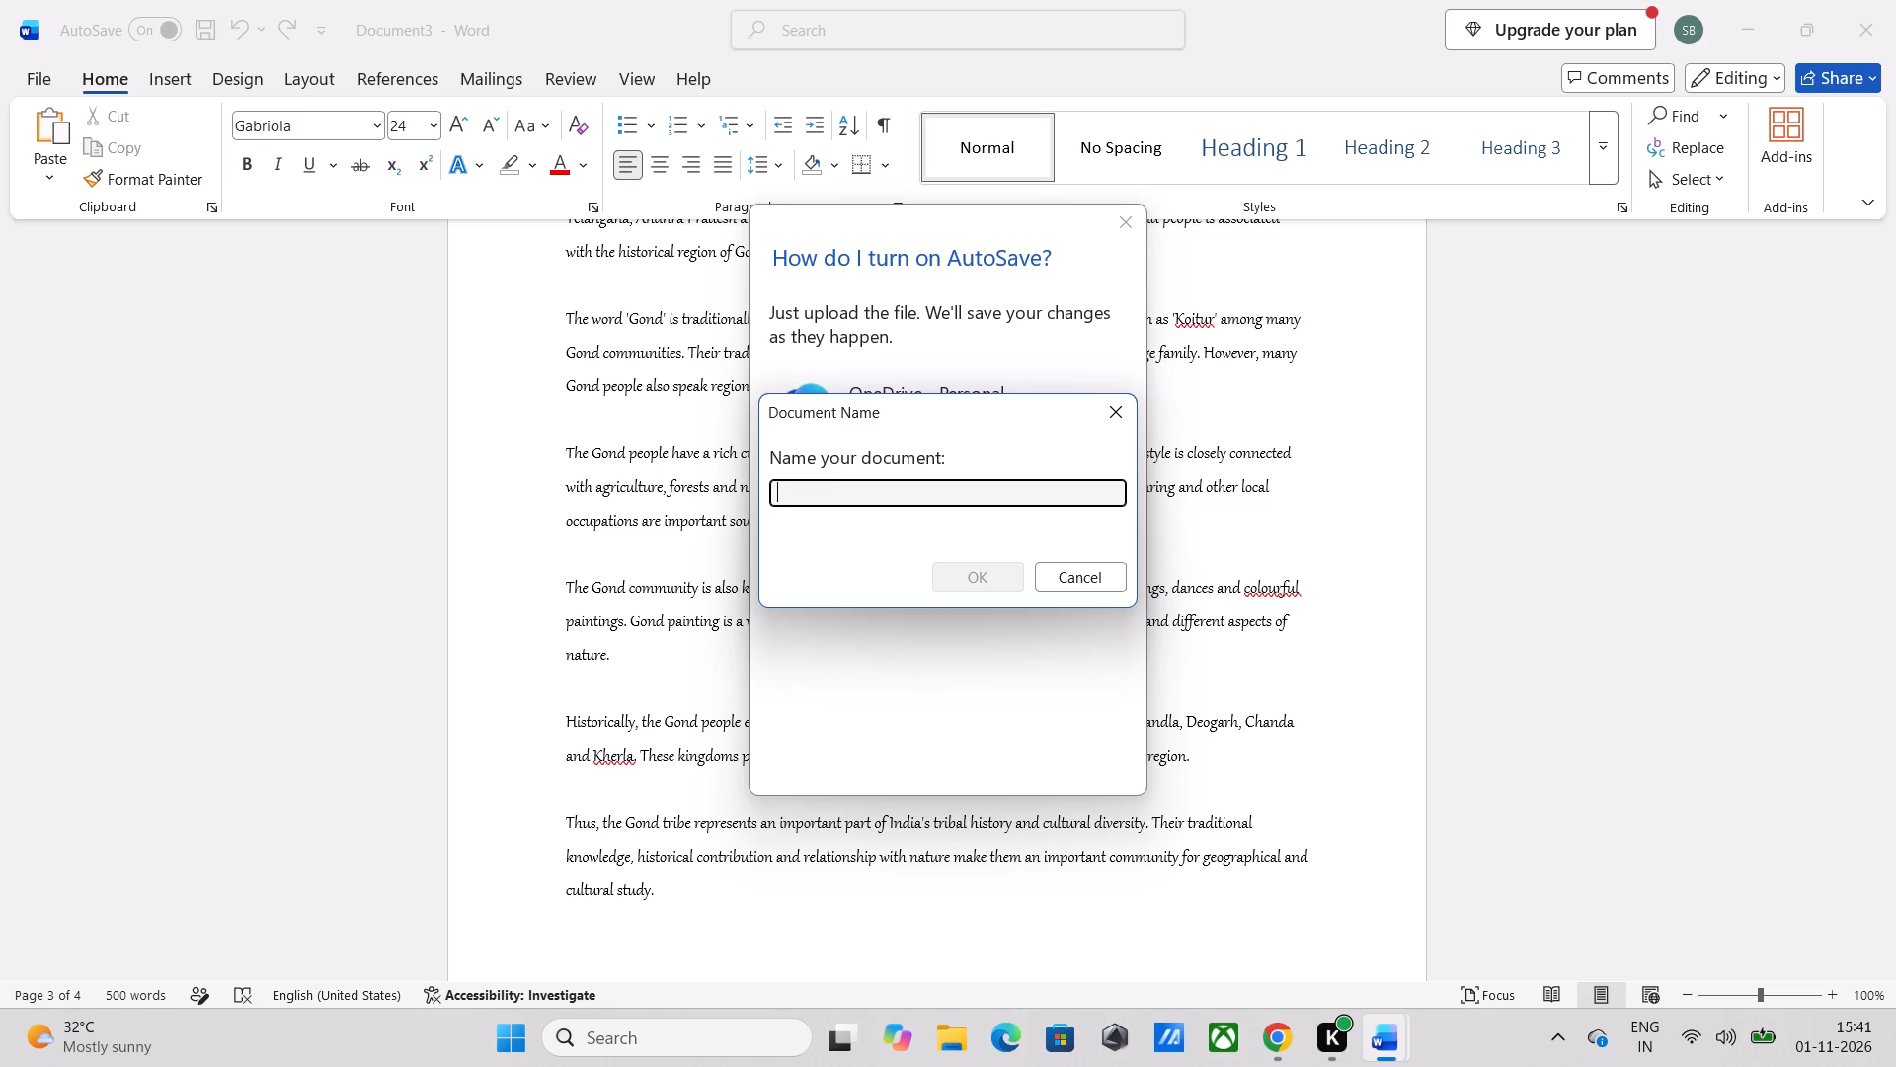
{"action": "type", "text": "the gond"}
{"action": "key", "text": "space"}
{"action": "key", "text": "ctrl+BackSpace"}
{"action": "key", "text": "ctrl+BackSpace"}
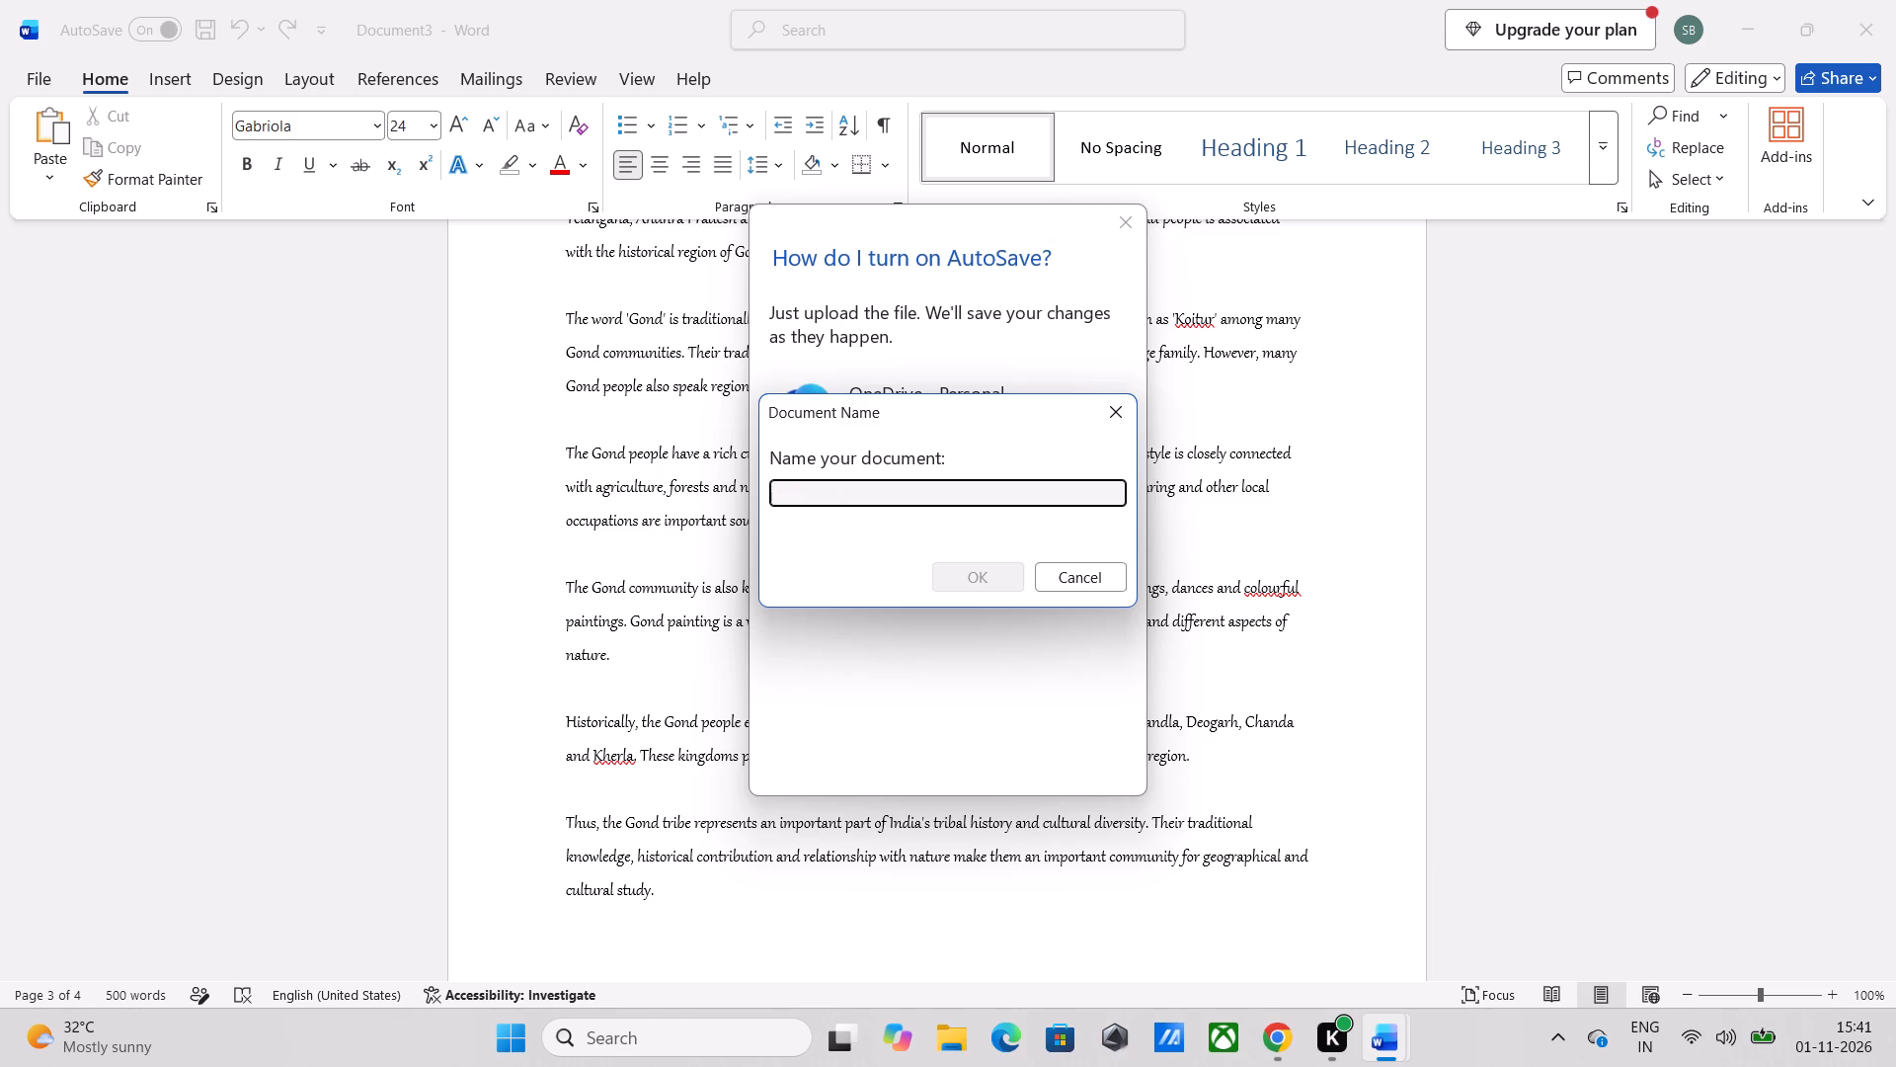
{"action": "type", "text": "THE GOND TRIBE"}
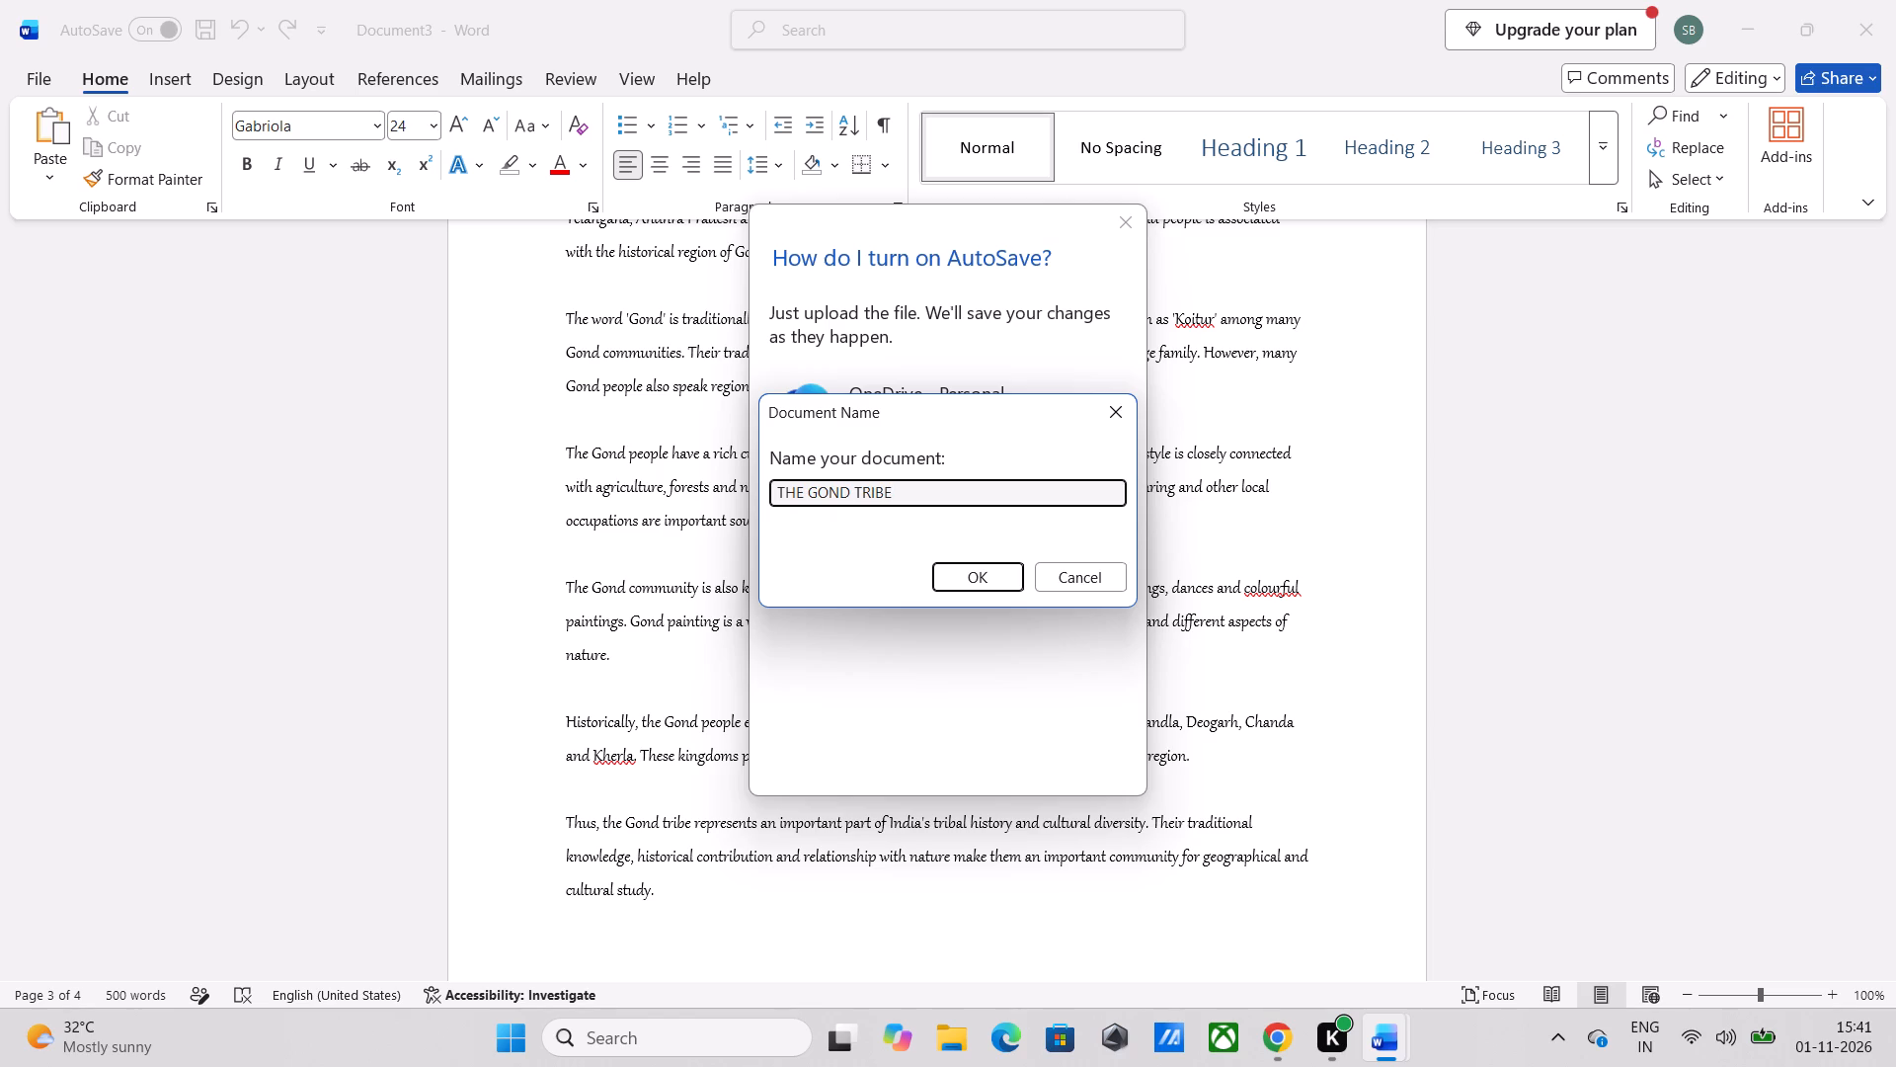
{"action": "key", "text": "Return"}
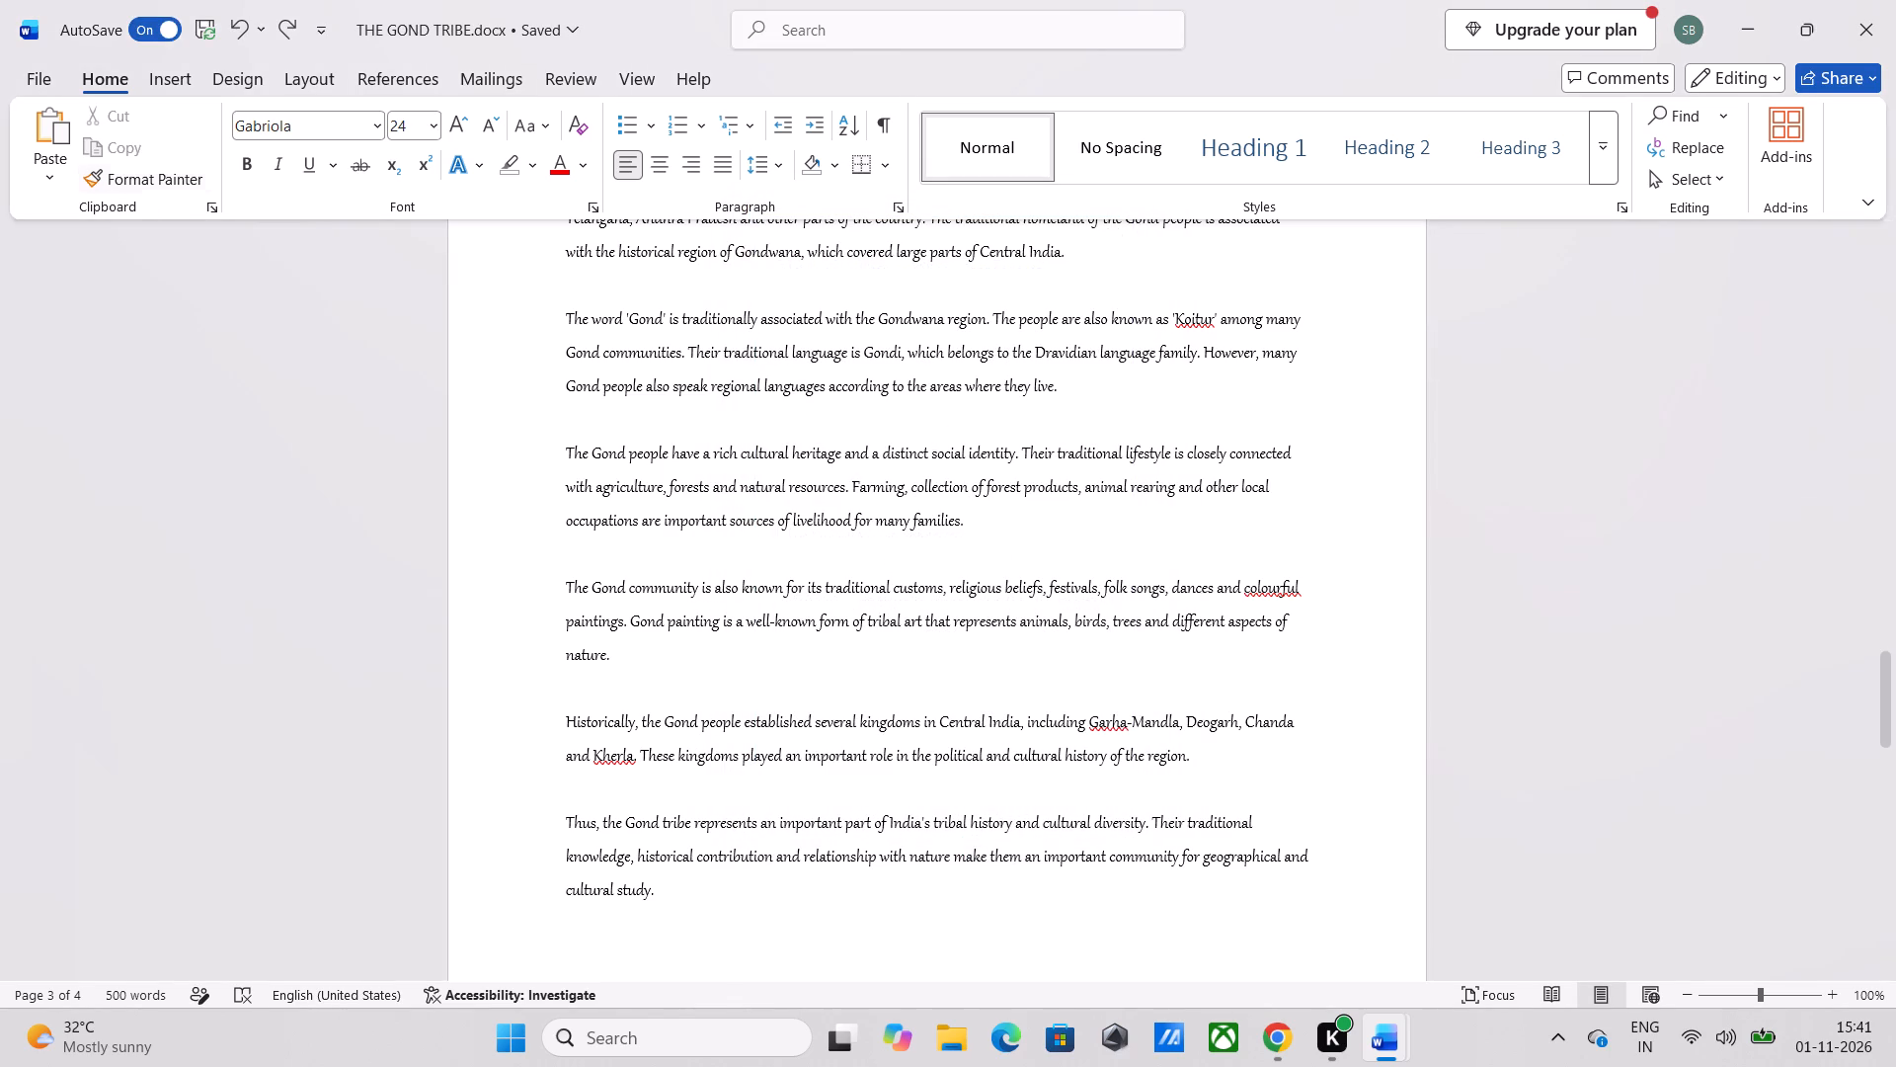
Review the pages from the end of the contents list through Chapter 1 to the Chapter 2 picture.
{"action": "scroll", "coordinate": [1224, 1024], "scroll_direction": "down", "scroll_amount": 6}
{"action": "scroll", "coordinate": [1134, 791], "scroll_direction": "up", "scroll_amount": 13}
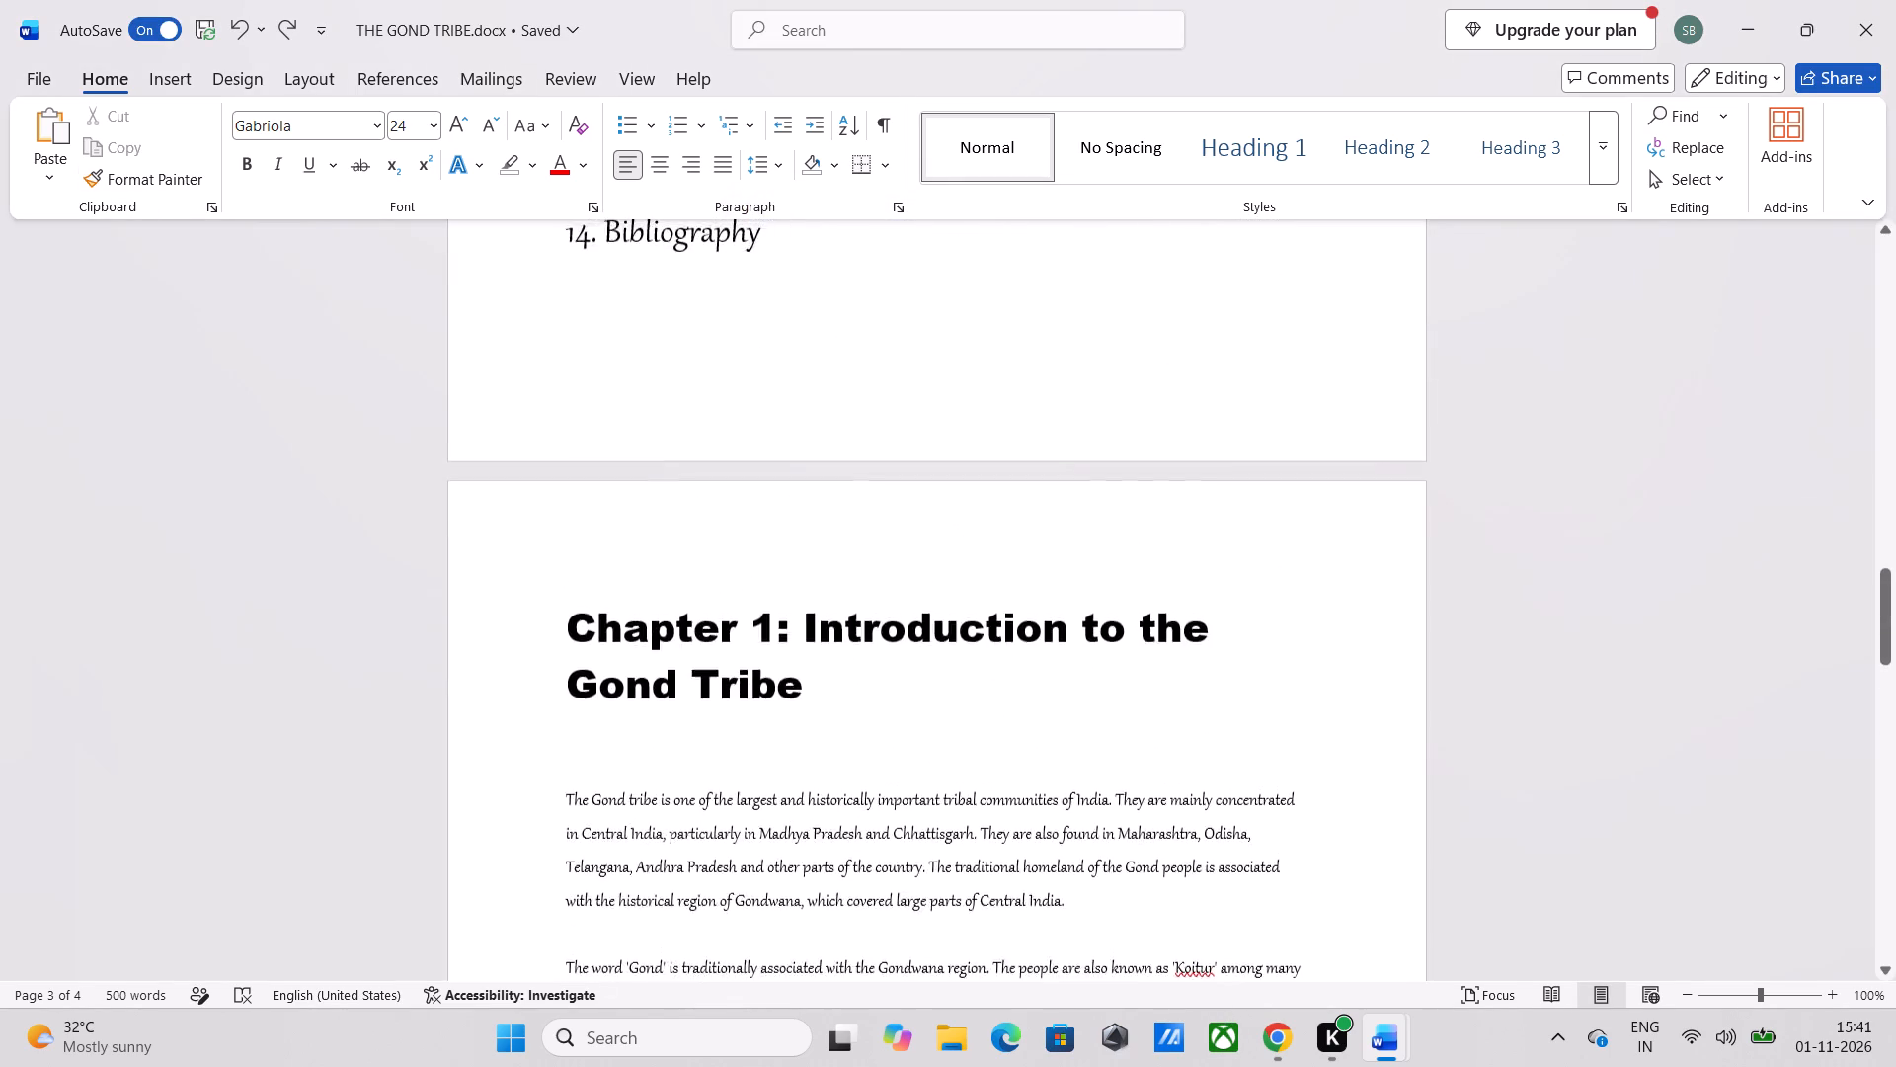
{"action": "scroll", "coordinate": [1093, 708], "scroll_direction": "up", "scroll_amount": 15}
{"action": "scroll", "coordinate": [1092, 702], "scroll_direction": "down", "scroll_amount": 17}
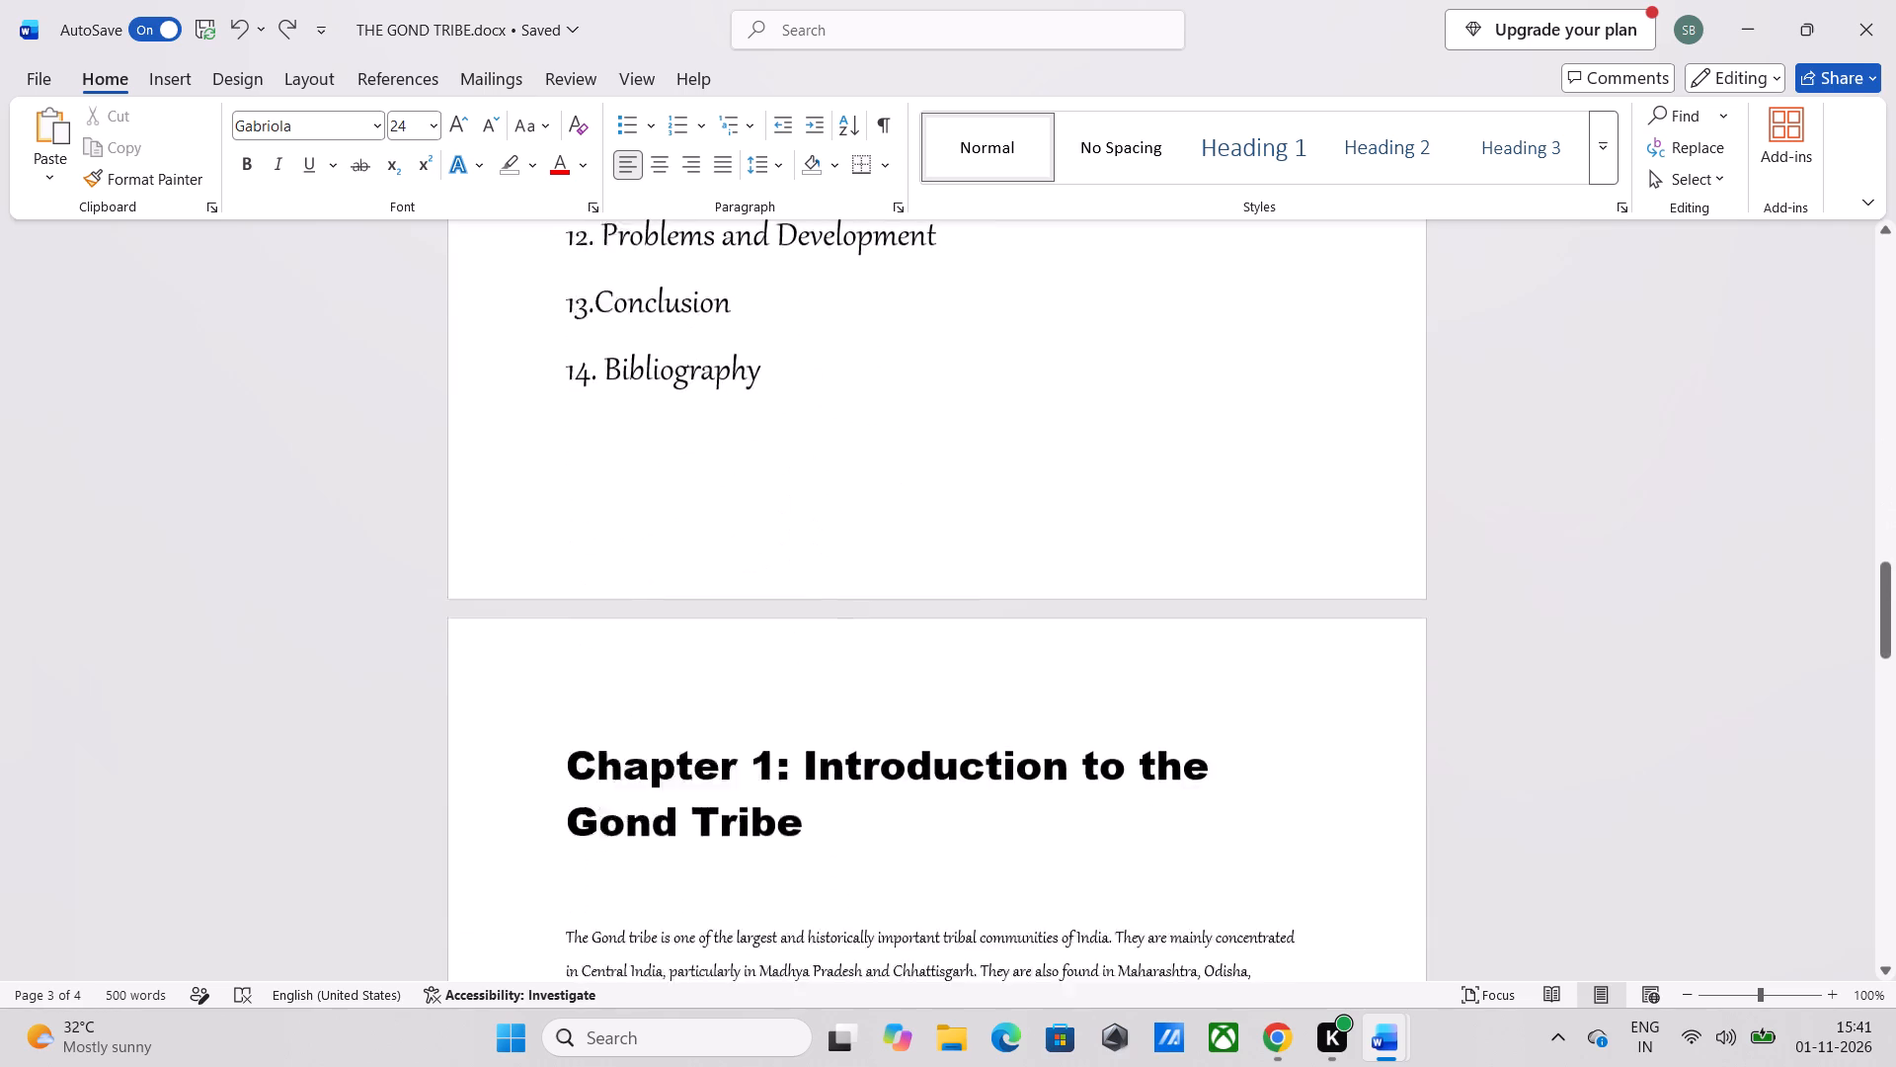
{"action": "scroll", "coordinate": [1090, 704], "scroll_direction": "down", "scroll_amount": 20}
{"action": "scroll", "coordinate": [1090, 704], "scroll_direction": "down", "scroll_amount": 15}
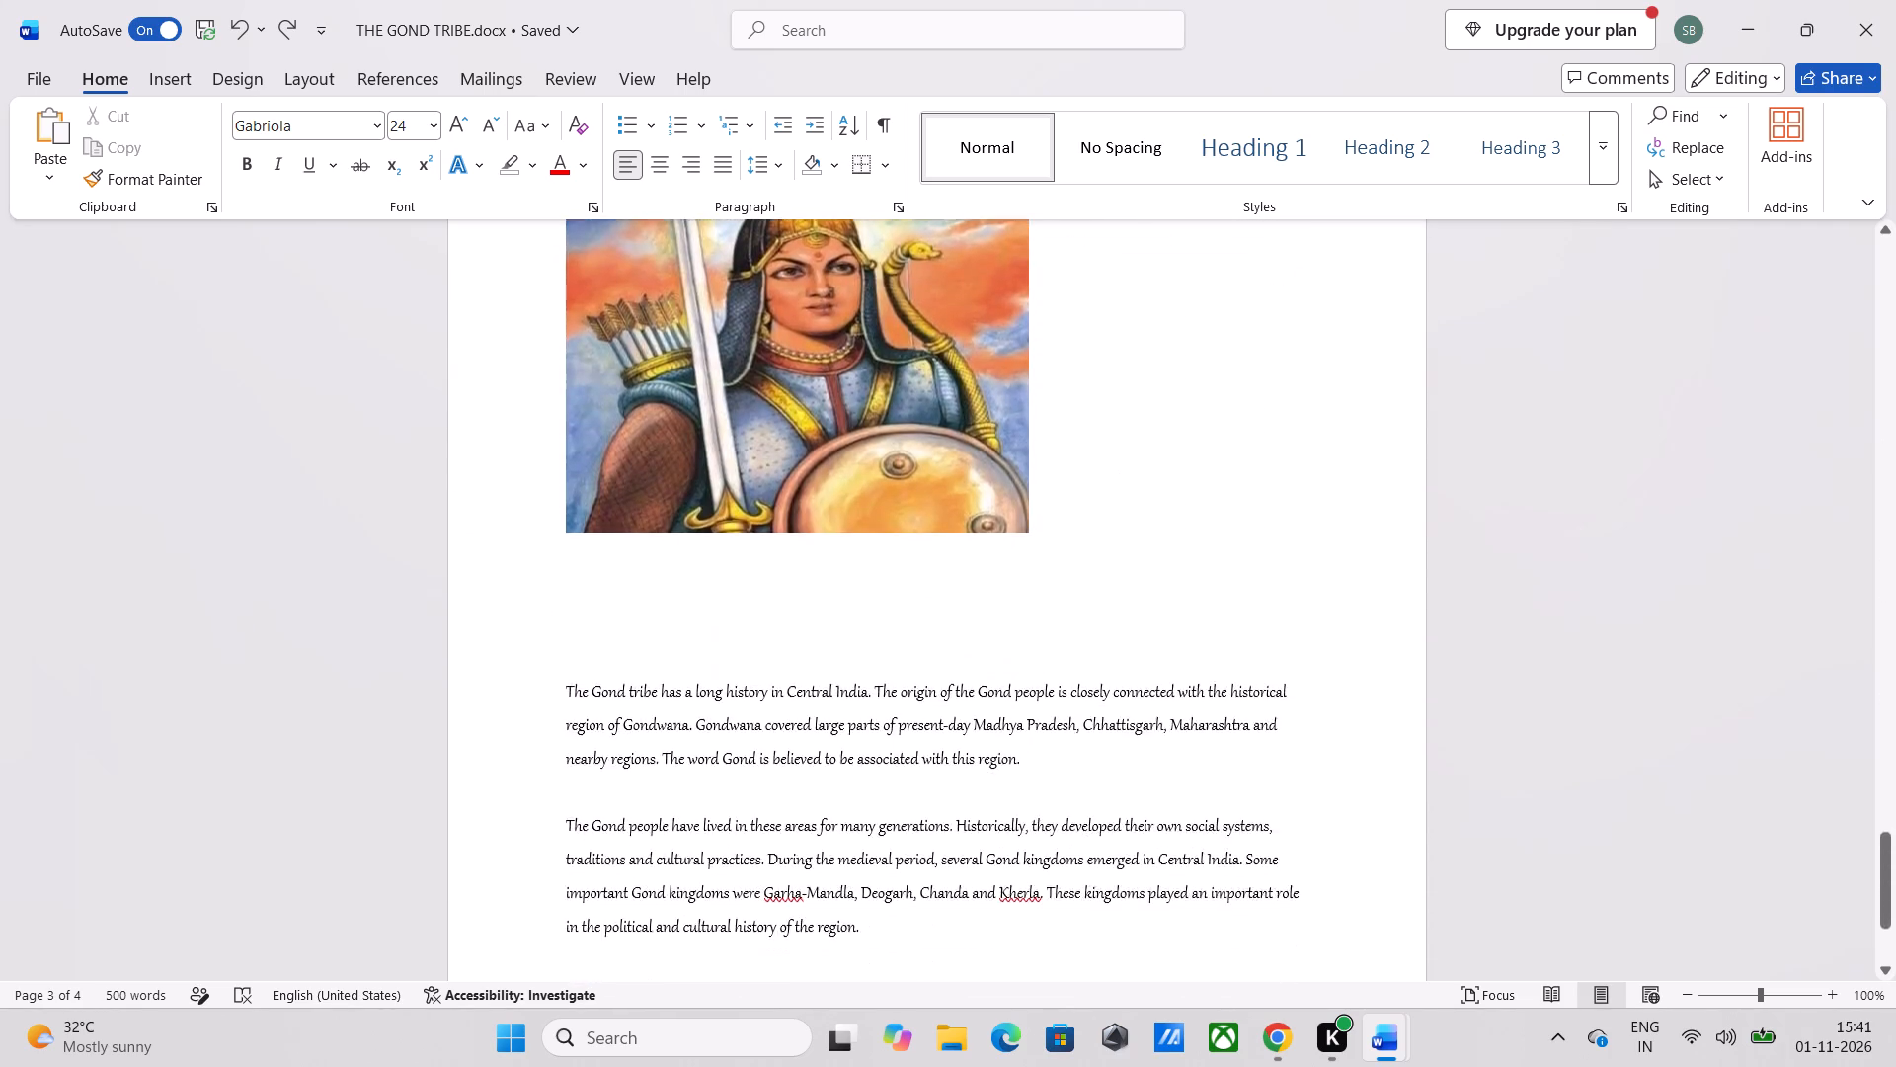
Insert a blank page after the last Chapter 2 paragraph, which ends with "culture and political life.".
{"action": "scroll", "coordinate": [1090, 704], "scroll_direction": "down", "scroll_amount": 11}
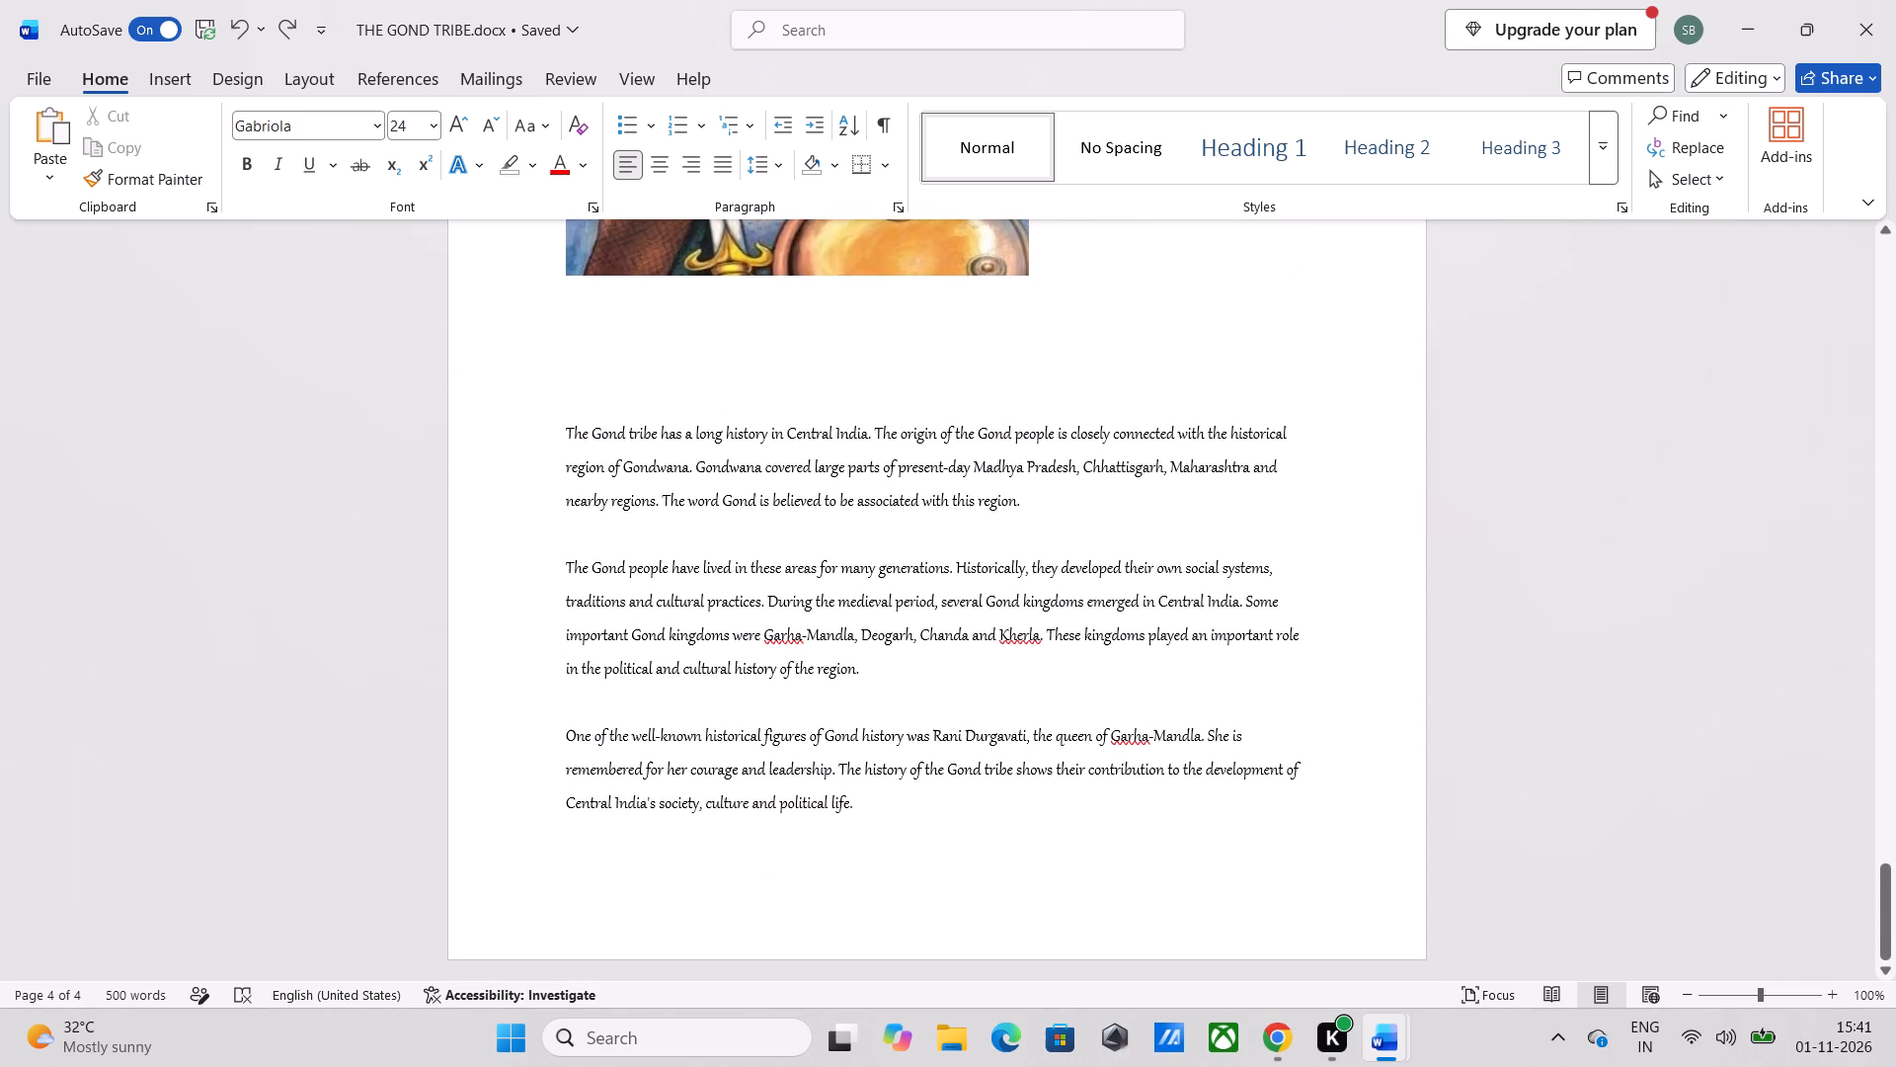
{"action": "left_click_drag", "start_coordinate": [911, 788], "coordinate": [911, 799]}
{"action": "left_click", "coordinate": [178, 72]}
{"action": "left_click", "coordinate": [91, 146]}
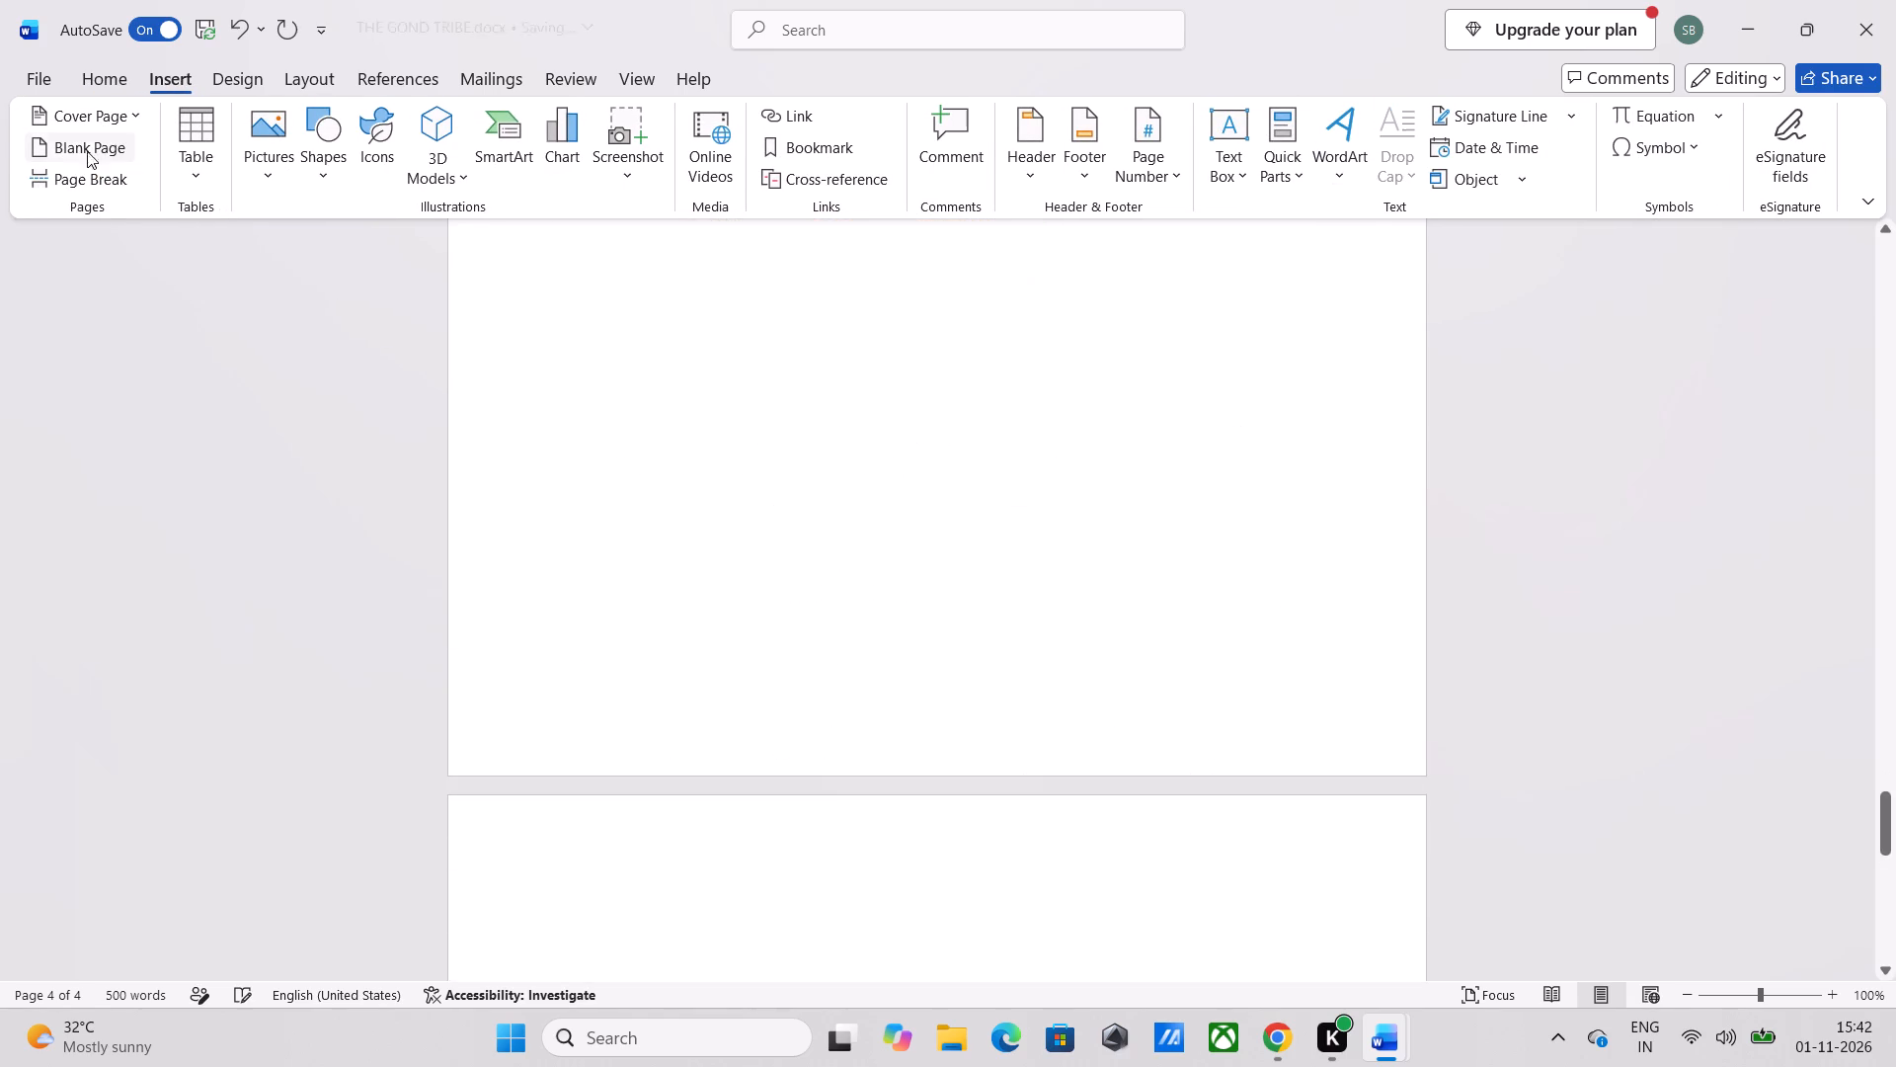
Examine the pages from the Chapter 2 picture and paragraphs through the newly added blank pages.
{"action": "scroll", "coordinate": [434, 390], "scroll_direction": "up", "scroll_amount": 20}
{"action": "scroll", "coordinate": [434, 390], "scroll_direction": "up", "scroll_amount": 2}
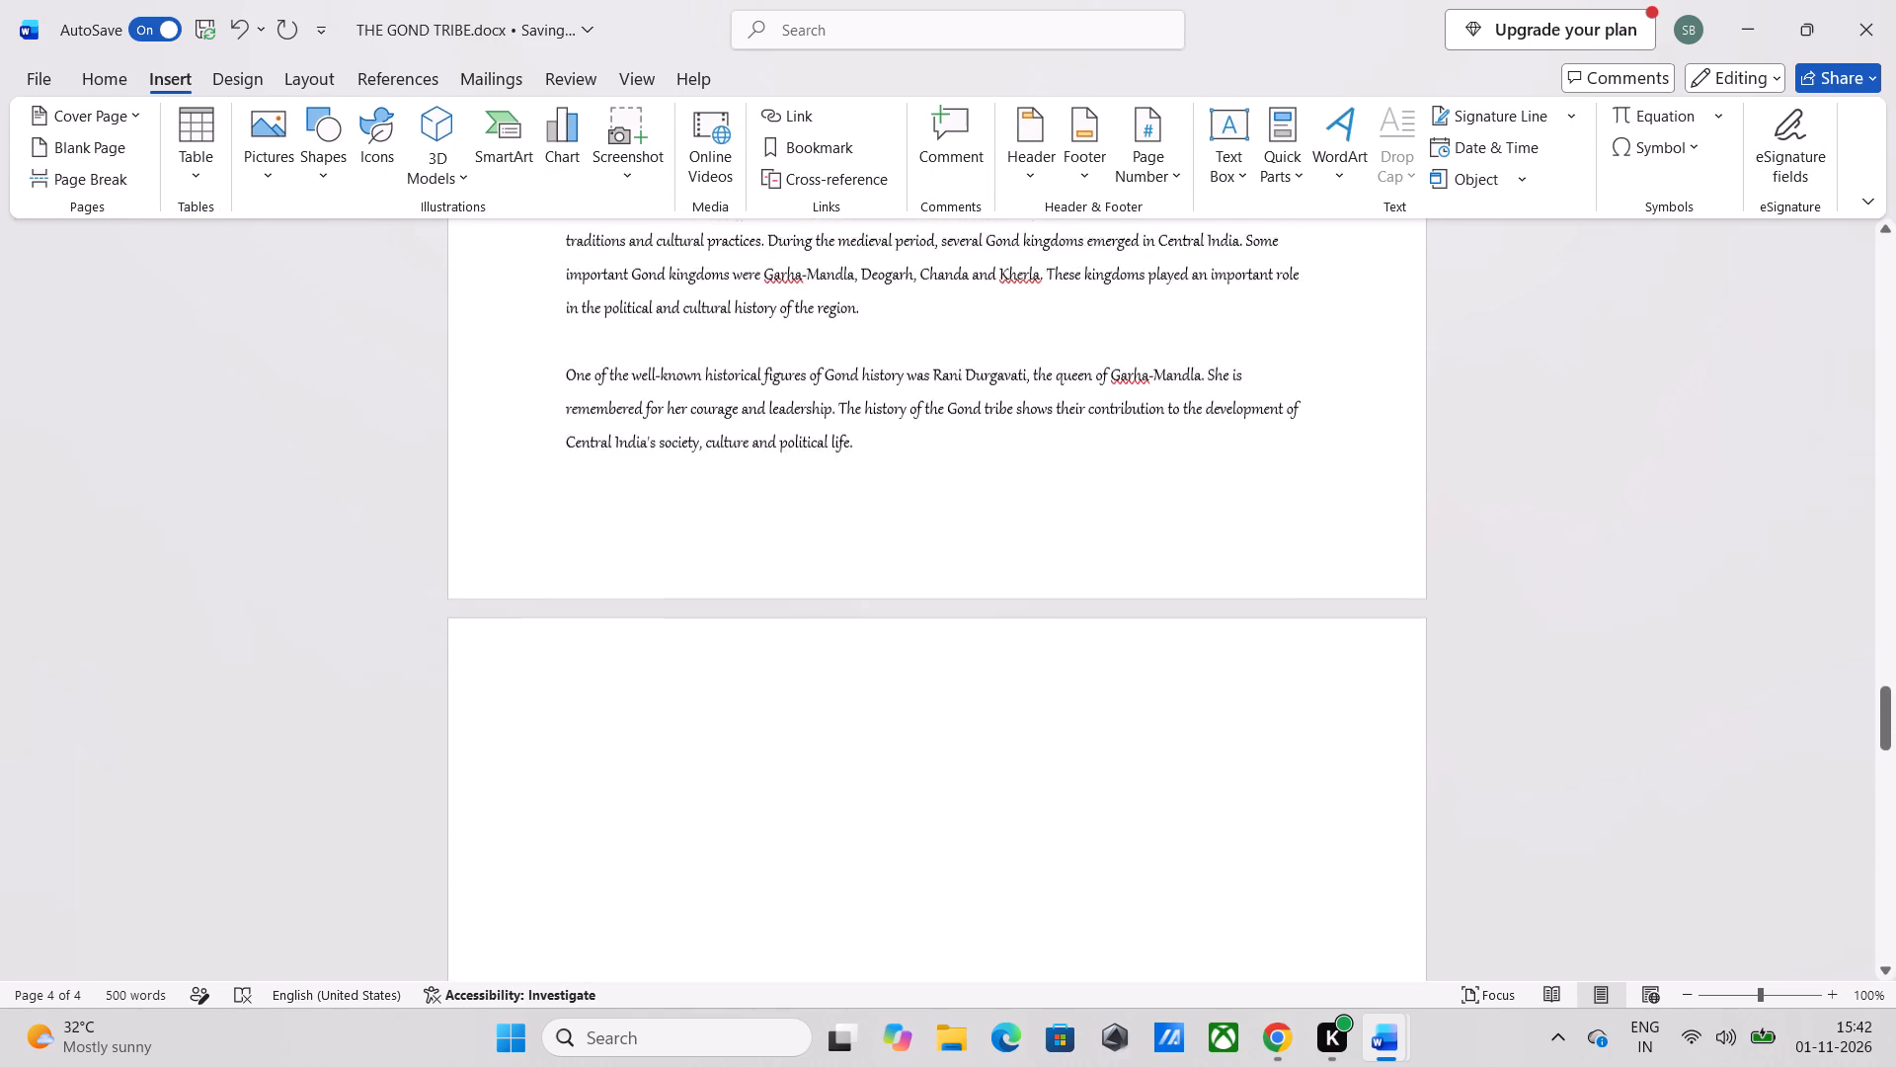
{"action": "scroll", "coordinate": [830, 386], "scroll_direction": "up", "scroll_amount": 15}
{"action": "scroll", "coordinate": [831, 382], "scroll_direction": "down", "scroll_amount": 12}
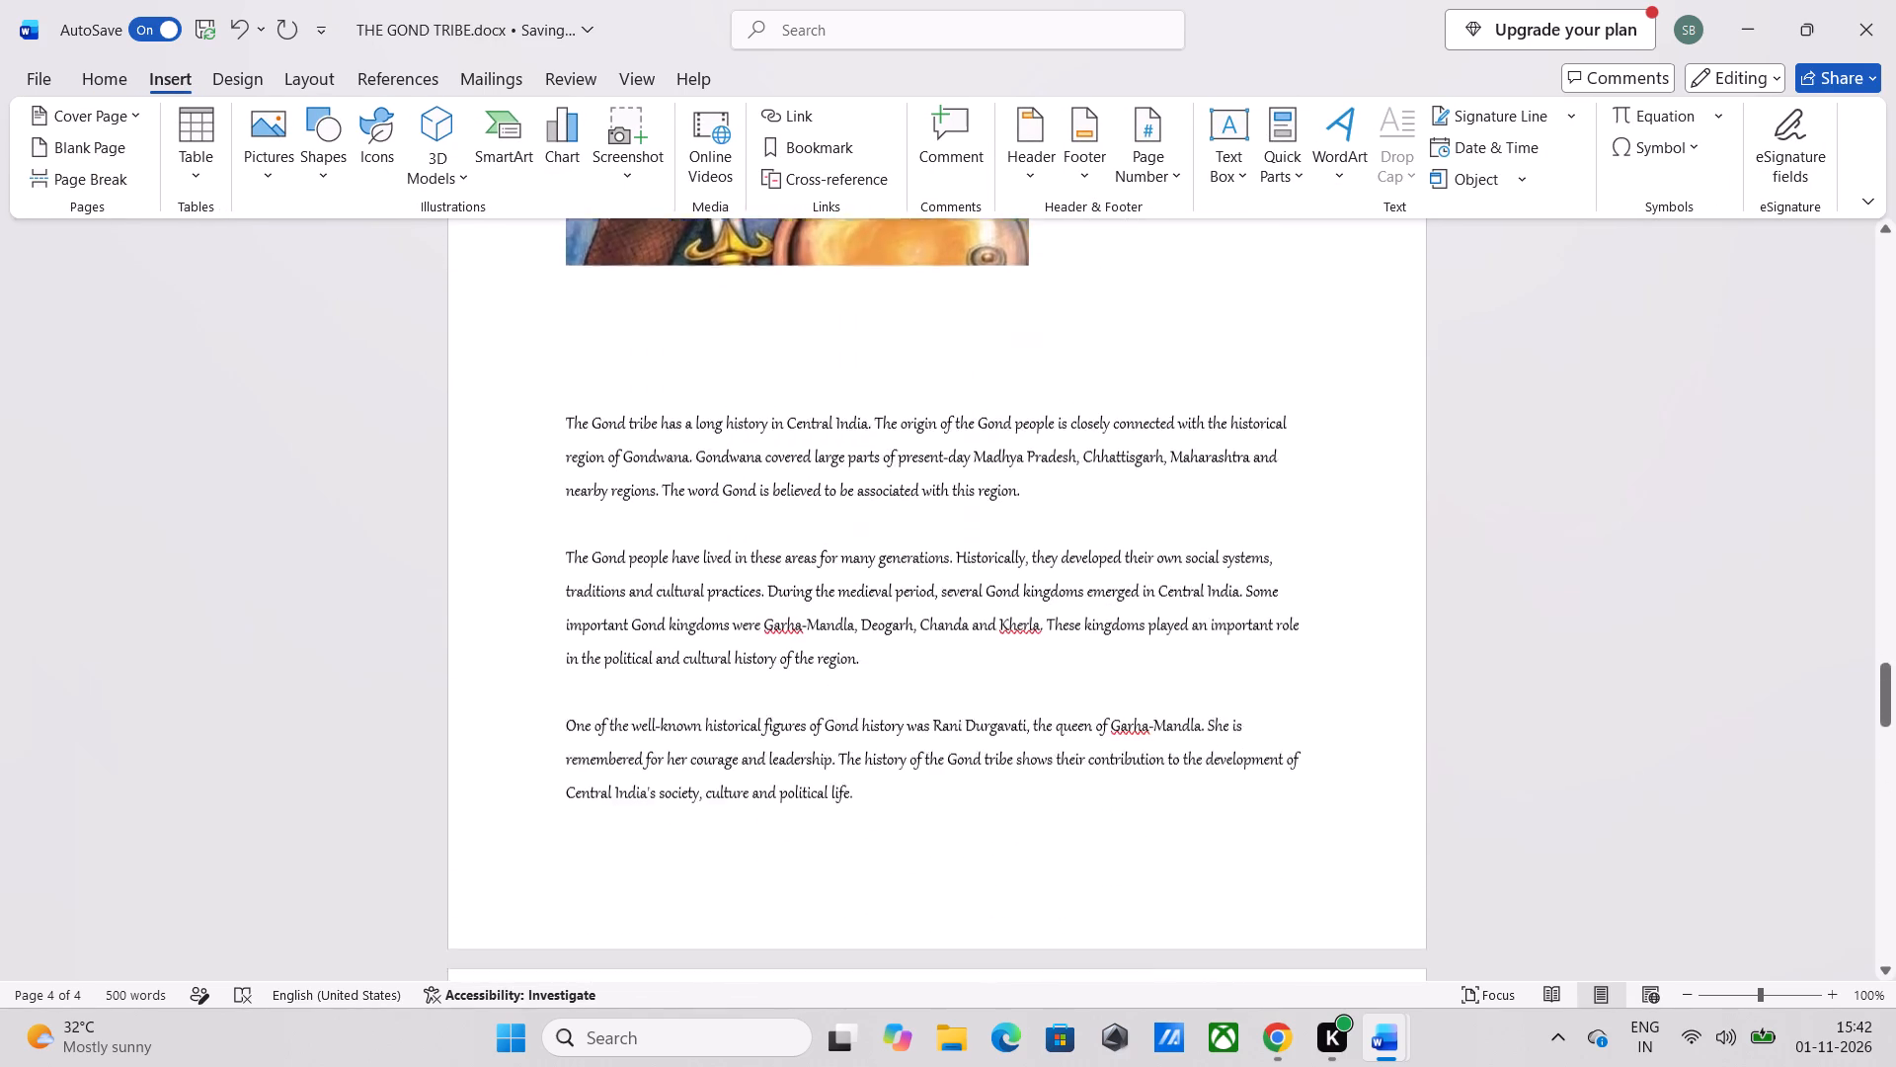
{"action": "scroll", "coordinate": [849, 518], "scroll_direction": "down", "scroll_amount": 20}
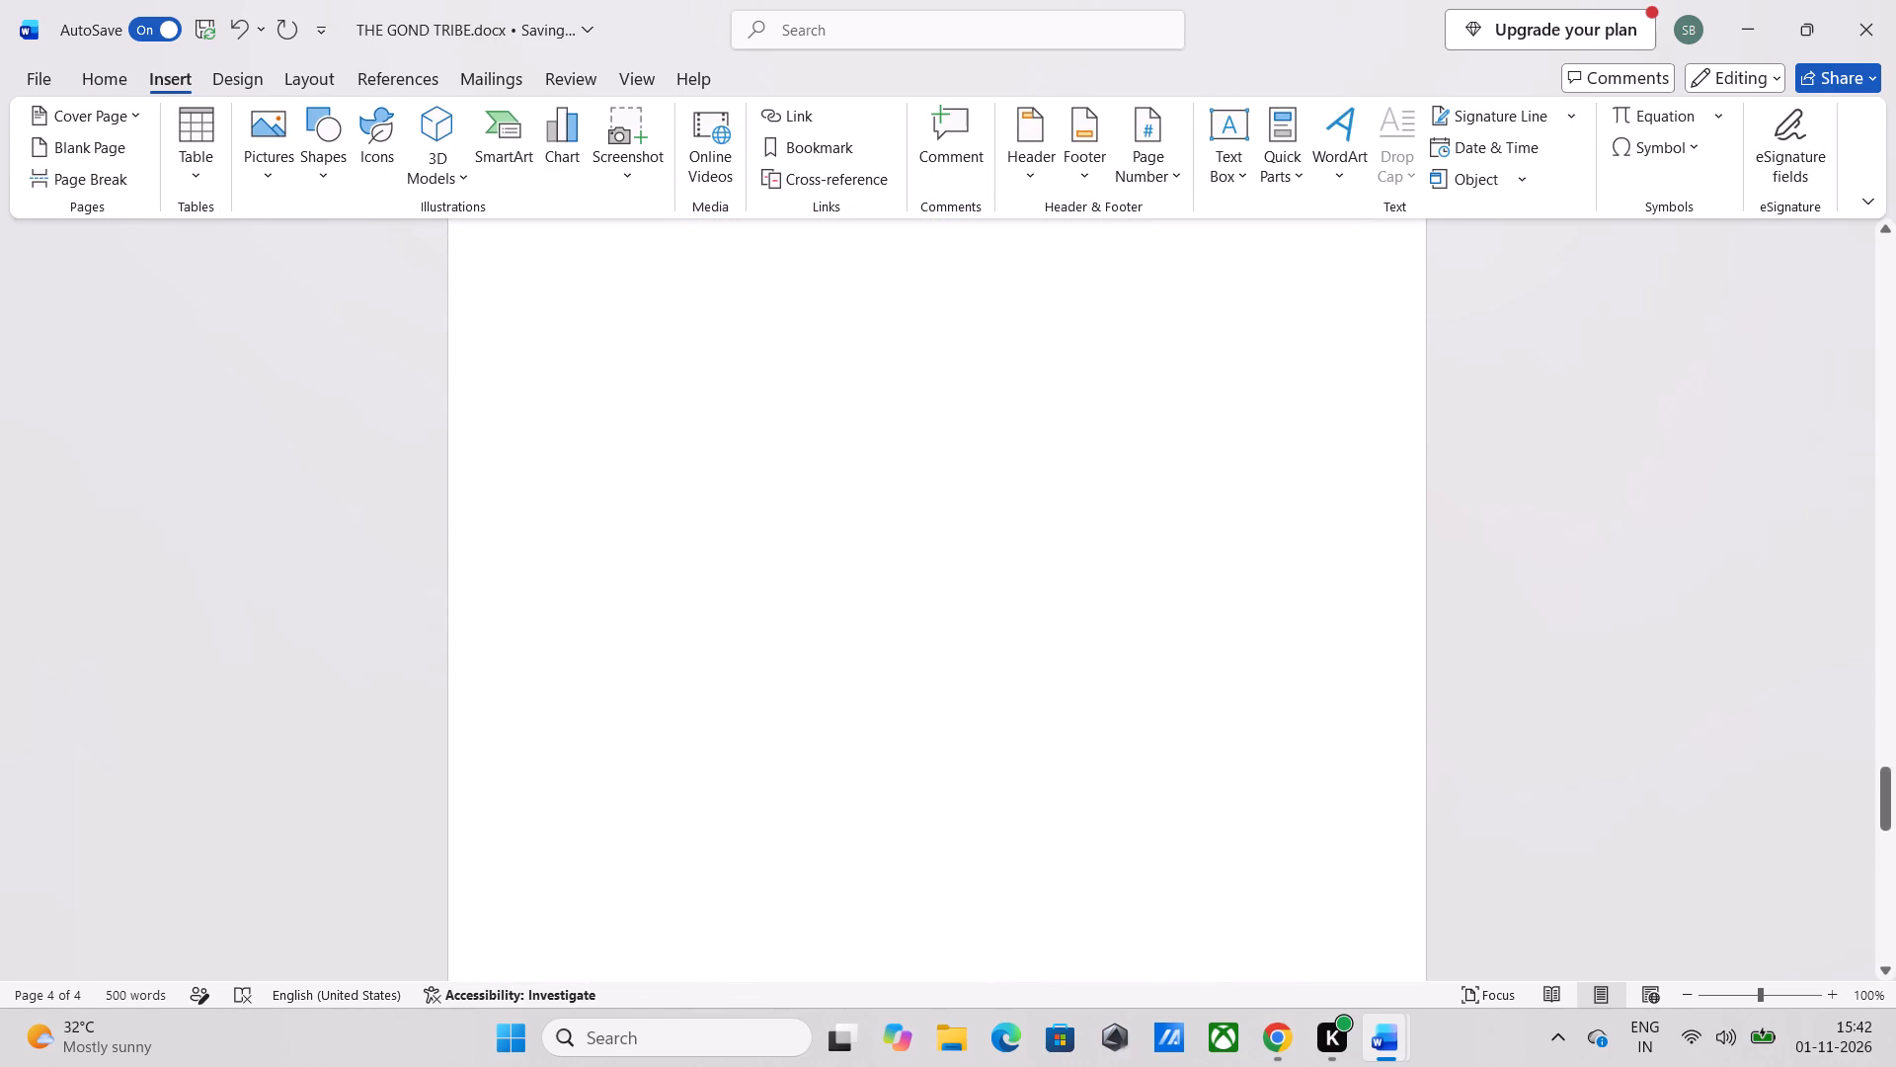
{"action": "scroll", "coordinate": [849, 540], "scroll_direction": "down", "scroll_amount": 2}
{"action": "scroll", "coordinate": [848, 534], "scroll_direction": "up", "scroll_amount": 3}
{"action": "scroll", "coordinate": [848, 529], "scroll_direction": "down", "scroll_amount": 15}
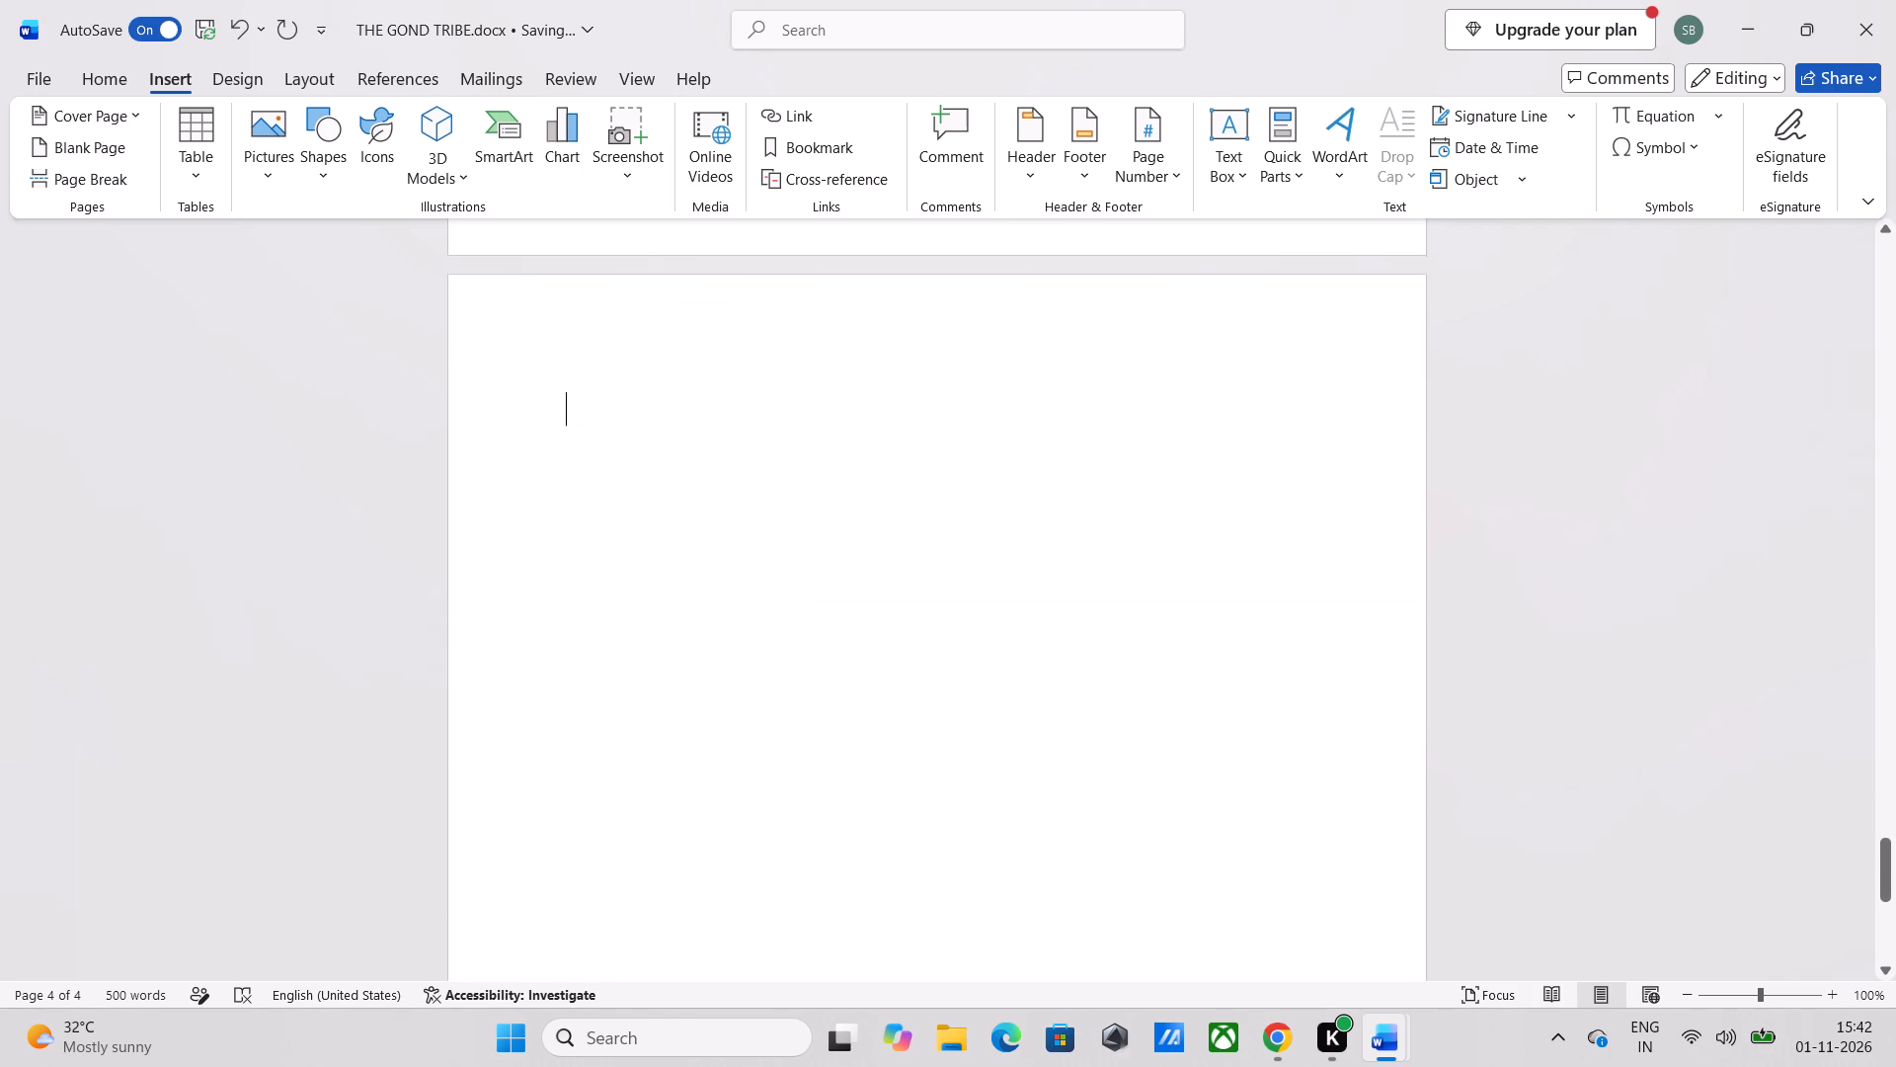
{"action": "scroll", "coordinate": [848, 522], "scroll_direction": "up", "scroll_amount": 20}
{"action": "scroll", "coordinate": [848, 522], "scroll_direction": "up", "scroll_amount": 8}
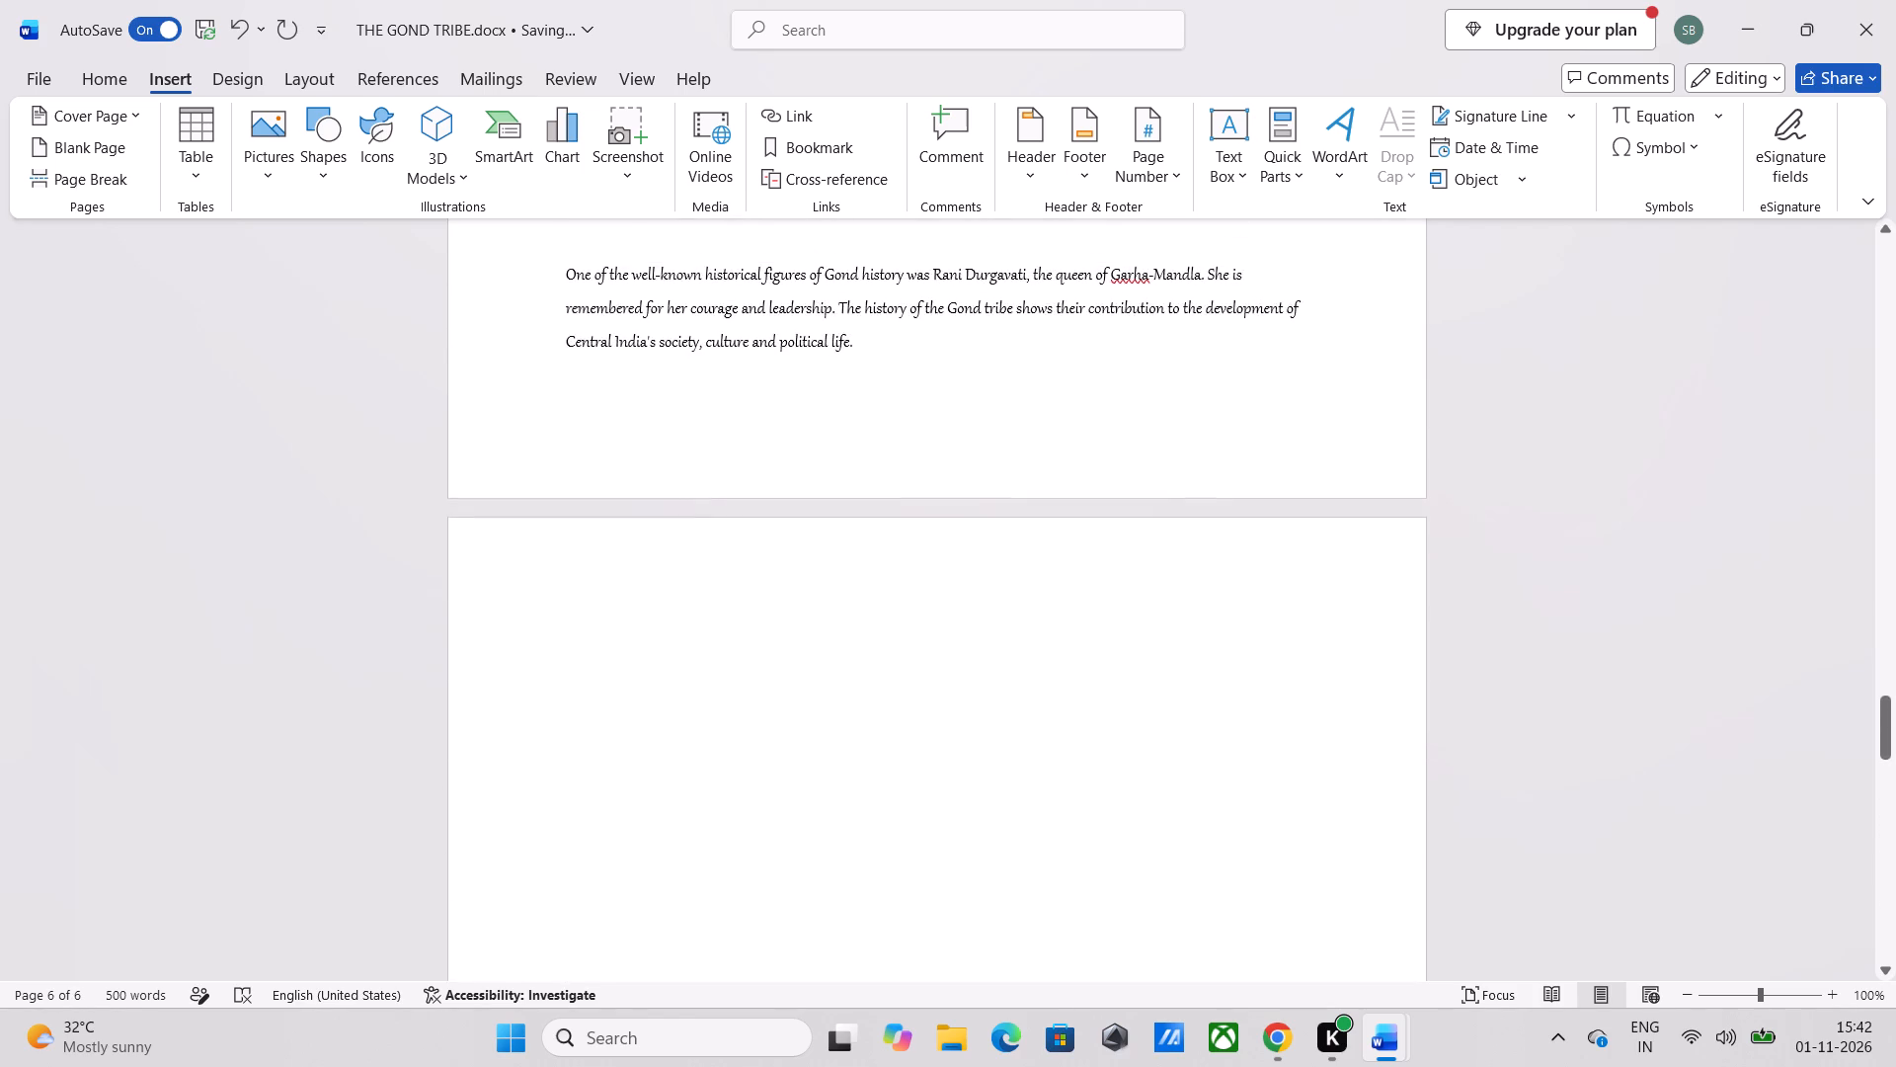
Place the text cursor at the start of the blank page following the last Chapter 2 paragraph.
{"action": "scroll", "coordinate": [848, 518], "scroll_direction": "up", "scroll_amount": 3}
{"action": "scroll", "coordinate": [848, 518], "scroll_direction": "down", "scroll_amount": 3}
{"action": "scroll", "coordinate": [826, 722], "scroll_direction": "down", "scroll_amount": 3}
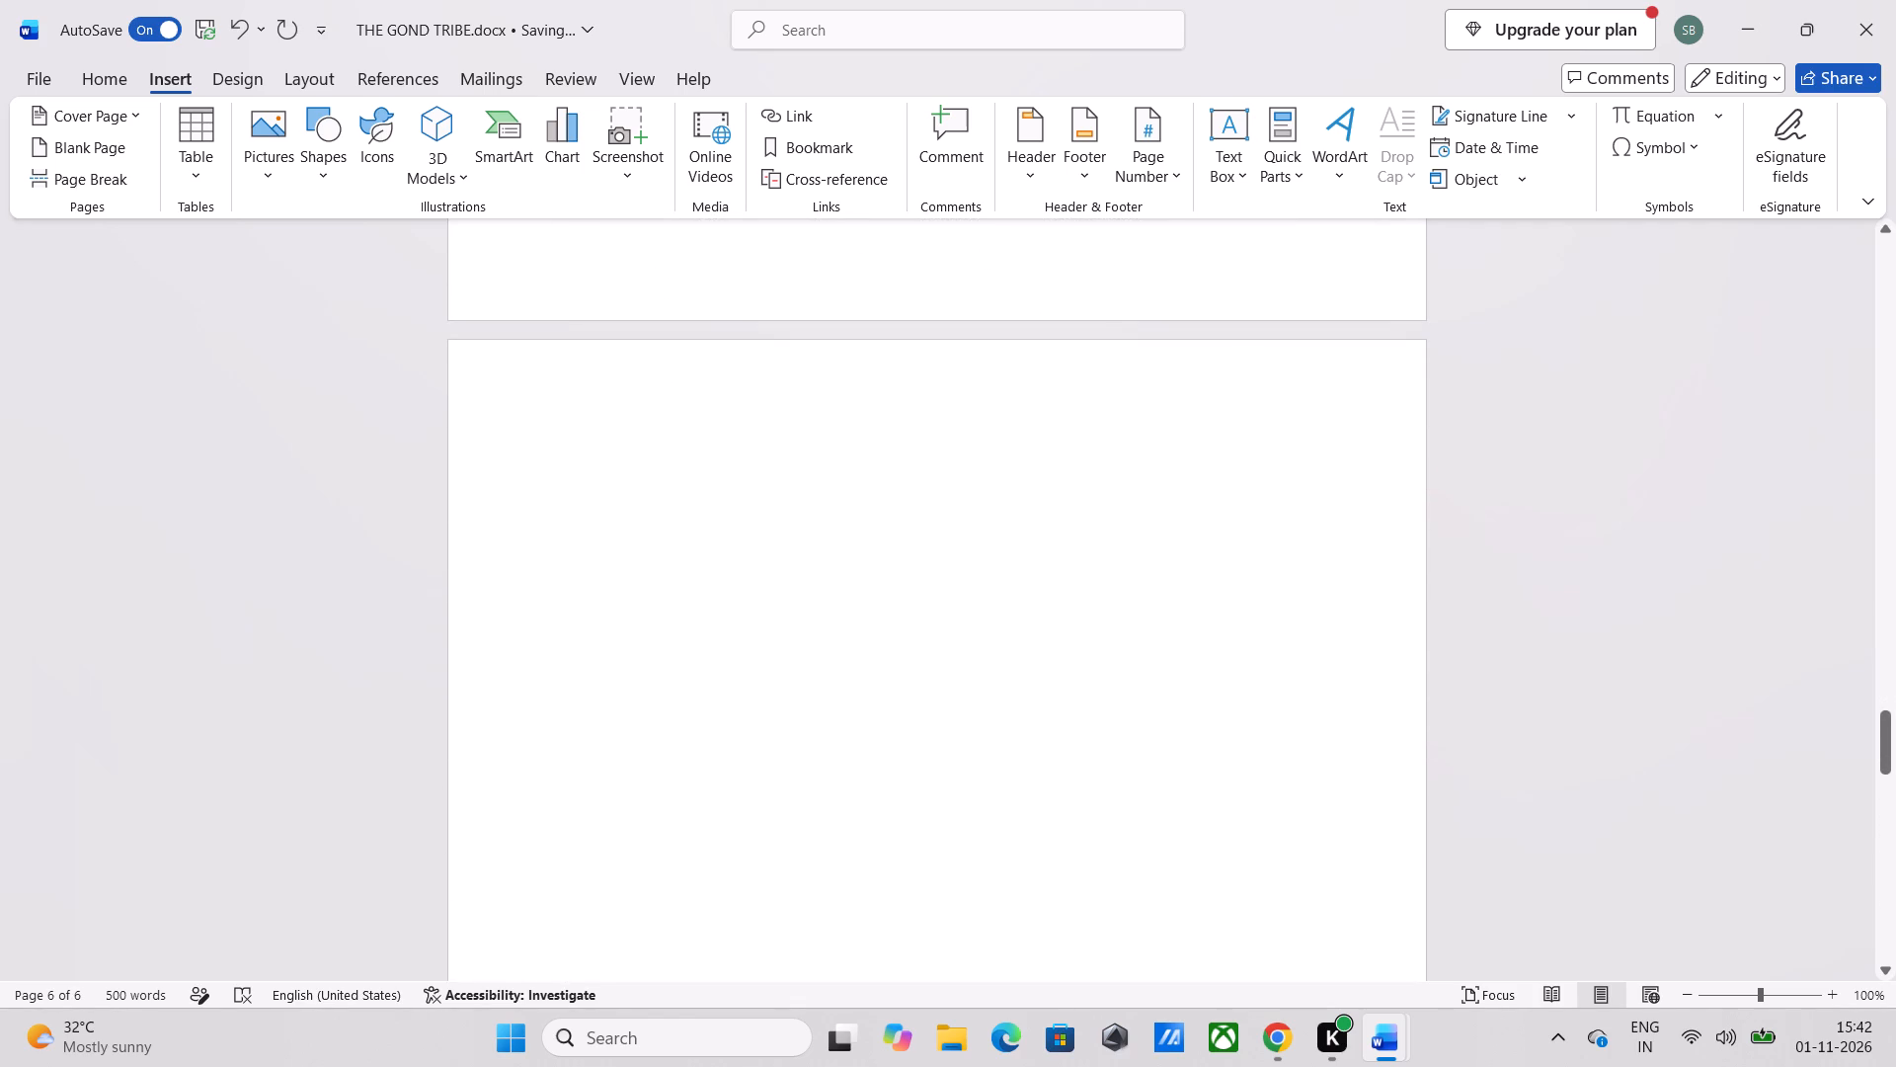
{"action": "left_click", "coordinate": [826, 657]}
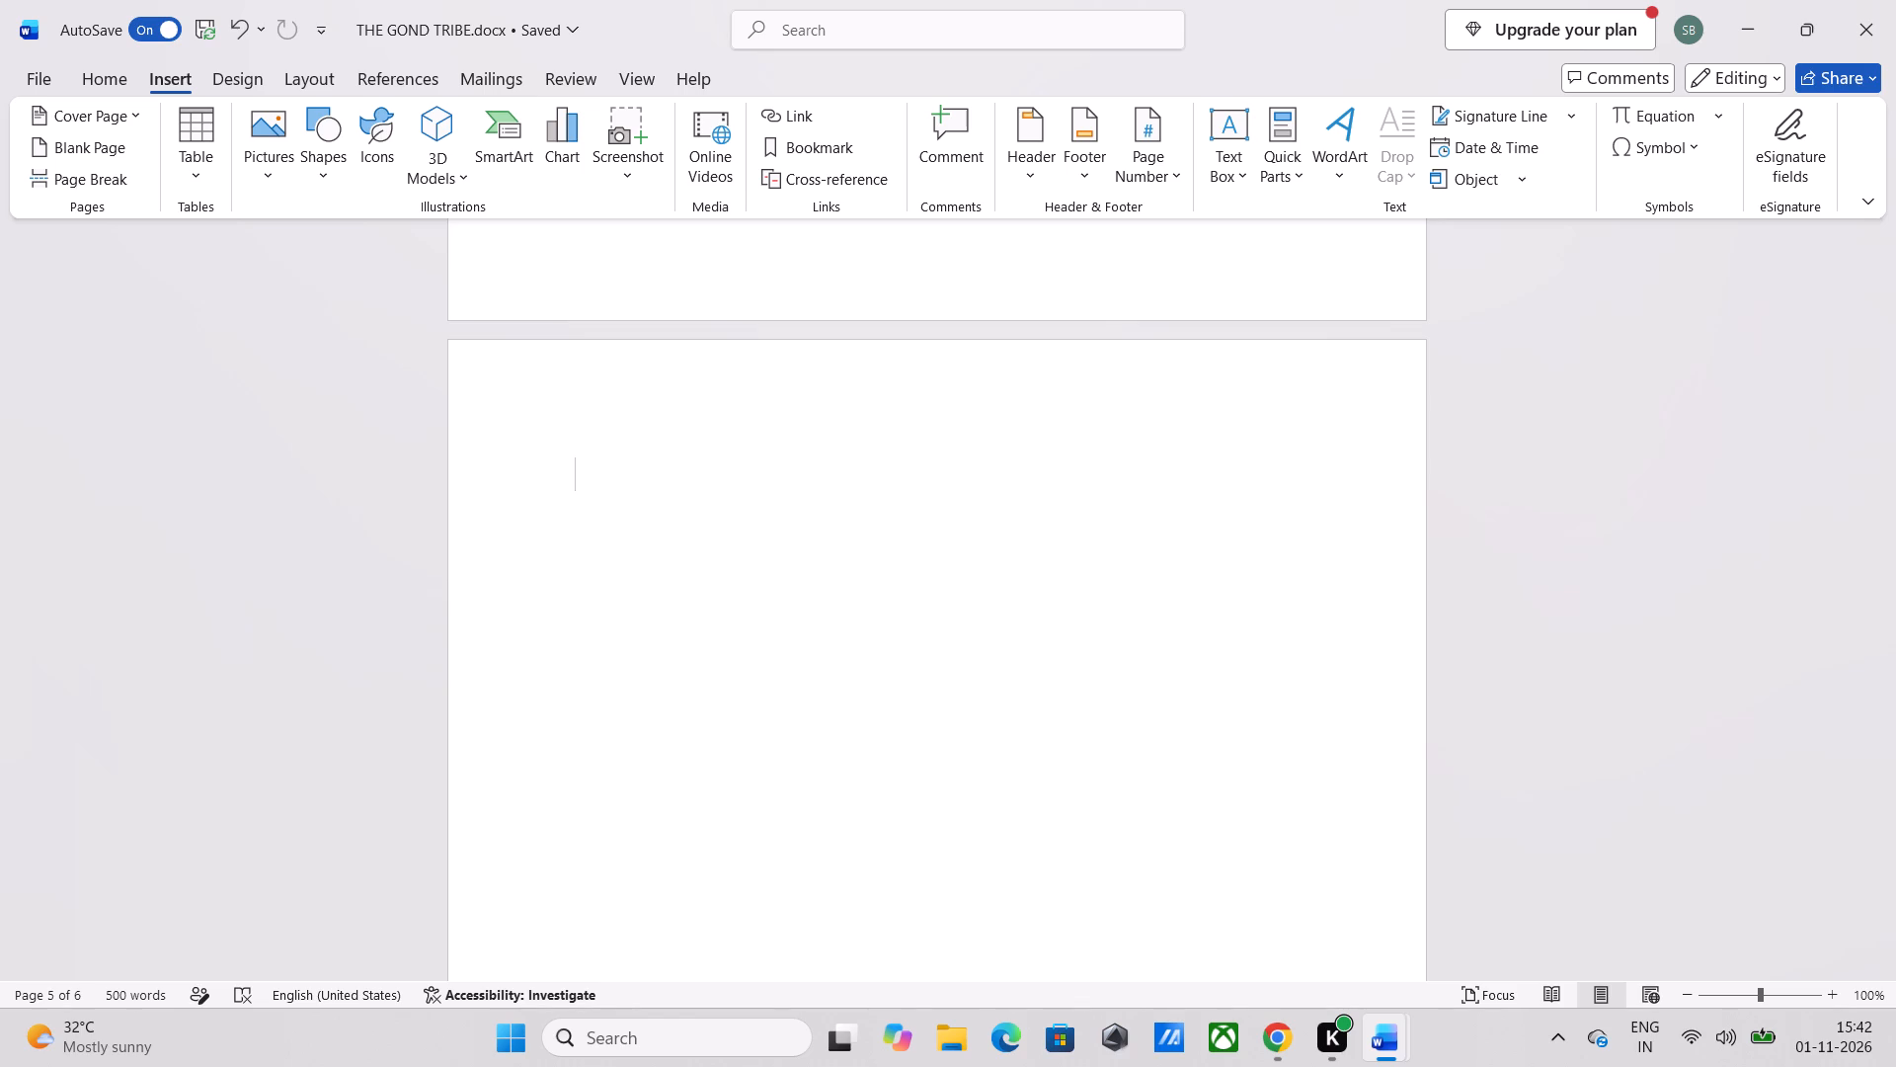
Switch to WhatsApp by launching it from the recent Windows searches.
{"action": "left_click", "coordinate": [613, 1044]}
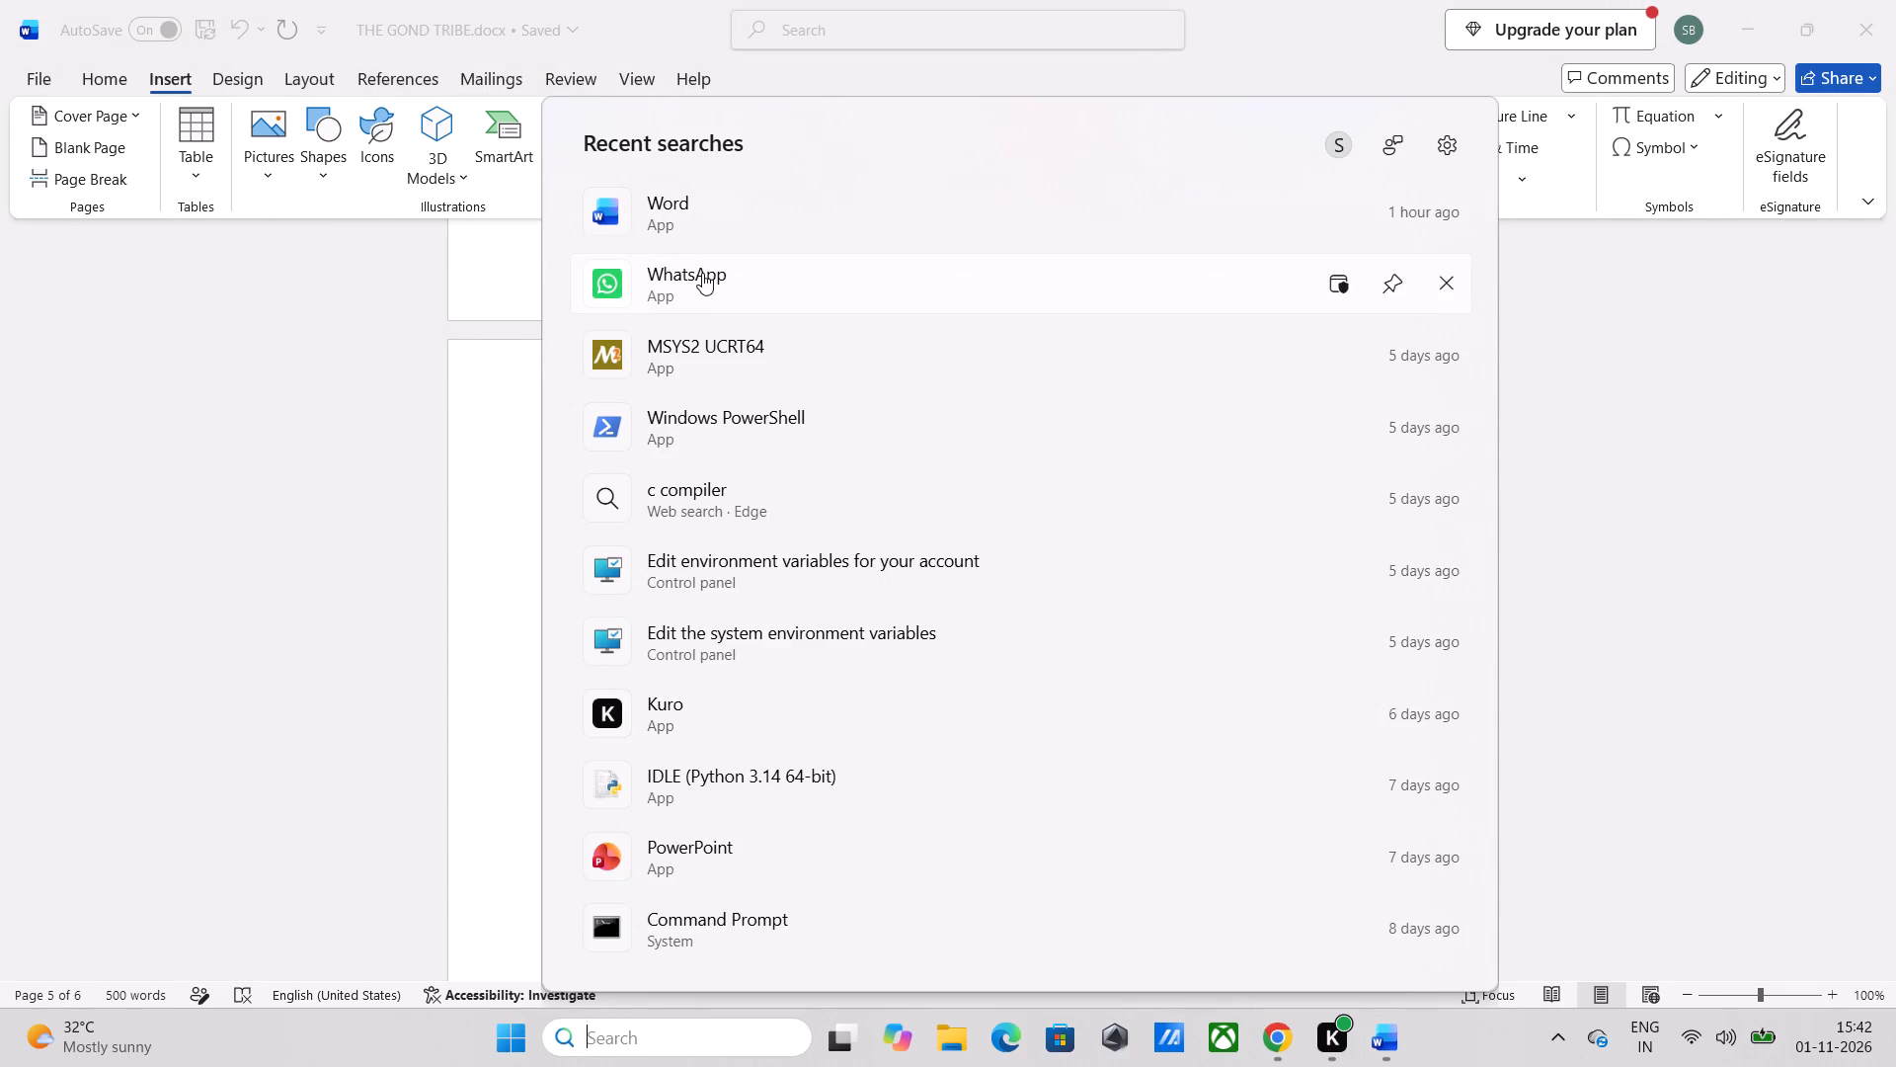
{"action": "left_click_drag", "start_coordinate": [703, 274], "coordinate": [713, 282]}
{"action": "left_click", "coordinate": [709, 295]}
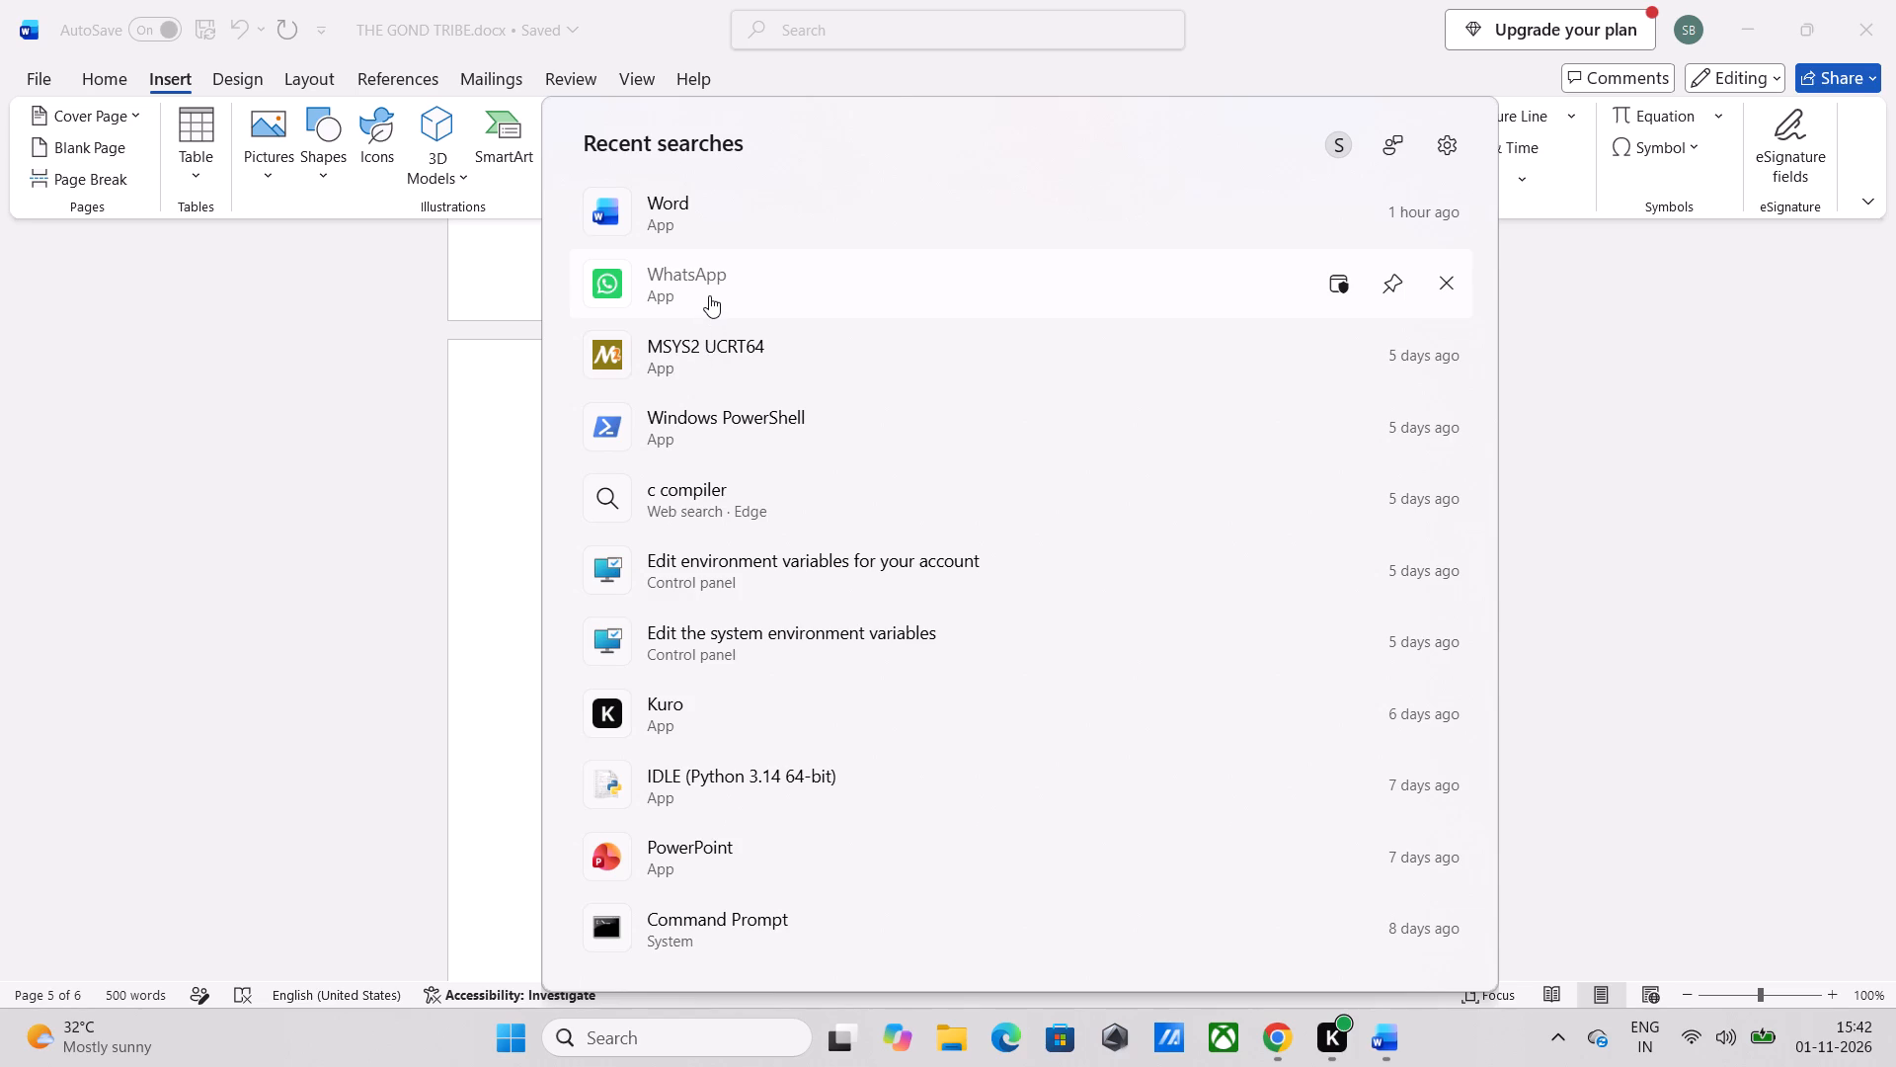
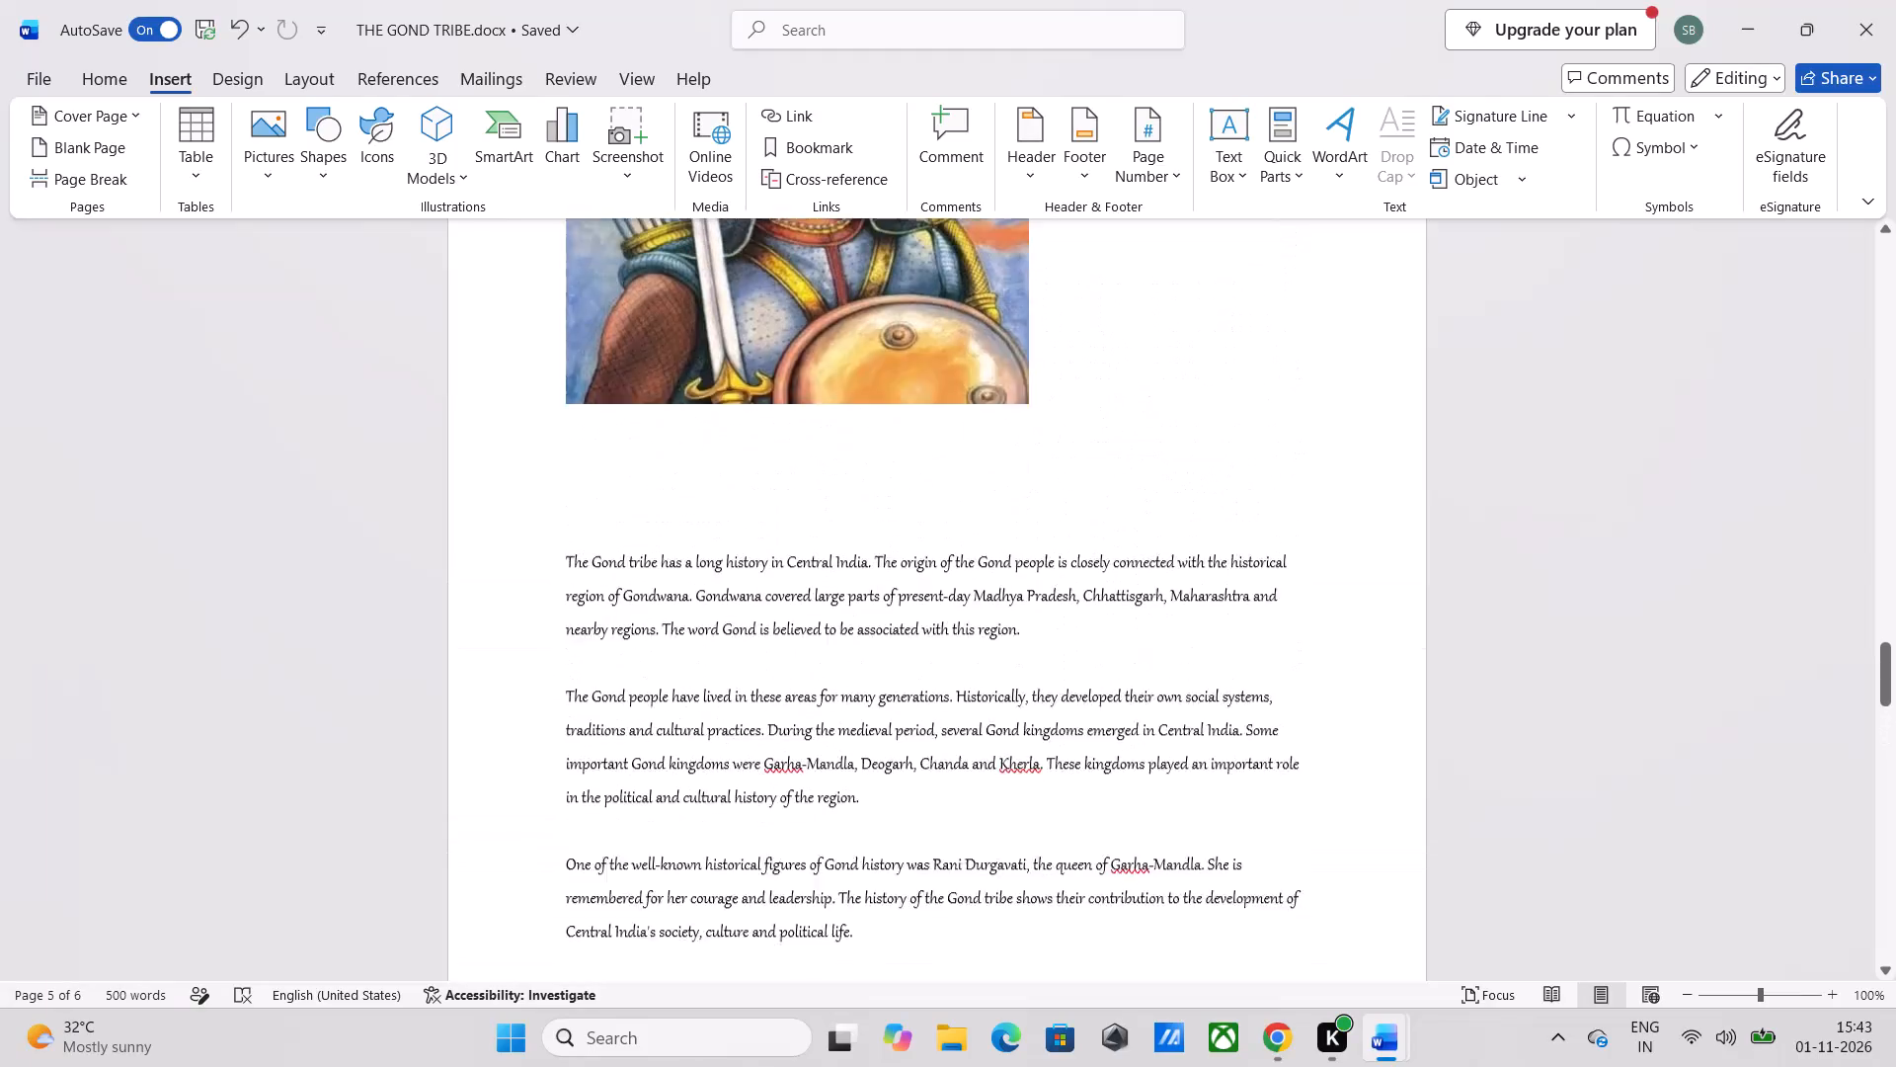
Paste the copied text on the Gond tribe's geographical distribution onto the blank page following the last Chapter 2 paragraph.
{"action": "scroll", "coordinate": [1196, 488], "scroll_direction": "down", "scroll_amount": 6}
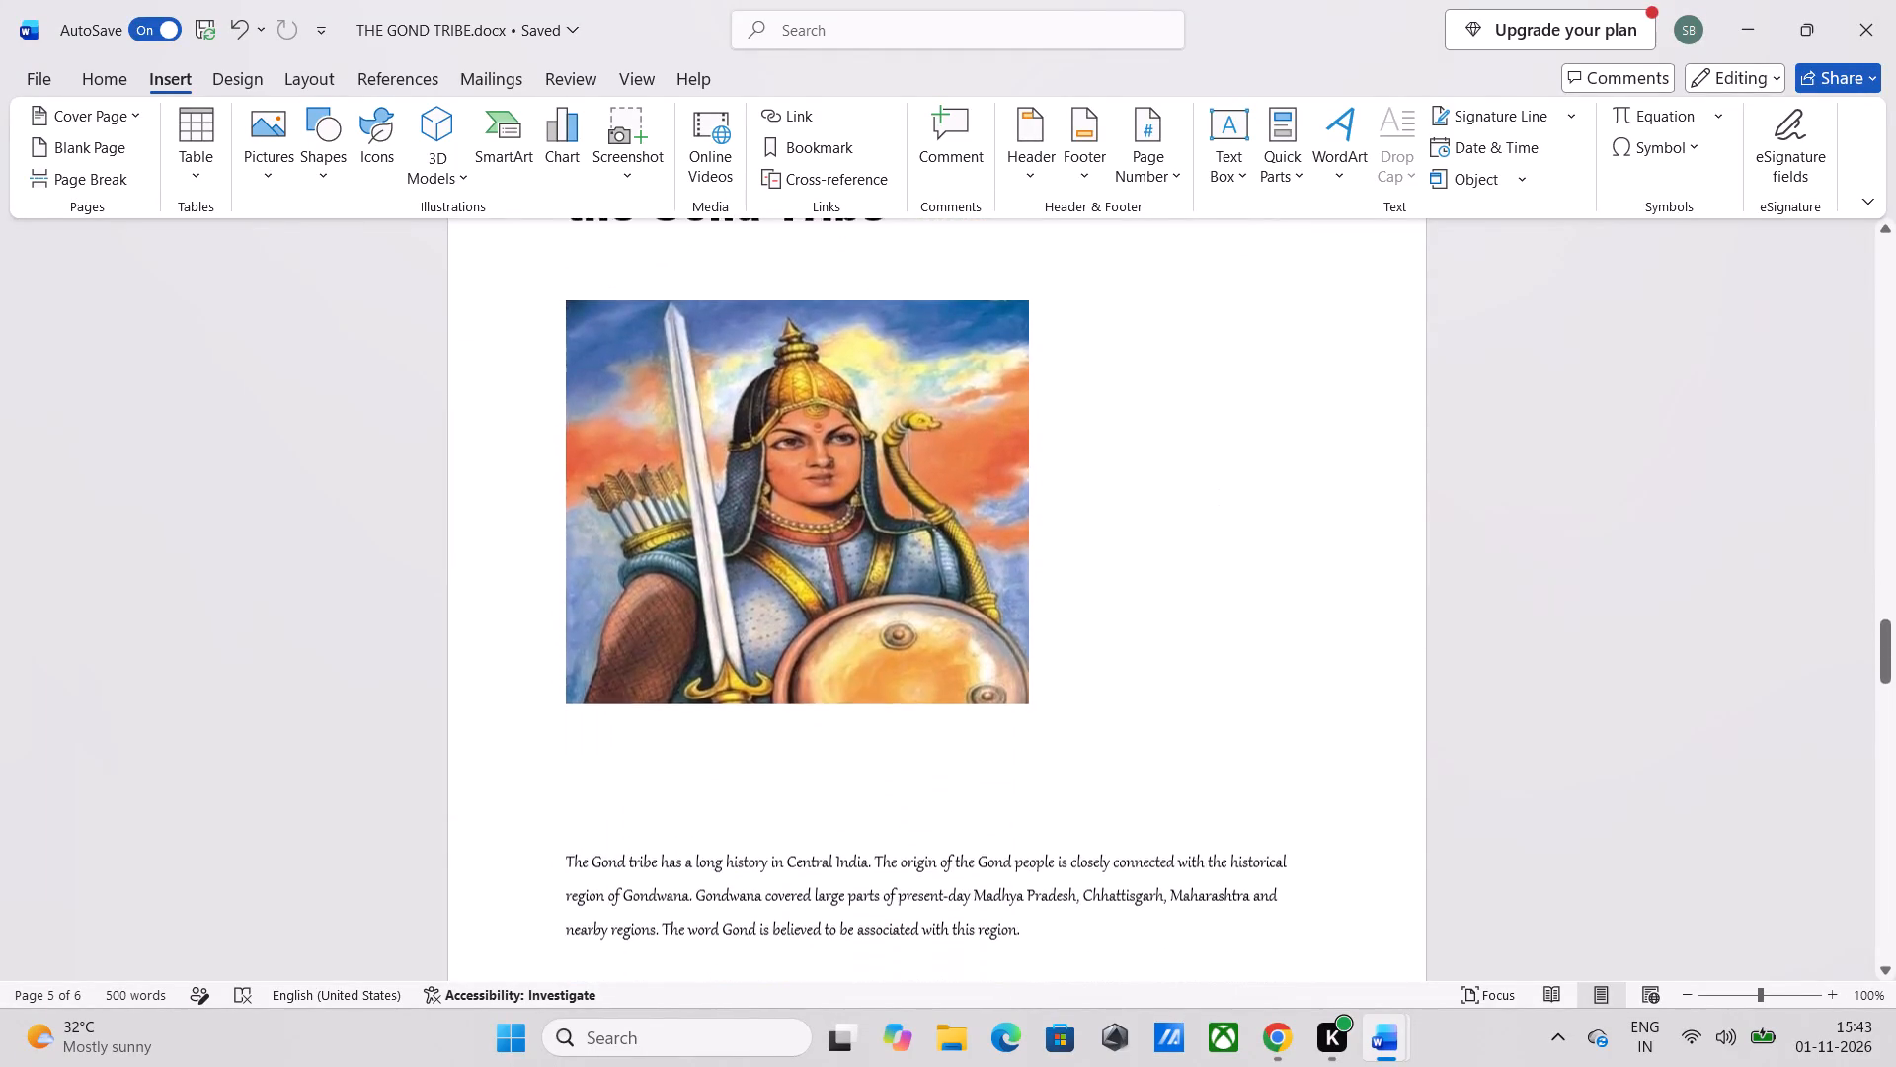
{"action": "scroll", "coordinate": [1072, 643], "scroll_direction": "down", "scroll_amount": 15}
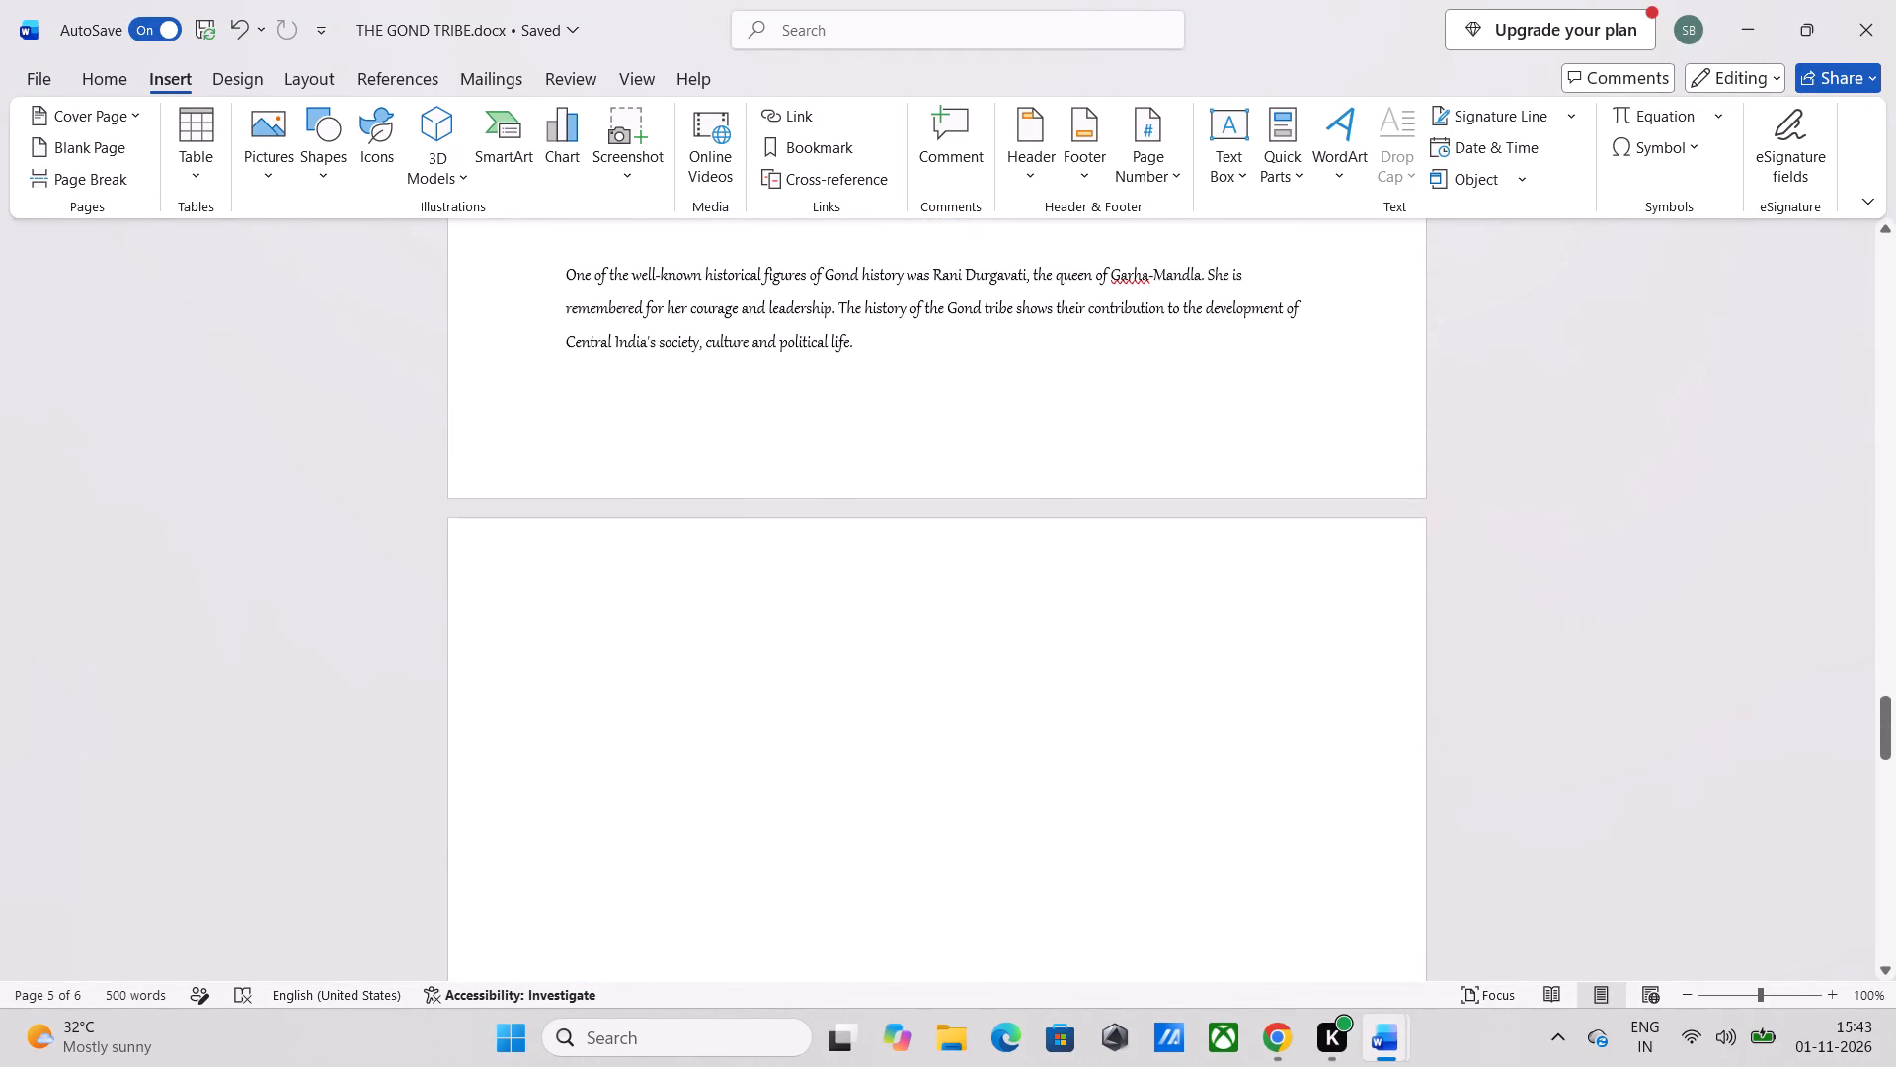
{"action": "left_click_drag", "start_coordinate": [656, 661], "coordinate": [656, 681]}
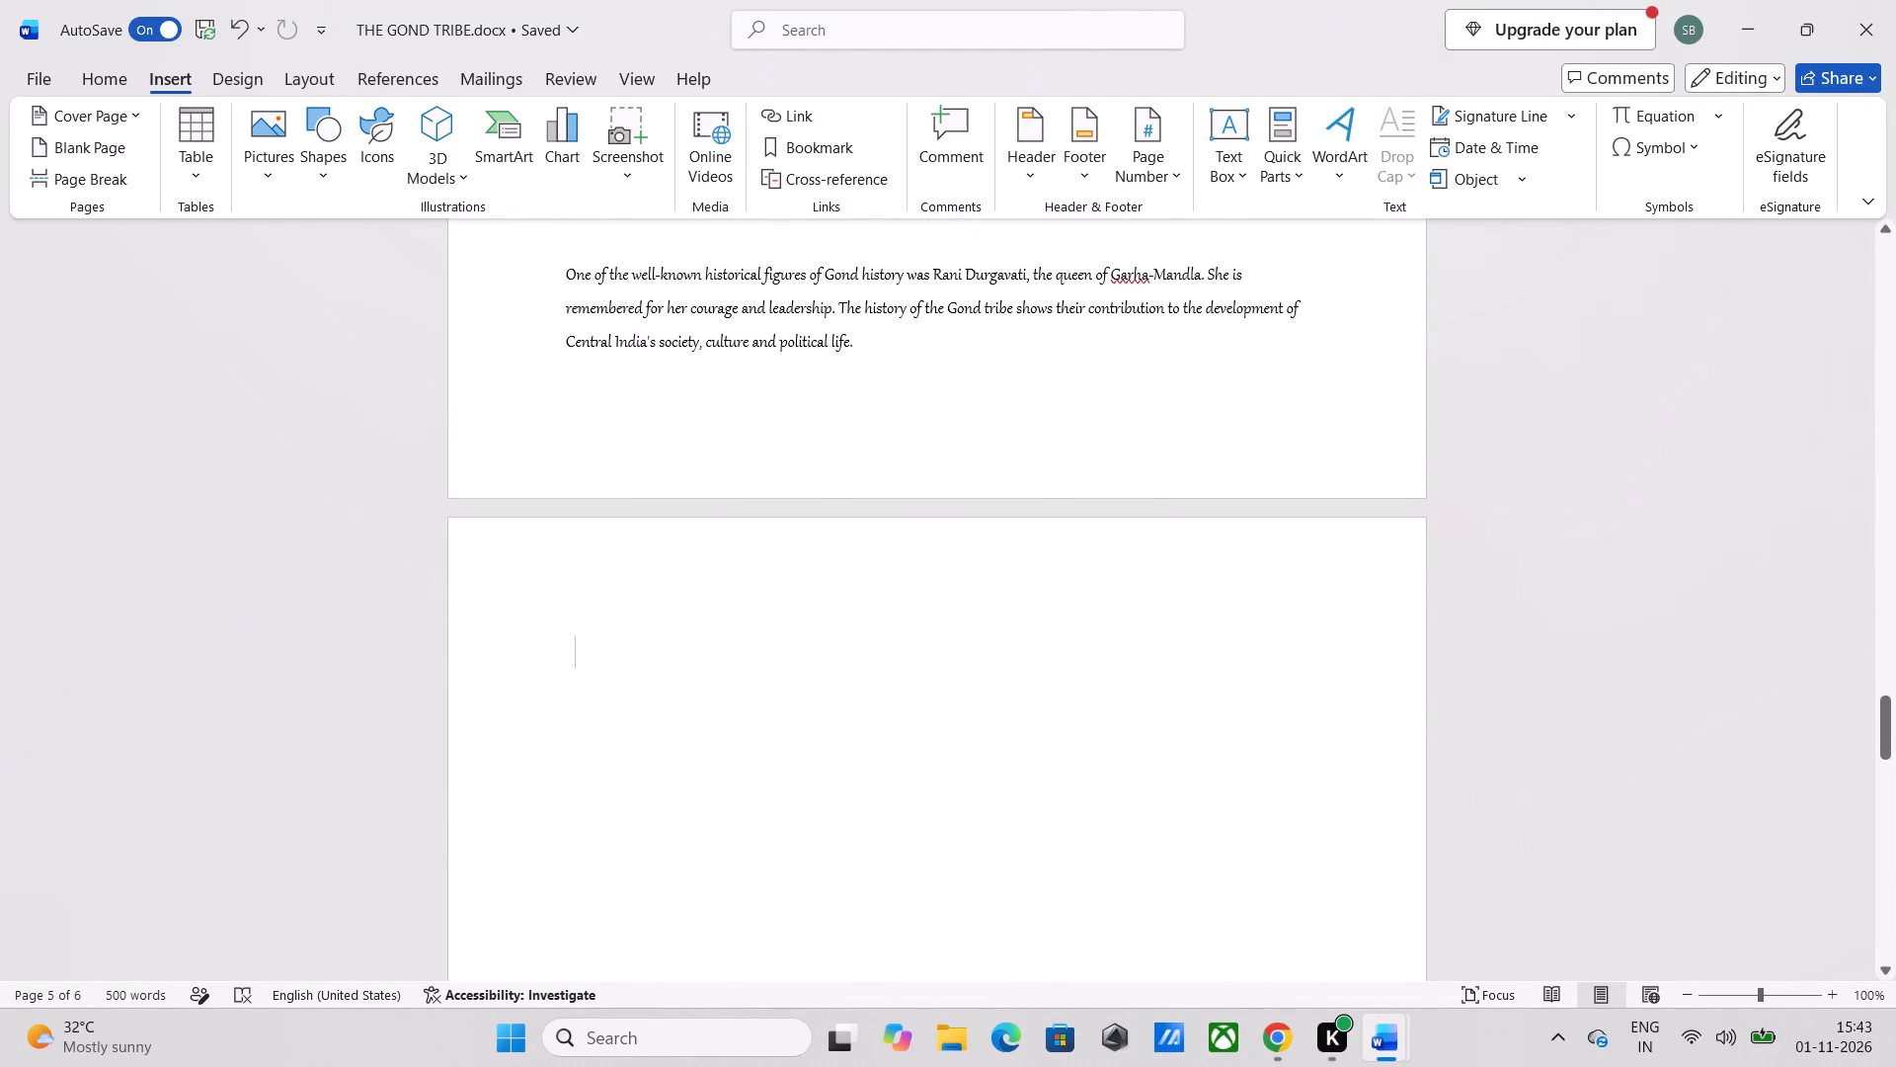
{"action": "key", "text": "ctrl+v"}
{"action": "scroll", "coordinate": [653, 681], "scroll_direction": "down", "scroll_amount": 1}
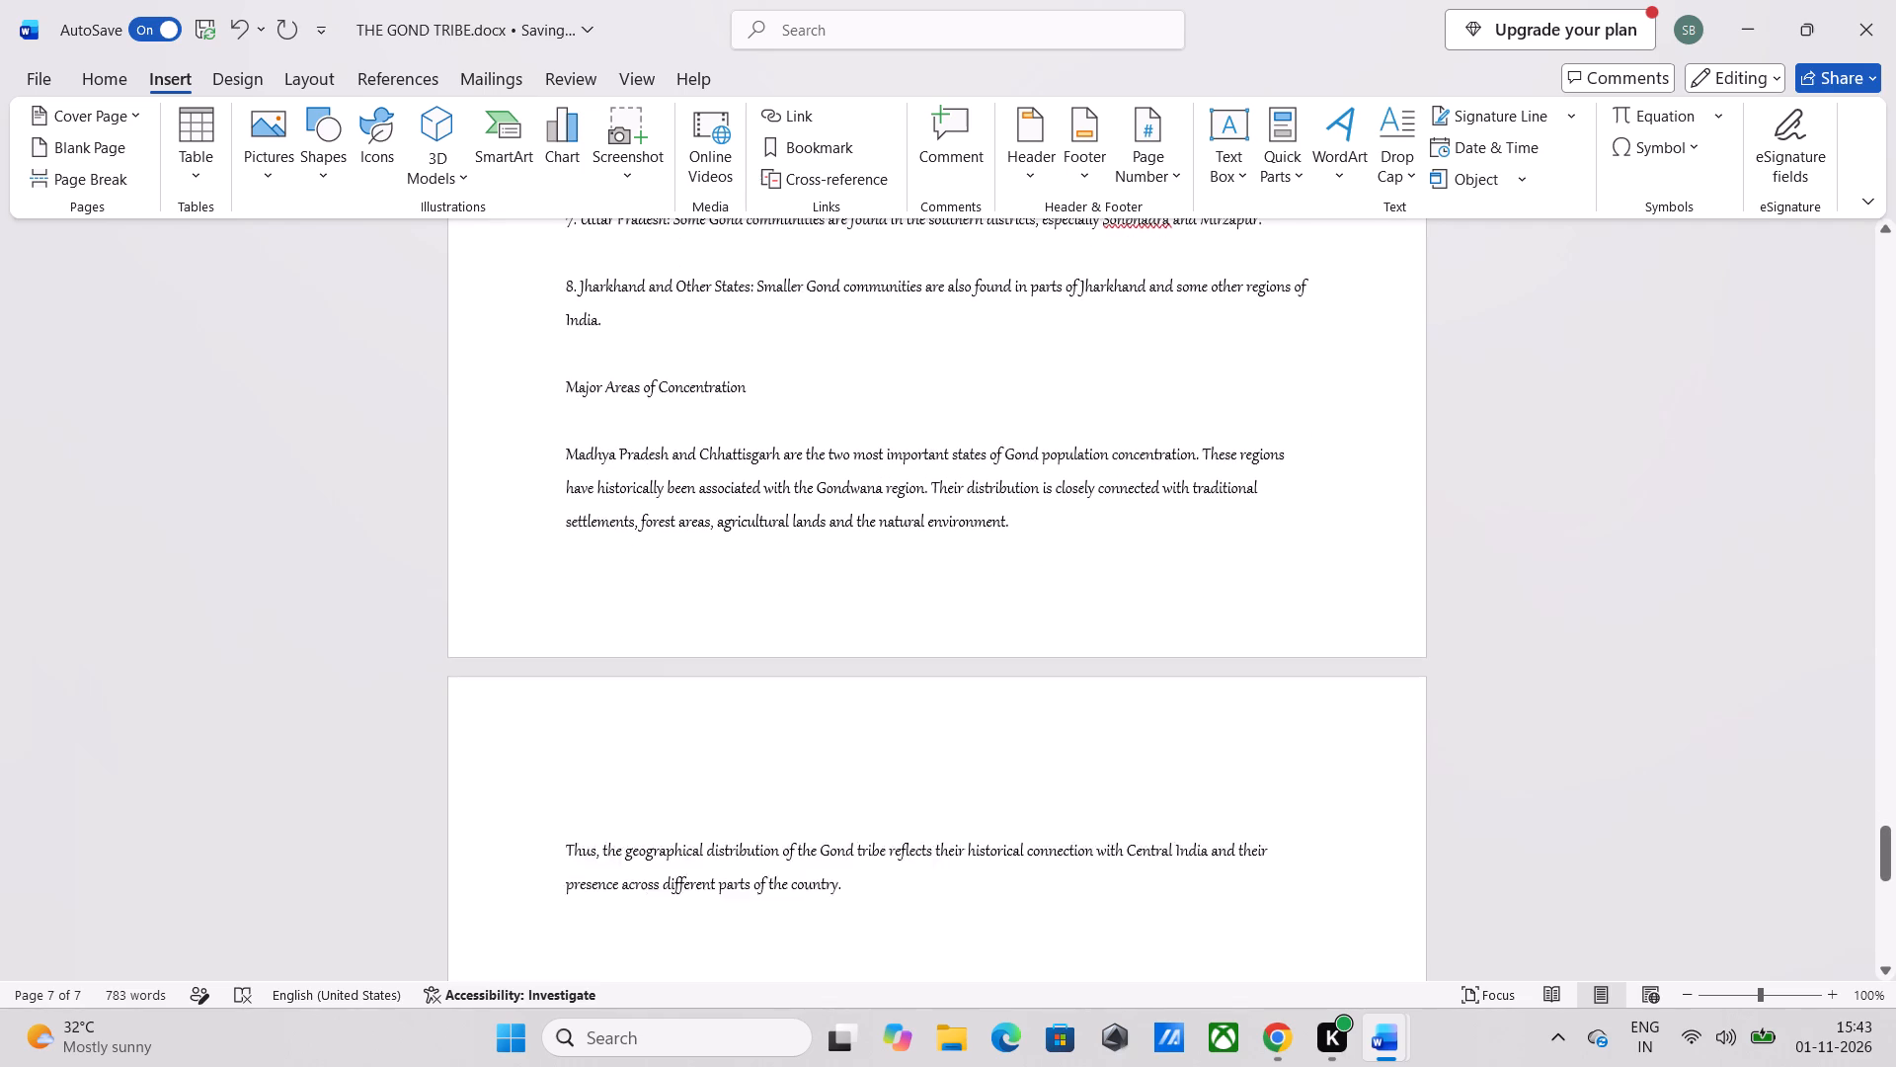
Examine the pages from the Chapter 2 paragraphs through the blank page and the Geographical Distribution section to the end of the document.
{"action": "scroll", "coordinate": [653, 681], "scroll_direction": "down", "scroll_amount": 2}
{"action": "scroll", "coordinate": [653, 681], "scroll_direction": "up", "scroll_amount": 9}
{"action": "scroll", "coordinate": [746, 1052], "scroll_direction": "up", "scroll_amount": 7}
{"action": "scroll", "coordinate": [799, 717], "scroll_direction": "down", "scroll_amount": 10}
{"action": "scroll", "coordinate": [795, 717], "scroll_direction": "up", "scroll_amount": 5}
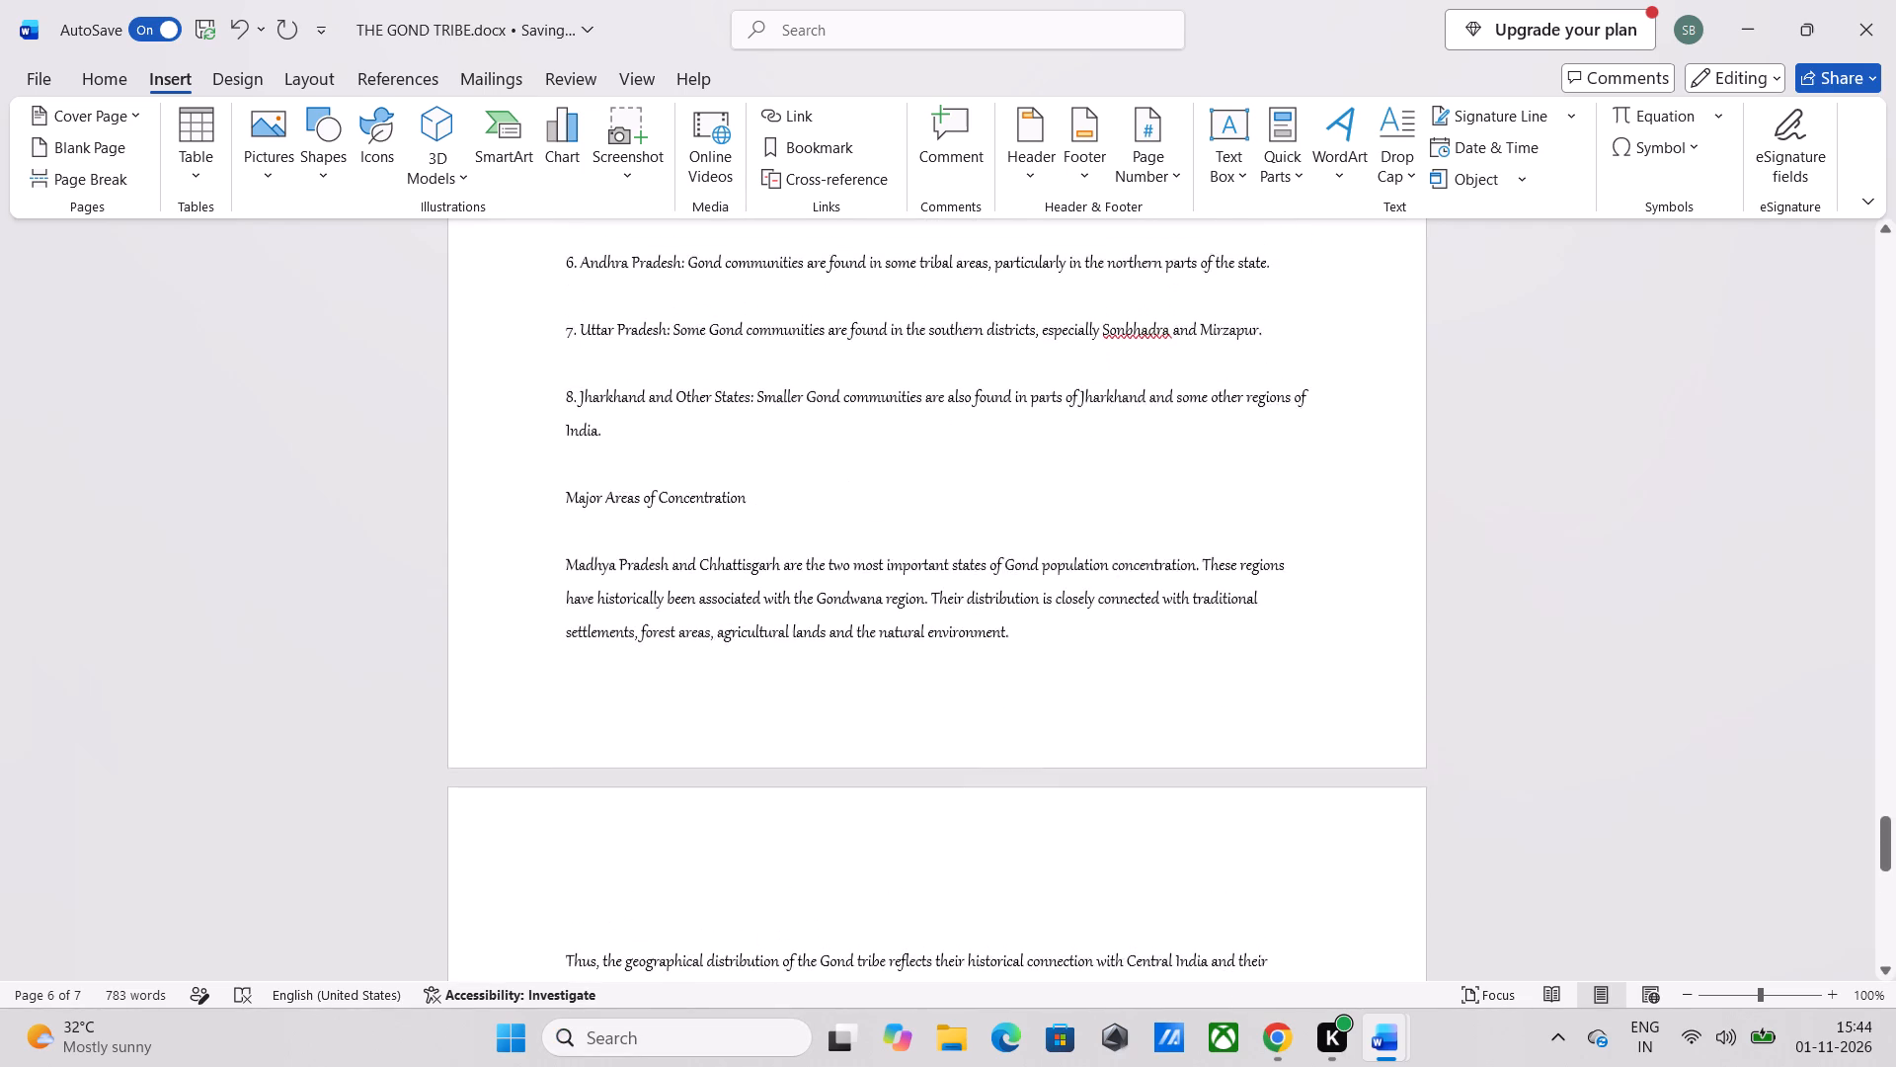
{"action": "scroll", "coordinate": [795, 717], "scroll_direction": "up", "scroll_amount": 14}
{"action": "scroll", "coordinate": [795, 717], "scroll_direction": "up", "scroll_amount": 13}
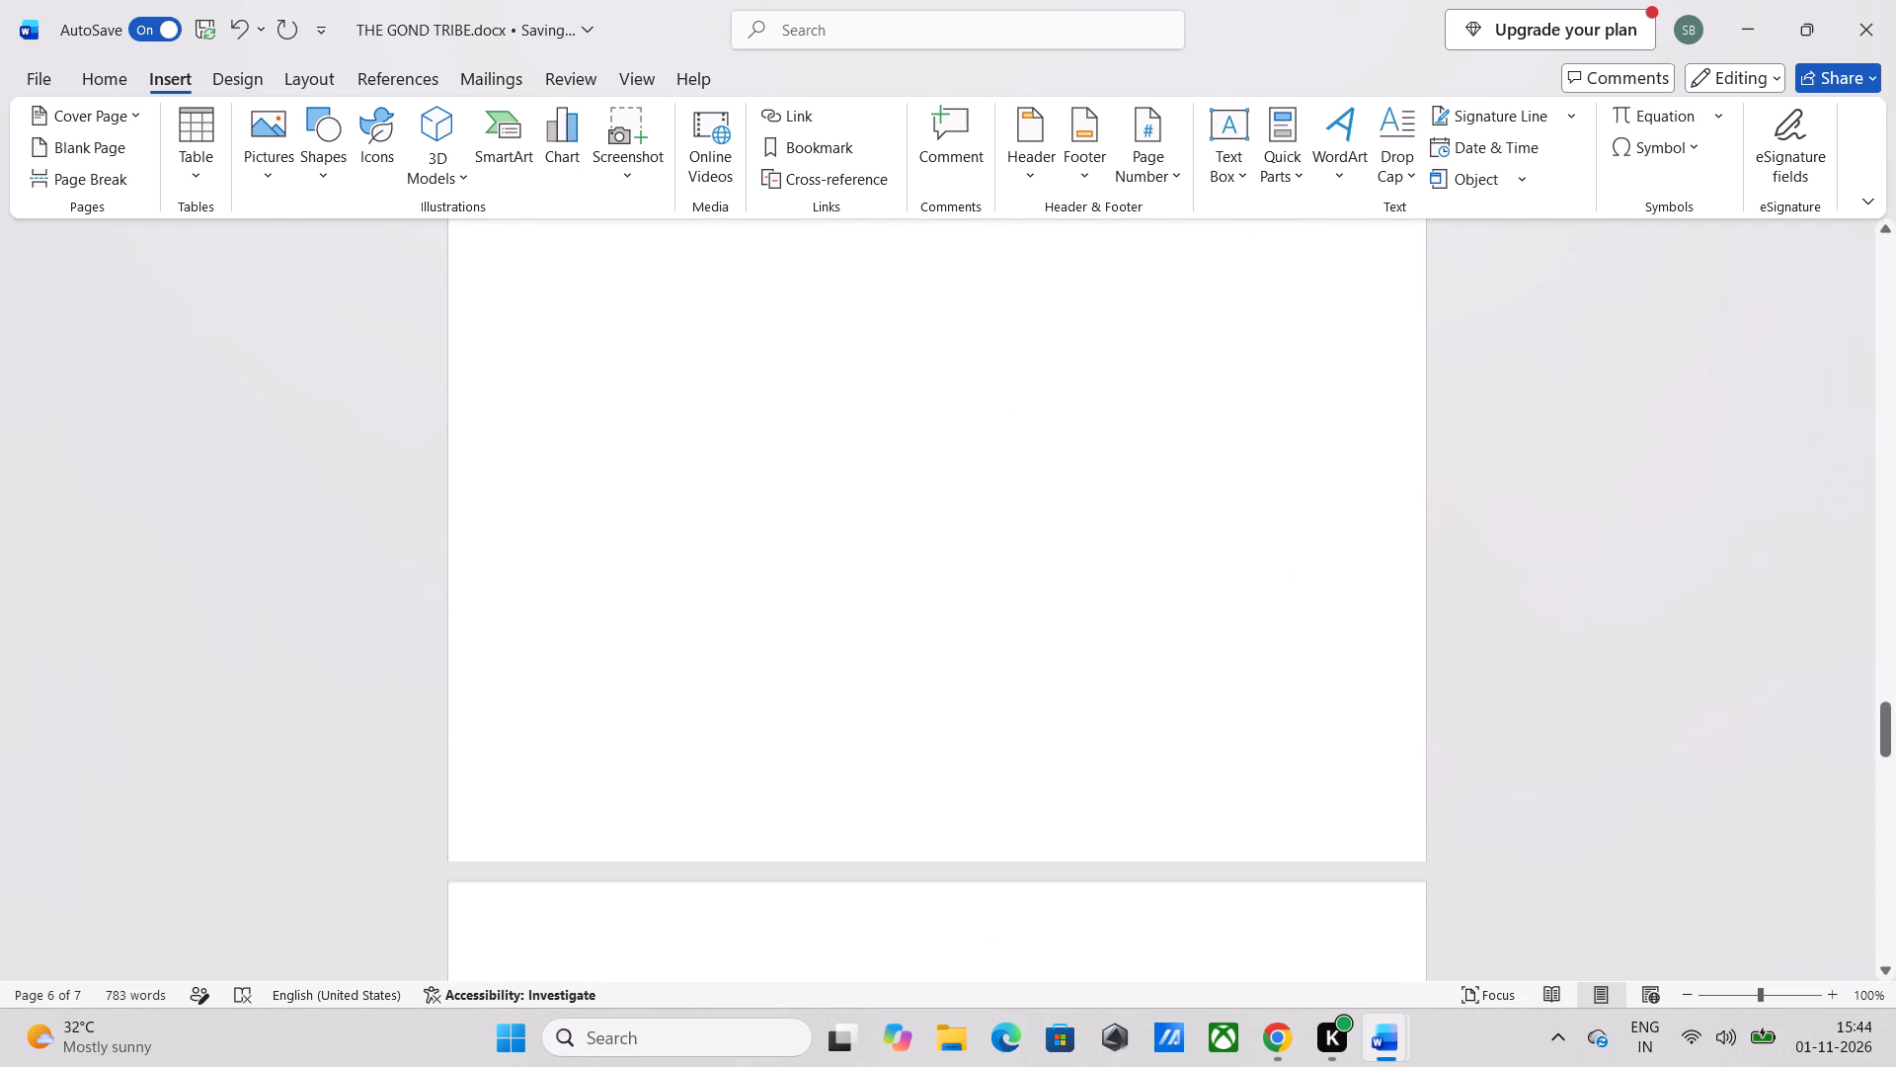
{"action": "scroll", "coordinate": [795, 717], "scroll_direction": "up", "scroll_amount": 20}
{"action": "scroll", "coordinate": [798, 696], "scroll_direction": "up", "scroll_amount": 3}
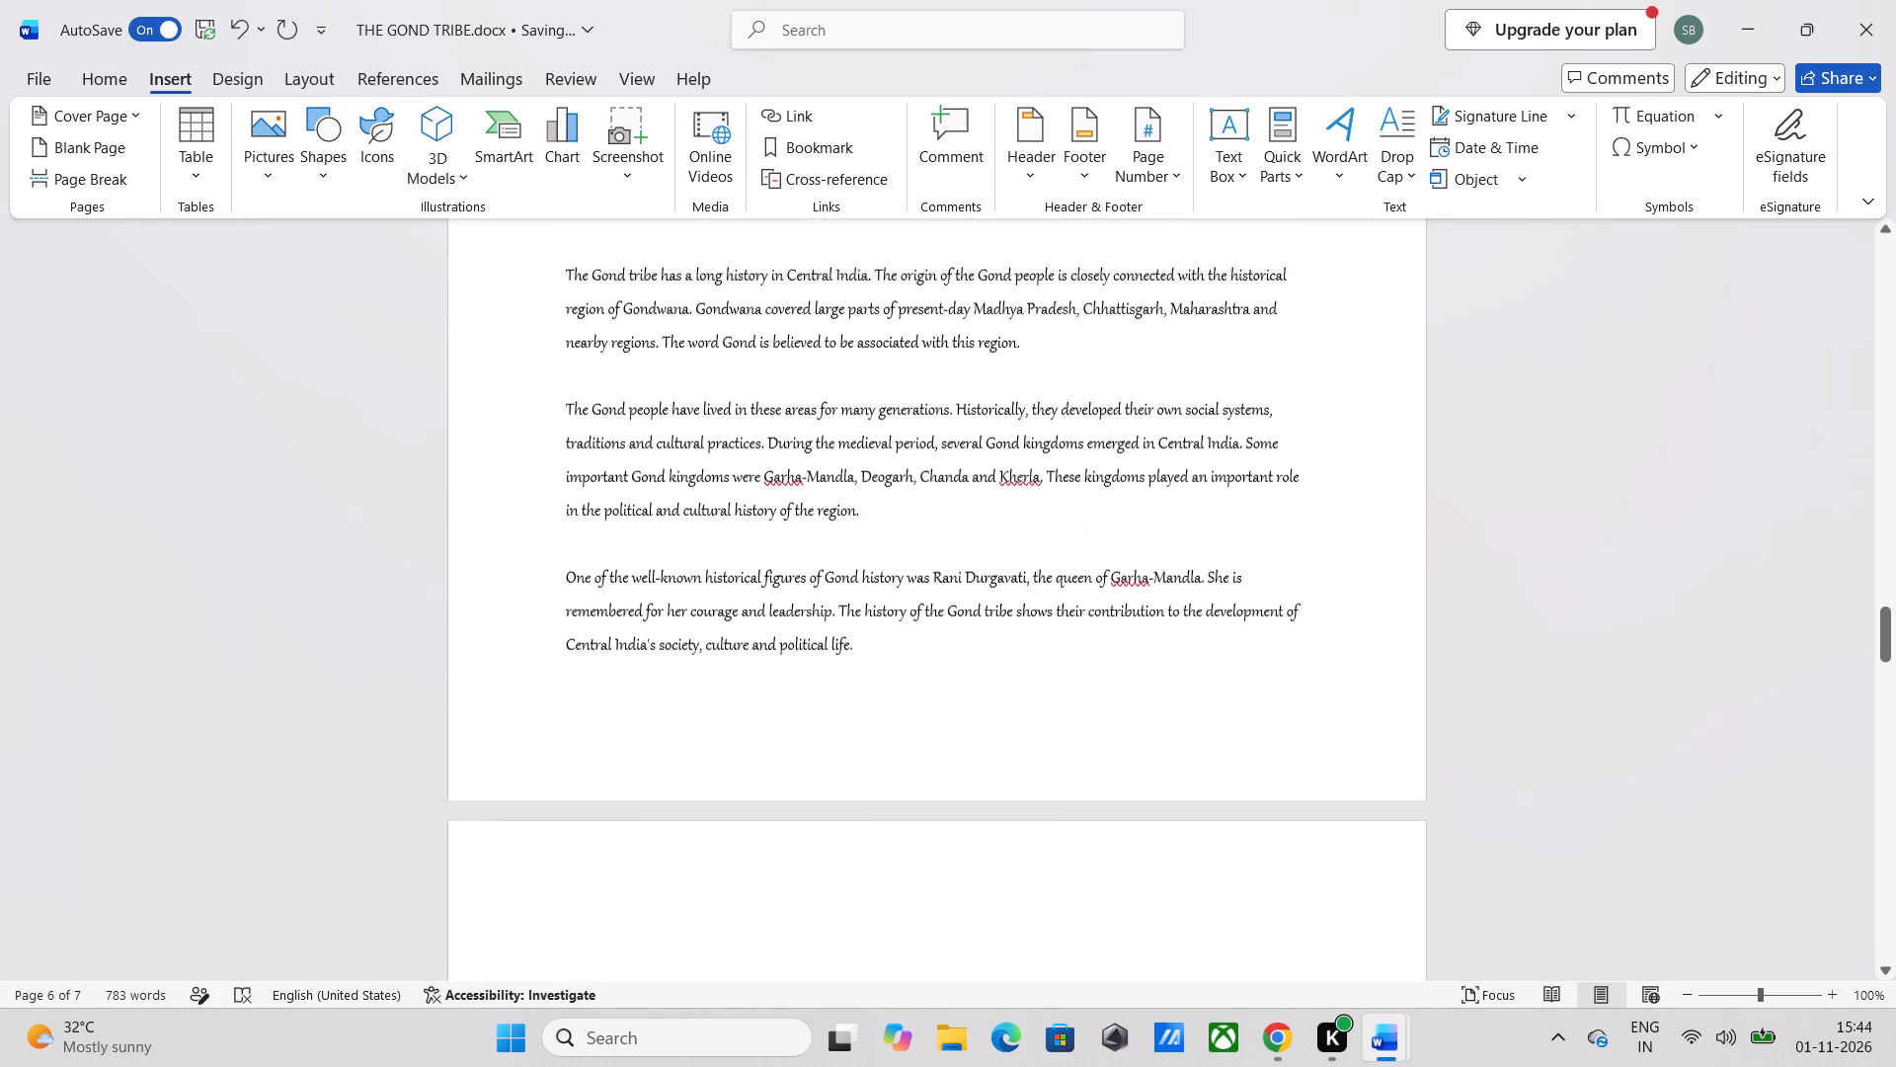
{"action": "scroll", "coordinate": [798, 696], "scroll_direction": "up", "scroll_amount": 7}
{"action": "scroll", "coordinate": [798, 696], "scroll_direction": "down", "scroll_amount": 6}
{"action": "scroll", "coordinate": [784, 832], "scroll_direction": "down", "scroll_amount": 9}
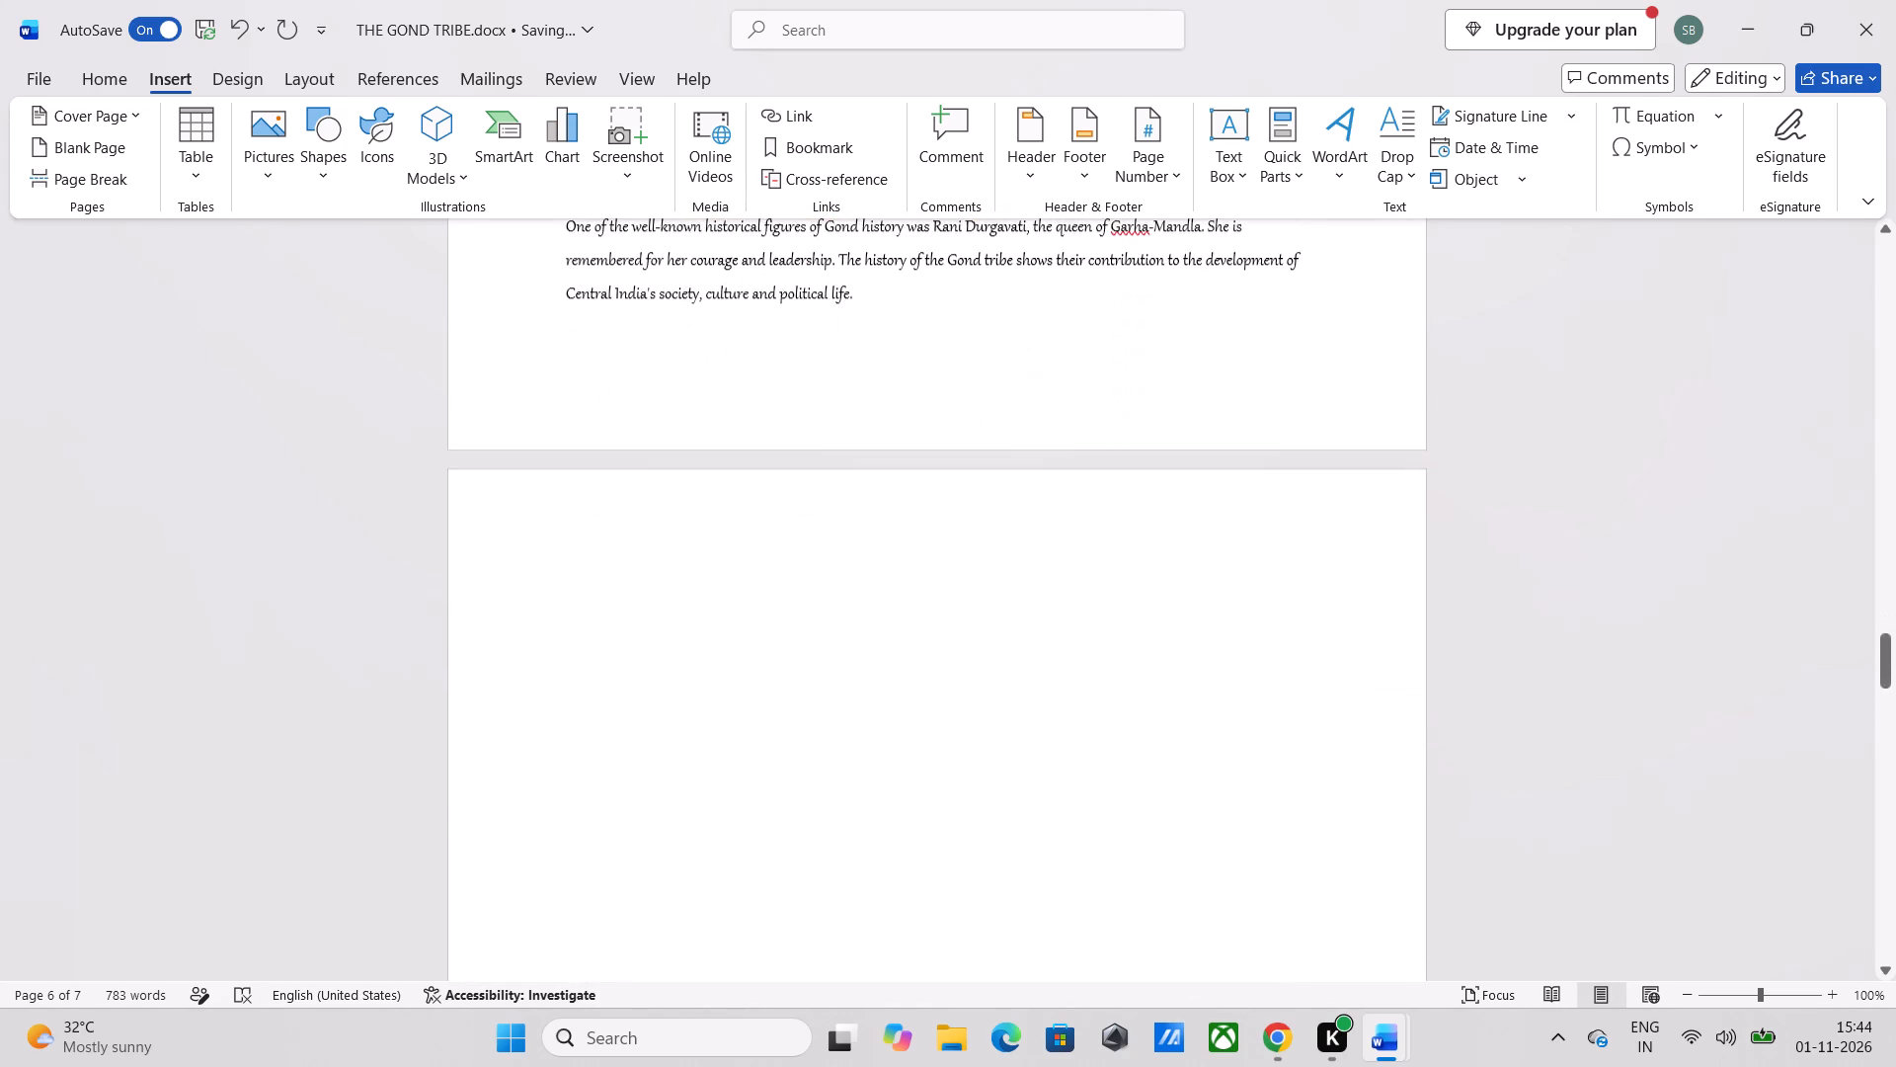
{"action": "scroll", "coordinate": [1158, 676], "scroll_direction": "down", "scroll_amount": 20}
{"action": "scroll", "coordinate": [1158, 676], "scroll_direction": "down", "scroll_amount": 1}
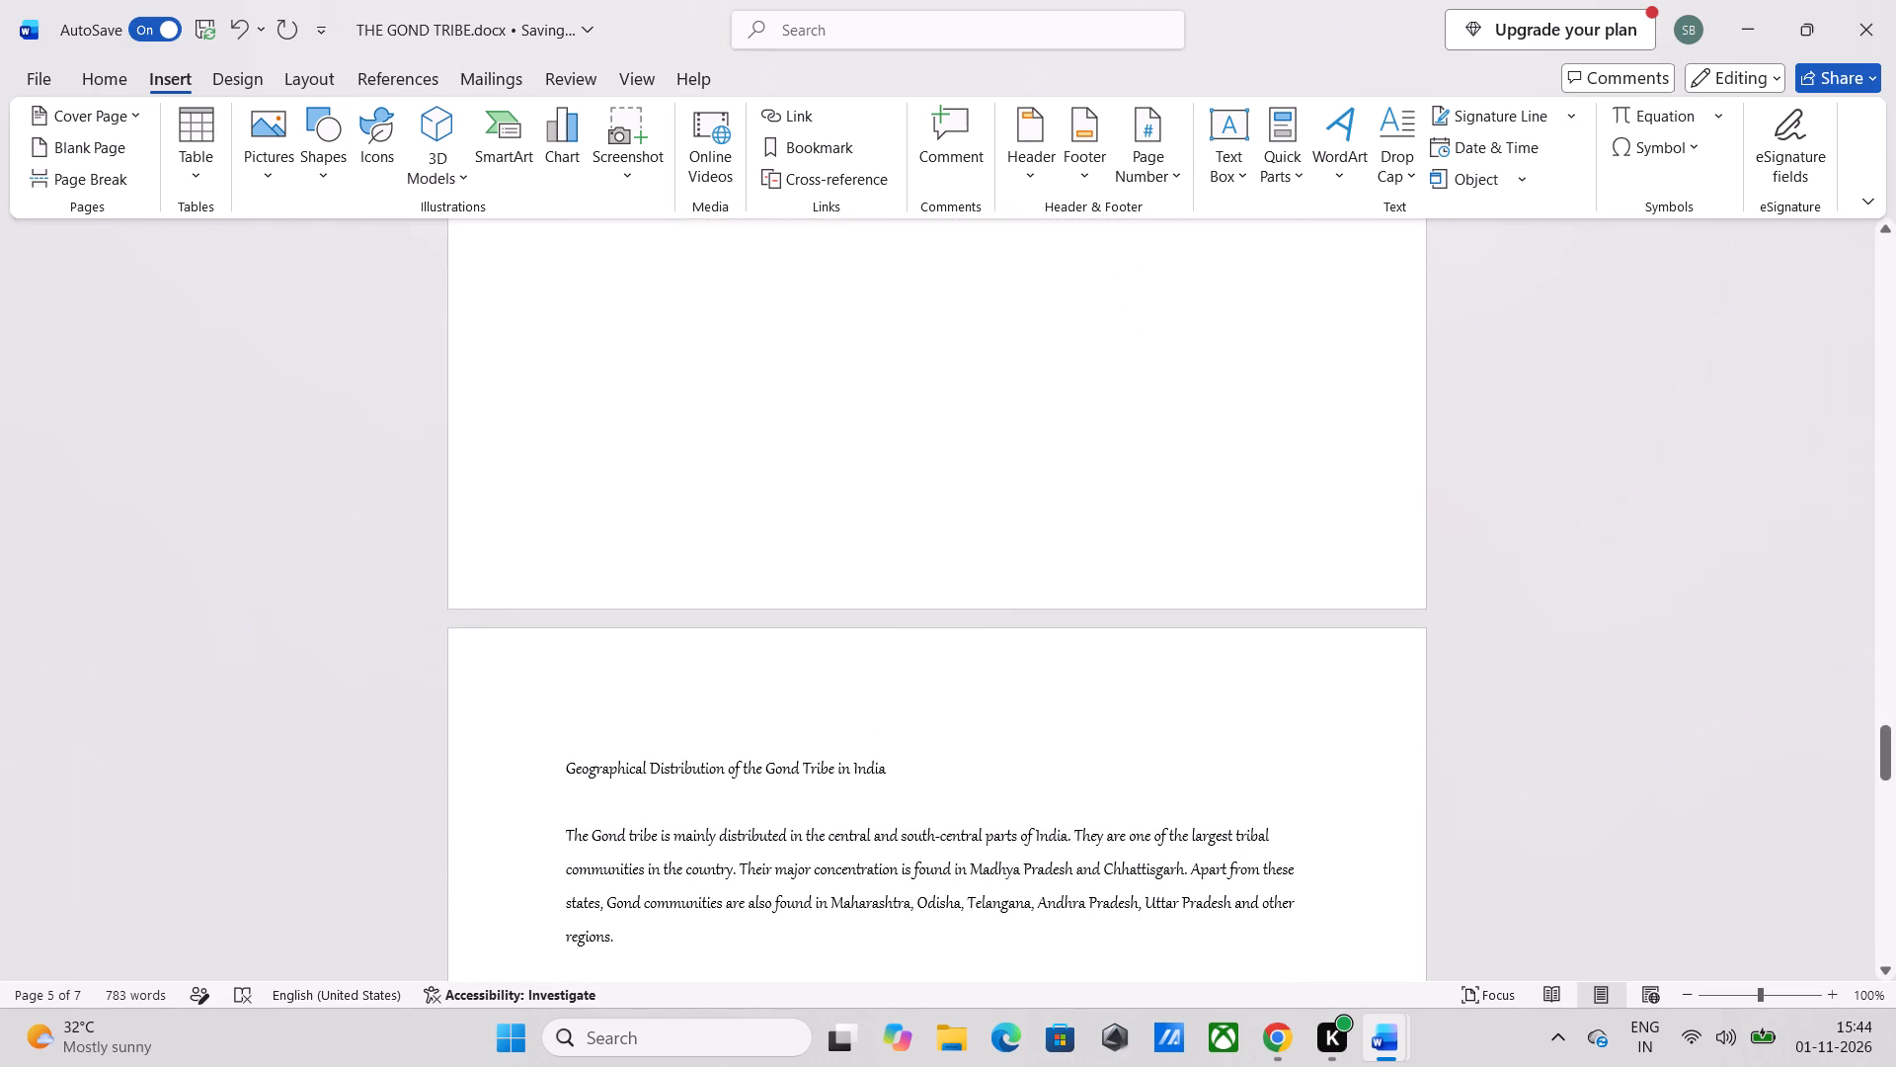
{"action": "scroll", "coordinate": [1130, 723], "scroll_direction": "down", "scroll_amount": 5}
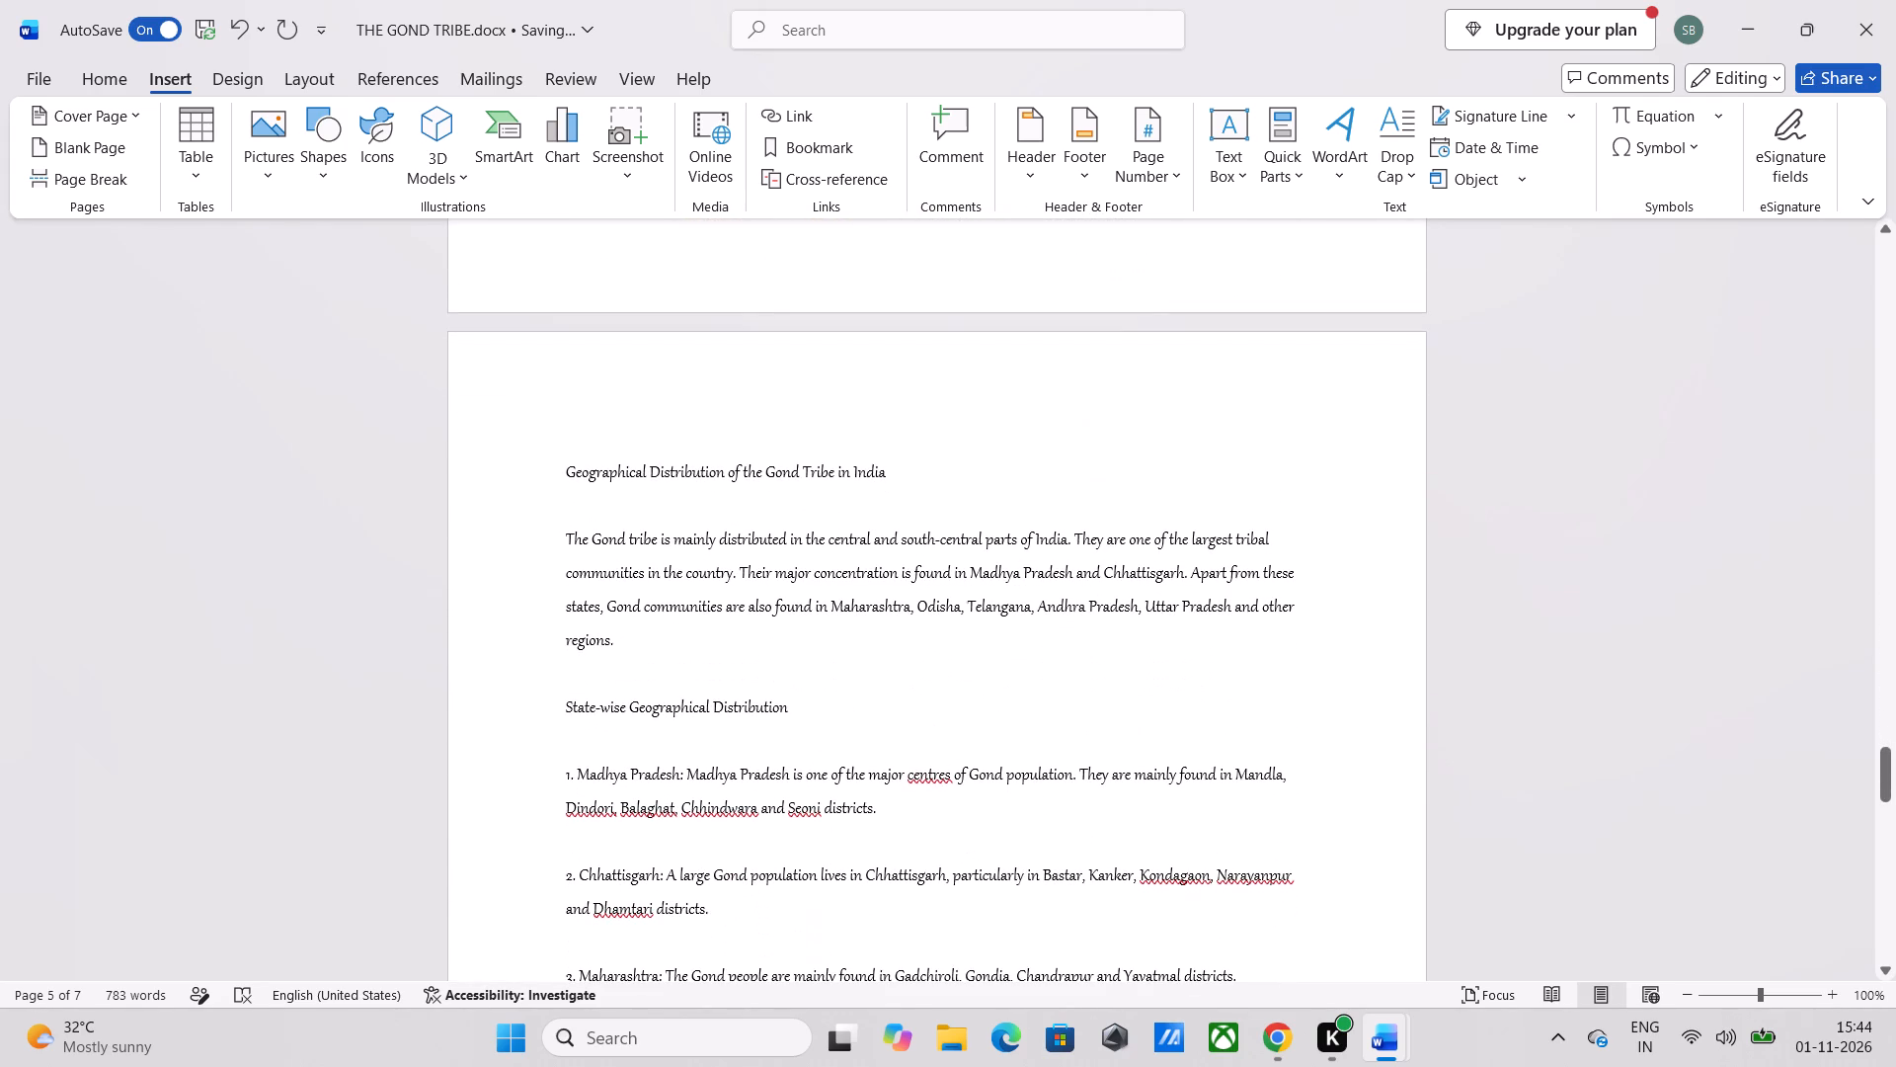
{"action": "scroll", "coordinate": [1127, 727], "scroll_direction": "down", "scroll_amount": 10}
{"action": "scroll", "coordinate": [1032, 780], "scroll_direction": "down", "scroll_amount": 10}
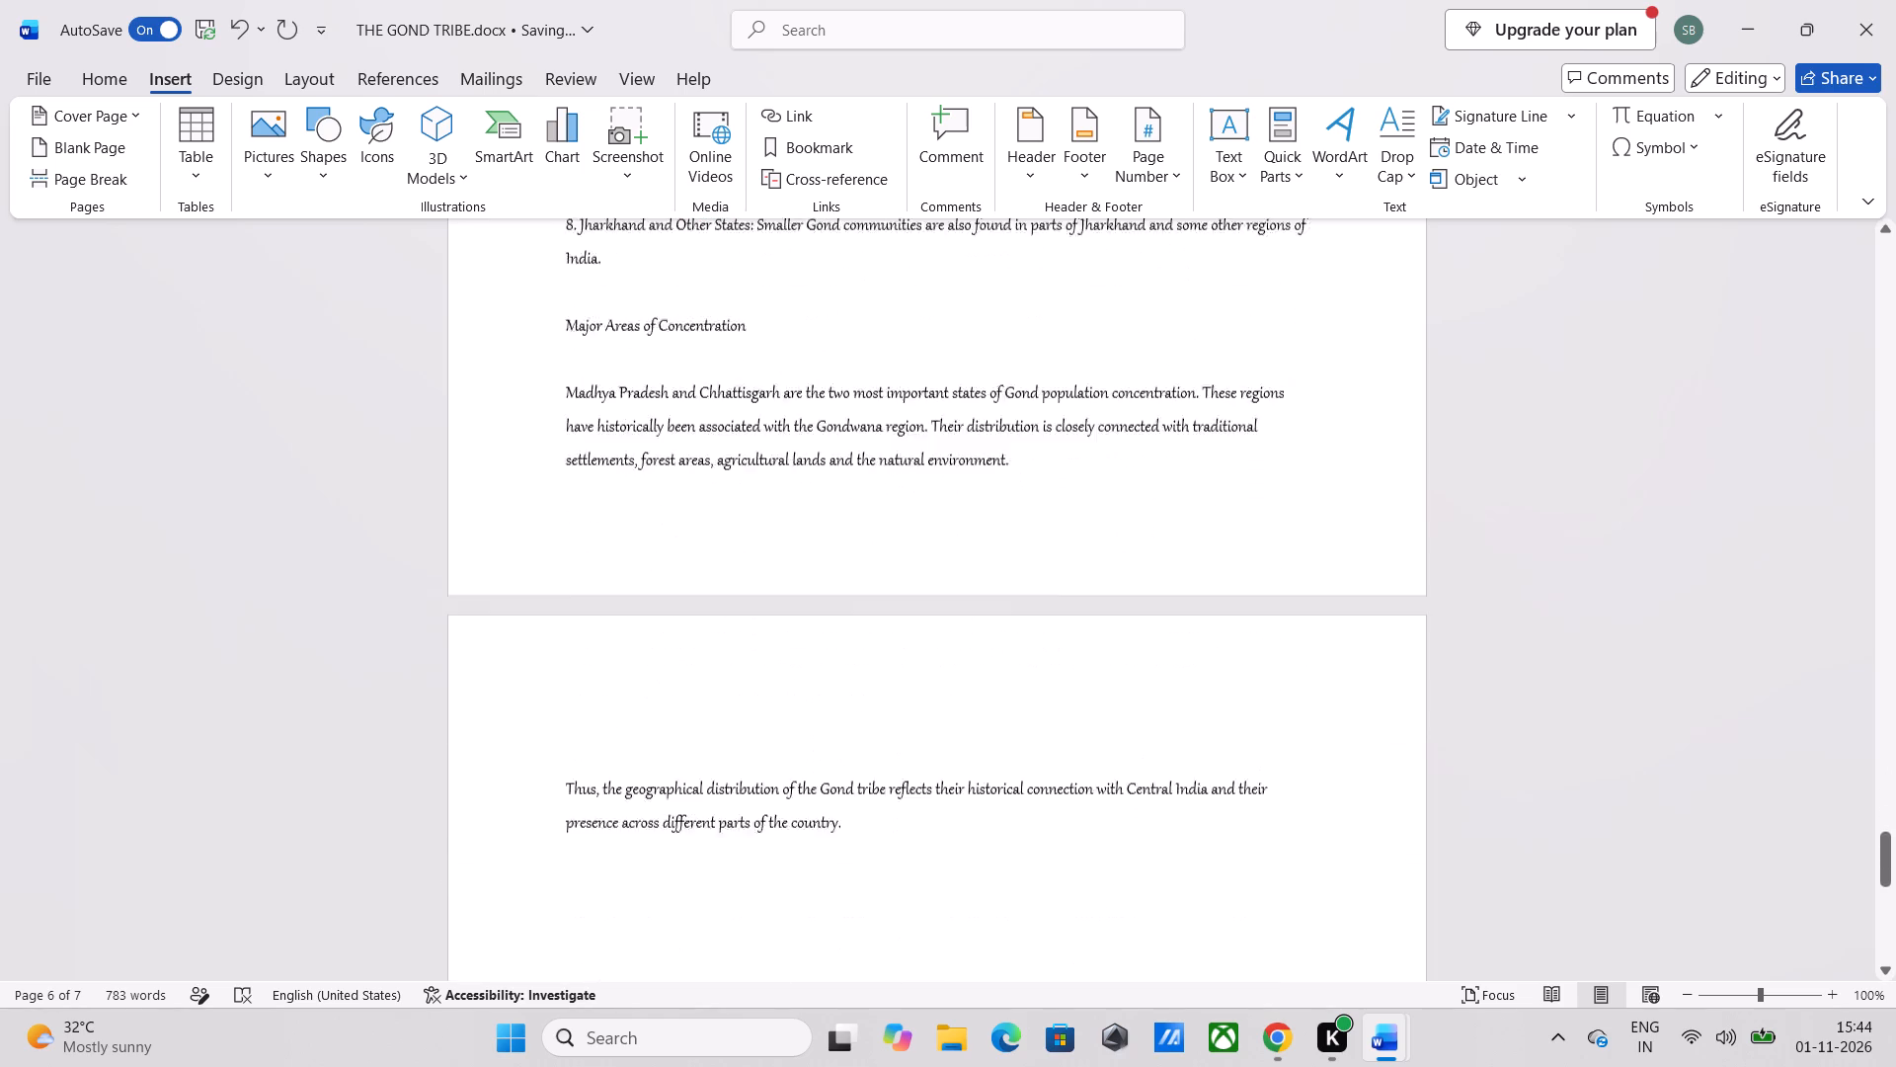
{"action": "scroll", "coordinate": [1032, 780], "scroll_direction": "down", "scroll_amount": 9}
{"action": "scroll", "coordinate": [1022, 720], "scroll_direction": "down", "scroll_amount": 12}
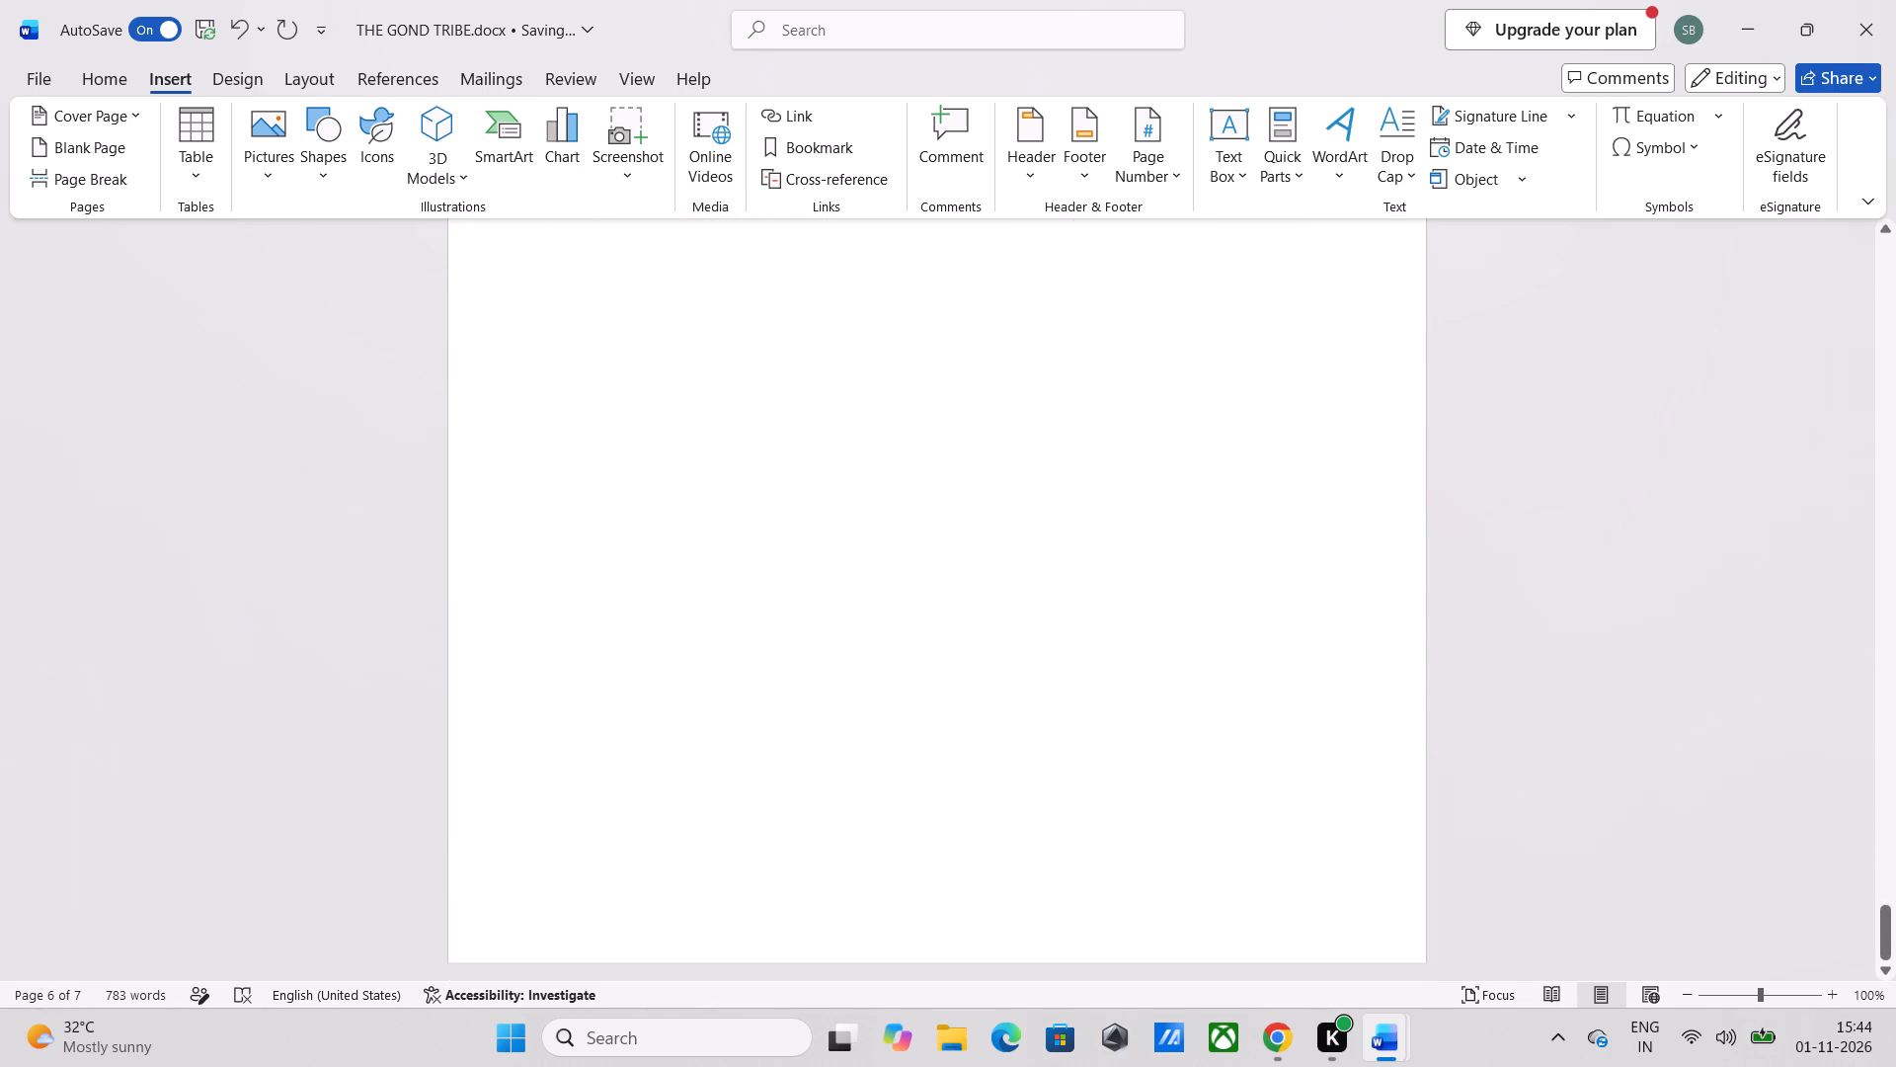
{"action": "scroll", "coordinate": [1021, 724], "scroll_direction": "down", "scroll_amount": 3}
{"action": "scroll", "coordinate": [1021, 724], "scroll_direction": "up", "scroll_amount": 16}
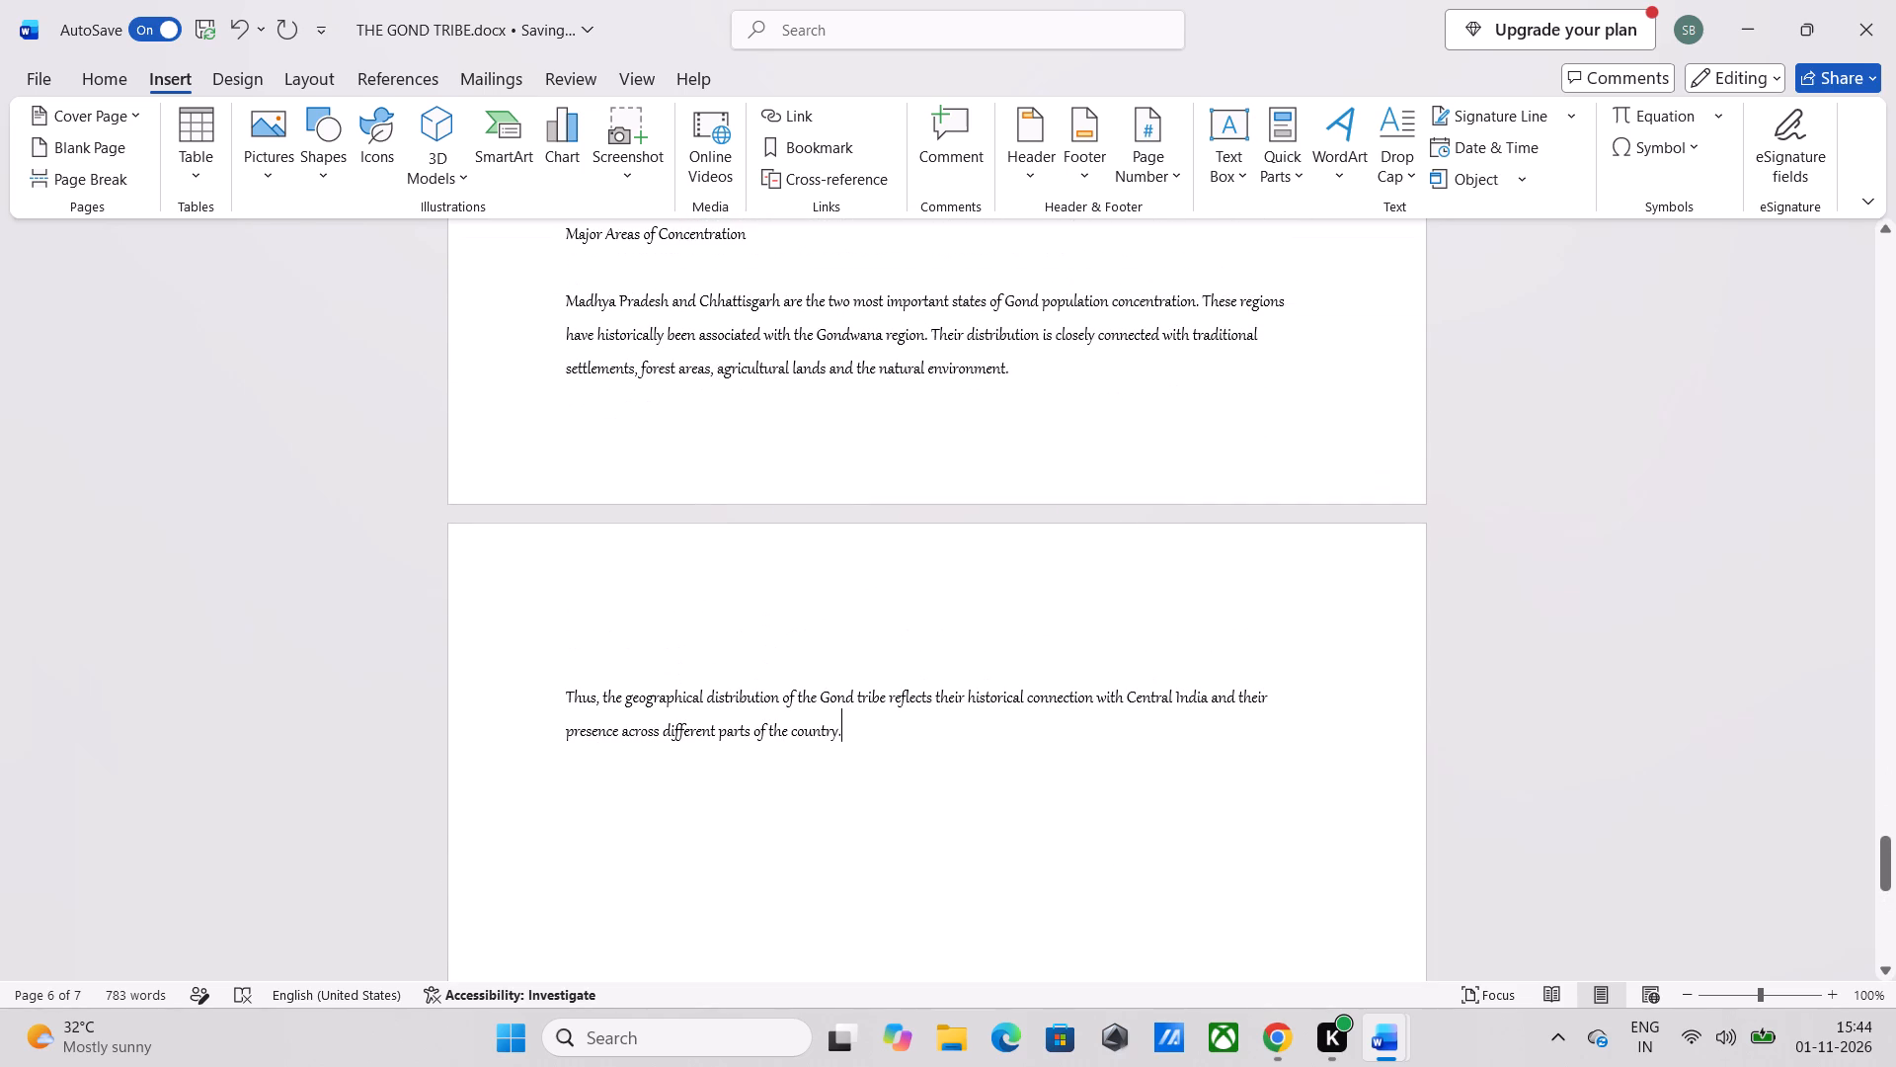
Delete the Geographical Distribution section from its last sentence backwards, together with the blank pages before it, back to the end of Chapter 2.
{"action": "left_click", "coordinate": [846, 735]}
{"action": "key", "text": "ctrl+BackSpace"}
{"action": "key", "text": "ctrl+BackSpace"}
{"action": "key", "text": "ctrl+BackSpace"}
{"action": "key", "text": "ctrl+BackSpace"}
{"action": "key", "text": "ctrl+BackSpace"}
{"action": "key", "text": "ctrl+BackSpace"}
{"action": "key", "text": "ctrl+BackSpace"}
{"action": "key", "text": "ctrl+BackSpace"}
{"action": "key", "text": "ctrl+BackSpace"}
{"action": "key", "text": "ctrl+BackSpace"}
{"action": "key", "text": "ctrl+BackSpace"}
{"action": "key", "text": "ctrl+BackSpace"}
{"action": "key", "text": "ctrl+BackSpace"}
{"action": "key", "text": "ctrl+BackSpace"}
{"action": "key", "text": "ctrl+BackSpace"}
{"action": "key", "text": "ctrl+BackSpace"}
{"action": "key", "text": "ctrl+BackSpace"}
{"action": "key", "text": "ctrl+BackSpace"}
{"action": "key", "text": "ctrl+BackSpace"}
{"action": "key", "text": "ctrl+BackSpace"}
{"action": "key", "text": "ctrl+BackSpace"}
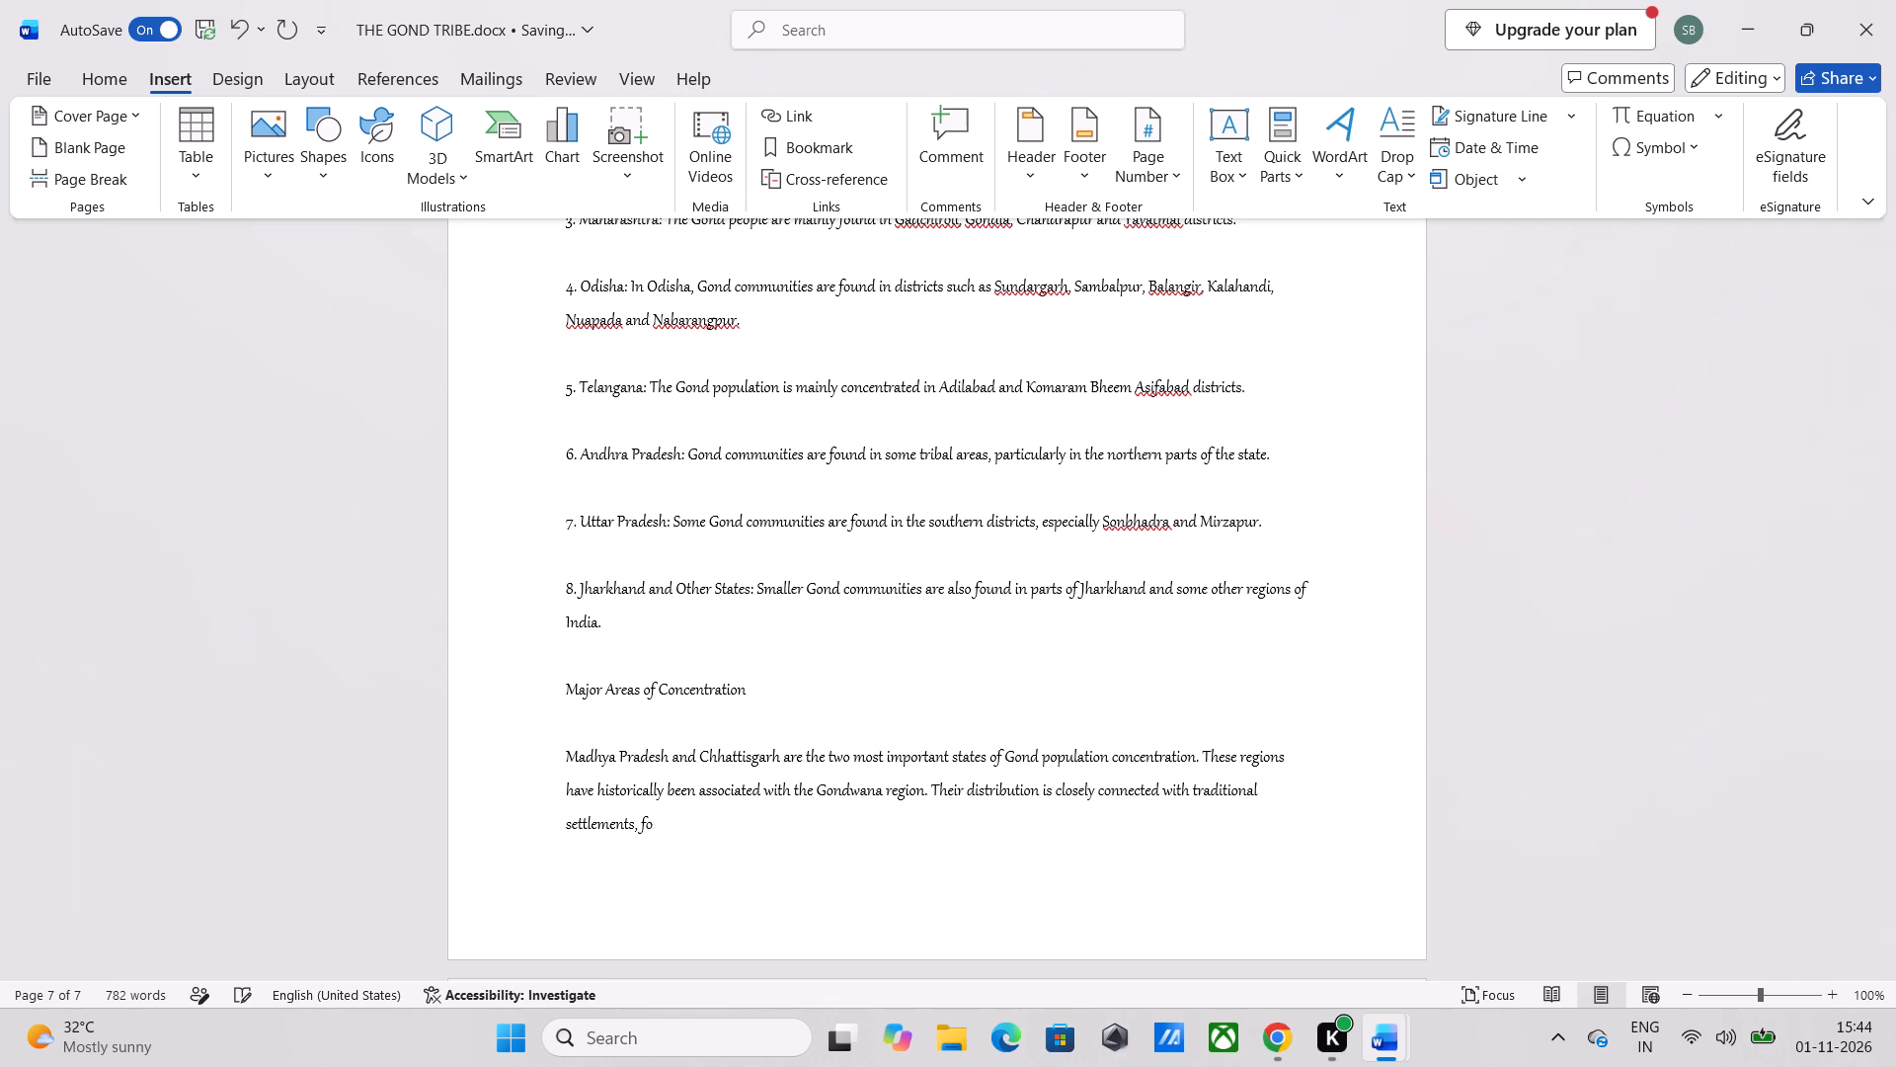
{"action": "key", "text": "ctrl+BackSpace"}
{"action": "key", "text": "ctrl+BackSpace"}
{"action": "key", "text": "ctrl+BackSpace"}
{"action": "key", "text": "ctrl+BackSpace"}
{"action": "key", "text": "ctrl+BackSpace"}
{"action": "key", "text": "ctrl+BackSpace"}
{"action": "key", "text": "ctrl+BackSpace"}
{"action": "key", "text": "ctrl+BackSpace"}
{"action": "key", "text": "ctrl+BackSpace"}
{"action": "key", "text": "ctrl+BackSpace"}
{"action": "key", "text": "ctrl+BackSpace"}
{"action": "key", "text": "ctrl+BackSpace"}
{"action": "key", "text": "ctrl+BackSpace"}
{"action": "key", "text": "ctrl+BackSpace"}
{"action": "key", "text": "ctrl+BackSpace"}
{"action": "key", "text": "ctrl+BackSpace"}
{"action": "key", "text": "ctrl+BackSpace"}
{"action": "key", "text": "ctrl+BackSpace"}
{"action": "key", "text": "ctrl+BackSpace"}
{"action": "key", "text": "ctrl+BackSpace"}
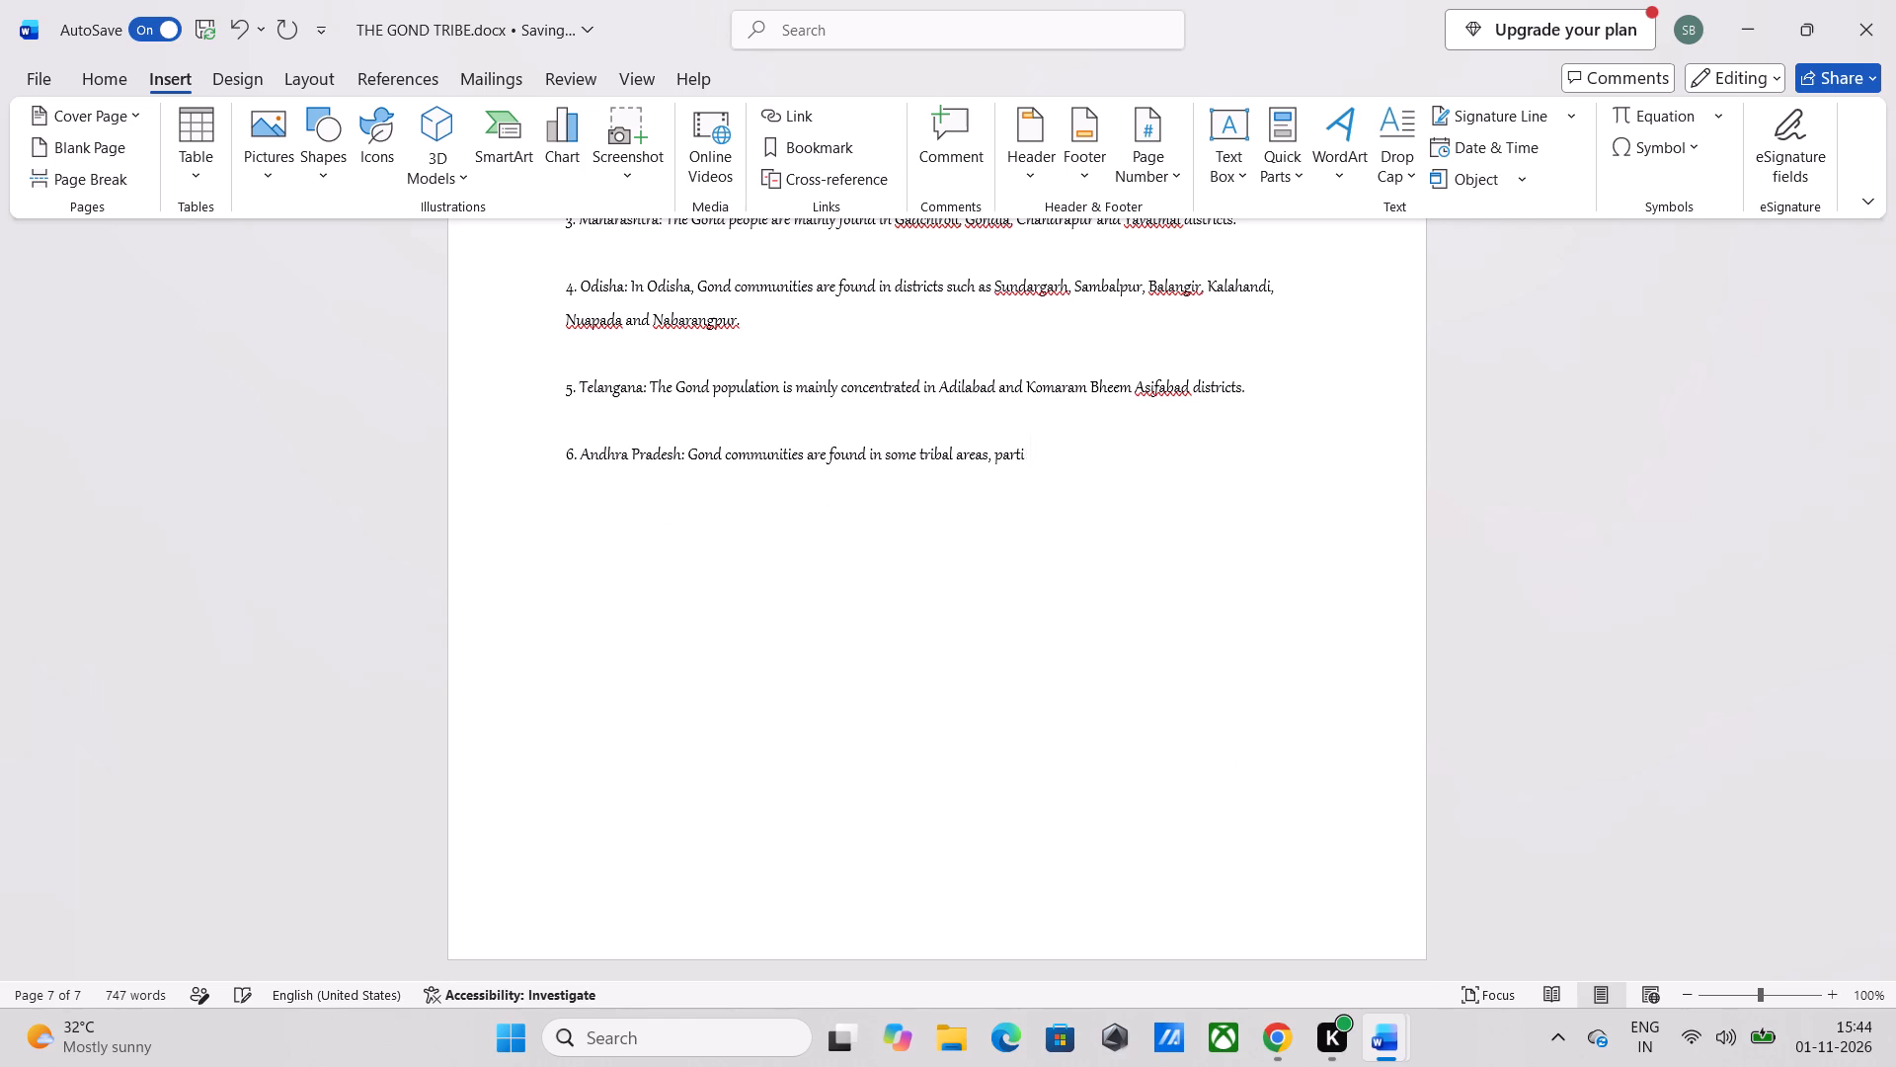
{"action": "key", "text": "ctrl+BackSpace"}
{"action": "key", "text": "ctrl+BackSpace"}
{"action": "key", "text": "ctrl+BackSpace"}
{"action": "key", "text": "ctrl+BackSpace"}
{"action": "key", "text": "ctrl+BackSpace"}
{"action": "key", "text": "ctrl+BackSpace"}
{"action": "key", "text": "ctrl+BackSpace"}
{"action": "key", "text": "ctrl+BackSpace"}
{"action": "key", "text": "ctrl+BackSpace"}
{"action": "key", "text": "ctrl+BackSpace"}
{"action": "key", "text": "ctrl+BackSpace"}
{"action": "key", "text": "ctrl+BackSpace"}
{"action": "key", "text": "ctrl+BackSpace"}
{"action": "key", "text": "ctrl+BackSpace"}
{"action": "key", "text": "ctrl+BackSpace"}
{"action": "key", "text": "ctrl+BackSpace"}
{"action": "key", "text": "ctrl+BackSpace"}
{"action": "key", "text": "ctrl+BackSpace"}
{"action": "key", "text": "ctrl+BackSpace"}
{"action": "key", "text": "ctrl+BackSpace"}
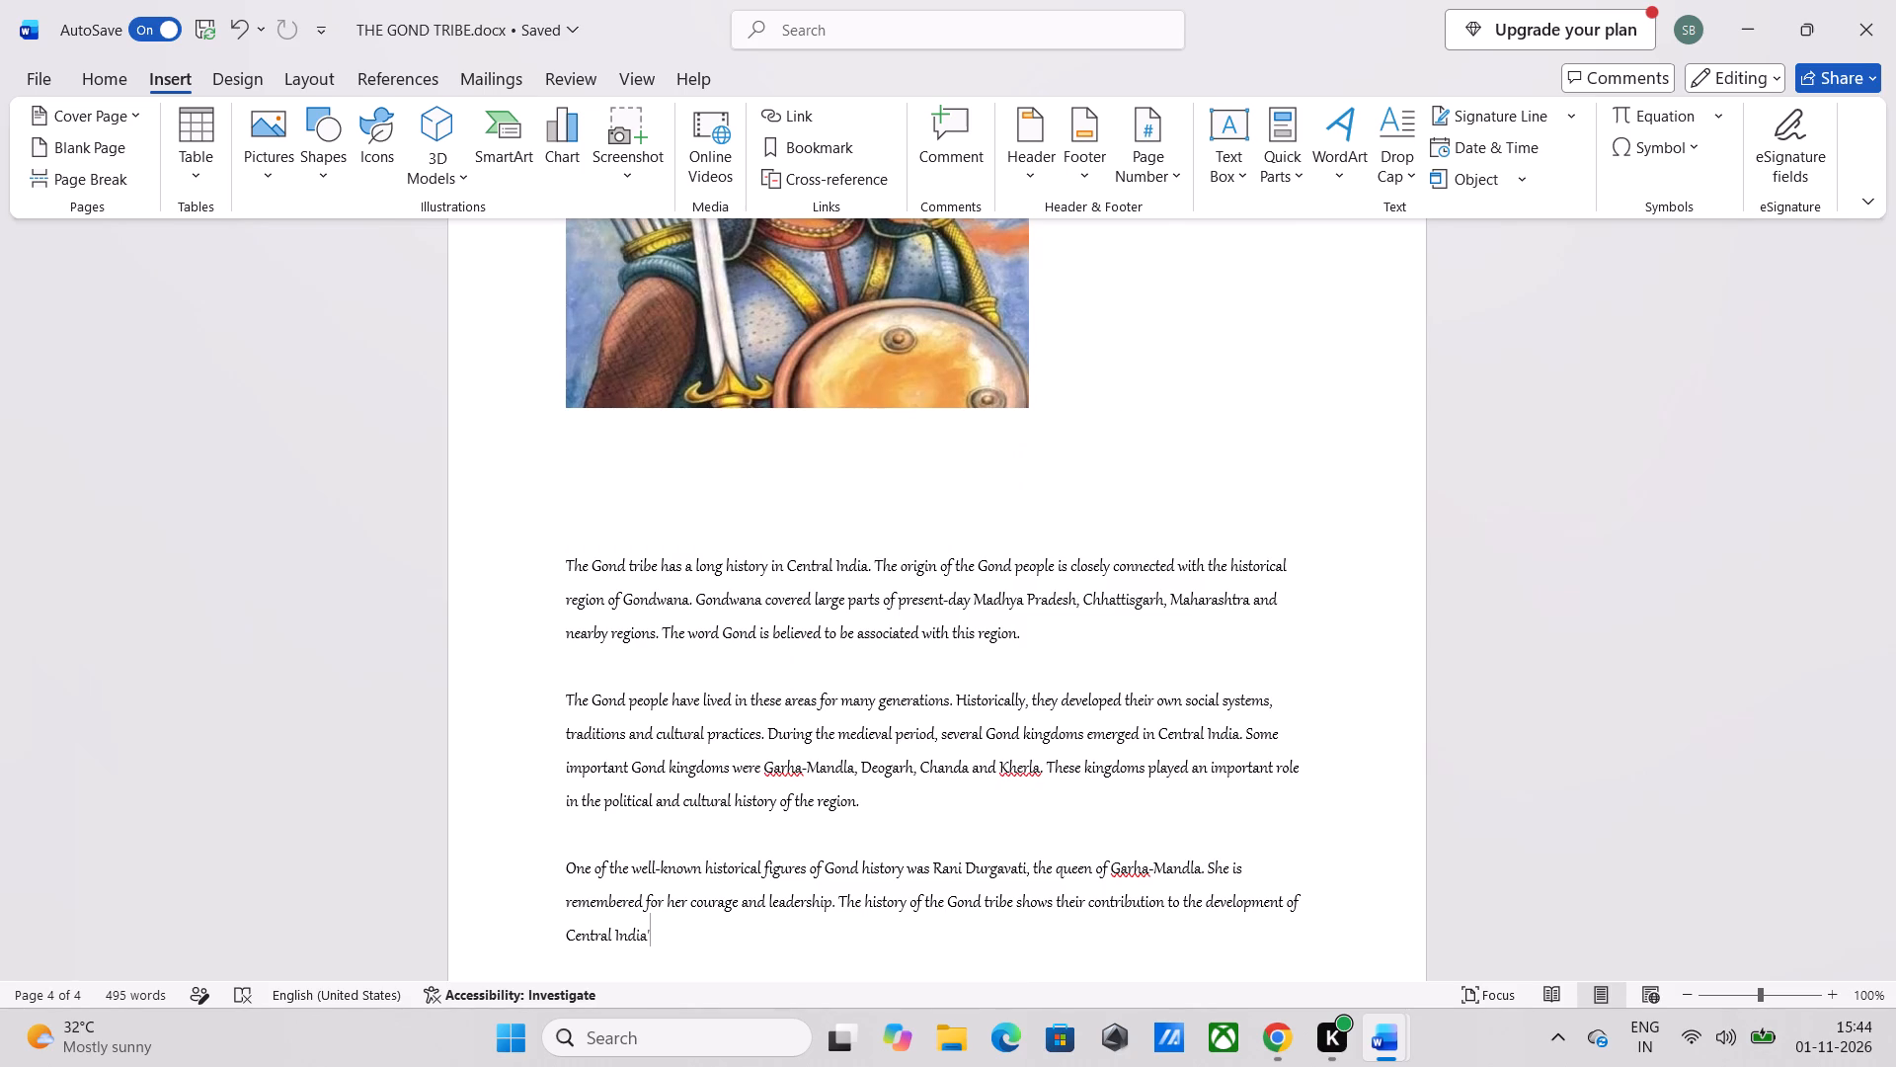
Undo the excess deletions to restore the Chapter 2 ending "culture and political life." and one blank page after it.
{"action": "key", "text": "ctrl+z"}
{"action": "key", "text": "ctrl+z"}
{"action": "key", "text": "ctrl+z"}
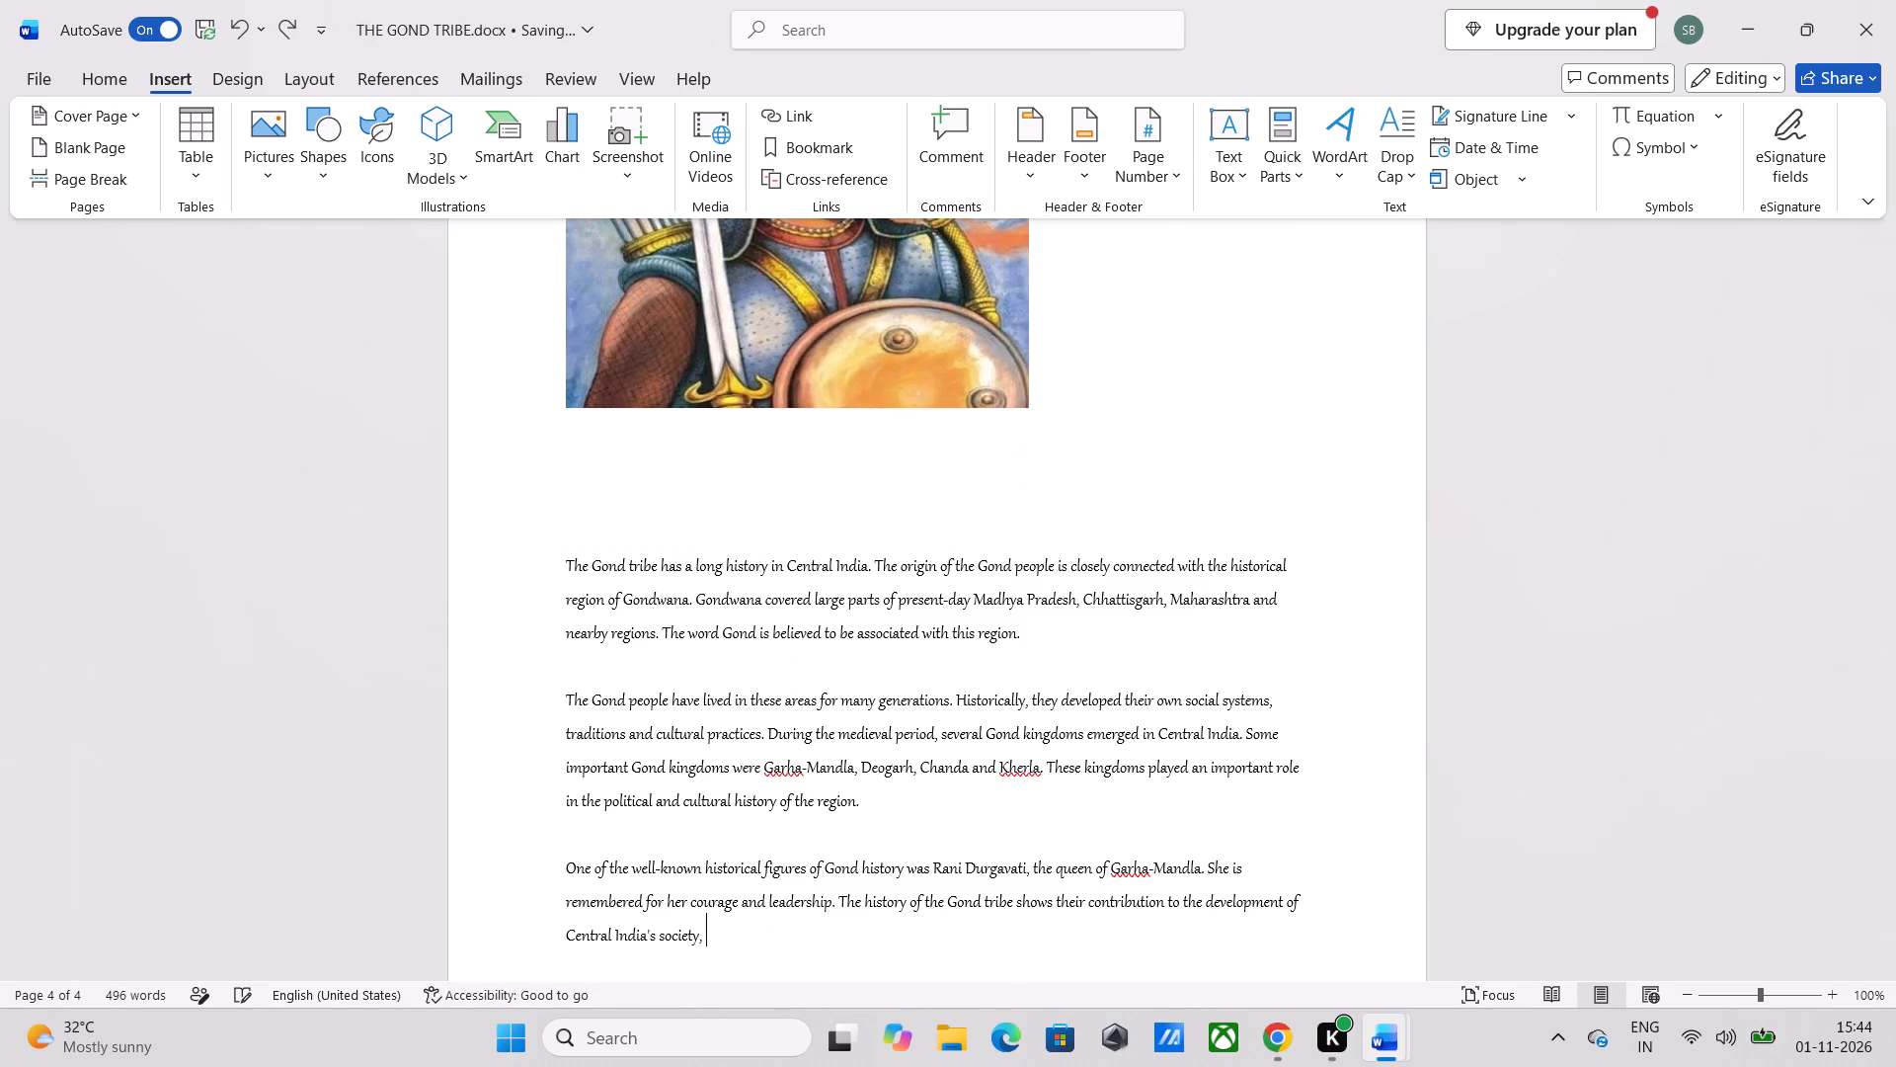
{"action": "key", "text": "ctrl+z"}
{"action": "key", "text": "ctrl+z"}
{"action": "key", "text": "ctrl+z"}
{"action": "key", "text": "ctrl+z"}
{"action": "key", "text": "ctrl+z"}
{"action": "key", "text": "ctrl+z"}
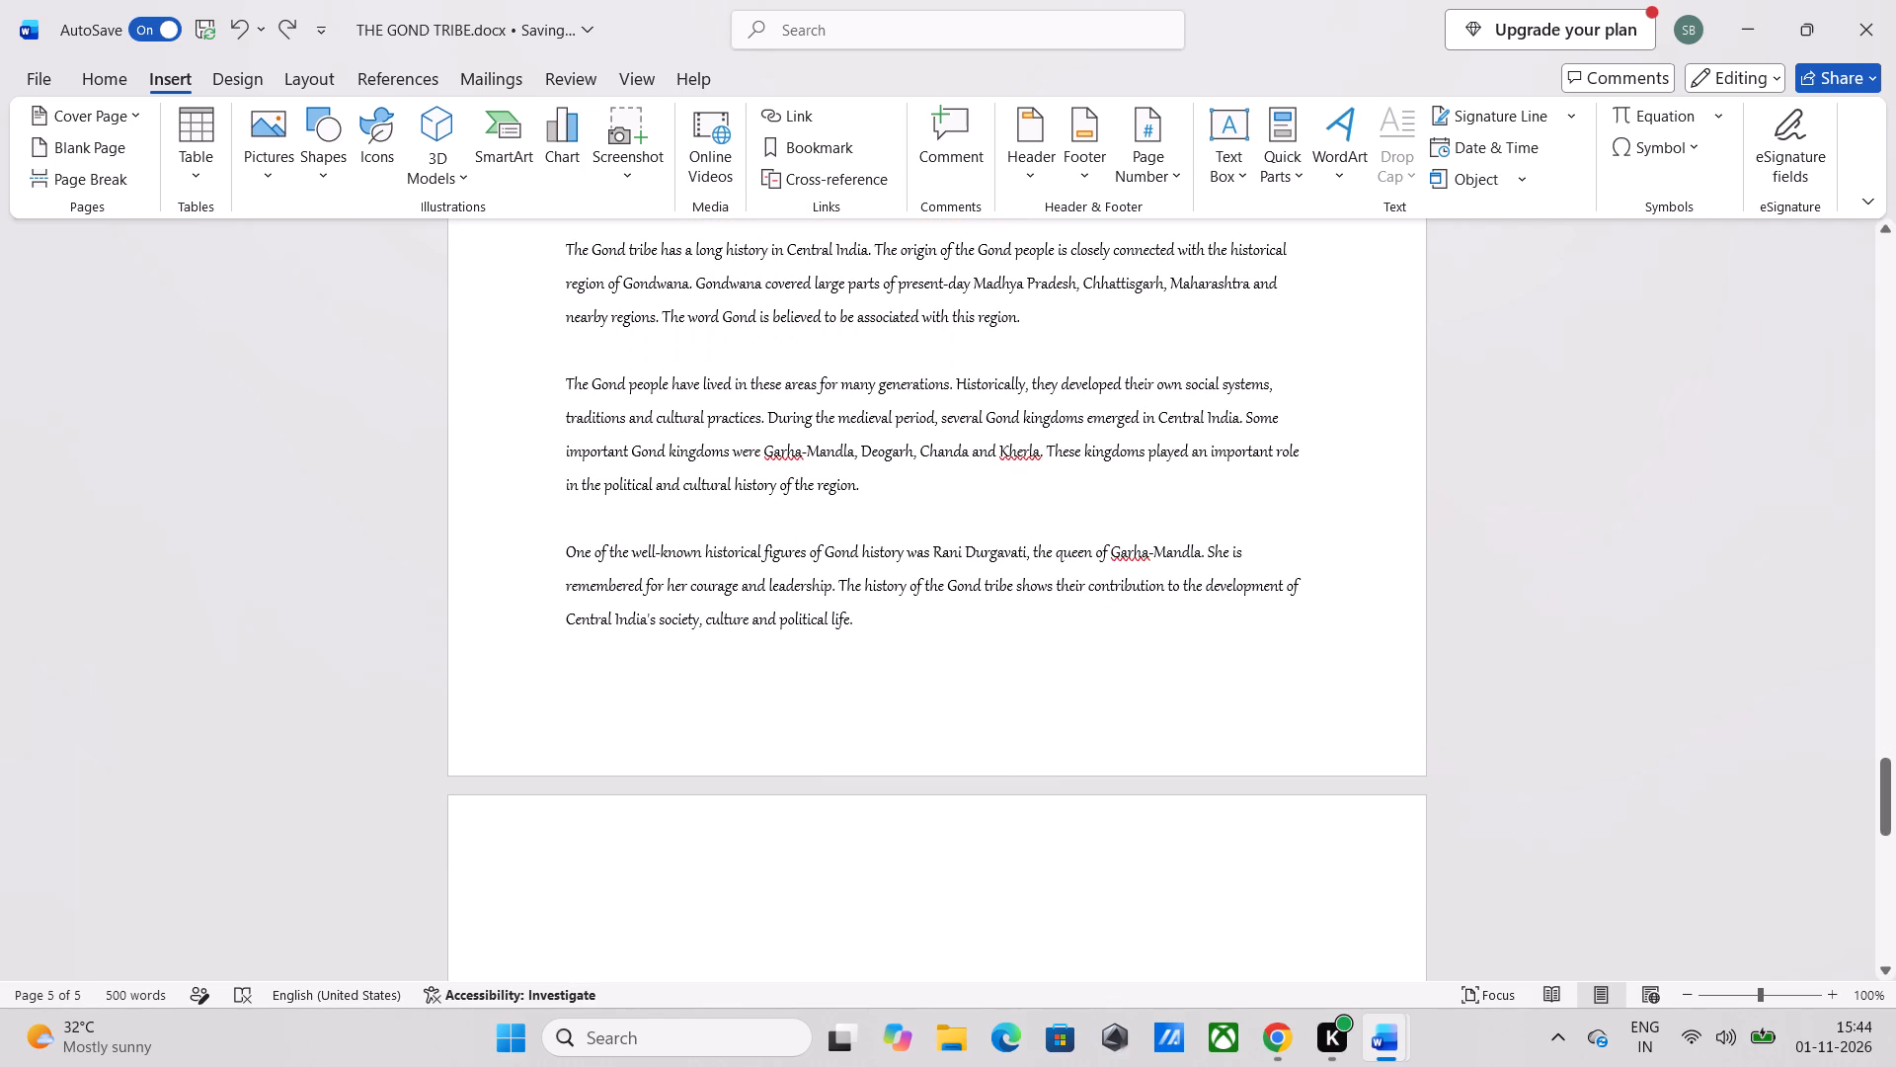
Paste the copied Geographical Distribution of the Gond Tribe in India text at the start of the blank page after Chapter 2.
{"action": "scroll", "coordinate": [843, 694], "scroll_direction": "down", "scroll_amount": 4}
{"action": "scroll", "coordinate": [1047, 810], "scroll_direction": "down", "scroll_amount": 3}
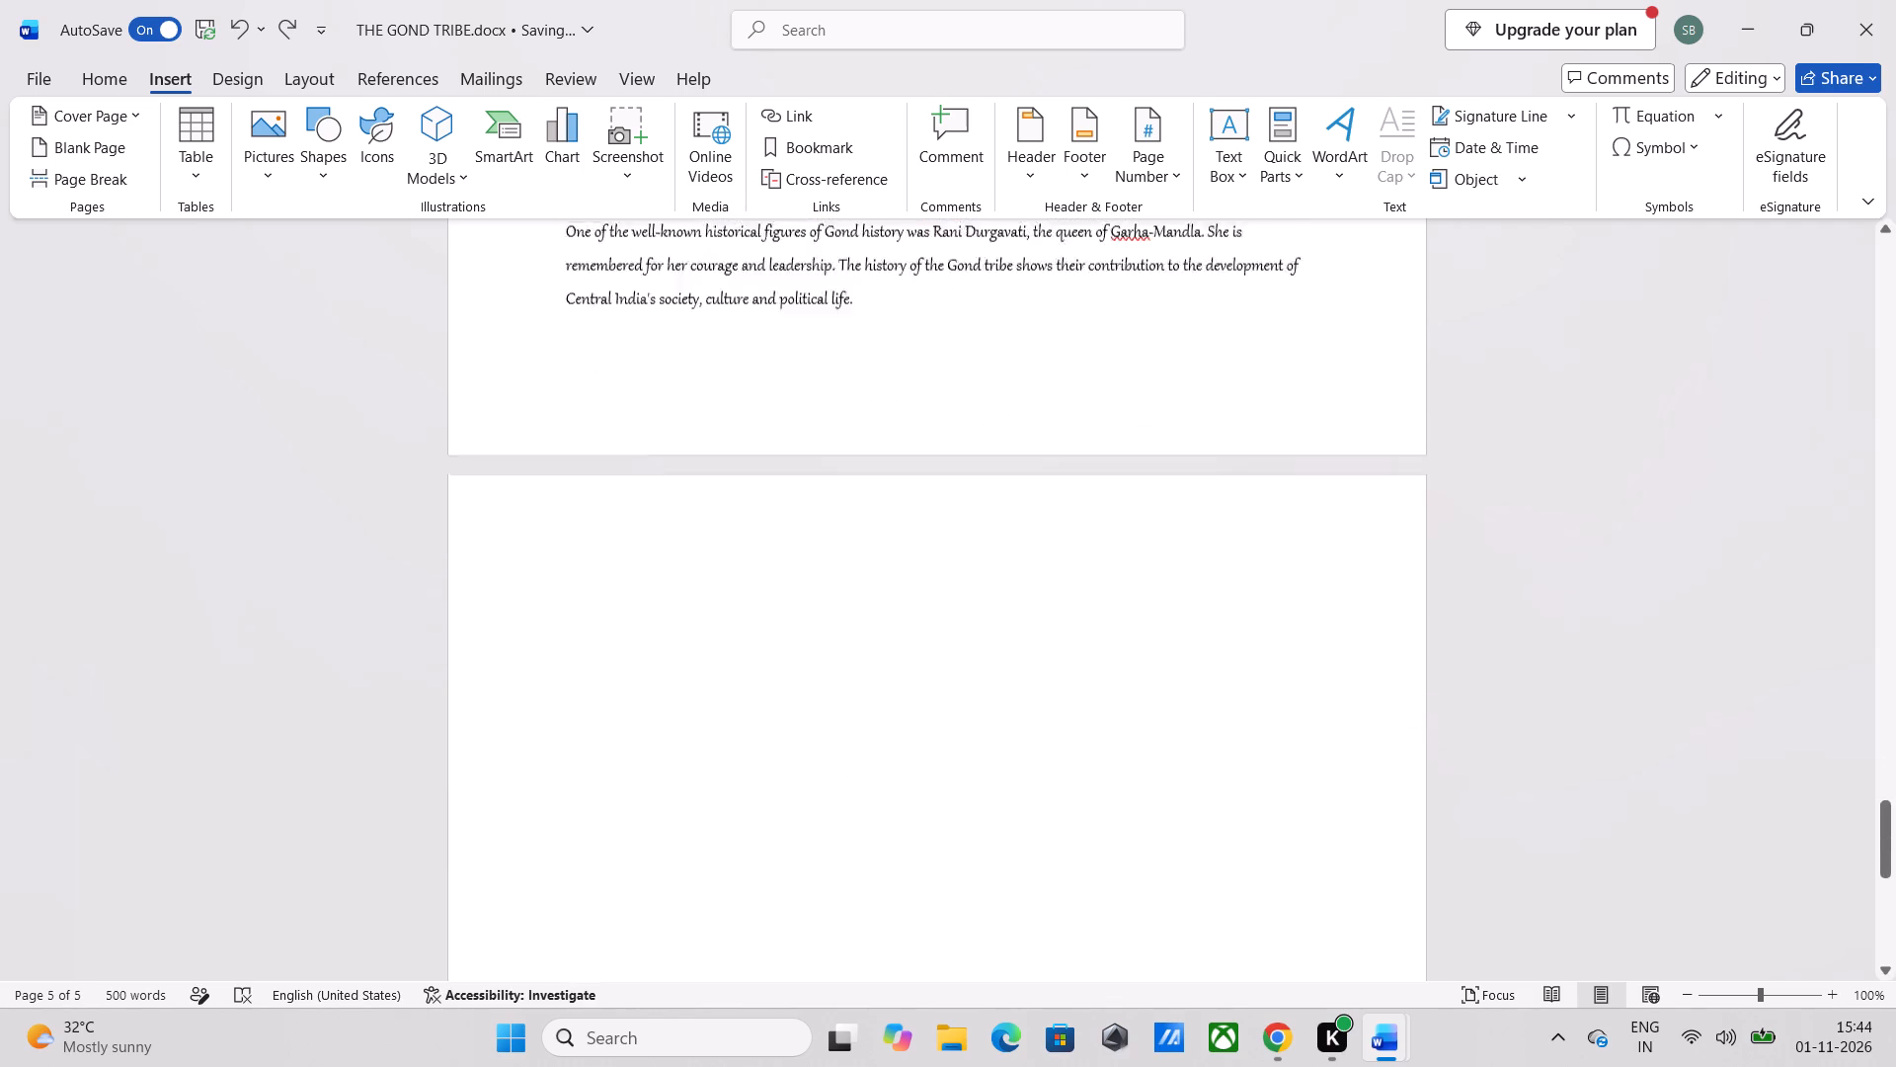
{"action": "scroll", "coordinate": [1041, 814], "scroll_direction": "down", "scroll_amount": 20}
{"action": "scroll", "coordinate": [1041, 814], "scroll_direction": "down", "scroll_amount": 19}
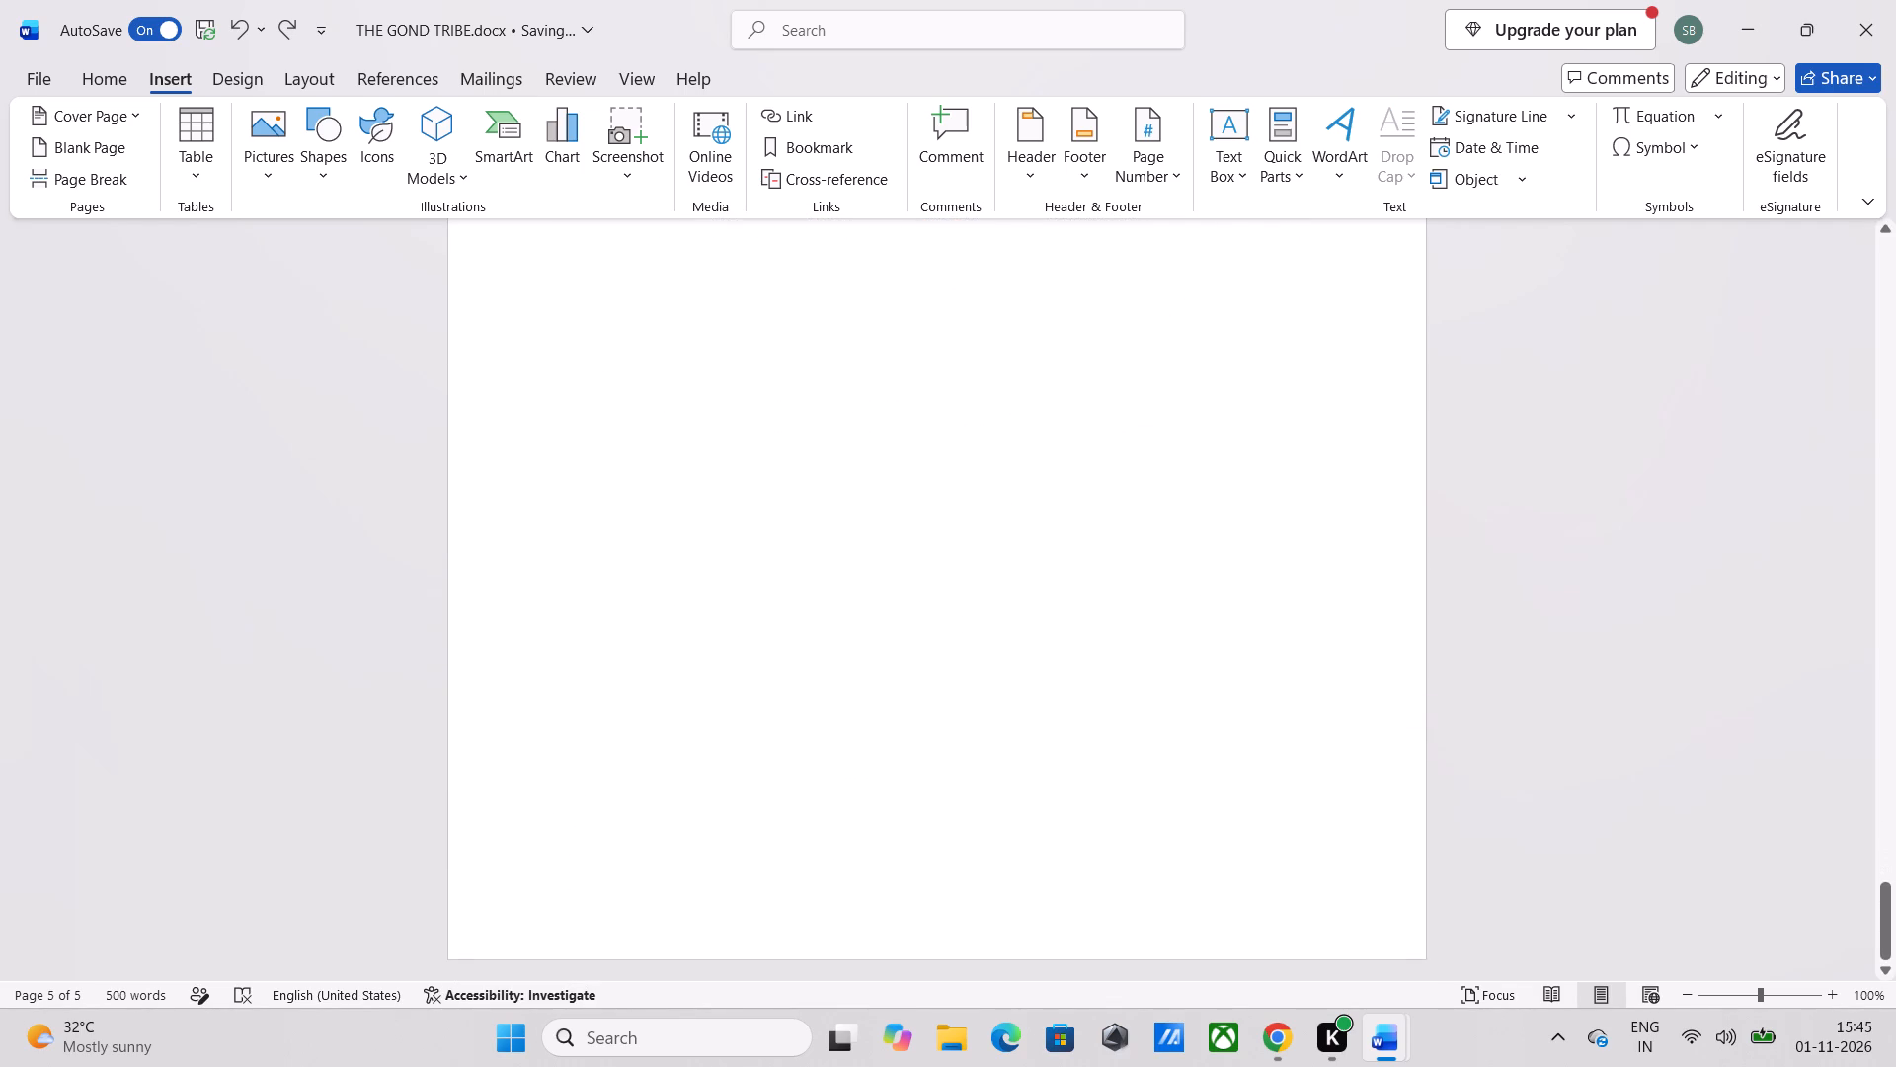
{"action": "scroll", "coordinate": [958, 537], "scroll_direction": "down", "scroll_amount": 2}
{"action": "scroll", "coordinate": [964, 531], "scroll_direction": "up", "scroll_amount": 20}
{"action": "scroll", "coordinate": [964, 531], "scroll_direction": "up", "scroll_amount": 12}
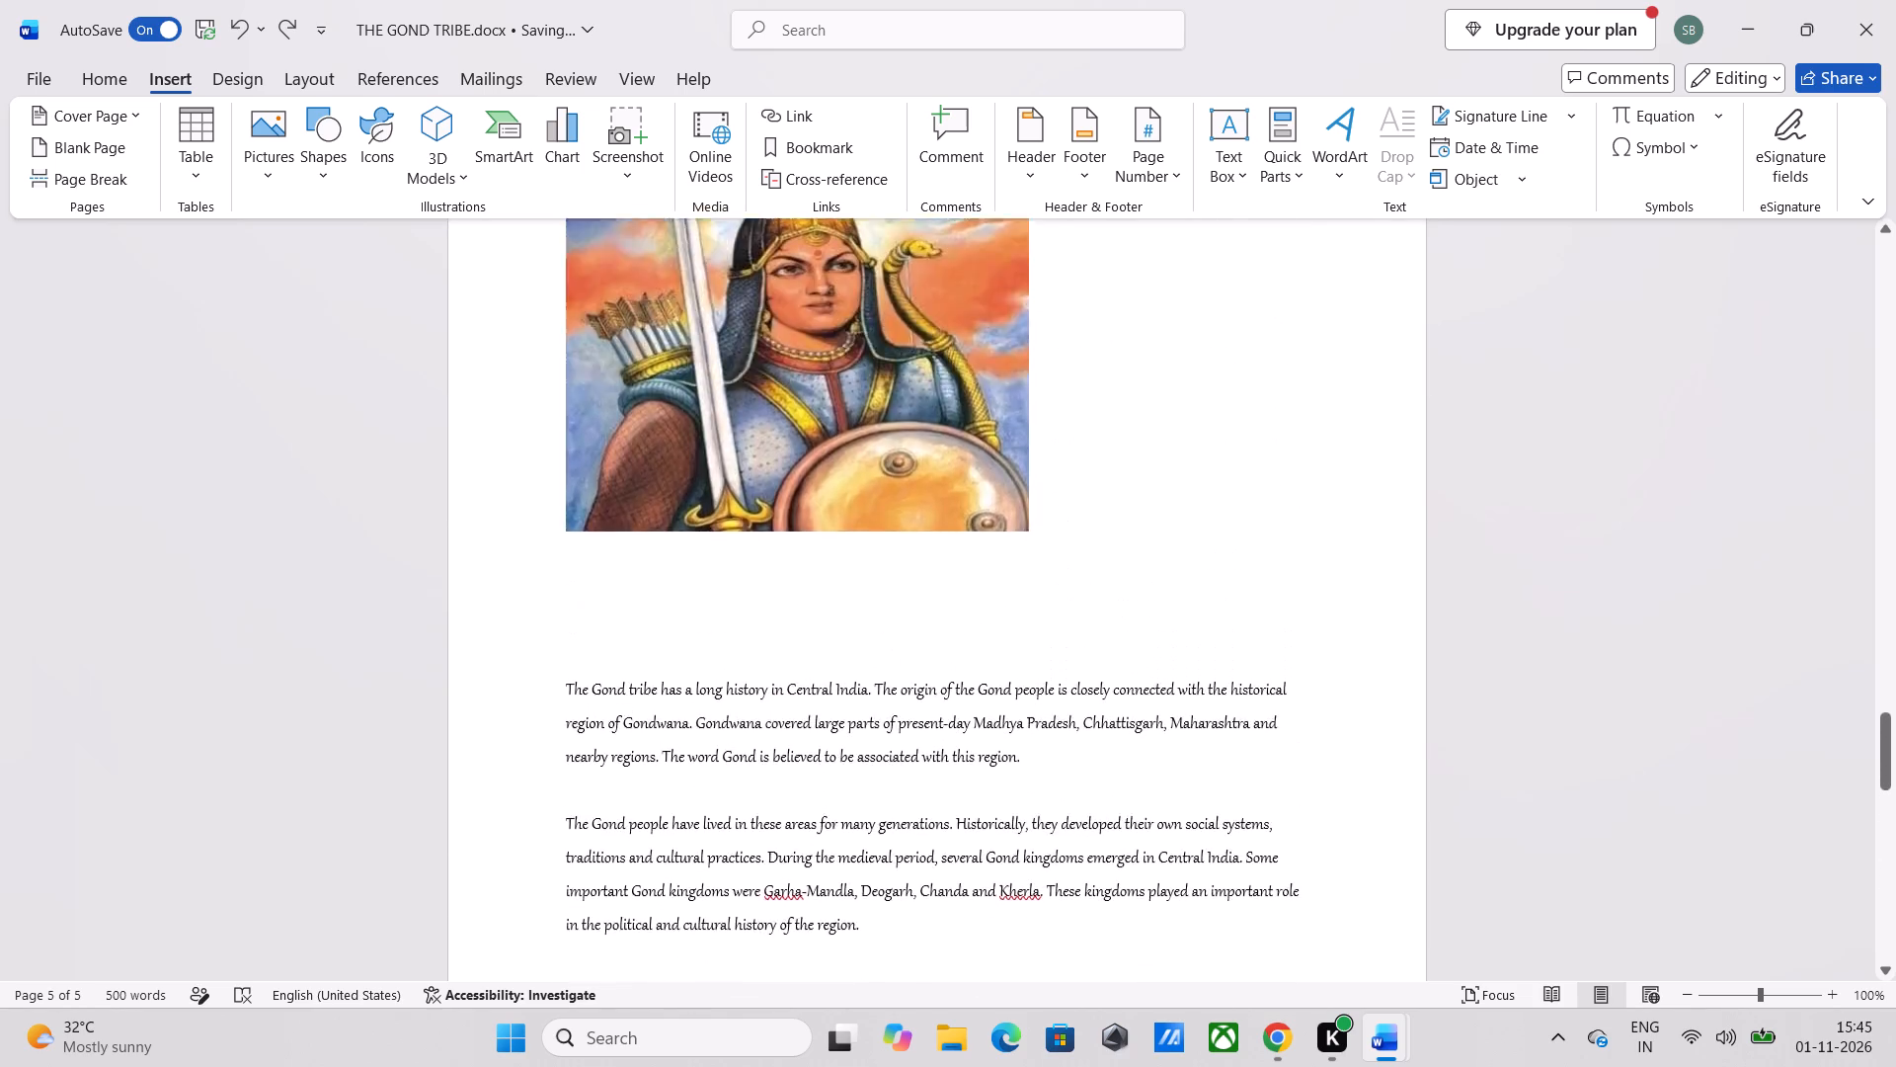
{"action": "scroll", "coordinate": [966, 510], "scroll_direction": "up", "scroll_amount": 20}
{"action": "scroll", "coordinate": [1013, 446], "scroll_direction": "up", "scroll_amount": 3}
{"action": "scroll", "coordinate": [1012, 466], "scroll_direction": "down", "scroll_amount": 7}
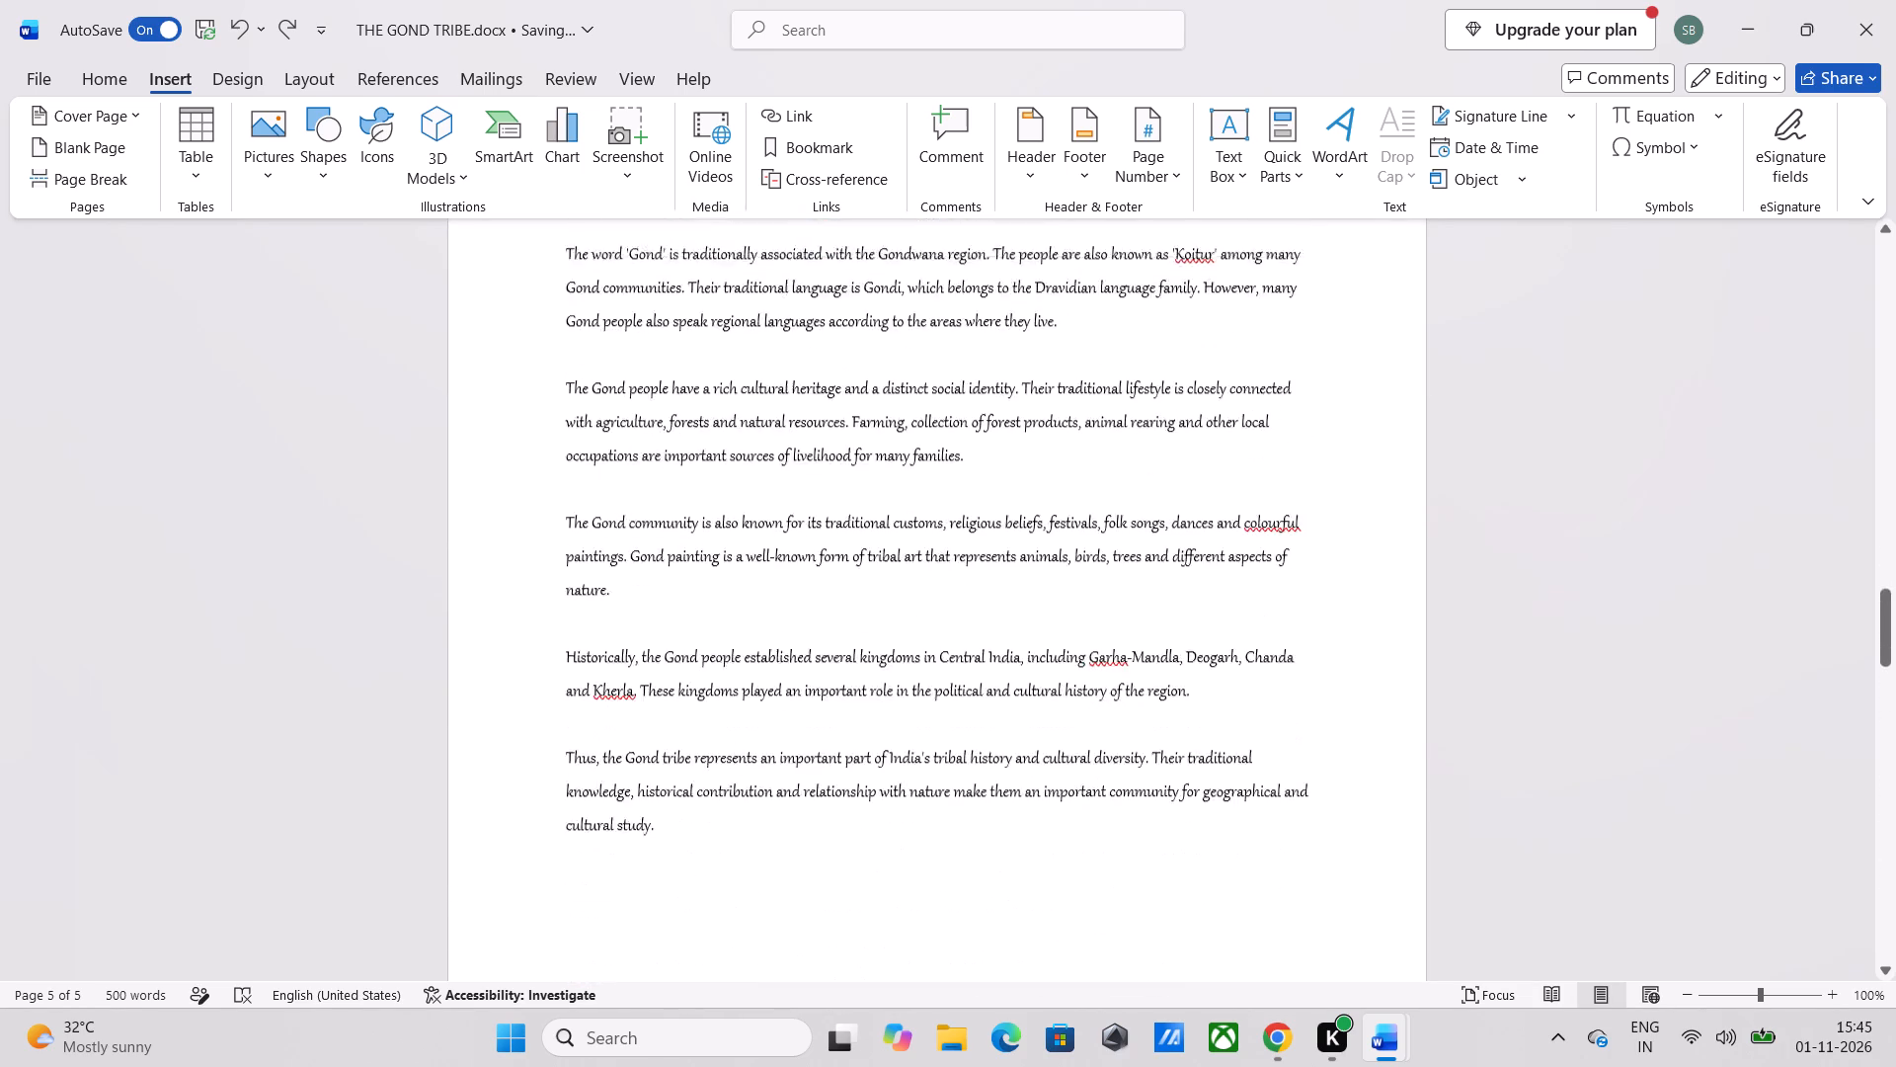
{"action": "scroll", "coordinate": [1015, 589], "scroll_direction": "down", "scroll_amount": 20}
{"action": "scroll", "coordinate": [1015, 589], "scroll_direction": "down", "scroll_amount": 10}
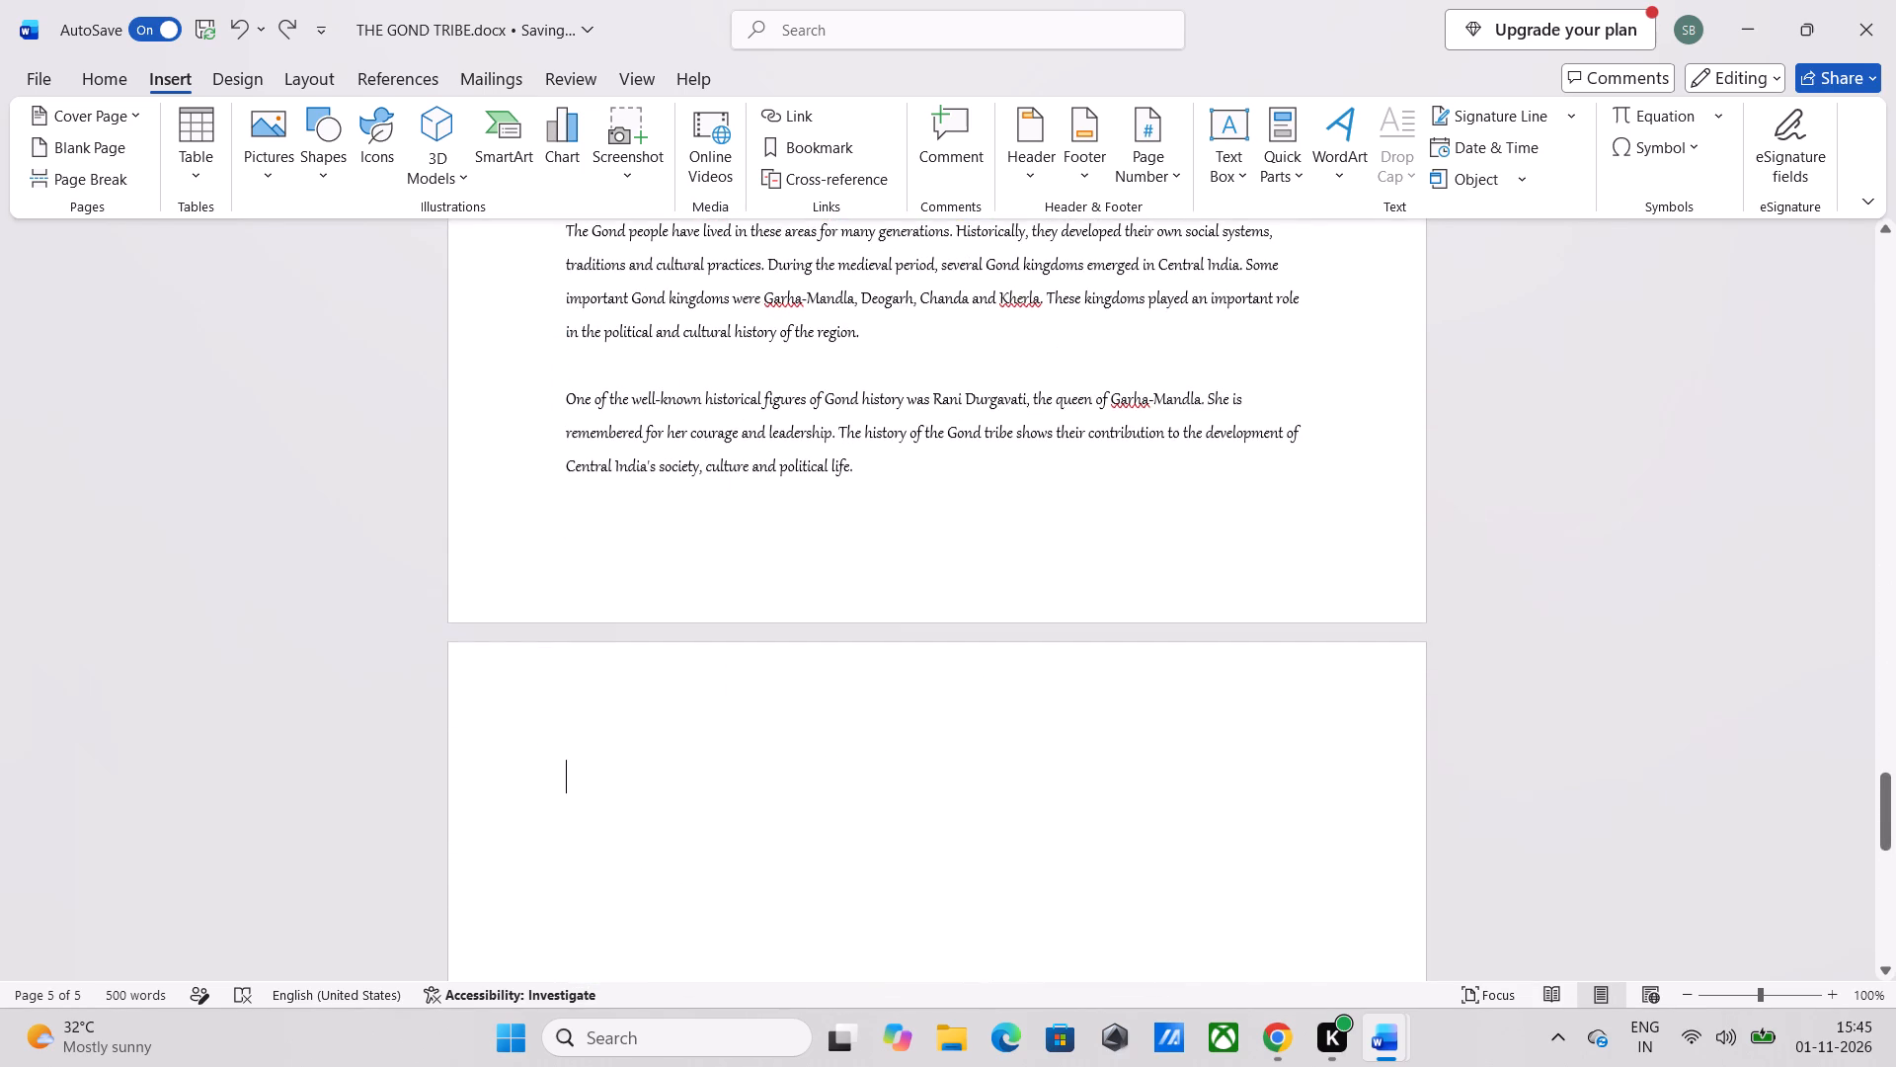
{"action": "scroll", "coordinate": [963, 667], "scroll_direction": "down", "scroll_amount": 20}
{"action": "scroll", "coordinate": [963, 667], "scroll_direction": "down", "scroll_amount": 9}
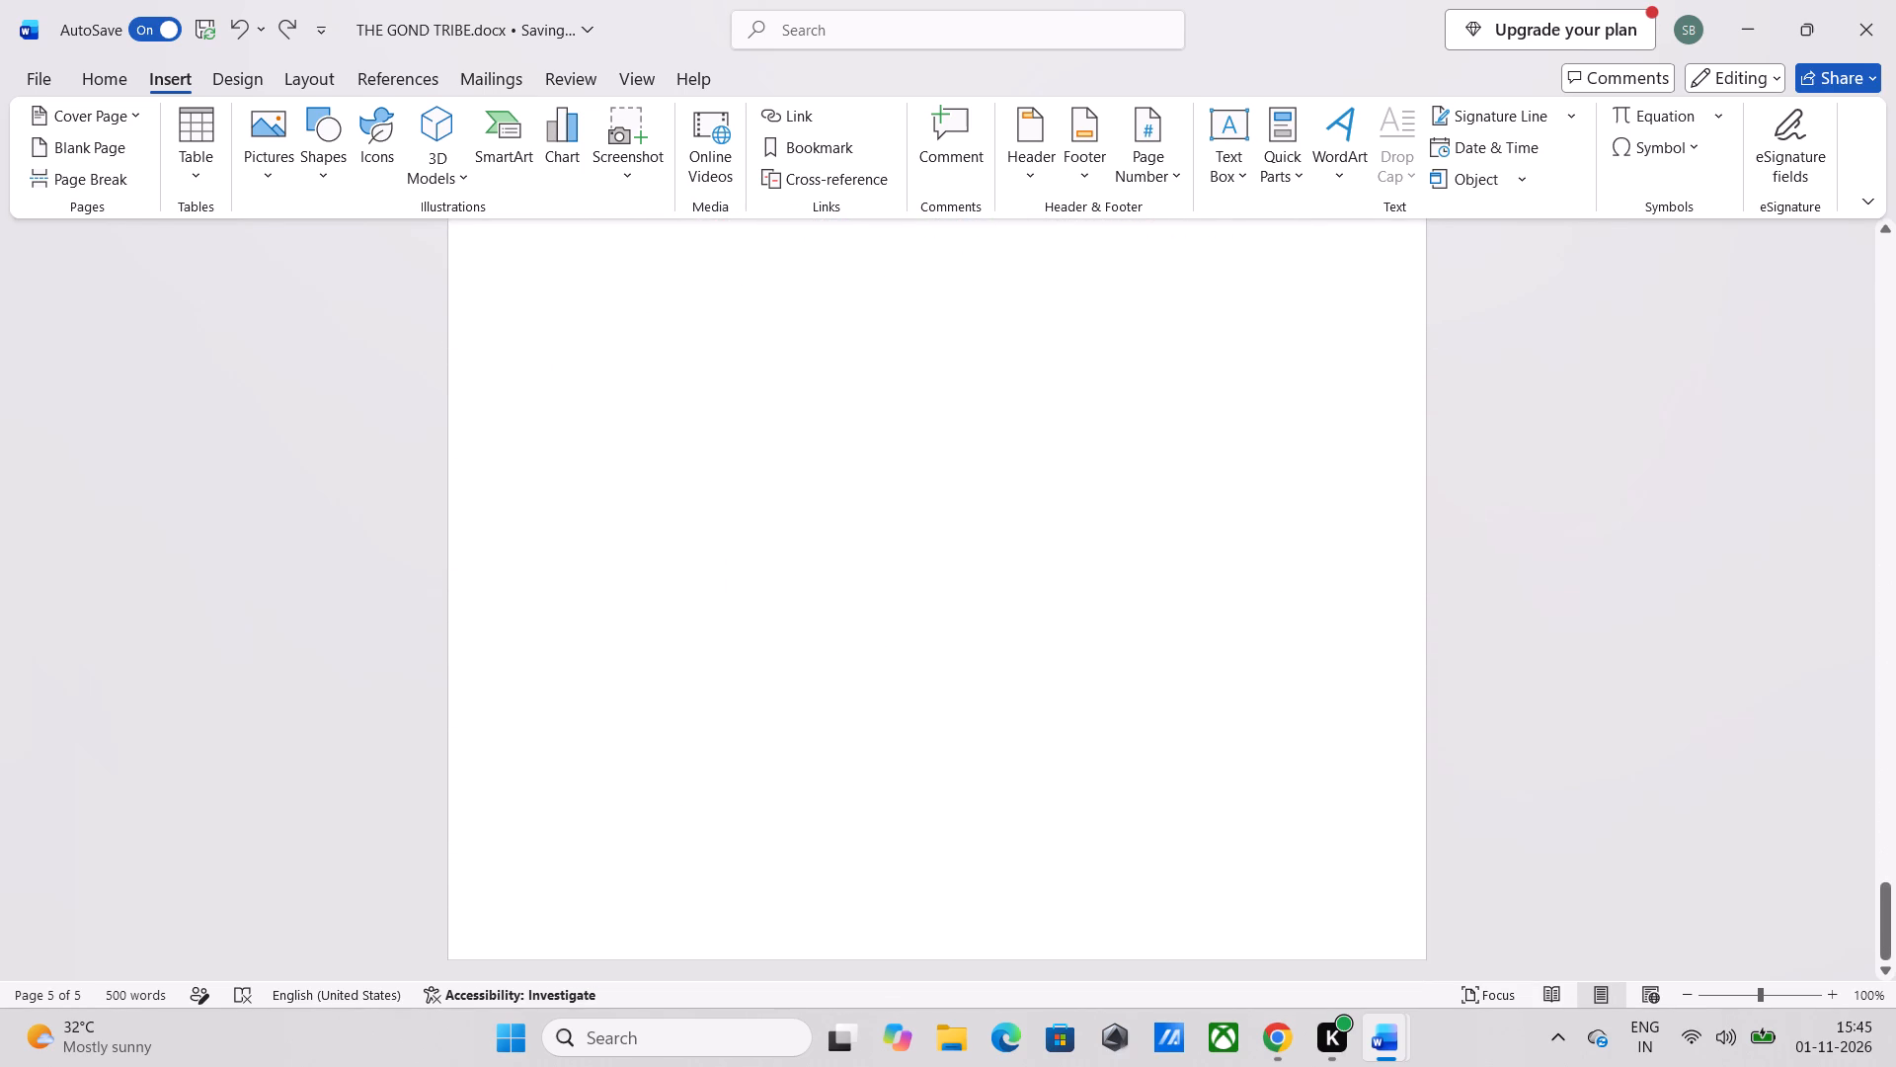
{"action": "scroll", "coordinate": [972, 584], "scroll_direction": "up", "scroll_amount": 15}
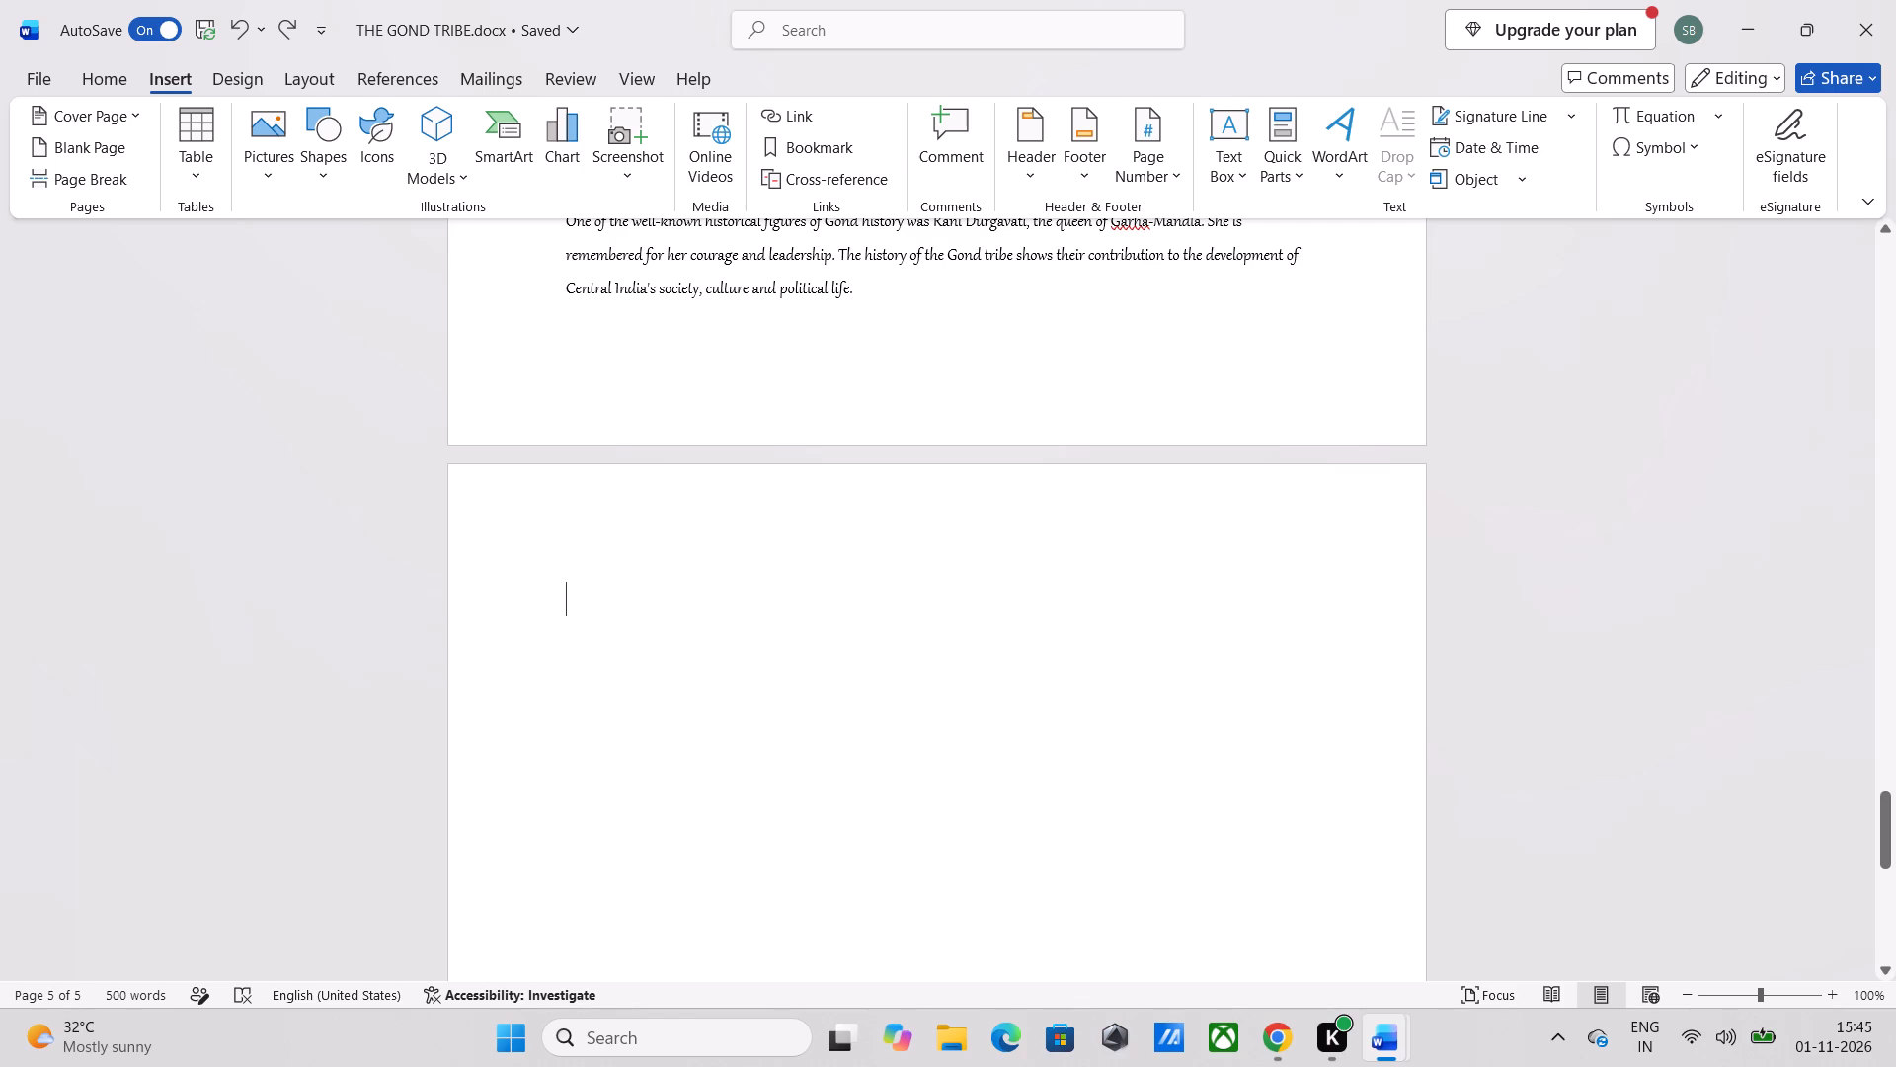
{"action": "key", "text": "ctrl+v"}
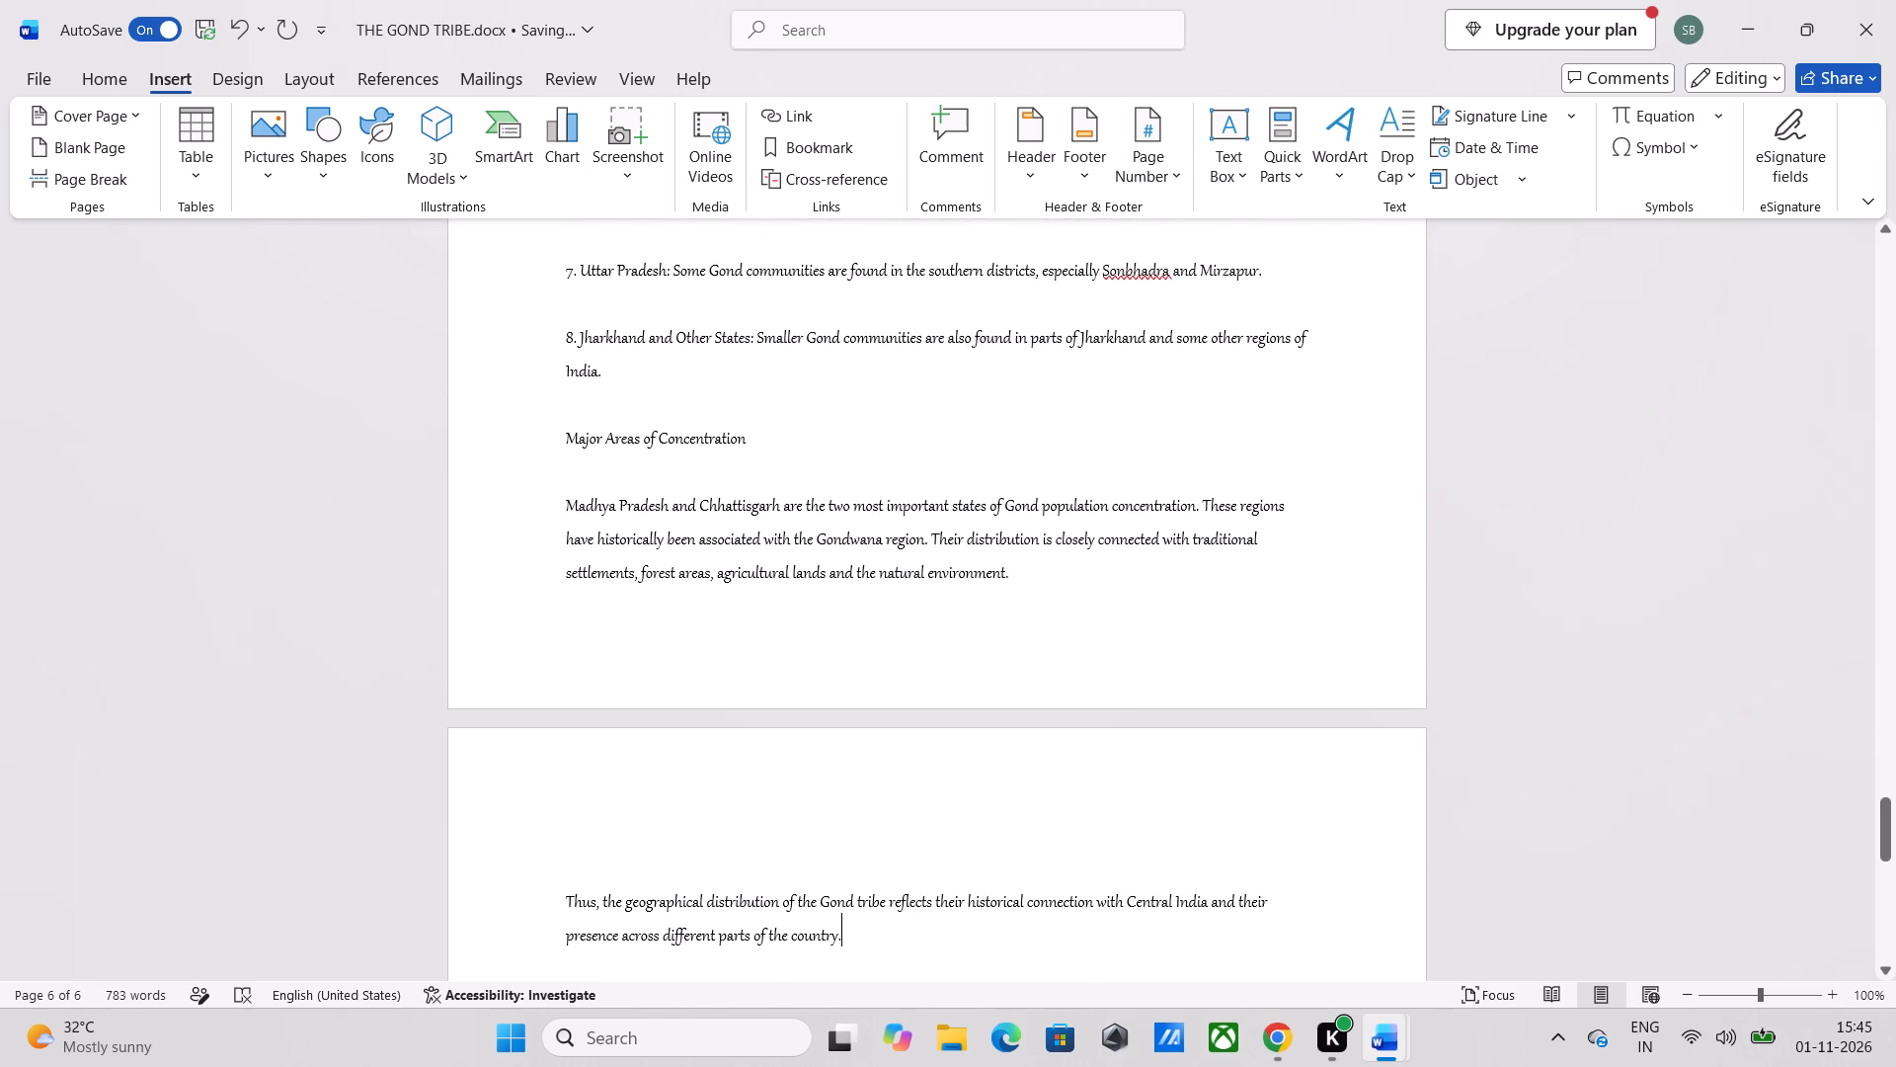
Review the pasted Geographical Distribution section and how its pages follow on from the Chapter 2 text.
{"action": "scroll", "coordinate": [920, 610], "scroll_direction": "up", "scroll_amount": 20}
{"action": "scroll", "coordinate": [920, 610], "scroll_direction": "up", "scroll_amount": 3}
{"action": "scroll", "coordinate": [870, 533], "scroll_direction": "up", "scroll_amount": 5}
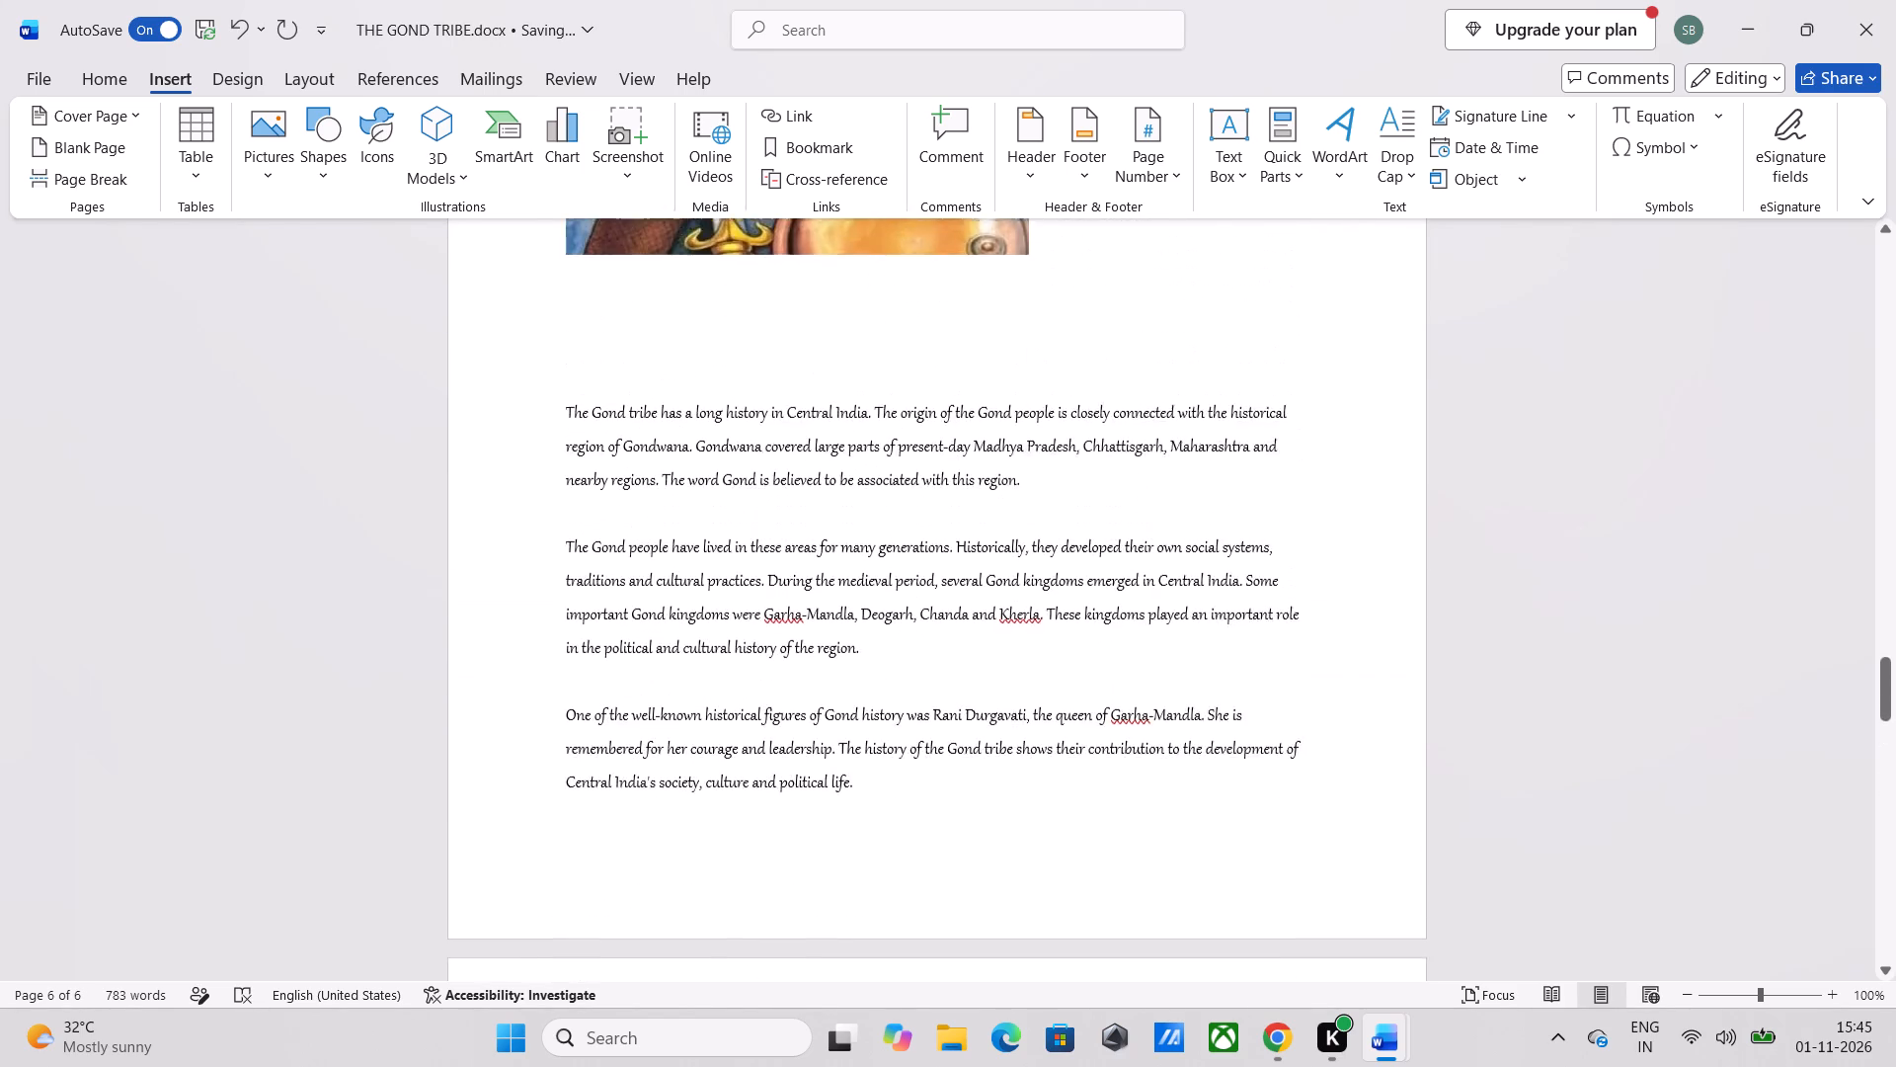
{"action": "scroll", "coordinate": [870, 533], "scroll_direction": "up", "scroll_amount": 6}
{"action": "scroll", "coordinate": [867, 533], "scroll_direction": "down", "scroll_amount": 7}
{"action": "scroll", "coordinate": [788, 821], "scroll_direction": "down", "scroll_amount": 7}
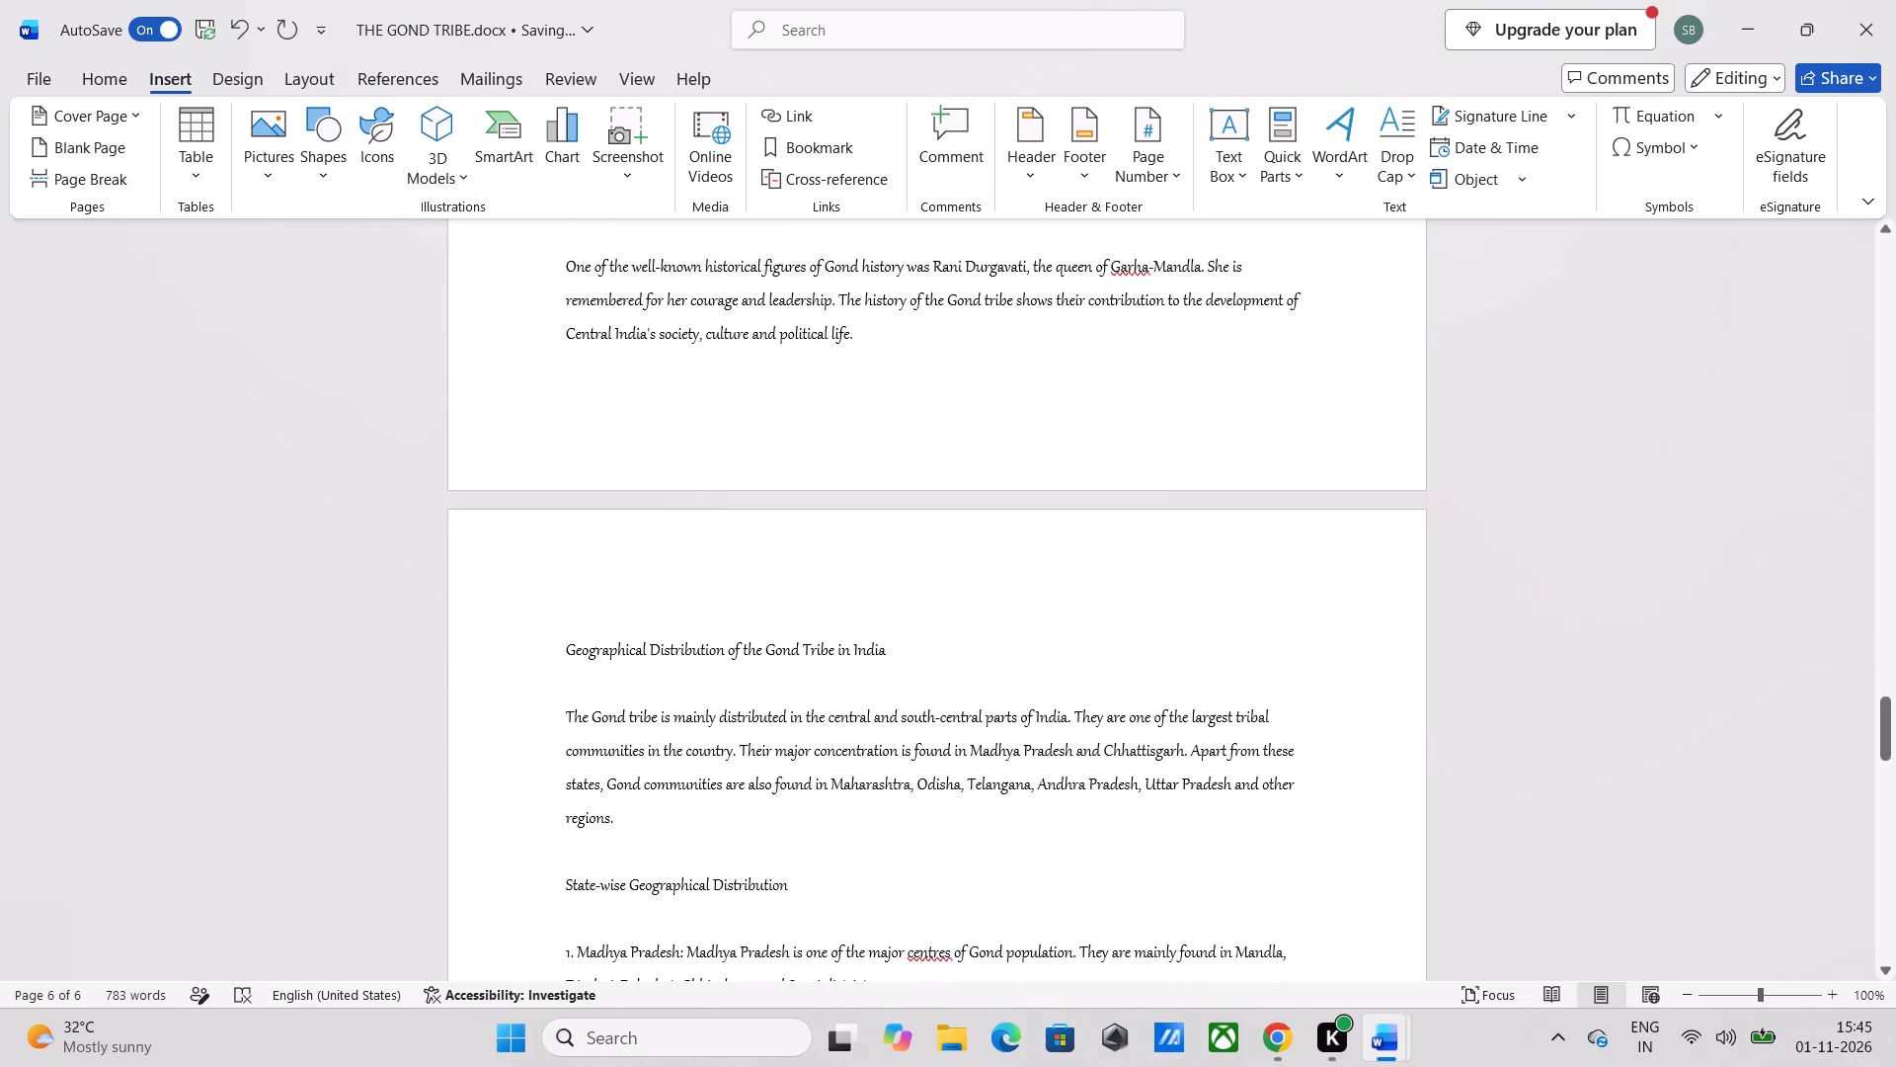
{"action": "scroll", "coordinate": [662, 644], "scroll_direction": "down", "scroll_amount": 9}
{"action": "scroll", "coordinate": [710, 648], "scroll_direction": "up", "scroll_amount": 4}
{"action": "scroll", "coordinate": [710, 648], "scroll_direction": "down", "scroll_amount": 4}
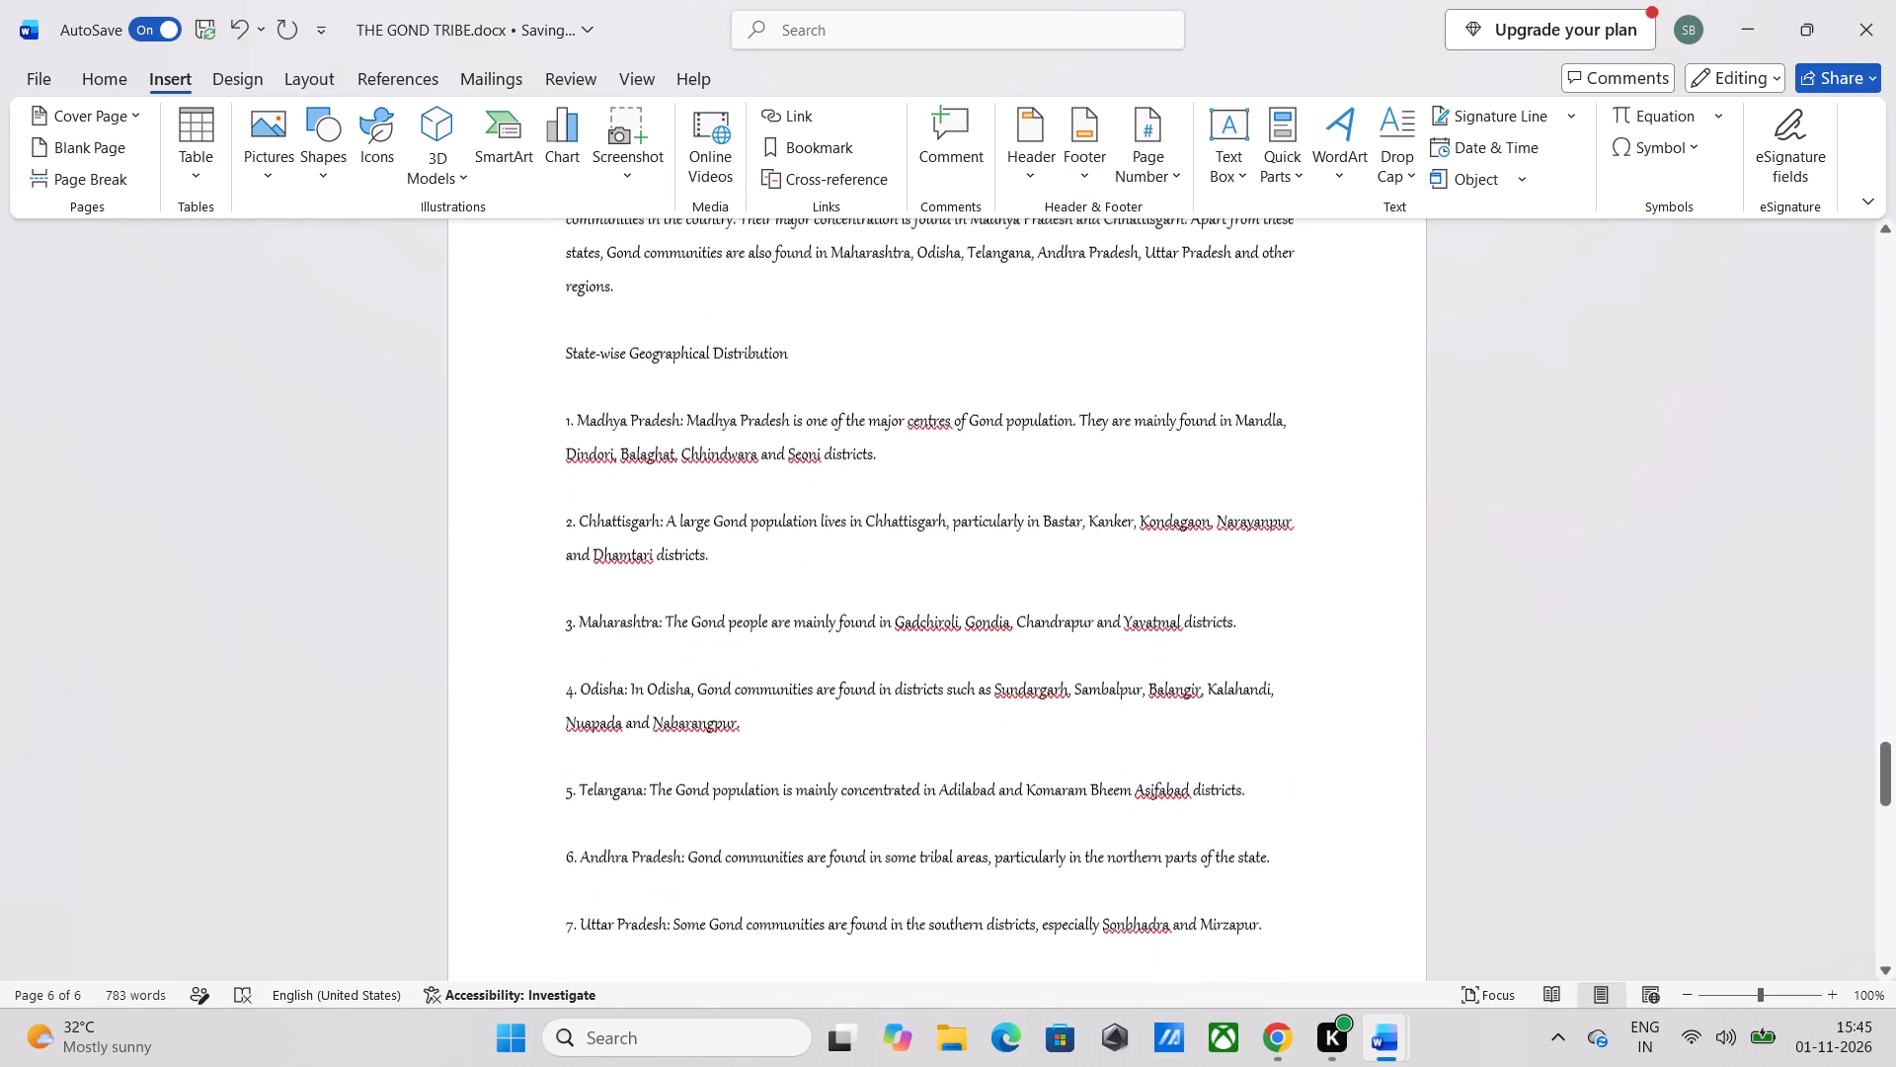
{"action": "scroll", "coordinate": [710, 648], "scroll_direction": "down", "scroll_amount": 11}
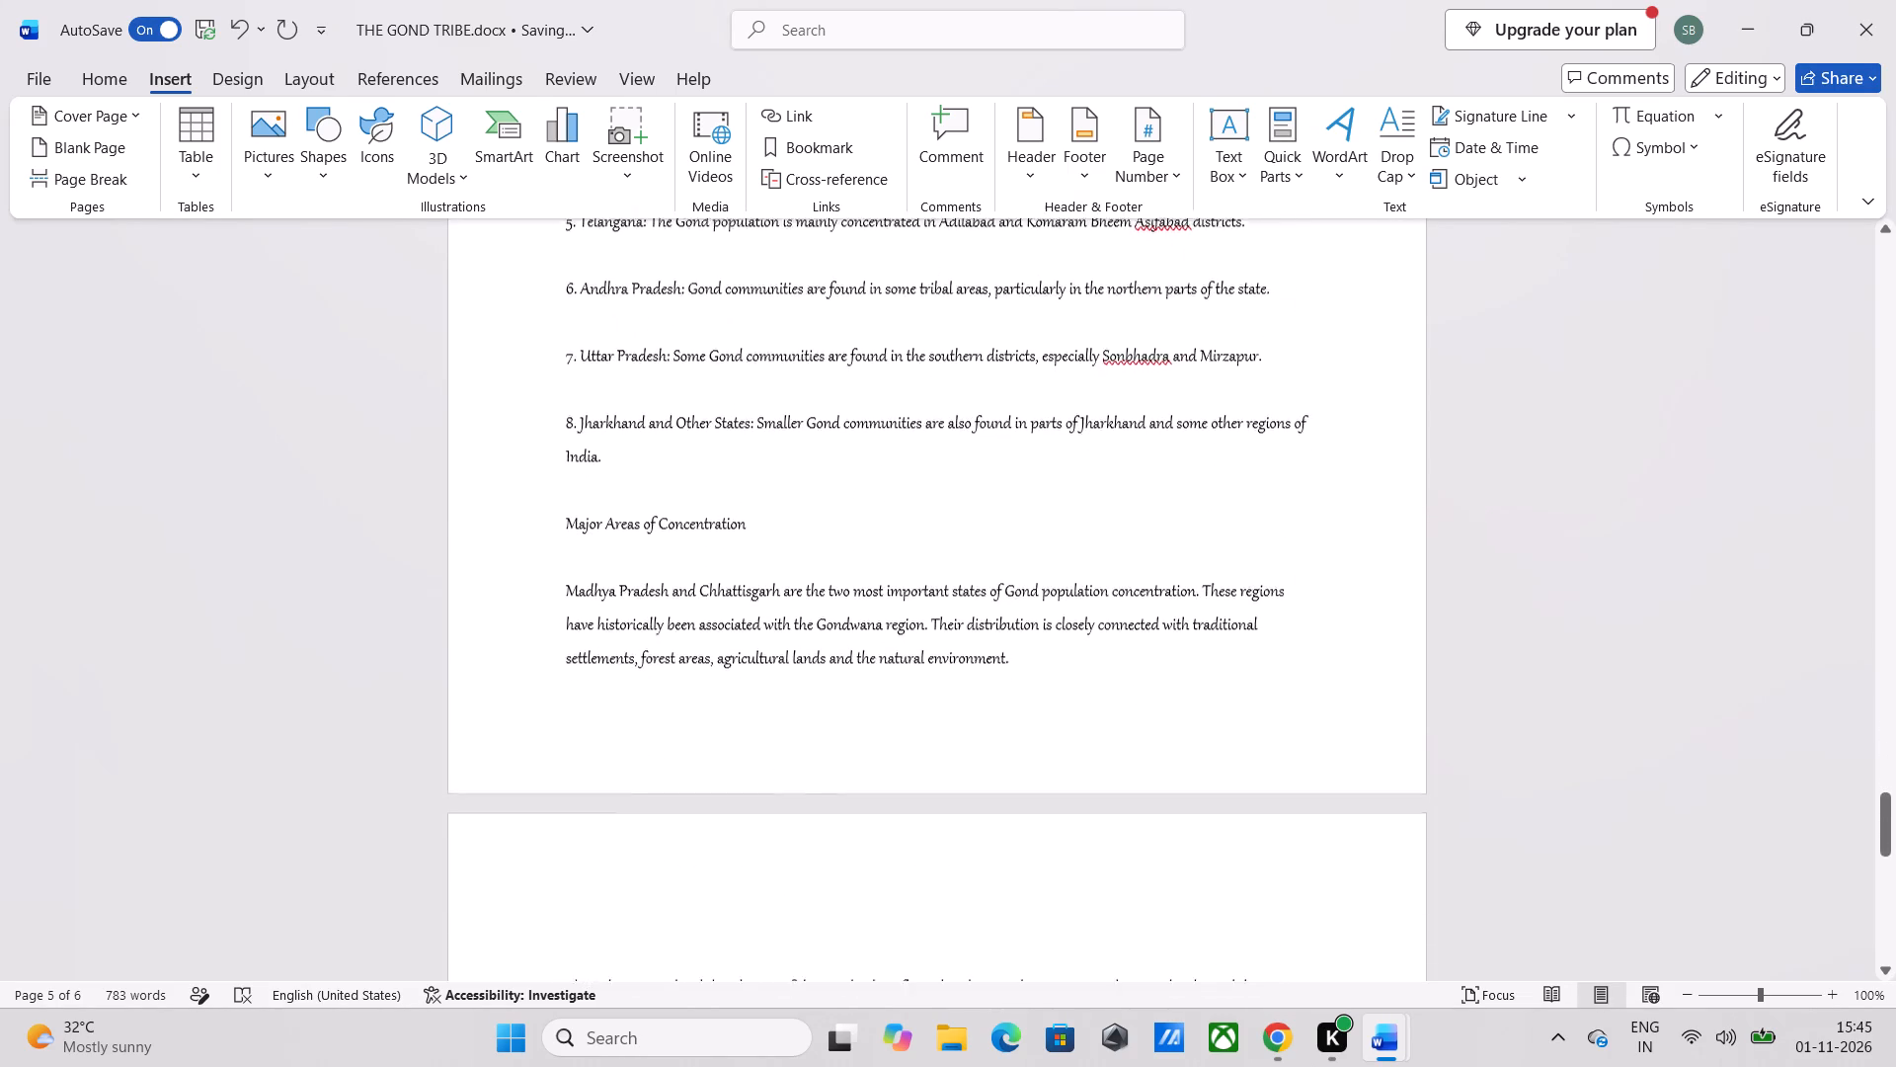
{"action": "scroll", "coordinate": [710, 648], "scroll_direction": "down", "scroll_amount": 7}
{"action": "scroll", "coordinate": [710, 648], "scroll_direction": "up", "scroll_amount": 15}
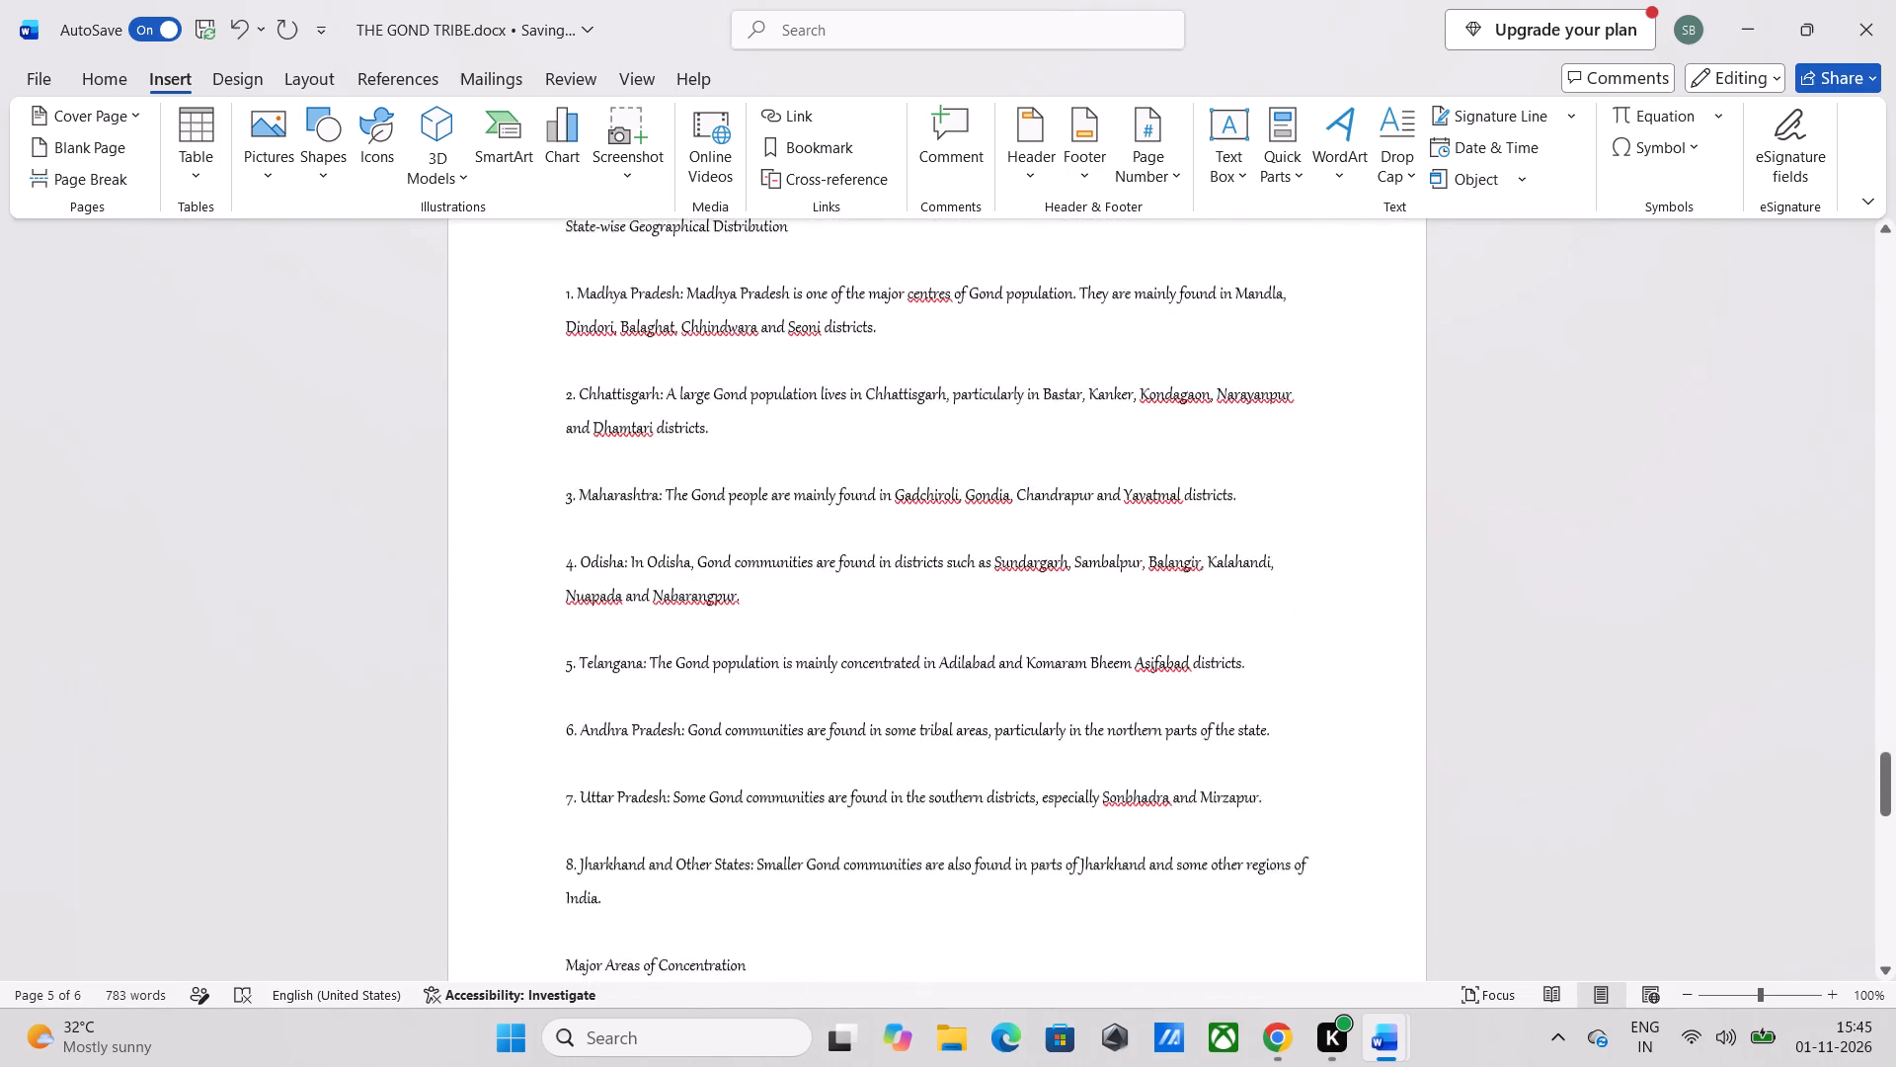
{"action": "scroll", "coordinate": [712, 603], "scroll_direction": "up", "scroll_amount": 13}
{"action": "scroll", "coordinate": [708, 603], "scroll_direction": "down", "scroll_amount": 5}
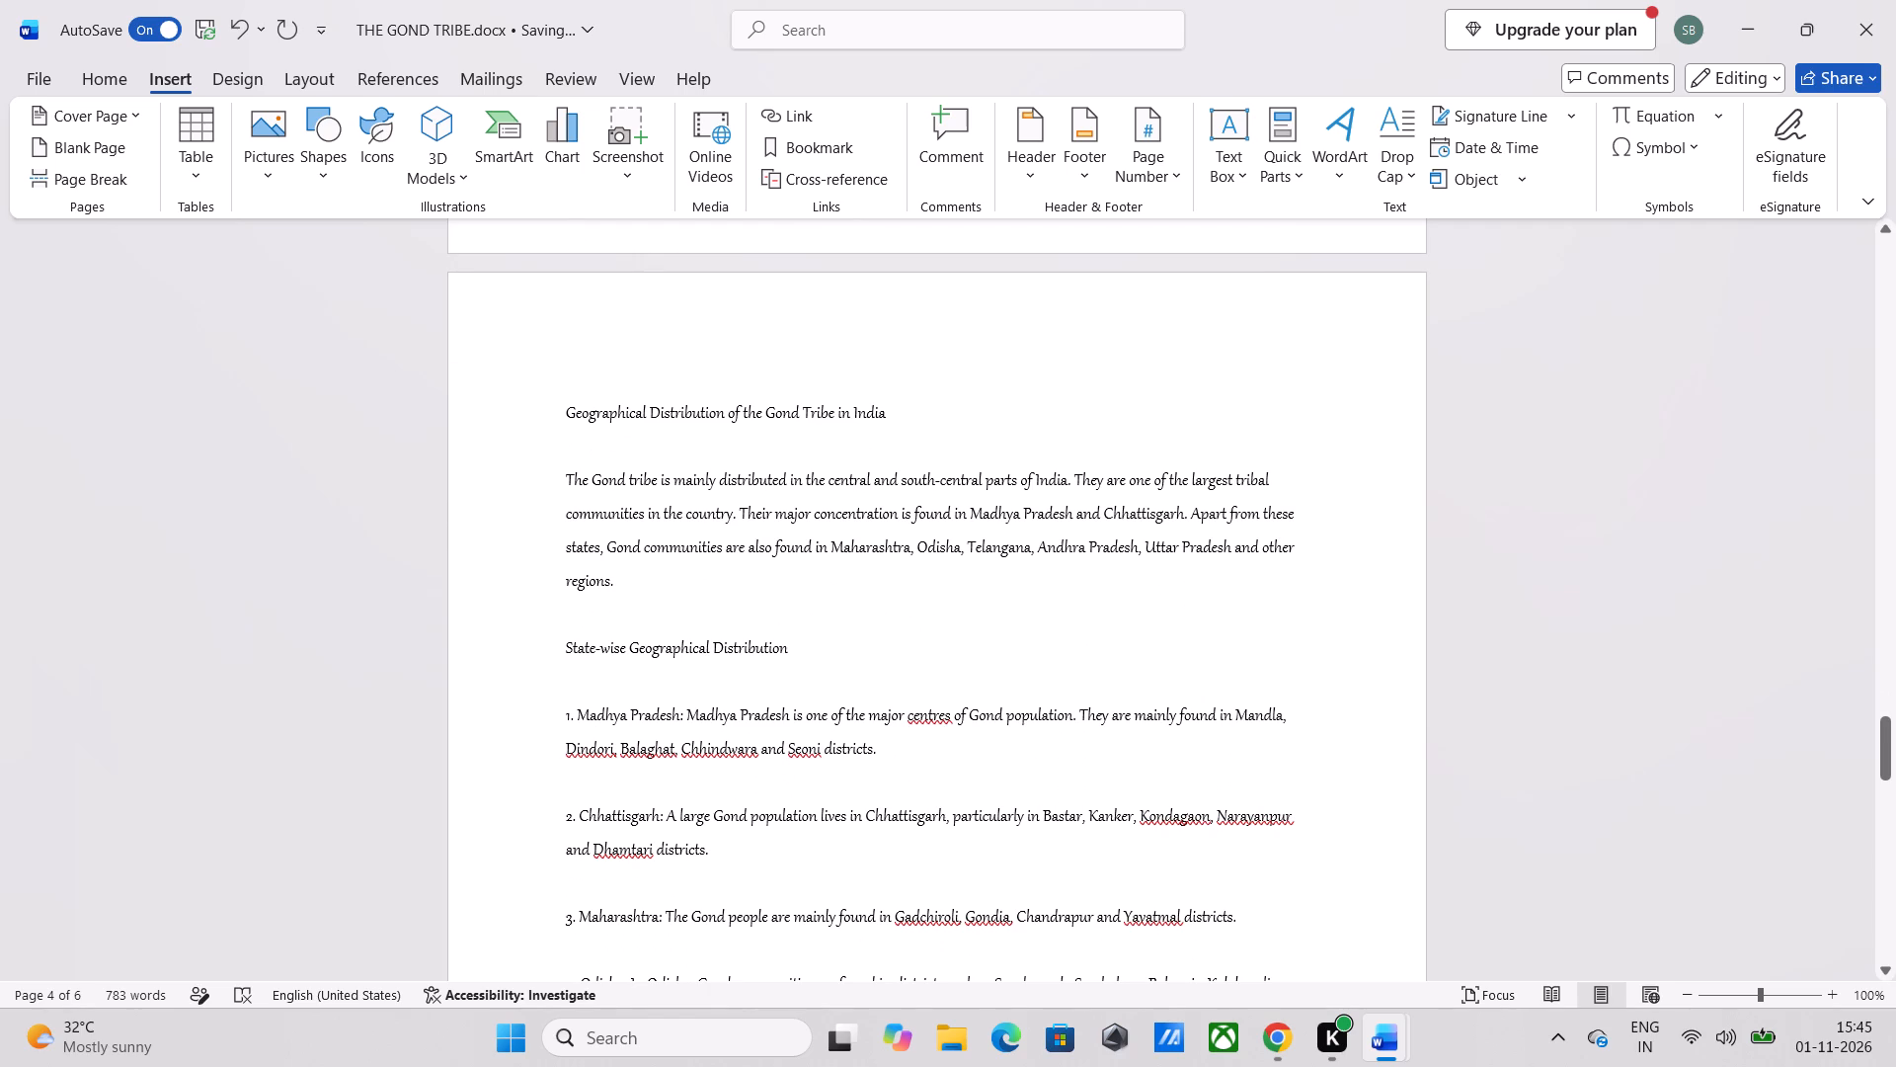
Set the font of the heading "Geographical Distribution of the Gond Tribe in India" to Arial Black.
{"action": "left_click_drag", "start_coordinate": [559, 416], "coordinate": [929, 429]}
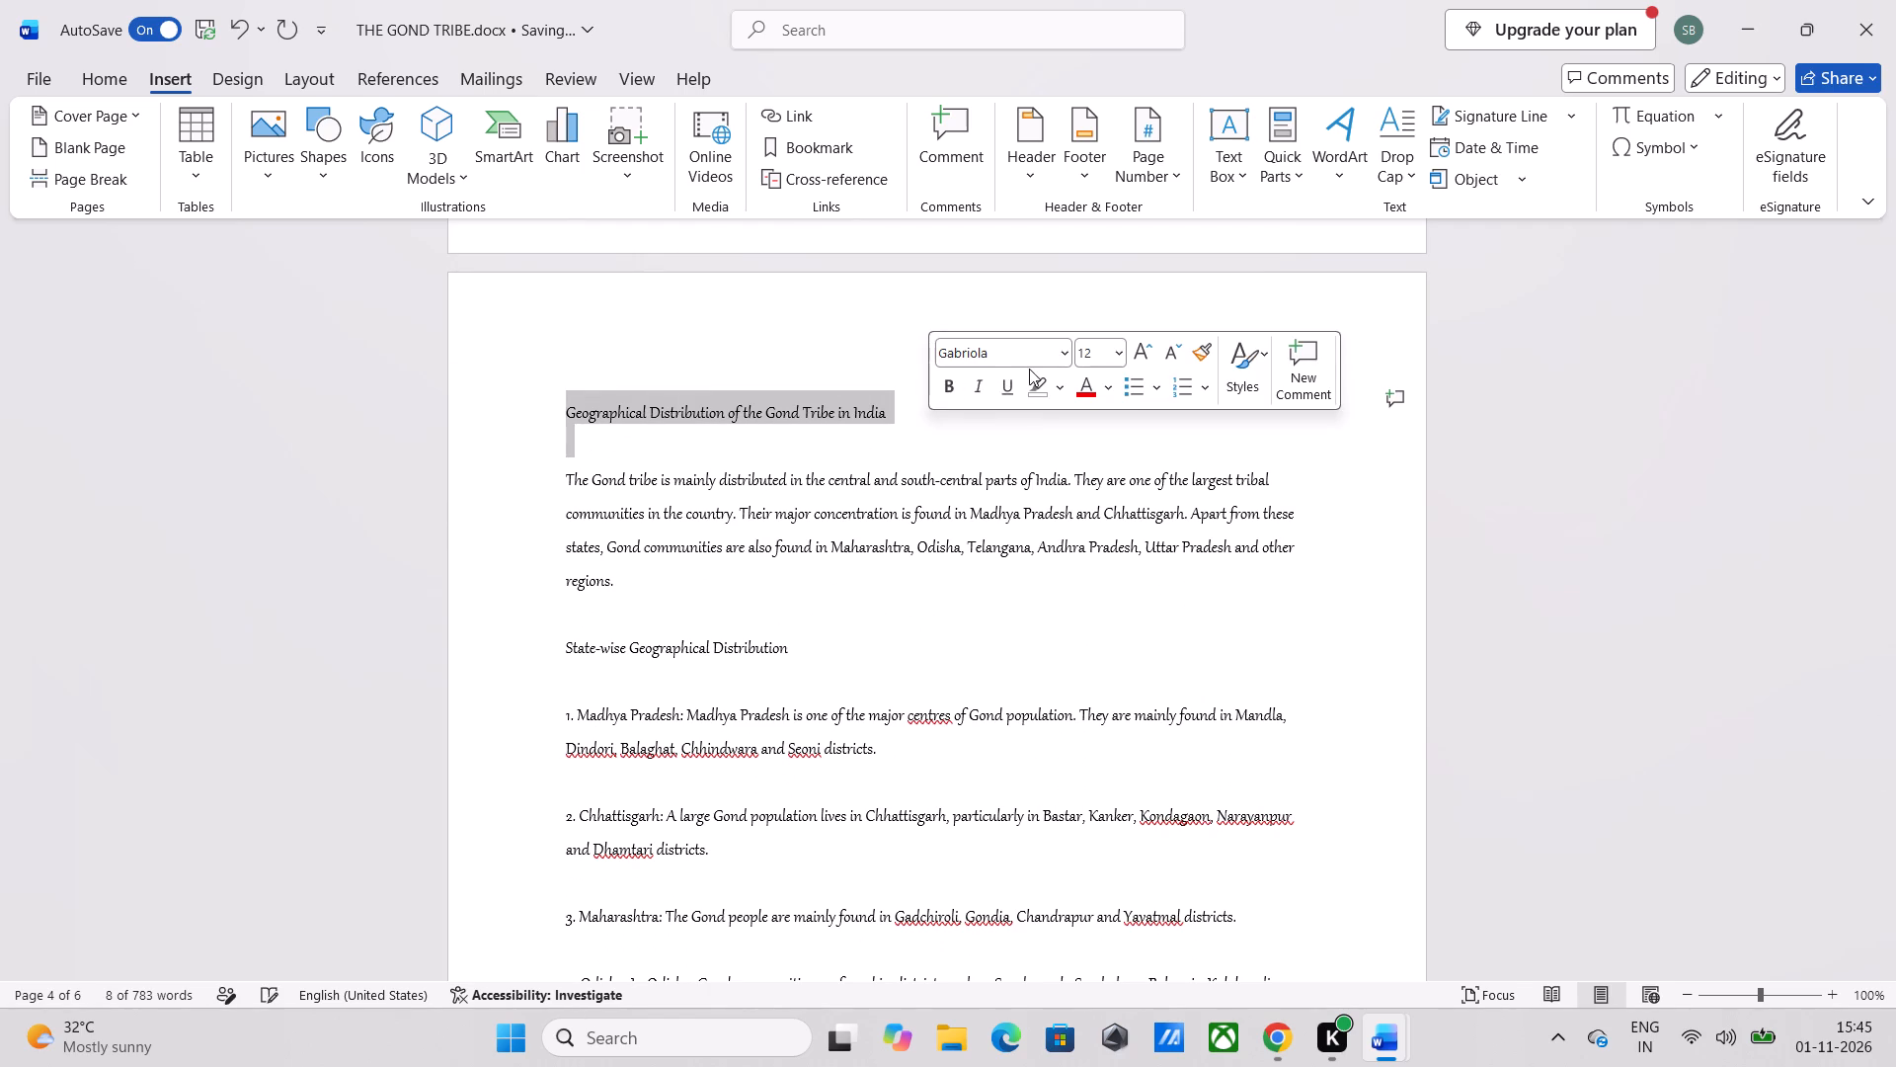
{"action": "left_click", "coordinate": [1066, 357]}
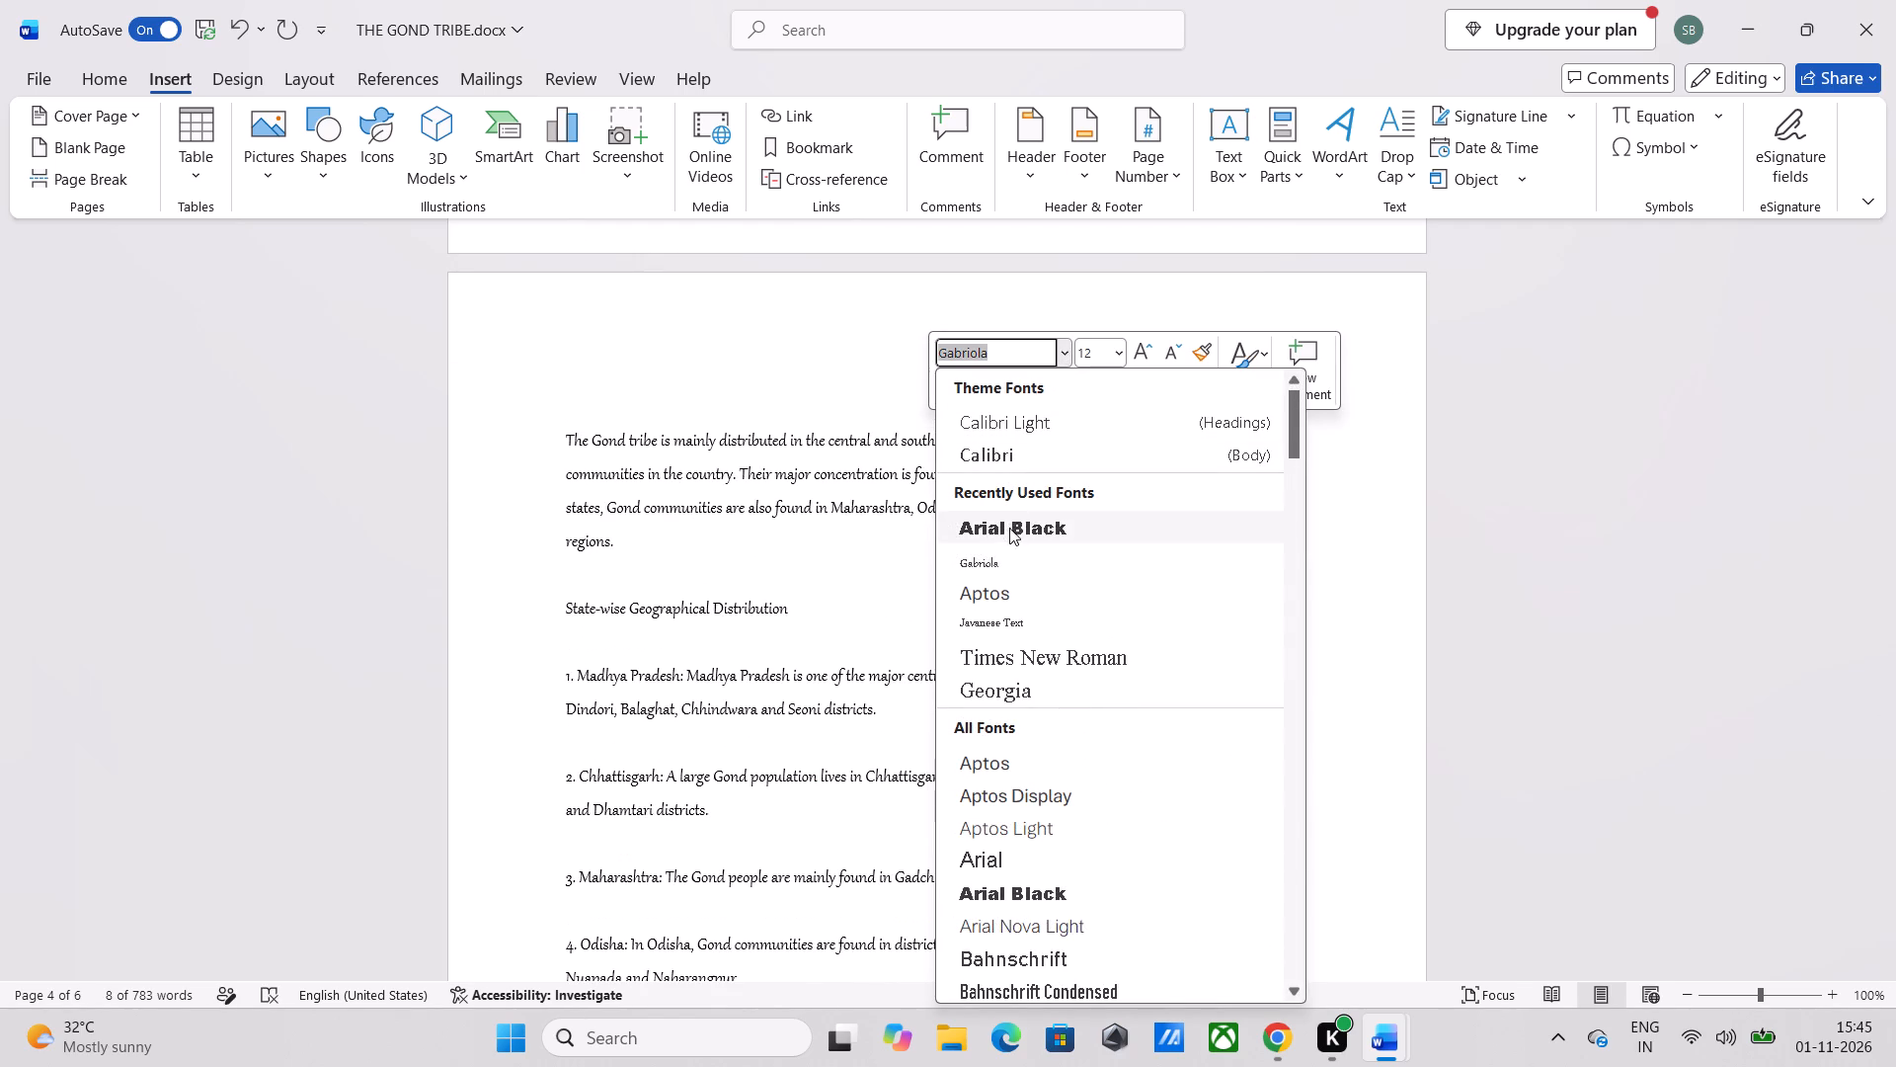
{"action": "left_click", "coordinate": [1009, 529]}
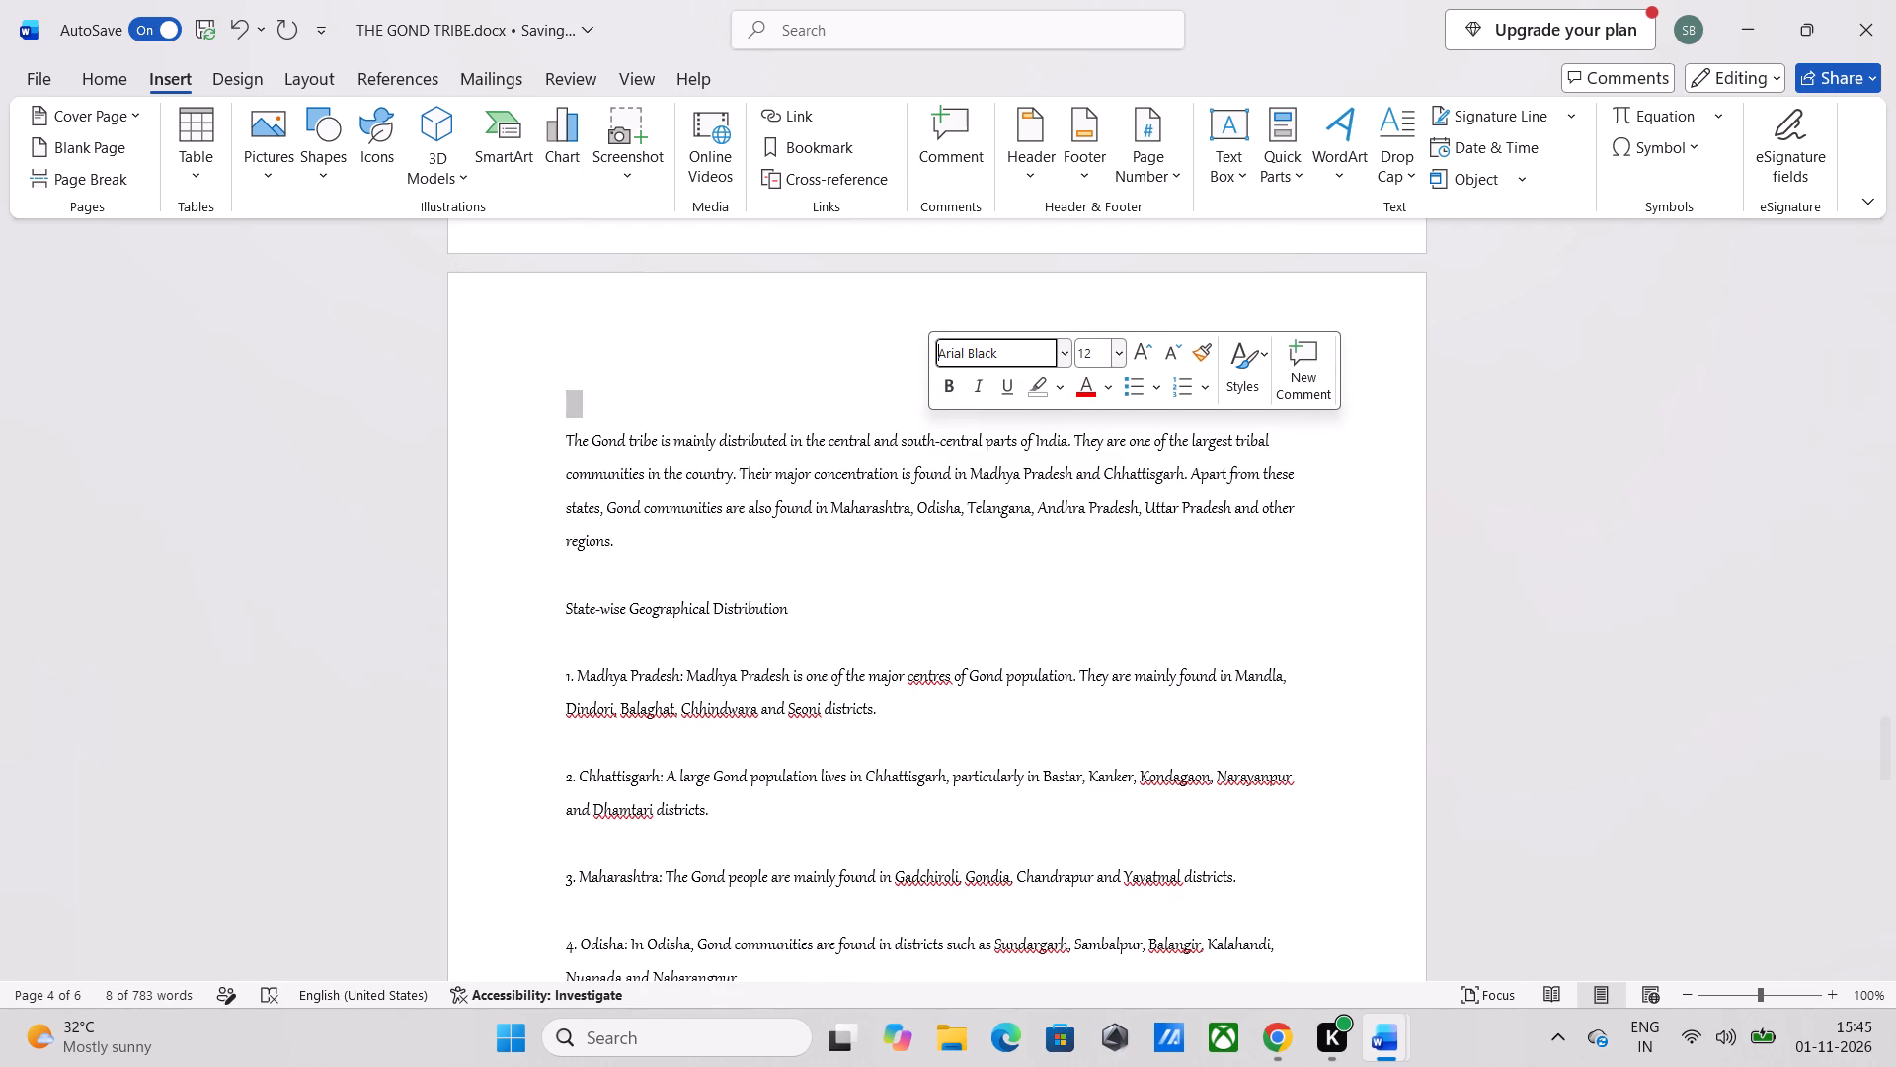
Set the font size of the heading "Geographical Distribution of the Gond Tribe in India" to 24.
{"action": "left_click", "coordinate": [1114, 350]}
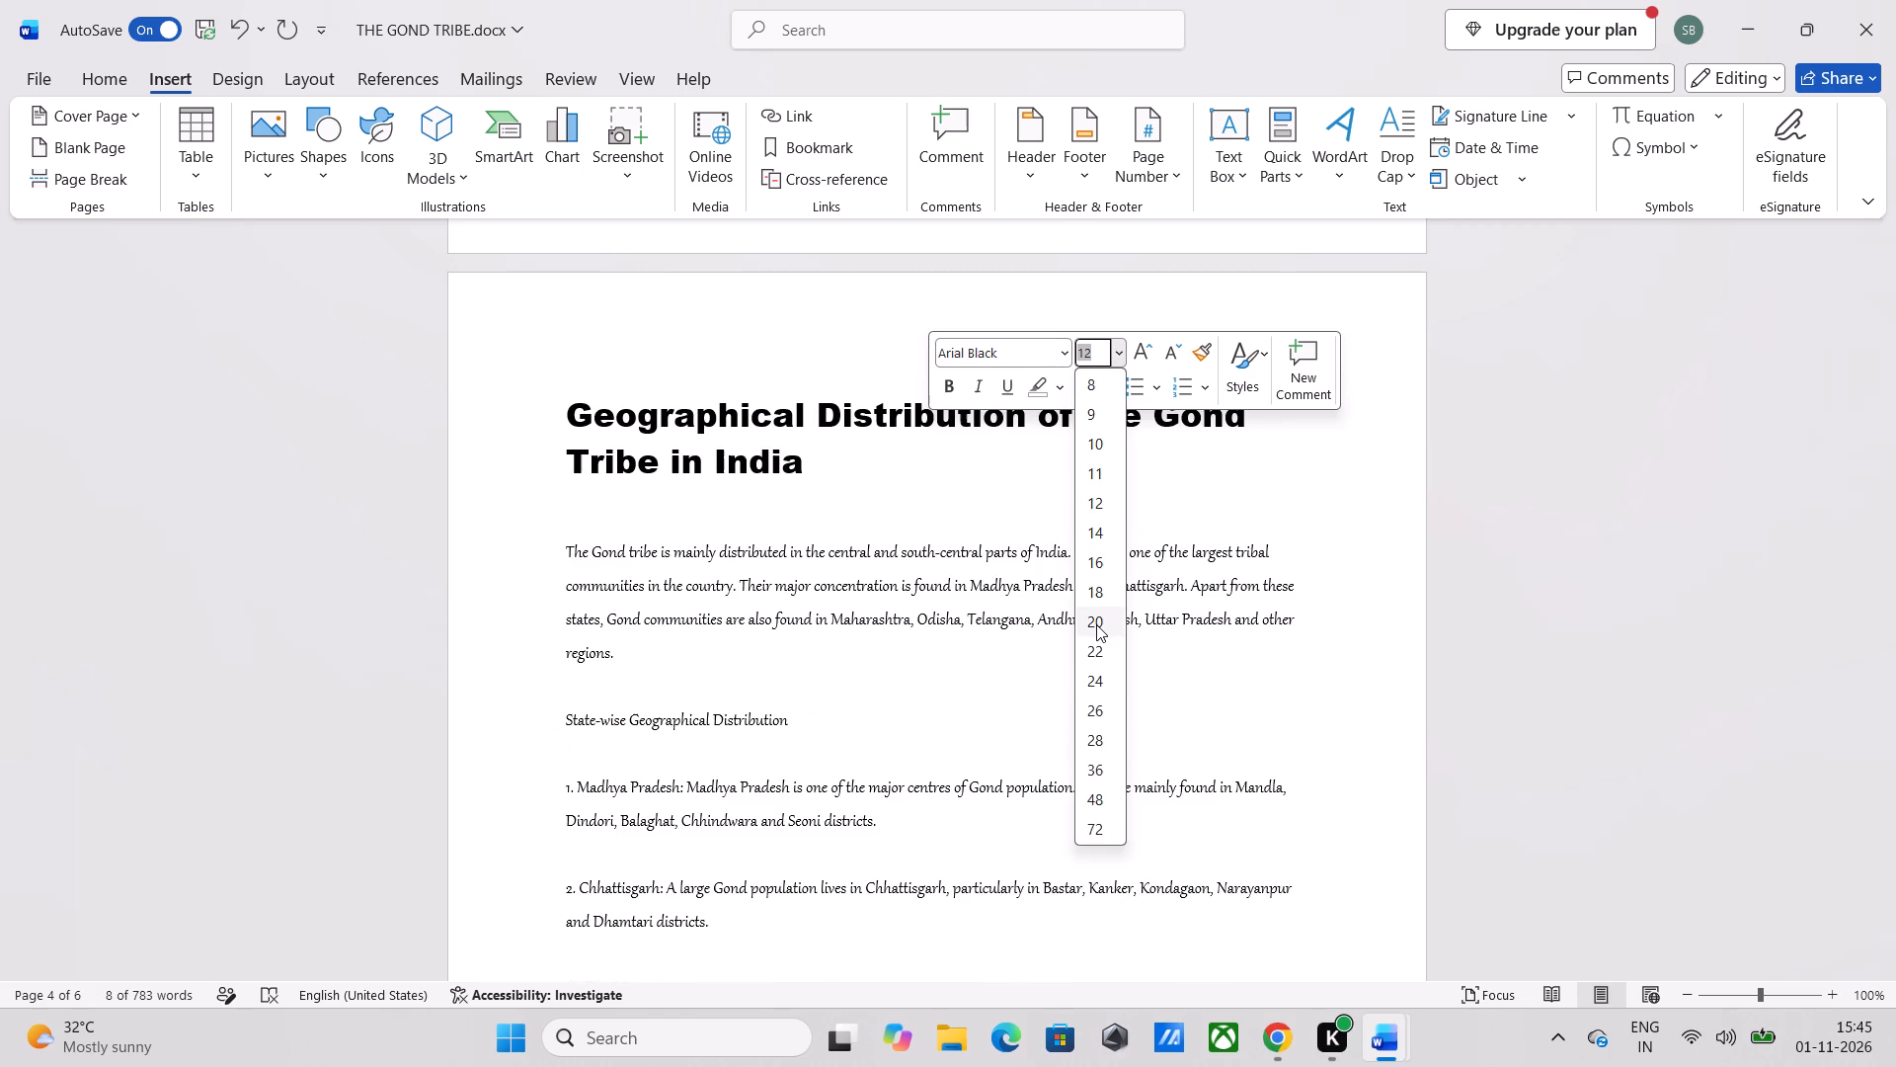
{"action": "left_click", "coordinate": [1093, 680]}
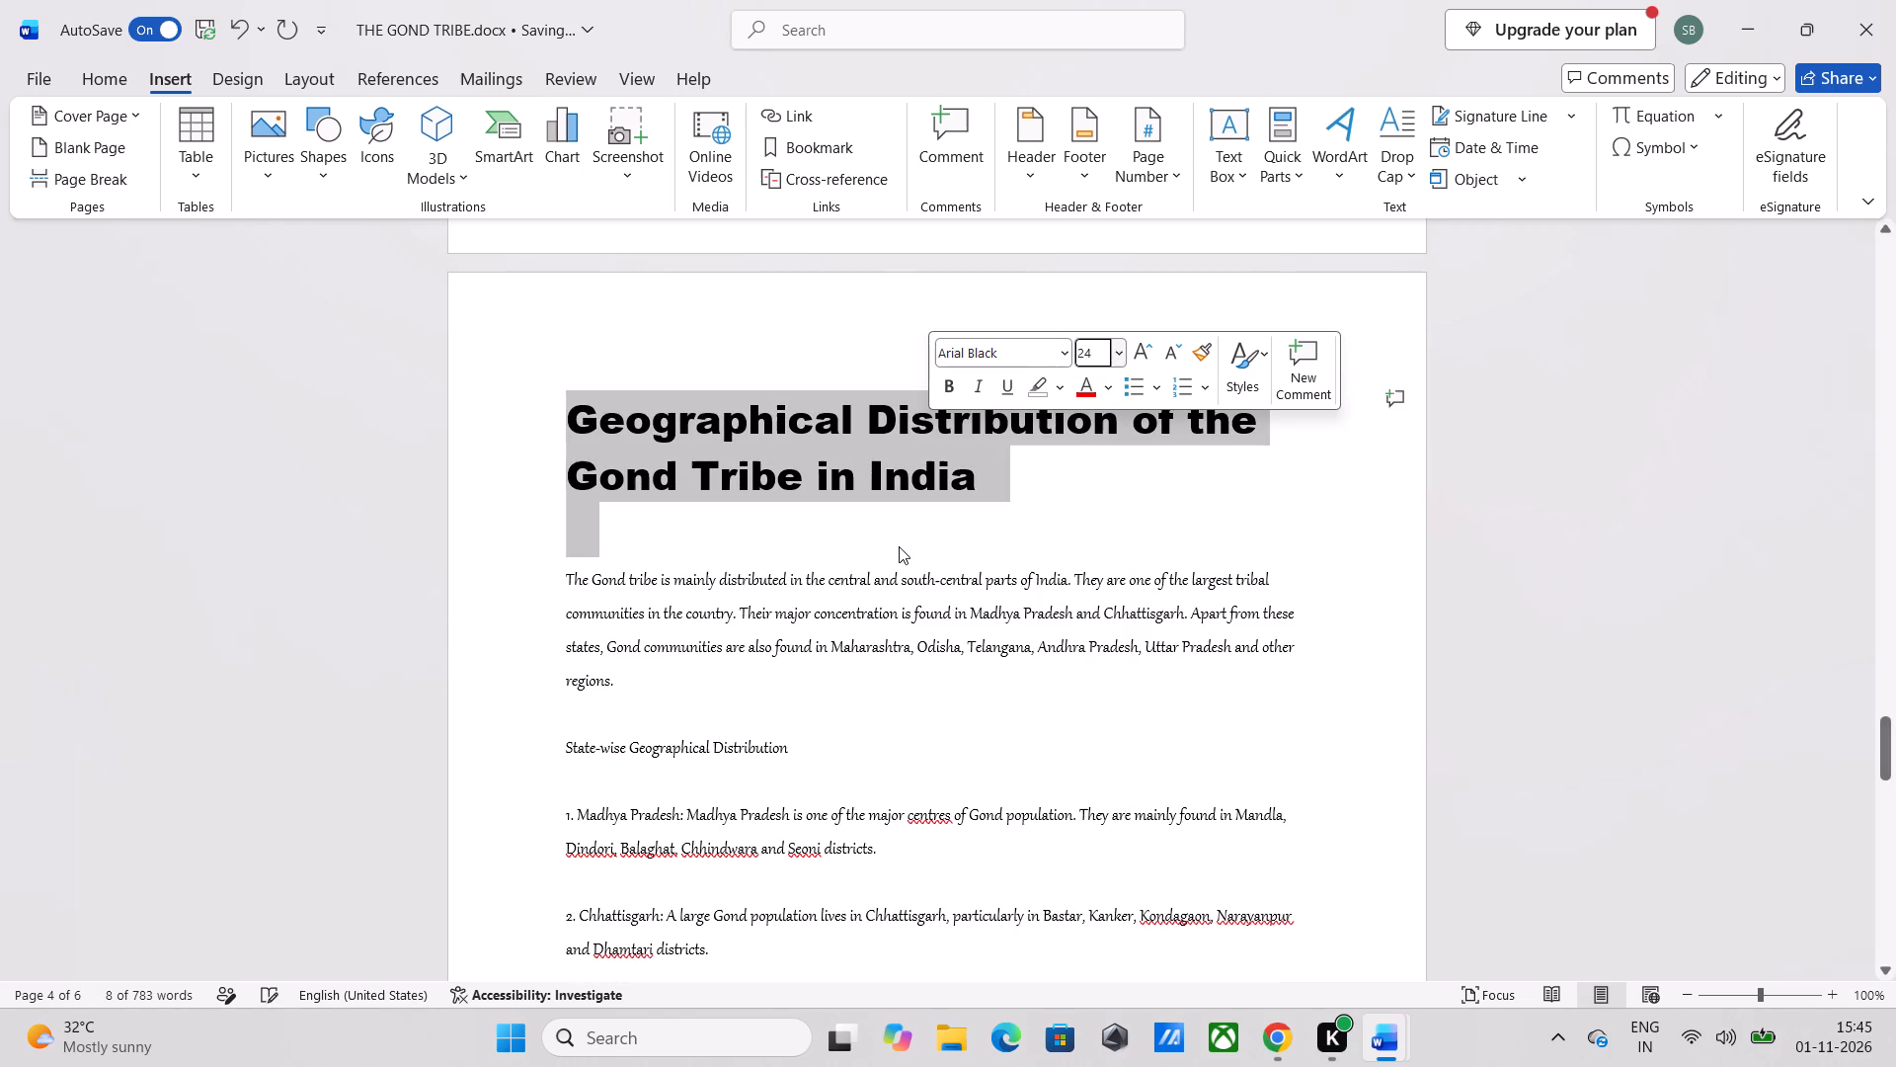
{"action": "left_click", "coordinate": [901, 534]}
Shorten the heading to "Geographical Distribution" by deleting "of the Gond Tribe in India" from its end.
{"action": "scroll", "coordinate": [901, 534], "scroll_direction": "up", "scroll_amount": 14}
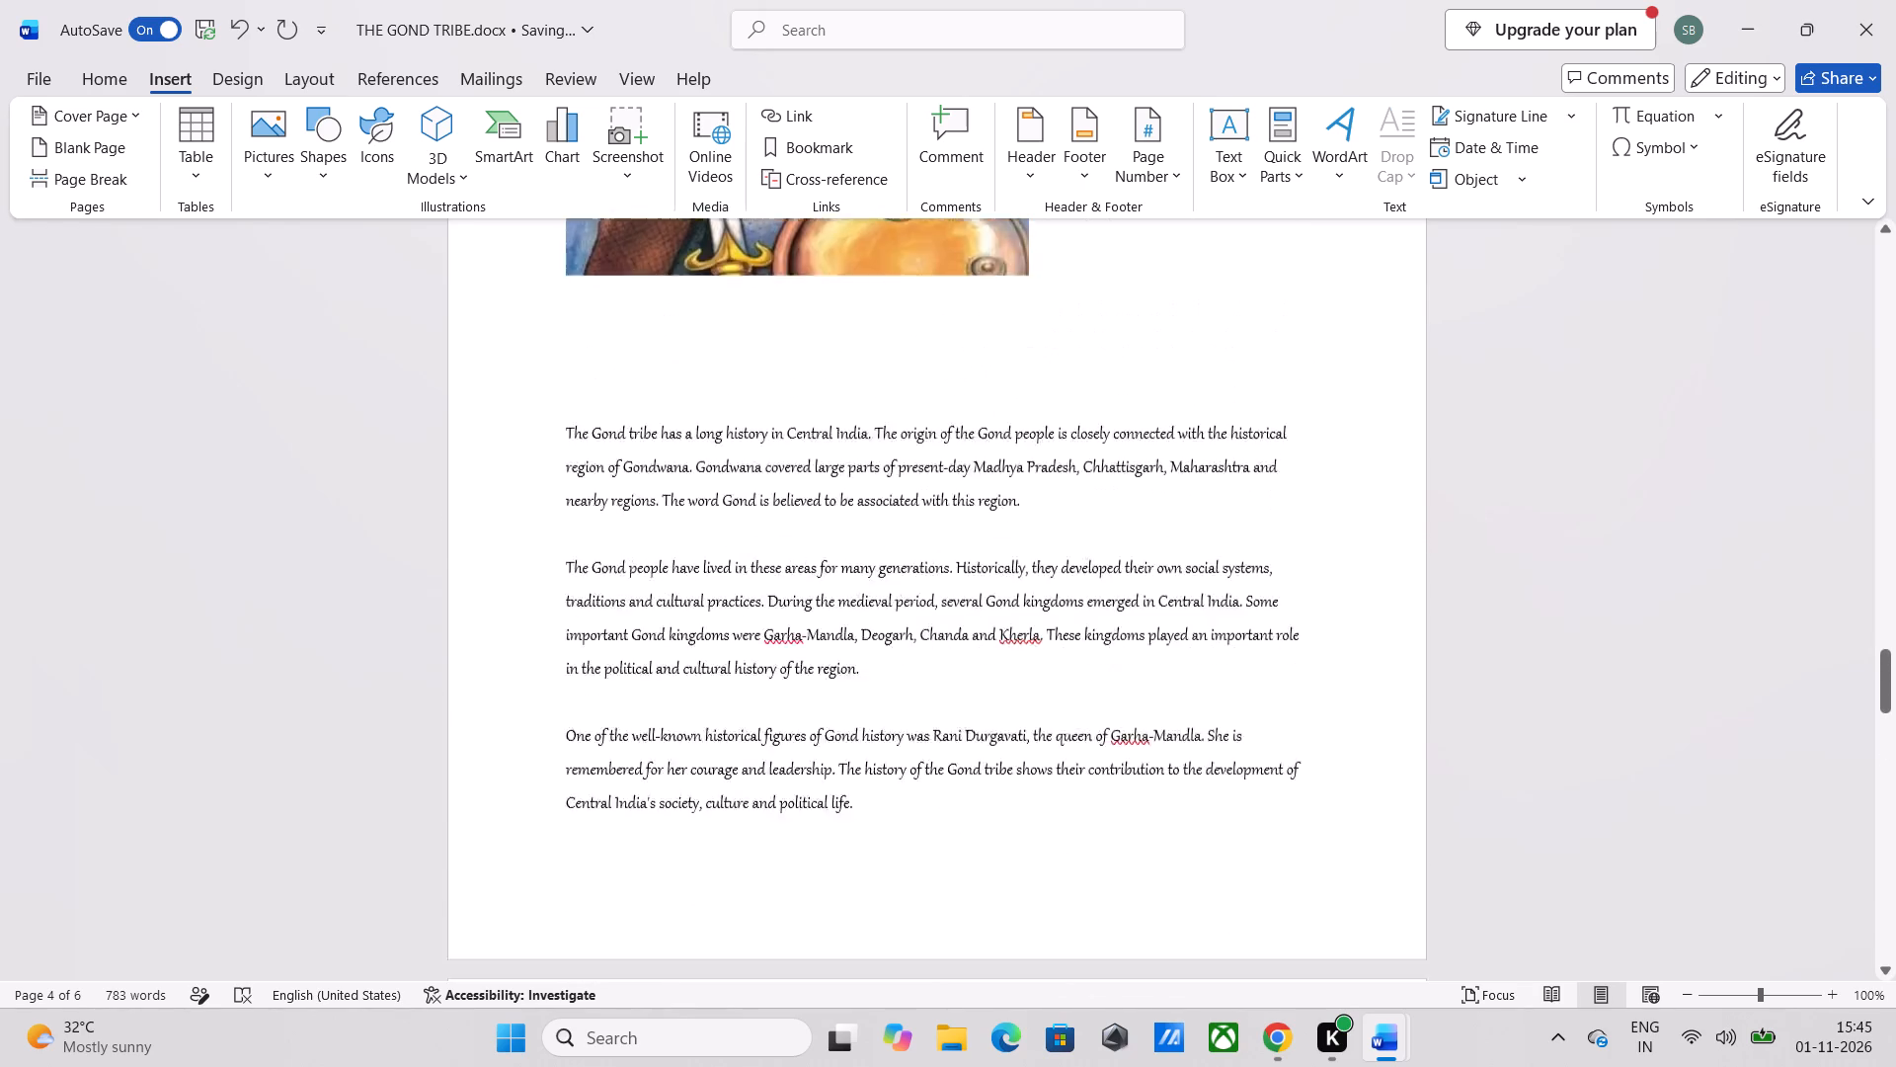
{"action": "scroll", "coordinate": [901, 532], "scroll_direction": "up", "scroll_amount": 1}
{"action": "scroll", "coordinate": [901, 532], "scroll_direction": "down", "scroll_amount": 6}
{"action": "scroll", "coordinate": [1103, 655], "scroll_direction": "down", "scroll_amount": 6}
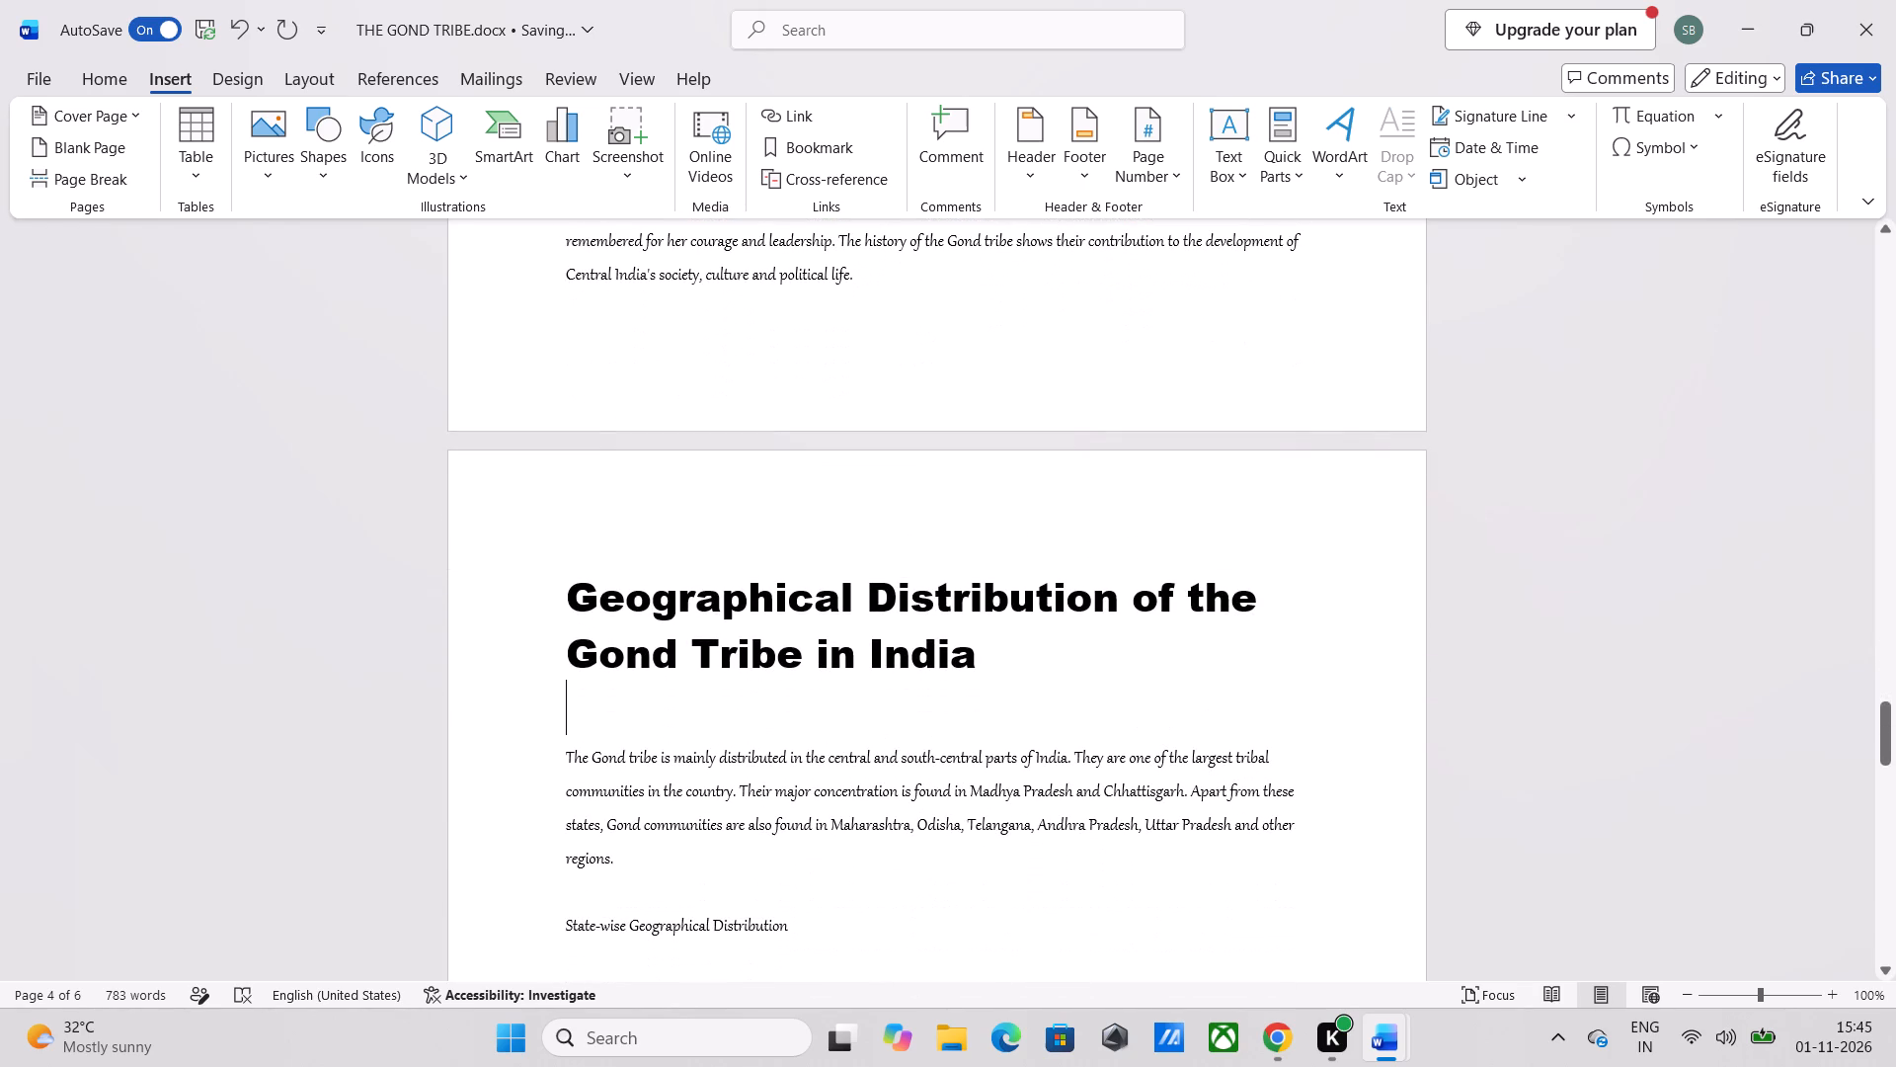
{"action": "left_click", "coordinate": [985, 652]}
{"action": "key", "text": "BackSpace"}
{"action": "key", "text": "BackSpace"}
{"action": "key", "text": "BackSpace"}
{"action": "key", "text": "BackSpace"}
{"action": "key", "text": "BackSpace"}
{"action": "key", "text": "BackSpace"}
{"action": "key", "text": "BackSpace"}
{"action": "key", "text": "BackSpace"}
{"action": "key", "text": "BackSpace"}
{"action": "key", "text": "BackSpace"}
{"action": "key", "text": "BackSpace"}
{"action": "key", "text": "BackSpace"}
{"action": "key", "text": "BackSpace"}
{"action": "key", "text": "BackSpace"}
{"action": "key", "text": "BackSpace"}
{"action": "key", "text": "BackSpace"}
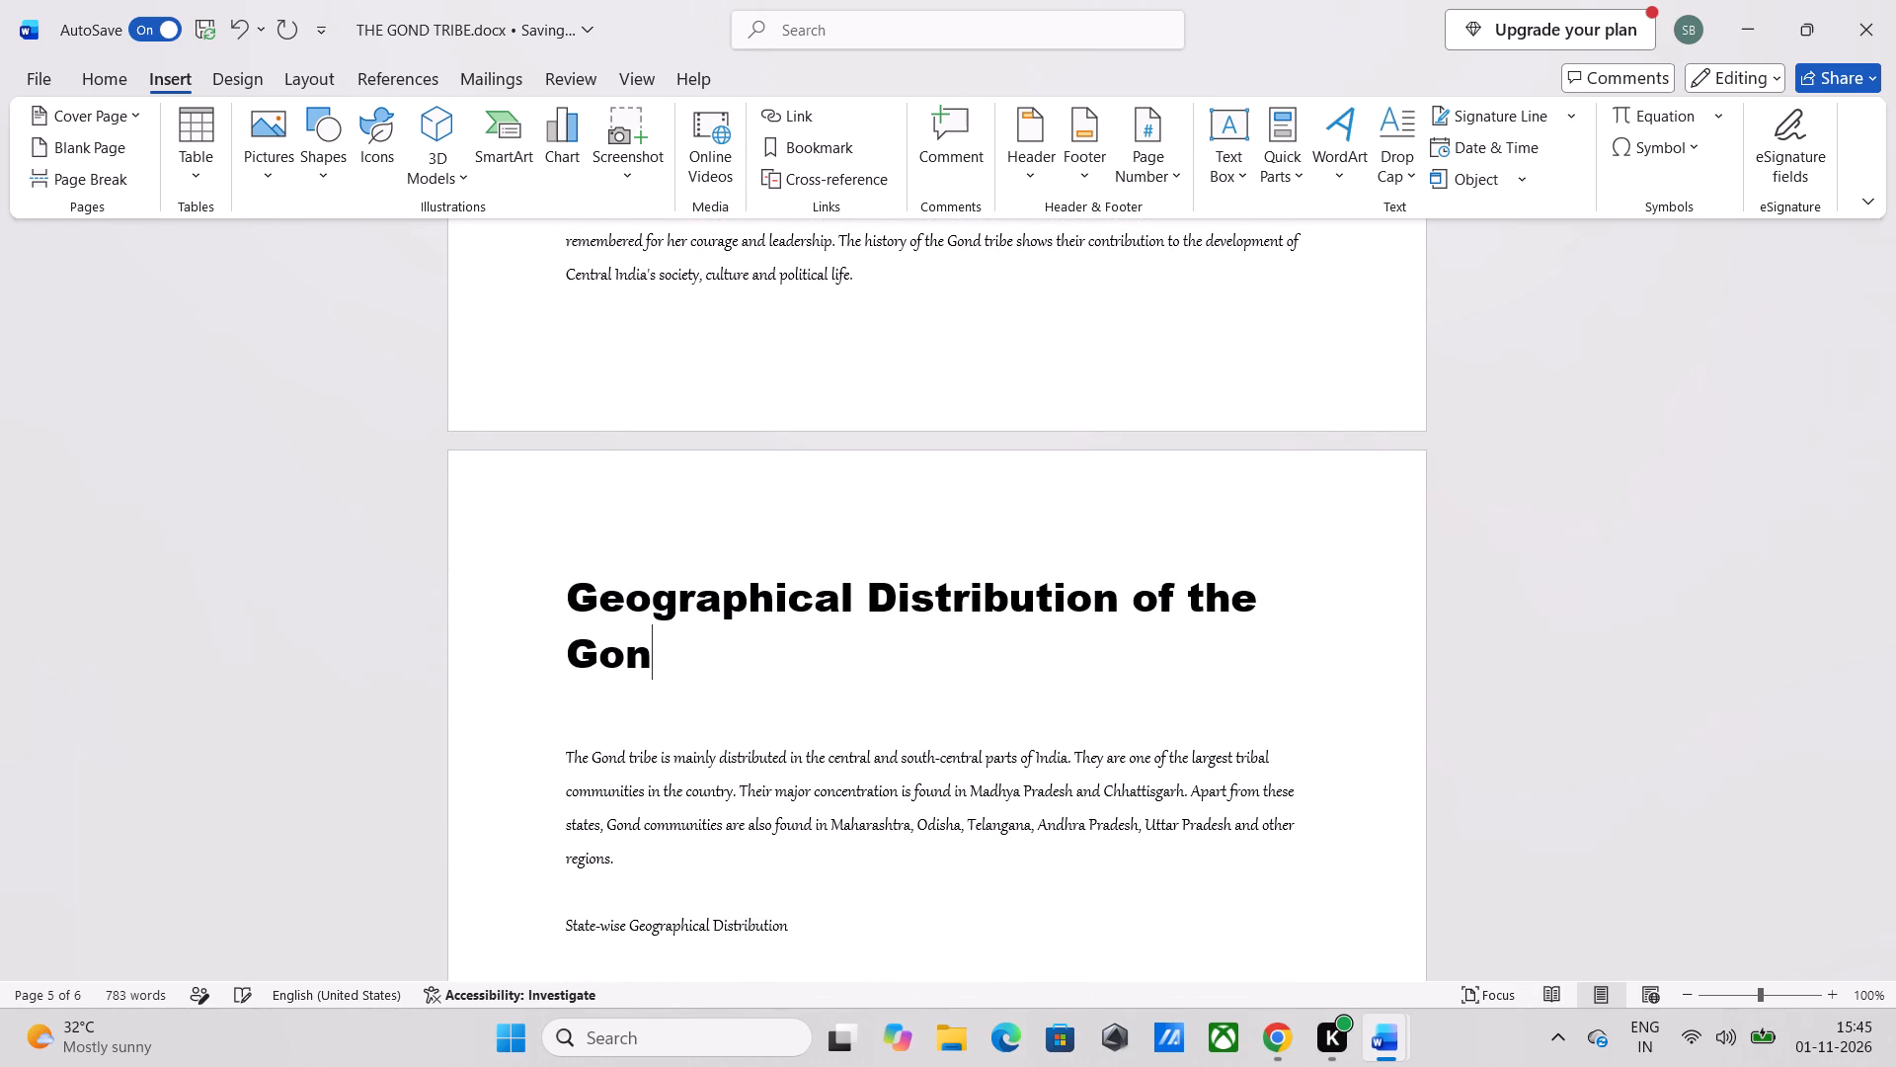
{"action": "key", "text": "BackSpace"}
{"action": "key", "text": "BackSpace"}
{"action": "key", "text": "BackSpace"}
{"action": "key", "text": "BackSpace"}
{"action": "key", "text": "BackSpace"}
{"action": "key", "text": "BackSpace"}
{"action": "key", "text": "BackSpace"}
{"action": "key", "text": "BackSpace"}
{"action": "key", "text": "BackSpace"}
{"action": "key", "text": "BackSpace"}
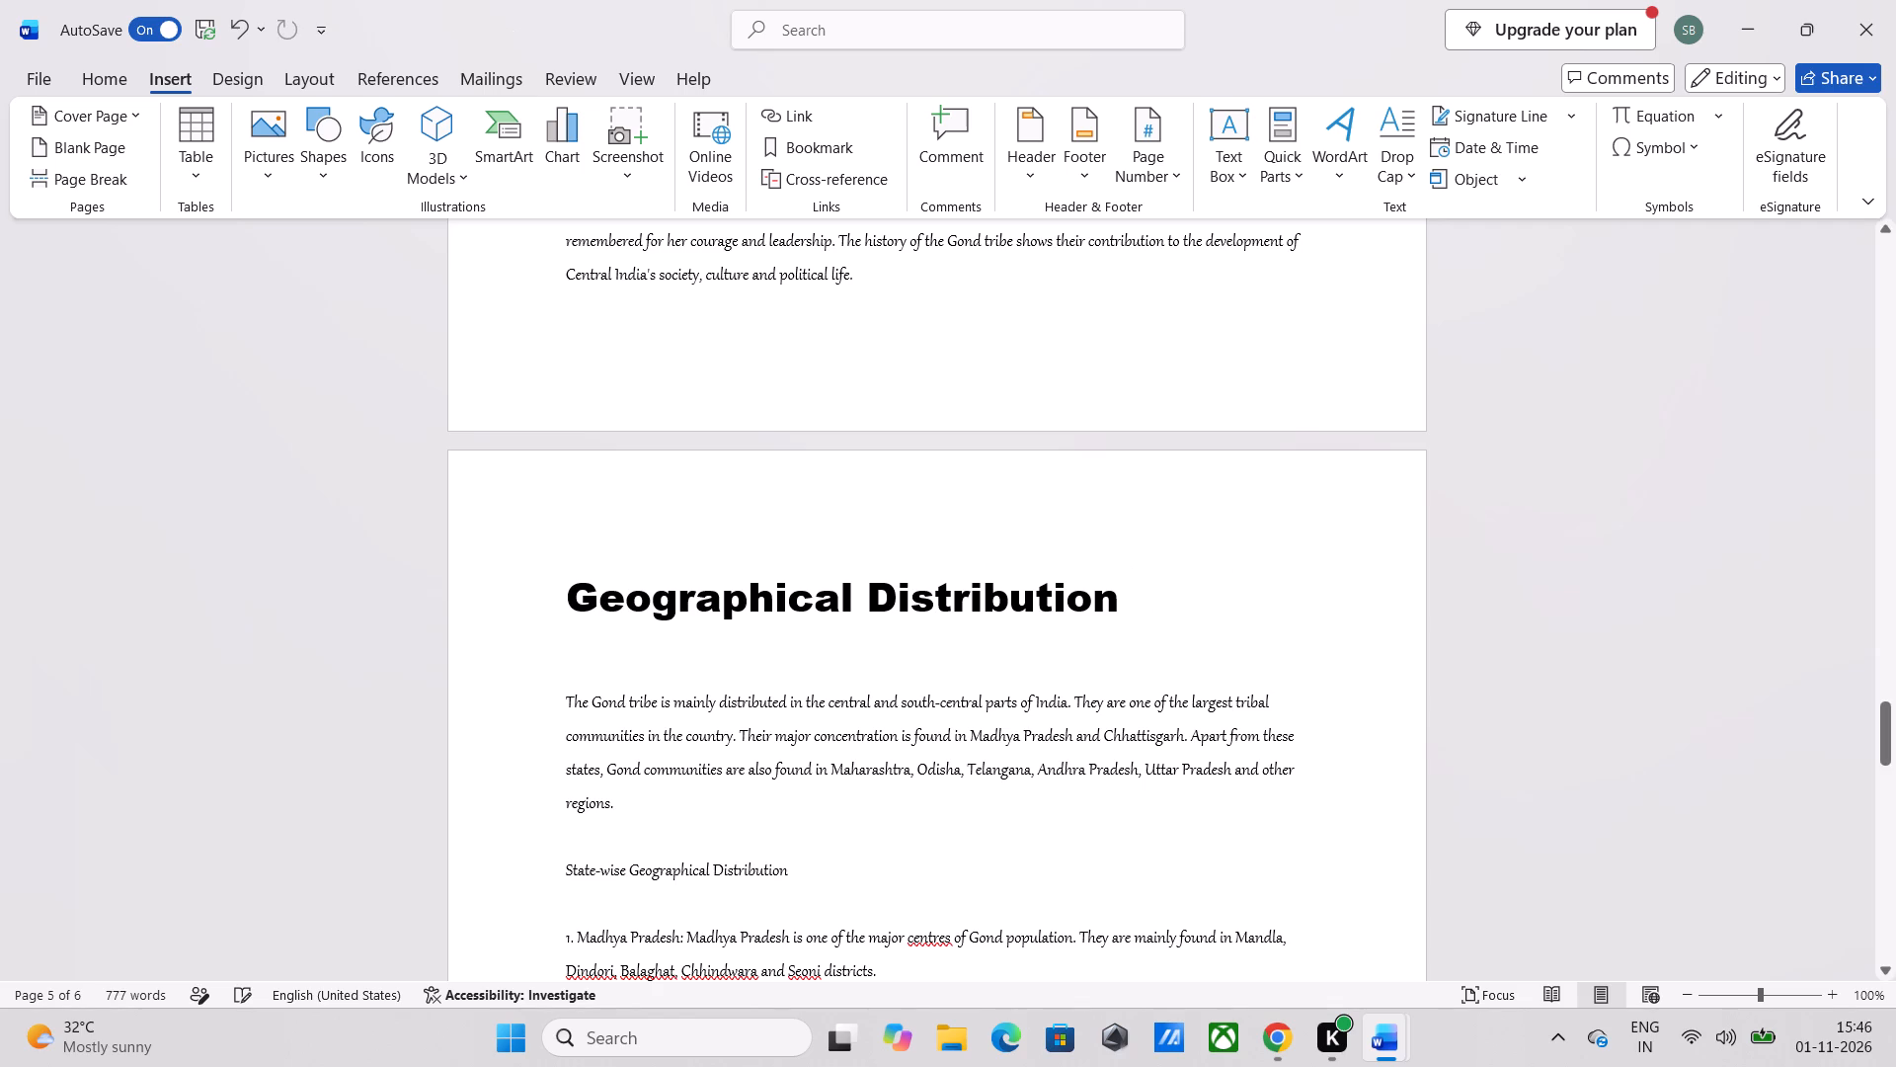
Insert "Chapter 3:" at the start of the Geographical Distribution heading, following the Chapter 2 heading's pattern.
{"action": "left_click", "coordinate": [557, 598]}
{"action": "type", "text": "ch"}
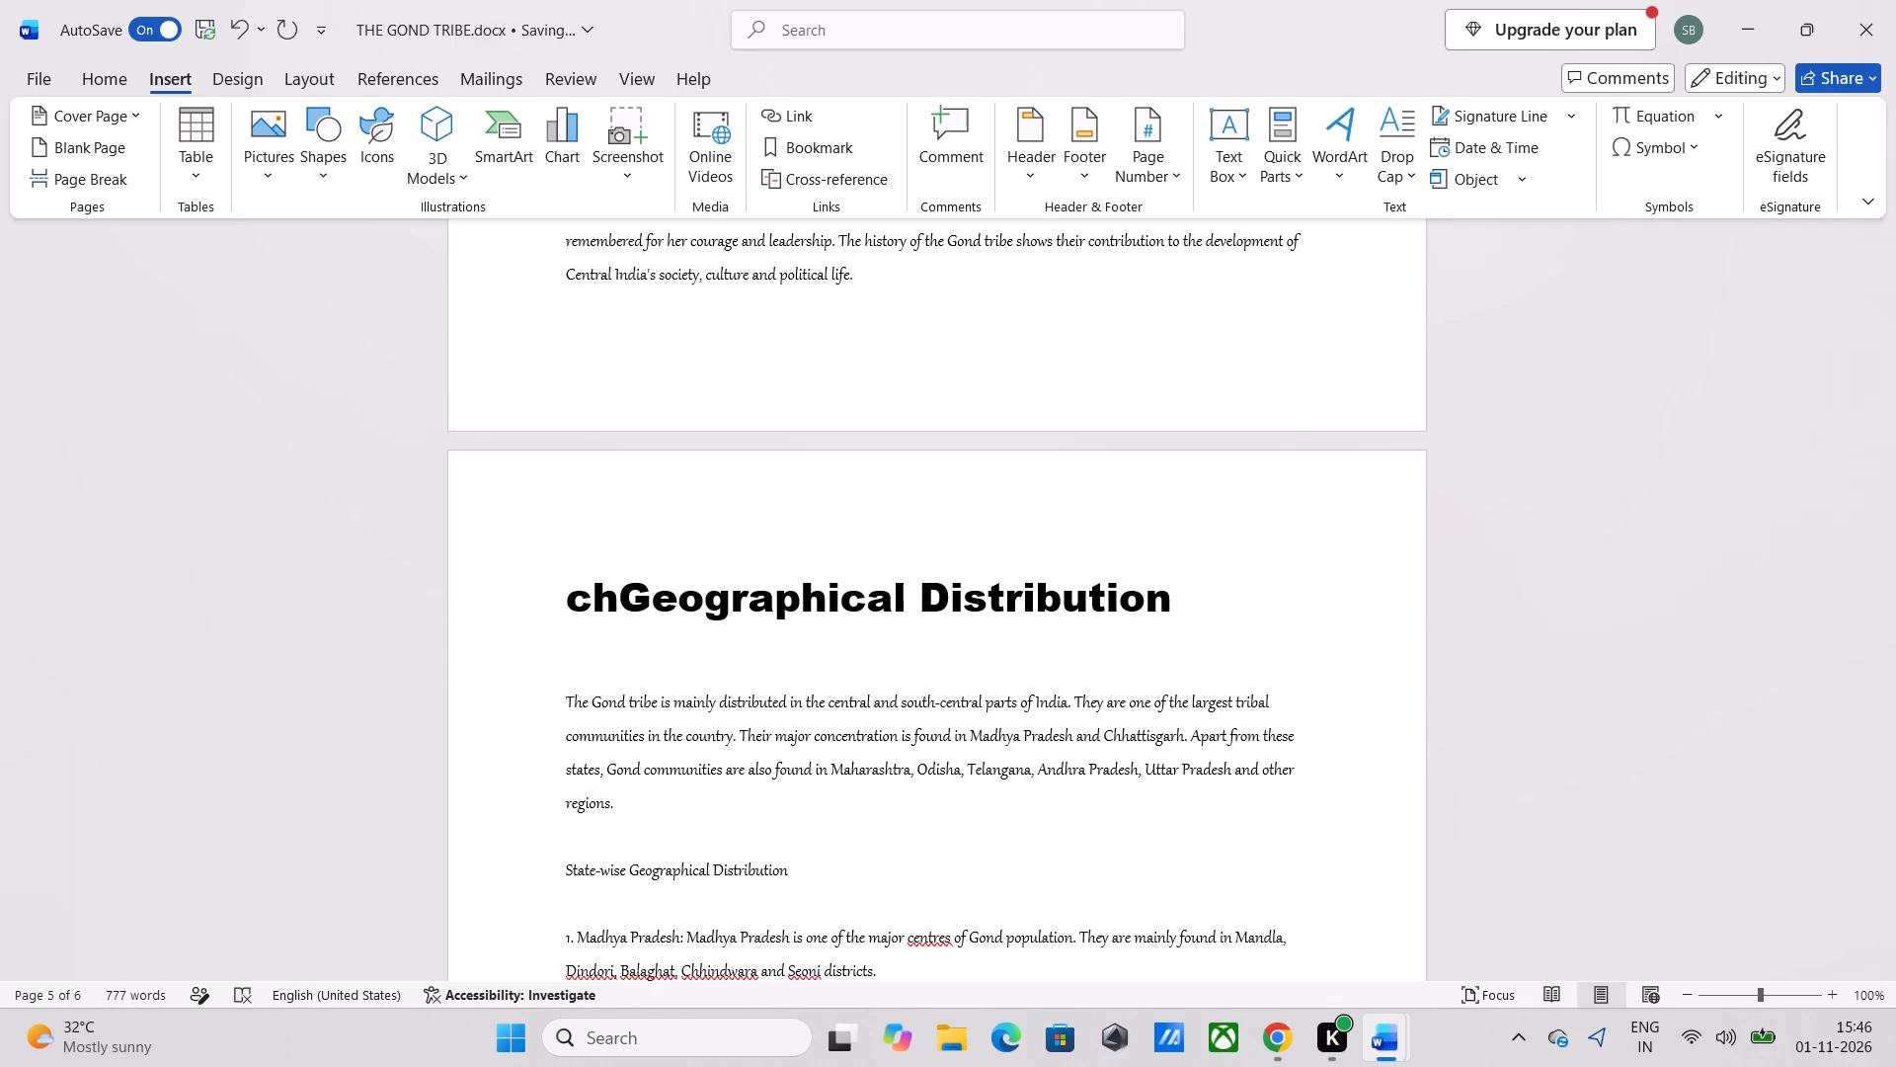
{"action": "key", "text": "BackSpace"}
{"action": "key", "text": "BackSpace"}
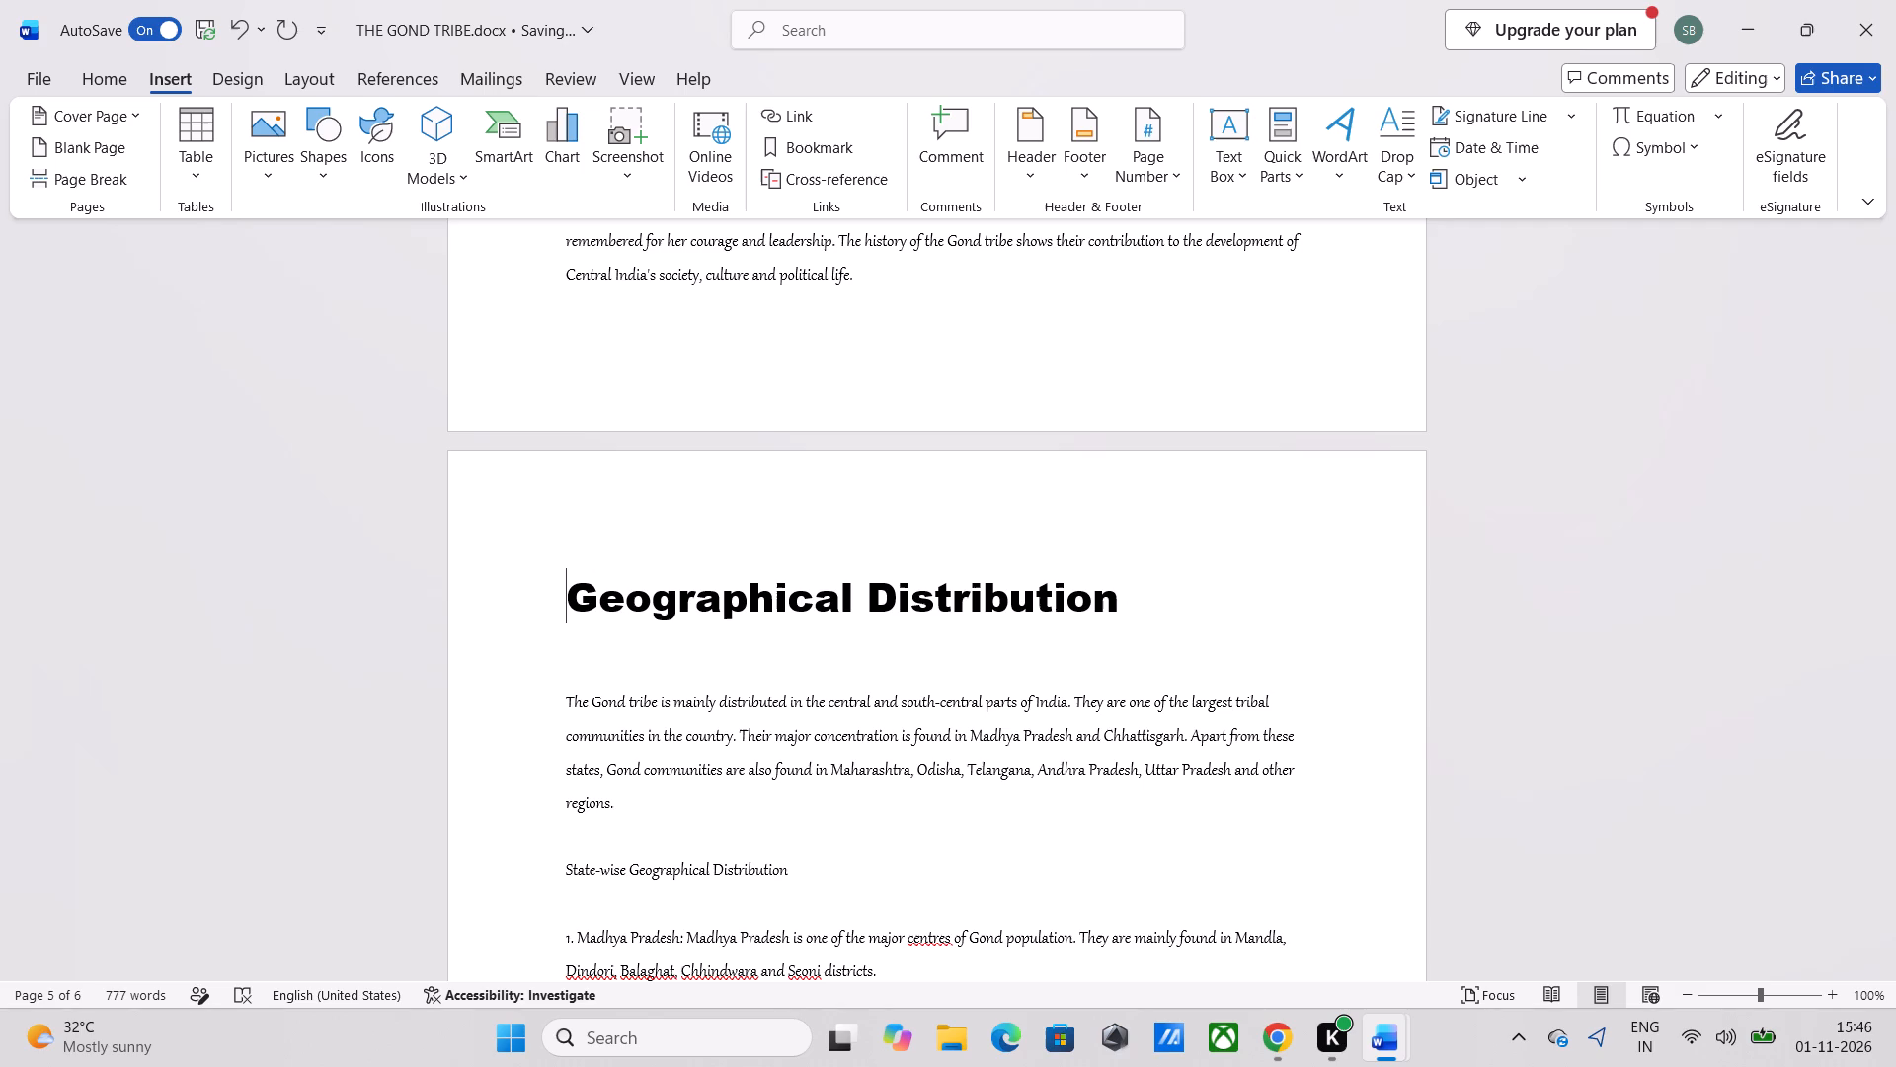
{"action": "key", "text": "c"}
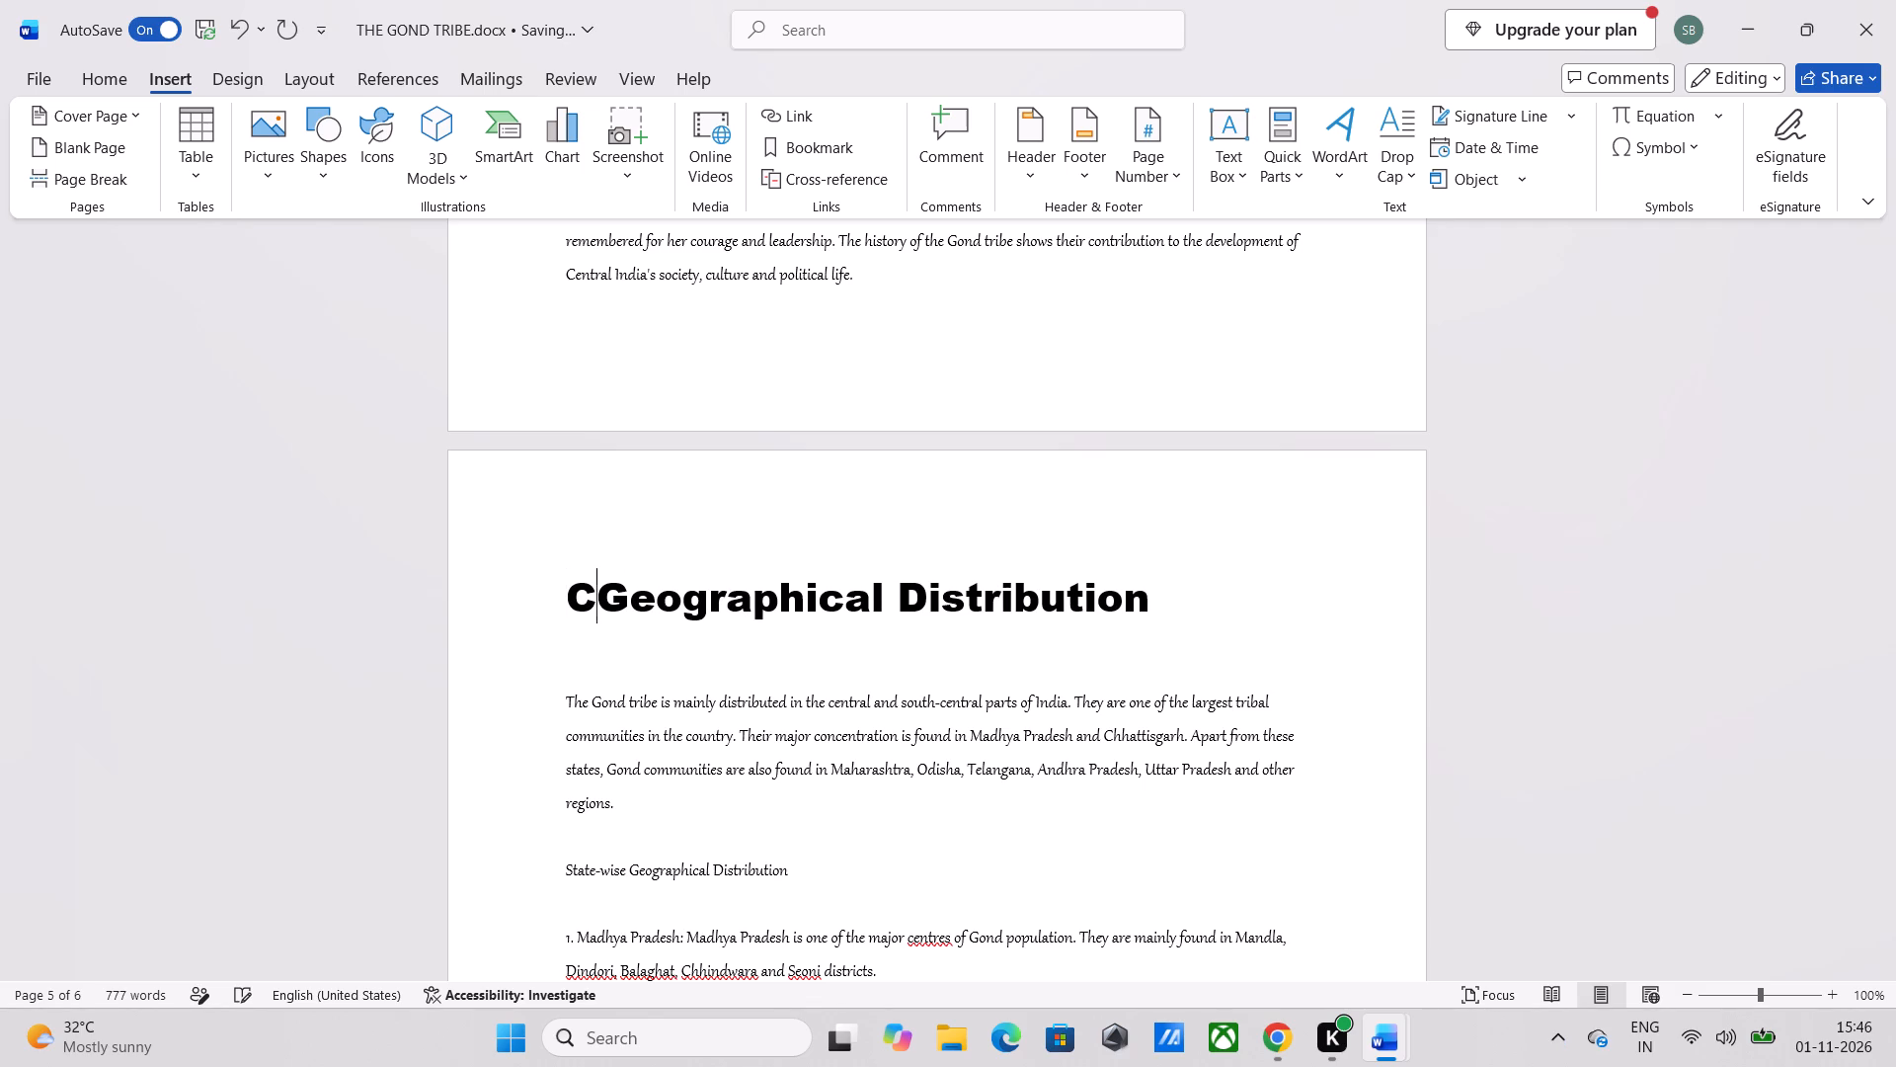
{"action": "type", "text": "hao"}
{"action": "key", "text": "BackSpace"}
{"action": "type", "text": "pter"}
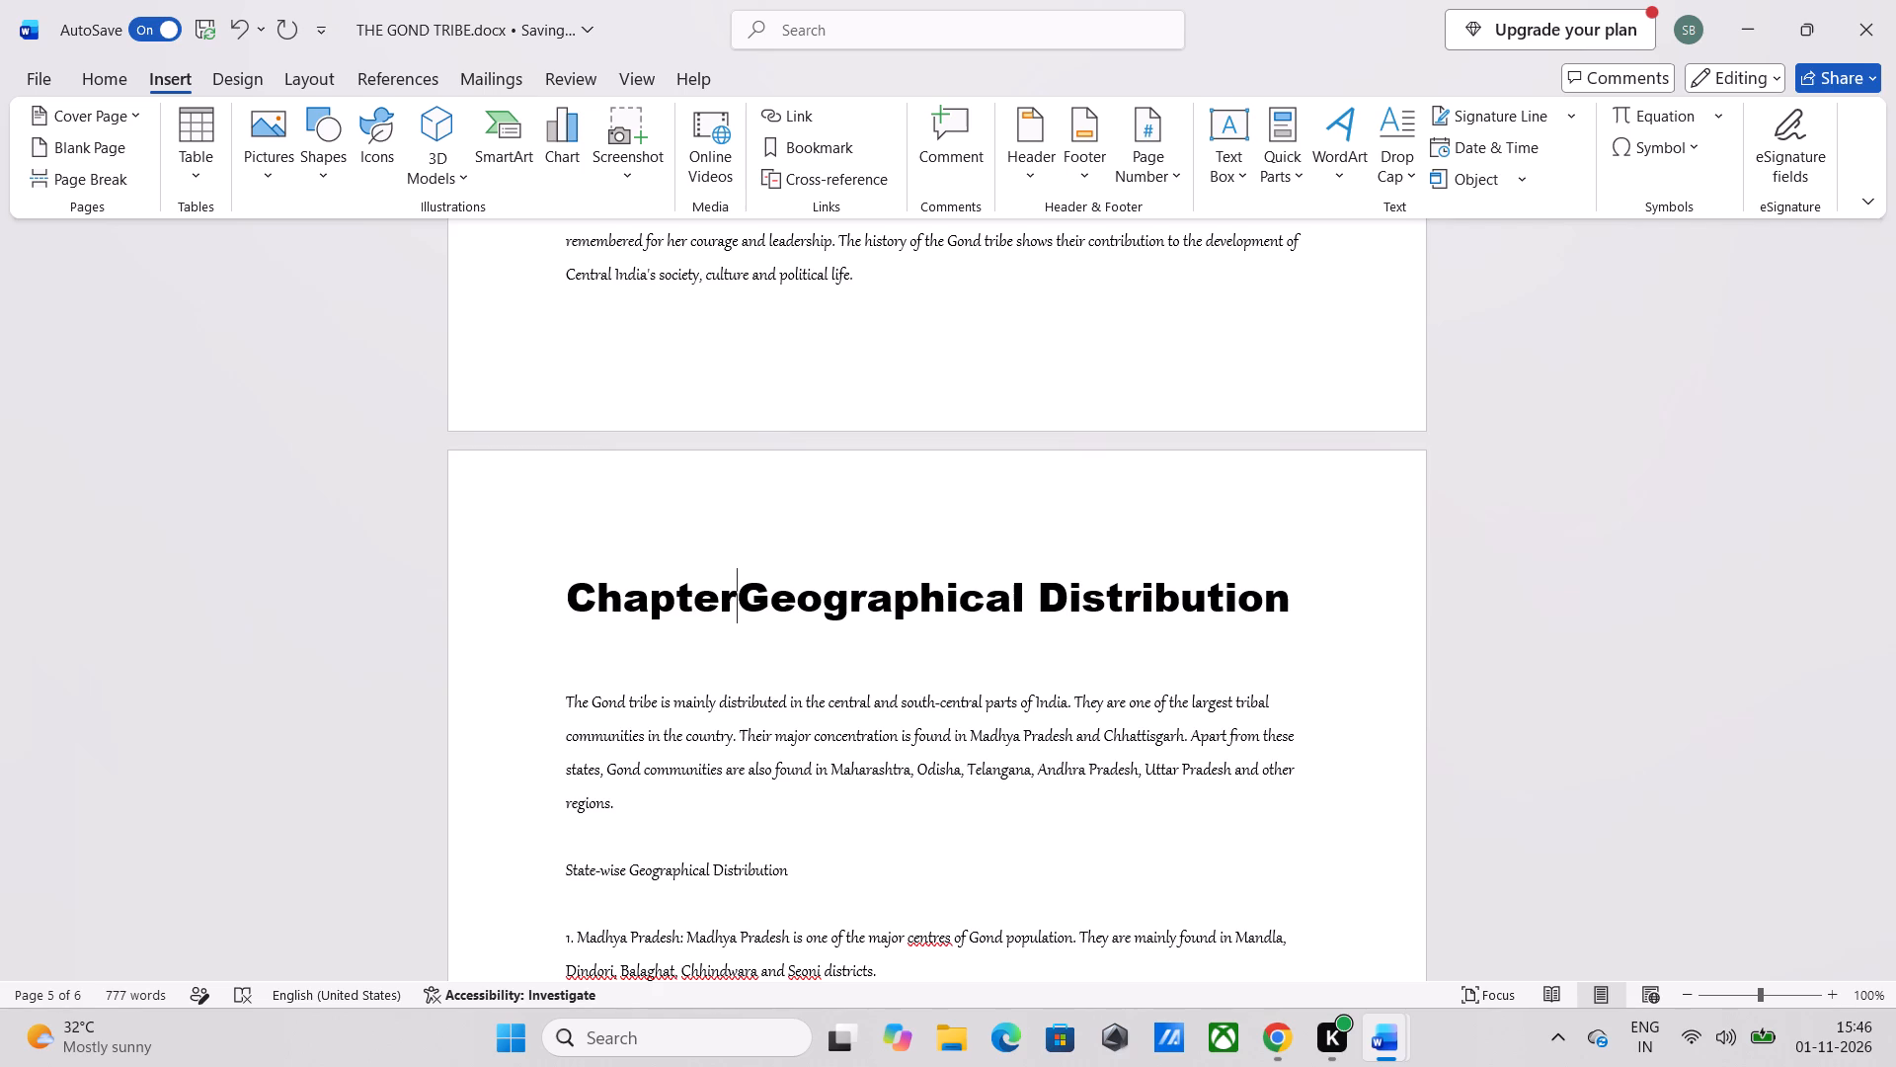
{"action": "scroll", "coordinate": [581, 594], "scroll_direction": "up", "scroll_amount": 15}
{"action": "scroll", "coordinate": [581, 595], "scroll_direction": "up", "scroll_amount": 6}
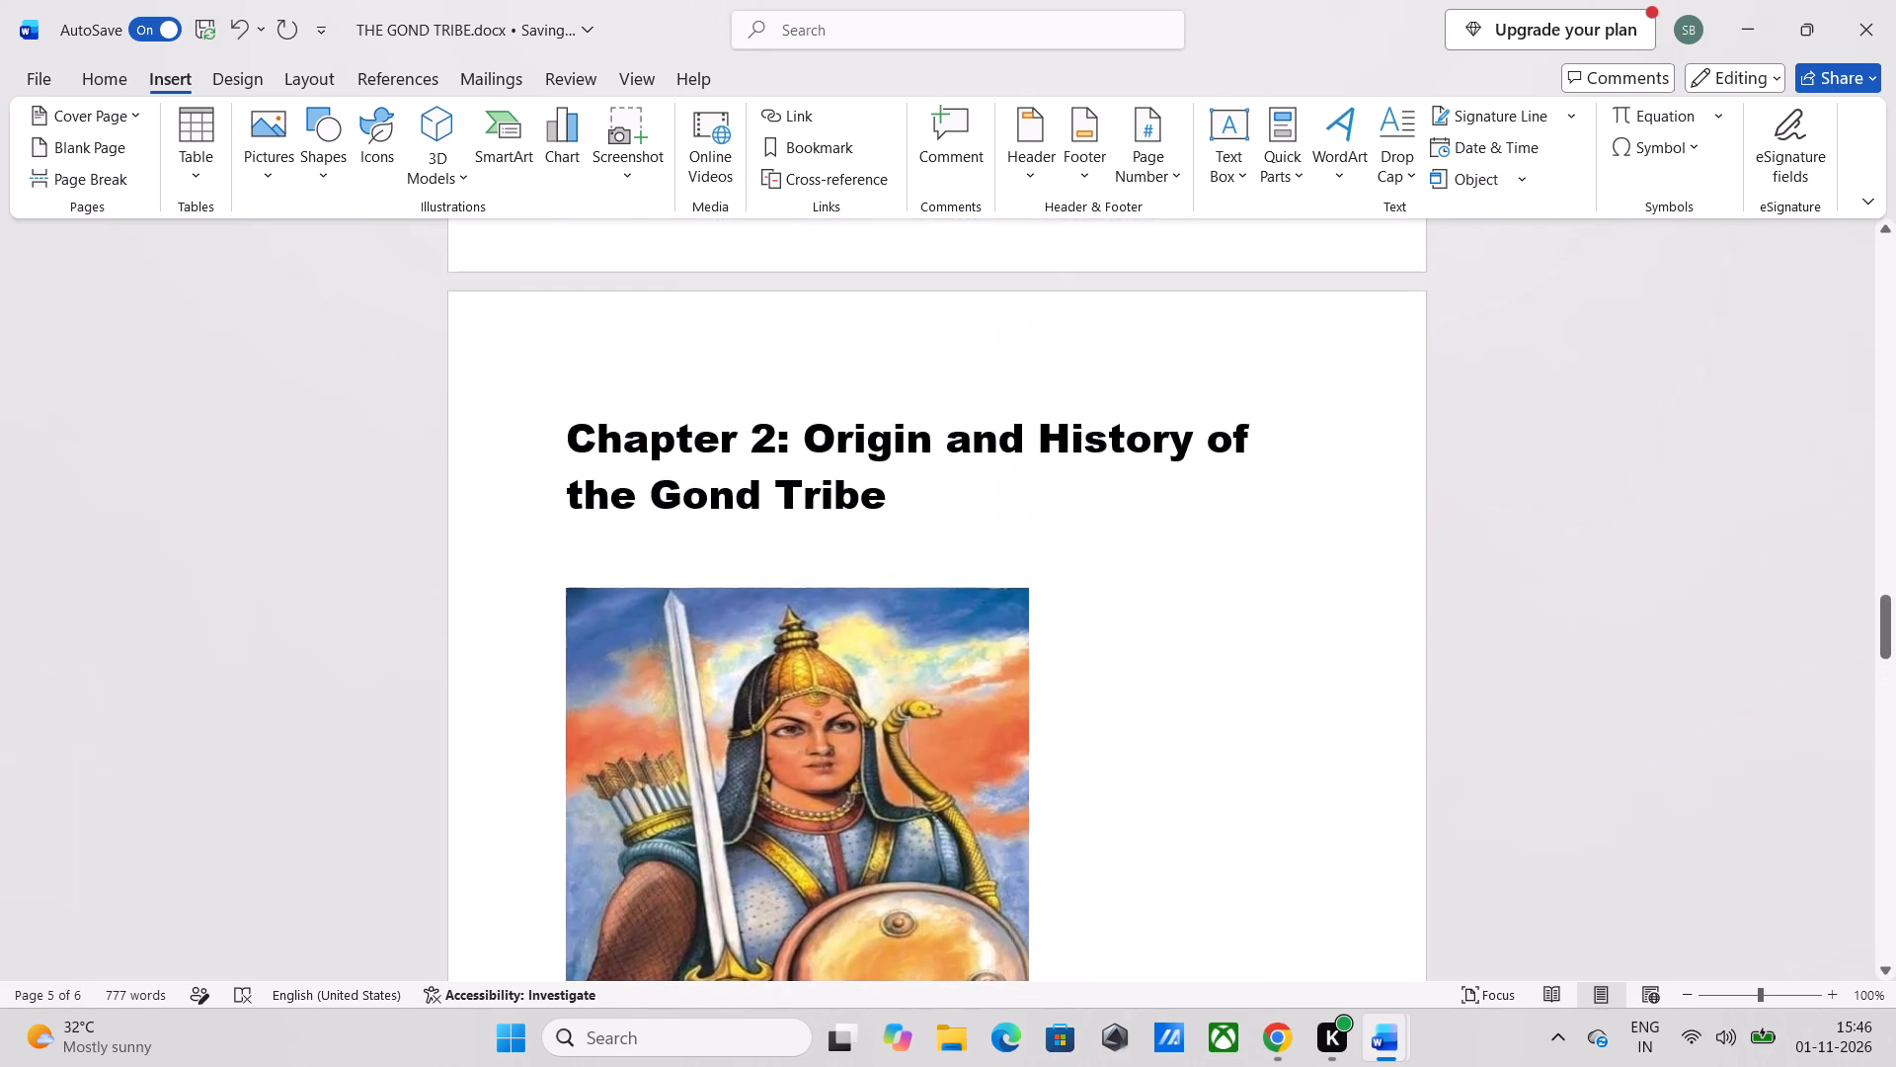
{"action": "scroll", "coordinate": [581, 595], "scroll_direction": "down", "scroll_amount": 20}
{"action": "scroll", "coordinate": [581, 595], "scroll_direction": "down", "scroll_amount": 1}
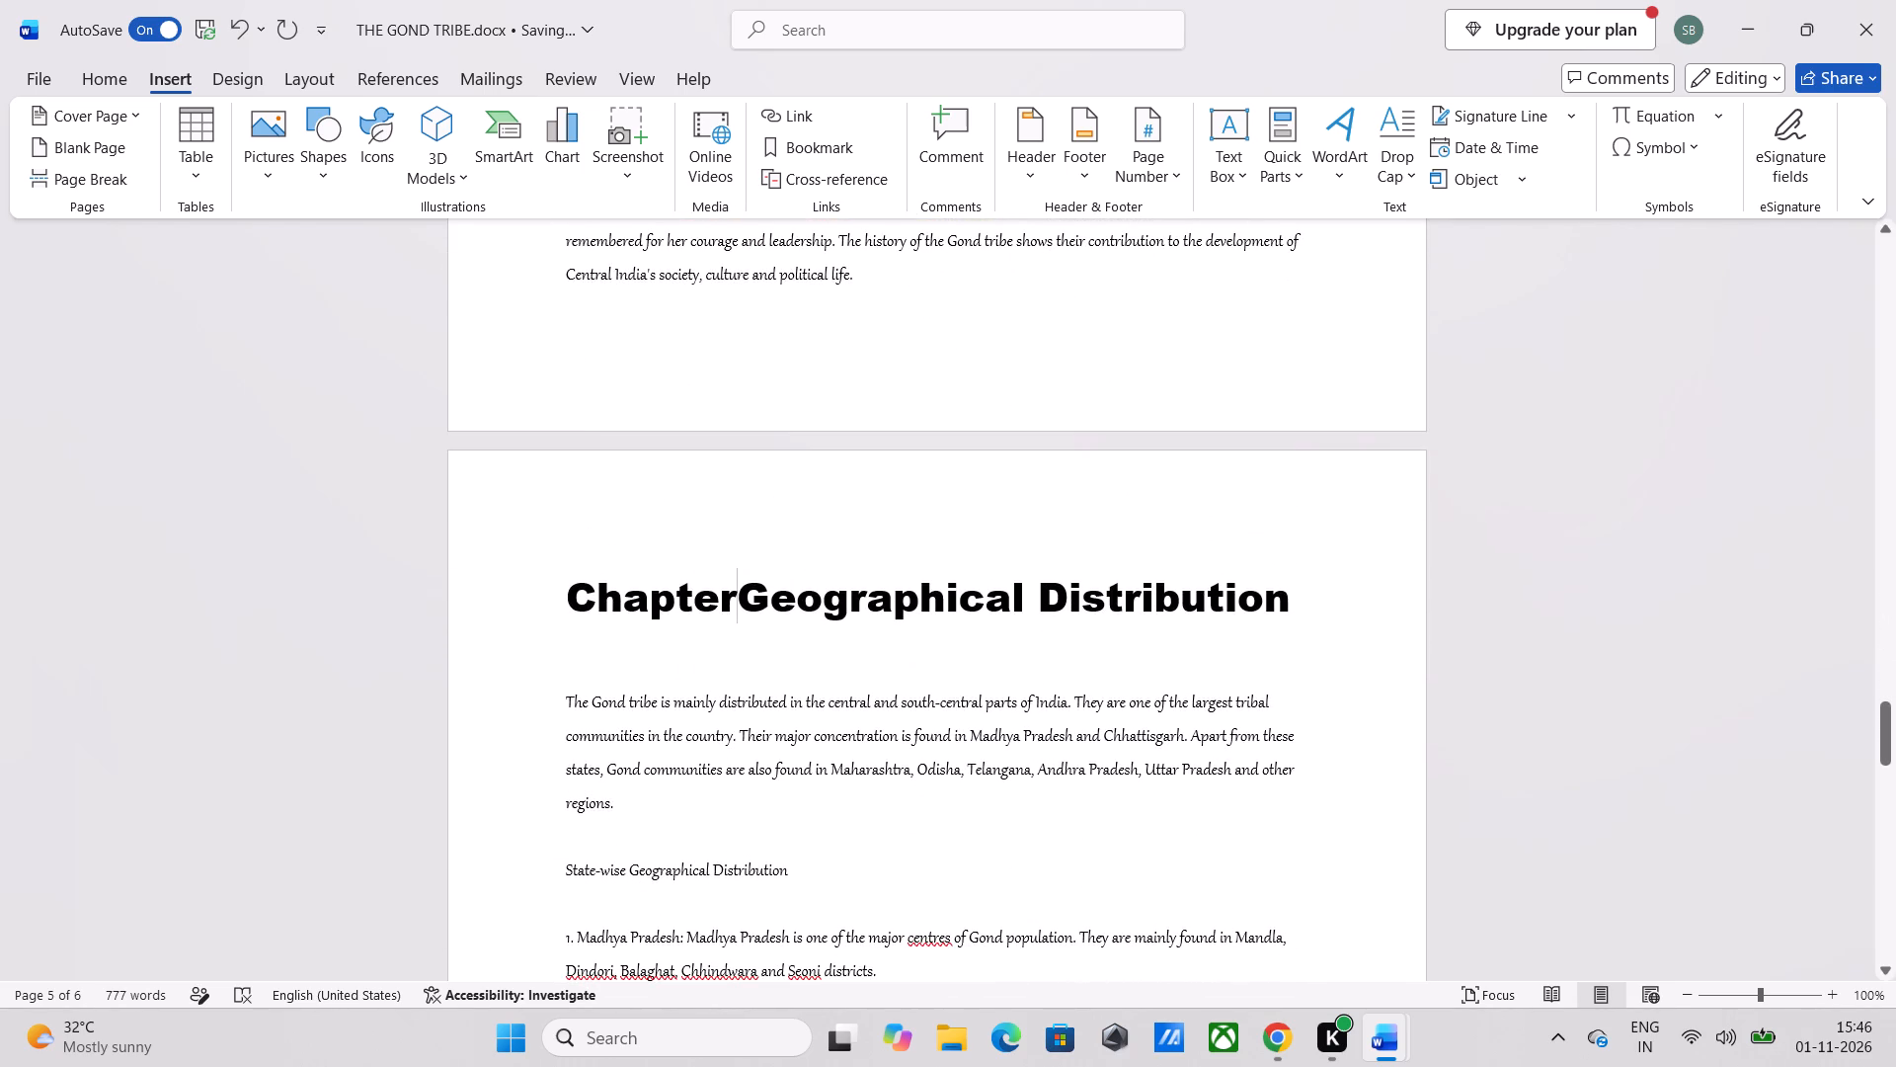
{"action": "key", "text": "space"}
{"action": "type", "text": "3"}
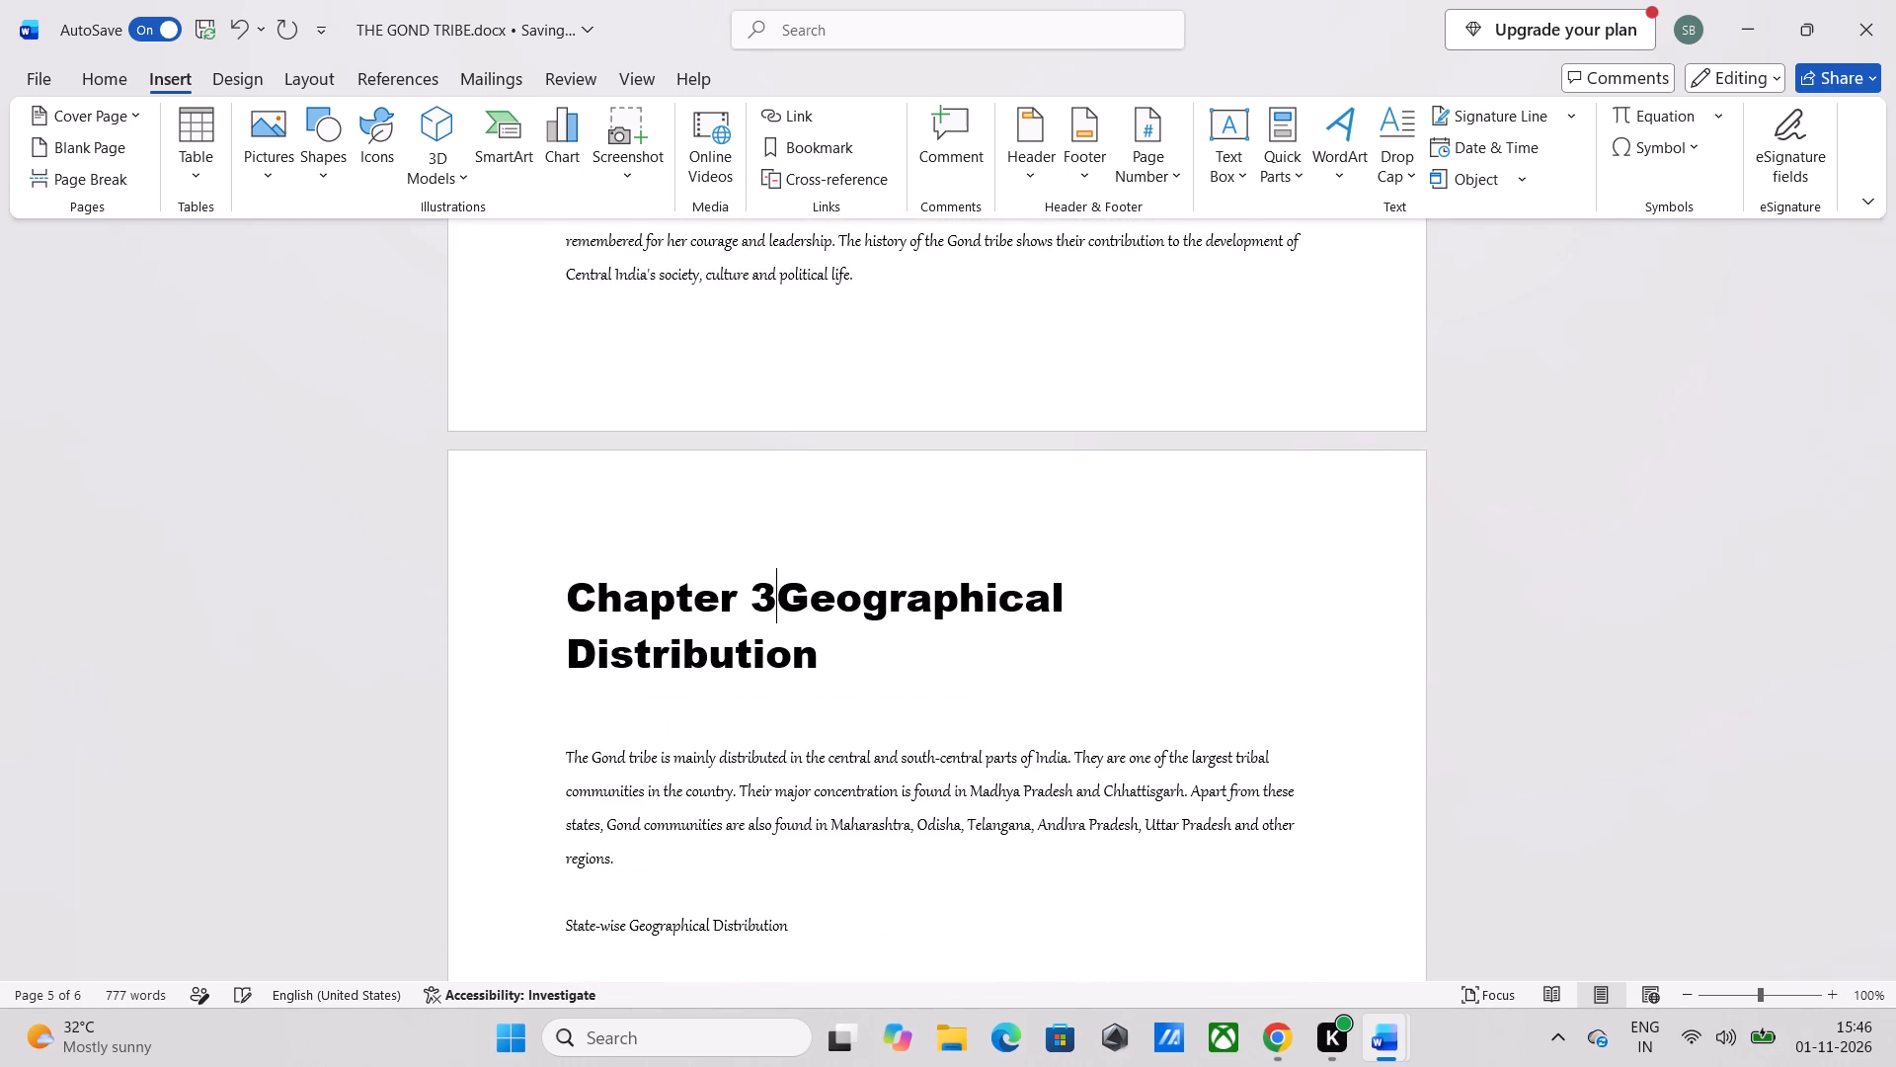
{"action": "key", "text": "shift+colon"}
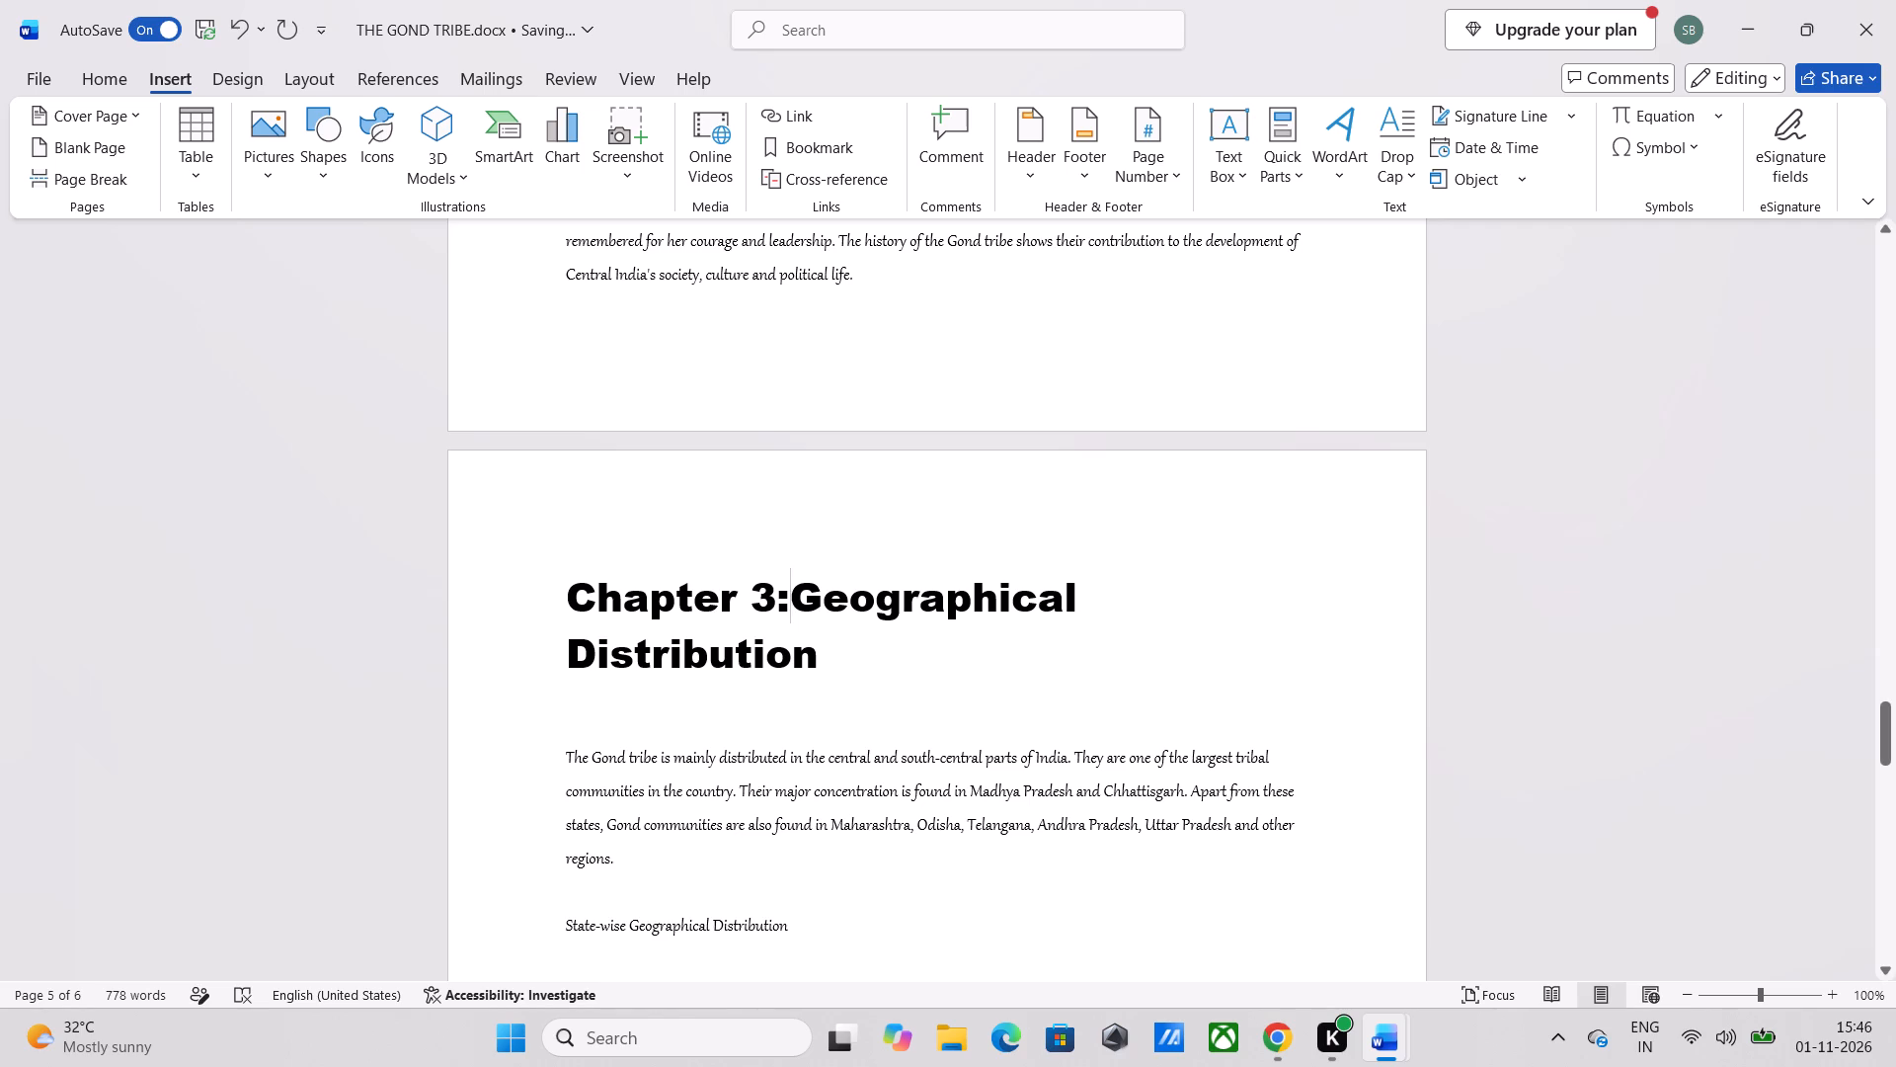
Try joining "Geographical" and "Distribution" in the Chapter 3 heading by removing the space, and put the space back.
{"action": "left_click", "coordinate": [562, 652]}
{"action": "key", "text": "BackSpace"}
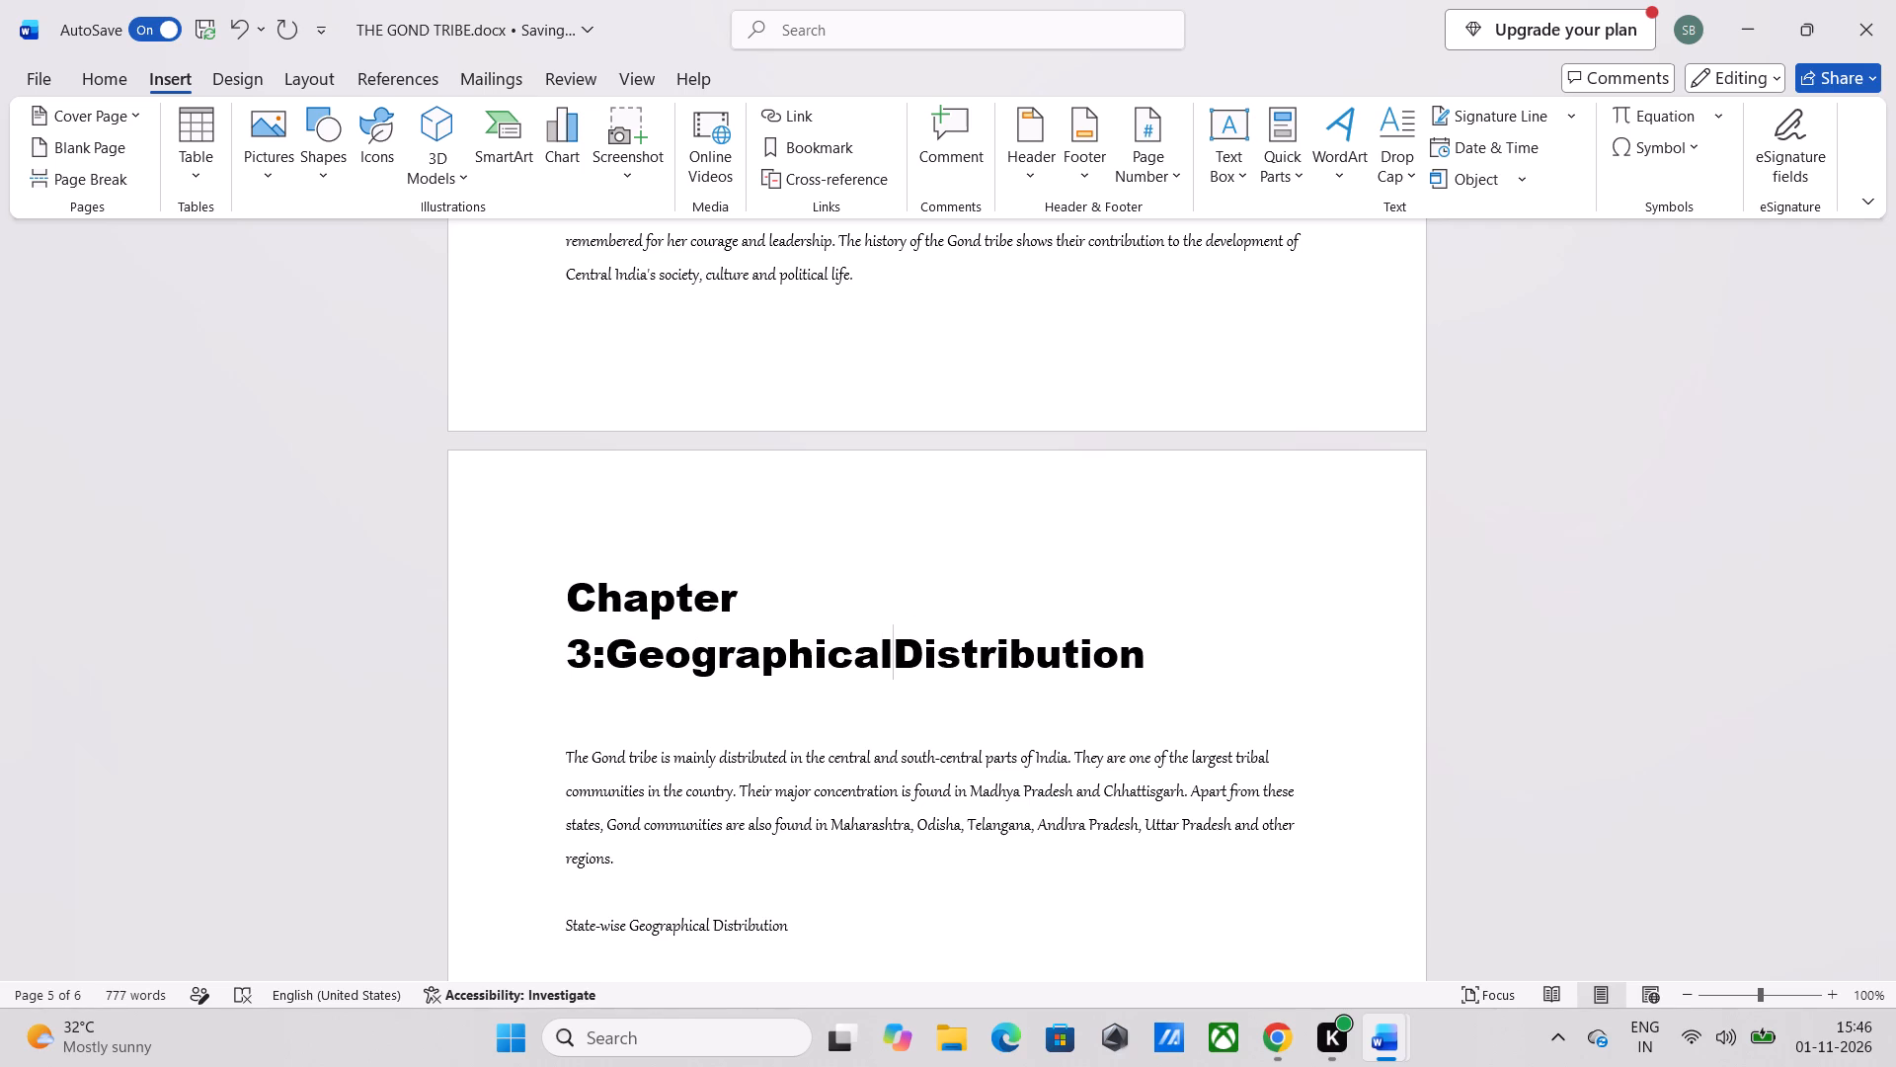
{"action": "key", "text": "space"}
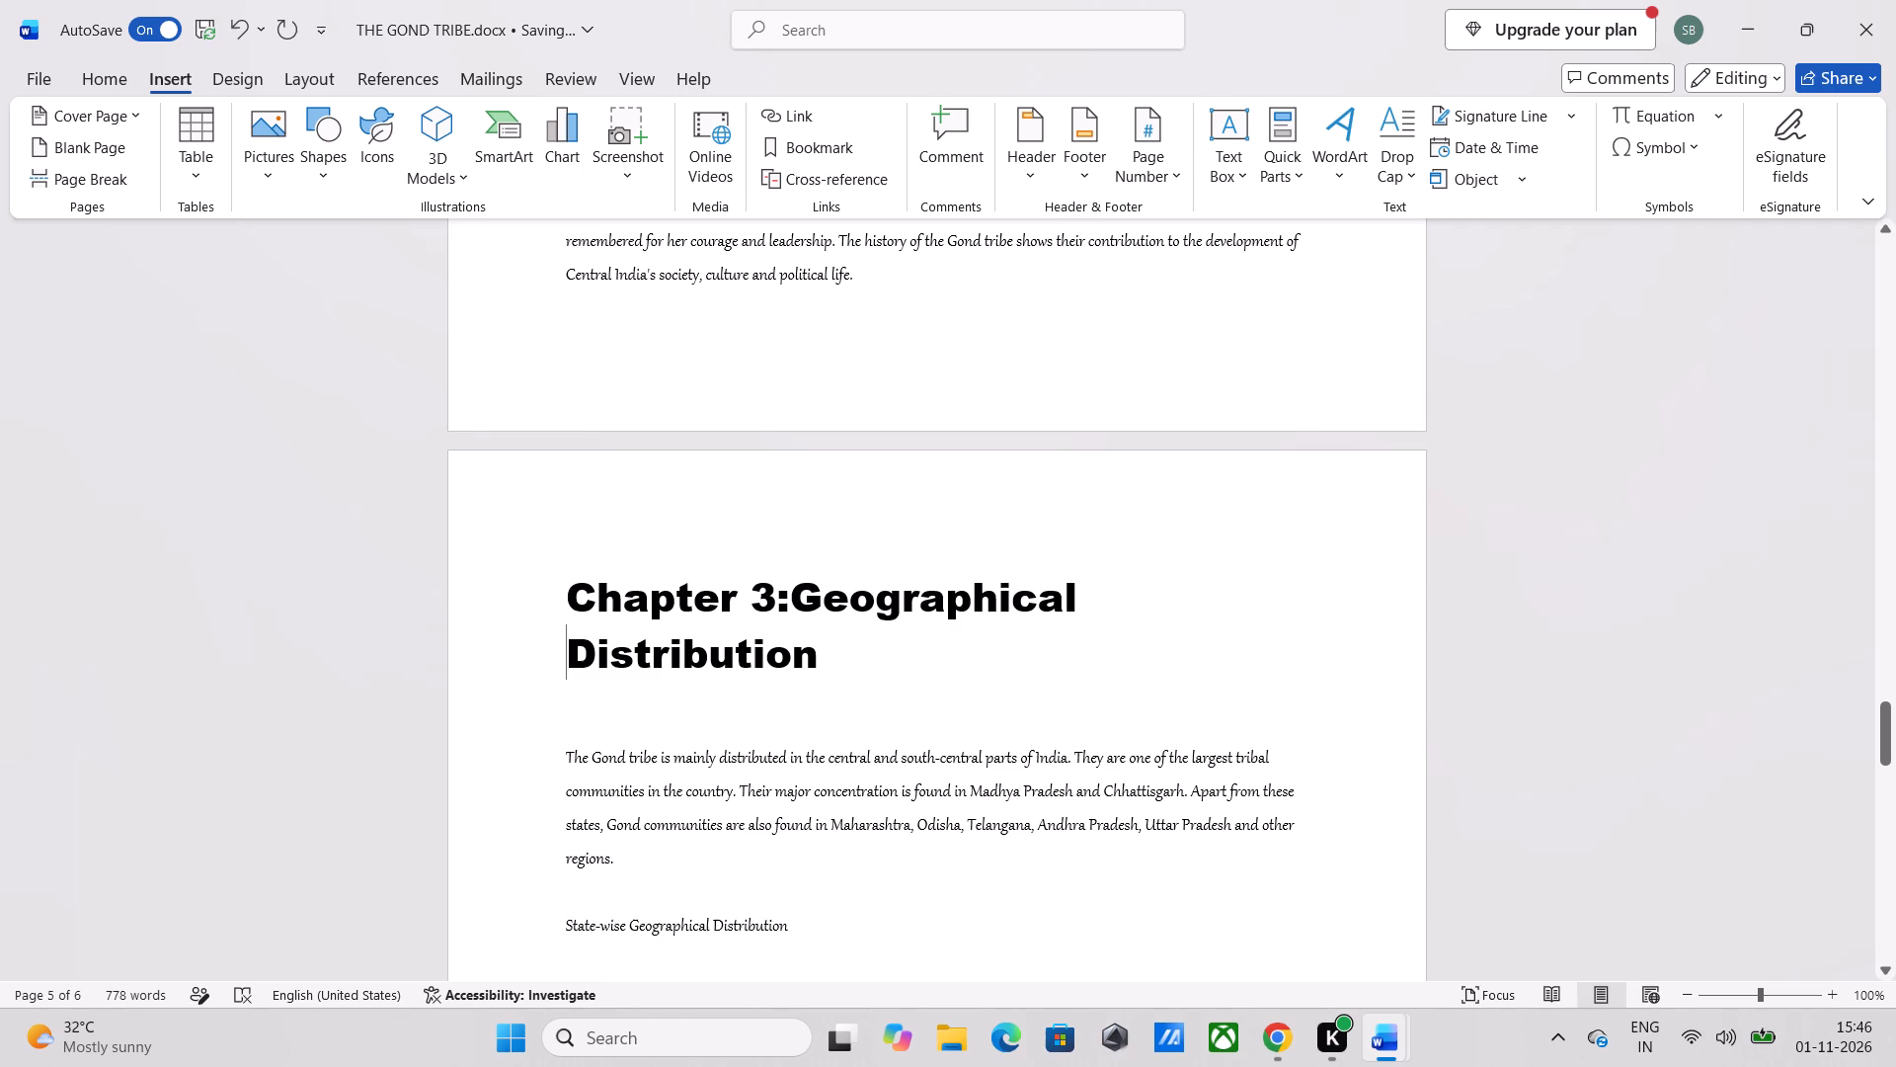
Compare the Chapter 3 heading with the Chapter 2 heading and ignore the grammar suggestion on "3:Geographical".
{"action": "scroll", "coordinate": [766, 608], "scroll_direction": "up", "scroll_amount": 20}
{"action": "scroll", "coordinate": [766, 608], "scroll_direction": "up", "scroll_amount": 1}
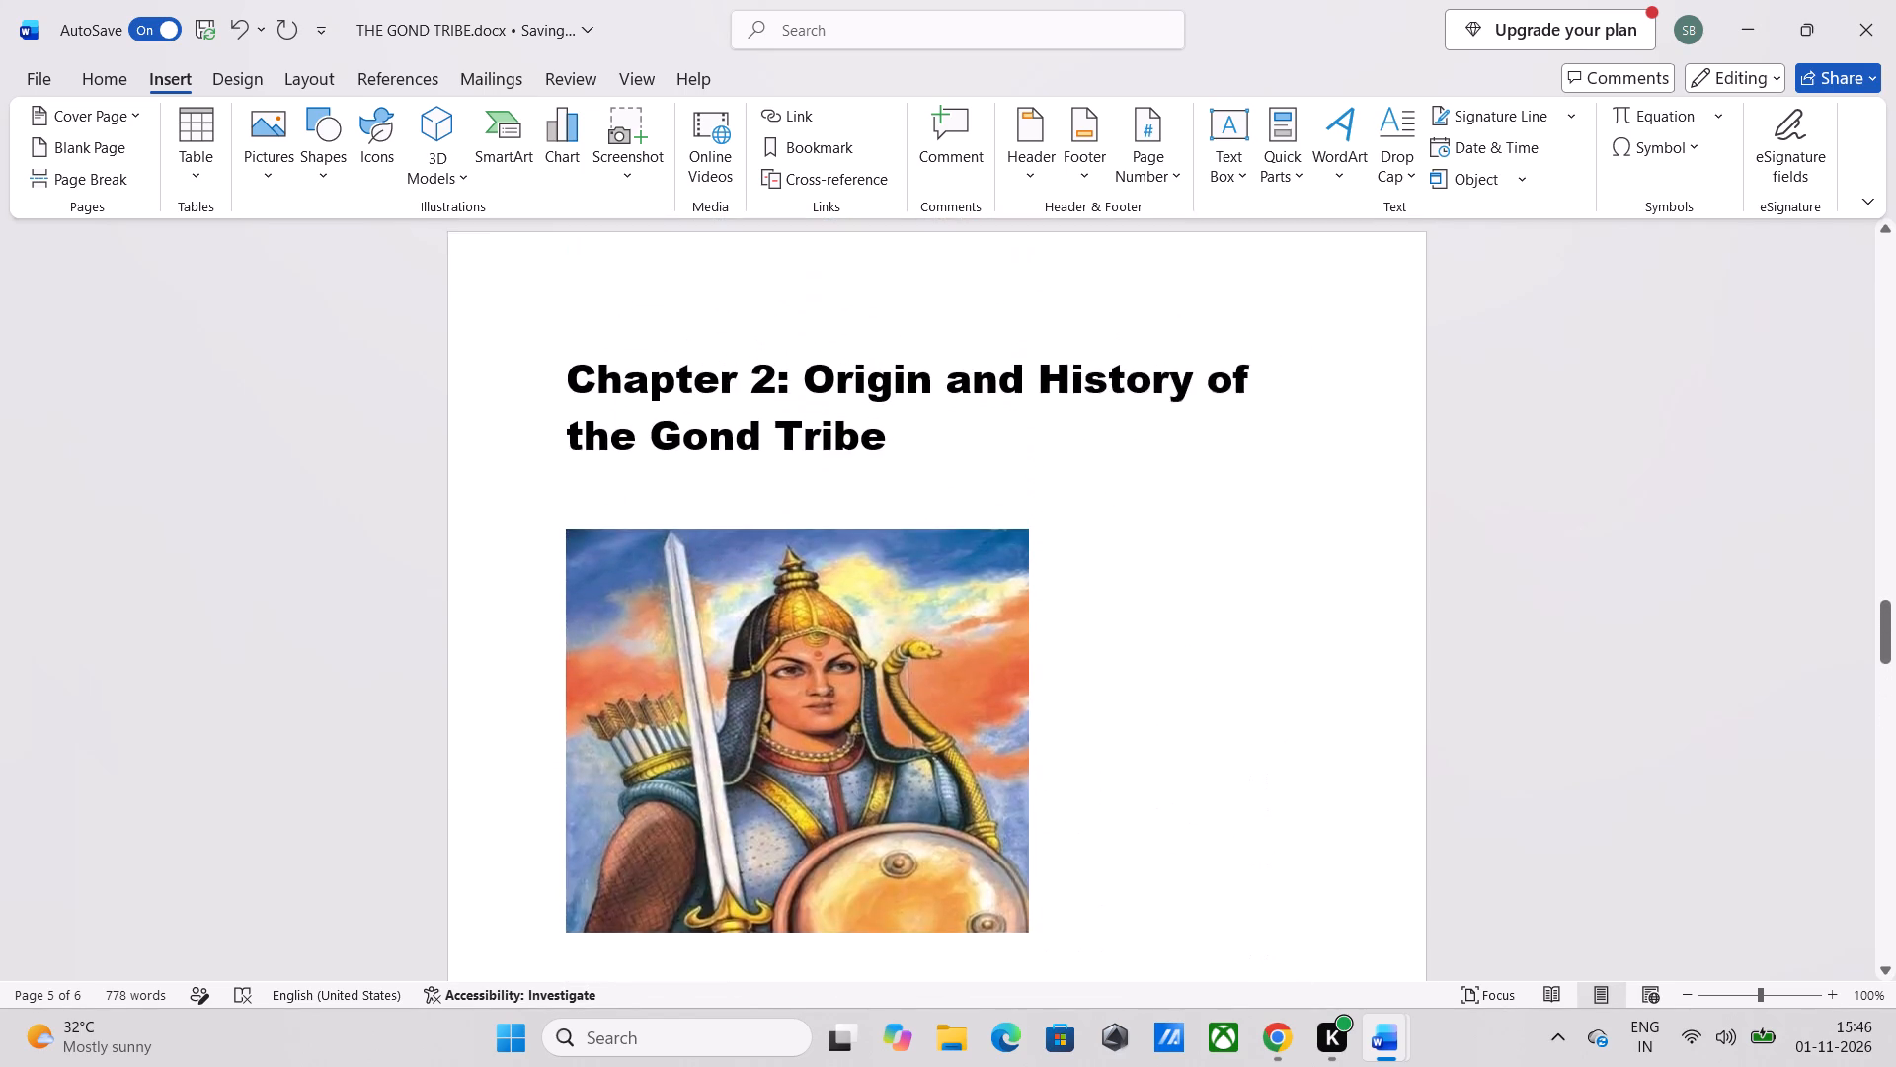
{"action": "scroll", "coordinate": [762, 589], "scroll_direction": "up", "scroll_amount": 2}
{"action": "left_click_drag", "start_coordinate": [588, 552], "coordinate": [1218, 538]}
{"action": "left_click", "coordinate": [1274, 577]}
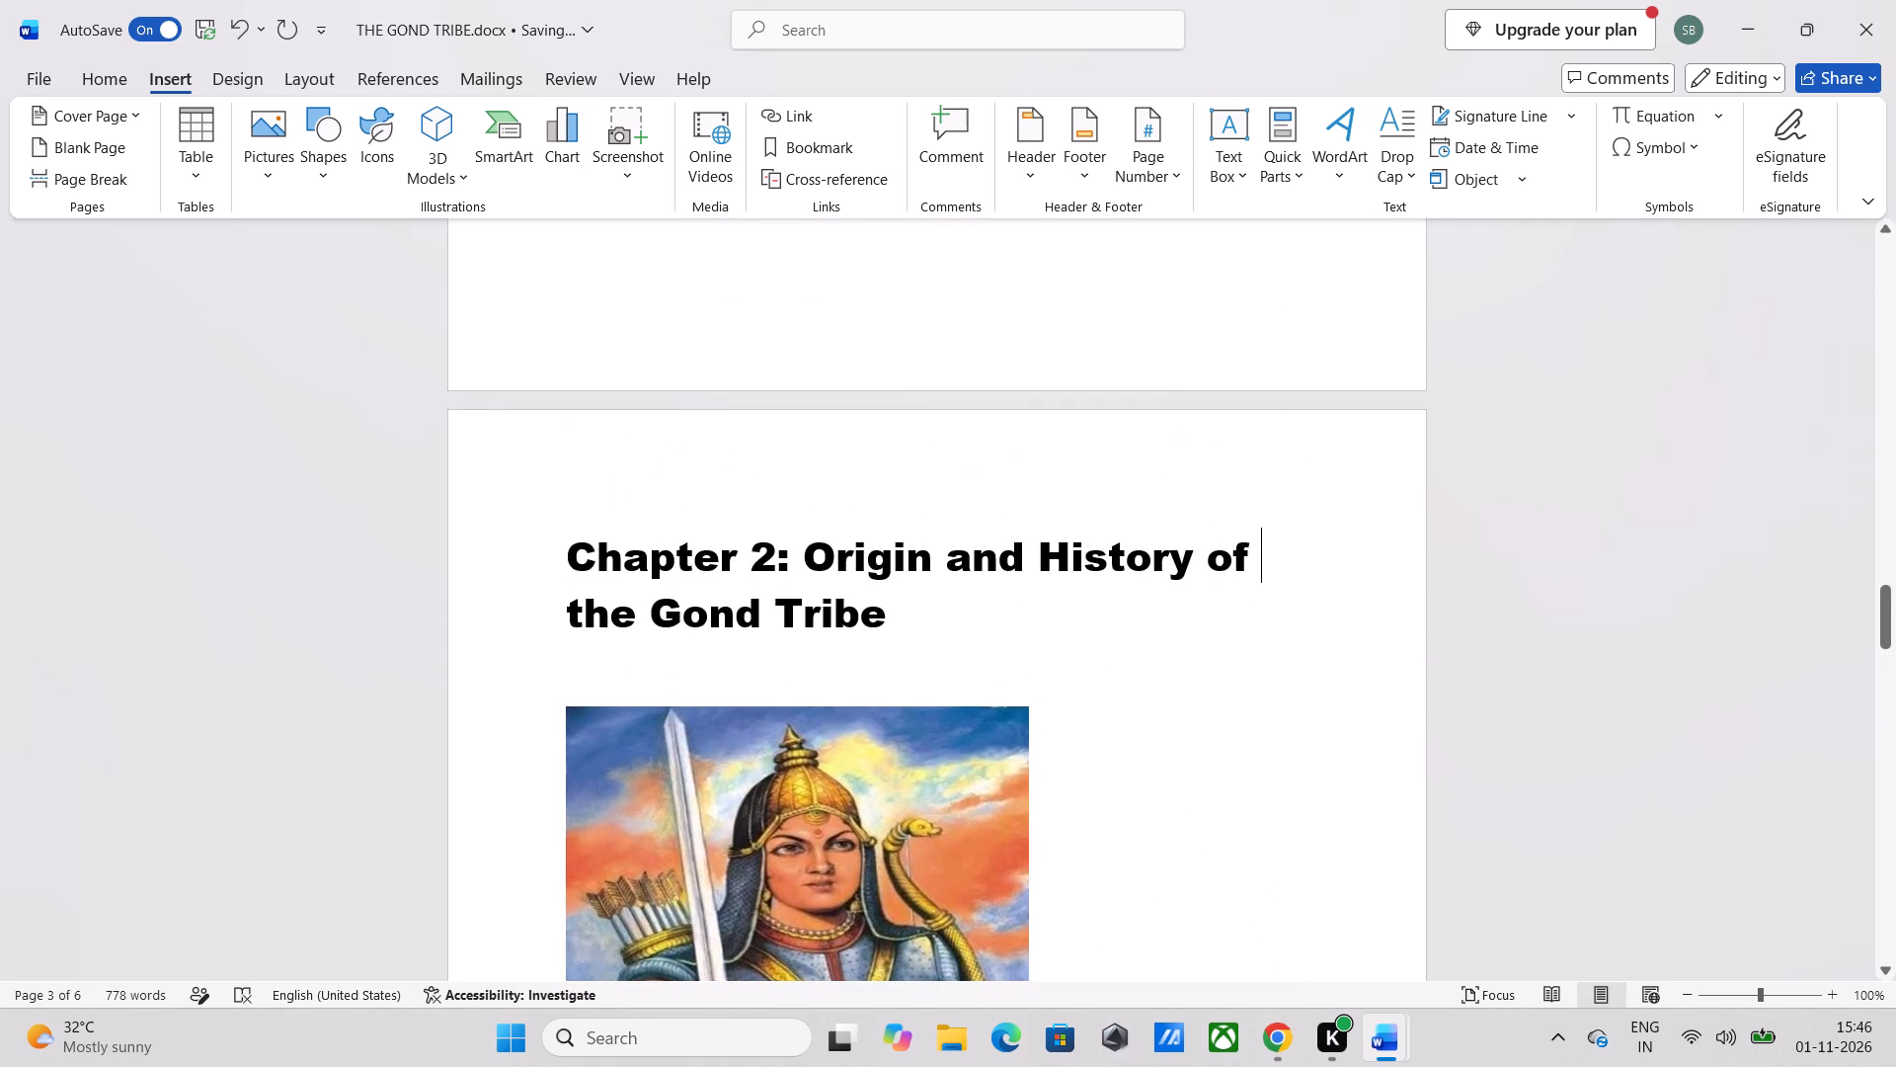
{"action": "scroll", "coordinate": [1000, 716], "scroll_direction": "down", "scroll_amount": 20}
{"action": "scroll", "coordinate": [1000, 716], "scroll_direction": "down", "scroll_amount": 2}
{"action": "scroll", "coordinate": [471, 932], "scroll_direction": "down", "scroll_amount": 5}
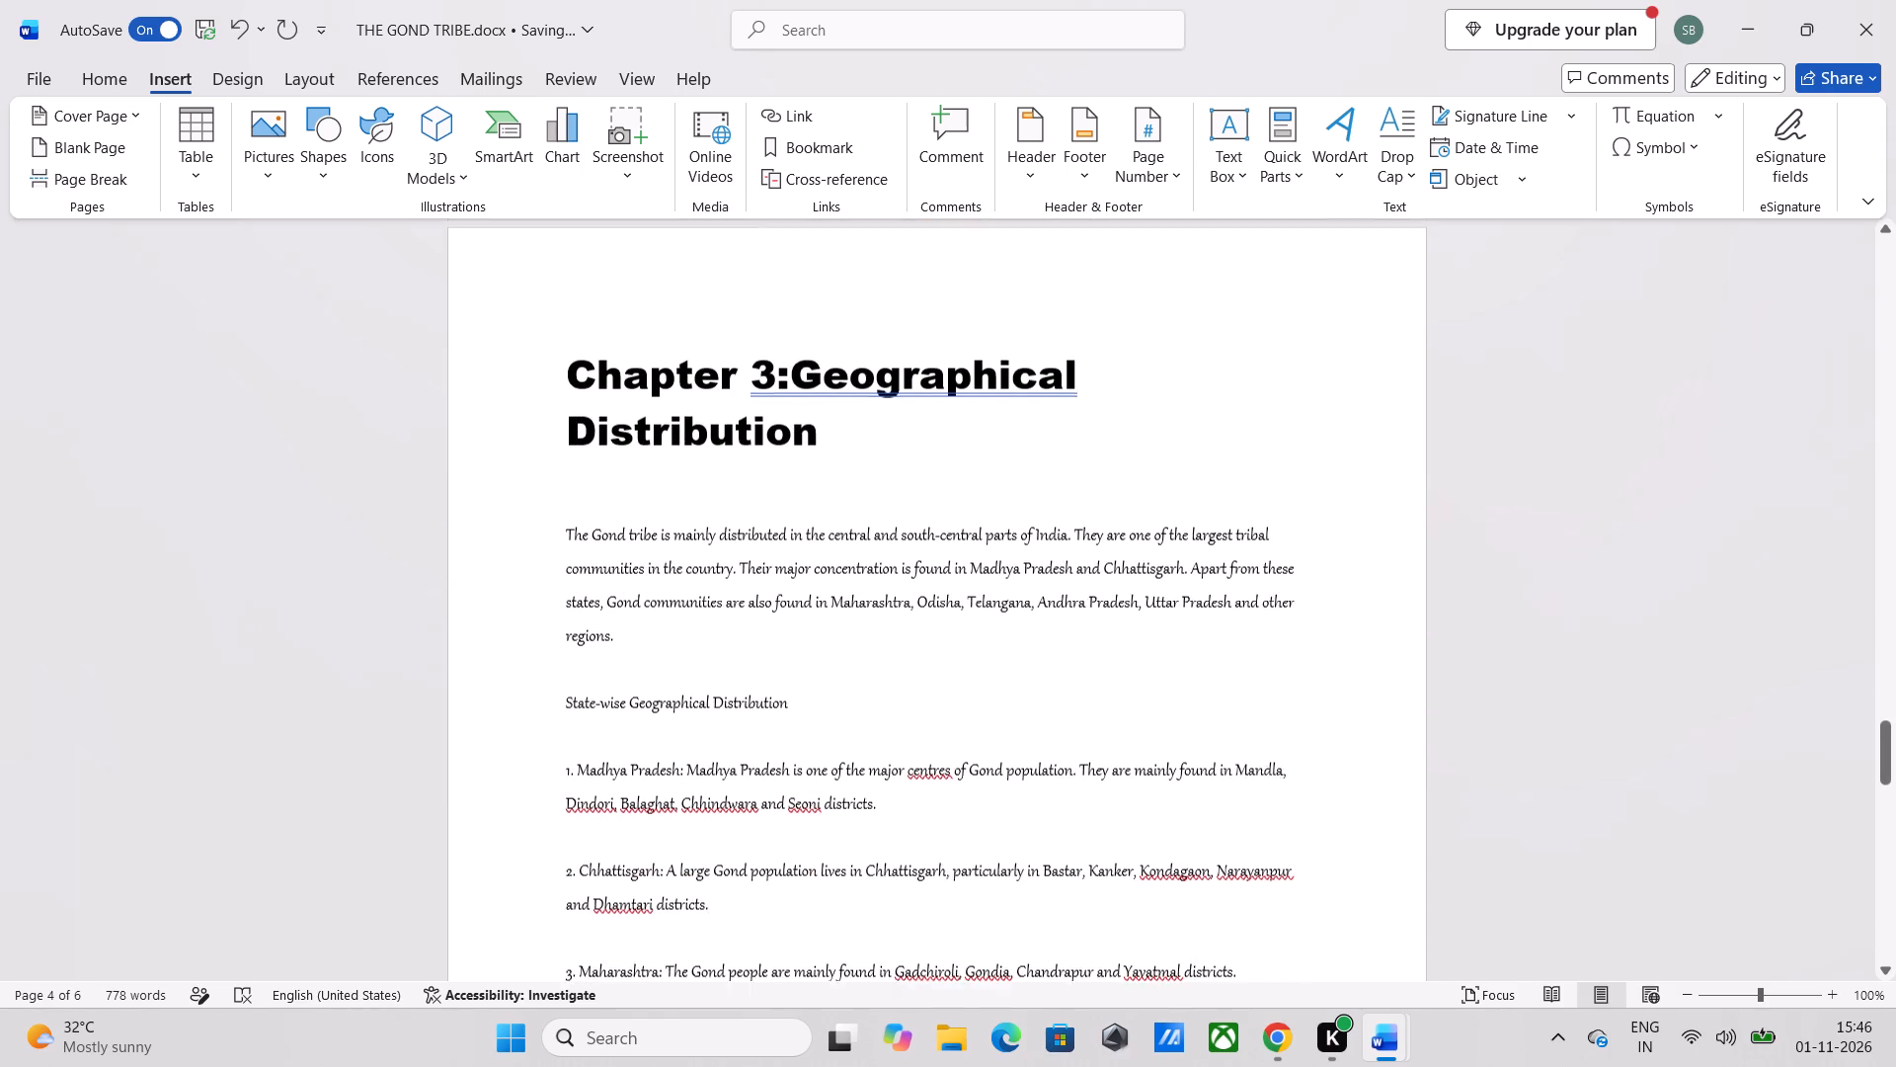
{"action": "right_click", "coordinate": [922, 381]}
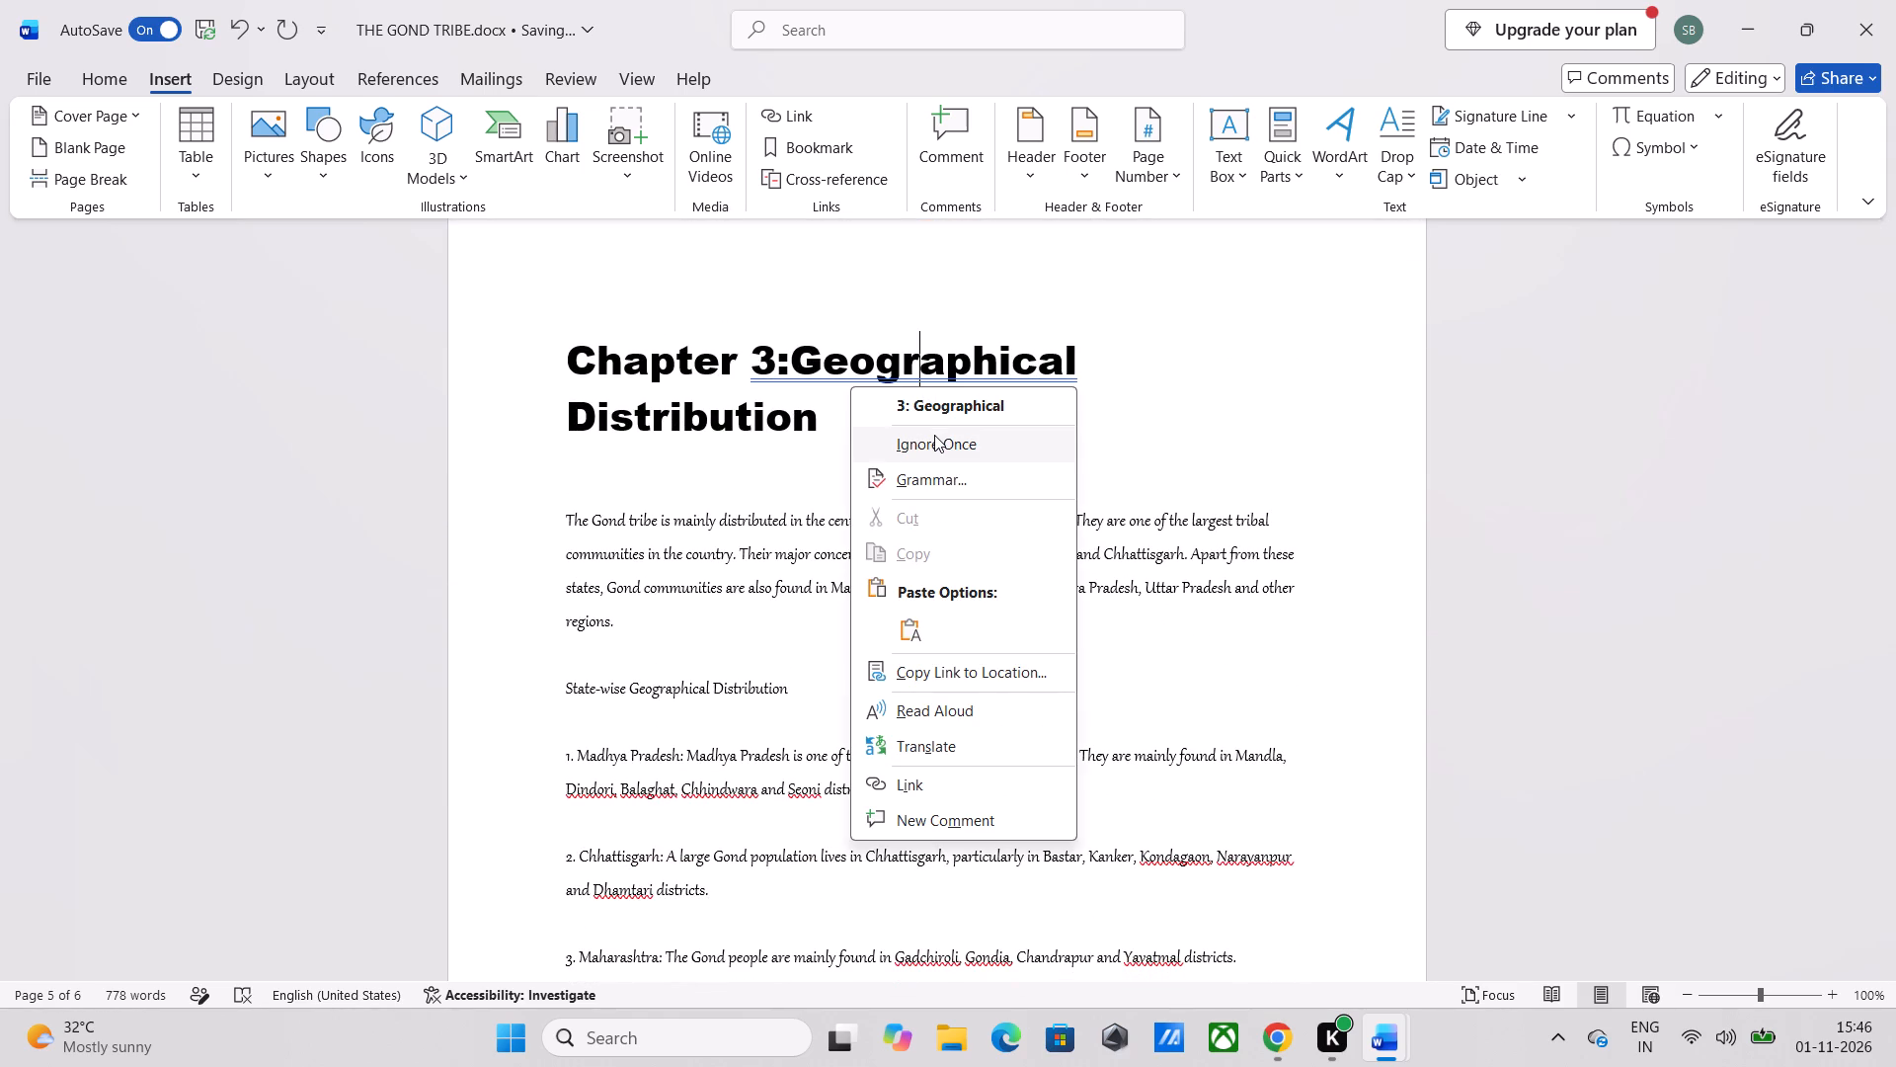
{"action": "left_click", "coordinate": [934, 435]}
Remove the blank line below the subheading "State-wise Geographical Distribution" and end the subheading with a colon.
{"action": "scroll", "coordinate": [859, 439], "scroll_direction": "down", "scroll_amount": 4}
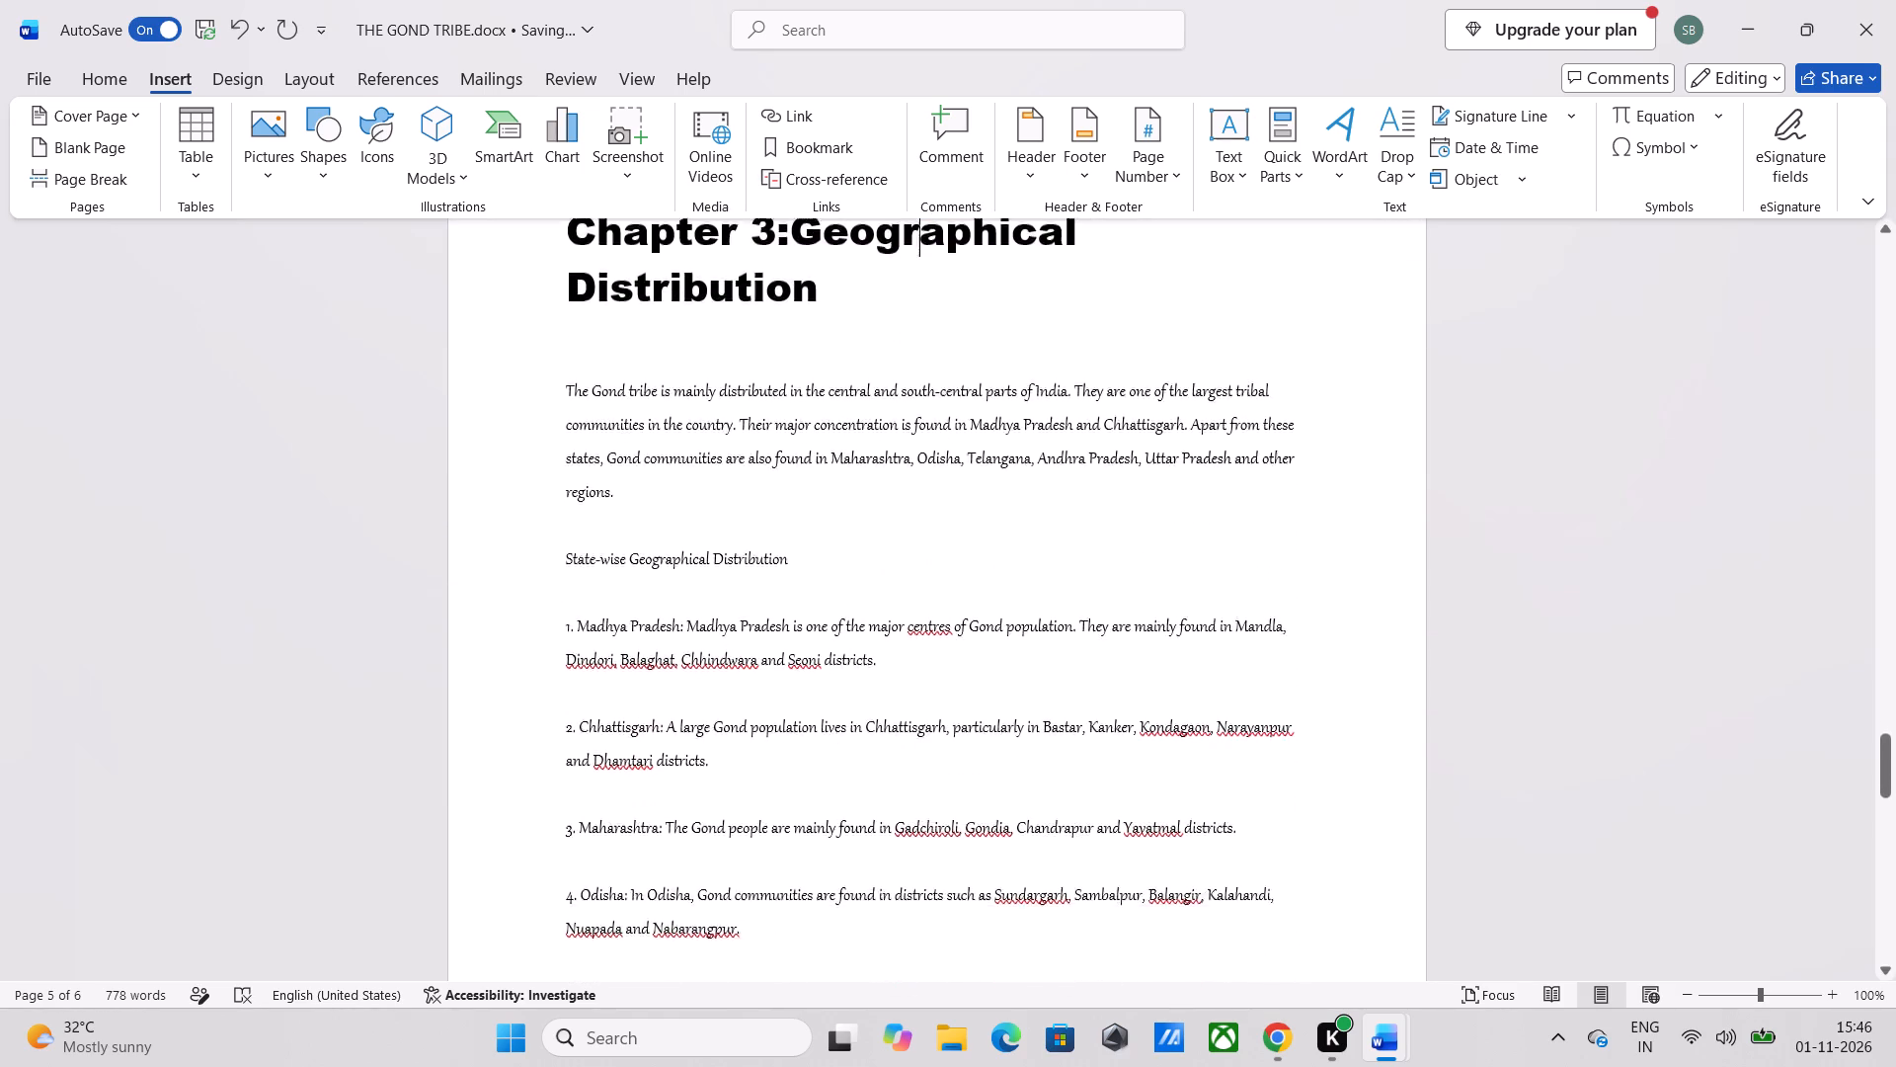
{"action": "scroll", "coordinate": [859, 439], "scroll_direction": "down", "scroll_amount": 1}
{"action": "scroll", "coordinate": [812, 396], "scroll_direction": "up", "scroll_amount": 4}
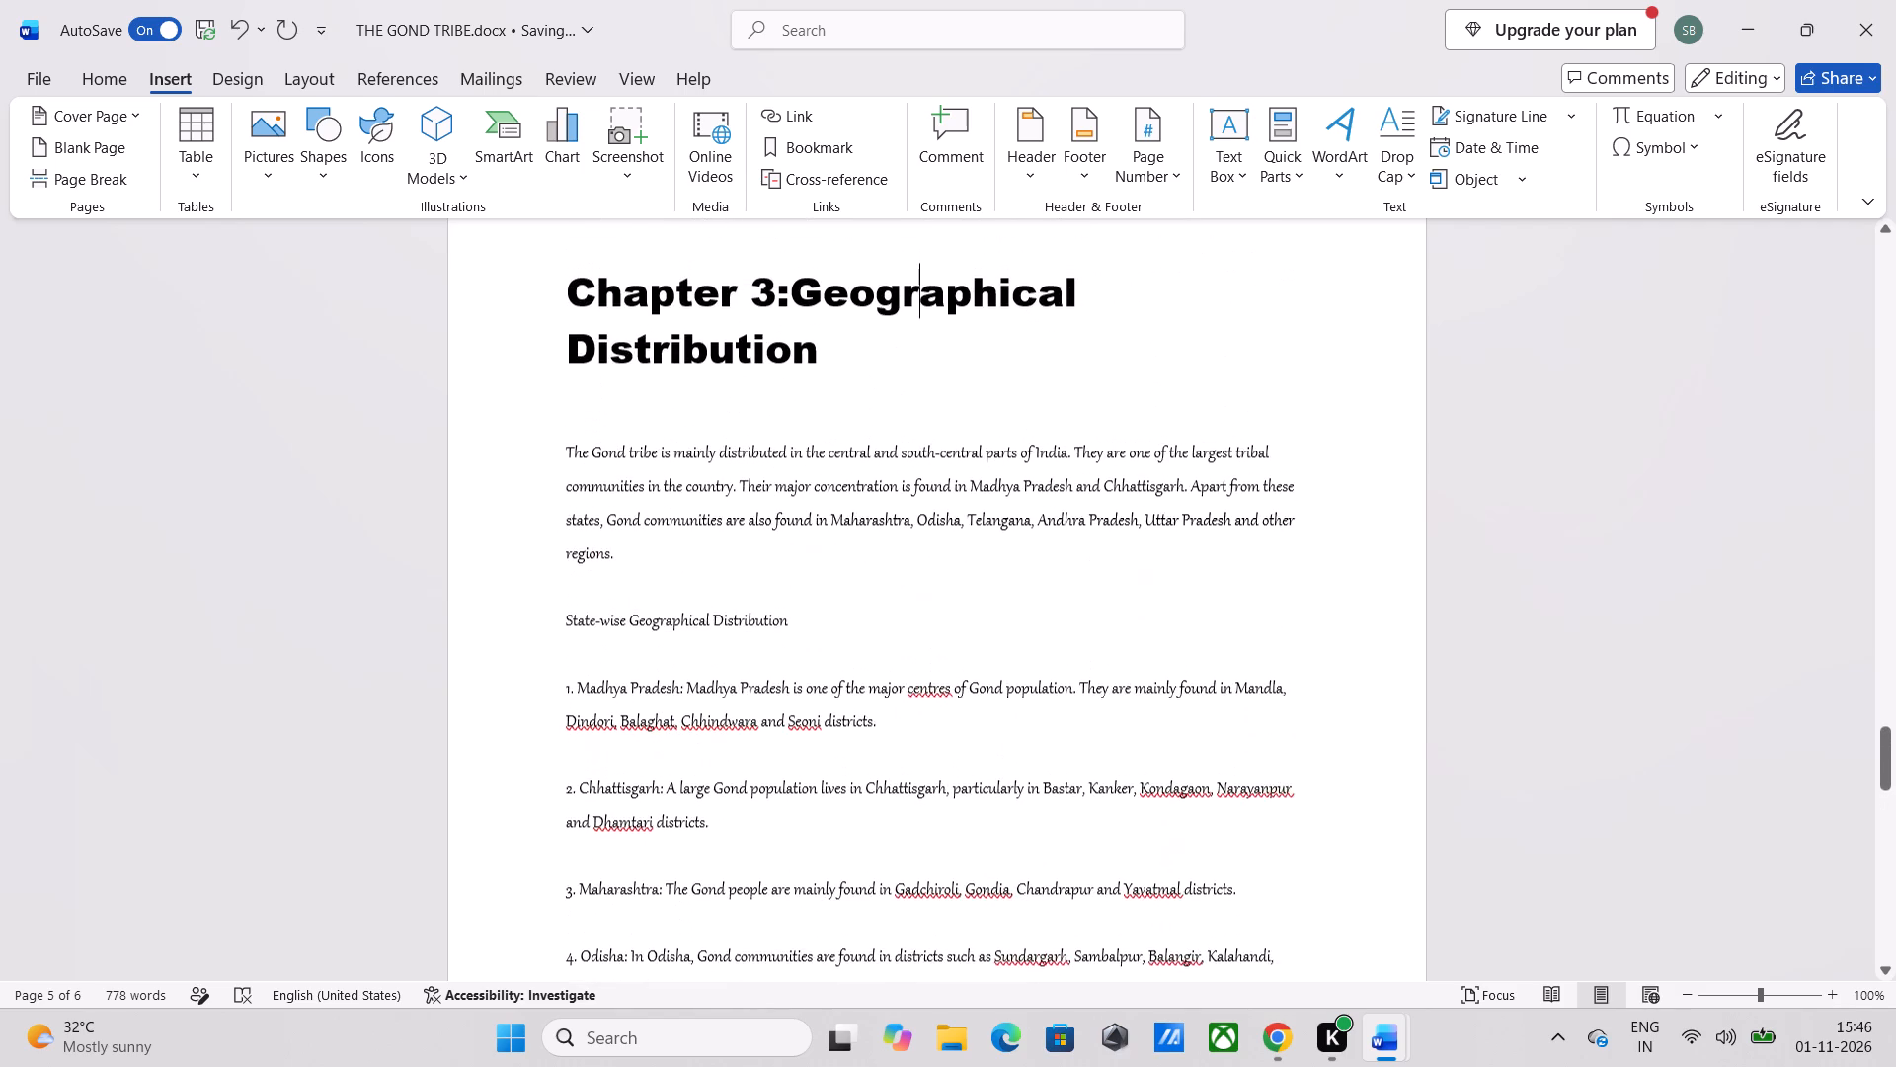
{"action": "left_click", "coordinate": [562, 461]}
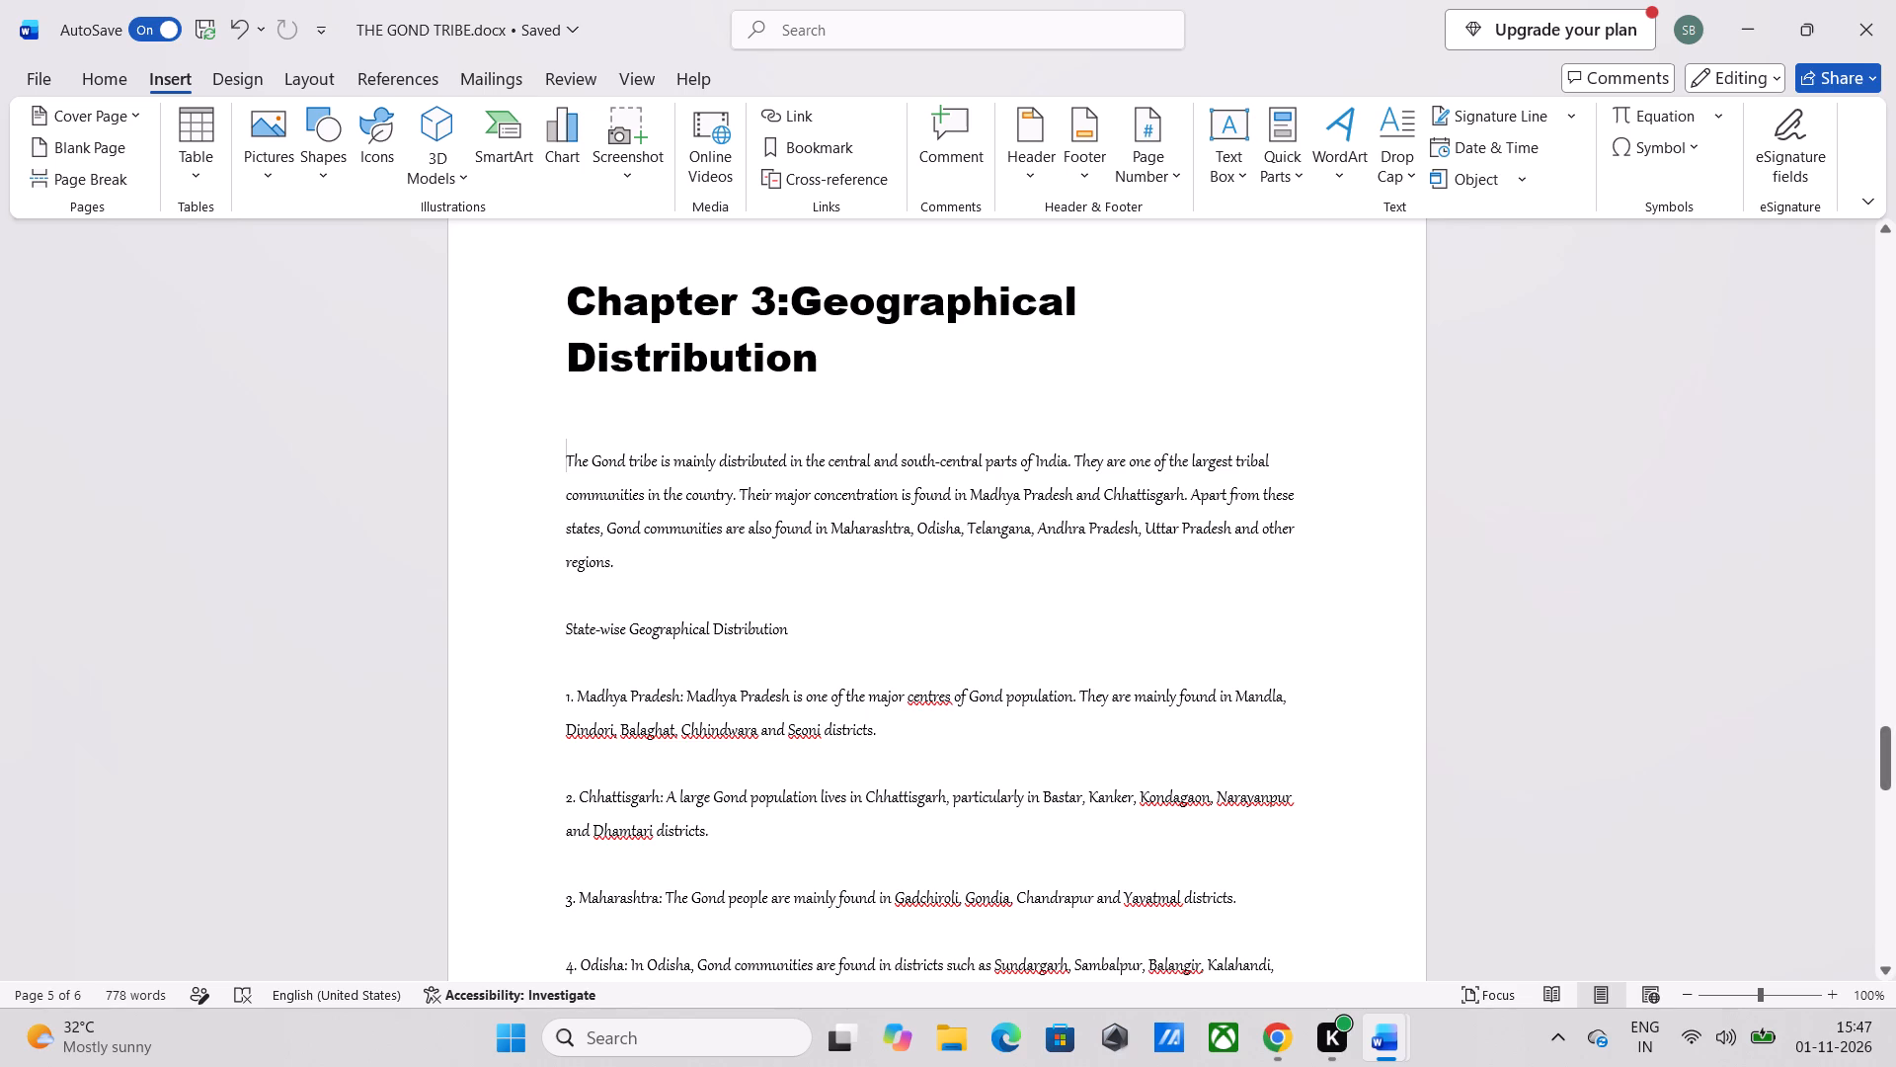
{"action": "left_click", "coordinate": [559, 699]}
{"action": "key", "text": "BackSpace"}
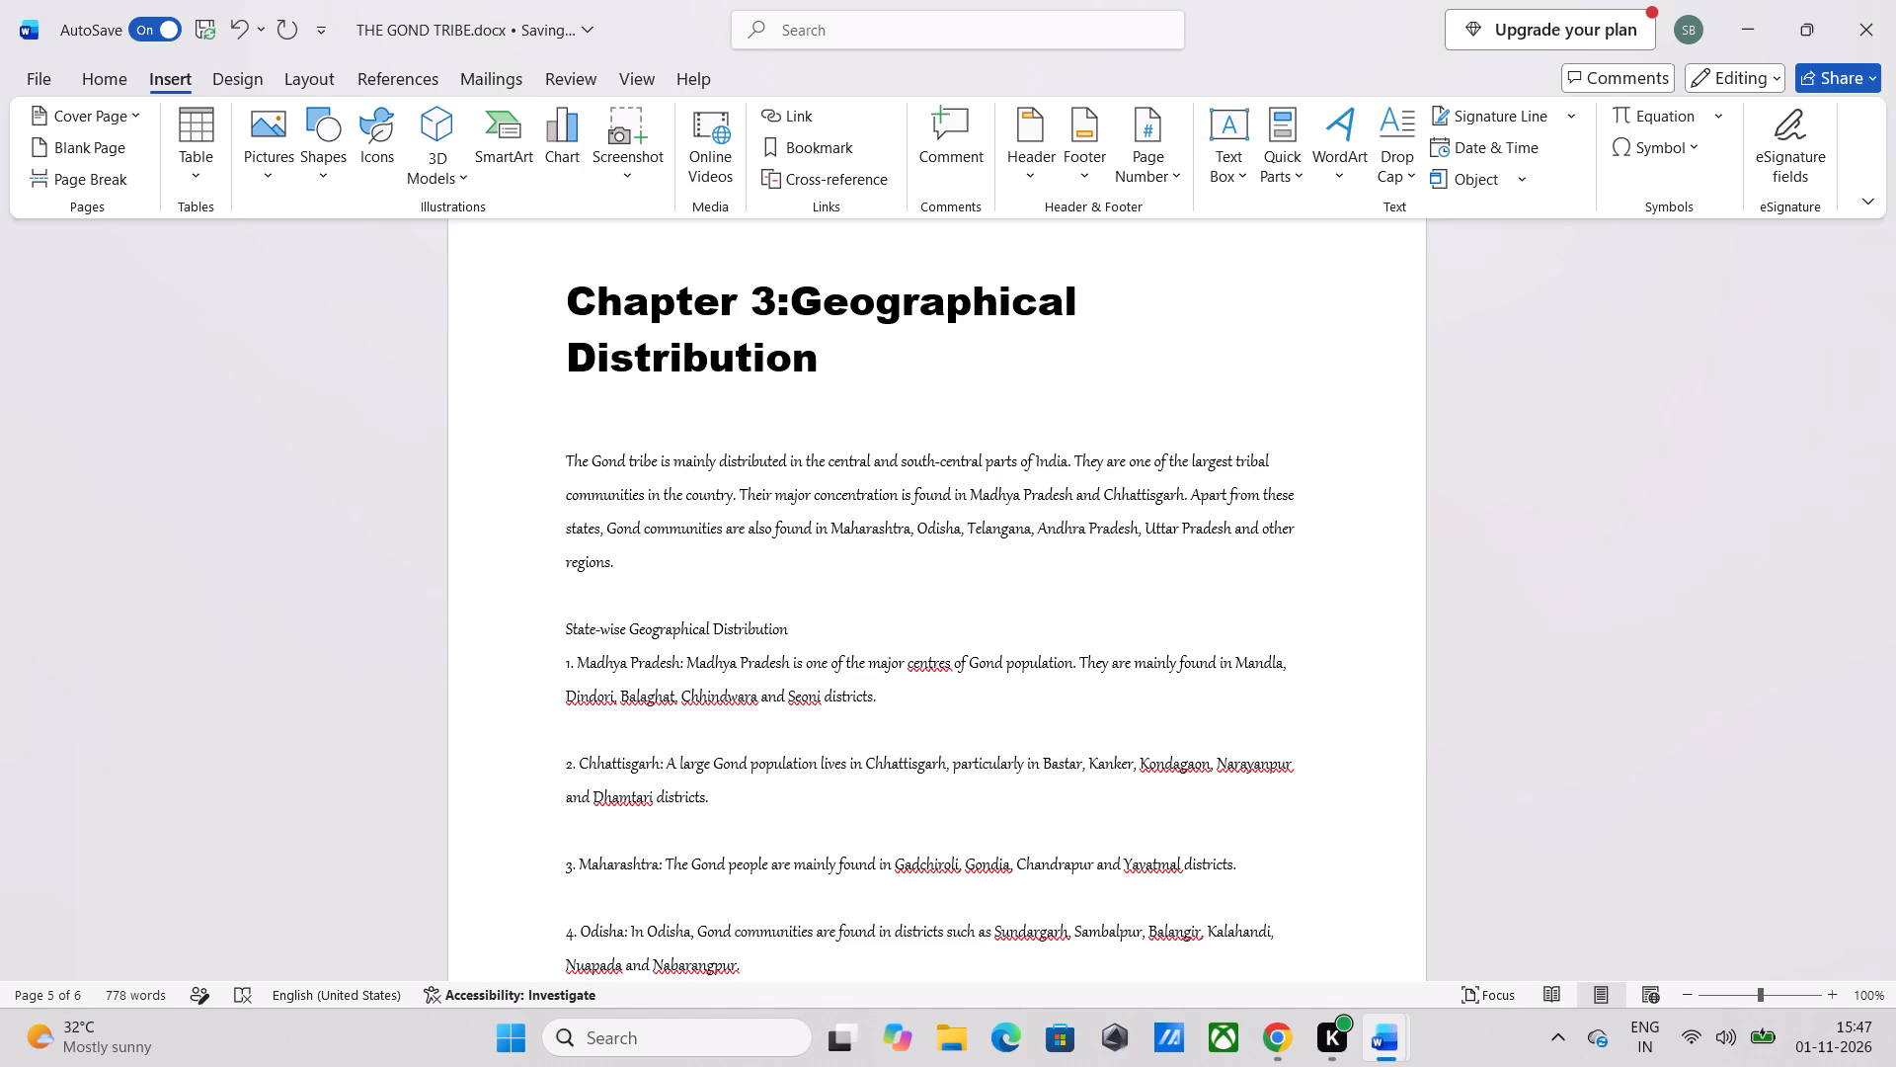
{"action": "left_click", "coordinate": [801, 630]}
{"action": "key", "text": "shift+colon"}
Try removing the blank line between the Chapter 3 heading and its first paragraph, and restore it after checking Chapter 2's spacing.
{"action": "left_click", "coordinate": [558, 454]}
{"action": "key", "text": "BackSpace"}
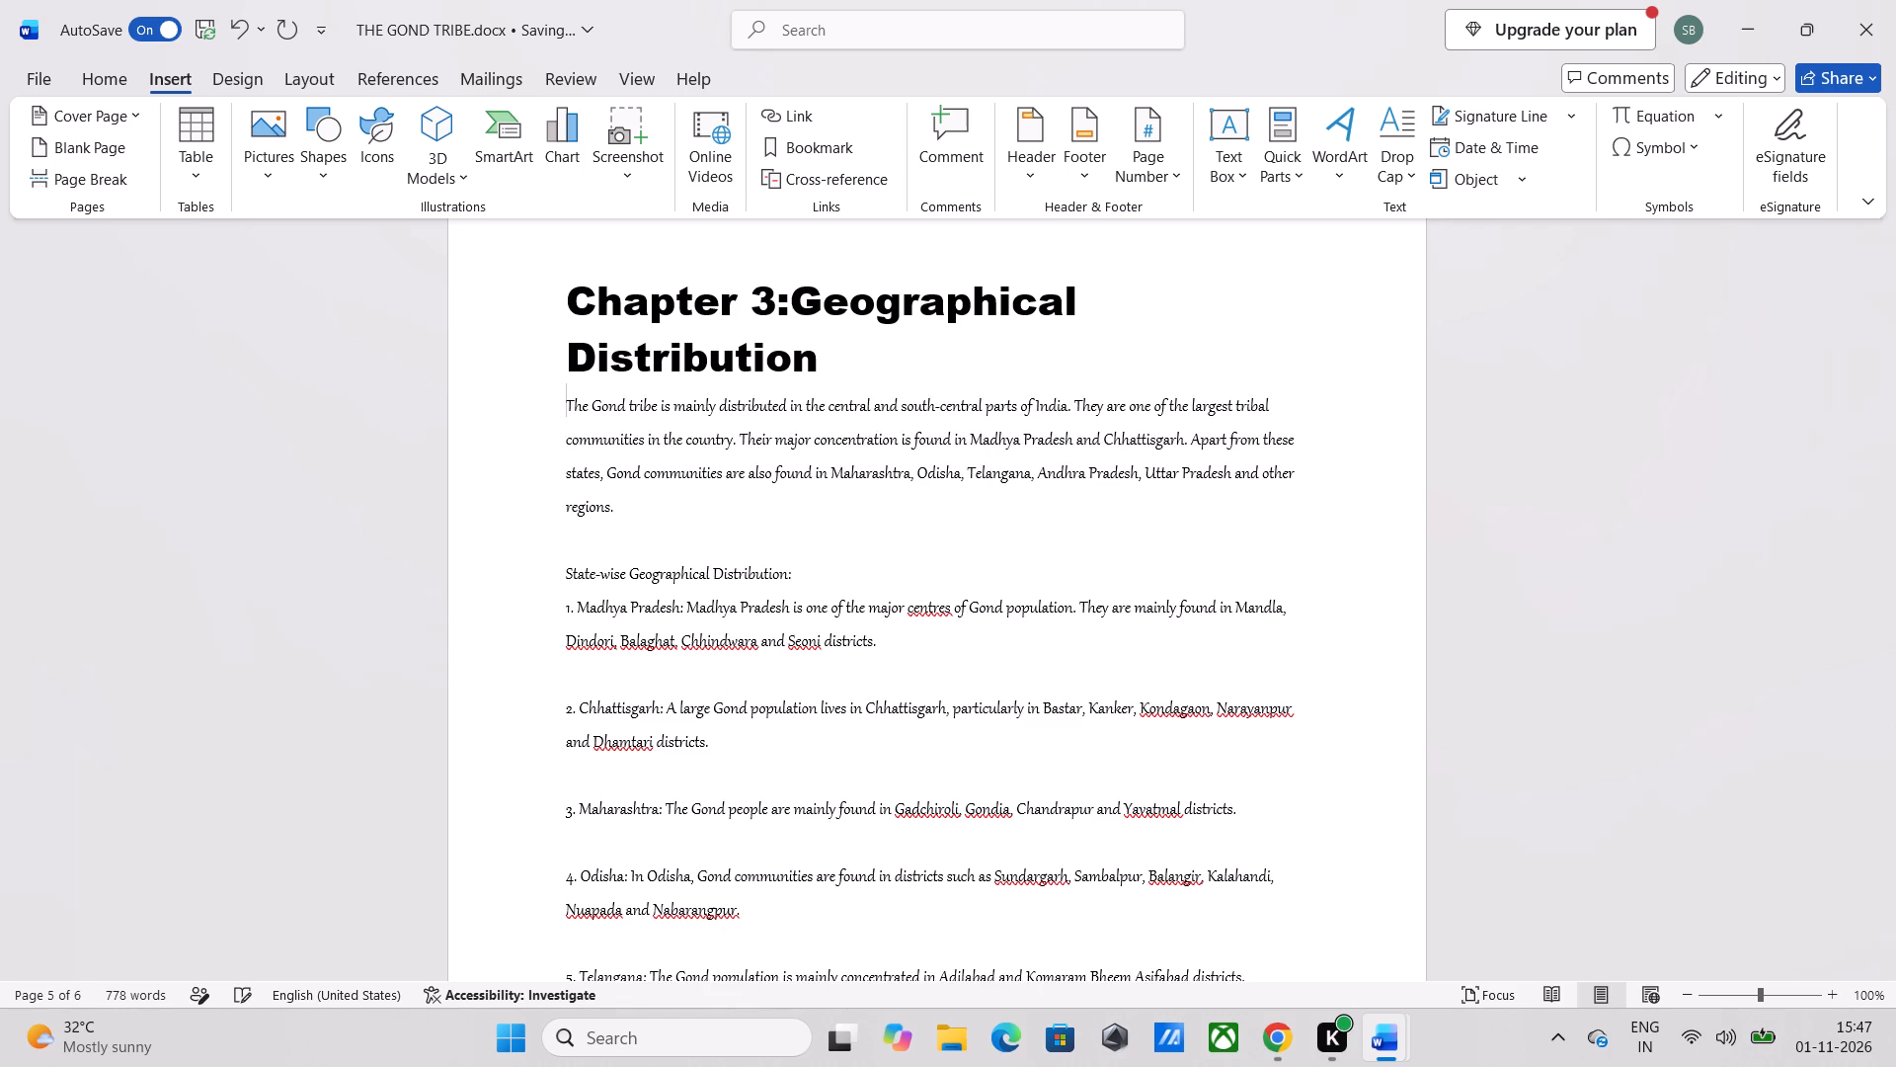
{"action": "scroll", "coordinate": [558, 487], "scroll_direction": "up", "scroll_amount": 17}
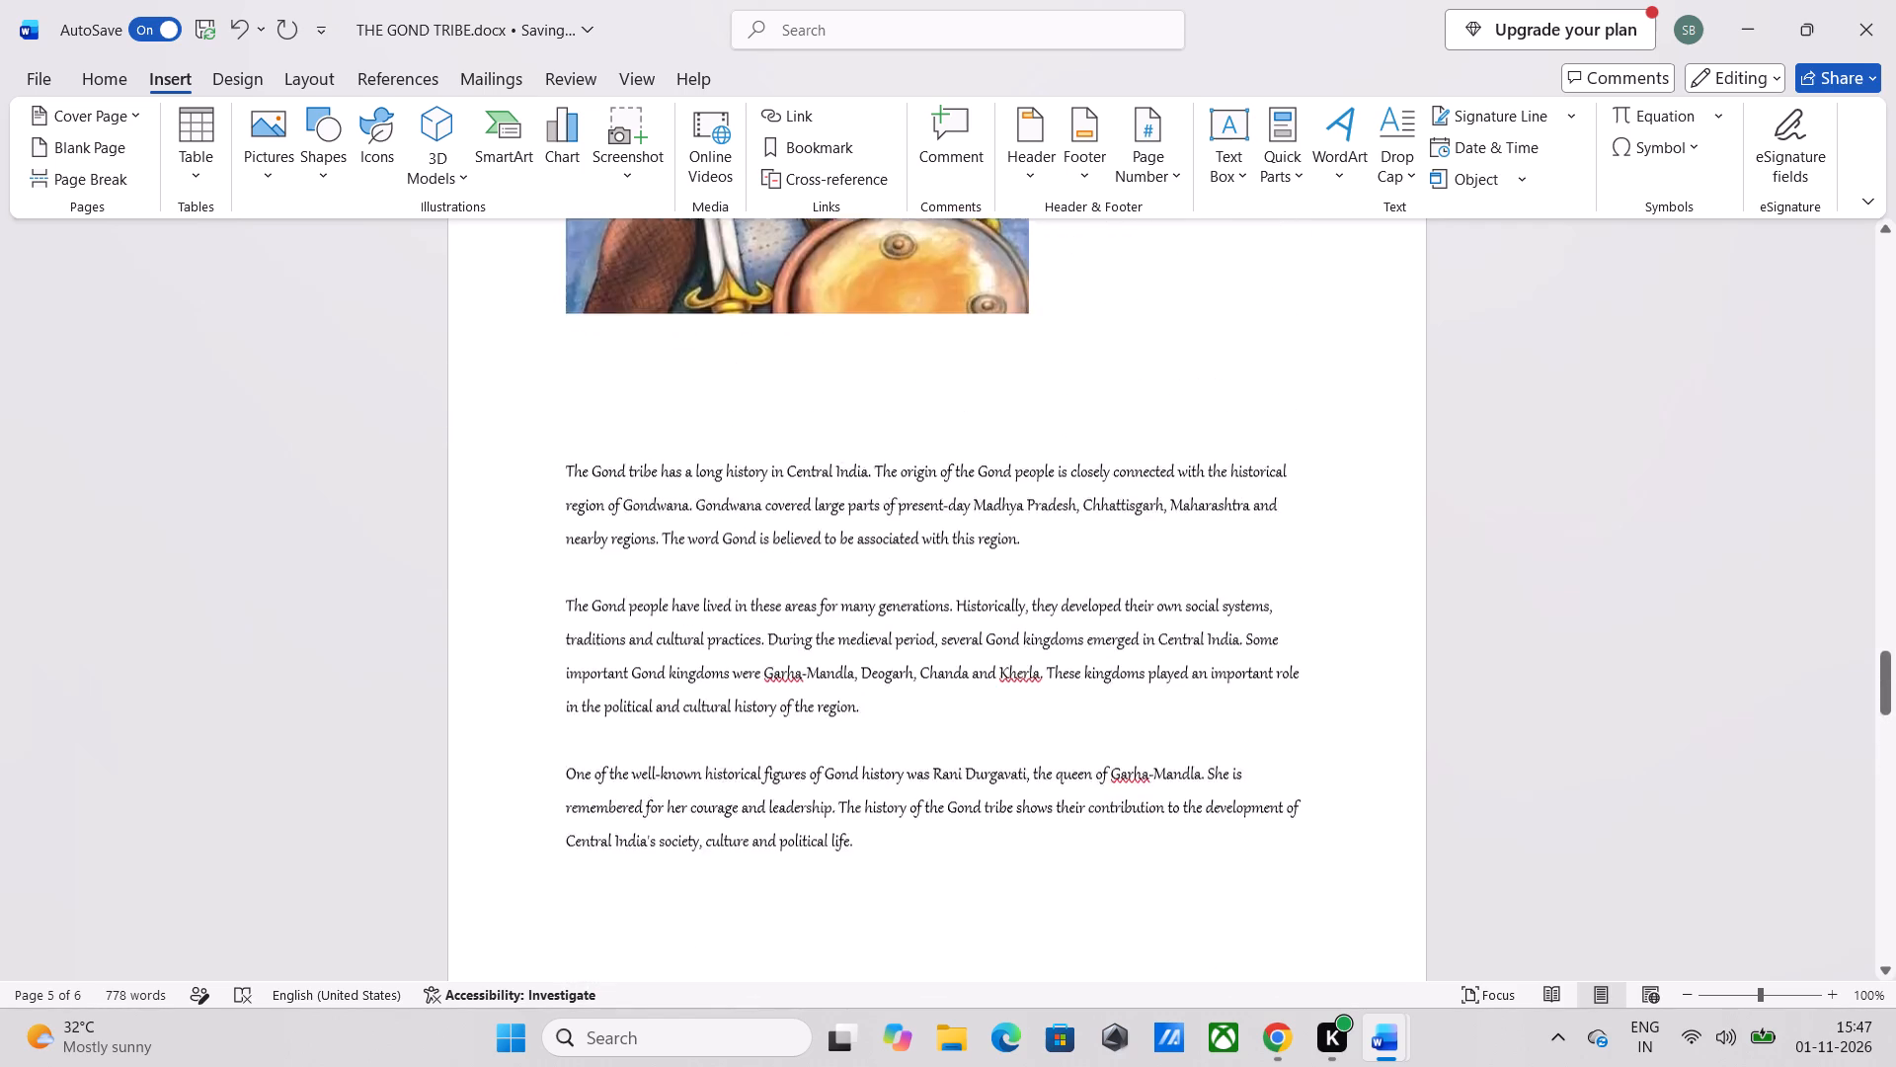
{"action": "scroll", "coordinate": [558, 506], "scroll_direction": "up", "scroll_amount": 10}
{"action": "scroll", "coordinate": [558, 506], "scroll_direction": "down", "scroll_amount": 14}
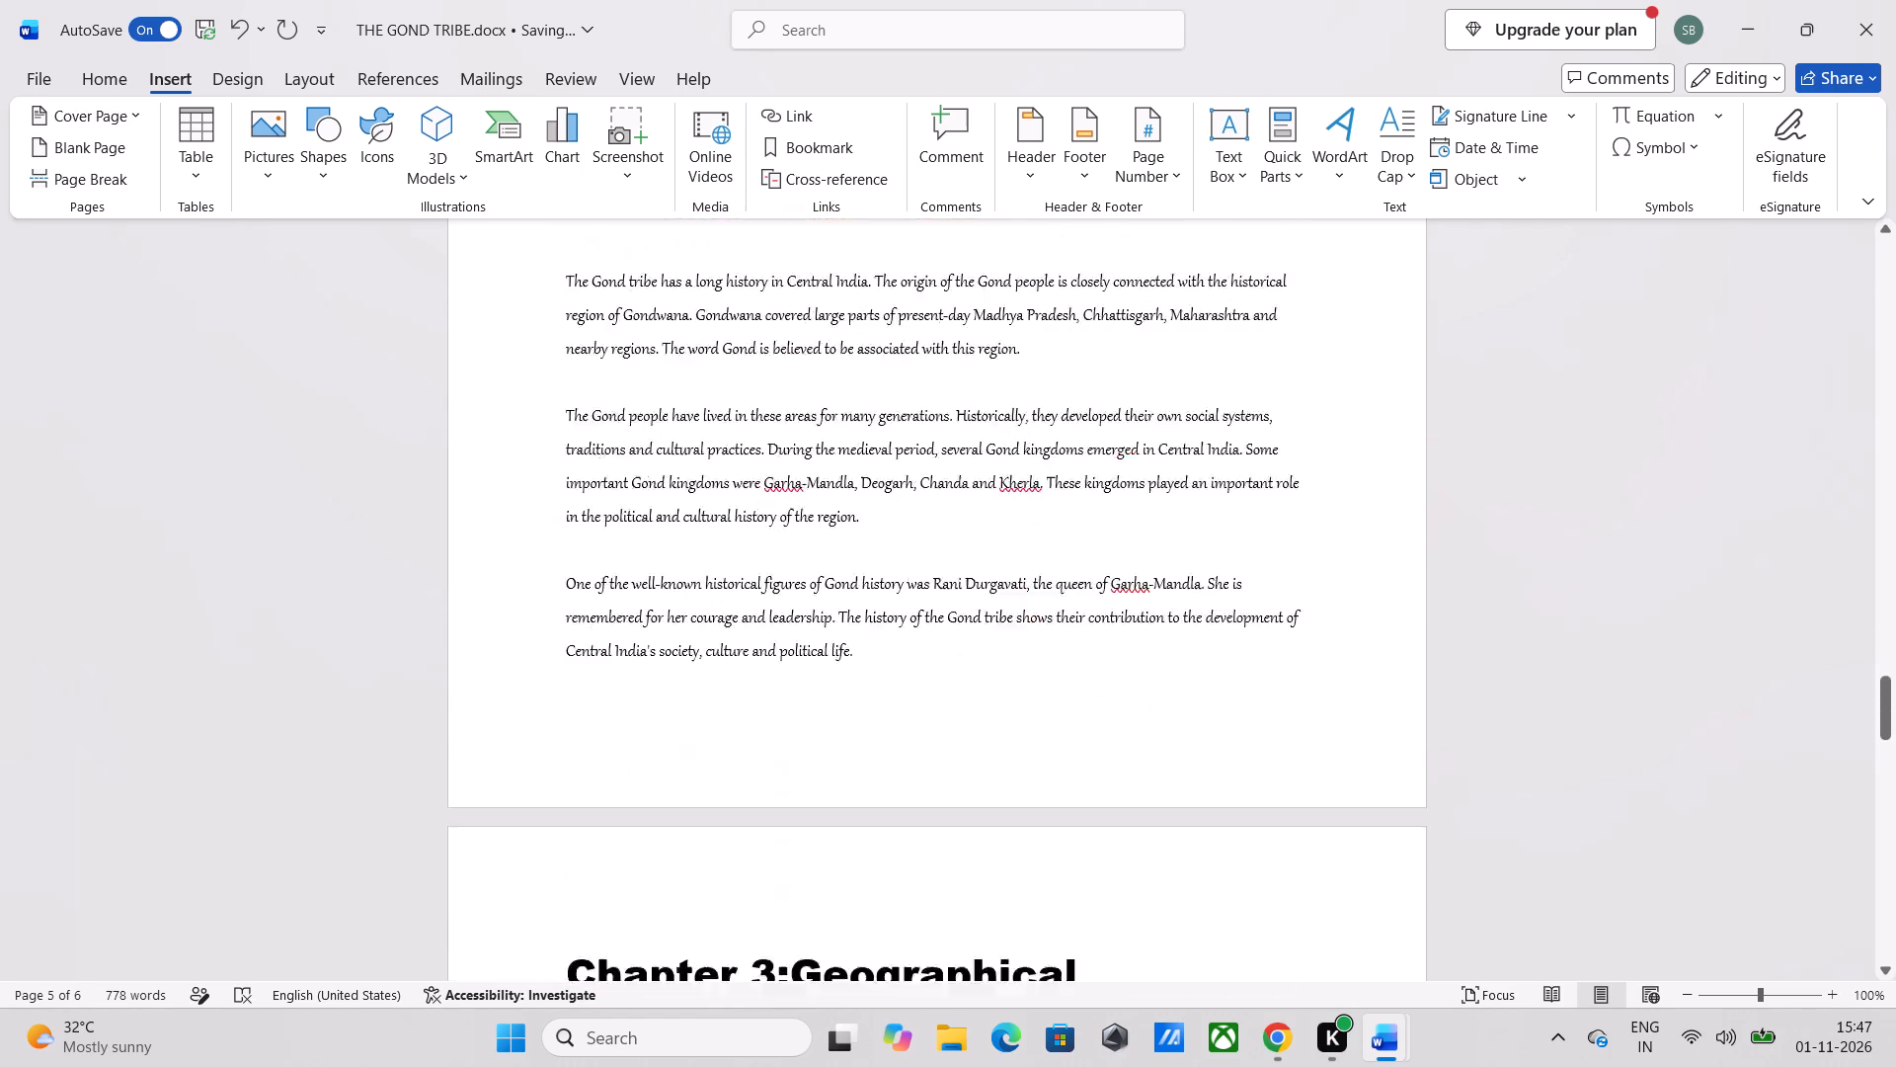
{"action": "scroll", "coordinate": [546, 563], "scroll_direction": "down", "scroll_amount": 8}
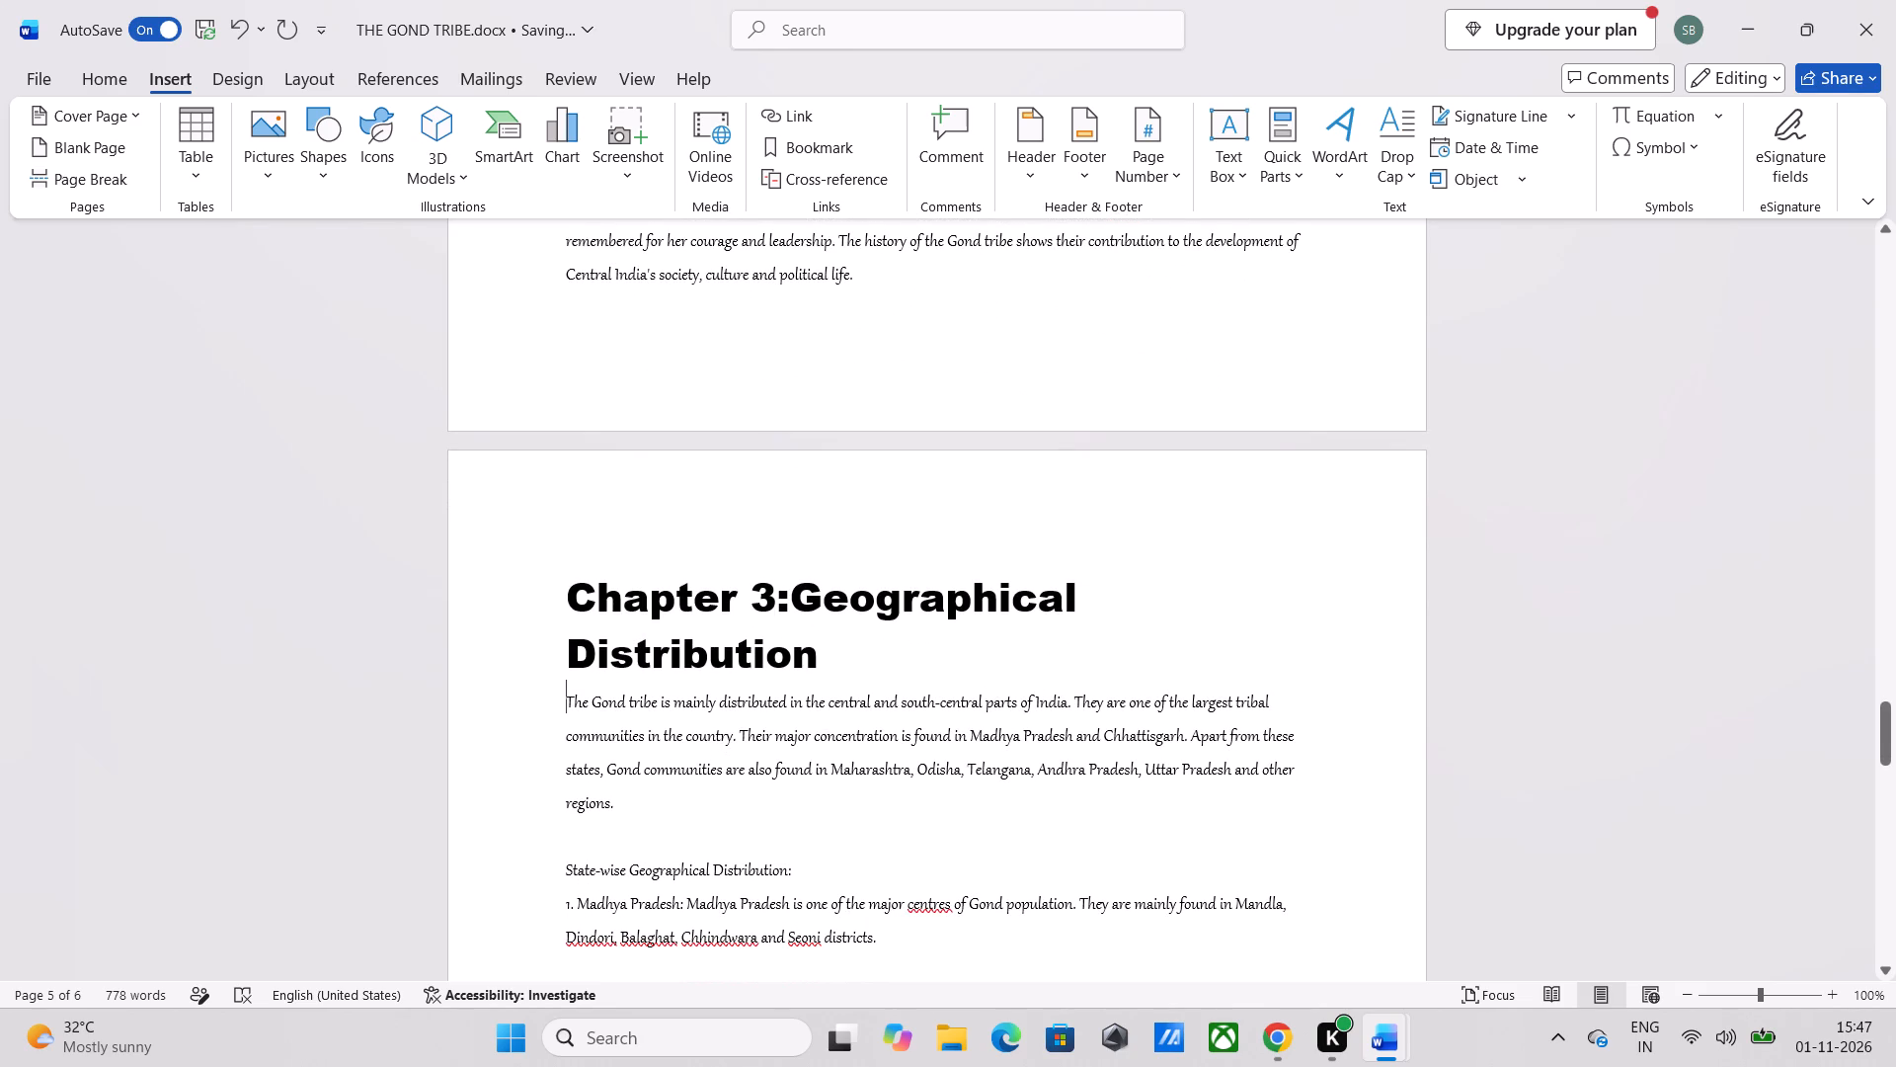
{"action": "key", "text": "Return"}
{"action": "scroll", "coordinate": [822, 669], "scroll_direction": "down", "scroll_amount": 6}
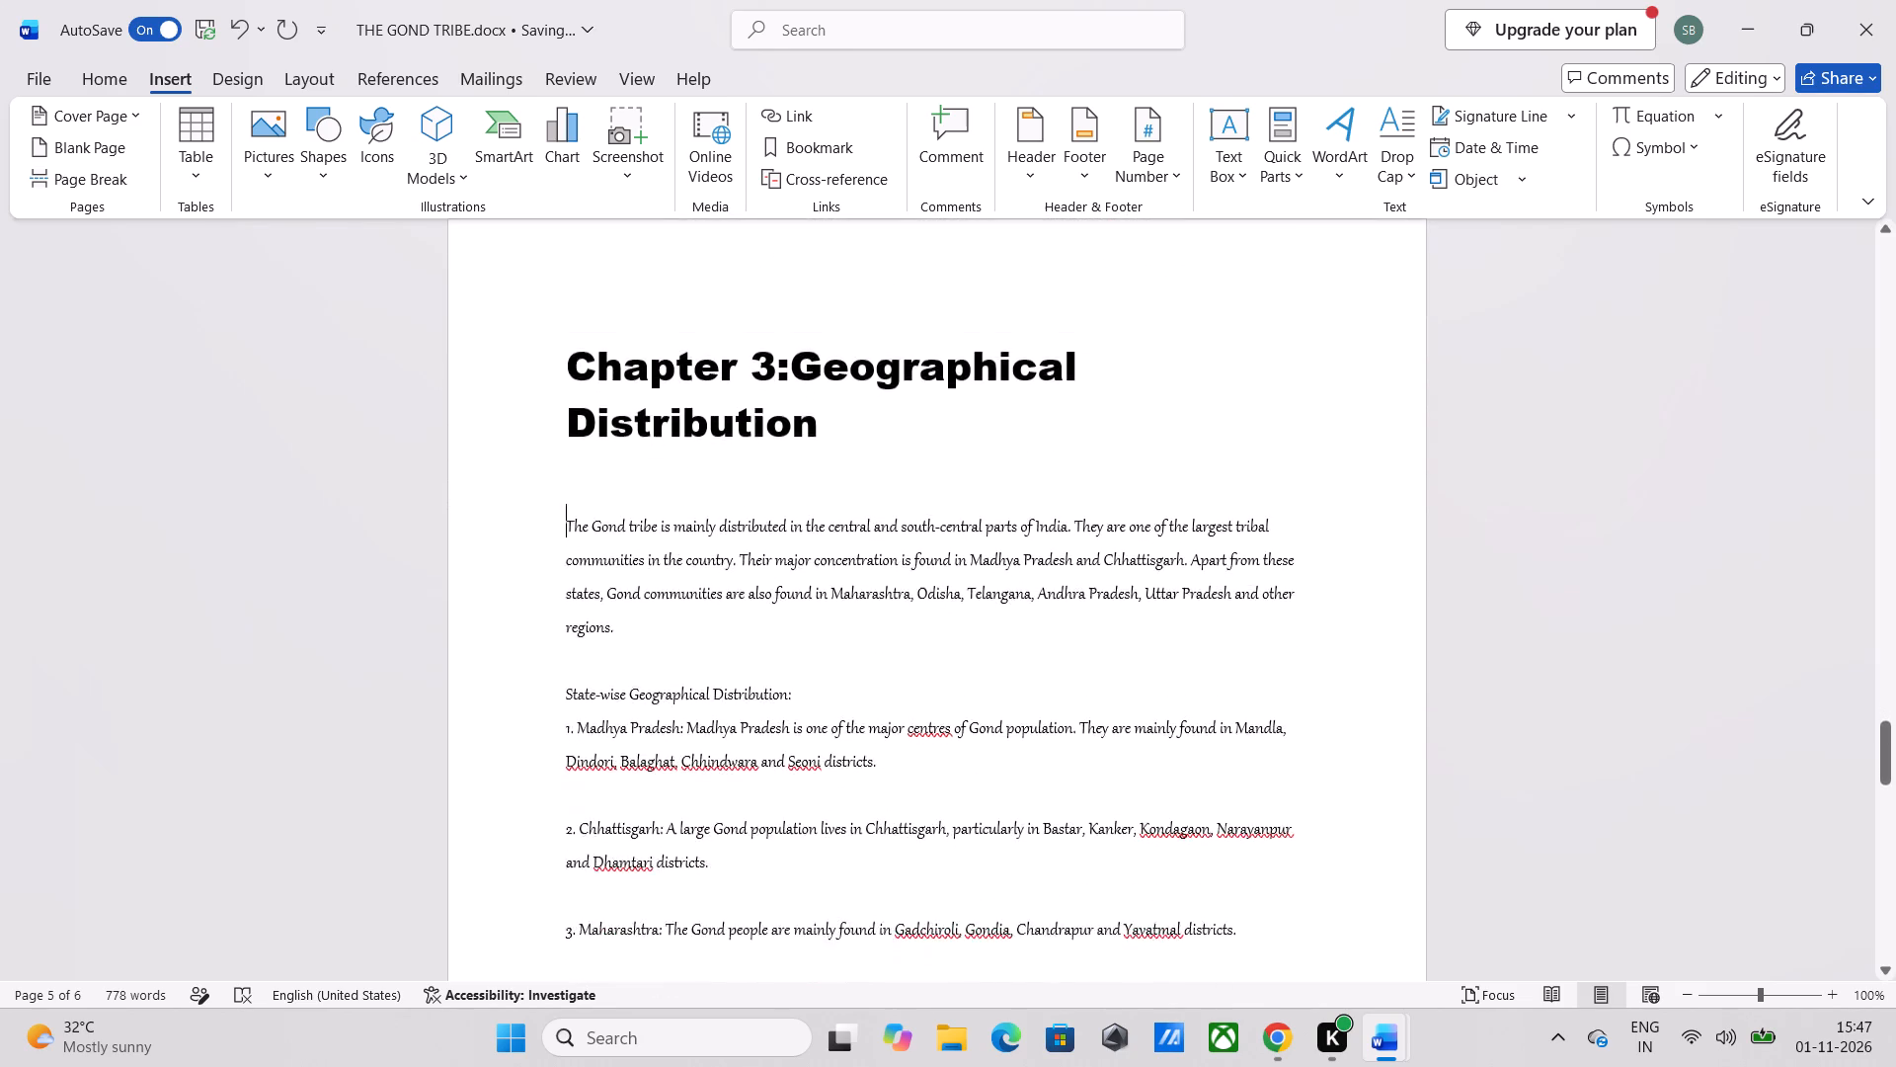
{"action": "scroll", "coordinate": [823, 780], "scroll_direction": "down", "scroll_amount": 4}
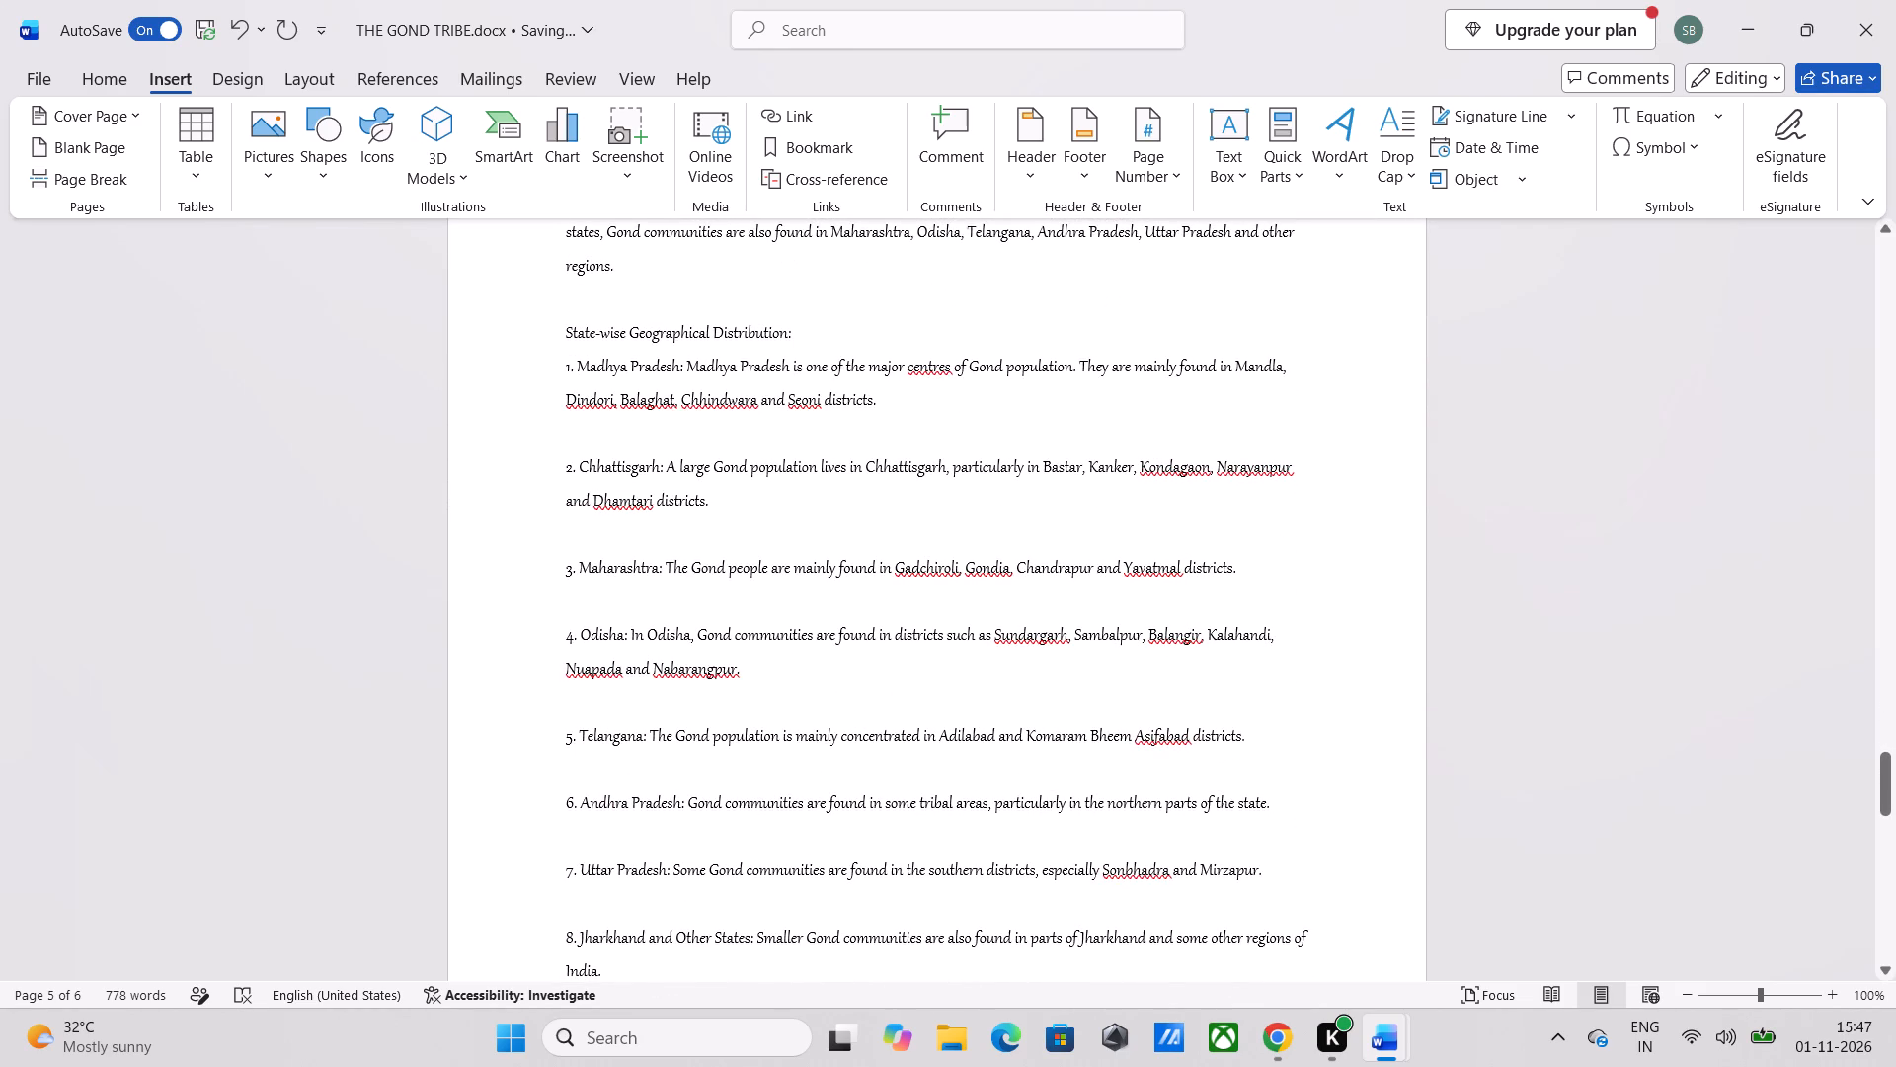
Read through Chapter 3 from the opening paragraph and state-wise list to the closing paragraphs after "Major Areas of Concentration".
{"action": "scroll", "coordinate": [559, 650], "scroll_direction": "down", "scroll_amount": 4}
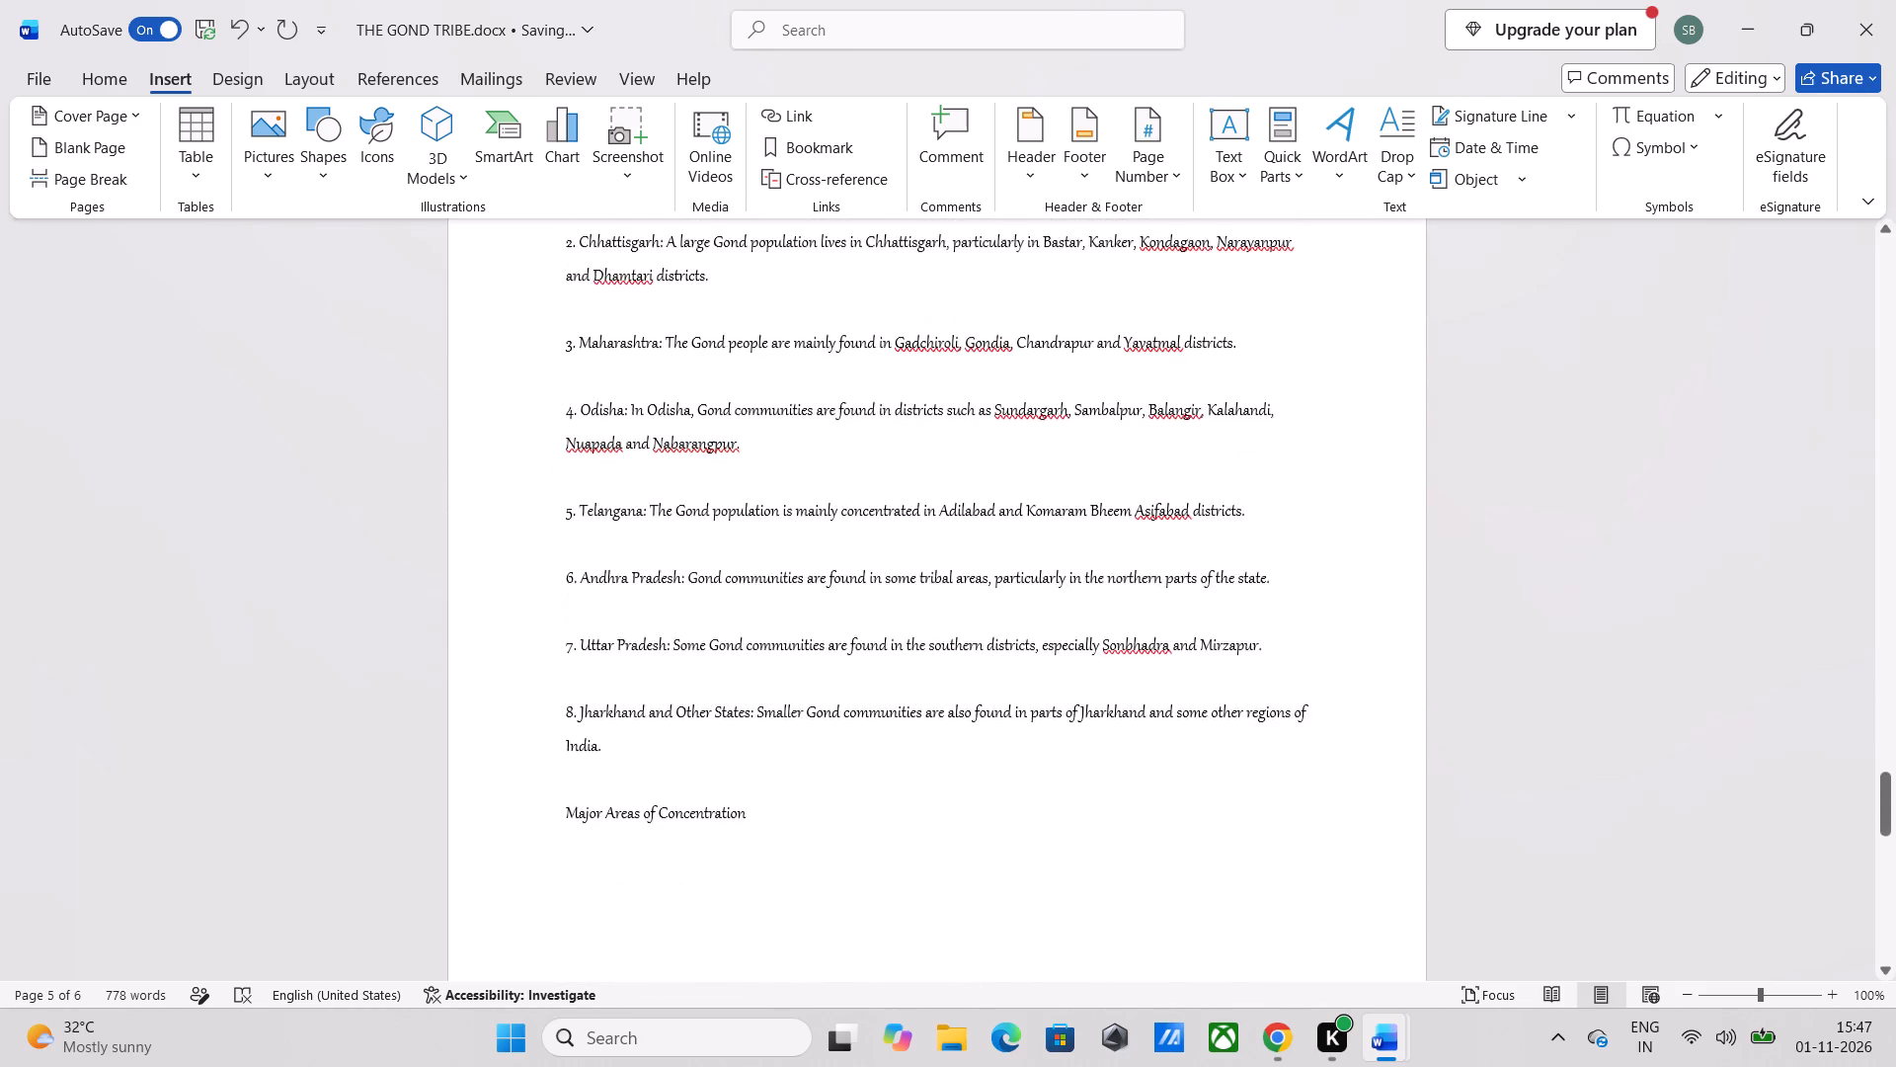
{"action": "scroll", "coordinate": [559, 646], "scroll_direction": "down", "scroll_amount": 2}
{"action": "scroll", "coordinate": [744, 716], "scroll_direction": "down", "scroll_amount": 6}
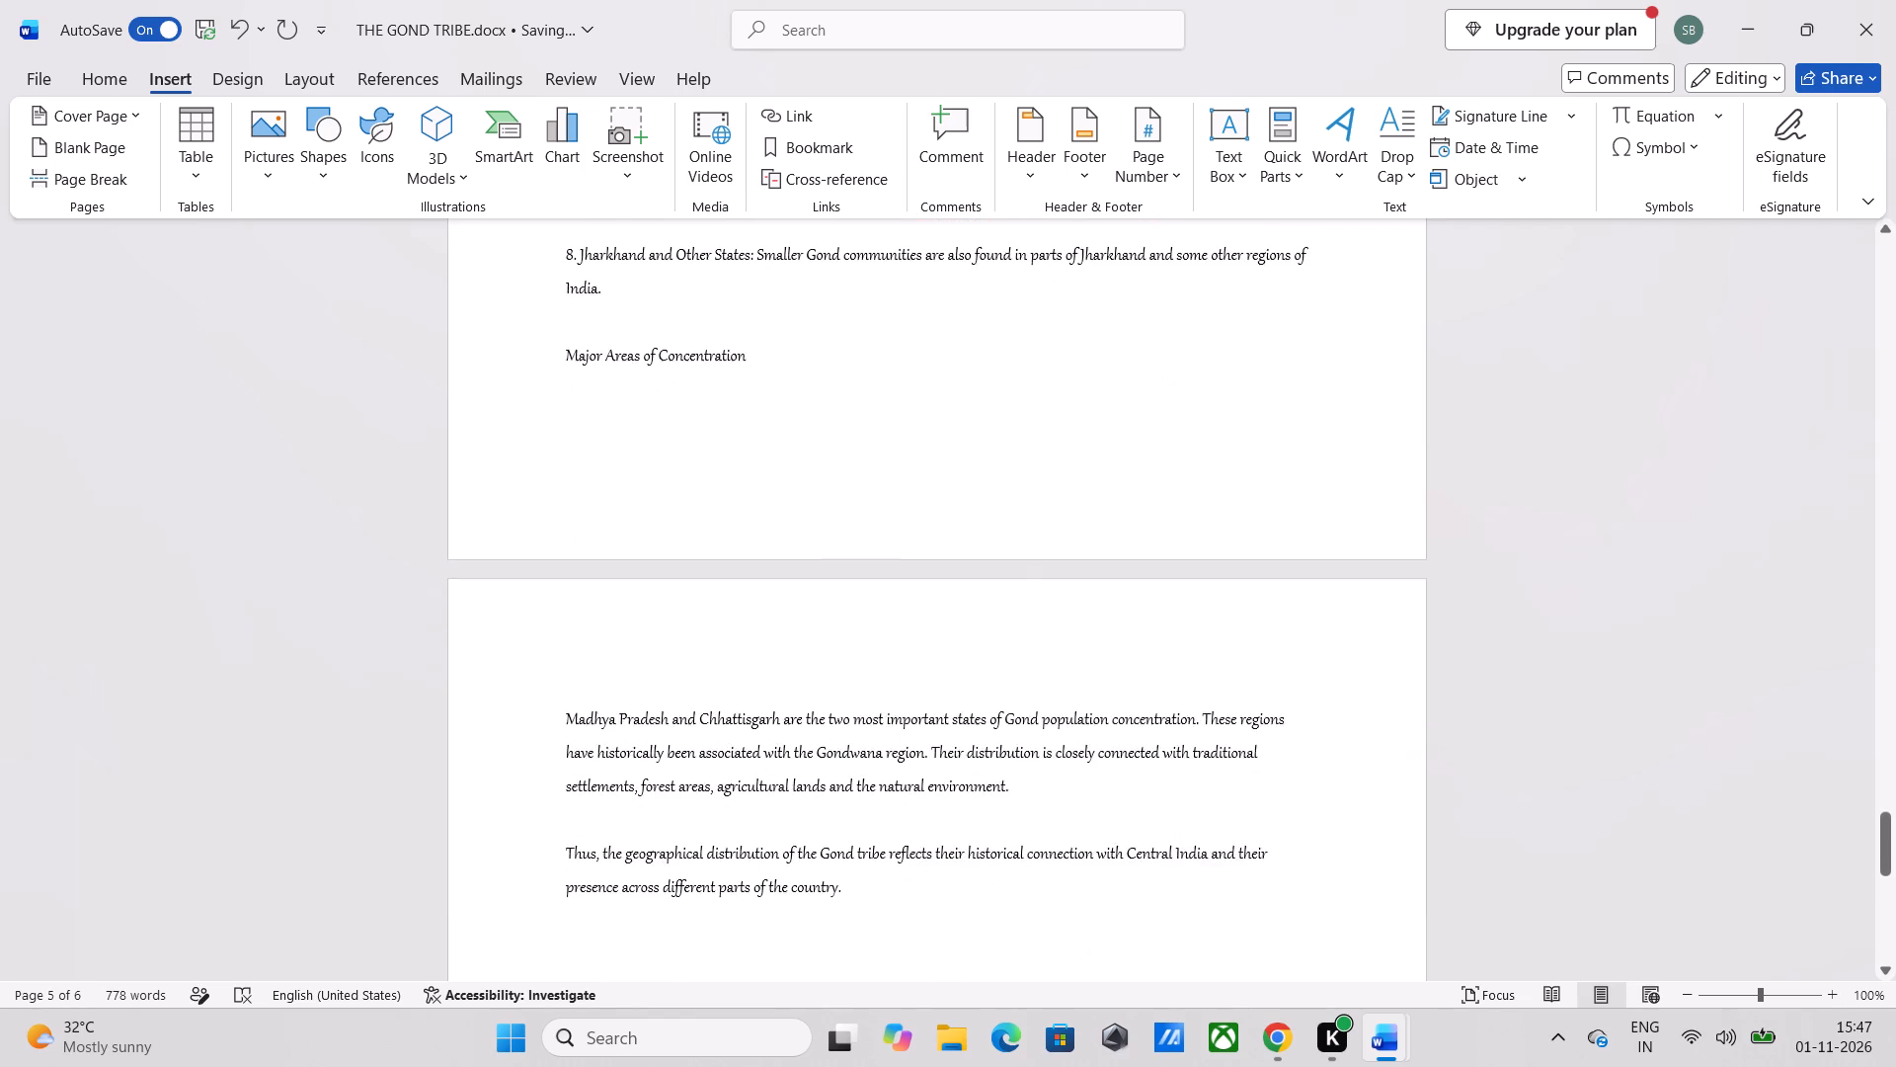
{"action": "scroll", "coordinate": [744, 708], "scroll_direction": "down", "scroll_amount": 1}
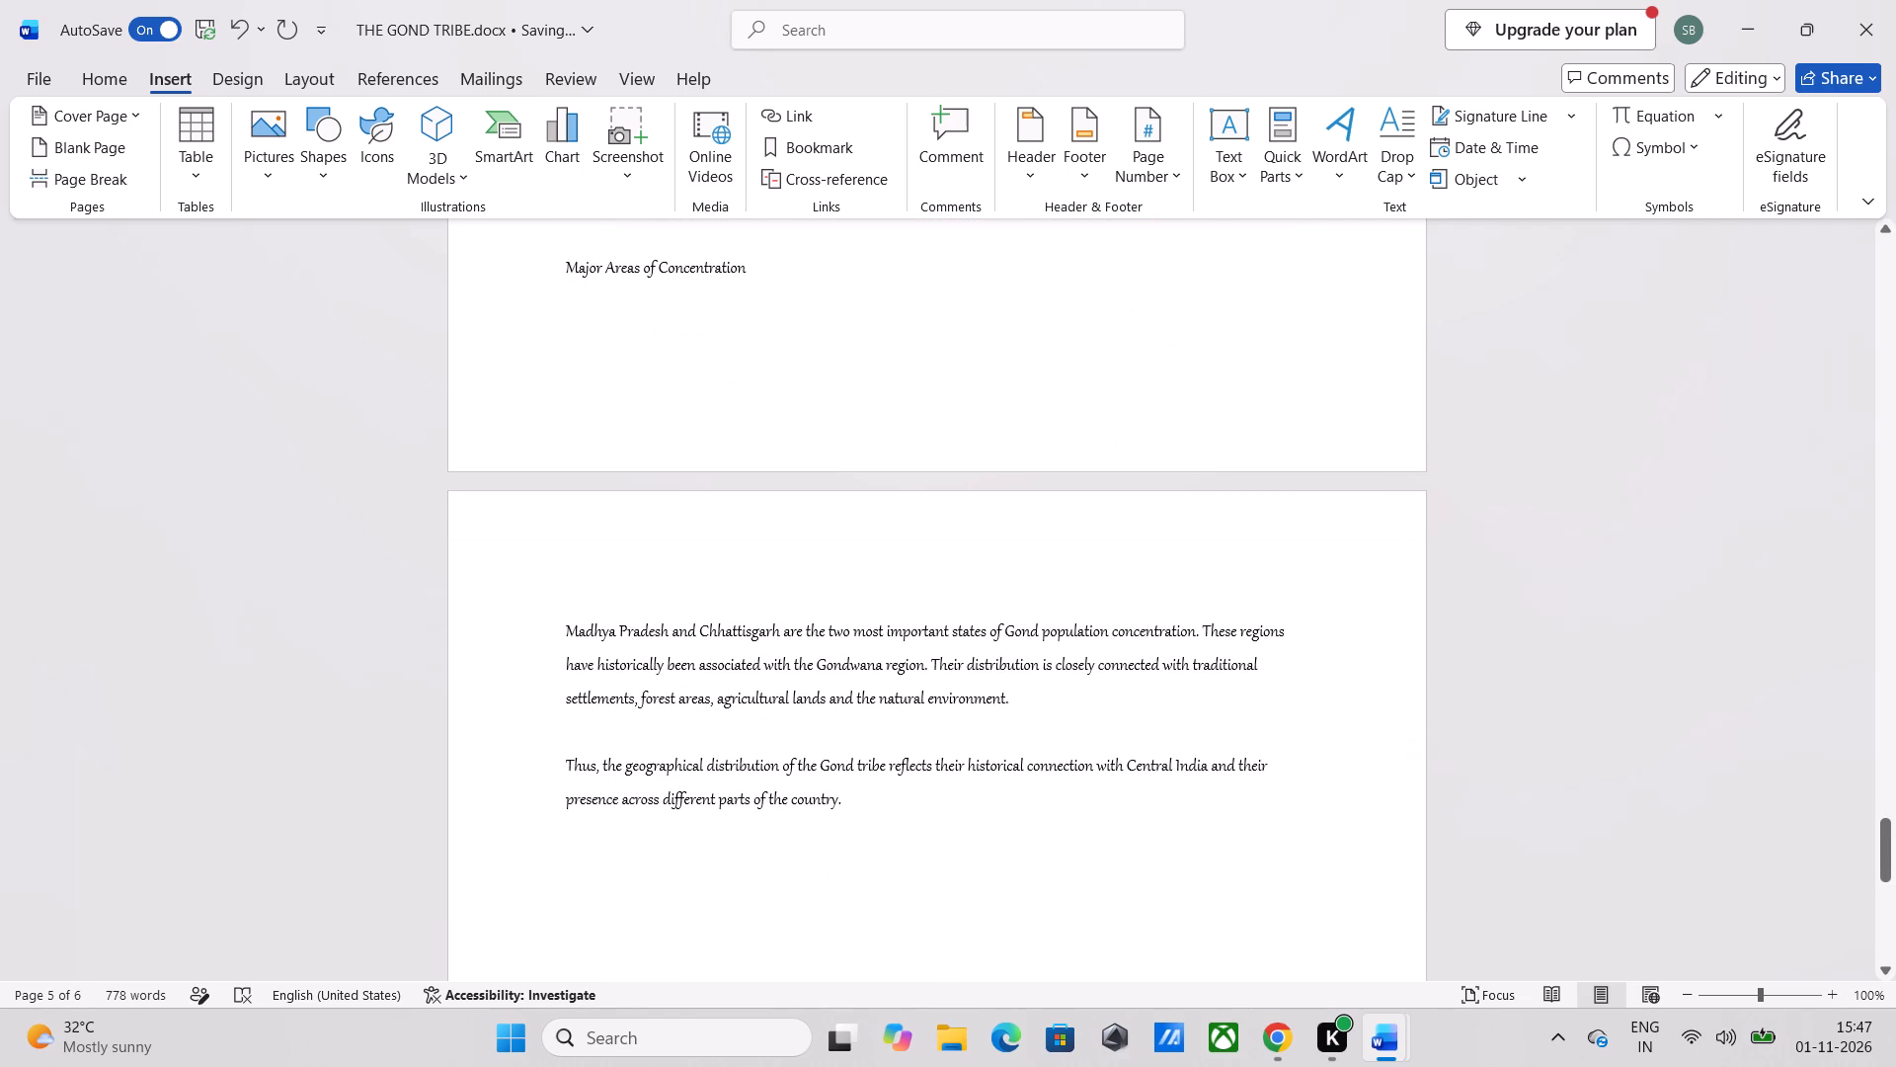
{"action": "scroll", "coordinate": [908, 665], "scroll_direction": "up", "scroll_amount": 9}
{"action": "scroll", "coordinate": [902, 491], "scroll_direction": "up", "scroll_amount": 1}
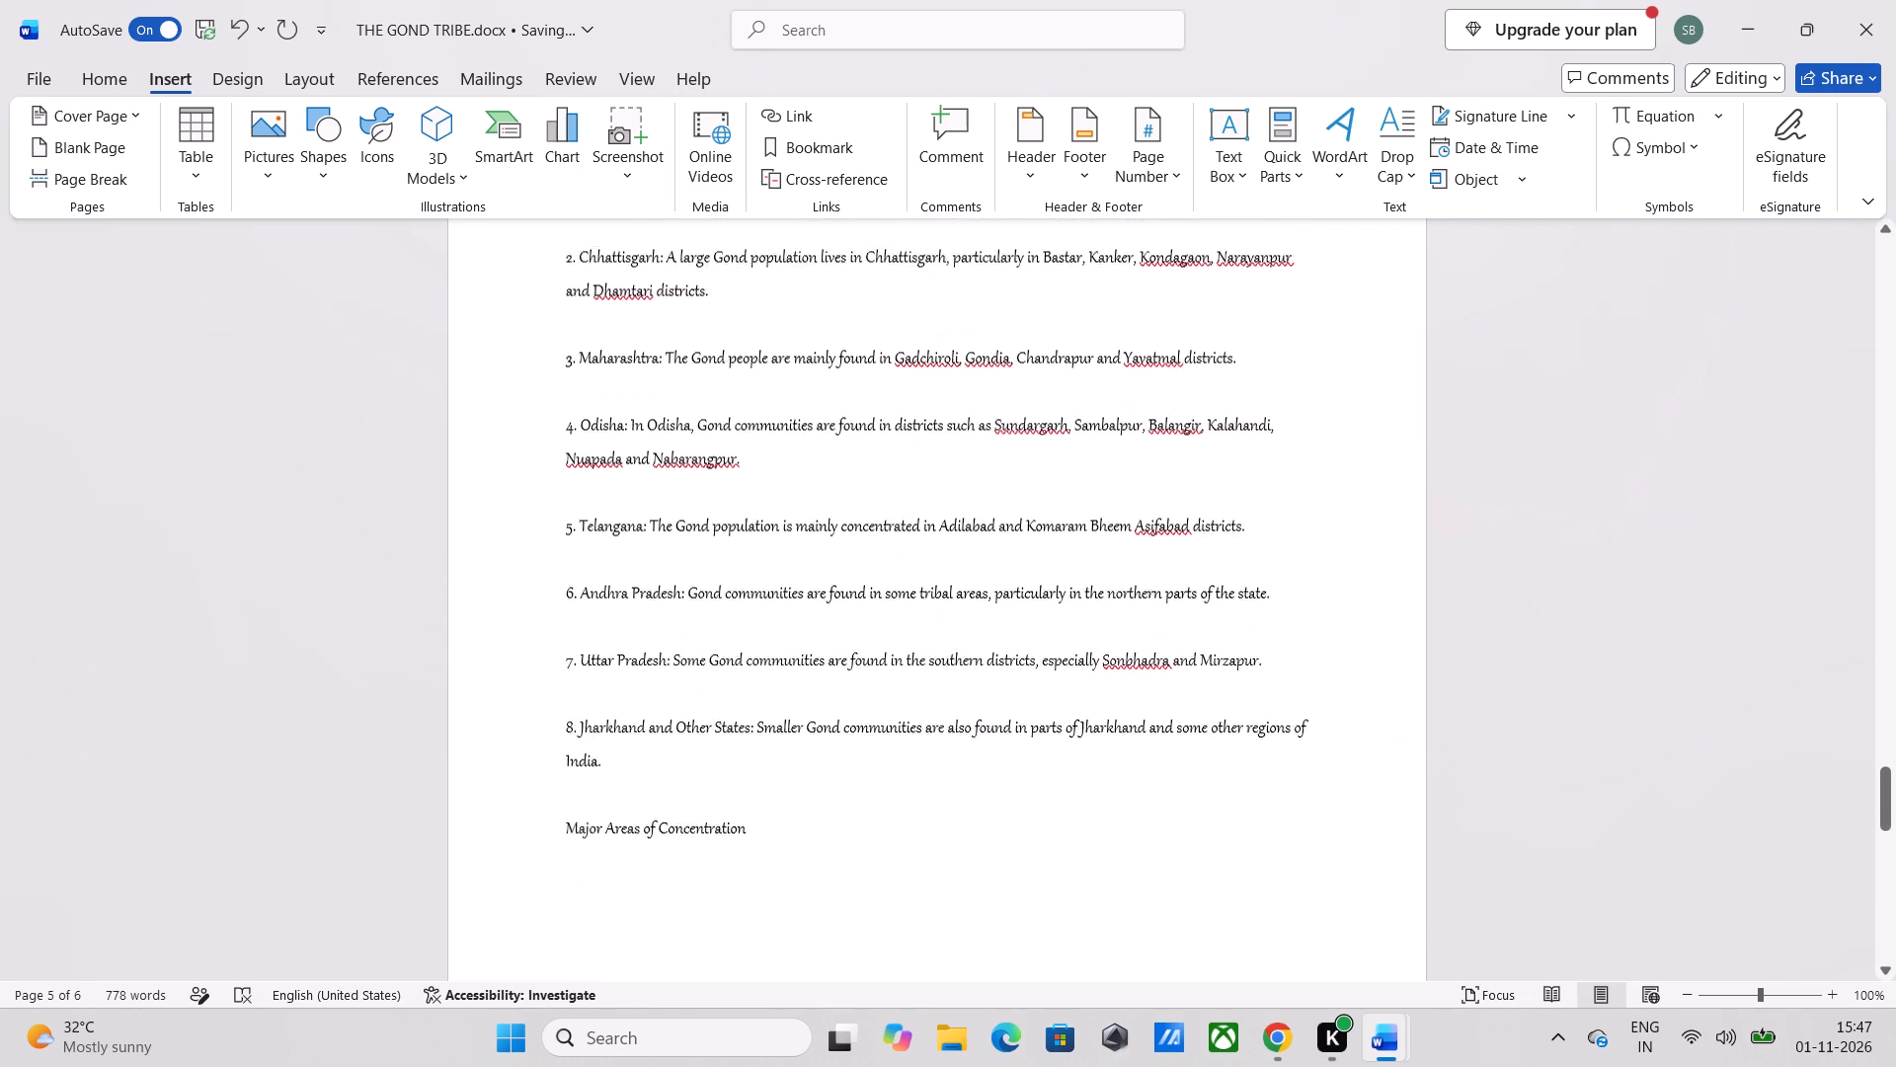
{"action": "scroll", "coordinate": [902, 491], "scroll_direction": "up", "scroll_amount": 3}
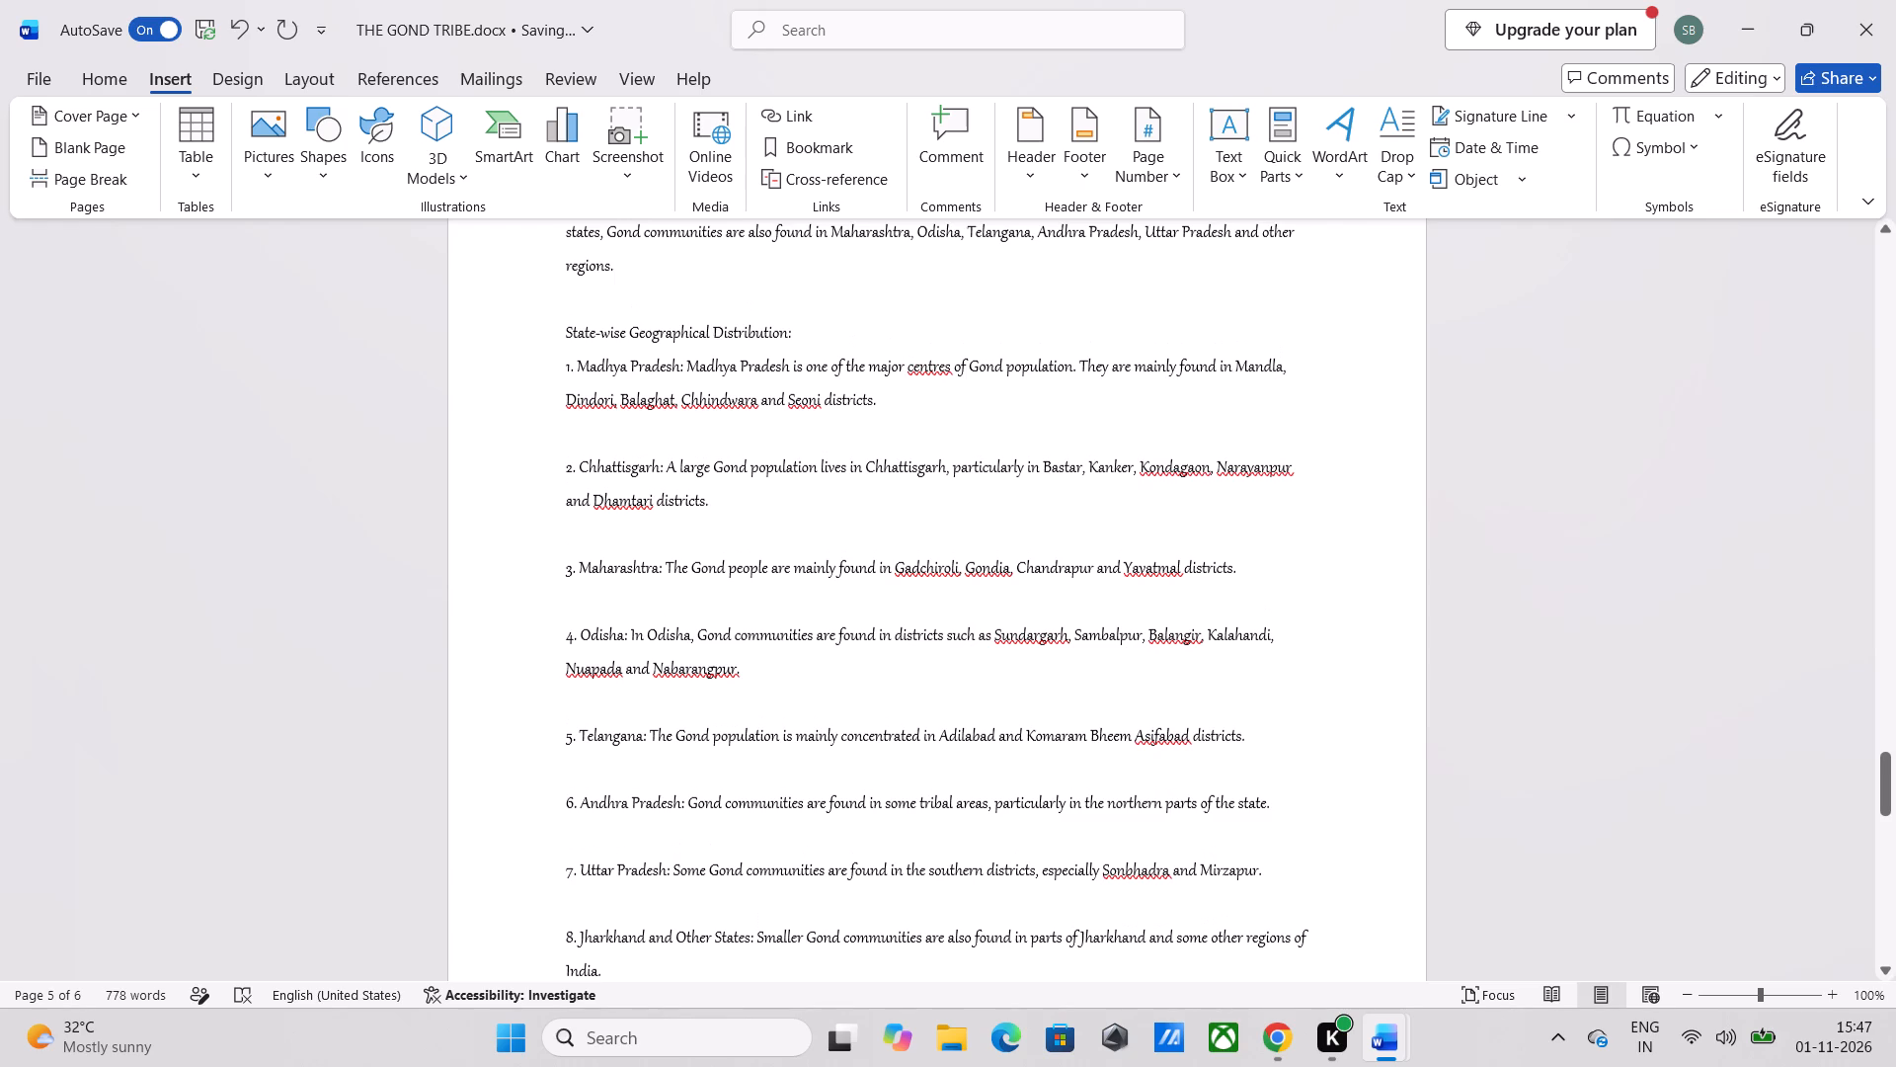
{"action": "scroll", "coordinate": [784, 528], "scroll_direction": "down", "scroll_amount": 10}
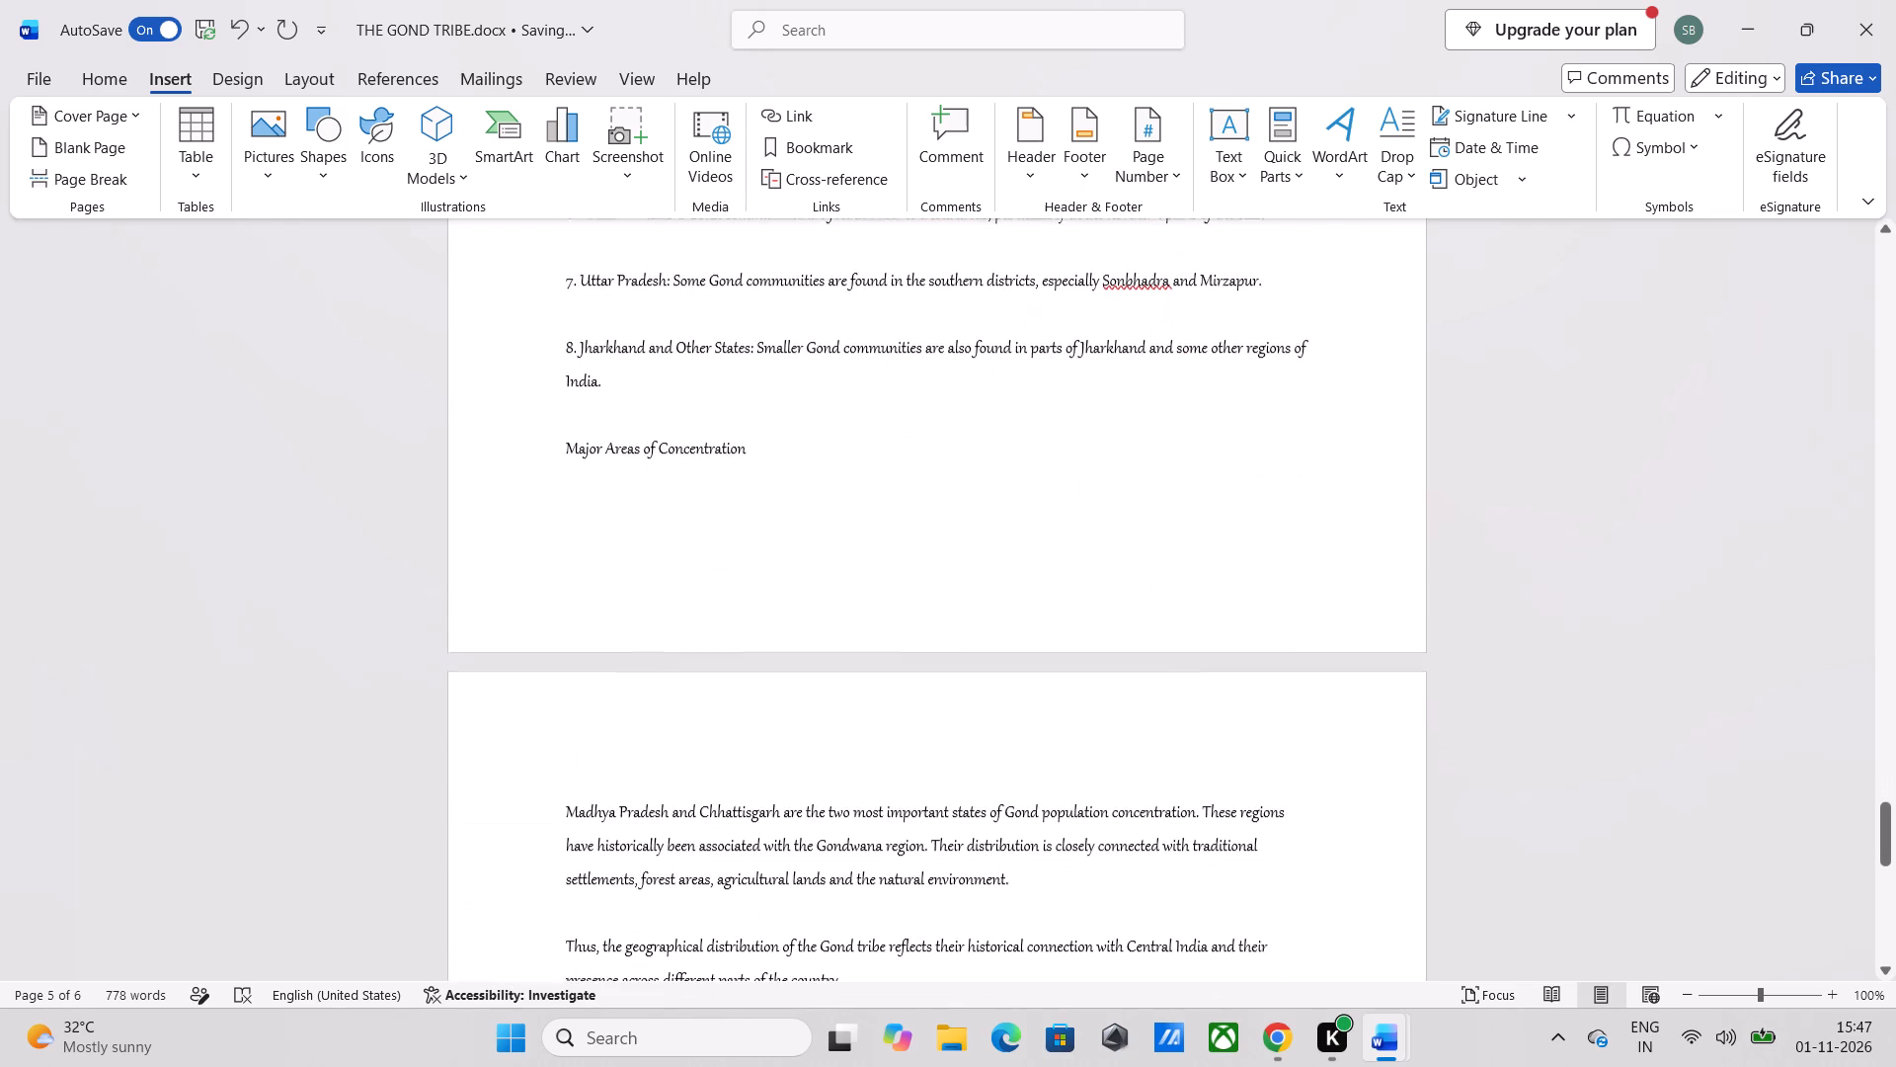
{"action": "scroll", "coordinate": [758, 533], "scroll_direction": "down", "scroll_amount": 3}
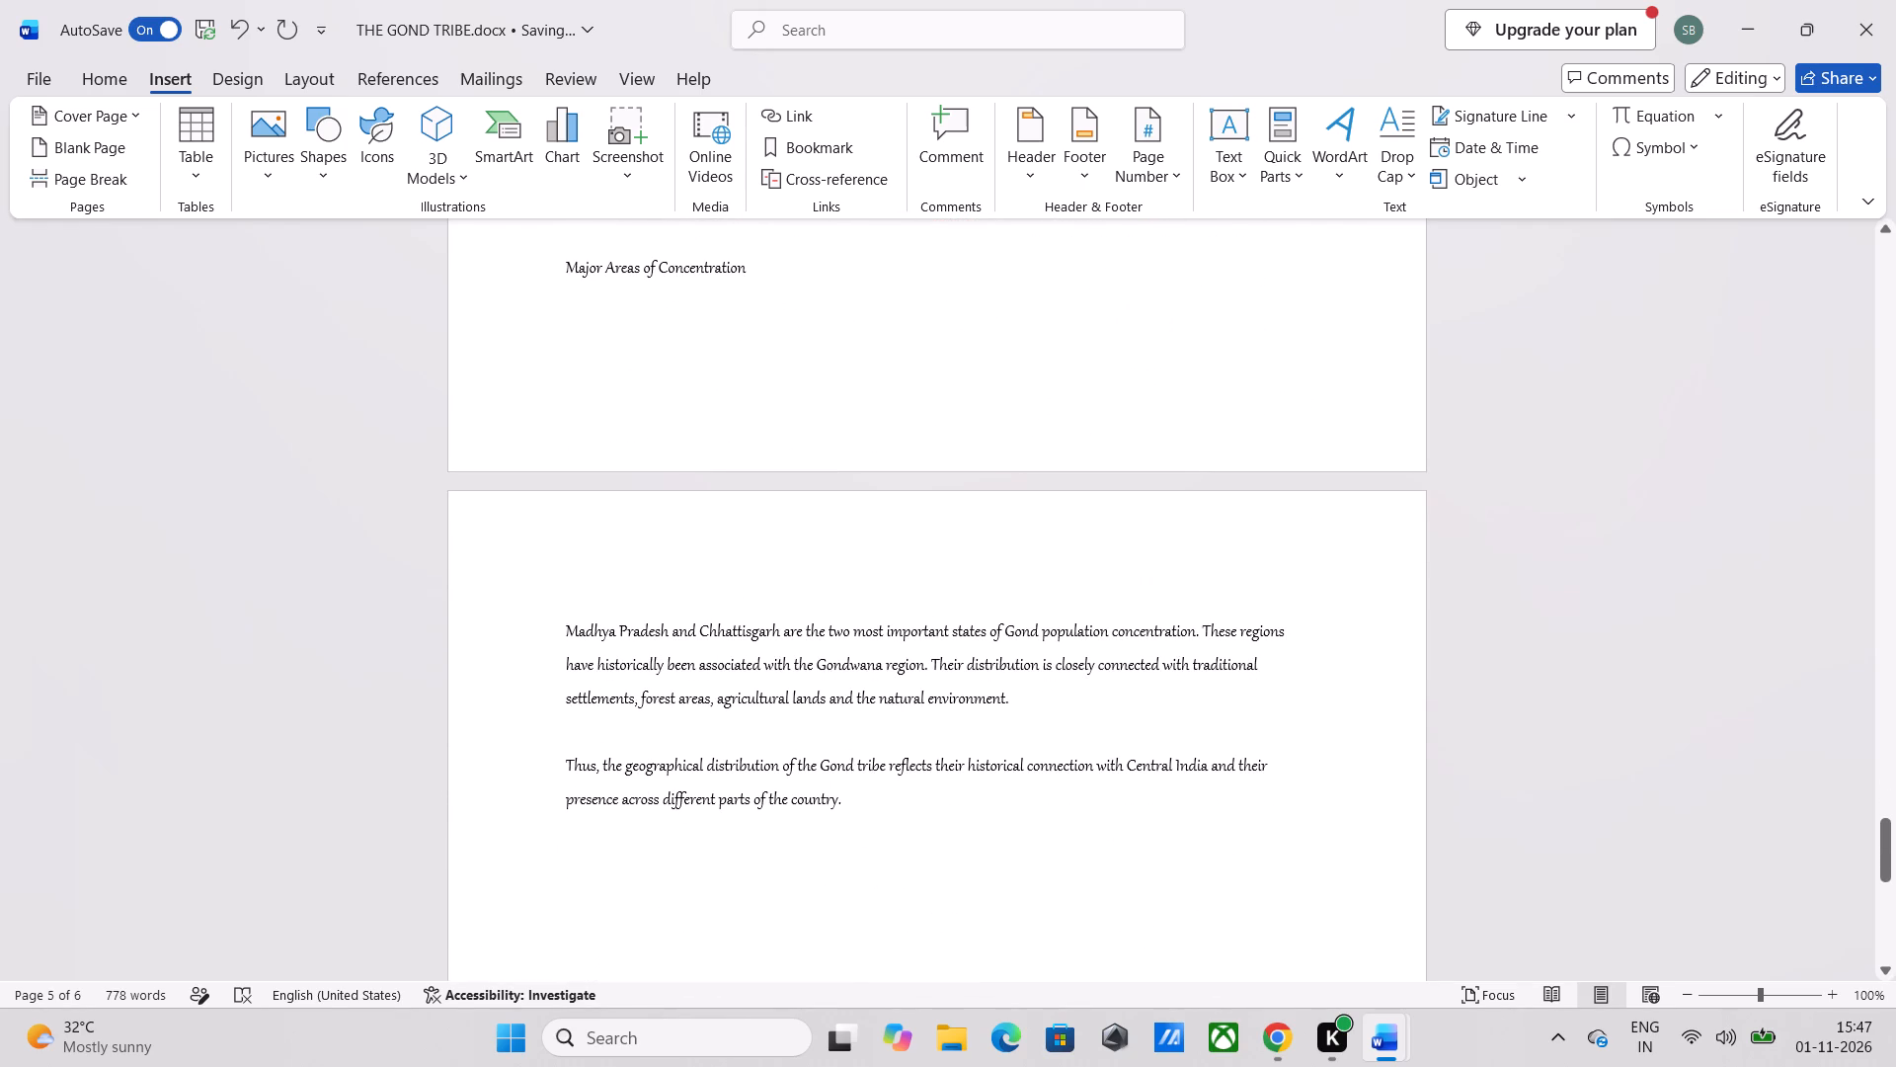
{"action": "scroll", "coordinate": [945, 533], "scroll_direction": "down", "scroll_amount": 6}
{"action": "scroll", "coordinate": [946, 533], "scroll_direction": "up", "scroll_amount": 16}
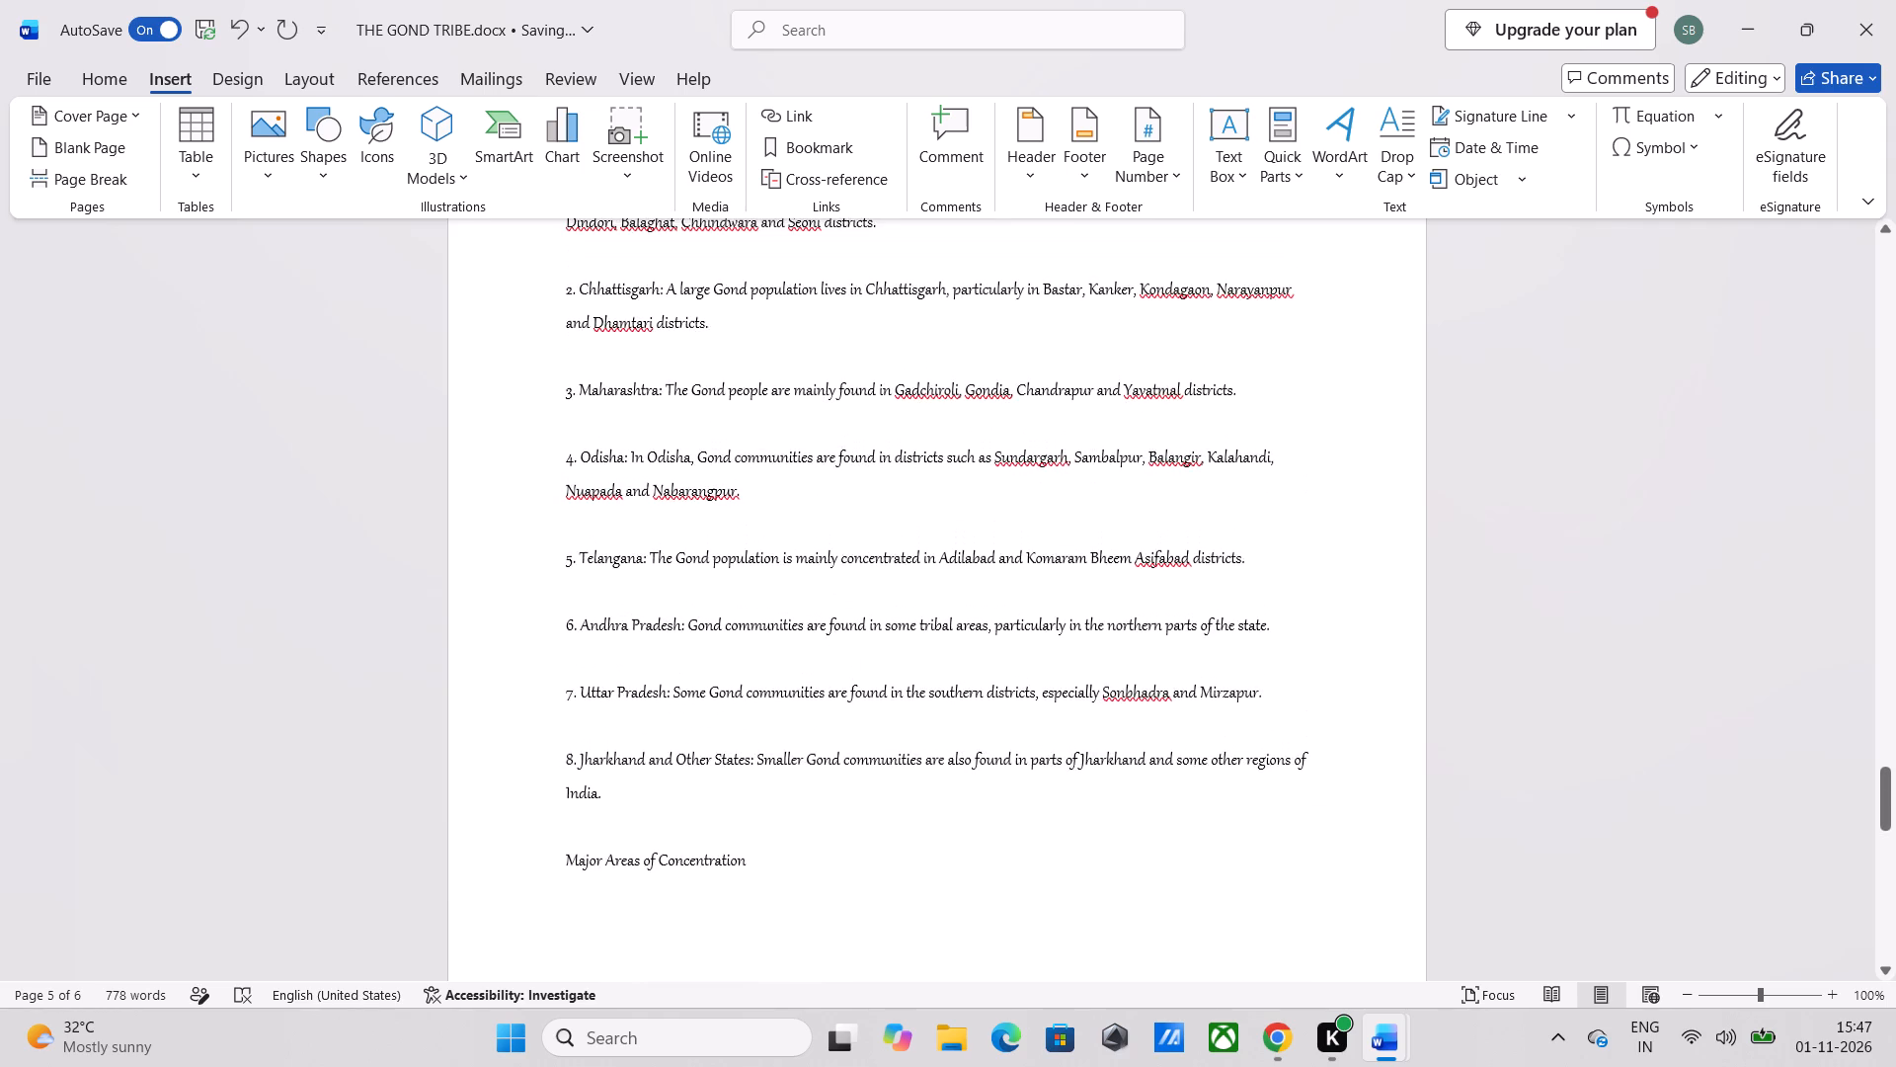
{"action": "scroll", "coordinate": [946, 533], "scroll_direction": "up", "scroll_amount": 5}
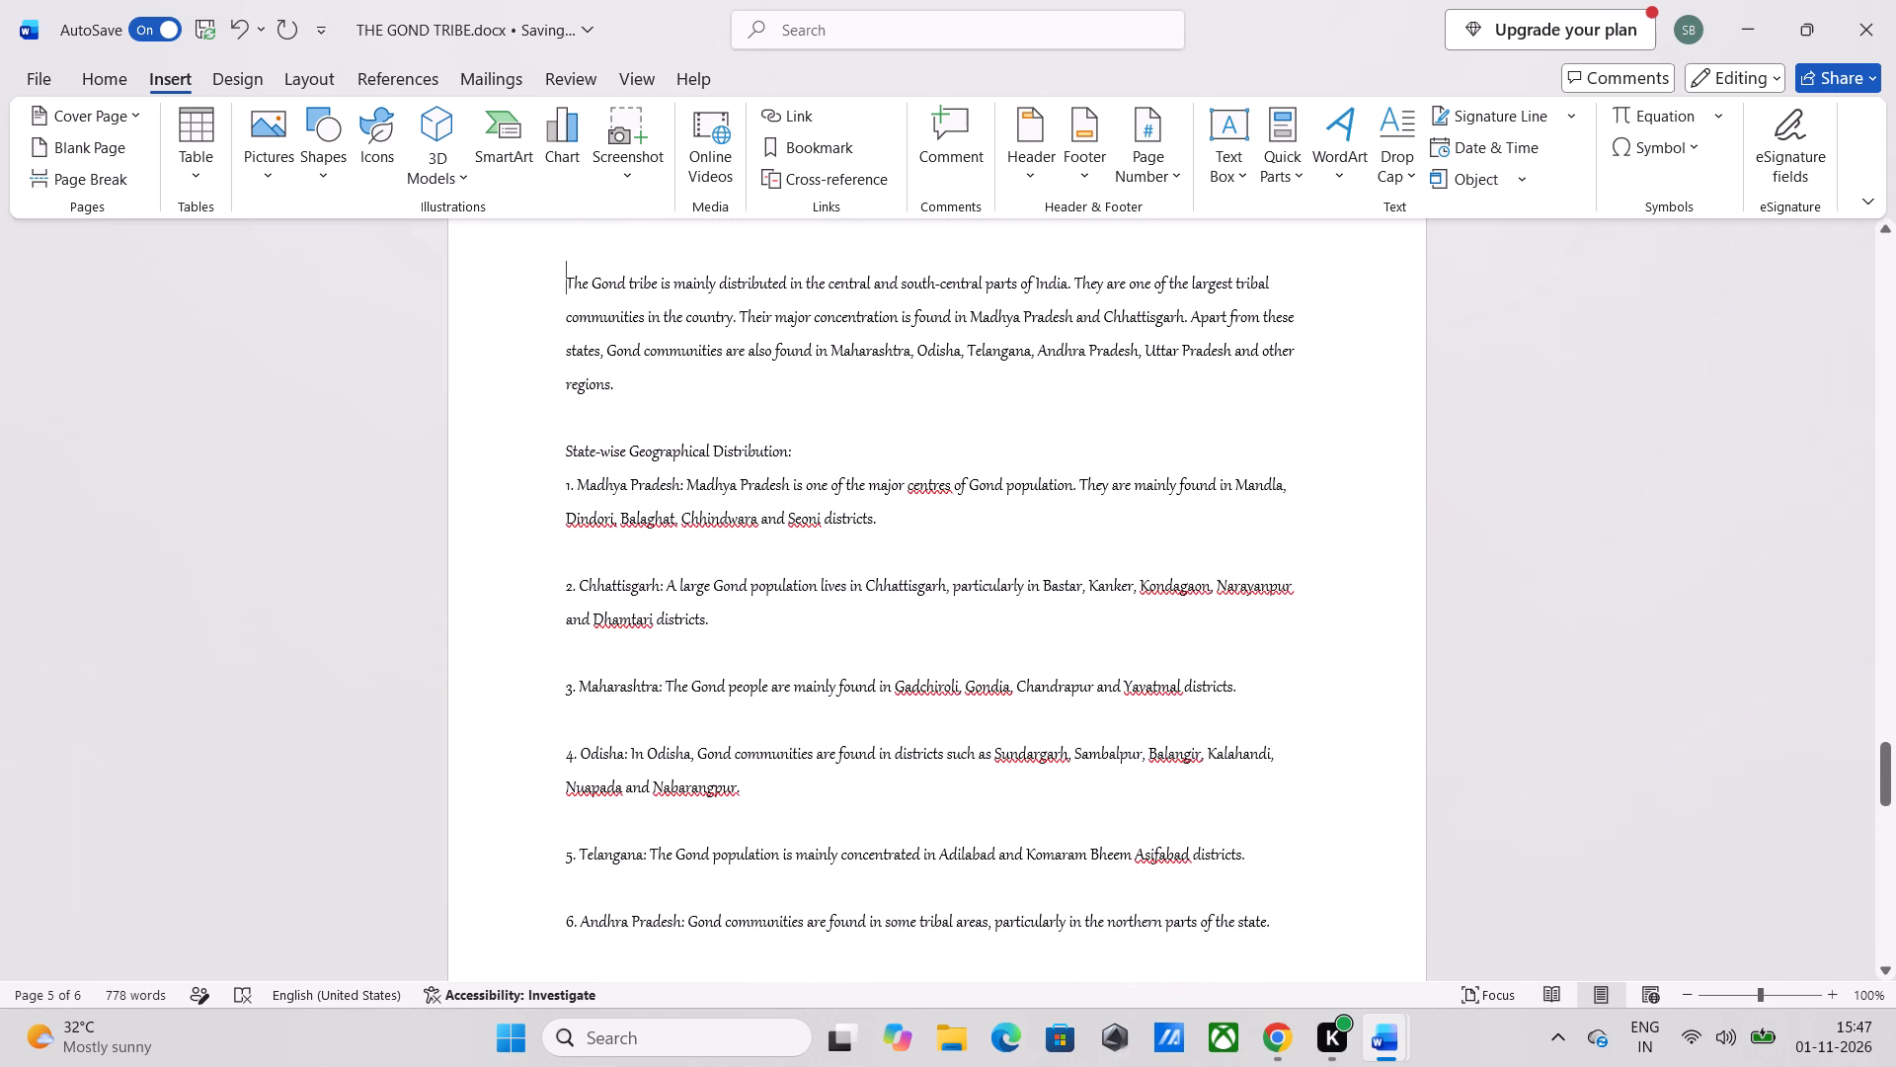
{"action": "scroll", "coordinate": [946, 533], "scroll_direction": "down", "scroll_amount": 1}
{"action": "scroll", "coordinate": [946, 533], "scroll_direction": "up", "scroll_amount": 2}
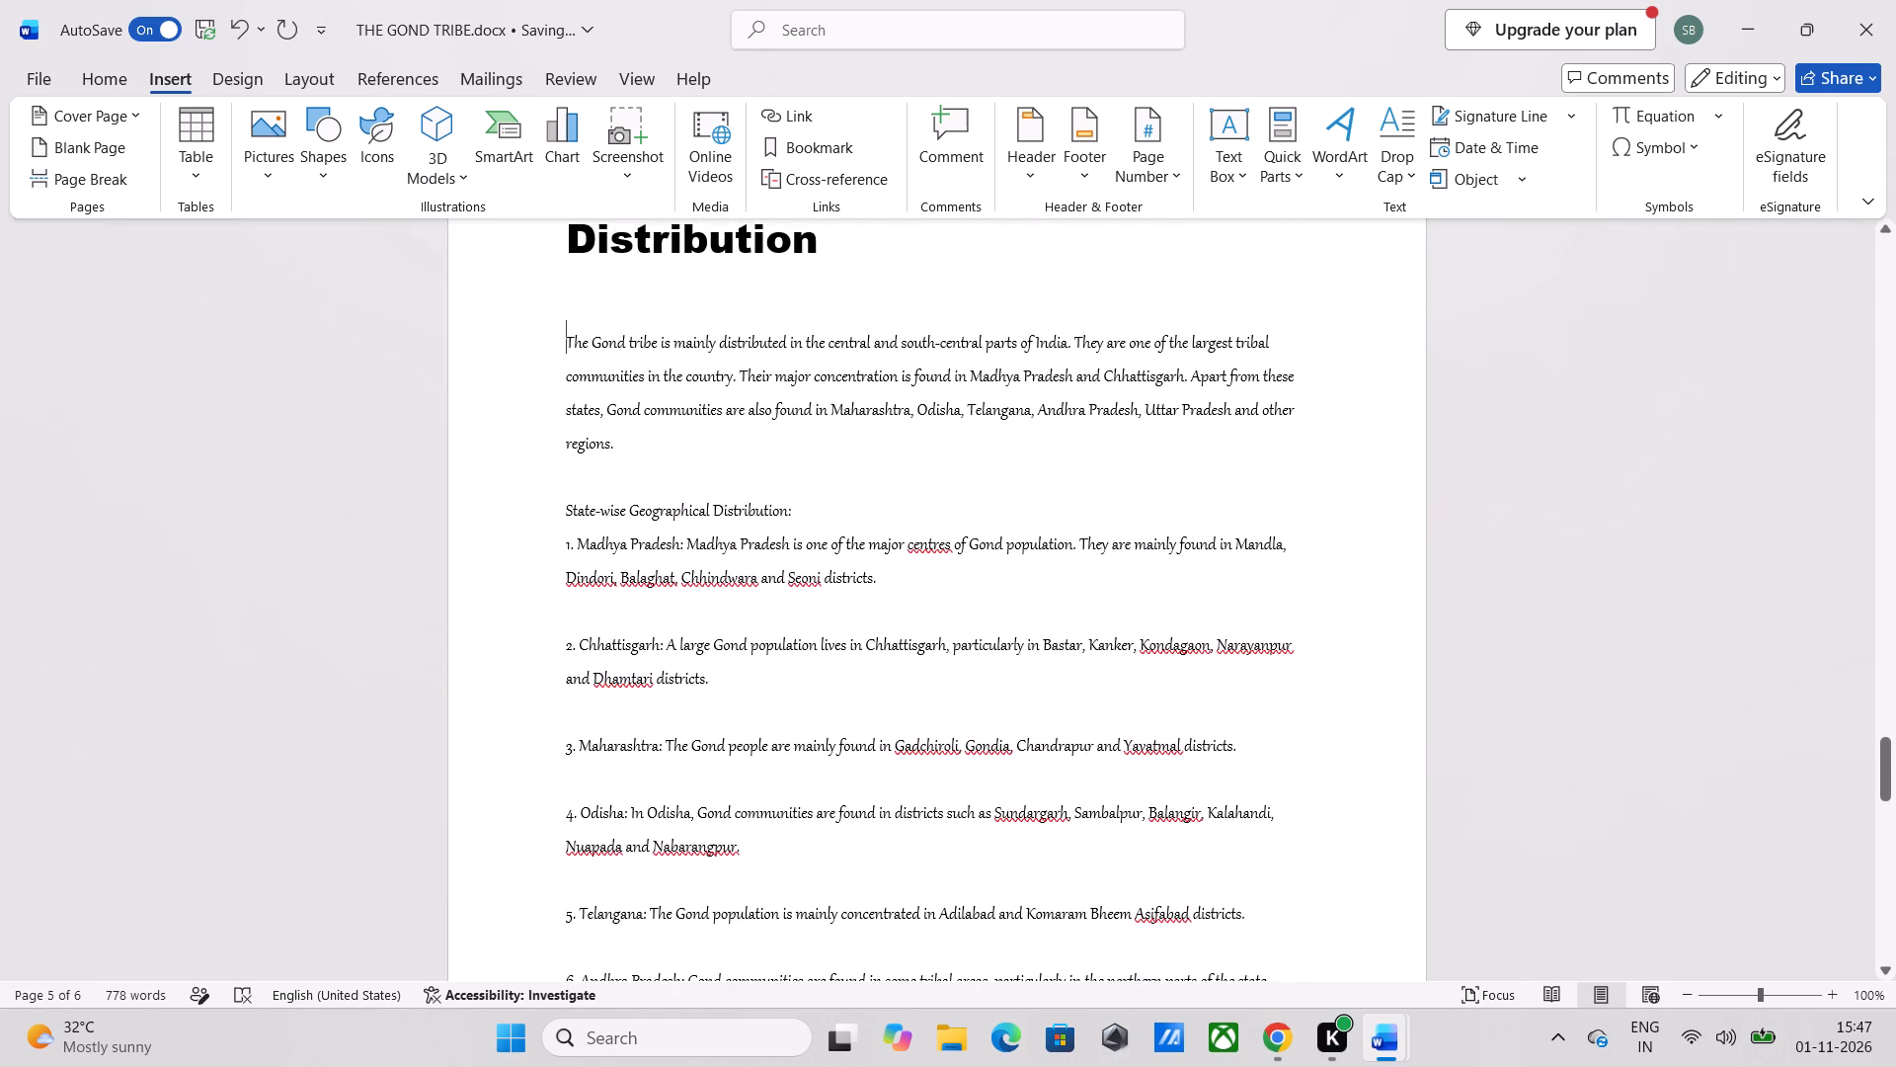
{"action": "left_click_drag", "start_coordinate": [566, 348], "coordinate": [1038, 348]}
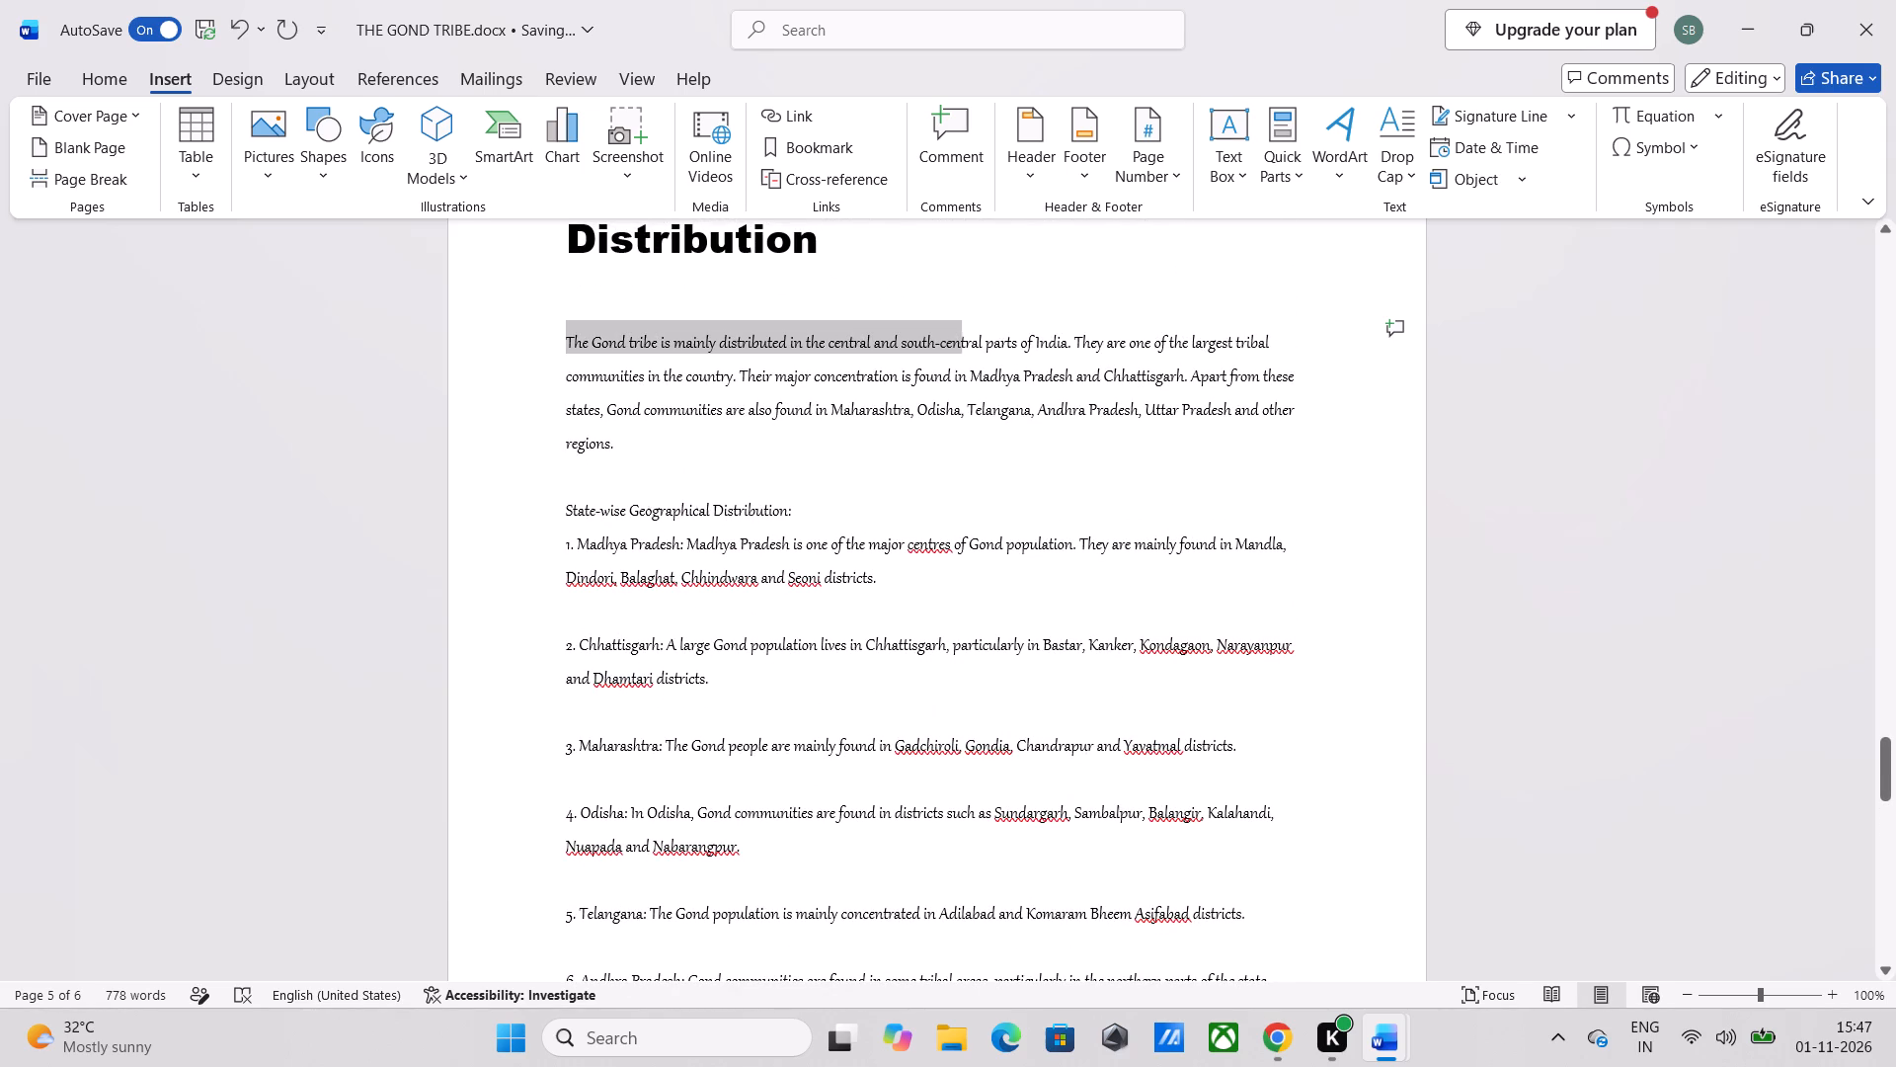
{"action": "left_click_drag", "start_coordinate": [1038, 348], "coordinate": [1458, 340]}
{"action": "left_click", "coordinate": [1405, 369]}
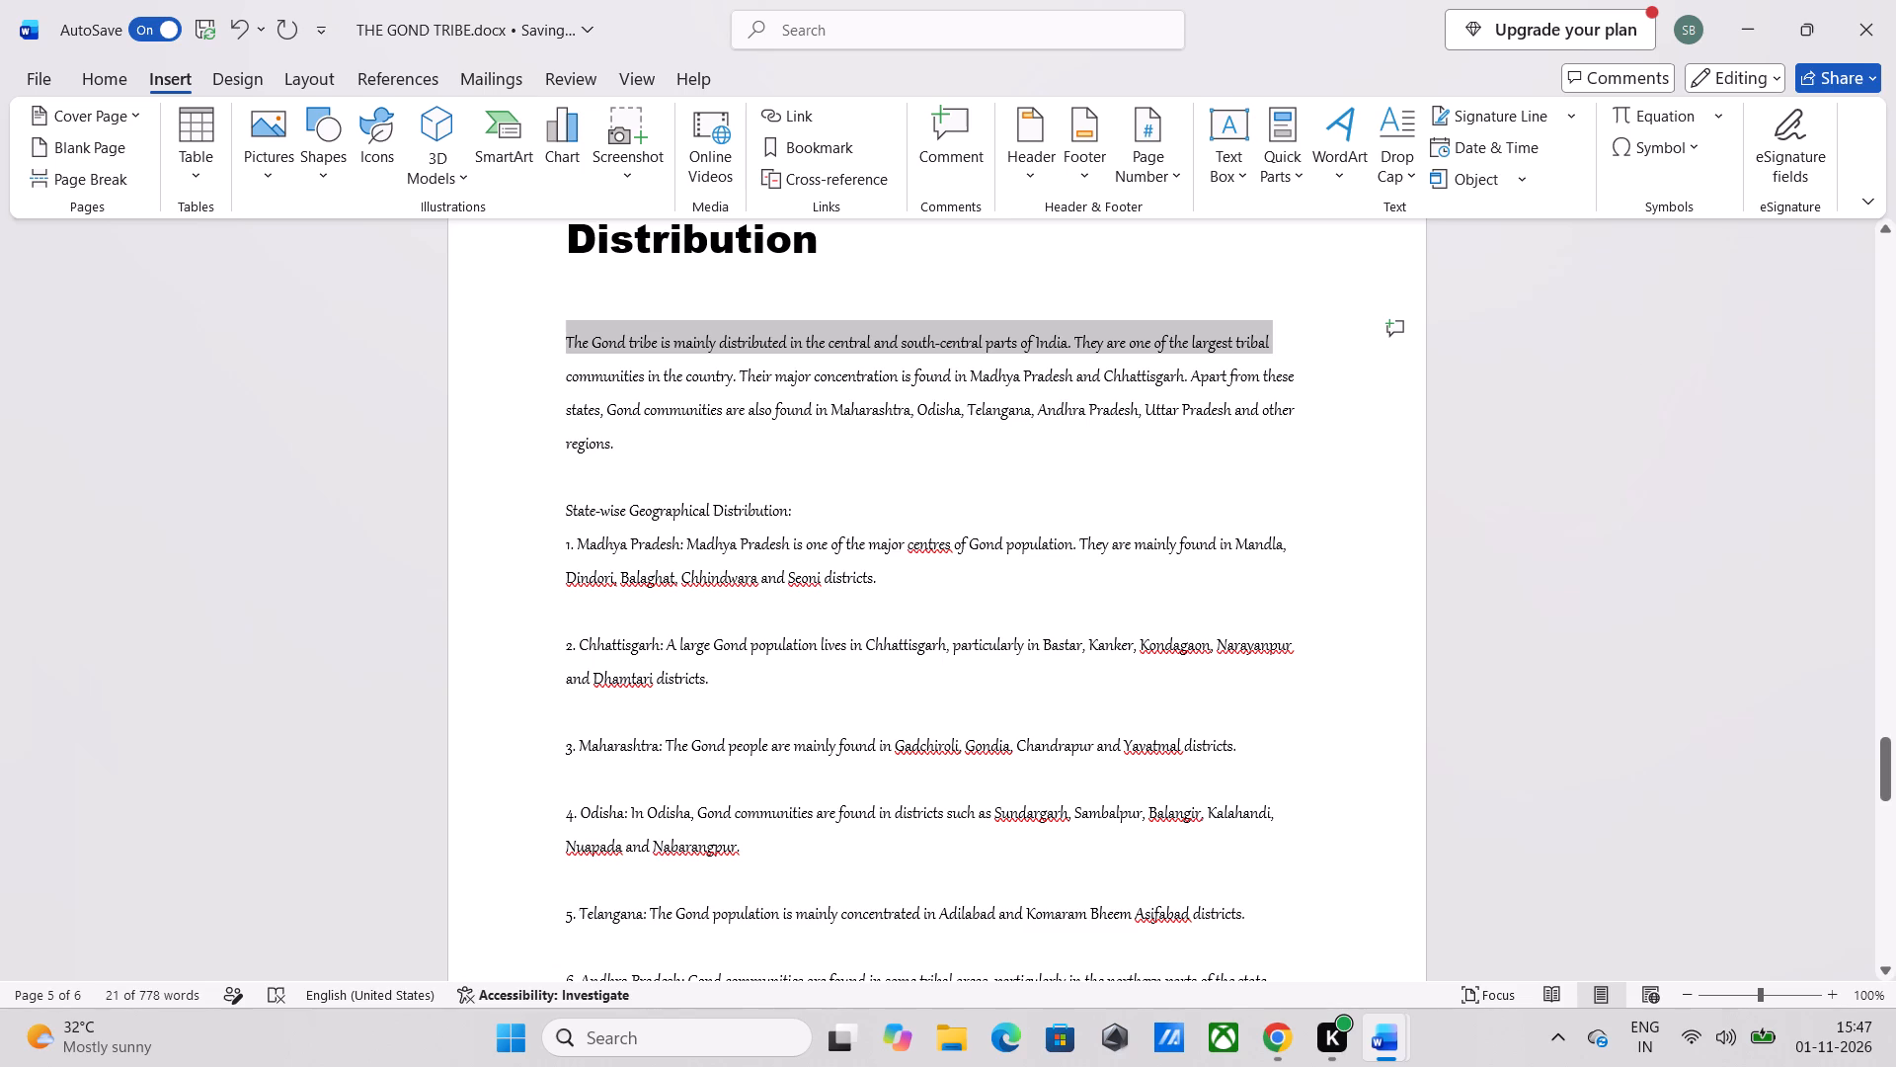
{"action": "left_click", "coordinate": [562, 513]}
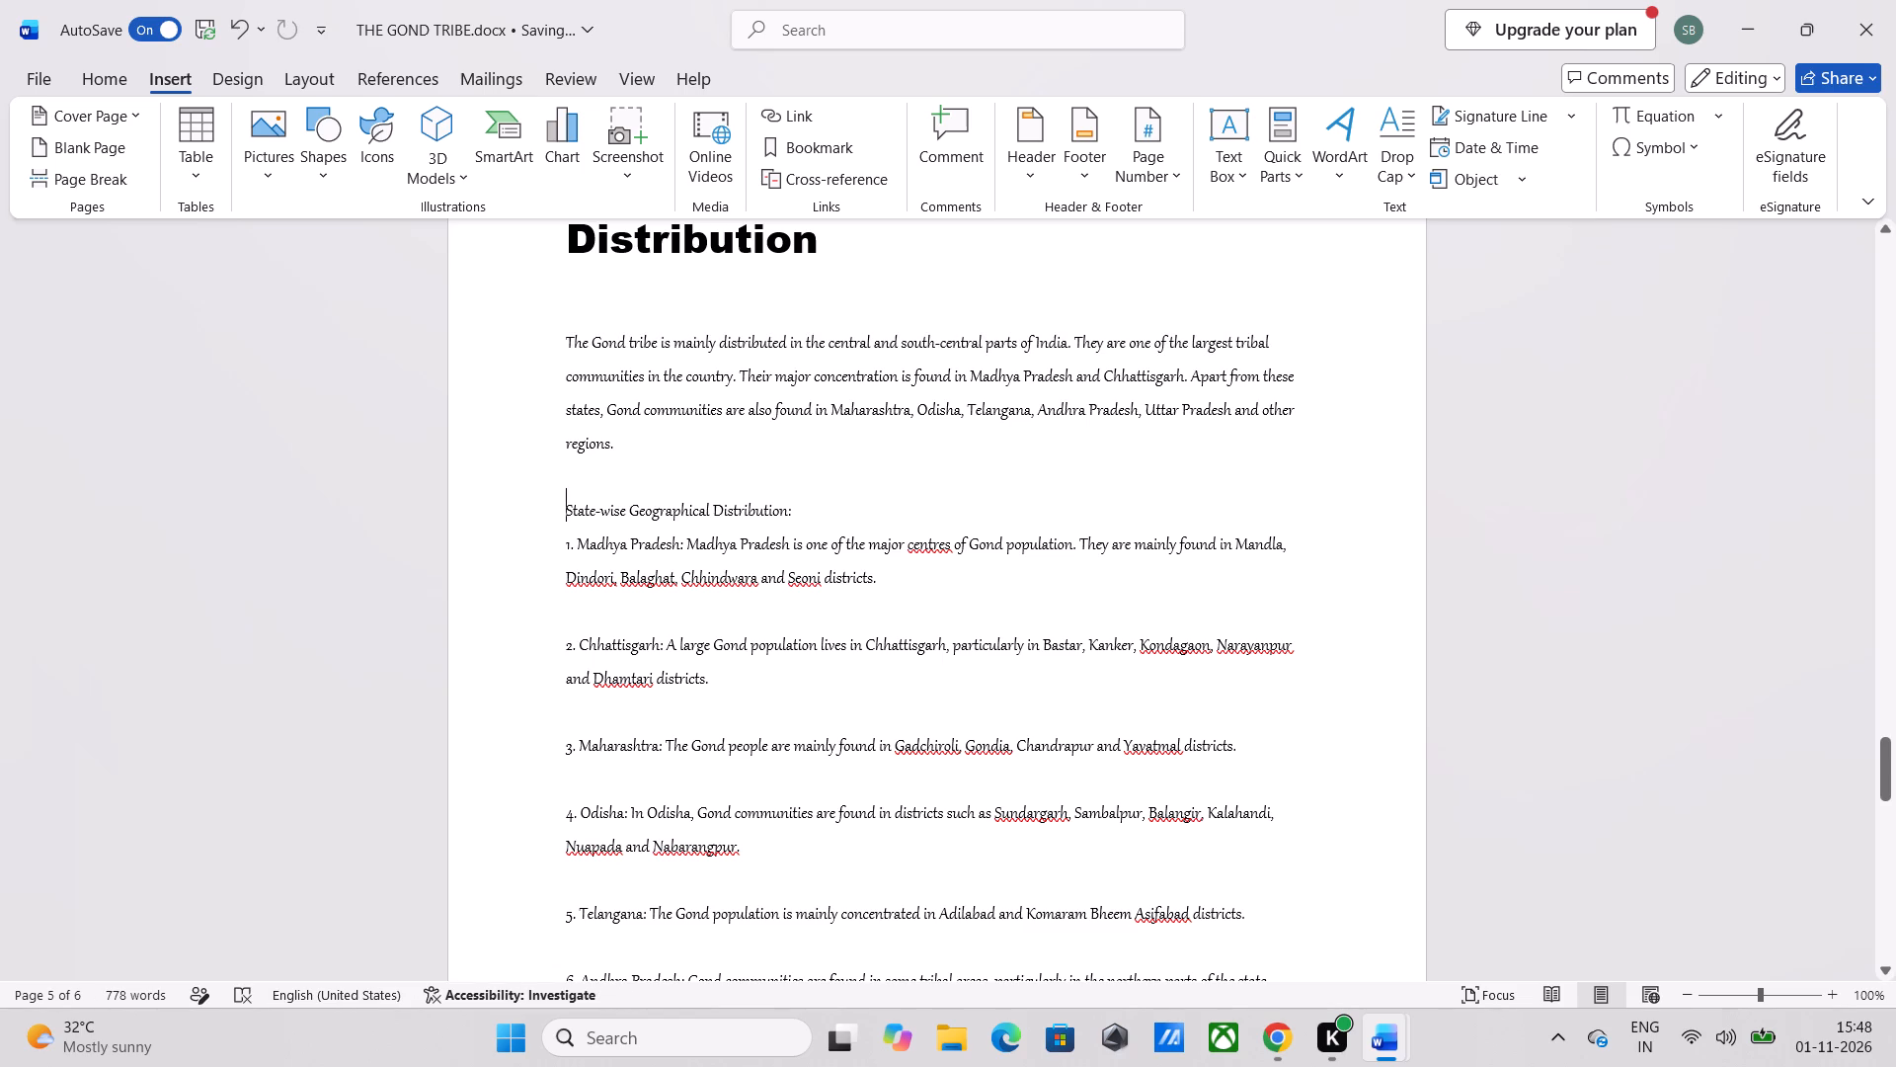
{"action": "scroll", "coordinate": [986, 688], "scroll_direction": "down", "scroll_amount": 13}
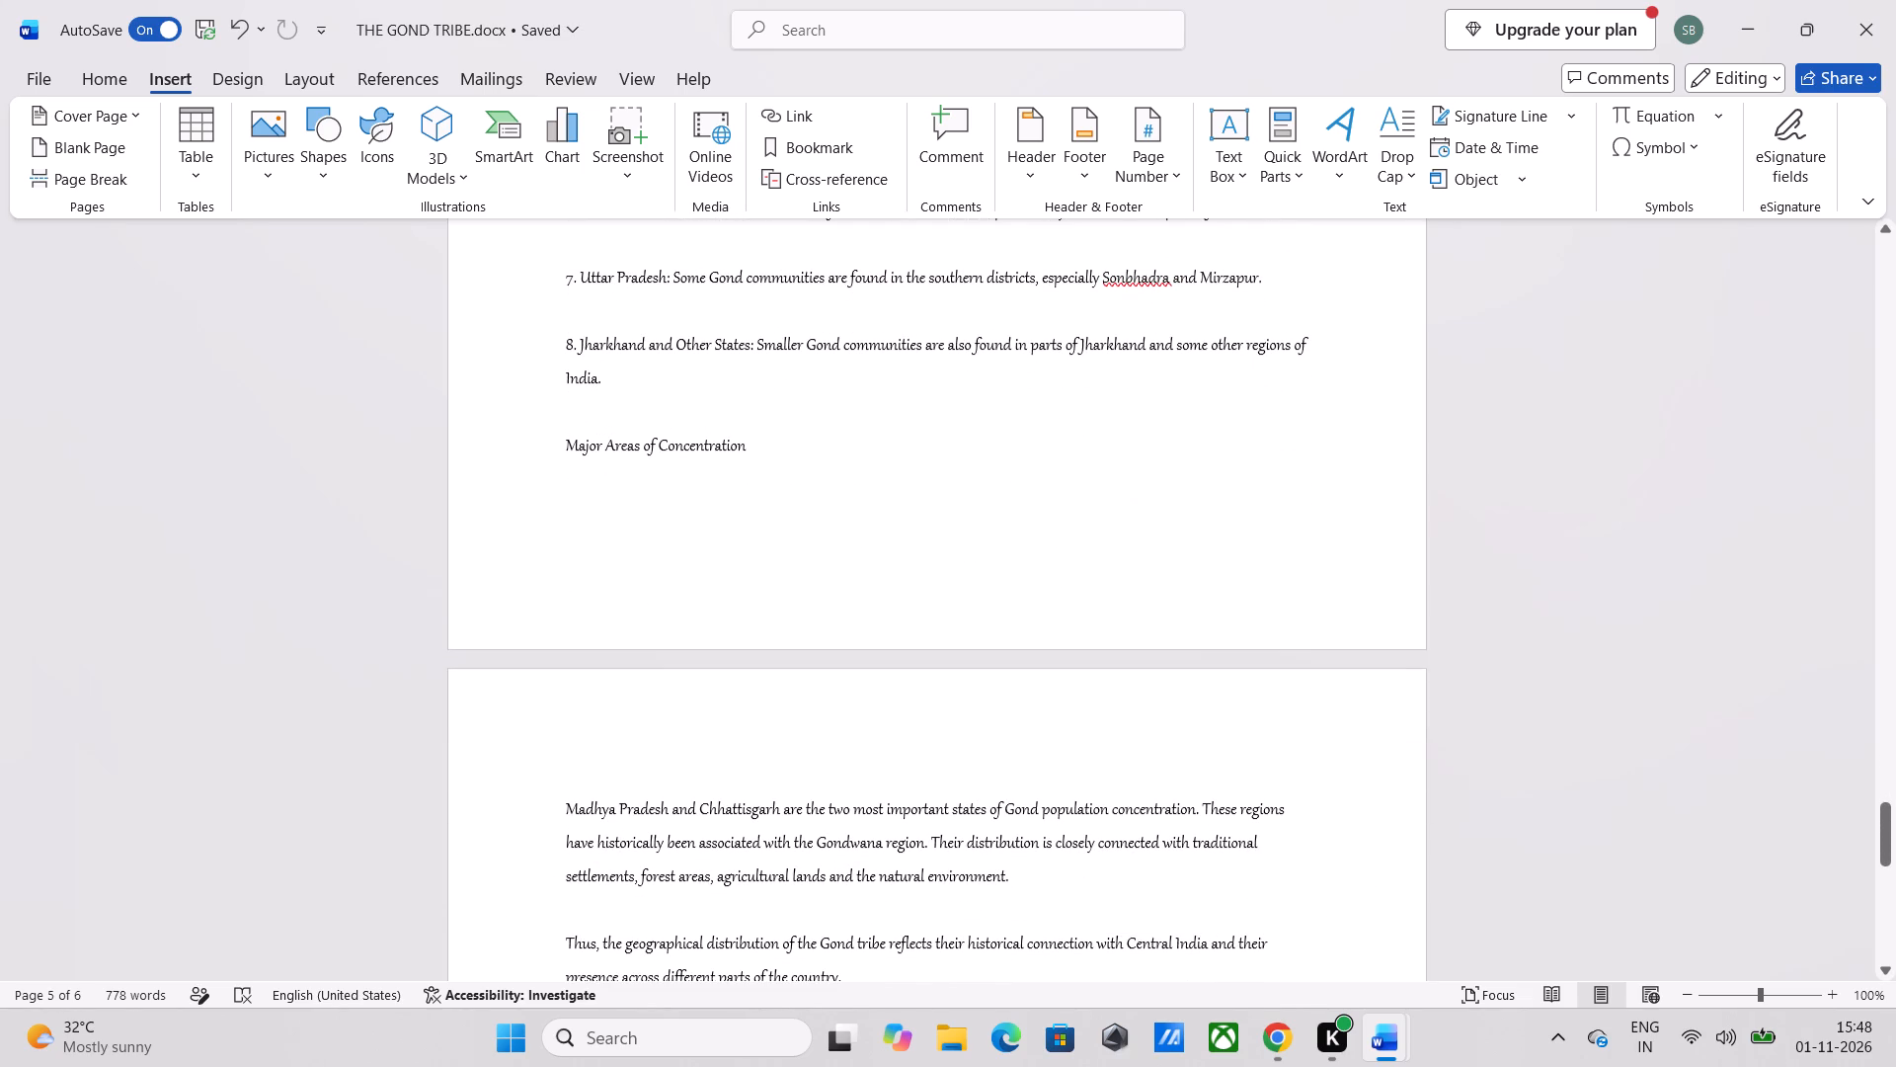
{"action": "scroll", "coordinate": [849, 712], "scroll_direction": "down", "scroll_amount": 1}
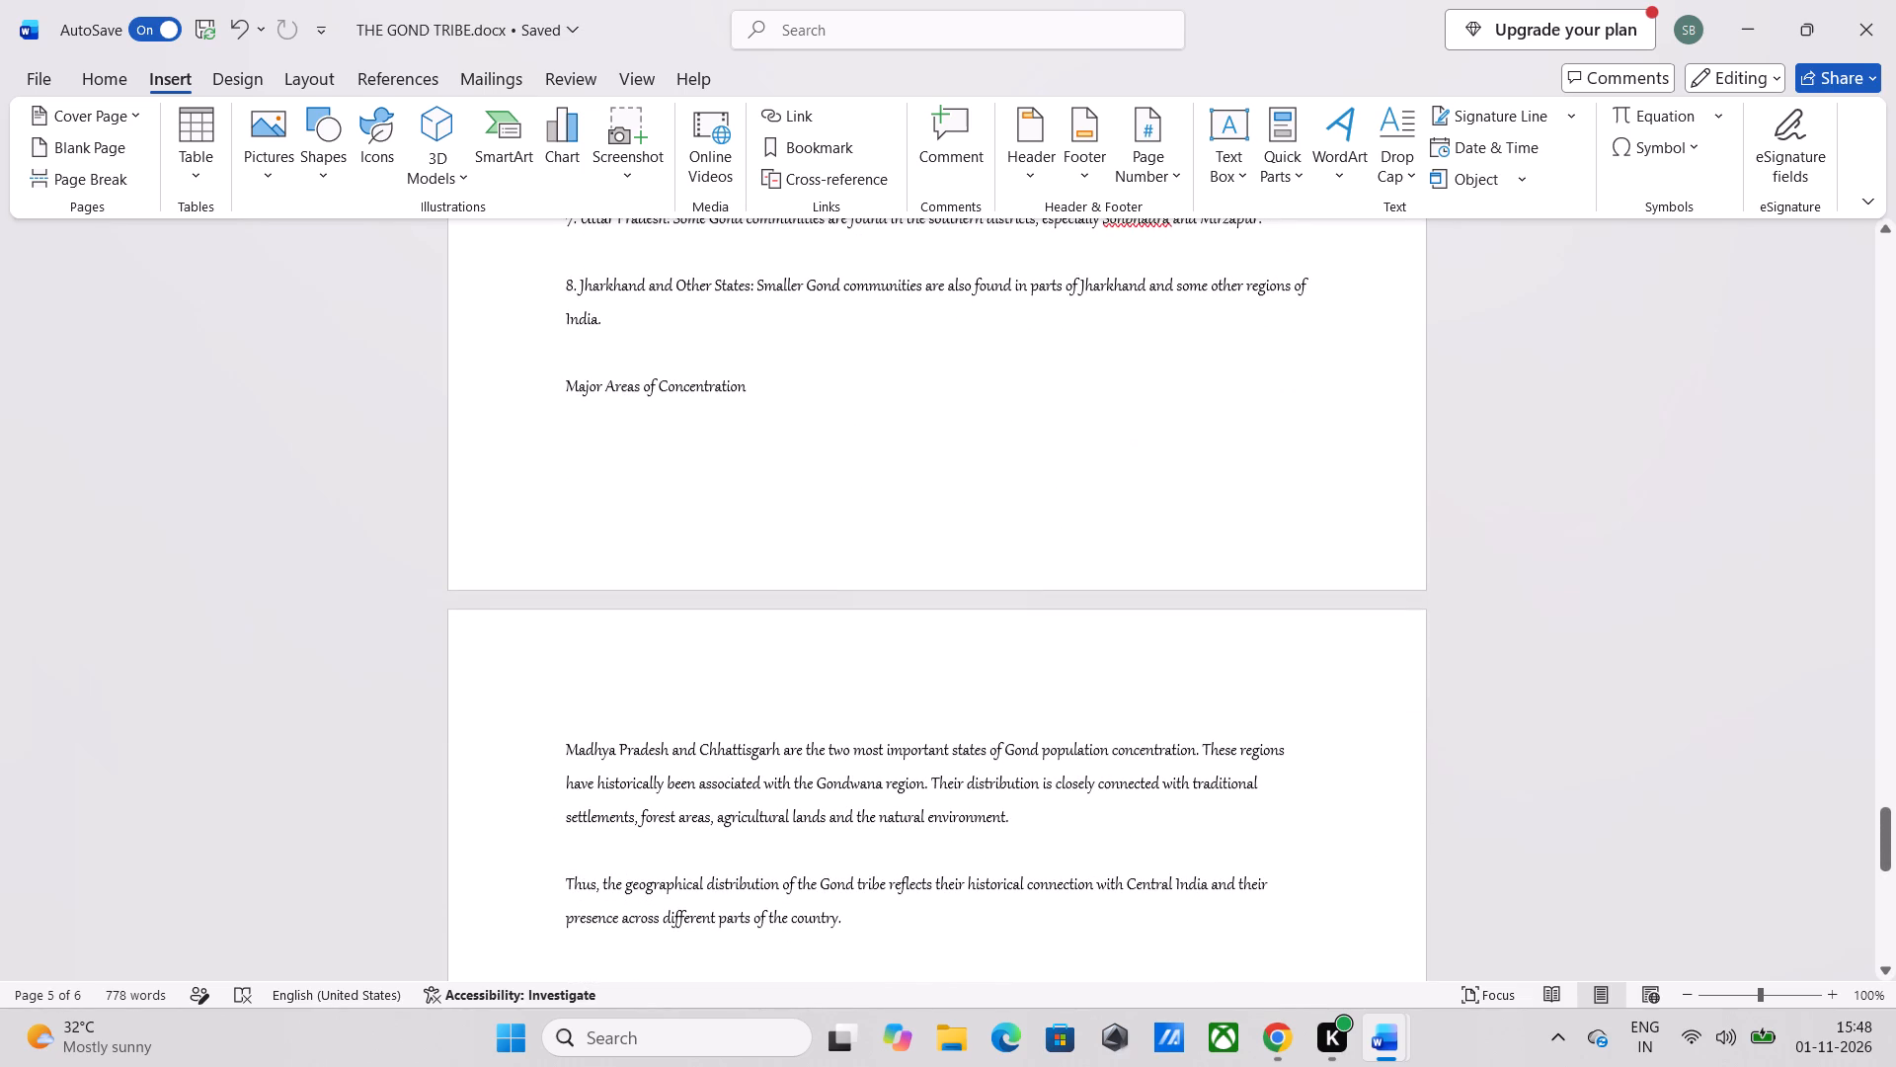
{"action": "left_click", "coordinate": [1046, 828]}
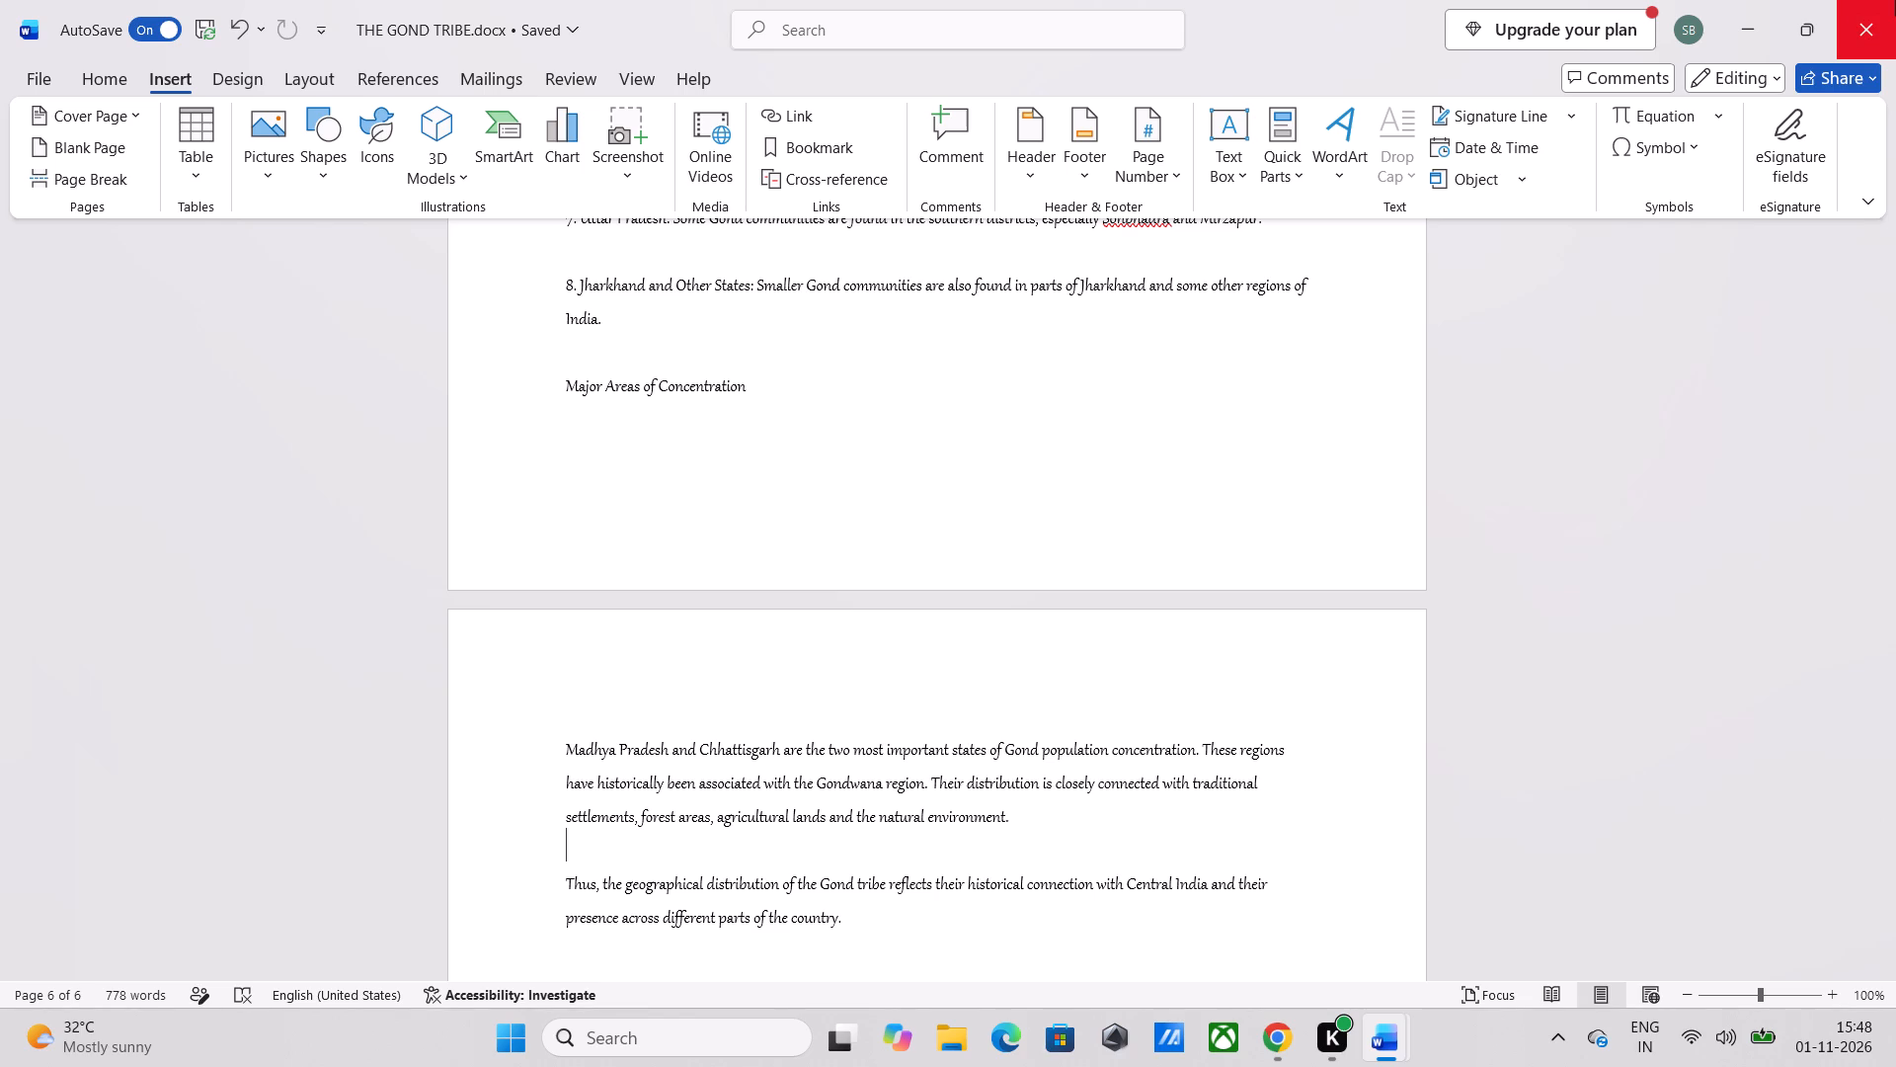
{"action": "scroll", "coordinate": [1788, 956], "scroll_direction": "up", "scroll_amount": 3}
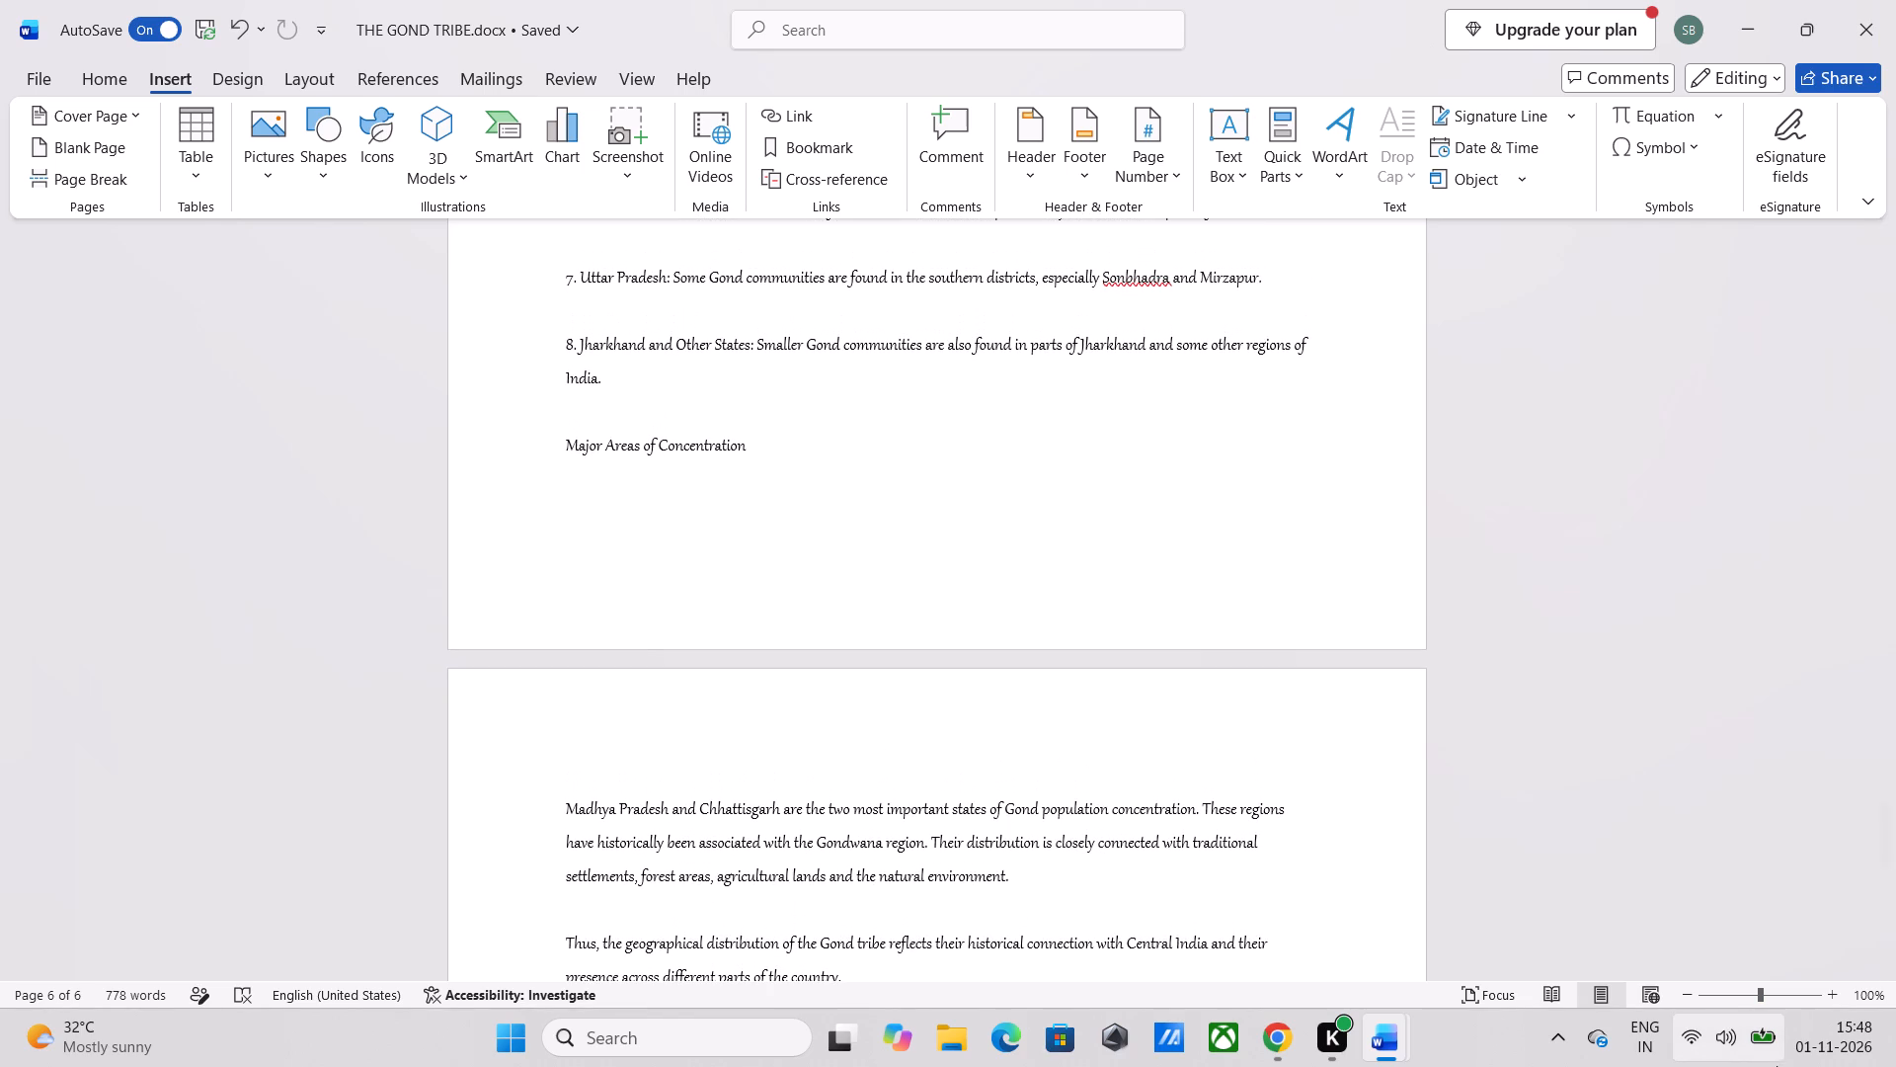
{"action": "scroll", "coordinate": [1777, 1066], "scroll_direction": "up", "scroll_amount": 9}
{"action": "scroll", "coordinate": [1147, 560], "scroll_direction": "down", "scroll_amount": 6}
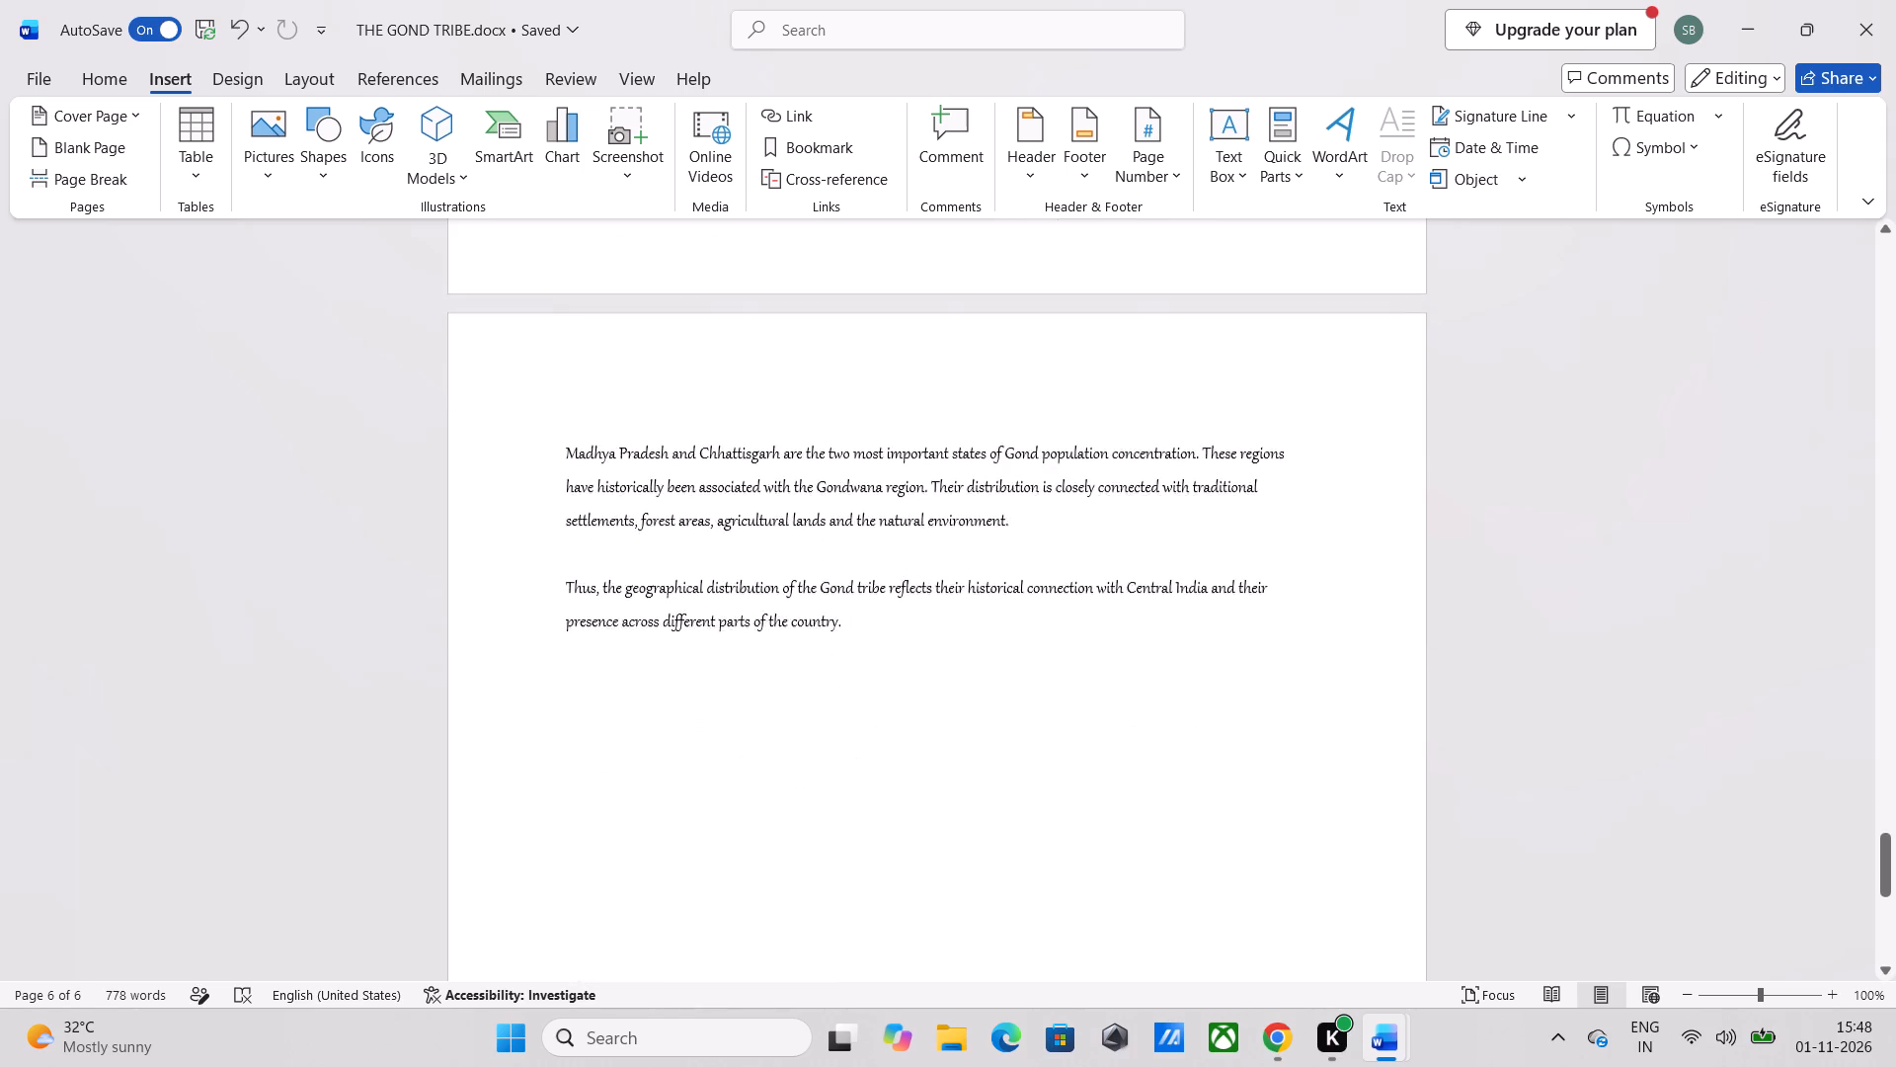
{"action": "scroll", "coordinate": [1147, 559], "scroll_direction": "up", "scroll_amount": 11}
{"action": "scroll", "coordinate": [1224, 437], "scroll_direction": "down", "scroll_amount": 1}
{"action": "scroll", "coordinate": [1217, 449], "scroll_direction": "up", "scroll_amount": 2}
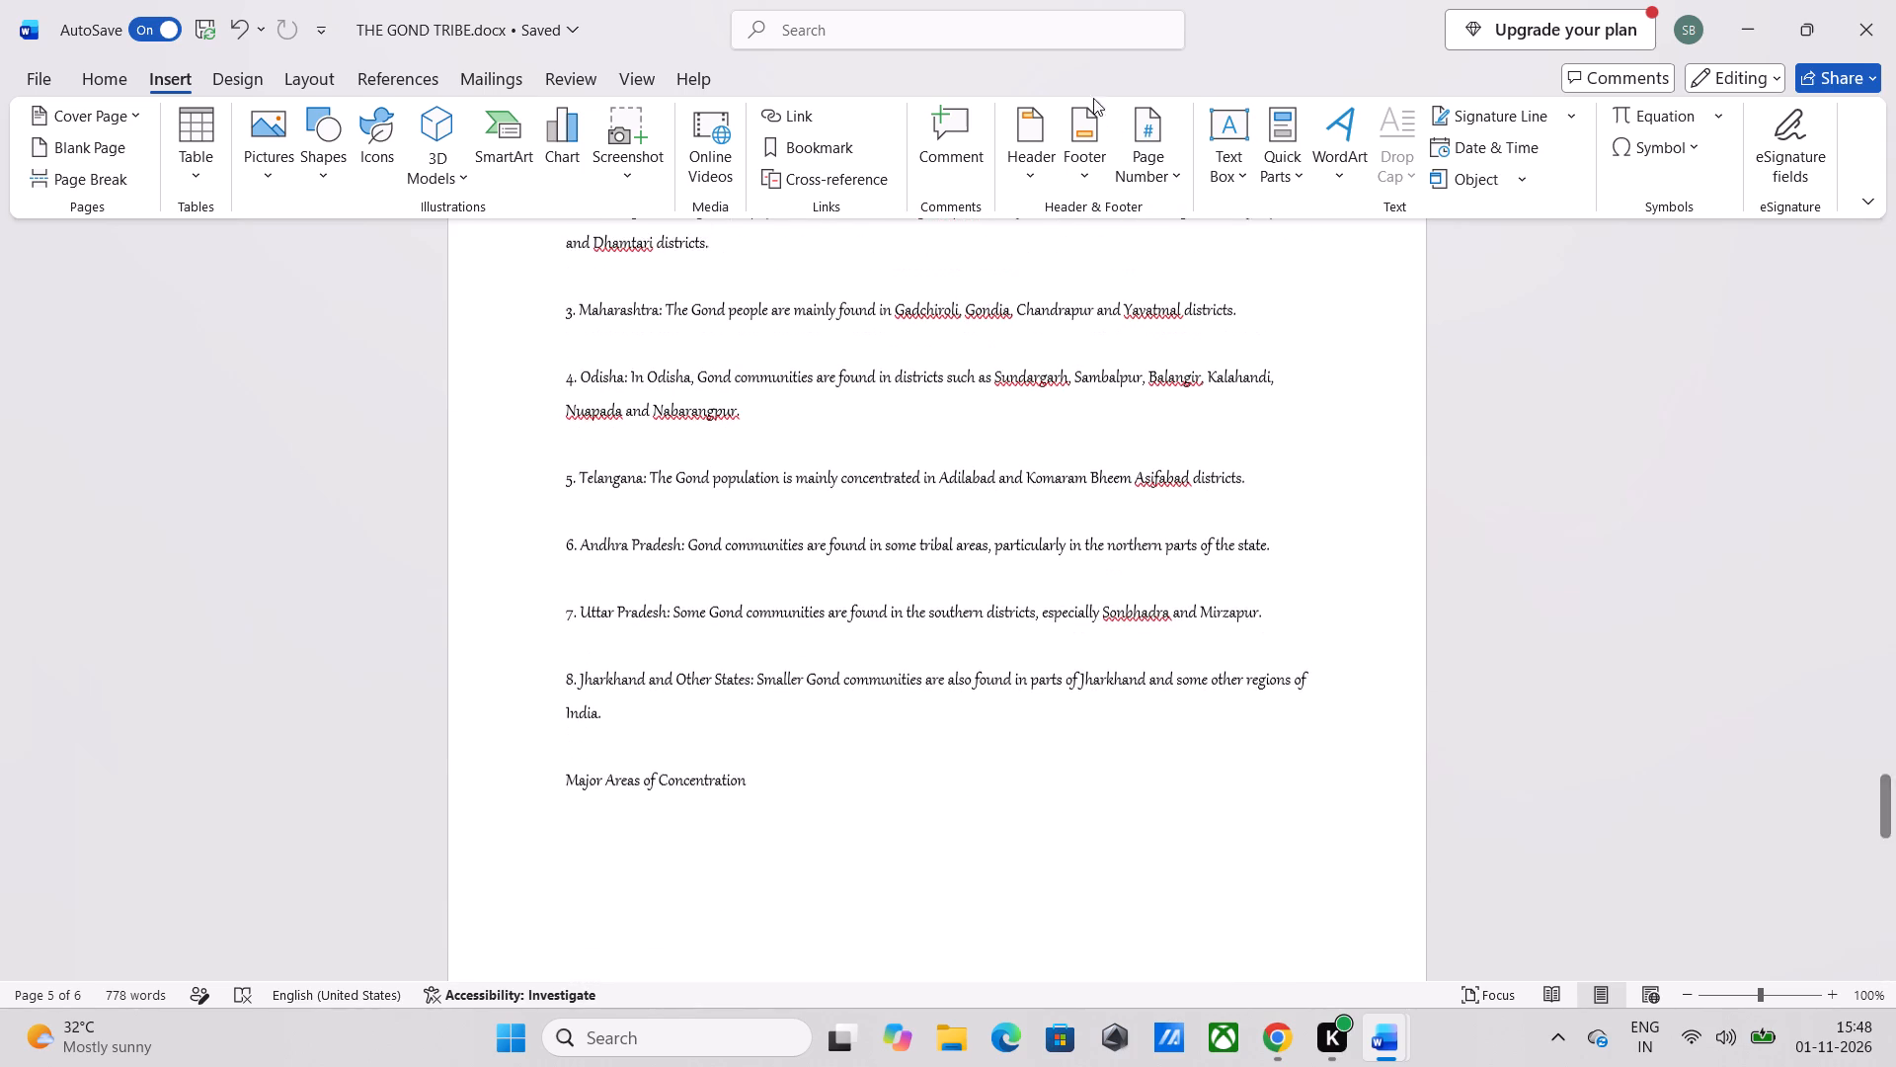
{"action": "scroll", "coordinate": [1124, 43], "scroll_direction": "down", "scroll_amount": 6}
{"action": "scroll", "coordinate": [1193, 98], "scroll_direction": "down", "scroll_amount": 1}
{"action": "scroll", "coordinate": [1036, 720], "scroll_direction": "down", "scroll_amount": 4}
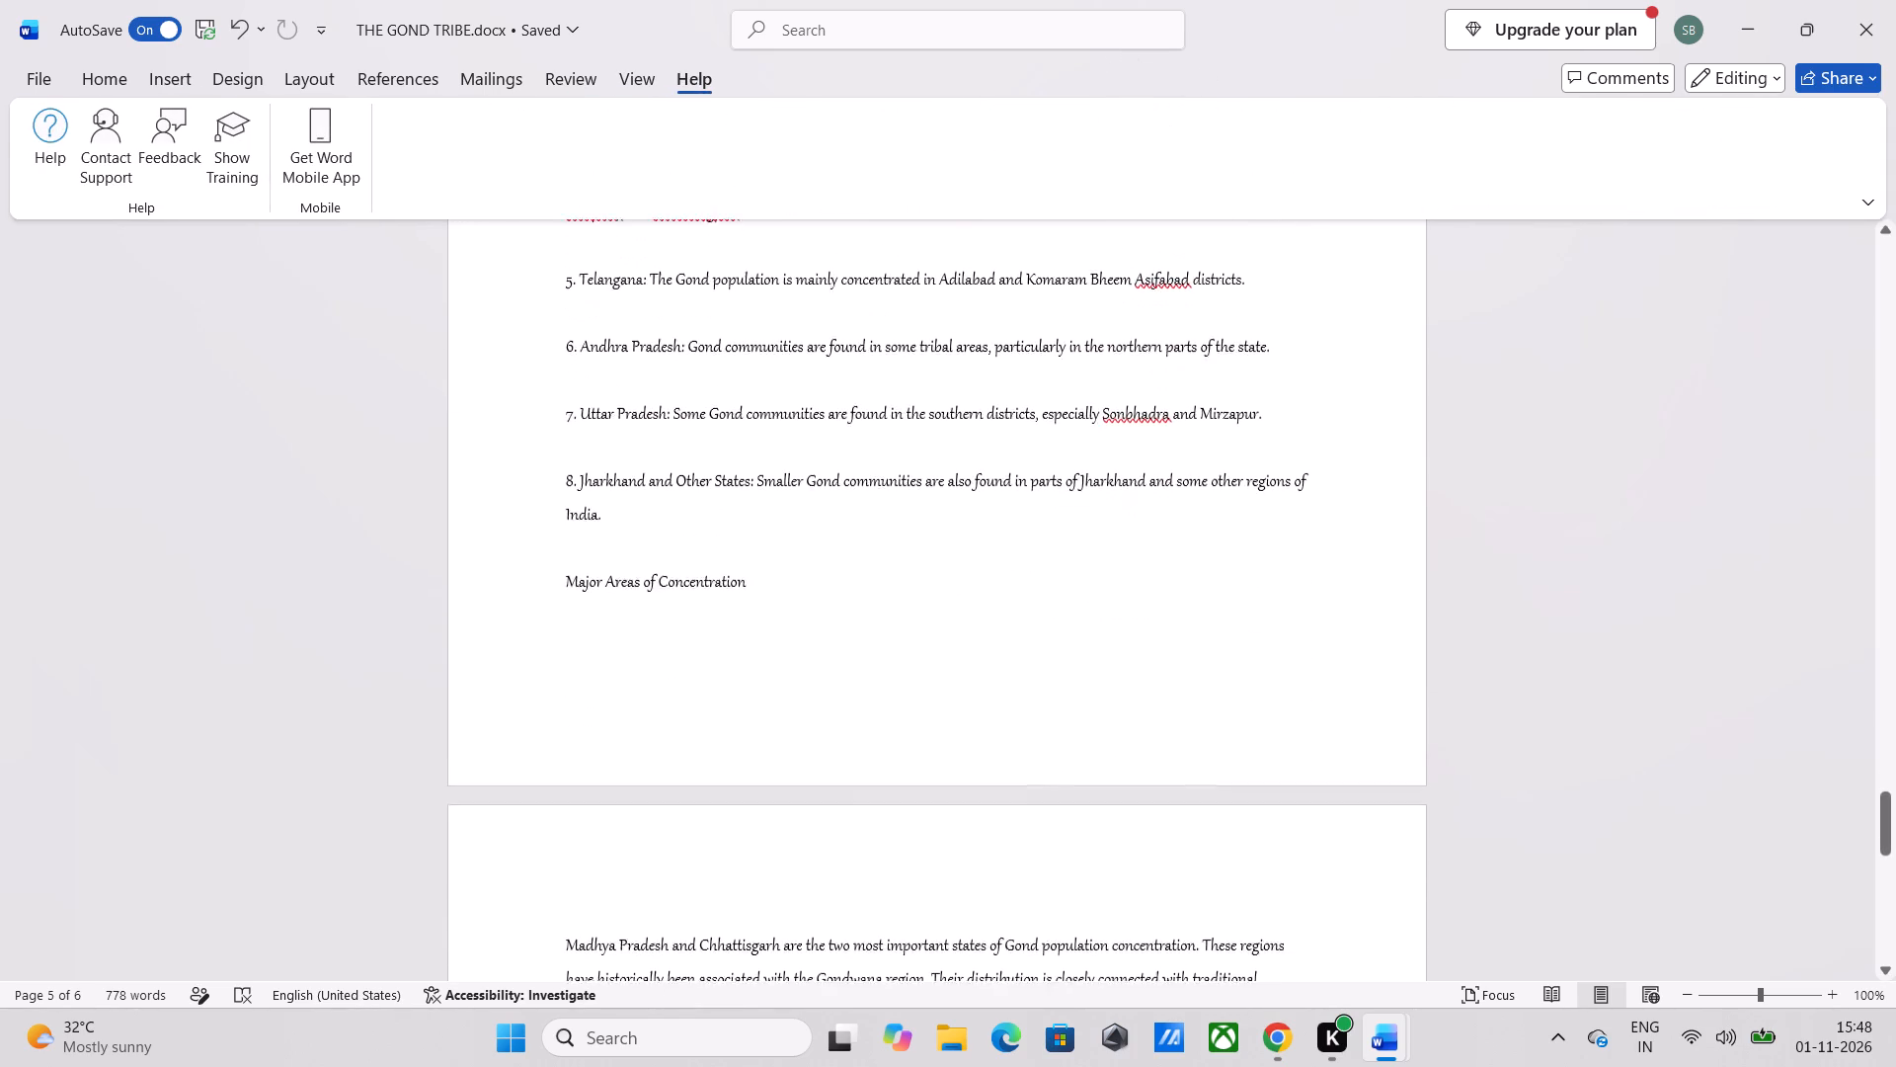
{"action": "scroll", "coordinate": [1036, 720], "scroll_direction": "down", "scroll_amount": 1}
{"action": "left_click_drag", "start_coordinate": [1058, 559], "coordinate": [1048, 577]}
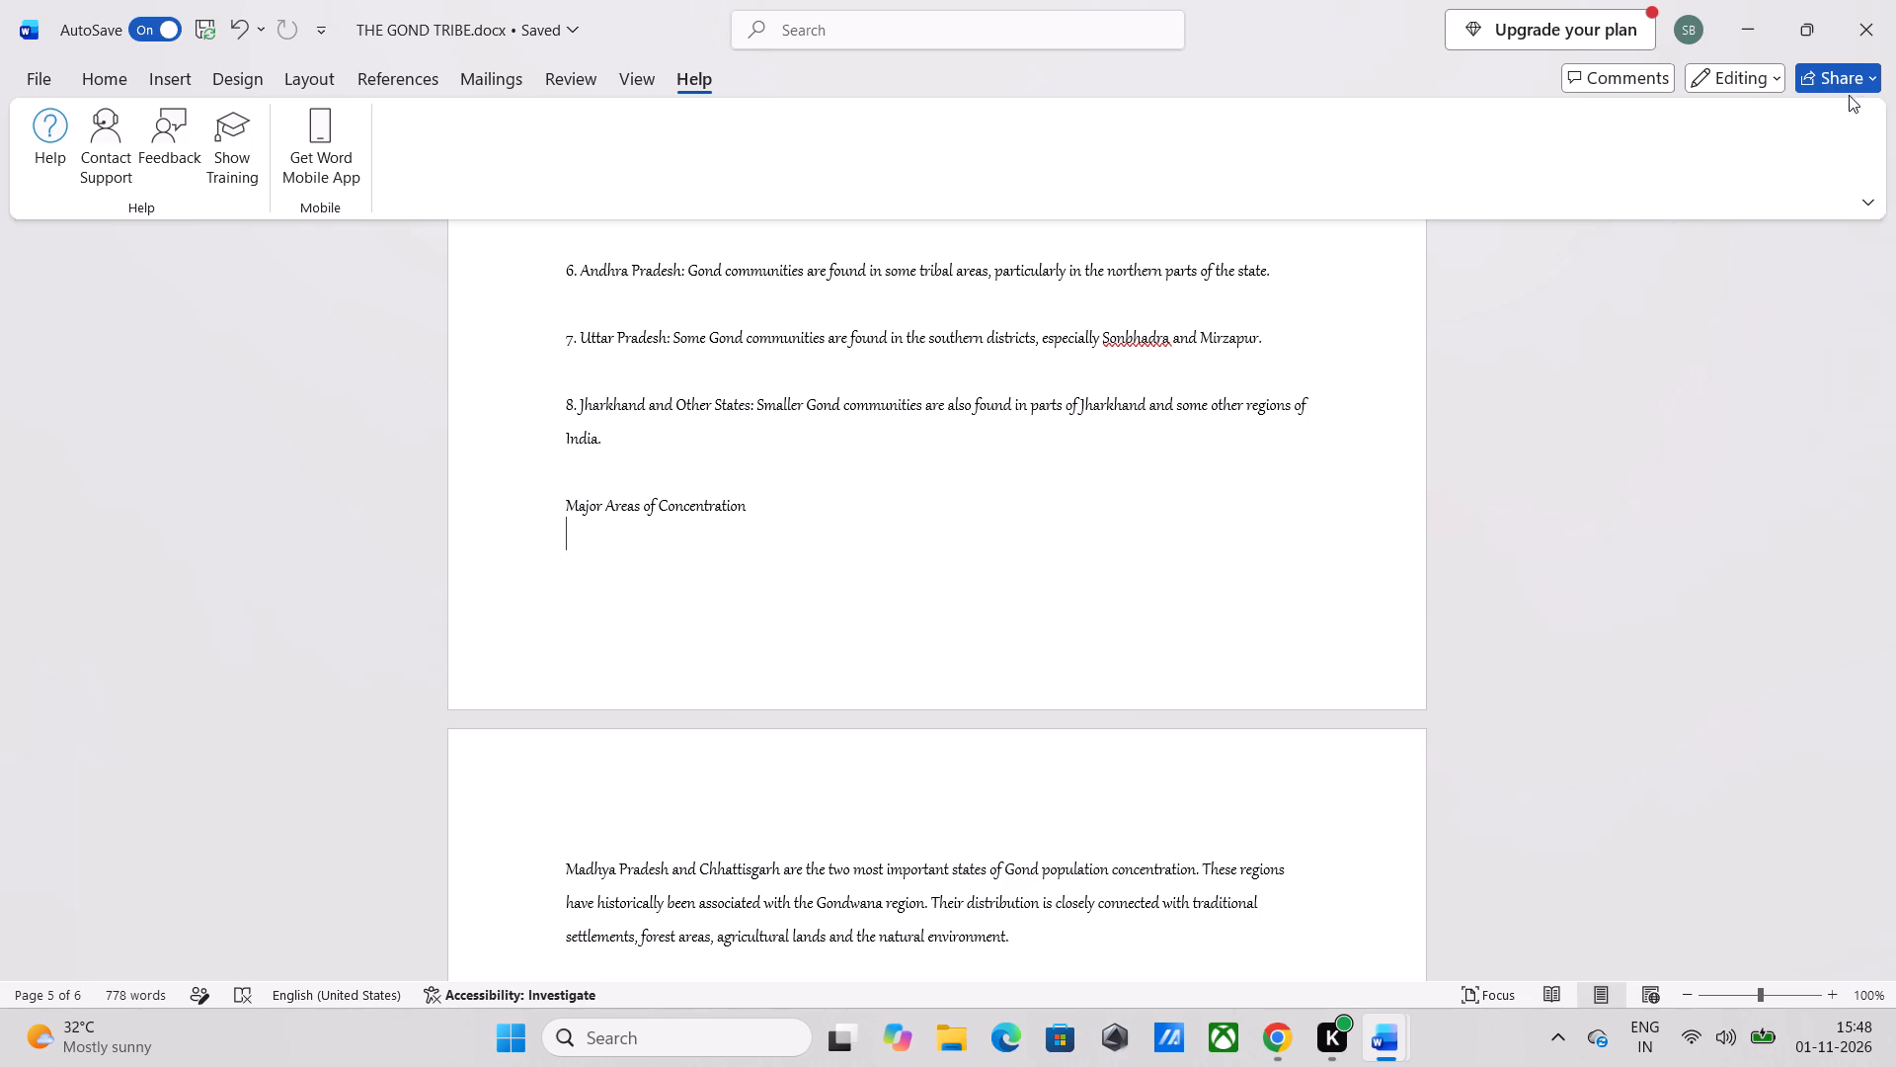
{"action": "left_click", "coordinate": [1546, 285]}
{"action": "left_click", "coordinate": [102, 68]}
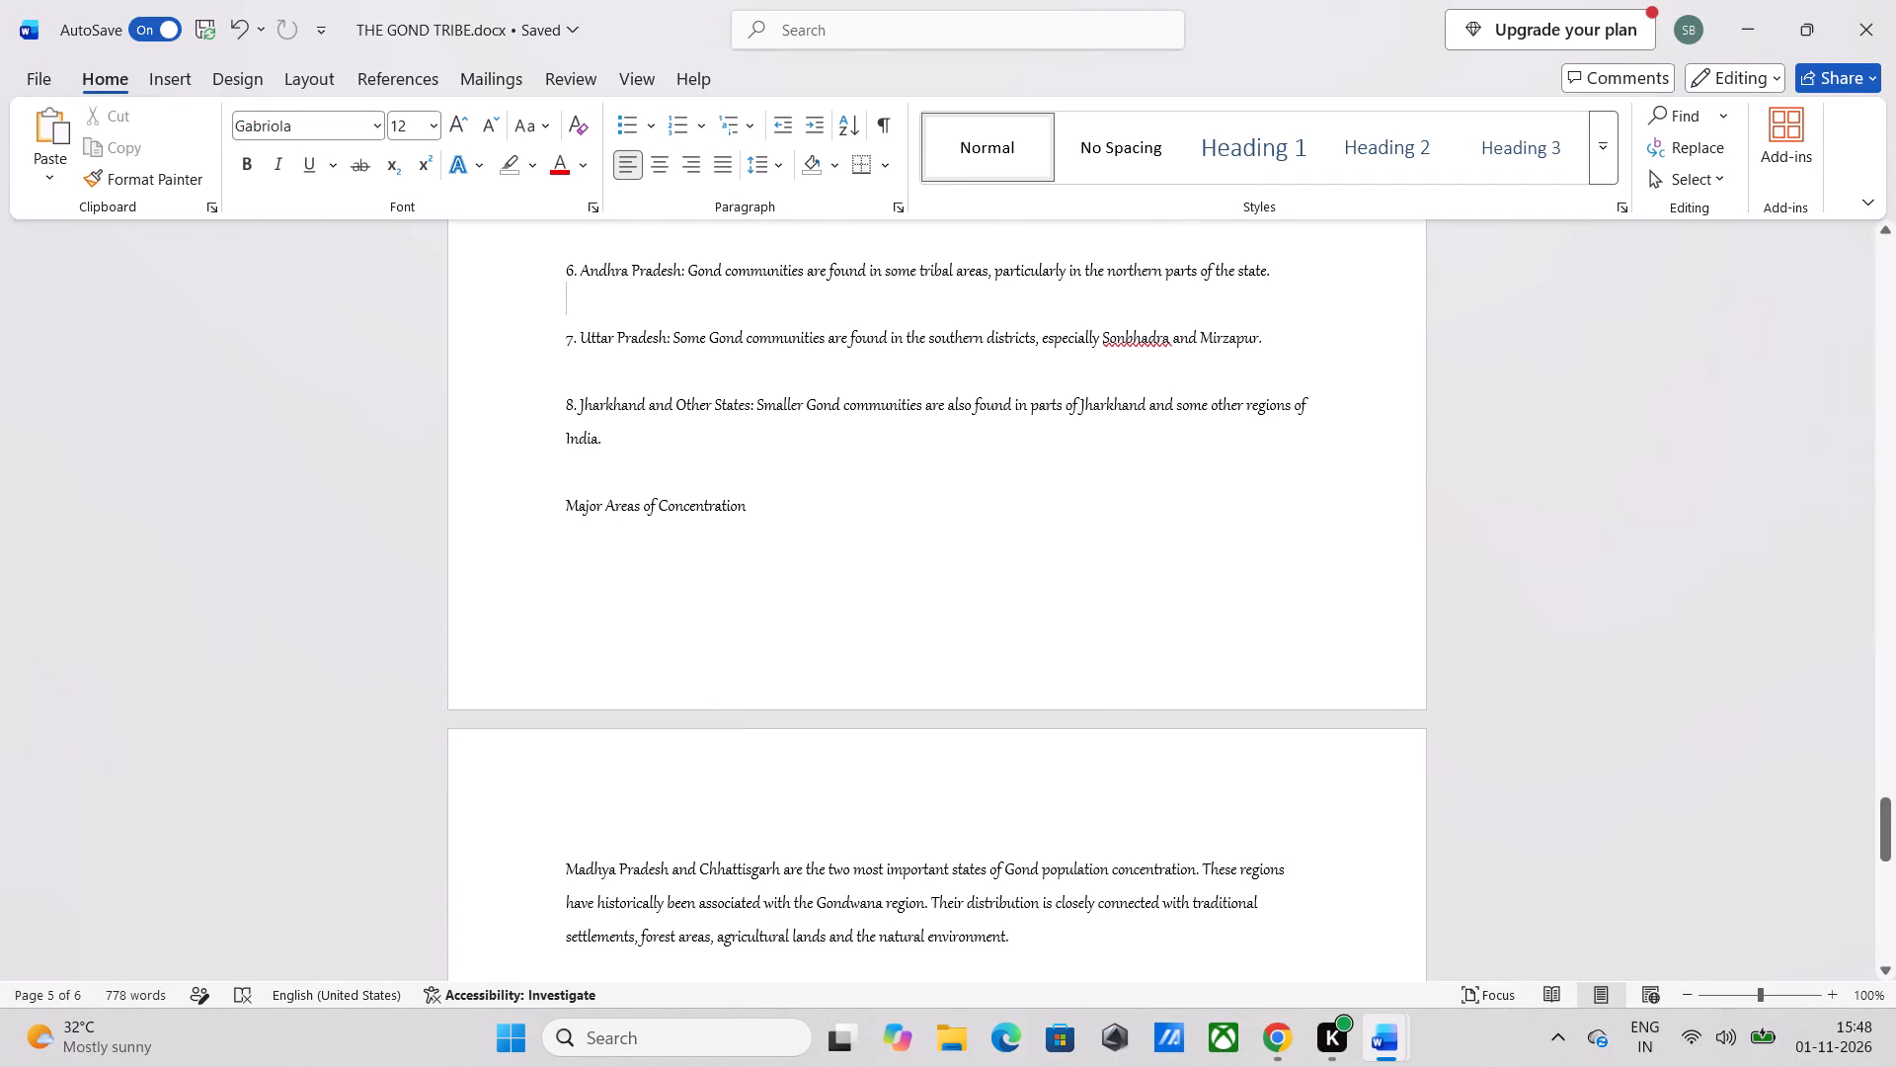
Delete the closing paragraph of Chapter 3 beginning "Thus, the geographical distribution", keeping the preceding paragraph complete through "the natural environment.".
{"action": "scroll", "coordinate": [810, 658], "scroll_direction": "up", "scroll_amount": 14}
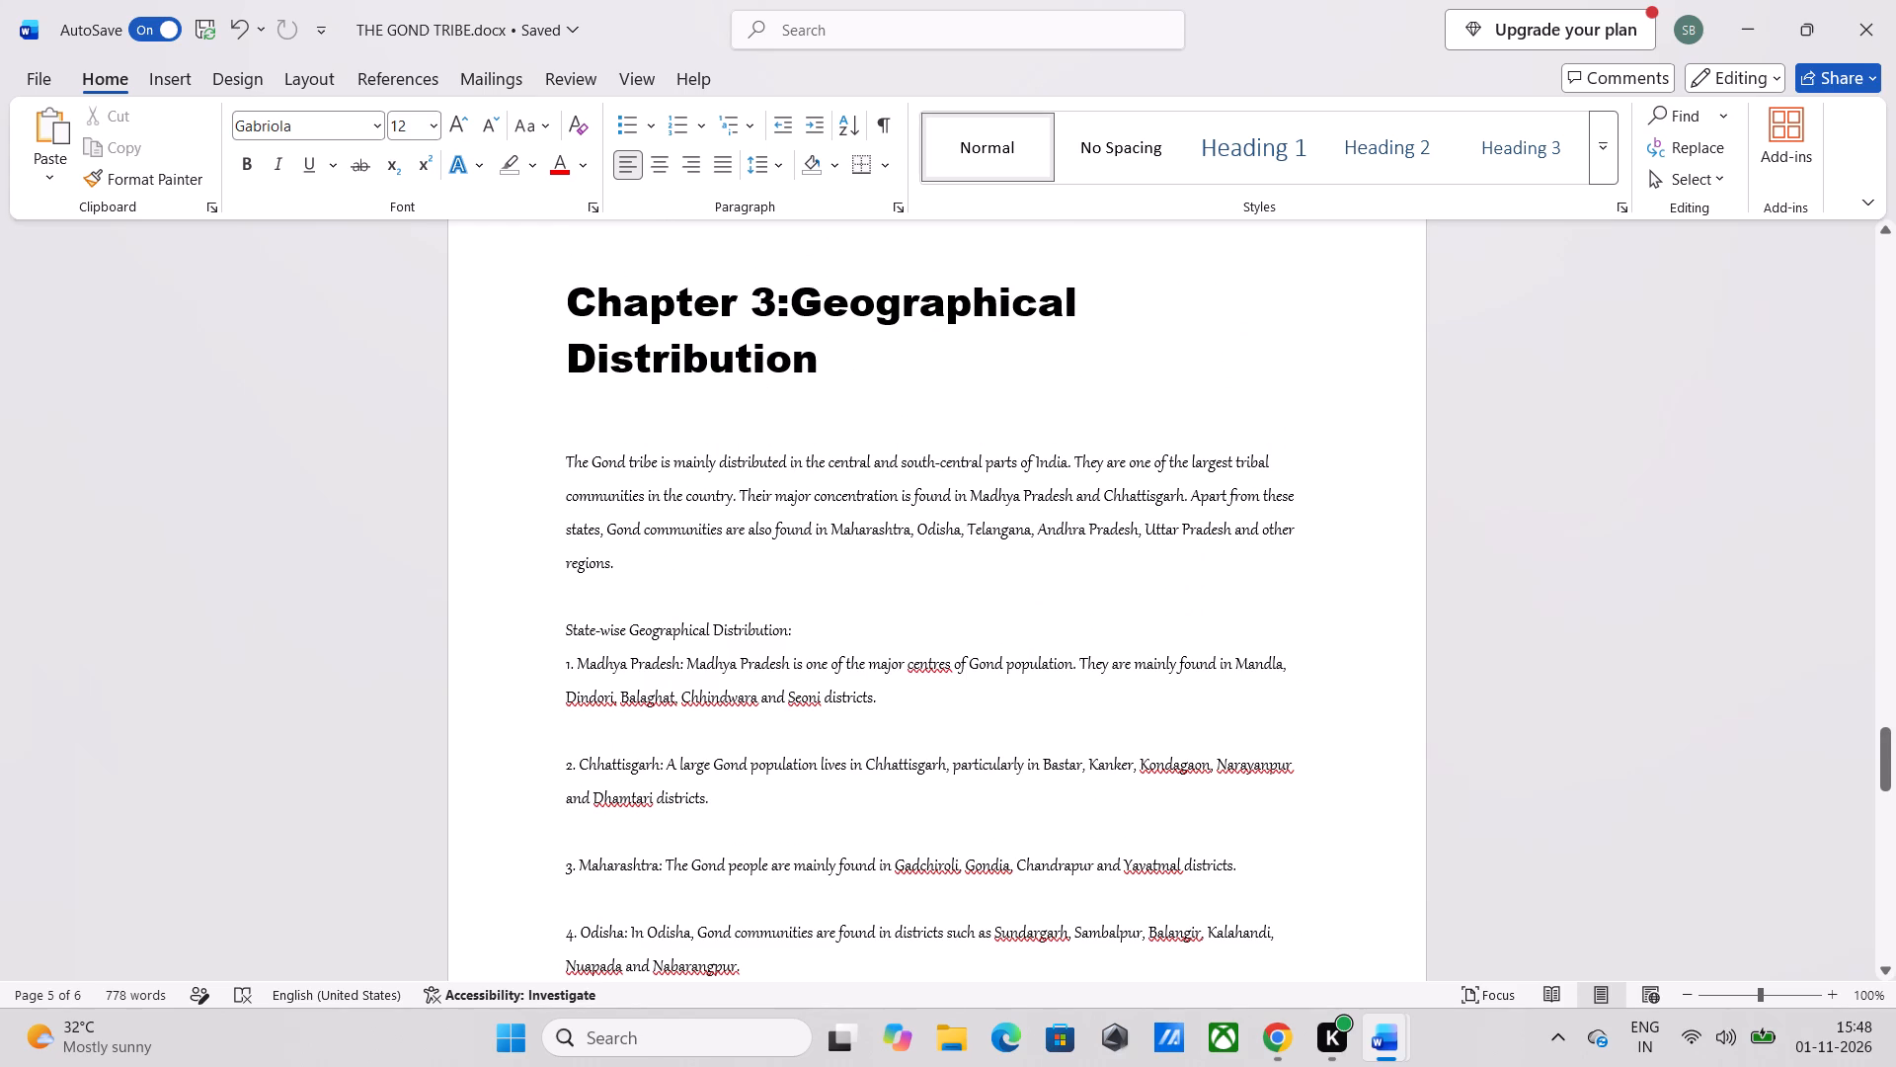
{"action": "scroll", "coordinate": [829, 649], "scroll_direction": "down", "scroll_amount": 12}
{"action": "scroll", "coordinate": [818, 928], "scroll_direction": "down", "scroll_amount": 6}
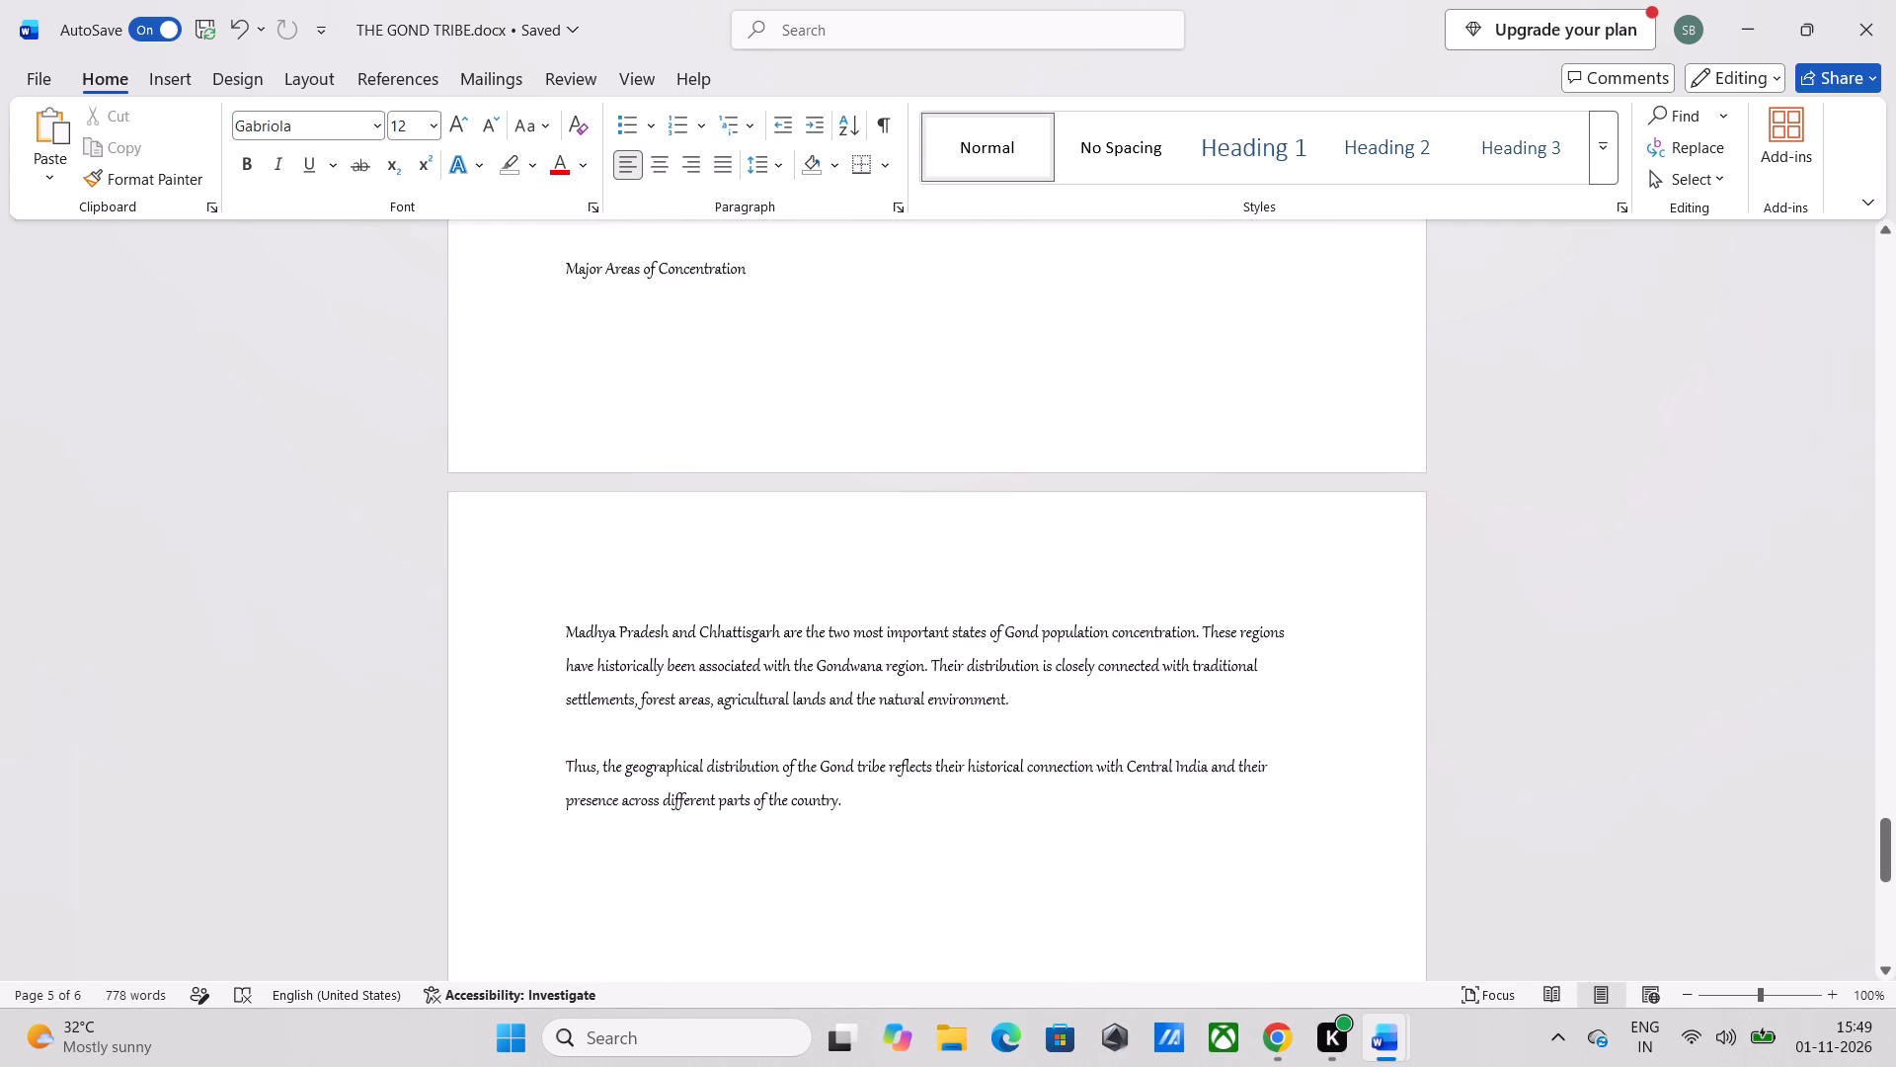
{"action": "left_click", "coordinate": [855, 803]}
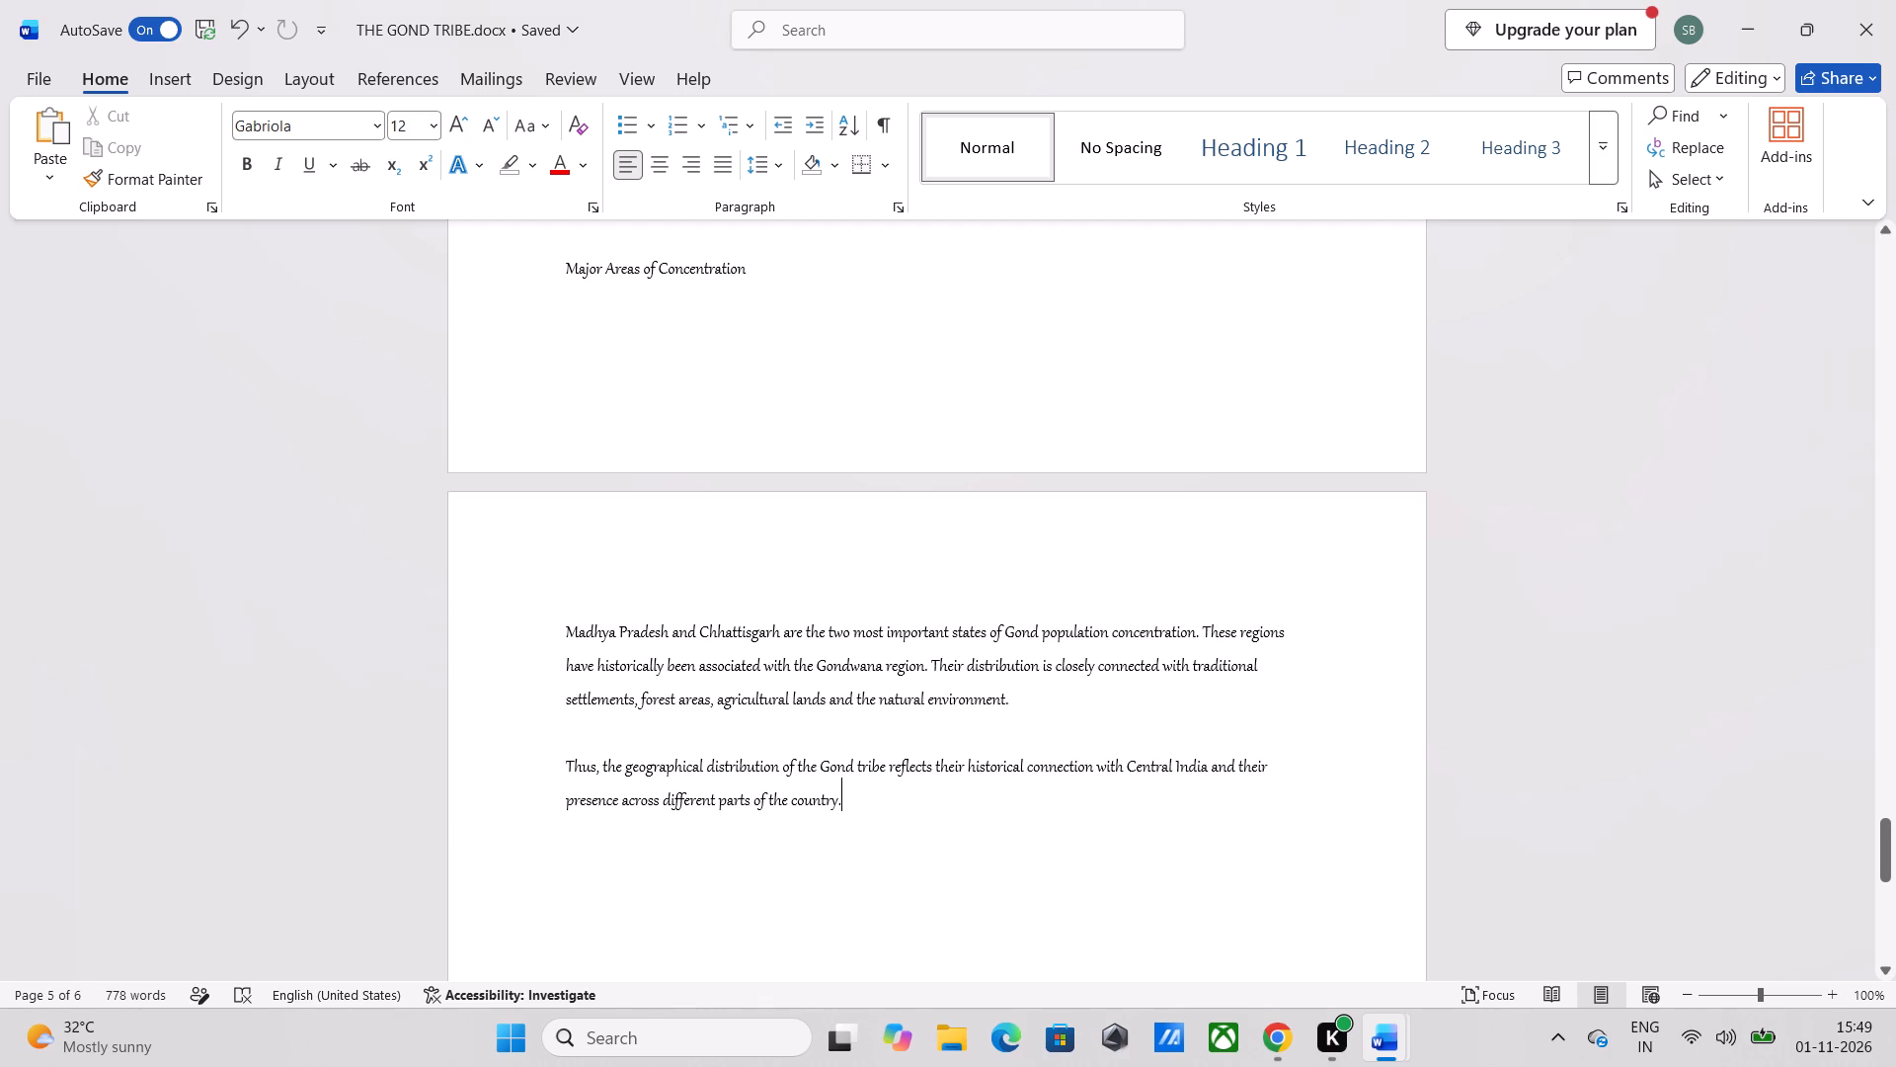
{"action": "key", "text": "ctrl+BackSpace"}
{"action": "key", "text": "ctrl+BackSpace"}
{"action": "key", "text": "ctrl+BackSpace"}
{"action": "key", "text": "ctrl+BackSpace"}
{"action": "key", "text": "ctrl+BackSpace"}
{"action": "key", "text": "ctrl+BackSpace"}
{"action": "key", "text": "ctrl+BackSpace"}
{"action": "key", "text": "ctrl+BackSpace"}
{"action": "key", "text": "ctrl+BackSpace"}
{"action": "key", "text": "ctrl+BackSpace"}
{"action": "key", "text": "ctrl+BackSpace"}
{"action": "key", "text": "ctrl+BackSpace"}
{"action": "key", "text": "ctrl+BackSpace"}
{"action": "key", "text": "ctrl+BackSpace"}
{"action": "key", "text": "ctrl+BackSpace"}
{"action": "key", "text": "ctrl+BackSpace"}
{"action": "key", "text": "ctrl+BackSpace"}
{"action": "key", "text": "ctrl+BackSpace"}
{"action": "key", "text": "ctrl+BackSpace"}
{"action": "key", "text": "ctrl+BackSpace"}
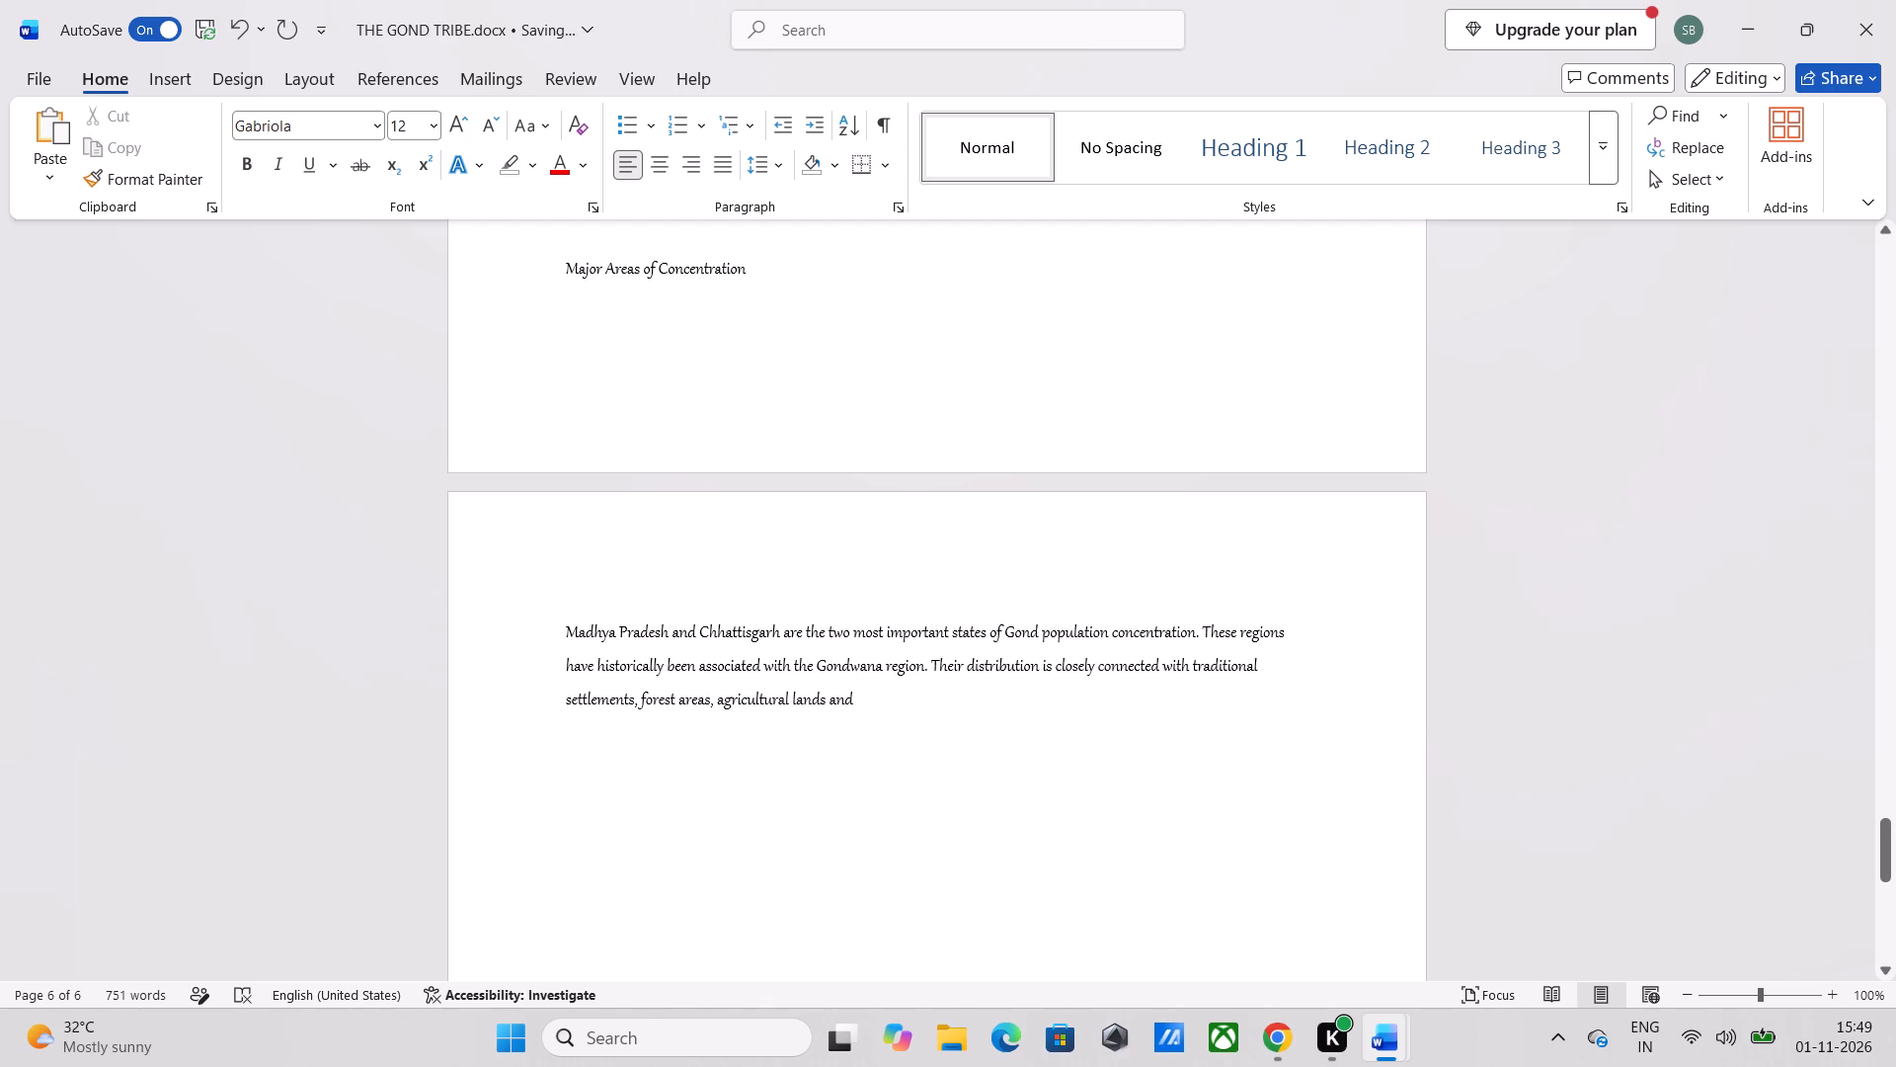
{"action": "key", "text": "ctrl+z"}
{"action": "key", "text": "ctrl+z"}
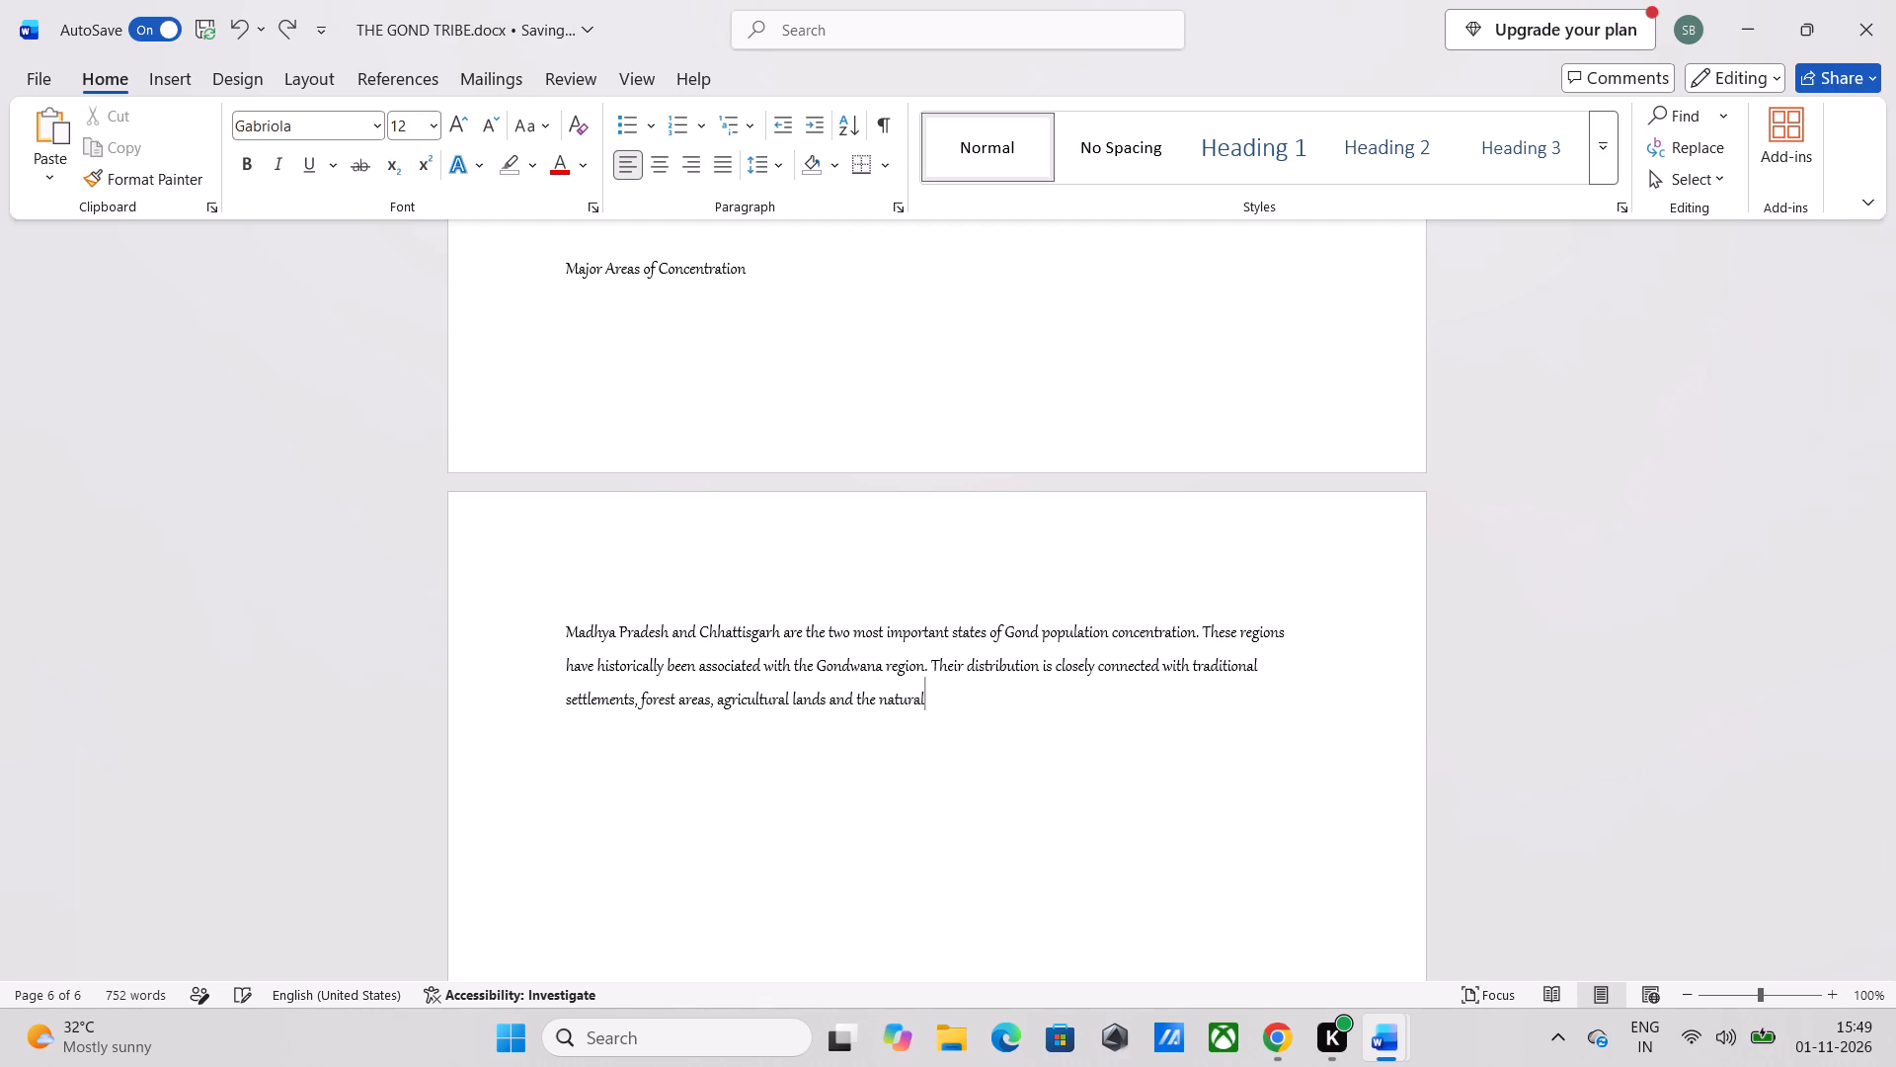
{"action": "key", "text": "ctrl+z"}
{"action": "key", "text": "ctrl+z"}
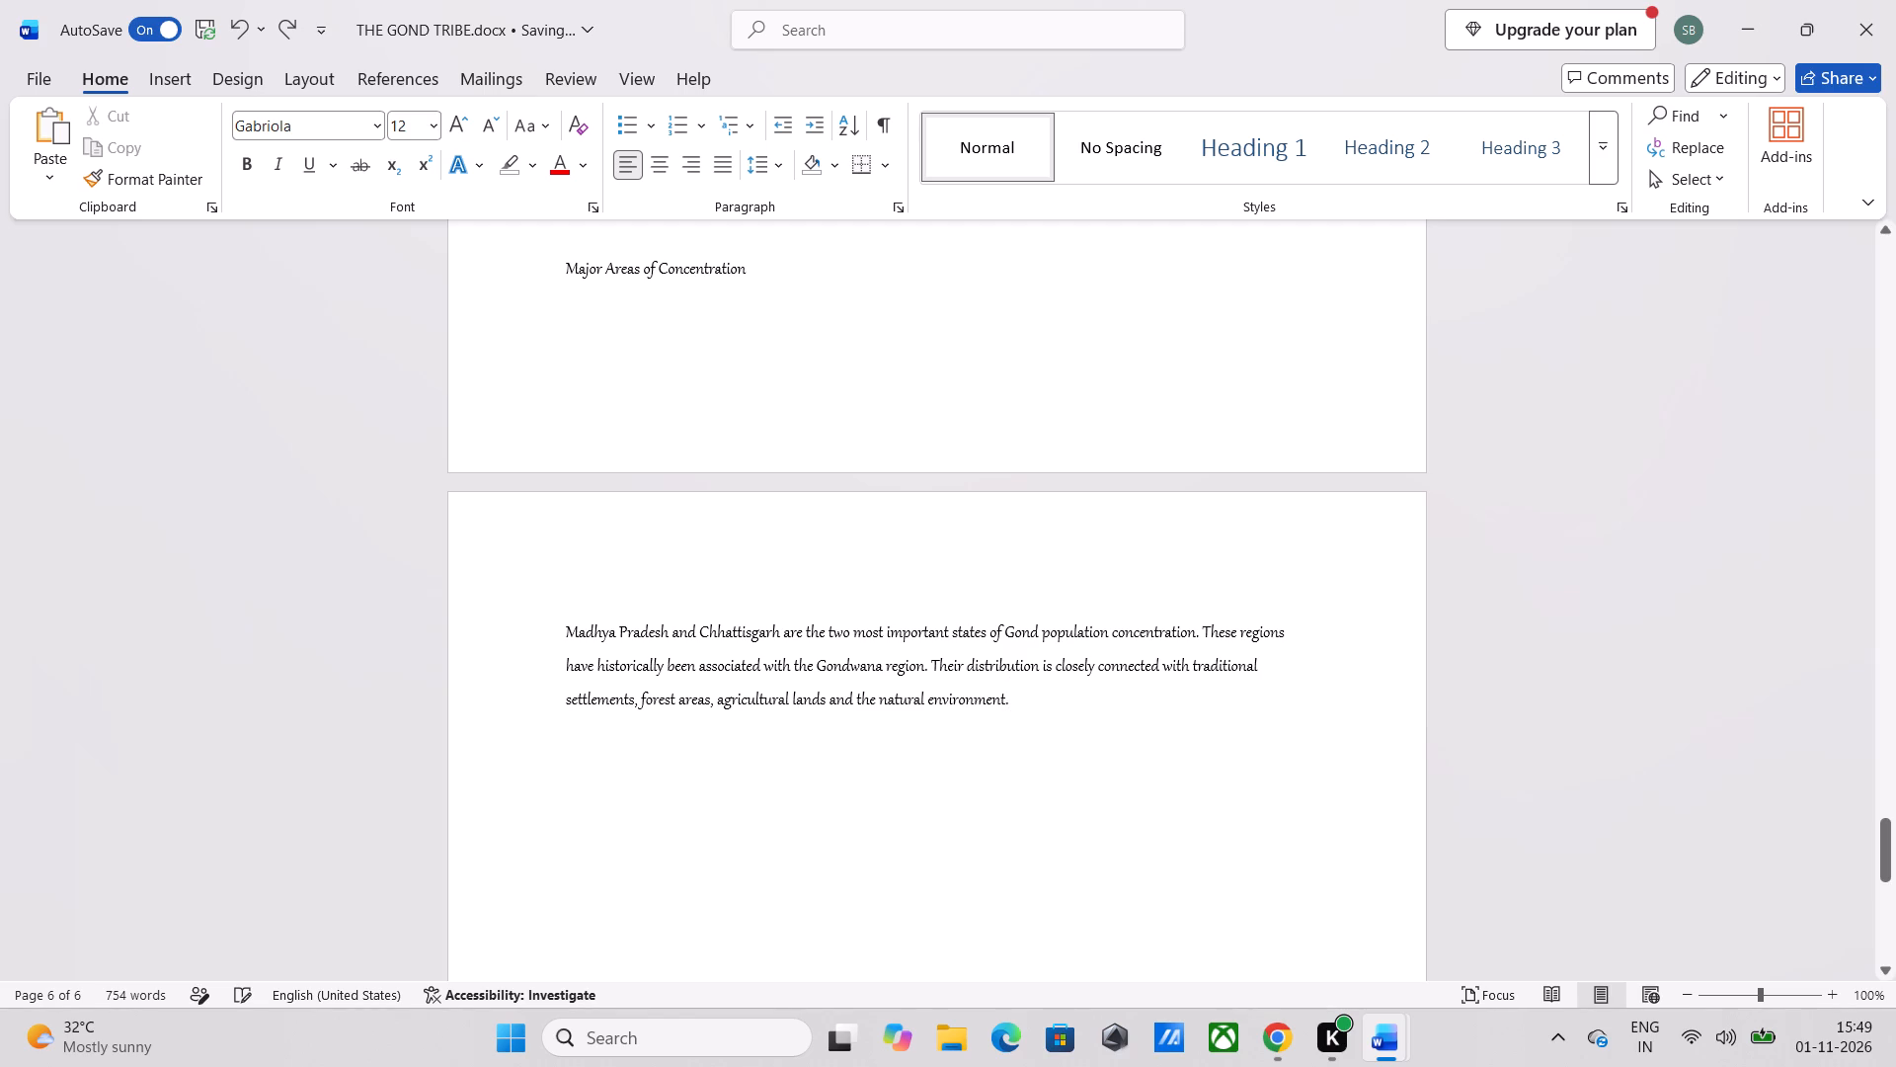
Join the paragraph beginning "Madhya Pradesh and Chhattisgarh" to the "Major Areas of Concentration" subheading, separated by a colon and a space.
{"action": "left_click", "coordinate": [558, 627]}
{"action": "key", "text": "BackSpace"}
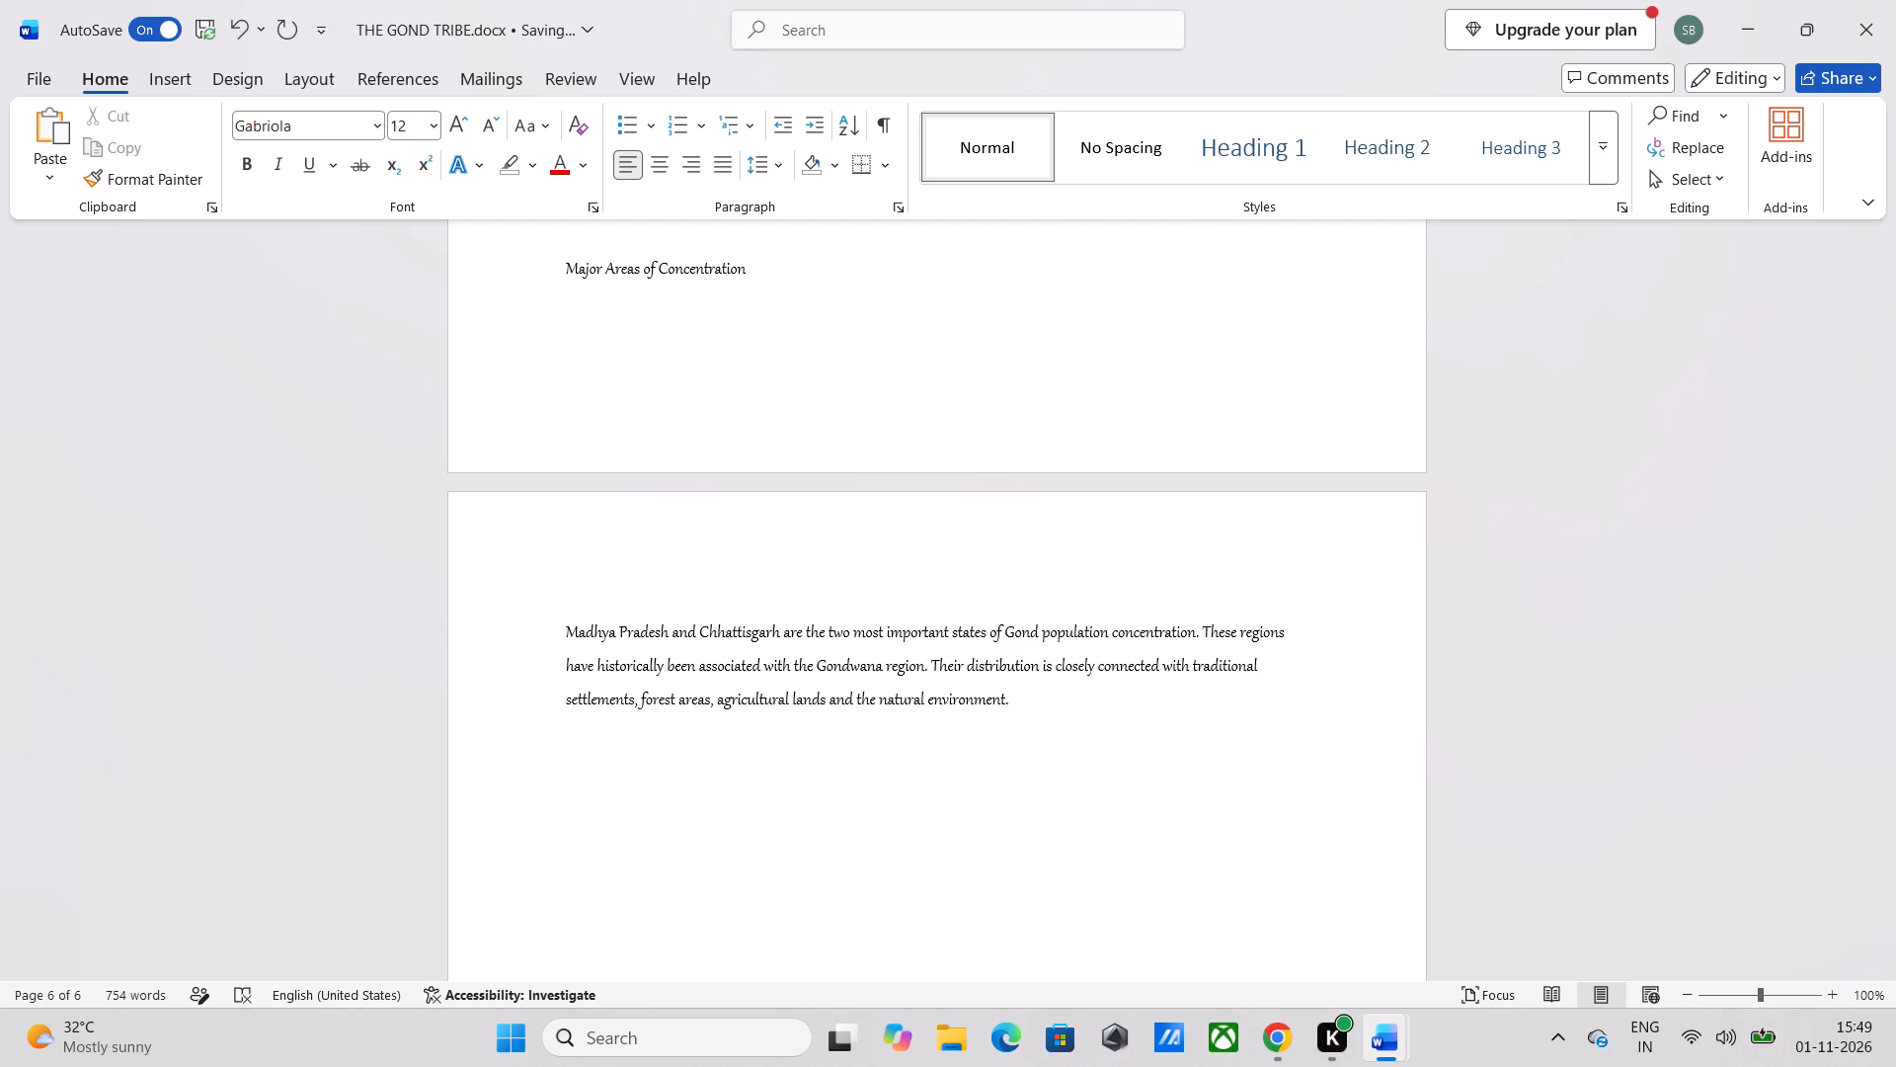
{"action": "key", "text": "BackSpace"}
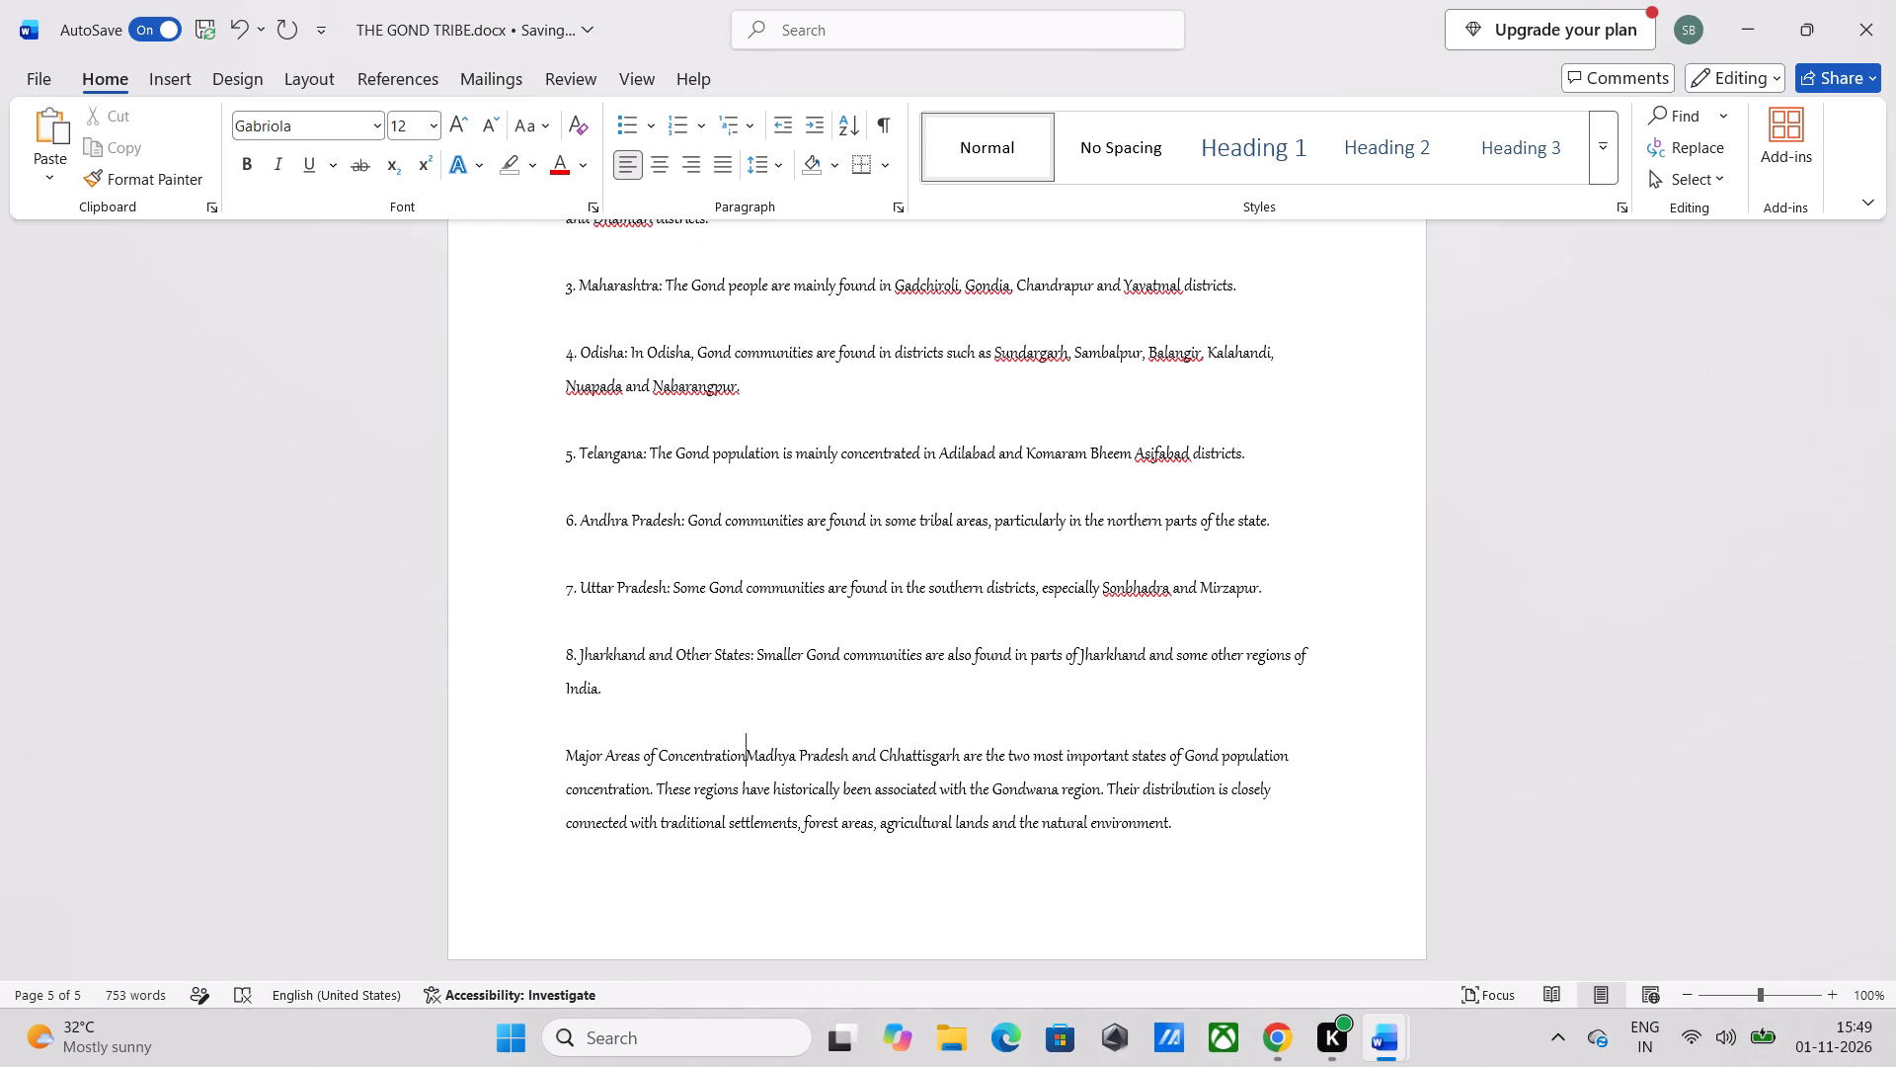
{"action": "key", "text": "shift+colon"}
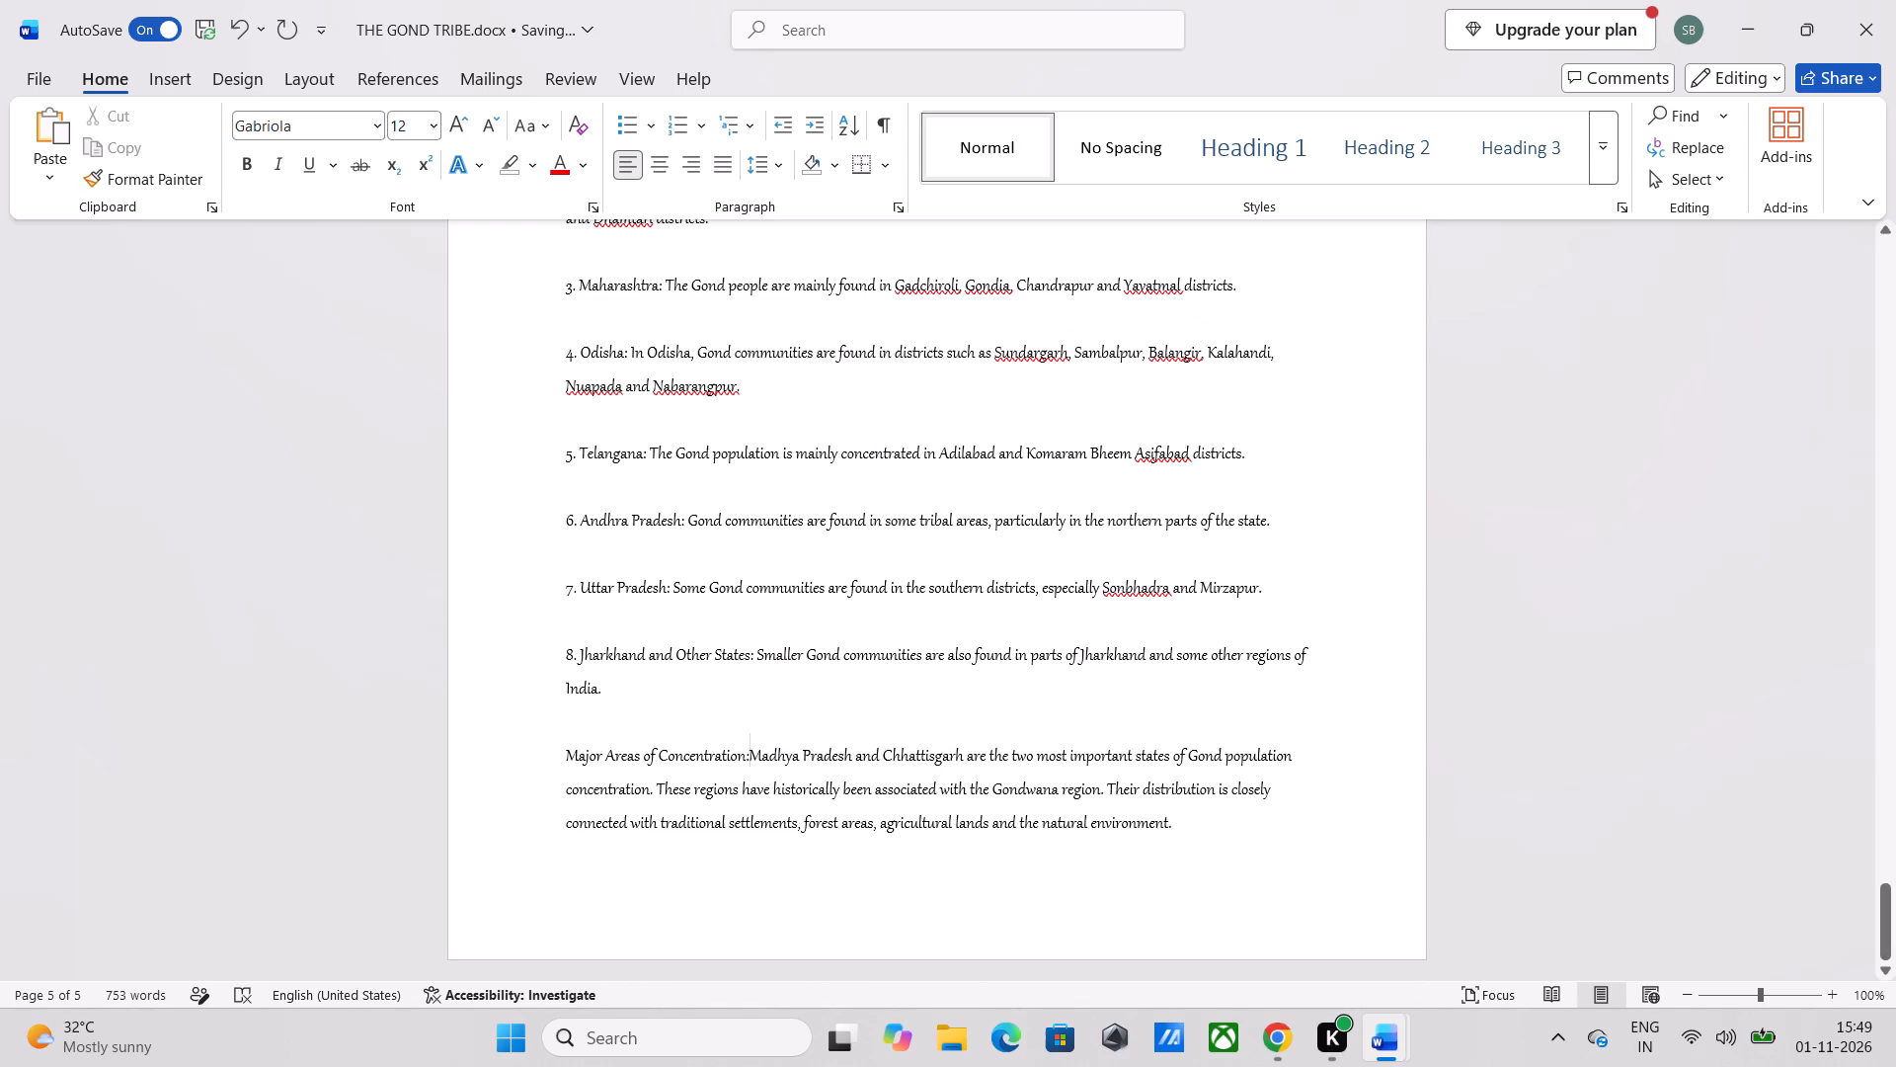
{"action": "key", "text": "space"}
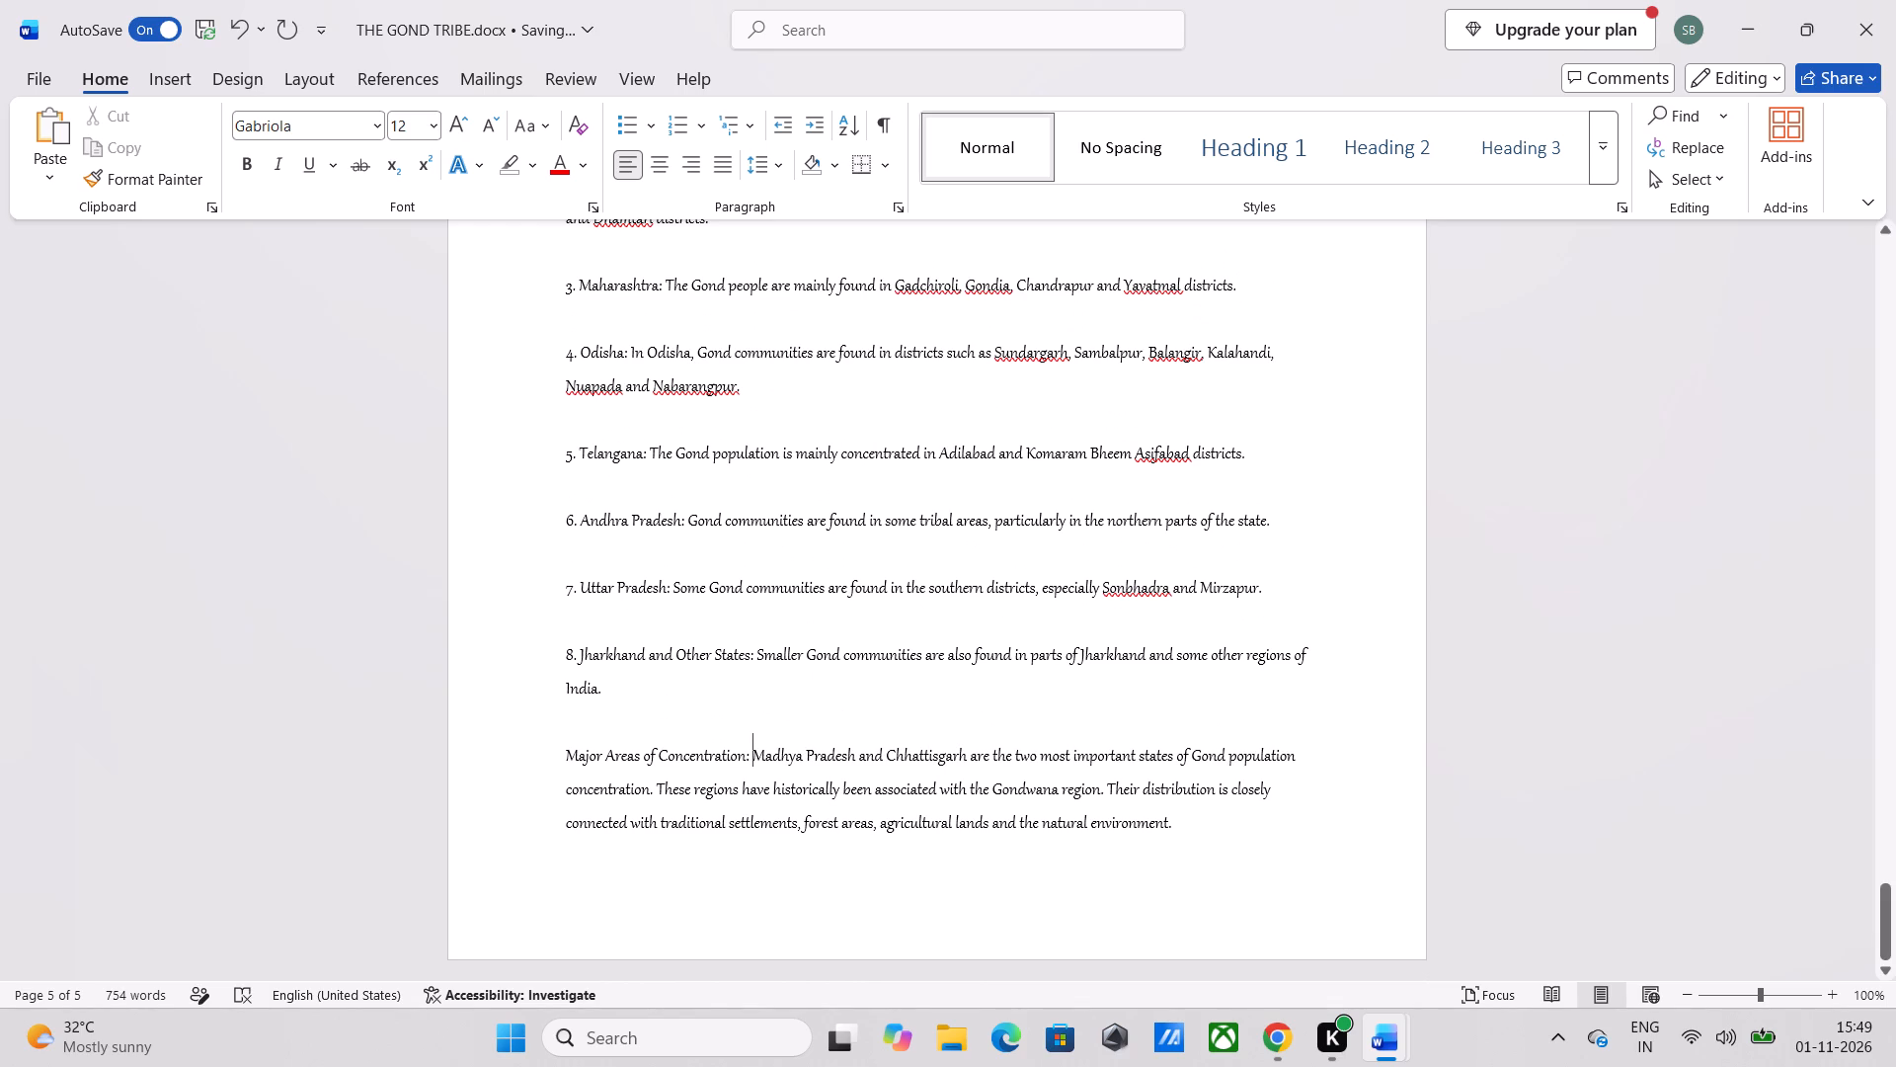
{"action": "scroll", "coordinate": [894, 692], "scroll_direction": "up", "scroll_amount": 10}
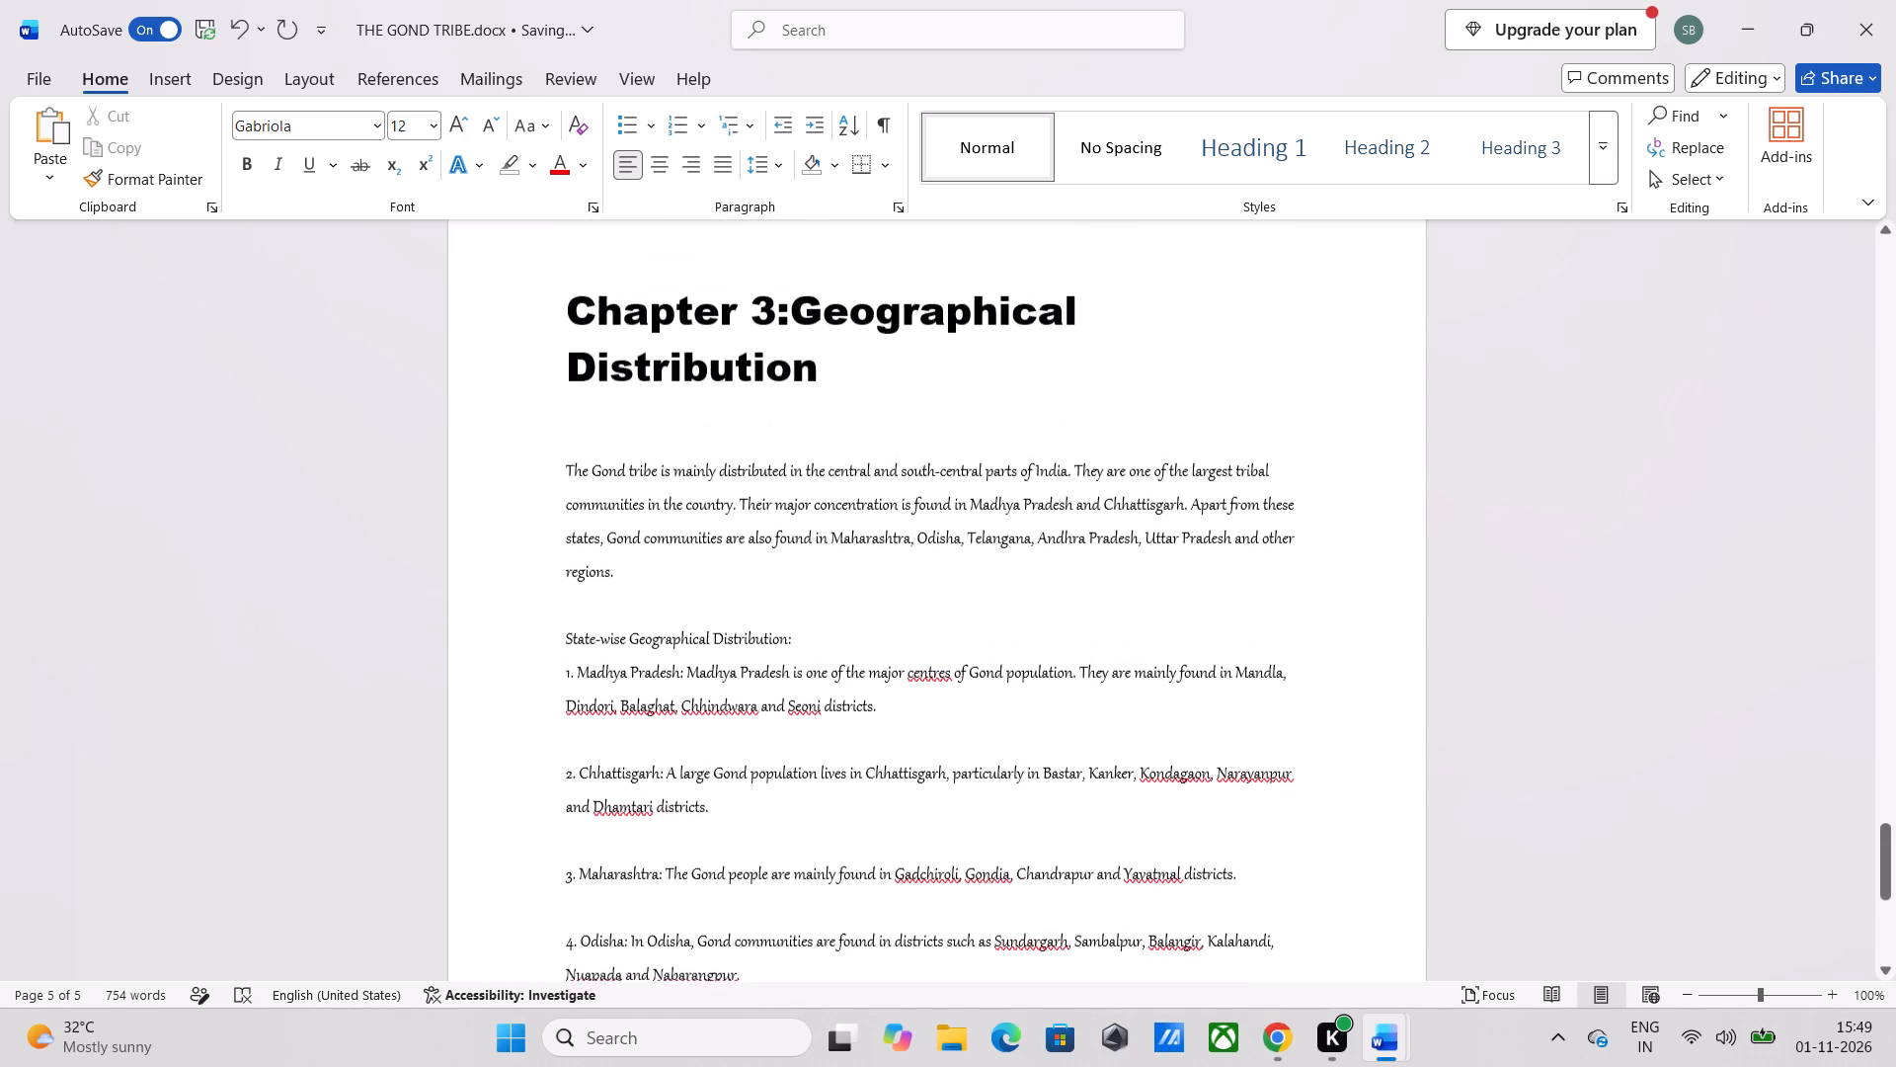
Review the condensed Chapter 3 from its heading through the state-wise list to the "Major Areas of Concentration" paragraph.
{"action": "scroll", "coordinate": [894, 692], "scroll_direction": "down", "scroll_amount": 11}
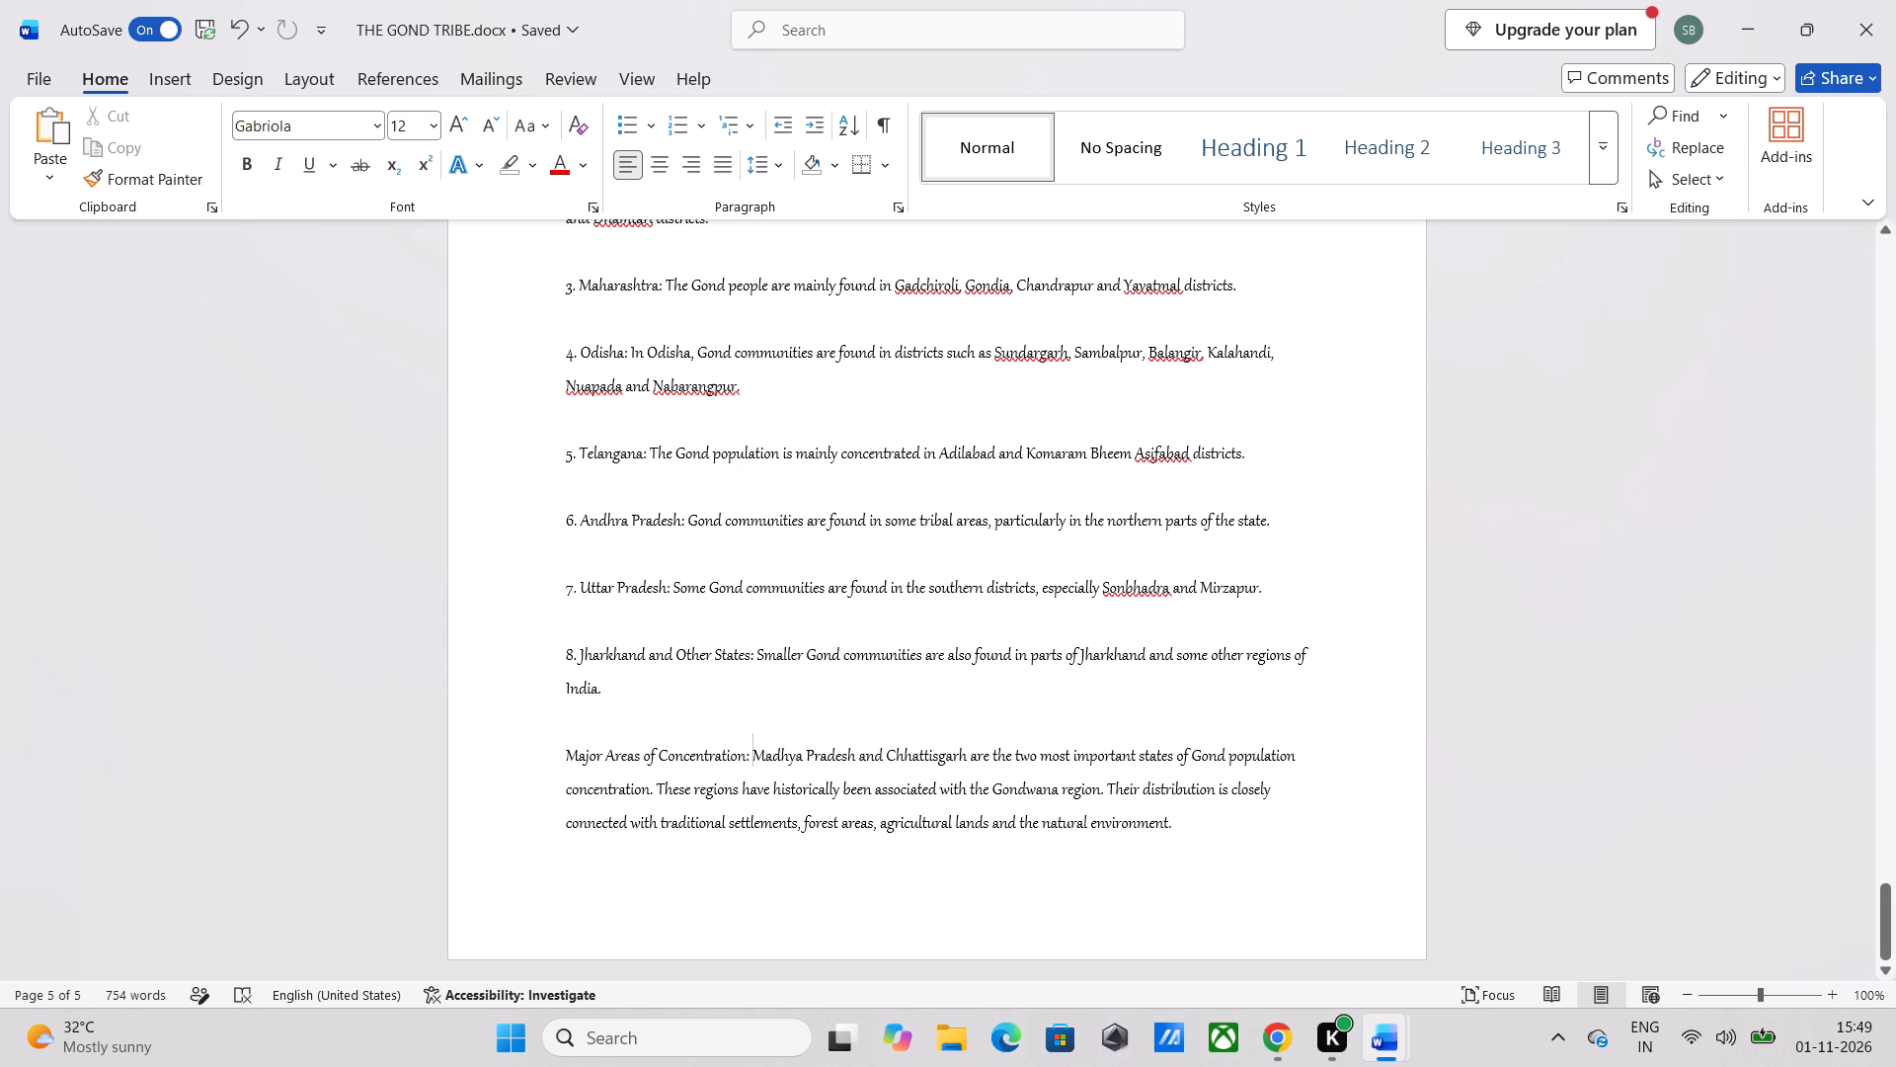
{"action": "scroll", "coordinate": [1246, 848], "scroll_direction": "down", "scroll_amount": 1}
{"action": "scroll", "coordinate": [448, 688], "scroll_direction": "down", "scroll_amount": 3}
{"action": "scroll", "coordinate": [542, 696], "scroll_direction": "up", "scroll_amount": 2}
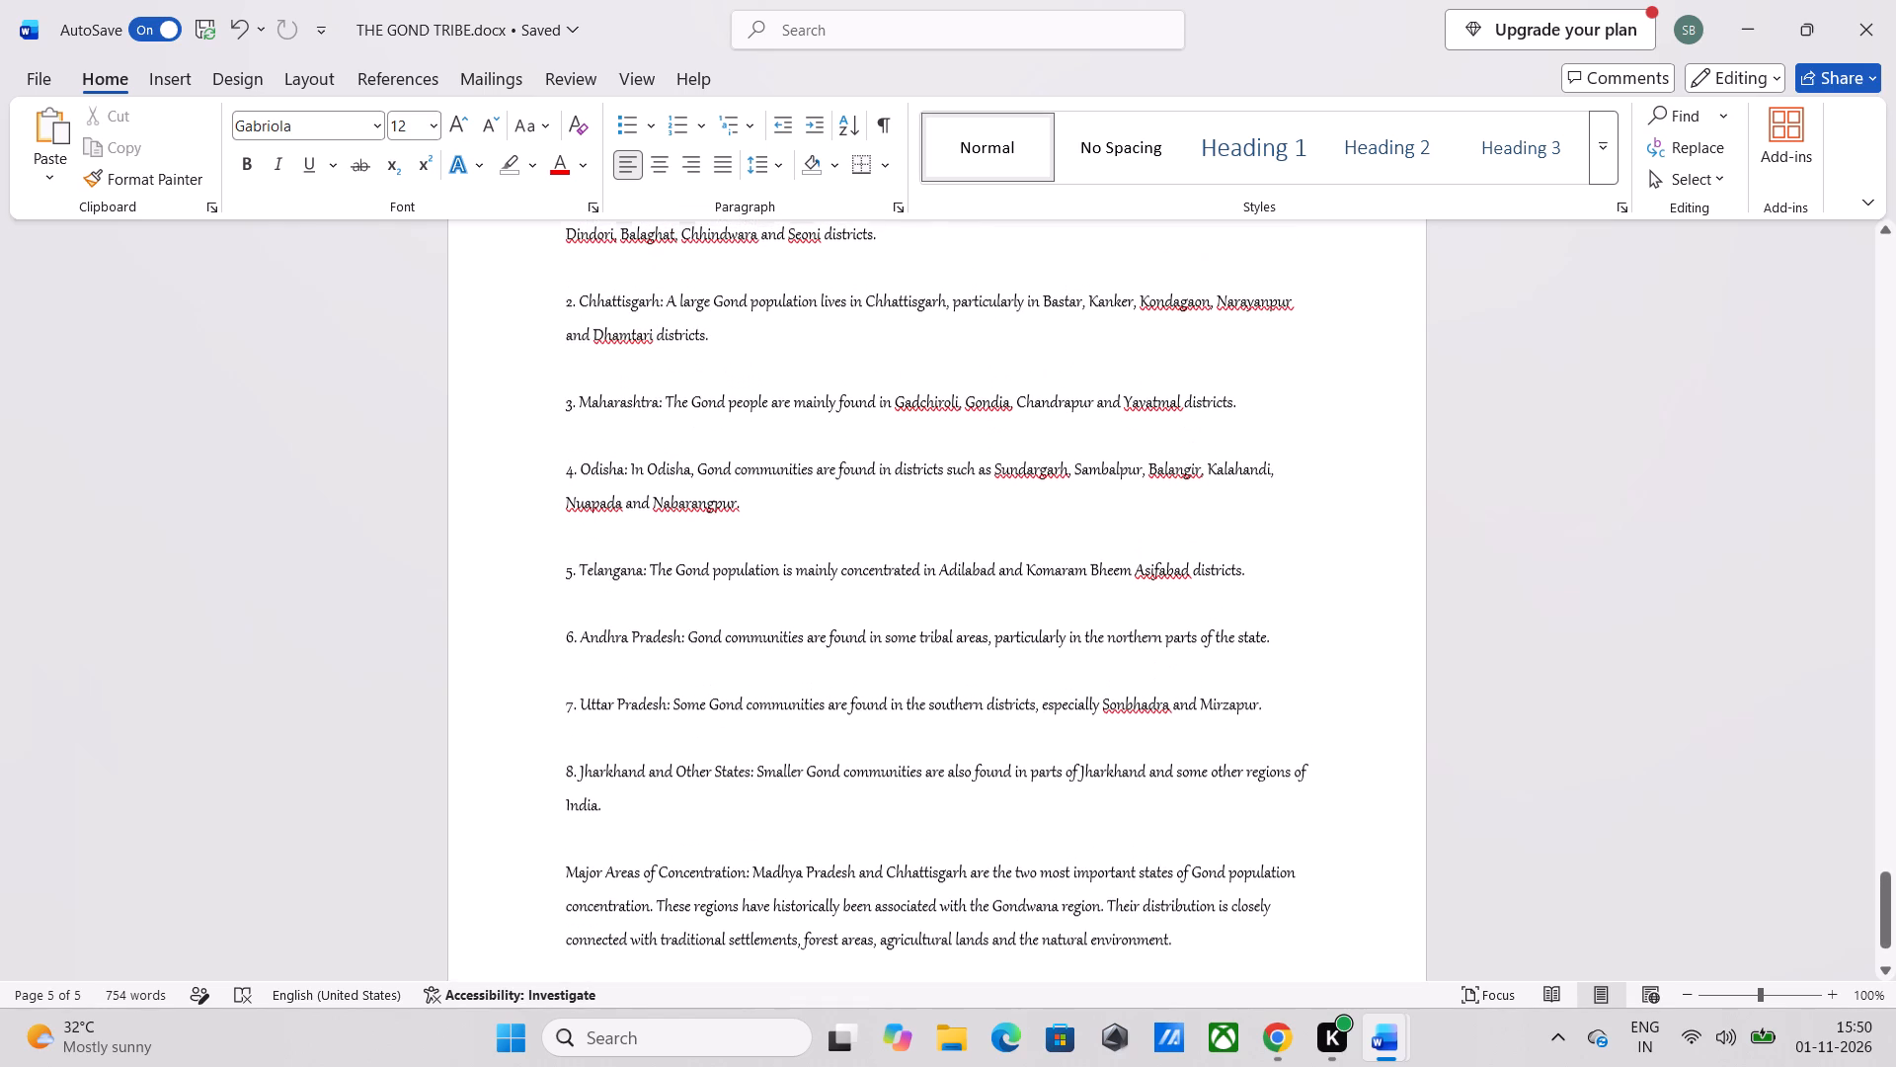
{"action": "scroll", "coordinate": [545, 763], "scroll_direction": "down", "scroll_amount": 4}
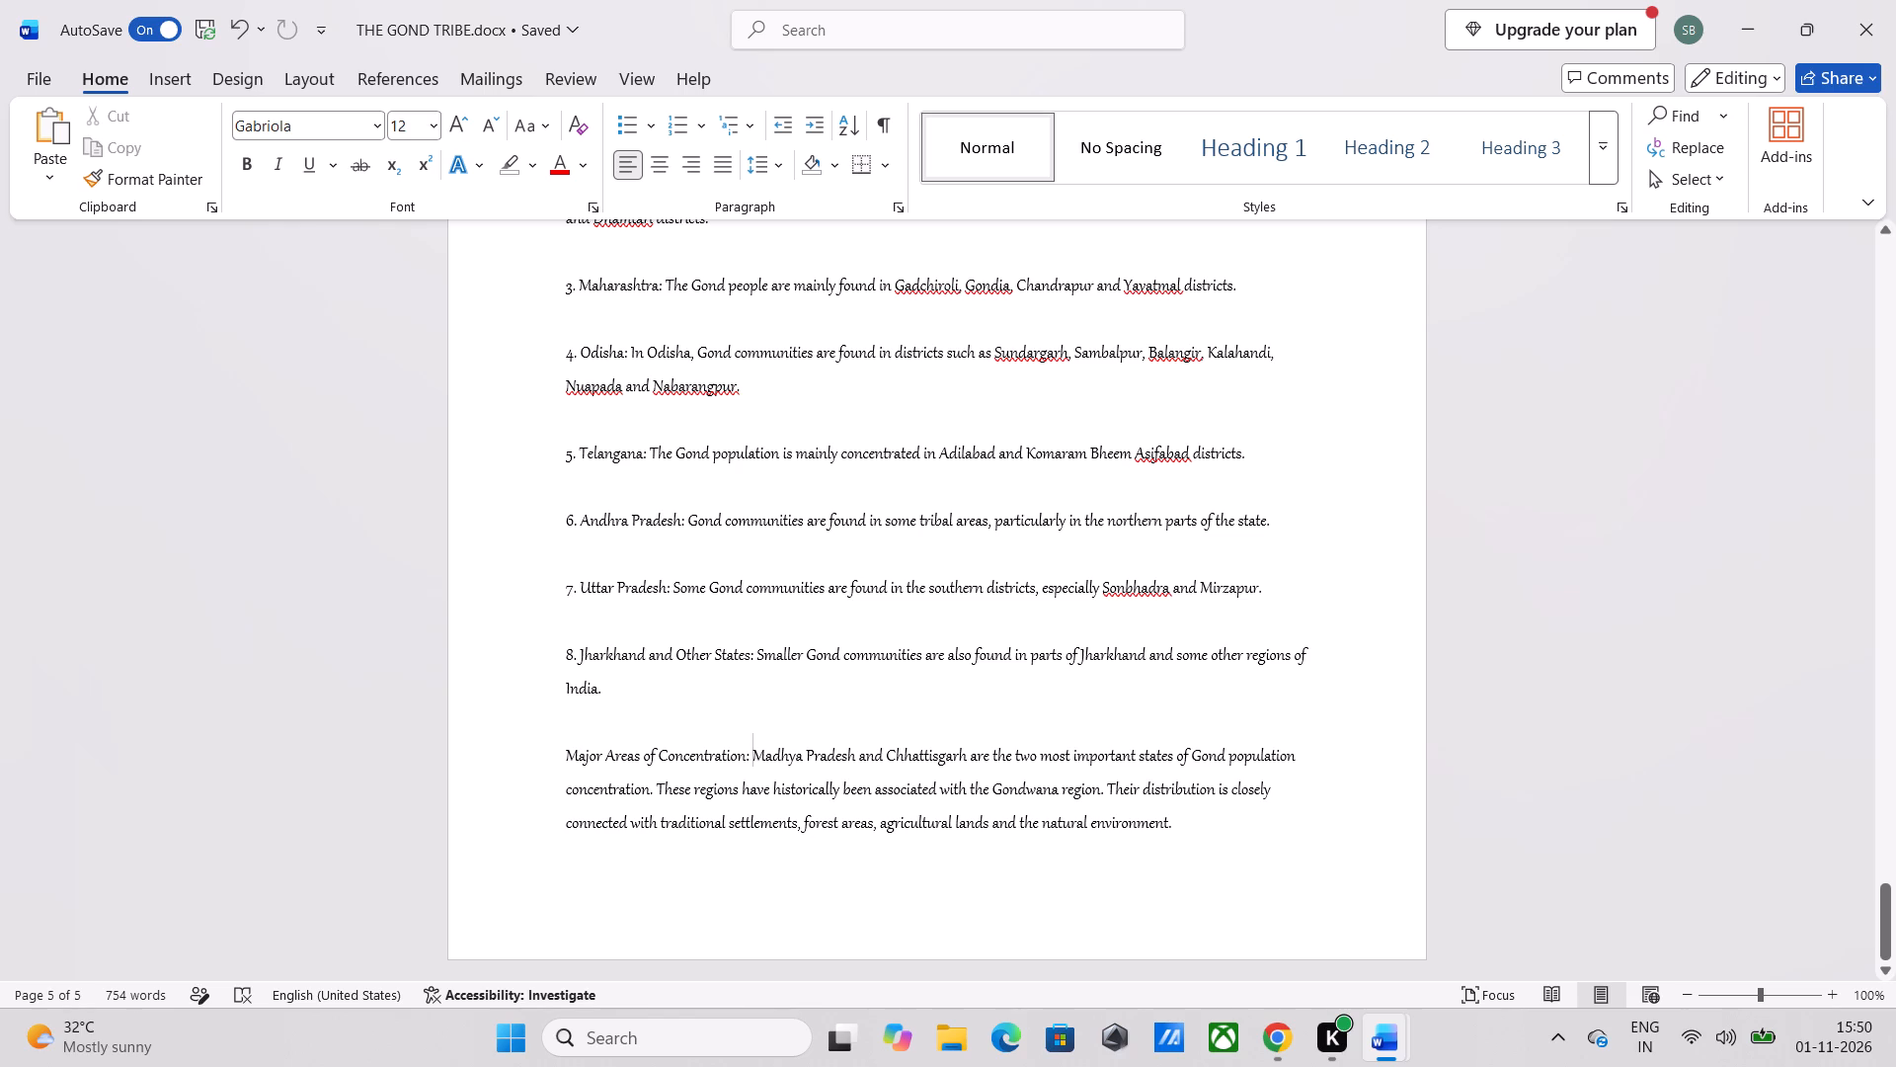
{"action": "scroll", "coordinate": [521, 722], "scroll_direction": "up", "scroll_amount": 2}
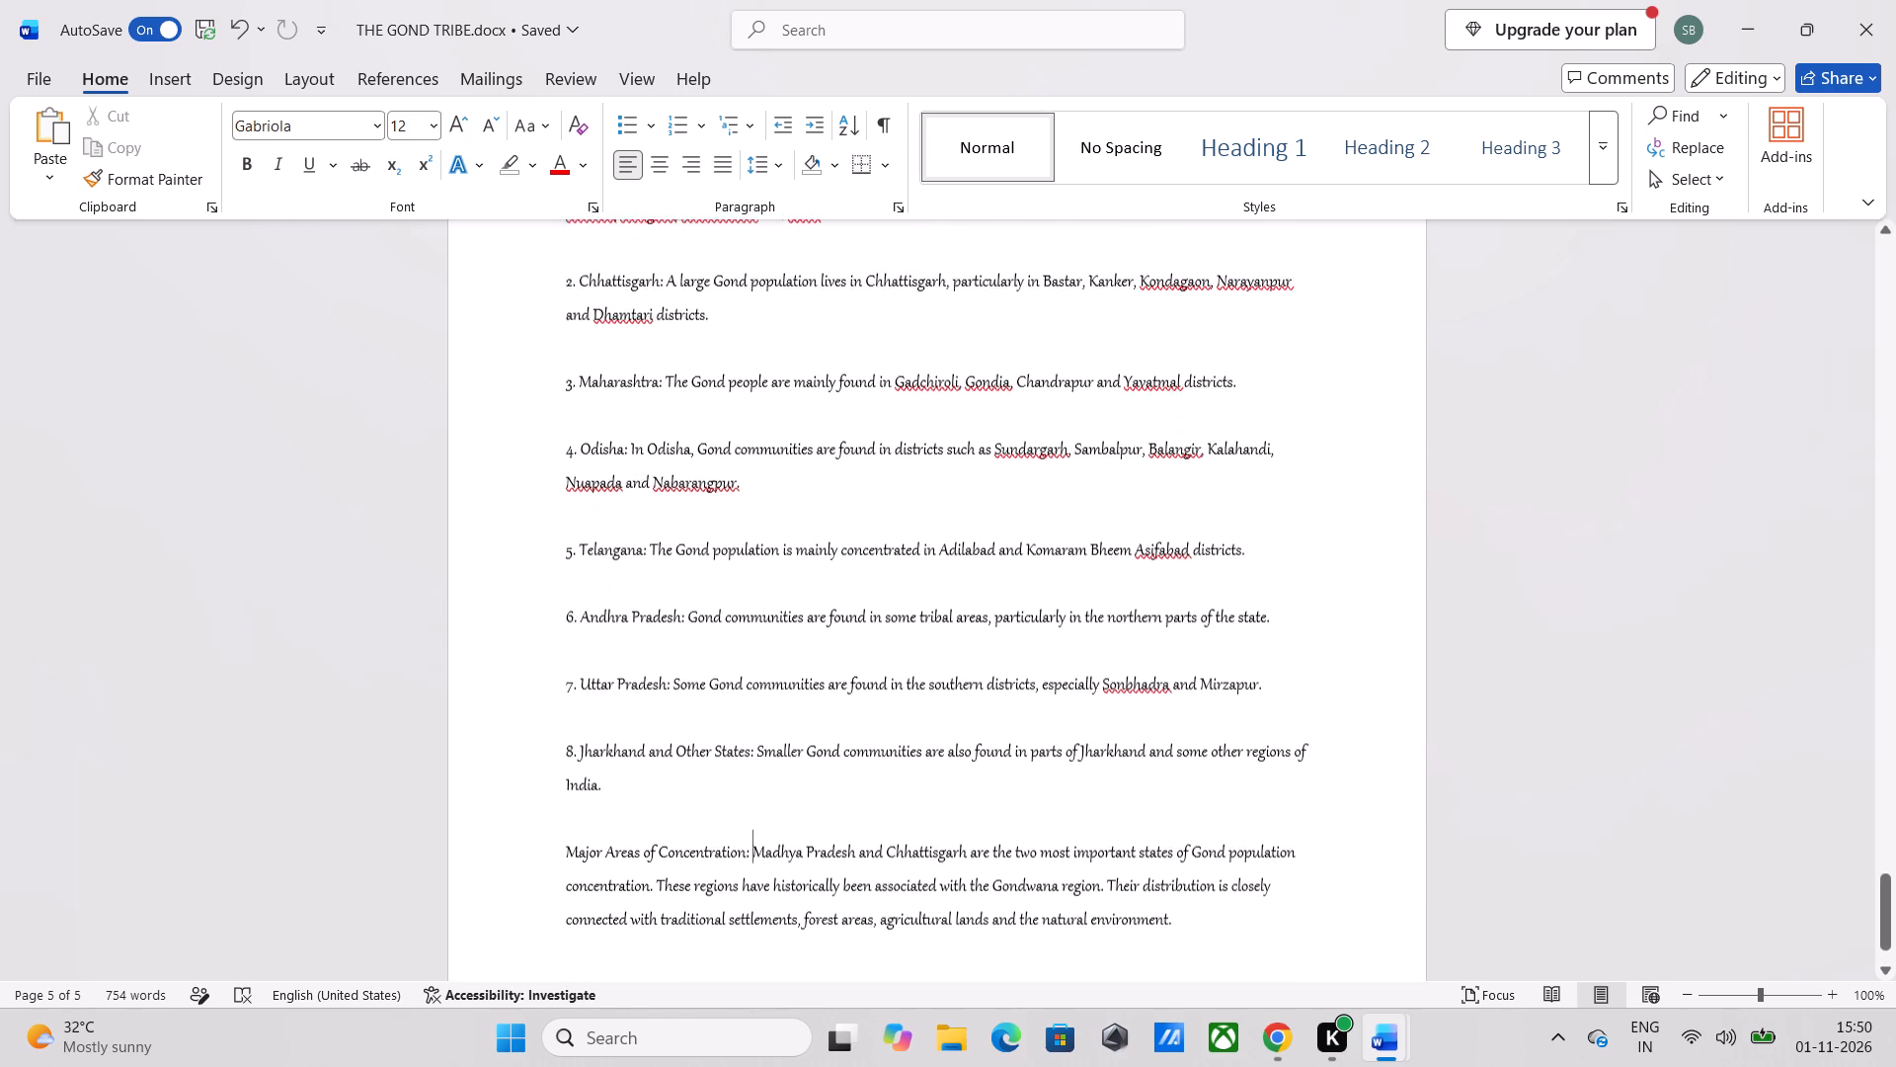
{"action": "scroll", "coordinate": [505, 729], "scroll_direction": "up", "scroll_amount": 11}
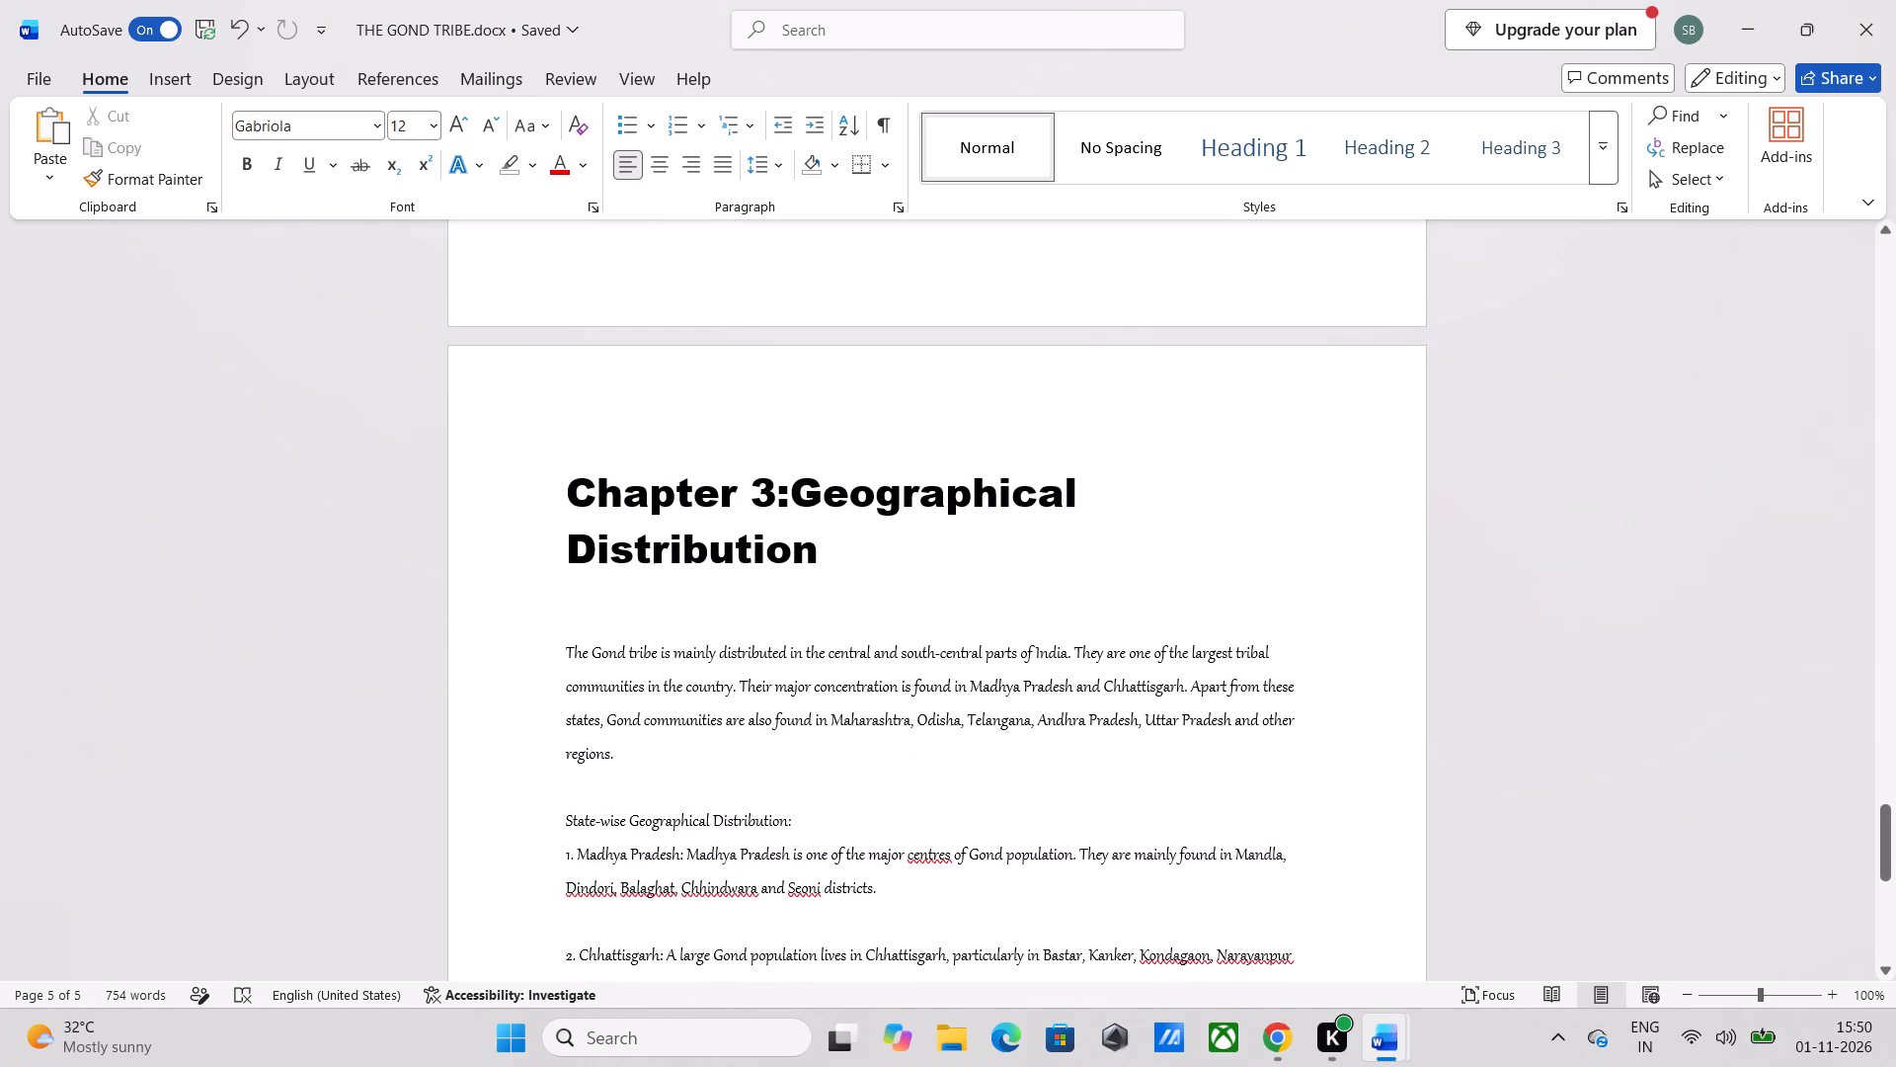
{"action": "scroll", "coordinate": [502, 730], "scroll_direction": "up", "scroll_amount": 4}
{"action": "scroll", "coordinate": [502, 730], "scroll_direction": "down", "scroll_amount": 11}
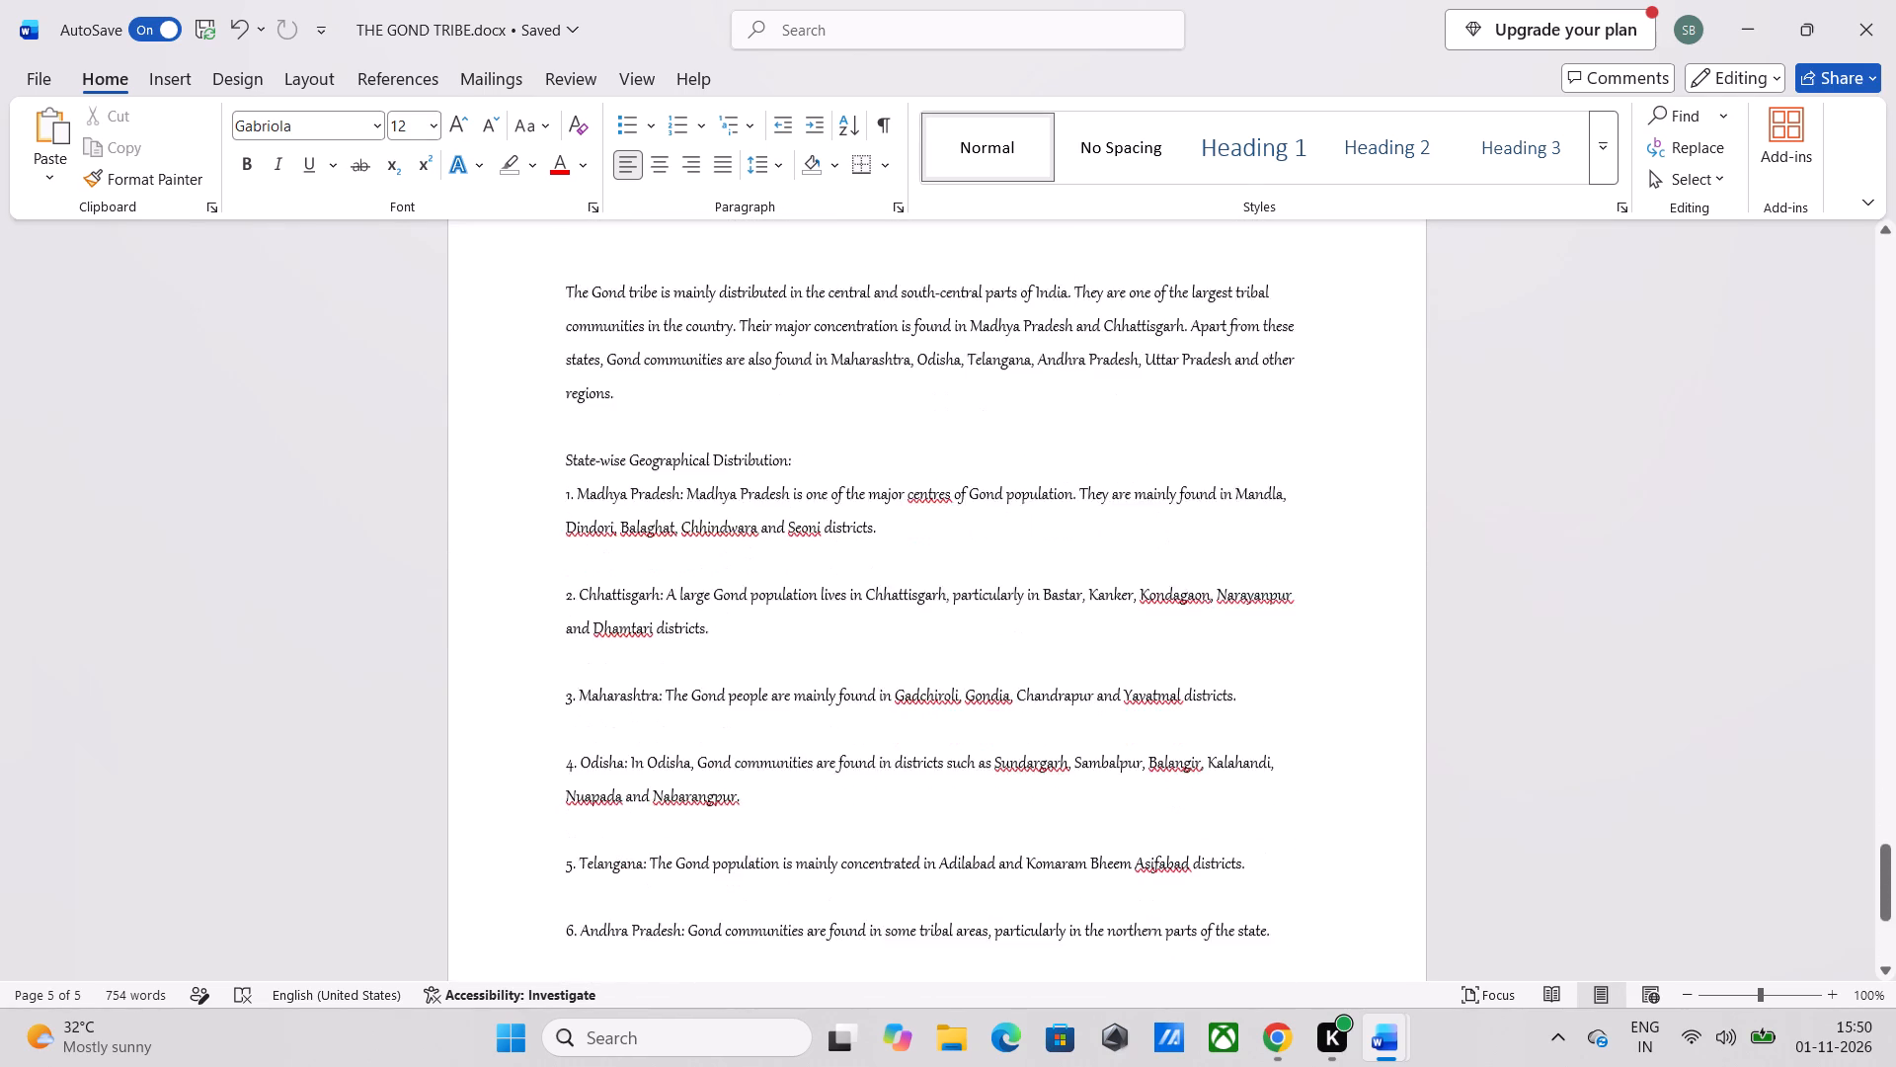
{"action": "scroll", "coordinate": [502, 730], "scroll_direction": "down", "scroll_amount": 9}
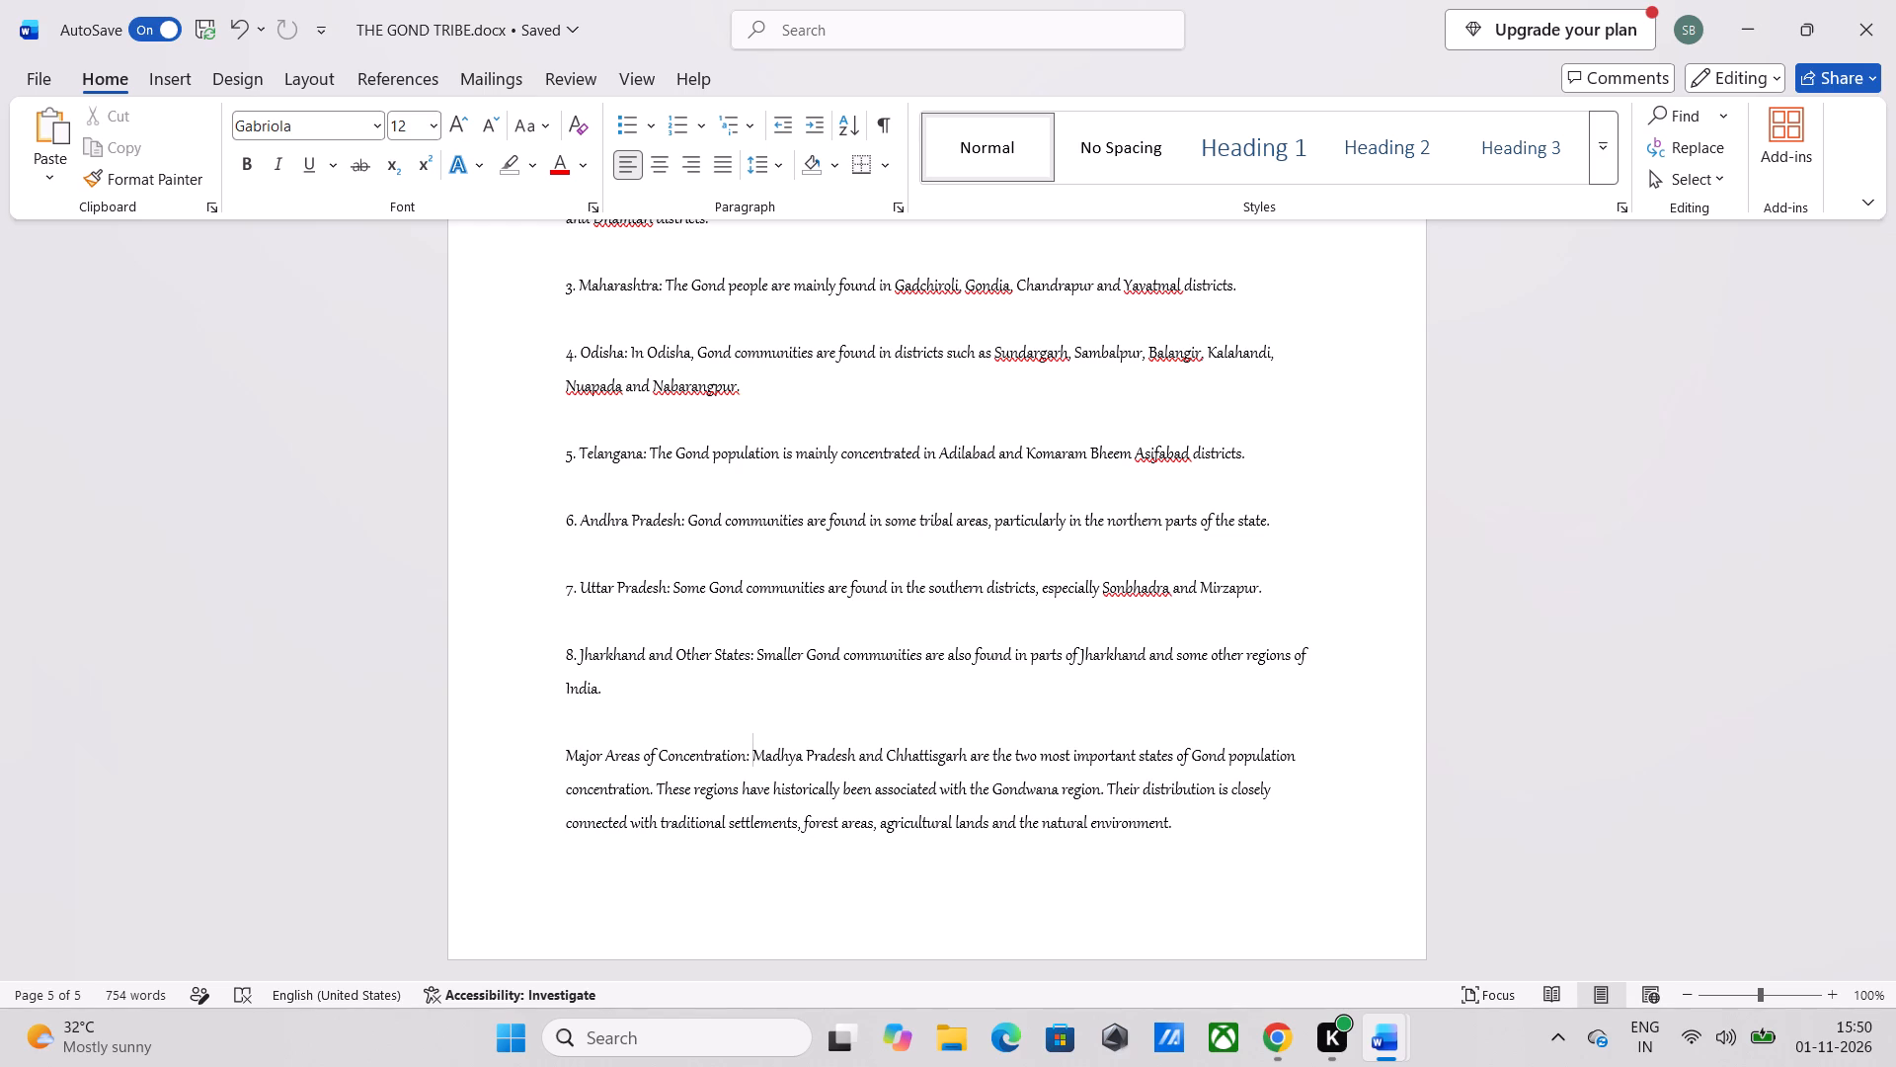
{"action": "scroll", "coordinate": [513, 724], "scroll_direction": "up", "scroll_amount": 1}
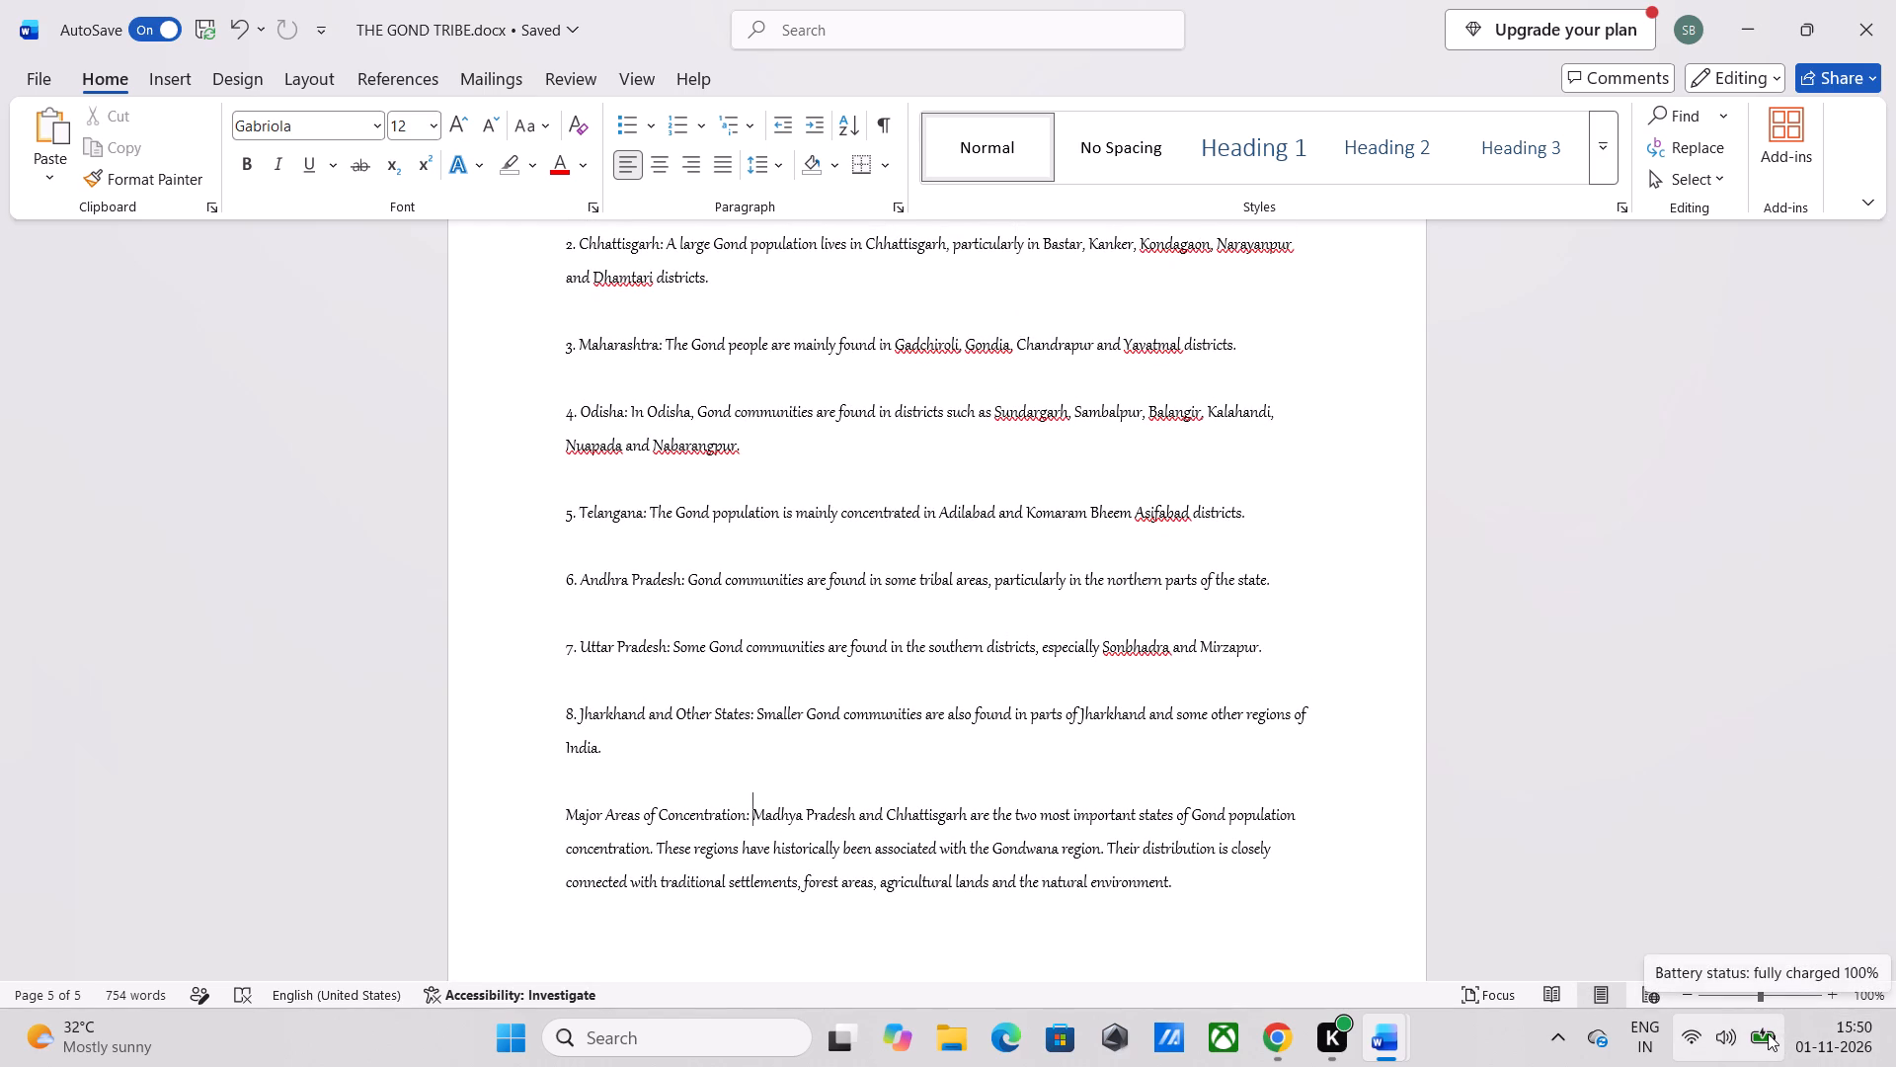
{"action": "scroll", "coordinate": [1101, 705], "scroll_direction": "down", "scroll_amount": 4}
{"action": "scroll", "coordinate": [862, 1016], "scroll_direction": "down", "scroll_amount": 3}
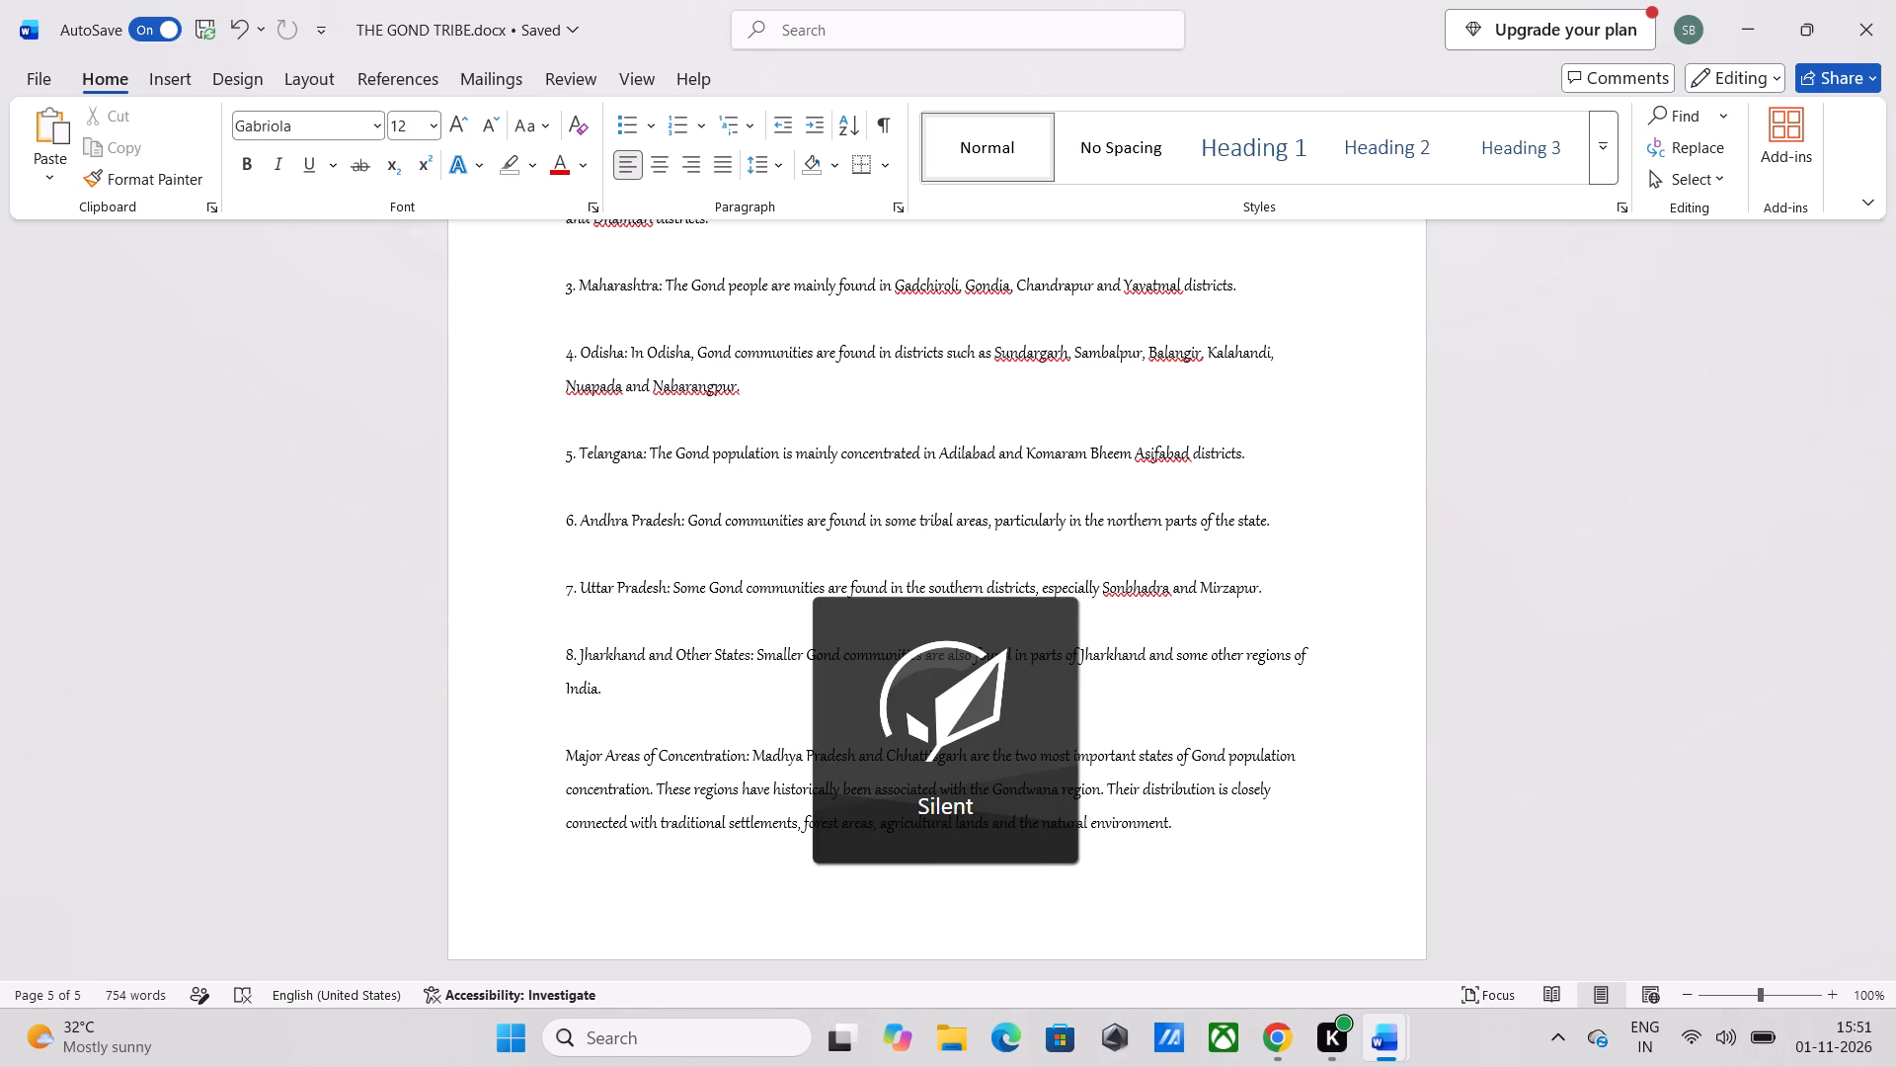
{"action": "scroll", "coordinate": [1102, 852], "scroll_direction": "down", "scroll_amount": 3}
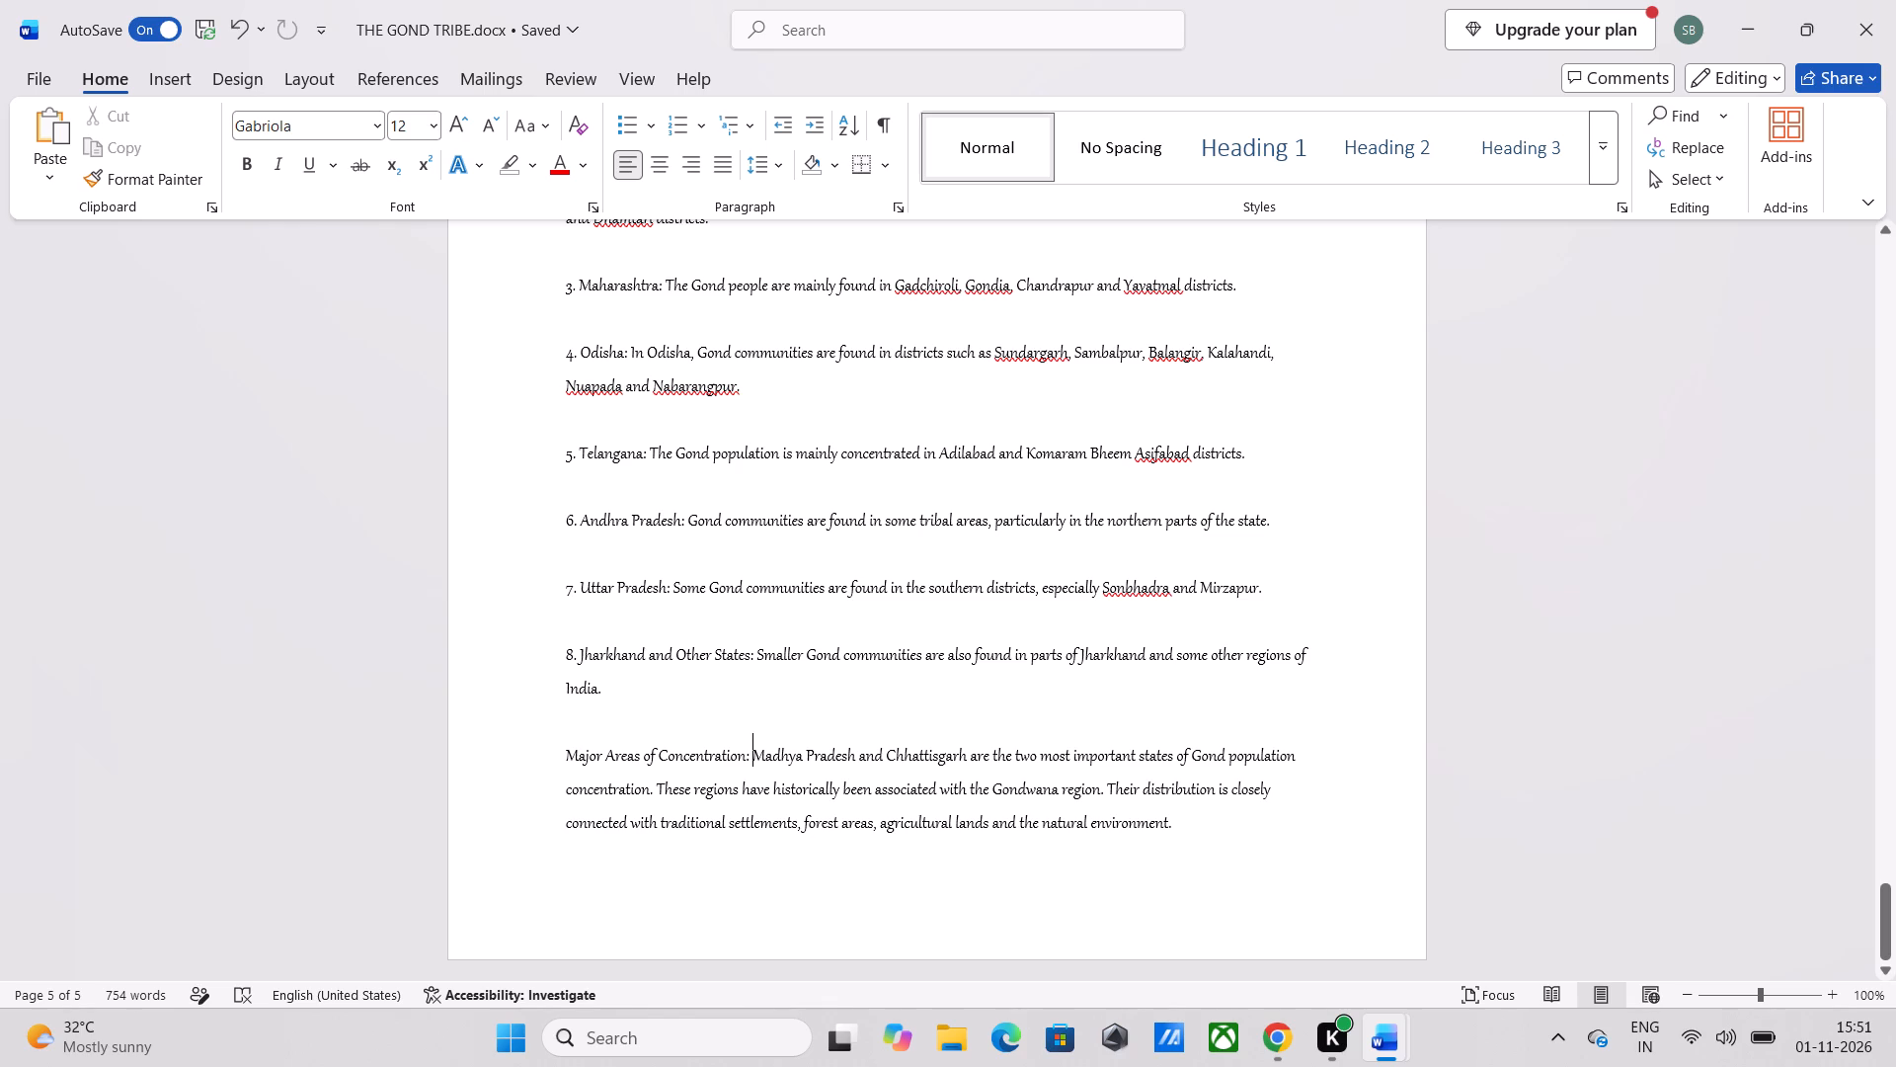
Insert a blank page after the last Chapter 3 paragraph, which ends with "the natural environment.".
{"action": "left_click", "coordinate": [1224, 836]}
{"action": "scroll", "coordinate": [1216, 958], "scroll_direction": "down", "scroll_amount": 3}
{"action": "left_click", "coordinate": [161, 74]}
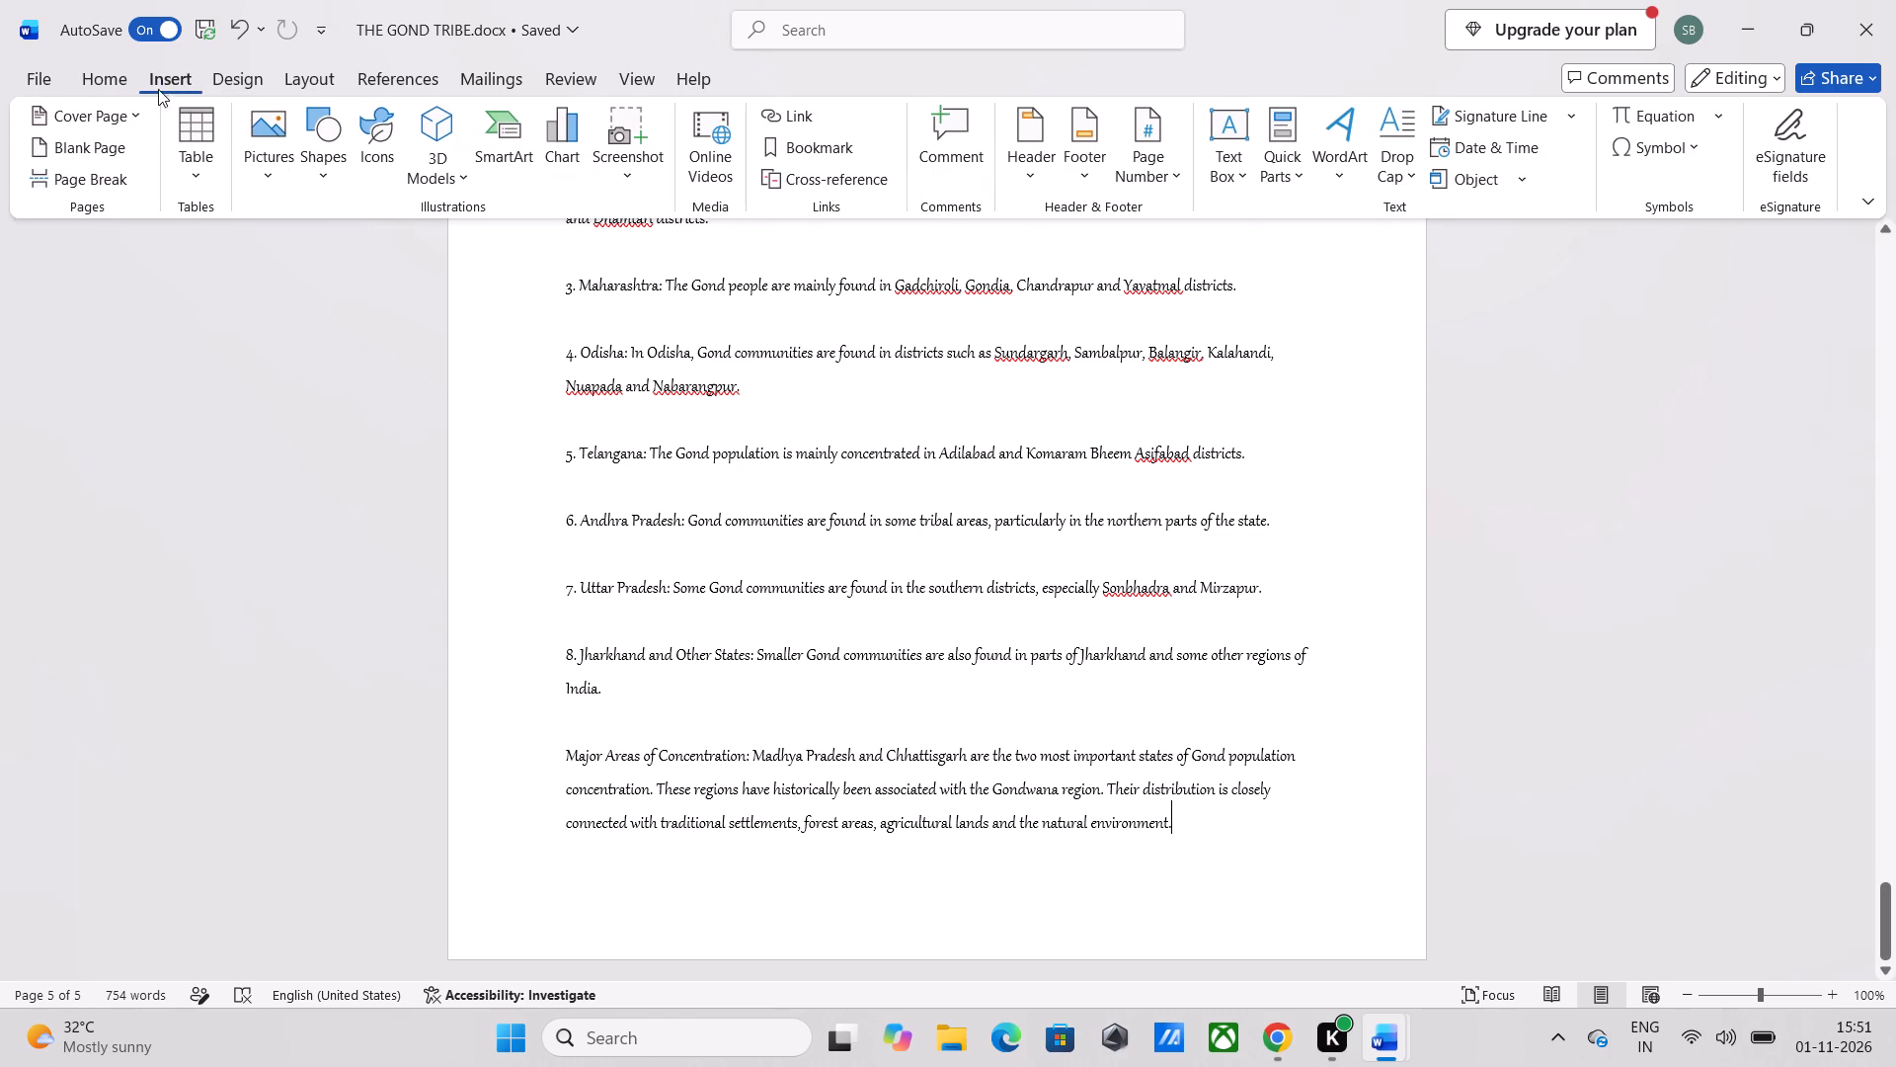
{"action": "left_click", "coordinate": [101, 153]}
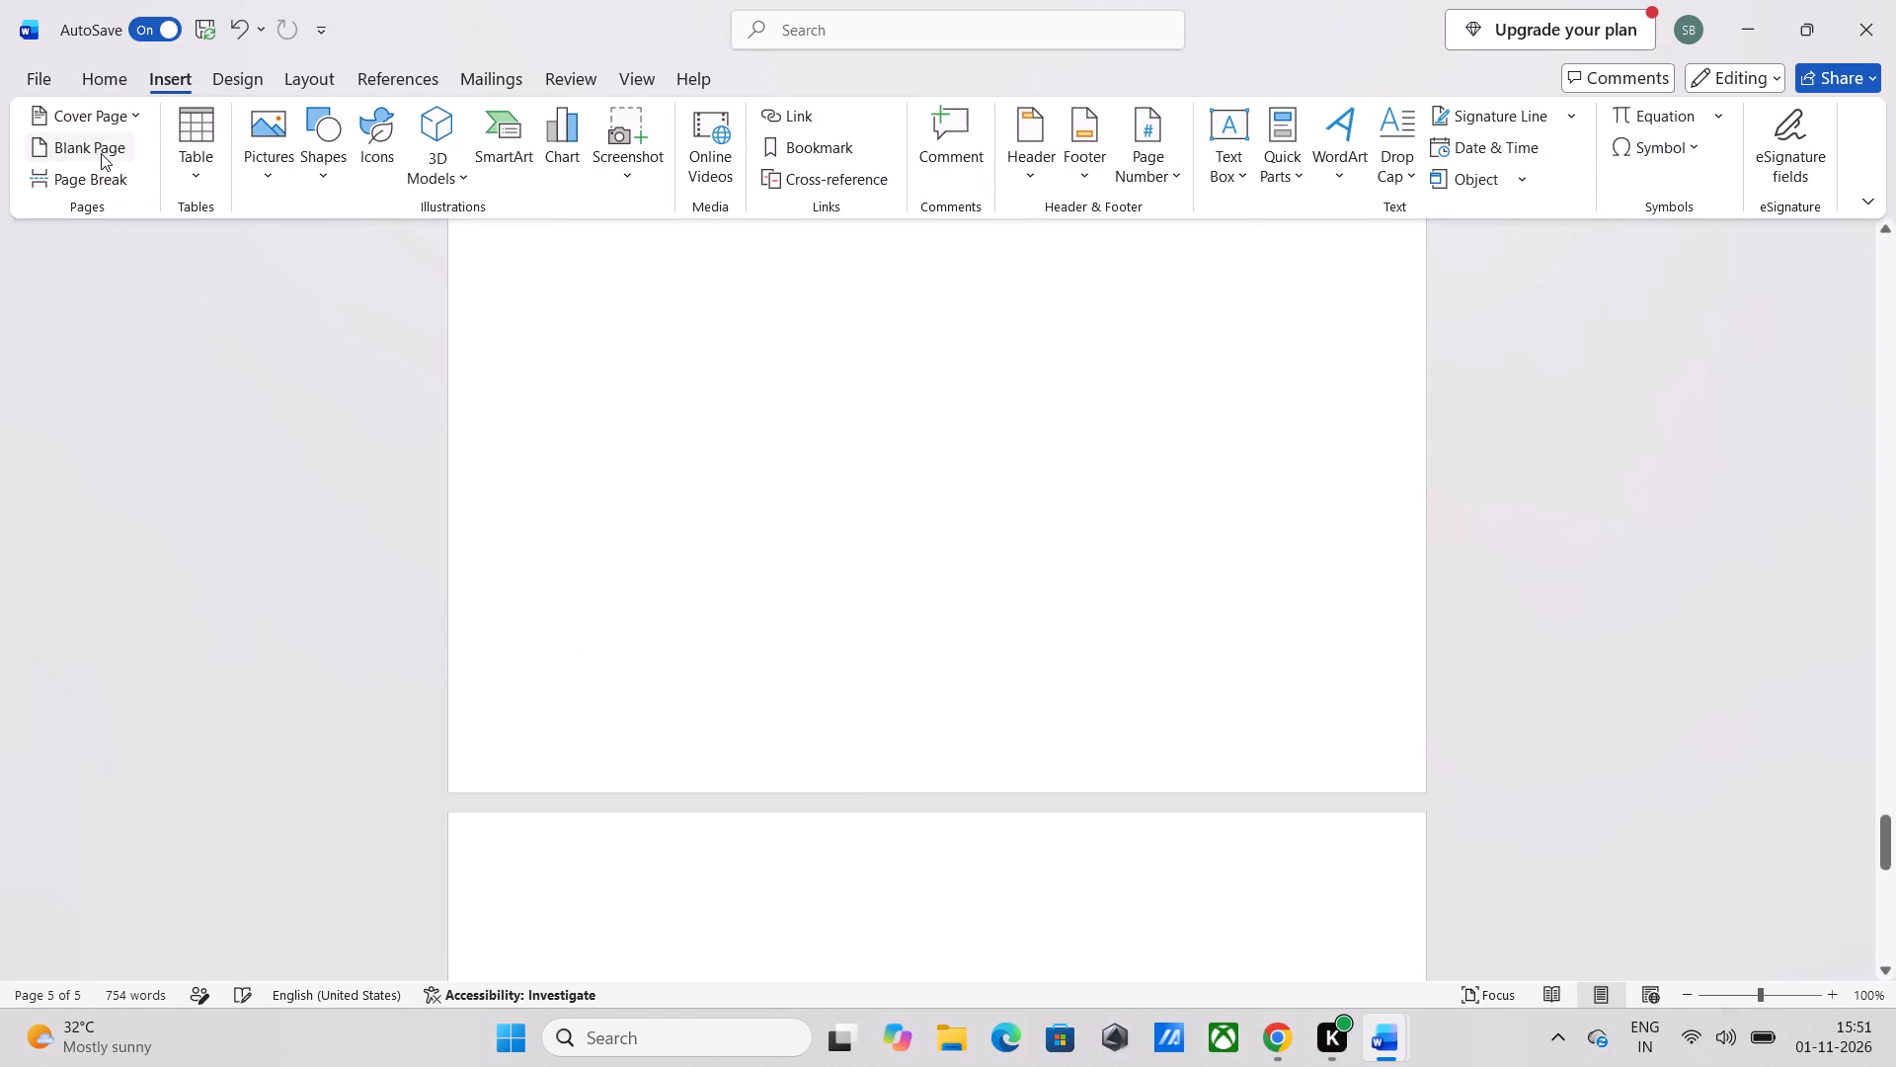
{"action": "scroll", "coordinate": [634, 481], "scroll_direction": "up", "scroll_amount": 20}
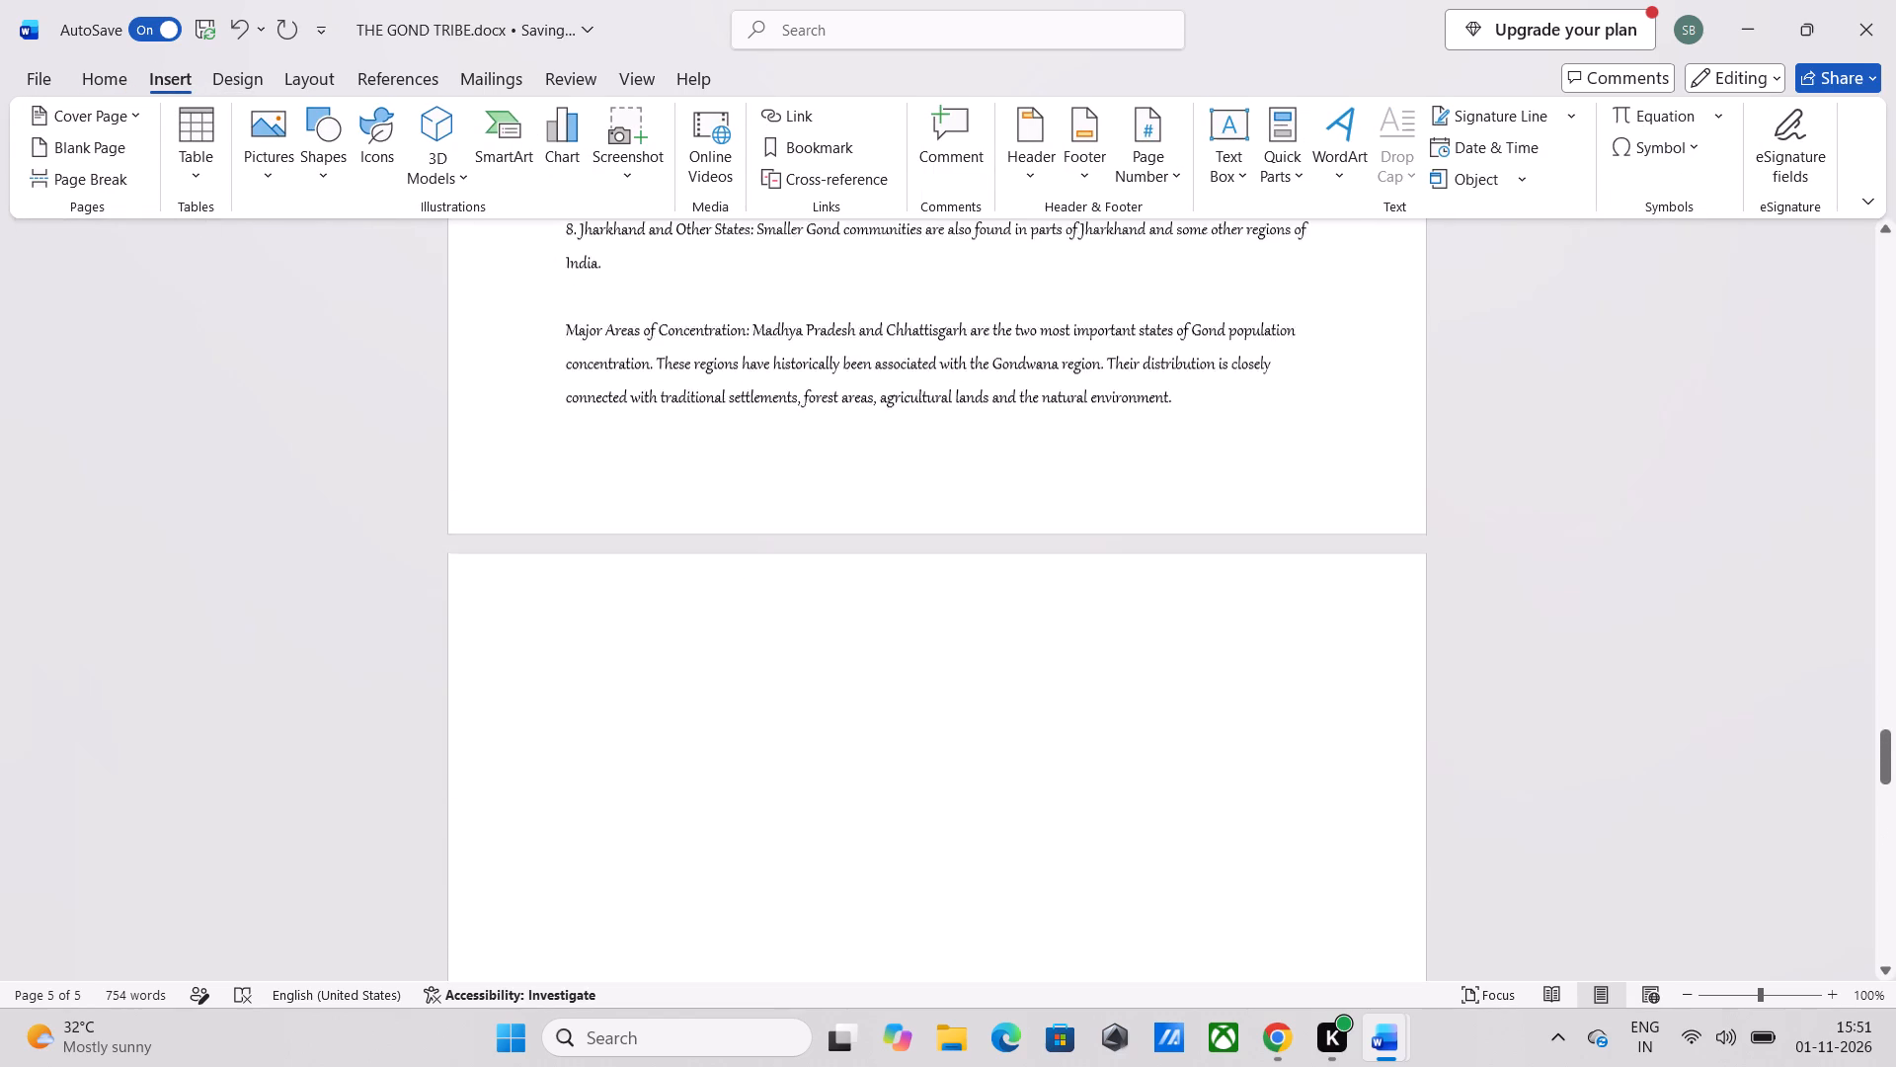
{"action": "scroll", "coordinate": [652, 497], "scroll_direction": "up", "scroll_amount": 3}
{"action": "left_click", "coordinate": [1244, 645]}
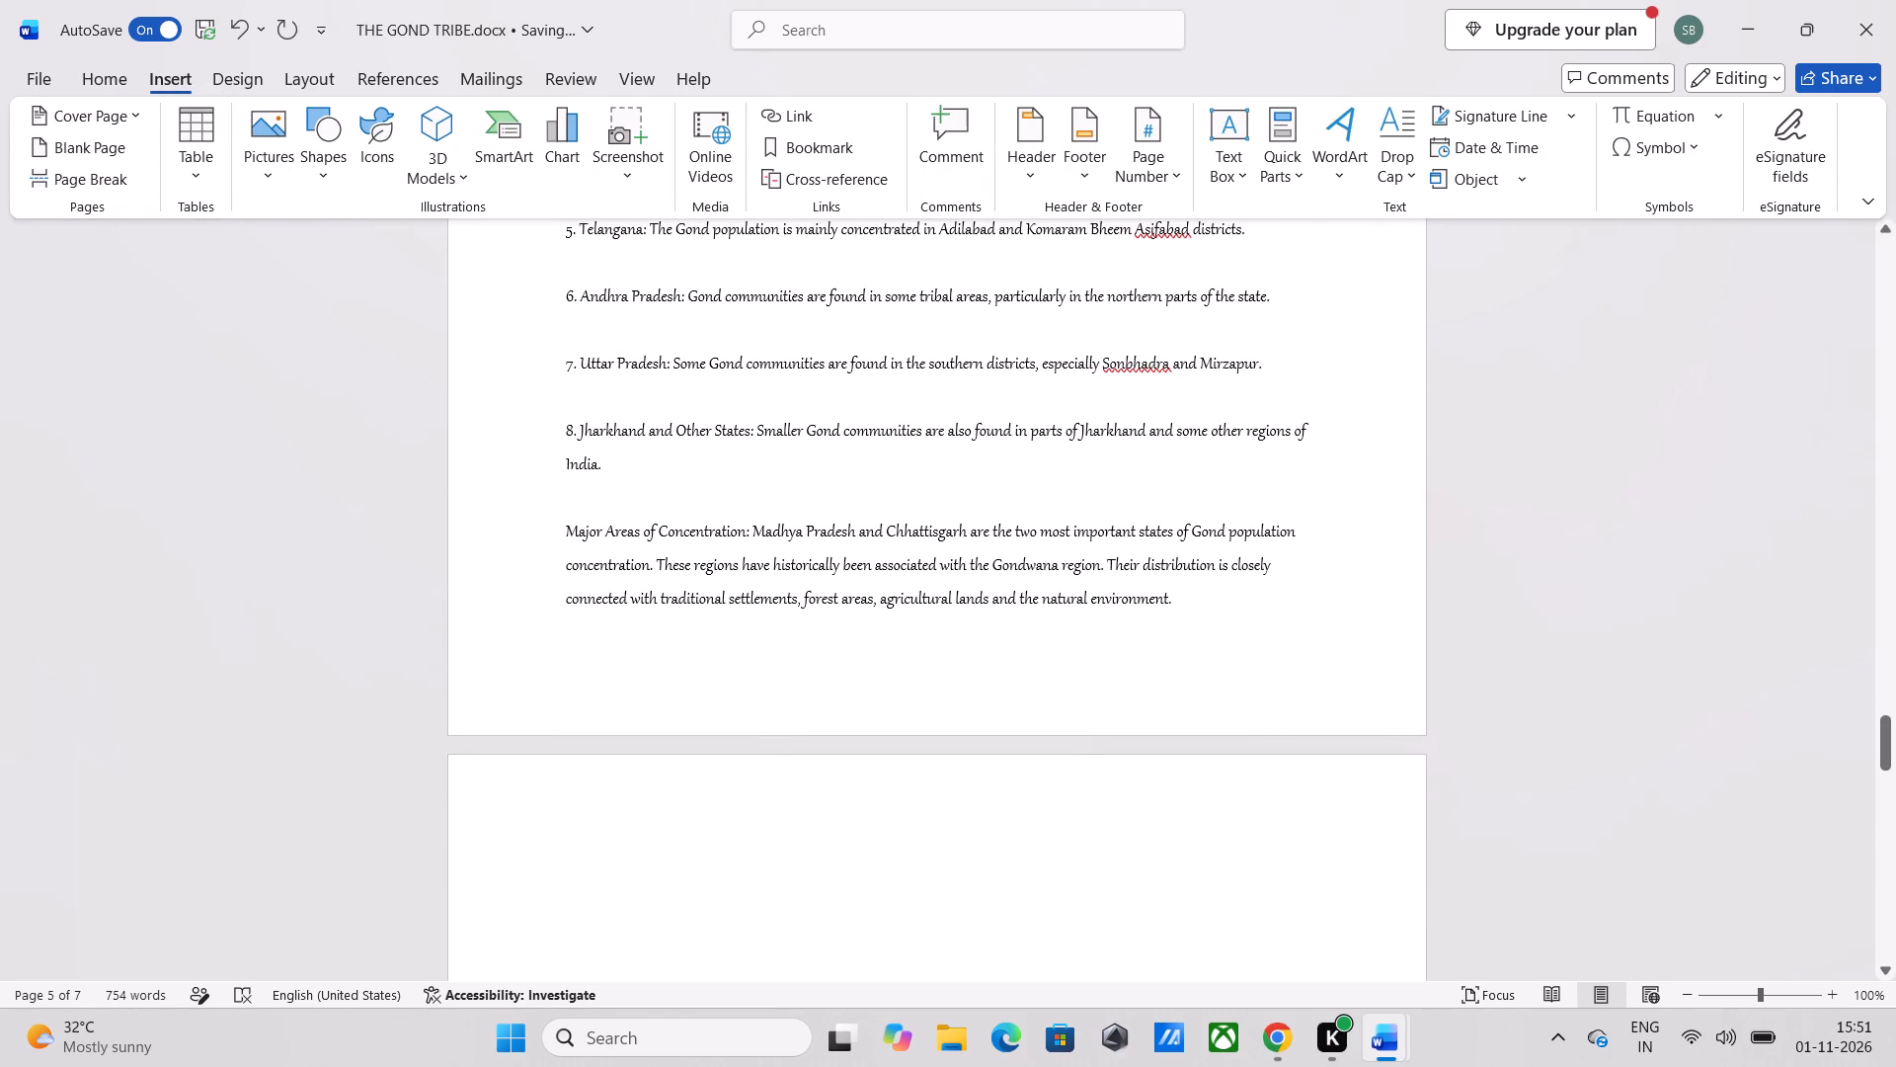
{"action": "scroll", "coordinate": [1025, 901], "scroll_direction": "down", "scroll_amount": 20}
{"action": "scroll", "coordinate": [1025, 901], "scroll_direction": "down", "scroll_amount": 17}
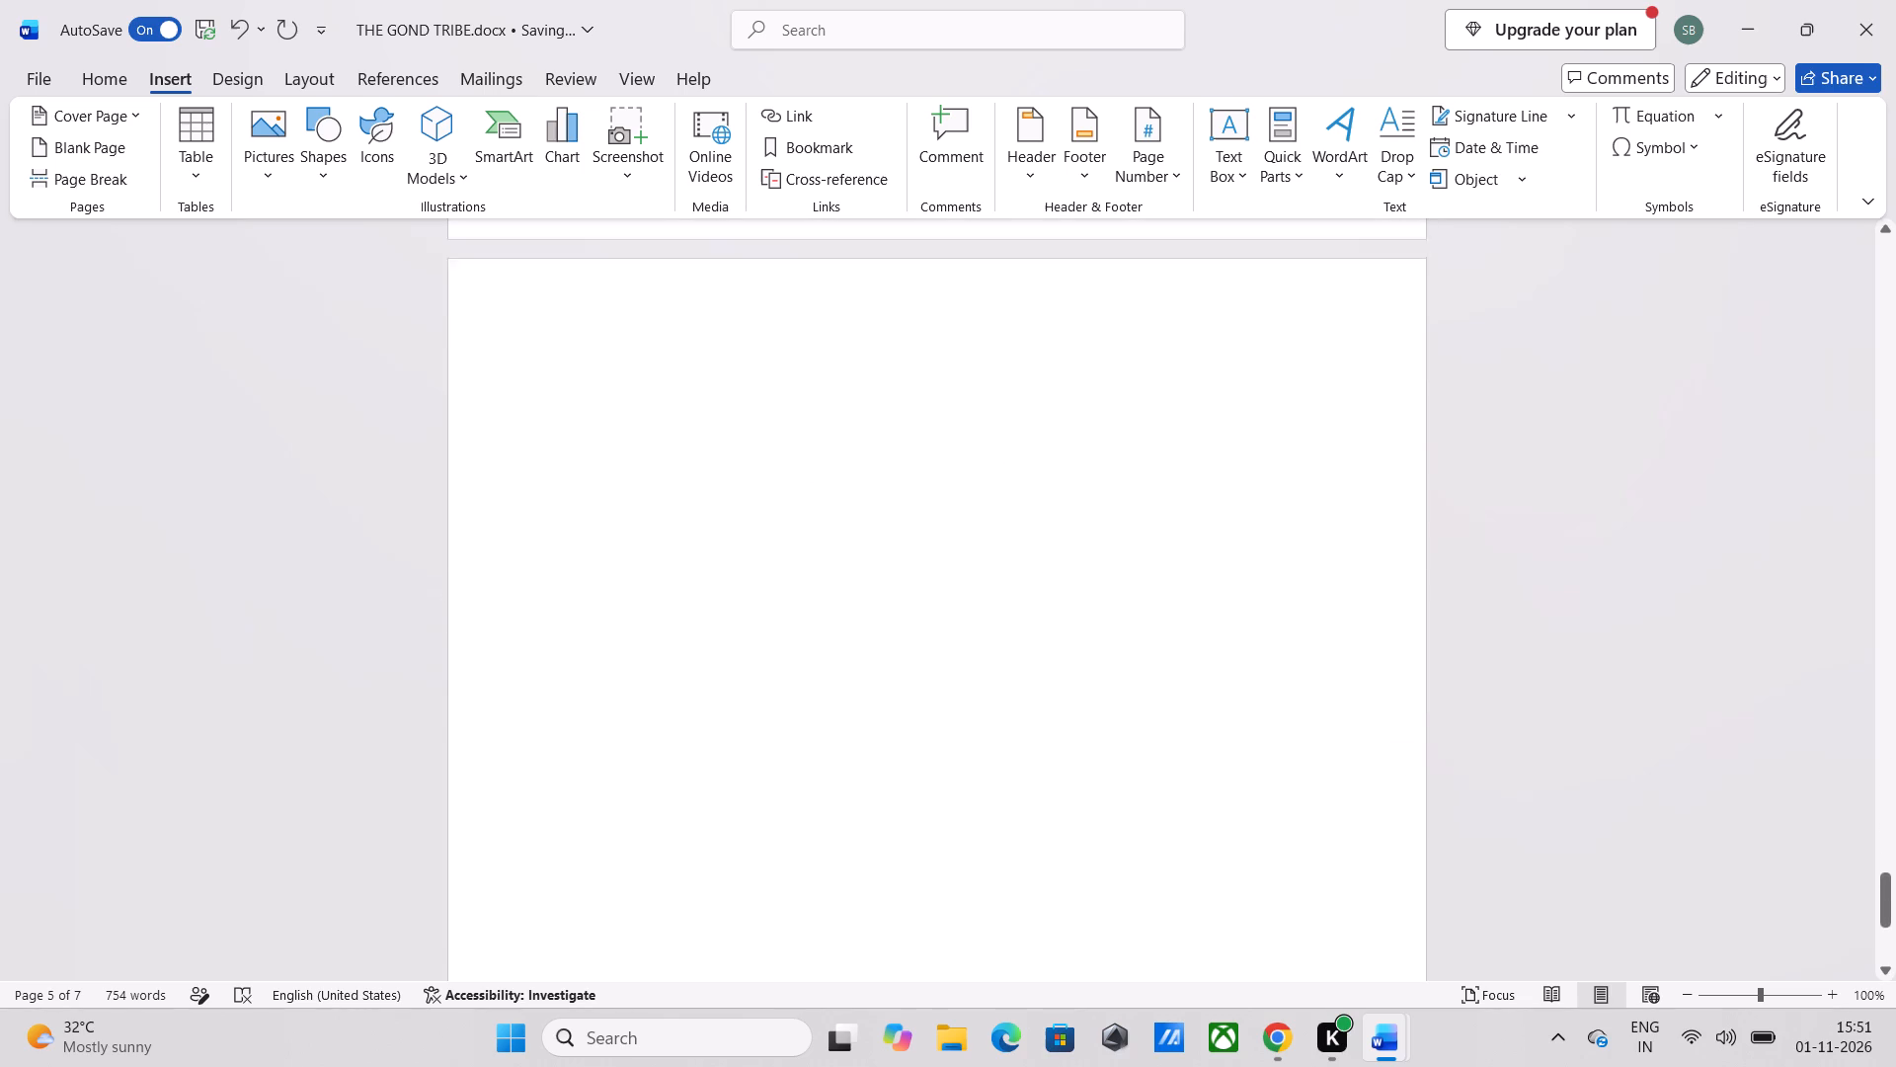
{"action": "scroll", "coordinate": [1061, 833], "scroll_direction": "down", "scroll_amount": 20}
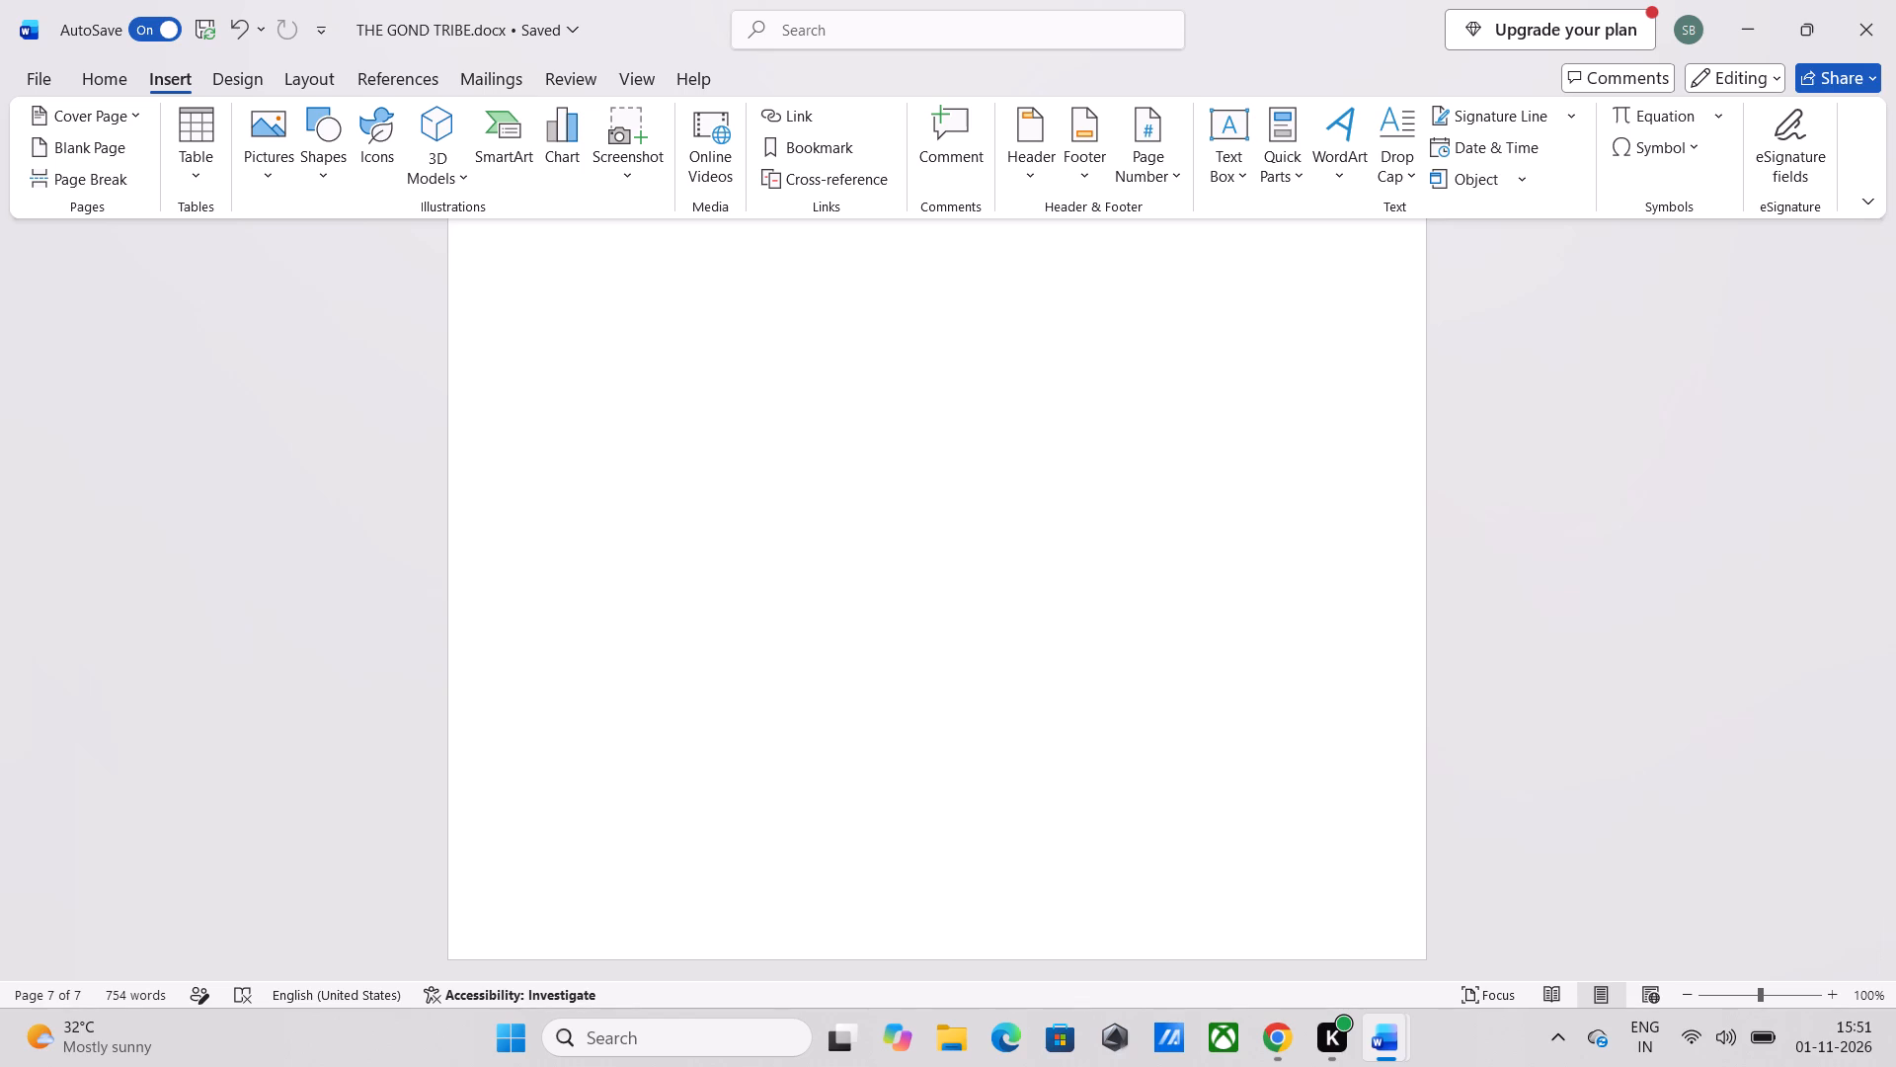
Remove the surplus empty page at the end of the document, leaving one blank page after Chapter 3.
{"action": "left_click_drag", "start_coordinate": [1207, 696], "coordinate": [1198, 697]}
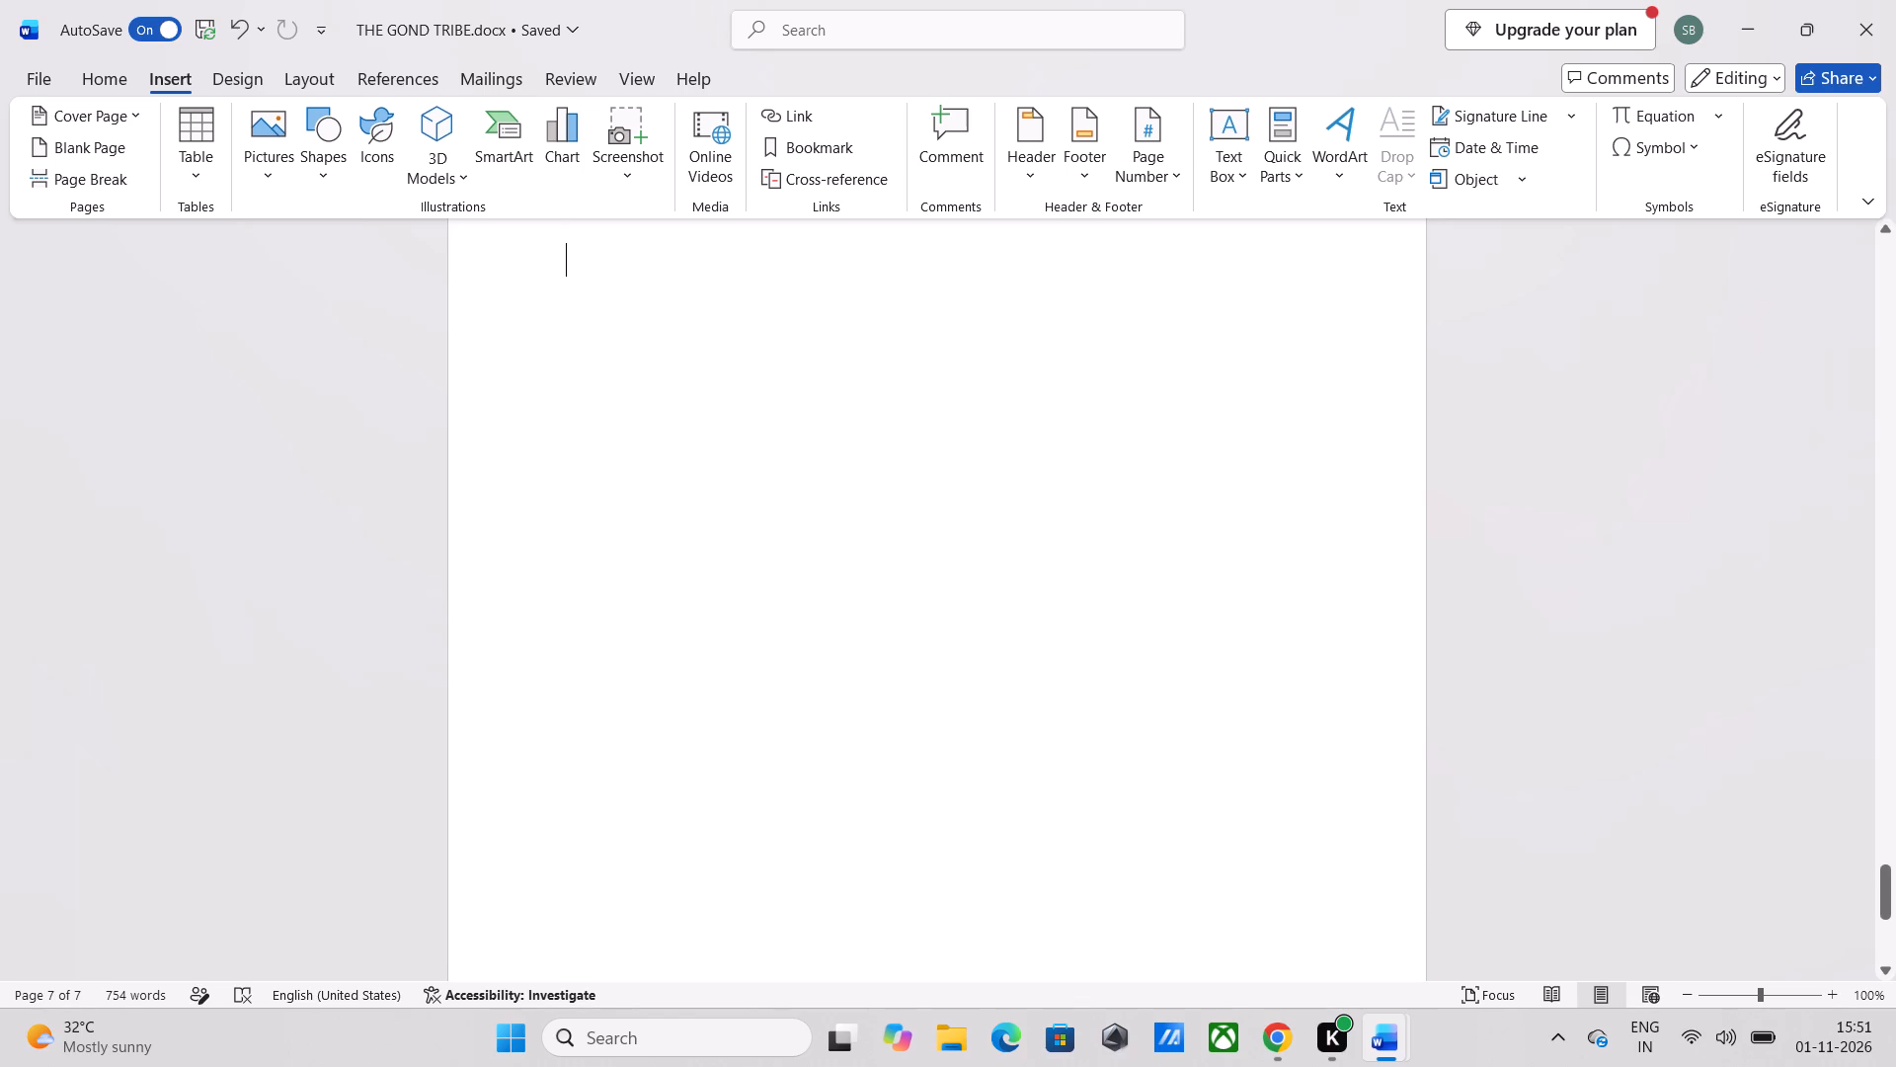
{"action": "key", "text": "ctrl+g"}
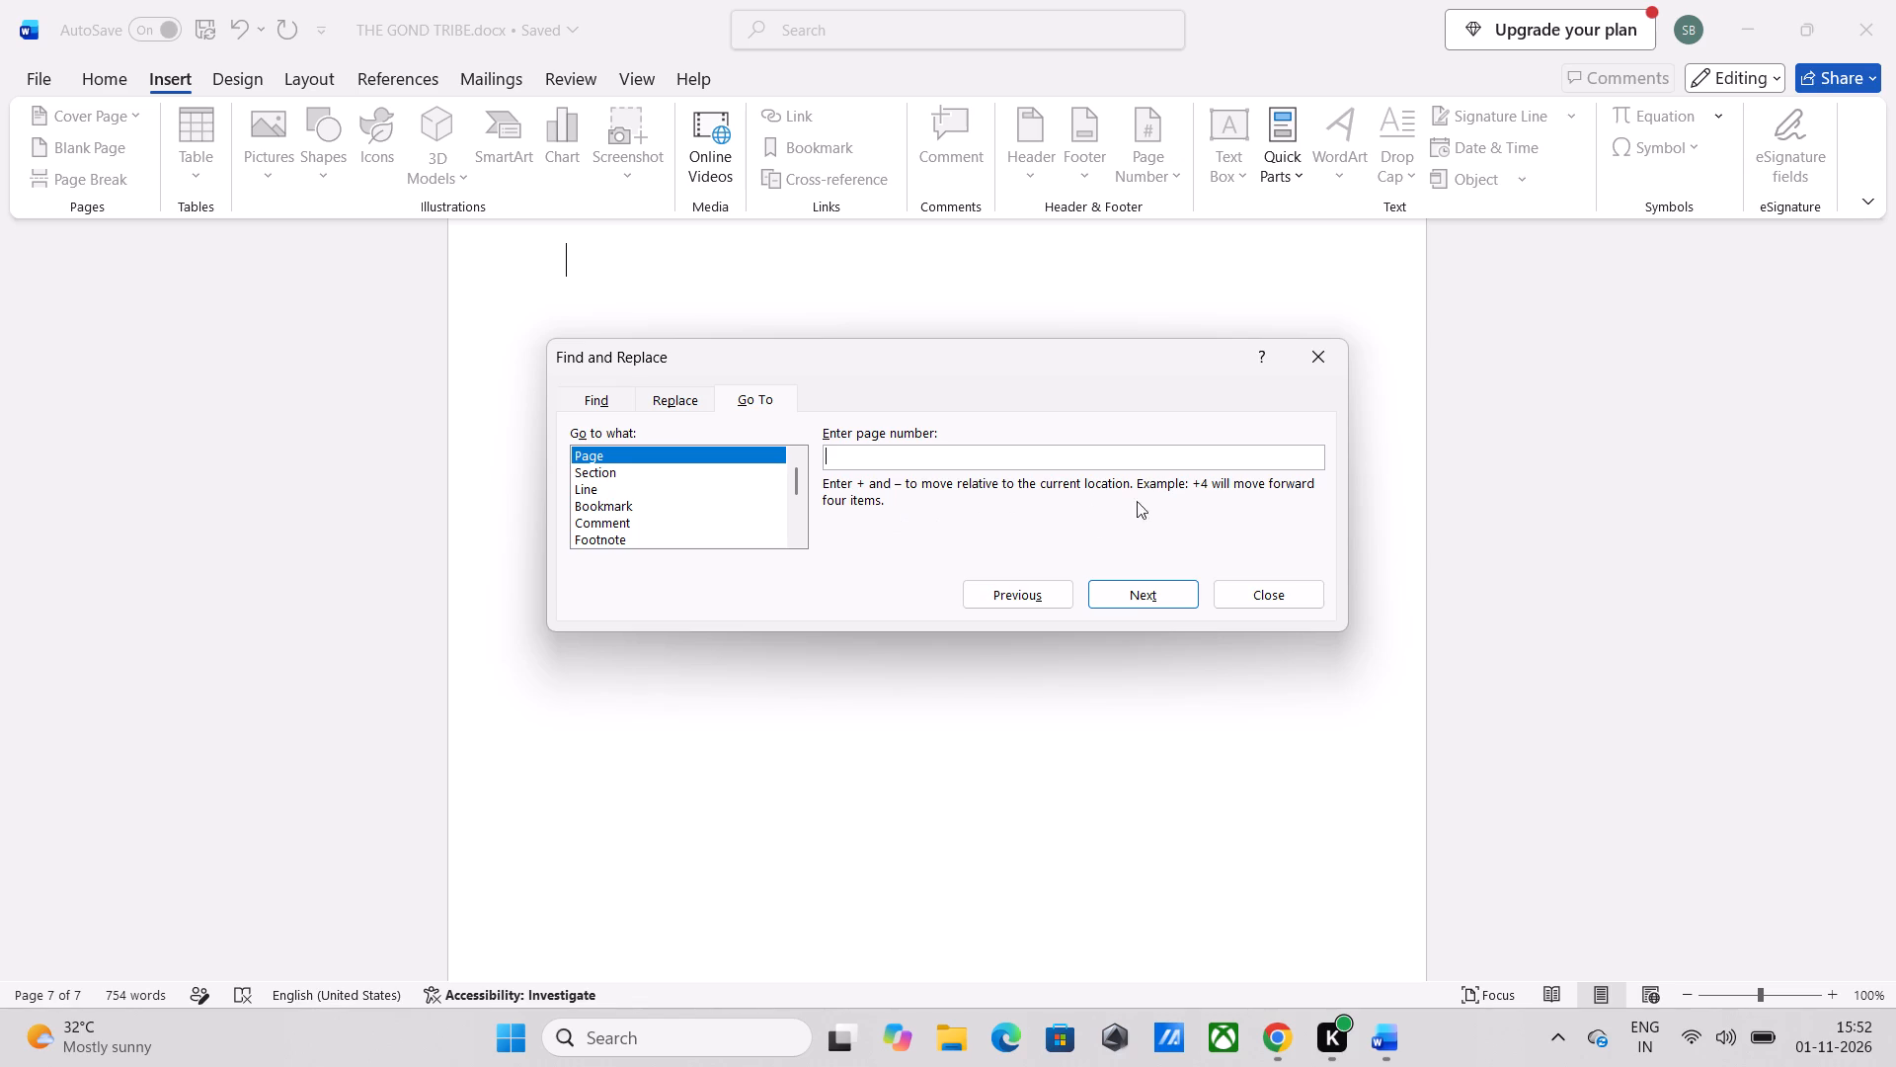
{"action": "left_click", "coordinate": [1315, 346]}
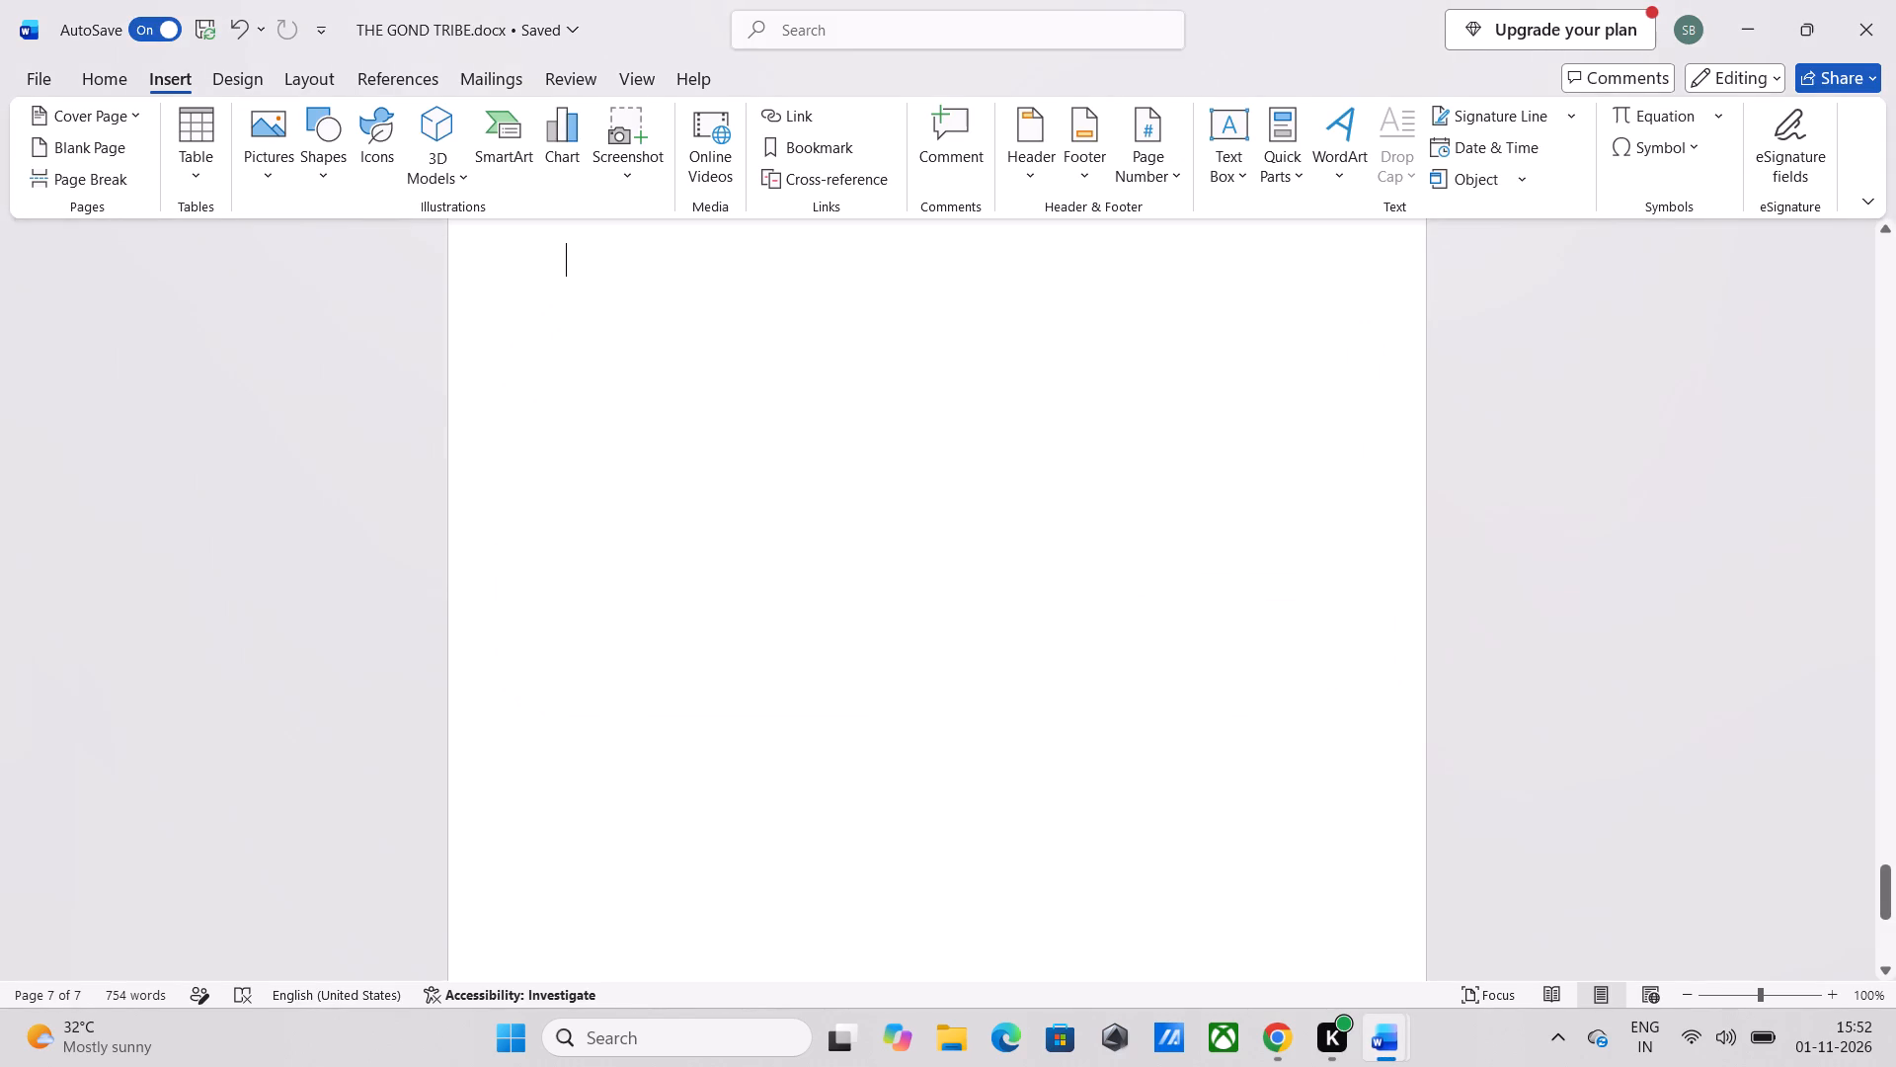
{"action": "scroll", "coordinate": [1051, 592], "scroll_direction": "down", "scroll_amount": 4}
{"action": "scroll", "coordinate": [1051, 592], "scroll_direction": "up", "scroll_amount": 20}
{"action": "scroll", "coordinate": [1051, 592], "scroll_direction": "up", "scroll_amount": 9}
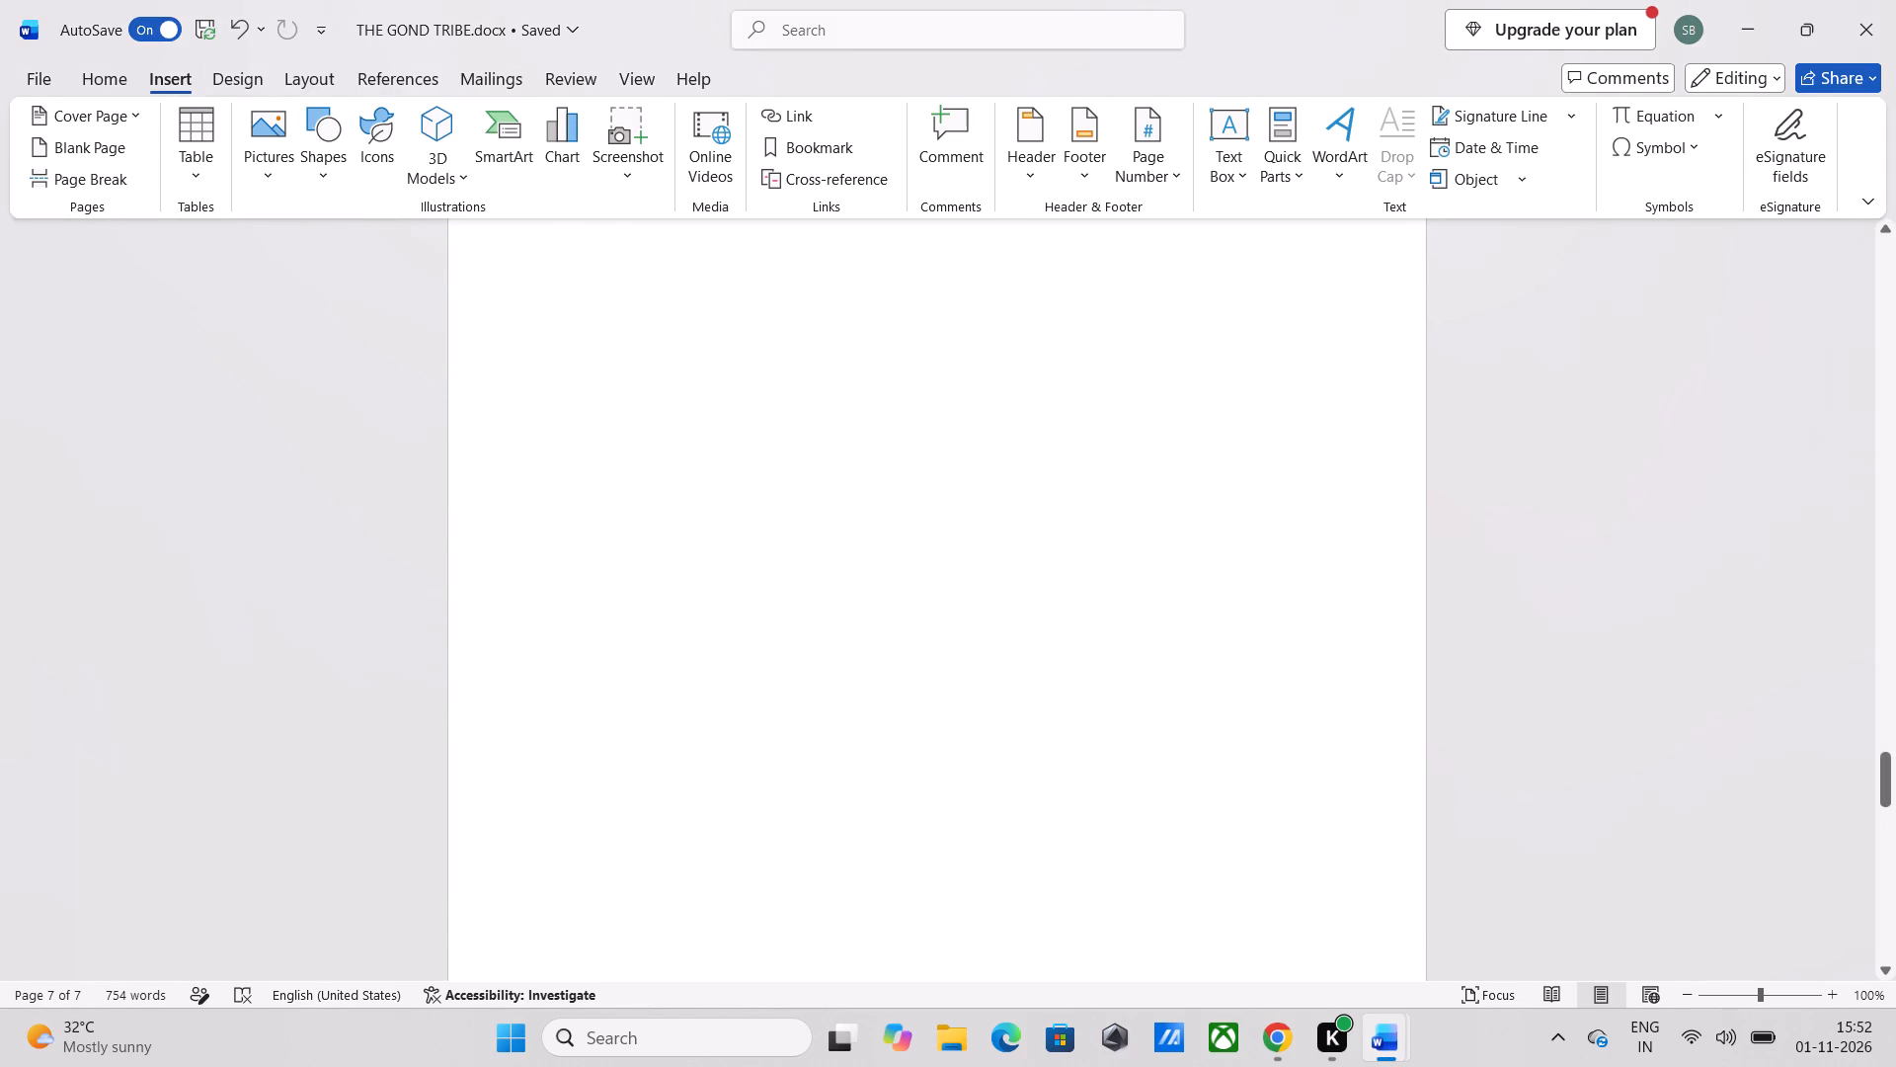
{"action": "scroll", "coordinate": [1043, 669], "scroll_direction": "up", "scroll_amount": 9}
{"action": "scroll", "coordinate": [1051, 792], "scroll_direction": "down", "scroll_amount": 12}
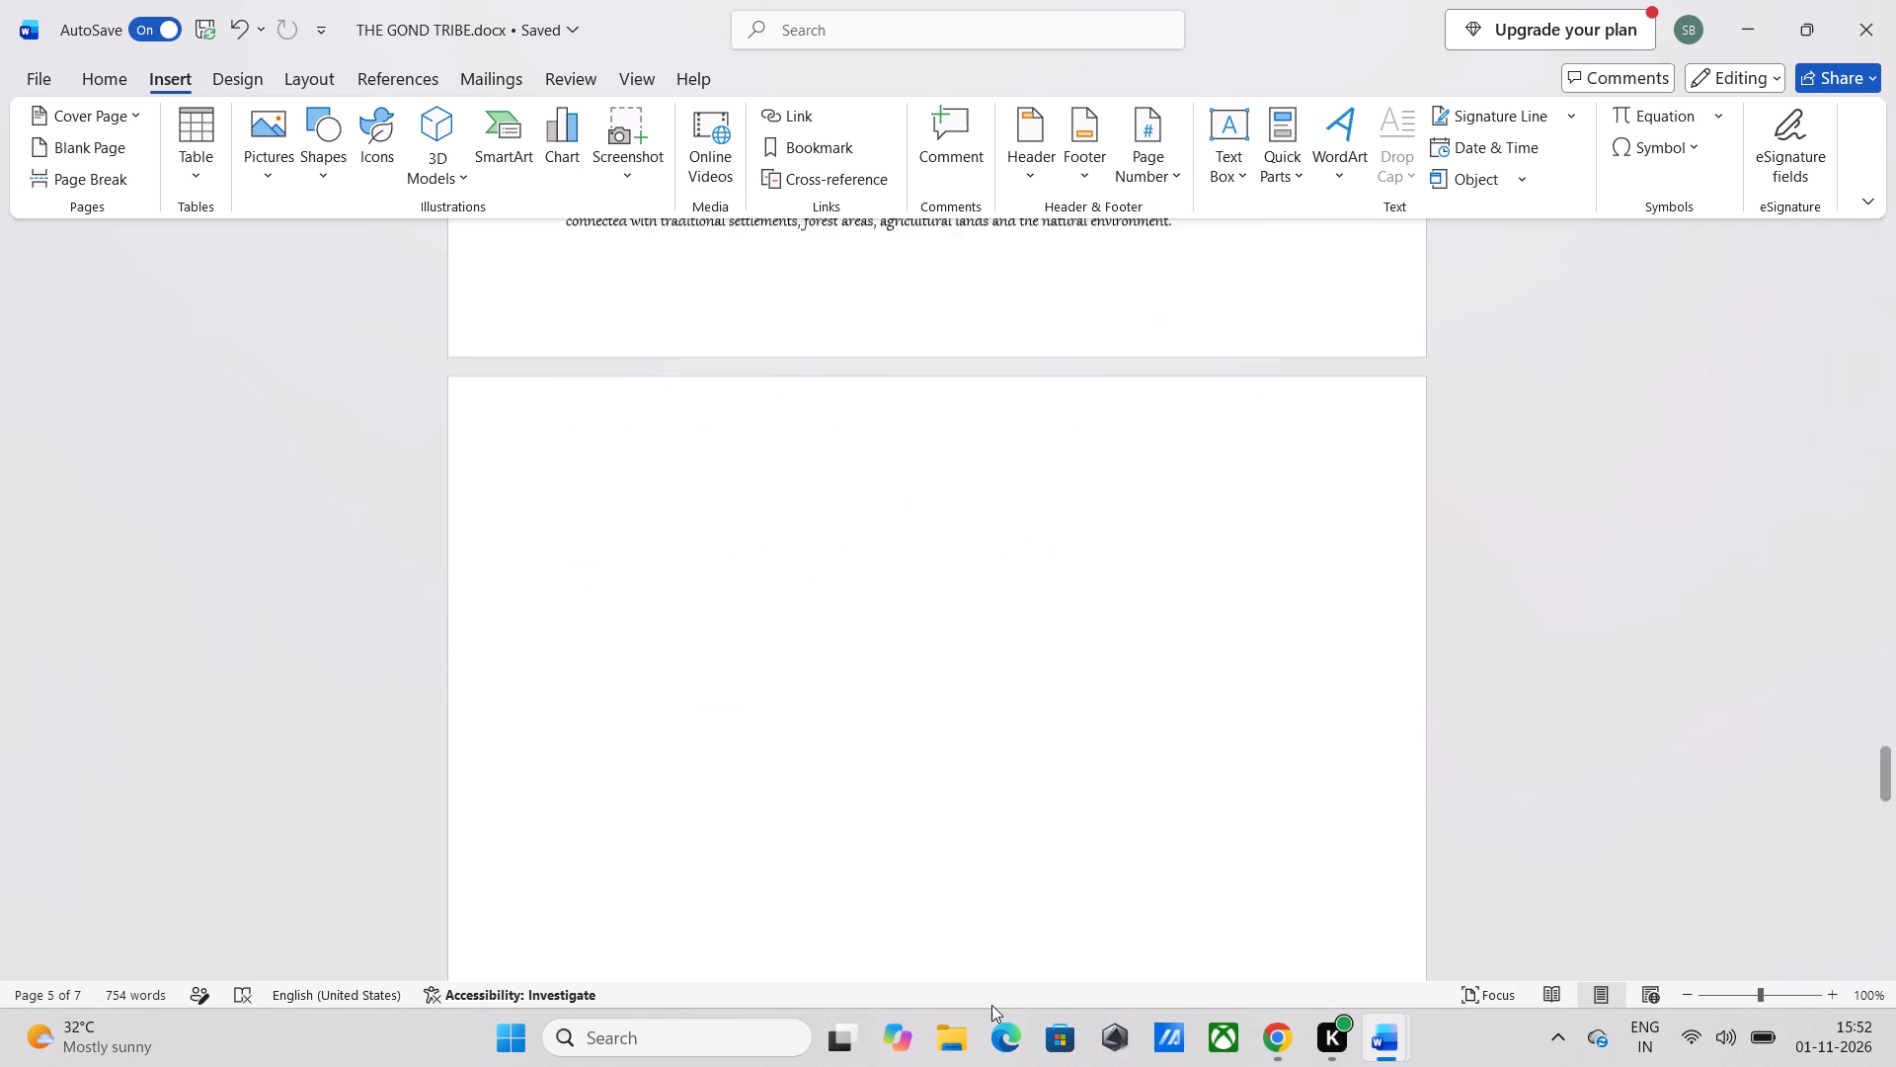
{"action": "scroll", "coordinate": [991, 1005], "scroll_direction": "down", "scroll_amount": 13}
{"action": "scroll", "coordinate": [1137, 908], "scroll_direction": "down", "scroll_amount": 17}
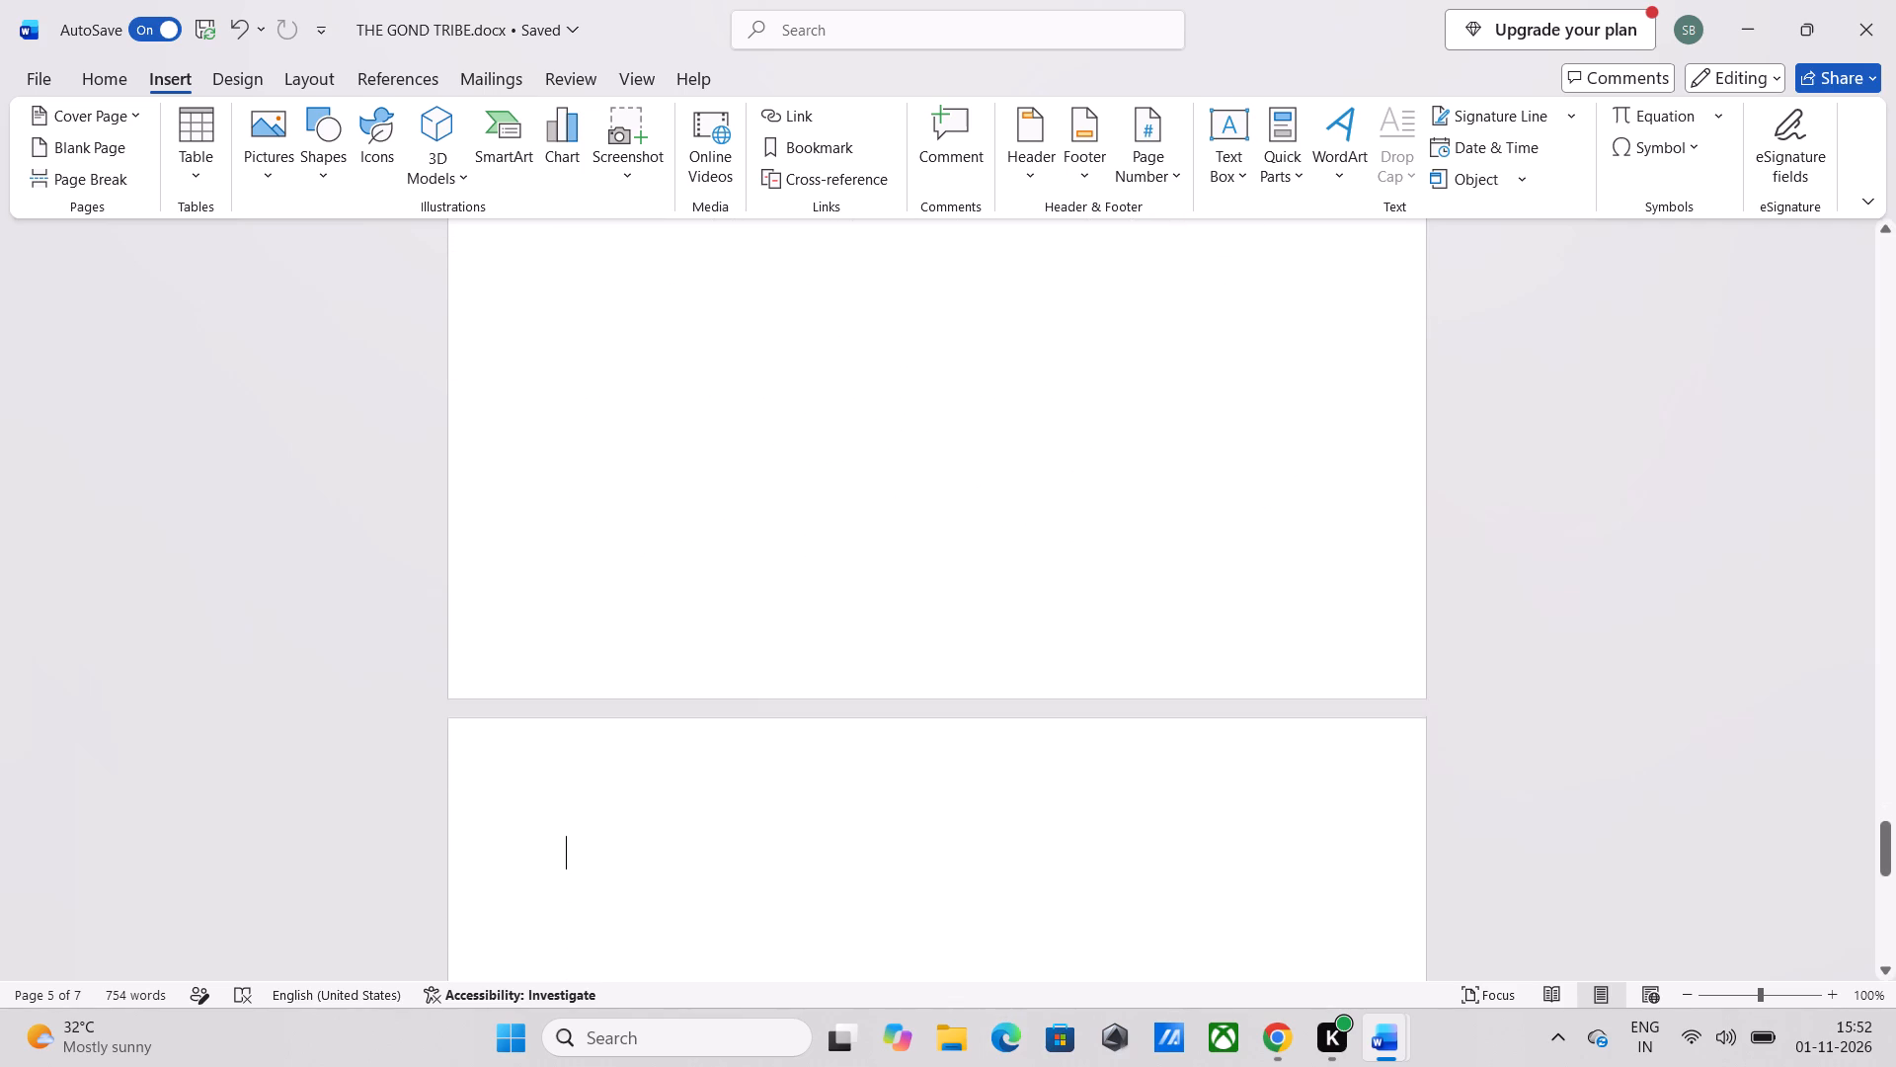
{"action": "scroll", "coordinate": [1178, 874], "scroll_direction": "down", "scroll_amount": 16}
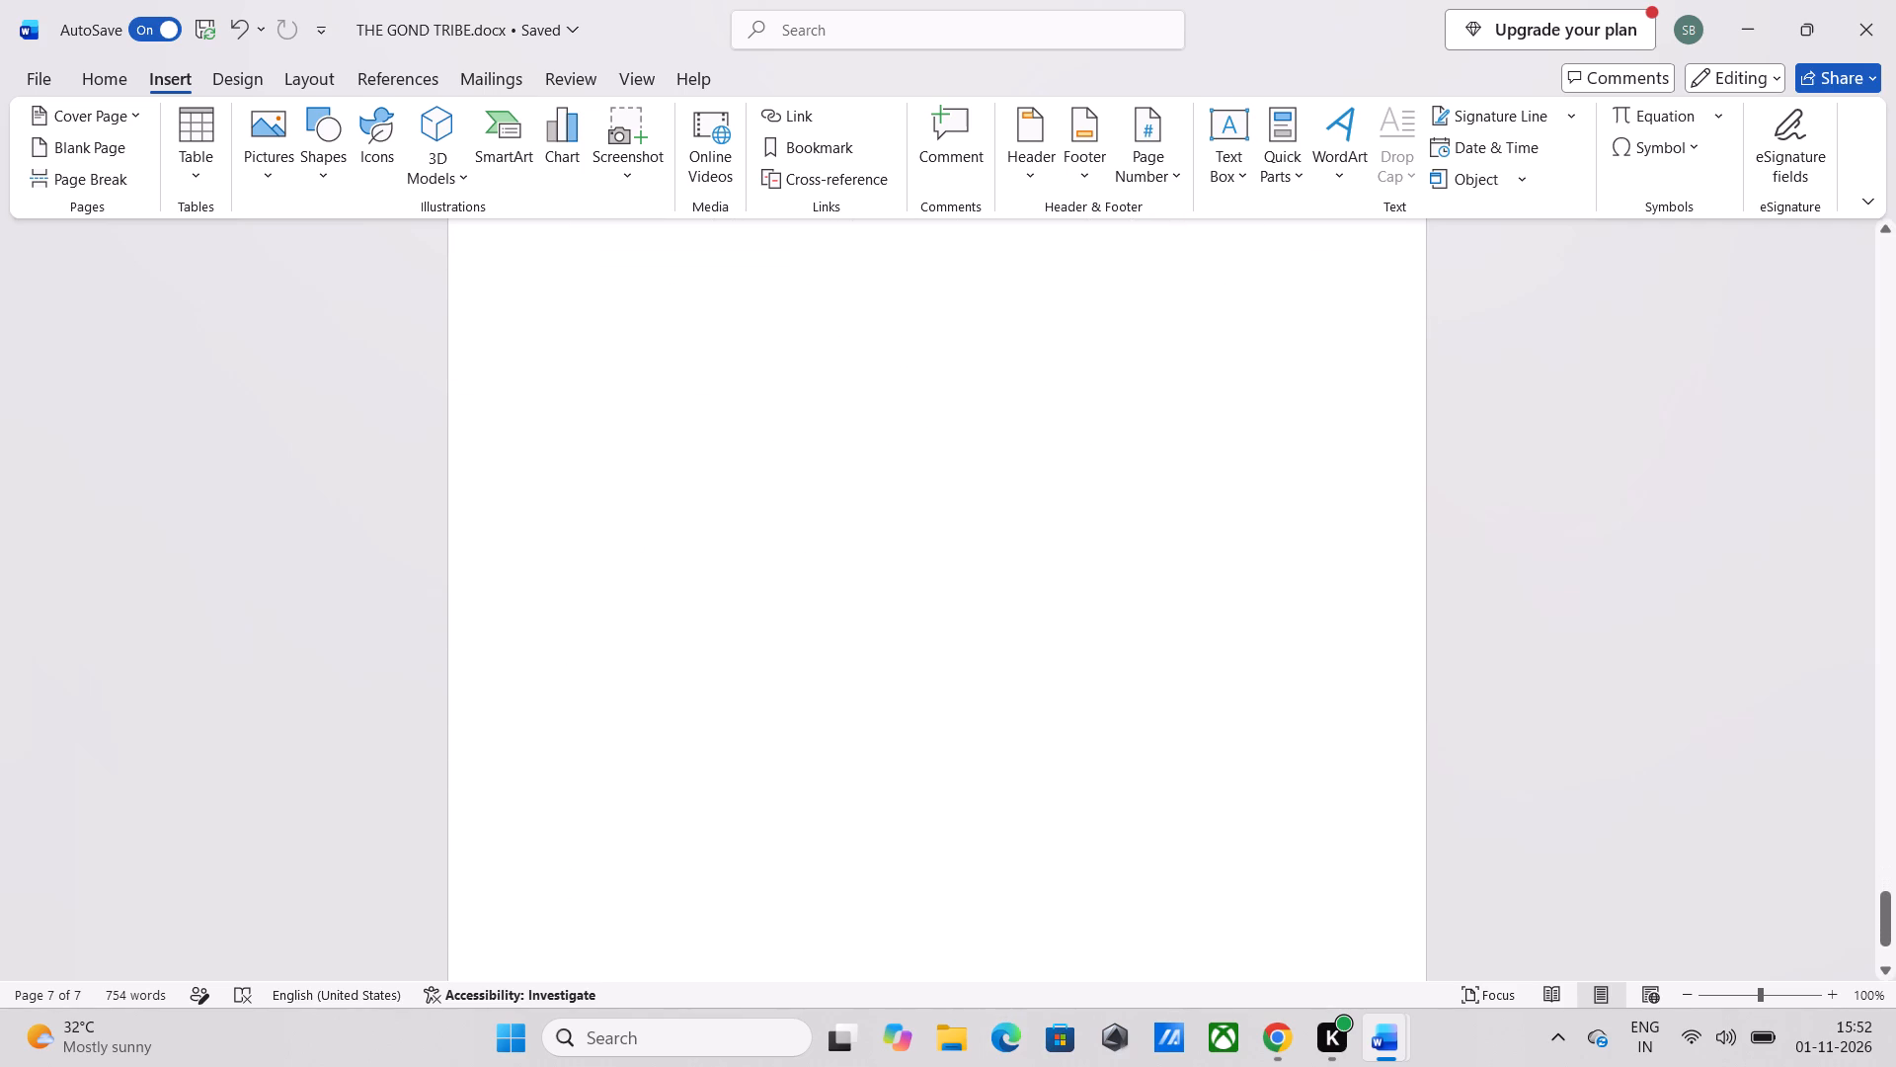
{"action": "scroll", "coordinate": [1178, 877], "scroll_direction": "down", "scroll_amount": 9}
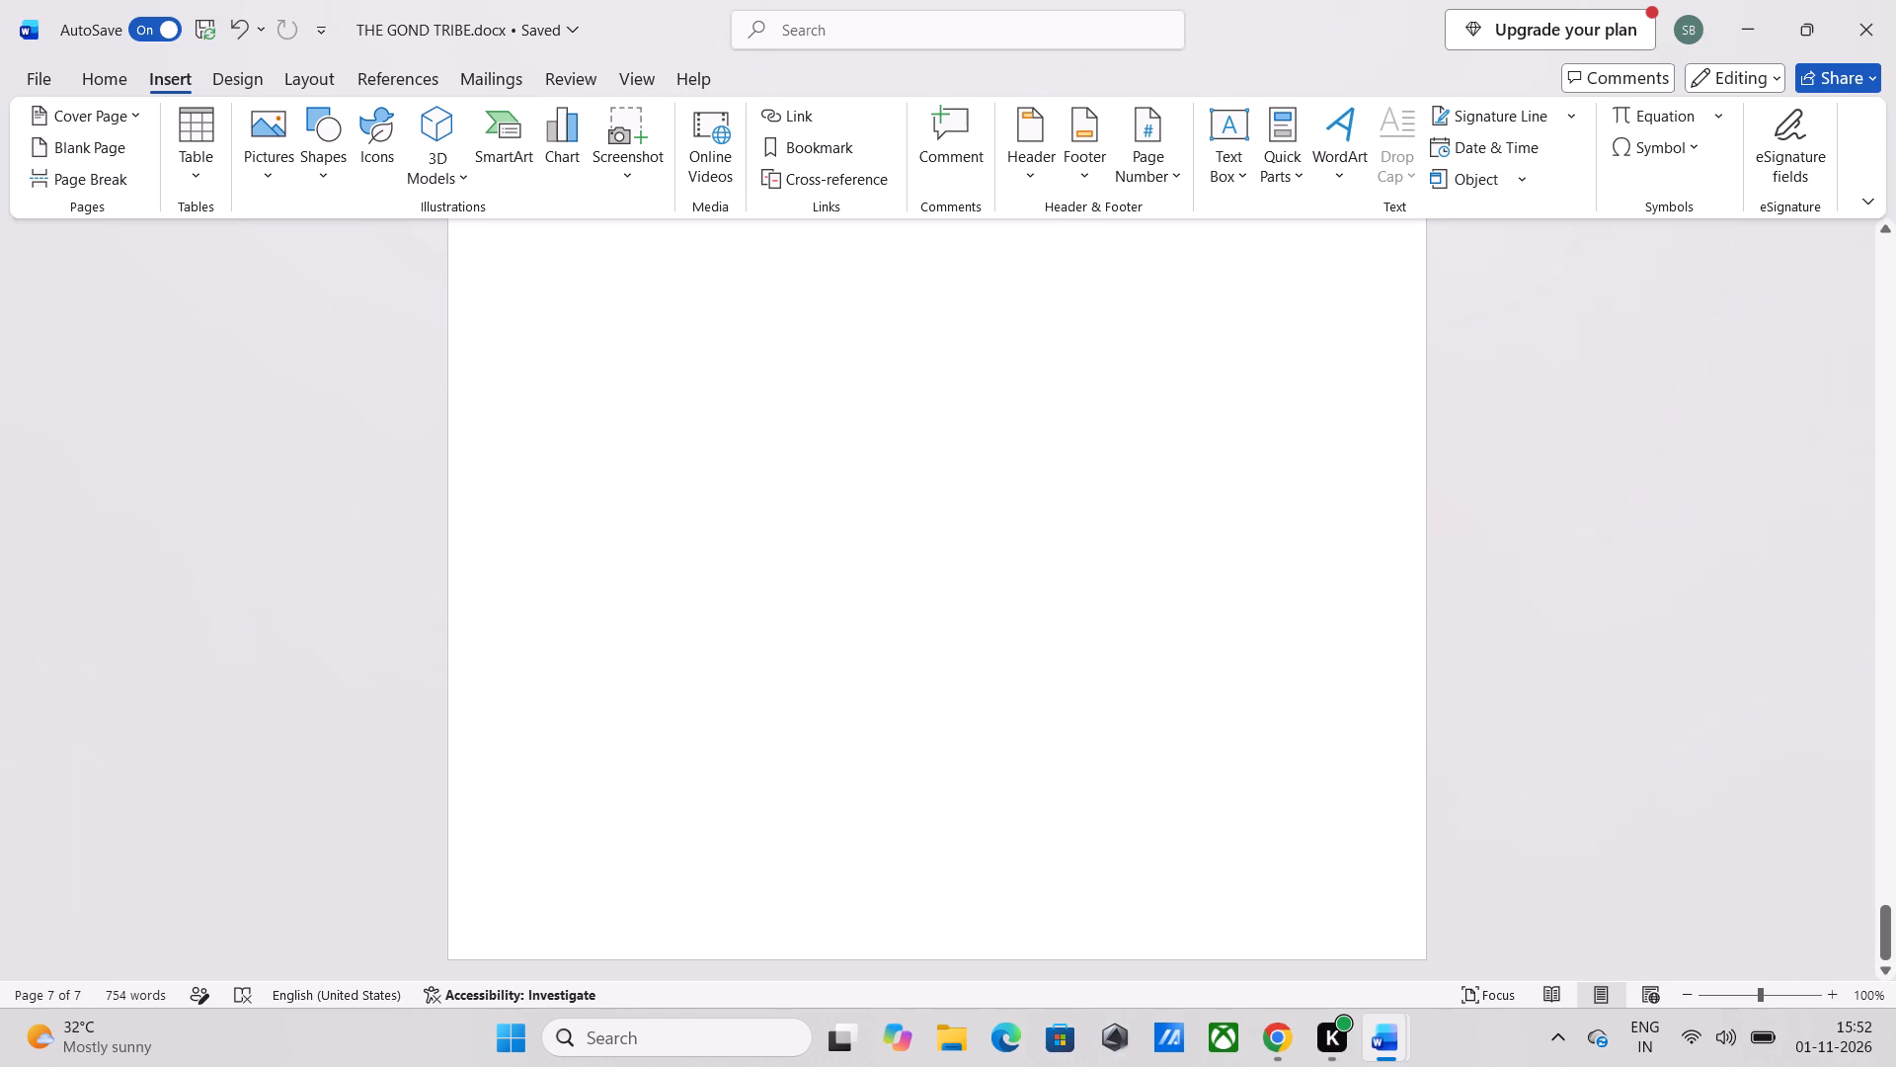
{"action": "left_click", "coordinate": [1194, 920]}
{"action": "key", "text": "BackSpace"}
Check the page layout from Chapter 3's state-wise list to the blank page that follows it.
{"action": "scroll", "coordinate": [1210, 922], "scroll_direction": "up", "scroll_amount": 2}
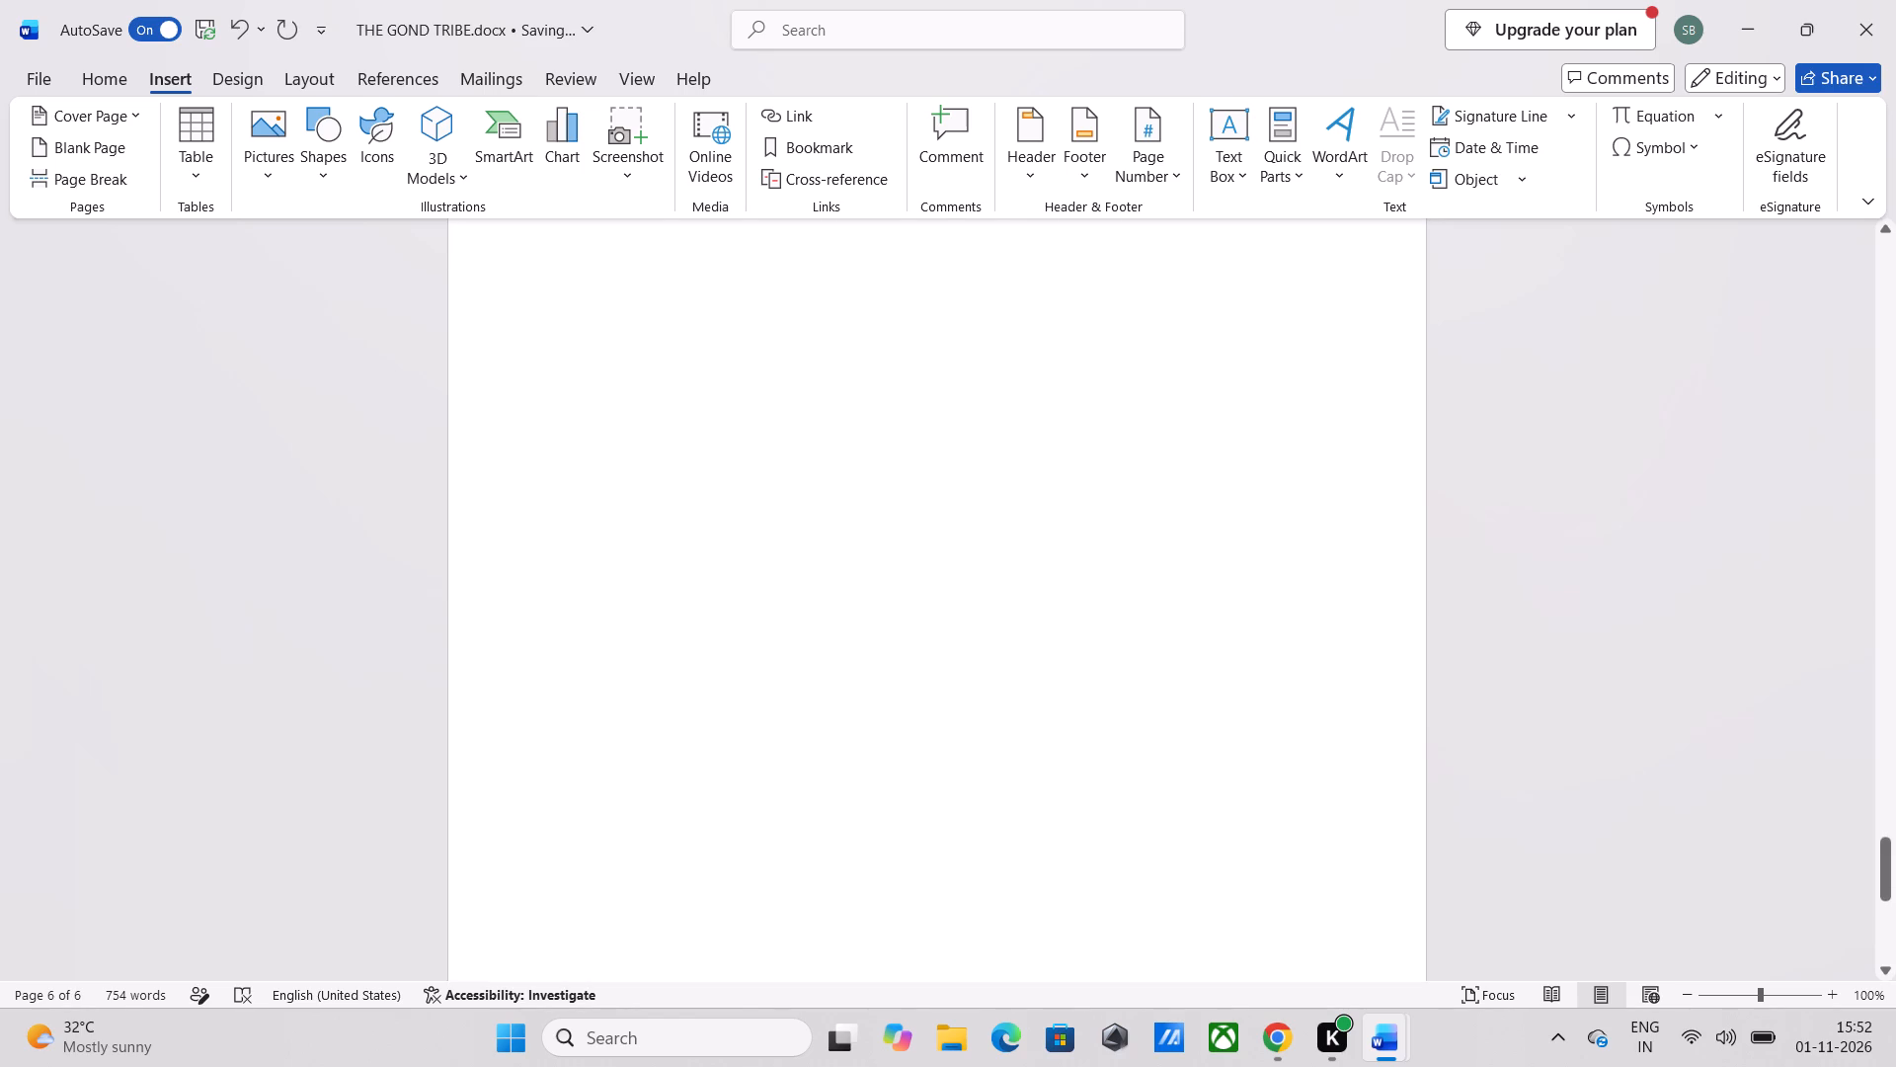
{"action": "scroll", "coordinate": [1210, 922], "scroll_direction": "up", "scroll_amount": 11}
{"action": "scroll", "coordinate": [1210, 922], "scroll_direction": "down", "scroll_amount": 7}
{"action": "scroll", "coordinate": [1148, 1066], "scroll_direction": "down", "scroll_amount": 11}
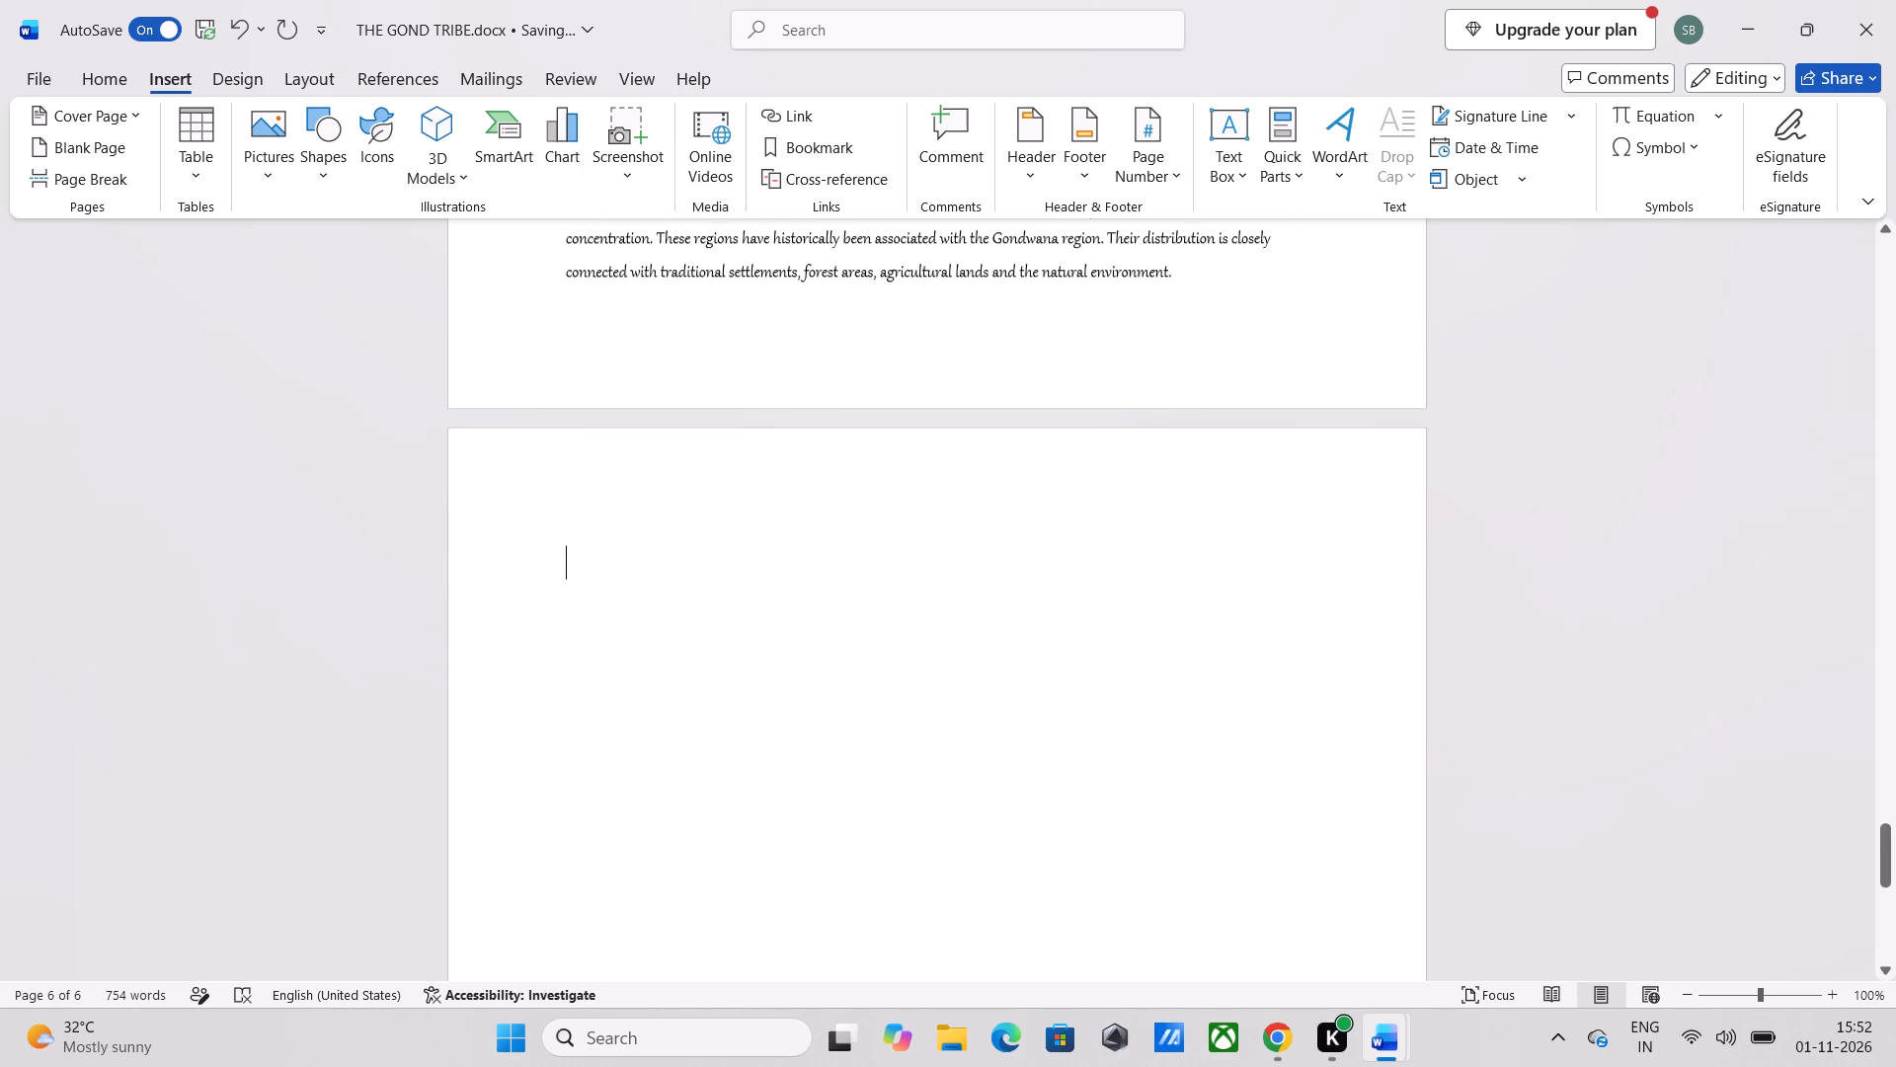
{"action": "scroll", "coordinate": [1302, 893], "scroll_direction": "down", "scroll_amount": 20}
{"action": "scroll", "coordinate": [1302, 893], "scroll_direction": "down", "scroll_amount": 8}
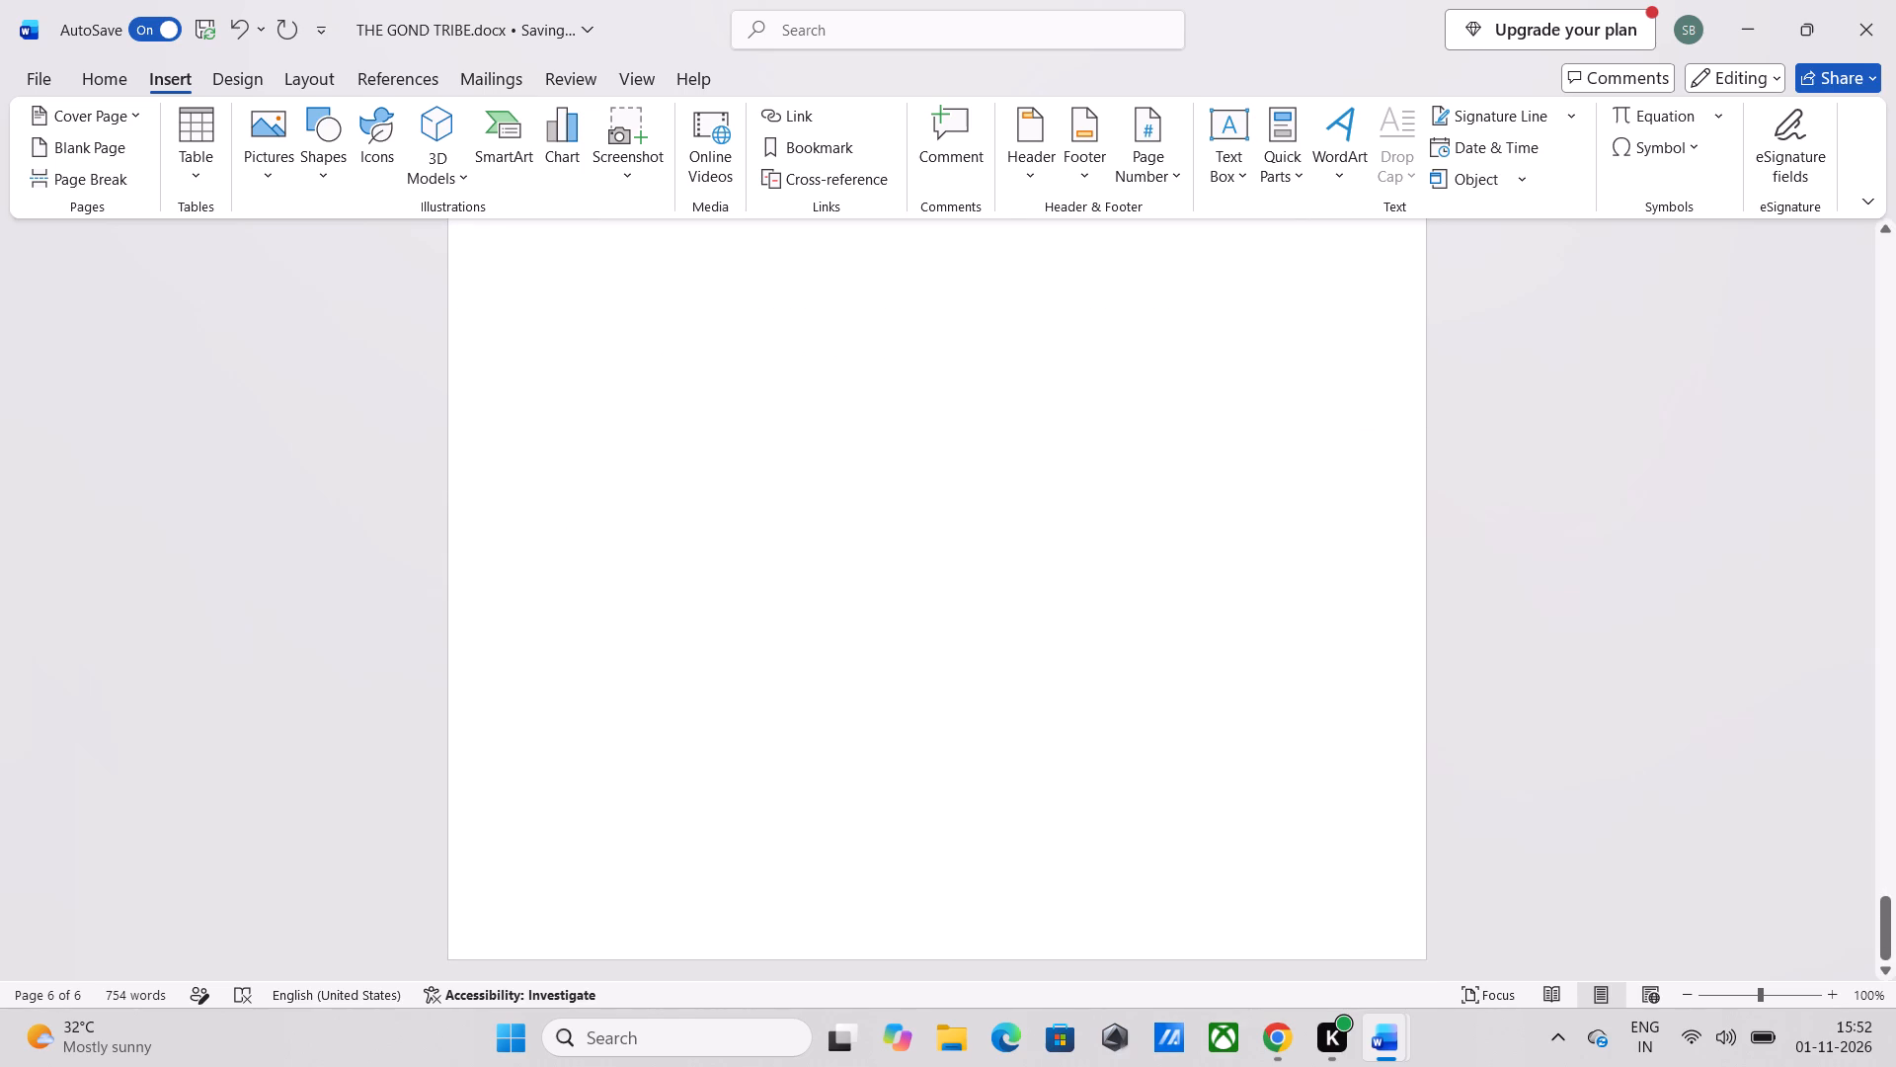
{"action": "scroll", "coordinate": [1336, 827], "scroll_direction": "down", "scroll_amount": 3}
{"action": "scroll", "coordinate": [1336, 827], "scroll_direction": "up", "scroll_amount": 16}
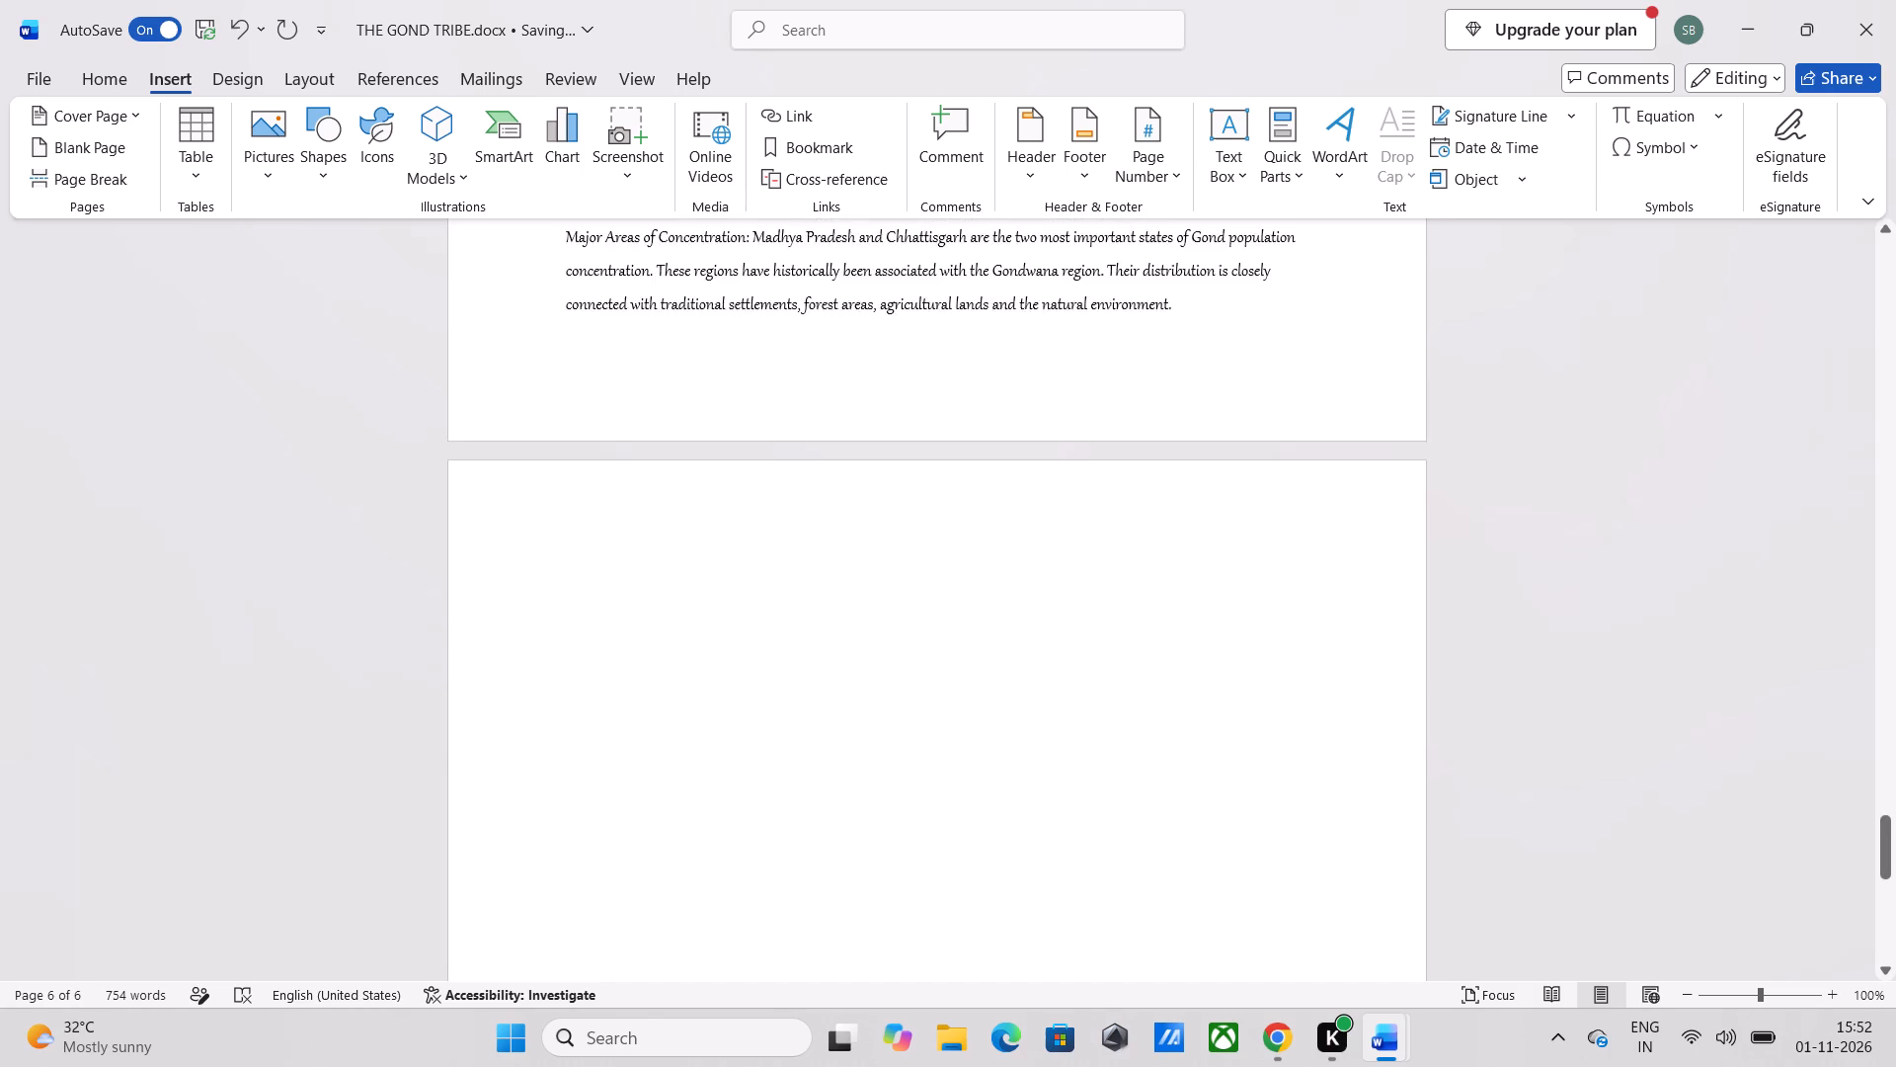
{"action": "scroll", "coordinate": [1321, 860], "scroll_direction": "up", "scroll_amount": 4}
{"action": "scroll", "coordinate": [1321, 860], "scroll_direction": "down", "scroll_amount": 20}
{"action": "scroll", "coordinate": [1321, 860], "scroll_direction": "down", "scroll_amount": 2}
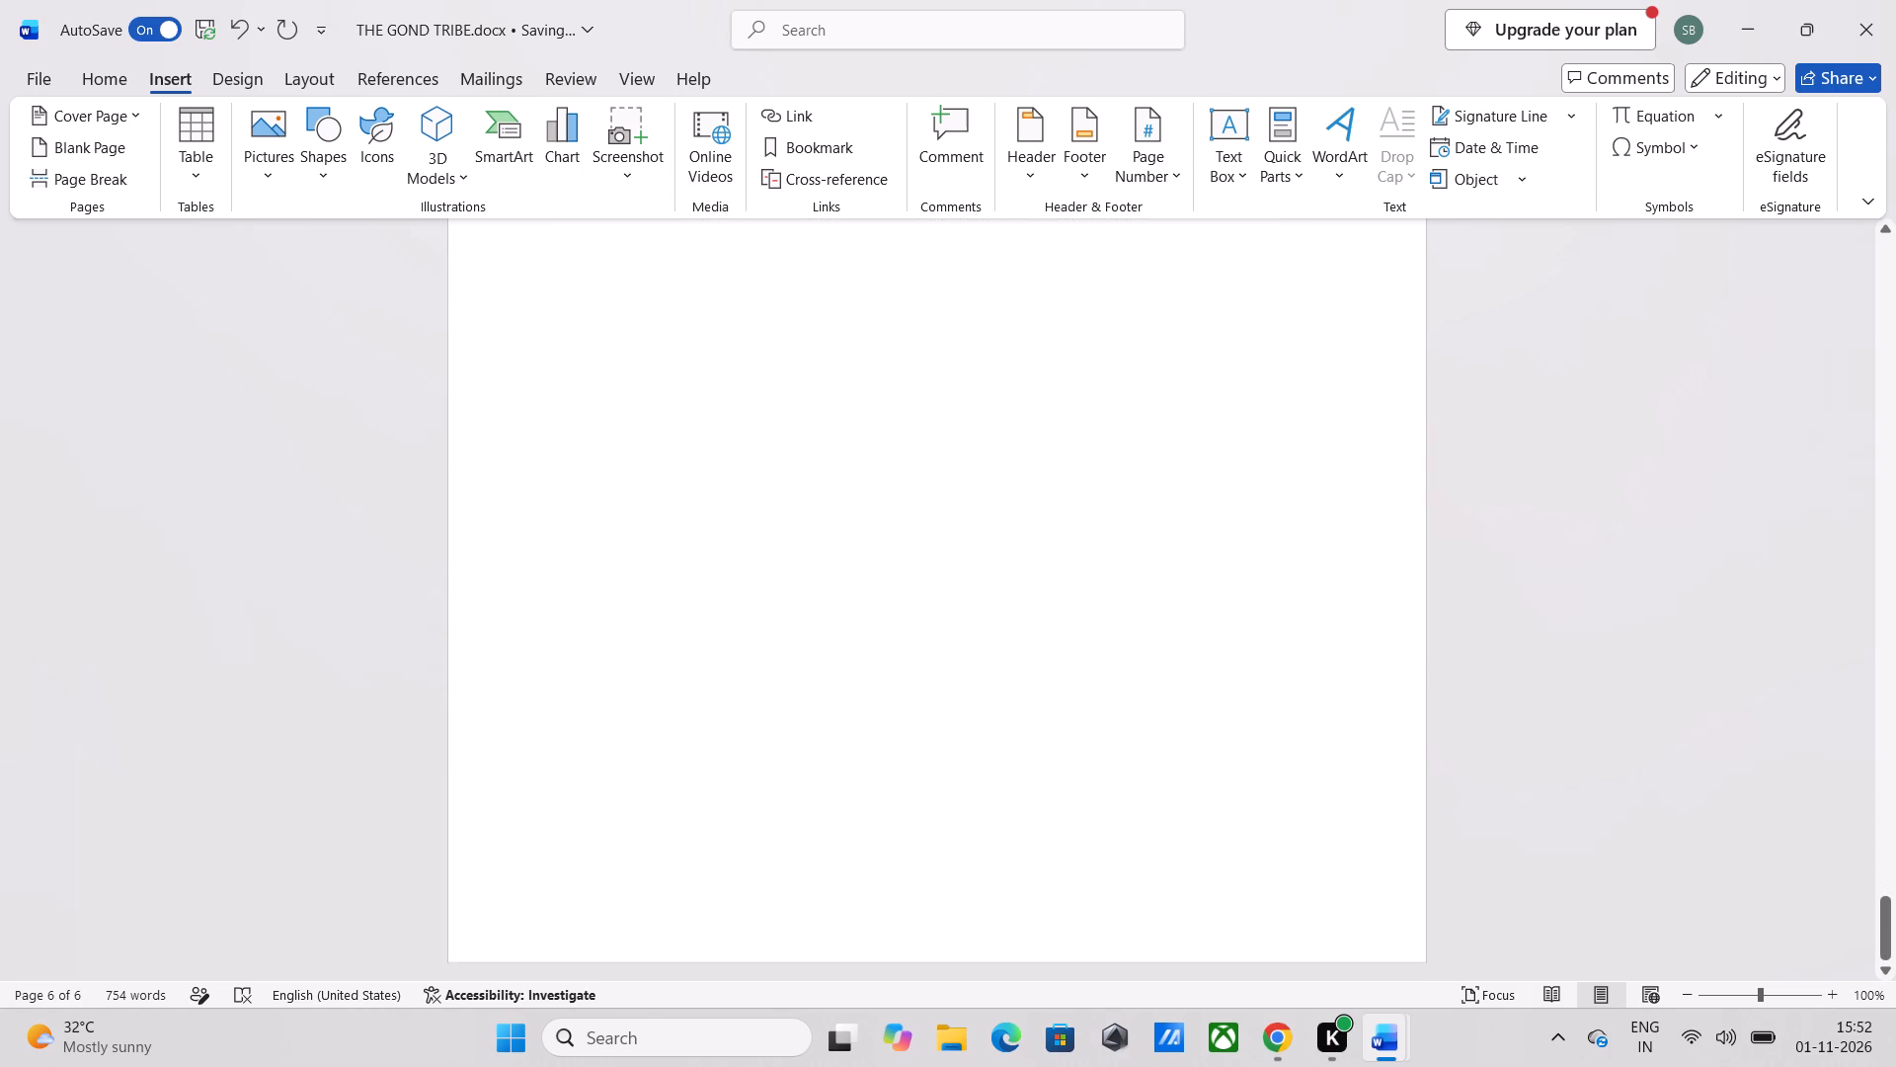
{"action": "scroll", "coordinate": [1321, 860], "scroll_direction": "down", "scroll_amount": 8}
{"action": "scroll", "coordinate": [1321, 860], "scroll_direction": "up", "scroll_amount": 18}
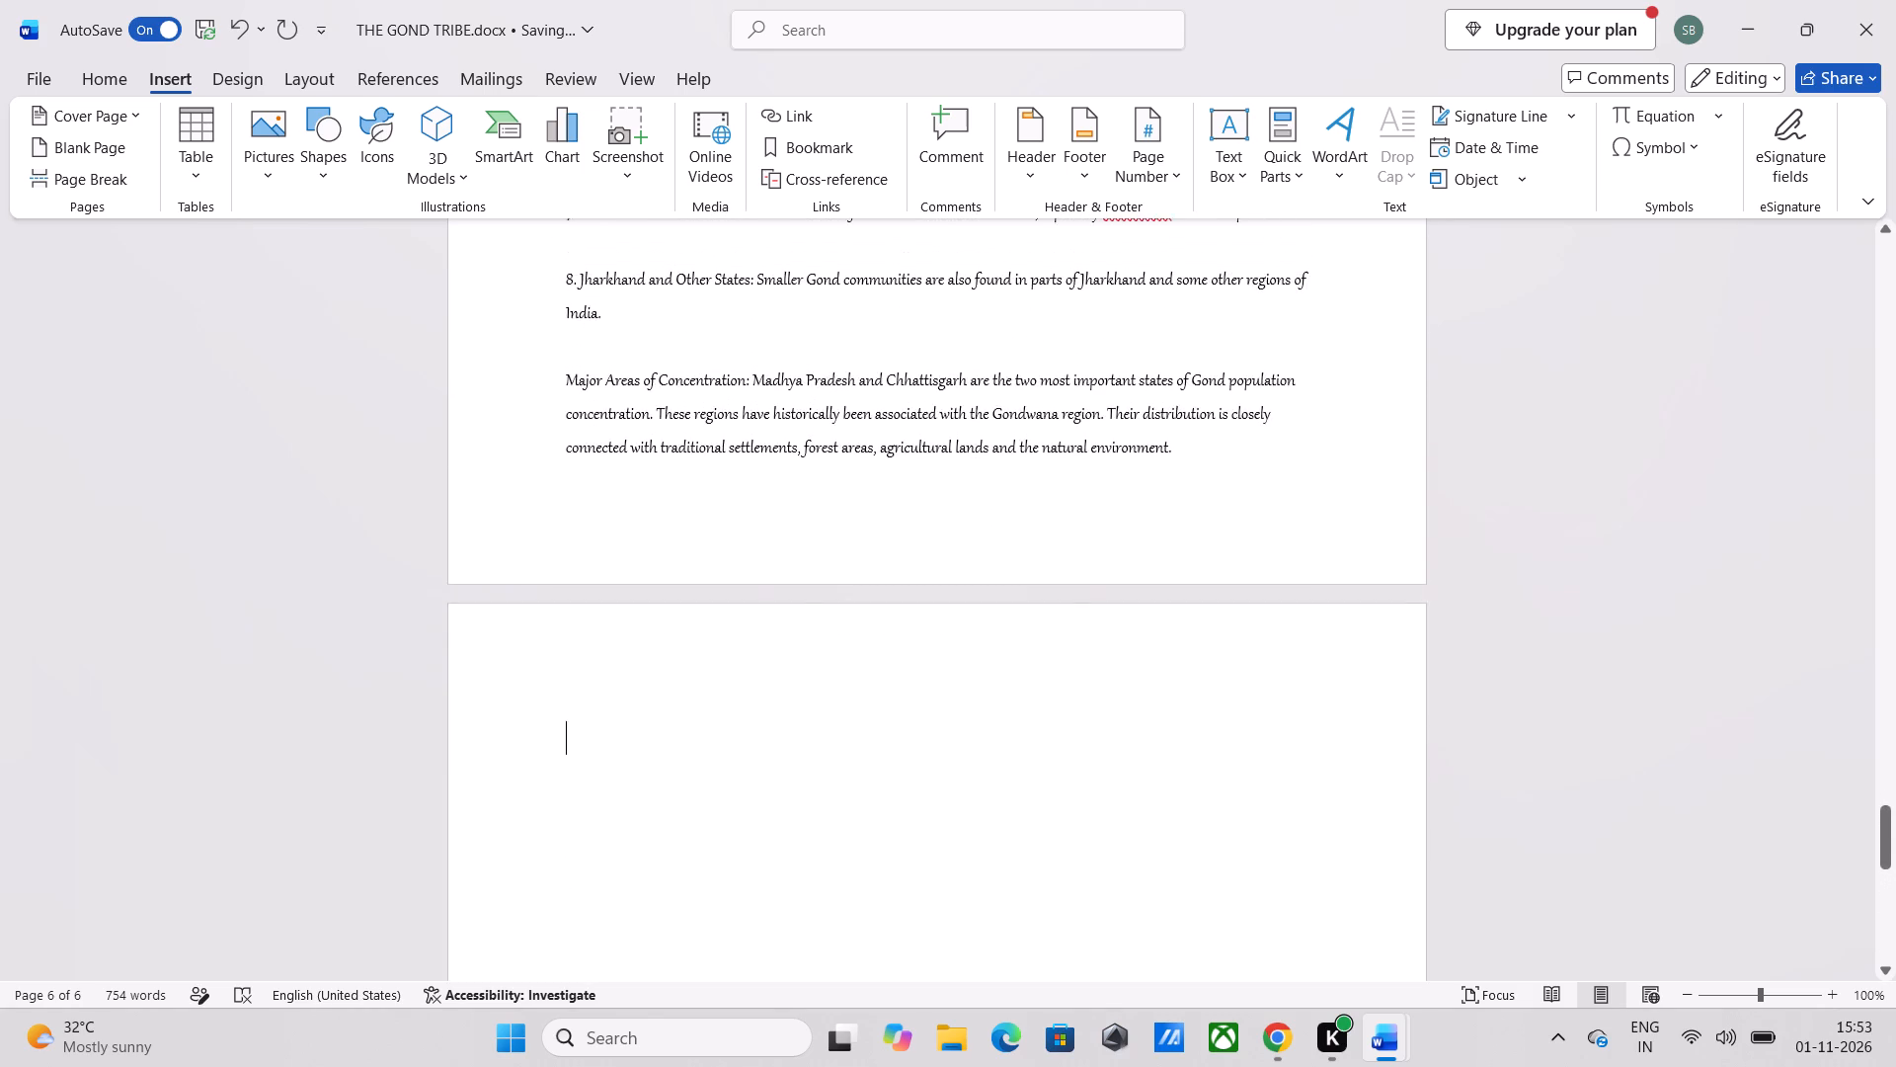
{"action": "scroll", "coordinate": [1318, 860], "scroll_direction": "up", "scroll_amount": 5}
{"action": "scroll", "coordinate": [1318, 860], "scroll_direction": "down", "scroll_amount": 6}
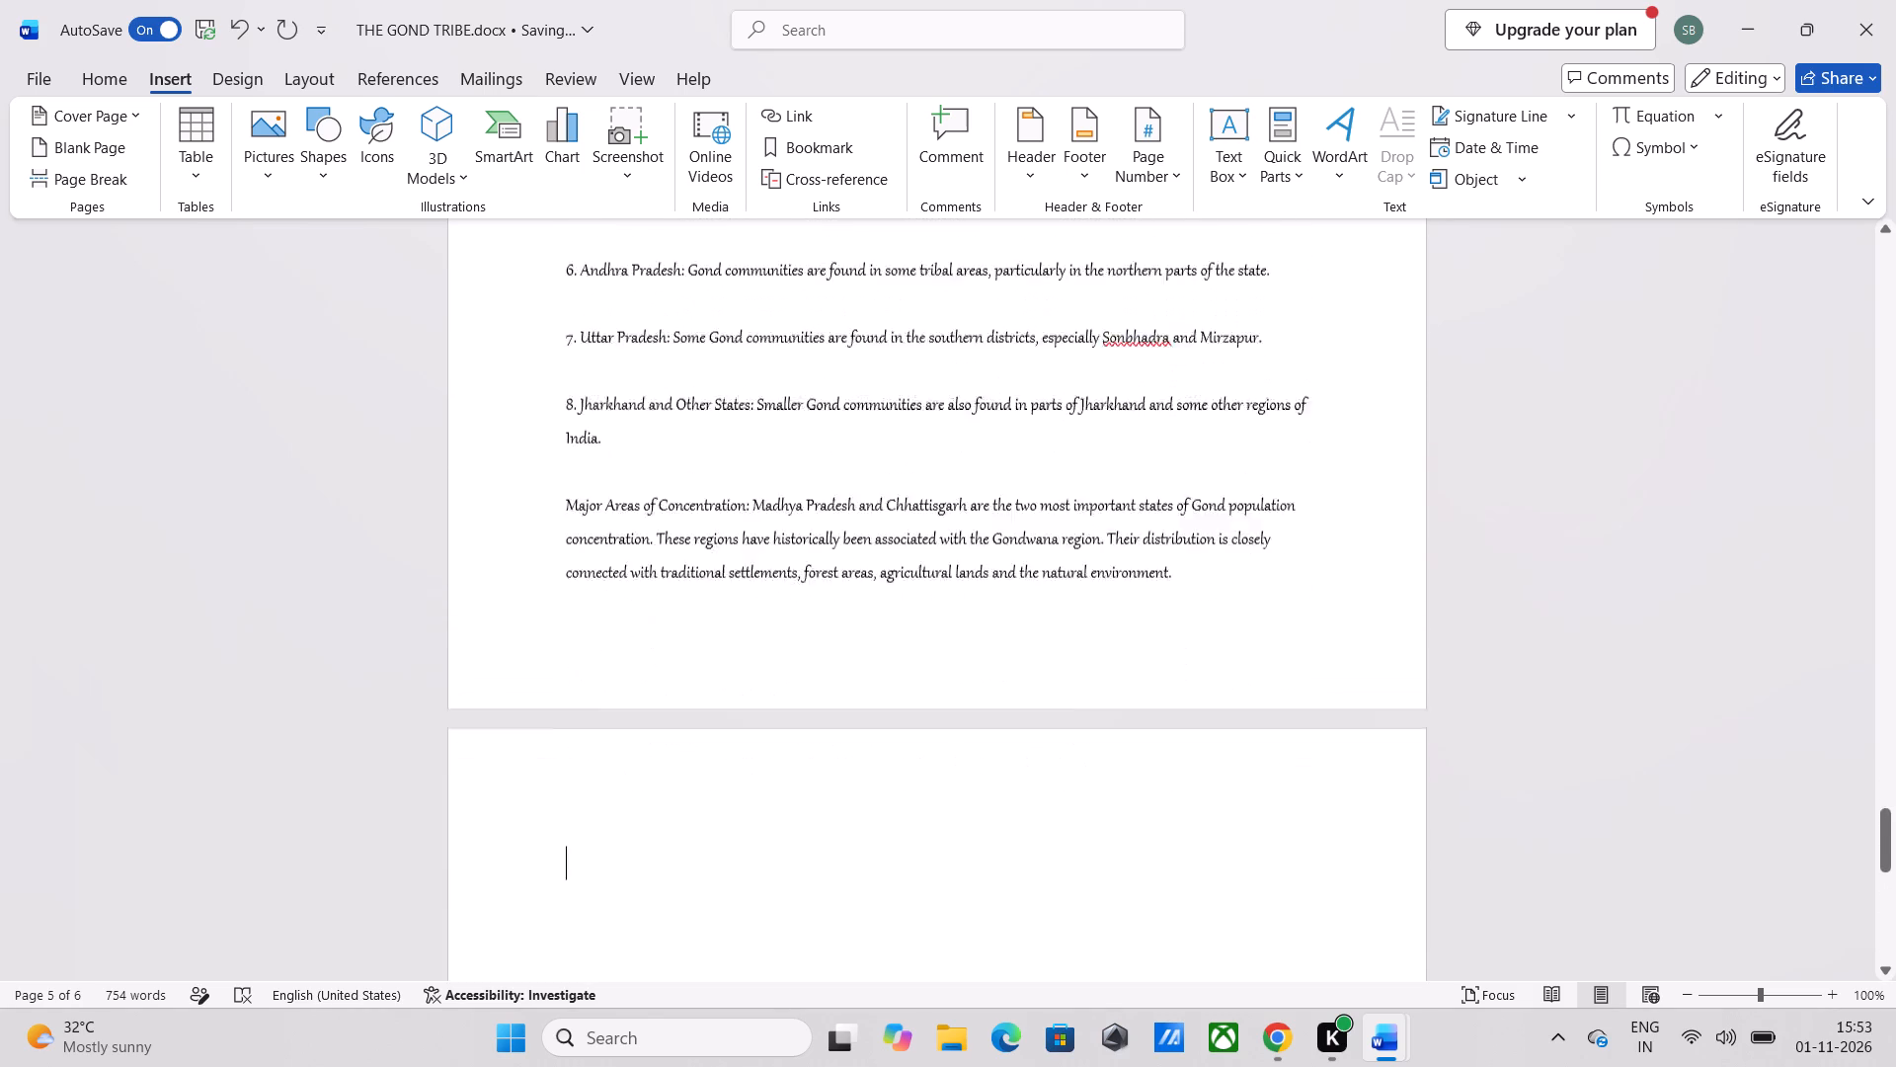
{"action": "scroll", "coordinate": [1318, 860], "scroll_direction": "down", "scroll_amount": 4}
{"action": "scroll", "coordinate": [1318, 860], "scroll_direction": "up", "scroll_amount": 14}
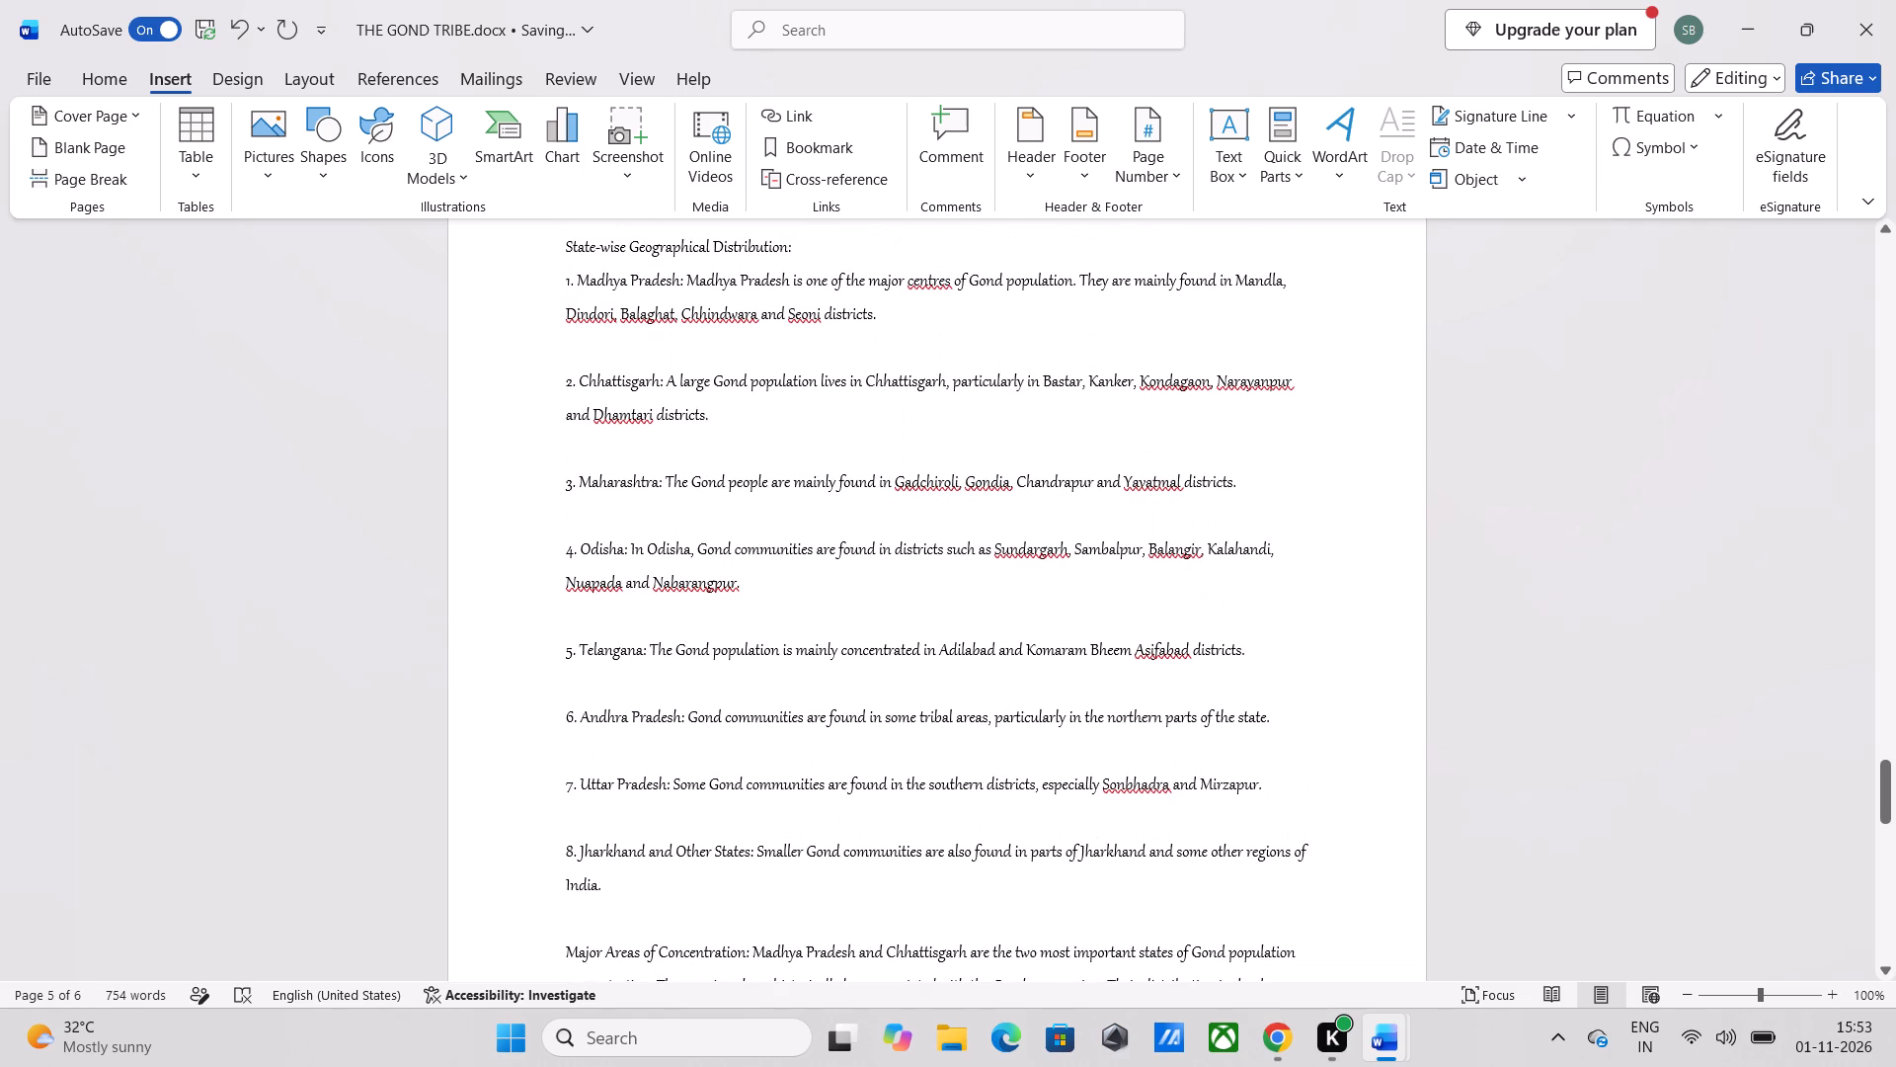
{"action": "scroll", "coordinate": [1318, 860], "scroll_direction": "up", "scroll_amount": 3}
{"action": "scroll", "coordinate": [1318, 860], "scroll_direction": "down", "scroll_amount": 3}
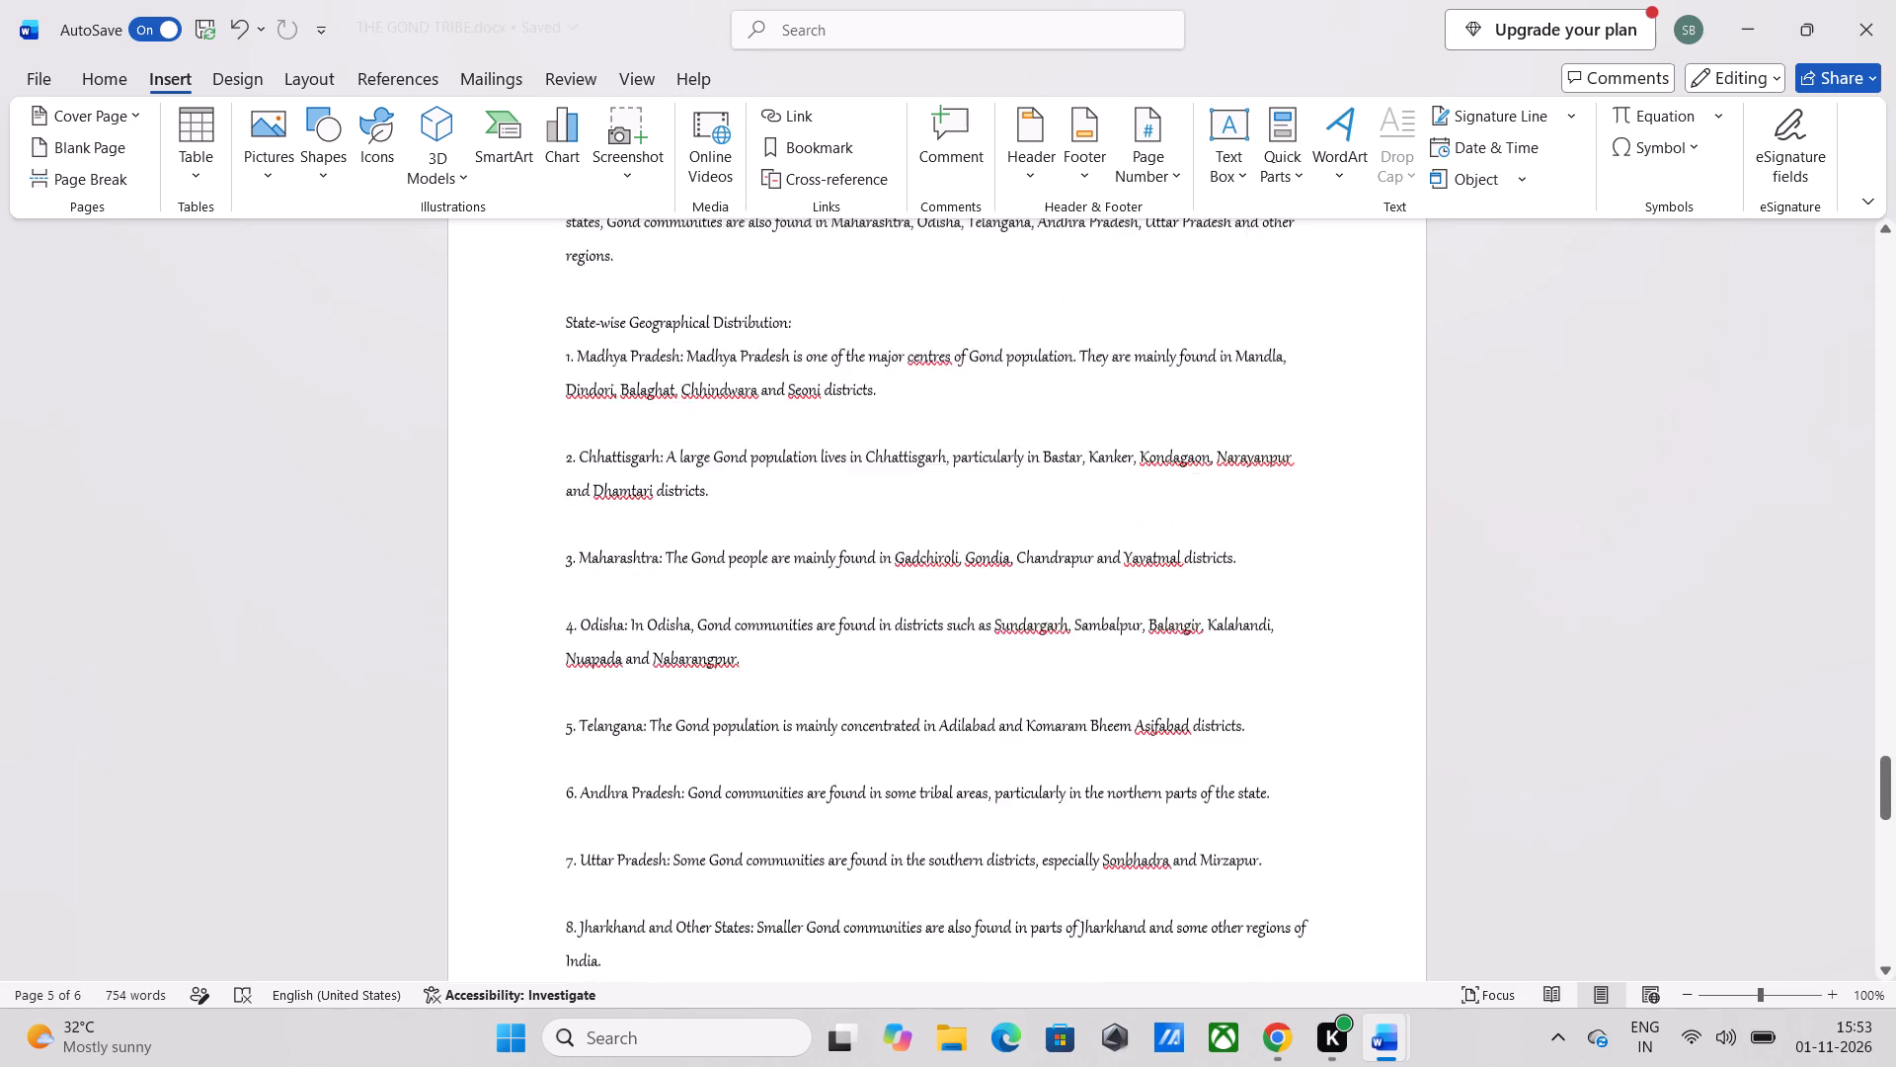
{"action": "scroll", "coordinate": [1318, 860], "scroll_direction": "down", "scroll_amount": 16}
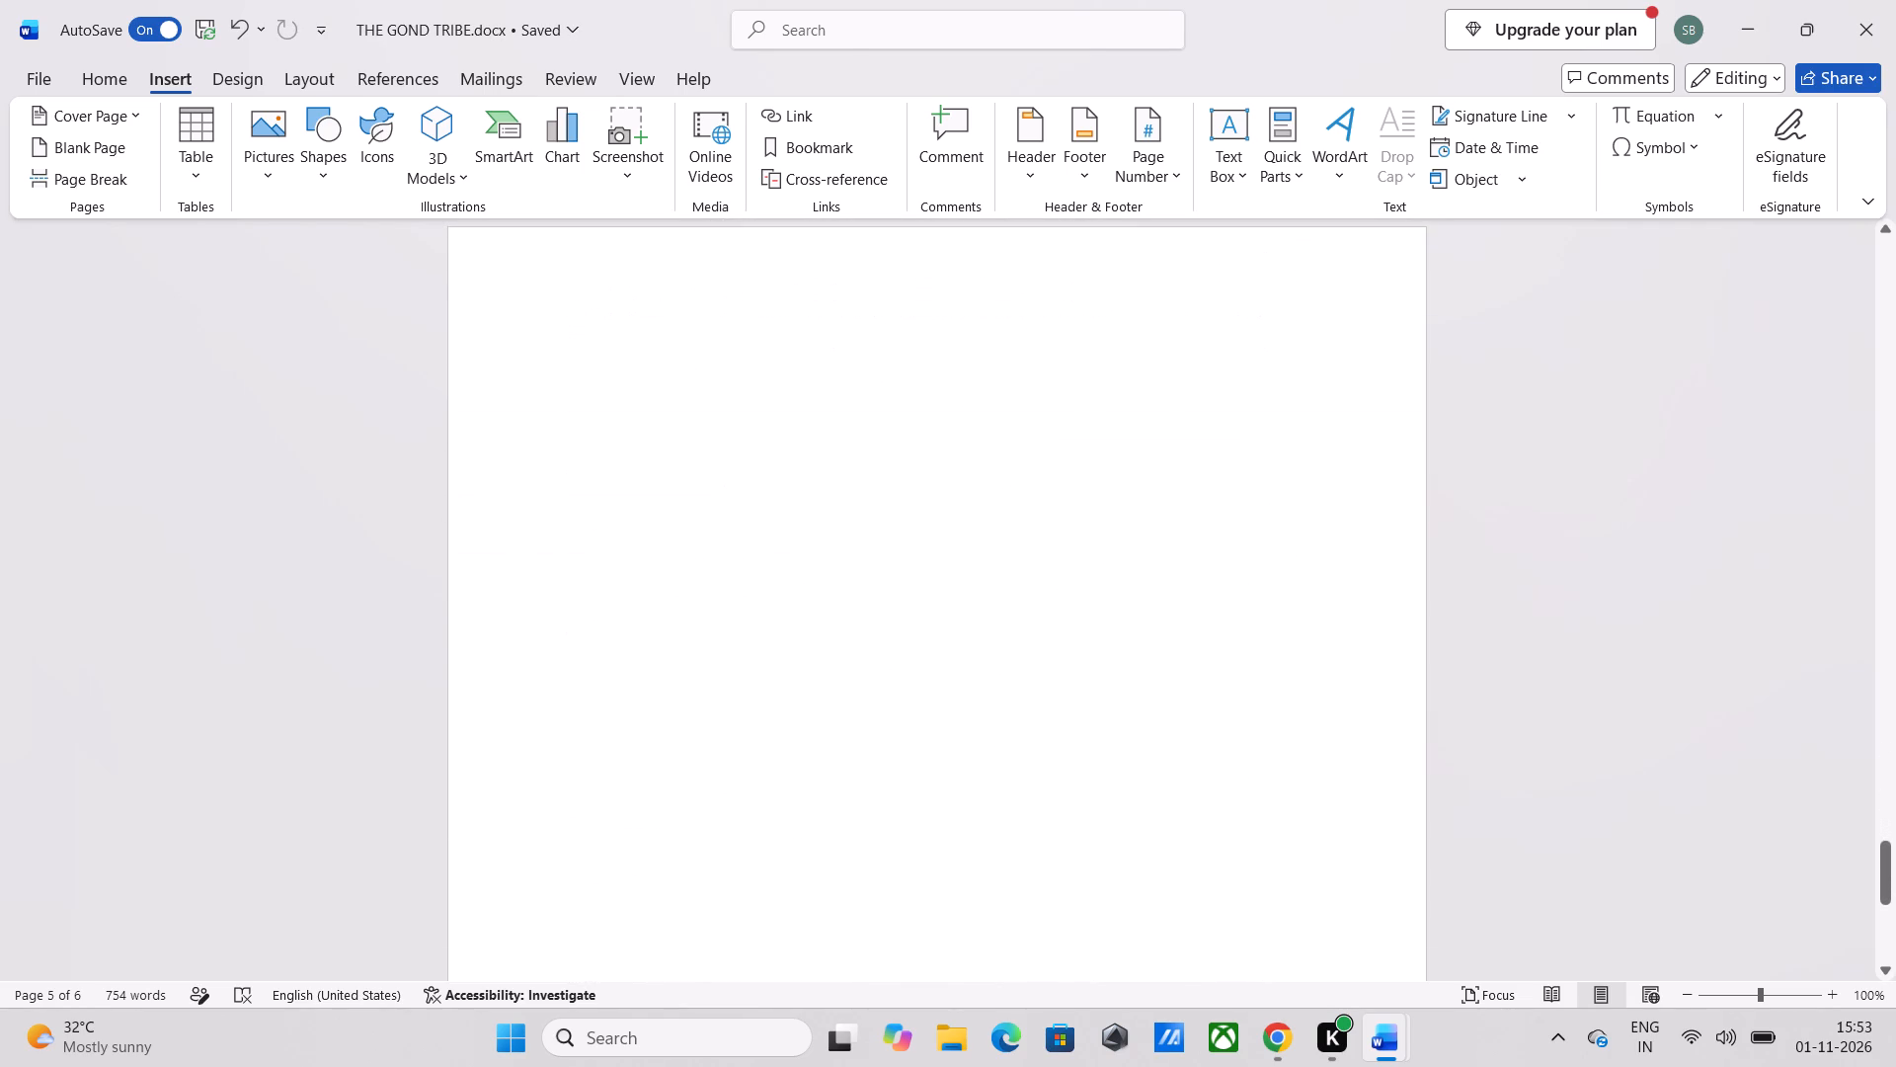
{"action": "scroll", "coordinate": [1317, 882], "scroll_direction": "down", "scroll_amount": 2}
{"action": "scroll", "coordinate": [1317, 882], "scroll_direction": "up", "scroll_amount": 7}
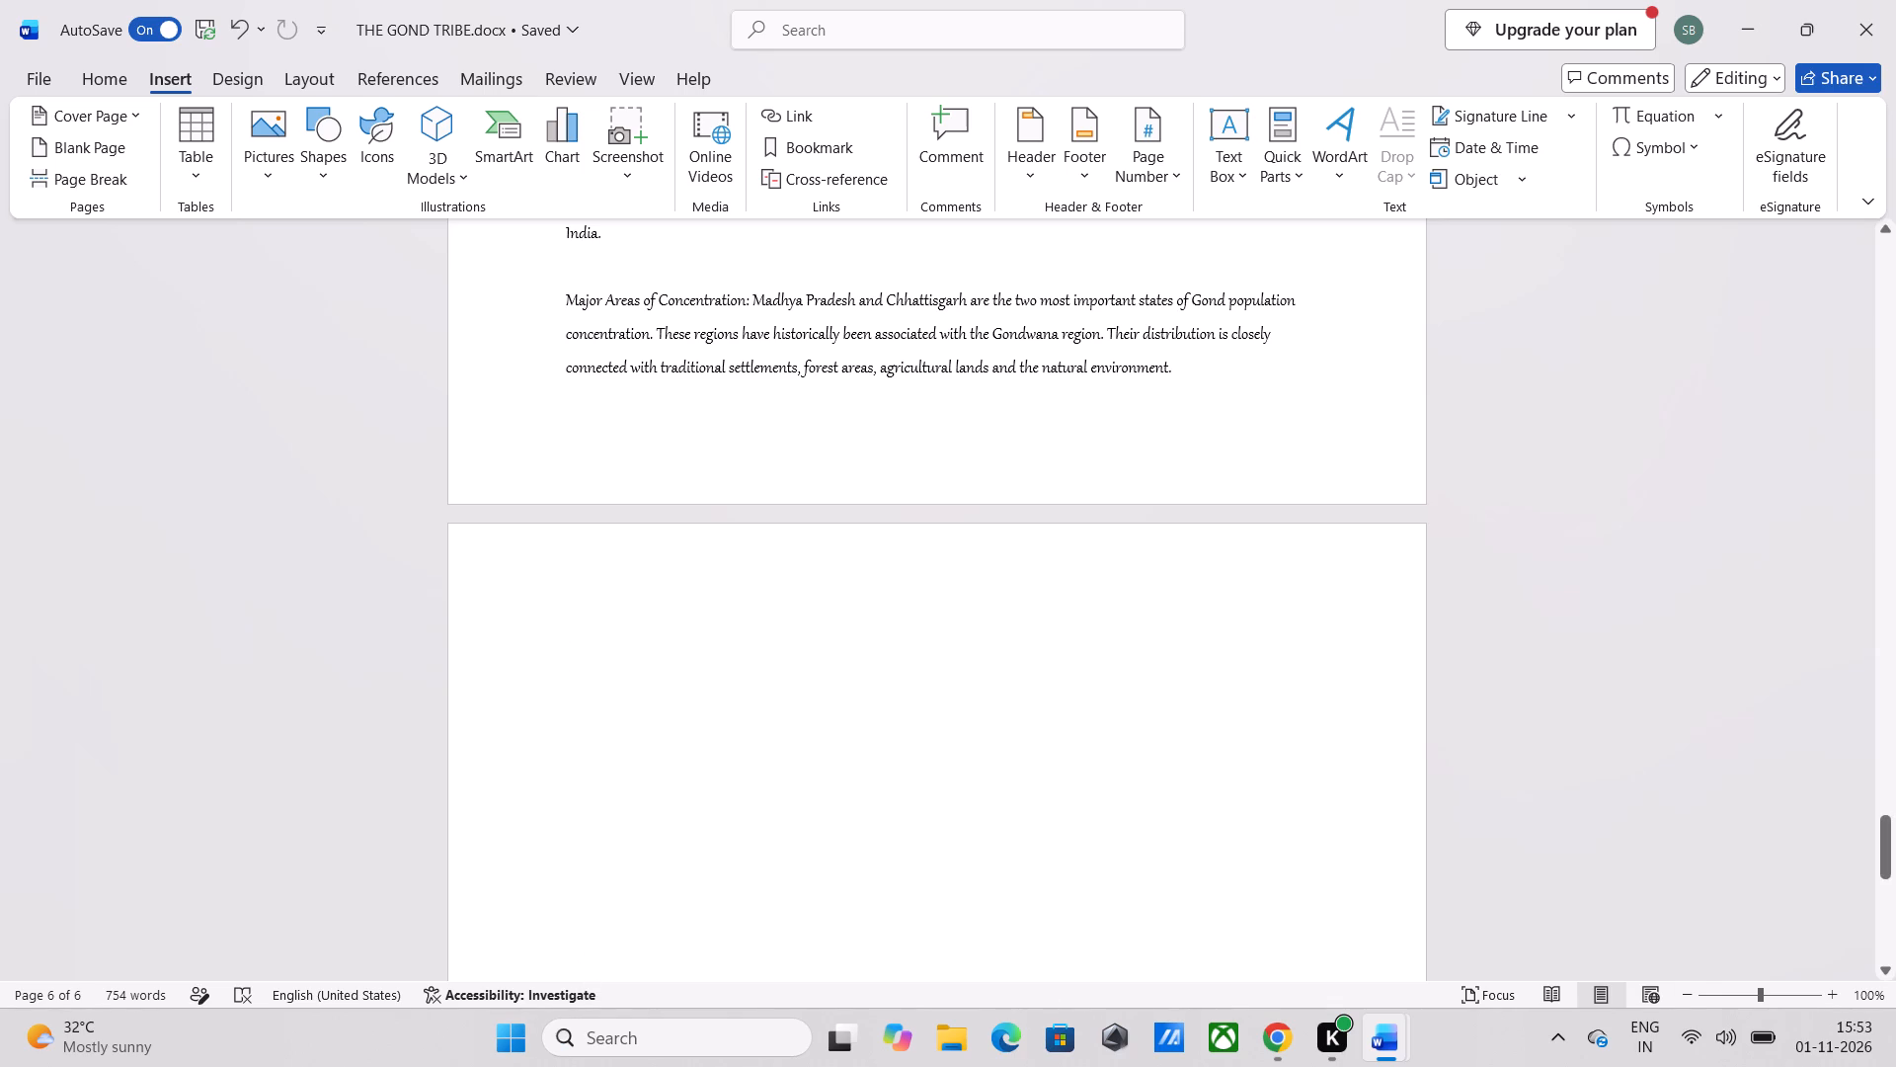
Open the Windows search.
{"action": "left_click", "coordinate": [586, 1037]}
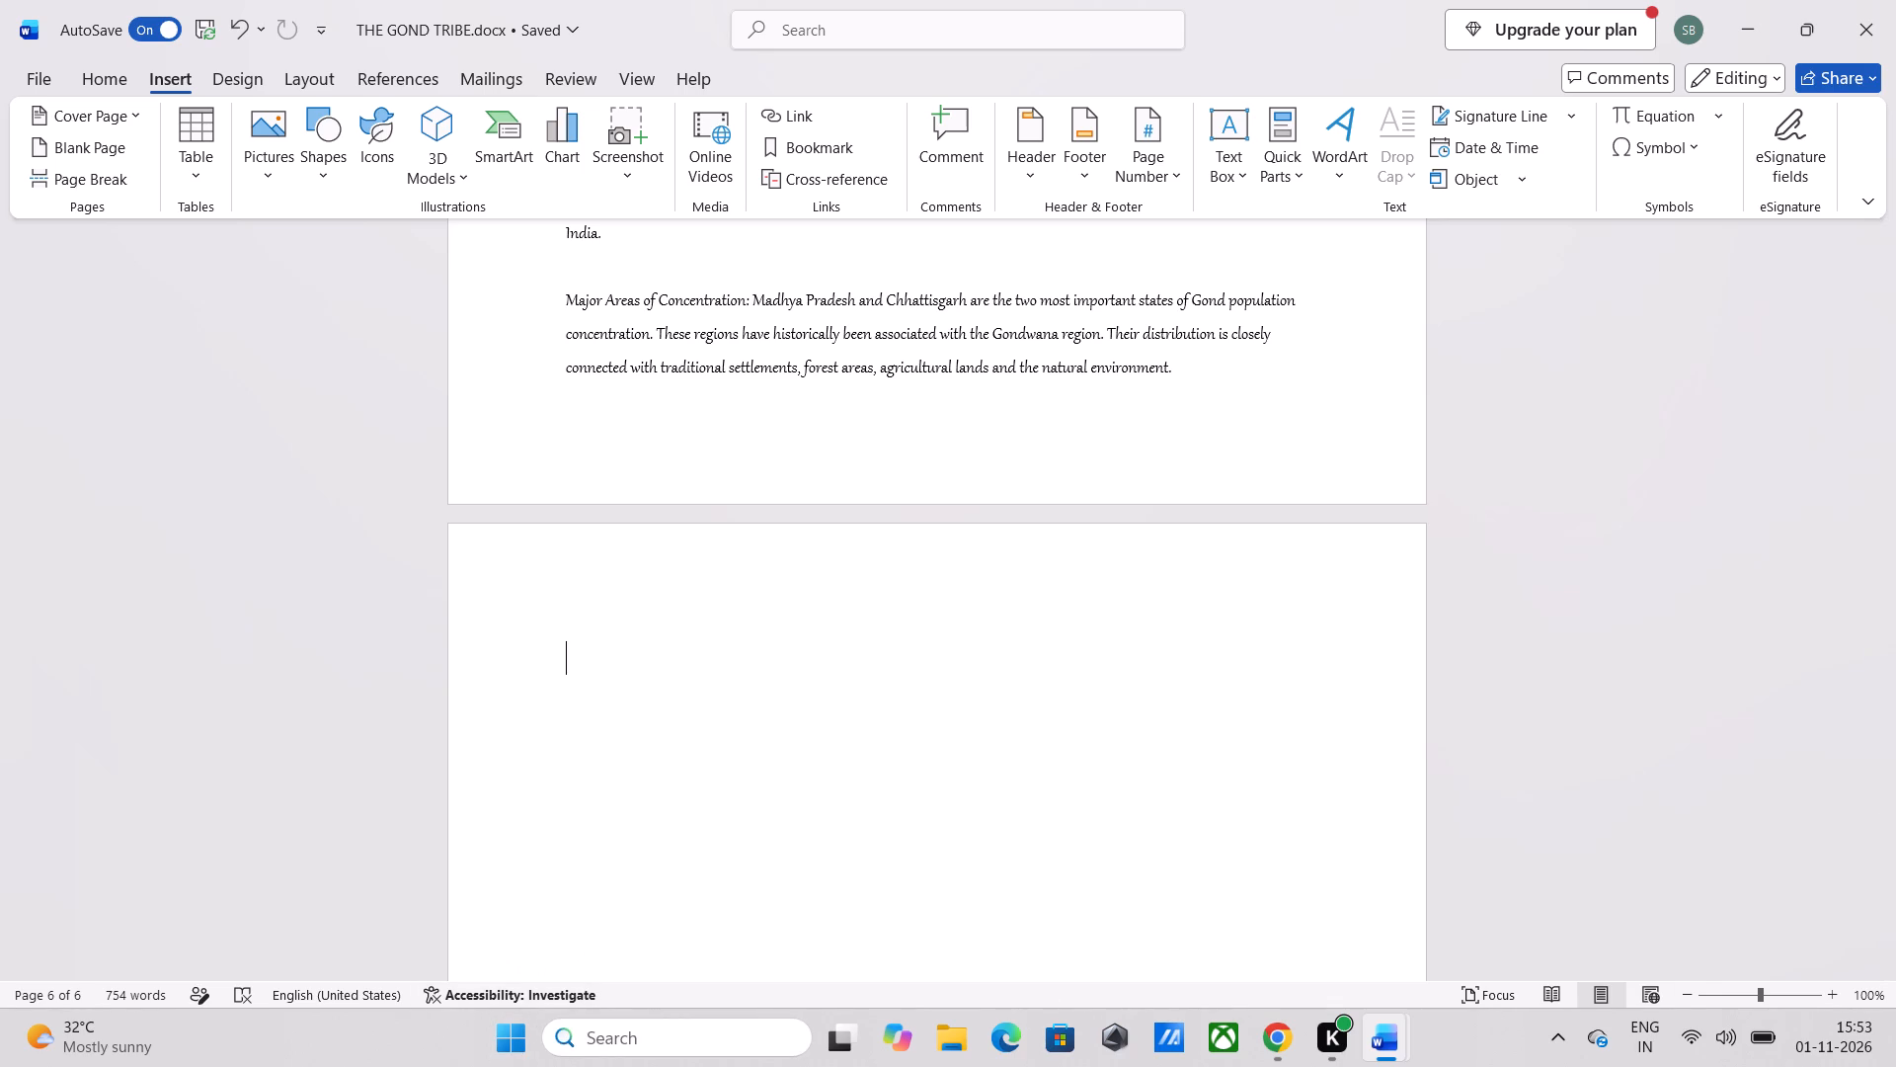
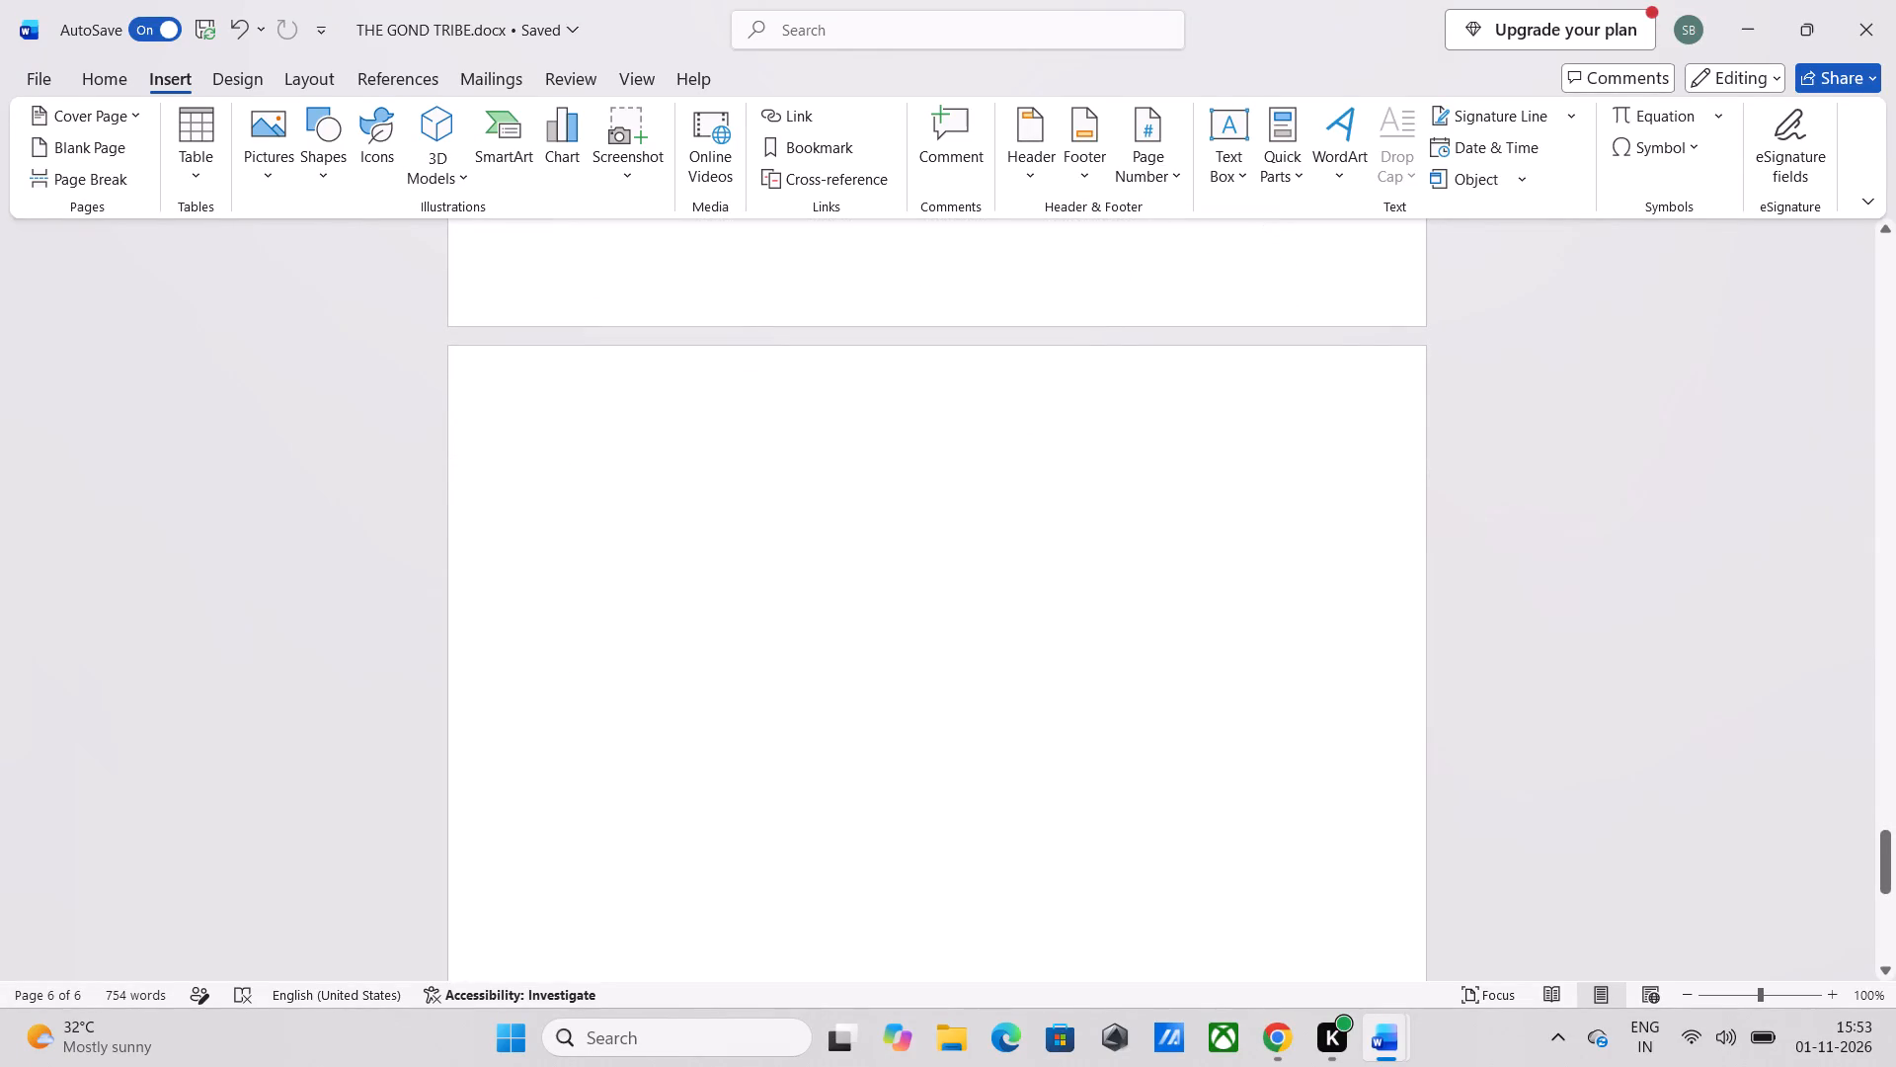
Paste the copied Chapter 4 text, "Physical Environment of the Gond Region", onto the blank page after Chapter 3.
{"action": "key", "text": "ctrl+v"}
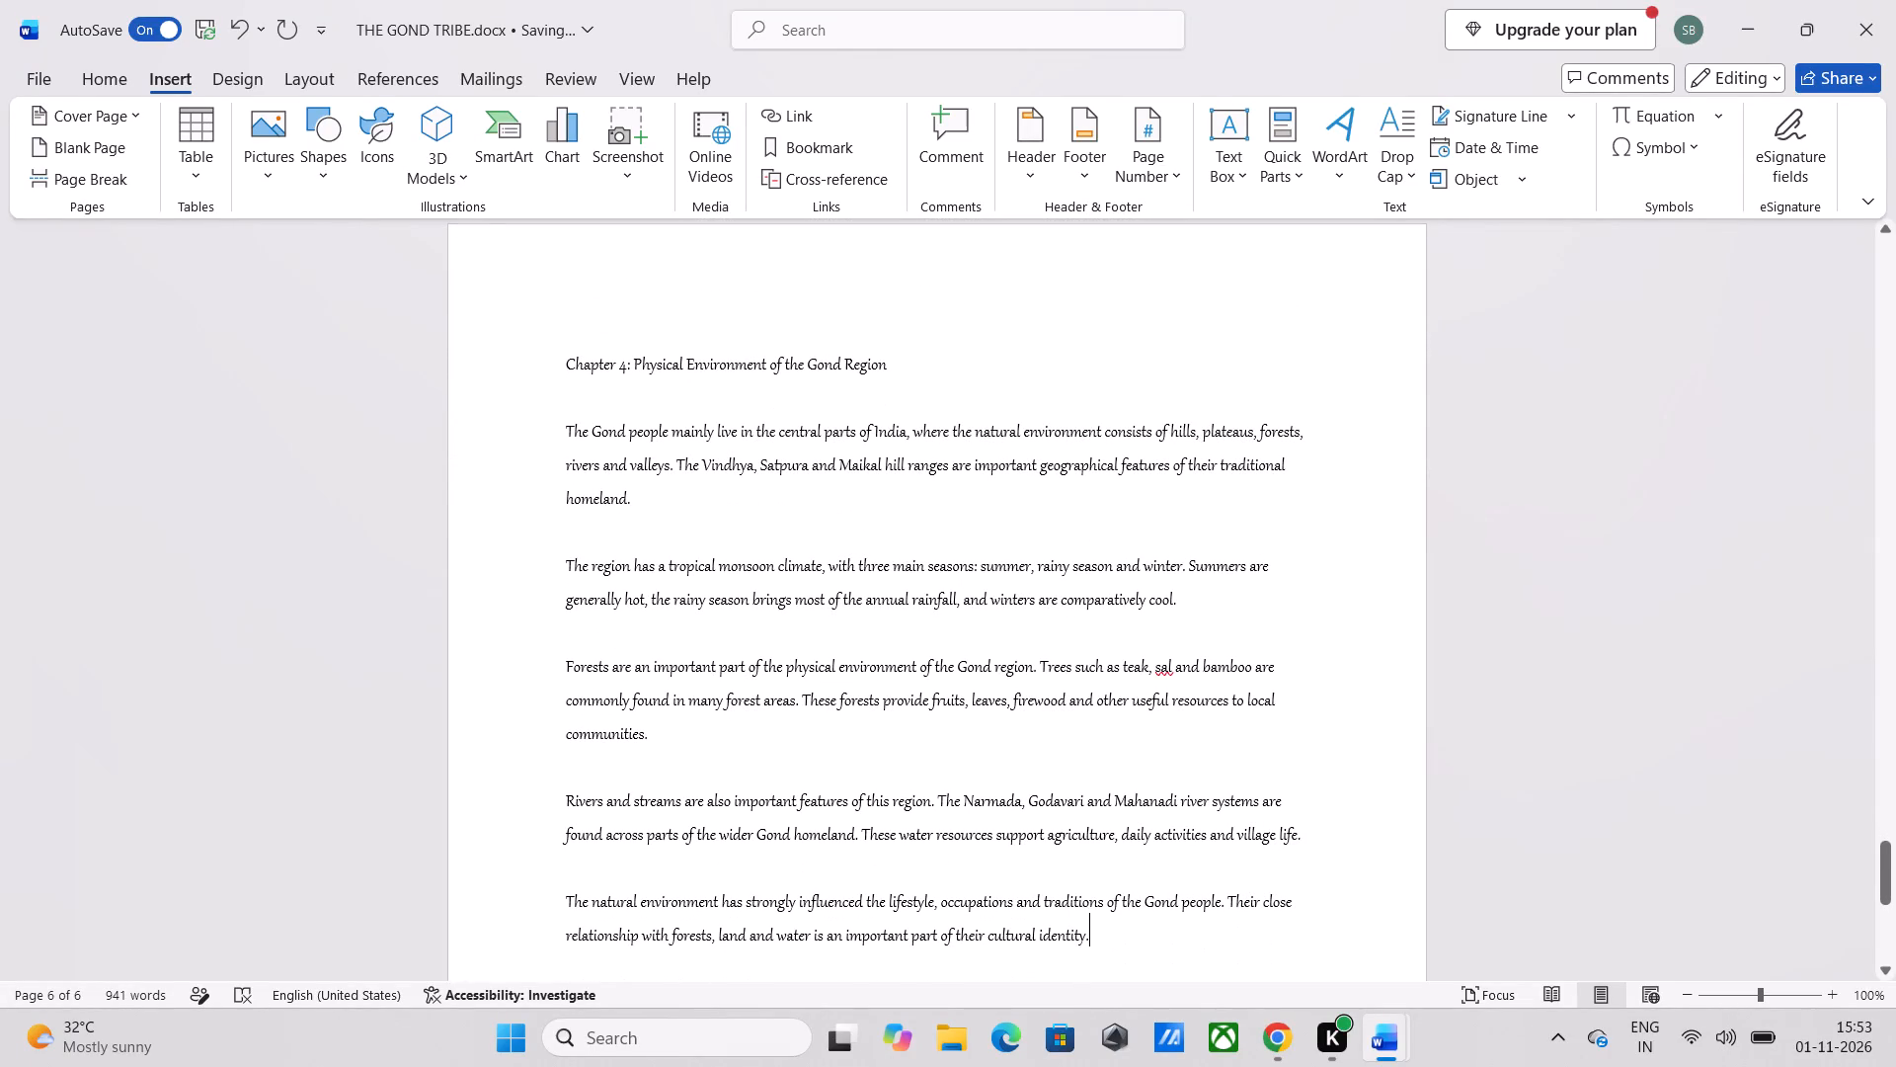
{"action": "scroll", "coordinate": [965, 735], "scroll_direction": "down", "scroll_amount": 9}
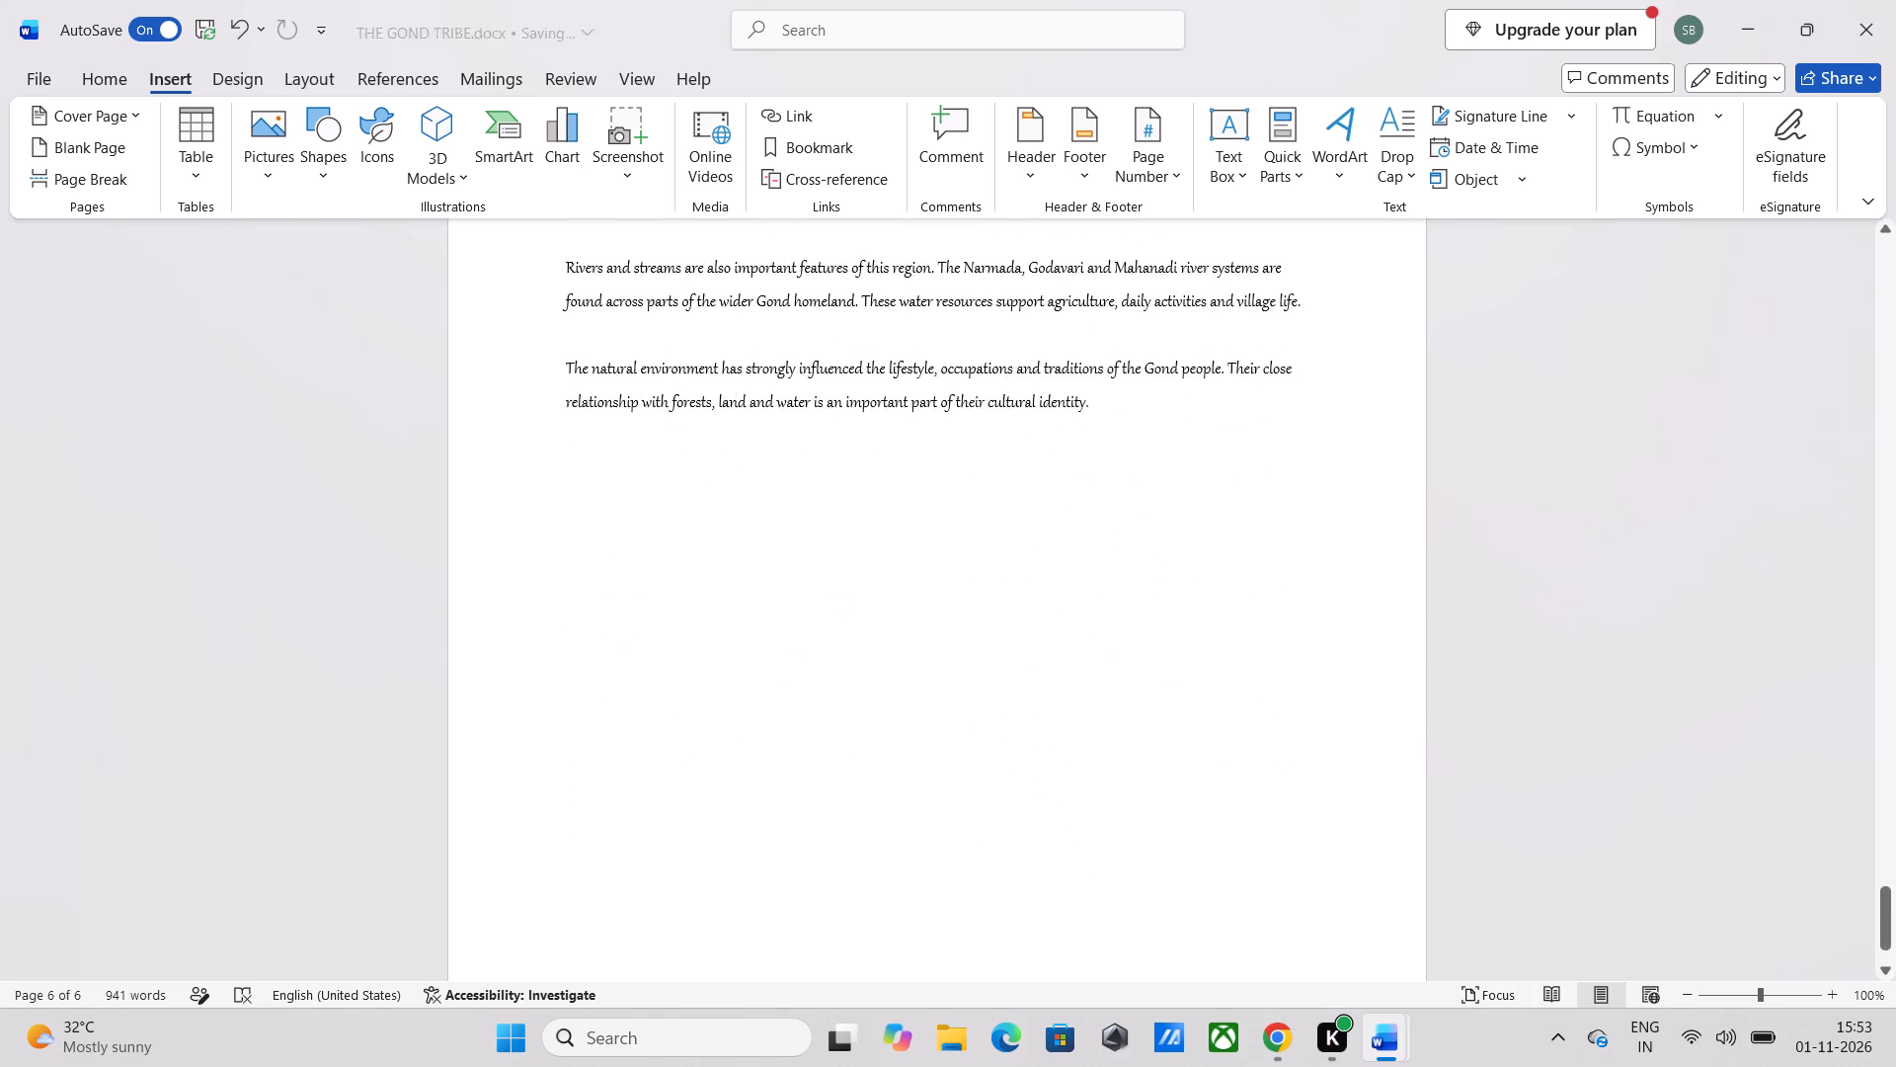
{"action": "scroll", "coordinate": [966, 760], "scroll_direction": "down", "scroll_amount": 5}
Set the font of the heading "Chapter 4: Physical Environment of the Gond Region" to Arial Black.
{"action": "scroll", "coordinate": [1006, 784], "scroll_direction": "up", "scroll_amount": 8}
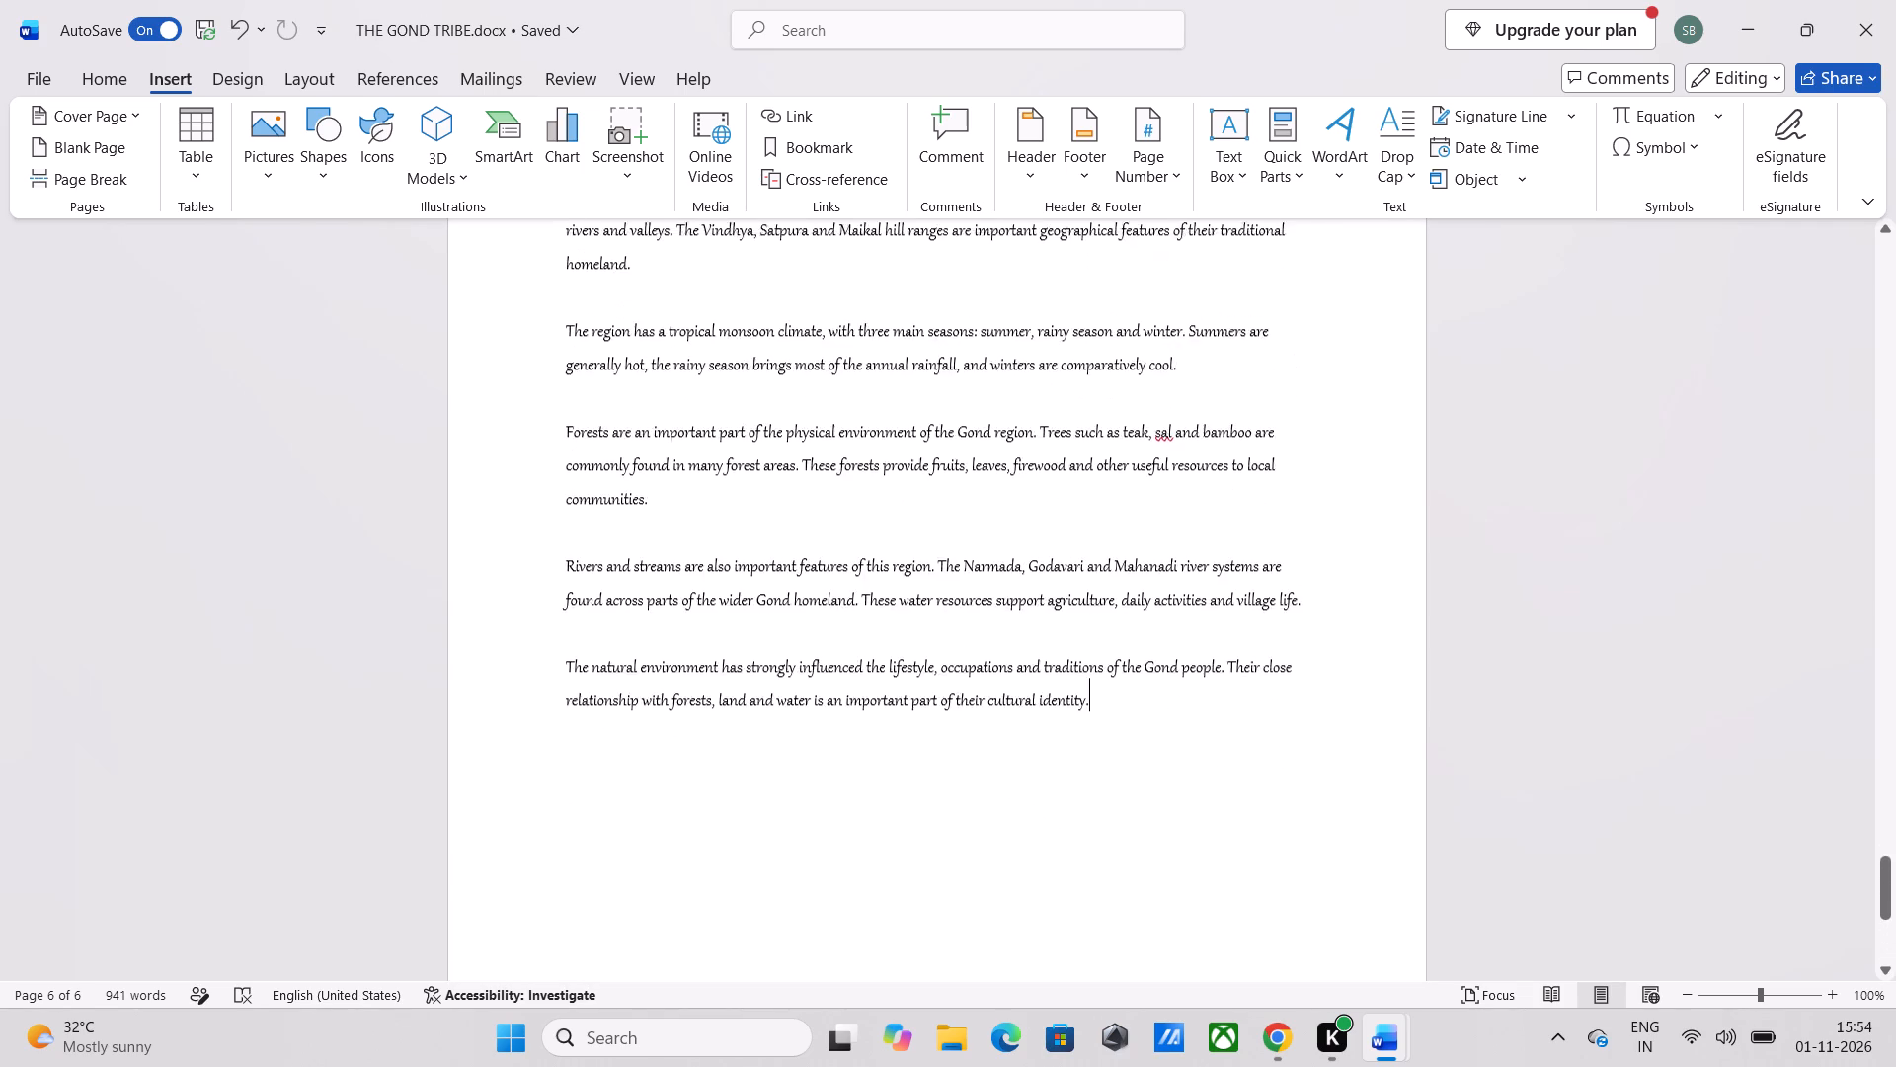
{"action": "scroll", "coordinate": [1010, 862], "scroll_direction": "up", "scroll_amount": 4}
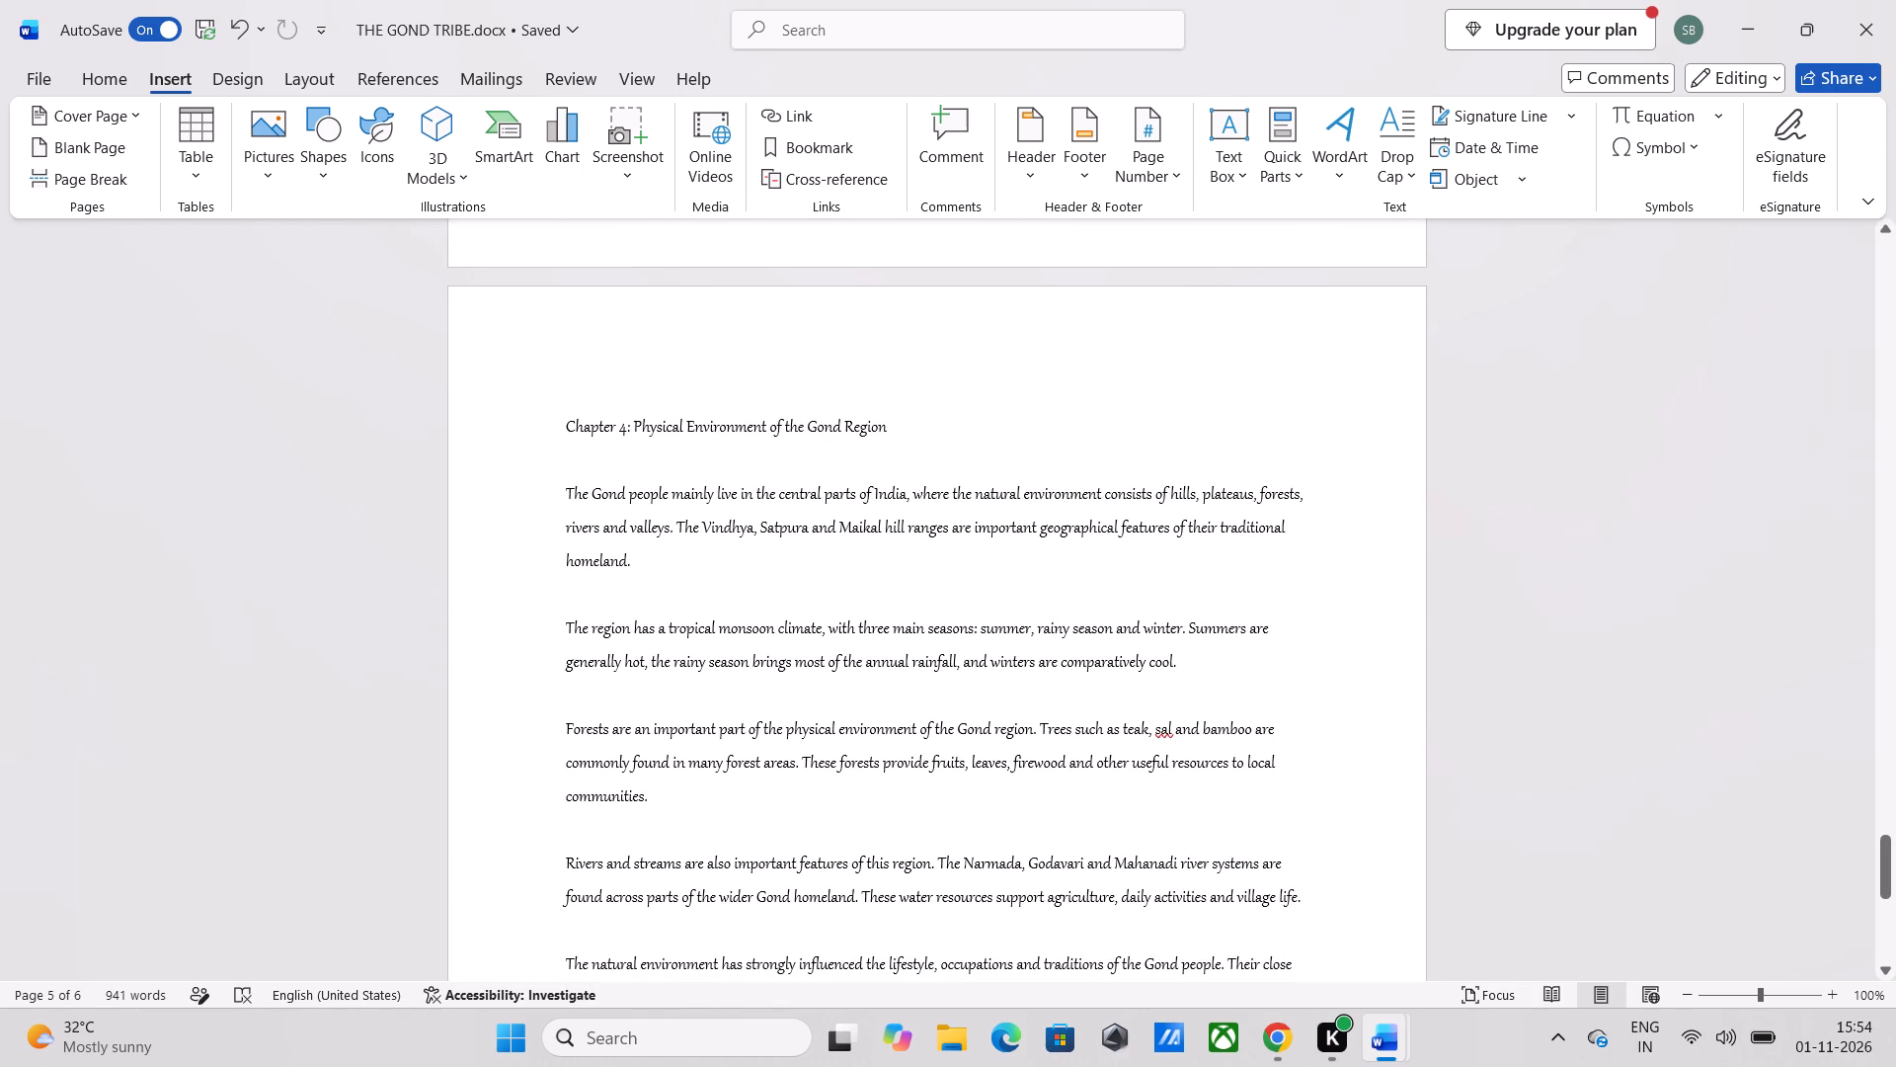
{"action": "left_click_drag", "start_coordinate": [571, 435], "coordinate": [575, 441]}
{"action": "left_click_drag", "start_coordinate": [575, 441], "coordinate": [1031, 426]}
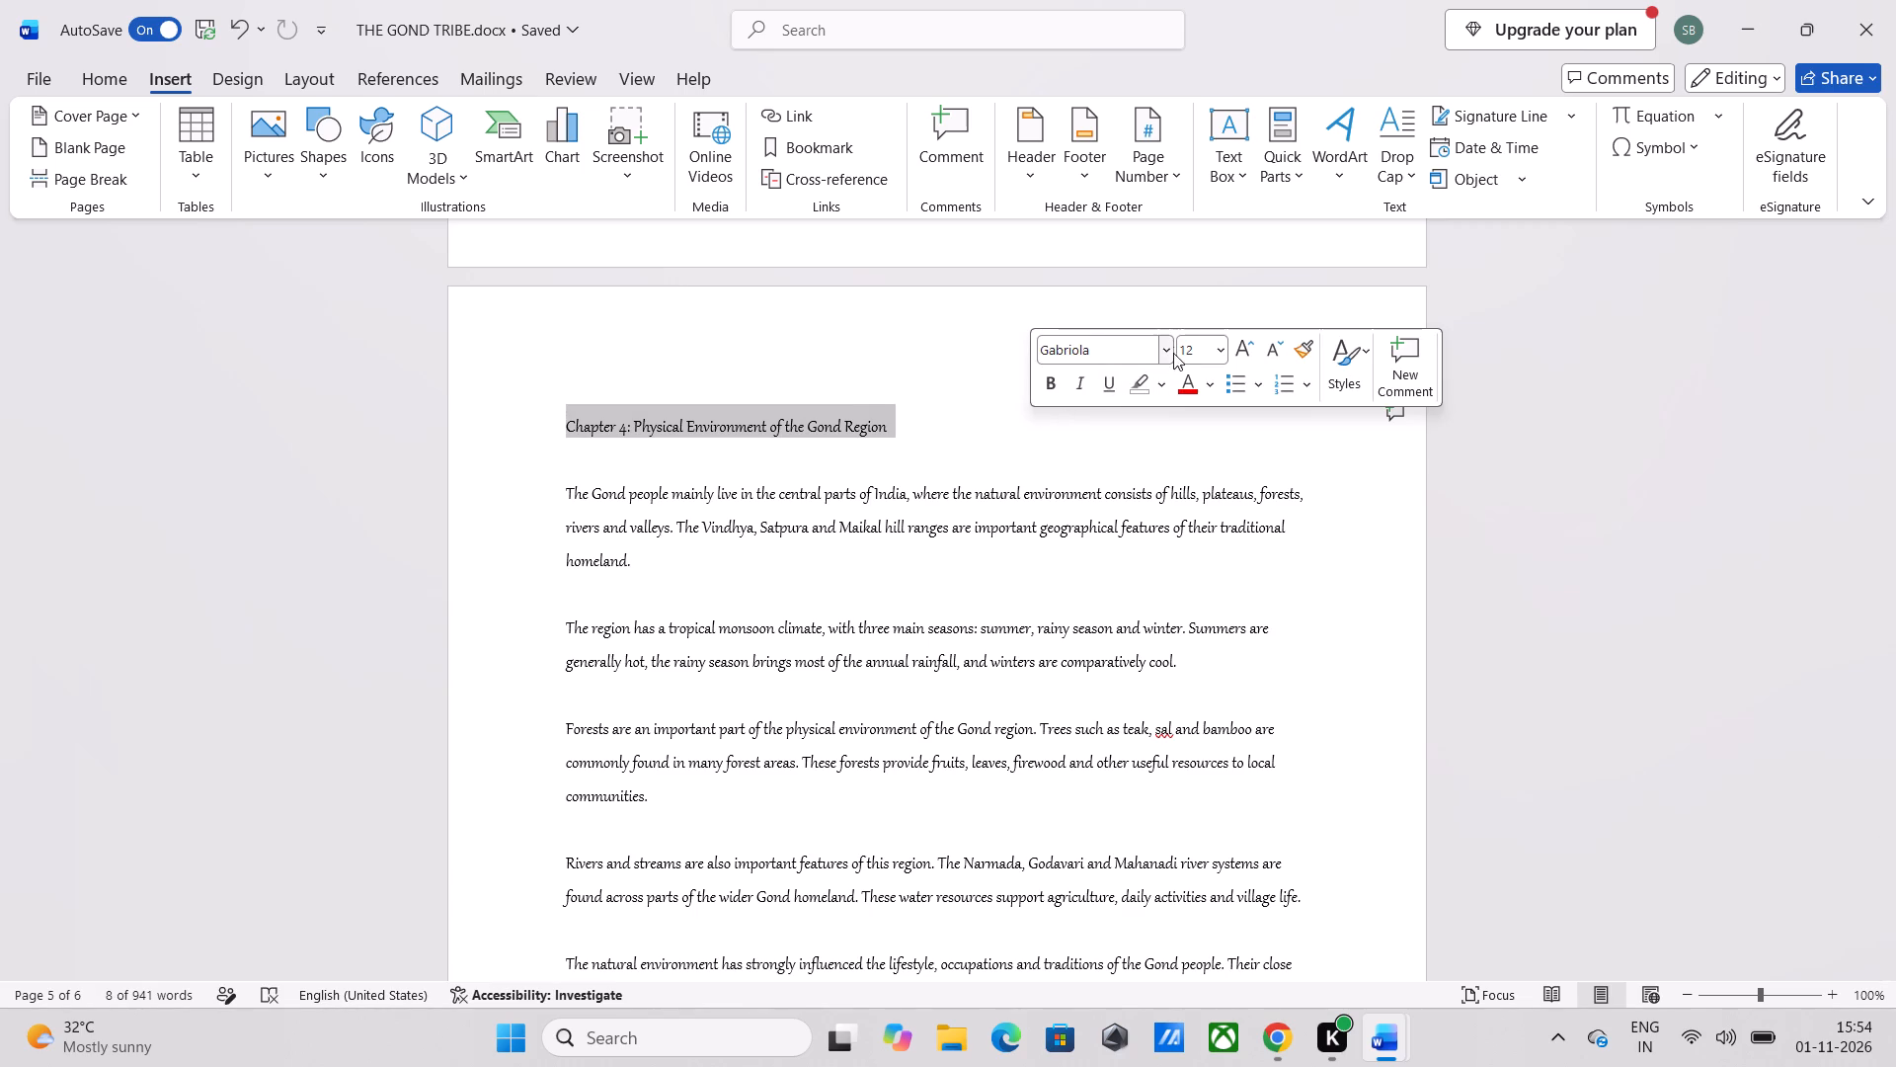
{"action": "left_click", "coordinate": [1173, 345]}
{"action": "left_click", "coordinate": [1187, 533]}
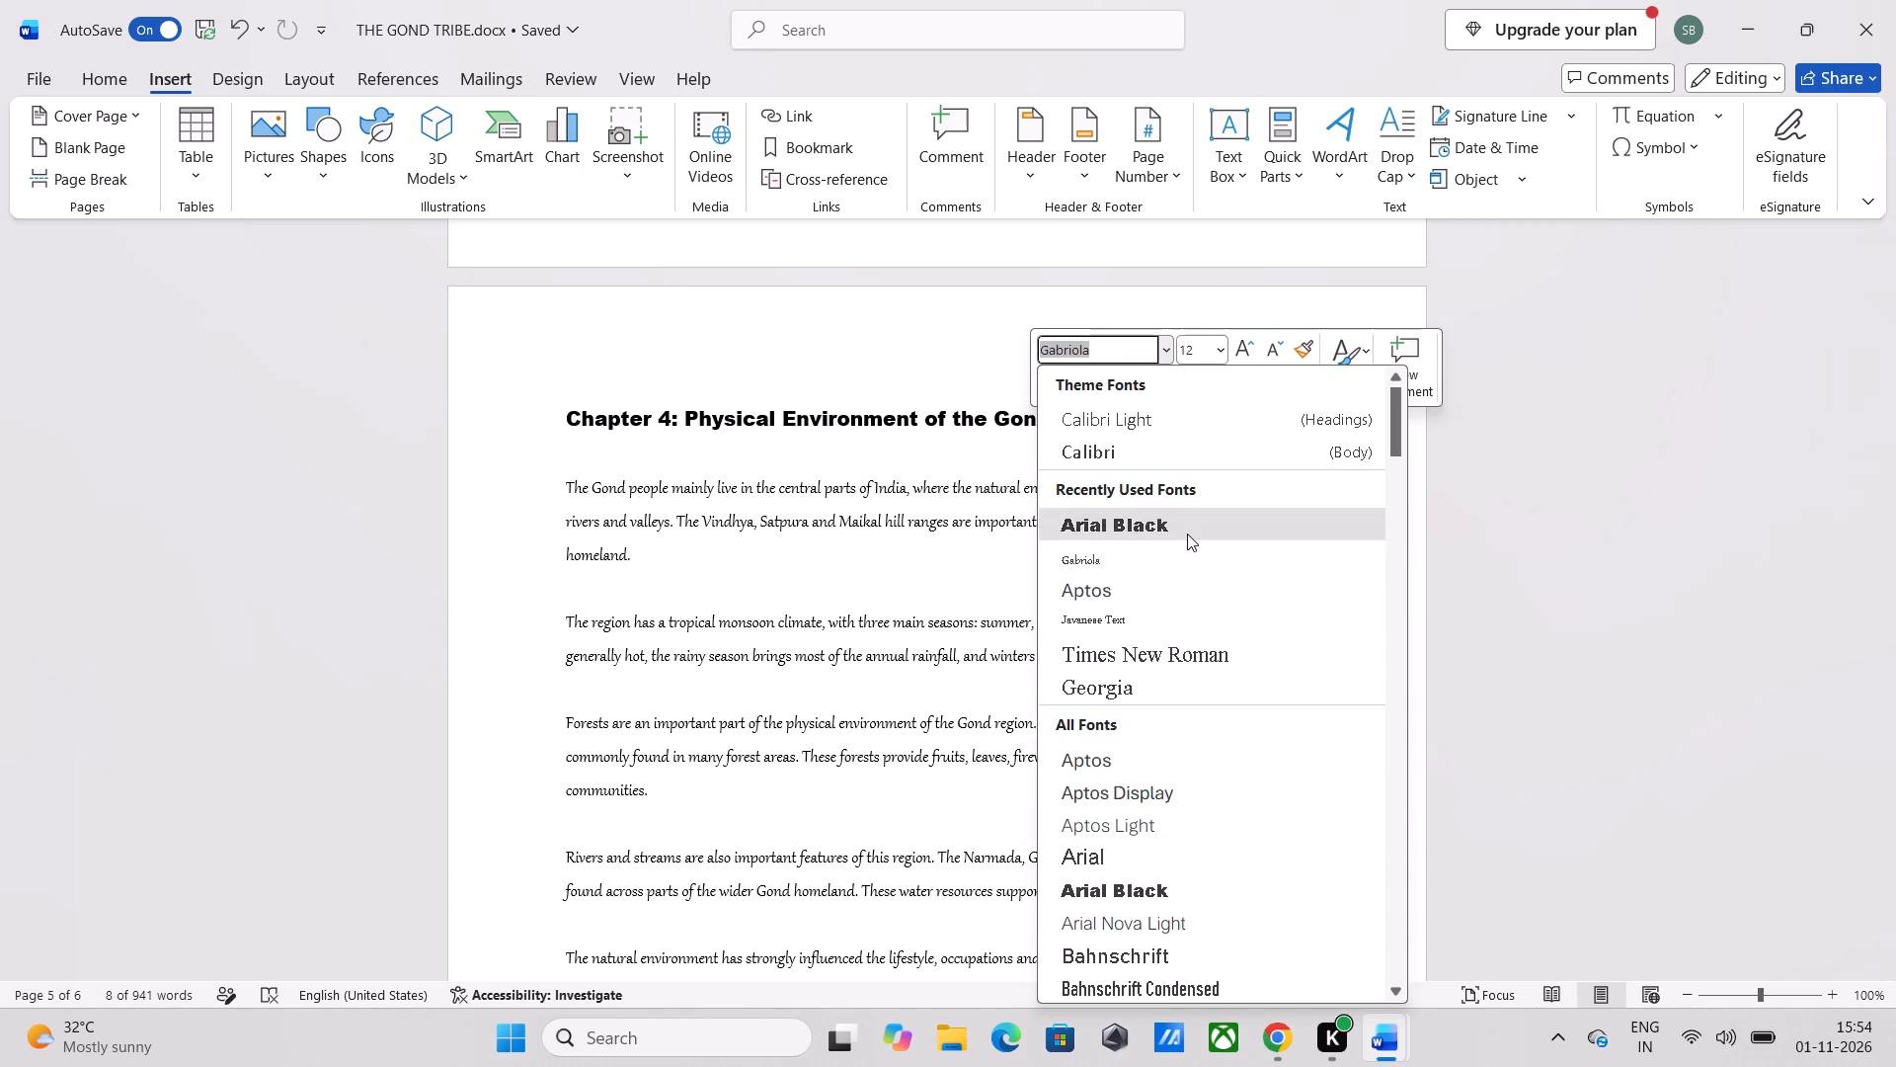
Format the heading "Chapter 4: Physical Environment of the Gond Region" in Arial Black at size 24.
{"action": "left_click", "coordinate": [1203, 344]}
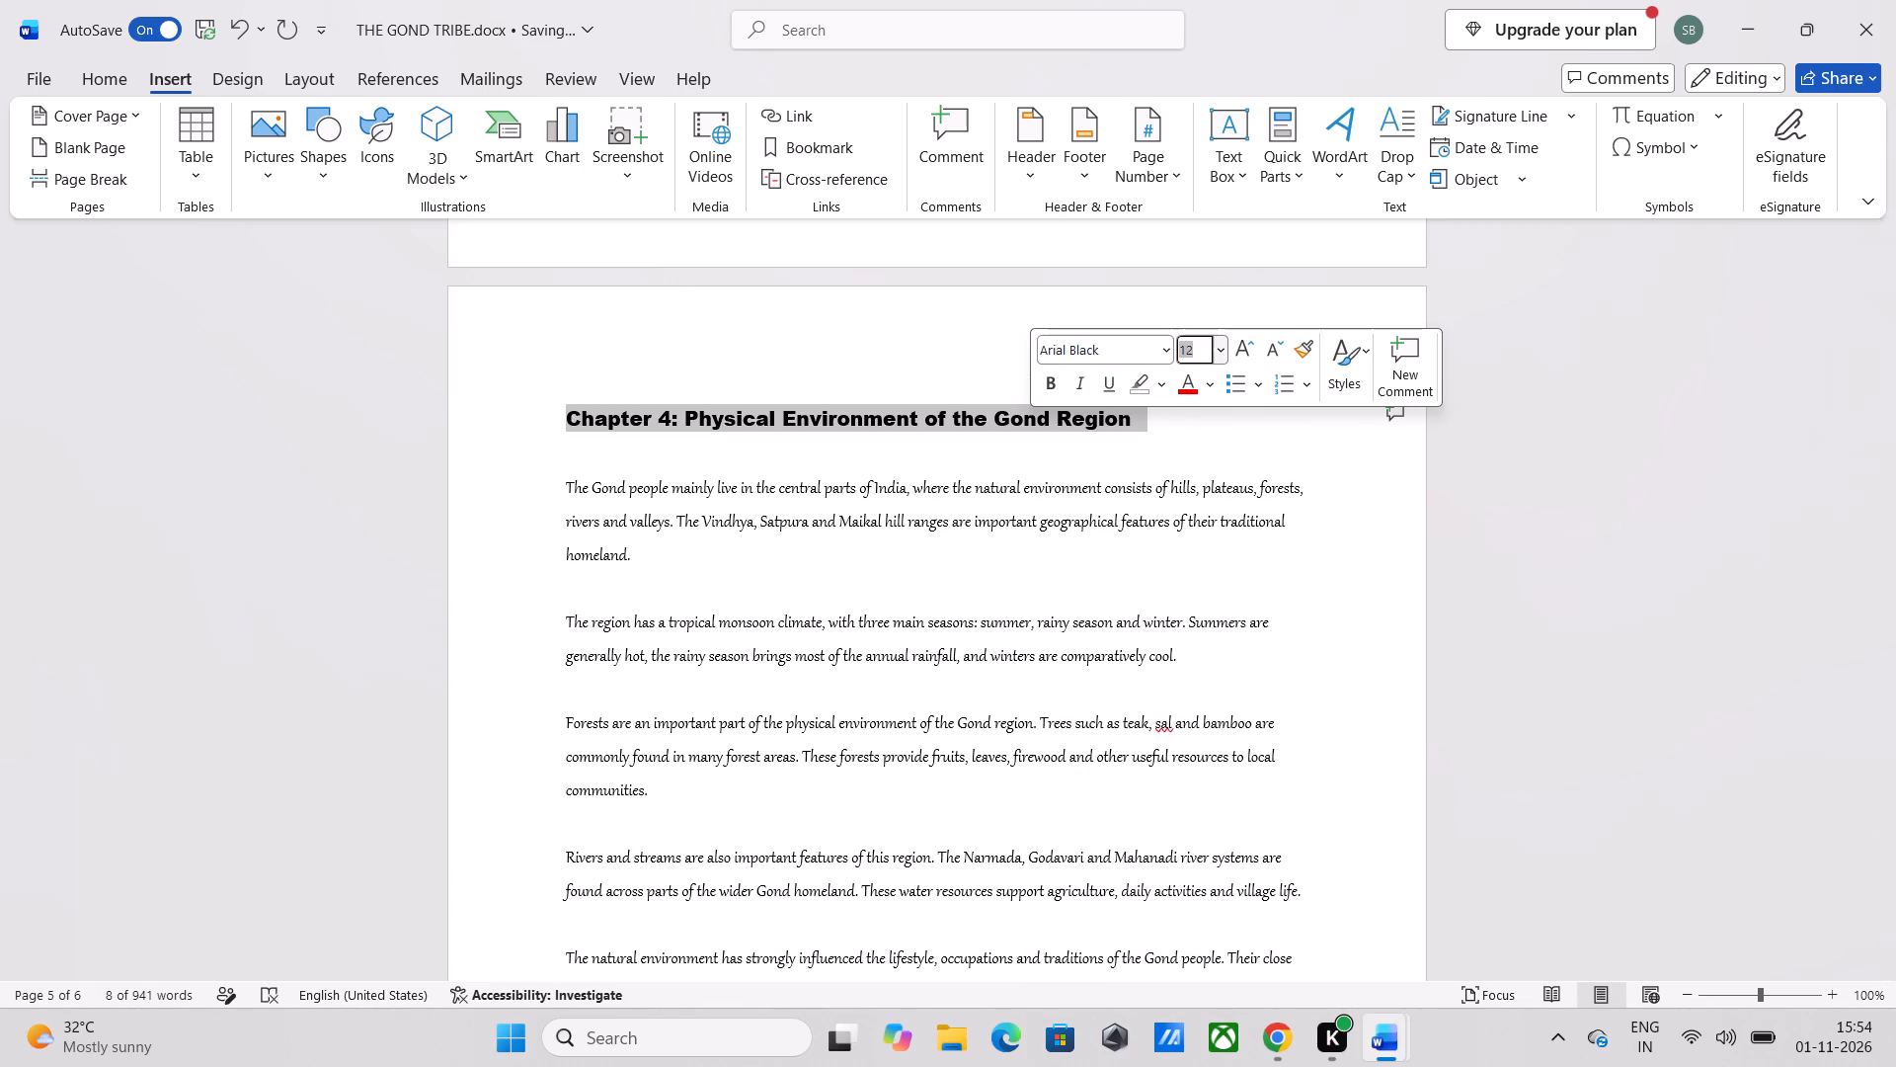
{"action": "left_click", "coordinate": [1219, 351]}
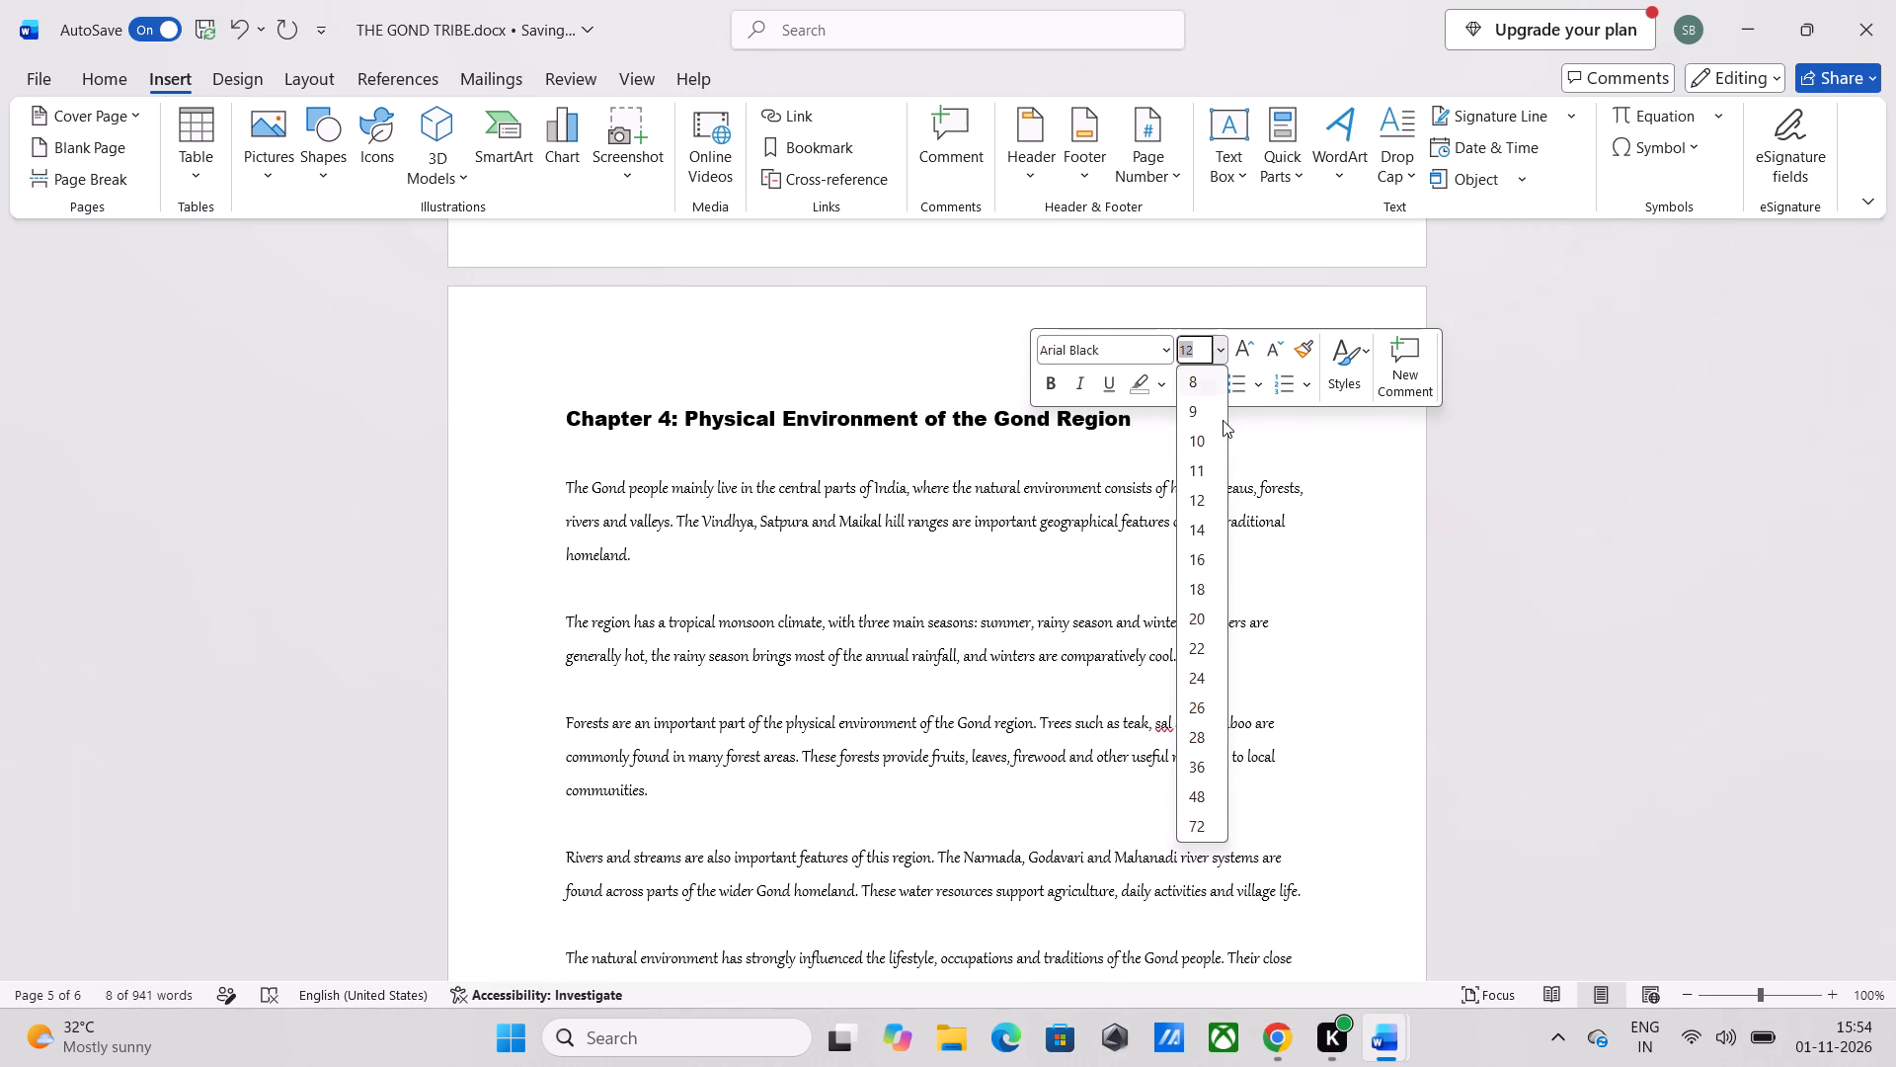
{"action": "left_click", "coordinate": [1209, 668]}
{"action": "scroll", "coordinate": [1103, 587], "scroll_direction": "down", "scroll_amount": 4}
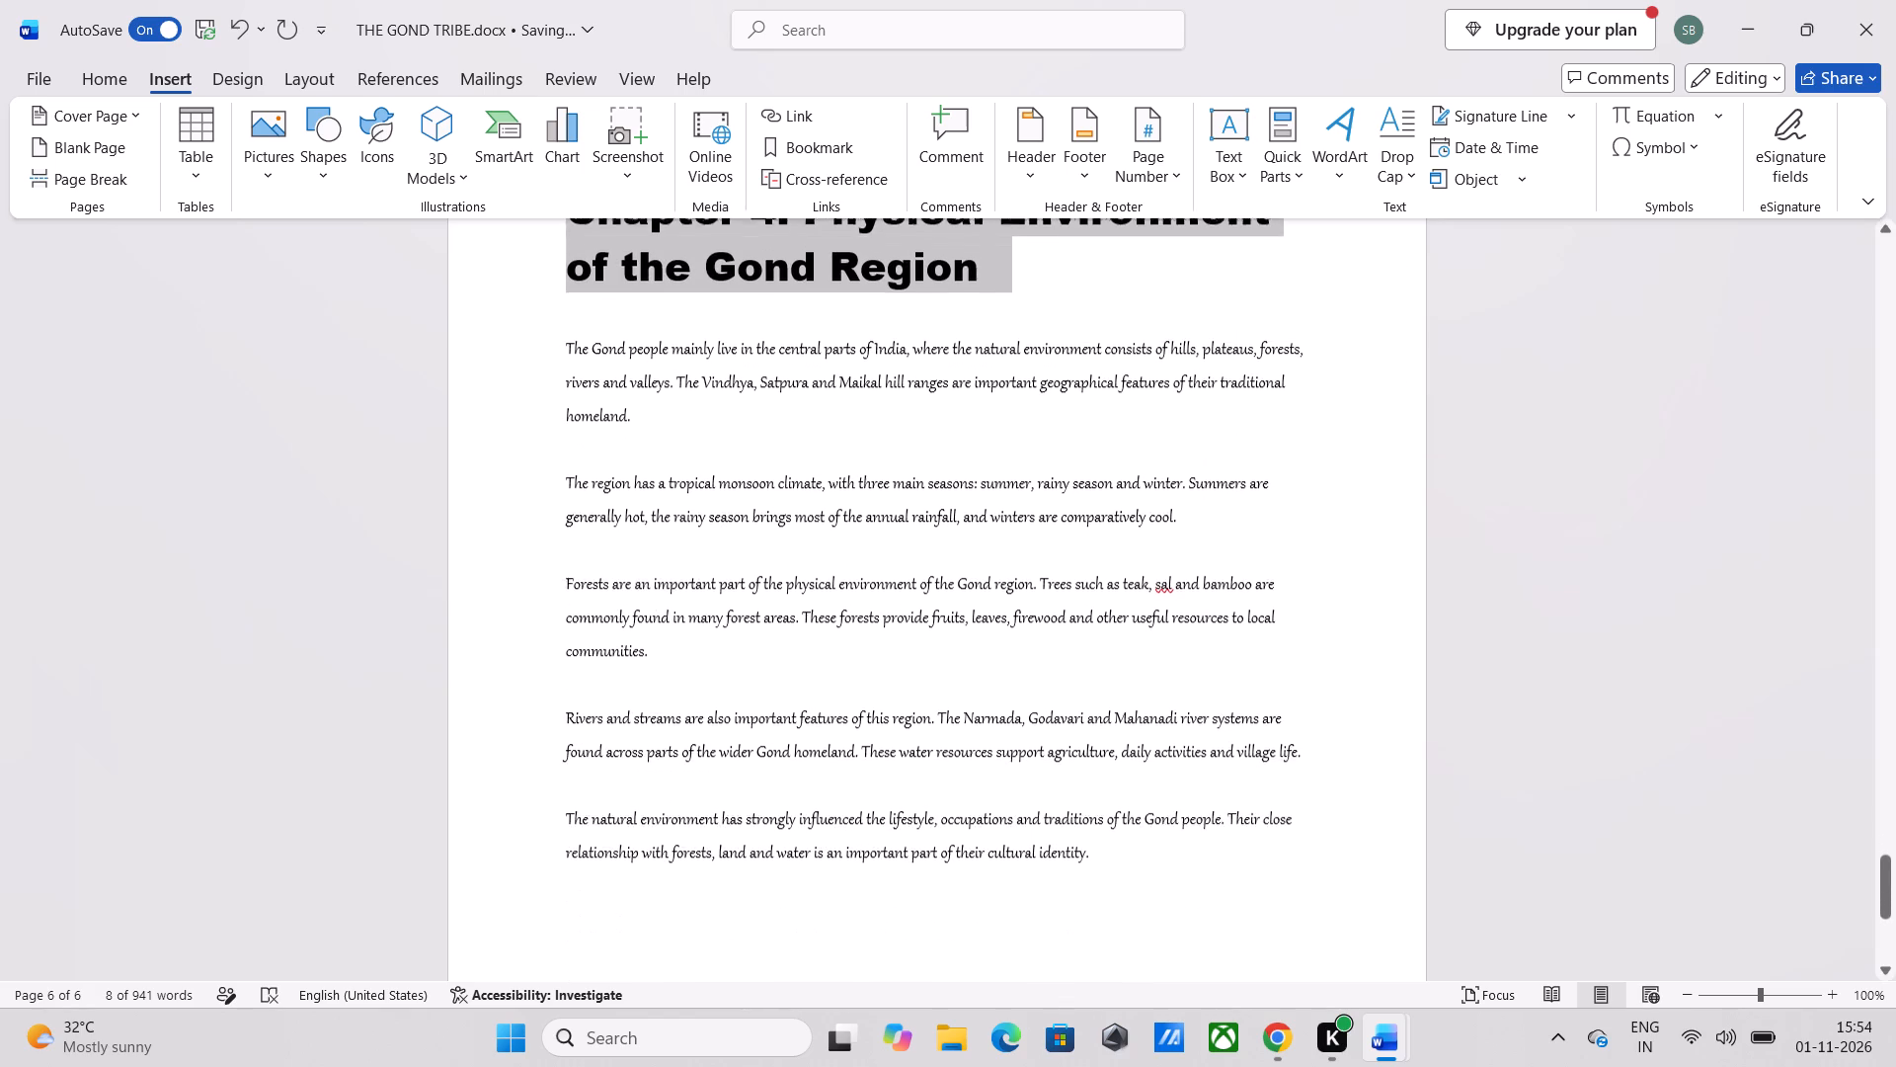
{"action": "left_click", "coordinate": [1129, 415]}
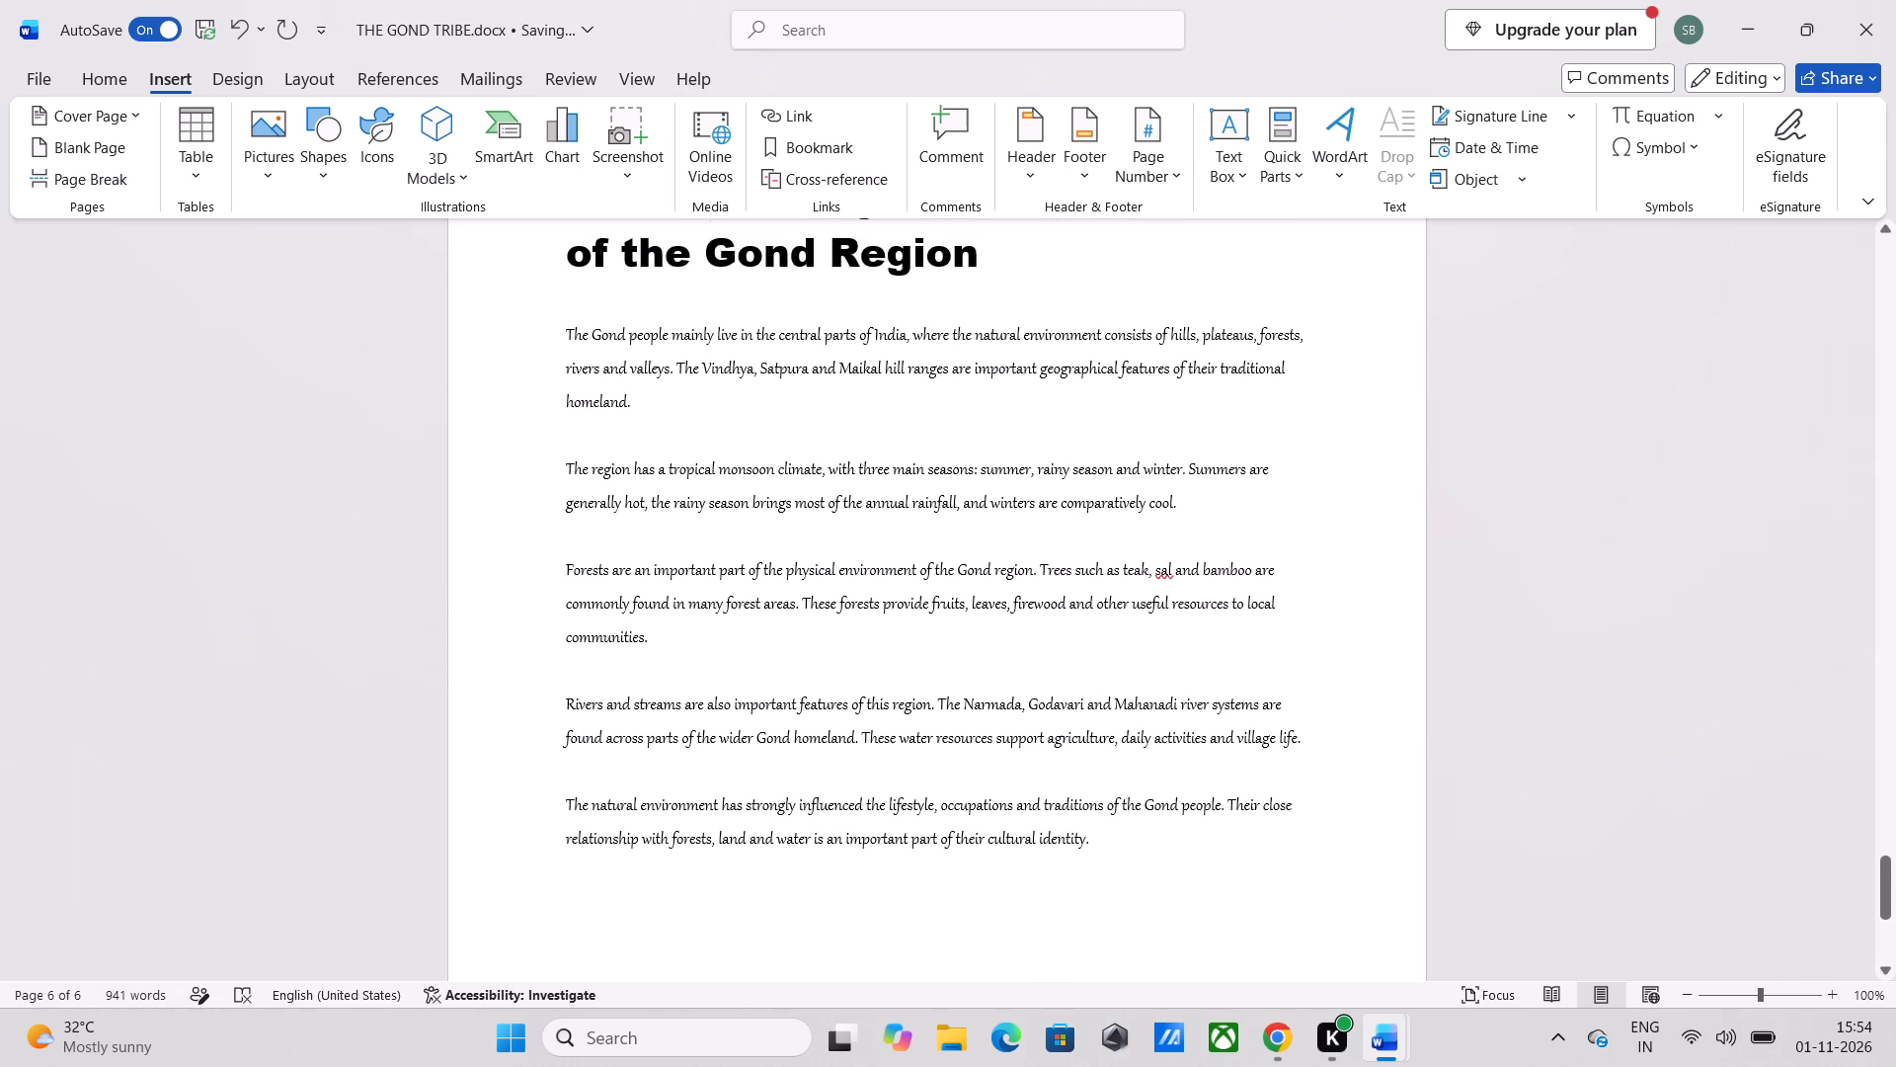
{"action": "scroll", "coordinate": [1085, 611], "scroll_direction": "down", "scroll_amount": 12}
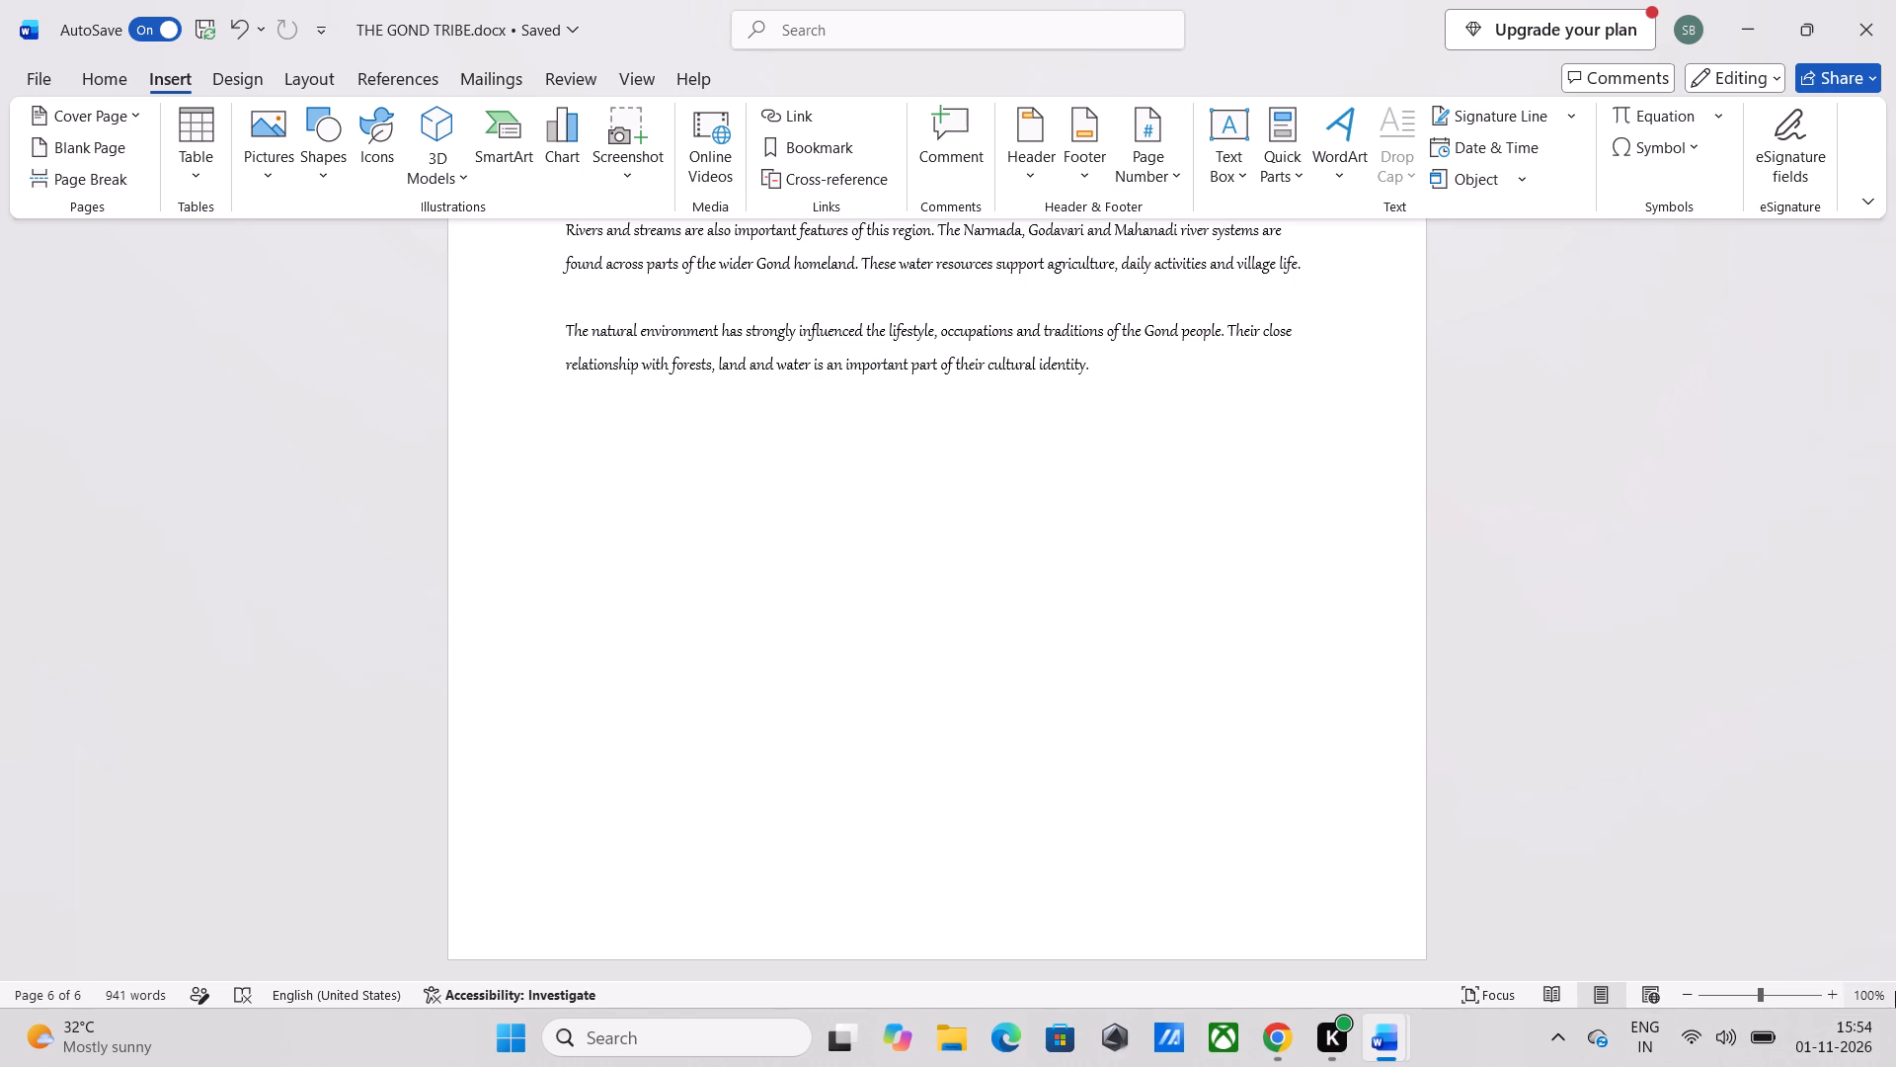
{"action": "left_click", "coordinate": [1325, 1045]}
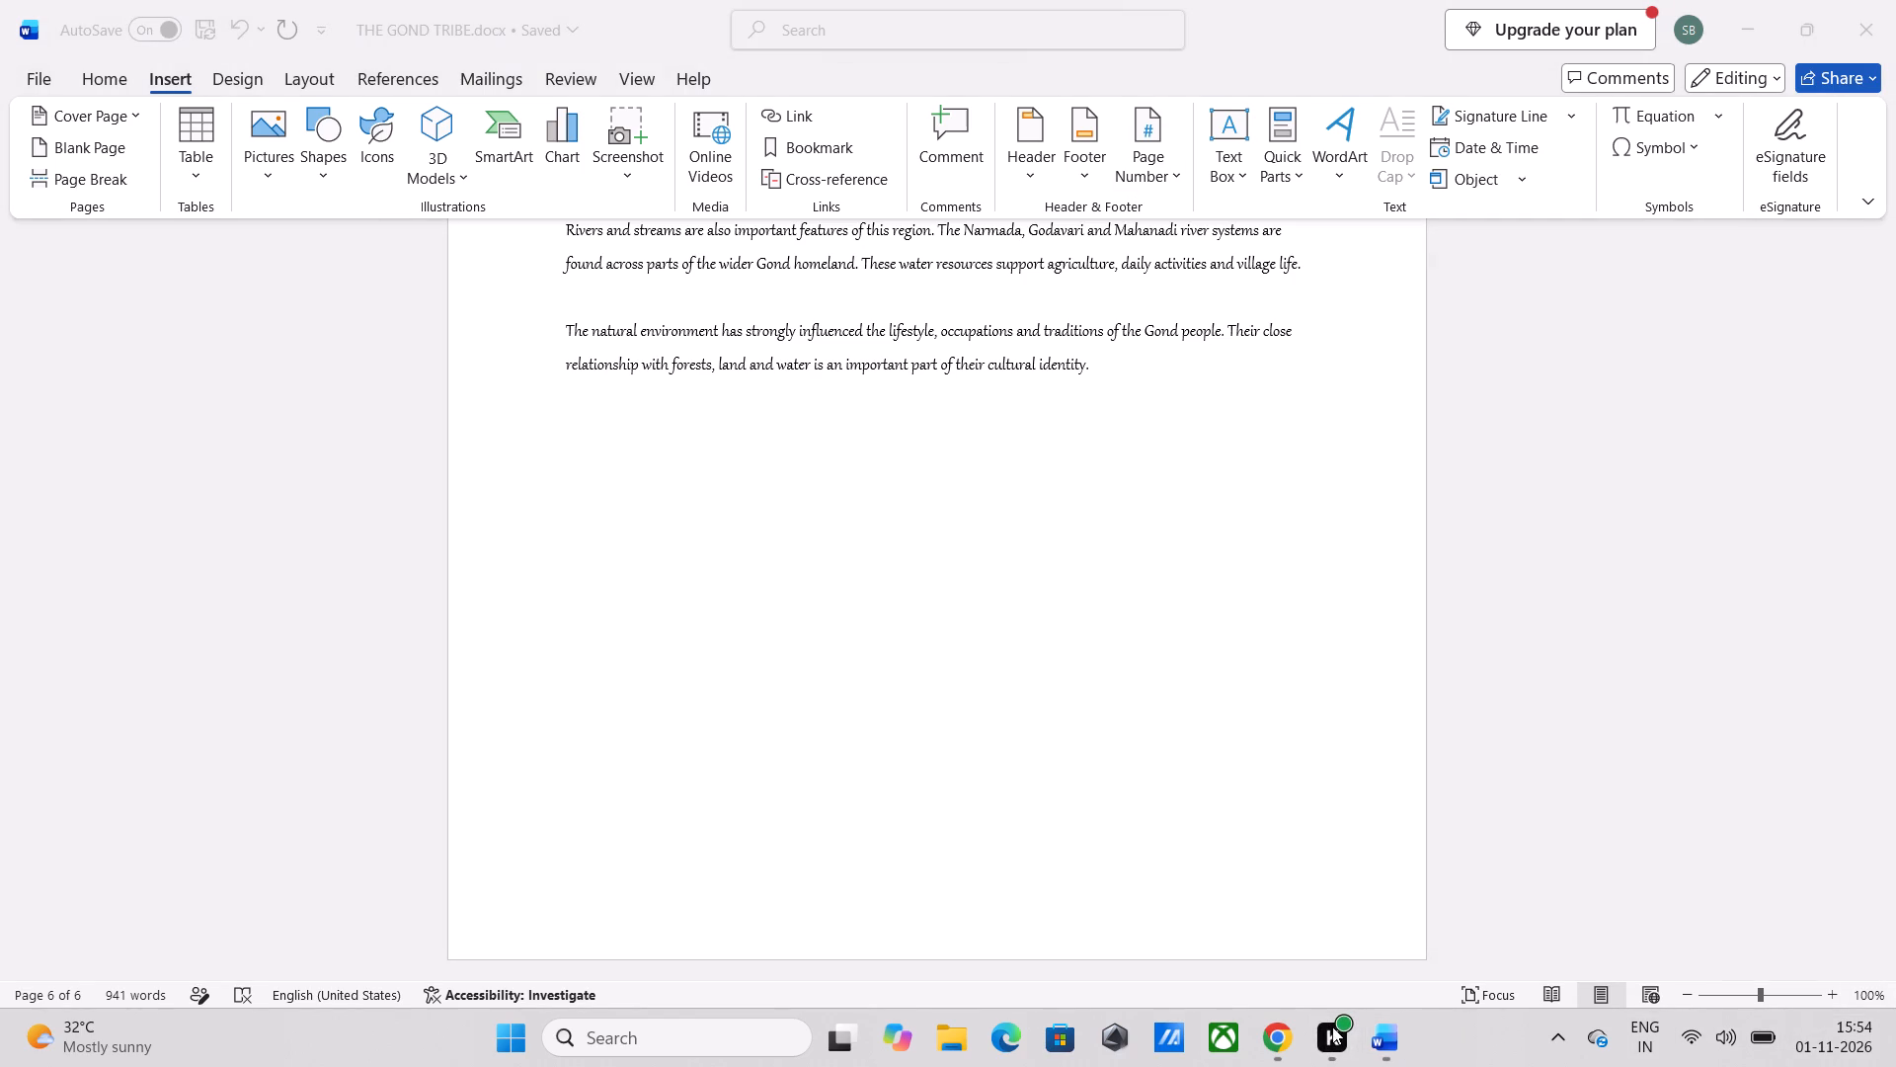
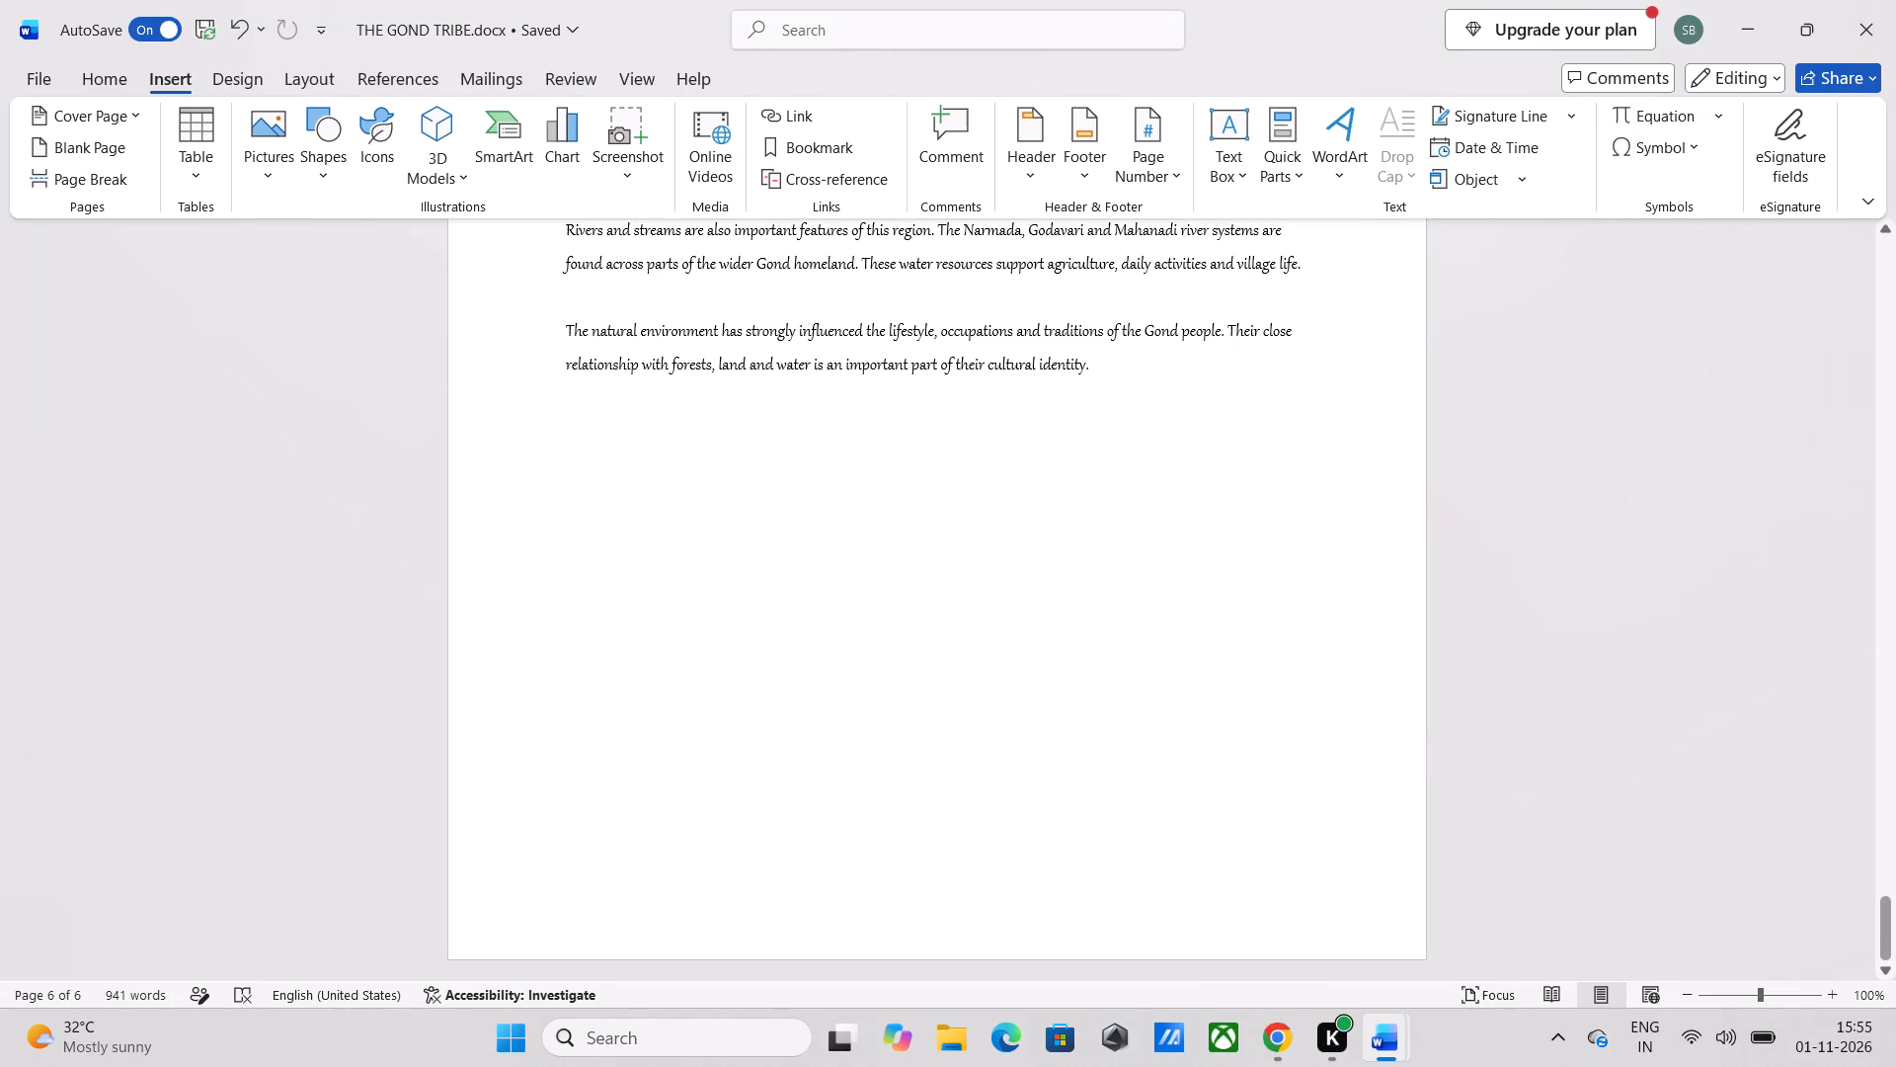
Look over the Chapter 3 and Chapter 4 pages to check their headings, text and remaining space.
{"action": "scroll", "coordinate": [1131, 451], "scroll_direction": "down", "scroll_amount": 1}
{"action": "scroll", "coordinate": [1131, 451], "scroll_direction": "up", "scroll_amount": 14}
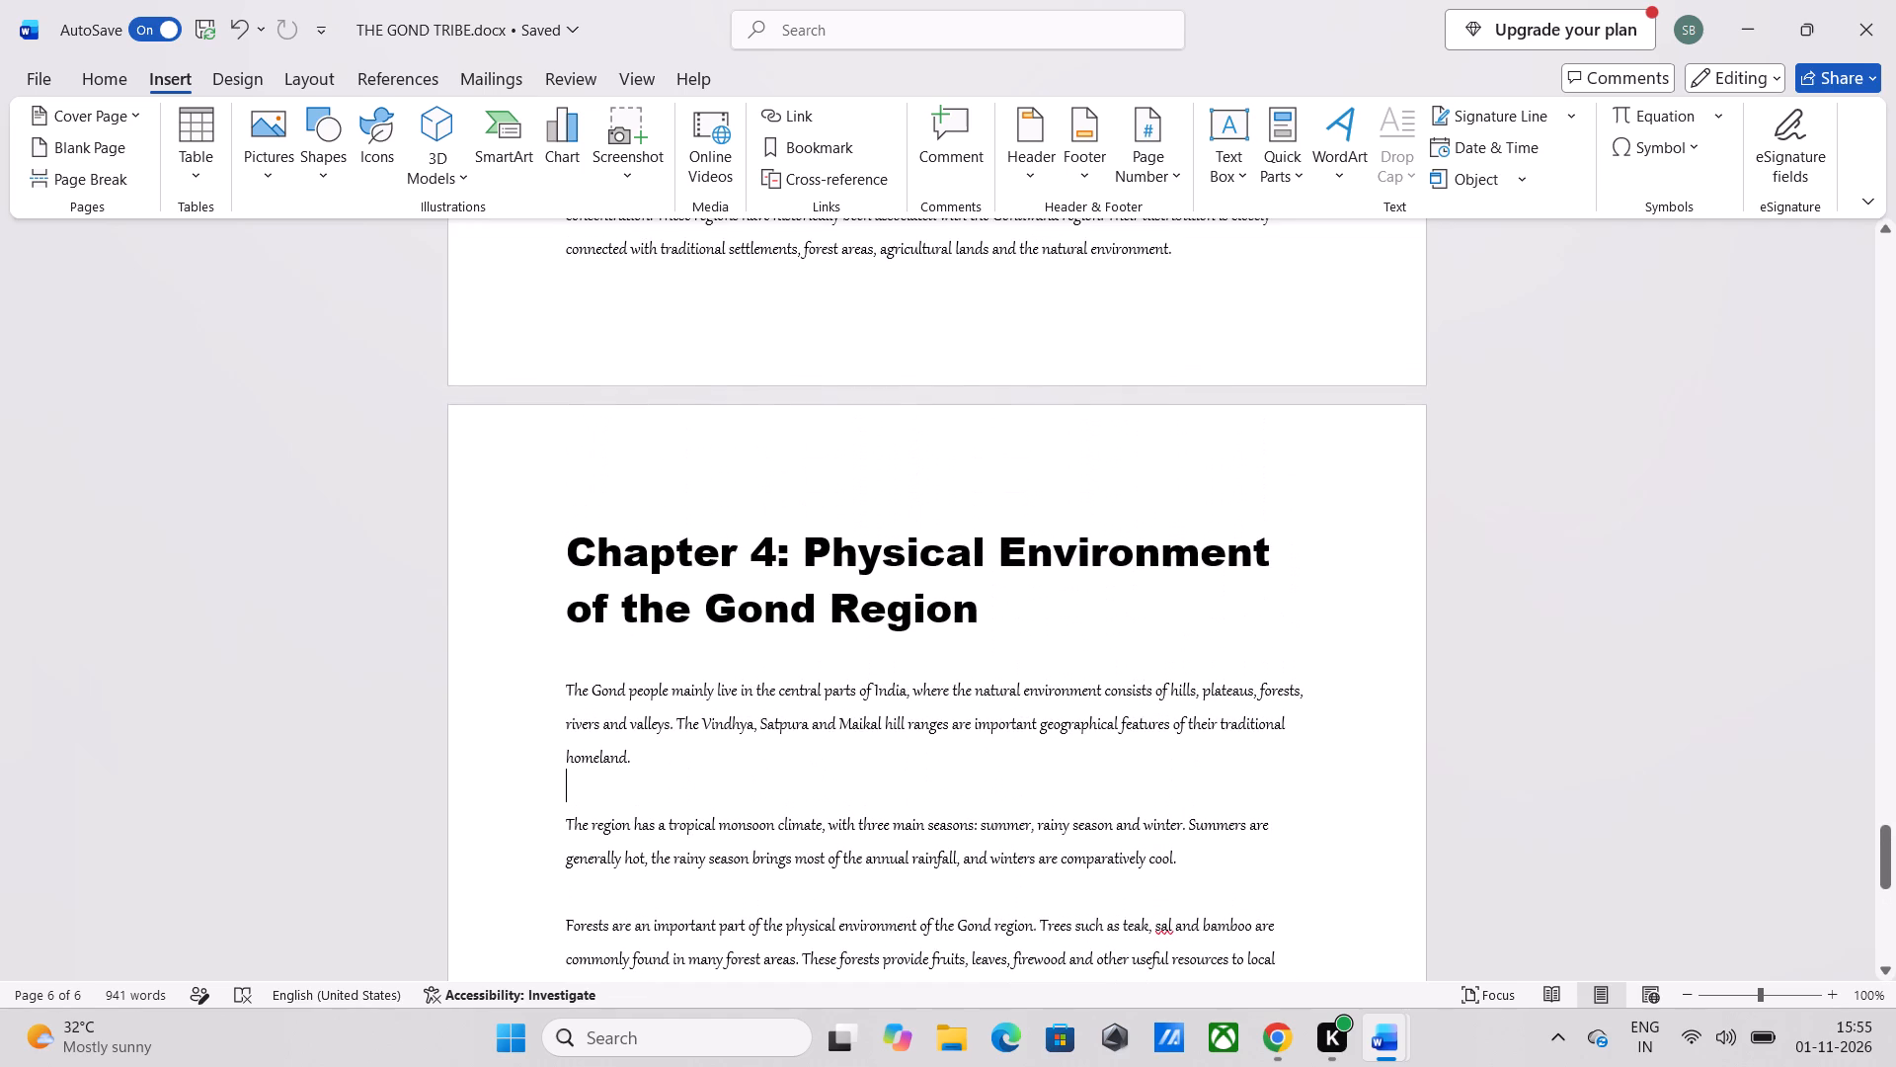
{"action": "scroll", "coordinate": [1134, 447], "scroll_direction": "down", "scroll_amount": 17}
{"action": "scroll", "coordinate": [1135, 444], "scroll_direction": "up", "scroll_amount": 9}
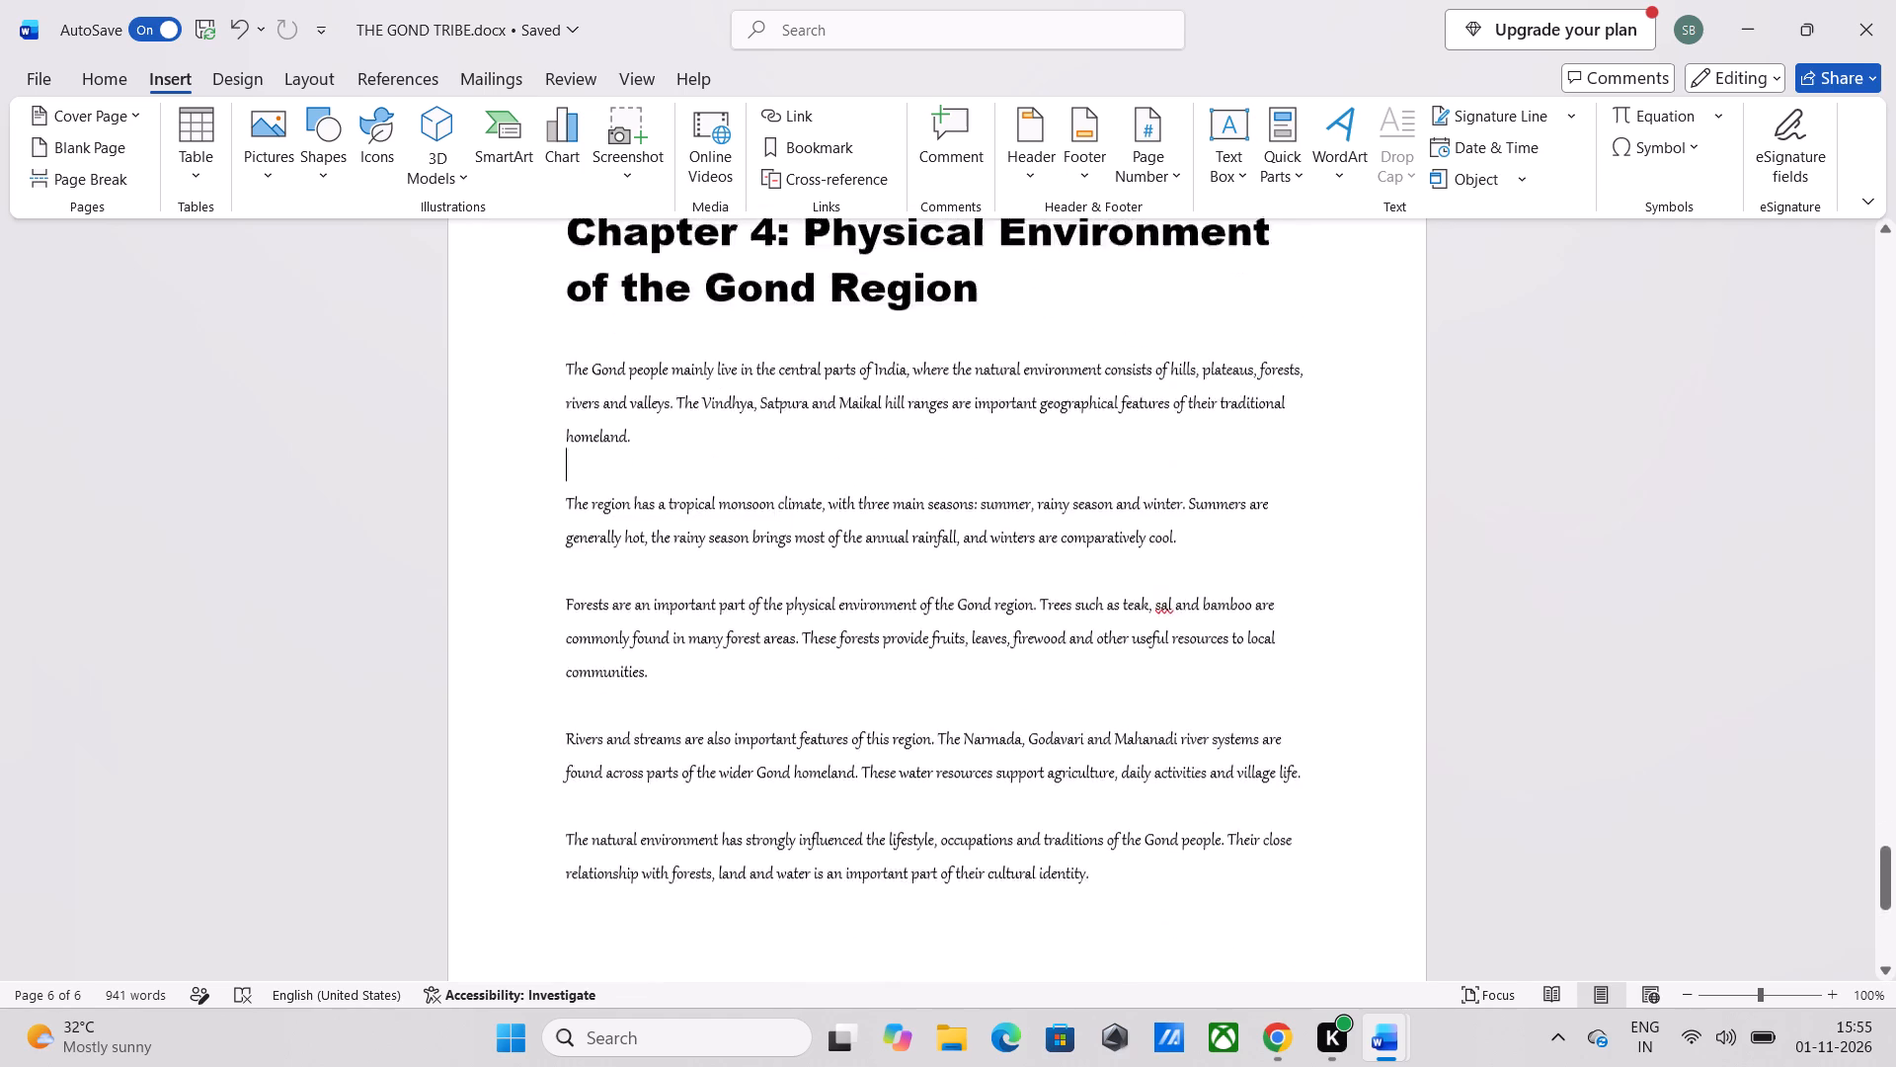
{"action": "scroll", "coordinate": [1145, 400], "scroll_direction": "up", "scroll_amount": 20}
{"action": "scroll", "coordinate": [1145, 400], "scroll_direction": "up", "scroll_amount": 5}
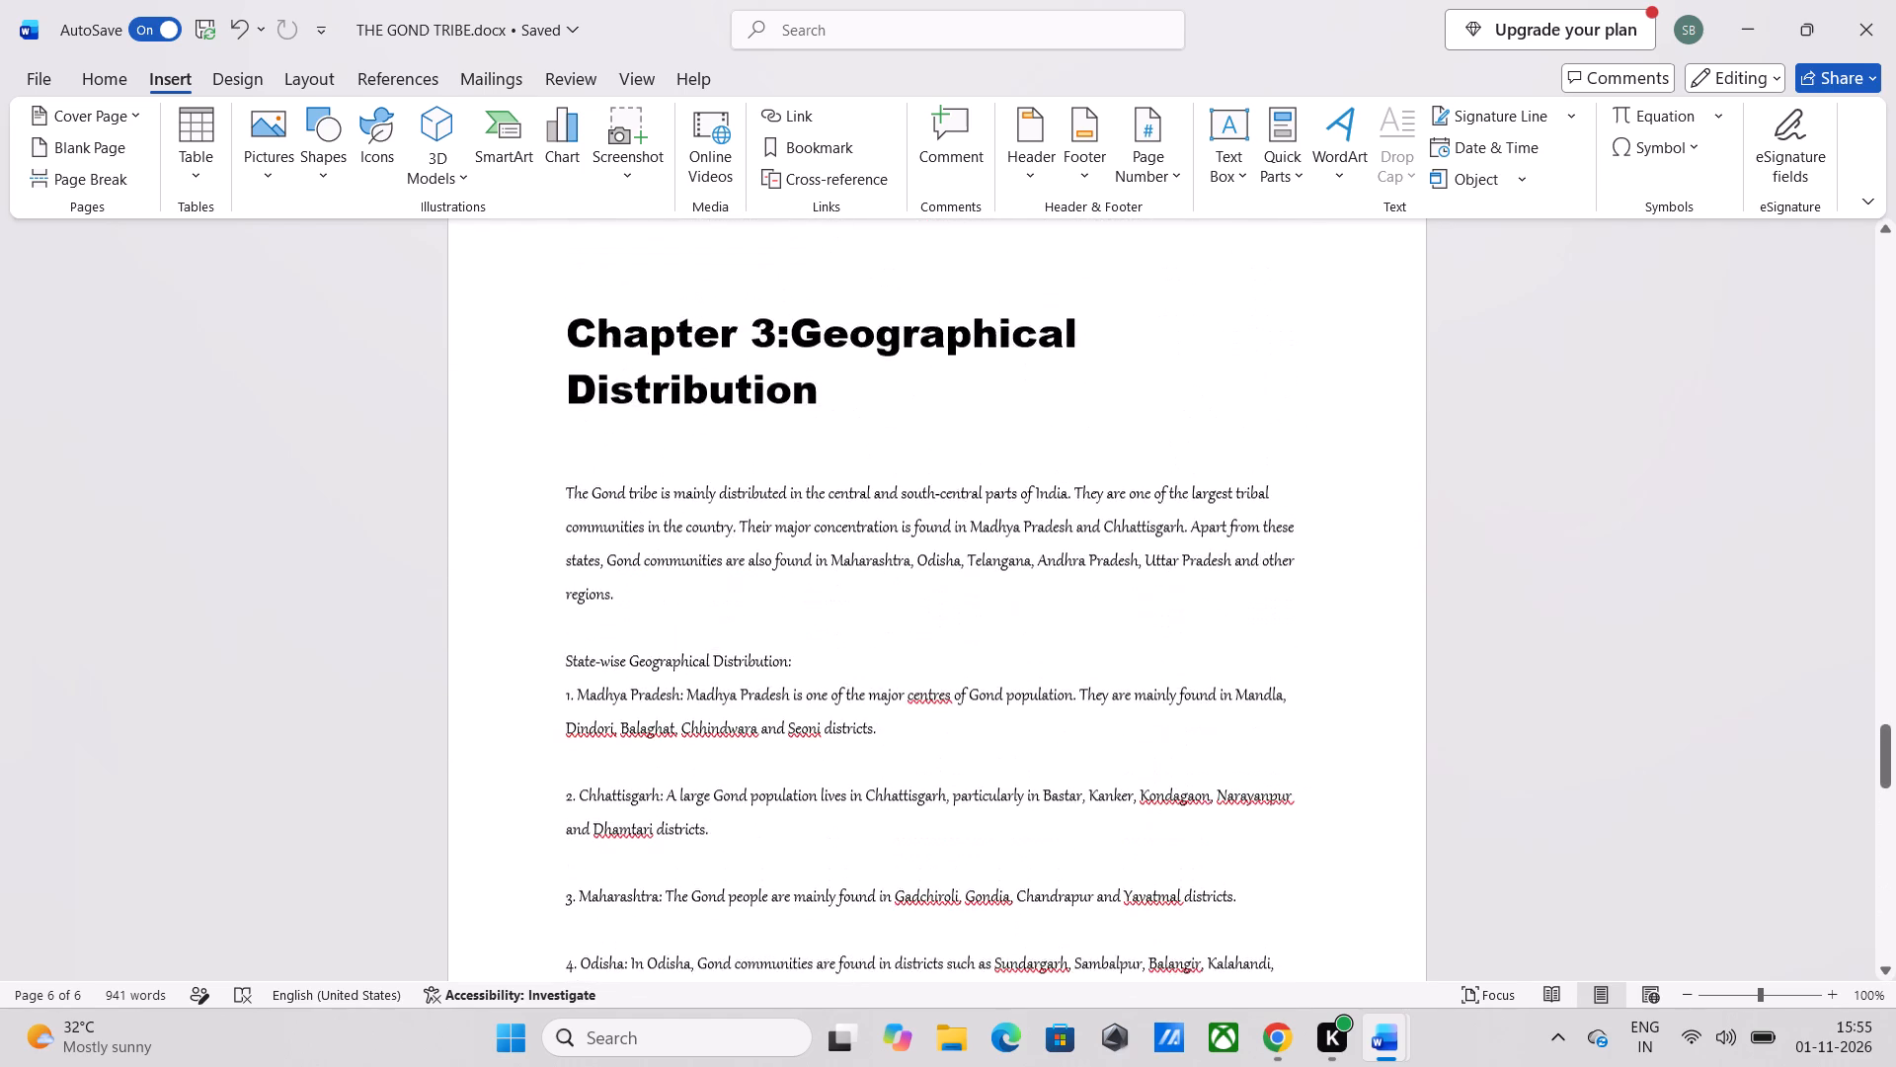
Add blank lines below the closing paragraph of Chapter 4 on the natural environment's influence.
{"action": "scroll", "coordinate": [1143, 376], "scroll_direction": "down", "scroll_amount": 20}
{"action": "scroll", "coordinate": [1143, 376], "scroll_direction": "down", "scroll_amount": 12}
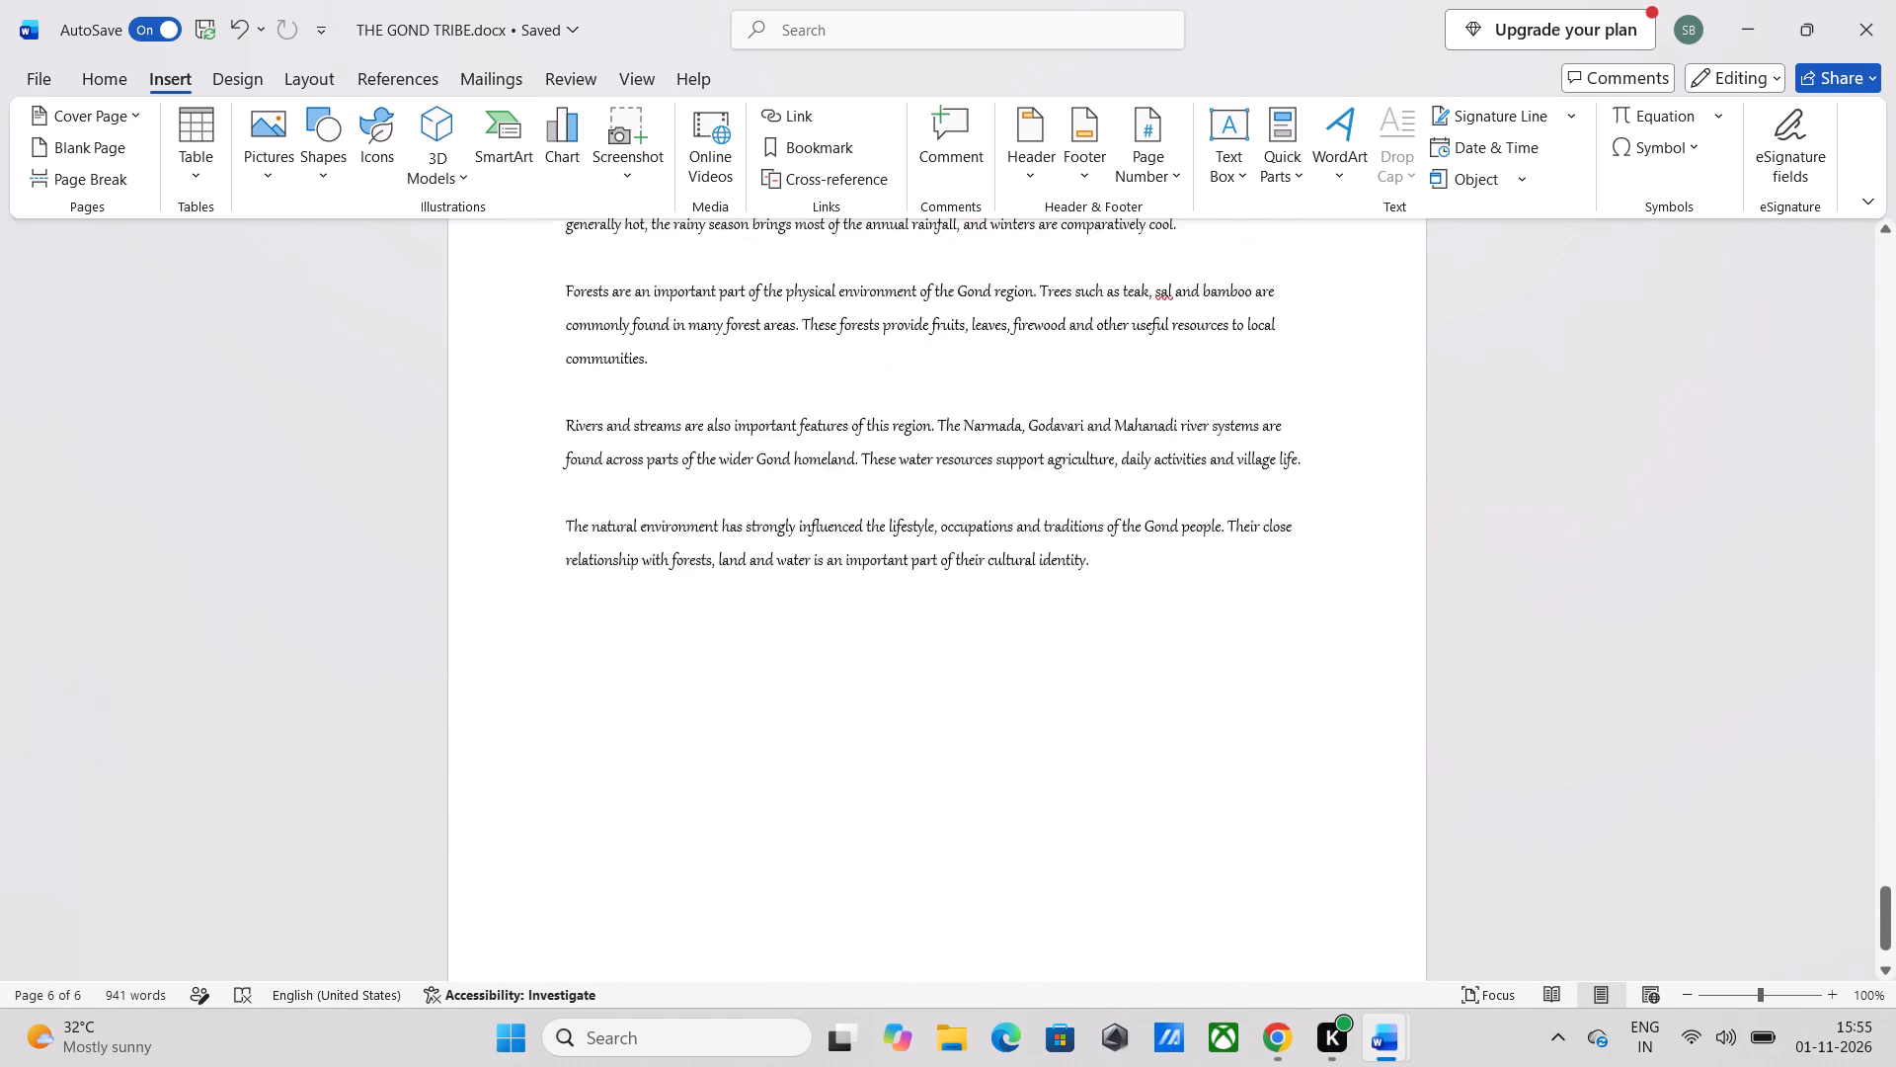
{"action": "scroll", "coordinate": [1143, 376], "scroll_direction": "down", "scroll_amount": 7}
{"action": "left_click", "coordinate": [1126, 728]}
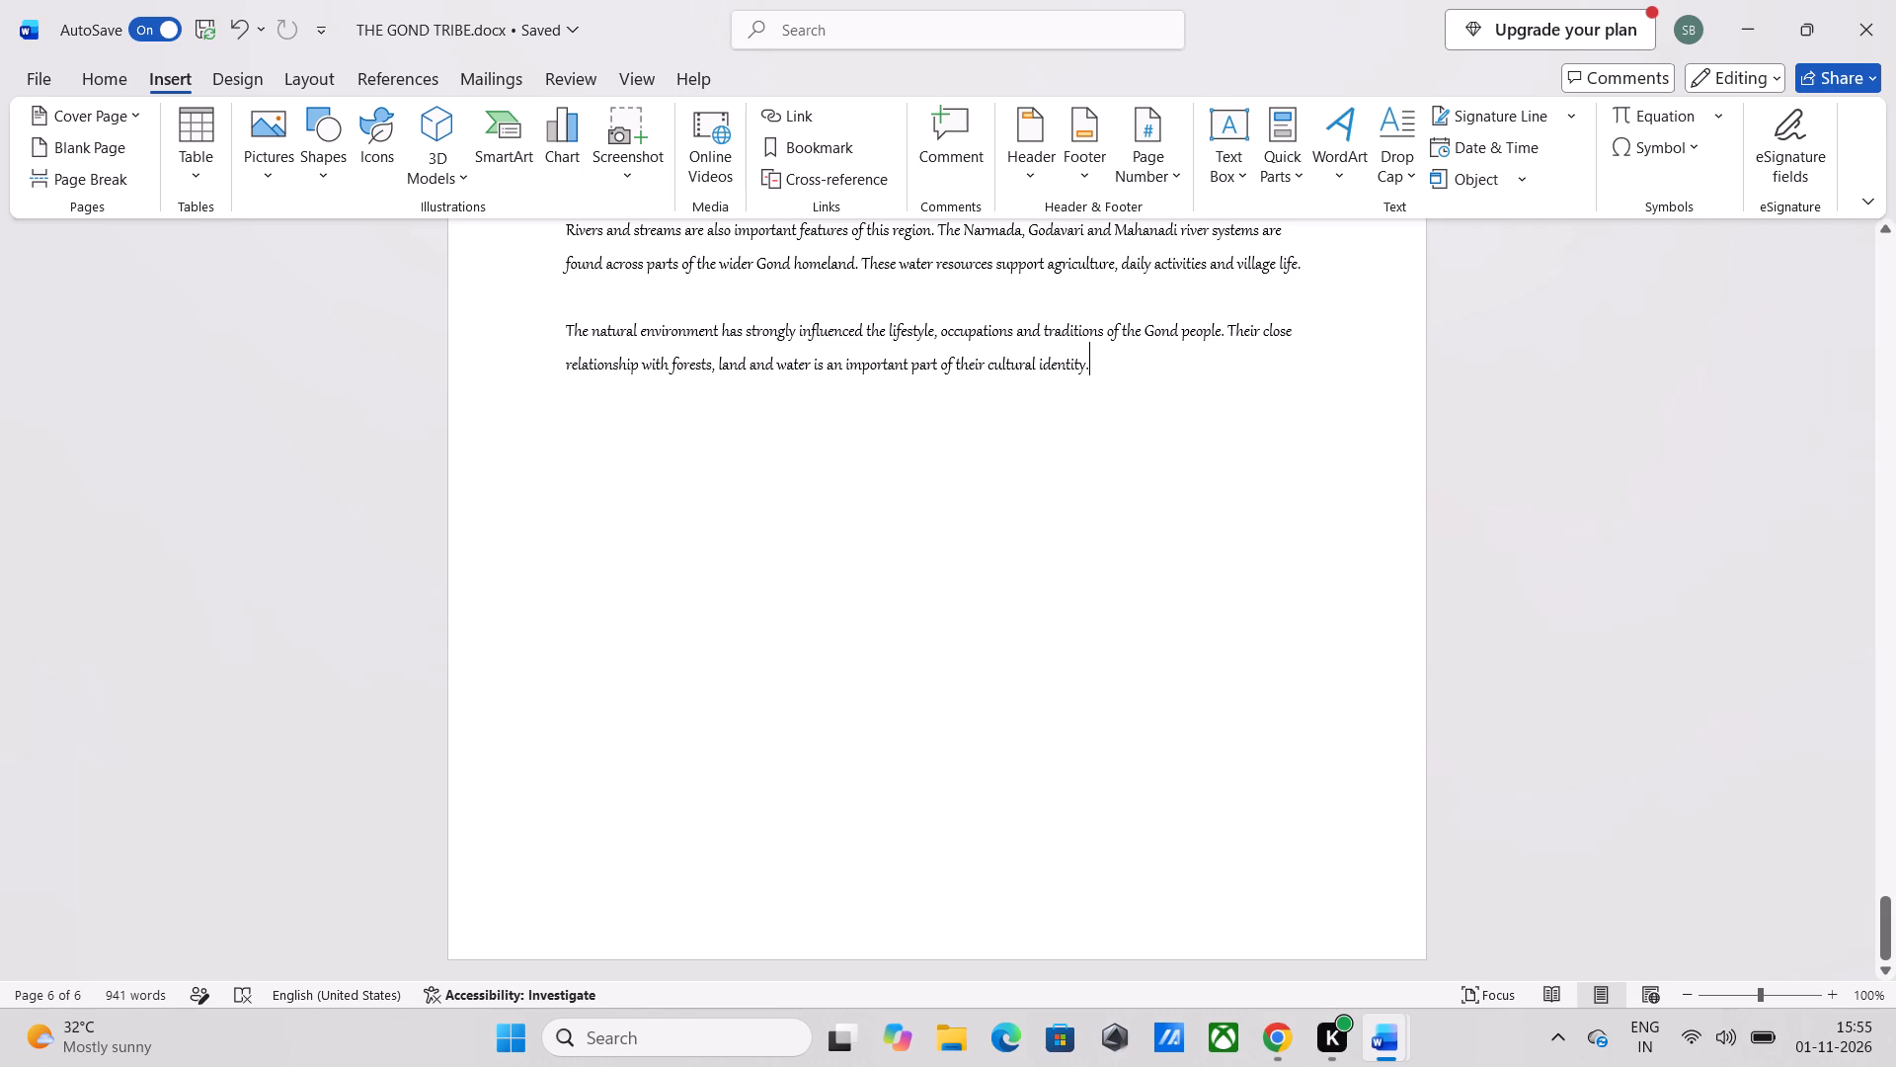
{"action": "key", "text": "Return"}
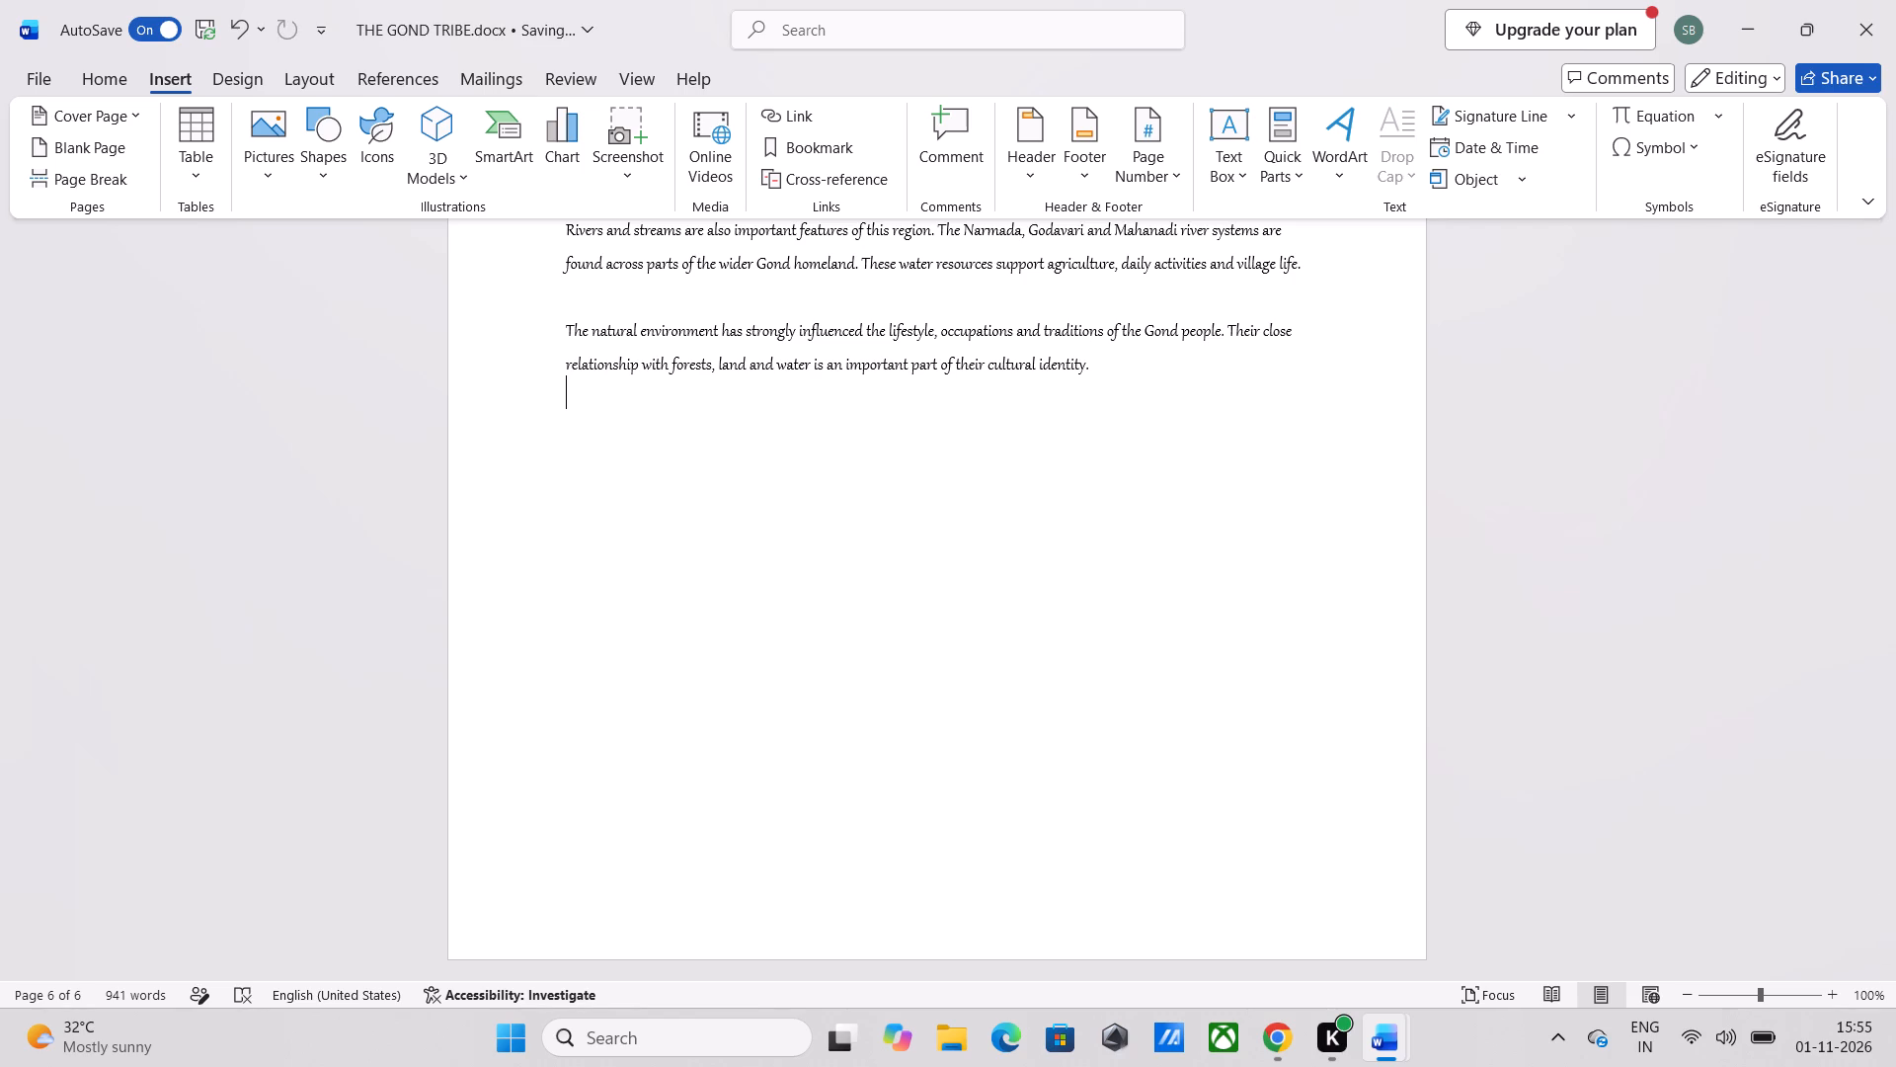
{"action": "key", "text": "Return"}
{"action": "key", "text": "Return"}
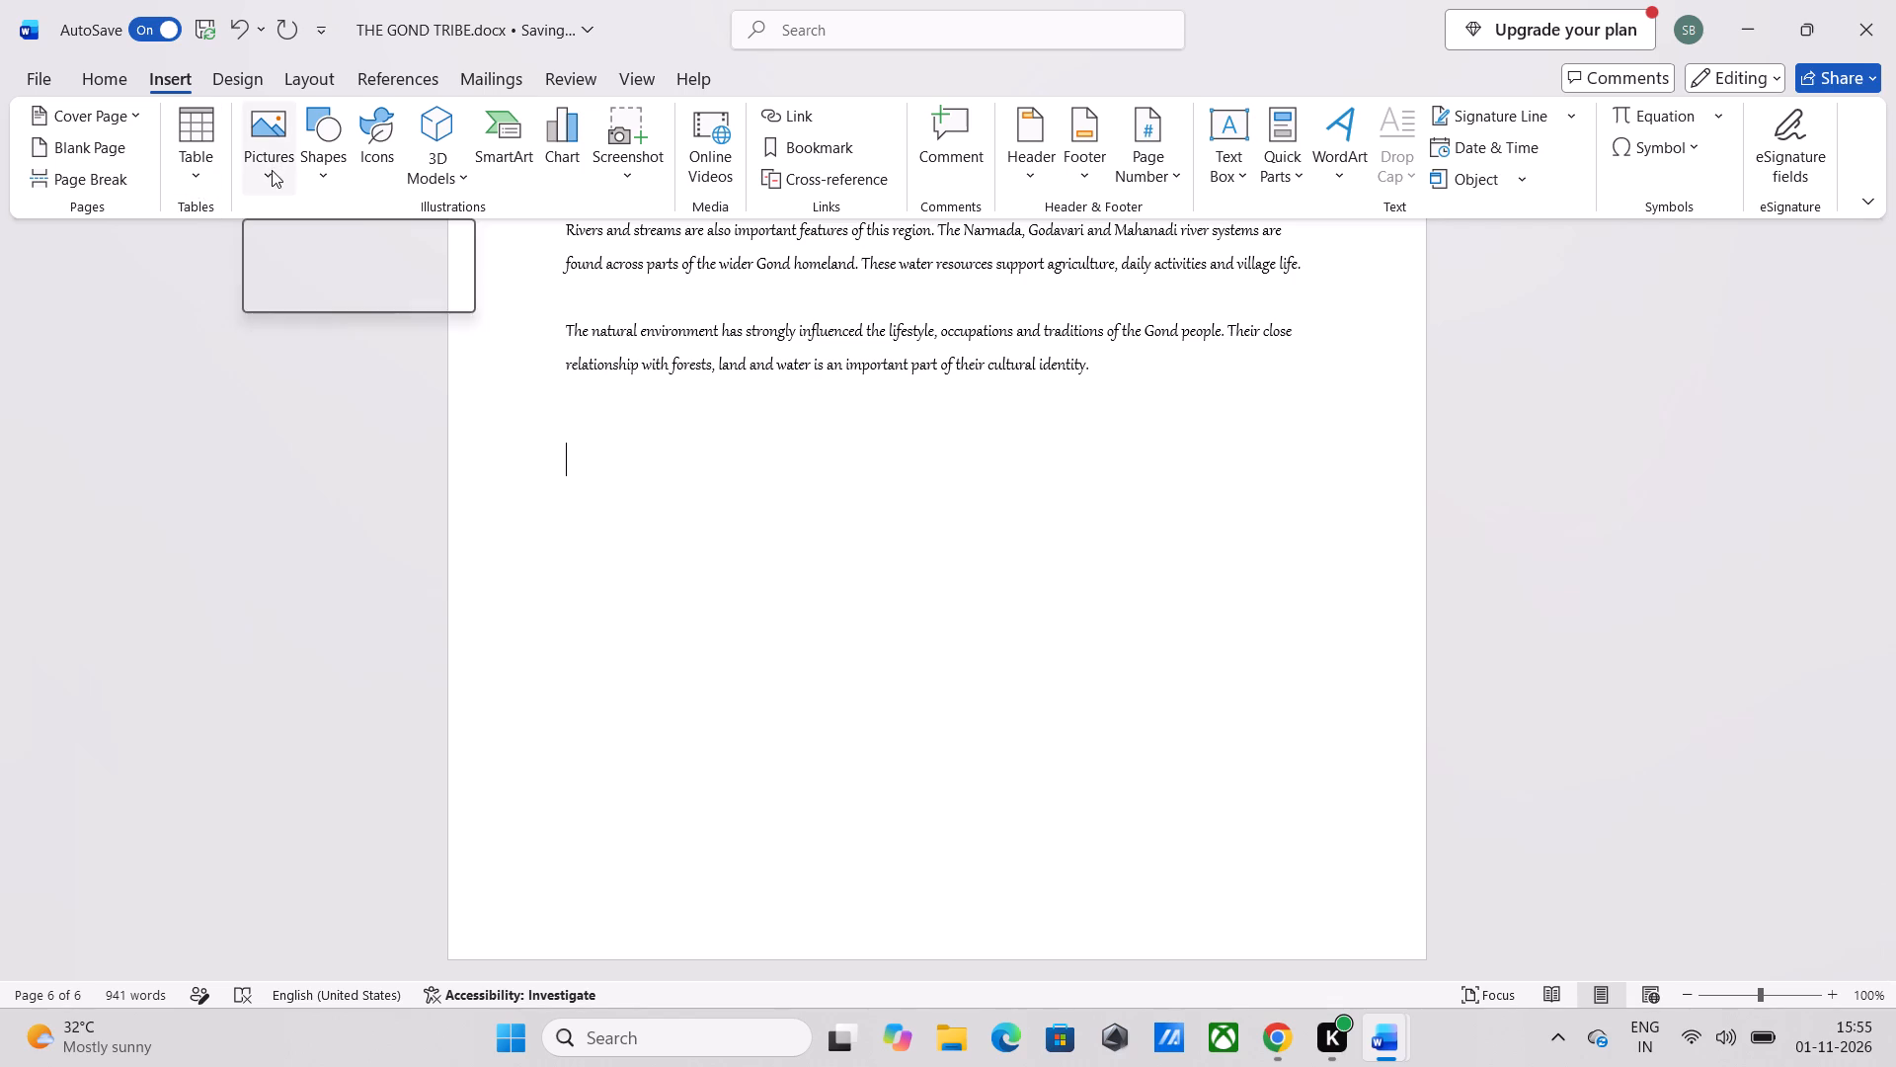
Draw a text box about 16.5 cm wide and 8.4 cm high in the empty space below Chapter 4's text.
{"action": "left_click", "coordinate": [326, 172]}
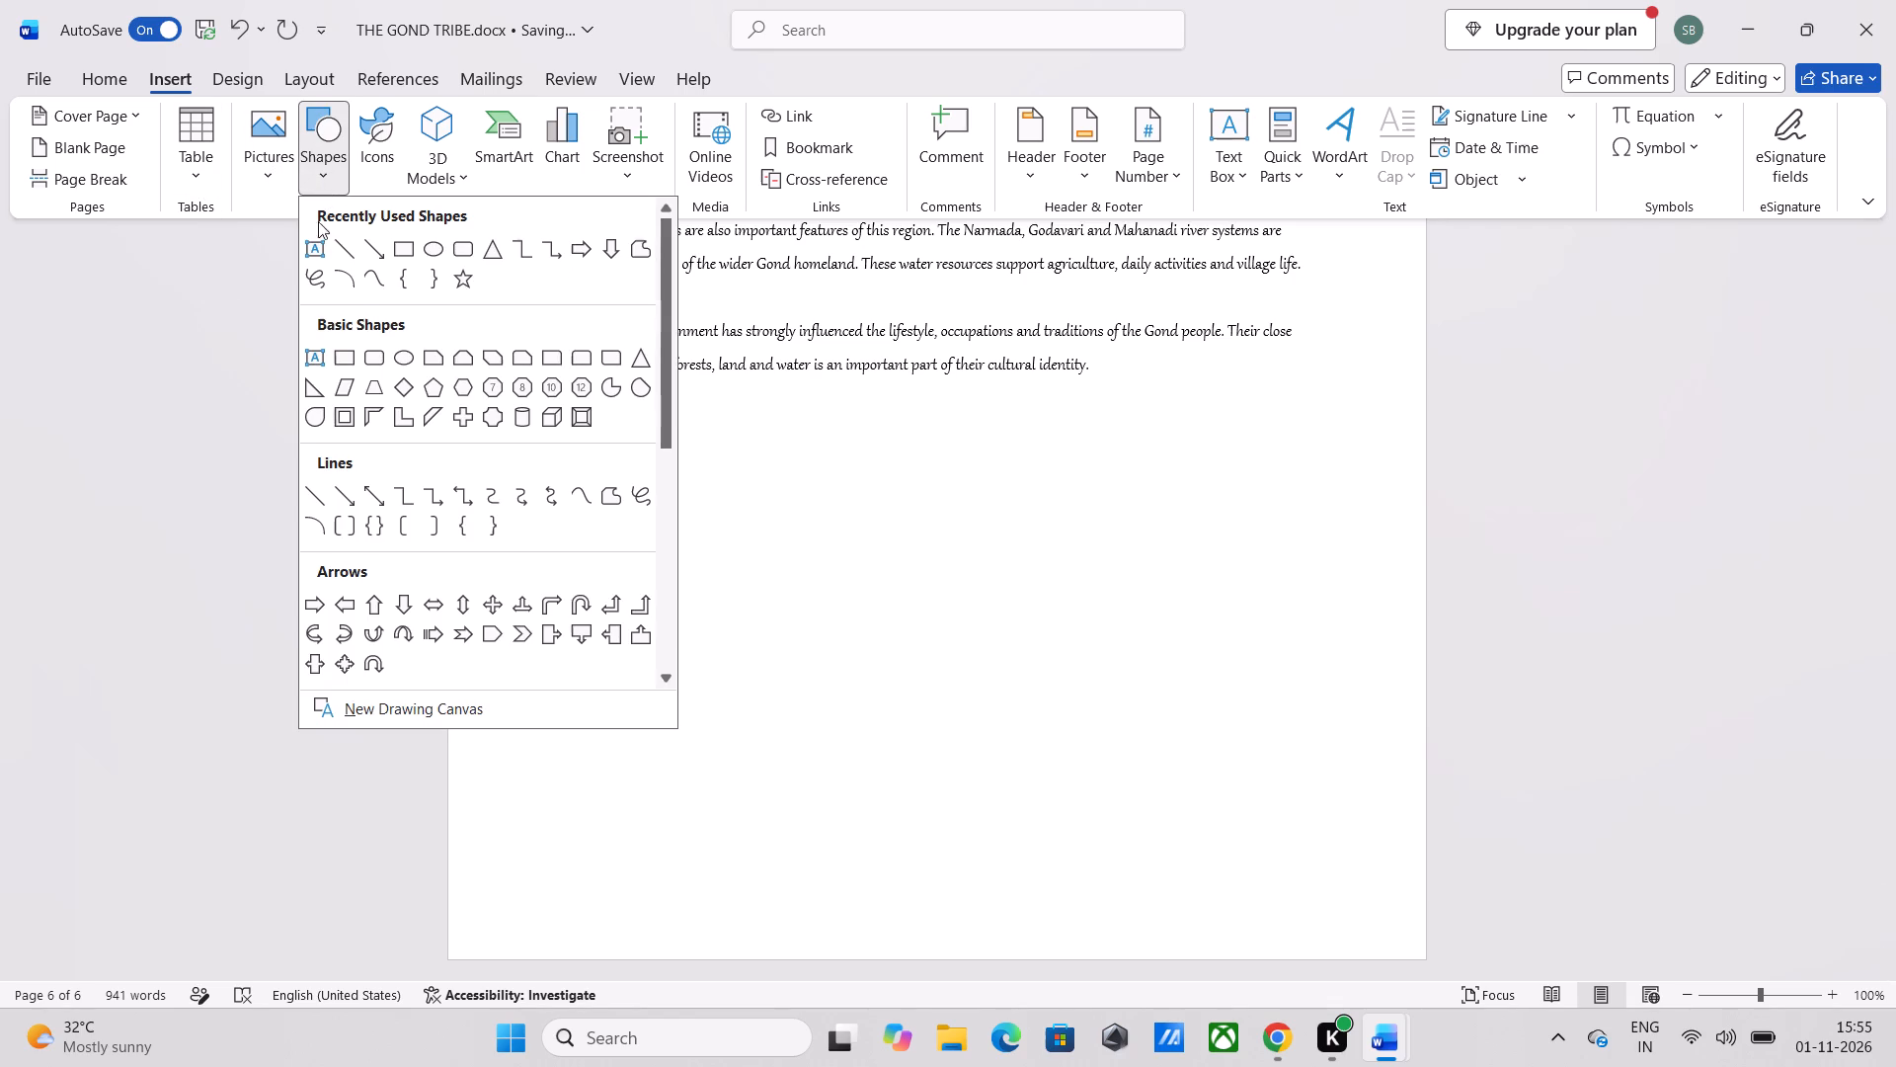
{"action": "left_click", "coordinate": [307, 254]}
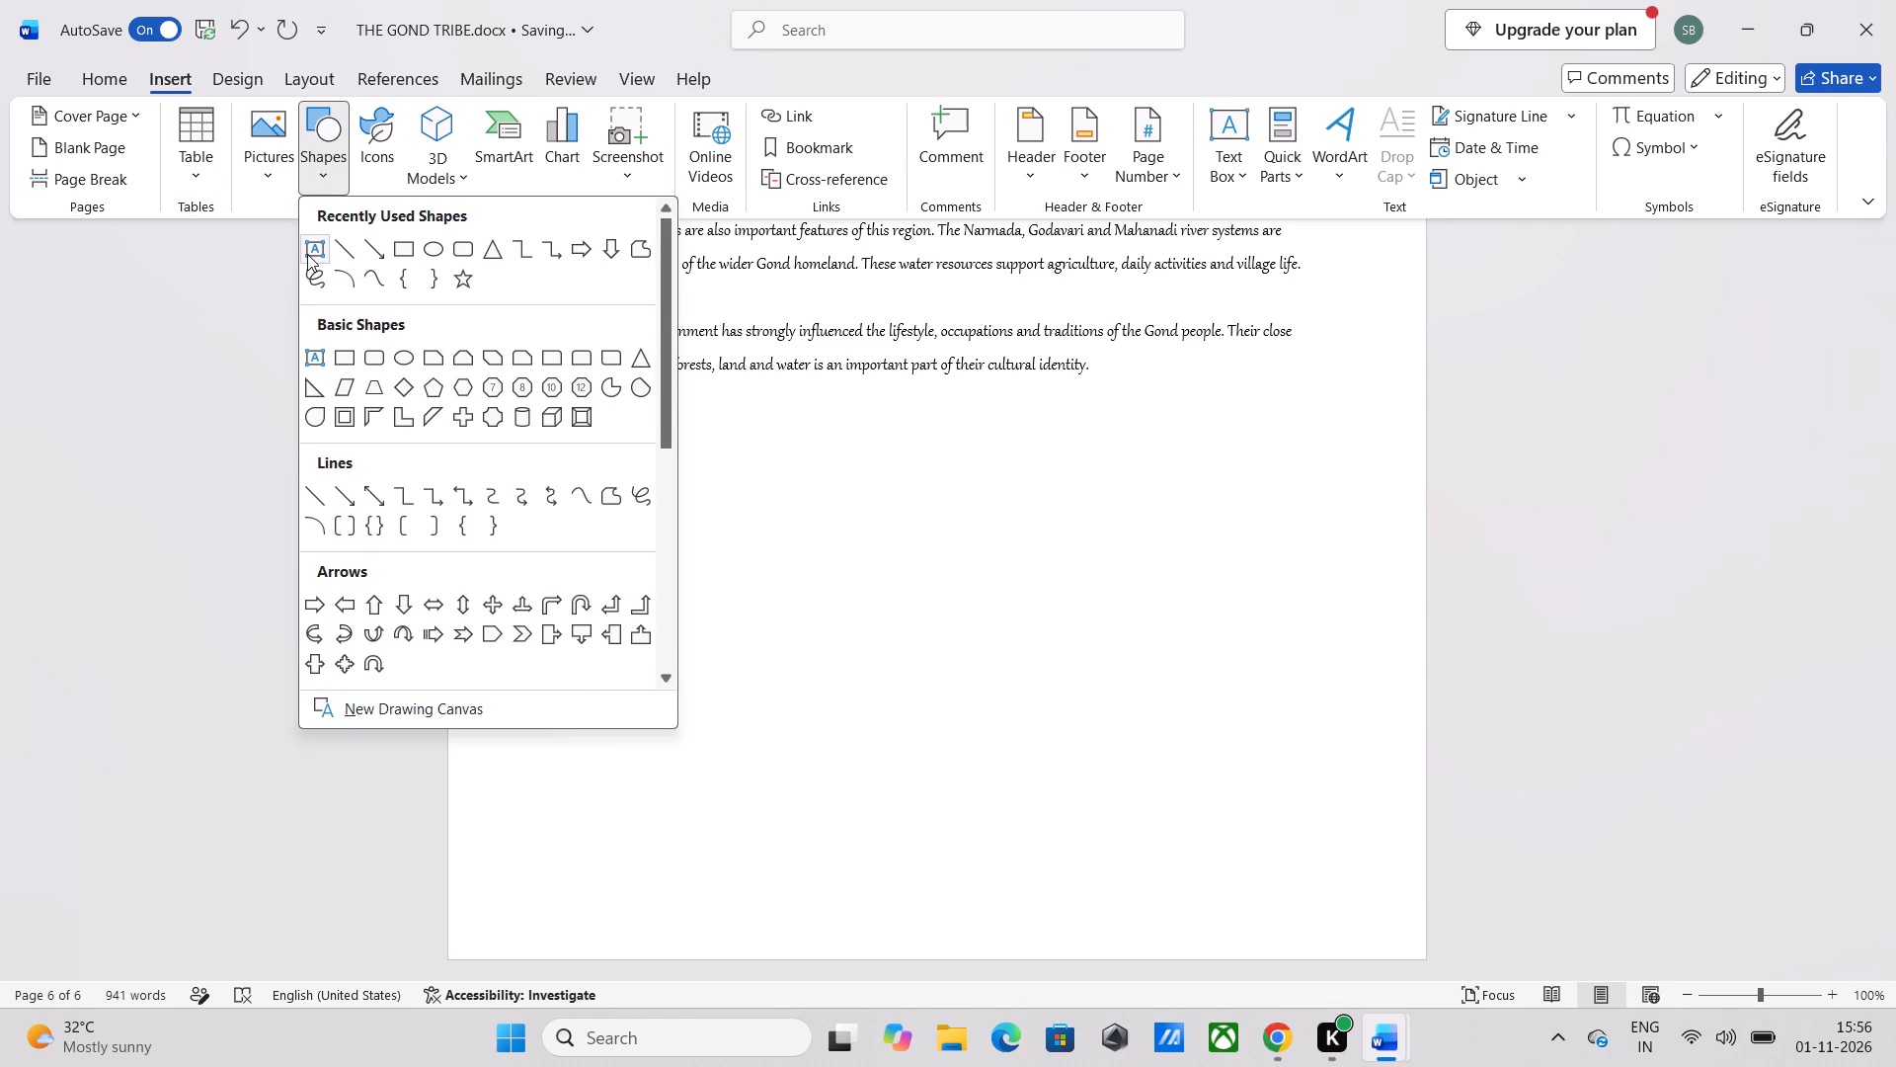
{"action": "left_click_drag", "start_coordinate": [634, 553], "coordinate": [1350, 835]}
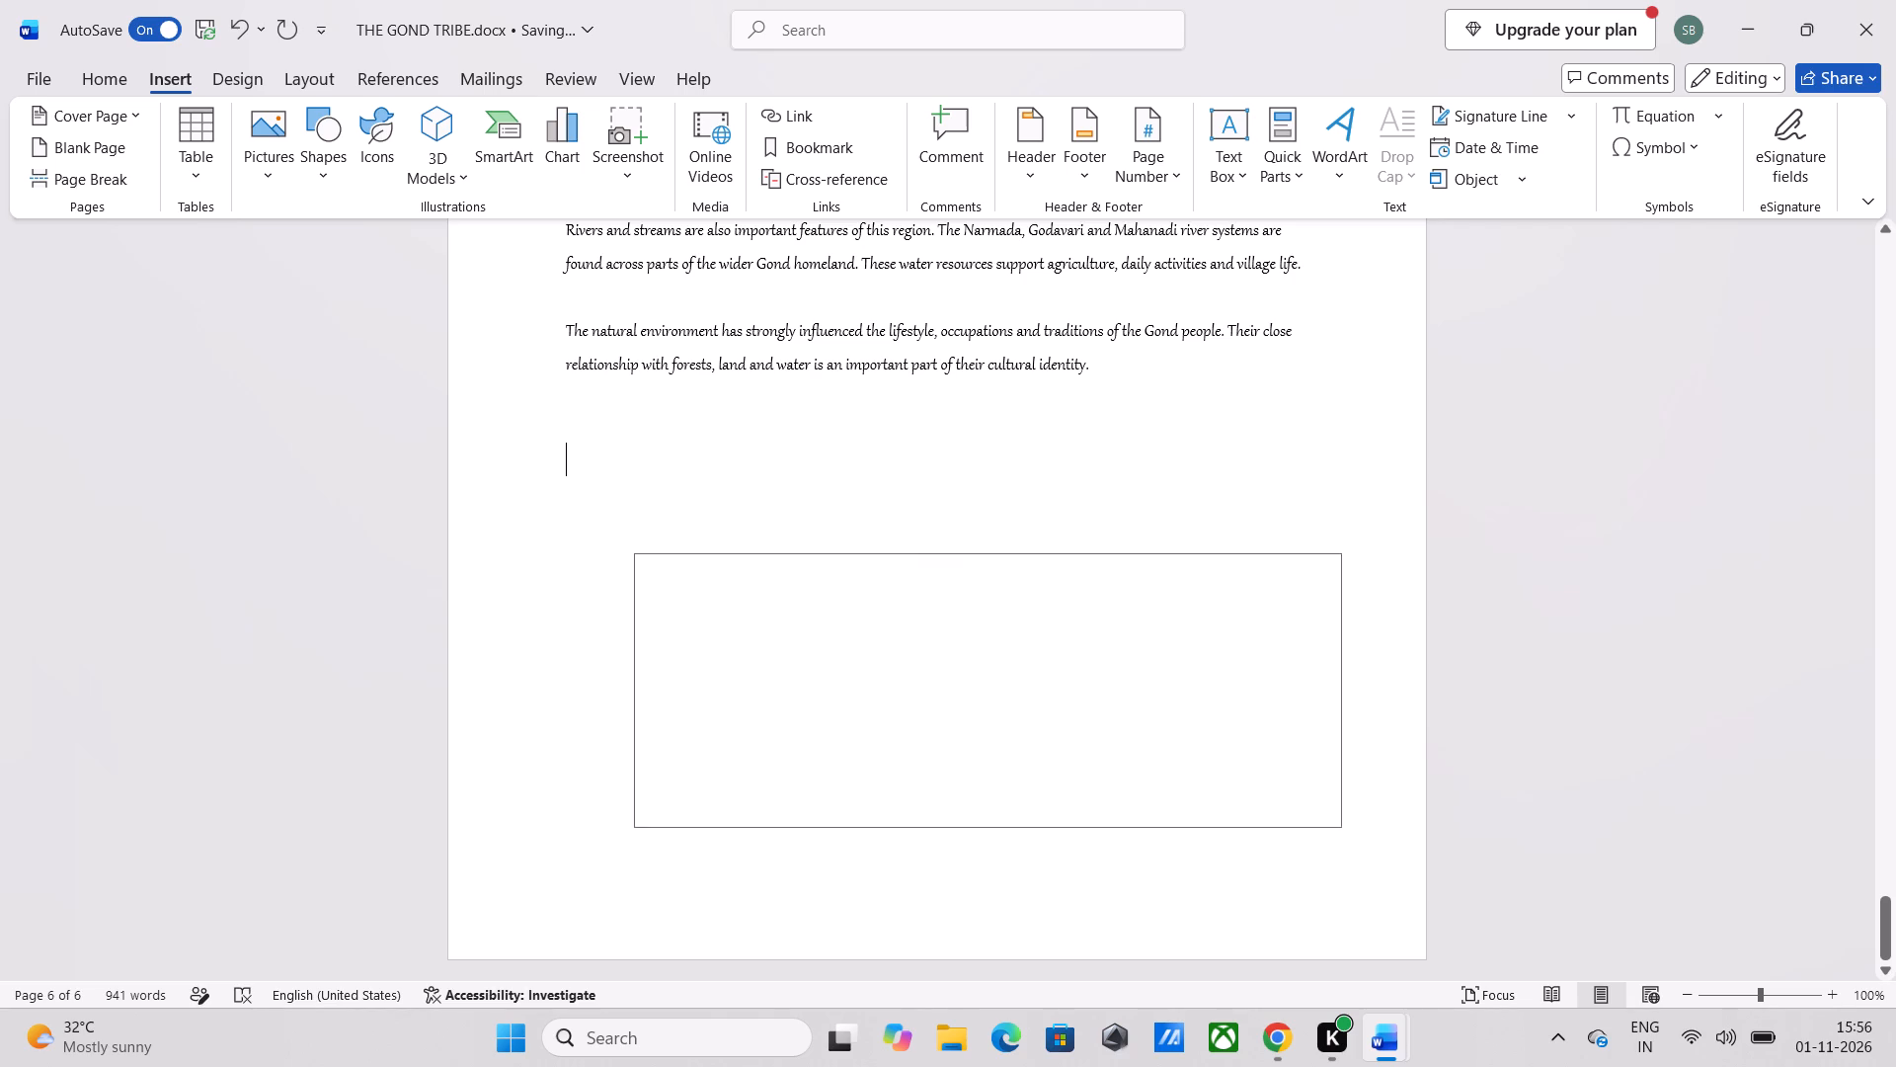
{"action": "left_click_drag", "start_coordinate": [1350, 835], "coordinate": [1402, 945]}
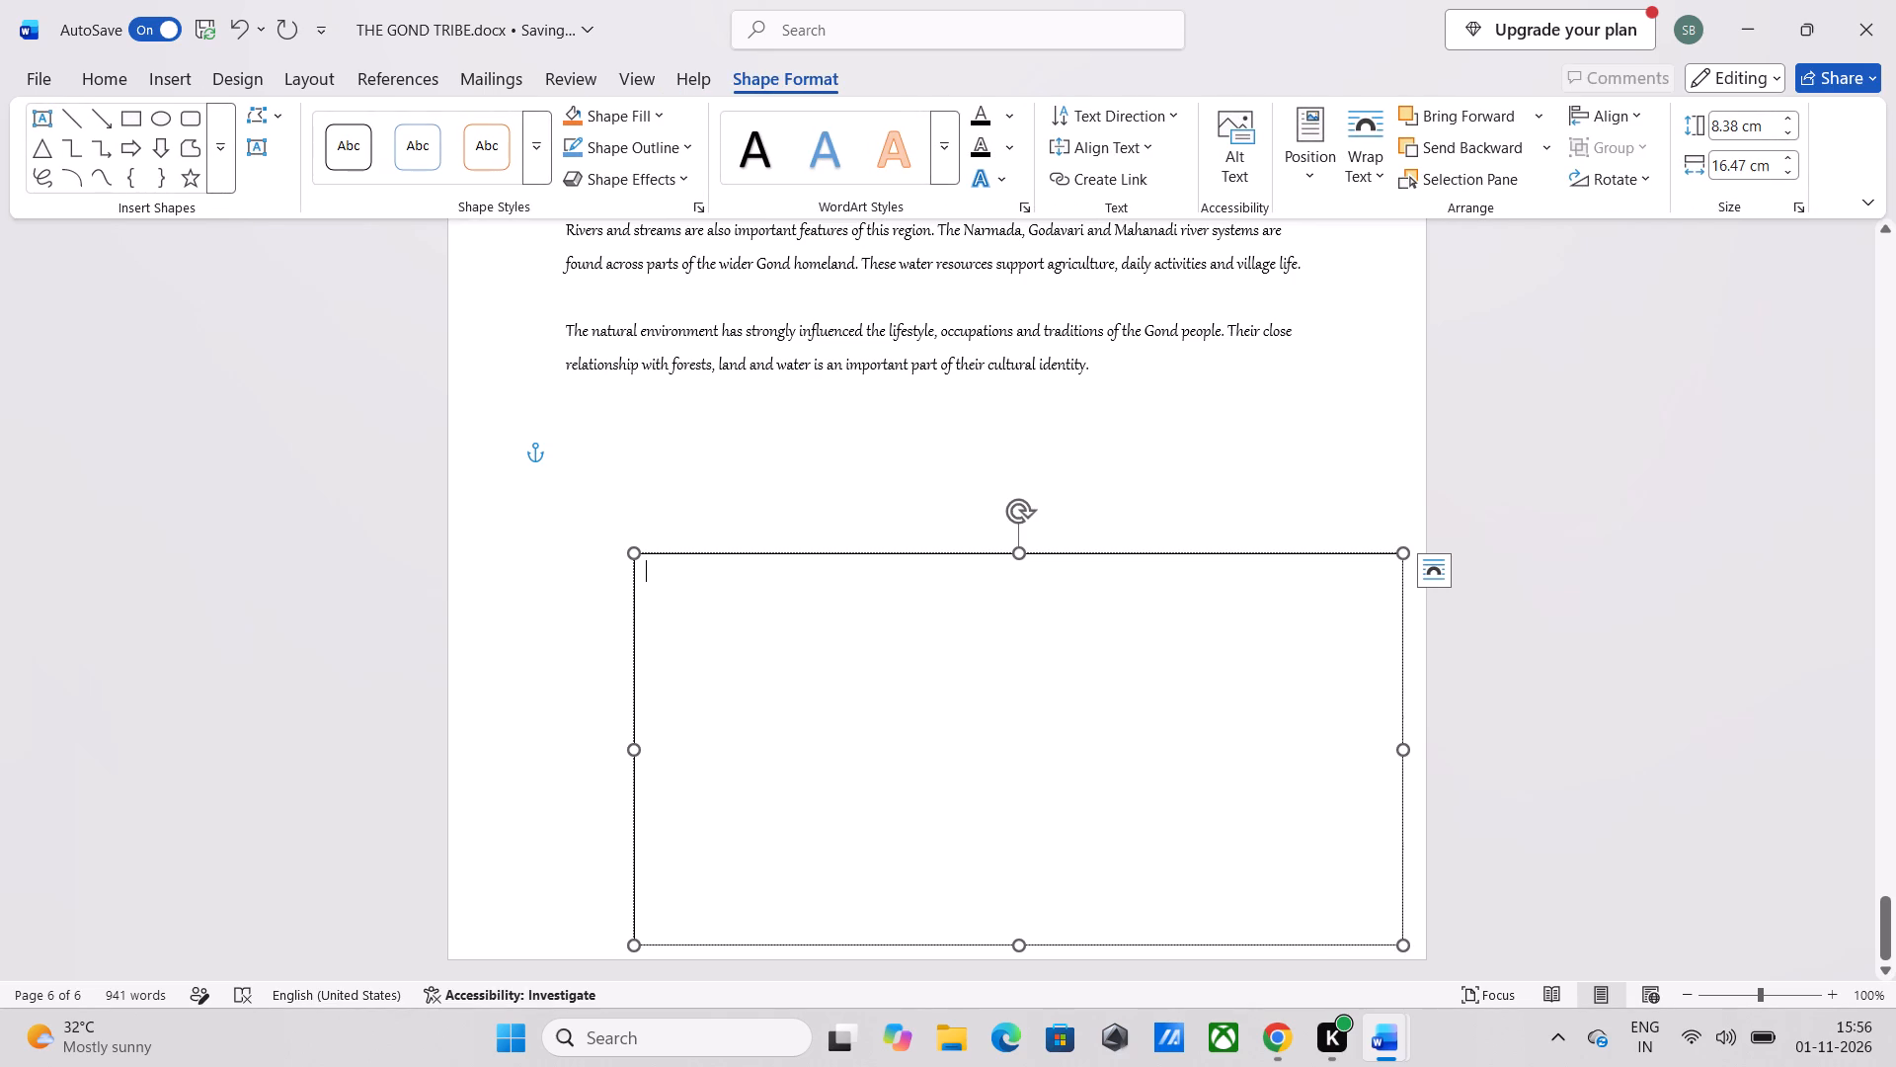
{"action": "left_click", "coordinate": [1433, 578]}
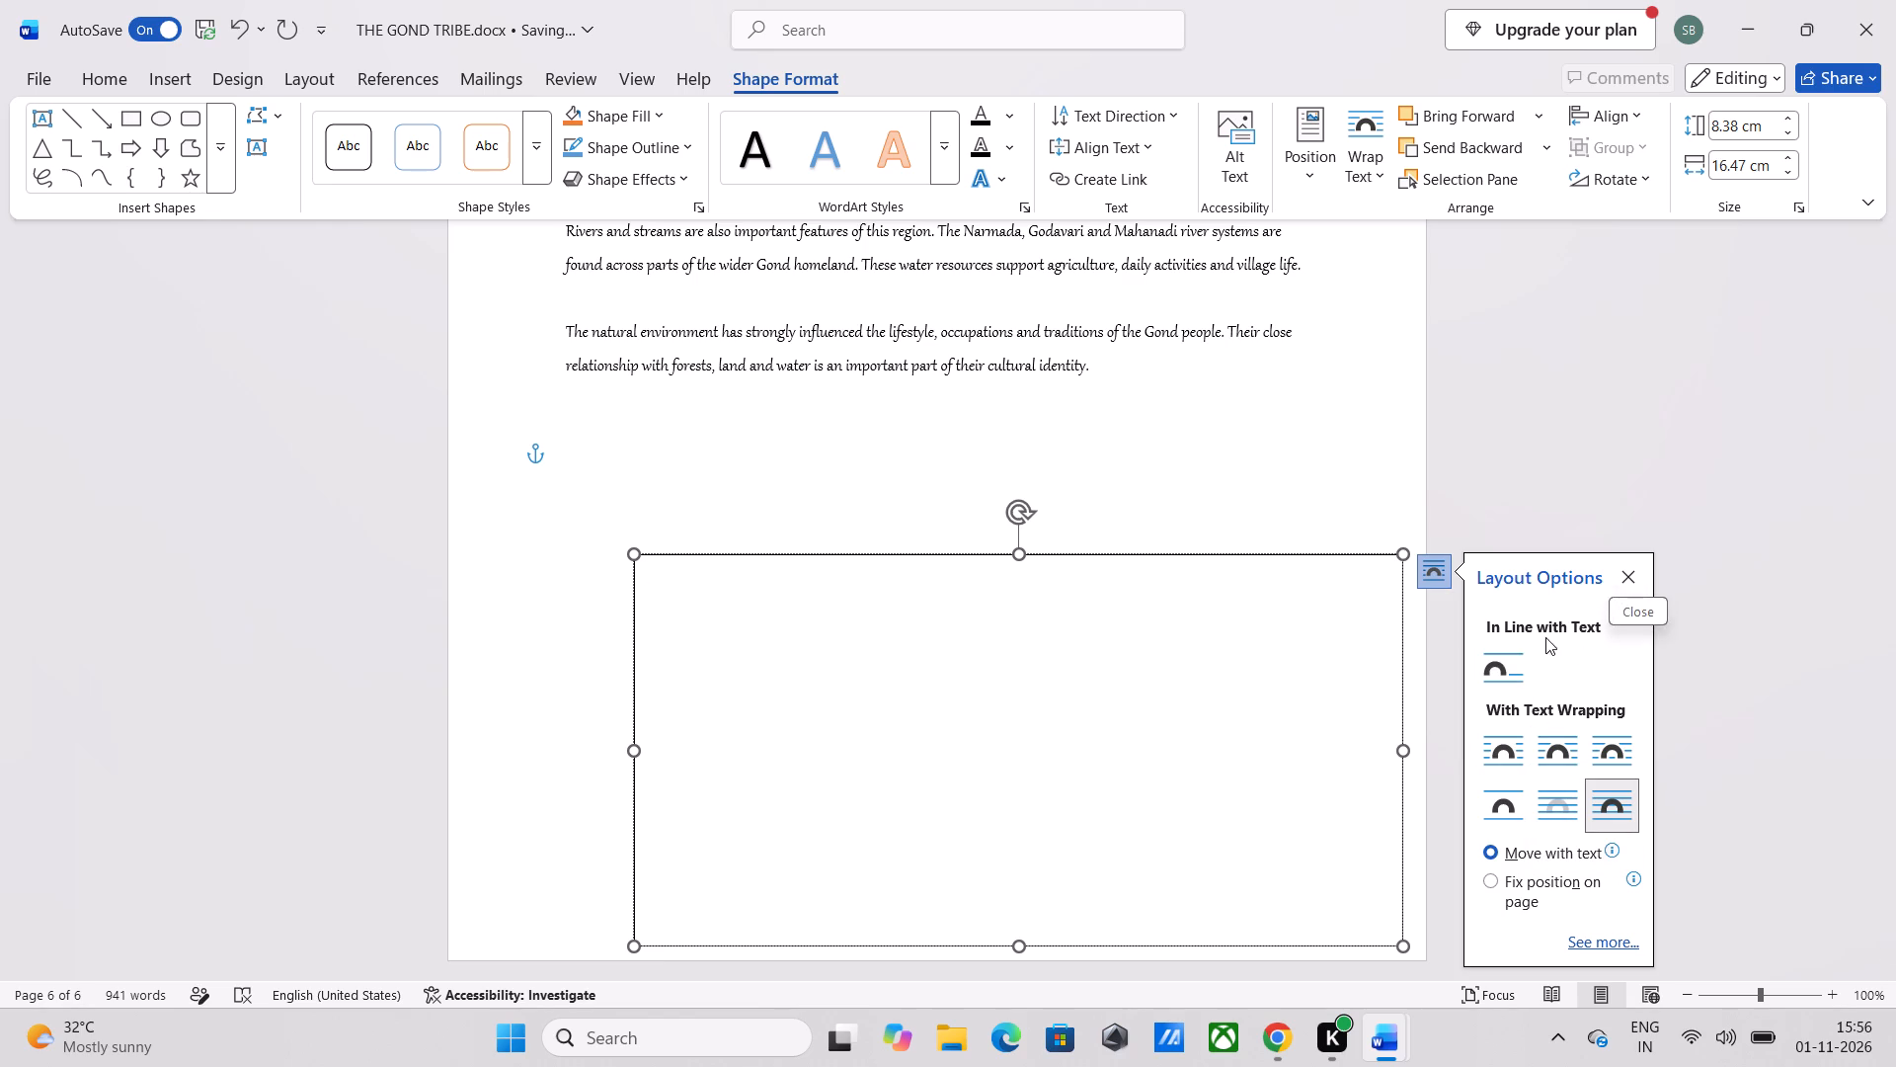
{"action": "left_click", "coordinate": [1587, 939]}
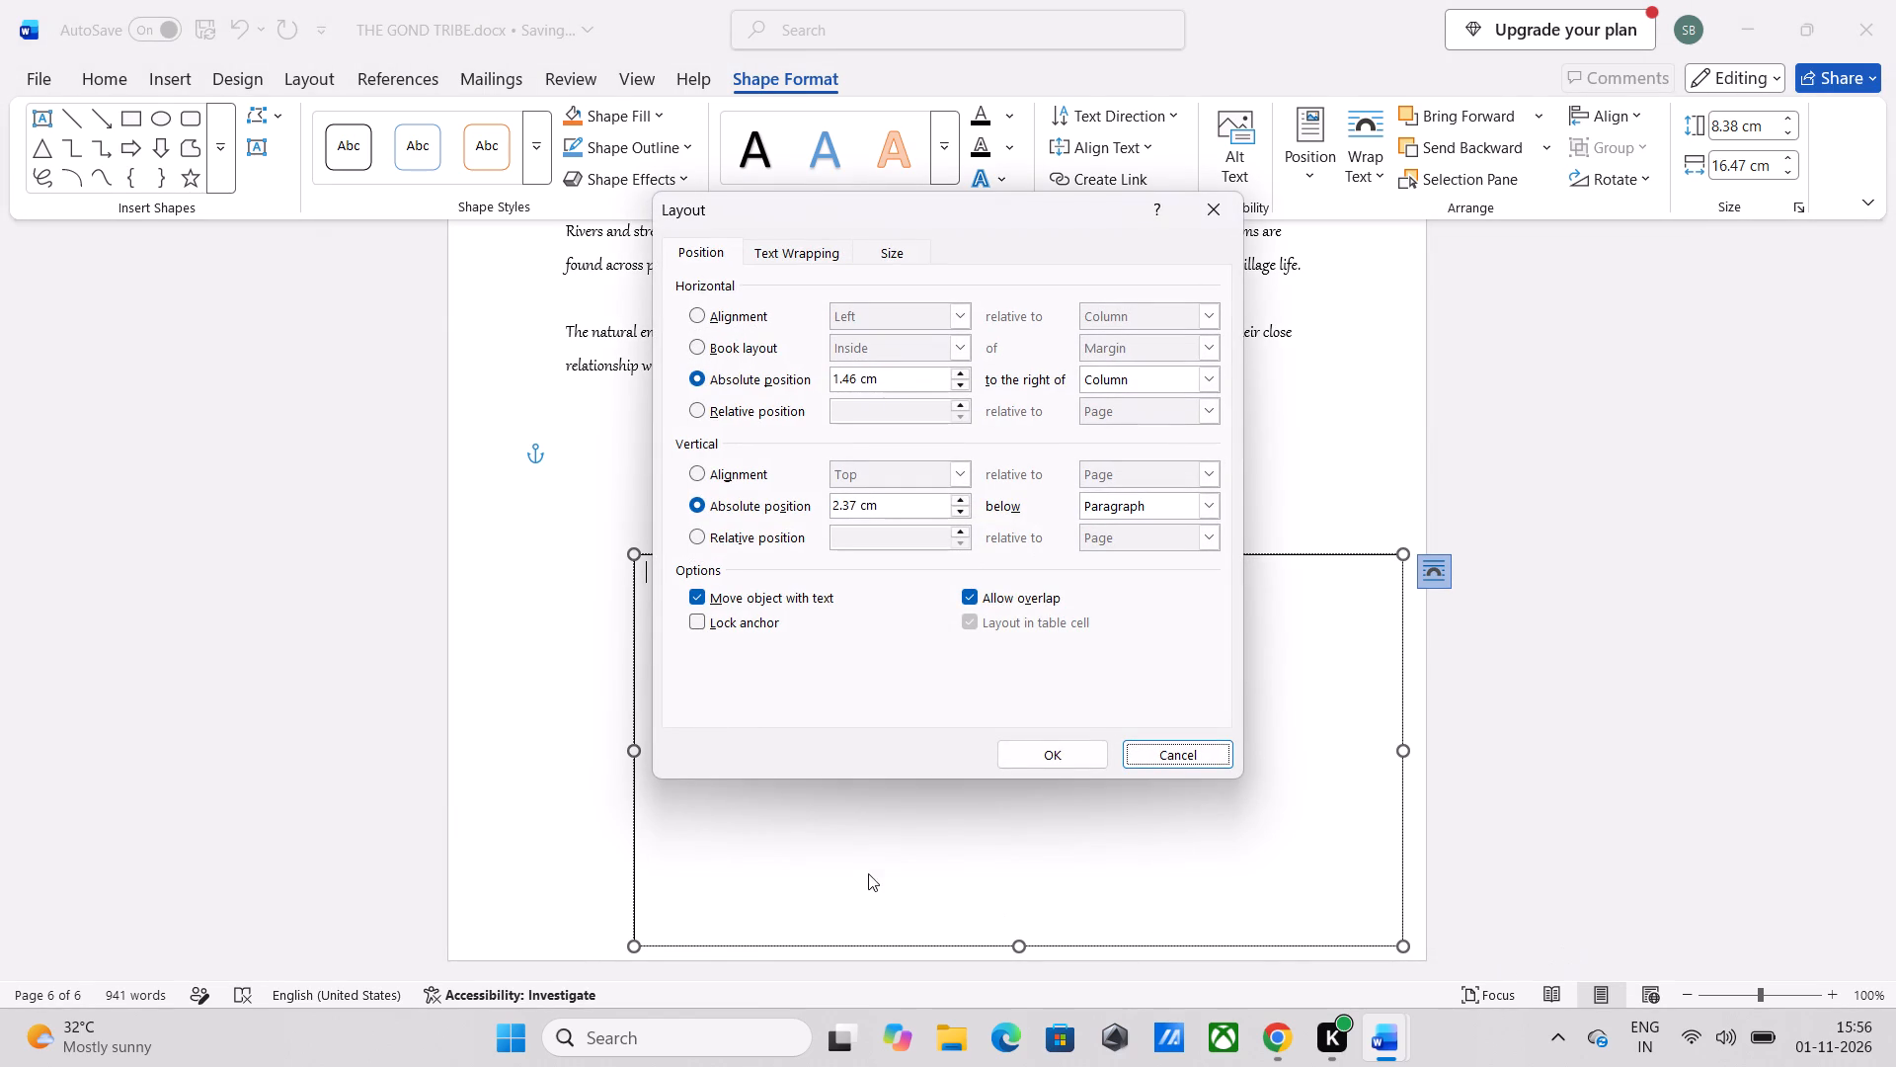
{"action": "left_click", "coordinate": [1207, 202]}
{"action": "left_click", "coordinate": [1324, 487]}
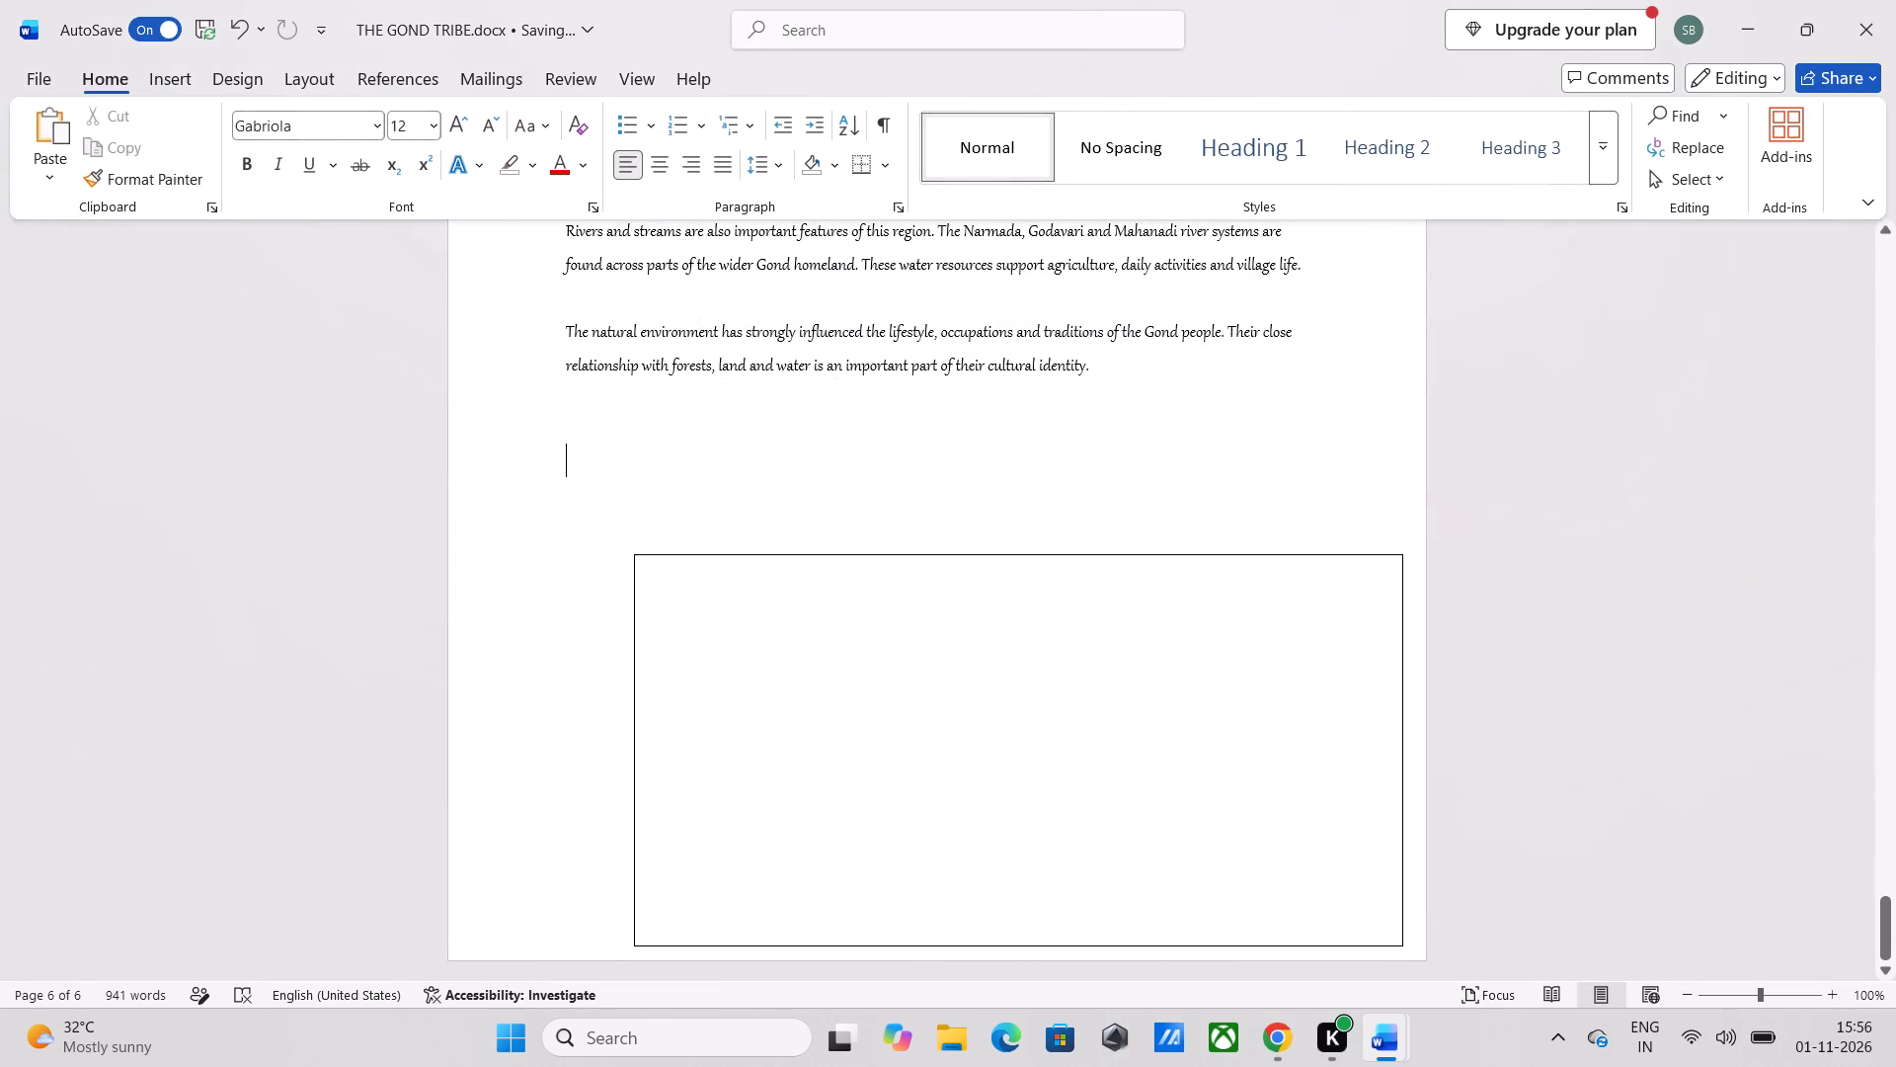
Resize the text box to start at the text's left margin just below the closing paragraph and end inside the right and bottom page edges.
{"action": "left_click_drag", "start_coordinate": [619, 572], "coordinate": [770, 583]}
{"action": "left_click_drag", "start_coordinate": [645, 565], "coordinate": [568, 548]}
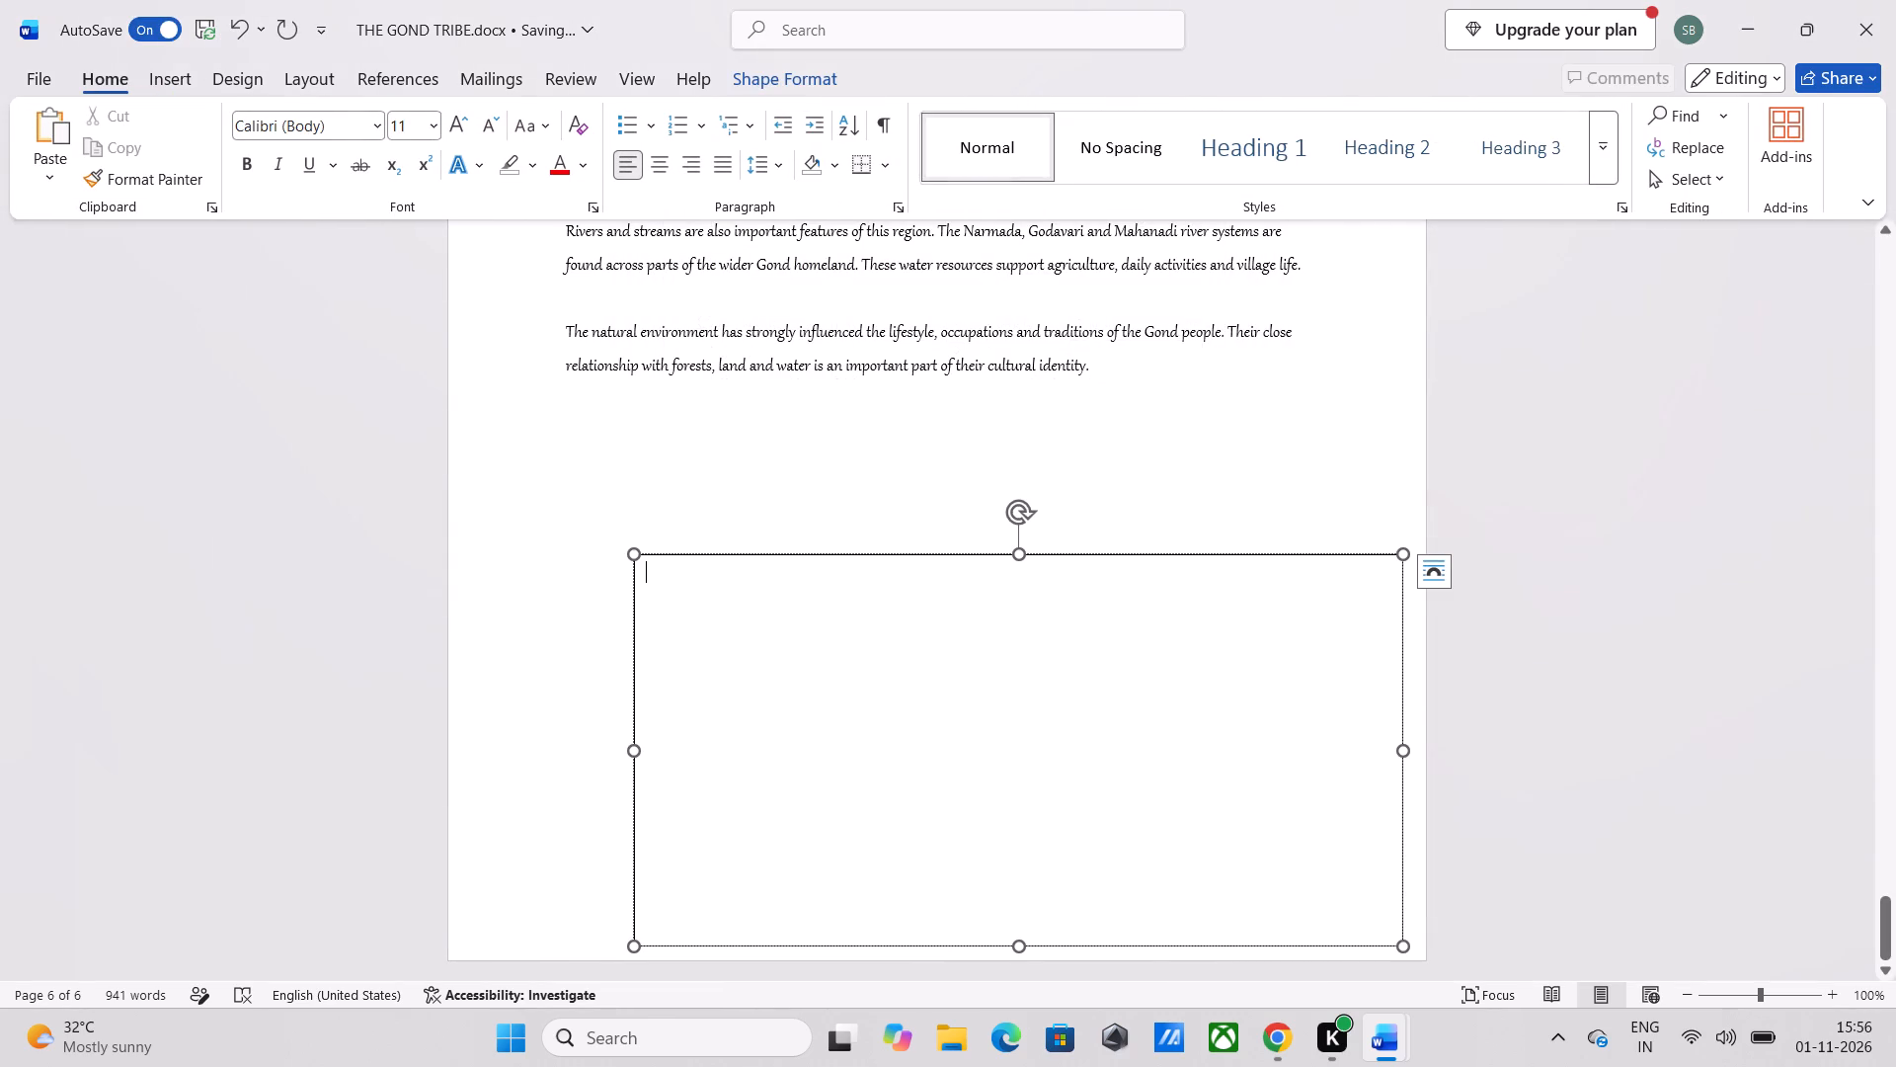
{"action": "left_click_drag", "start_coordinate": [624, 554], "coordinate": [516, 429]}
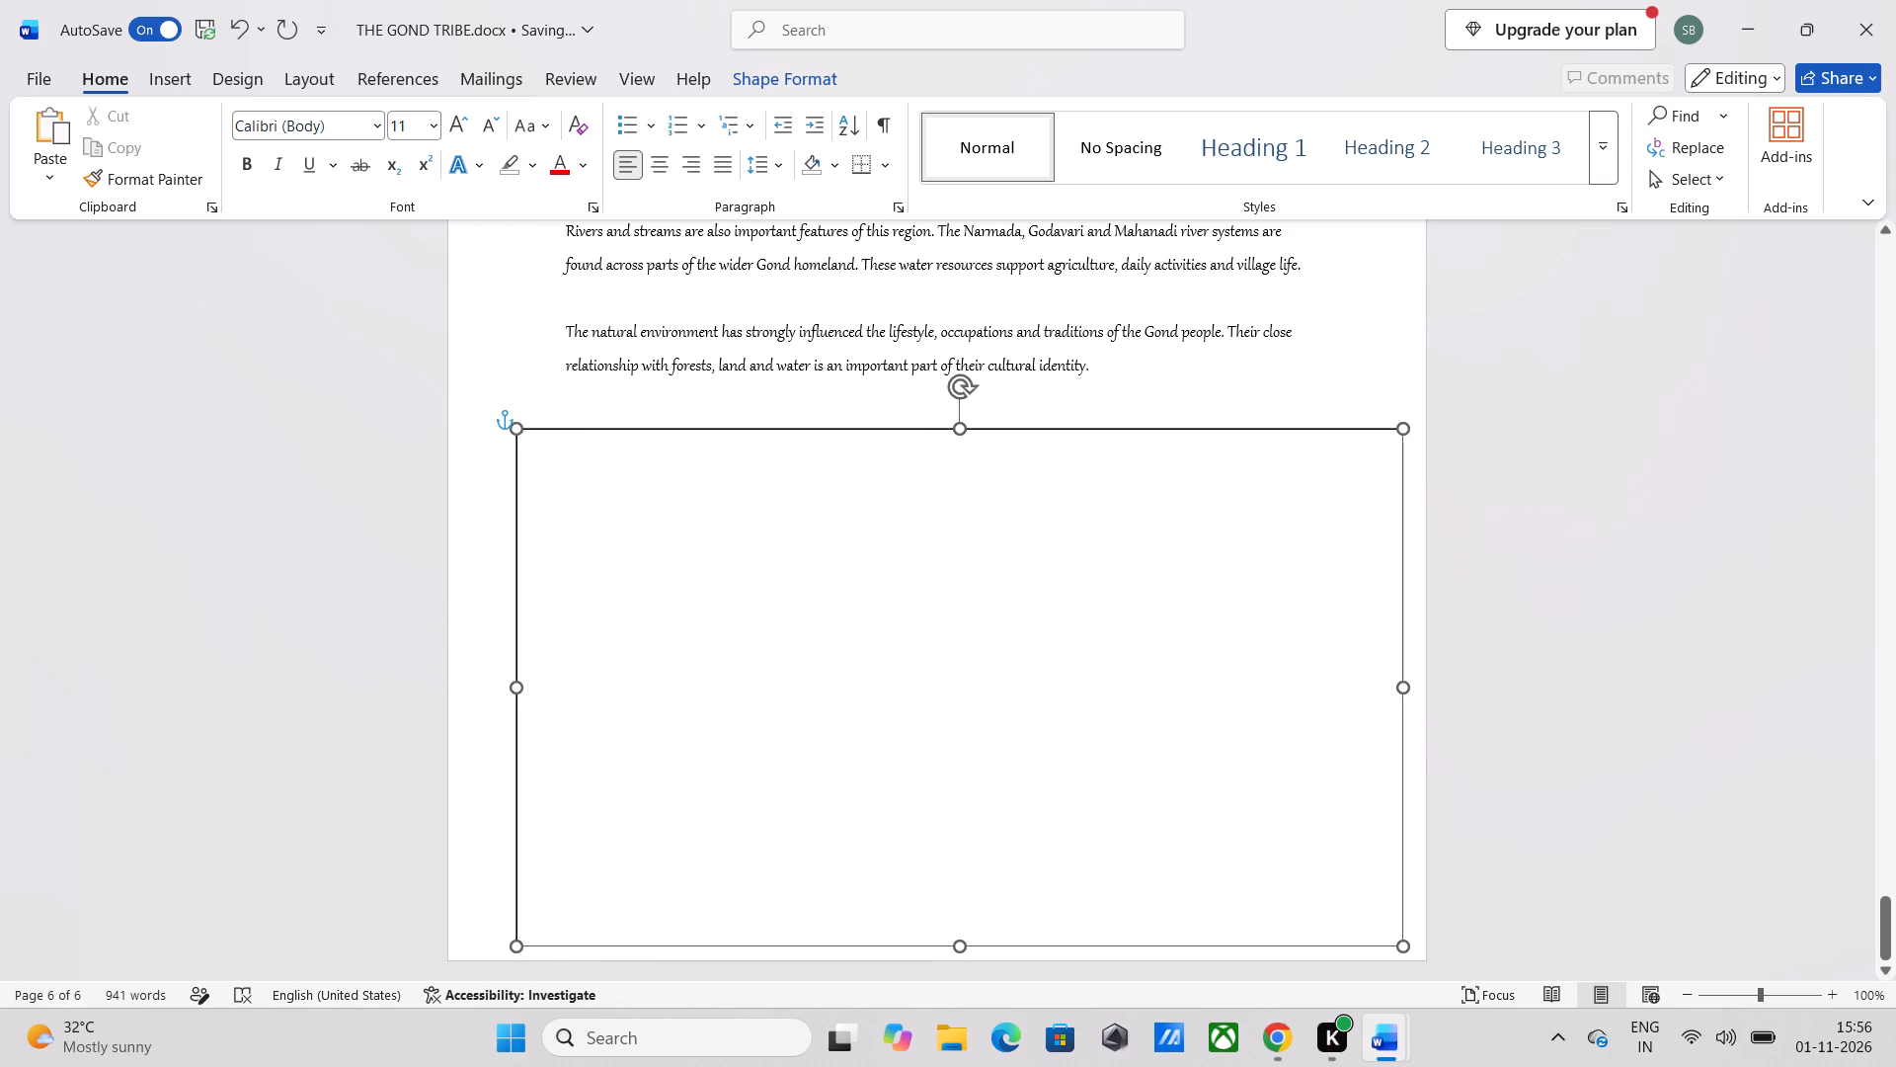
{"action": "left_click_drag", "start_coordinate": [516, 429], "coordinate": [497, 392]}
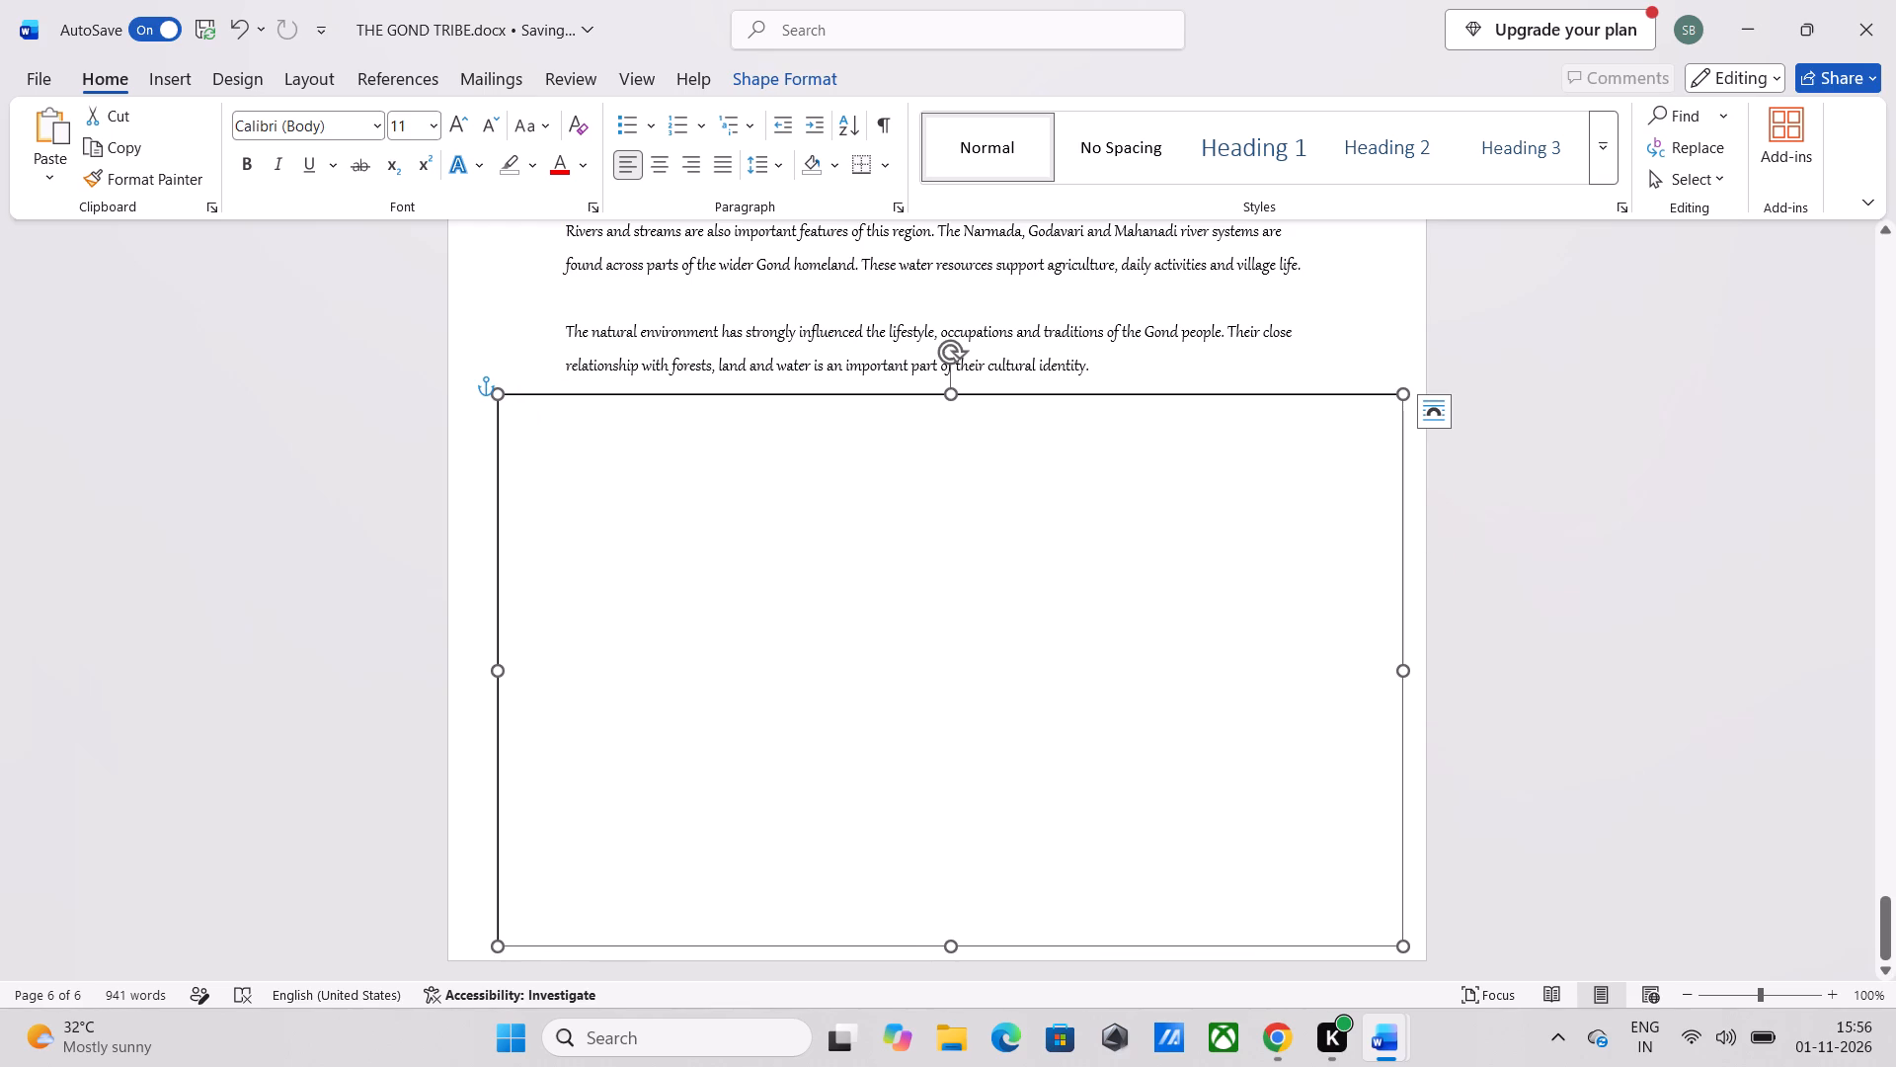
{"action": "left_click_drag", "start_coordinate": [1397, 941], "coordinate": [1274, 772]}
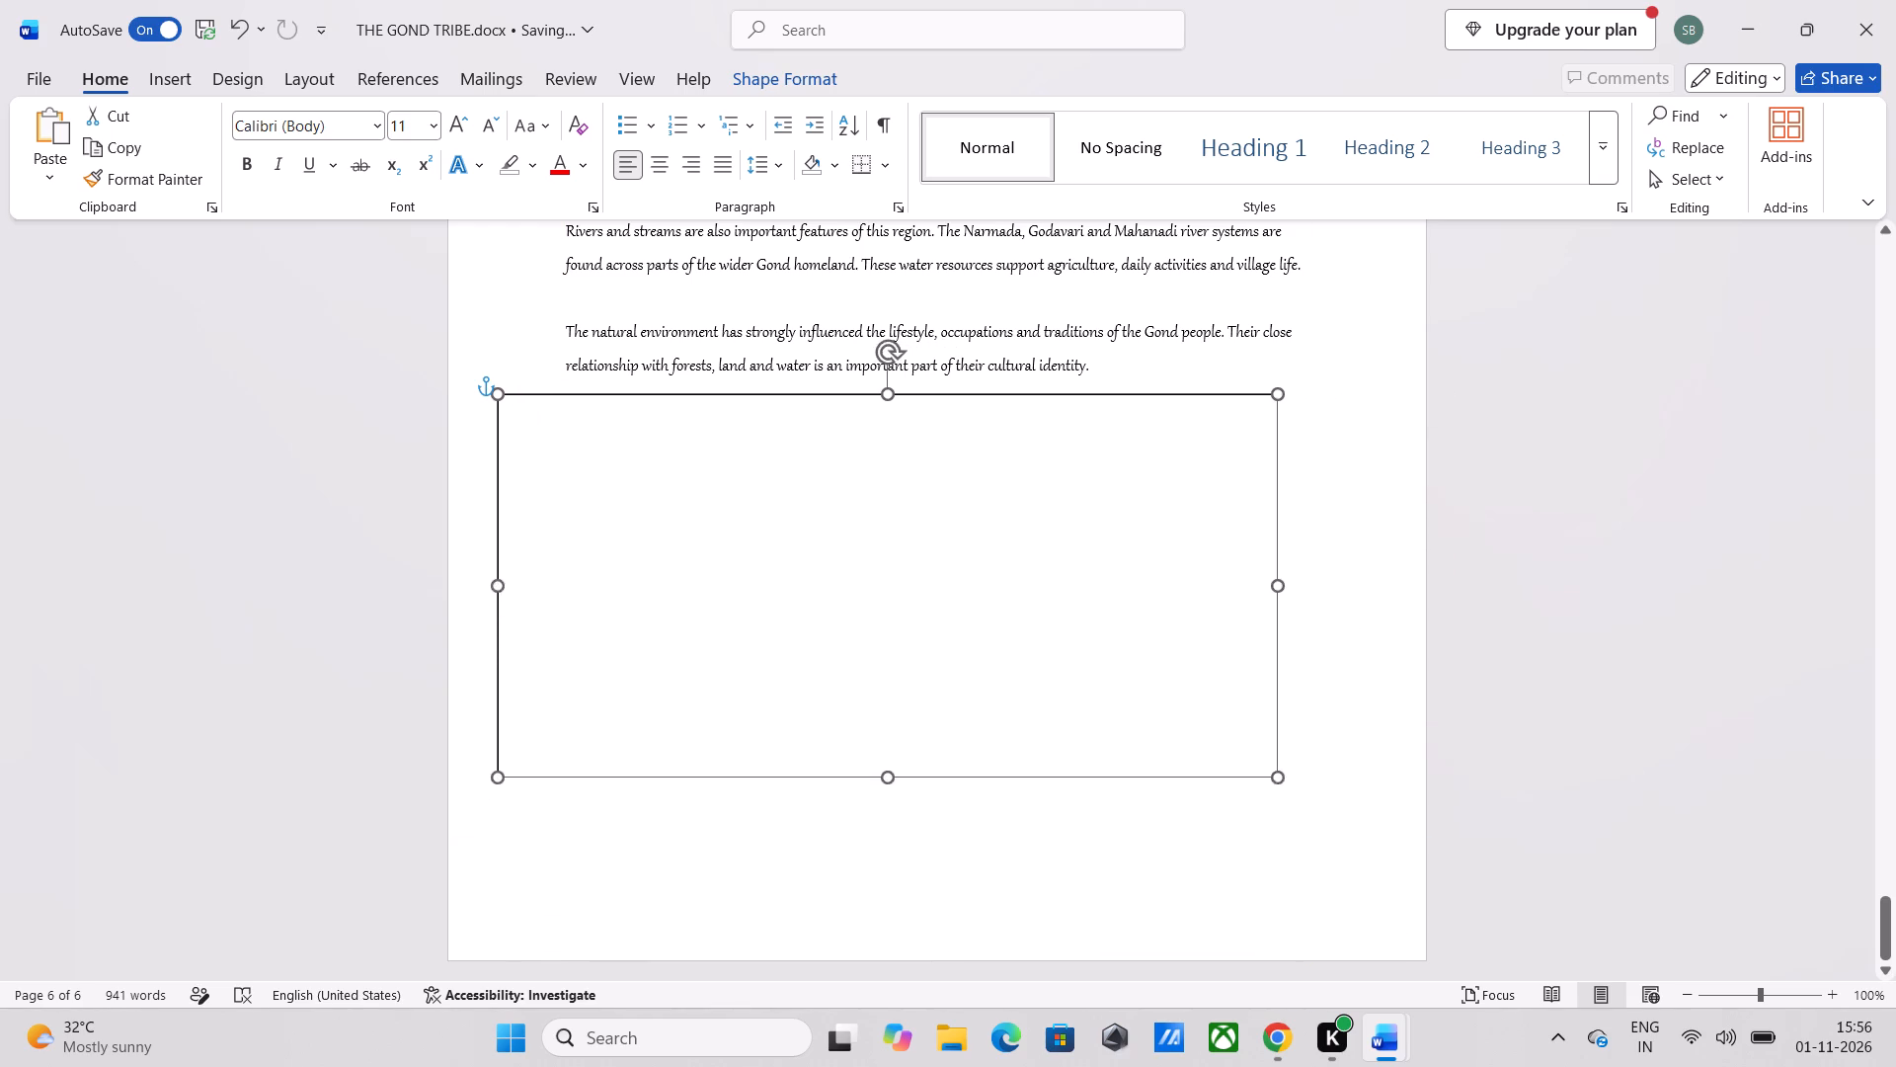
{"action": "left_click_drag", "start_coordinate": [1274, 772], "coordinate": [1255, 719]}
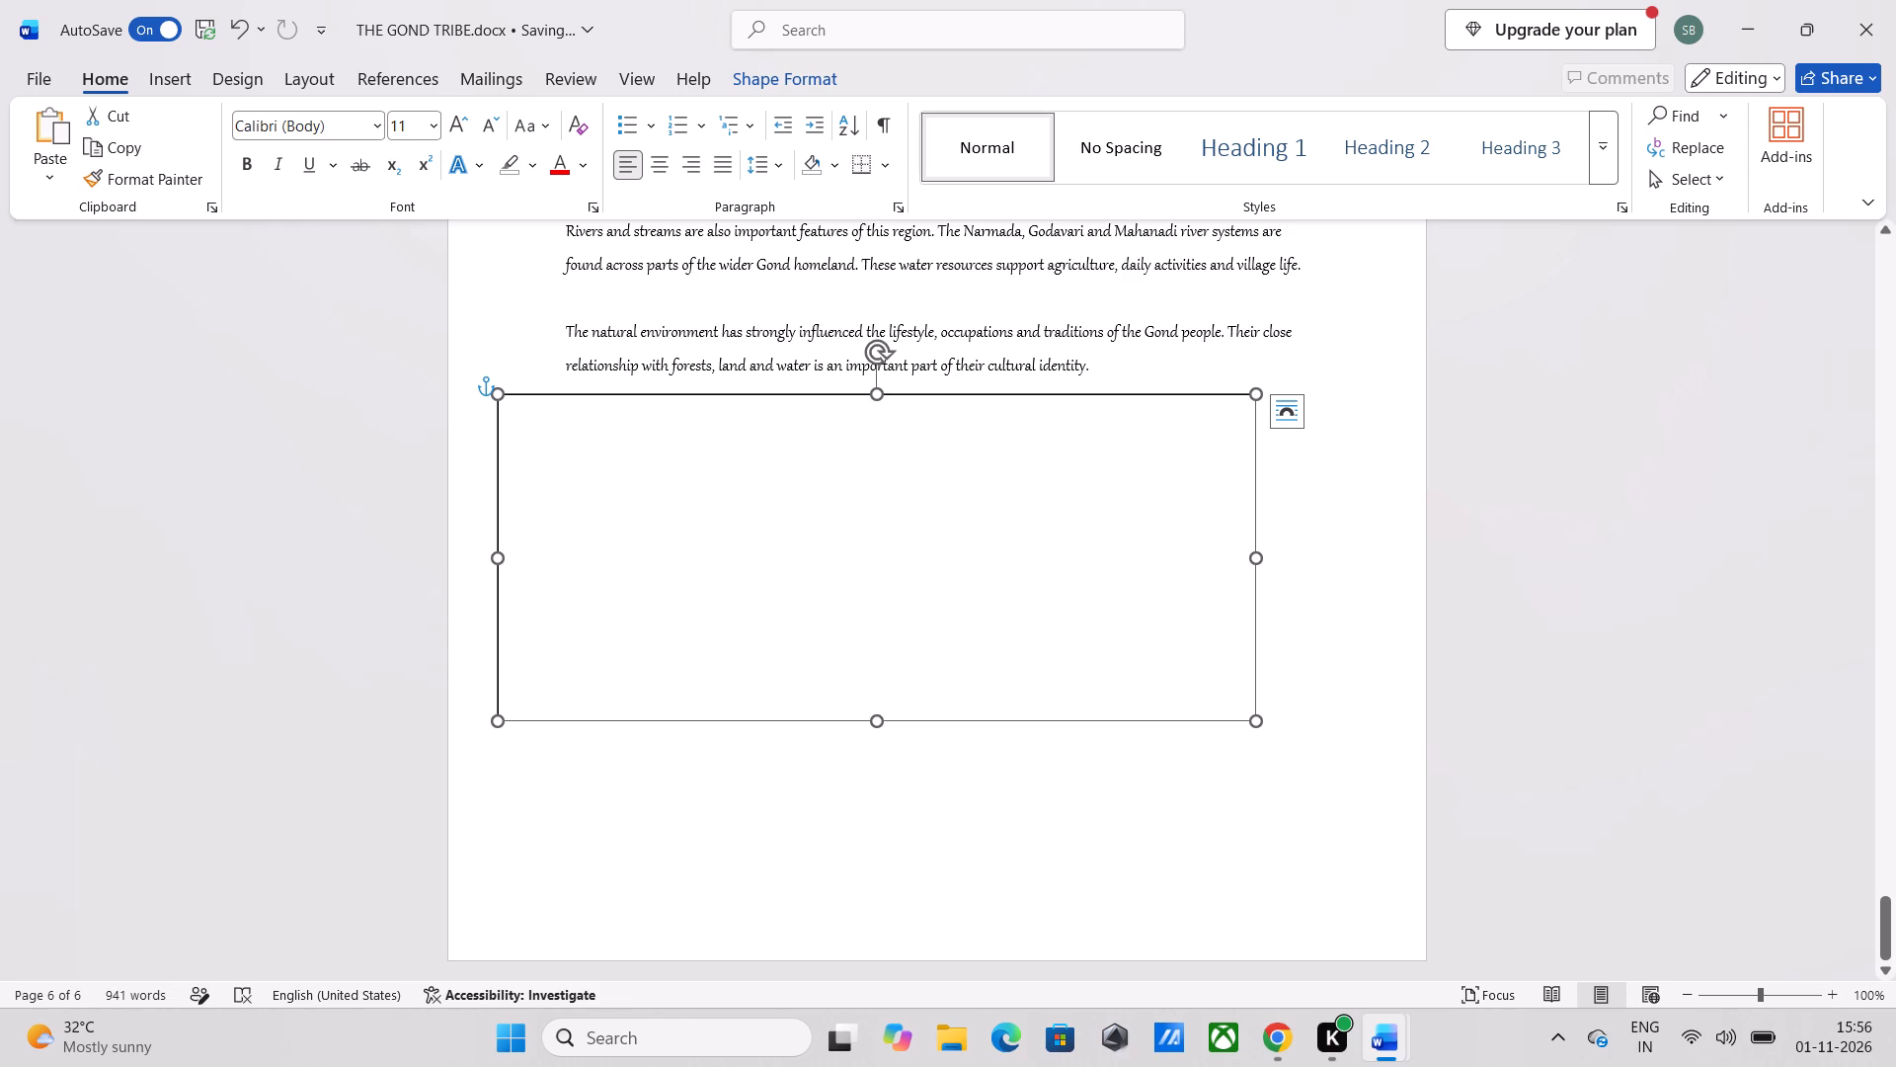
{"action": "left_click_drag", "start_coordinate": [494, 398], "coordinate": [570, 472]}
{"action": "left_click_drag", "start_coordinate": [909, 710], "coordinate": [916, 713]}
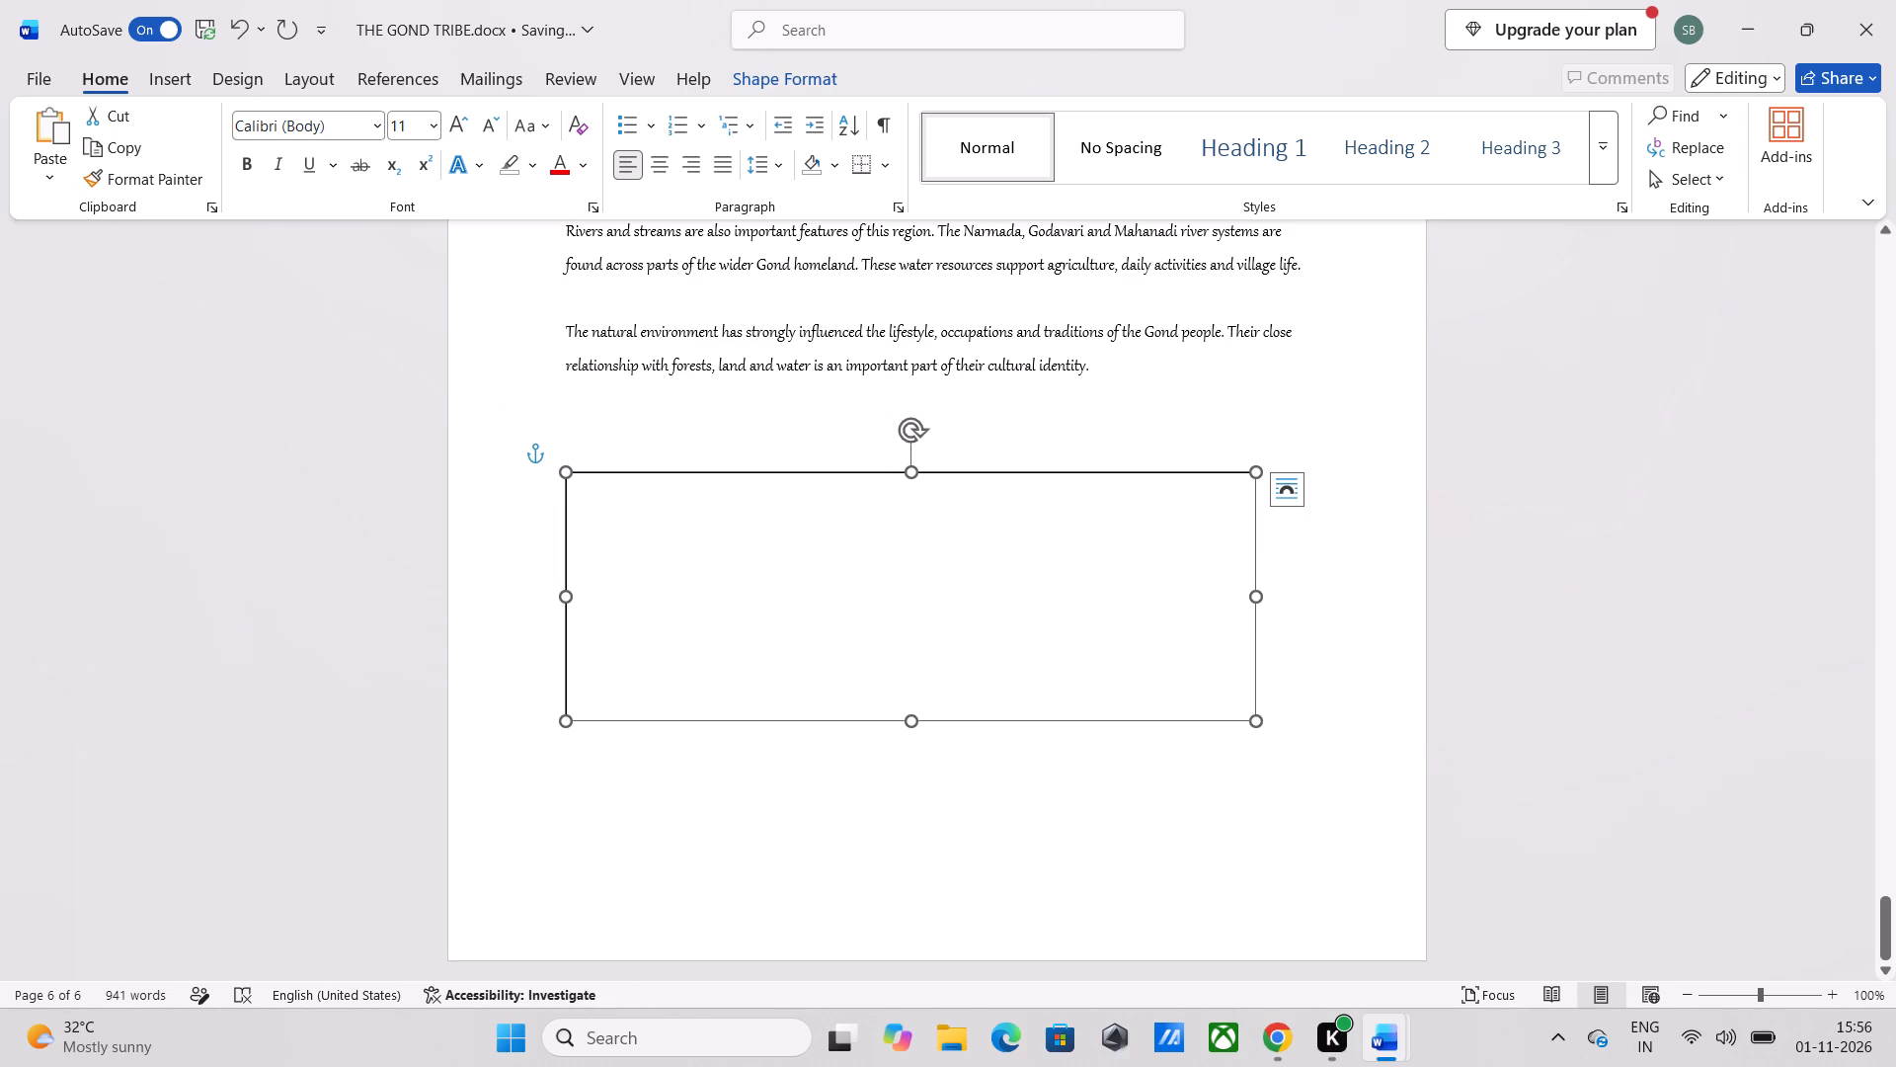
{"action": "left_click_drag", "start_coordinate": [916, 713], "coordinate": [961, 821]}
{"action": "left_click_drag", "start_coordinate": [909, 721], "coordinate": [964, 807]}
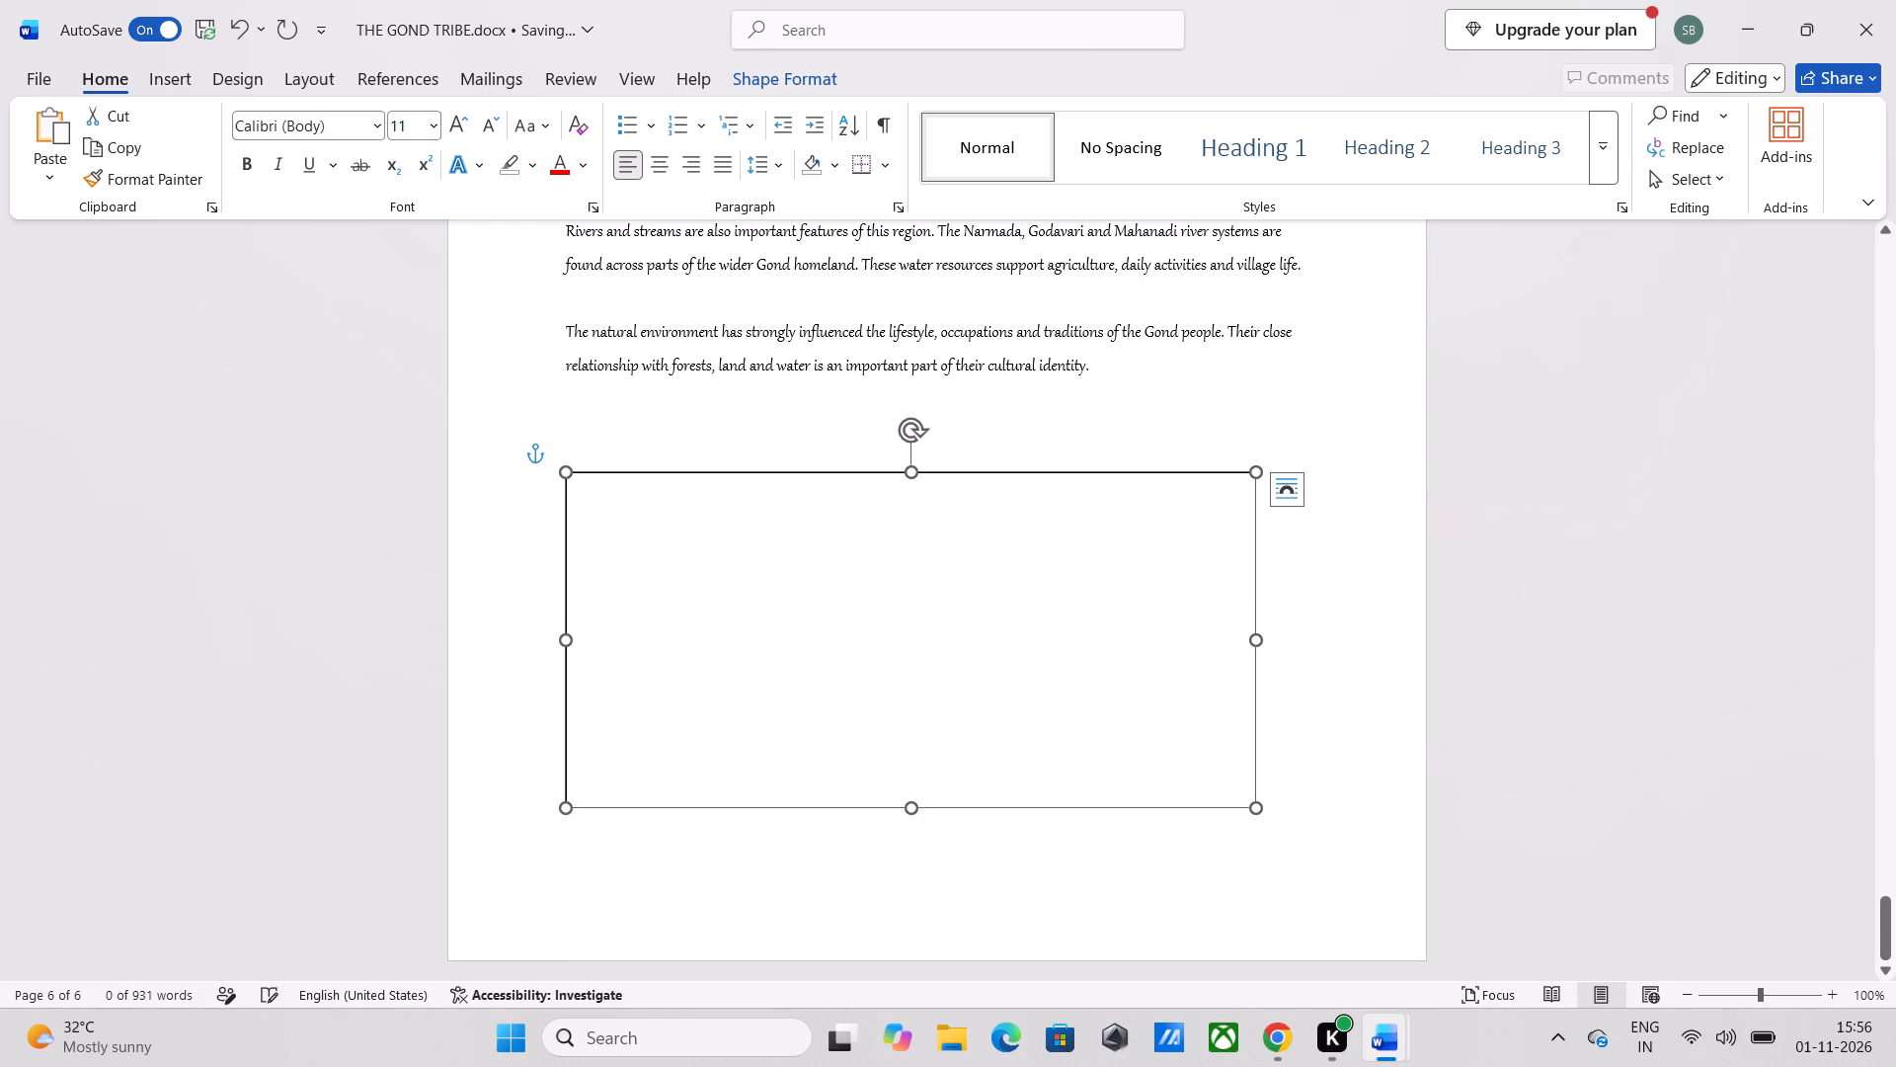
Move the text box slightly down the page below Chapter 4's closing paragraph.
{"action": "left_click", "coordinate": [1255, 629]}
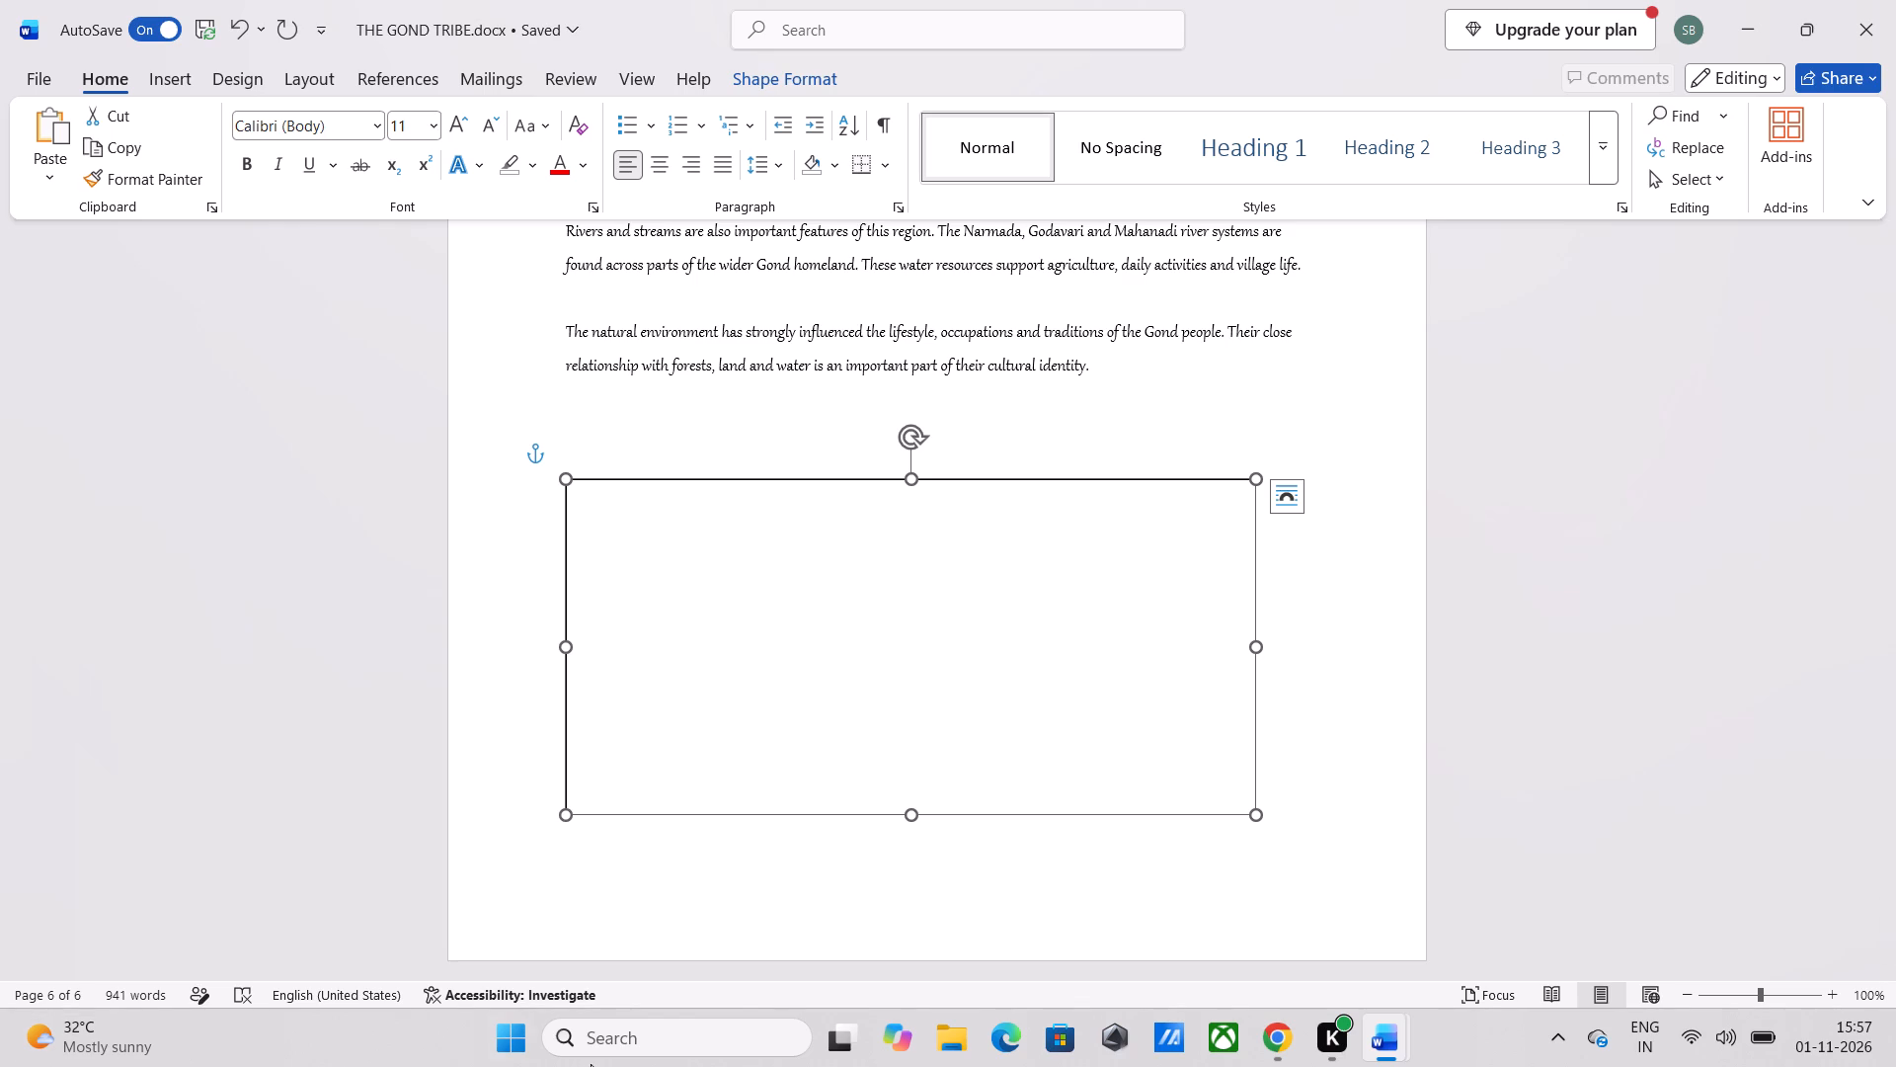
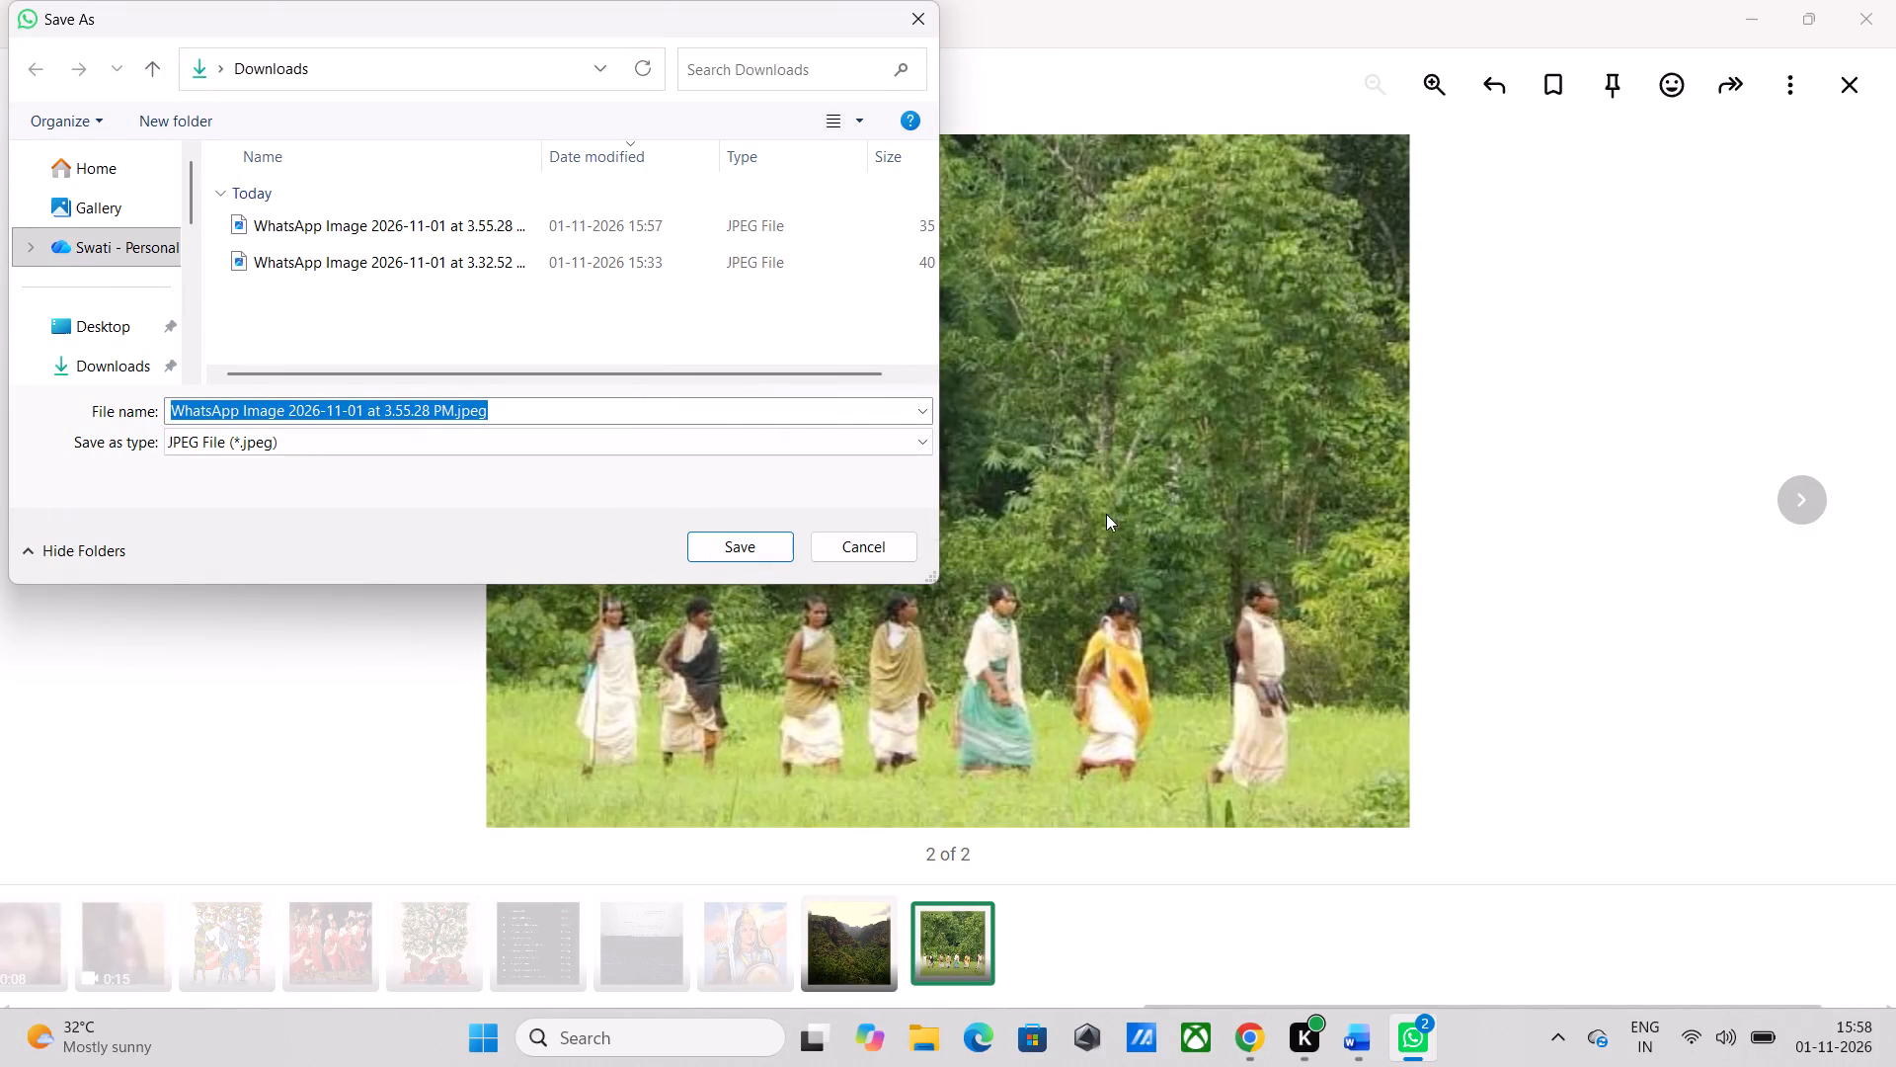
{"action": "left_click", "coordinate": [1201, 452]}
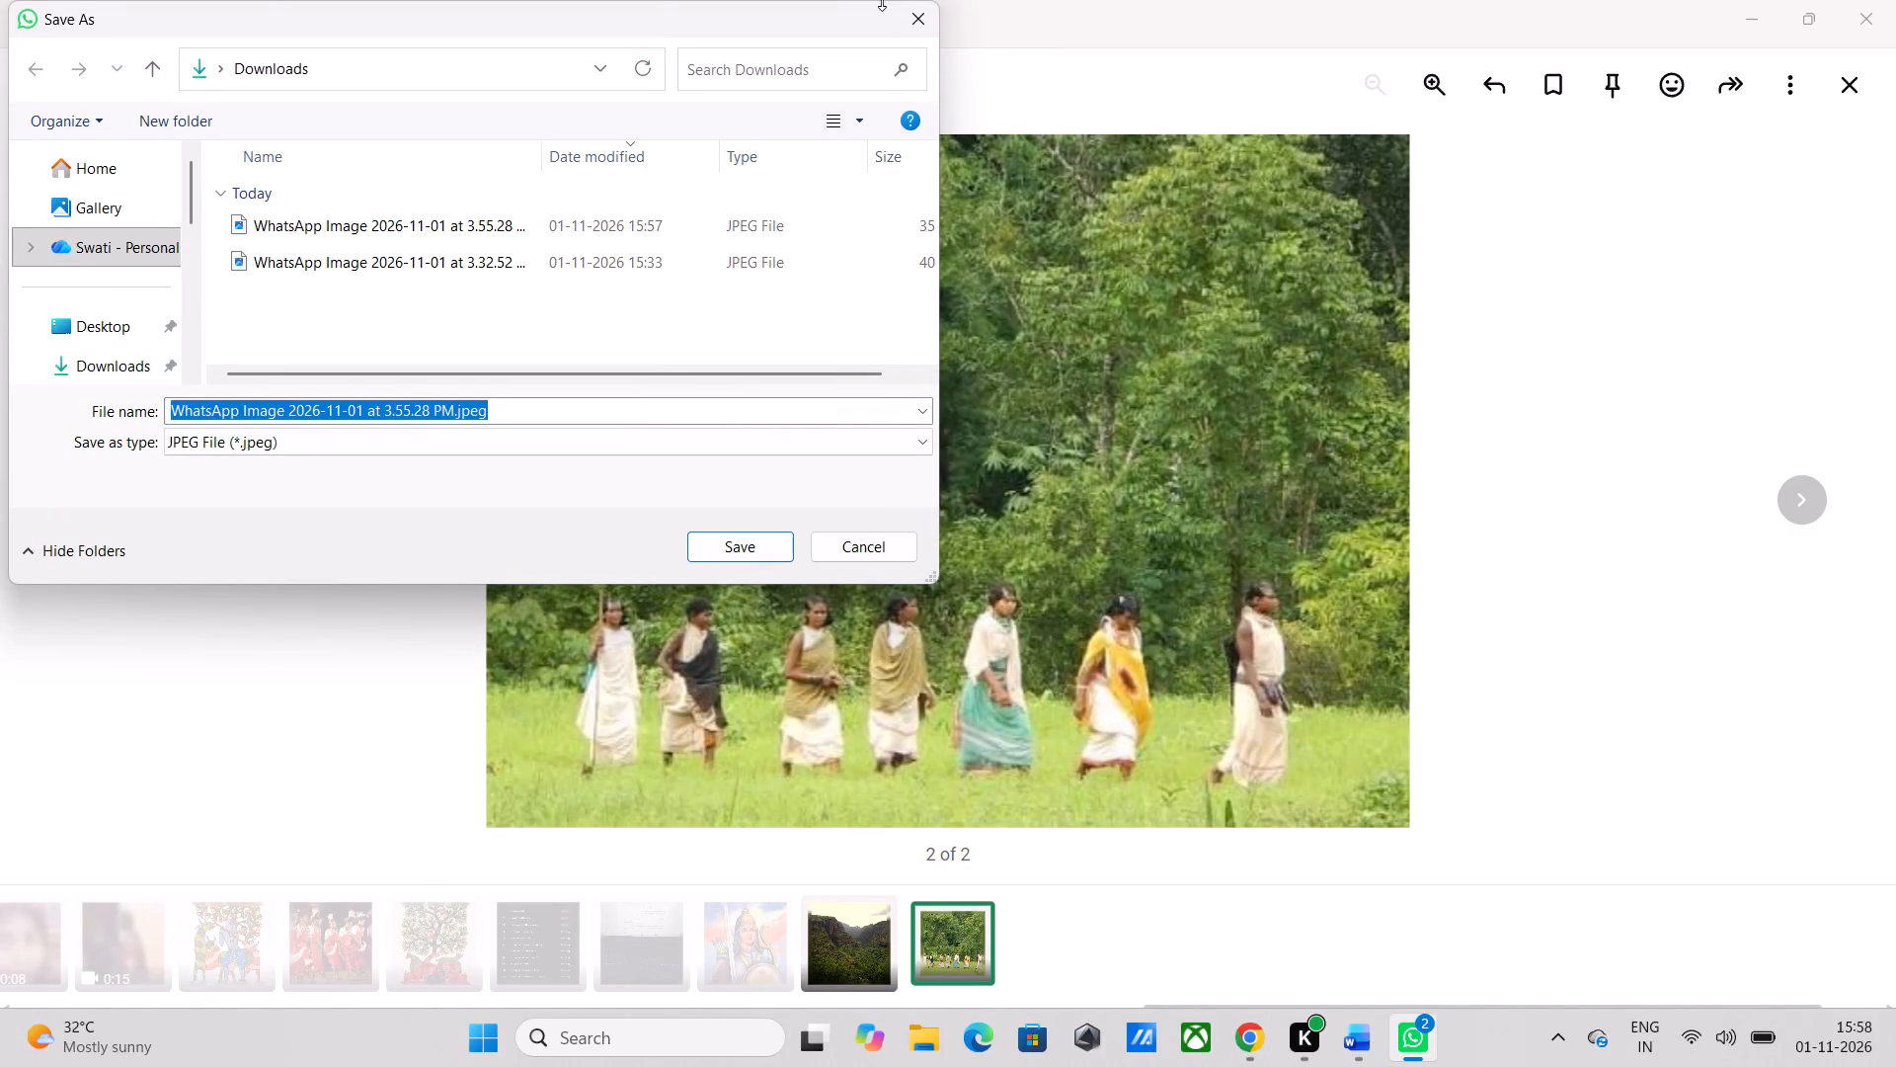
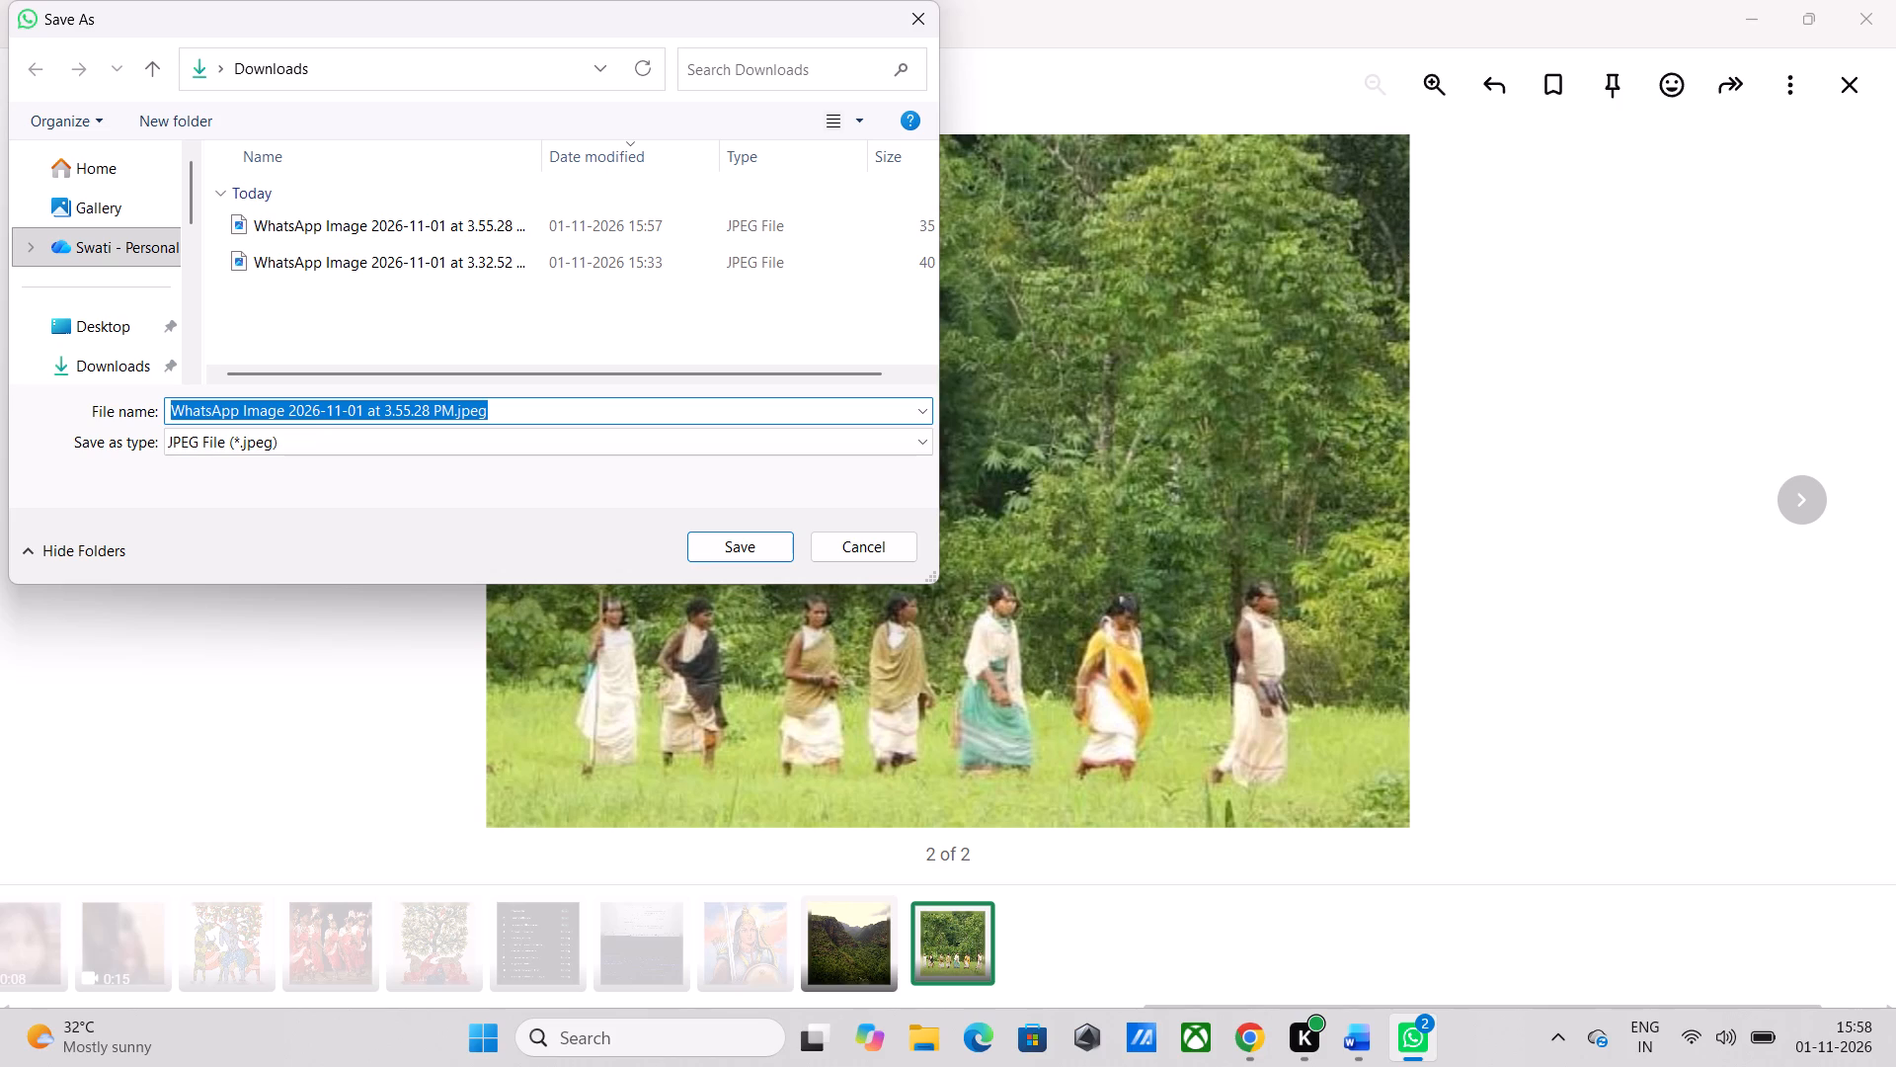
Save the picture of people walking across the grass to Downloads as "Whatsapp Image 2026-11-01 at 3.55.28 PM.jpeg", with a lowercase a in Whatsapp.
{"action": "left_click", "coordinate": [285, 406]}
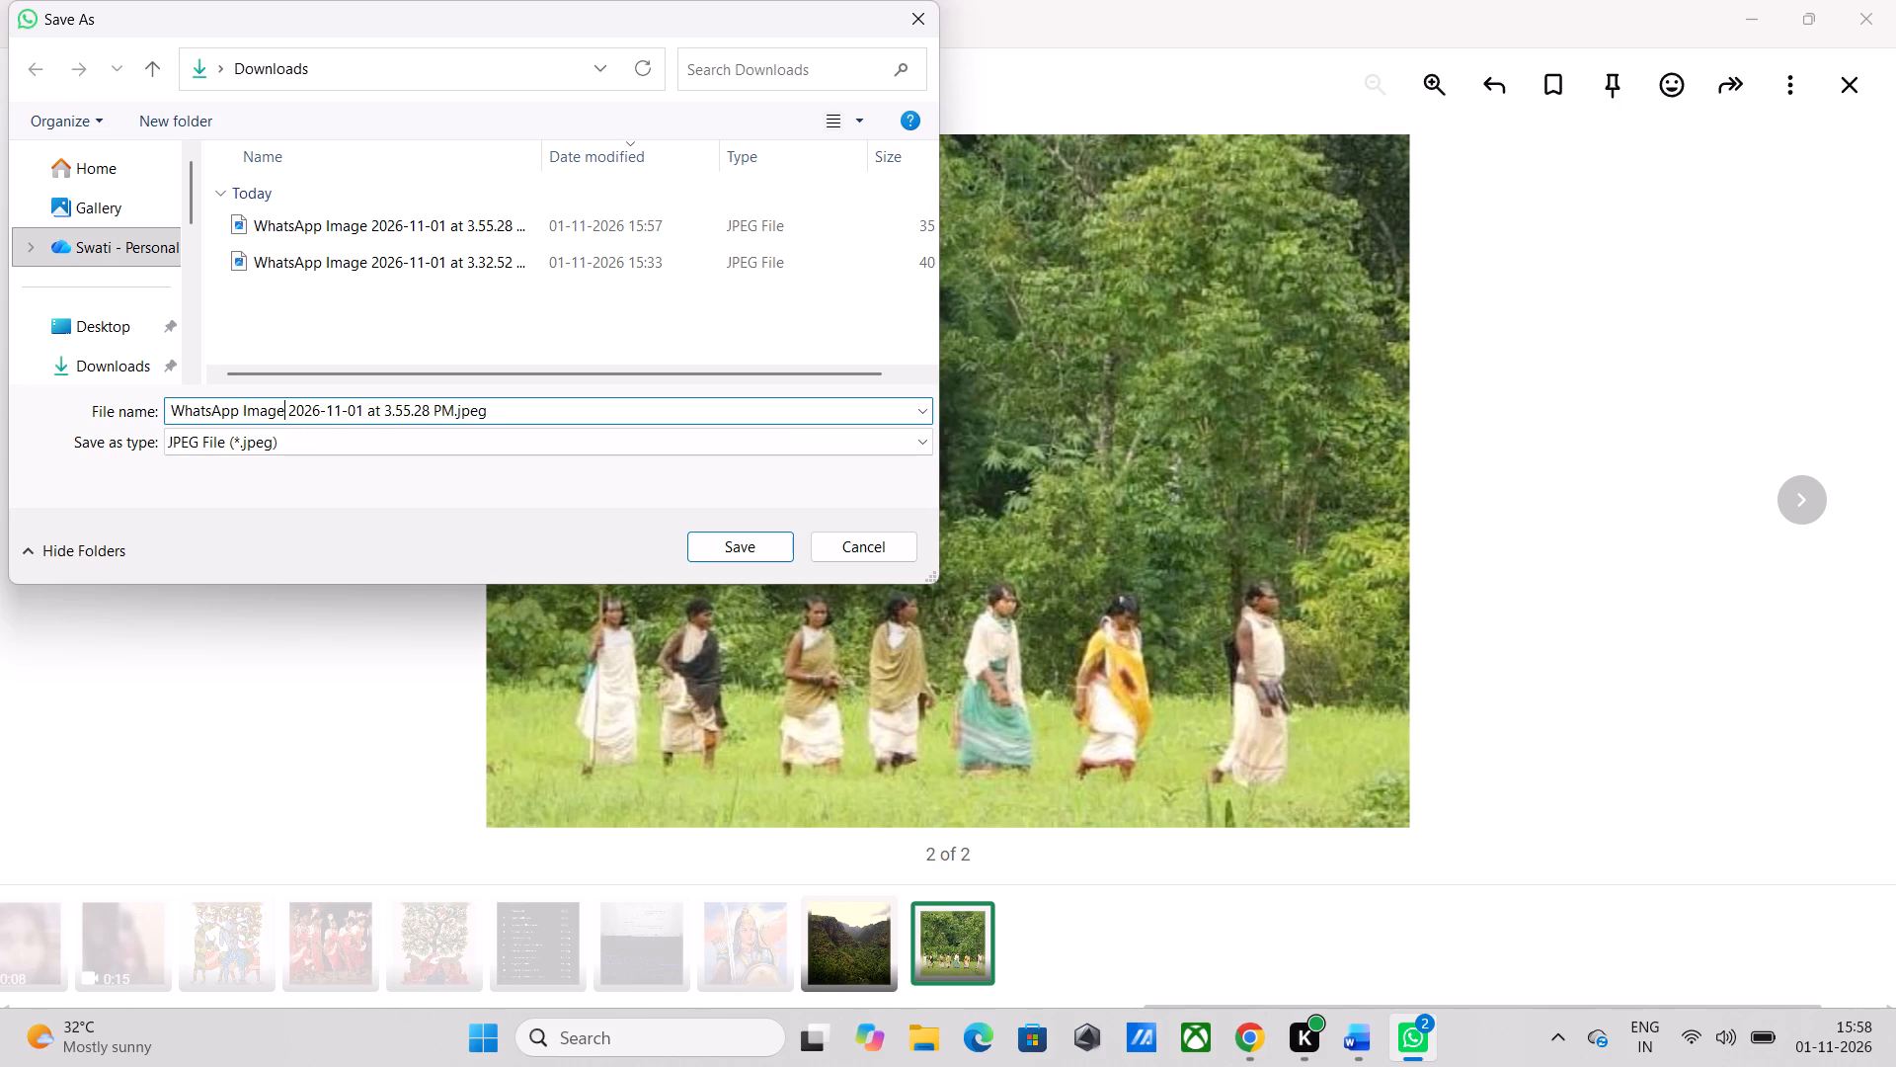
{"action": "left_click", "coordinate": [219, 410]}
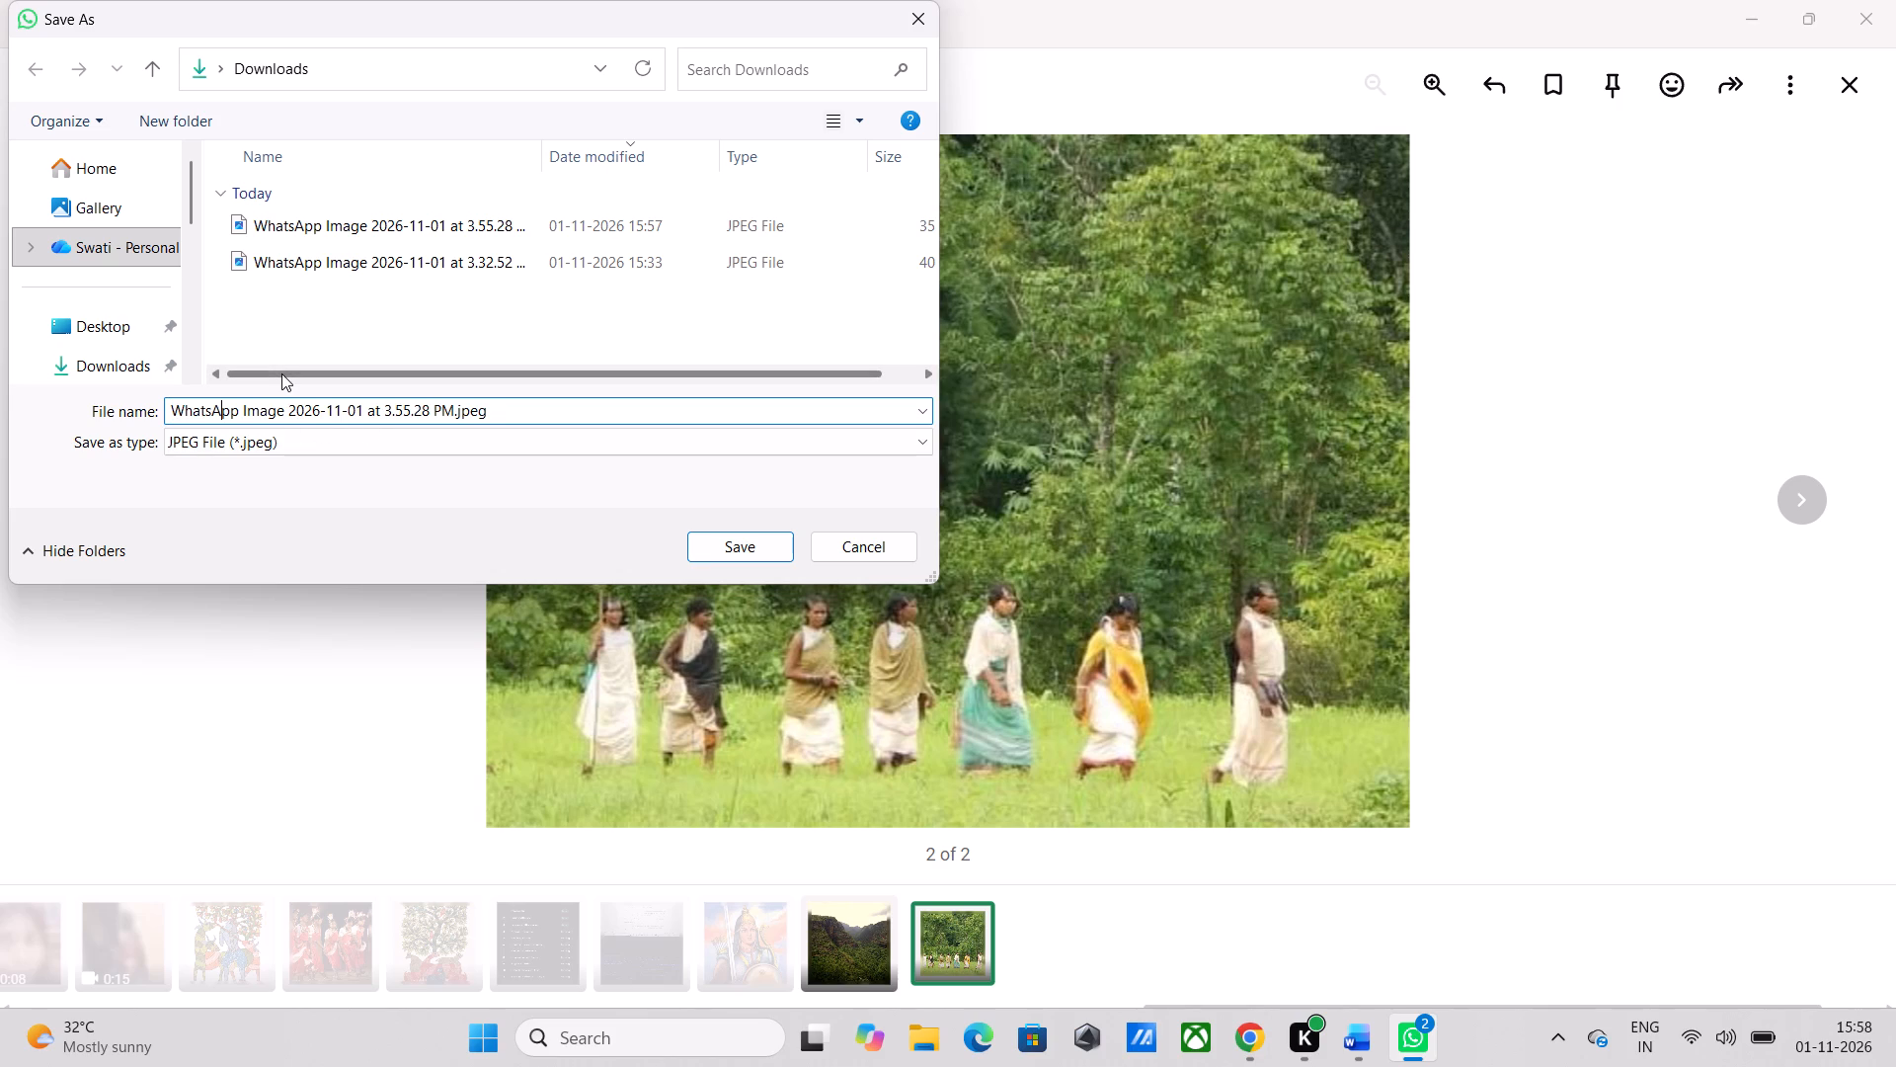
{"action": "key", "text": "BackSpace"}
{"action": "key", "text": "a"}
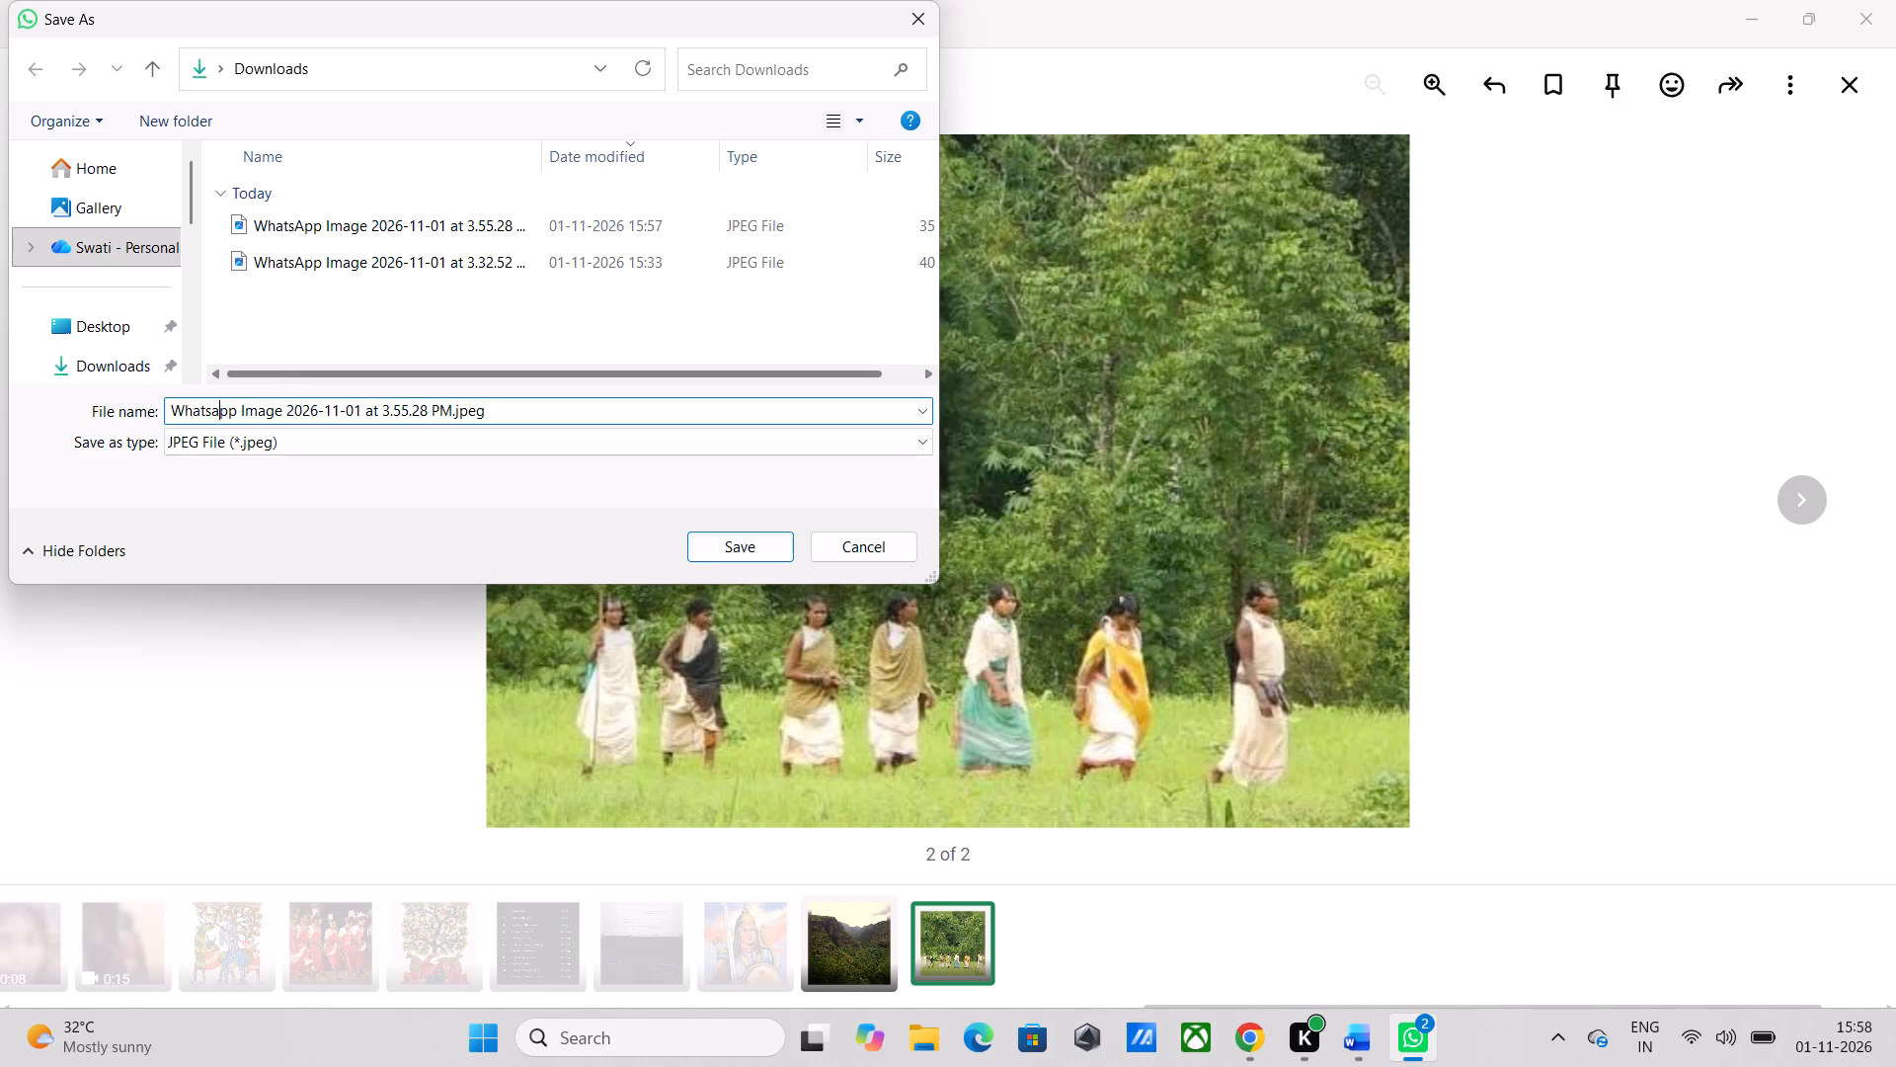
{"action": "left_click", "coordinate": [709, 549]}
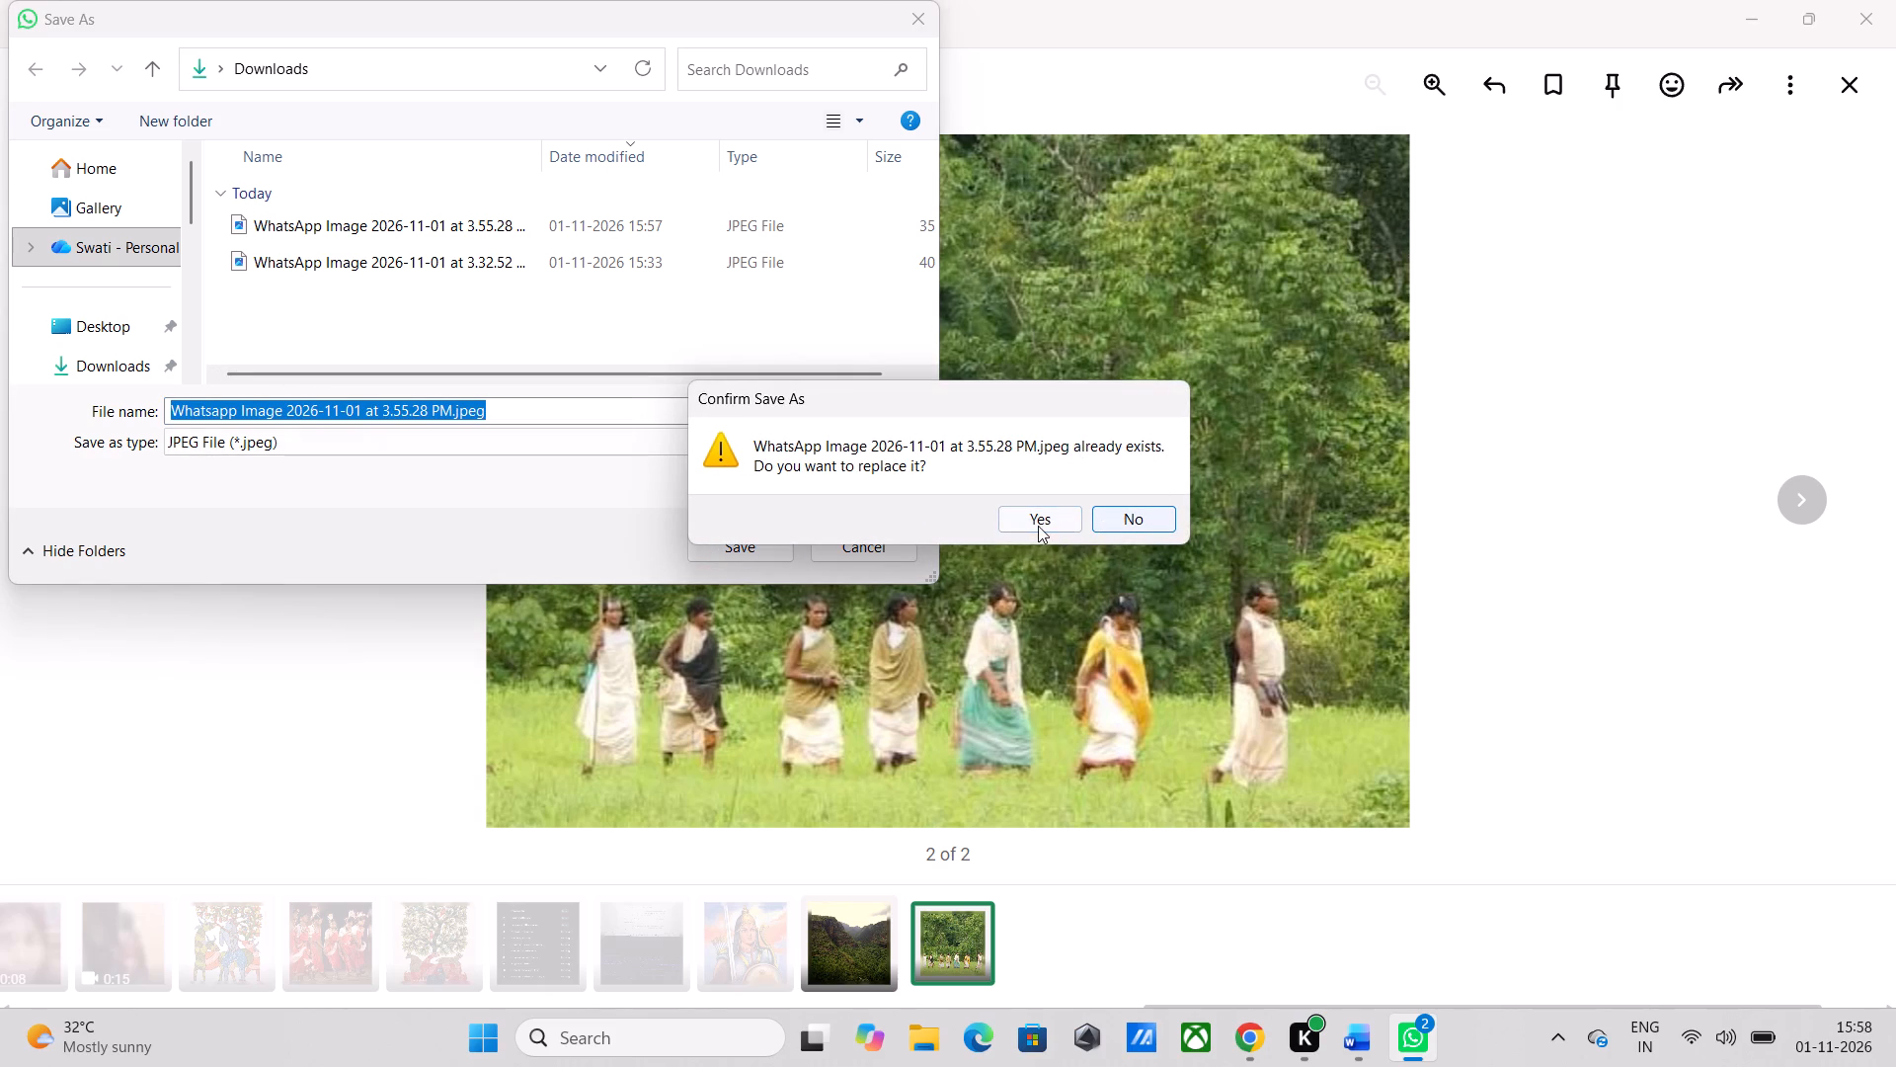
{"action": "left_click", "coordinate": [1281, 380]}
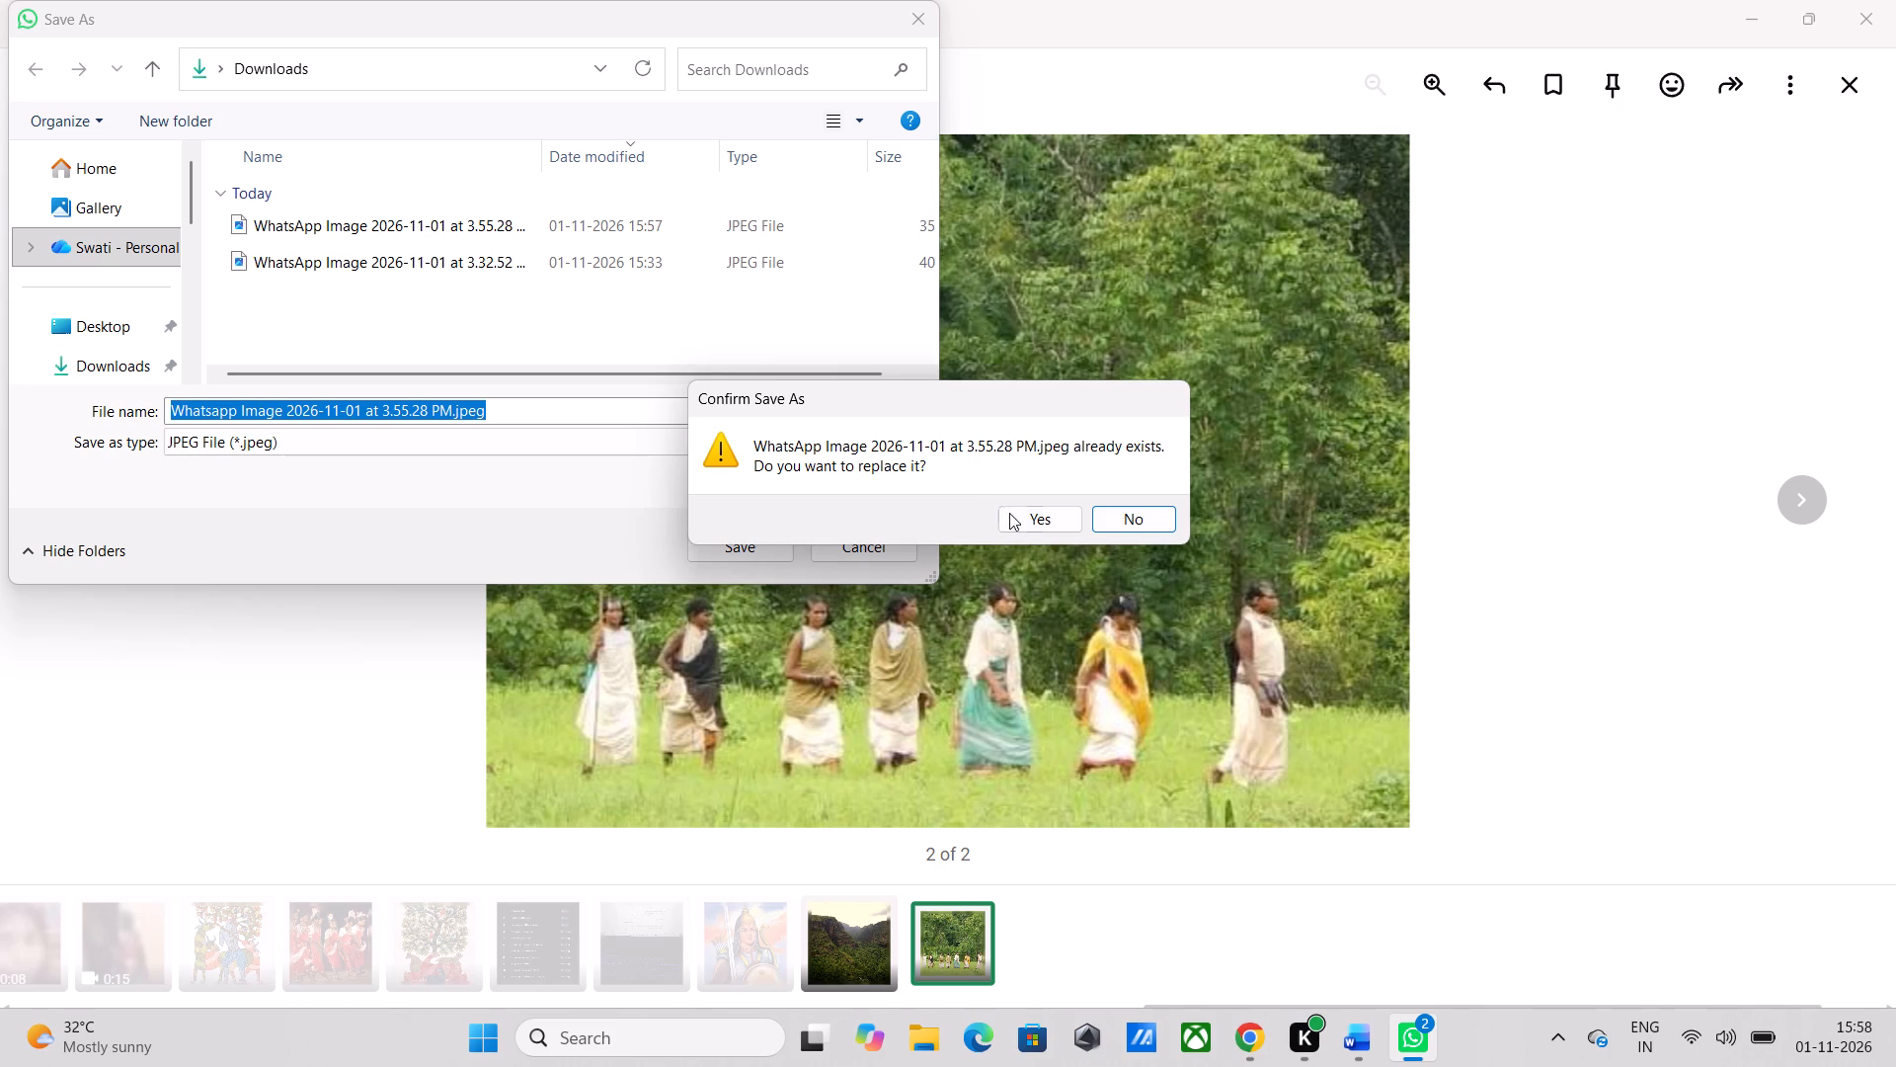
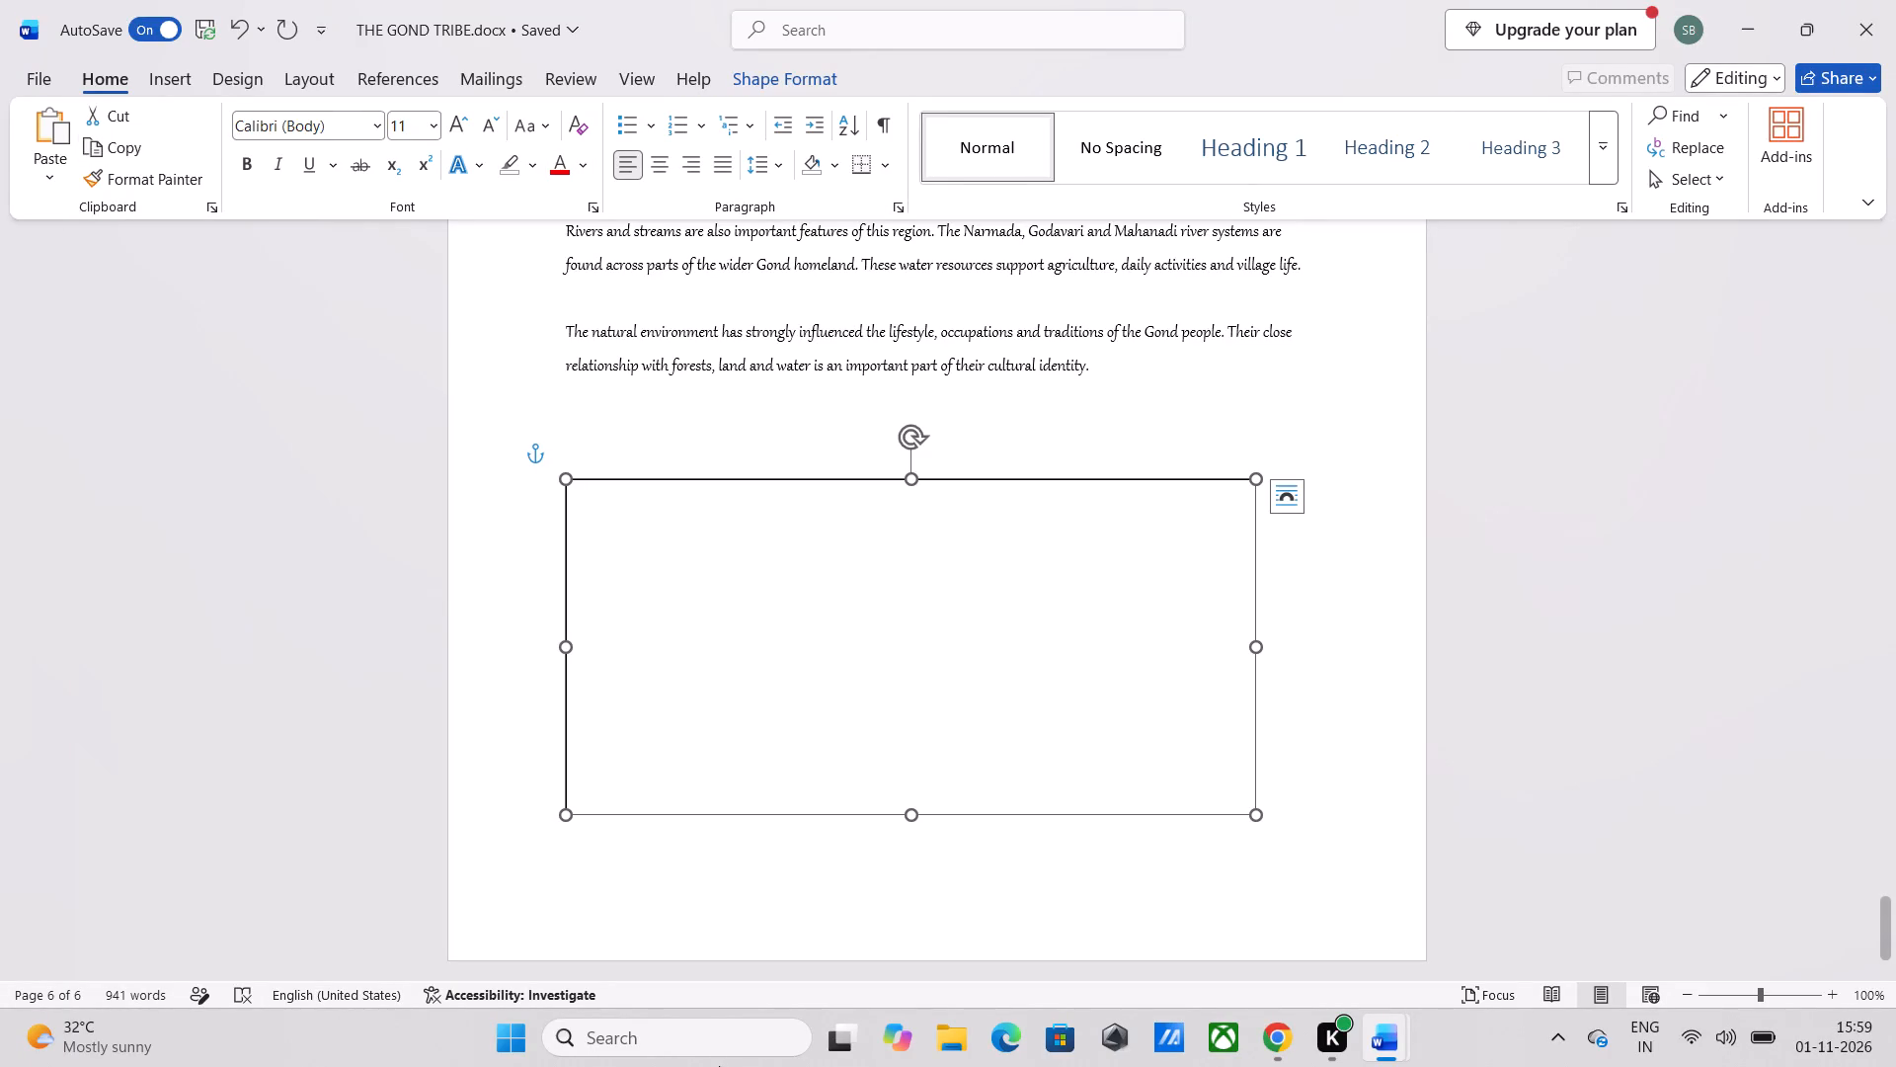
Copy the recent picture WhatsApp Image 2026-11-01 at 3.55.28 PM.jpeg from File Explorer into the empty text box below Chapter 4's text in Word.
{"action": "left_click", "coordinate": [670, 1045]}
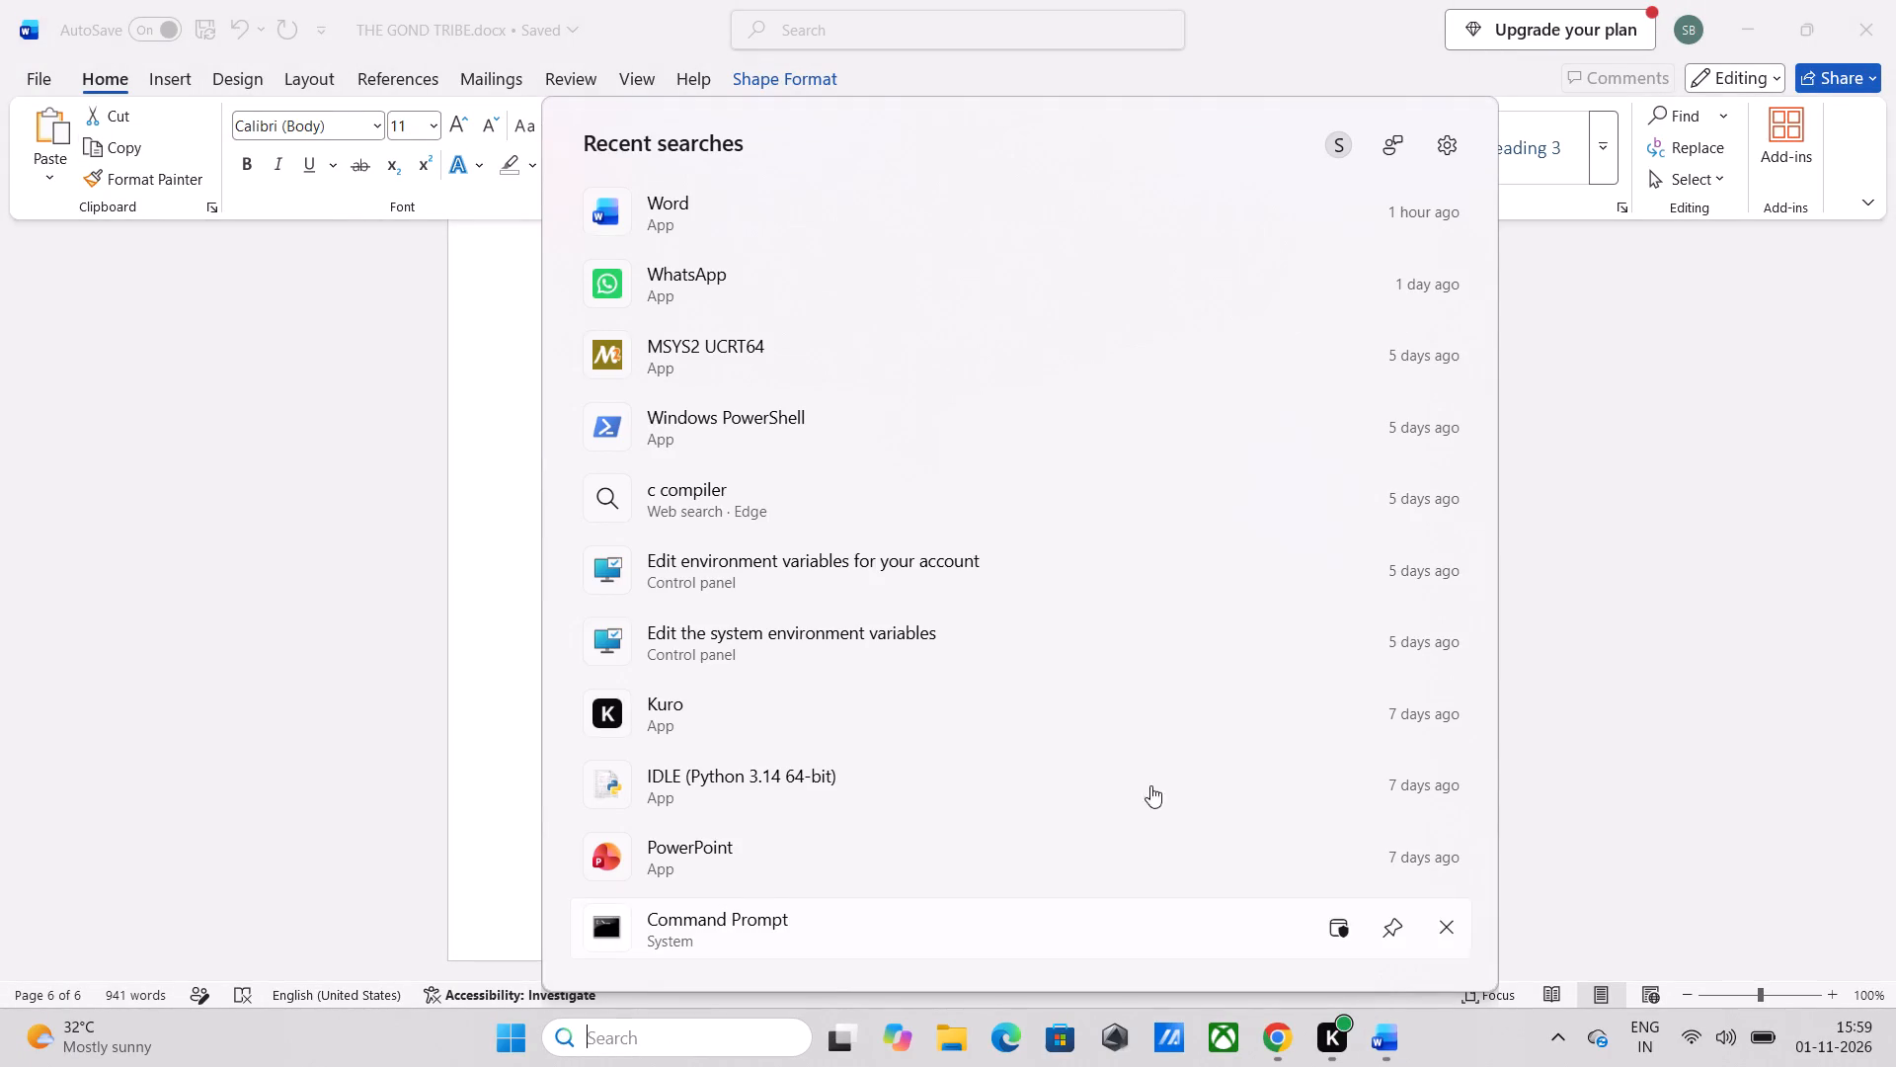
{"action": "left_click", "coordinate": [1721, 409]}
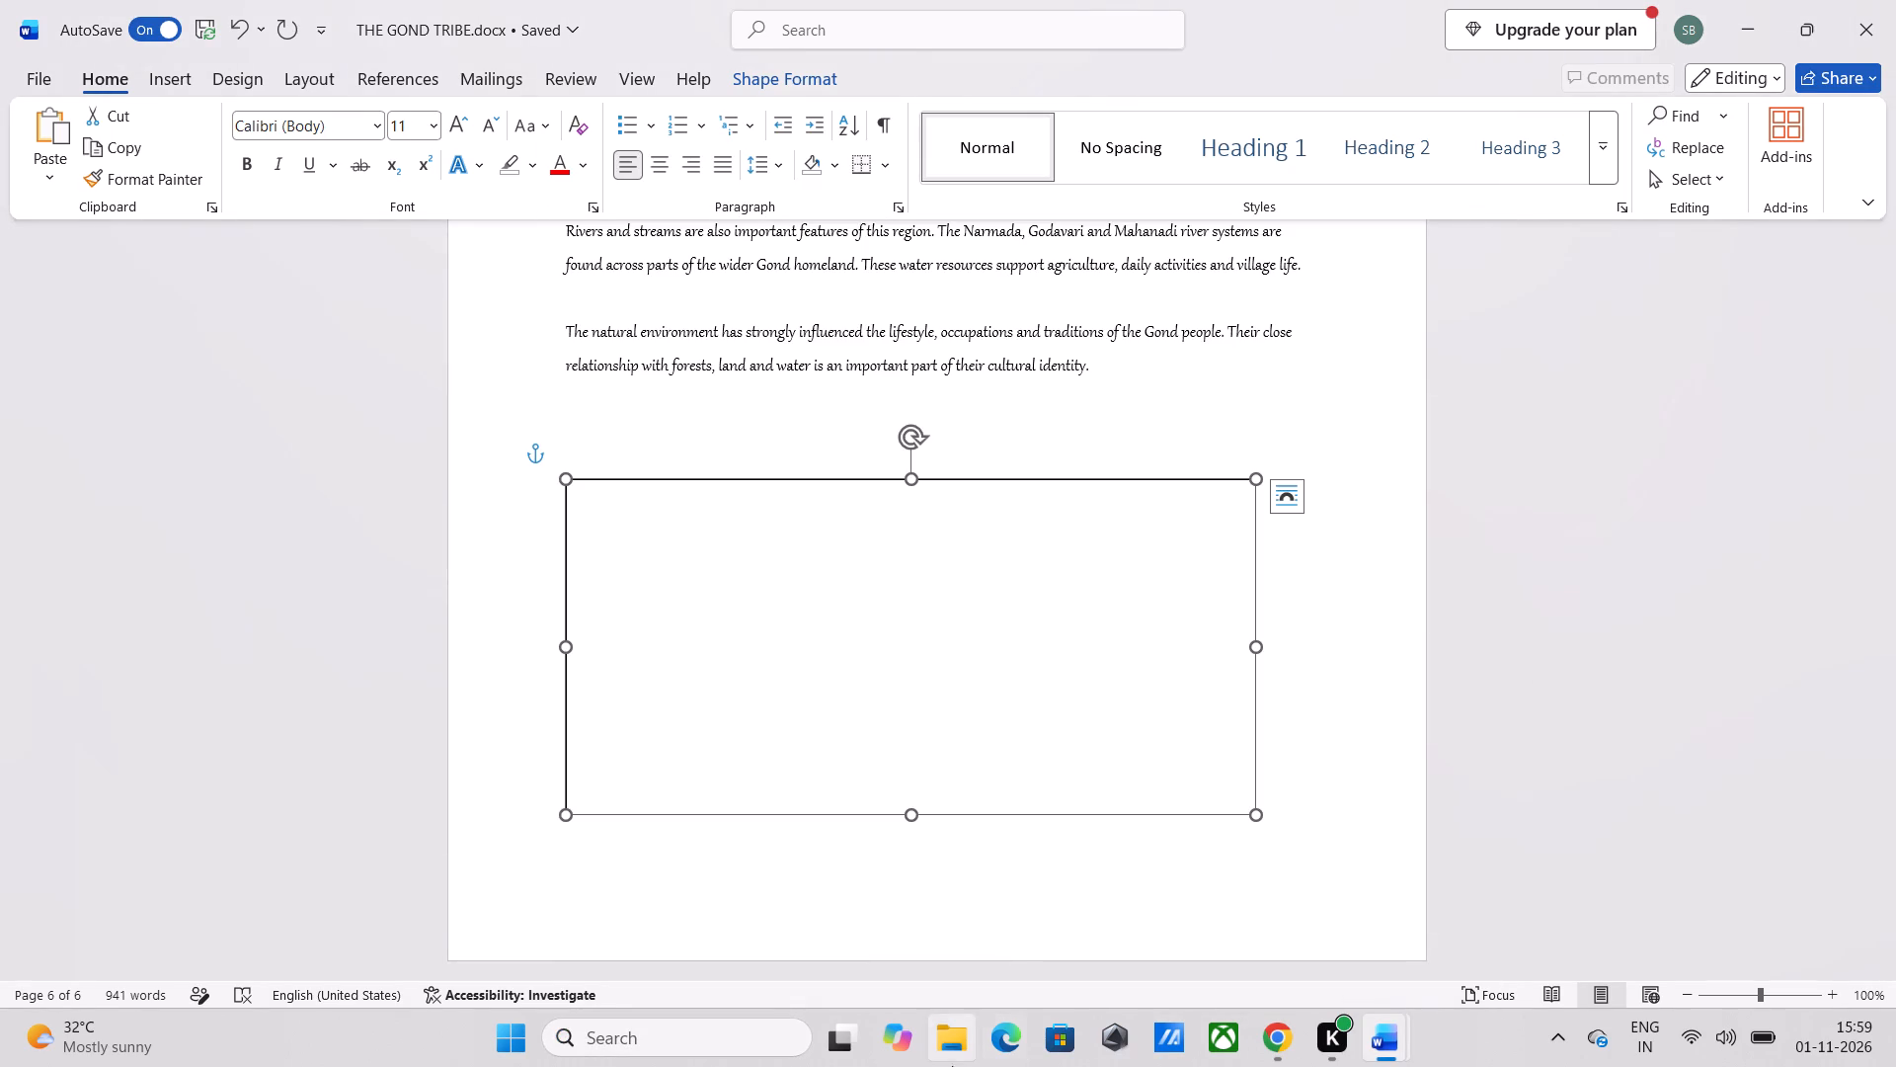
{"action": "left_click", "coordinate": [941, 1048]}
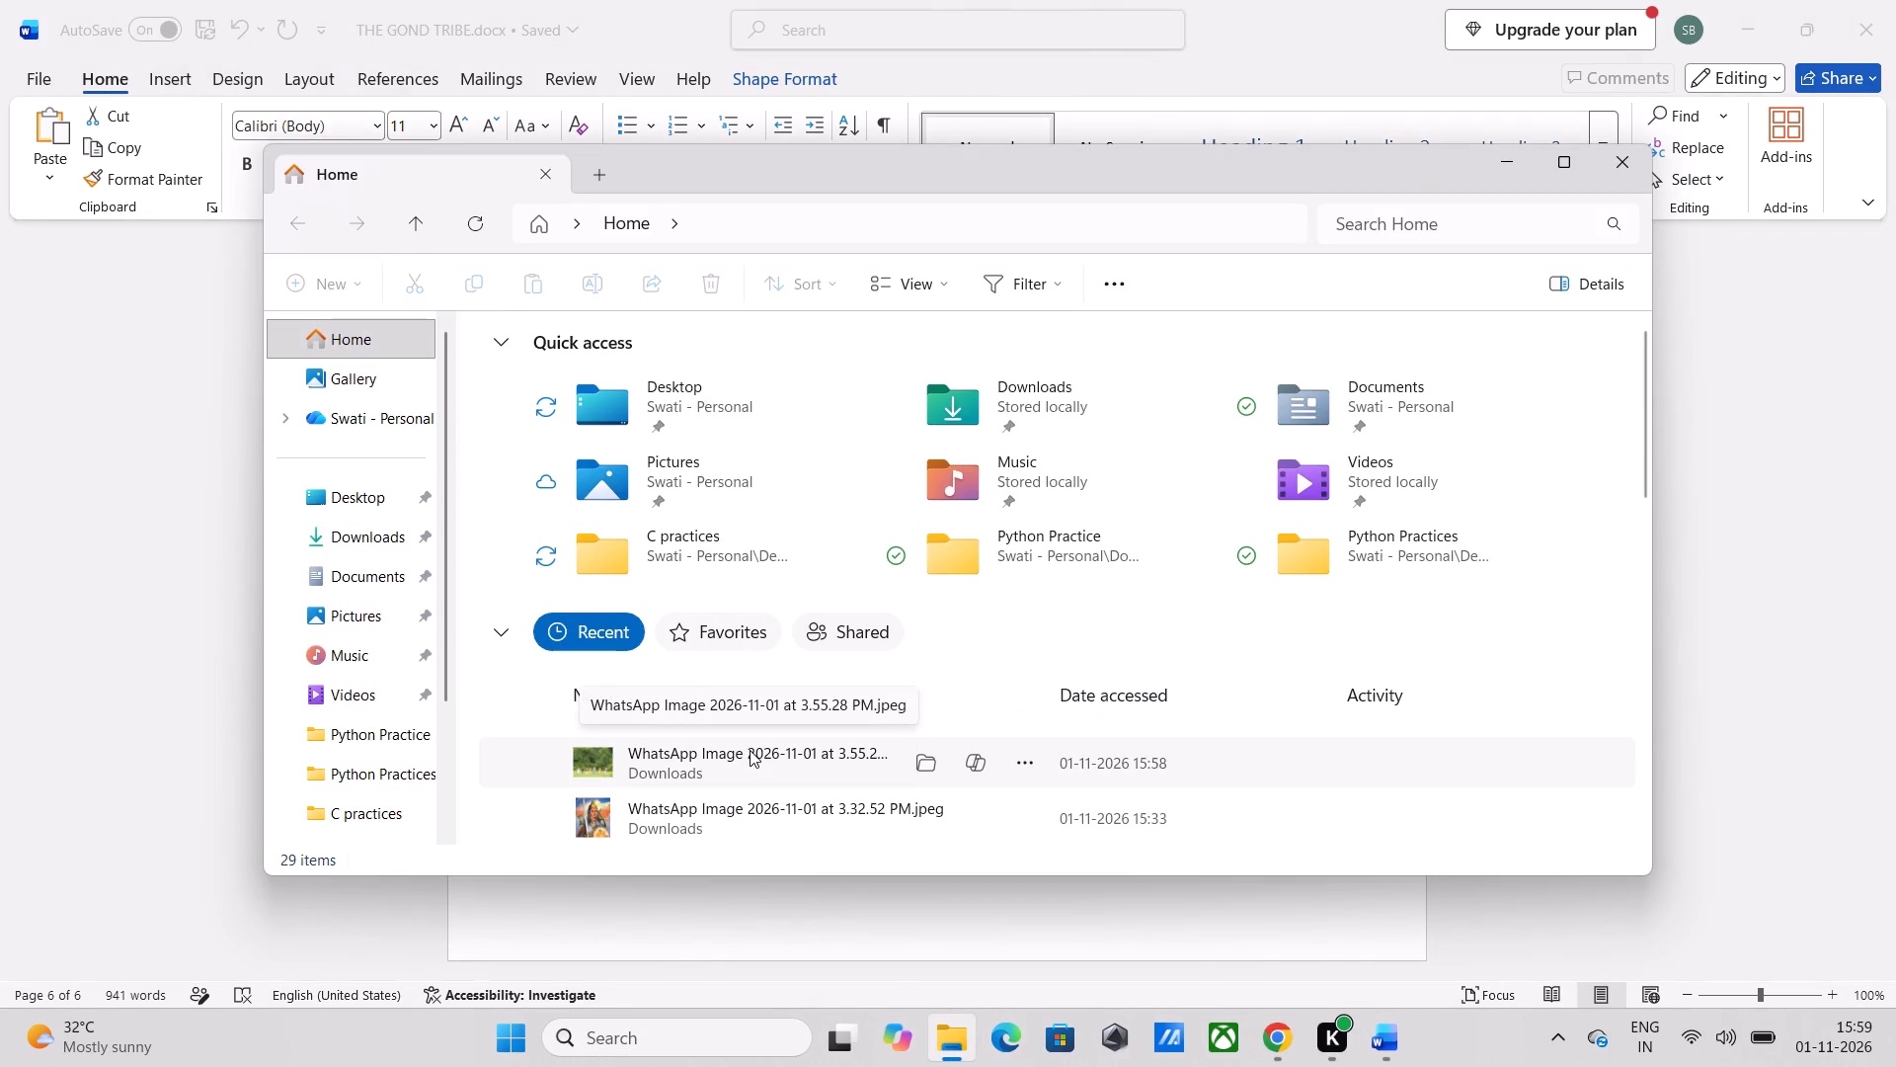
{"action": "left_click", "coordinate": [1018, 767]}
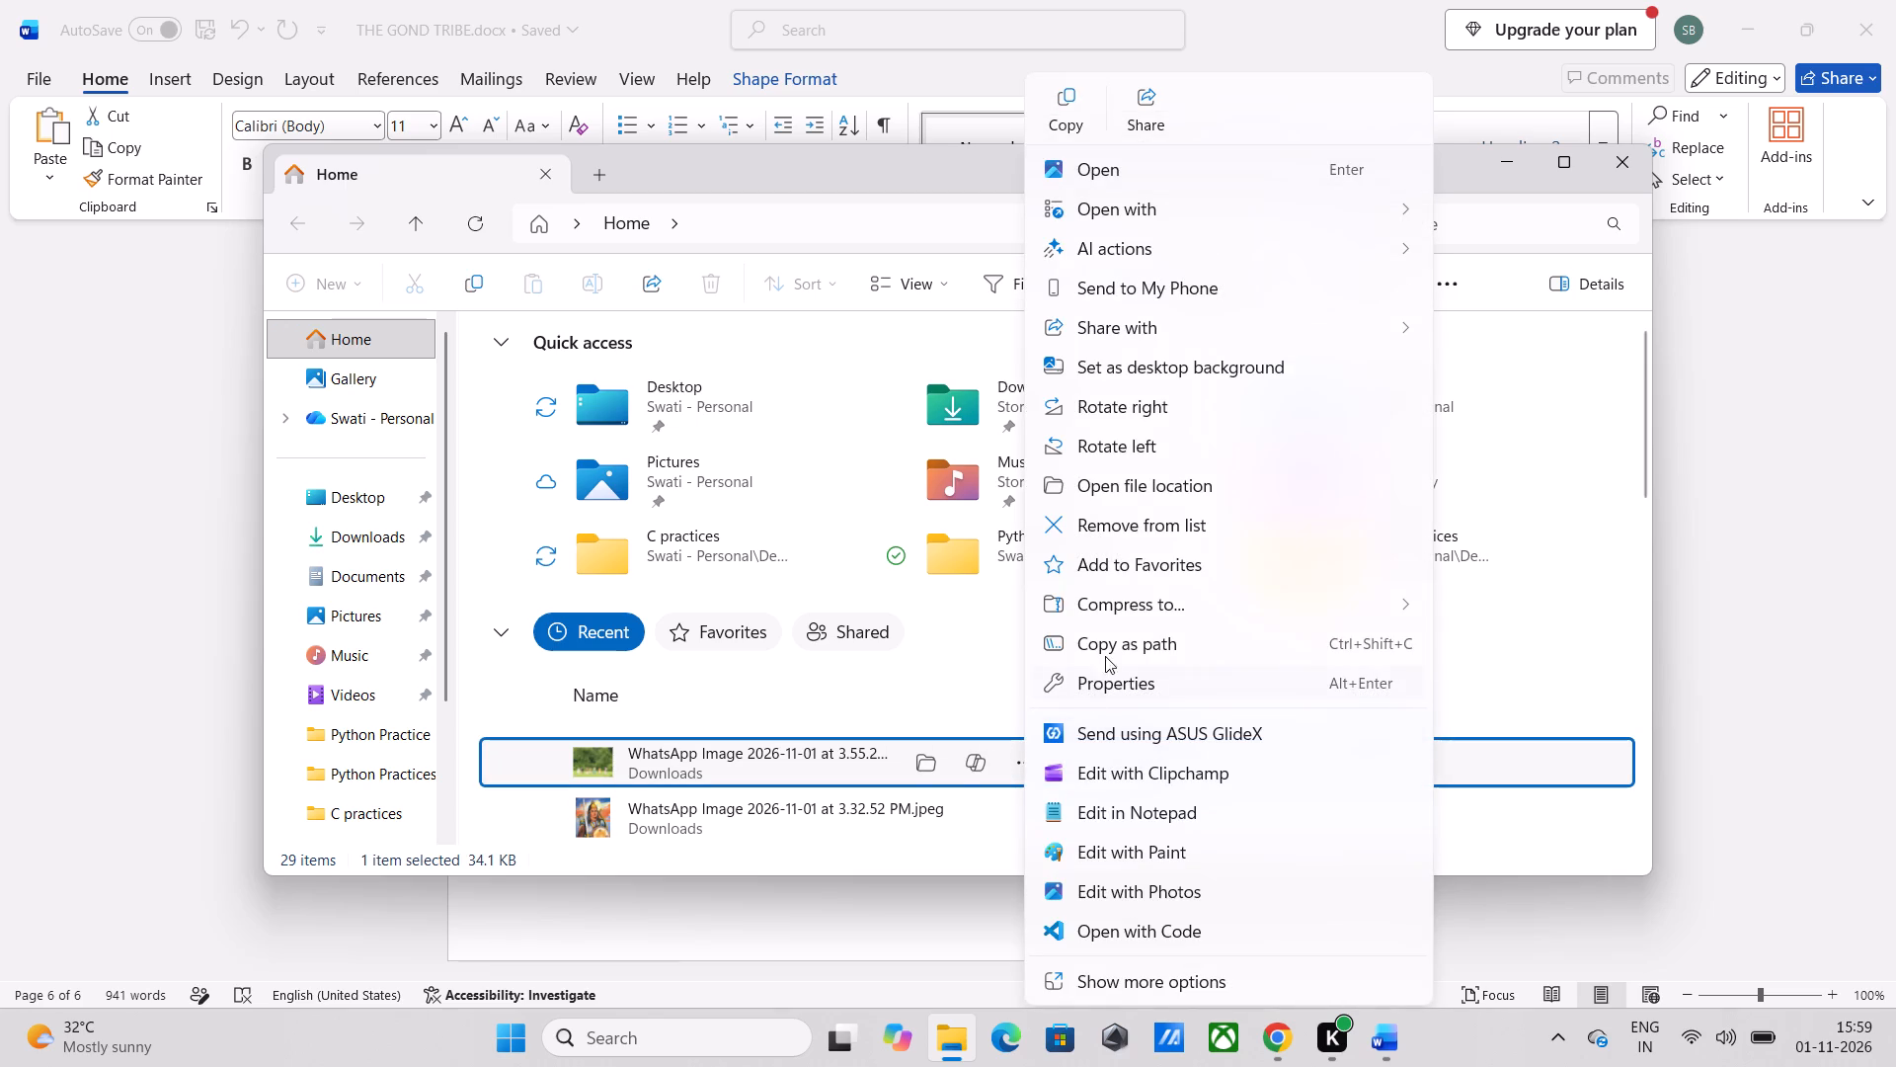
{"action": "left_click", "coordinate": [1073, 94]}
{"action": "left_click", "coordinate": [1849, 419]}
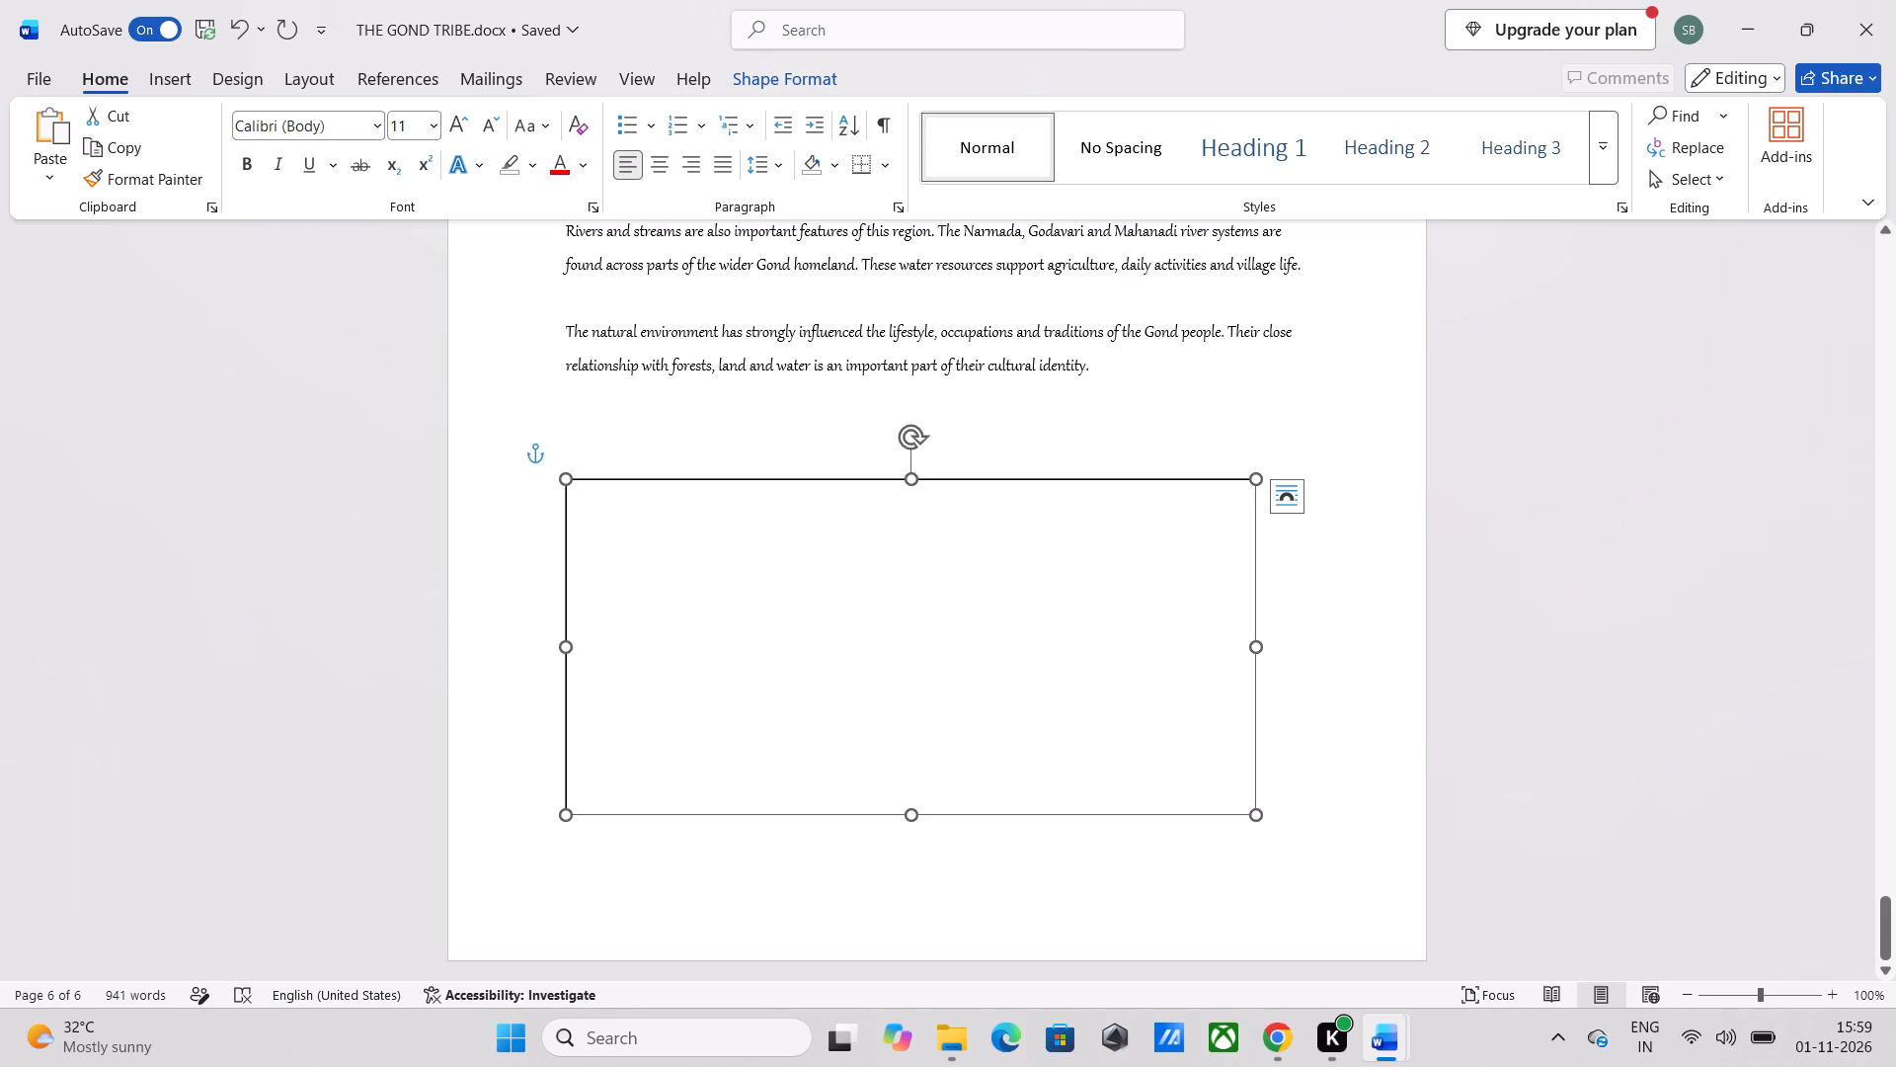
{"action": "key", "text": "ctrl+v"}
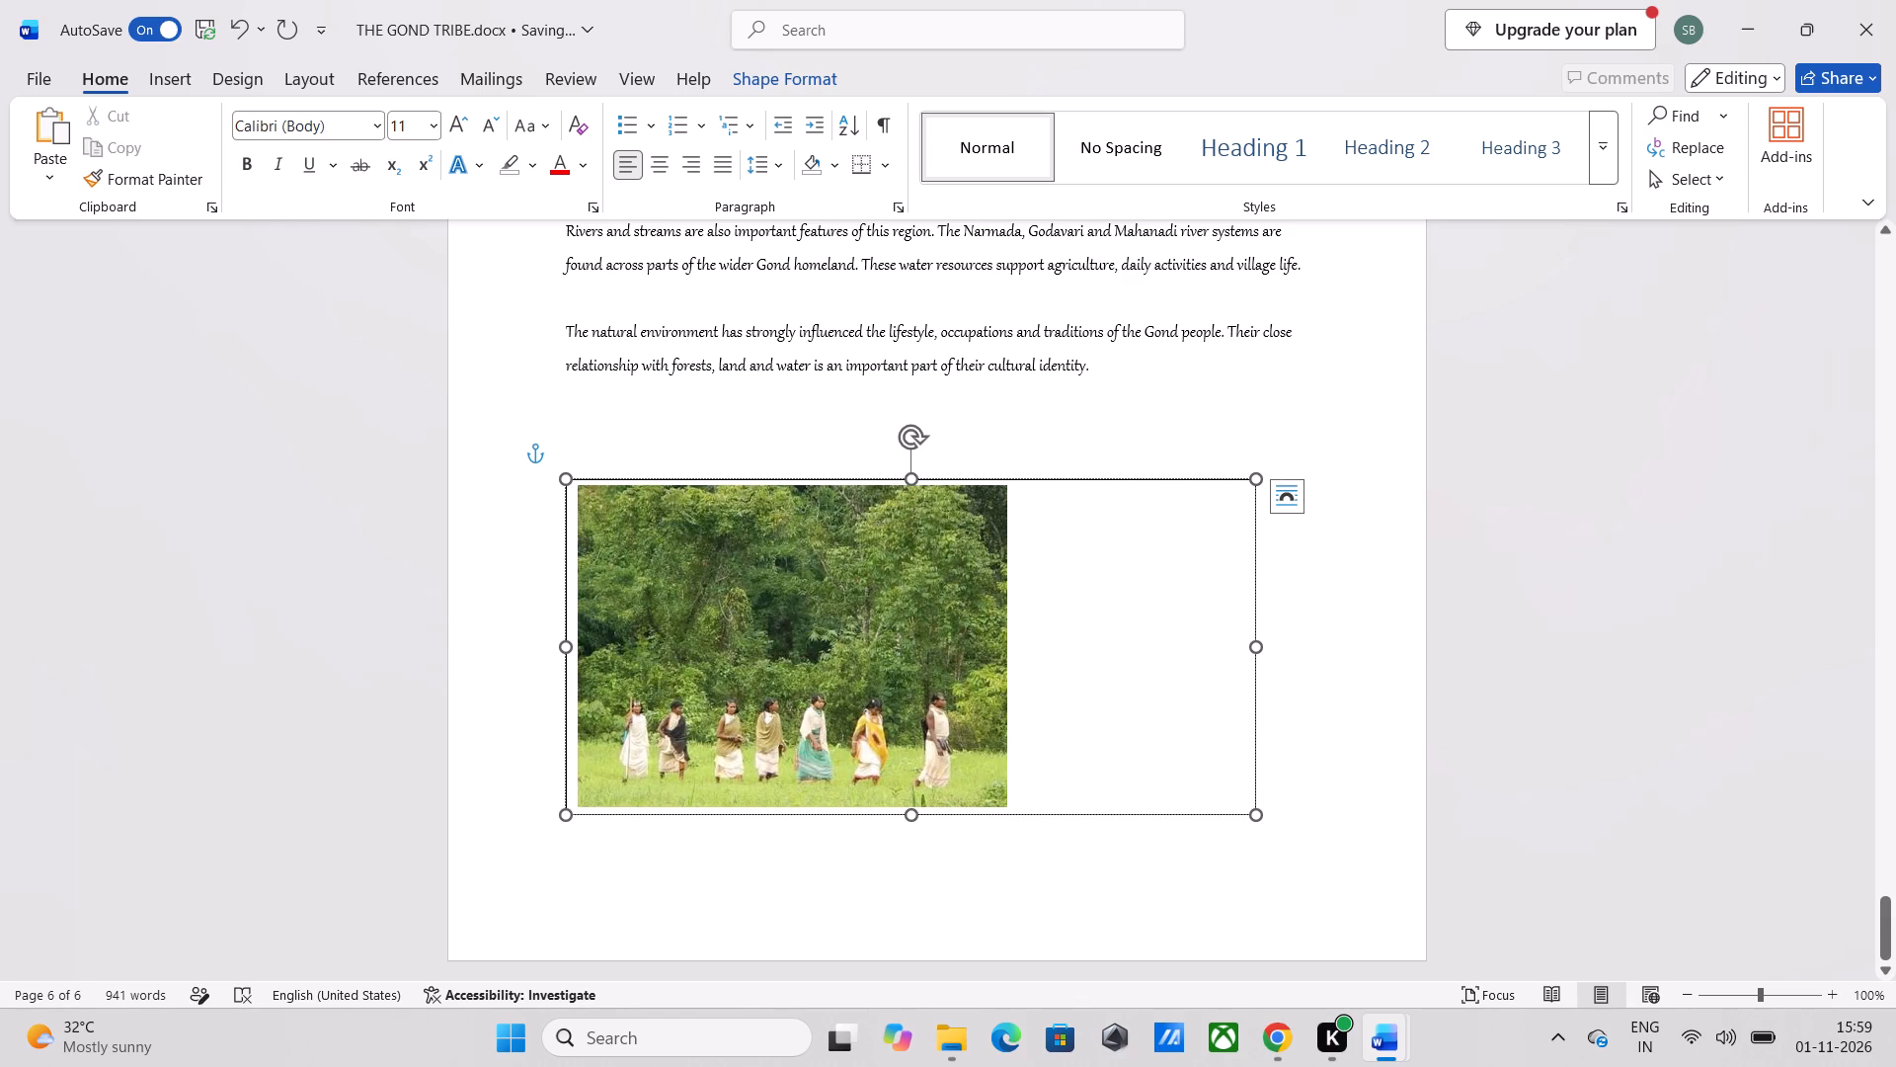
{"action": "left_click", "coordinate": [1114, 633]}
{"action": "left_click", "coordinate": [1115, 433]}
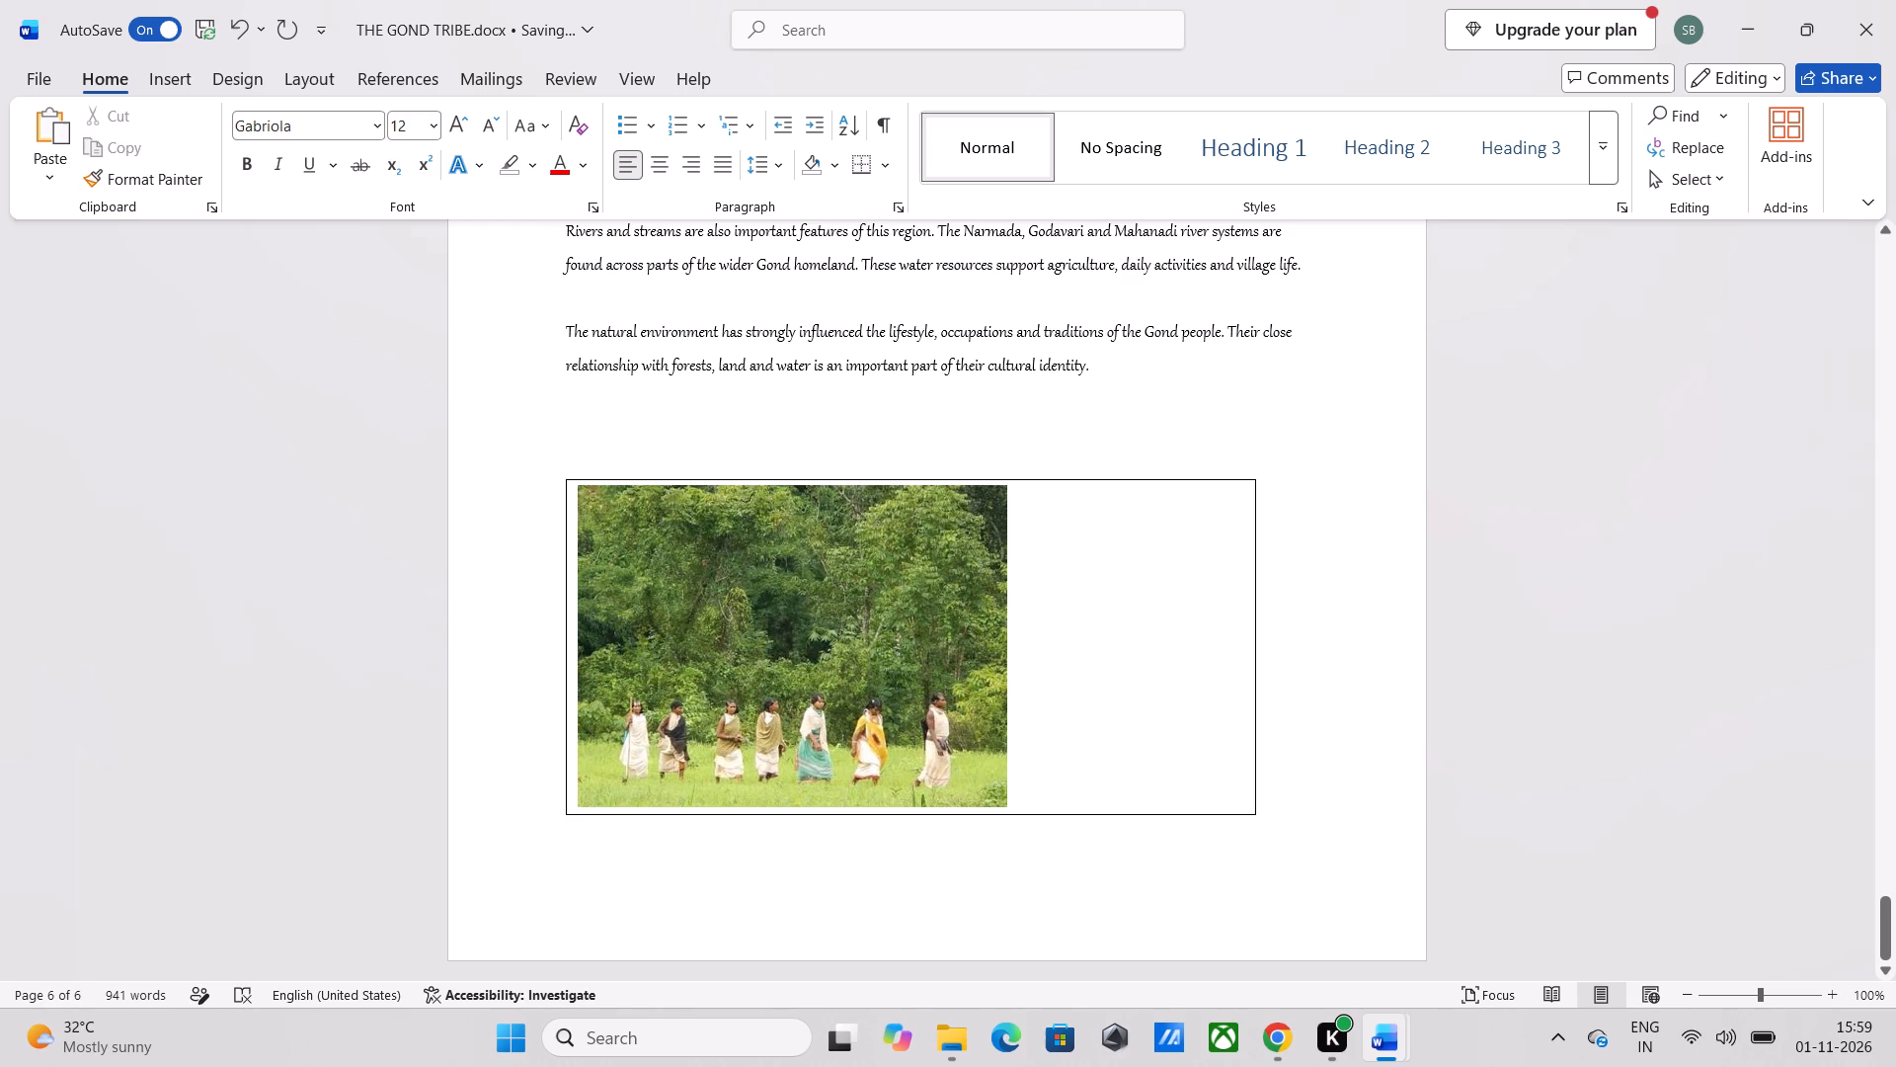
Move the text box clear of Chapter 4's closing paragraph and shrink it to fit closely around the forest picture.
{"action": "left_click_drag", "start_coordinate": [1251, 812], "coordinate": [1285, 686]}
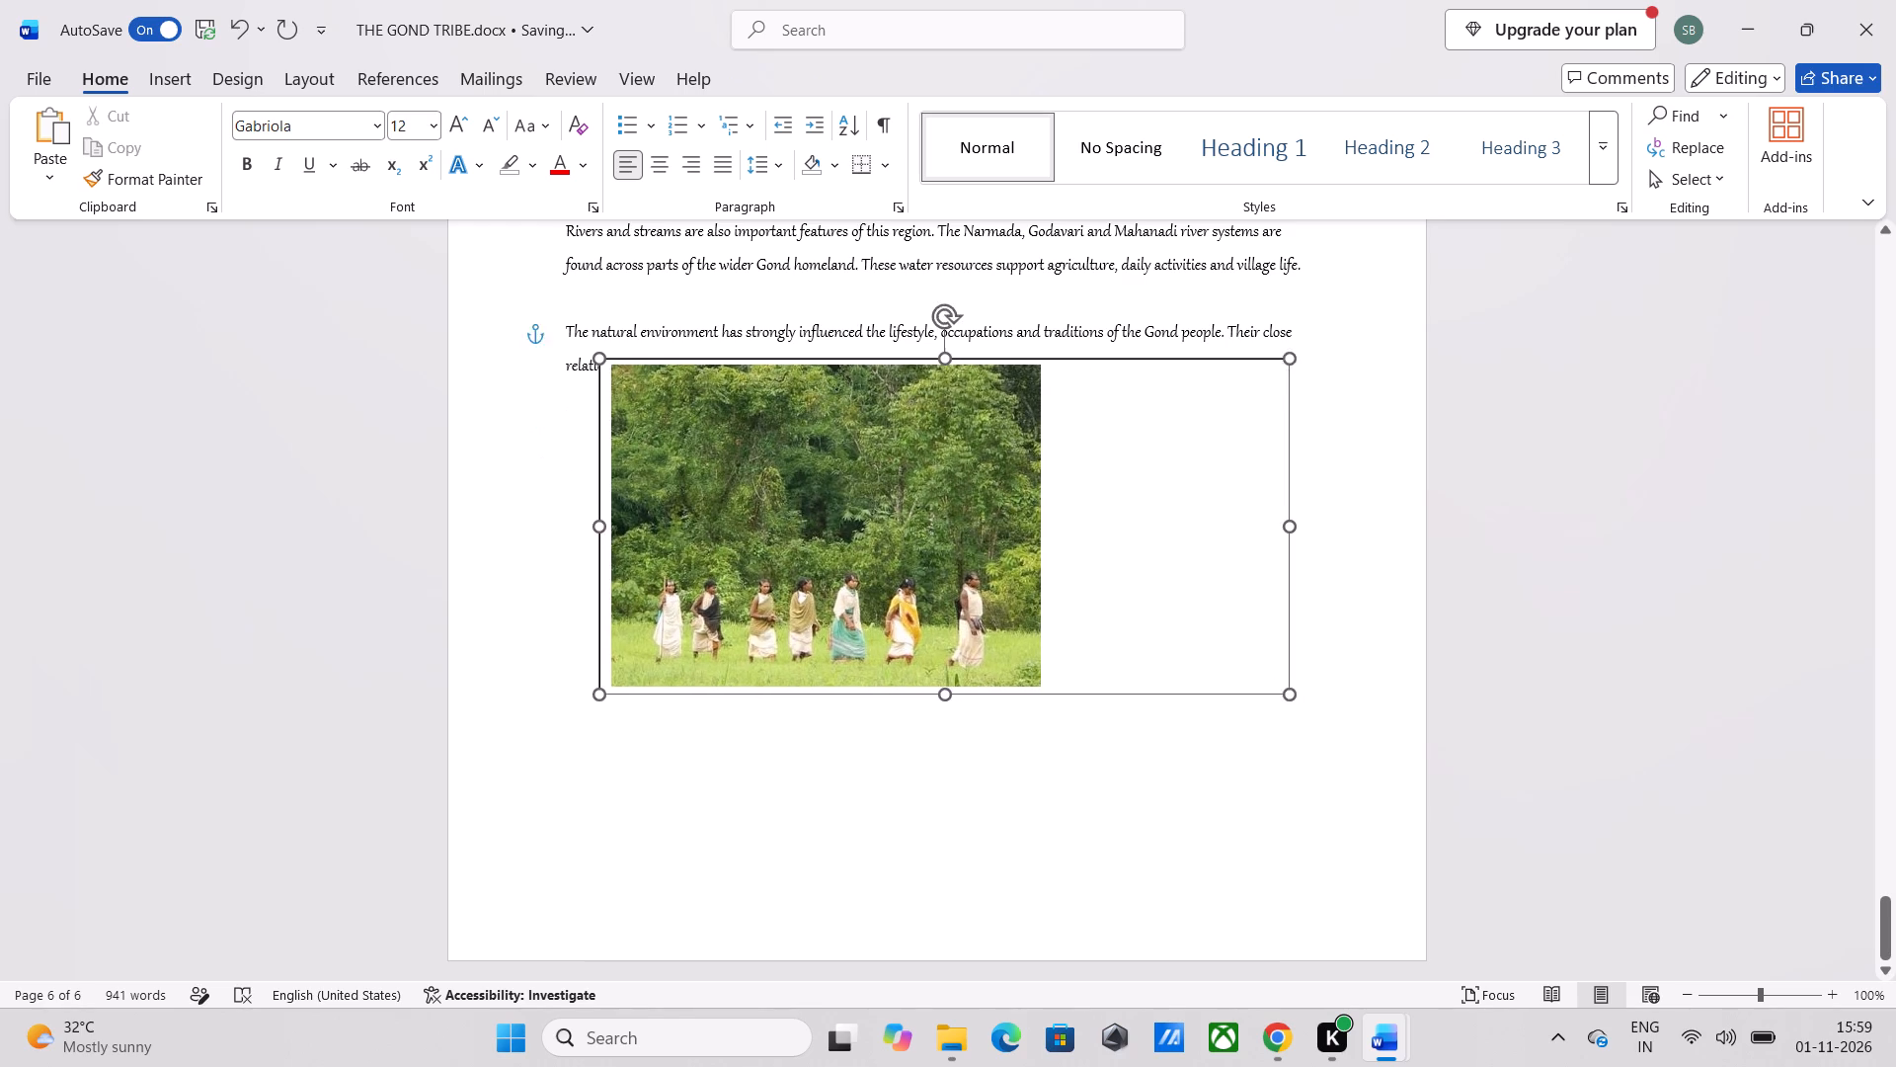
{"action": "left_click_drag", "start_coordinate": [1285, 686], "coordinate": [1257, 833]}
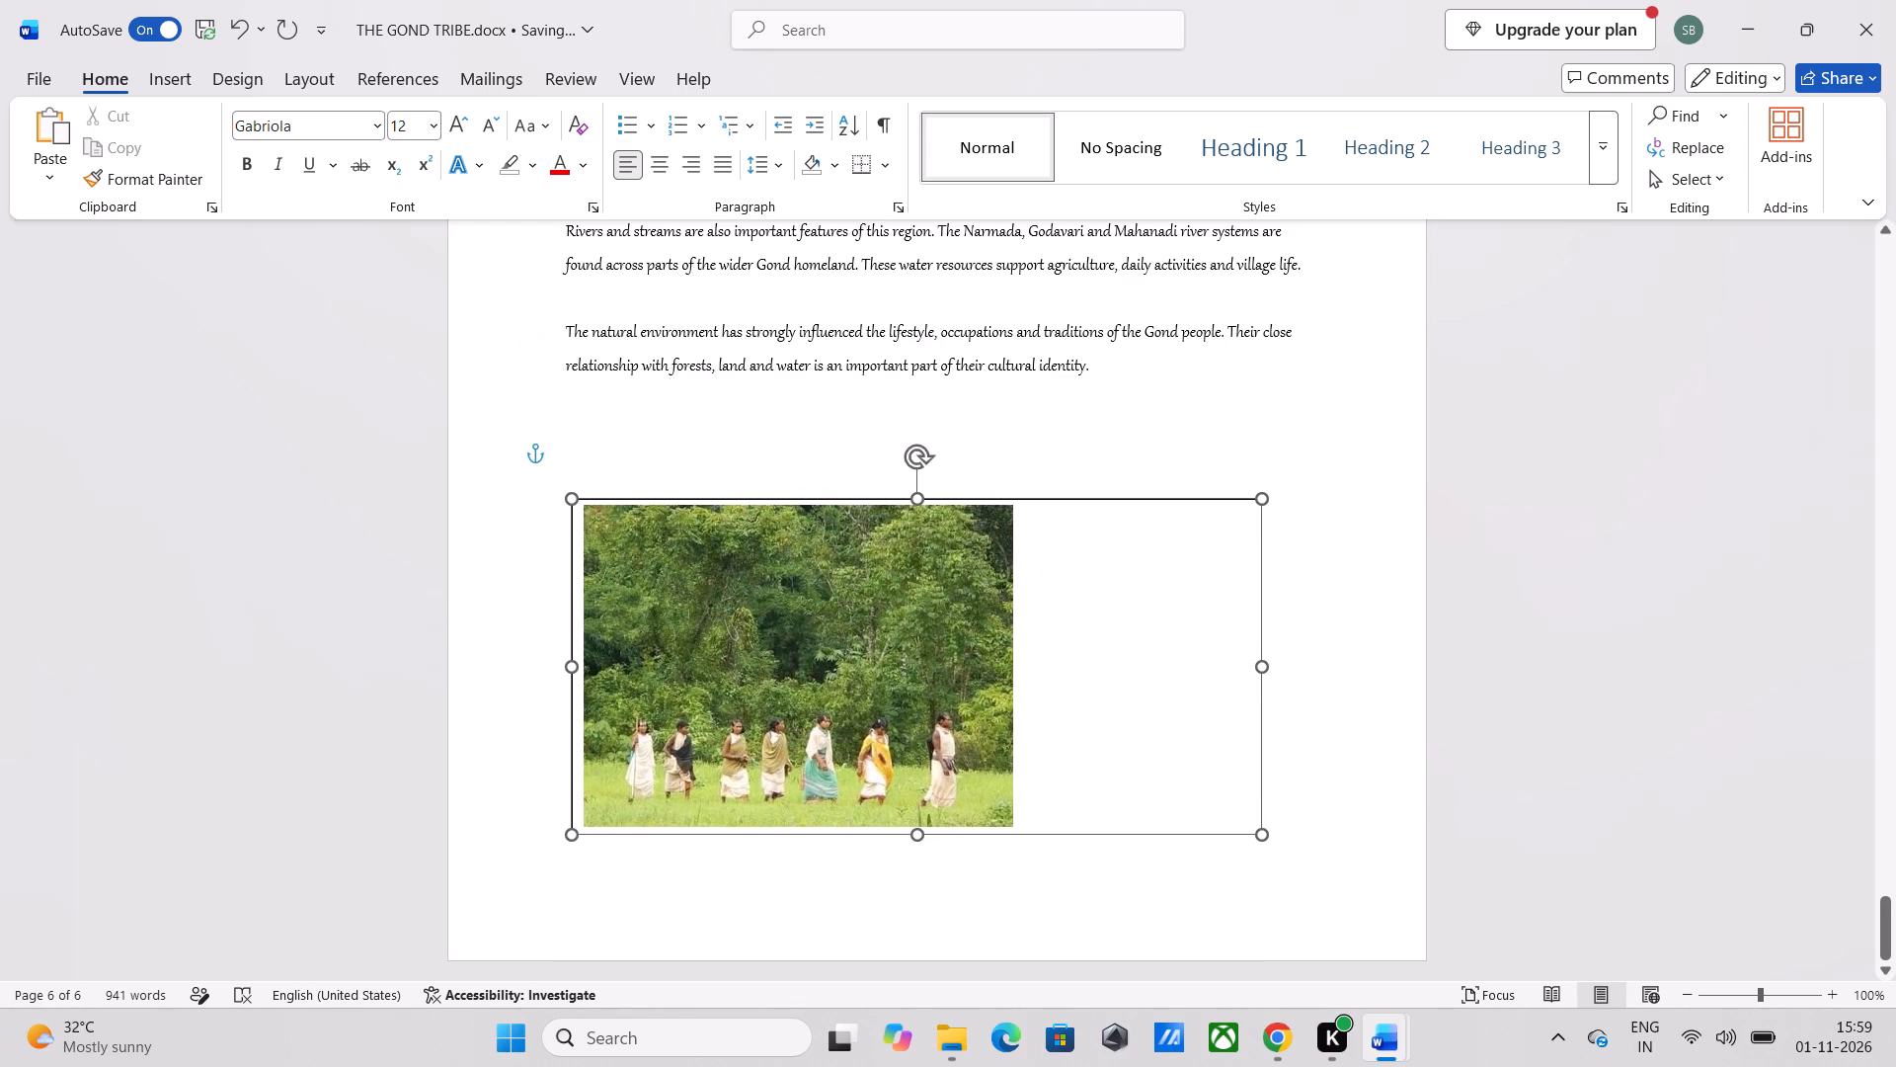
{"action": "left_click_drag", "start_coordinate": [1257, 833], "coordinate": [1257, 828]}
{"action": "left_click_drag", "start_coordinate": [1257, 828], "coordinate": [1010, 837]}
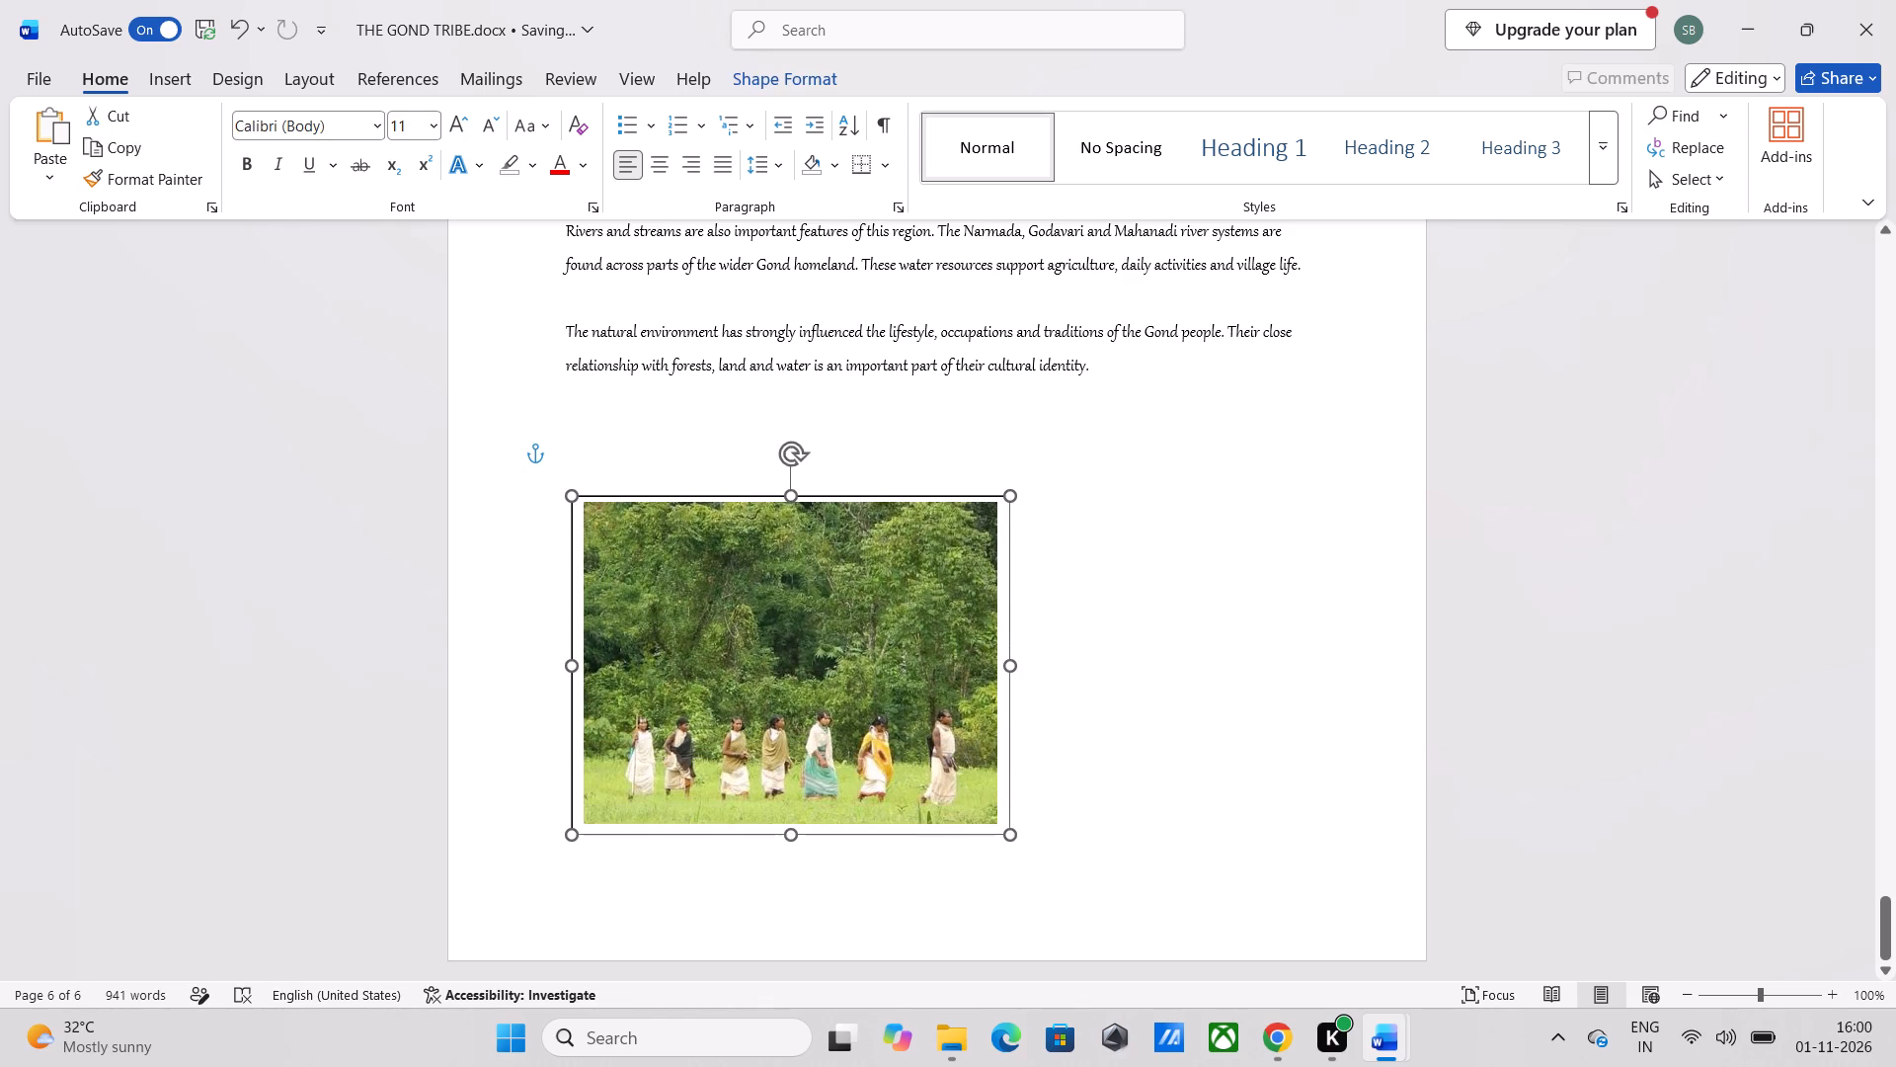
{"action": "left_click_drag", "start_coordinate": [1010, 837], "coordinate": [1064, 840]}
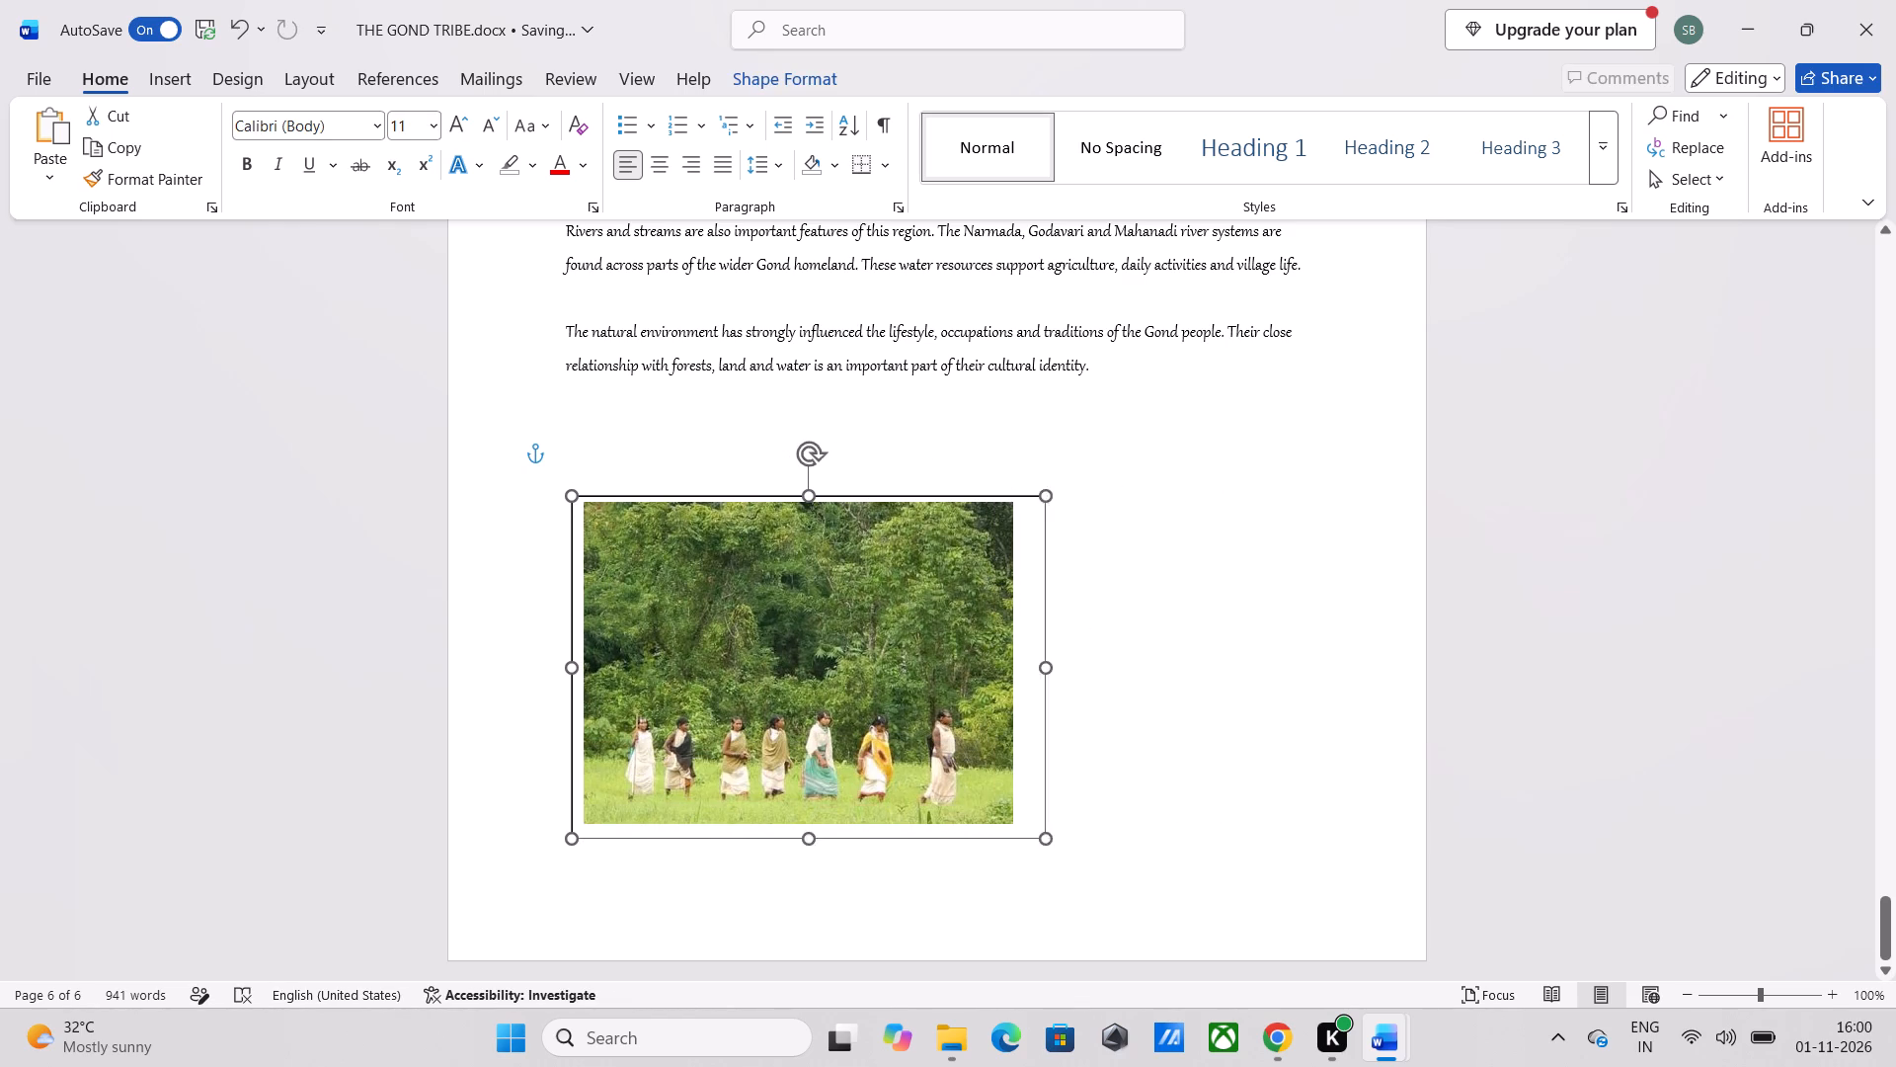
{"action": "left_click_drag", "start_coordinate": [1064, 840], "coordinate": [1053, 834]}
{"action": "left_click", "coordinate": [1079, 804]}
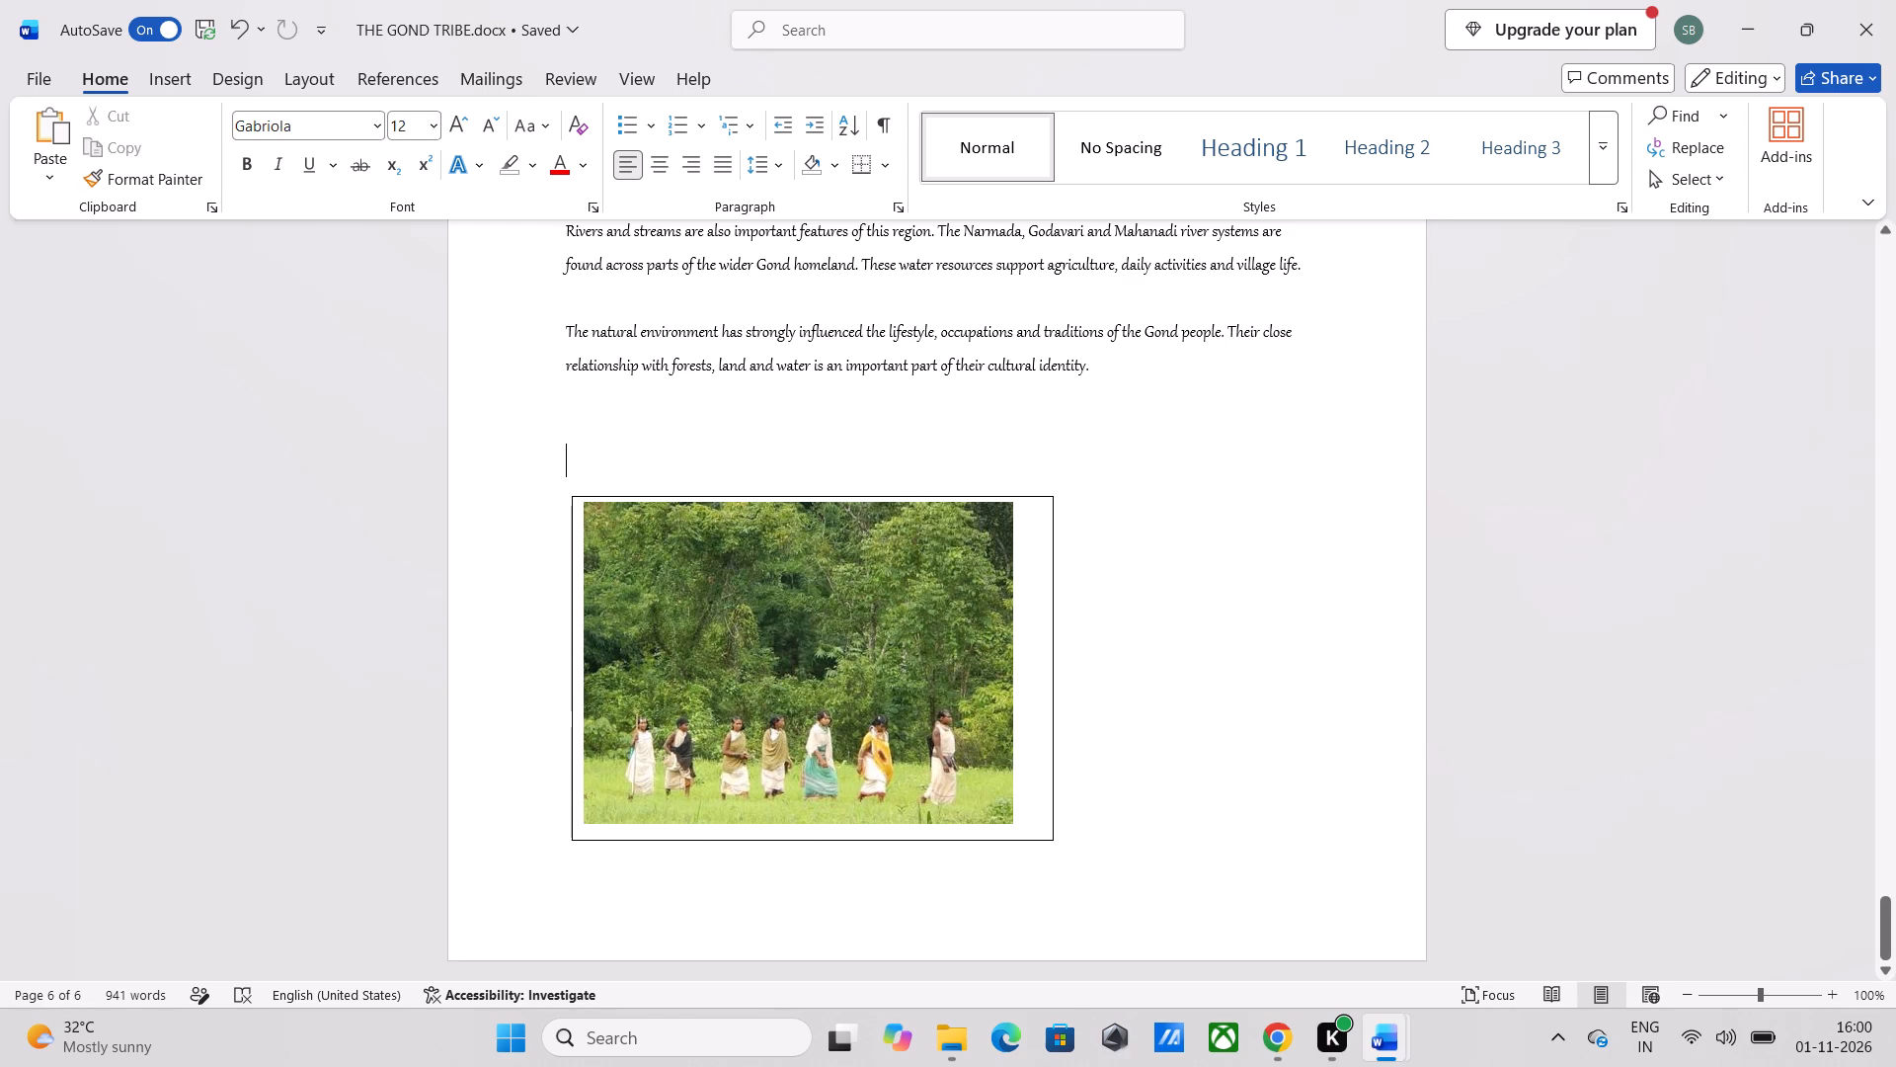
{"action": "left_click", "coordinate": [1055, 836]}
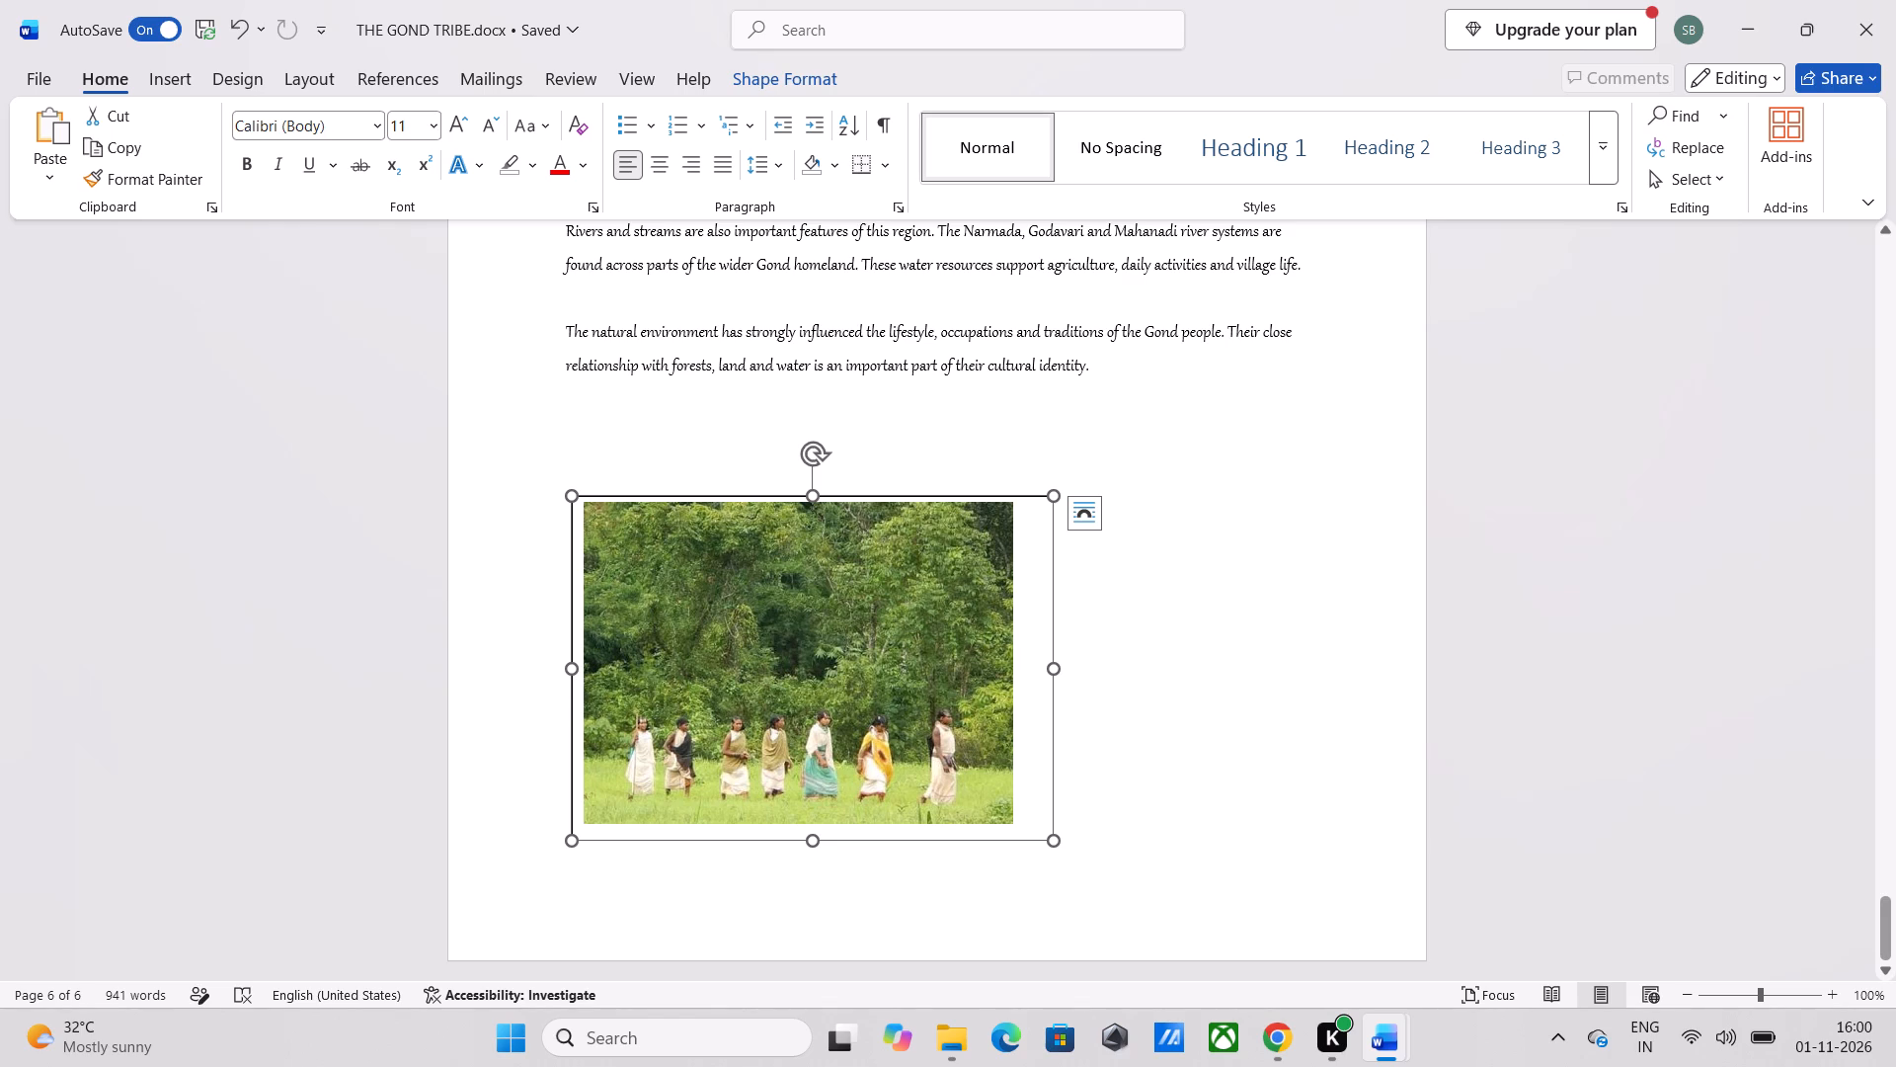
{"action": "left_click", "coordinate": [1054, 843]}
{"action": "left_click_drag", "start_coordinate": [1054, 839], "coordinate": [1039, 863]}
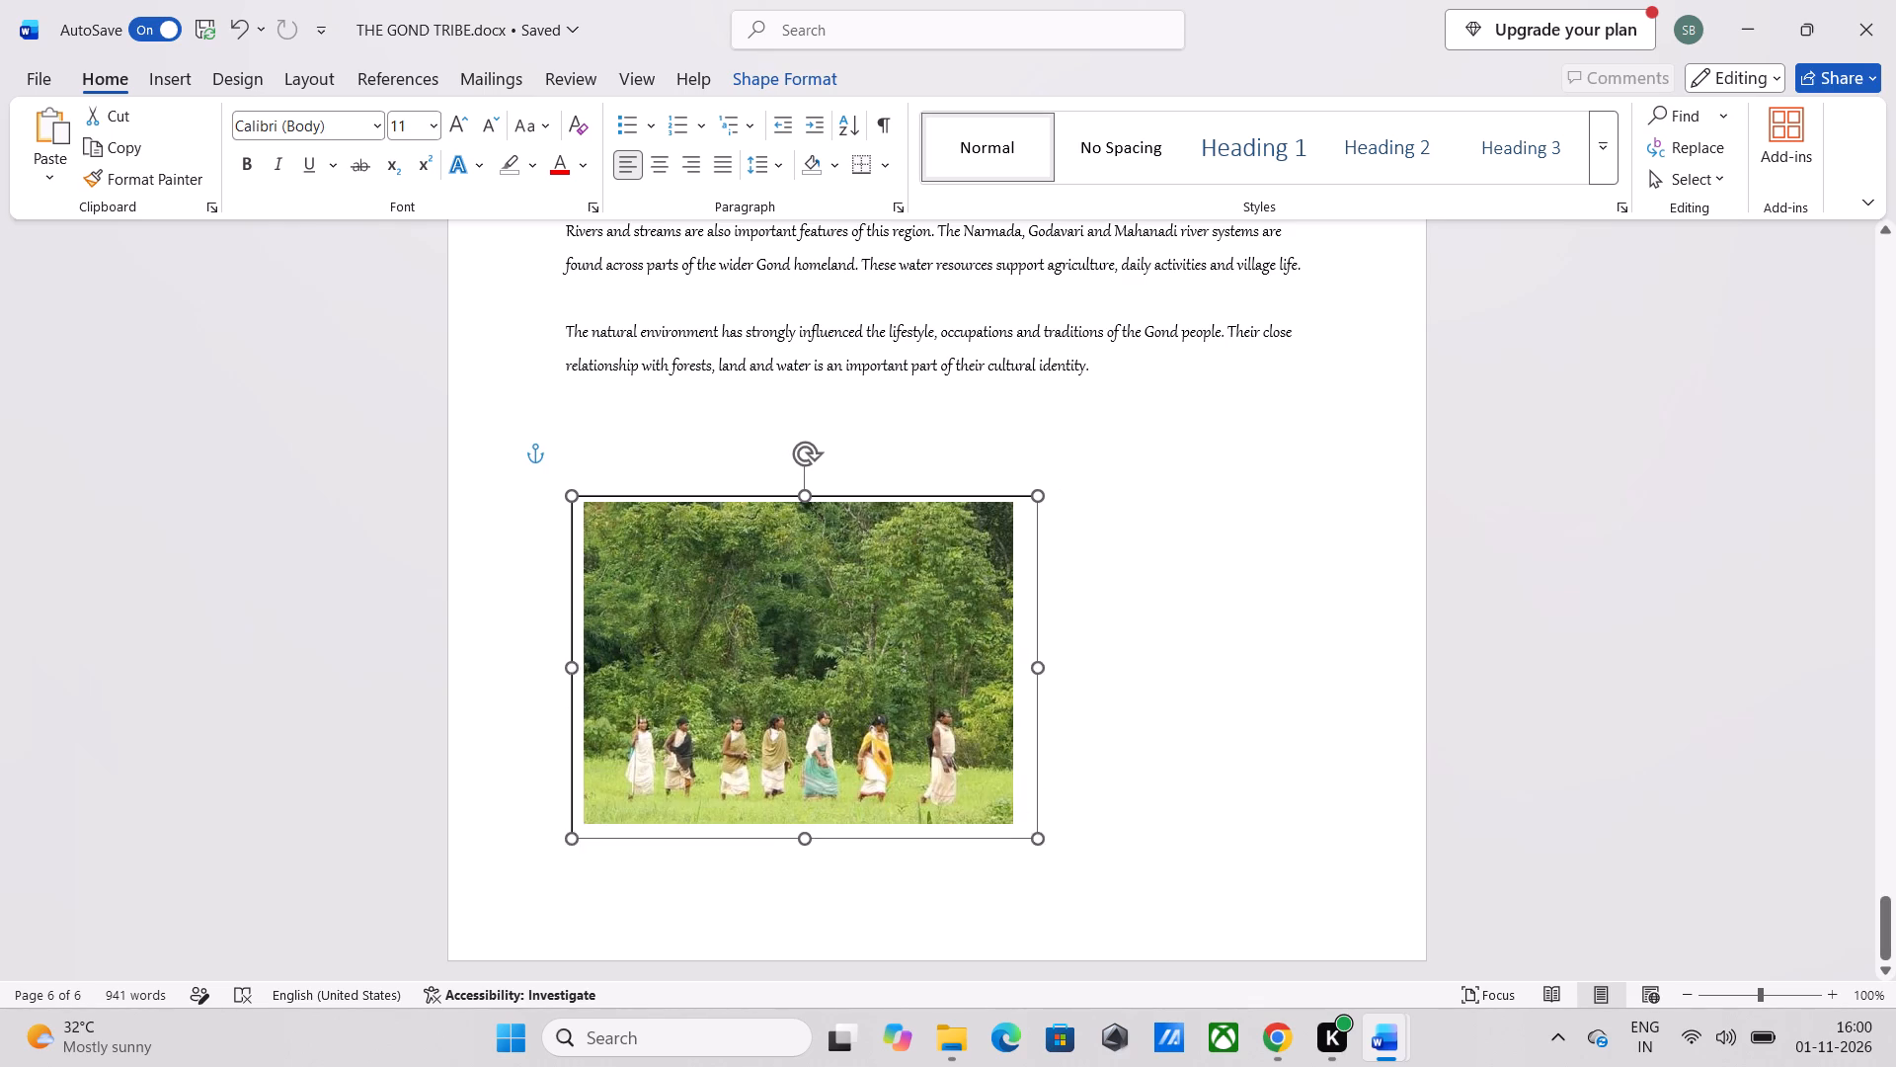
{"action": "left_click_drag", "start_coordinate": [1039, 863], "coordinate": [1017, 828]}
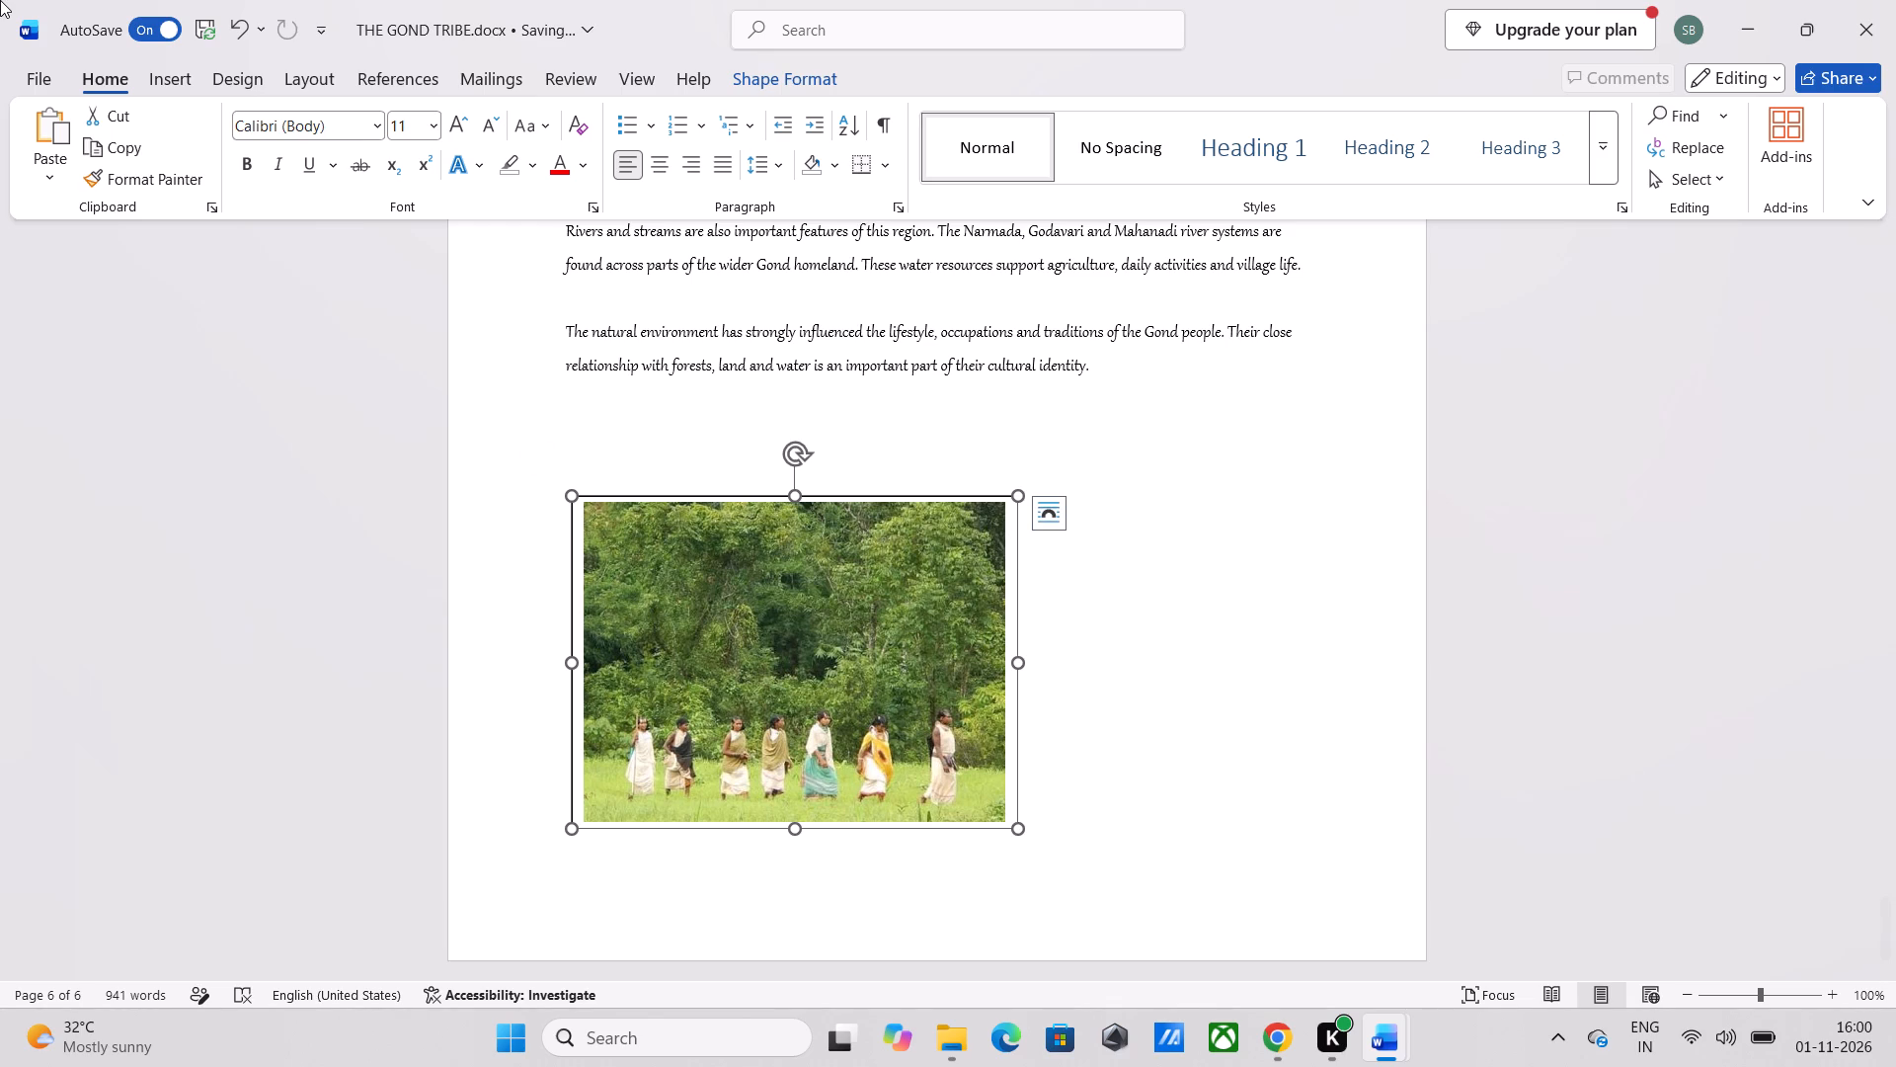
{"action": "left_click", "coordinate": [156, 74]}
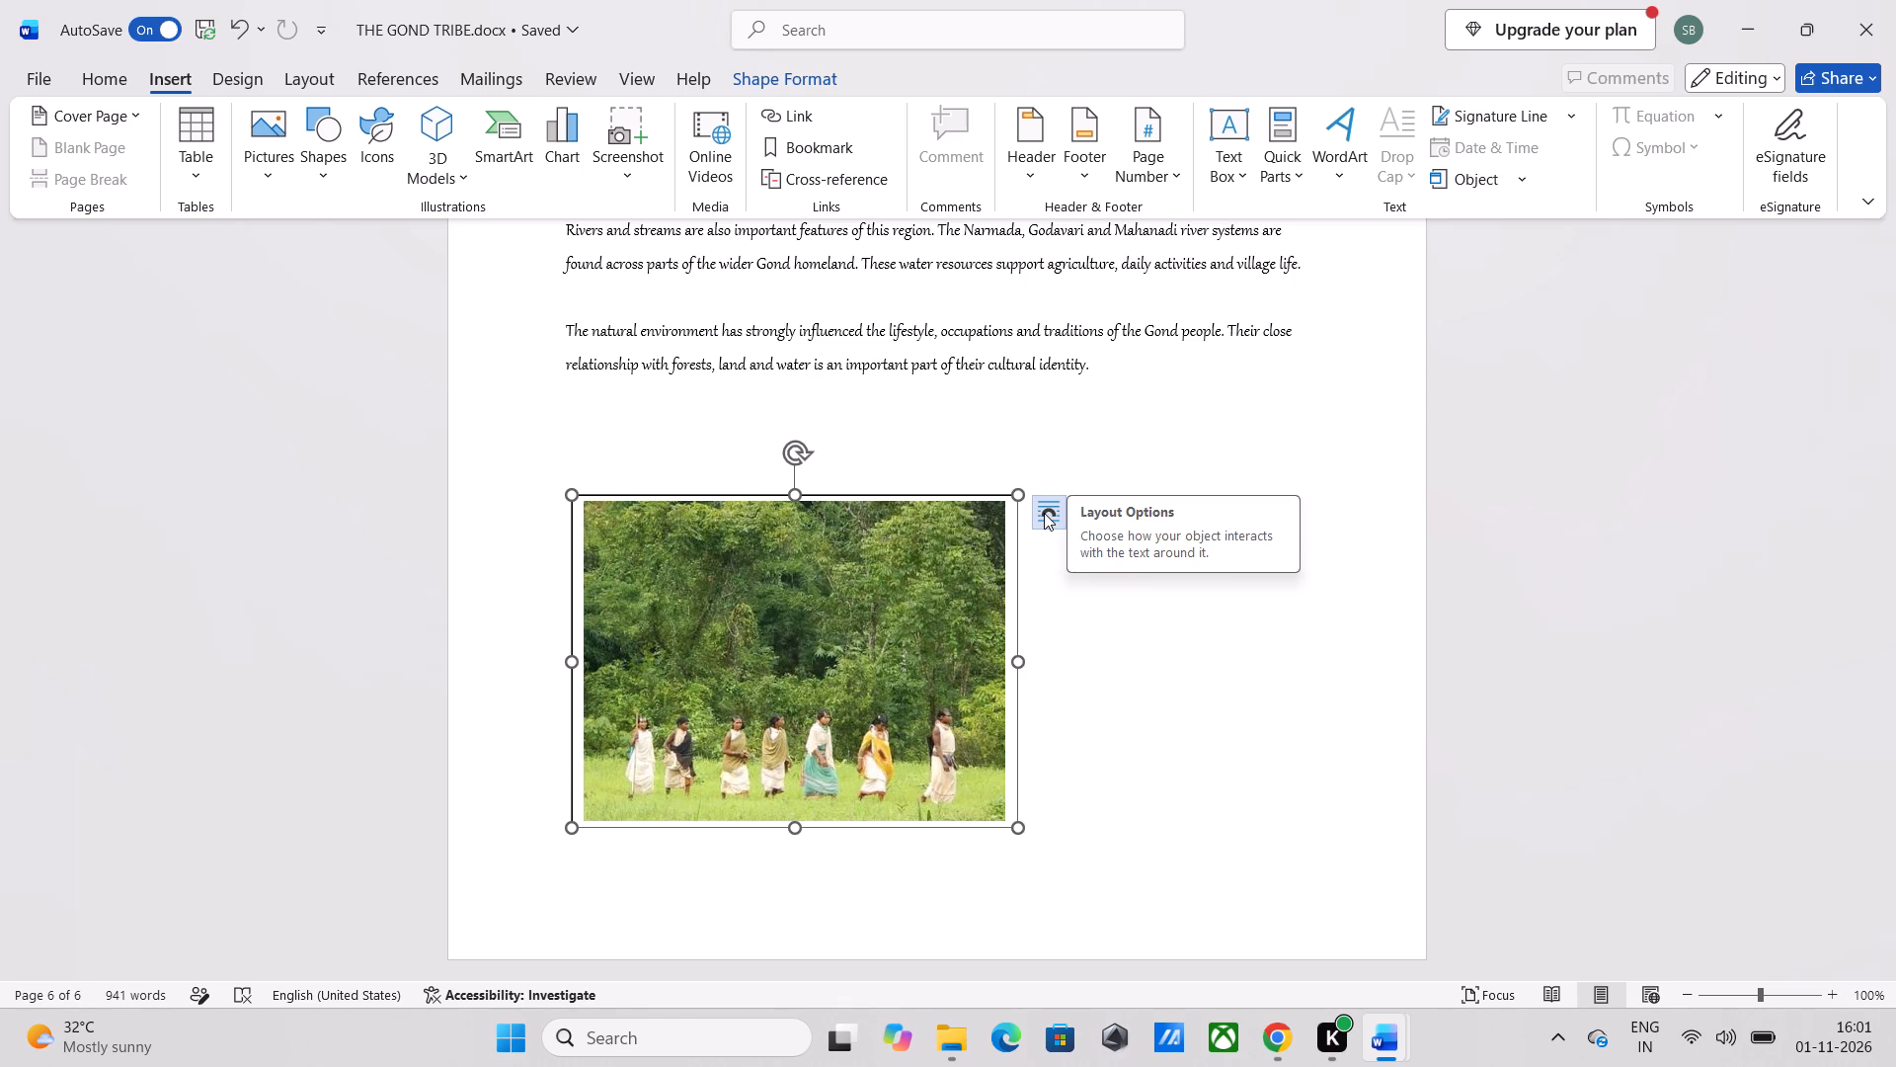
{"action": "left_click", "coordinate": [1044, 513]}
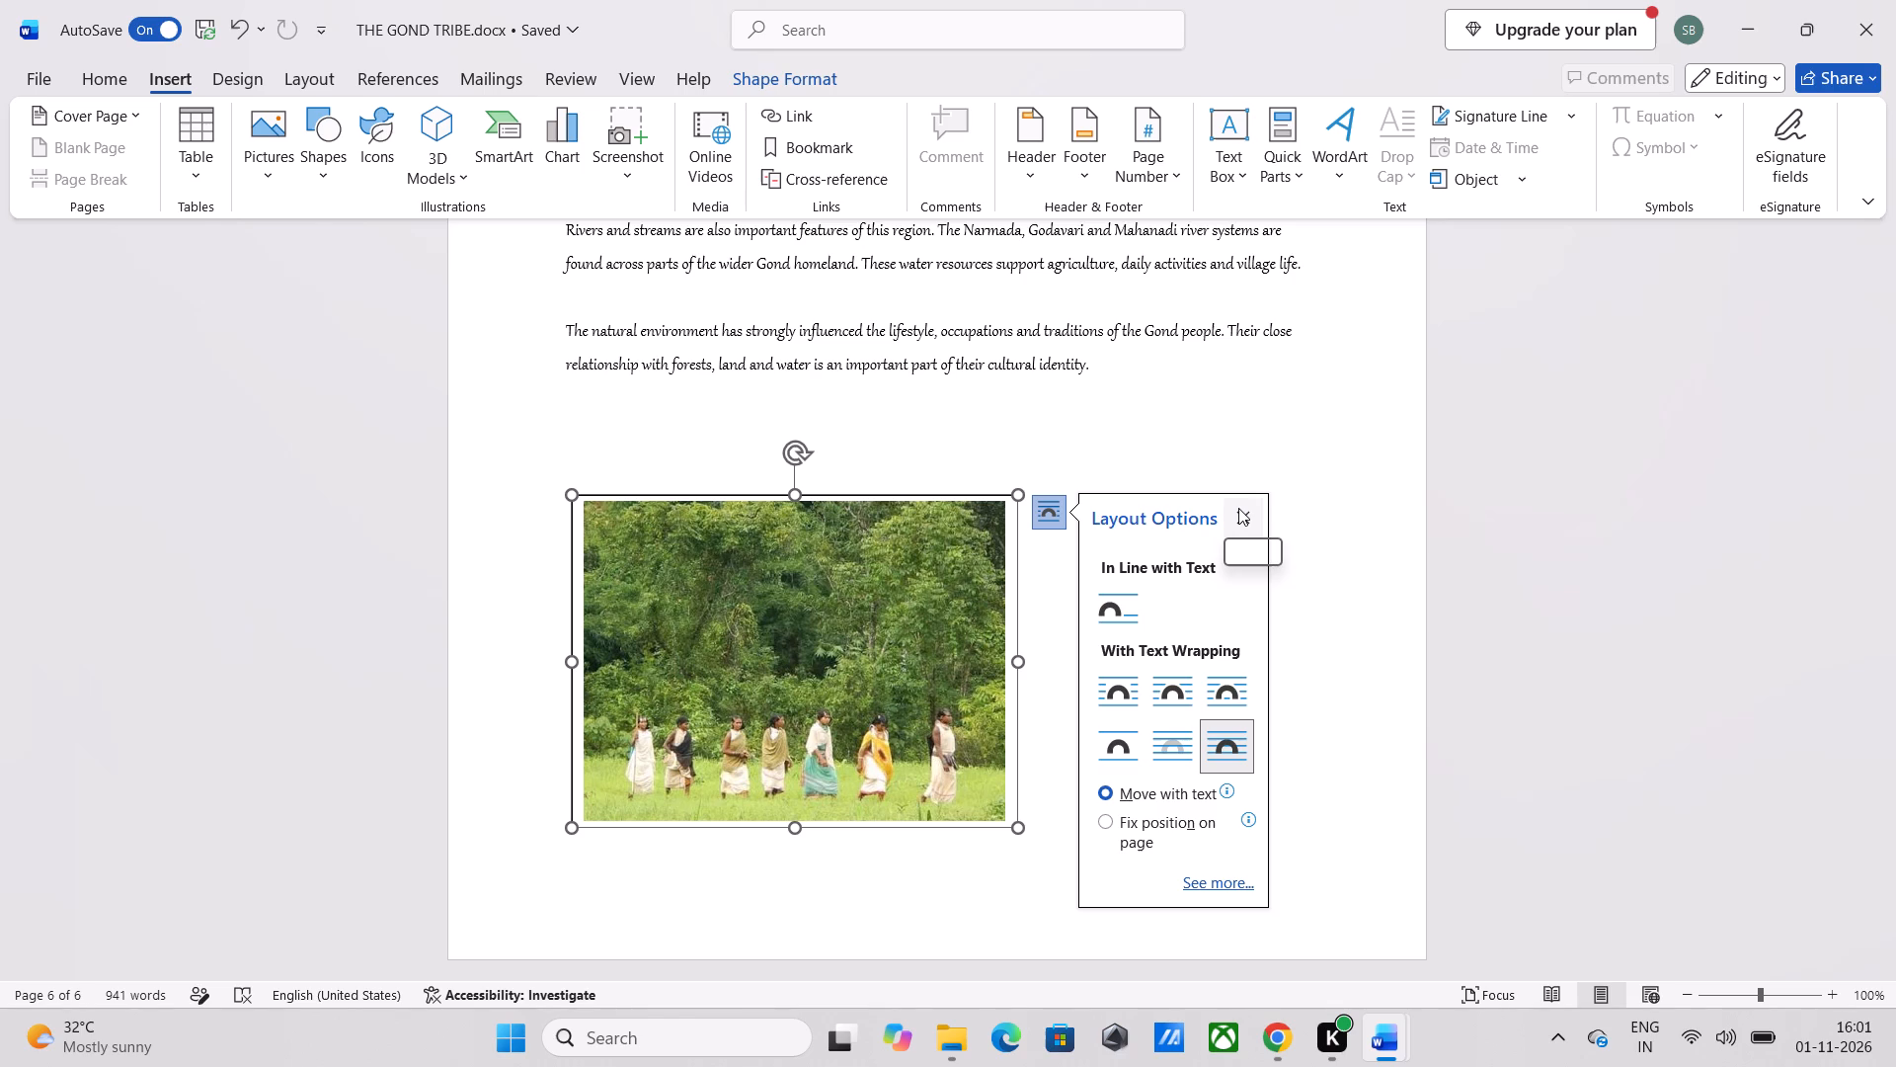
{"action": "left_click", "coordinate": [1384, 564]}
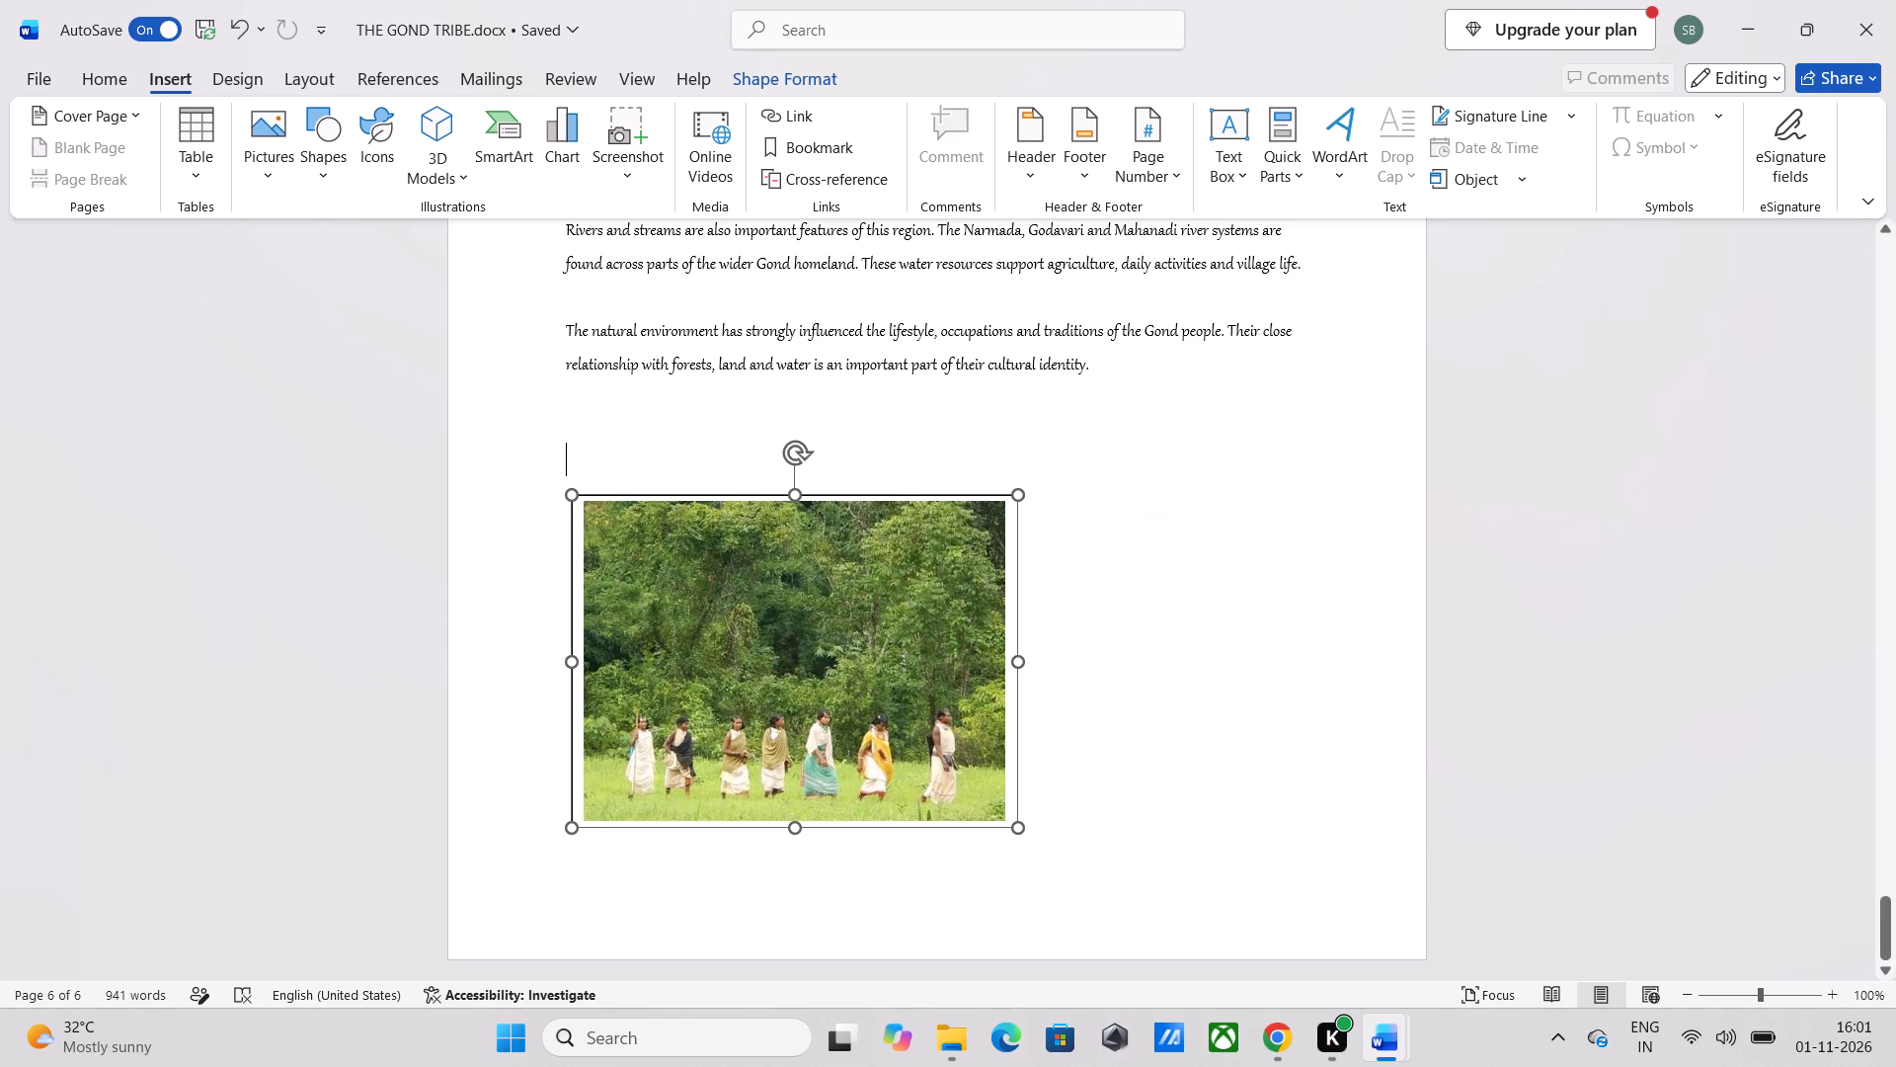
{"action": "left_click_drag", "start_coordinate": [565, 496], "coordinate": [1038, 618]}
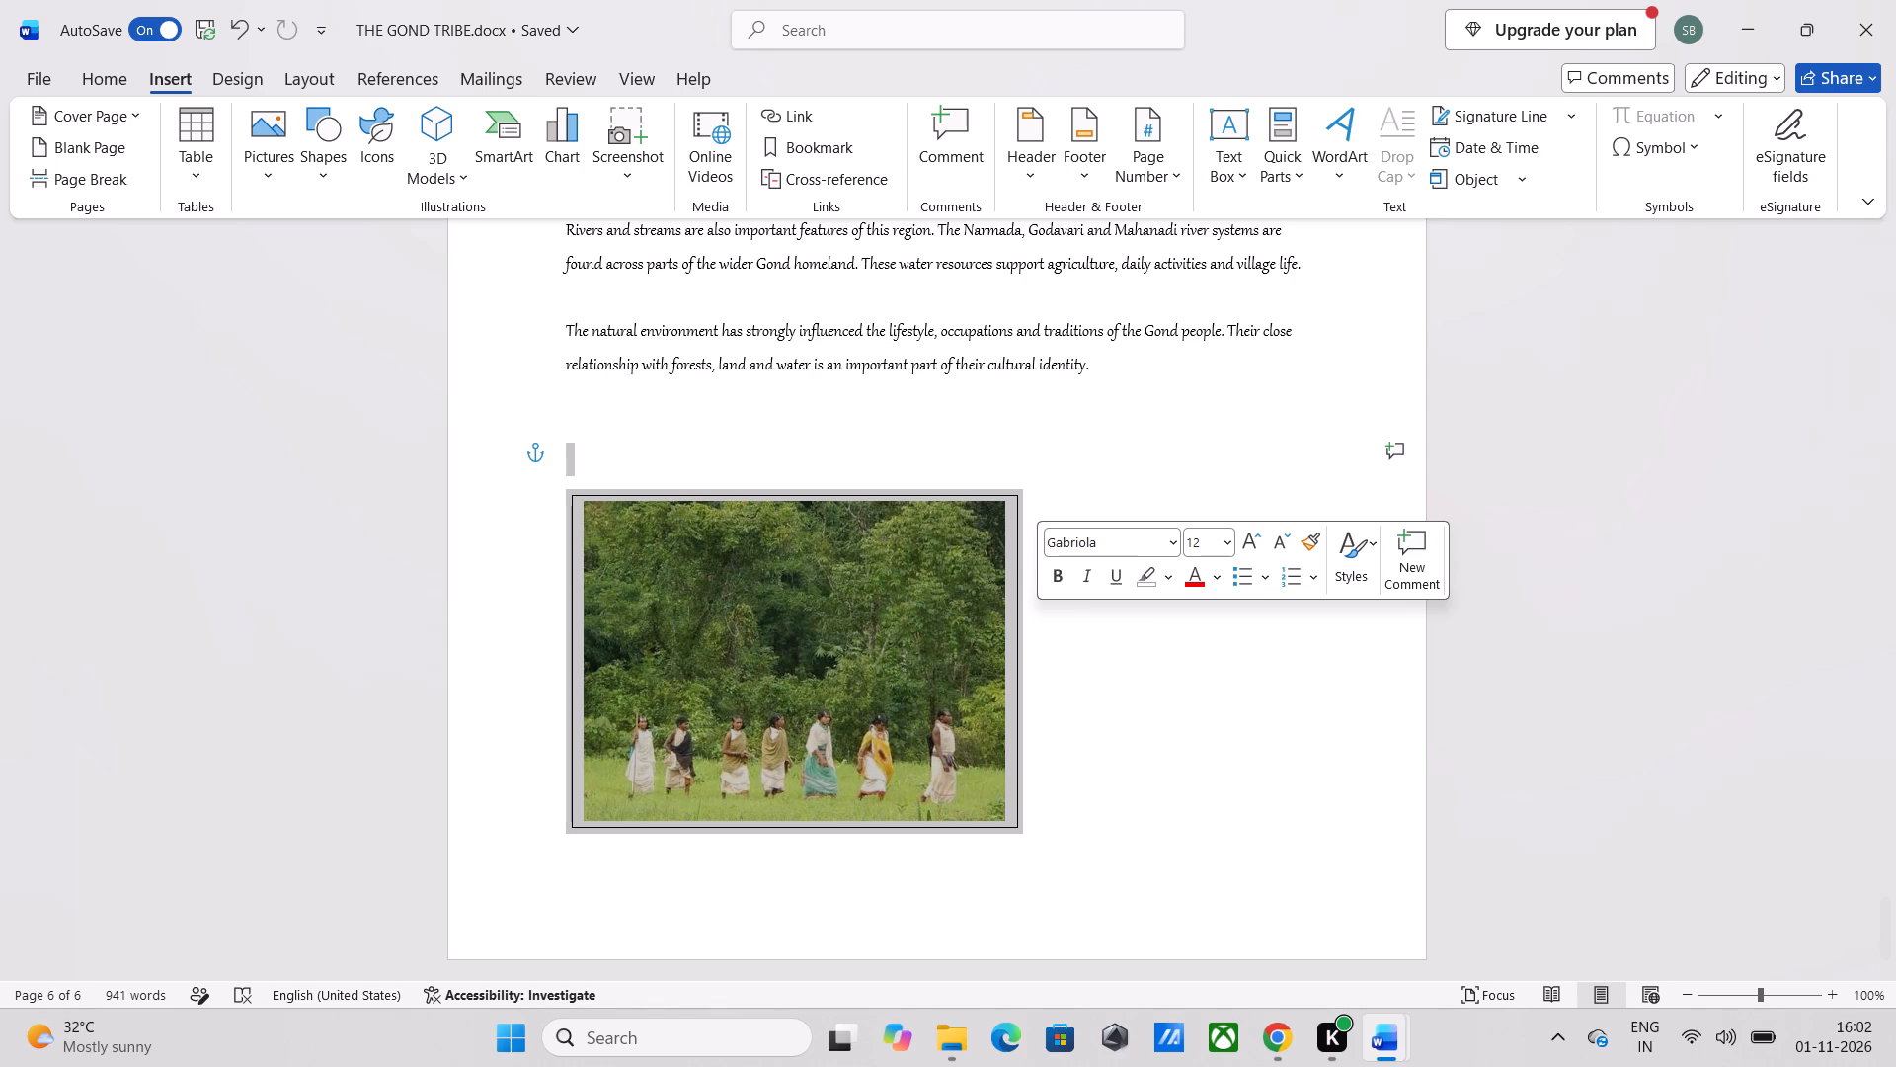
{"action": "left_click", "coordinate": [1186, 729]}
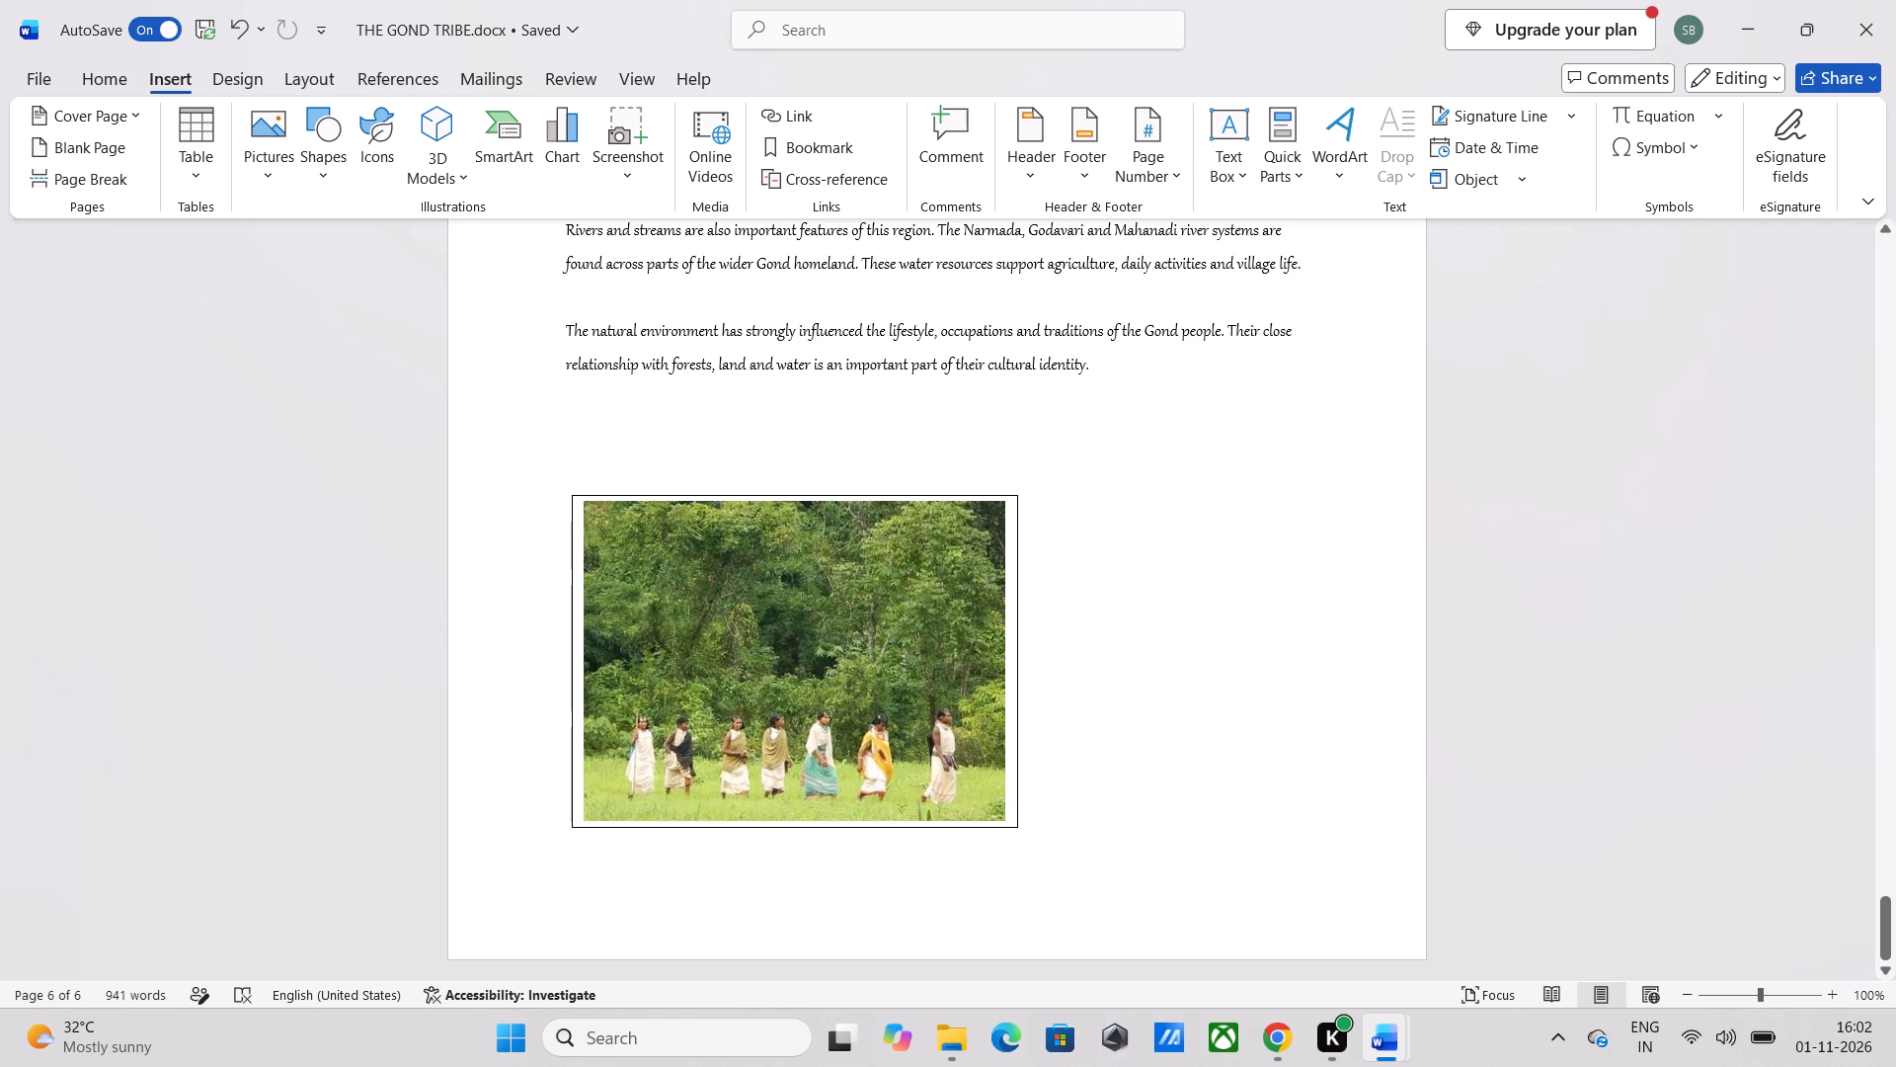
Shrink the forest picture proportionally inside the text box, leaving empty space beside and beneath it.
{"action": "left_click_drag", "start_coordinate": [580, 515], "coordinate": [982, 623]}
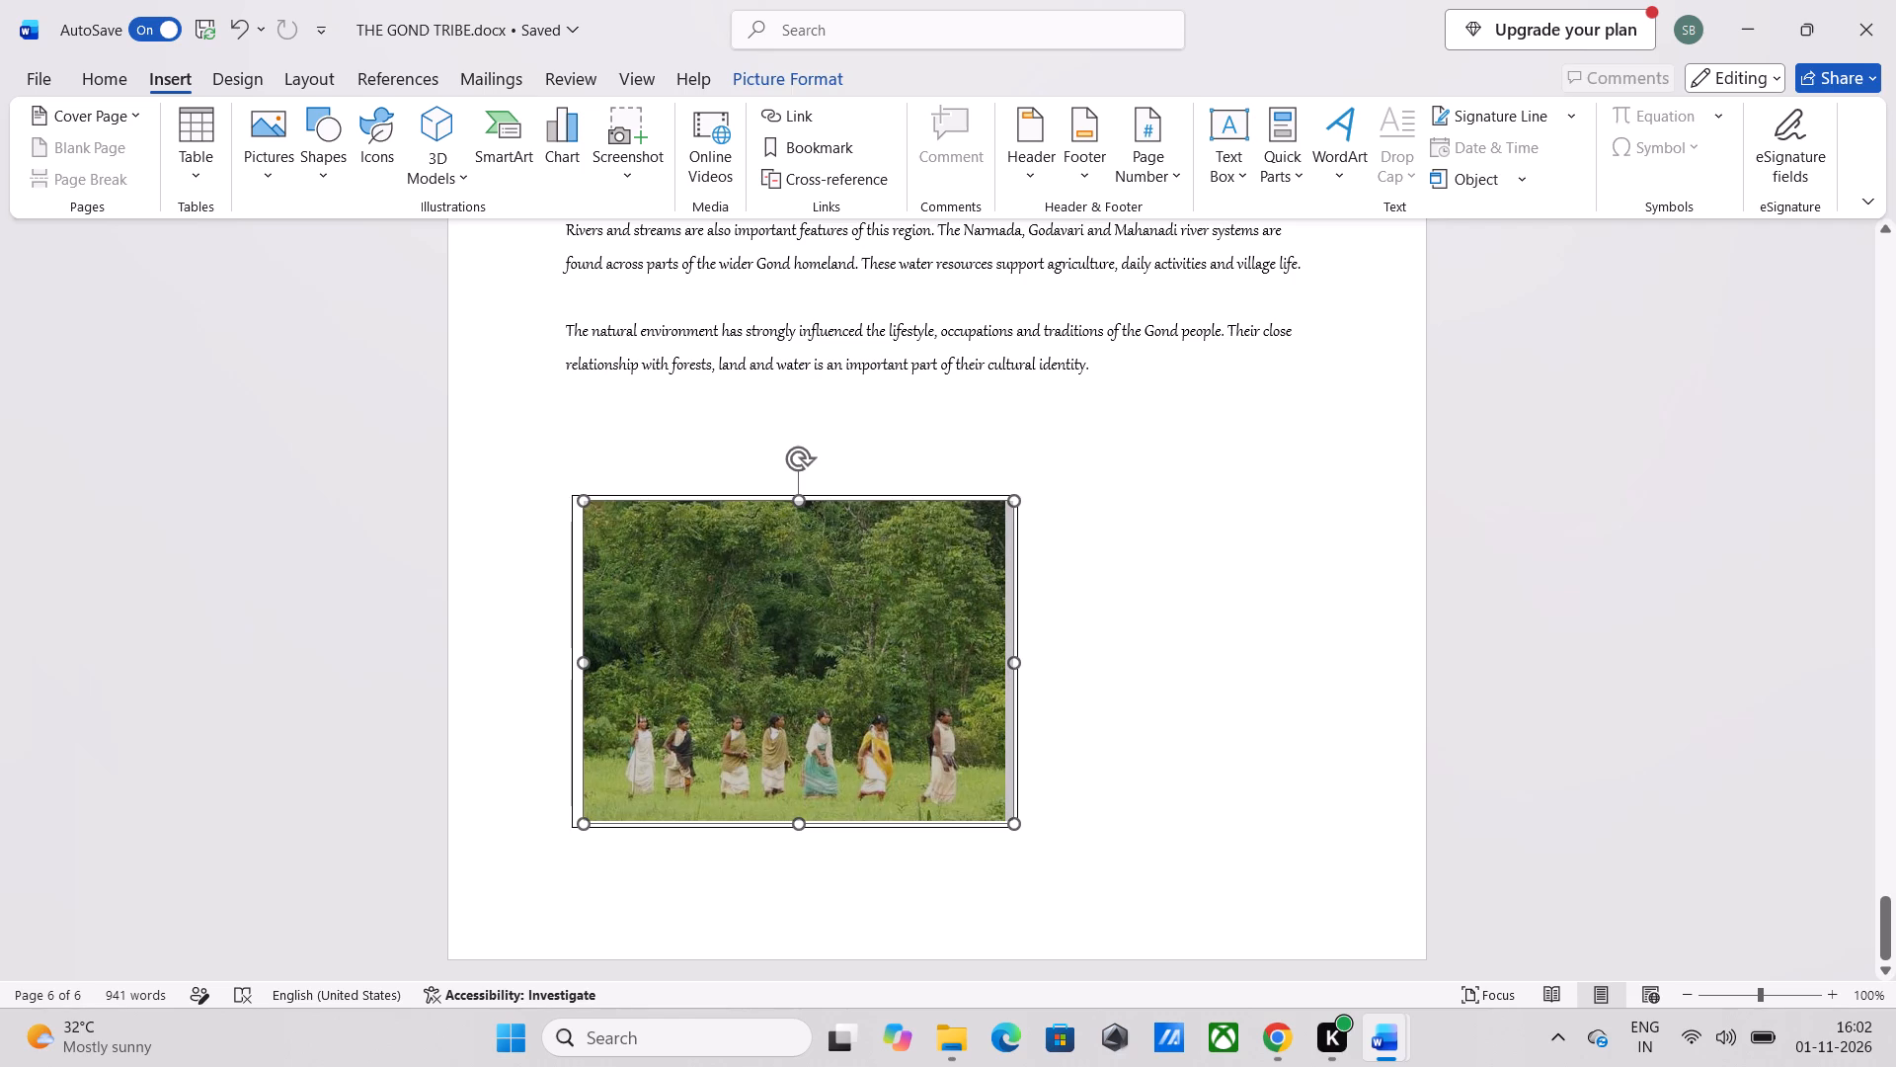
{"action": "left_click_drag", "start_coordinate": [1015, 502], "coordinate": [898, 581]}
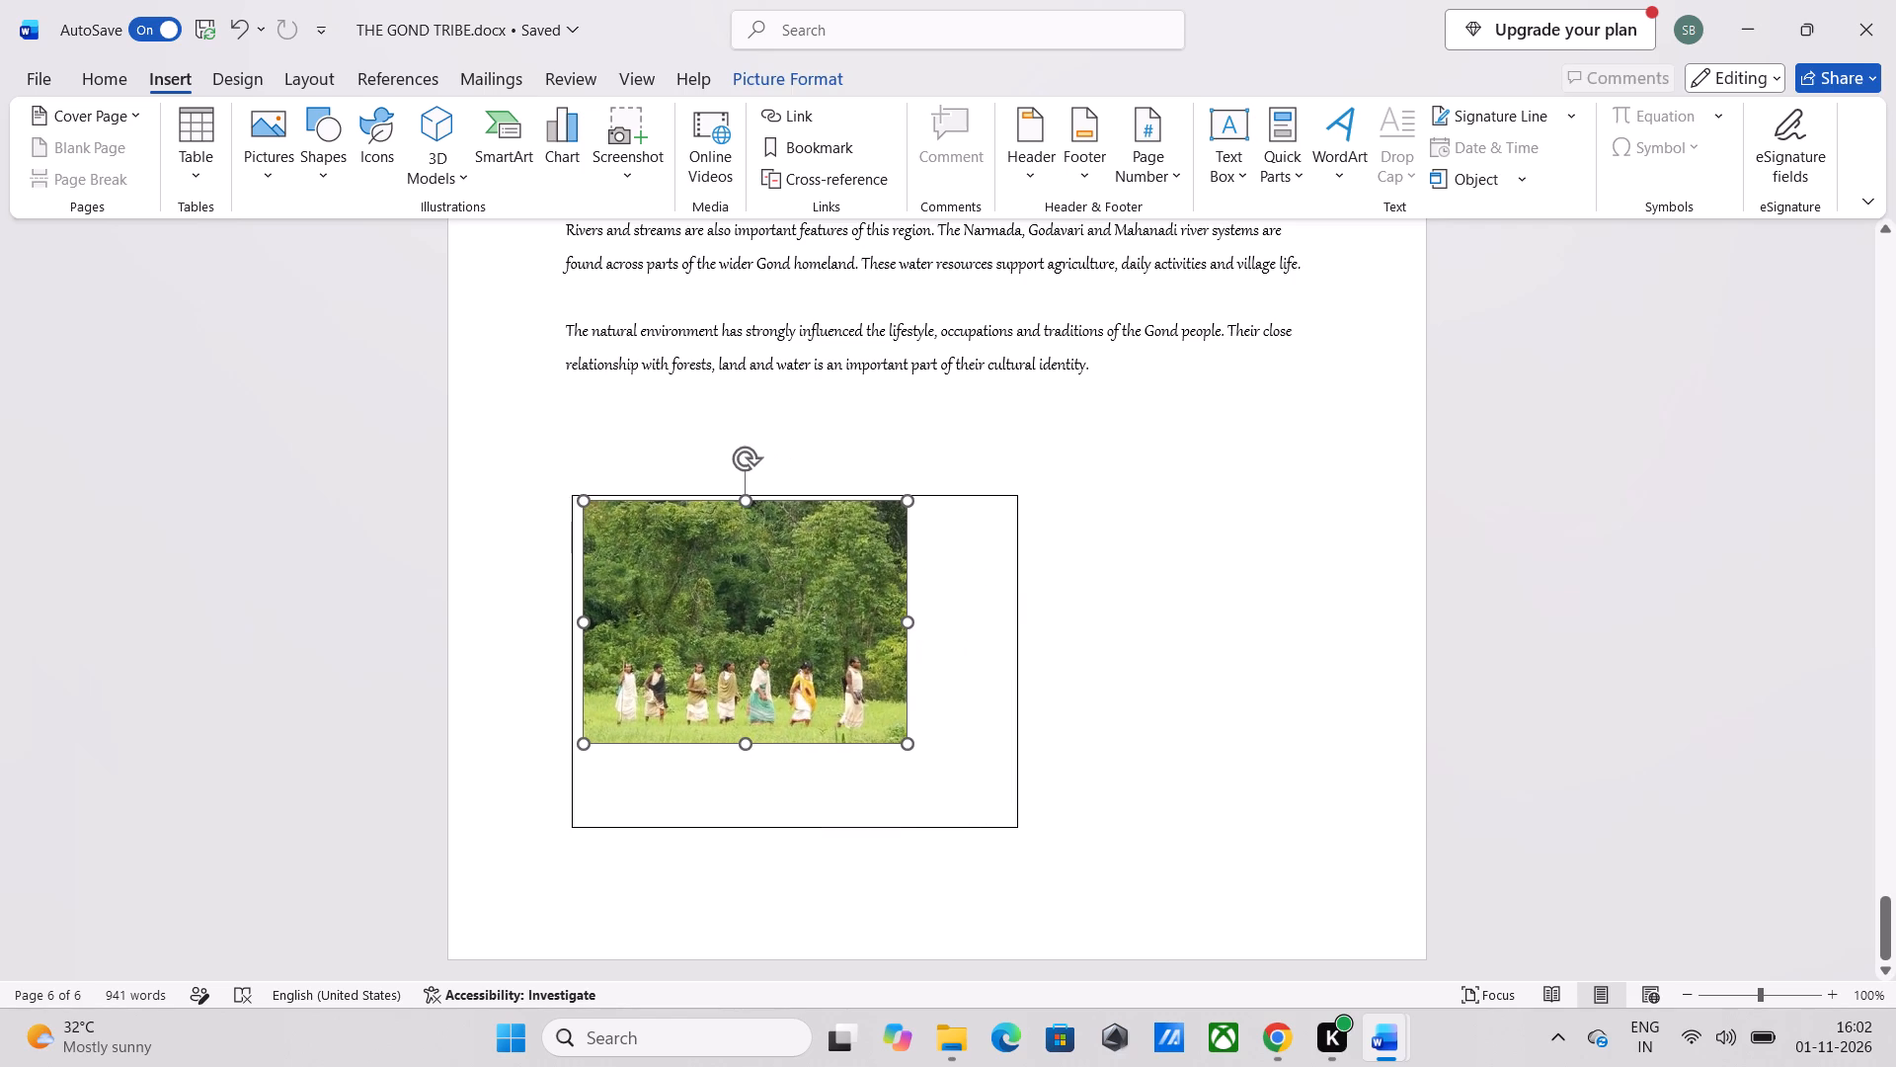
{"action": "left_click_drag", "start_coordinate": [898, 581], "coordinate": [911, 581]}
Delete the forest picture and its text box from the space below Chapter 4's closing paragraph.
{"action": "left_click", "coordinate": [1009, 560]}
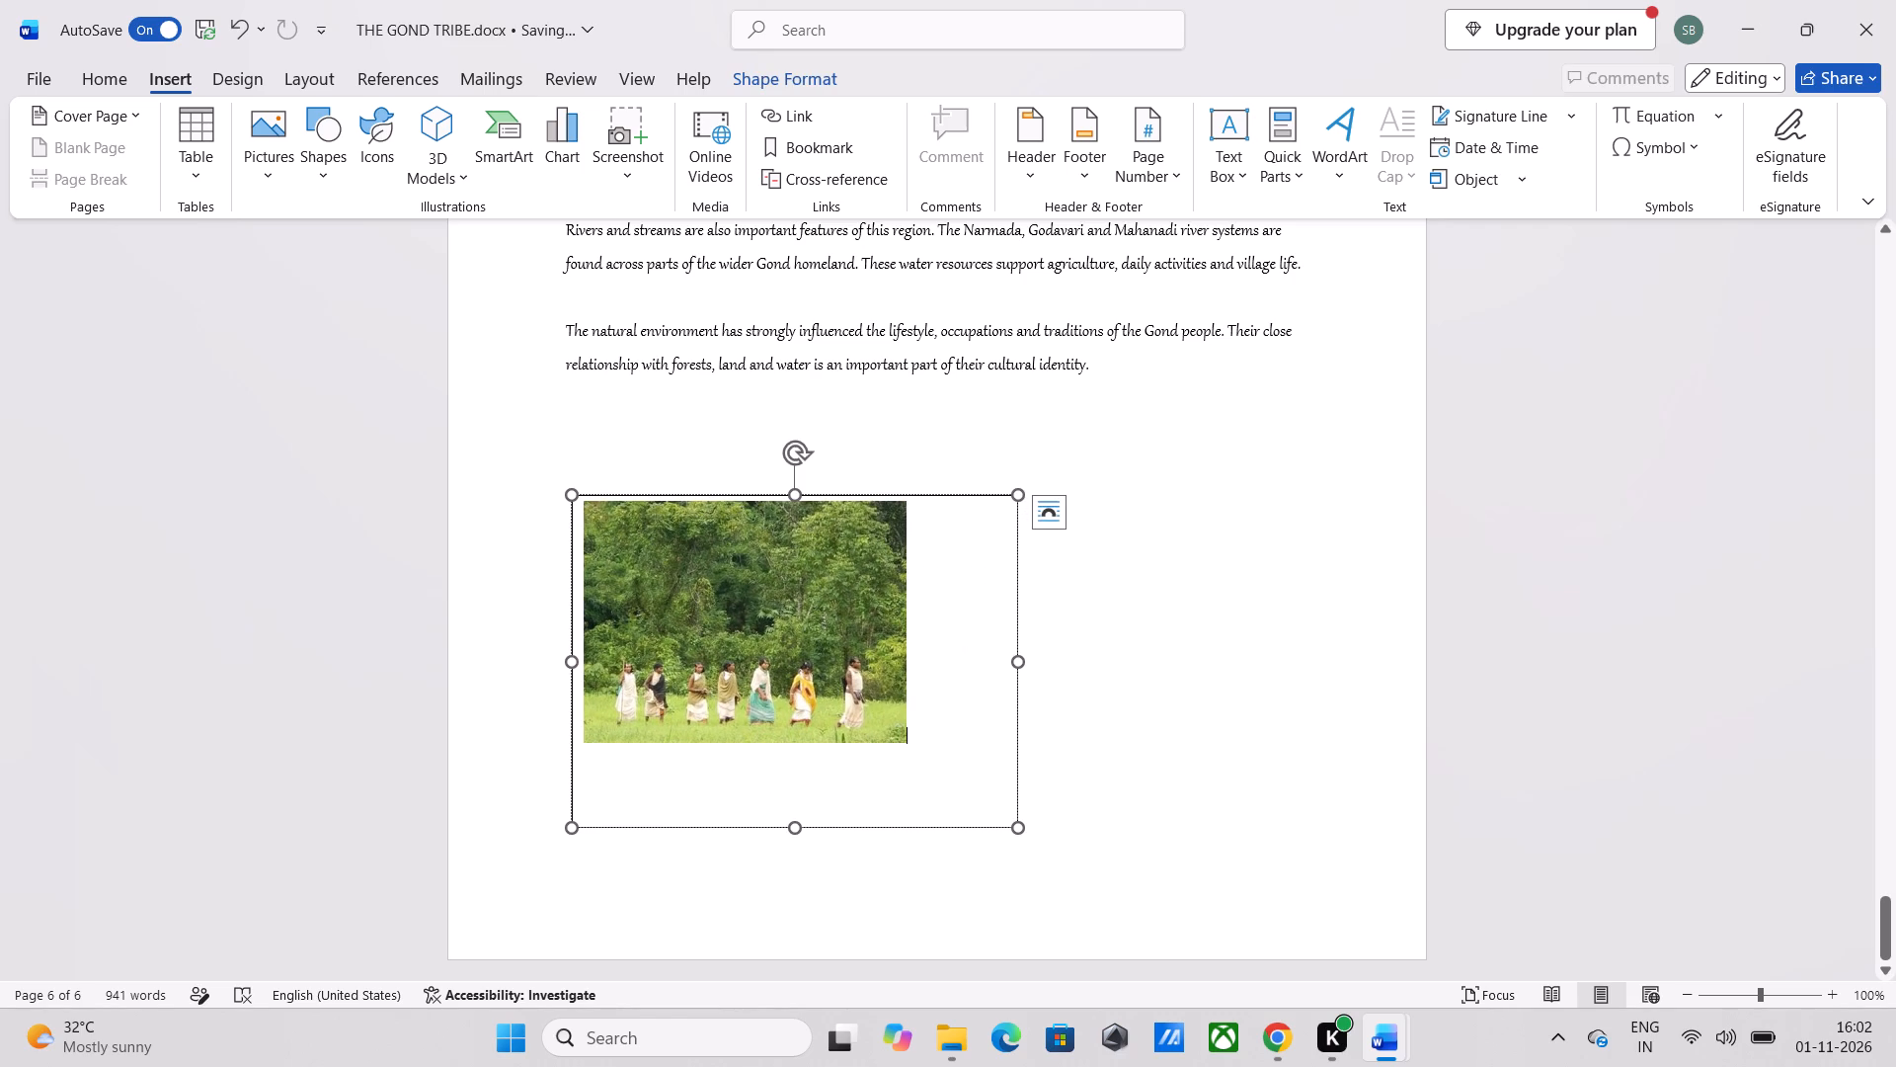
{"action": "left_click", "coordinate": [792, 552]}
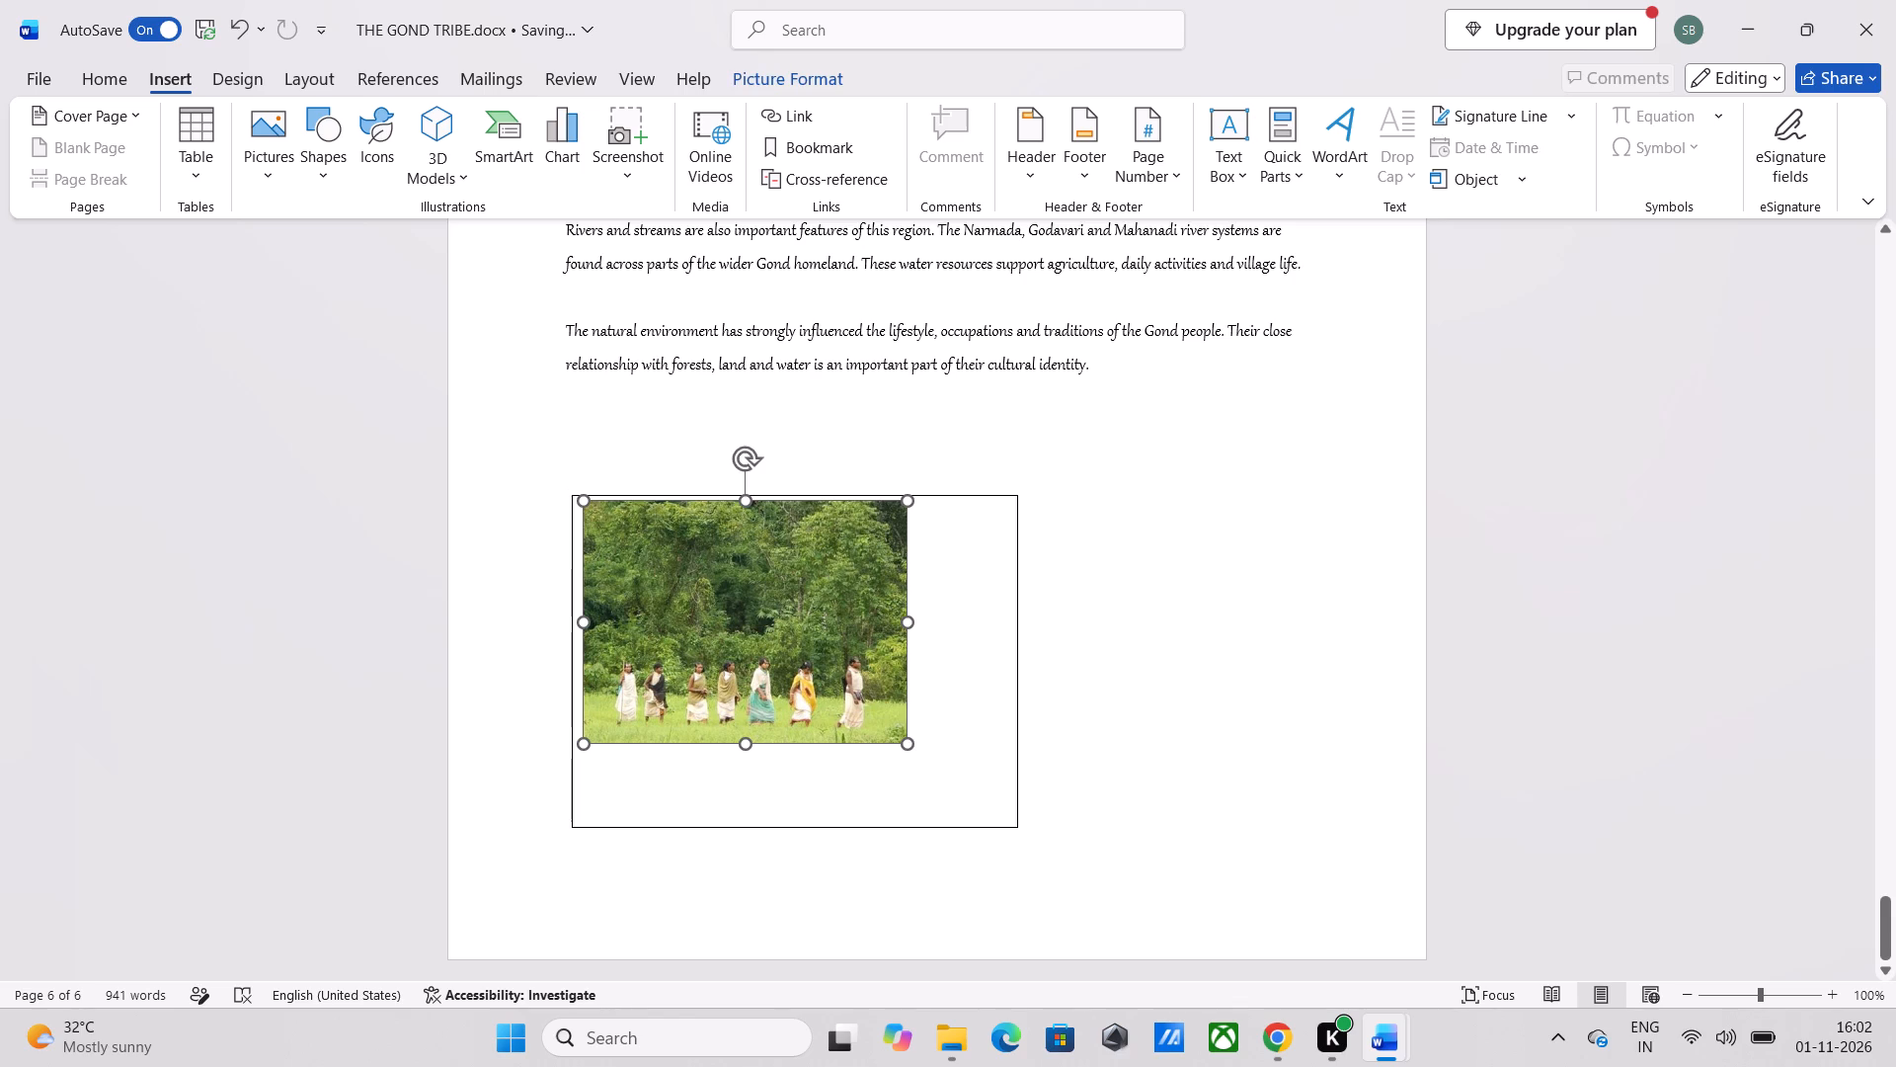
{"action": "key", "text": "BackSpace"}
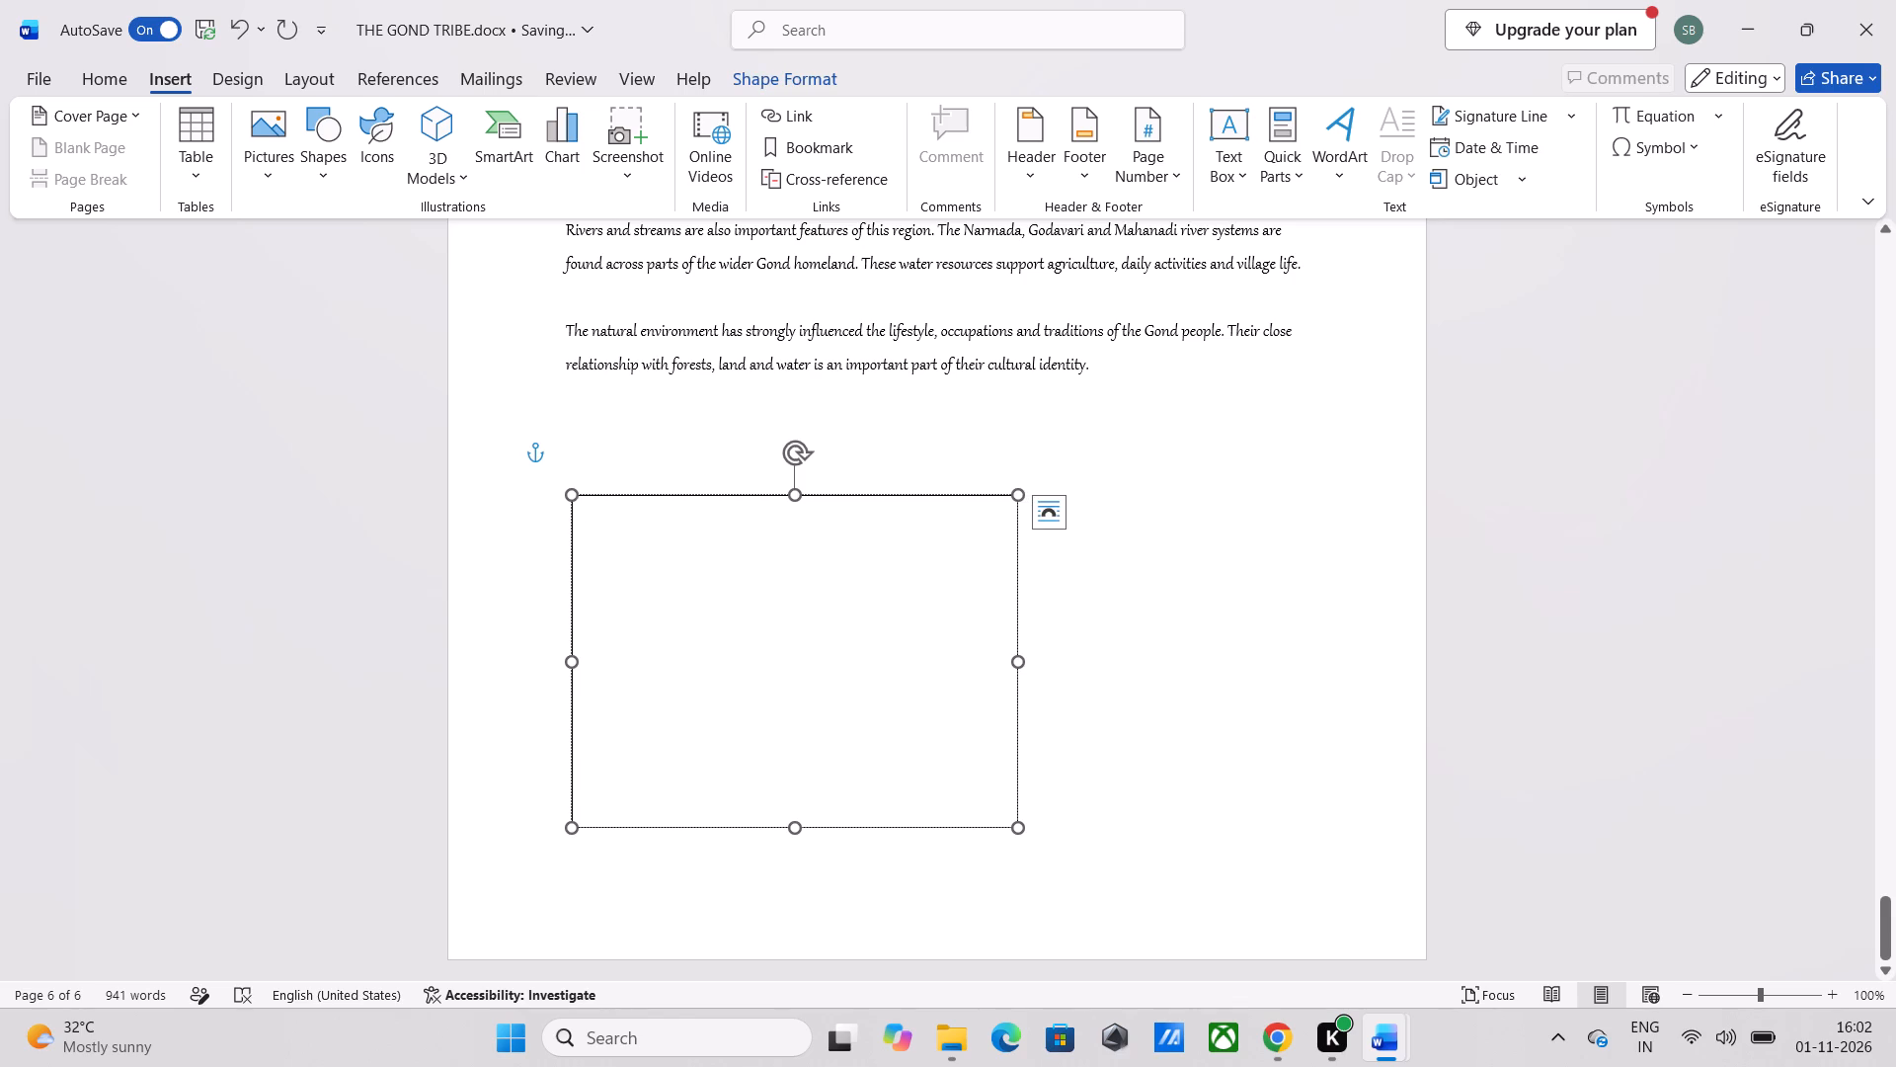
{"action": "scroll", "coordinate": [839, 557], "scroll_direction": "up", "scroll_amount": 1}
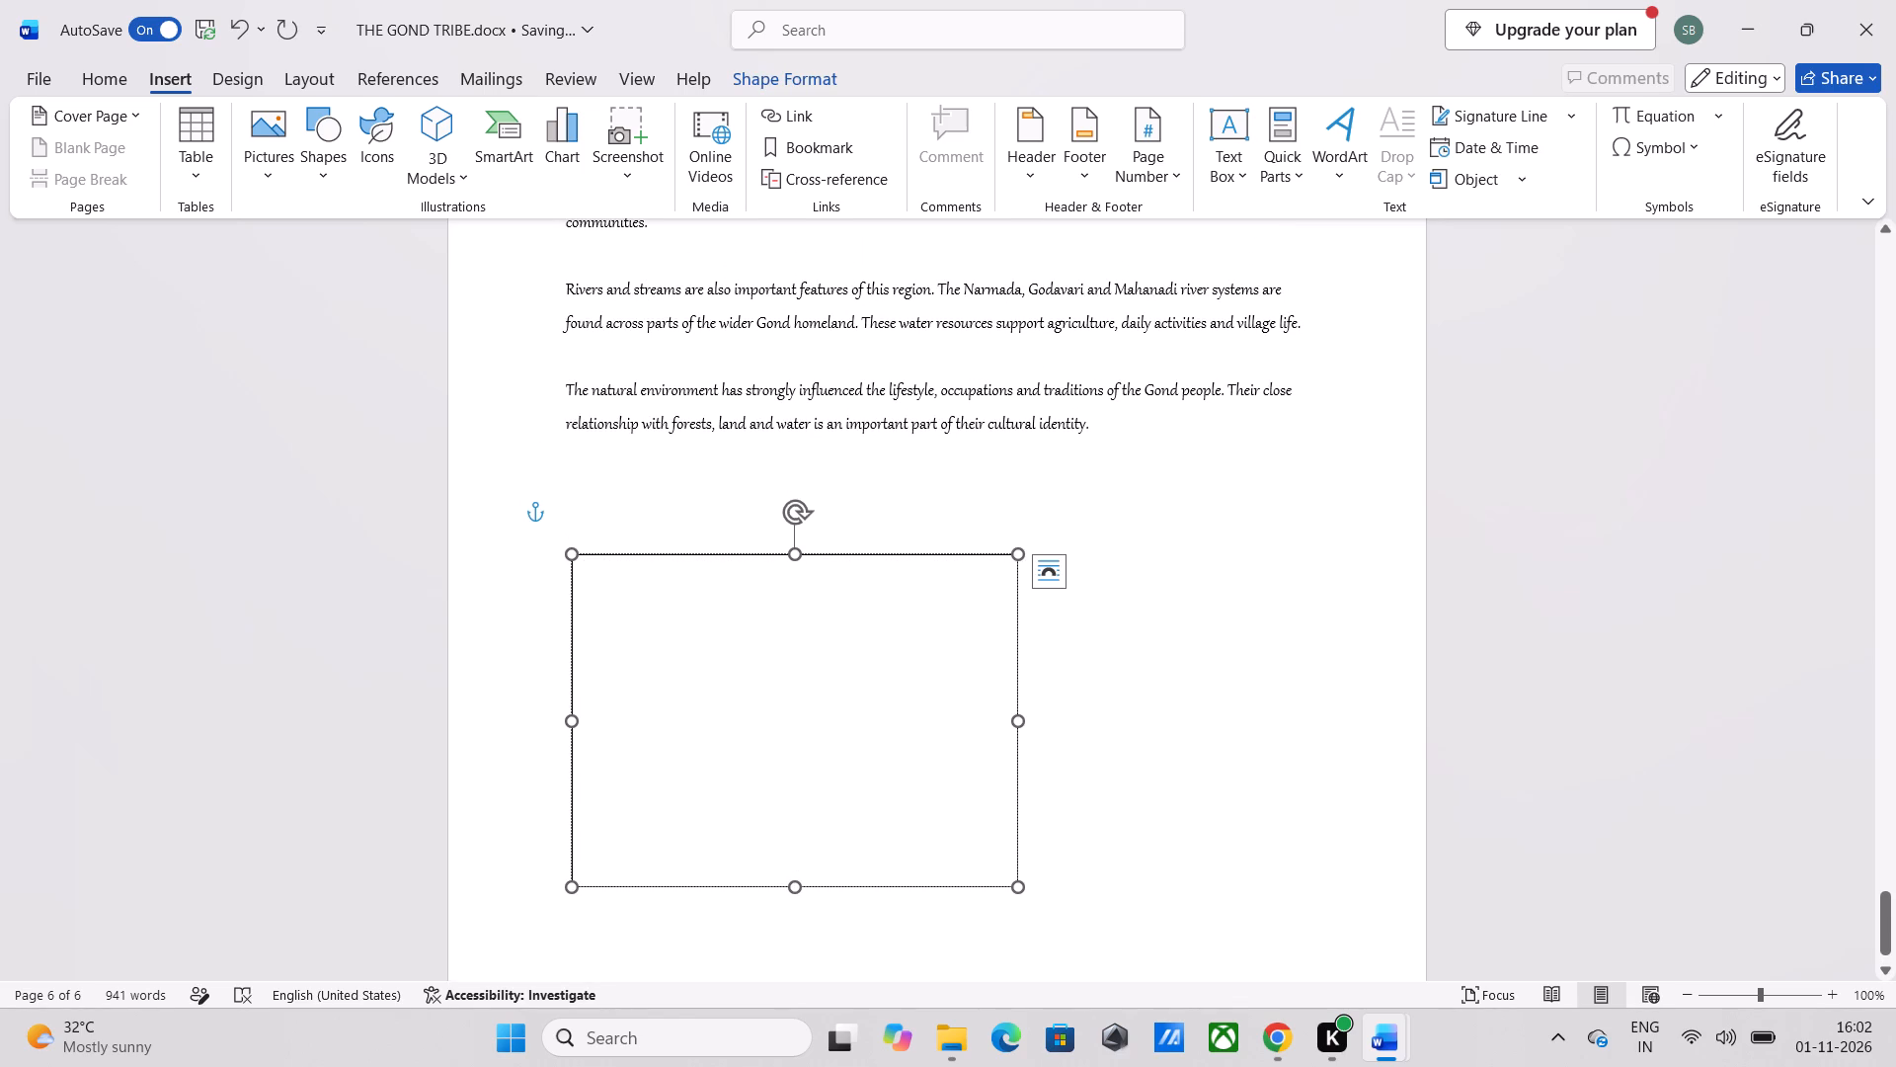
{"action": "left_click", "coordinate": [1020, 557]}
{"action": "key", "text": "BackSpace"}
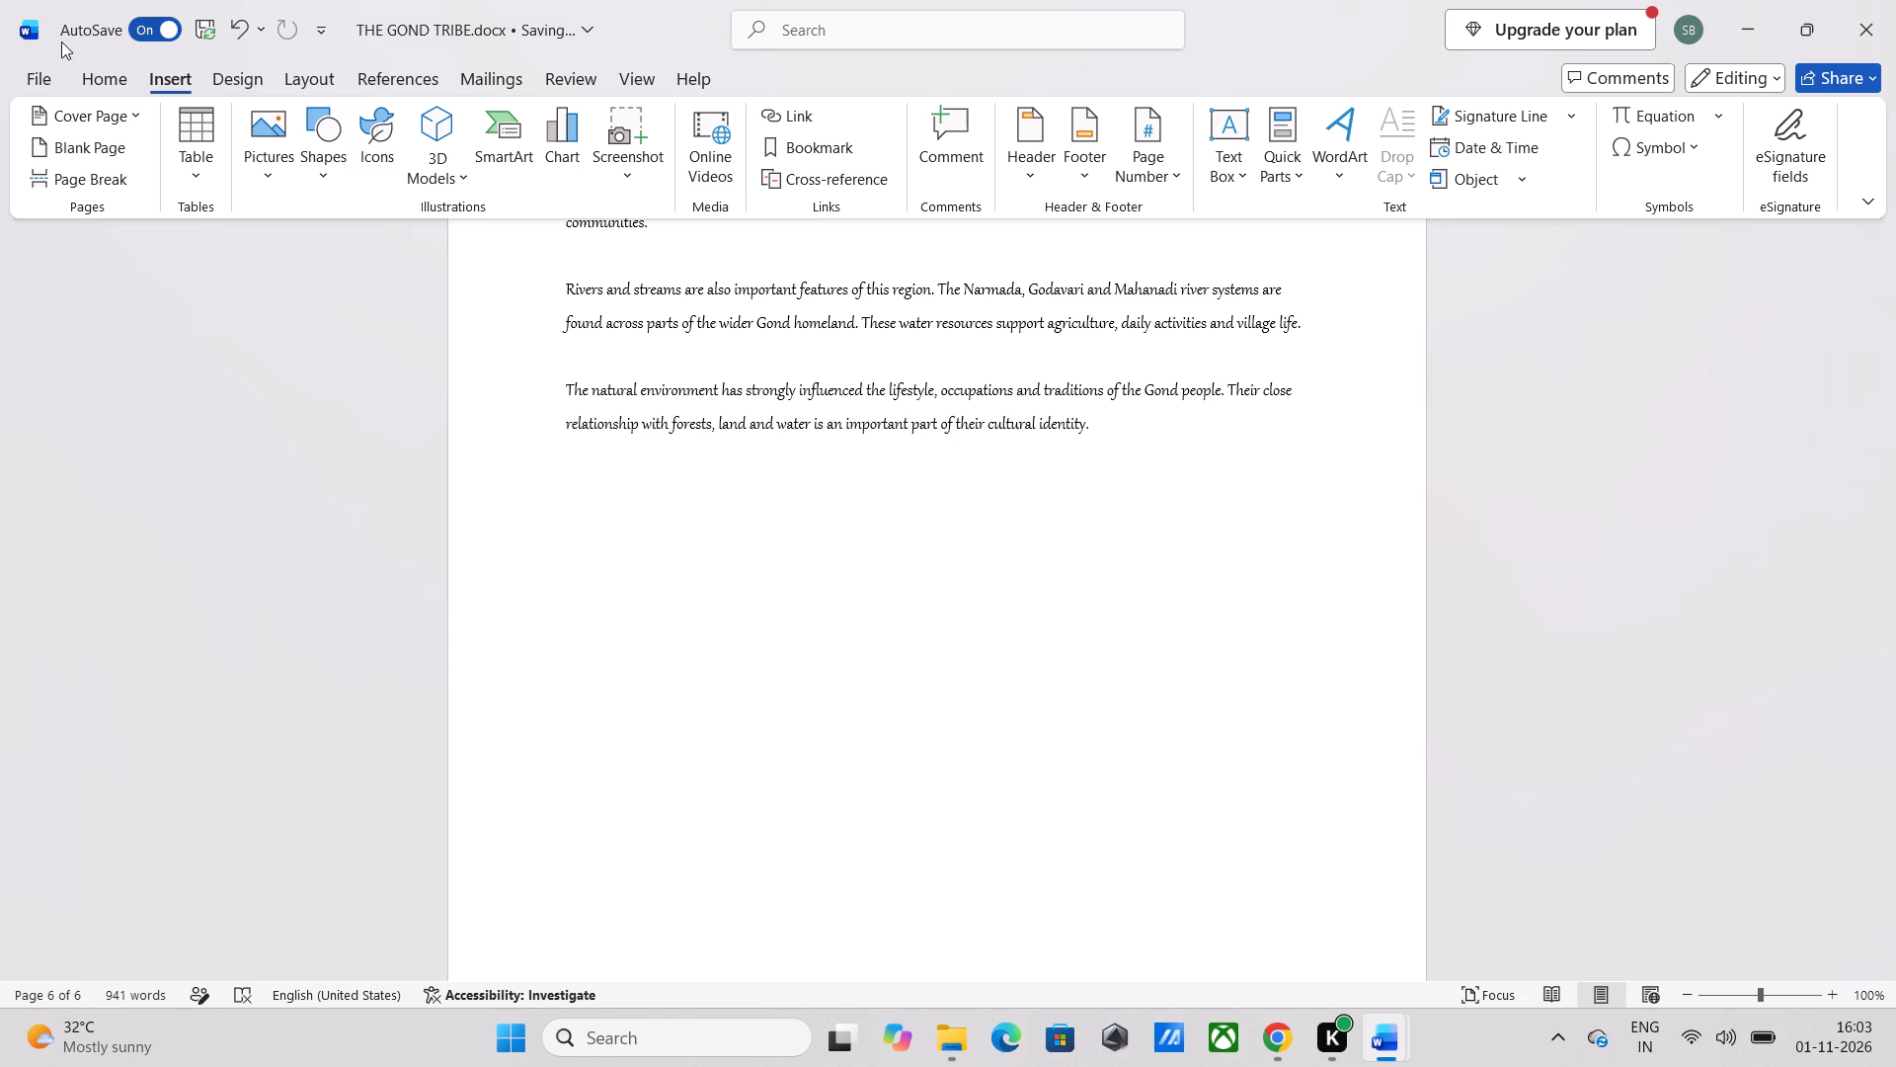
Insert the forest picture from the Downloads file WhatsApp Image 2026-11-01 at 3.55.28 directly into the document after Chapter 4's text.
{"action": "left_click", "coordinate": [262, 153]}
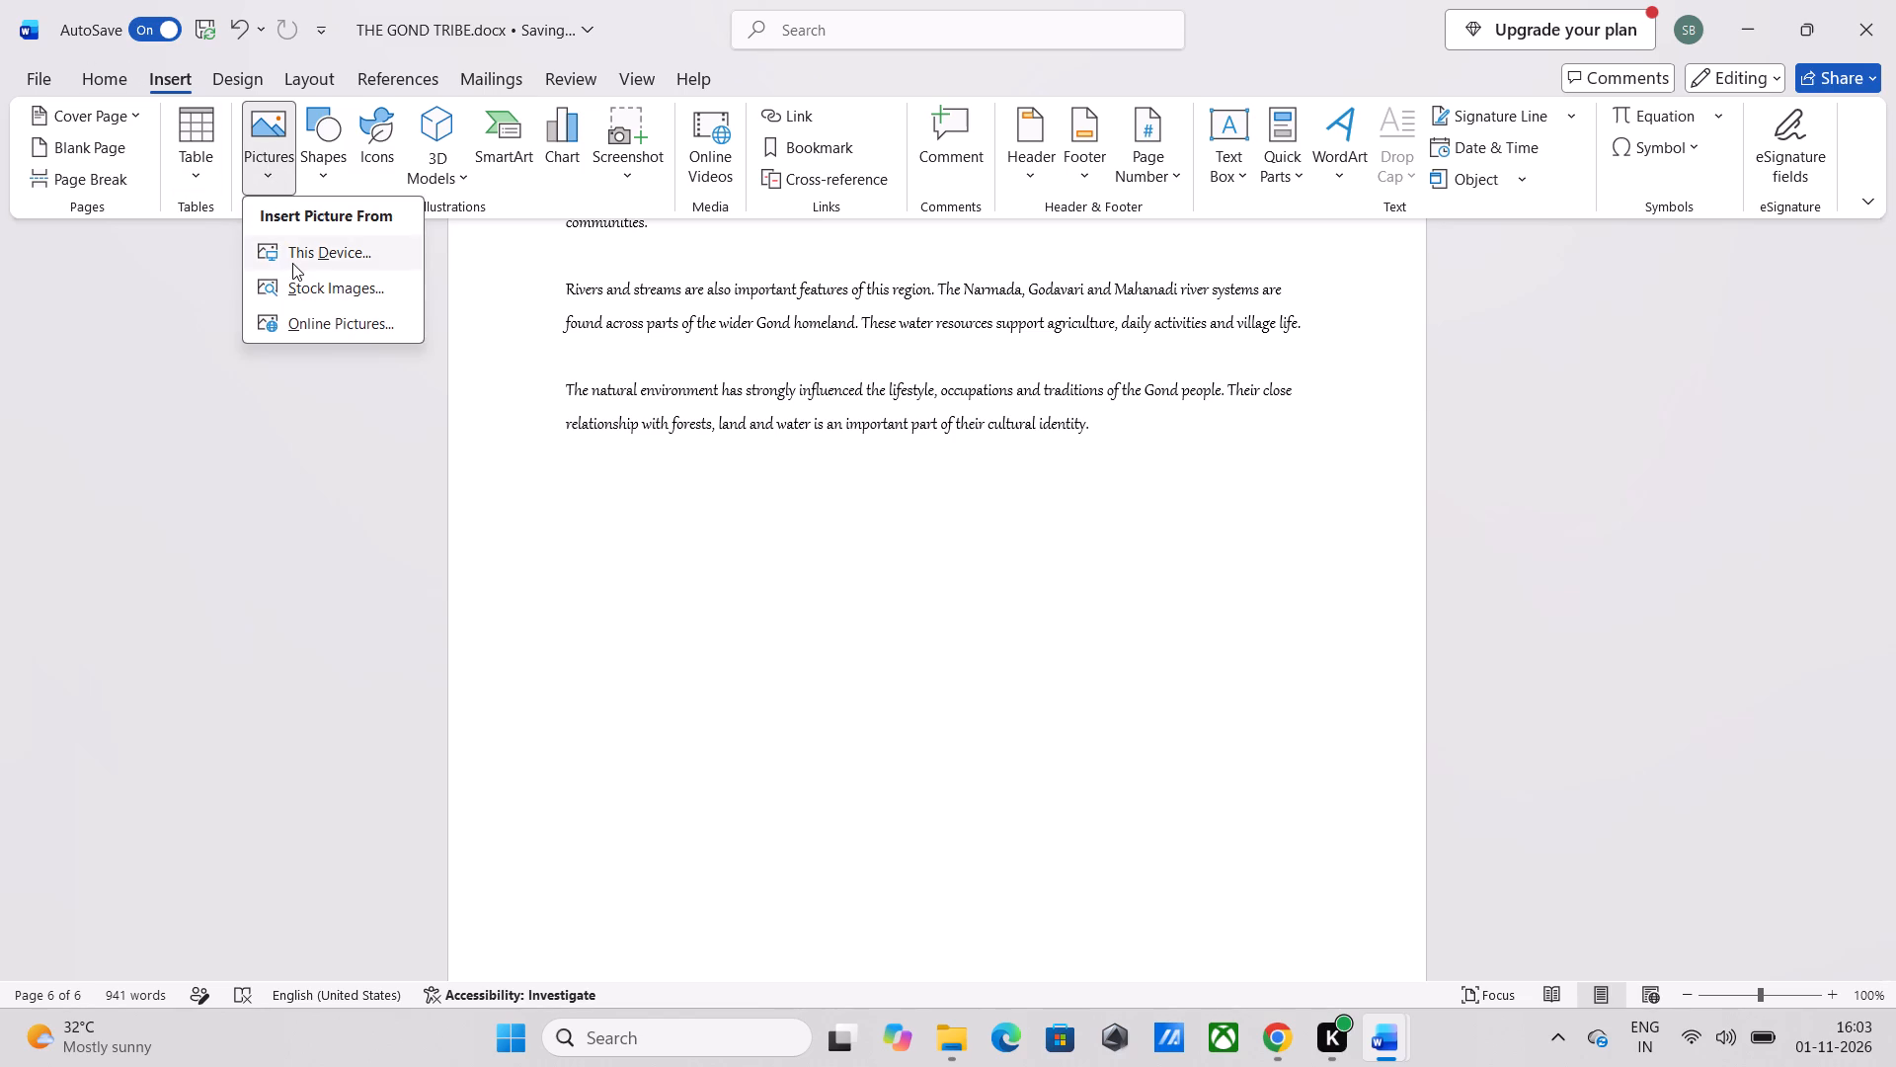
{"action": "left_click", "coordinate": [292, 263]}
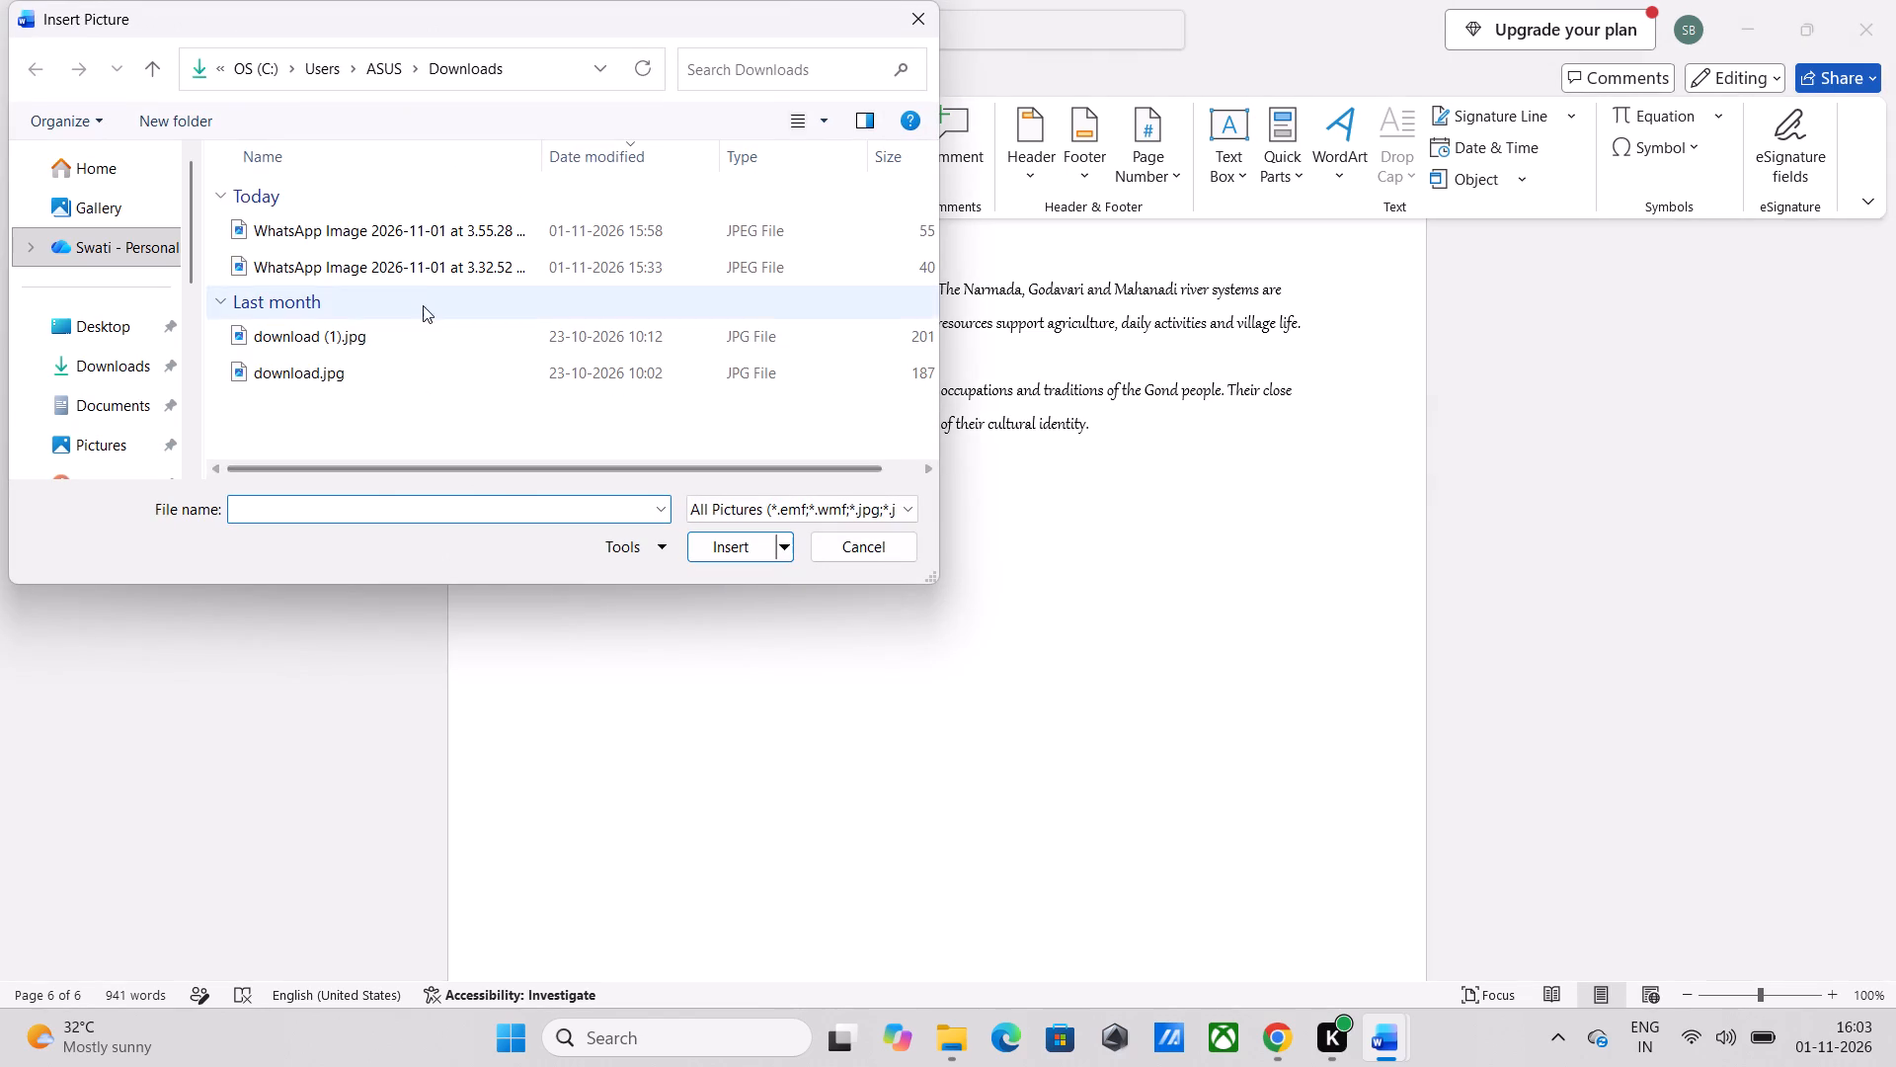
{"action": "left_click", "coordinate": [452, 222]}
{"action": "left_click", "coordinate": [718, 548]}
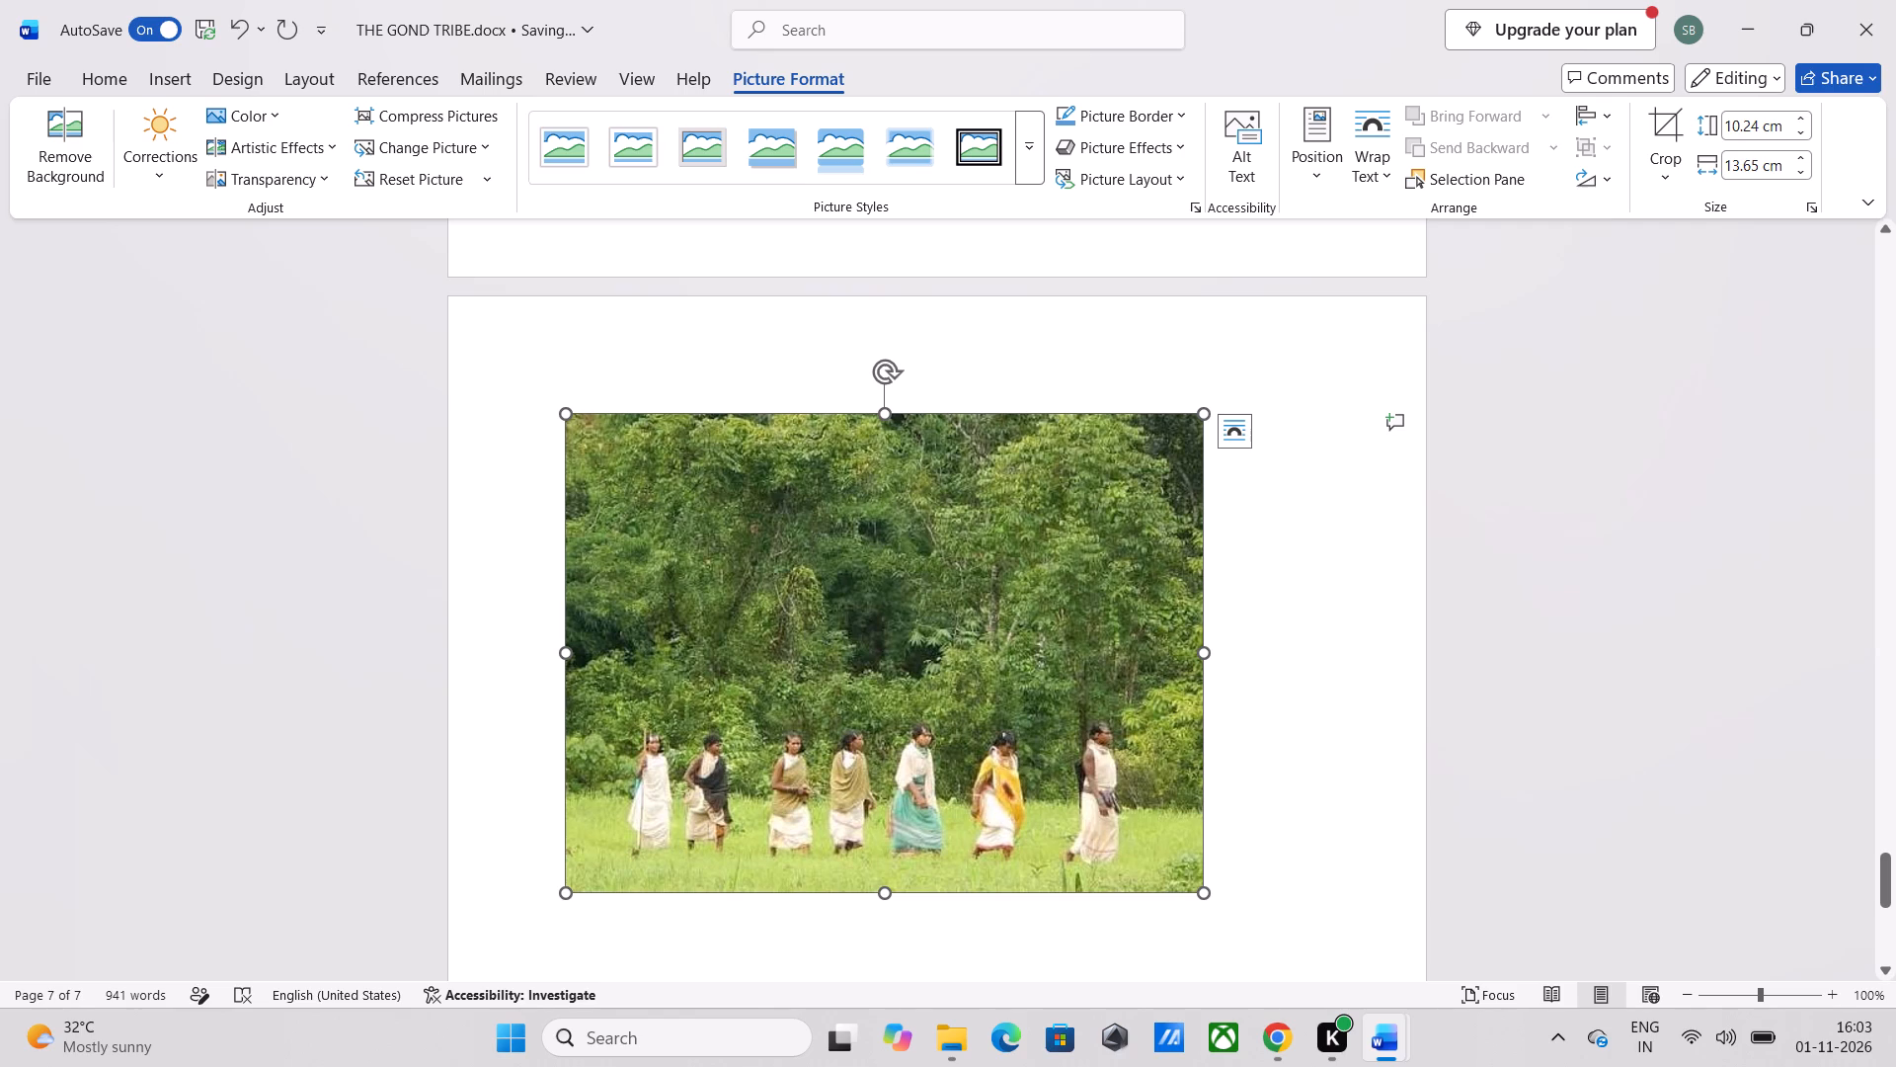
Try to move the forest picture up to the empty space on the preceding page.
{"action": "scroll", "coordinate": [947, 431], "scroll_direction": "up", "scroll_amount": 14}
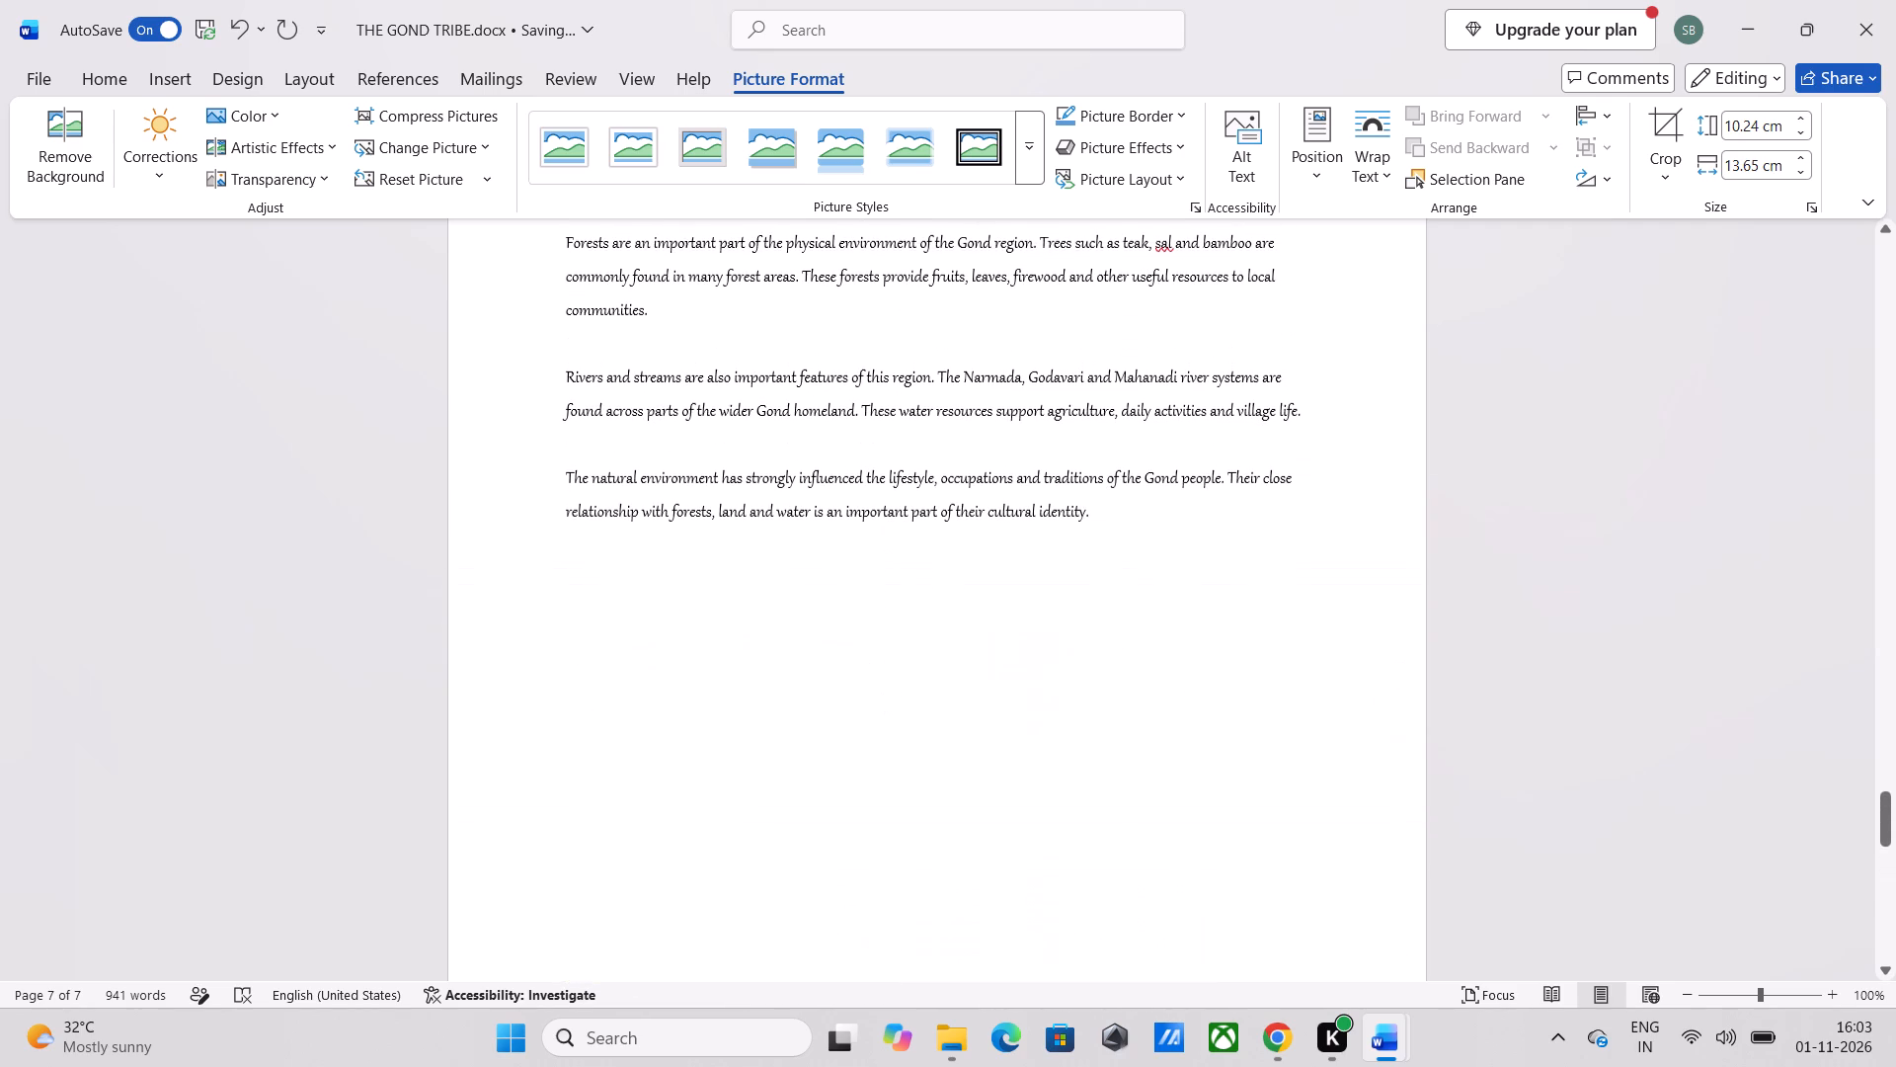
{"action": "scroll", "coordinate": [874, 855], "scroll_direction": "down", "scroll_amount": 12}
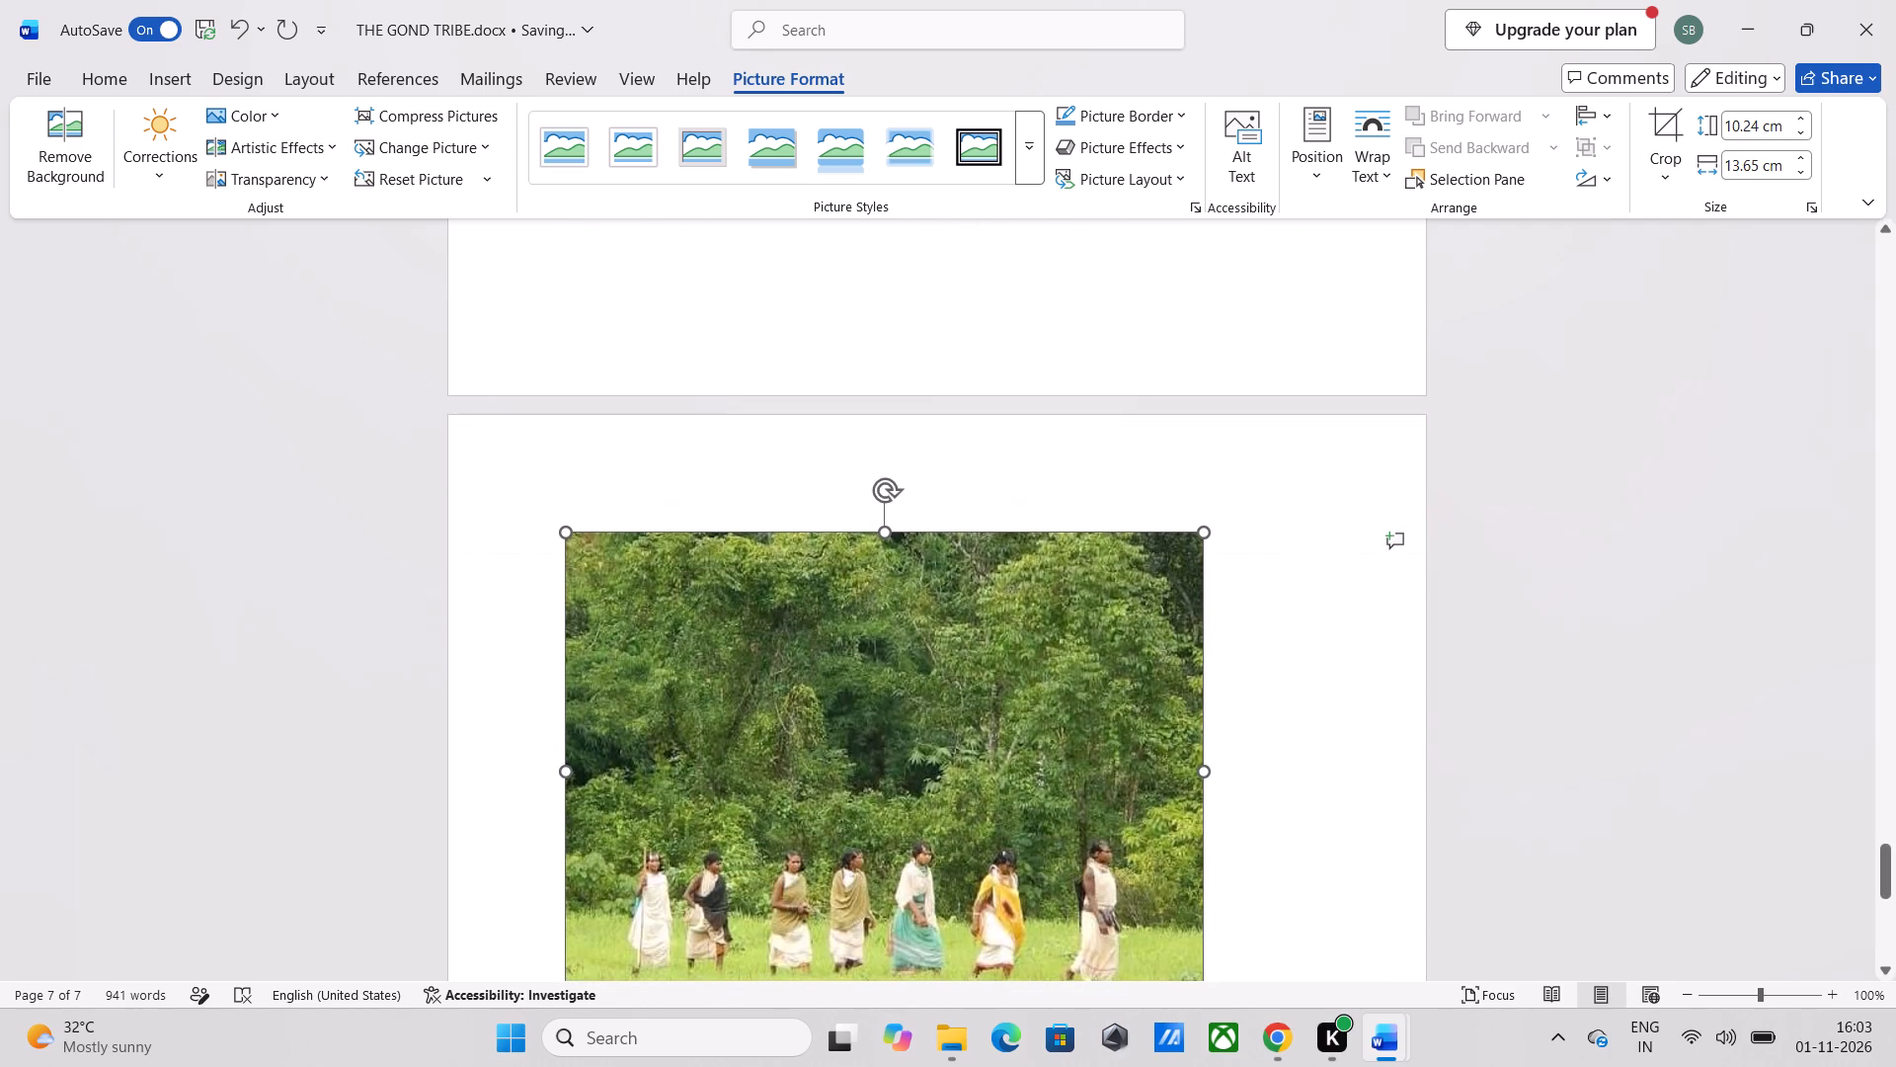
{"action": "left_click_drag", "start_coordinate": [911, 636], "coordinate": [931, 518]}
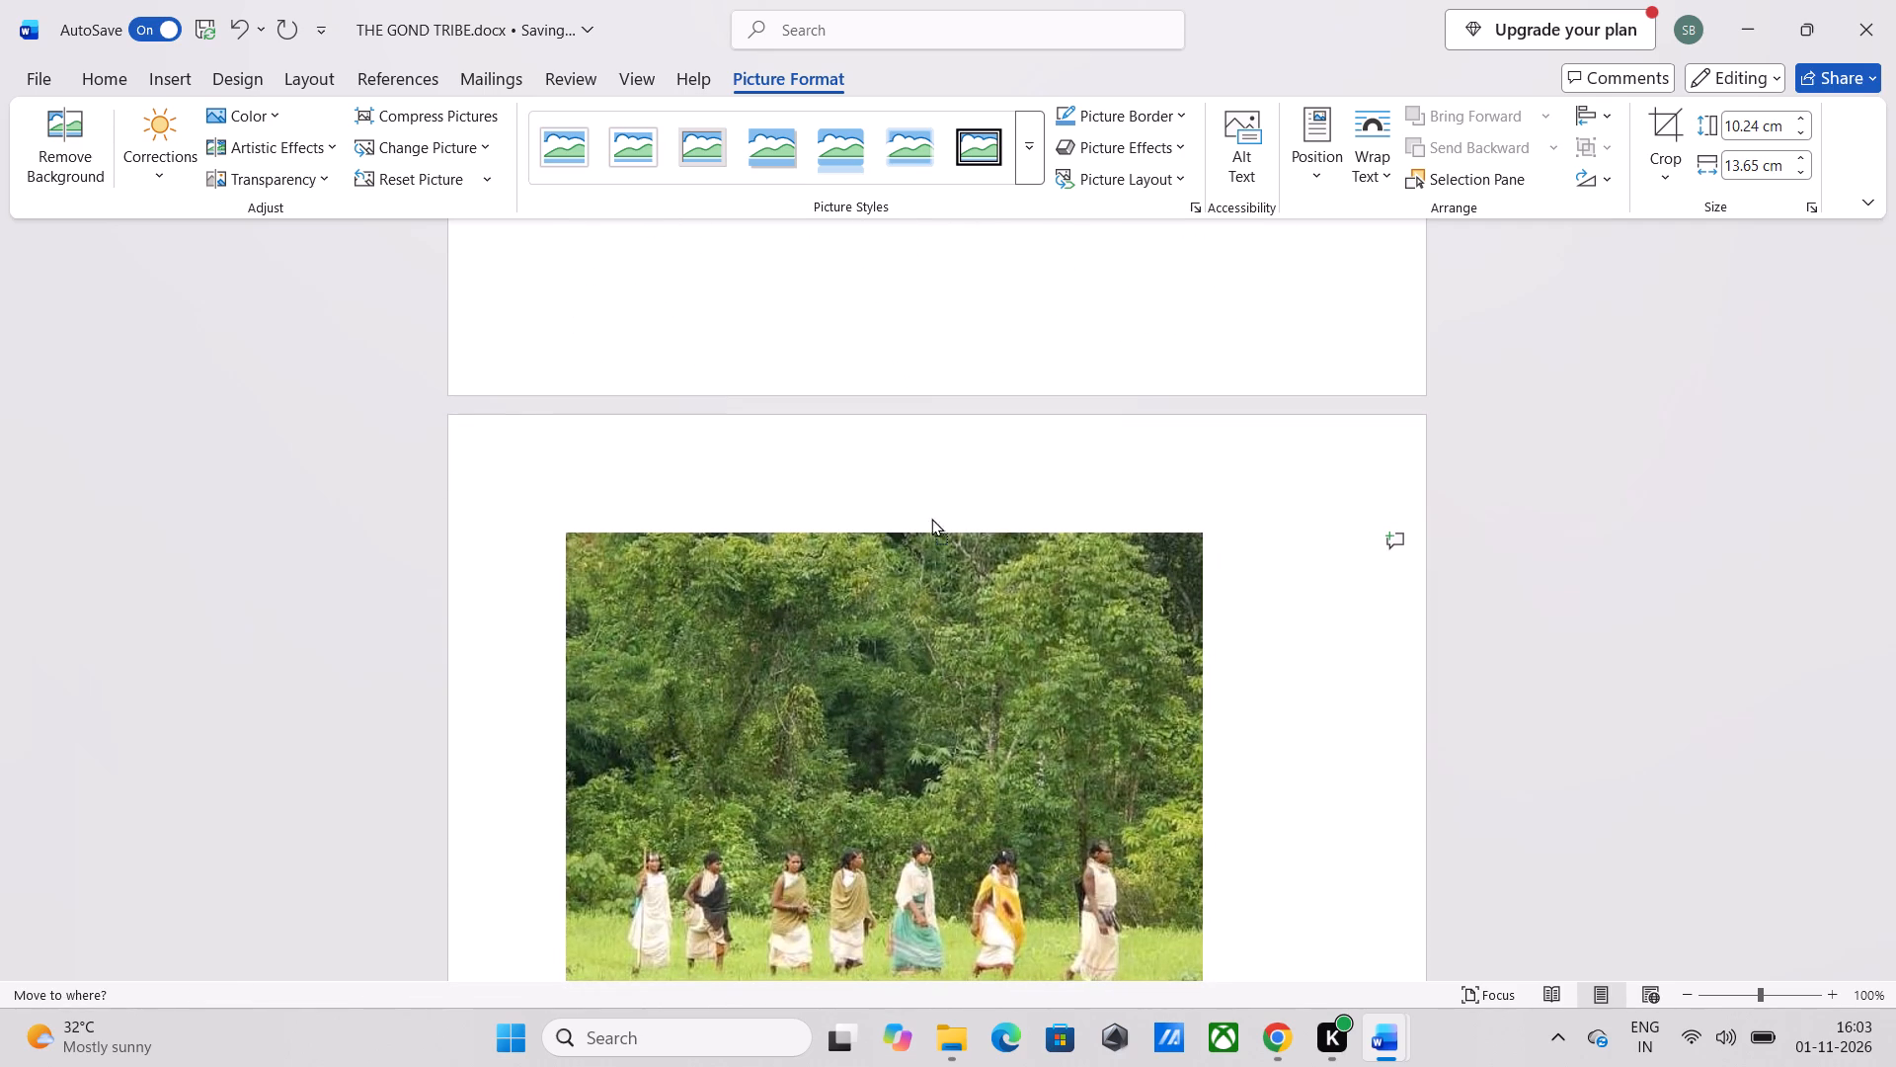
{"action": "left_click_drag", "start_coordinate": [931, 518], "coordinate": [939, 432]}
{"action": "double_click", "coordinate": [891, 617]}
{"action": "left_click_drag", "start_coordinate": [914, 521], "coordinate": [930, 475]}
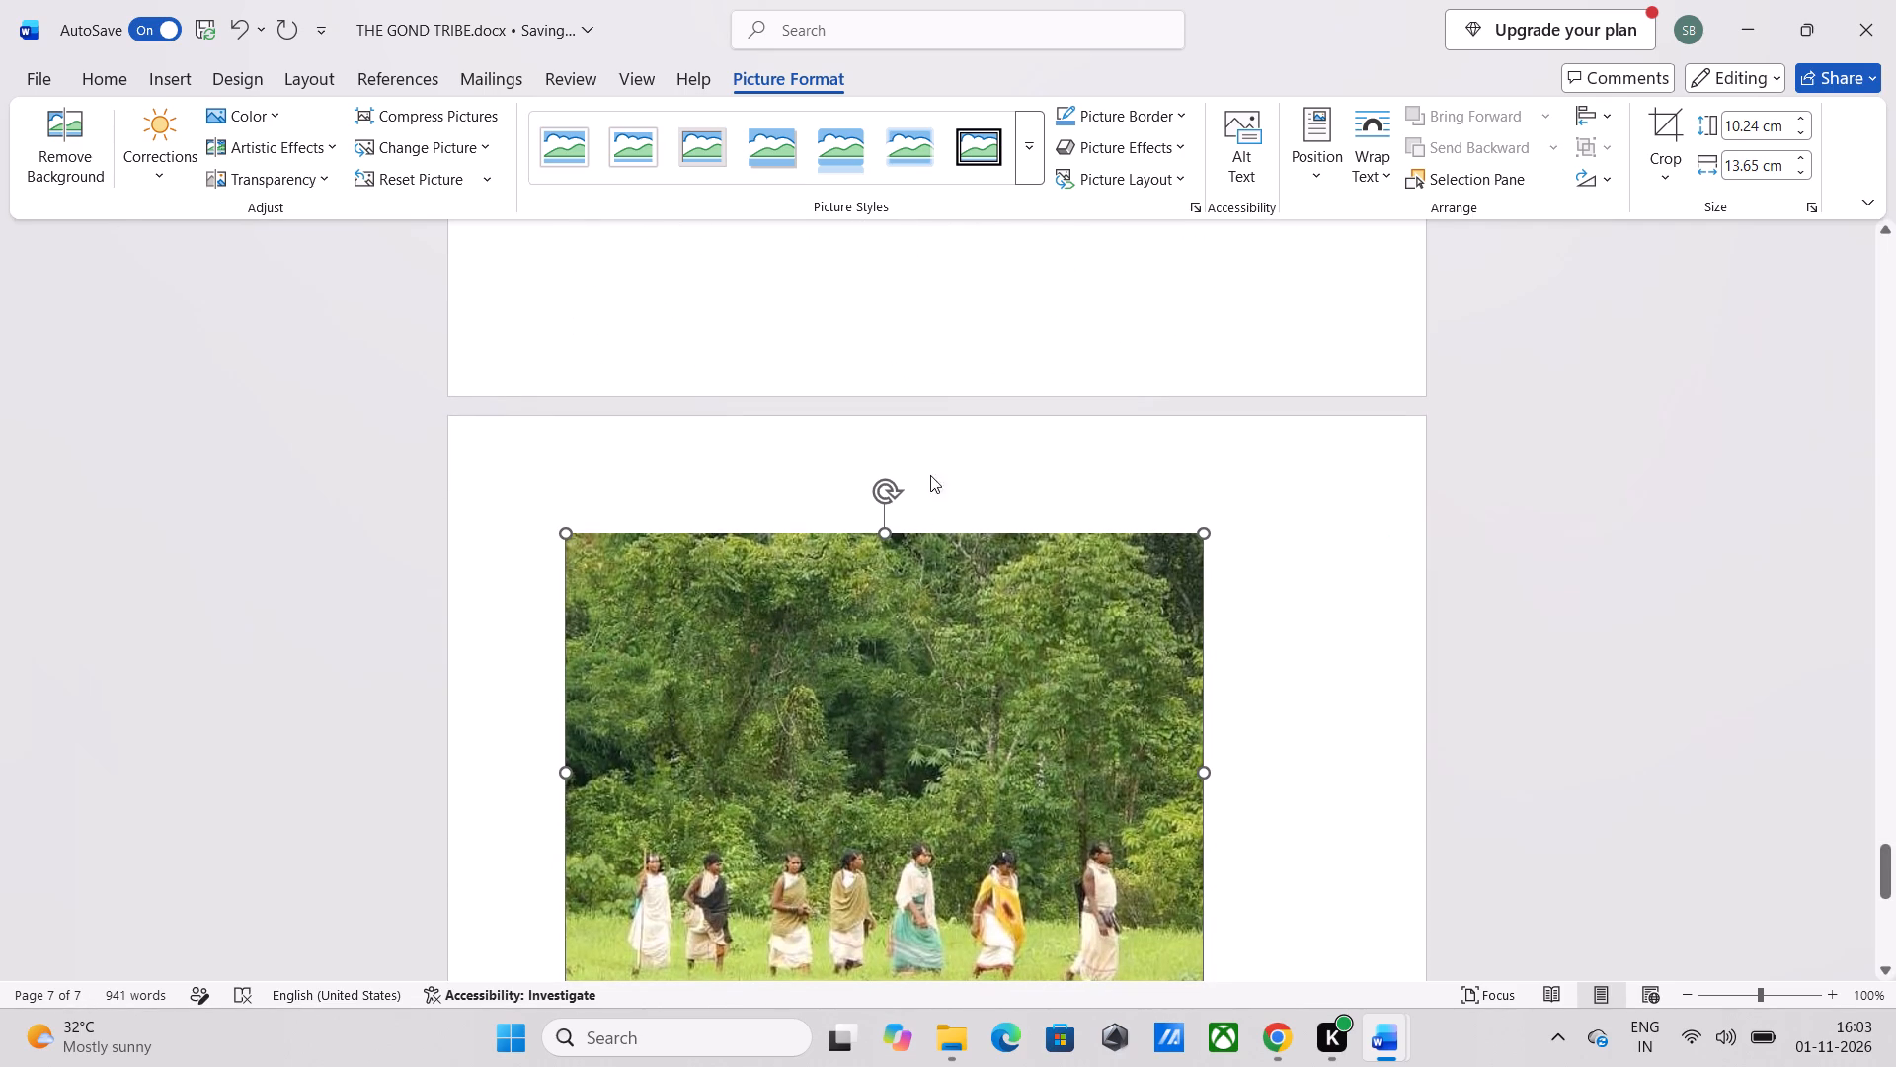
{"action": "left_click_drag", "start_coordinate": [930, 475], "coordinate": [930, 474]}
Shrink the forest picture proportionally to about 9.2 cm wide and 6.9 cm high to fit beneath Chapter 4's closing paragraph.
{"action": "left_click", "coordinate": [908, 616]}
{"action": "left_click_drag", "start_coordinate": [1202, 533], "coordinate": [788, 677]}
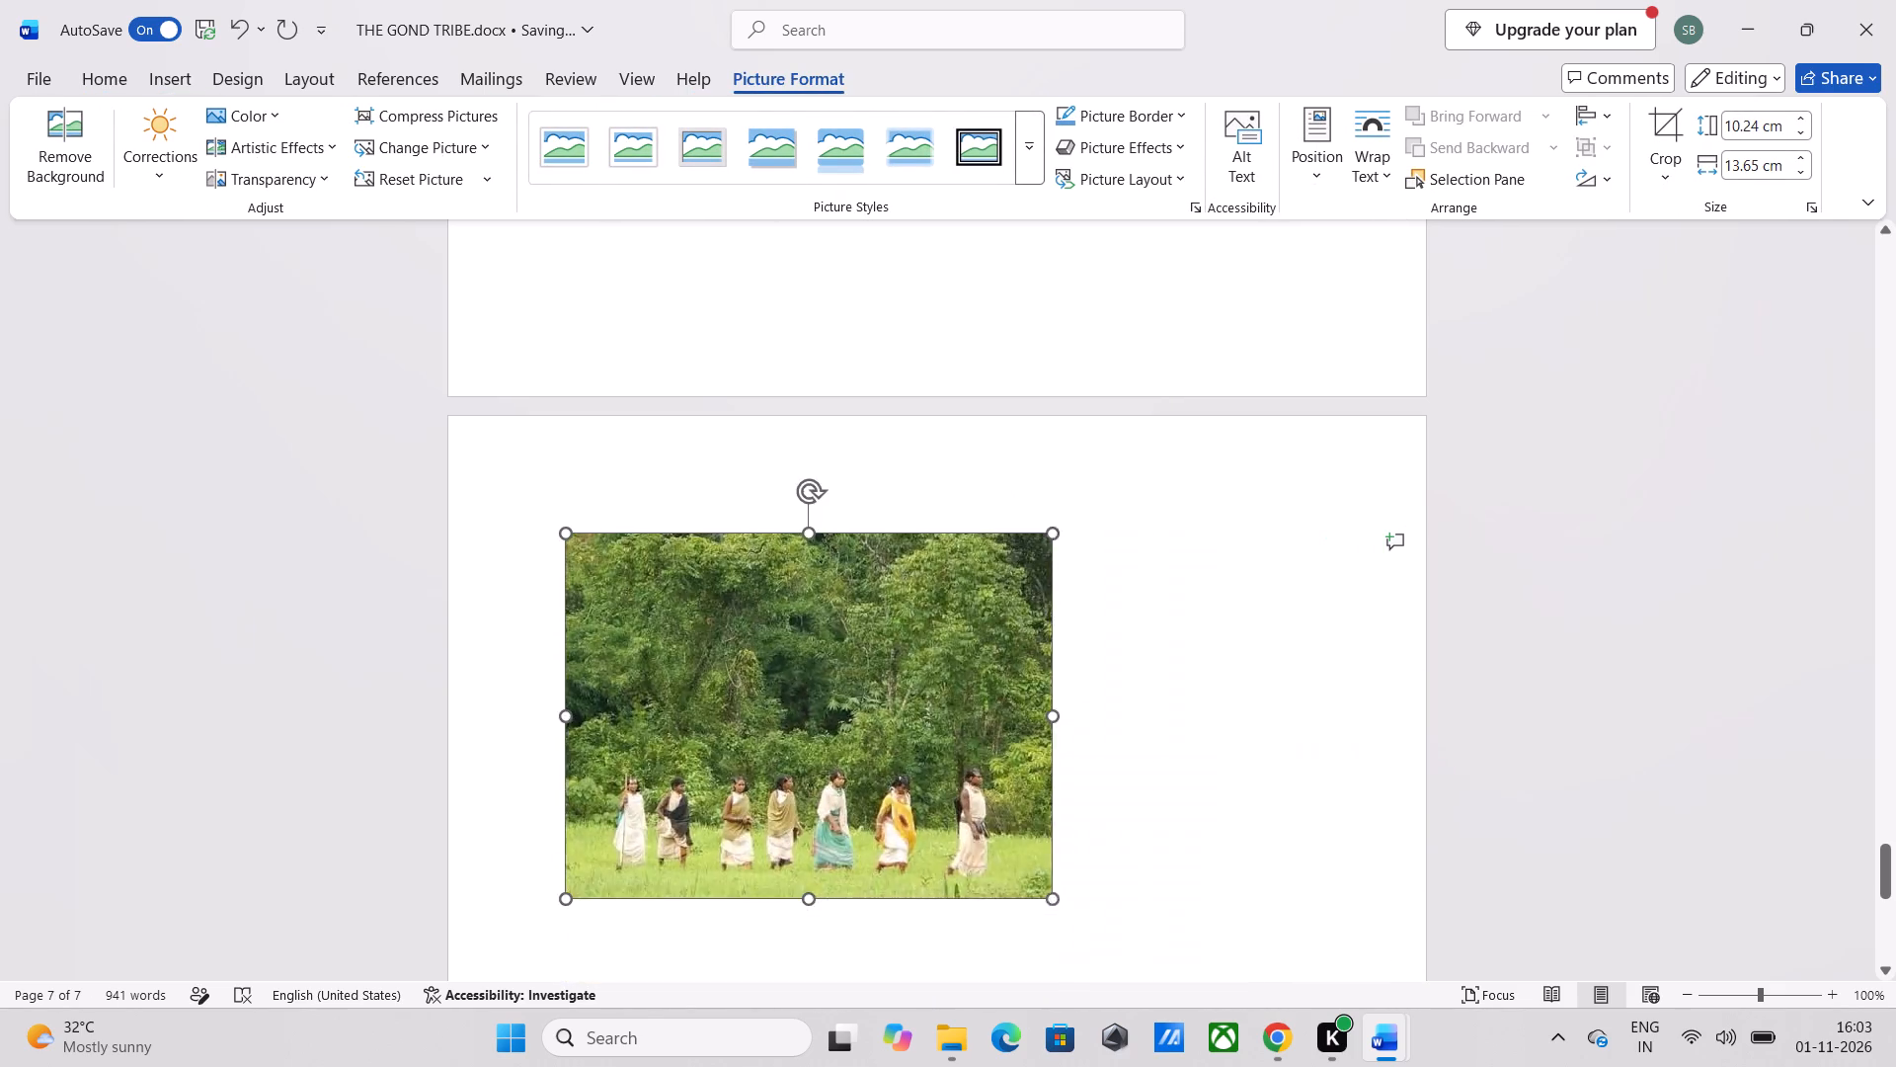
{"action": "left_click_drag", "start_coordinate": [788, 677], "coordinate": [787, 692]}
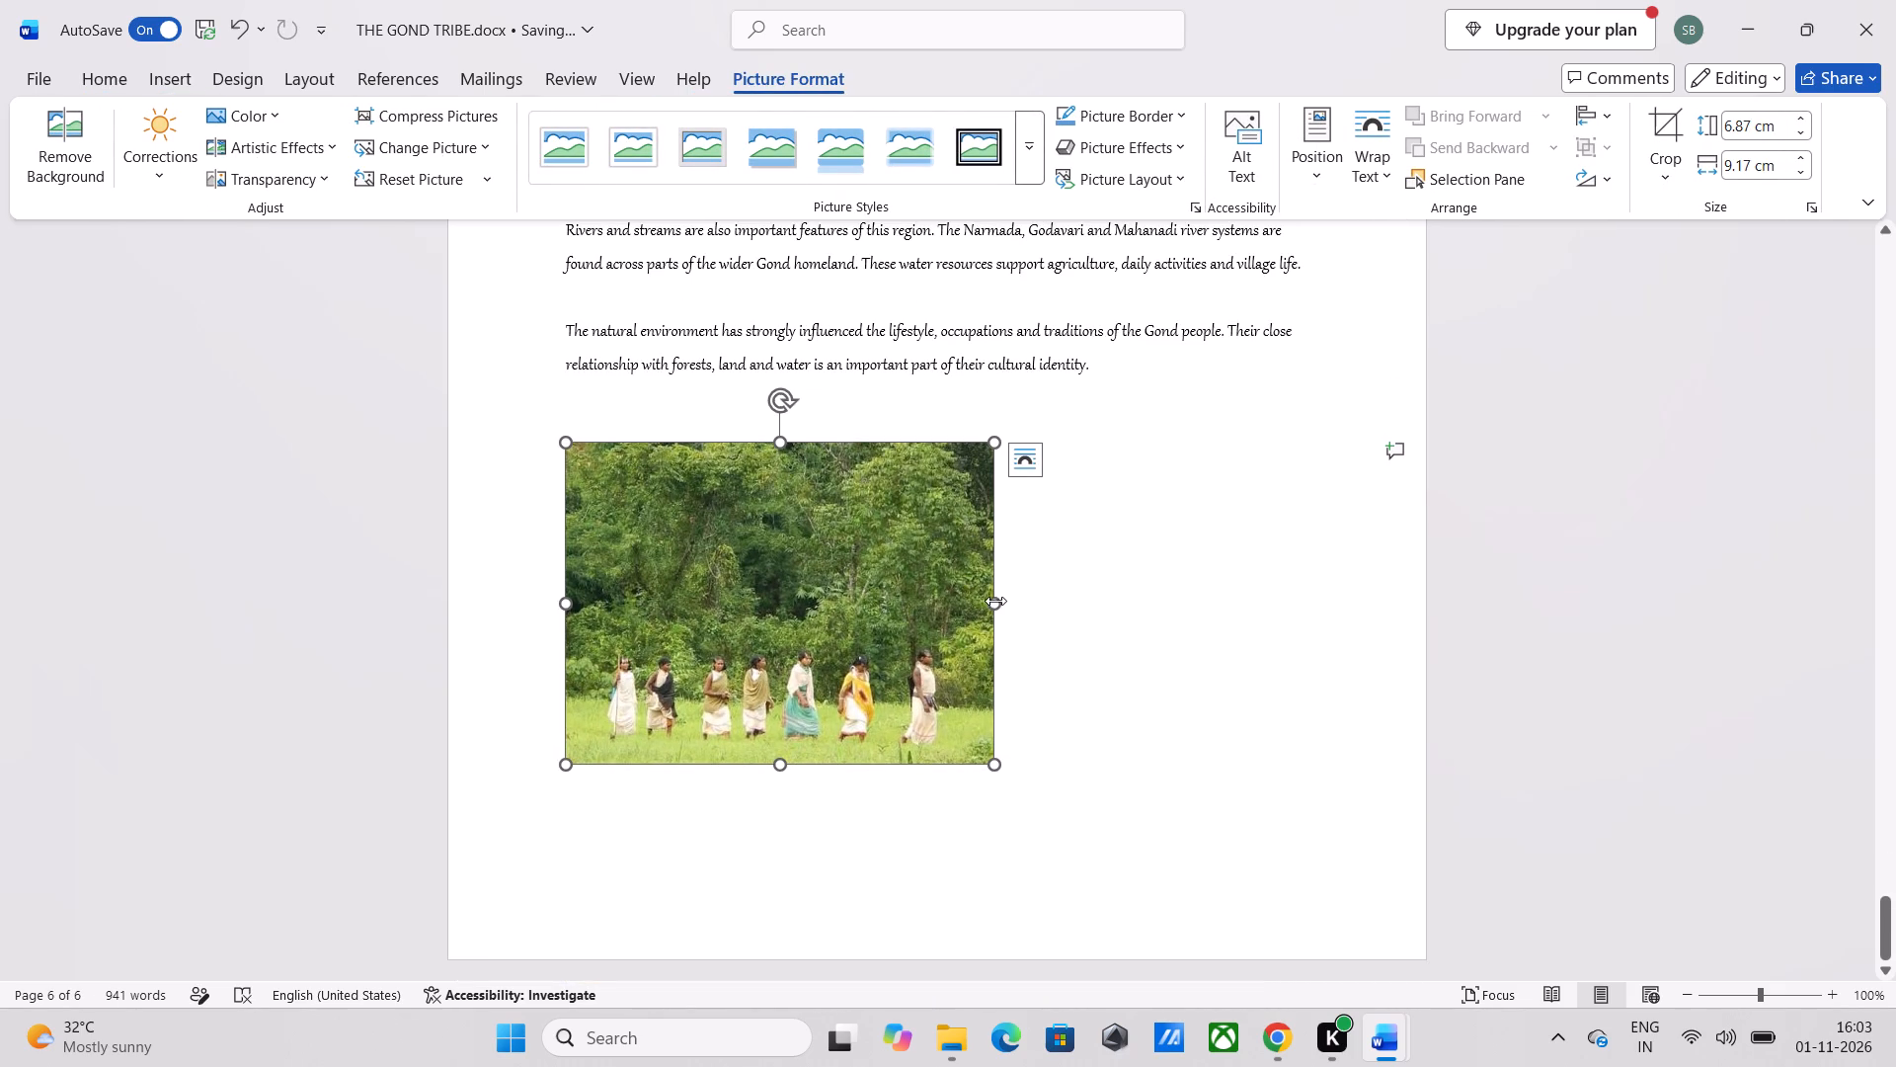
Stretch the forest picture to about 15.6 cm wide and 7.9 cm high so it spans the text width.
{"action": "left_click_drag", "start_coordinate": [995, 600], "coordinate": [1261, 566]}
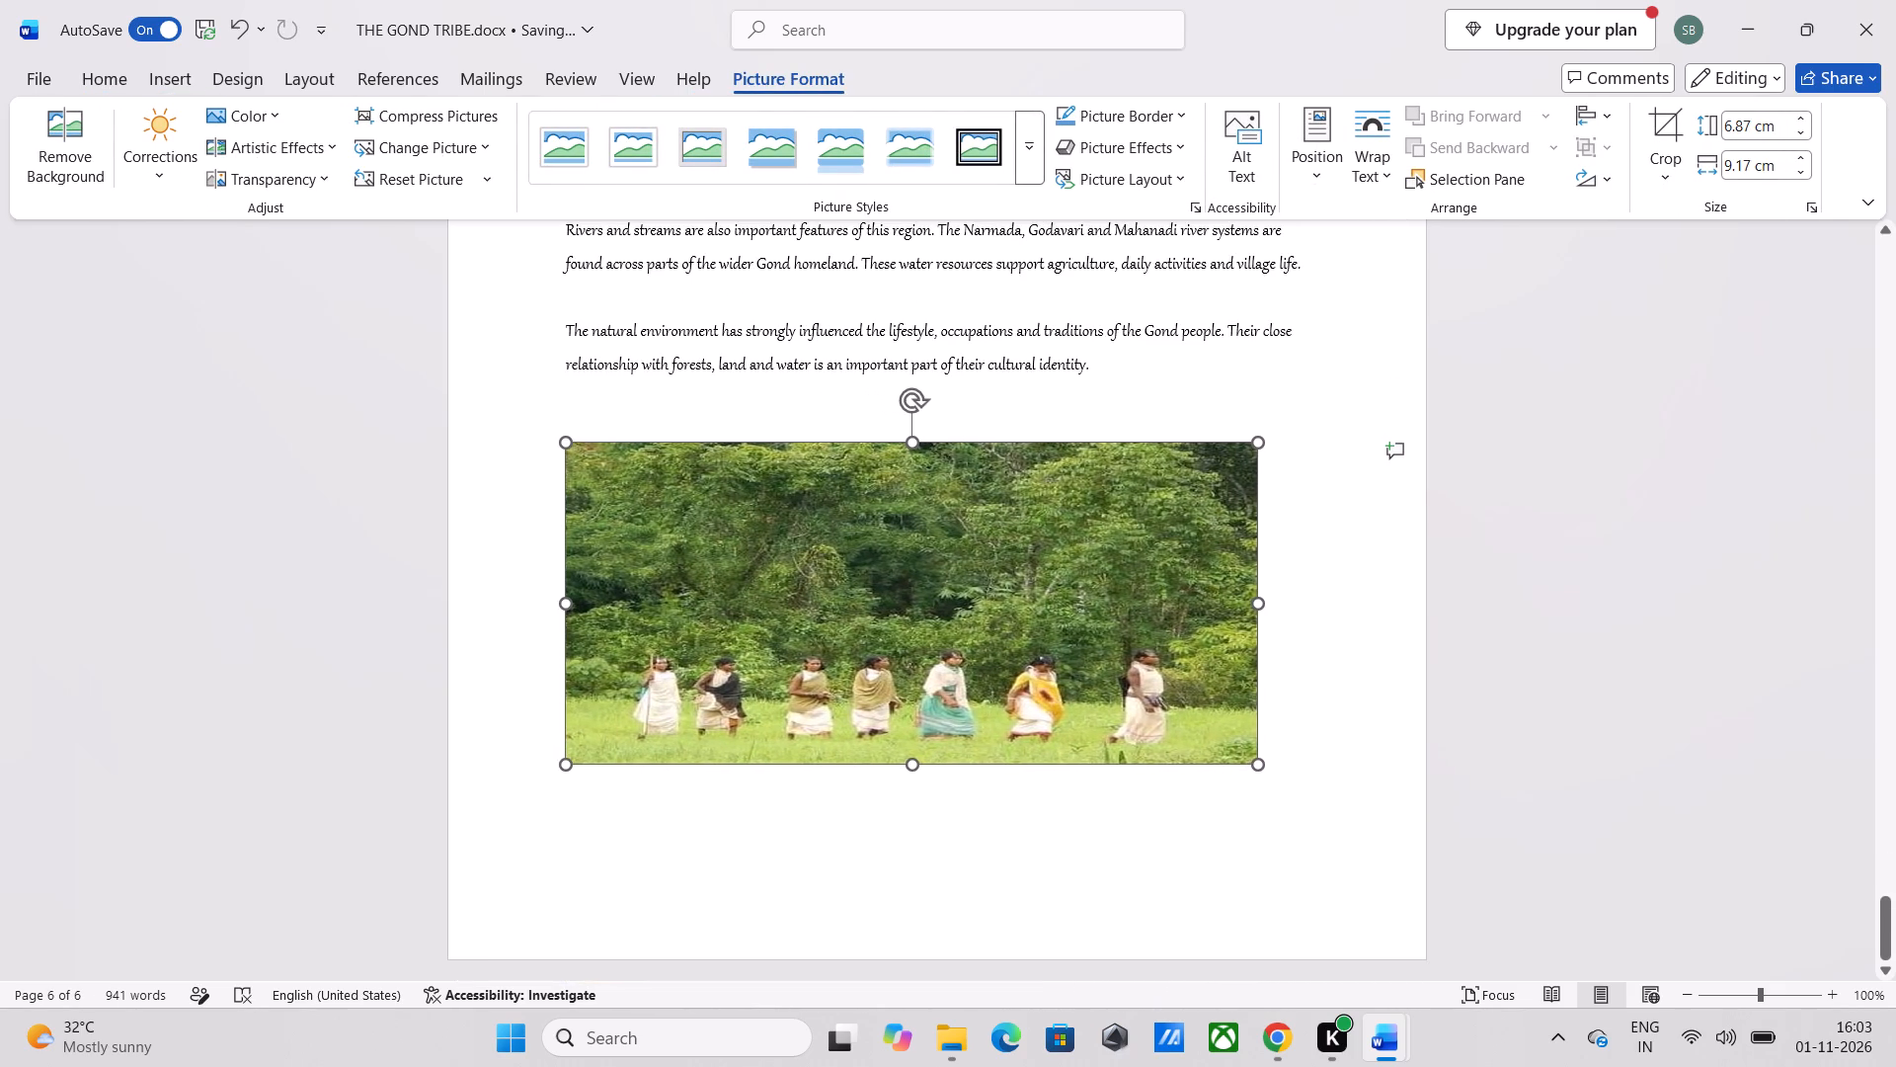
{"action": "left_click_drag", "start_coordinate": [1261, 566], "coordinate": [1295, 564]}
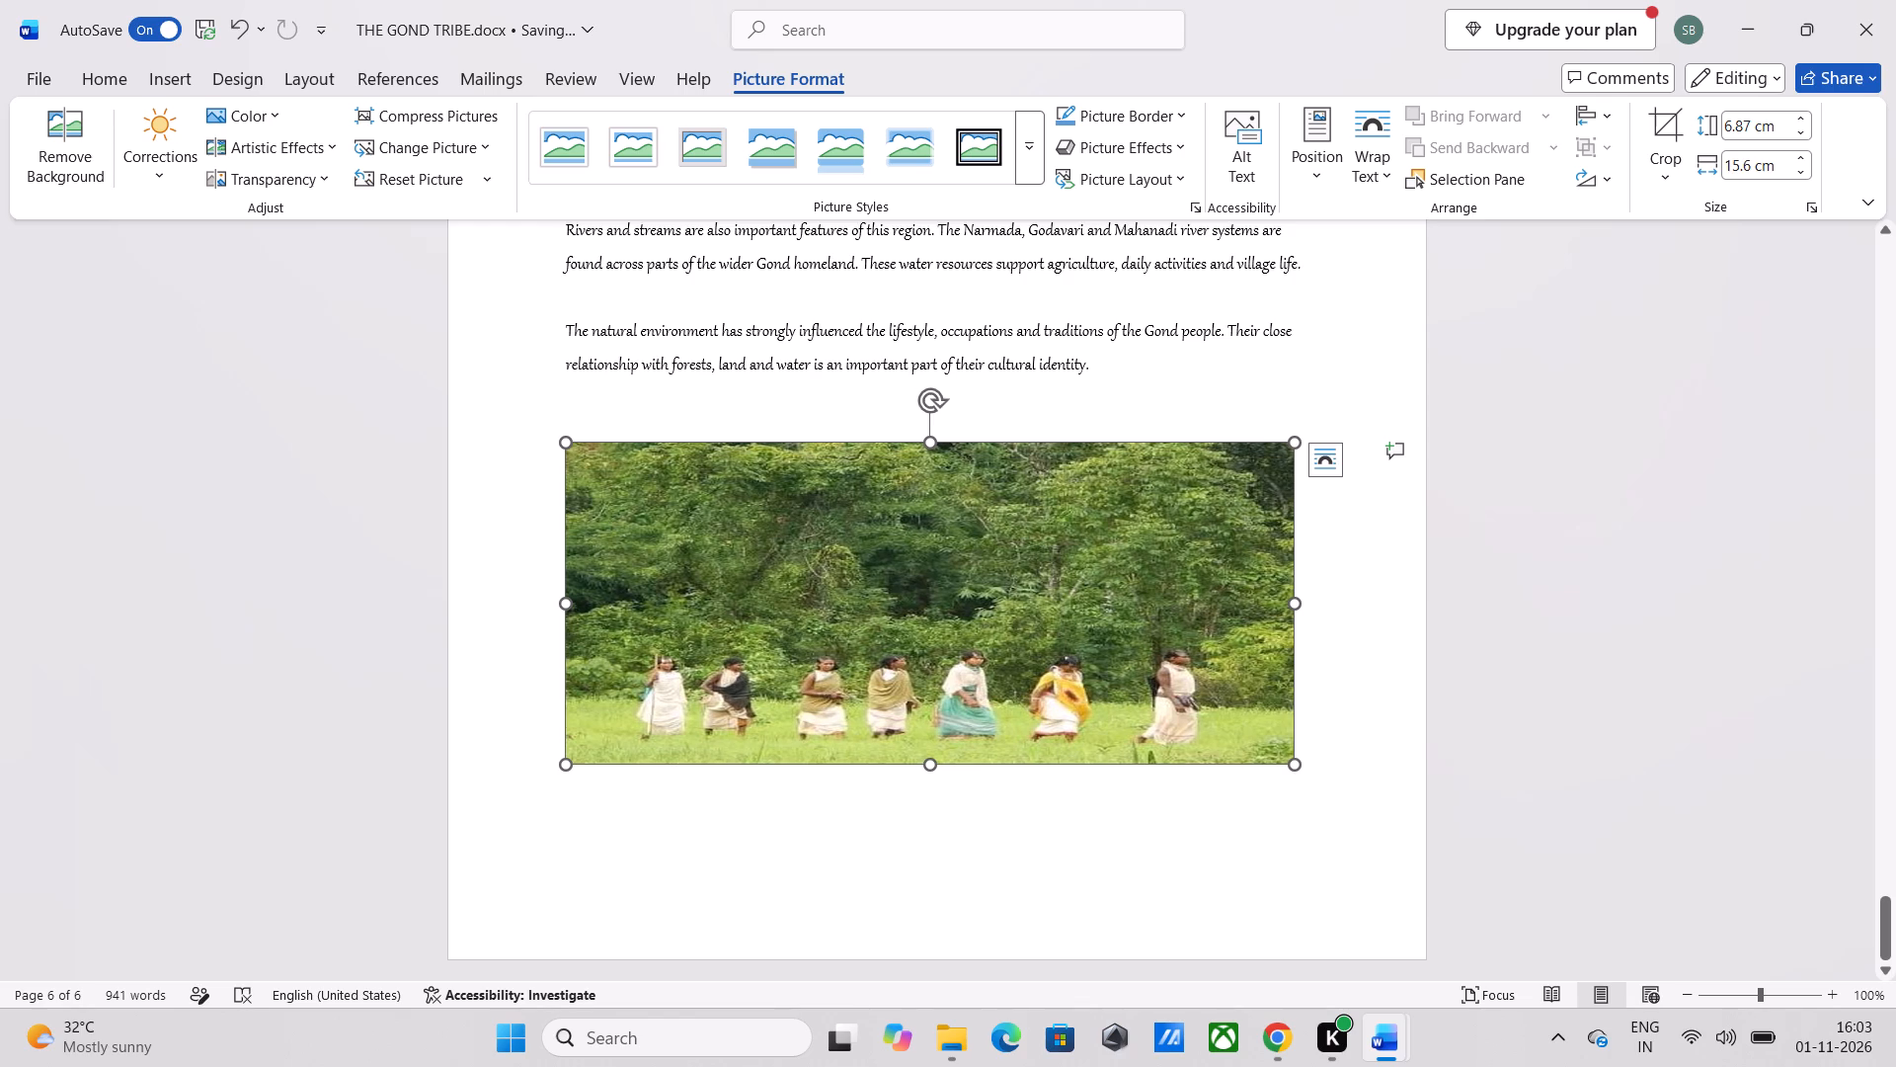
{"action": "left_click_drag", "start_coordinate": [932, 762], "coordinate": [946, 812]}
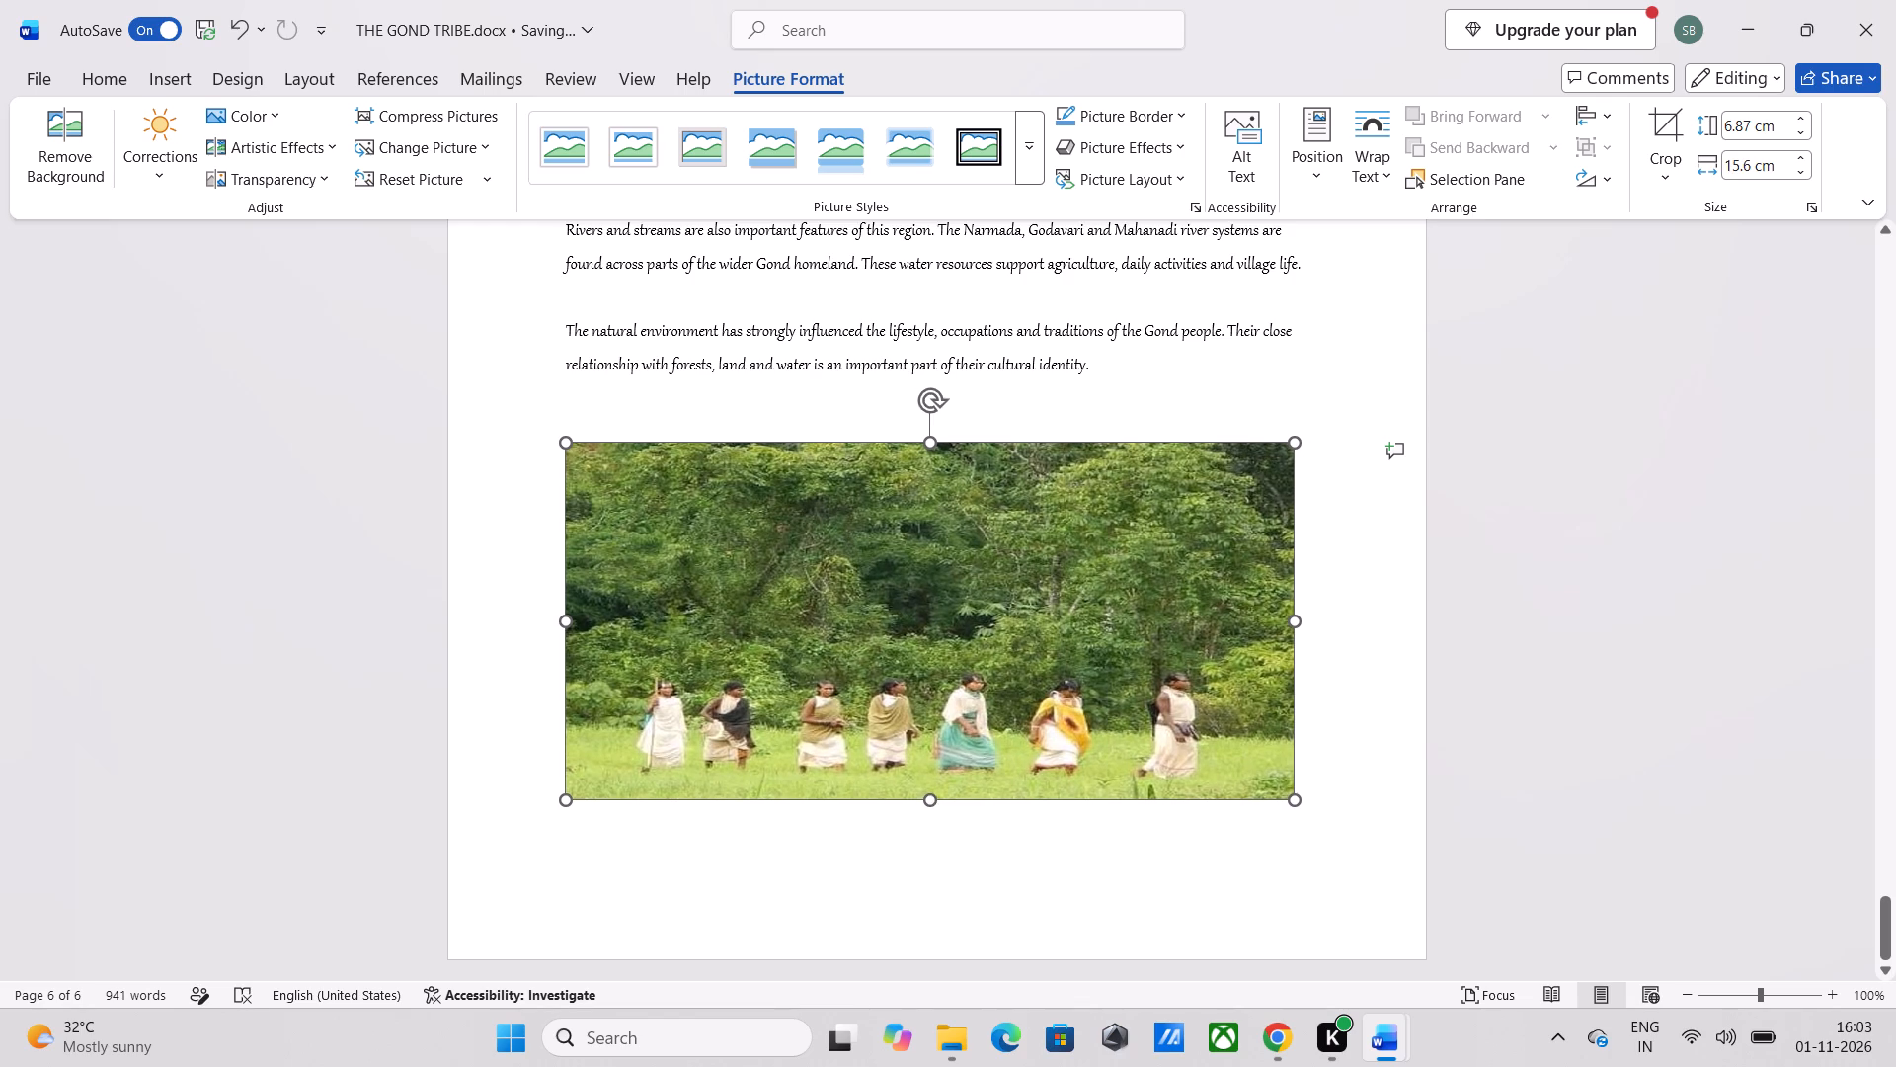
{"action": "left_click_drag", "start_coordinate": [946, 812], "coordinate": [946, 813]}
{"action": "left_click", "coordinate": [908, 697]}
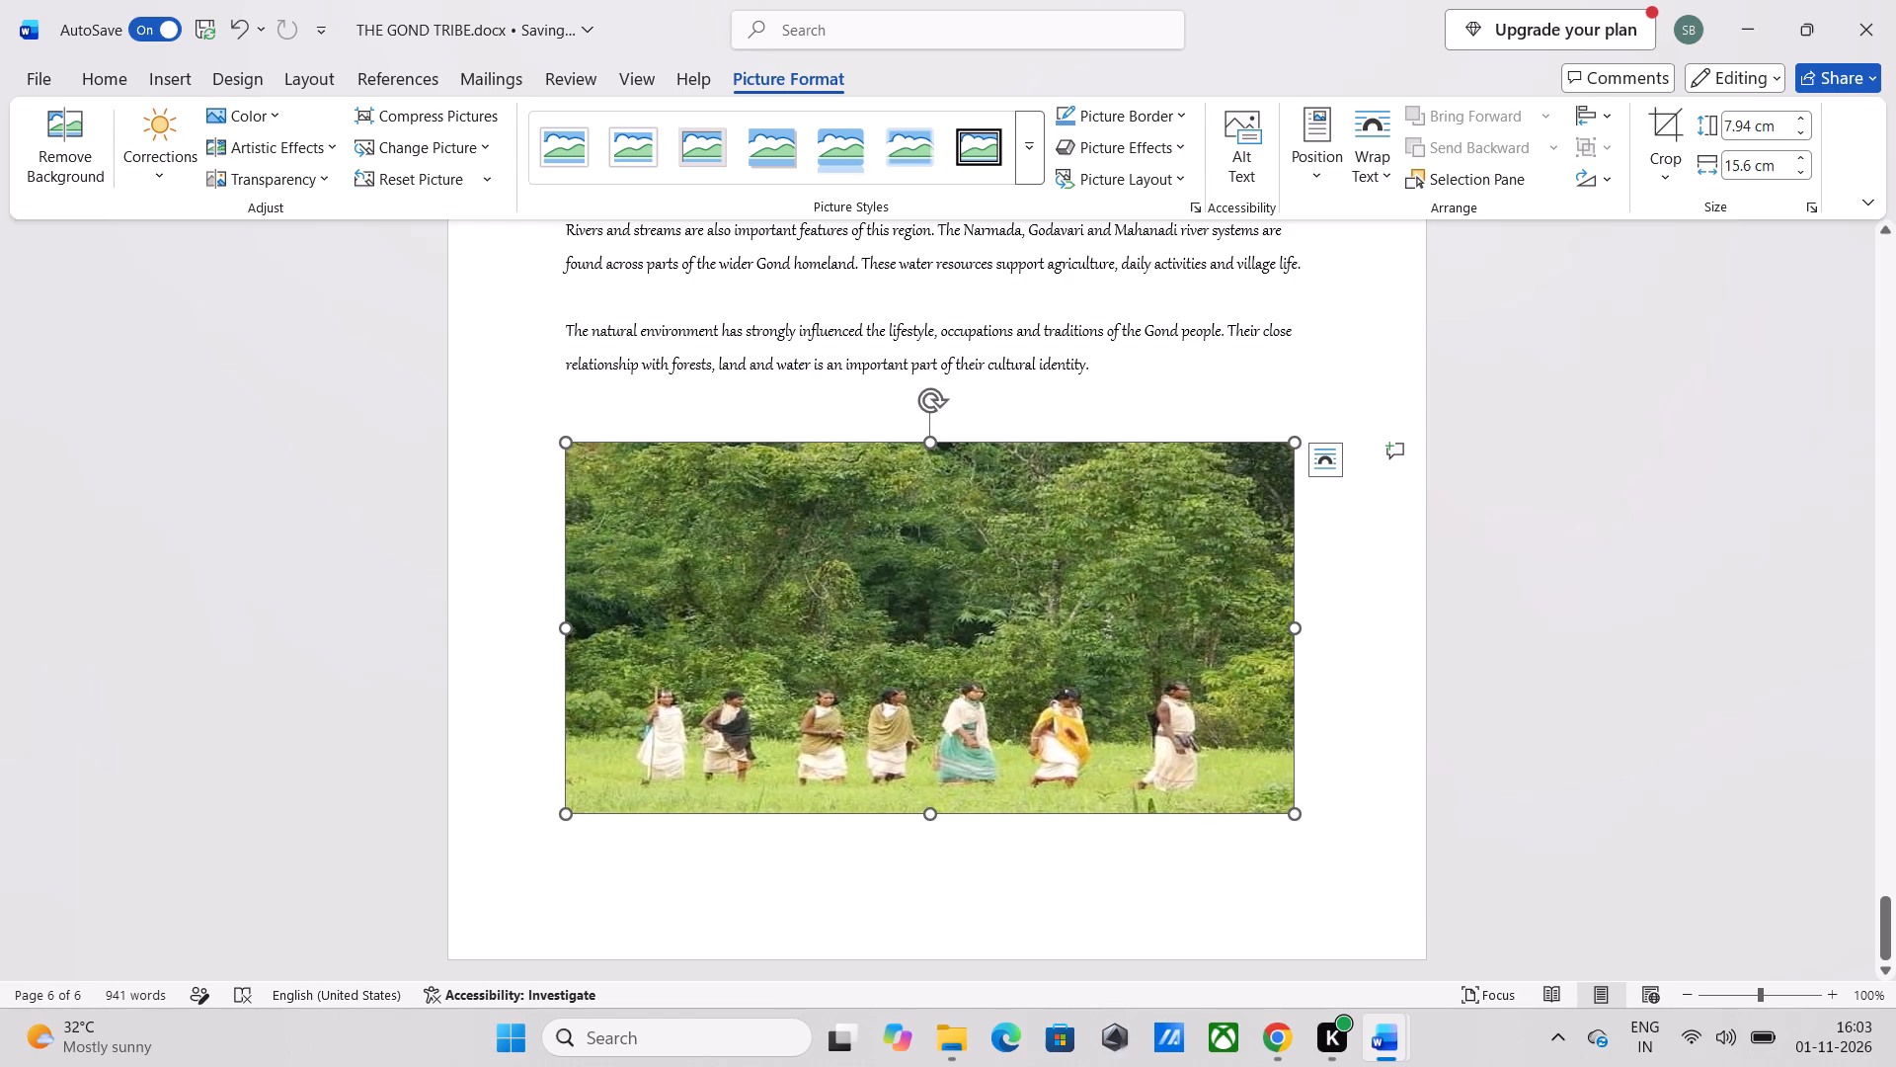
{"action": "left_click", "coordinate": [1343, 697]}
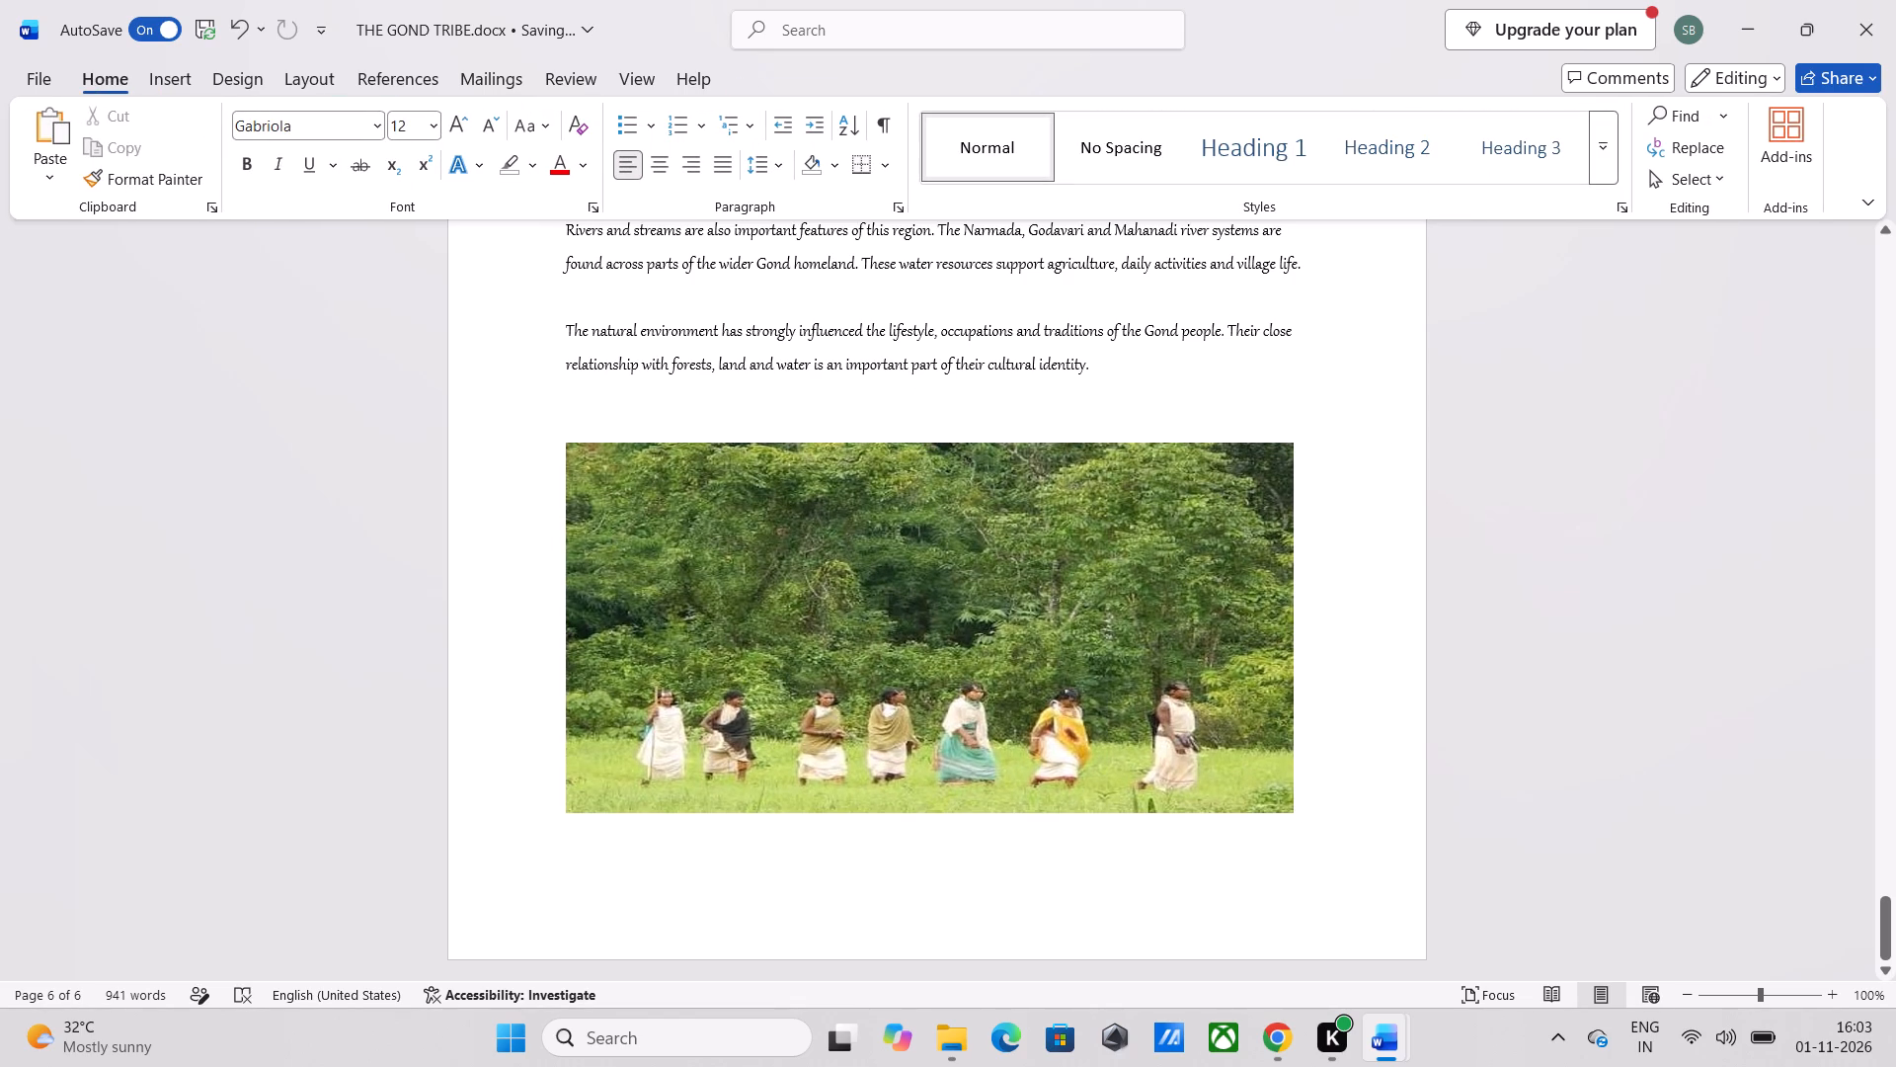
Look over the Chapter 4 page to check its heading, text, picture placement and the end of the document.
{"action": "scroll", "coordinate": [1030, 664], "scroll_direction": "down", "scroll_amount": 1}
{"action": "scroll", "coordinate": [1030, 664], "scroll_direction": "up", "scroll_amount": 3}
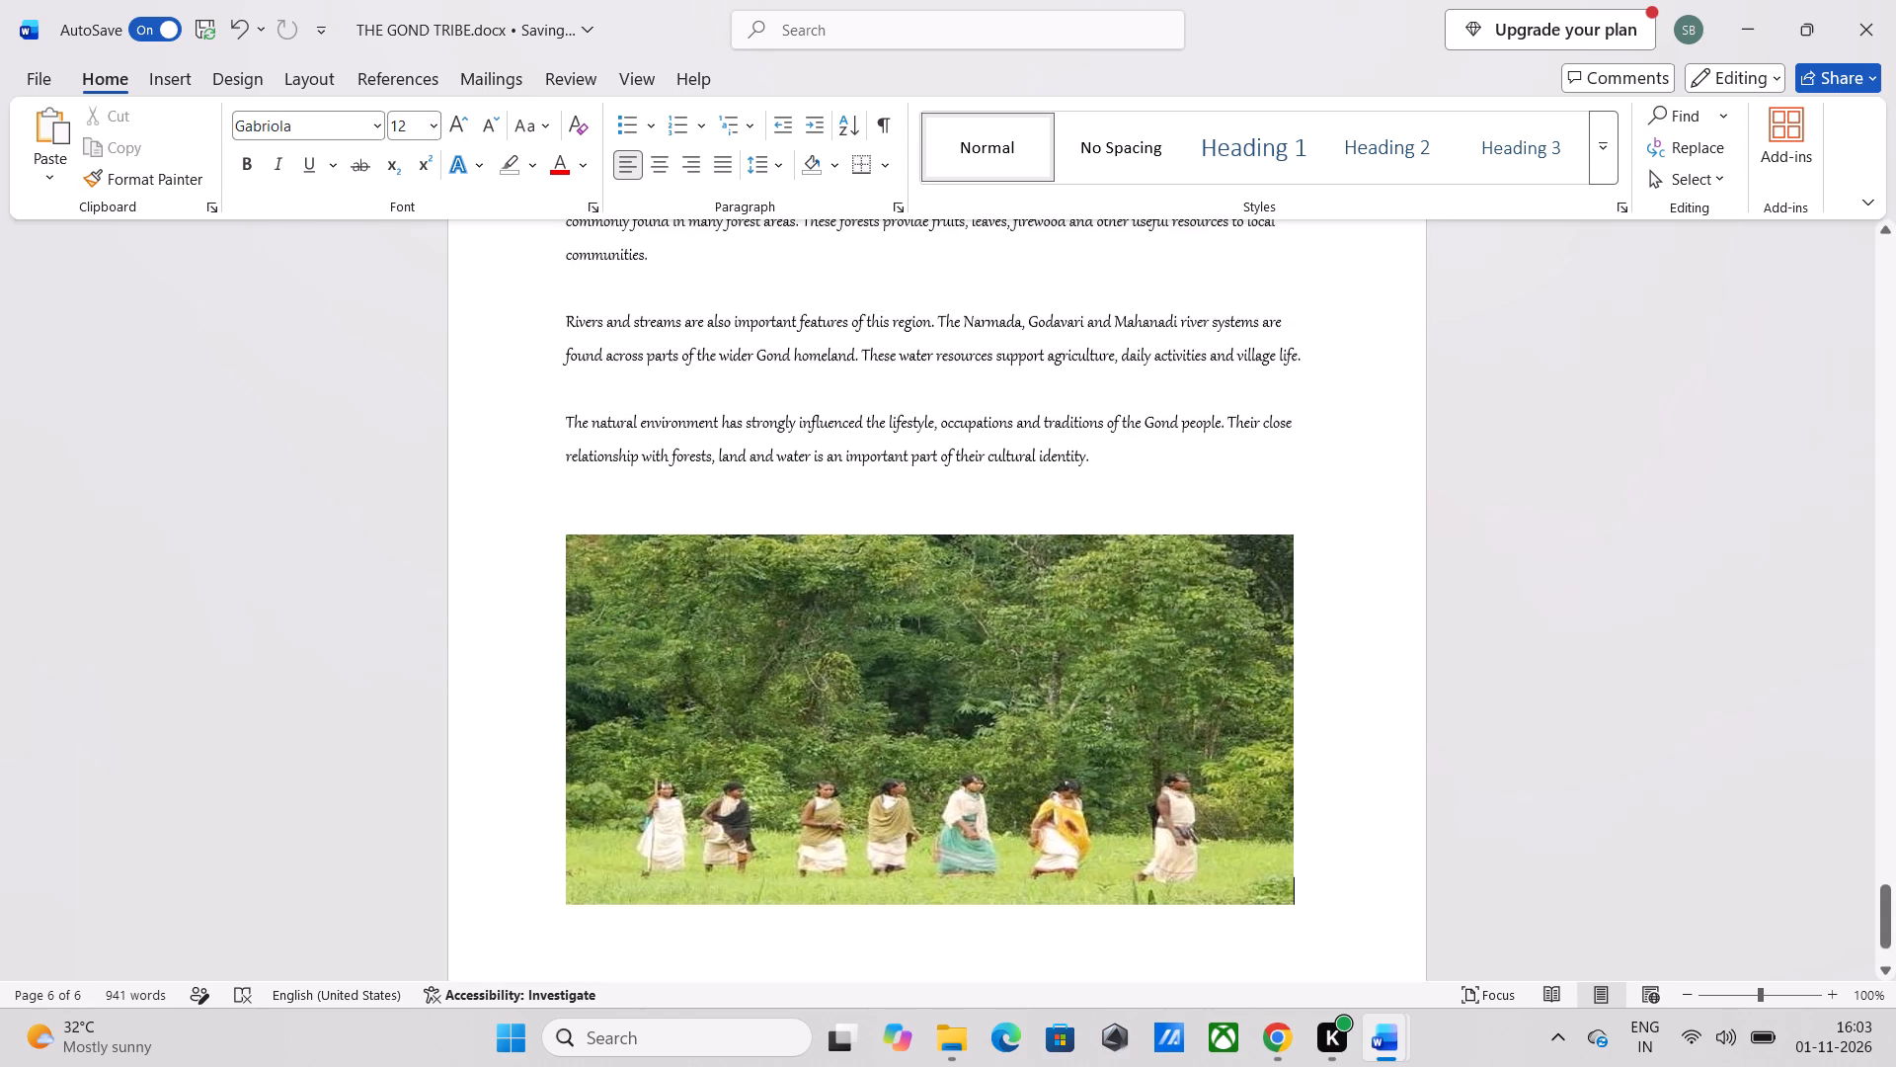
{"action": "scroll", "coordinate": [1026, 664], "scroll_direction": "up", "scroll_amount": 9}
{"action": "scroll", "coordinate": [1018, 668], "scroll_direction": "down", "scroll_amount": 14}
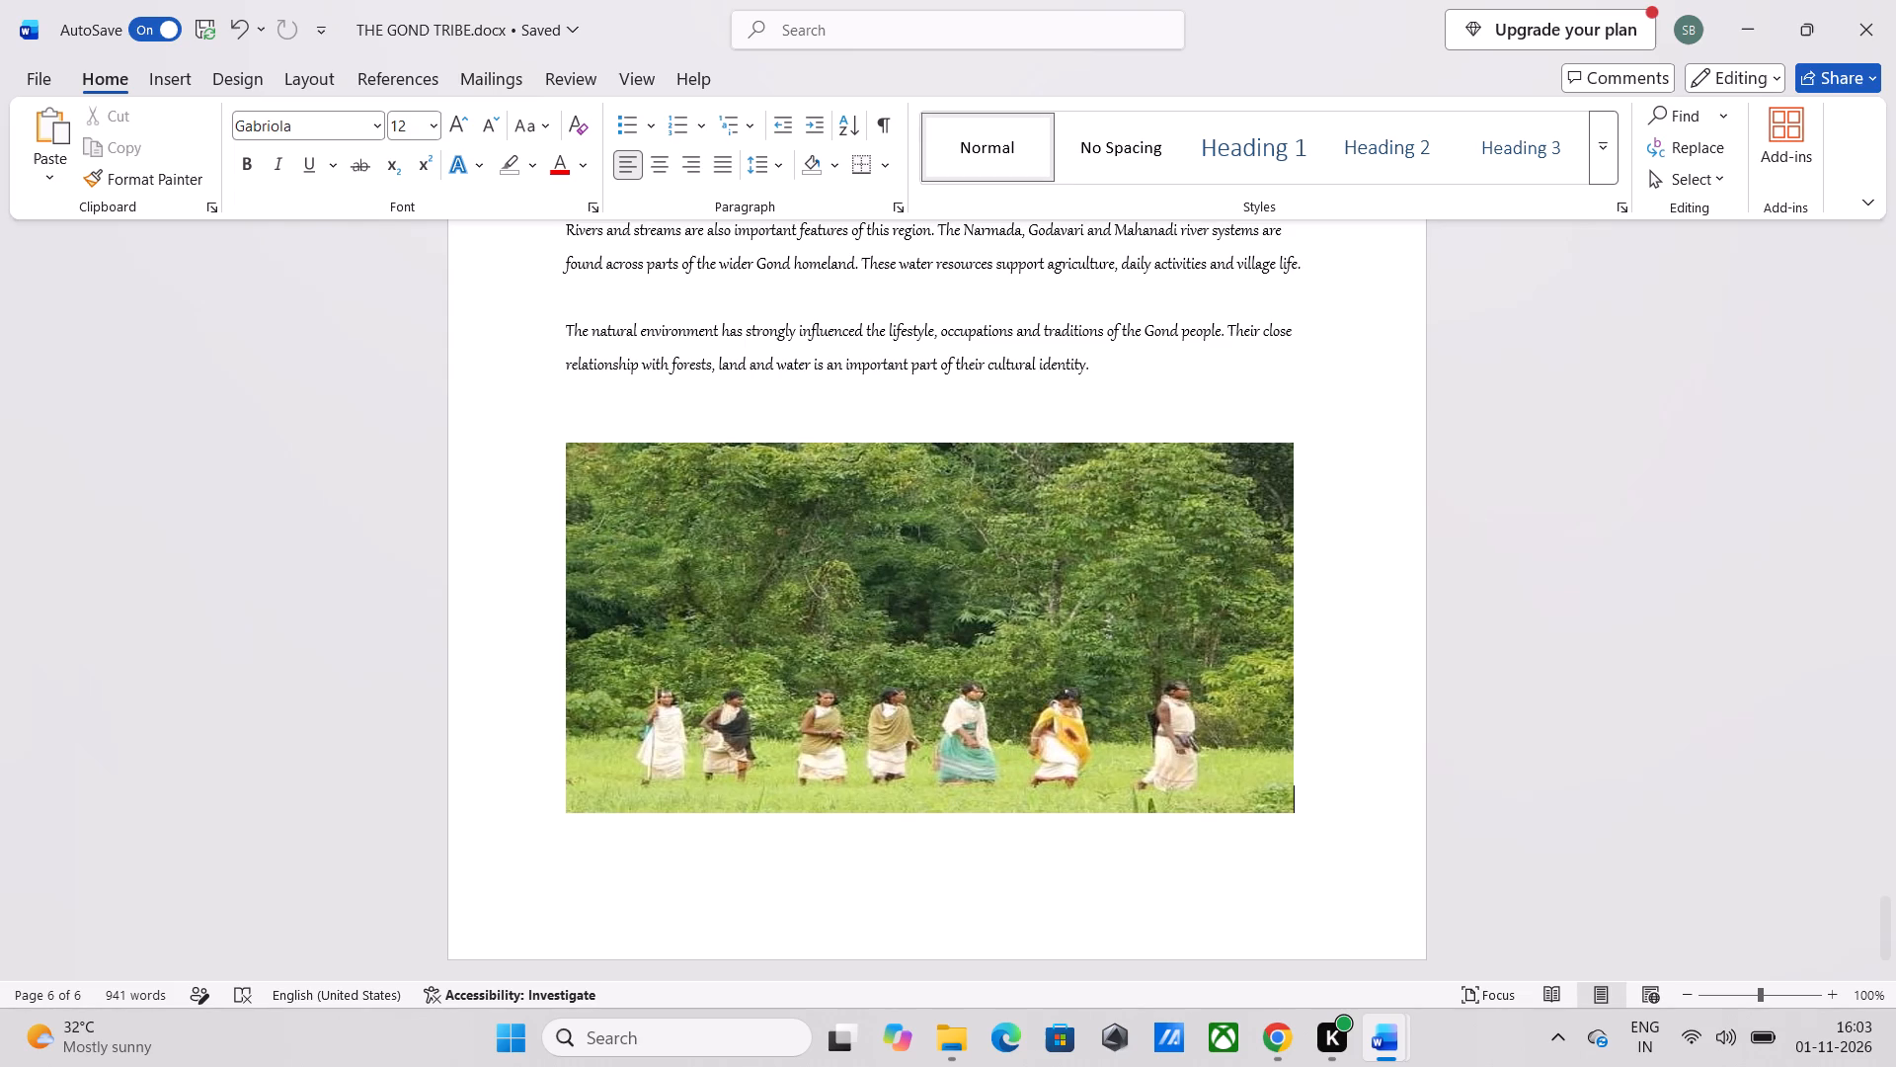
{"action": "scroll", "coordinate": [1016, 669], "scroll_direction": "down", "scroll_amount": 2}
{"action": "scroll", "coordinate": [1015, 684], "scroll_direction": "up", "scroll_amount": 14}
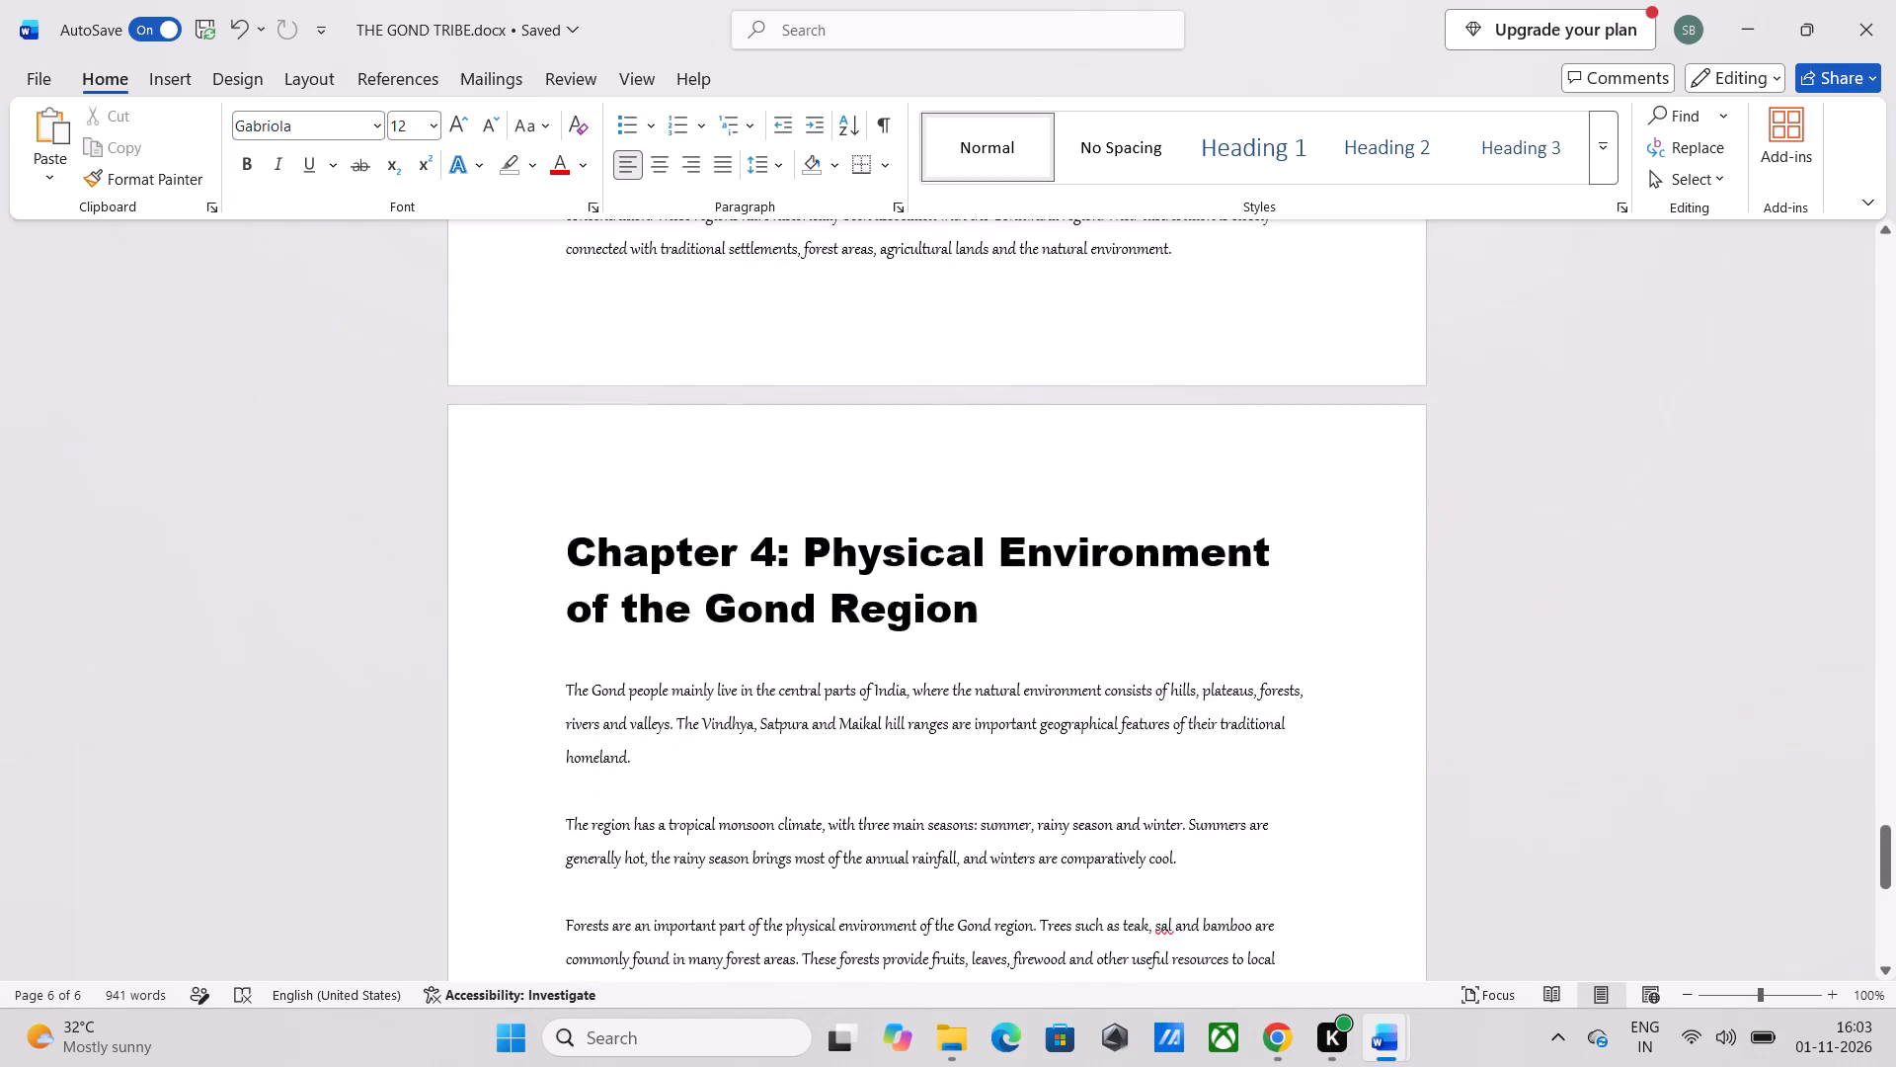
{"action": "scroll", "coordinate": [1009, 714], "scroll_direction": "down", "scroll_amount": 20}
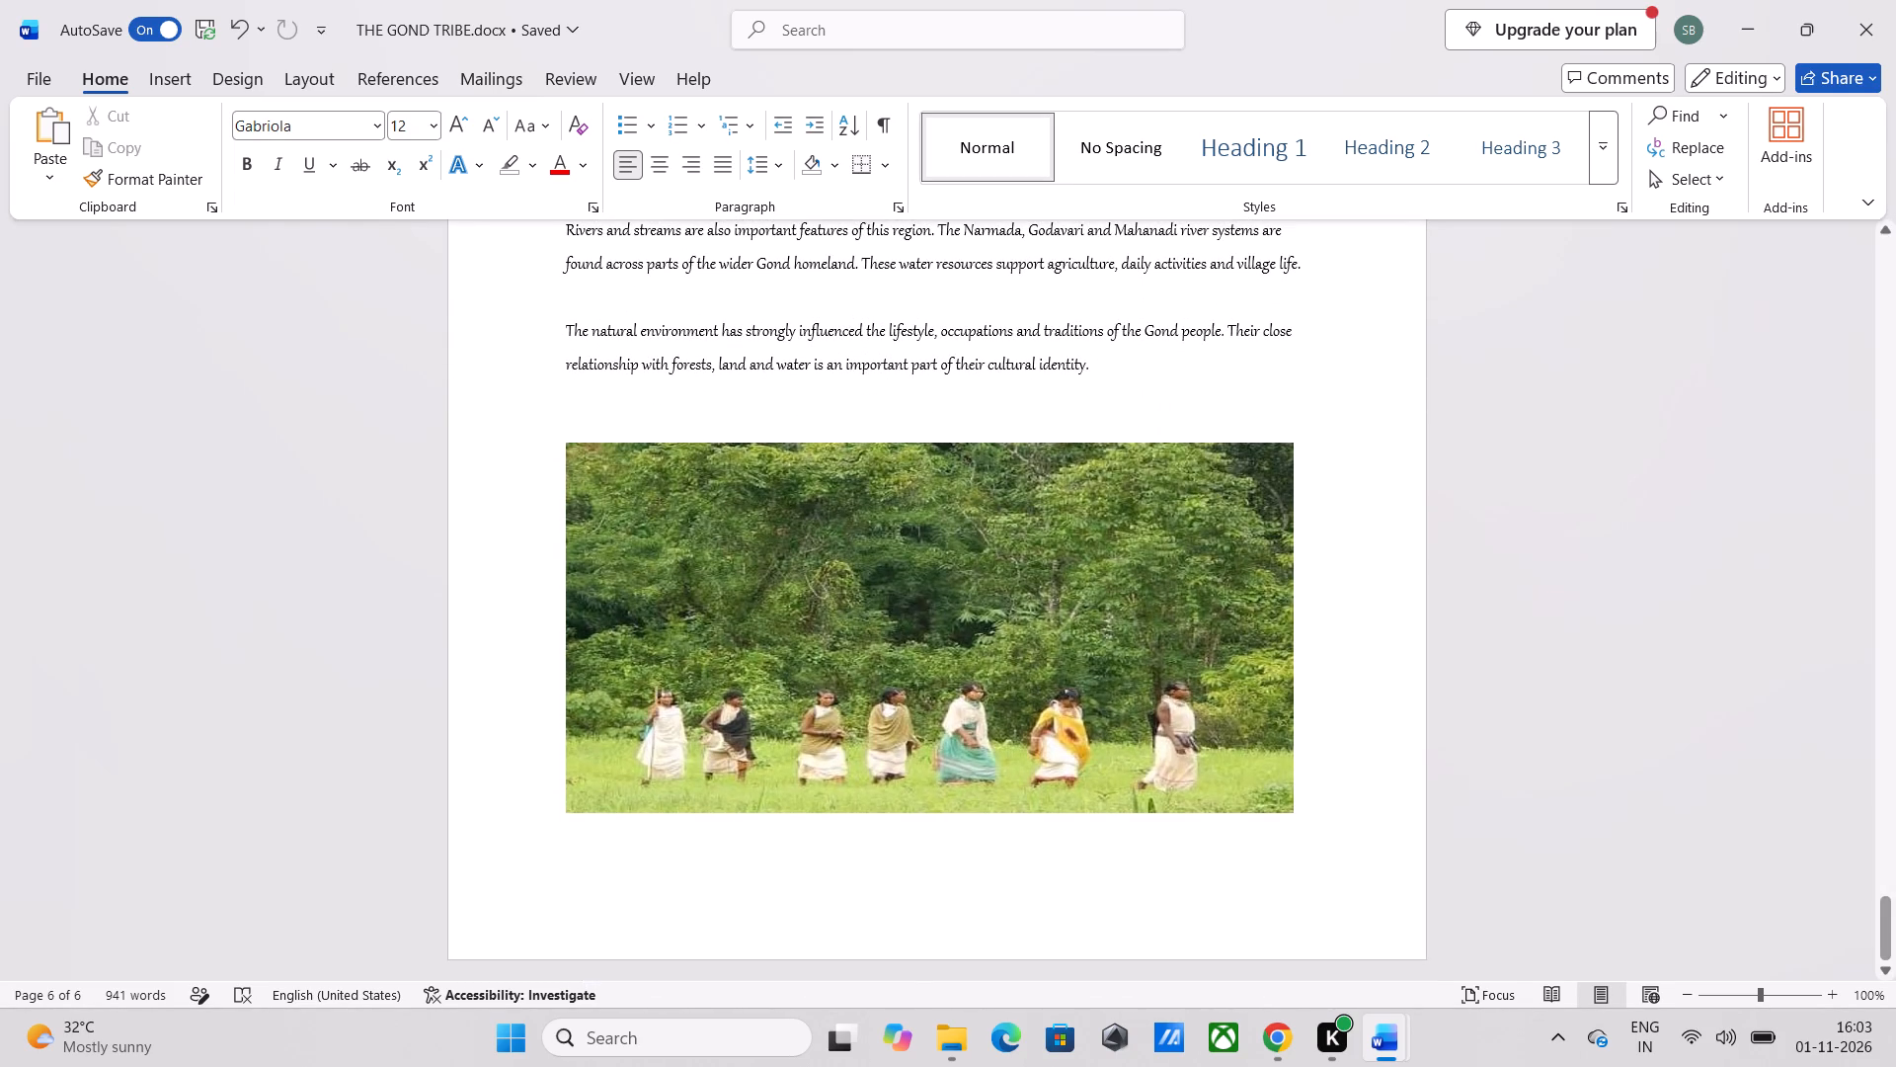
{"action": "scroll", "coordinate": [954, 929], "scroll_direction": "down", "scroll_amount": 3}
Insert a blank page after the picture at the end of Chapter 4.
{"action": "left_click", "coordinate": [1109, 889]}
{"action": "scroll", "coordinate": [1286, 901], "scroll_direction": "down", "scroll_amount": 4}
{"action": "left_click", "coordinate": [170, 75]}
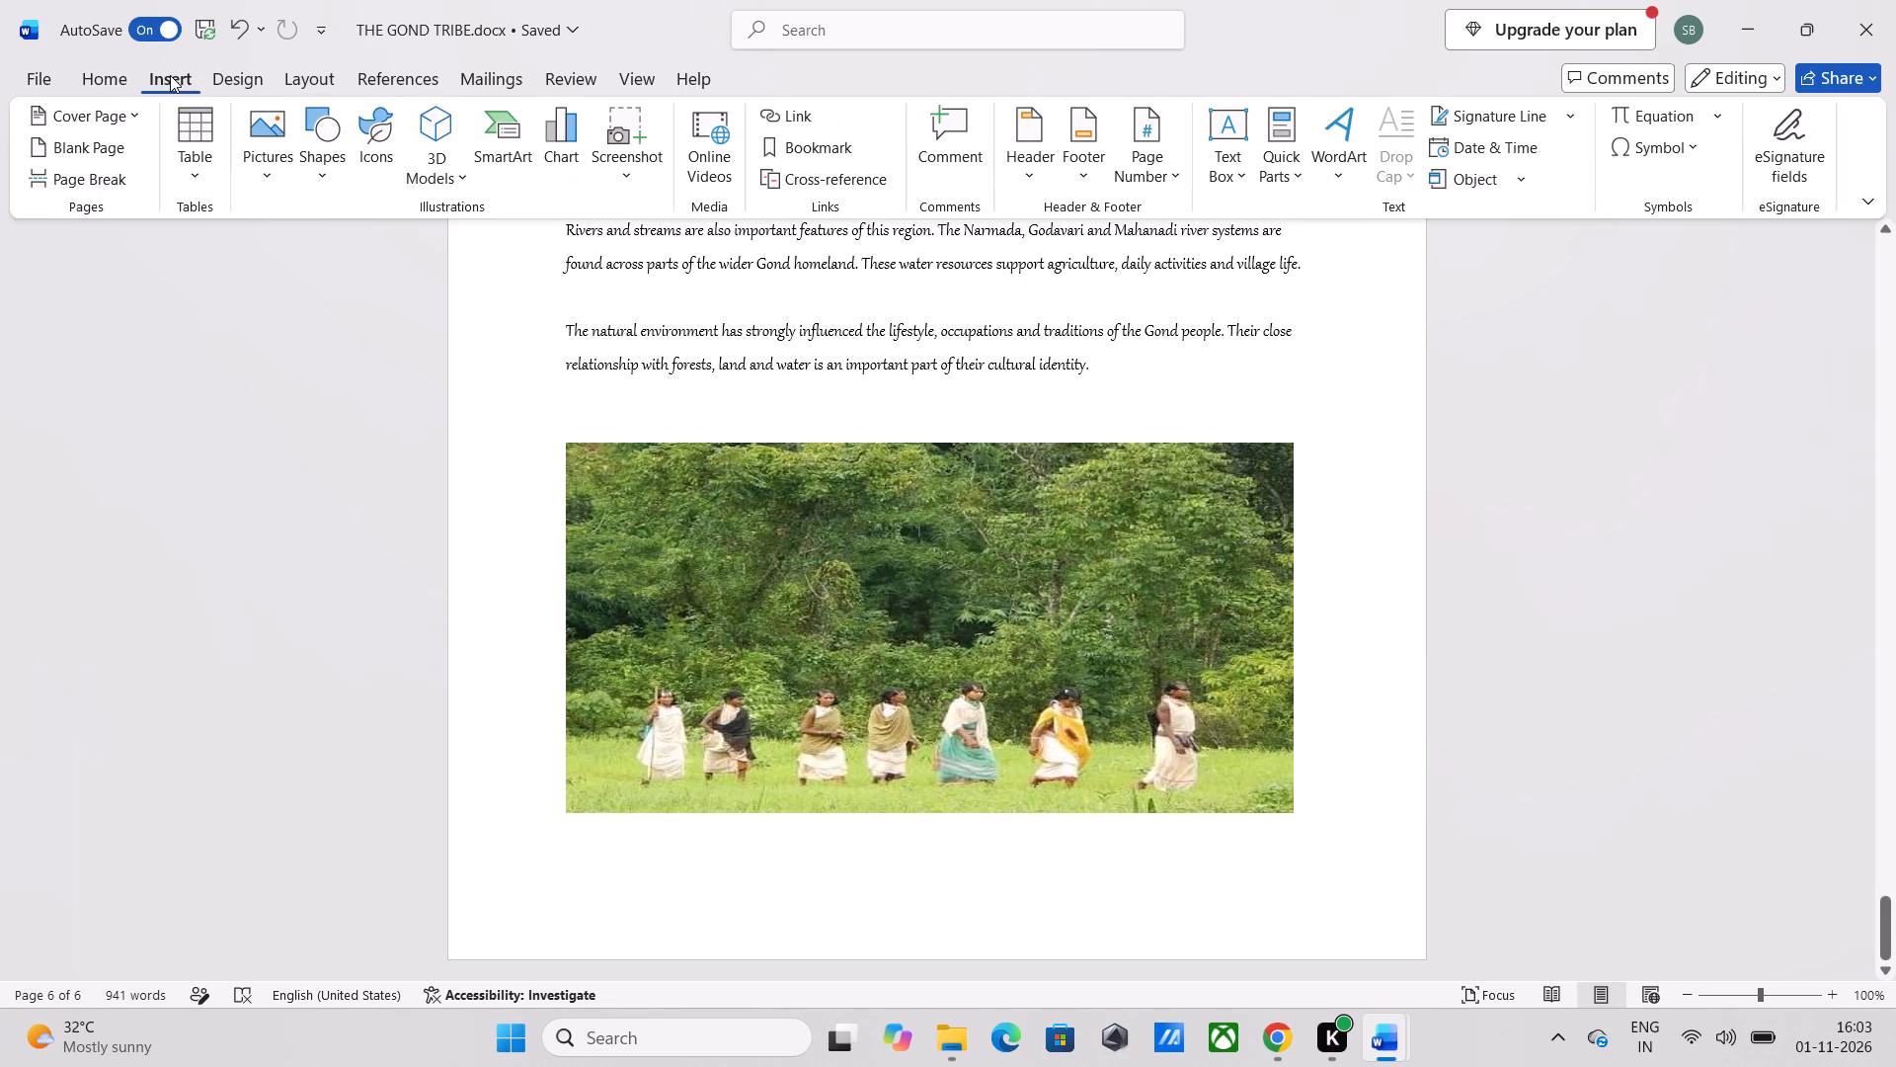
Insert a blank page after the Chapter 4 picture and delete the surplus page break so only one new page follows.
{"action": "left_click", "coordinate": [101, 139]}
{"action": "scroll", "coordinate": [654, 456], "scroll_direction": "up", "scroll_amount": 14}
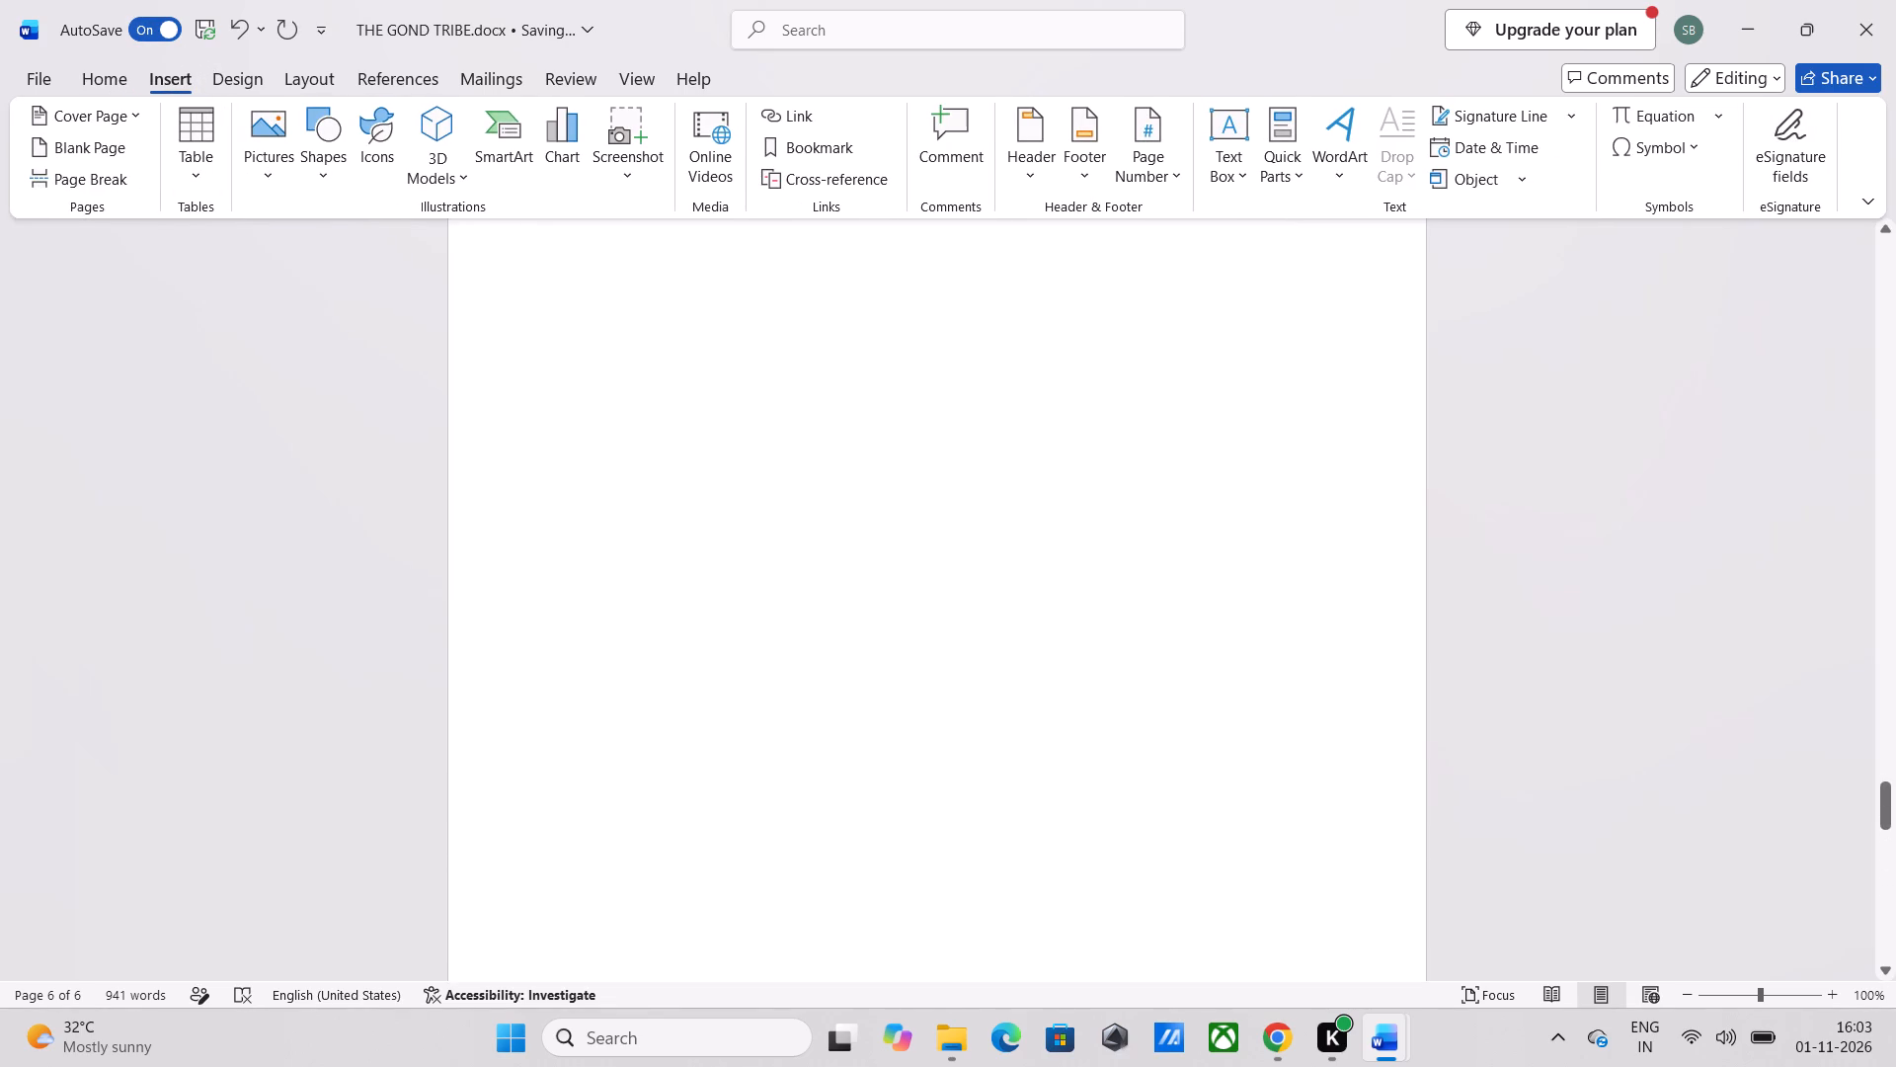
{"action": "scroll", "coordinate": [677, 491], "scroll_direction": "up", "scroll_amount": 9}
{"action": "scroll", "coordinate": [677, 493], "scroll_direction": "down", "scroll_amount": 6}
{"action": "scroll", "coordinate": [693, 636], "scroll_direction": "down", "scroll_amount": 20}
{"action": "scroll", "coordinate": [727, 683], "scroll_direction": "down", "scroll_amount": 5}
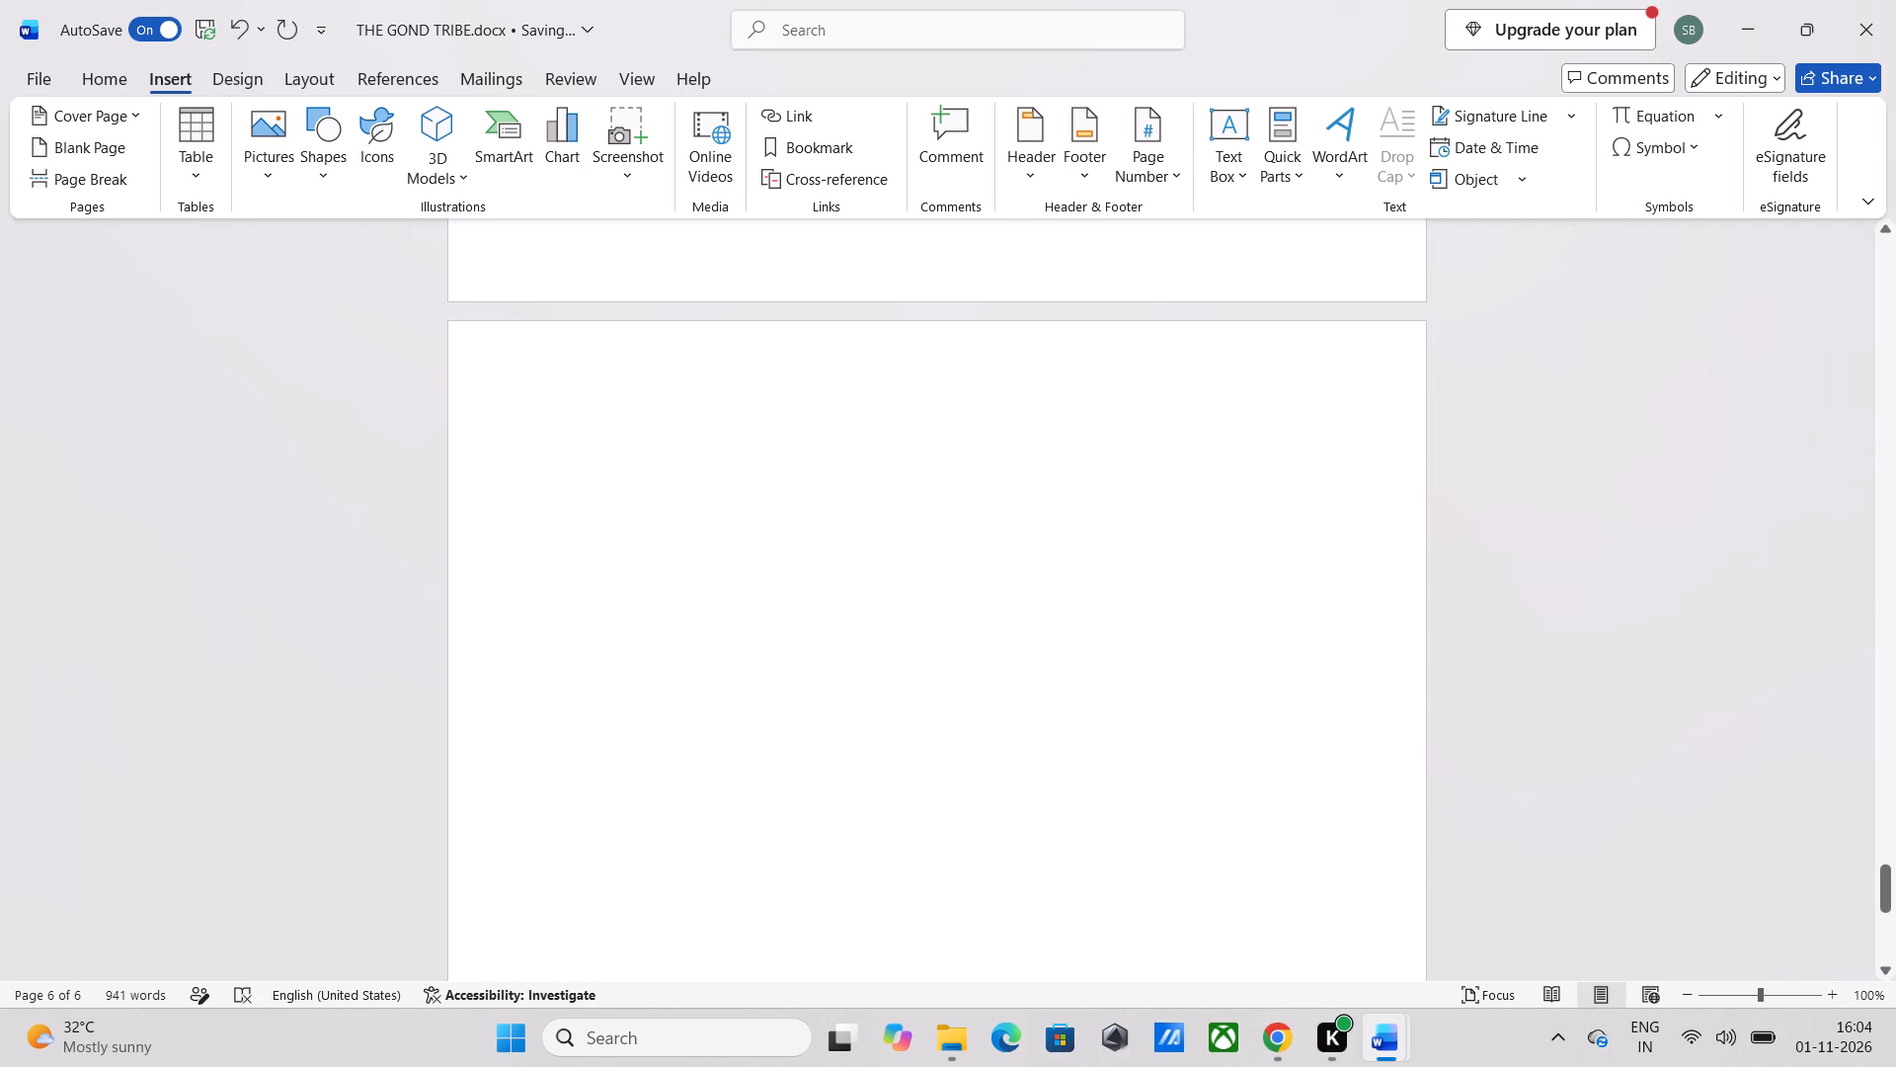
{"action": "key", "text": "BackSpace"}
{"action": "scroll", "coordinate": [733, 680], "scroll_direction": "up", "scroll_amount": 2}
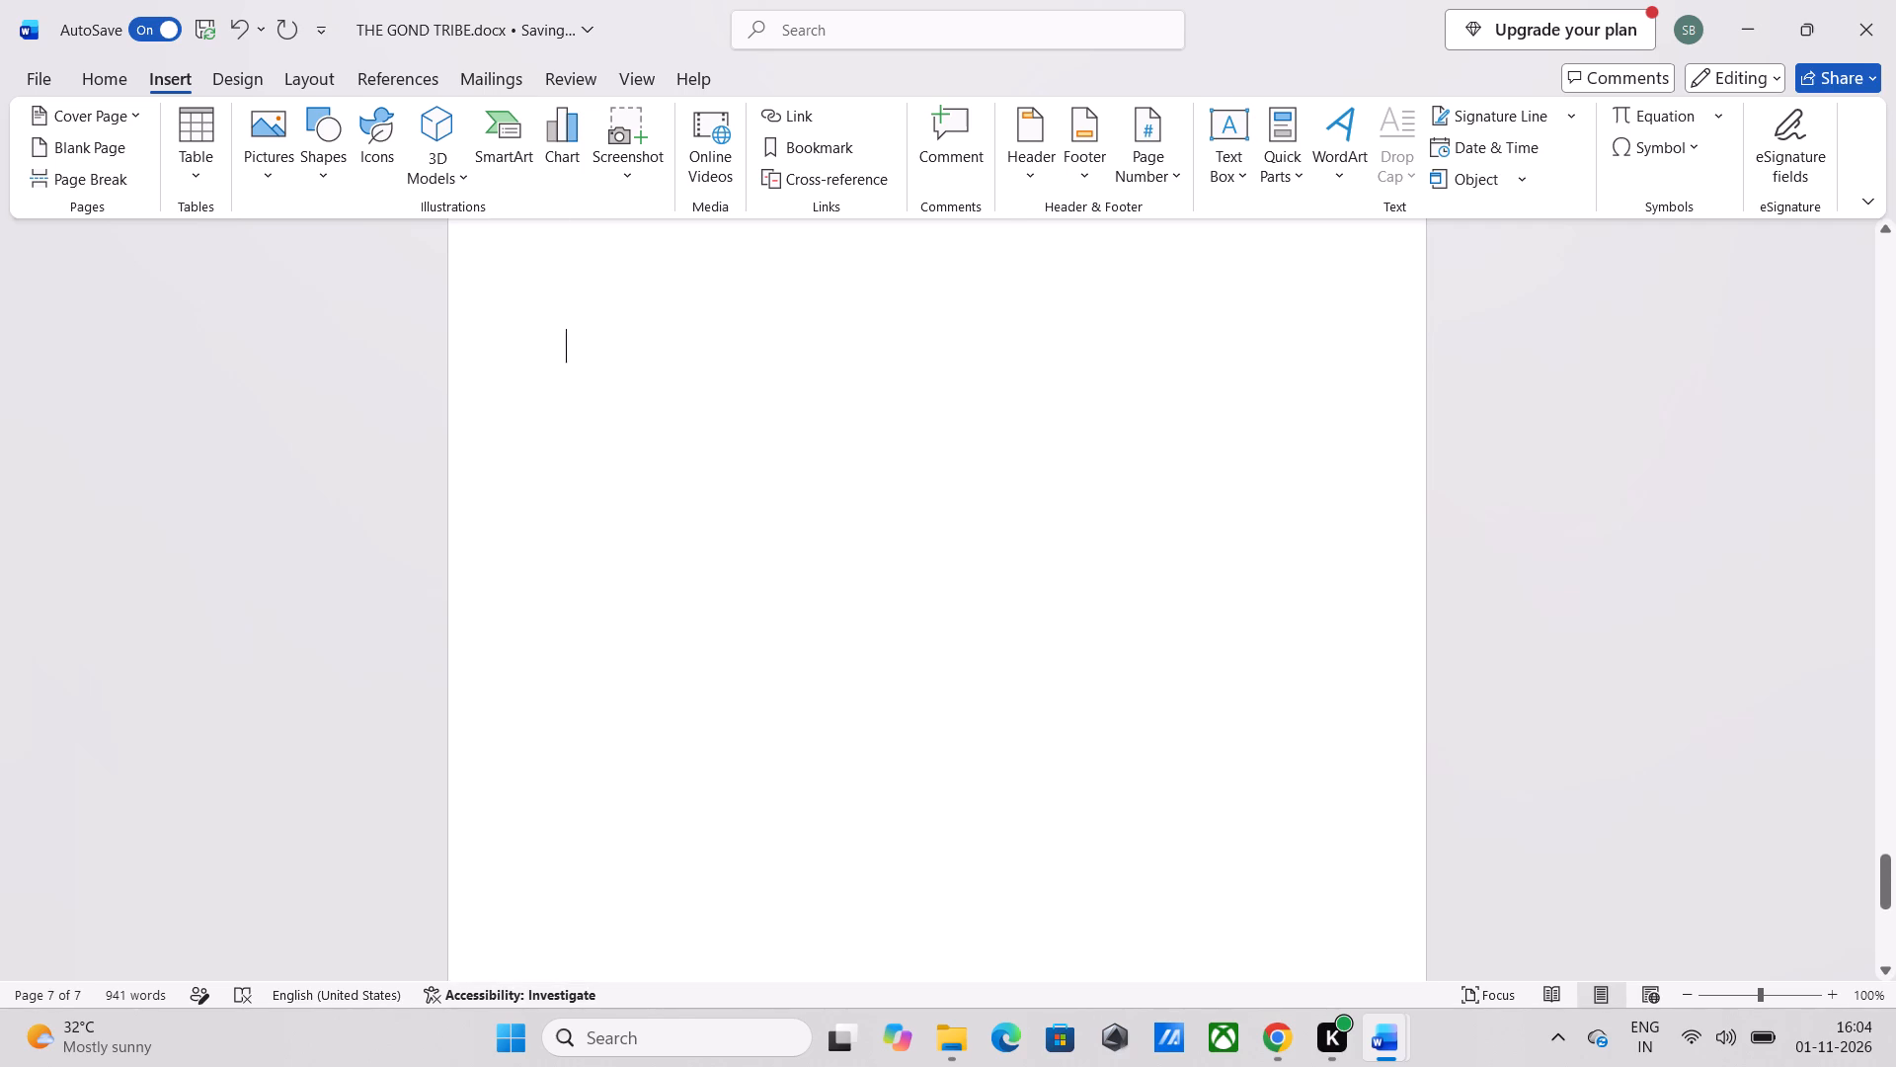
{"action": "scroll", "coordinate": [732, 745], "scroll_direction": "up", "scroll_amount": 14}
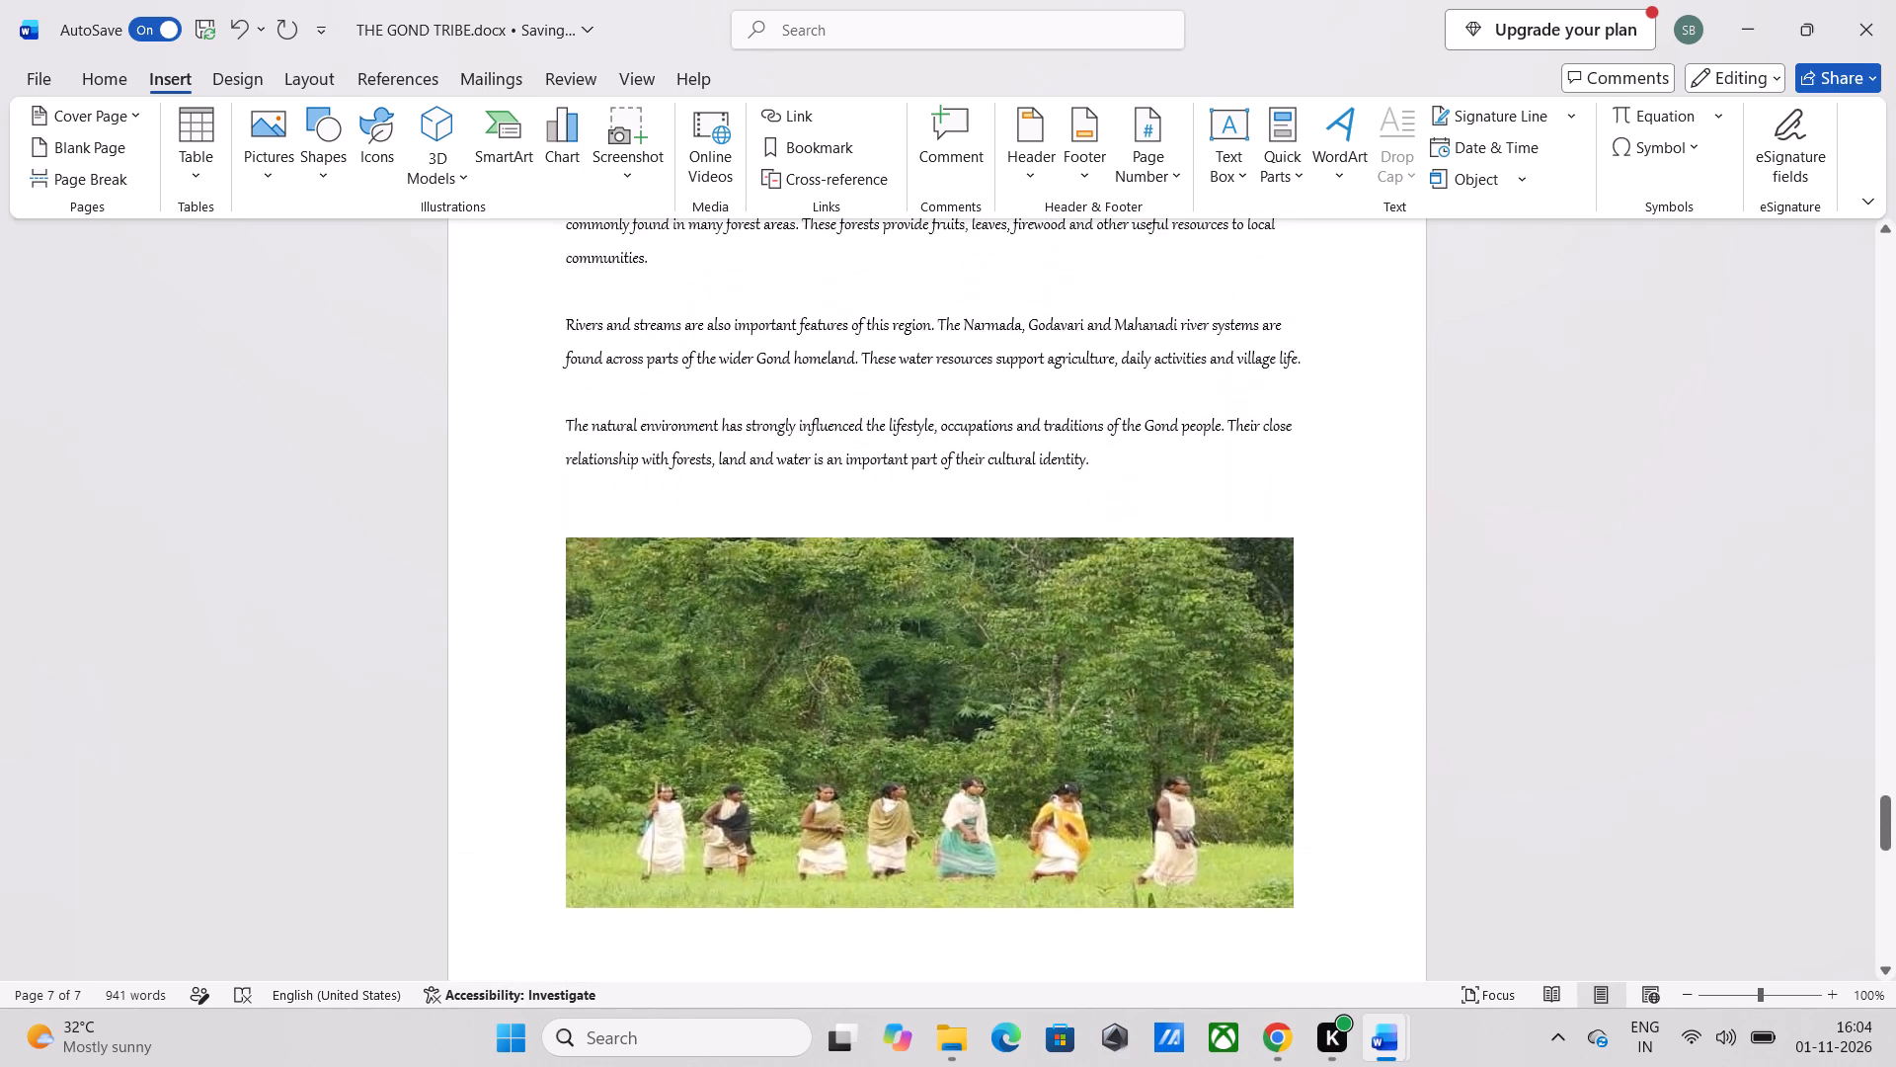
{"action": "scroll", "coordinate": [731, 764], "scroll_direction": "down", "scroll_amount": 13}
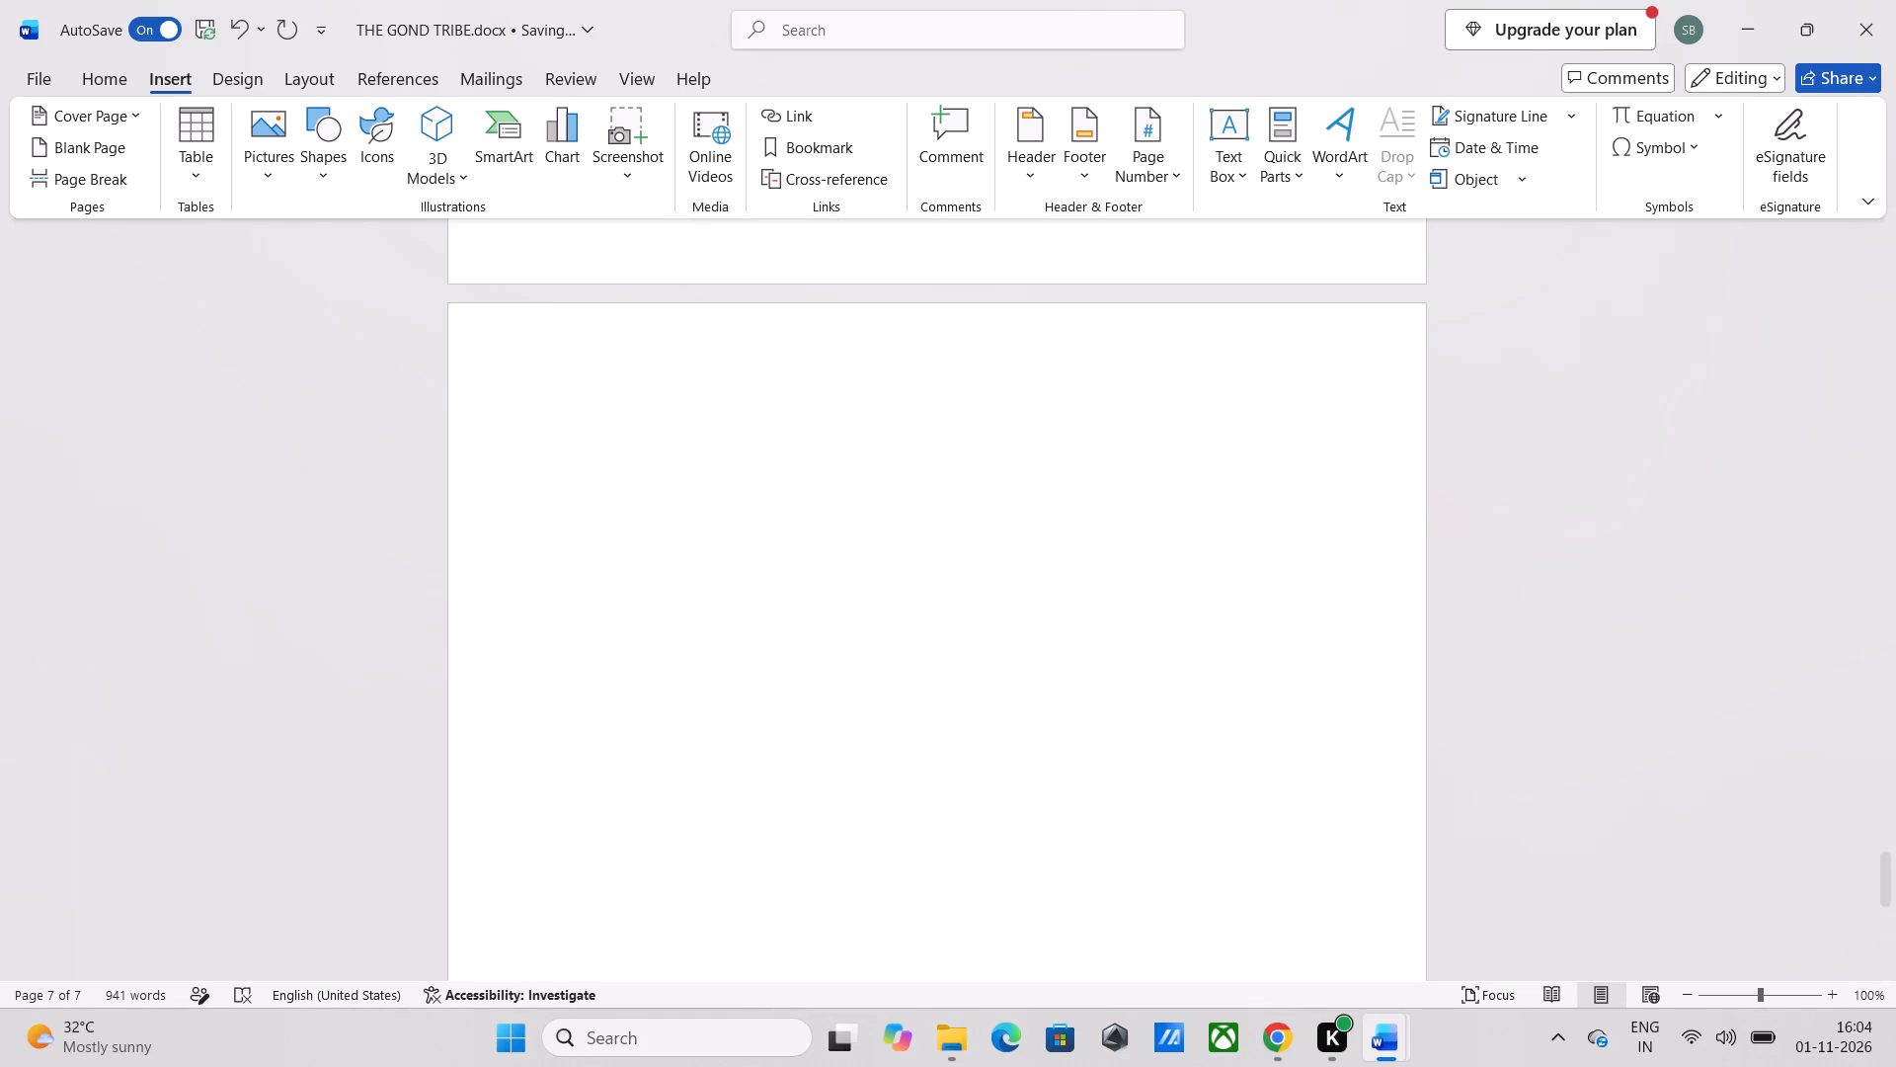
Switch to WhatsApp.
{"action": "left_click", "coordinate": [695, 1030]}
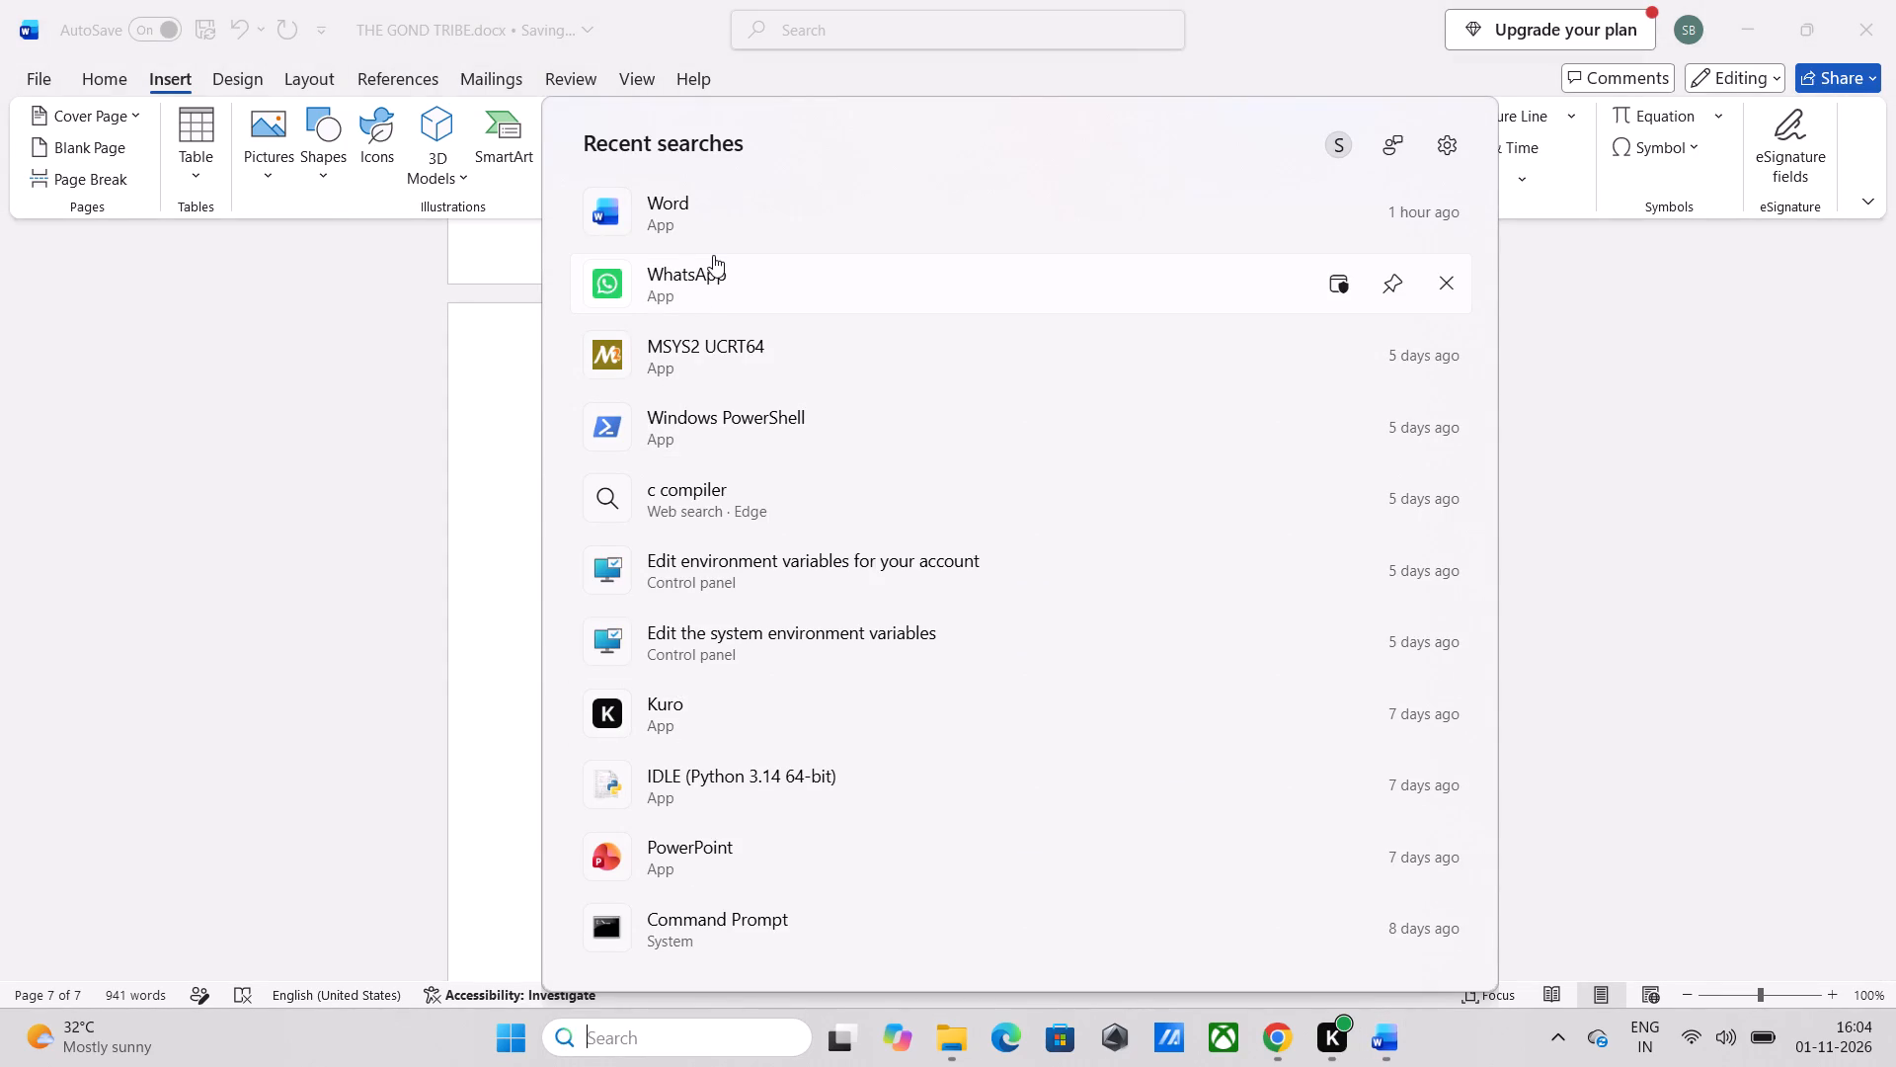
{"action": "left_click", "coordinate": [713, 266]}
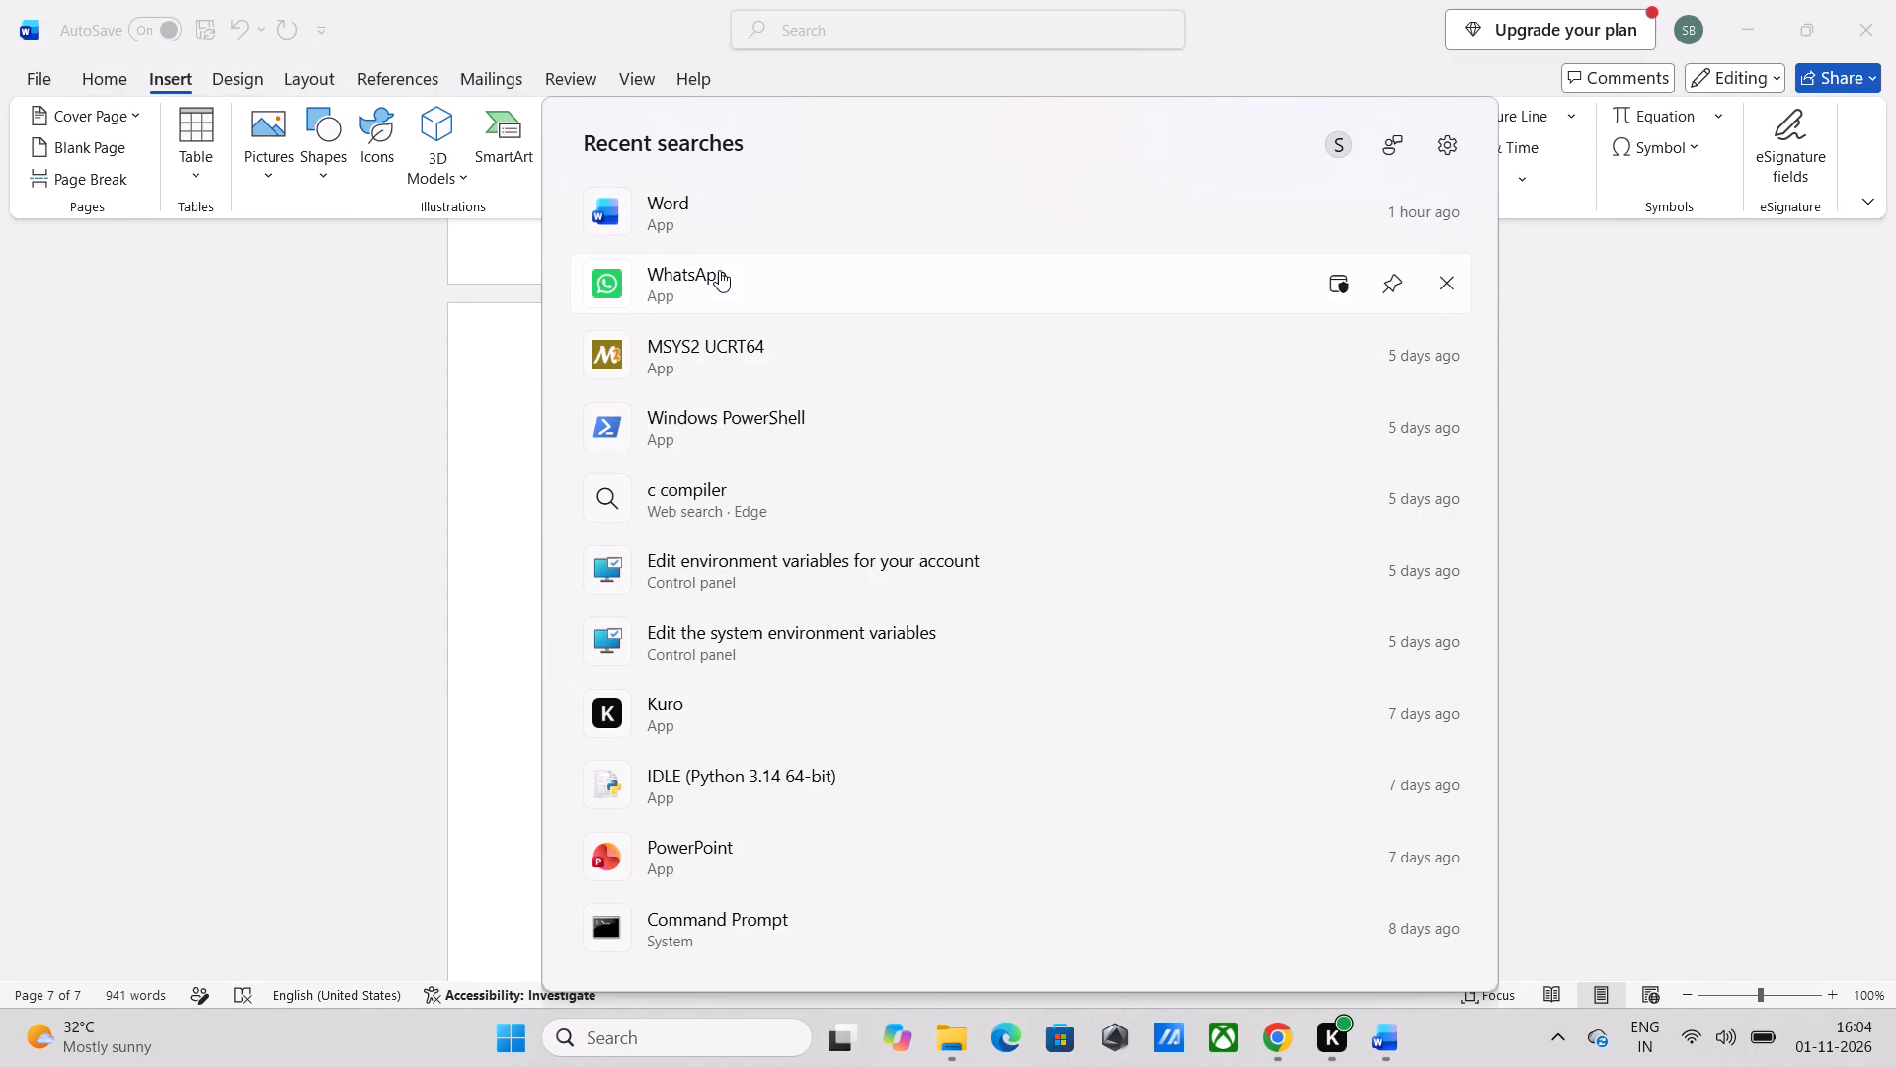
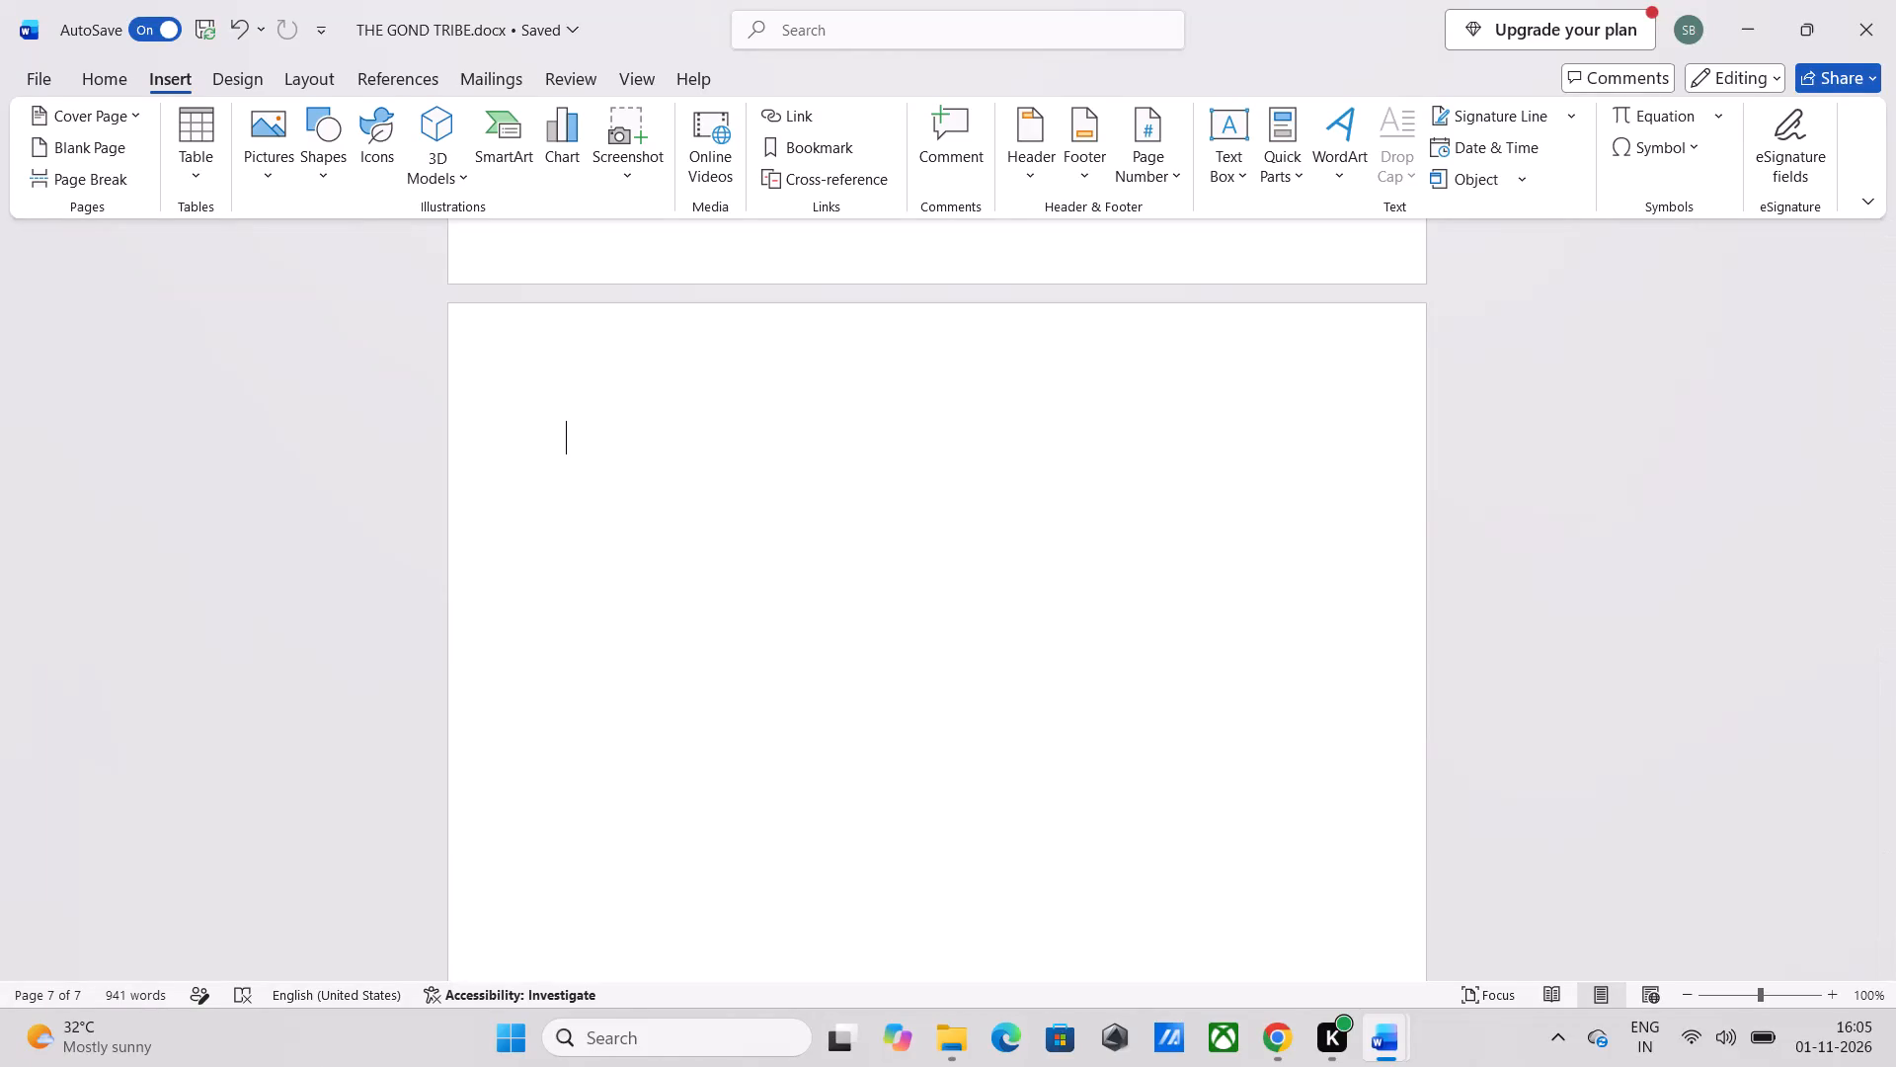
Paste the copied Chapter 5 text, "Social Organisation of the Gond Tribe", onto the new blank page.
{"action": "key", "text": "ctrl+v"}
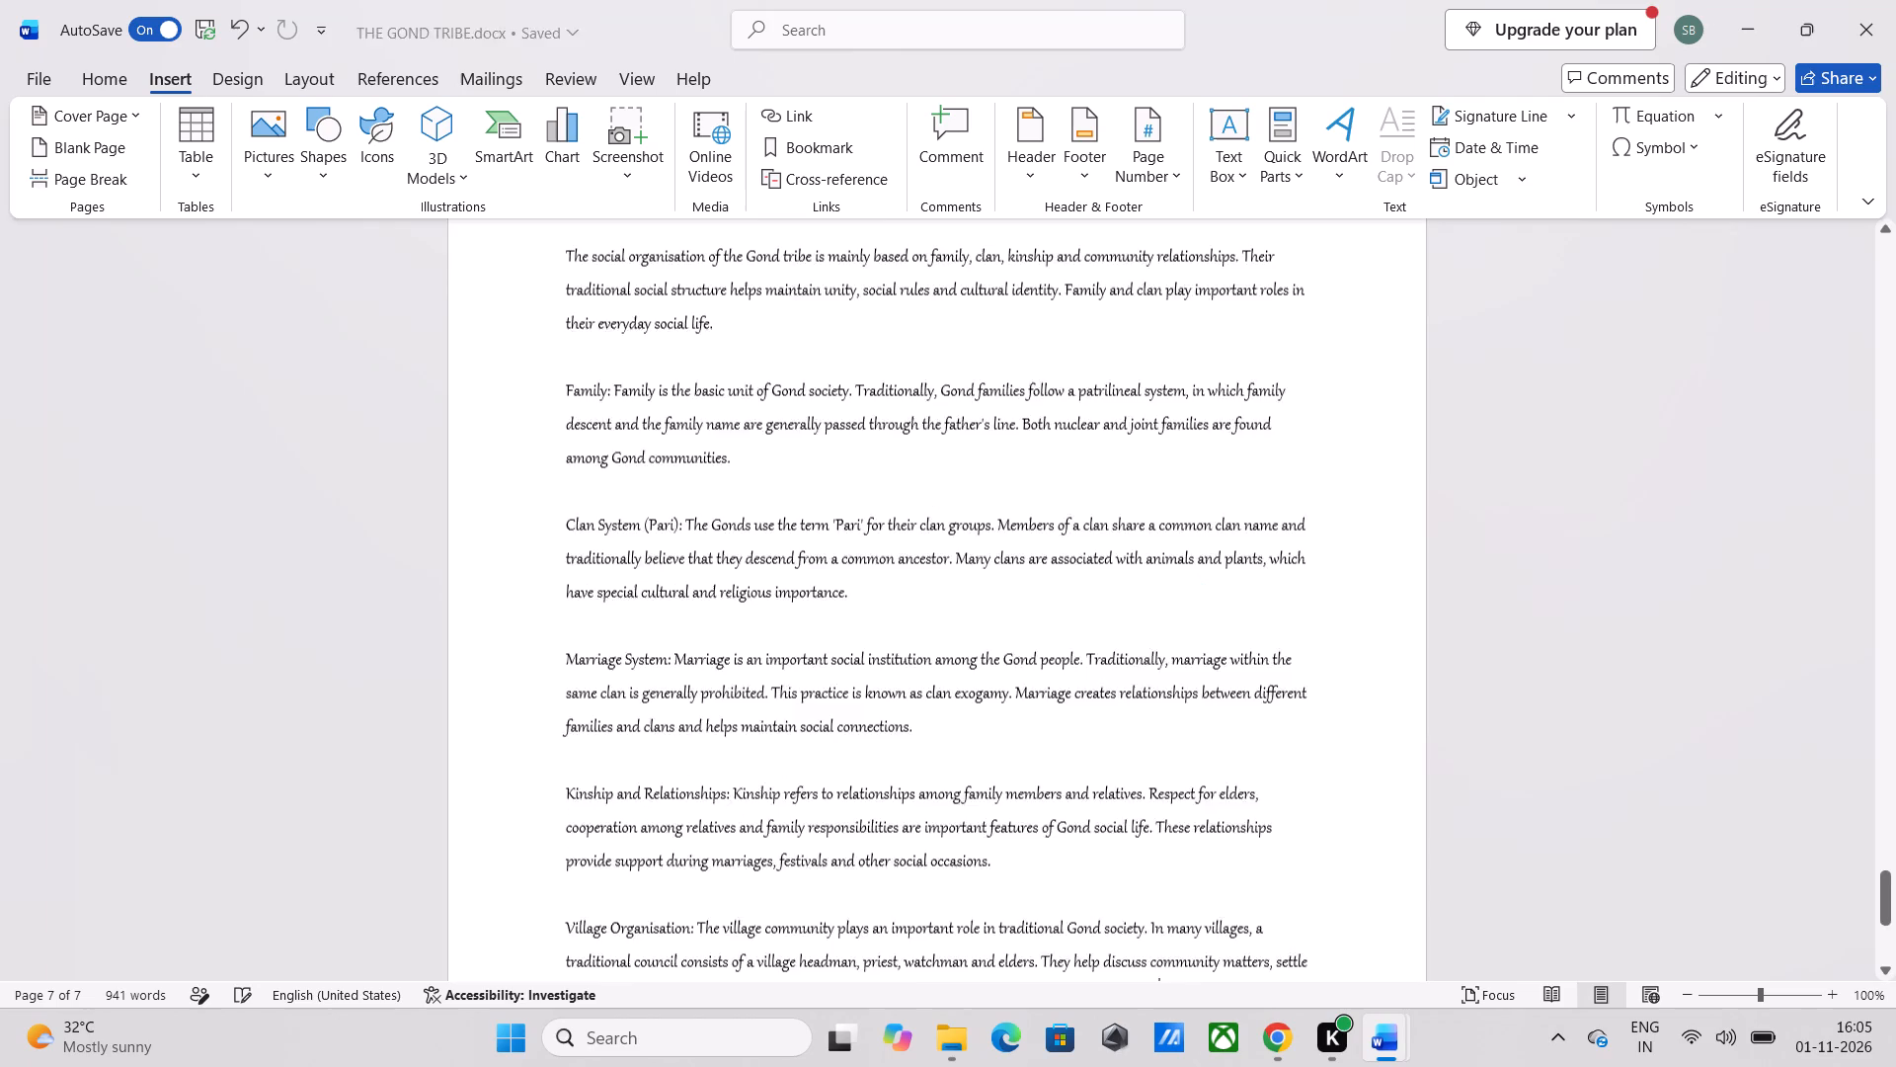
Select the heading "Chapter 5: Social Organisation of the Gond Tribe" and open the font choices for it.
{"action": "scroll", "coordinate": [1190, 612], "scroll_direction": "up", "scroll_amount": 7}
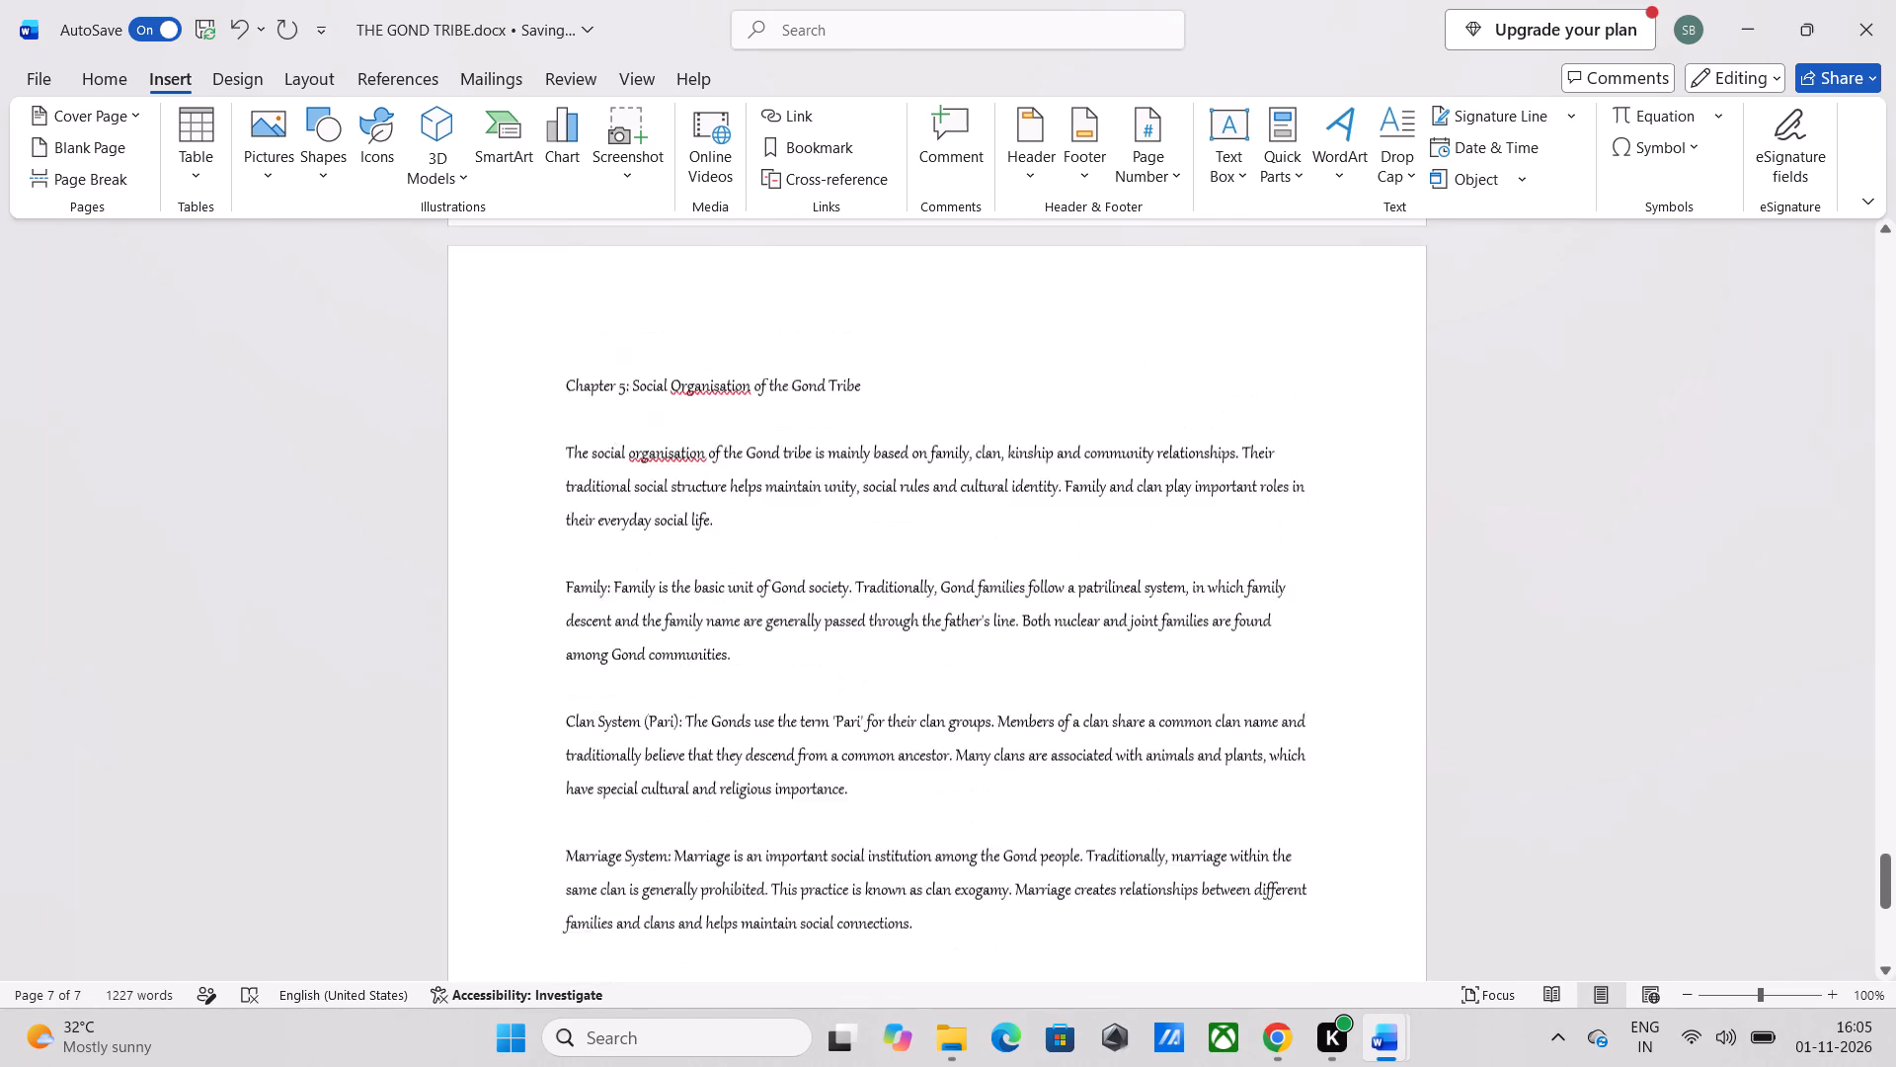
{"action": "left_click_drag", "start_coordinate": [557, 446], "coordinate": [1040, 461]}
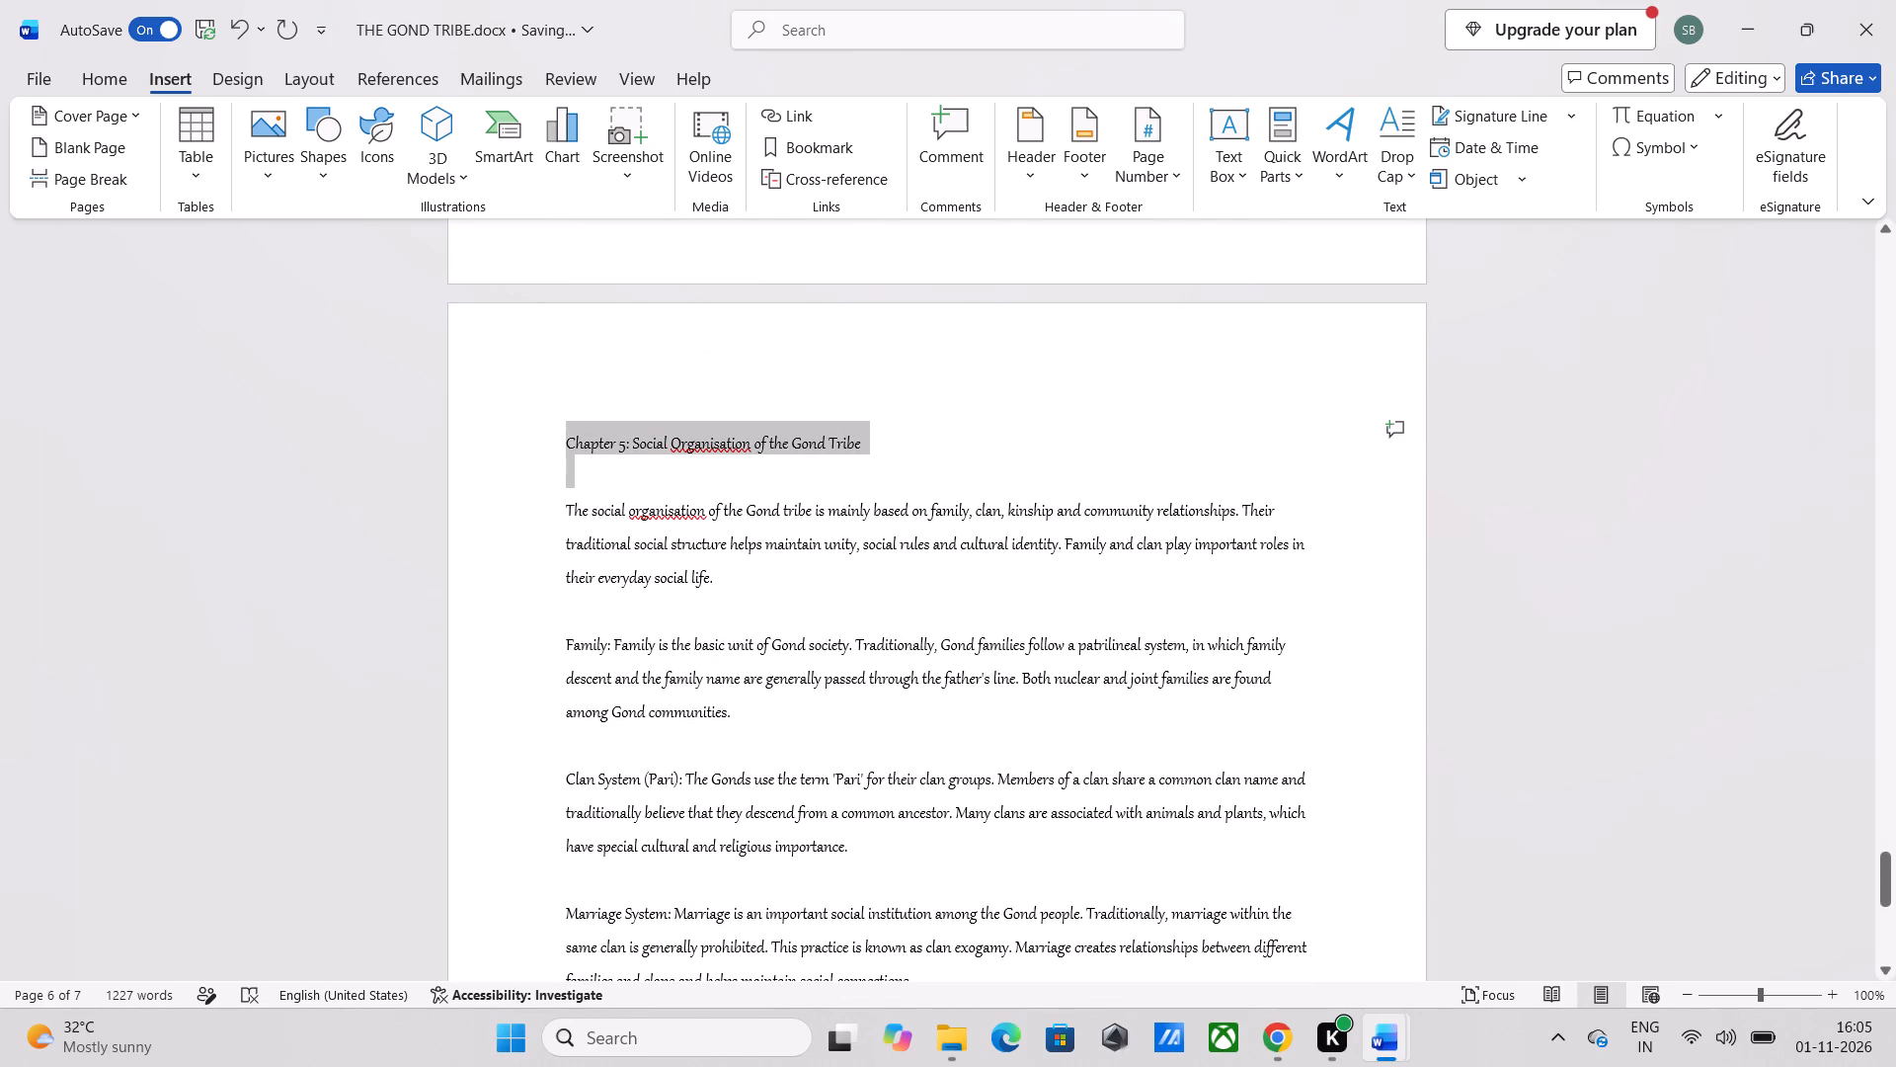
{"action": "left_click_drag", "start_coordinate": [1040, 461], "coordinate": [1043, 461]}
{"action": "left_click", "coordinate": [1175, 380]}
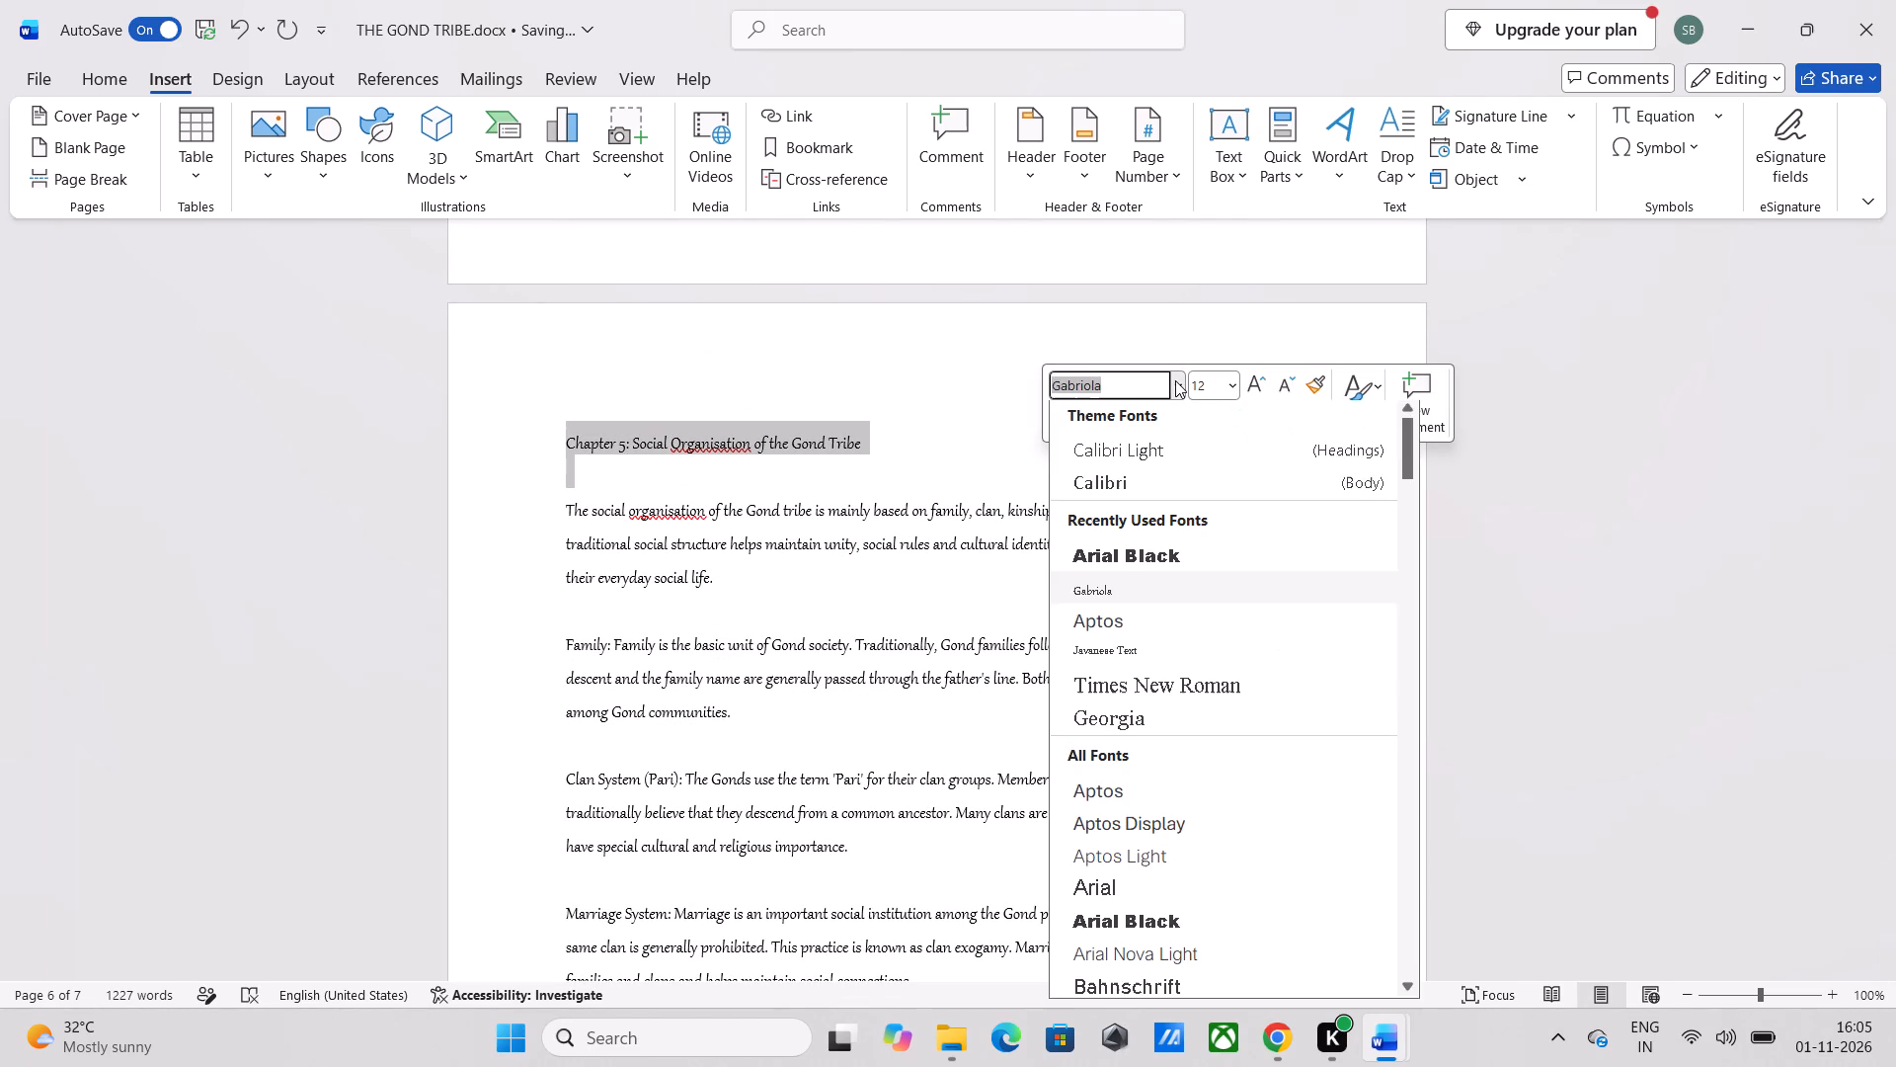
Format the heading "Chapter 5: Social Organisation of the Gond Tribe" in Arial Black at size 24.
{"action": "left_click", "coordinate": [1134, 571]}
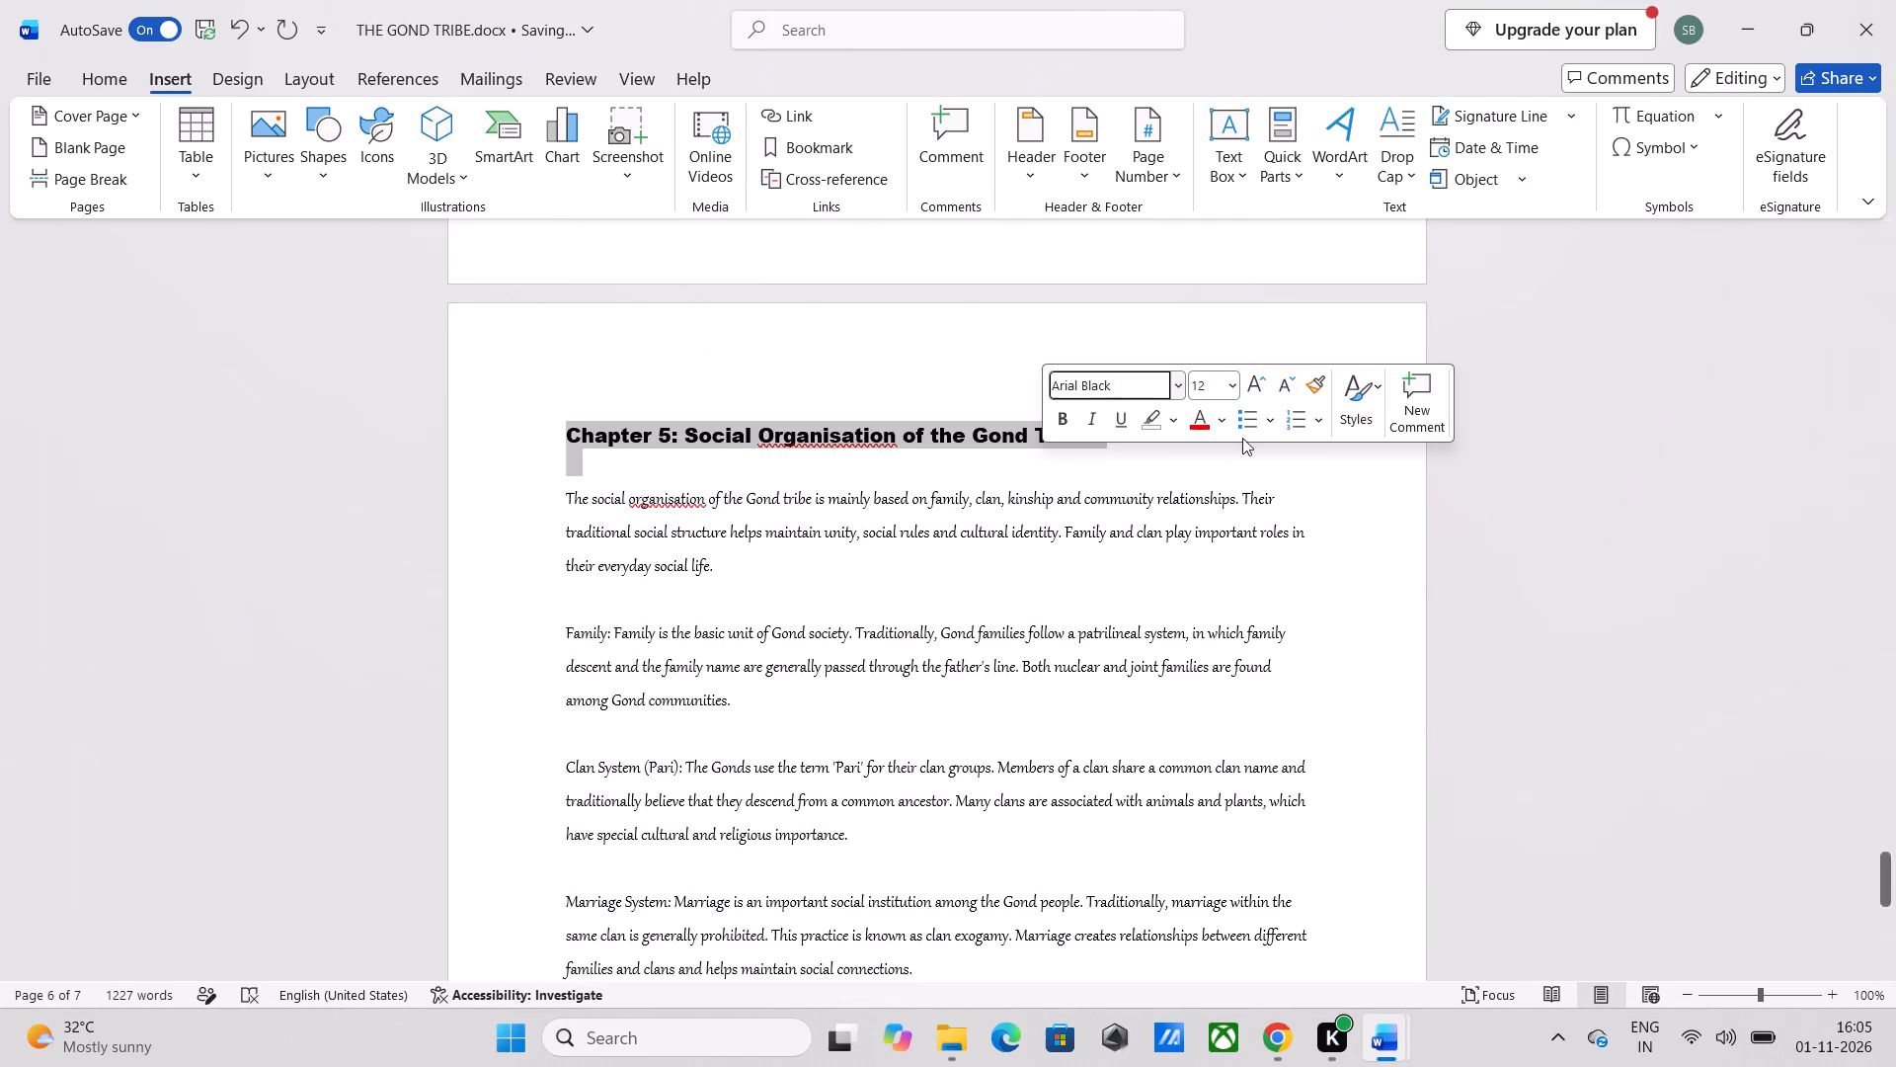
{"action": "left_click", "coordinate": [1235, 381]}
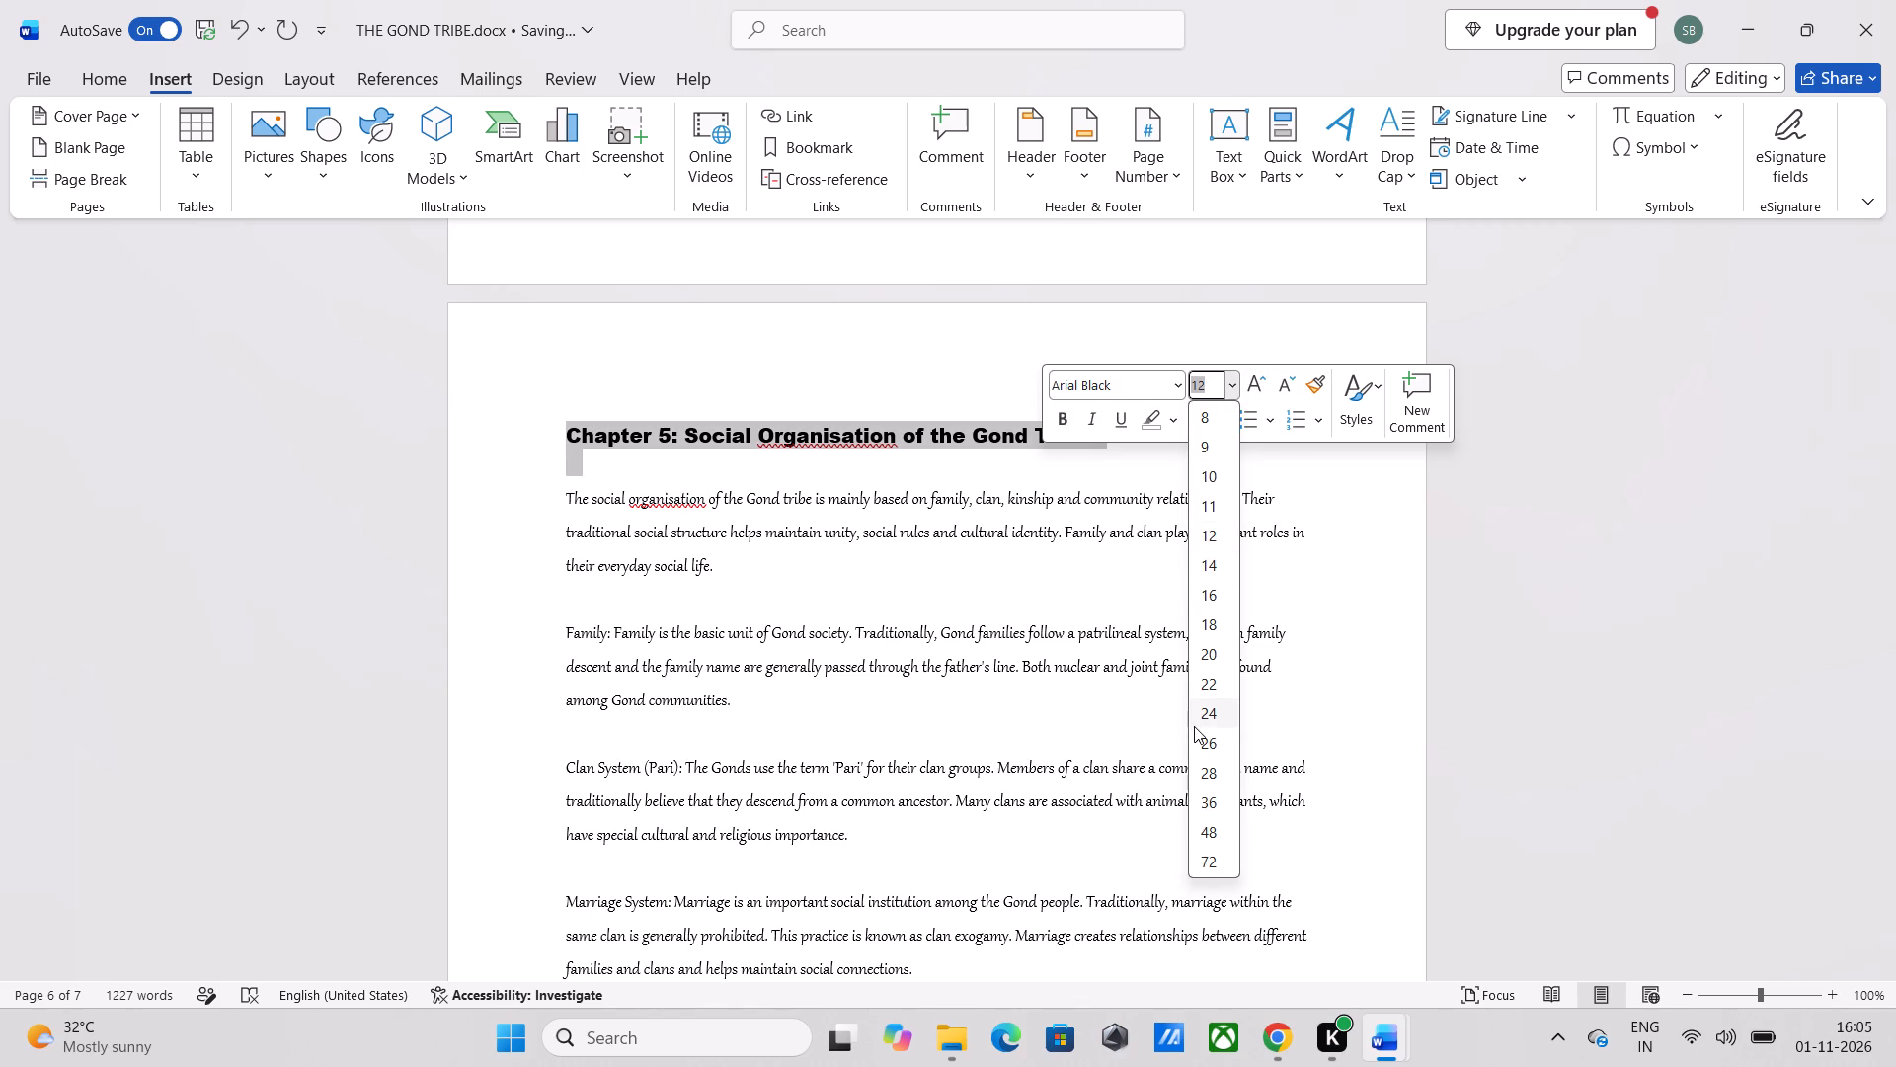
{"action": "left_click", "coordinate": [1195, 722]}
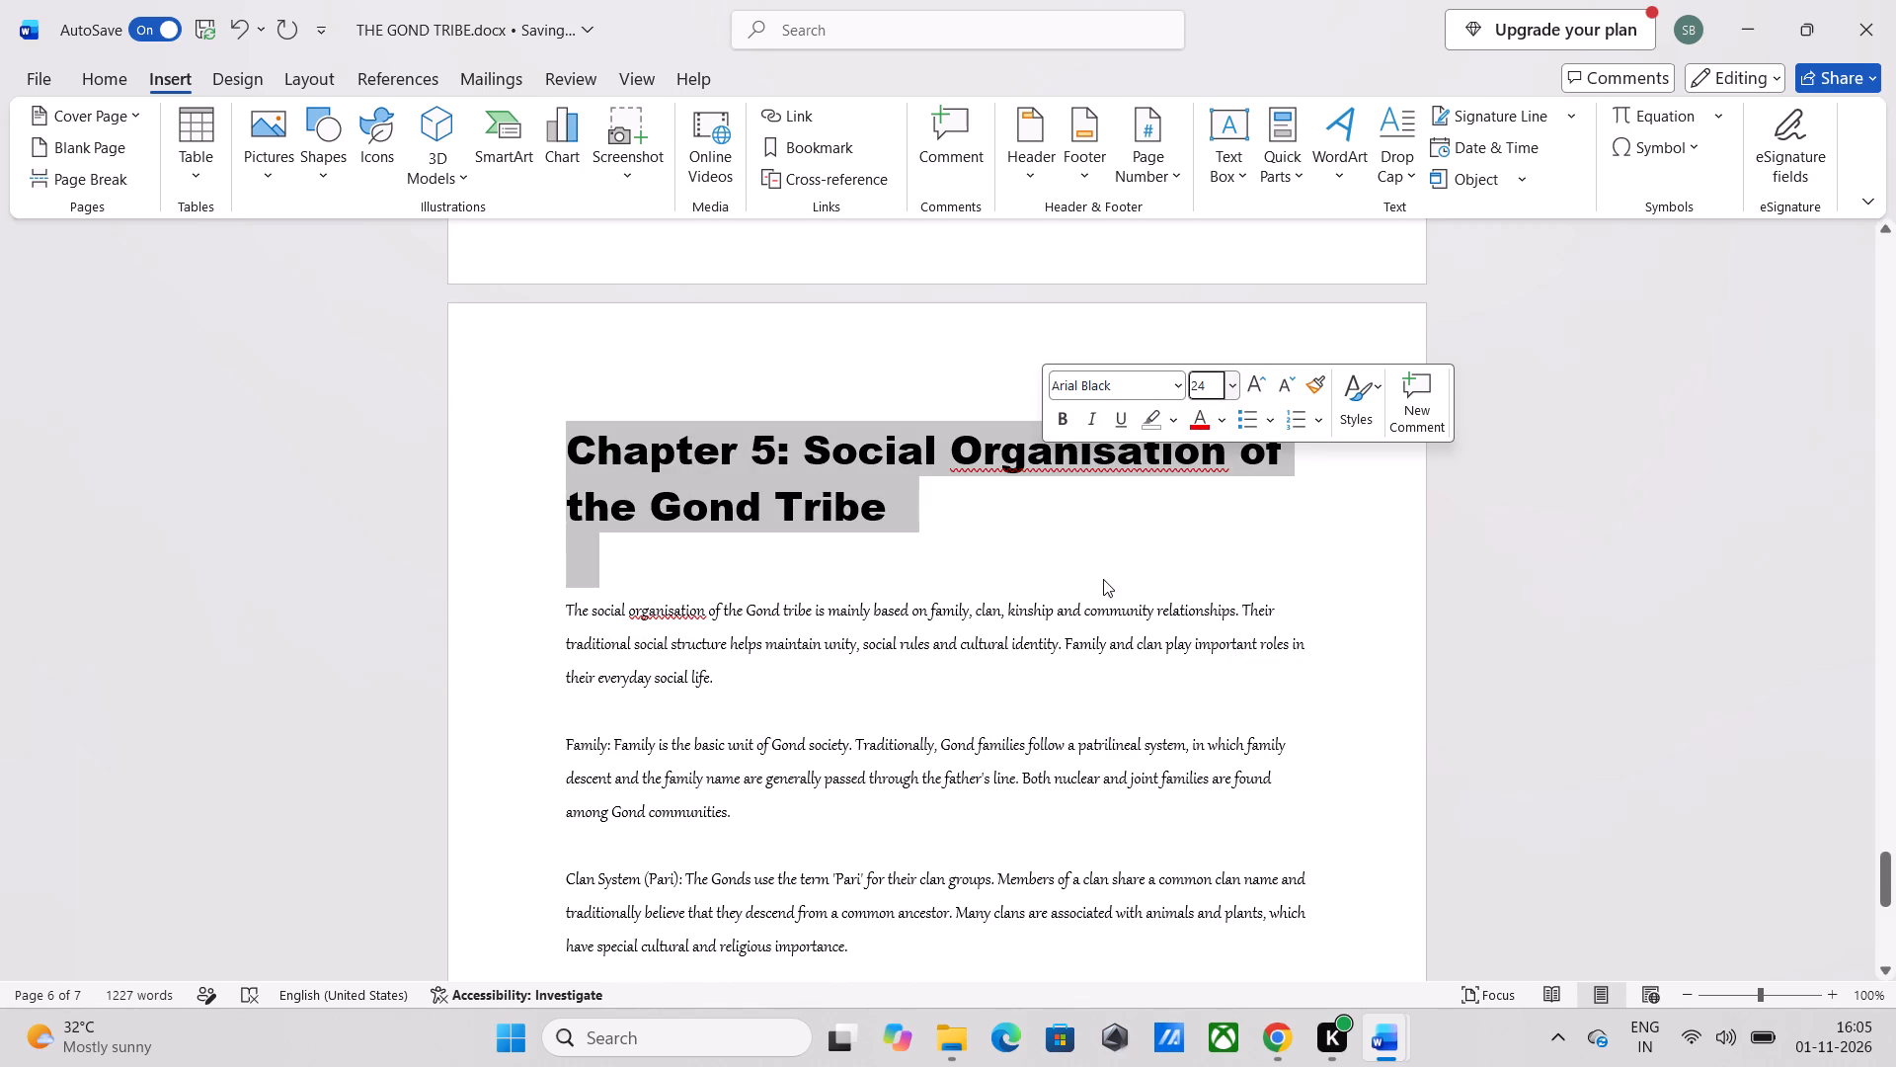
{"action": "left_click", "coordinate": [1100, 574]}
Insert a blank page after the closing paragraph of Chapter 5.
{"action": "scroll", "coordinate": [983, 555], "scroll_direction": "down", "scroll_amount": 3}
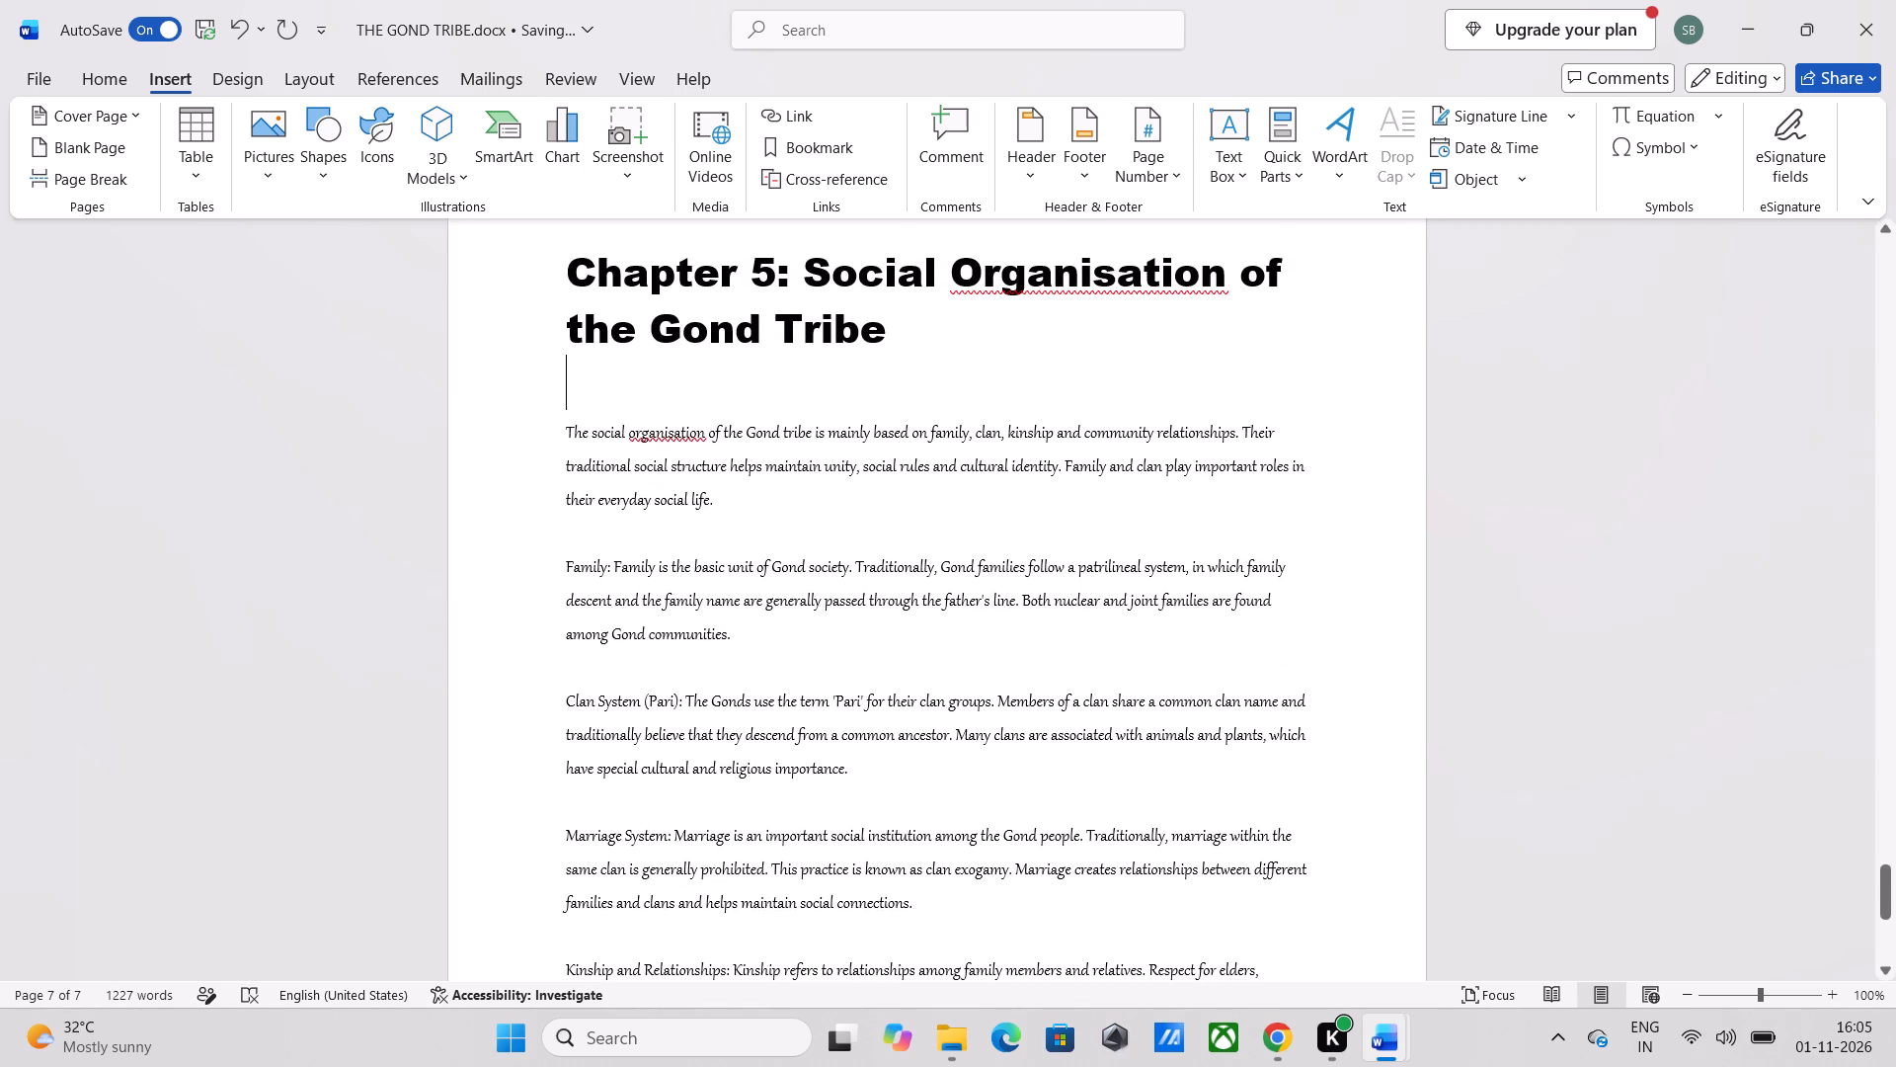
{"action": "scroll", "coordinate": [904, 532], "scroll_direction": "down", "scroll_amount": 4}
{"action": "scroll", "coordinate": [803, 578], "scroll_direction": "down", "scroll_amount": 3}
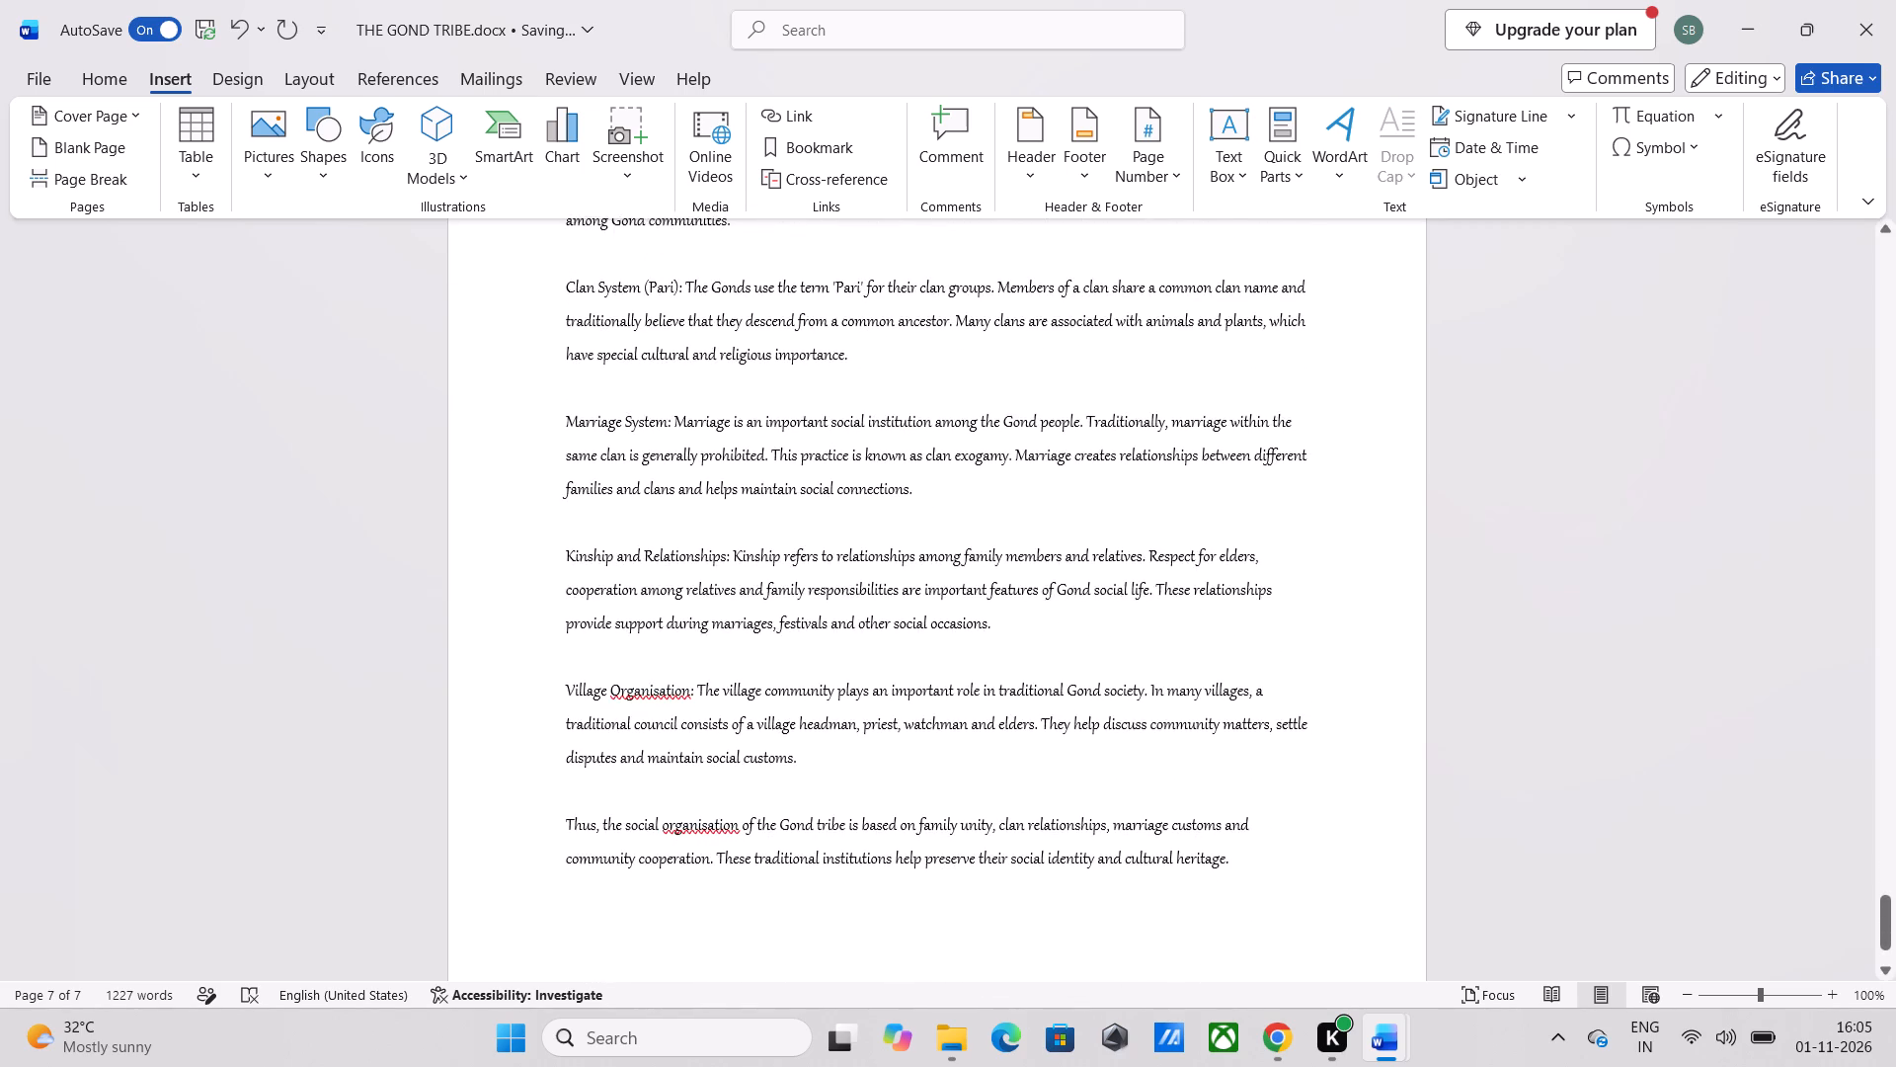
{"action": "scroll", "coordinate": [773, 615], "scroll_direction": "down", "scroll_amount": 14}
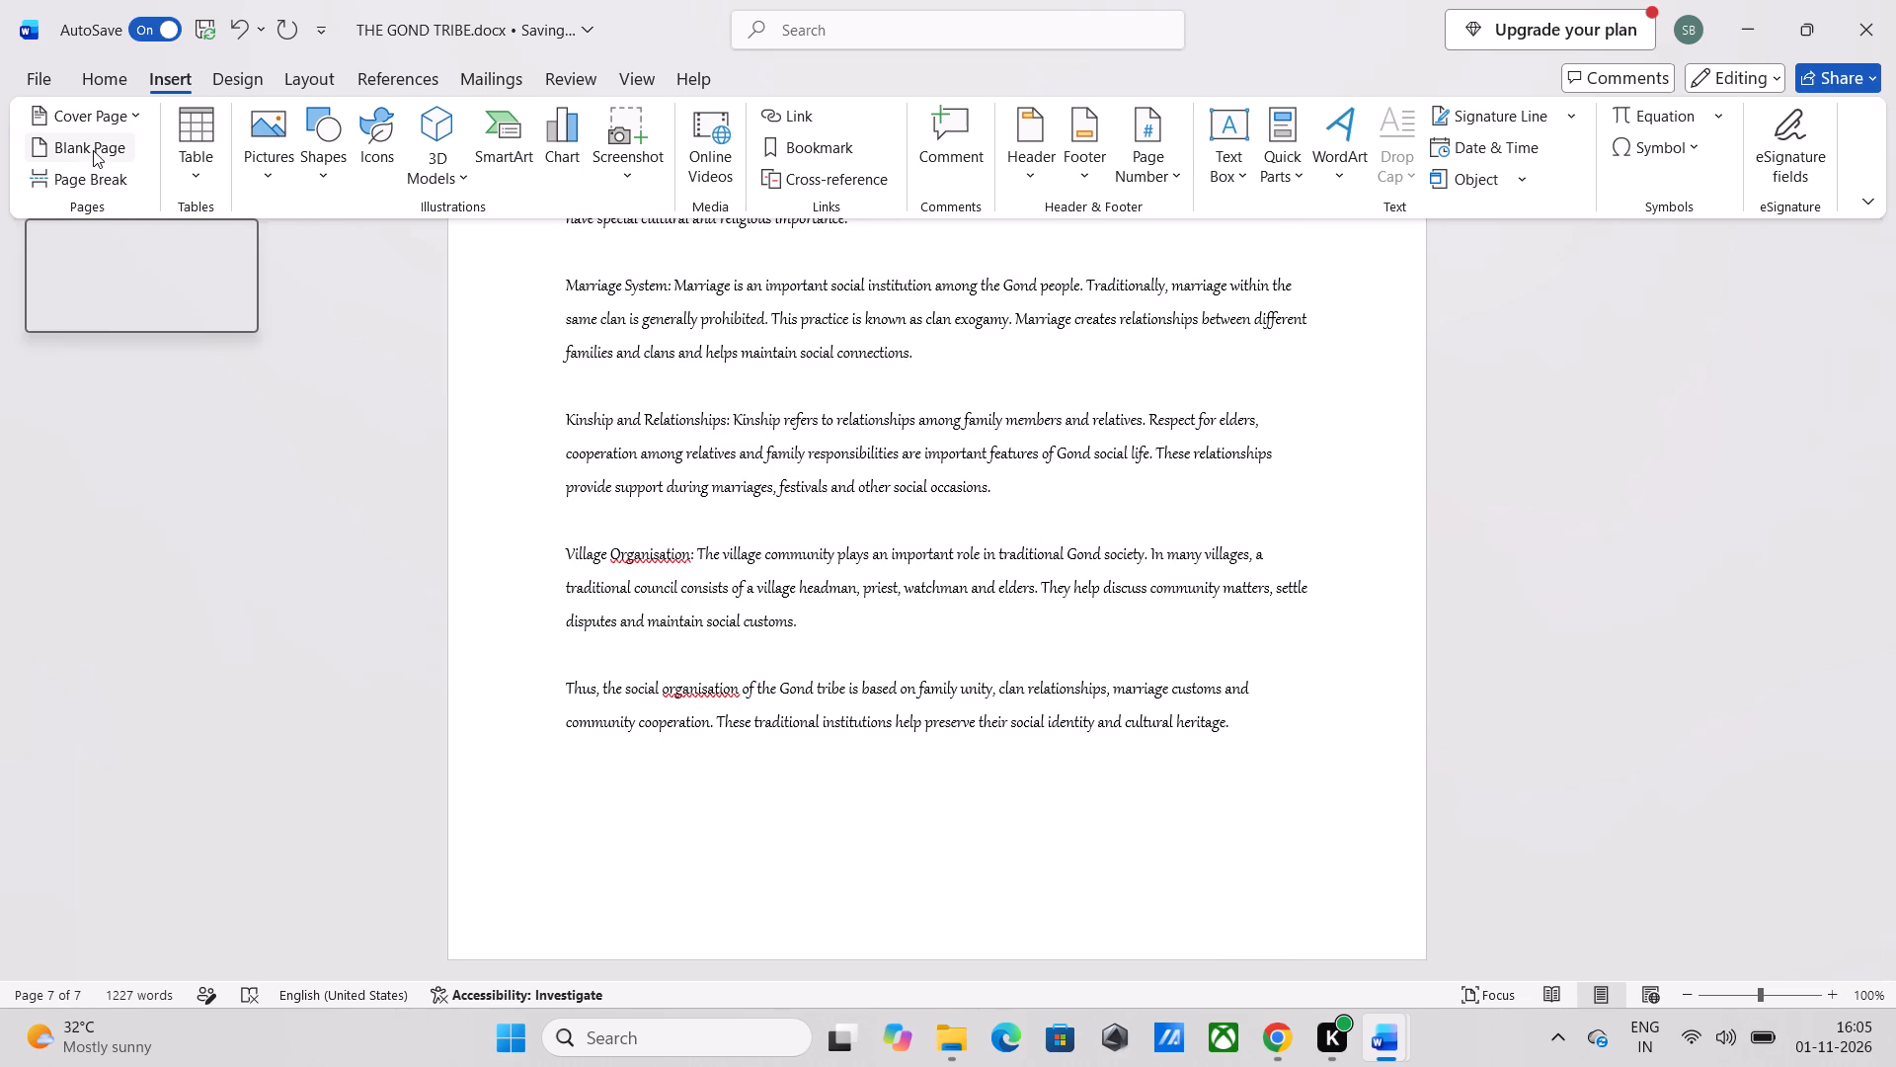
{"action": "left_click", "coordinate": [1169, 932]}
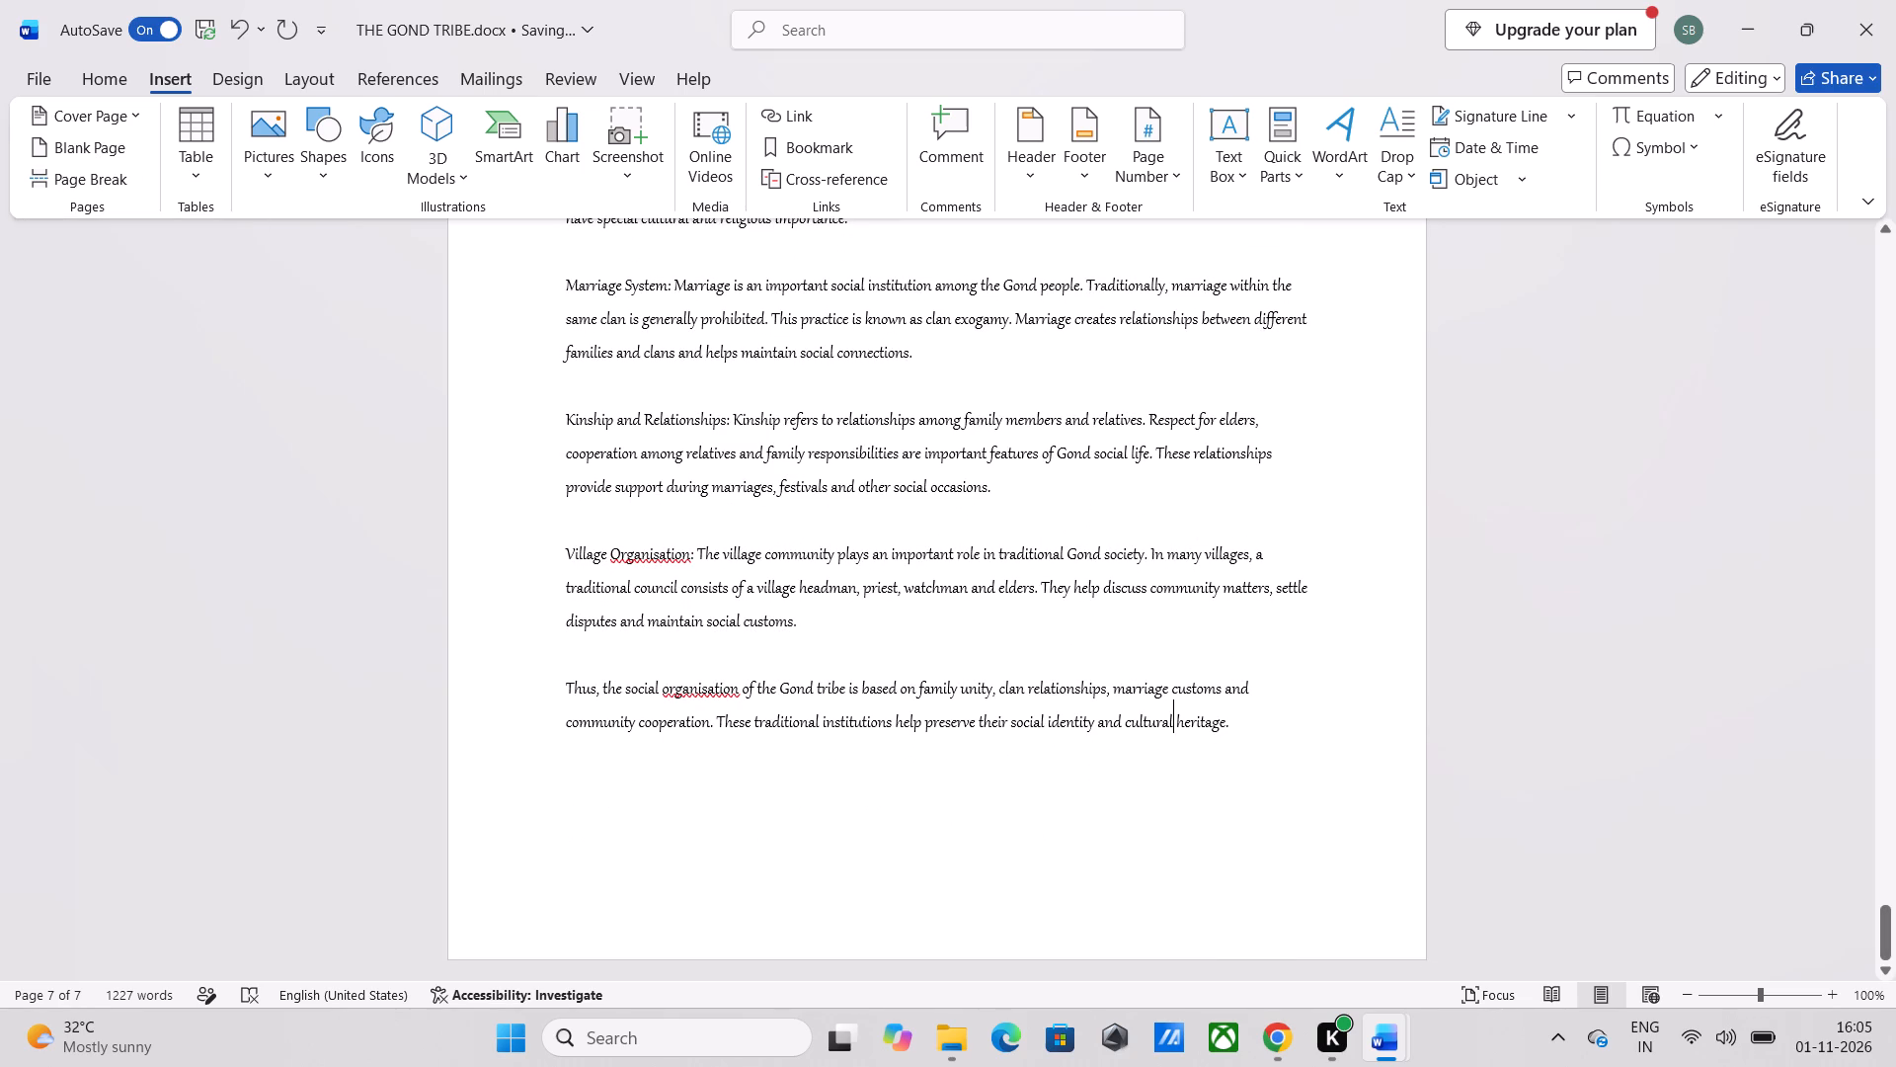
{"action": "left_click", "coordinate": [1293, 750]}
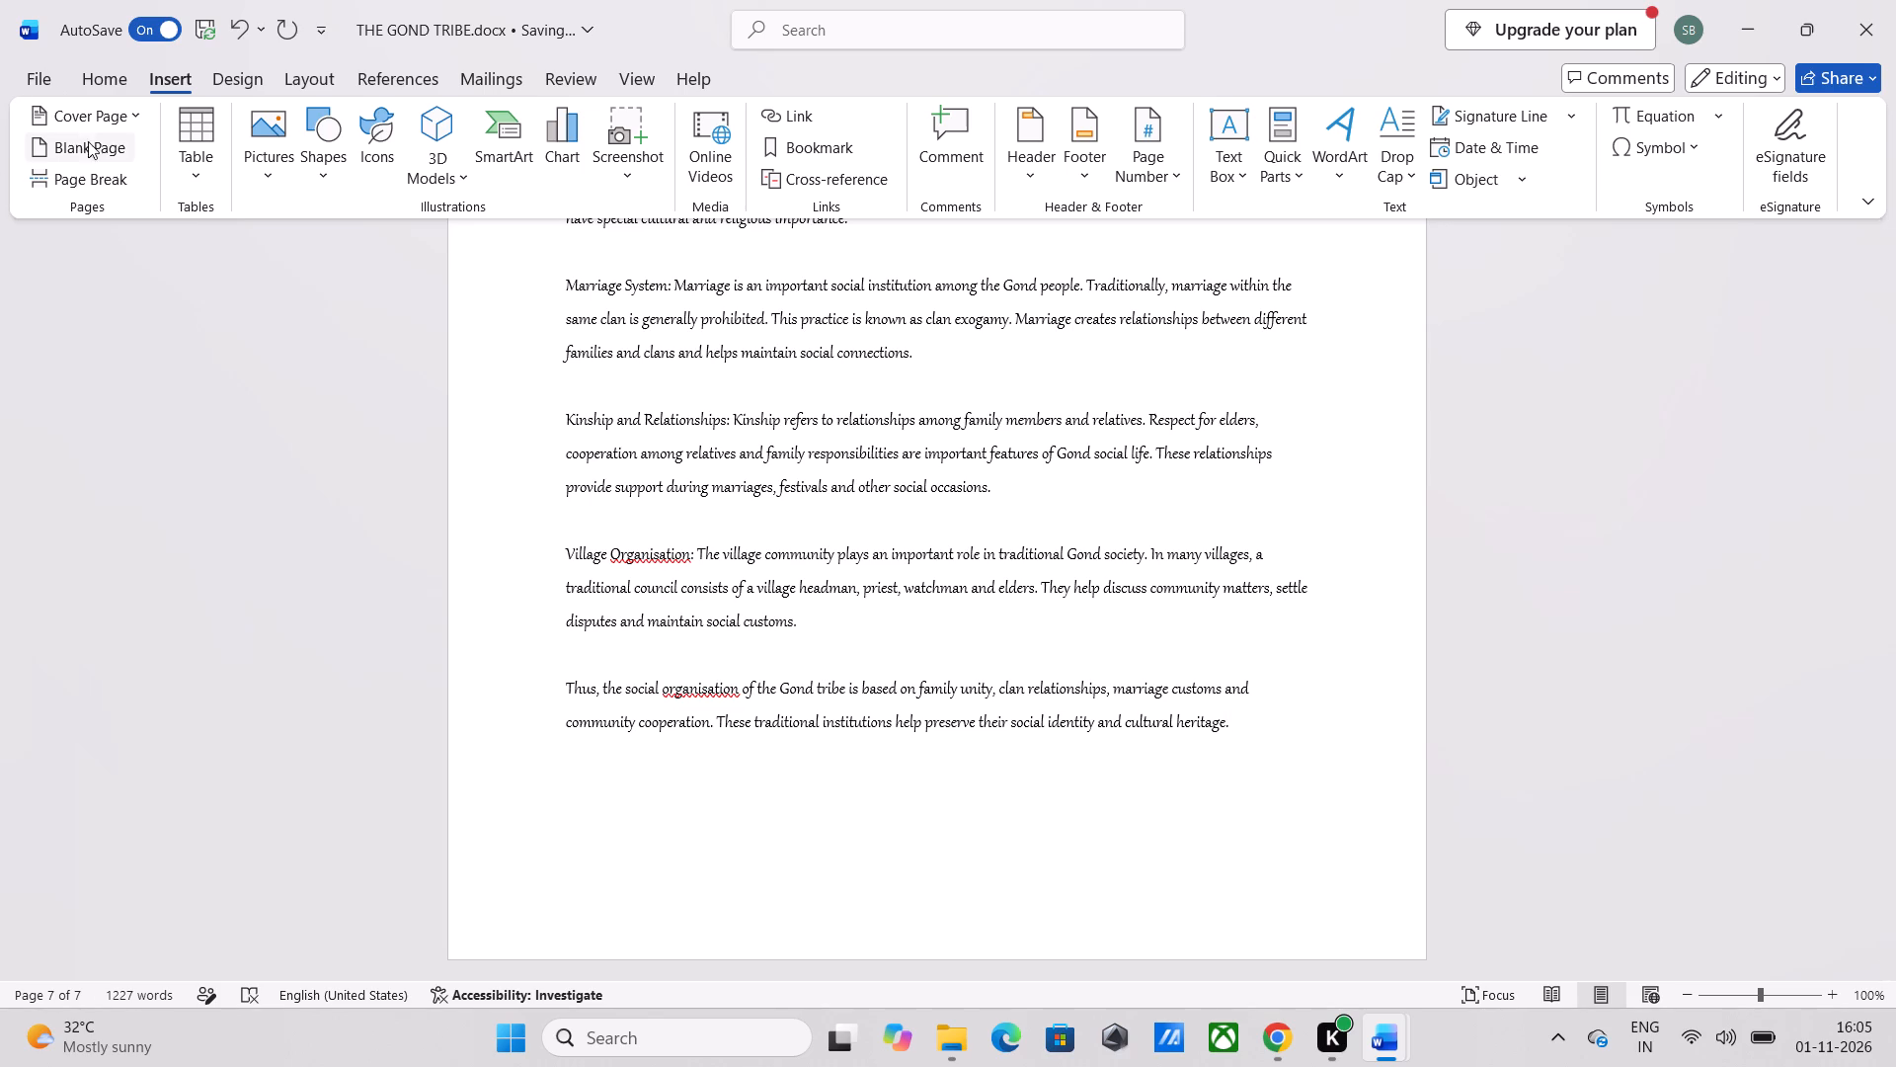
{"action": "left_click", "coordinate": [93, 147]}
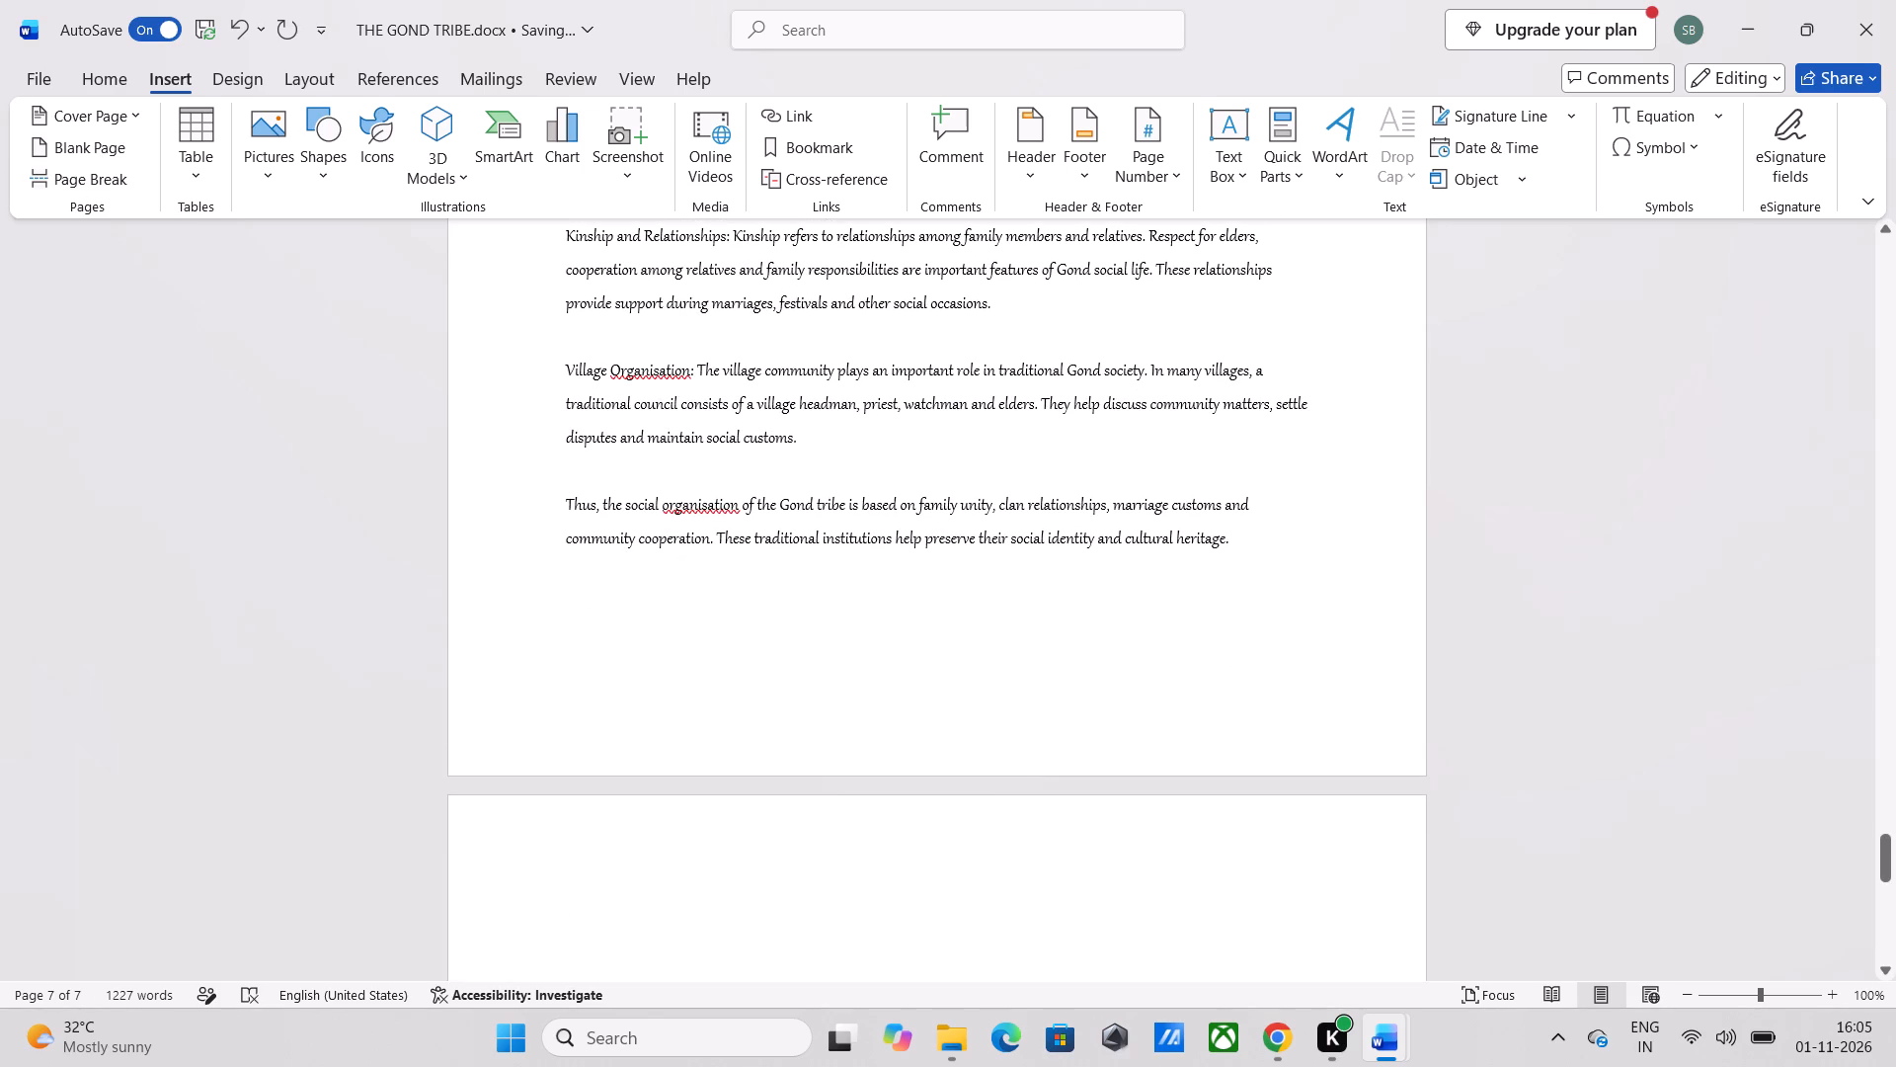
{"action": "scroll", "coordinate": [683, 878], "scroll_direction": "down", "scroll_amount": 8}
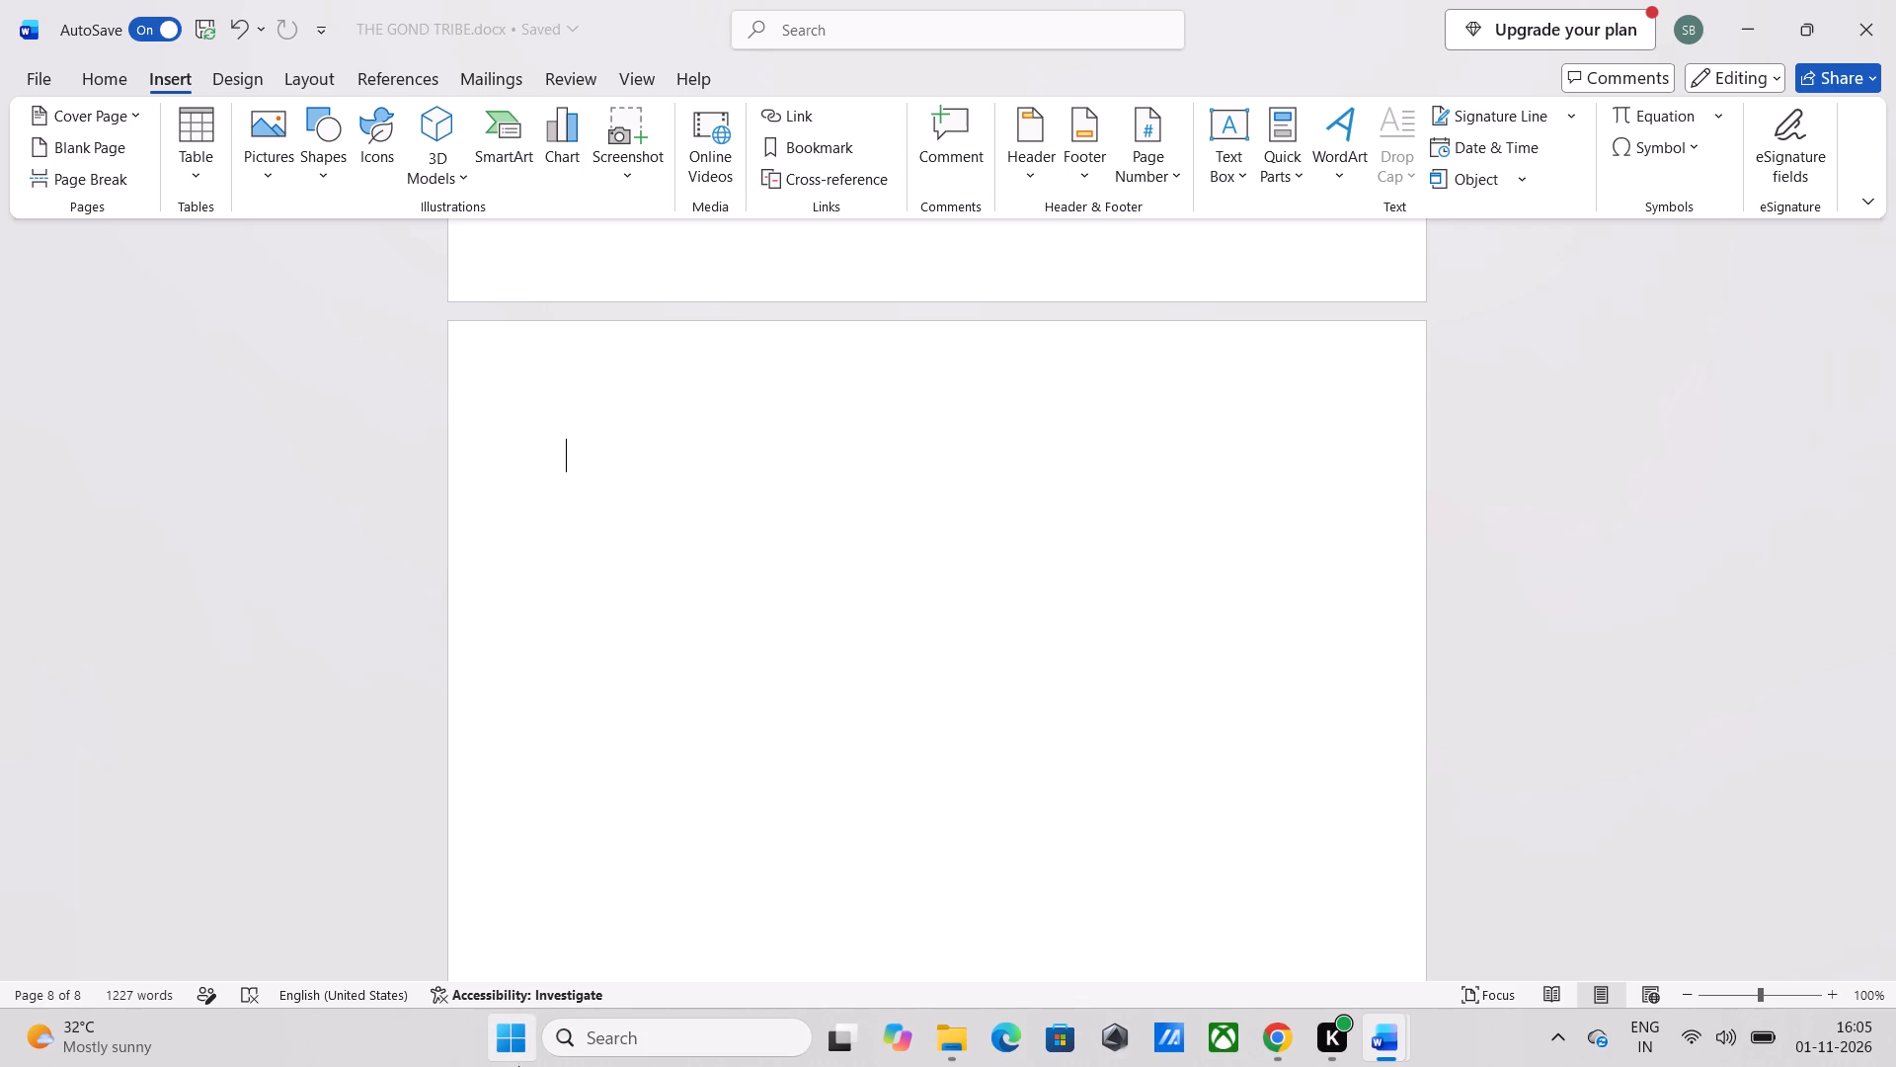
Open the Windows search to look for an app.
{"action": "left_click", "coordinate": [588, 1033]}
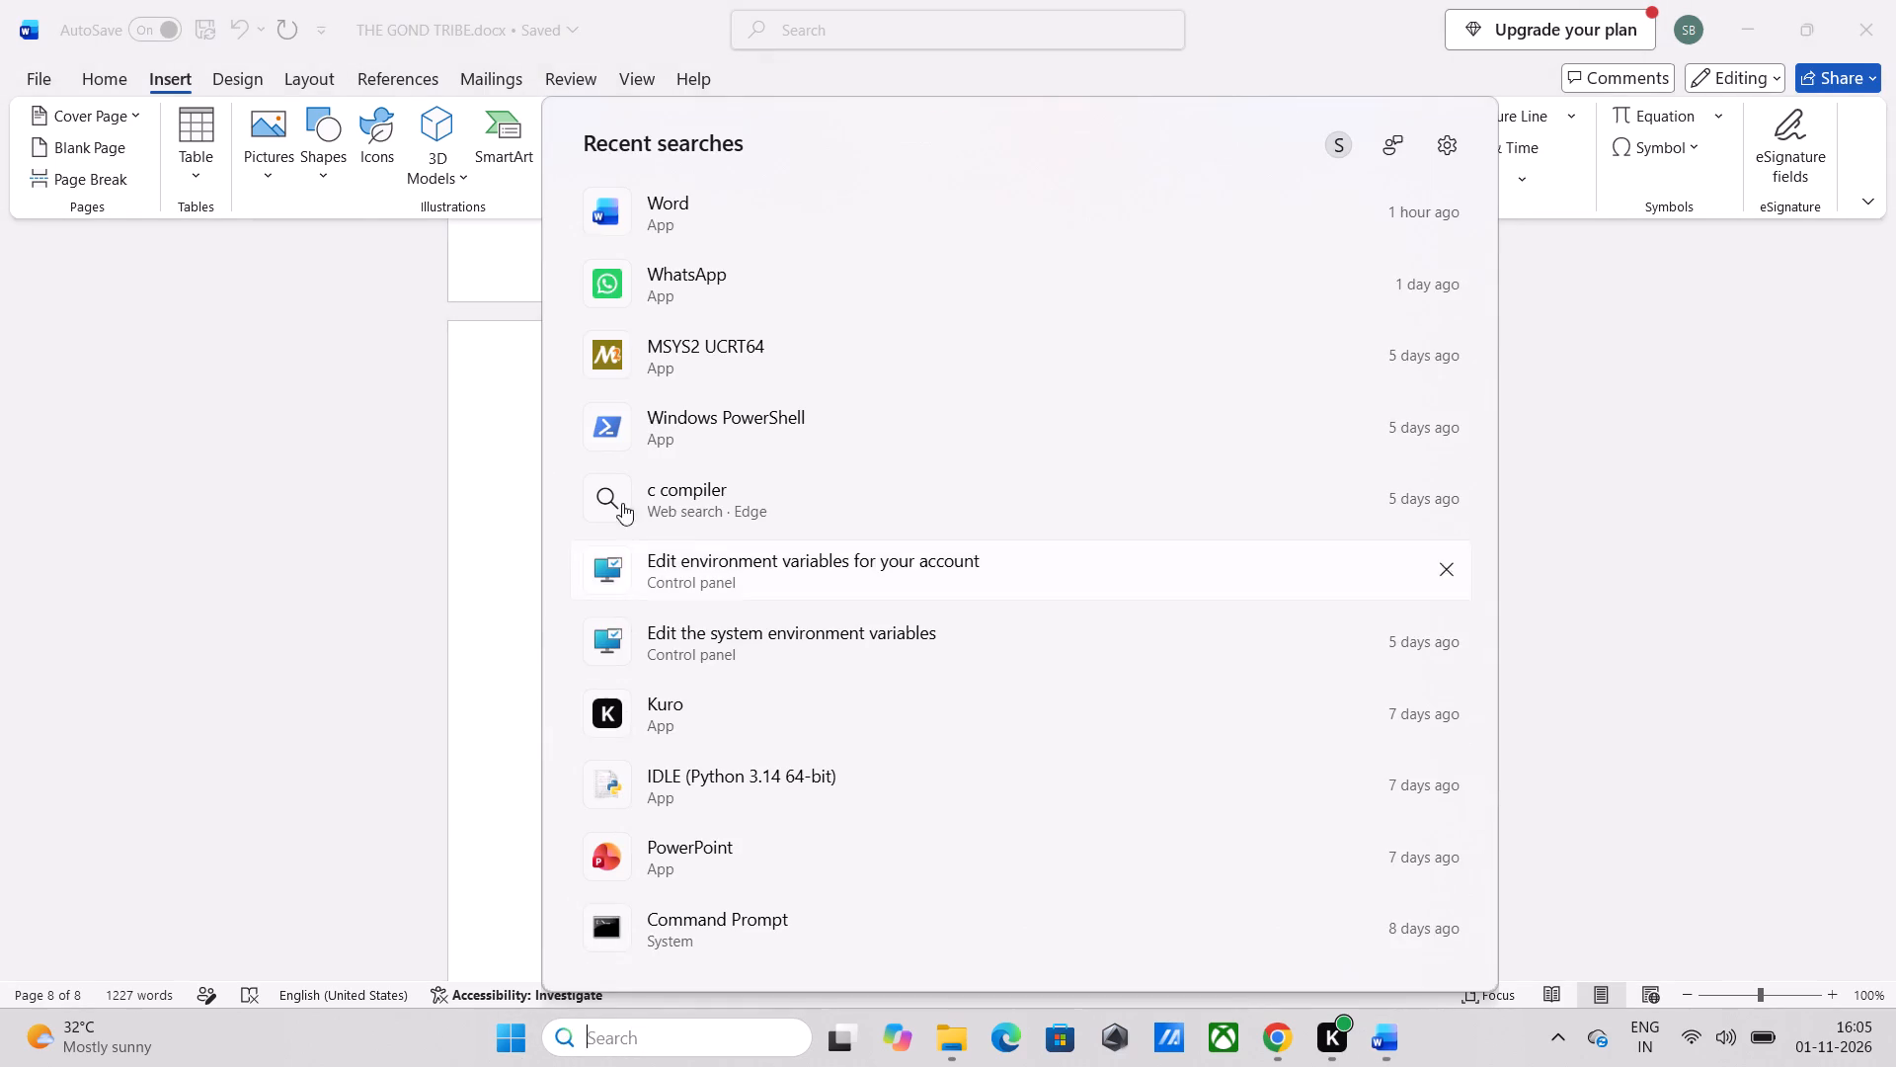
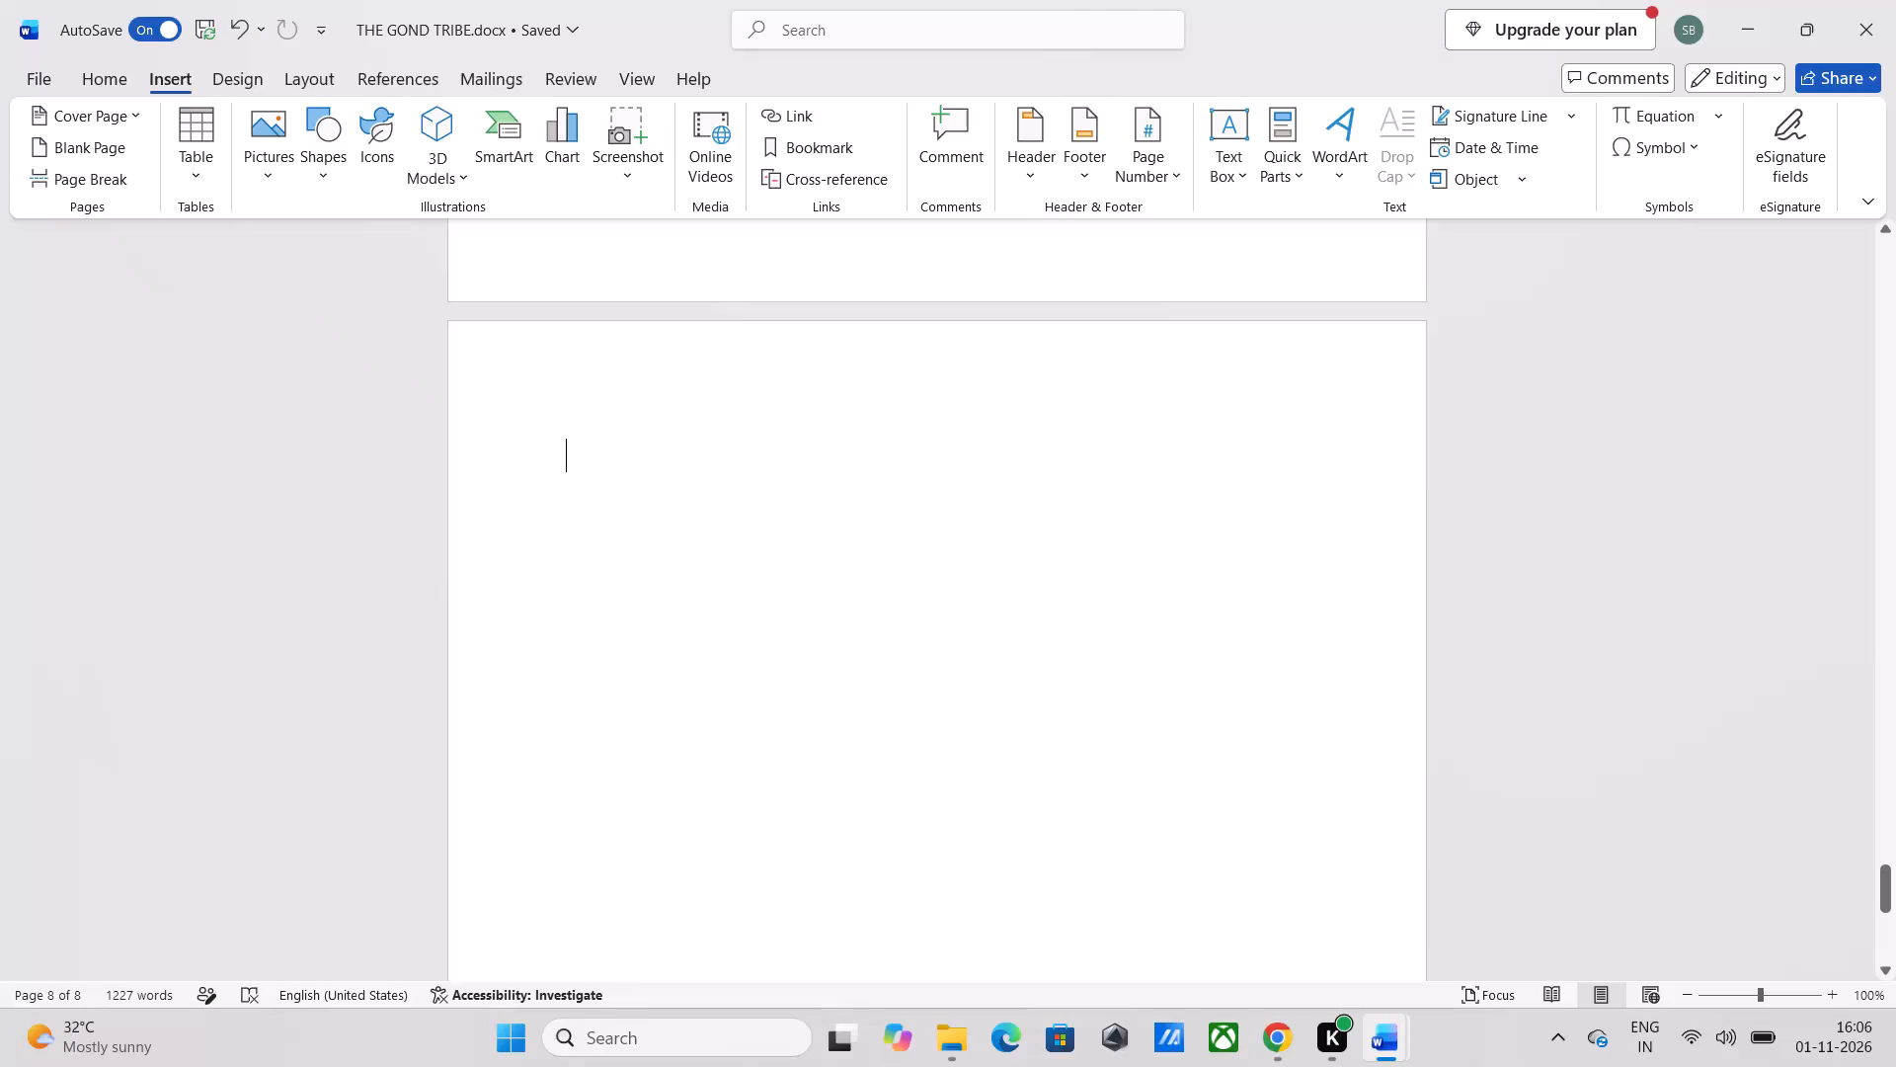
Paste the copied text of "Chapter 6: Economic Life and Occupation of the Gond Tribe" onto the new blank page.
{"action": "key", "text": "ctrl+v"}
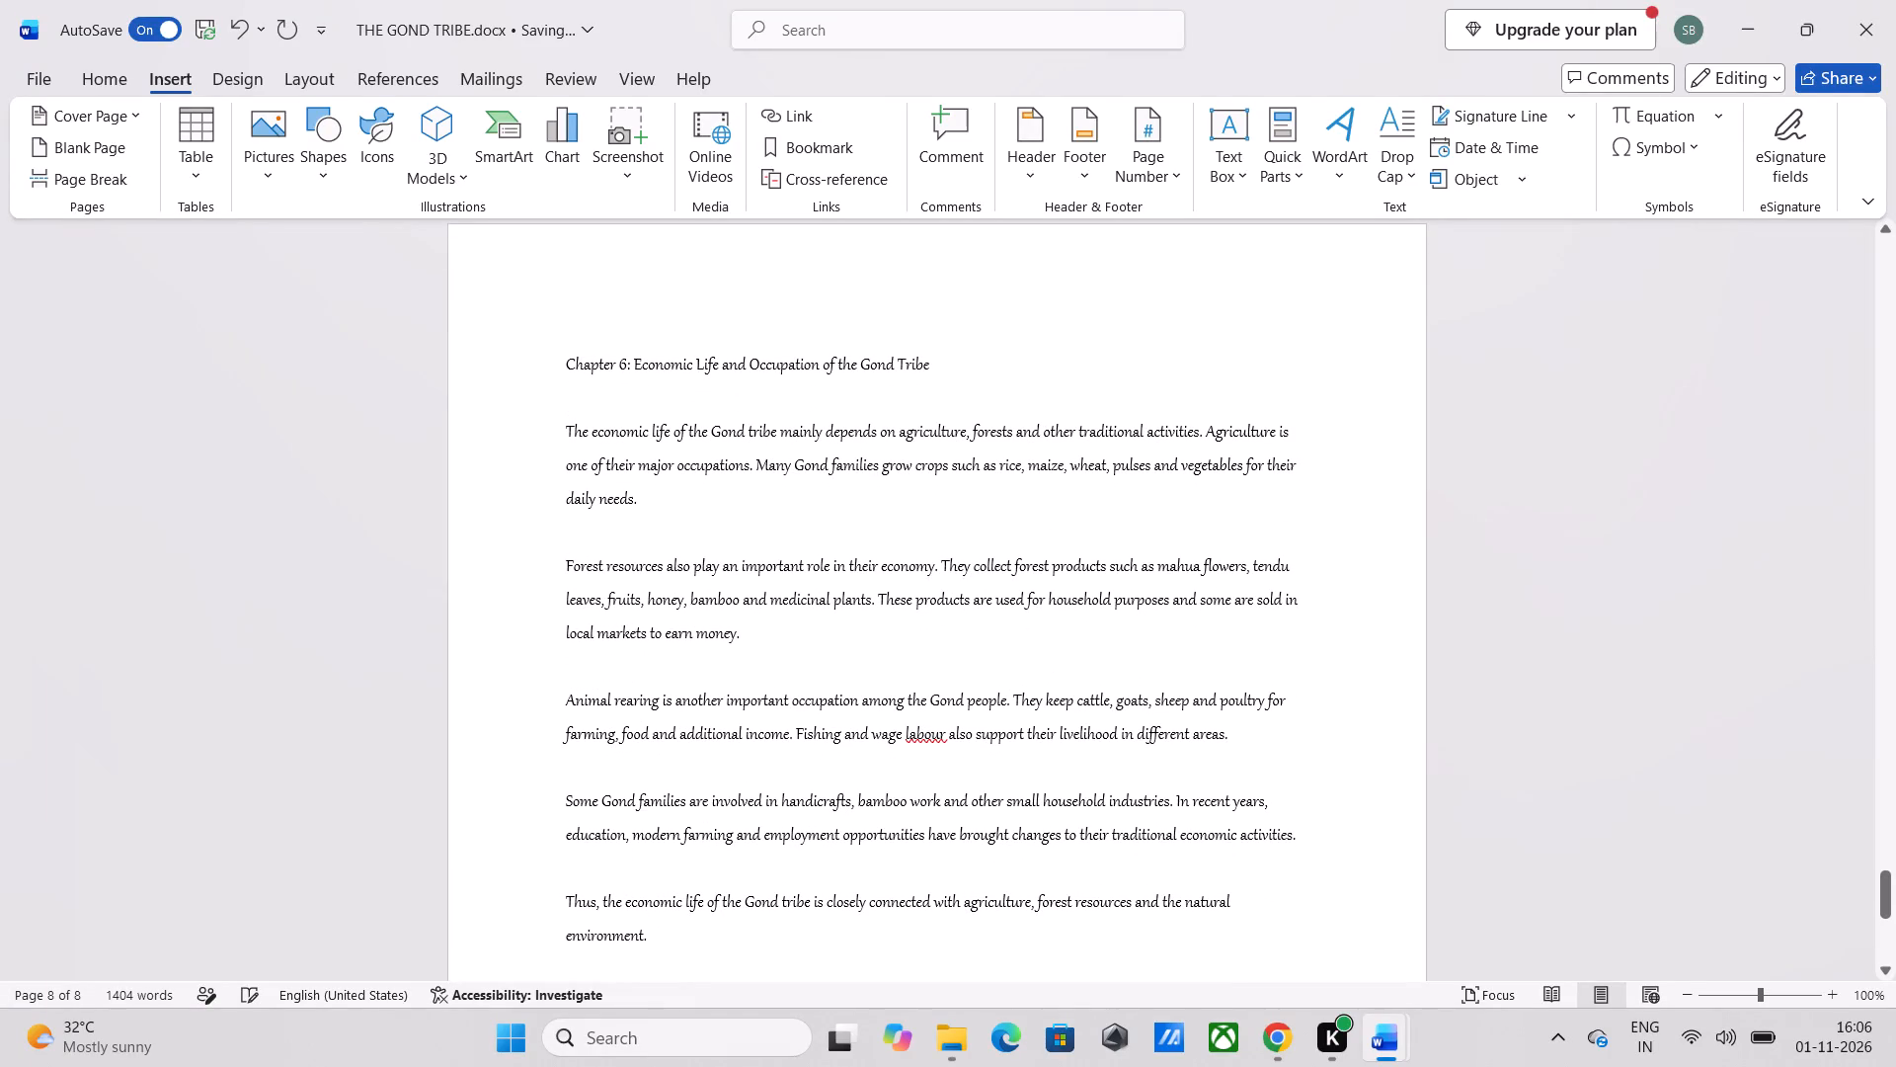
Format the heading "Chapter 6: Economic Life and Occupation of the Gond Tribe" in Arial Black at size 24.
{"action": "left_click_drag", "start_coordinate": [556, 353], "coordinate": [1137, 371]}
{"action": "left_click", "coordinate": [1271, 294]}
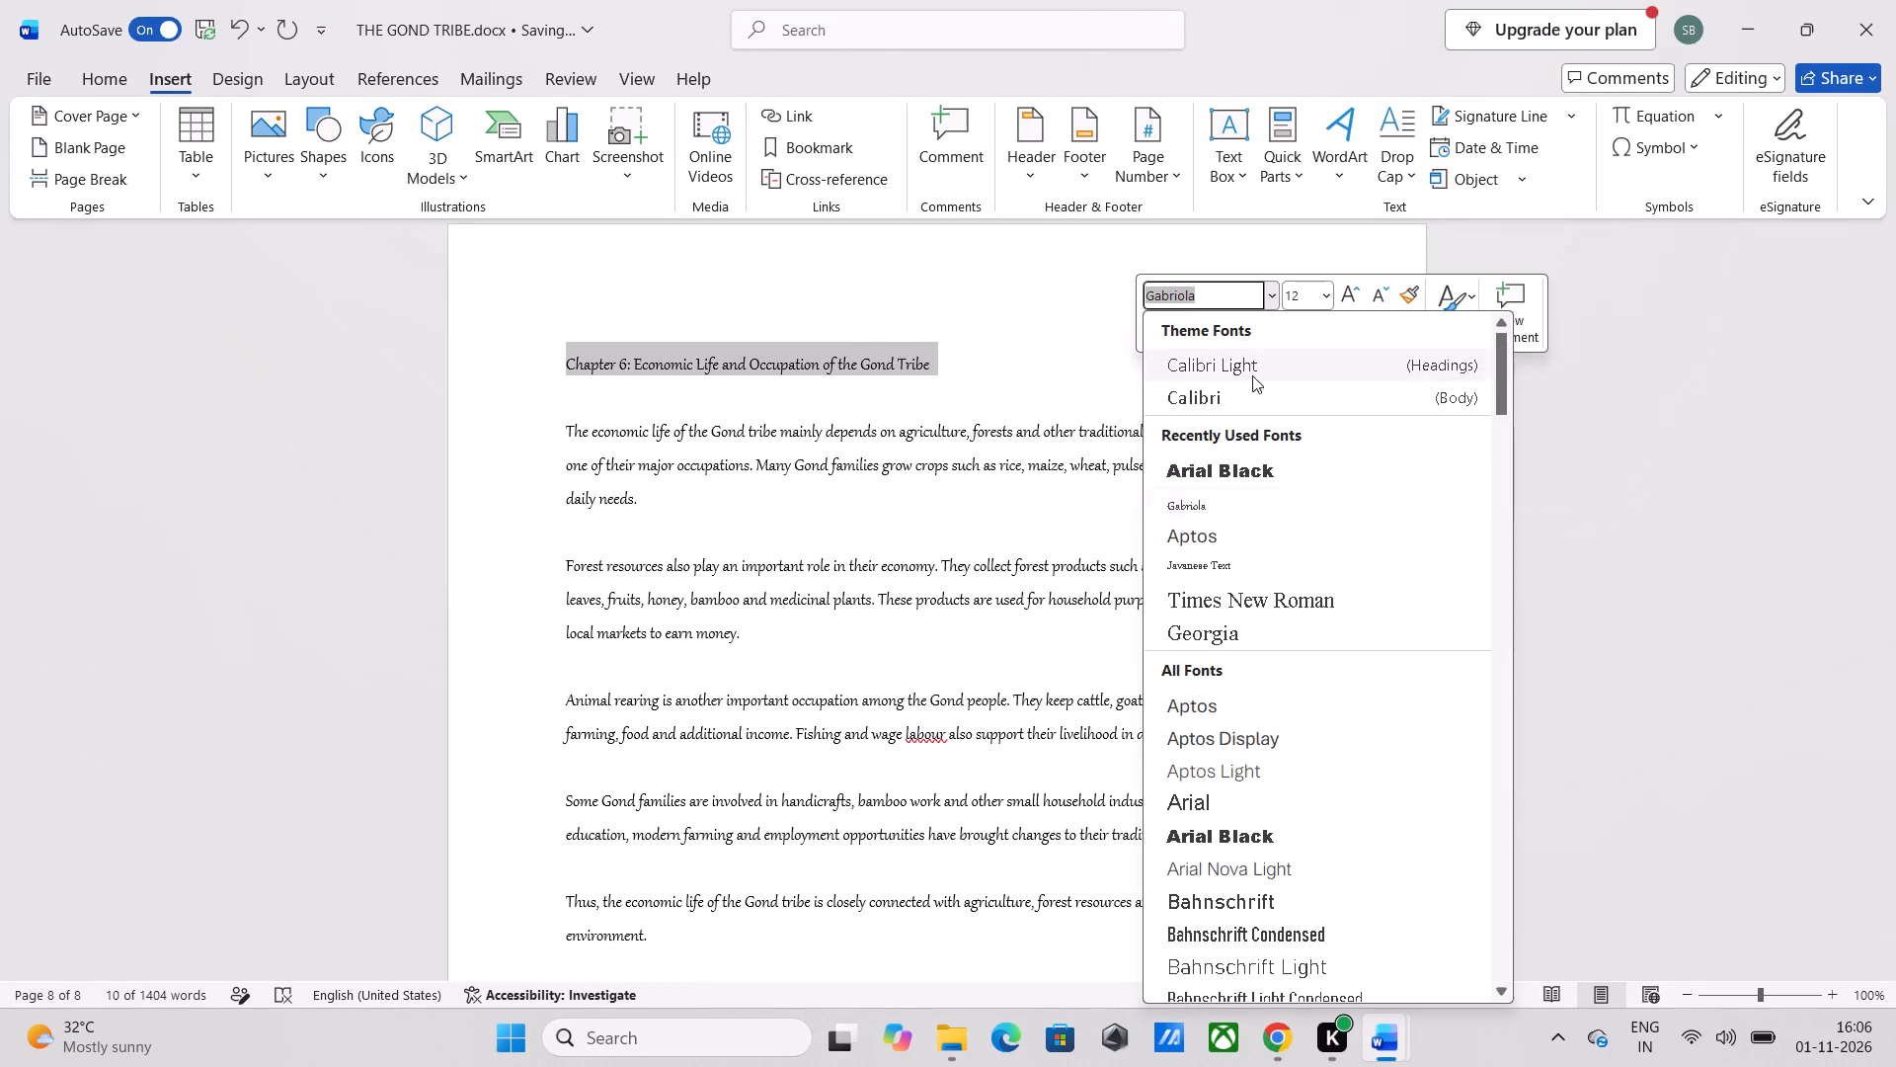
{"action": "left_click", "coordinate": [1233, 462]}
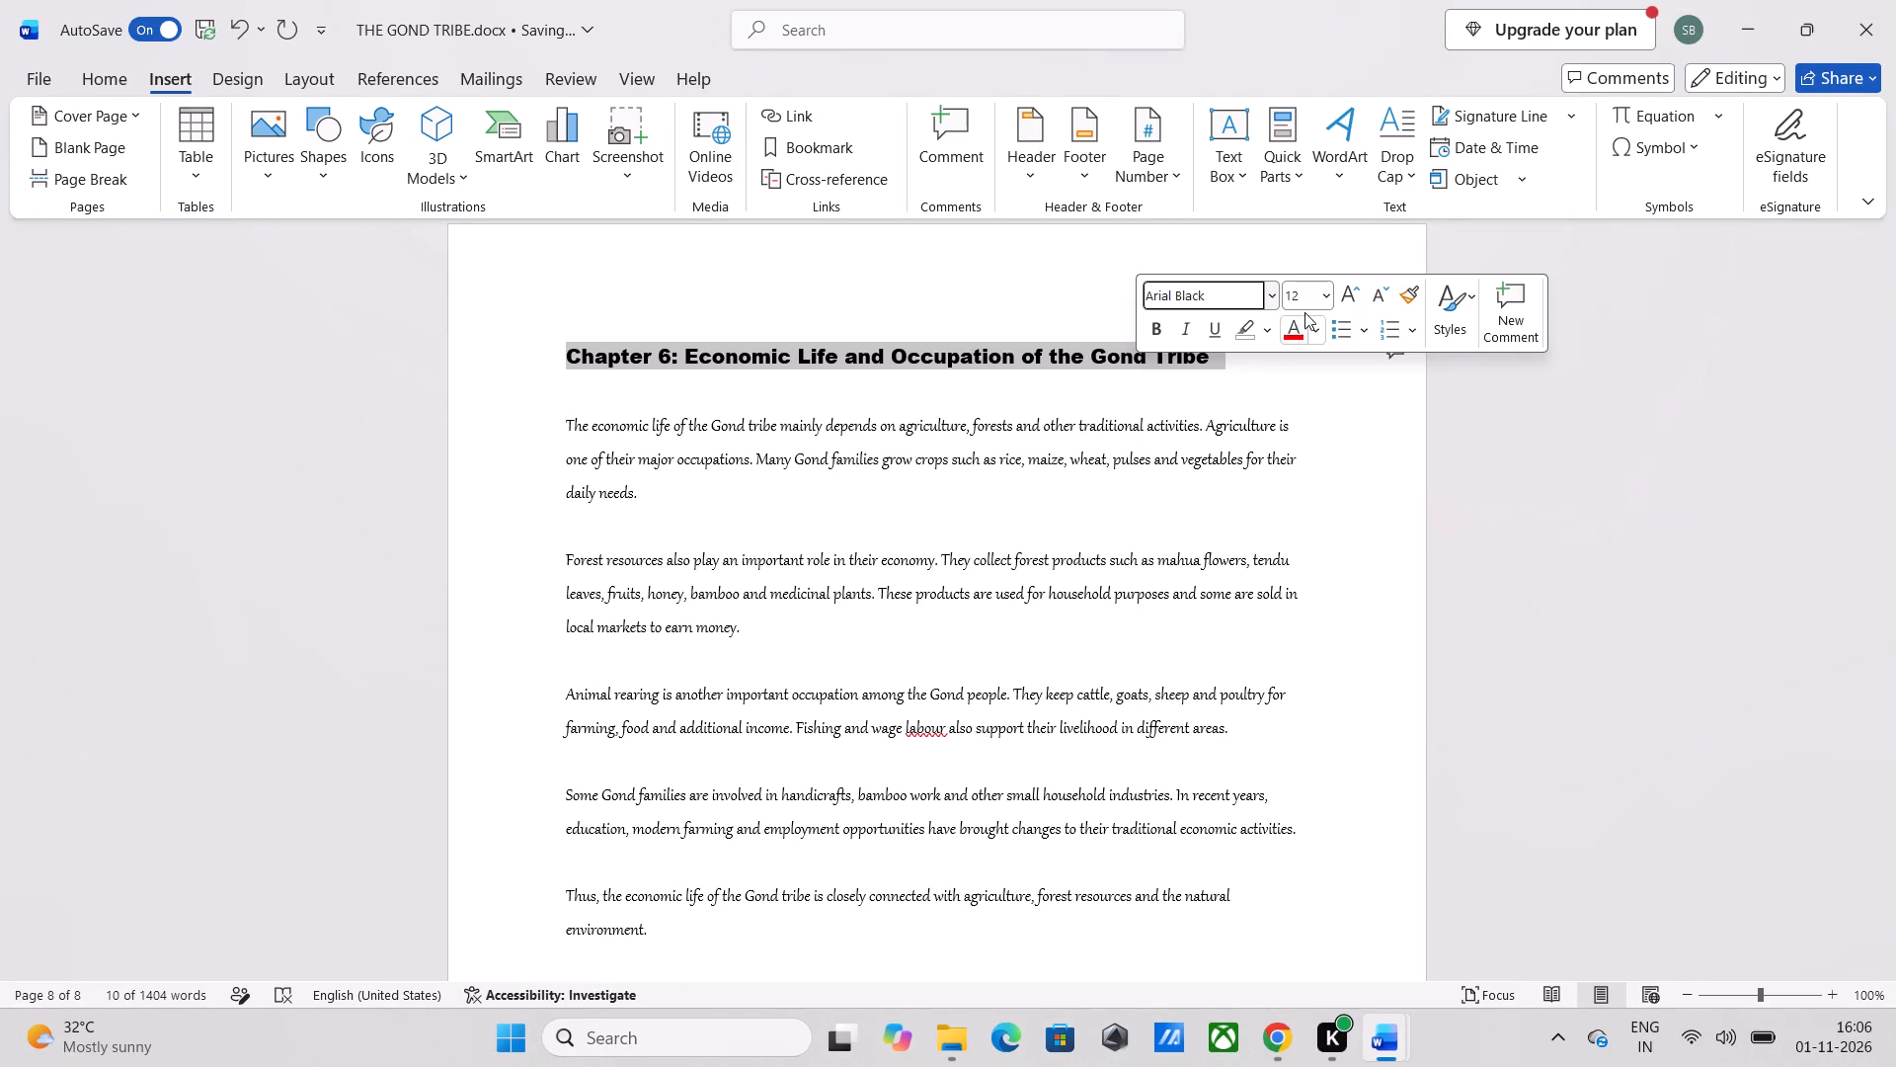
{"action": "left_click", "coordinate": [1314, 300]}
{"action": "left_click", "coordinate": [1324, 297]}
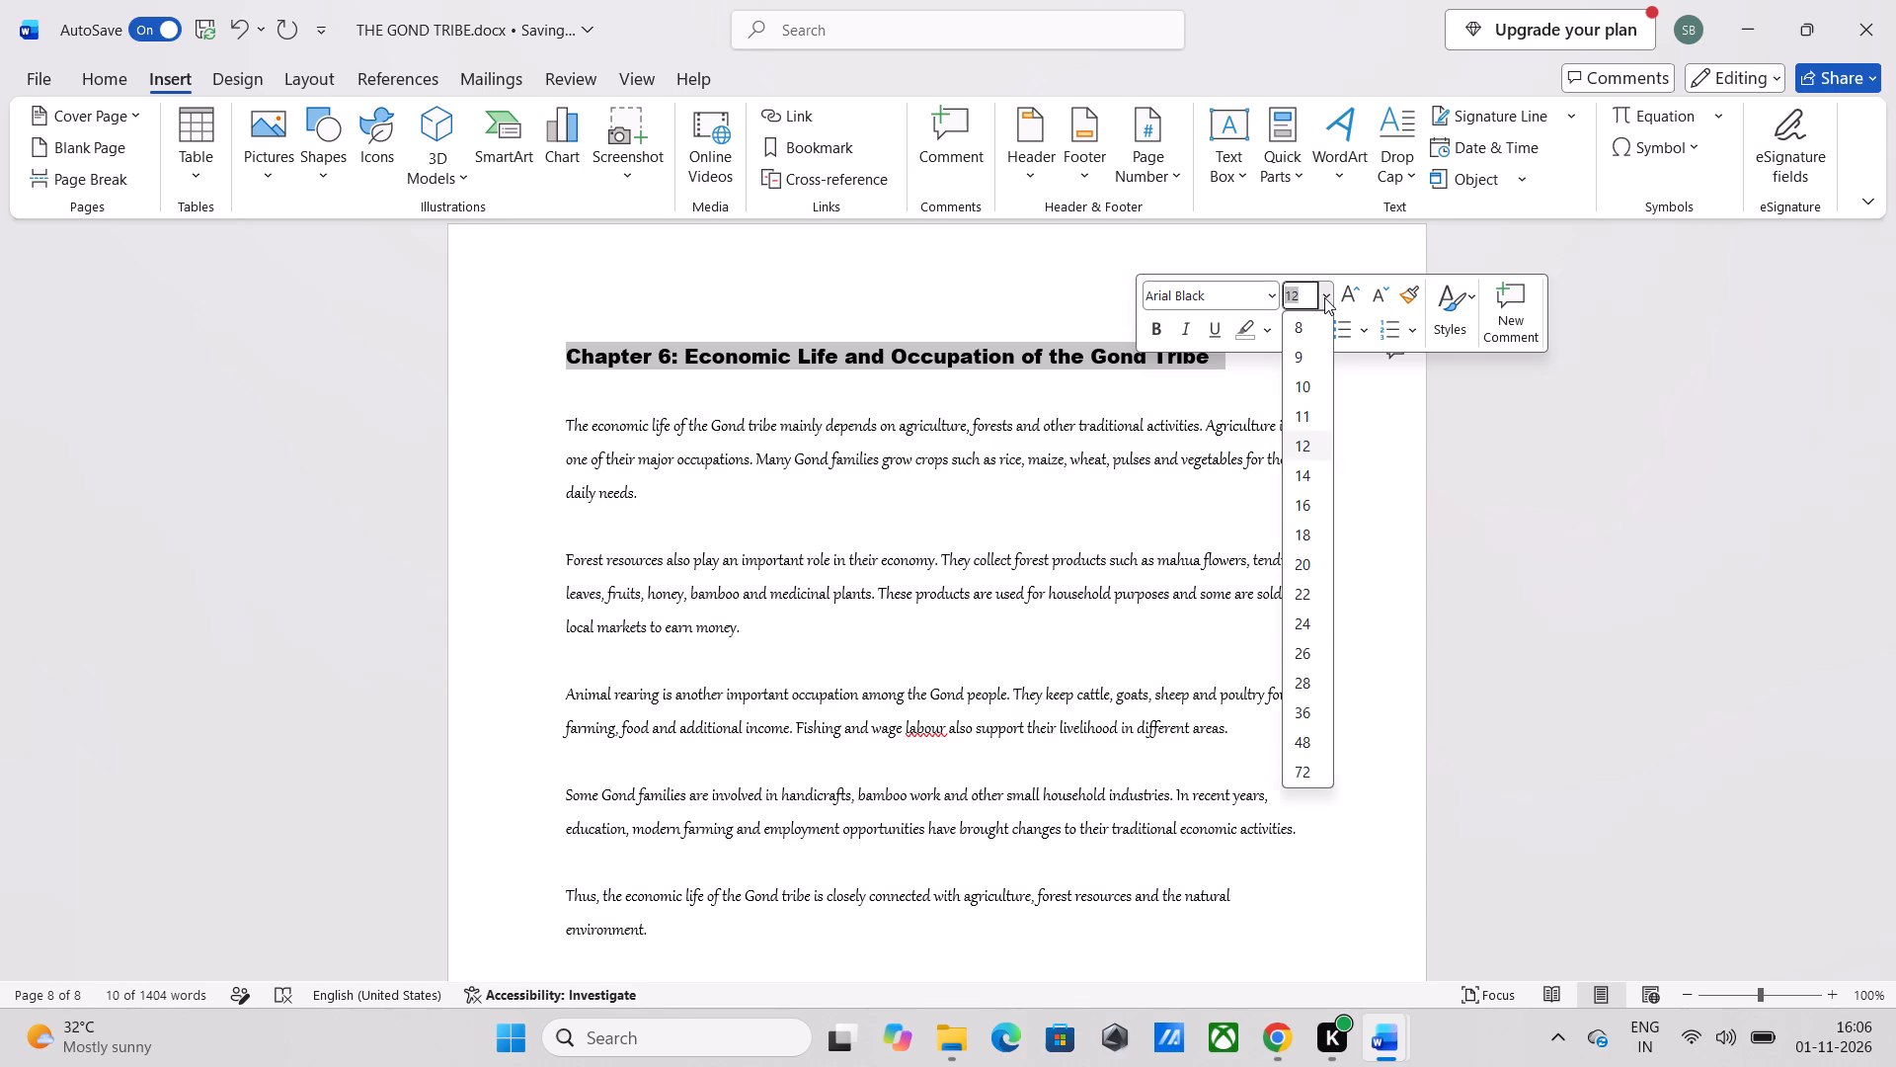
{"action": "left_click", "coordinate": [1309, 631]}
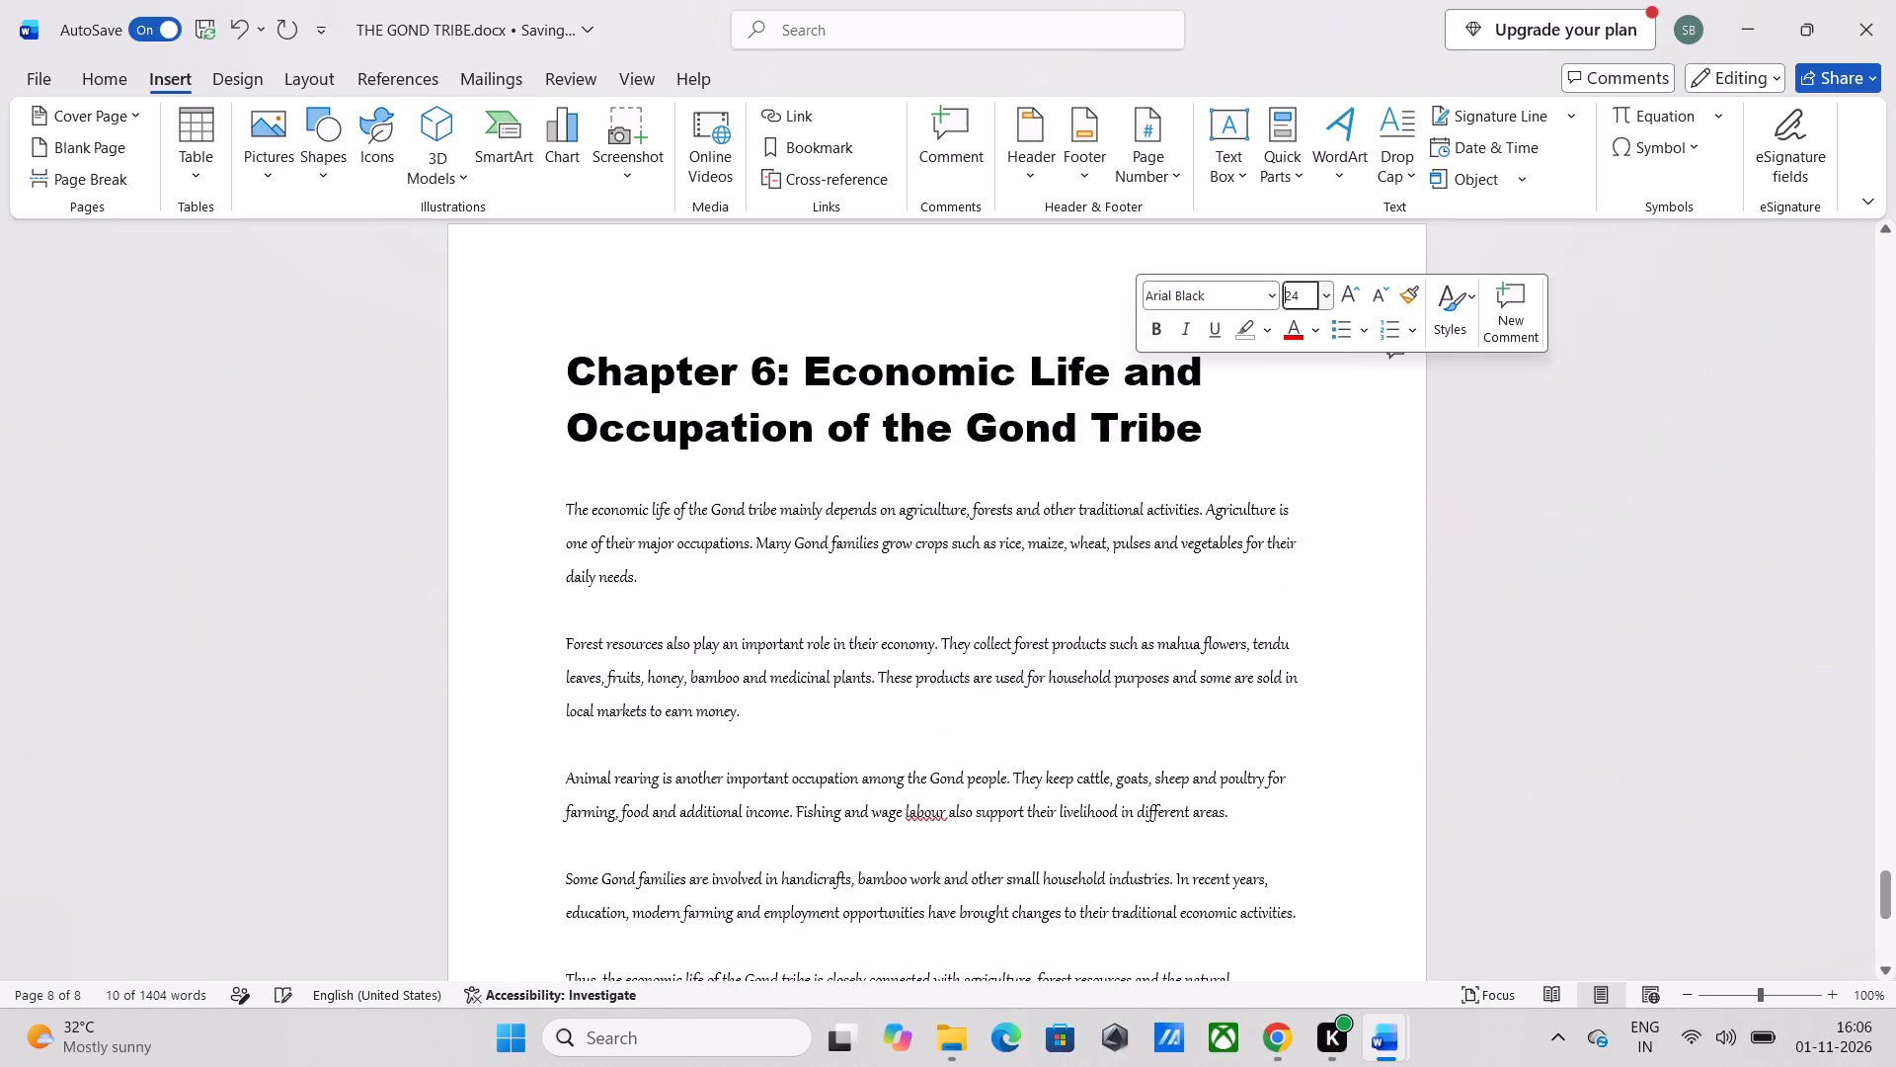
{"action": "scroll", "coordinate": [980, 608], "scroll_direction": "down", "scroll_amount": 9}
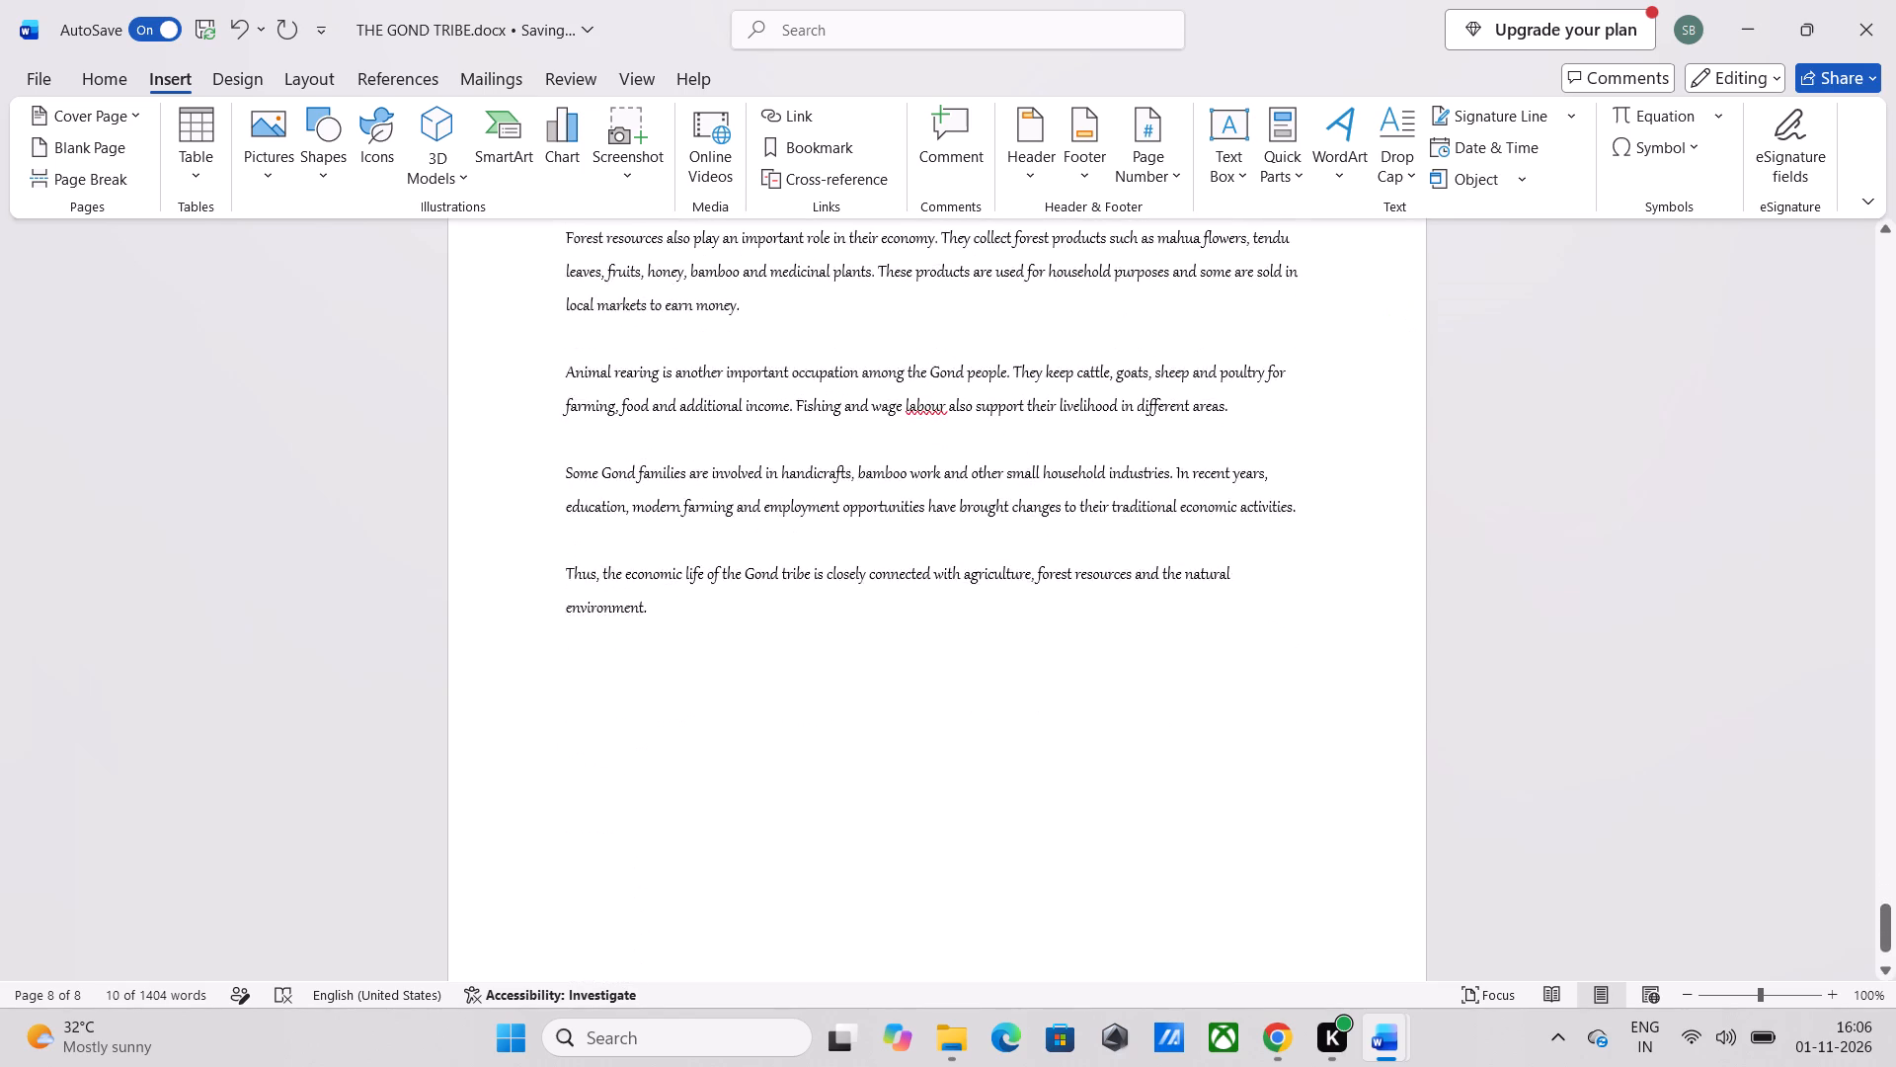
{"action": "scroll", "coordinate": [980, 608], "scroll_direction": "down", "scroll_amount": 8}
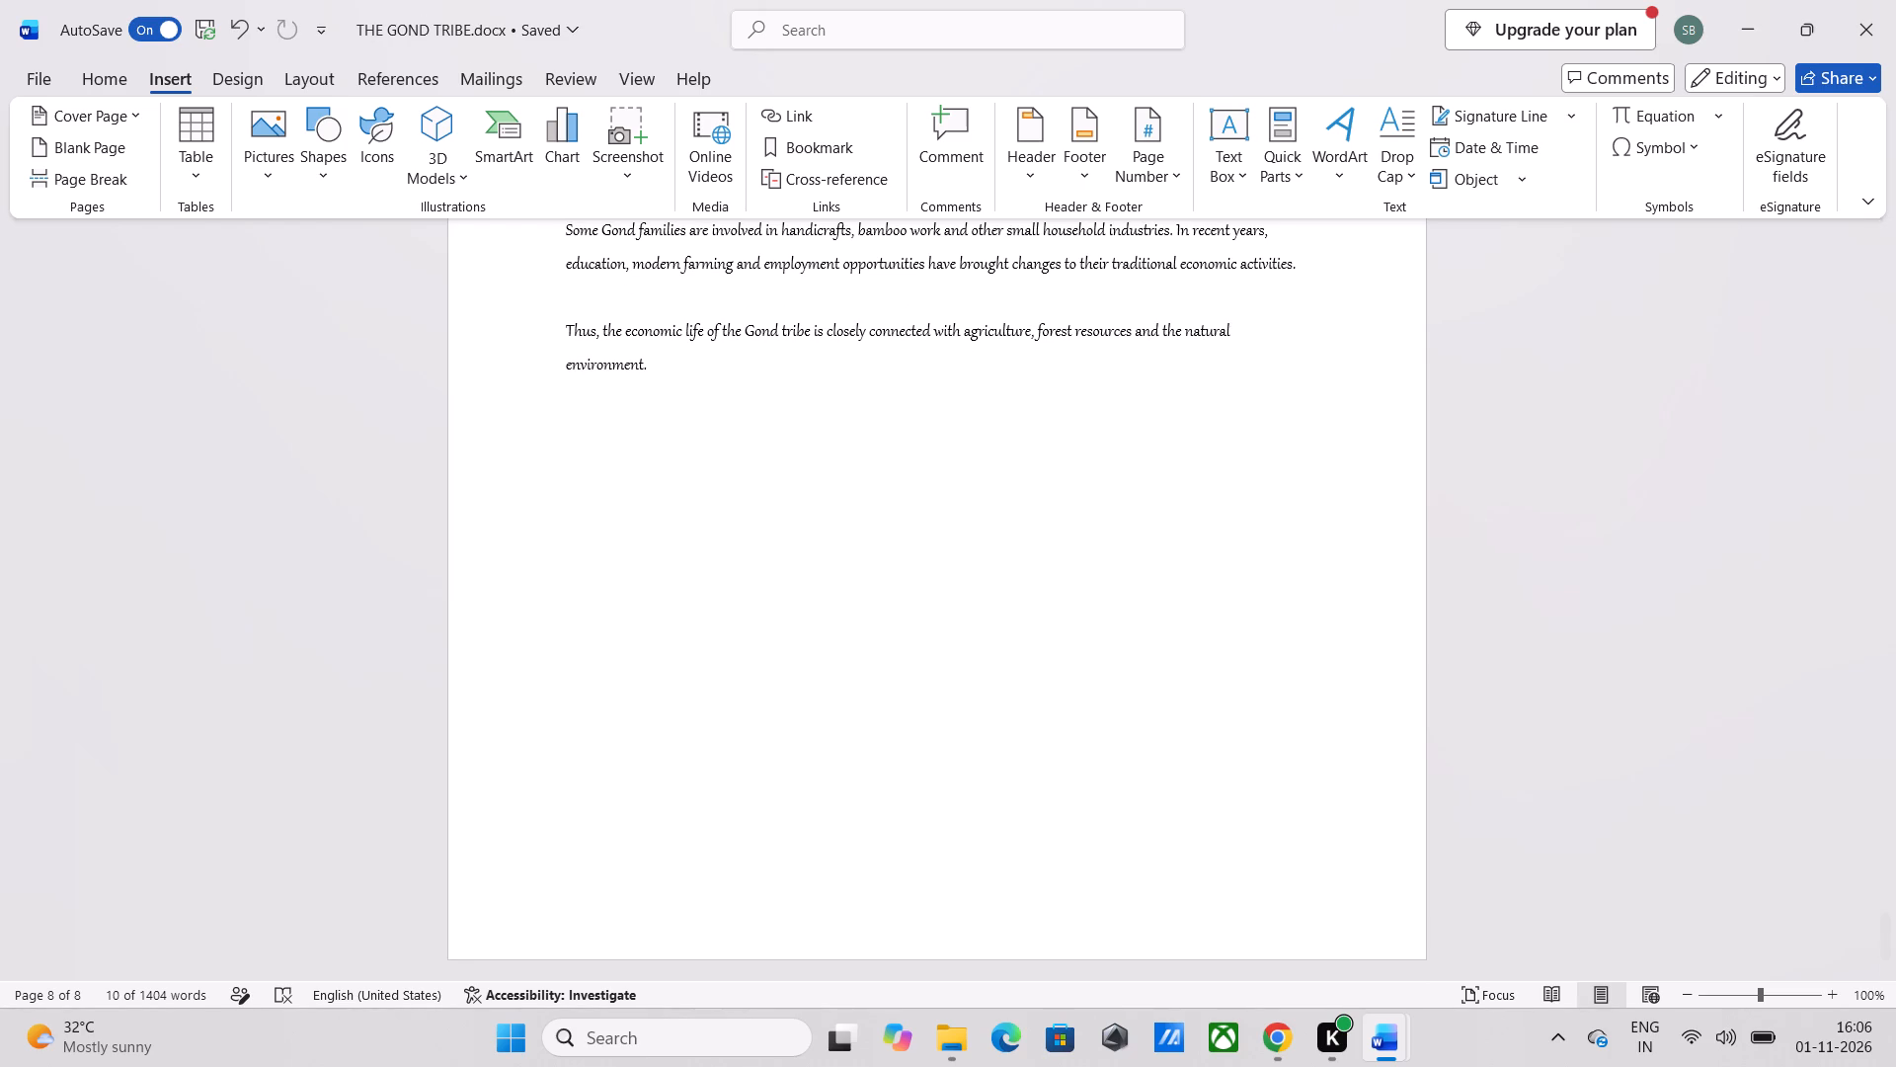
Open the Windows search to look for an app.
{"action": "scroll", "coordinate": [868, 595], "scroll_direction": "down", "scroll_amount": 1}
{"action": "left_click", "coordinate": [672, 1045]}
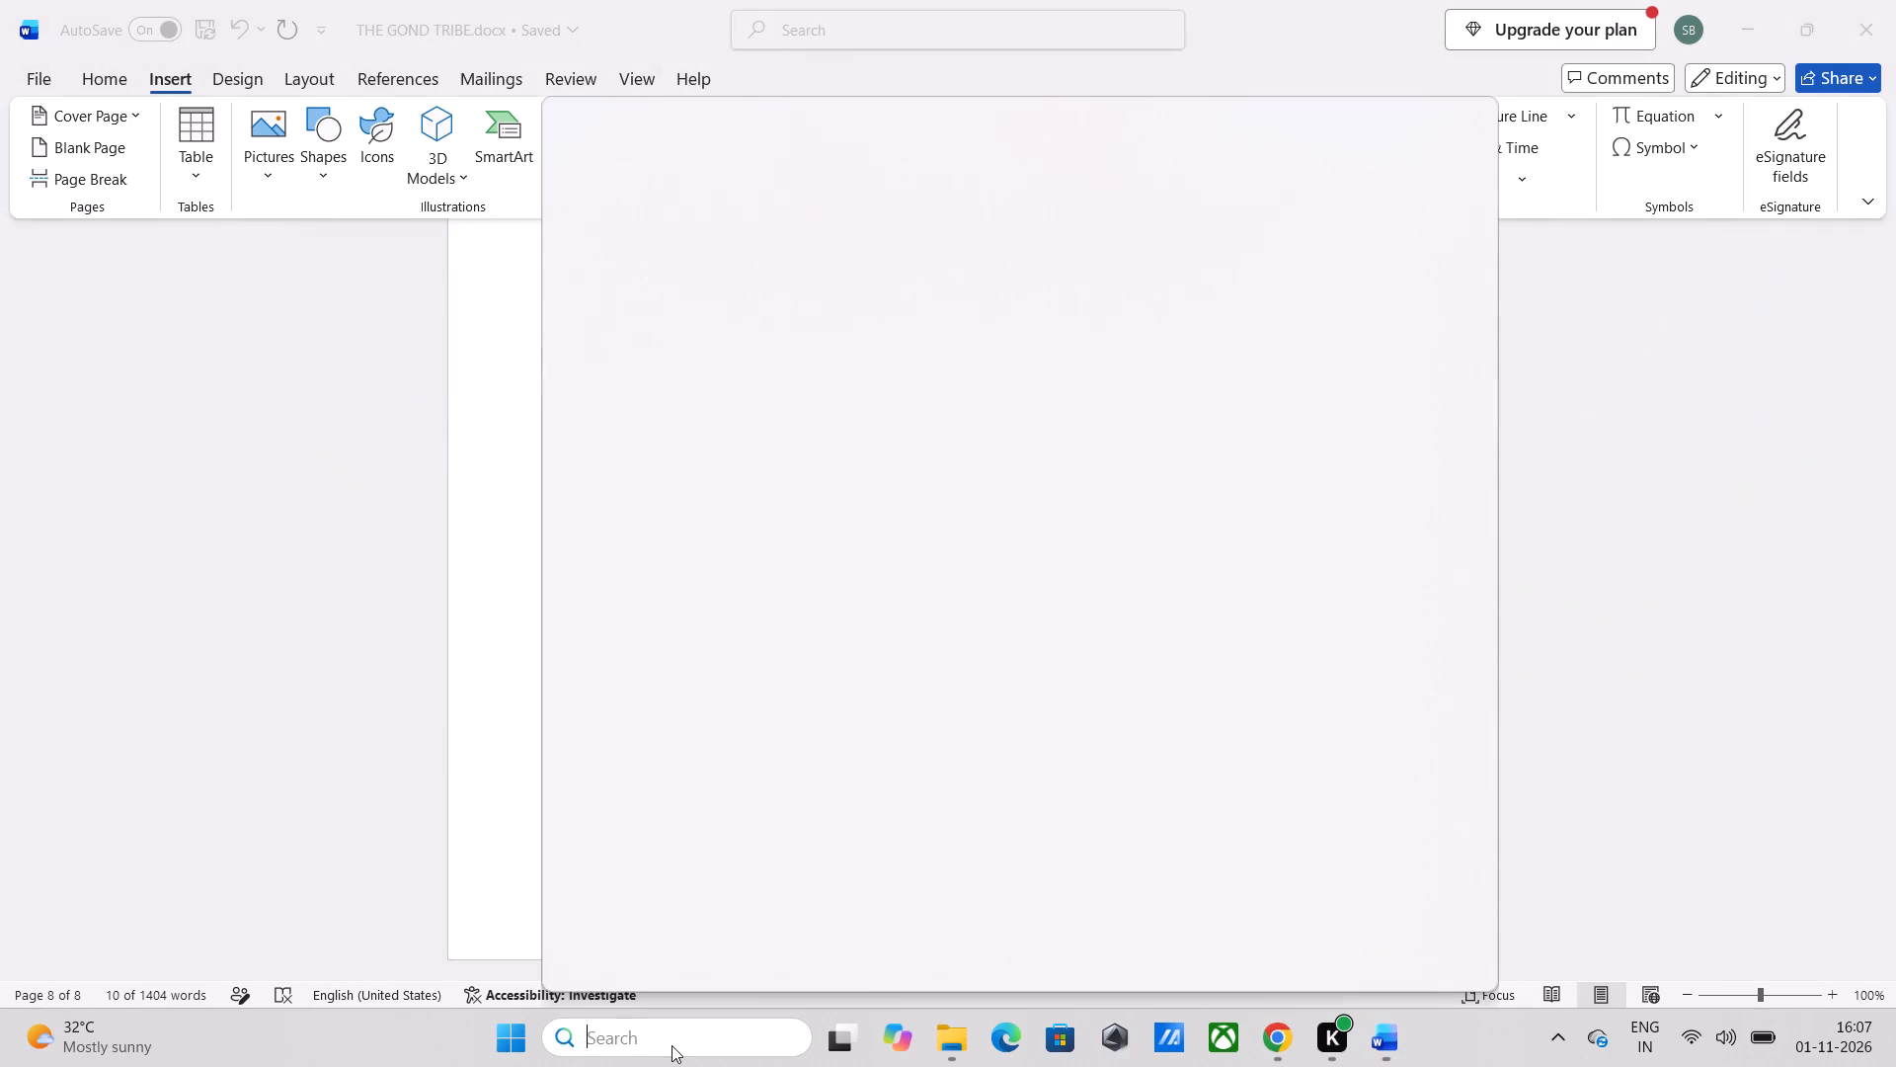
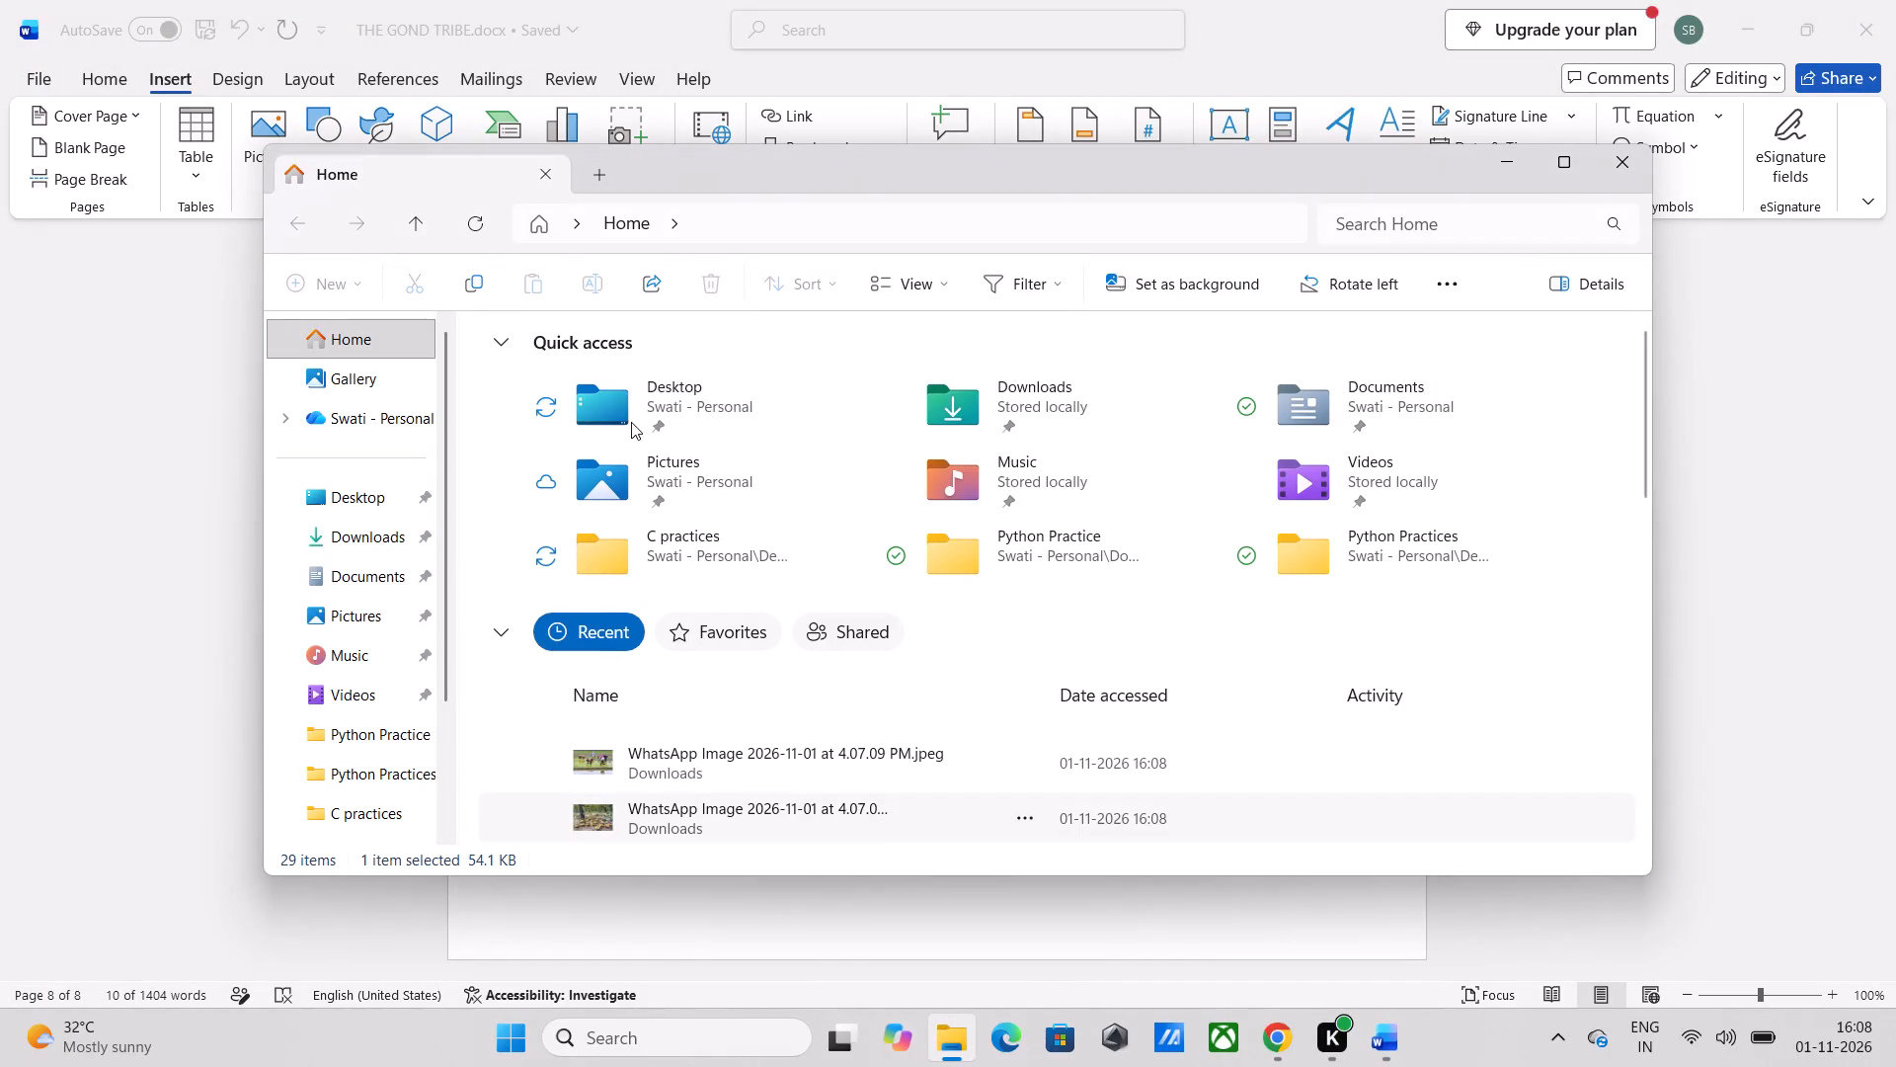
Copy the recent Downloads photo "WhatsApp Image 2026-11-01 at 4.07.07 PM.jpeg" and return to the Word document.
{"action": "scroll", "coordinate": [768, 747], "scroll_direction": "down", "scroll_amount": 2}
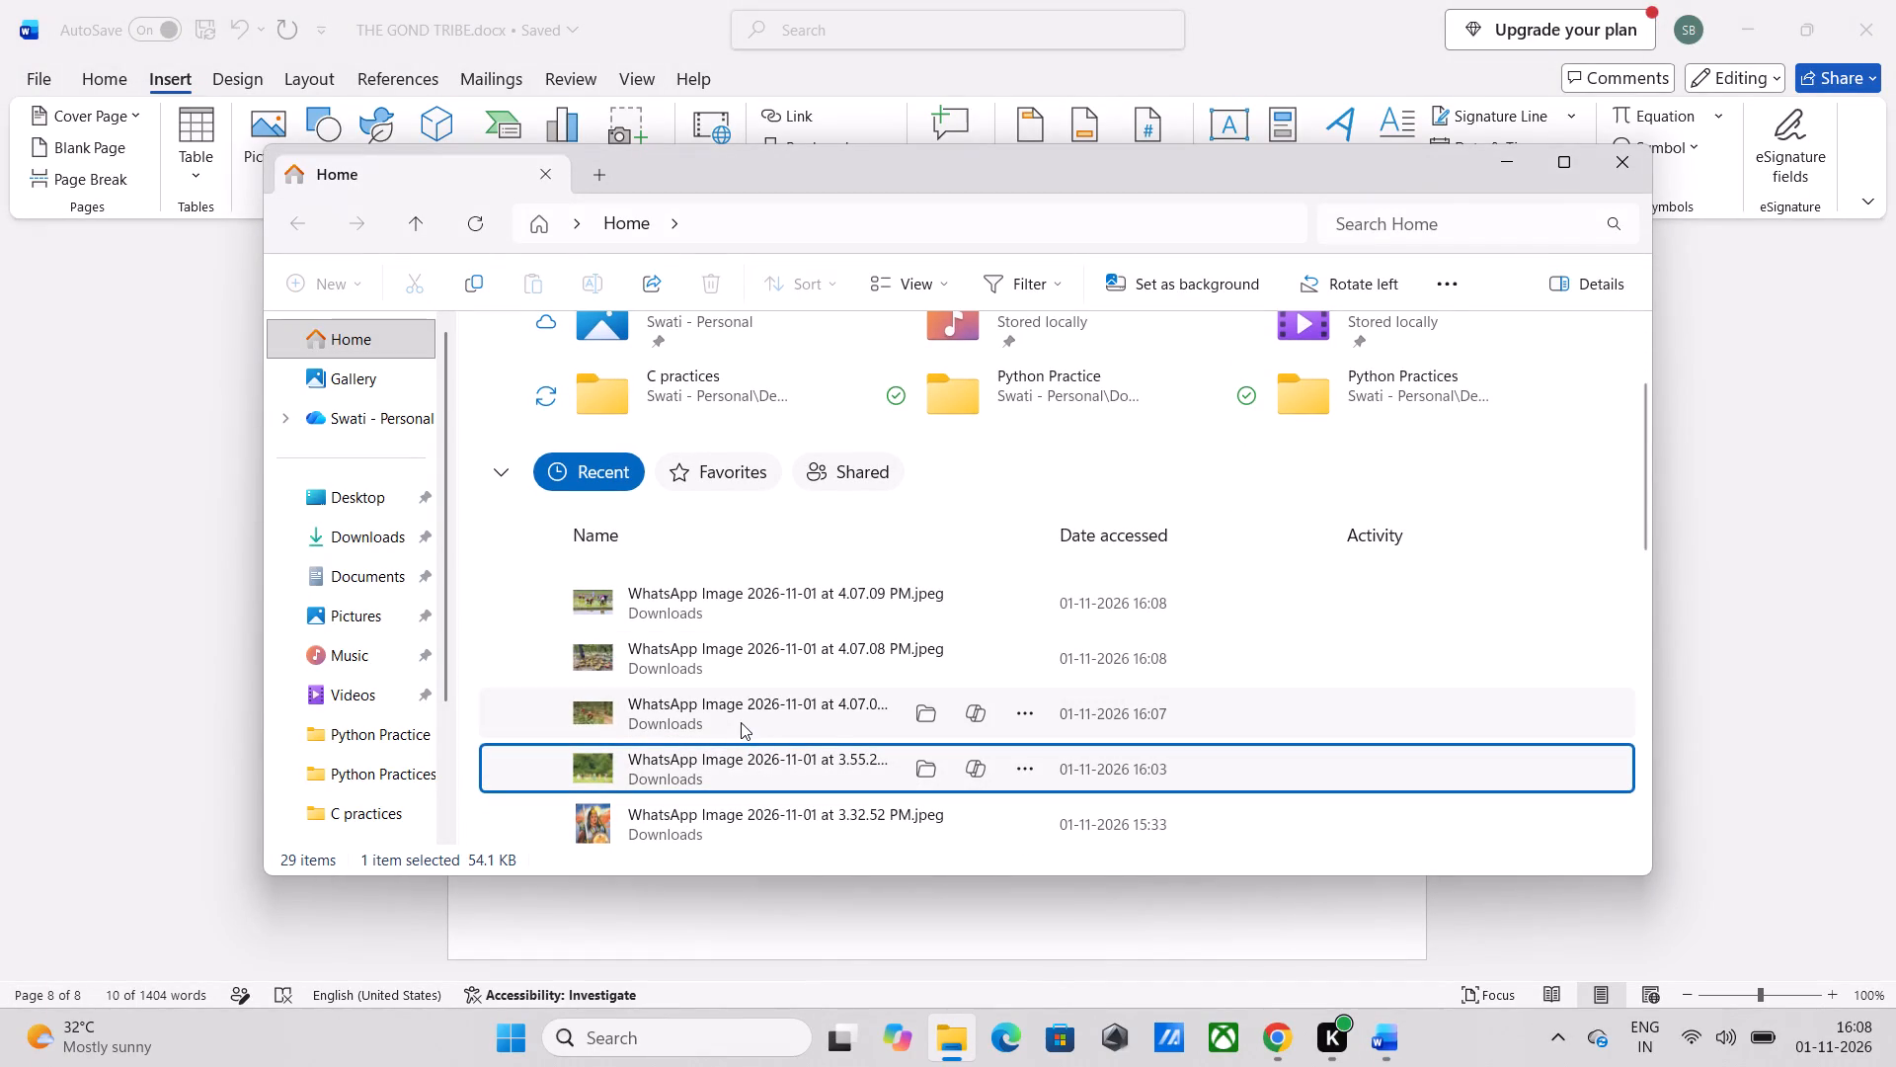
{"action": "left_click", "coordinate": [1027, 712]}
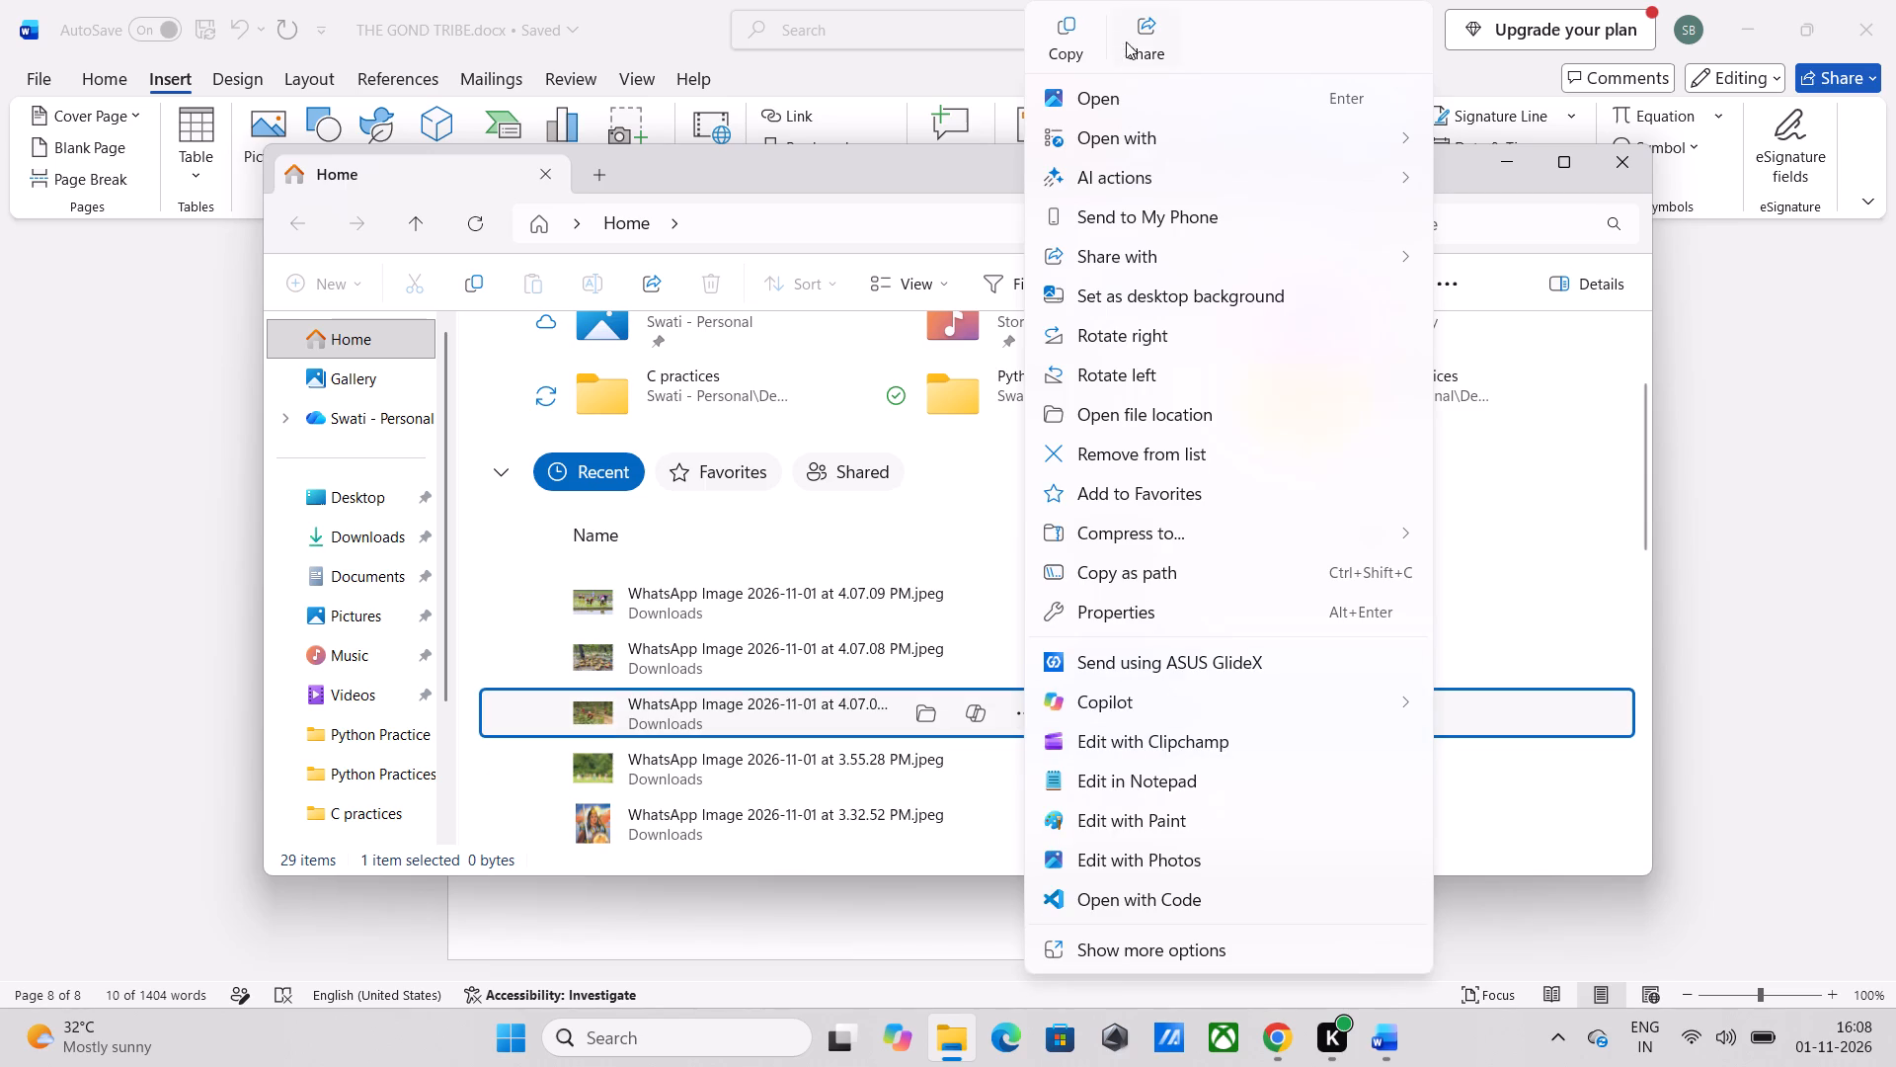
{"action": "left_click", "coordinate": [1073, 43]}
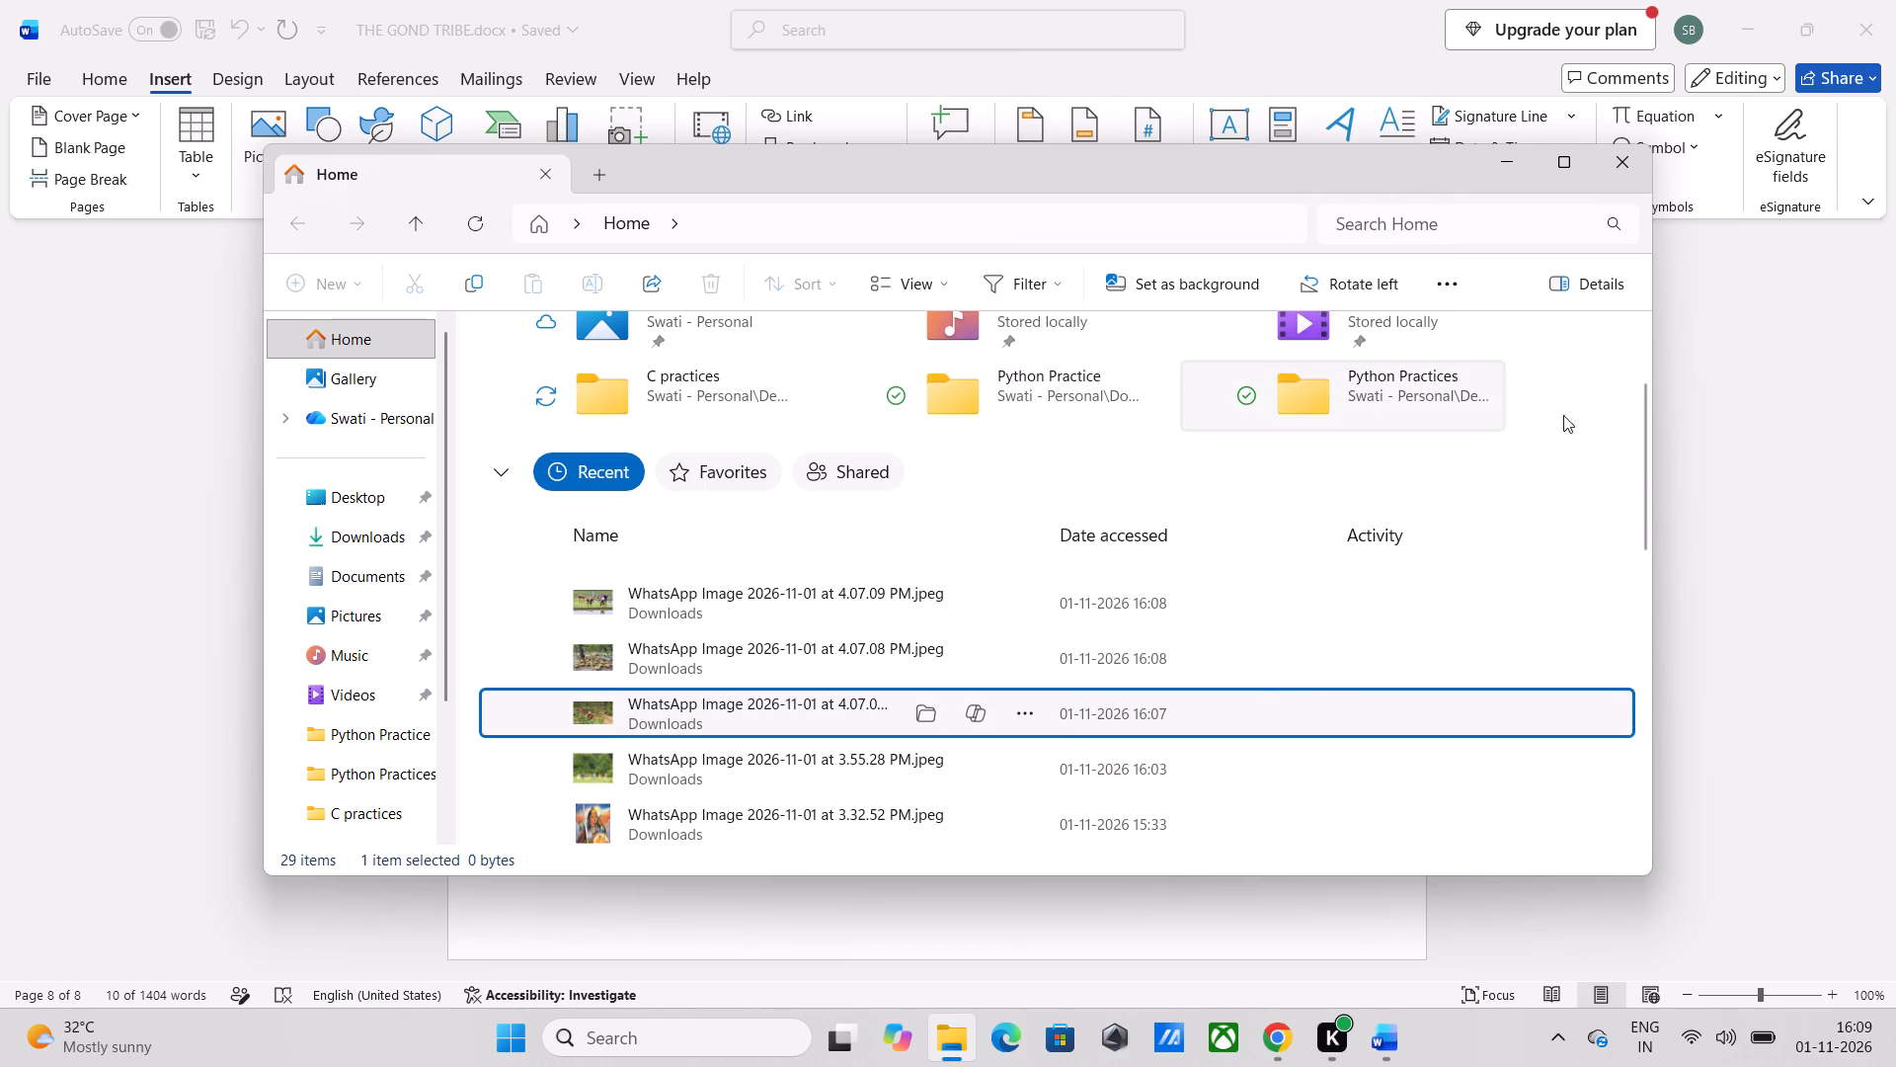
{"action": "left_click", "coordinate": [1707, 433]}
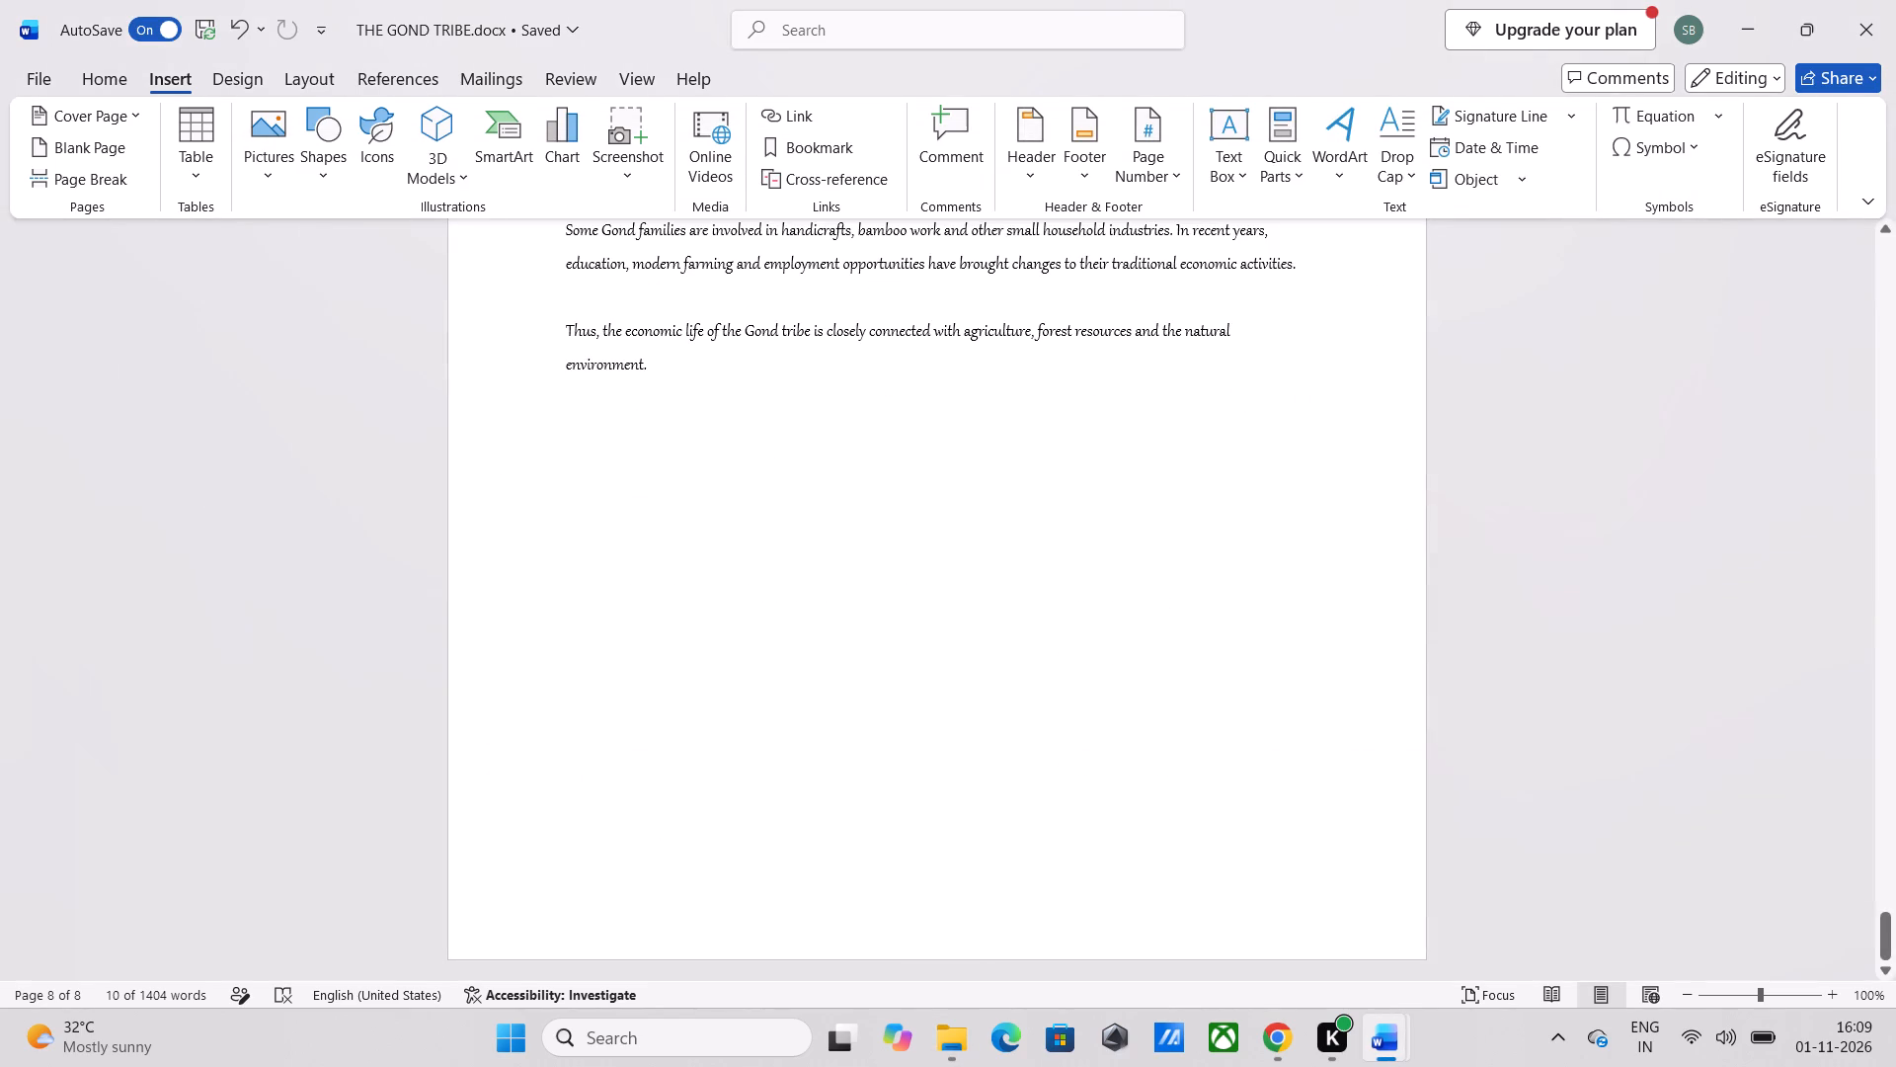
Insert the picture "WhatsApp Image 2026-11-01 at 4.07.07 PM.jpeg" from Downloads at the selected Chapter 6 heading.
{"action": "left_click", "coordinate": [270, 151]}
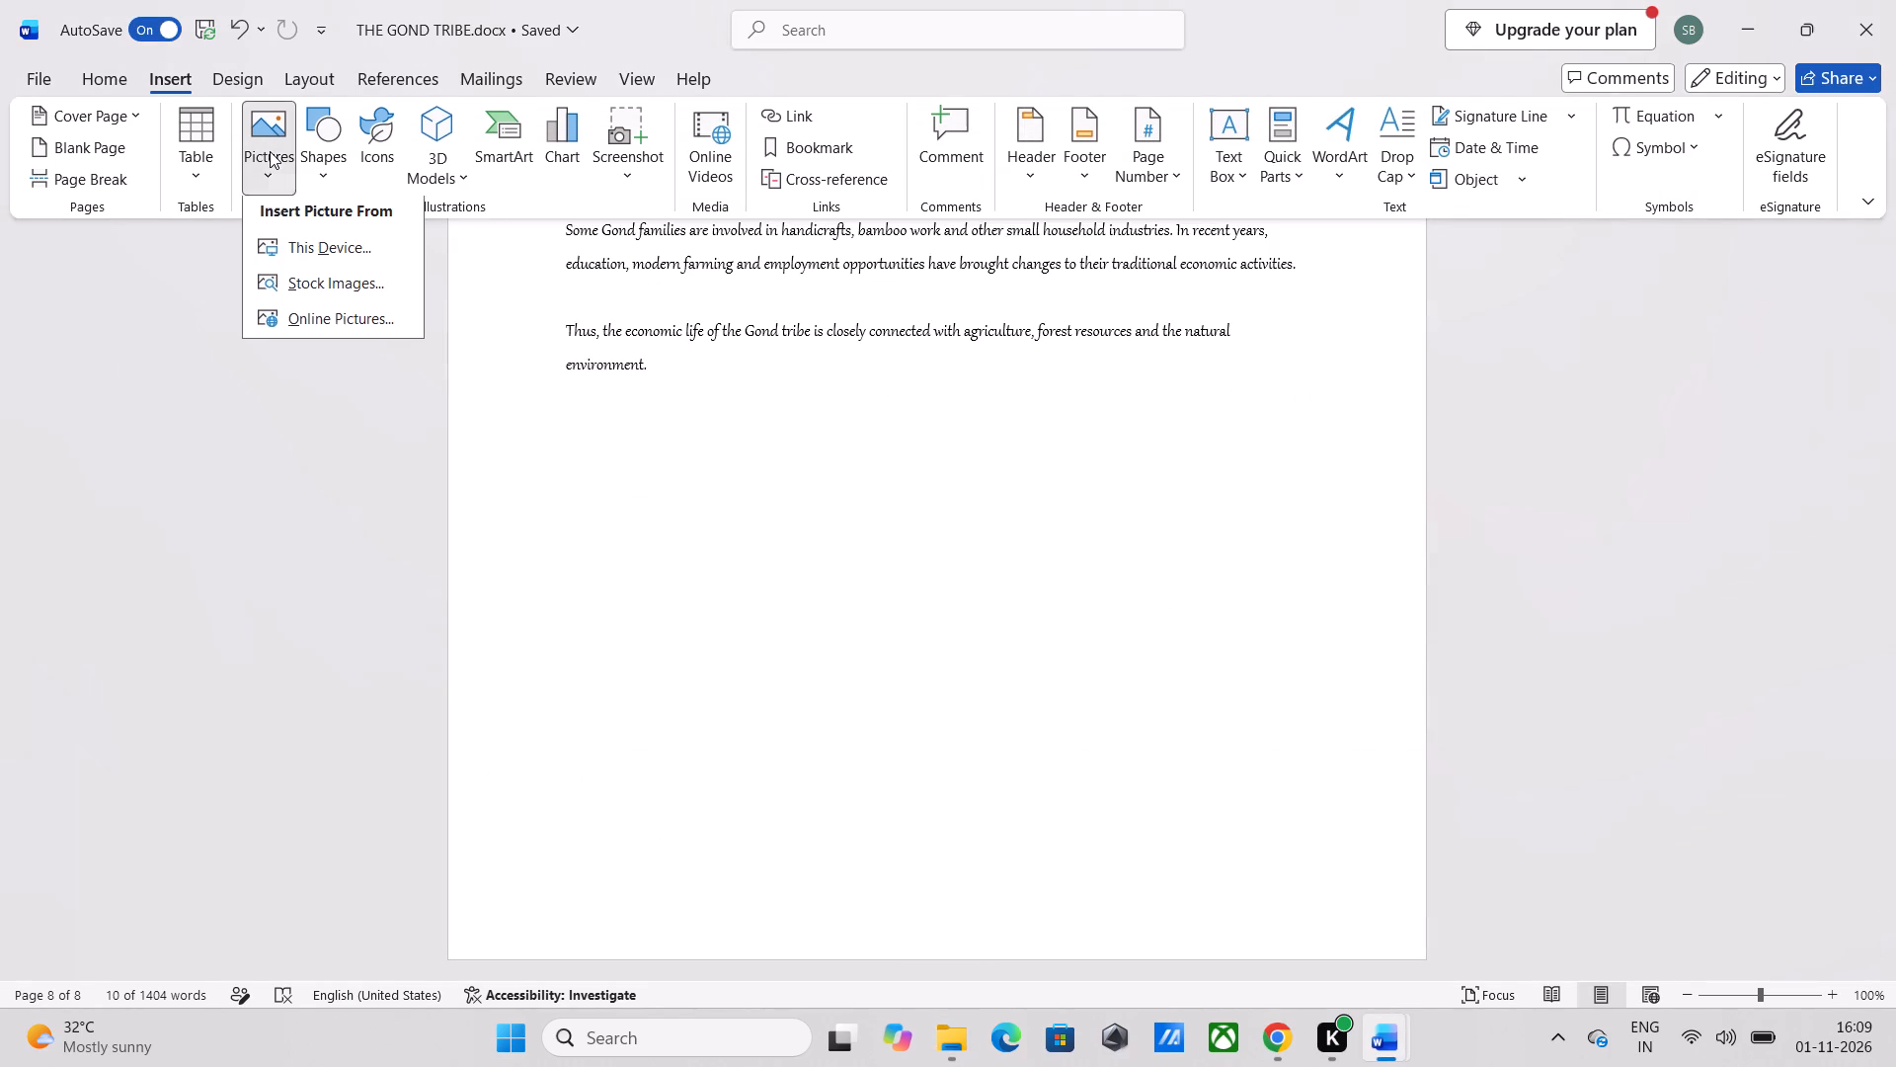
{"action": "left_click", "coordinate": [323, 245]}
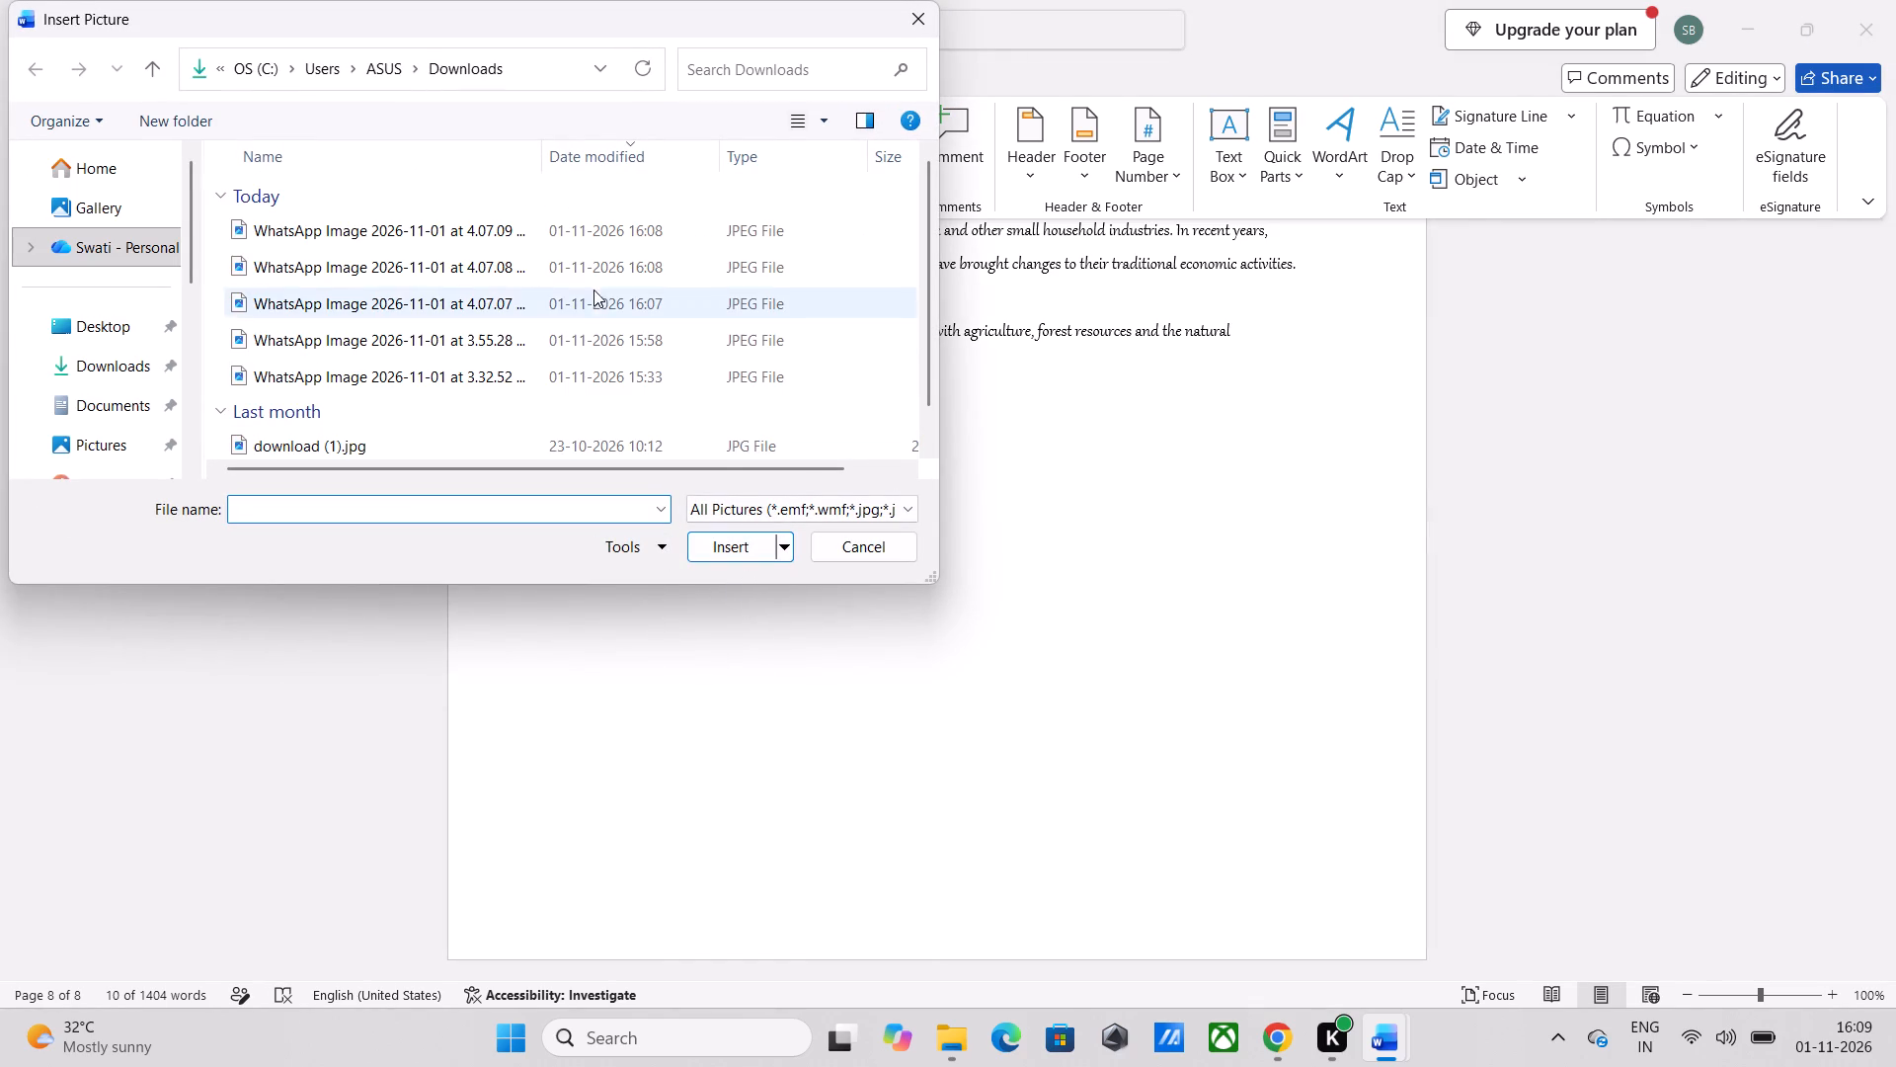
{"action": "left_click", "coordinate": [509, 303]}
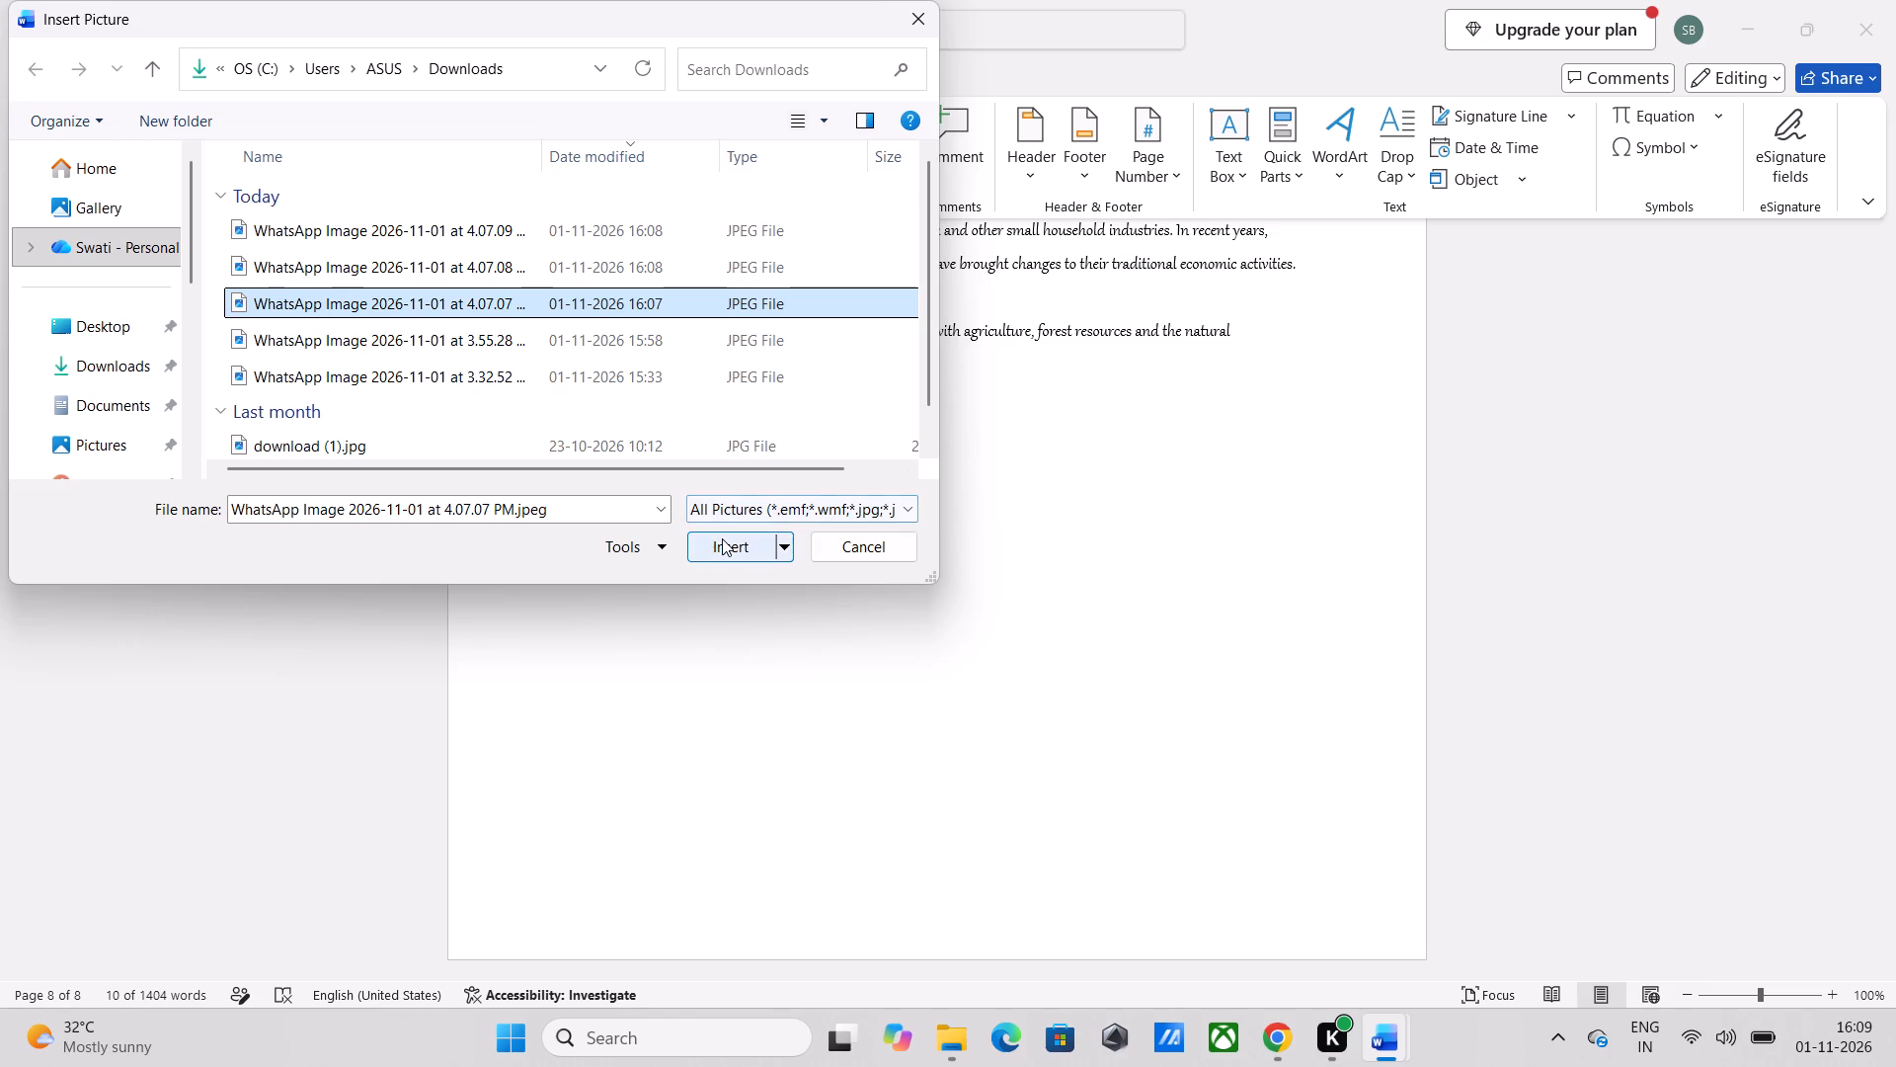
{"action": "left_click", "coordinate": [722, 538]}
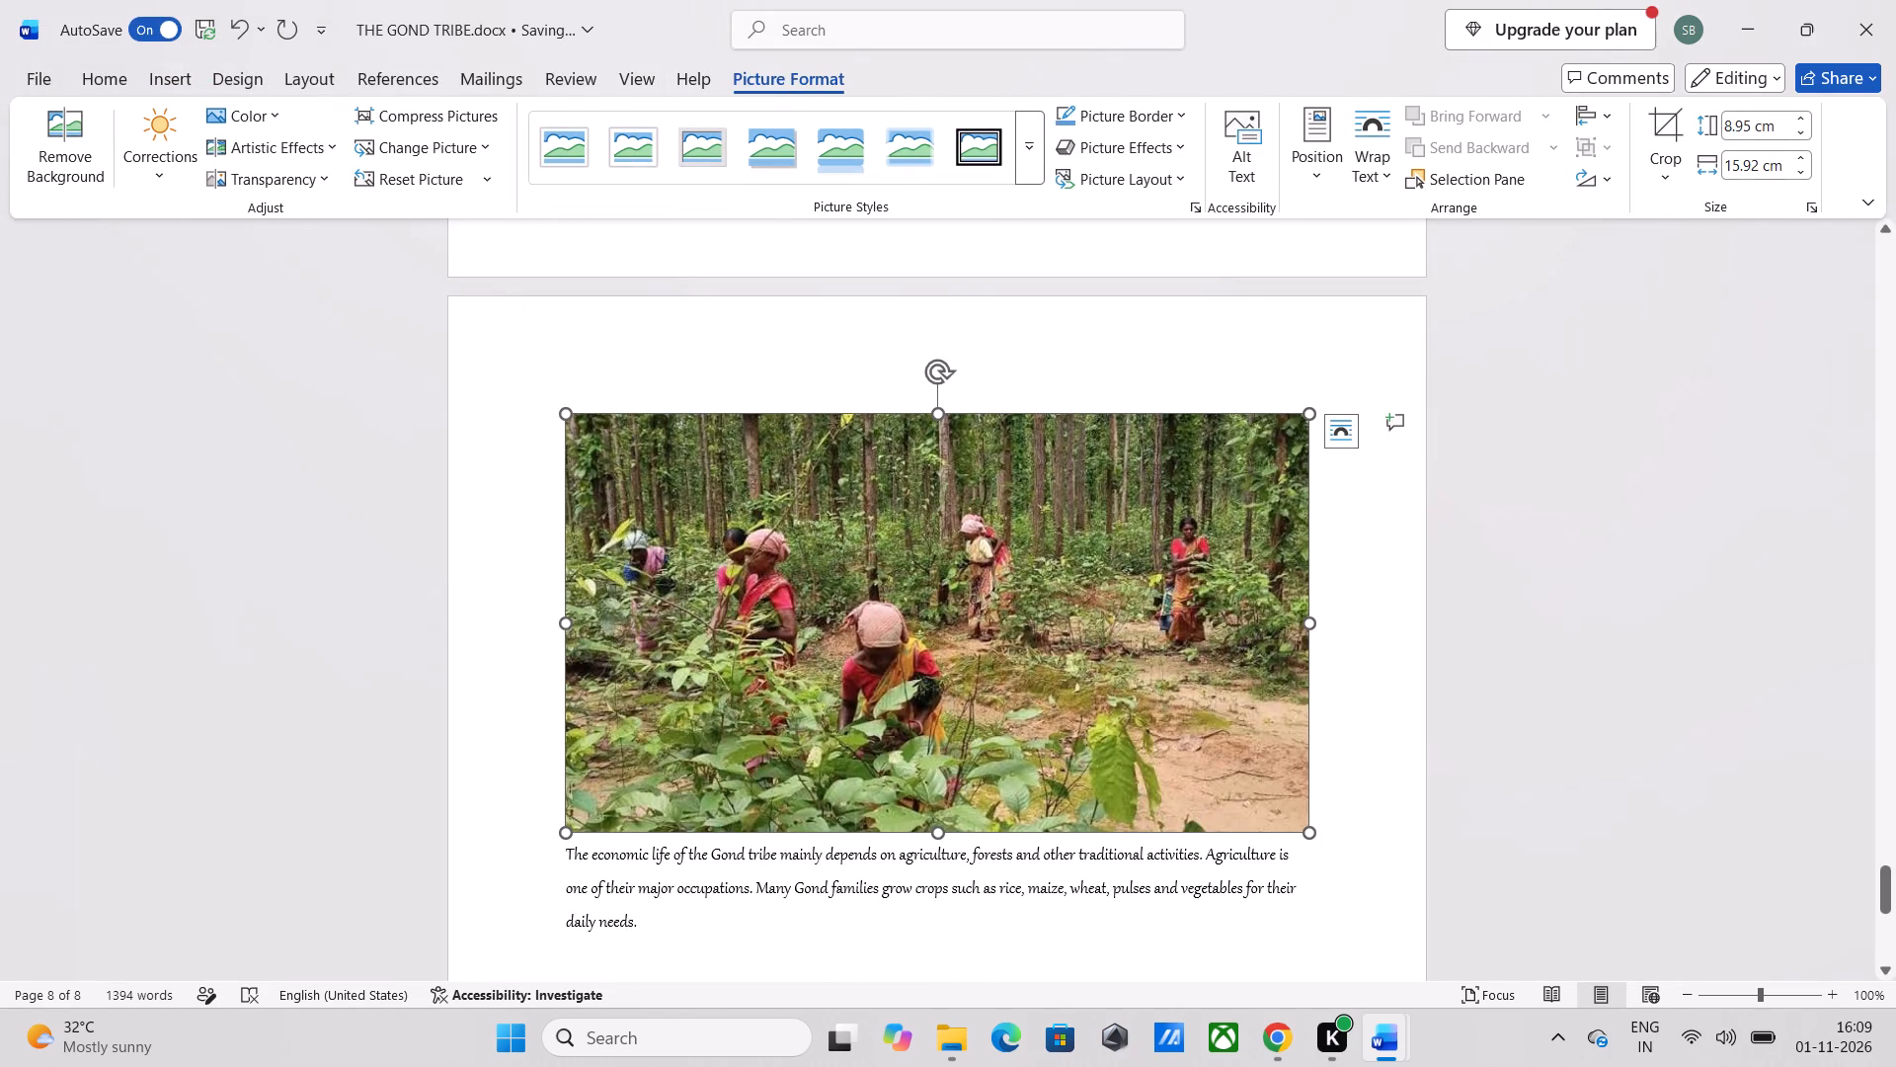
Examine the Social Organisation chapter and the Chapter 6 page around the inserted picture to check its placement.
{"action": "scroll", "coordinate": [770, 571], "scroll_direction": "up", "scroll_amount": 13}
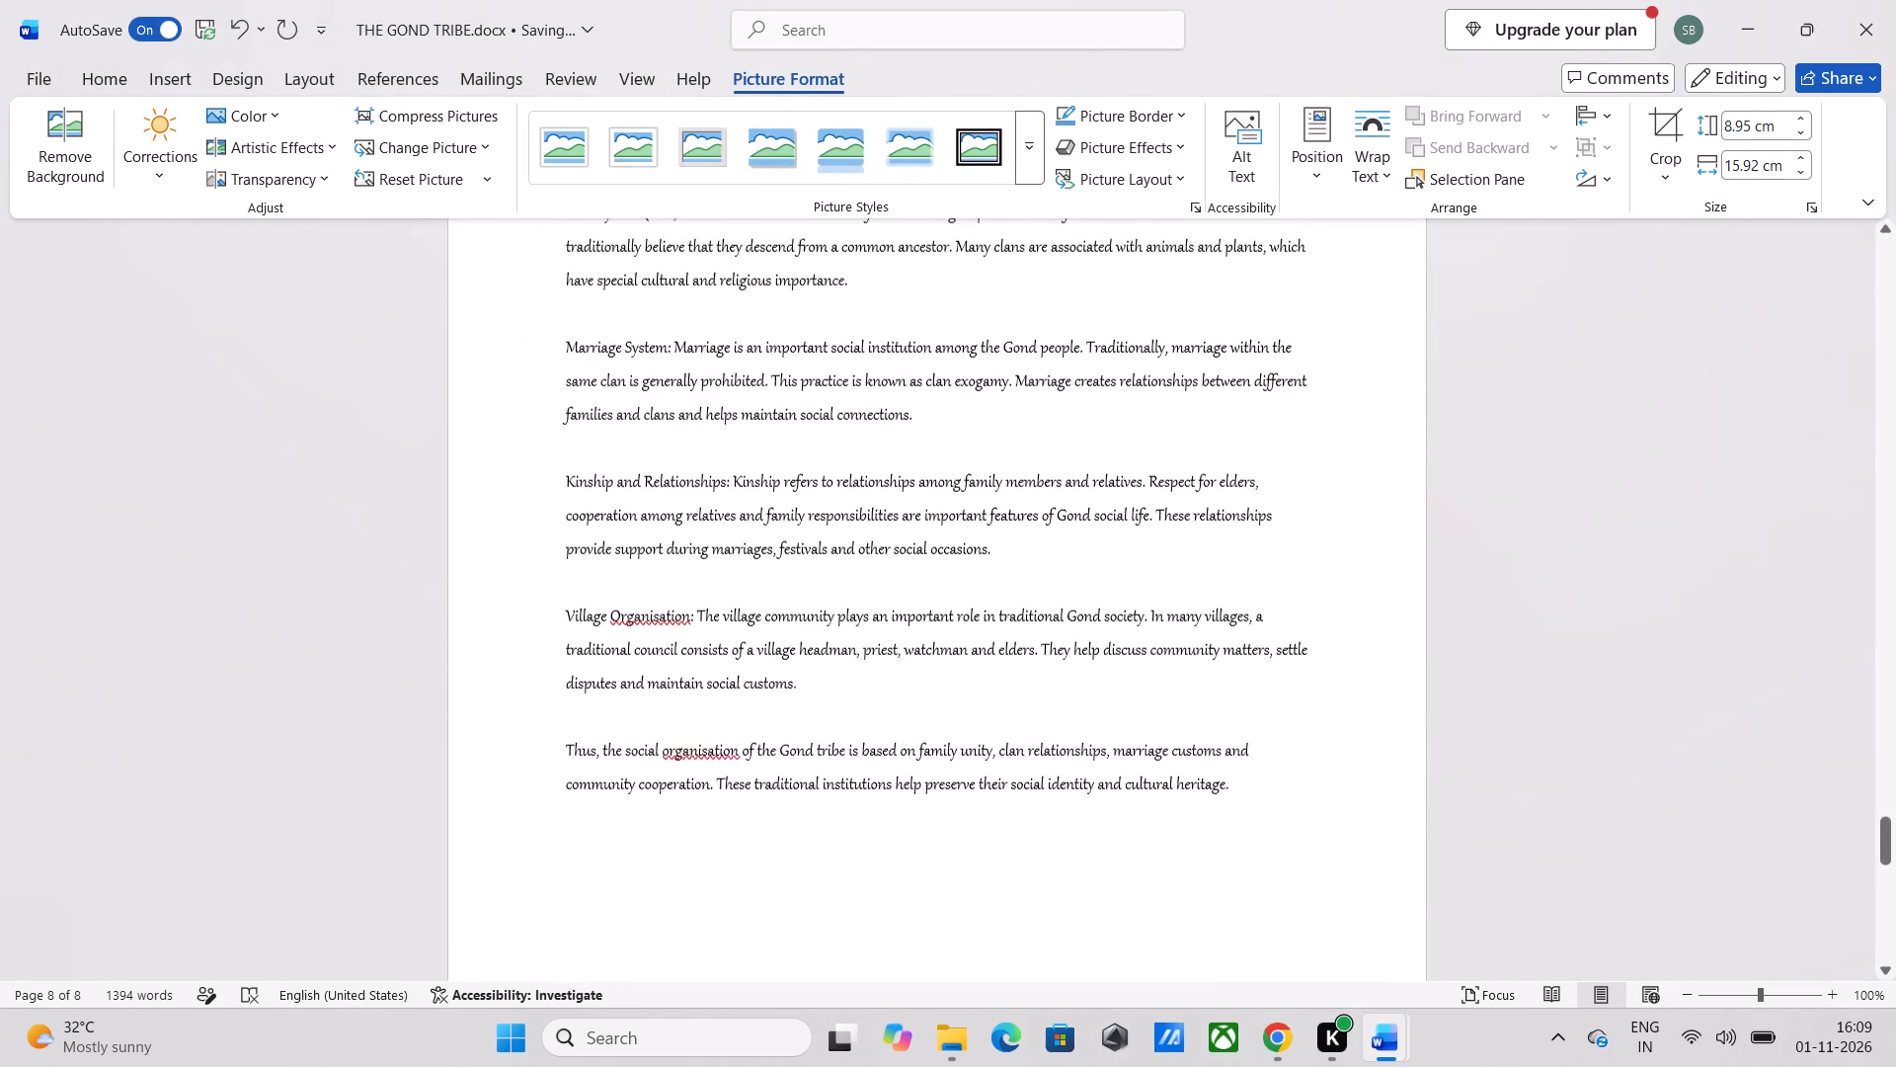
{"action": "scroll", "coordinate": [715, 443], "scroll_direction": "up", "scroll_amount": 10}
{"action": "scroll", "coordinate": [707, 428], "scroll_direction": "down", "scroll_amount": 6}
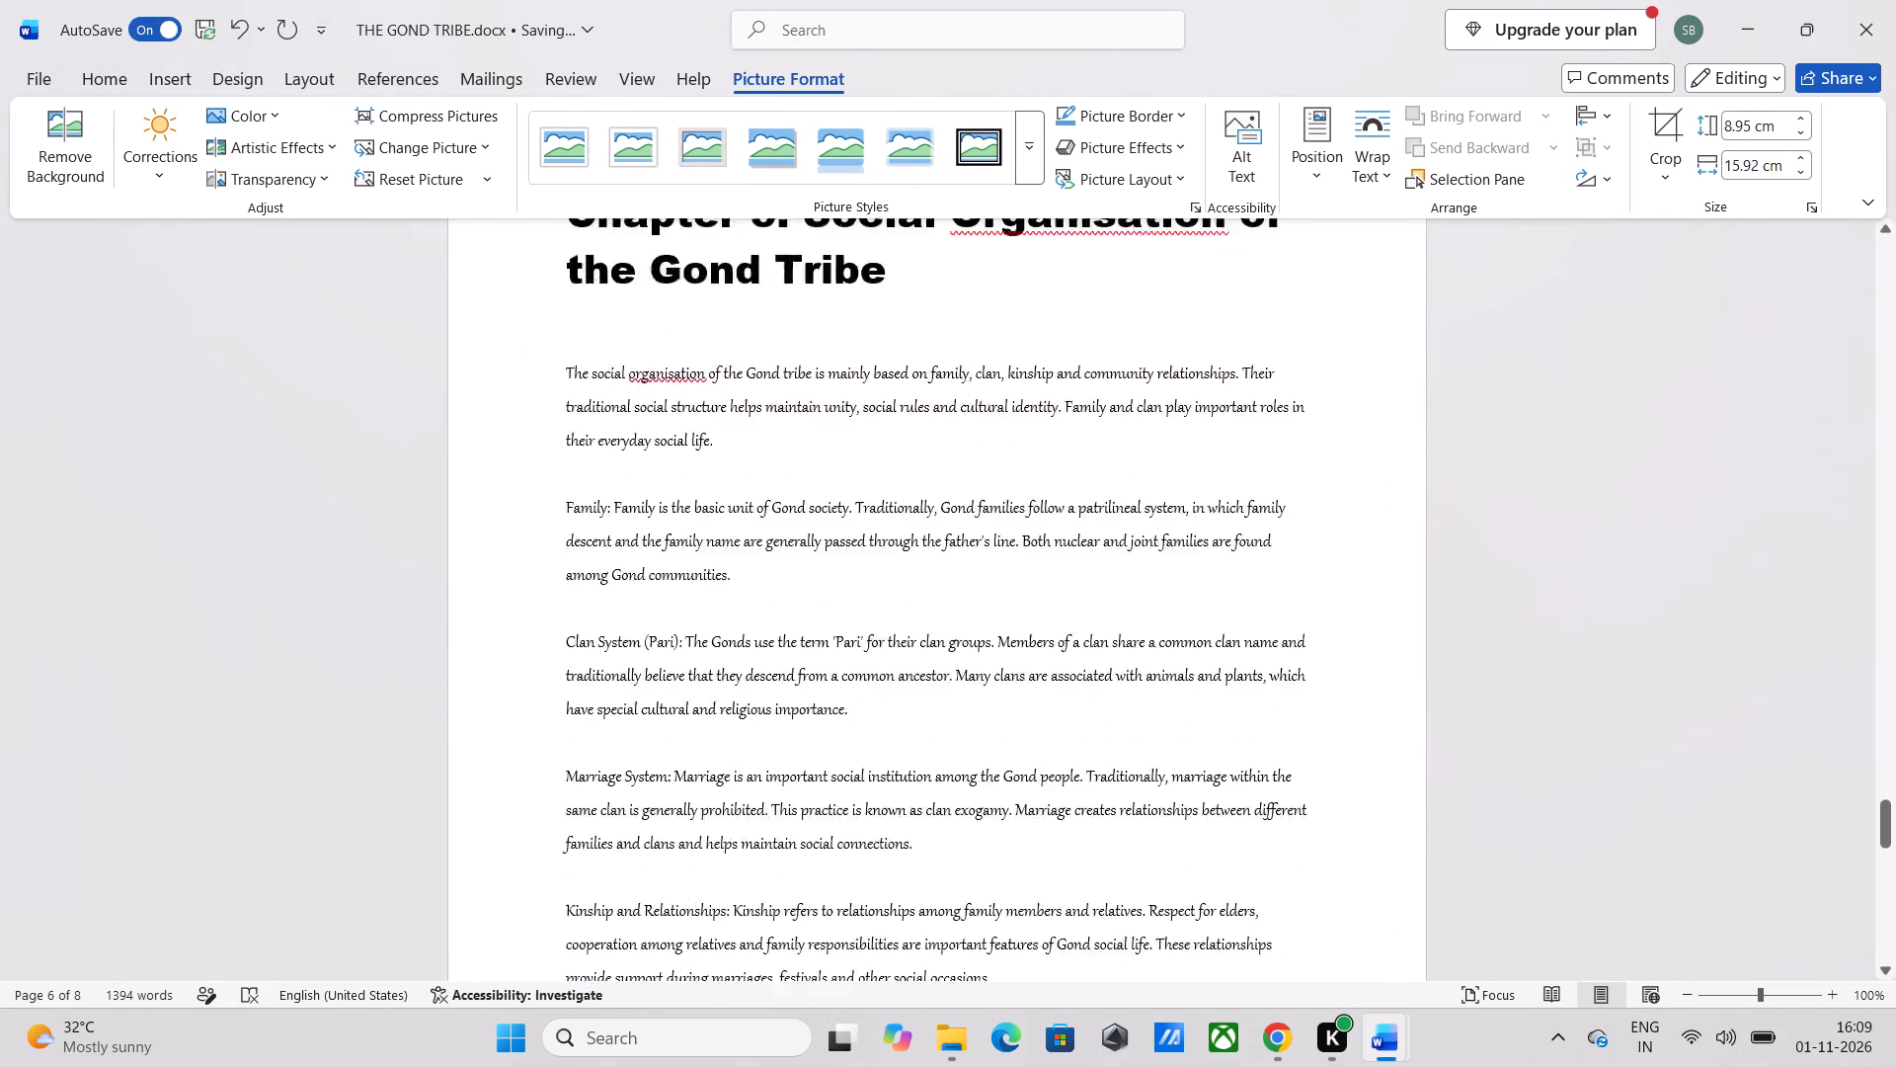
{"action": "scroll", "coordinate": [707, 428], "scroll_direction": "down", "scroll_amount": 20}
{"action": "scroll", "coordinate": [707, 428], "scroll_direction": "down", "scroll_amount": 11}
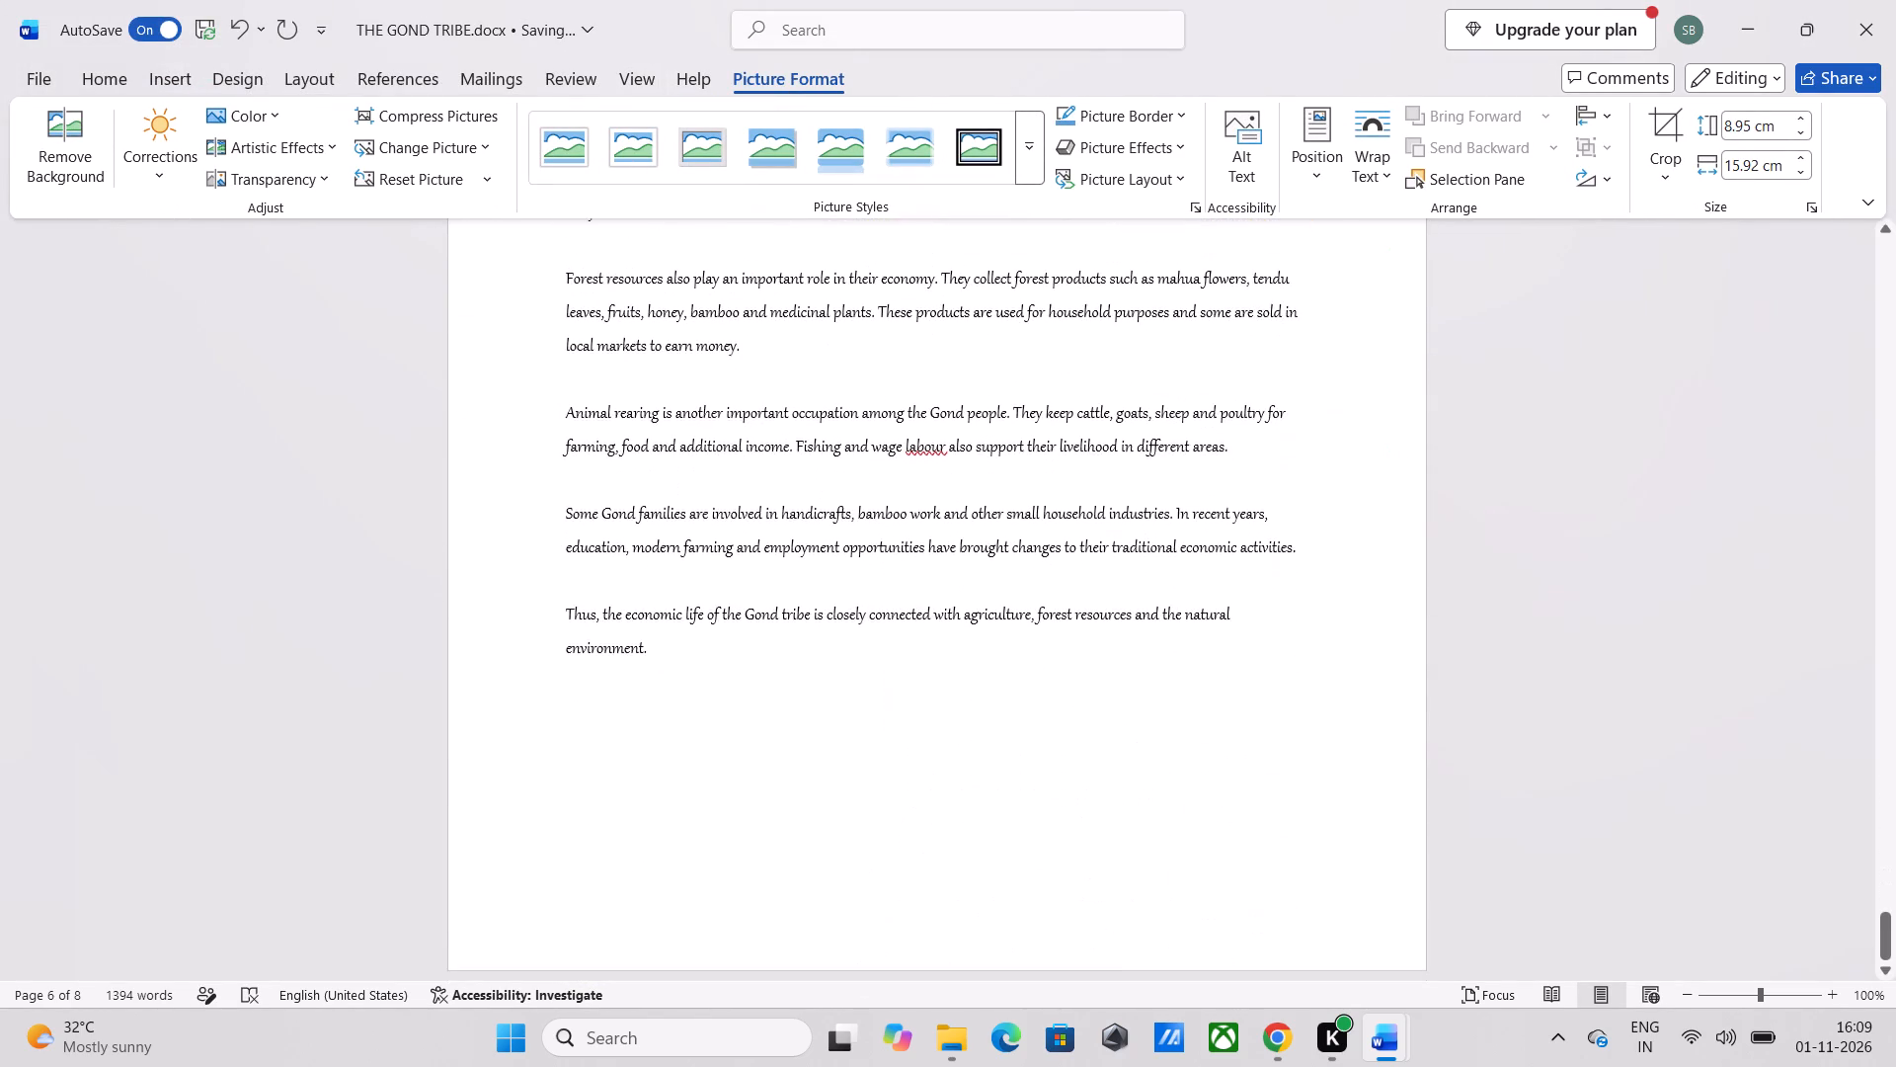
{"action": "scroll", "coordinate": [698, 423], "scroll_direction": "down", "scroll_amount": 10}
{"action": "scroll", "coordinate": [696, 406], "scroll_direction": "up", "scroll_amount": 9}
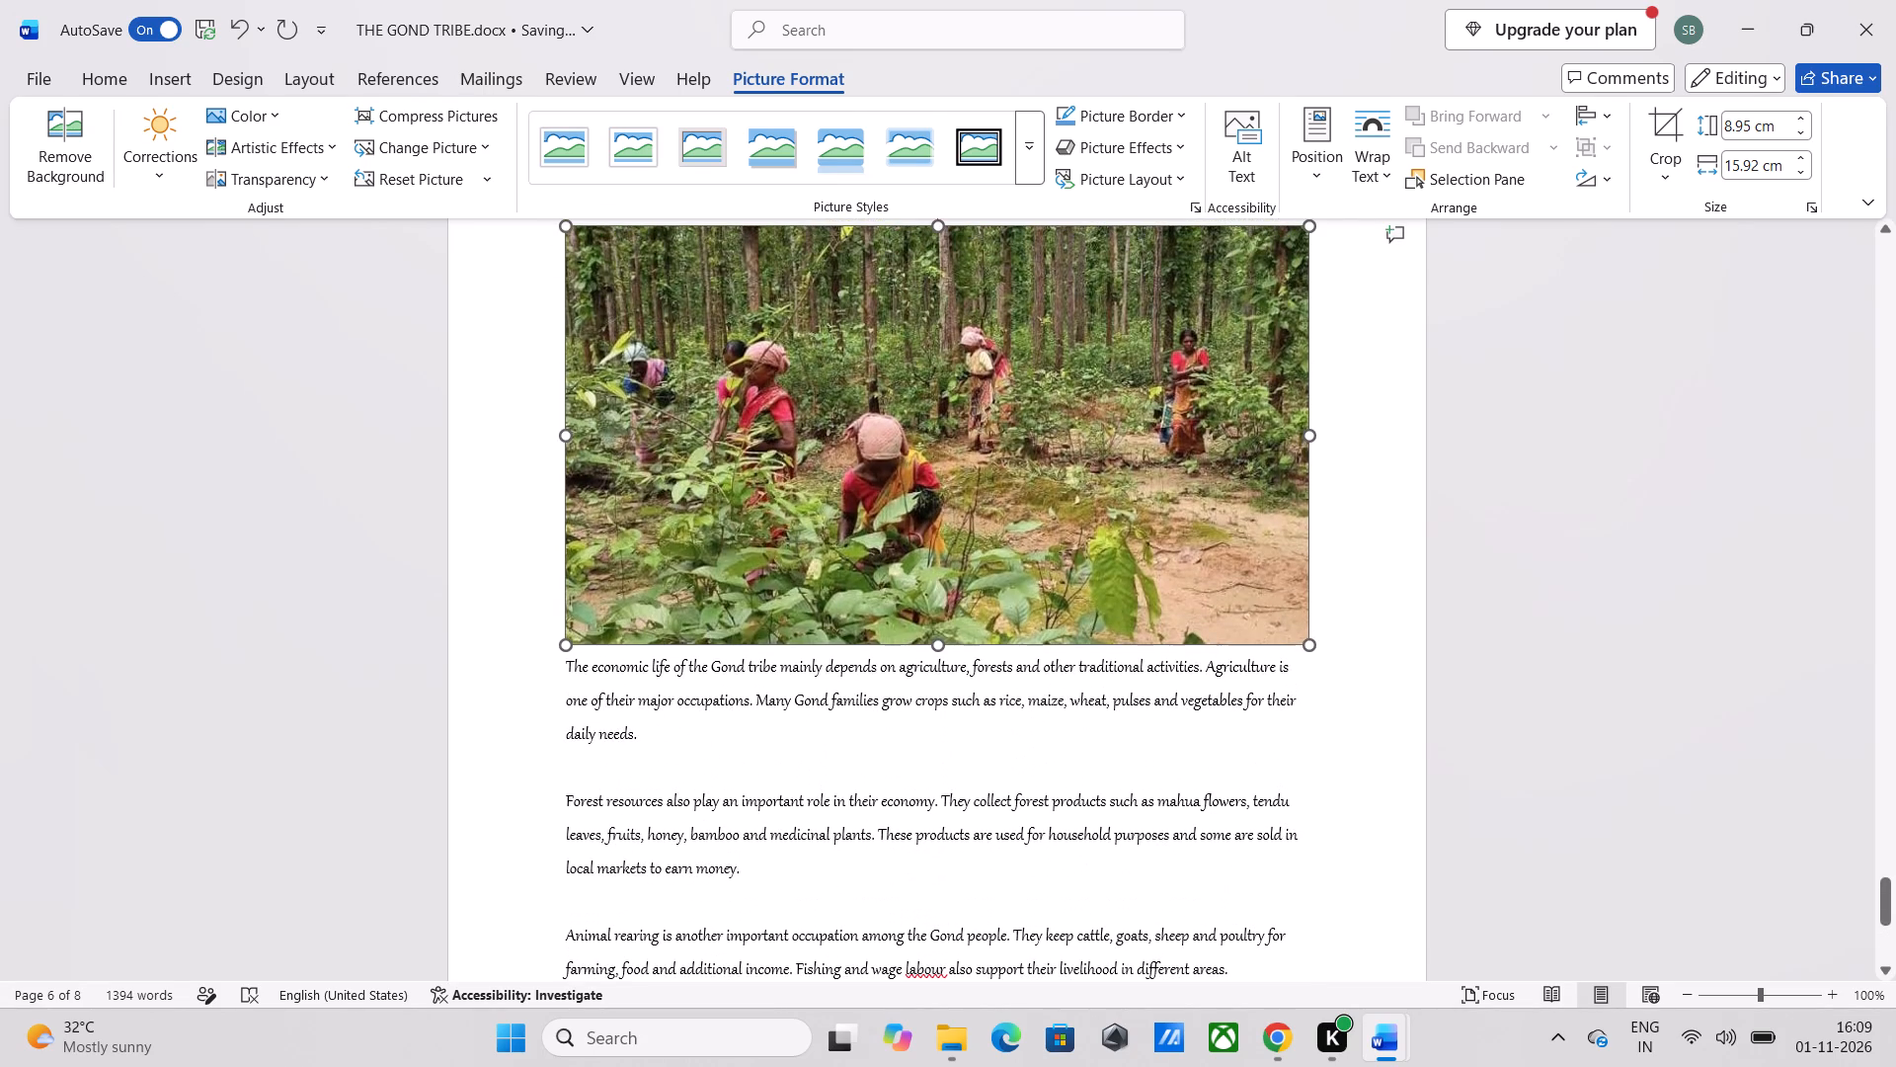
Delete the forest-gathering picture above the Chapter 6 body text.
{"action": "left_click", "coordinate": [952, 399]}
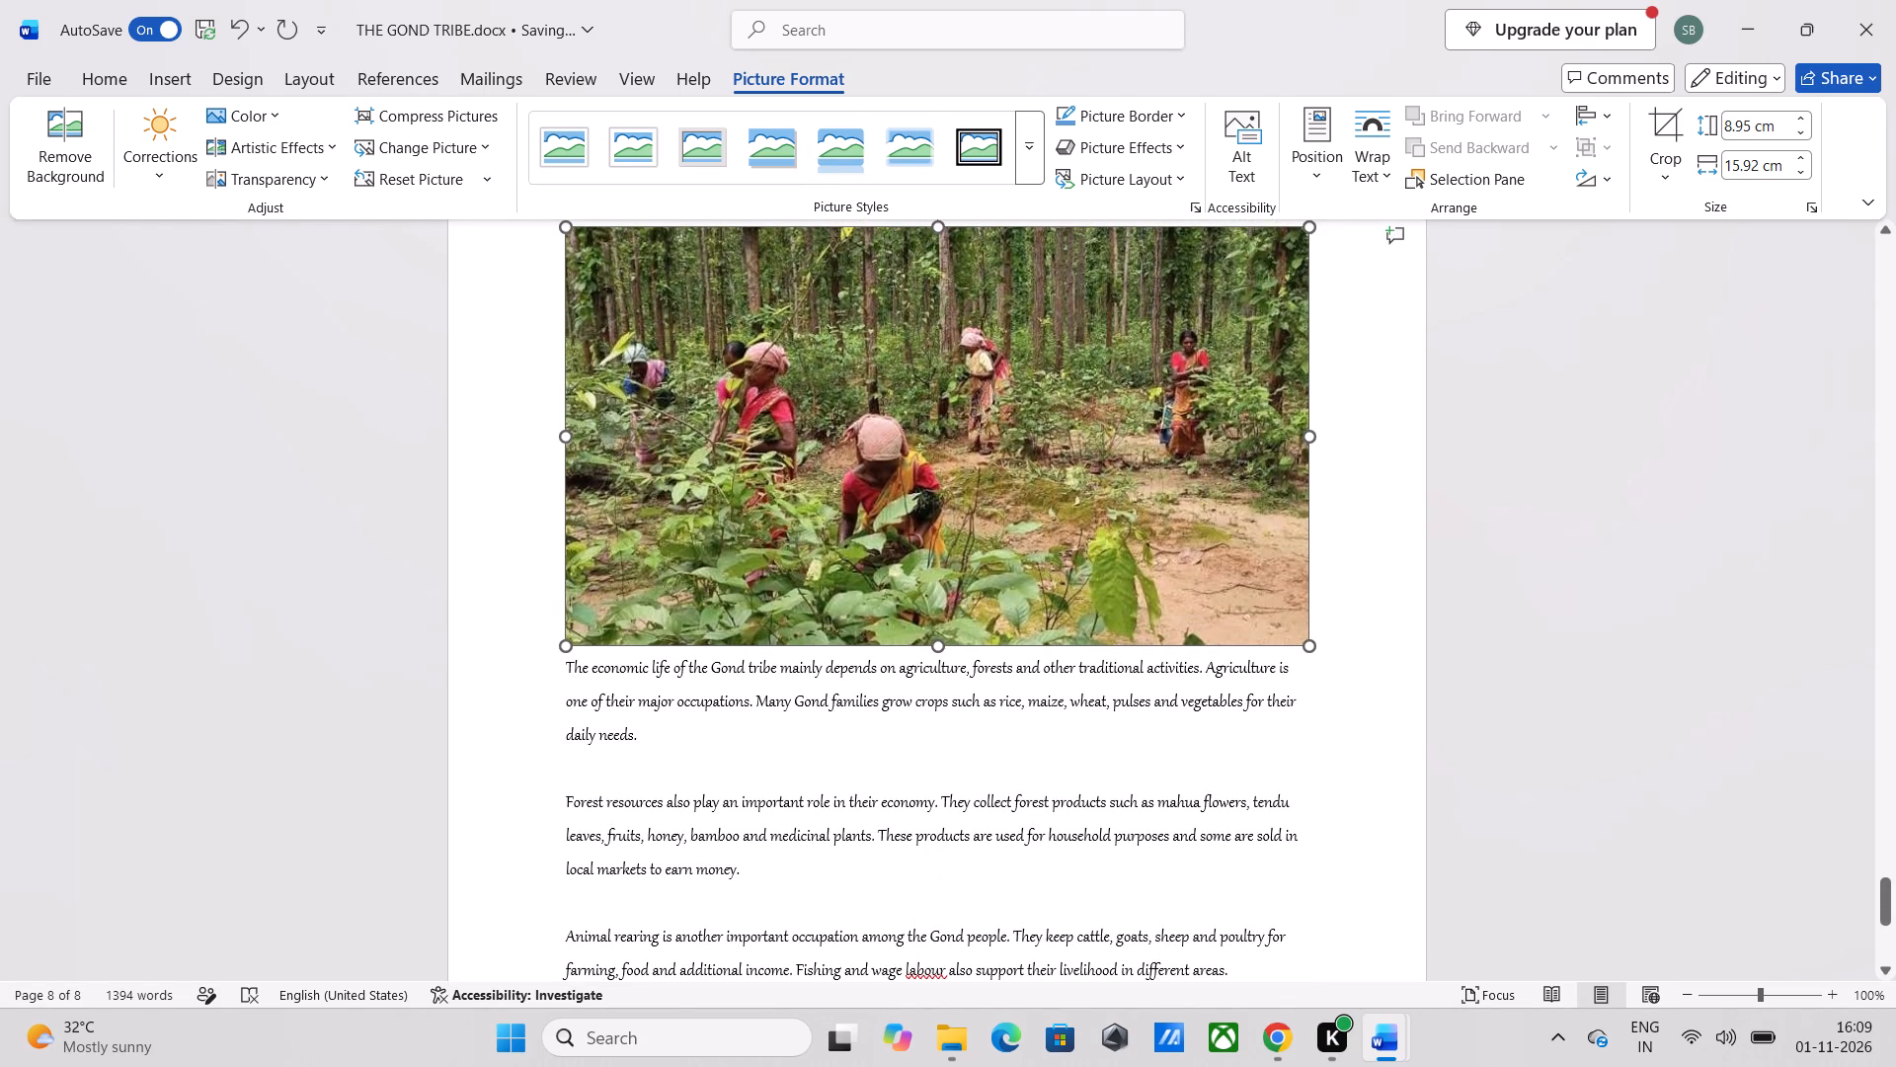
{"action": "key", "text": "BackSpace"}
Review the Chapter 5 page and the Chapter 6 page, checking their headings, body text and layout.
{"action": "scroll", "coordinate": [939, 335], "scroll_direction": "up", "scroll_amount": 3}
{"action": "scroll", "coordinate": [720, 482], "scroll_direction": "up", "scroll_amount": 3}
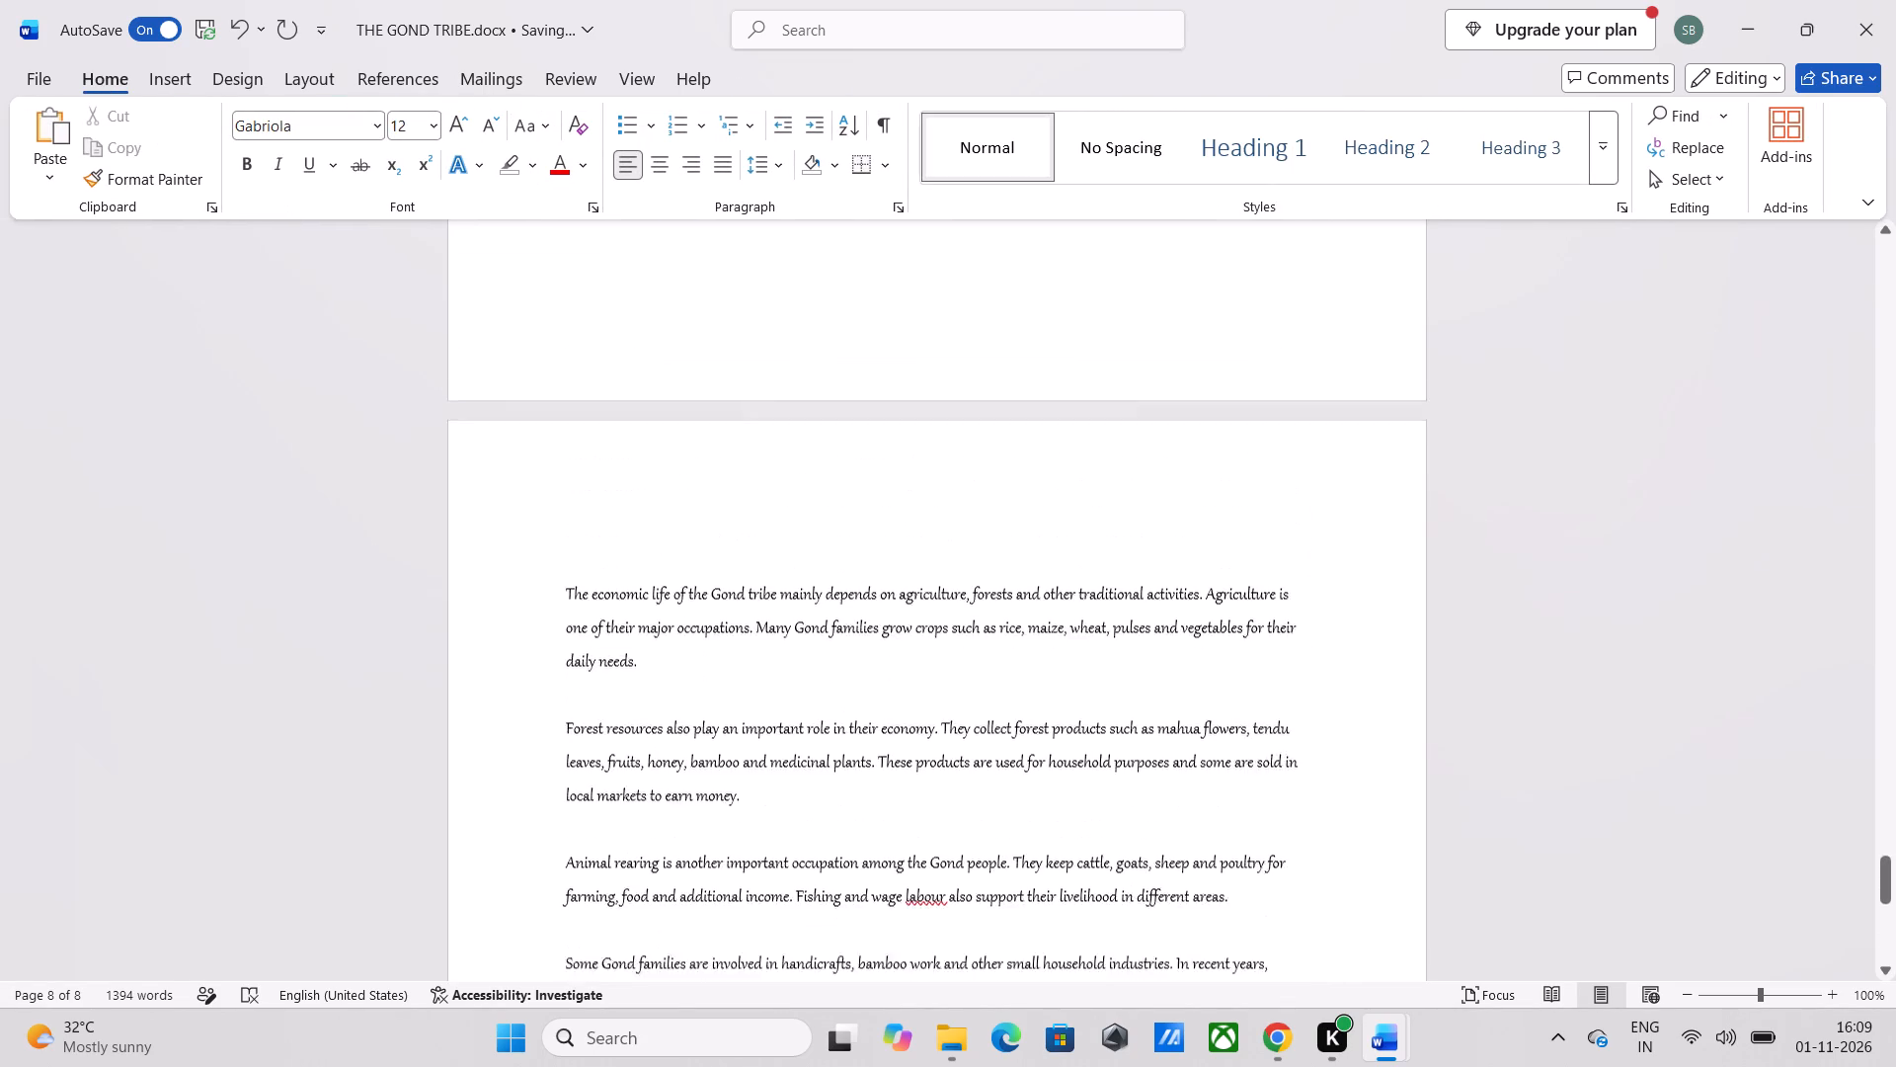
{"action": "scroll", "coordinate": [664, 557], "scroll_direction": "up", "scroll_amount": 11}
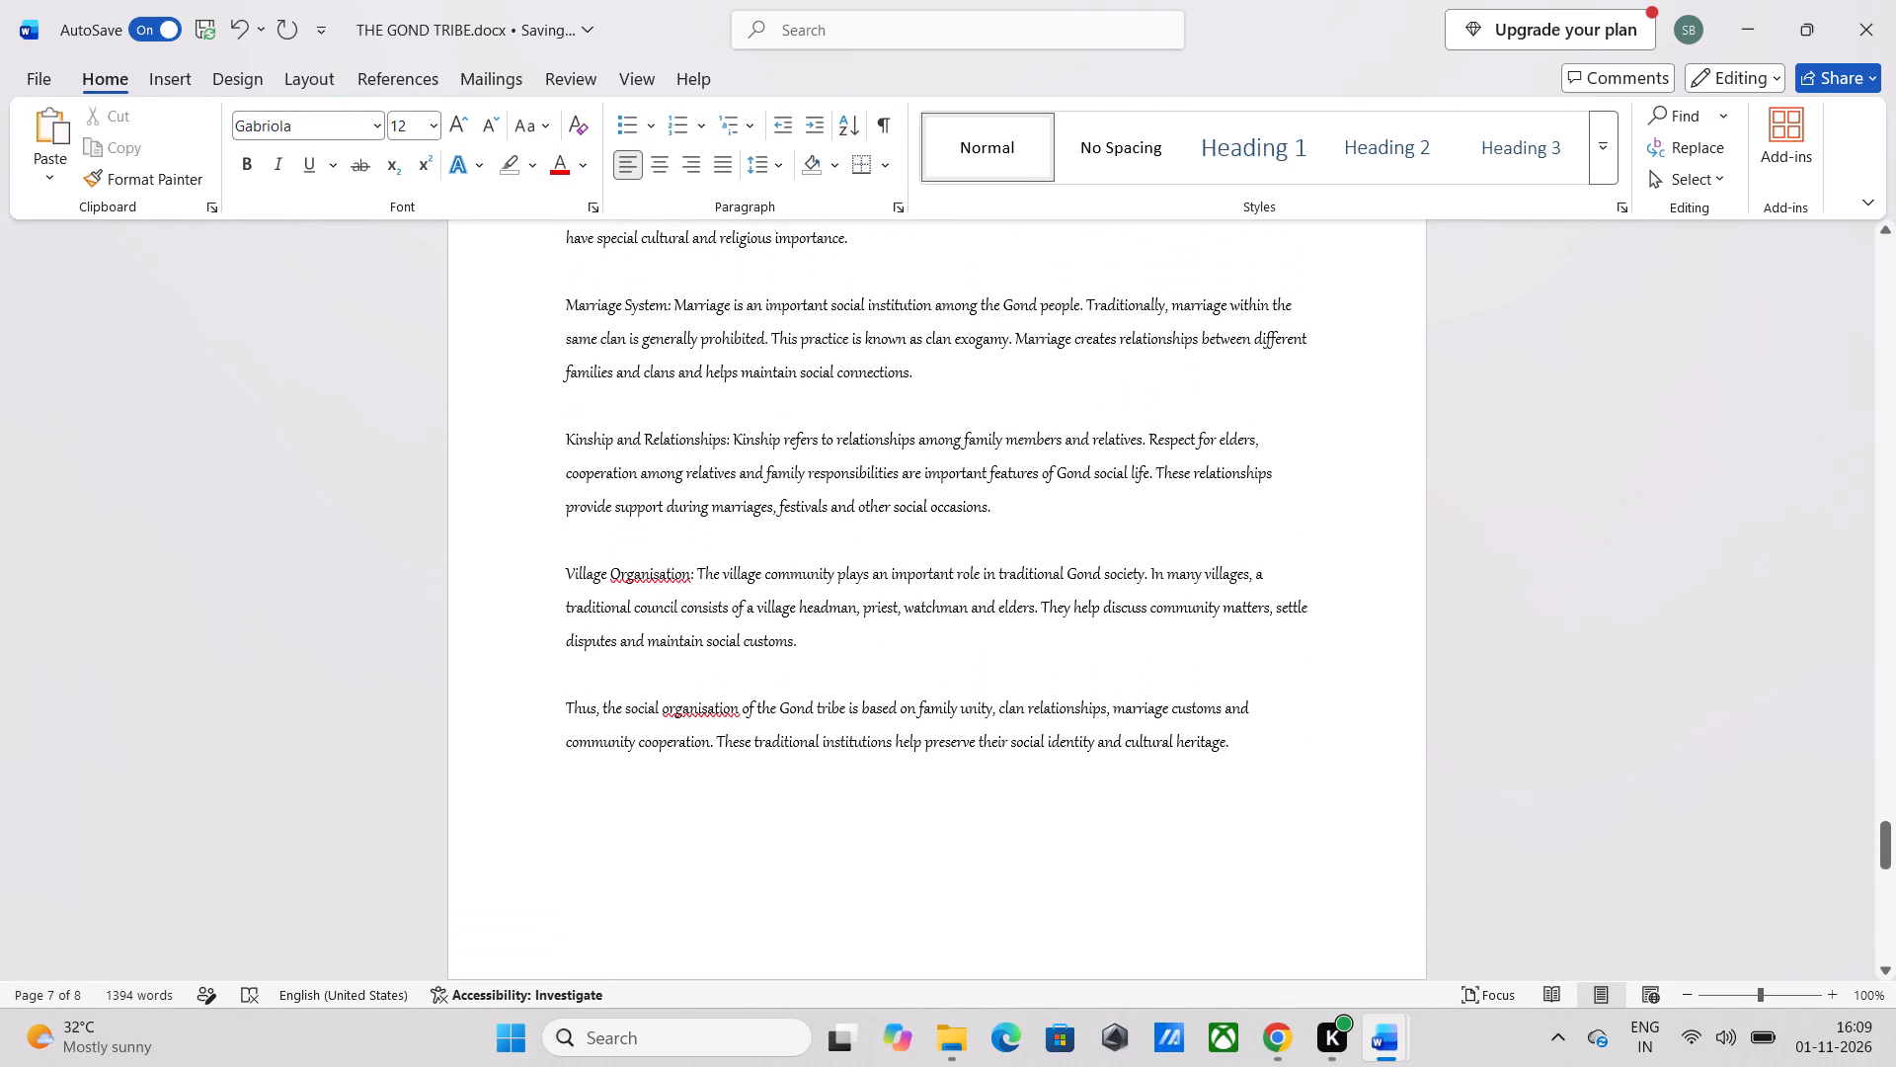
{"action": "scroll", "coordinate": [614, 606], "scroll_direction": "up", "scroll_amount": 13}
{"action": "scroll", "coordinate": [609, 609], "scroll_direction": "down", "scroll_amount": 7}
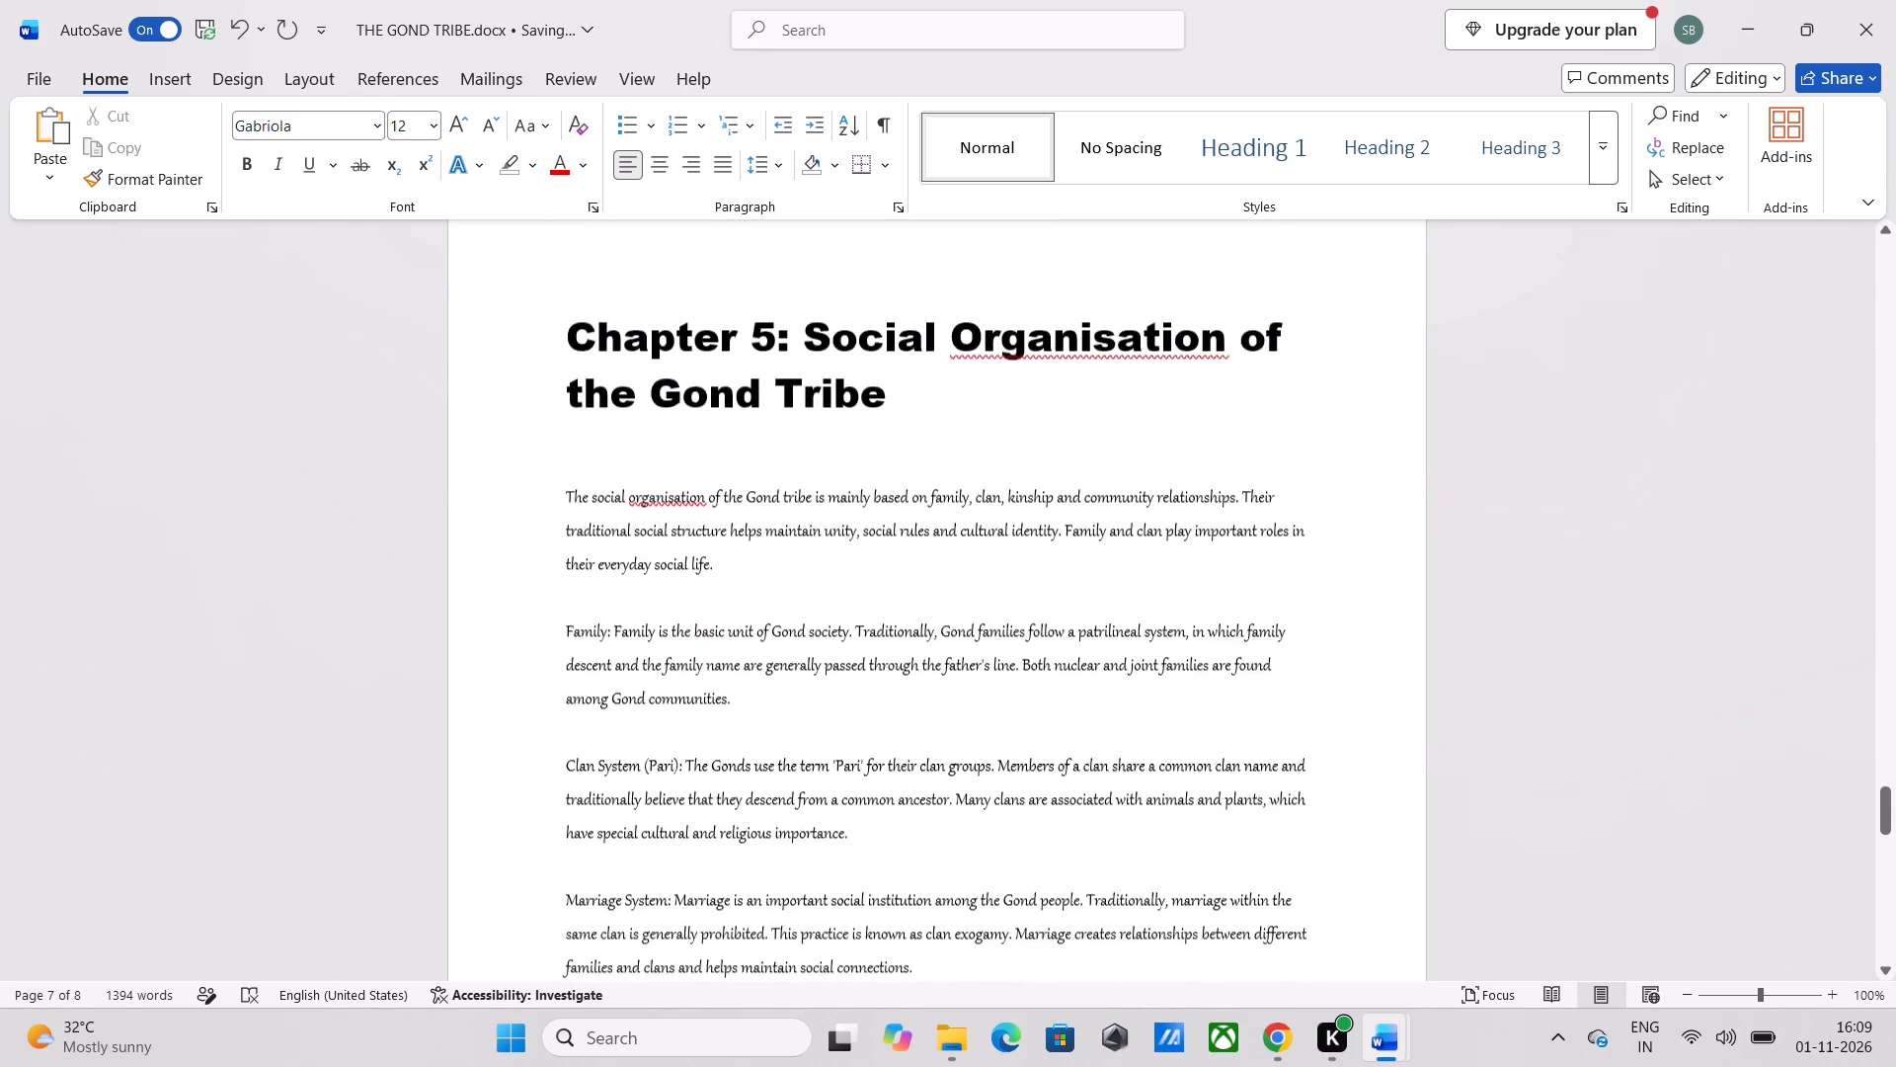
{"action": "scroll", "coordinate": [609, 610], "scroll_direction": "down", "scroll_amount": 20}
{"action": "scroll", "coordinate": [609, 610], "scroll_direction": "down", "scroll_amount": 10}
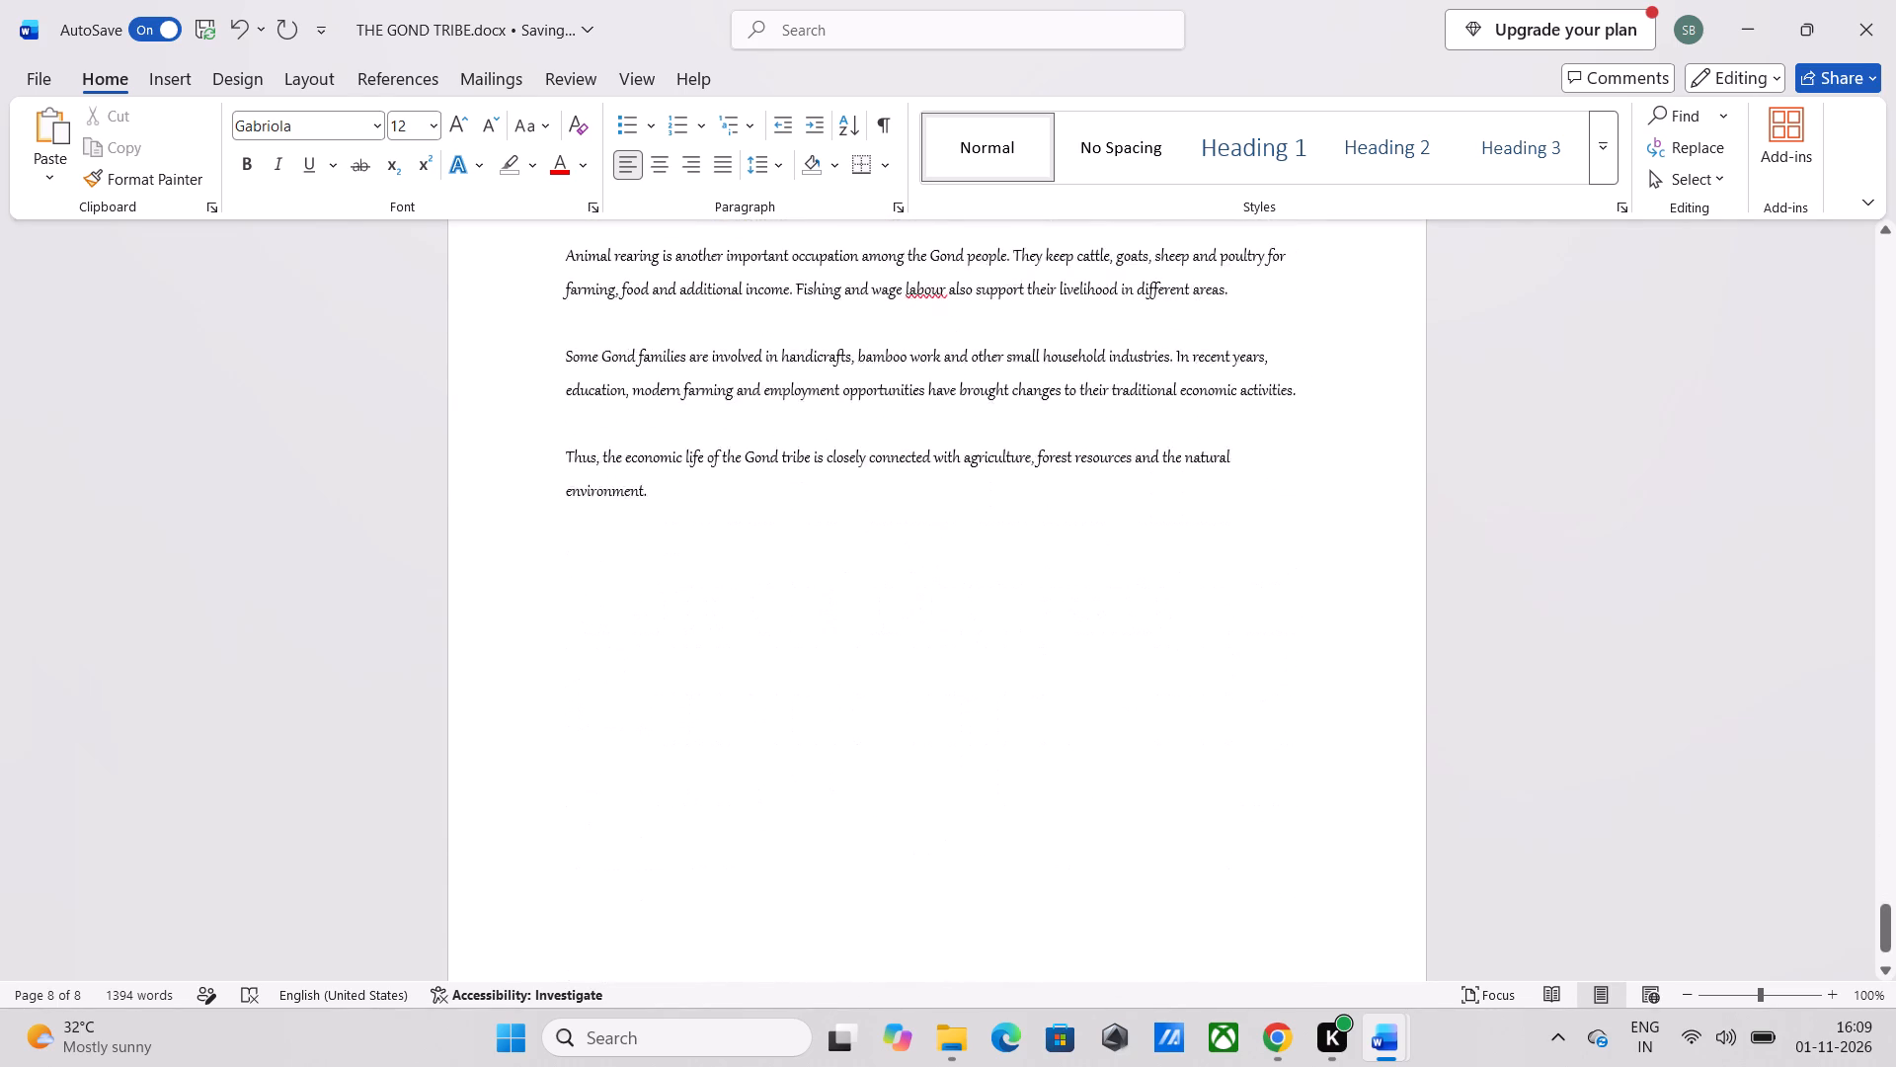
{"action": "scroll", "coordinate": [596, 615], "scroll_direction": "down", "scroll_amount": 13}
{"action": "scroll", "coordinate": [596, 614], "scroll_direction": "up", "scroll_amount": 11}
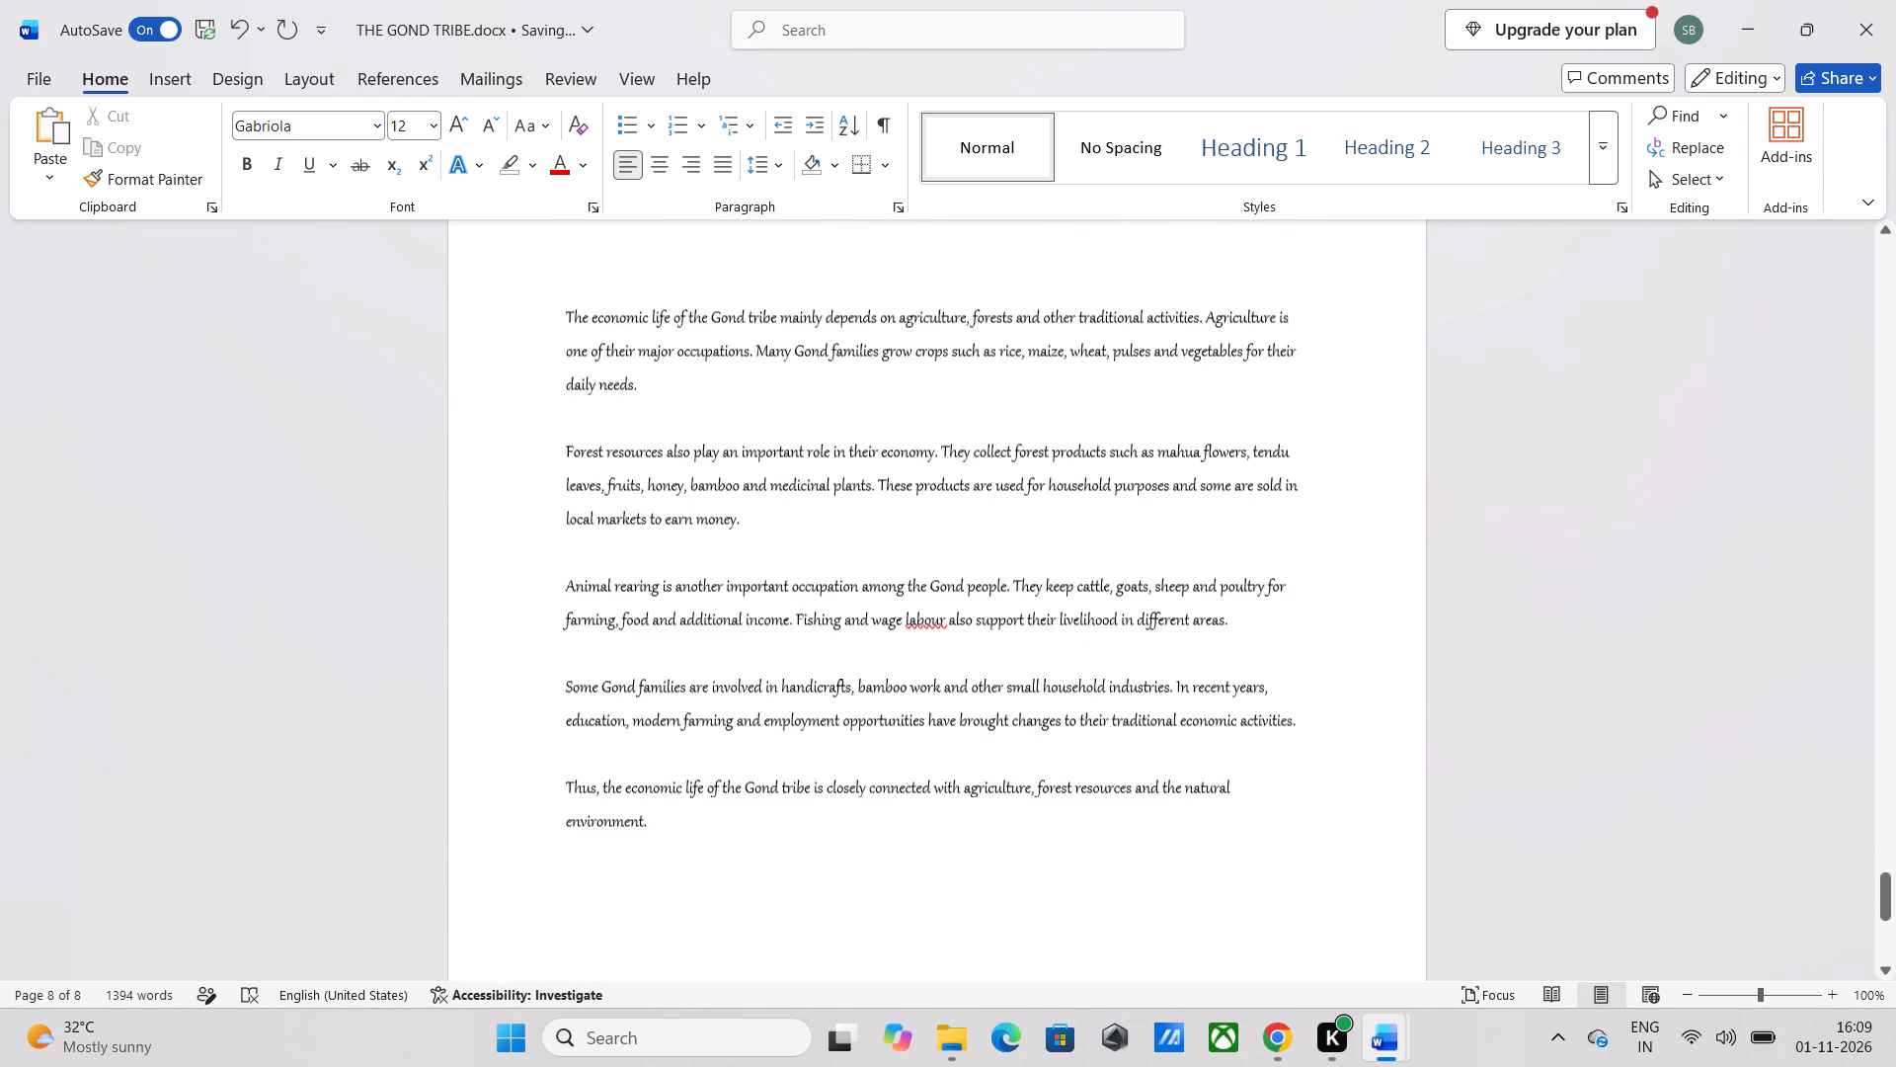
{"action": "scroll", "coordinate": [596, 614], "scroll_direction": "up", "scroll_amount": 3}
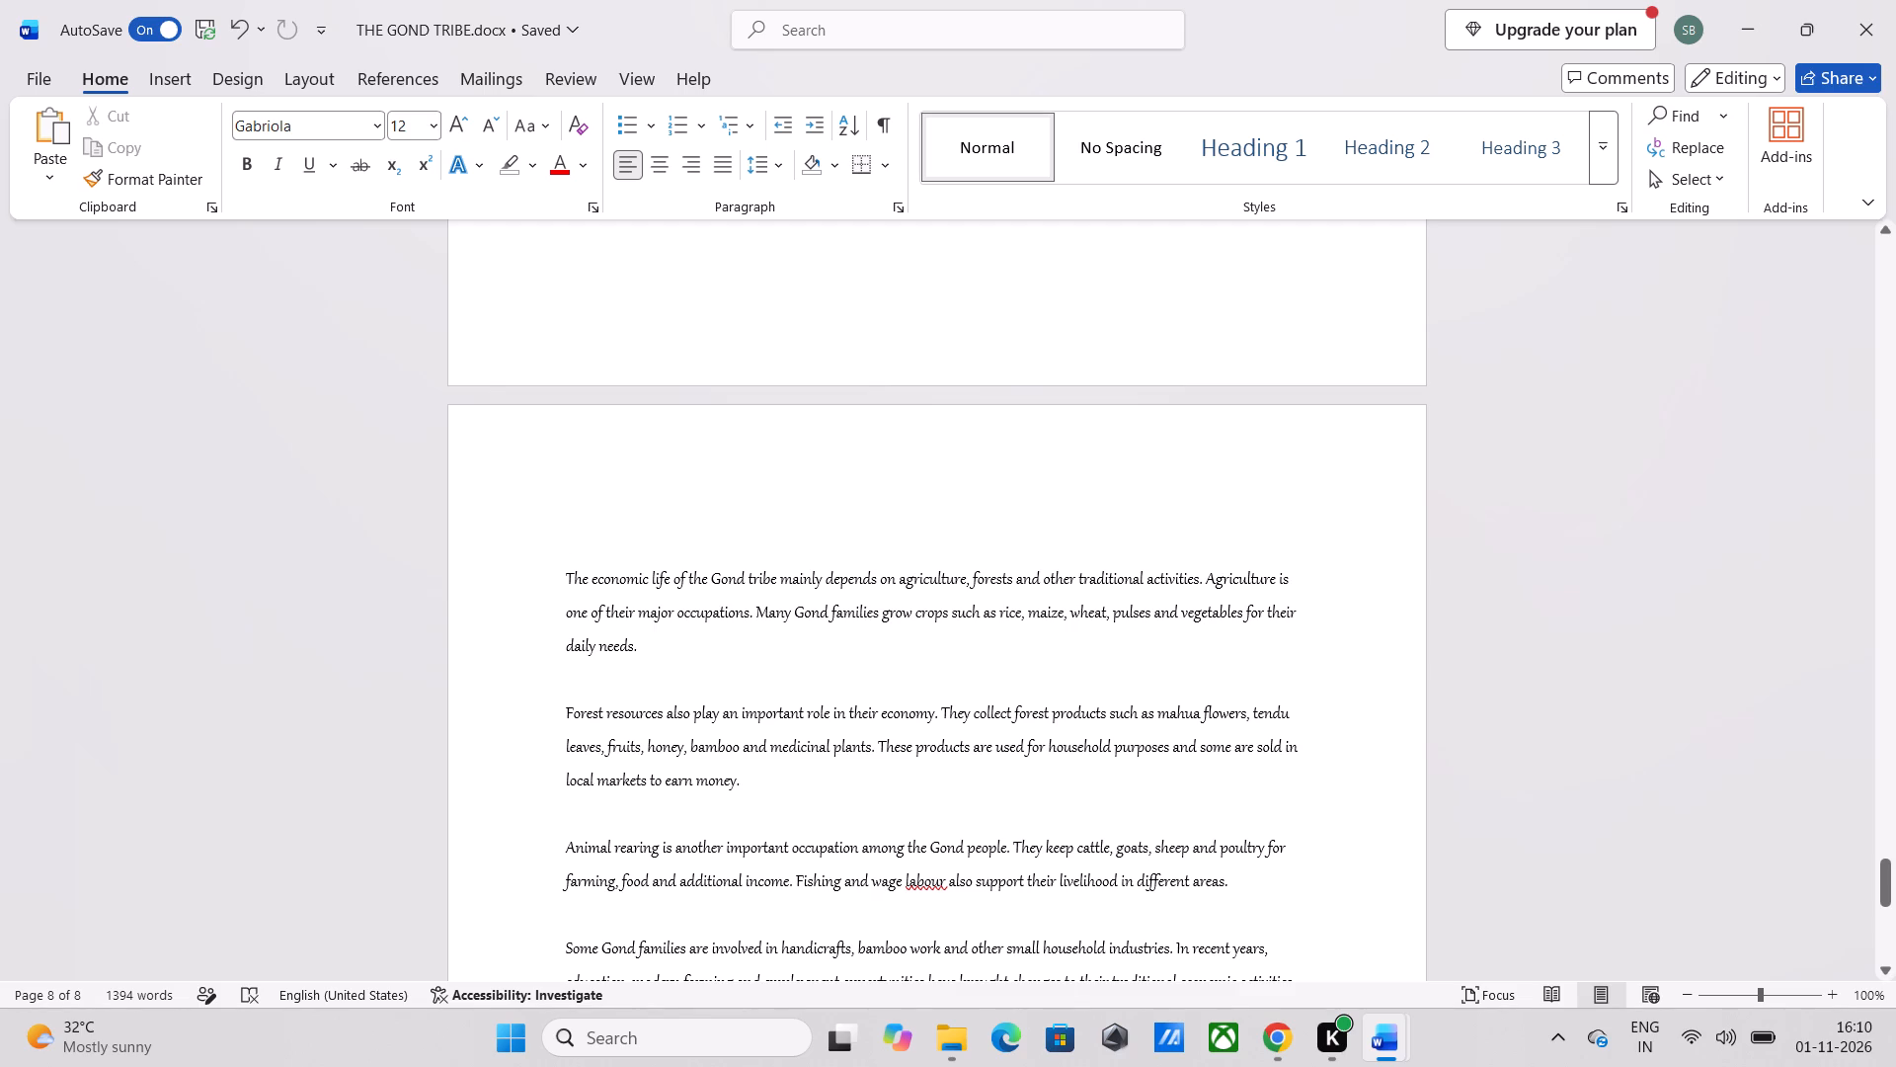
{"action": "left_click", "coordinate": [627, 509]}
{"action": "scroll", "coordinate": [627, 504], "scroll_direction": "up", "scroll_amount": 8}
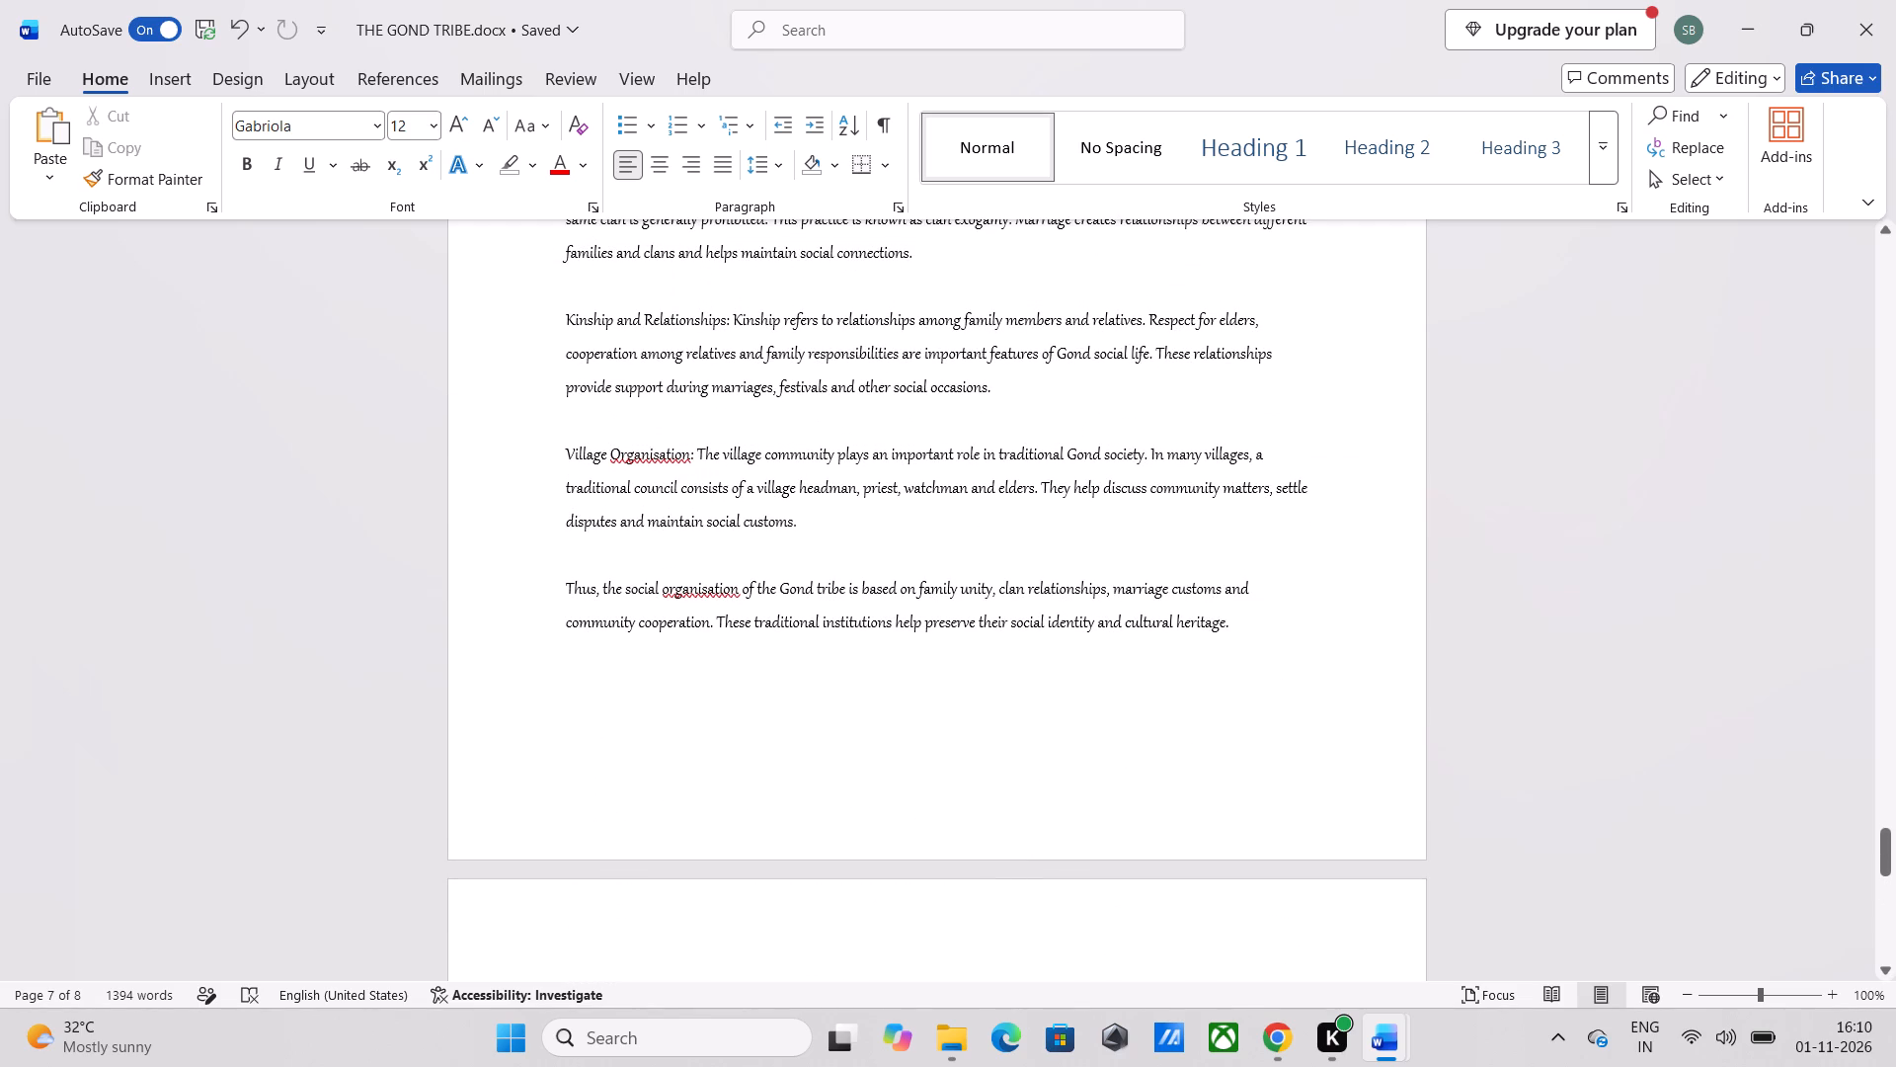
{"action": "scroll", "coordinate": [859, 613], "scroll_direction": "up", "scroll_amount": 15}
{"action": "scroll", "coordinate": [854, 578], "scroll_direction": "down", "scroll_amount": 9}
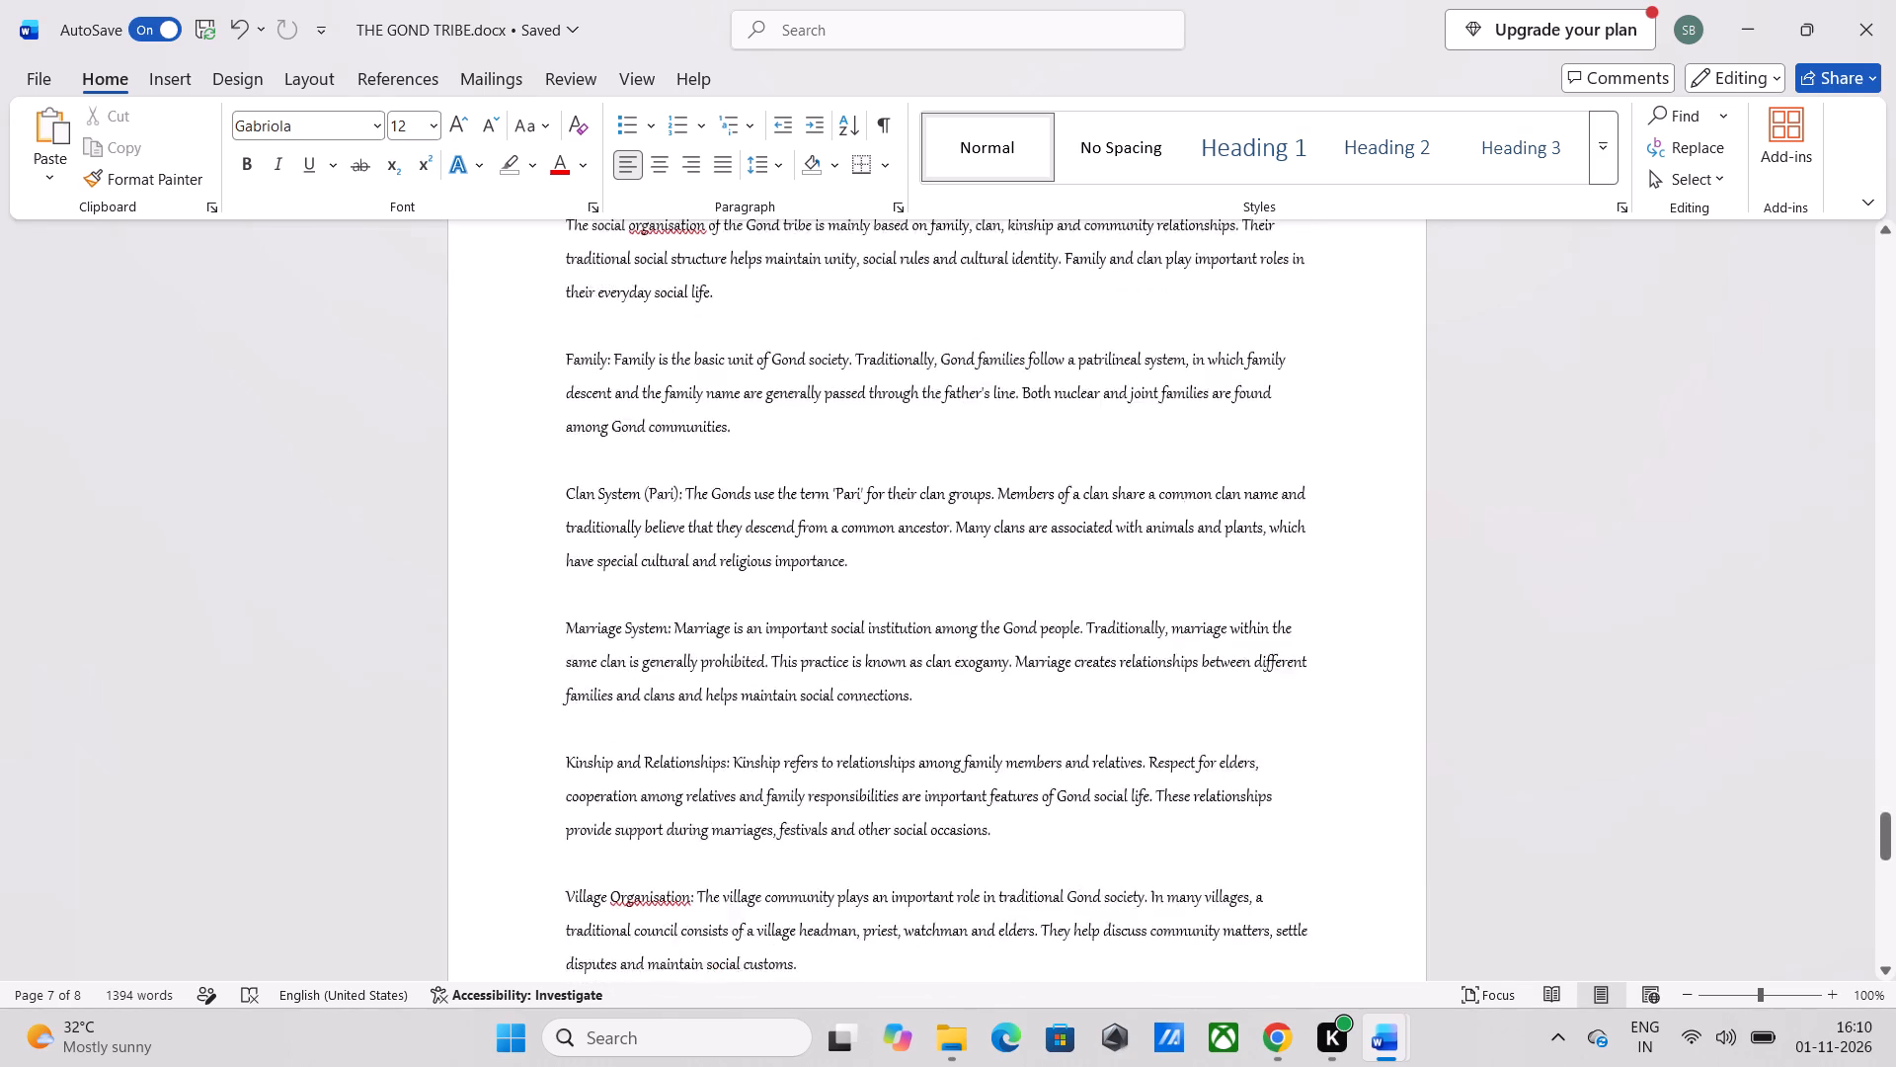
{"action": "scroll", "coordinate": [825, 763], "scroll_direction": "down", "scroll_amount": 20}
{"action": "scroll", "coordinate": [825, 763], "scroll_direction": "down", "scroll_amount": 4}
{"action": "scroll", "coordinate": [671, 867], "scroll_direction": "down", "scroll_amount": 5}
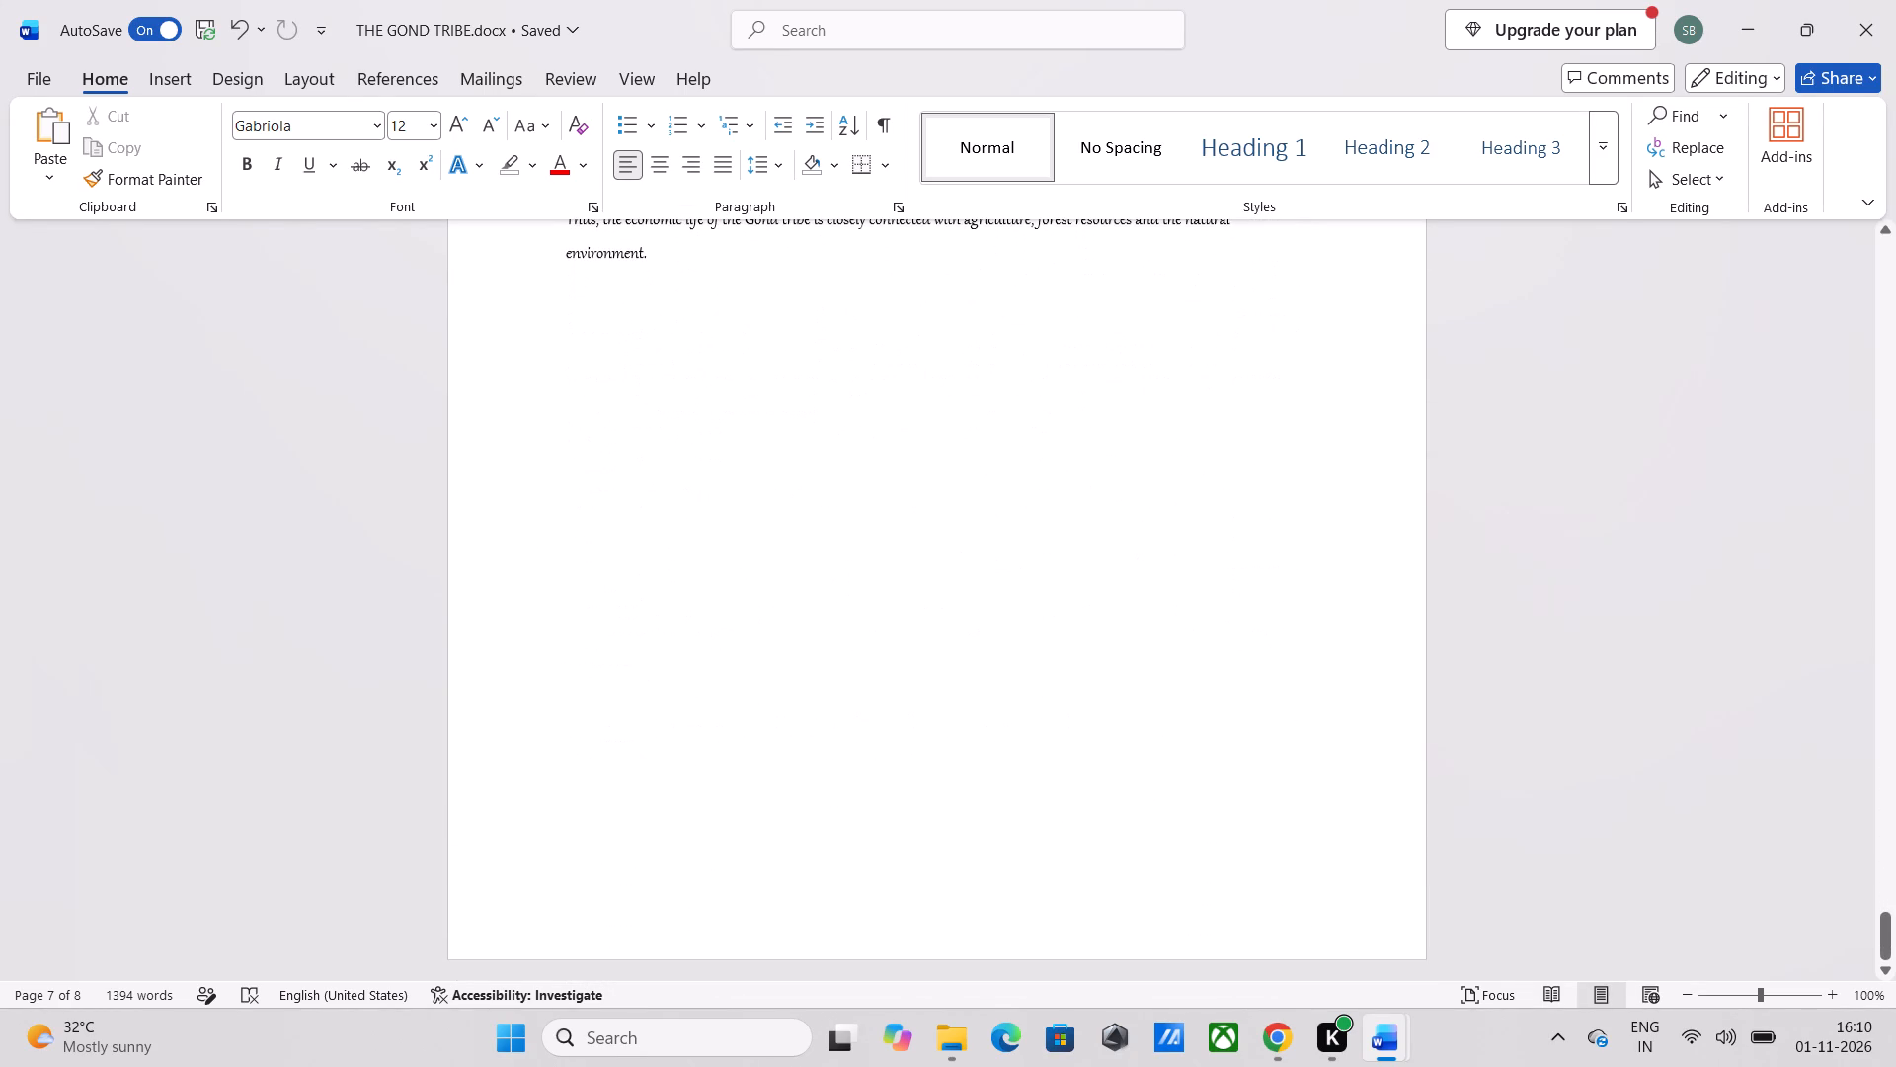
{"action": "scroll", "coordinate": [710, 879], "scroll_direction": "down", "scroll_amount": 2}
Delete the whole Chapter 6 body text, working backward from its closing sentence about the natural environment.
{"action": "left_click", "coordinate": [798, 738]}
{"action": "key", "text": "BackSpace"}
{"action": "key", "text": "BackSpace"}
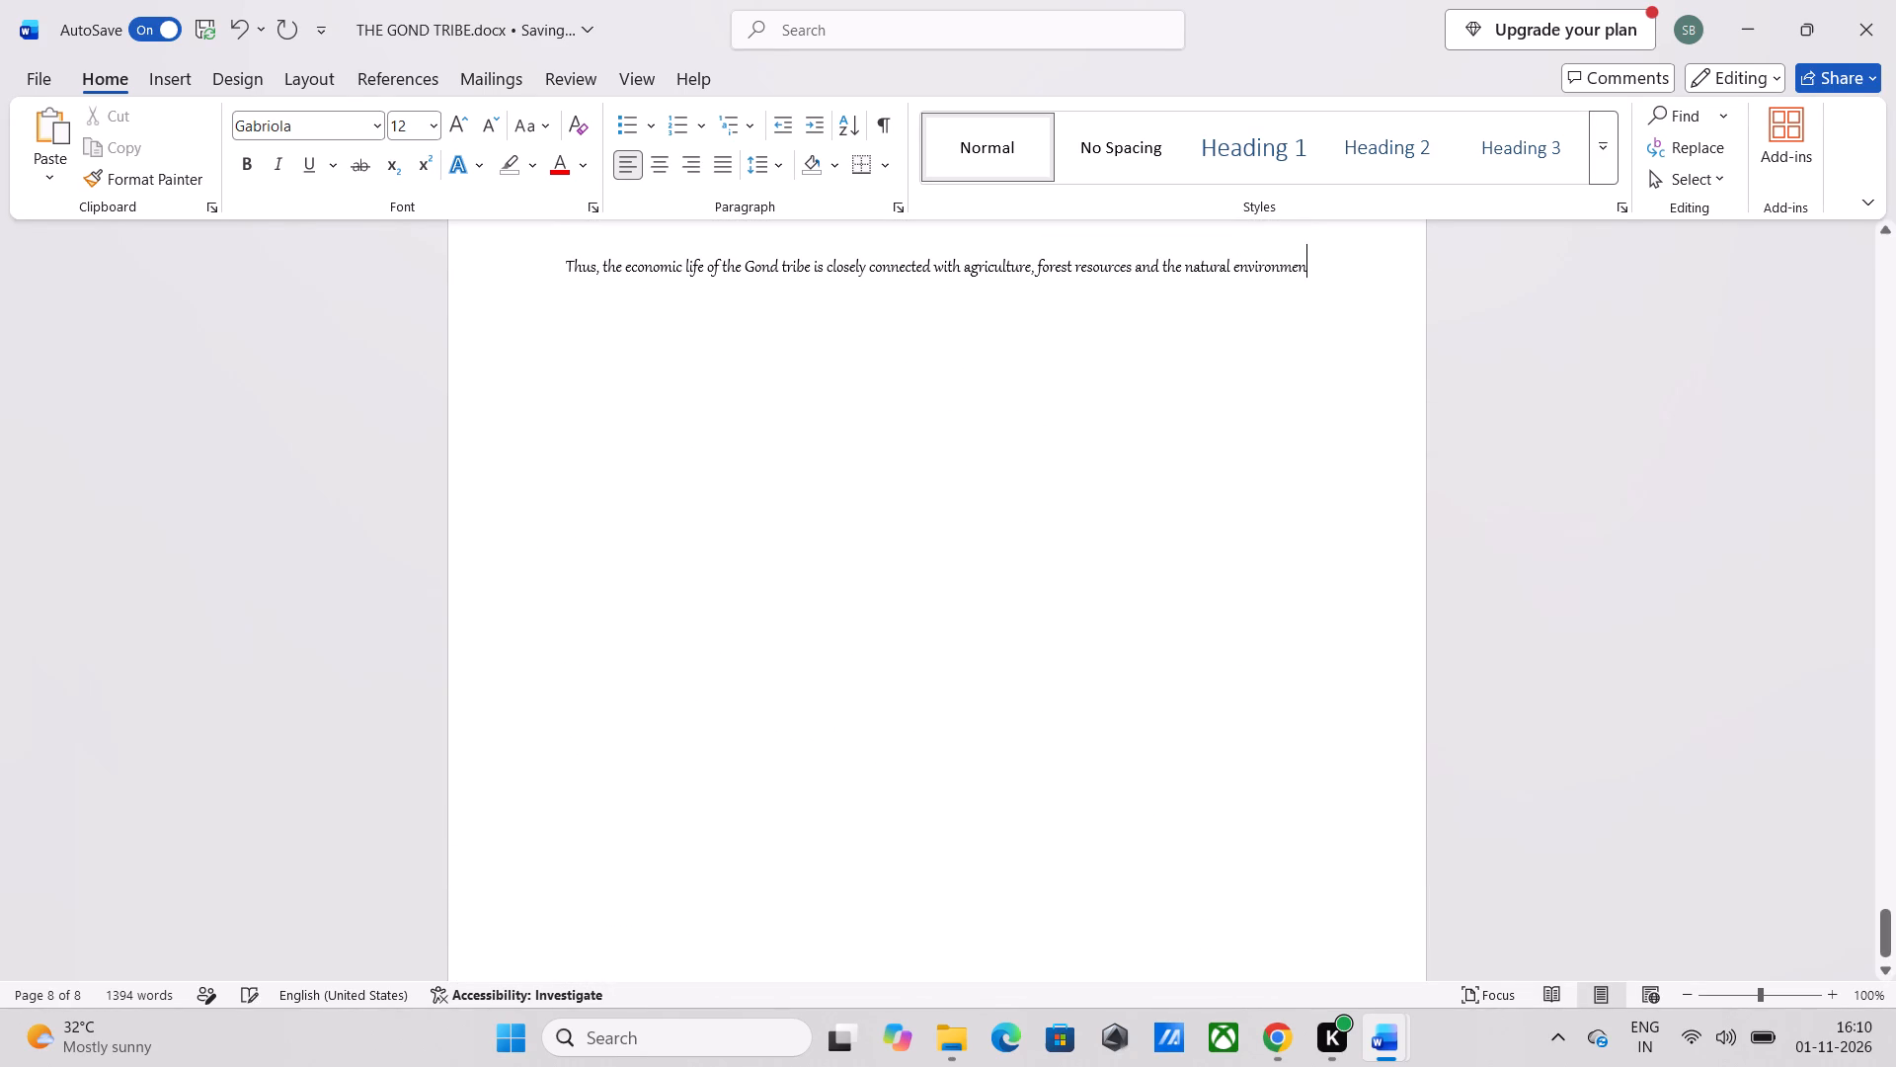
{"action": "key", "text": "ctrl+BackSpace"}
{"action": "key", "text": "ctrl+BackSpace"}
{"action": "key", "text": "ctrl+BackSpace"}
{"action": "key", "text": "ctrl+BackSpace"}
{"action": "key", "text": "ctrl+BackSpace"}
{"action": "key", "text": "ctrl+BackSpace"}
{"action": "key", "text": "ctrl+BackSpace"}
{"action": "key", "text": "ctrl+BackSpace"}
{"action": "key", "text": "ctrl+BackSpace"}
{"action": "key", "text": "ctrl+BackSpace"}
{"action": "key", "text": "ctrl+BackSpace"}
{"action": "key", "text": "ctrl+BackSpace"}
{"action": "key", "text": "ctrl+BackSpace"}
{"action": "key", "text": "ctrl+BackSpace"}
{"action": "key", "text": "ctrl+BackSpace"}
{"action": "key", "text": "ctrl+BackSpace"}
{"action": "key", "text": "ctrl+BackSpace"}
{"action": "key", "text": "ctrl+BackSpace"}
{"action": "key", "text": "ctrl+BackSpace"}
{"action": "key", "text": "ctrl+BackSpace"}
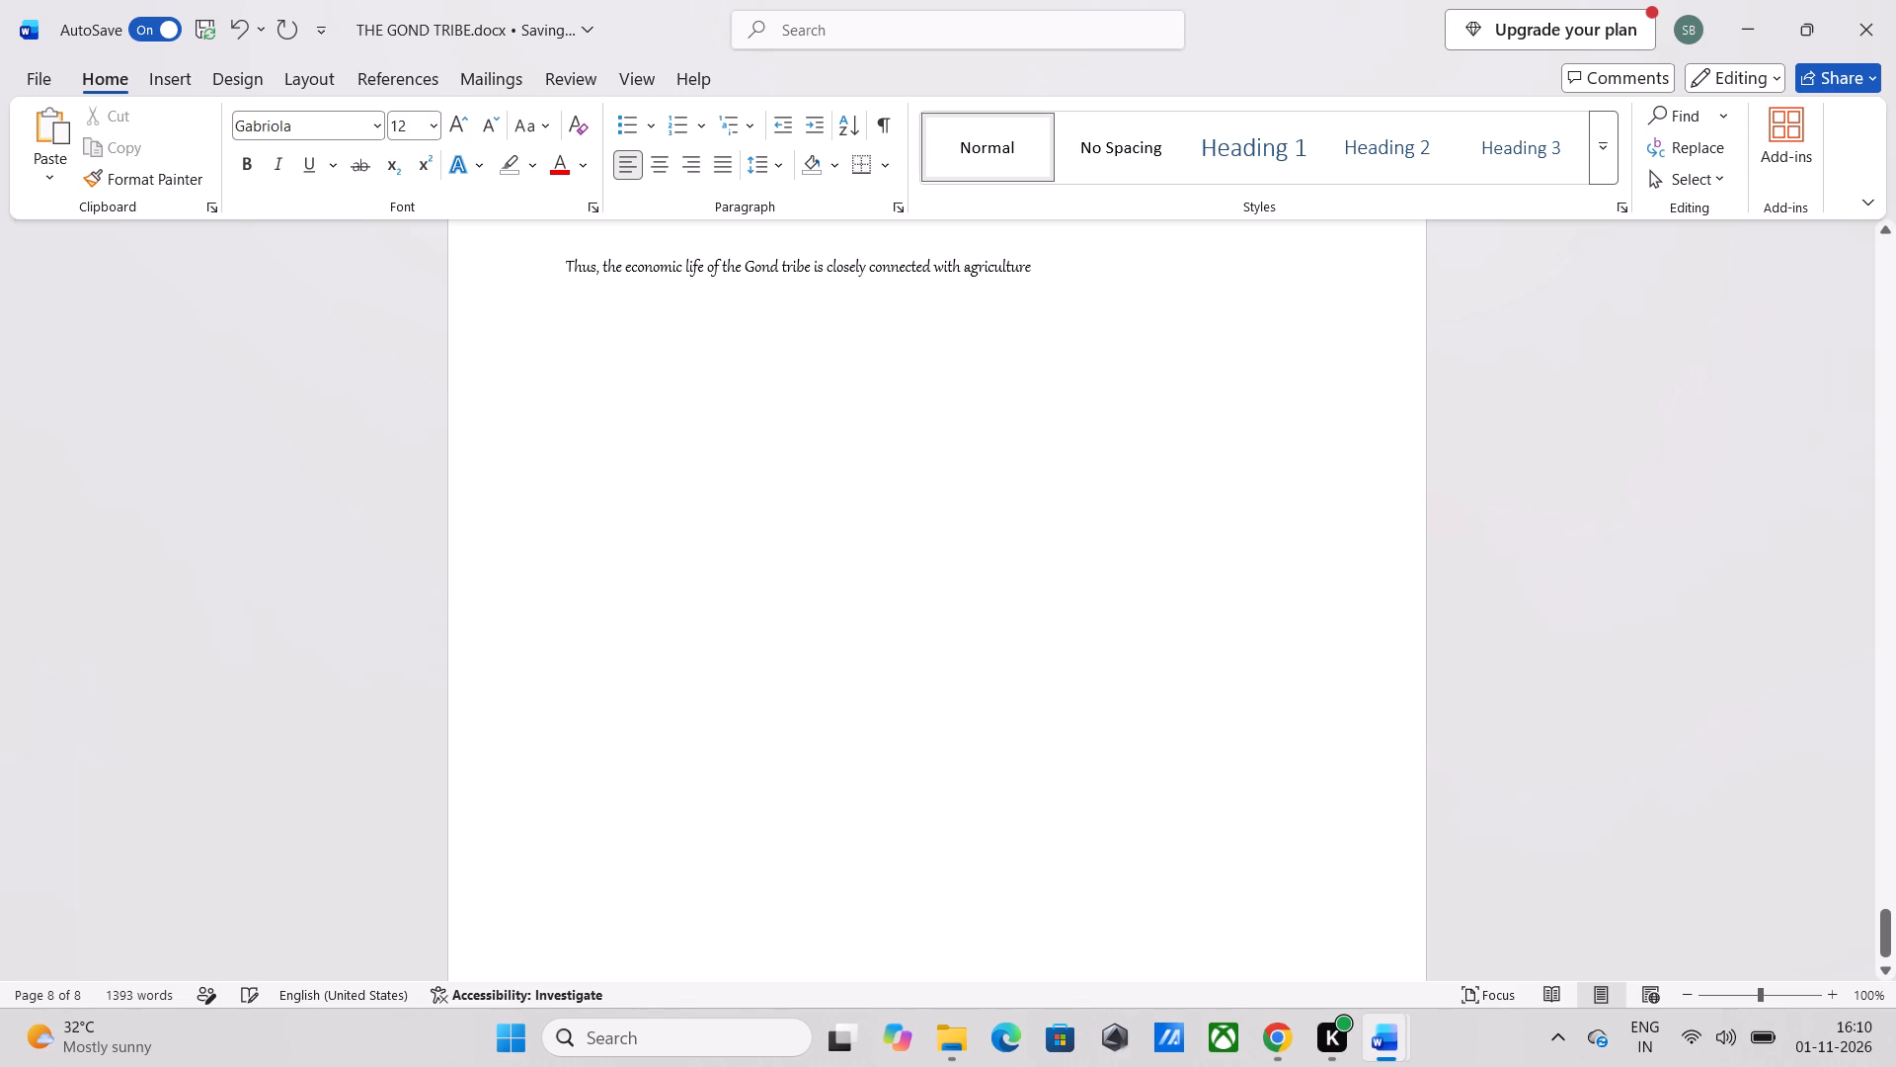
{"action": "scroll", "coordinate": [772, 721], "scroll_direction": "up", "scroll_amount": 4}
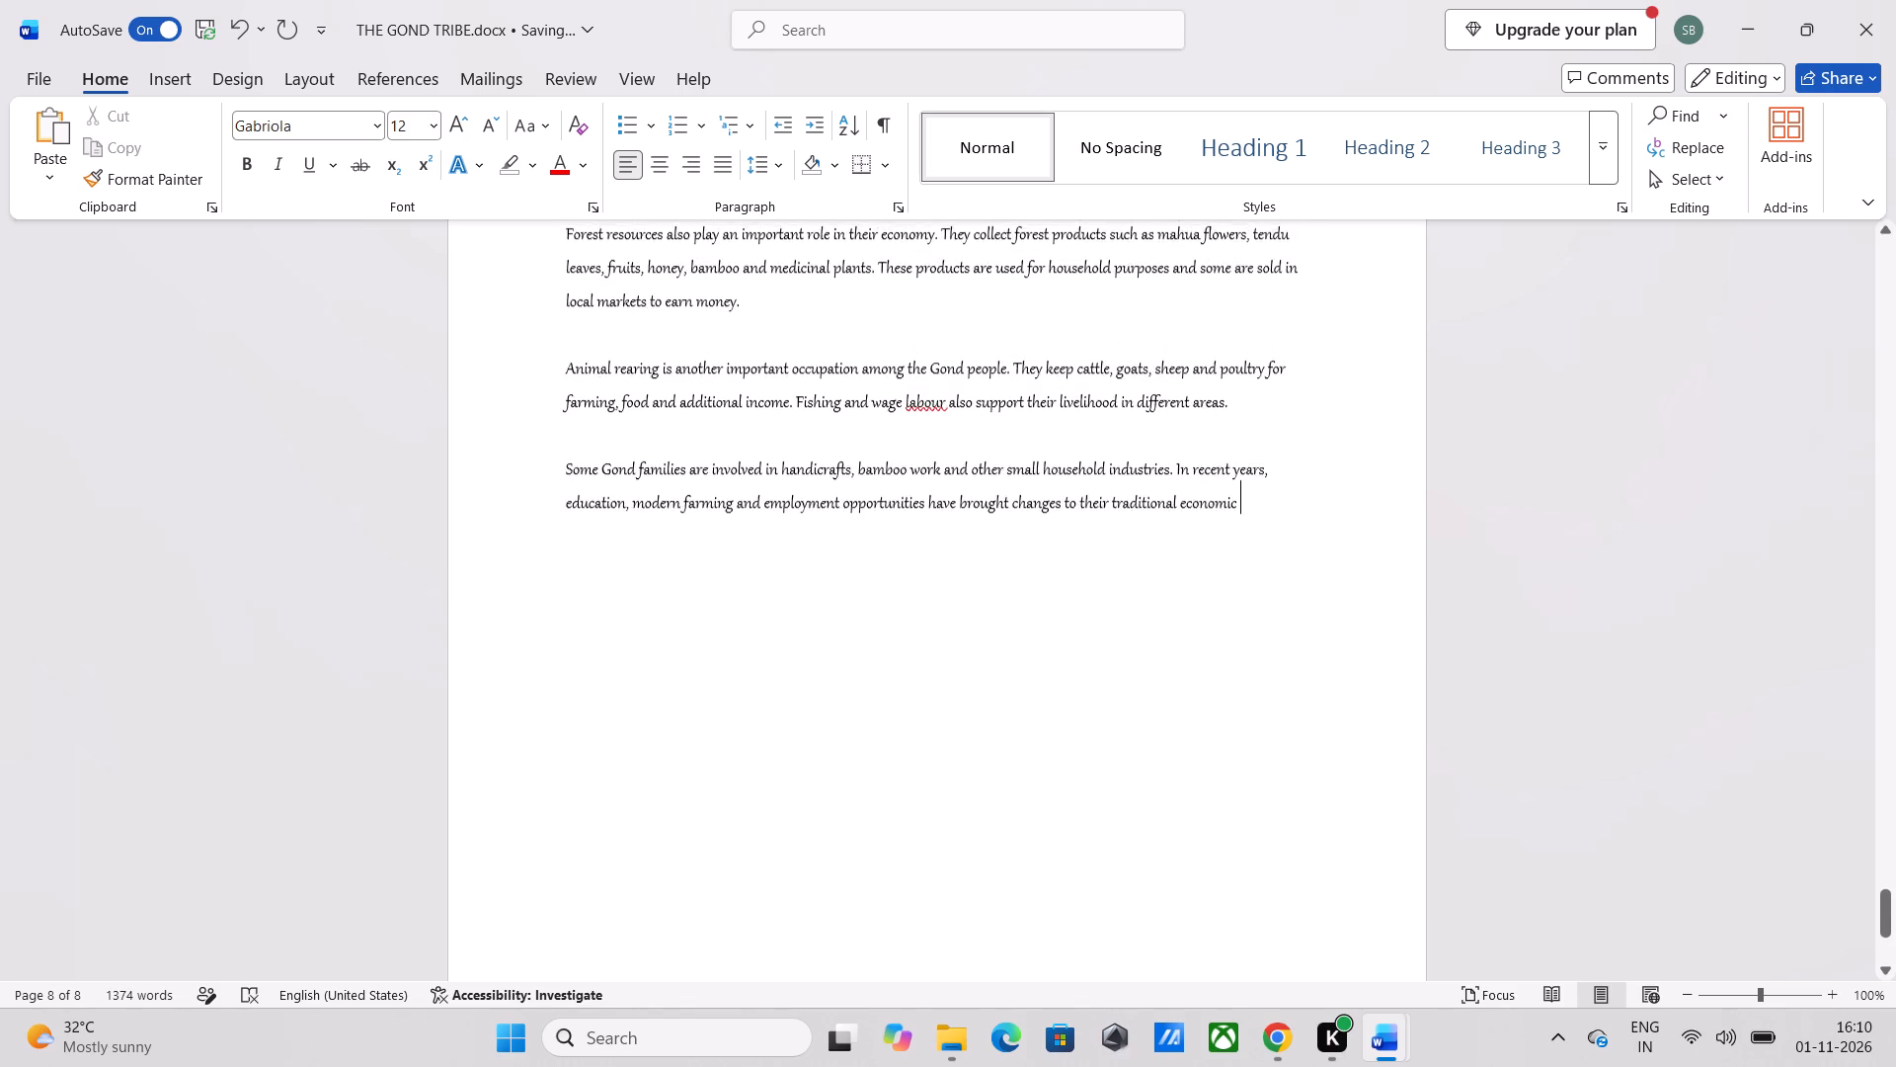
{"action": "scroll", "coordinate": [772, 721], "scroll_direction": "up", "scroll_amount": 5}
{"action": "key", "text": "ctrl+BackSpace"}
{"action": "key", "text": "ctrl+BackSpace"}
{"action": "key", "text": "ctrl+BackSpace"}
{"action": "key", "text": "ctrl+BackSpace"}
{"action": "key", "text": "ctrl+BackSpace"}
{"action": "key", "text": "ctrl+BackSpace"}
{"action": "key", "text": "ctrl+BackSpace"}
{"action": "key", "text": "ctrl+BackSpace"}
{"action": "key", "text": "ctrl+BackSpace"}
{"action": "key", "text": "ctrl+BackSpace"}
{"action": "key", "text": "ctrl+BackSpace"}
{"action": "key", "text": "ctrl+BackSpace"}
{"action": "key", "text": "ctrl+BackSpace"}
{"action": "key", "text": "ctrl+BackSpace"}
{"action": "key", "text": "ctrl+BackSpace"}
{"action": "key", "text": "ctrl+BackSpace"}
{"action": "key", "text": "ctrl+BackSpace"}
{"action": "key", "text": "ctrl+BackSpace"}
{"action": "key", "text": "ctrl+BackSpace"}
{"action": "key", "text": "ctrl+BackSpace"}
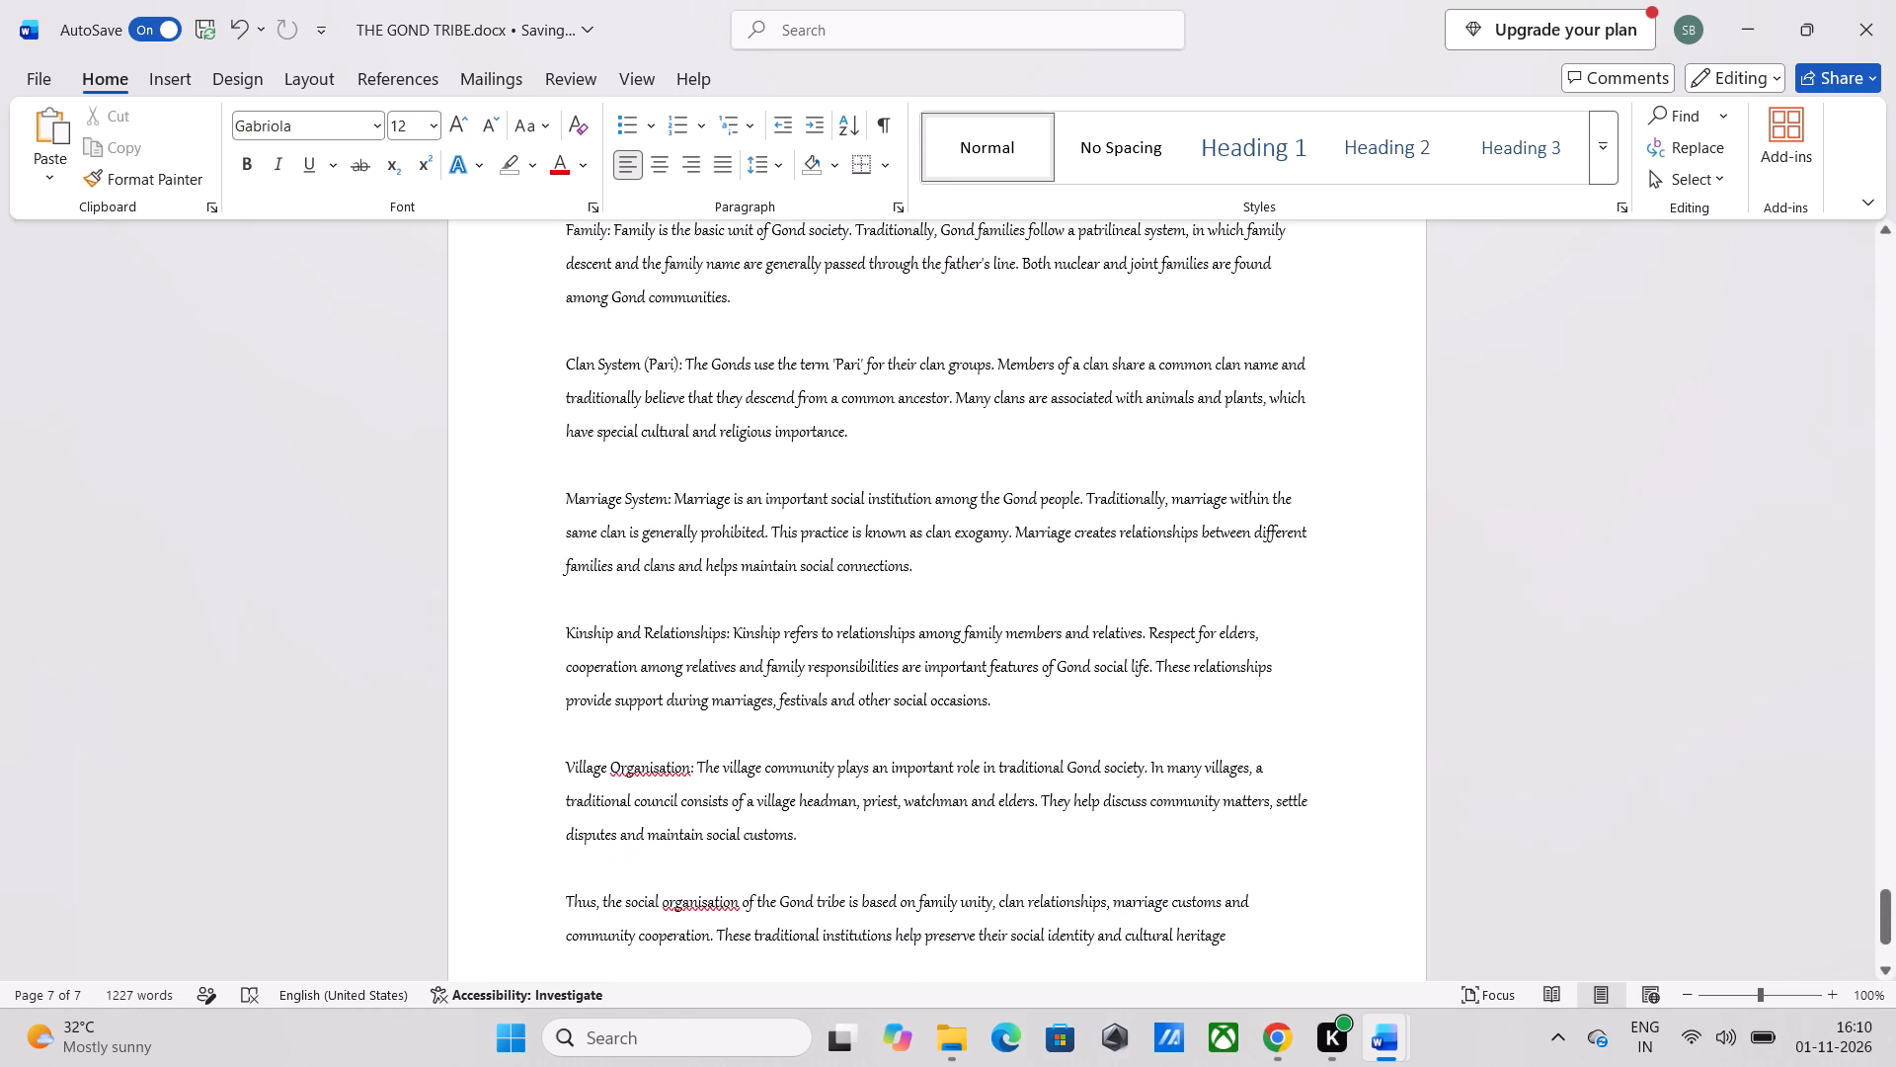
Undo the last few deletions, restoring the end of Chapter 5 and the blank page after it.
{"action": "key", "text": "ctrl+z"}
{"action": "key", "text": "ctrl+z"}
{"action": "key", "text": "ctrl+z"}
{"action": "key", "text": "ctrl+z"}
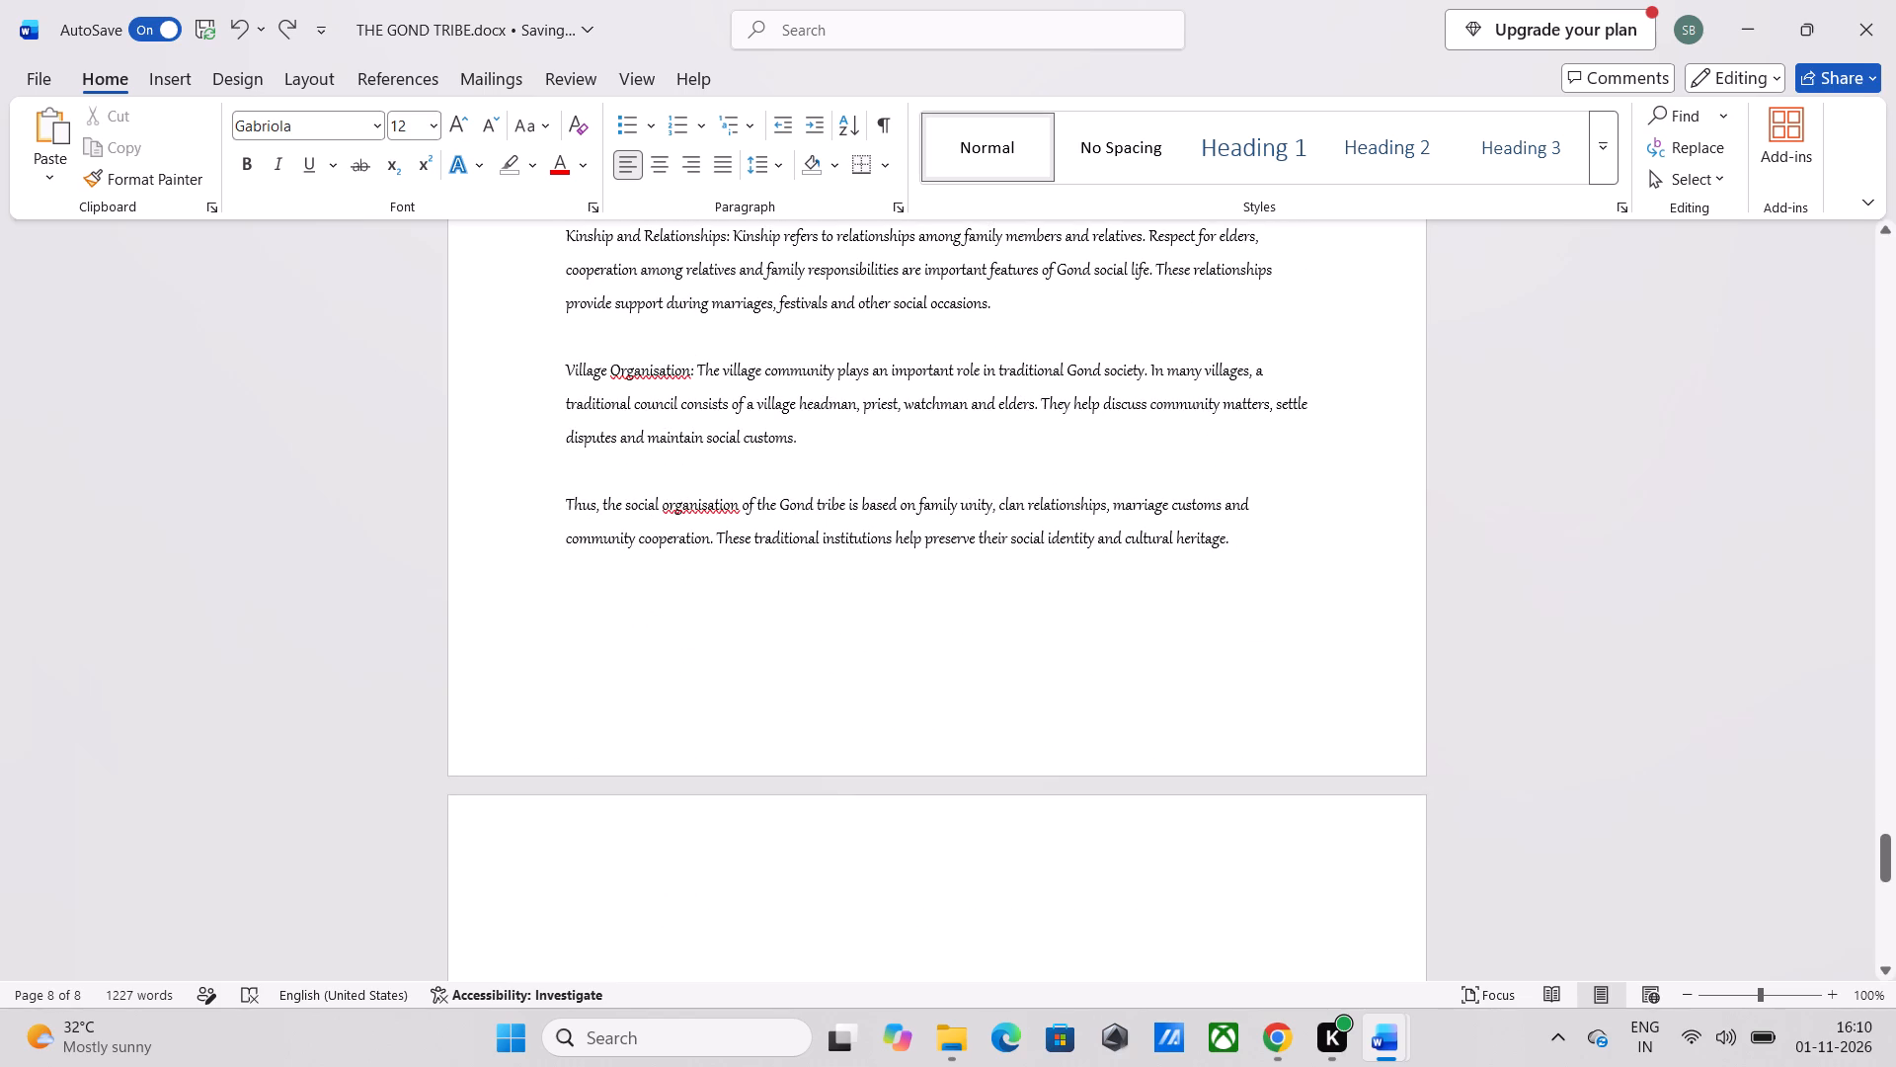
{"action": "scroll", "coordinate": [692, 881], "scroll_direction": "down", "scroll_amount": 4}
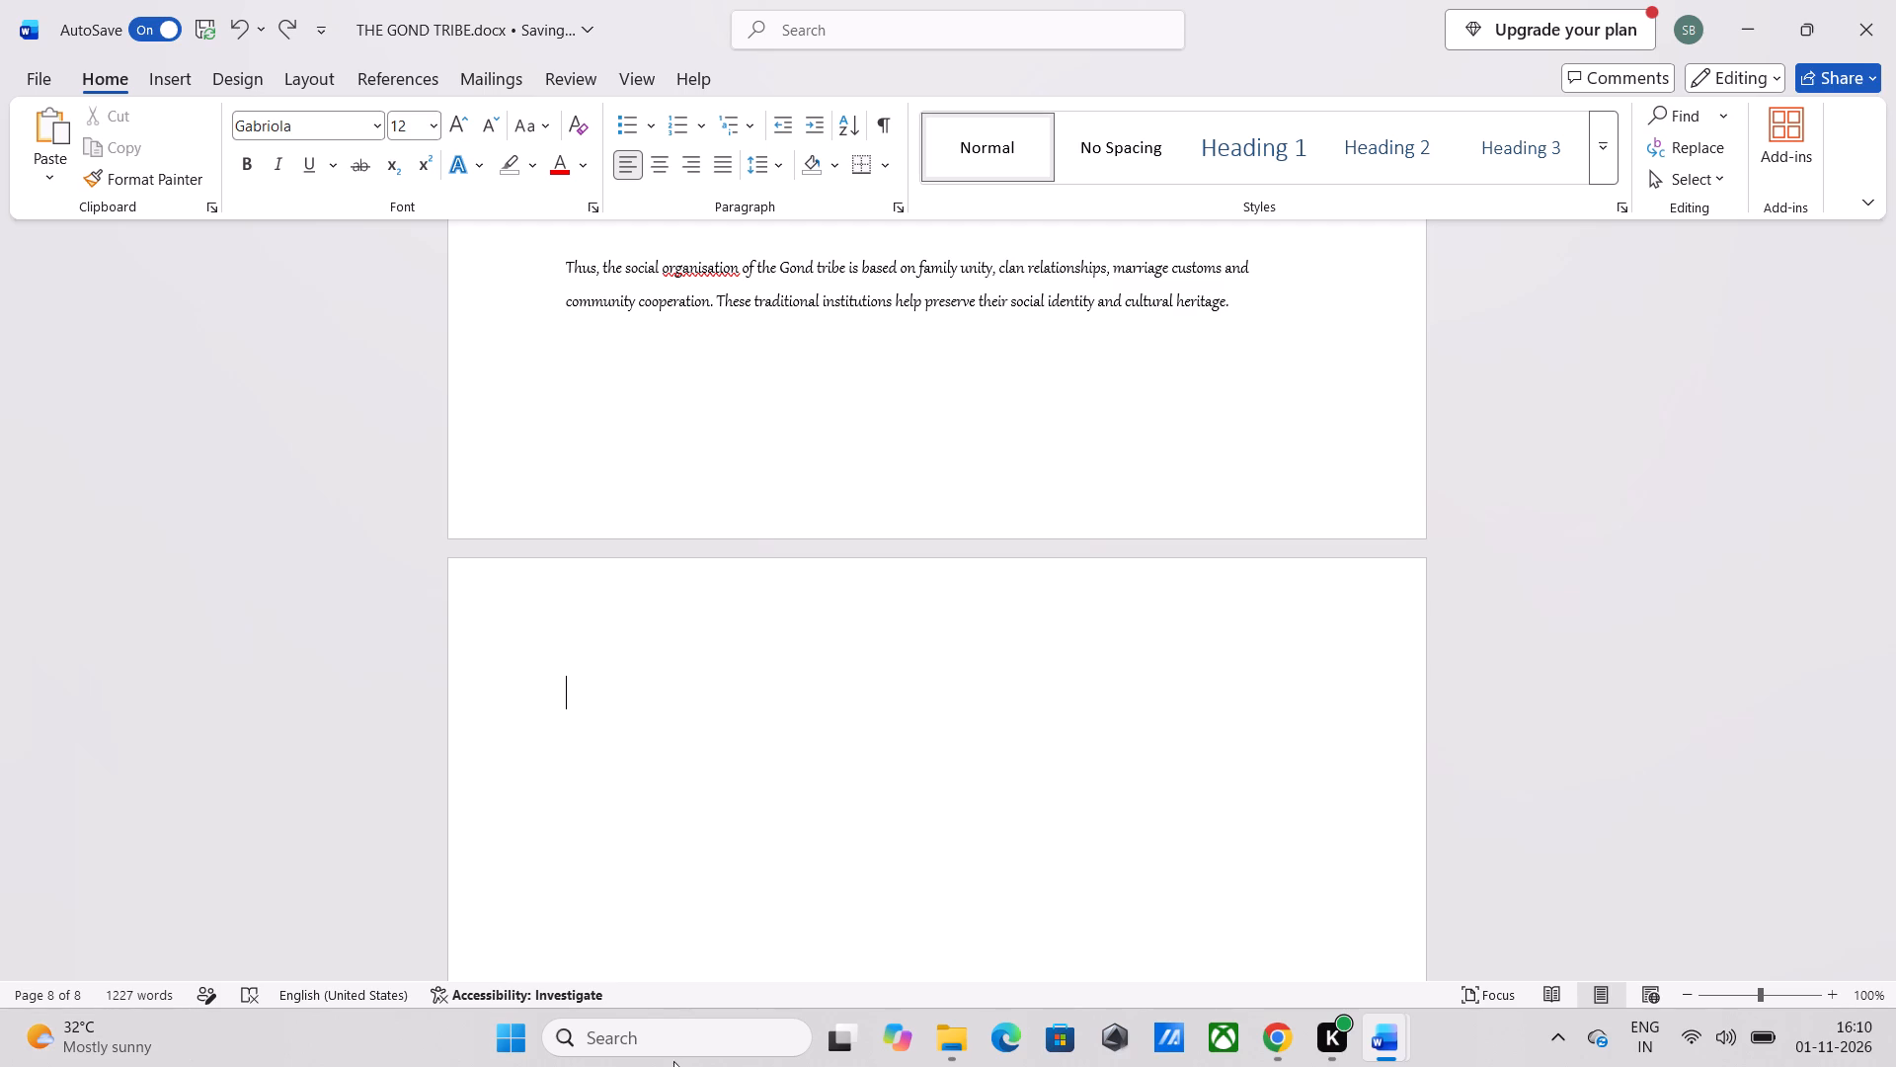
Open the Windows search.
{"action": "left_click", "coordinate": [635, 1046]}
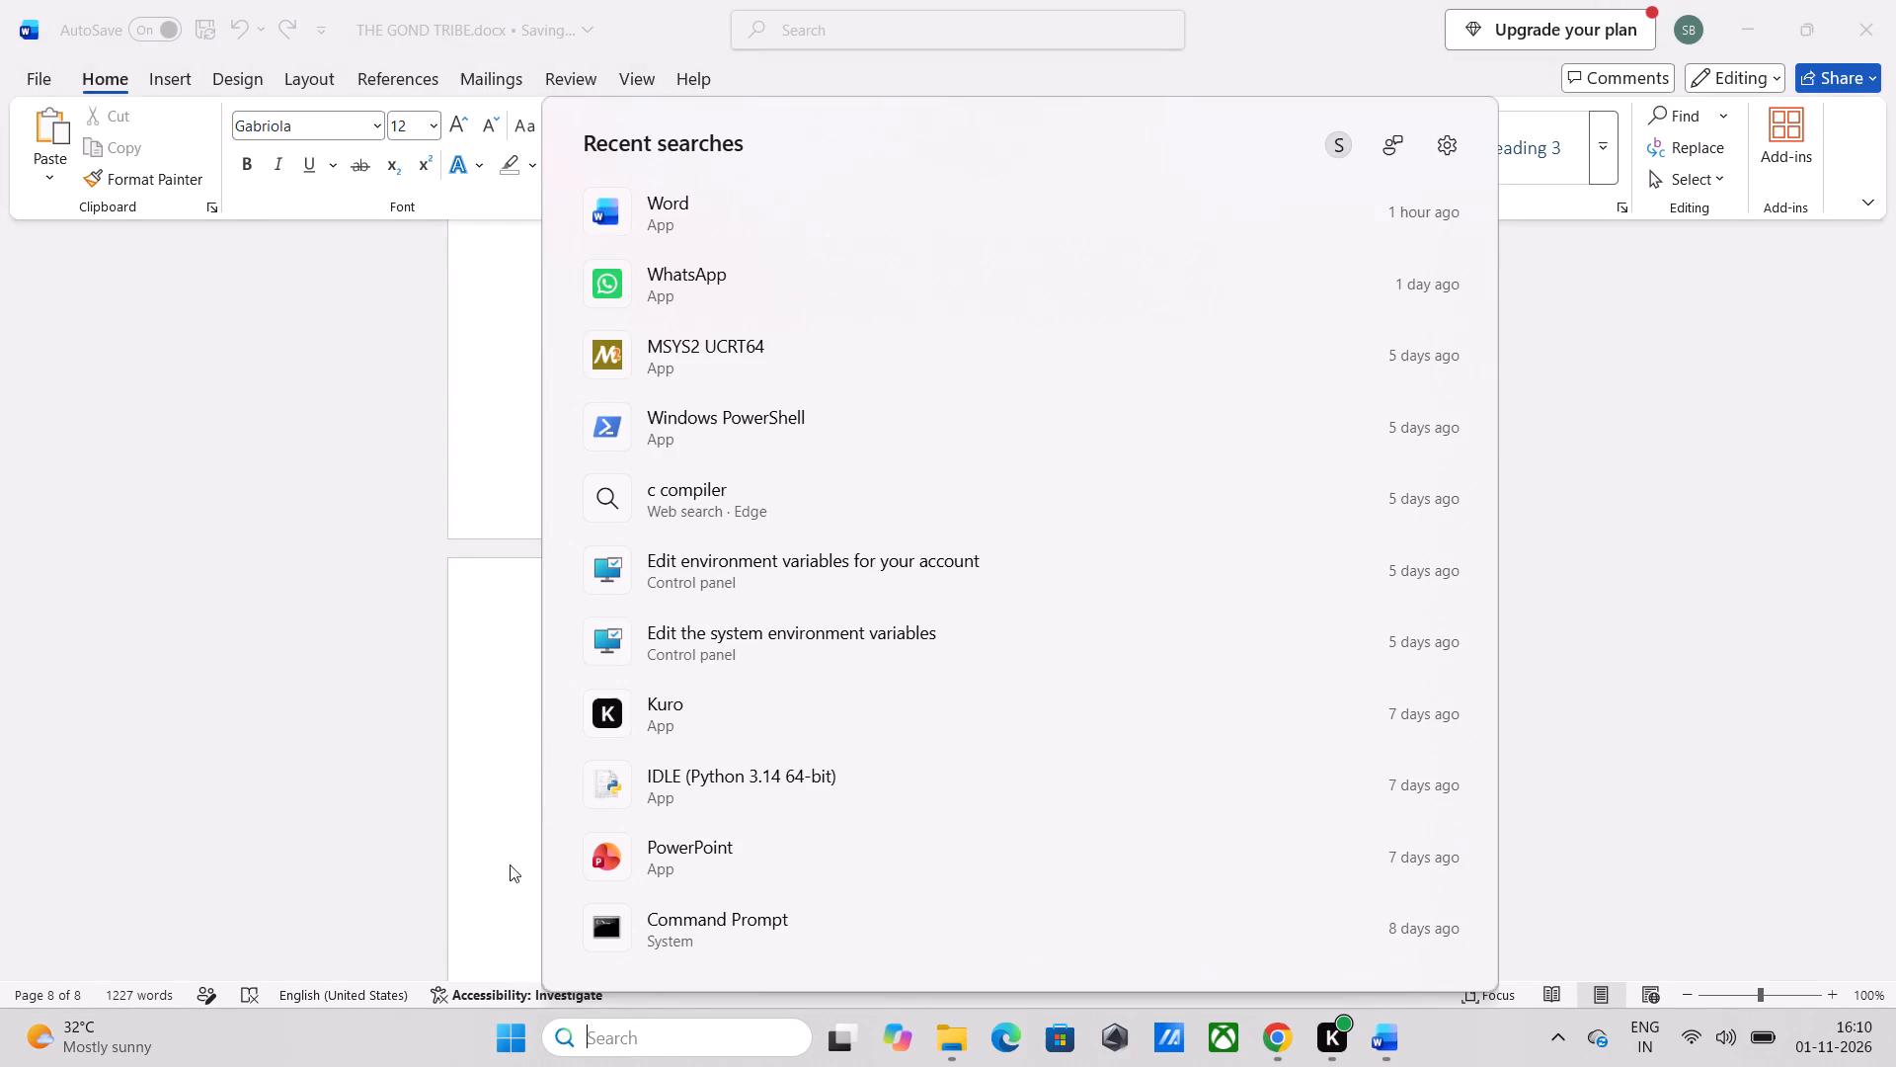
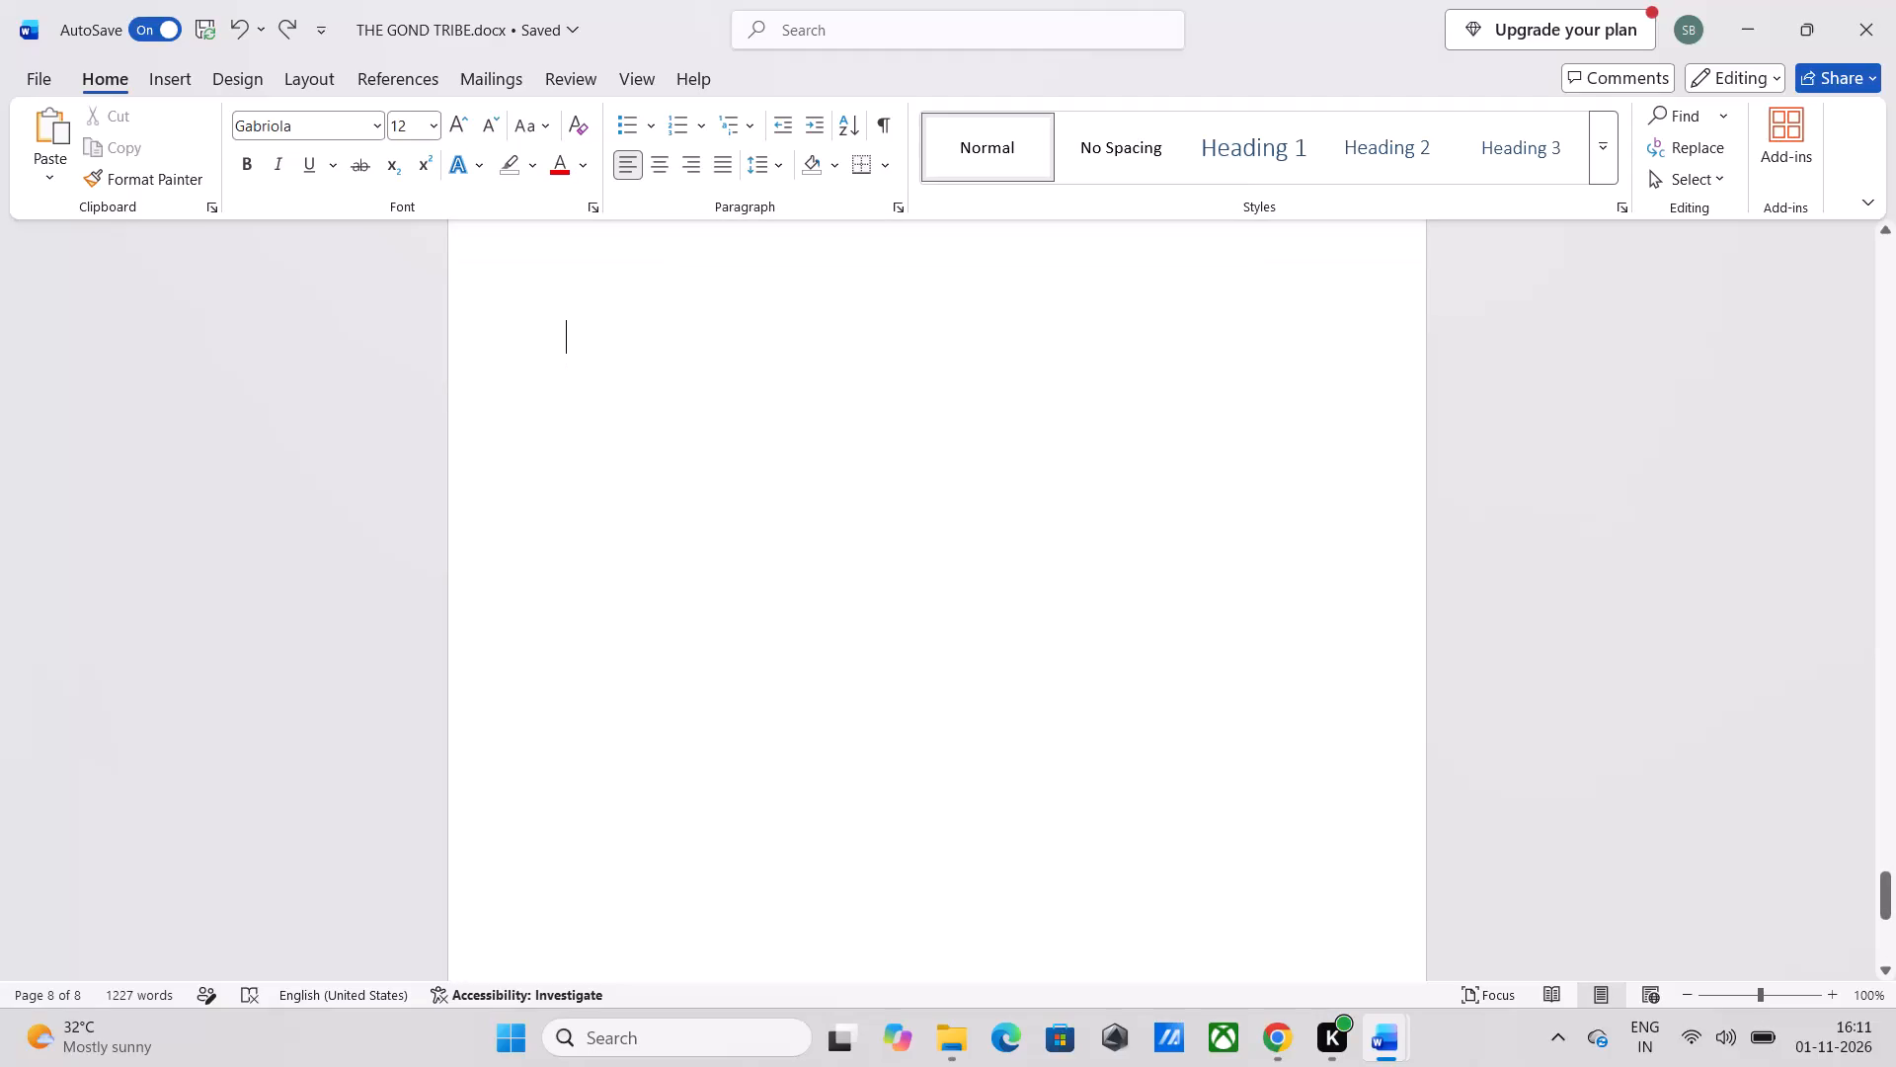
Paste the copied Chapter 6 text, Economic Life and Occupation of the Gond Tribe, onto the blank page after Chapter 5.
{"action": "scroll", "coordinate": [1131, 614], "scroll_direction": "up", "scroll_amount": 2}
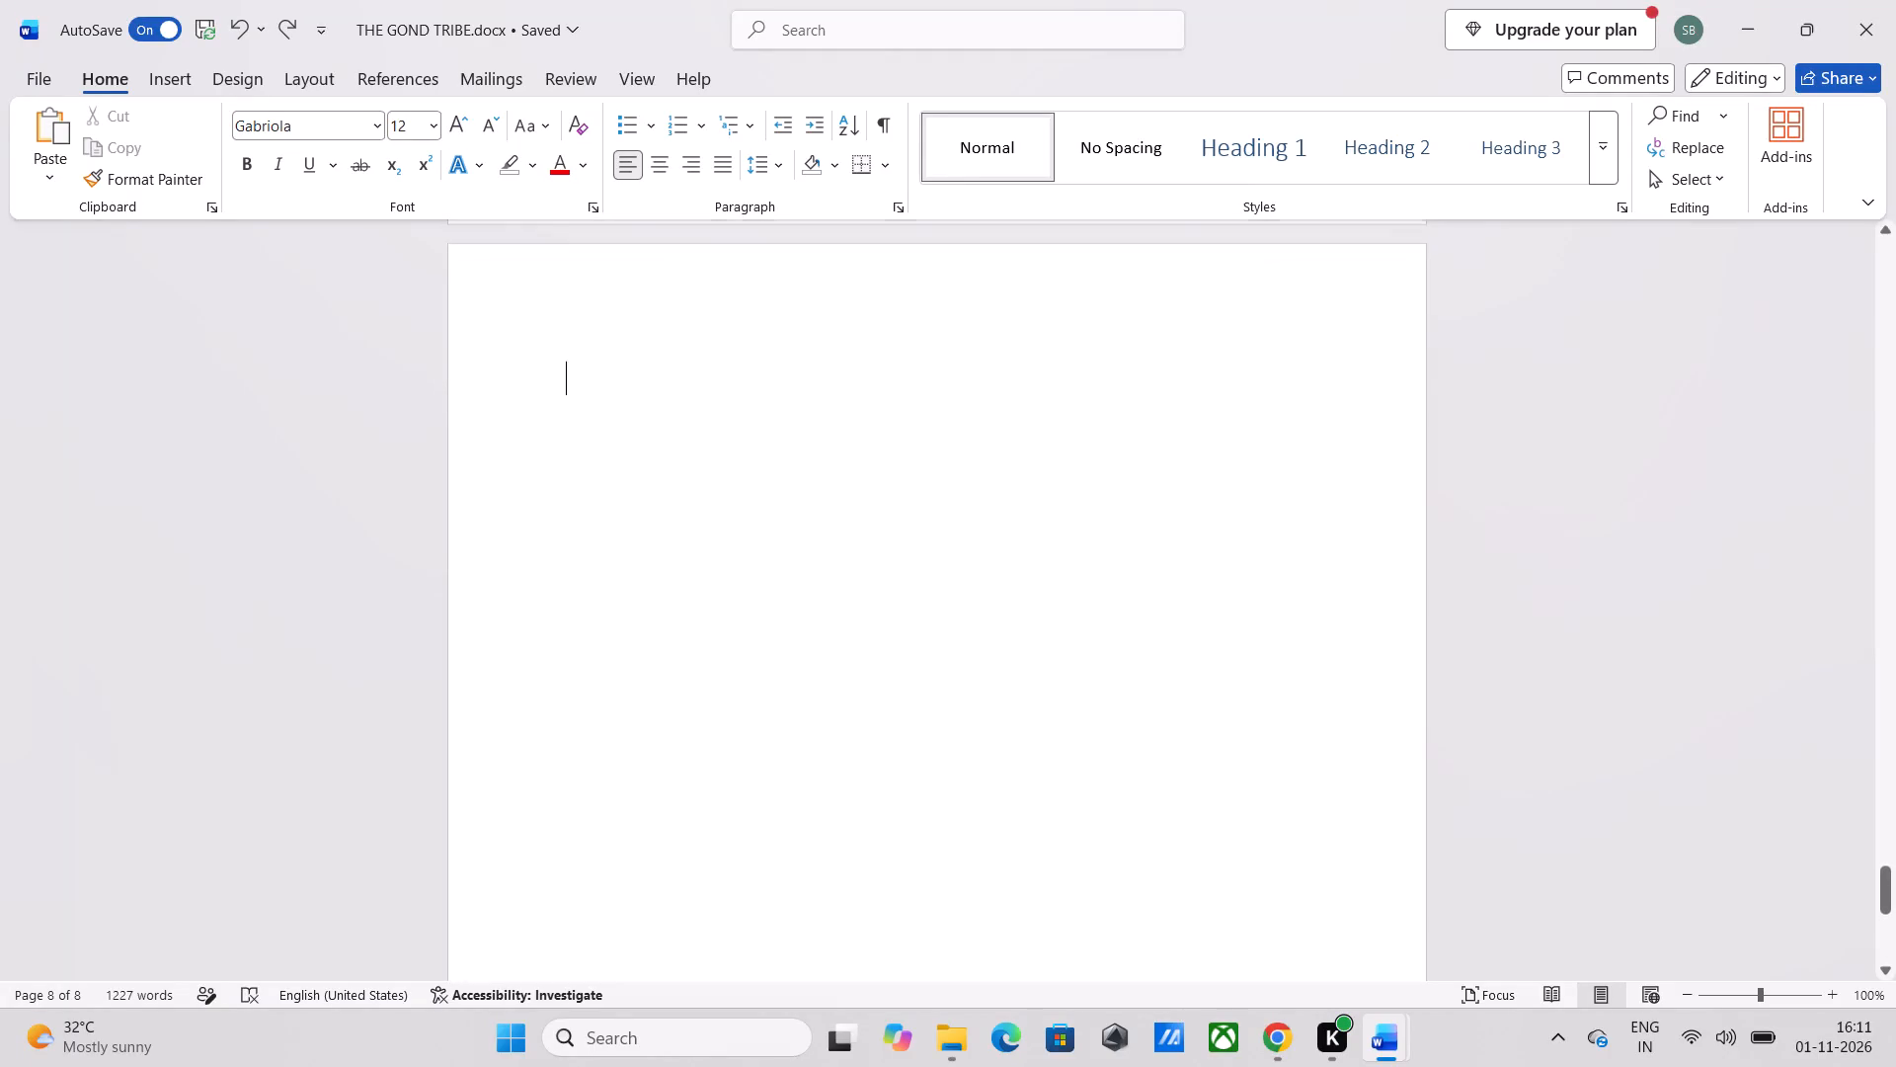
{"action": "scroll", "coordinate": [1099, 633], "scroll_direction": "up", "scroll_amount": 1}
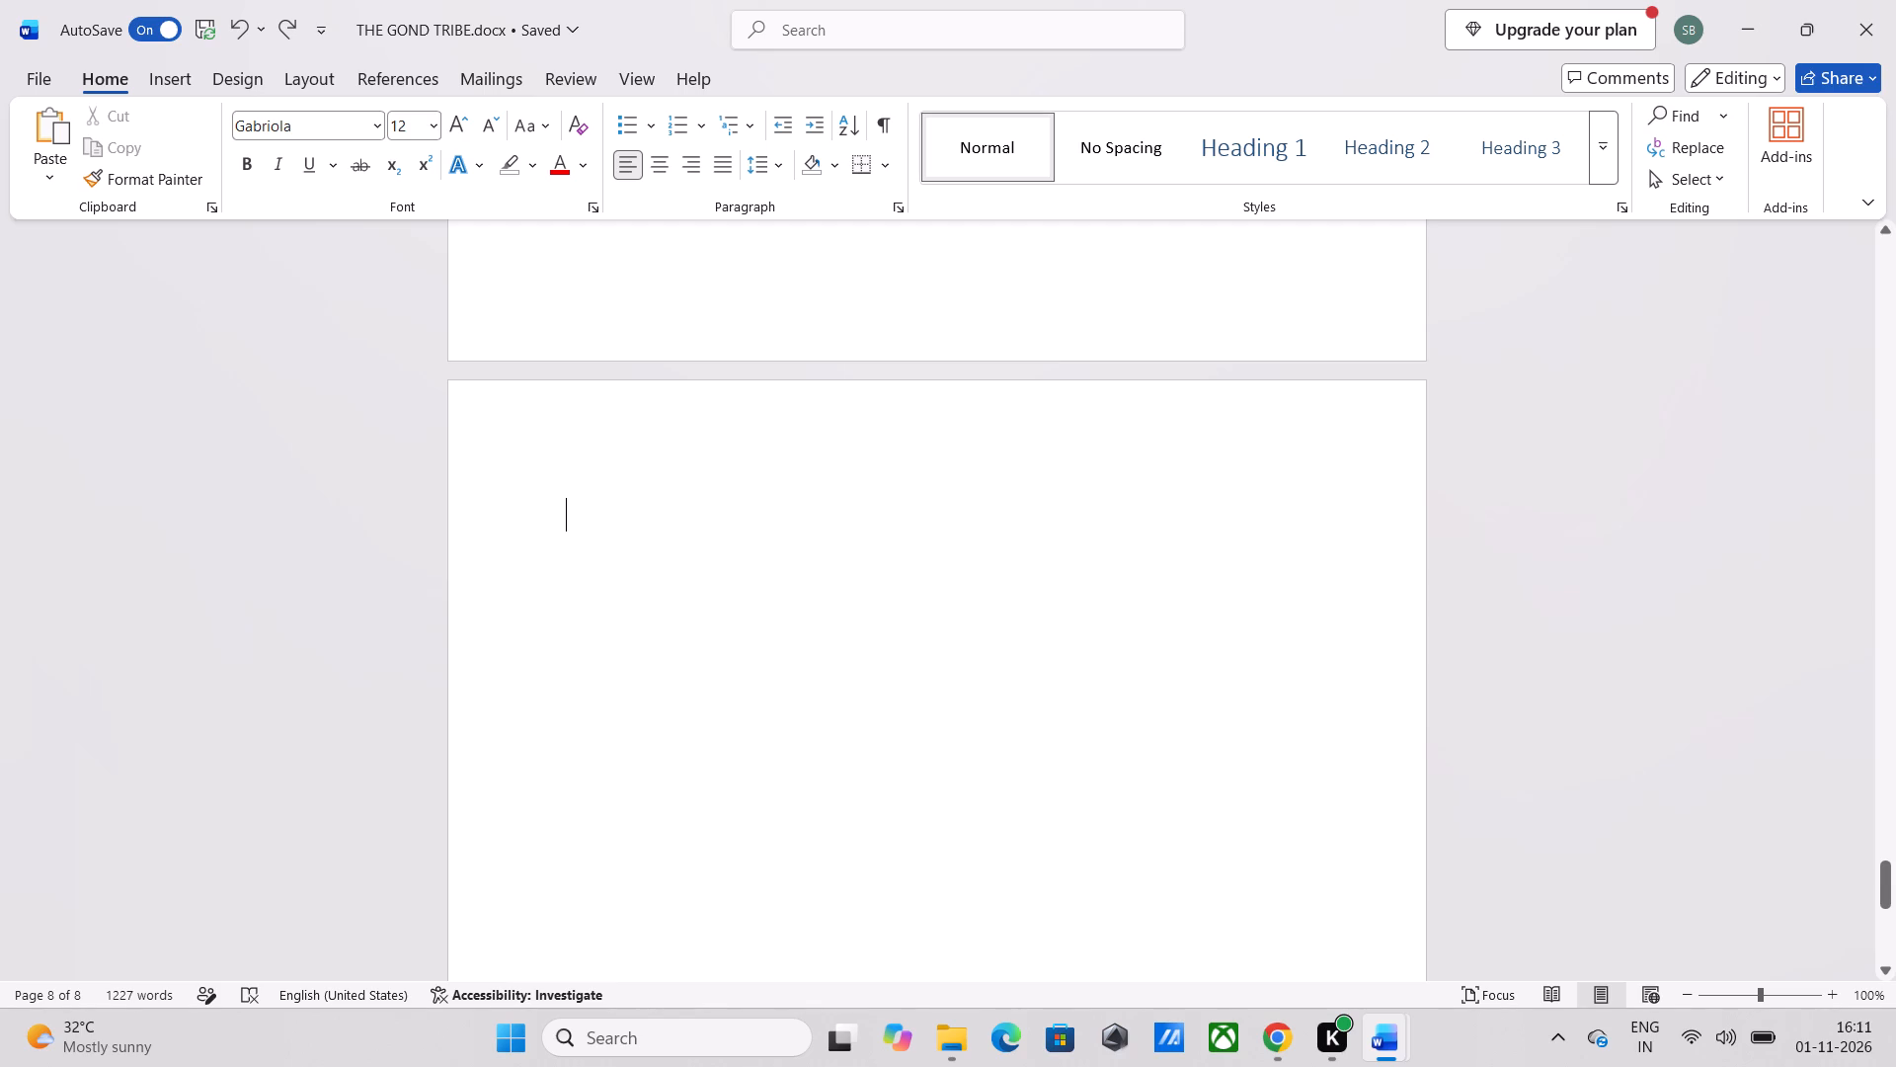
{"action": "key", "text": "ctrl+v"}
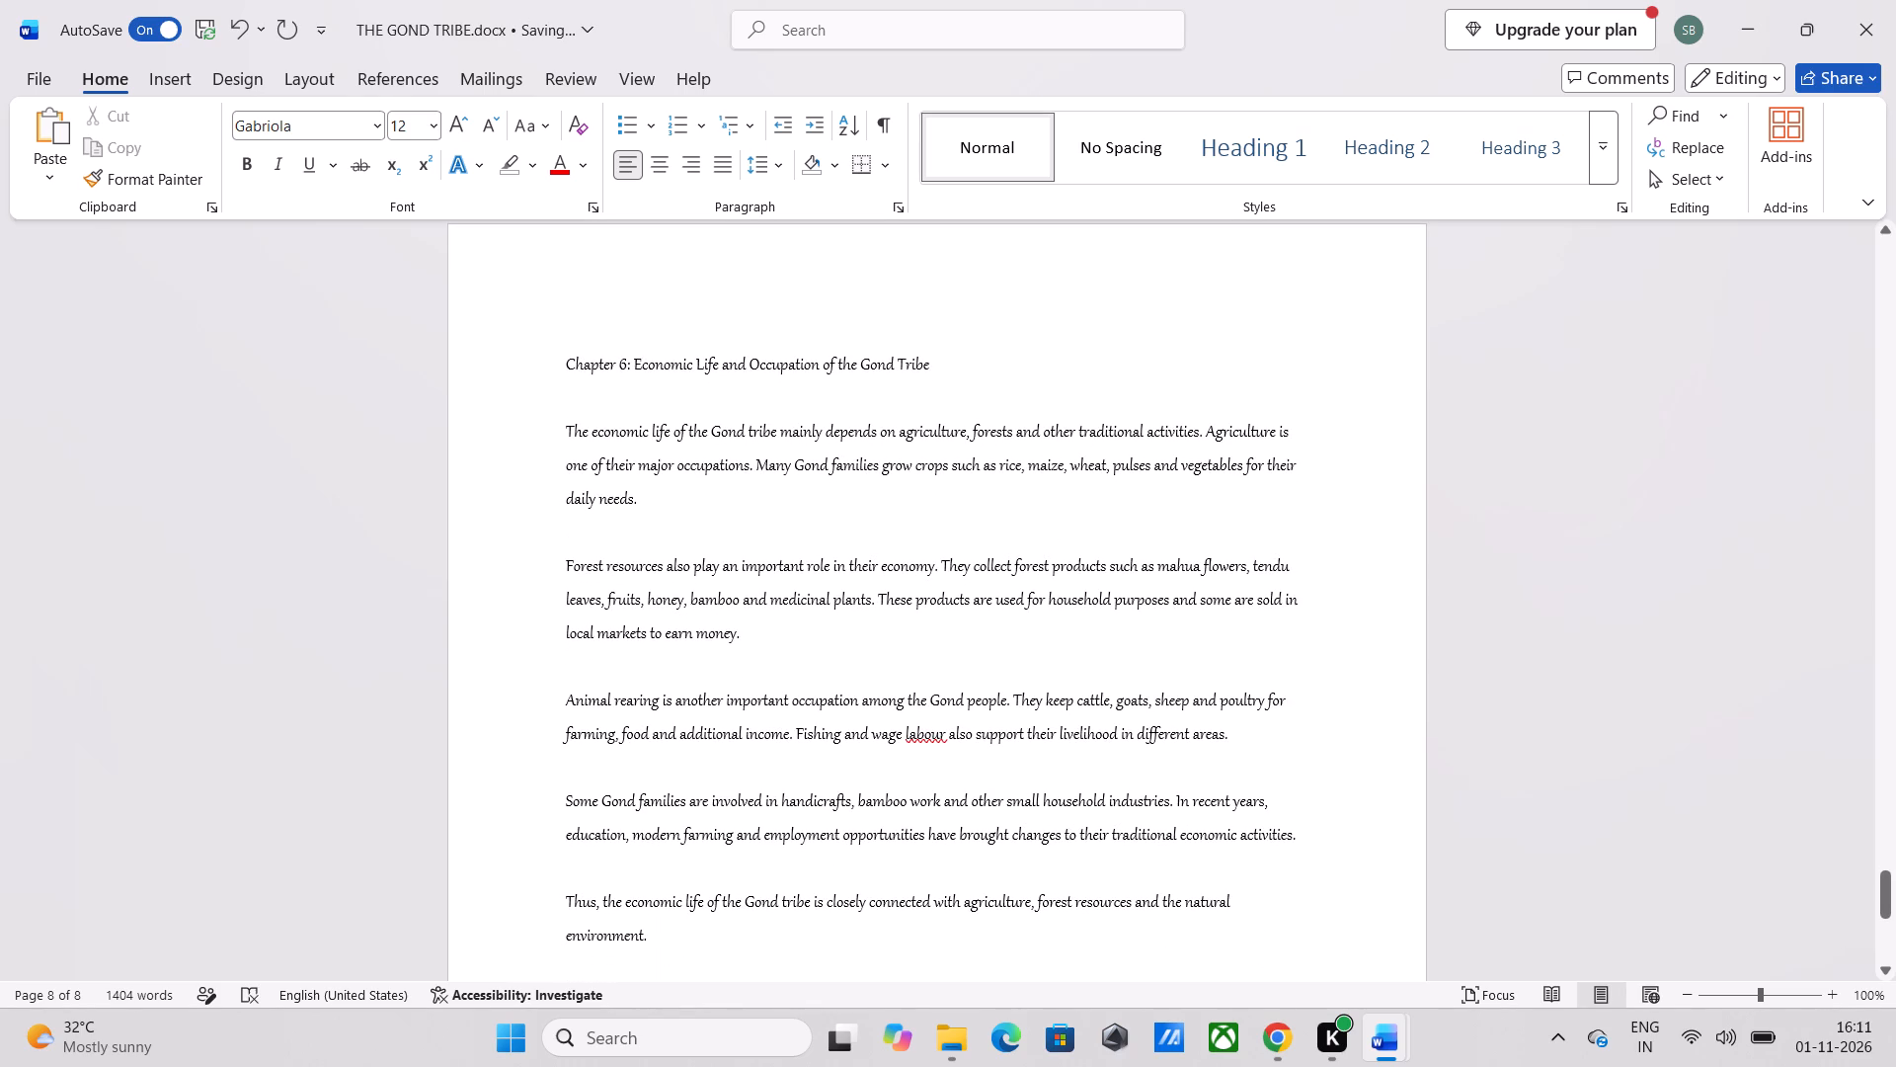
Format the Chapter 6 heading line in Arial Black at size 24.
{"action": "left_click_drag", "start_coordinate": [577, 367], "coordinate": [1192, 337]}
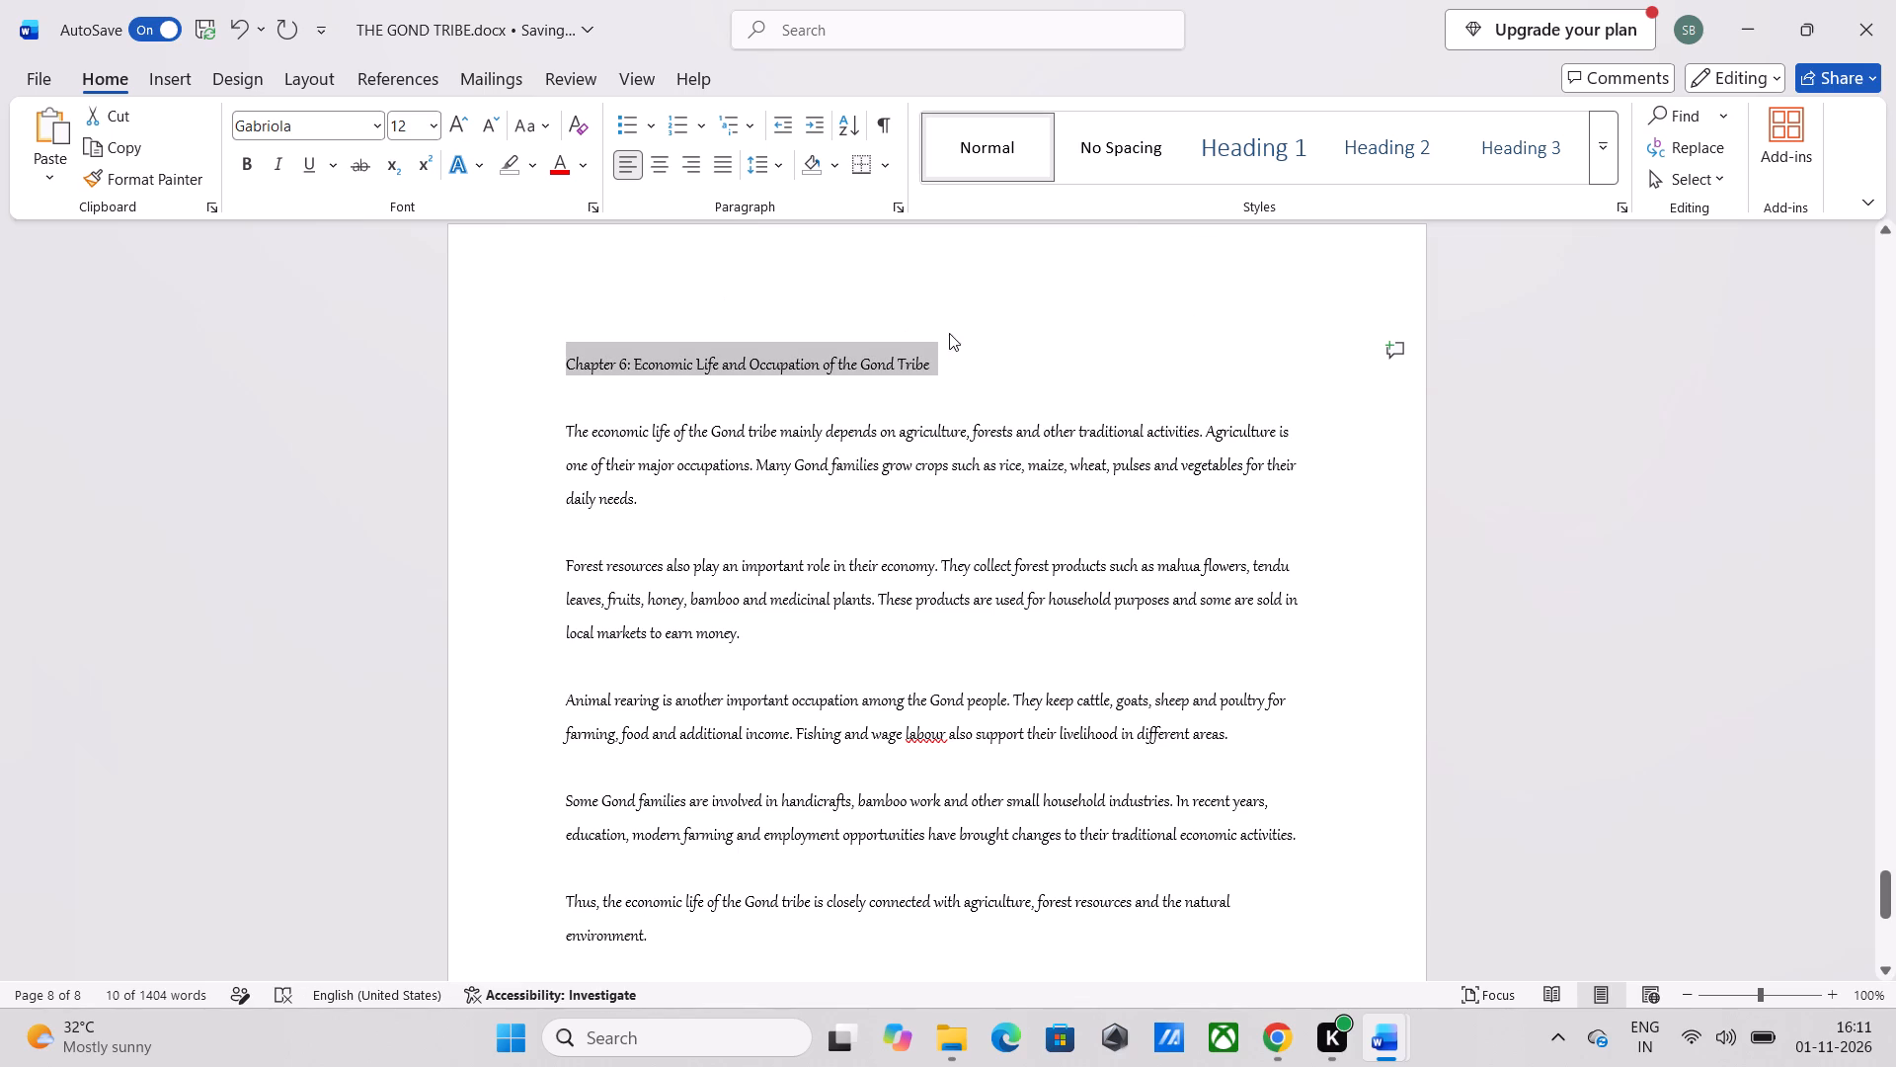
{"action": "left_click_drag", "start_coordinate": [560, 340], "coordinate": [648, 324]}
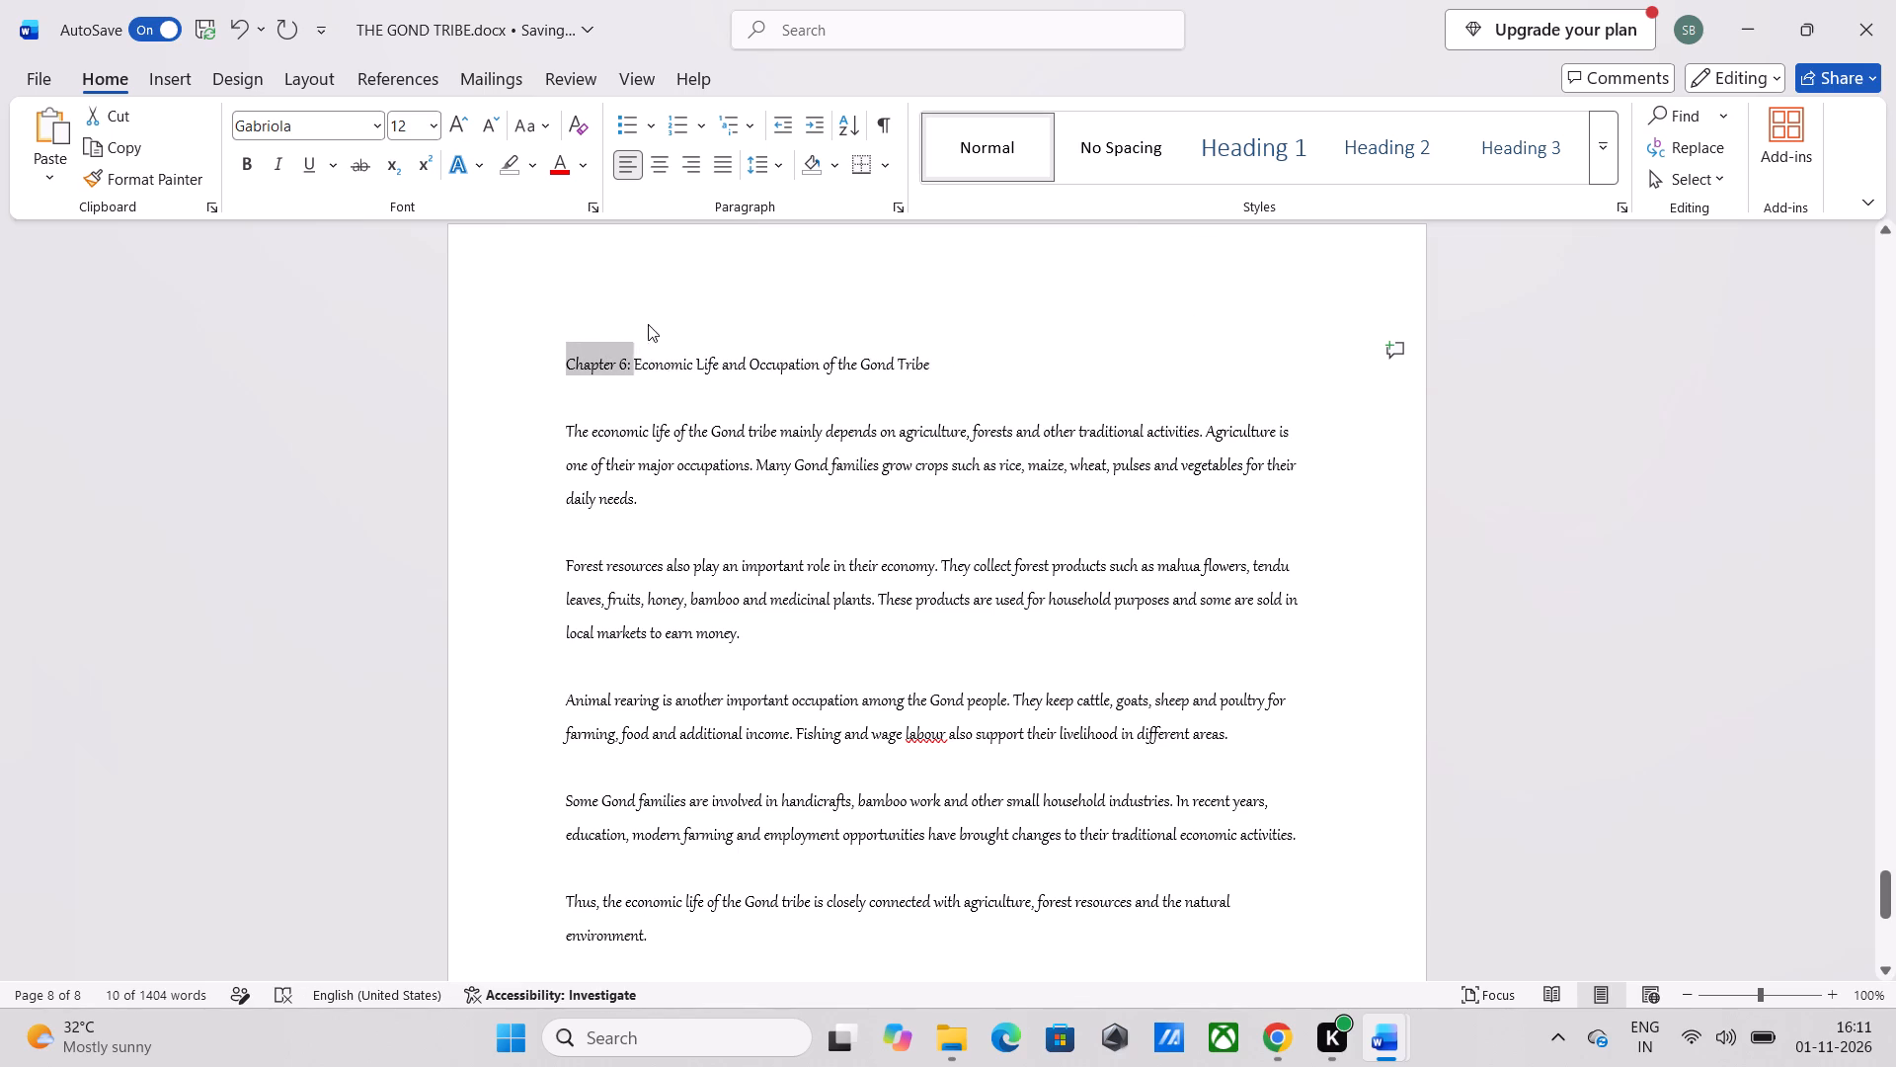
{"action": "left_click_drag", "start_coordinate": [648, 324], "coordinate": [994, 328]}
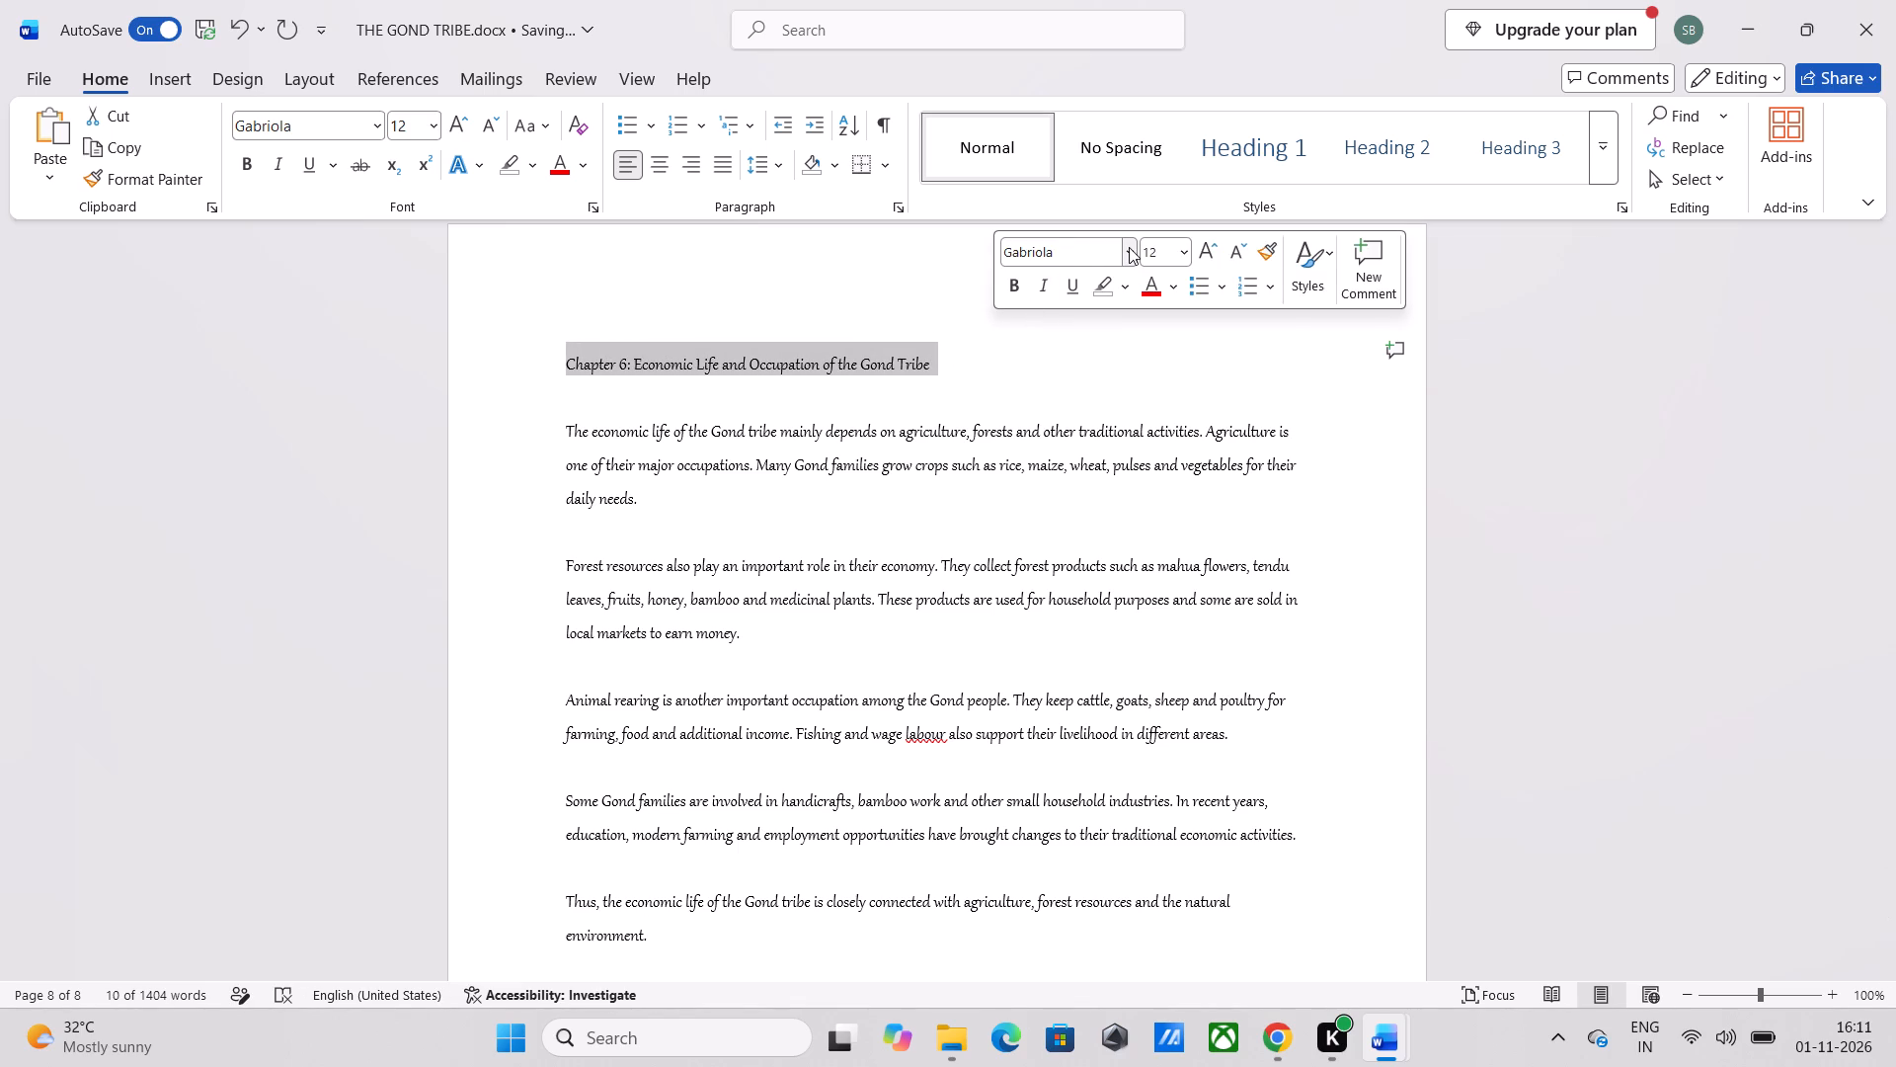
{"action": "left_click", "coordinate": [1129, 247]}
{"action": "left_click", "coordinate": [1108, 435]}
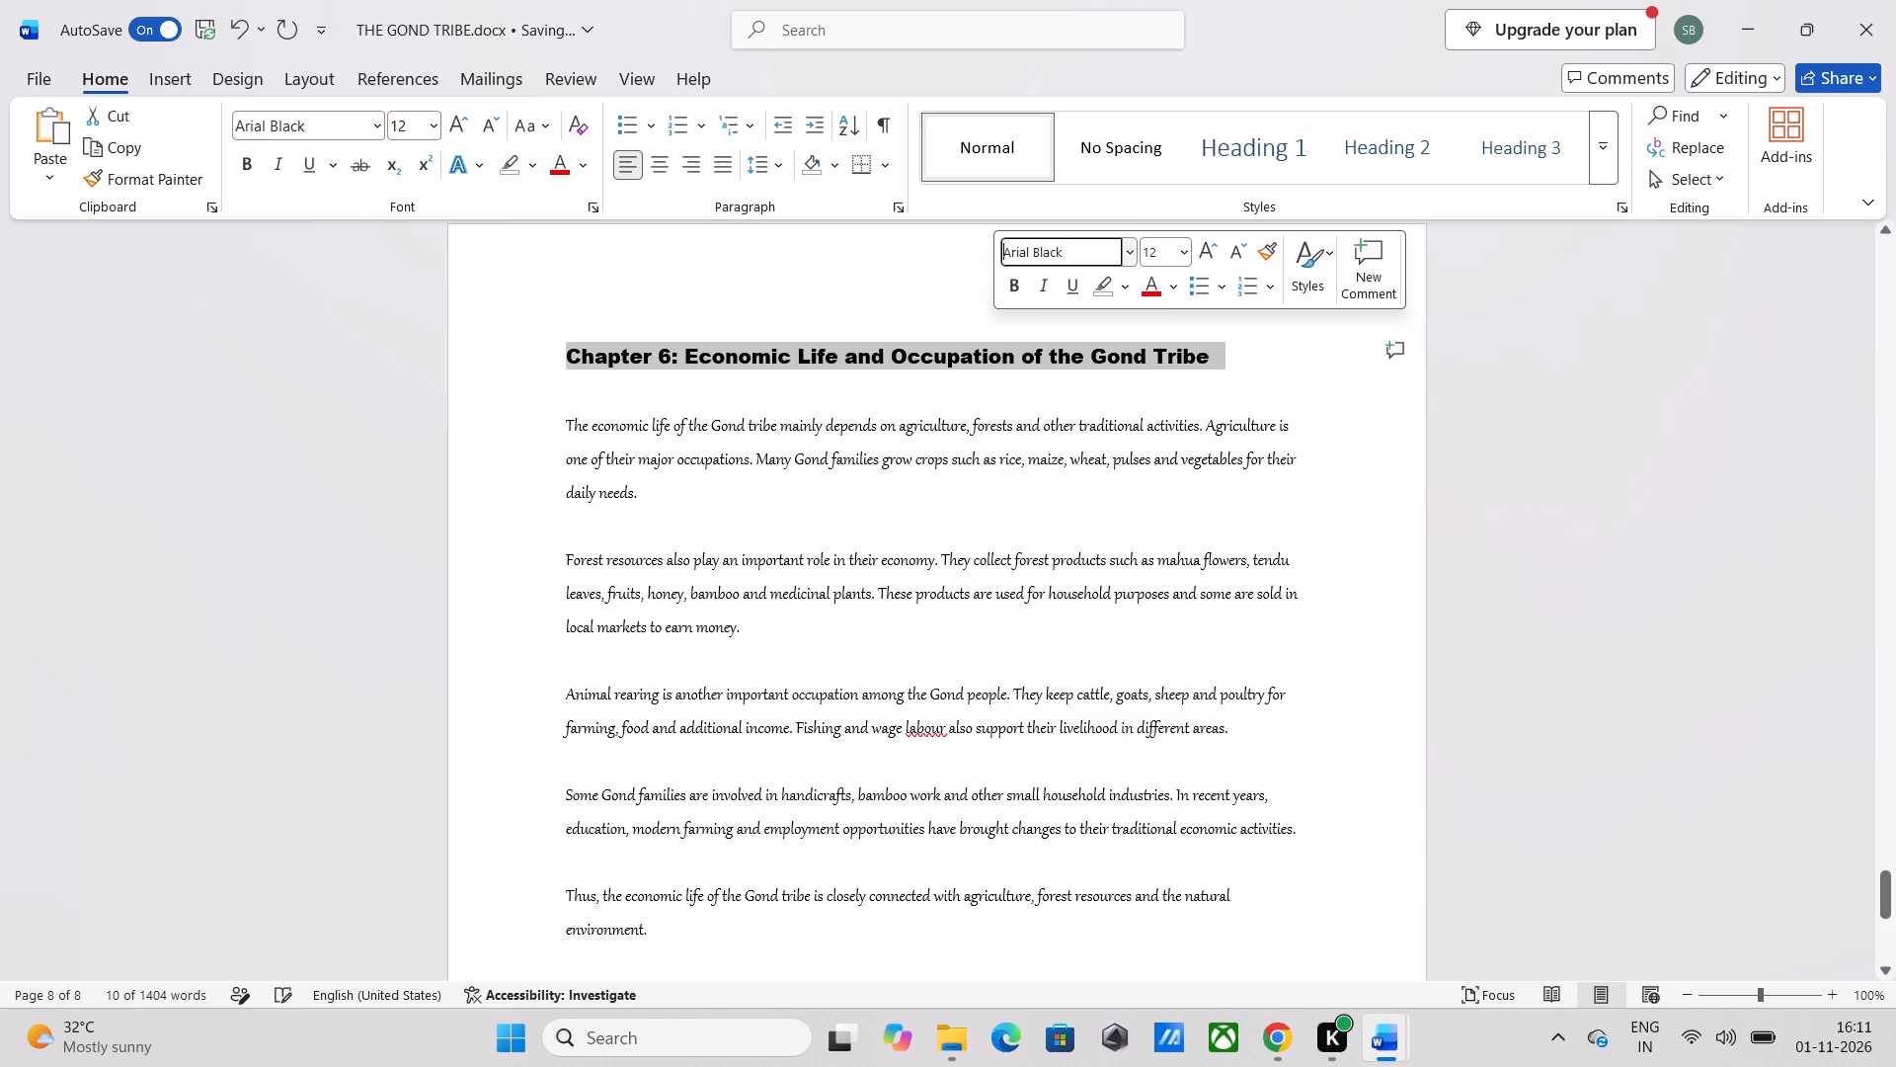
{"action": "left_click", "coordinate": [1181, 248]}
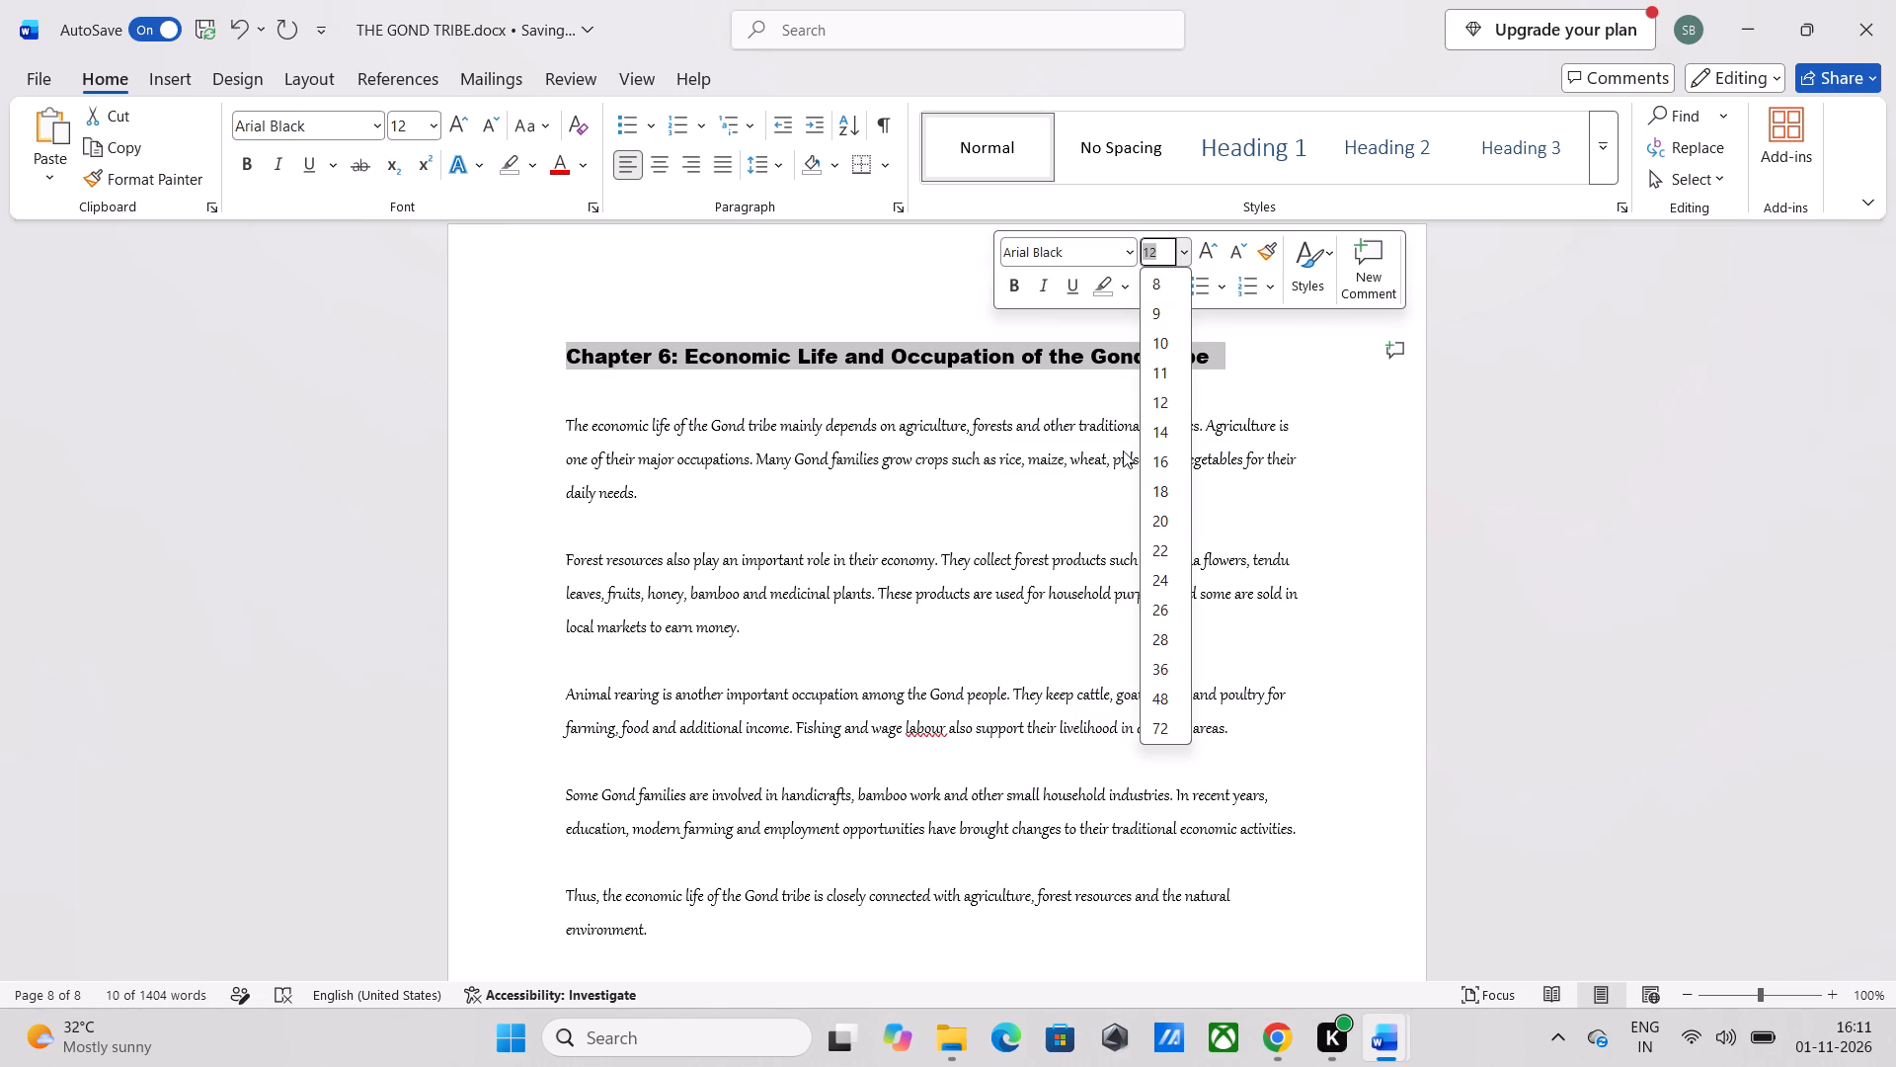
{"action": "left_click", "coordinate": [1166, 570]}
Insert a blank page after the closing sentence of Chapter 6 about the natural environment.
{"action": "scroll", "coordinate": [1062, 586], "scroll_direction": "down", "scroll_amount": 9}
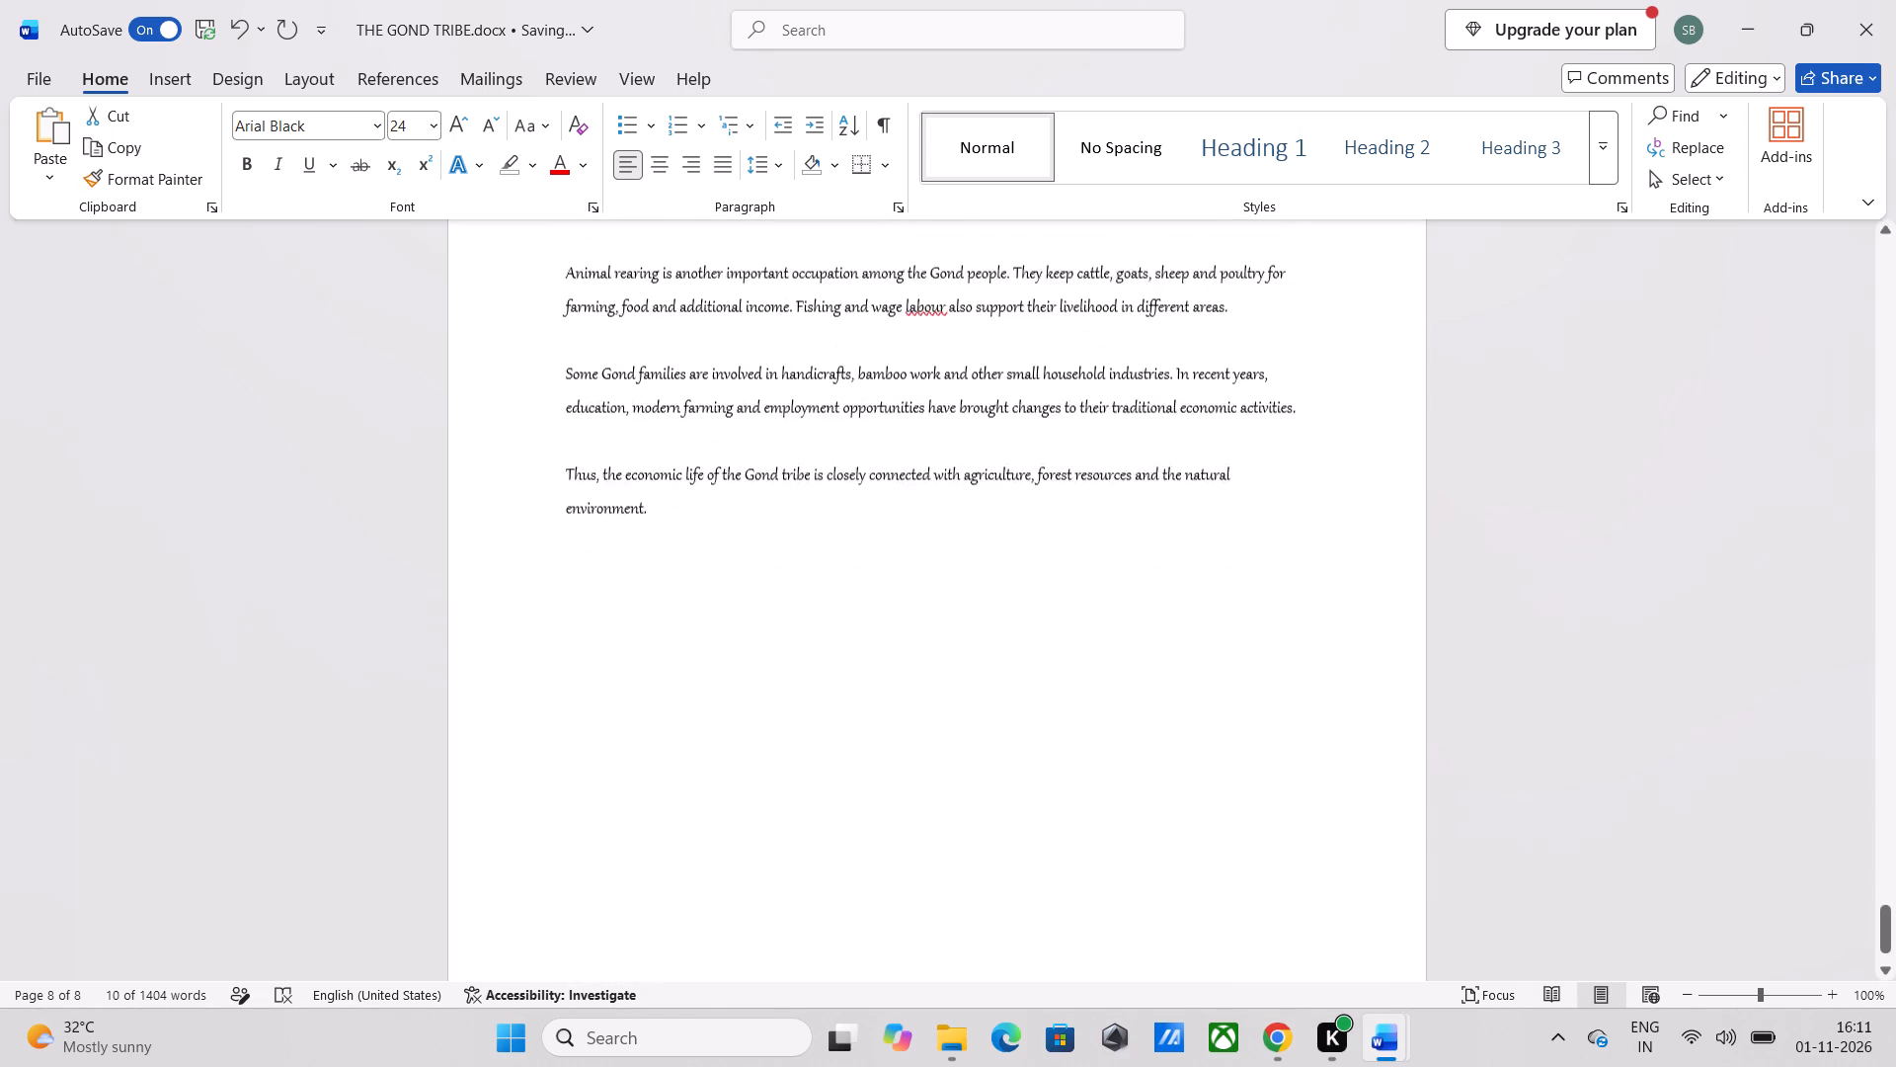
{"action": "scroll", "coordinate": [1062, 586], "scroll_direction": "down", "scroll_amount": 13}
{"action": "left_click", "coordinate": [1346, 868]}
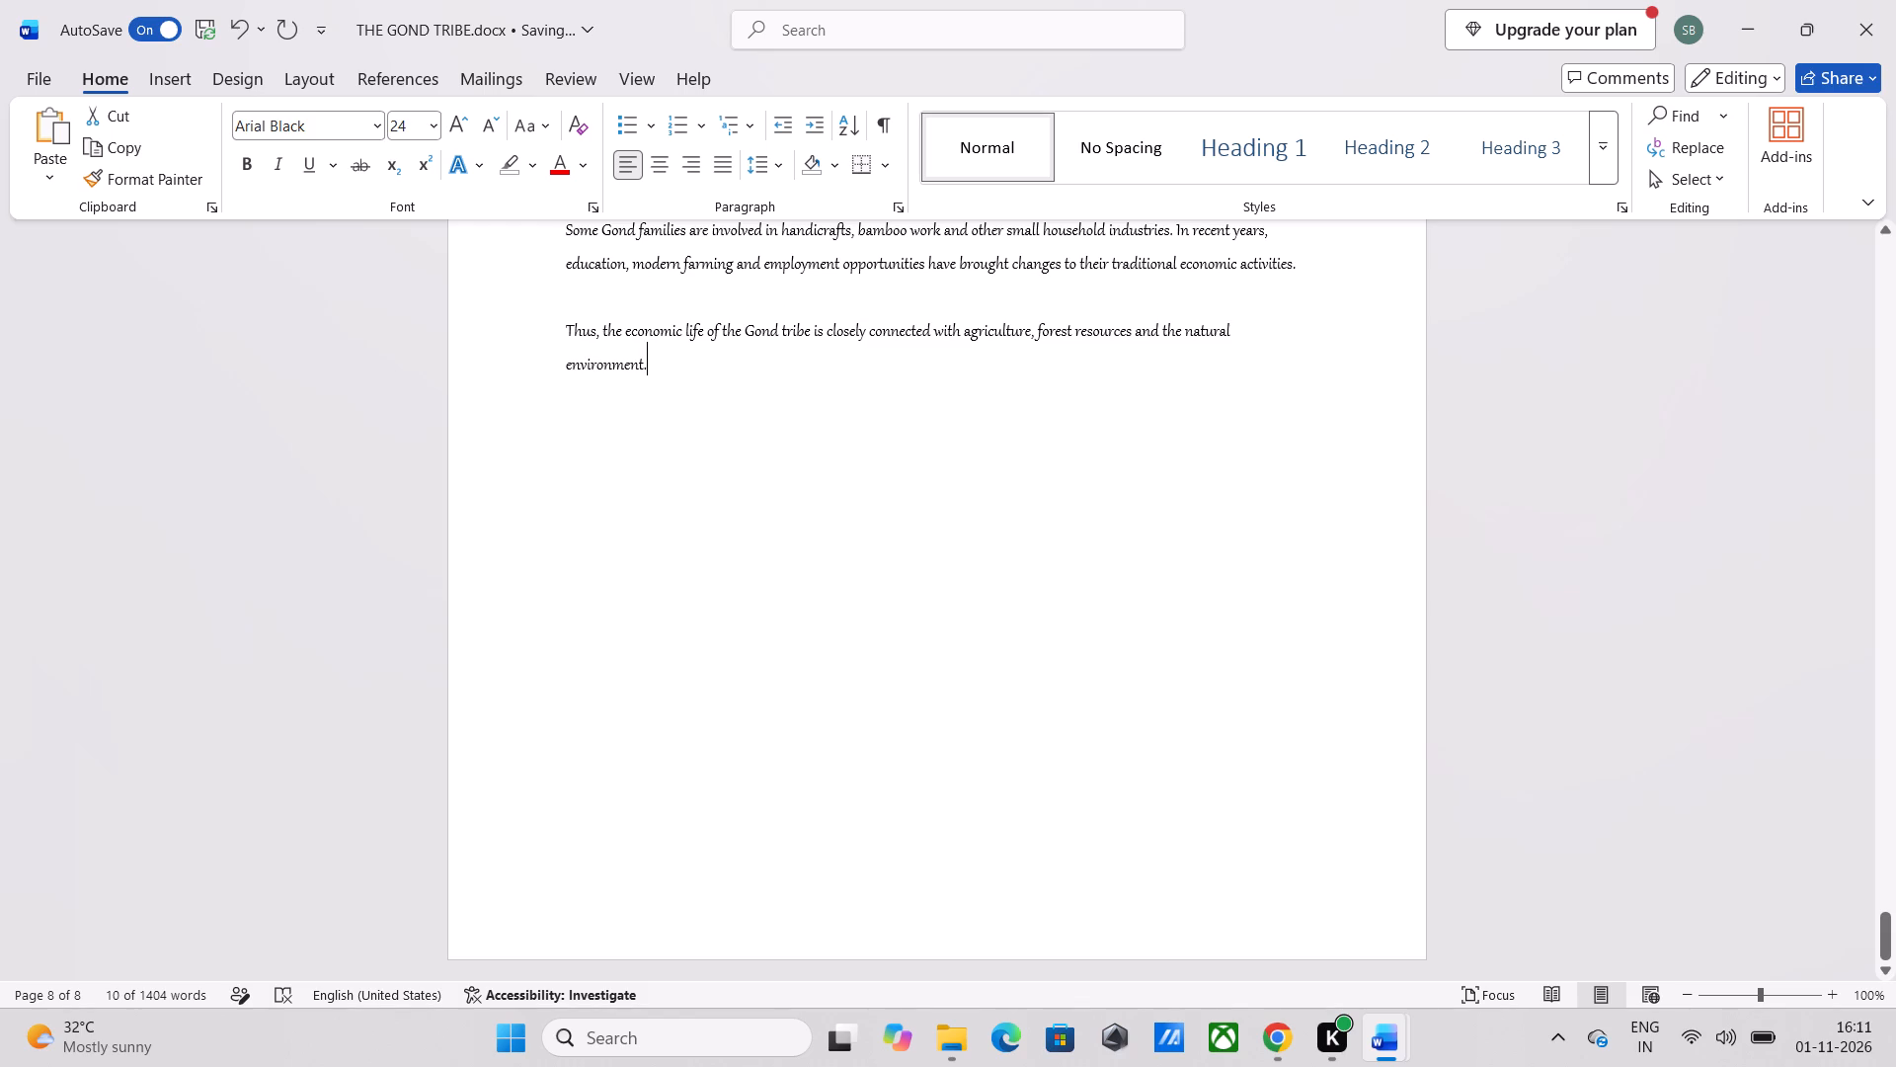
{"action": "left_click", "coordinate": [150, 73]}
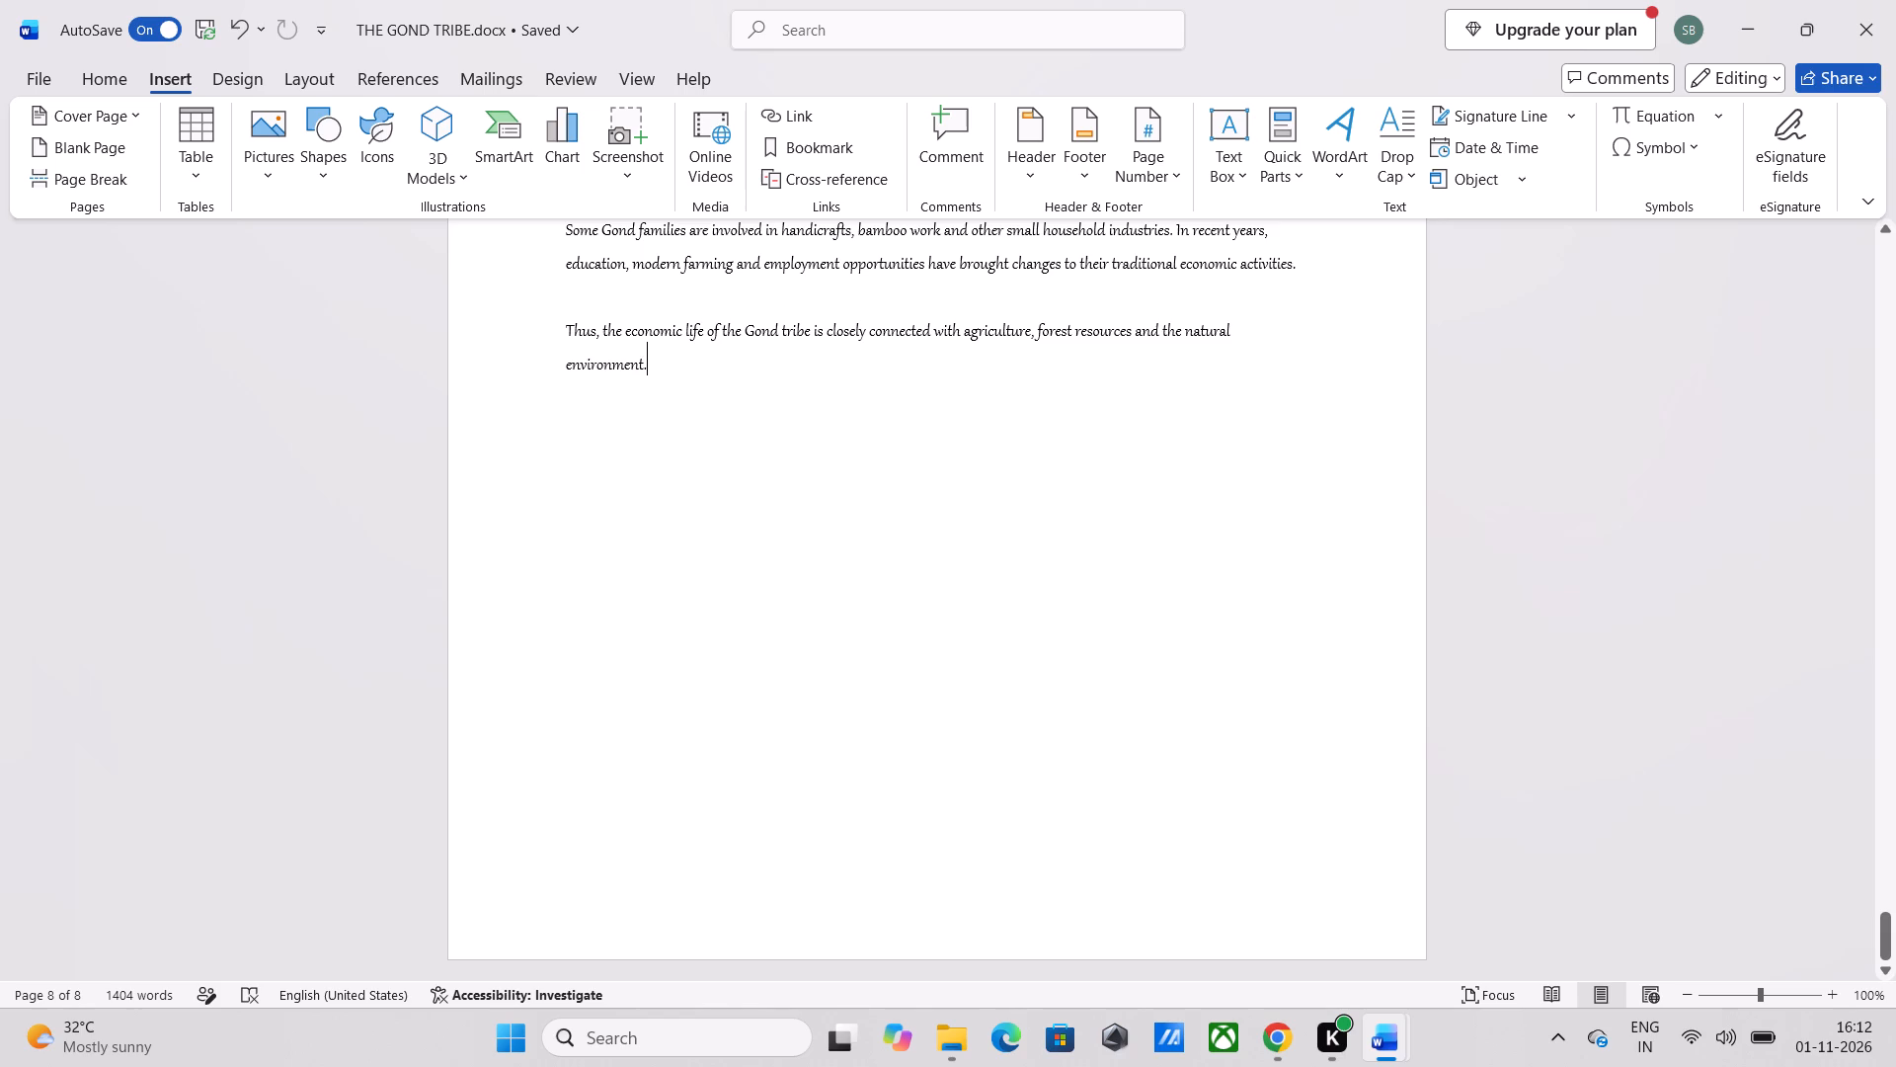
{"action": "scroll", "coordinate": [908, 713], "scroll_direction": "down", "scroll_amount": 4}
{"action": "left_click", "coordinate": [1121, 676]}
{"action": "scroll", "coordinate": [1230, 833], "scroll_direction": "up", "scroll_amount": 10}
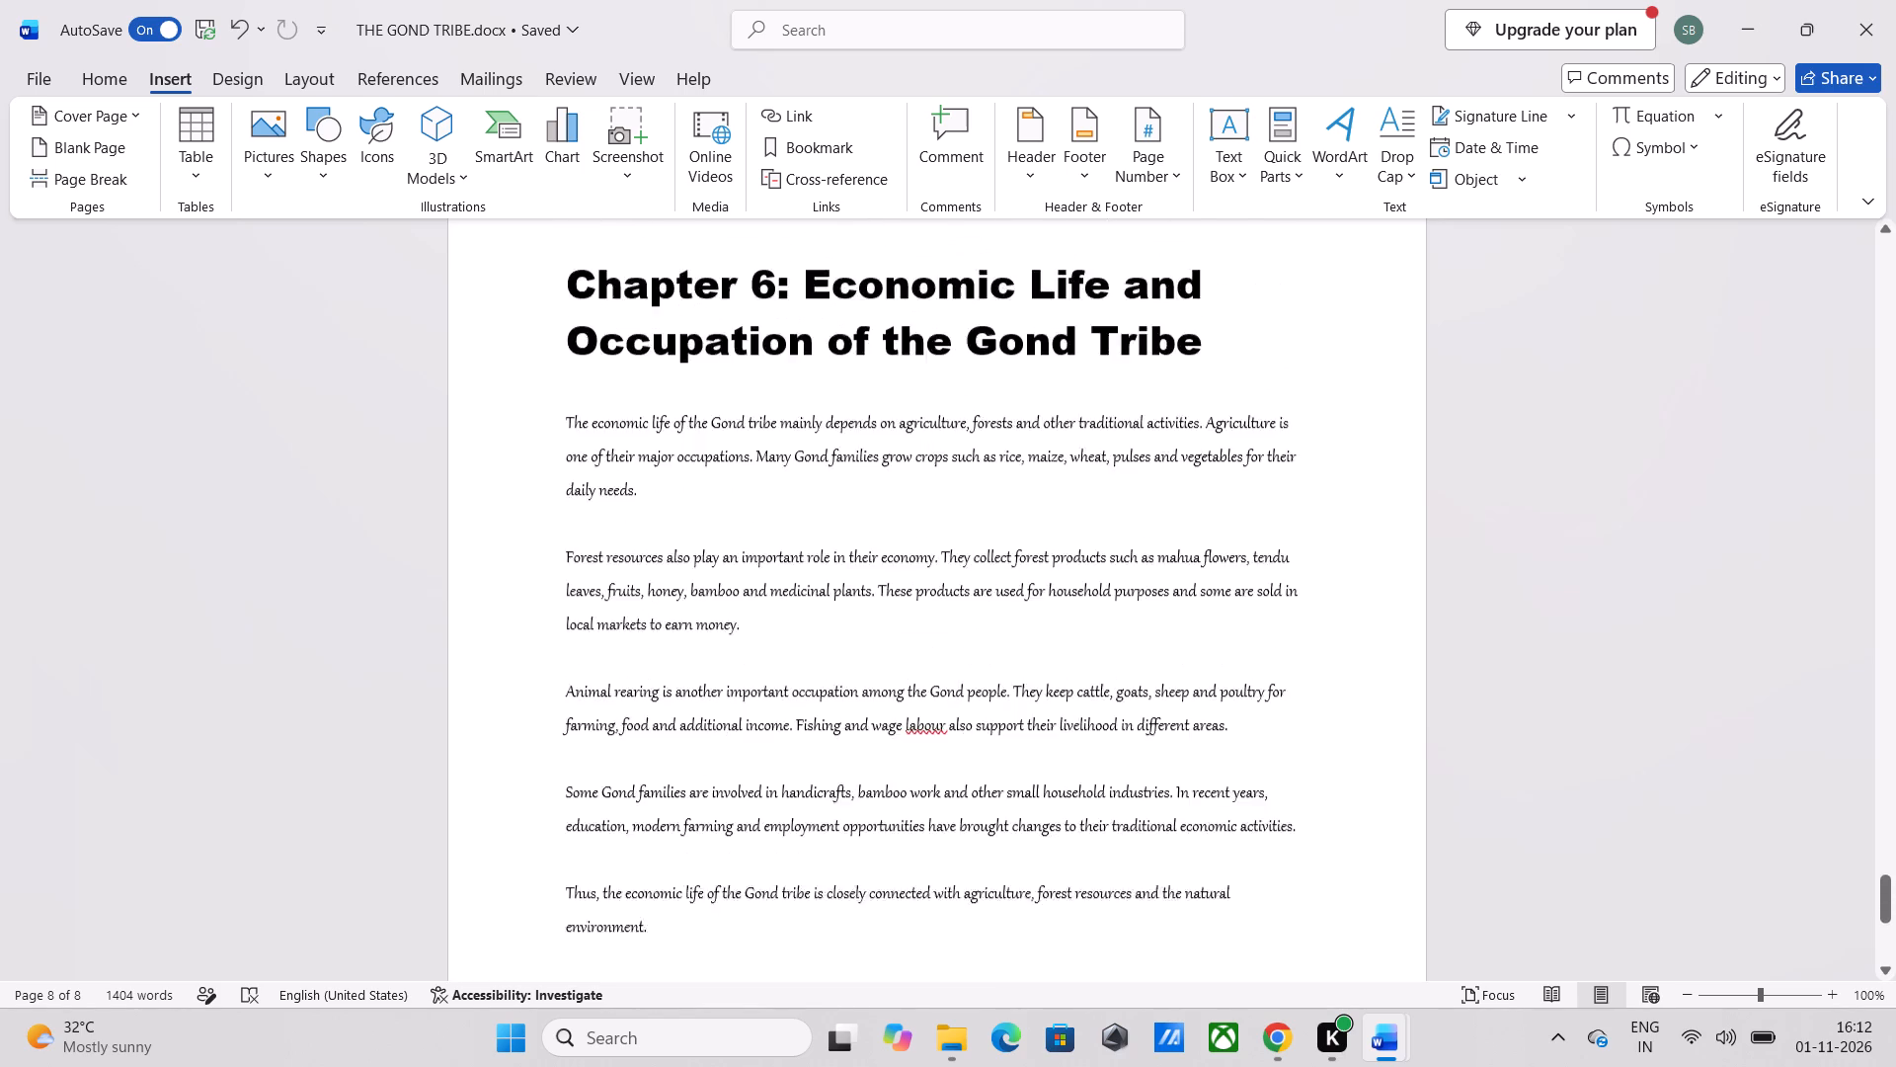
{"action": "scroll", "coordinate": [1210, 793], "scroll_direction": "up", "scroll_amount": 13}
{"action": "scroll", "coordinate": [1210, 789], "scroll_direction": "down", "scroll_amount": 9}
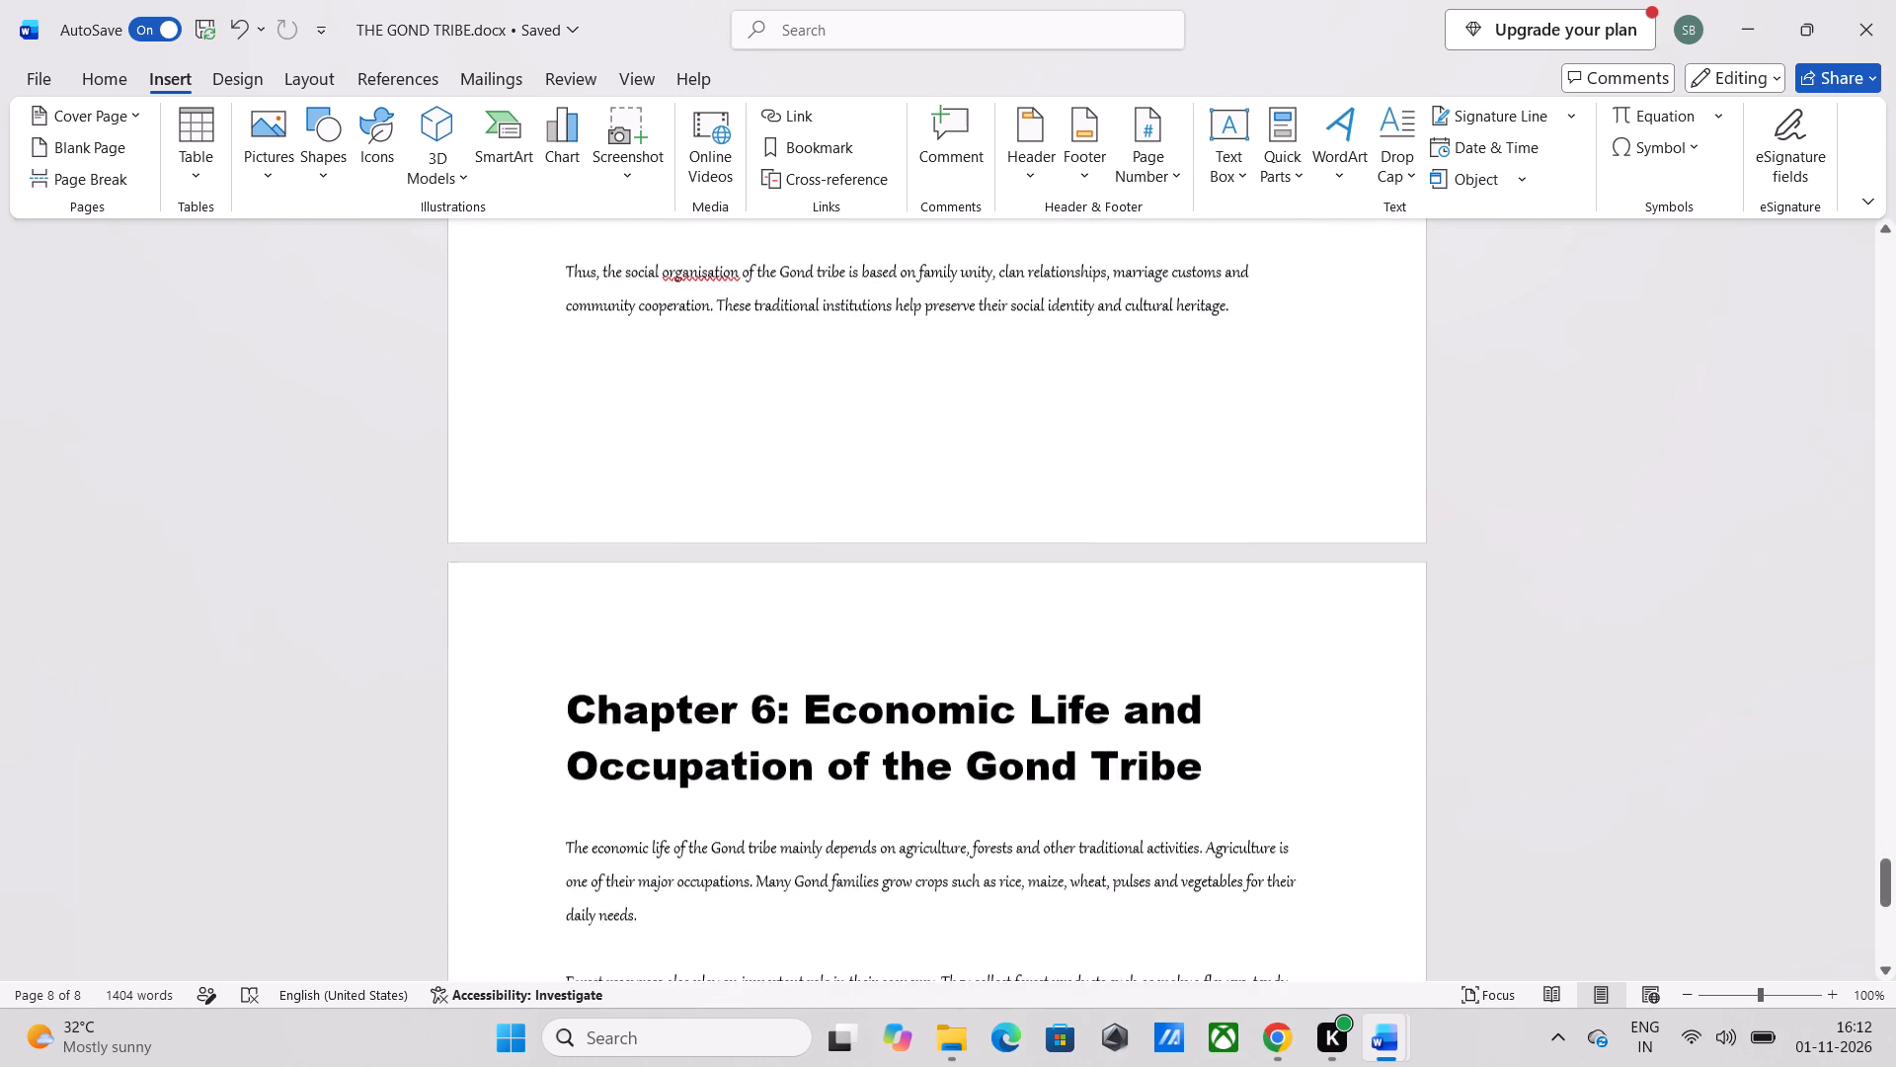
{"action": "scroll", "coordinate": [1218, 855], "scroll_direction": "down", "scroll_amount": 17}
{"action": "scroll", "coordinate": [1218, 860], "scroll_direction": "down", "scroll_amount": 8}
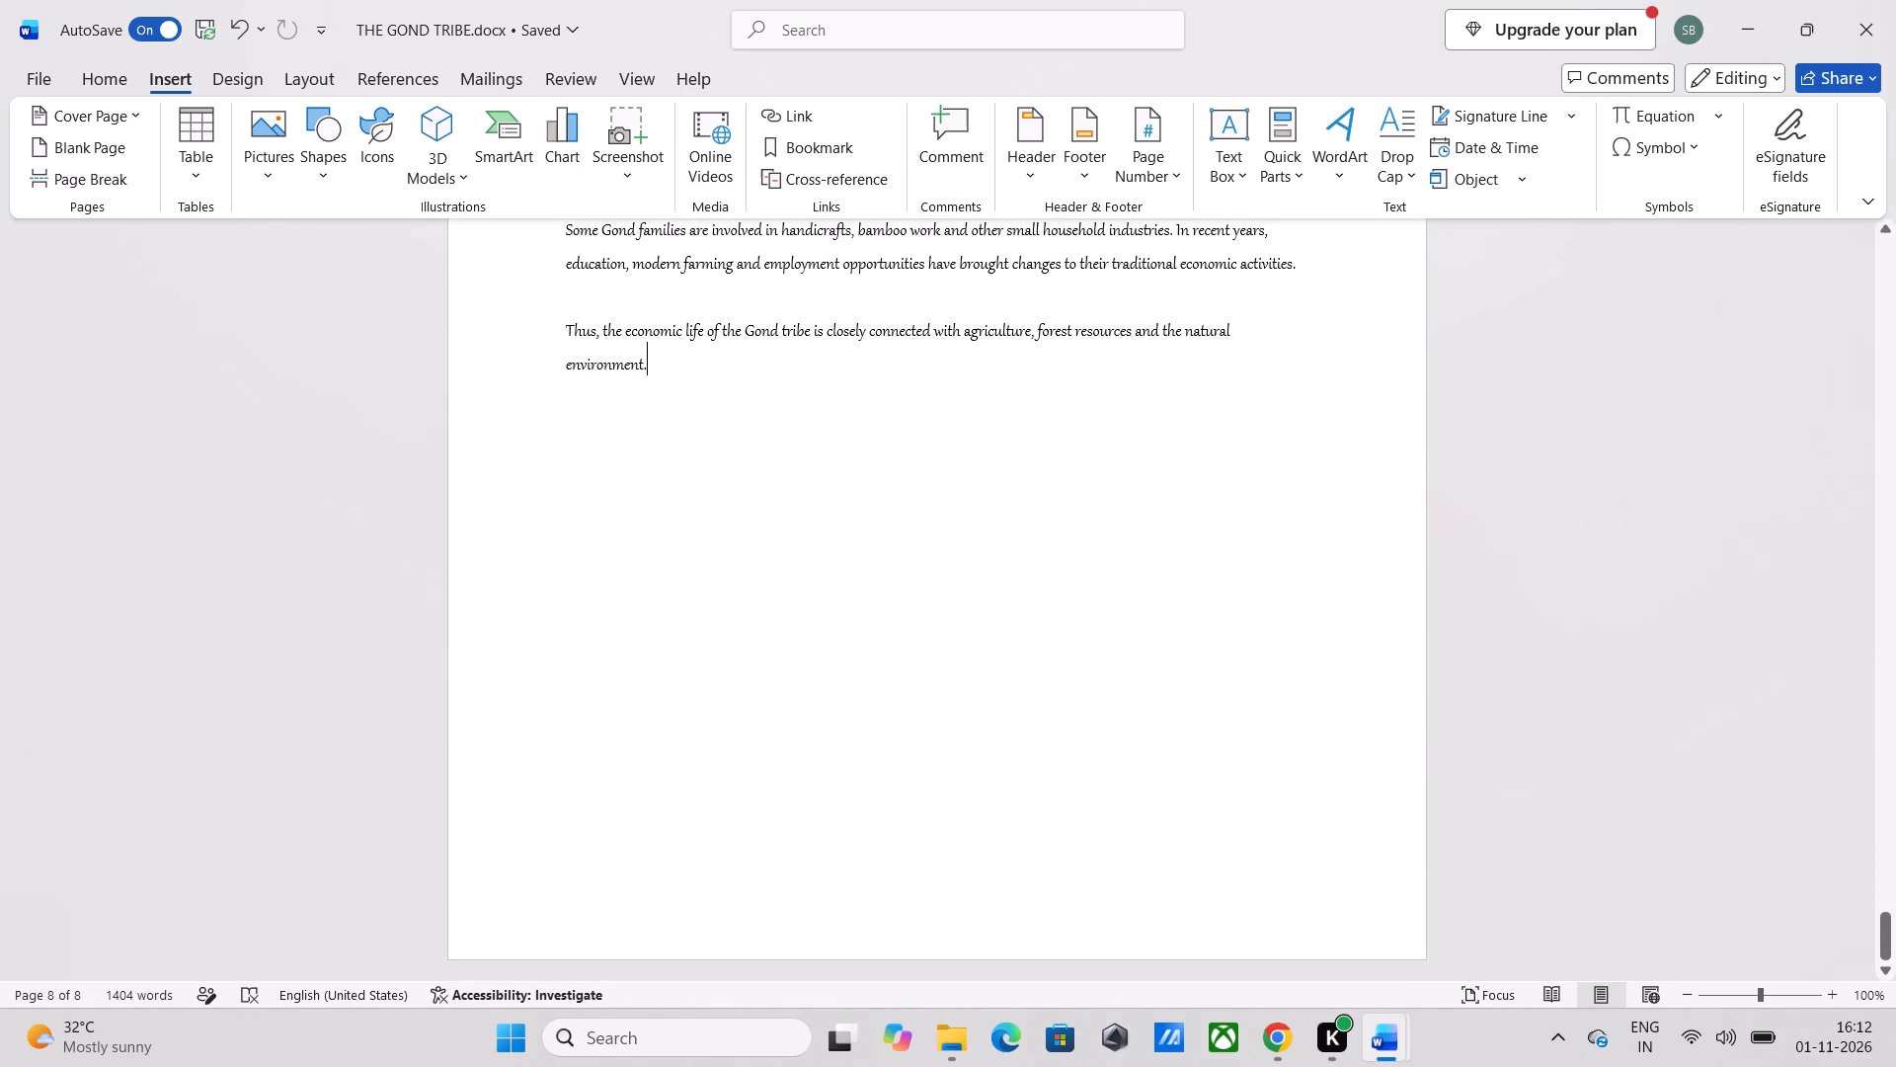
{"action": "left_click", "coordinate": [1038, 749]}
{"action": "left_click", "coordinate": [92, 148]}
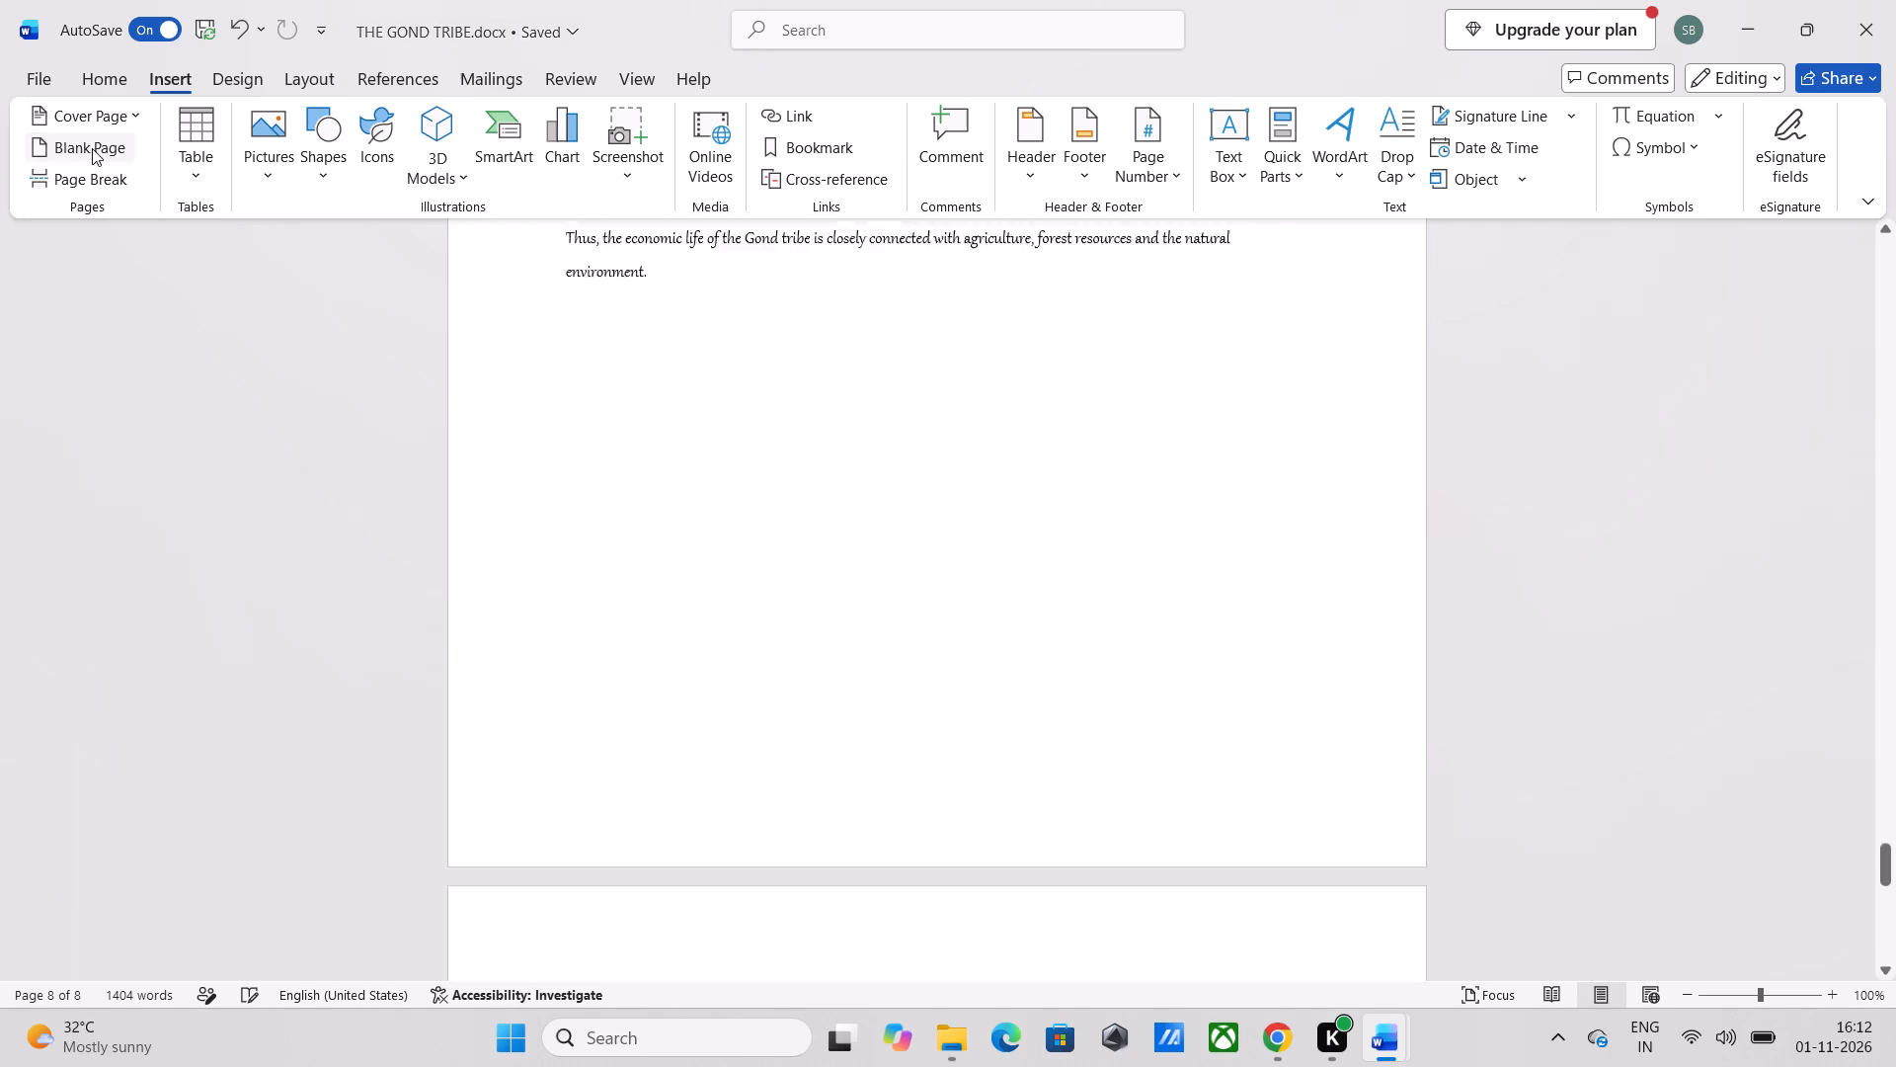
{"action": "scroll", "coordinate": [829, 737], "scroll_direction": "down", "scroll_amount": 1}
{"action": "scroll", "coordinate": [829, 737], "scroll_direction": "up", "scroll_amount": 2}
{"action": "scroll", "coordinate": [779, 570], "scroll_direction": "up", "scroll_amount": 5}
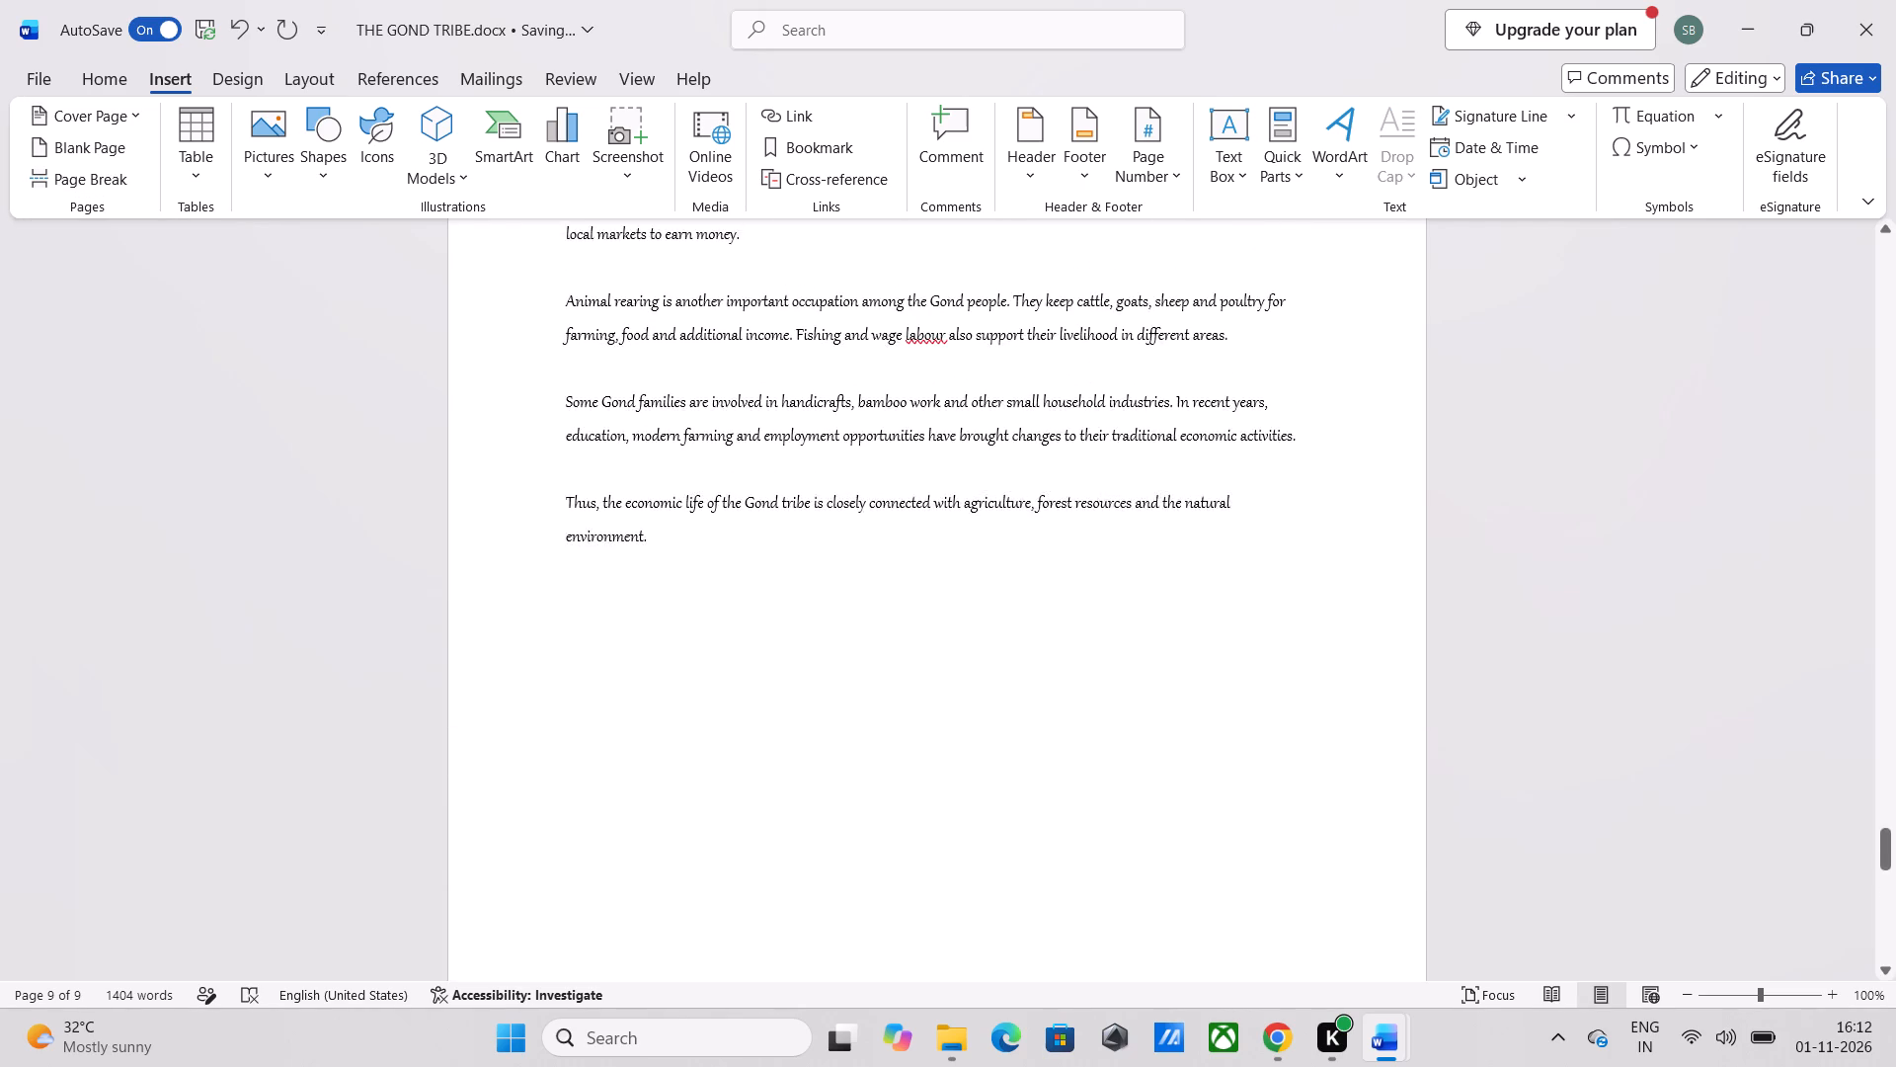
{"action": "scroll", "coordinate": [755, 594], "scroll_direction": "down", "scroll_amount": 6}
{"action": "scroll", "coordinate": [751, 692], "scroll_direction": "down", "scroll_amount": 11}
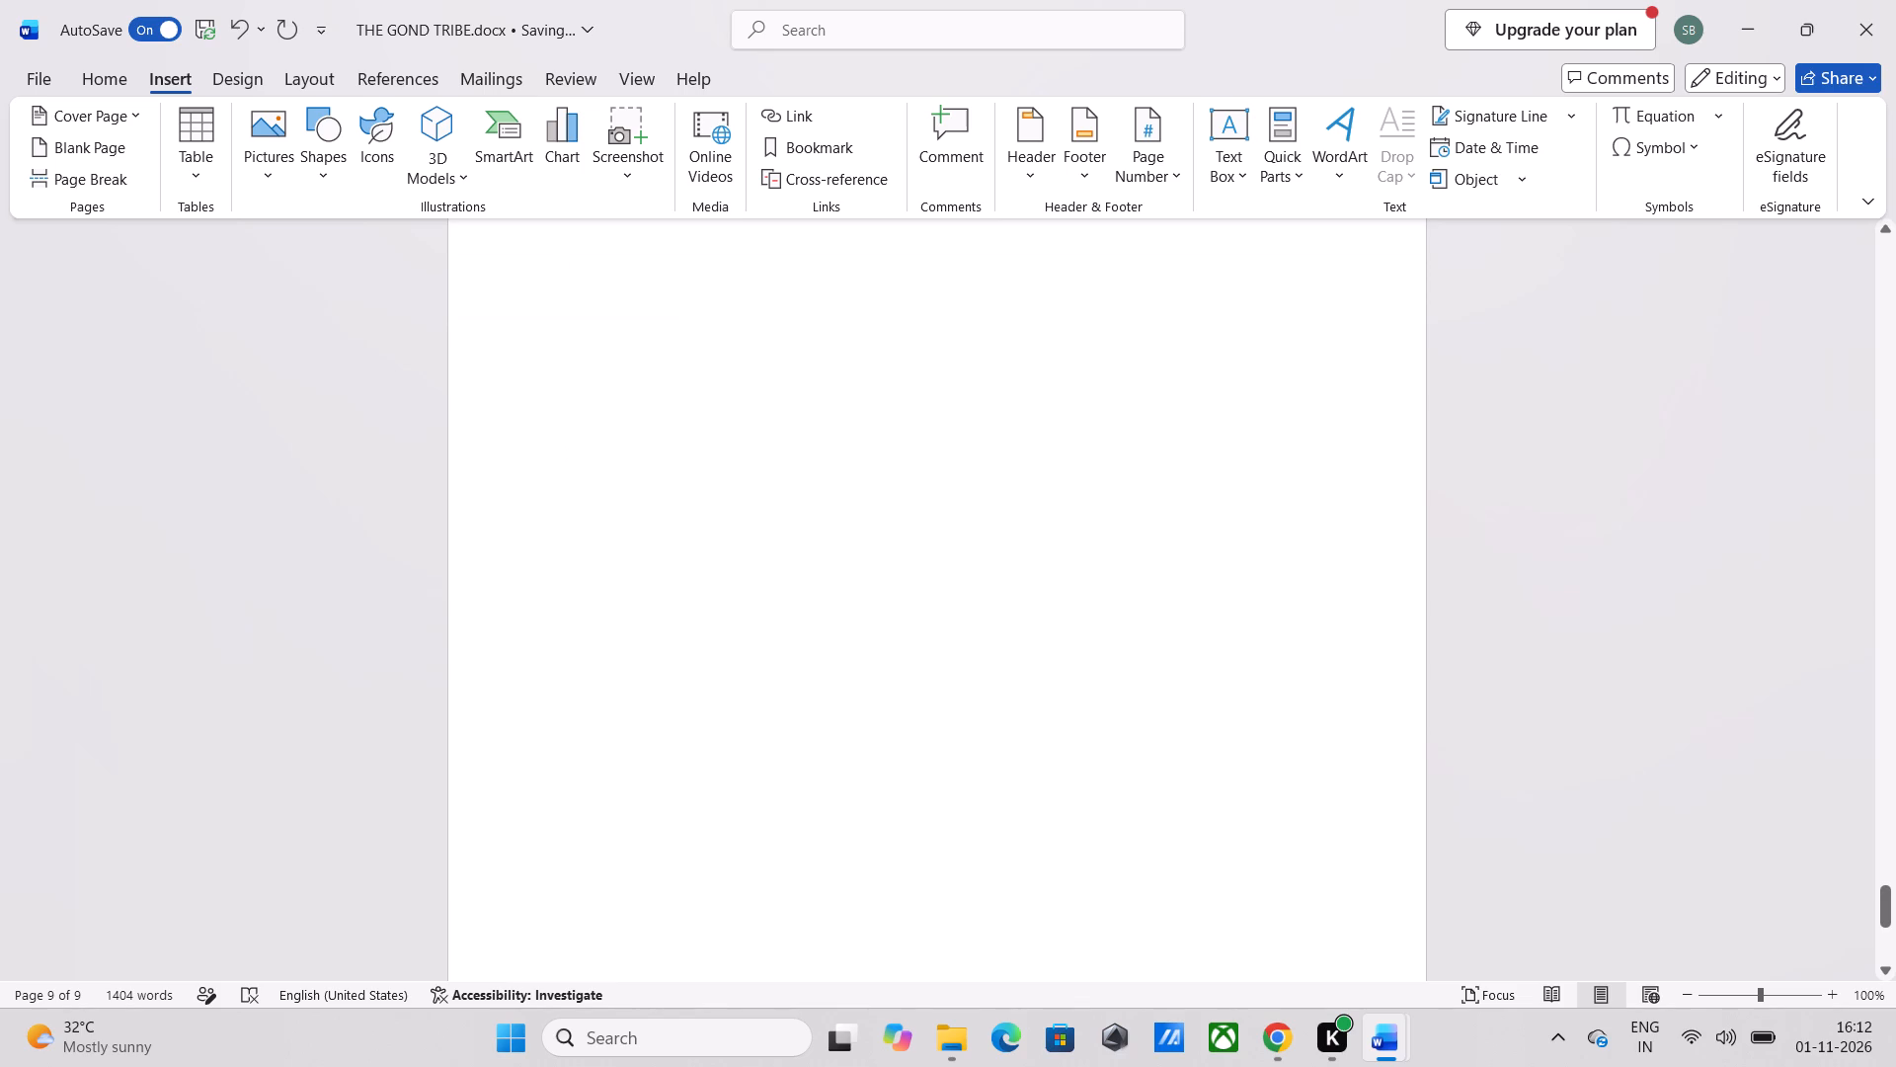
Open the Windows search.
{"action": "left_click", "coordinate": [662, 1040]}
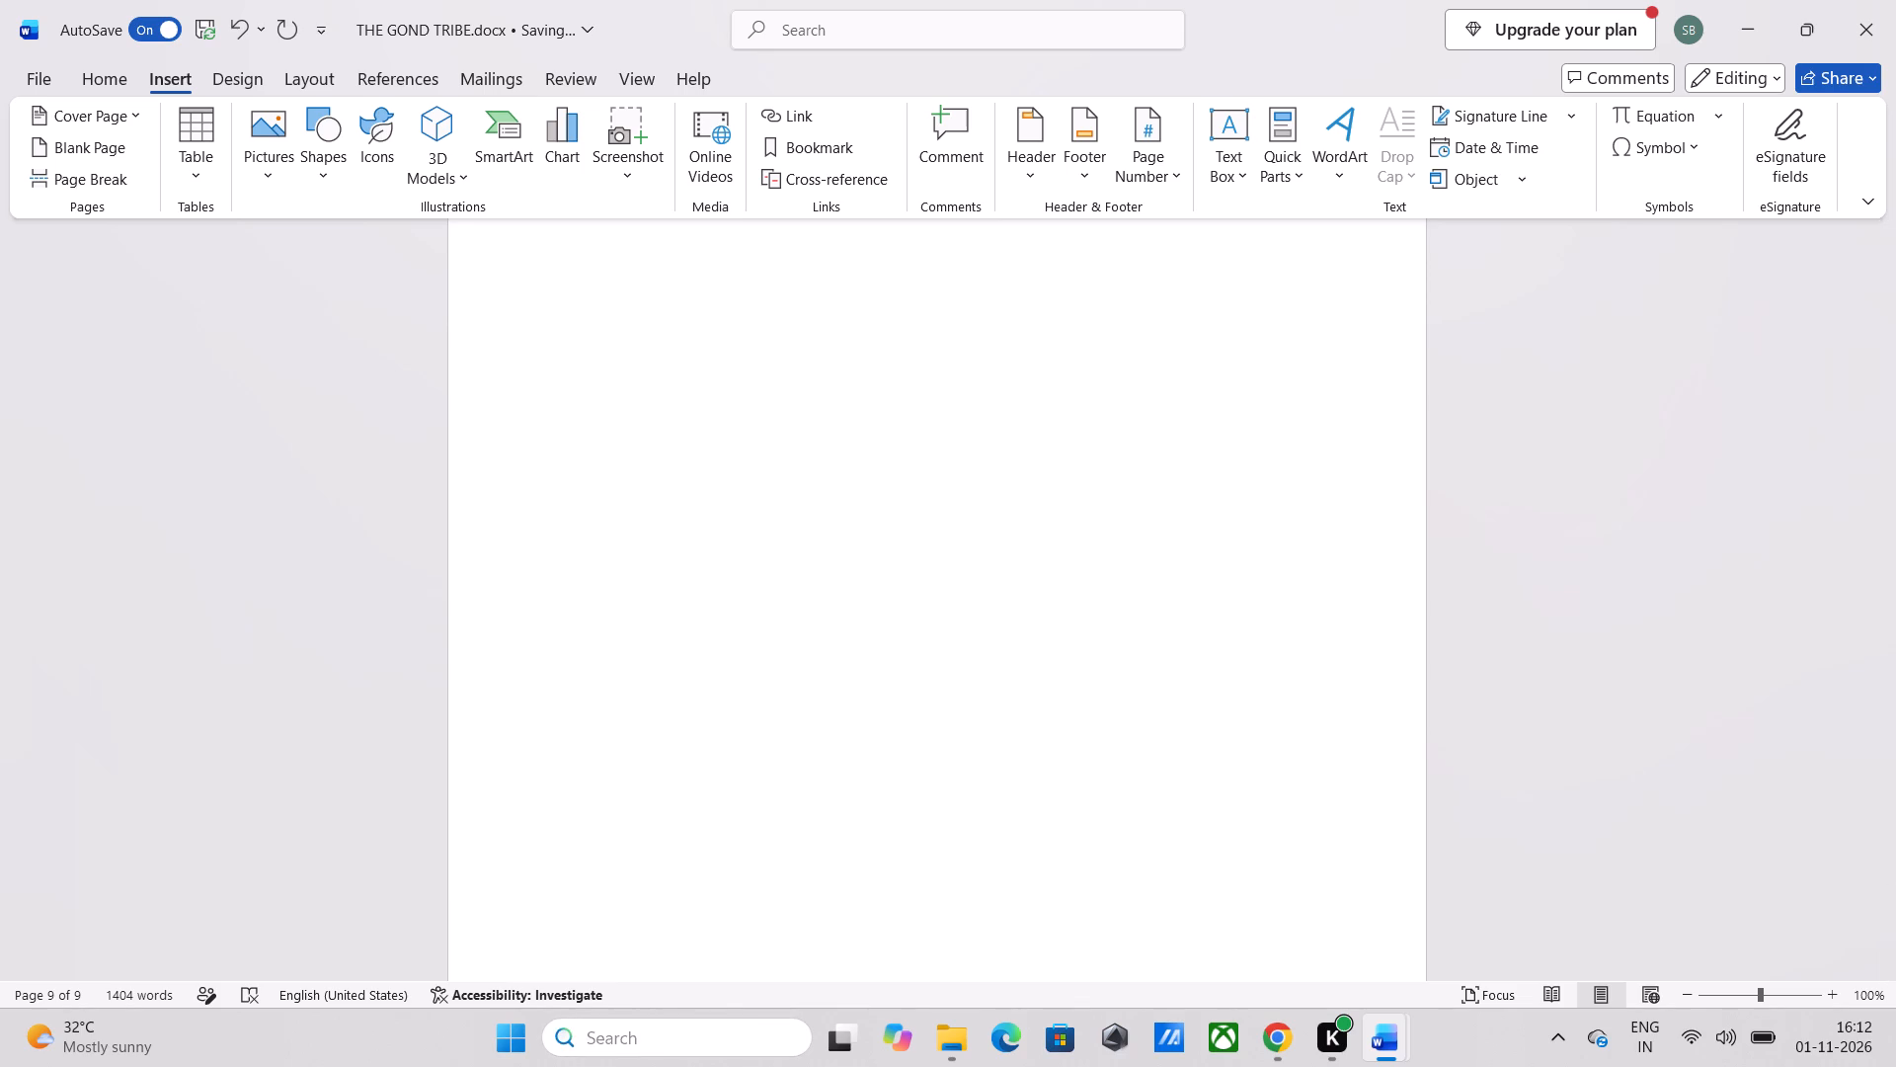
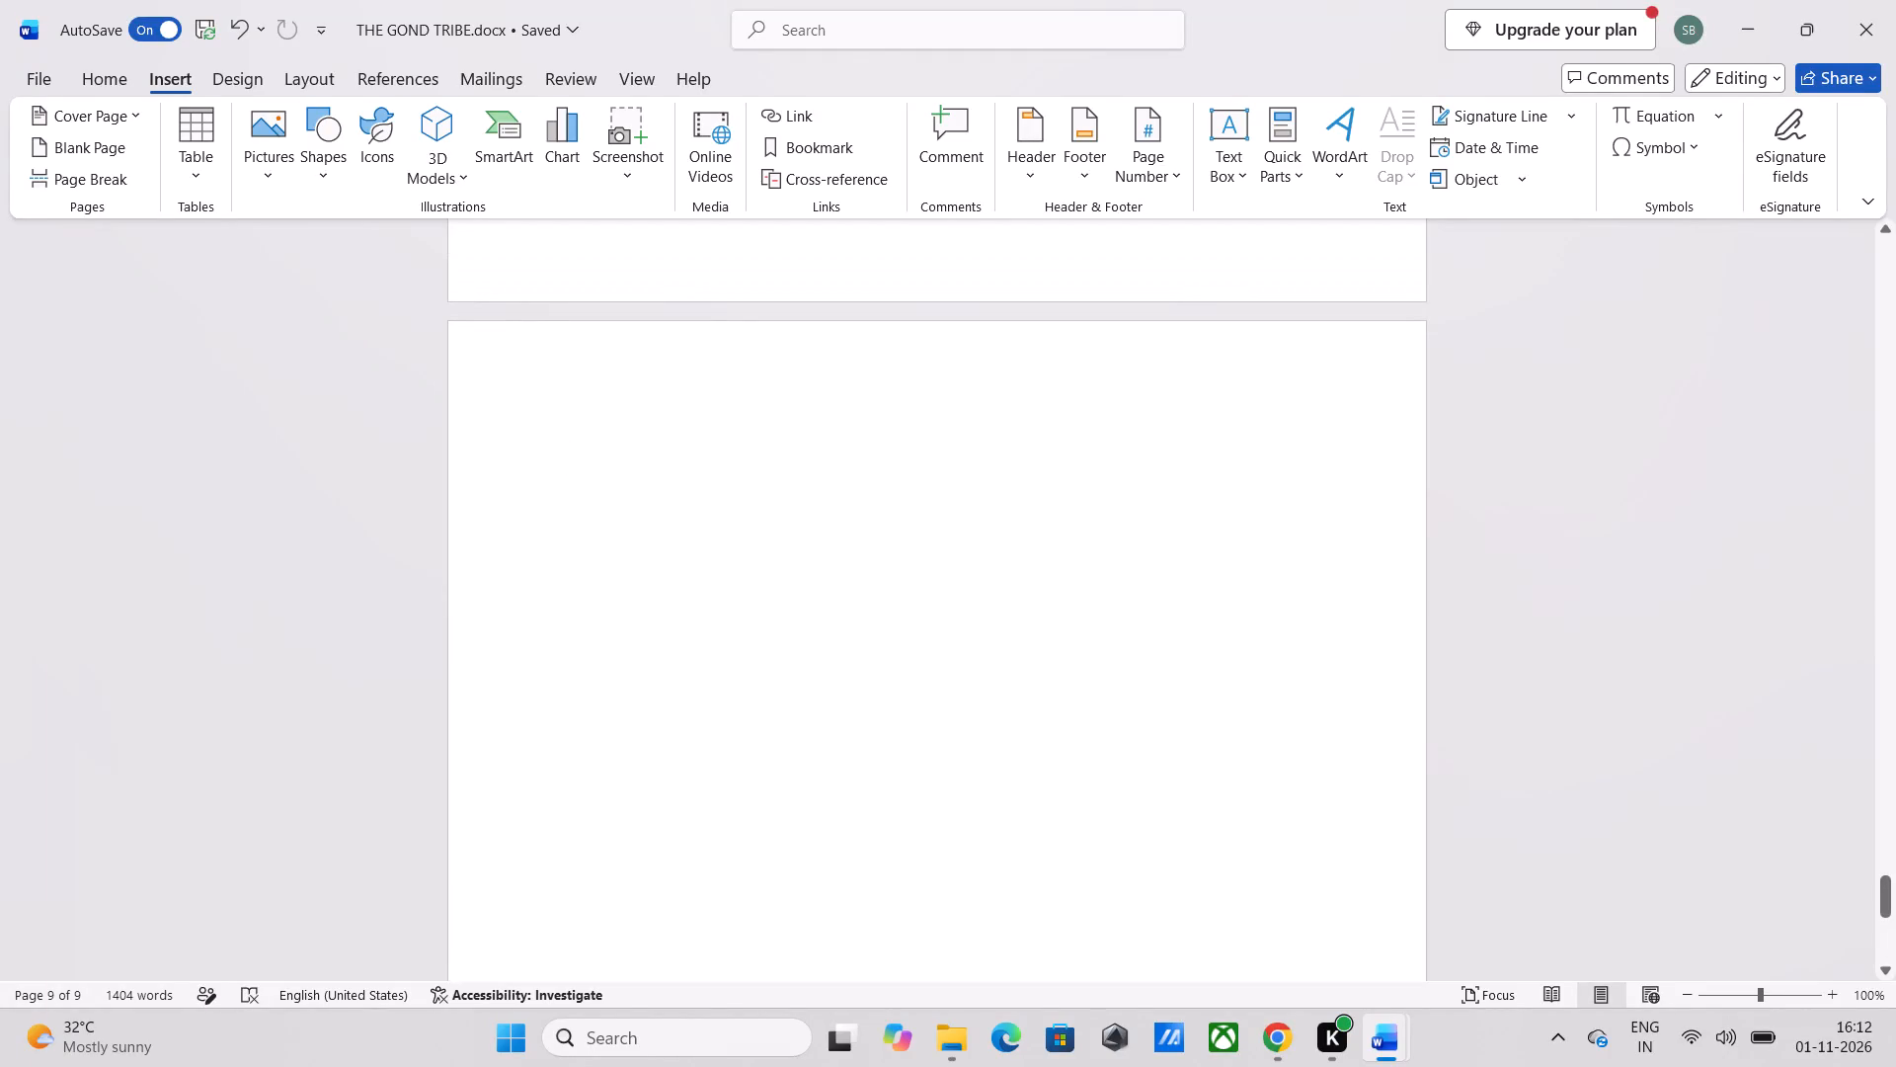
Paste the copied Chapter 7 text, Food, Dress and Housing of the Gond Tribe, onto the blank page after Chapter 6.
{"action": "key", "text": "ctrl+v"}
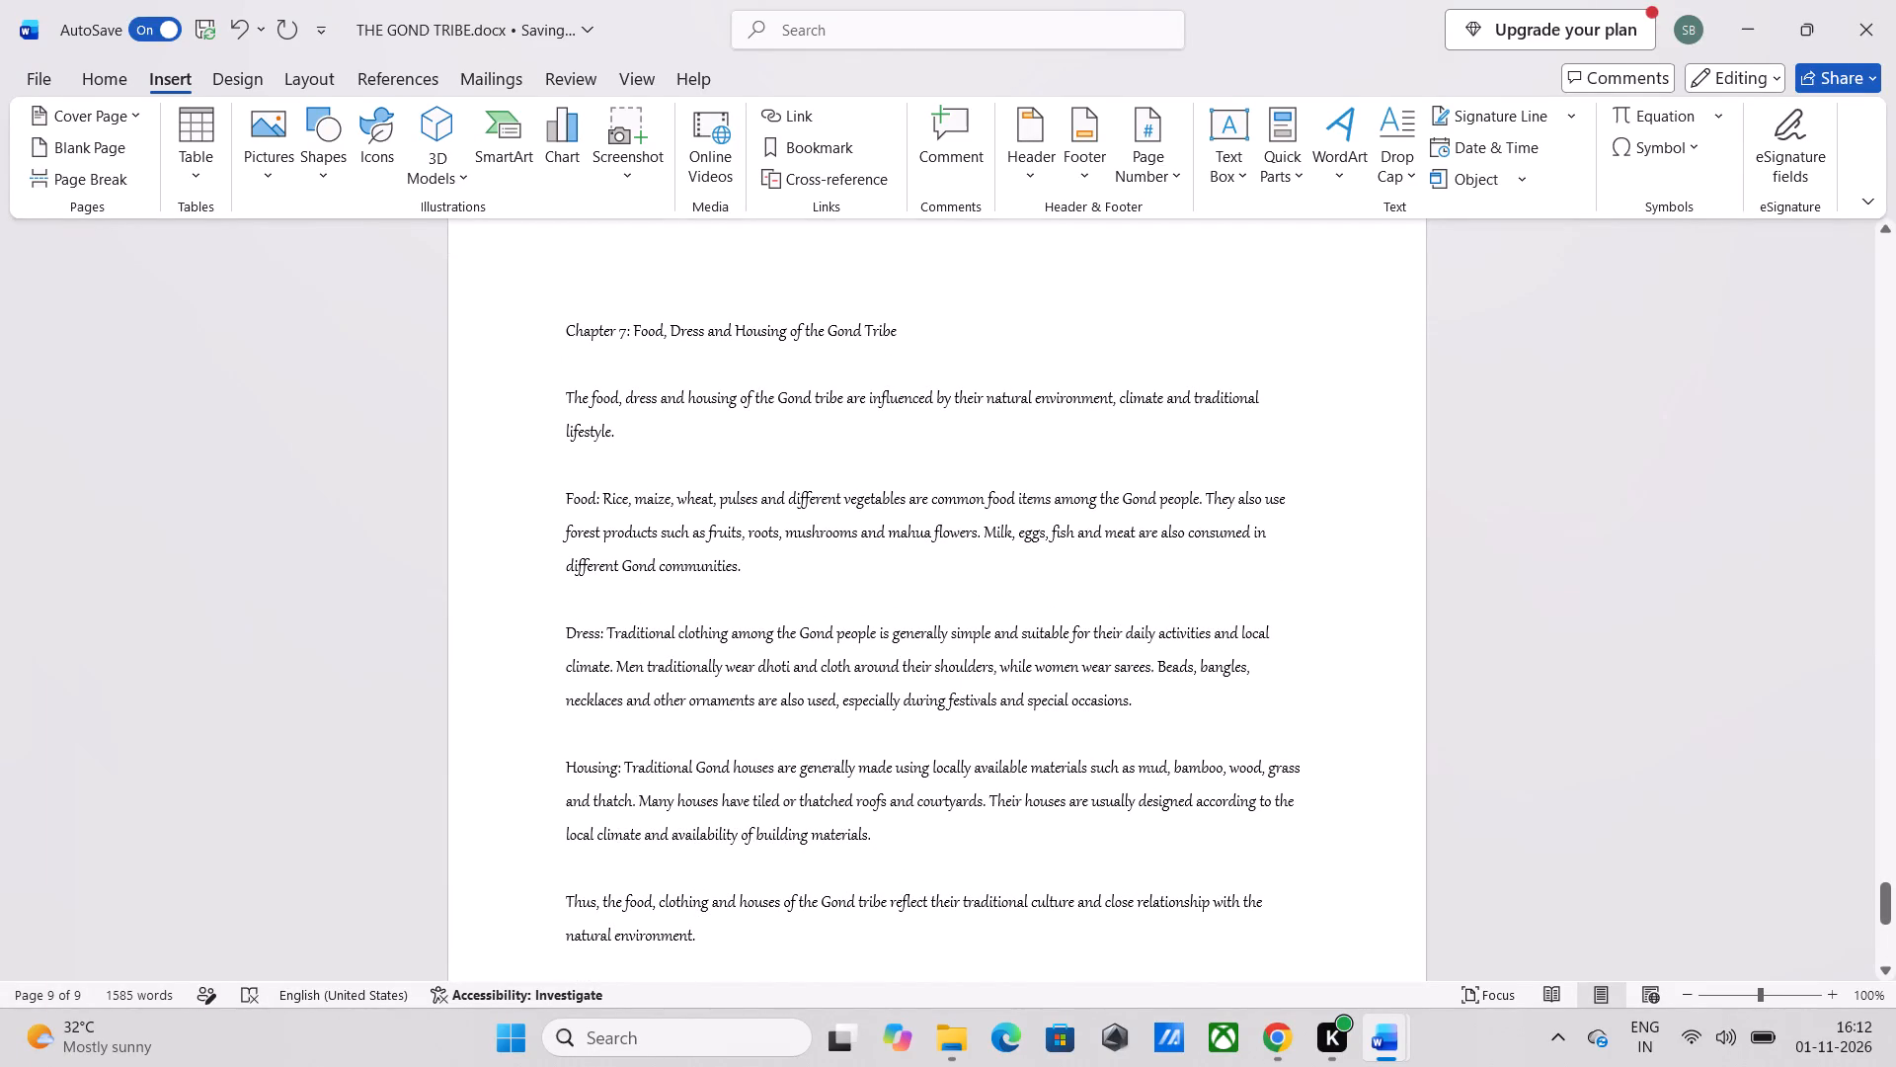
Format the Chapter 7 heading line in Arial Black at size 24.
{"action": "left_click_drag", "start_coordinate": [564, 324], "coordinate": [976, 293]}
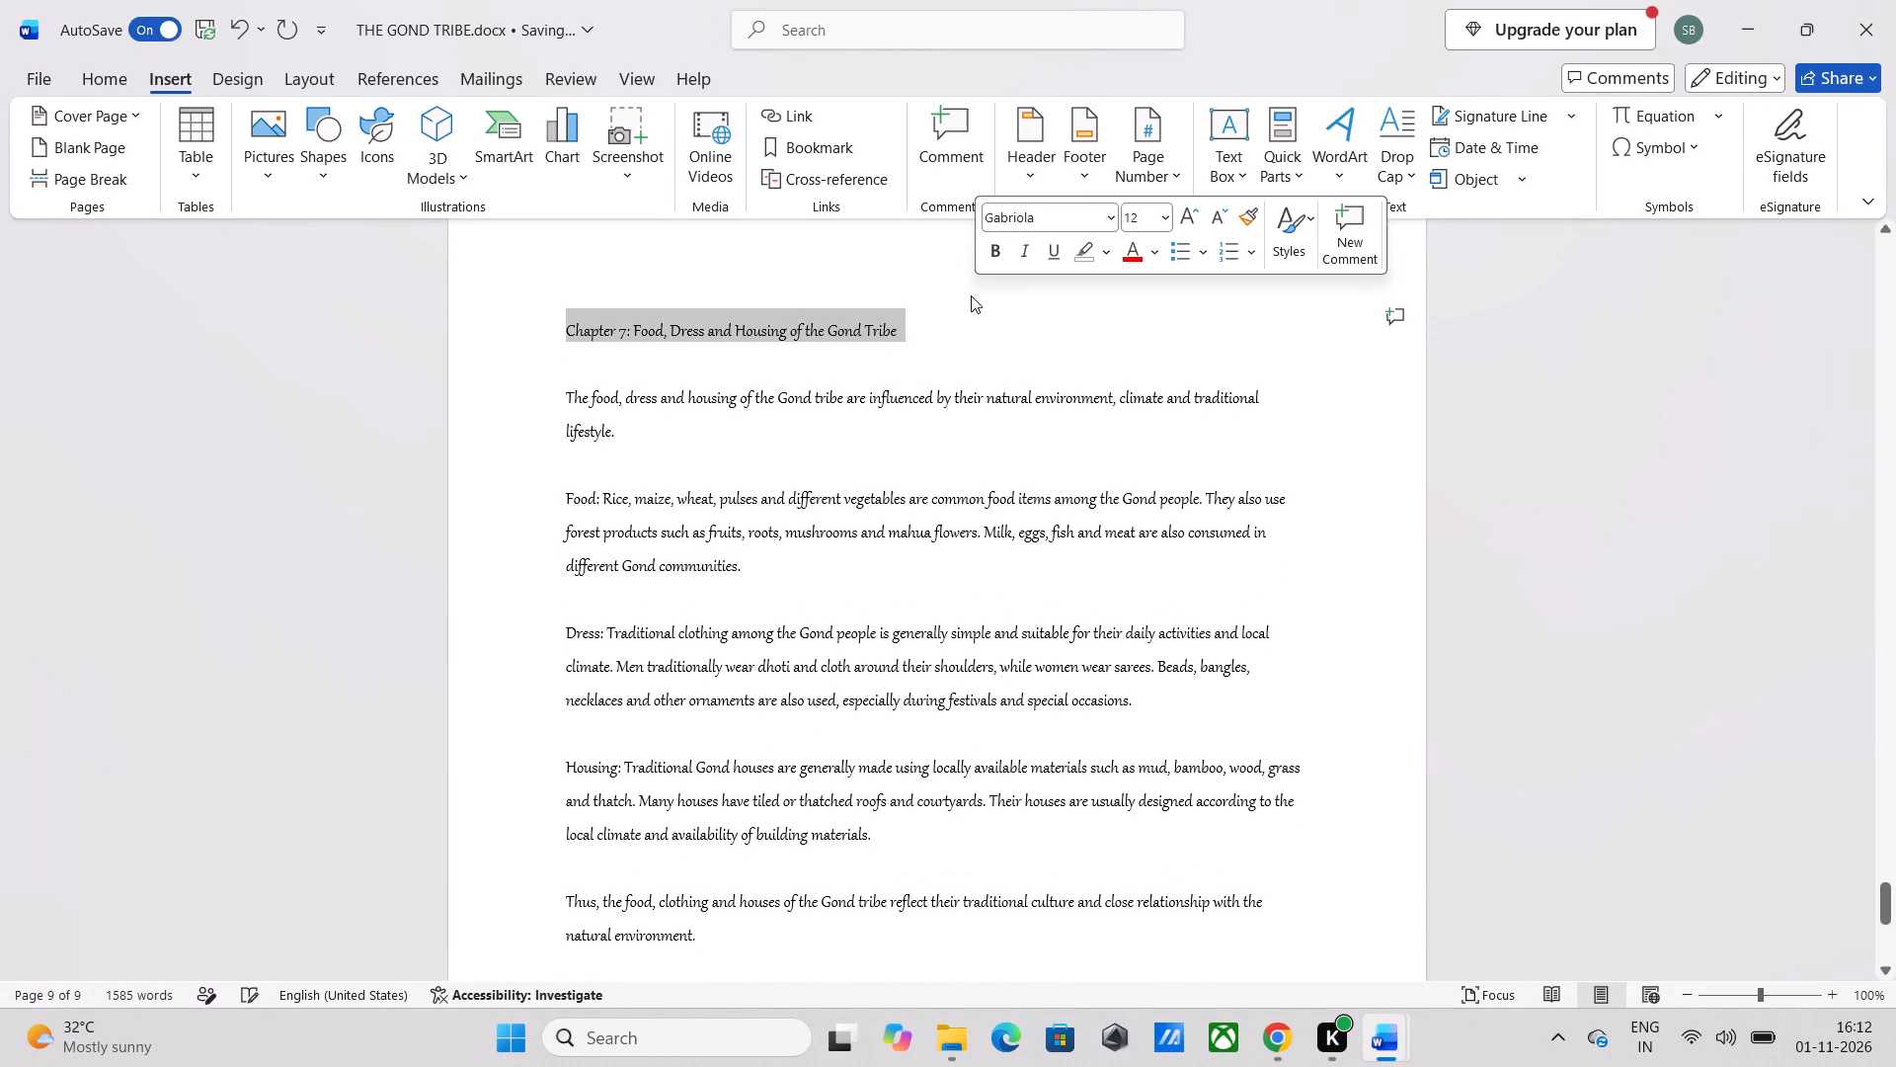
{"action": "left_click", "coordinate": [1115, 211]}
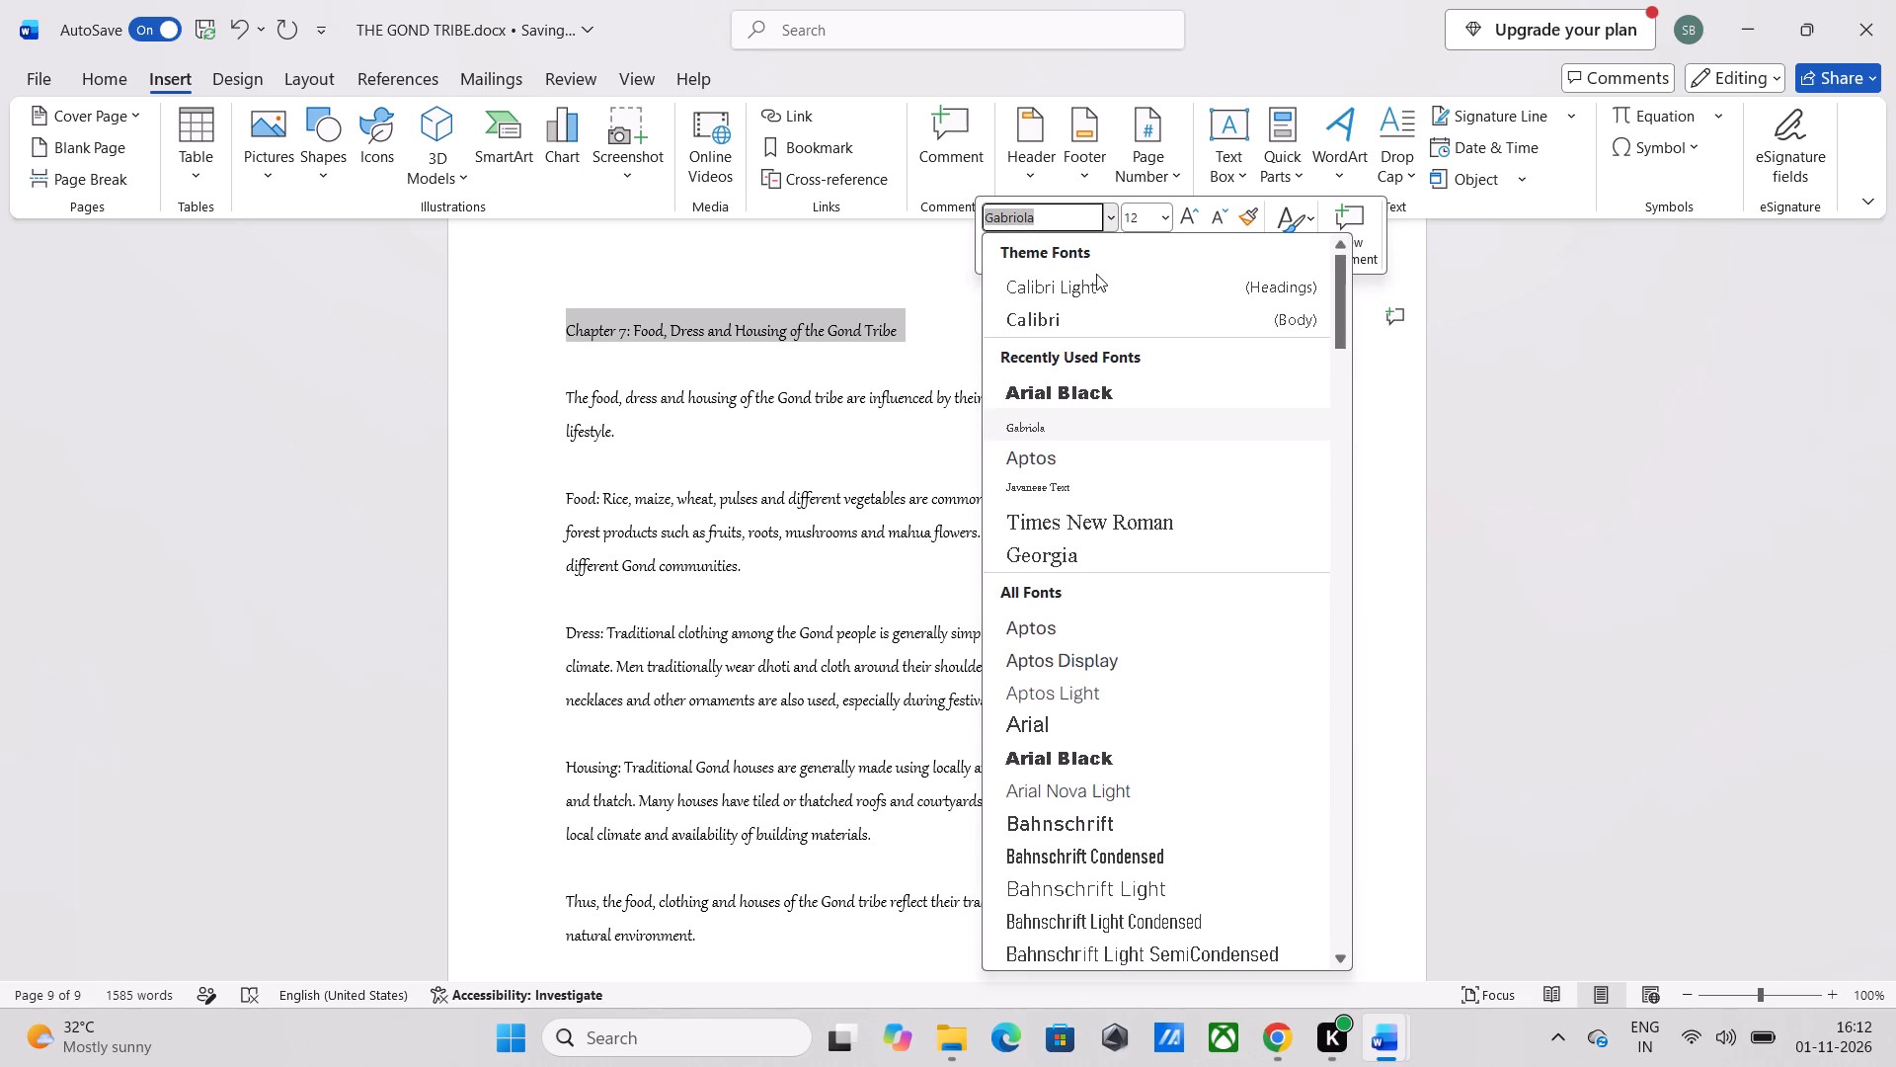
{"action": "left_click", "coordinate": [1095, 388]}
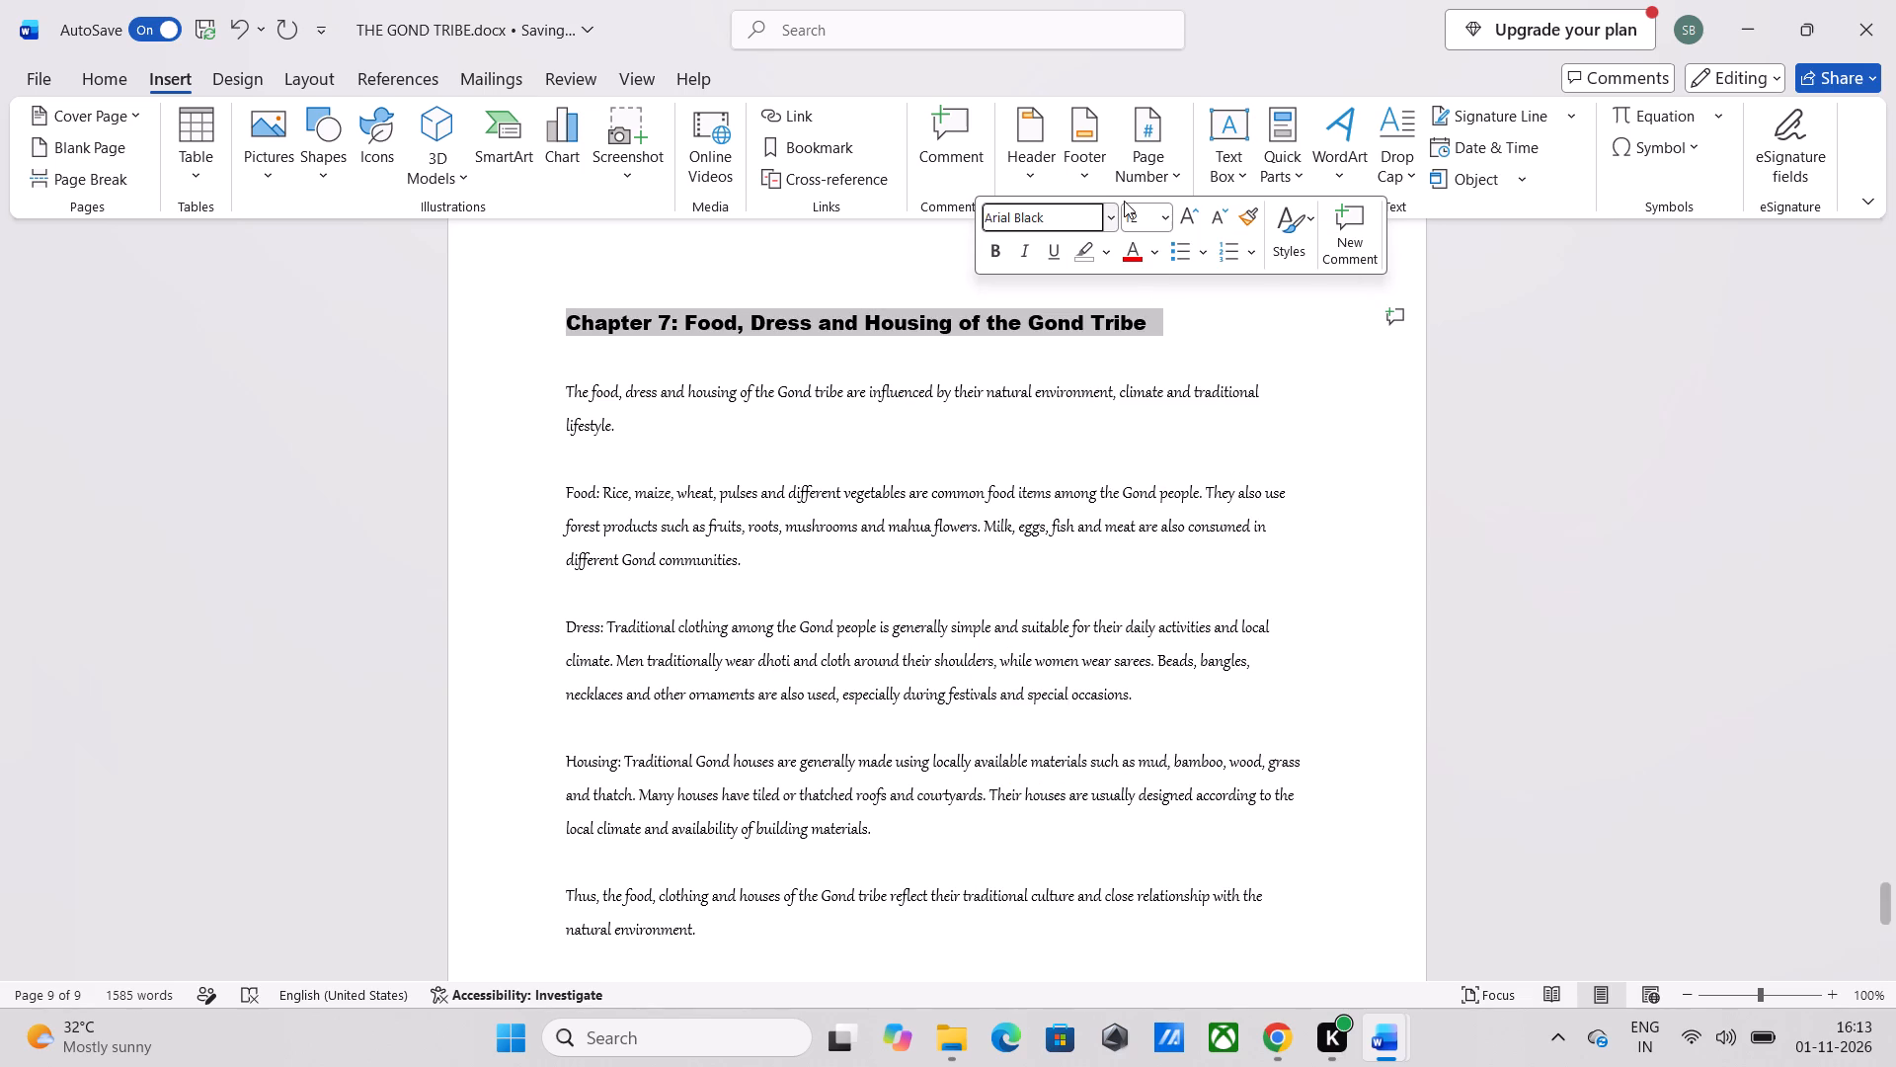
{"action": "left_click", "coordinate": [1157, 209]}
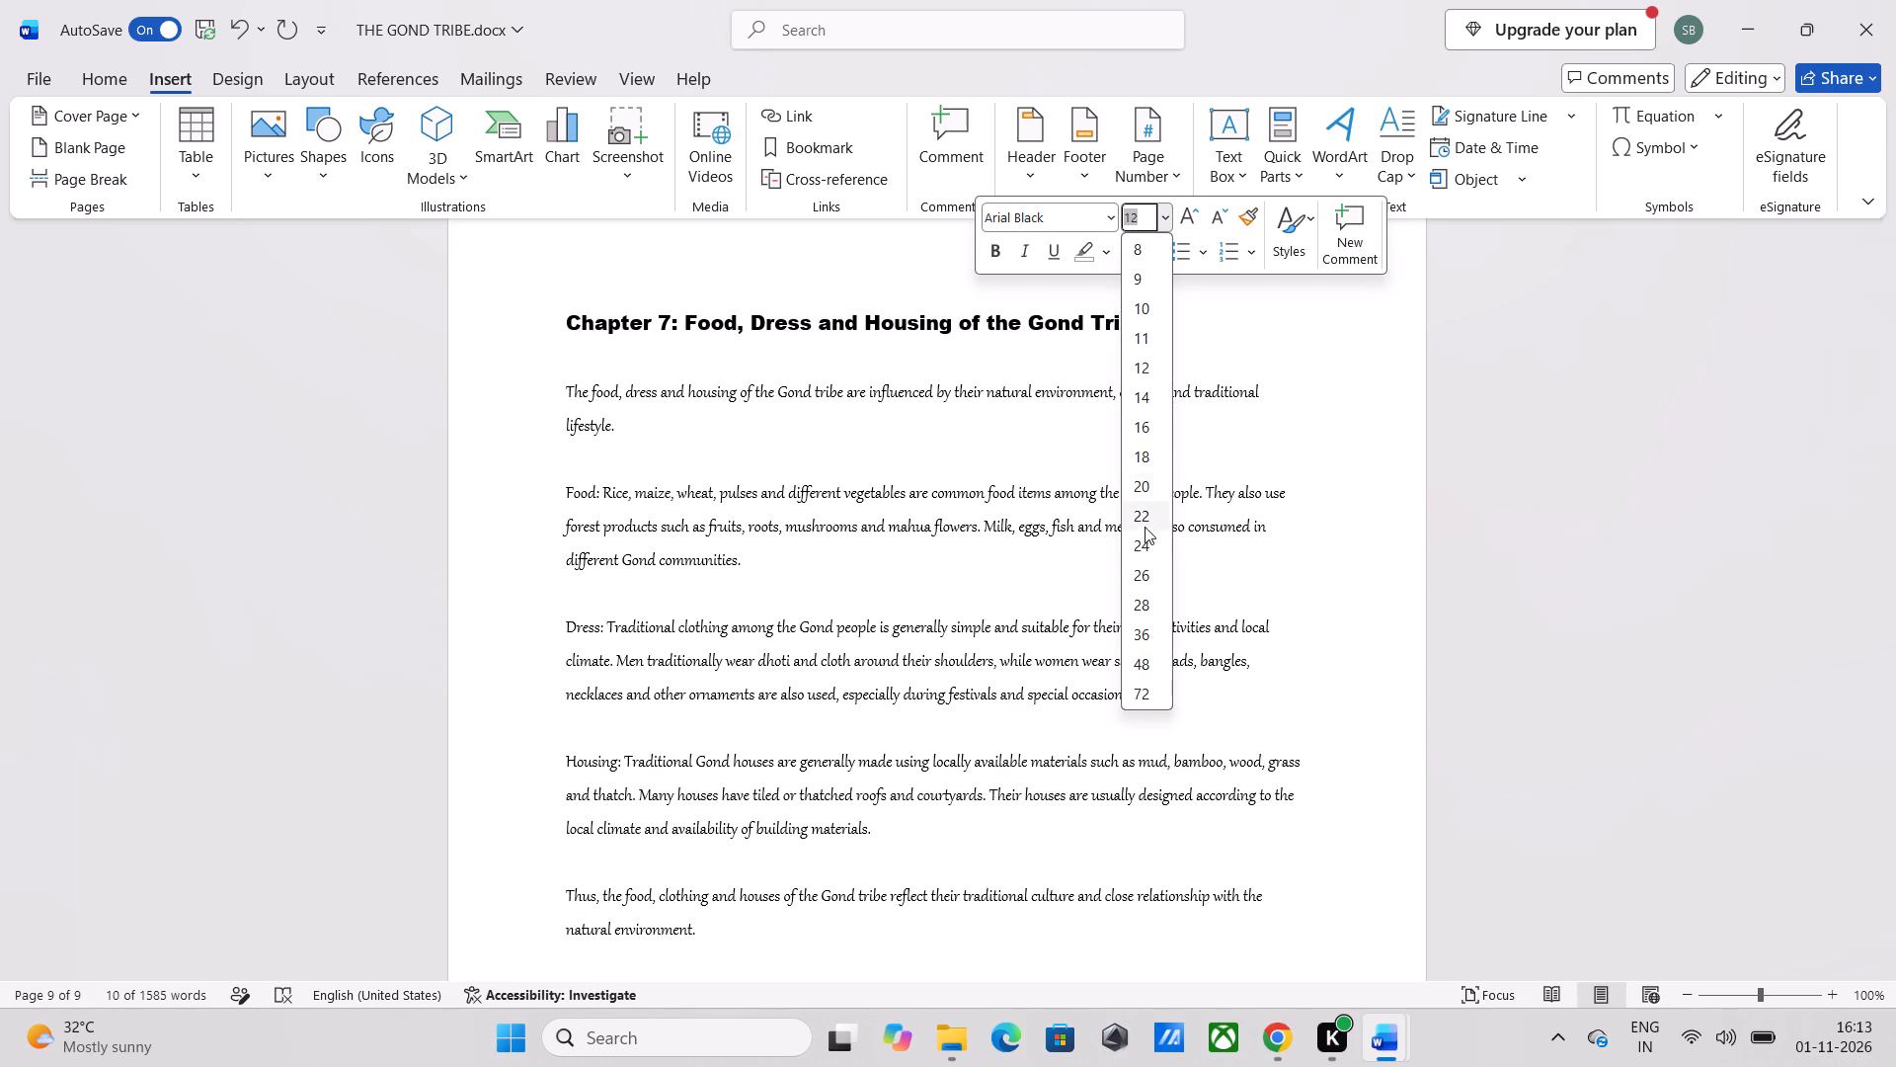
{"action": "left_click", "coordinate": [1146, 549]}
Insert a blank page after the closing sentence of Chapter 7 about the natural environment.
{"action": "scroll", "coordinate": [1092, 559], "scroll_direction": "down", "scroll_amount": 5}
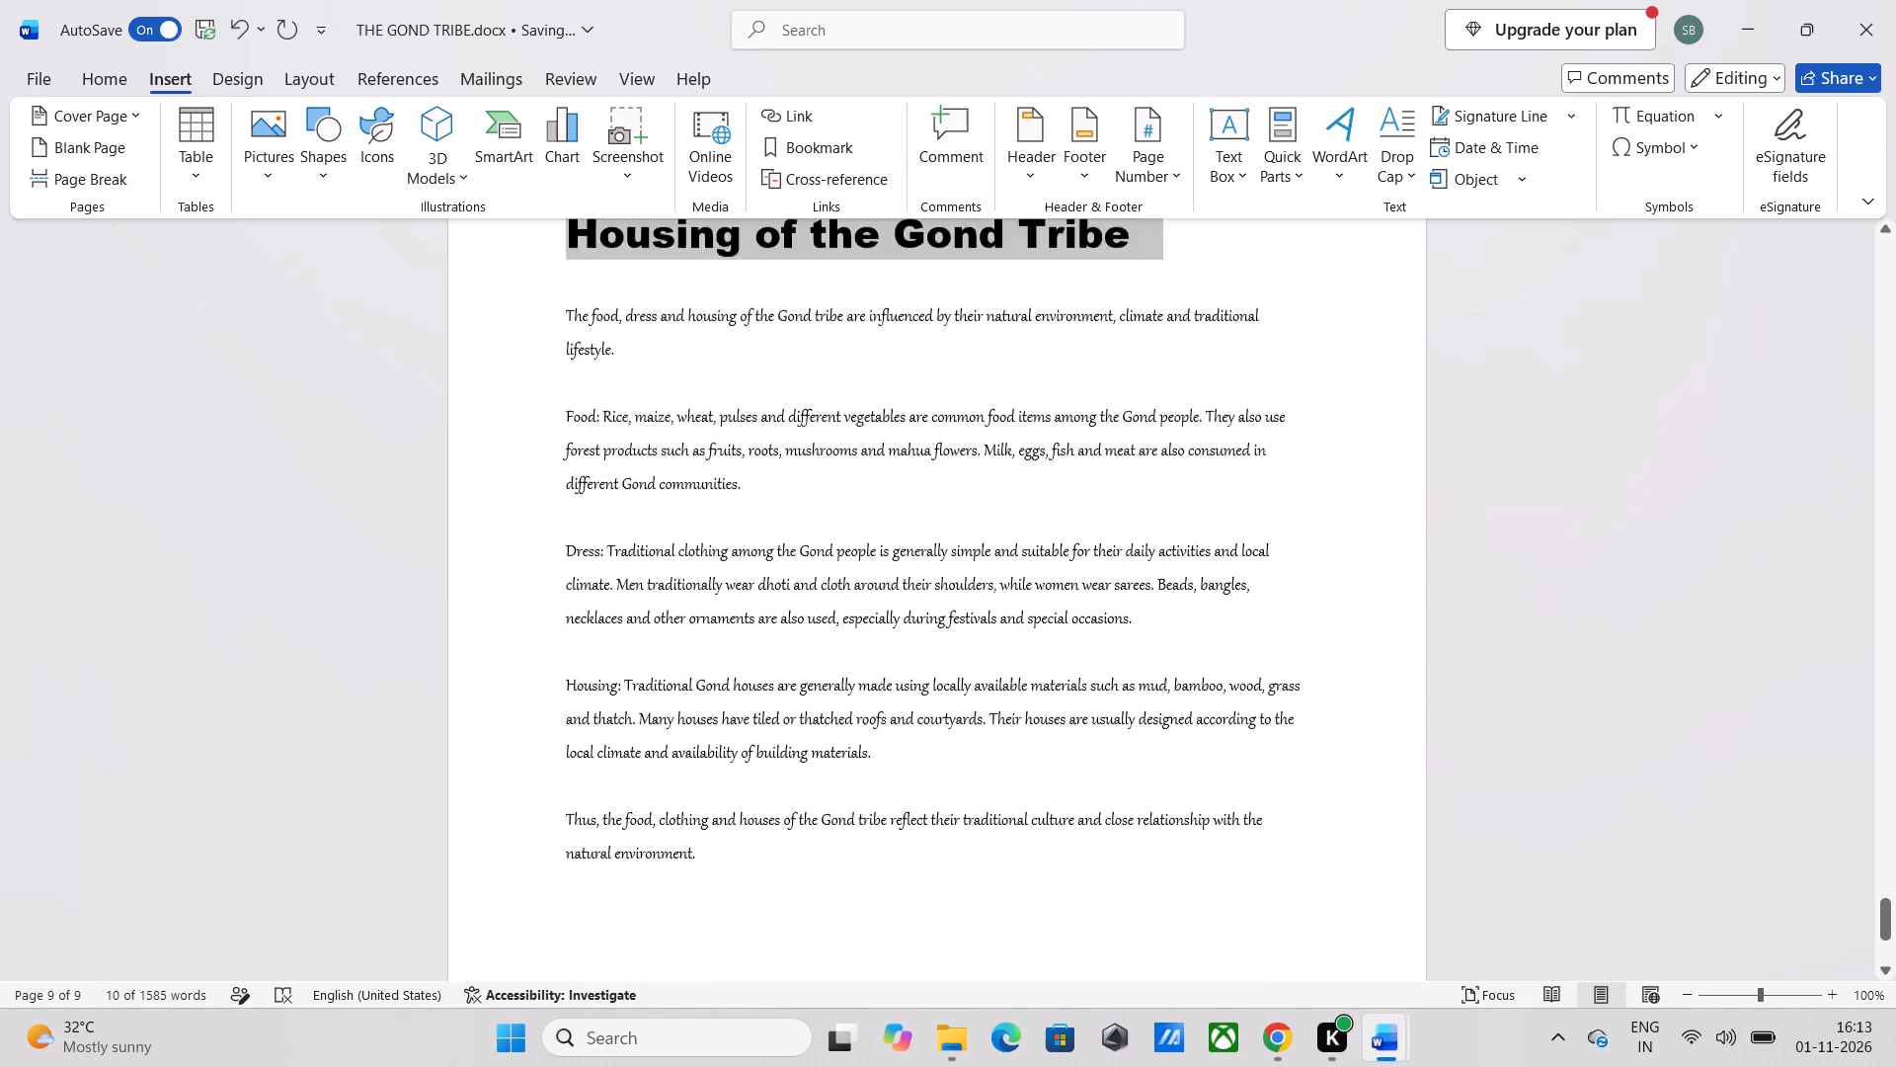
{"action": "scroll", "coordinate": [1091, 559], "scroll_direction": "down", "scroll_amount": 9}
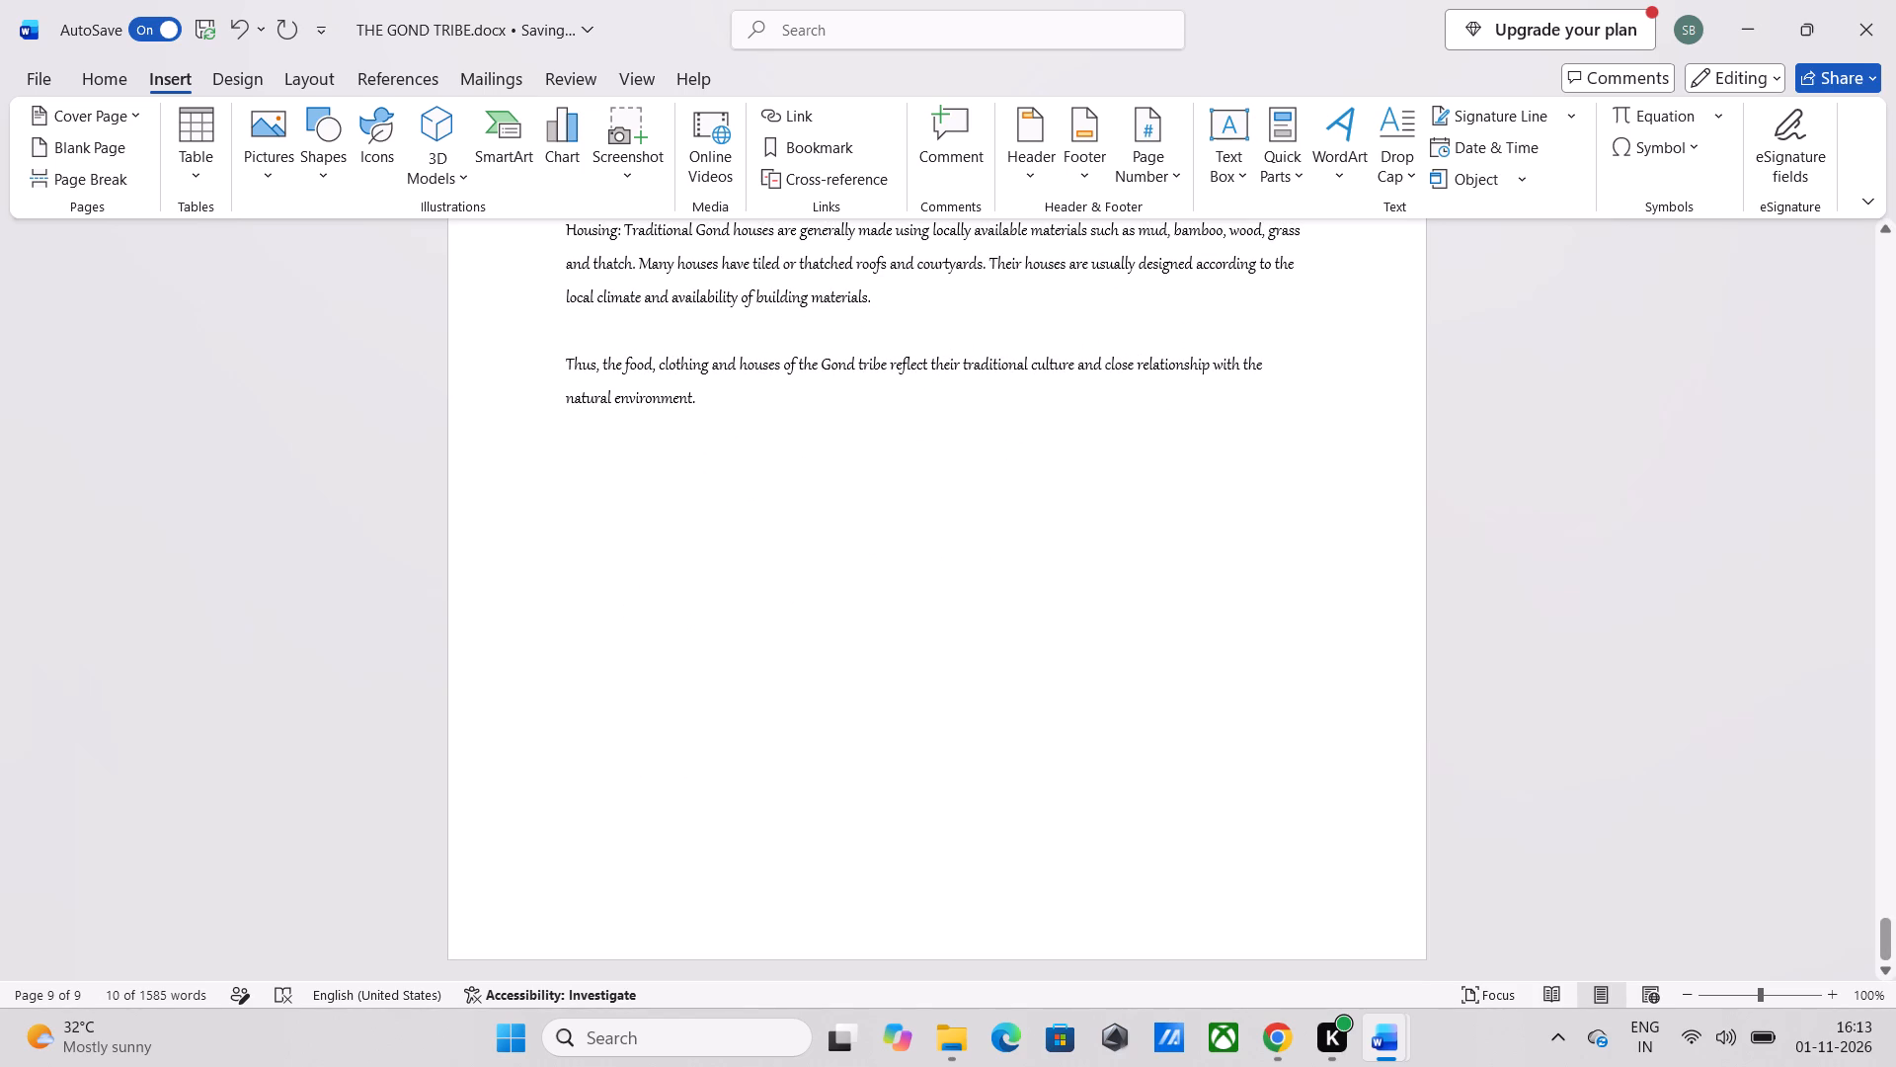
{"action": "scroll", "coordinate": [813, 622], "scroll_direction": "down", "scroll_amount": 4}
{"action": "left_click_drag", "start_coordinate": [836, 593], "coordinate": [836, 600]}
{"action": "left_click_drag", "start_coordinate": [836, 600], "coordinate": [836, 607]}
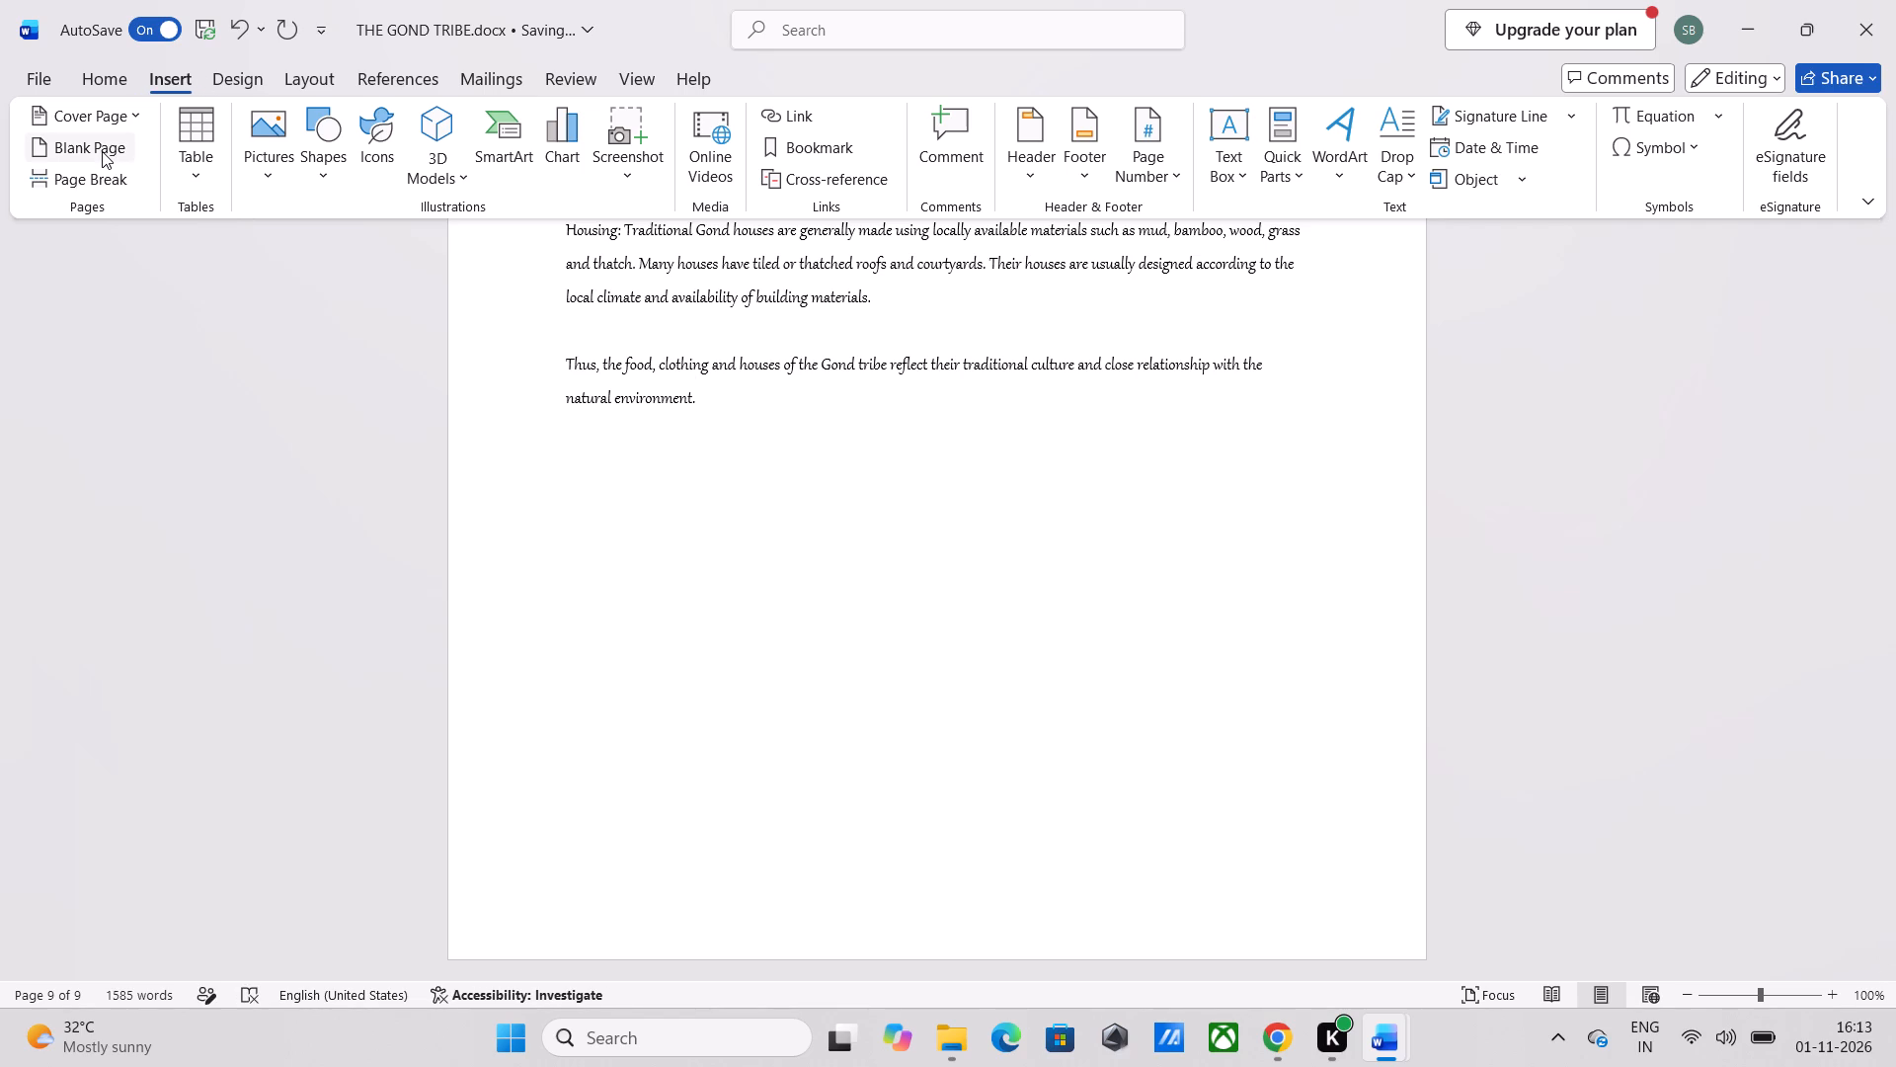
{"action": "left_click", "coordinate": [102, 151]}
{"action": "scroll", "coordinate": [895, 957], "scroll_direction": "down", "scroll_amount": 4}
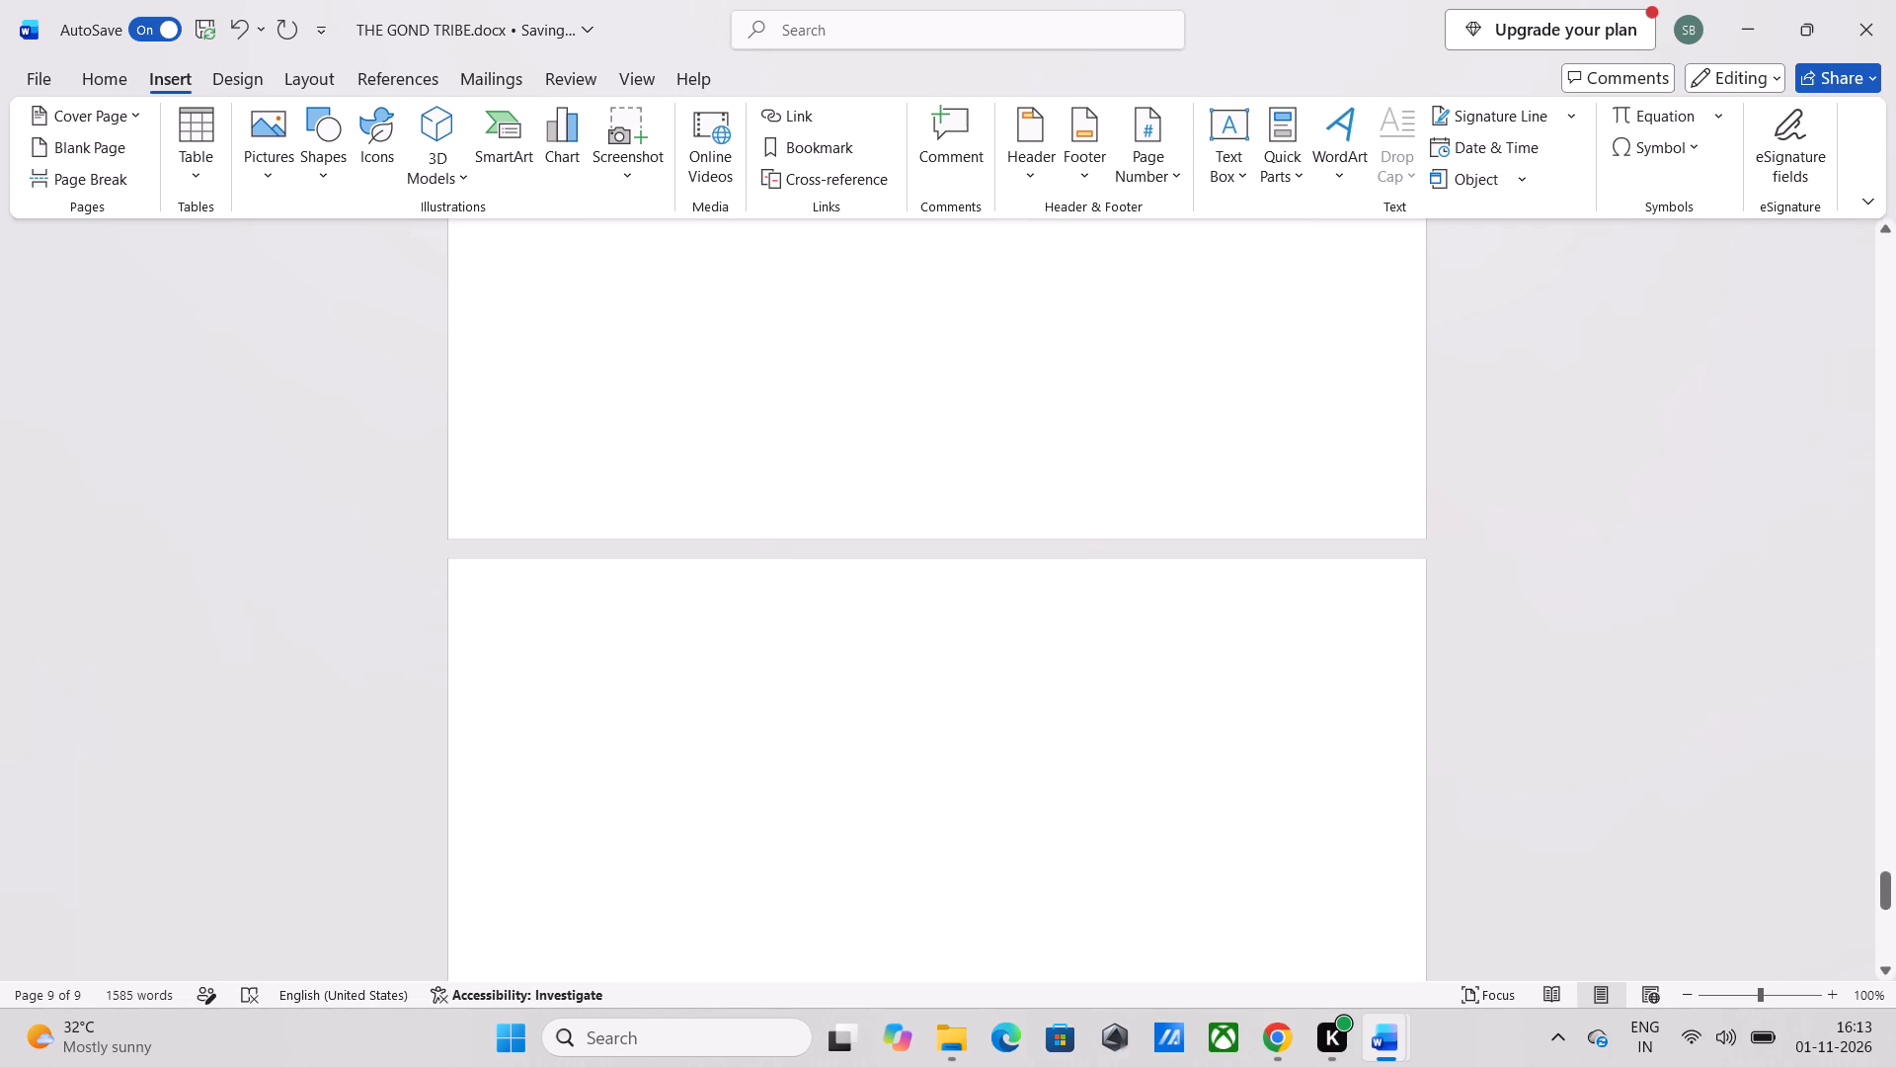
{"action": "scroll", "coordinate": [904, 946], "scroll_direction": "down", "scroll_amount": 2}
Open the Windows search.
{"action": "left_click", "coordinate": [691, 1040]}
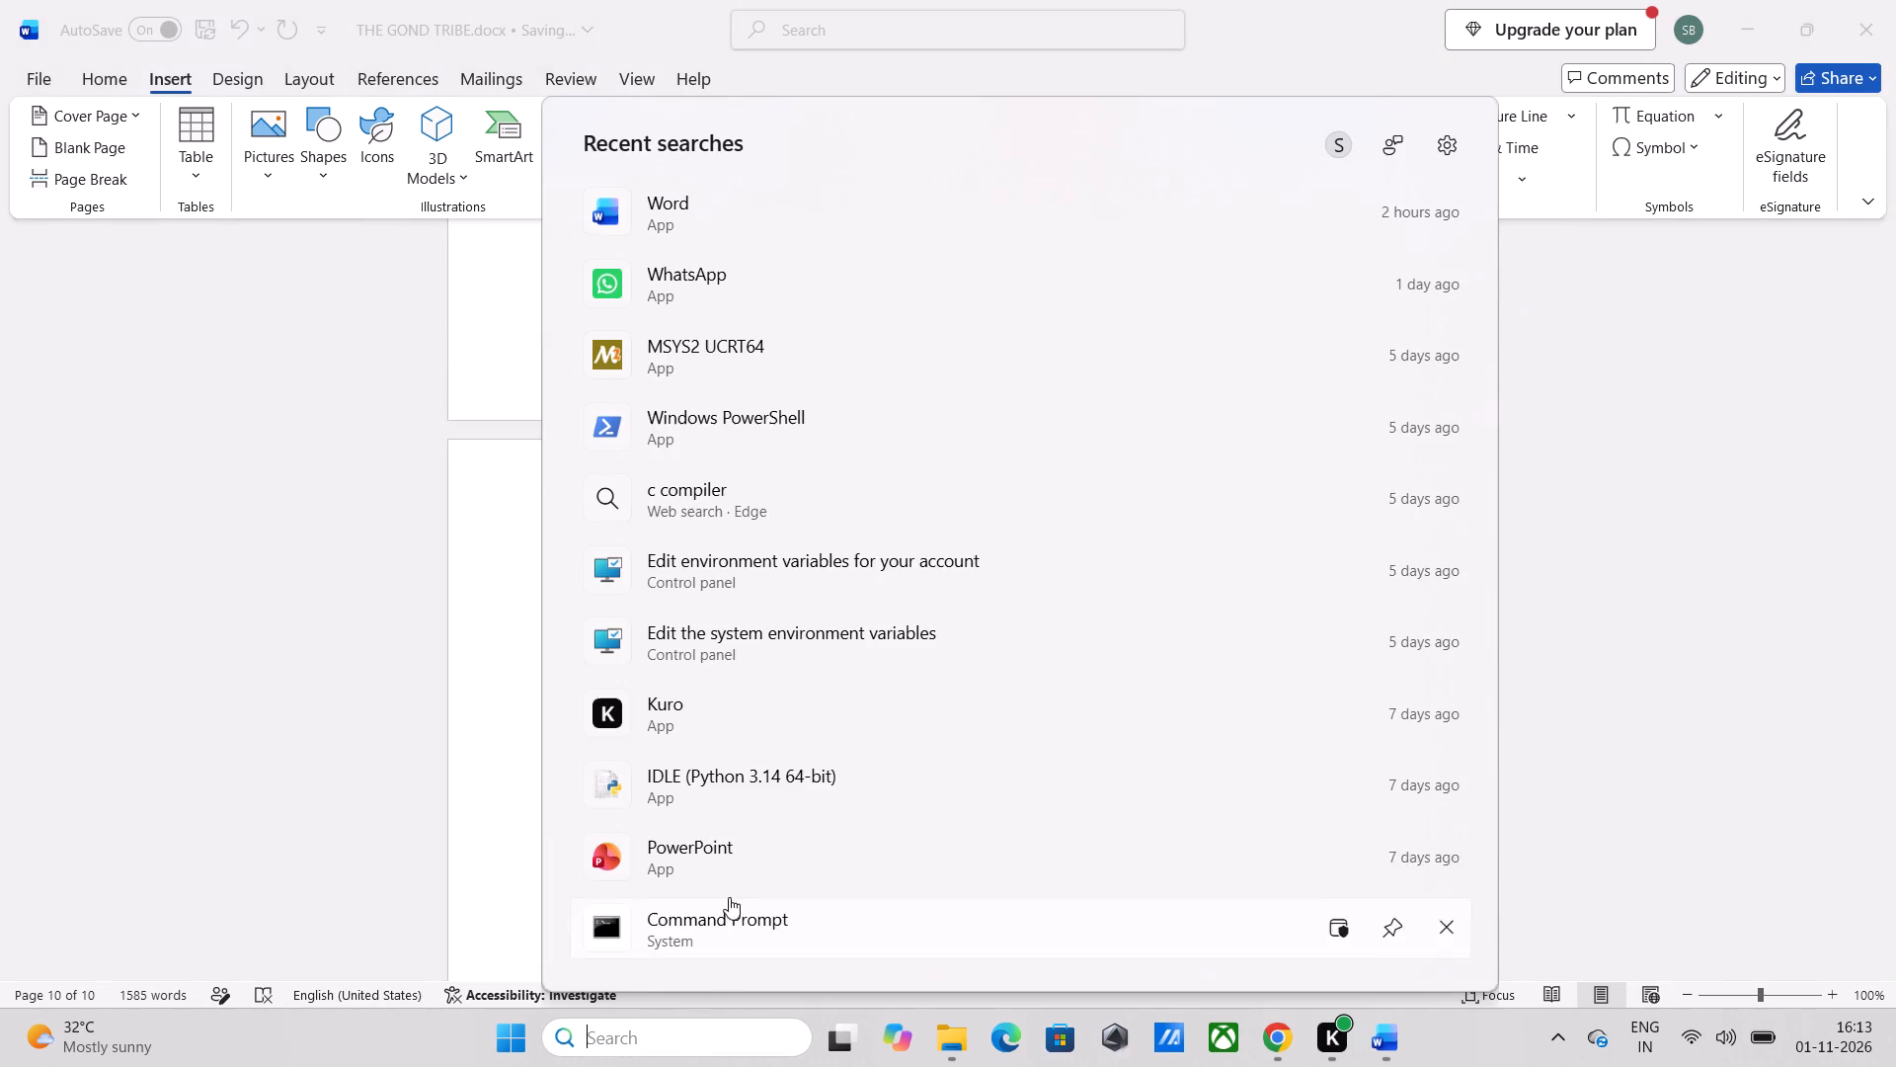
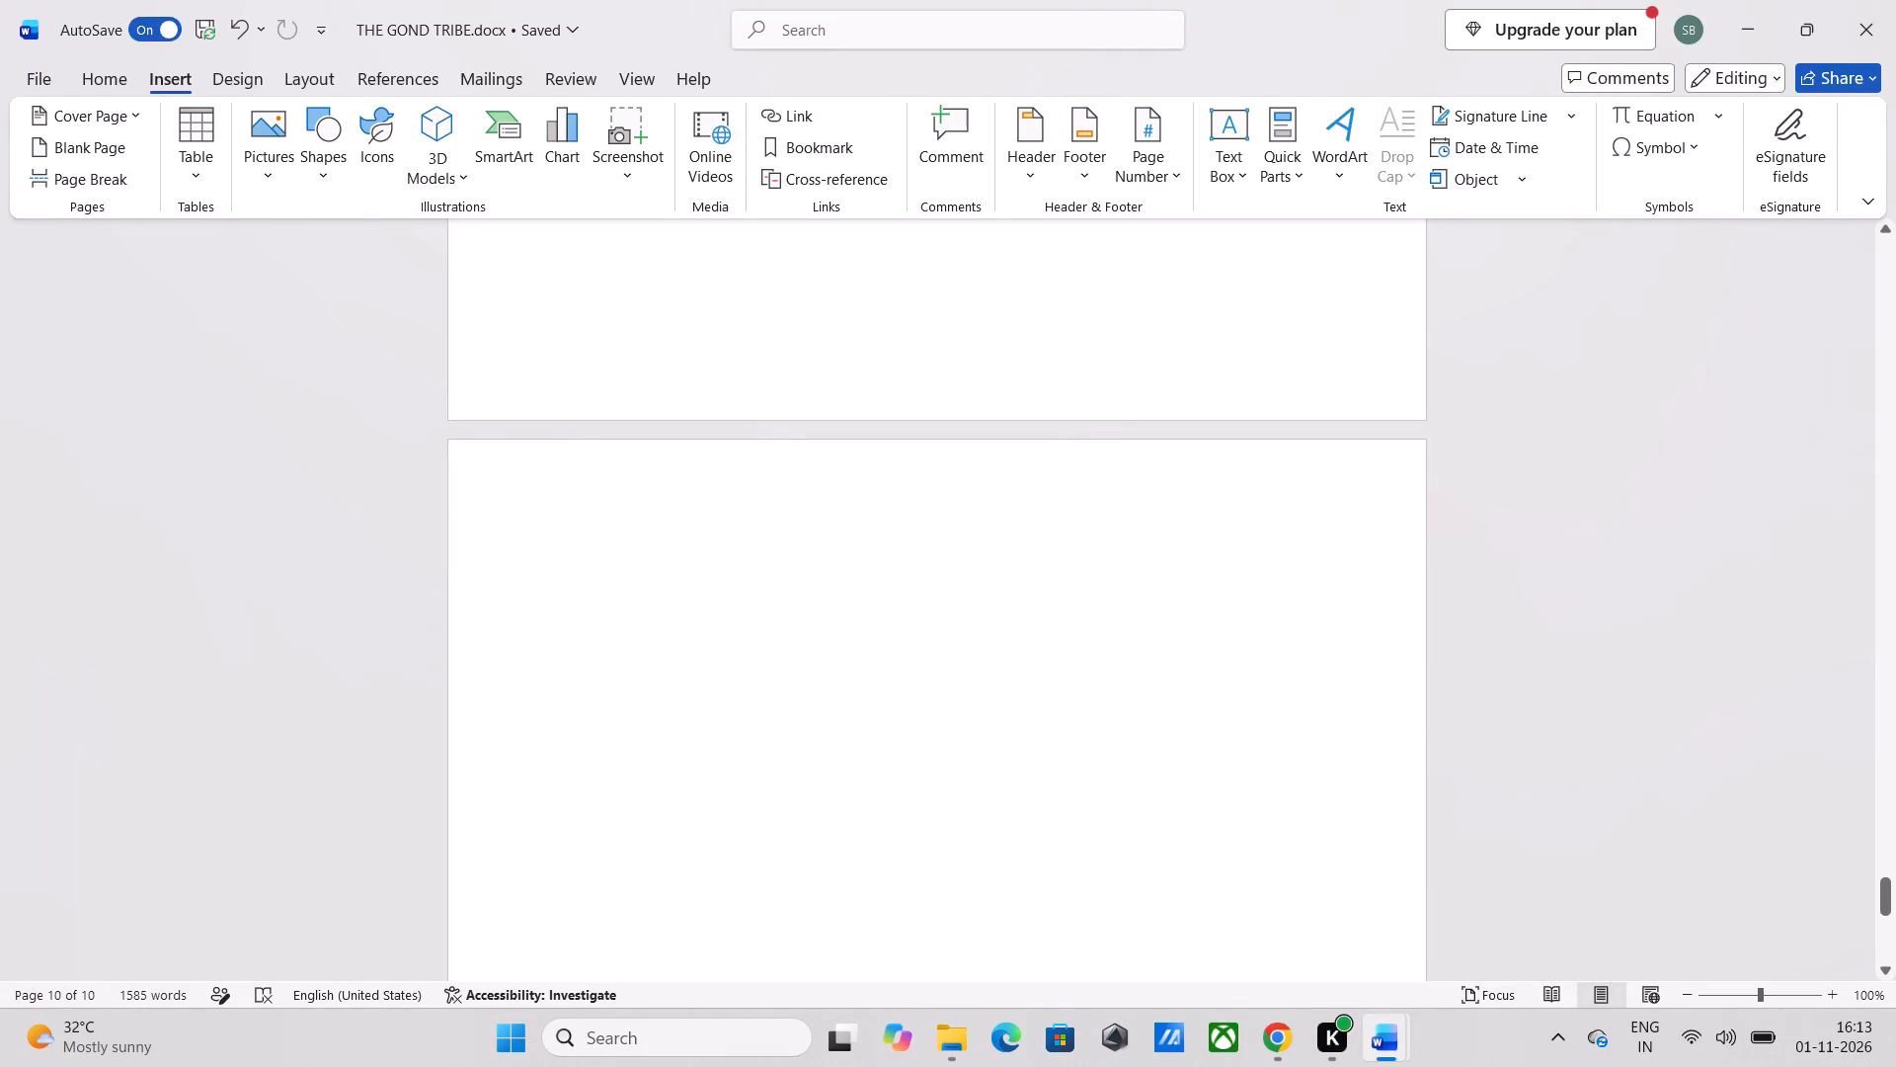
Paste the copied Chapter 8 text, Language, Art and Crafts of the Gond Tribe, onto the blank page after Chapter 7.
{"action": "left_click", "coordinate": [609, 601]}
{"action": "key", "text": "ctrl+v"}
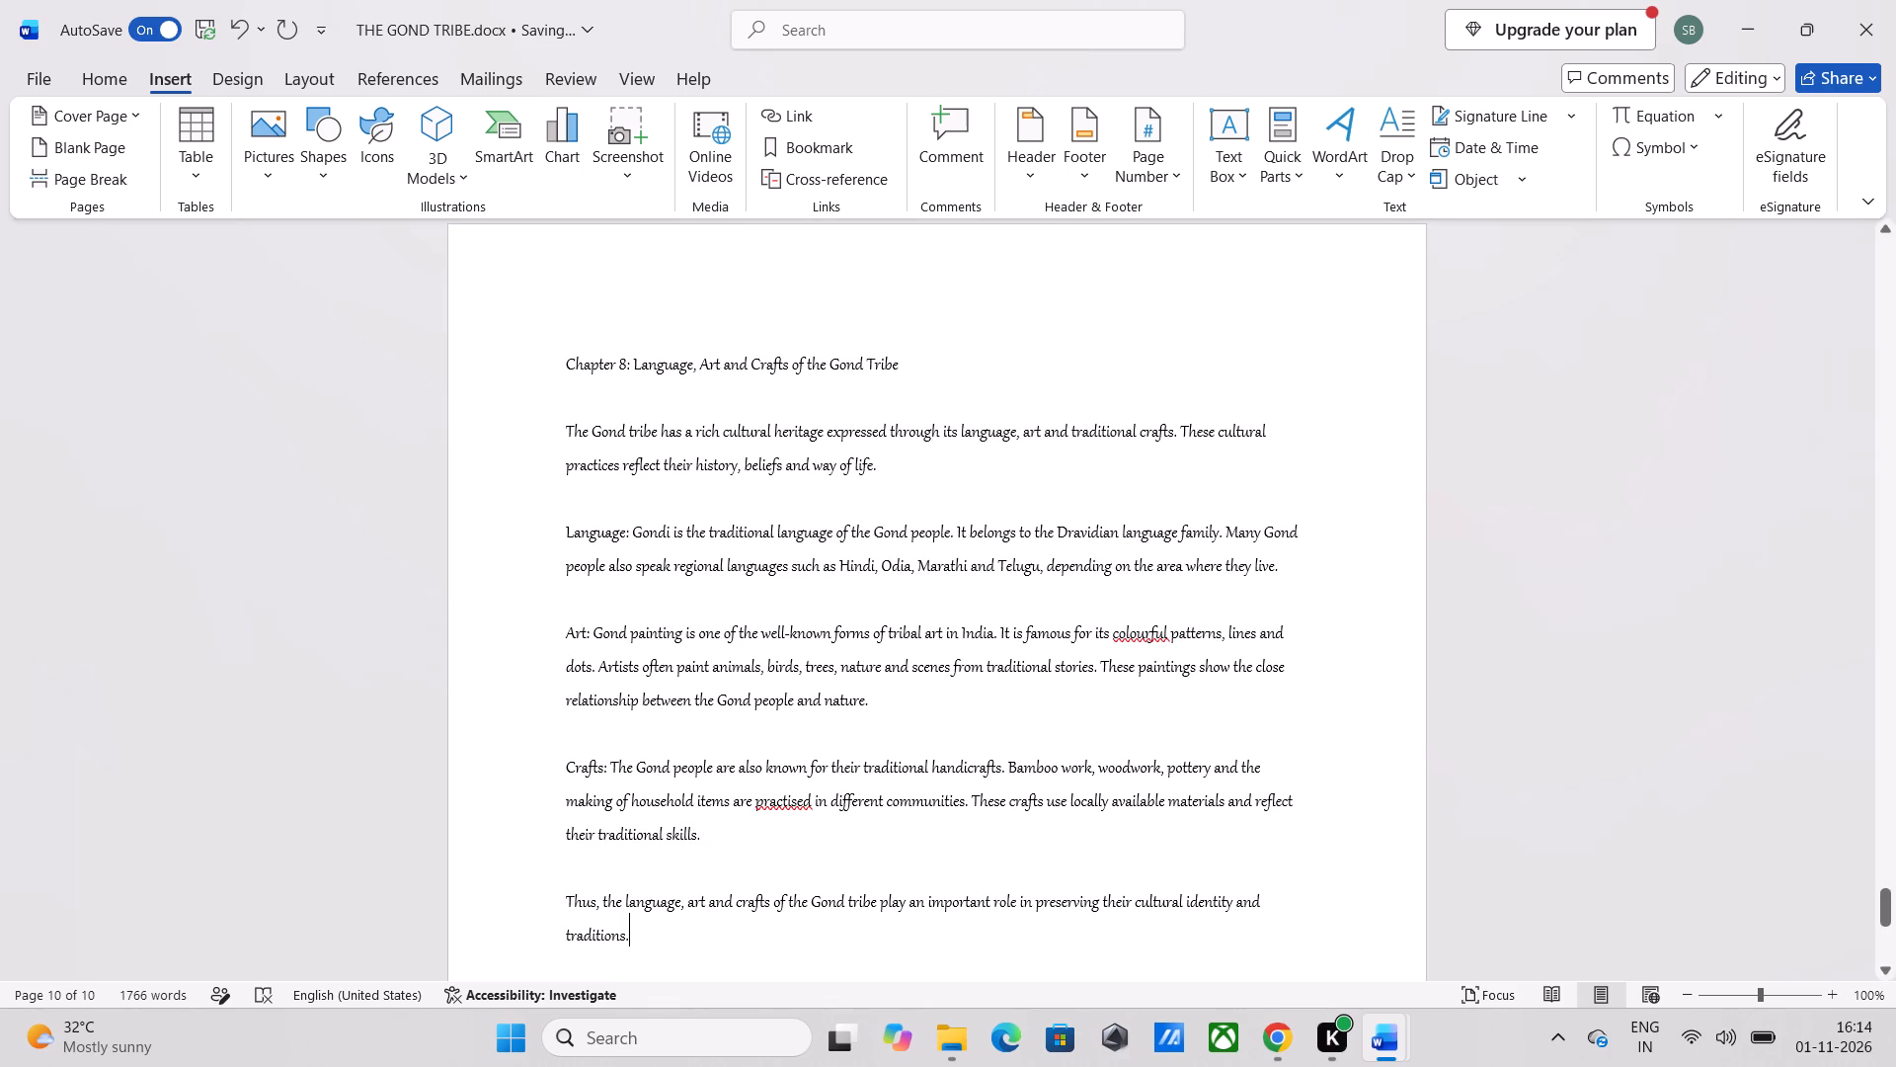
Format the Chapter 8 heading line in Arial Black at size 24.
{"action": "left_click_drag", "start_coordinate": [584, 354], "coordinate": [875, 330]}
{"action": "left_click", "coordinate": [873, 330]}
{"action": "left_click_drag", "start_coordinate": [873, 330], "coordinate": [883, 330]}
{"action": "left_click_drag", "start_coordinate": [557, 356], "coordinate": [981, 321]}
{"action": "left_click", "coordinate": [1110, 253]}
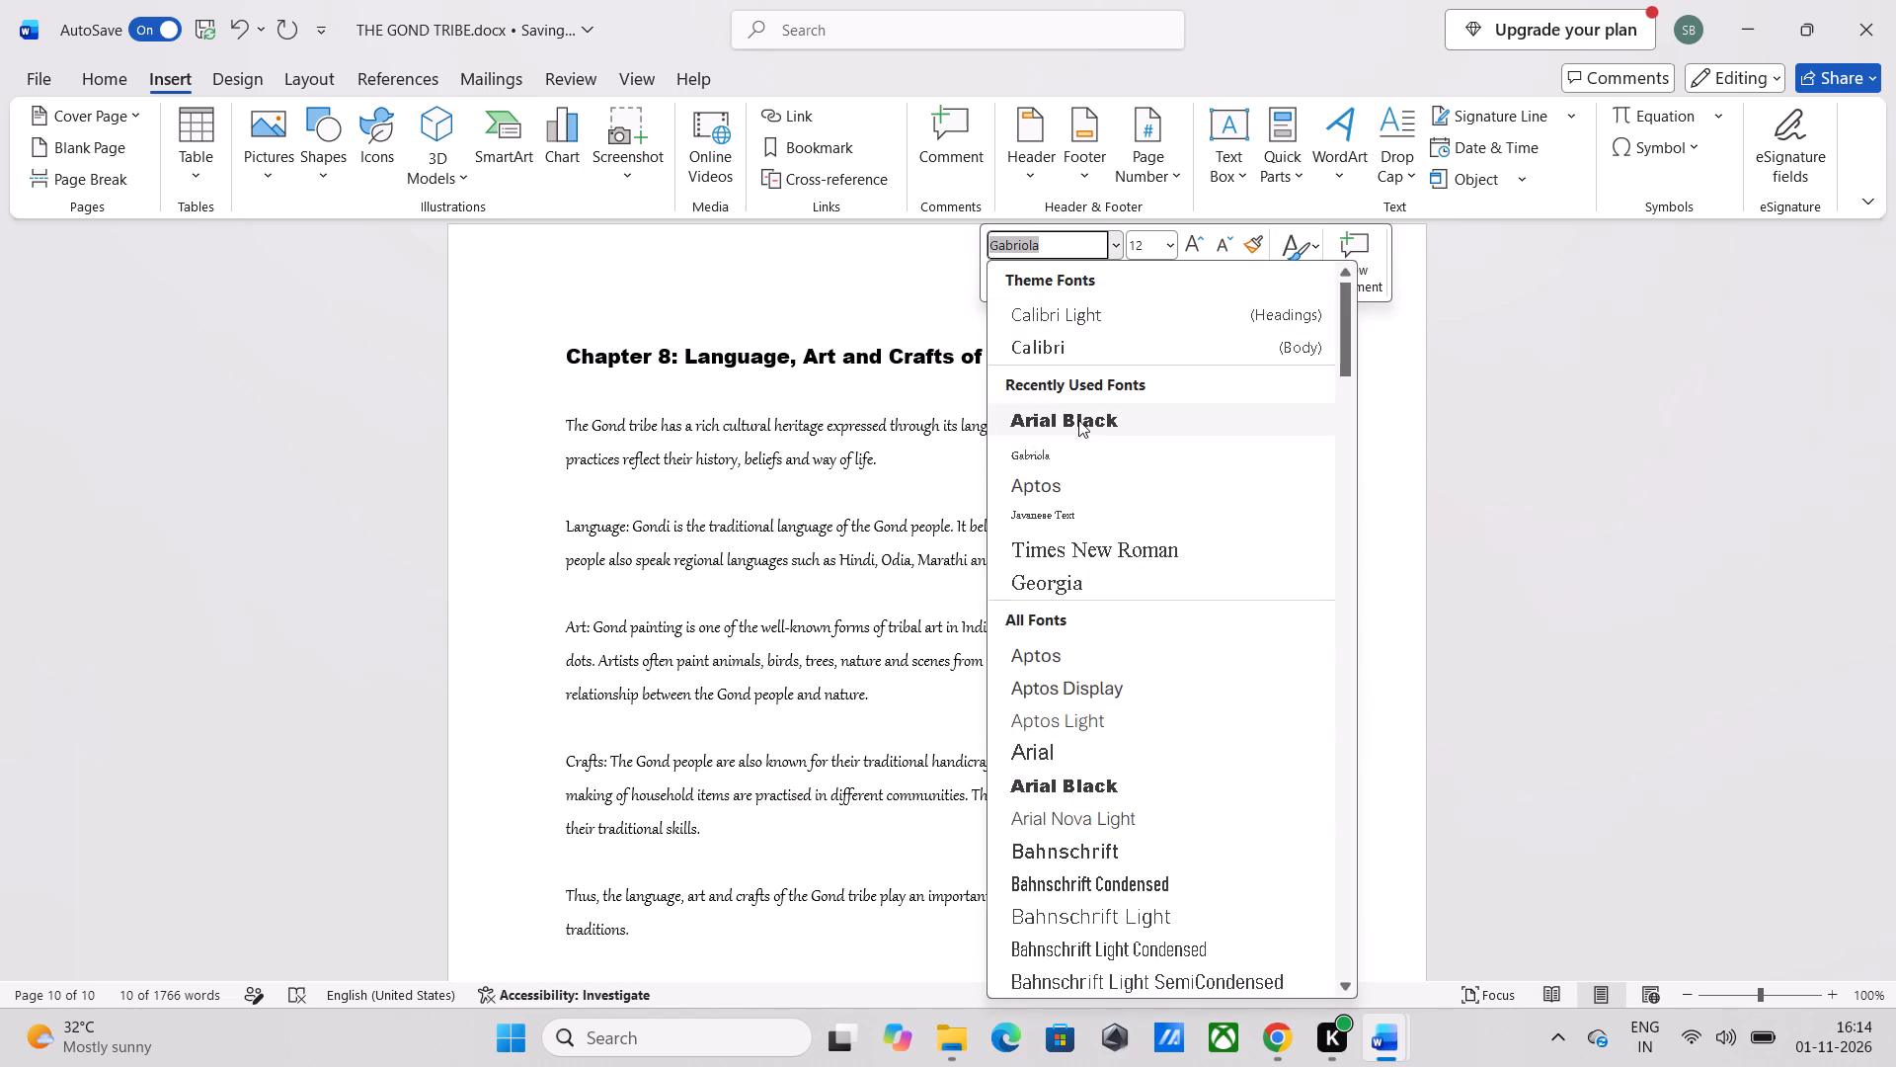
{"action": "left_click", "coordinate": [1077, 424]}
{"action": "left_click", "coordinate": [1175, 246]}
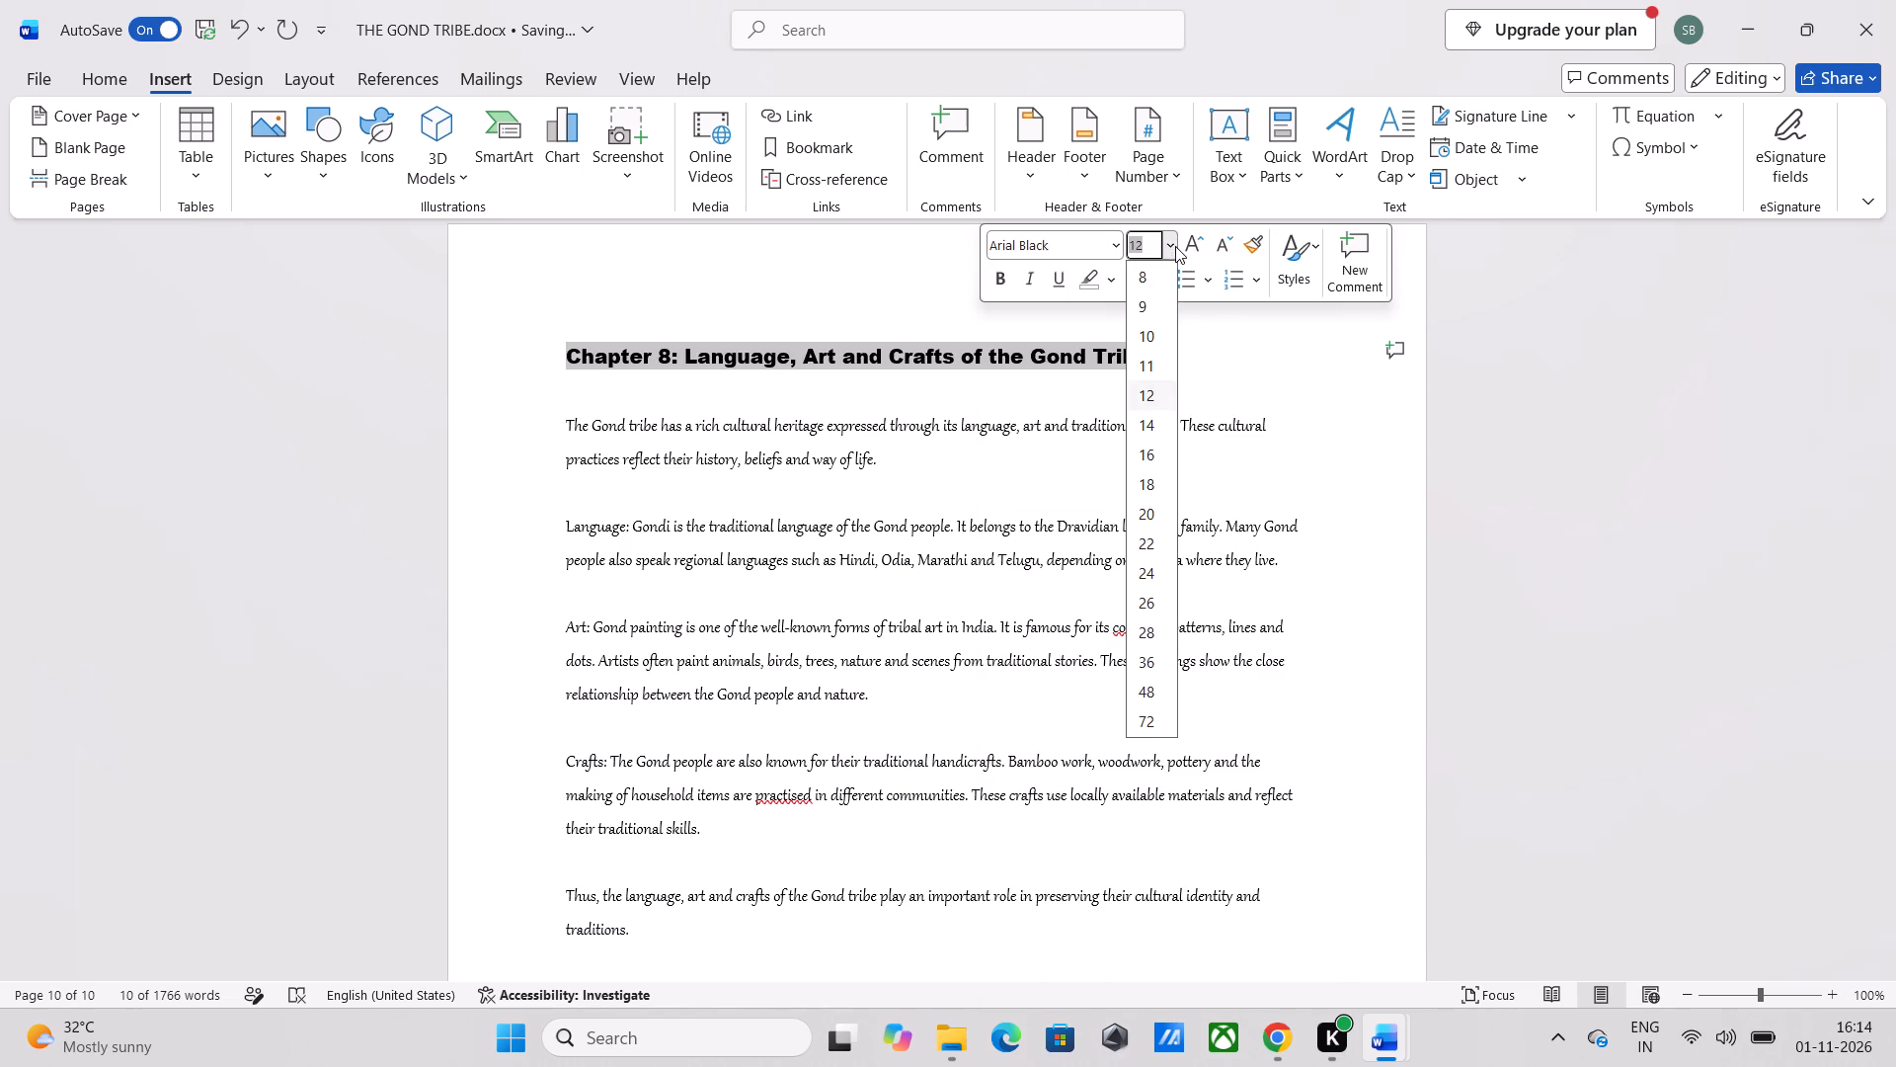
{"action": "left_click", "coordinate": [1157, 577]}
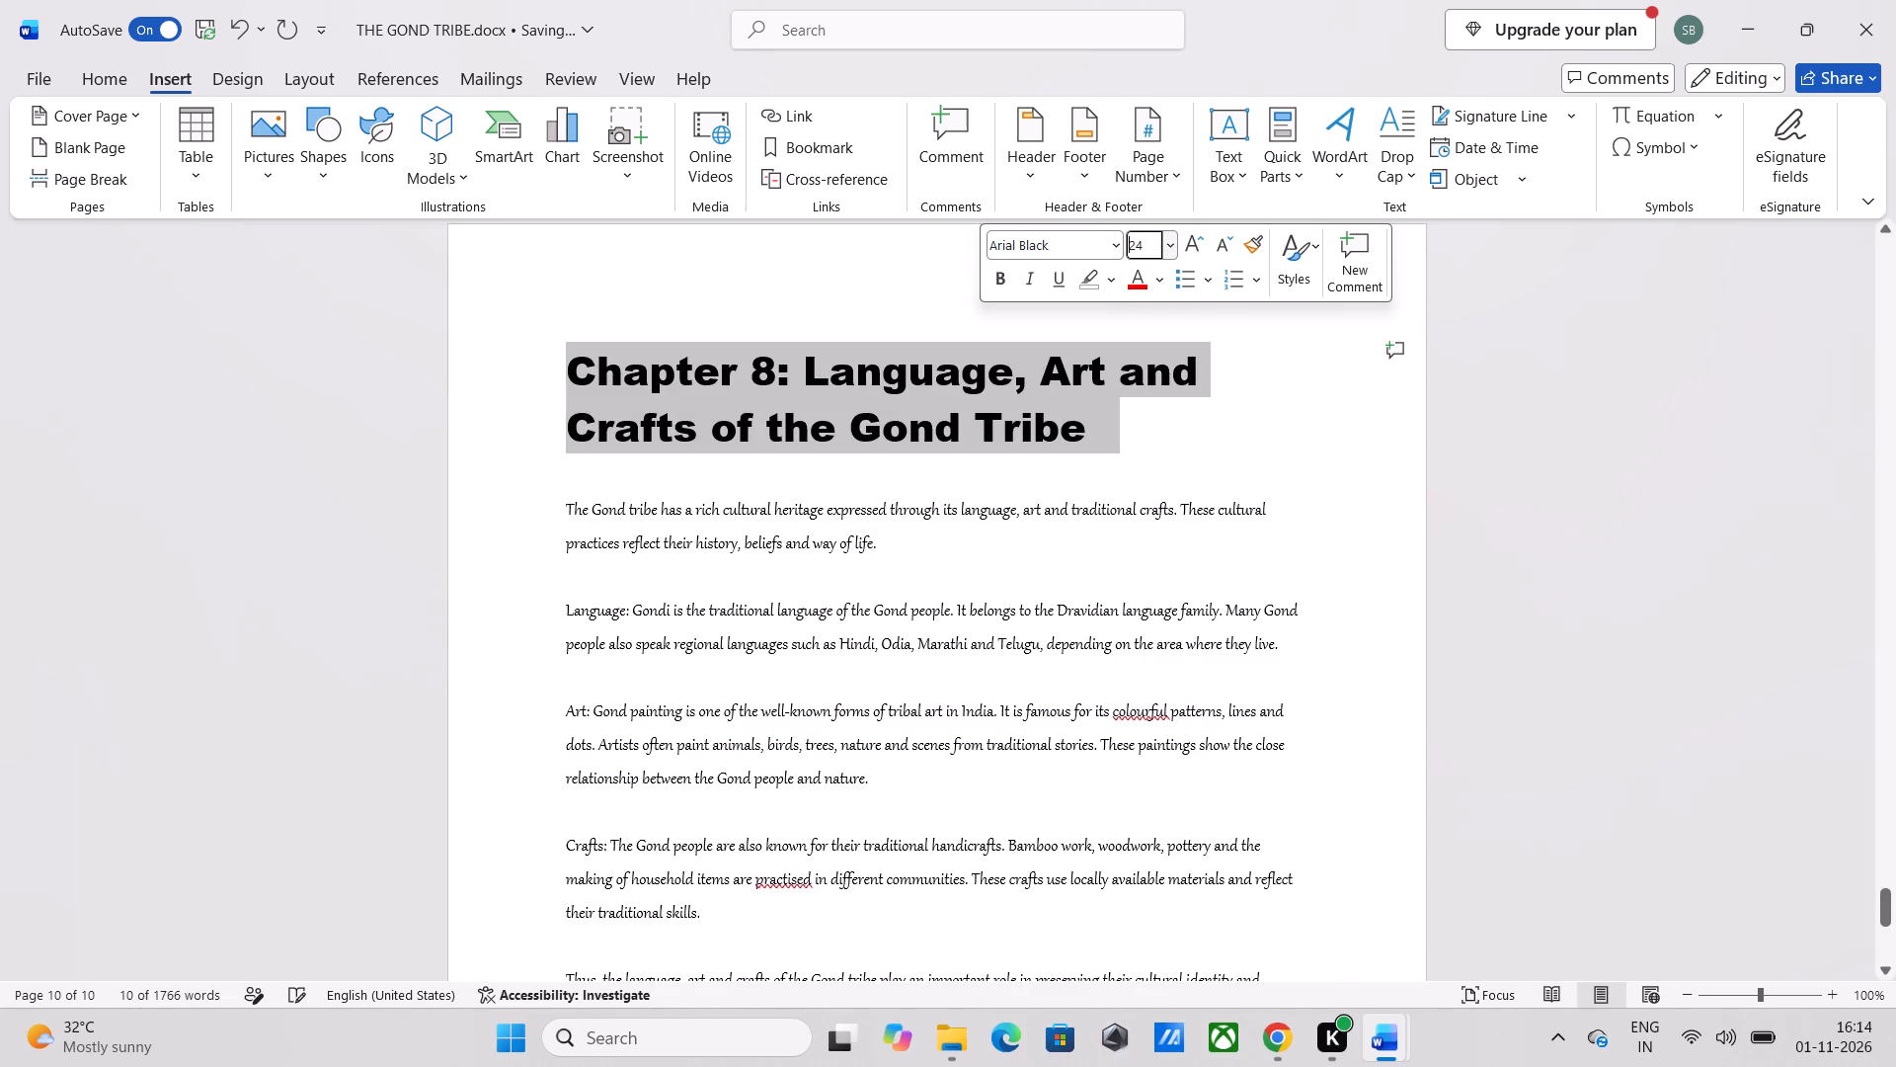
Insert a blank page after the closing sentence of Chapter 8 about preserving cultural identity and traditions.
{"action": "scroll", "coordinate": [1085, 571], "scroll_direction": "down", "scroll_amount": 6}
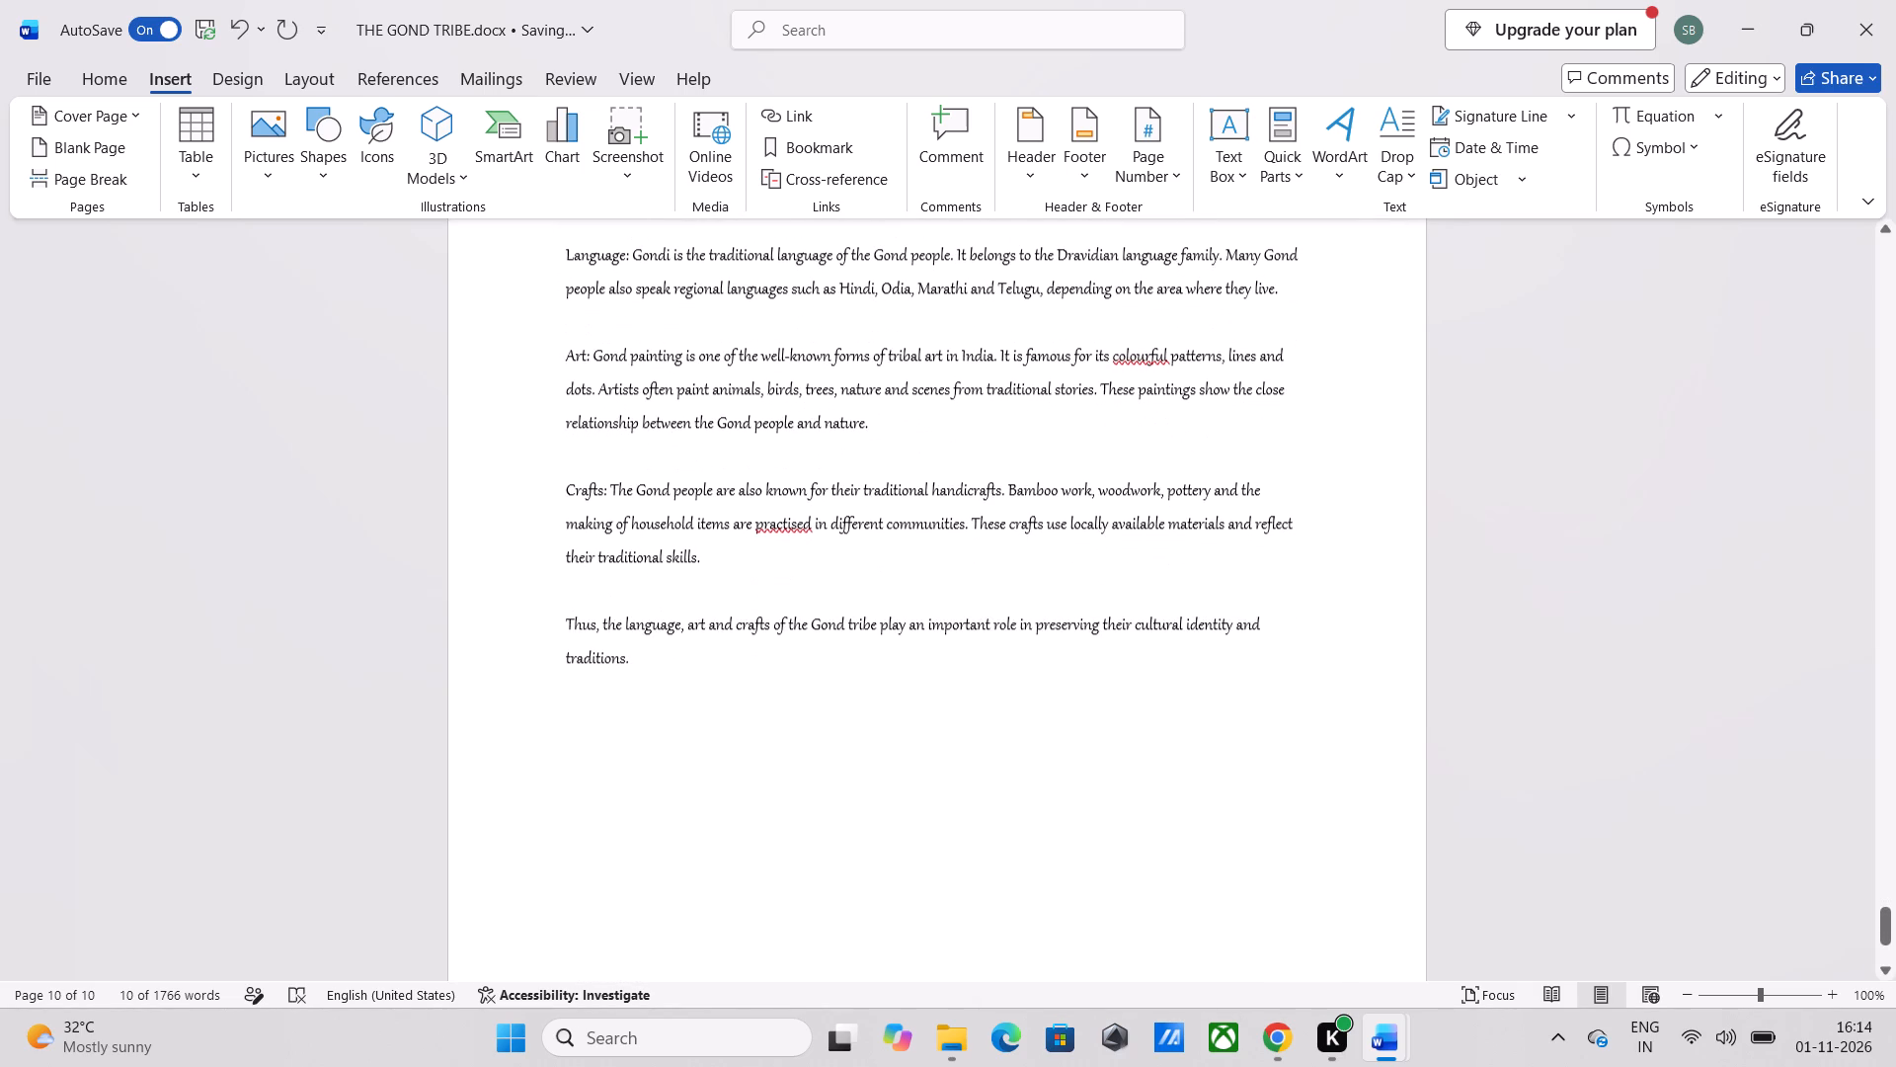
{"action": "scroll", "coordinate": [695, 764], "scroll_direction": "down", "scroll_amount": 1}
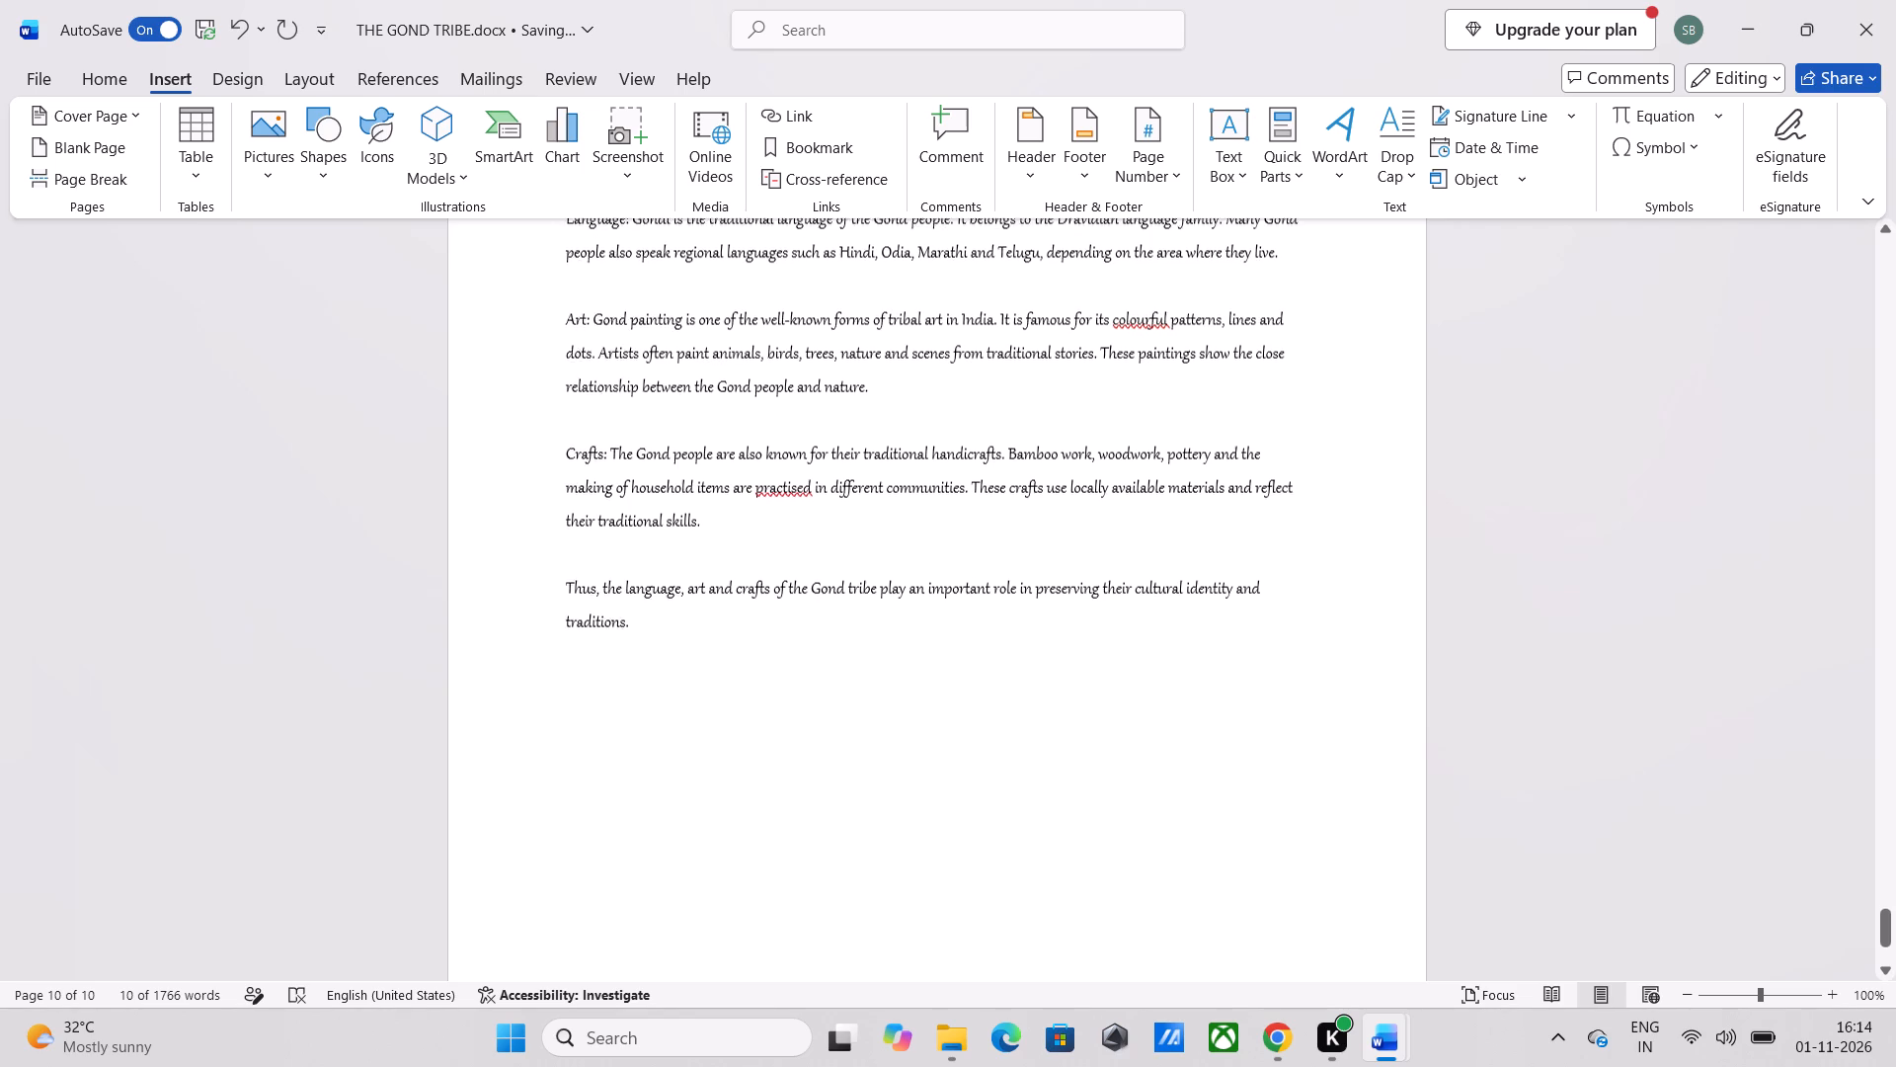
{"action": "scroll", "coordinate": [695, 764], "scroll_direction": "down", "scroll_amount": 2}
{"action": "scroll", "coordinate": [521, 675], "scroll_direction": "down", "scroll_amount": 7}
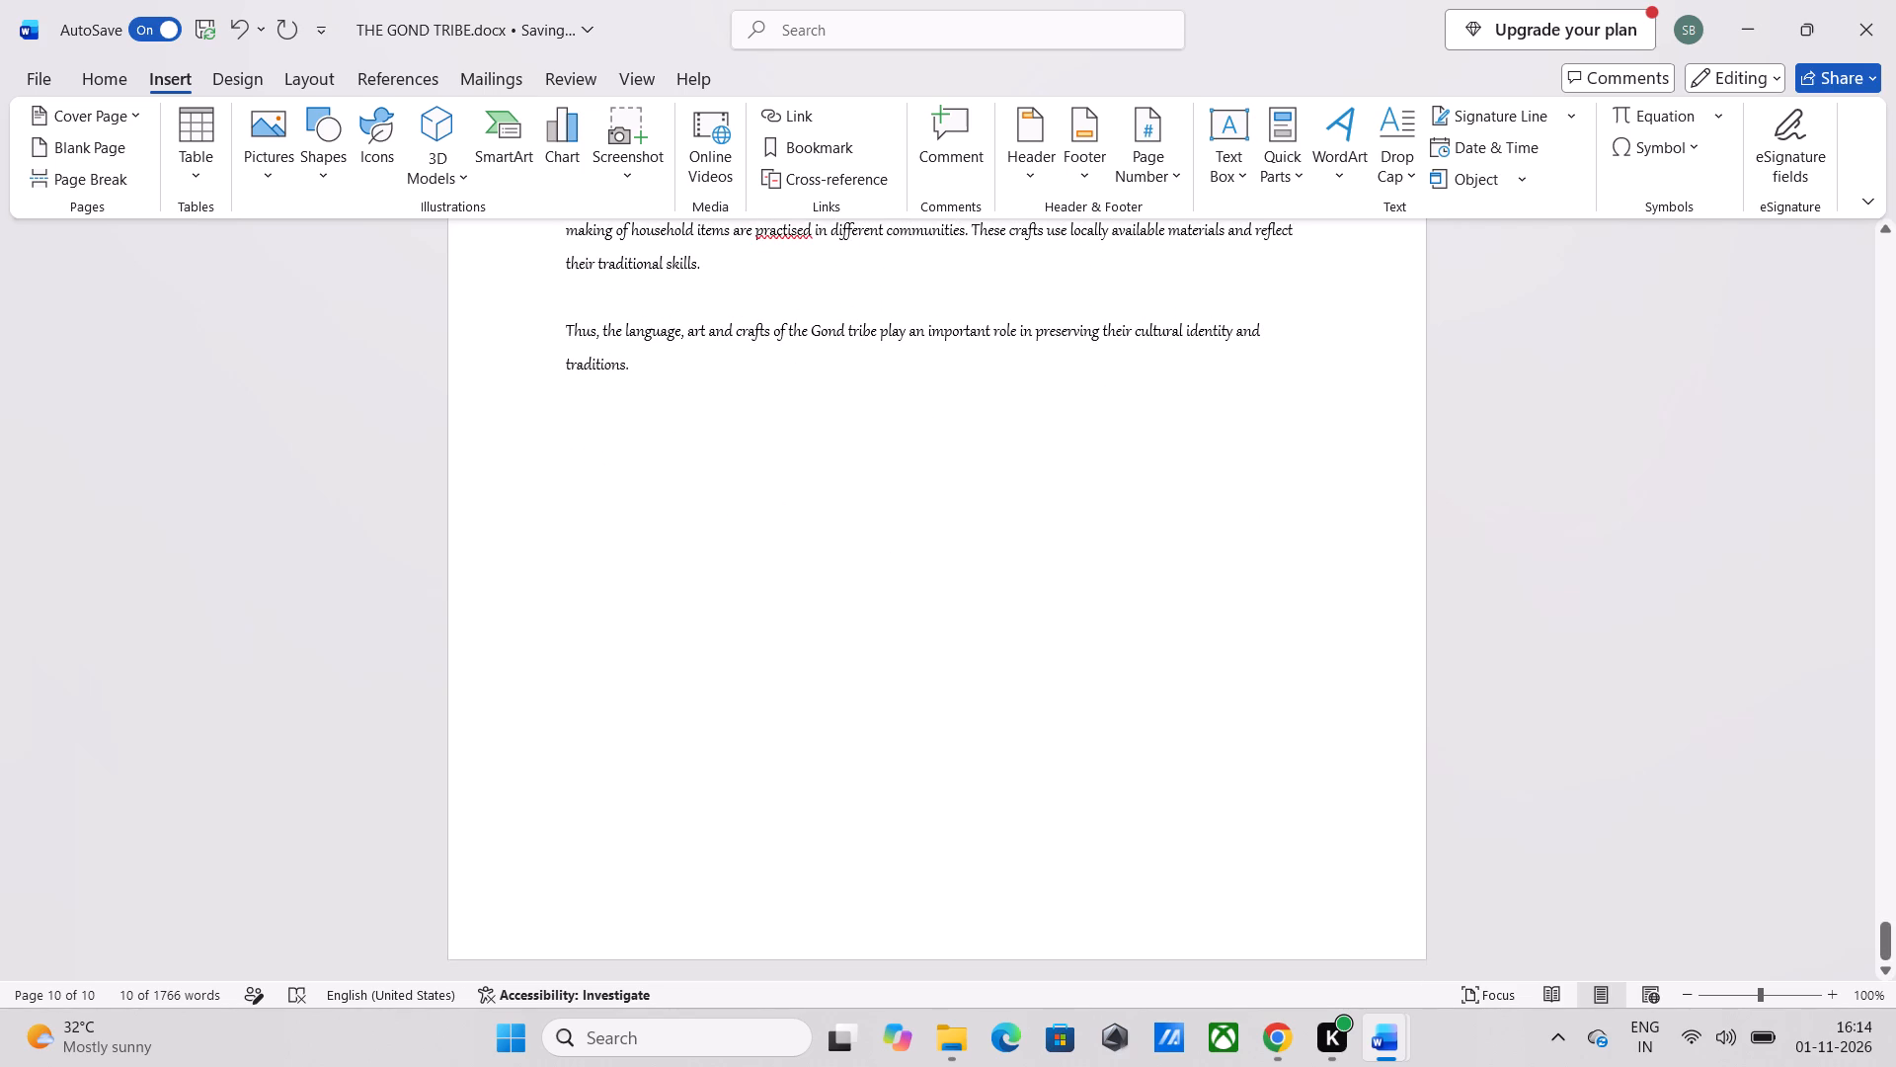
{"action": "left_click", "coordinate": [737, 367]}
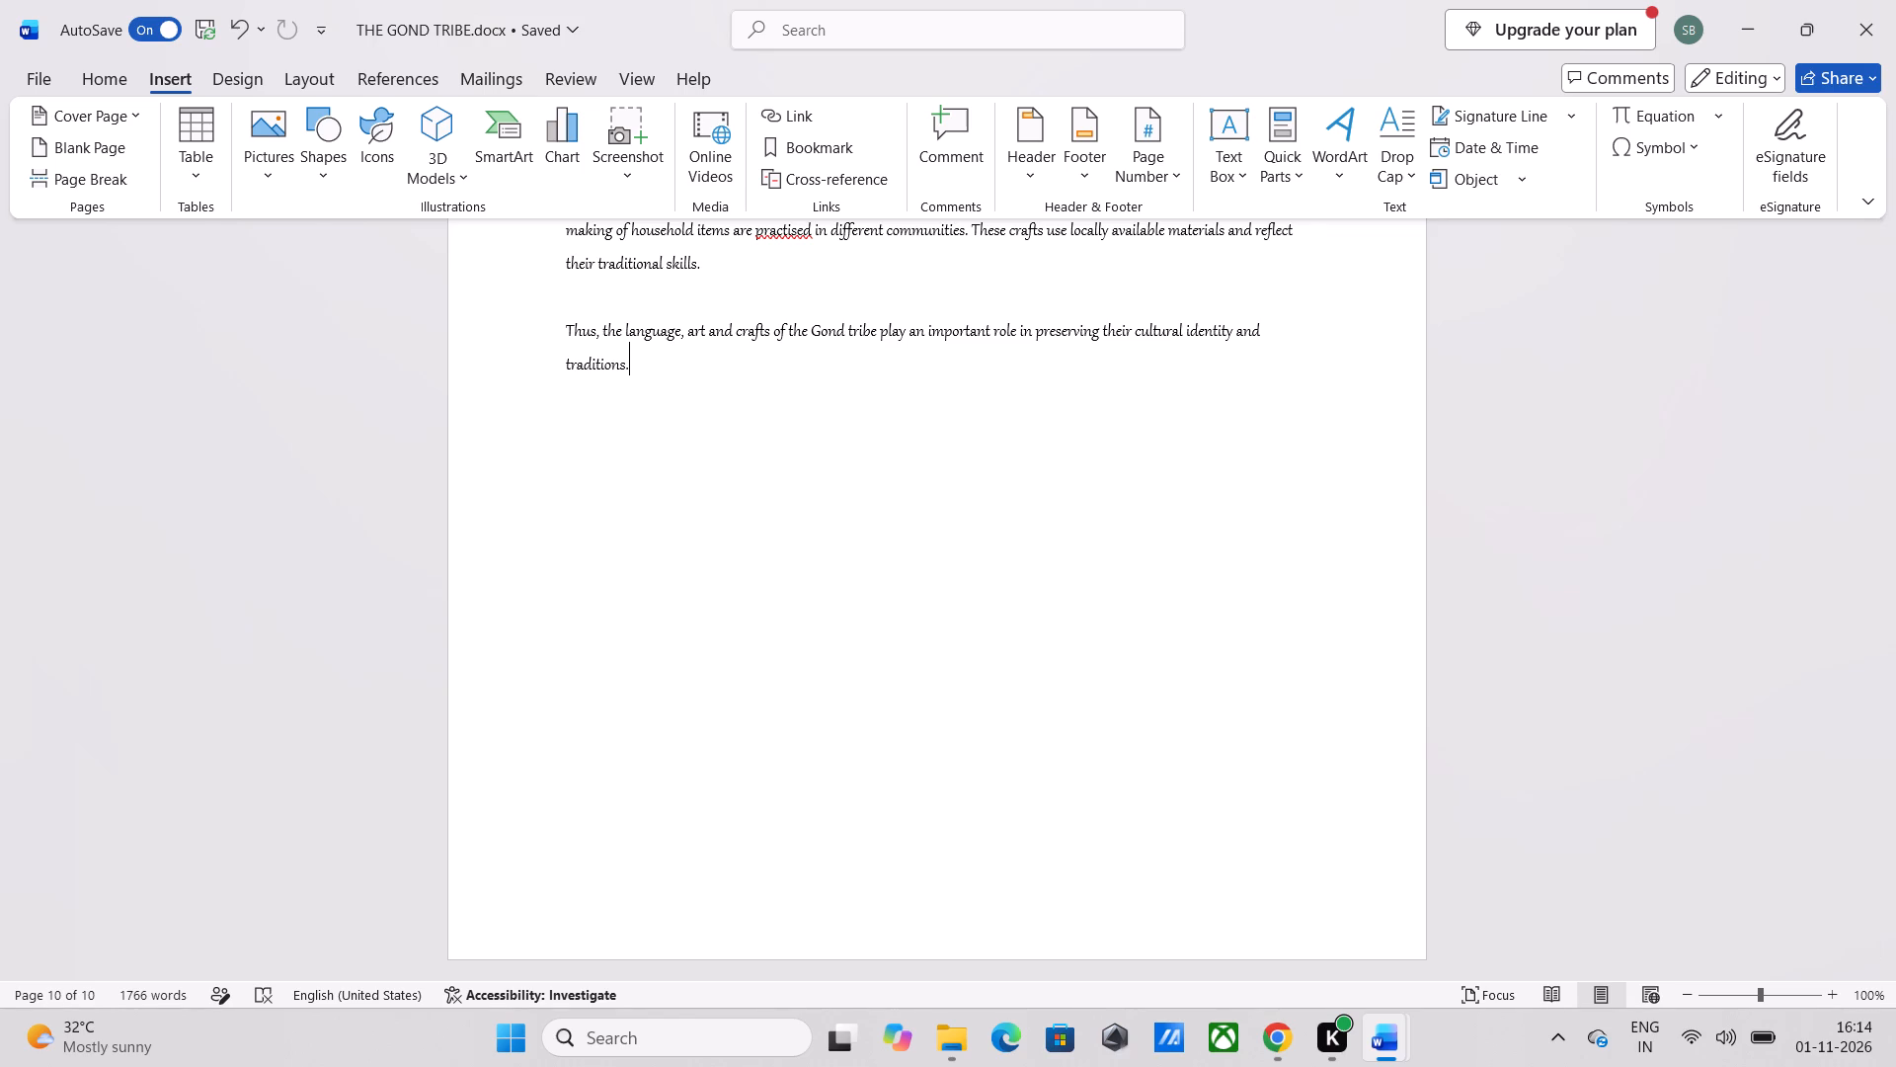
{"action": "left_click", "coordinate": [1217, 664]}
{"action": "left_click", "coordinate": [73, 141]}
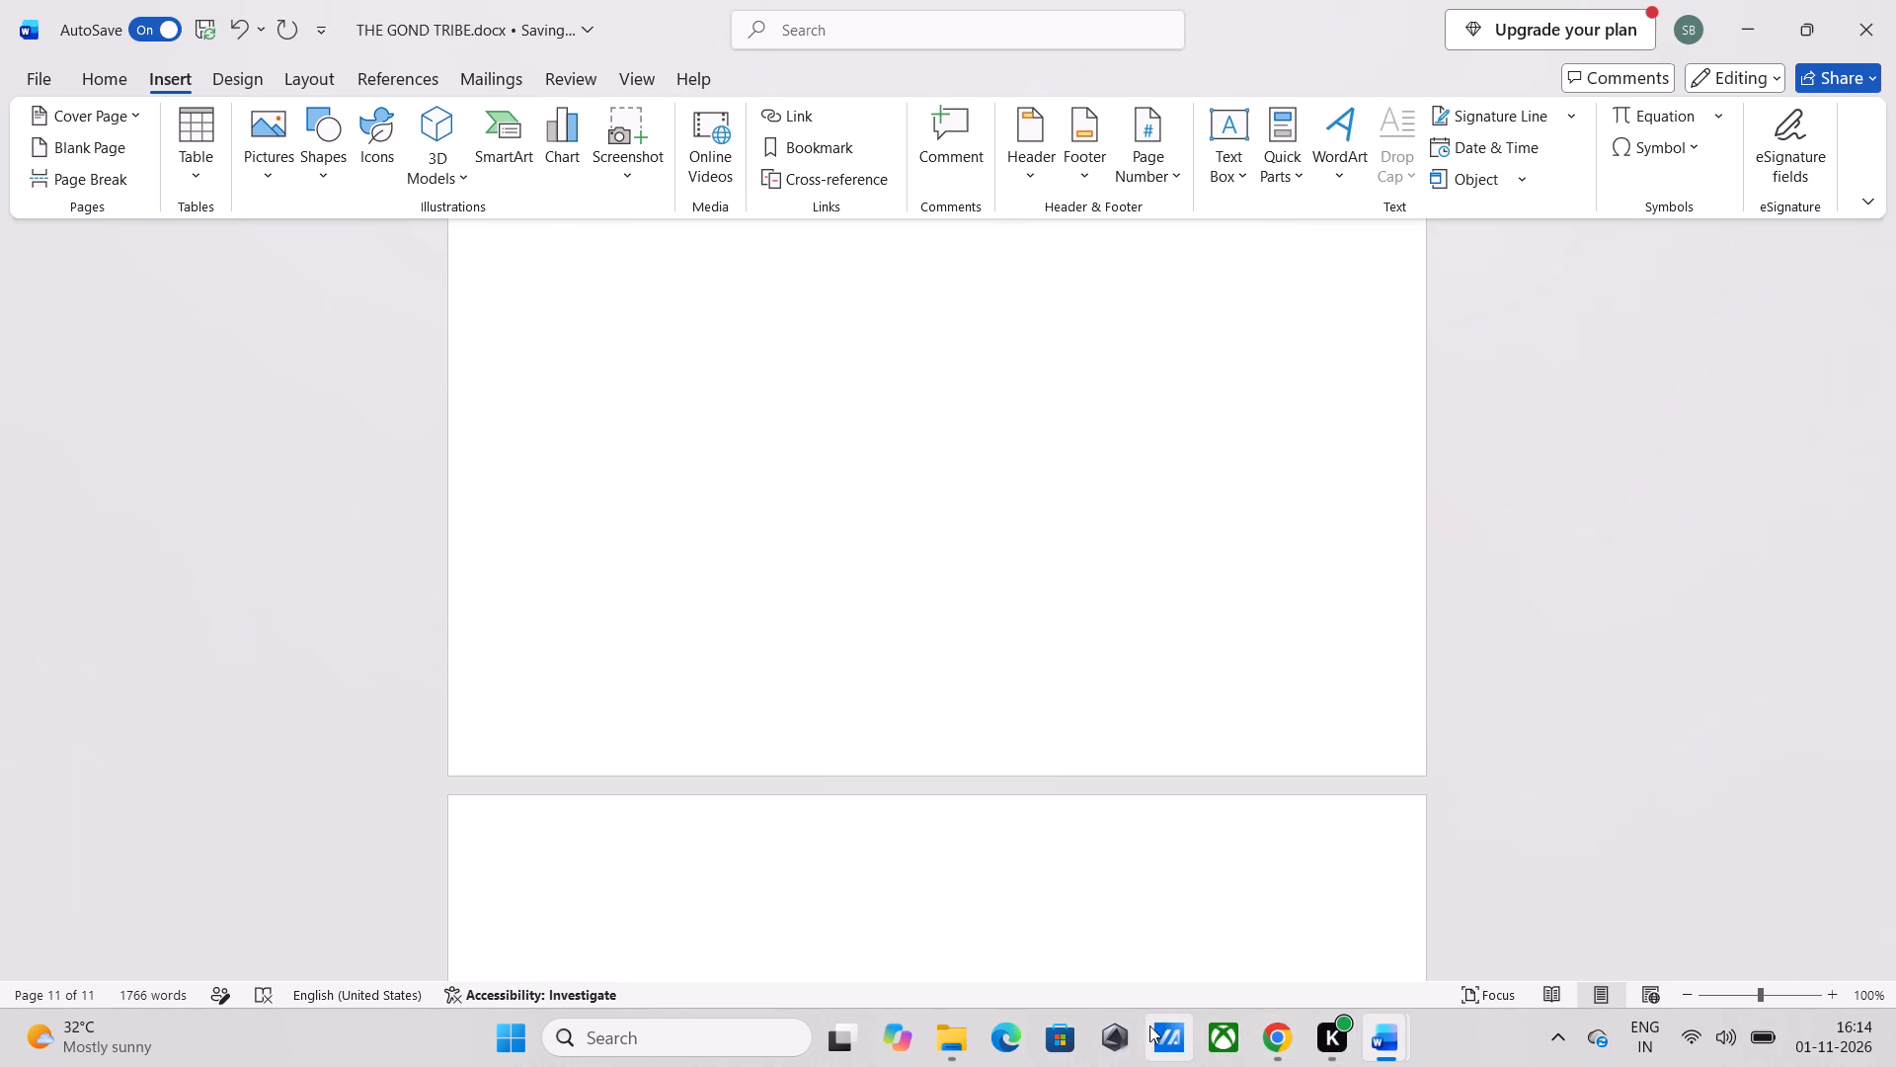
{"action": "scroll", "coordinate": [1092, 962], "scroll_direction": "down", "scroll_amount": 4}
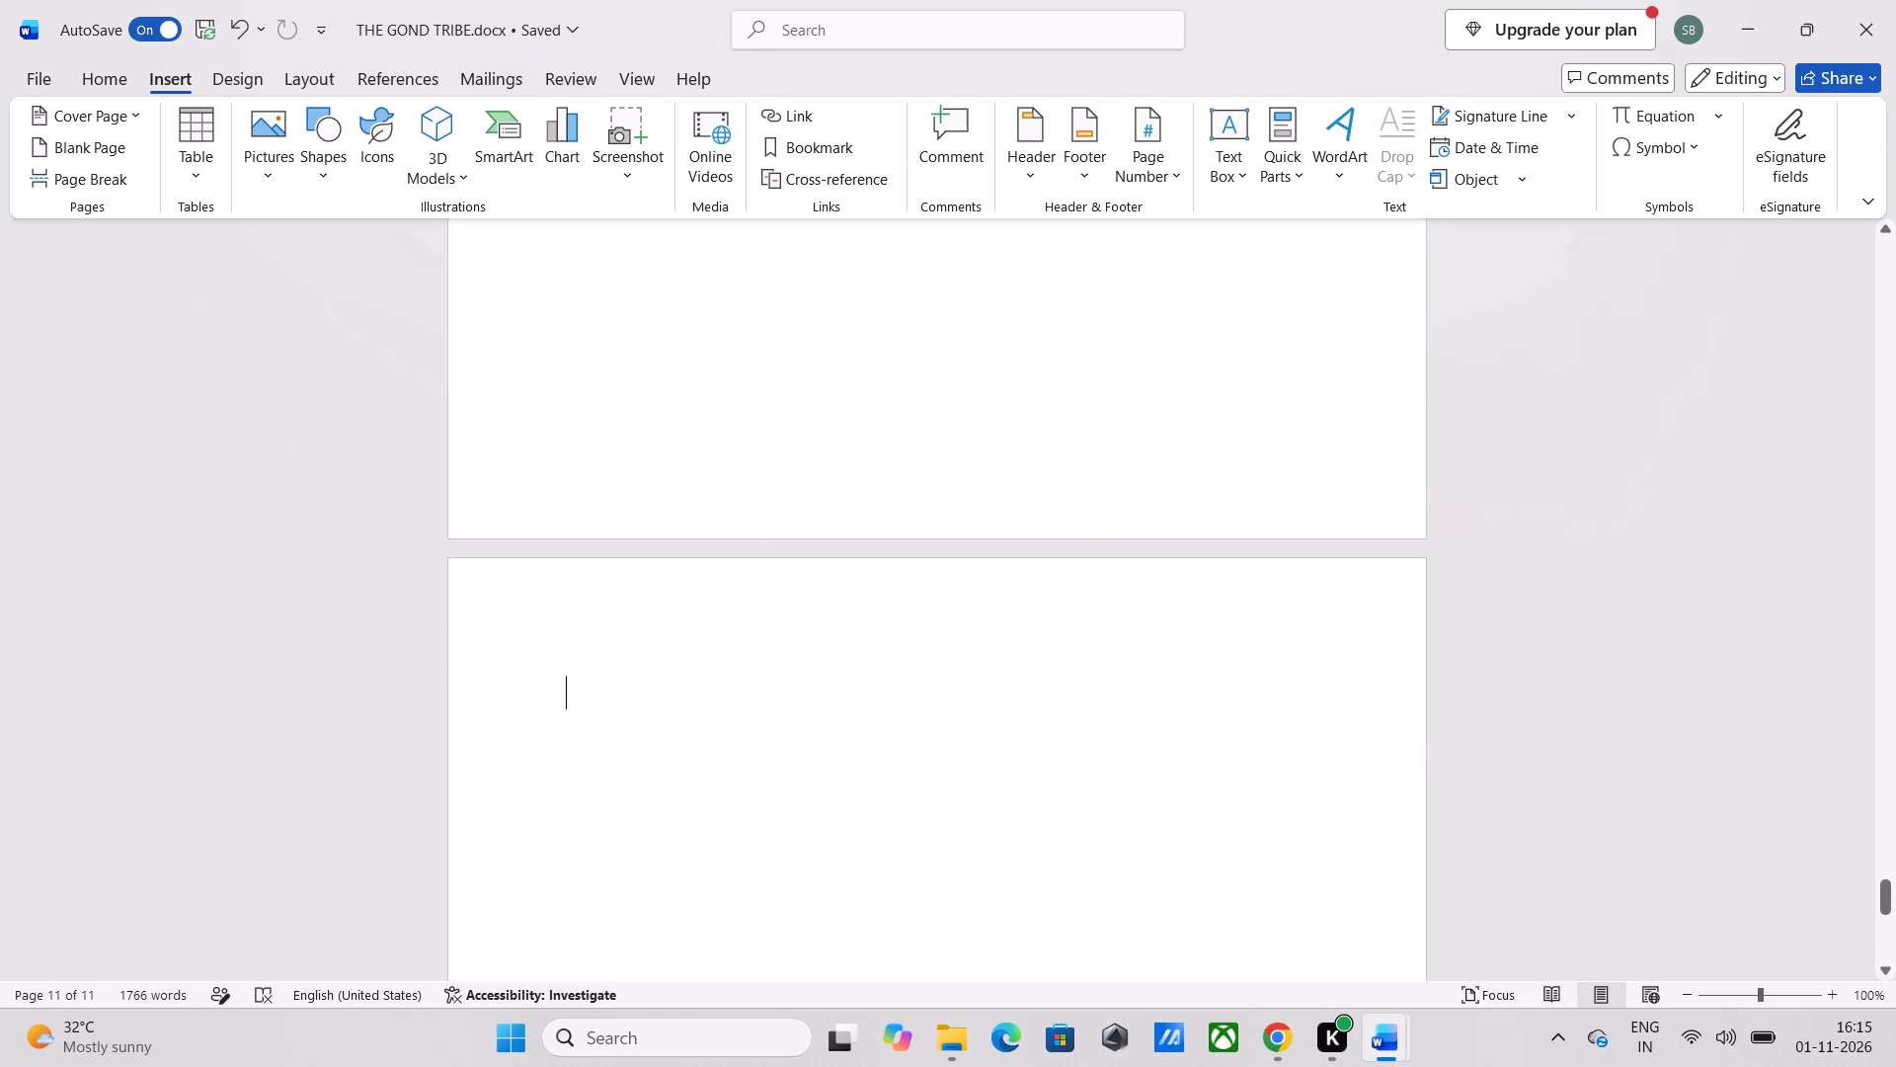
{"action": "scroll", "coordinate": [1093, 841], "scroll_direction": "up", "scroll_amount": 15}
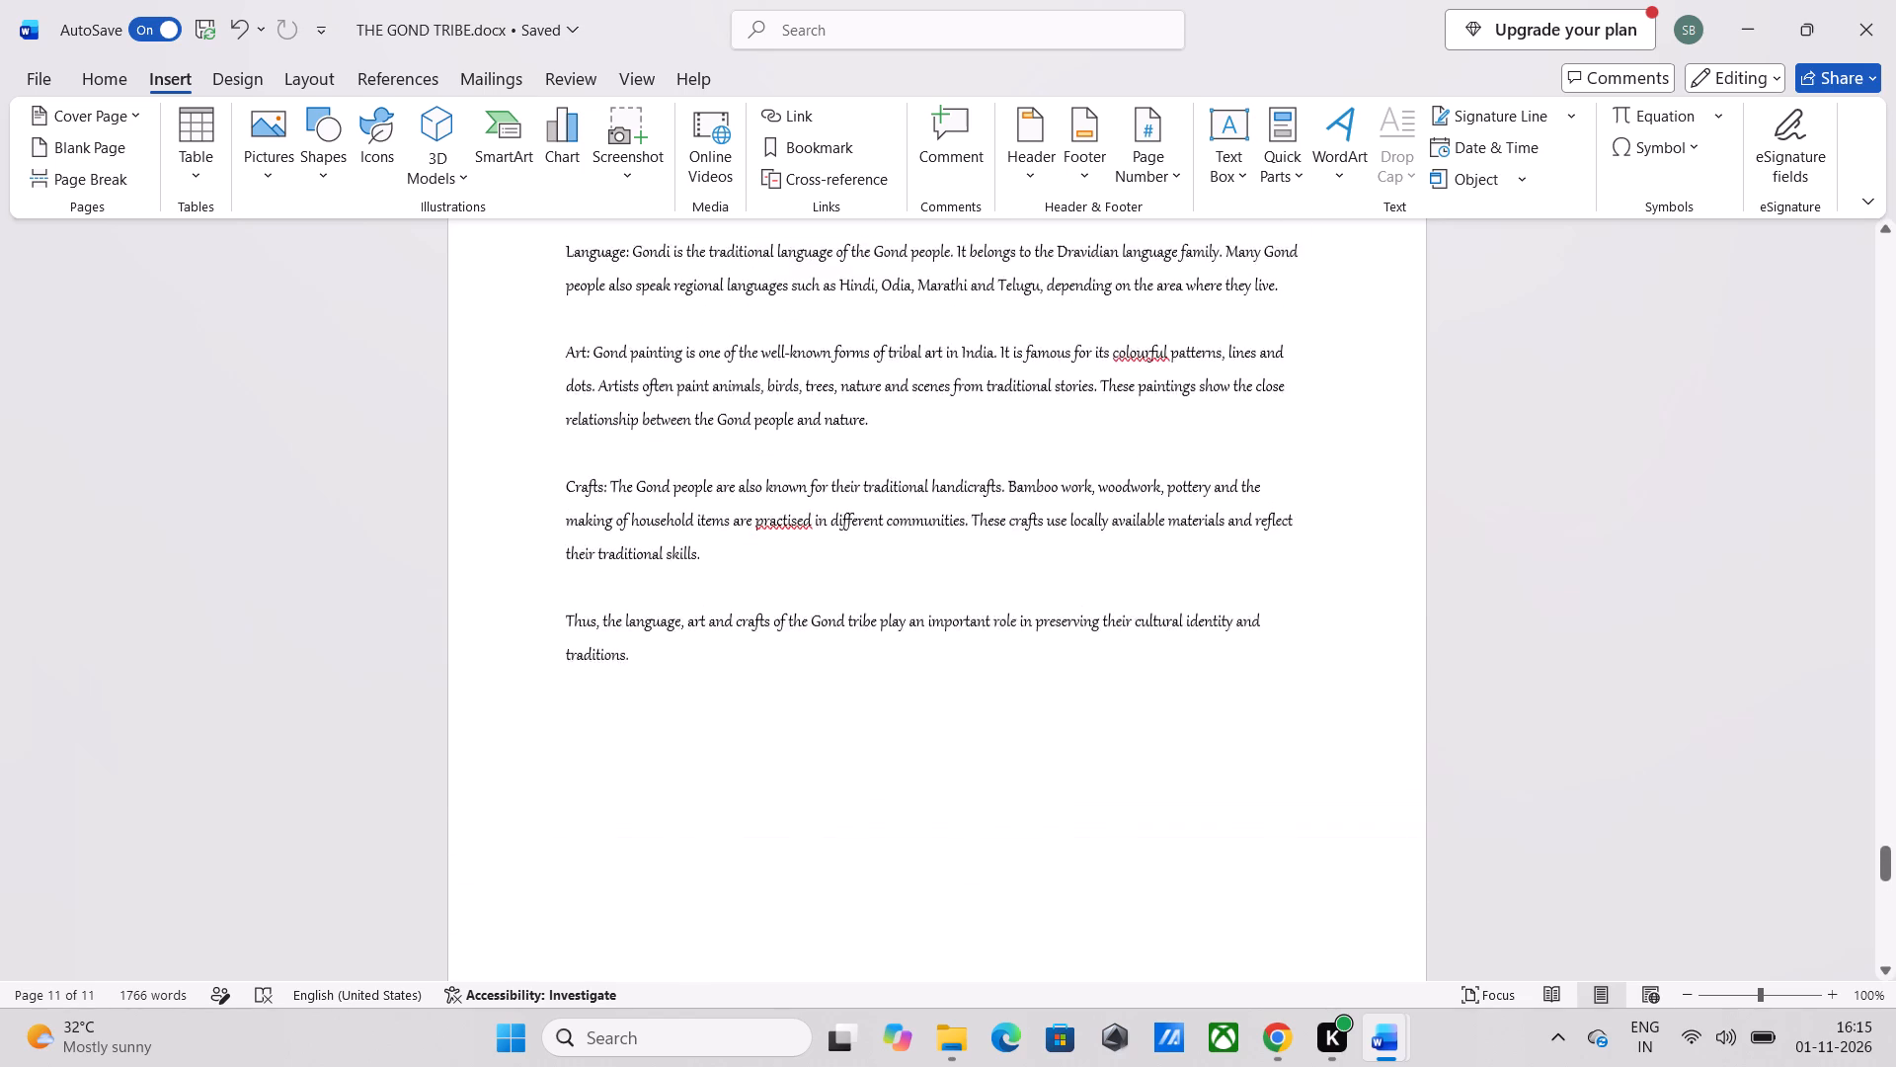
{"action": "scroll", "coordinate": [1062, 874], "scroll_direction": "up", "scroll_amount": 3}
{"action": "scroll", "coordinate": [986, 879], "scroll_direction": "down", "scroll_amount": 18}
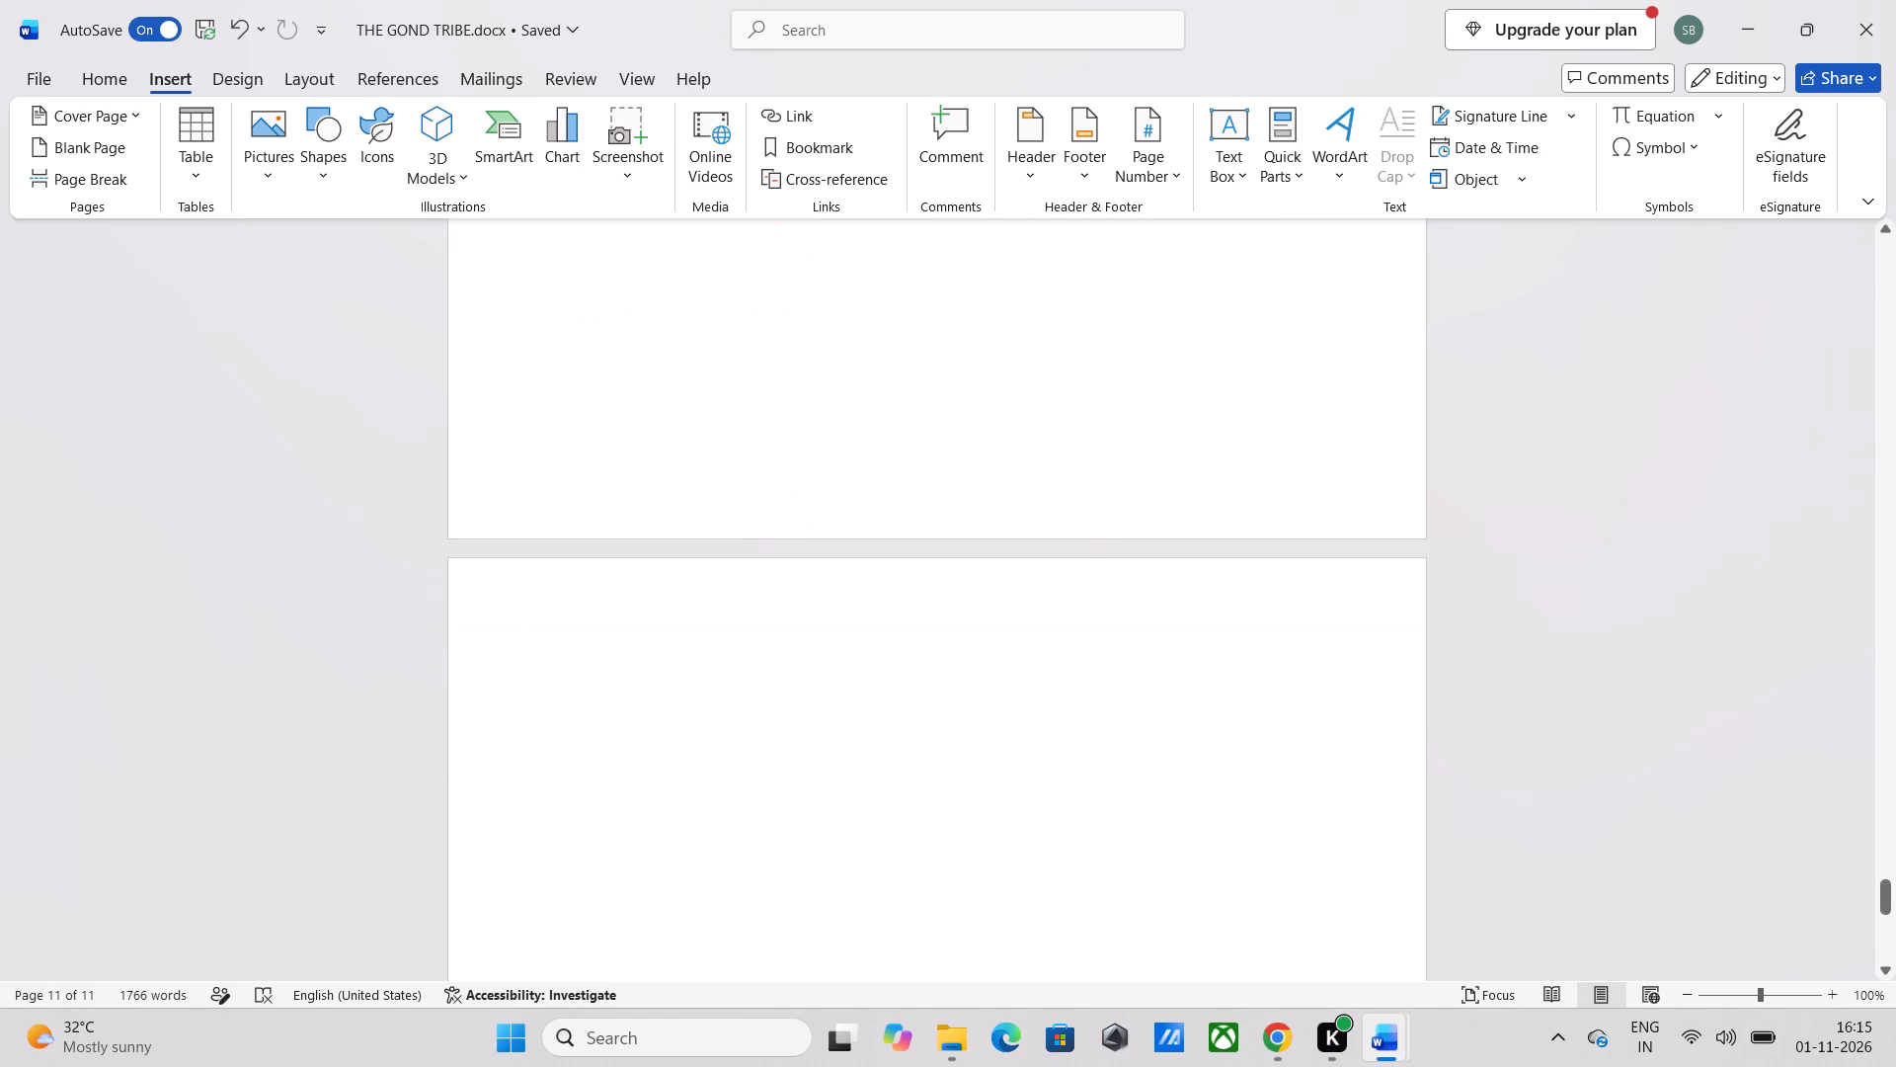
Open the Windows search.
{"action": "left_click", "coordinate": [714, 1037]}
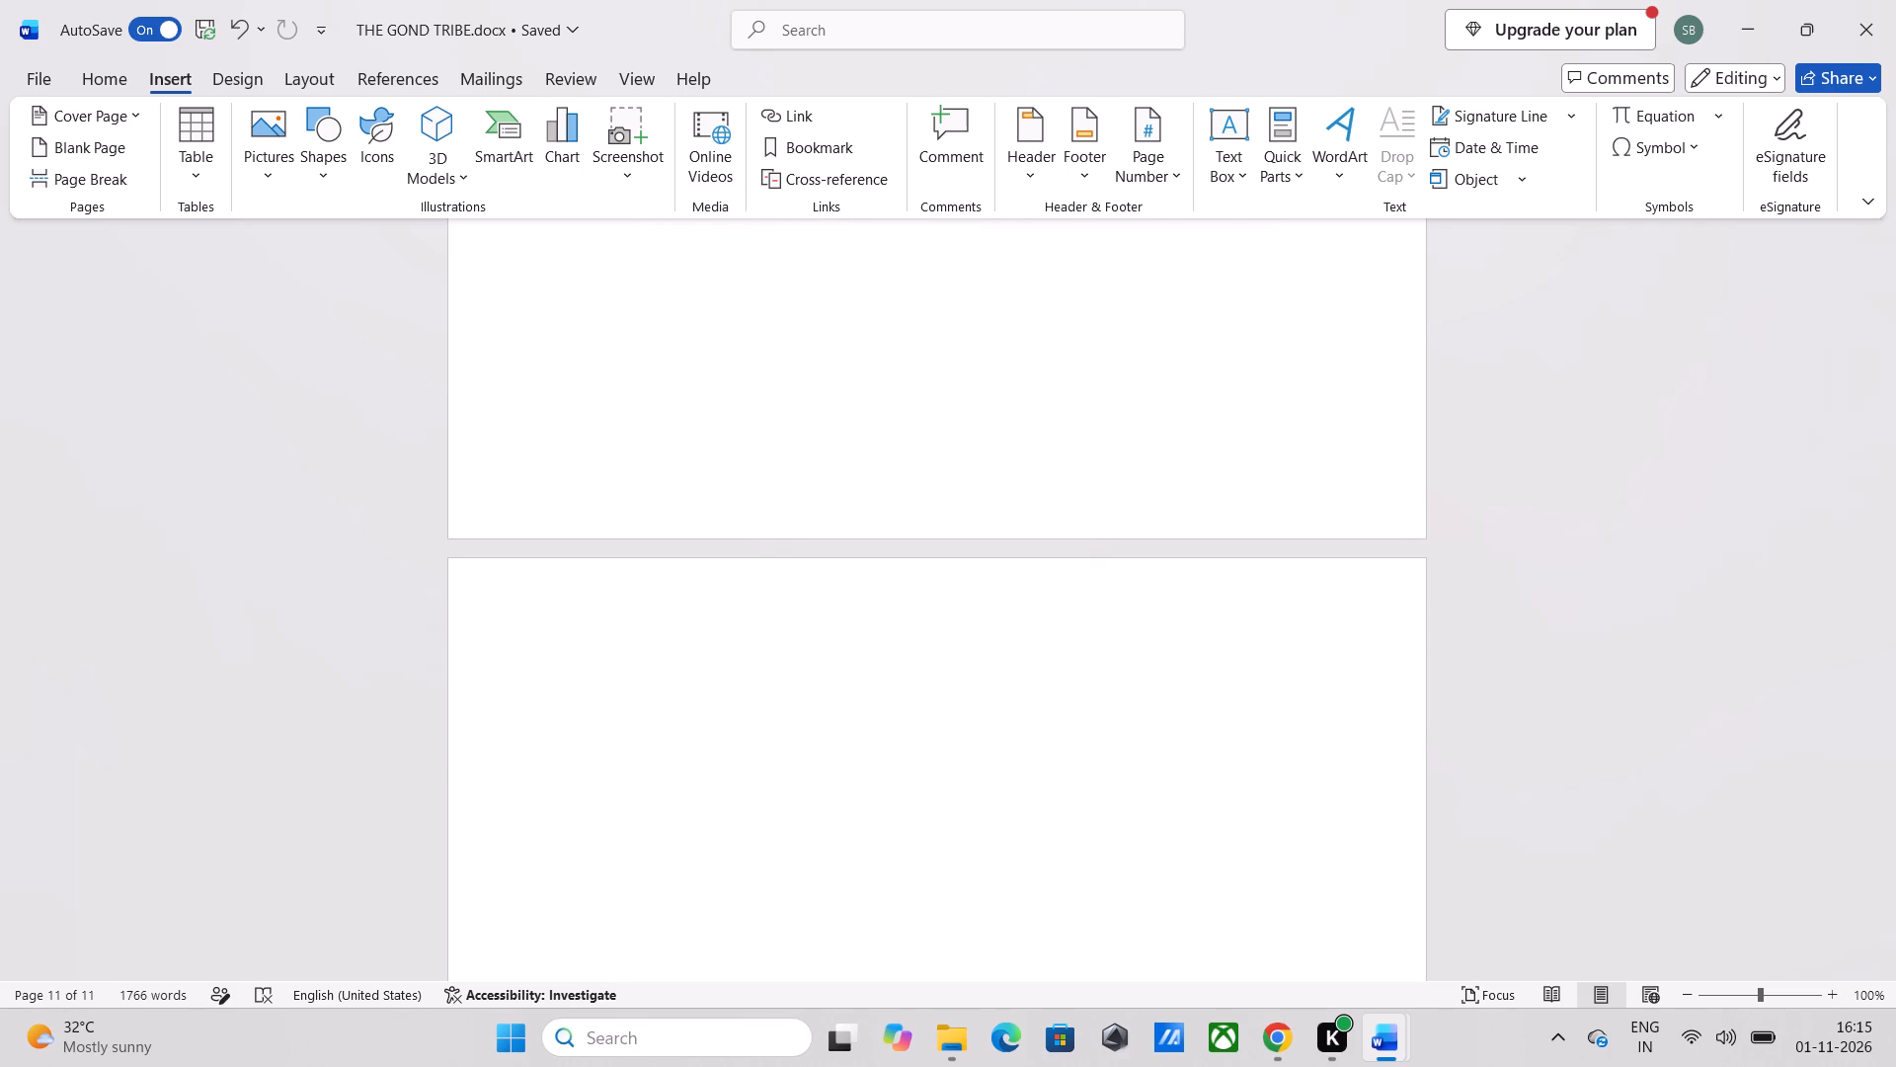
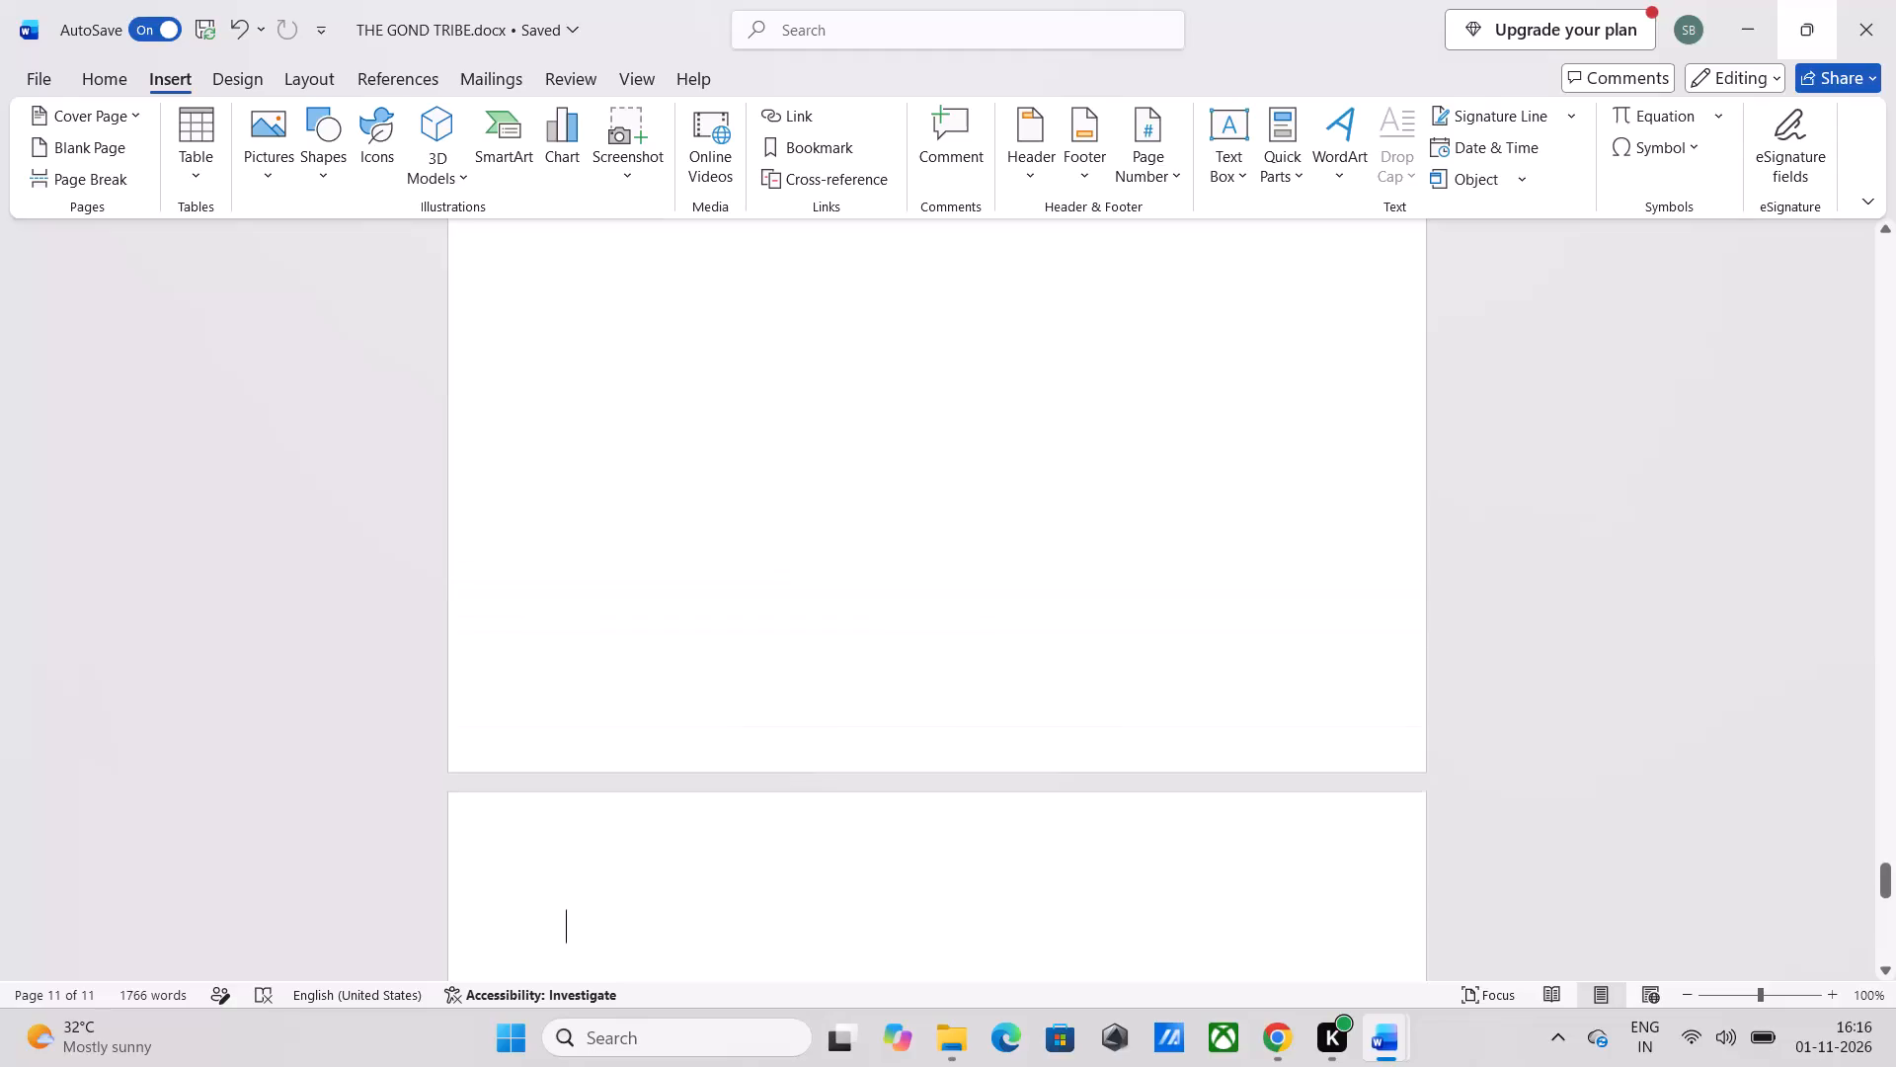
Paste the copied chapter text, Religion and Beliefs of the Gond Tribe, onto the blank page after Chapter 8.
{"action": "scroll", "coordinate": [1119, 468], "scroll_direction": "up", "scroll_amount": 5}
{"action": "scroll", "coordinate": [1103, 468], "scroll_direction": "down", "scroll_amount": 6}
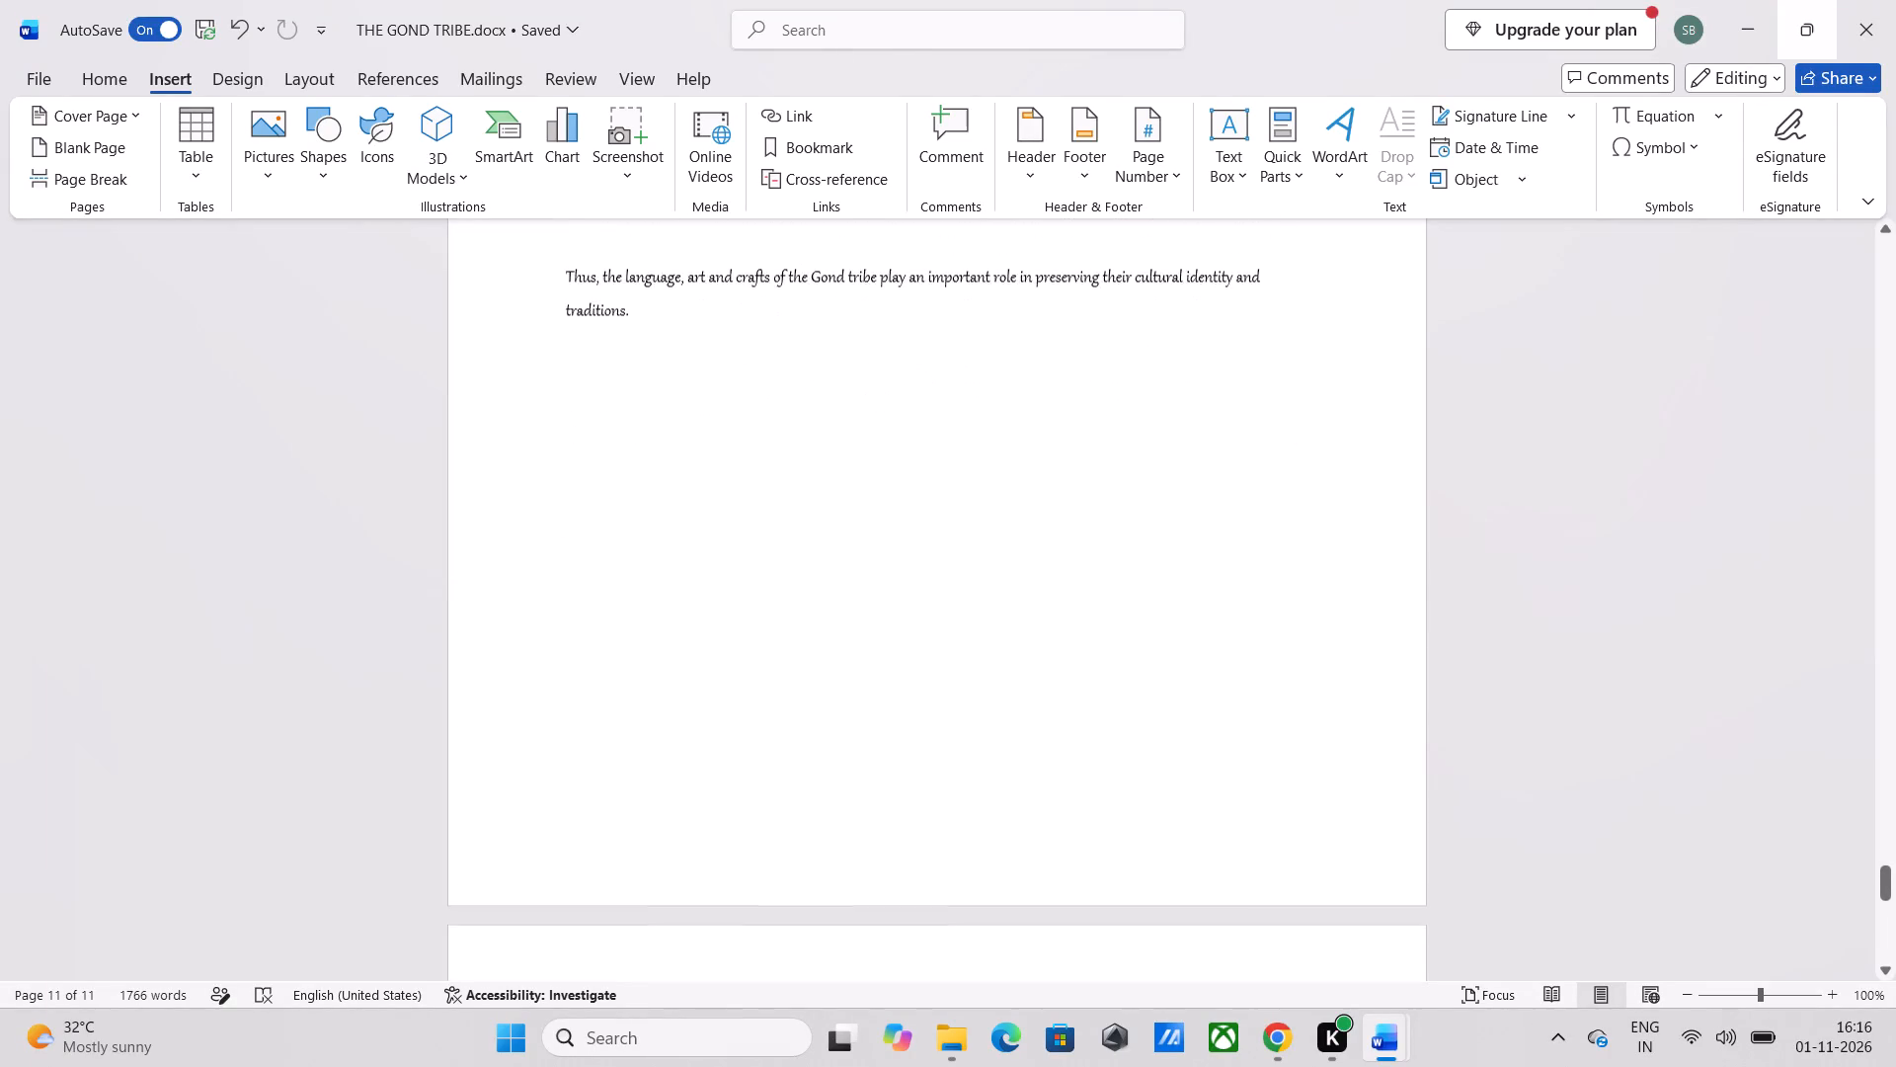
{"action": "scroll", "coordinate": [1058, 599], "scroll_direction": "down", "scroll_amount": 7}
{"action": "left_click", "coordinate": [777, 609]}
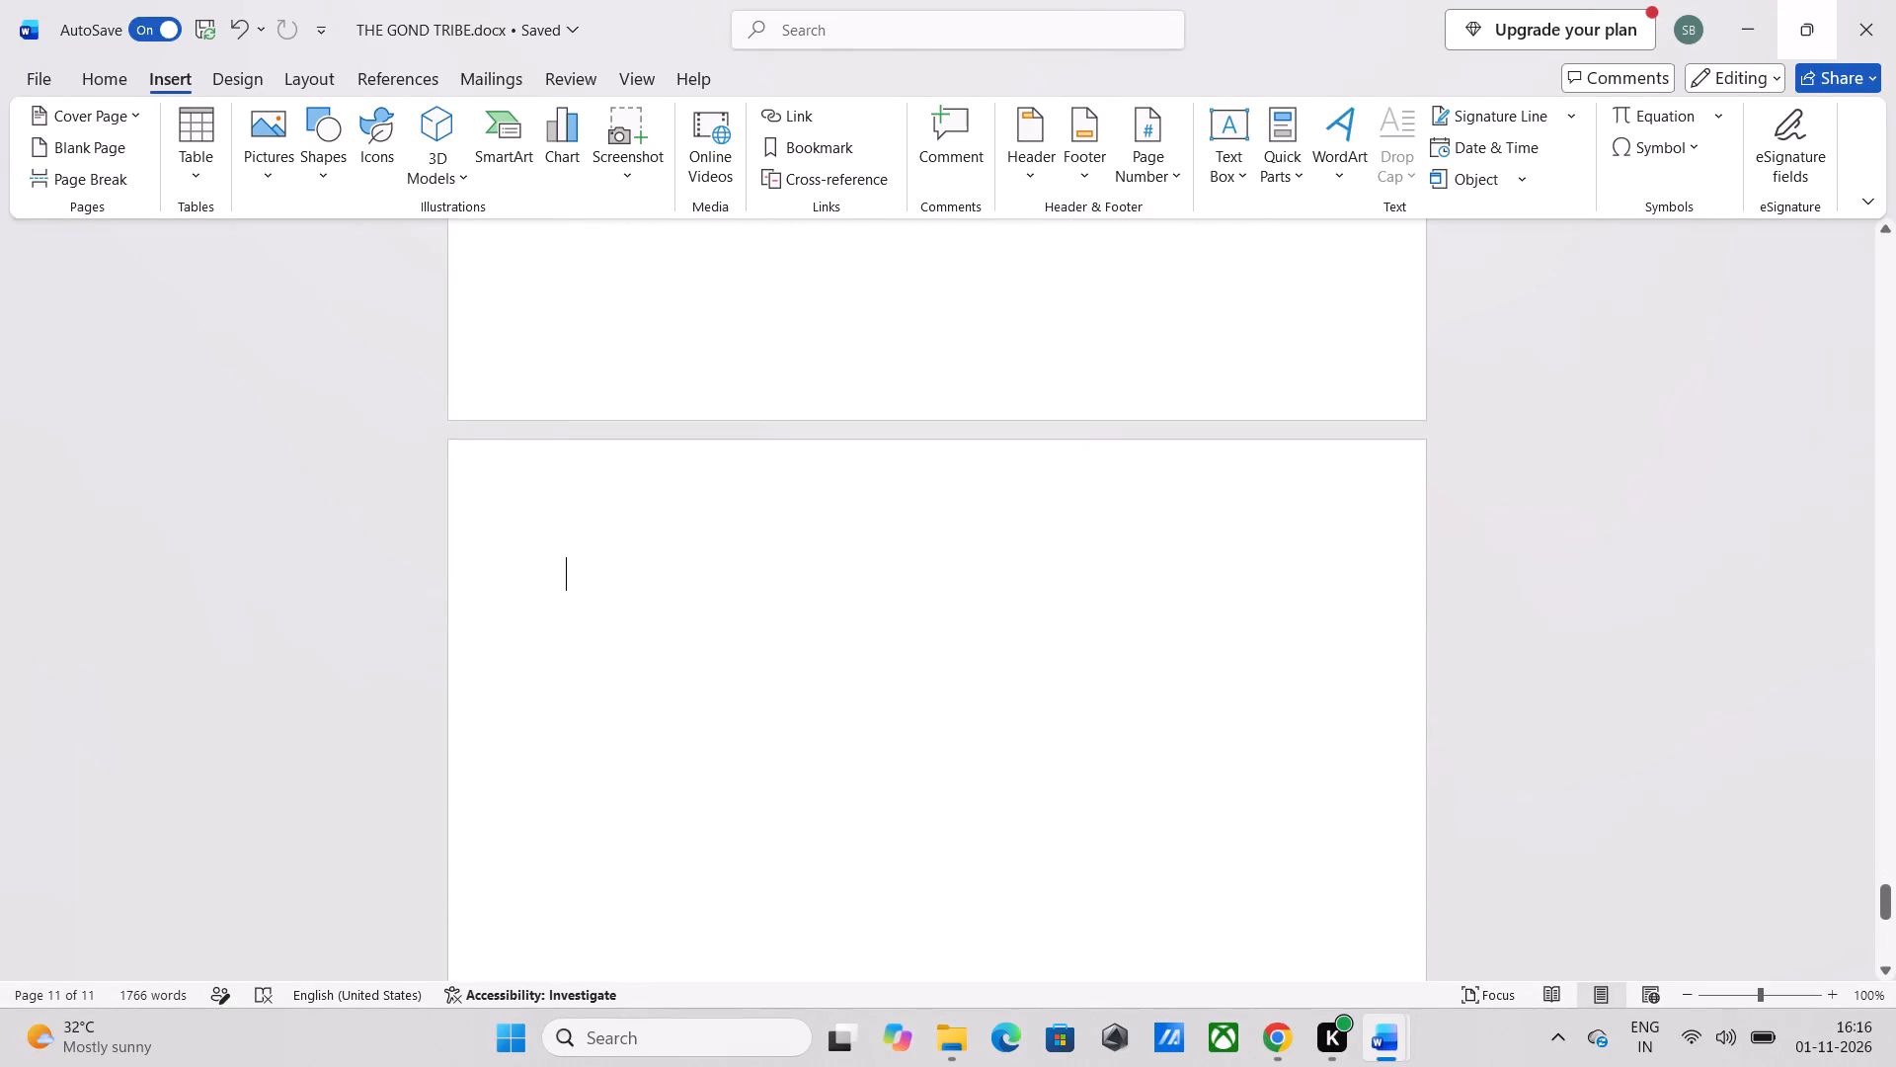
{"action": "key", "text": "ctrl+v"}
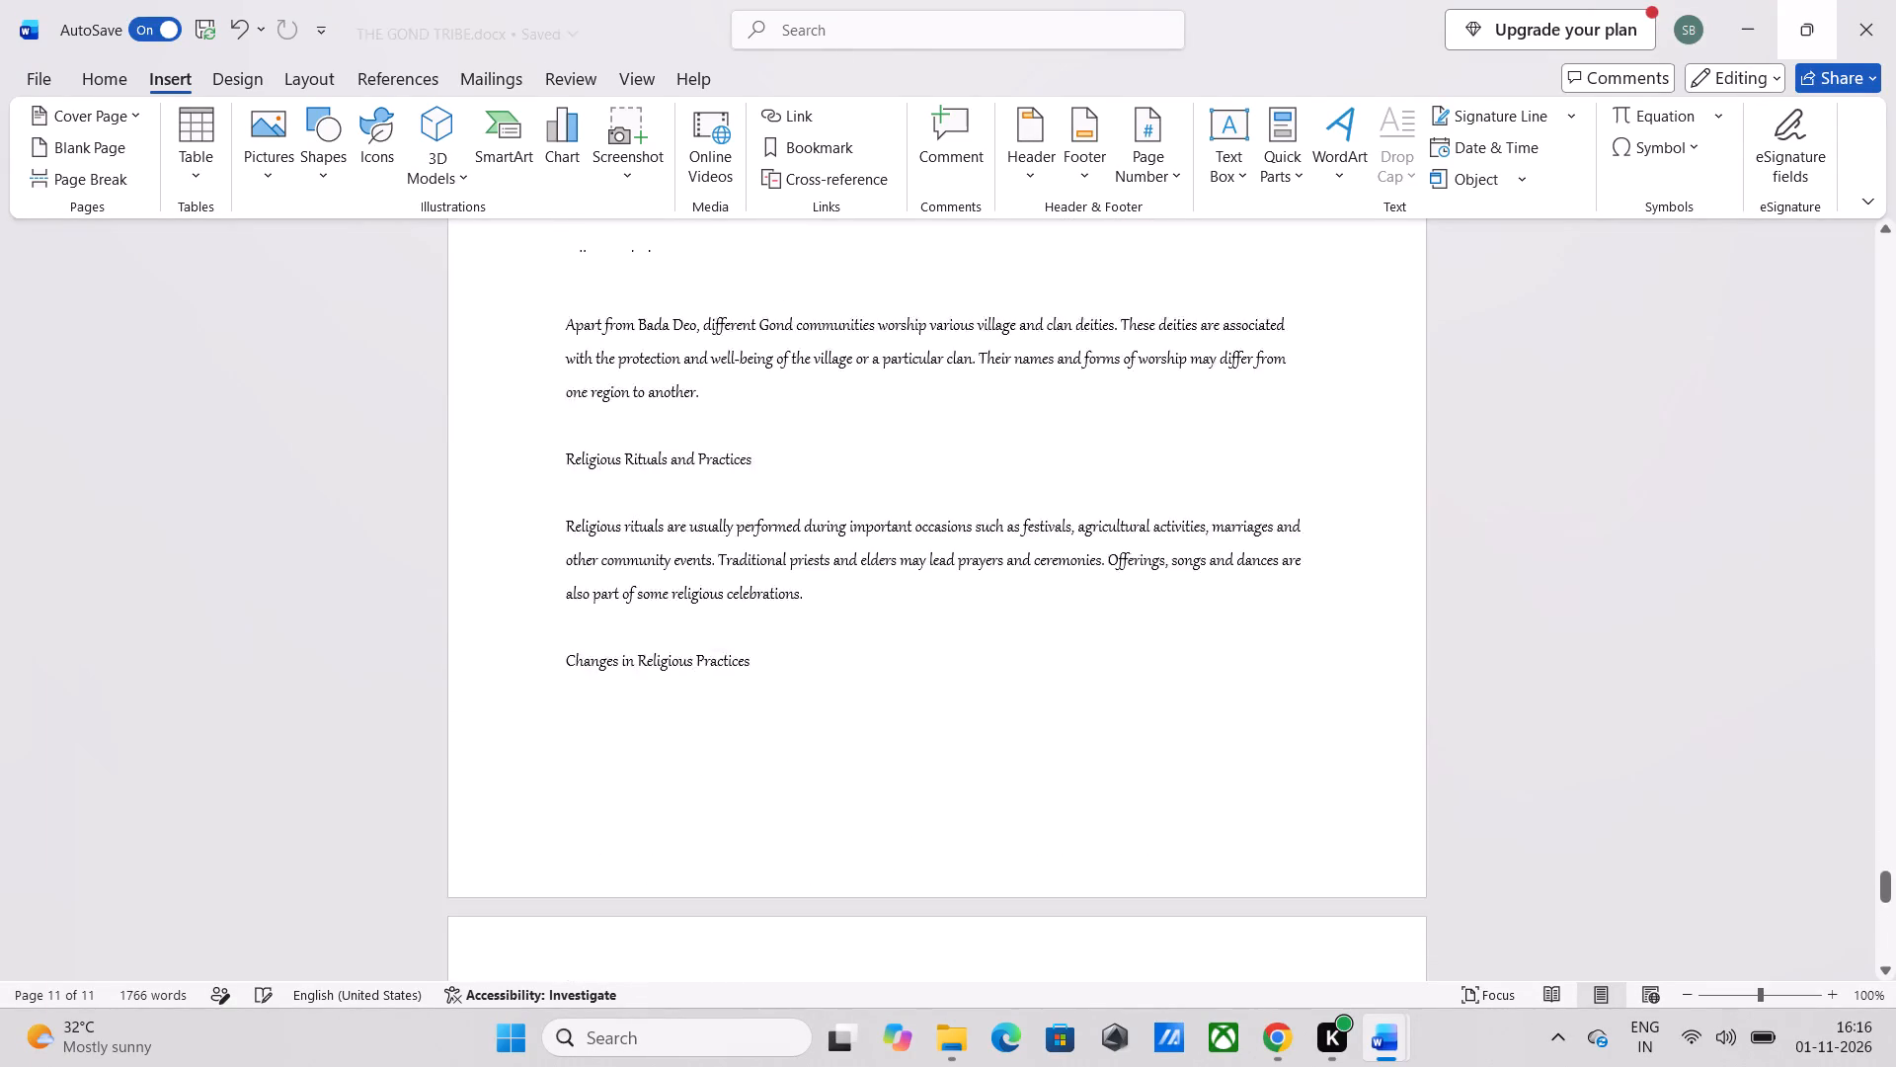
Review the pasted Religion and Beliefs chapter from its title through the conclusion, checking how the text falls across pages.
{"action": "scroll", "coordinate": [620, 458], "scroll_direction": "up", "scroll_amount": 9}
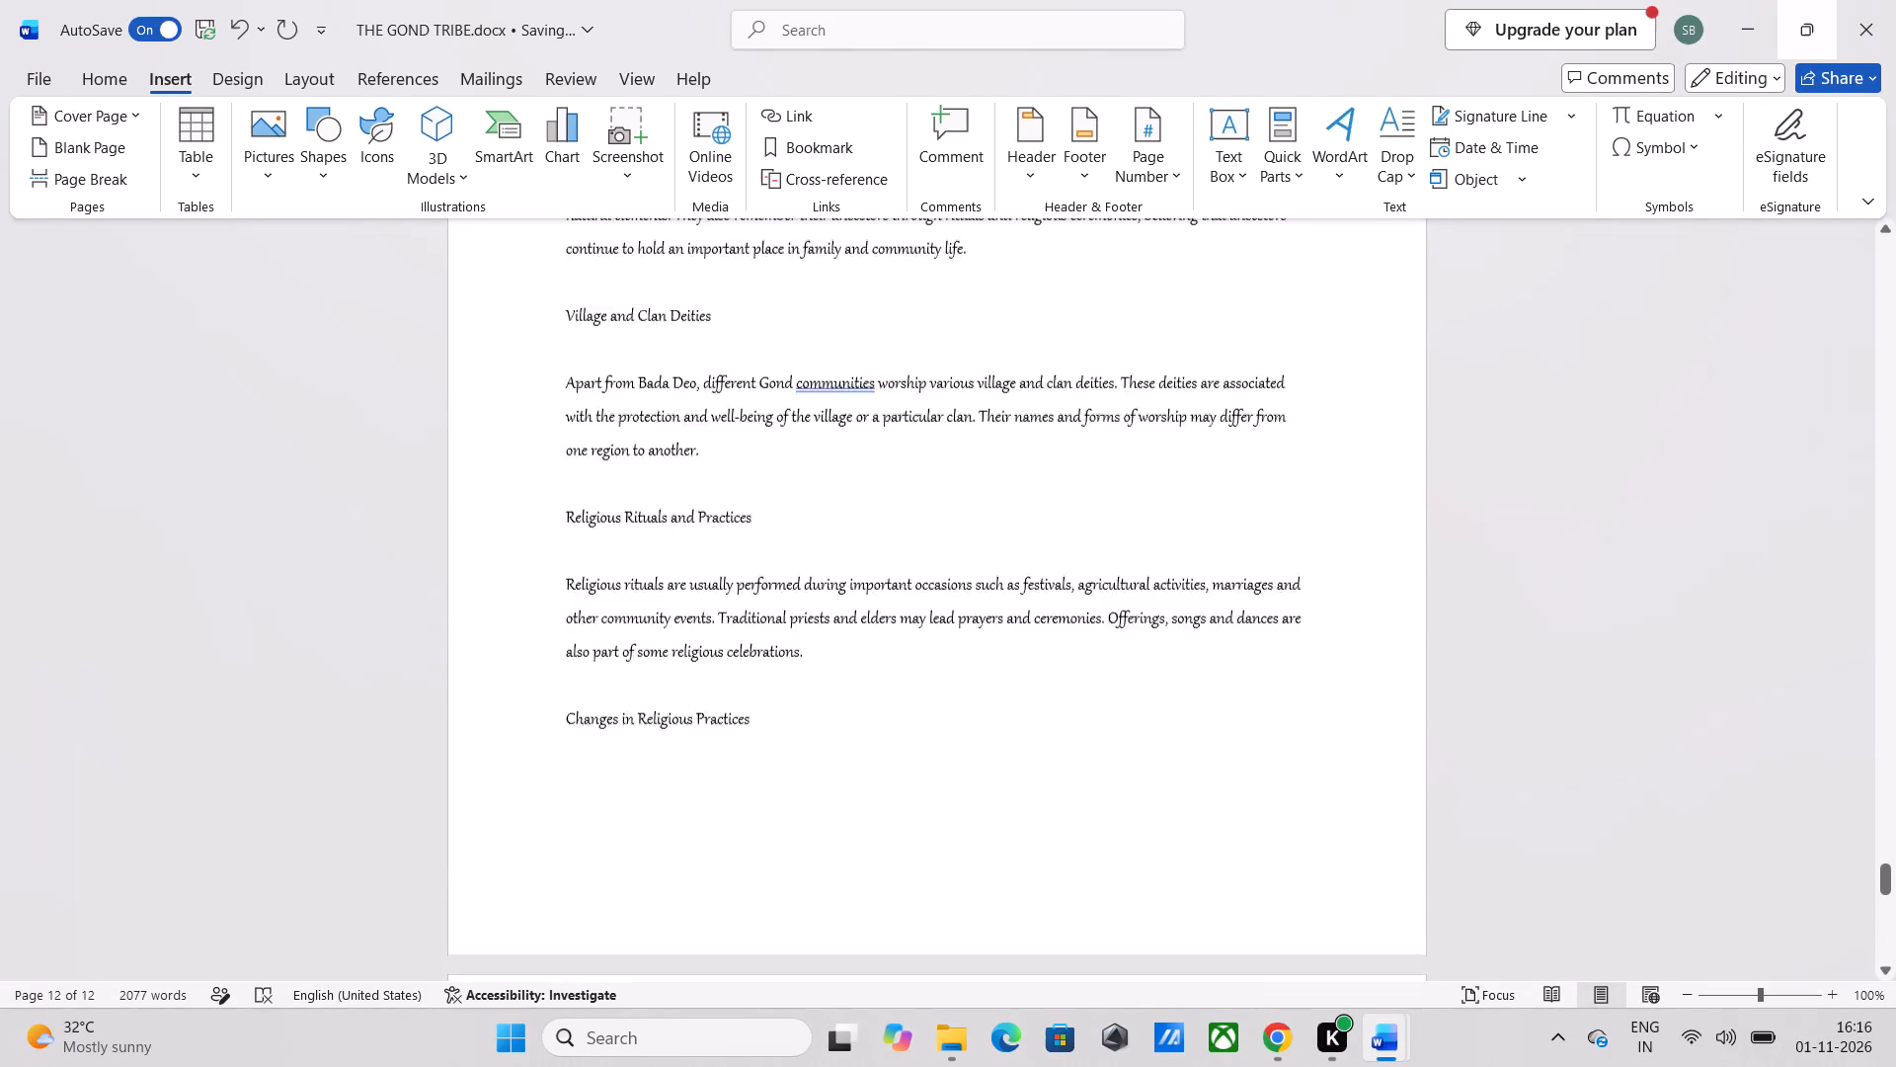
{"action": "scroll", "coordinate": [620, 458], "scroll_direction": "up", "scroll_amount": 10}
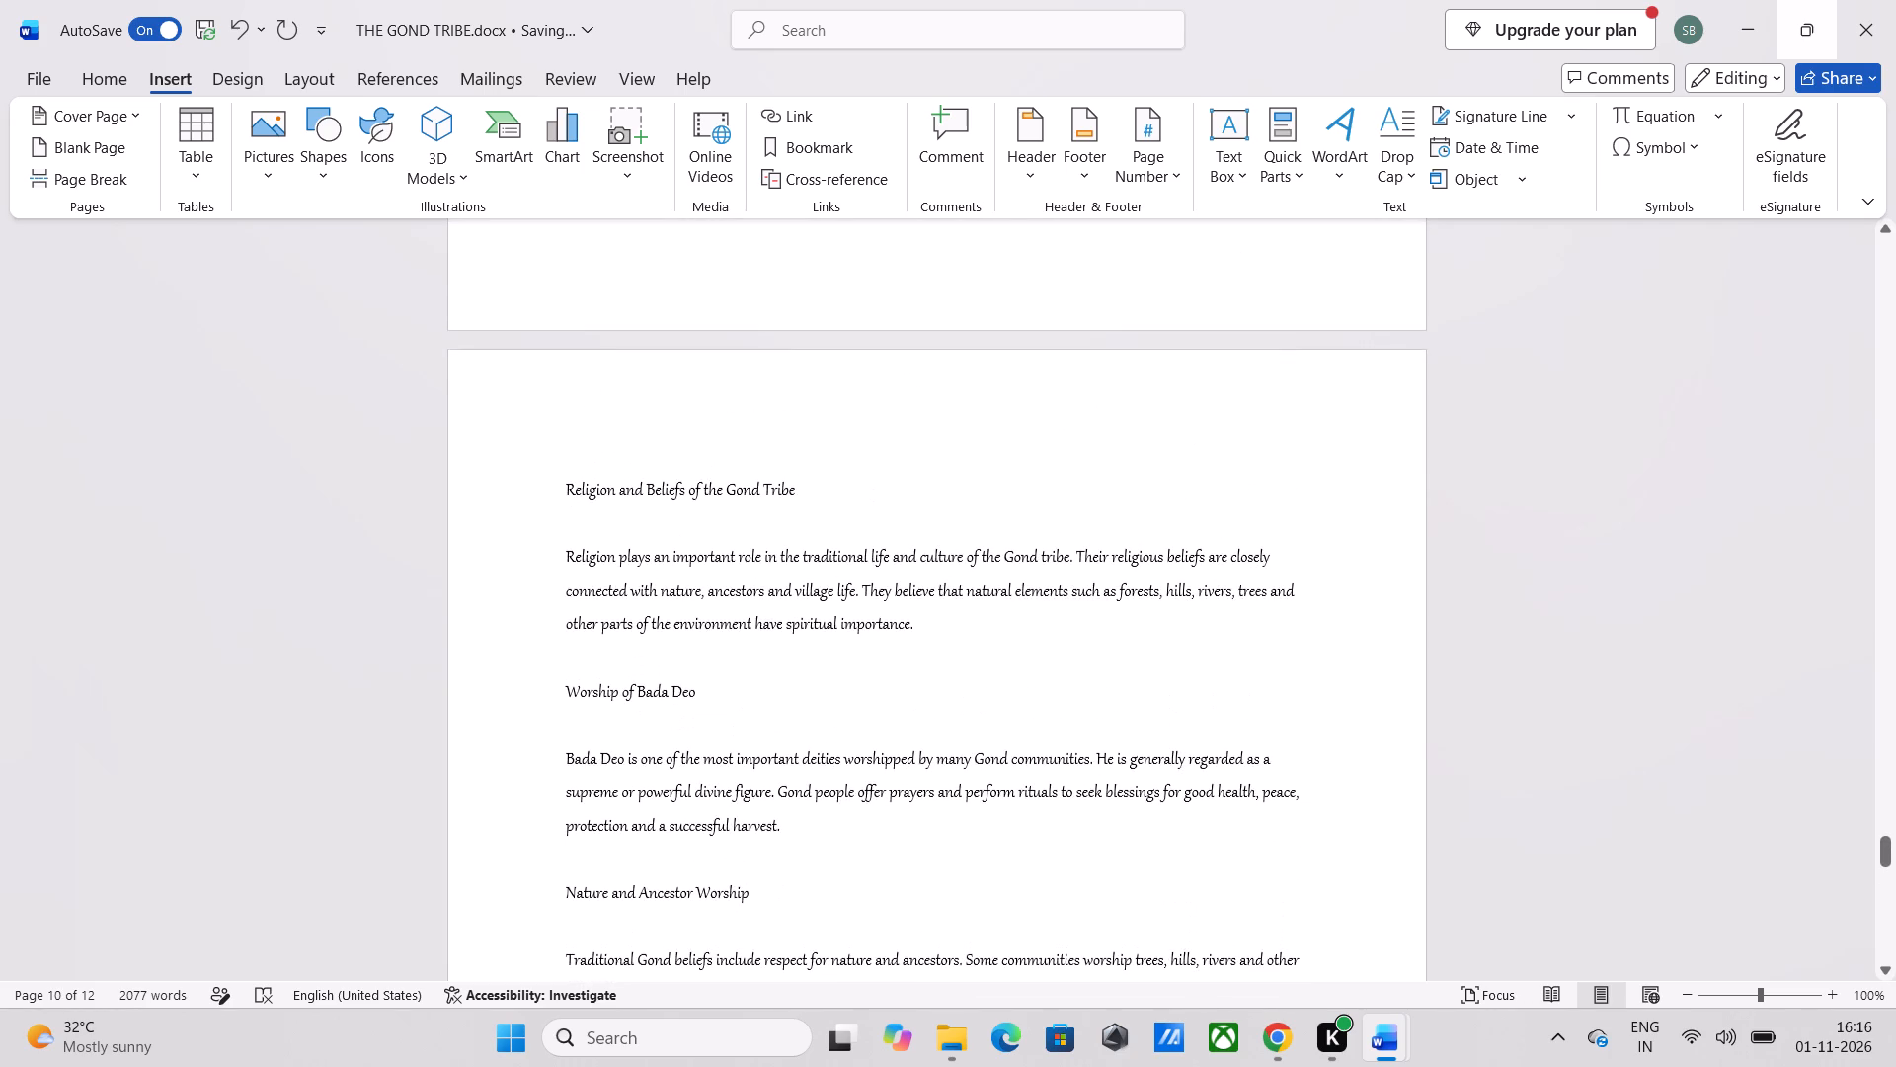
{"action": "scroll", "coordinate": [568, 404], "scroll_direction": "down", "scroll_amount": 16}
{"action": "scroll", "coordinate": [568, 404], "scroll_direction": "down", "scroll_amount": 5}
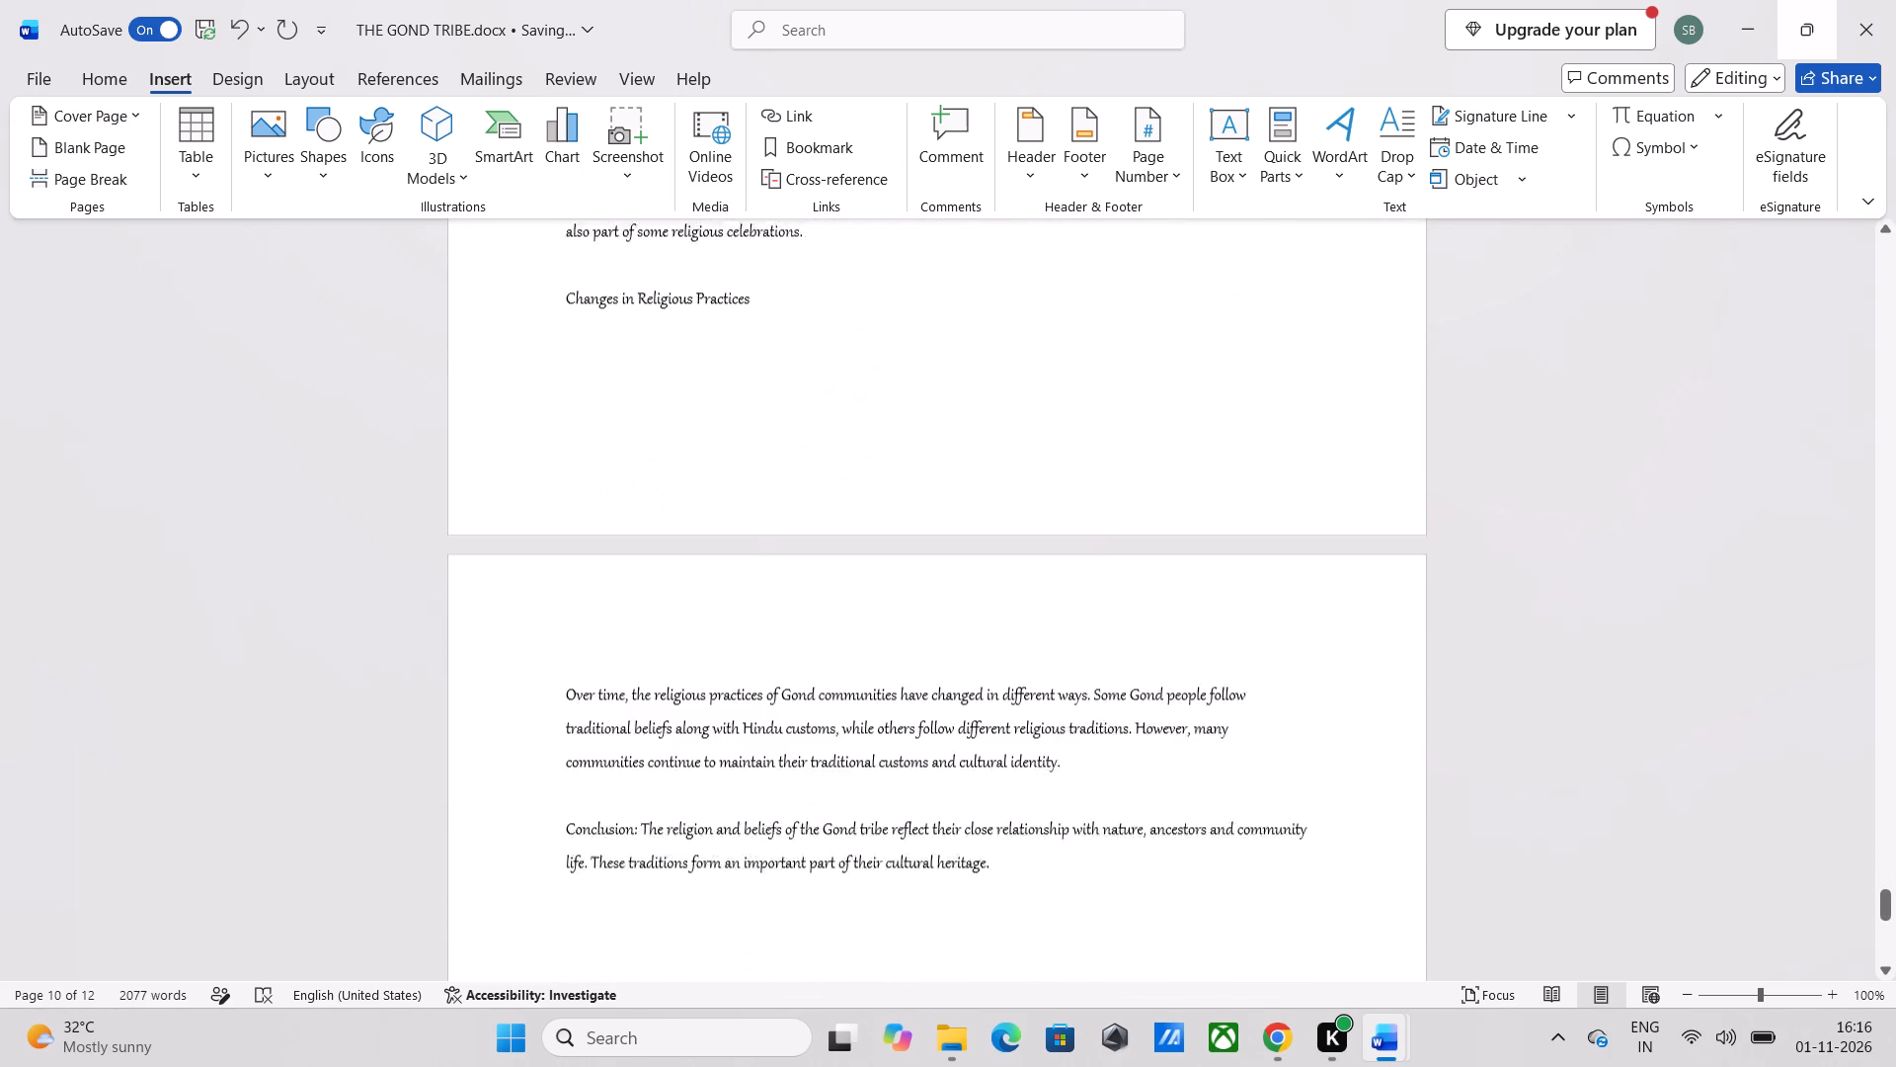
Open the editing options for the marked word "communities" in the Village and Clan Deities paragraph.
{"action": "scroll", "coordinate": [673, 435], "scroll_direction": "up", "scroll_amount": 8}
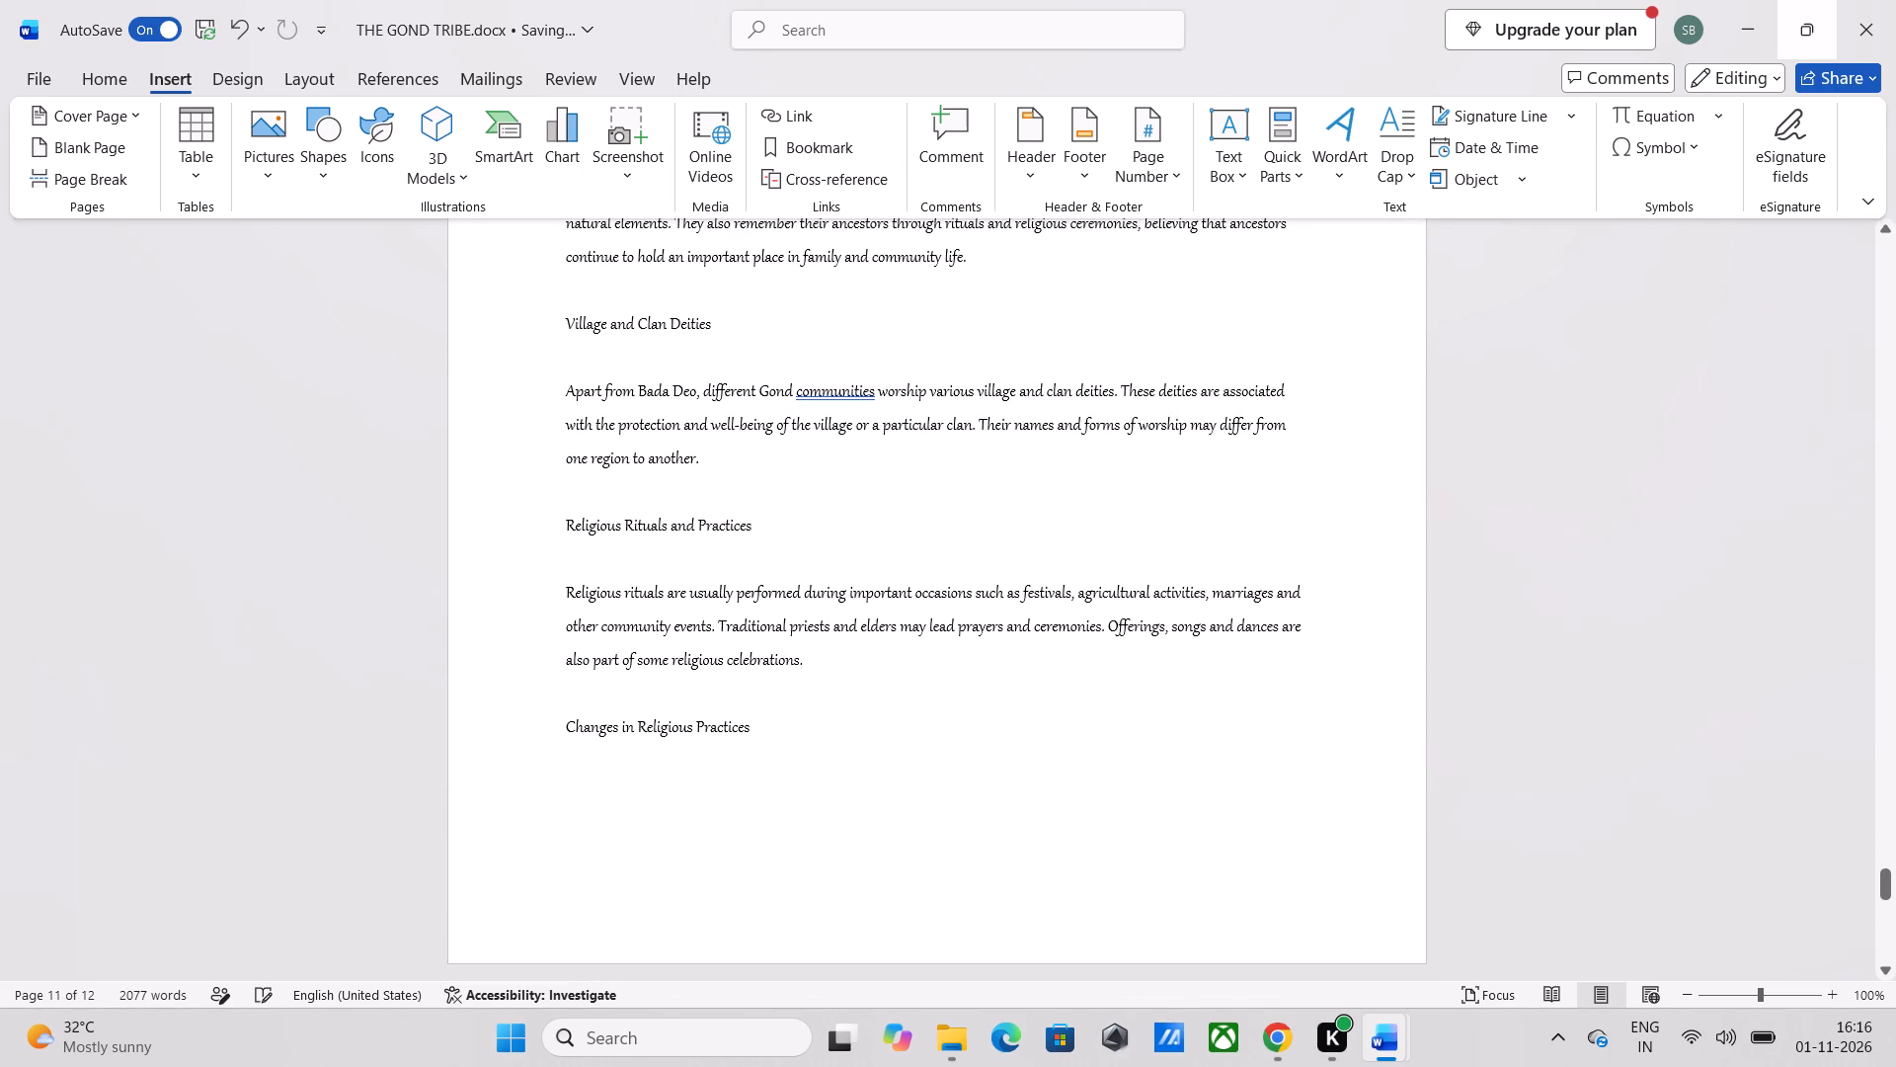
{"action": "right_click", "coordinate": [831, 405]}
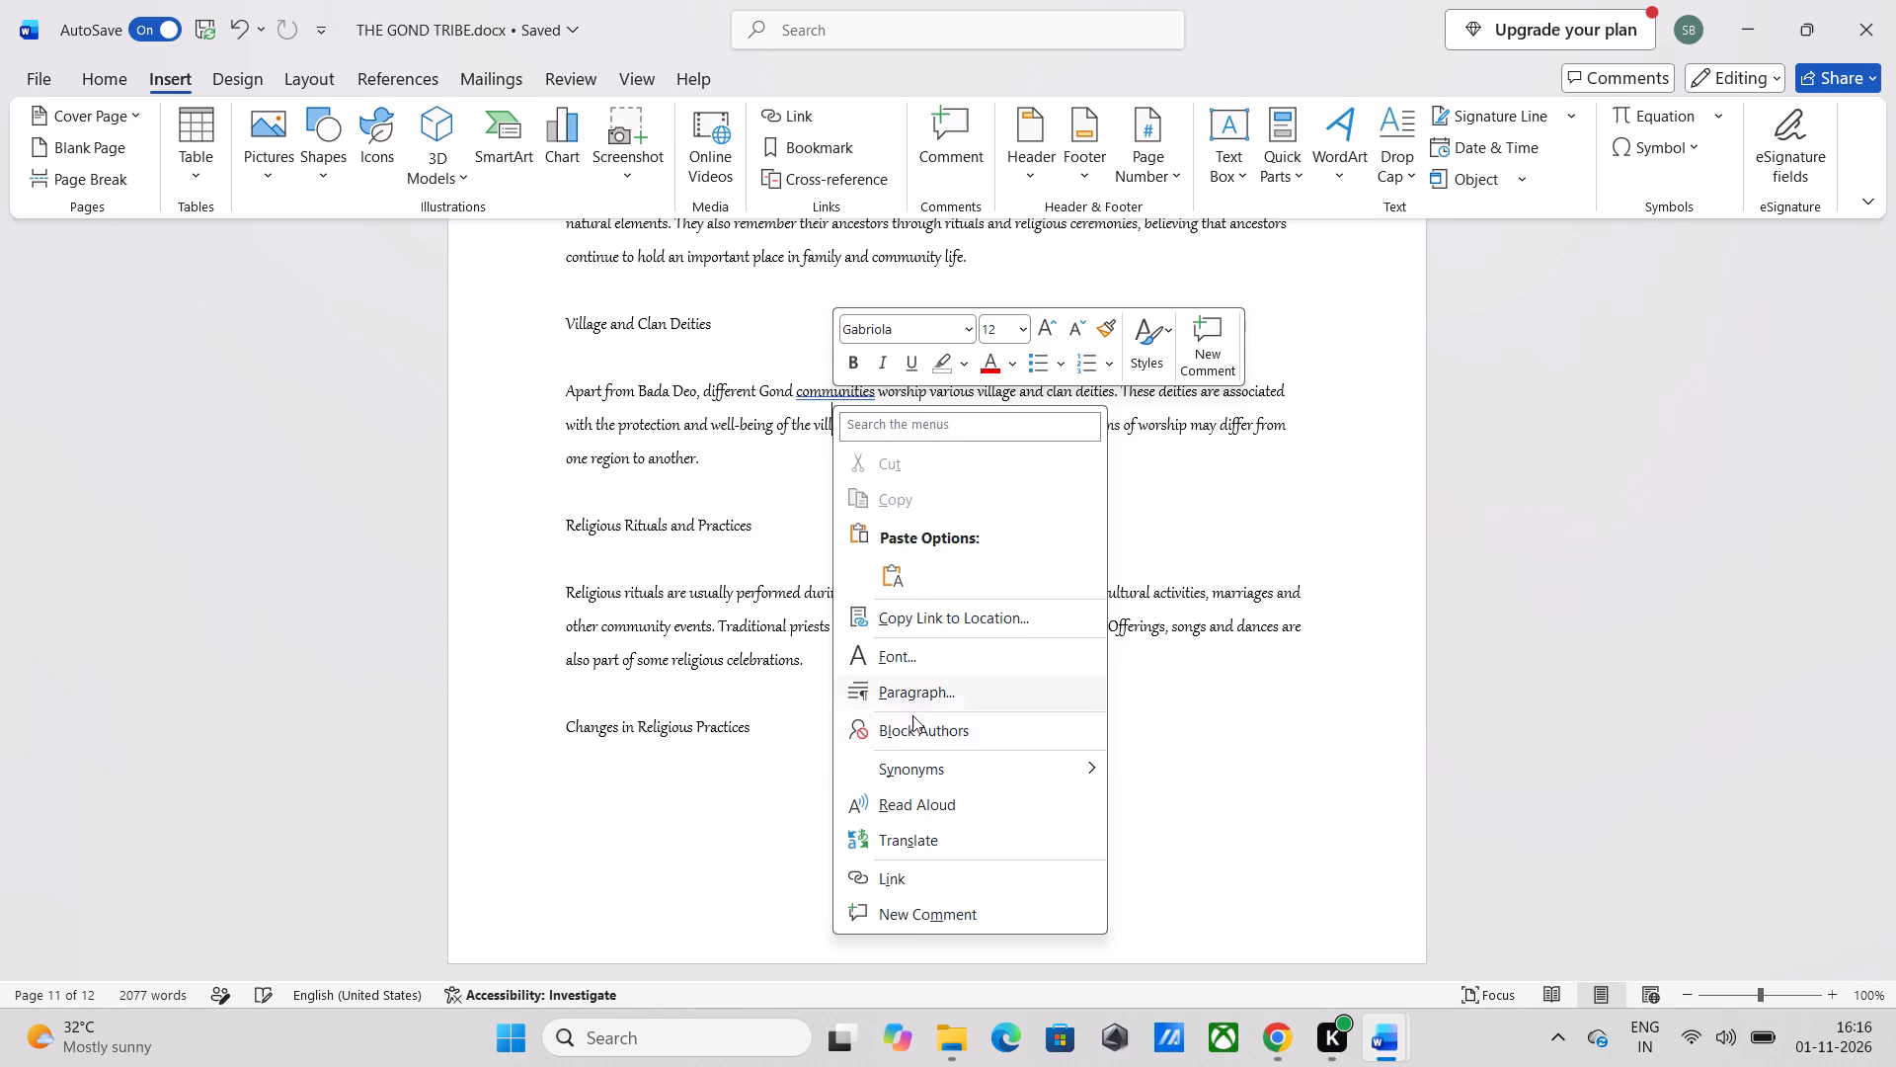
Ignore once the grammar suggestion on "communities" in the Village and Clan Deities paragraph.
{"action": "left_click", "coordinate": [764, 482]}
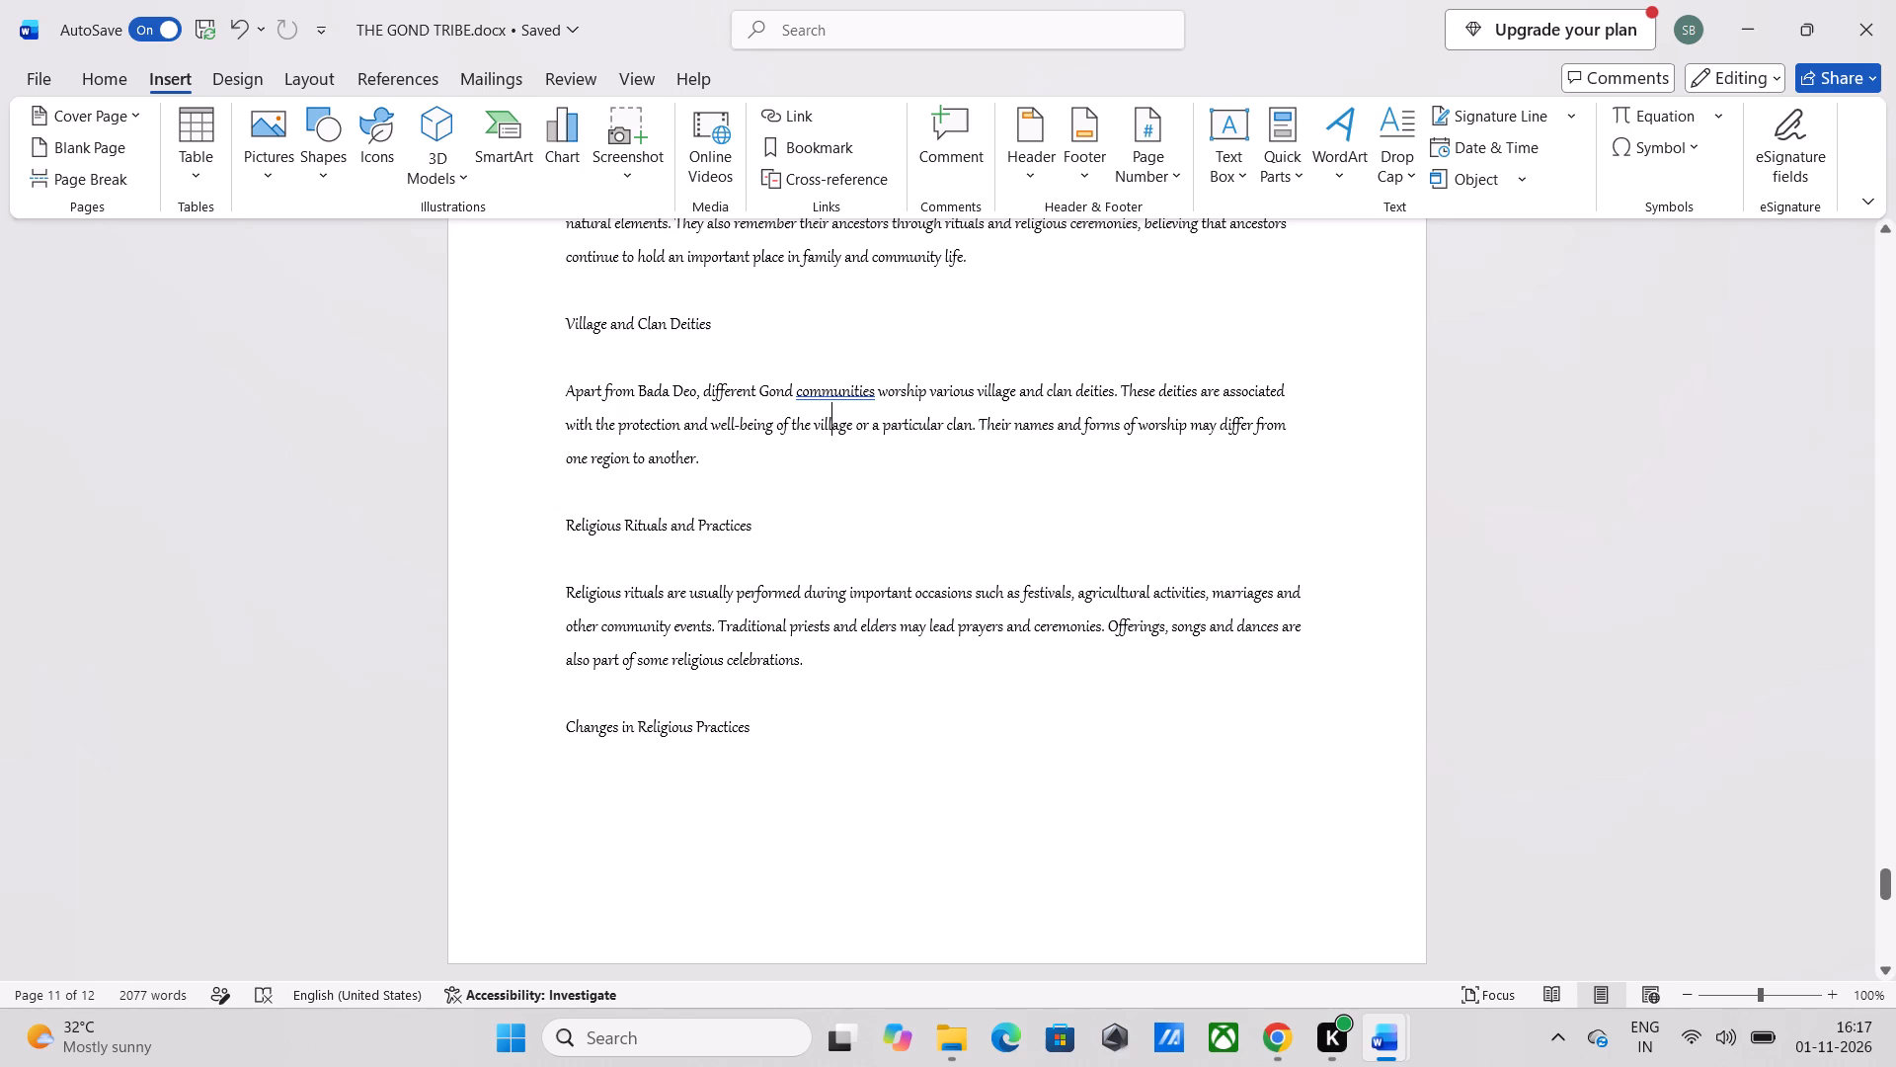
{"action": "right_click", "coordinate": [818, 398]}
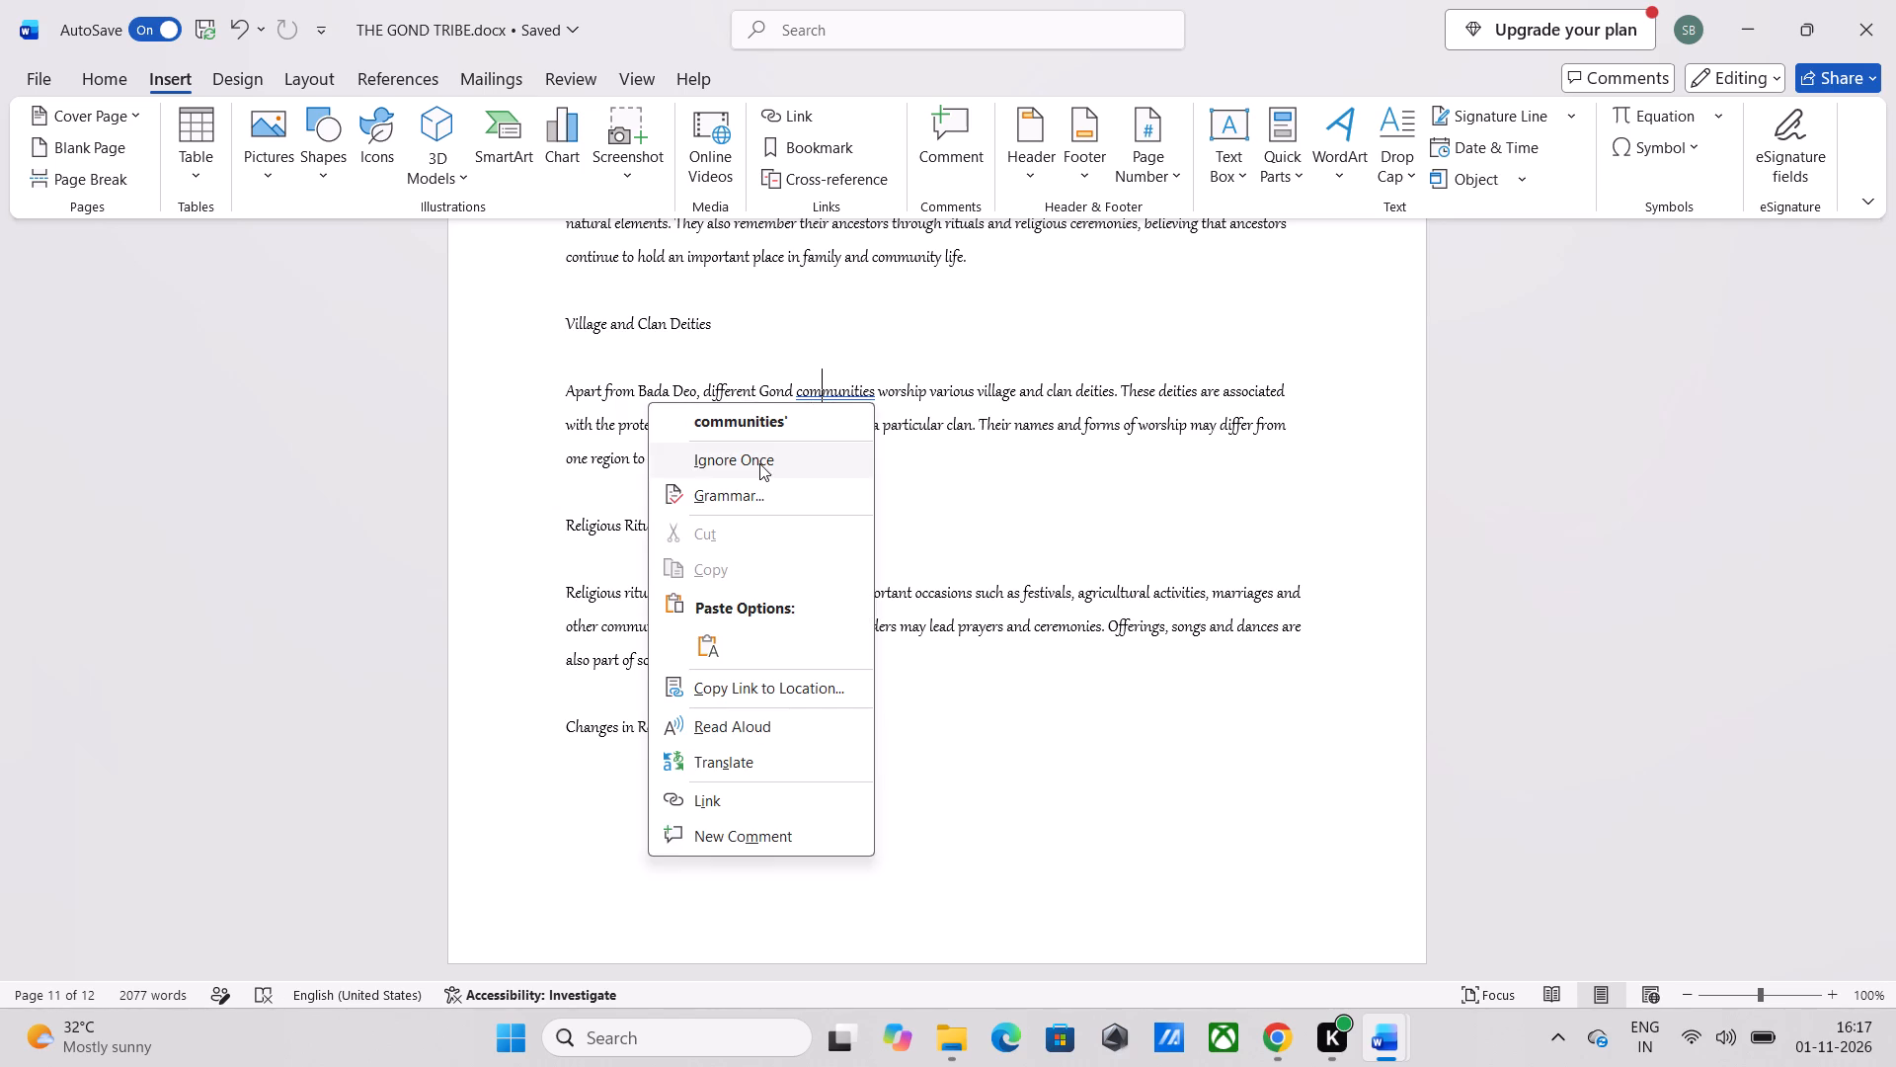
{"action": "left_click", "coordinate": [759, 463]}
Format the heading line Religion and Beliefs of the Gond Tribe in Arial Black at size 24.
{"action": "scroll", "coordinate": [785, 393], "scroll_direction": "up", "scroll_amount": 9}
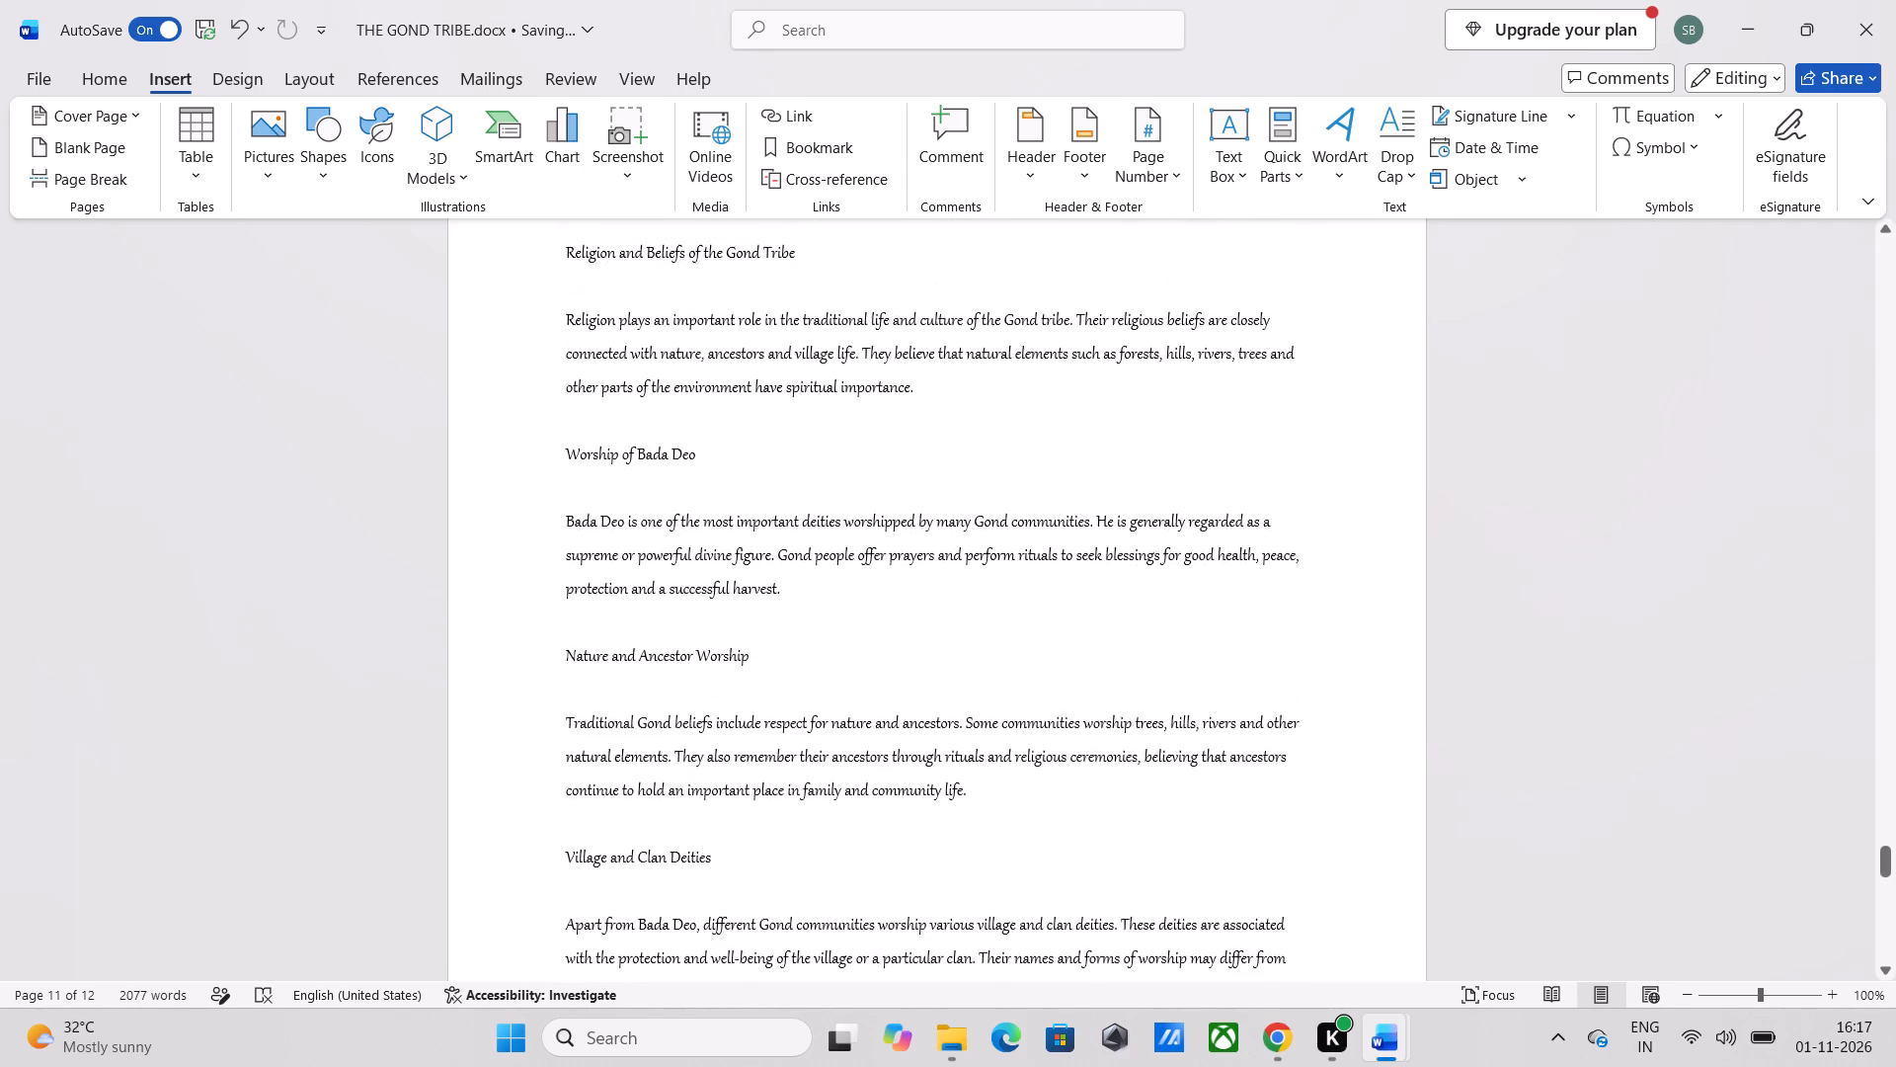
{"action": "scroll", "coordinate": [785, 393], "scroll_direction": "up", "scroll_amount": 4}
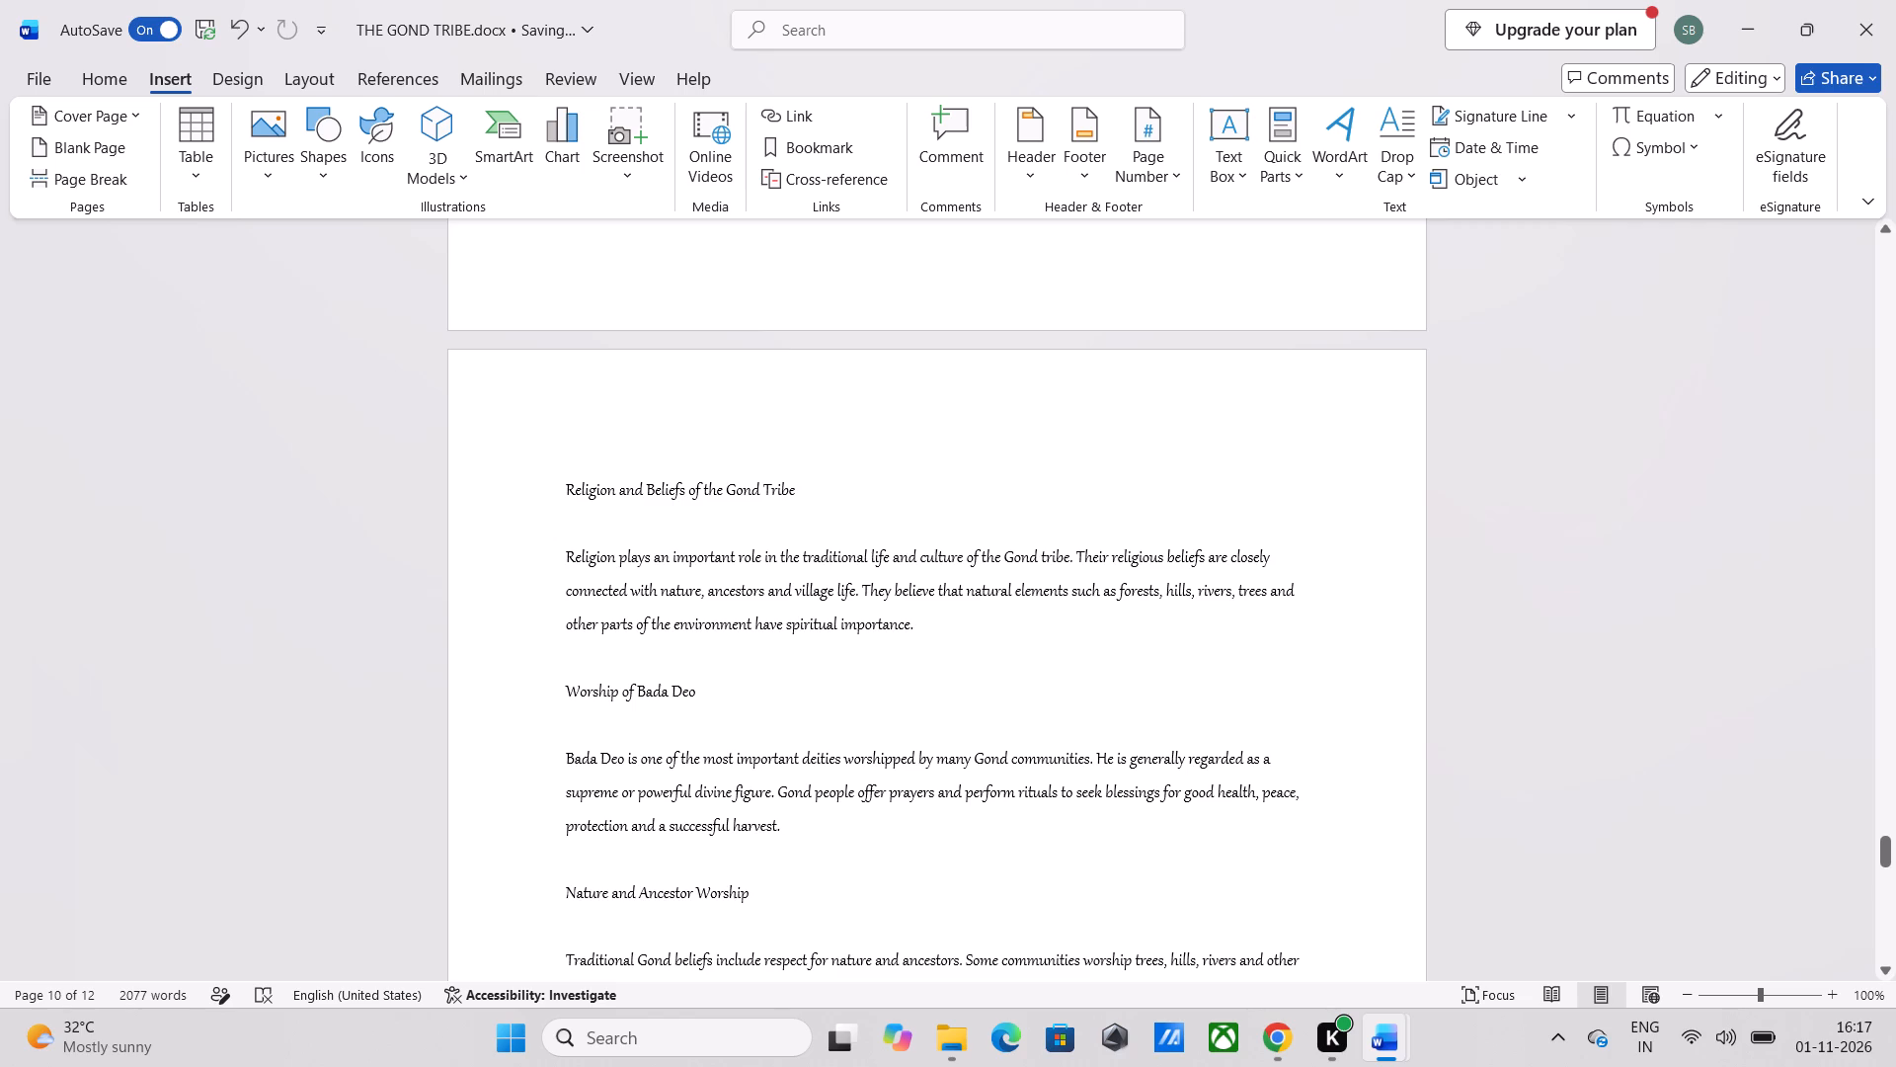
{"action": "left_click", "coordinate": [559, 485]}
{"action": "left_click_drag", "start_coordinate": [573, 486], "coordinate": [862, 475]}
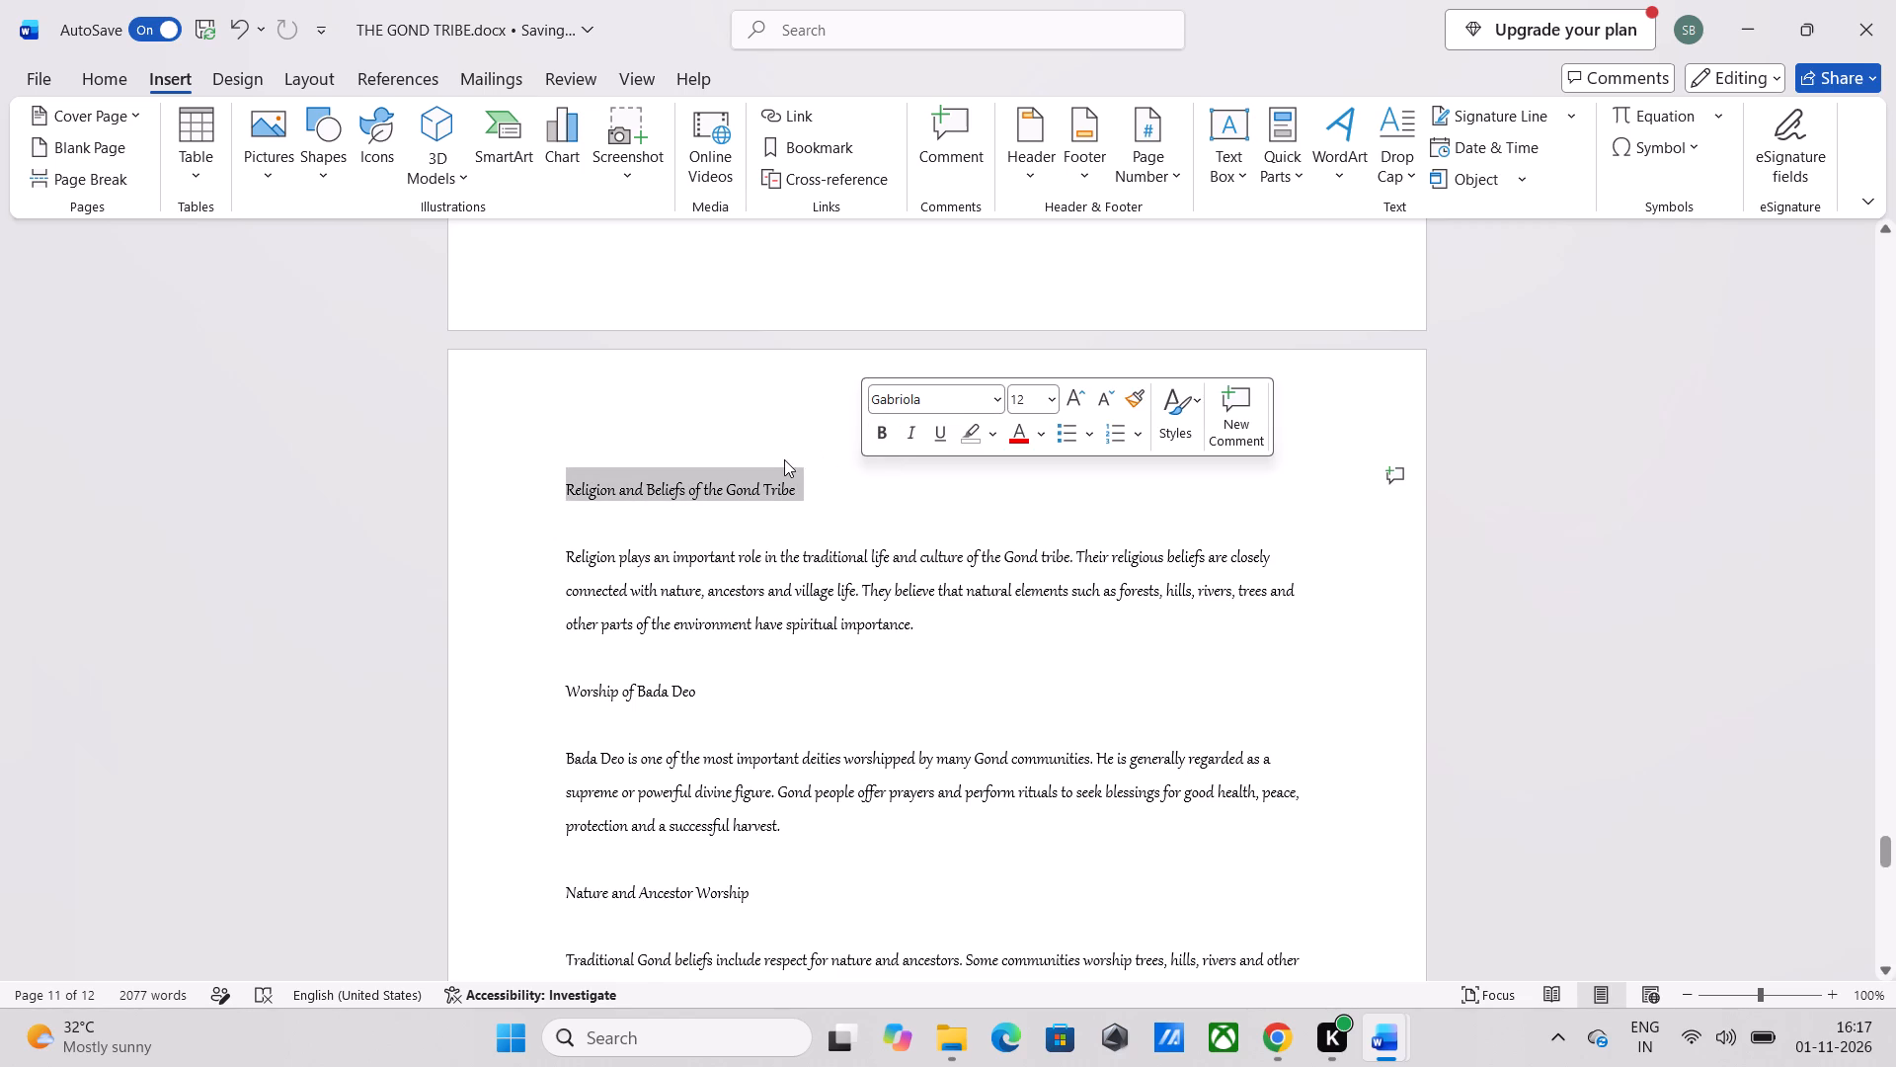
{"action": "left_click", "coordinate": [998, 402]}
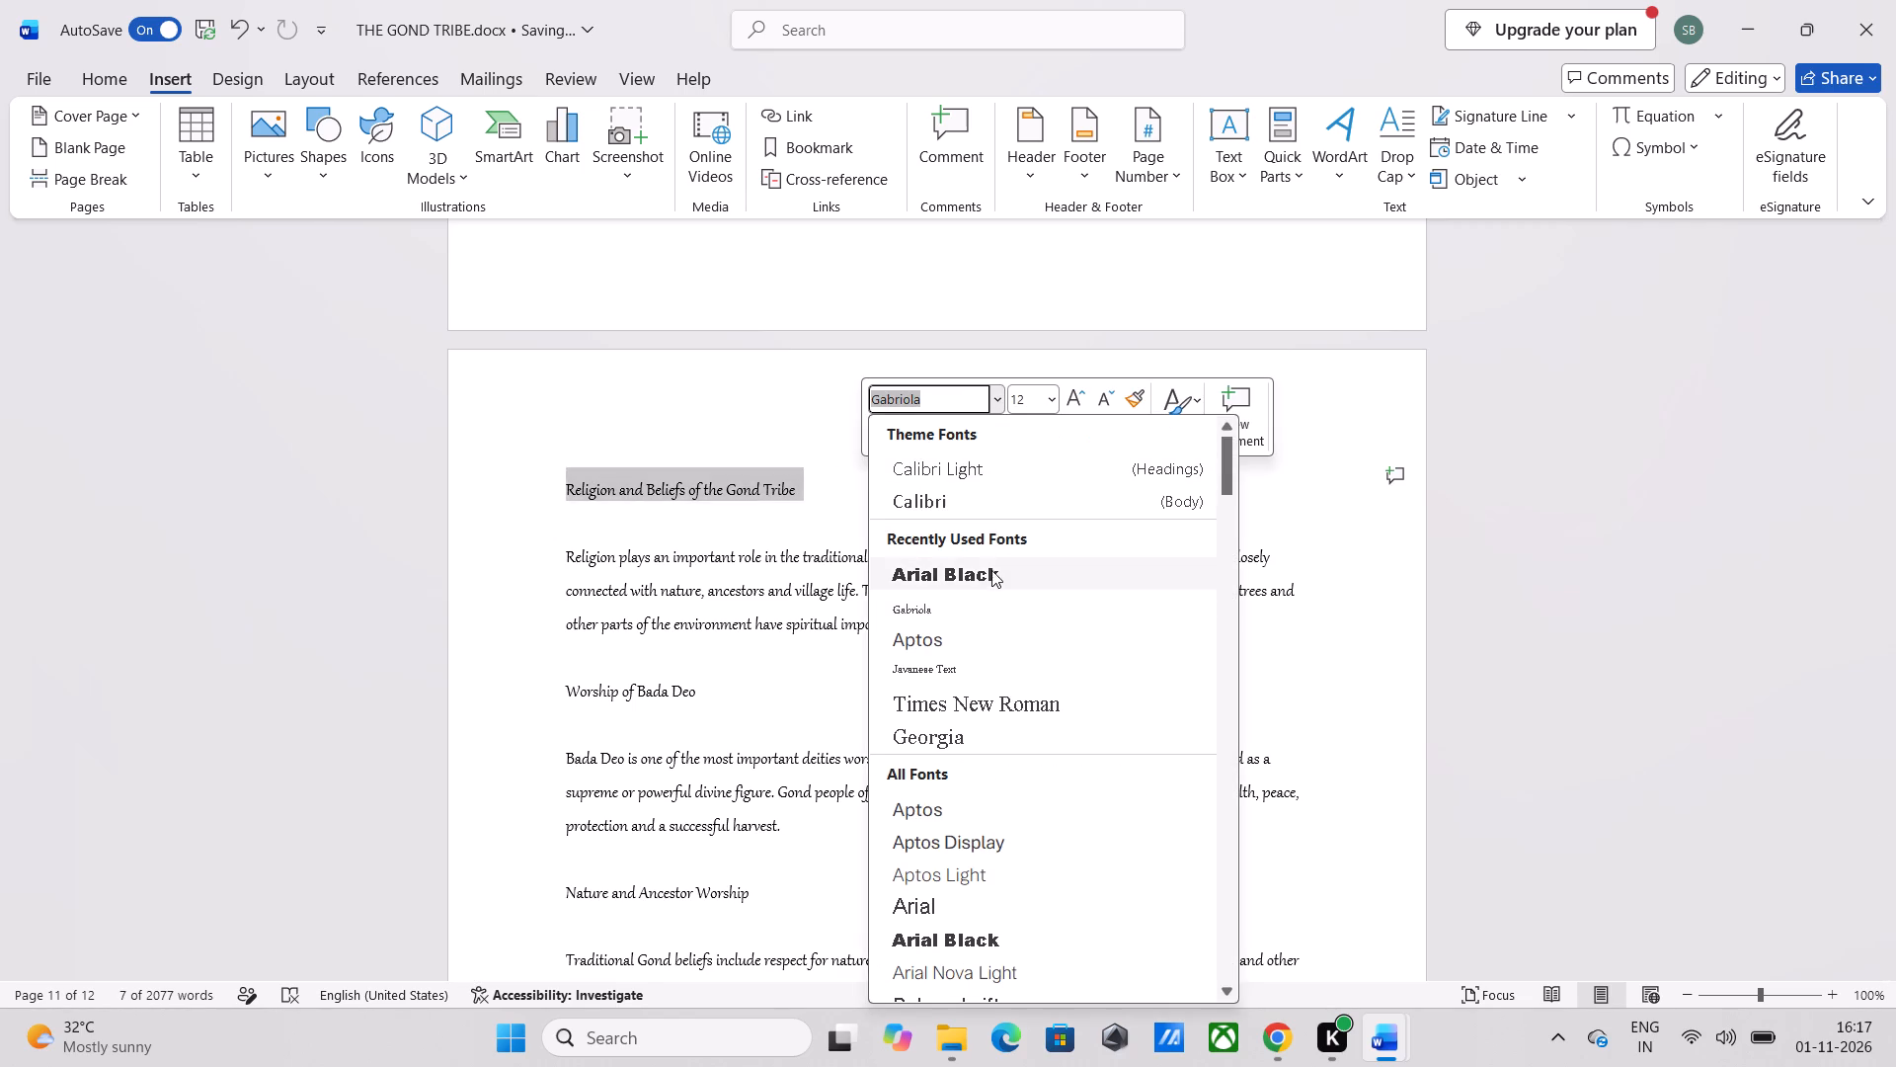
{"action": "left_click", "coordinate": [986, 573]}
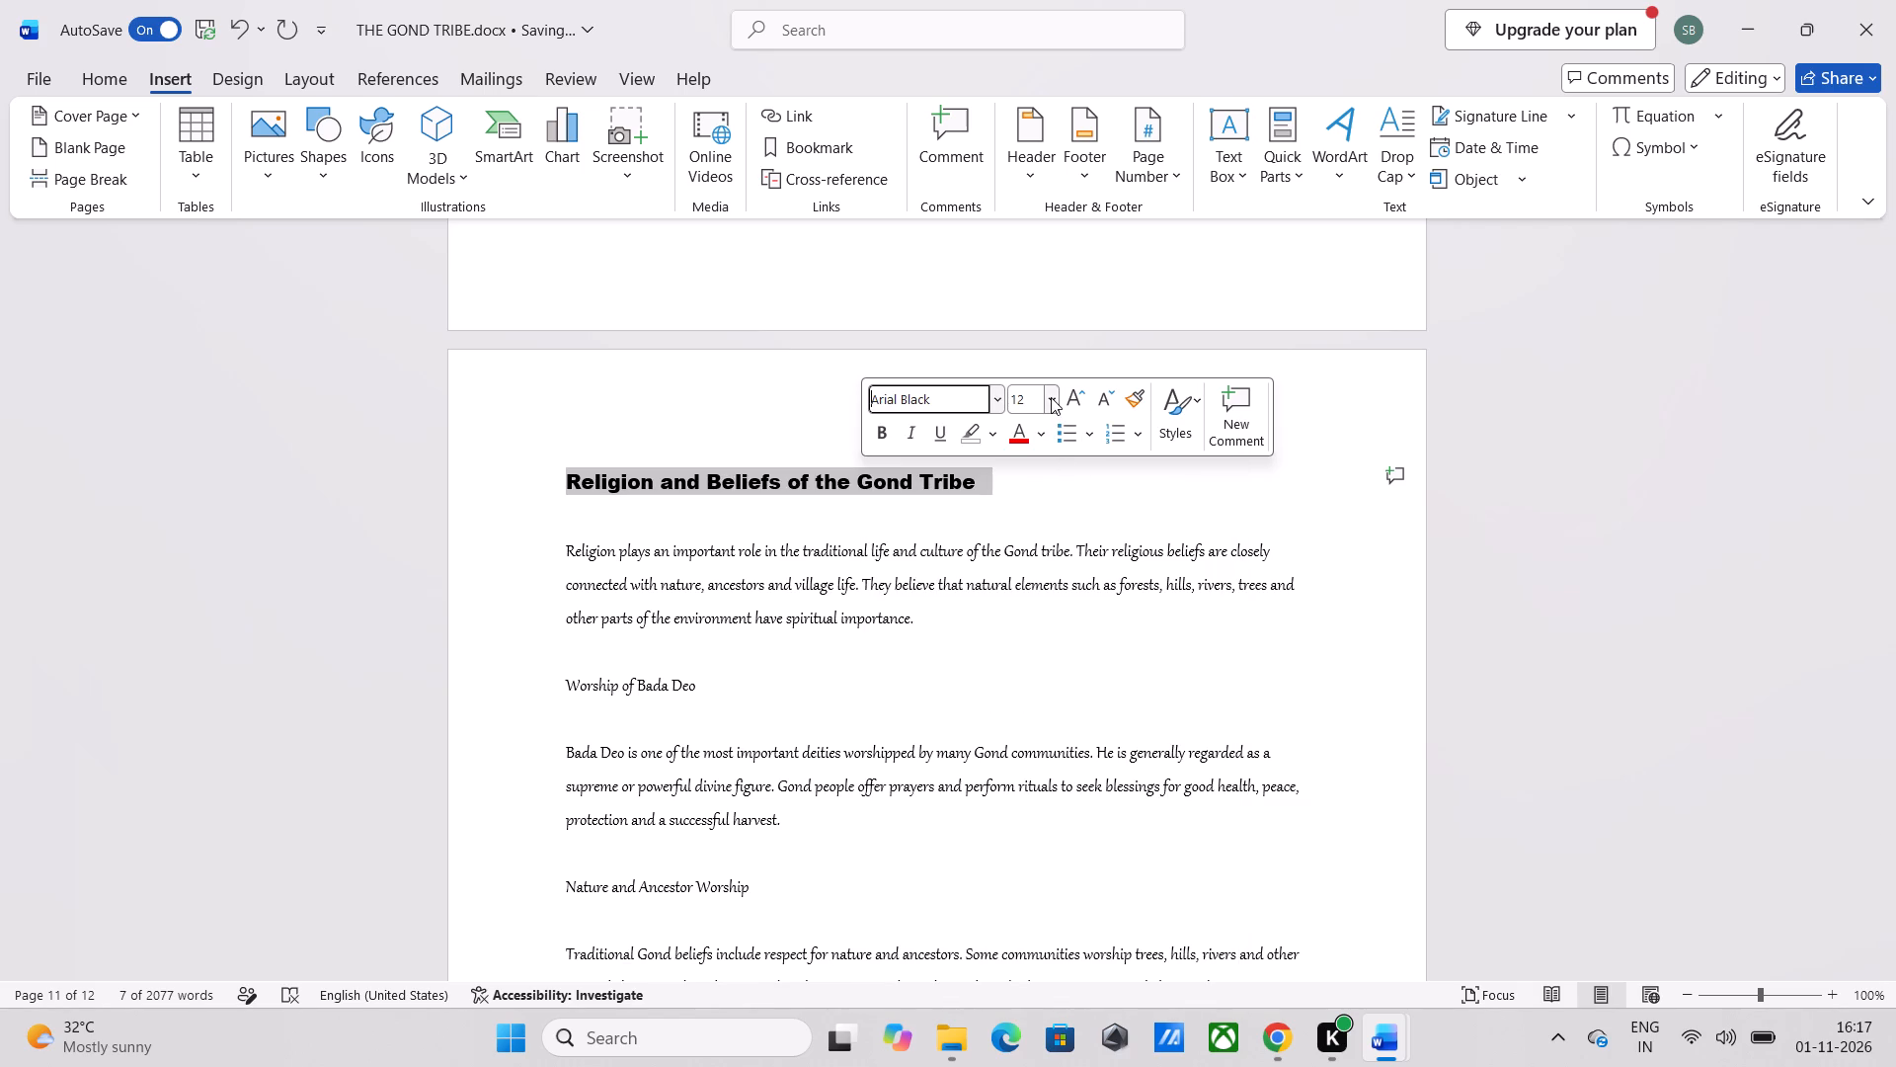
{"action": "left_click", "coordinate": [1051, 397]}
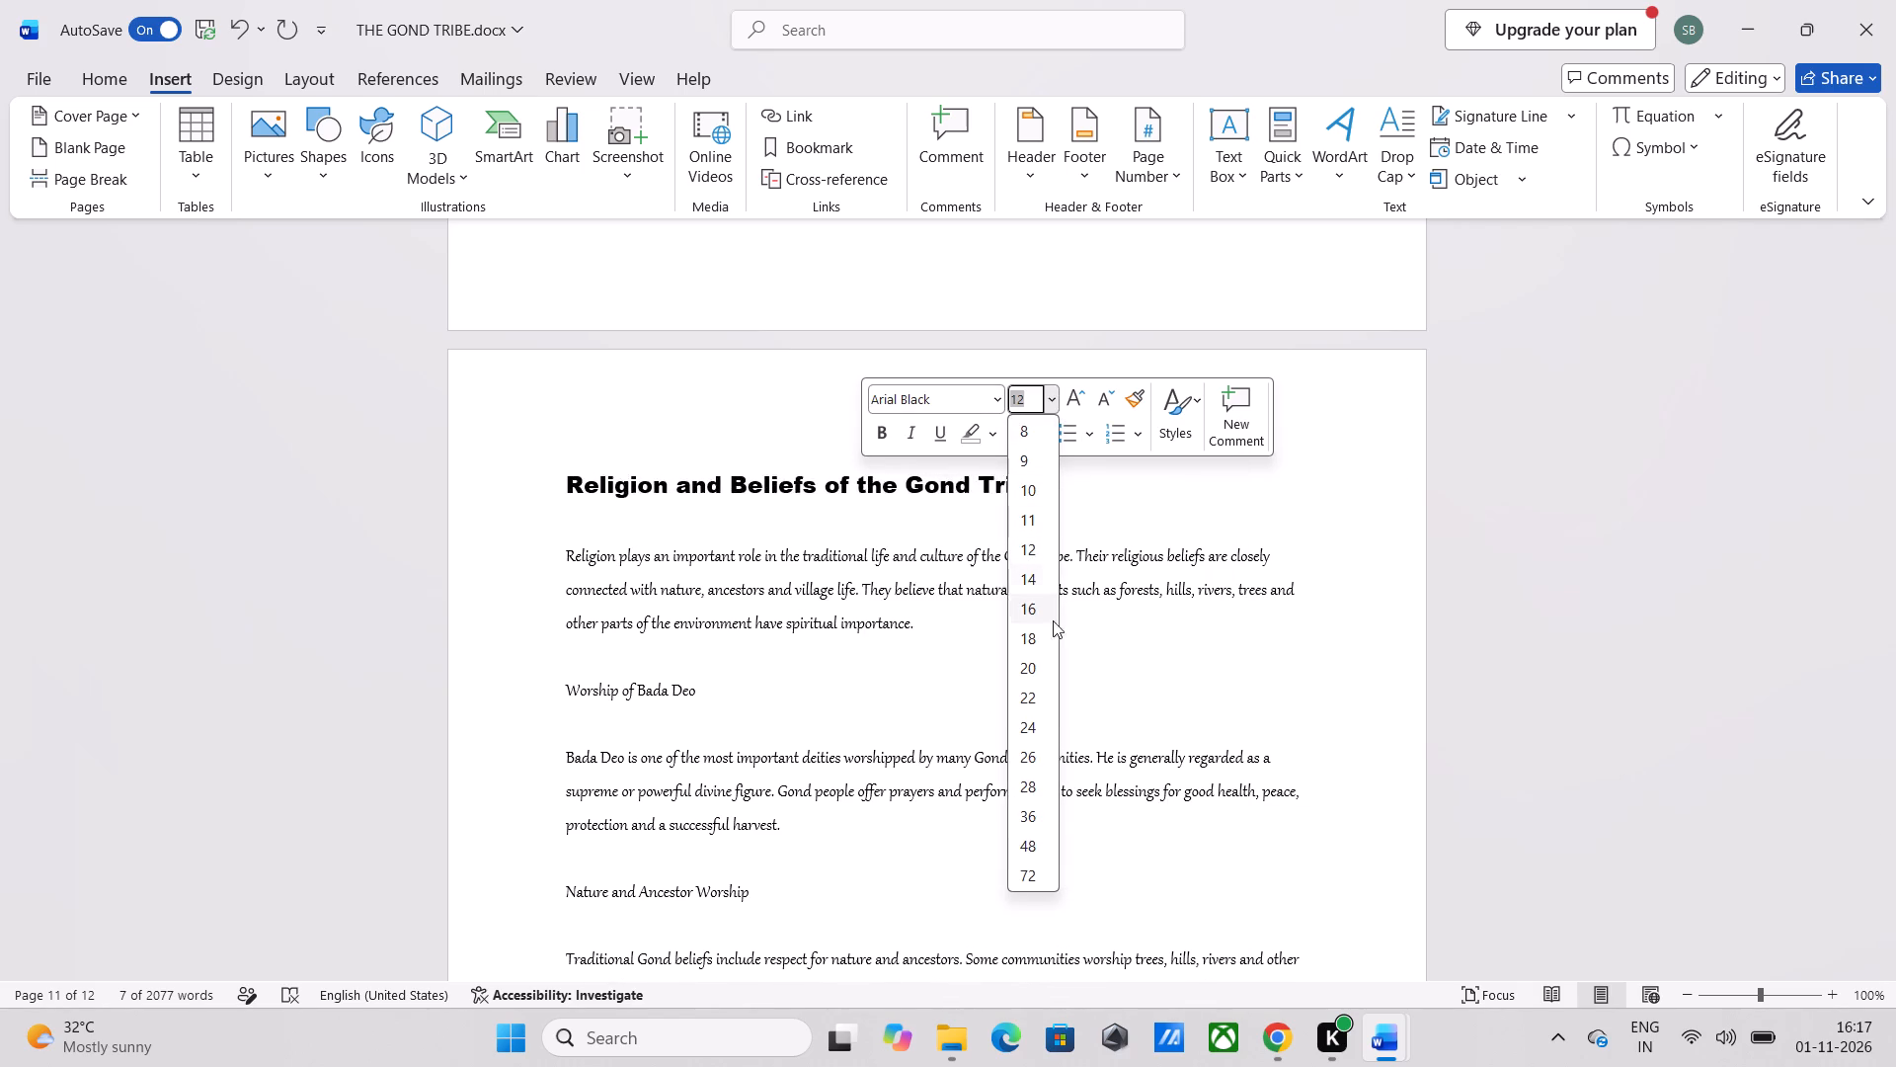
{"action": "left_click", "coordinate": [1031, 734]}
Add the prefix "Chapter 9: " in front of the Religion and Beliefs of the Gond Tribe heading.
{"action": "left_click", "coordinate": [560, 488]}
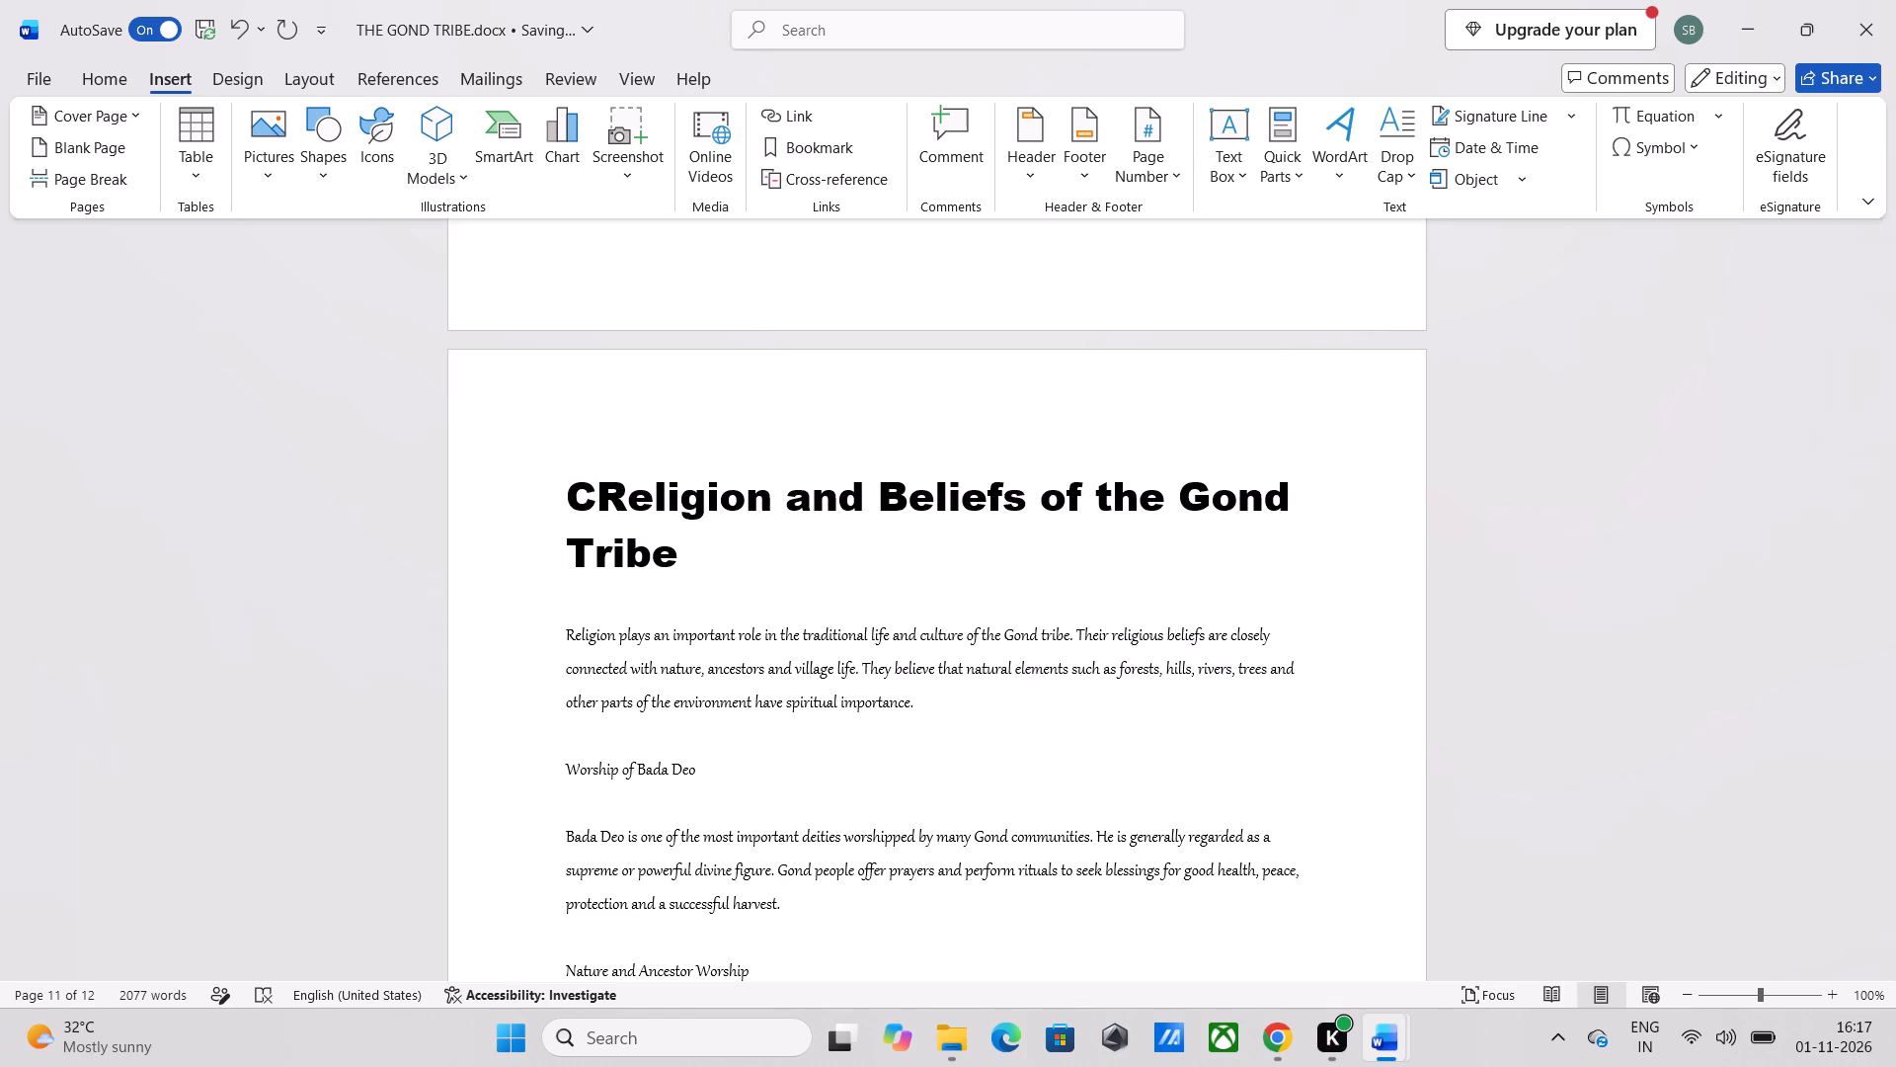
{"action": "type", "text": "hao"}
{"action": "key", "text": "BackSpace"}
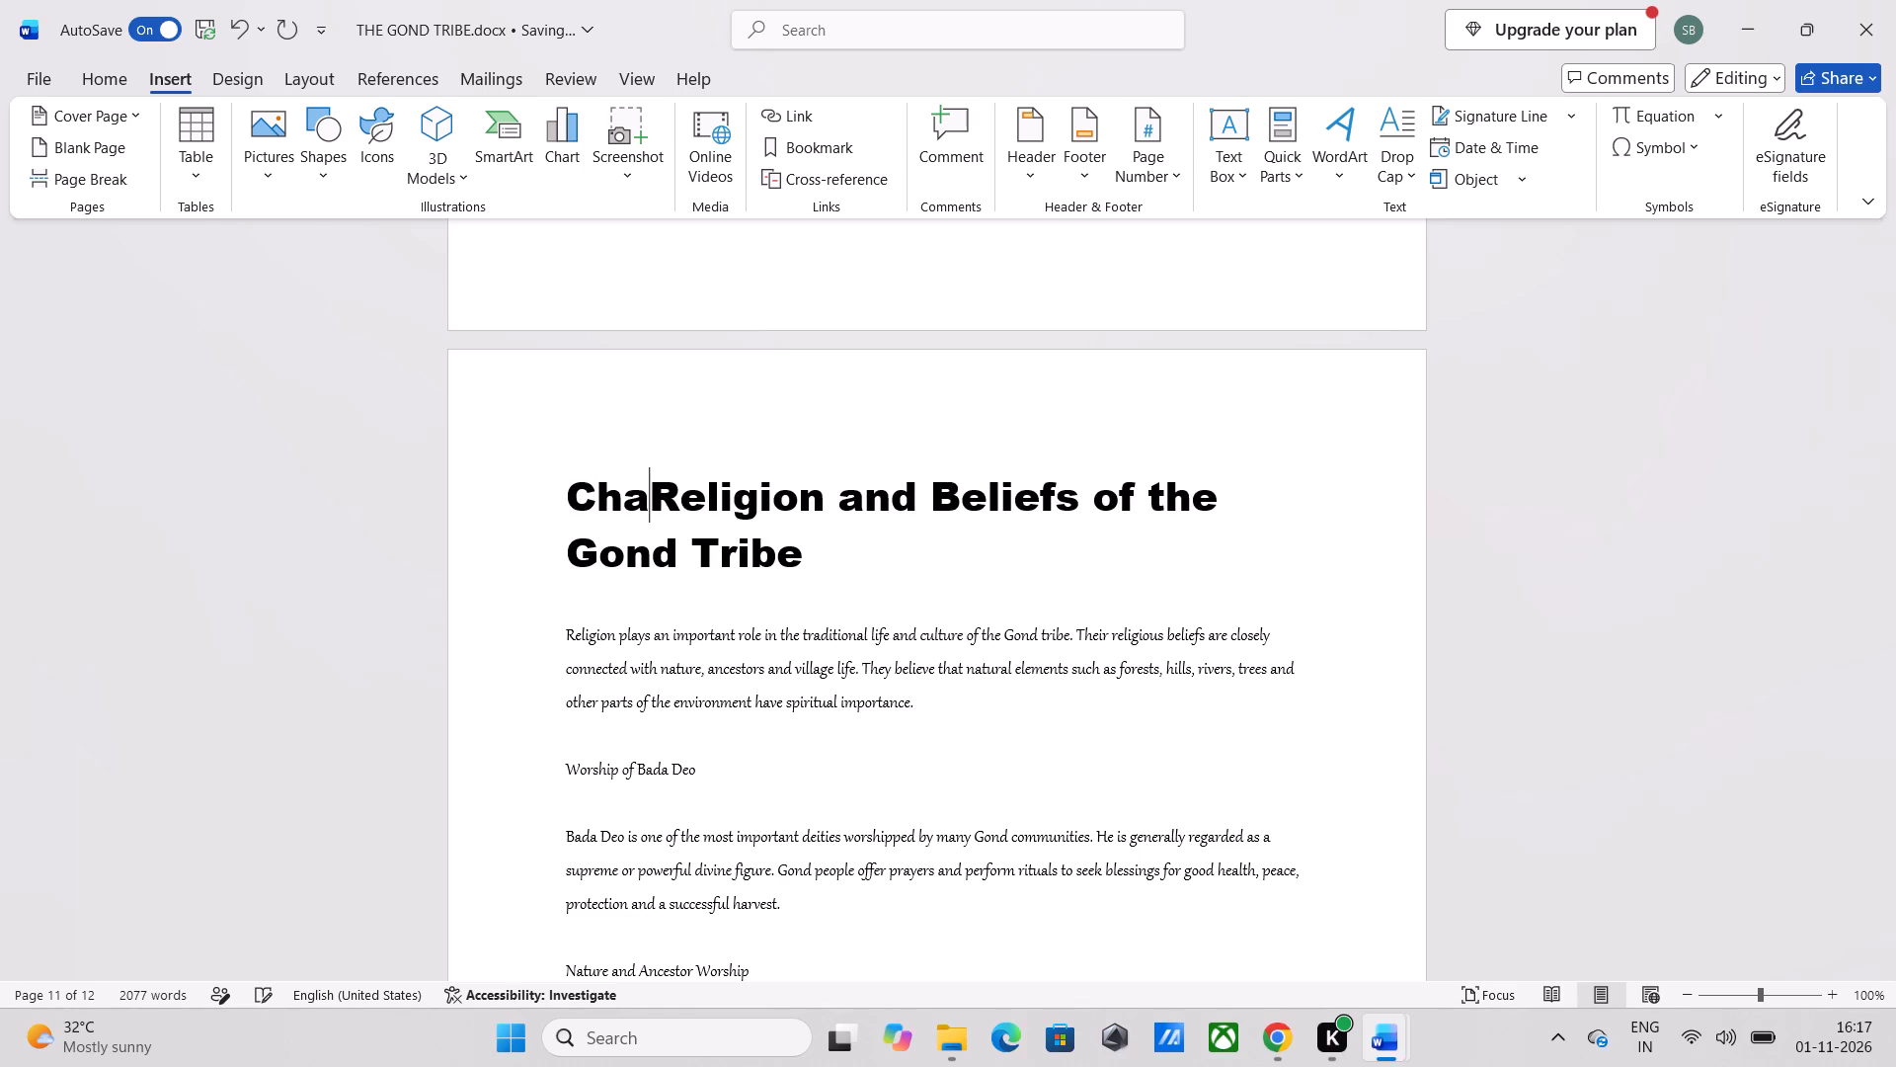
{"action": "type", "text": "pter"}
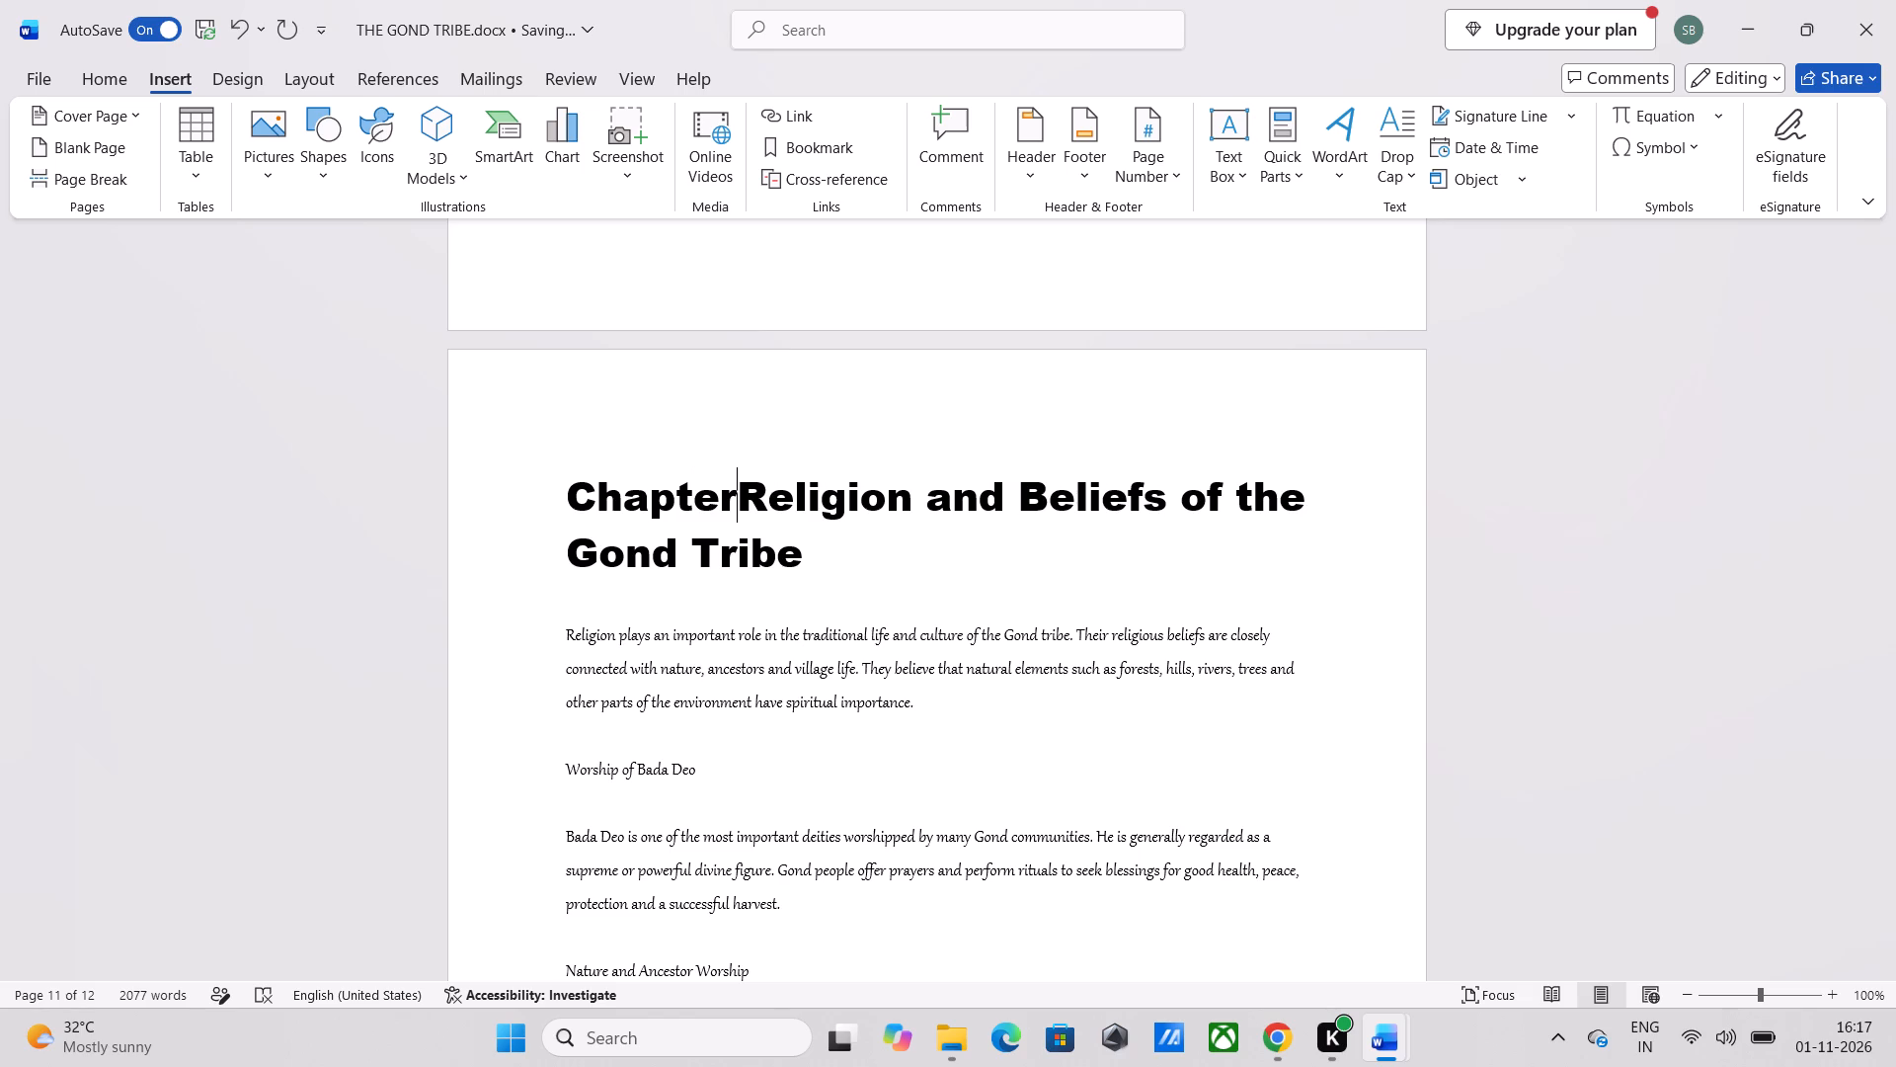
{"action": "key", "text": "space"}
{"action": "key", "text": "9"}
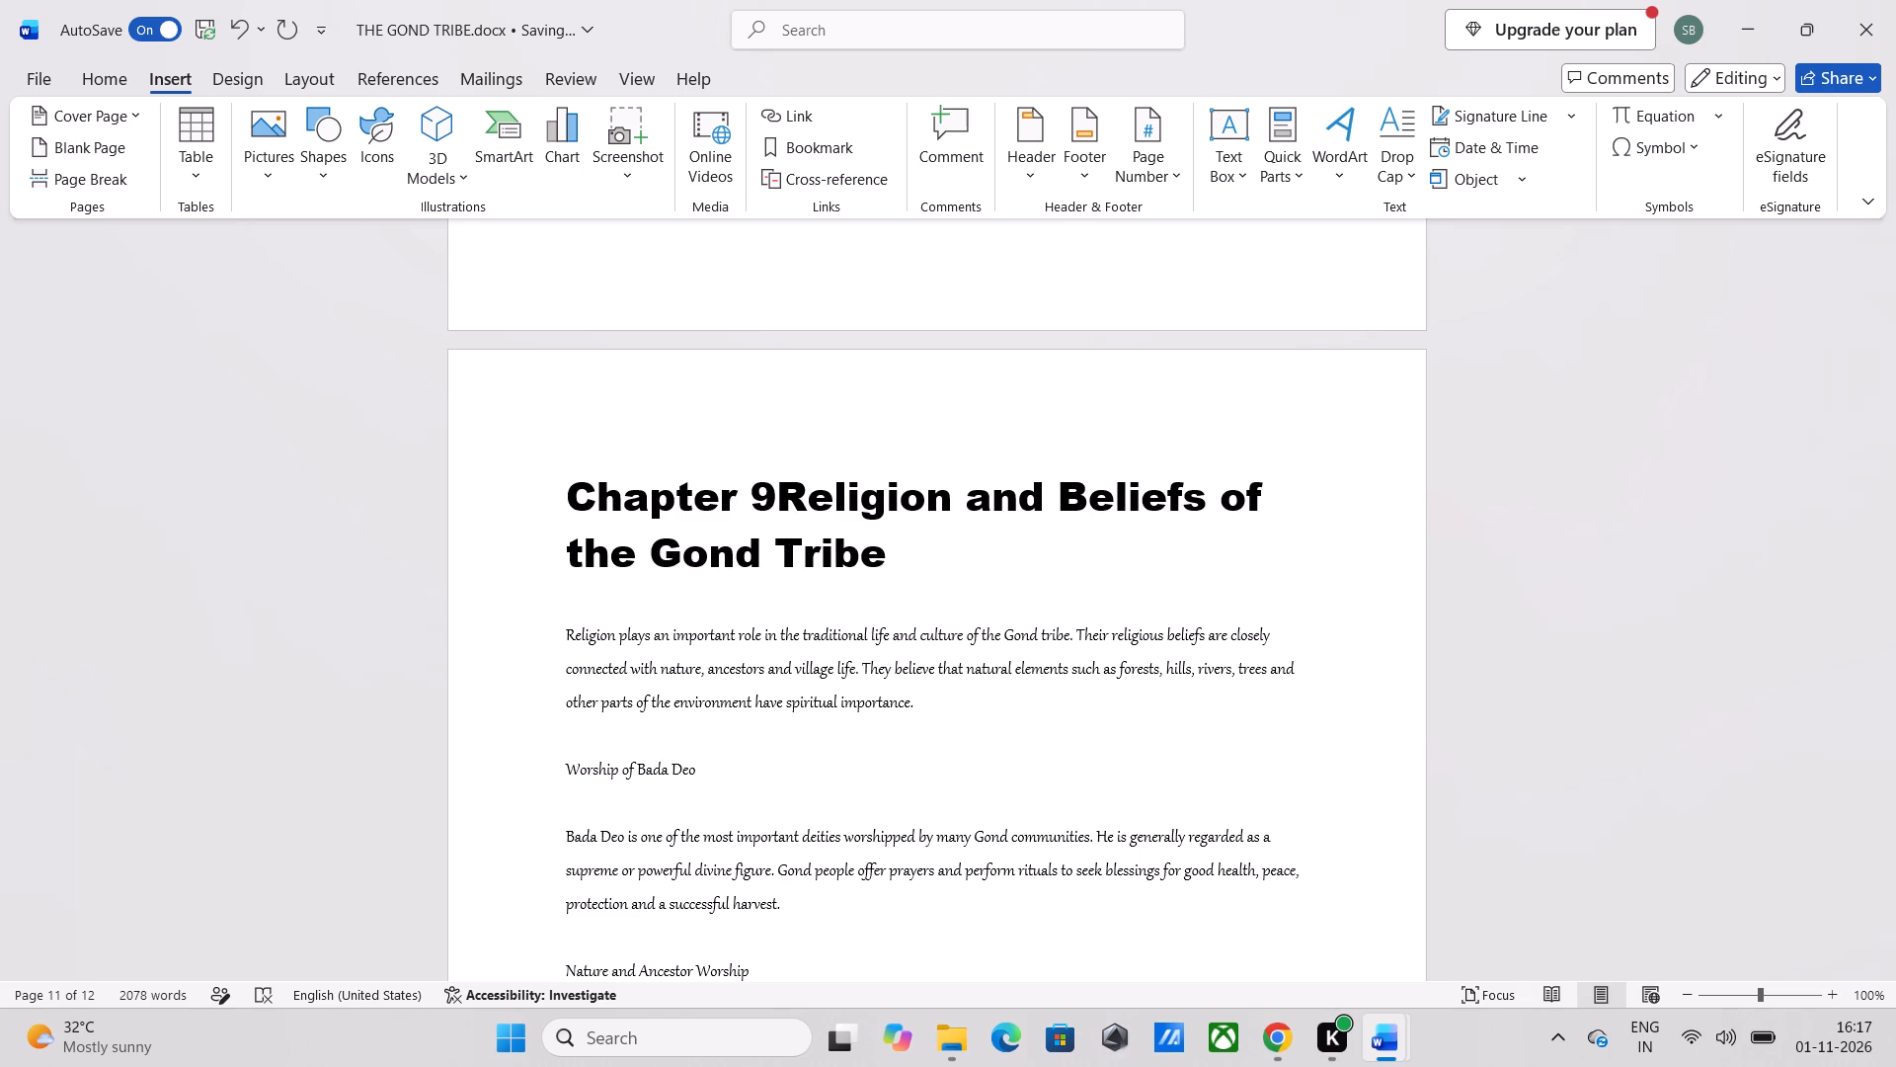
{"action": "key", "text": "shift+colon"}
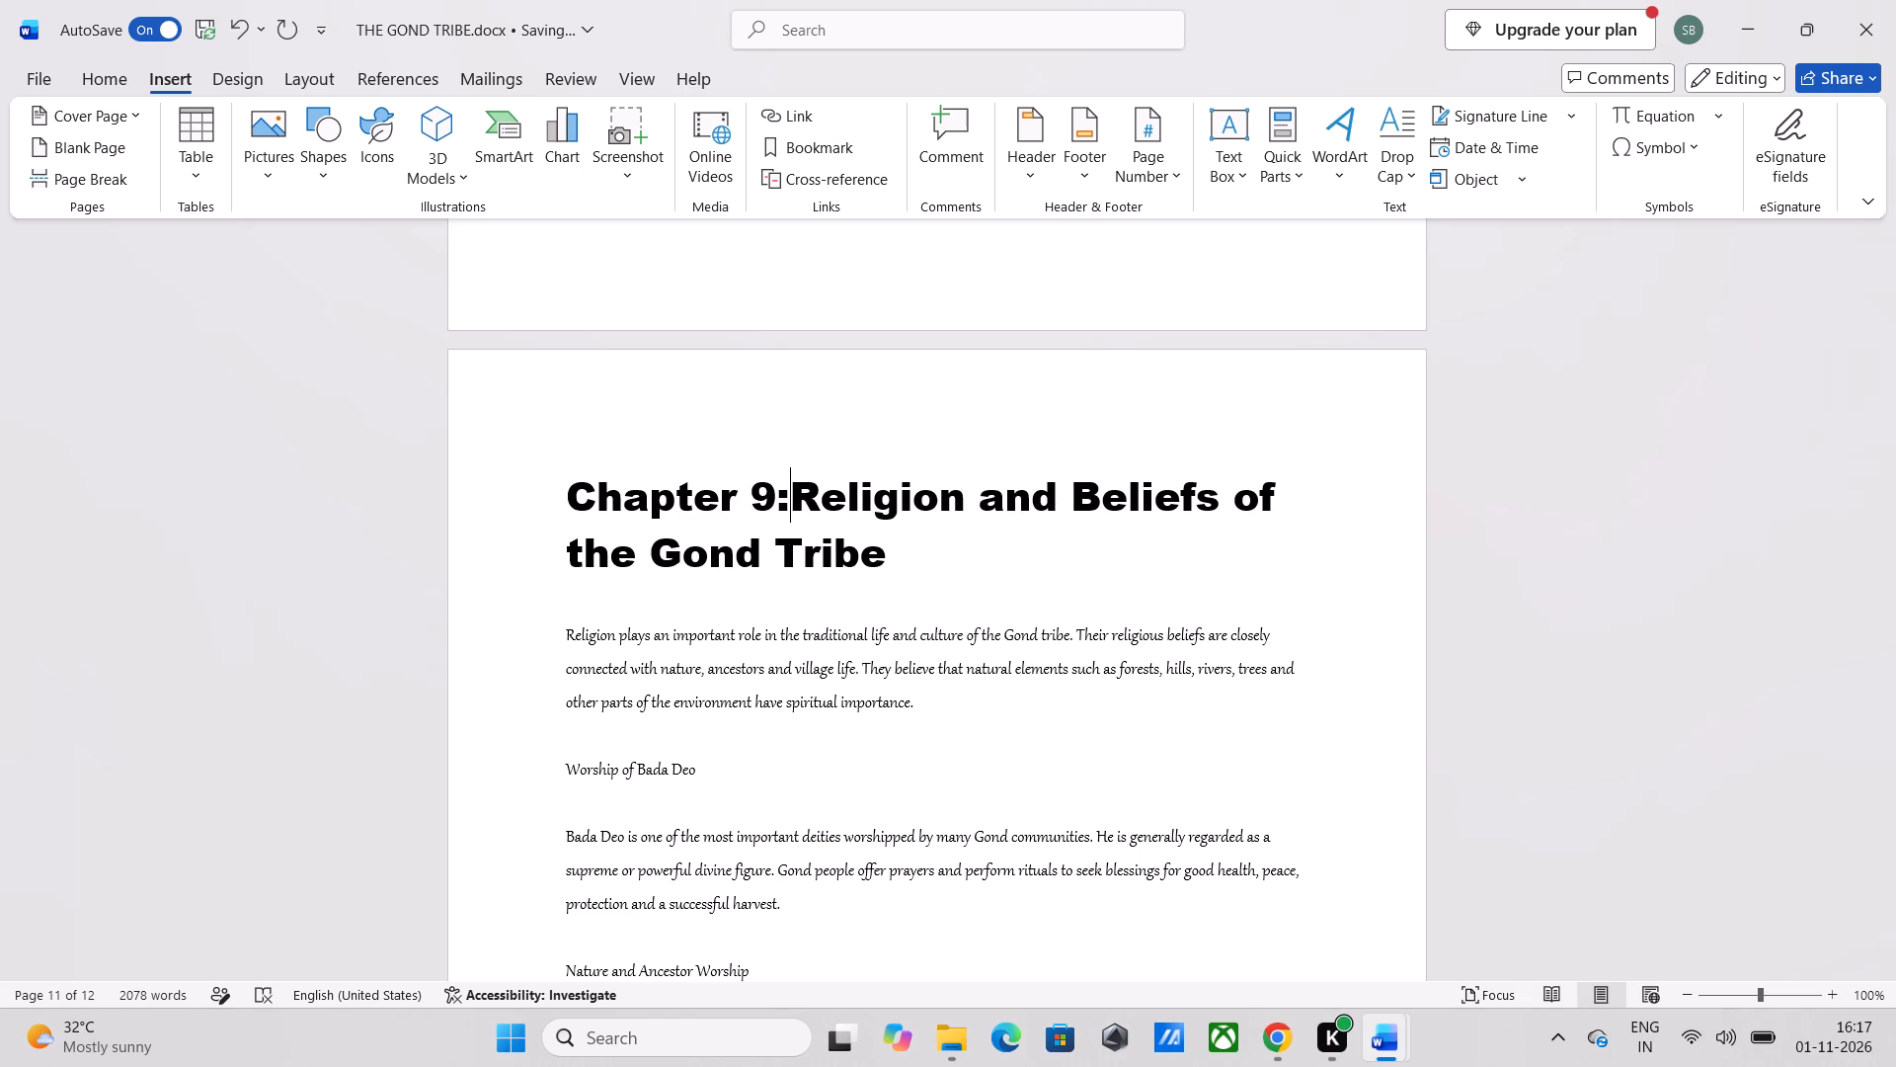
{"action": "key", "text": "space"}
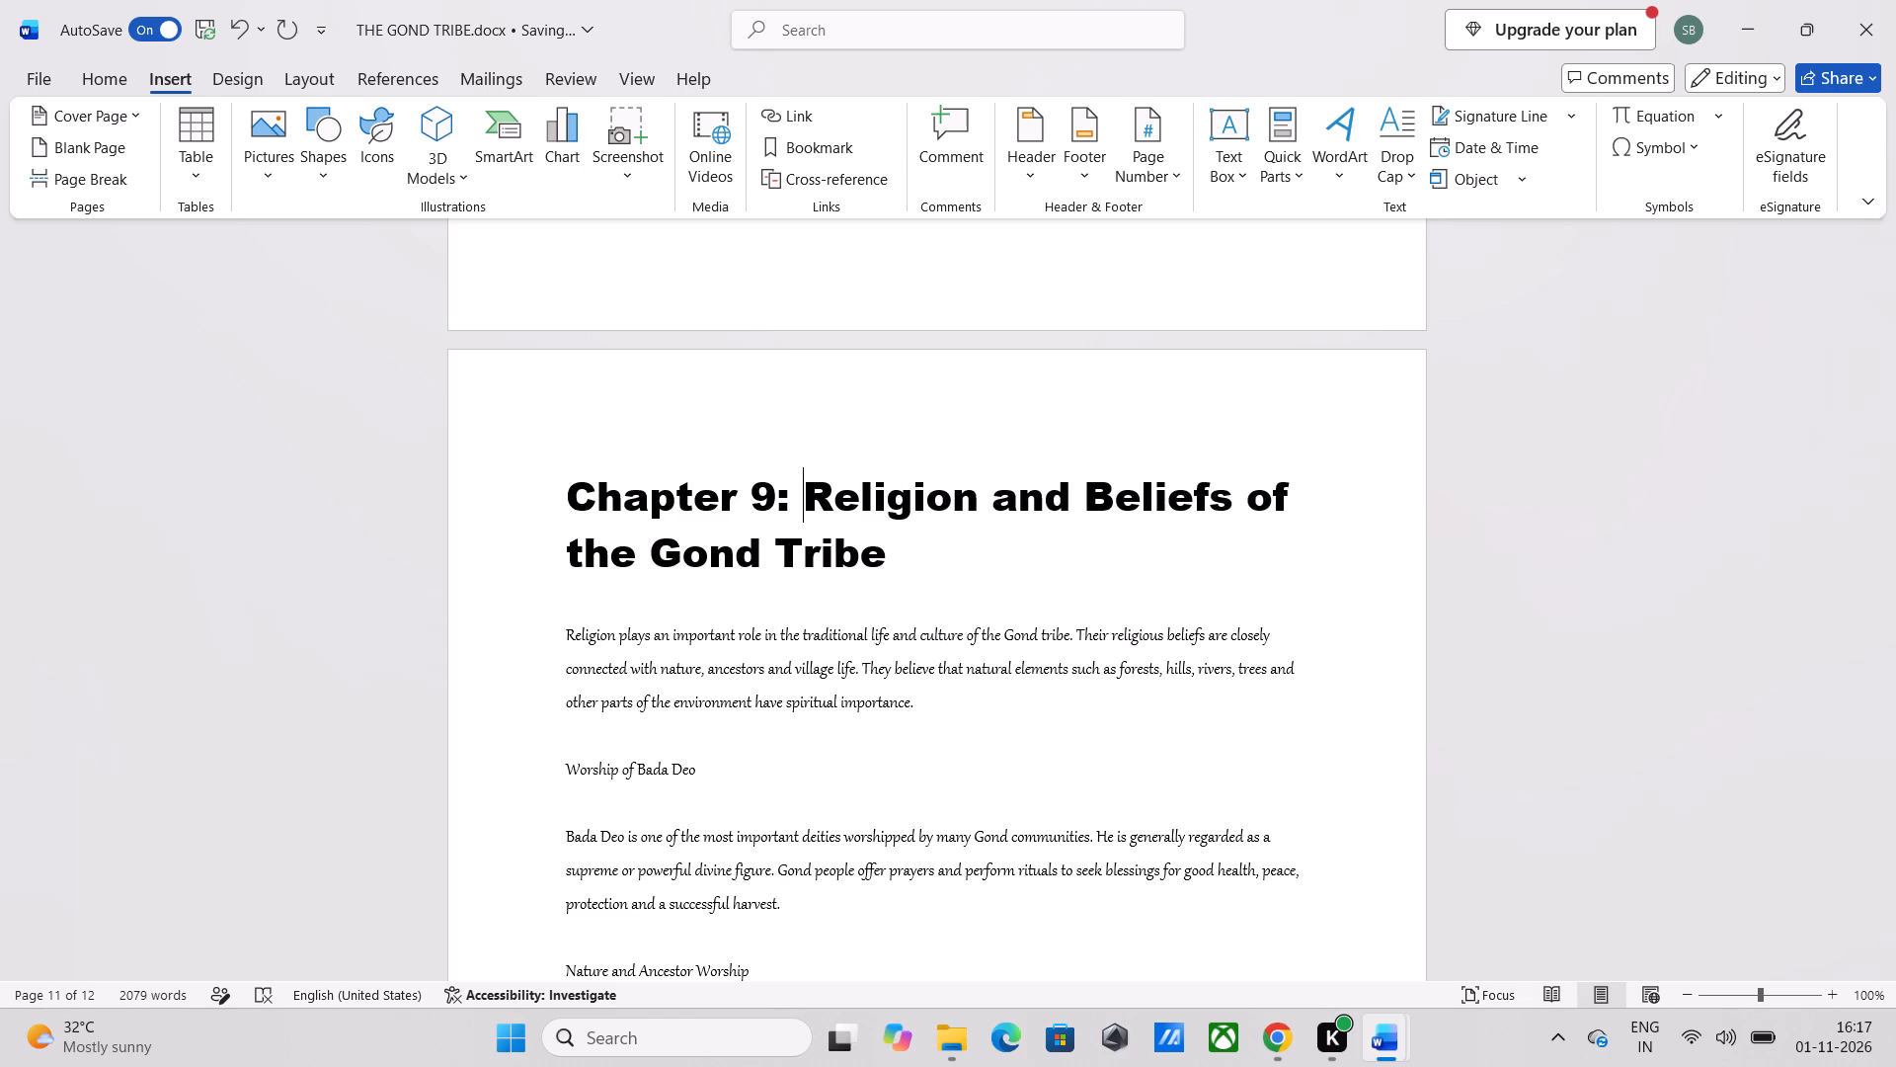
{"action": "left_click", "coordinate": [935, 555]}
Review the Chapter 9 text from its heading through the conclusion and the empty space on the last page.
{"action": "scroll", "coordinate": [913, 571], "scroll_direction": "down", "scroll_amount": 9}
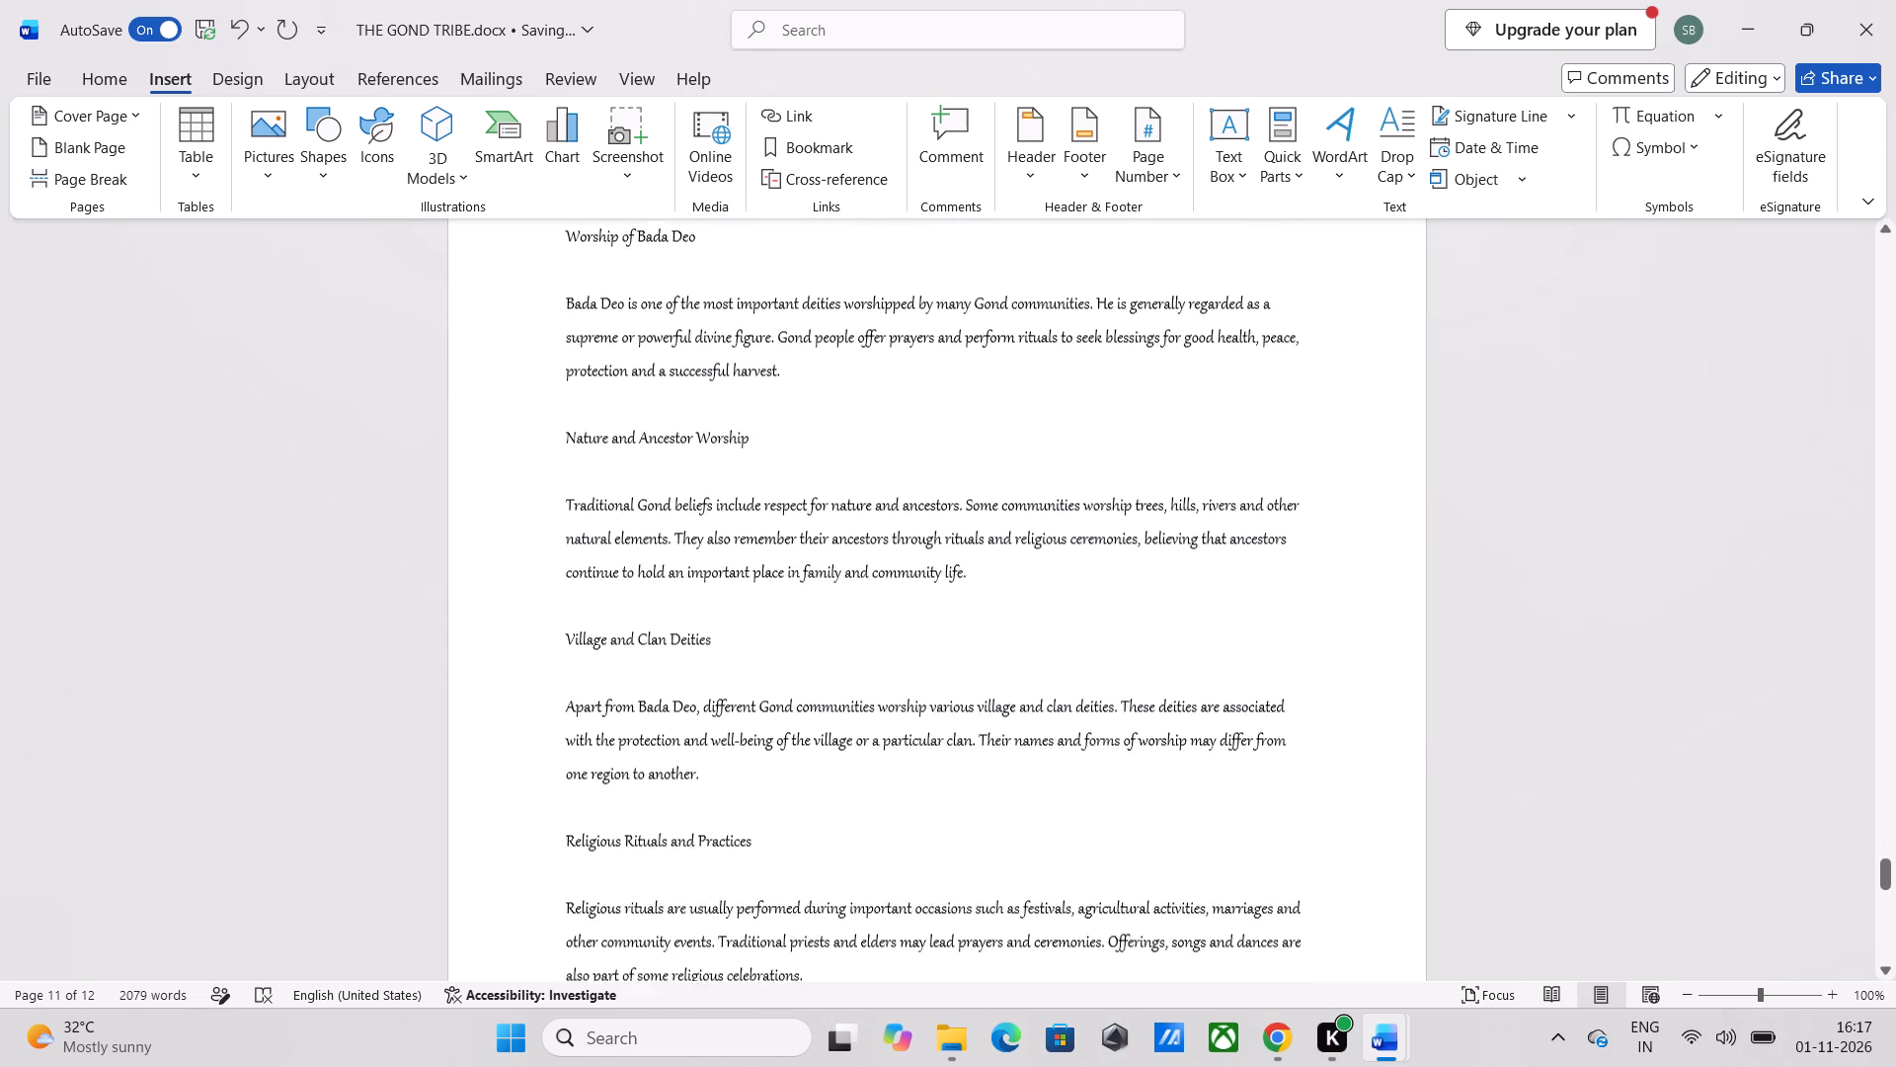
{"action": "scroll", "coordinate": [909, 584], "scroll_direction": "down", "scroll_amount": 20}
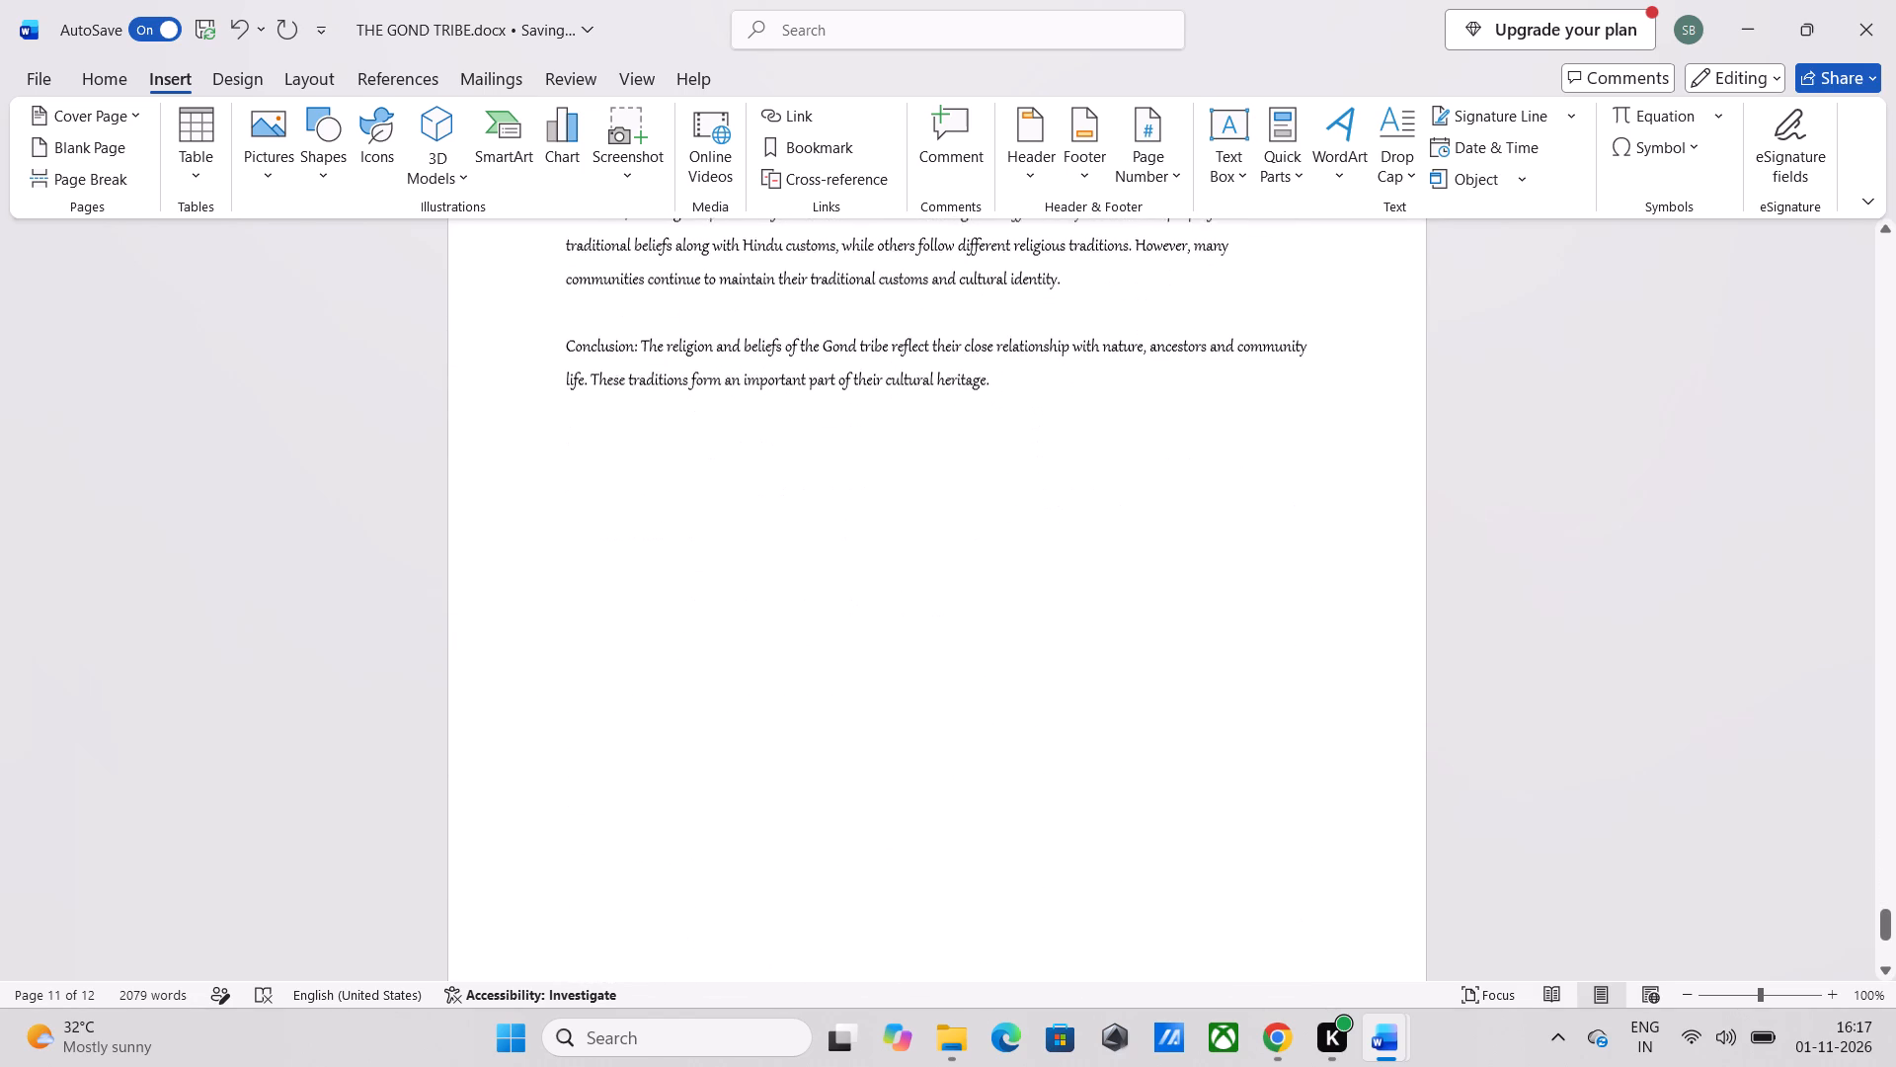
{"action": "scroll", "coordinate": [900, 598], "scroll_direction": "down", "scroll_amount": 3}
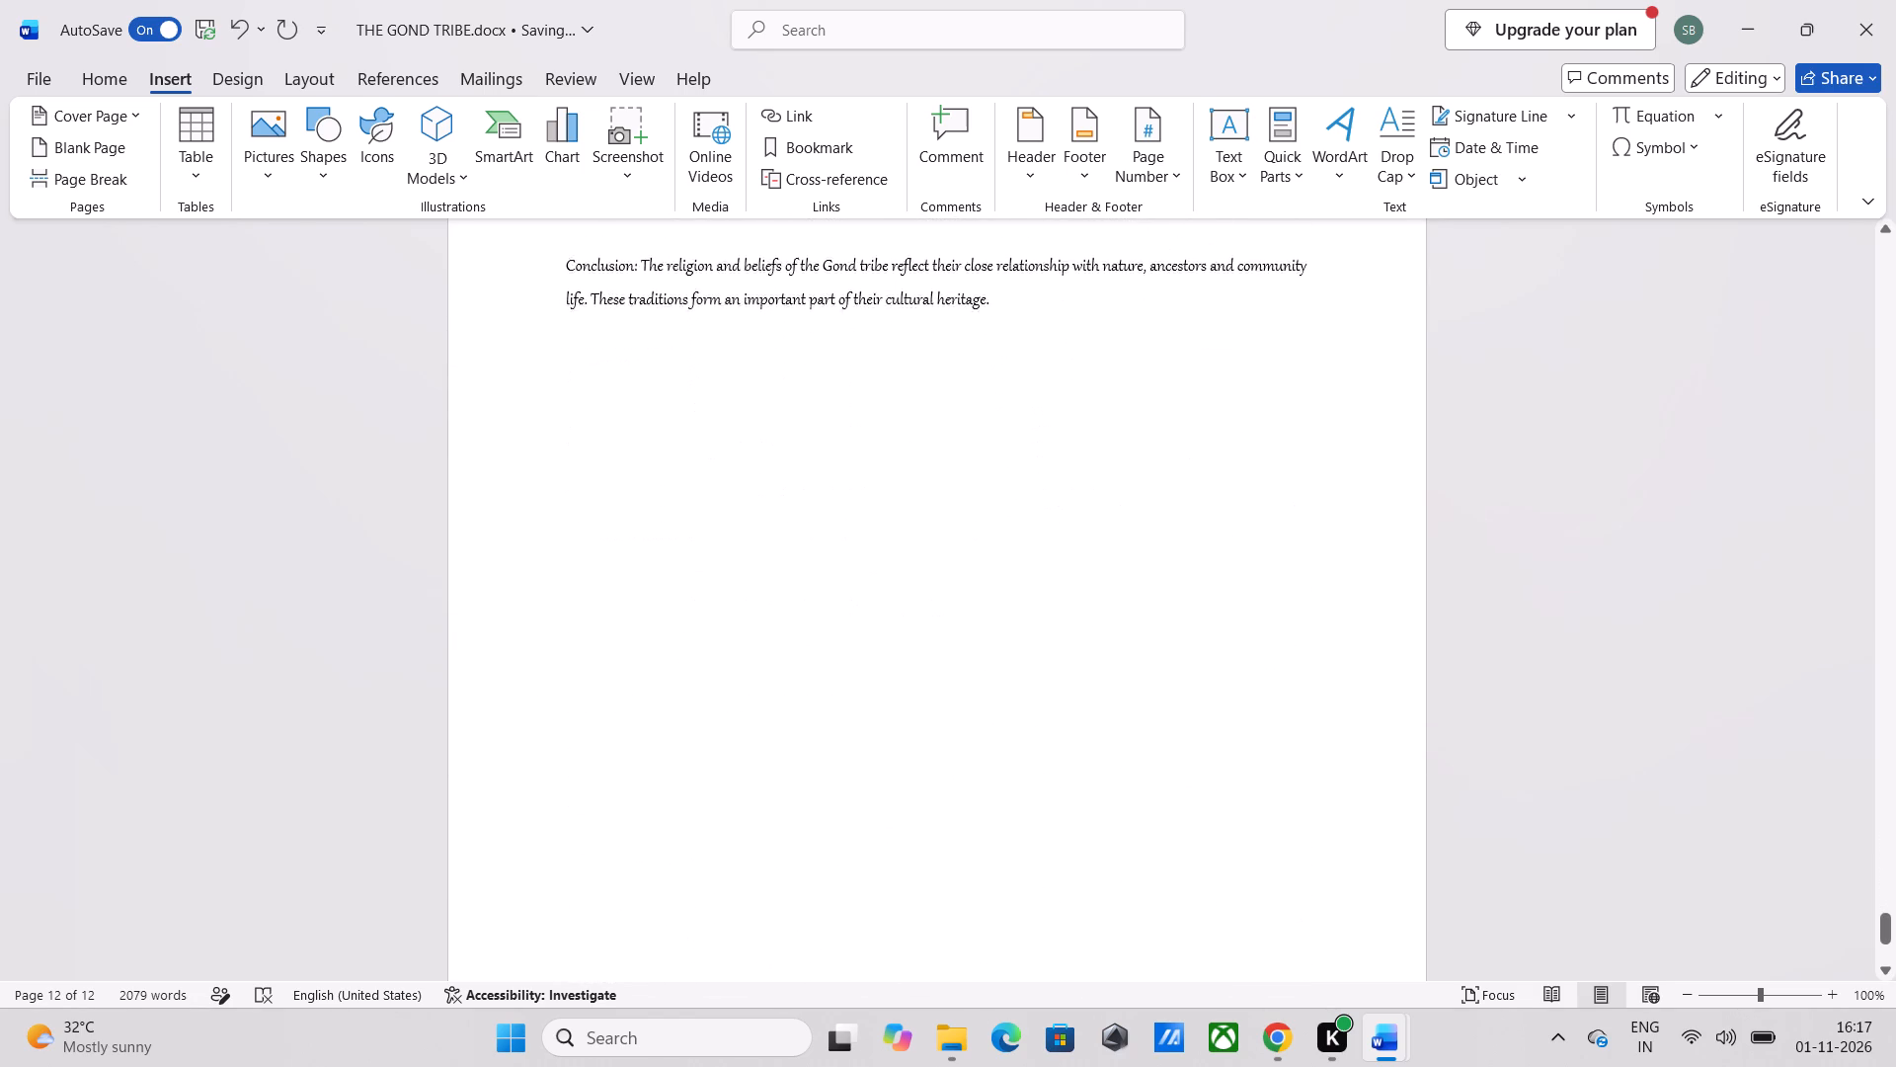
{"action": "scroll", "coordinate": [900, 598], "scroll_direction": "down", "scroll_amount": 9}
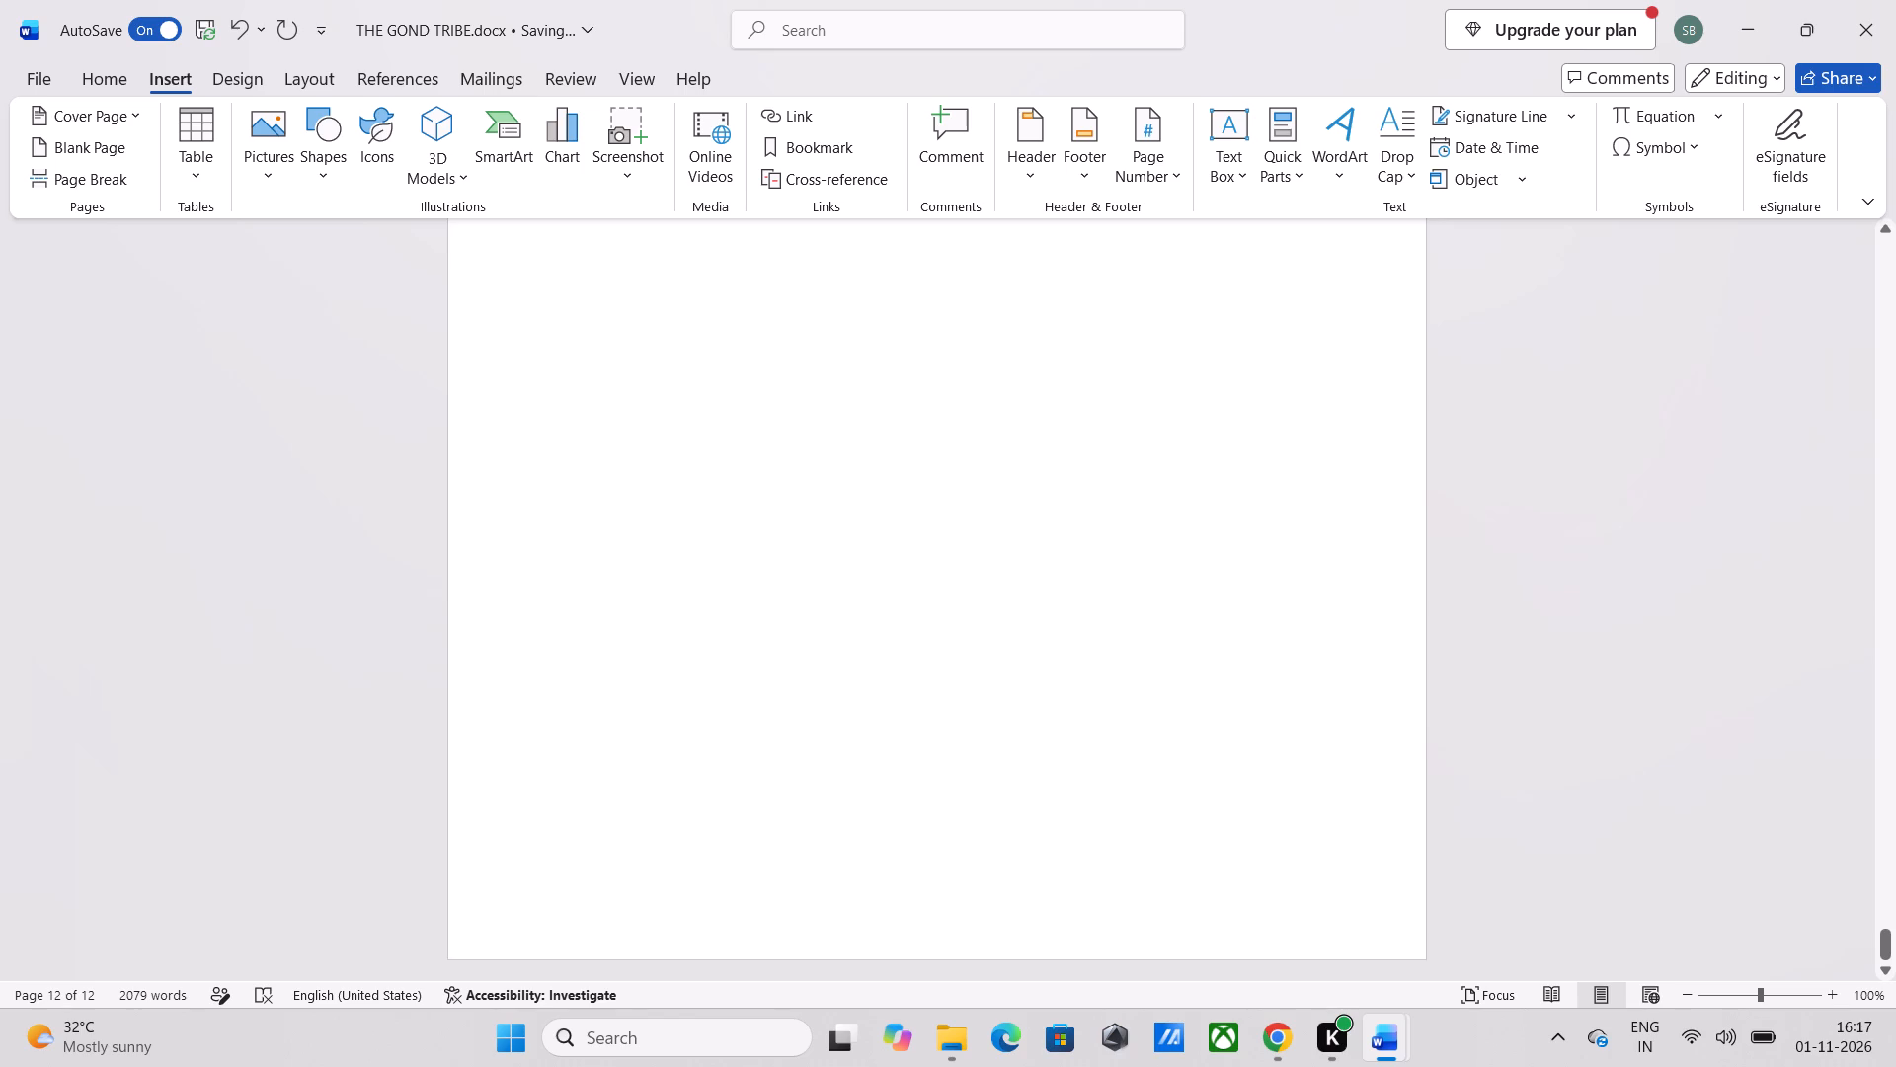
{"action": "scroll", "coordinate": [775, 506], "scroll_direction": "up", "scroll_amount": 10}
{"action": "left_click", "coordinate": [1063, 522]}
{"action": "scroll", "coordinate": [1047, 525], "scroll_direction": "down", "scroll_amount": 4}
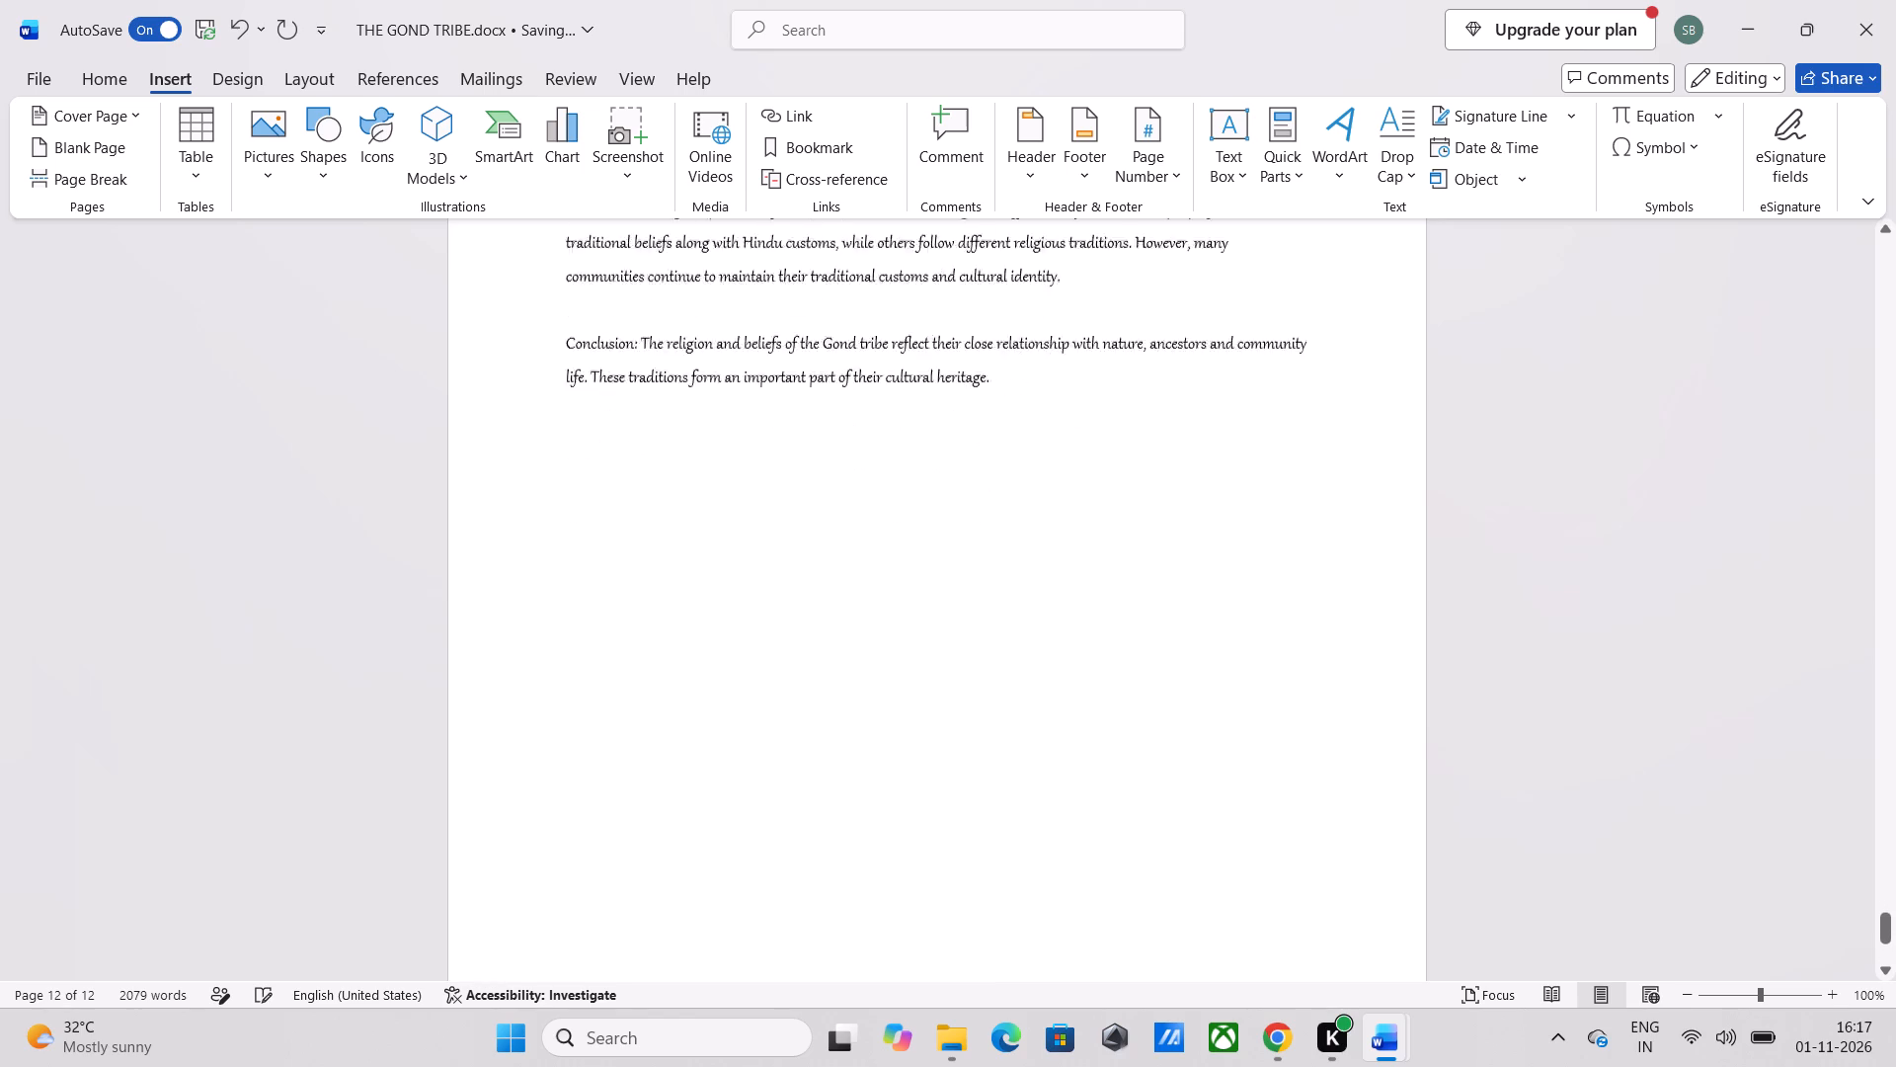
{"action": "scroll", "coordinate": [1022, 540], "scroll_direction": "up", "scroll_amount": 17}
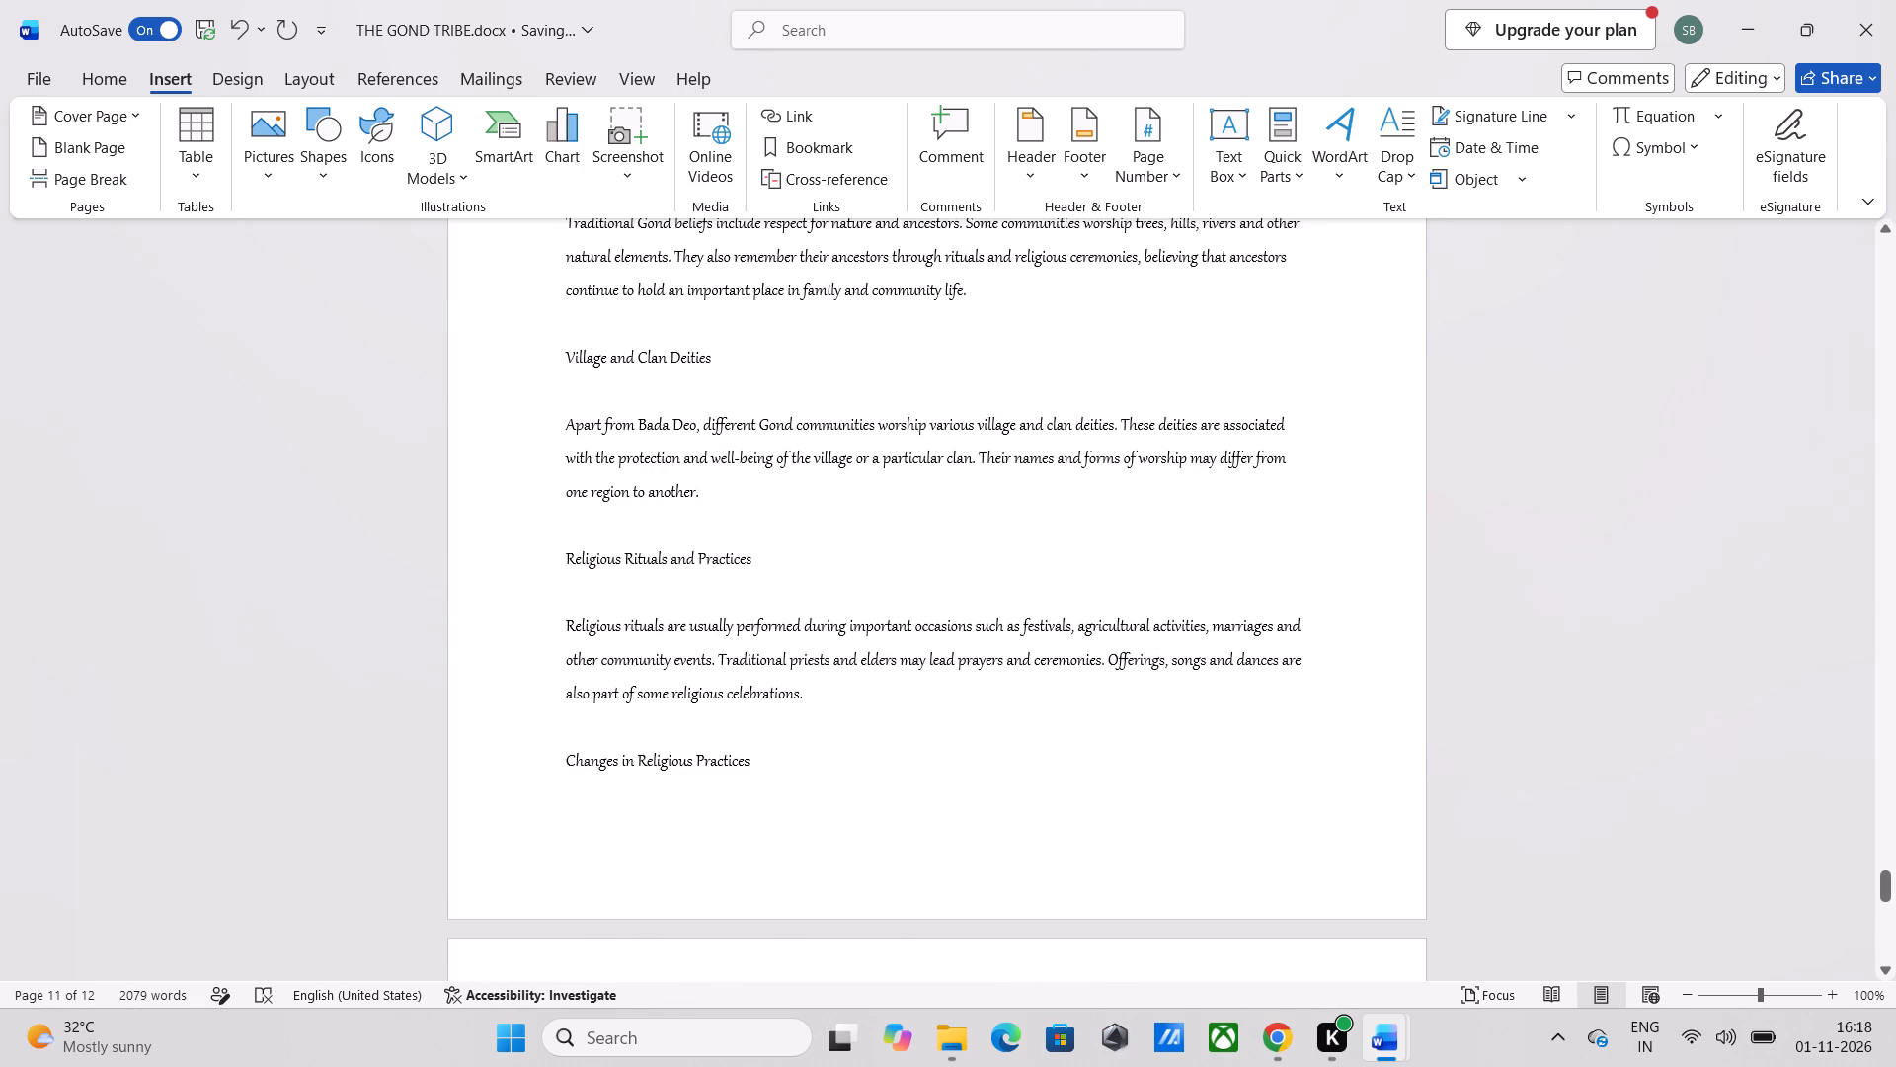
{"action": "scroll", "coordinate": [959, 546], "scroll_direction": "up", "scroll_amount": 12}
{"action": "scroll", "coordinate": [949, 543], "scroll_direction": "down", "scroll_amount": 6}
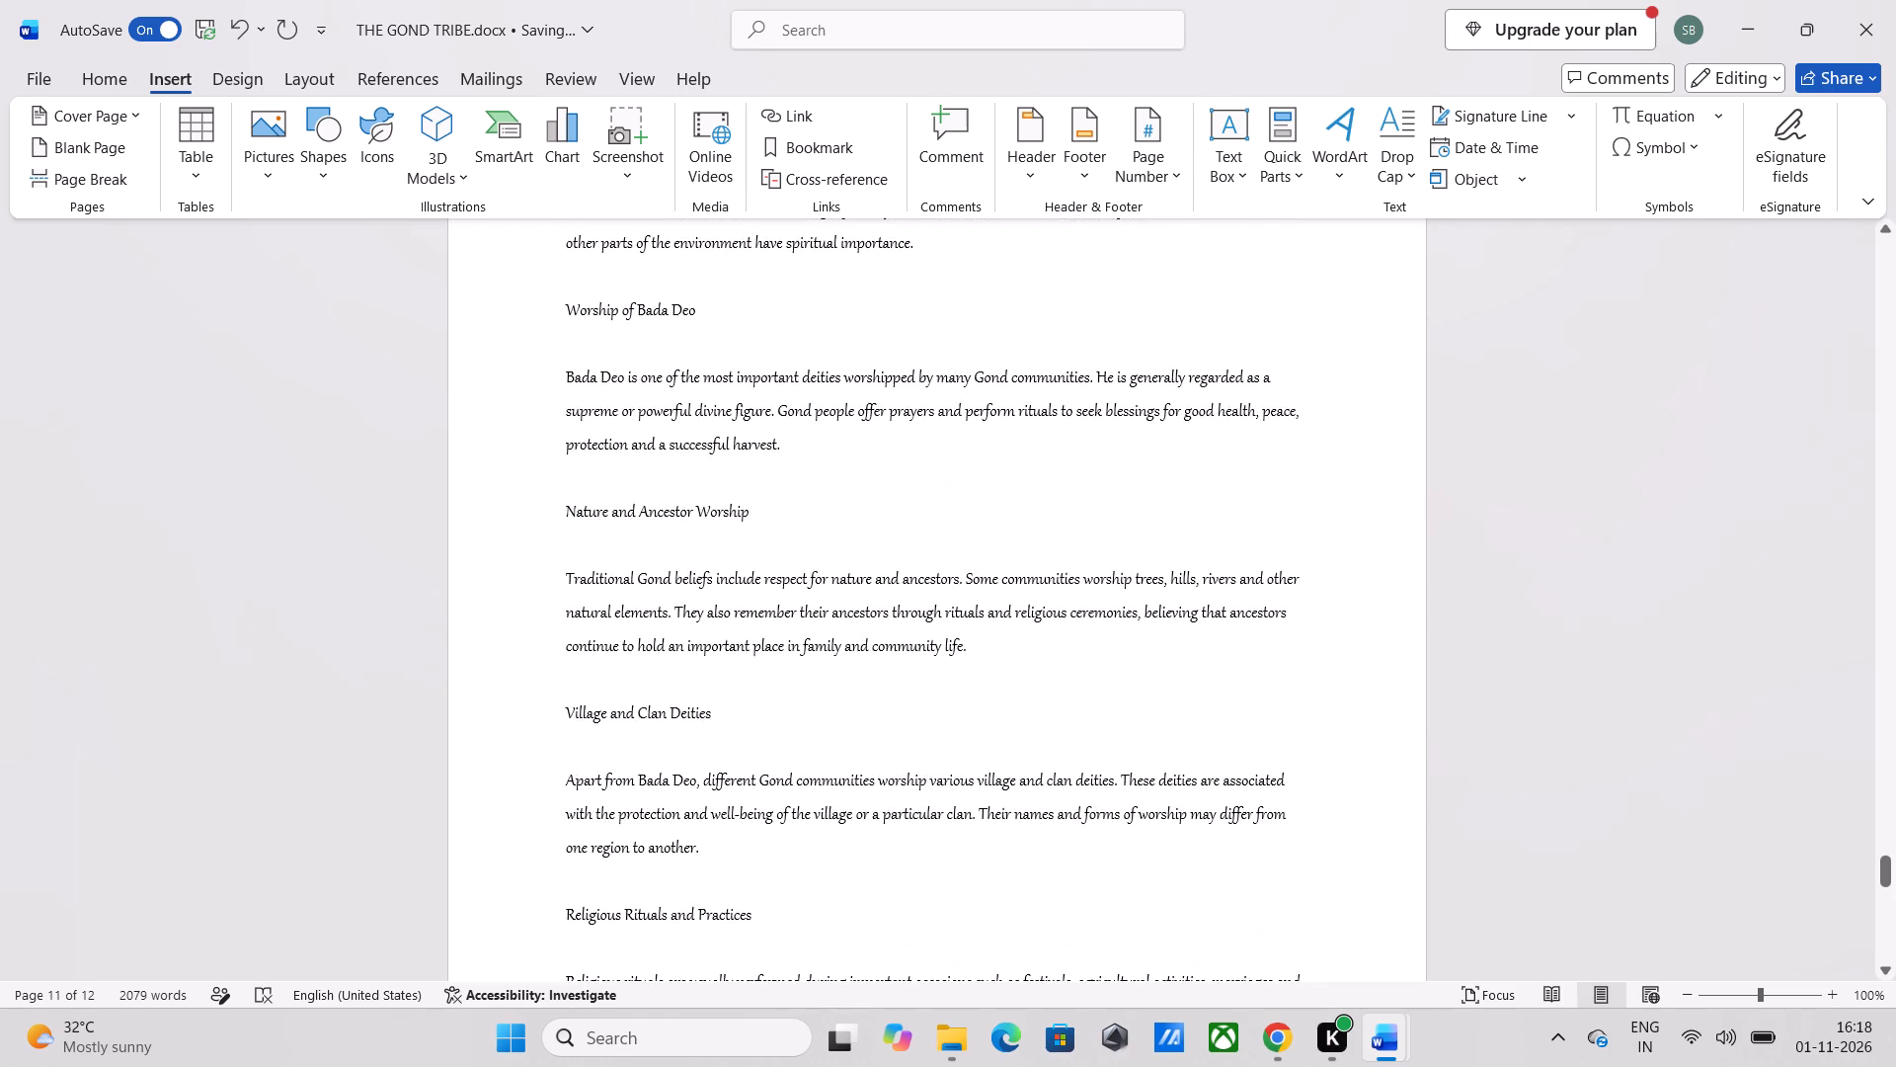
{"action": "scroll", "coordinate": [948, 543], "scroll_direction": "down", "scroll_amount": 17}
{"action": "scroll", "coordinate": [900, 575], "scroll_direction": "down", "scroll_amount": 5}
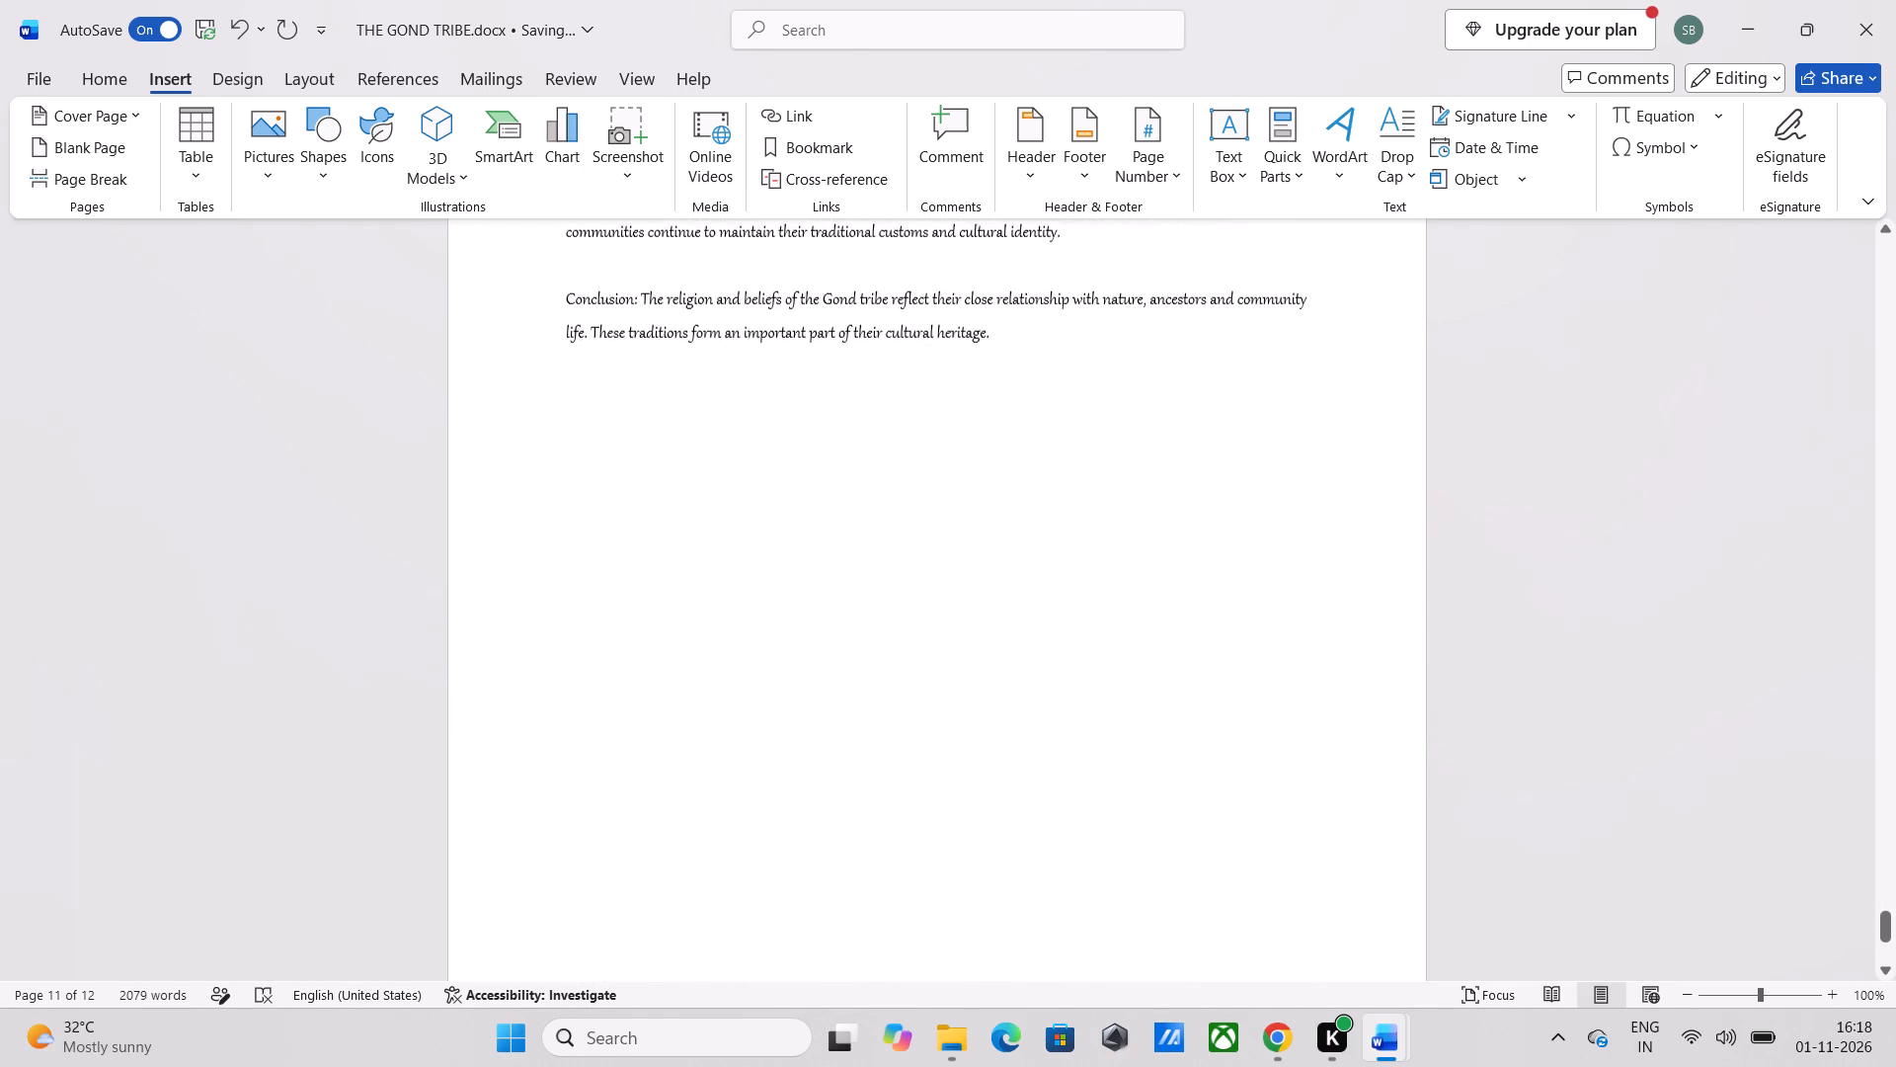
{"action": "scroll", "coordinate": [906, 574], "scroll_direction": "down", "scroll_amount": 14}
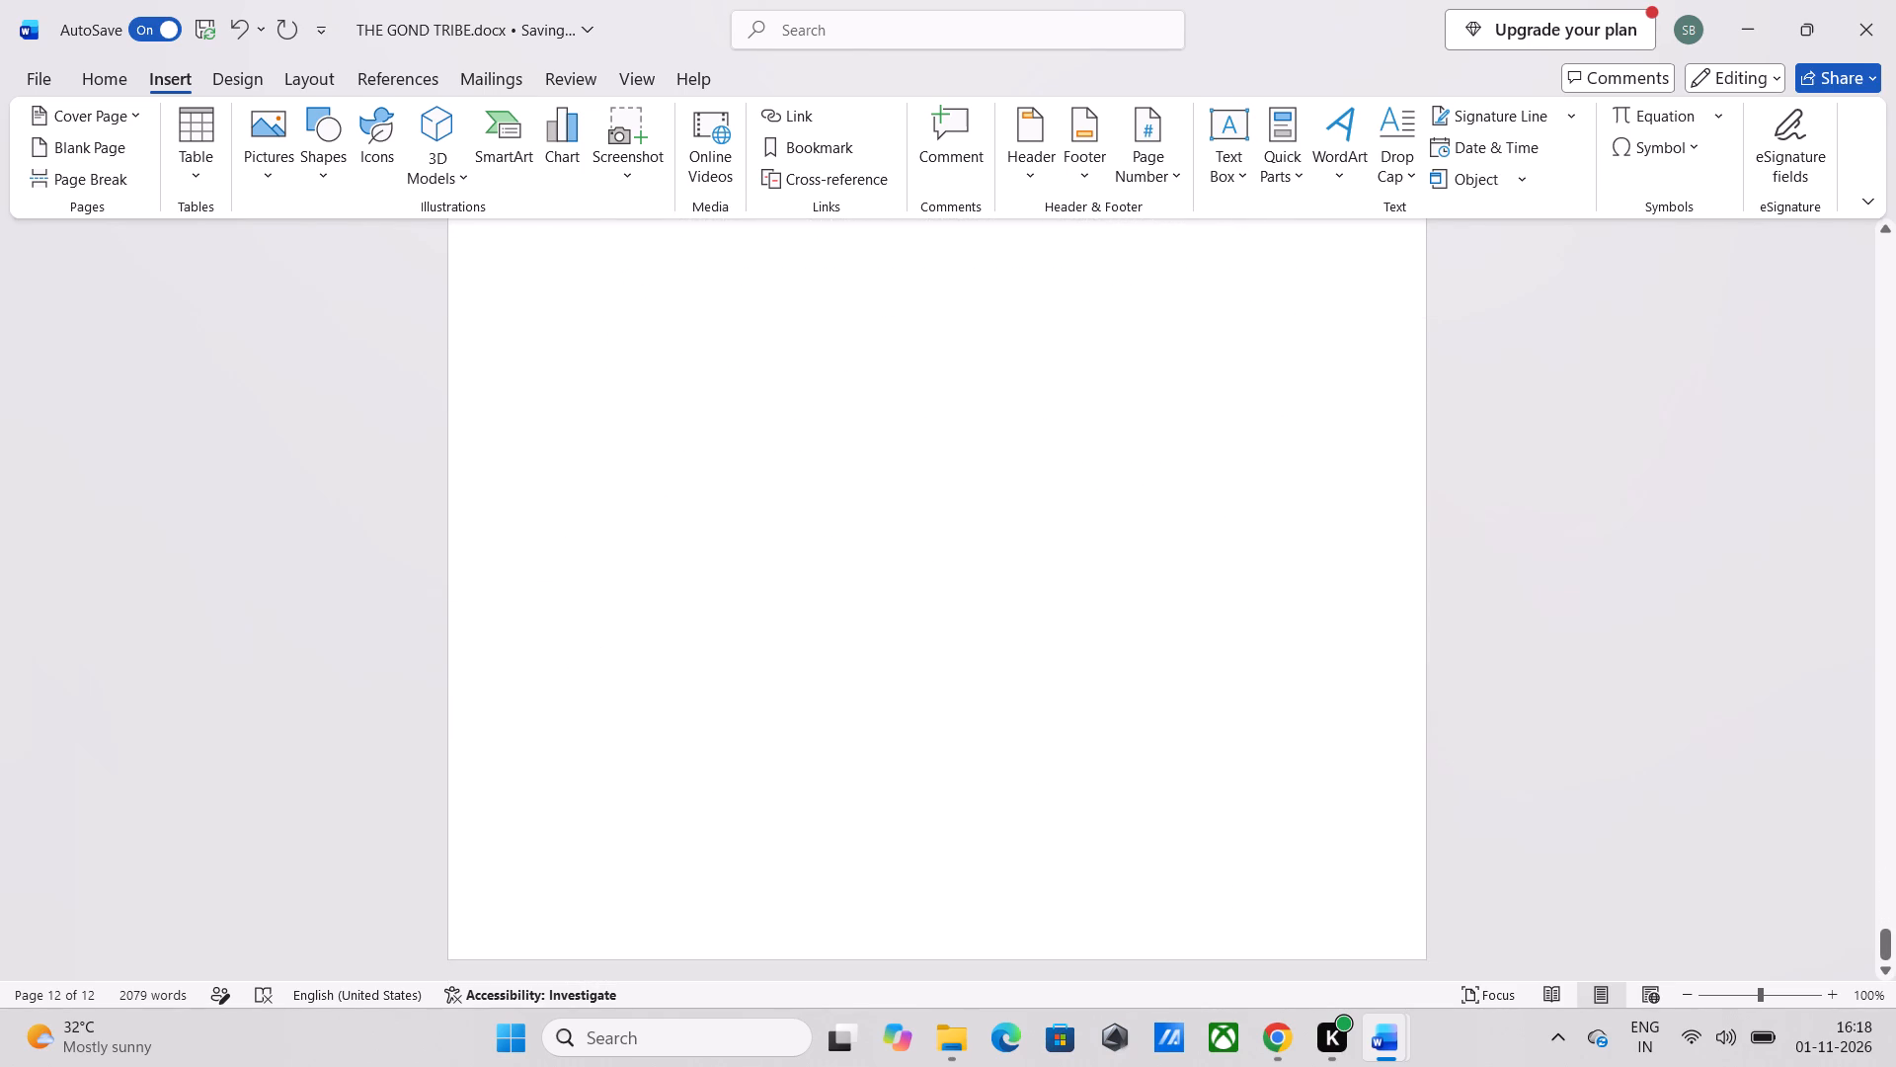
{"action": "left_click", "coordinate": [1038, 599]}
{"action": "scroll", "coordinate": [1232, 793], "scroll_direction": "down", "scroll_amount": 2}
{"action": "scroll", "coordinate": [1122, 777], "scroll_direction": "up", "scroll_amount": 9}
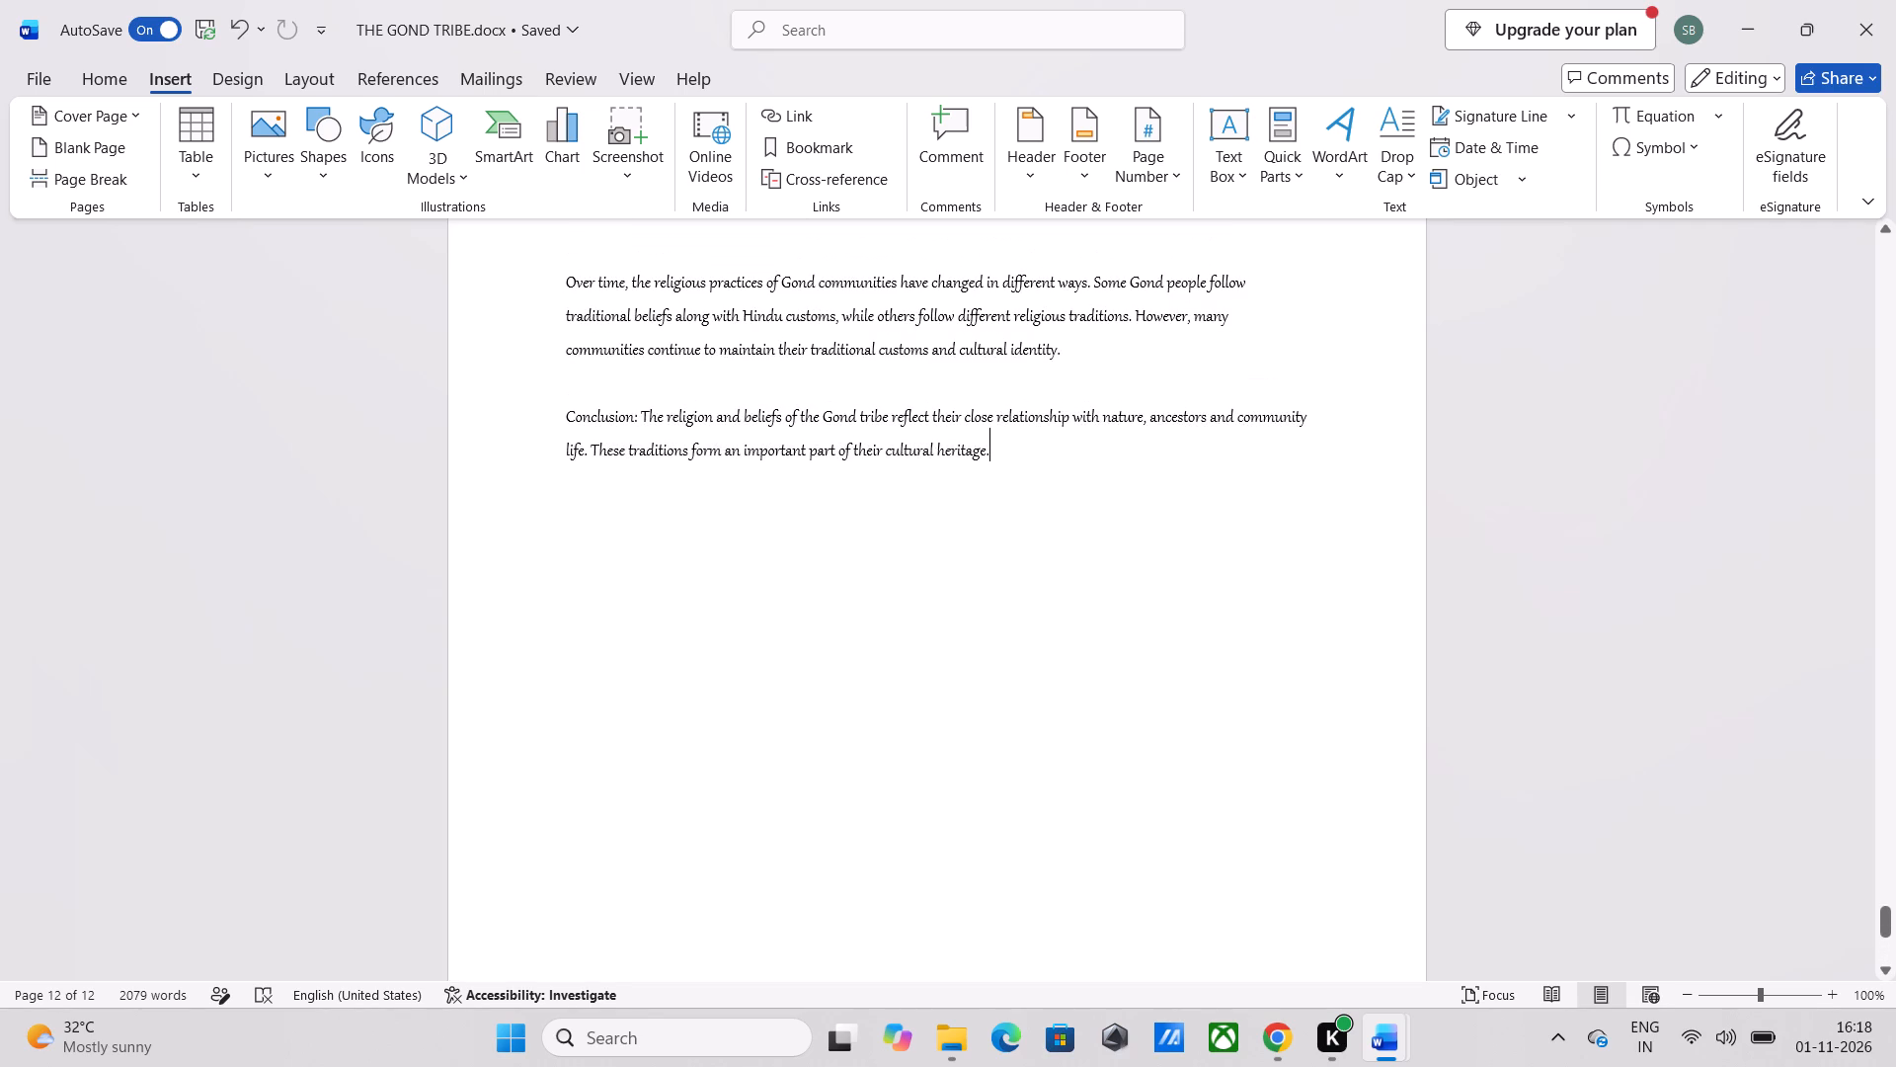
{"action": "scroll", "coordinate": [1115, 777], "scroll_direction": "down", "scroll_amount": 8}
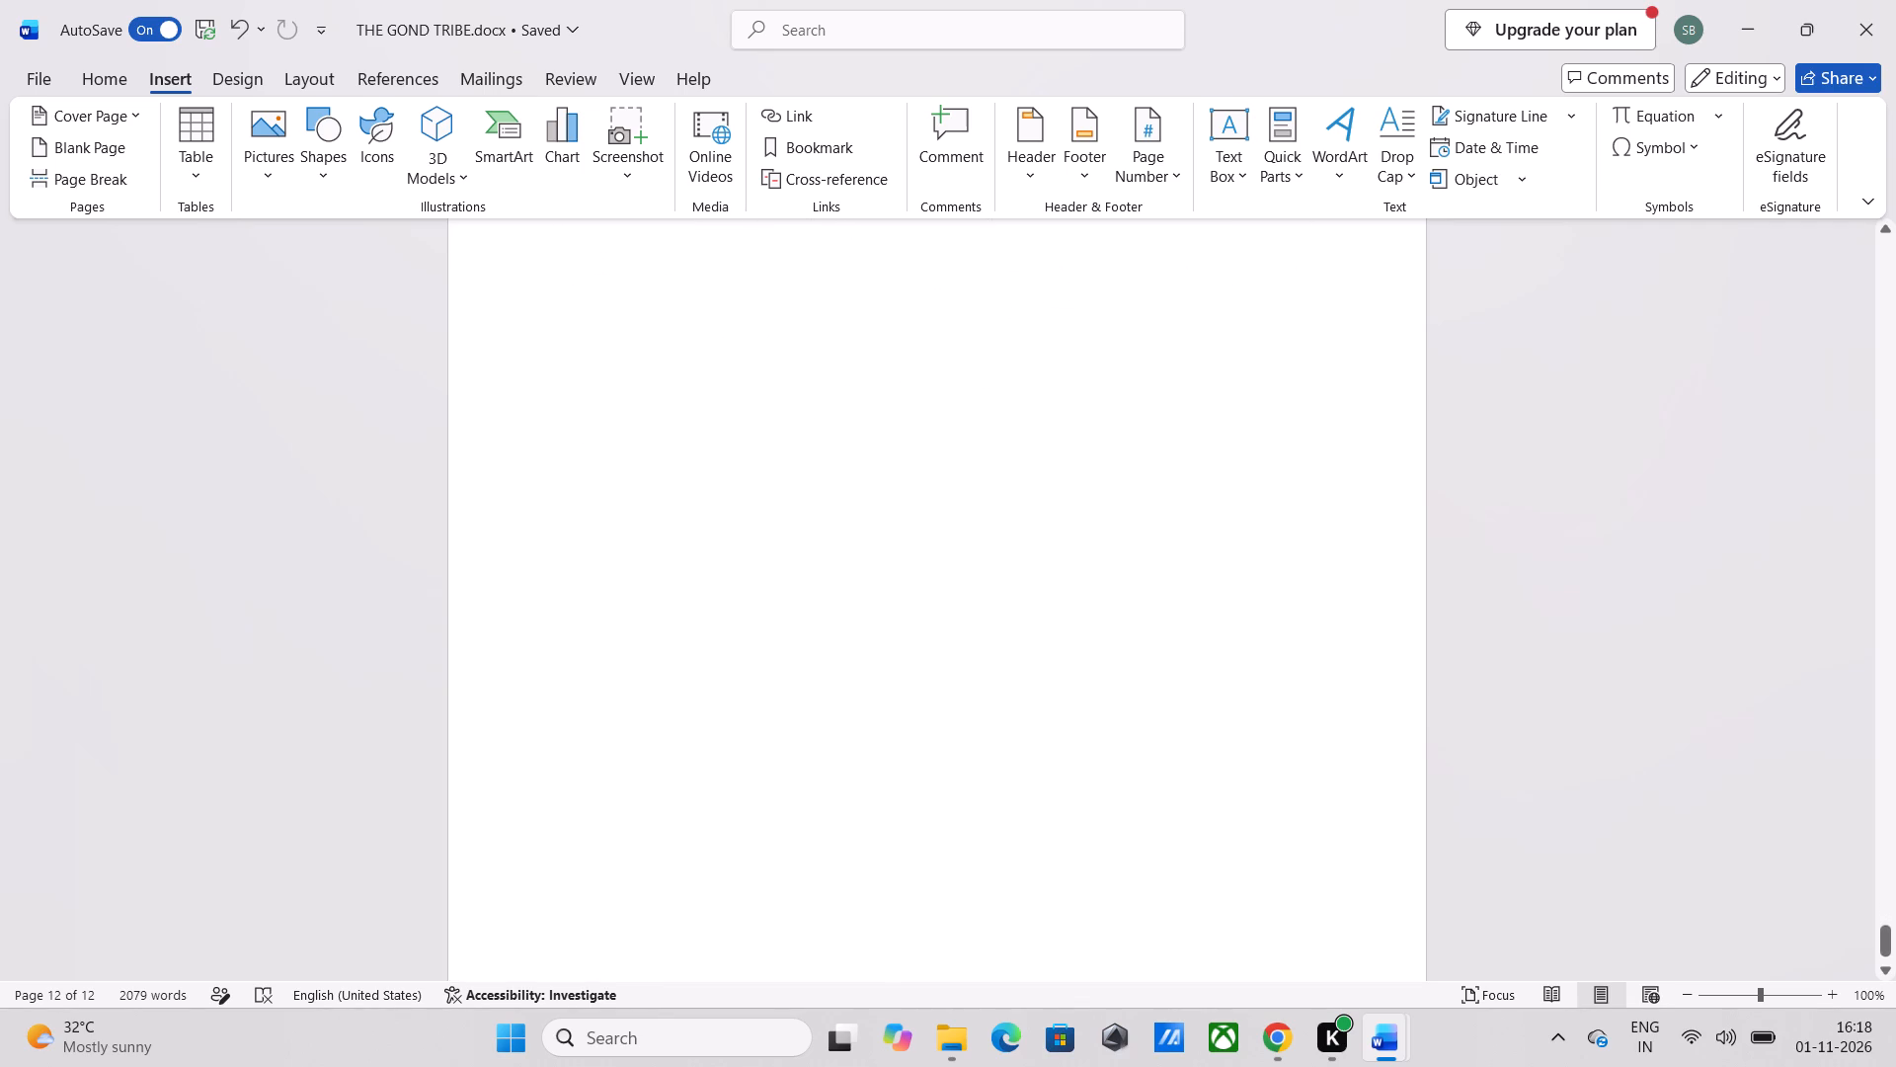
{"action": "scroll", "coordinate": [1099, 771], "scroll_direction": "up", "scroll_amount": 6}
{"action": "scroll", "coordinate": [1066, 757], "scroll_direction": "up", "scroll_amount": 15}
{"action": "scroll", "coordinate": [942, 725], "scroll_direction": "up", "scroll_amount": 6}
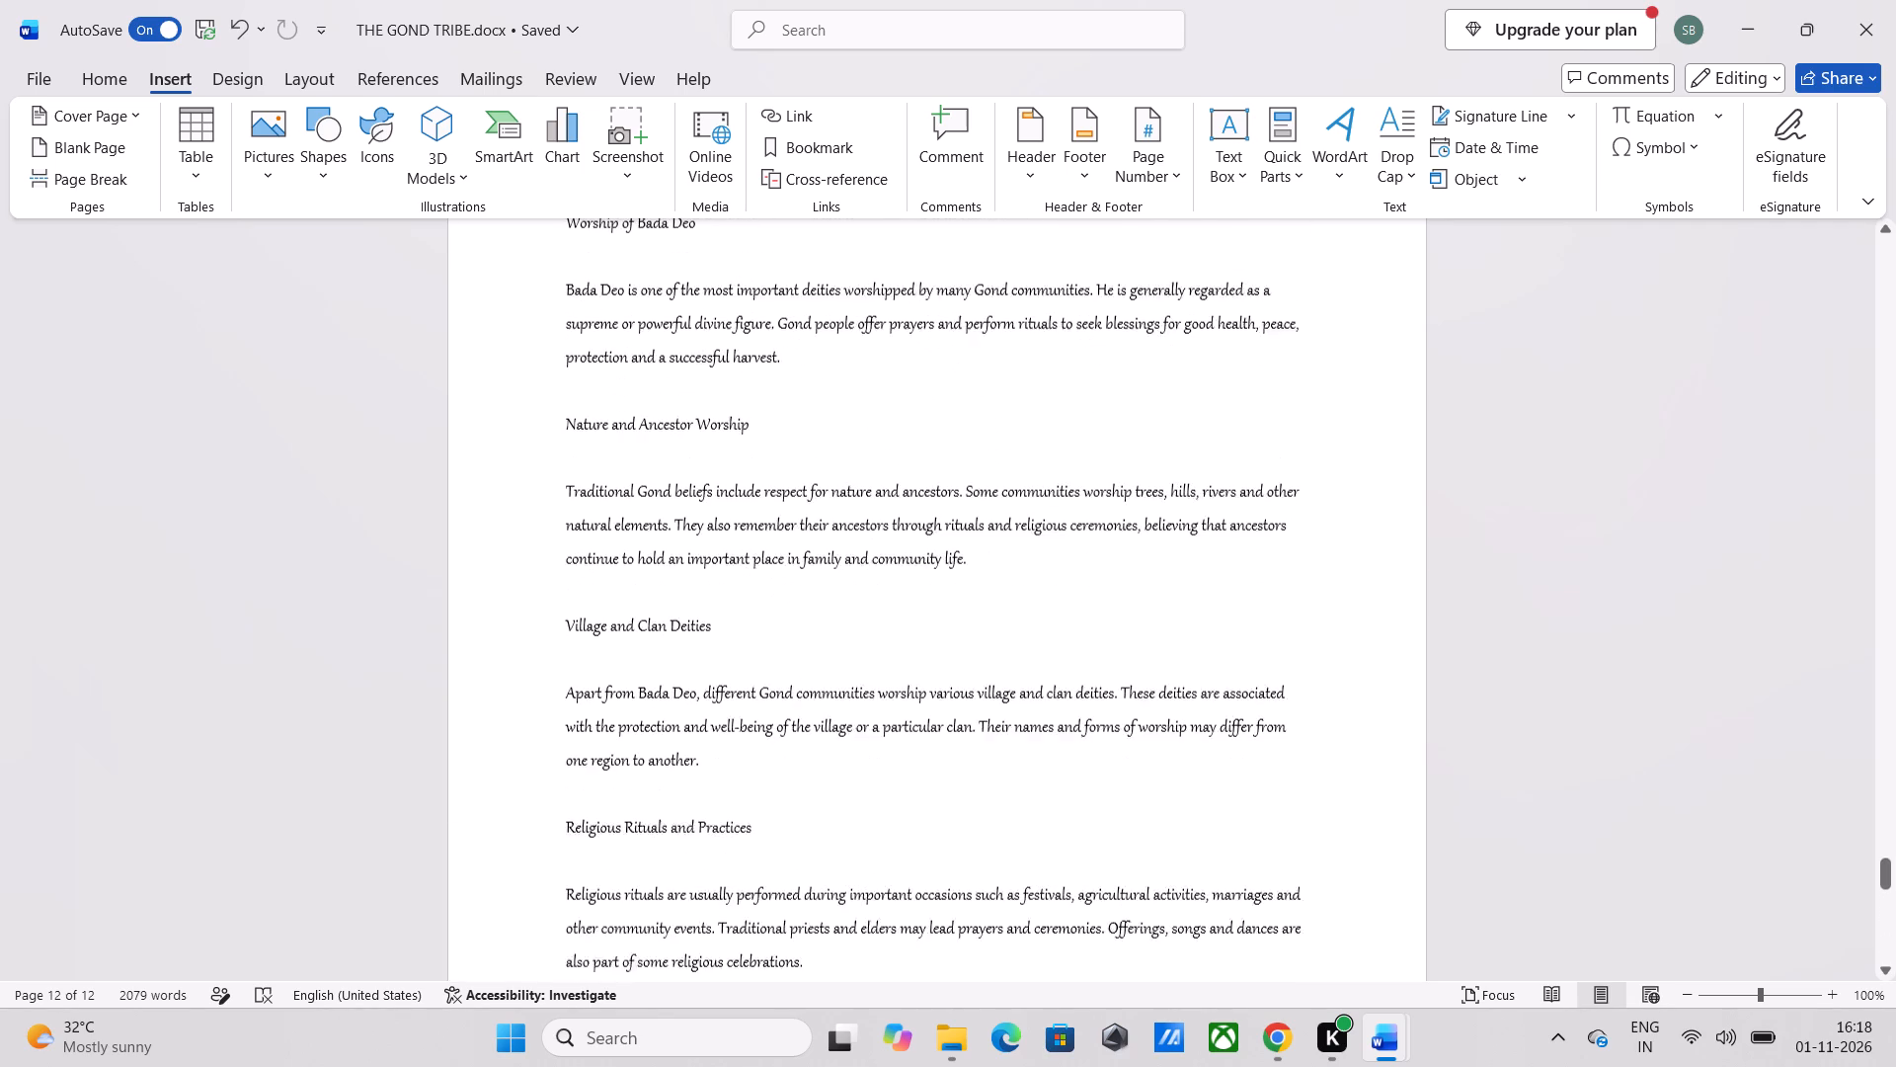
{"action": "scroll", "coordinate": [915, 723], "scroll_direction": "up", "scroll_amount": 5}
{"action": "scroll", "coordinate": [814, 715], "scroll_direction": "up", "scroll_amount": 3}
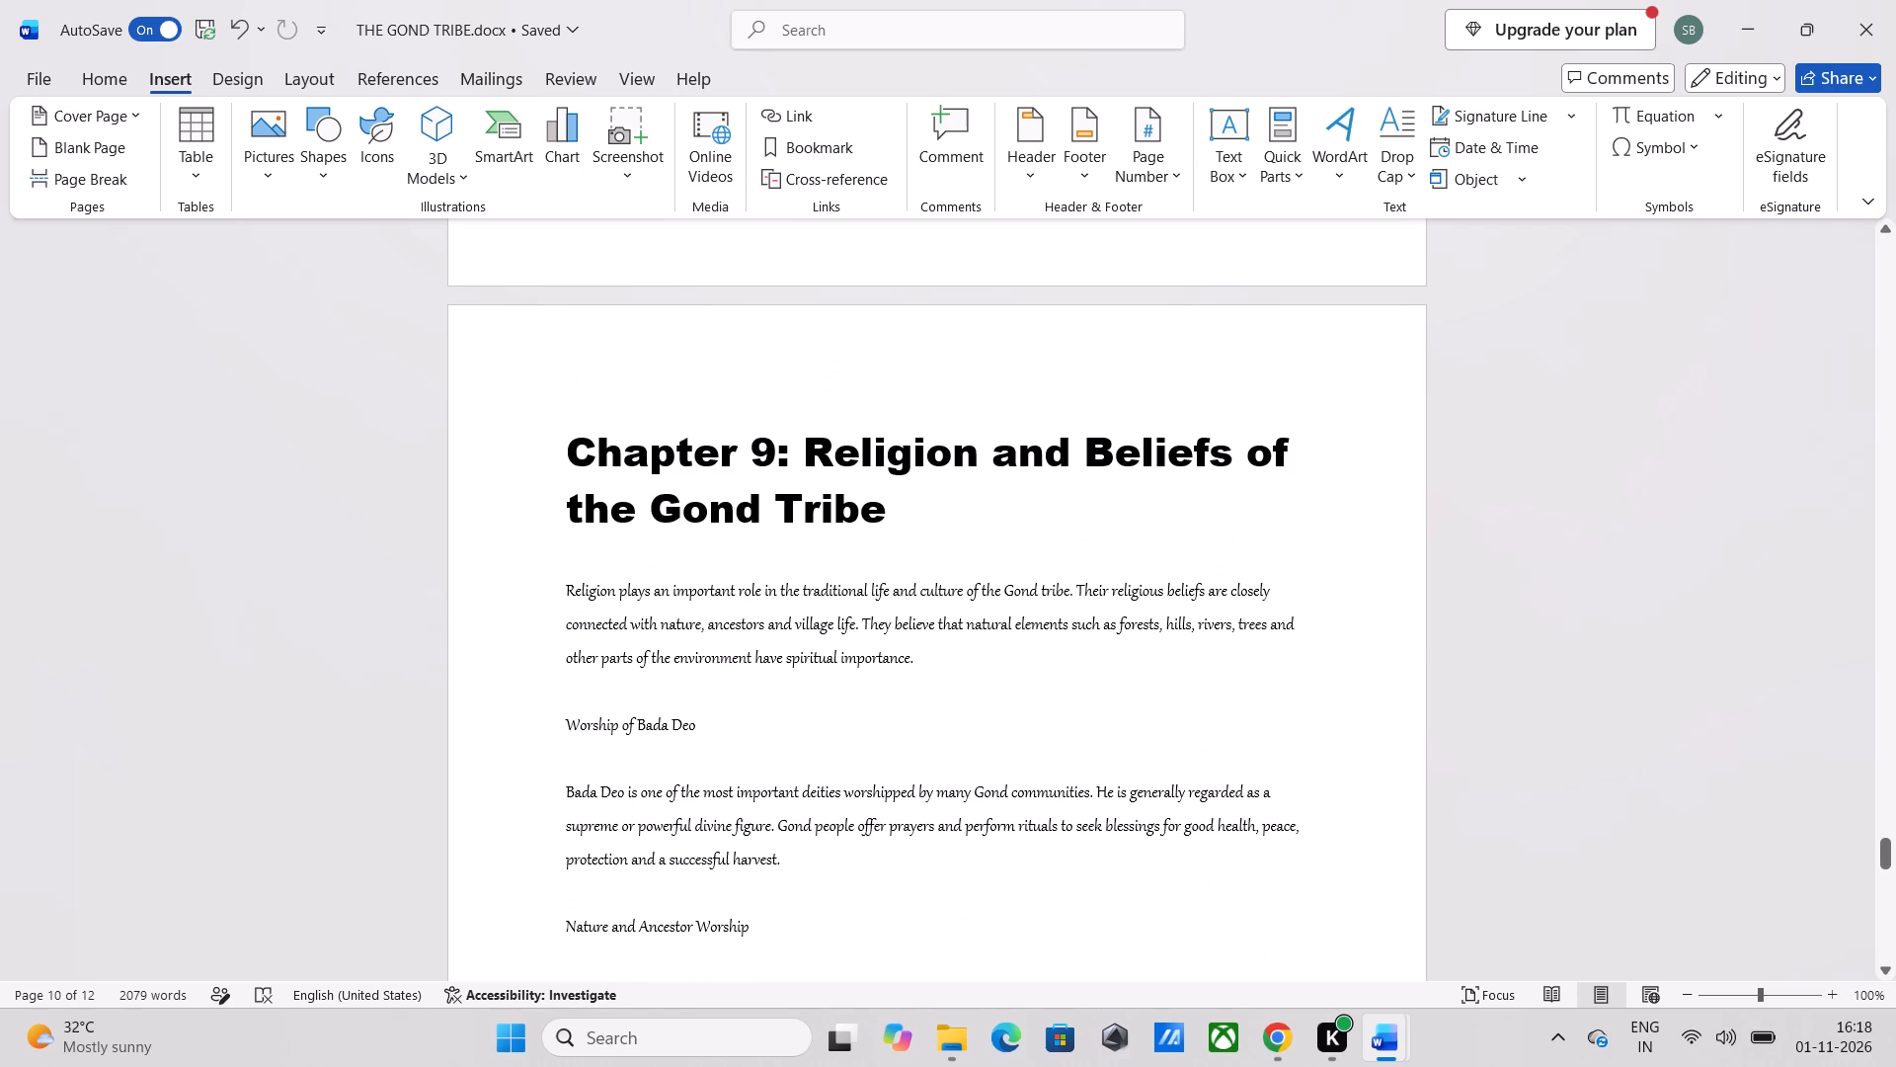
{"action": "scroll", "coordinate": [733, 748], "scroll_direction": "down", "scroll_amount": 16}
{"action": "scroll", "coordinate": [754, 753], "scroll_direction": "down", "scroll_amount": 9}
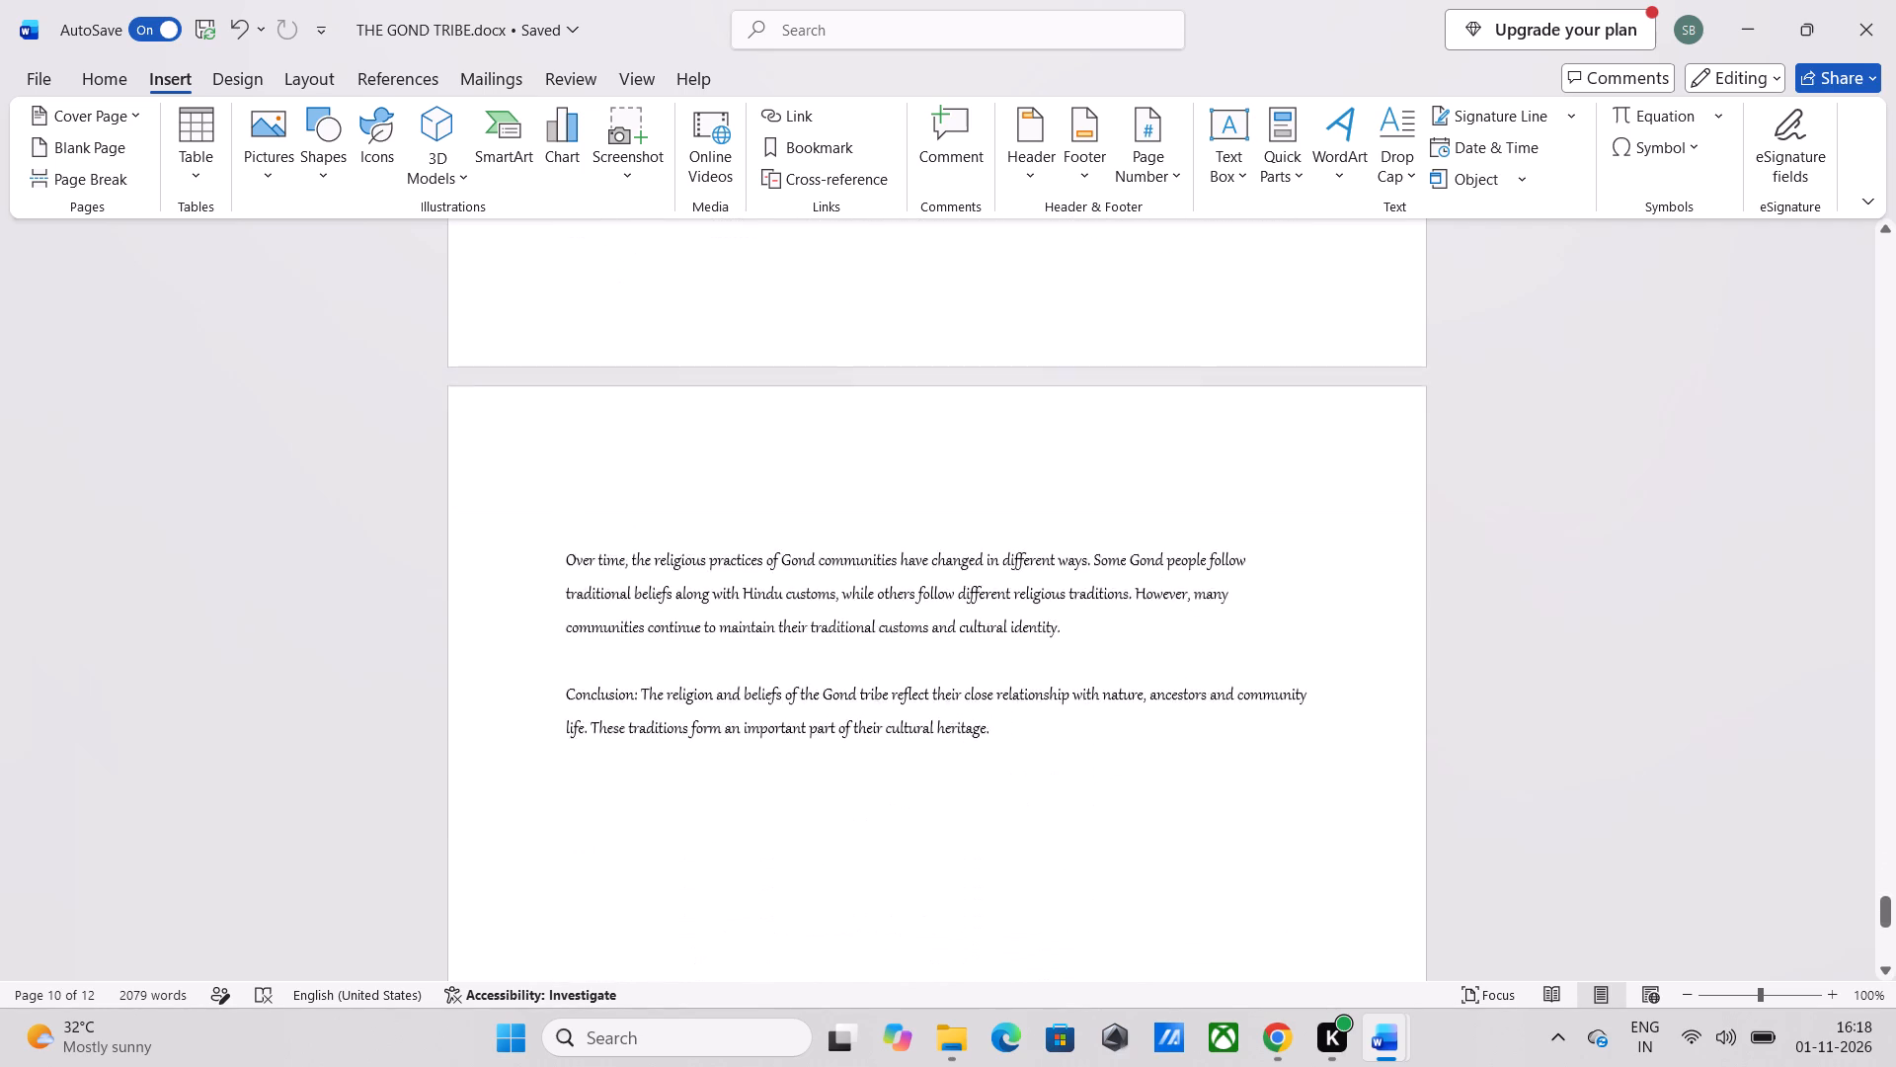
{"action": "scroll", "coordinate": [754, 753], "scroll_direction": "down", "scroll_amount": 17}
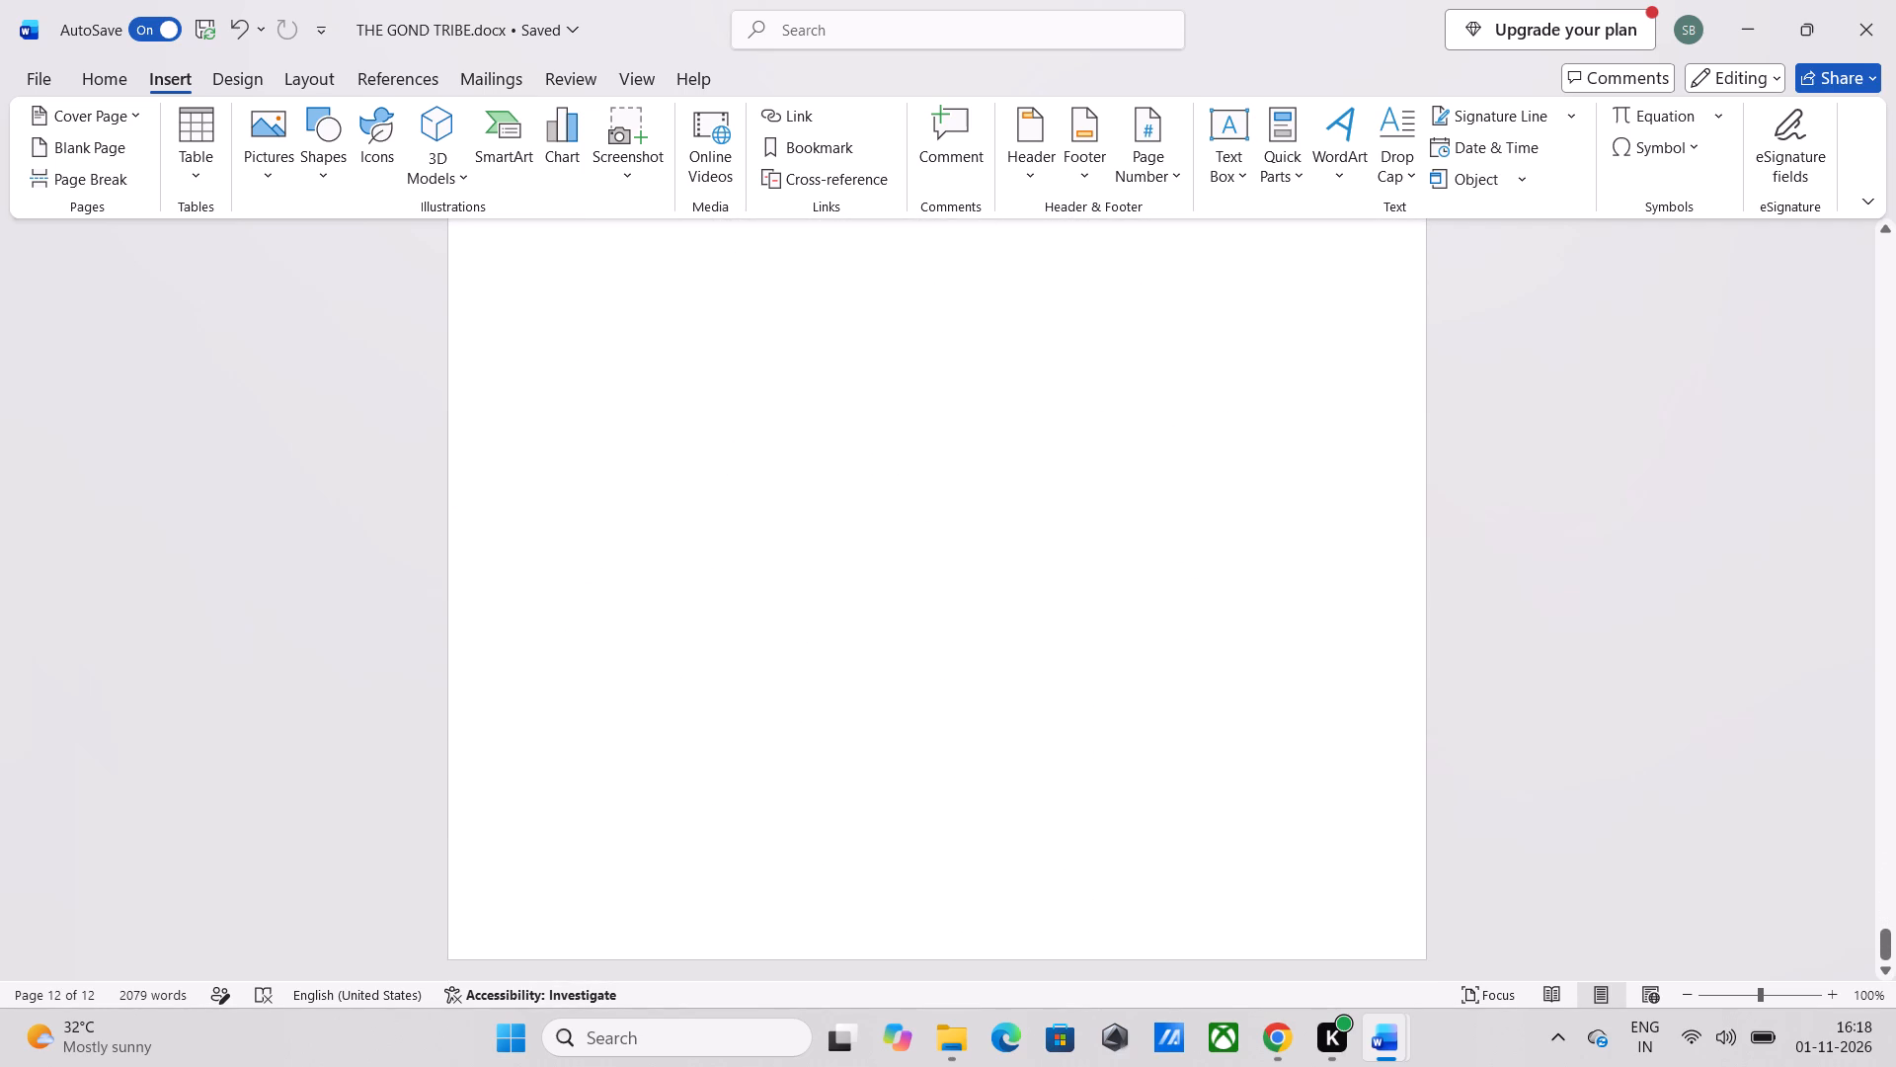
{"action": "scroll", "coordinate": [816, 785], "scroll_direction": "down", "scroll_amount": 5}
Insert a blank page in the closing sentence of Chapter 9, after the words "an important part of".
{"action": "left_click_drag", "start_coordinate": [855, 808], "coordinate": [856, 821]}
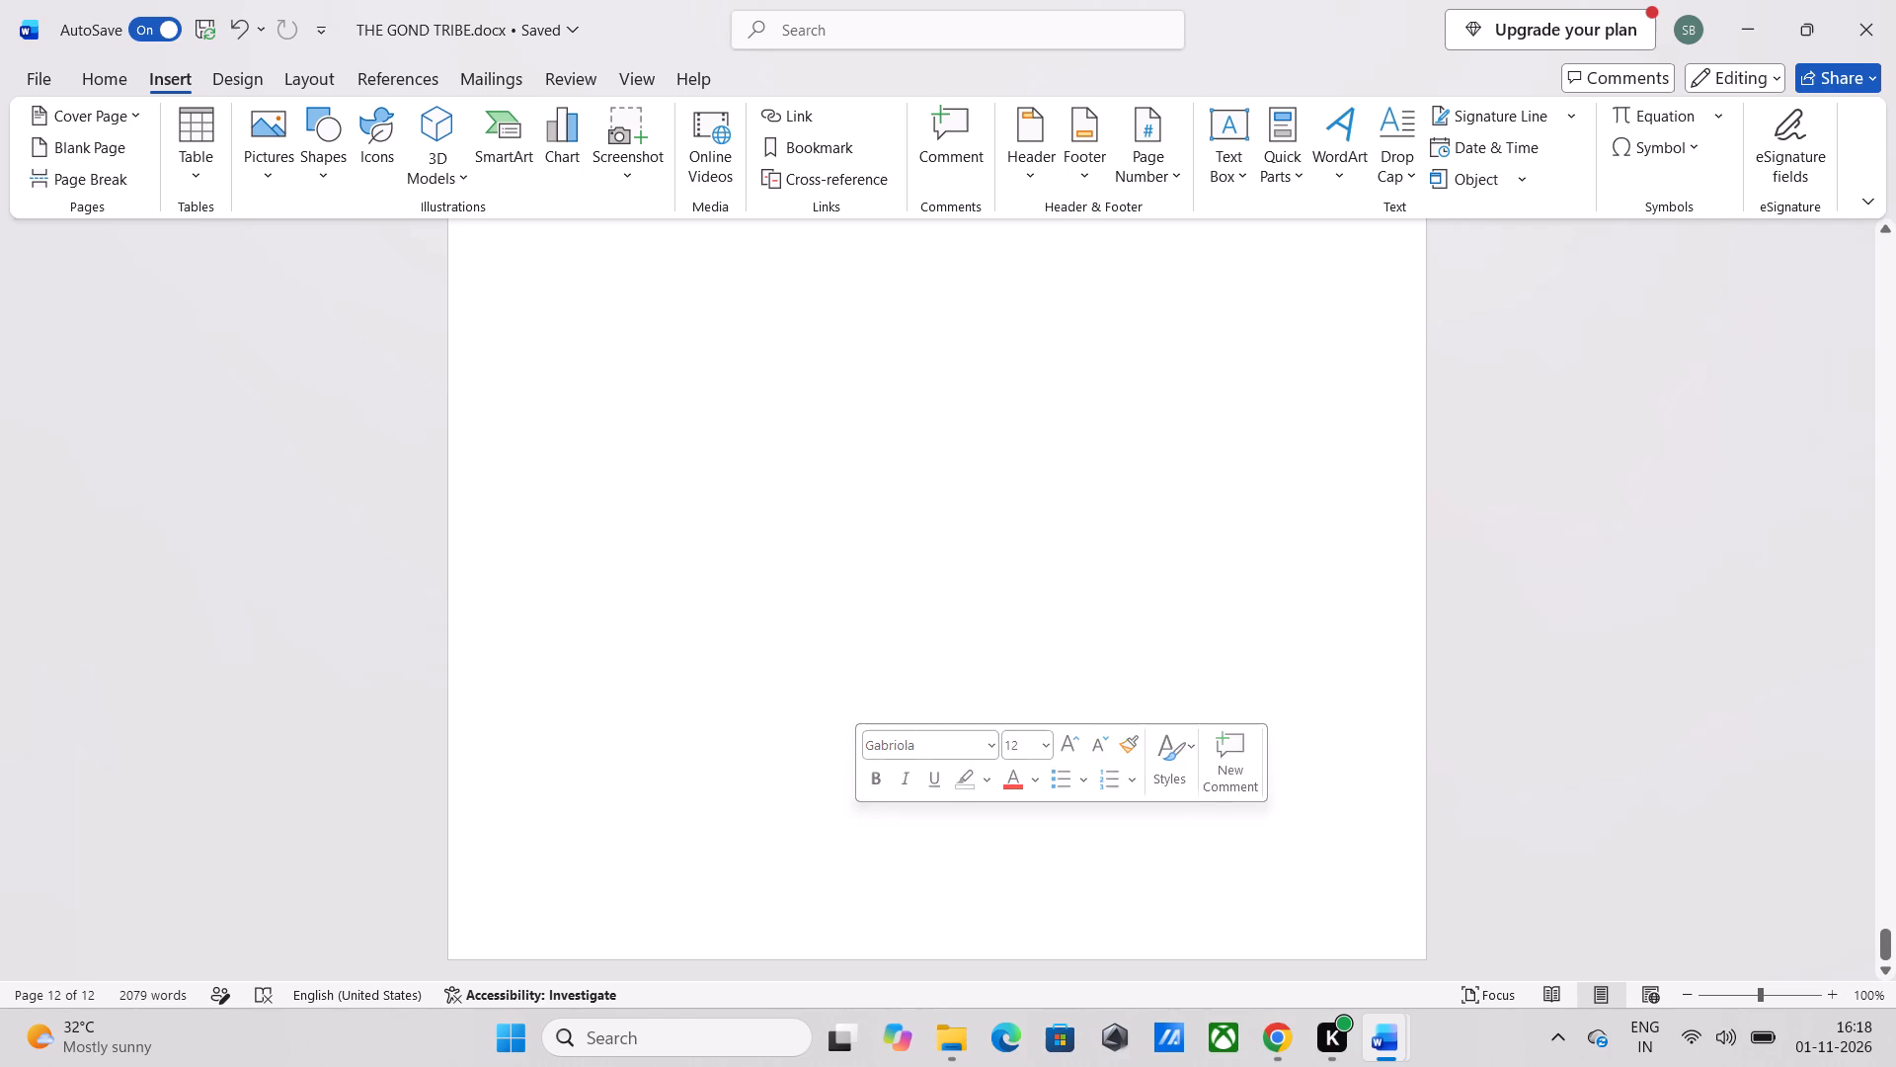
{"action": "left_click", "coordinate": [113, 140]}
Examine the inserted blank page and how the closing sentence of Chapter 9 is laid out around it.
{"action": "scroll", "coordinate": [919, 726], "scroll_direction": "down", "scroll_amount": 7}
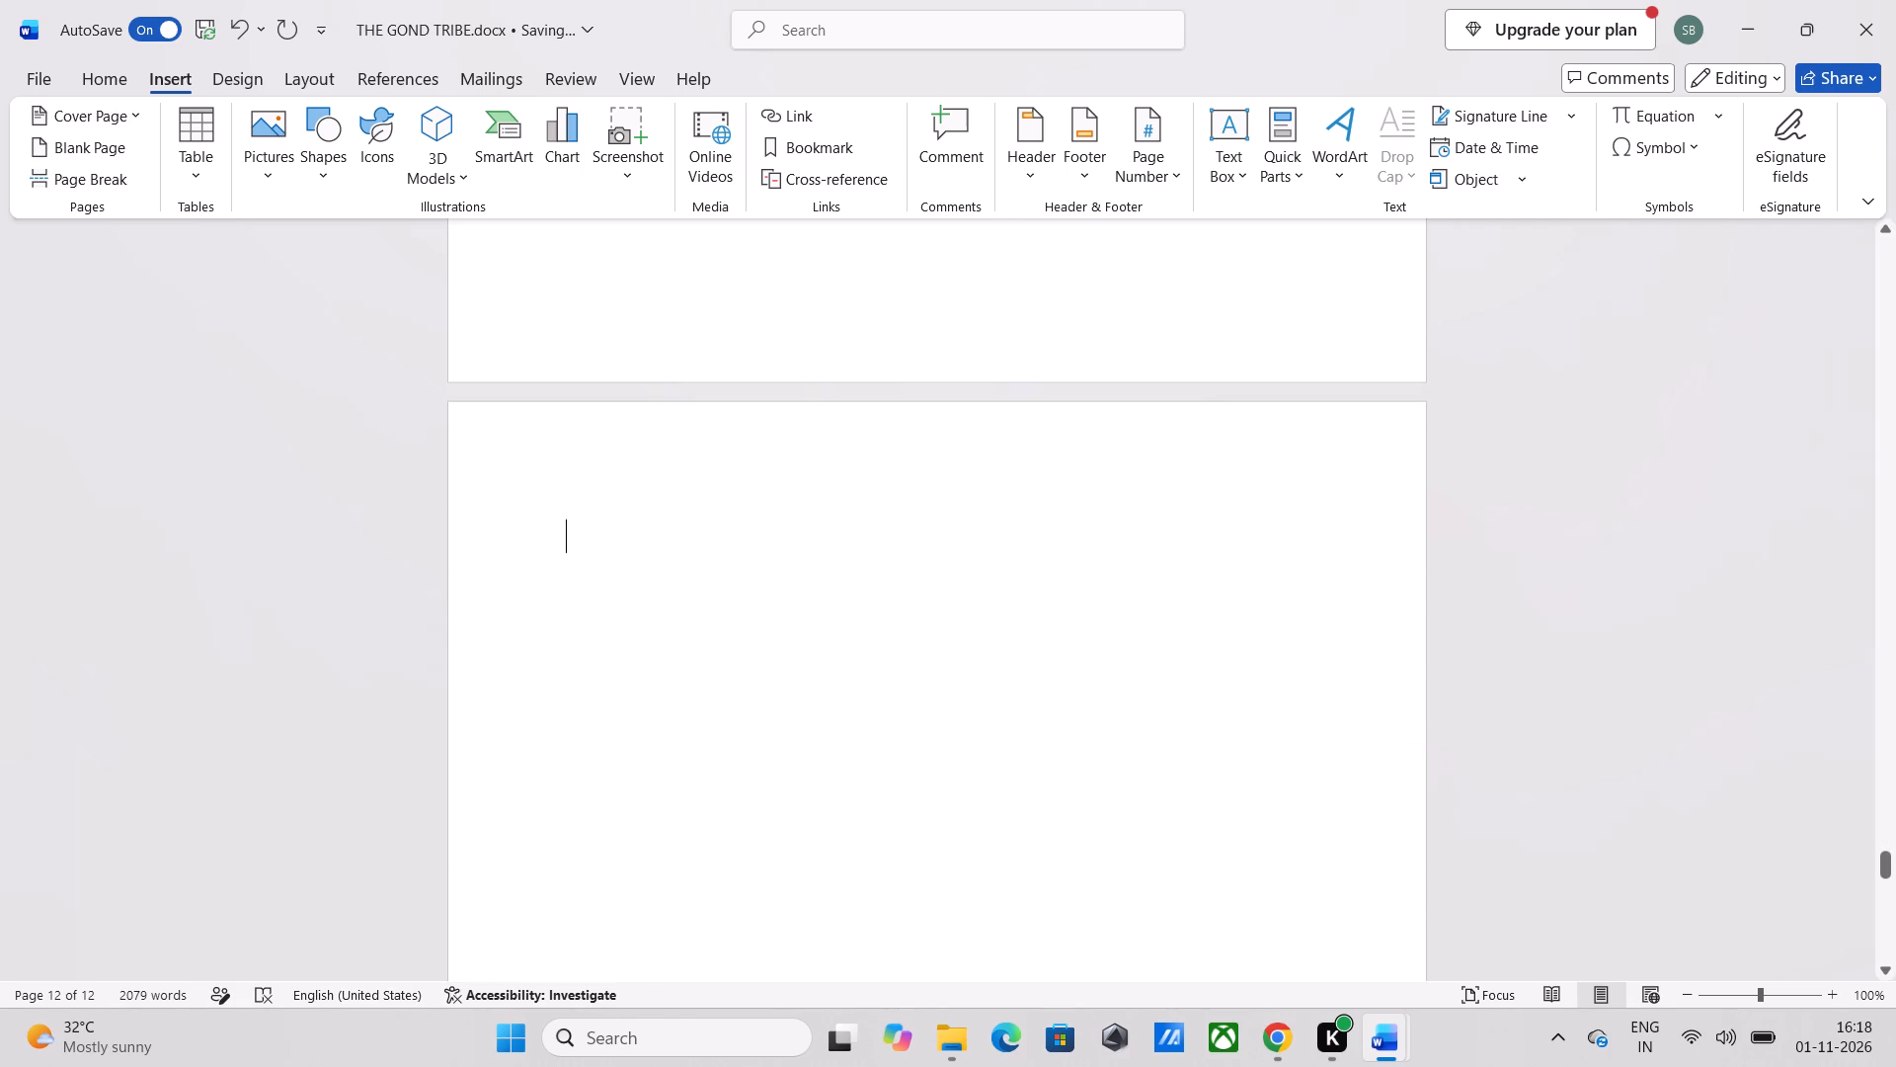
{"action": "scroll", "coordinate": [915, 720], "scroll_direction": "up", "scroll_amount": 17}
{"action": "scroll", "coordinate": [908, 715], "scroll_direction": "up", "scroll_amount": 5}
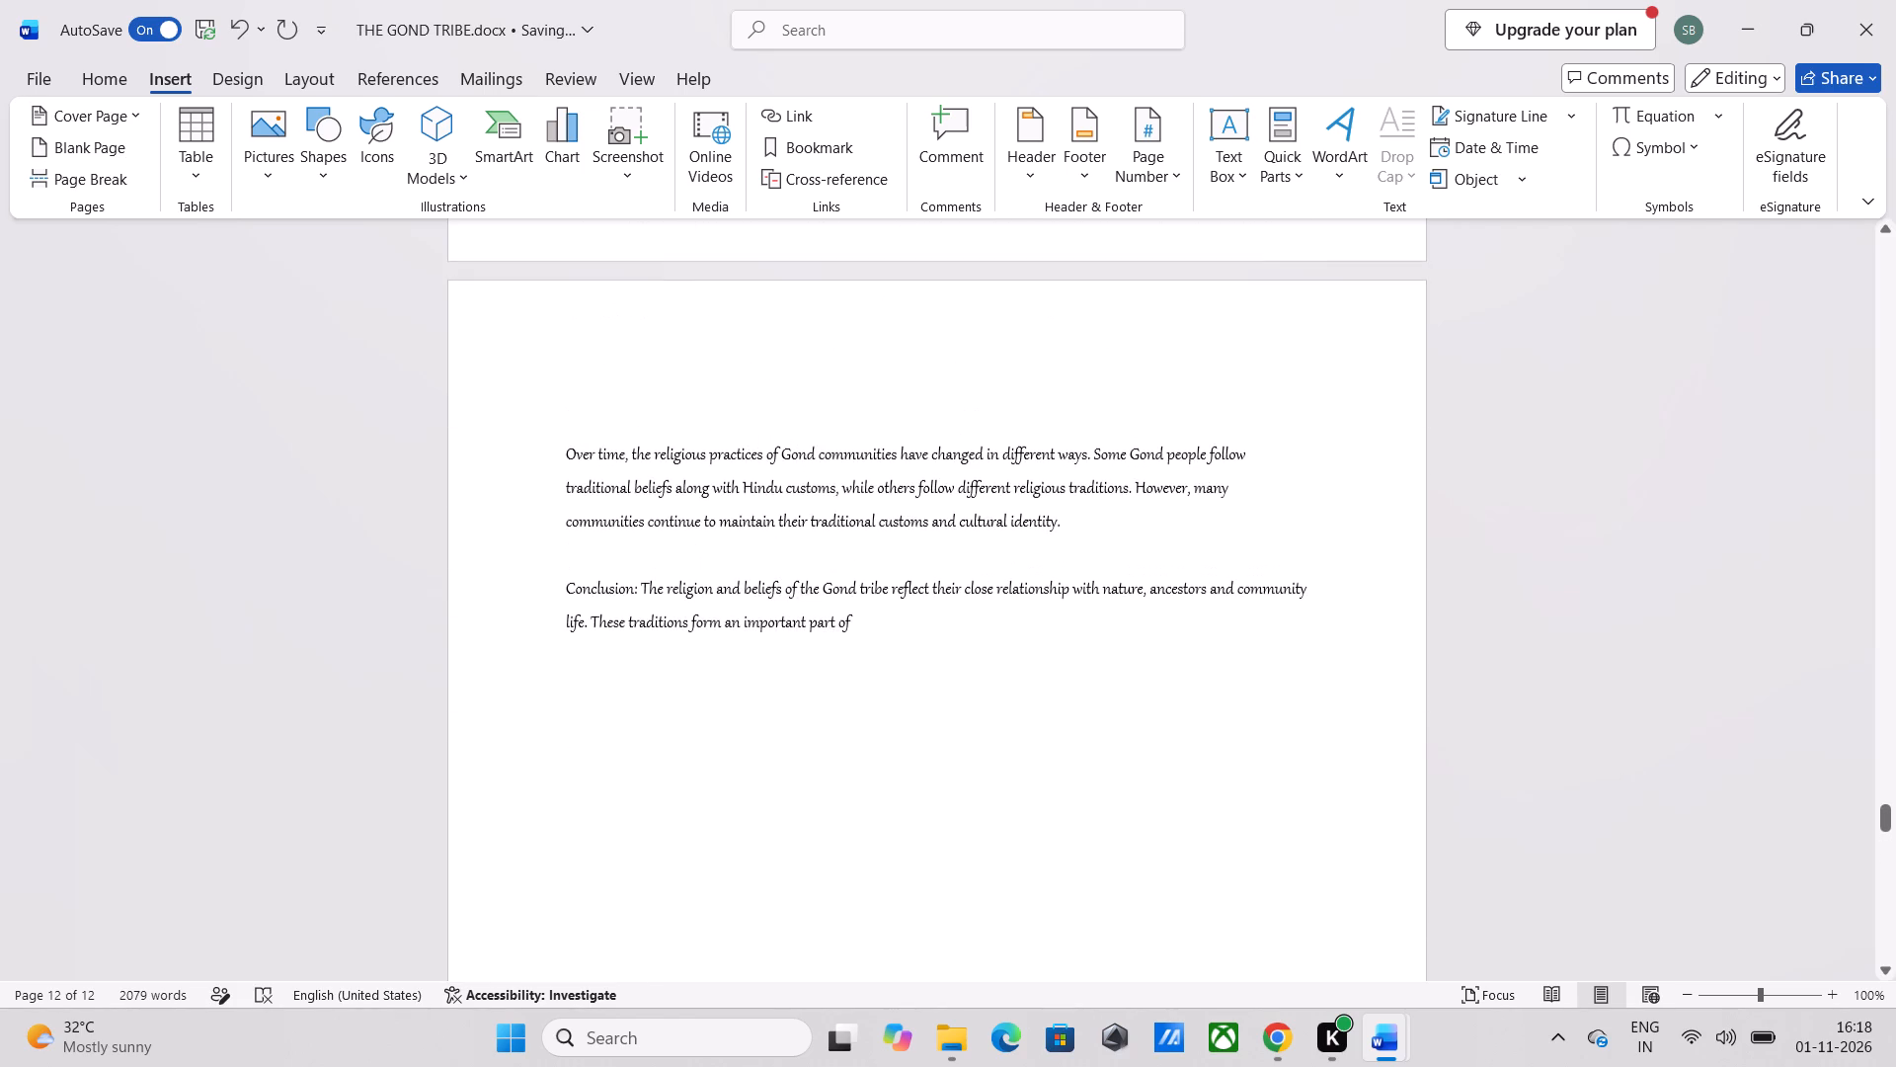
{"action": "scroll", "coordinate": [897, 715], "scroll_direction": "down", "scroll_amount": 11}
{"action": "scroll", "coordinate": [892, 738], "scroll_direction": "up", "scroll_amount": 11}
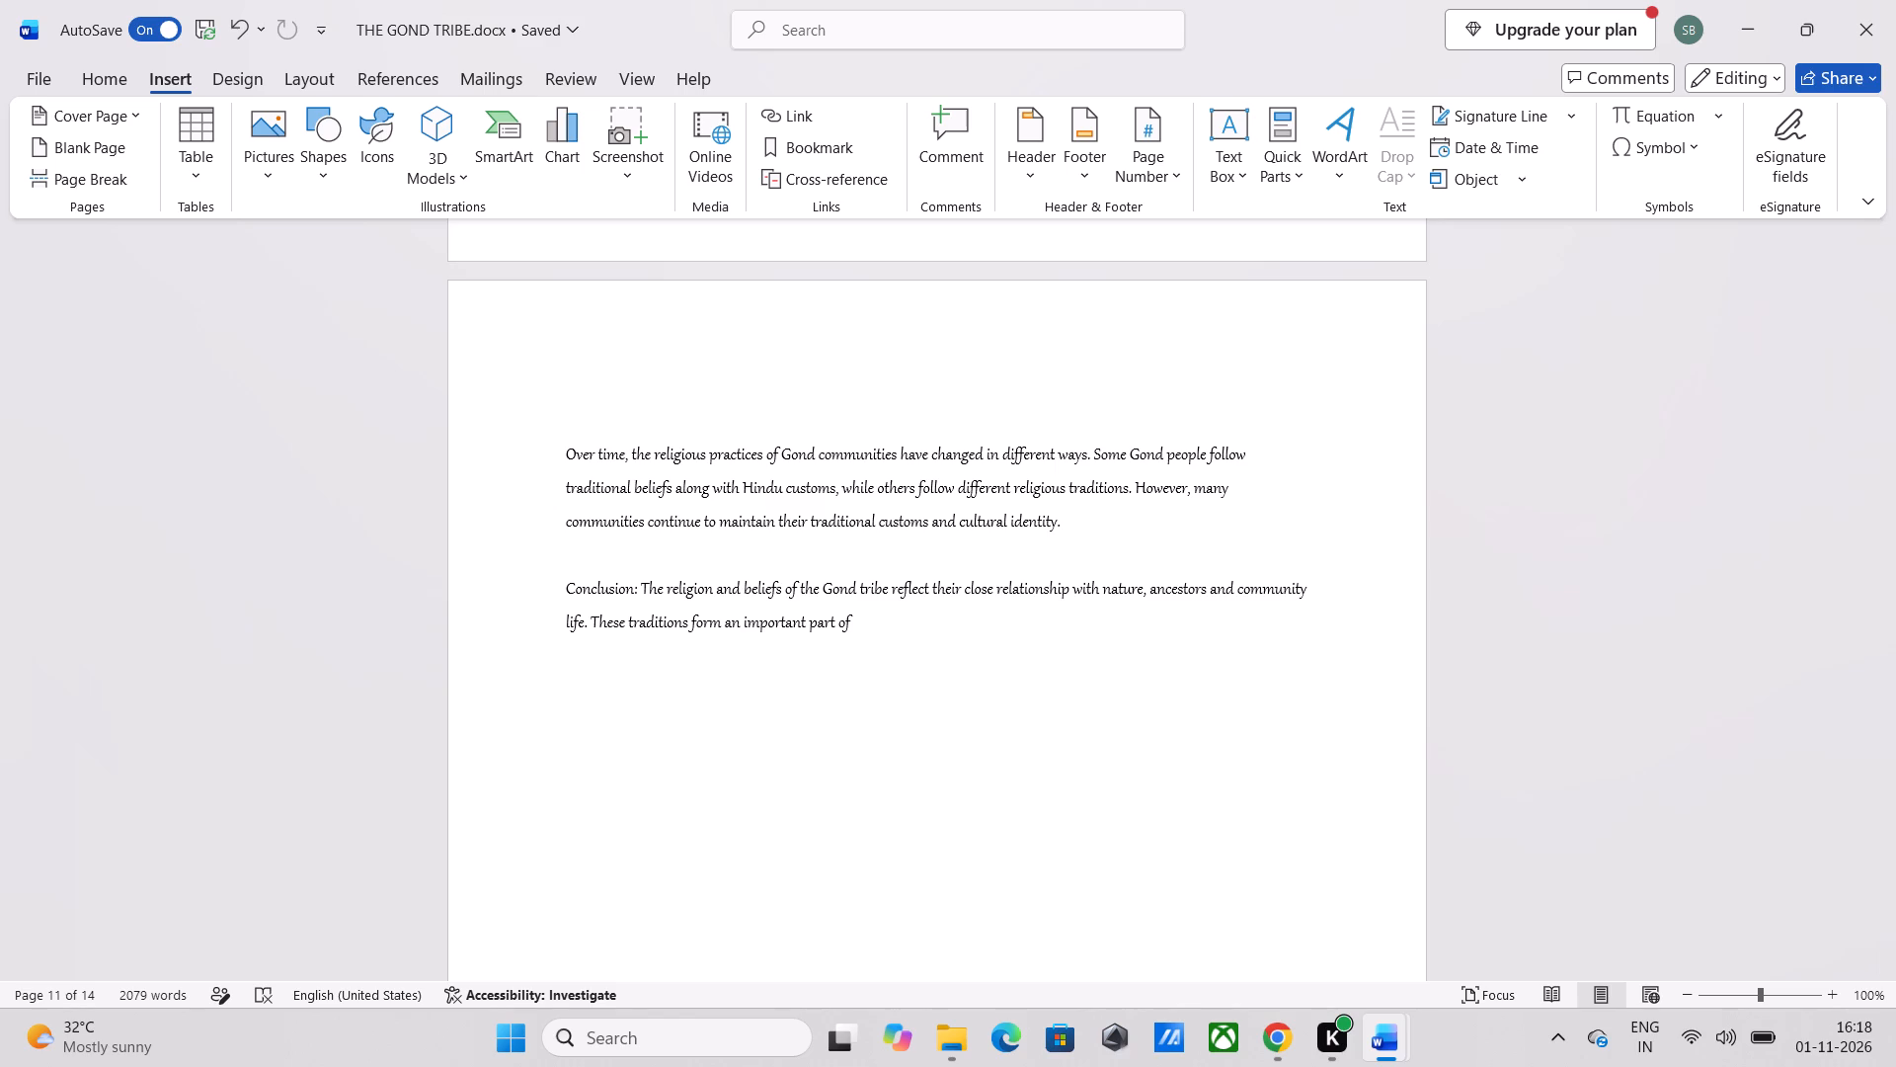
Complete the closing sentence of Chapter 9 after "an important part of" with the words "their cultural heritage.".
{"action": "left_click", "coordinate": [886, 625]}
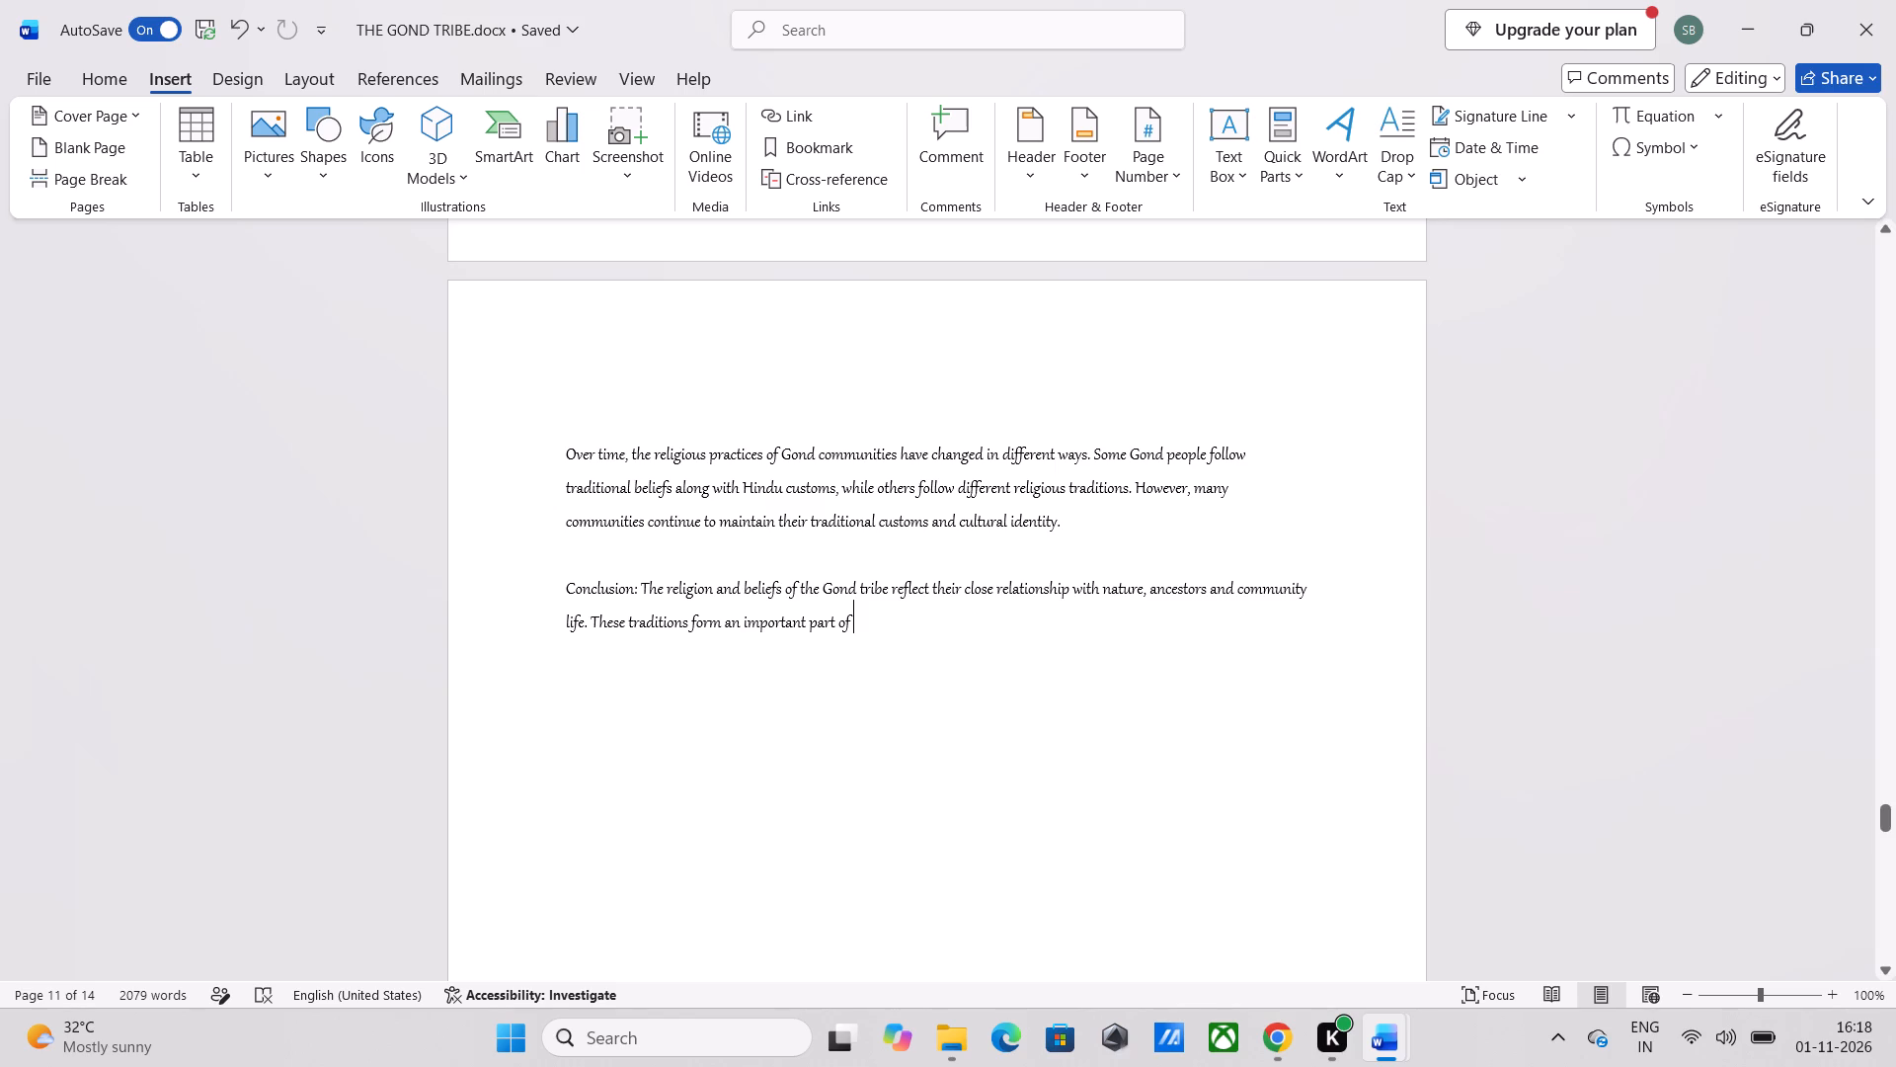
{"action": "key", "text": "space"}
{"action": "type", "text": "their"}
{"action": "key", "text": "space"}
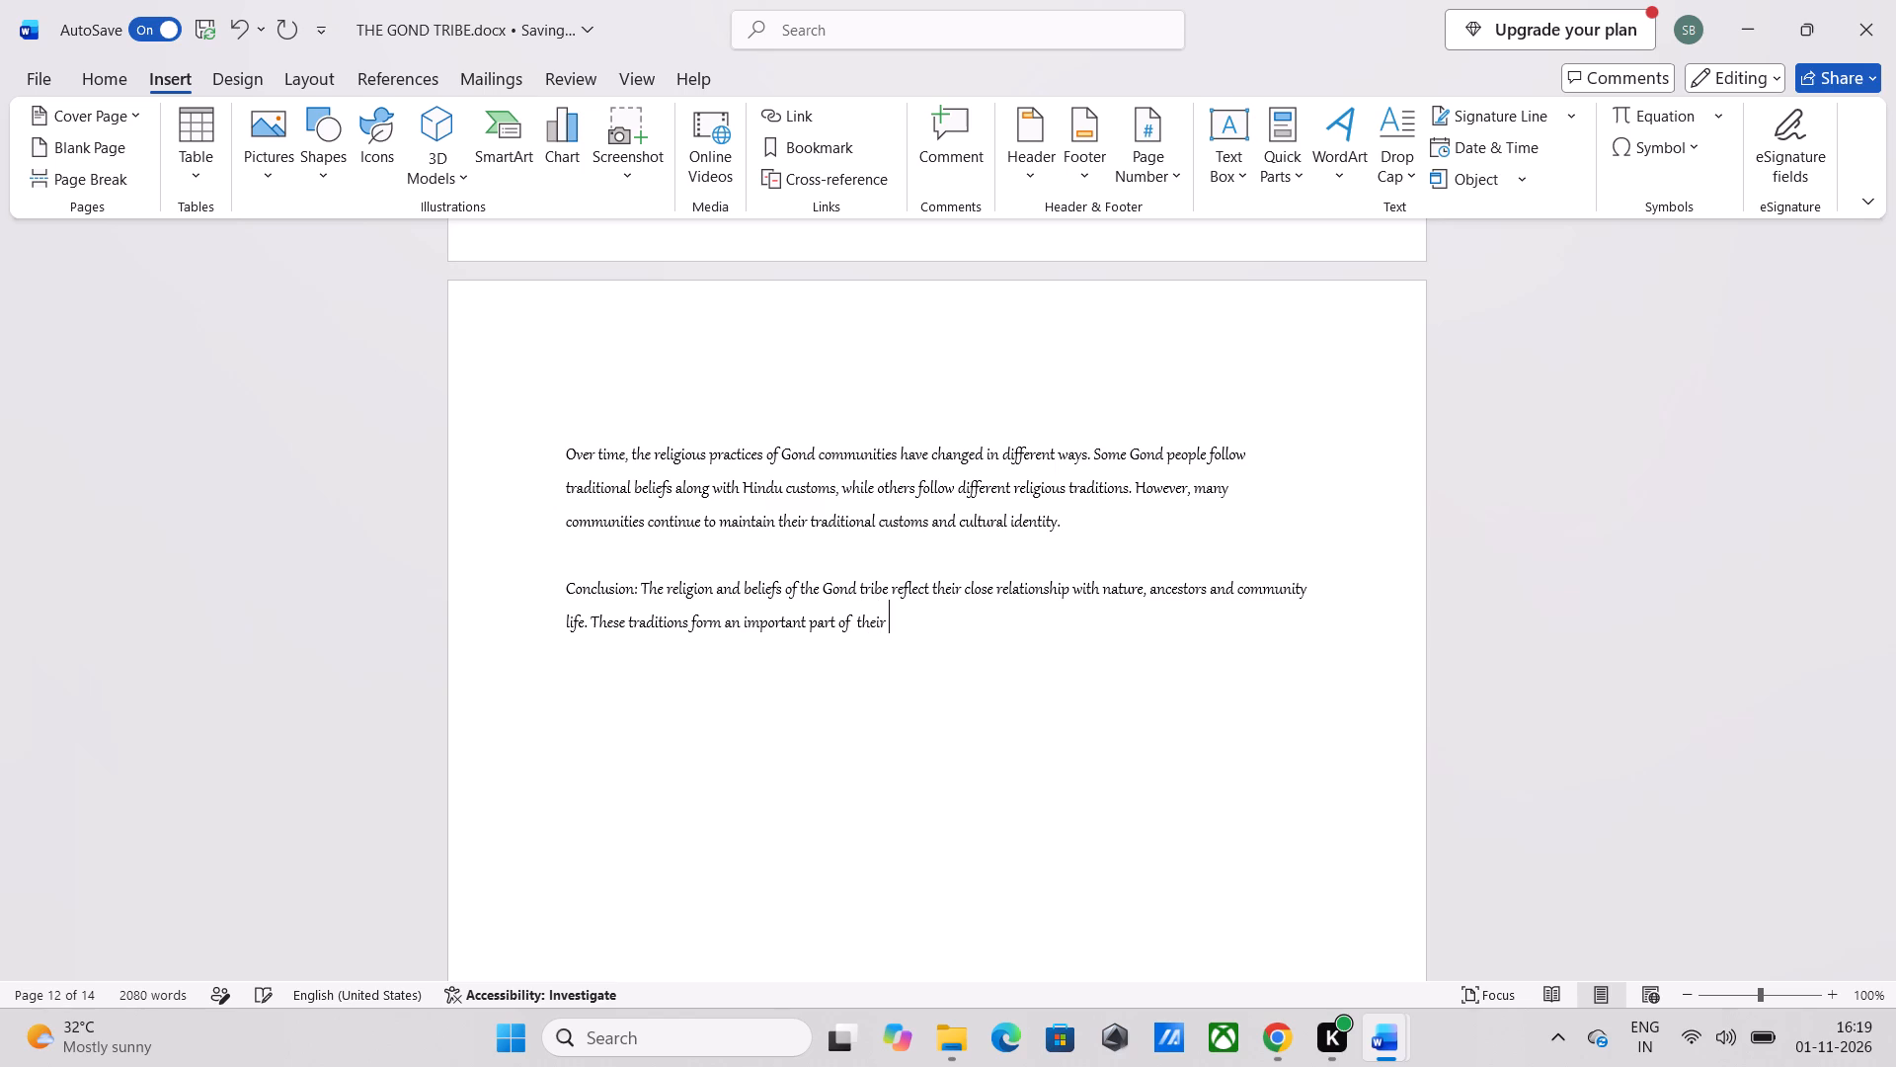
{"action": "type", "text": "cultural heritage"}
{"action": "key", "text": "period"}
{"action": "left_click_drag", "start_coordinate": [941, 649], "coordinate": [964, 660]}
Ignore once the grammar flag on "of their" in the closing sentence of Chapter 9.
{"action": "scroll", "coordinate": [948, 789], "scroll_direction": "down", "scroll_amount": 1}
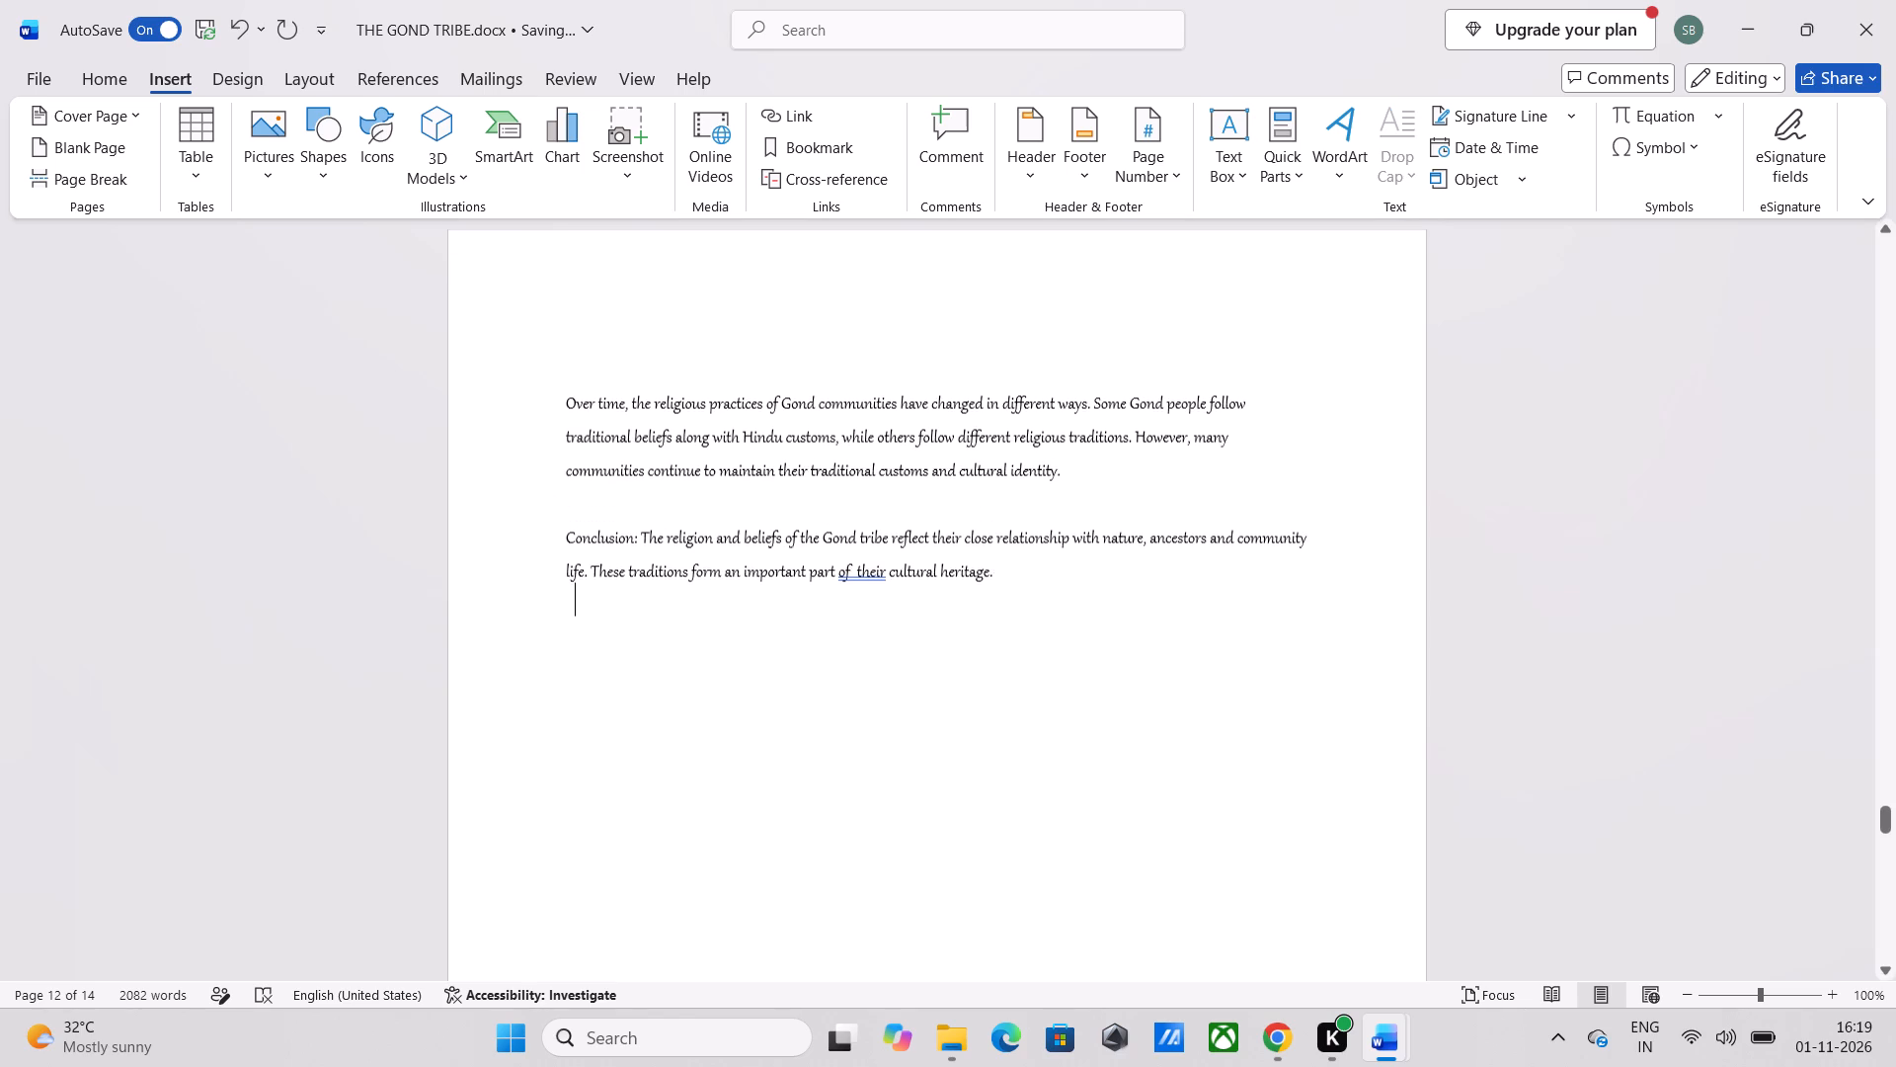
{"action": "right_click", "coordinate": [854, 567]}
{"action": "left_click", "coordinate": [685, 134]}
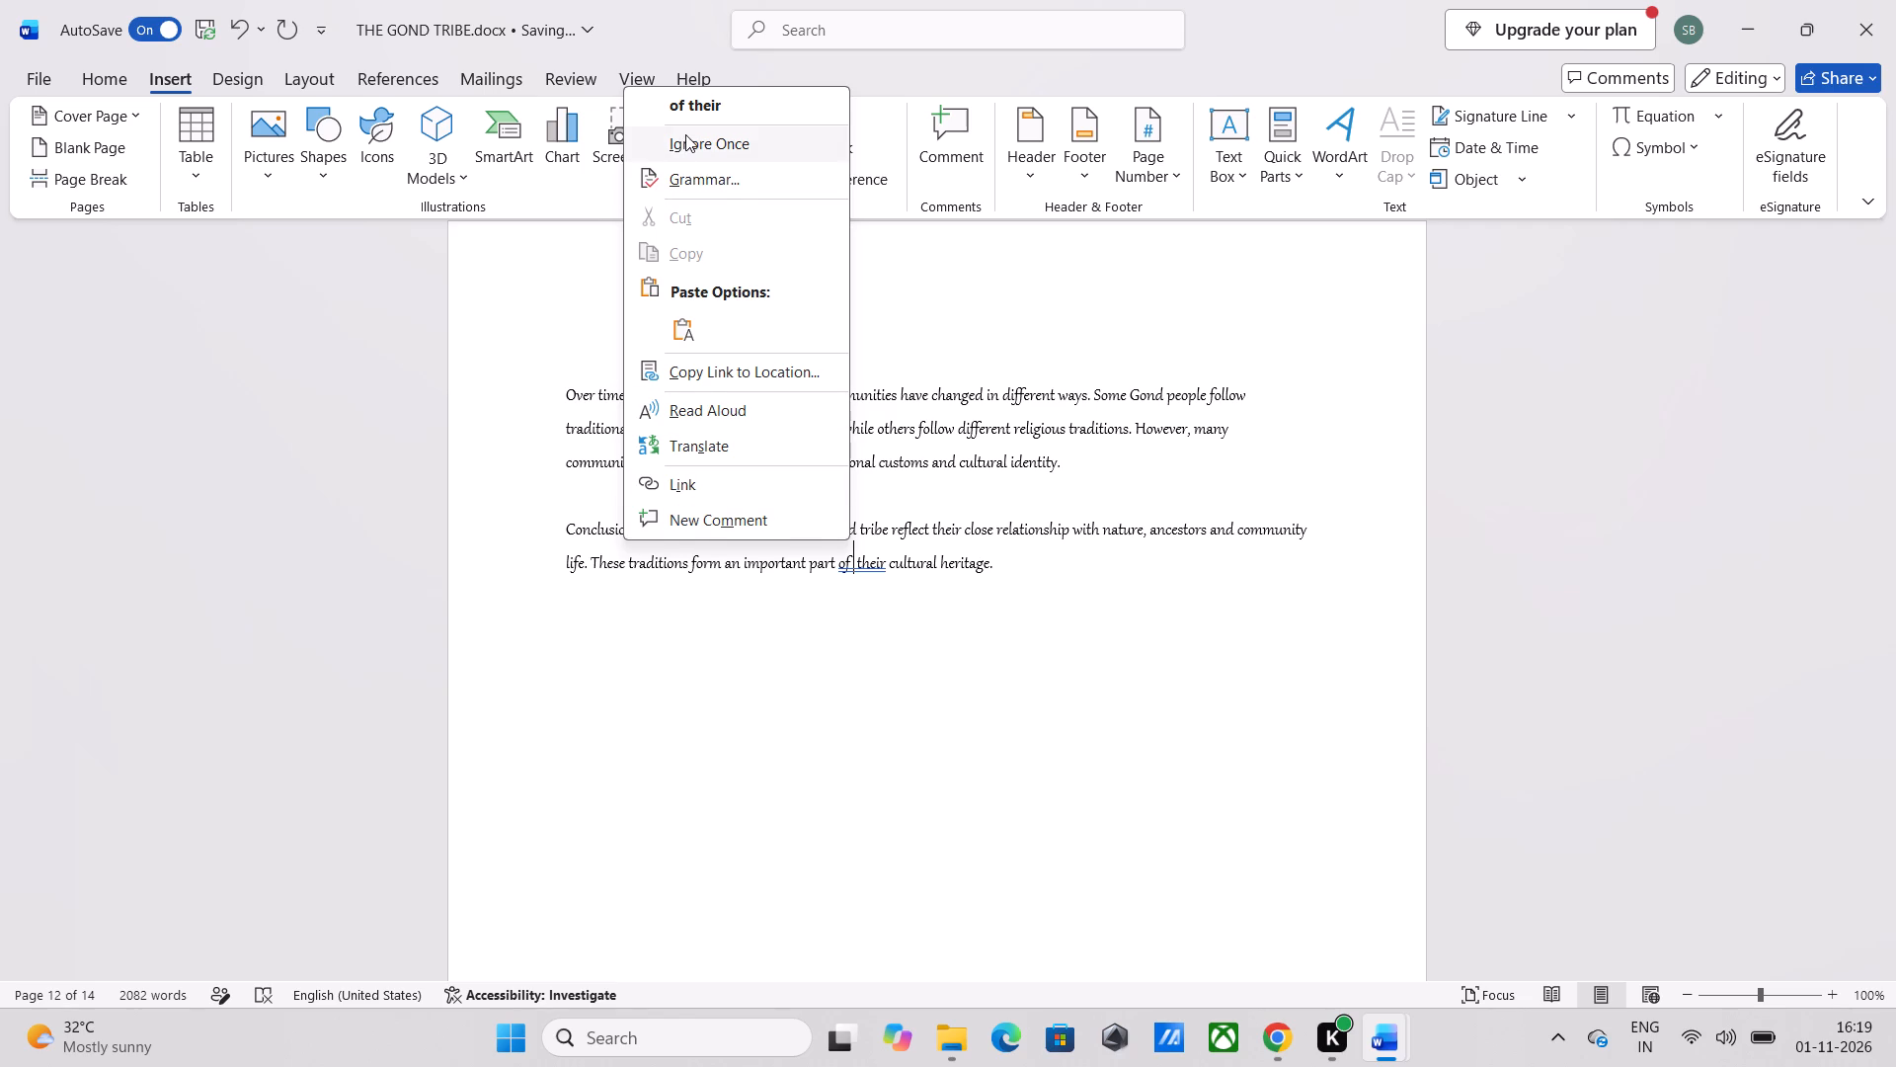
Place the text cursor at the start of the blank page that follows the Chapter 9 conclusion.
{"action": "scroll", "coordinate": [960, 760], "scroll_direction": "down", "scroll_amount": 15}
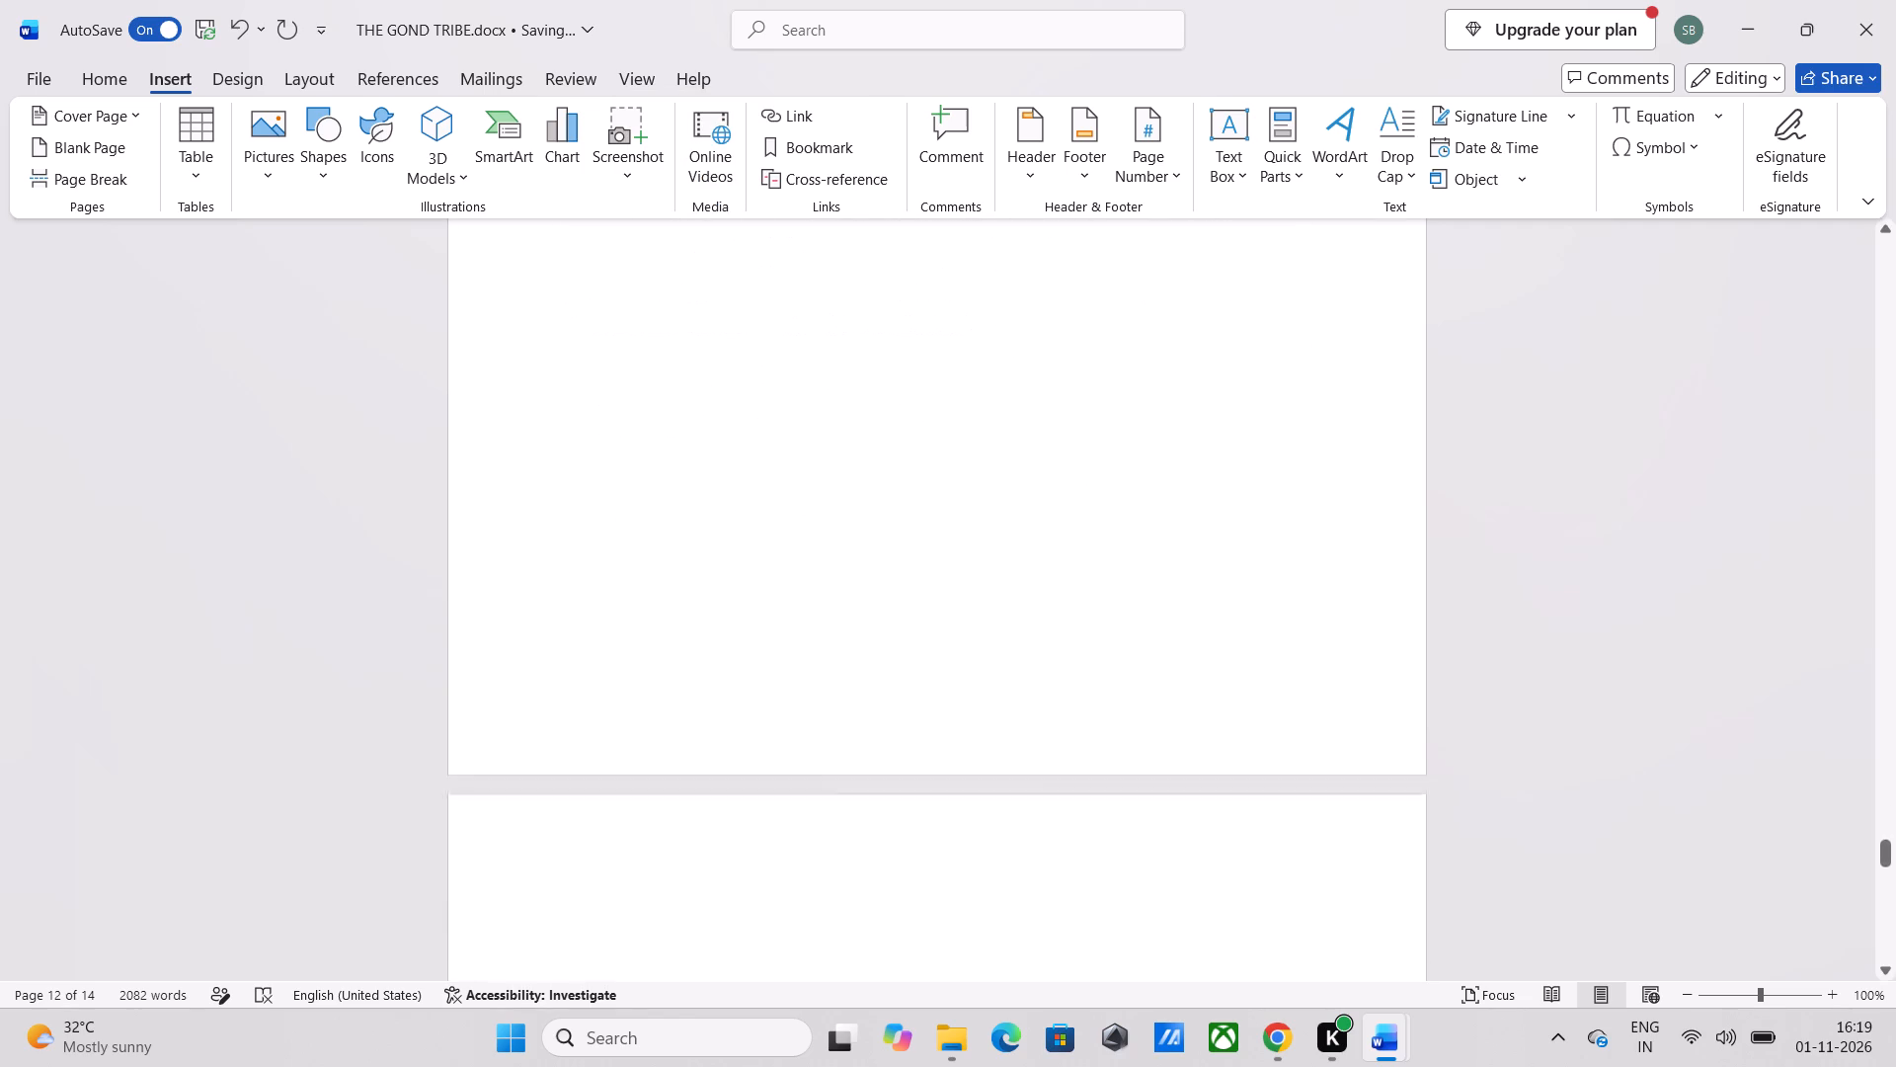
{"action": "scroll", "coordinate": [950, 780], "scroll_direction": "down", "scroll_amount": 5}
{"action": "left_click", "coordinate": [676, 606]}
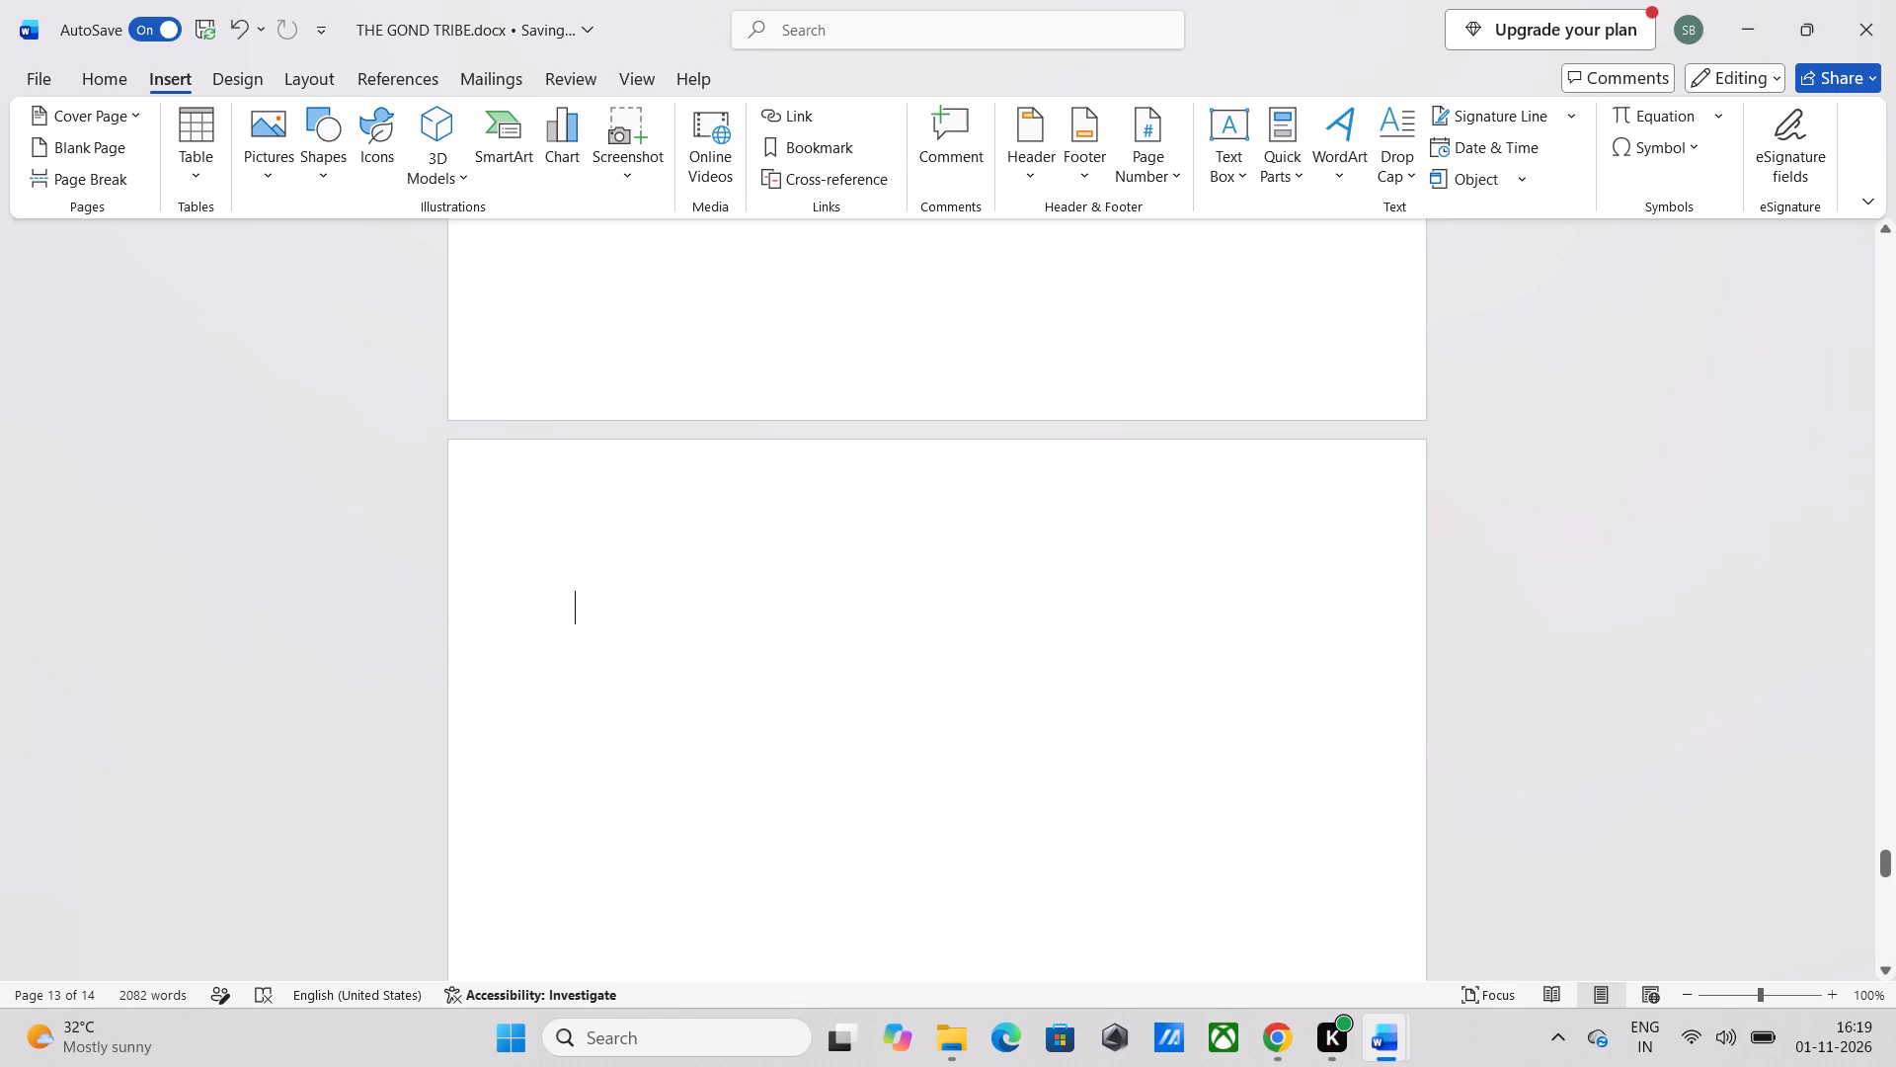
Open the Windows search.
{"action": "left_click", "coordinate": [666, 1031]}
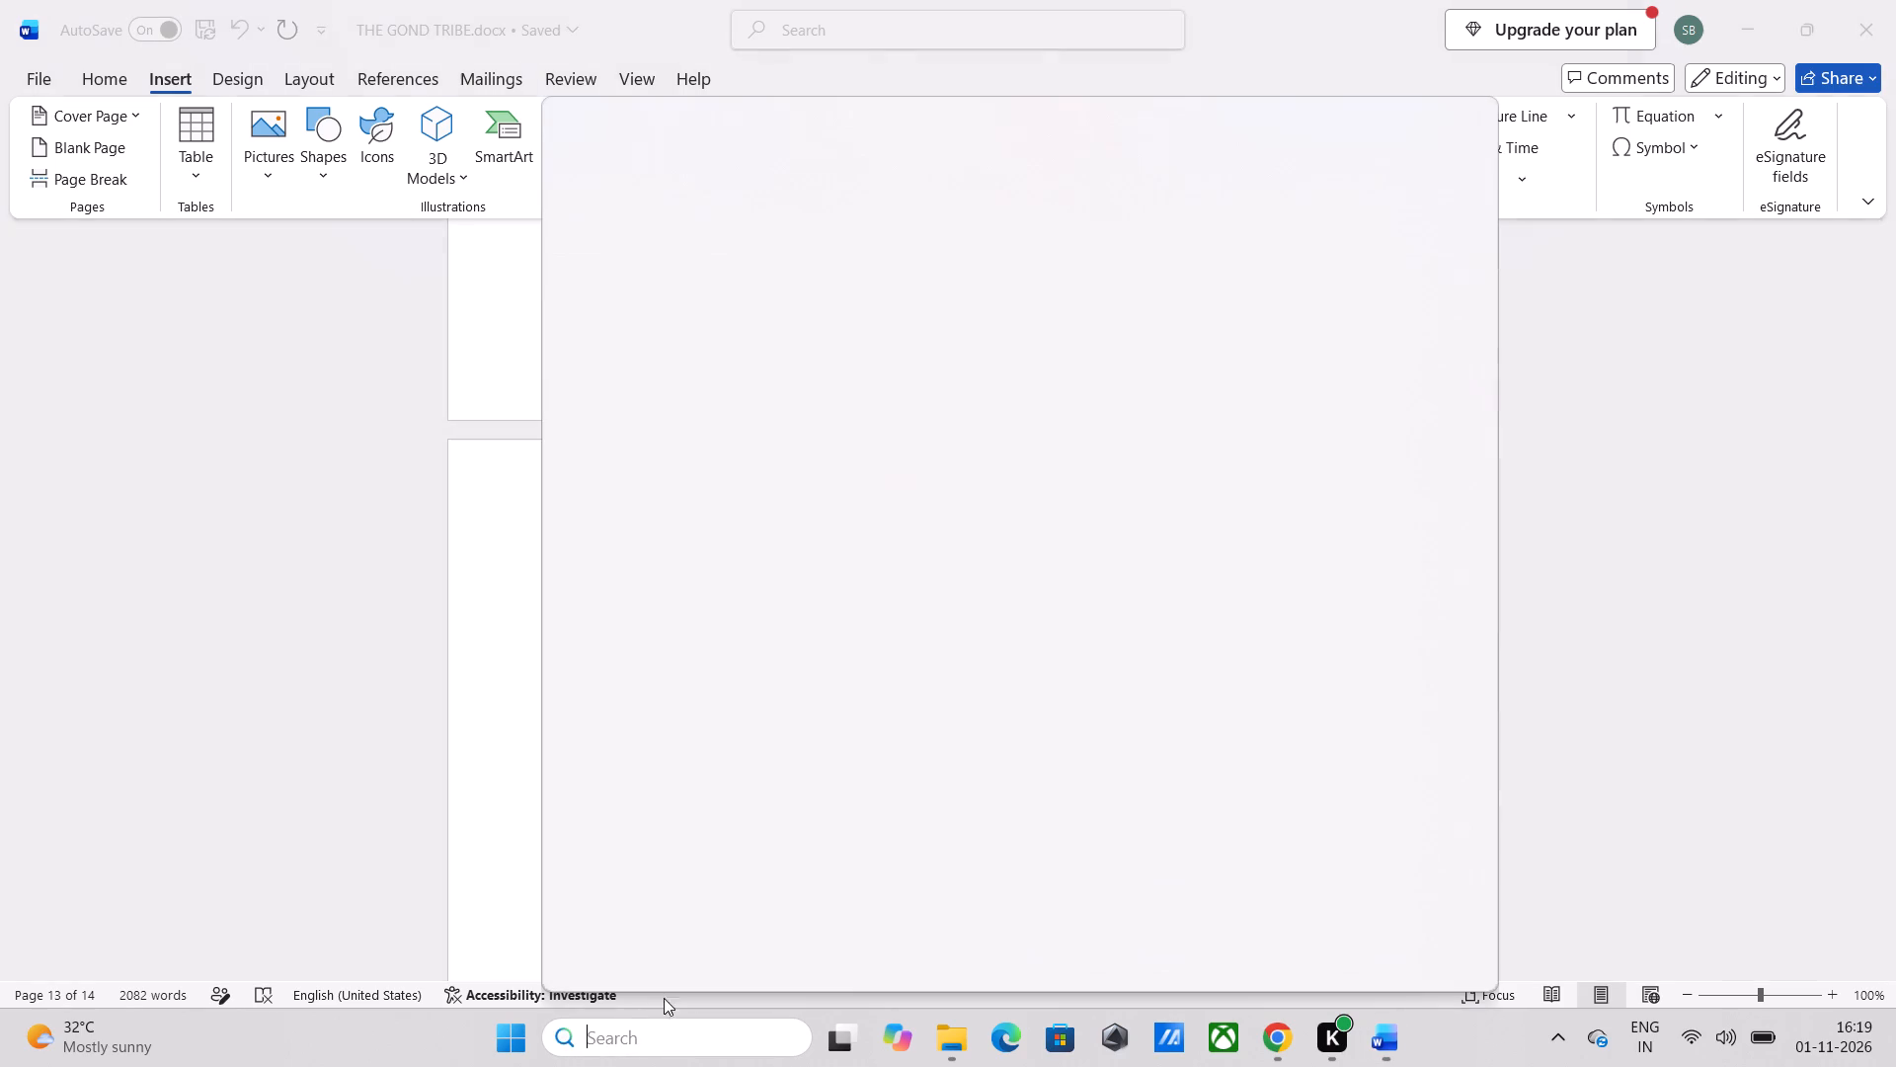
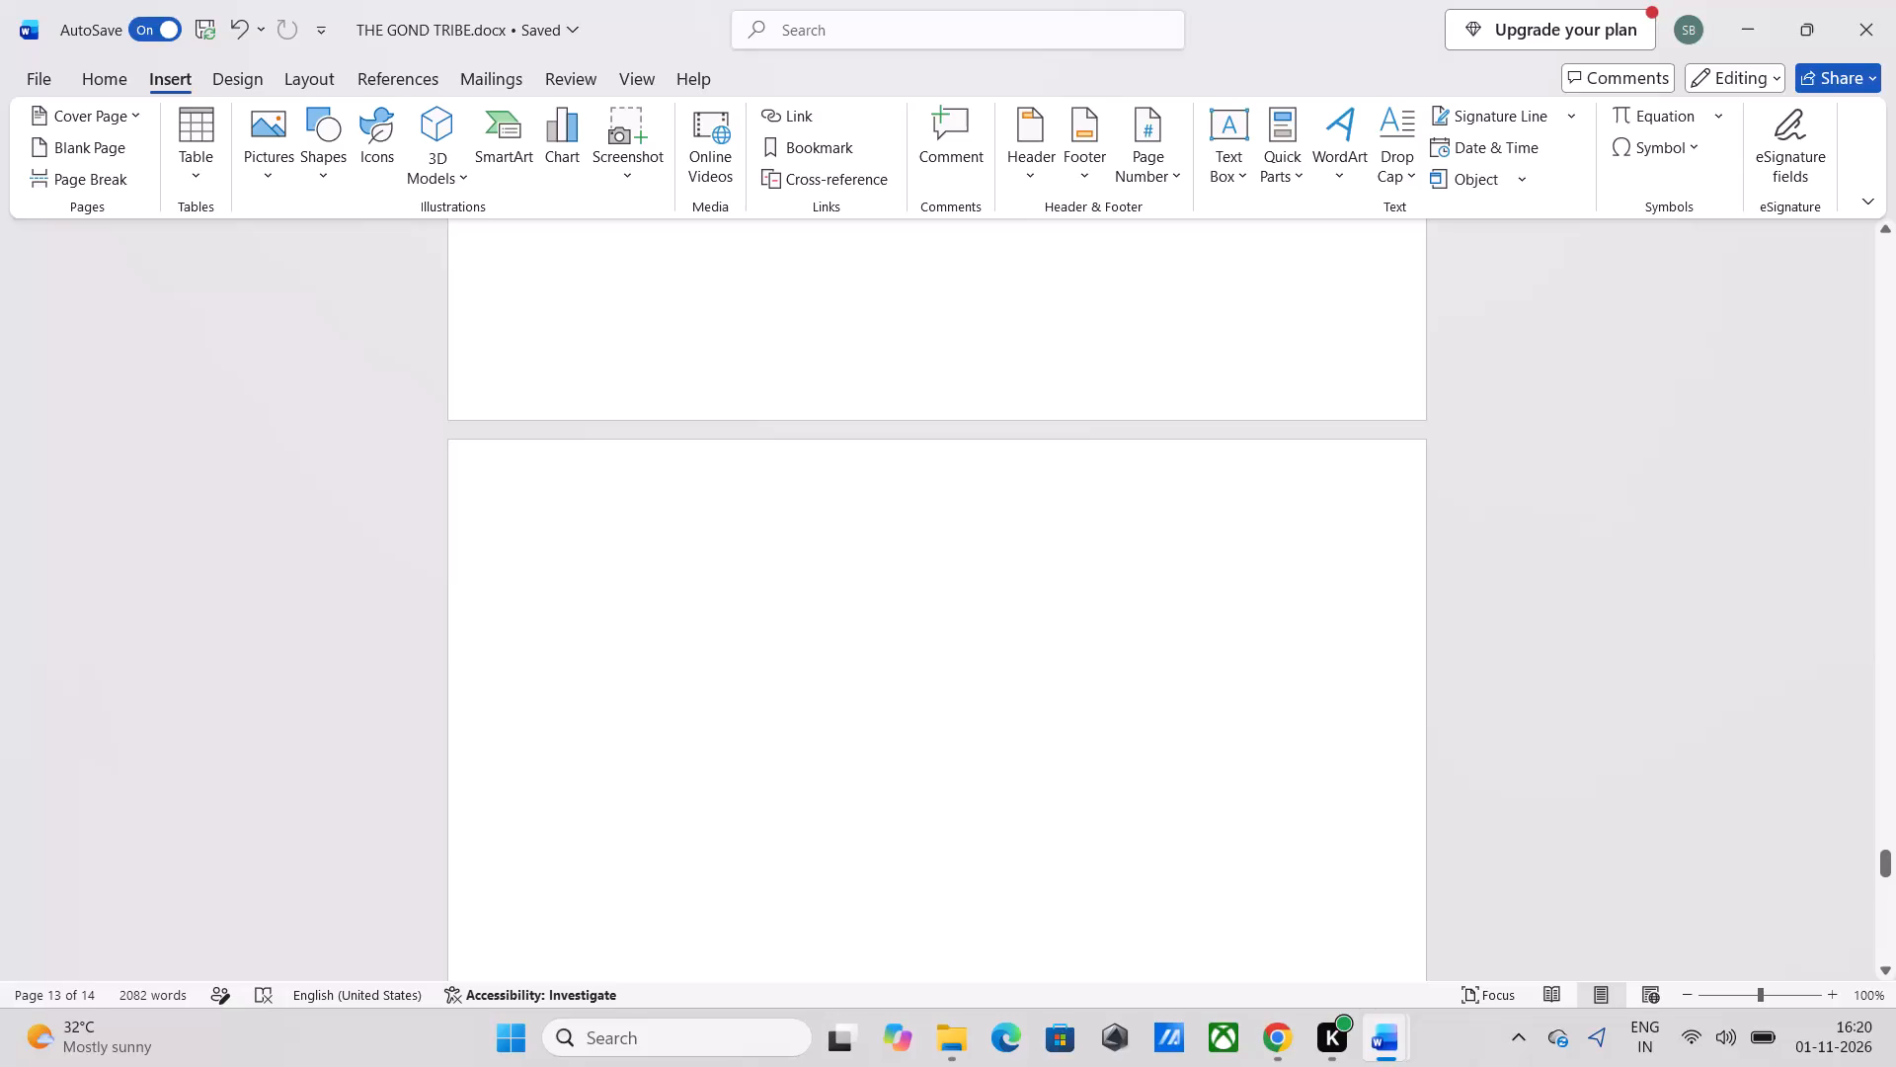
Paste the copied Chapter 10 text on festivals, dance and music of the Gond tribe at the start of the blank page.
{"action": "key", "text": "ctrl+v"}
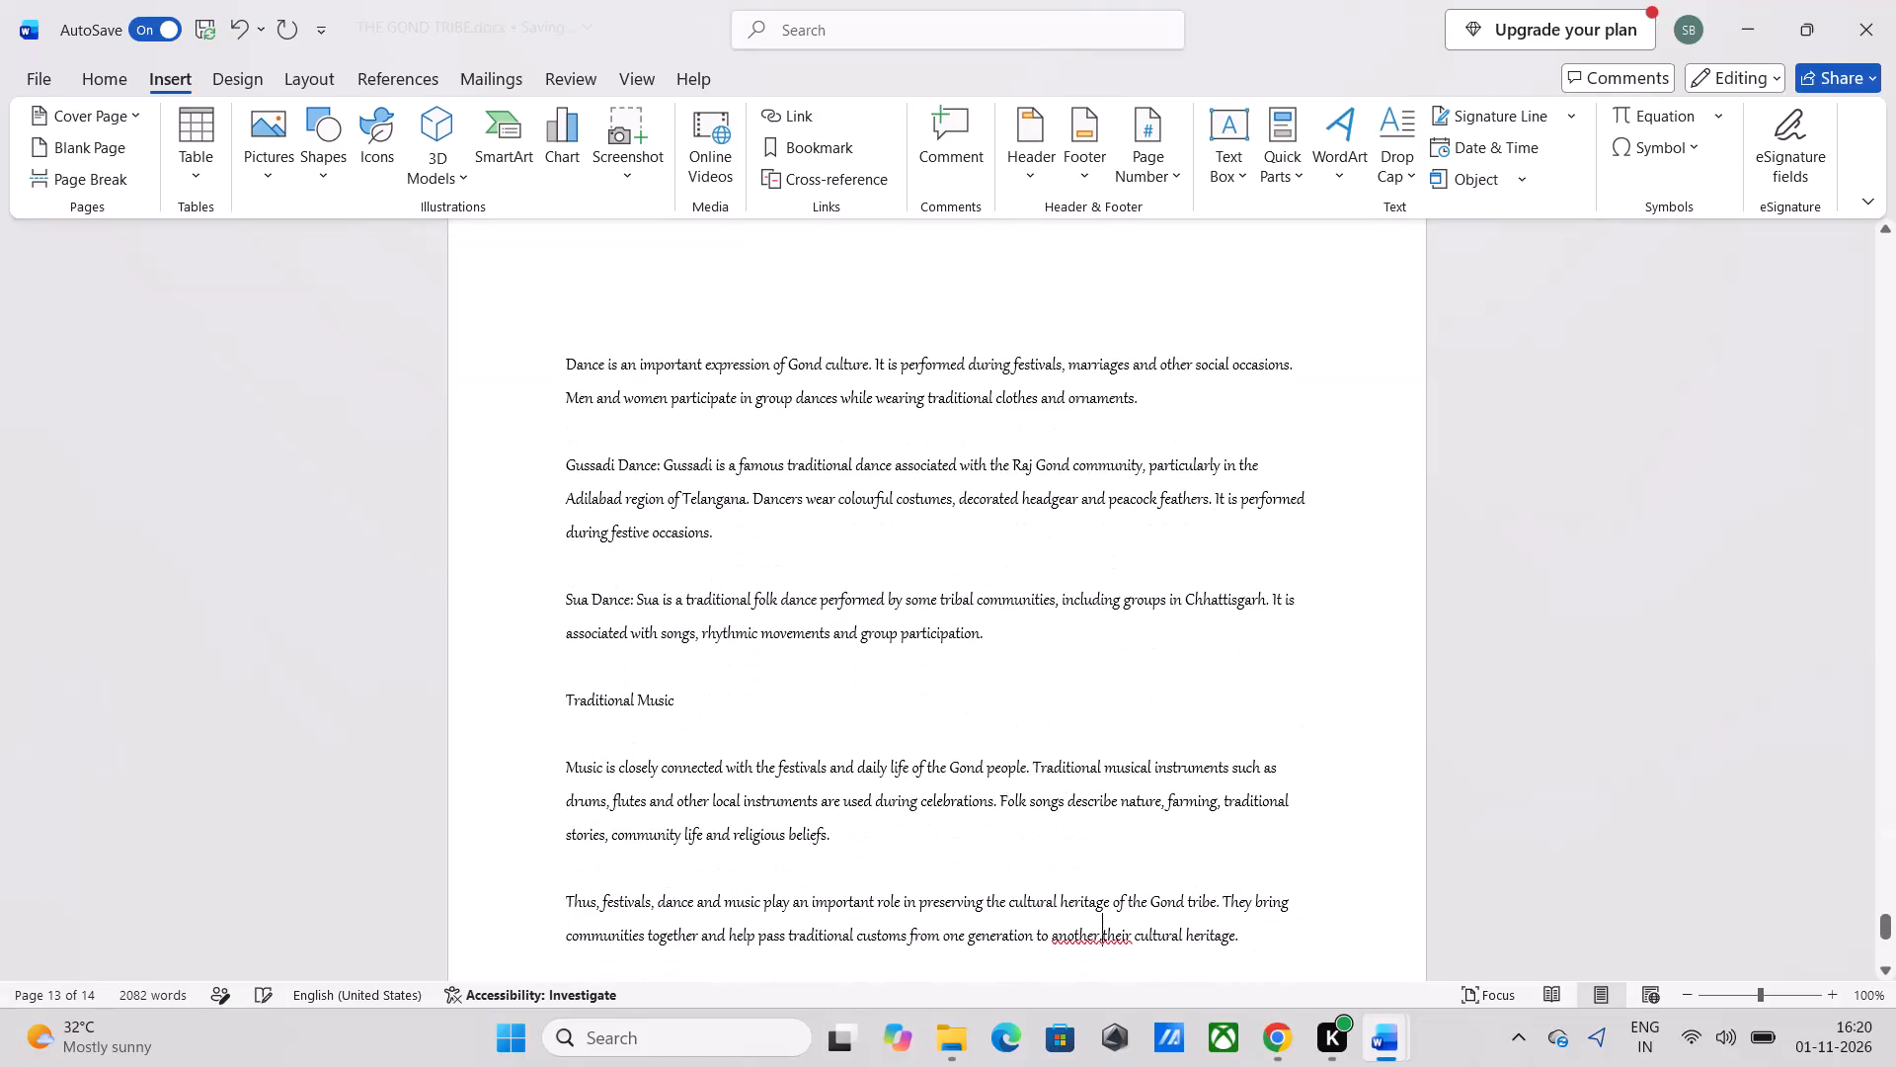
Format the heading "Chapter 10: Festivals, Dance and Music of the Gond Tribe" in Arial Black at size 24.
{"action": "scroll", "coordinate": [1168, 995], "scroll_direction": "up", "scroll_amount": 4}
{"action": "scroll", "coordinate": [1192, 794], "scroll_direction": "up", "scroll_amount": 6}
{"action": "scroll", "coordinate": [991, 877], "scroll_direction": "up", "scroll_amount": 16}
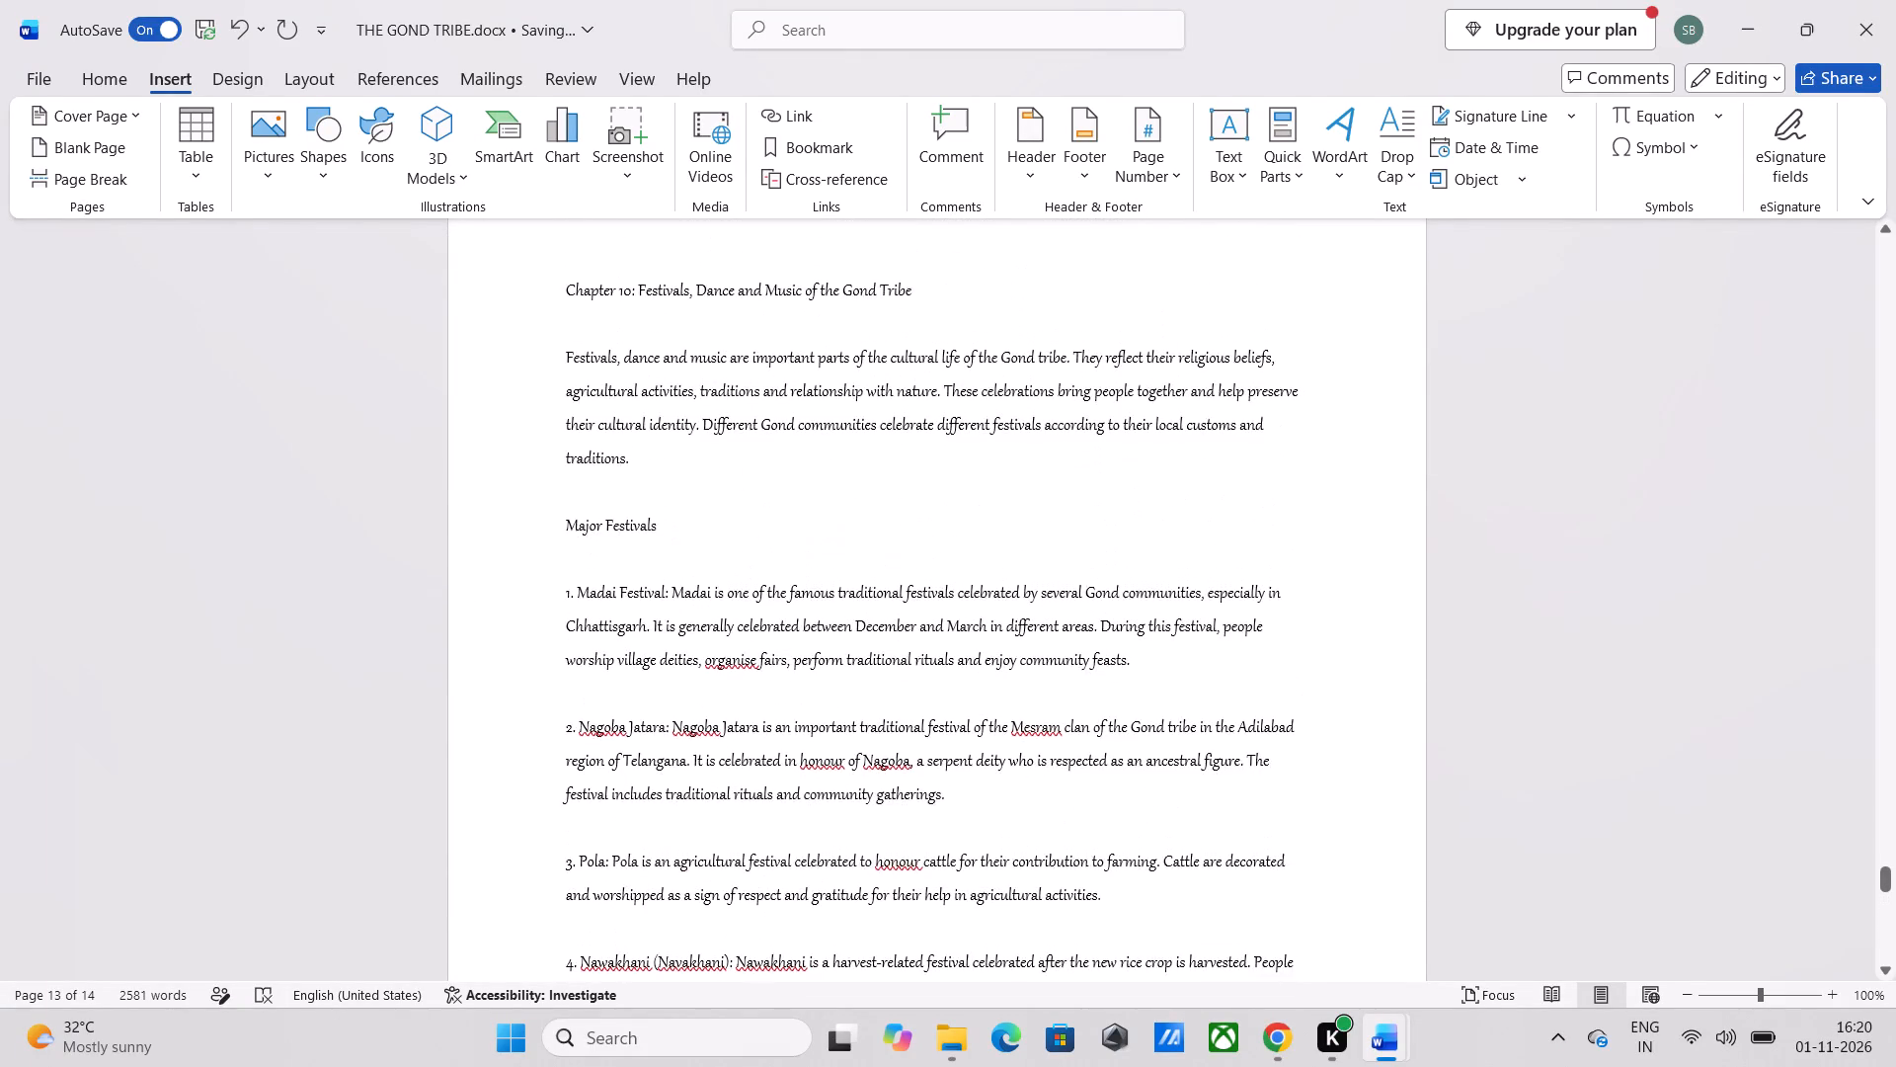
{"action": "scroll", "coordinate": [991, 873], "scroll_direction": "up", "scroll_amount": 4}
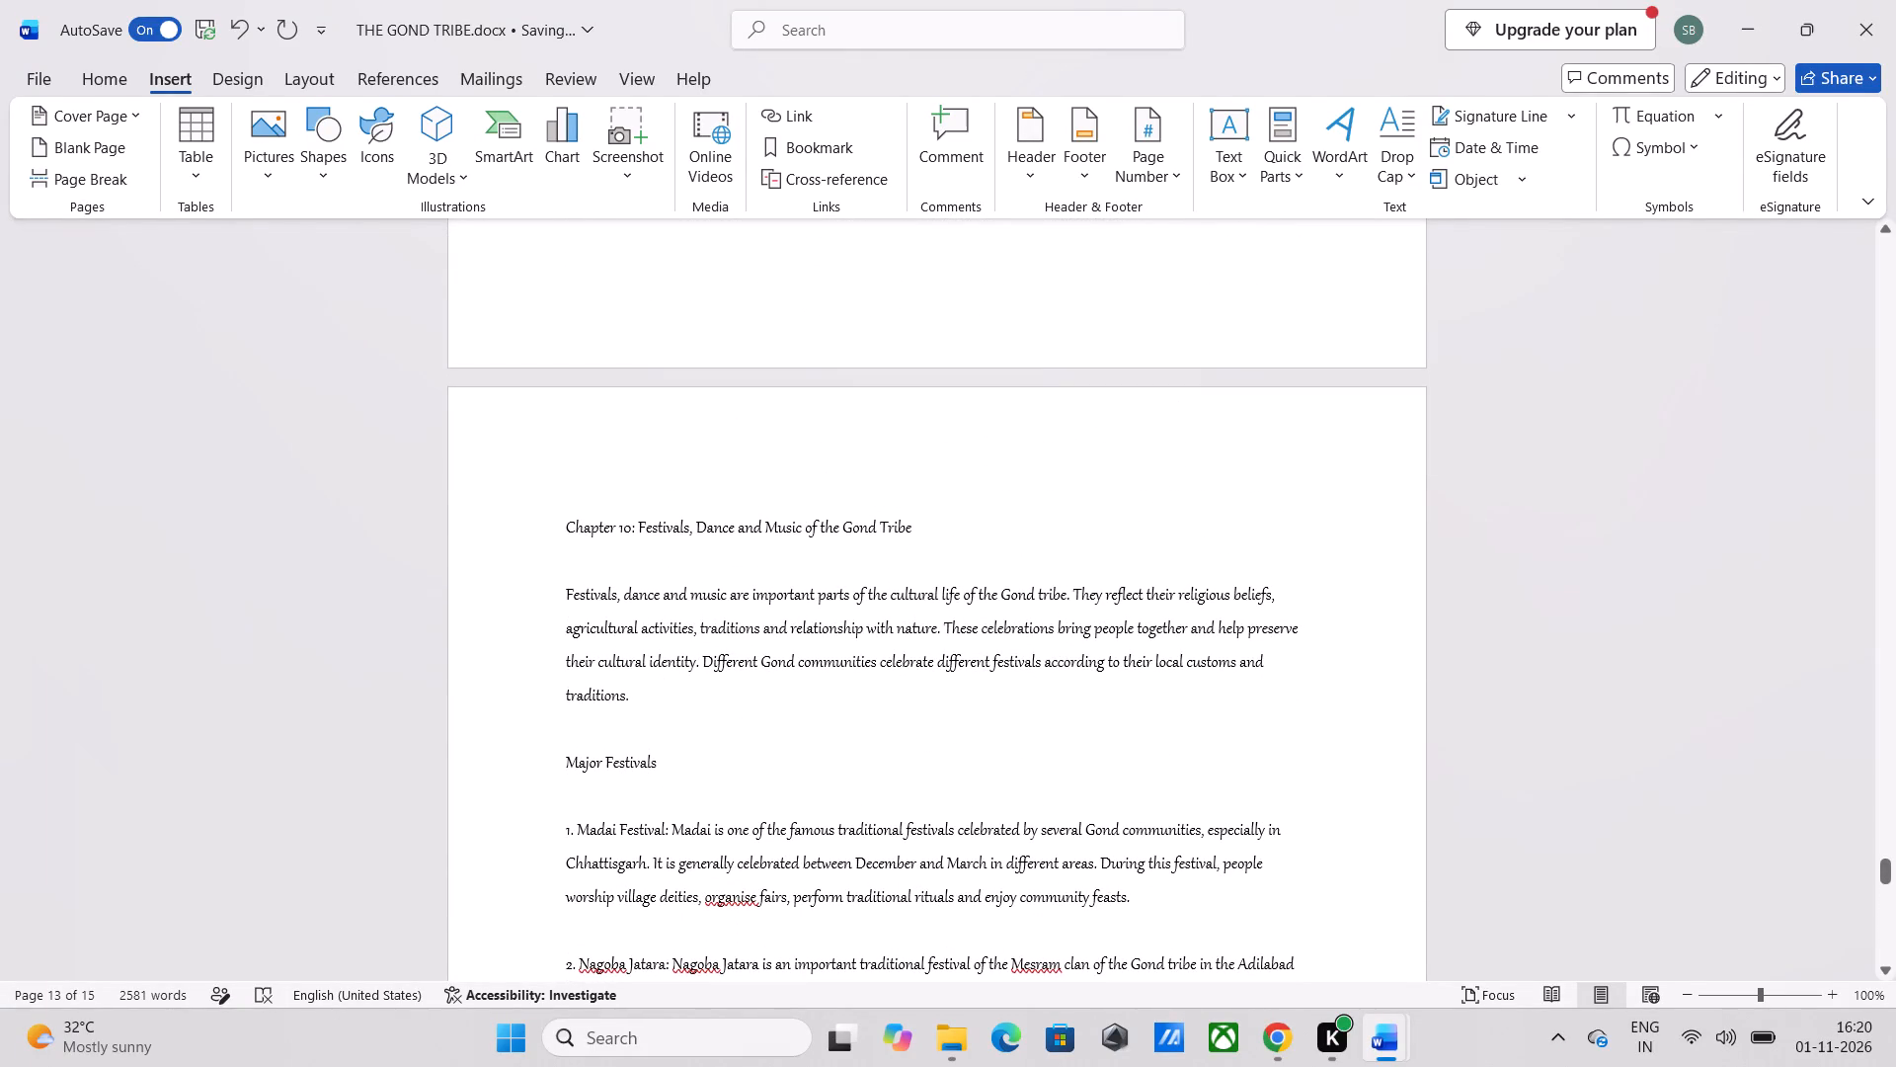
{"action": "left_click_drag", "start_coordinate": [564, 521], "coordinate": [1054, 523]}
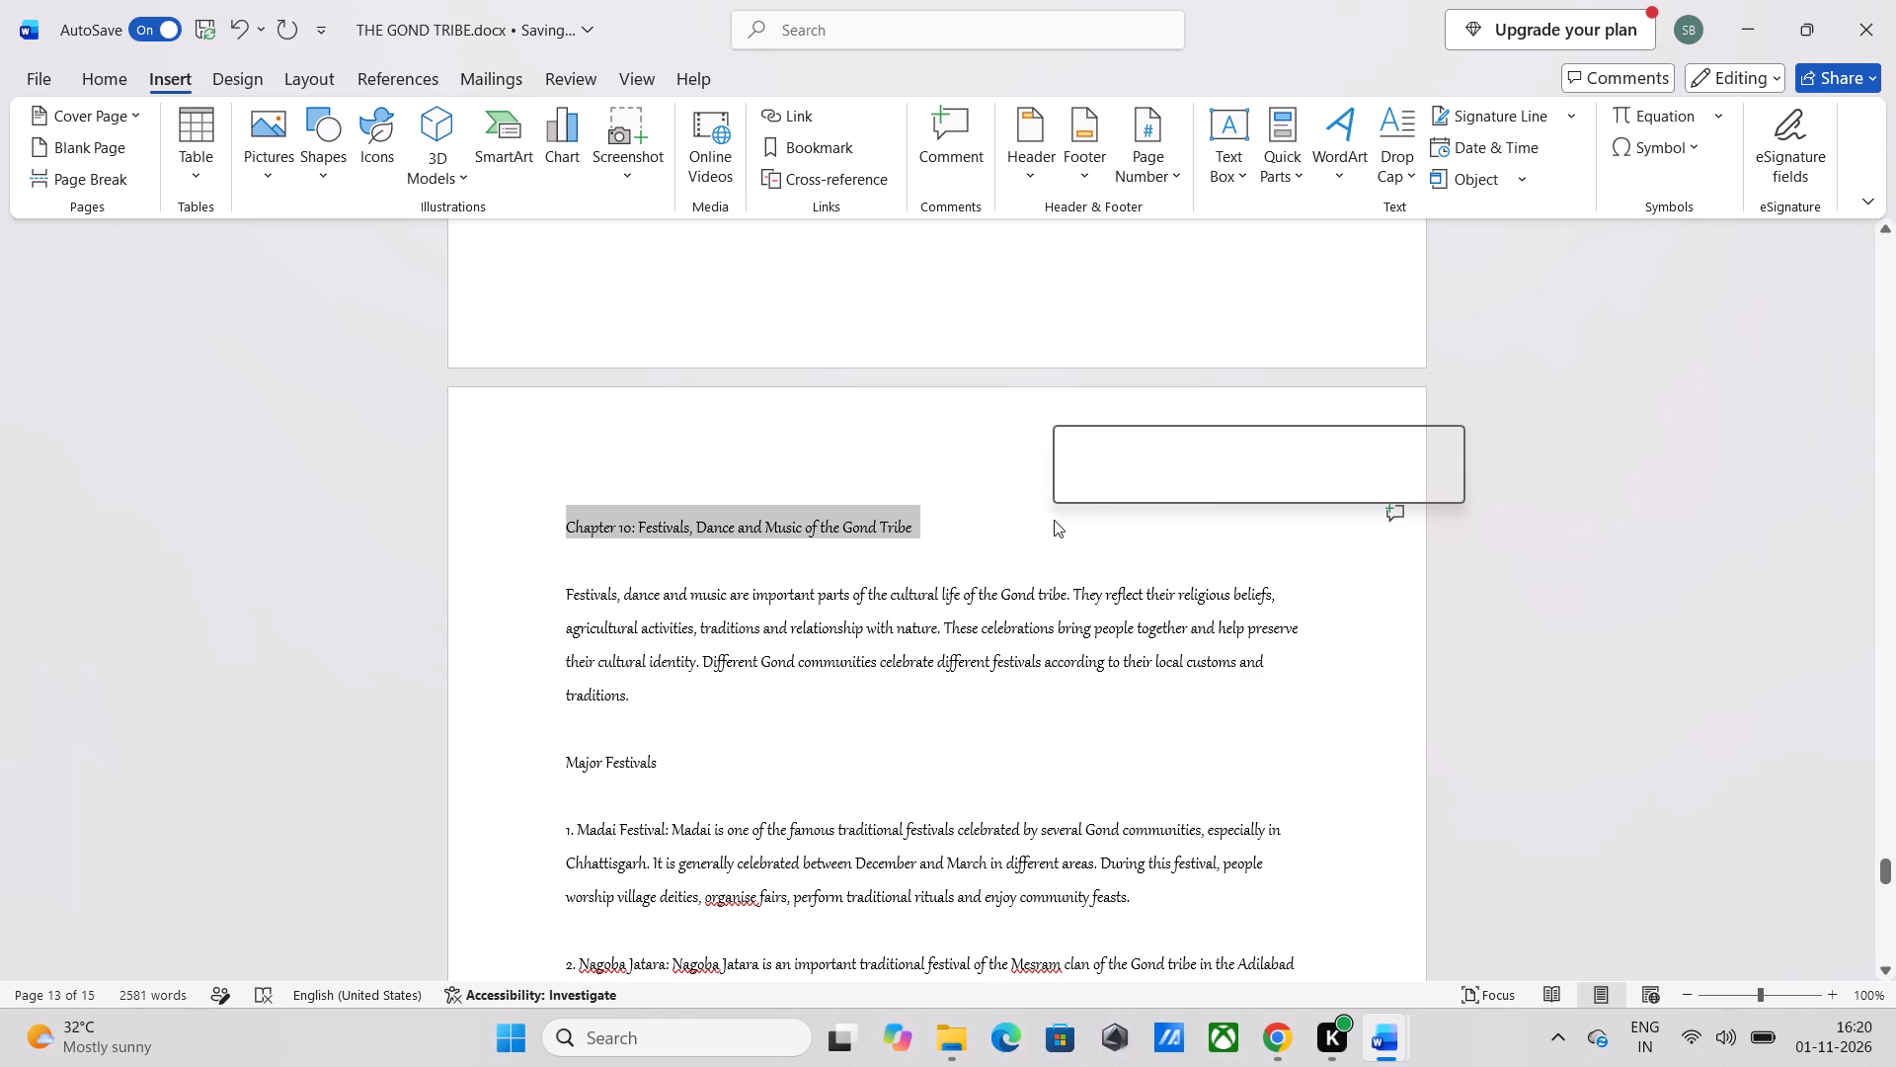
{"action": "left_click", "coordinate": [1191, 442]}
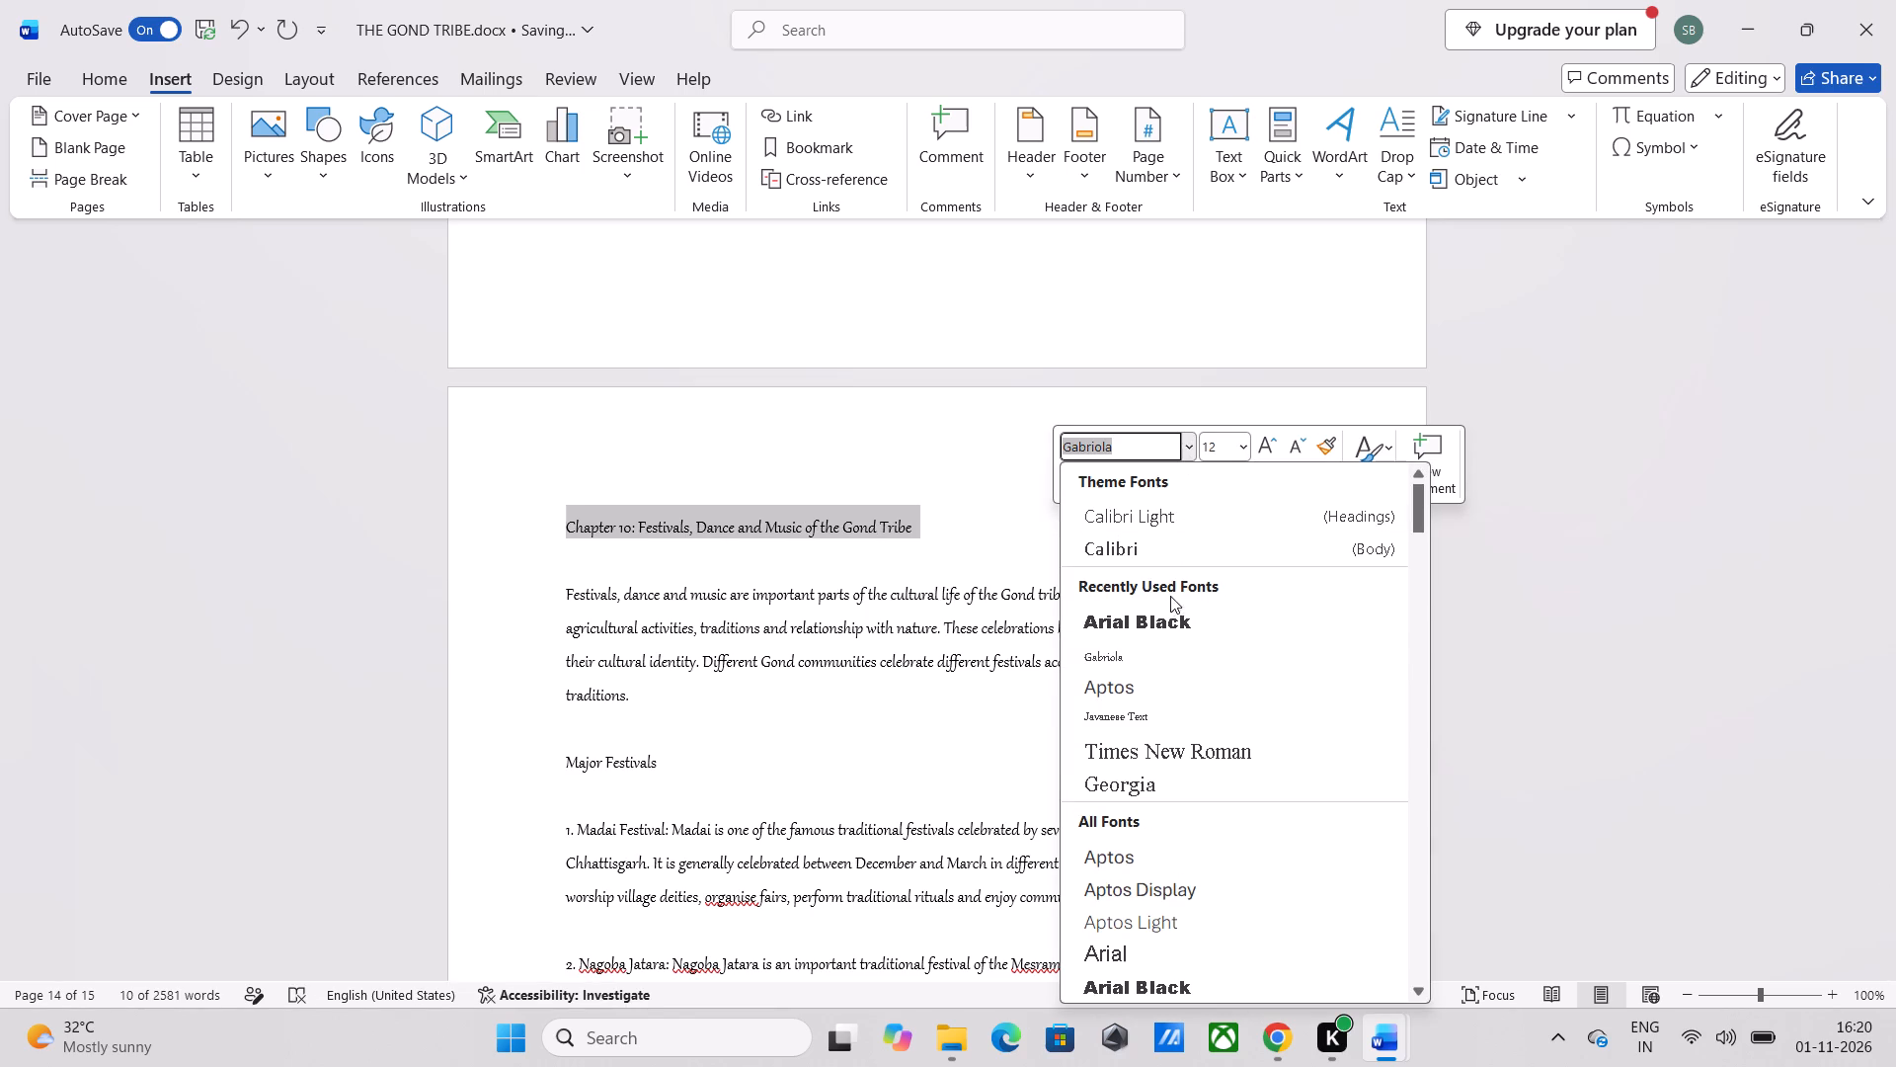
{"action": "left_click", "coordinate": [1164, 625]}
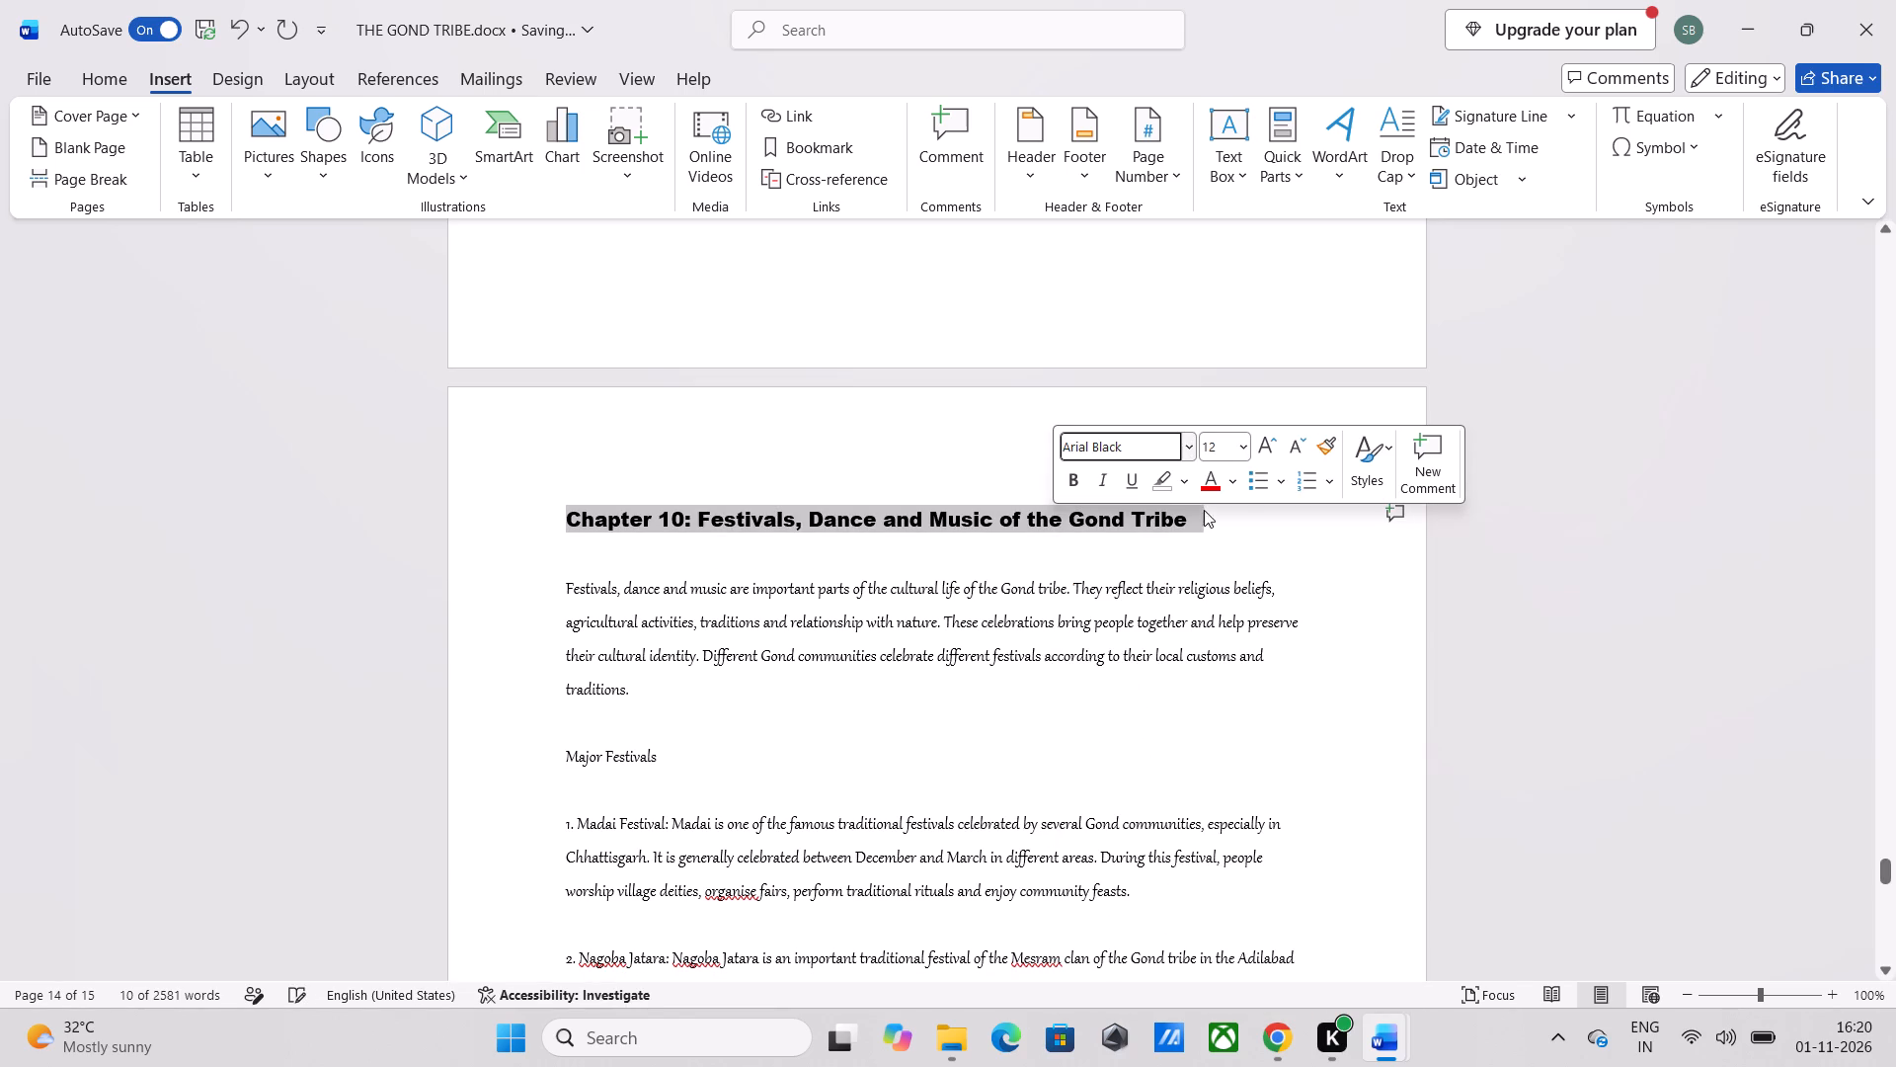
{"action": "left_click", "coordinate": [1238, 443]}
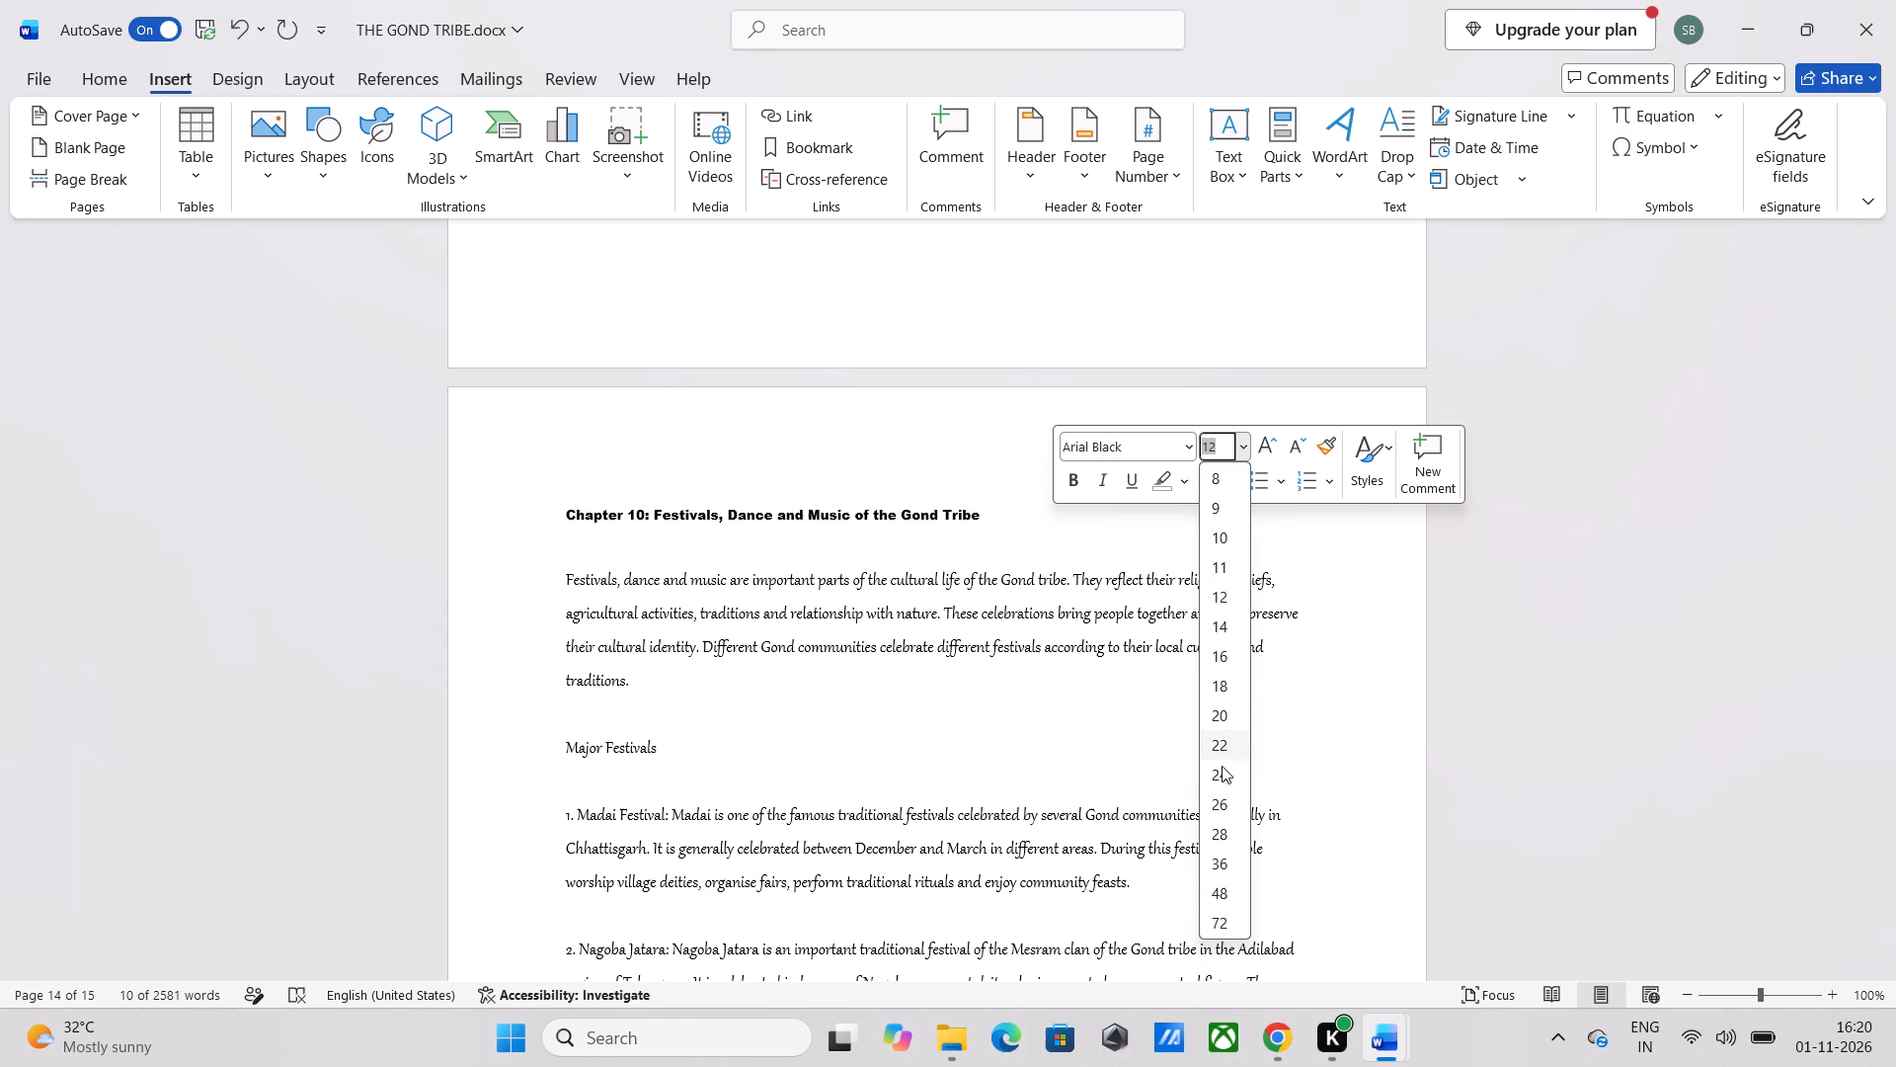
{"action": "left_click", "coordinate": [1222, 780]}
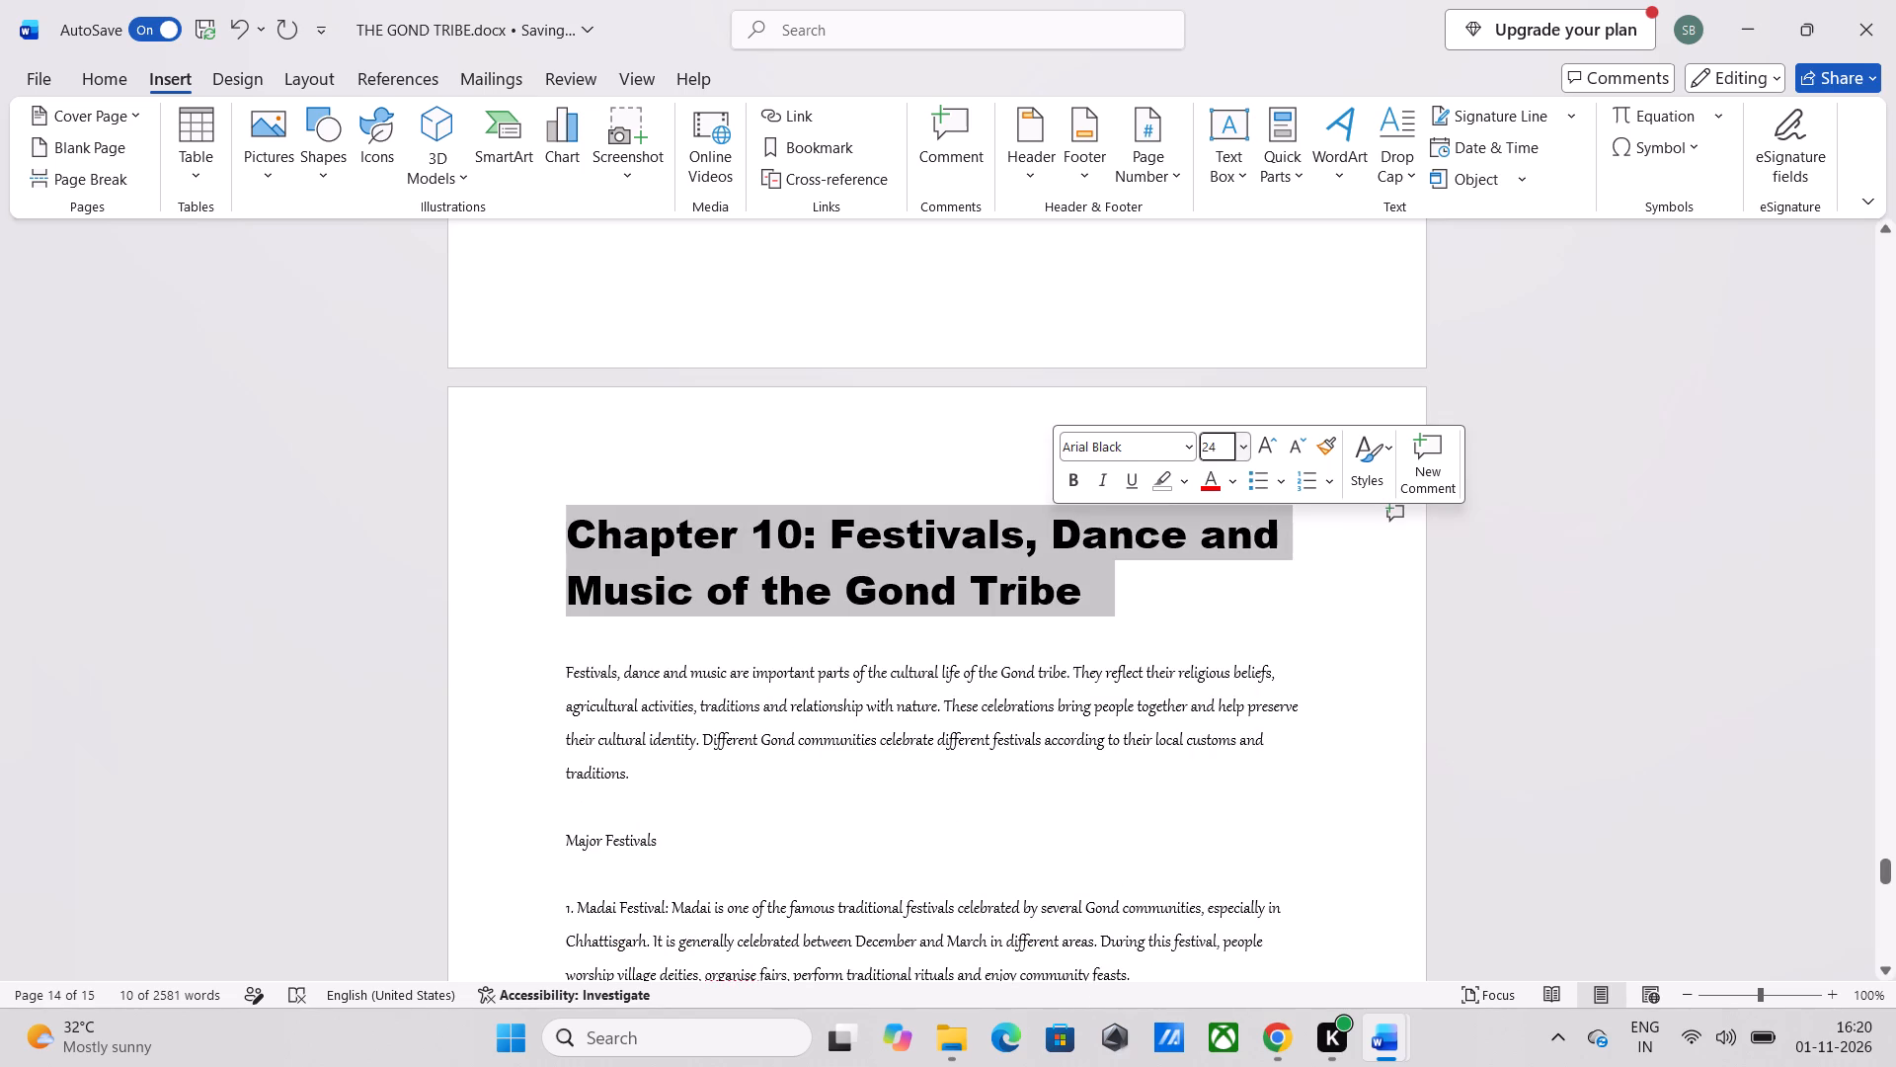
{"action": "left_click", "coordinate": [833, 643]}
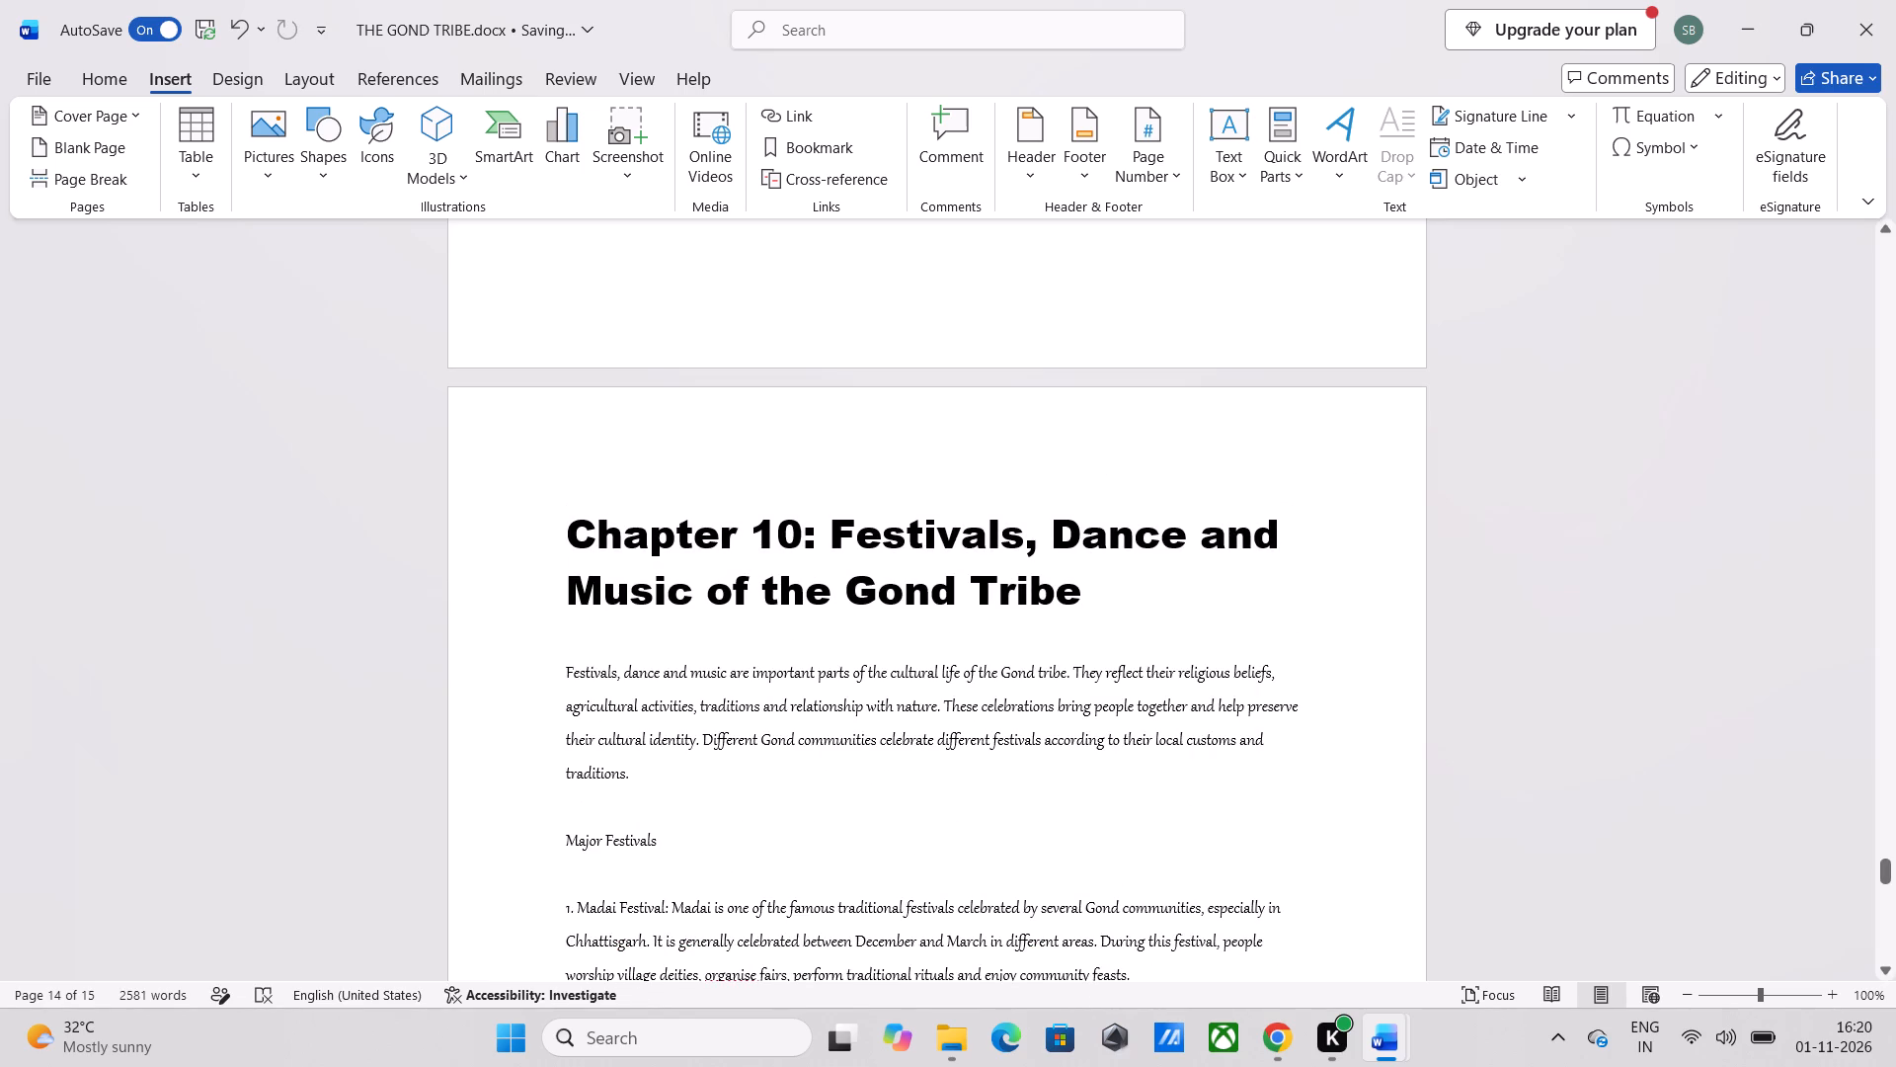
Insert a blank page after the closing paragraph of Chapter 10, at the end of the document.
{"action": "scroll", "coordinate": [853, 660], "scroll_direction": "down", "scroll_amount": 15}
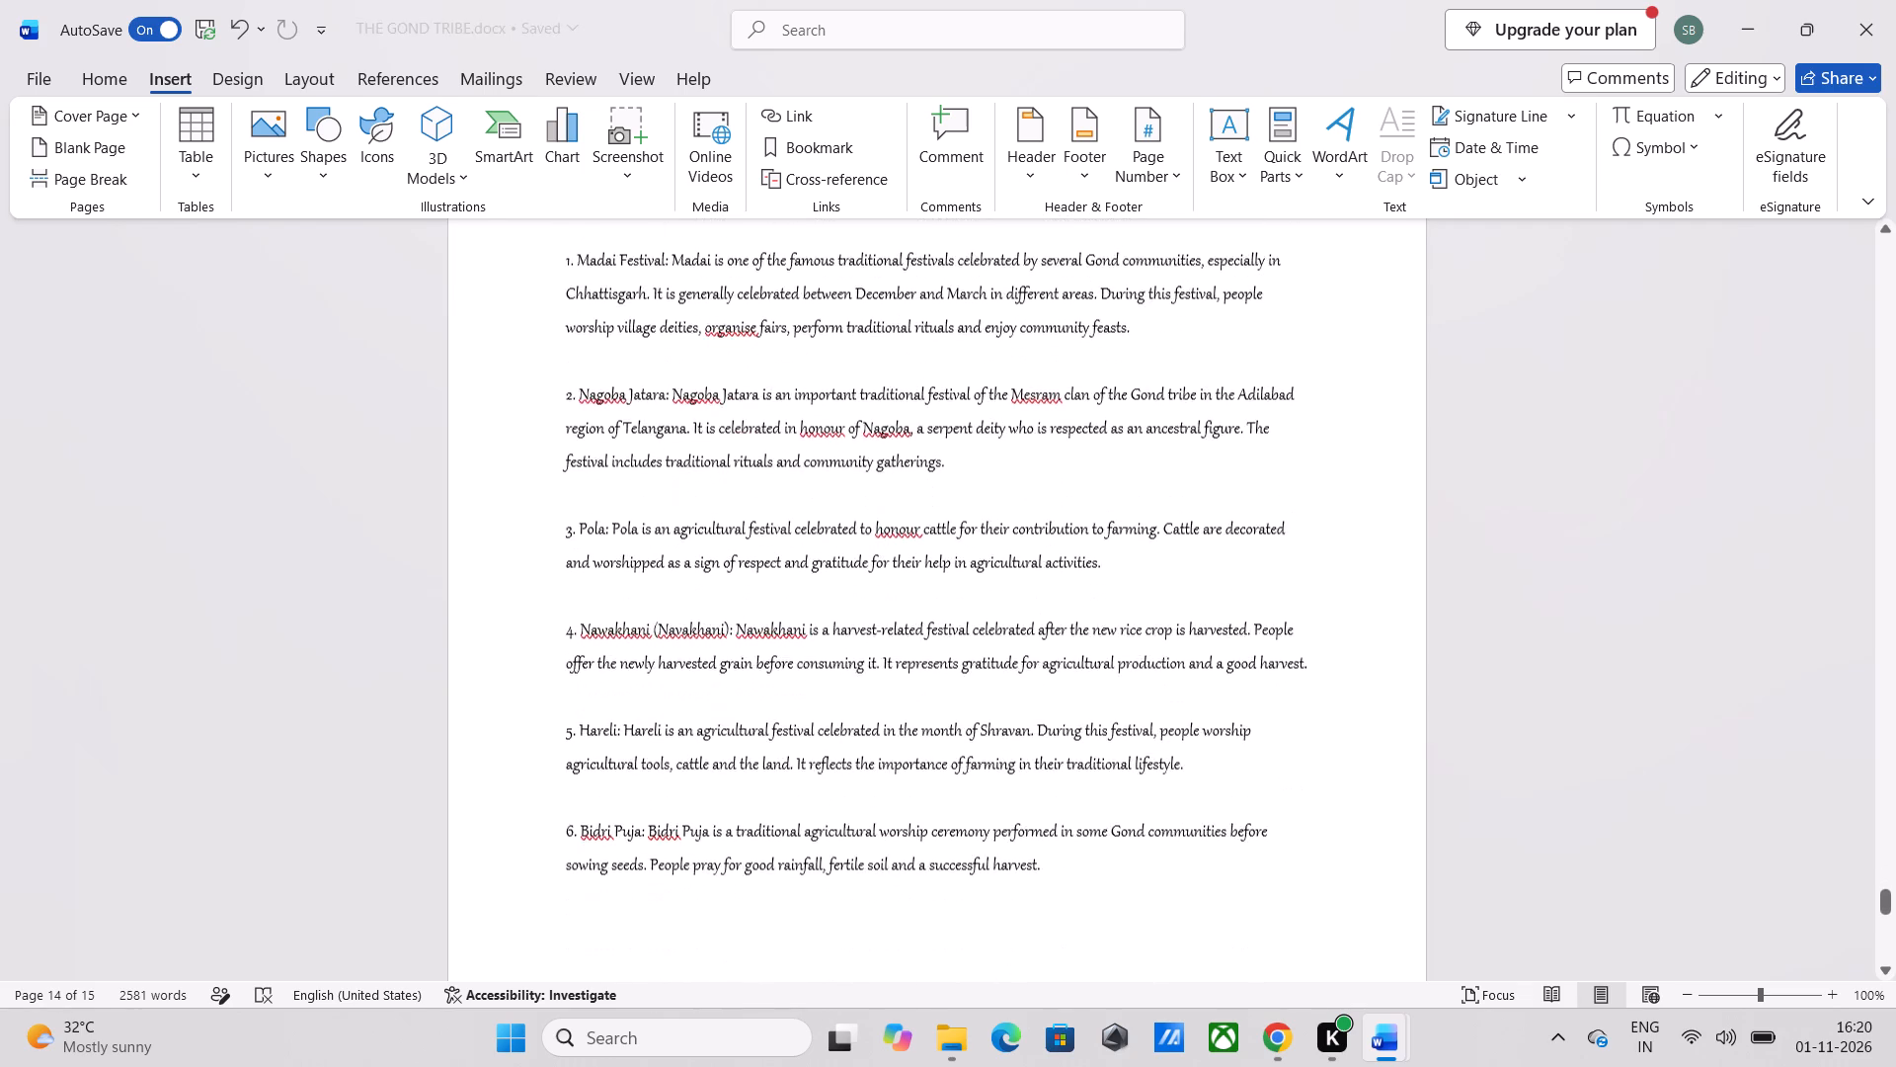
{"action": "scroll", "coordinate": [853, 670], "scroll_direction": "down", "scroll_amount": 19}
{"action": "scroll", "coordinate": [853, 670], "scroll_direction": "down", "scroll_amount": 2}
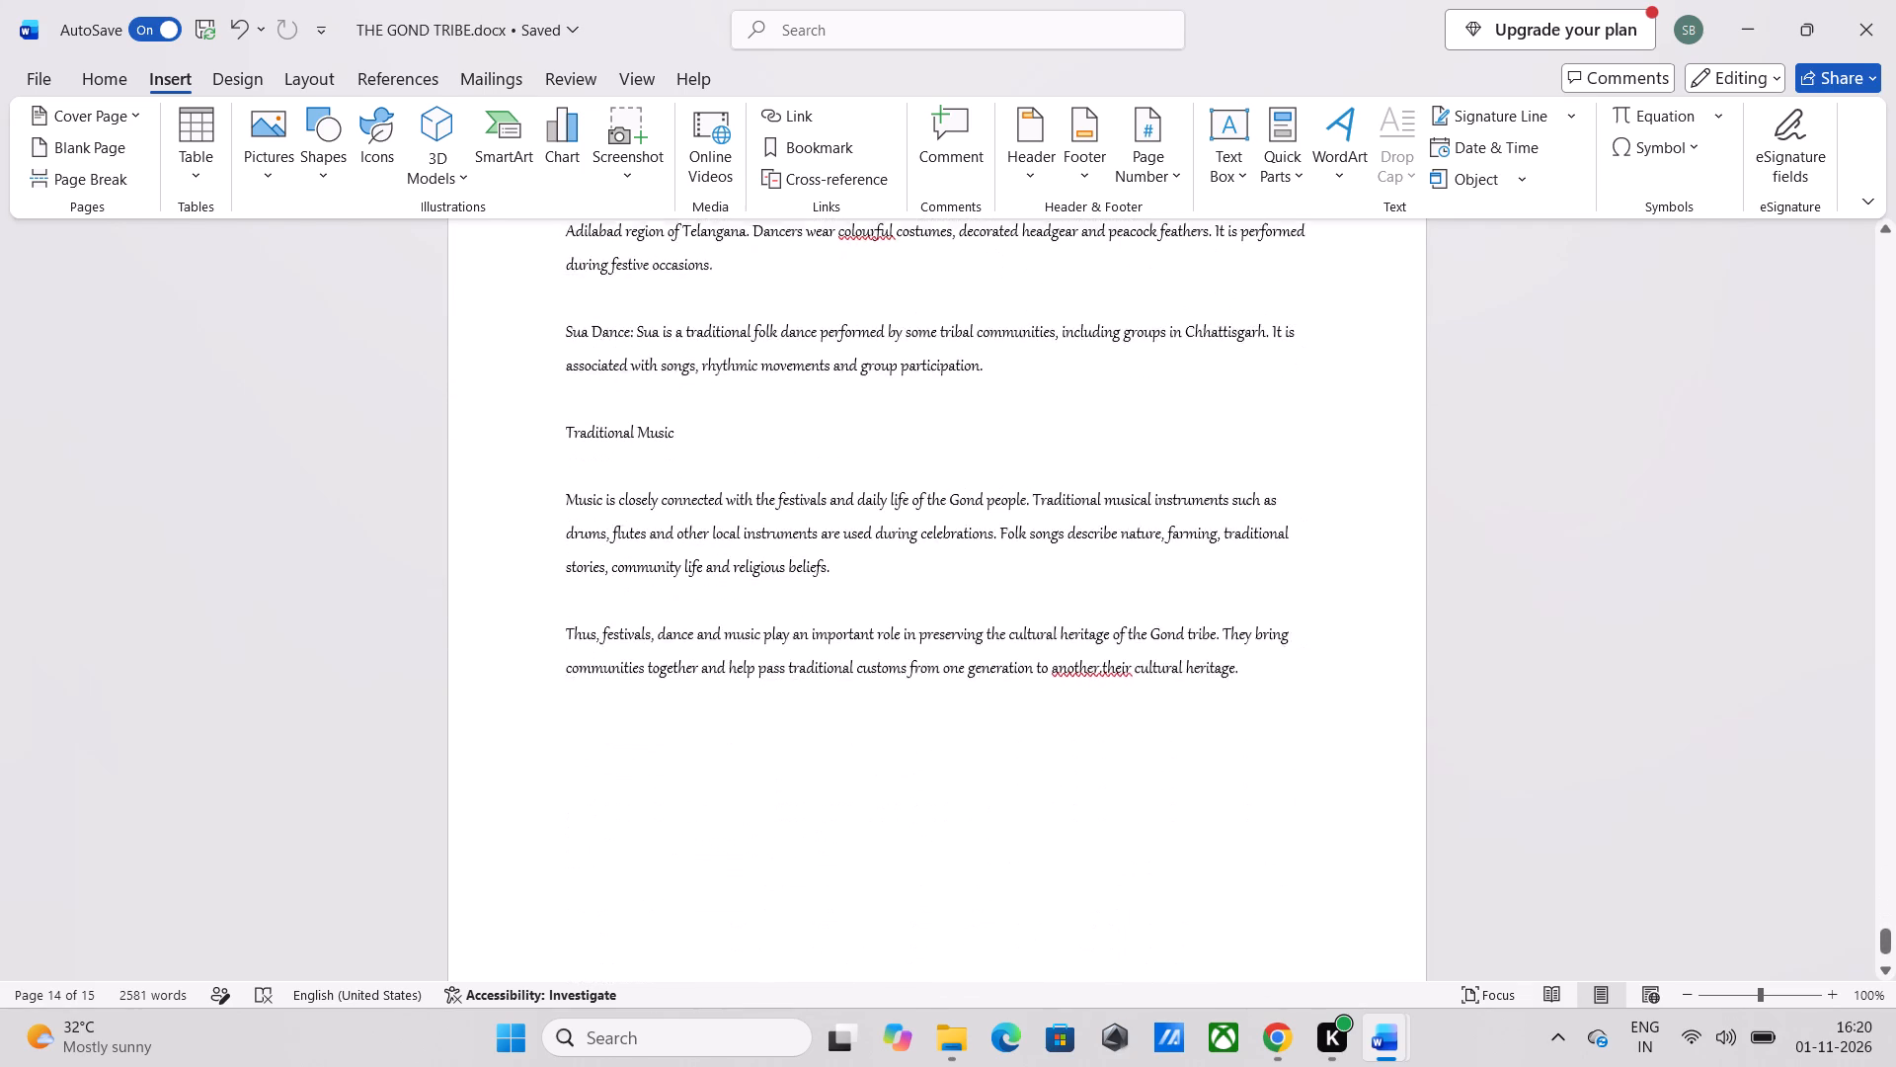
{"action": "scroll", "coordinate": [853, 670], "scroll_direction": "down", "scroll_amount": 7}
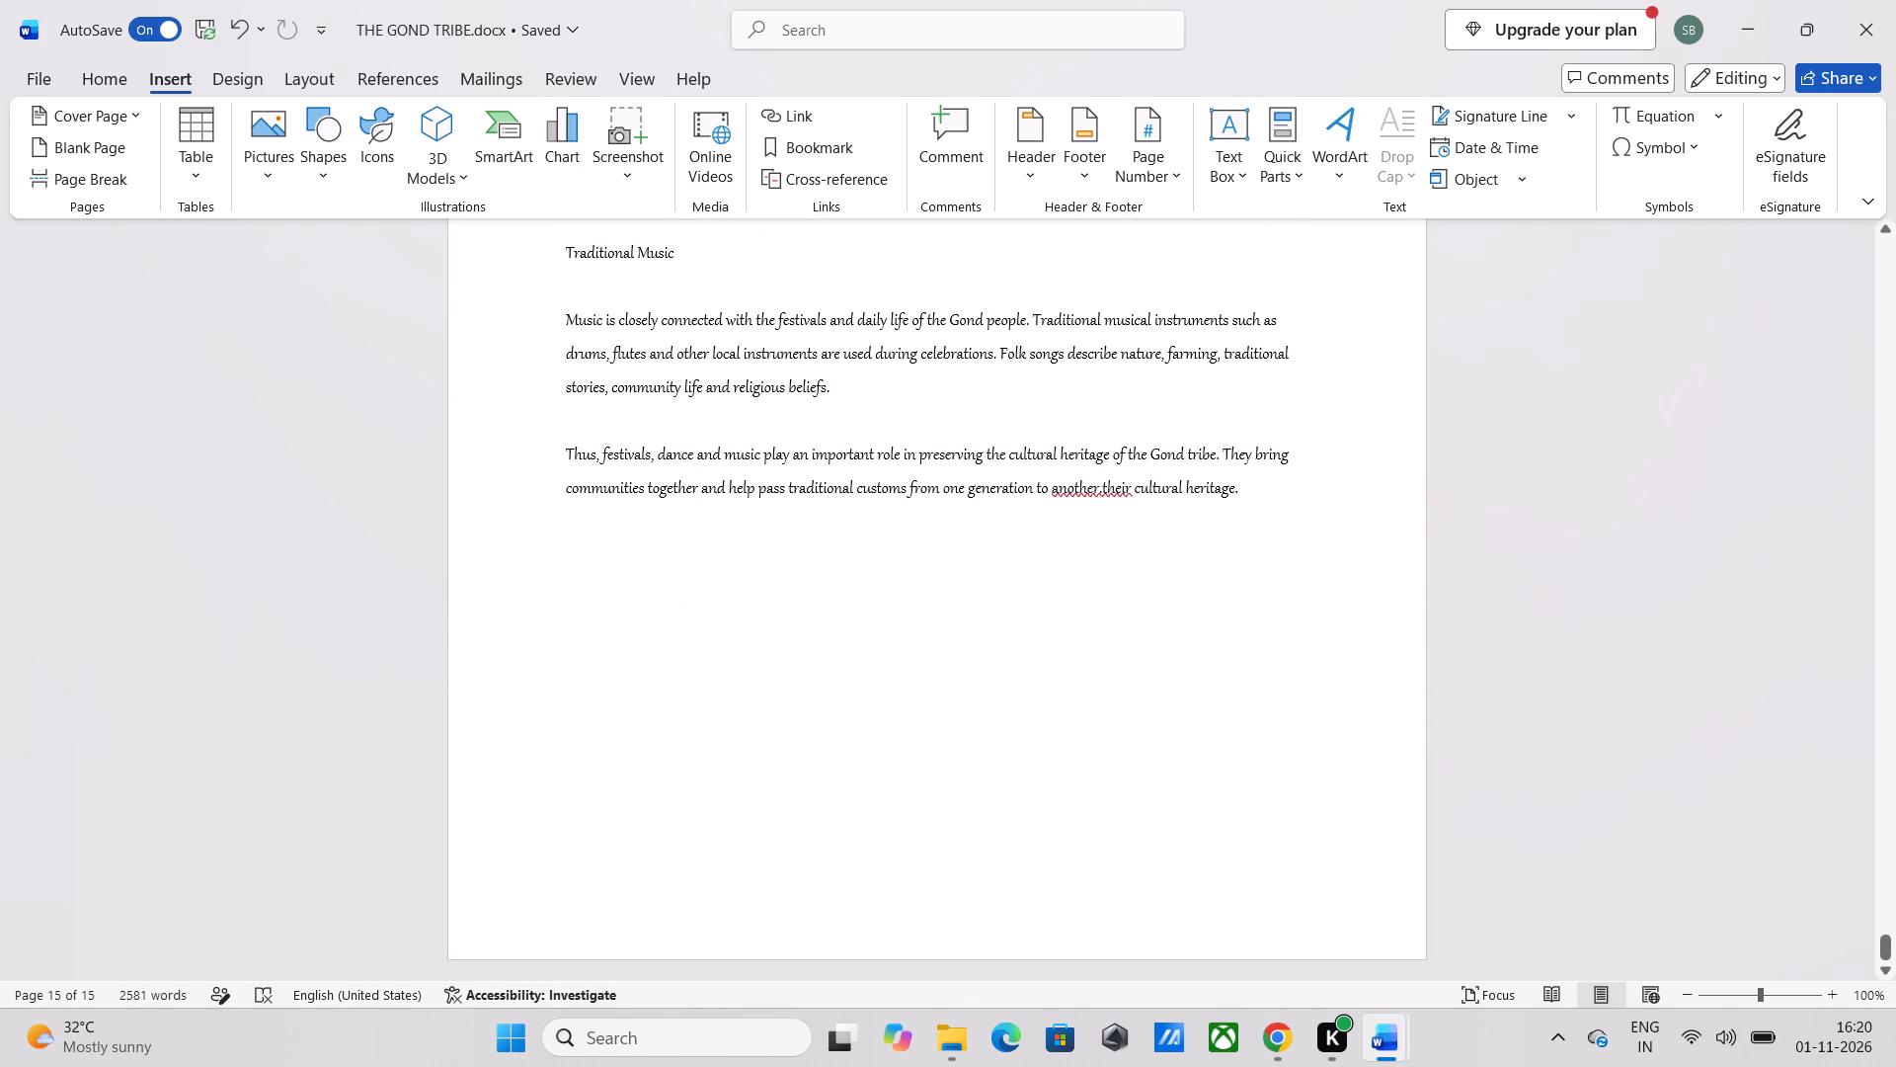
{"action": "left_click", "coordinate": [1171, 814]}
{"action": "left_click", "coordinate": [1268, 483]}
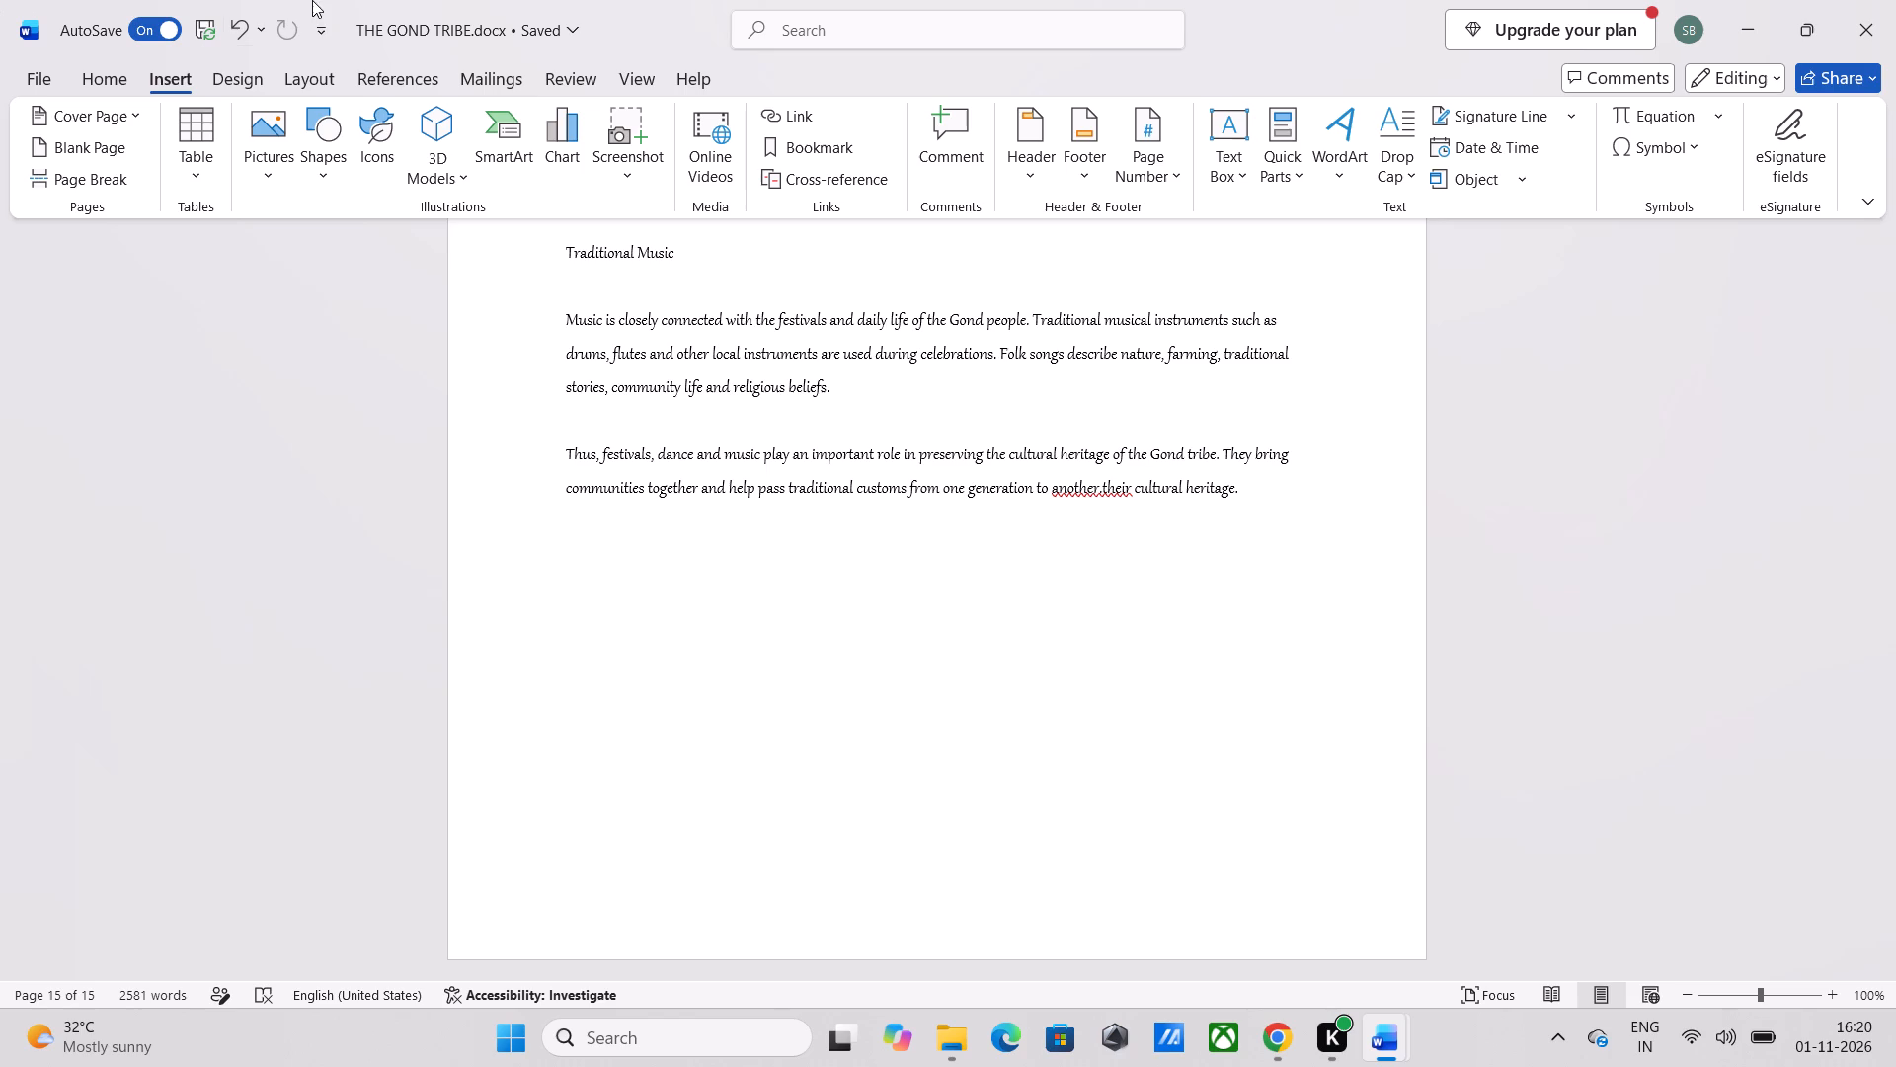
{"action": "left_click", "coordinate": [112, 141]}
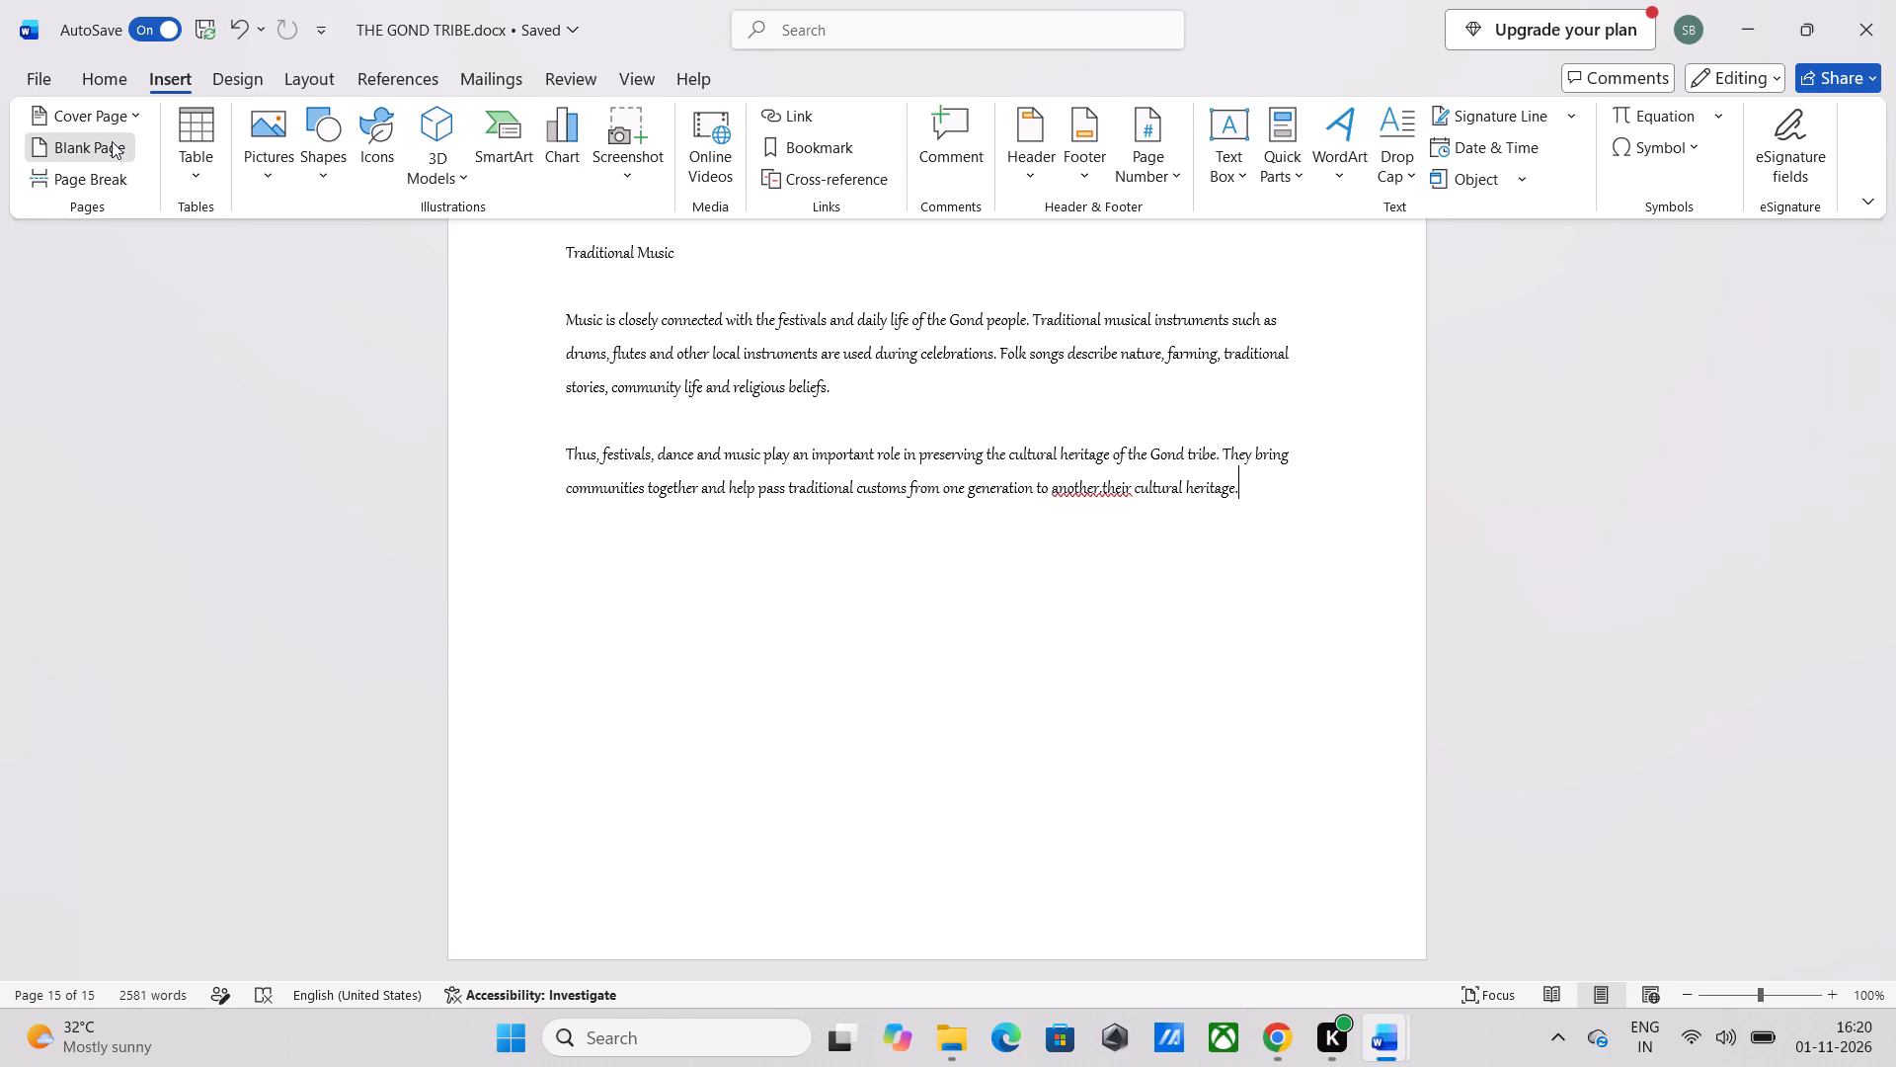
{"action": "scroll", "coordinate": [690, 944], "scroll_direction": "down", "scroll_amount": 3}
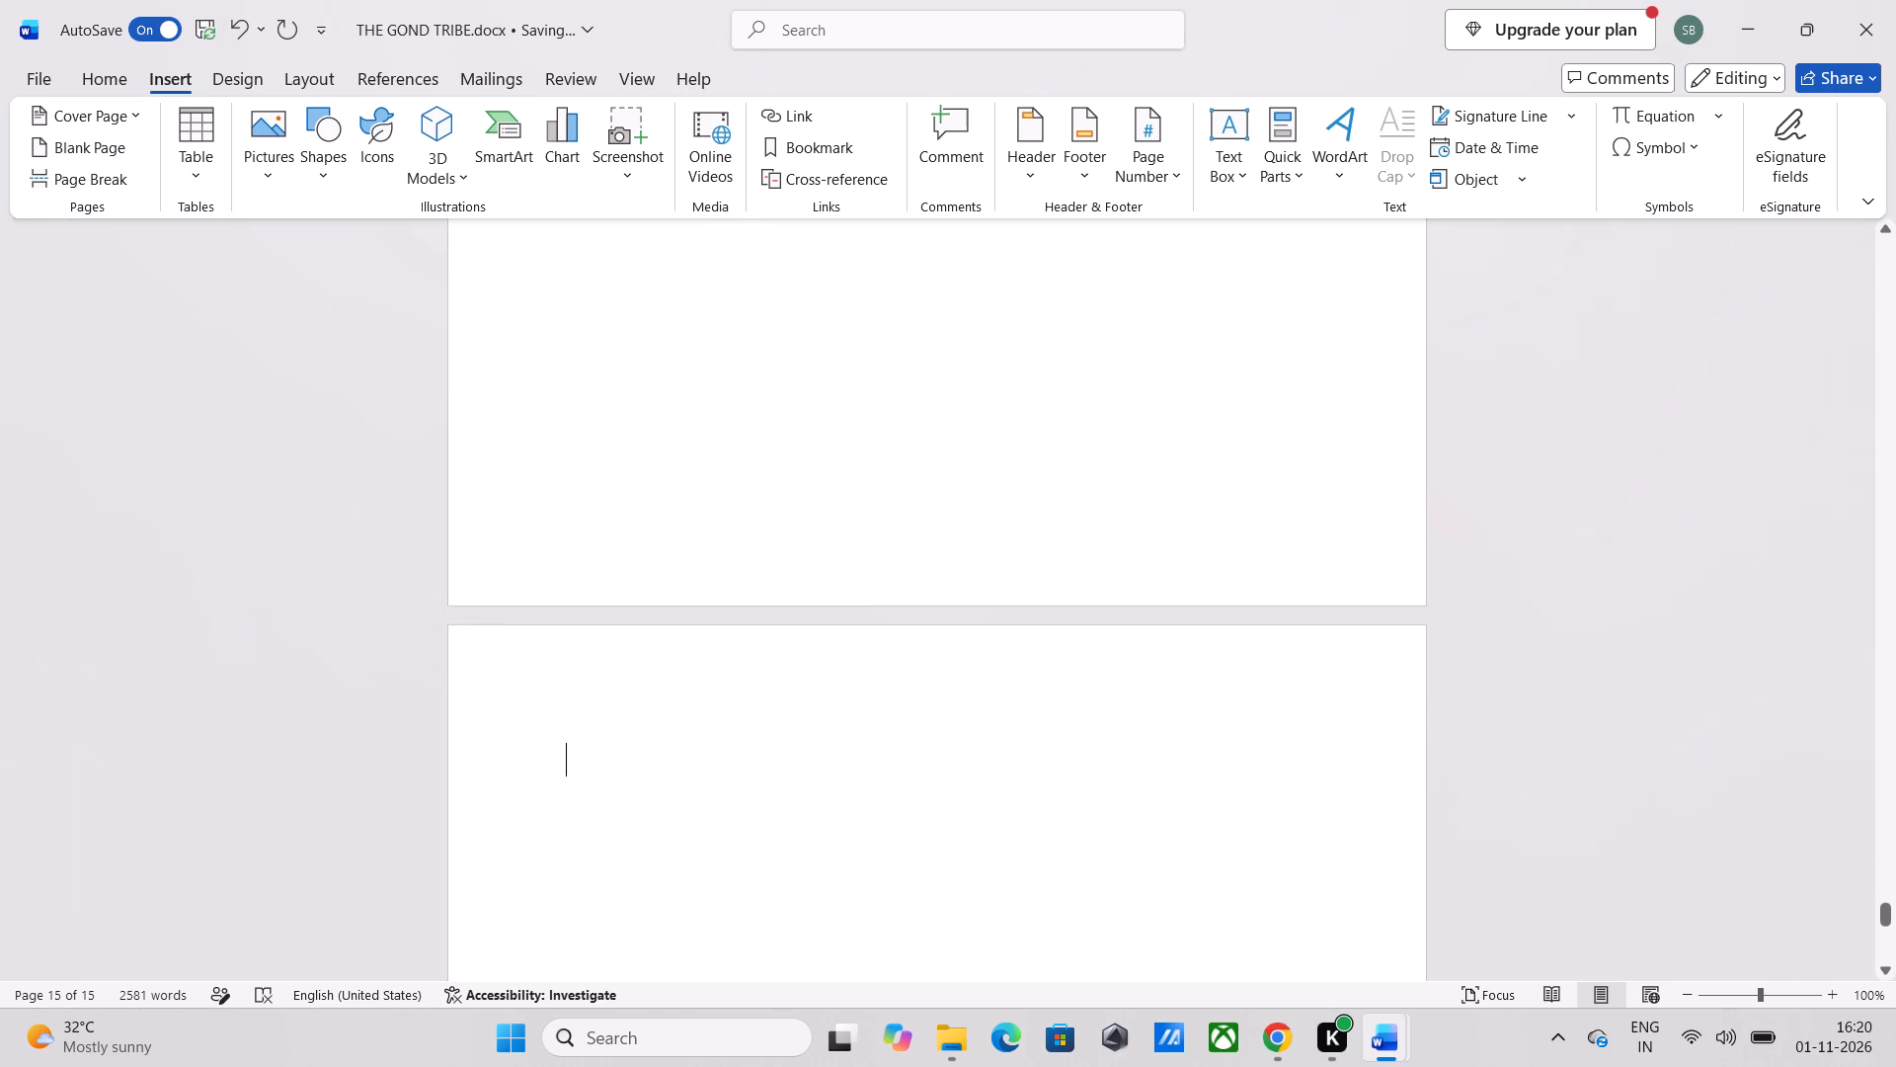
{"action": "scroll", "coordinate": [709, 870], "scroll_direction": "down", "scroll_amount": 1}
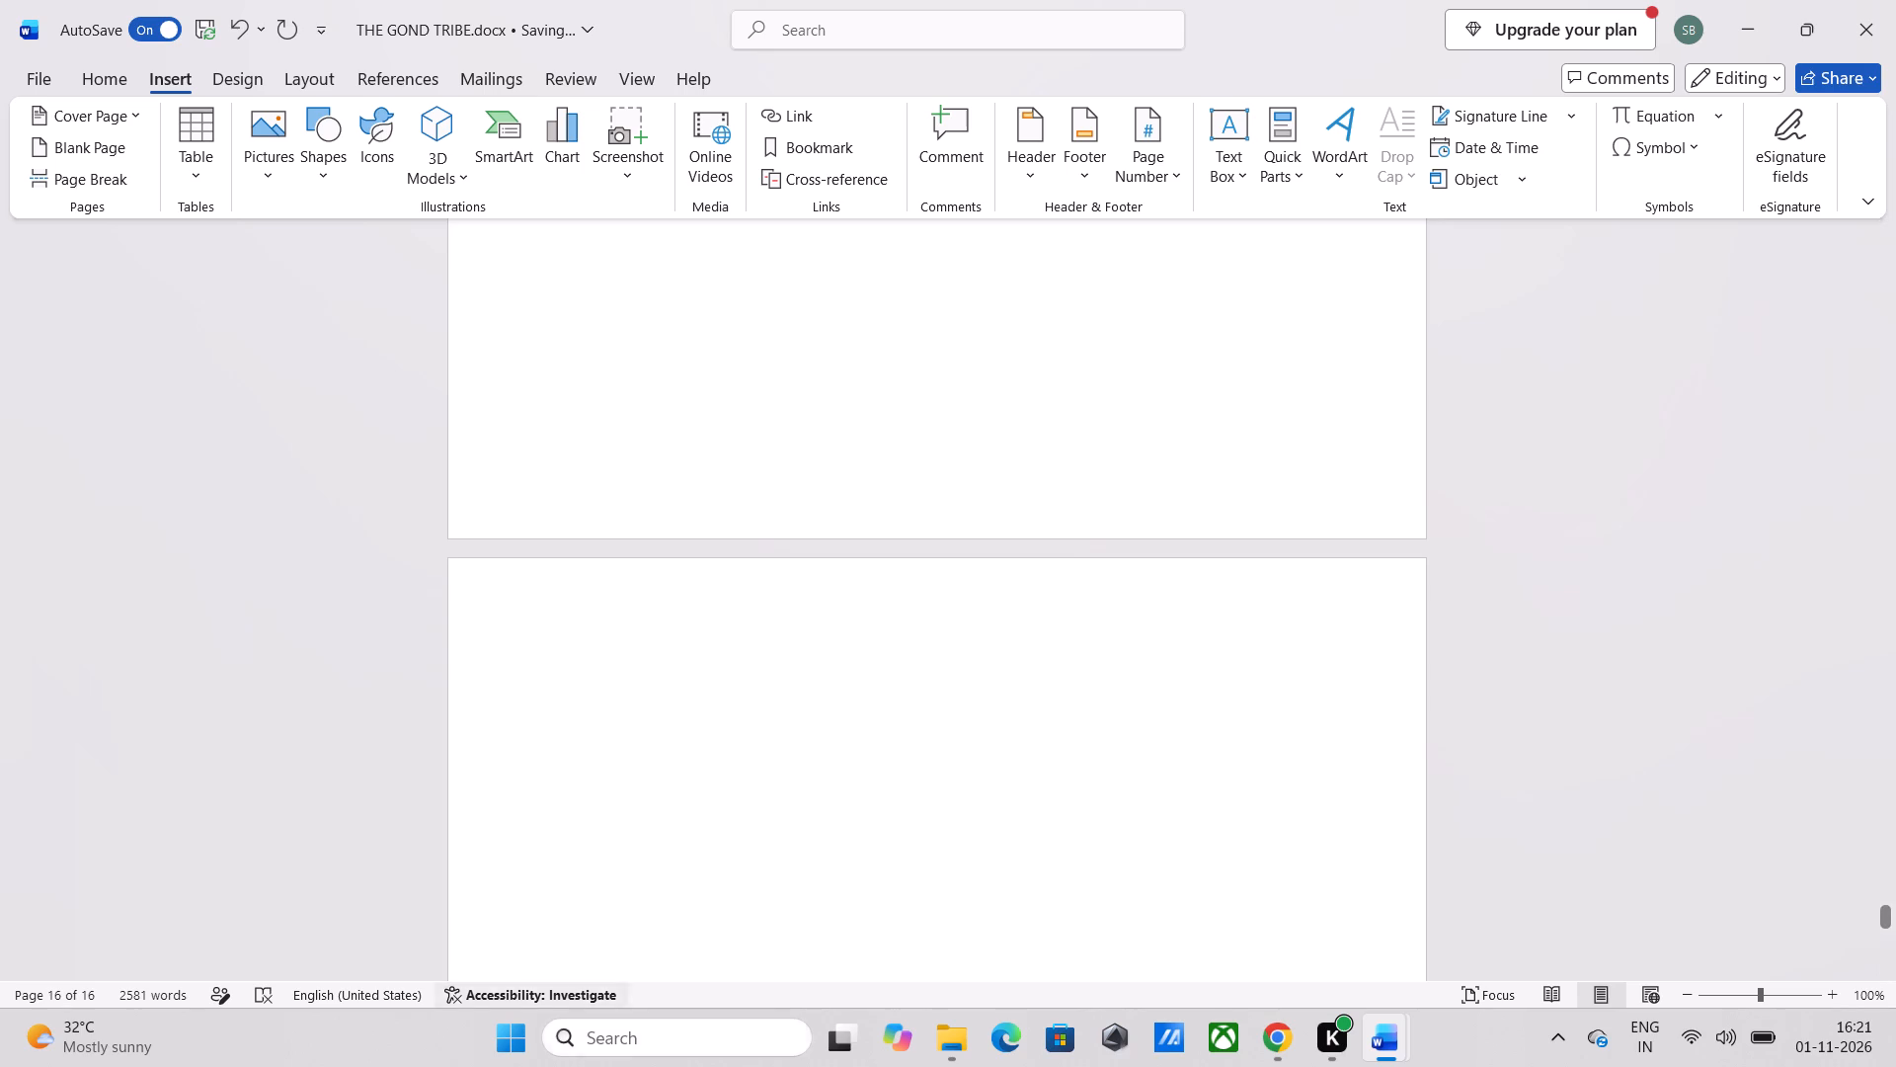
Open the Windows search.
{"action": "left_click", "coordinate": [594, 1054]}
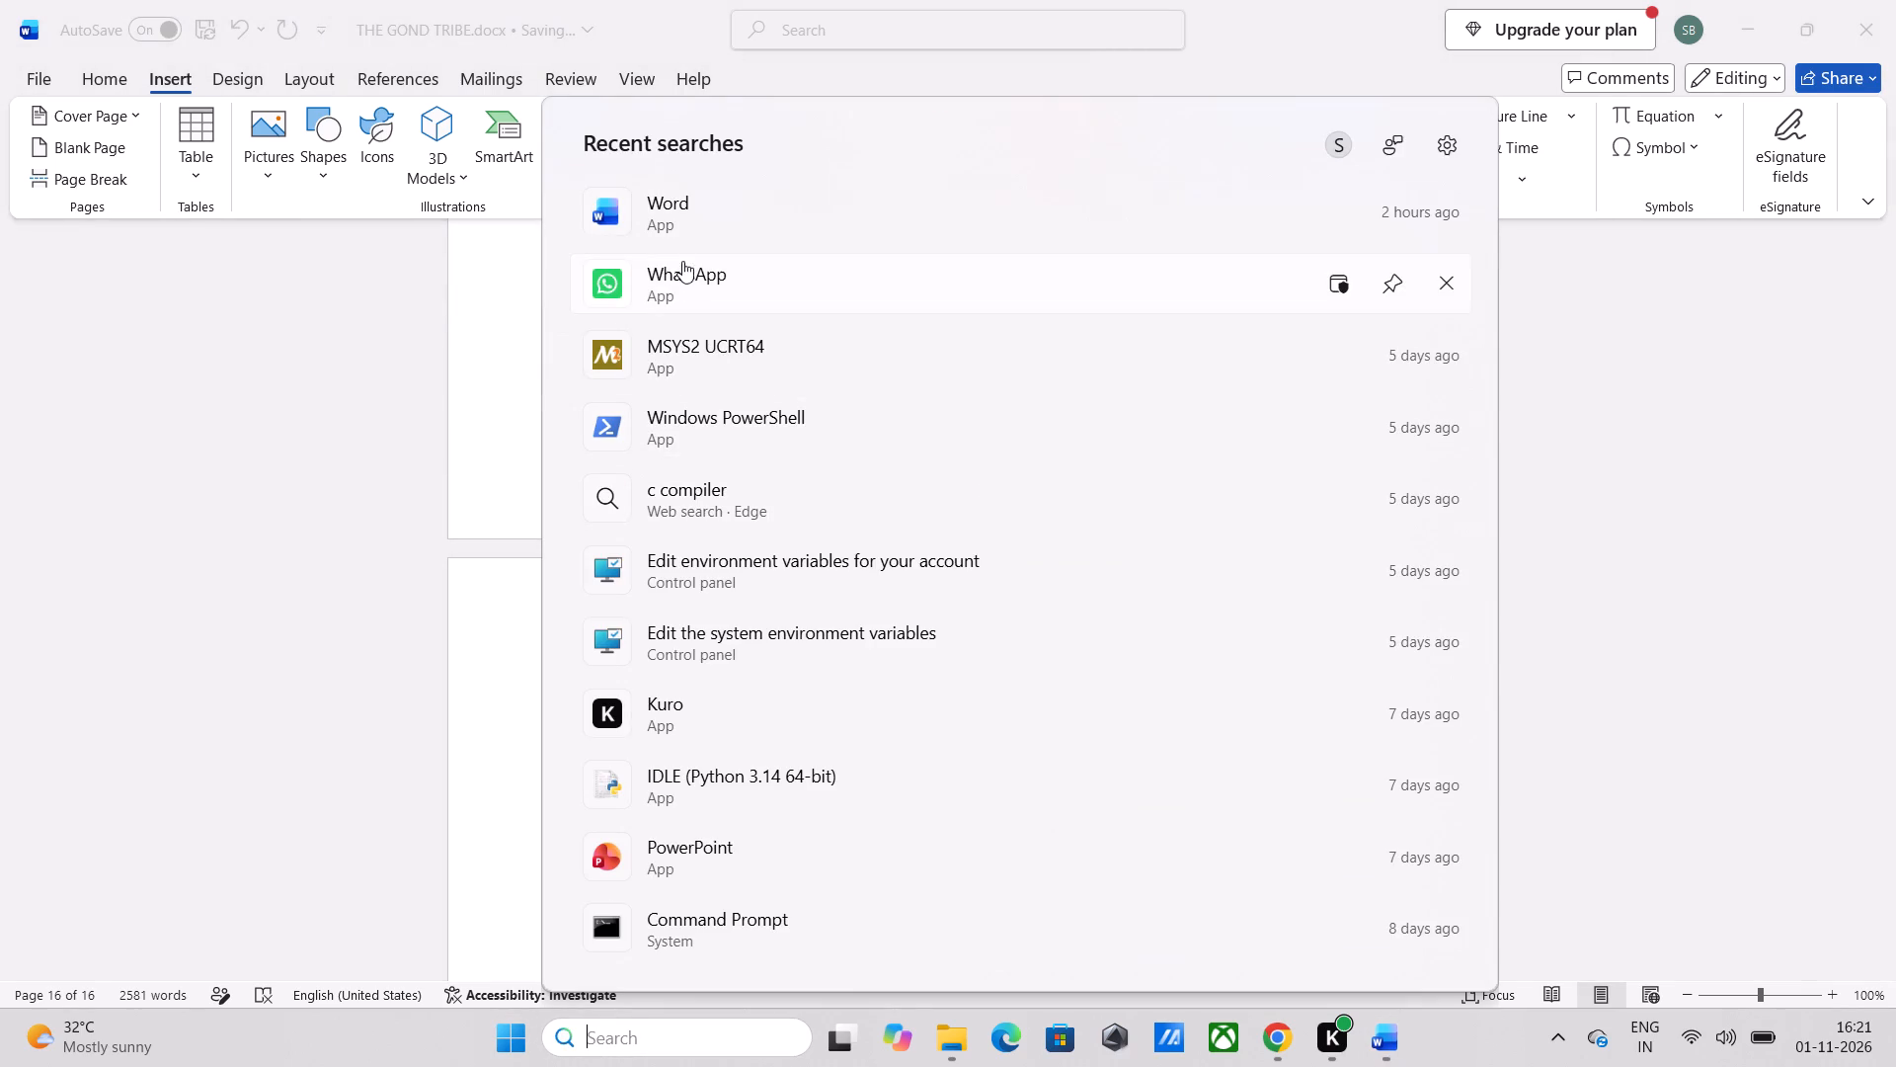
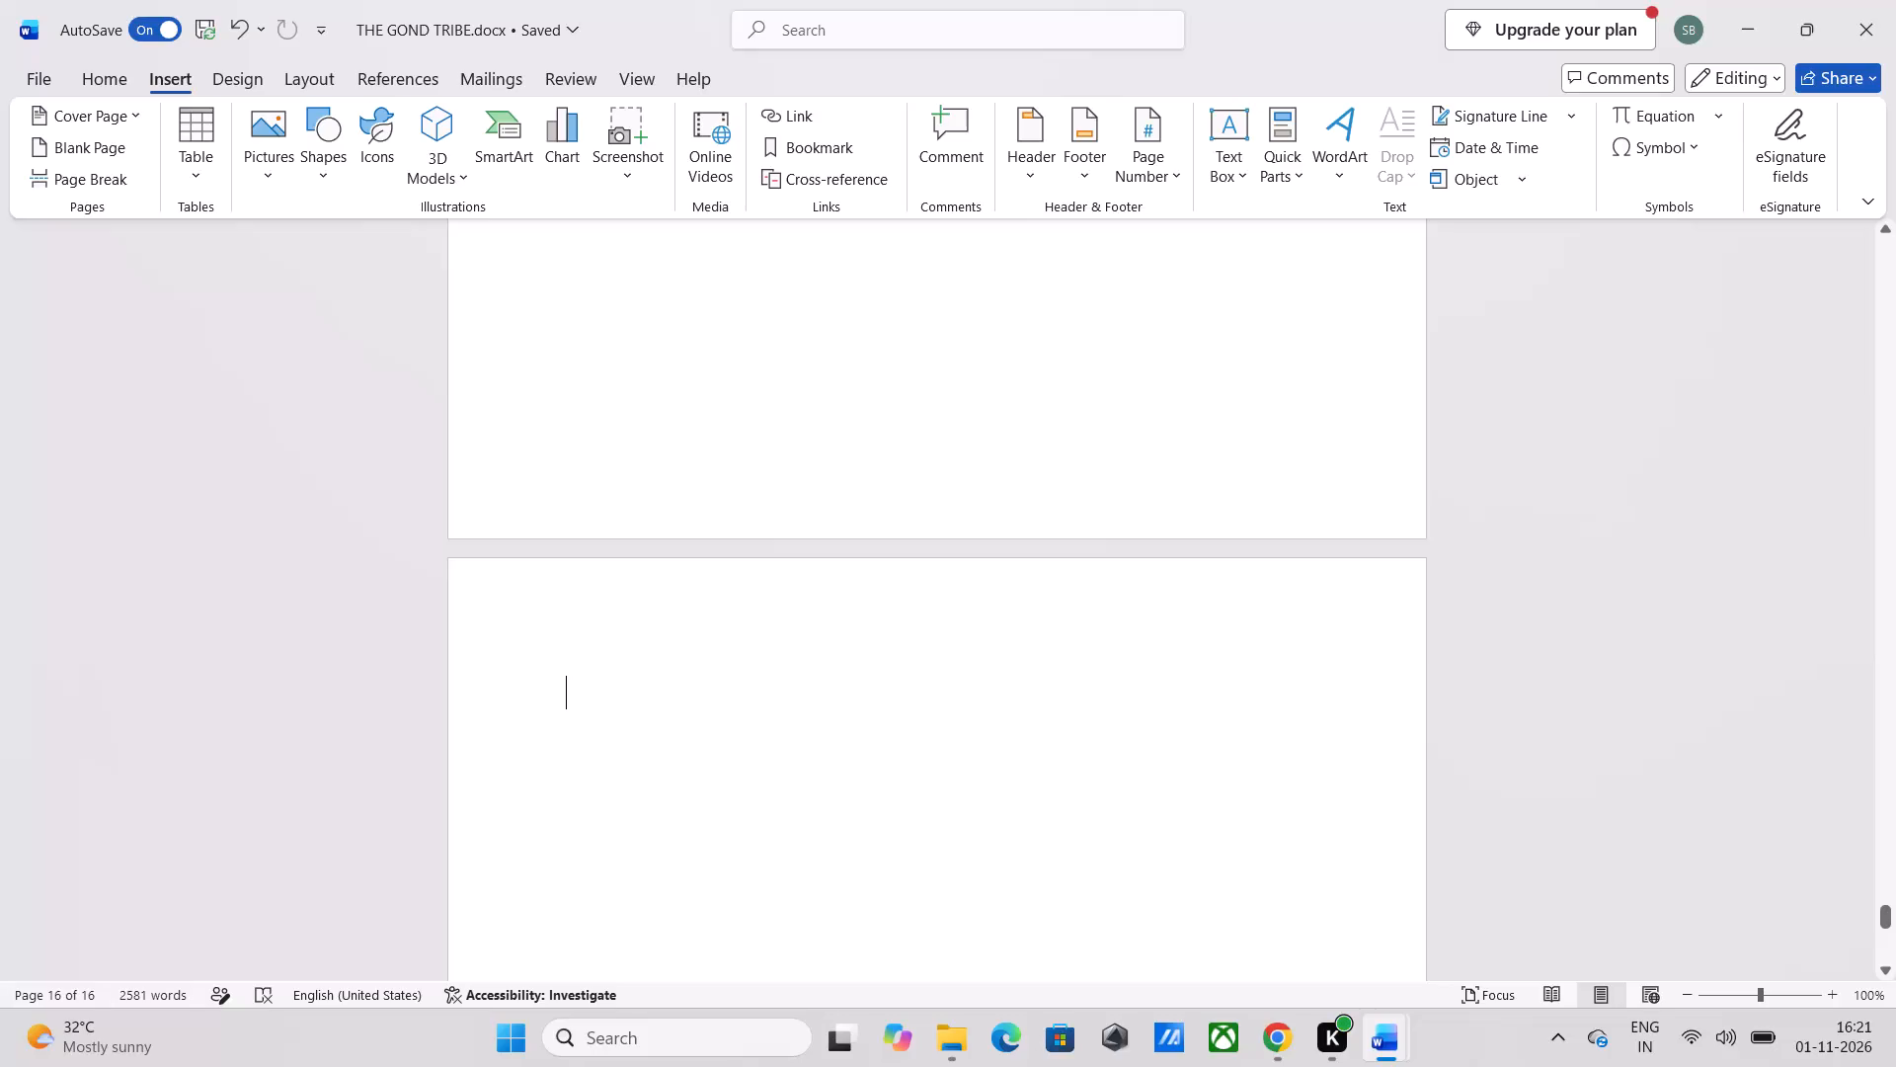
Paste the copied Chapter 11 text on education and modern changes among the Gond tribe at the start of the blank page.
{"action": "key", "text": "ctrl+v"}
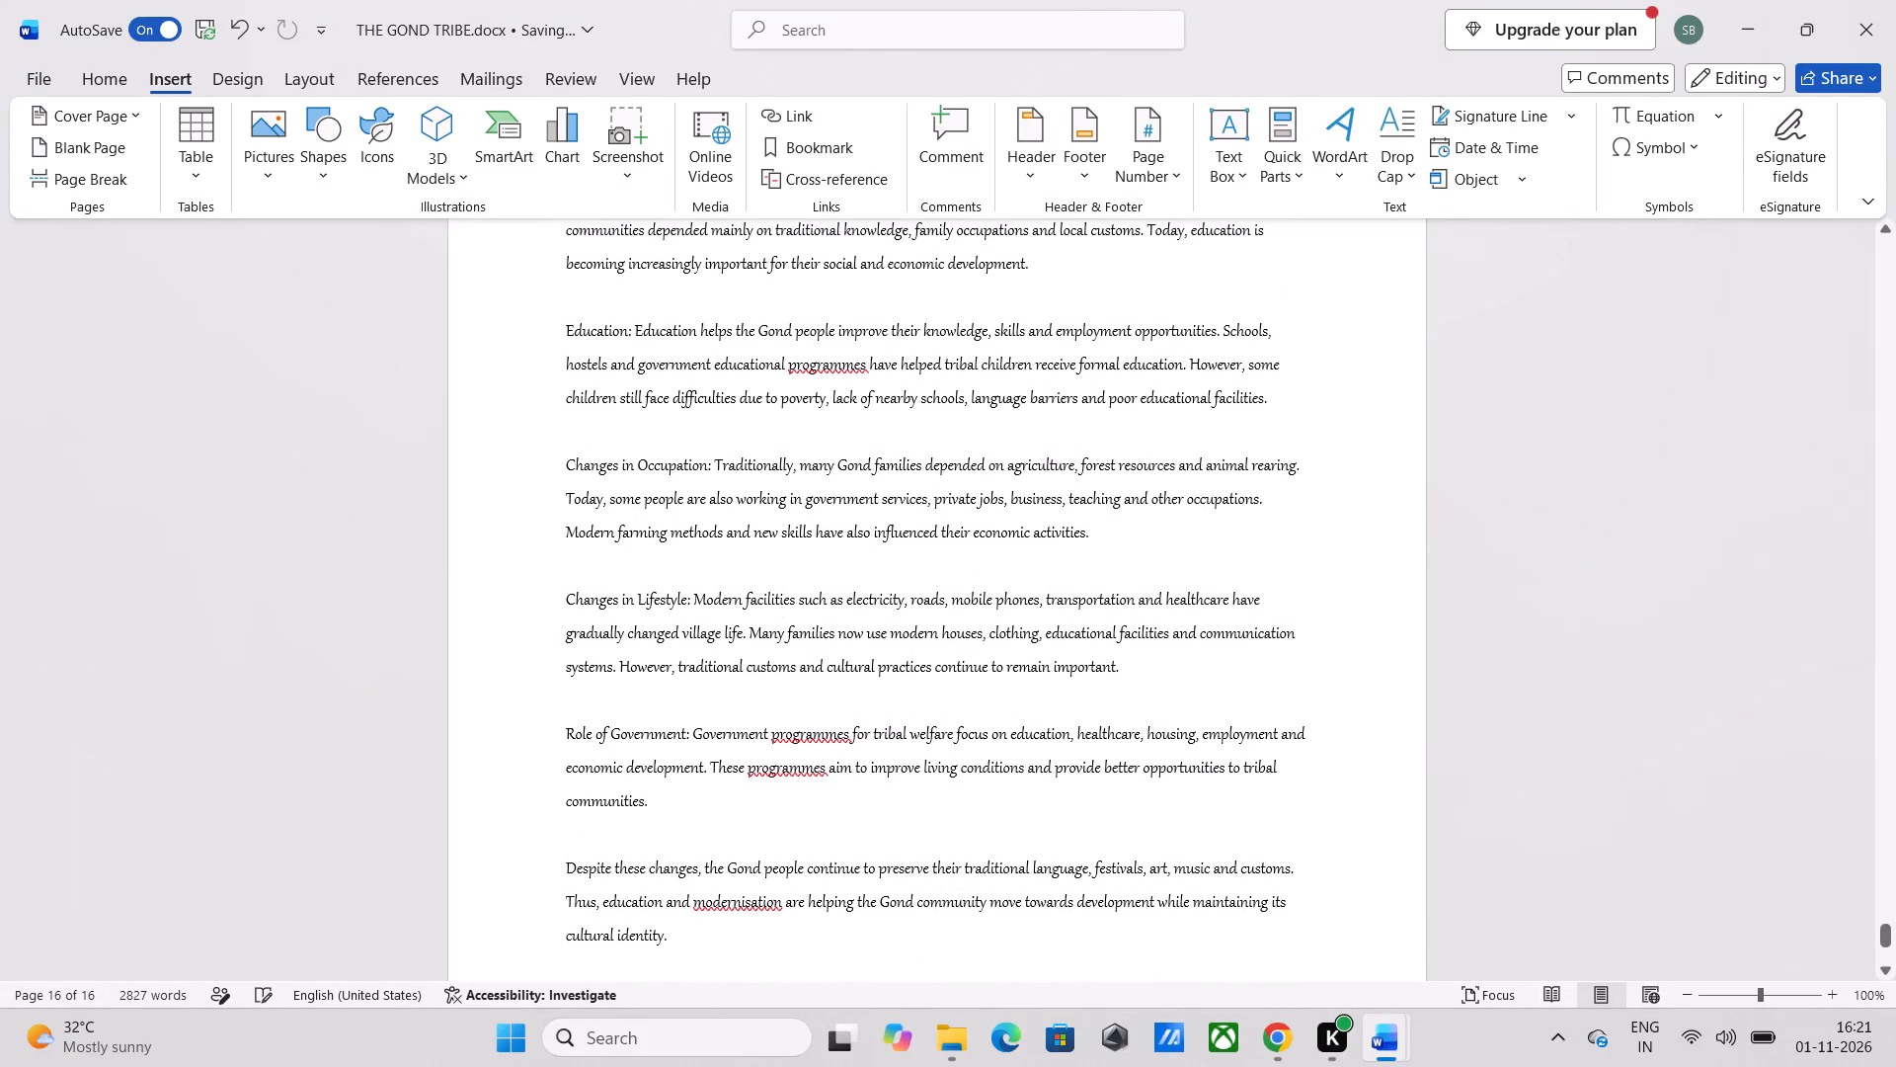
Format the heading "Chapter 11: Education and Modern Changes among the Gond Tribe" in Arial Black at size 24.
{"action": "scroll", "coordinate": [811, 686], "scroll_direction": "up", "scroll_amount": 4}
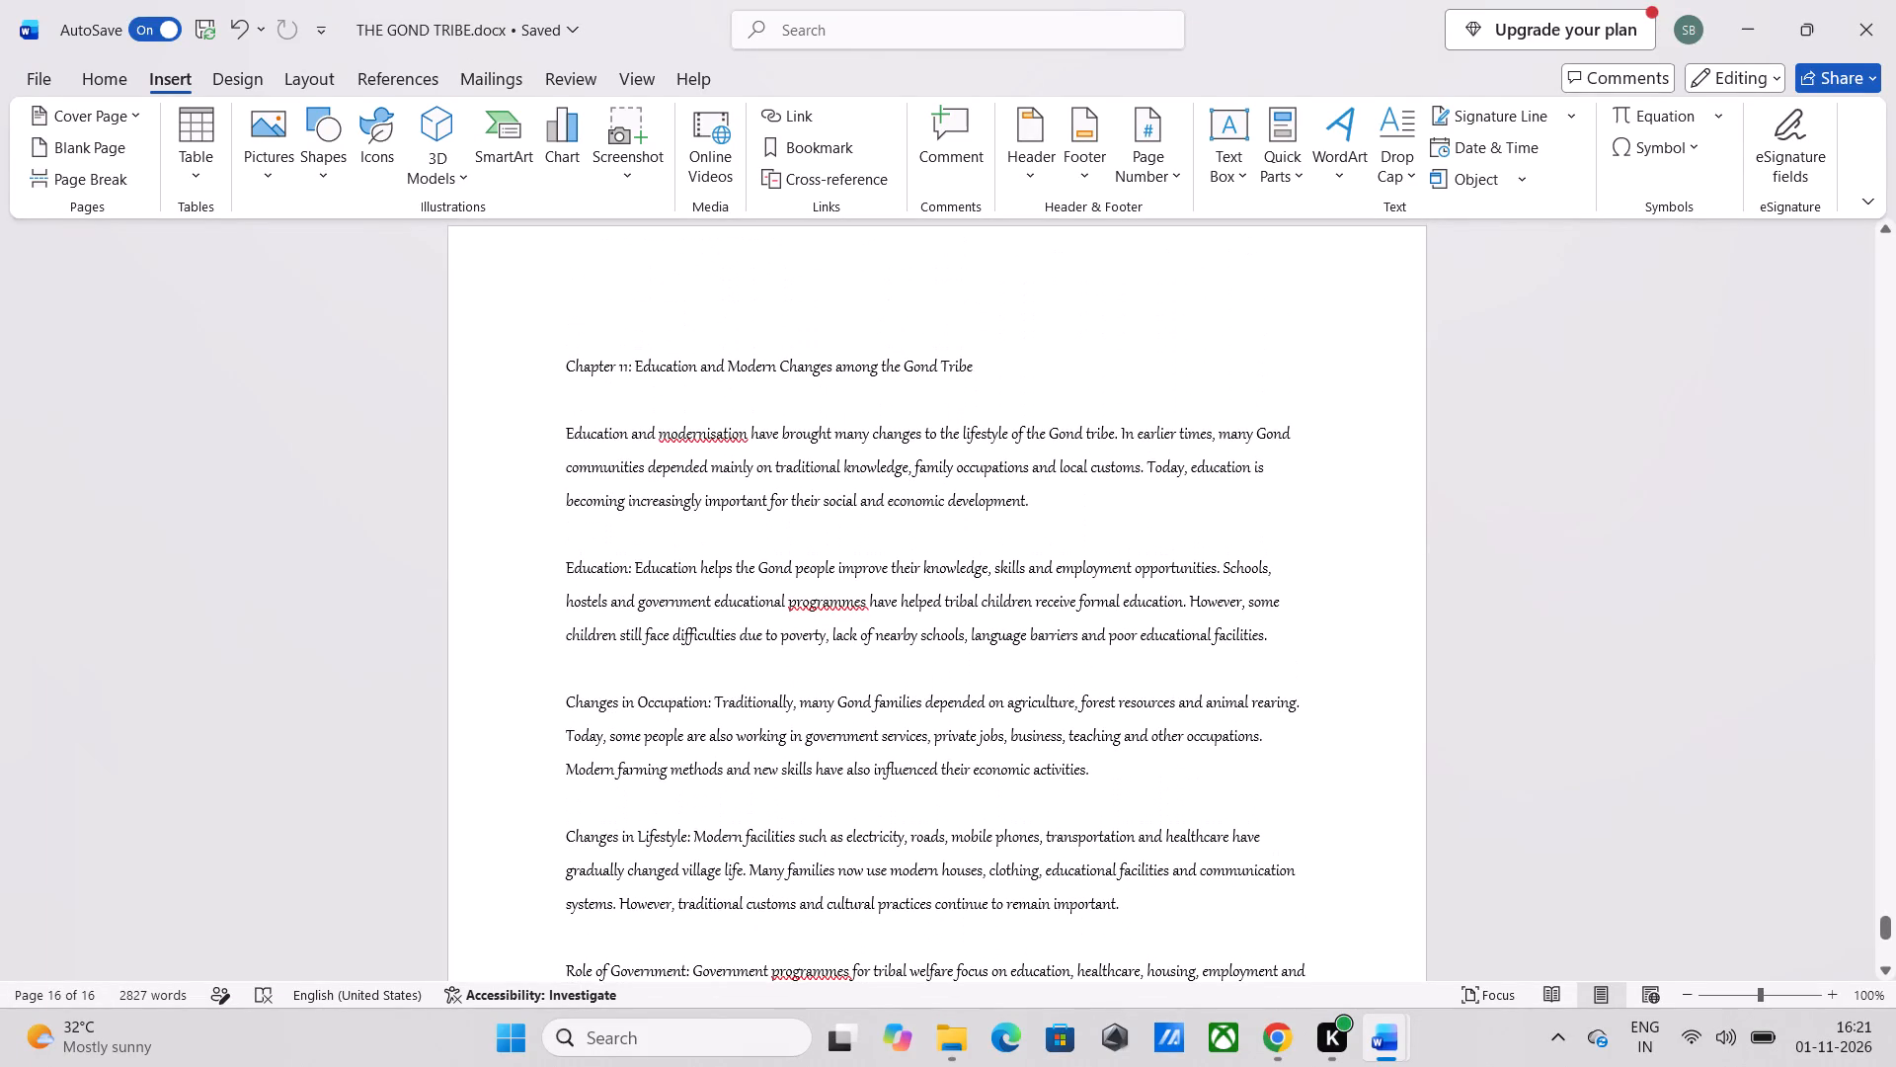
{"action": "left_click_drag", "start_coordinate": [550, 358], "coordinate": [651, 362]}
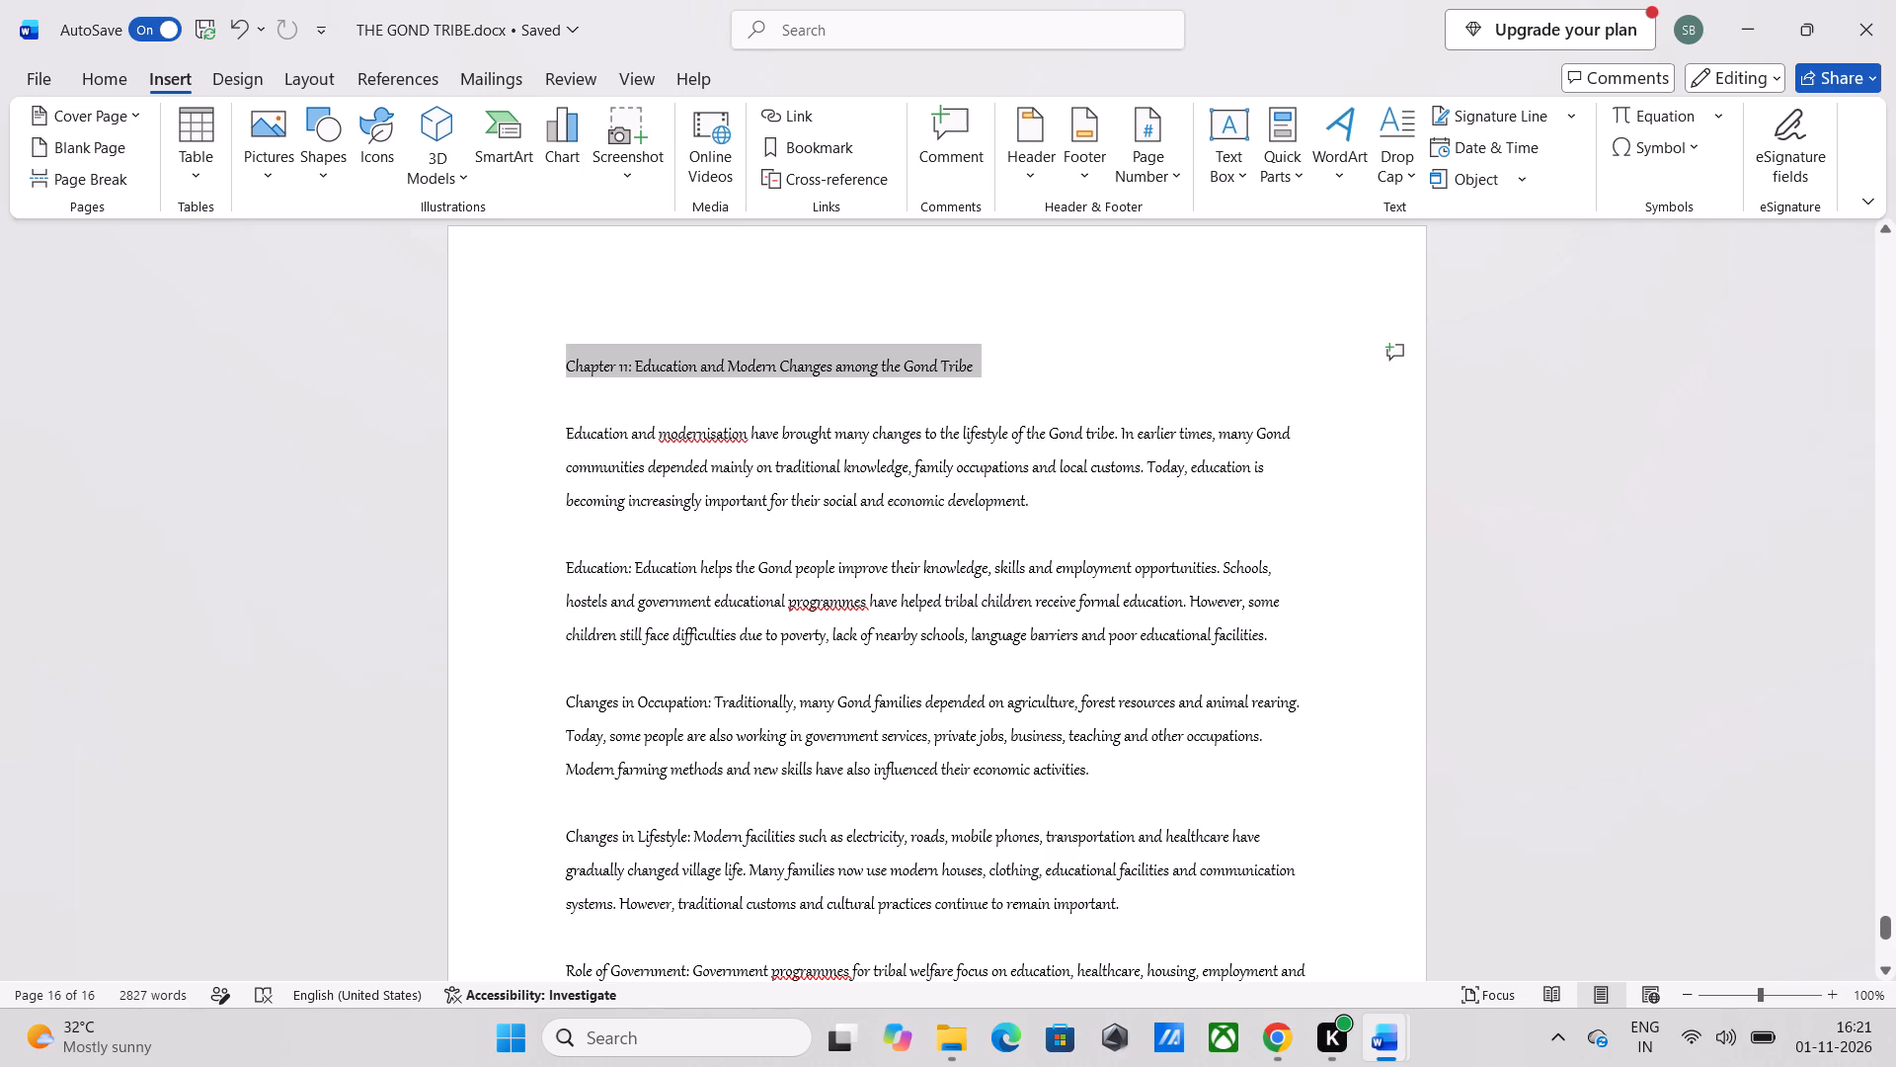
{"action": "left_click_drag", "start_coordinate": [651, 362], "coordinate": [1118, 394]}
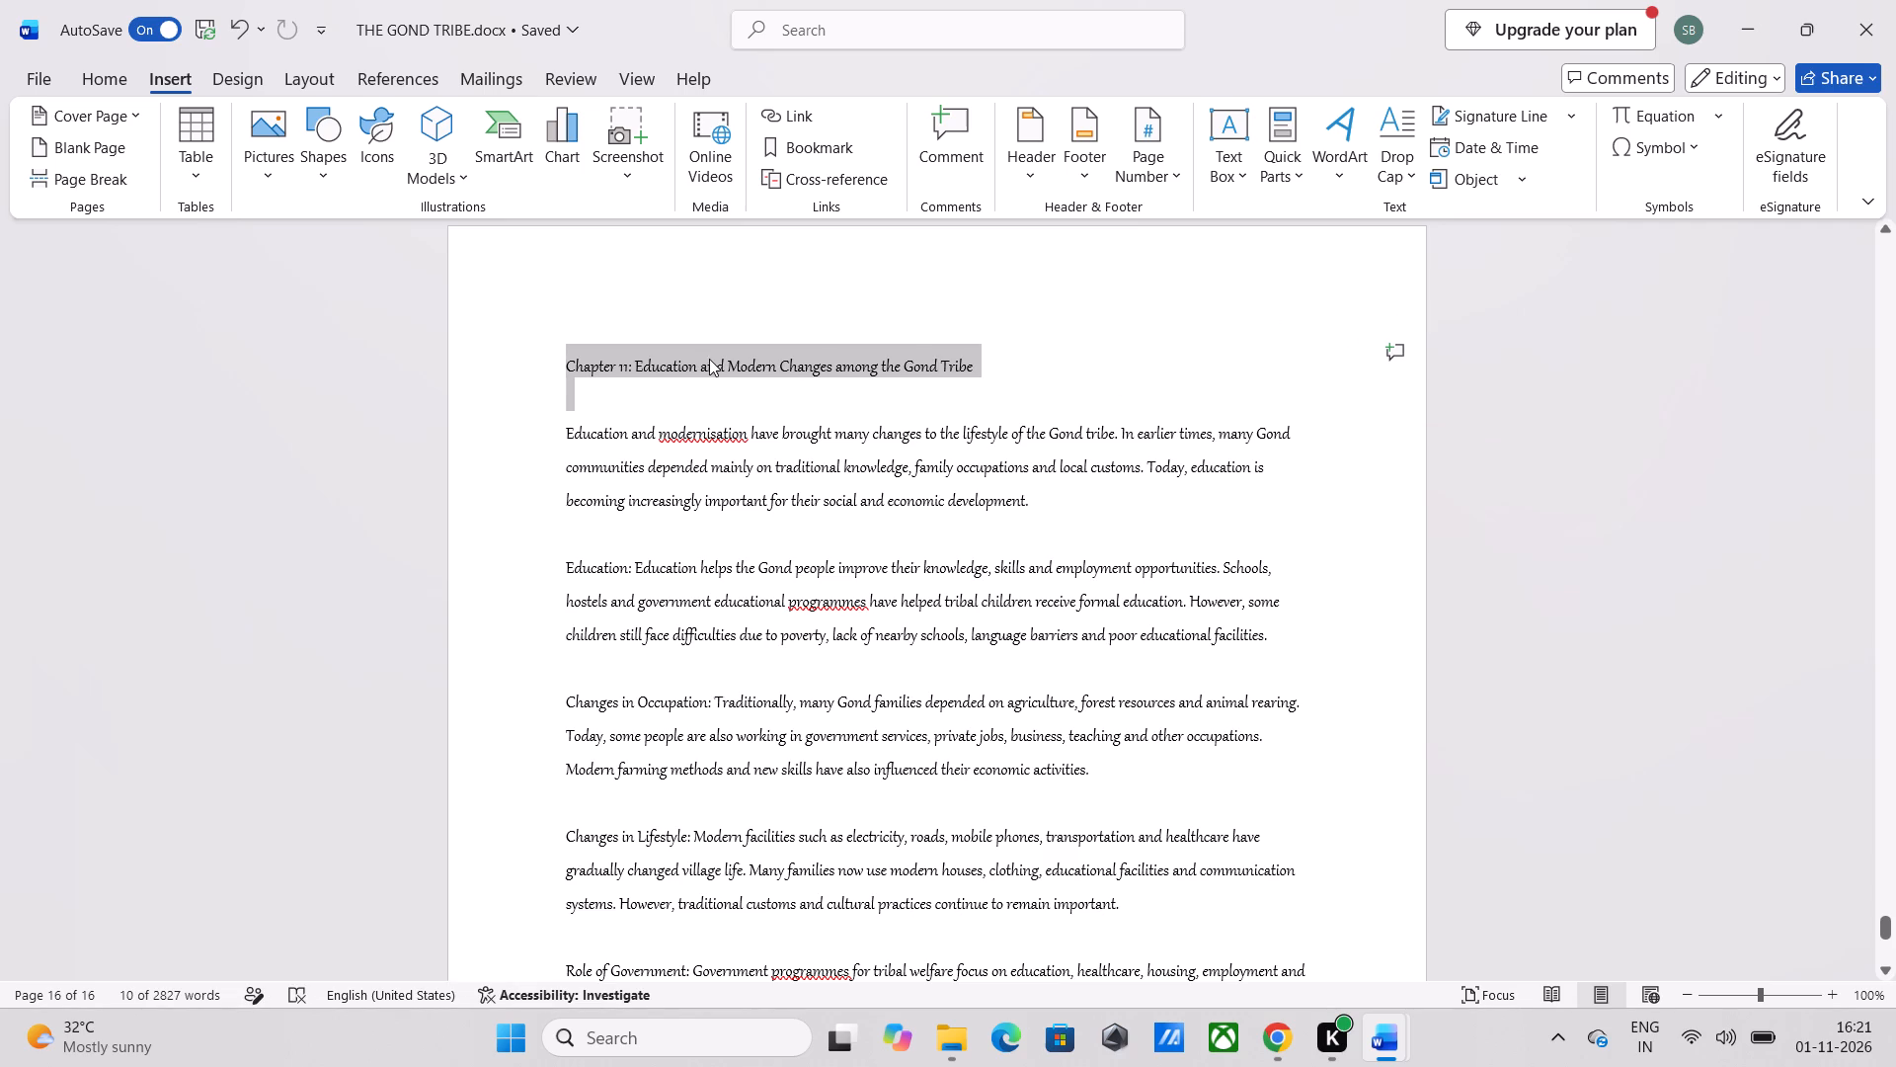
{"action": "left_click", "coordinate": [561, 309]}
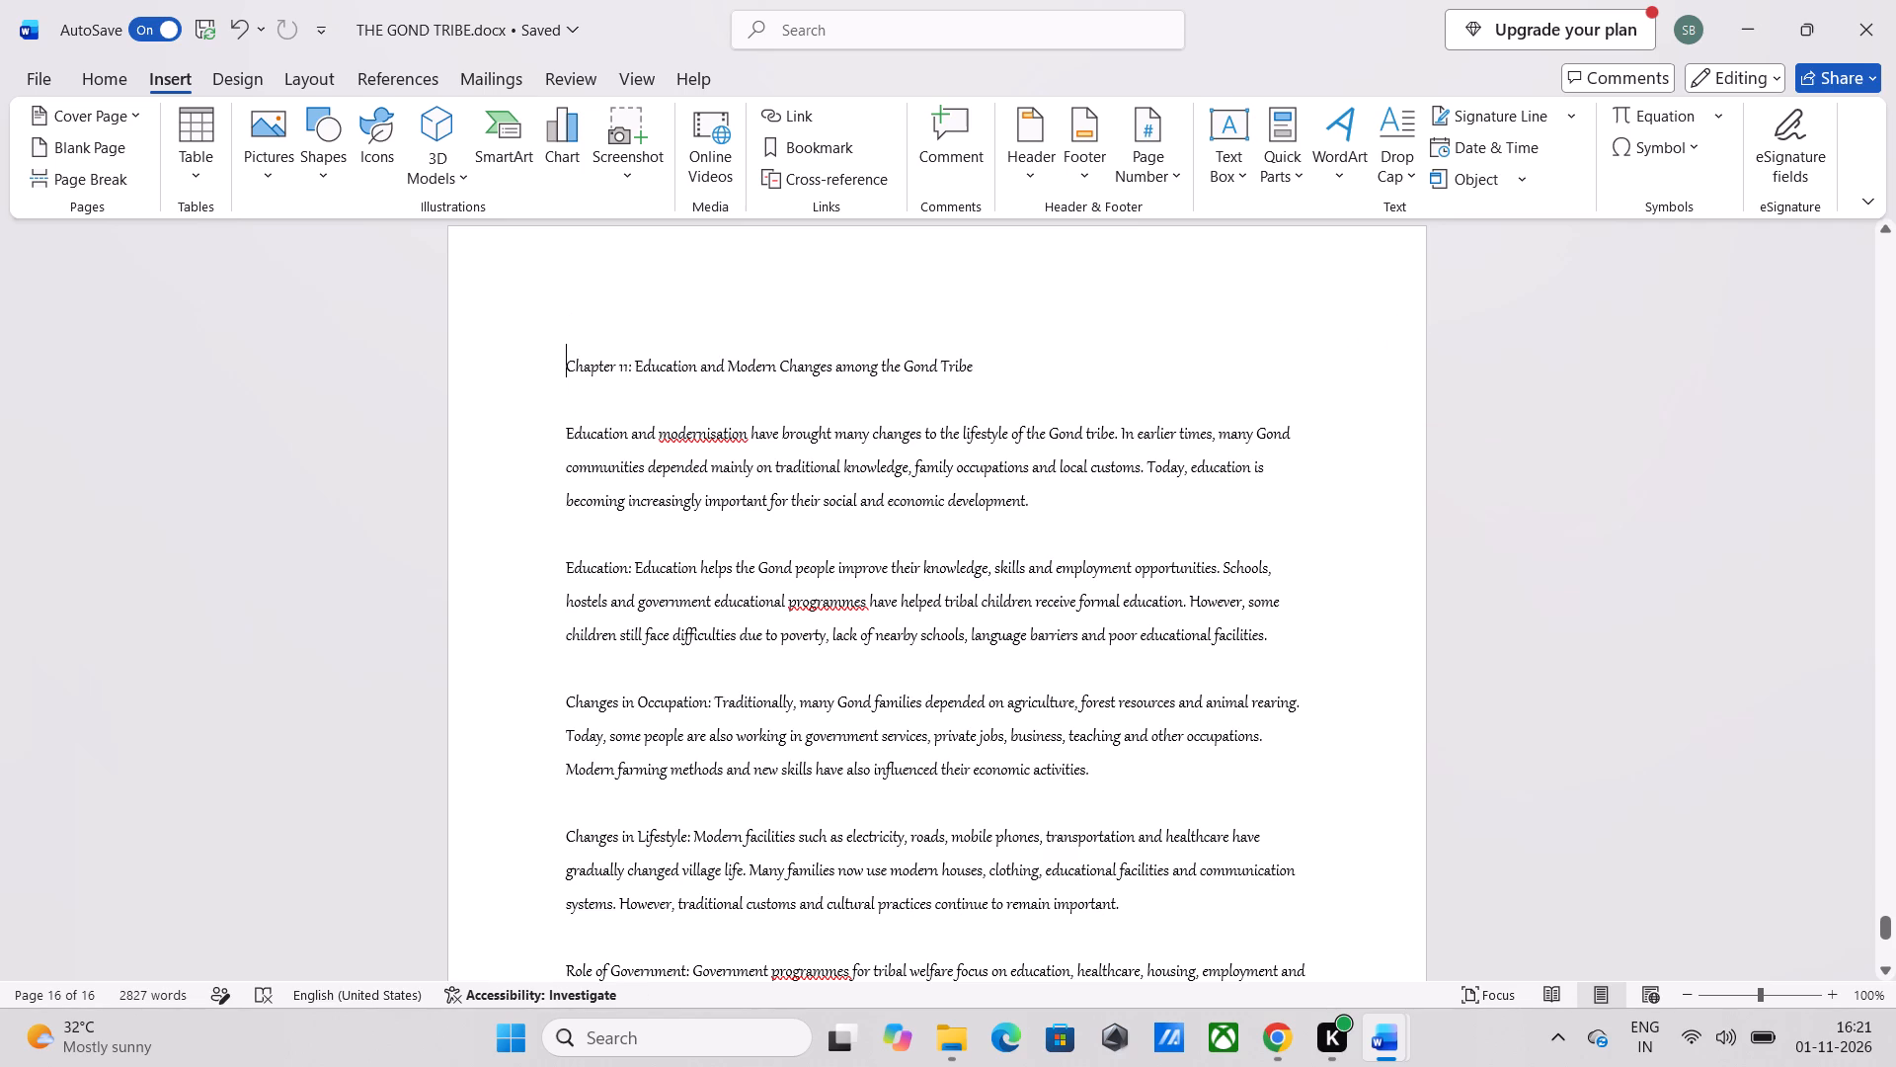
{"action": "left_click_drag", "start_coordinate": [550, 365], "coordinate": [1046, 371]}
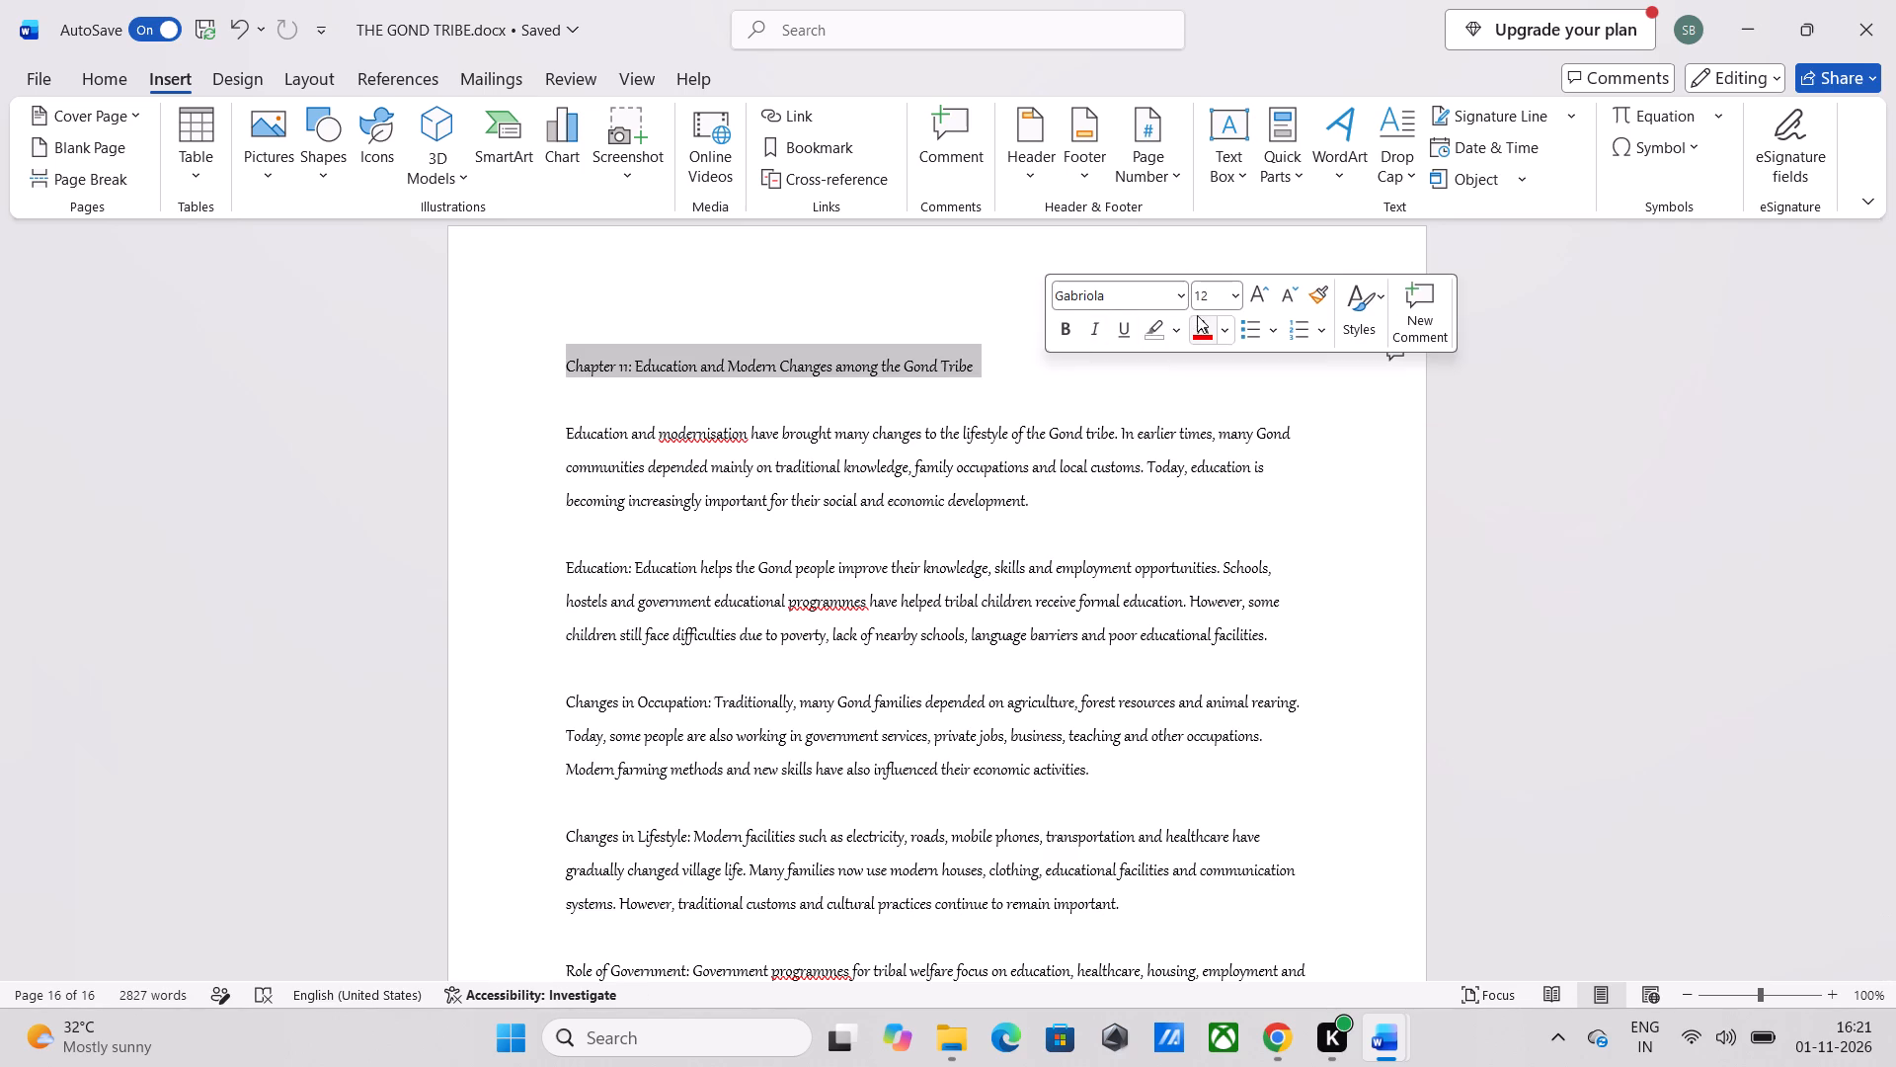
{"action": "left_click", "coordinate": [1180, 295]}
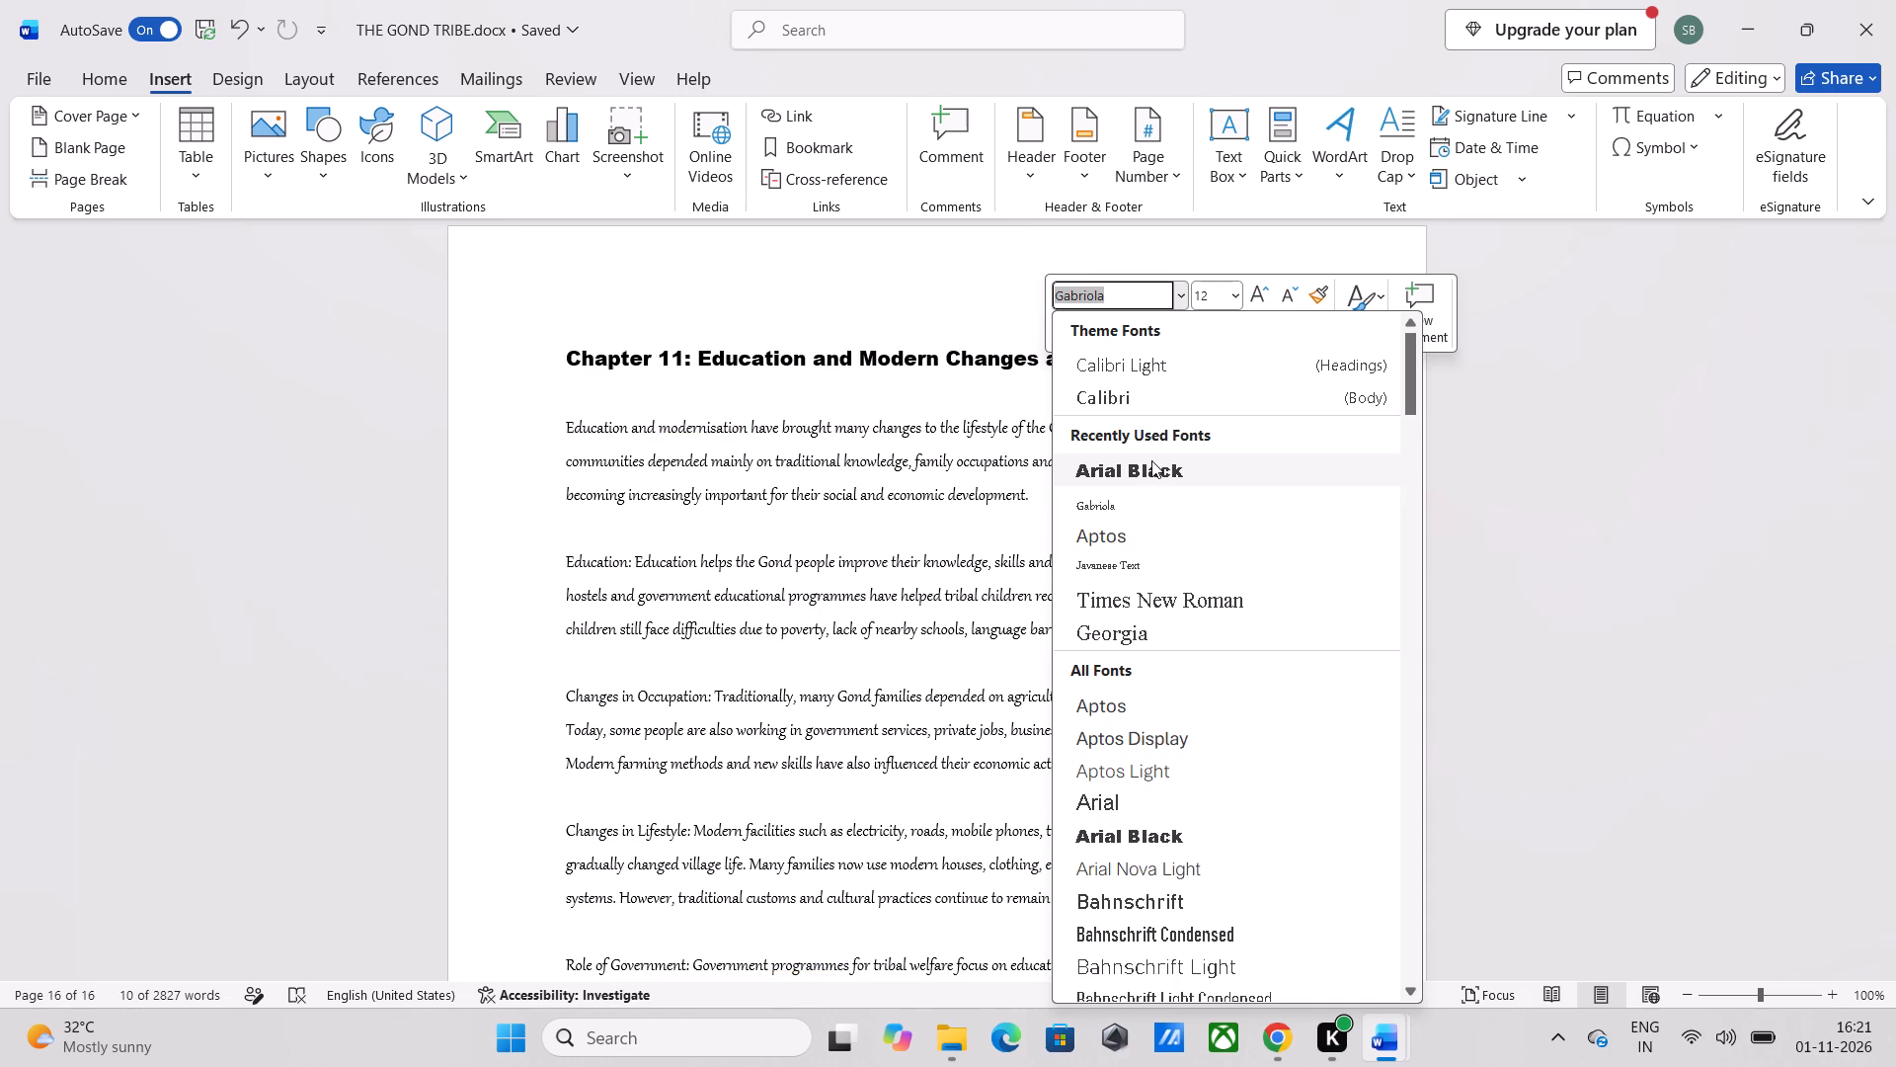
{"action": "left_click", "coordinate": [1151, 460]}
{"action": "left_click", "coordinate": [1236, 296]}
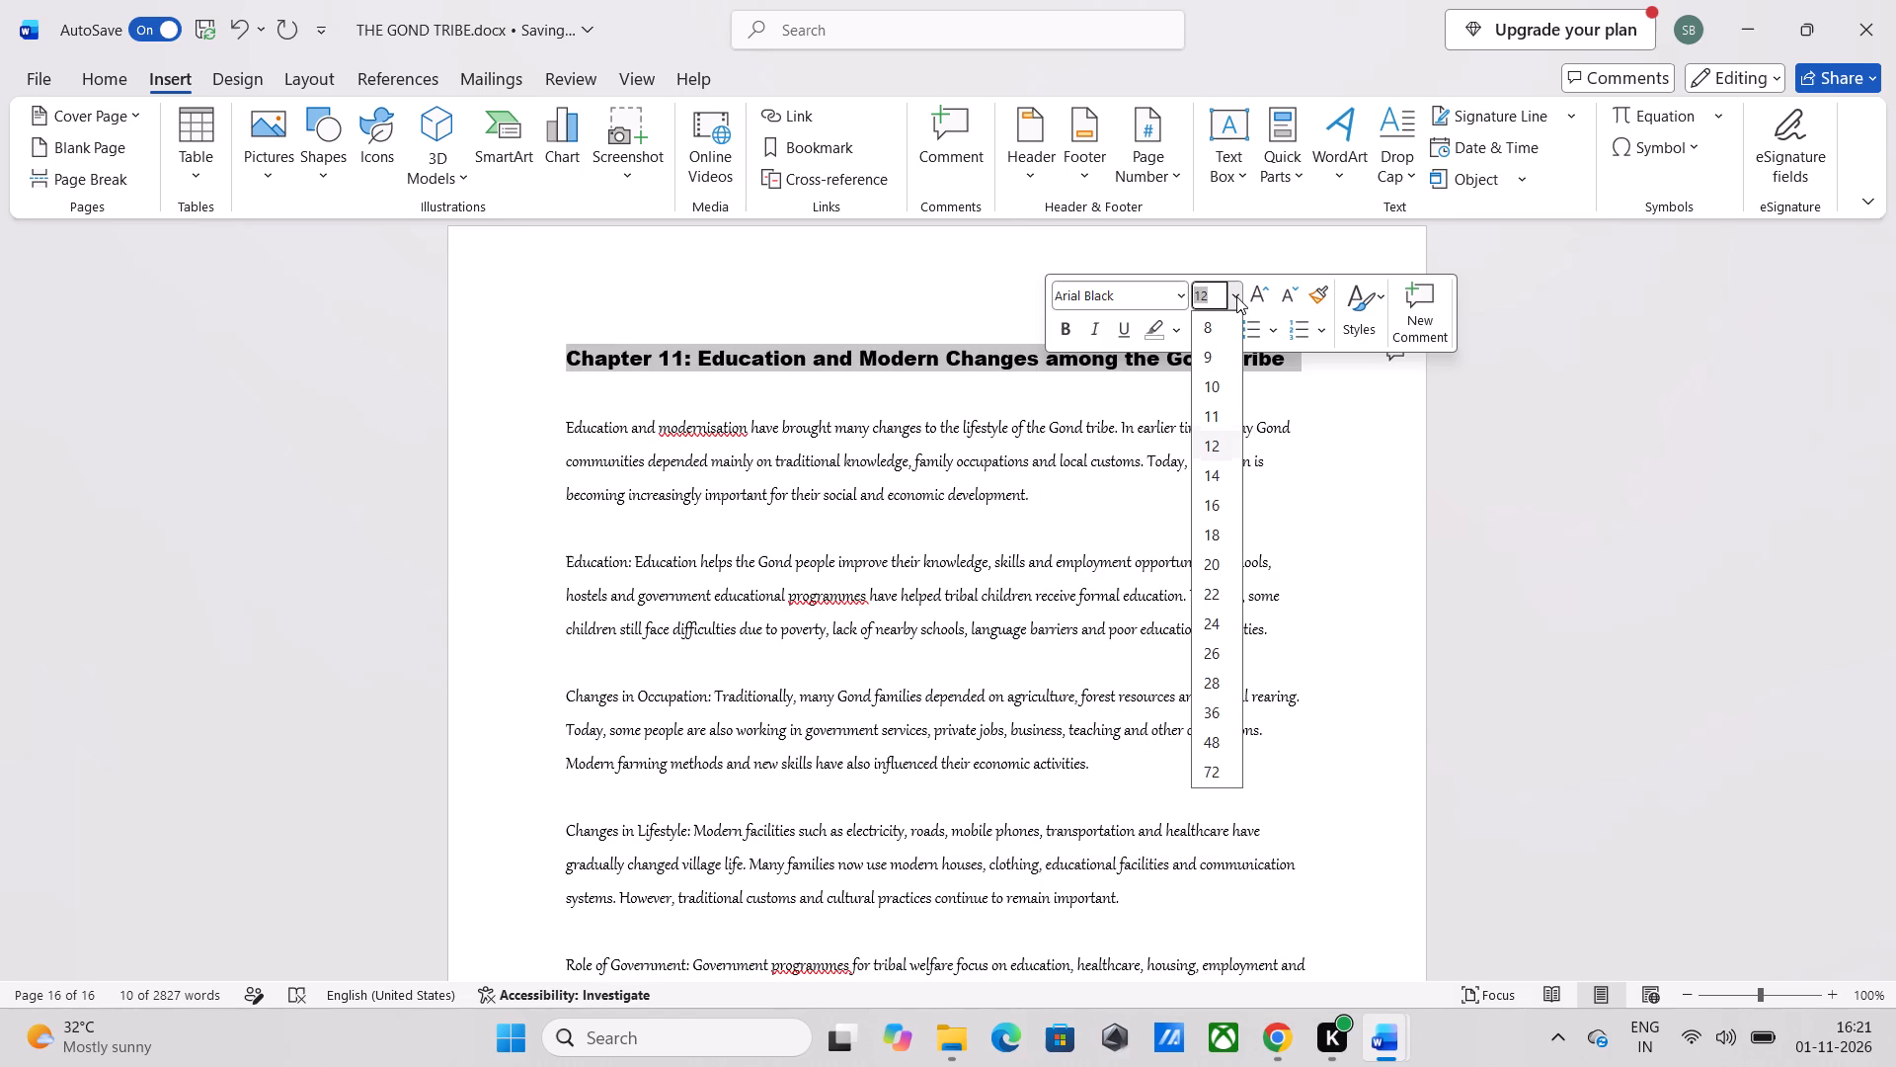
{"action": "left_click", "coordinate": [1216, 625]}
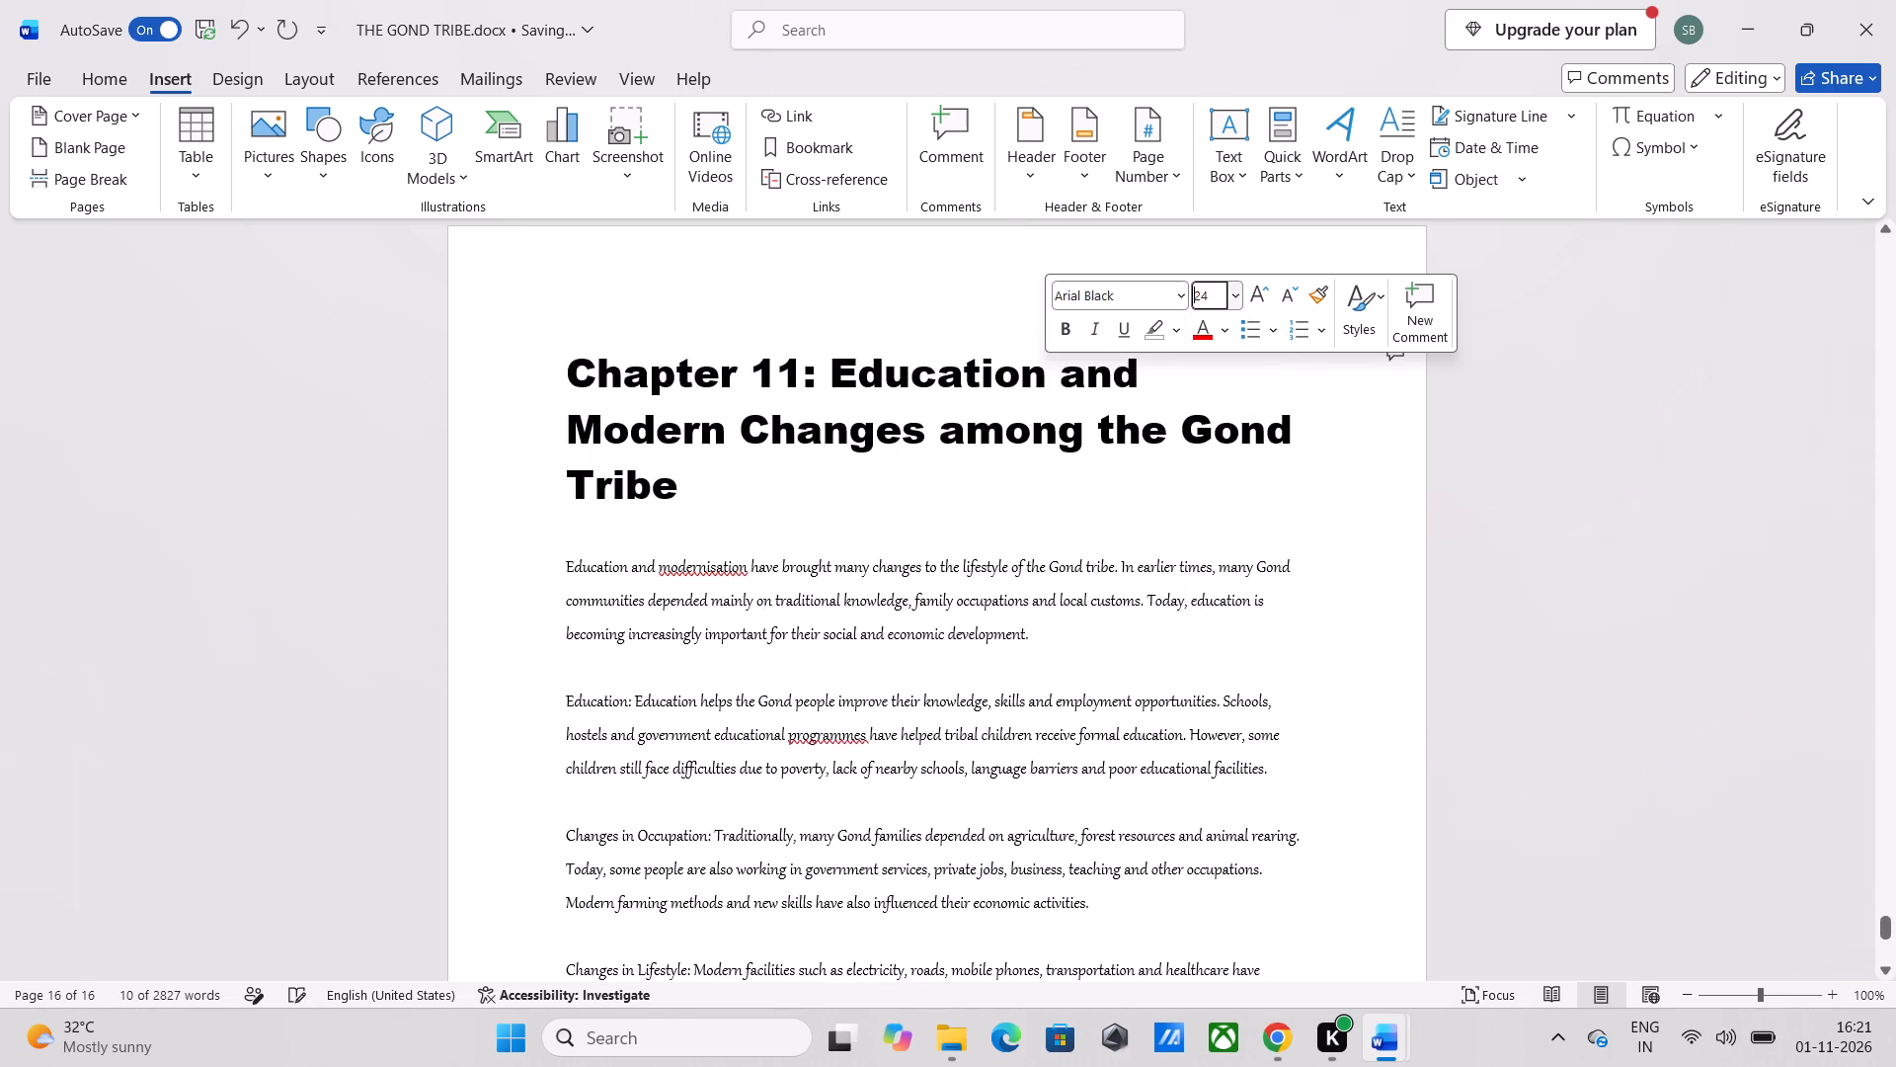
{"action": "left_click", "coordinate": [1008, 511]}
Insert a blank page after the closing paragraph of Chapter 11, at the end of the document.
{"action": "scroll", "coordinate": [931, 512], "scroll_direction": "down", "scroll_amount": 3}
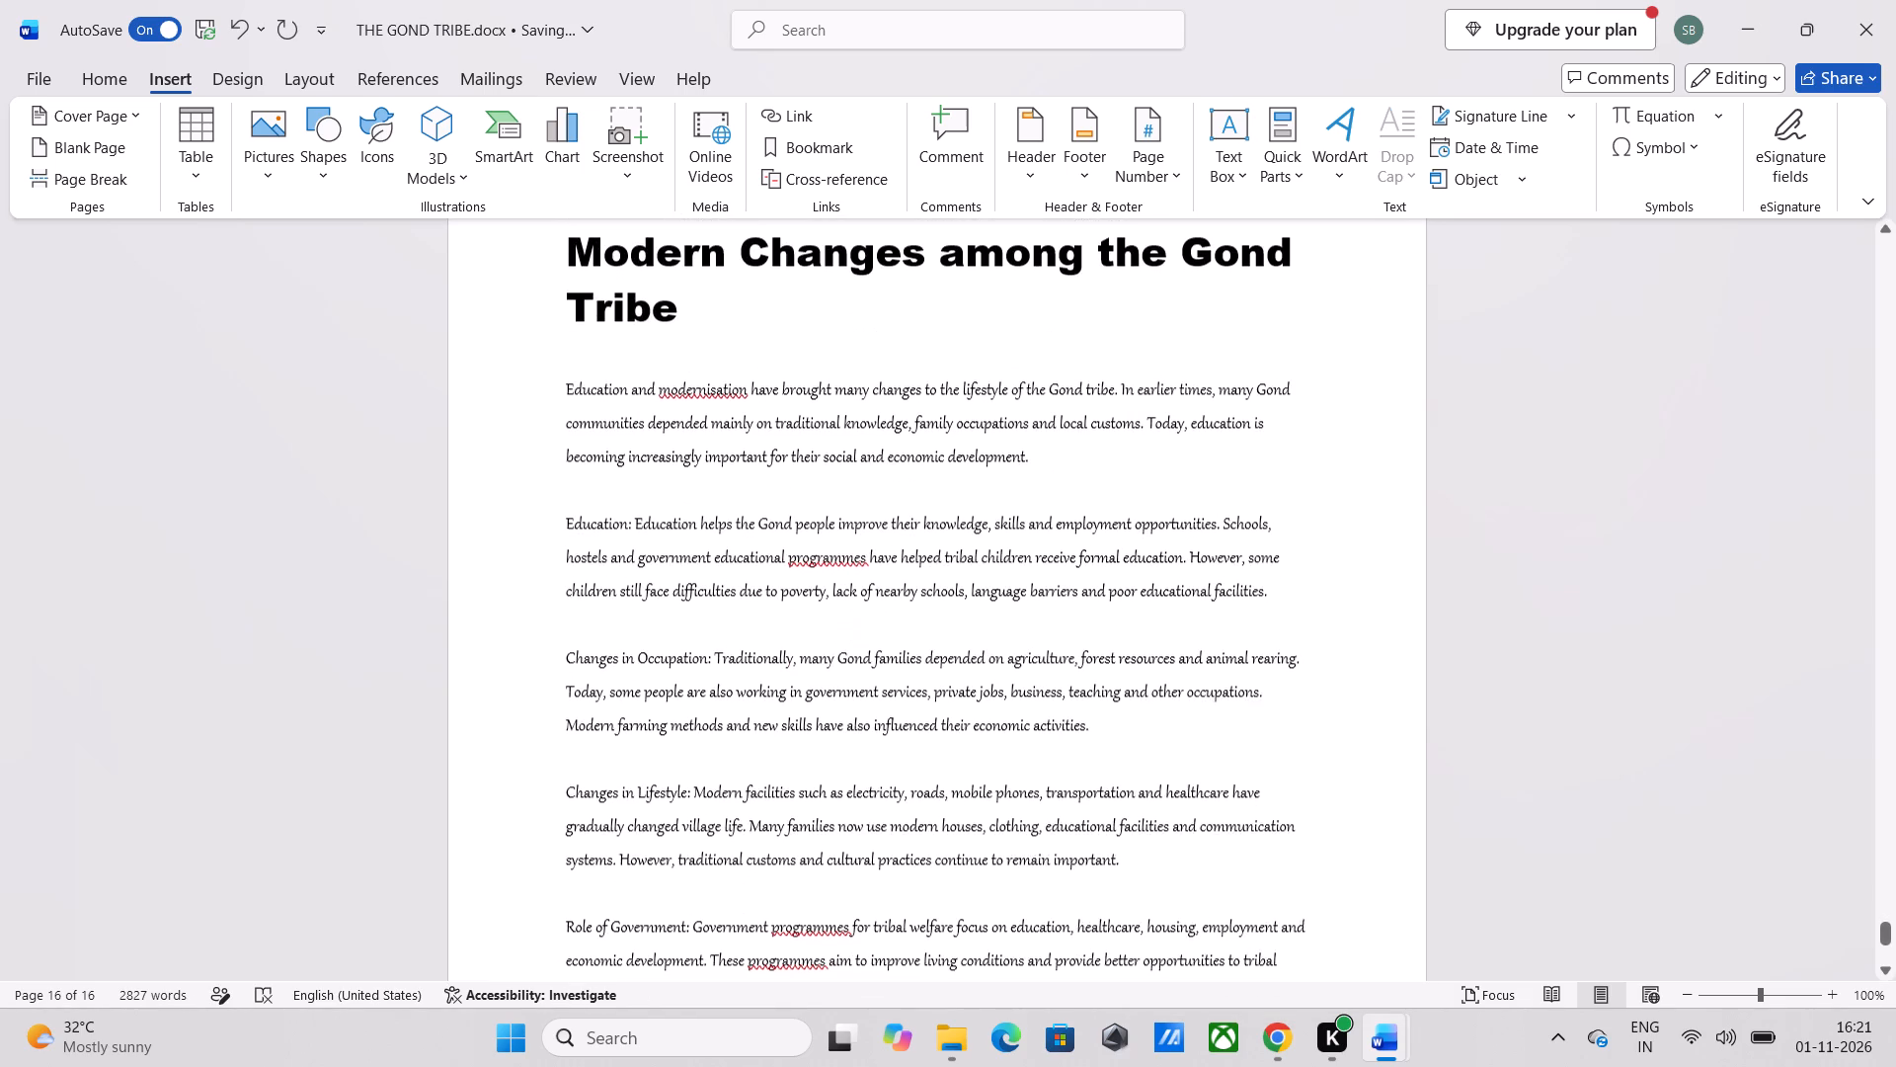
{"action": "scroll", "coordinate": [931, 512], "scroll_direction": "down", "scroll_amount": 9}
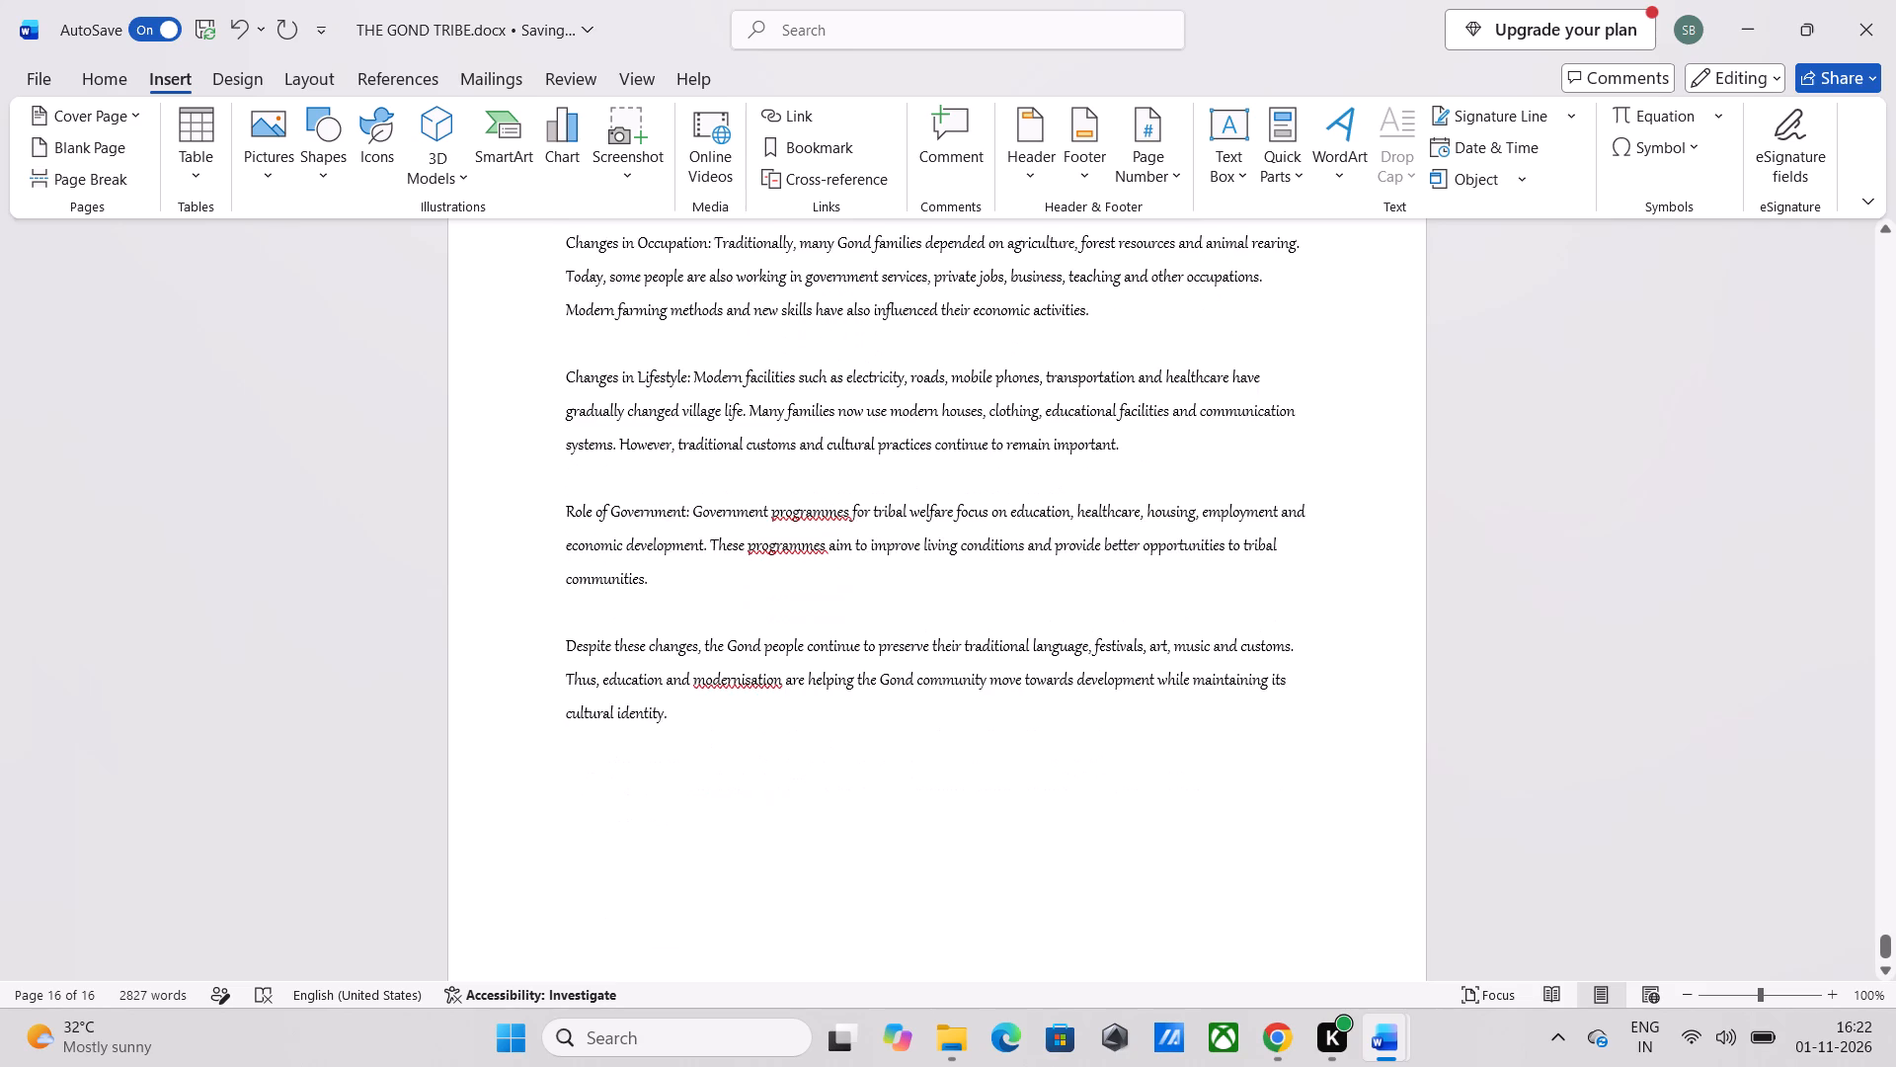
{"action": "scroll", "coordinate": [929, 502], "scroll_direction": "down", "scroll_amount": 2}
{"action": "left_click", "coordinate": [715, 673]}
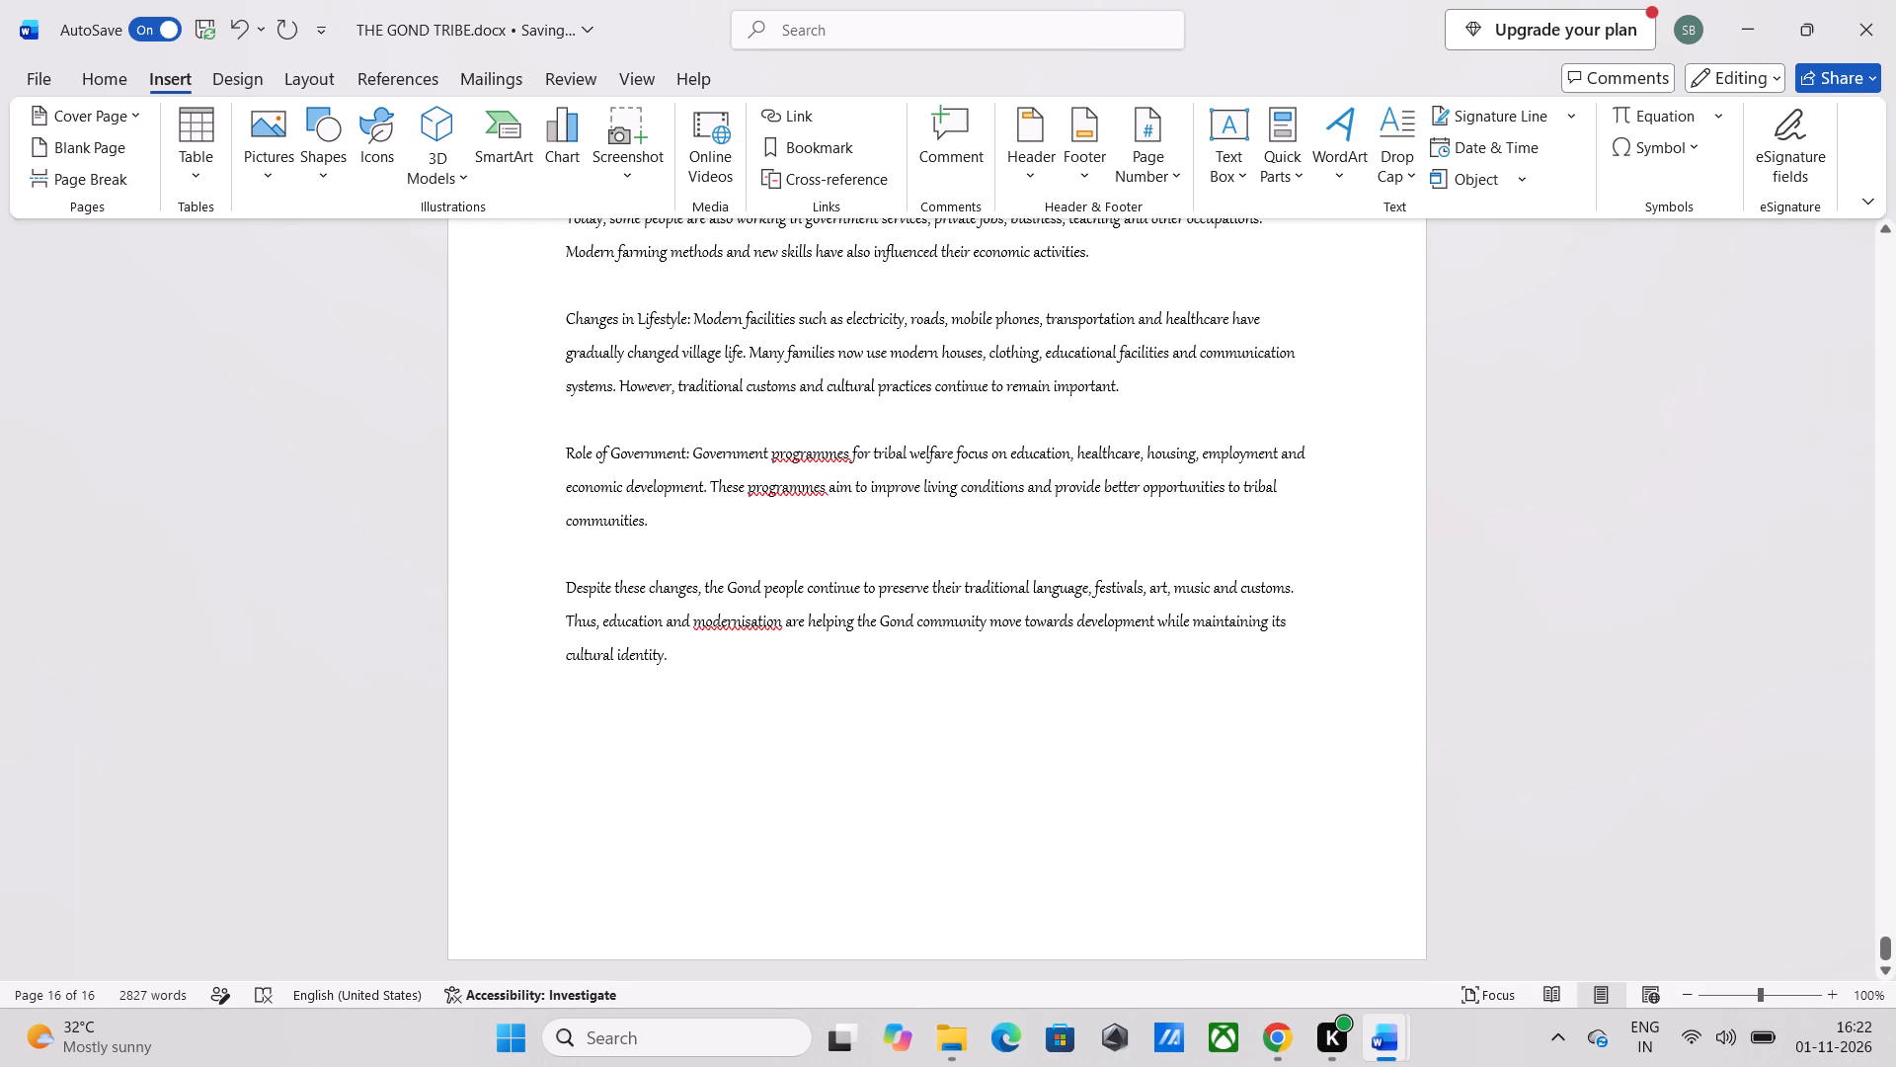
{"action": "scroll", "coordinate": [824, 632], "scroll_direction": "up", "scroll_amount": 9}
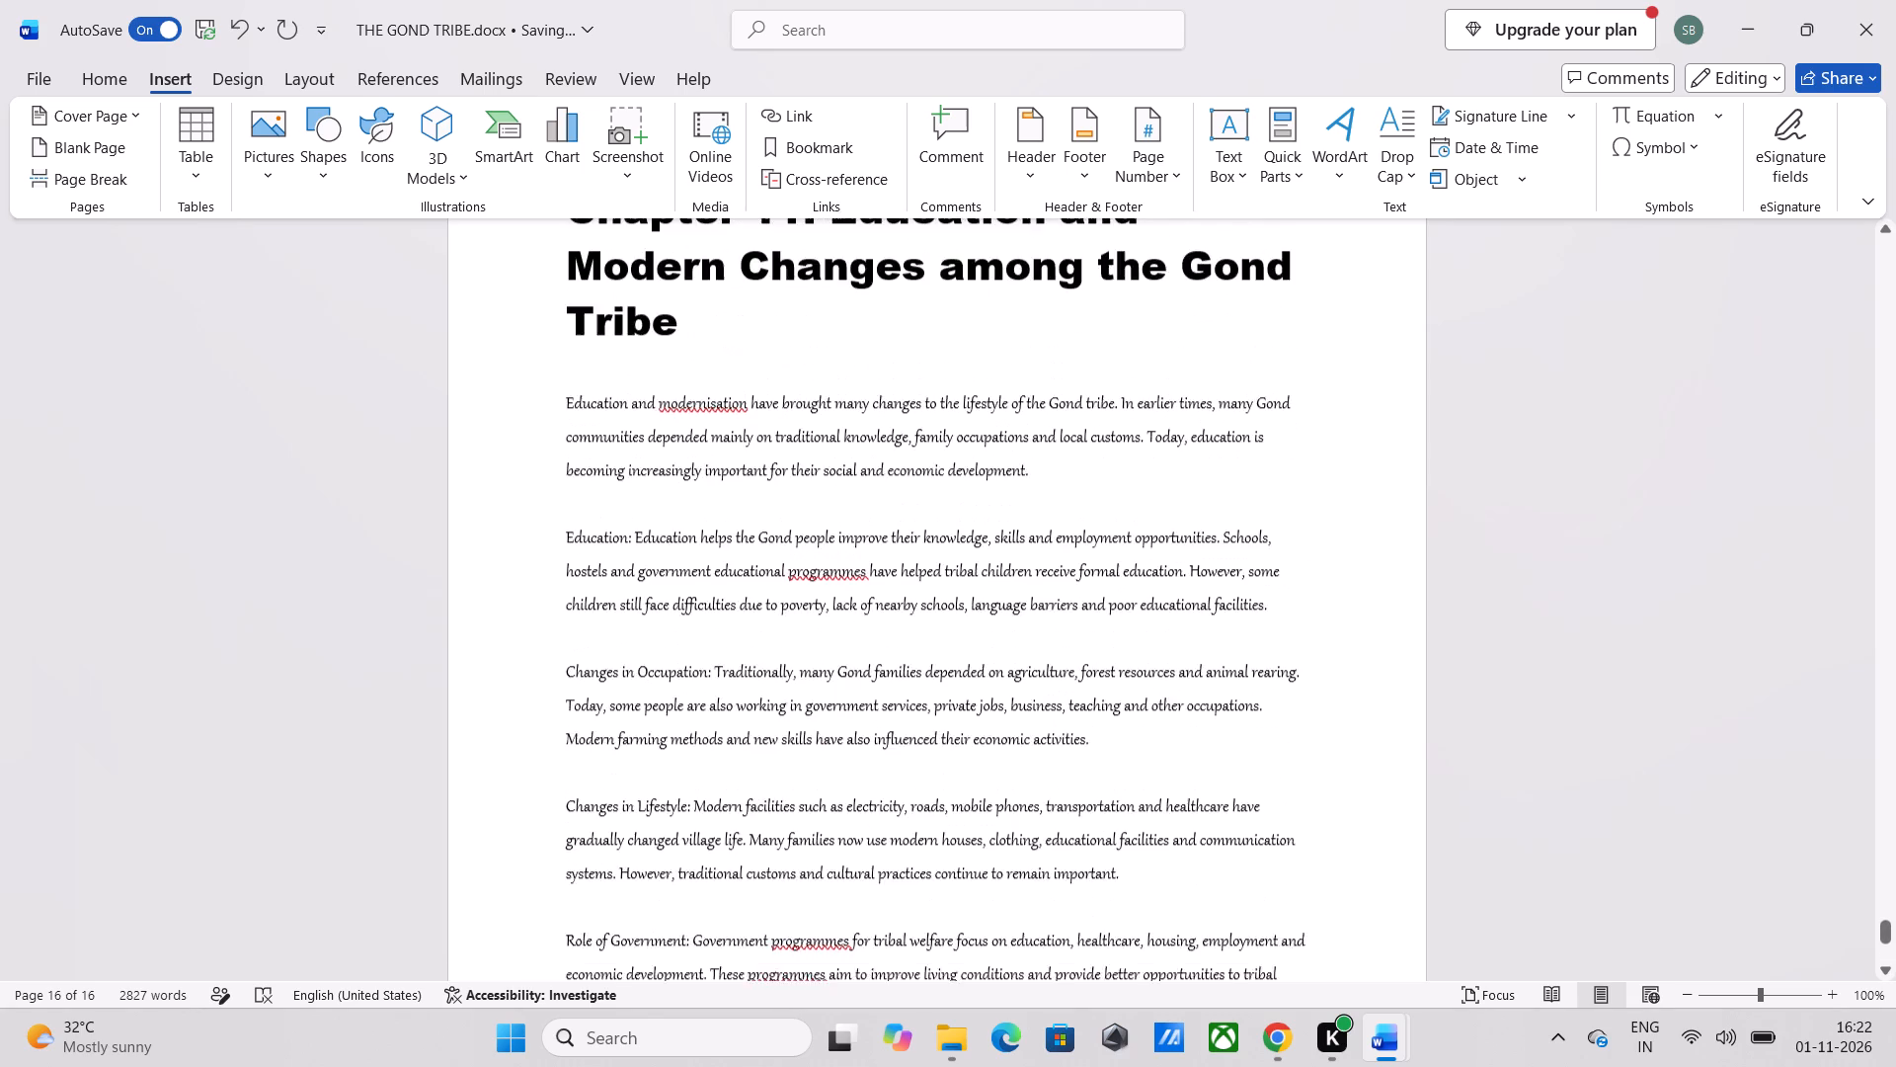
{"action": "scroll", "coordinate": [824, 632], "scroll_direction": "up", "scroll_amount": 3}
{"action": "scroll", "coordinate": [824, 632], "scroll_direction": "down", "scroll_amount": 7}
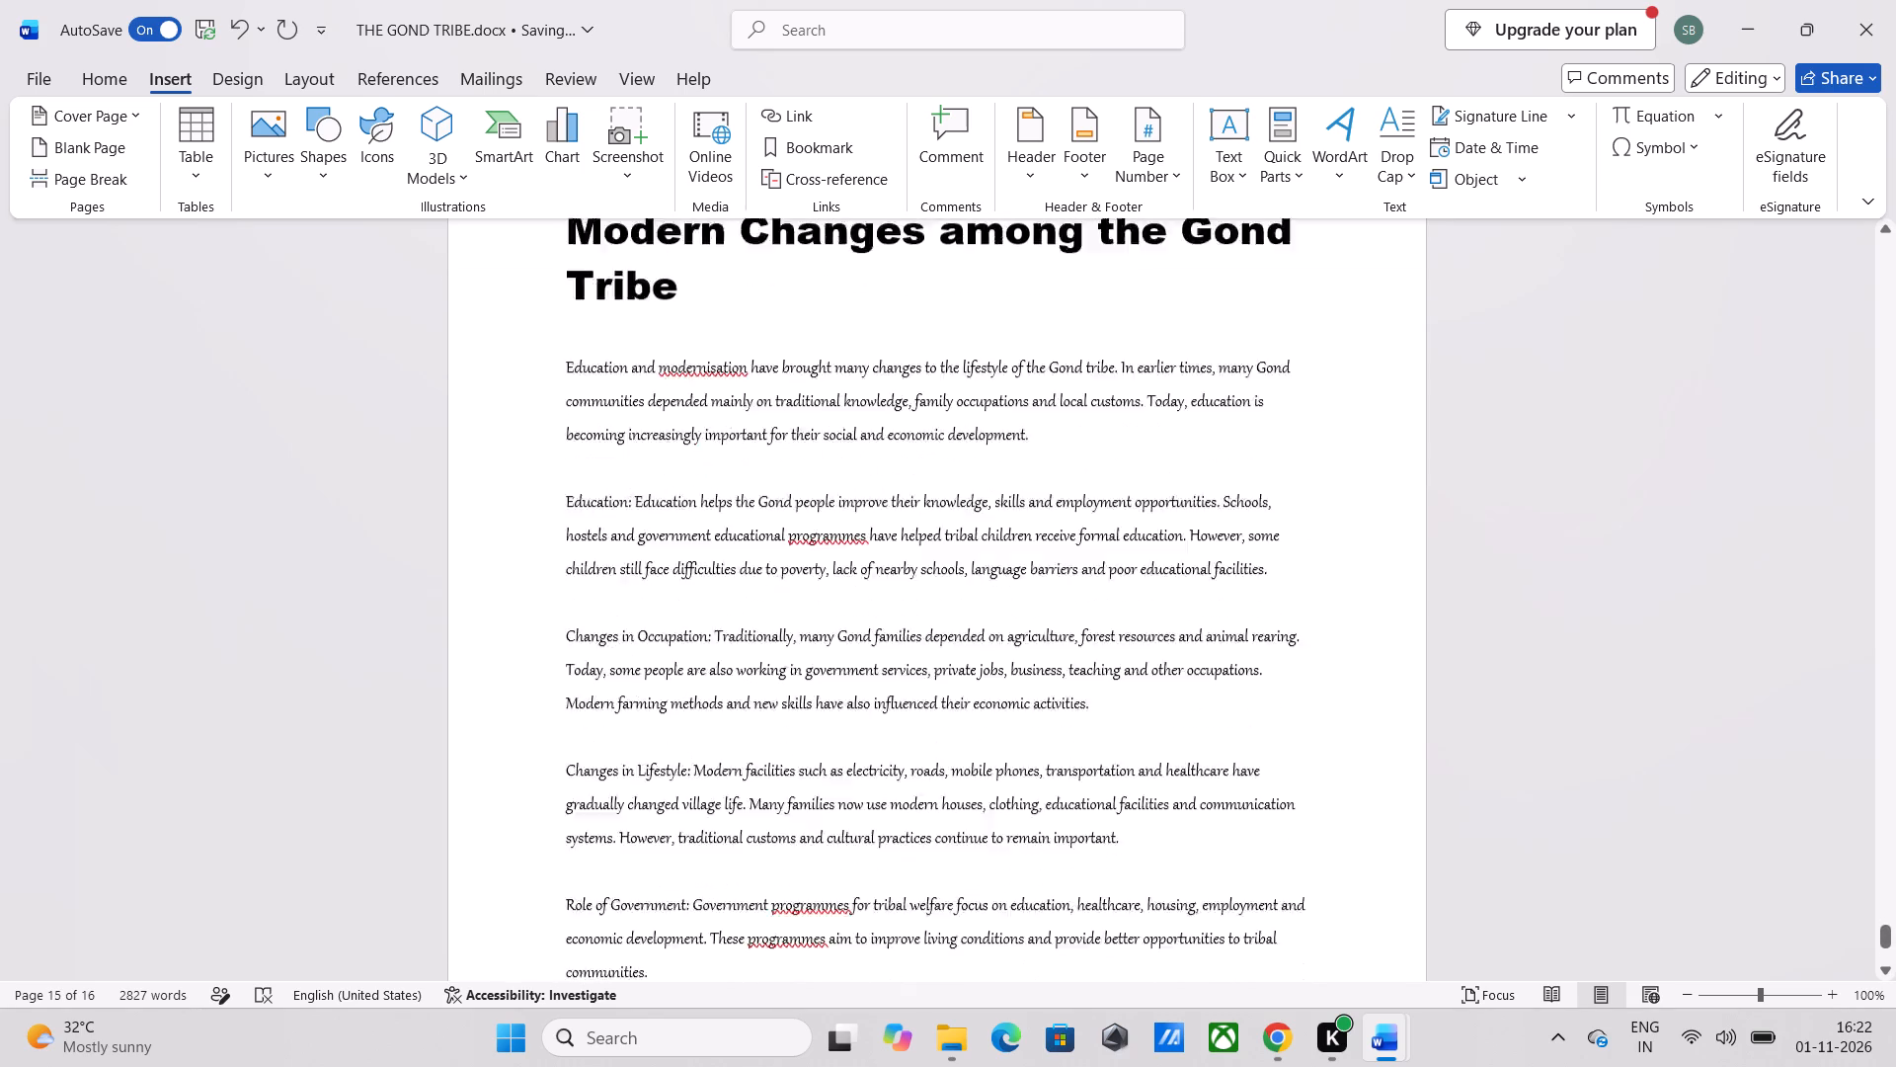
{"action": "scroll", "coordinate": [824, 632], "scroll_direction": "down", "scroll_amount": 8}
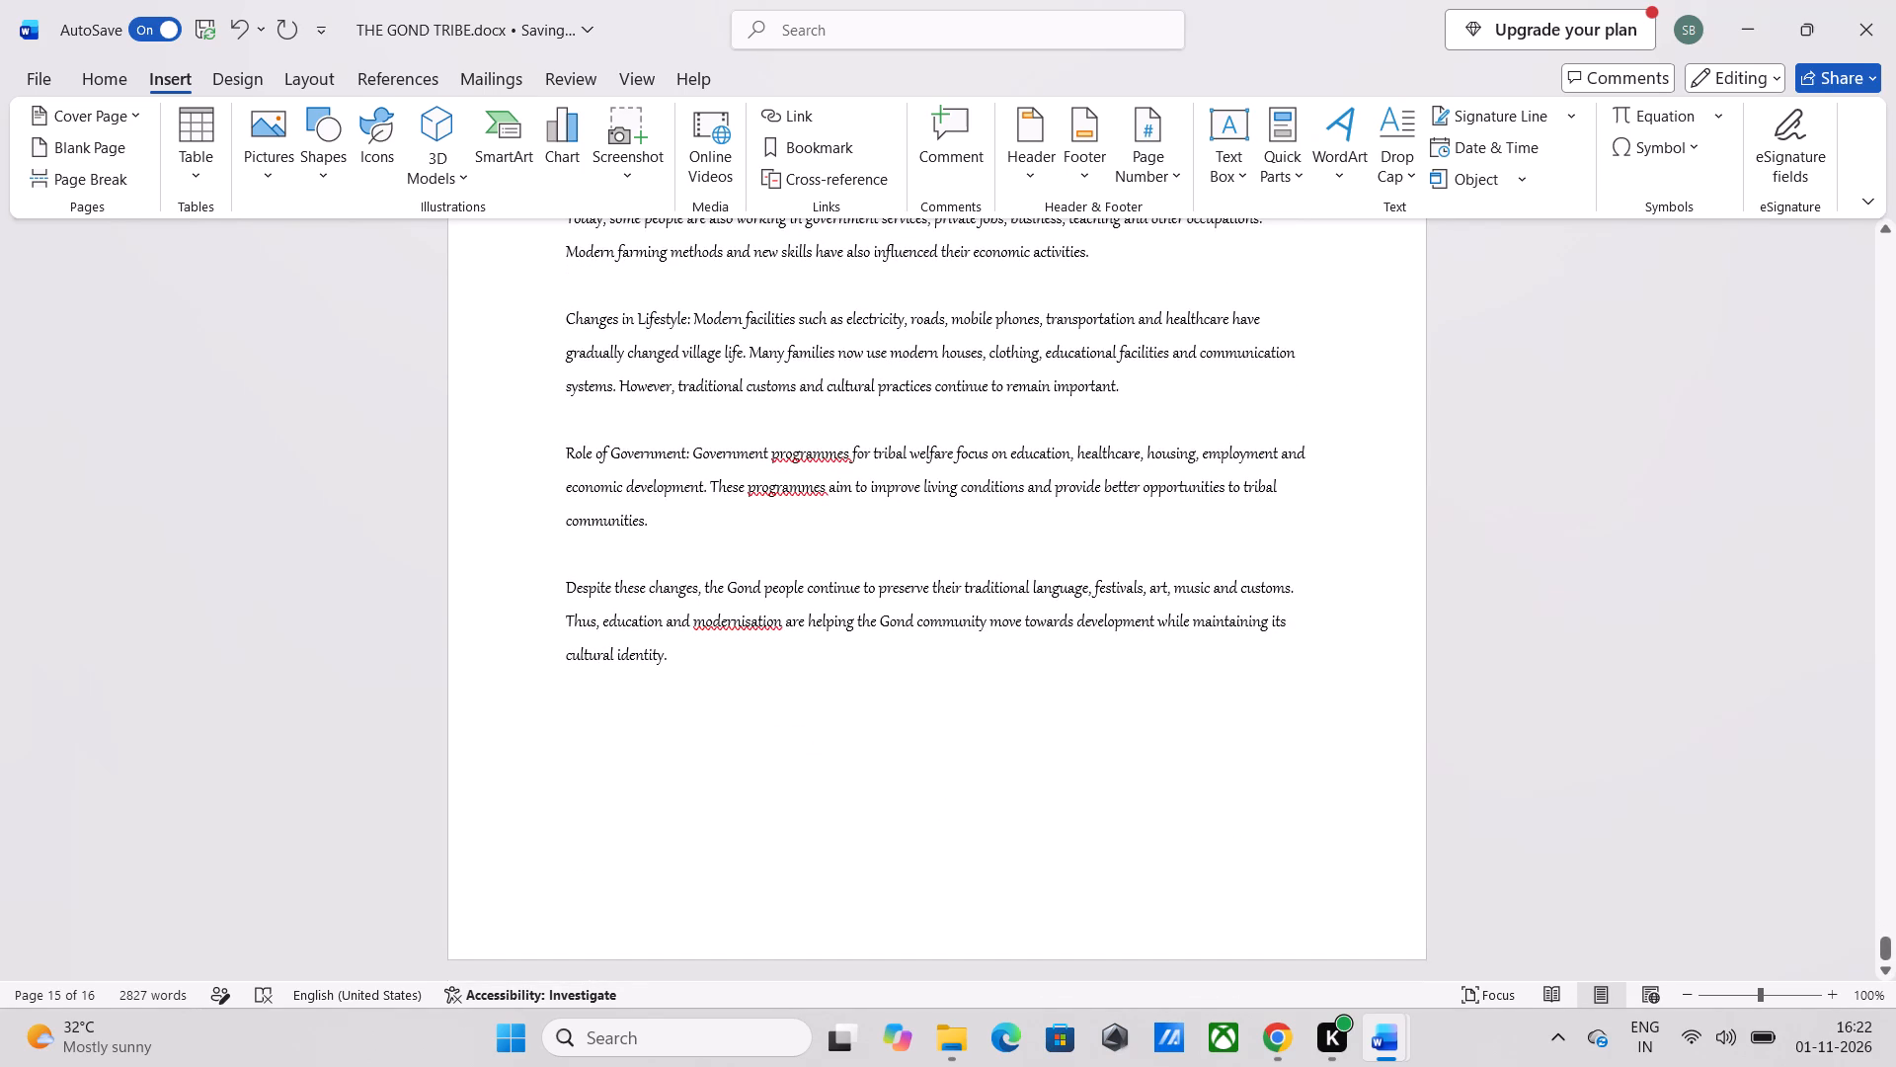
{"action": "left_click", "coordinate": [732, 686]}
{"action": "scroll", "coordinate": [715, 697], "scroll_direction": "down", "scroll_amount": 2}
{"action": "left_click", "coordinate": [101, 149]}
{"action": "scroll", "coordinate": [655, 860], "scroll_direction": "down", "scroll_amount": 10}
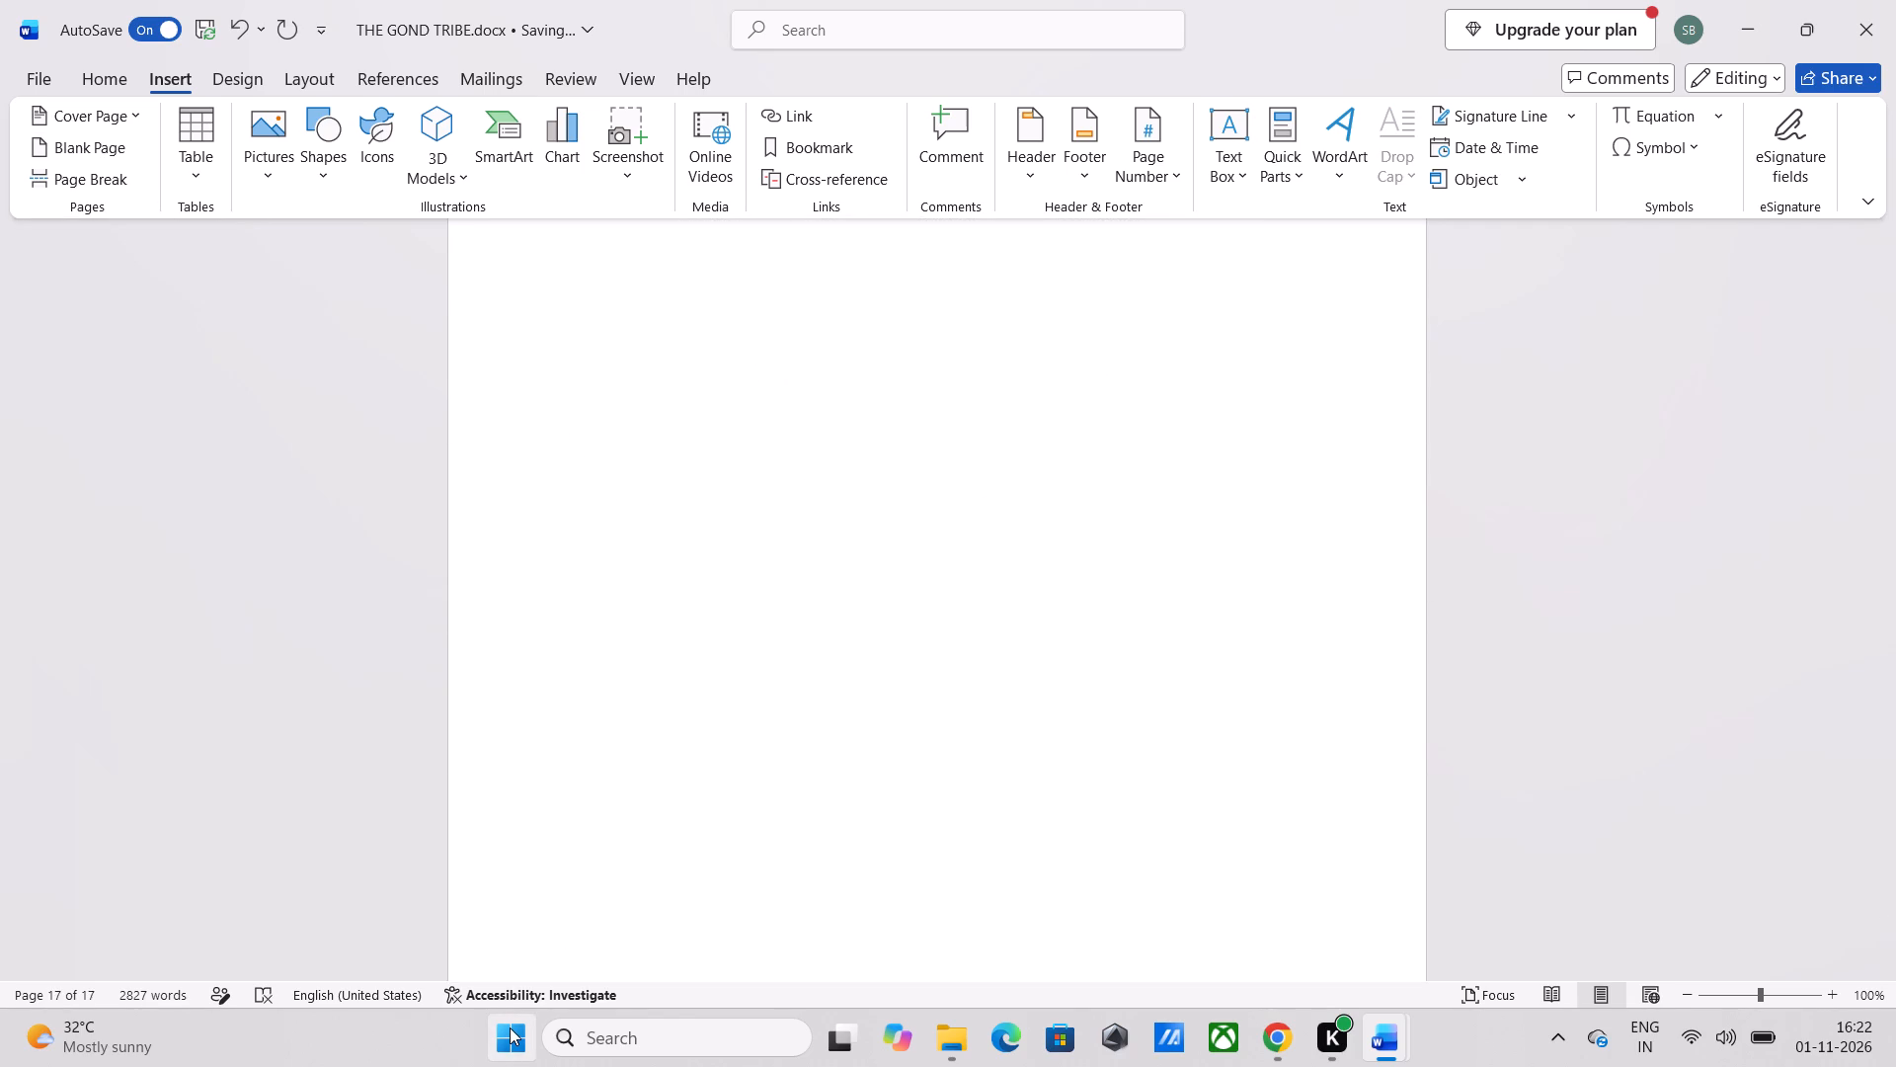
Open the Windows search.
{"action": "left_click", "coordinate": [602, 1051]}
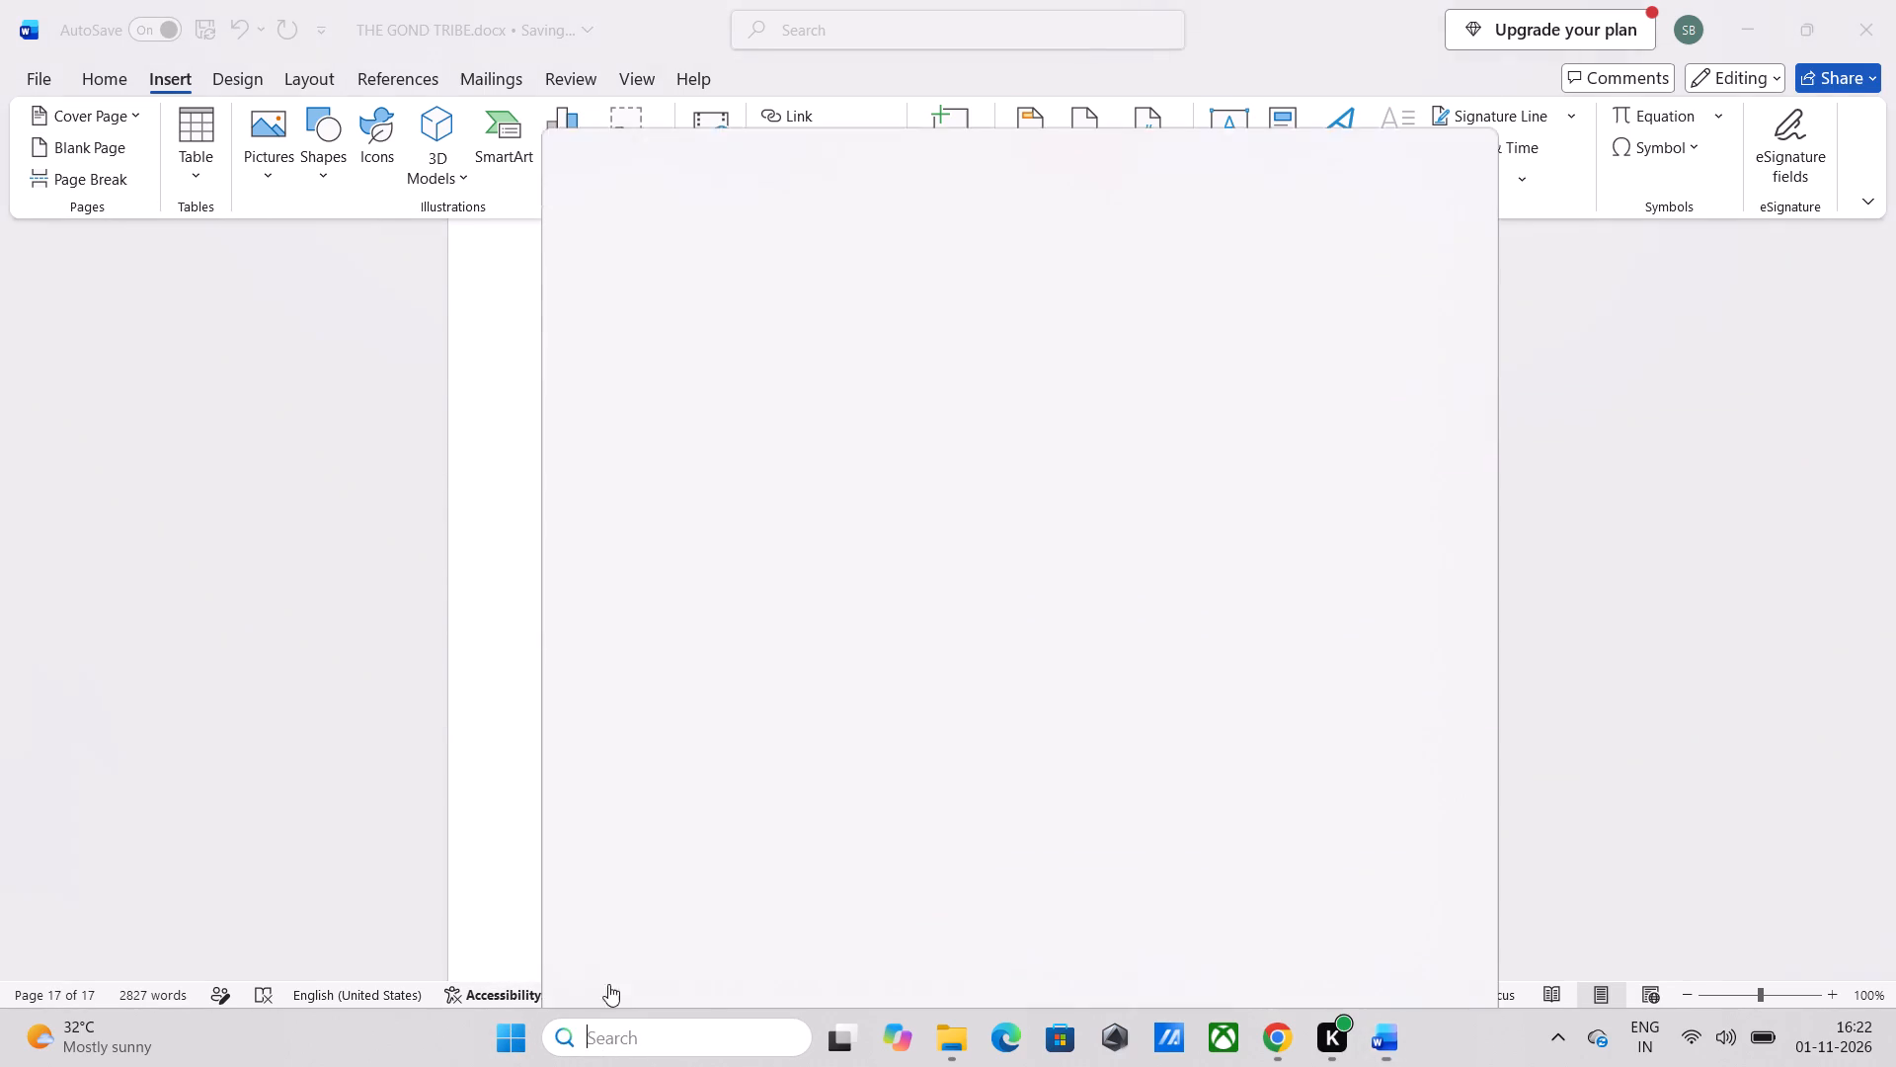
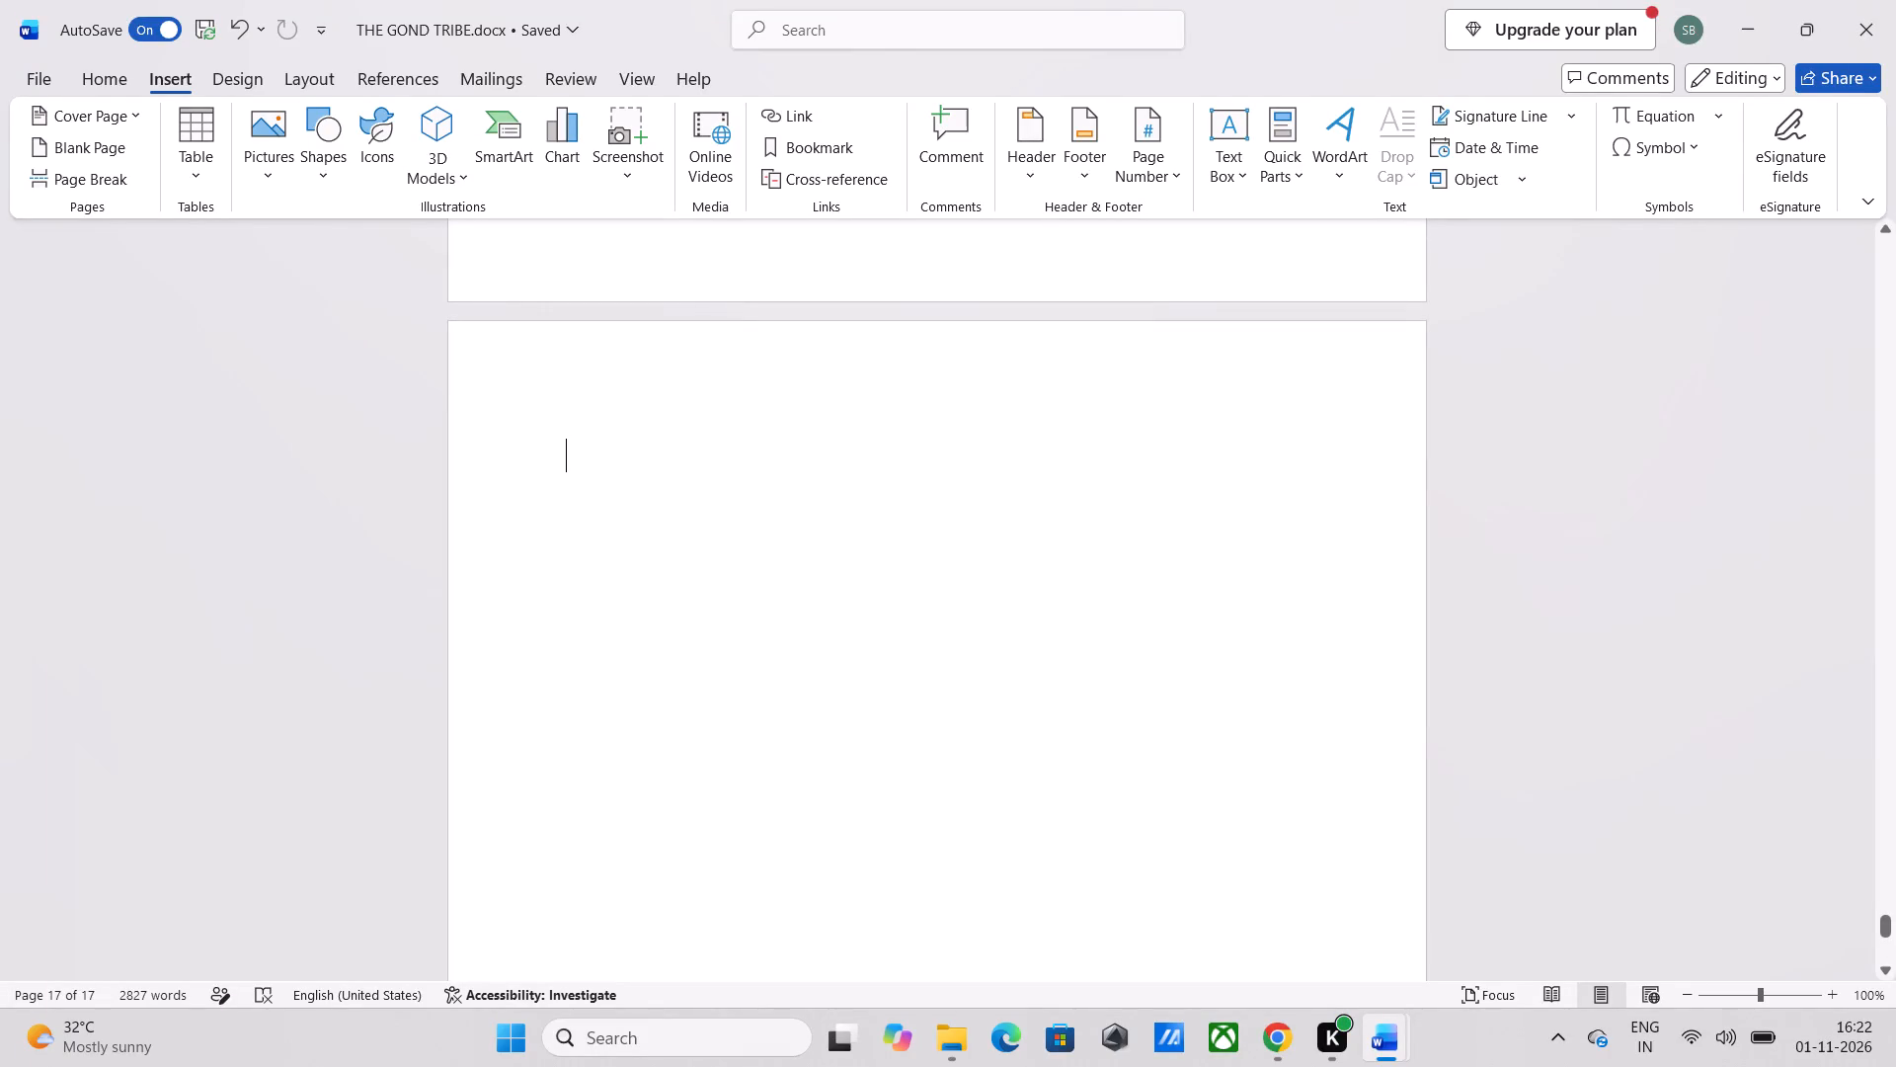
Paste the copied Chapter 12 text on problems and development of the Gond tribe onto the blank last page.
{"action": "key", "text": "ctrl+v"}
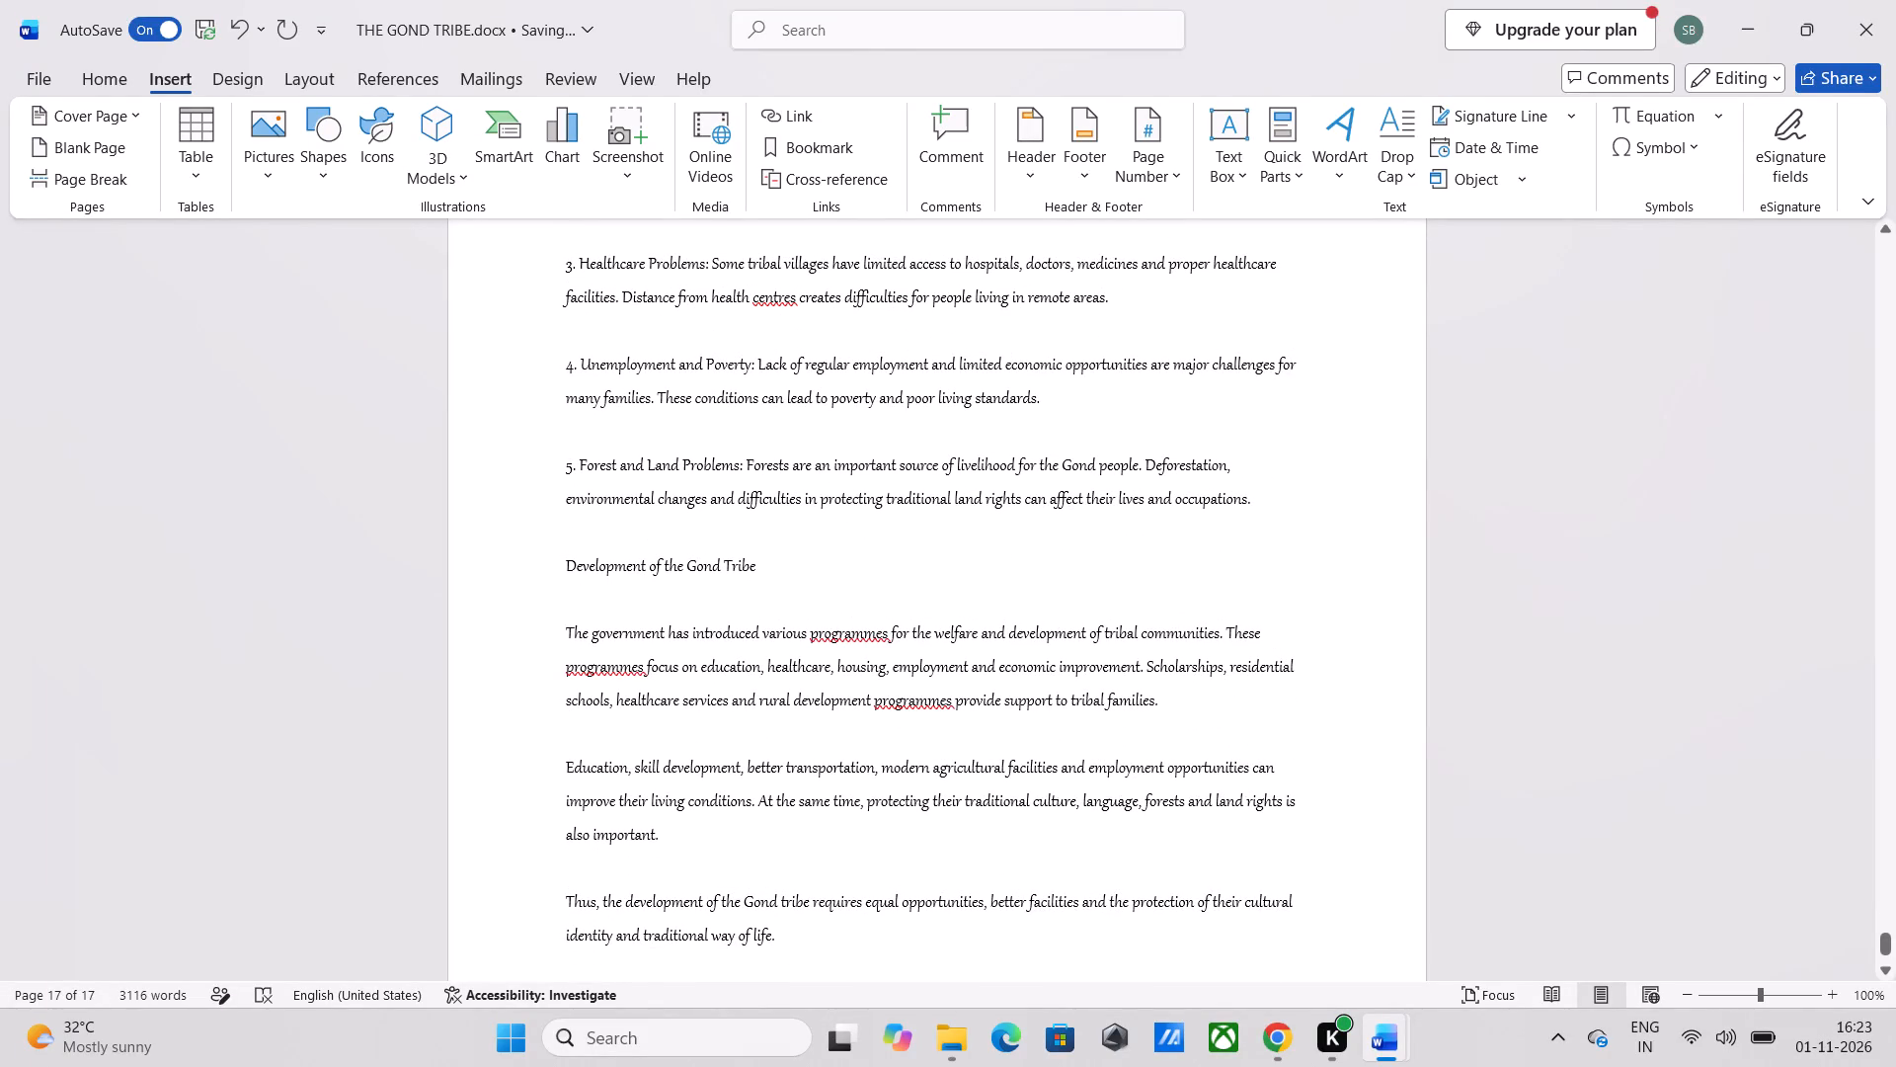
Format the heading "Chapter 12: Problems and Development of the Gond Tribe" in Arial Black at size 24.
{"action": "scroll", "coordinate": [753, 593], "scroll_direction": "up", "scroll_amount": 3}
{"action": "scroll", "coordinate": [901, 945], "scroll_direction": "up", "scroll_amount": 8}
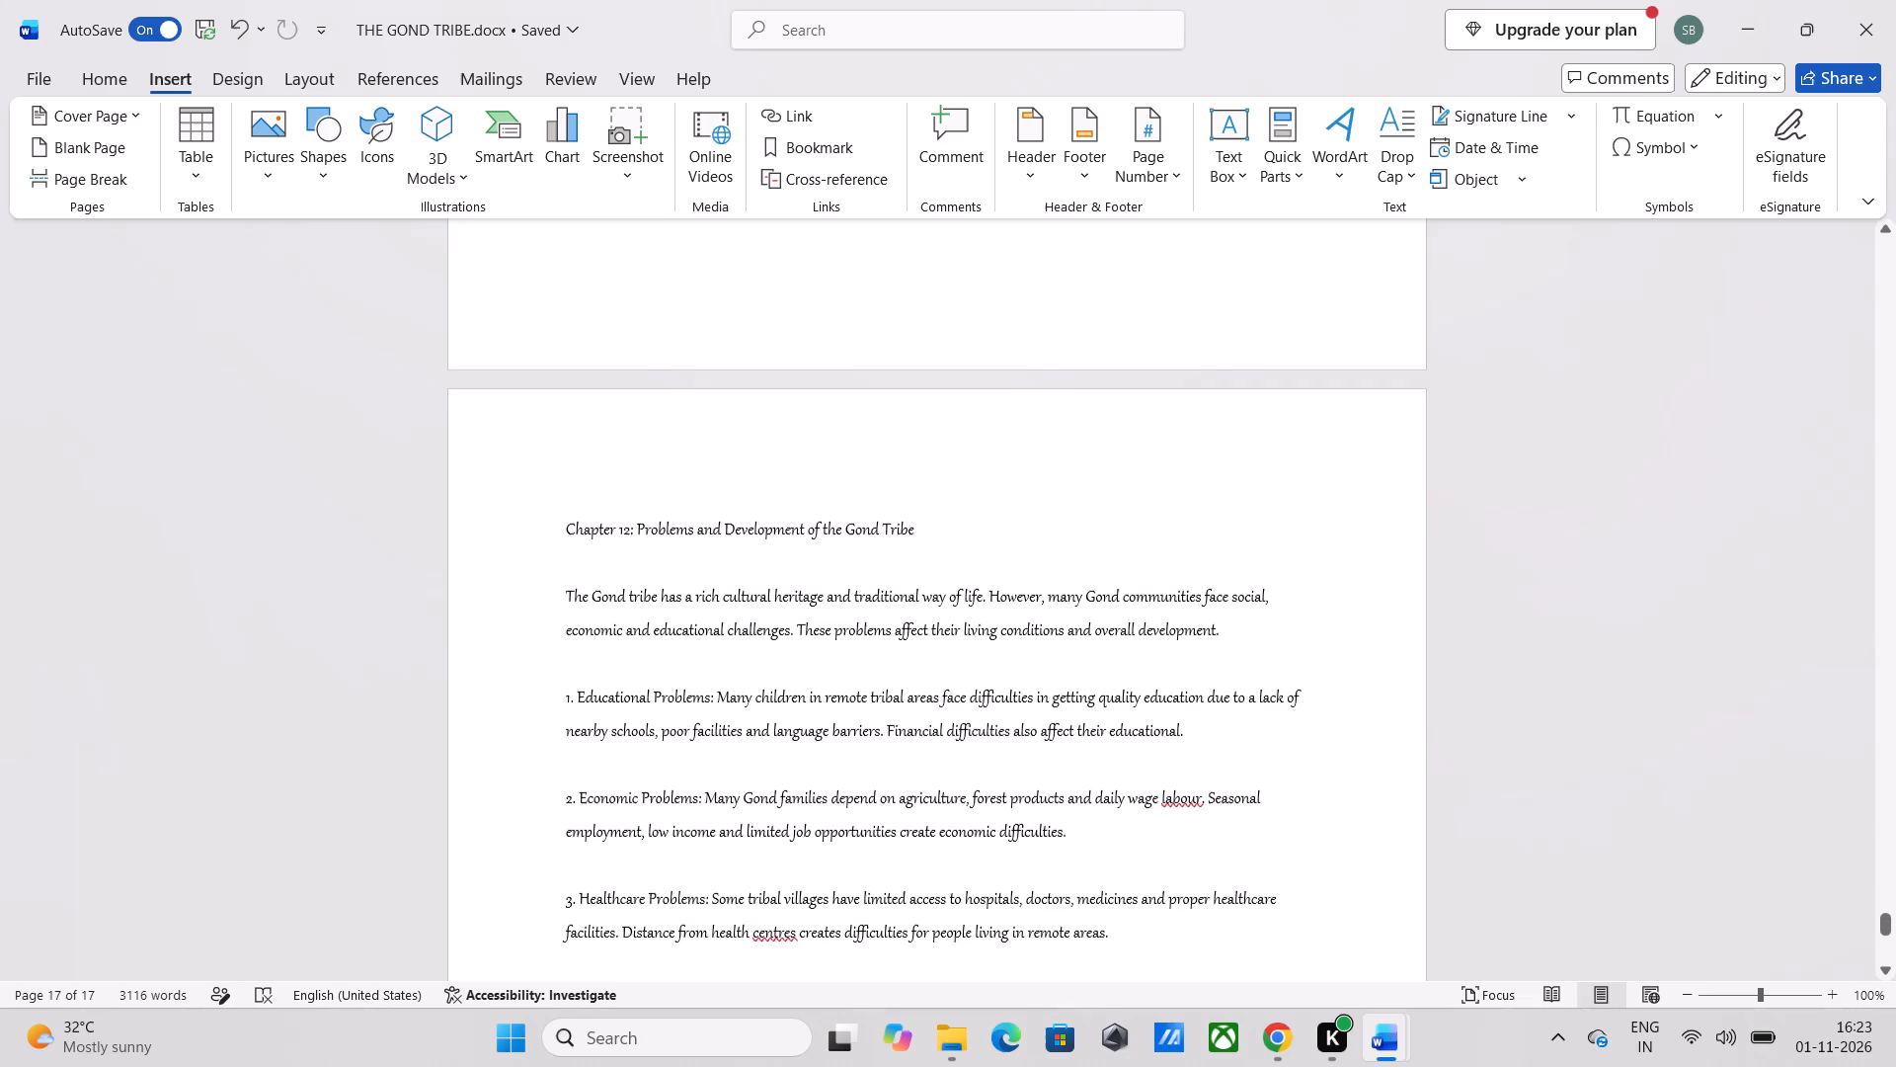
{"action": "left_click_drag", "start_coordinate": [562, 543], "coordinate": [896, 543]}
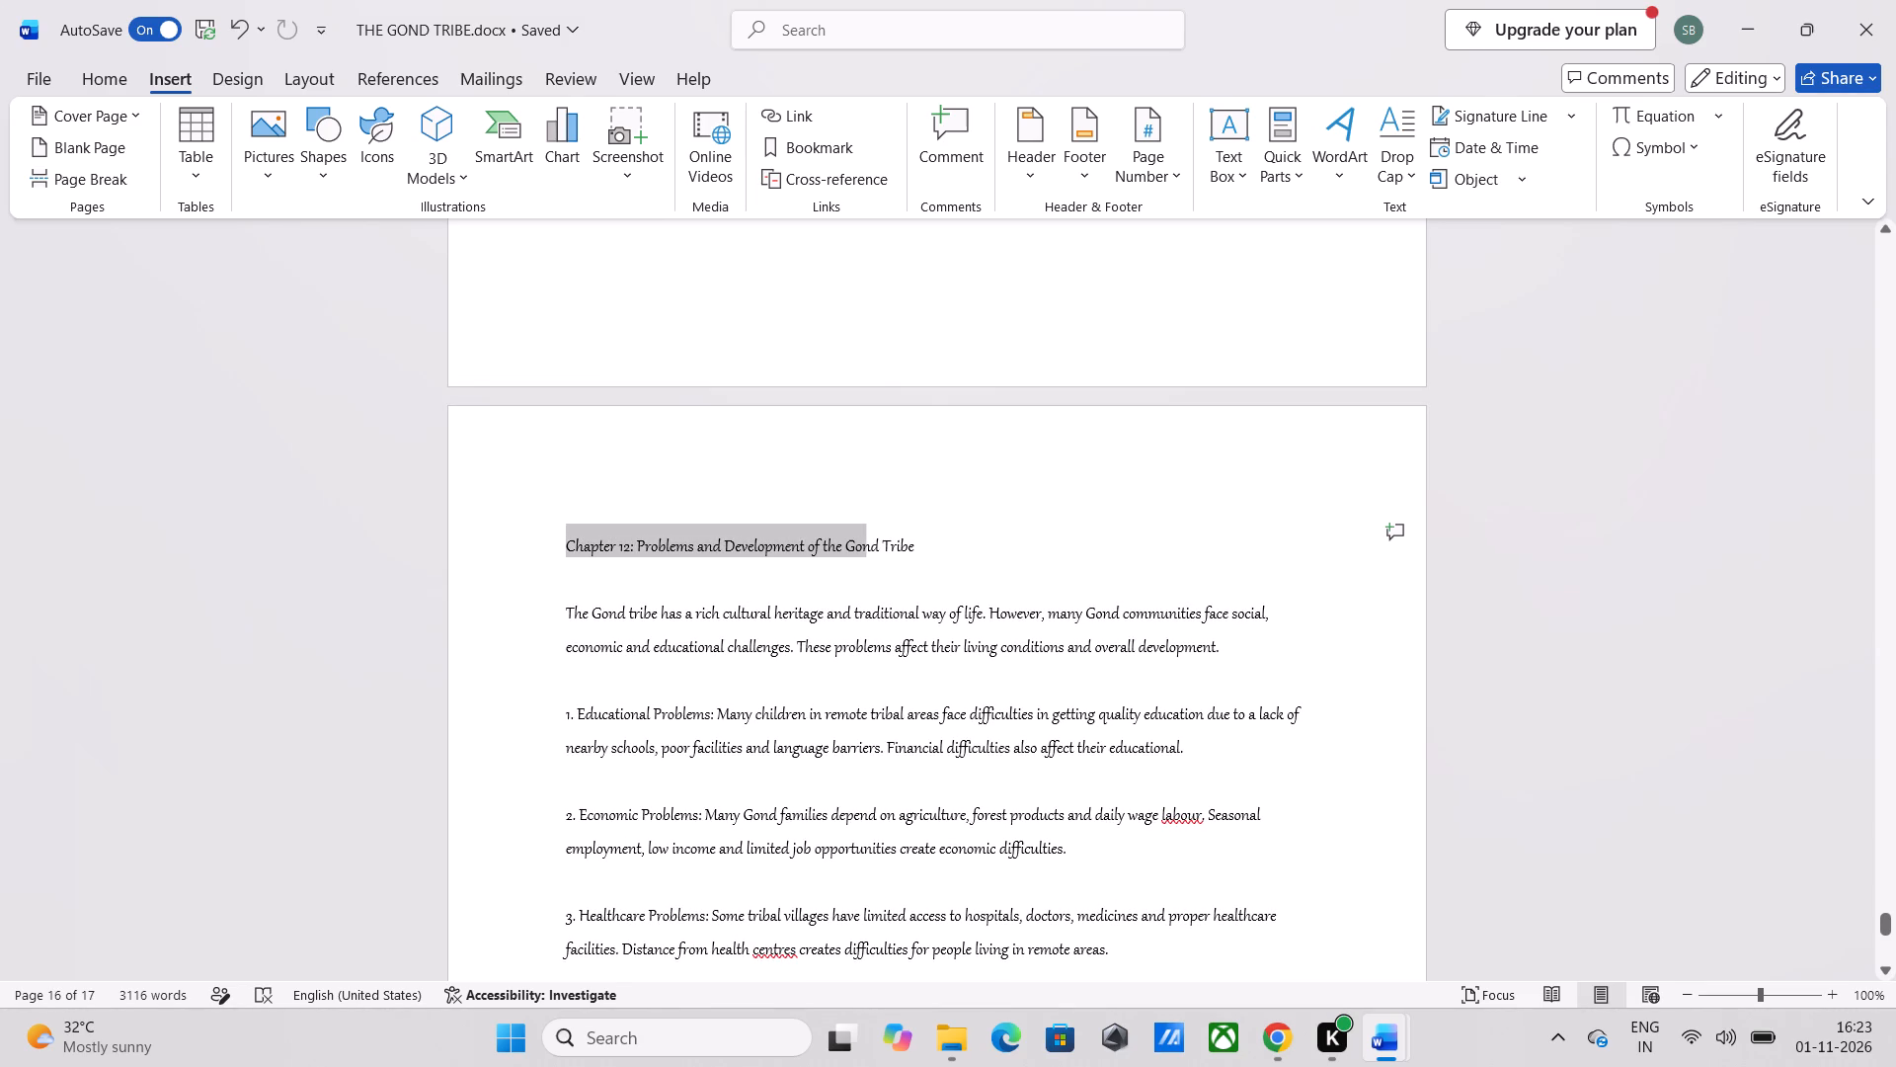
{"action": "left_click_drag", "start_coordinate": [896, 543], "coordinate": [1035, 559]}
{"action": "left_click", "coordinate": [1175, 486]}
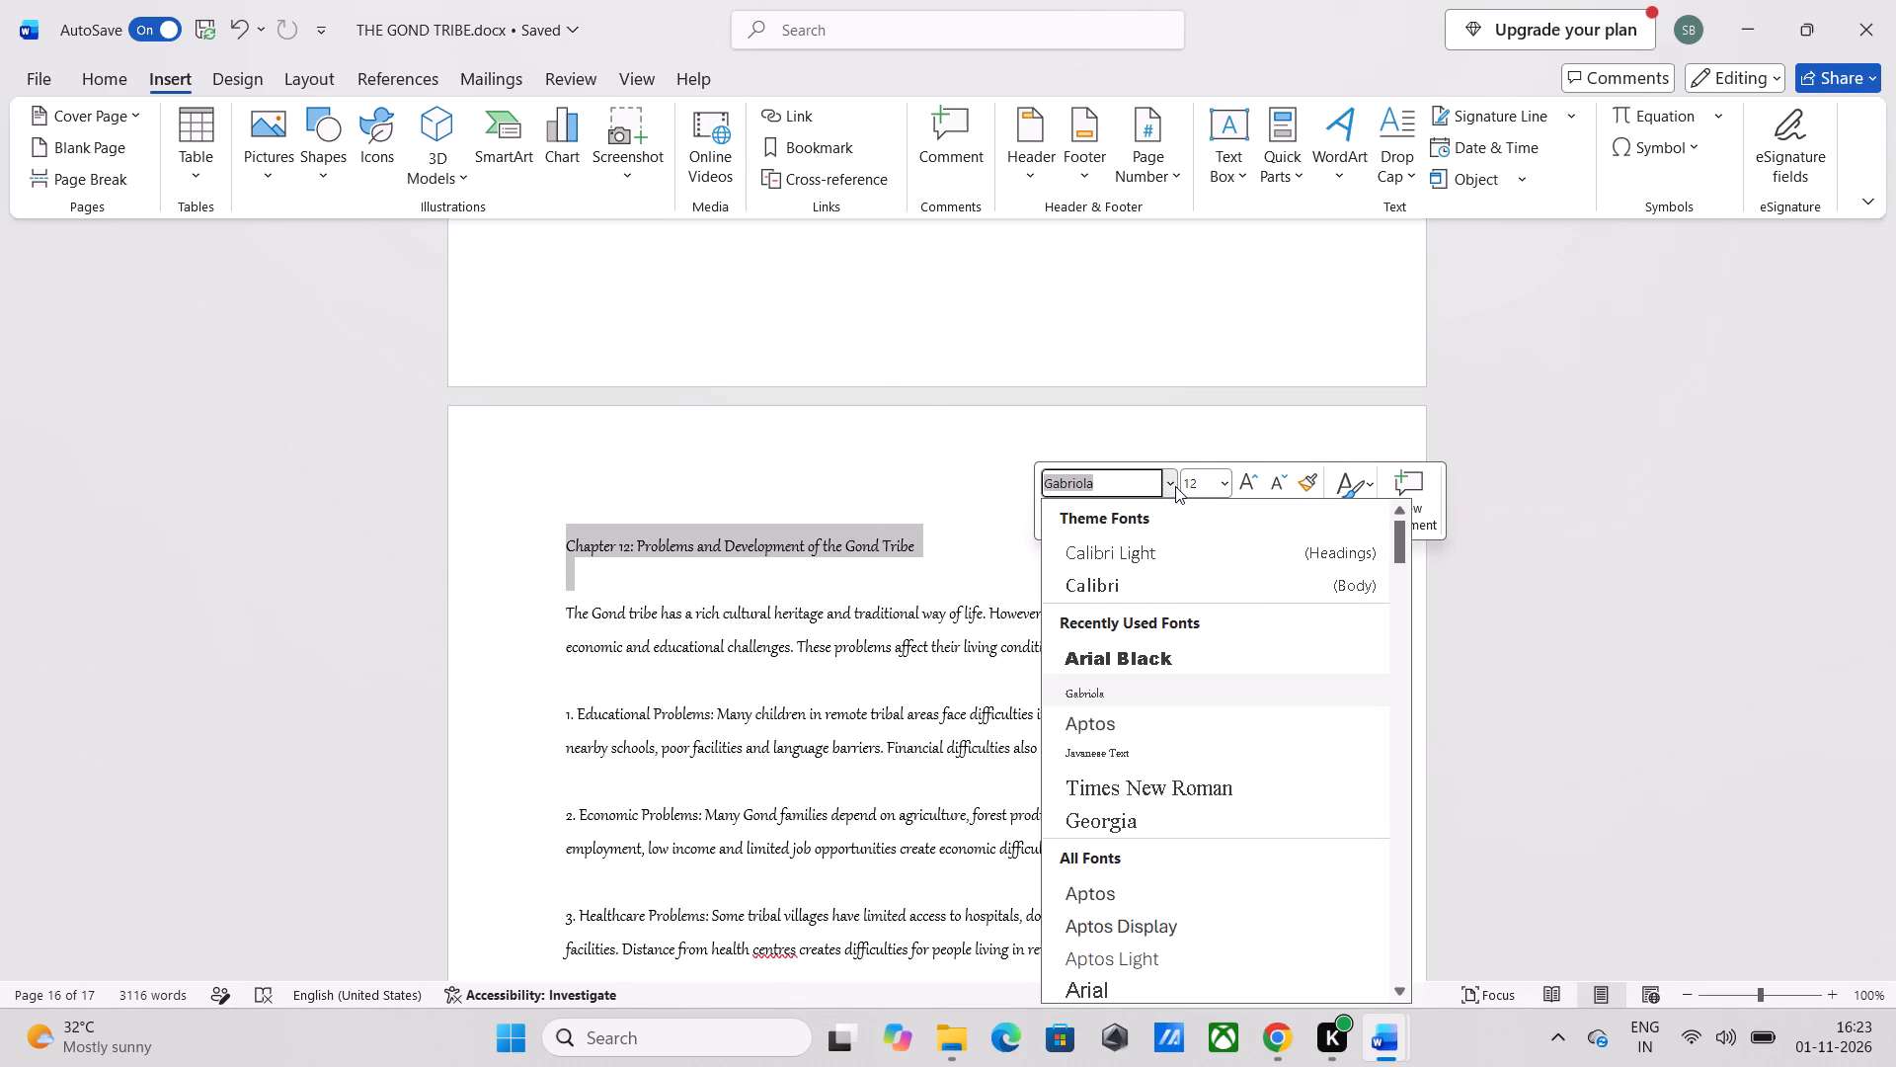
{"action": "left_click", "coordinate": [1144, 661]}
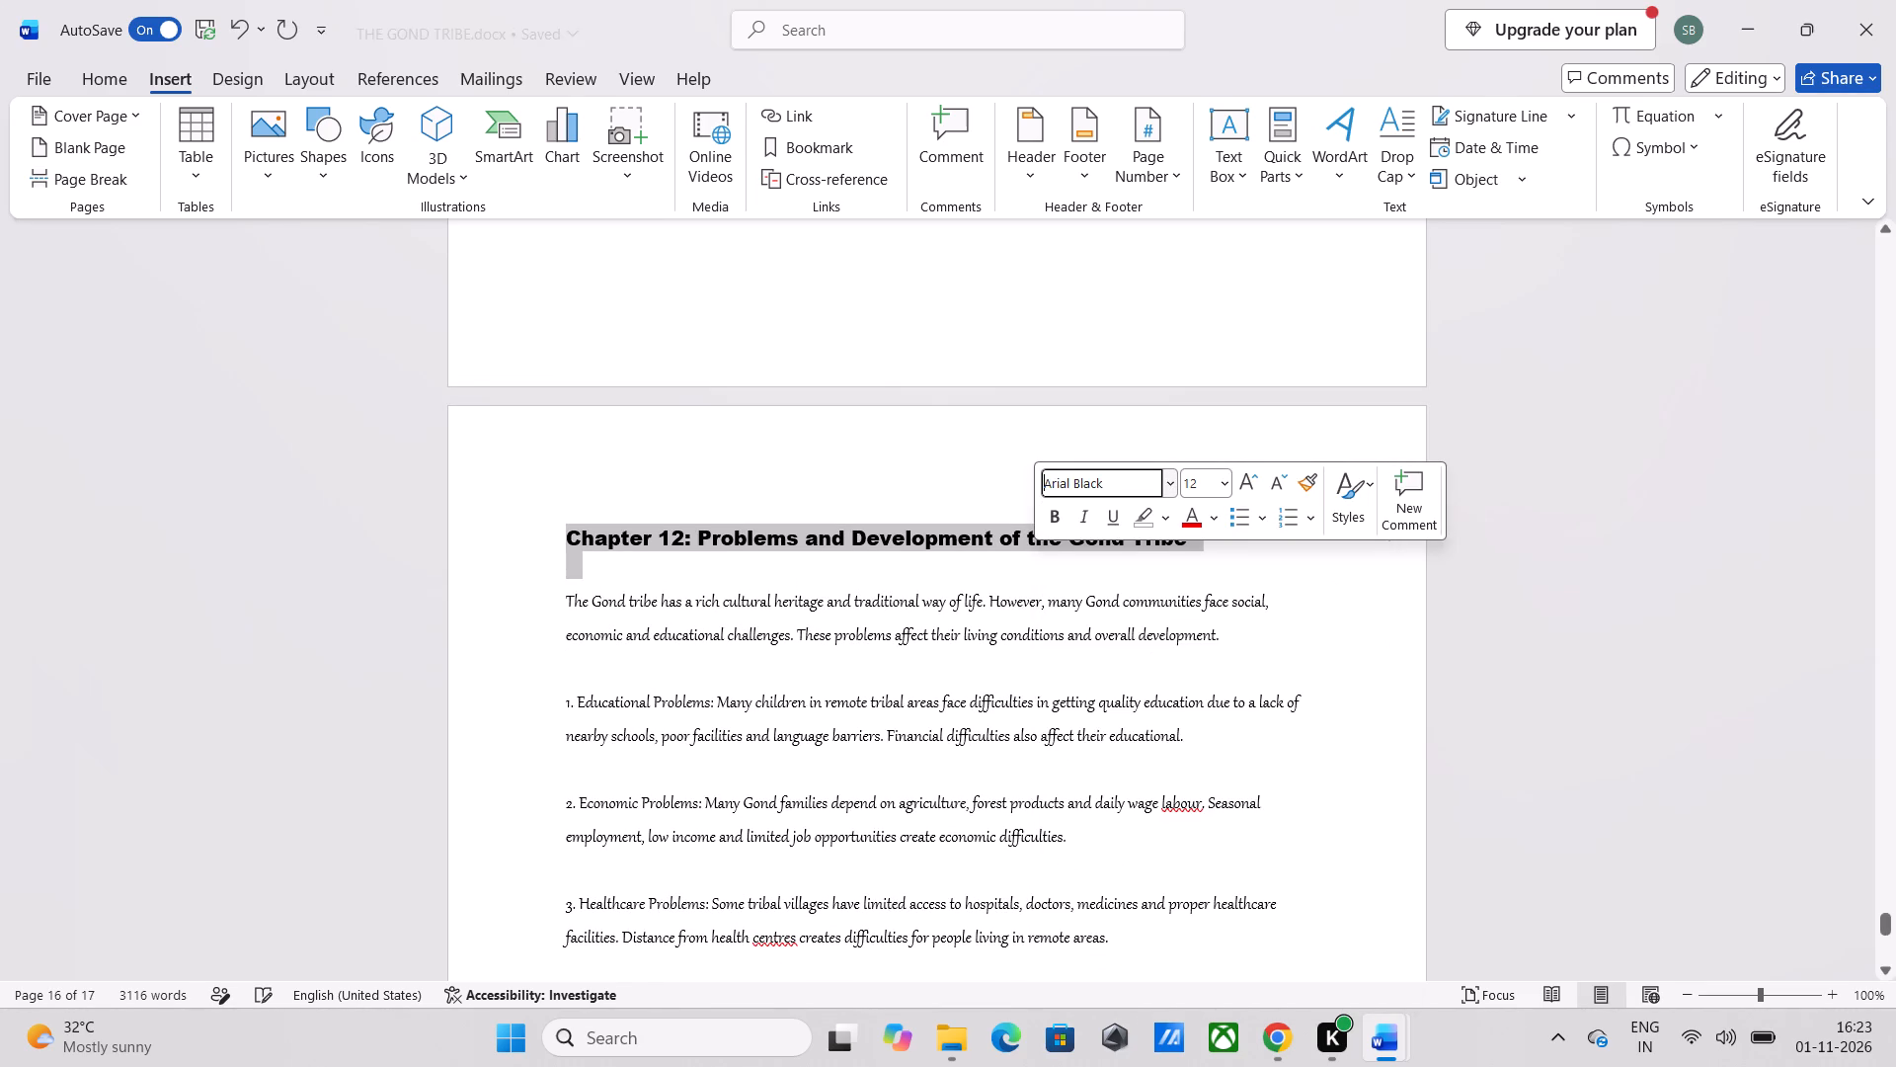
{"action": "left_click", "coordinate": [1229, 485]}
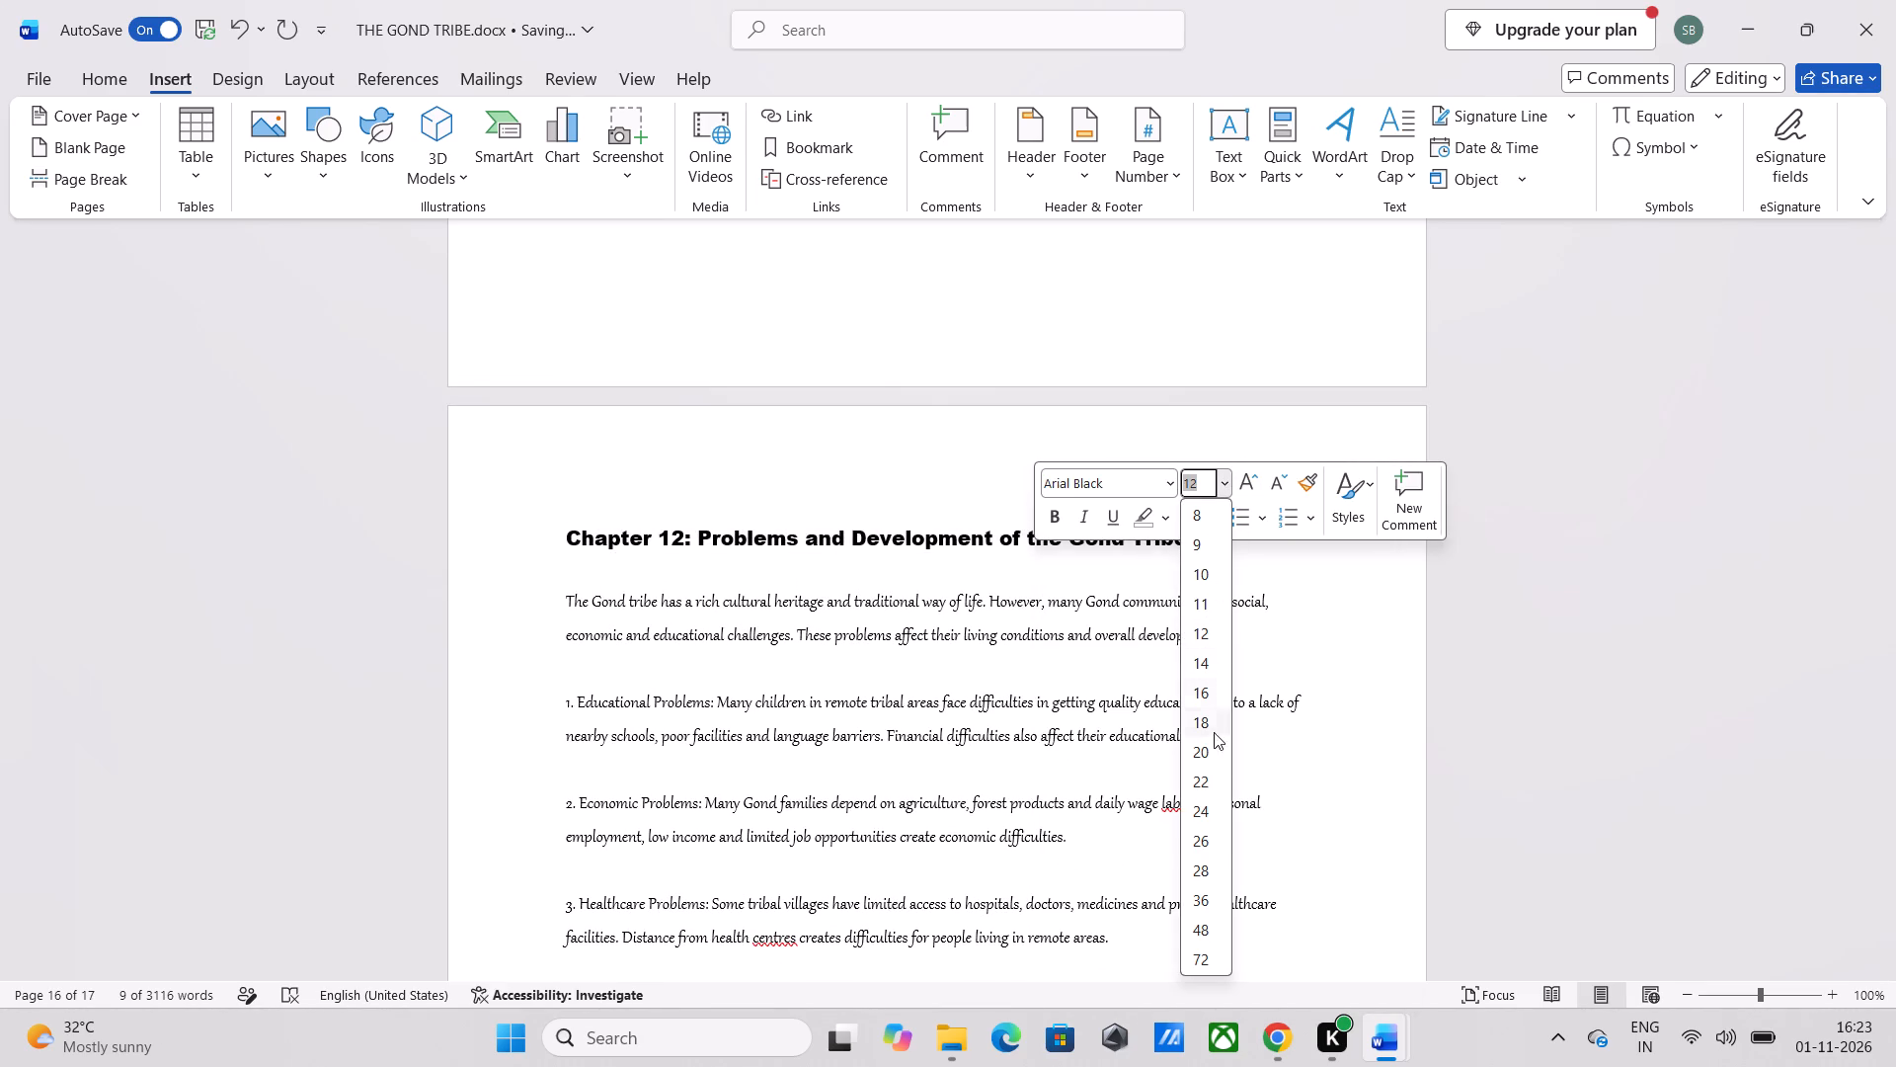
{"action": "left_click", "coordinate": [1210, 811]}
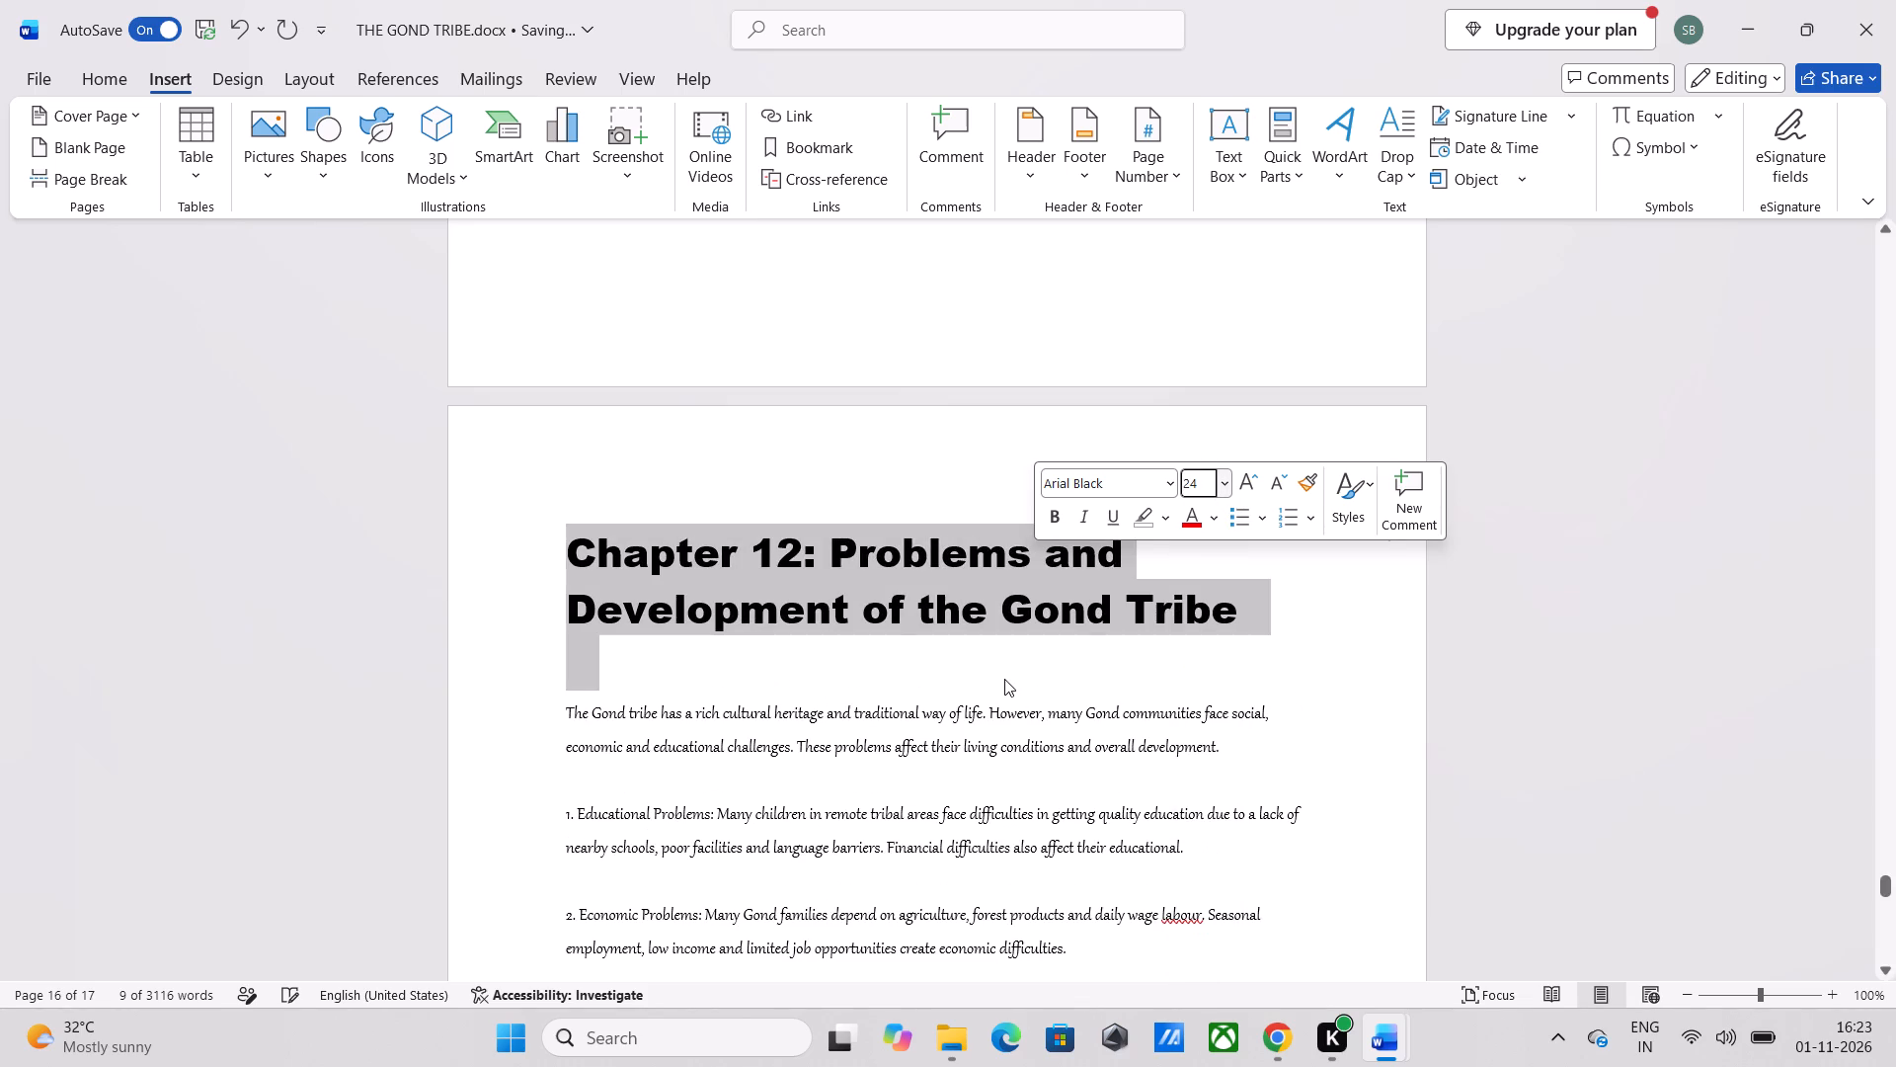
{"action": "left_click", "coordinate": [1004, 679]}
Review how the Chapter 12 text flows across its pages, from the heading to the closing paragraph.
{"action": "scroll", "coordinate": [968, 701], "scroll_direction": "down", "scroll_amount": 5}
{"action": "scroll", "coordinate": [901, 812], "scroll_direction": "down", "scroll_amount": 5}
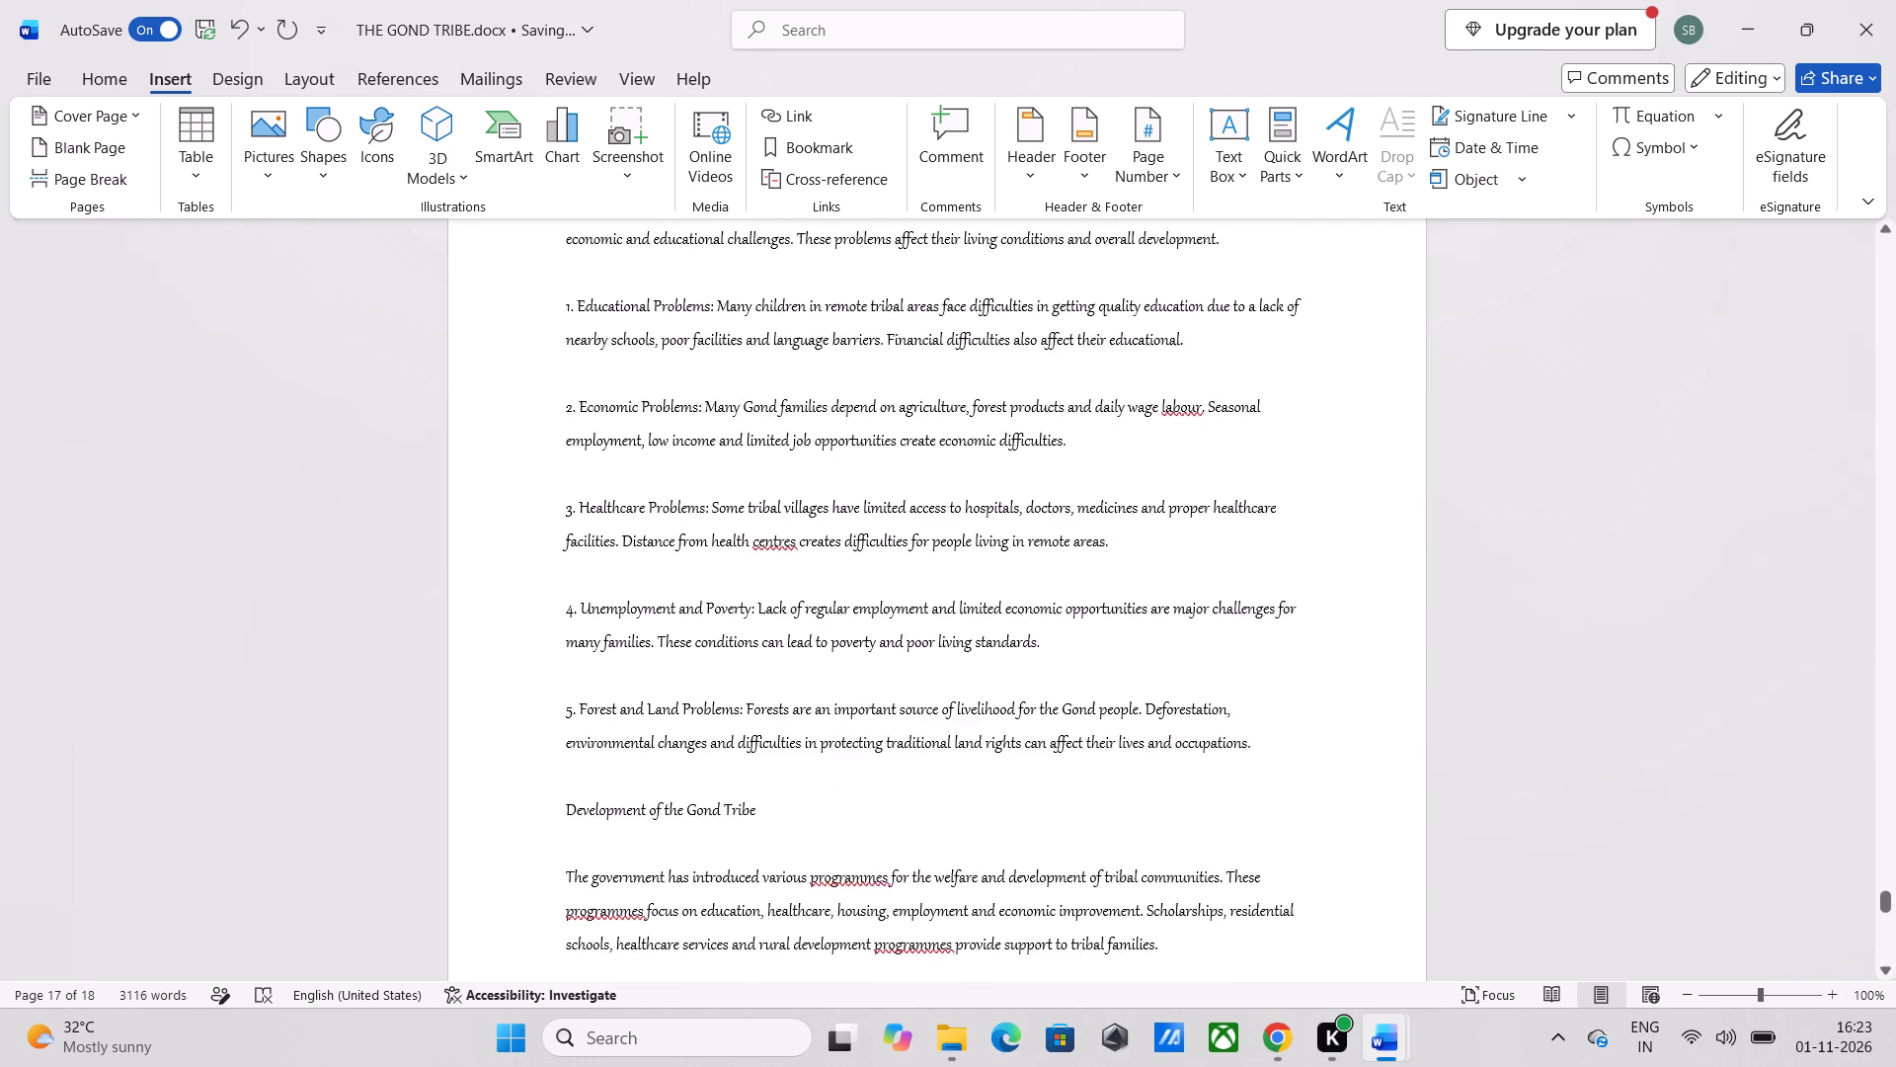
{"action": "scroll", "coordinate": [882, 818], "scroll_direction": "down", "scroll_amount": 17}
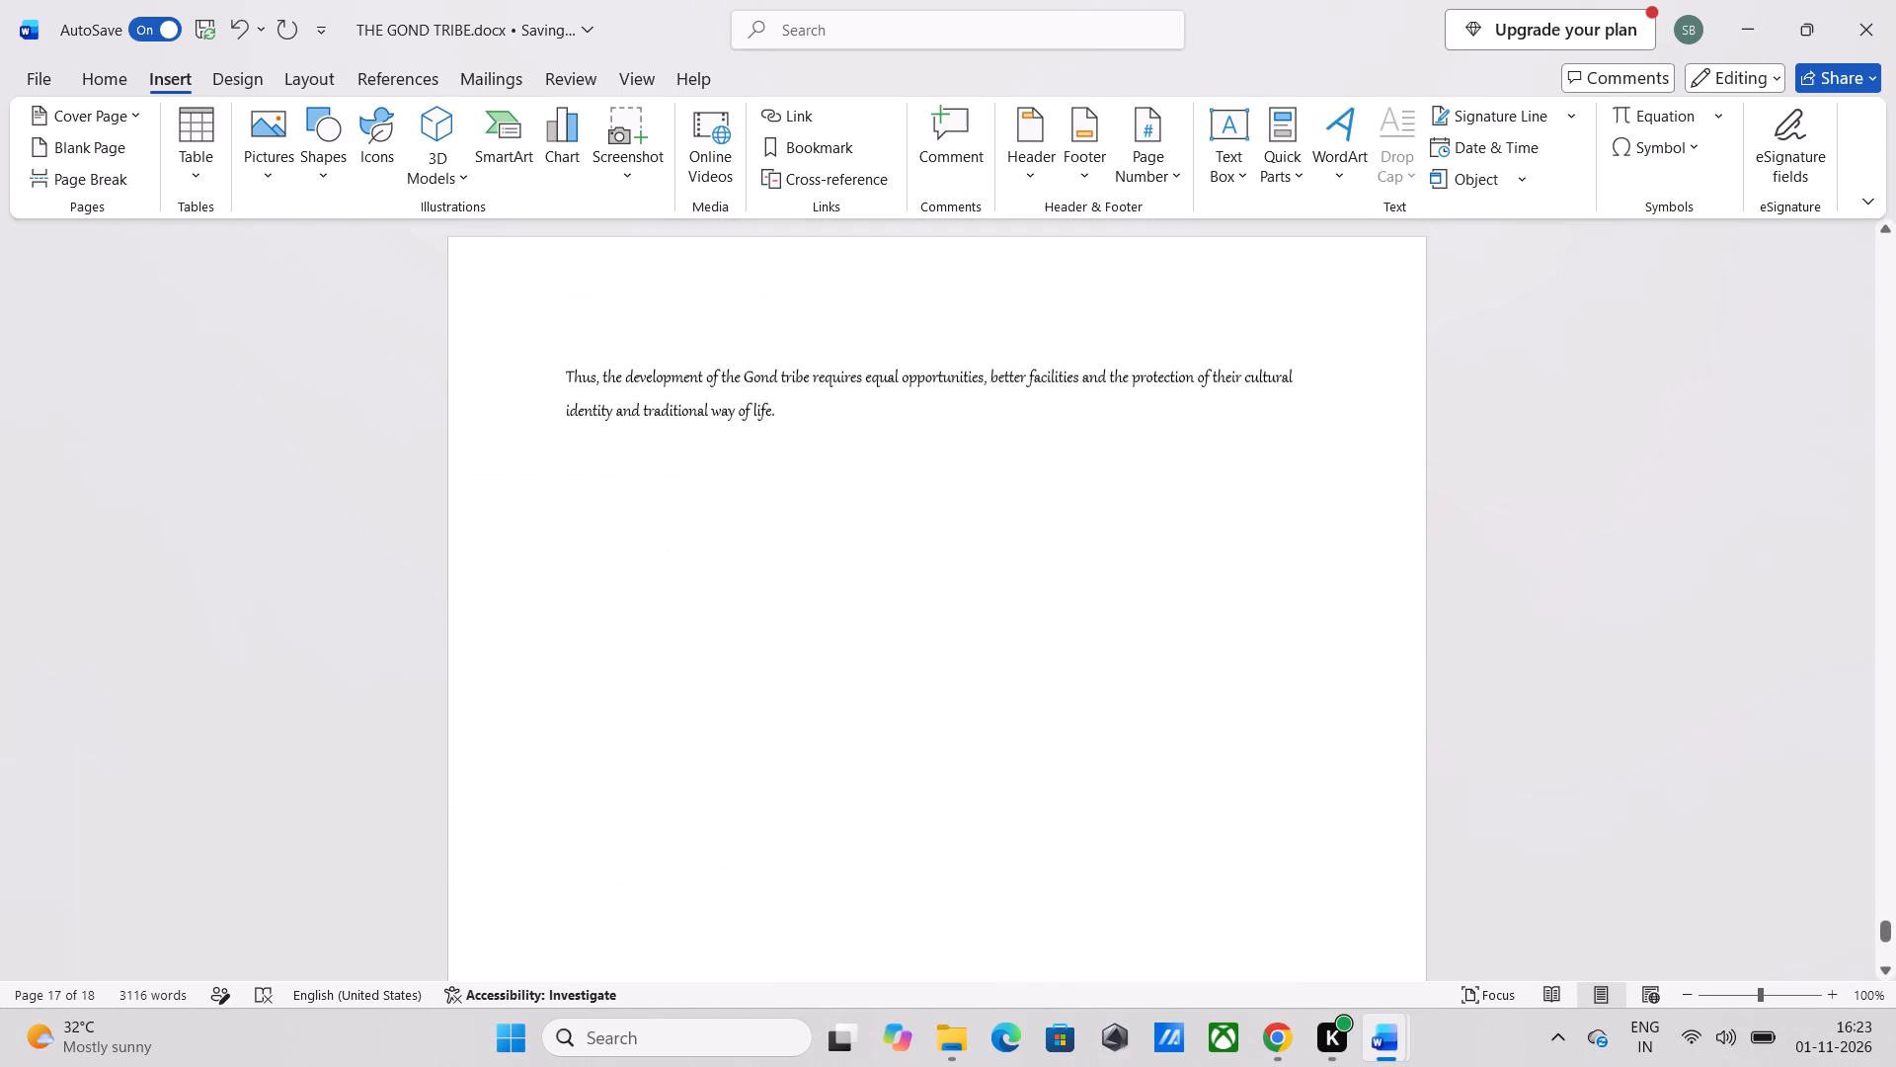
{"action": "scroll", "coordinate": [874, 822], "scroll_direction": "down", "scroll_amount": 3}
{"action": "scroll", "coordinate": [874, 822], "scroll_direction": "up", "scroll_amount": 9}
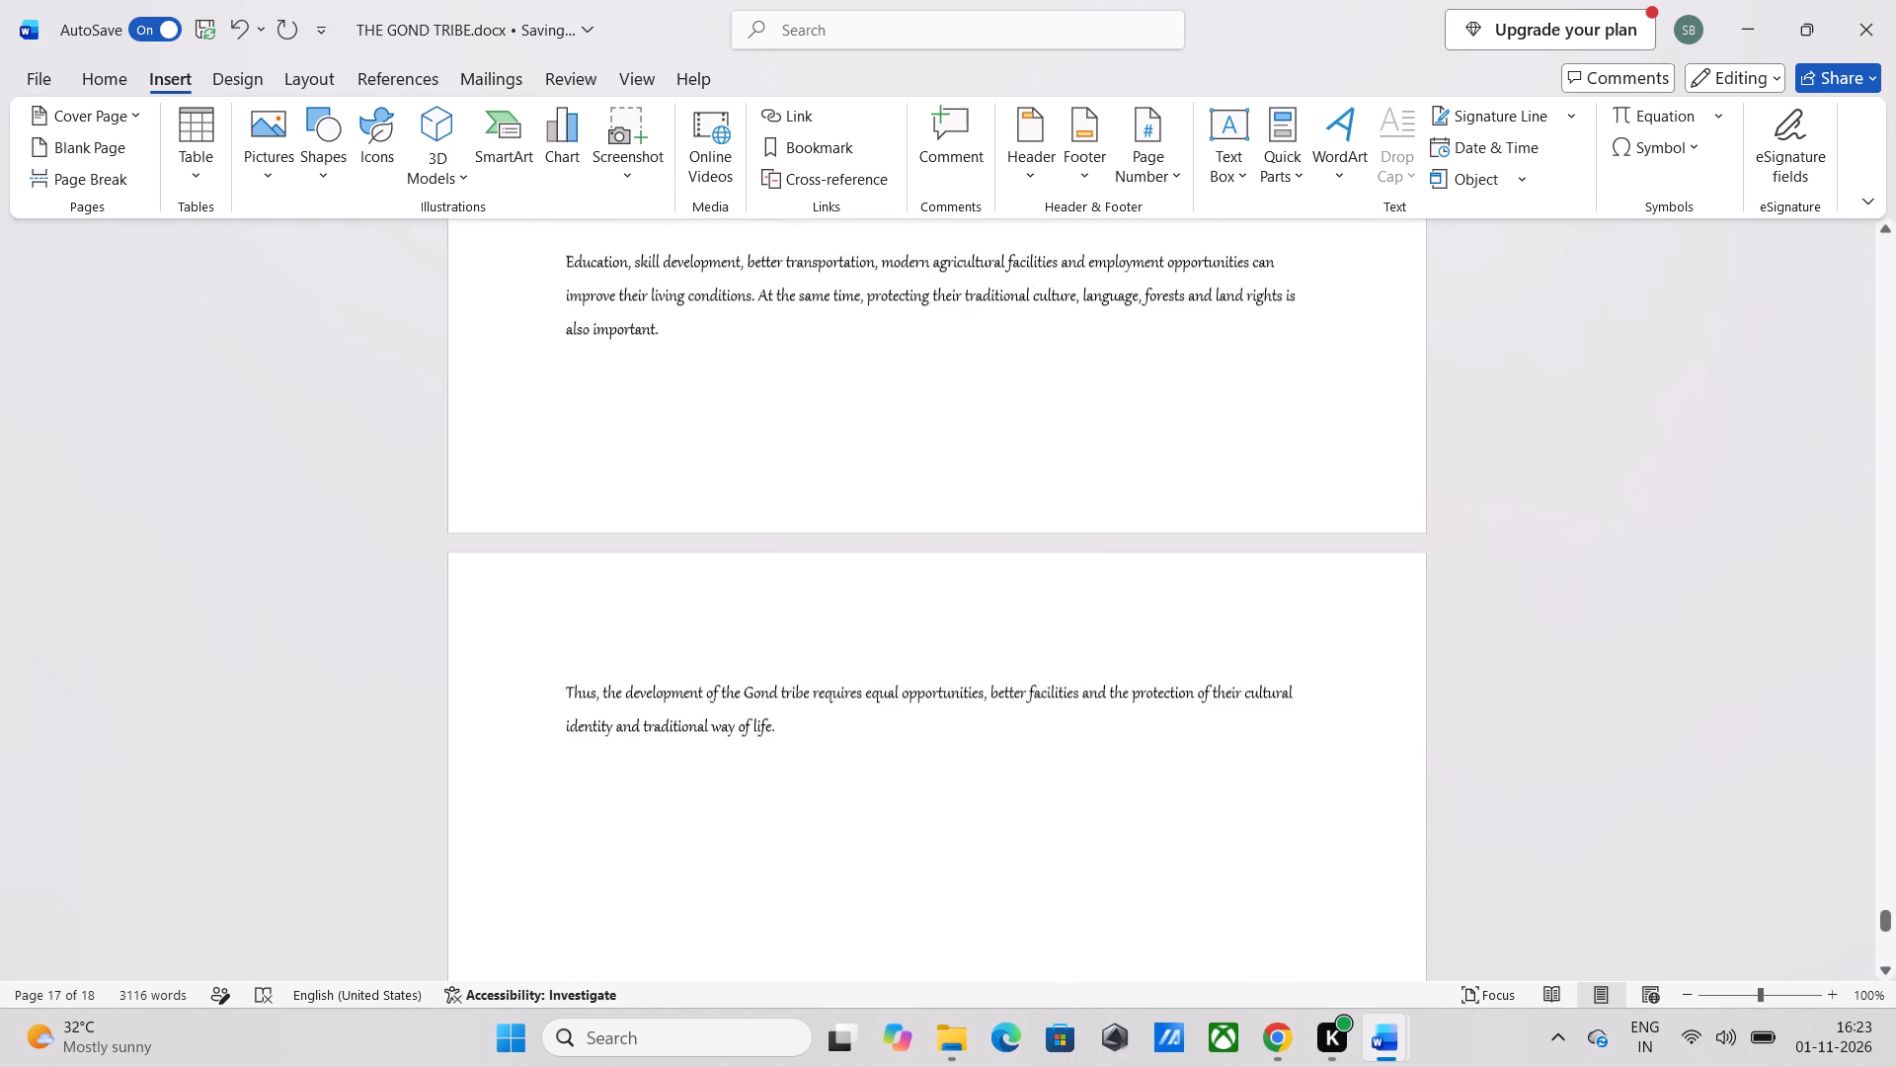
{"action": "scroll", "coordinate": [831, 879], "scroll_direction": "up", "scroll_amount": 8}
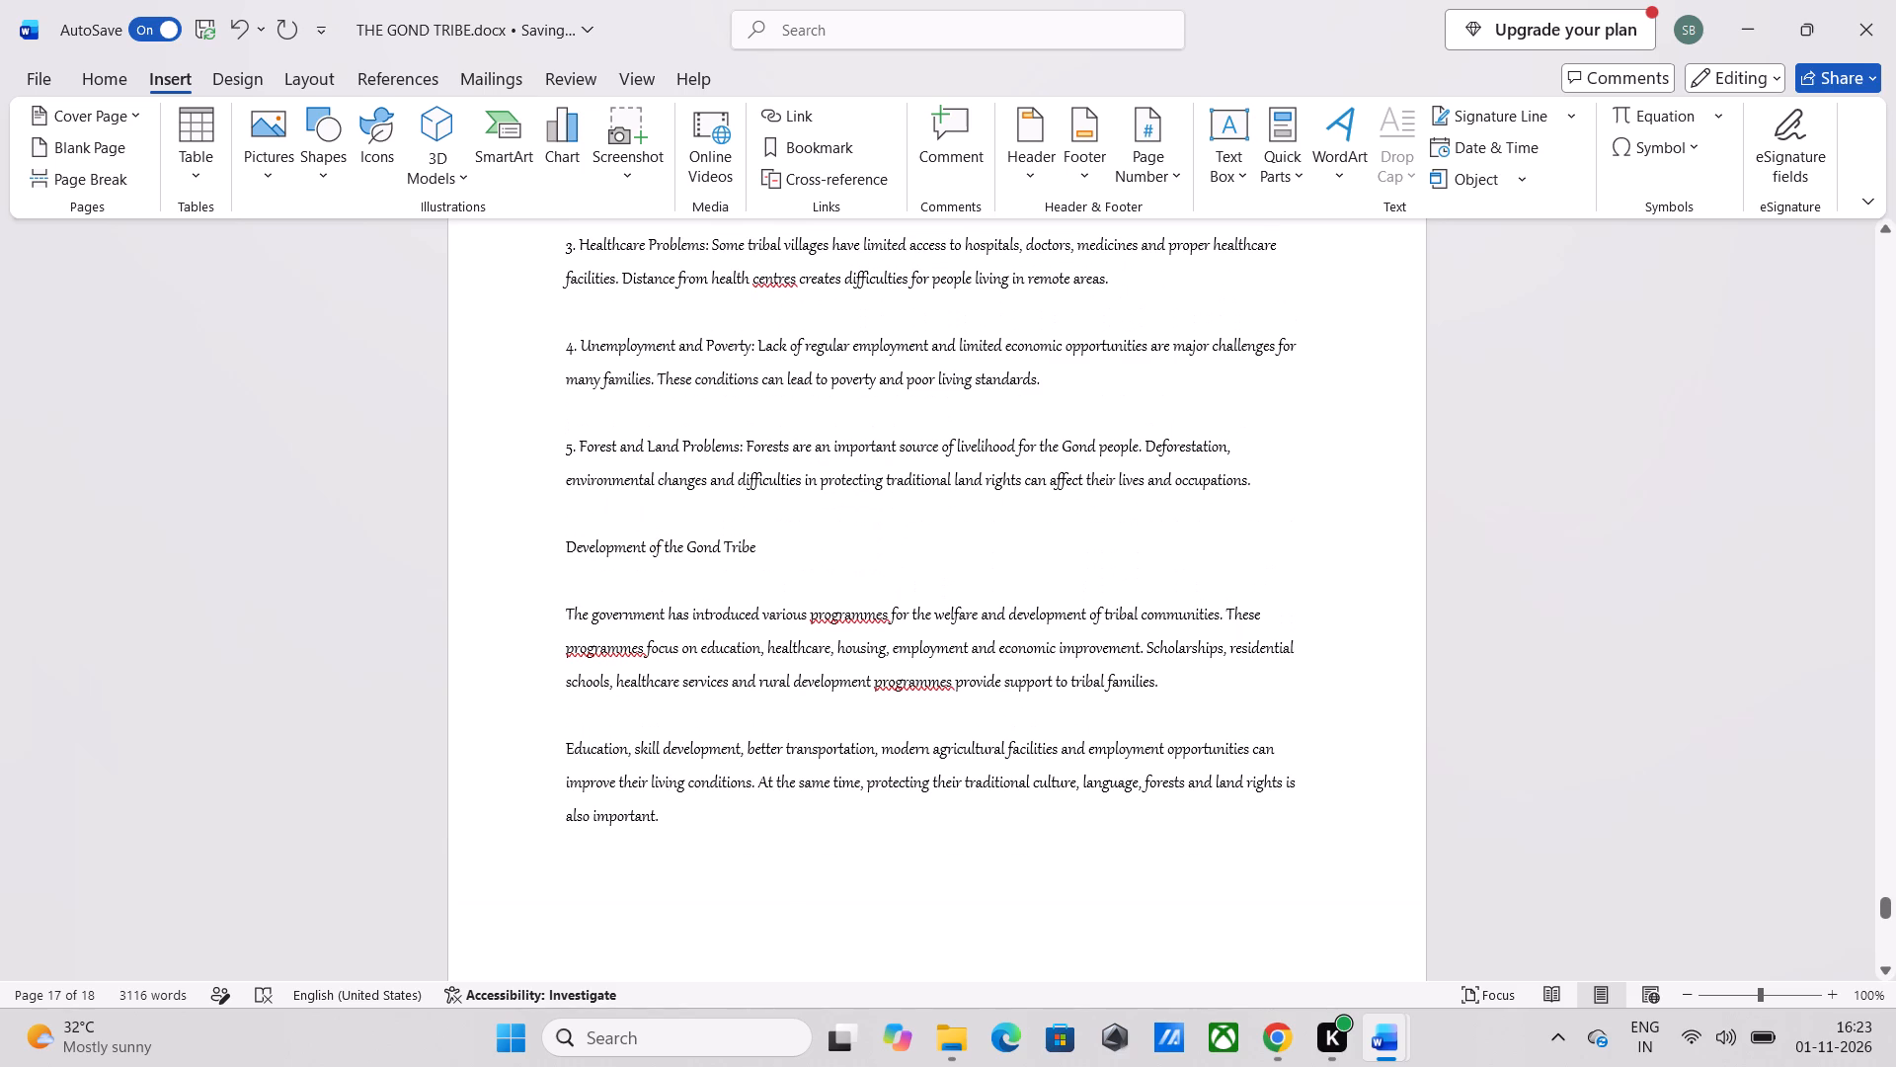
{"action": "scroll", "coordinate": [940, 933], "scroll_direction": "up", "scroll_amount": 14}
{"action": "scroll", "coordinate": [1061, 798], "scroll_direction": "down", "scroll_amount": 5}
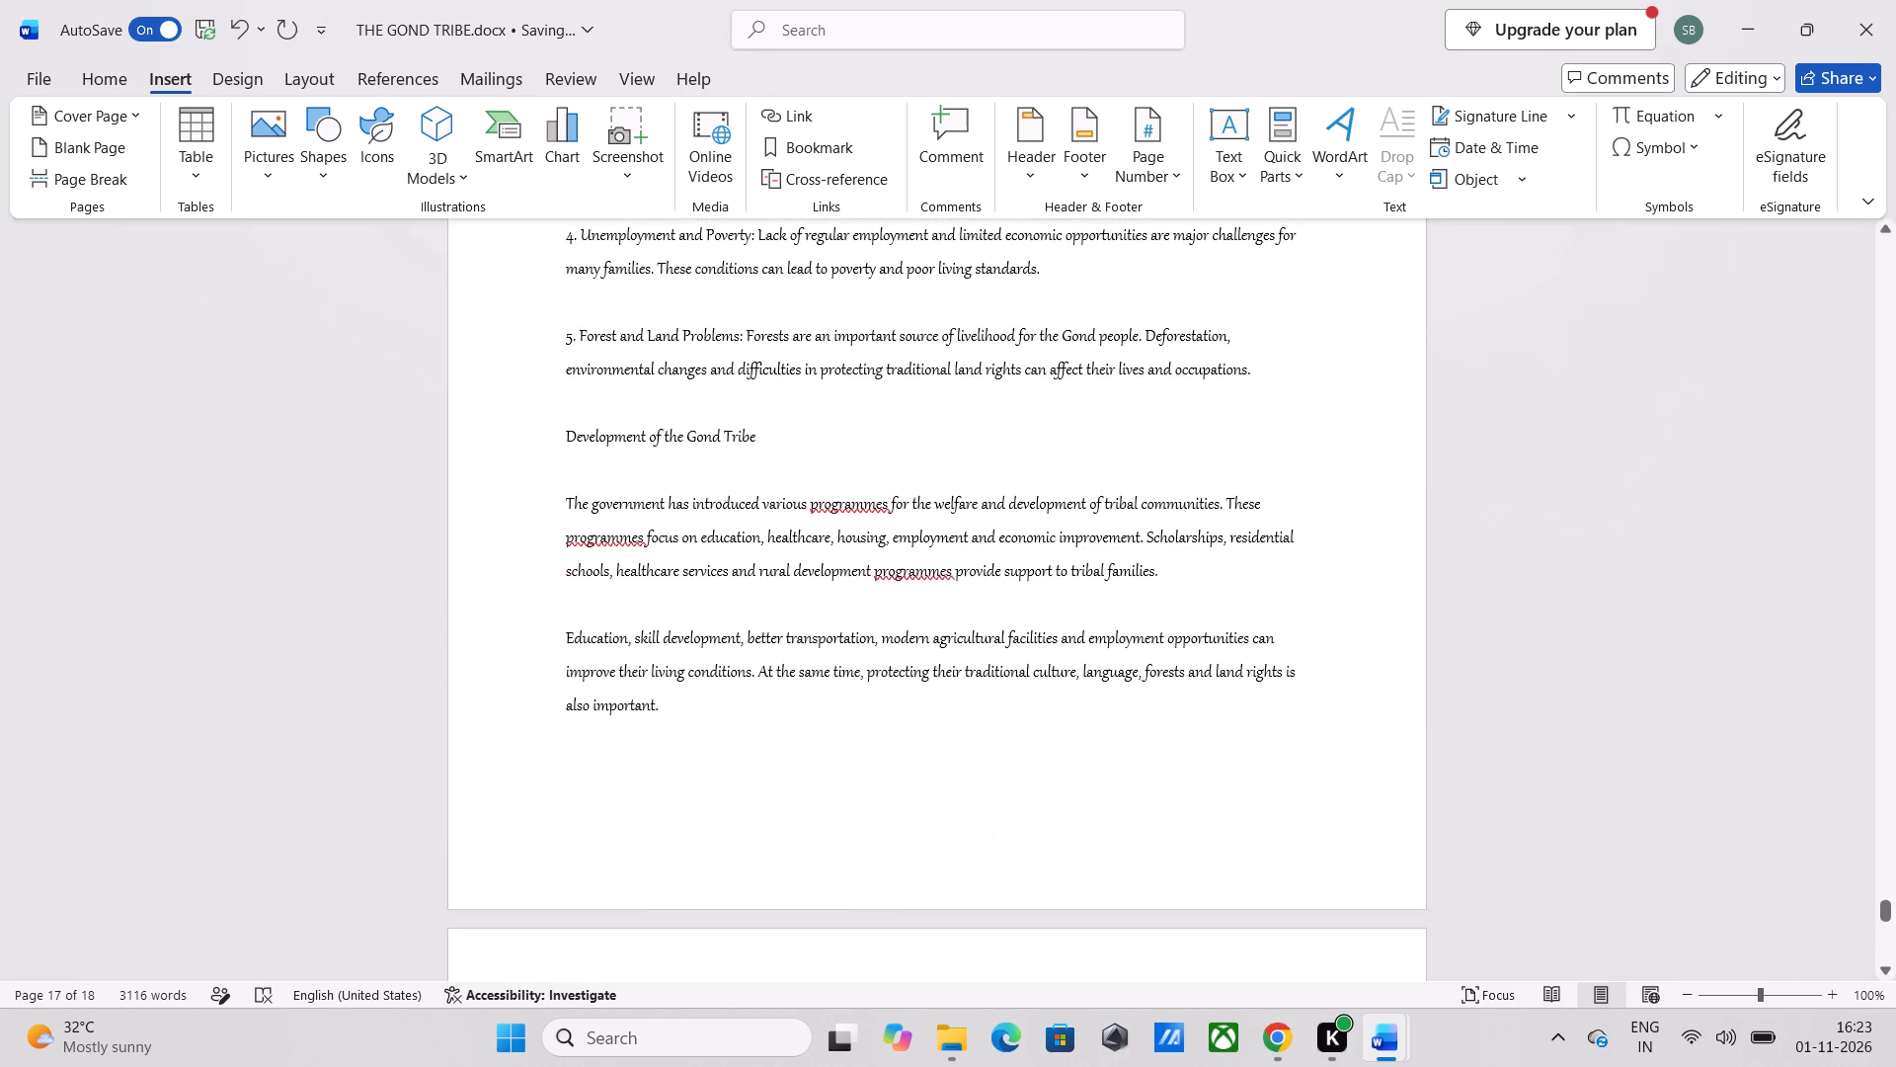
{"action": "scroll", "coordinate": [1060, 798], "scroll_direction": "down", "scroll_amount": 3}
{"action": "scroll", "coordinate": [1060, 798], "scroll_direction": "up", "scroll_amount": 15}
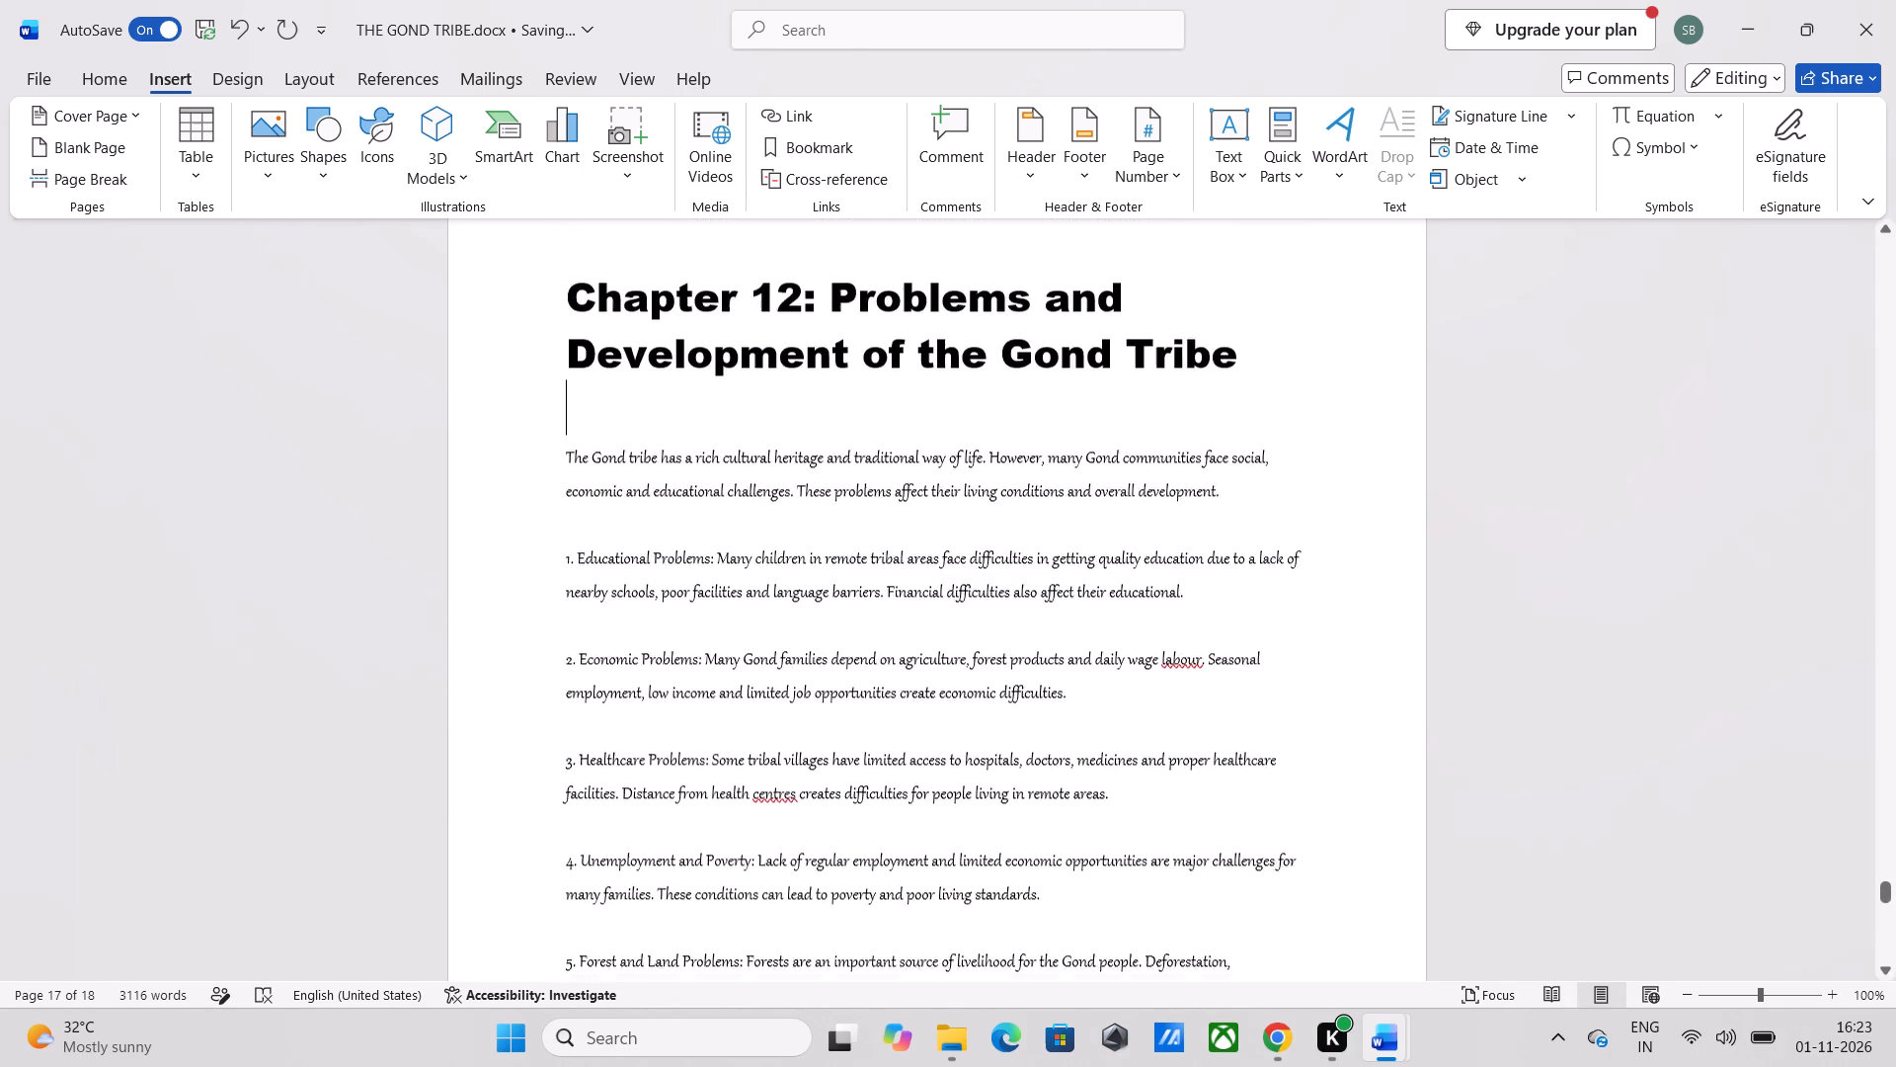
{"action": "scroll", "coordinate": [1059, 798], "scroll_direction": "up", "scroll_amount": 4}
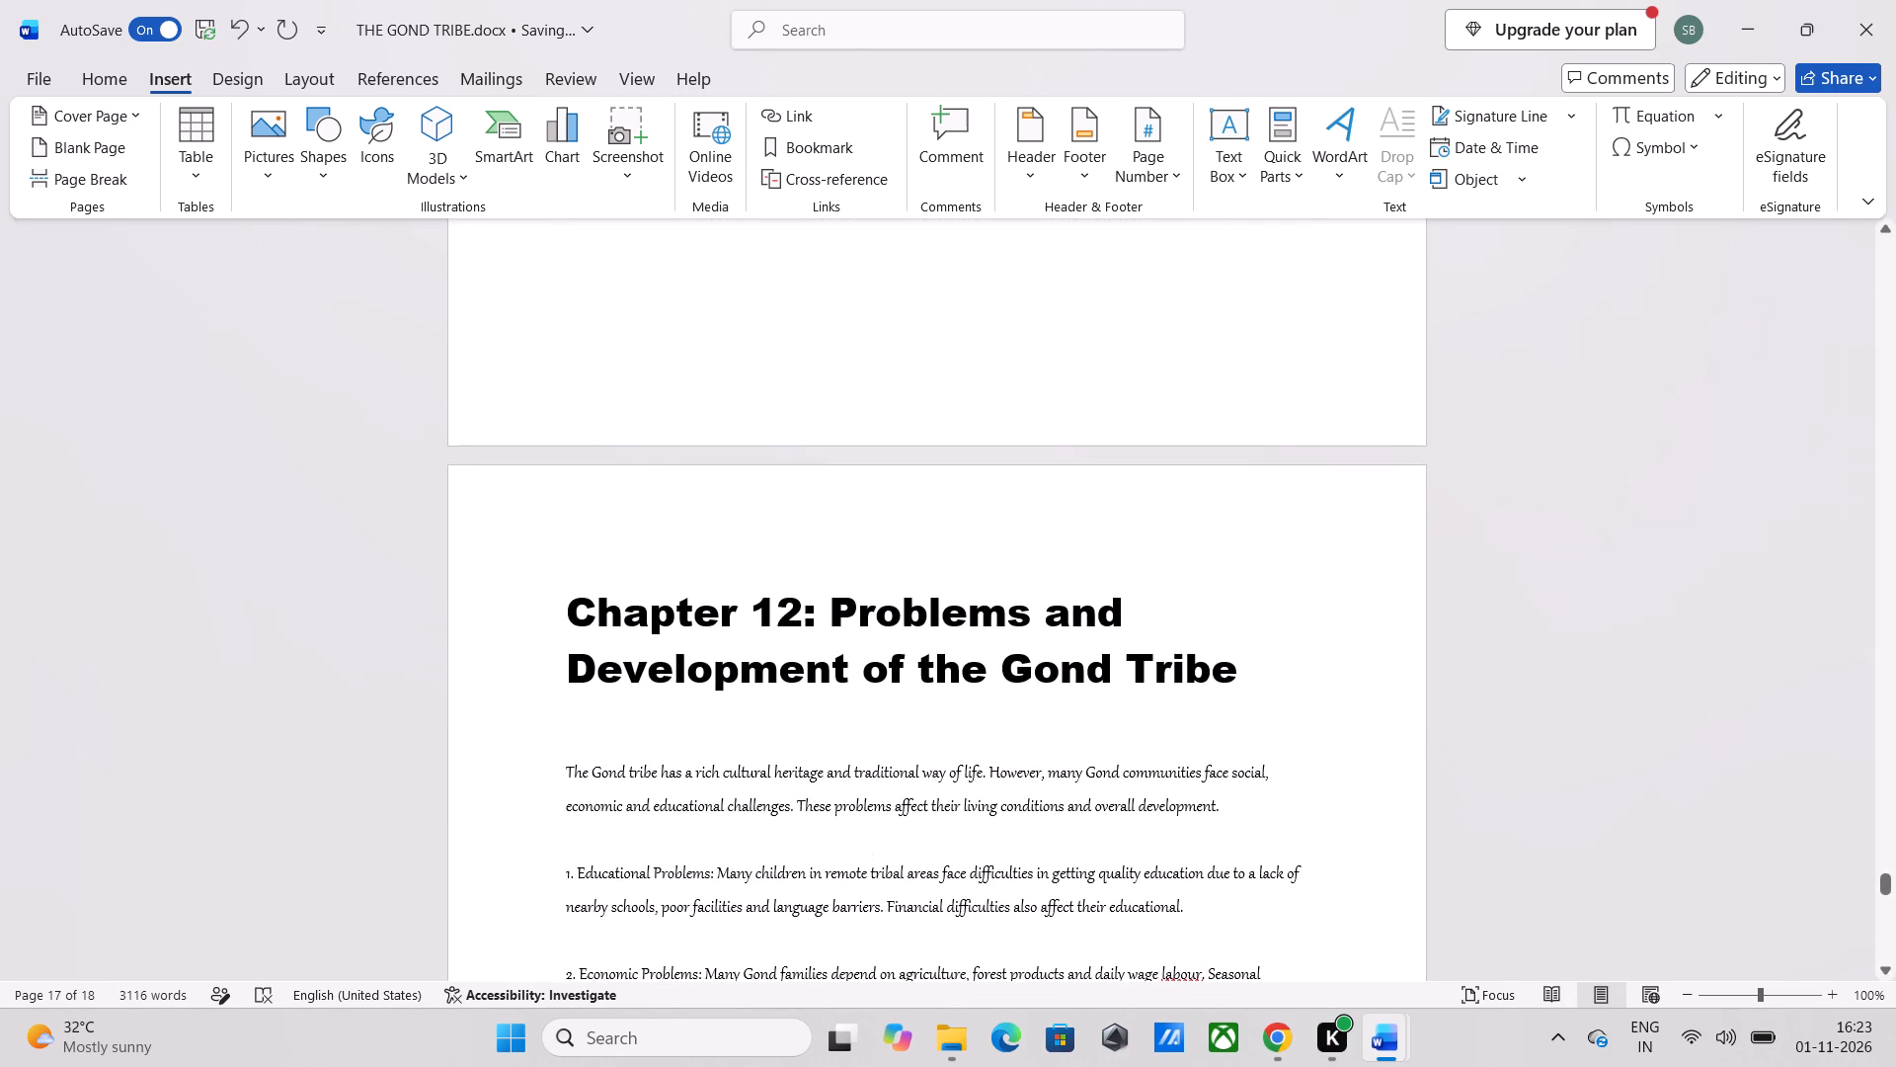
{"action": "scroll", "coordinate": [883, 812], "scroll_direction": "down", "scroll_amount": 6}
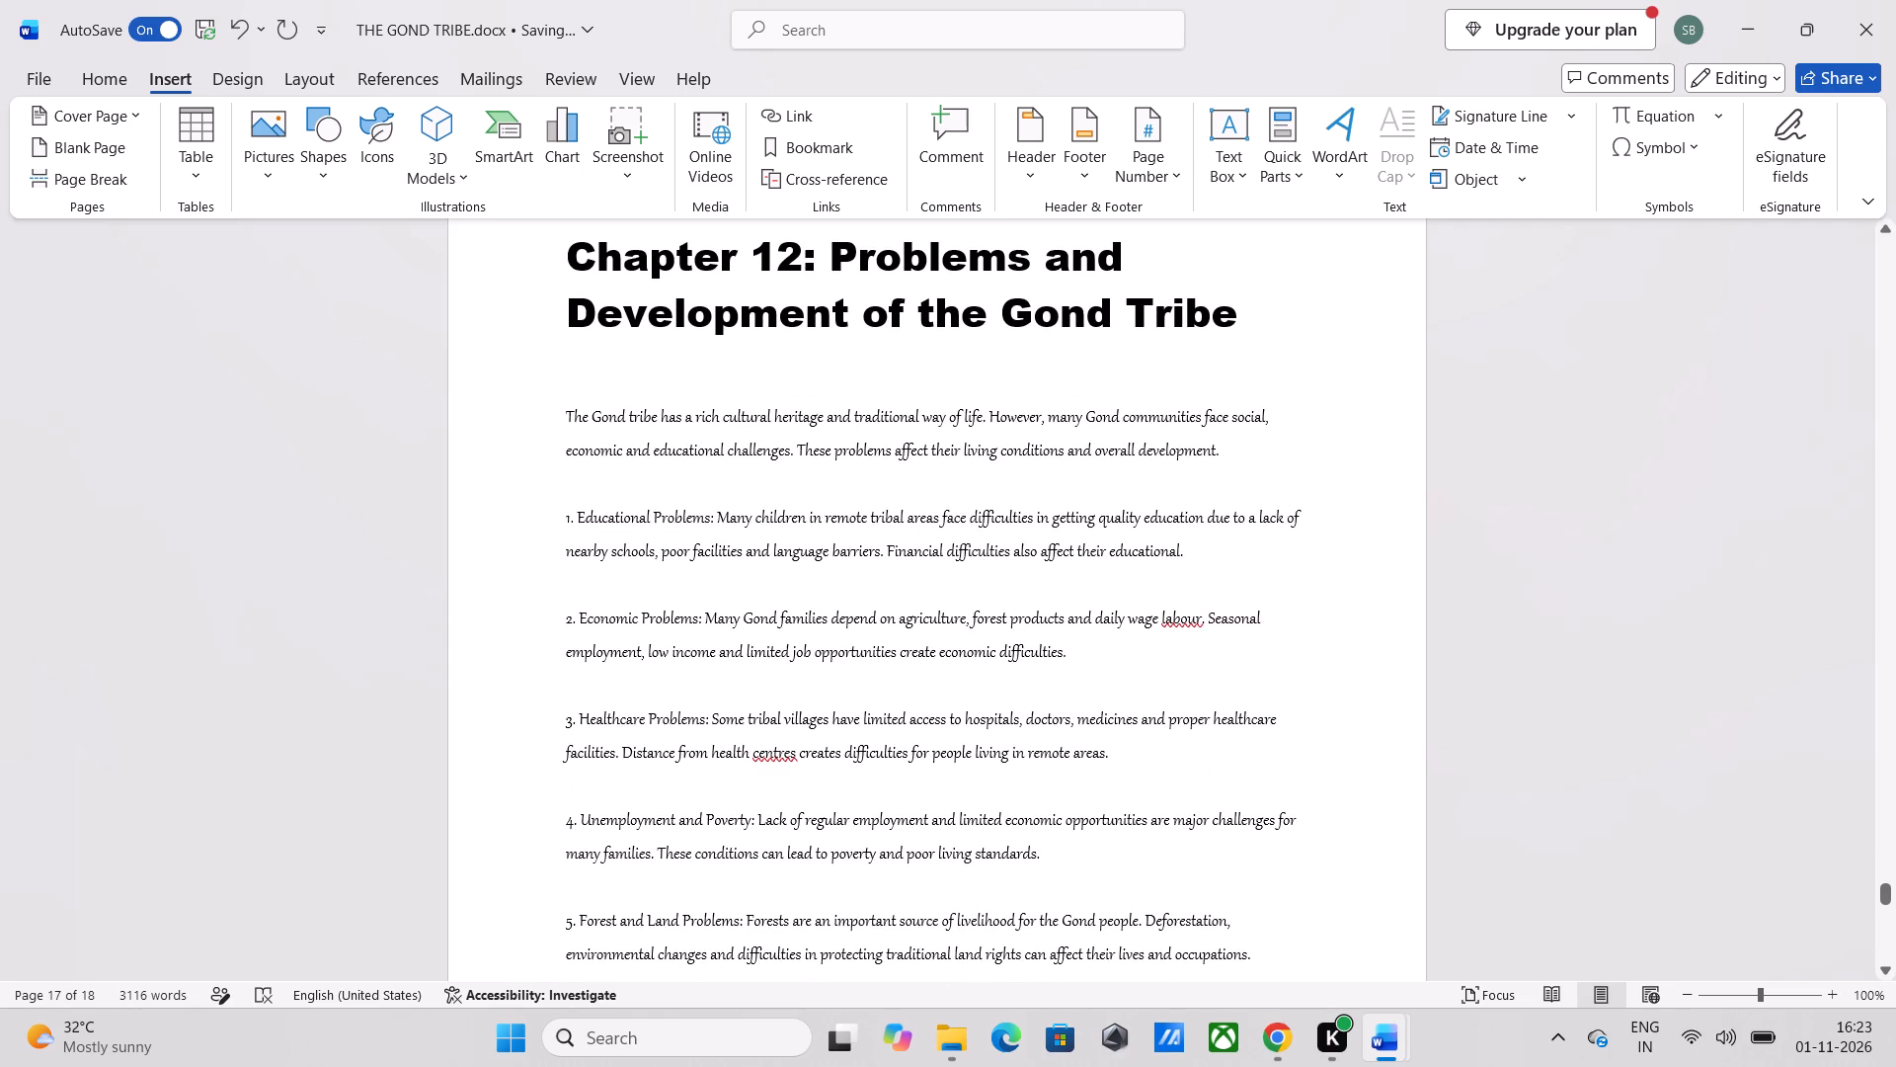
{"action": "scroll", "coordinate": [883, 812], "scroll_direction": "down", "scroll_amount": 6}
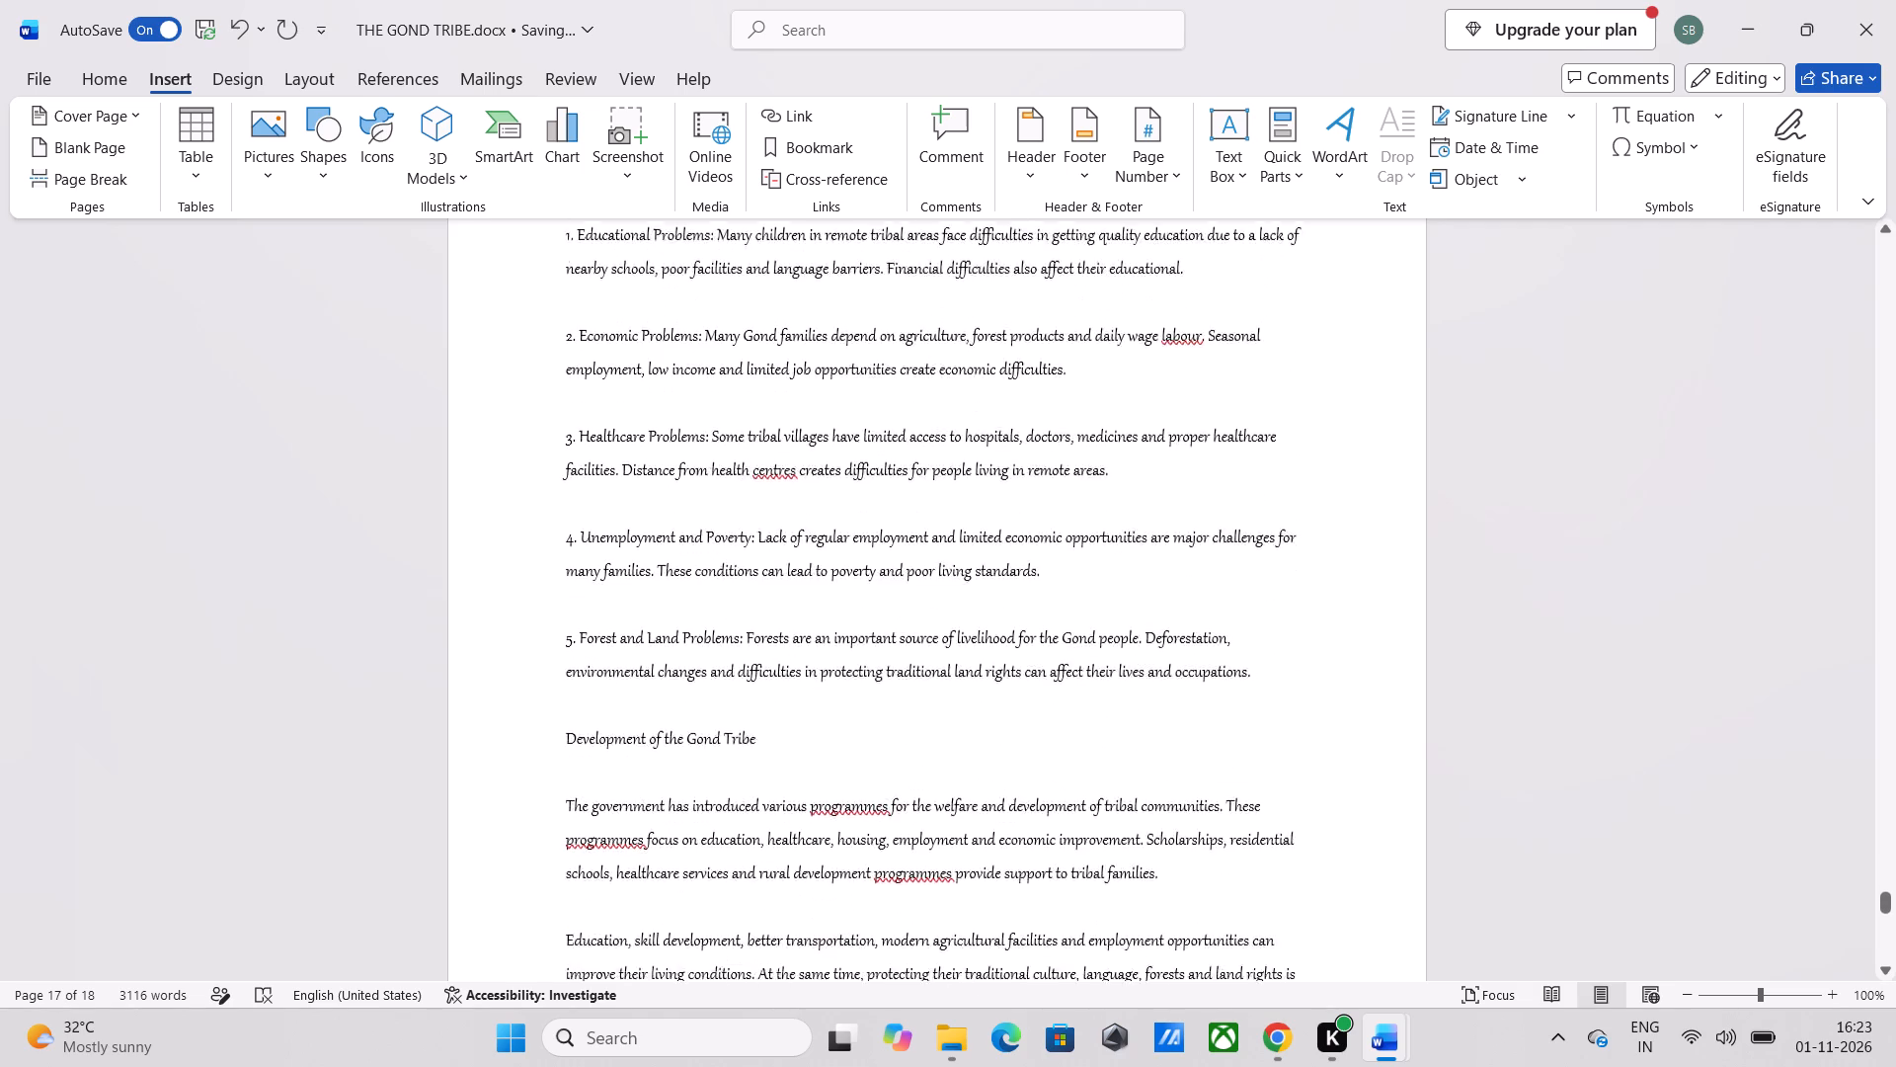
{"action": "scroll", "coordinate": [883, 812], "scroll_direction": "down", "scroll_amount": 9}
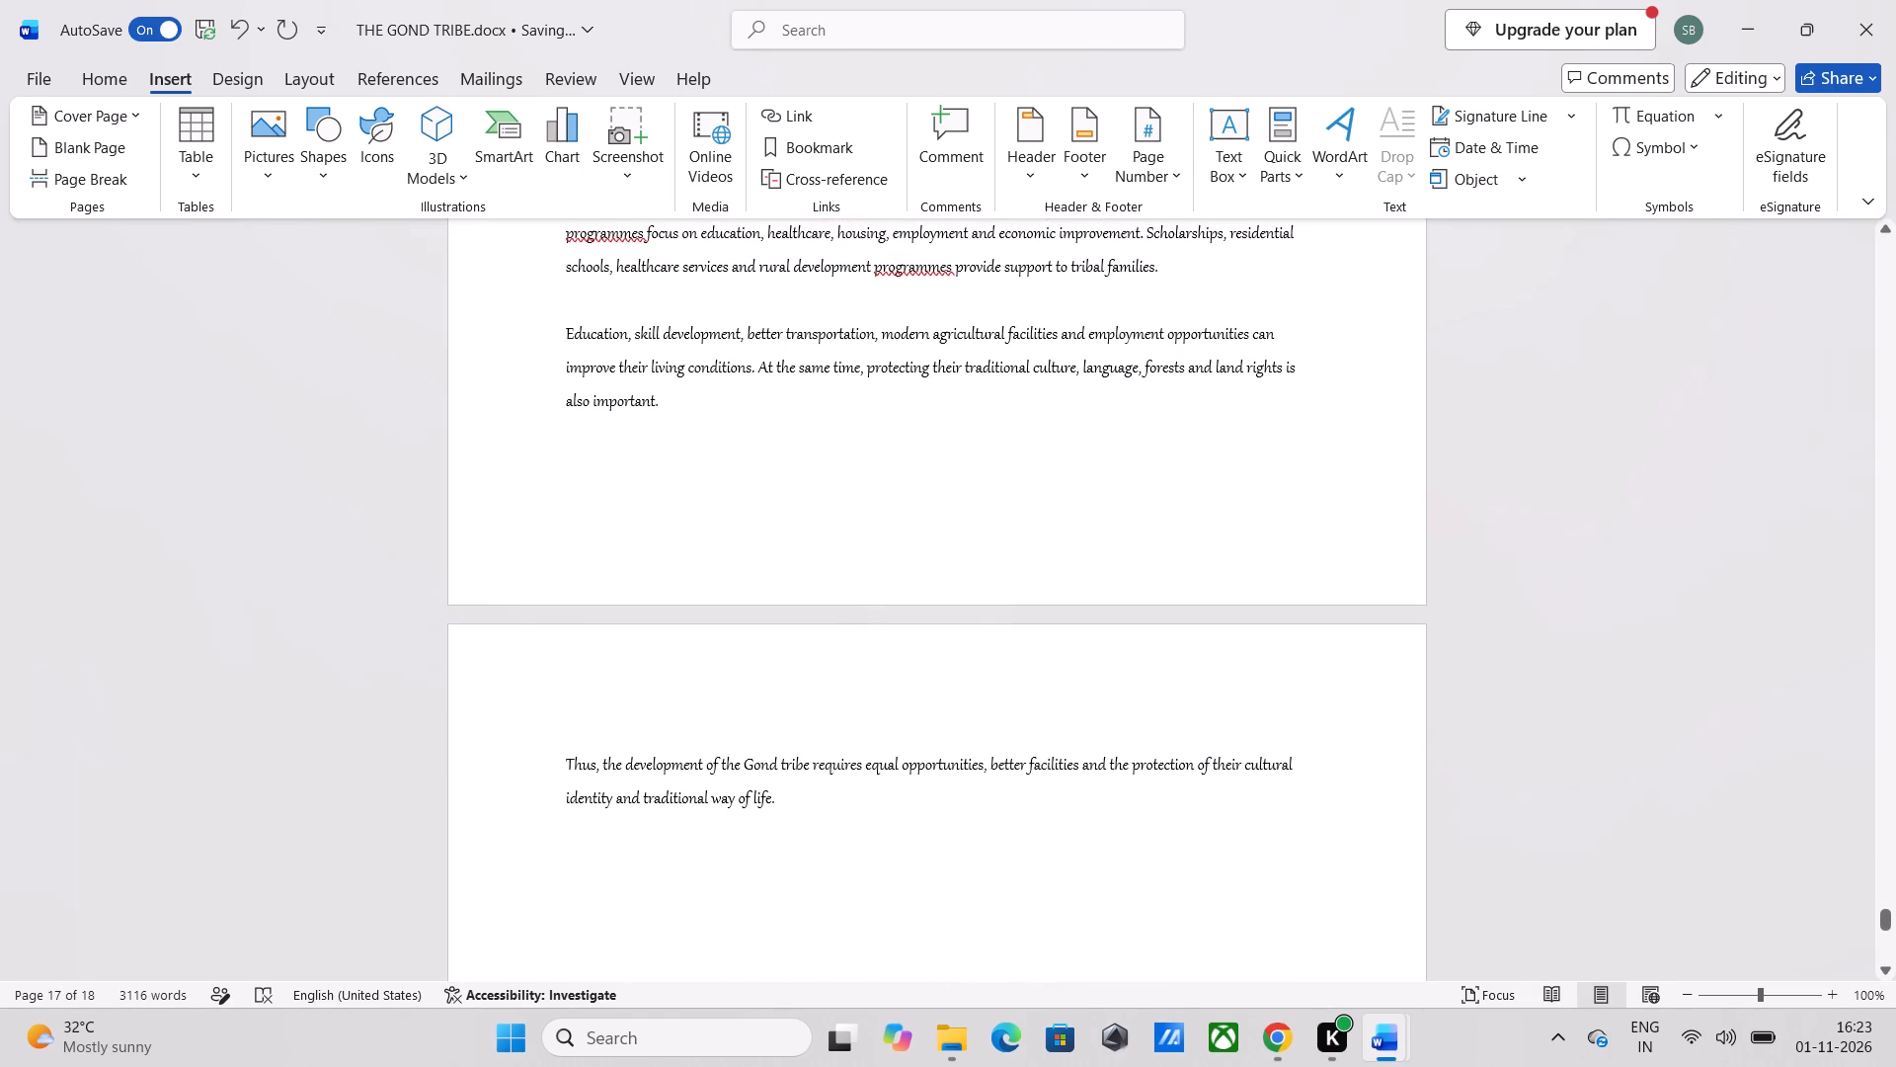
{"action": "scroll", "coordinate": [1101, 817], "scroll_direction": "down", "scroll_amount": 5}
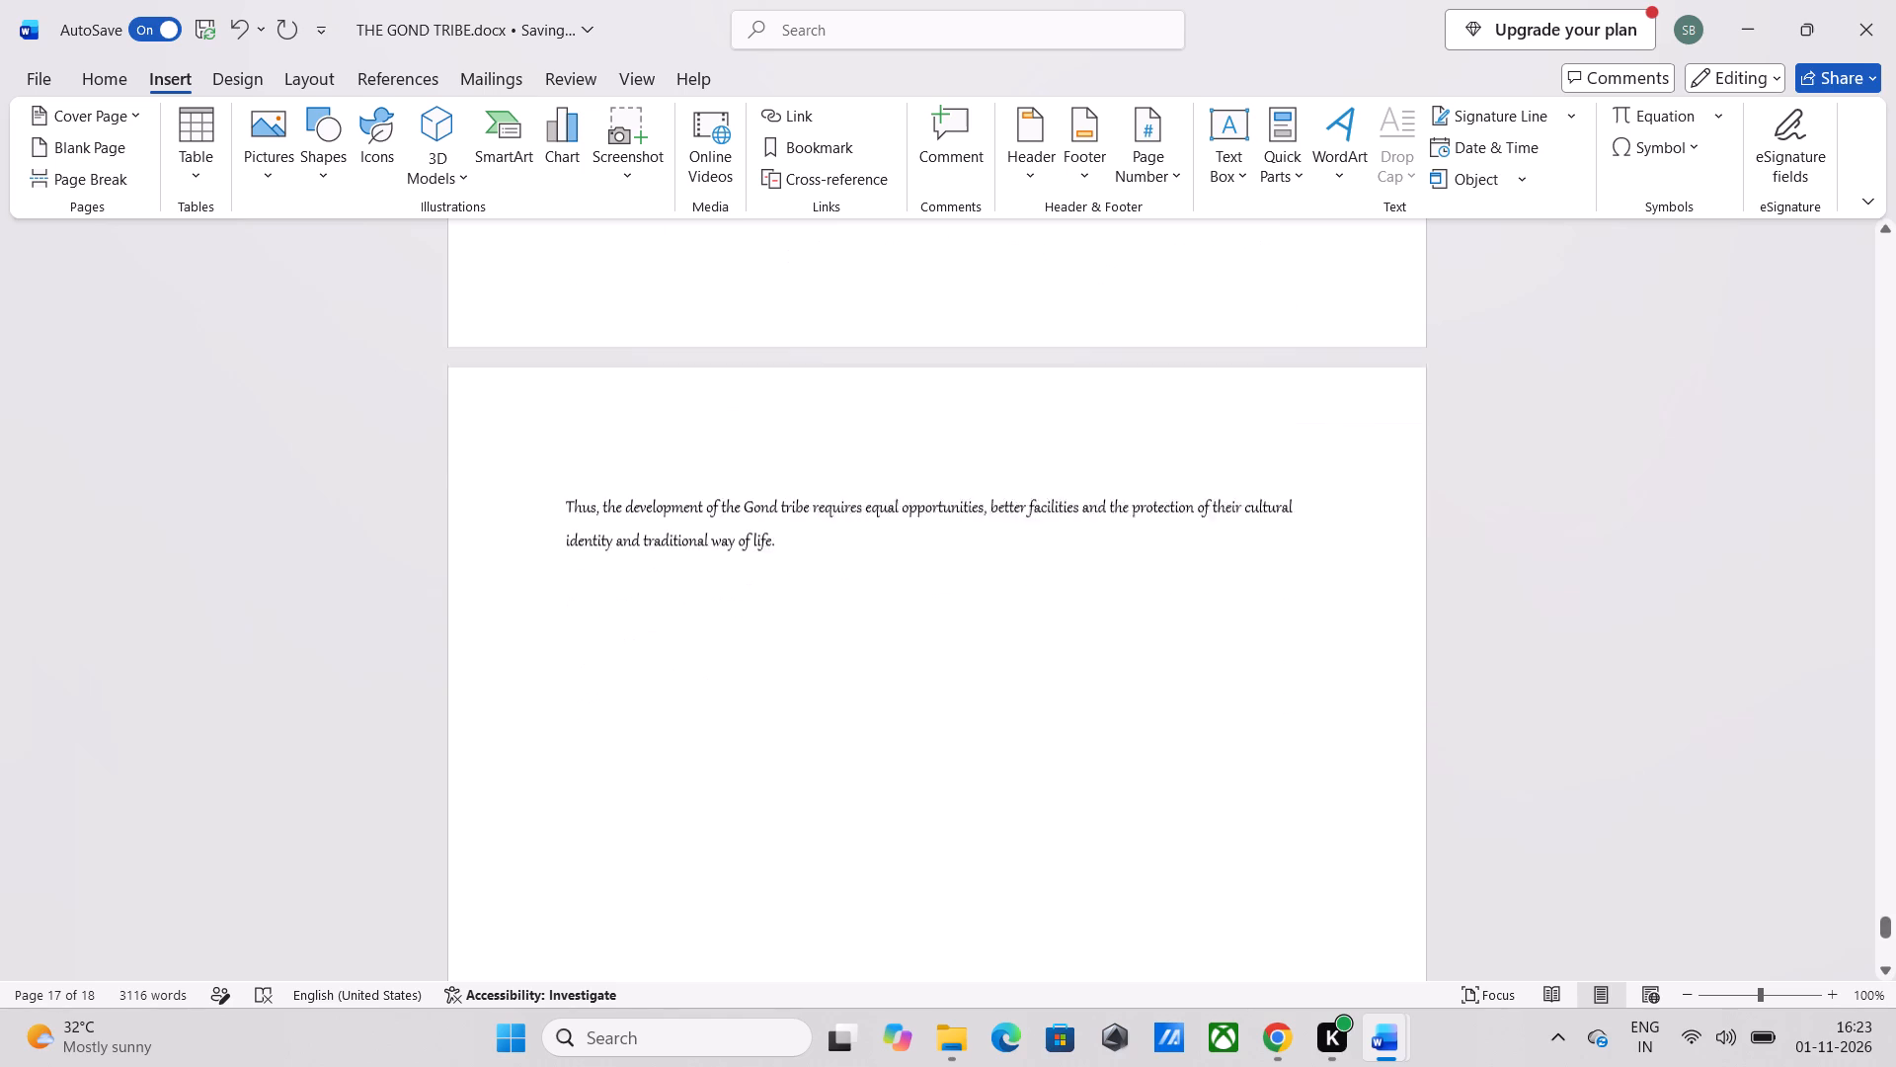
{"action": "scroll", "coordinate": [1101, 817], "scroll_direction": "down", "scroll_amount": 16}
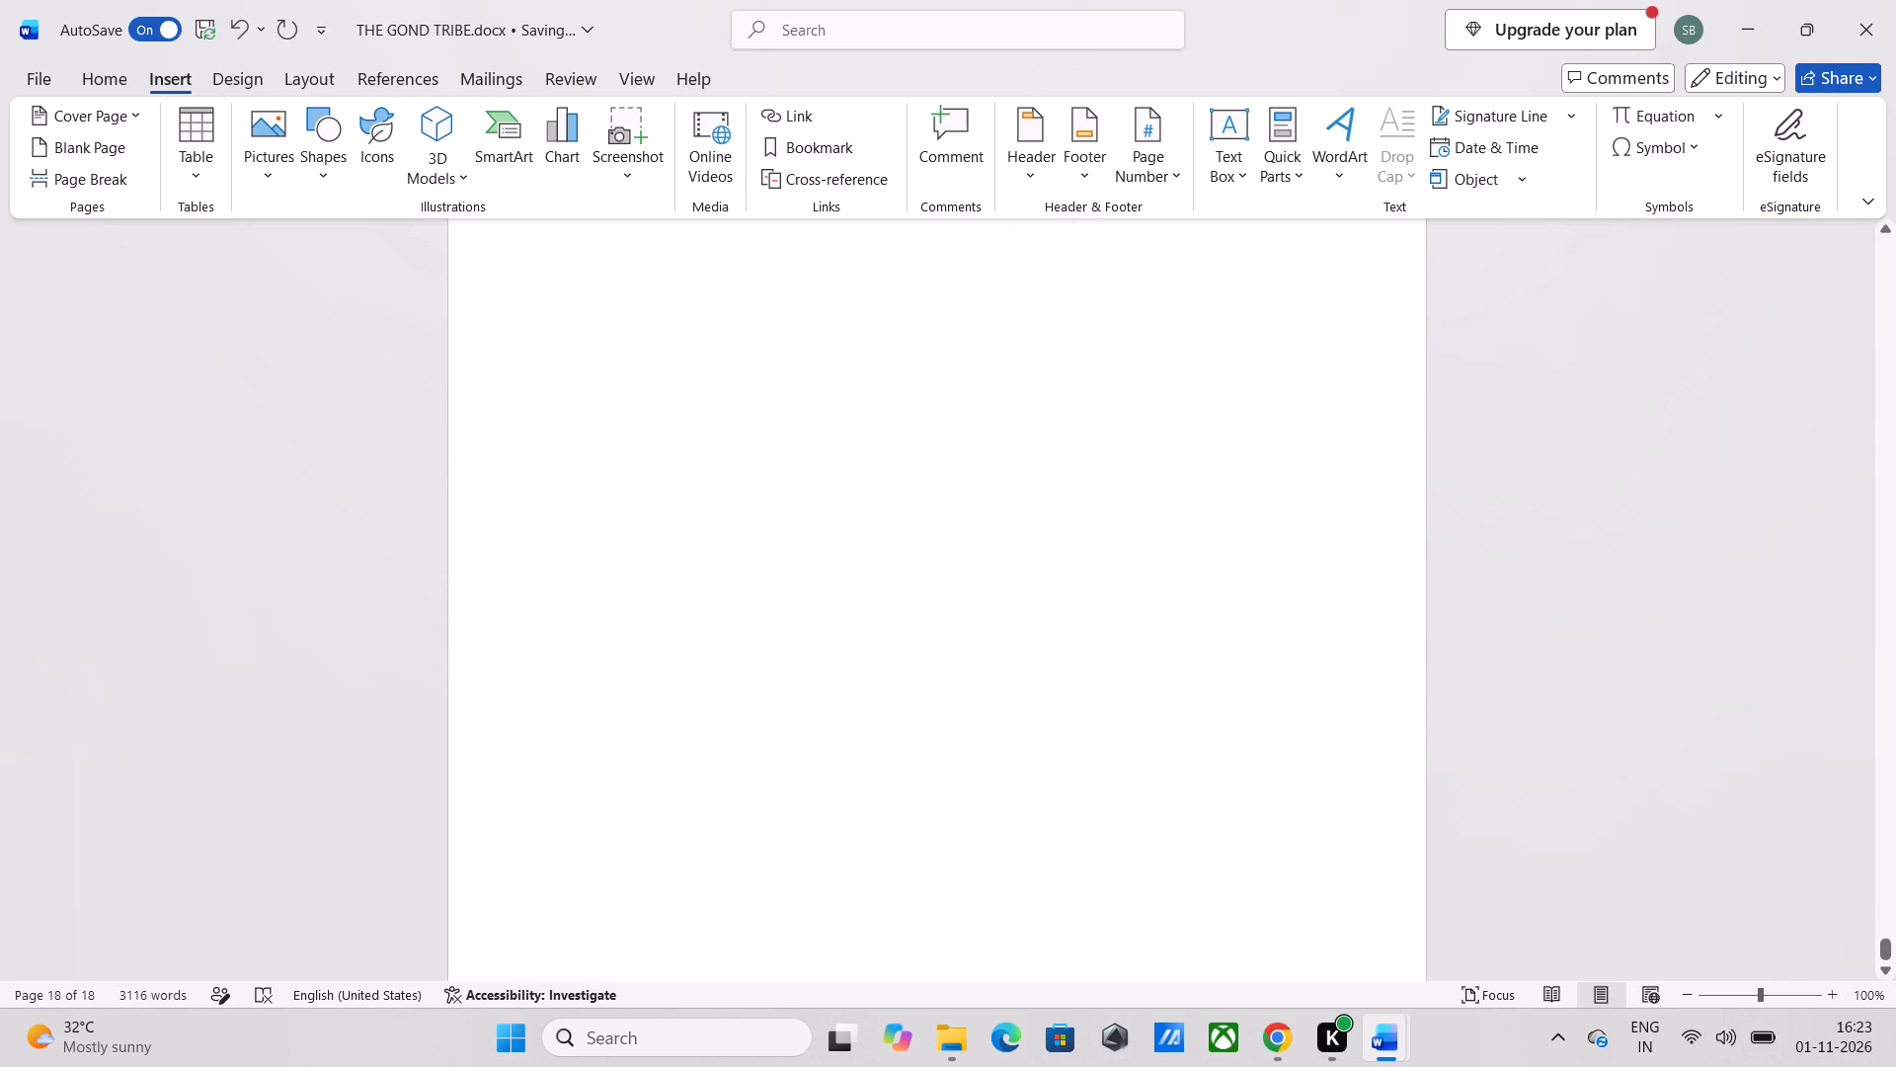
{"action": "scroll", "coordinate": [1092, 820], "scroll_direction": "up", "scroll_amount": 17}
{"action": "scroll", "coordinate": [1100, 816], "scroll_direction": "up", "scroll_amount": 5}
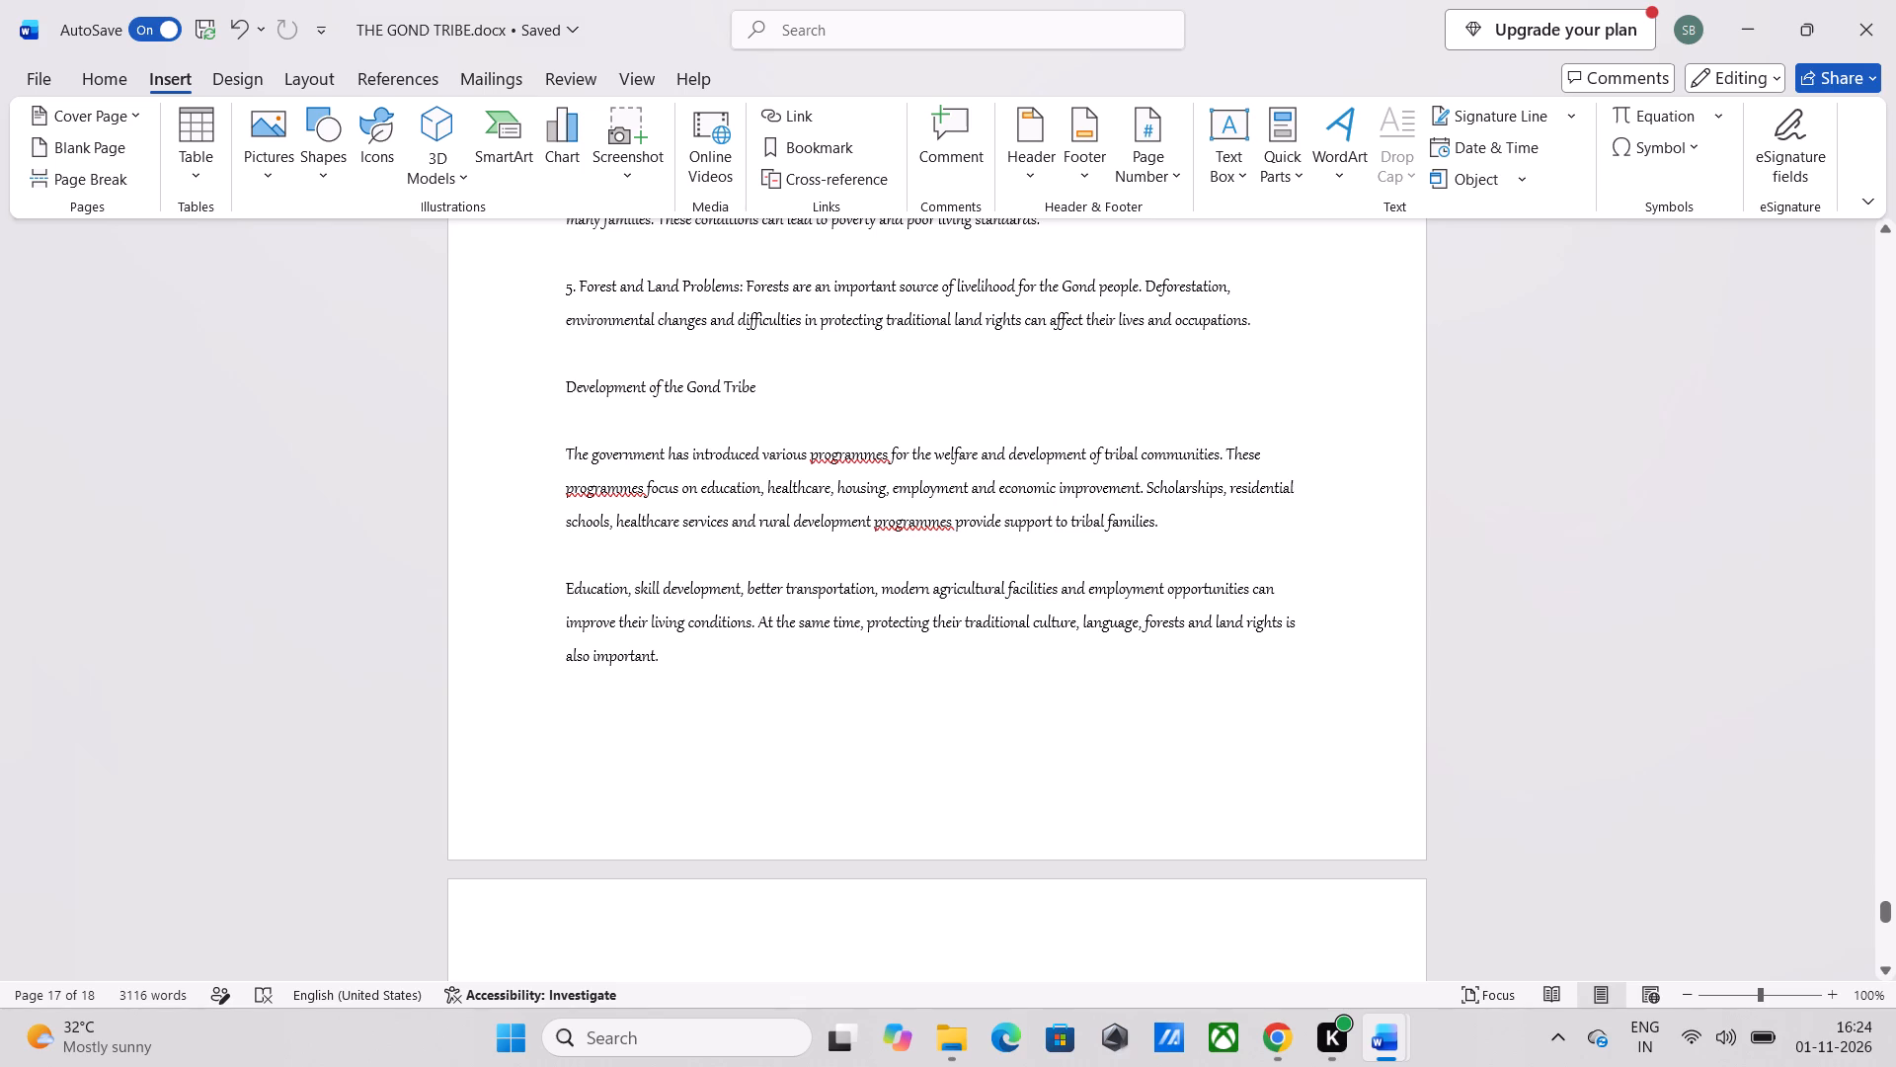
Remove the empty line between the subheading "Development of the Gond Tribe" and the paragraph below it in Chapter 12.
{"action": "left_click", "coordinate": [564, 455]}
{"action": "key", "text": "BackSpace"}
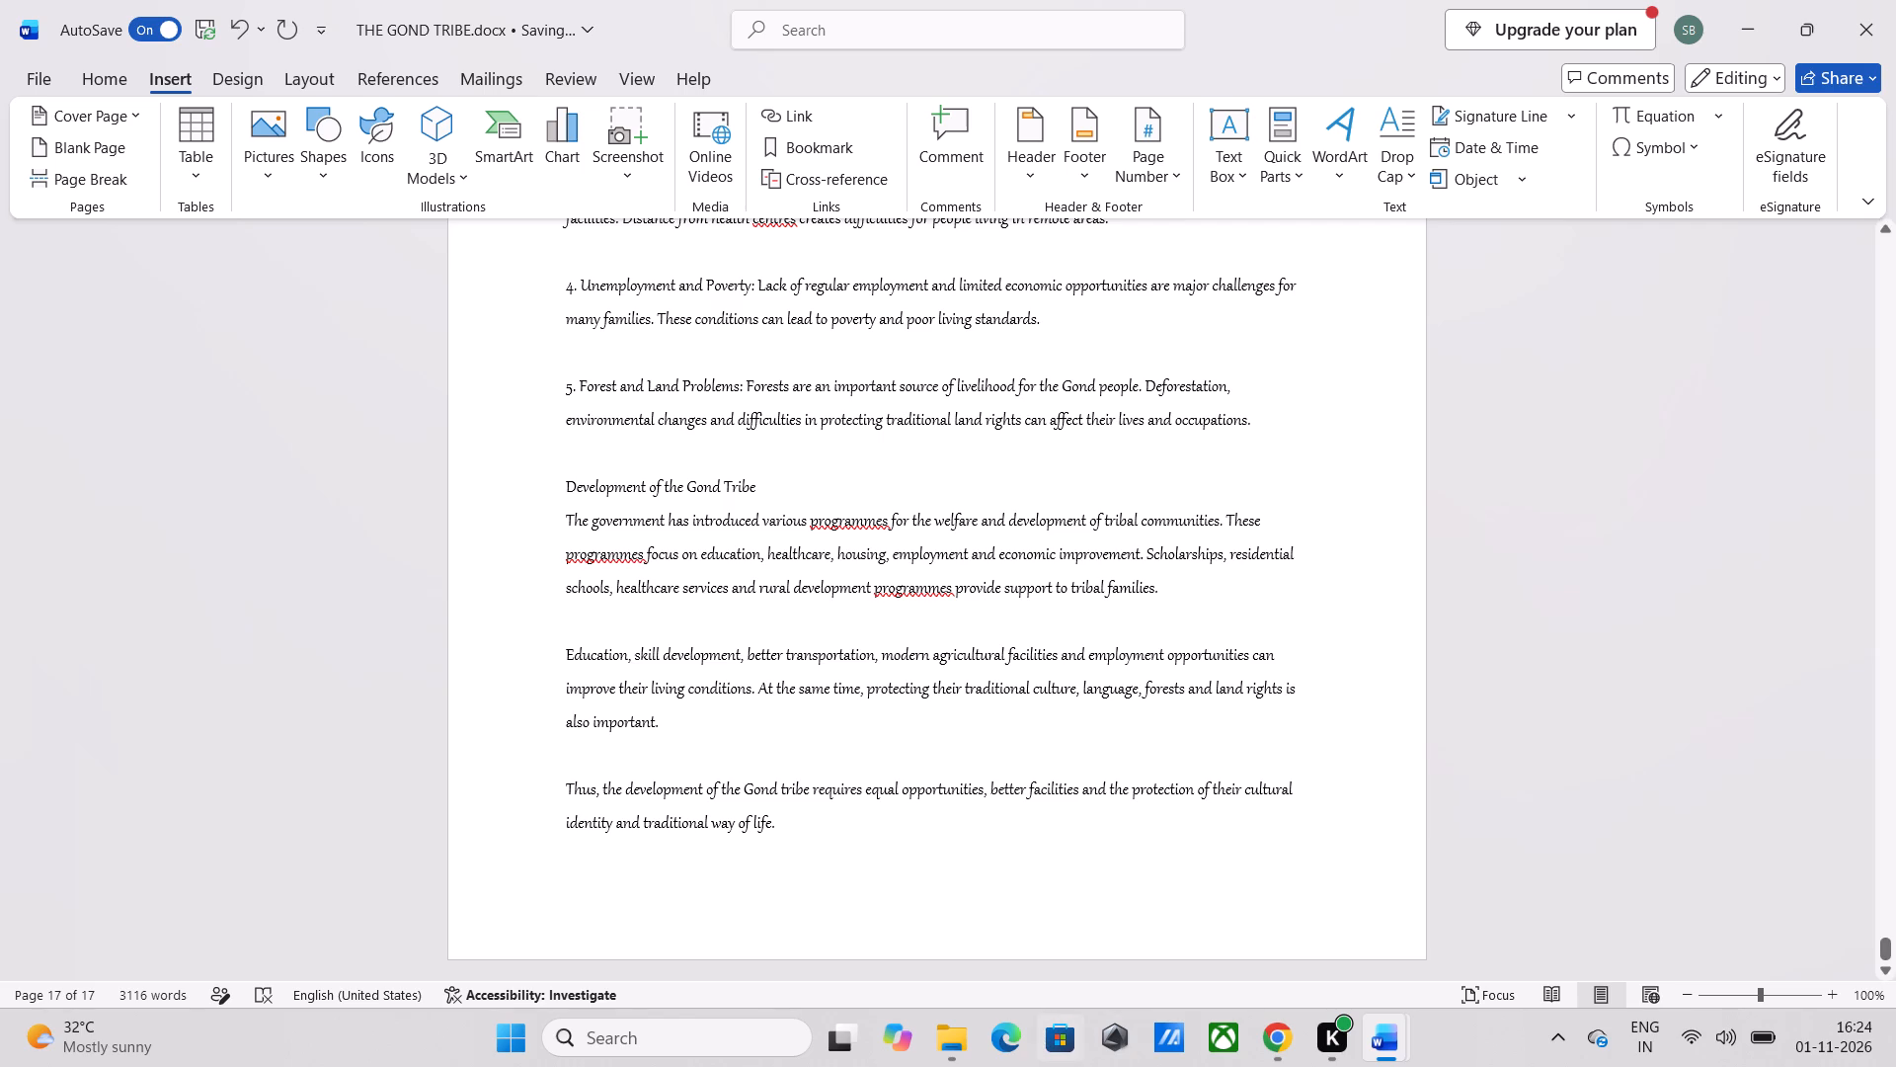
{"action": "scroll", "coordinate": [955, 730], "scroll_direction": "up", "scroll_amount": 4}
{"action": "scroll", "coordinate": [955, 730], "scroll_direction": "down", "scroll_amount": 18}
Look back through the preceding pages, from Chapter 12 to the conclusion on Gond religion and beliefs before Chapter 10.
{"action": "scroll", "coordinate": [725, 461], "scroll_direction": "up", "scroll_amount": 18}
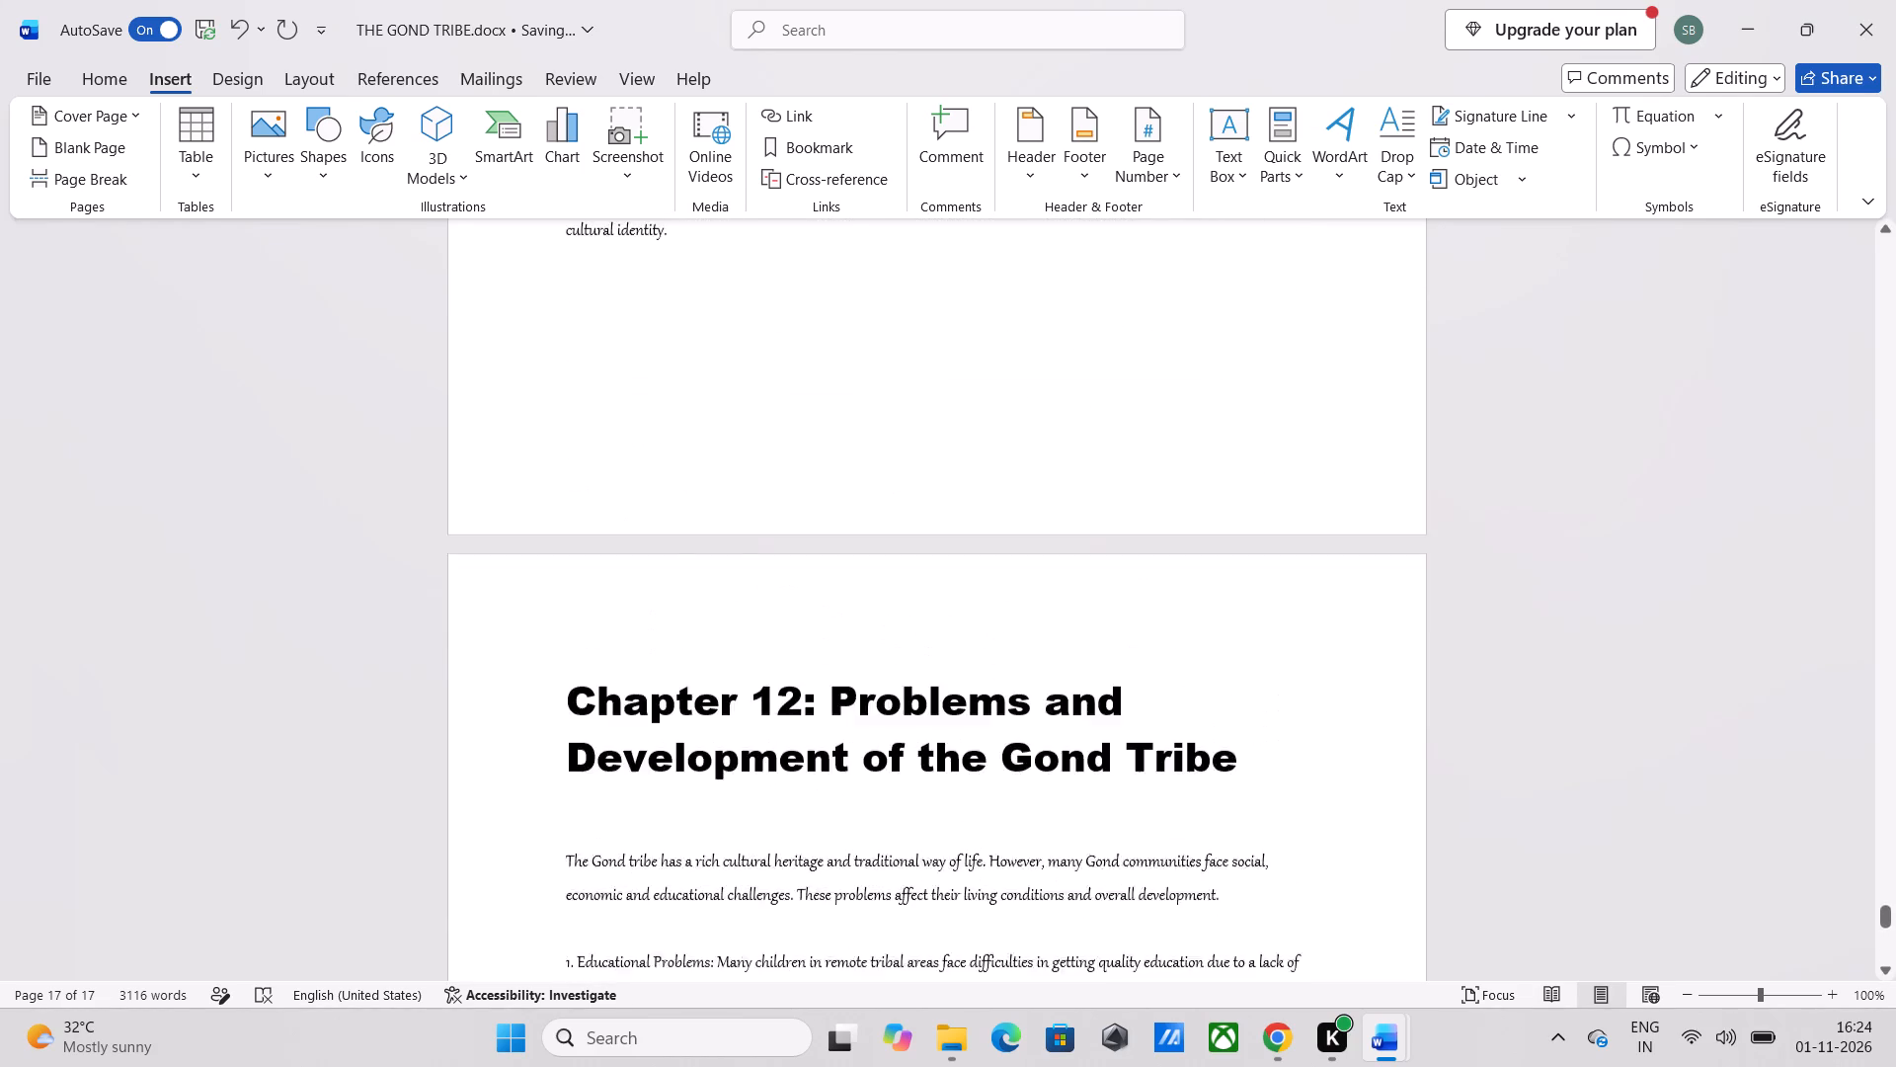
{"action": "scroll", "coordinate": [731, 471], "scroll_direction": "up", "scroll_amount": 14}
{"action": "scroll", "coordinate": [727, 438], "scroll_direction": "up", "scroll_amount": 20}
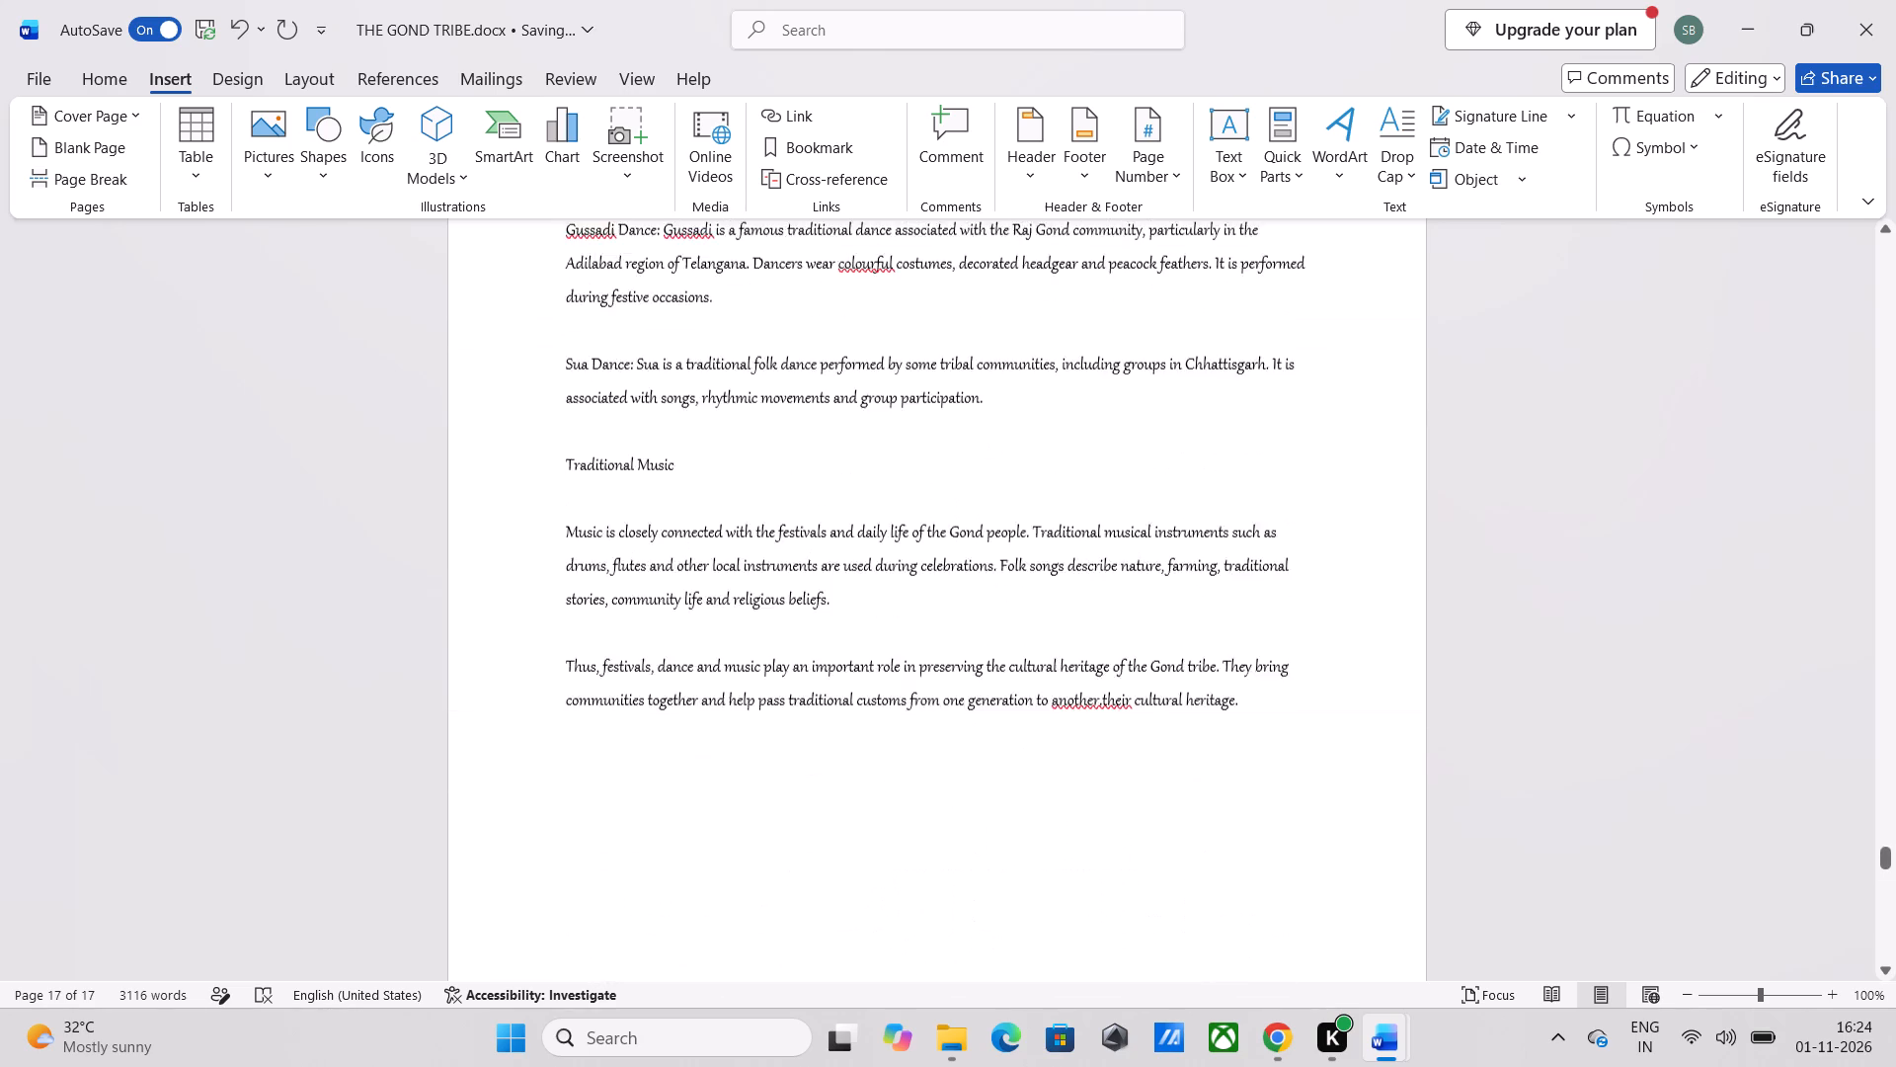
{"action": "scroll", "coordinate": [723, 428], "scroll_direction": "up", "scroll_amount": 19}
{"action": "scroll", "coordinate": [723, 425], "scroll_direction": "up", "scroll_amount": 13}
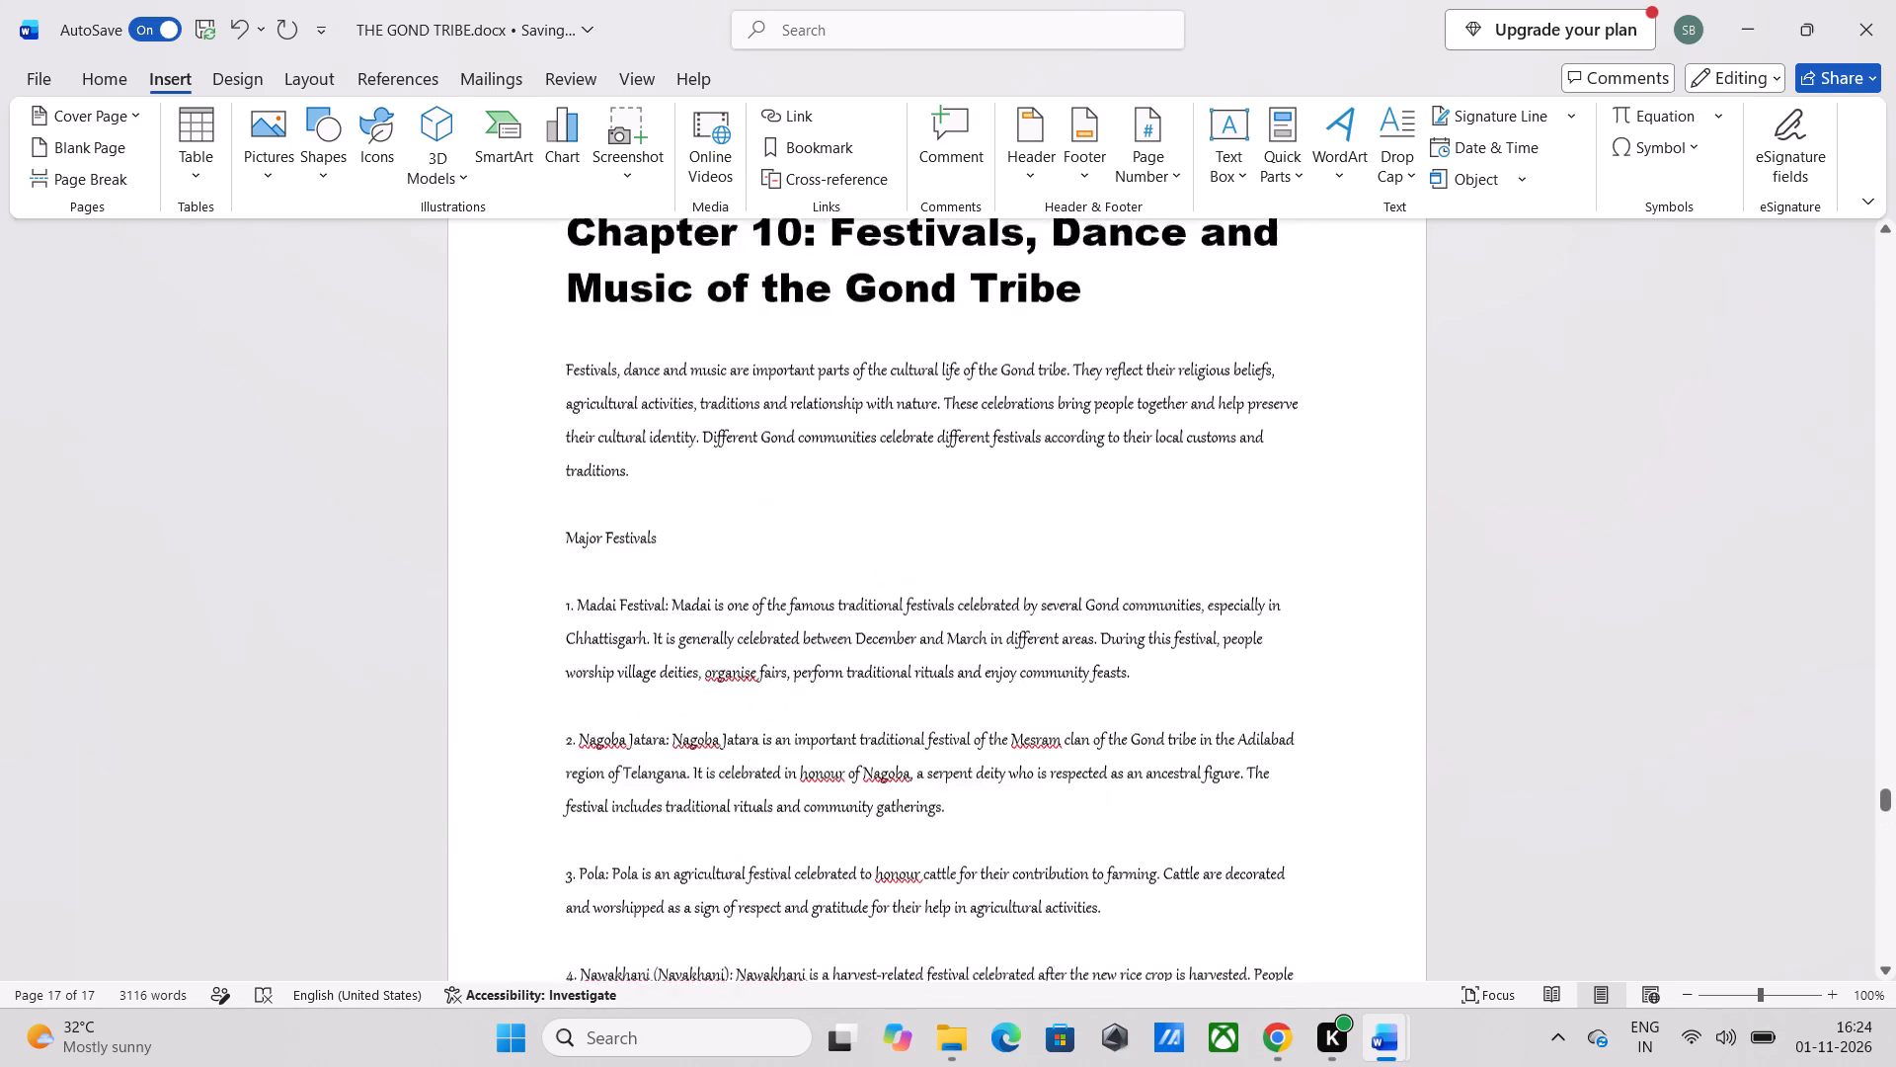
{"action": "scroll", "coordinate": [723, 421], "scroll_direction": "up", "scroll_amount": 14}
{"action": "scroll", "coordinate": [723, 421], "scroll_direction": "up", "scroll_amount": 9}
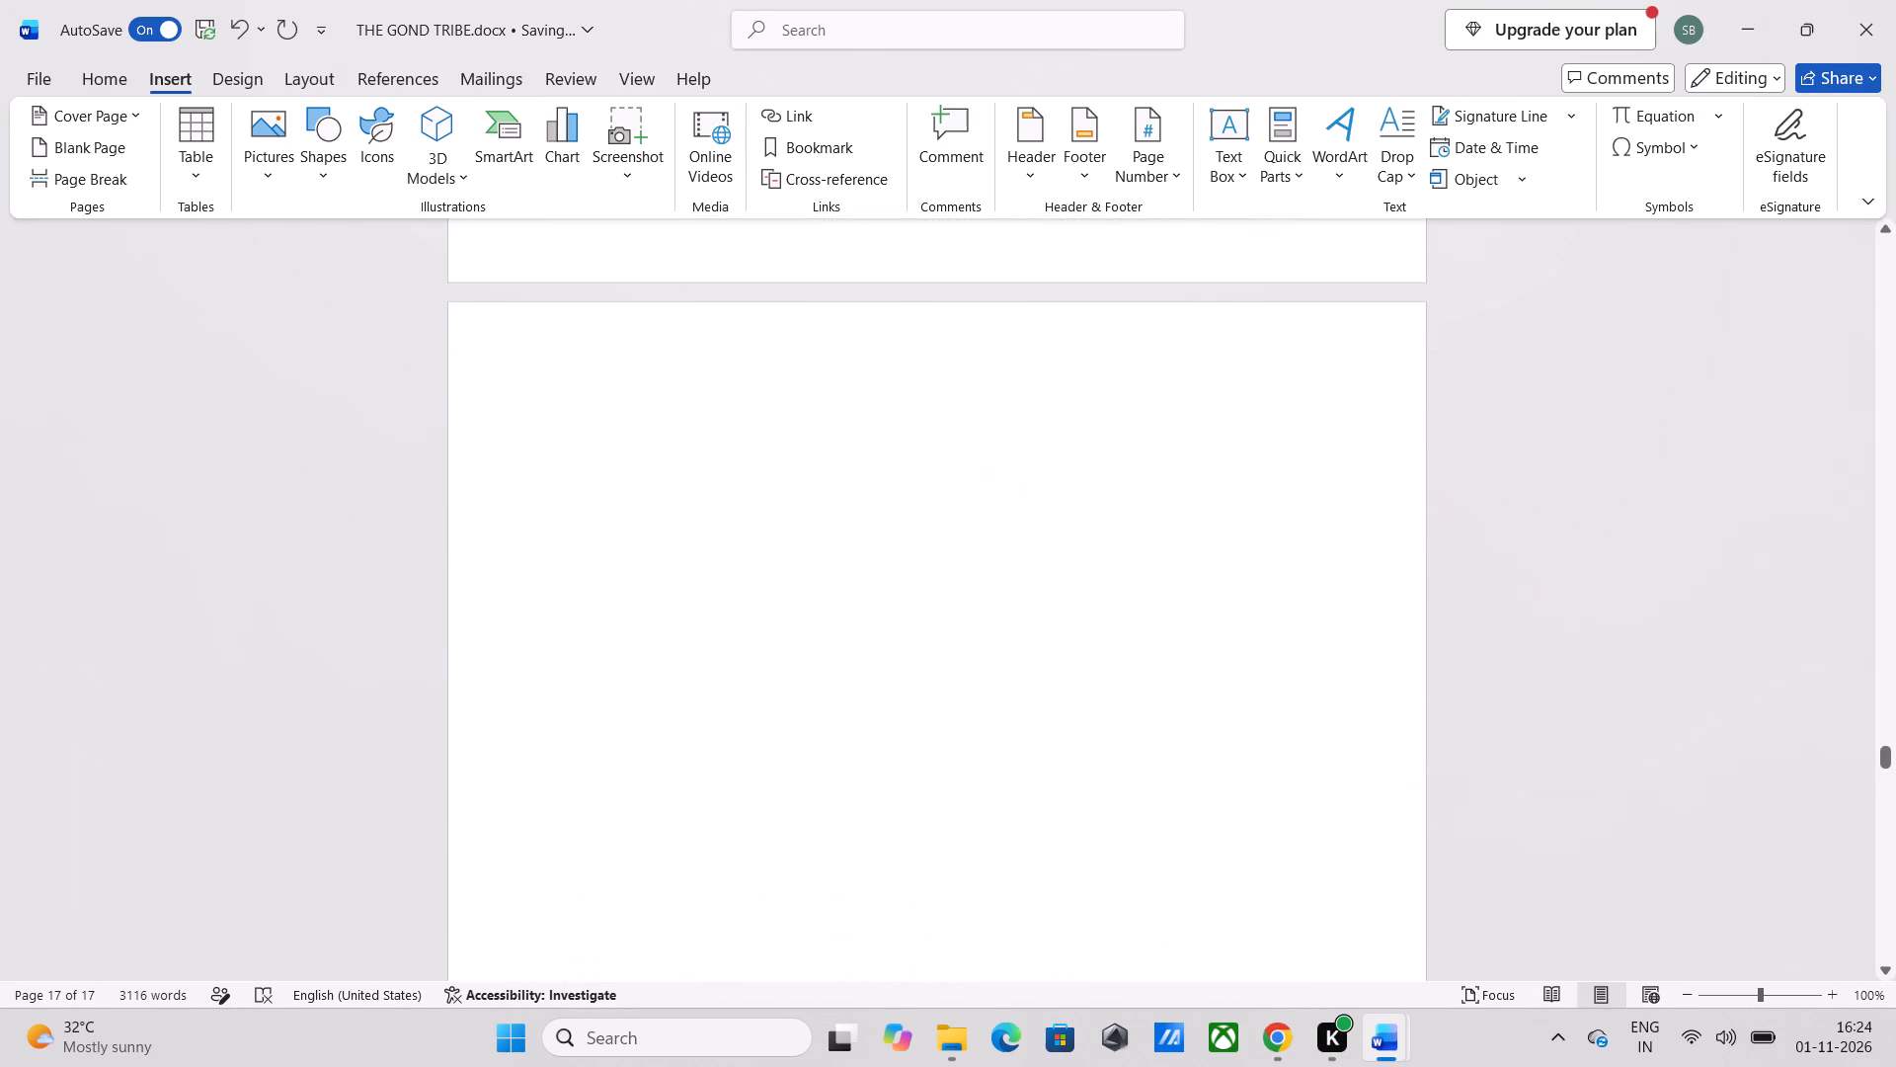
{"action": "scroll", "coordinate": [723, 421], "scroll_direction": "up", "scroll_amount": 4}
{"action": "scroll", "coordinate": [721, 407], "scroll_direction": "up", "scroll_amount": 19}
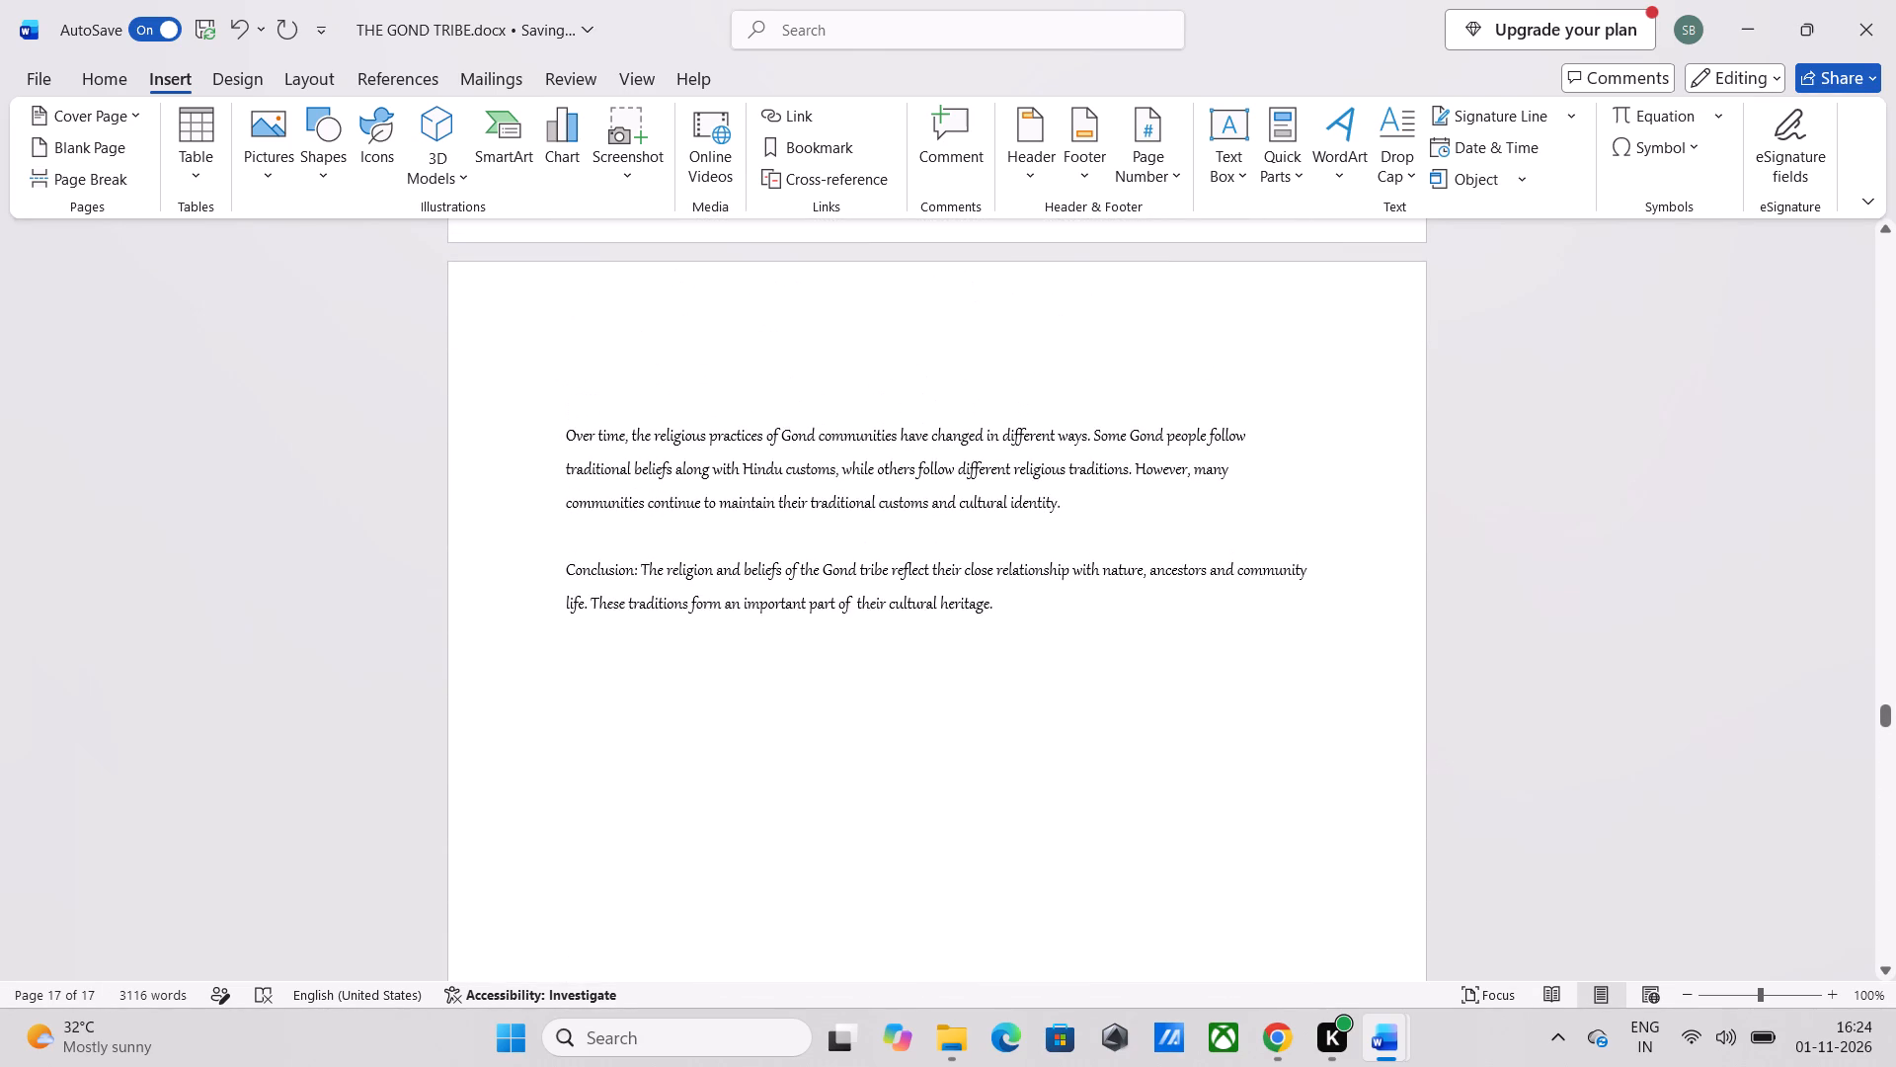
Try to remove the blank page between the conclusion on Gond religion and beliefs and the Chapter 10 heading.
{"action": "scroll", "coordinate": [721, 399], "scroll_direction": "down", "scroll_amount": 7}
{"action": "scroll", "coordinate": [732, 404], "scroll_direction": "down", "scroll_amount": 14}
{"action": "scroll", "coordinate": [954, 512], "scroll_direction": "down", "scroll_amount": 12}
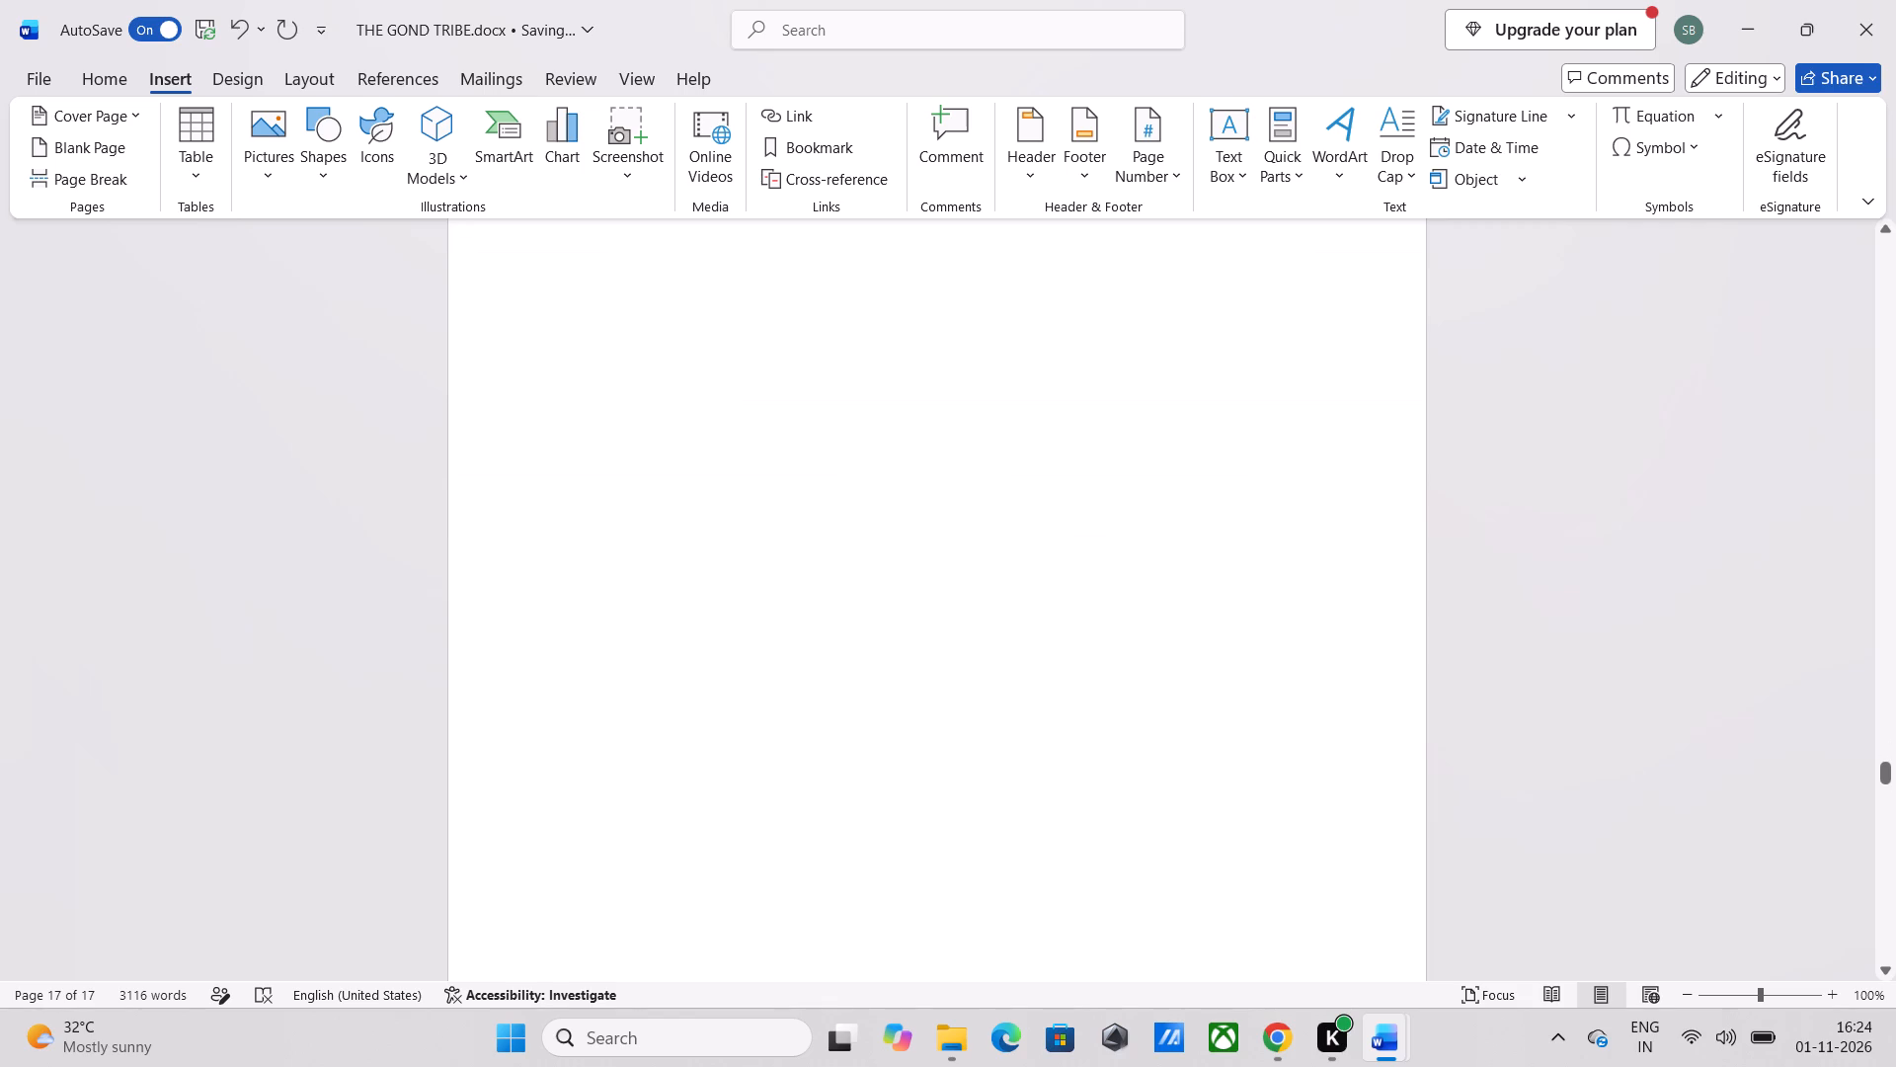
{"action": "scroll", "coordinate": [954, 512], "scroll_direction": "down", "scroll_amount": 8}
{"action": "scroll", "coordinate": [914, 535], "scroll_direction": "up", "scroll_amount": 10}
{"action": "scroll", "coordinate": [902, 533], "scroll_direction": "up", "scroll_amount": 18}
{"action": "scroll", "coordinate": [892, 532], "scroll_direction": "down", "scroll_amount": 7}
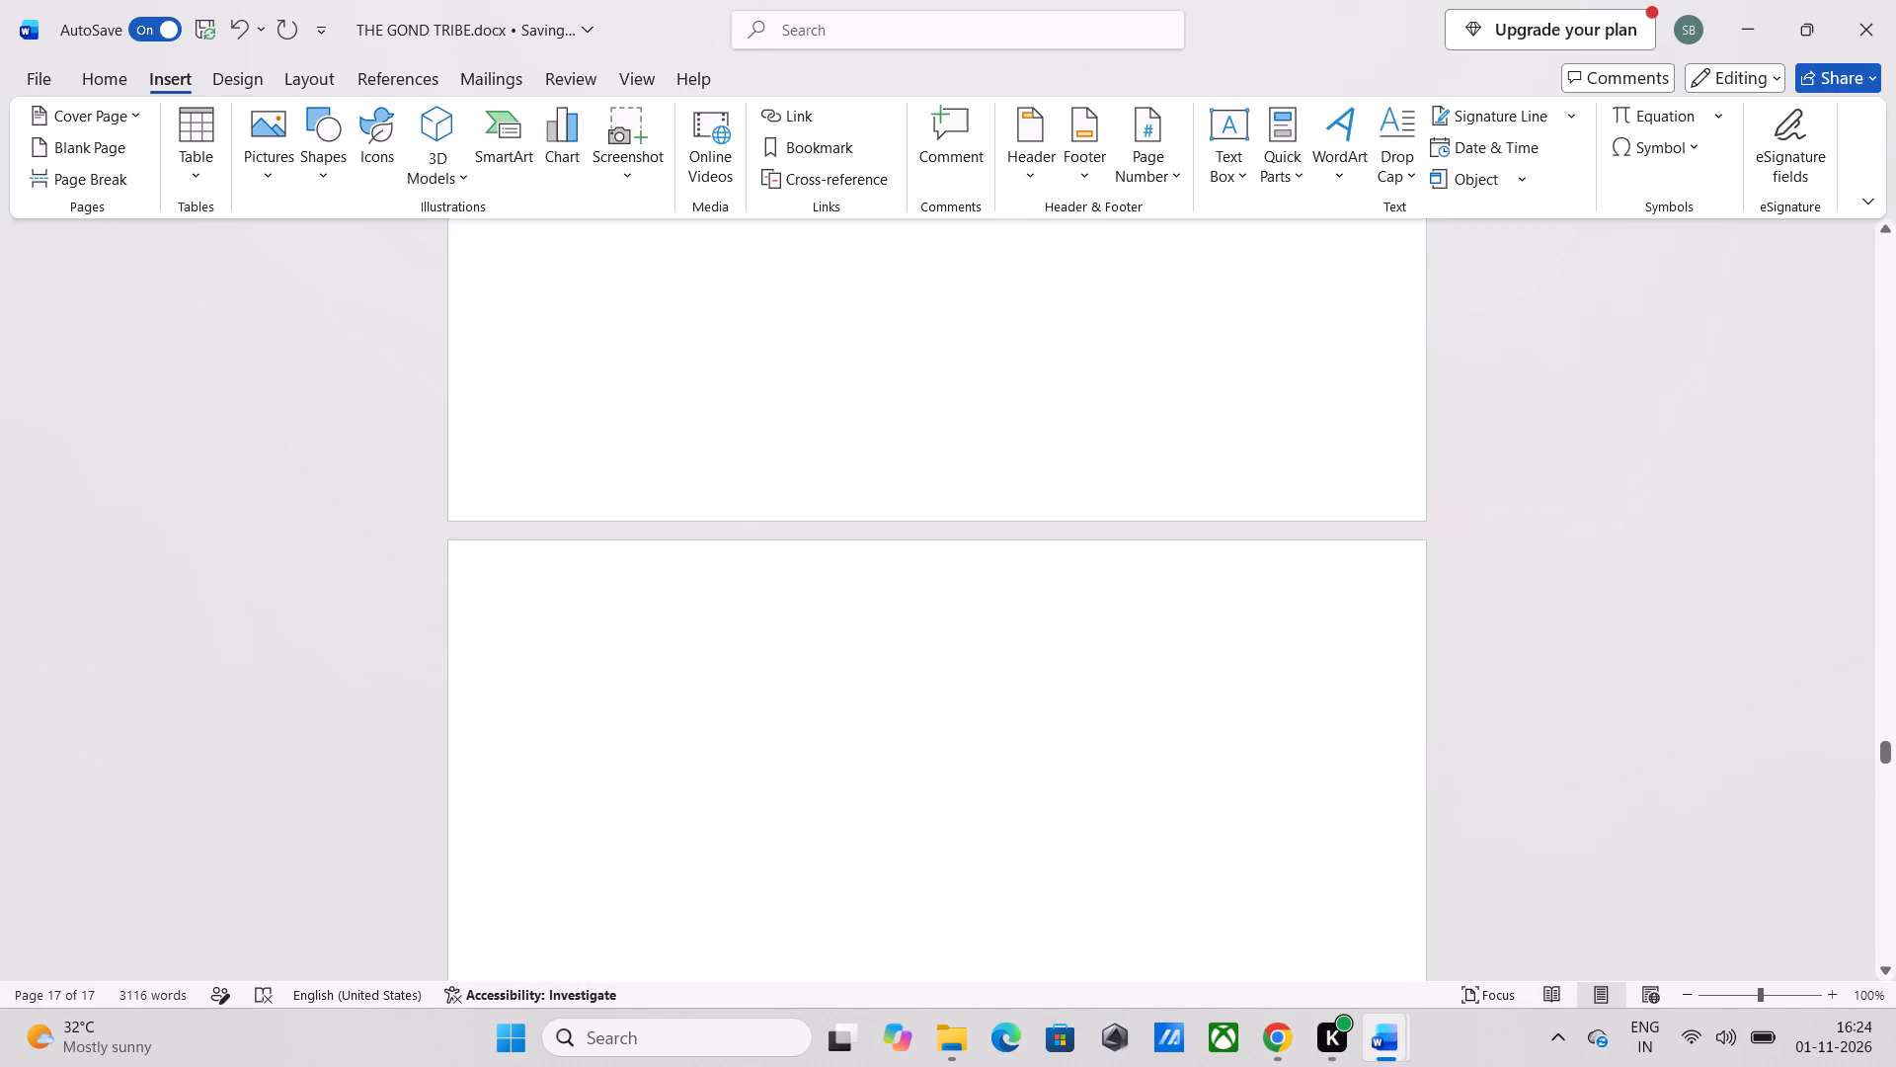
{"action": "scroll", "coordinate": [1022, 724], "scroll_direction": "down", "scroll_amount": 3}
{"action": "left_click", "coordinate": [1043, 726]}
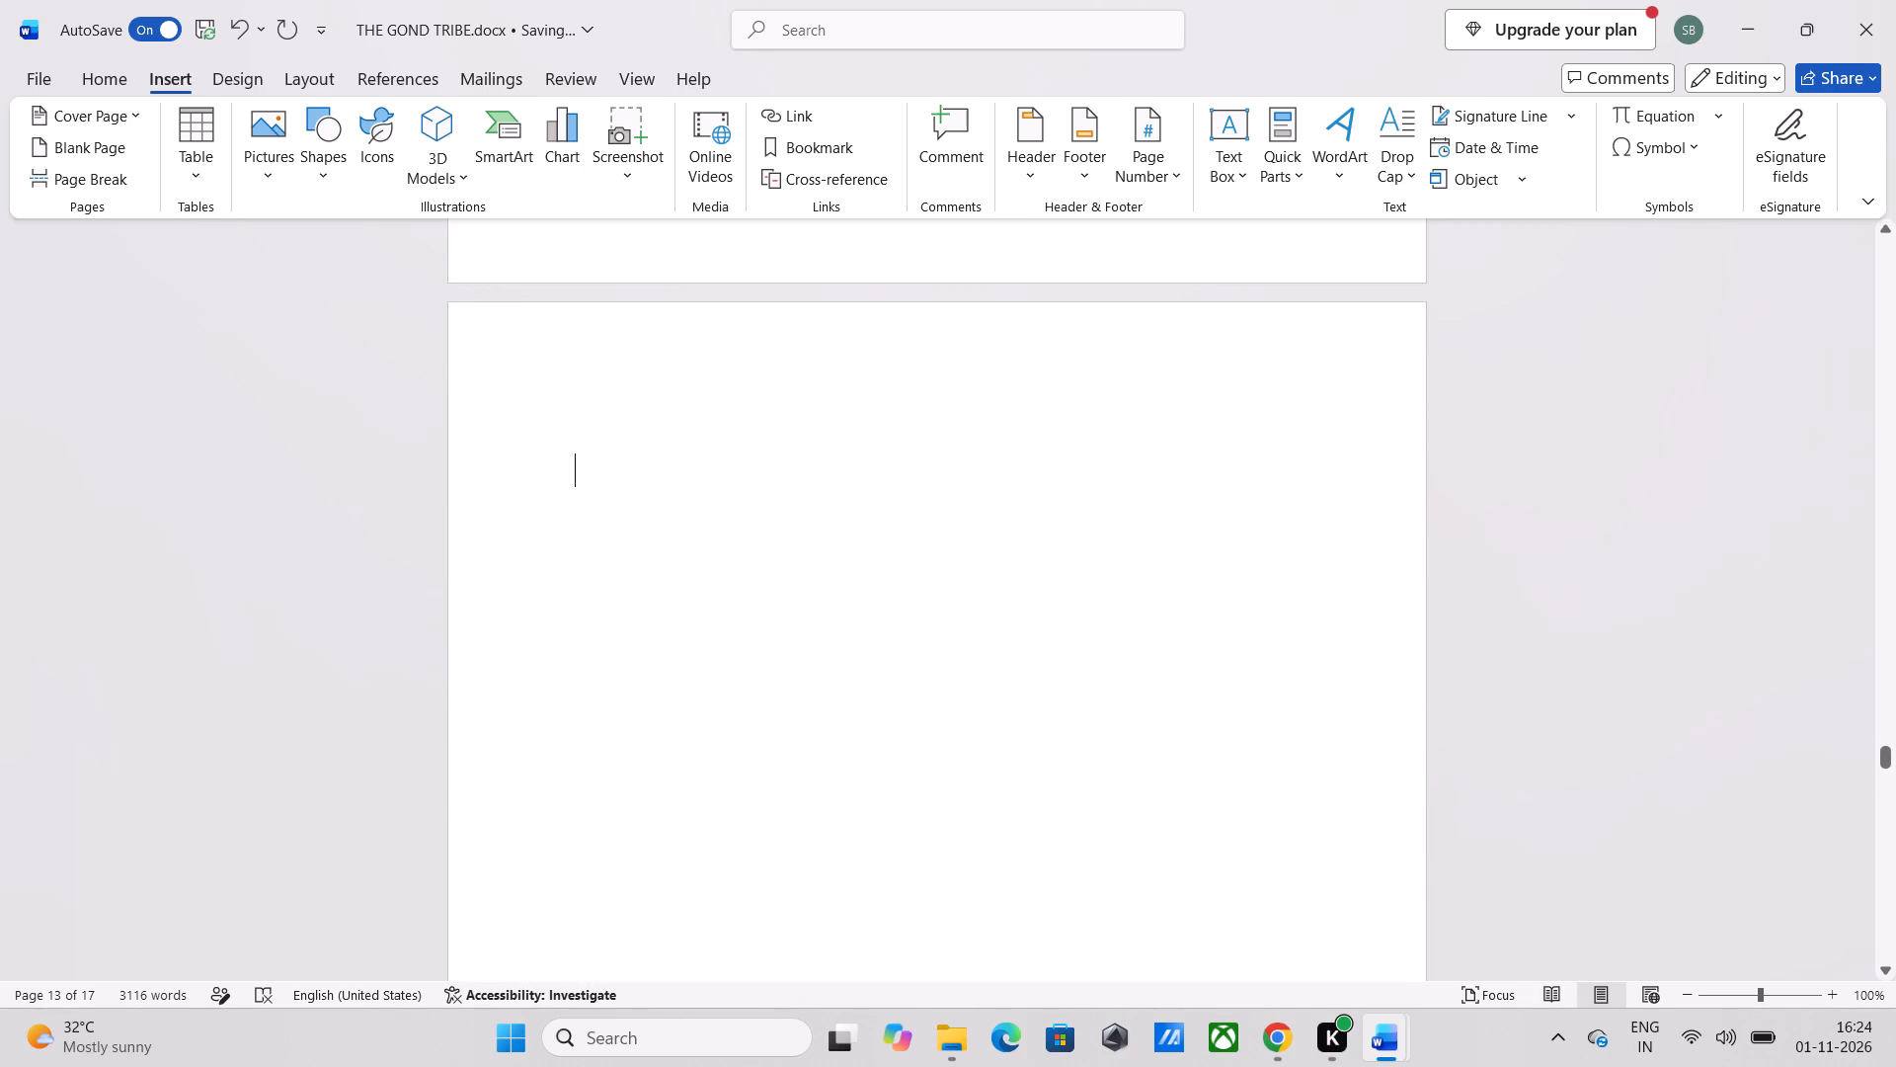
{"action": "key", "text": "BackSpace"}
Try again to delete the empty content on the blank page directly before Chapter 10.
{"action": "scroll", "coordinate": [1066, 729], "scroll_direction": "down", "scroll_amount": 12}
{"action": "scroll", "coordinate": [1057, 822], "scroll_direction": "down", "scroll_amount": 5}
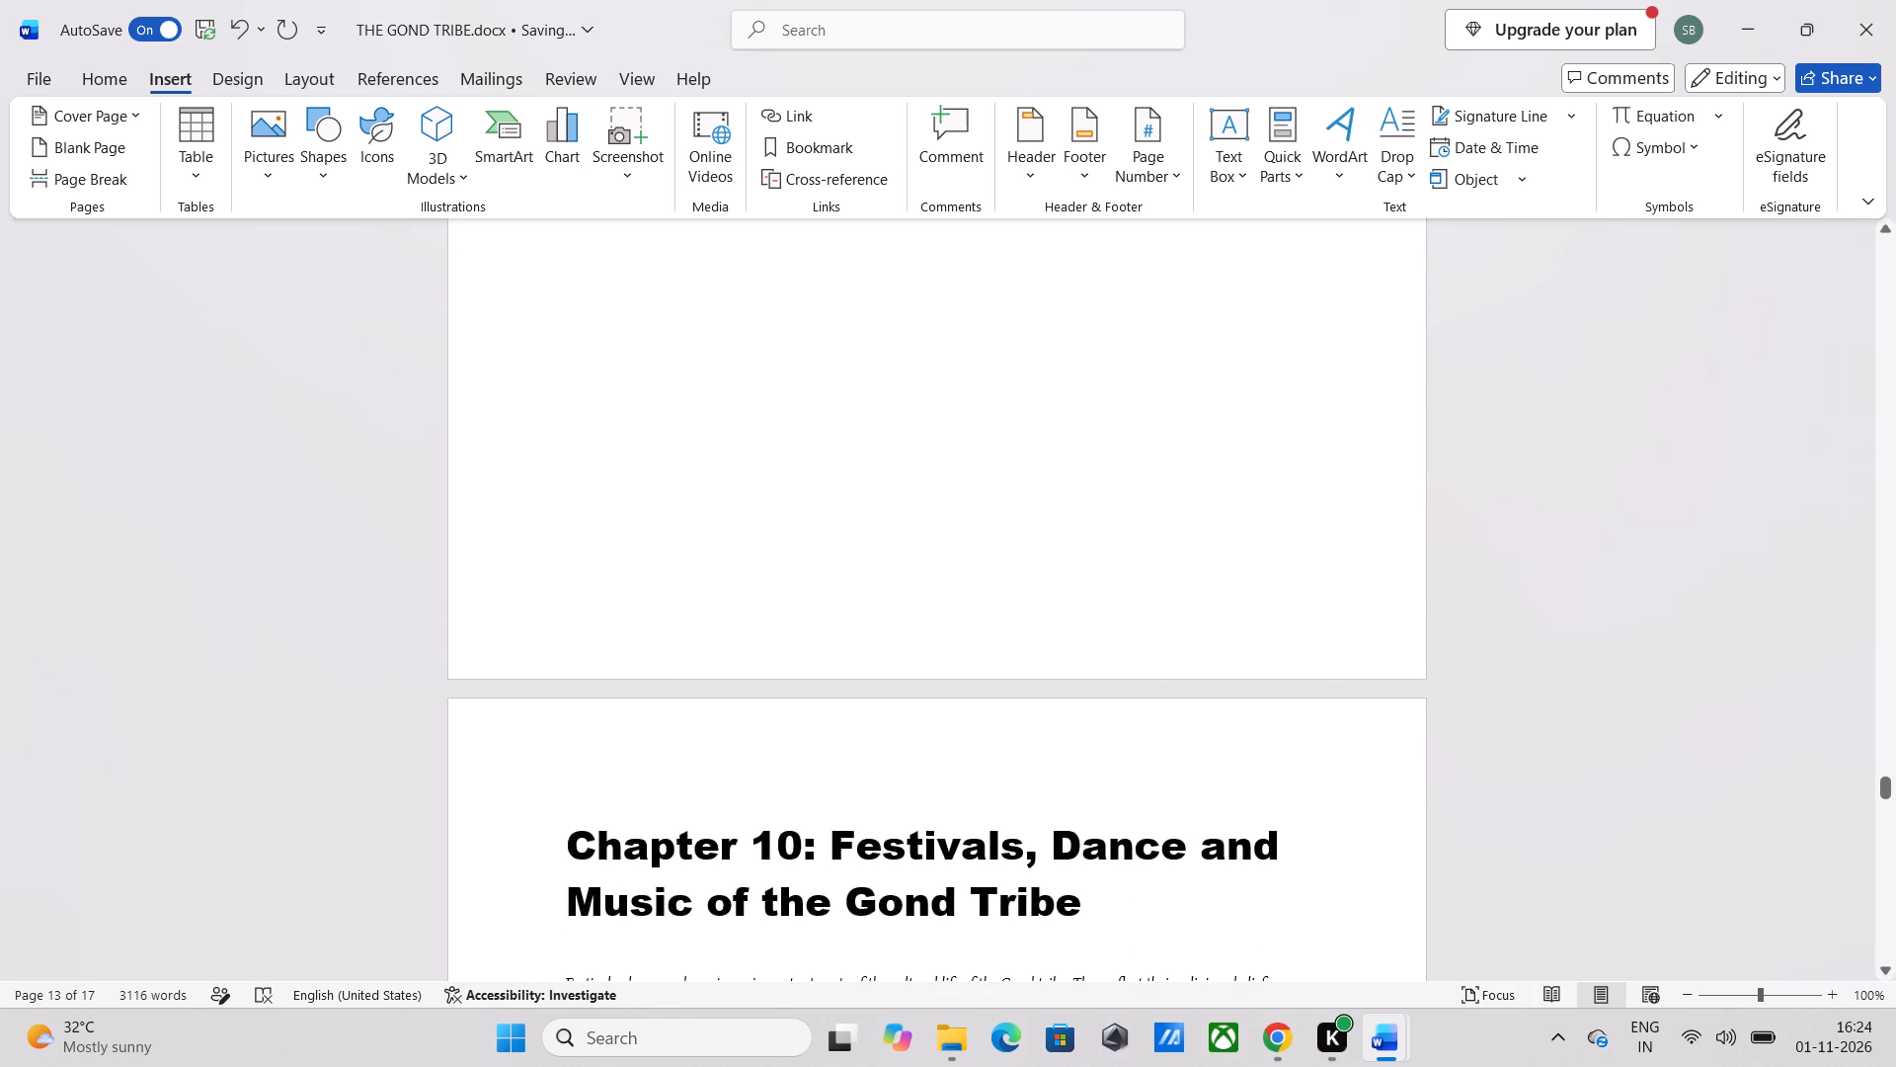
{"action": "scroll", "coordinate": [1051, 806], "scroll_direction": "up", "scroll_amount": 2}
{"action": "left_click", "coordinate": [1037, 434]}
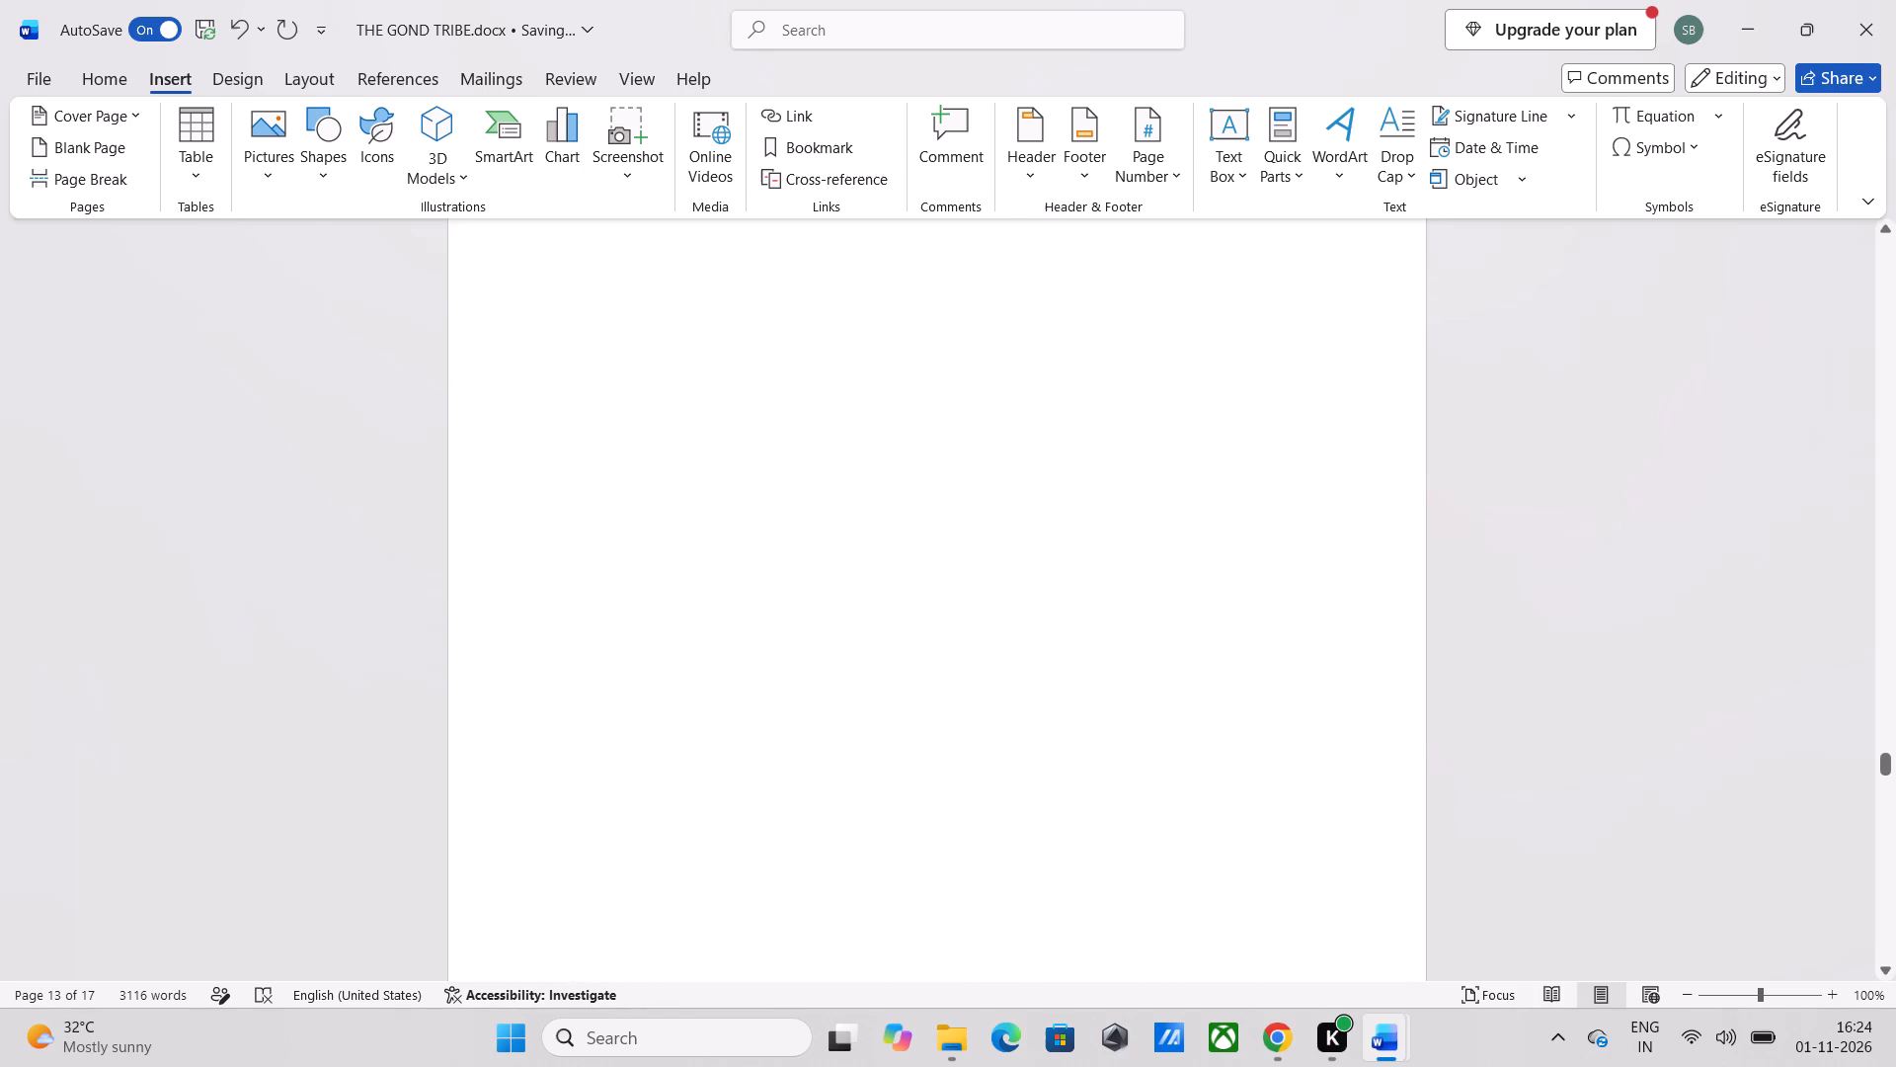
{"action": "key", "text": "BackSpace"}
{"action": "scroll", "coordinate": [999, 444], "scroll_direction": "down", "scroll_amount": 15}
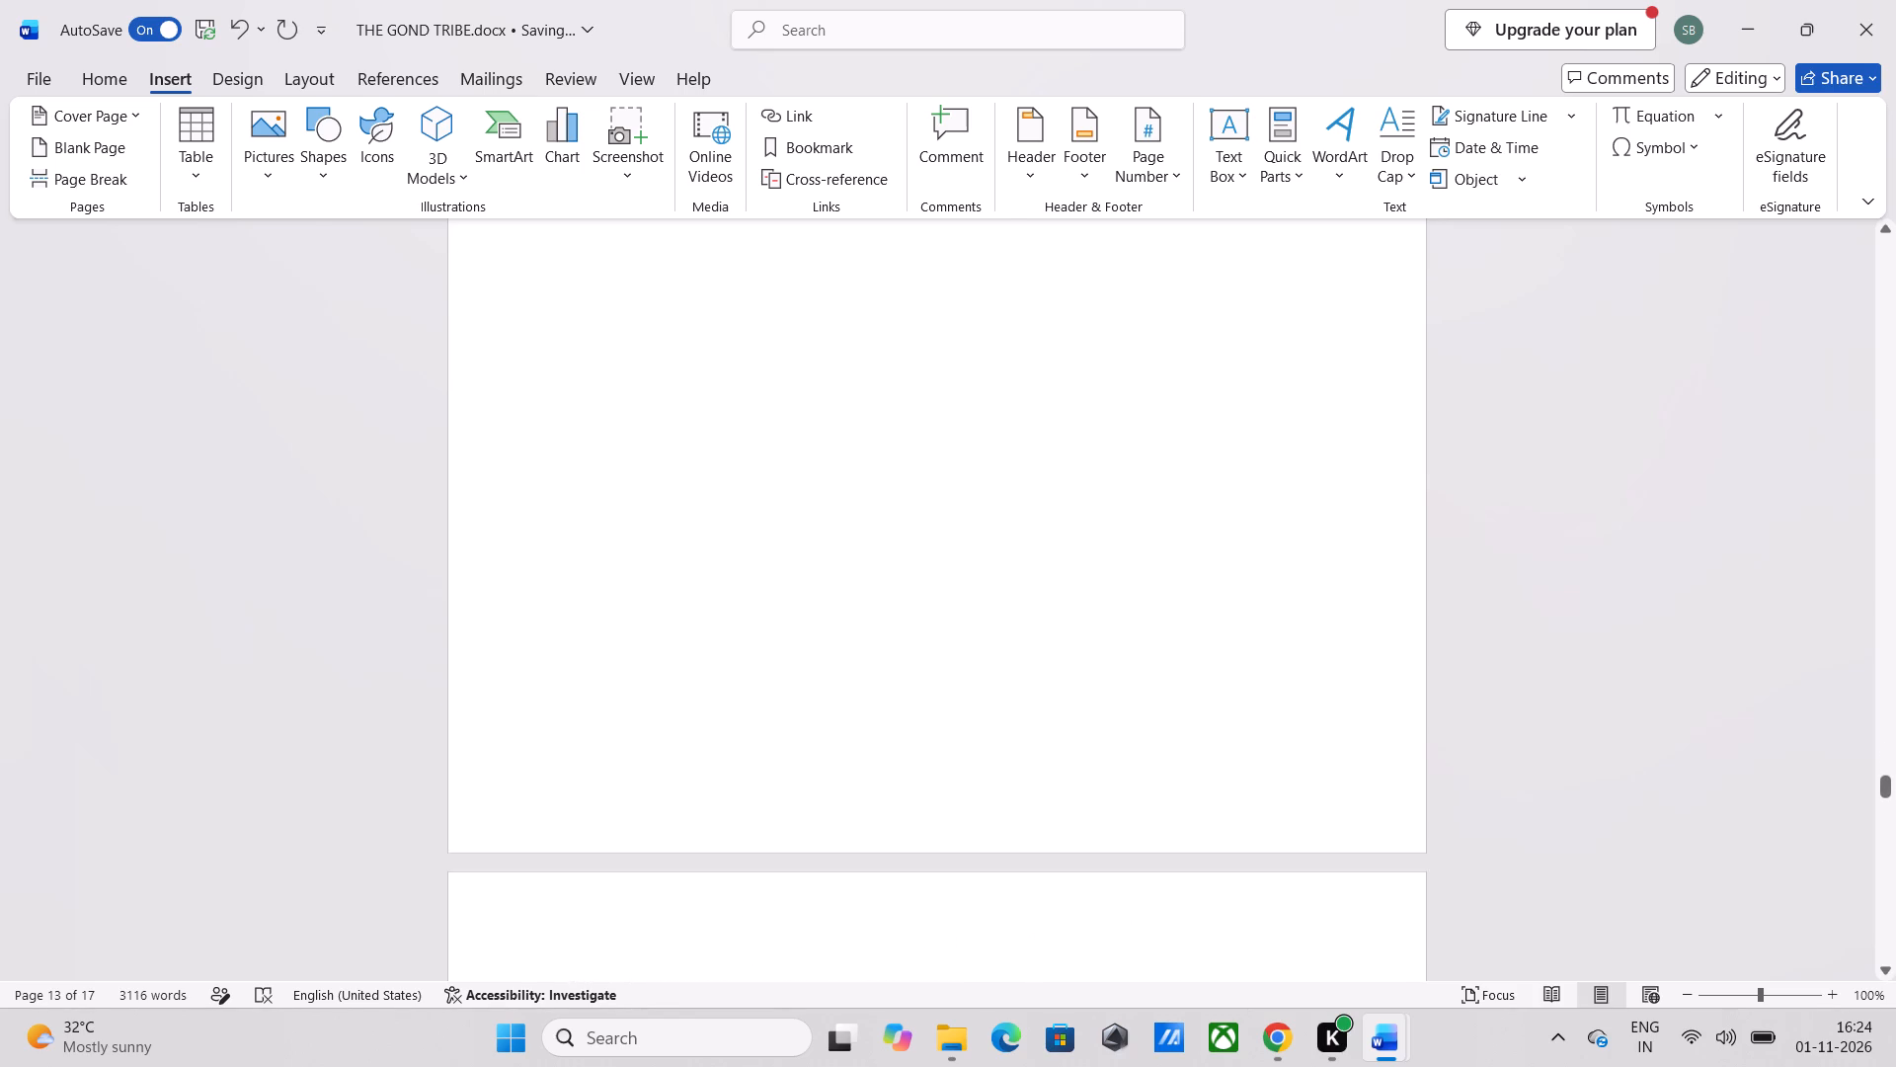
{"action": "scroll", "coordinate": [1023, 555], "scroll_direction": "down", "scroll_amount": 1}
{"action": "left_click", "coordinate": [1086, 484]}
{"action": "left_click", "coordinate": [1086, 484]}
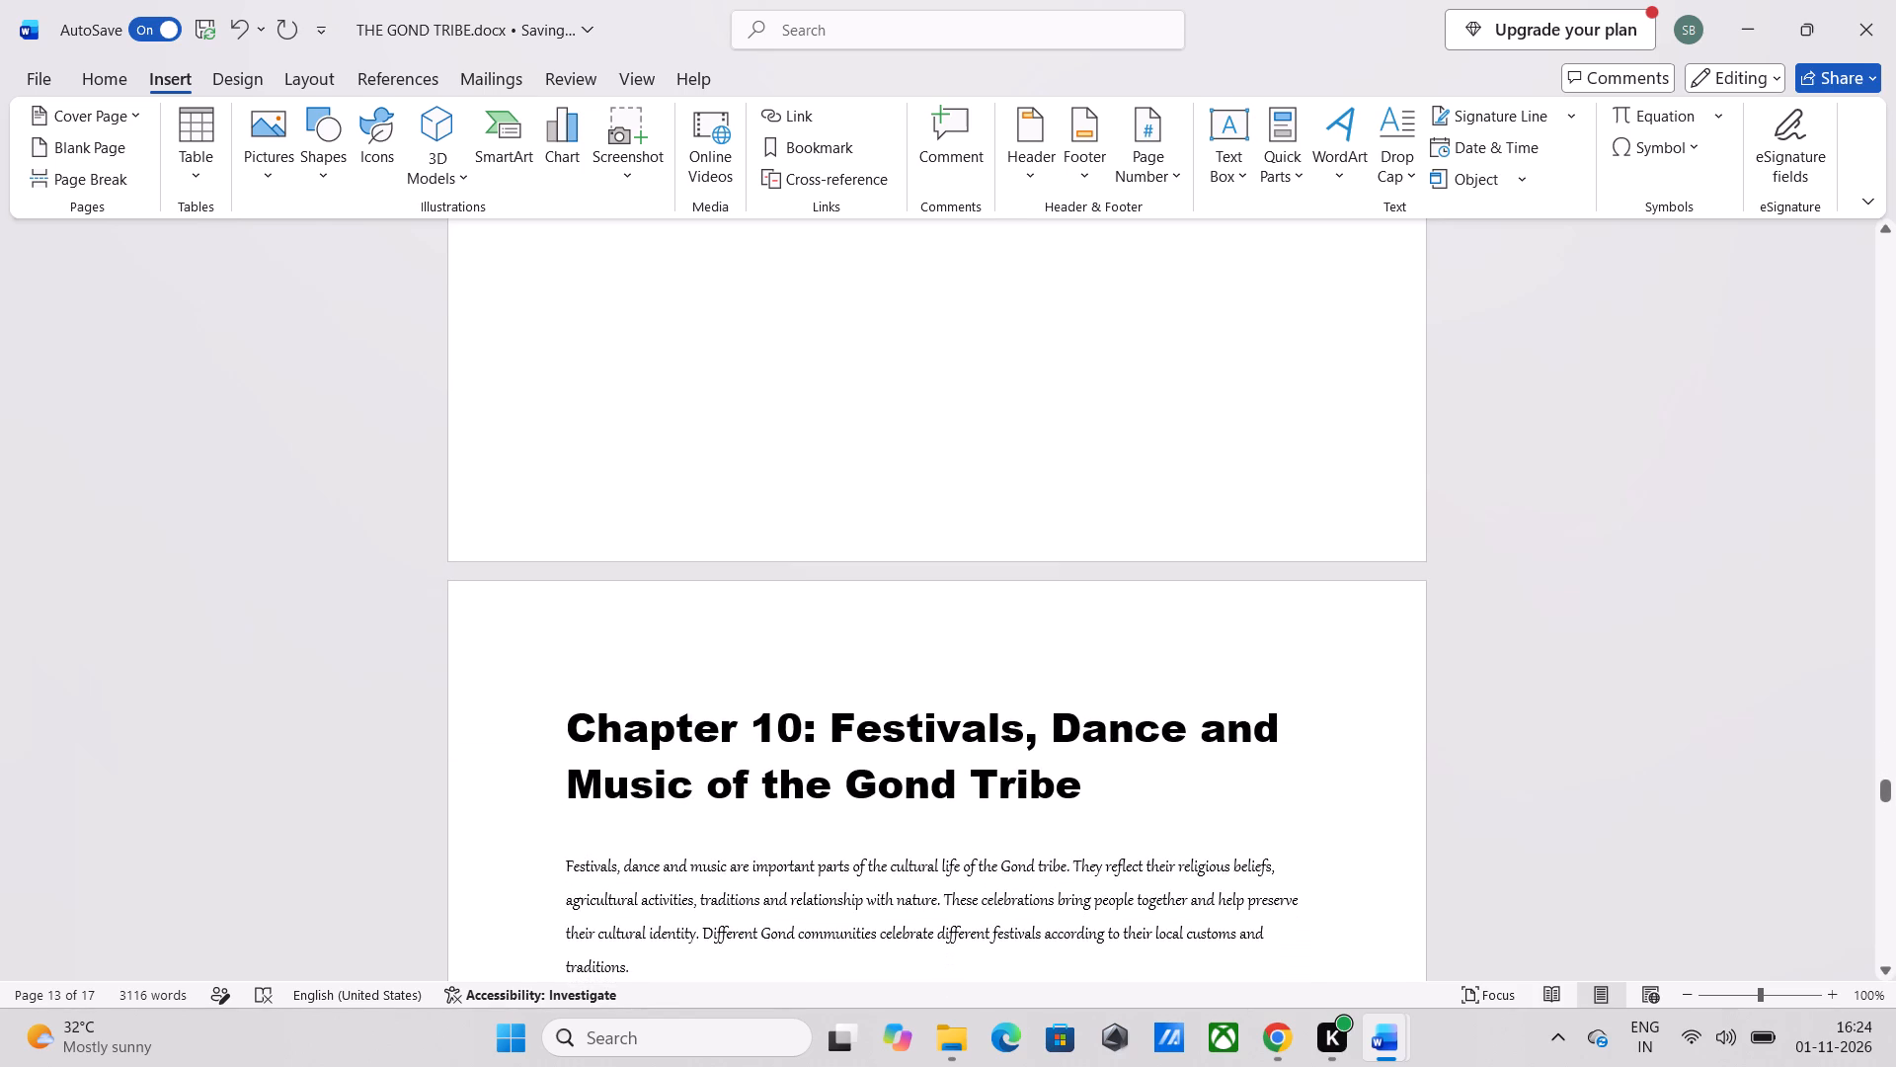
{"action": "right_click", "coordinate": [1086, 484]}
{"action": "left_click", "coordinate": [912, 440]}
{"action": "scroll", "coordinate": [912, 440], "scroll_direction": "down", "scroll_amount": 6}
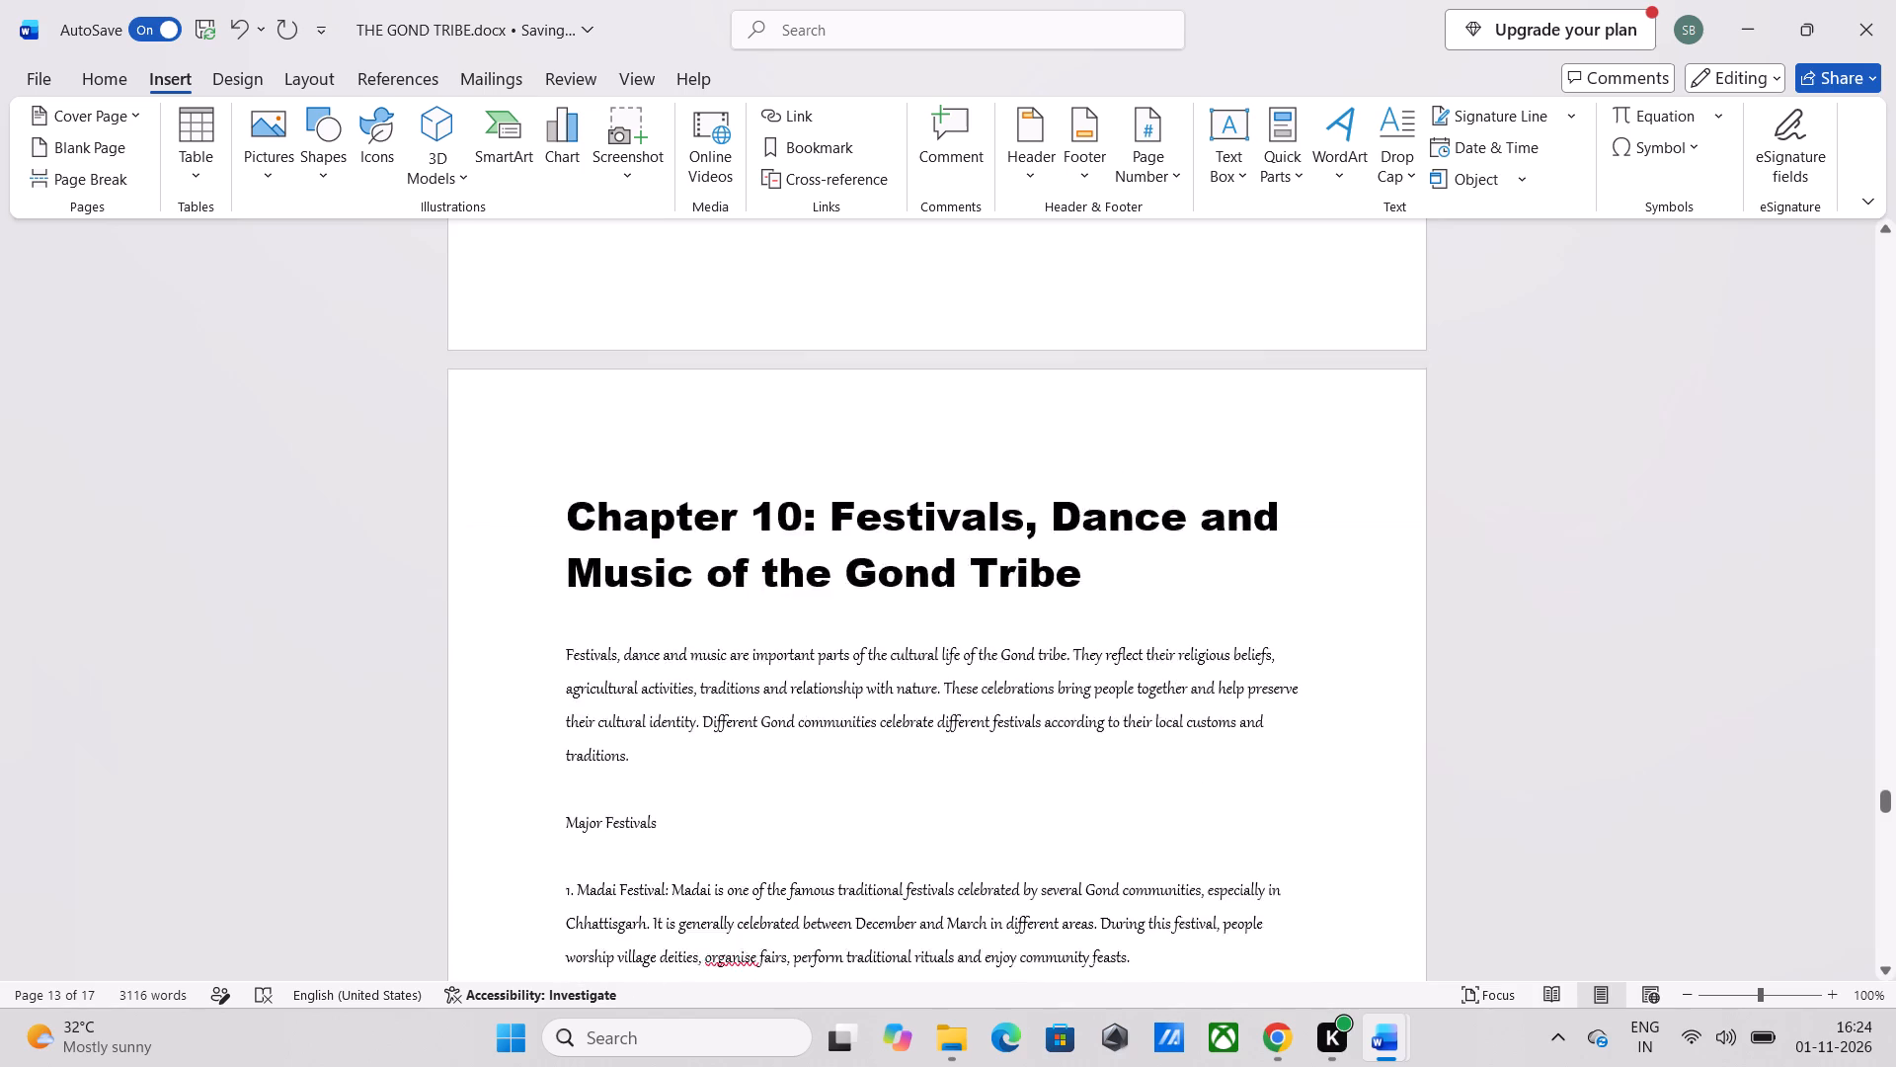
Retry removing the blank page before Chapter 10 by deleting back from its lower part.
{"action": "scroll", "coordinate": [912, 440], "scroll_direction": "up", "scroll_amount": 19}
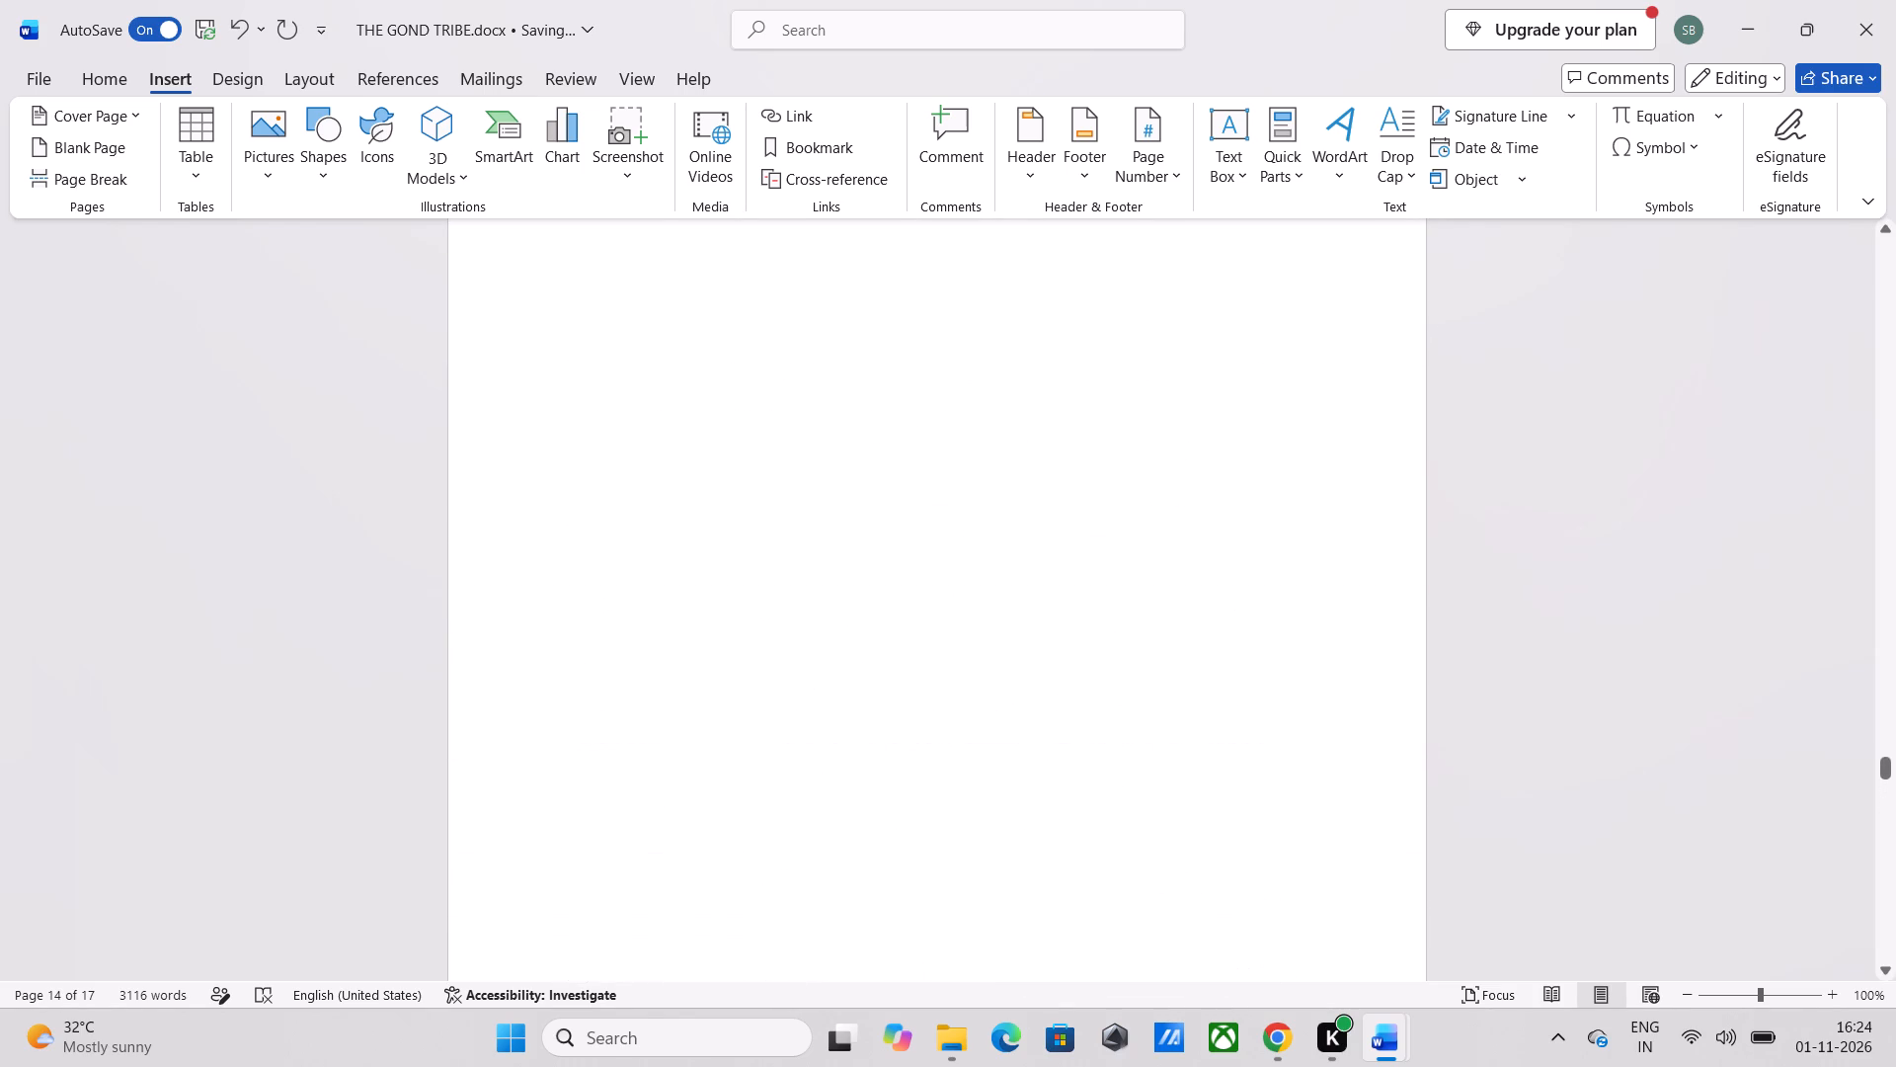
{"action": "scroll", "coordinate": [912, 440], "scroll_direction": "up", "scroll_amount": 16}
{"action": "scroll", "coordinate": [912, 440], "scroll_direction": "up", "scroll_amount": 12}
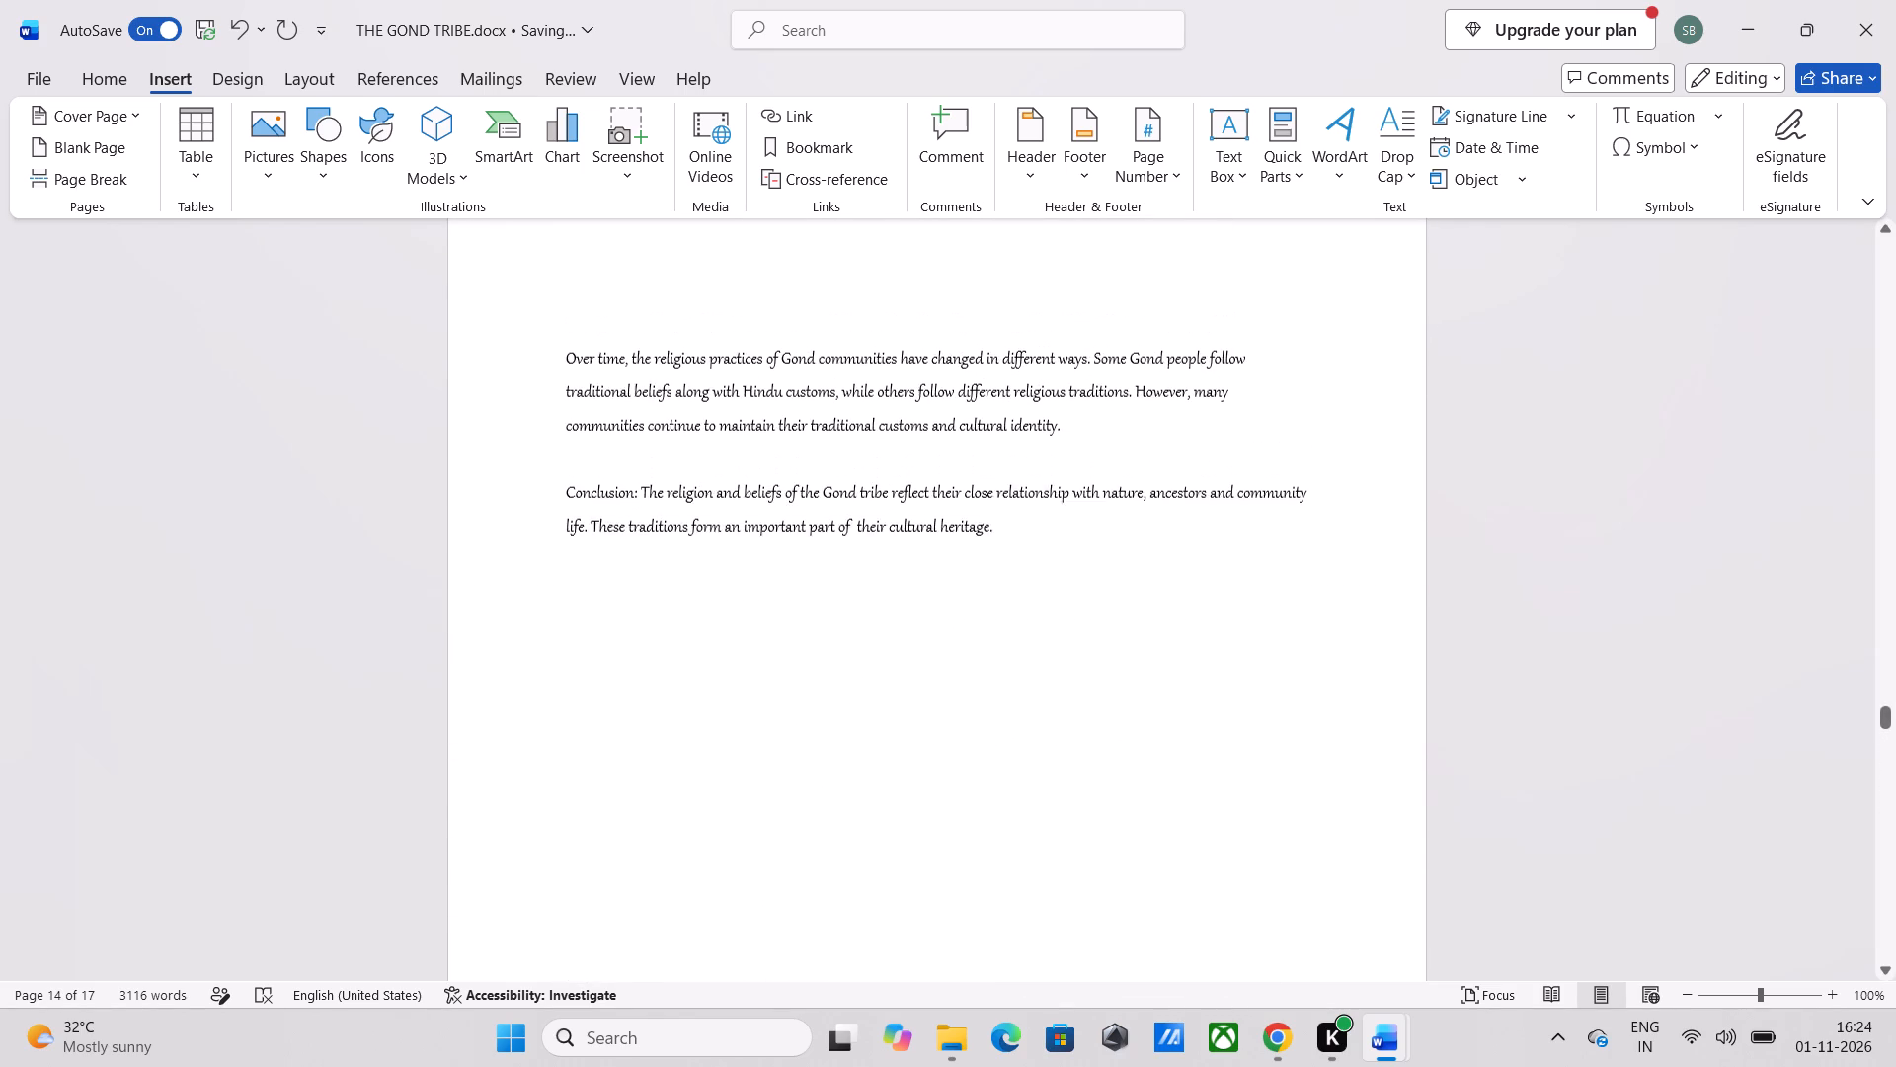
{"action": "scroll", "coordinate": [910, 494], "scroll_direction": "down", "scroll_amount": 5}
{"action": "scroll", "coordinate": [921, 576], "scroll_direction": "down", "scroll_amount": 17}
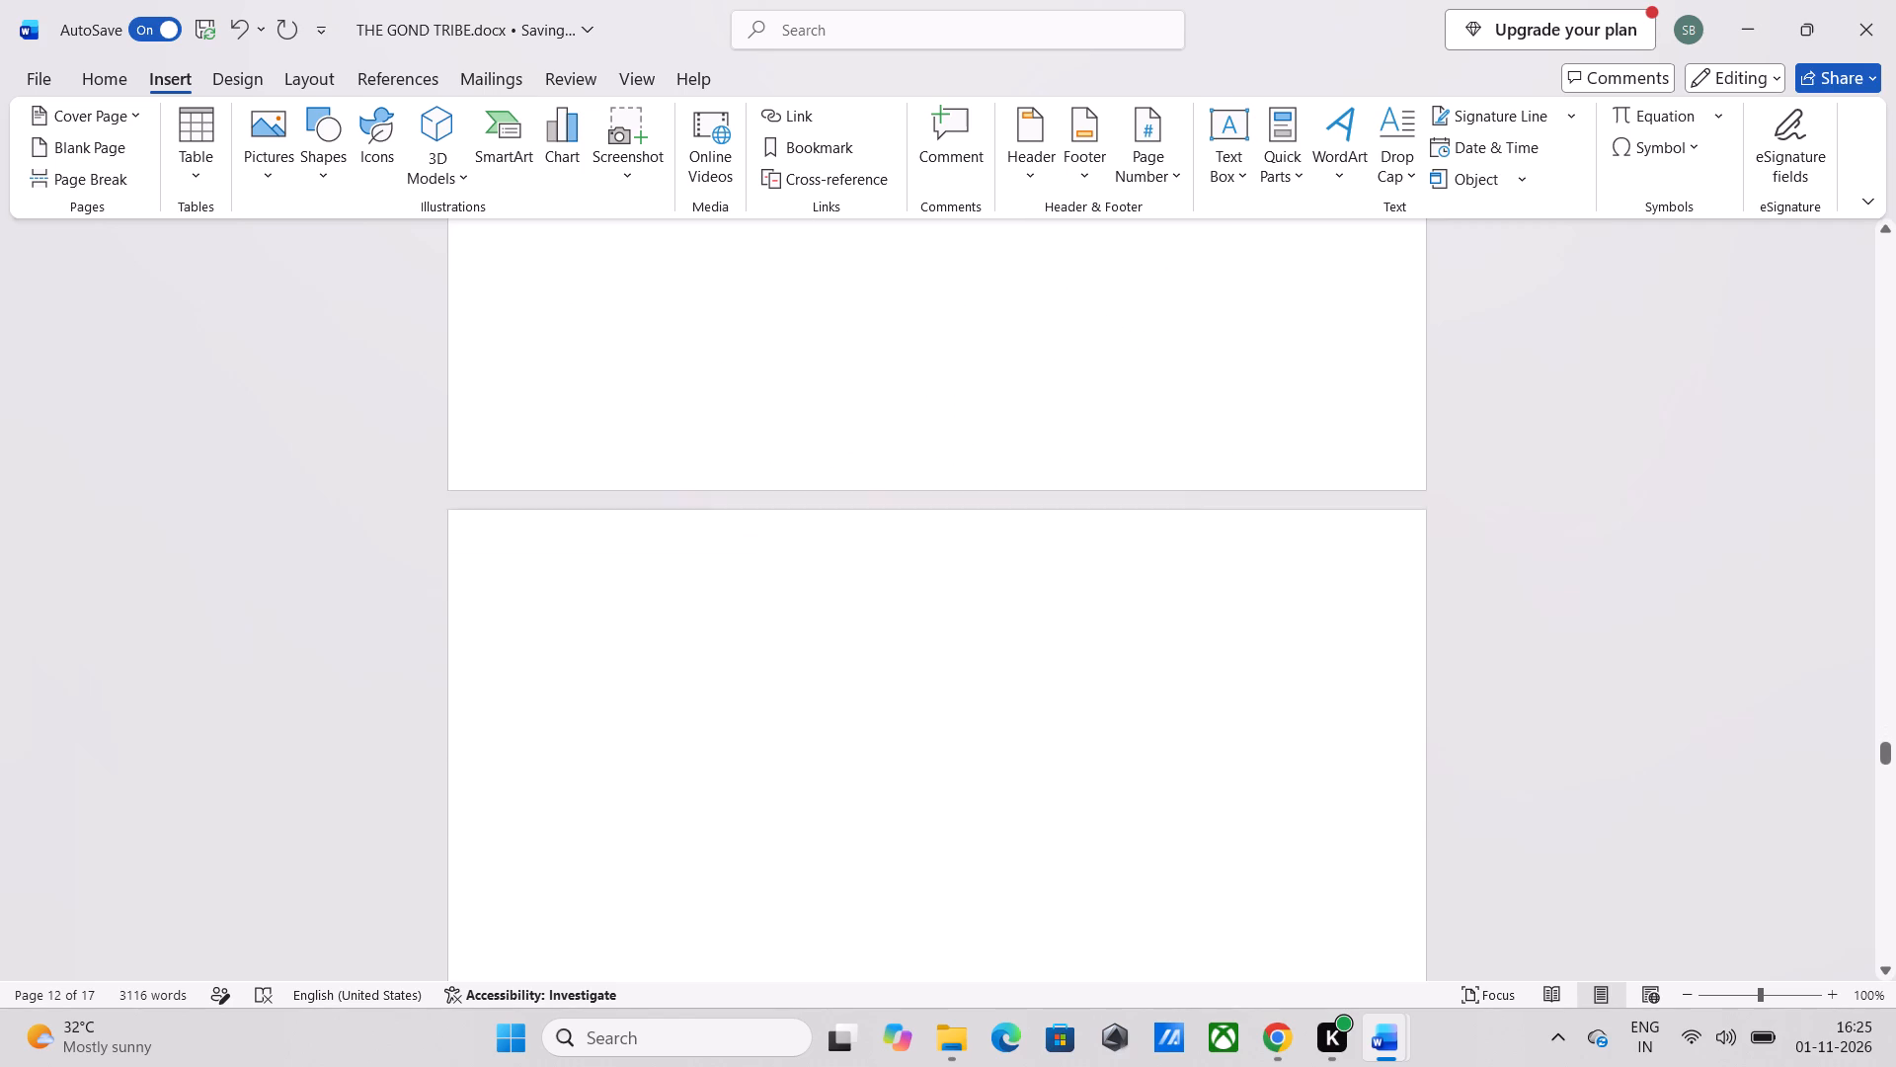
{"action": "scroll", "coordinate": [978, 599], "scroll_direction": "down", "scroll_amount": 7}
{"action": "left_click", "coordinate": [1070, 555]}
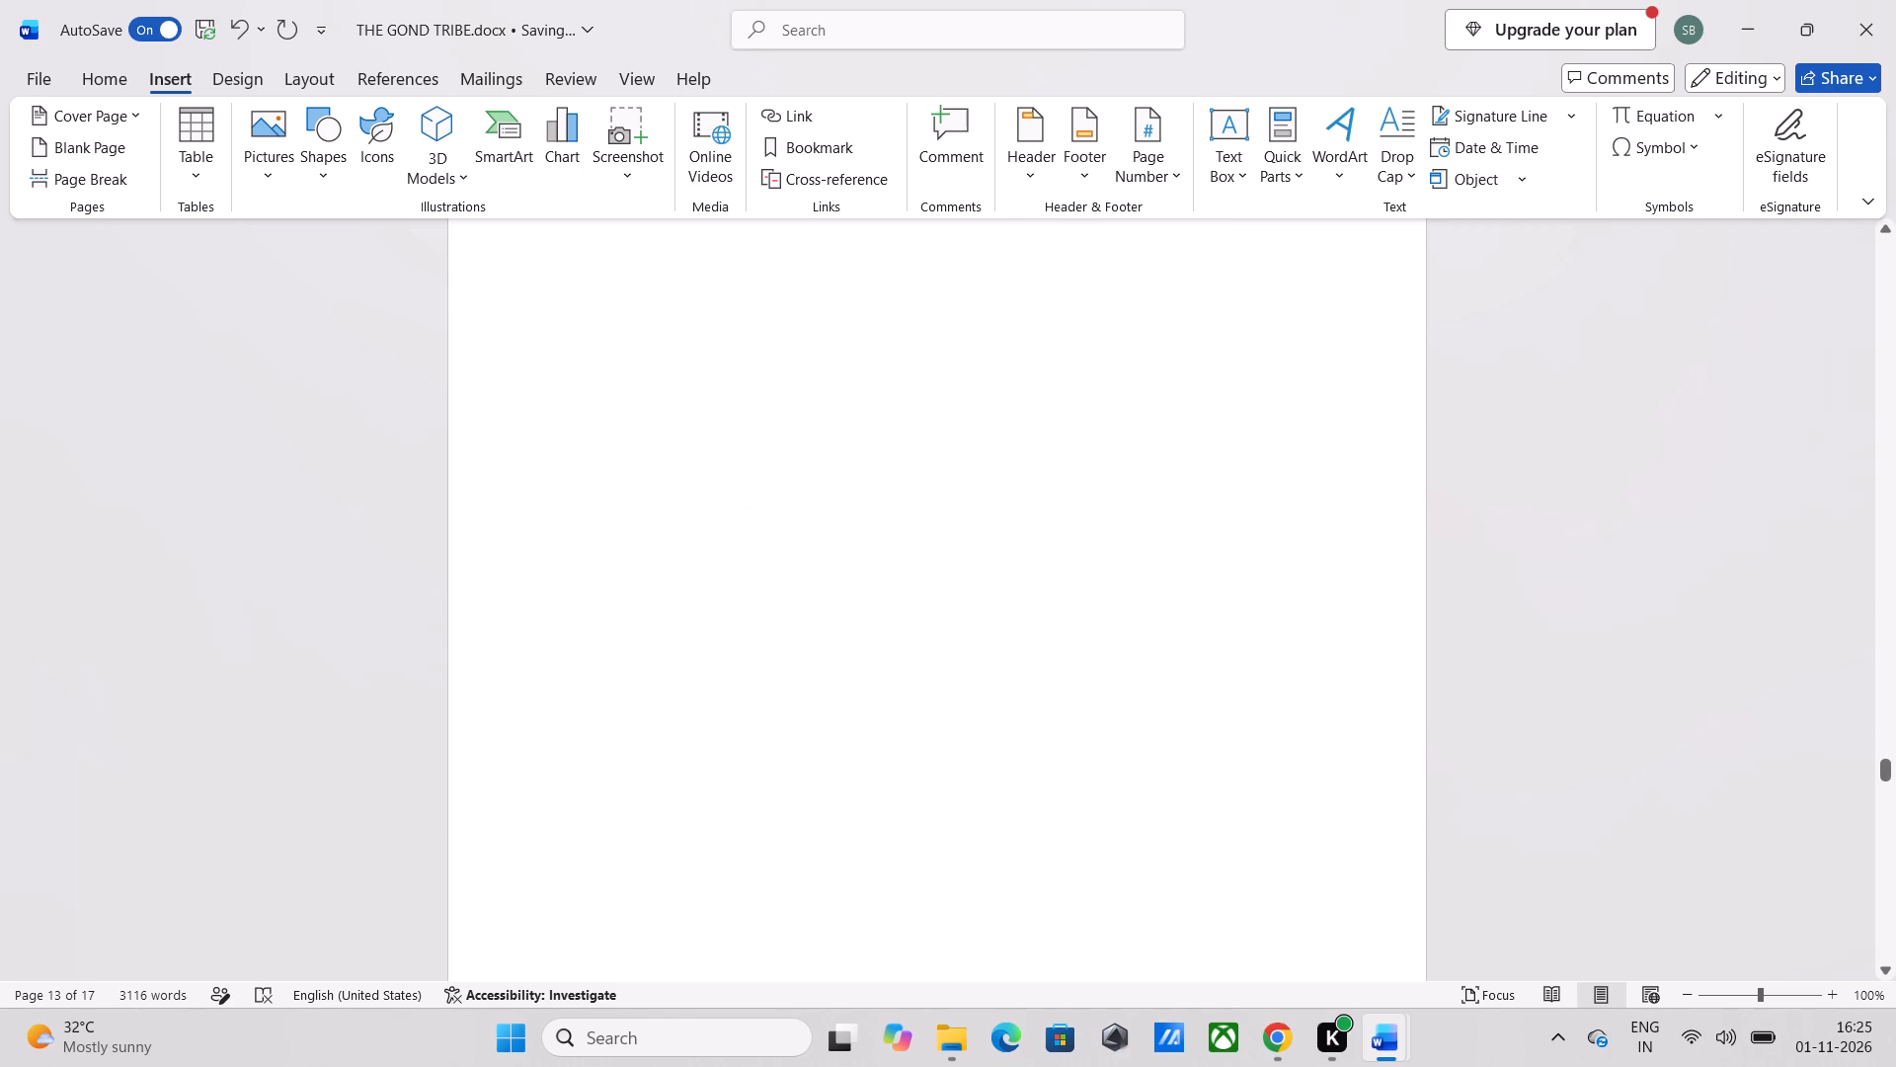
{"action": "left_click", "coordinate": [864, 564]}
{"action": "scroll", "coordinate": [1260, 463], "scroll_direction": "up", "scroll_amount": 10}
{"action": "scroll", "coordinate": [1260, 463], "scroll_direction": "down", "scroll_amount": 18}
{"action": "scroll", "coordinate": [1310, 596], "scroll_direction": "down", "scroll_amount": 2}
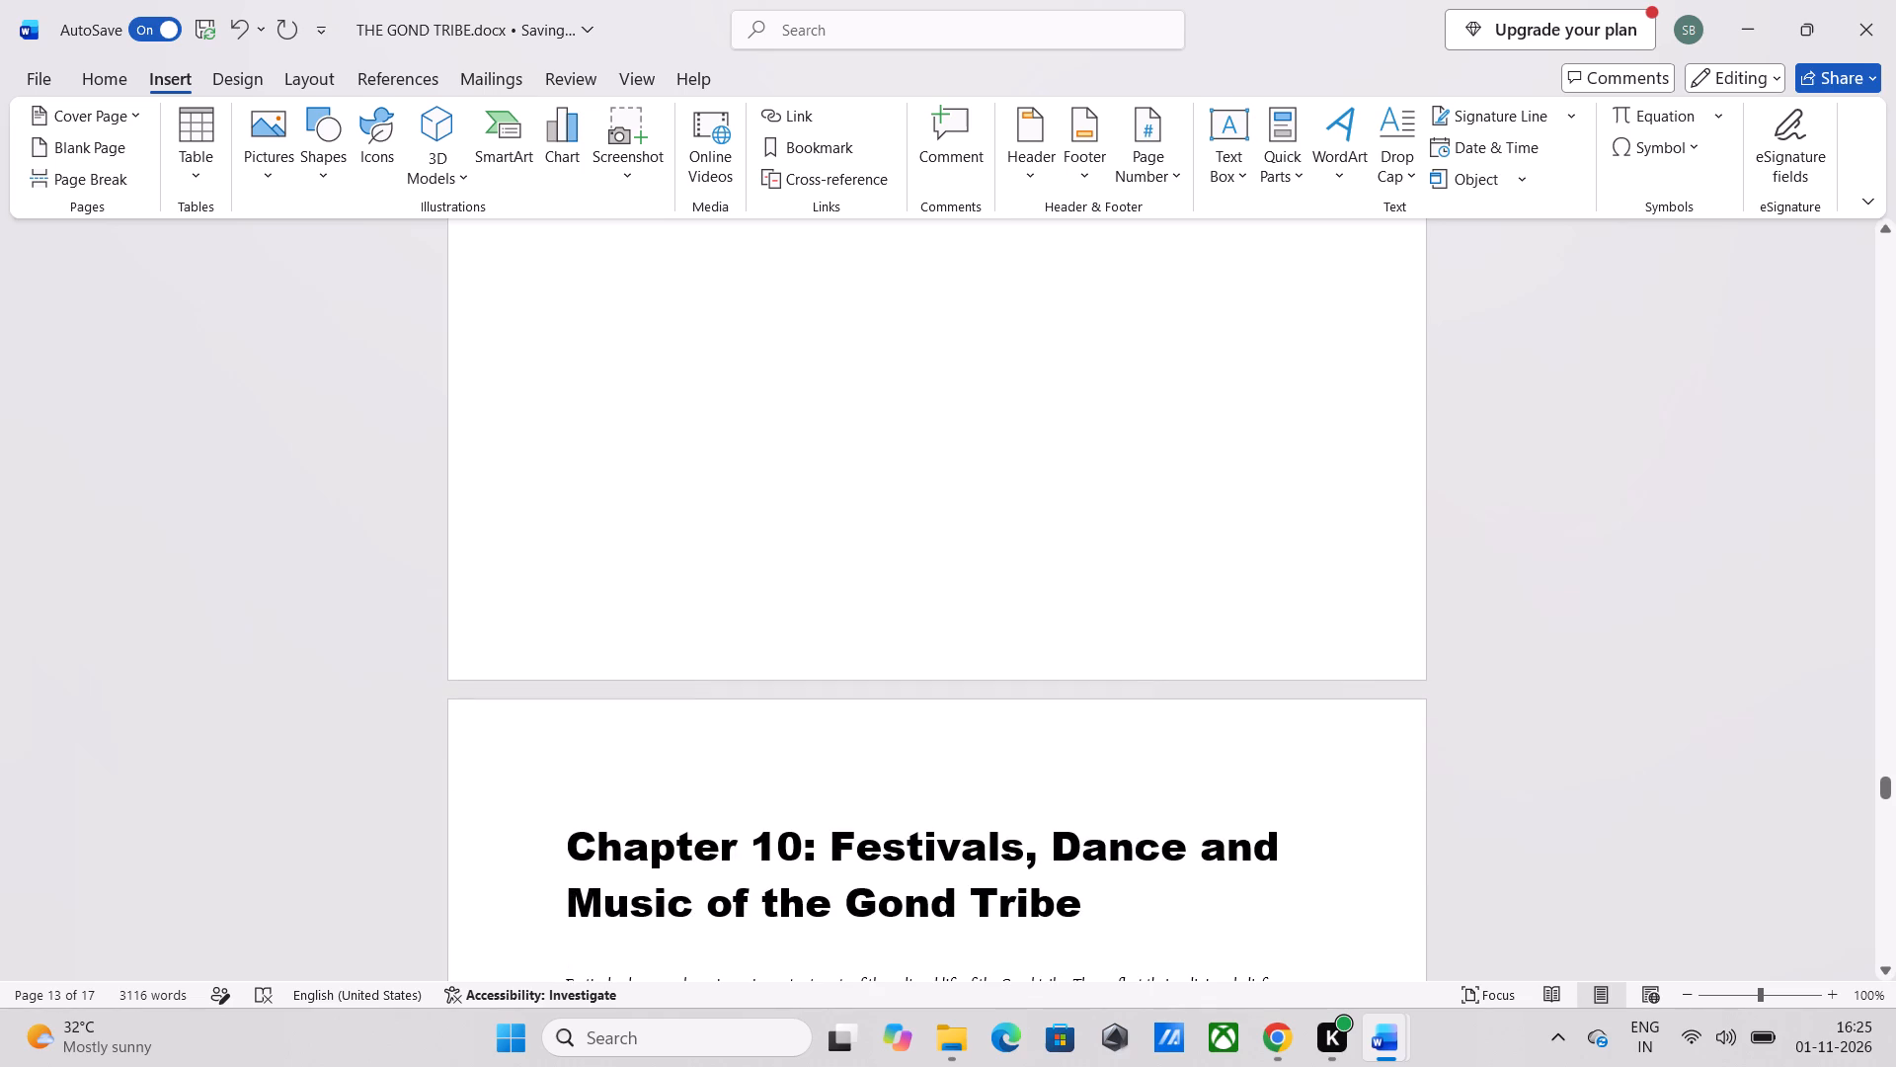
{"action": "scroll", "coordinate": [1308, 597], "scroll_direction": "up", "scroll_amount": 4}
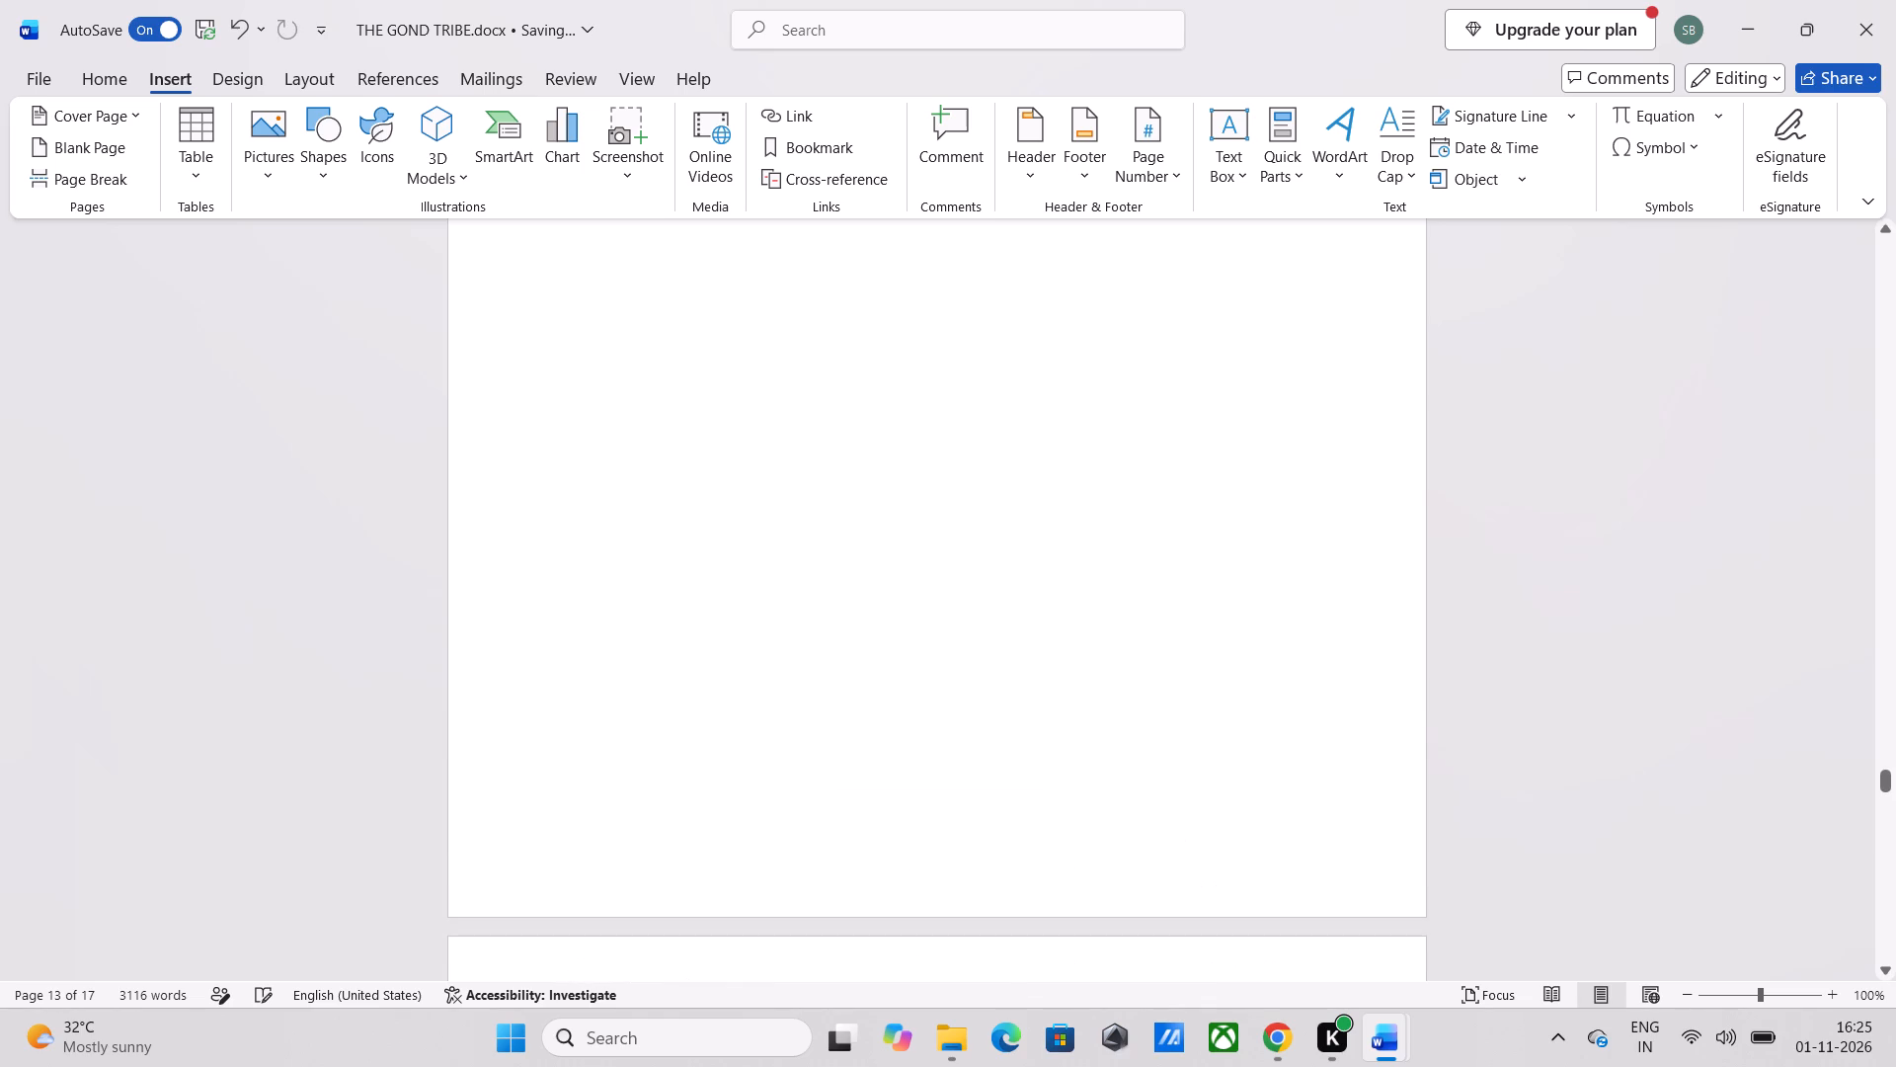
{"action": "left_click", "coordinate": [1259, 721]}
{"action": "key", "text": "BackSpace"}
Check the pages around the blank page, from the closing text on language, art and crafts to the Chapter 10 heading.
{"action": "scroll", "coordinate": [1048, 855], "scroll_direction": "up", "scroll_amount": 3}
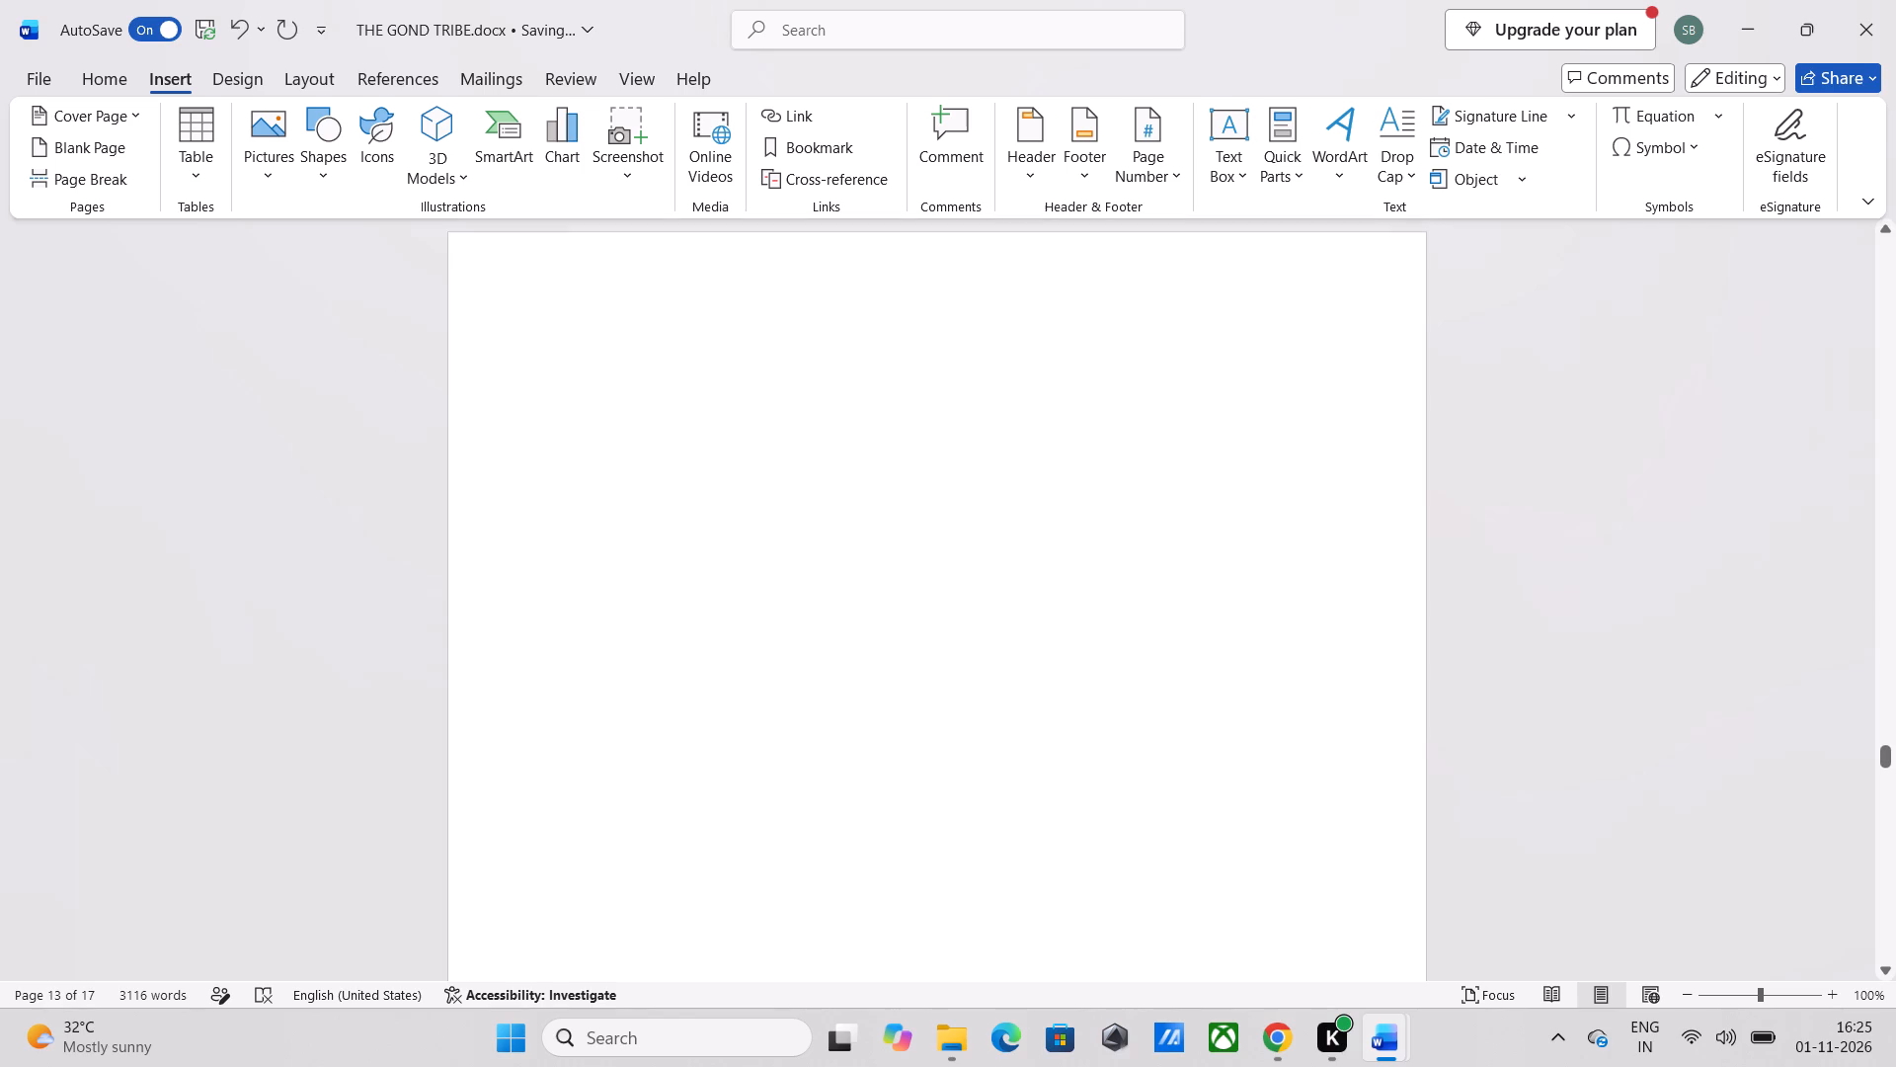
{"action": "scroll", "coordinate": [991, 959], "scroll_direction": "up", "scroll_amount": 19}
{"action": "scroll", "coordinate": [986, 948], "scroll_direction": "up", "scroll_amount": 4}
{"action": "scroll", "coordinate": [986, 948], "scroll_direction": "down", "scroll_amount": 4}
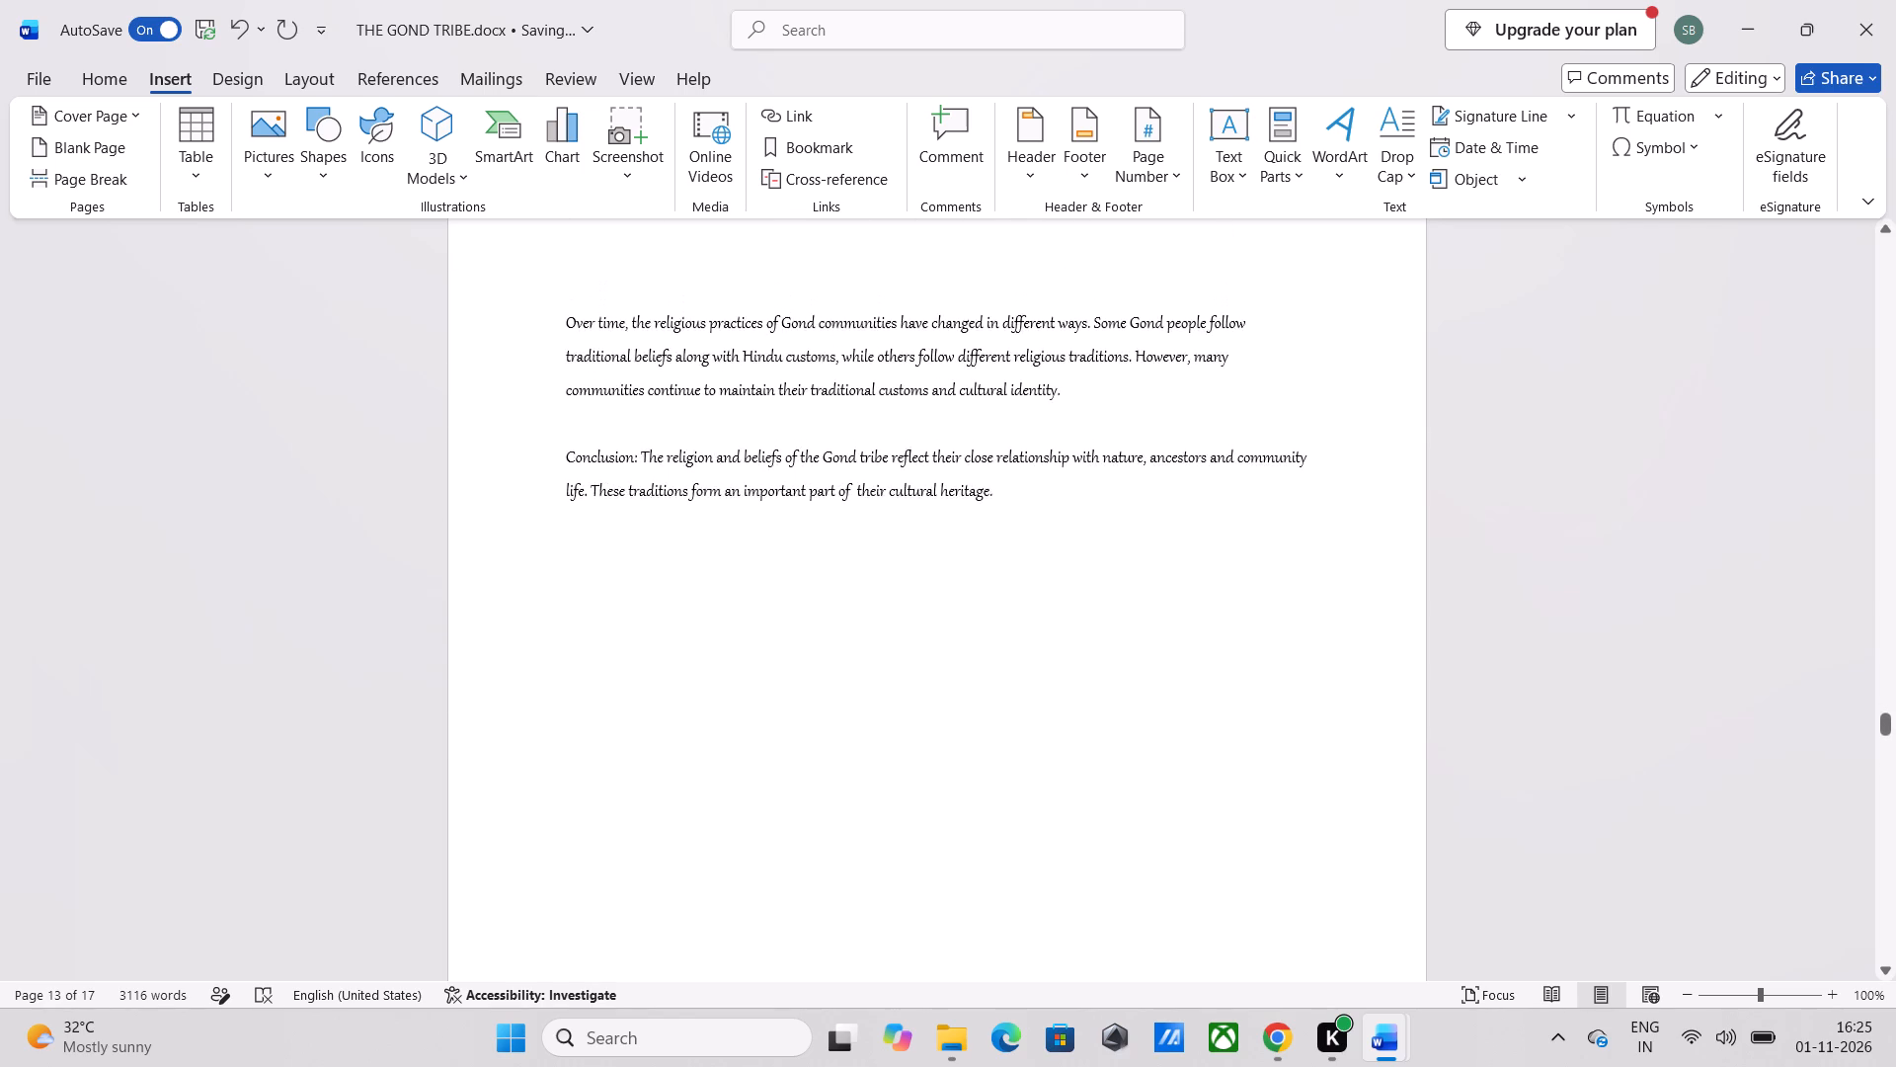
{"action": "scroll", "coordinate": [986, 948], "scroll_direction": "down", "scroll_amount": 20}
{"action": "scroll", "coordinate": [986, 948], "scroll_direction": "down", "scroll_amount": 18}
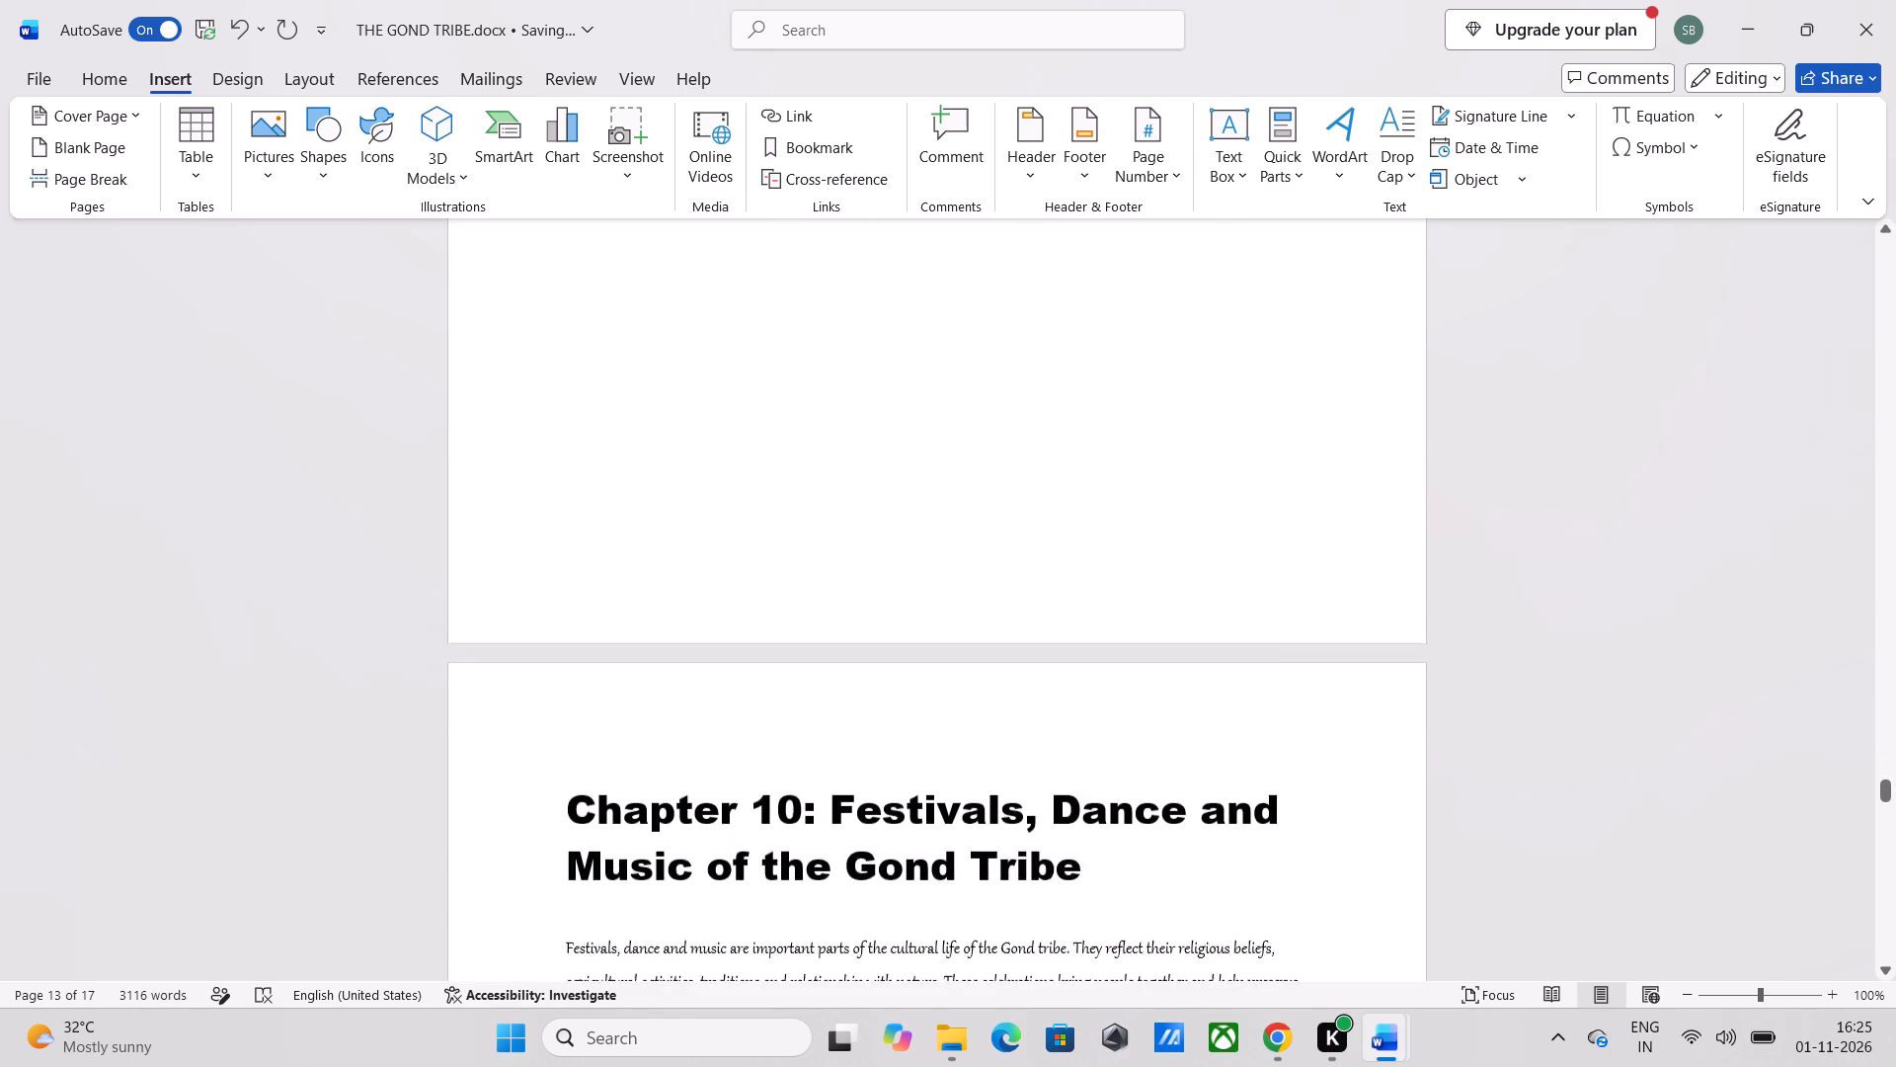
{"action": "scroll", "coordinate": [984, 930], "scroll_direction": "up", "scroll_amount": 11}
{"action": "scroll", "coordinate": [983, 892], "scroll_direction": "up", "scroll_amount": 12}
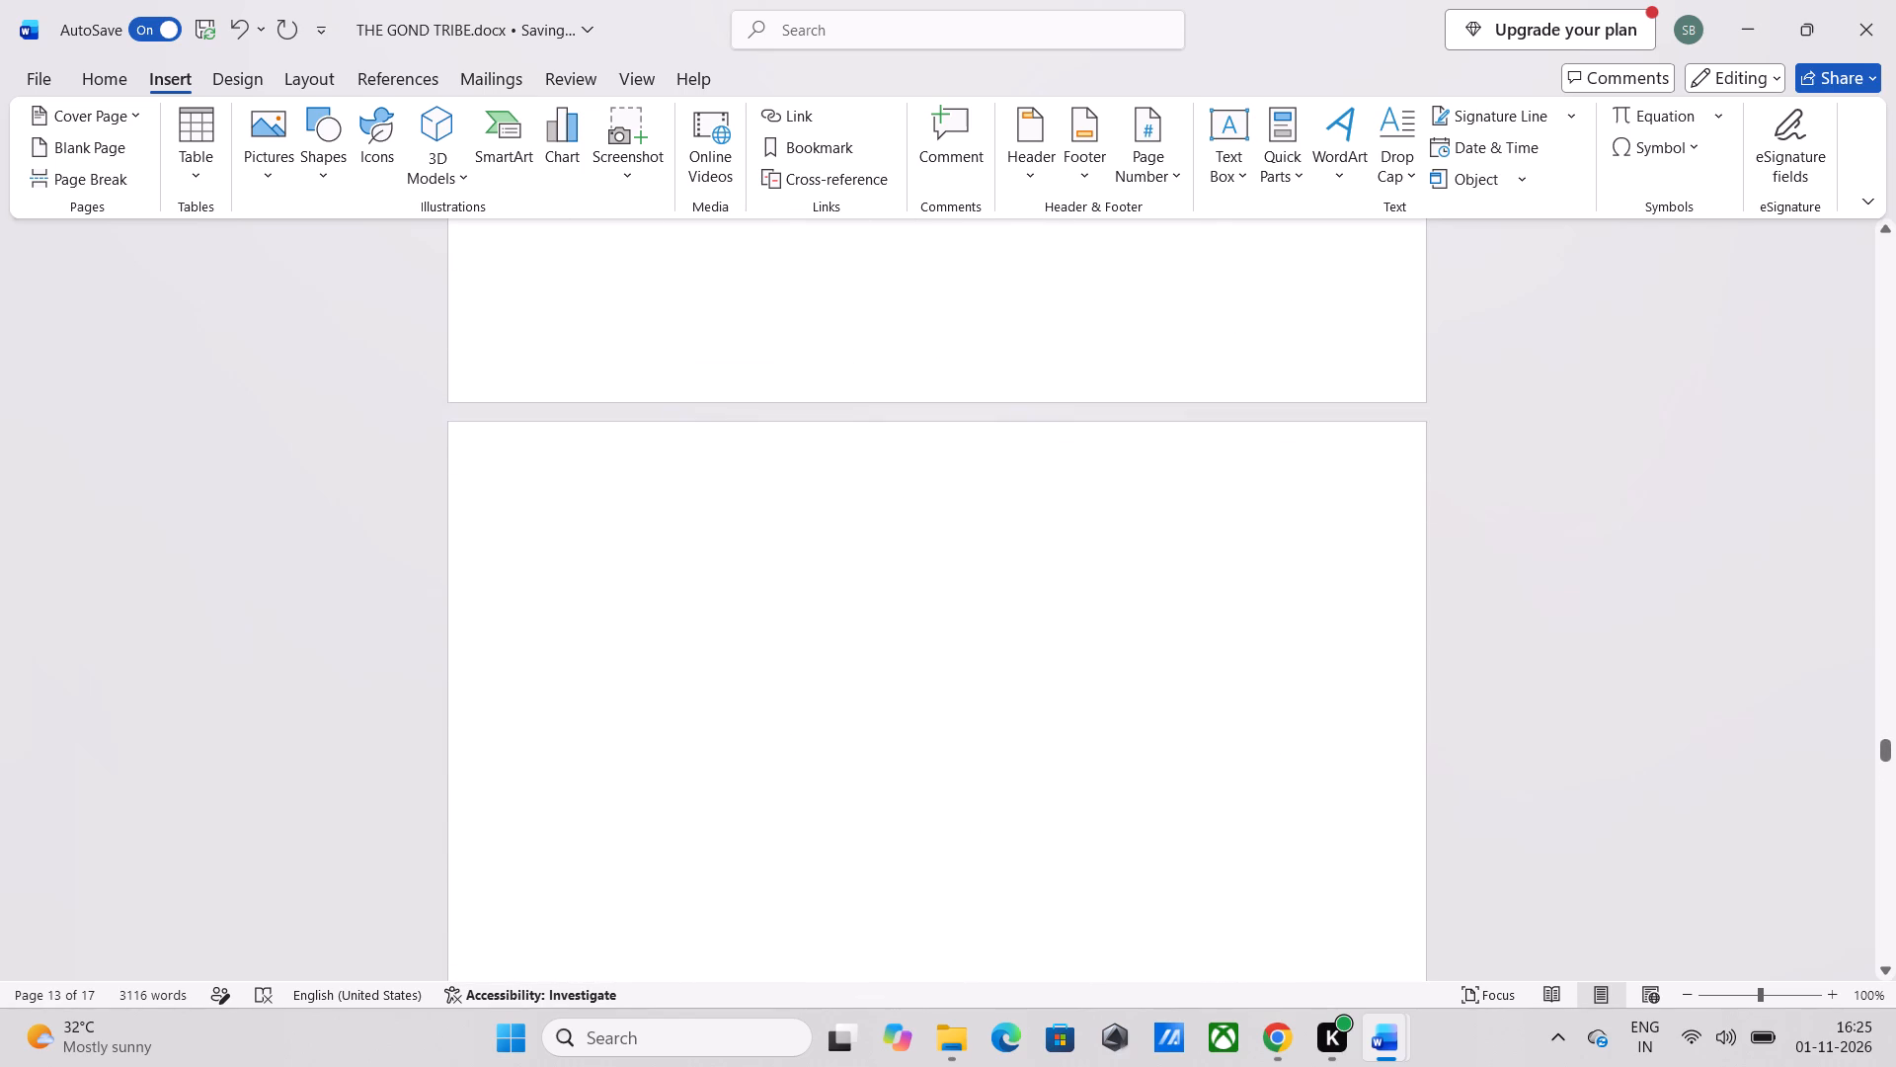
{"action": "scroll", "coordinate": [983, 892], "scroll_direction": "up", "scroll_amount": 18}
{"action": "scroll", "coordinate": [955, 884], "scroll_direction": "up", "scroll_amount": 10}
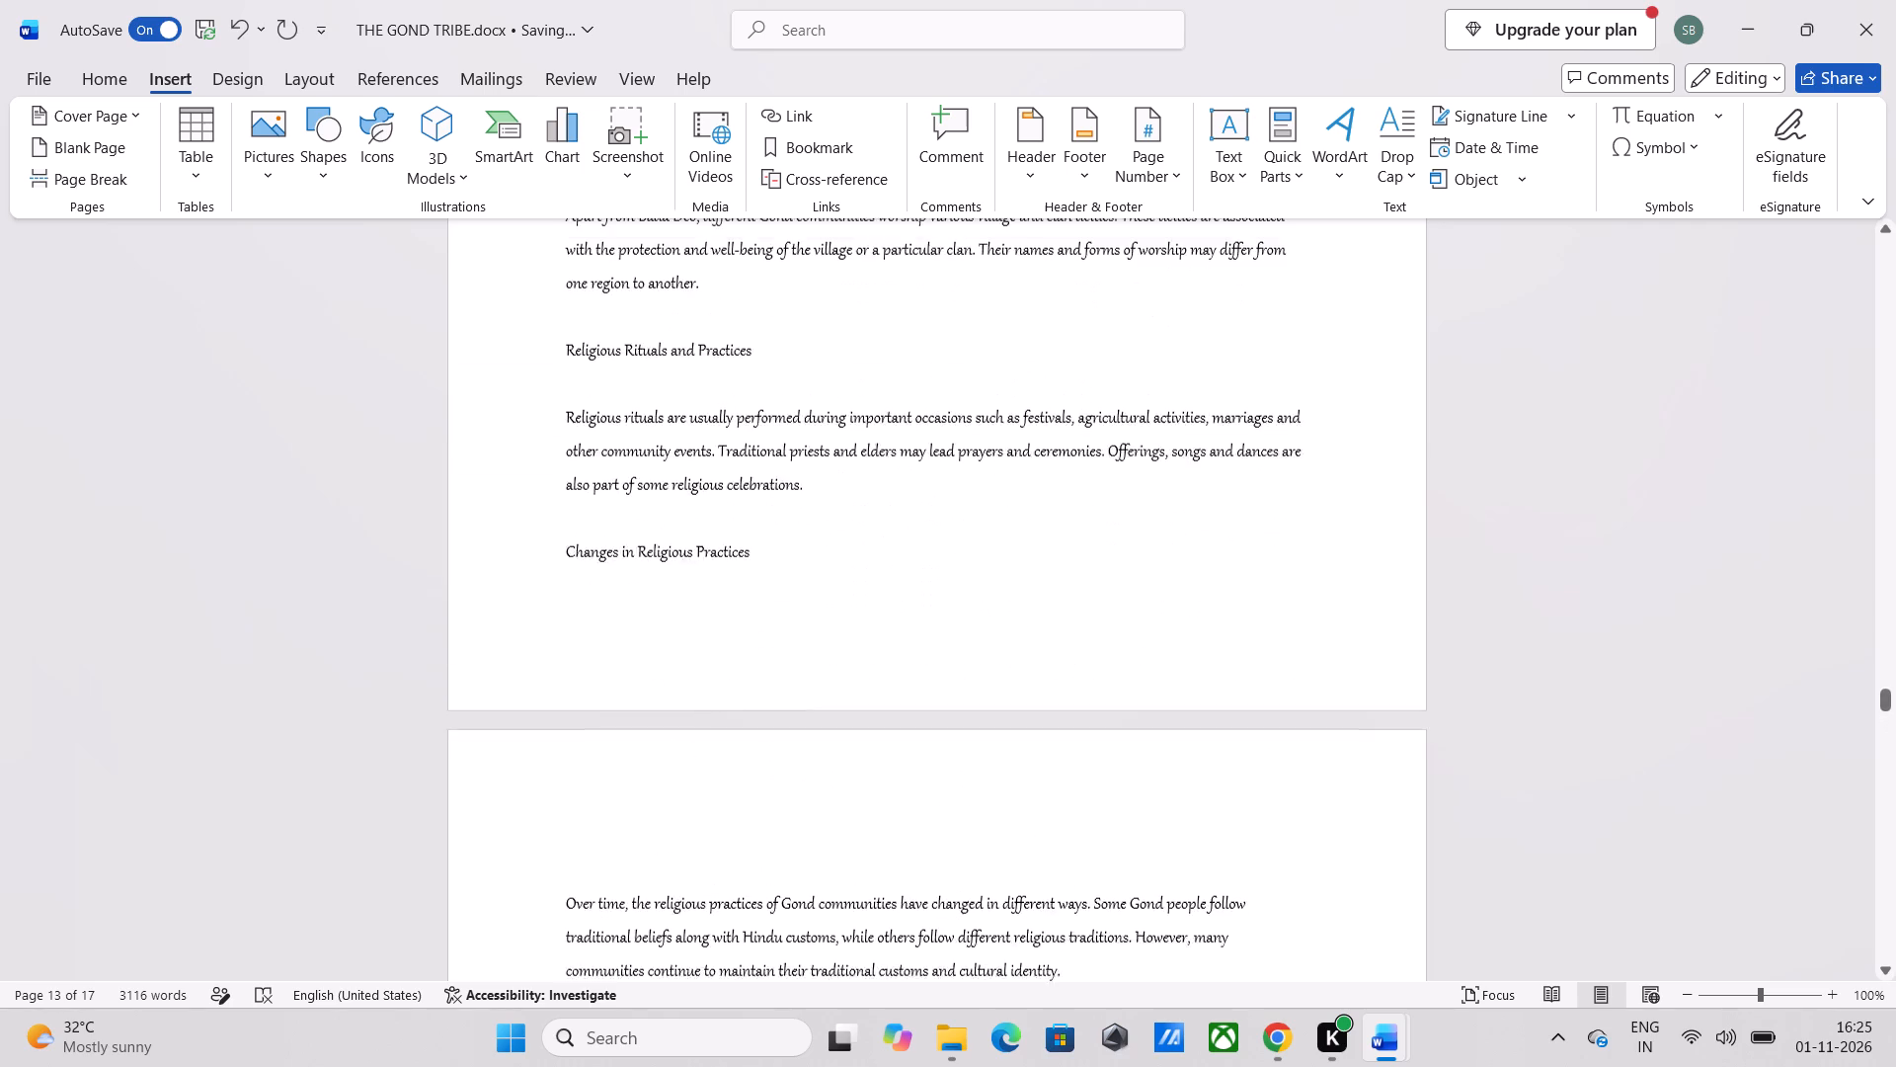
{"action": "scroll", "coordinate": [955, 884], "scroll_direction": "up", "scroll_amount": 19}
{"action": "scroll", "coordinate": [949, 870], "scroll_direction": "up", "scroll_amount": 11}
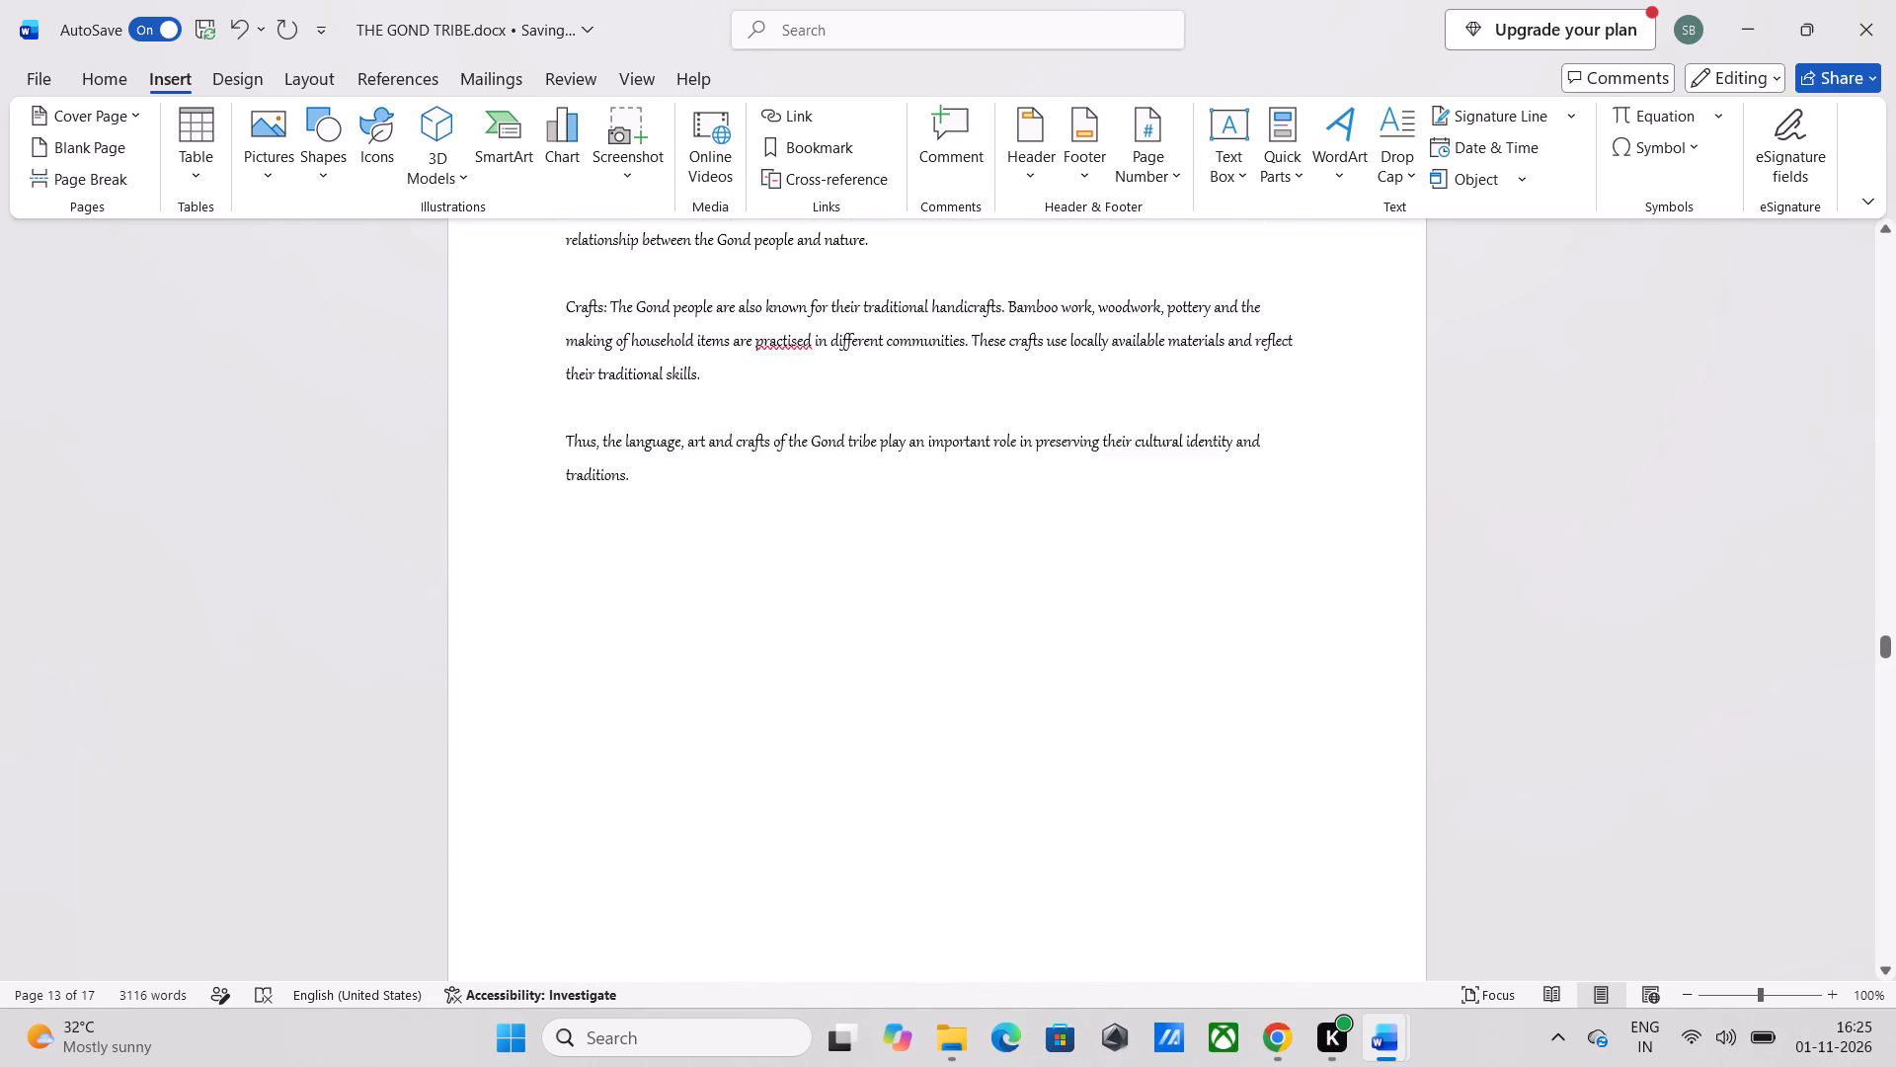
{"action": "scroll", "coordinate": [949, 870], "scroll_direction": "up", "scroll_amount": 5}
{"action": "scroll", "coordinate": [934, 854], "scroll_direction": "down", "scroll_amount": 20}
{"action": "scroll", "coordinate": [934, 854], "scroll_direction": "down", "scroll_amount": 10}
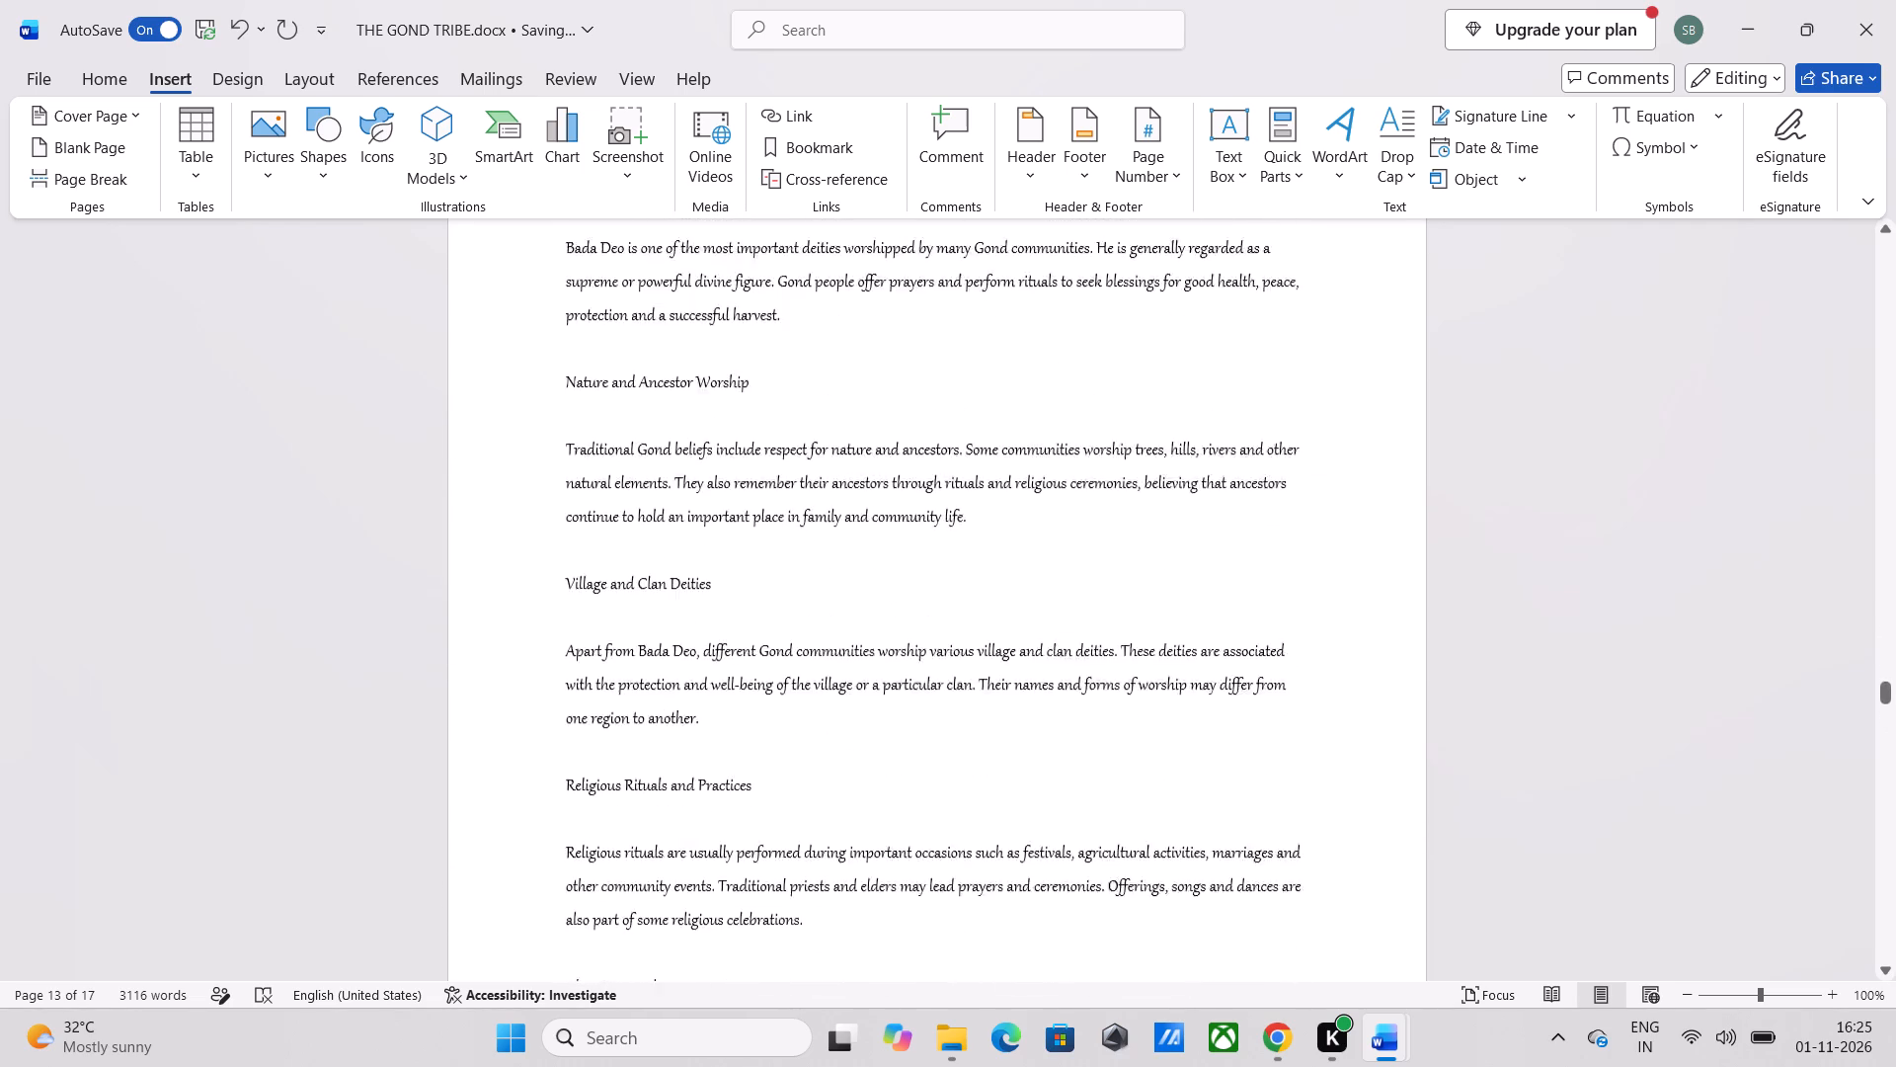
{"action": "scroll", "coordinate": [909, 867], "scroll_direction": "down", "scroll_amount": 20}
{"action": "scroll", "coordinate": [909, 867], "scroll_direction": "down", "scroll_amount": 16}
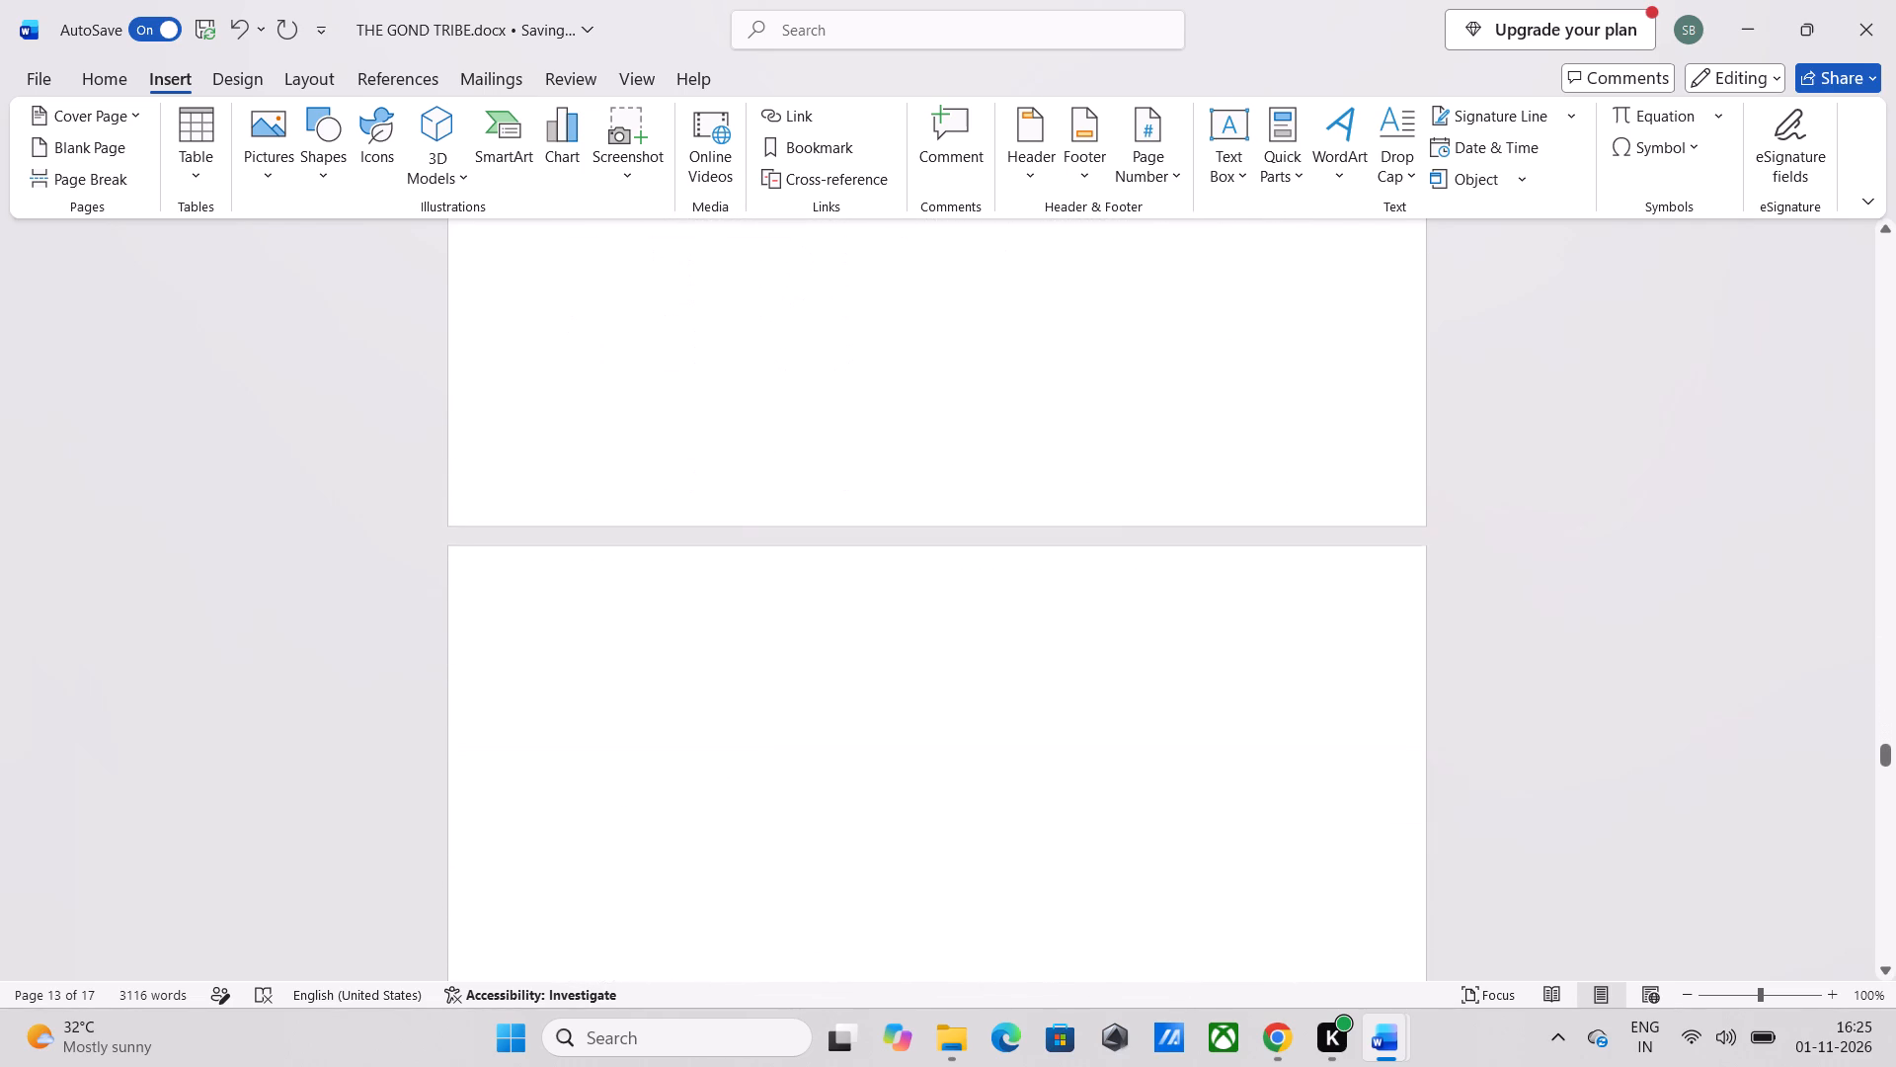
{"action": "scroll", "coordinate": [904, 841], "scroll_direction": "down", "scroll_amount": 4}
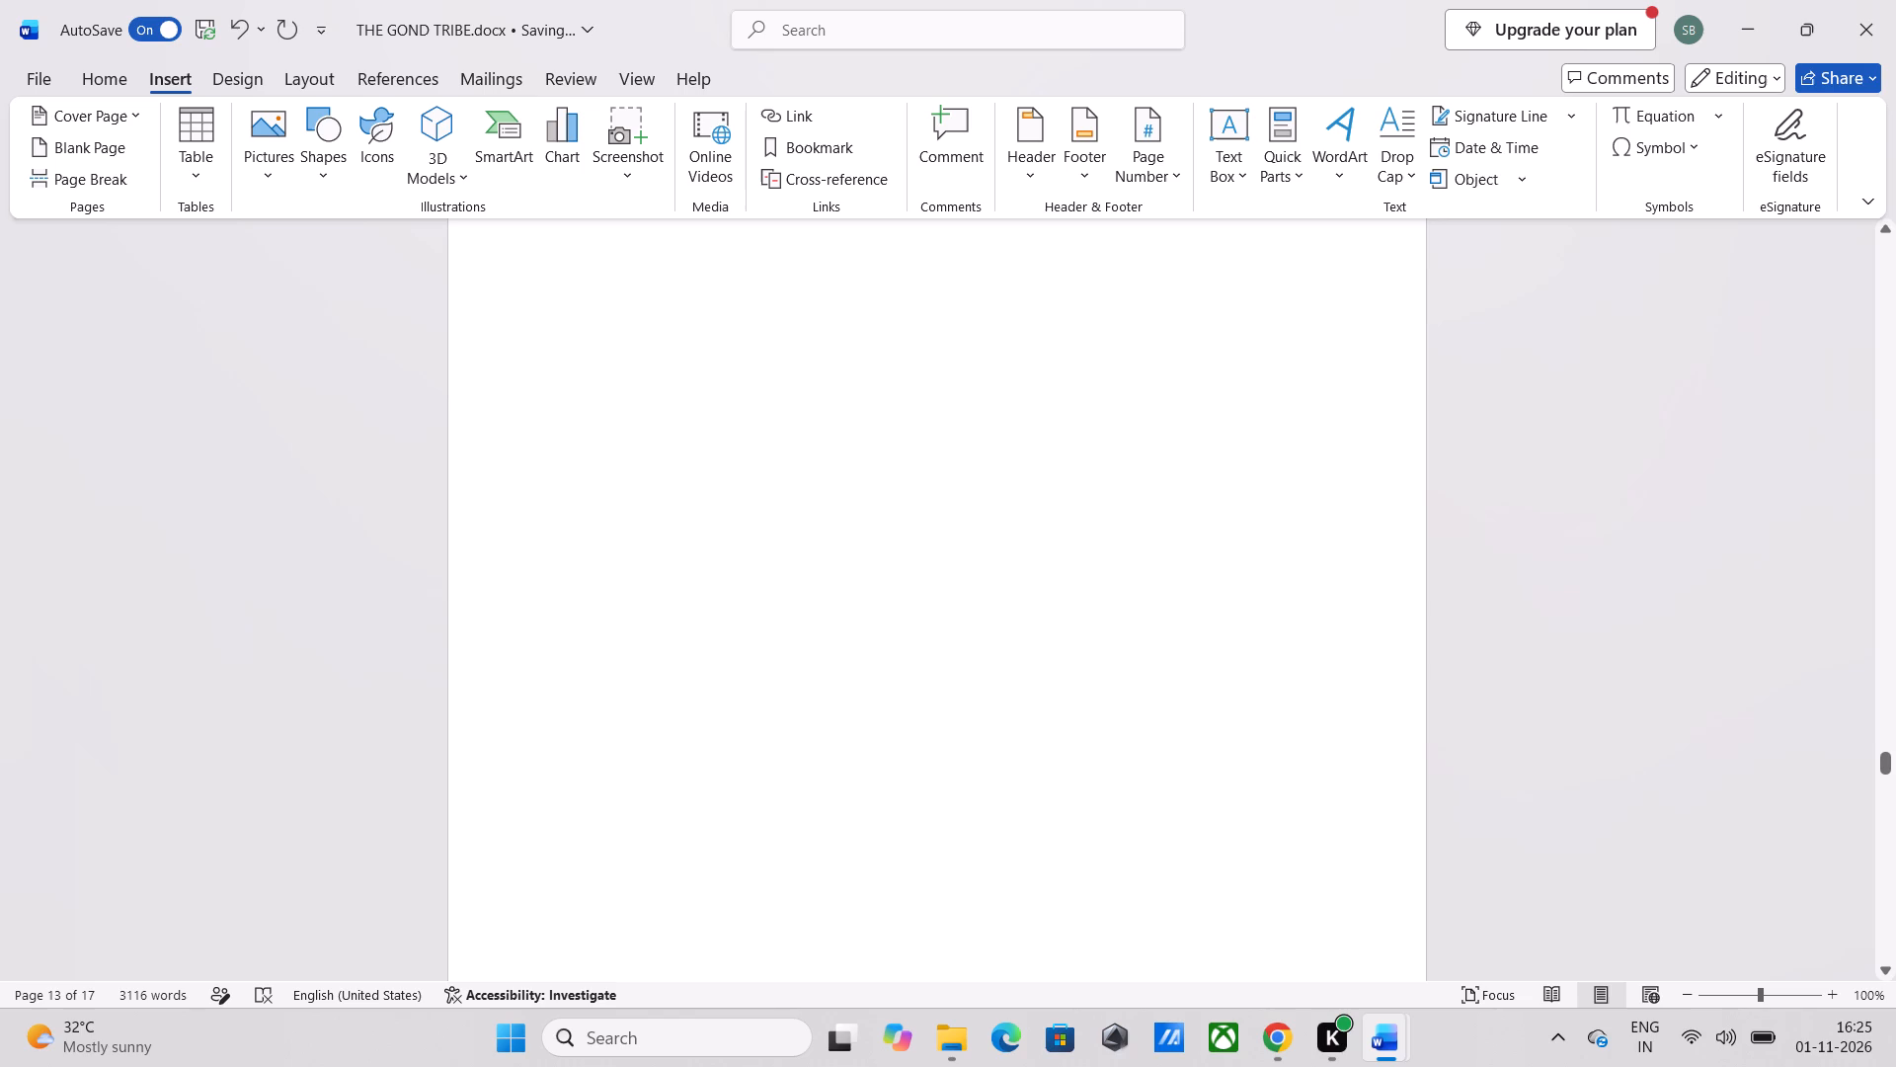
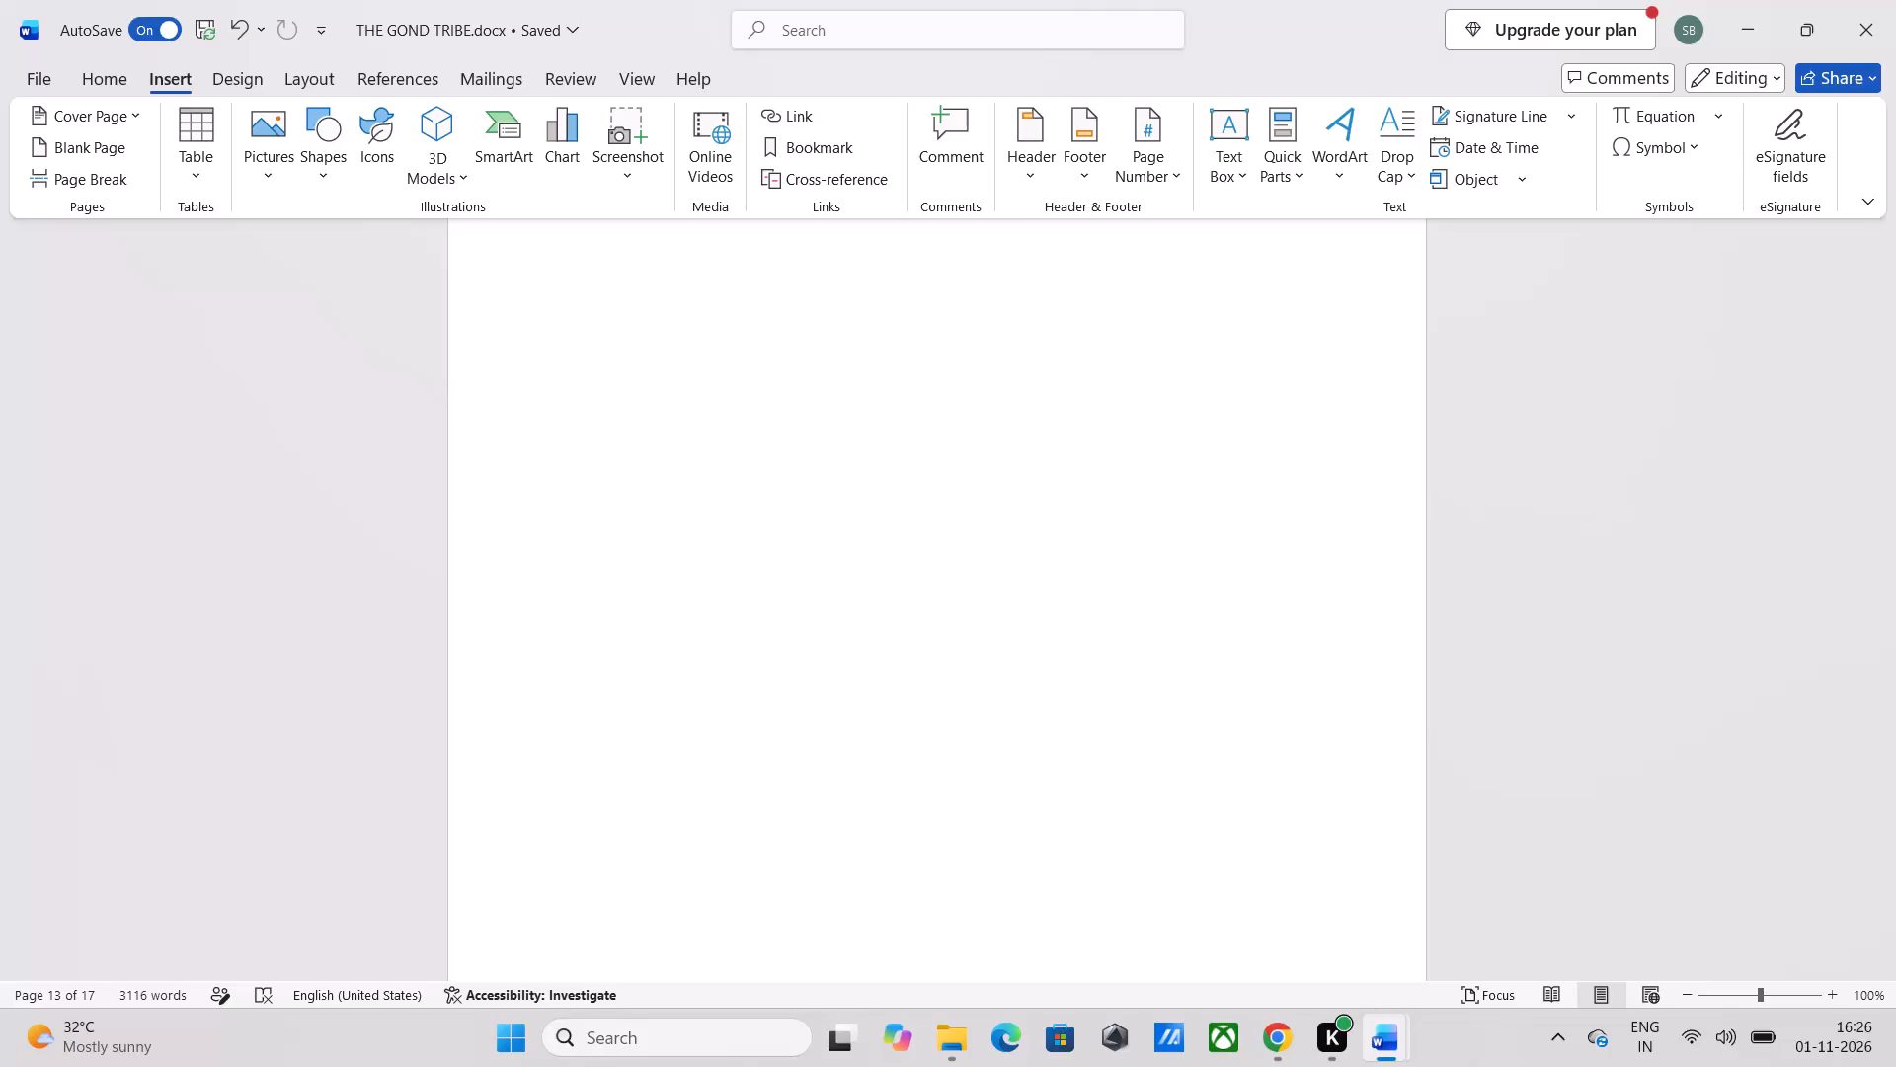
Show the formatting marks and inspect the page breaks between the Gond religion conclusion and Chapter 10.
{"action": "key", "text": "ctrl+shift+8"}
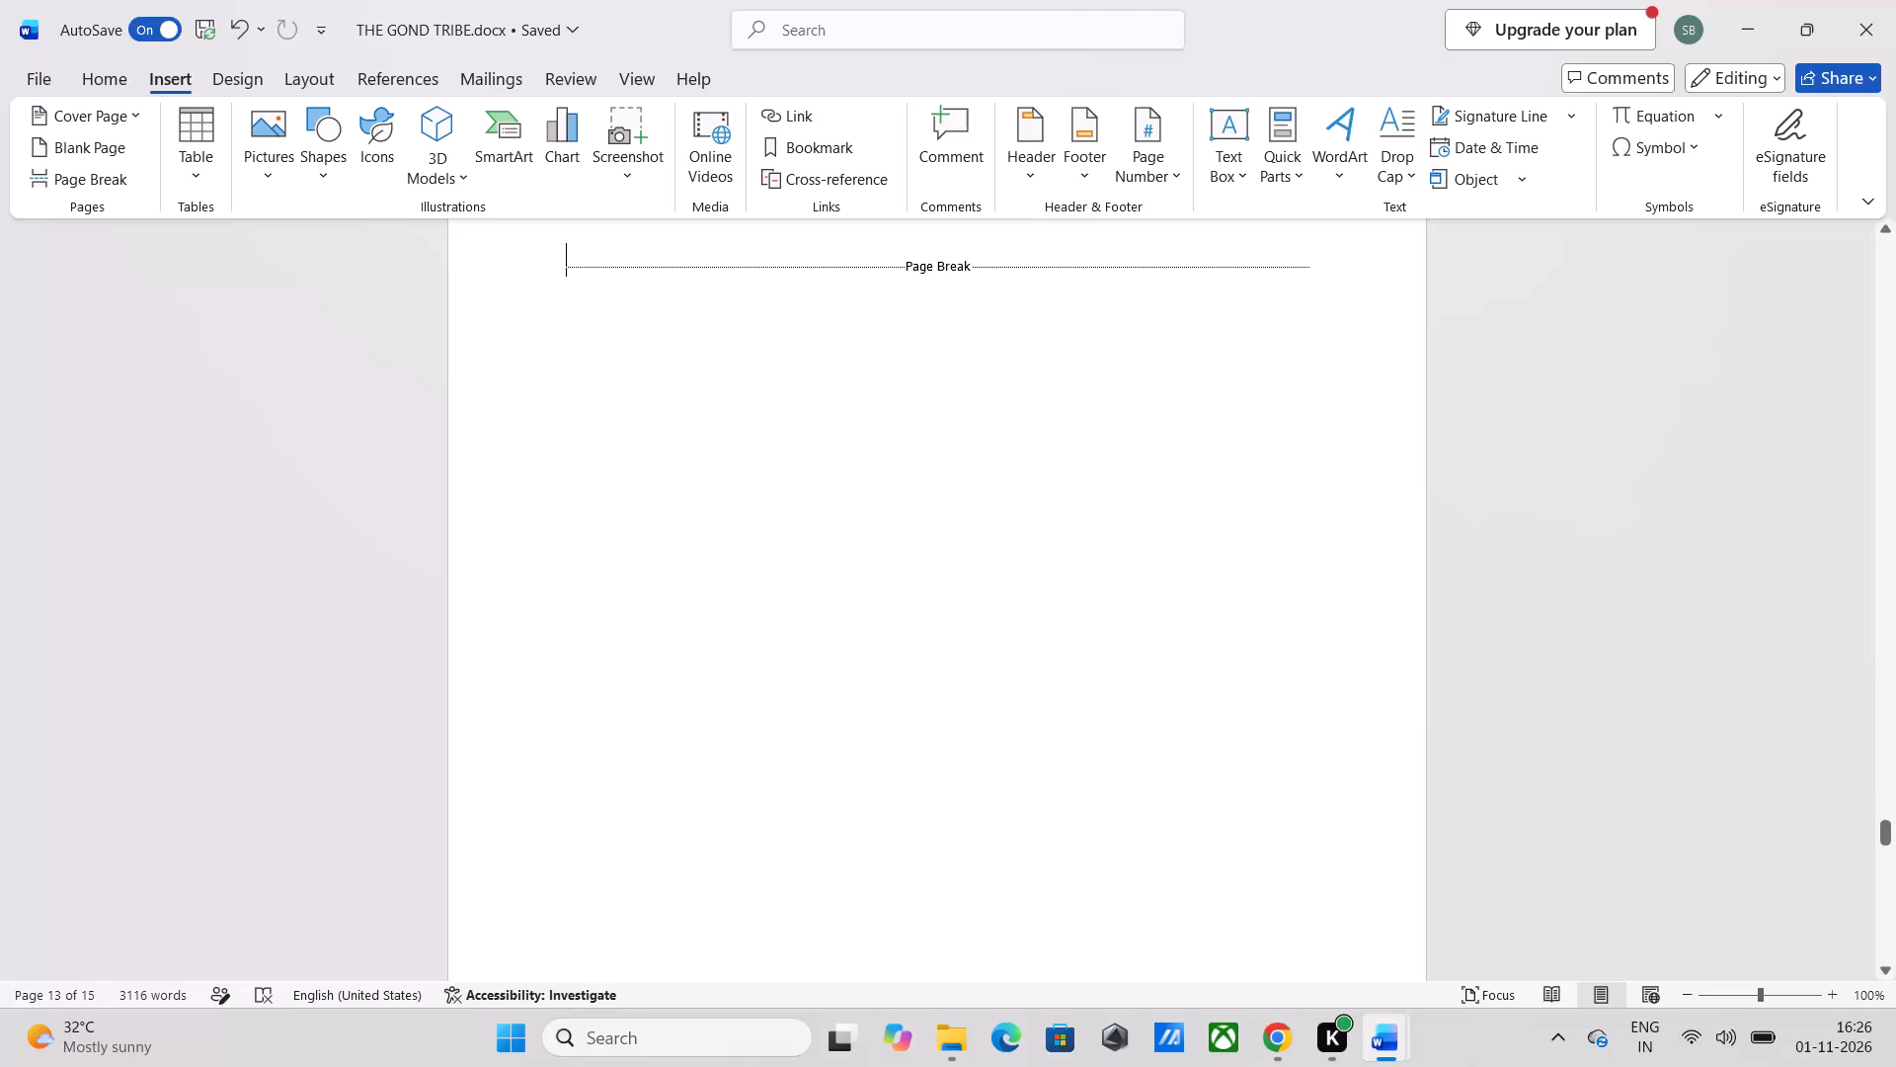
{"action": "scroll", "coordinate": [904, 841], "scroll_direction": "up", "scroll_amount": 5}
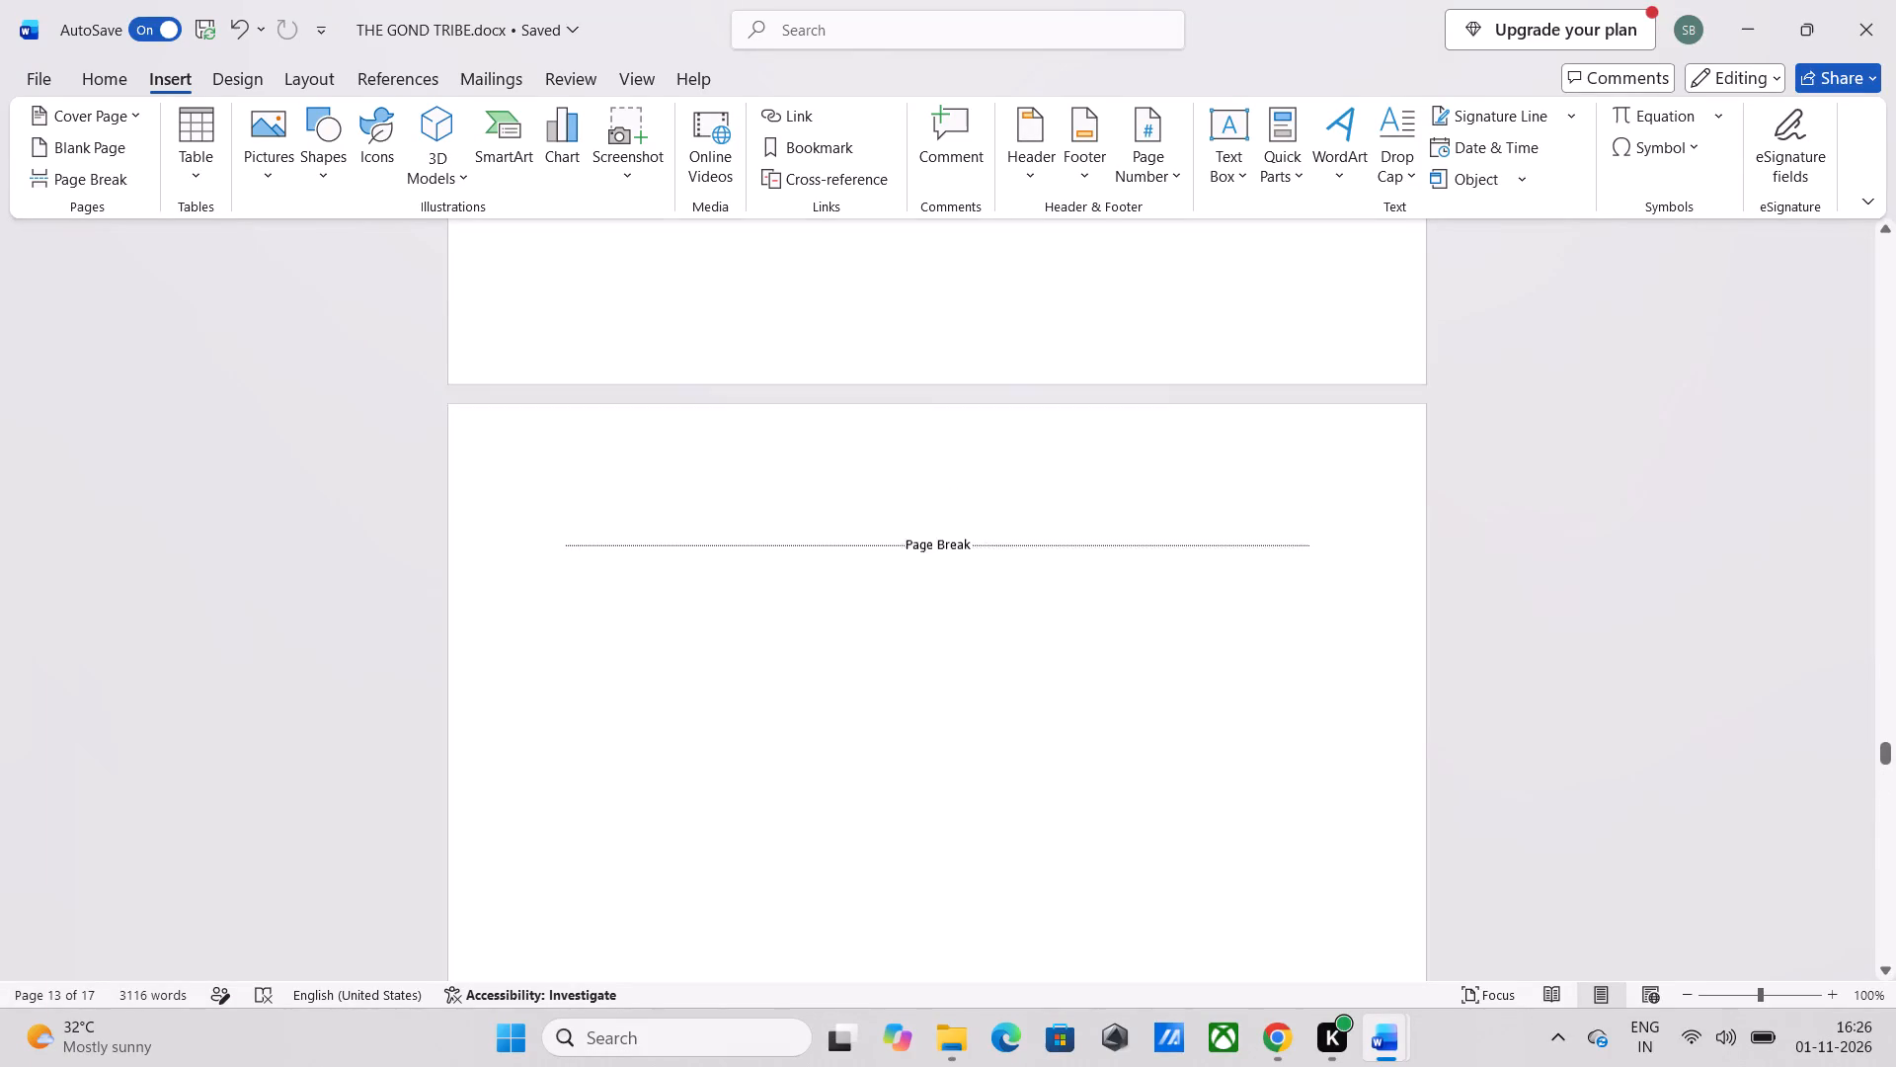
{"action": "scroll", "coordinate": [904, 871], "scroll_direction": "up", "scroll_amount": 15}
{"action": "scroll", "coordinate": [904, 871], "scroll_direction": "up", "scroll_amount": 6}
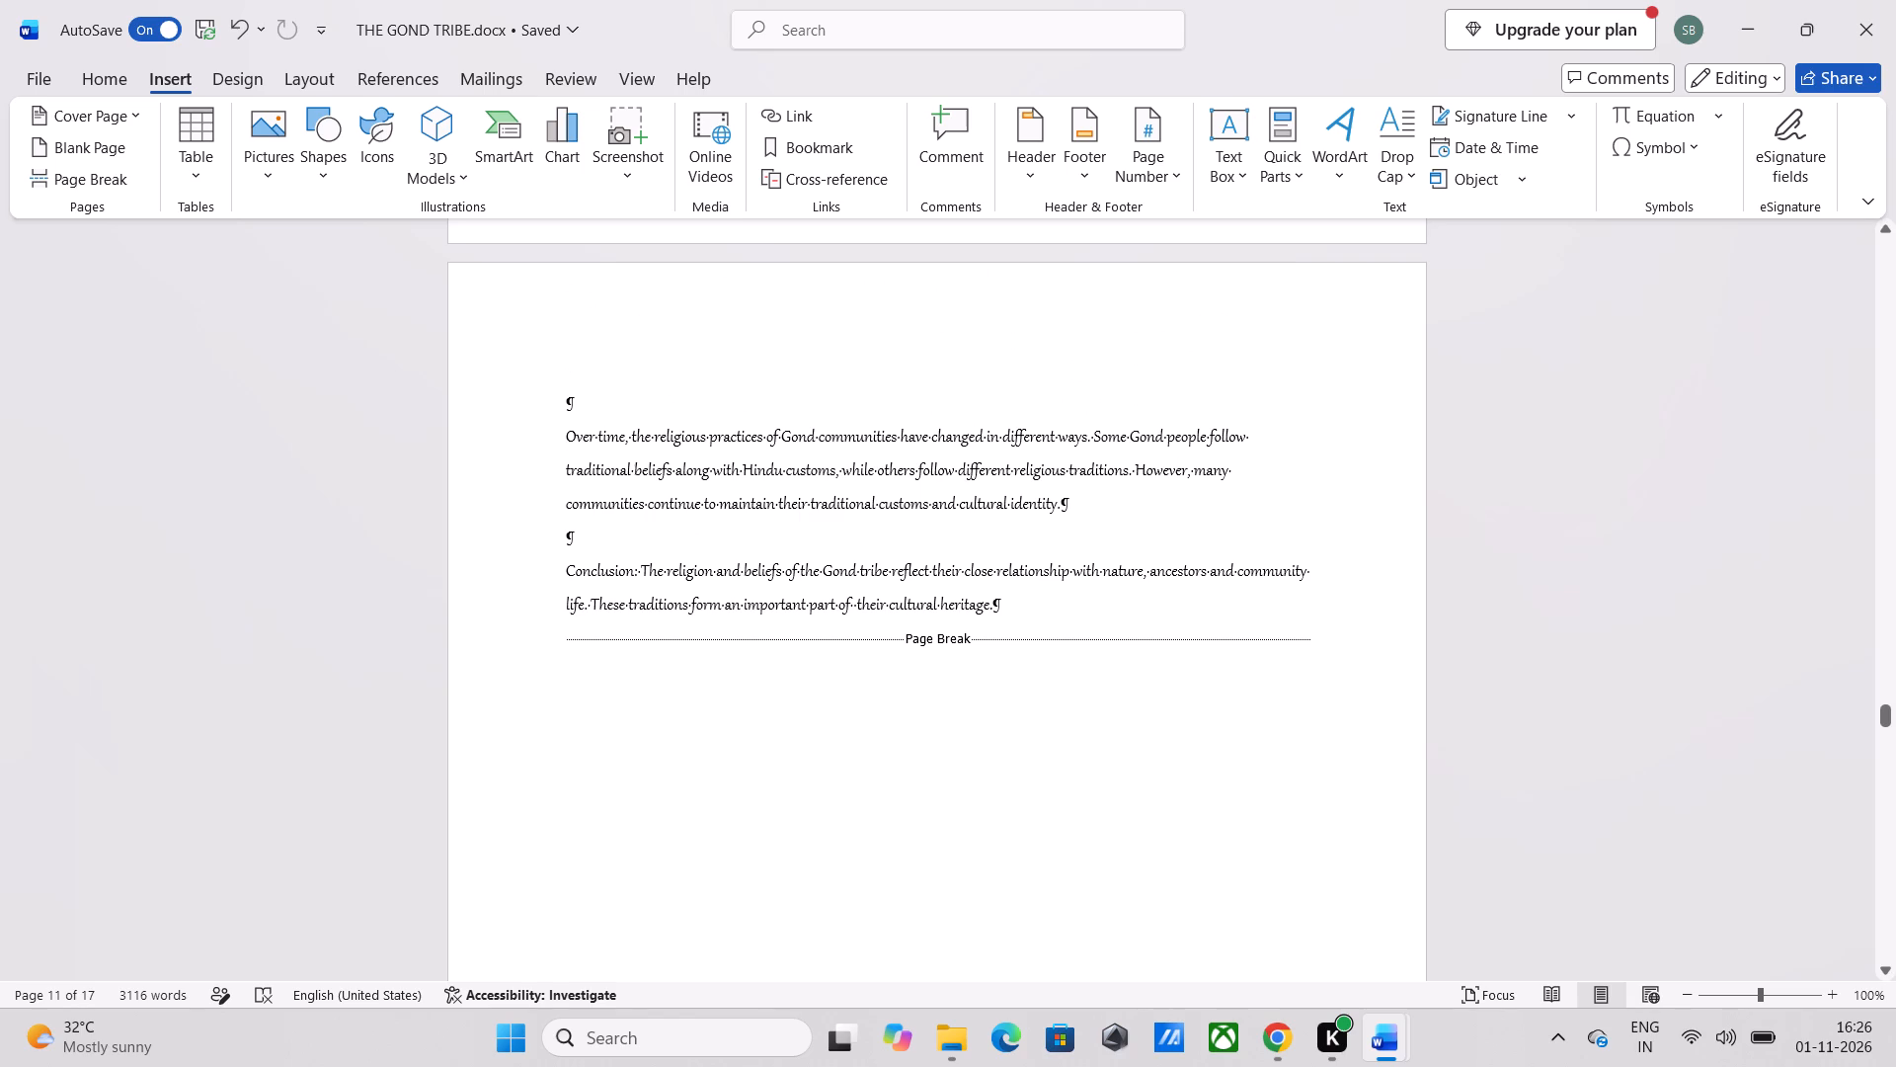
Undo the recent blank-page edits before the Chapter 10 heading one at a time, checking the surrounding pages.
{"action": "left_click", "coordinate": [232, 30]}
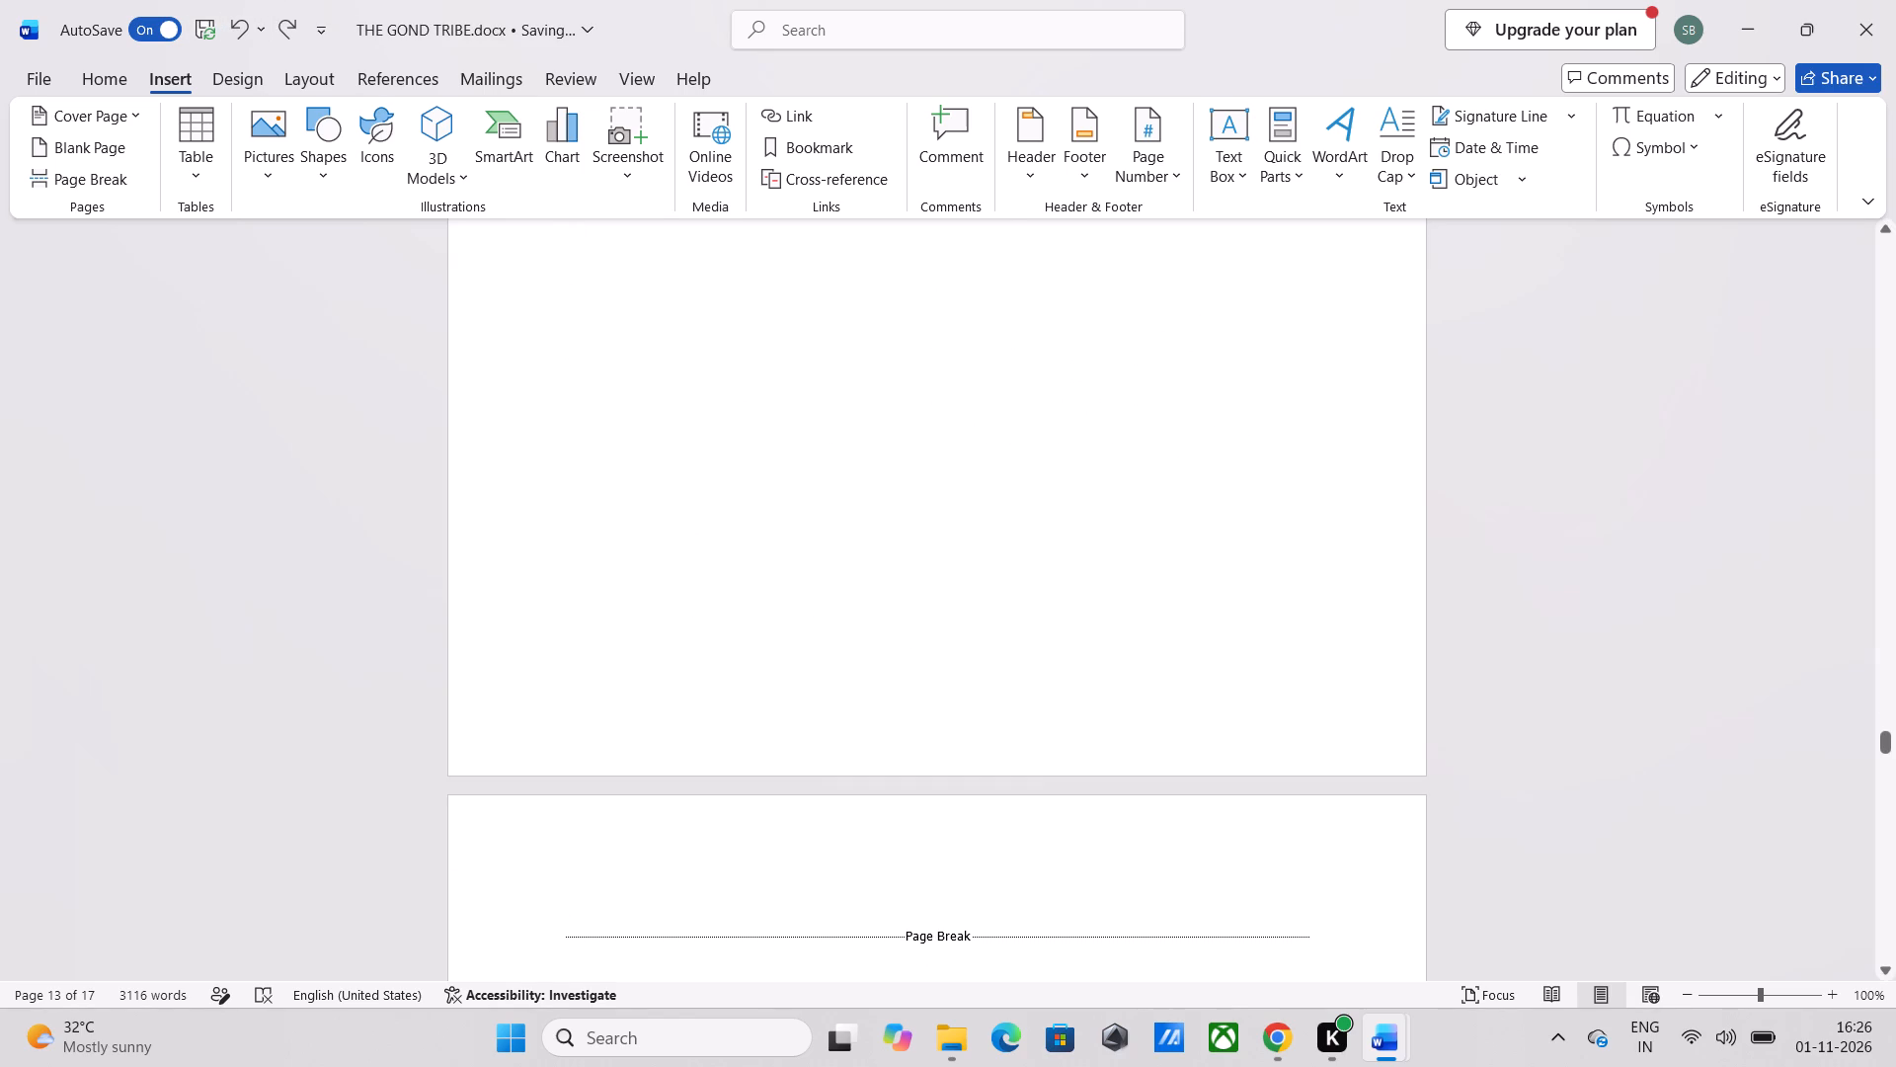
{"action": "scroll", "coordinate": [617, 340], "scroll_direction": "down", "scroll_amount": 6}
{"action": "scroll", "coordinate": [617, 349], "scroll_direction": "down", "scroll_amount": 20}
{"action": "scroll", "coordinate": [617, 349], "scroll_direction": "down", "scroll_amount": 6}
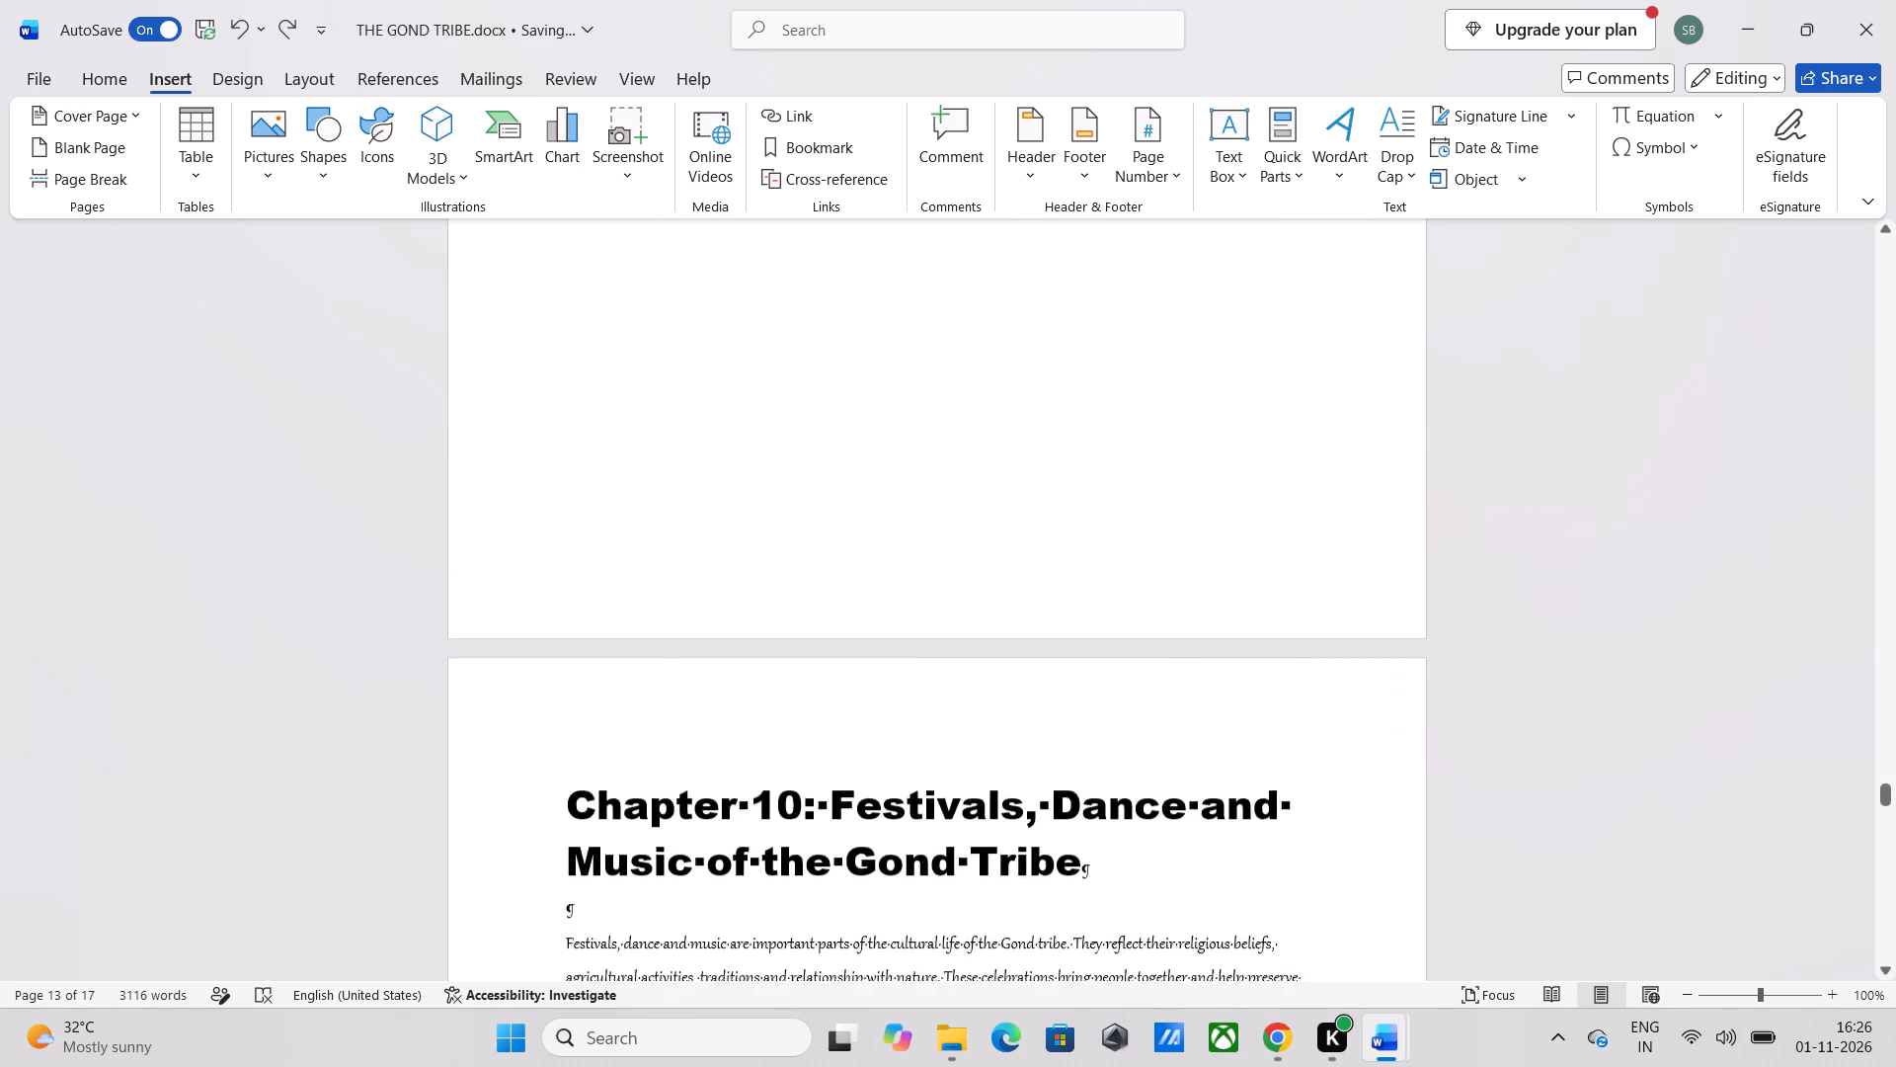
{"action": "scroll", "coordinate": [624, 375], "scroll_direction": "down", "scroll_amount": 2}
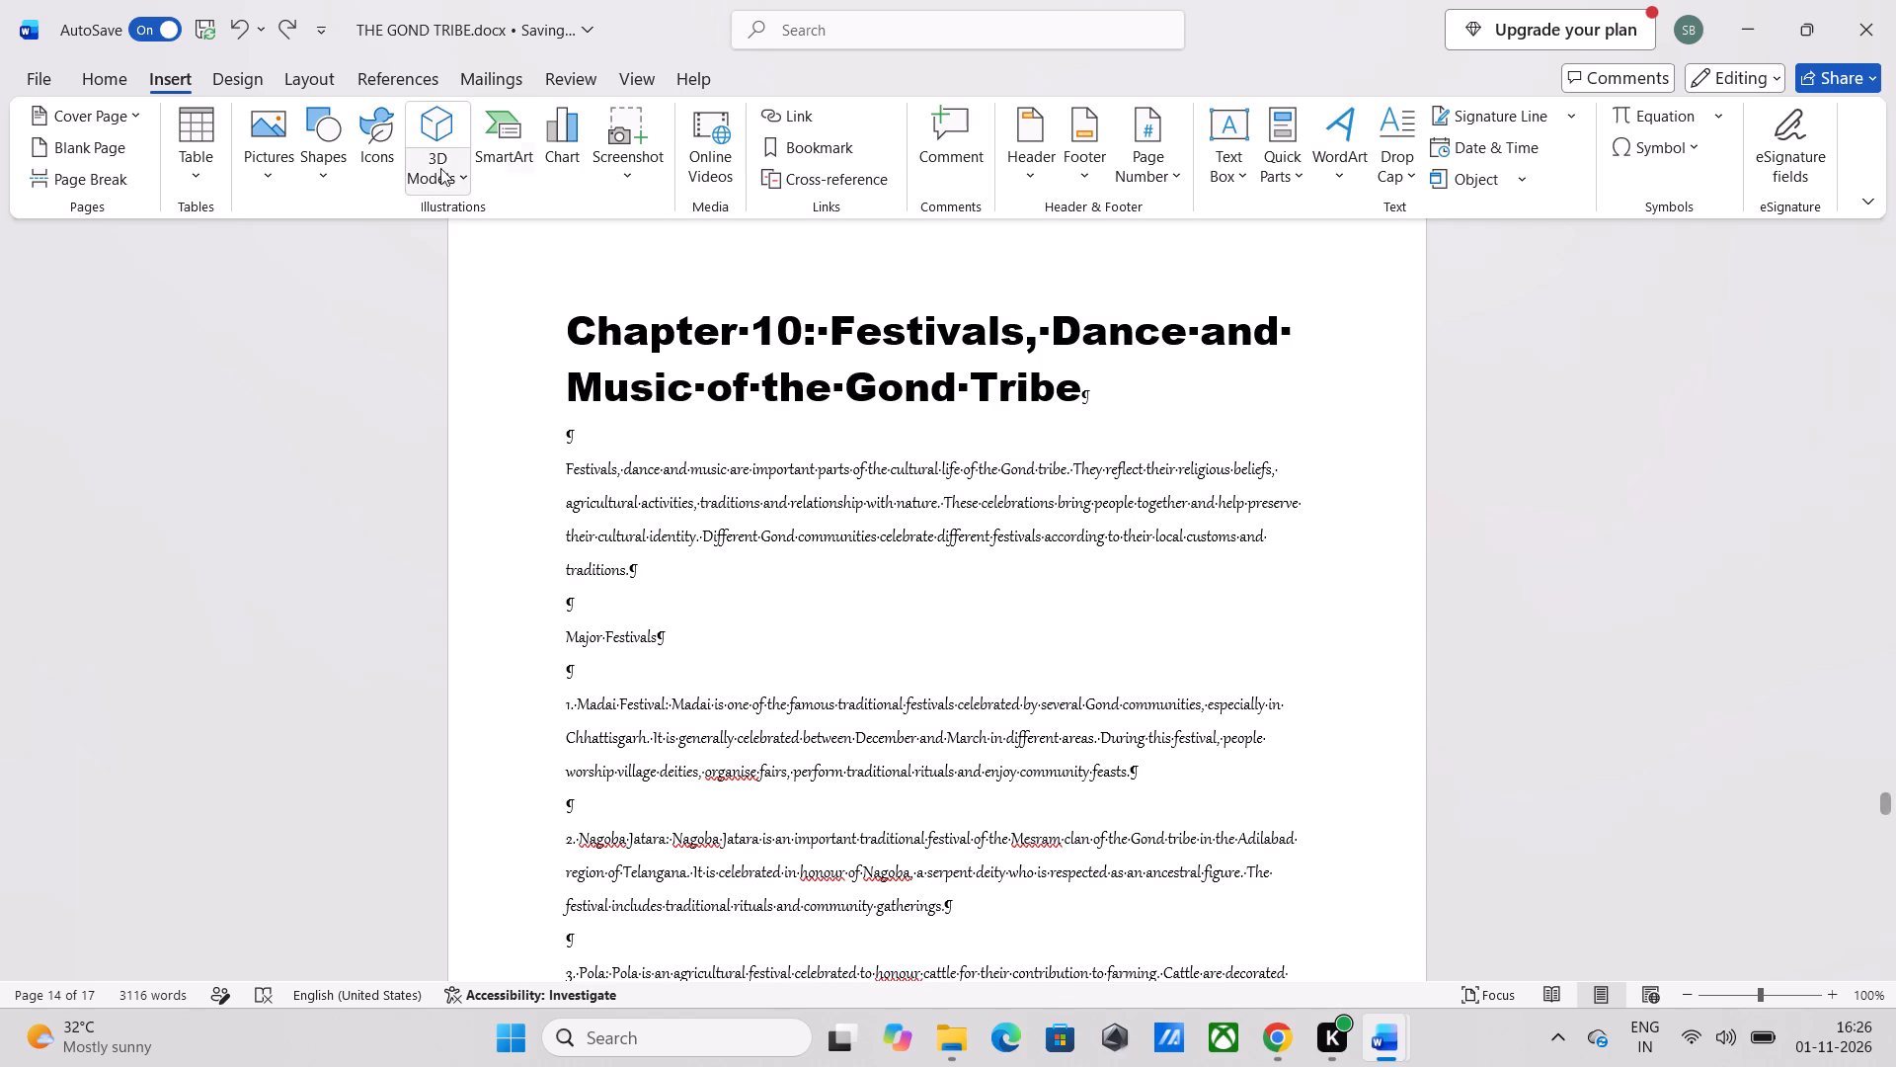
{"action": "left_click", "coordinate": [224, 27]}
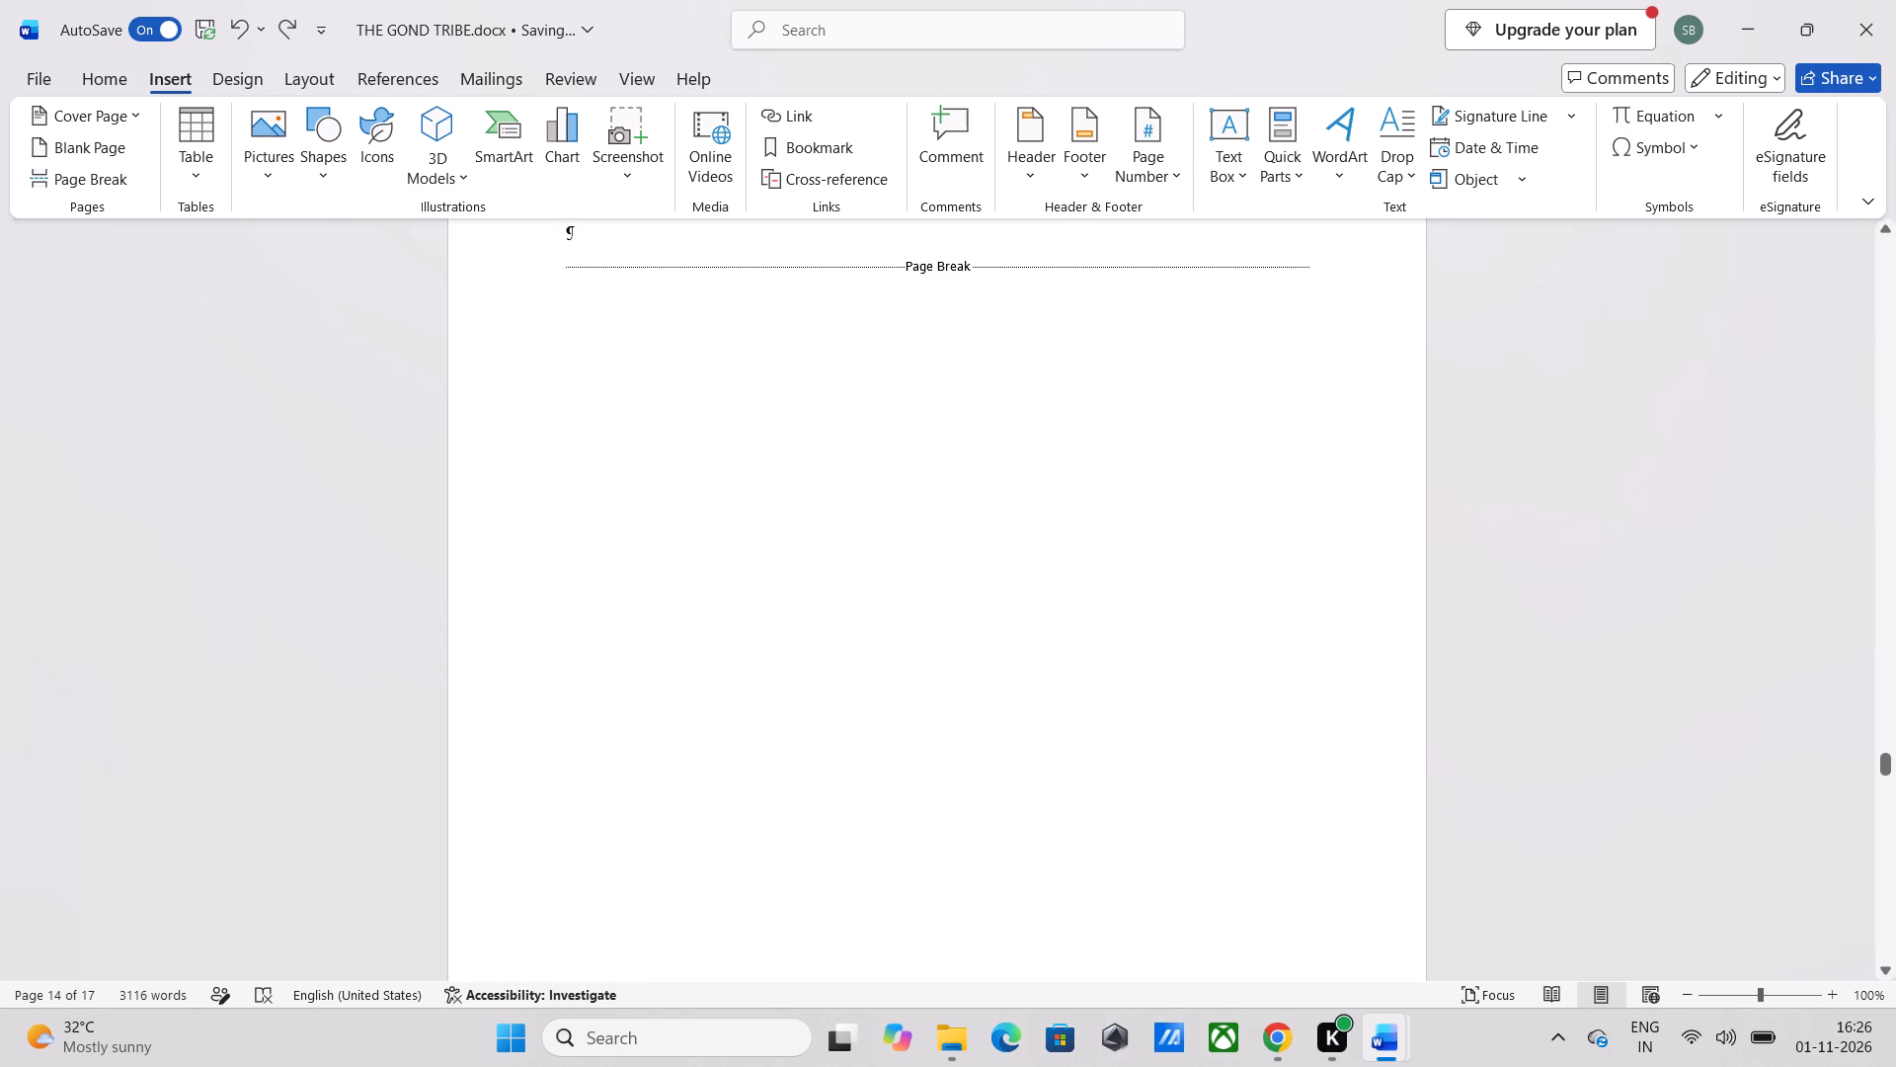
{"action": "scroll", "coordinate": [634, 334], "scroll_direction": "down", "scroll_amount": 17}
{"action": "scroll", "coordinate": [603, 344], "scroll_direction": "down", "scroll_amount": 4}
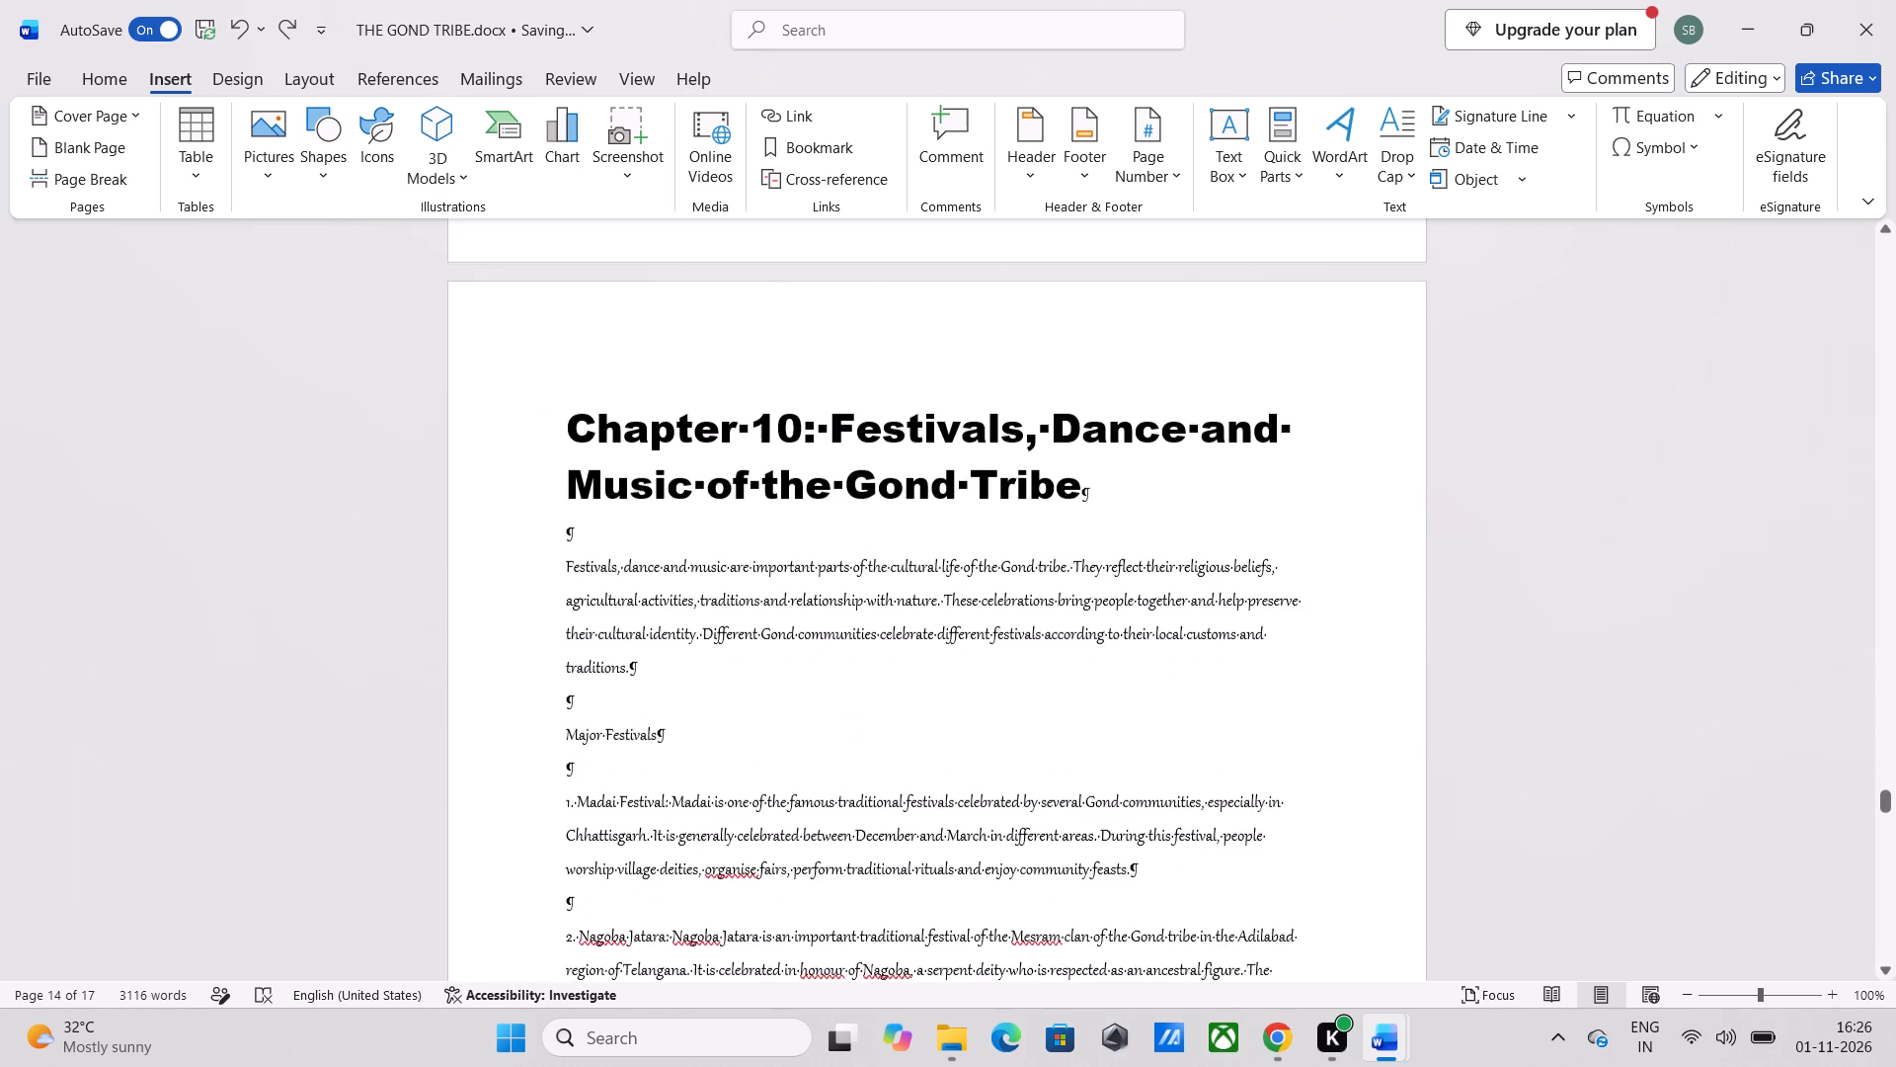
{"action": "scroll", "coordinate": [603, 344], "scroll_direction": "down", "scroll_amount": 5}
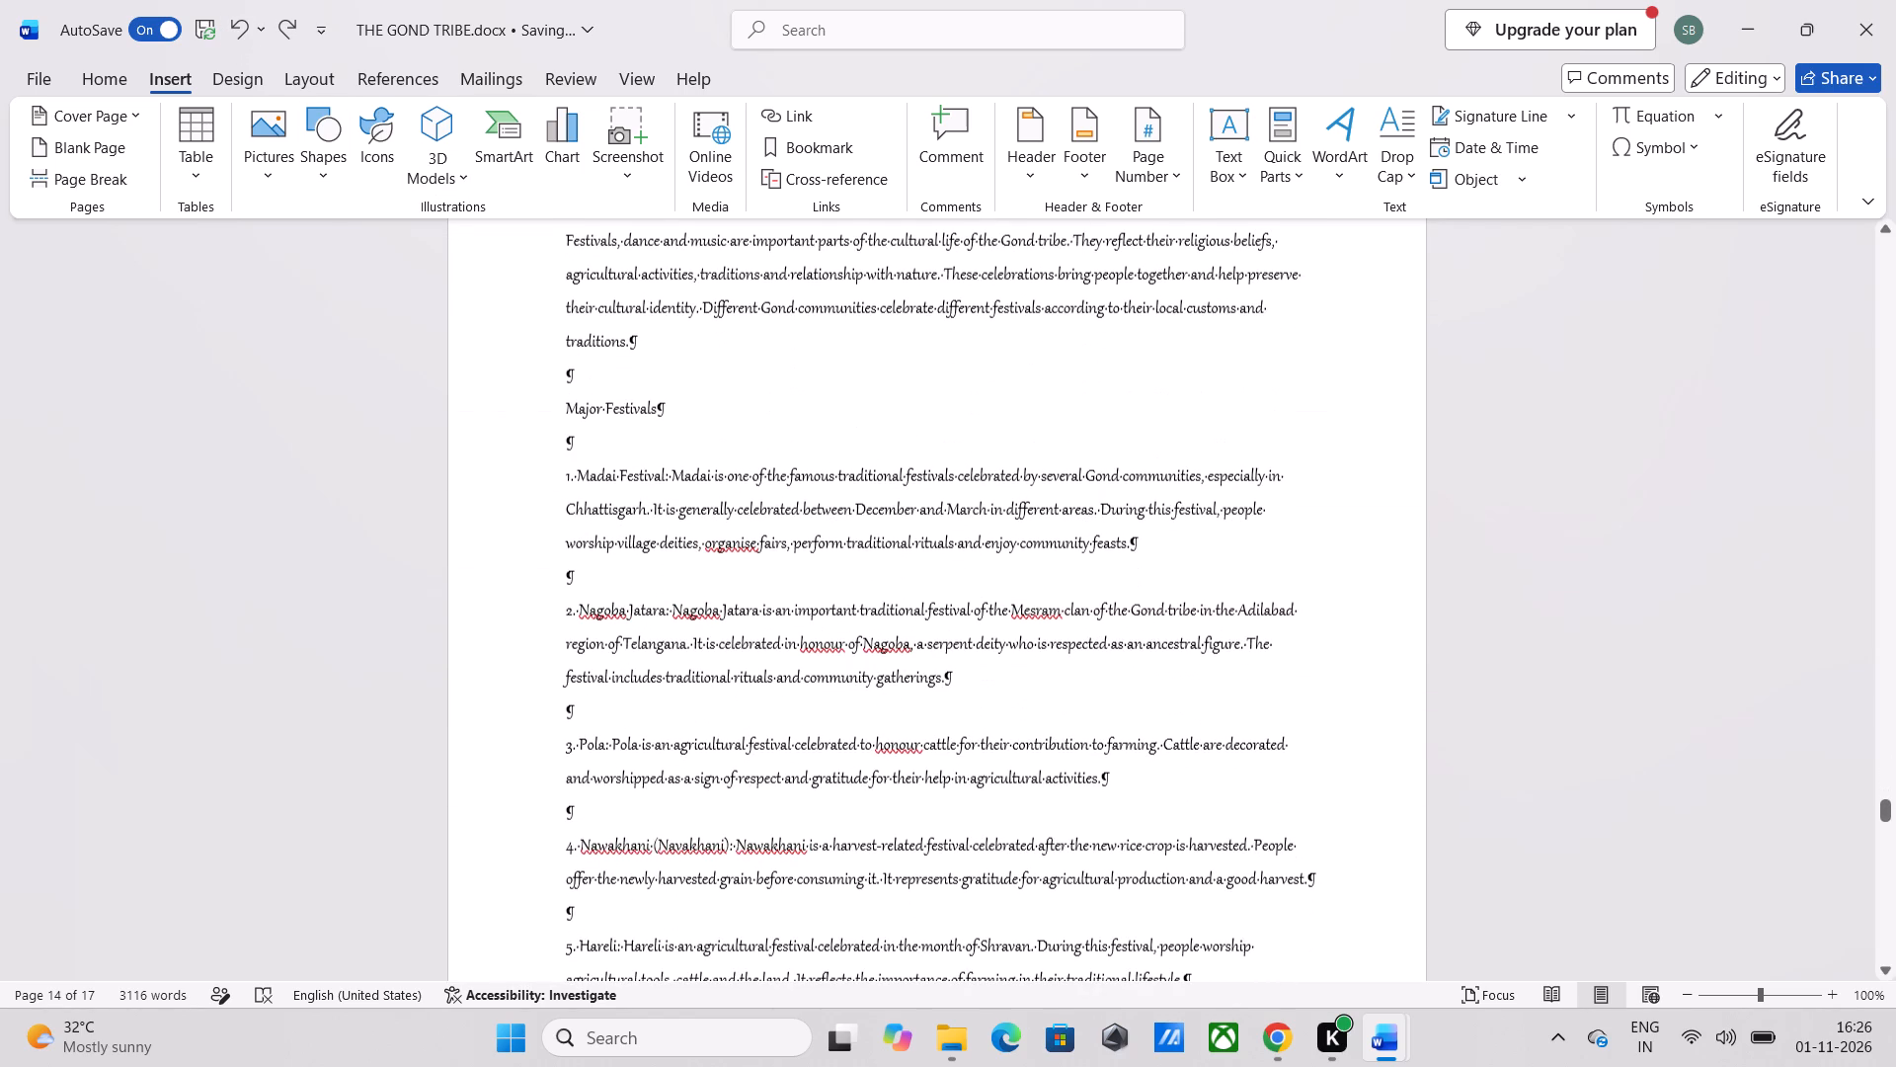
{"action": "left_click", "coordinate": [239, 36]}
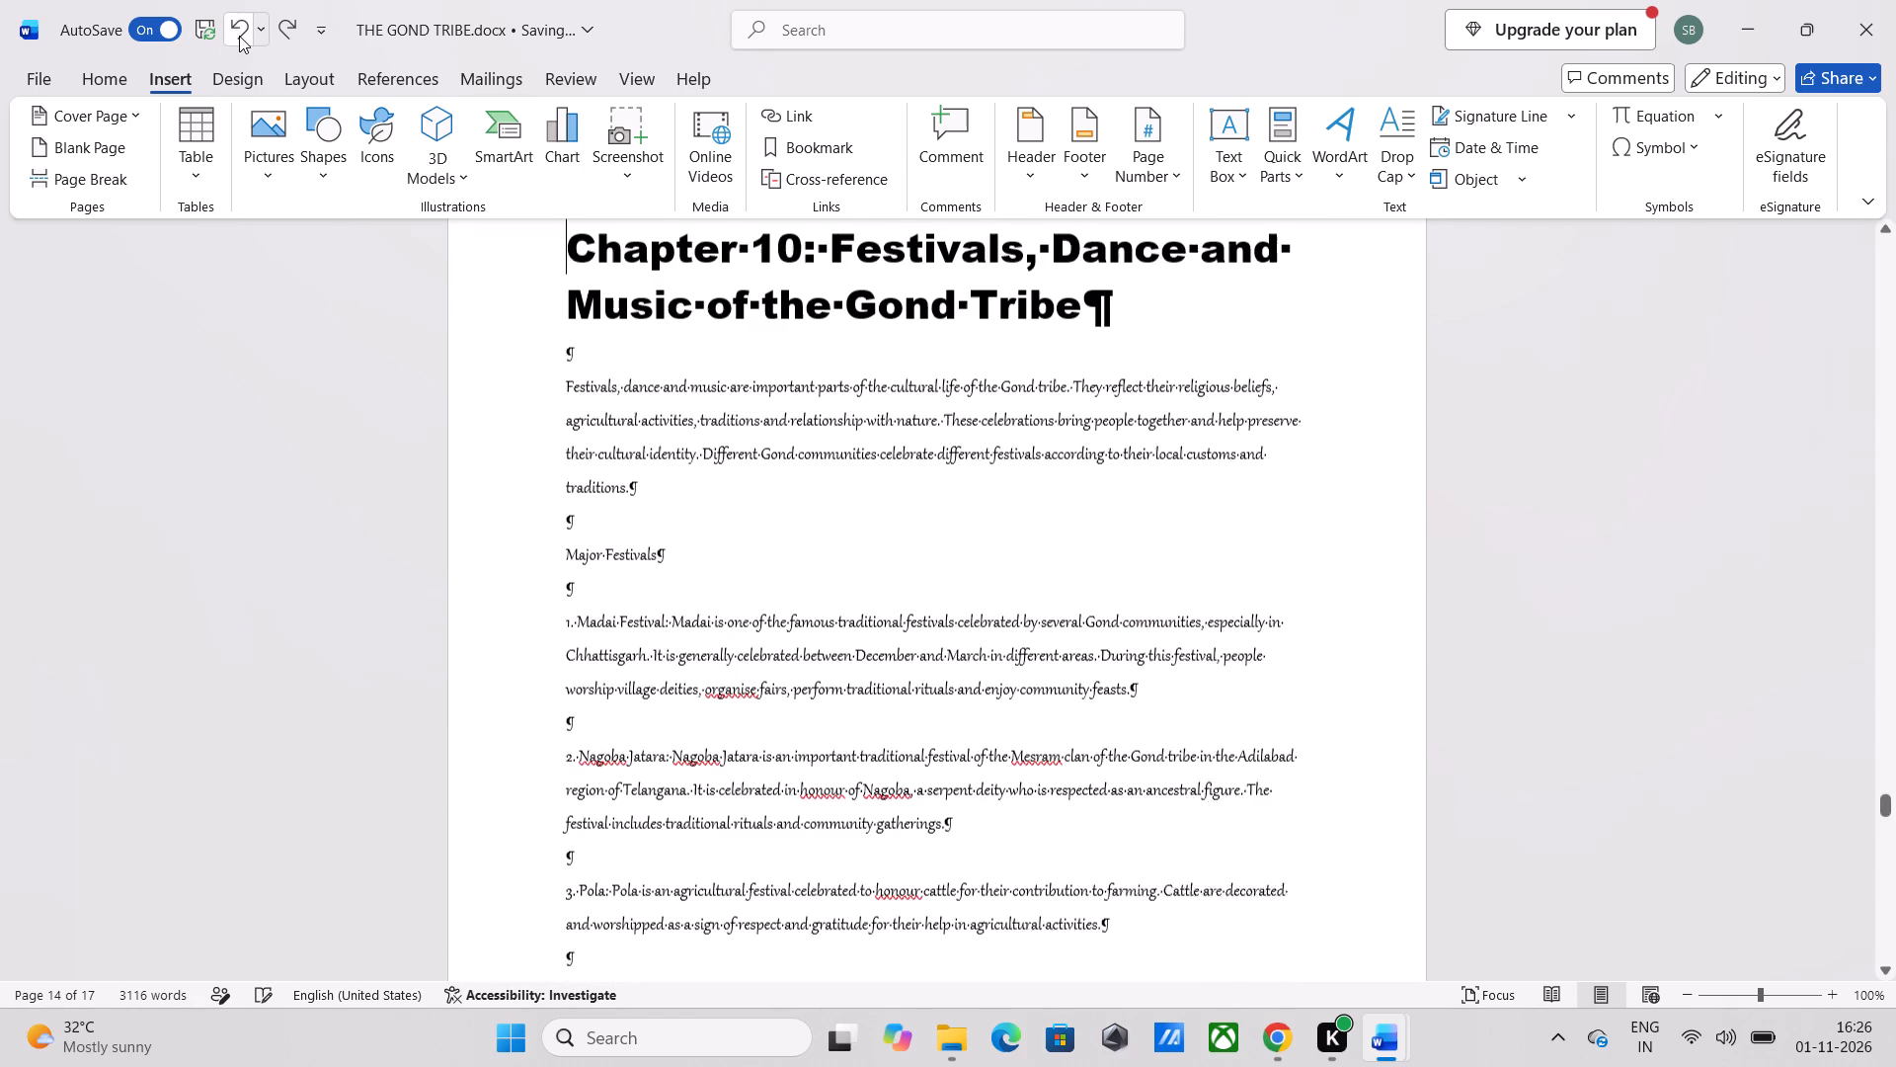
Undo the last edit in the Development of the Gond Tribe section and the Chapter 12 heading's font formatting.
{"action": "left_click", "coordinate": [239, 36]}
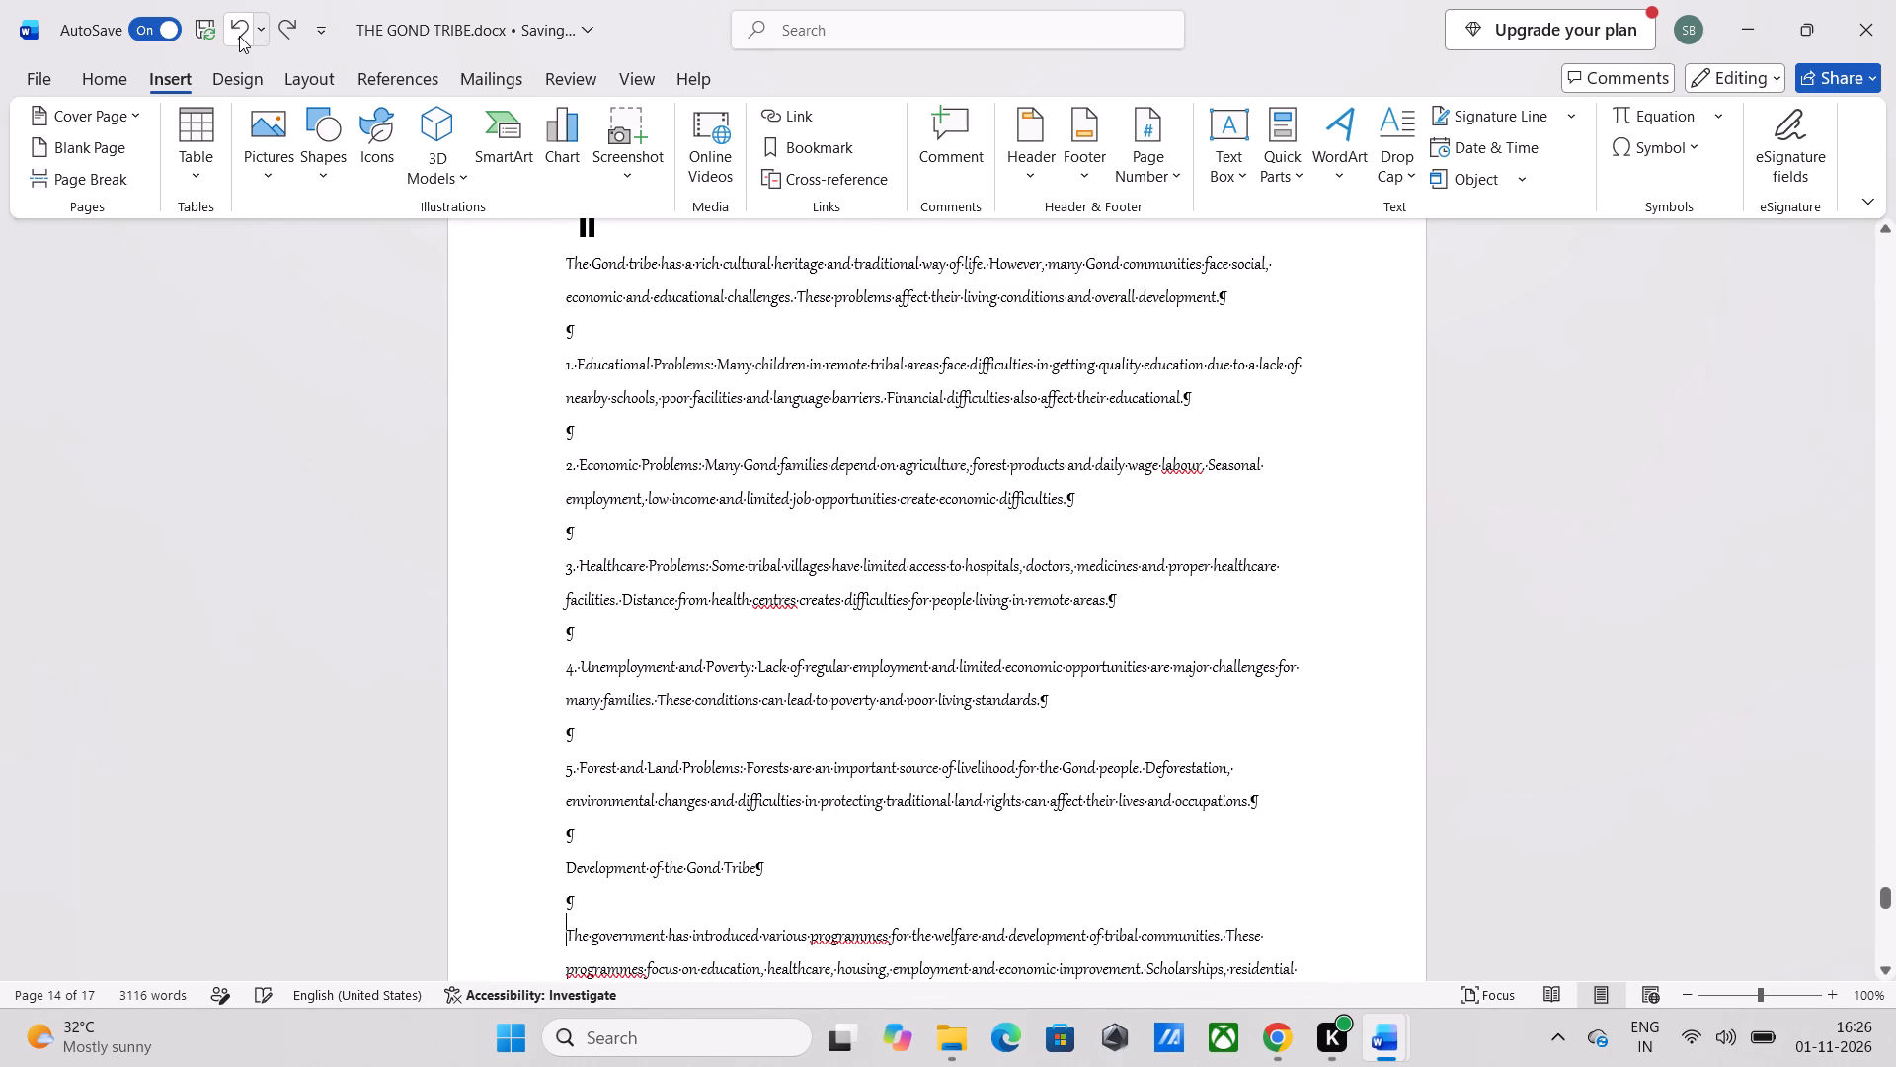
{"action": "left_click", "coordinate": [239, 32]}
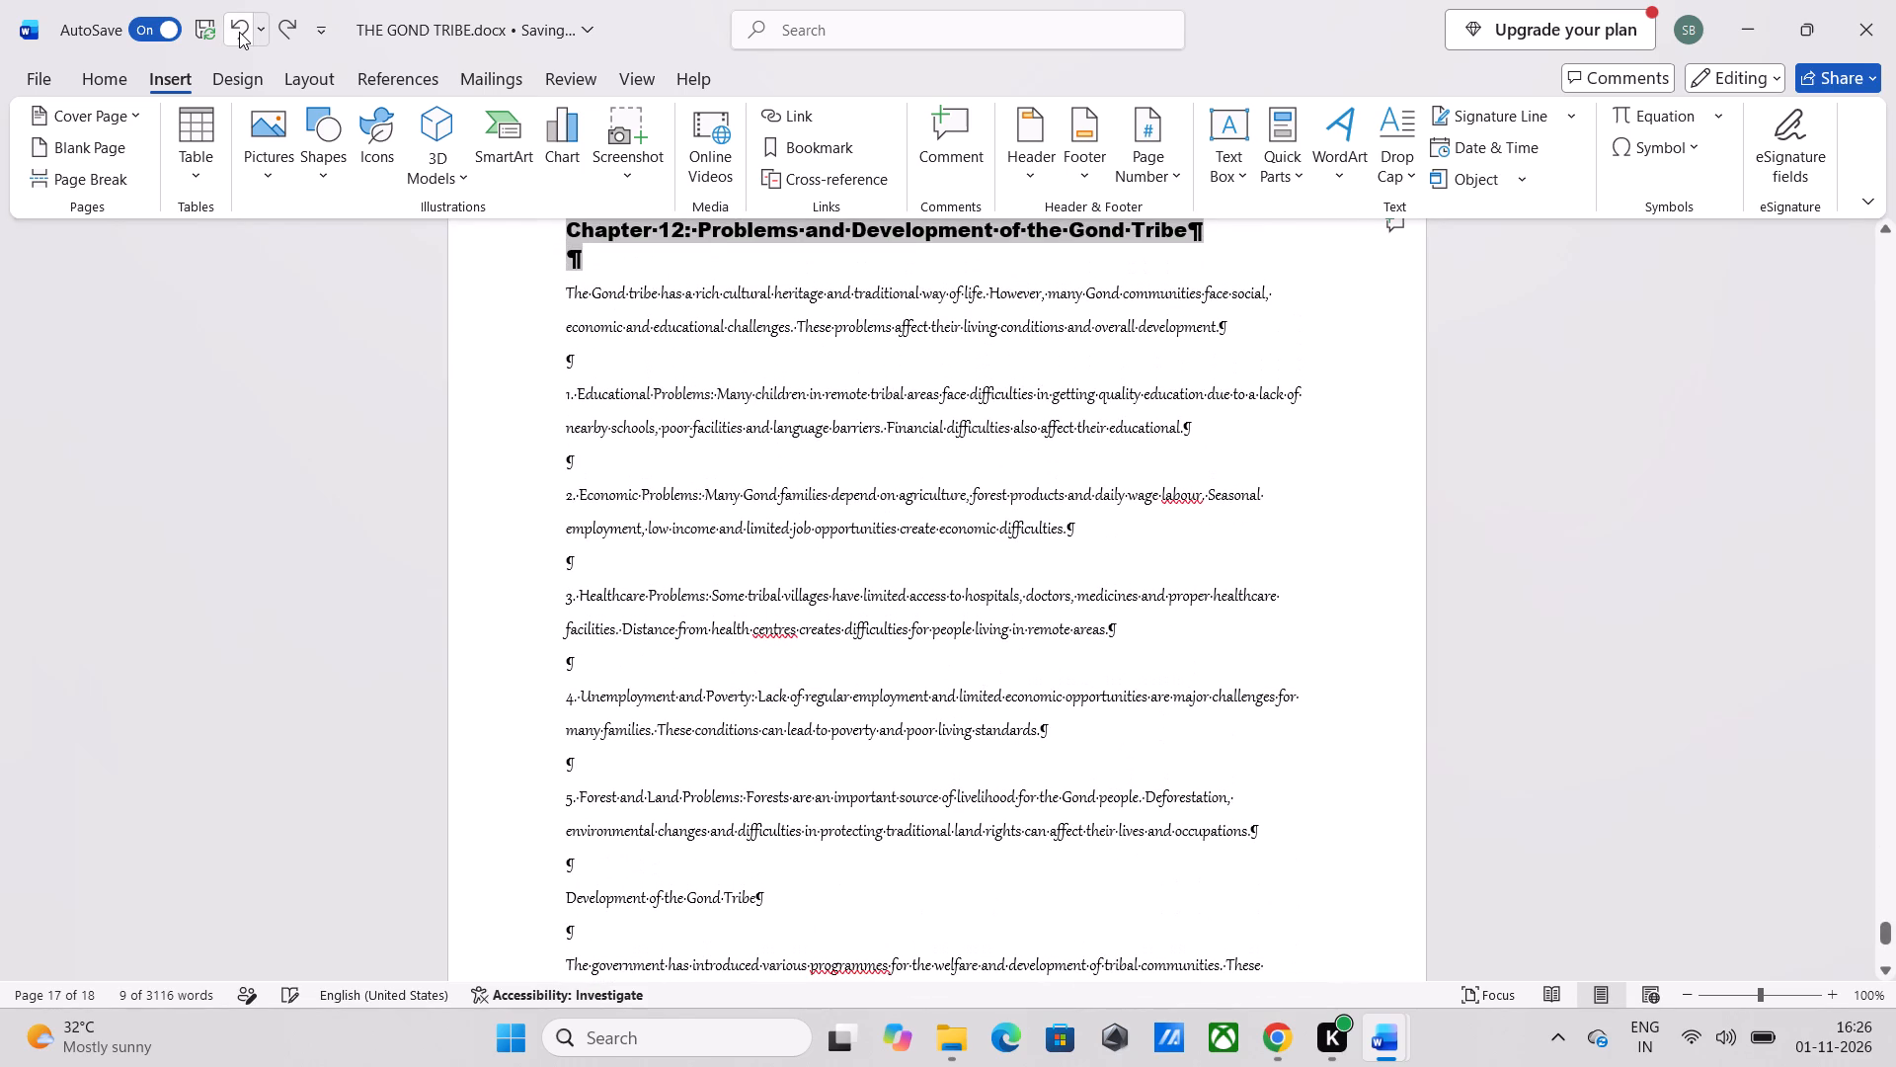
{"action": "left_click", "coordinate": [239, 32]}
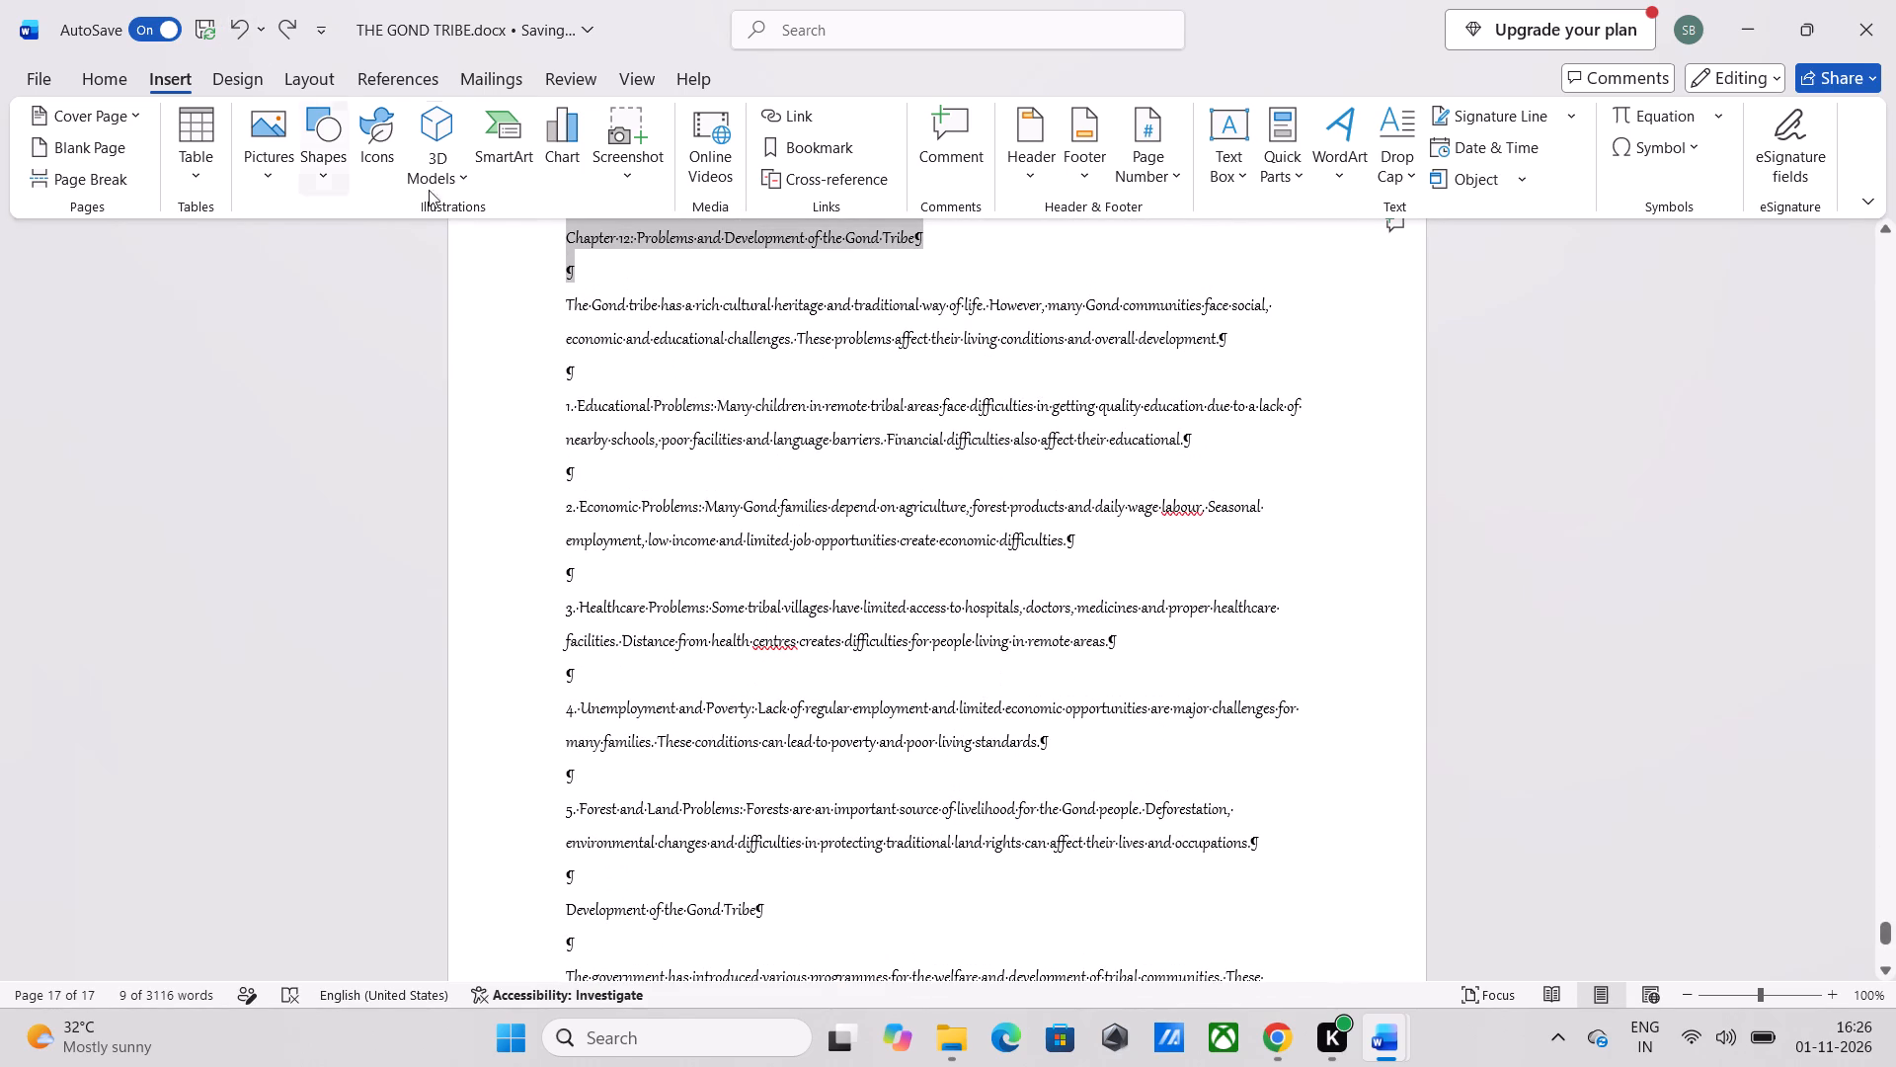
{"action": "left_click", "coordinate": [582, 473]}
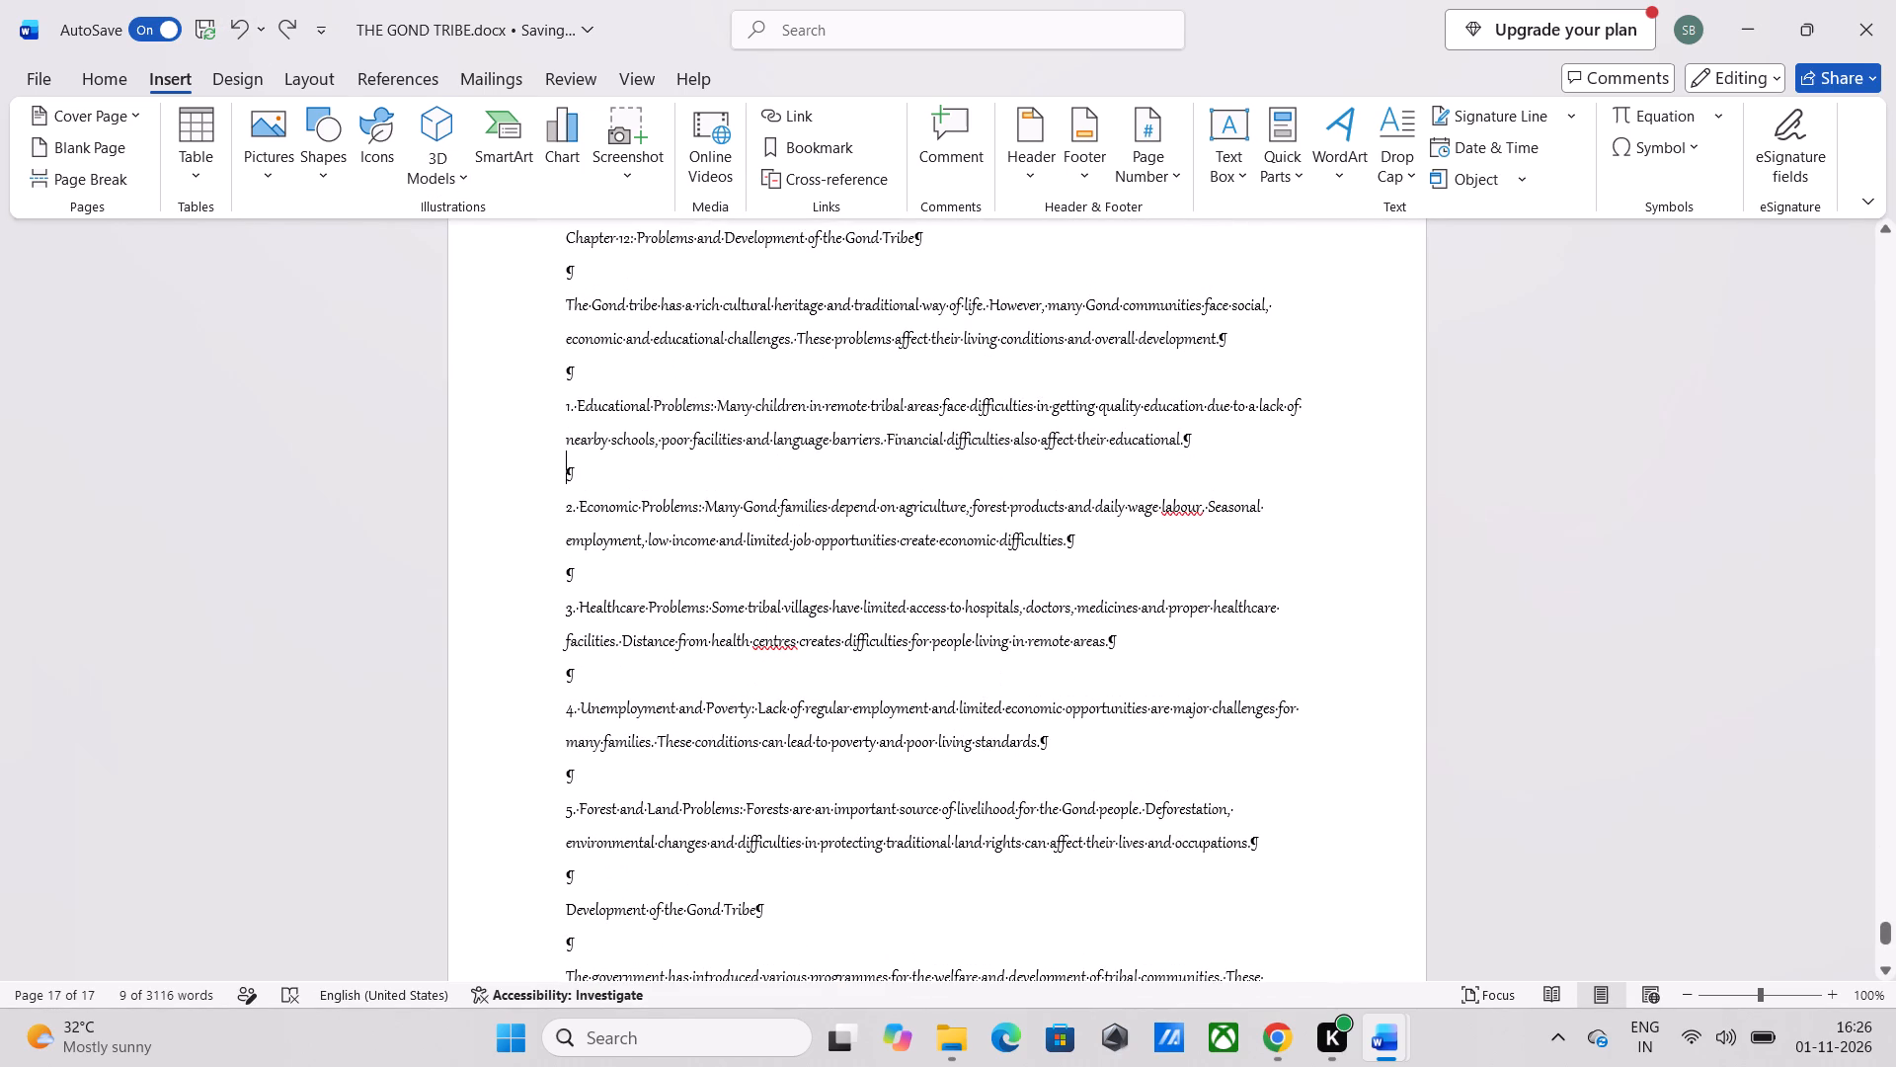
Undo the pasting of the Chapter 12 text and review the list of earlier undoable actions.
{"action": "scroll", "coordinate": [622, 415], "scroll_direction": "up", "scroll_amount": 18}
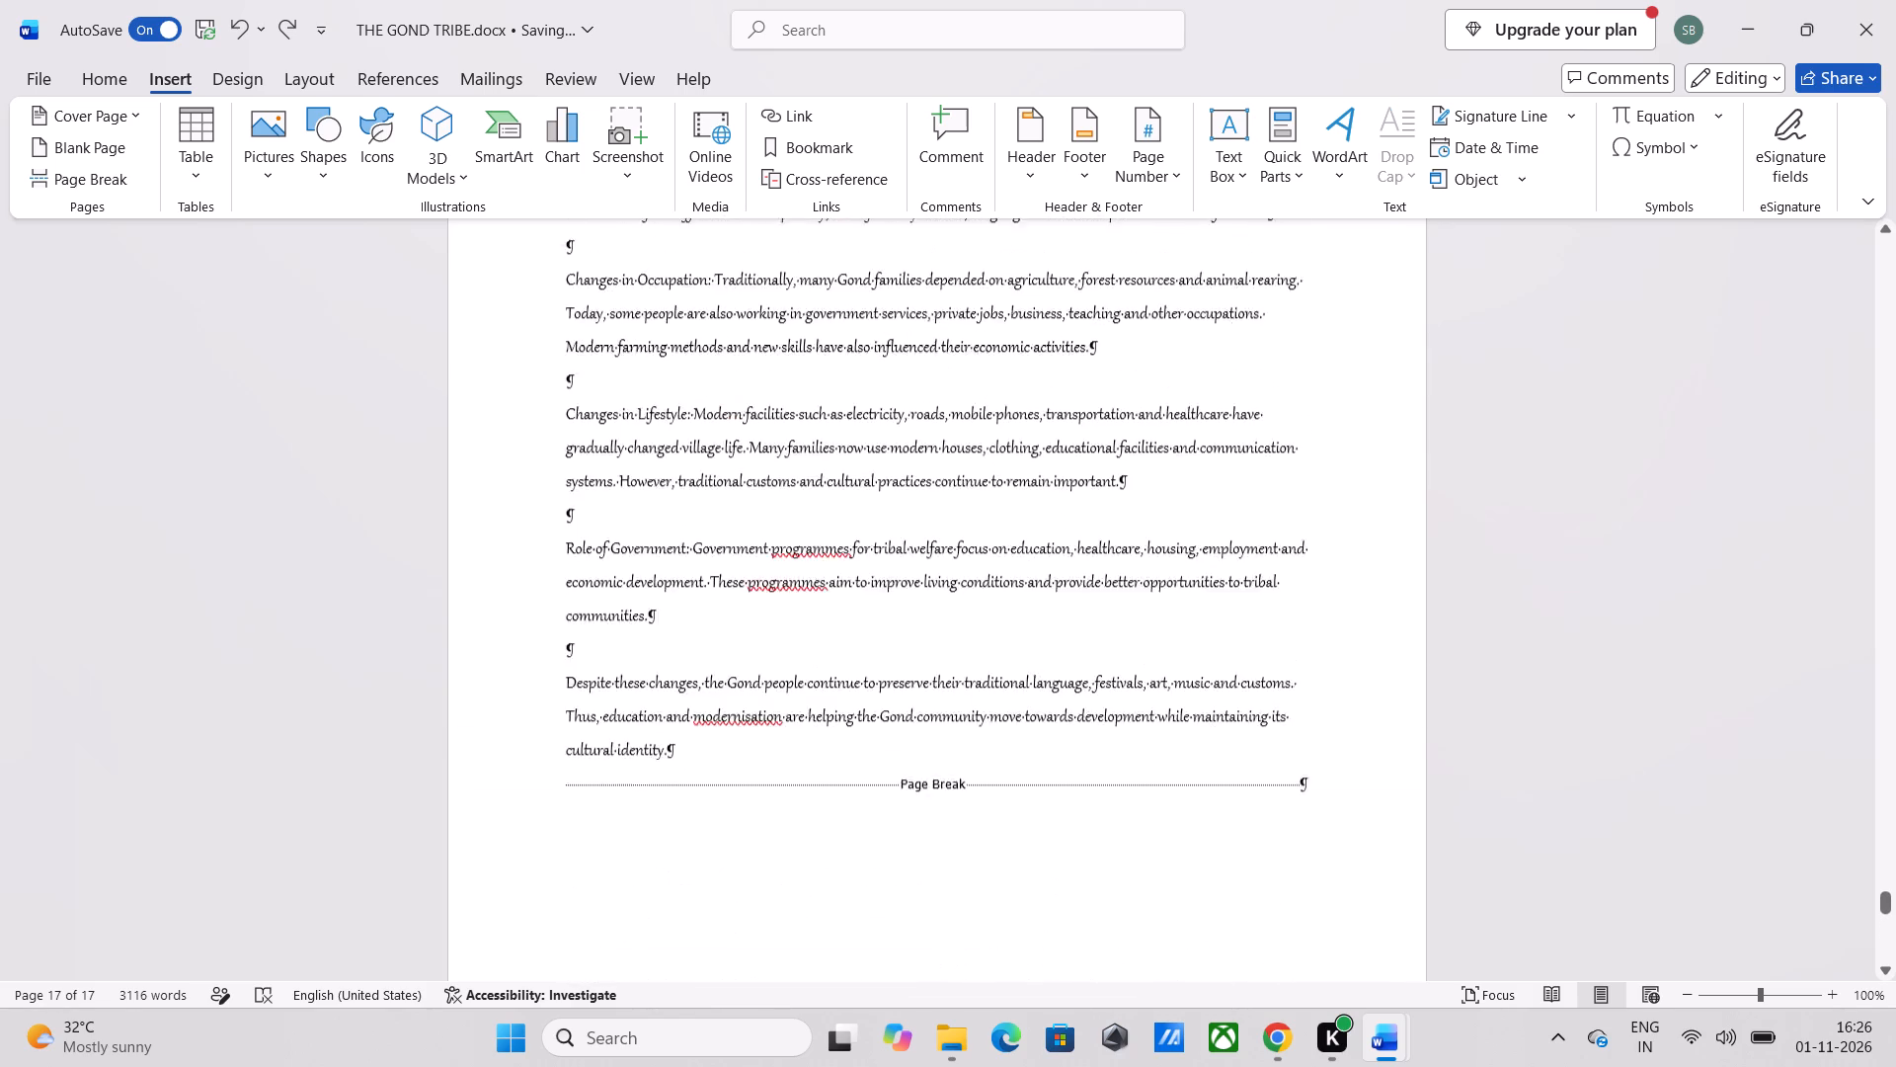
{"action": "scroll", "coordinate": [776, 533], "scroll_direction": "up", "scroll_amount": 20}
{"action": "scroll", "coordinate": [776, 533], "scroll_direction": "up", "scroll_amount": 7}
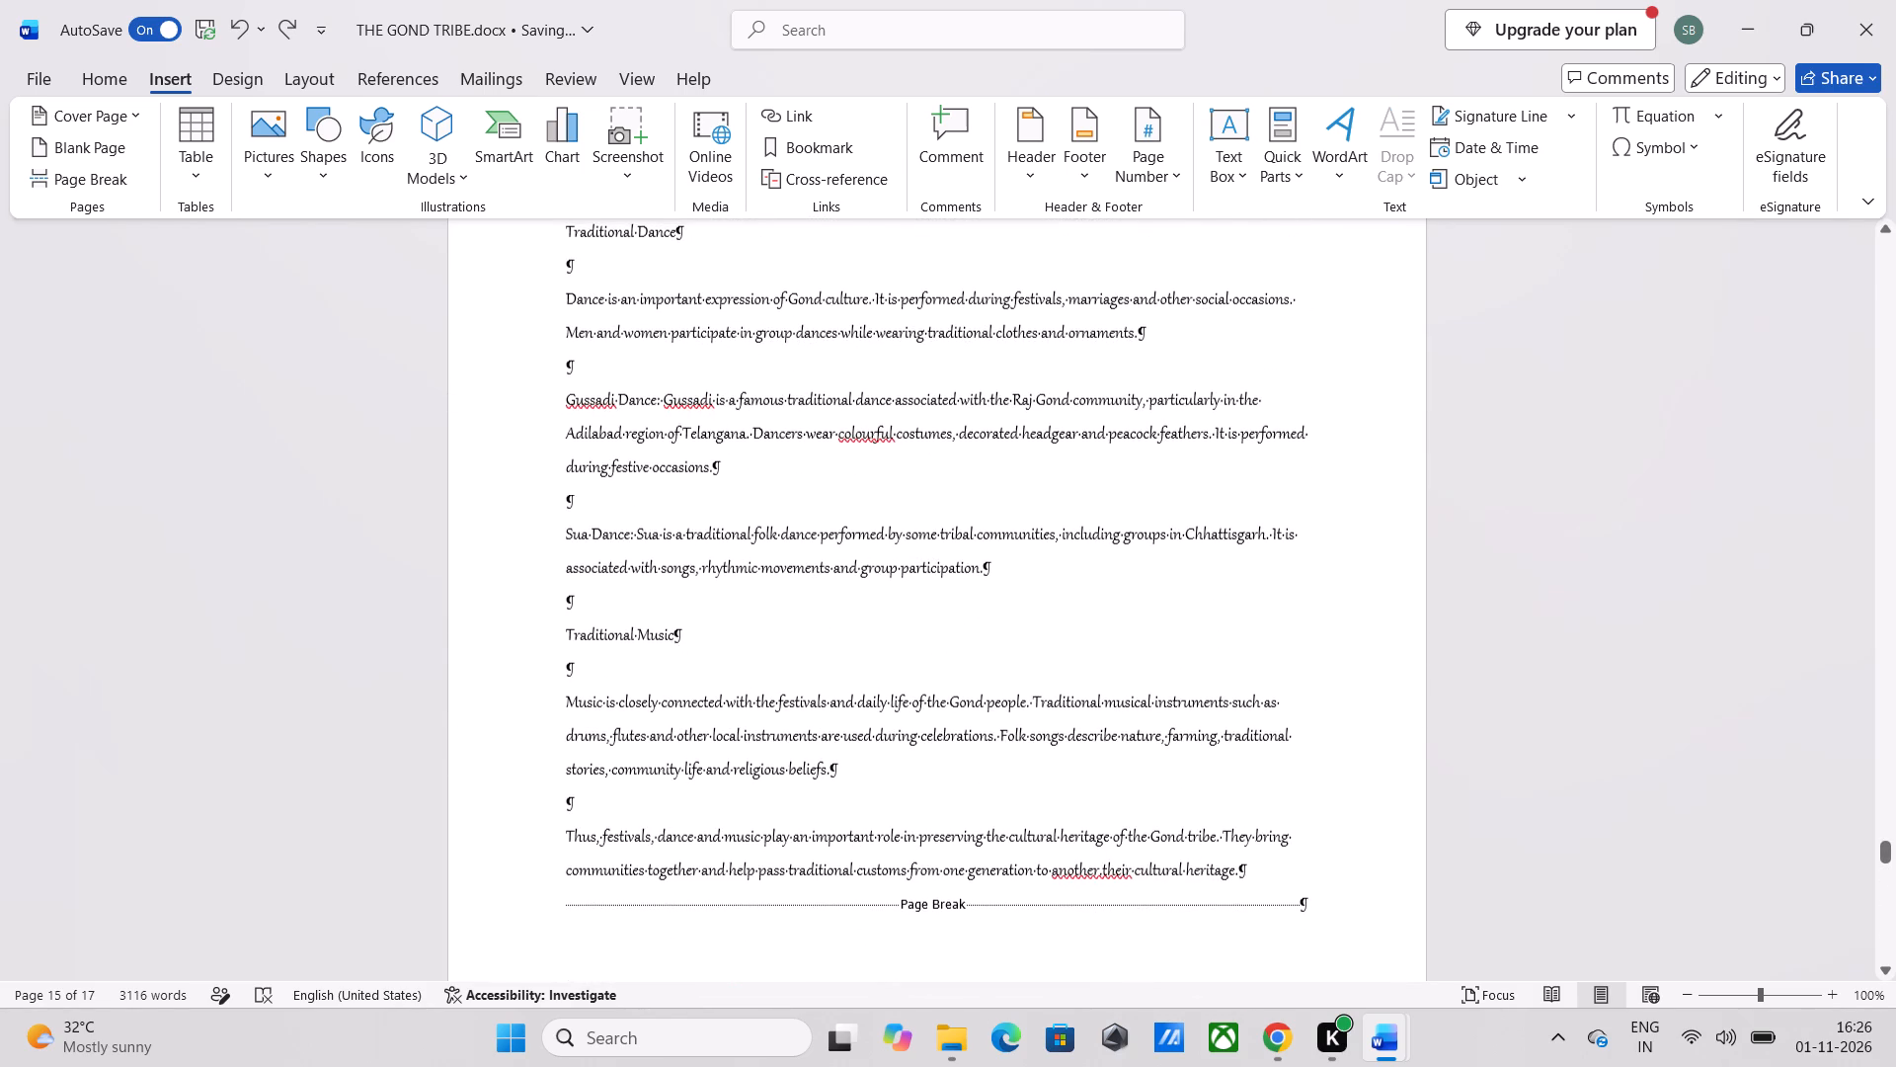
{"action": "scroll", "coordinate": [923, 462], "scroll_direction": "up", "scroll_amount": 5}
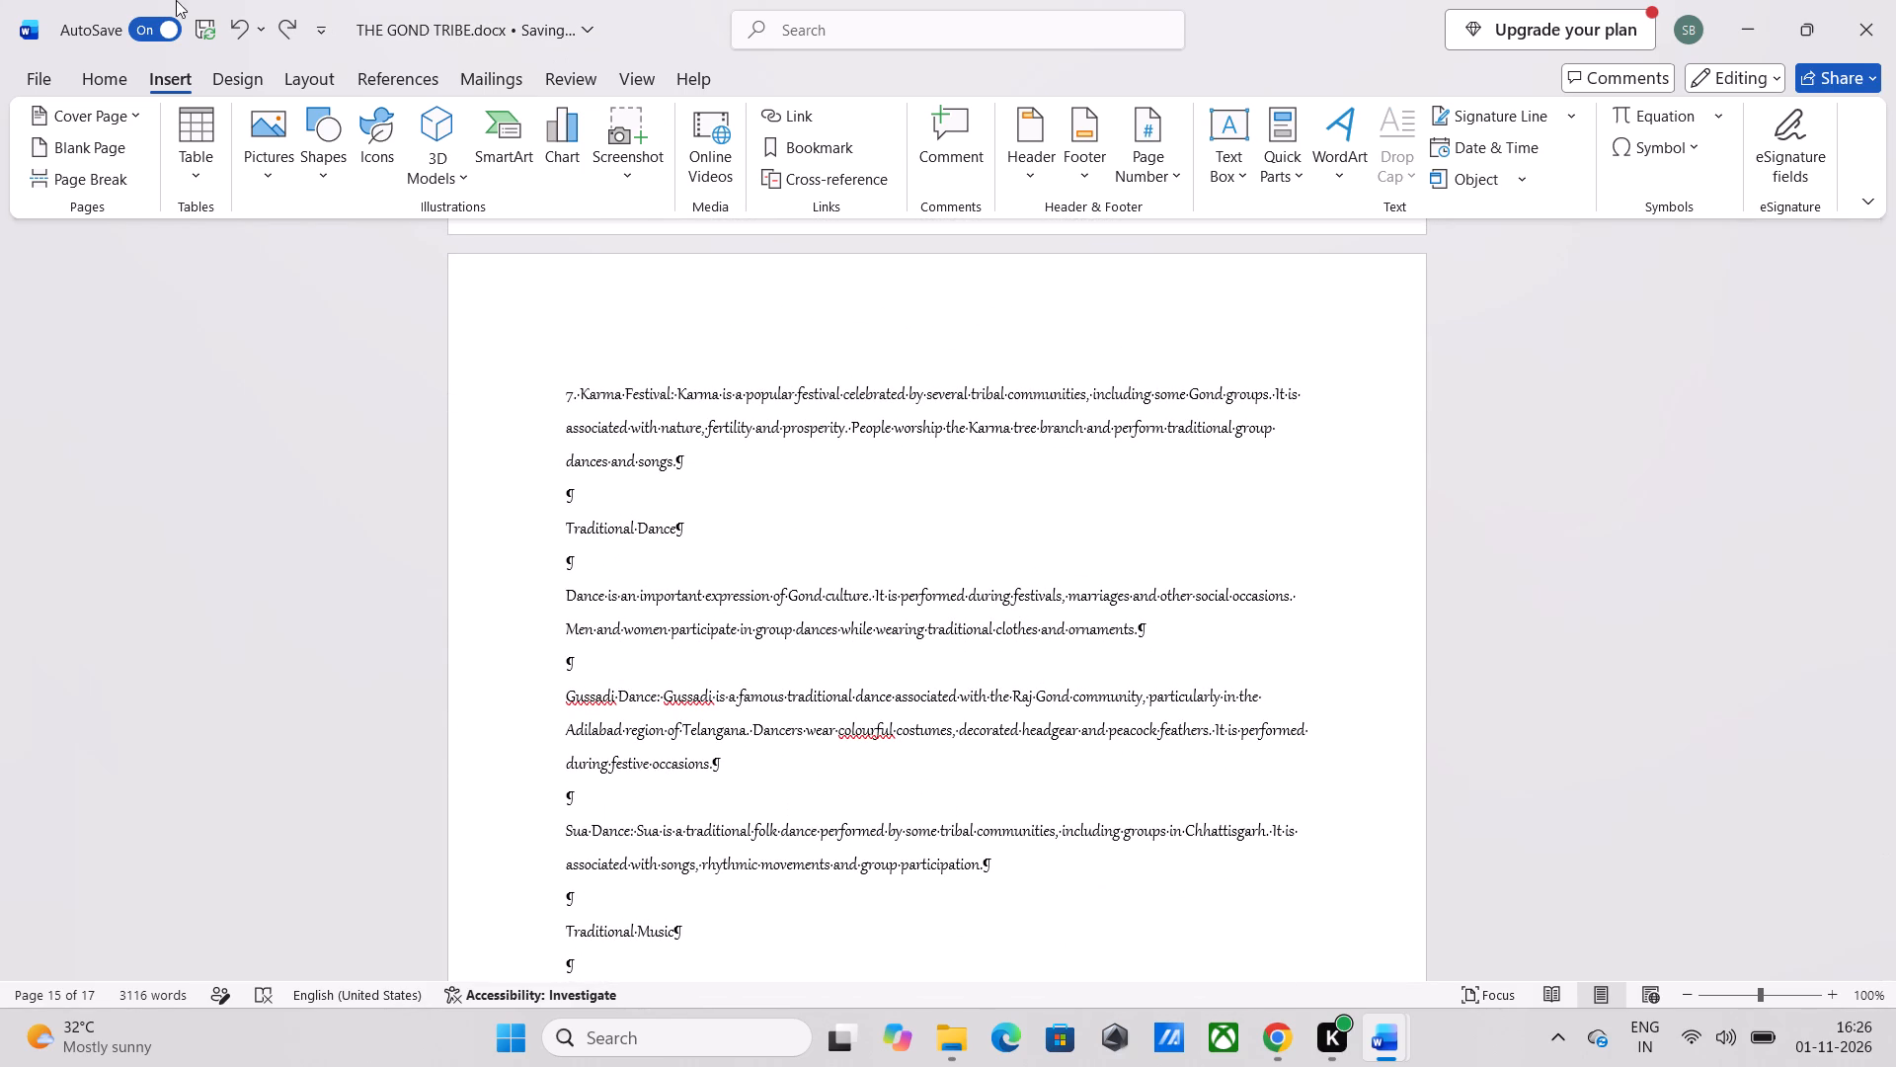
{"action": "left_click", "coordinate": [239, 25]}
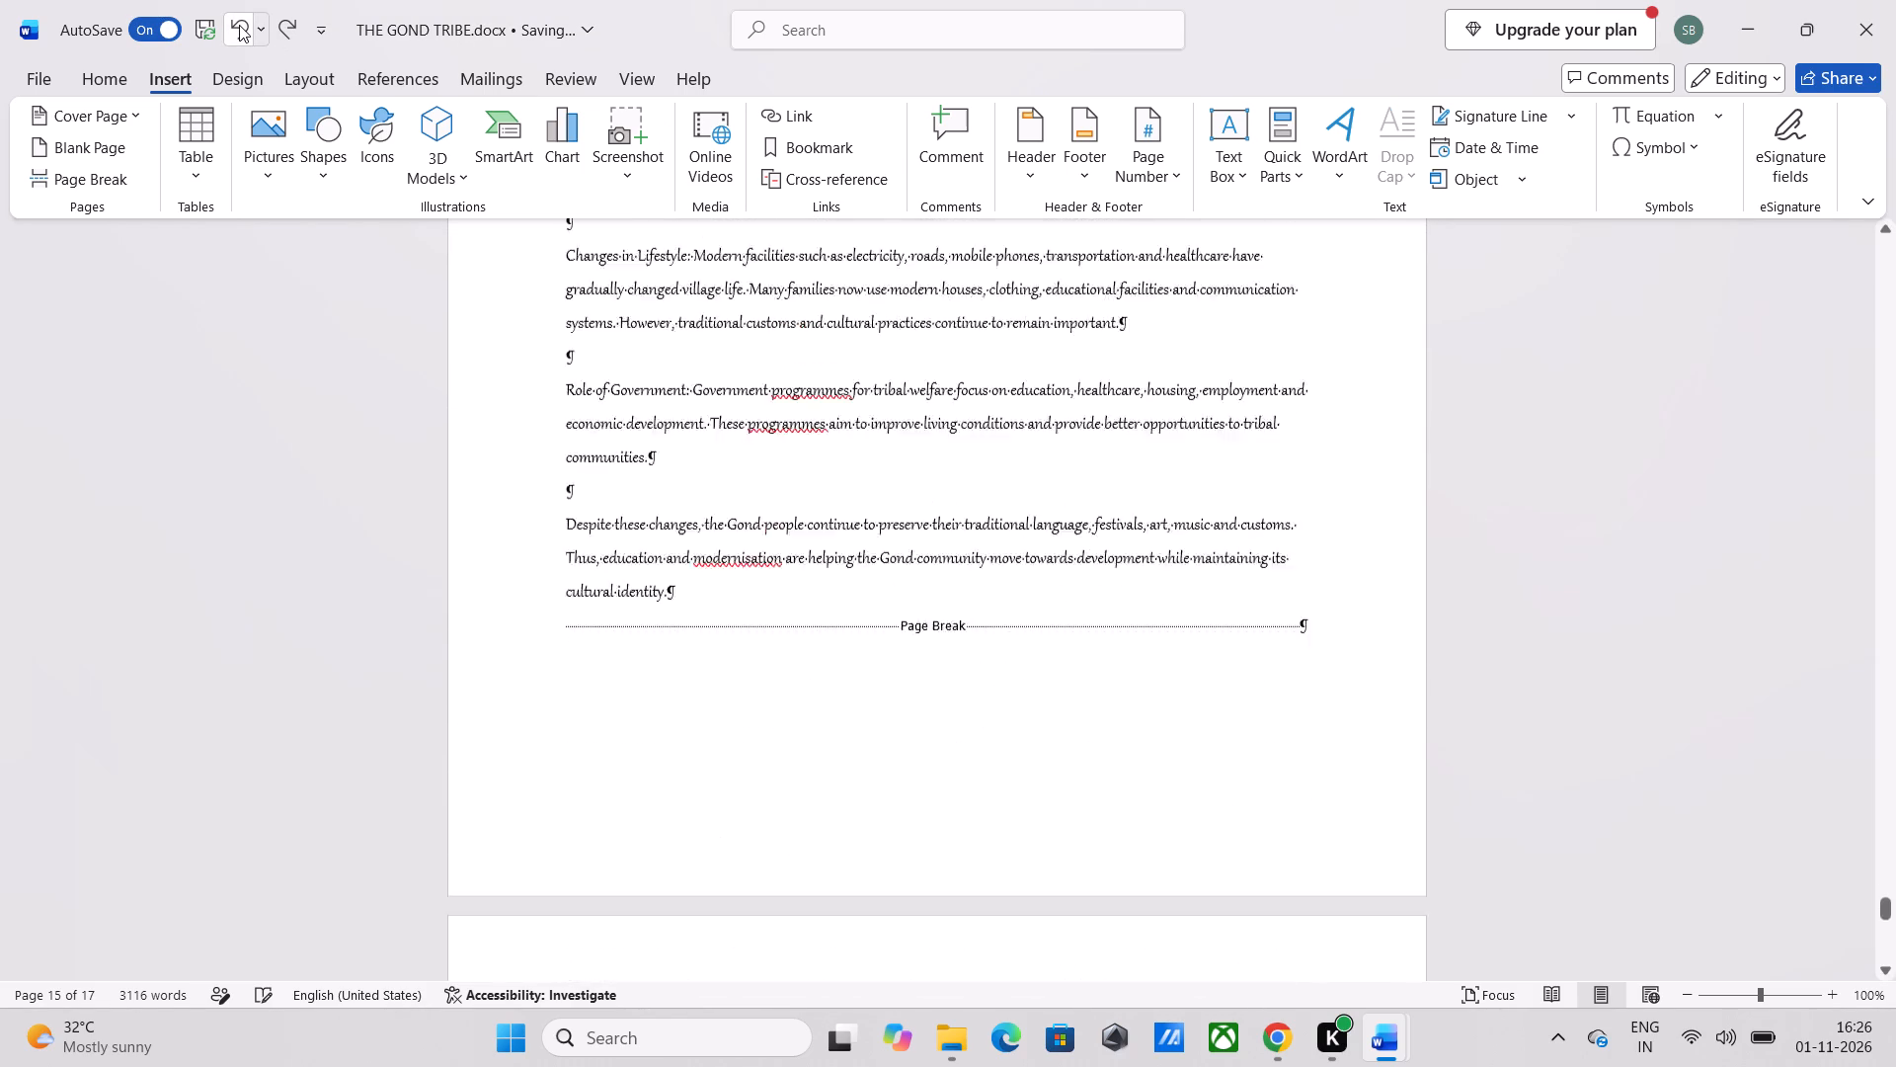
{"action": "left_click", "coordinate": [259, 24]}
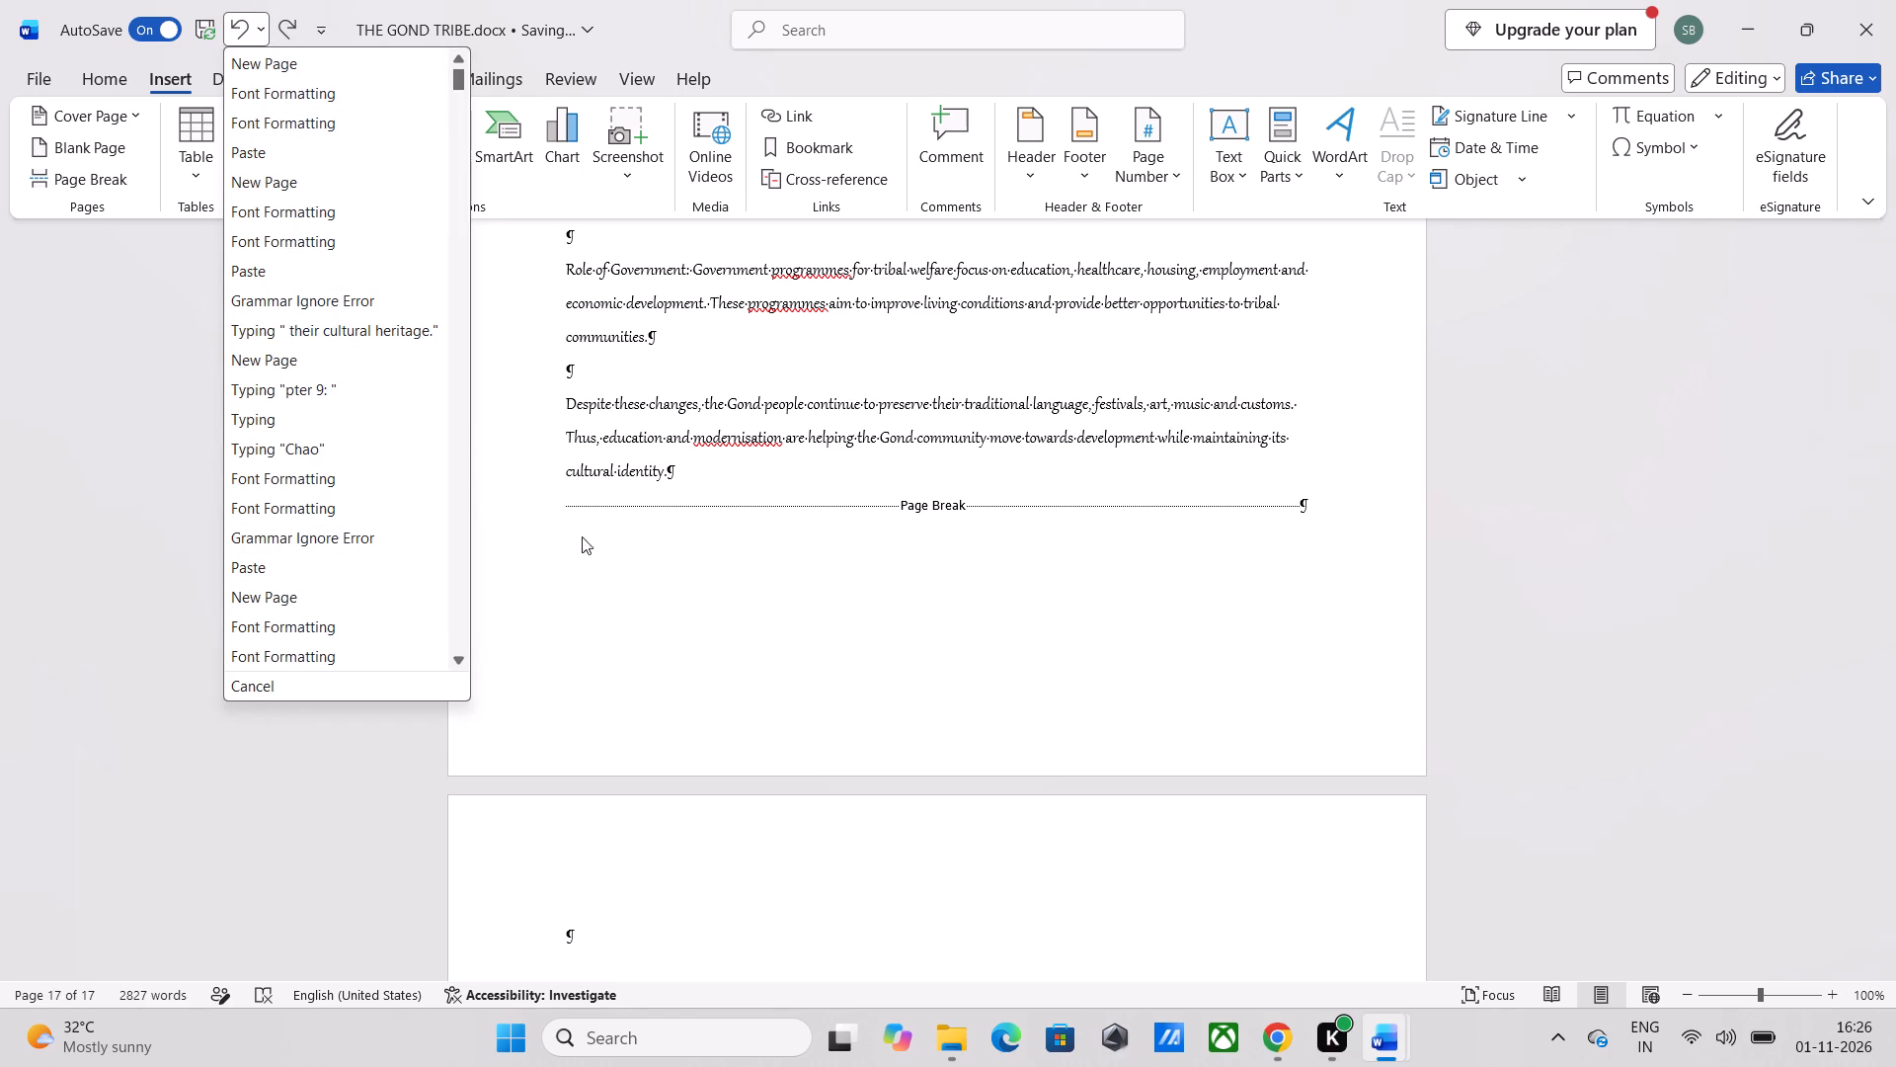
{"action": "left_click", "coordinate": [614, 608]}
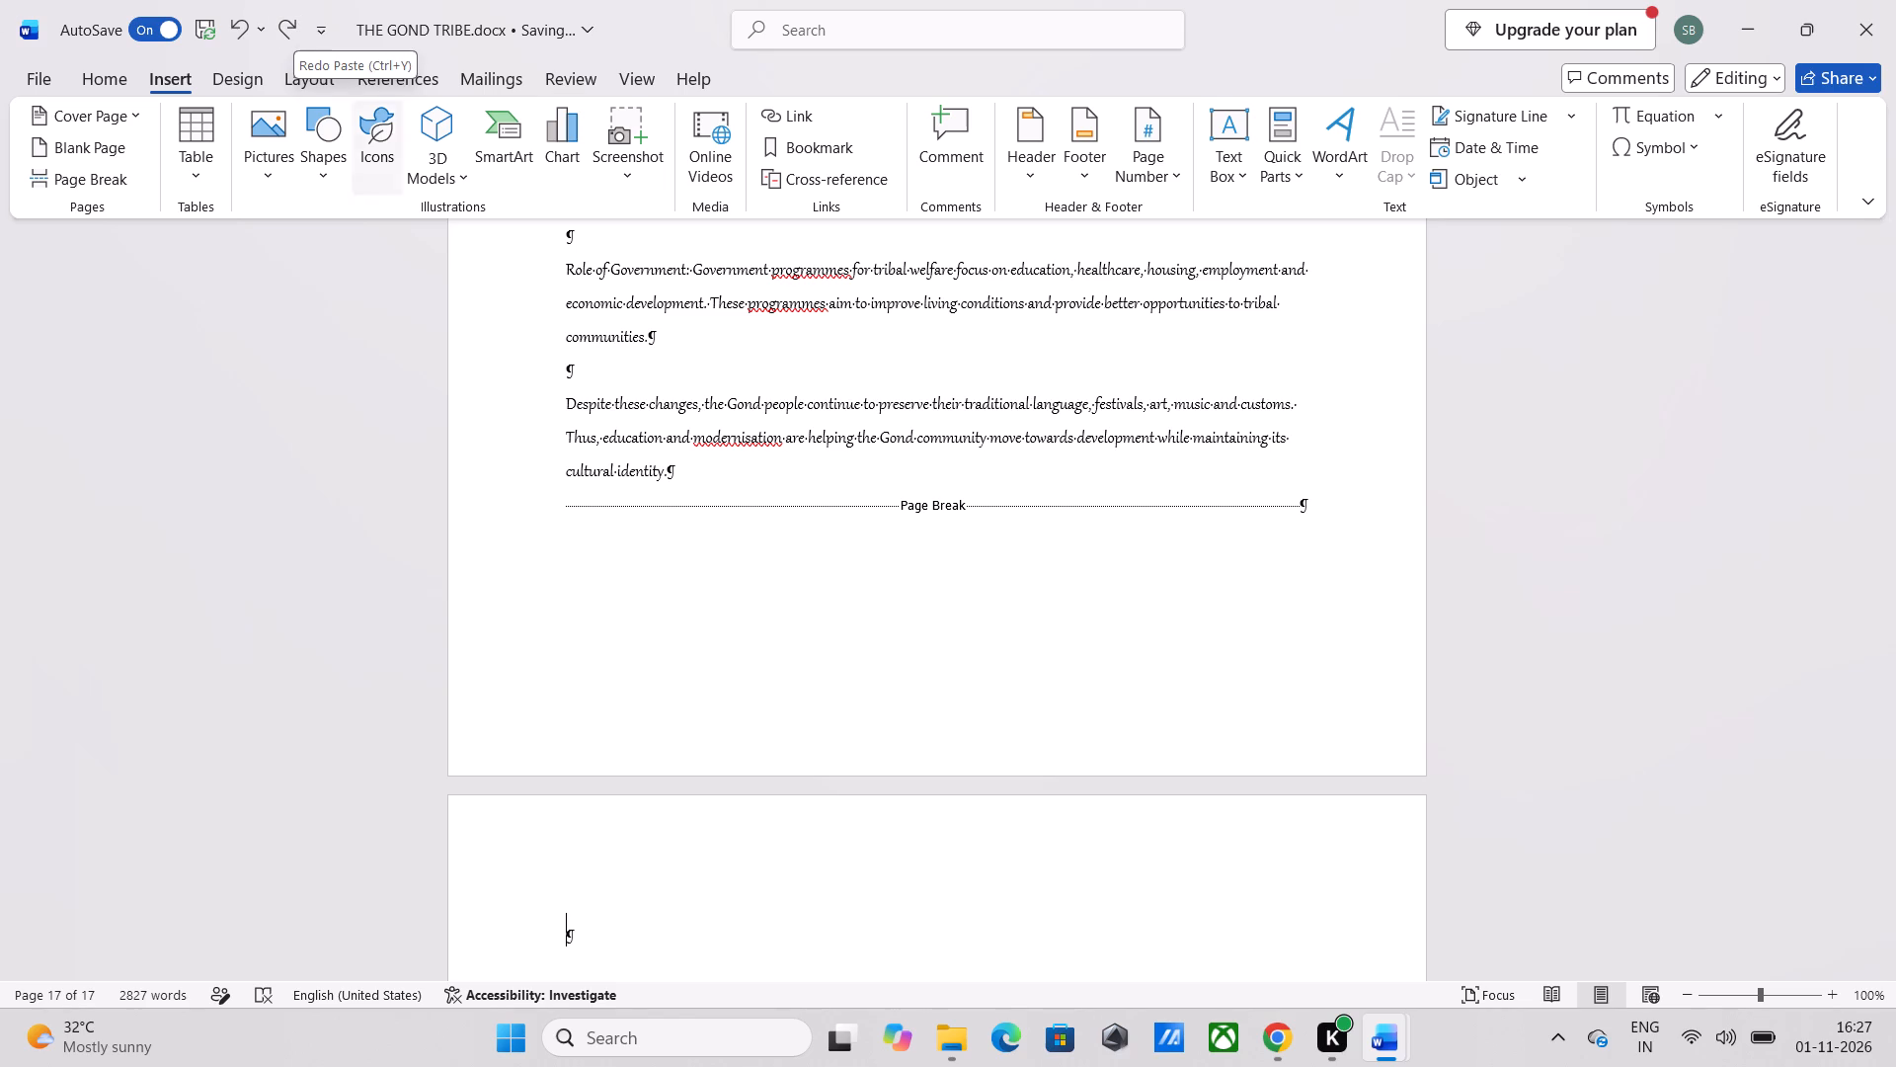
Examine the pages from the empty last page back through Chapter 11 to the Chapter 10 heading.
{"action": "scroll", "coordinate": [1137, 631], "scroll_direction": "down", "scroll_amount": 20}
{"action": "scroll", "coordinate": [1137, 631], "scroll_direction": "down", "scroll_amount": 19}
{"action": "scroll", "coordinate": [1231, 643], "scroll_direction": "up", "scroll_amount": 4}
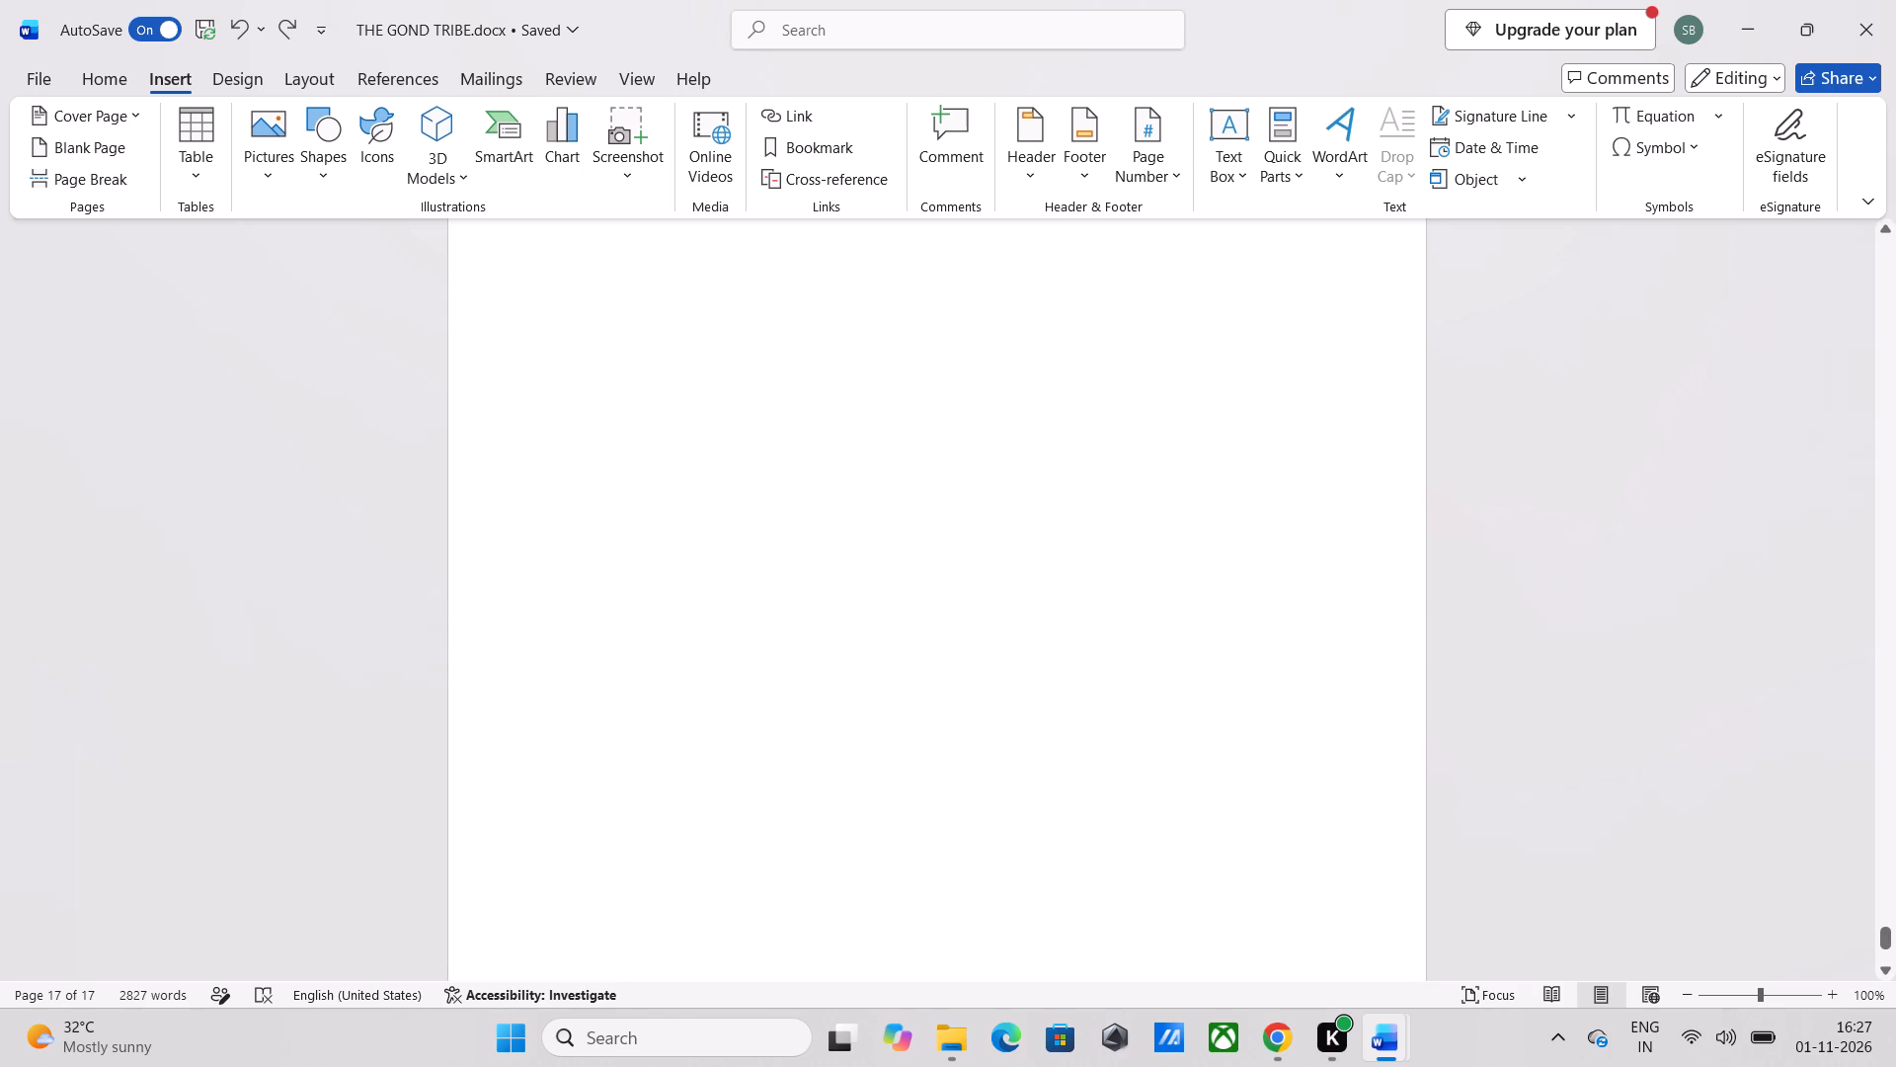
{"action": "scroll", "coordinate": [1231, 643], "scroll_direction": "up", "scroll_amount": 14}
{"action": "left_click", "coordinate": [817, 805]}
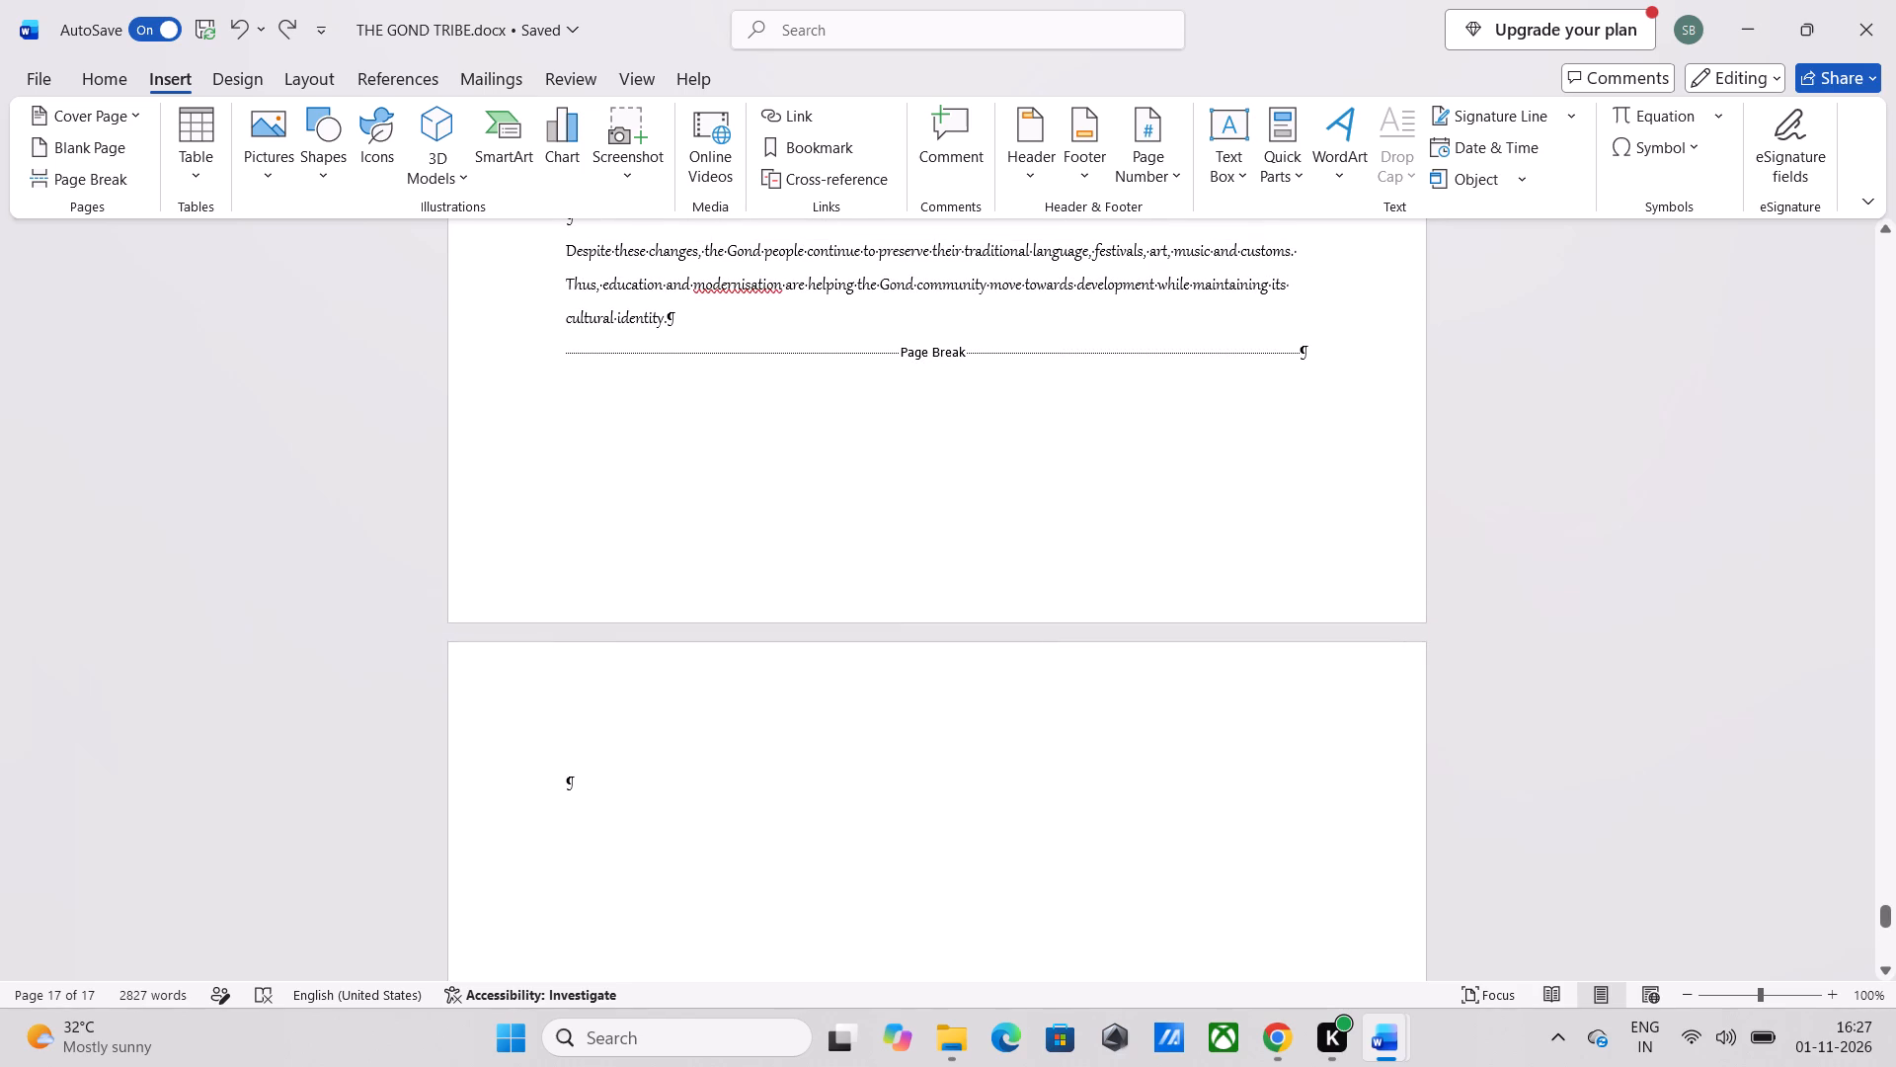
{"action": "left_click", "coordinate": [853, 809]}
{"action": "left_click", "coordinate": [705, 755]}
{"action": "scroll", "coordinate": [1457, 378], "scroll_direction": "up", "scroll_amount": 1}
{"action": "scroll", "coordinate": [1460, 403], "scroll_direction": "up", "scroll_amount": 20}
{"action": "scroll", "coordinate": [1460, 403], "scroll_direction": "up", "scroll_amount": 5}
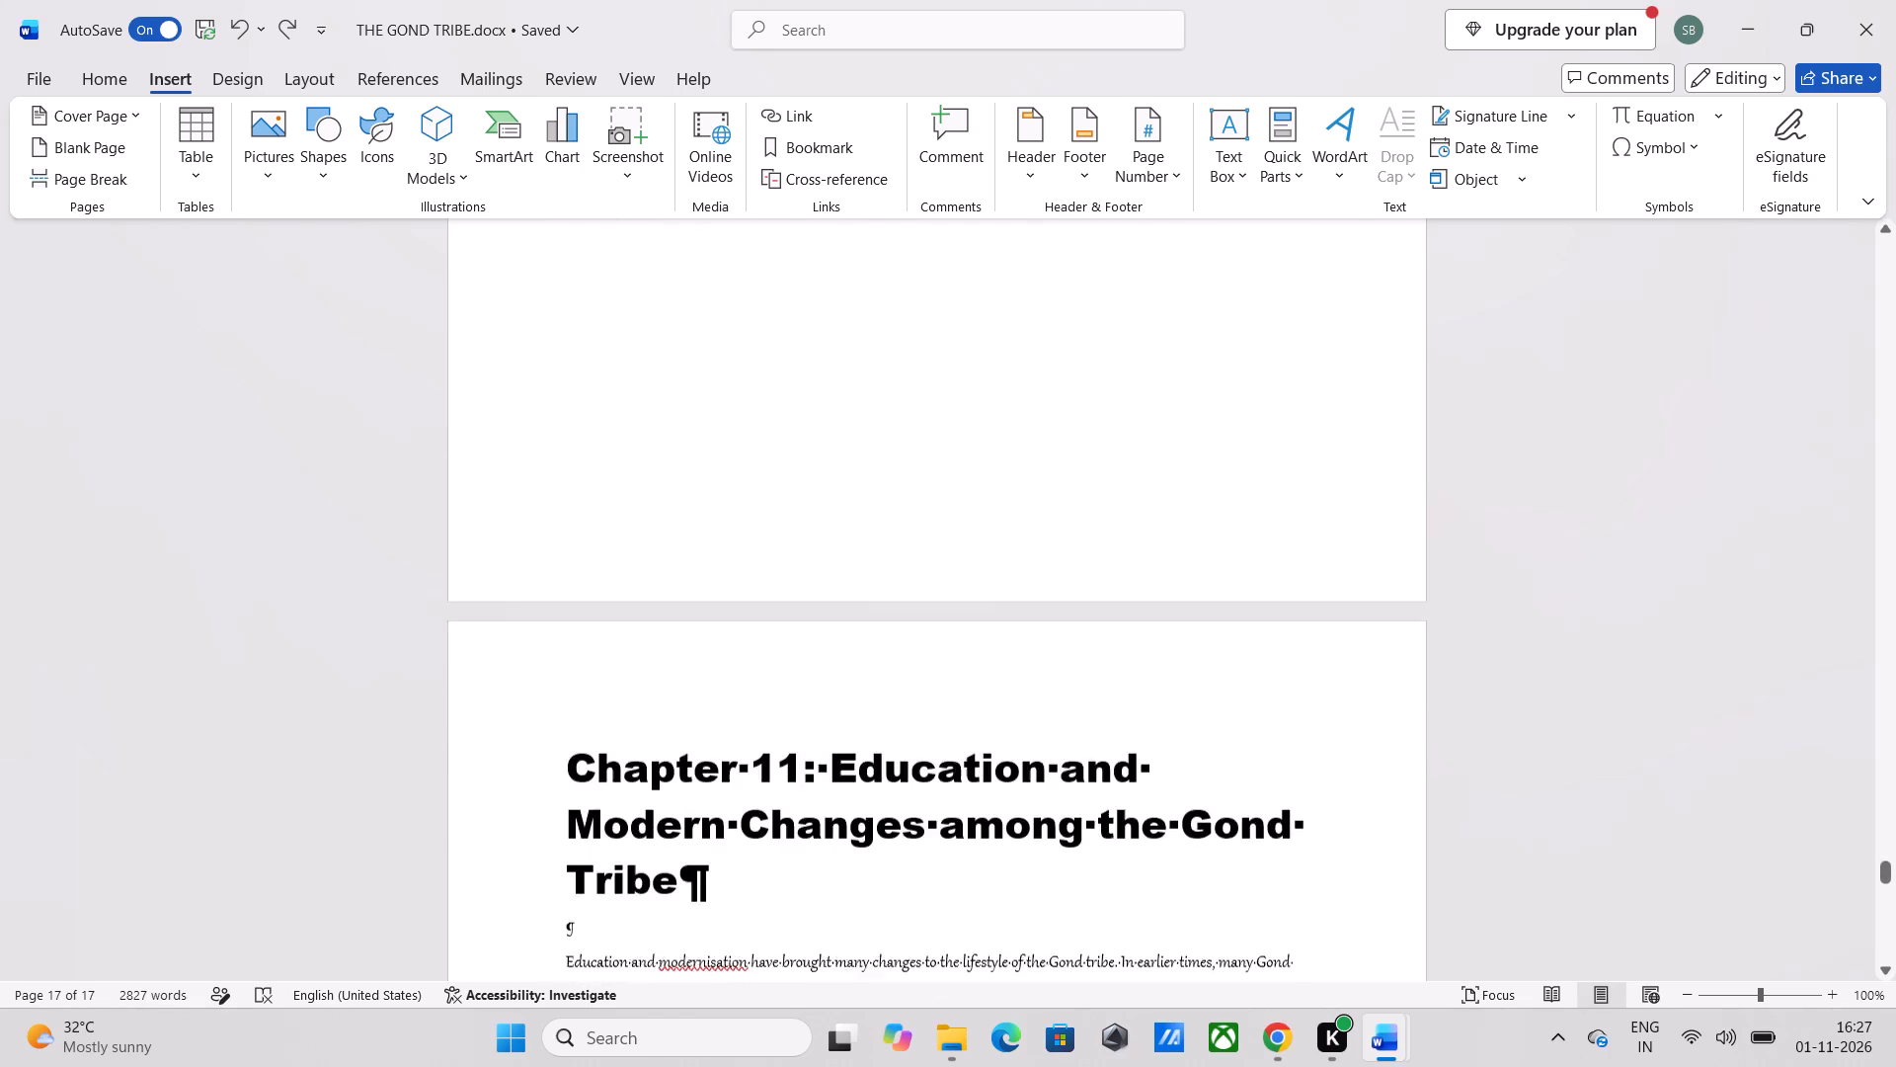
{"action": "scroll", "coordinate": [1451, 445], "scroll_direction": "up", "scroll_amount": 17}
{"action": "scroll", "coordinate": [869, 388], "scroll_direction": "up", "scroll_amount": 4}
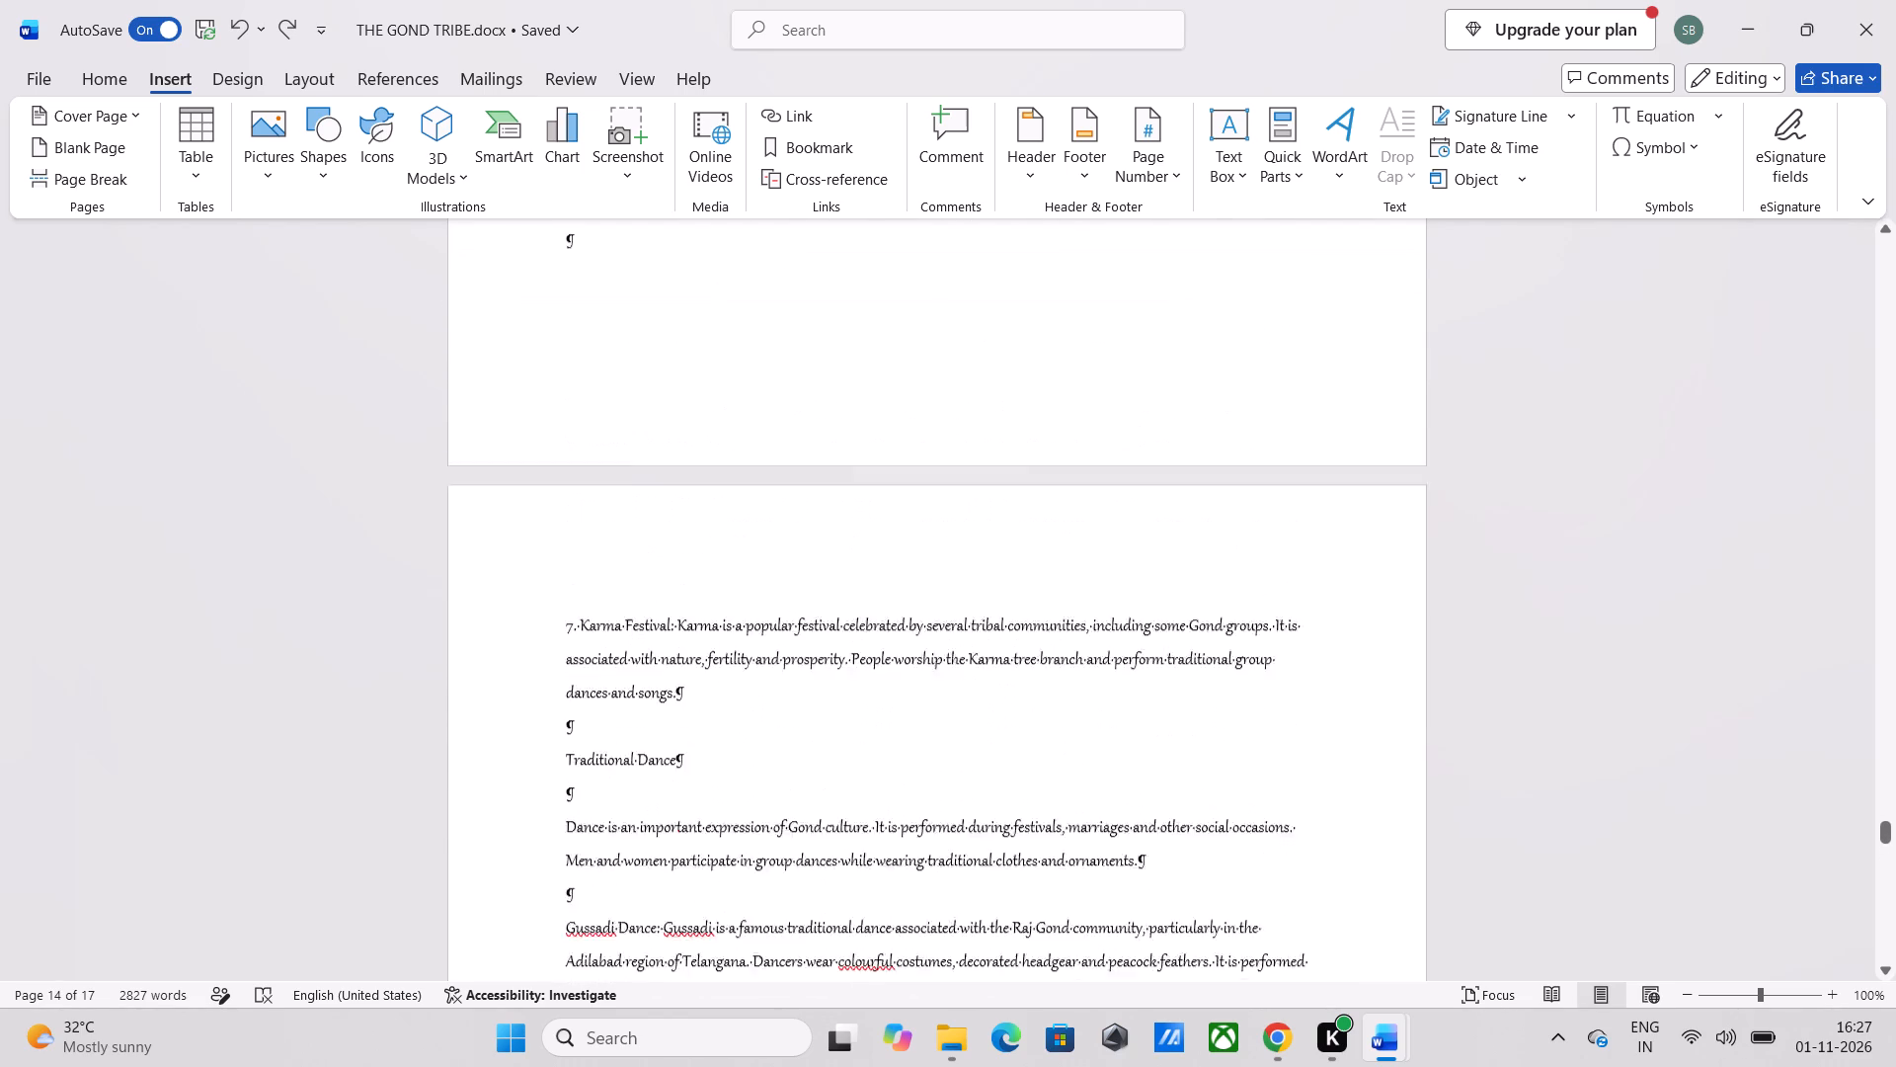
{"action": "scroll", "coordinate": [874, 388], "scroll_direction": "up", "scroll_amount": 20}
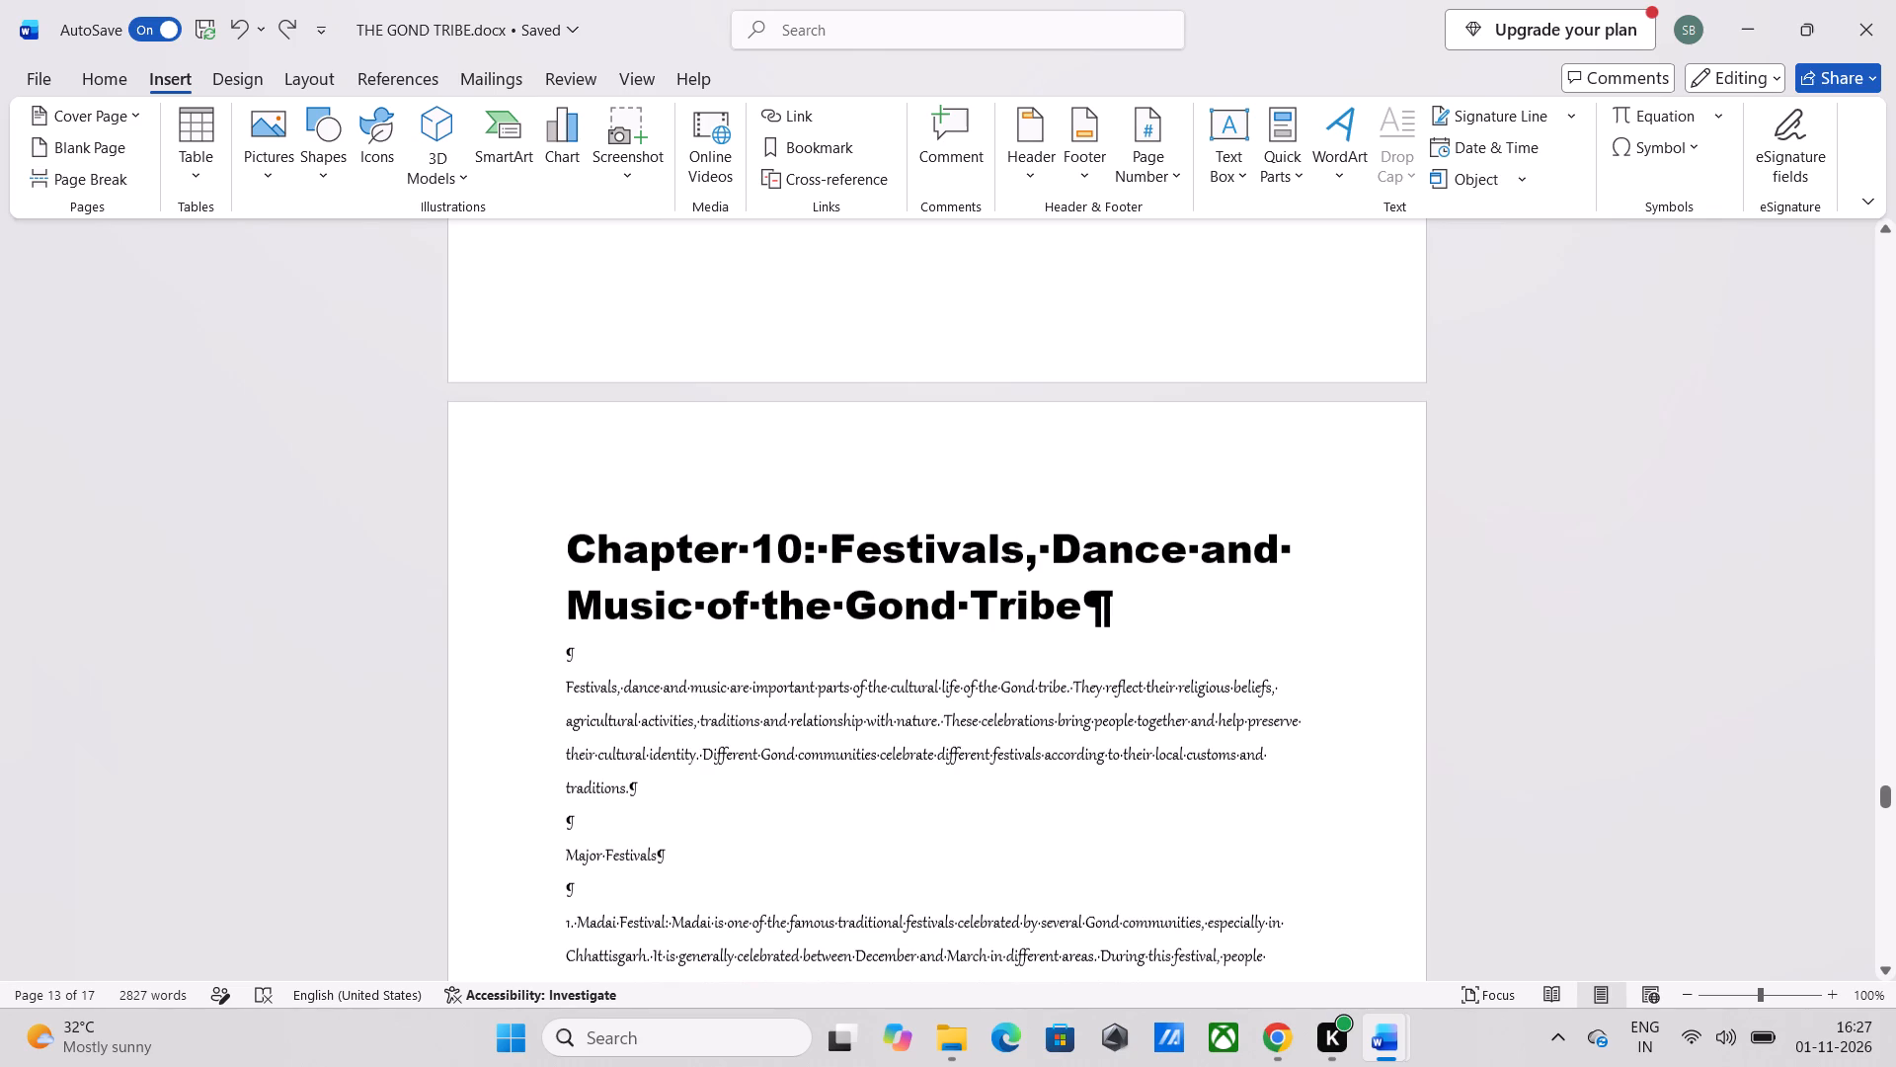
Undo the new page added after Chapter 11 and the font formatting on the Chapter 11 heading.
{"action": "left_click", "coordinate": [232, 24]}
{"action": "left_click", "coordinate": [232, 24]}
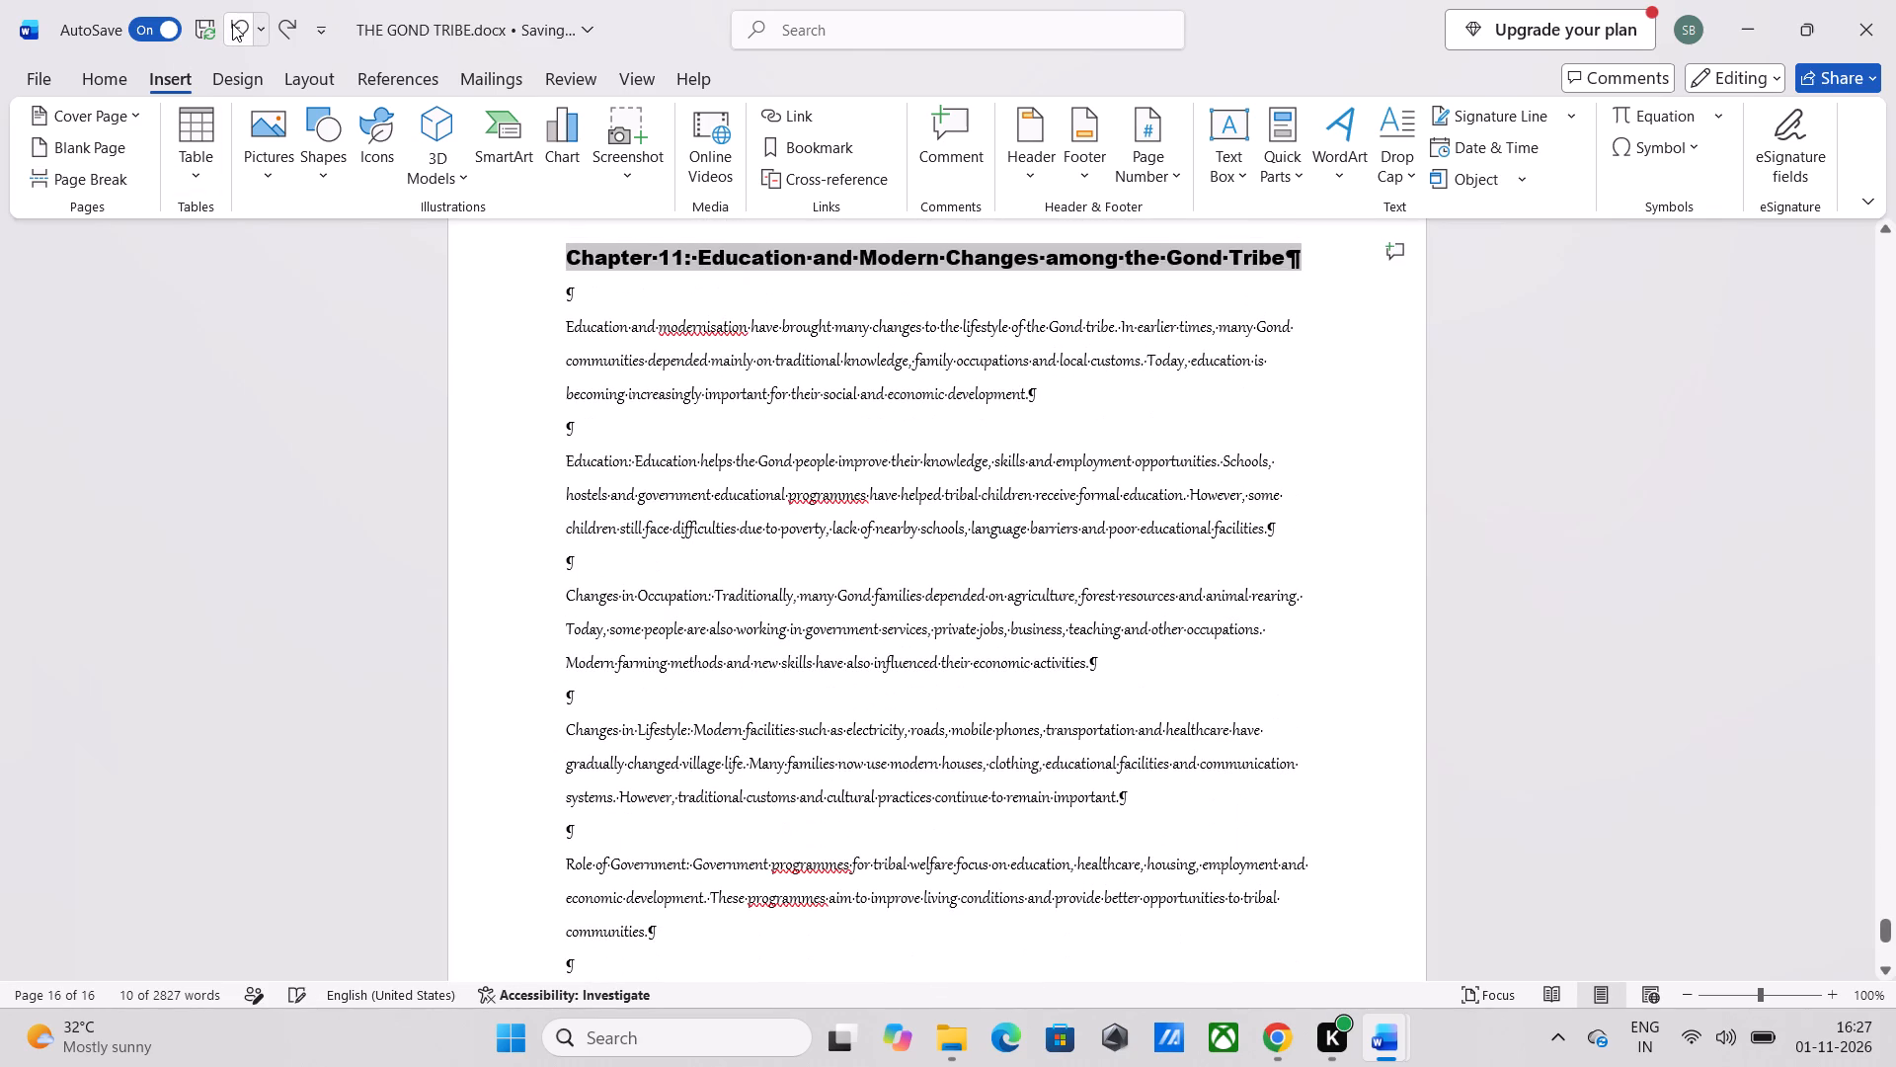
{"action": "left_click", "coordinate": [232, 24]}
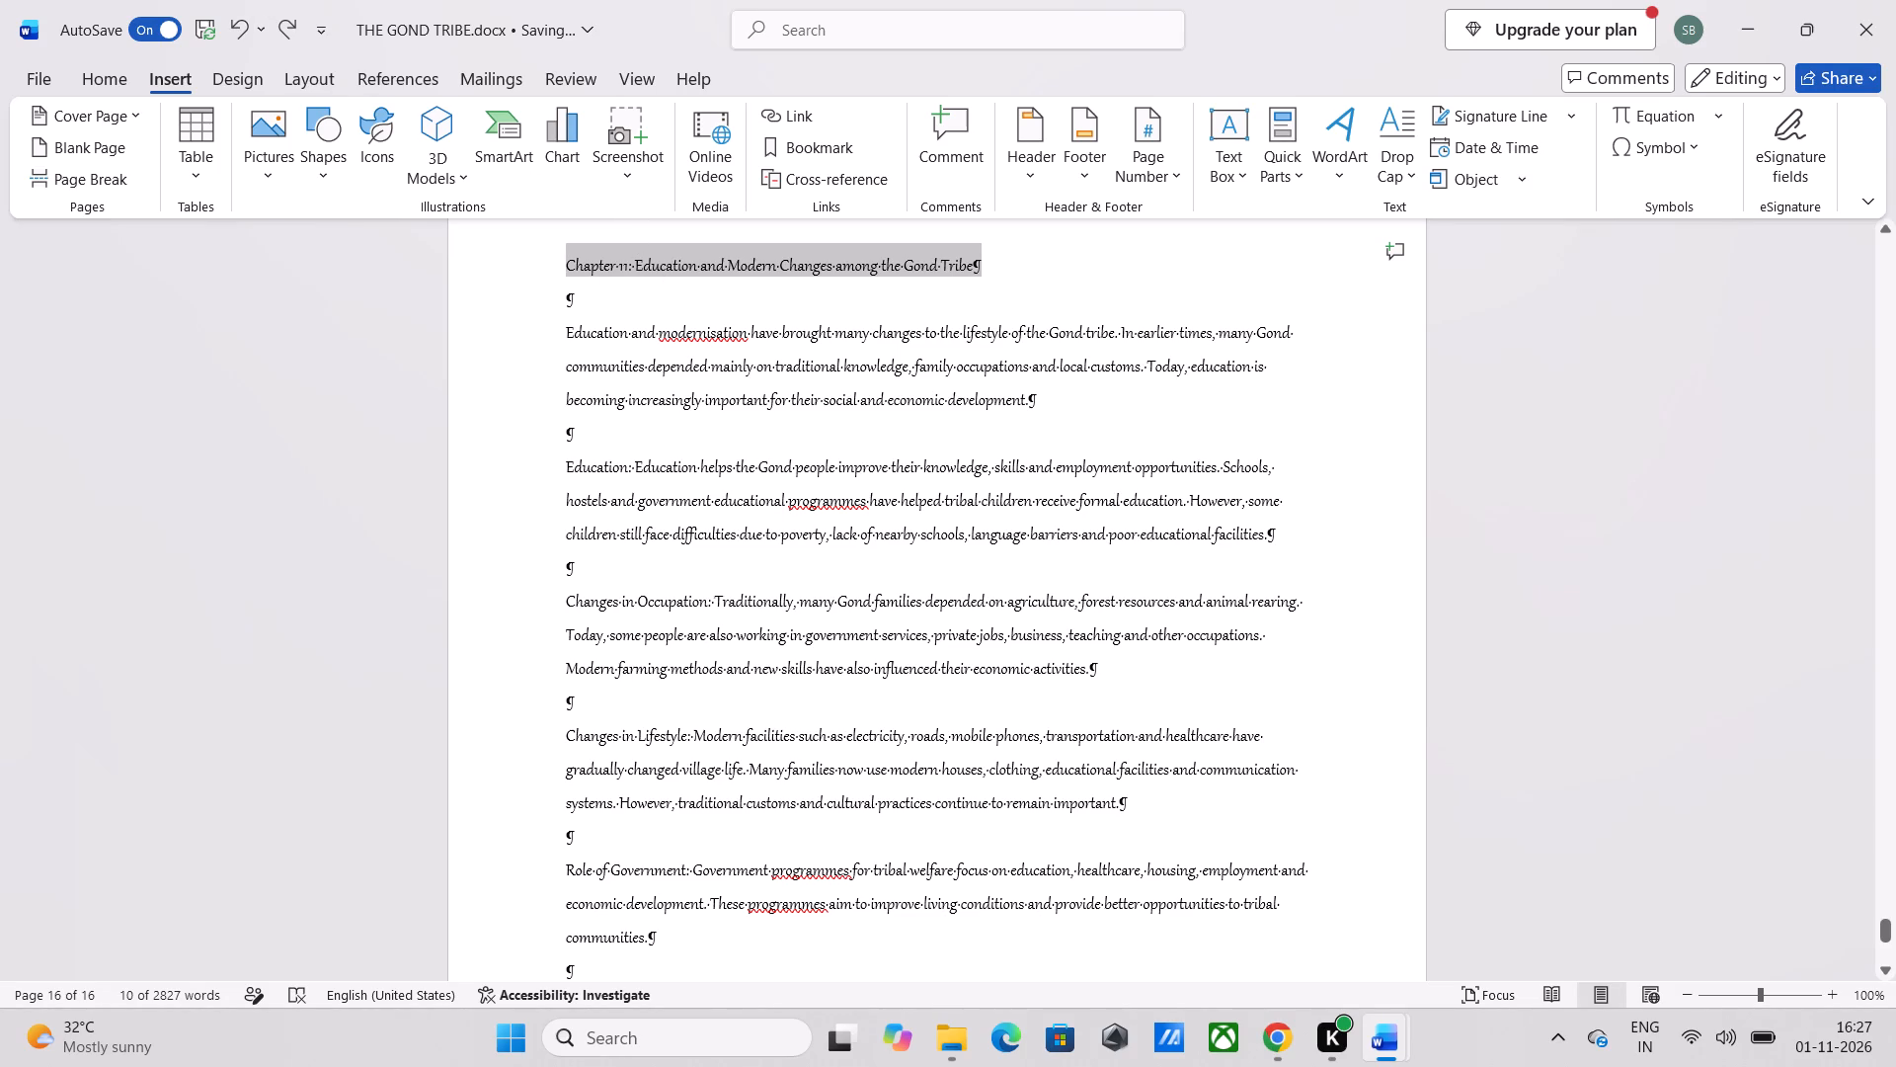
{"action": "left_click_drag", "start_coordinate": [575, 257], "coordinate": [1028, 268]}
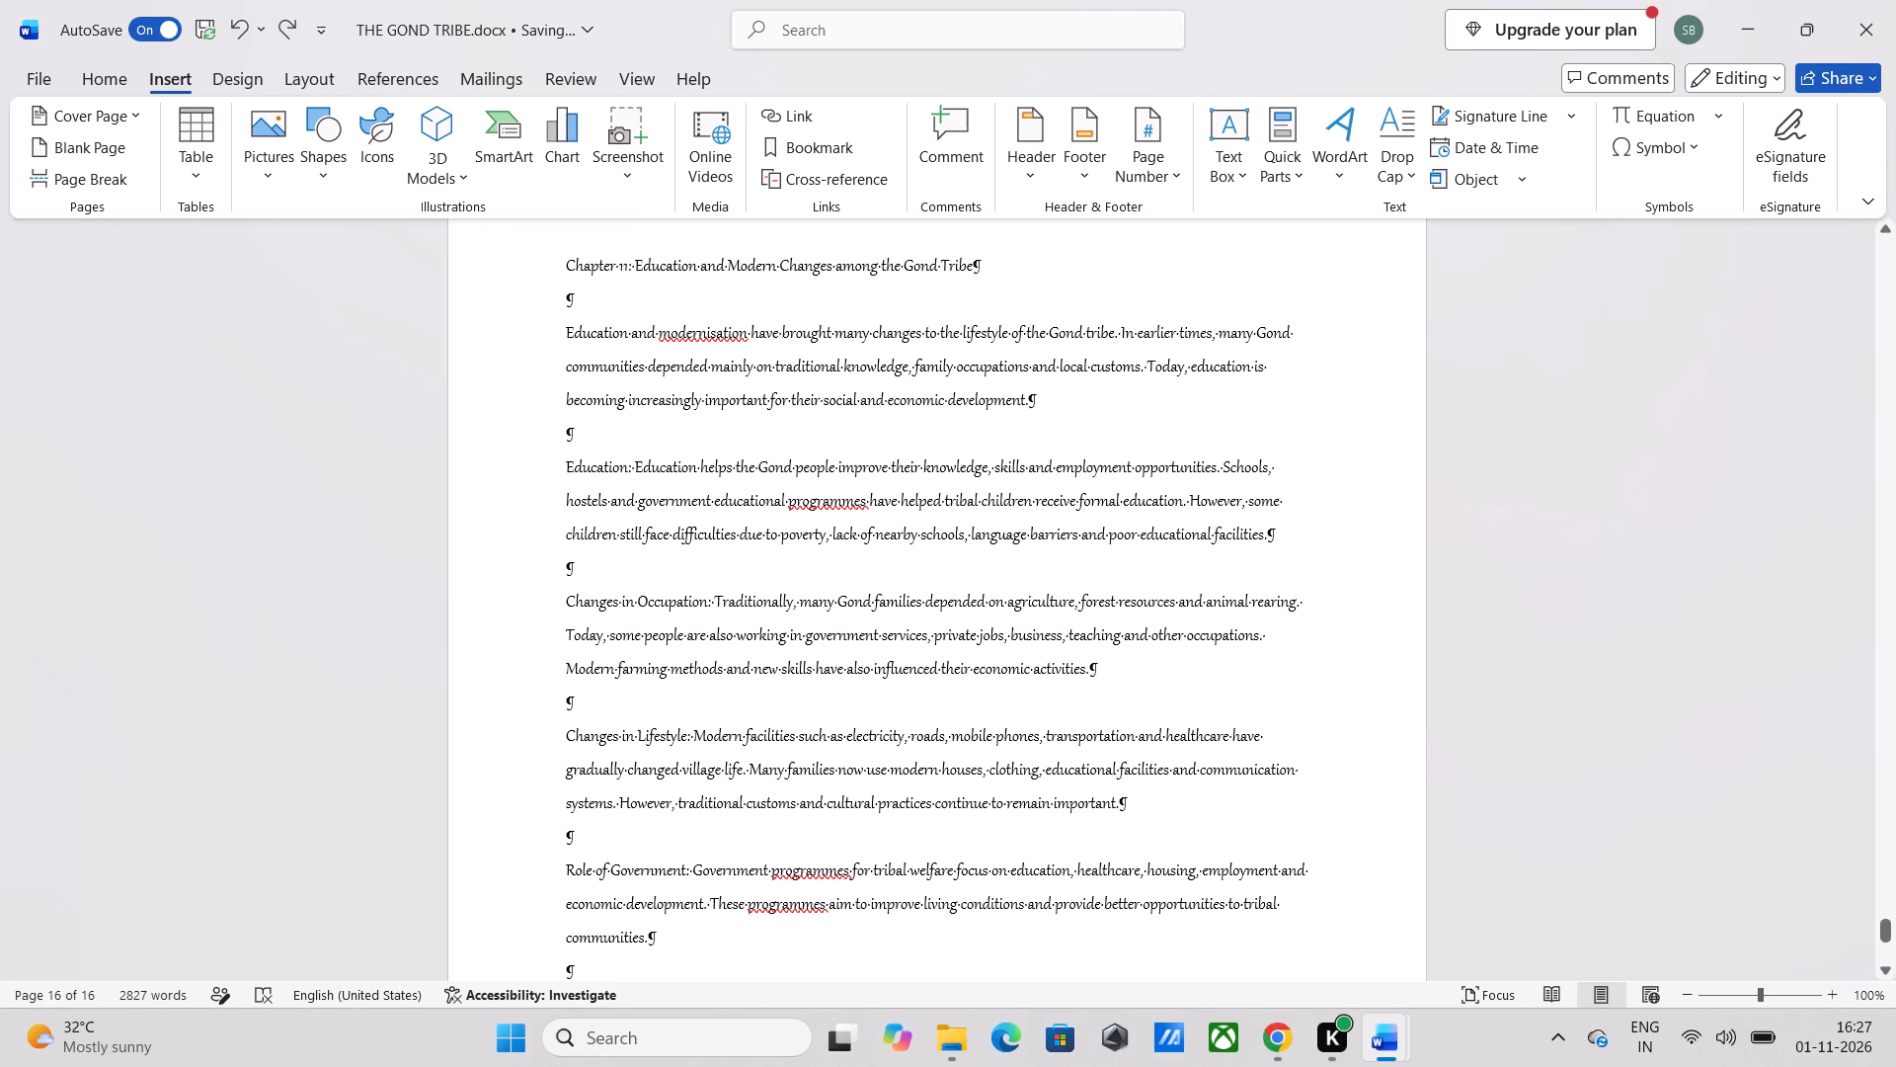
{"action": "left_click_drag", "start_coordinate": [567, 252], "coordinate": [1092, 261]}
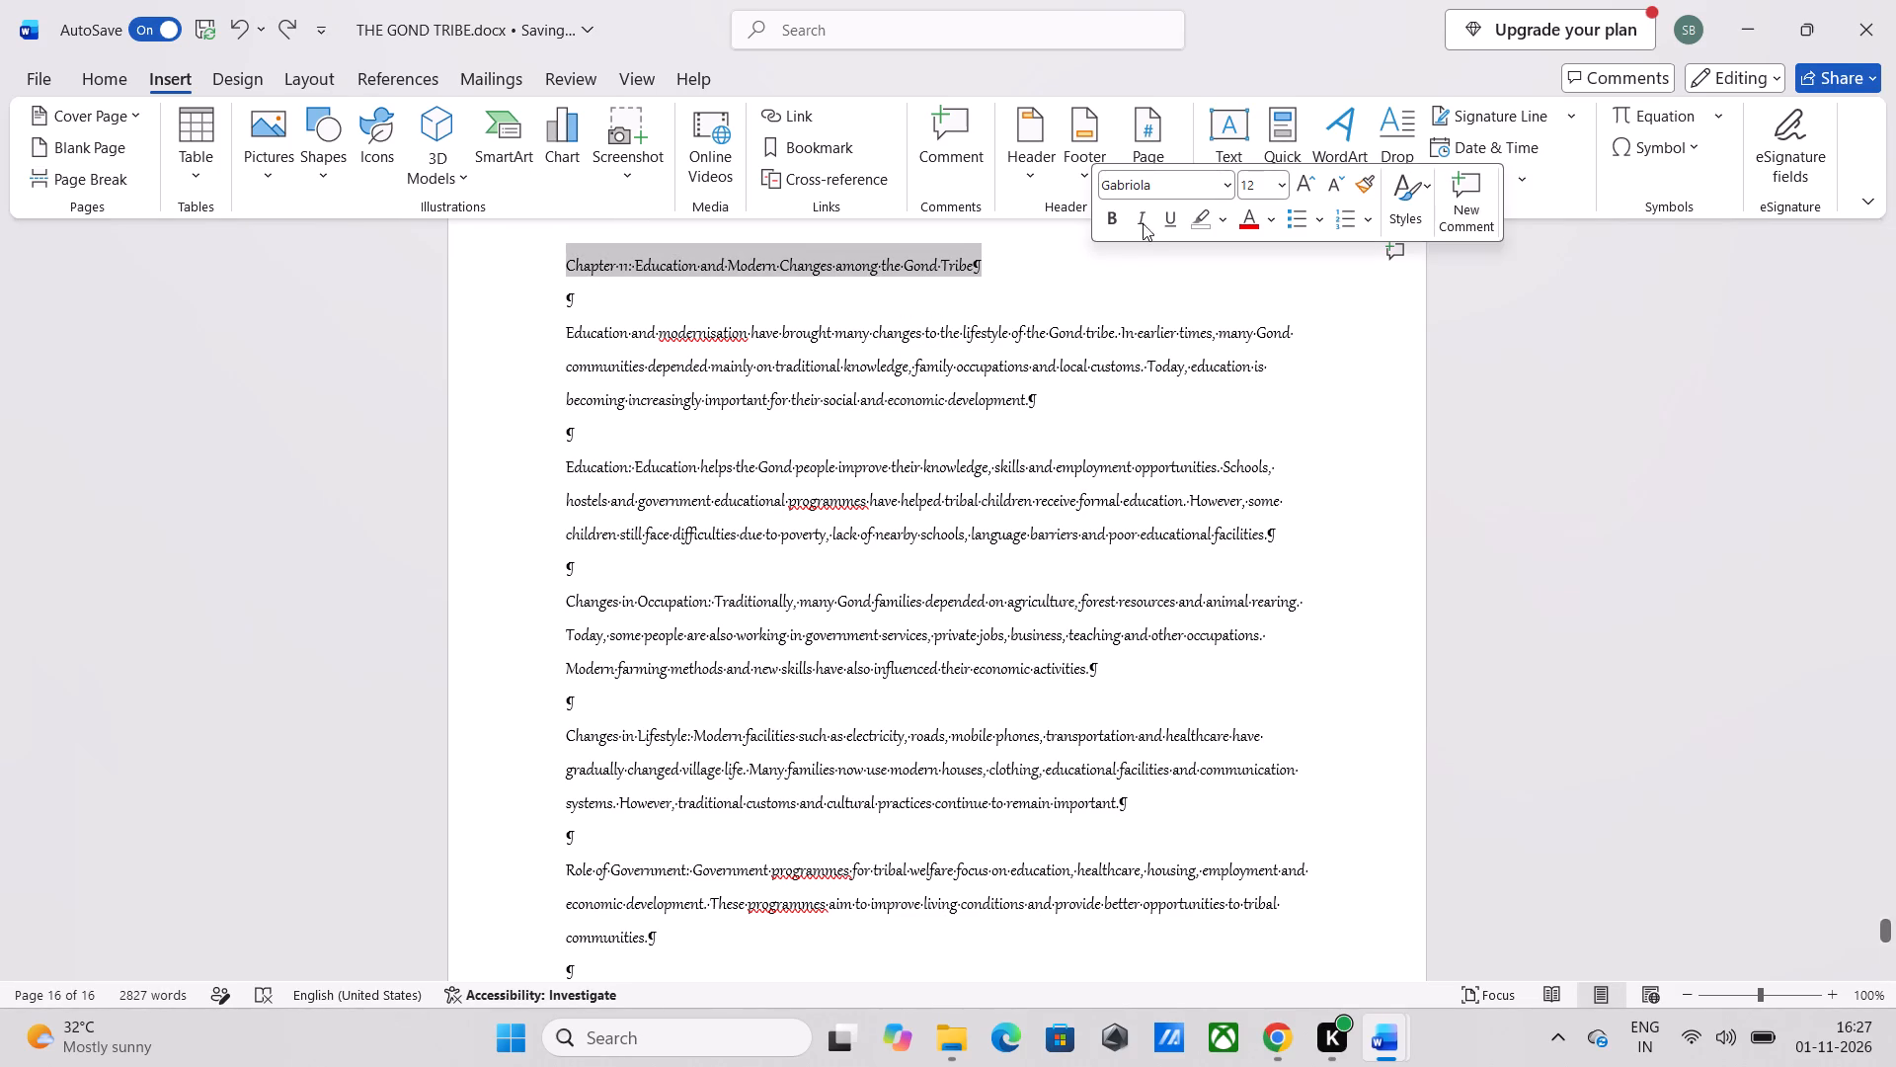
{"action": "left_click", "coordinate": [1147, 327]}
Open the version history of THE GOND TRIBE document.
{"action": "scroll", "coordinate": [1095, 862], "scroll_direction": "down", "scroll_amount": 5}
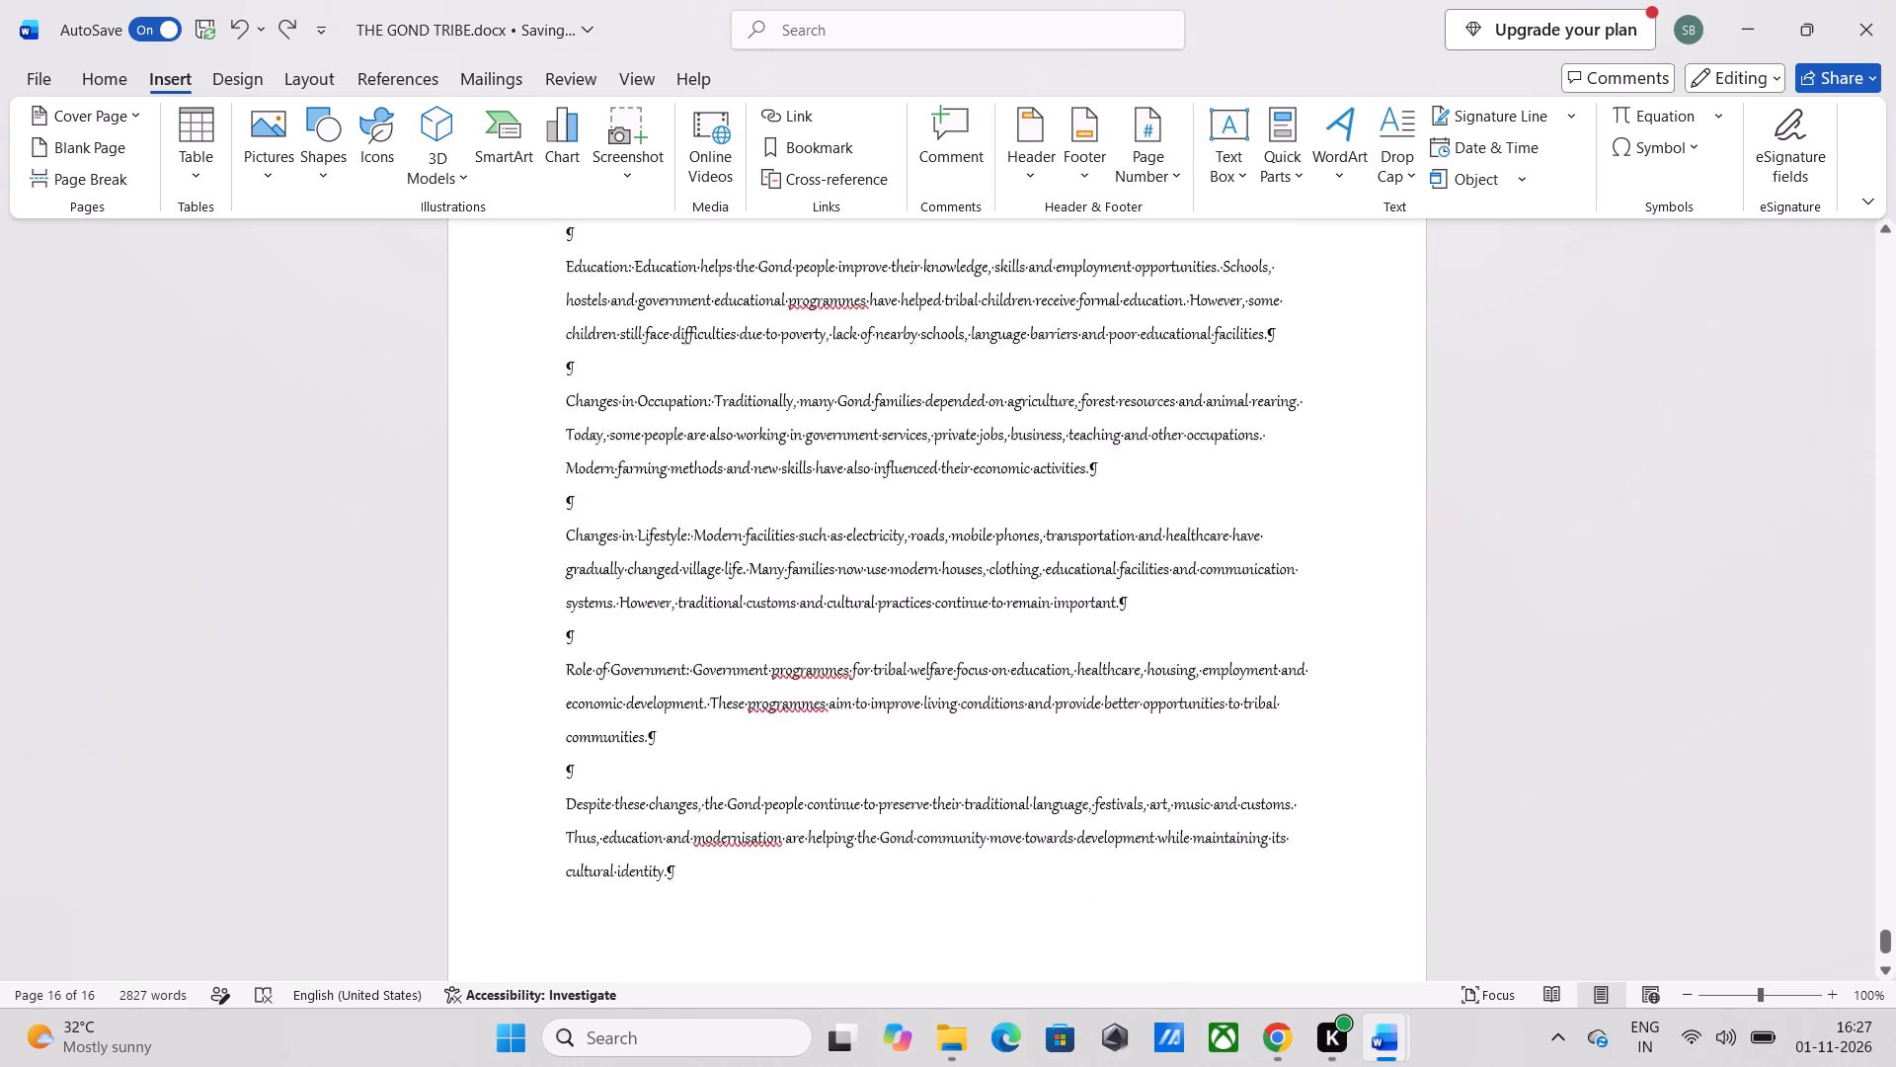
{"action": "scroll", "coordinate": [1112, 856], "scroll_direction": "down", "scroll_amount": 20}
{"action": "scroll", "coordinate": [1112, 856], "scroll_direction": "down", "scroll_amount": 13}
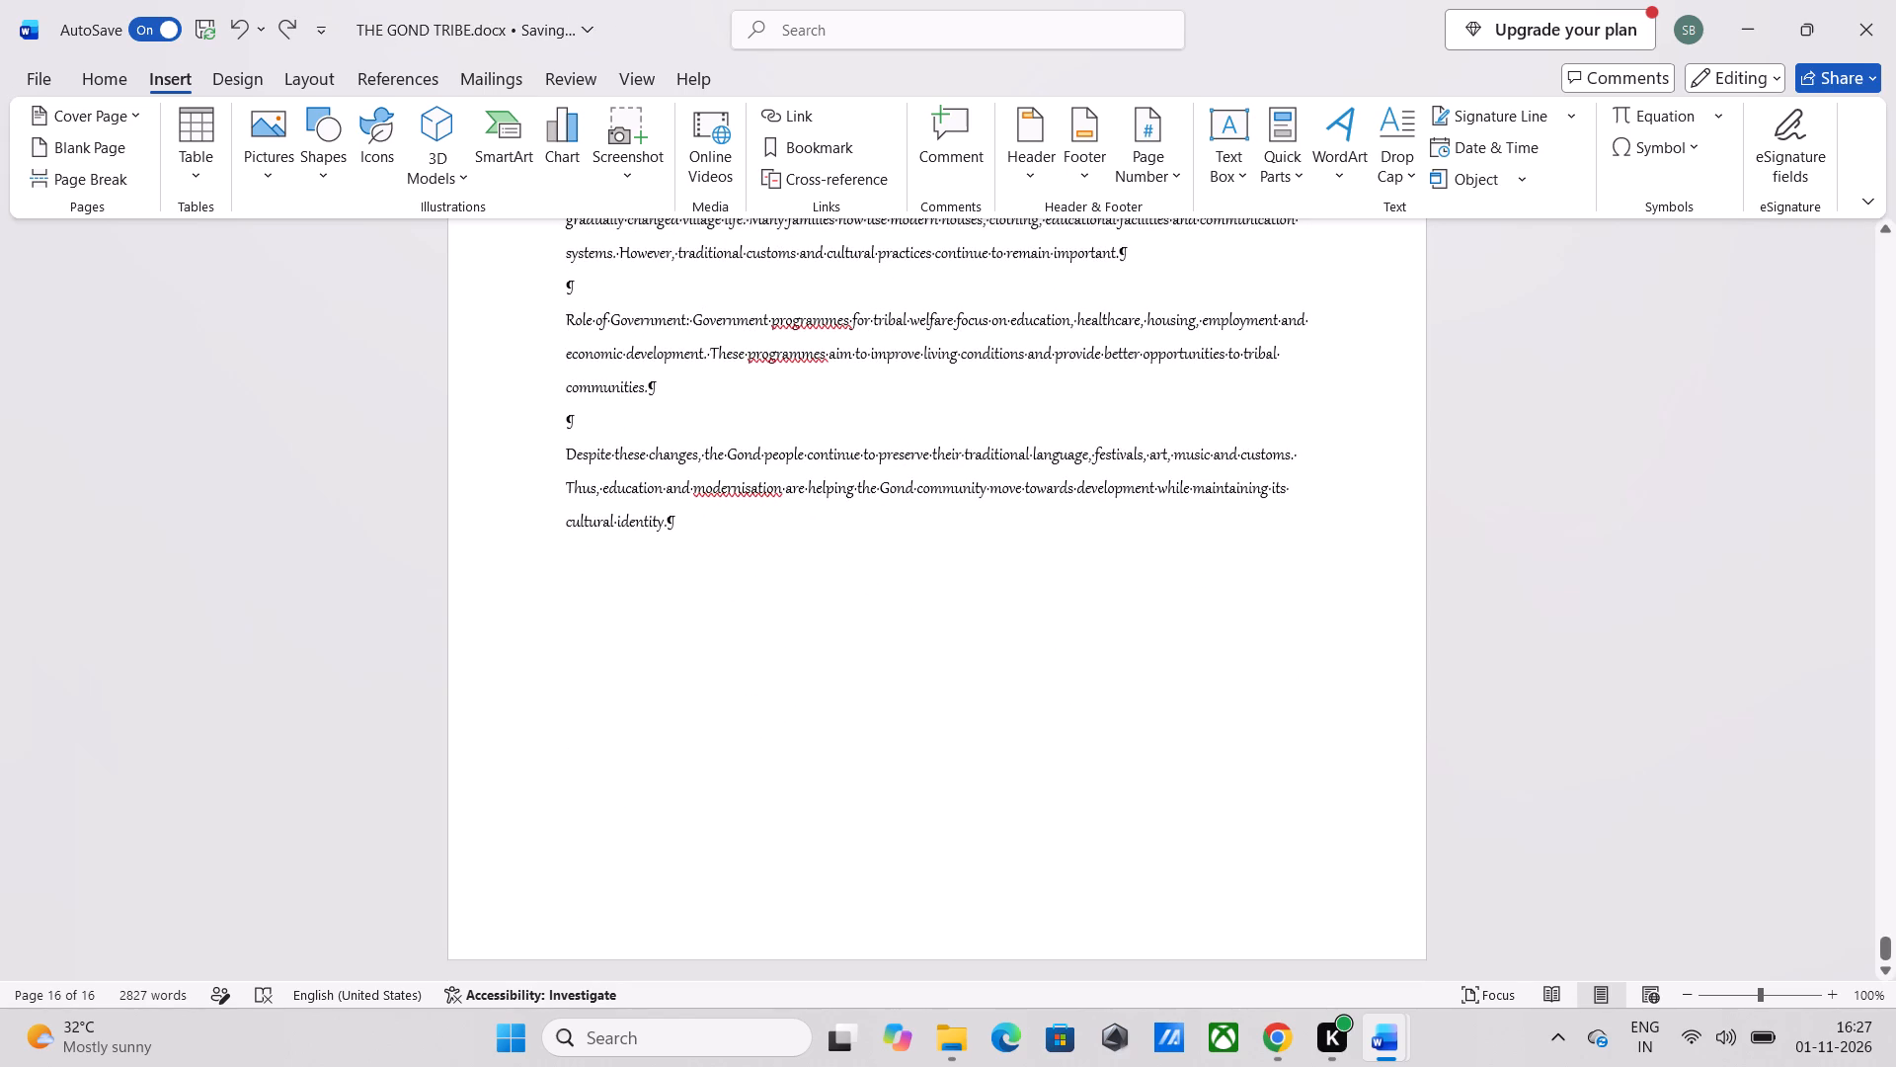
{"action": "left_click", "coordinate": [760, 555]}
{"action": "left_click_drag", "start_coordinate": [712, 521], "coordinate": [698, 522]}
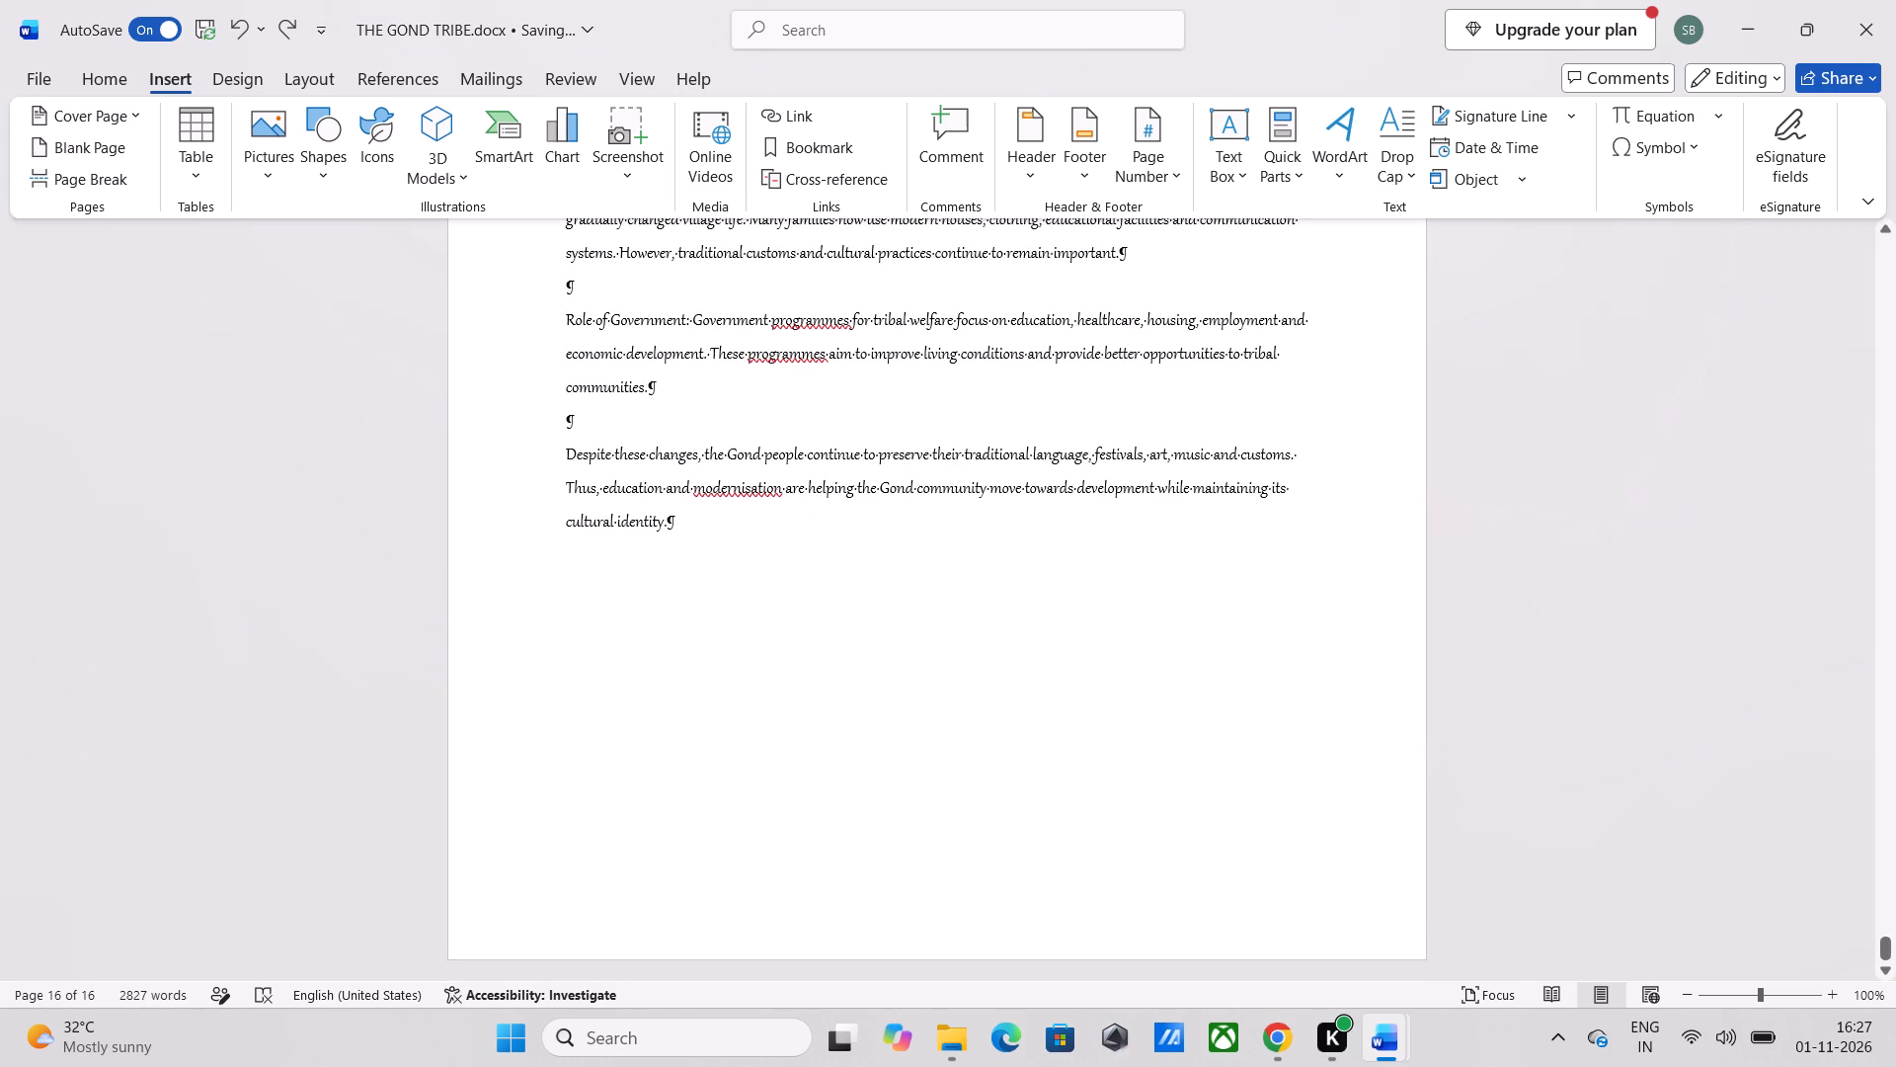
{"action": "left_click", "coordinate": [568, 23]}
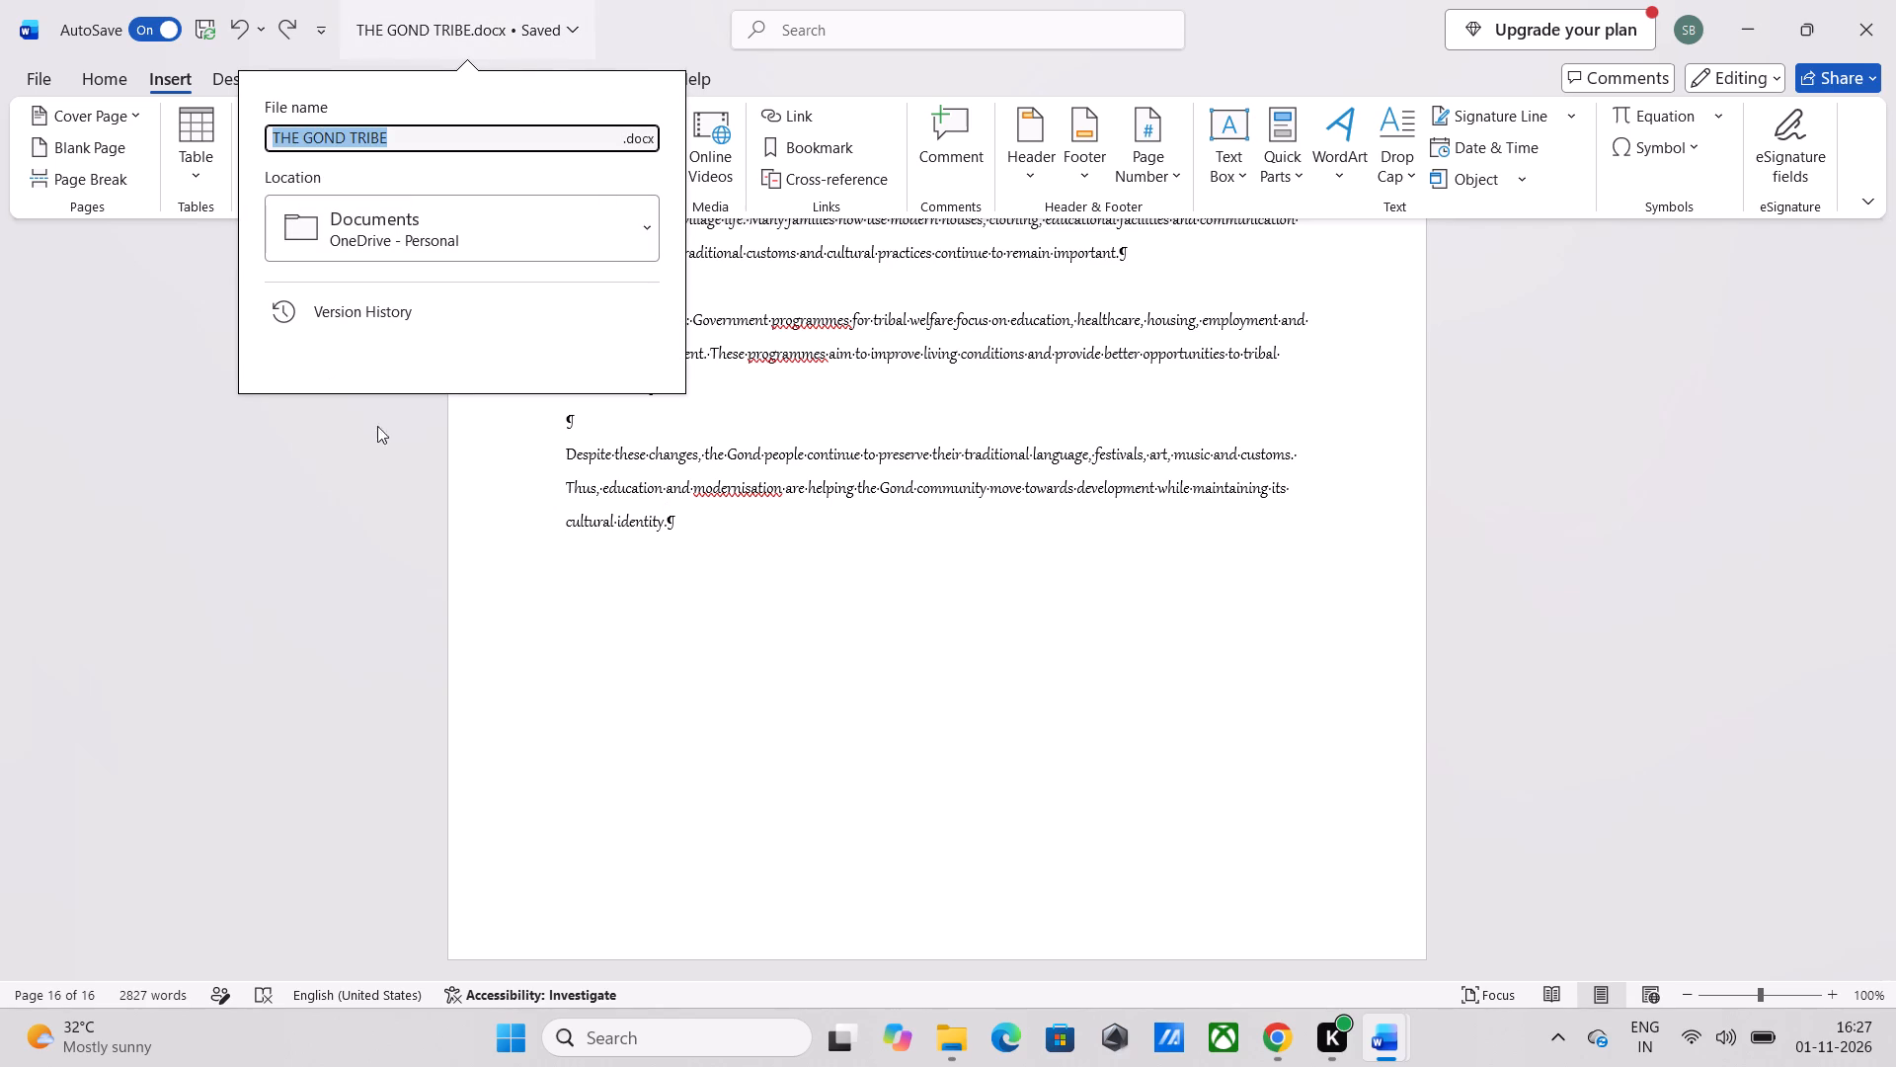
{"action": "left_click", "coordinate": [277, 499]}
{"action": "left_click", "coordinate": [563, 29]}
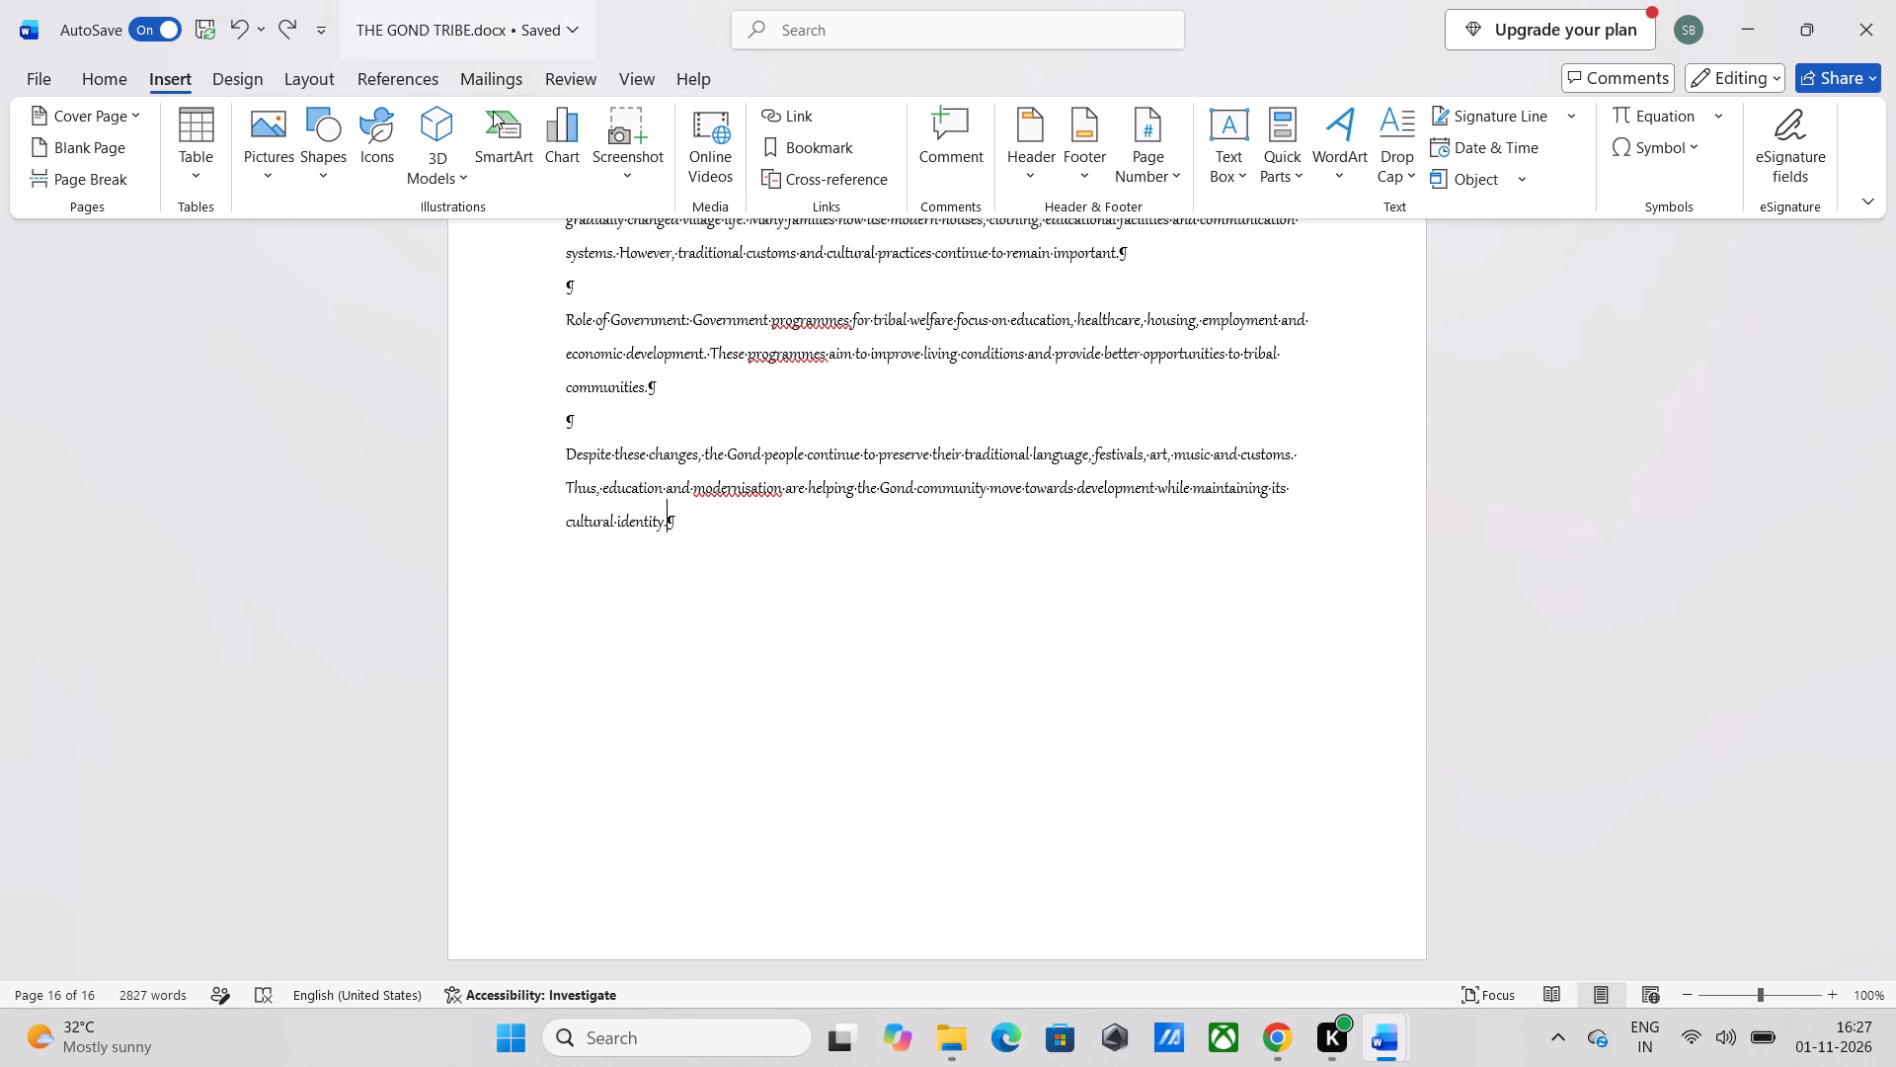
{"action": "left_click", "coordinate": [316, 320]}
Examine the 16:27 version of the document from the title page to the start of Chapter 1.
{"action": "scroll", "coordinate": [869, 498], "scroll_direction": "up", "scroll_amount": 5}
{"action": "scroll", "coordinate": [869, 498], "scroll_direction": "down", "scroll_amount": 10}
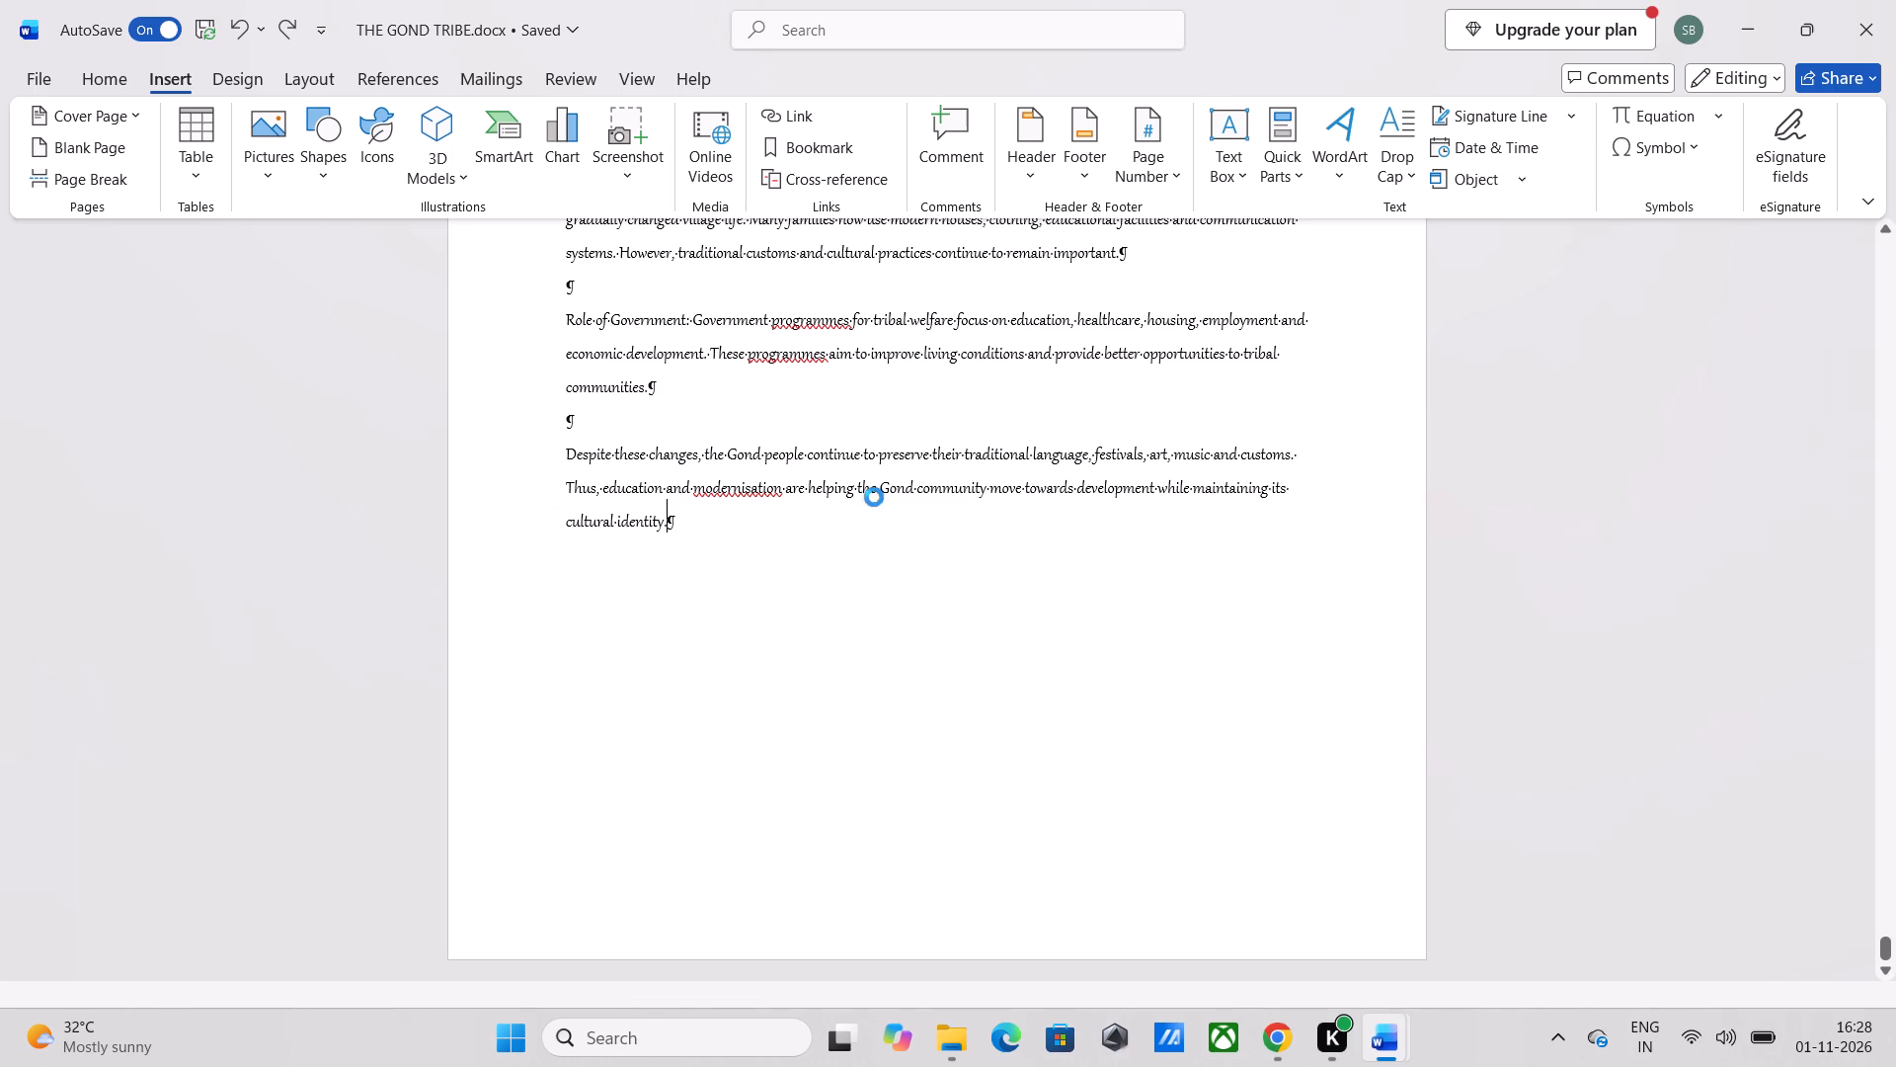
{"action": "scroll", "coordinate": [874, 497], "scroll_direction": "down", "scroll_amount": 6}
{"action": "scroll", "coordinate": [874, 497], "scroll_direction": "up", "scroll_amount": 12}
{"action": "scroll", "coordinate": [905, 440], "scroll_direction": "down", "scroll_amount": 6}
{"action": "scroll", "coordinate": [1036, 506], "scroll_direction": "down", "scroll_amount": 10}
{"action": "scroll", "coordinate": [634, 588], "scroll_direction": "up", "scroll_amount": 5}
{"action": "scroll", "coordinate": [732, 554], "scroll_direction": "down", "scroll_amount": 5}
{"action": "scroll", "coordinate": [1118, 584], "scroll_direction": "up", "scroll_amount": 3}
{"action": "scroll", "coordinate": [798, 575], "scroll_direction": "down", "scroll_amount": 3}
{"action": "scroll", "coordinate": [1255, 369], "scroll_direction": "up", "scroll_amount": 3}
{"action": "scroll", "coordinate": [760, 417], "scroll_direction": "down", "scroll_amount": 2}
{"action": "scroll", "coordinate": [1534, 295], "scroll_direction": "up", "scroll_amount": 1}
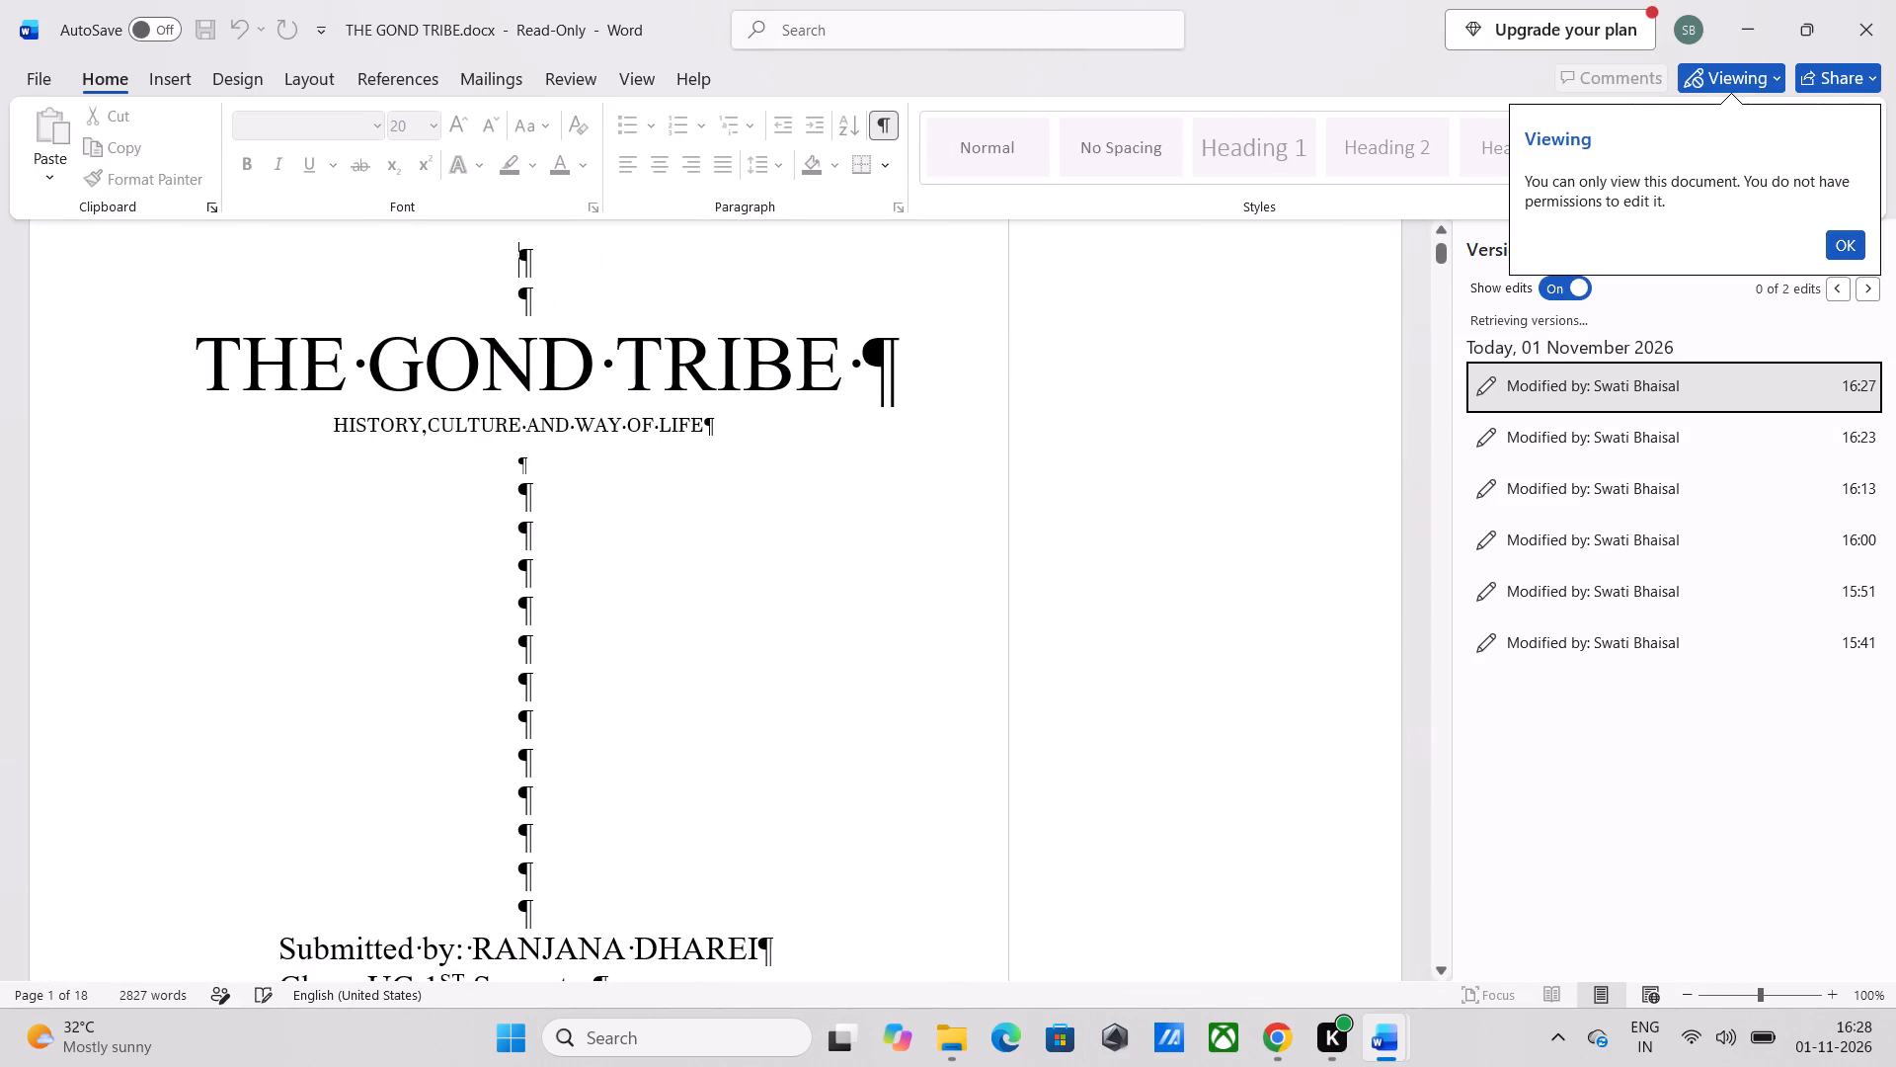
{"action": "scroll", "coordinate": [969, 543], "scroll_direction": "down", "scroll_amount": 11}
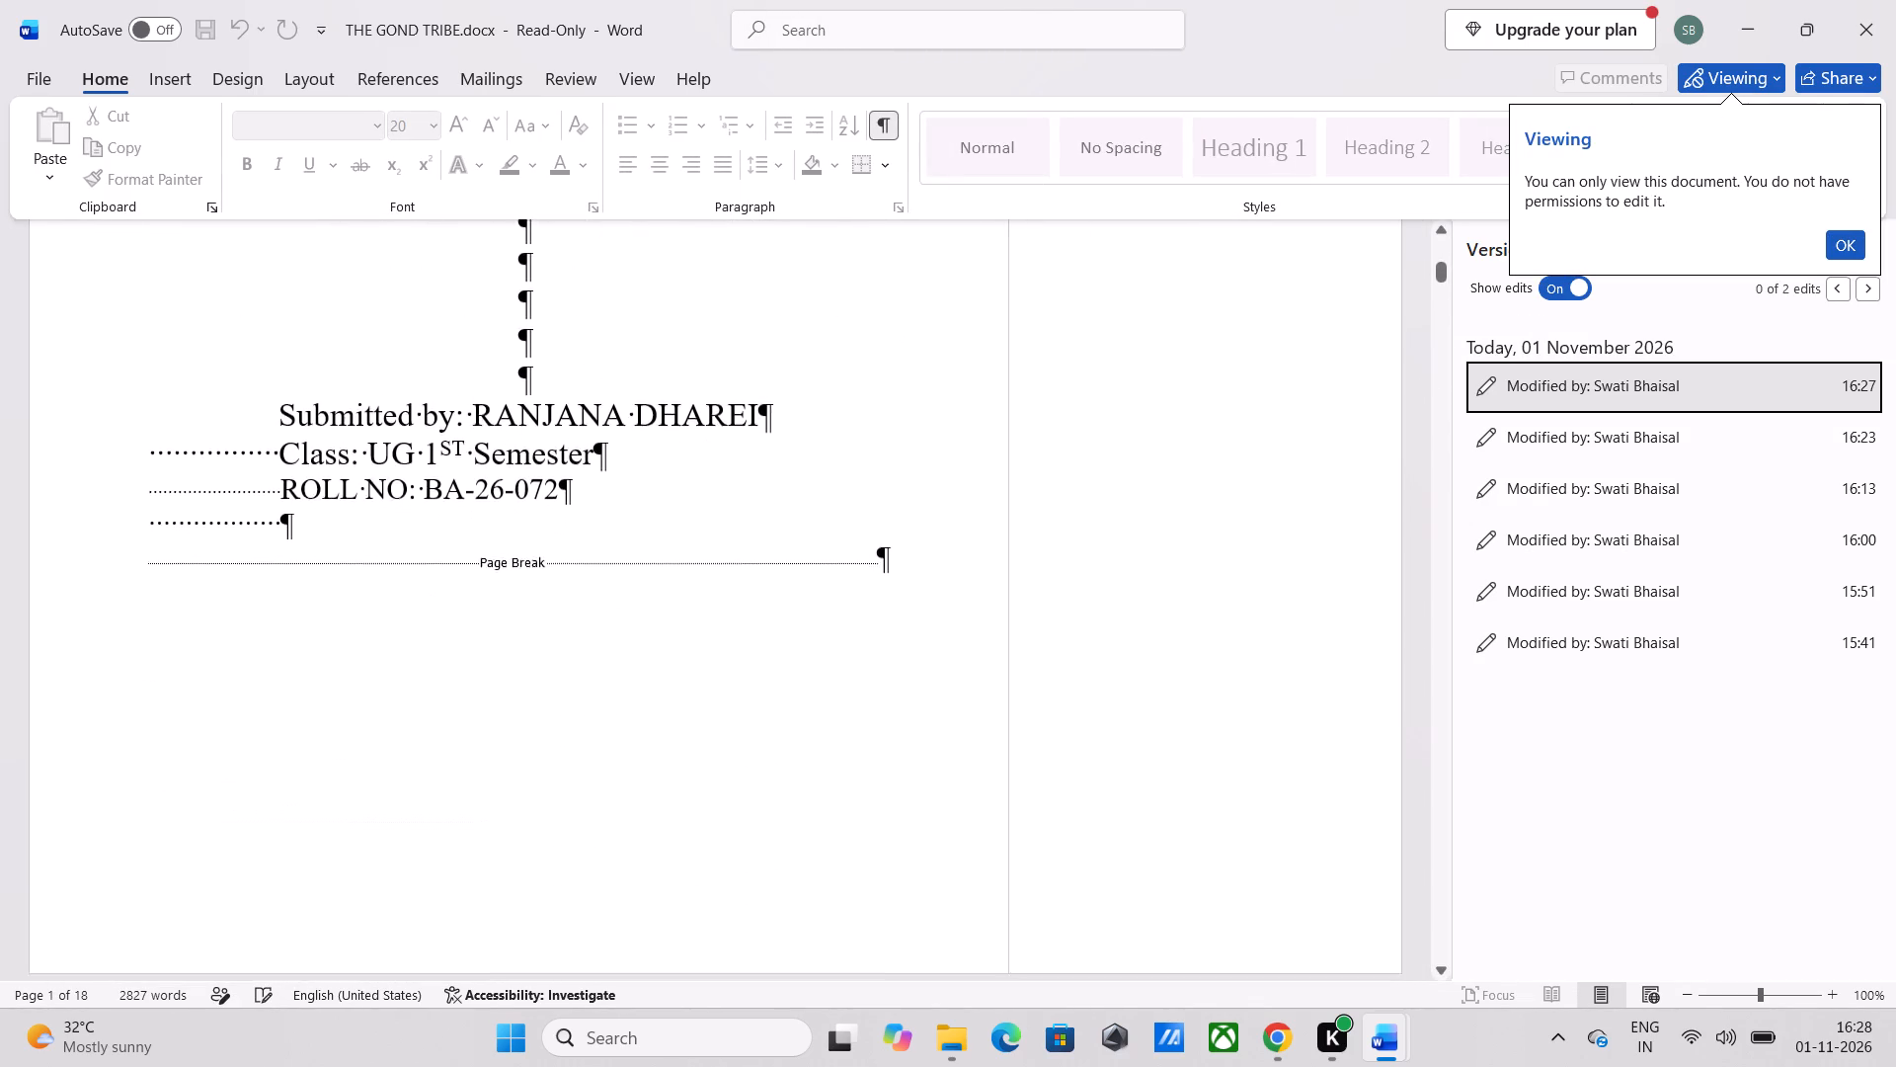
{"action": "scroll", "coordinate": [965, 552], "scroll_direction": "down", "scroll_amount": 20}
{"action": "scroll", "coordinate": [965, 552], "scroll_direction": "down", "scroll_amount": 5}
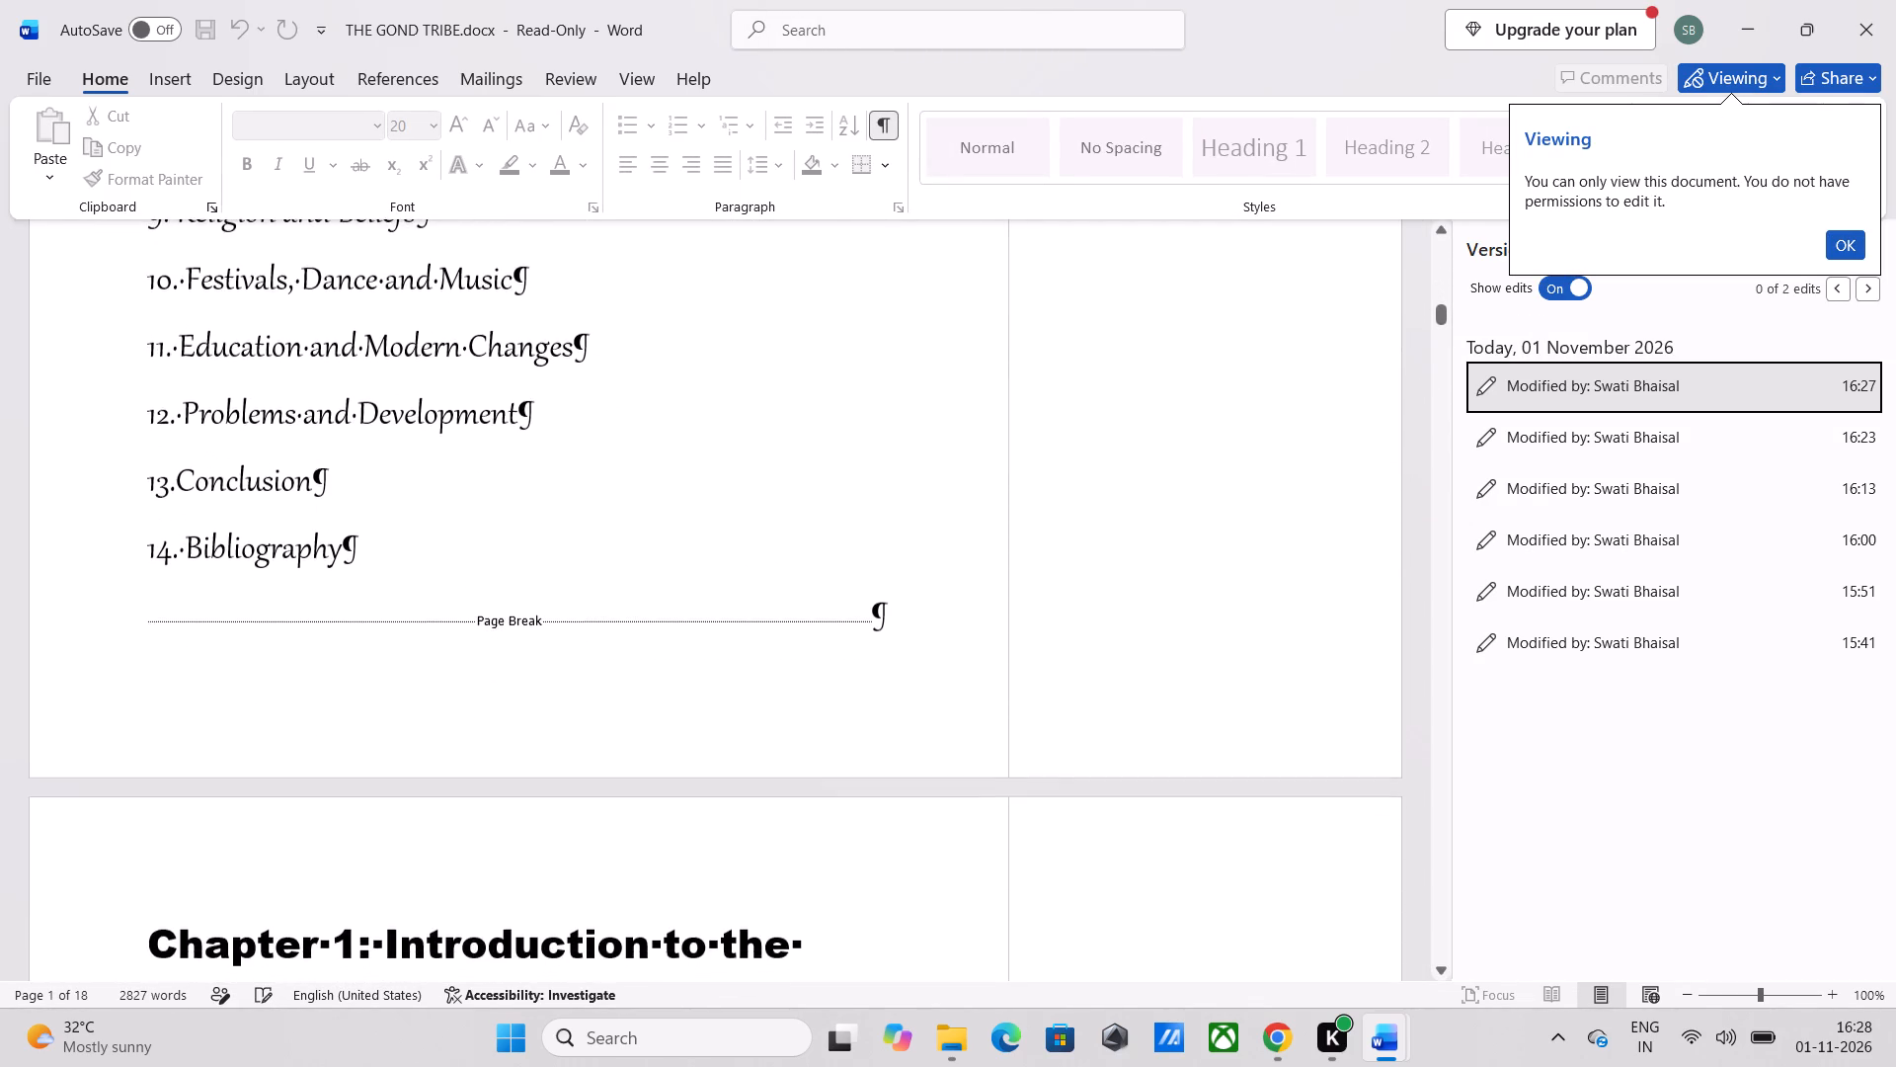
{"action": "scroll", "coordinate": [960, 571], "scroll_direction": "down", "scroll_amount": 5}
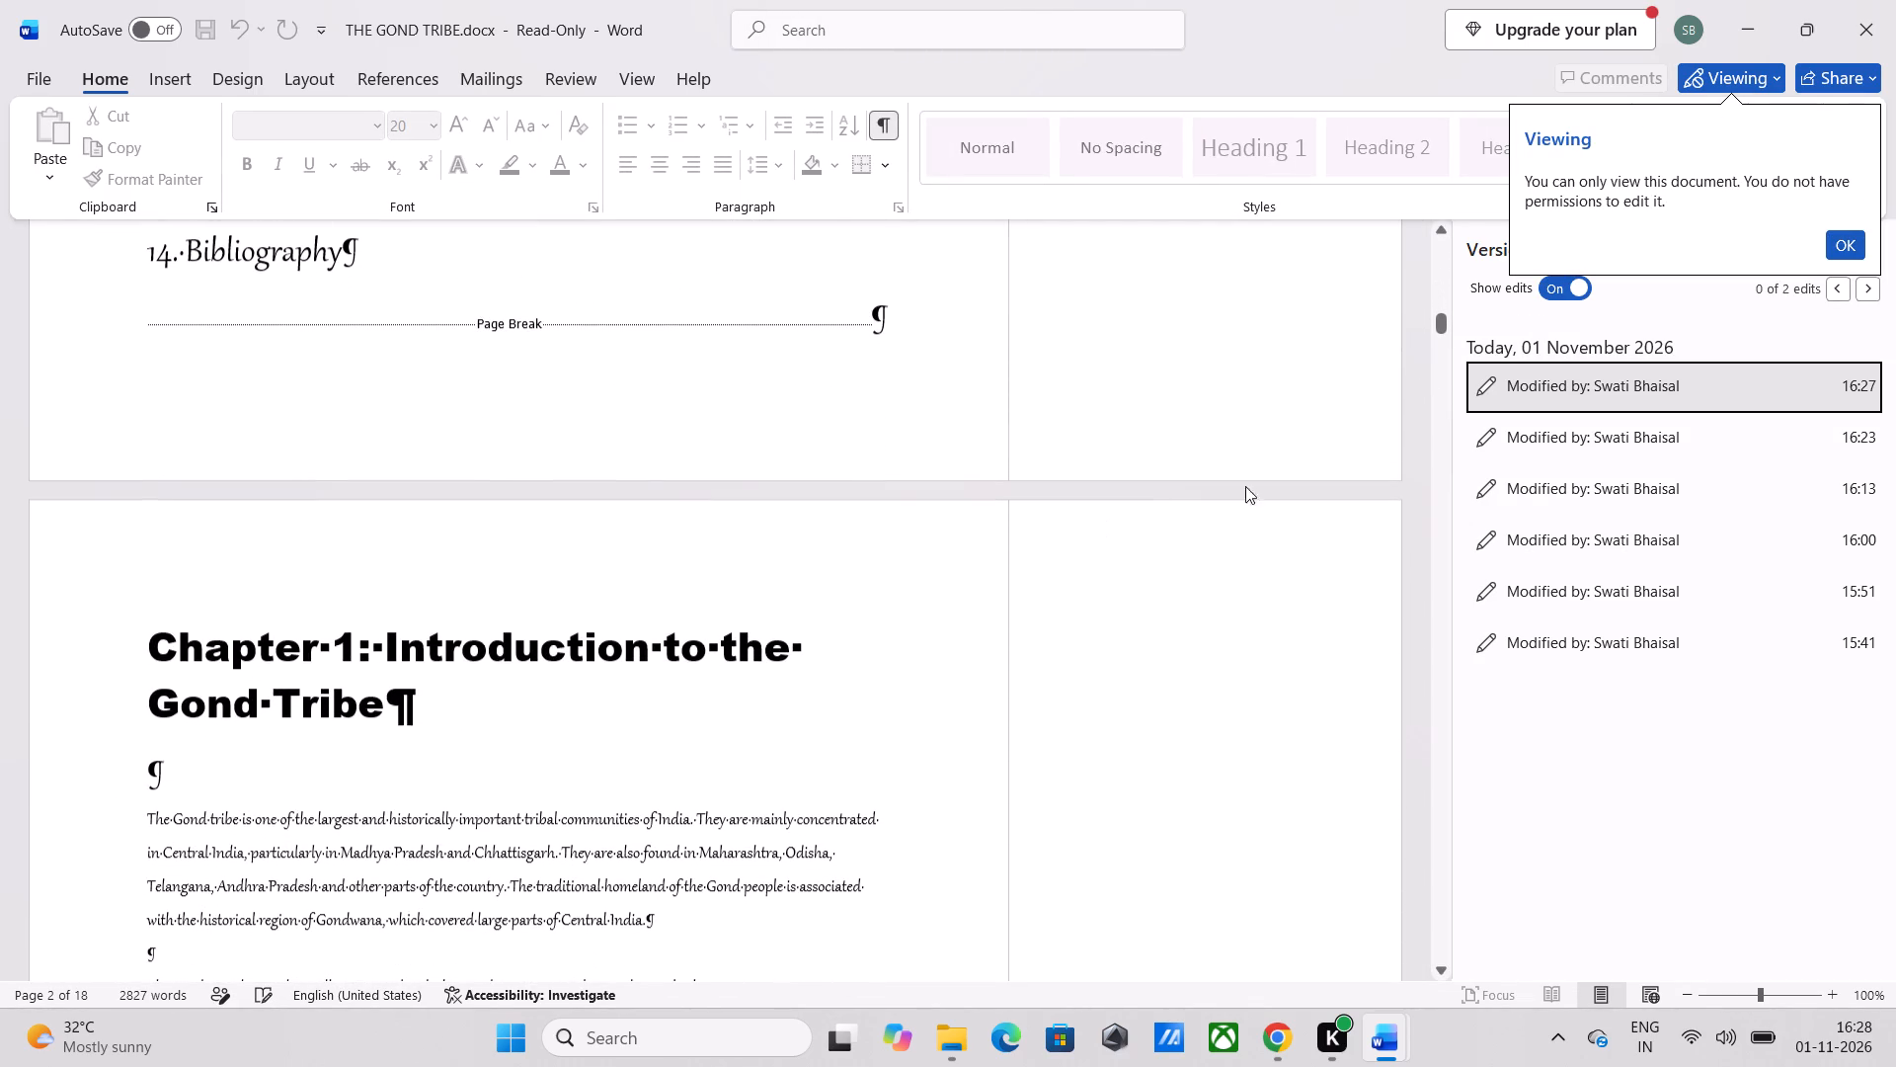
View the 16:23, 15:51 and 15:41 versions of the document and close the version history.
{"action": "left_click", "coordinate": [1555, 448]}
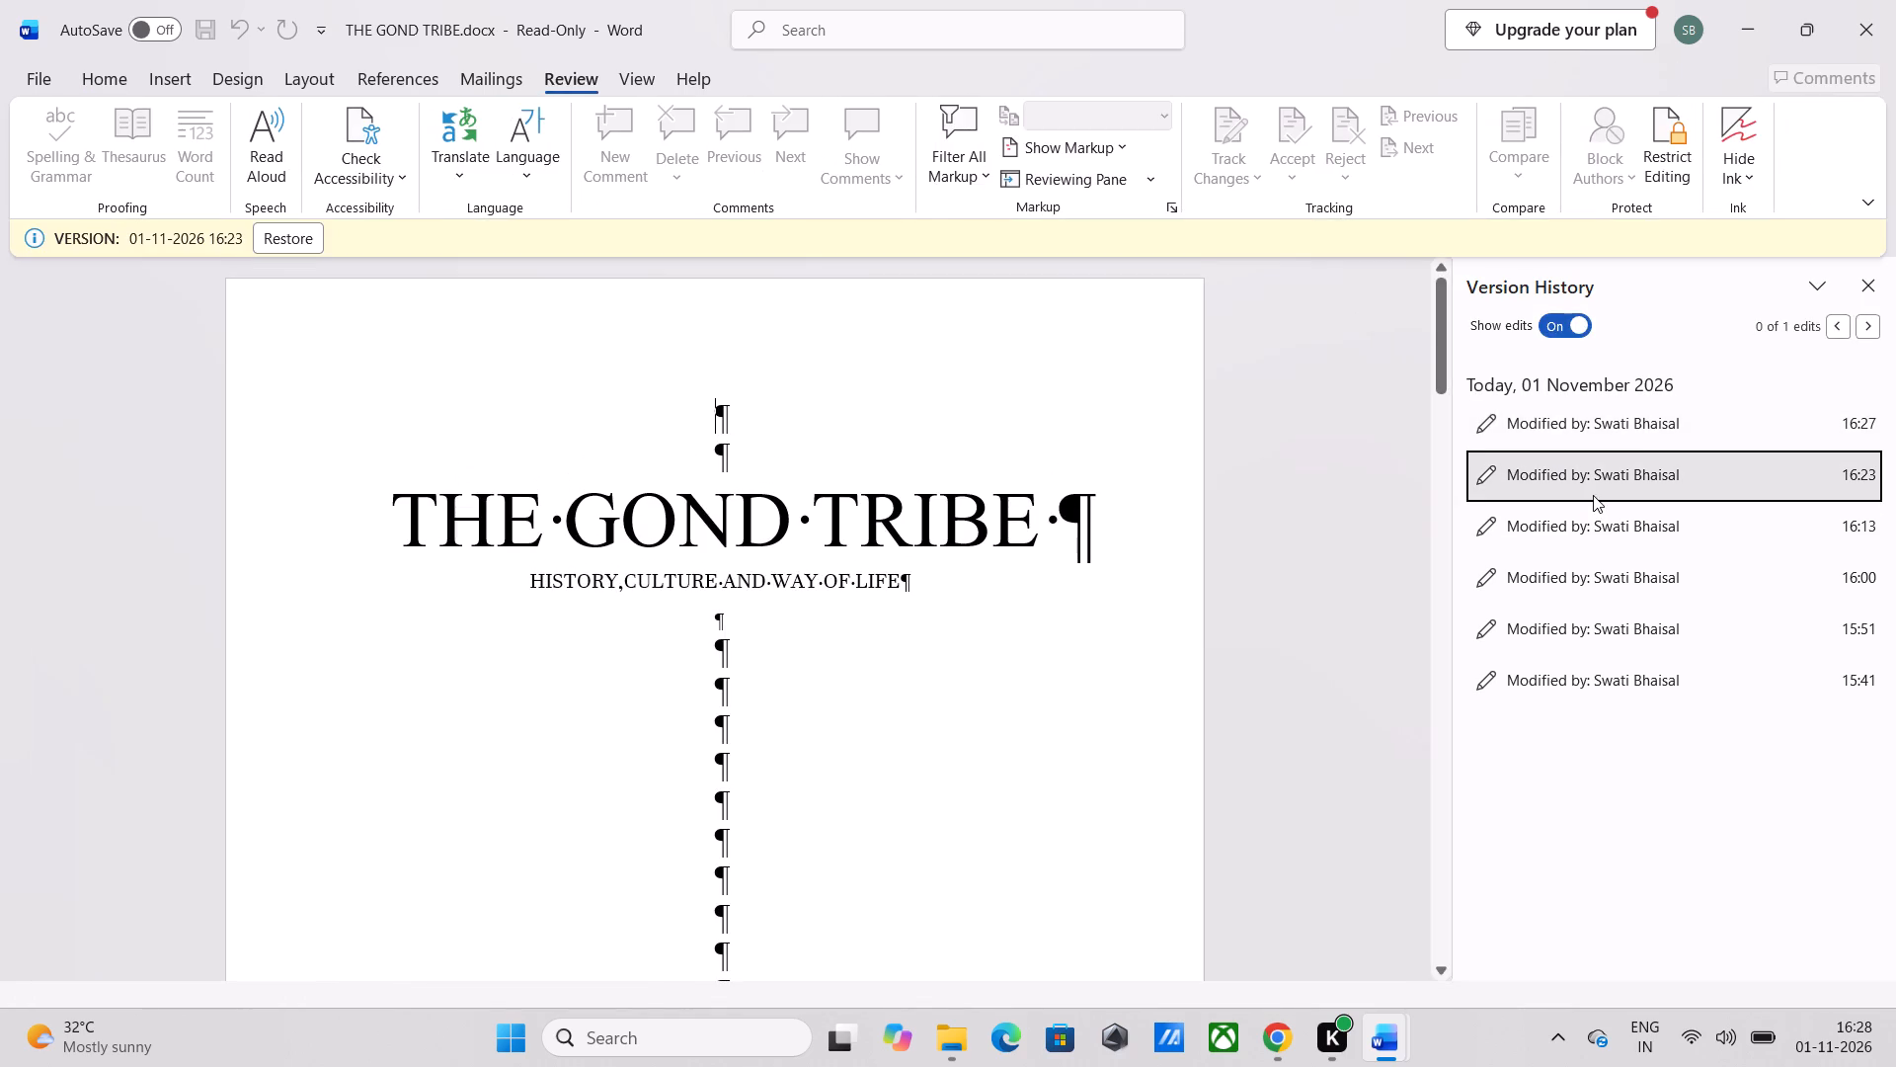
{"action": "left_click", "coordinate": [1602, 636]}
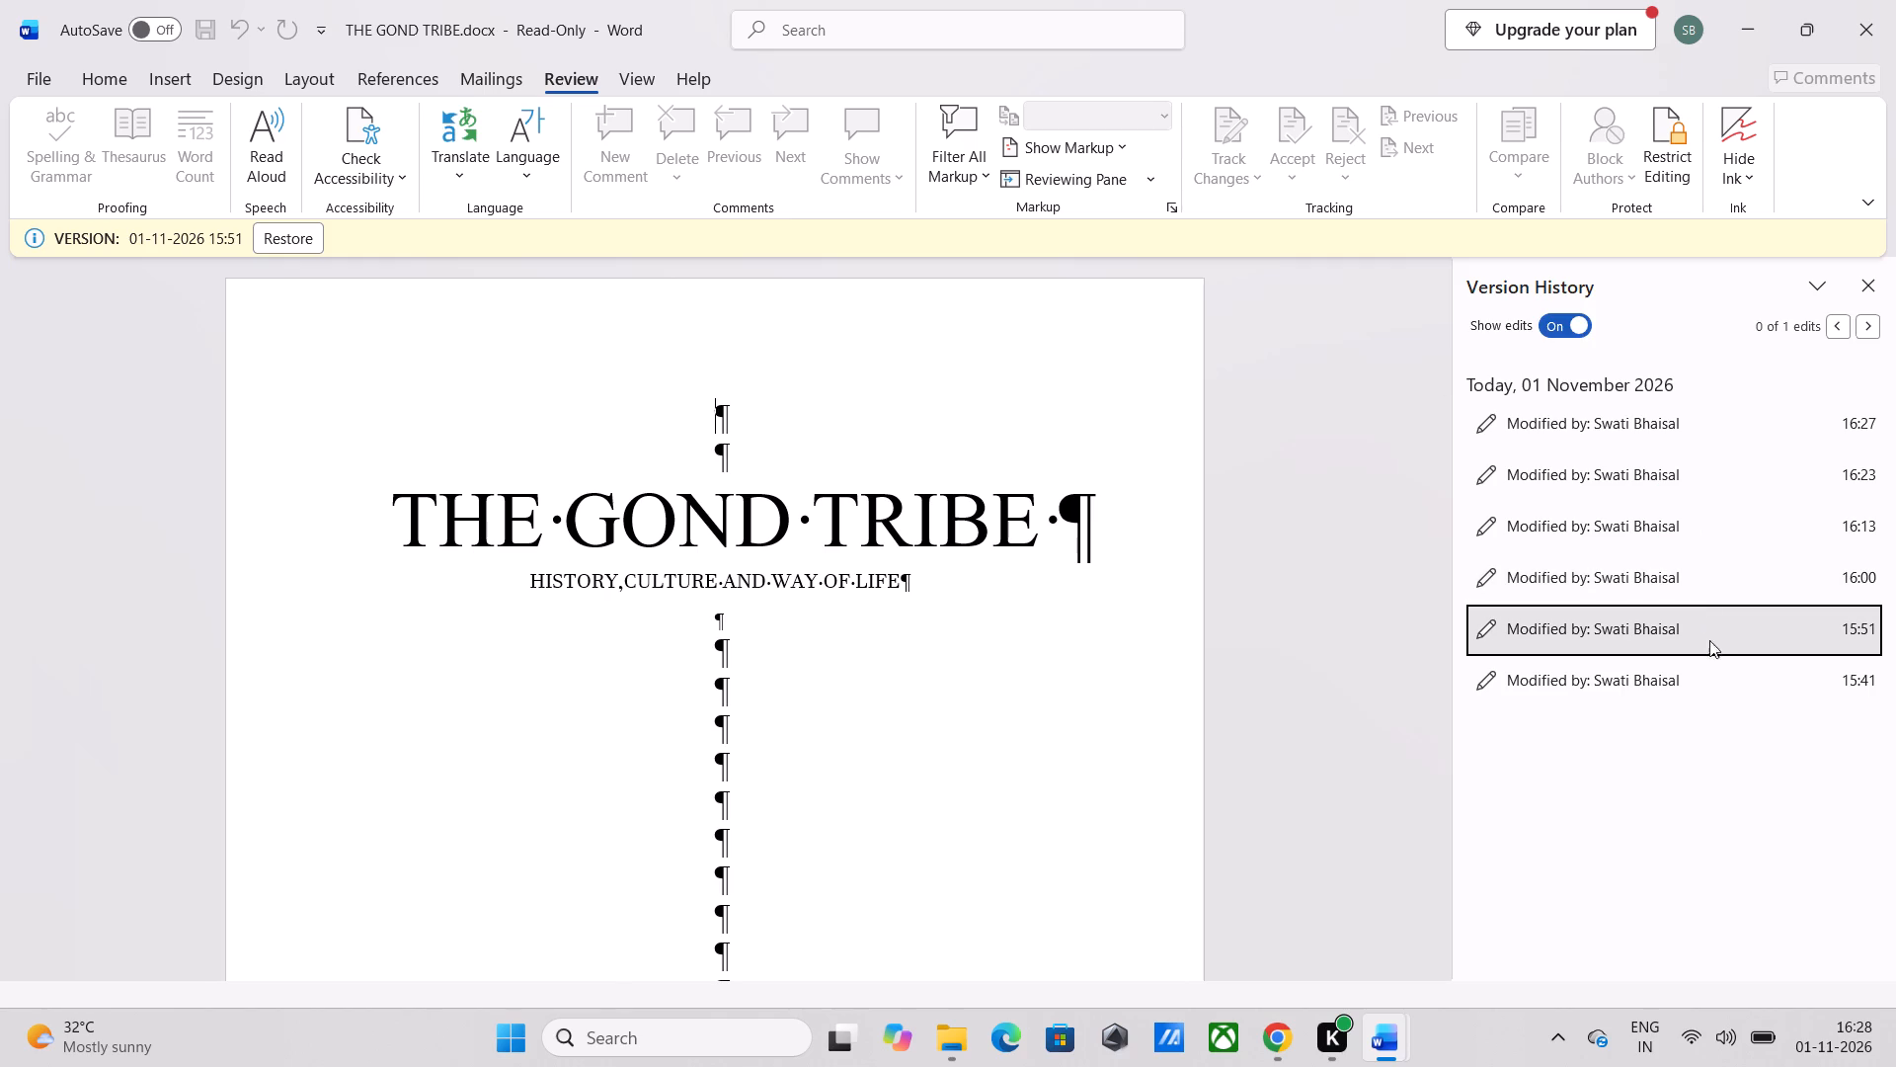
{"action": "left_click", "coordinate": [1696, 679]}
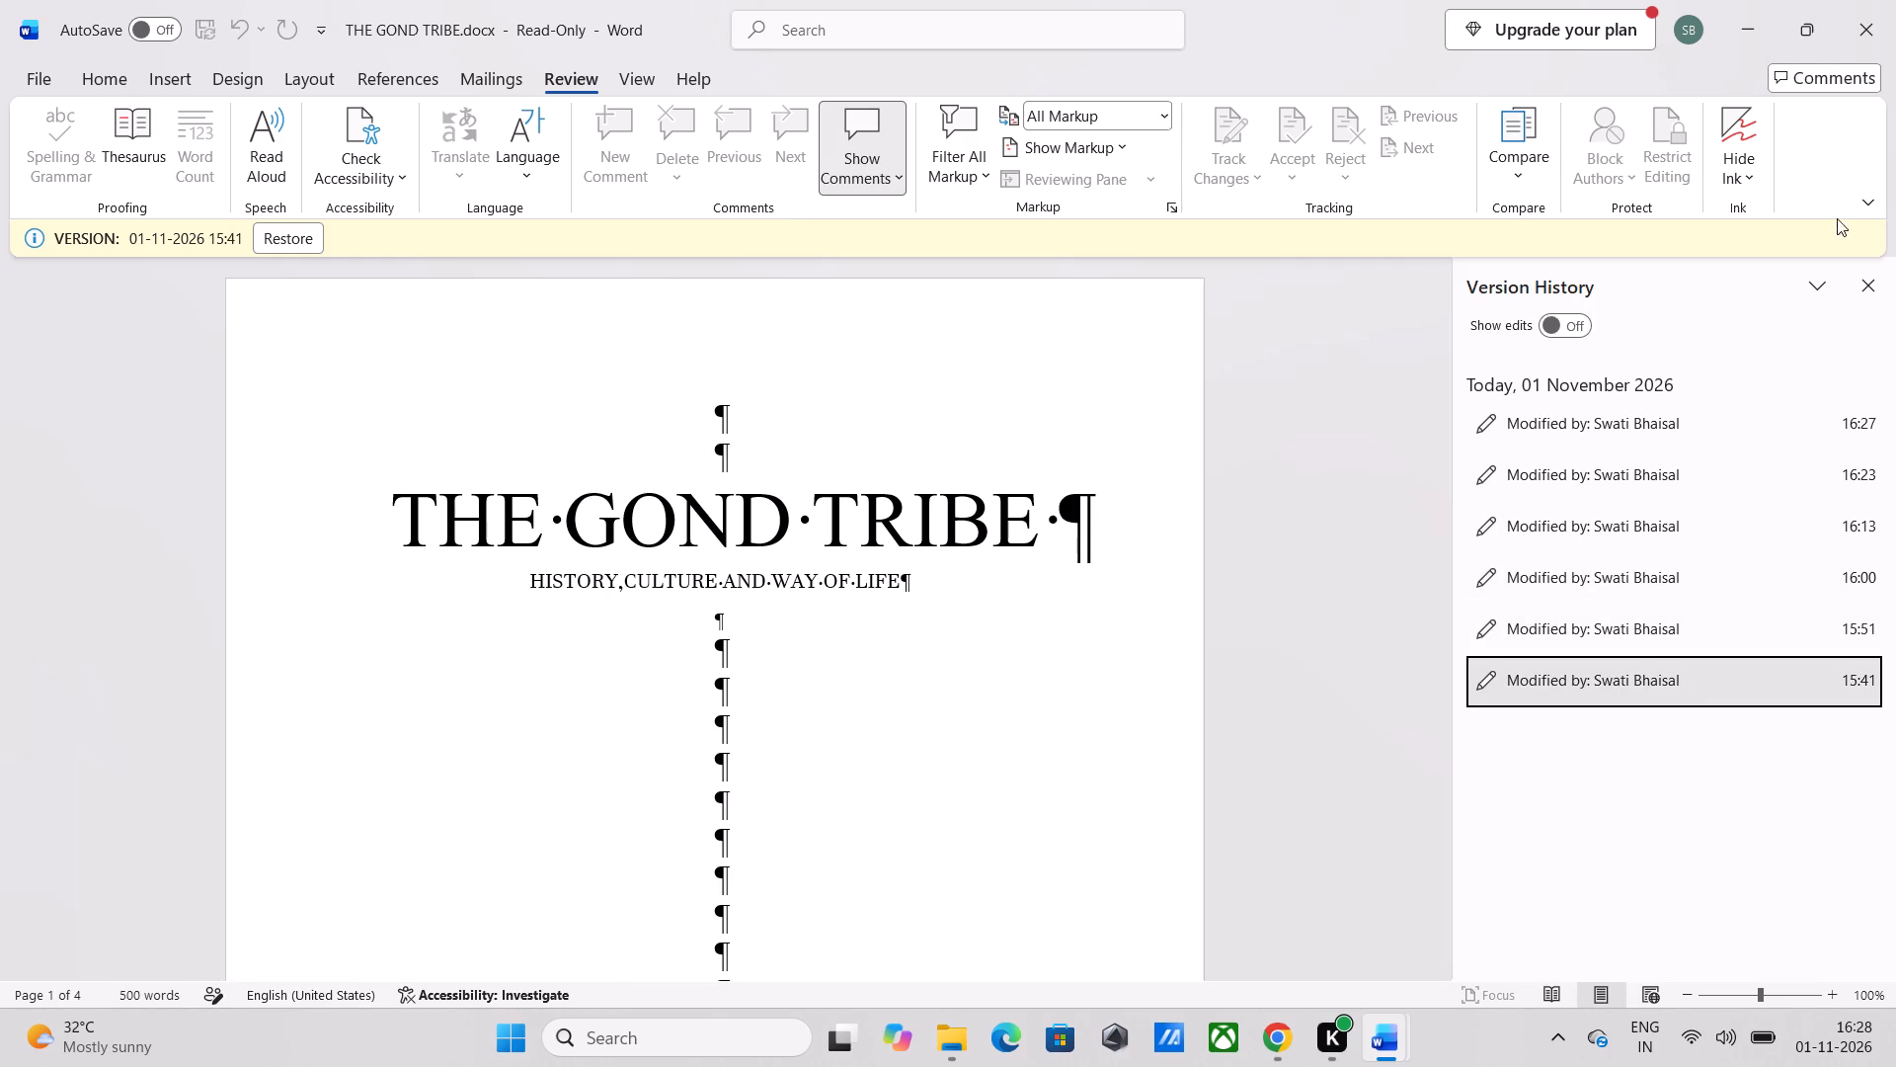
{"action": "left_click", "coordinate": [1872, 284]}
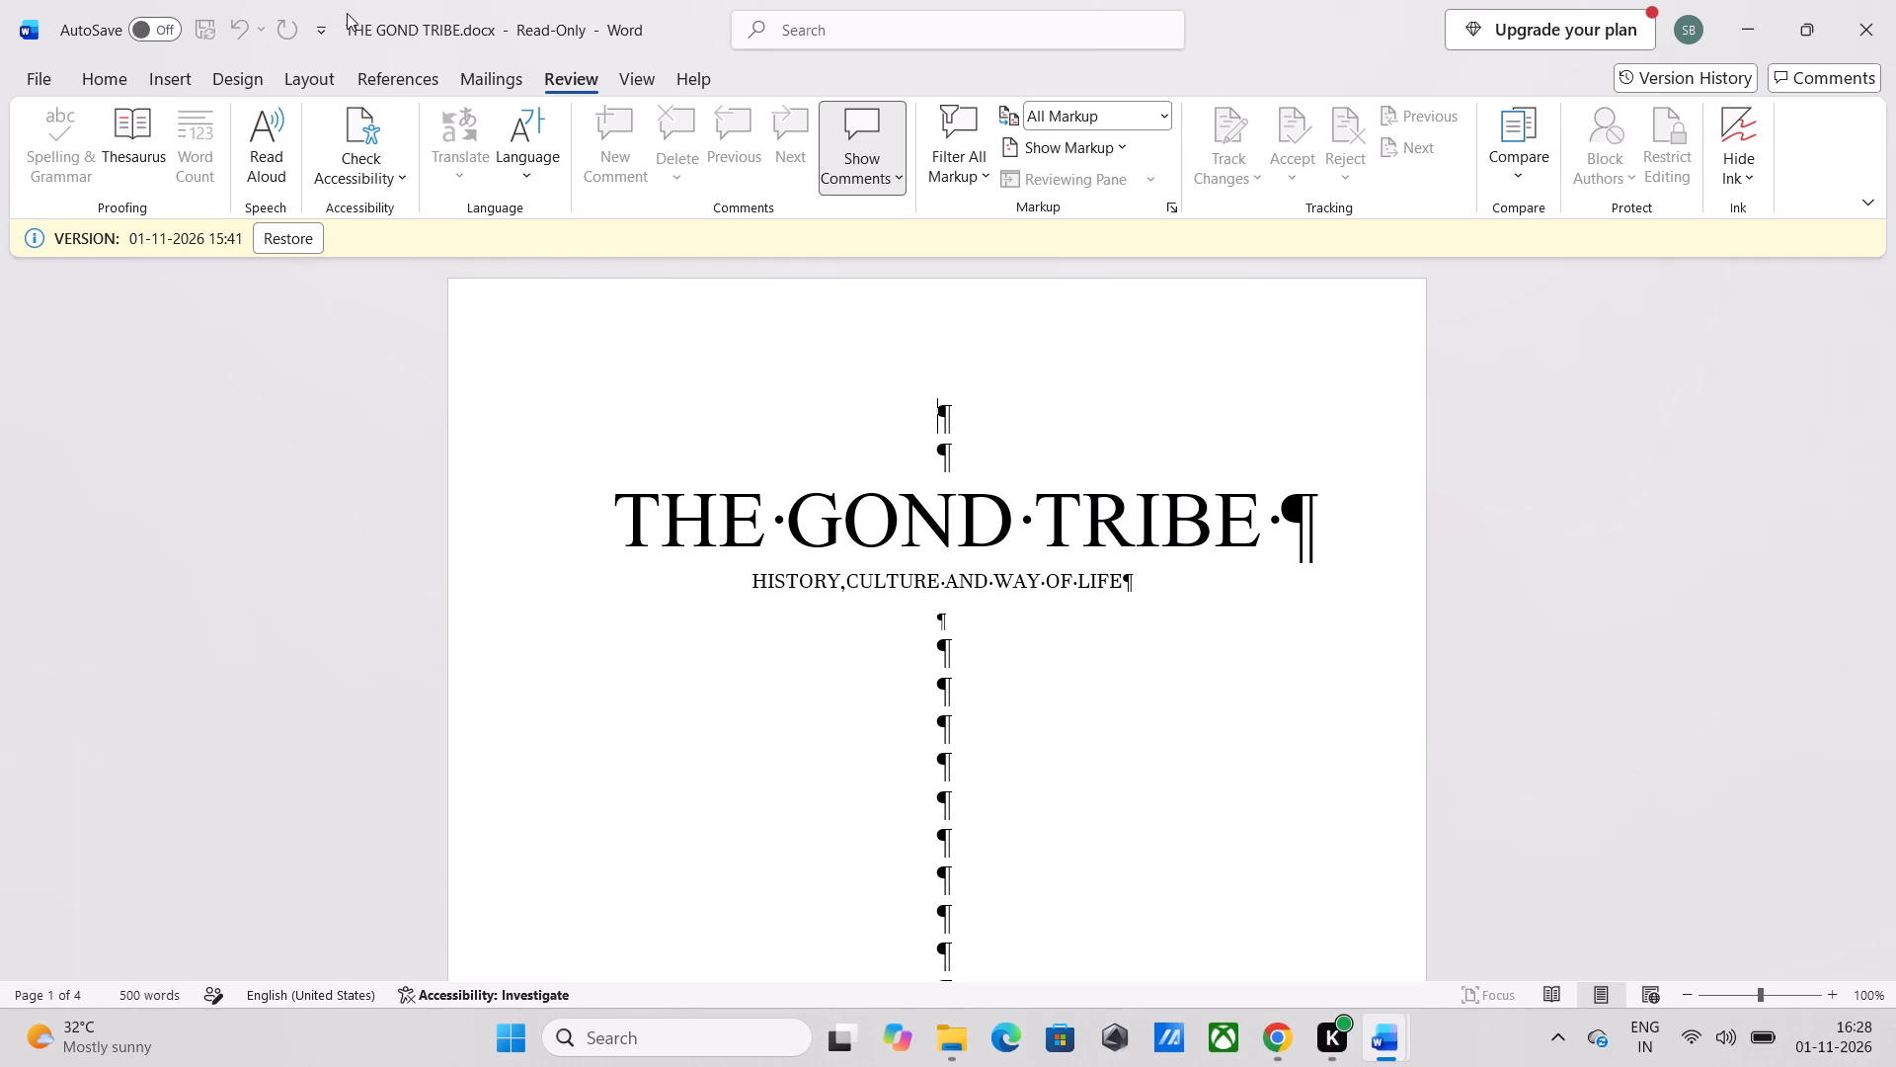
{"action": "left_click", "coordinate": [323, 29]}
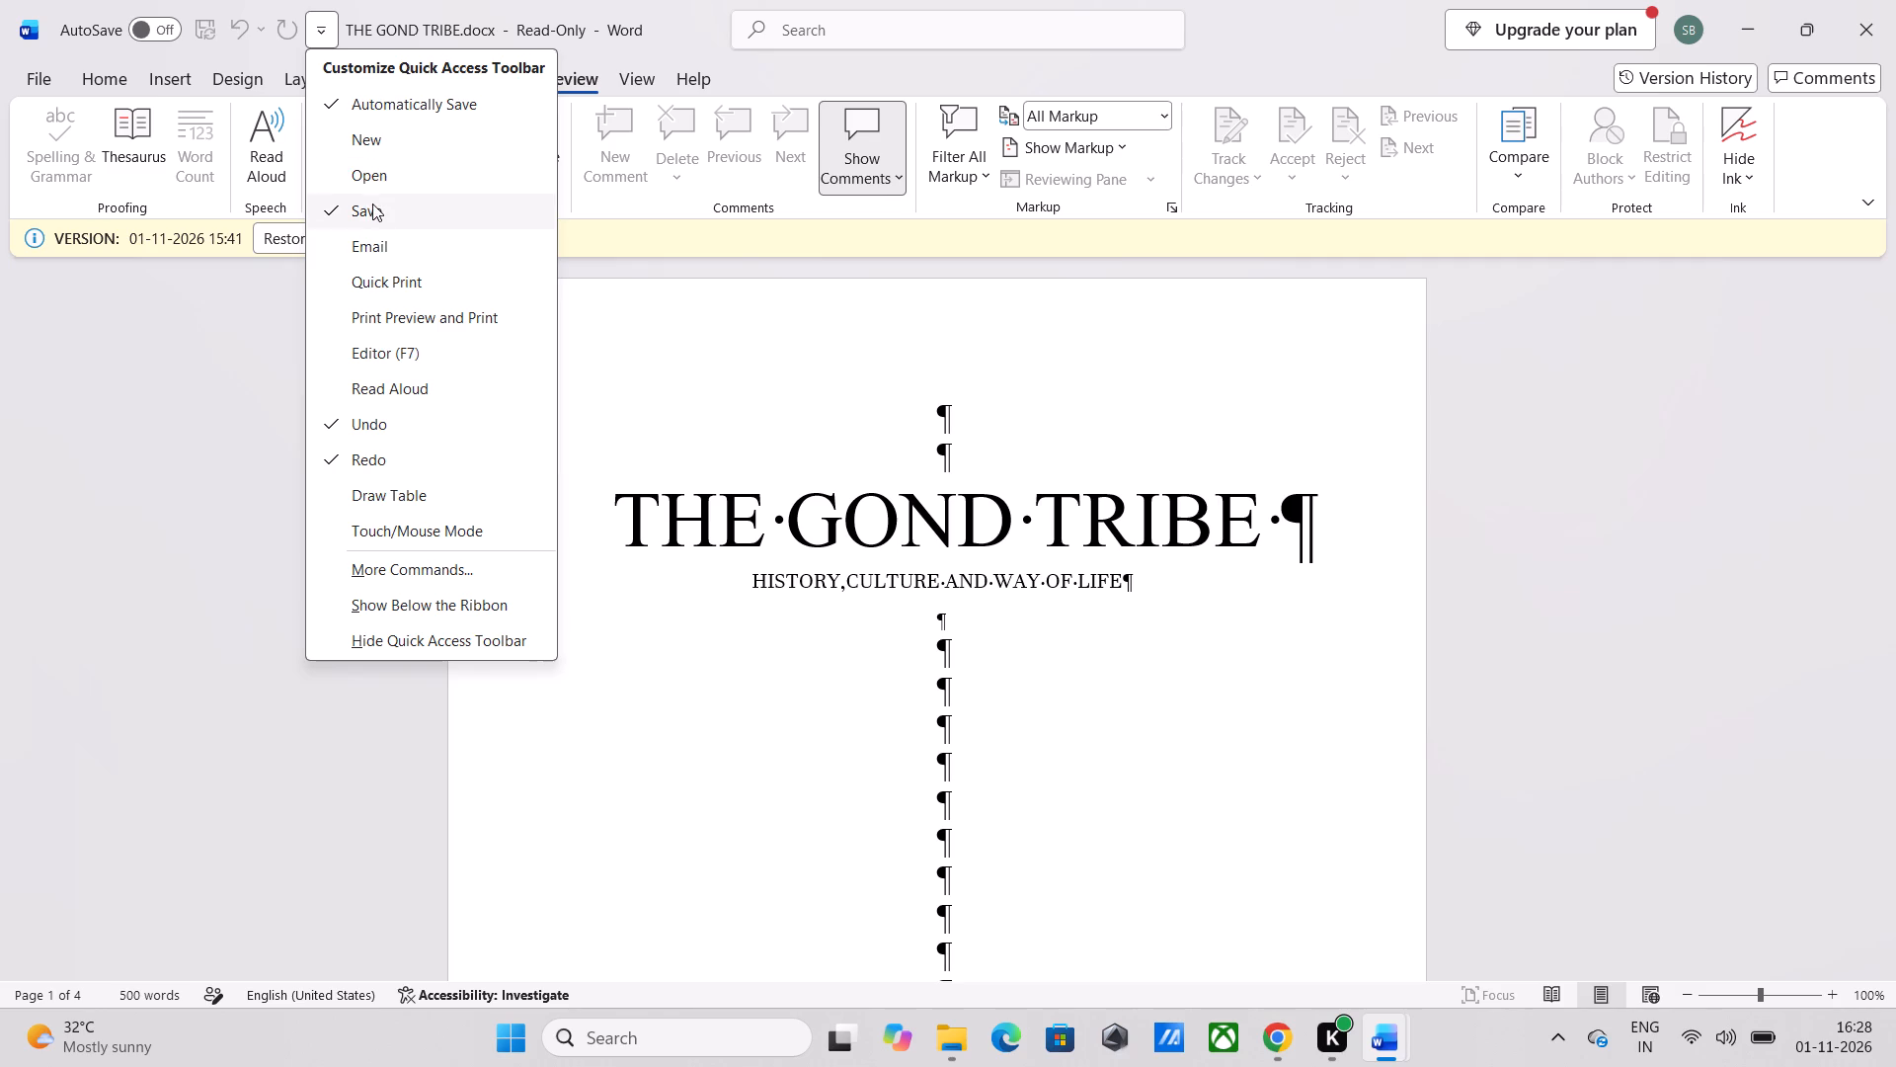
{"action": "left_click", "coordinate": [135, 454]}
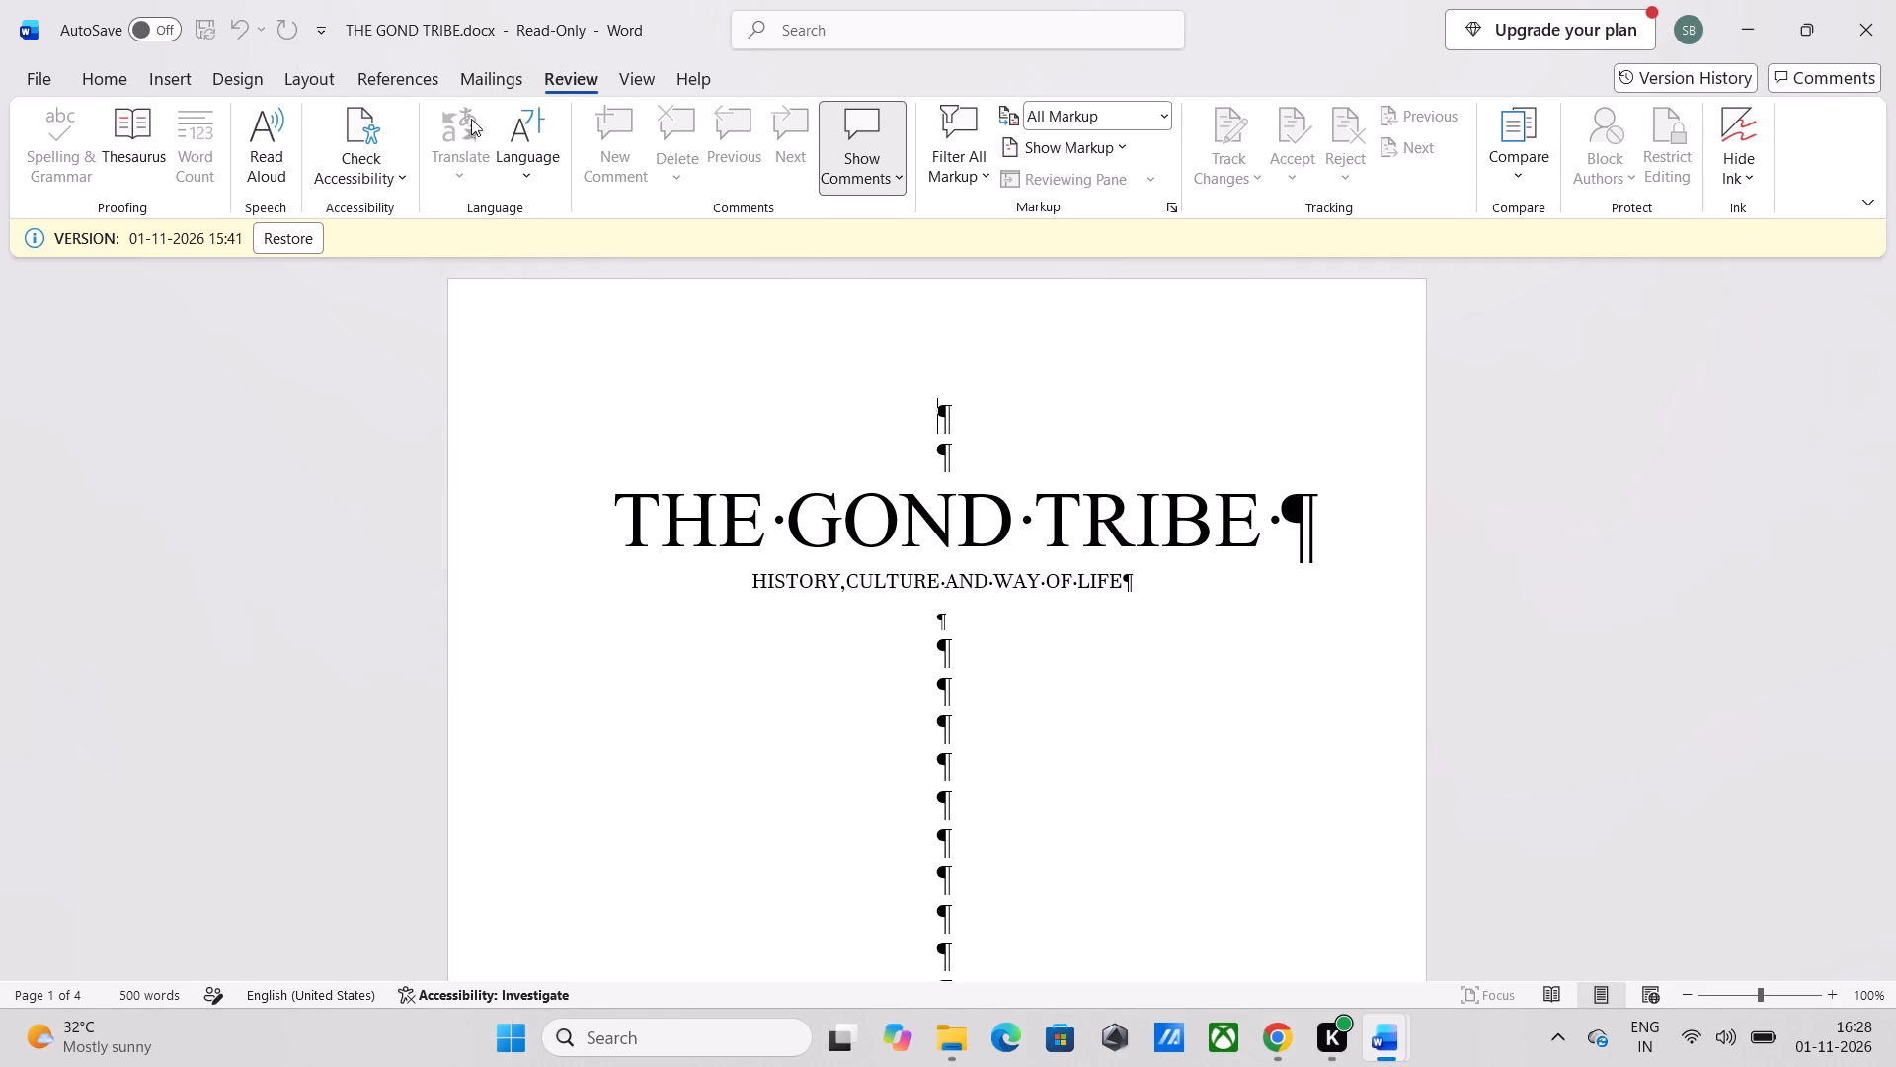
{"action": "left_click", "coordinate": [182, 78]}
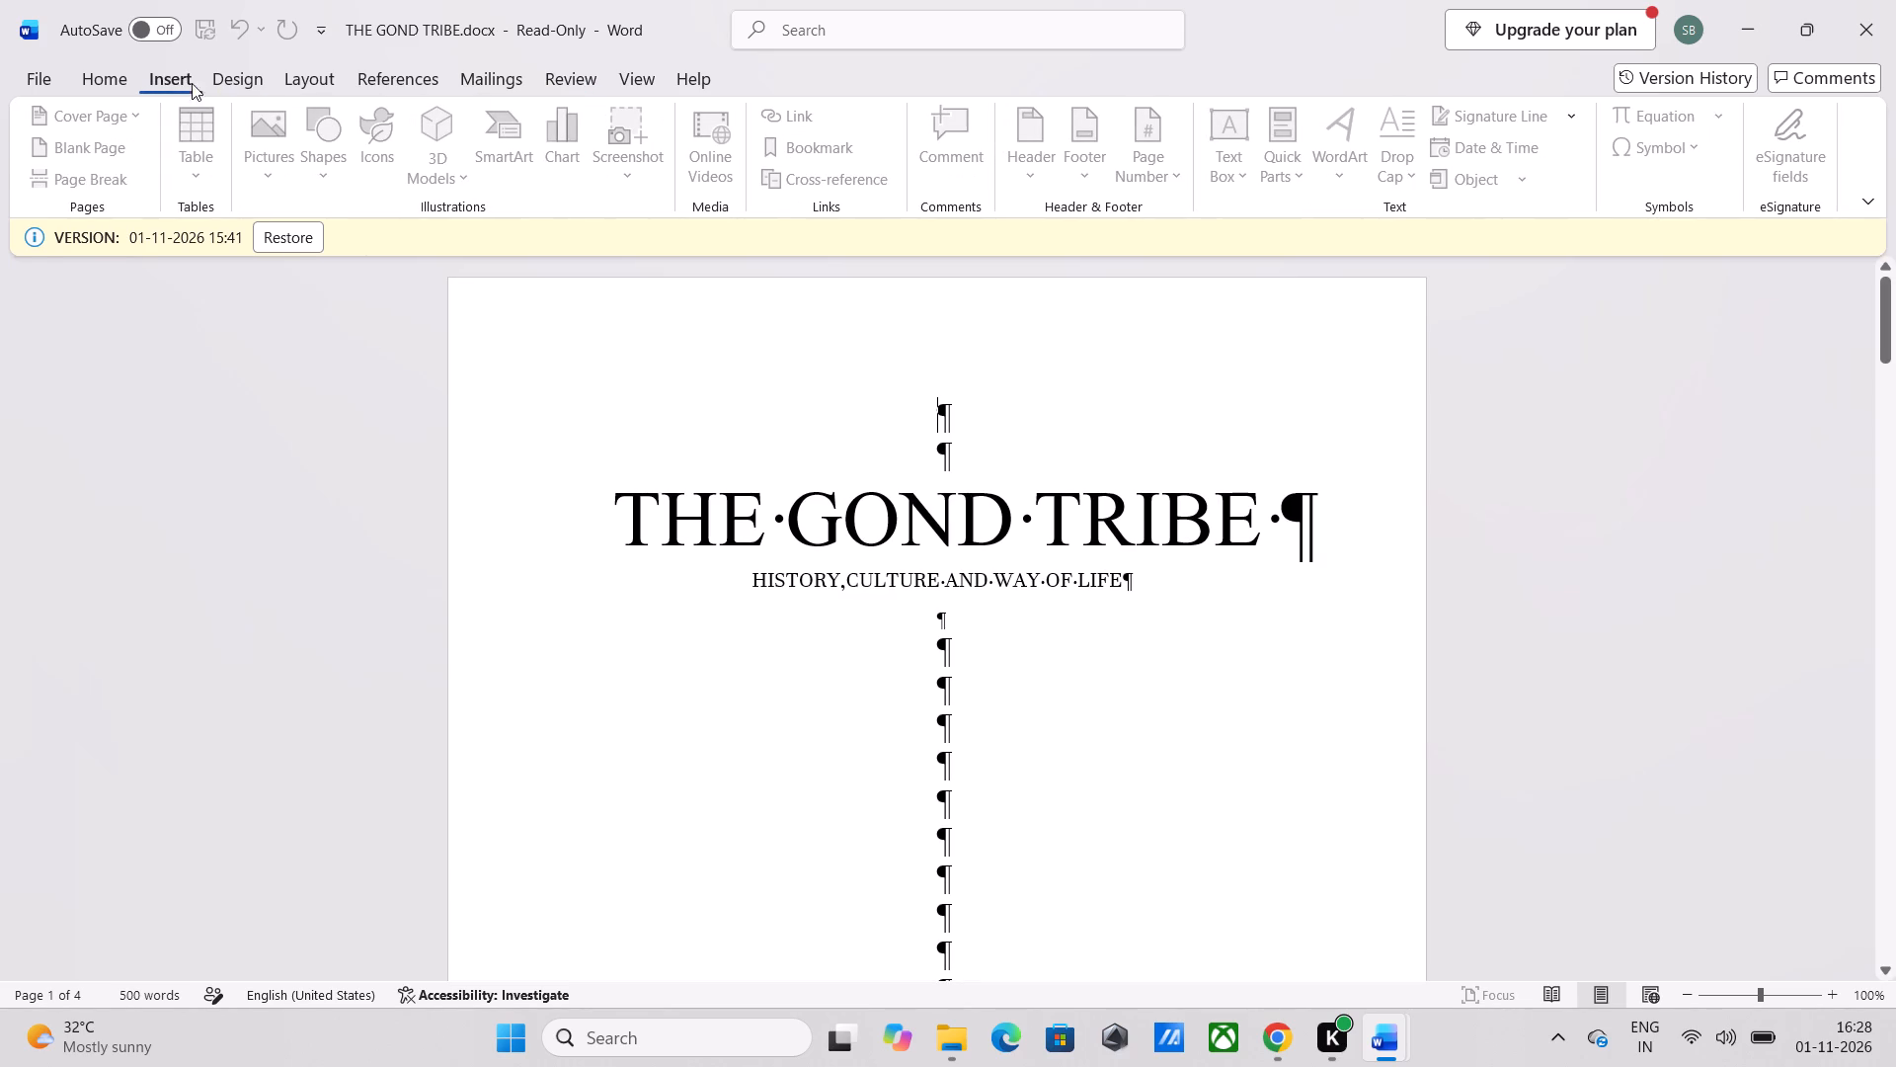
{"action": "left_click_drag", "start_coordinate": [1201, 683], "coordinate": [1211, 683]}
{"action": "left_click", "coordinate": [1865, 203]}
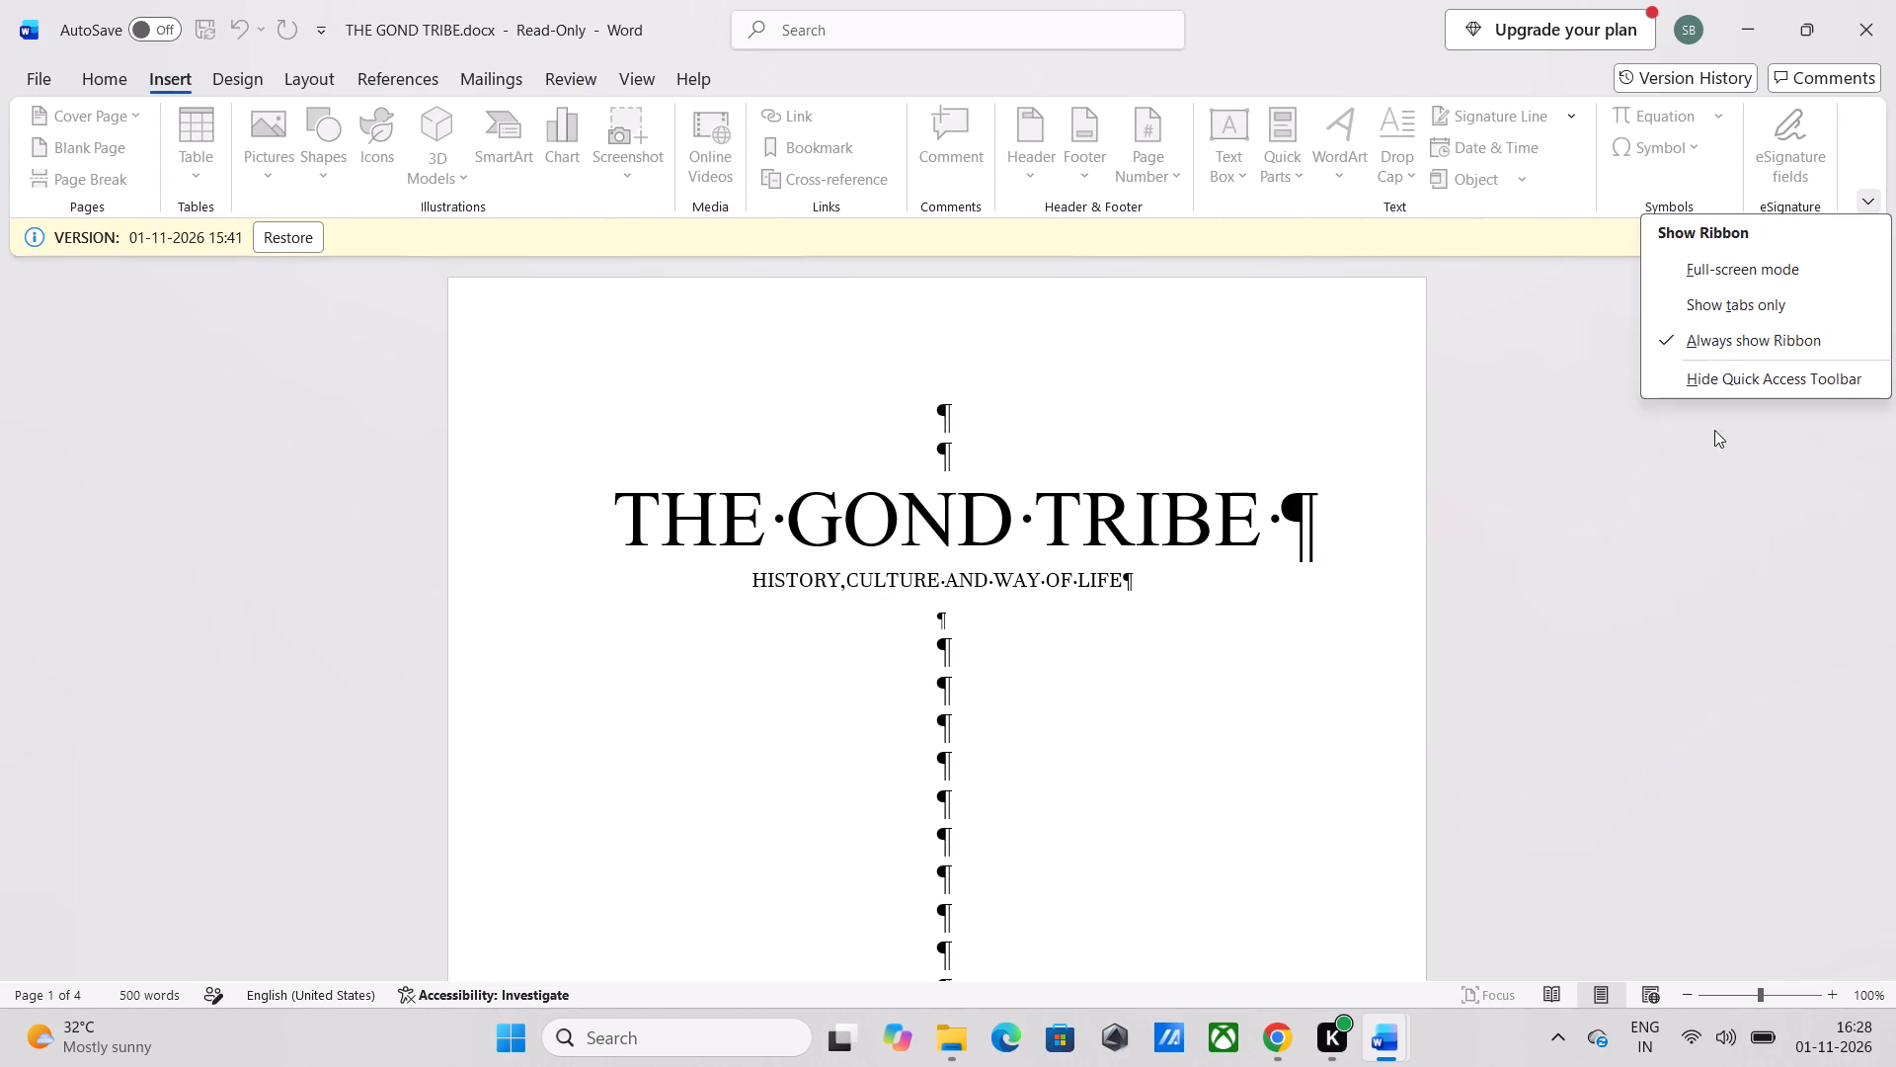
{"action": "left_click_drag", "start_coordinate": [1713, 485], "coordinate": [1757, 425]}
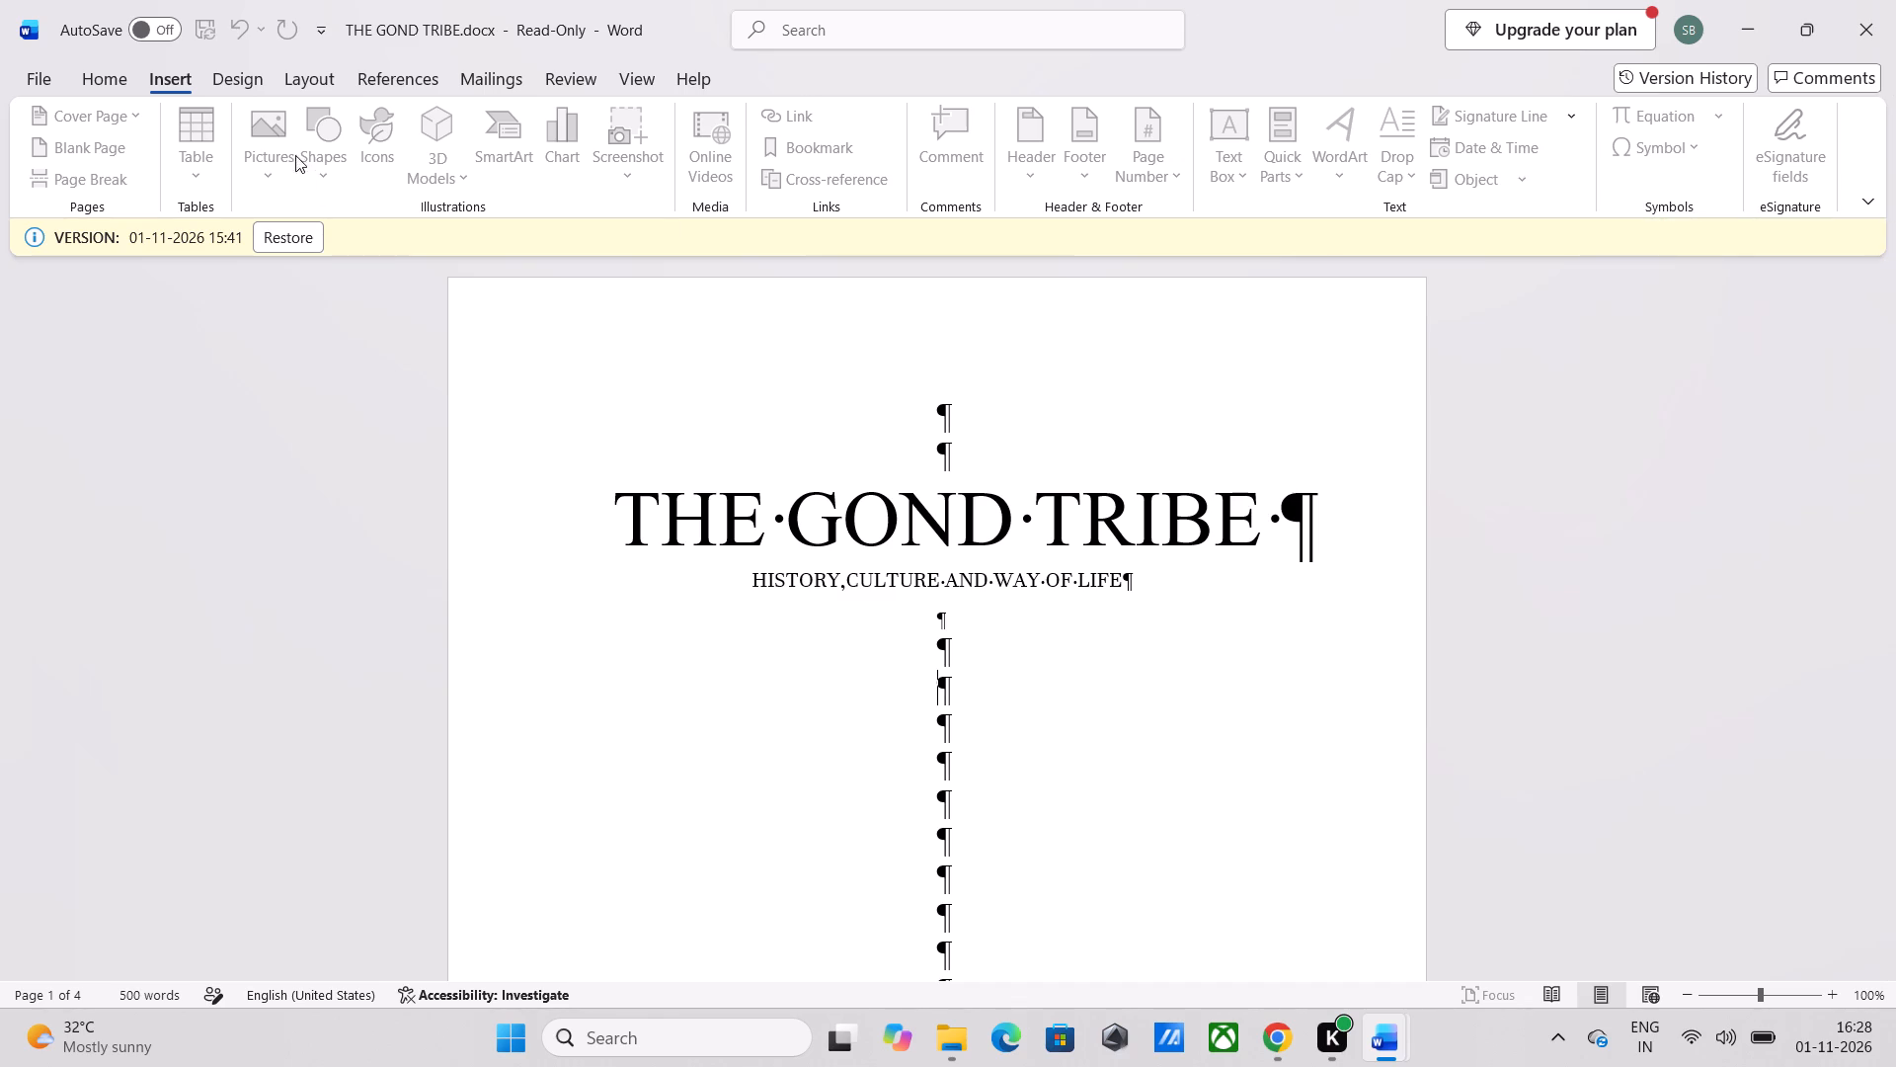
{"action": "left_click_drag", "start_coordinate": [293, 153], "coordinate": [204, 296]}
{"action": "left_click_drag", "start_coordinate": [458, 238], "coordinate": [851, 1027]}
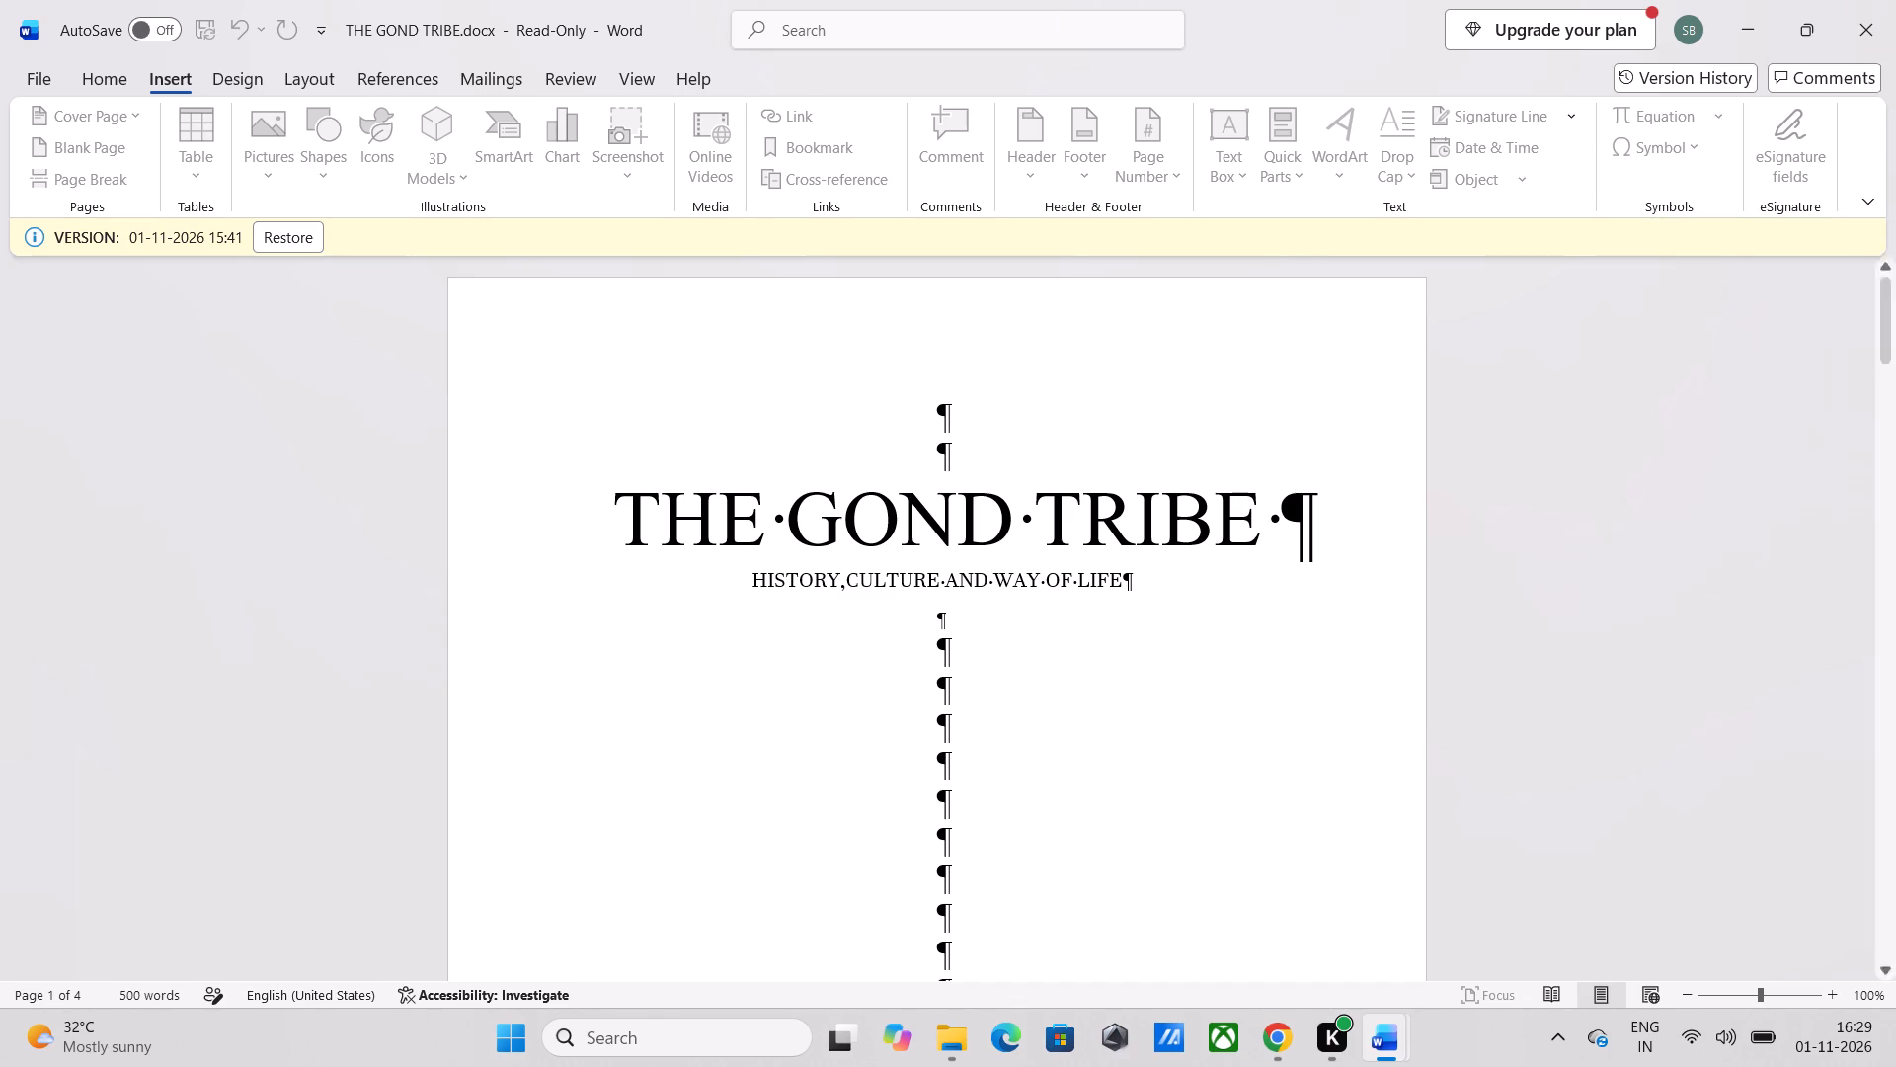
Leave the read-only version by reopening THE GOND TRIBE.docx from the recent files.
{"action": "left_click", "coordinate": [39, 71]}
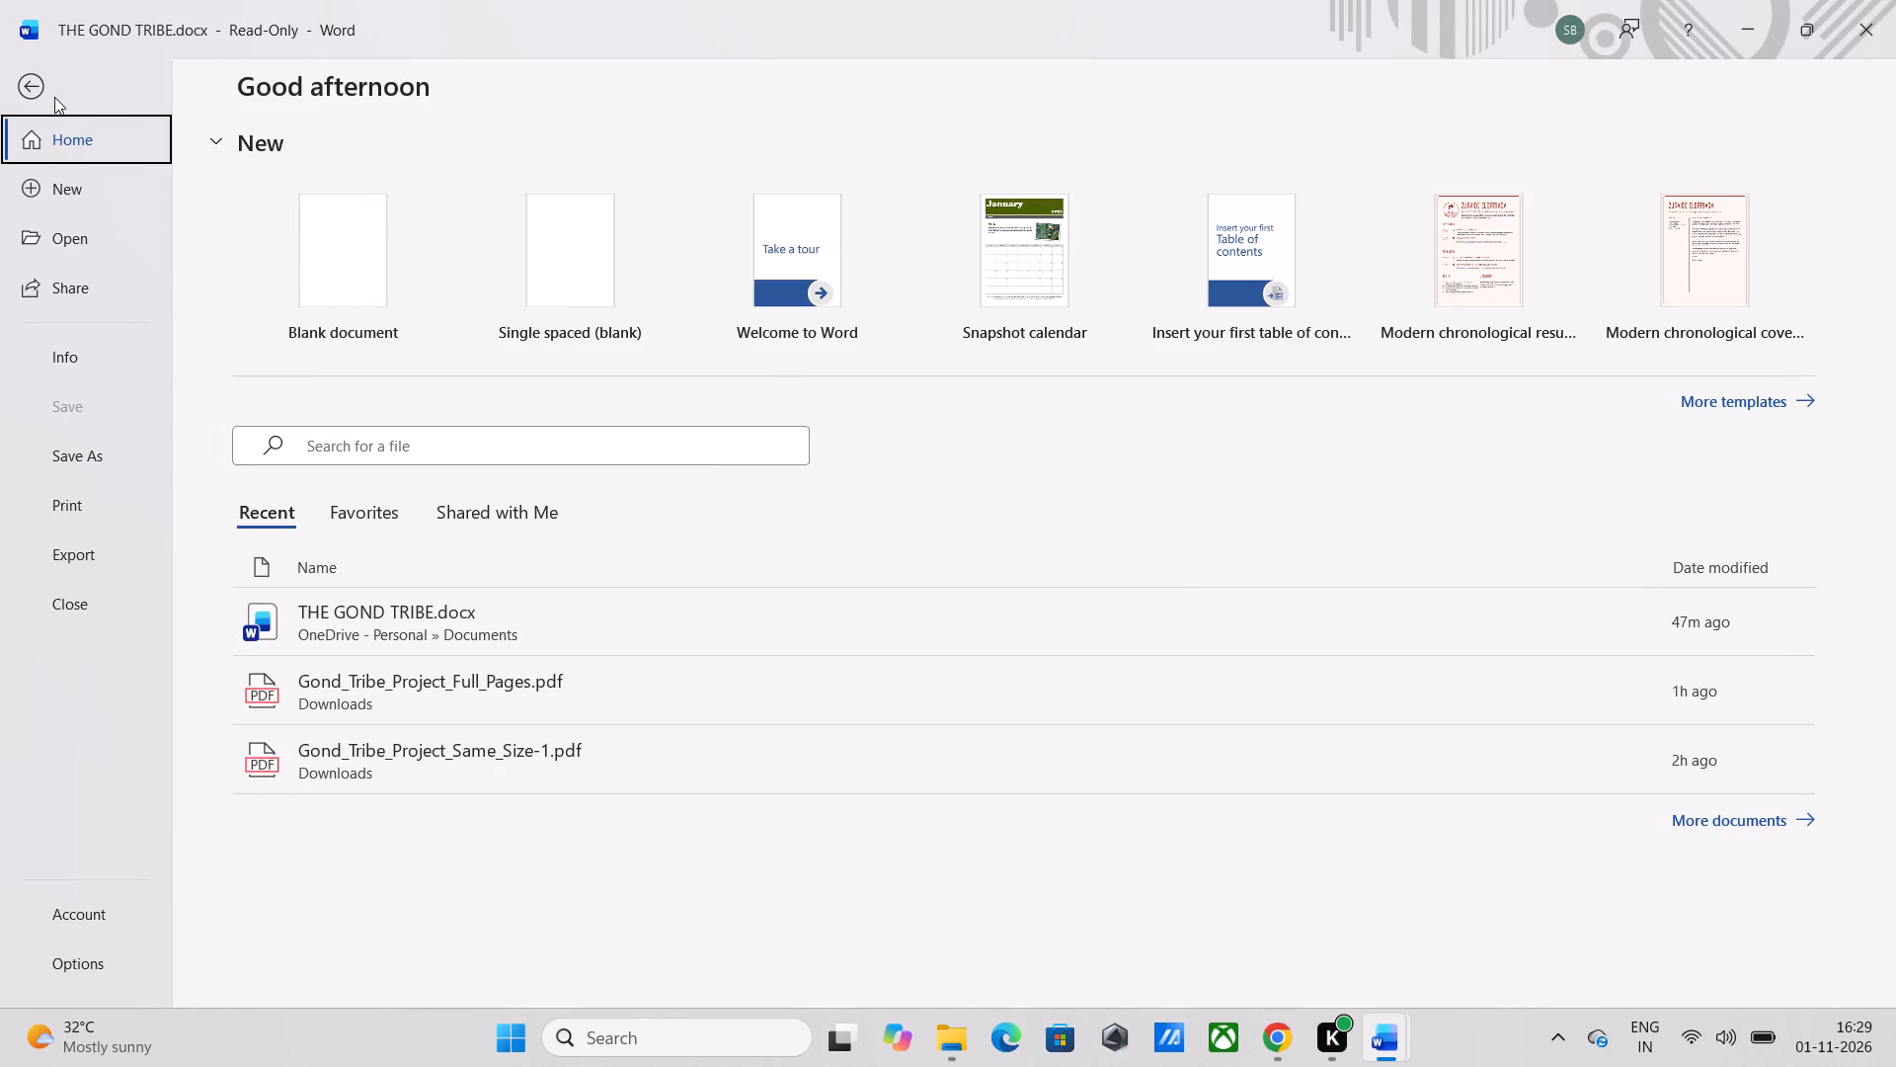
{"action": "left_click", "coordinate": [481, 618]}
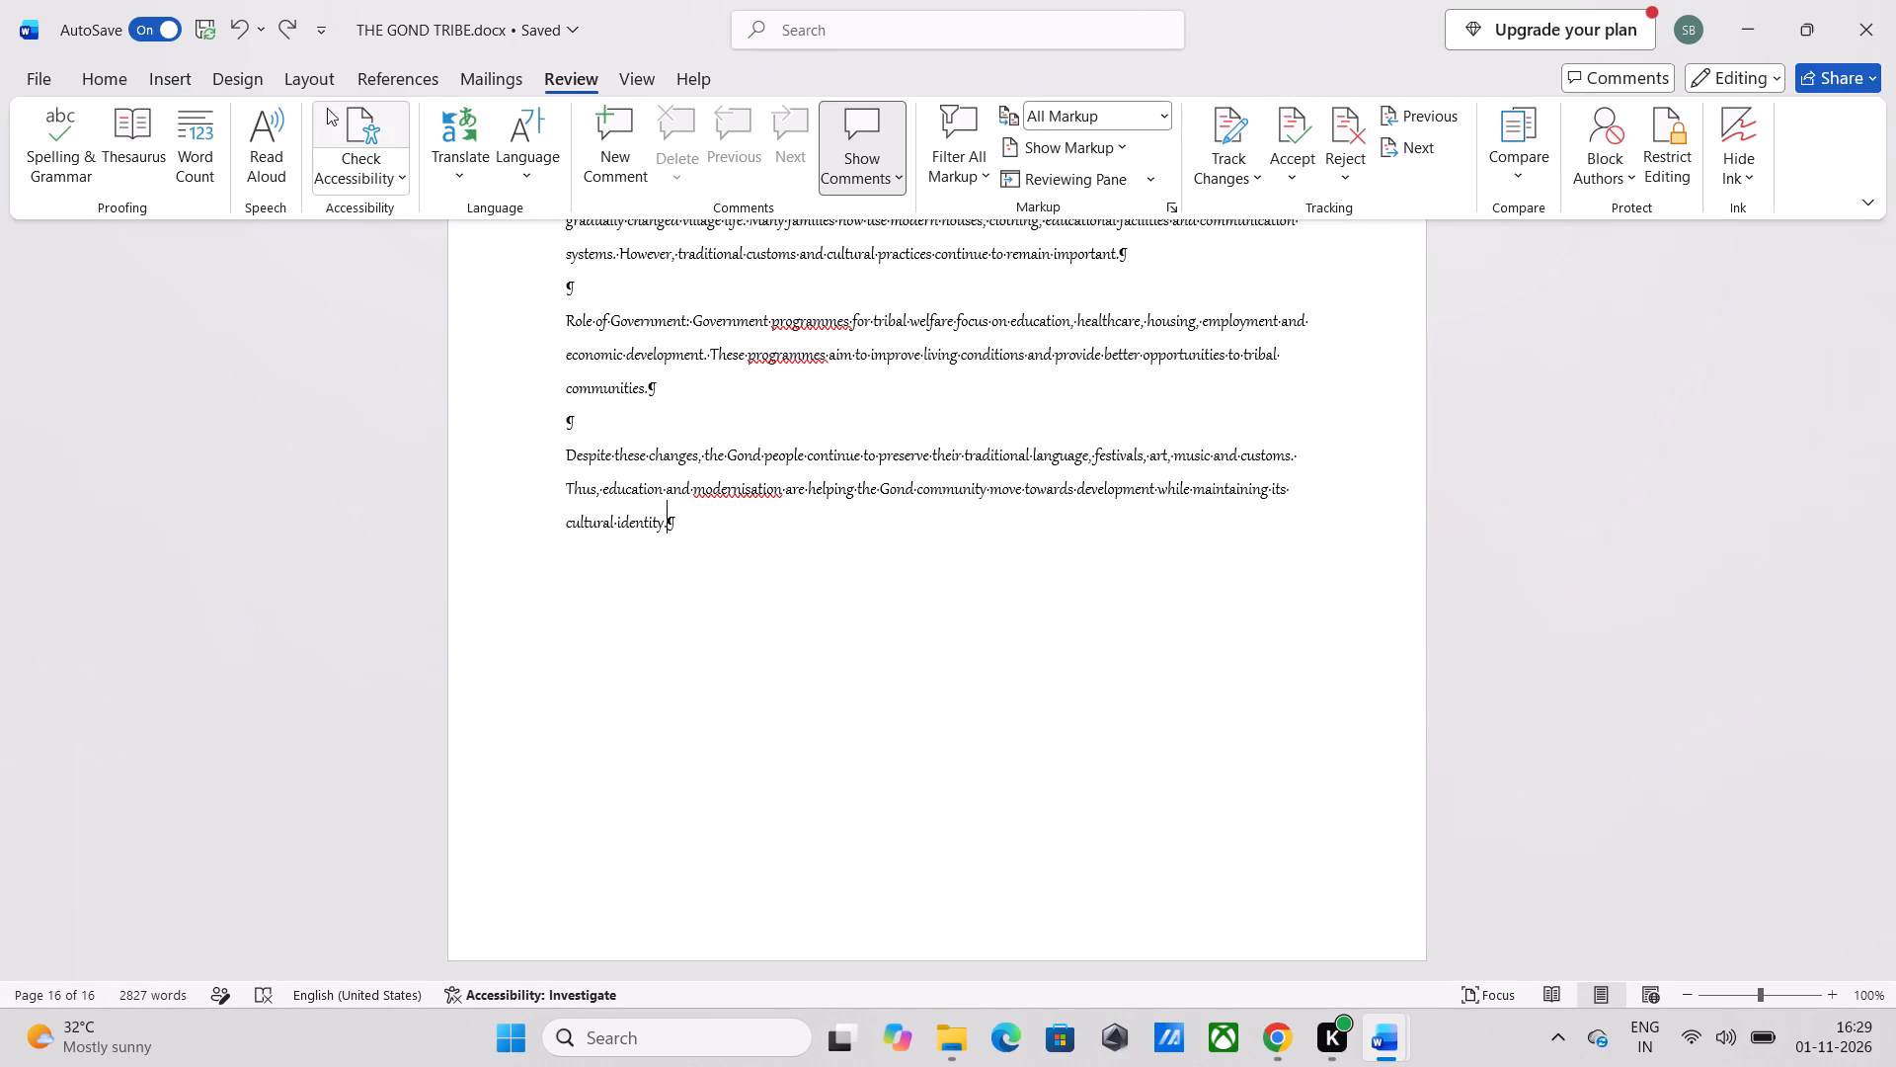
Undo the pasting of the Chapter 11 text and review the list of earlier undoable actions.
{"action": "left_click", "coordinate": [241, 18]}
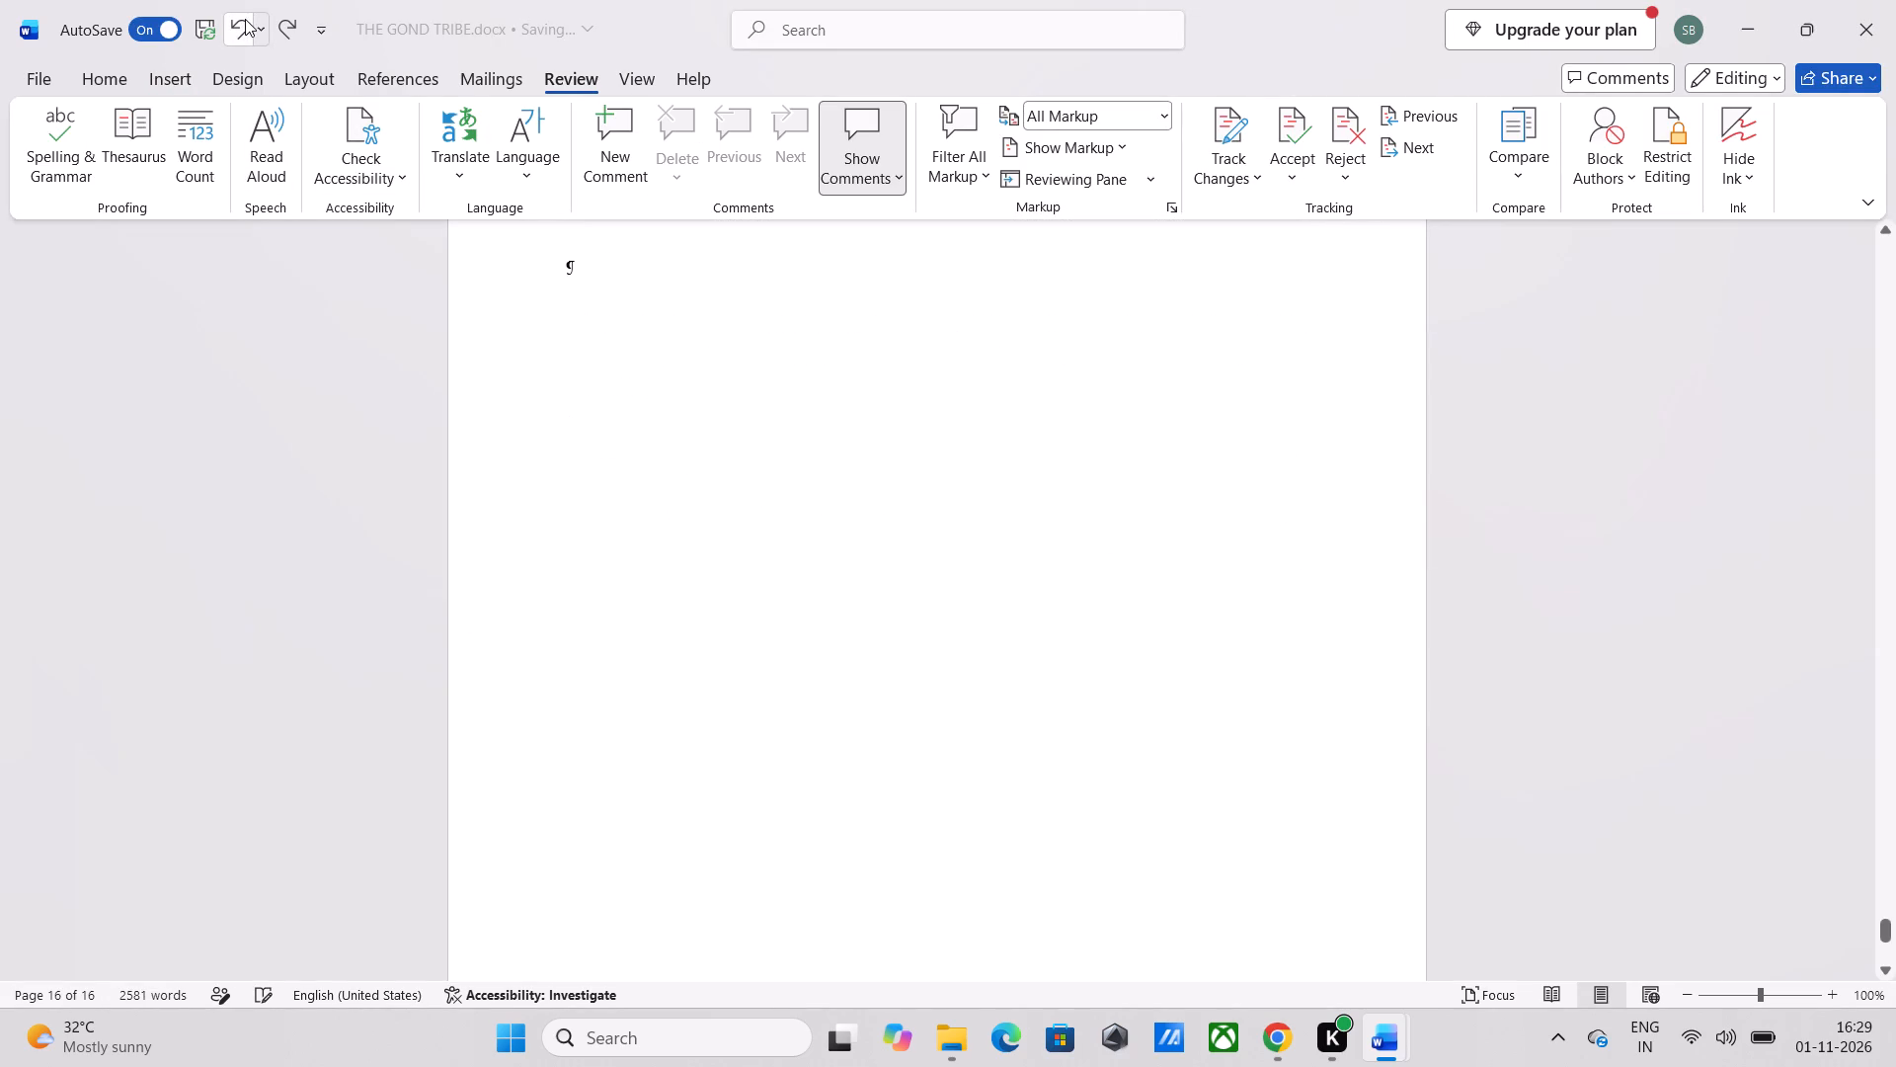
{"action": "left_click", "coordinate": [257, 24]}
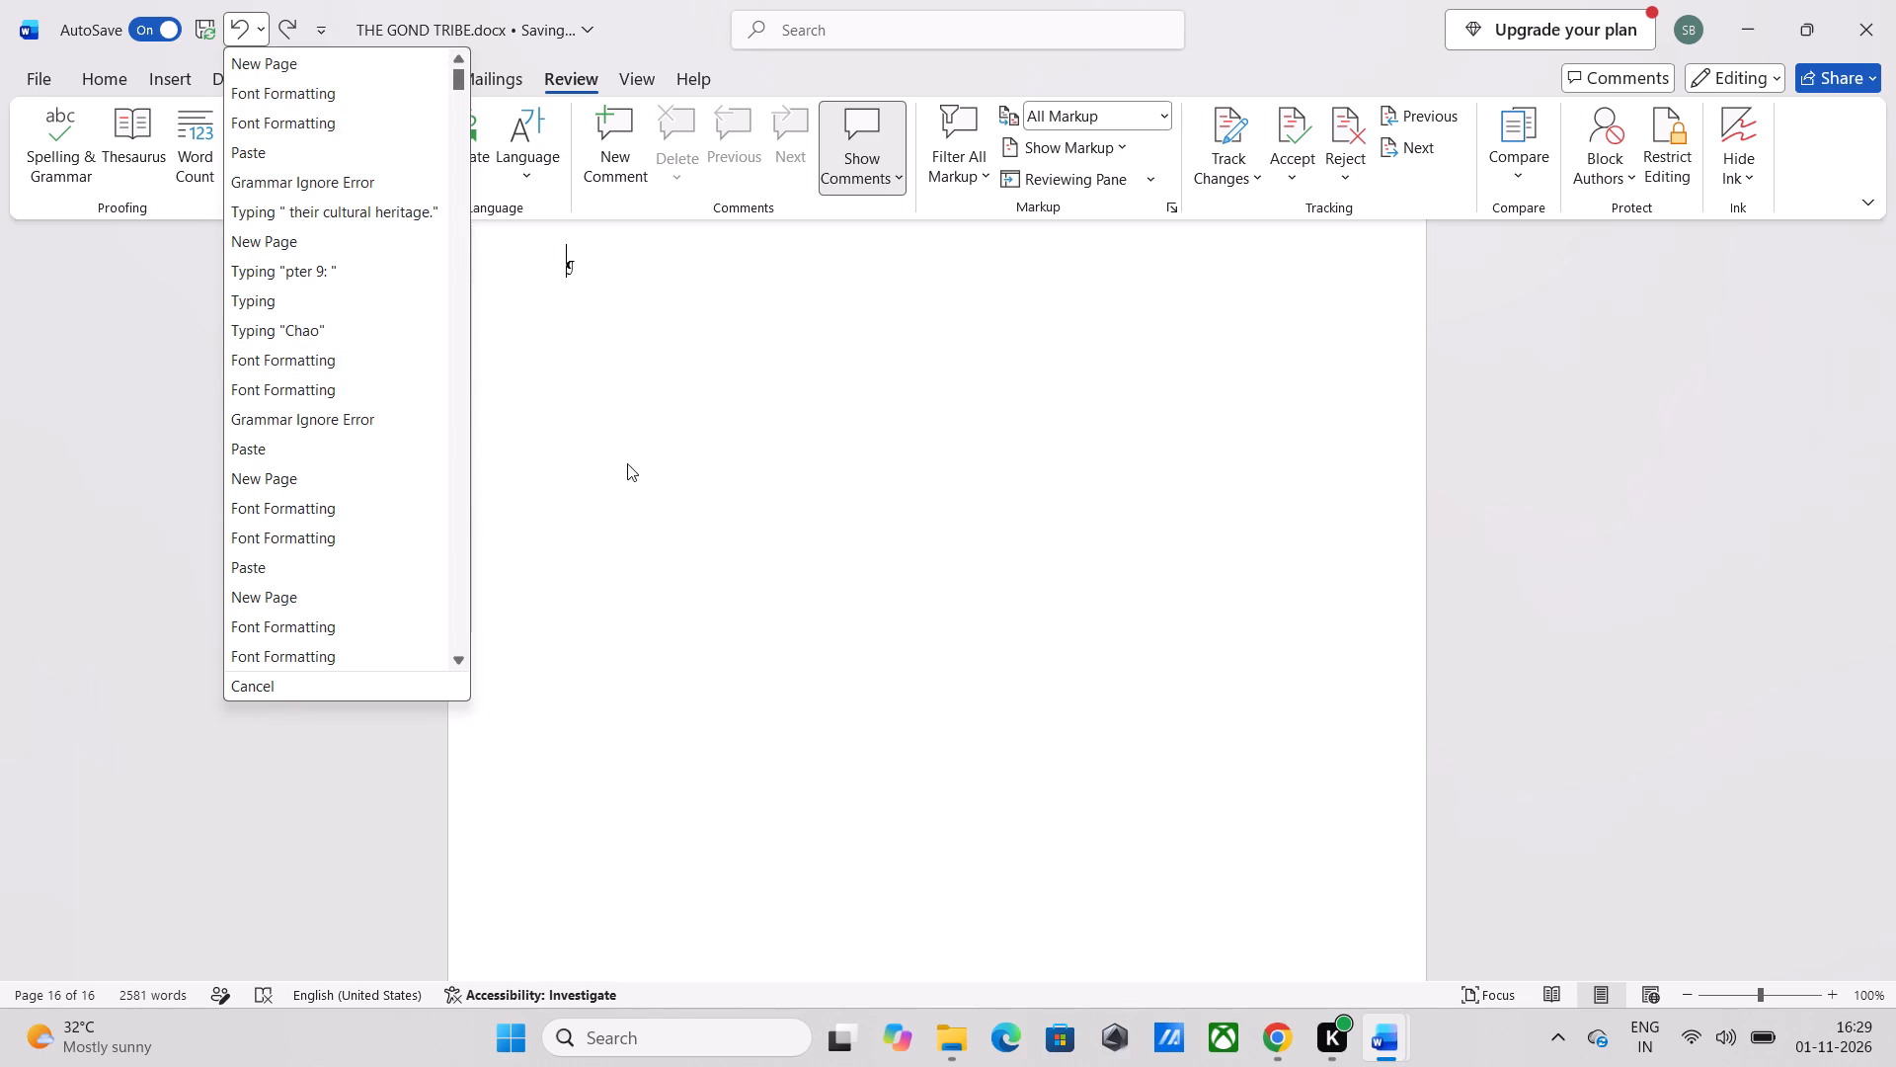
{"action": "left_click", "coordinate": [809, 604]}
Check the pages back to the religion chapter, and undo the new page after Chapter 10 and the Chapter 10 heading's last font formatting.
{"action": "scroll", "coordinate": [799, 323], "scroll_direction": "up", "scroll_amount": 6}
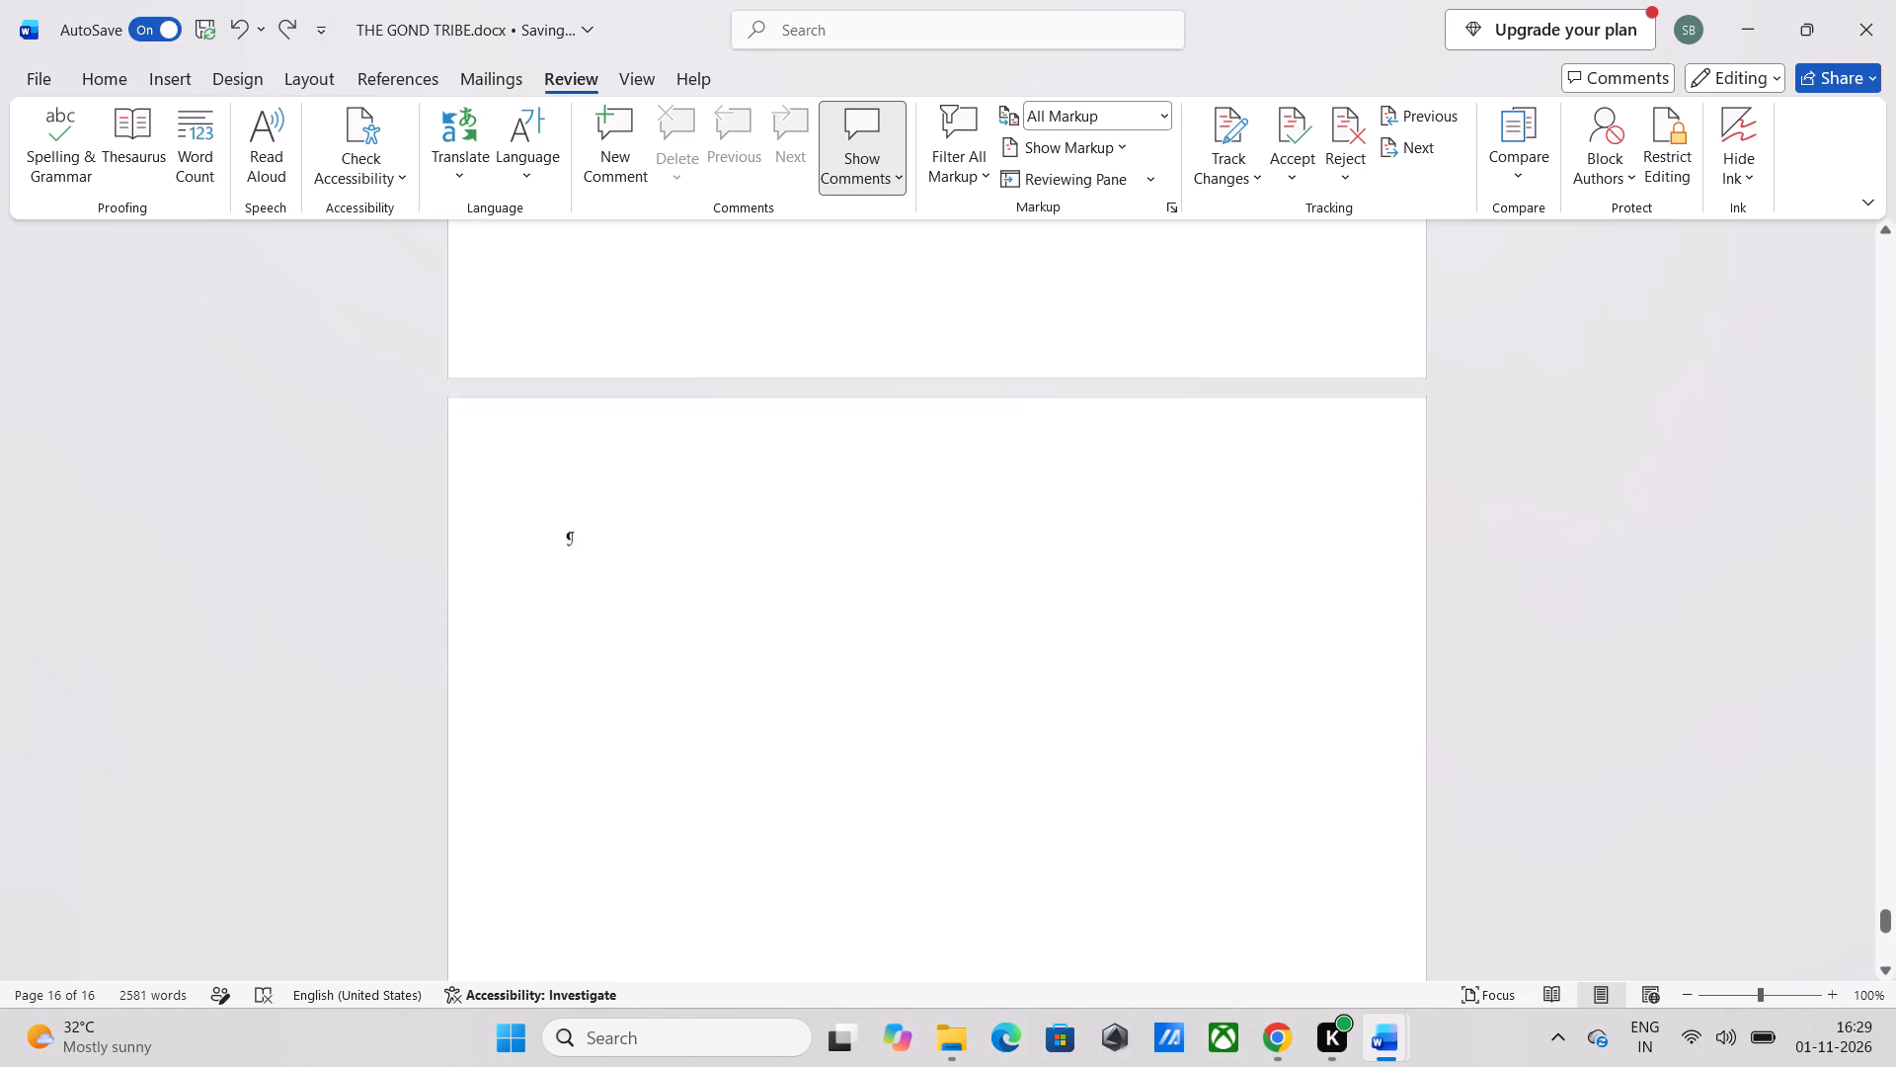
{"action": "scroll", "coordinate": [903, 513], "scroll_direction": "up", "scroll_amount": 20}
{"action": "scroll", "coordinate": [903, 513], "scroll_direction": "up", "scroll_amount": 19}
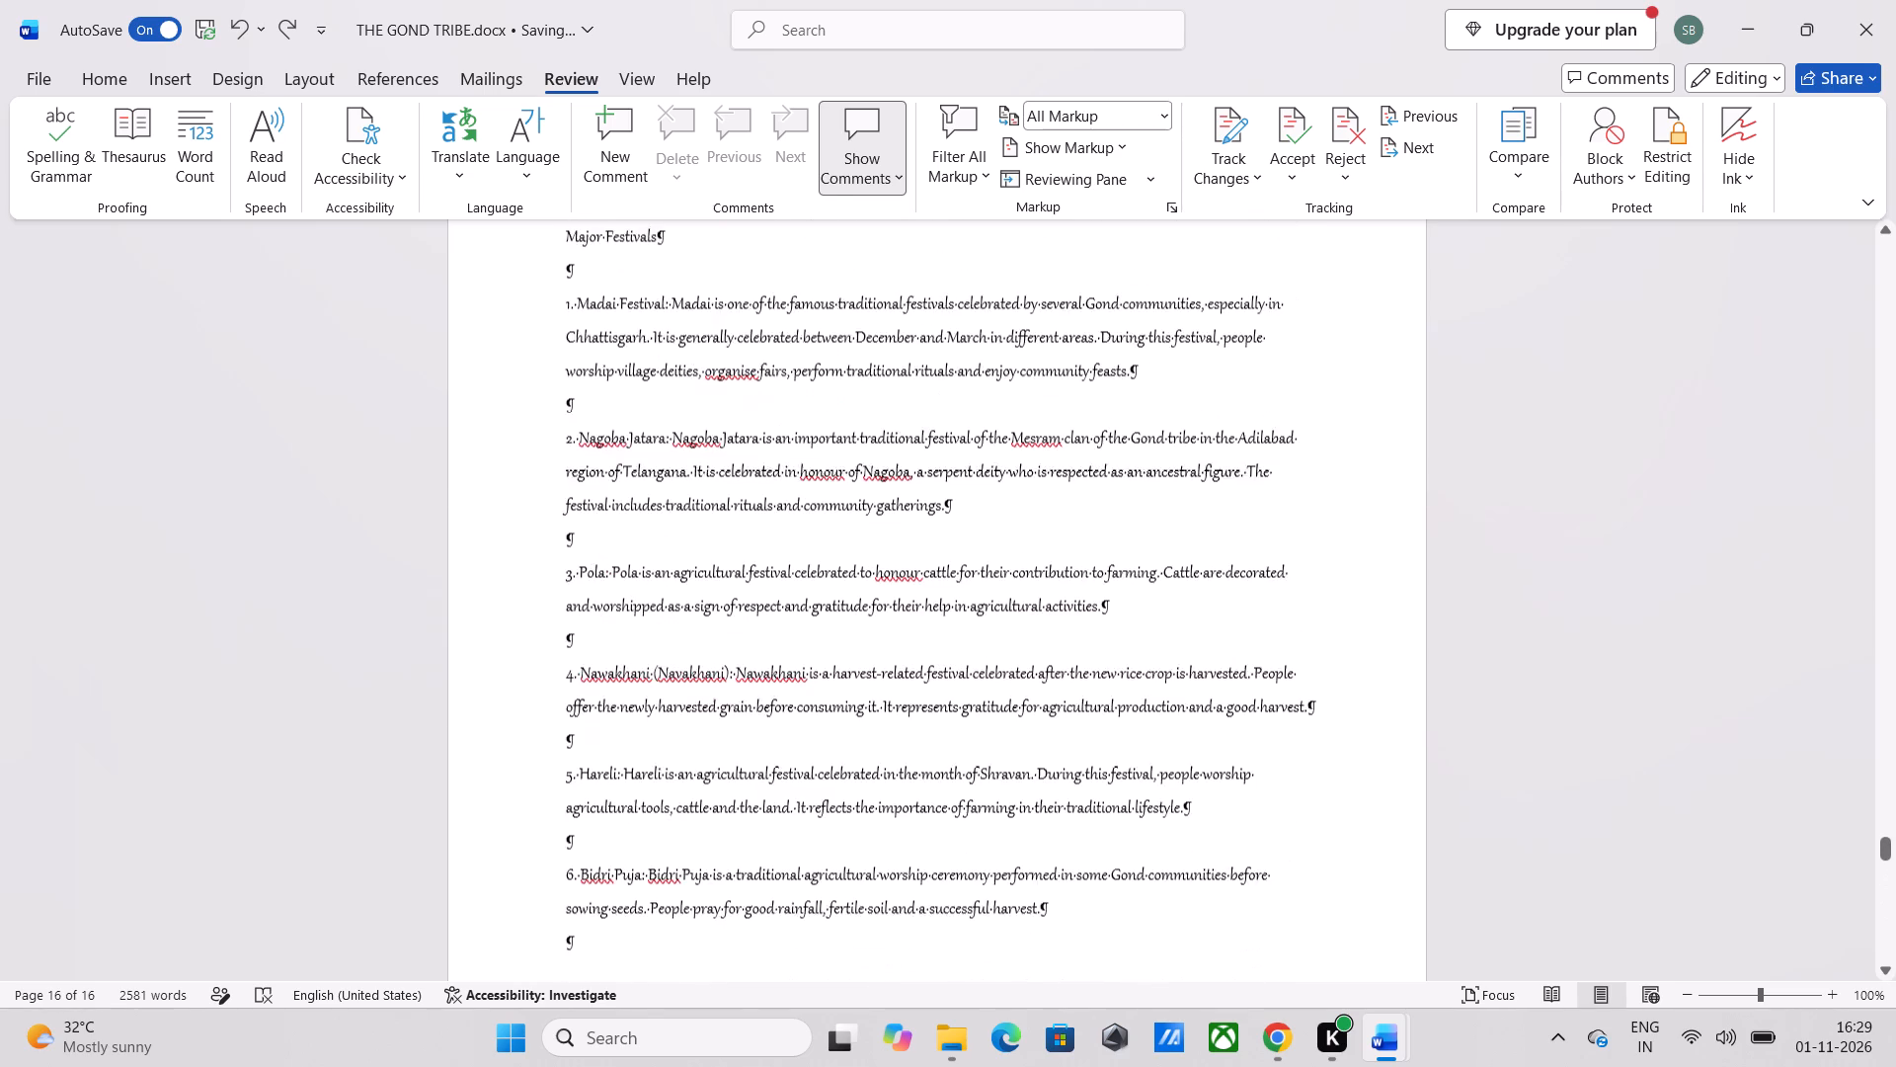
{"action": "scroll", "coordinate": [1005, 416], "scroll_direction": "up", "scroll_amount": 5}
{"action": "scroll", "coordinate": [1086, 342], "scroll_direction": "up", "scroll_amount": 20}
{"action": "scroll", "coordinate": [1086, 342], "scroll_direction": "up", "scroll_amount": 12}
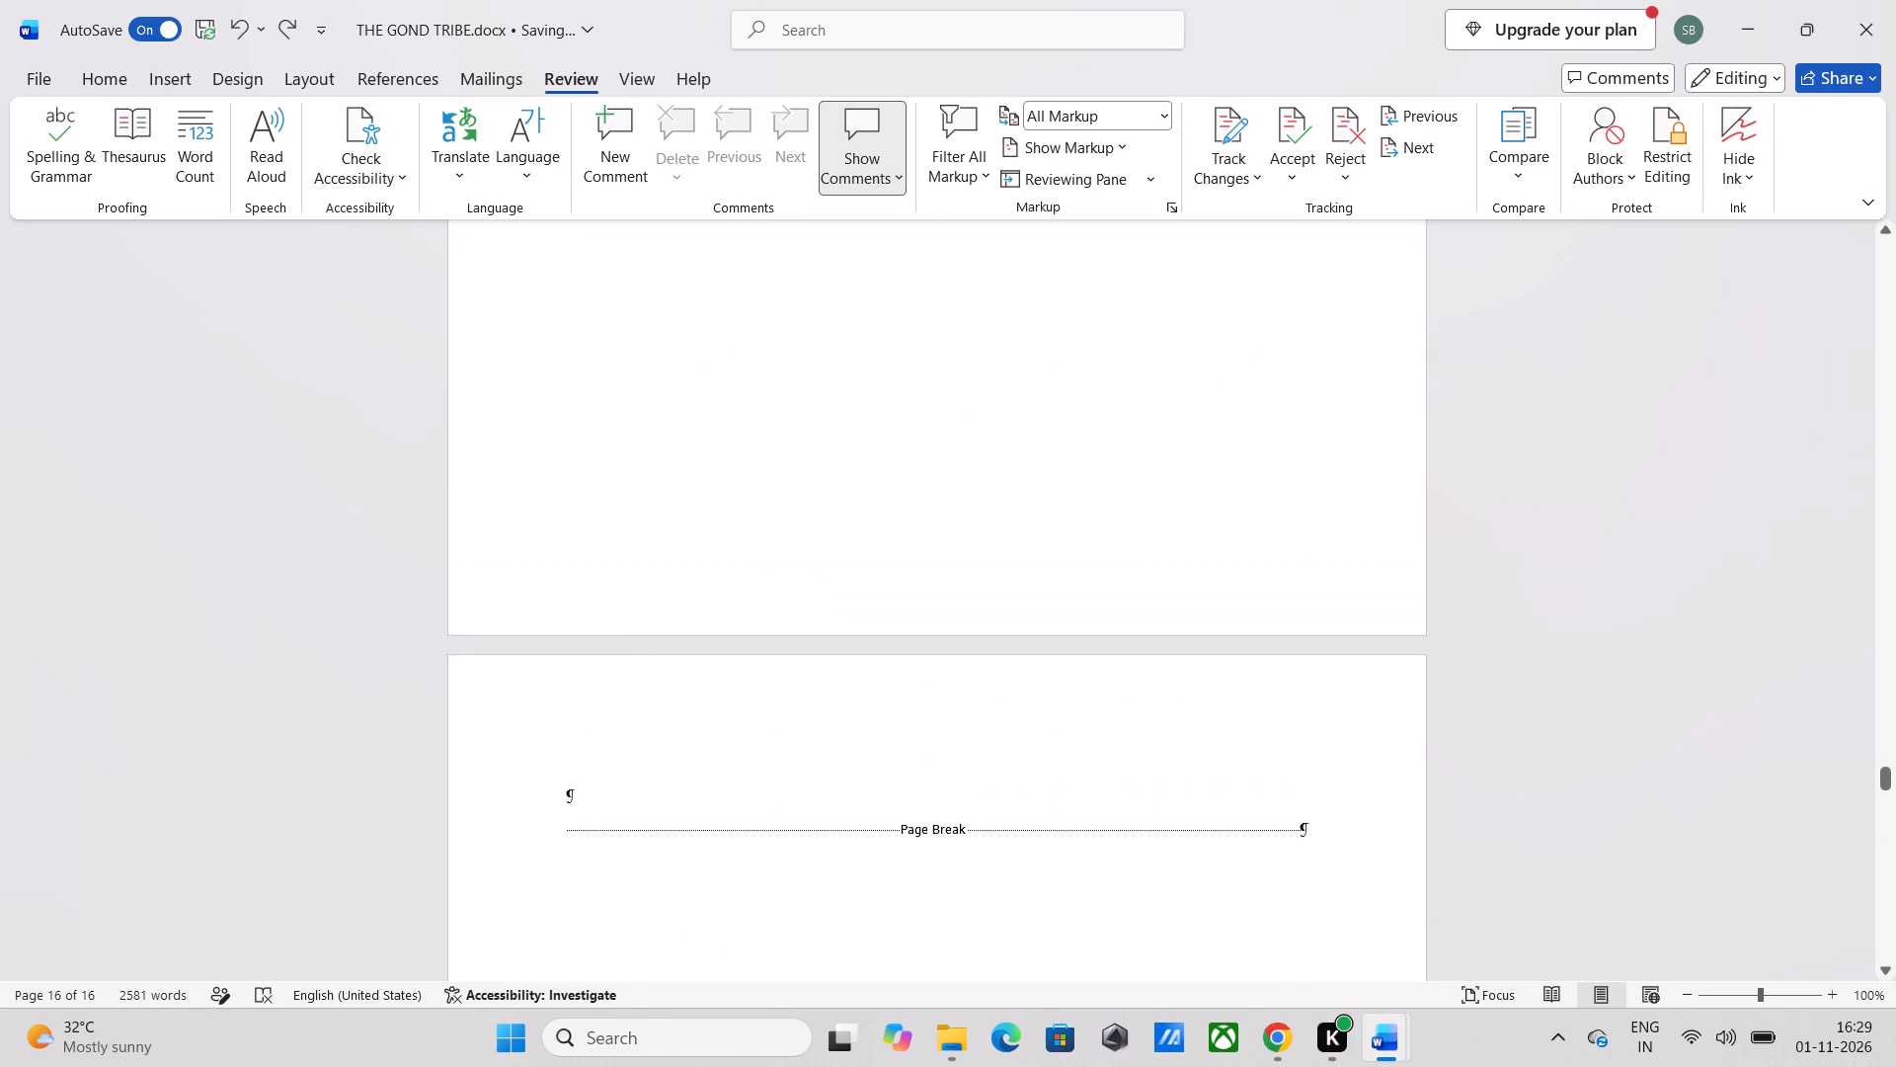
{"action": "scroll", "coordinate": [1104, 328], "scroll_direction": "up", "scroll_amount": 20}
{"action": "scroll", "coordinate": [1104, 328], "scroll_direction": "up", "scroll_amount": 13}
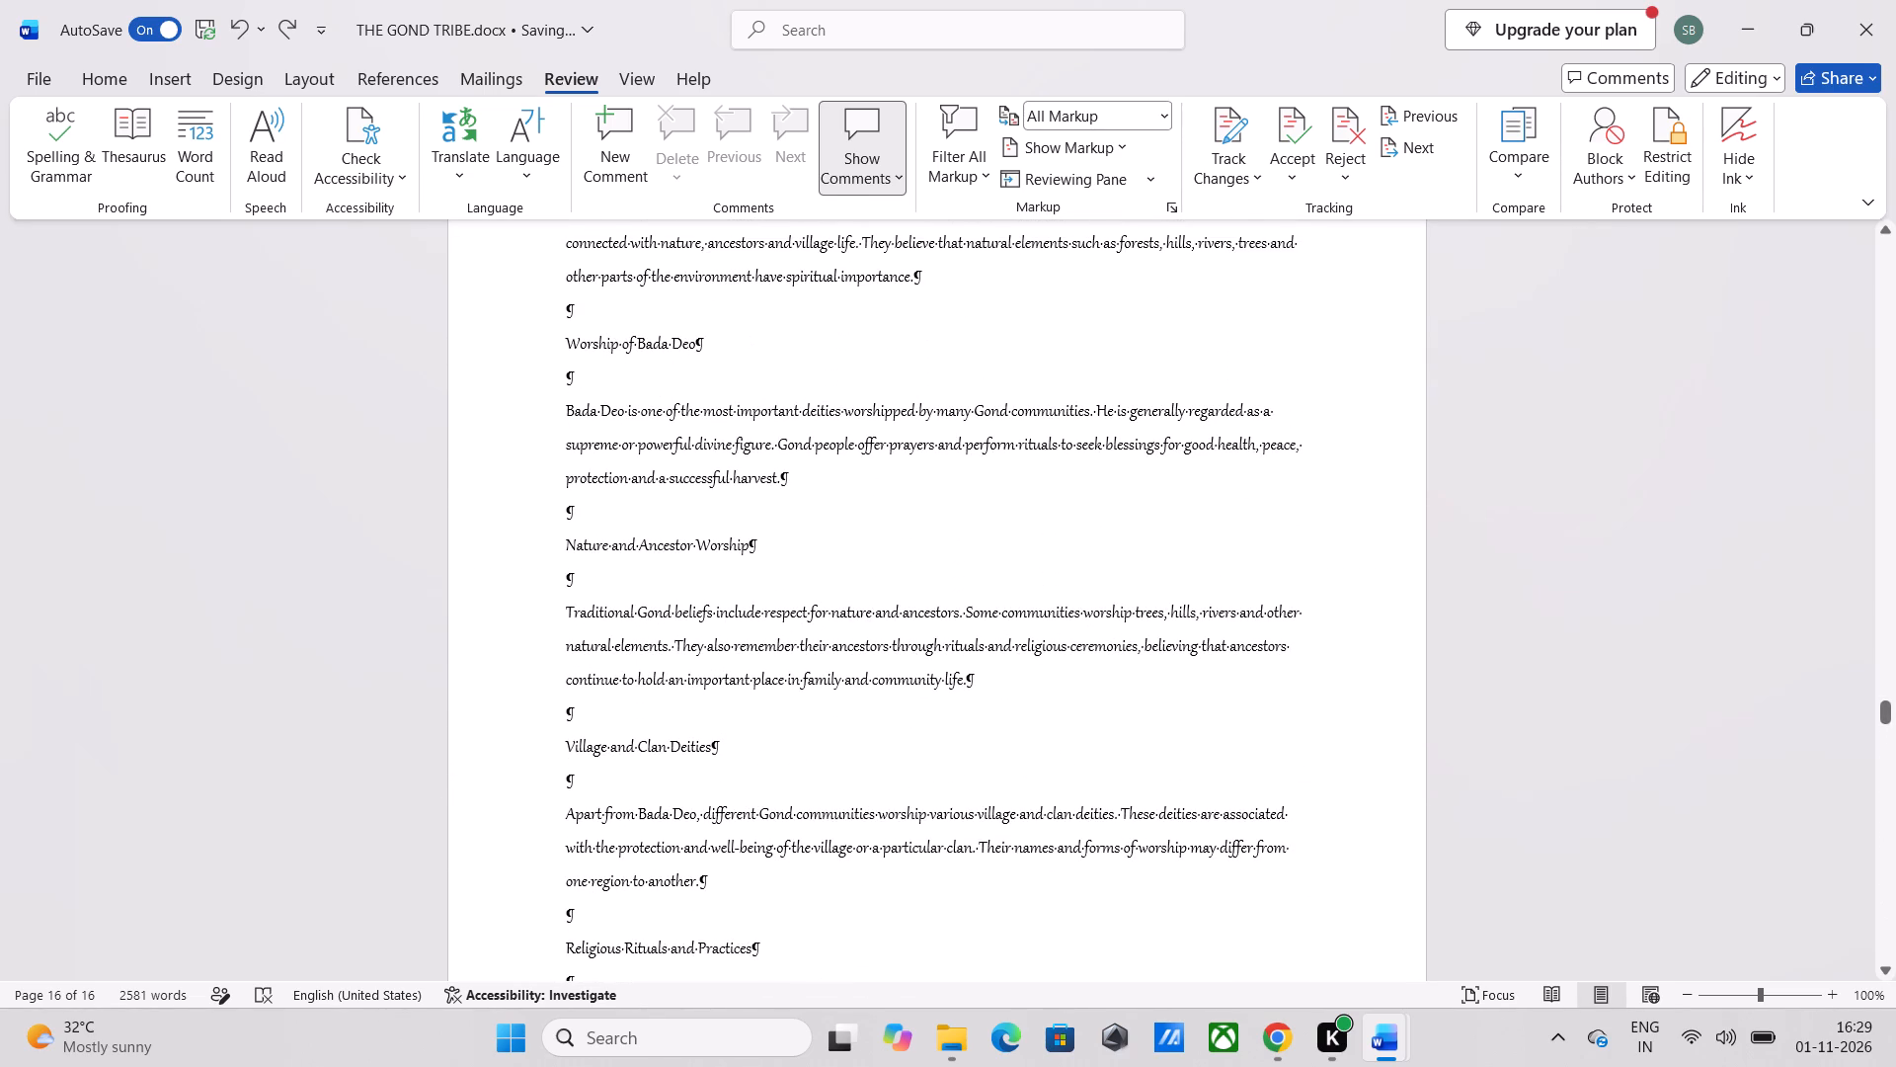
{"action": "left_click", "coordinate": [249, 10]}
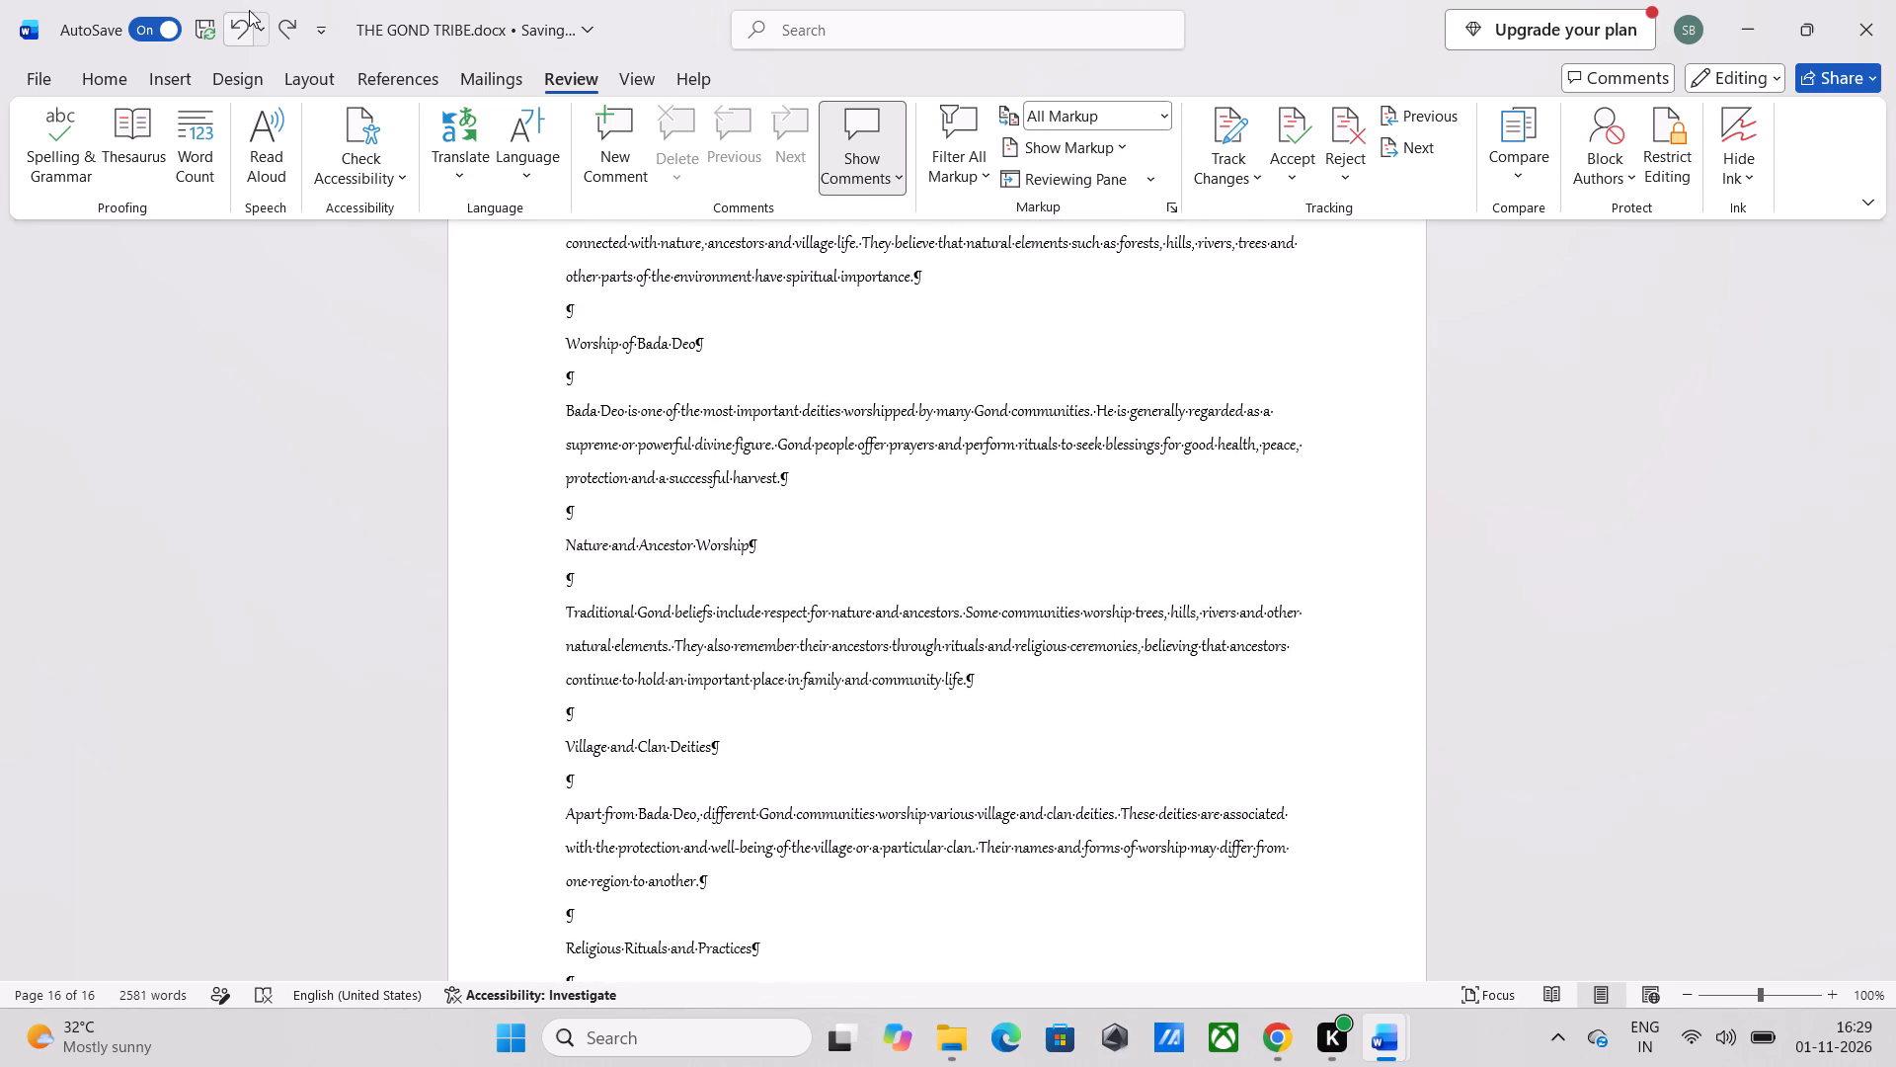
{"action": "left_click", "coordinate": [249, 10]}
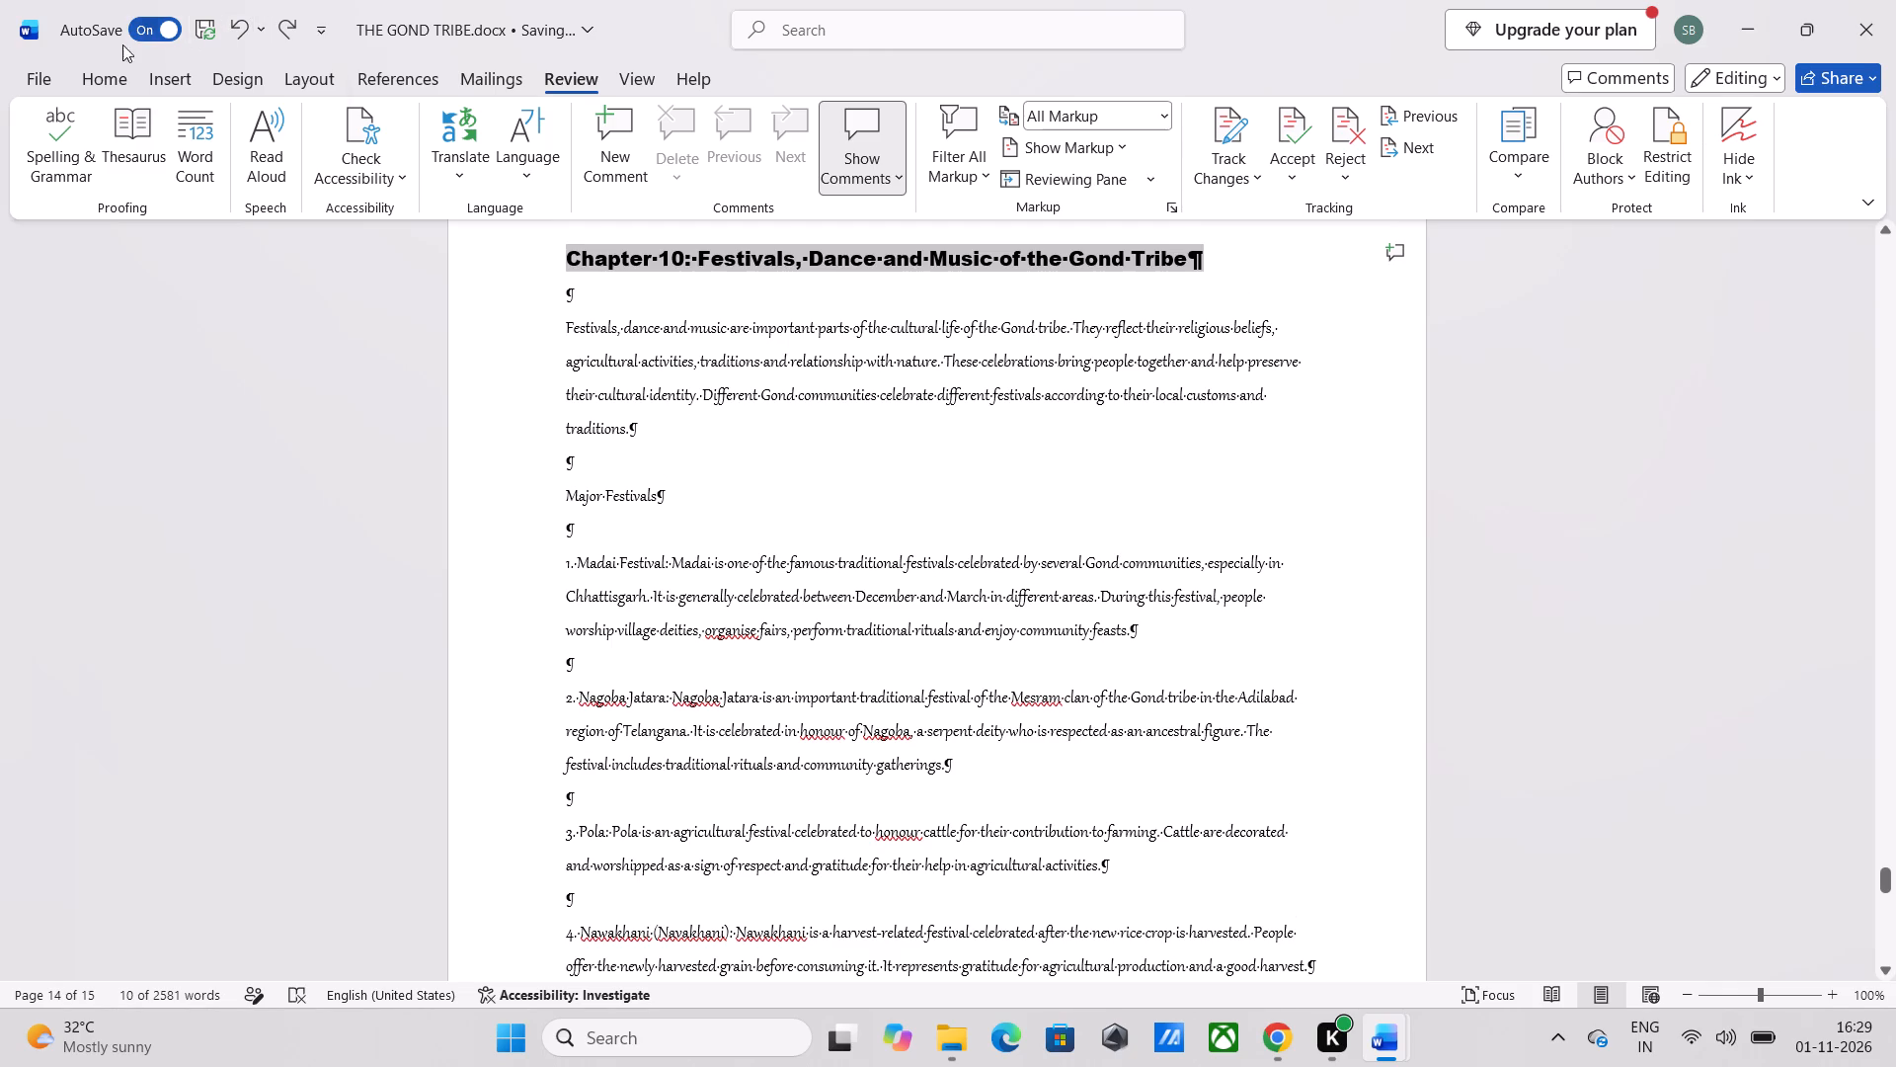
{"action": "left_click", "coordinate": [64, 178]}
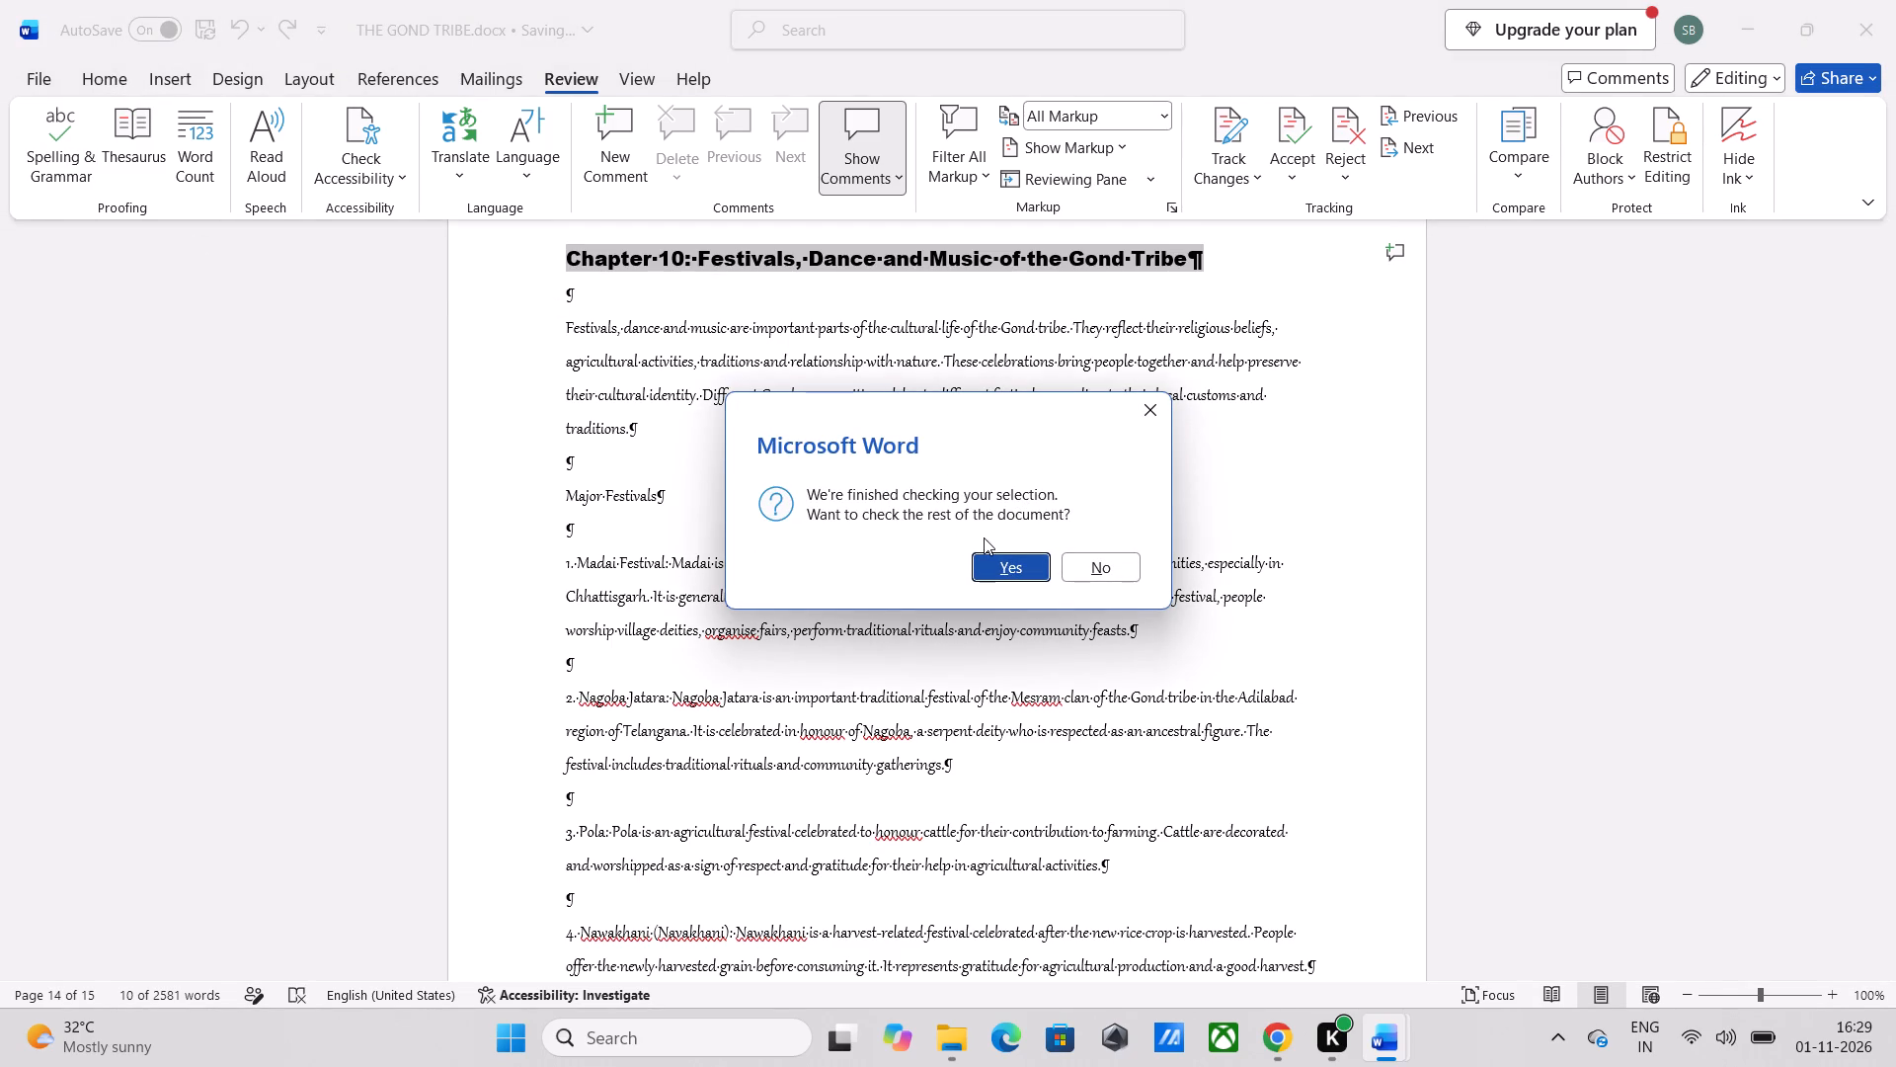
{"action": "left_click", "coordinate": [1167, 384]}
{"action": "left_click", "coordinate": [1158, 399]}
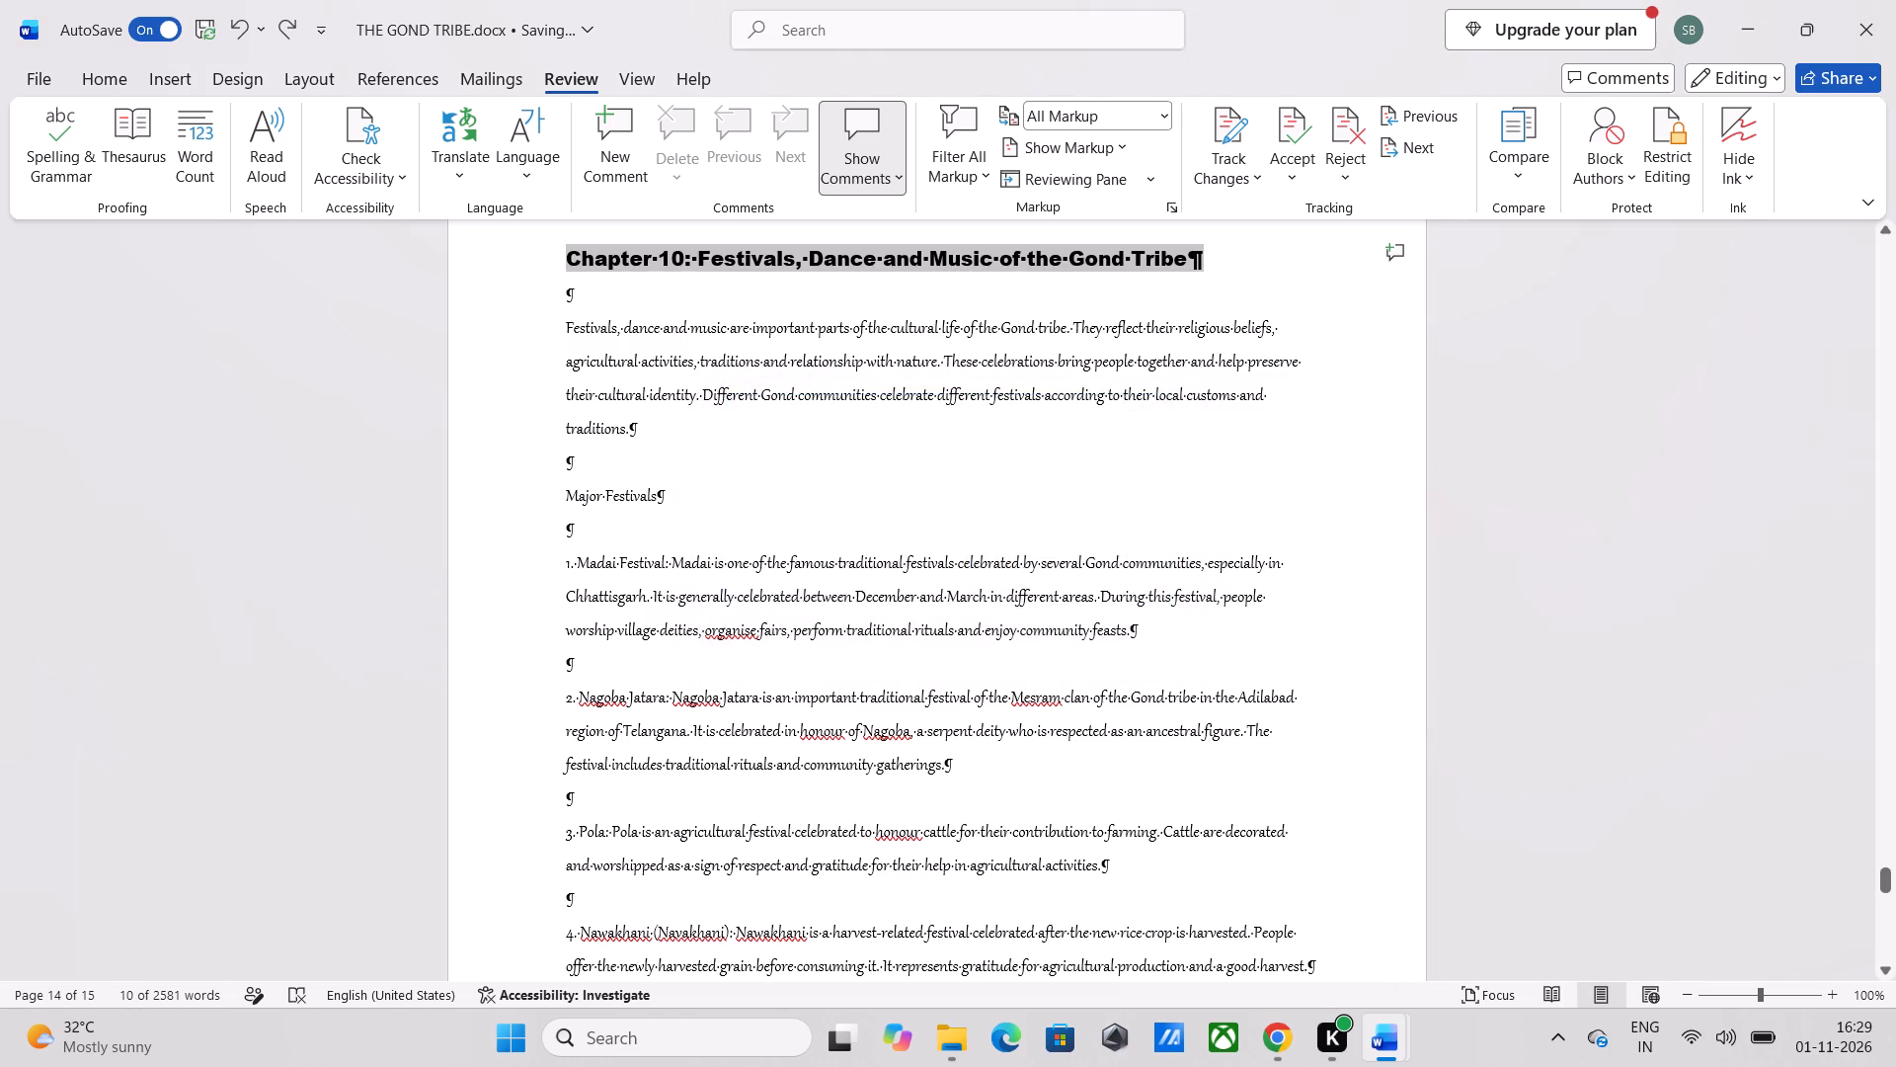
Check the Chapter 10 text to its end, and undo its heading formatting and the pasting of the Chapter 10 text.
{"action": "scroll", "coordinate": [1223, 706], "scroll_direction": "down", "scroll_amount": 17}
{"action": "scroll", "coordinate": [1158, 937], "scroll_direction": "down", "scroll_amount": 8}
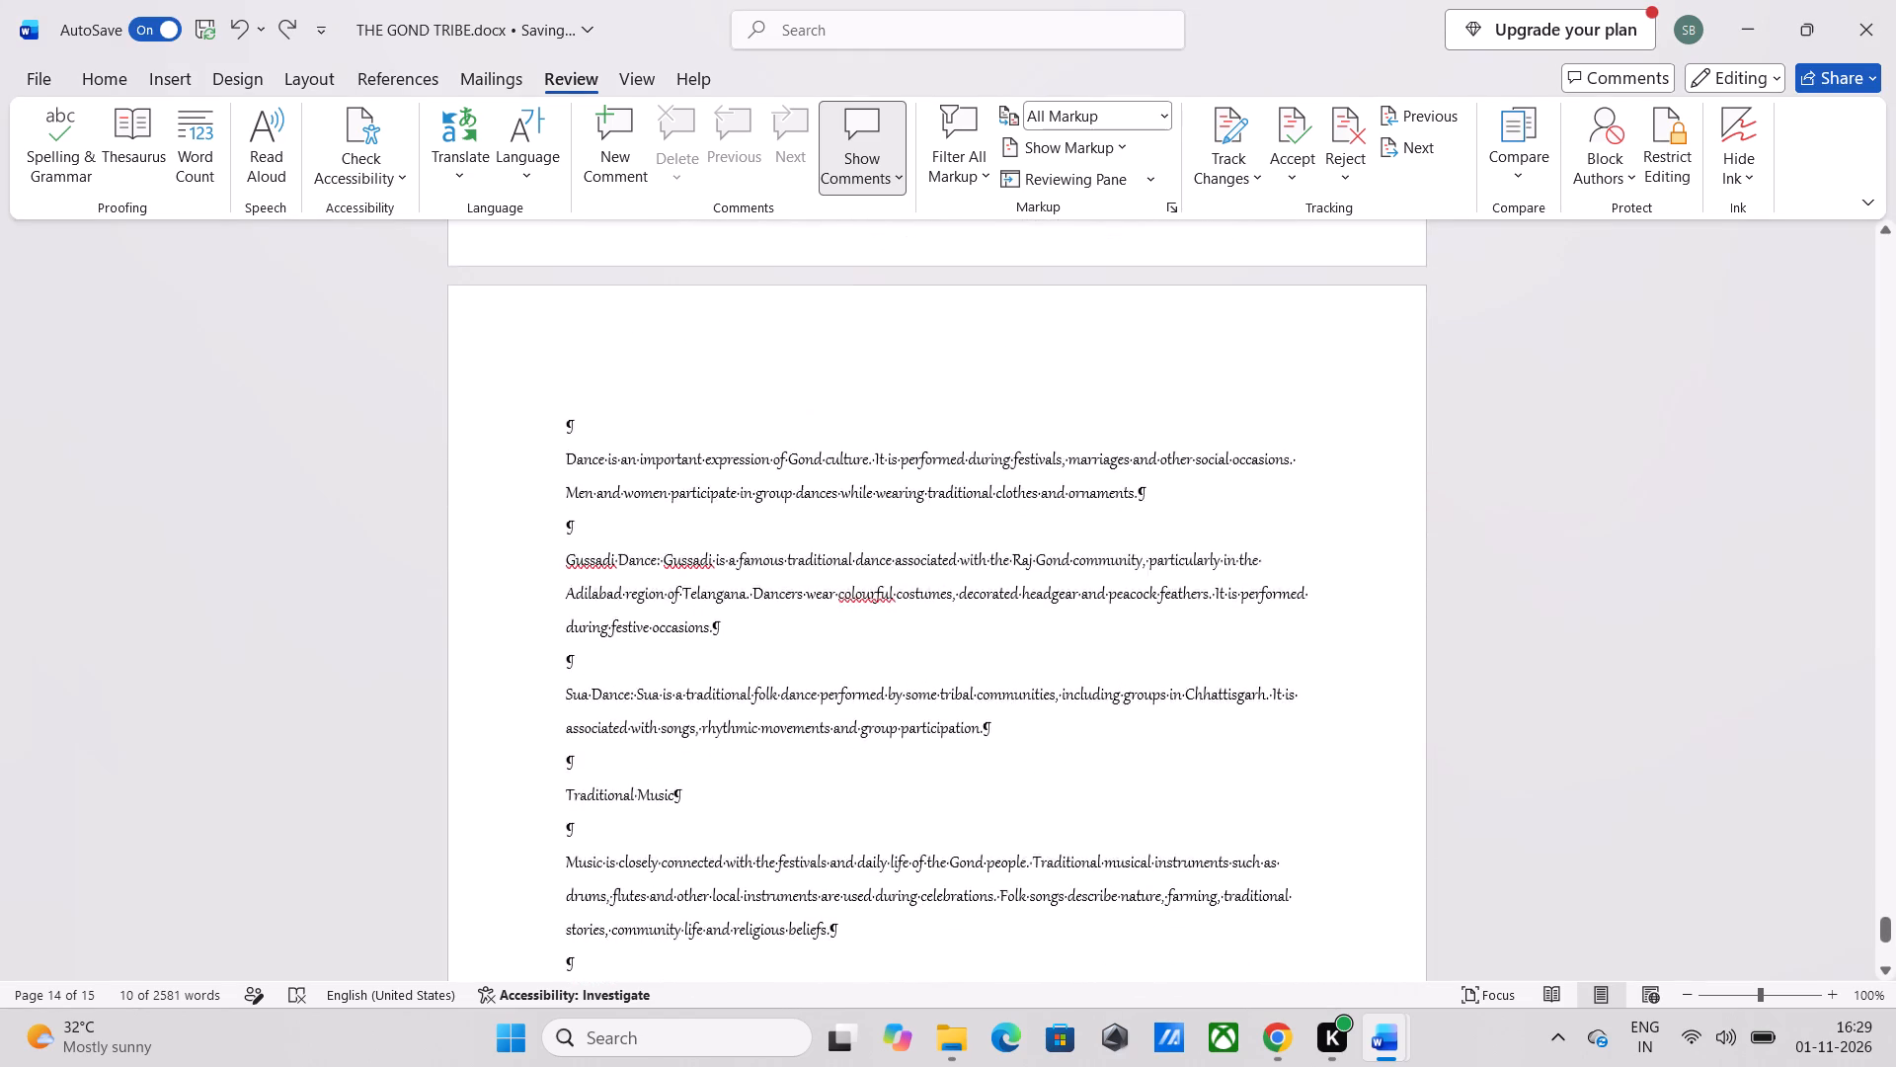
{"action": "scroll", "coordinate": [1256, 919], "scroll_direction": "down", "scroll_amount": 20}
{"action": "scroll", "coordinate": [1256, 919], "scroll_direction": "down", "scroll_amount": 5}
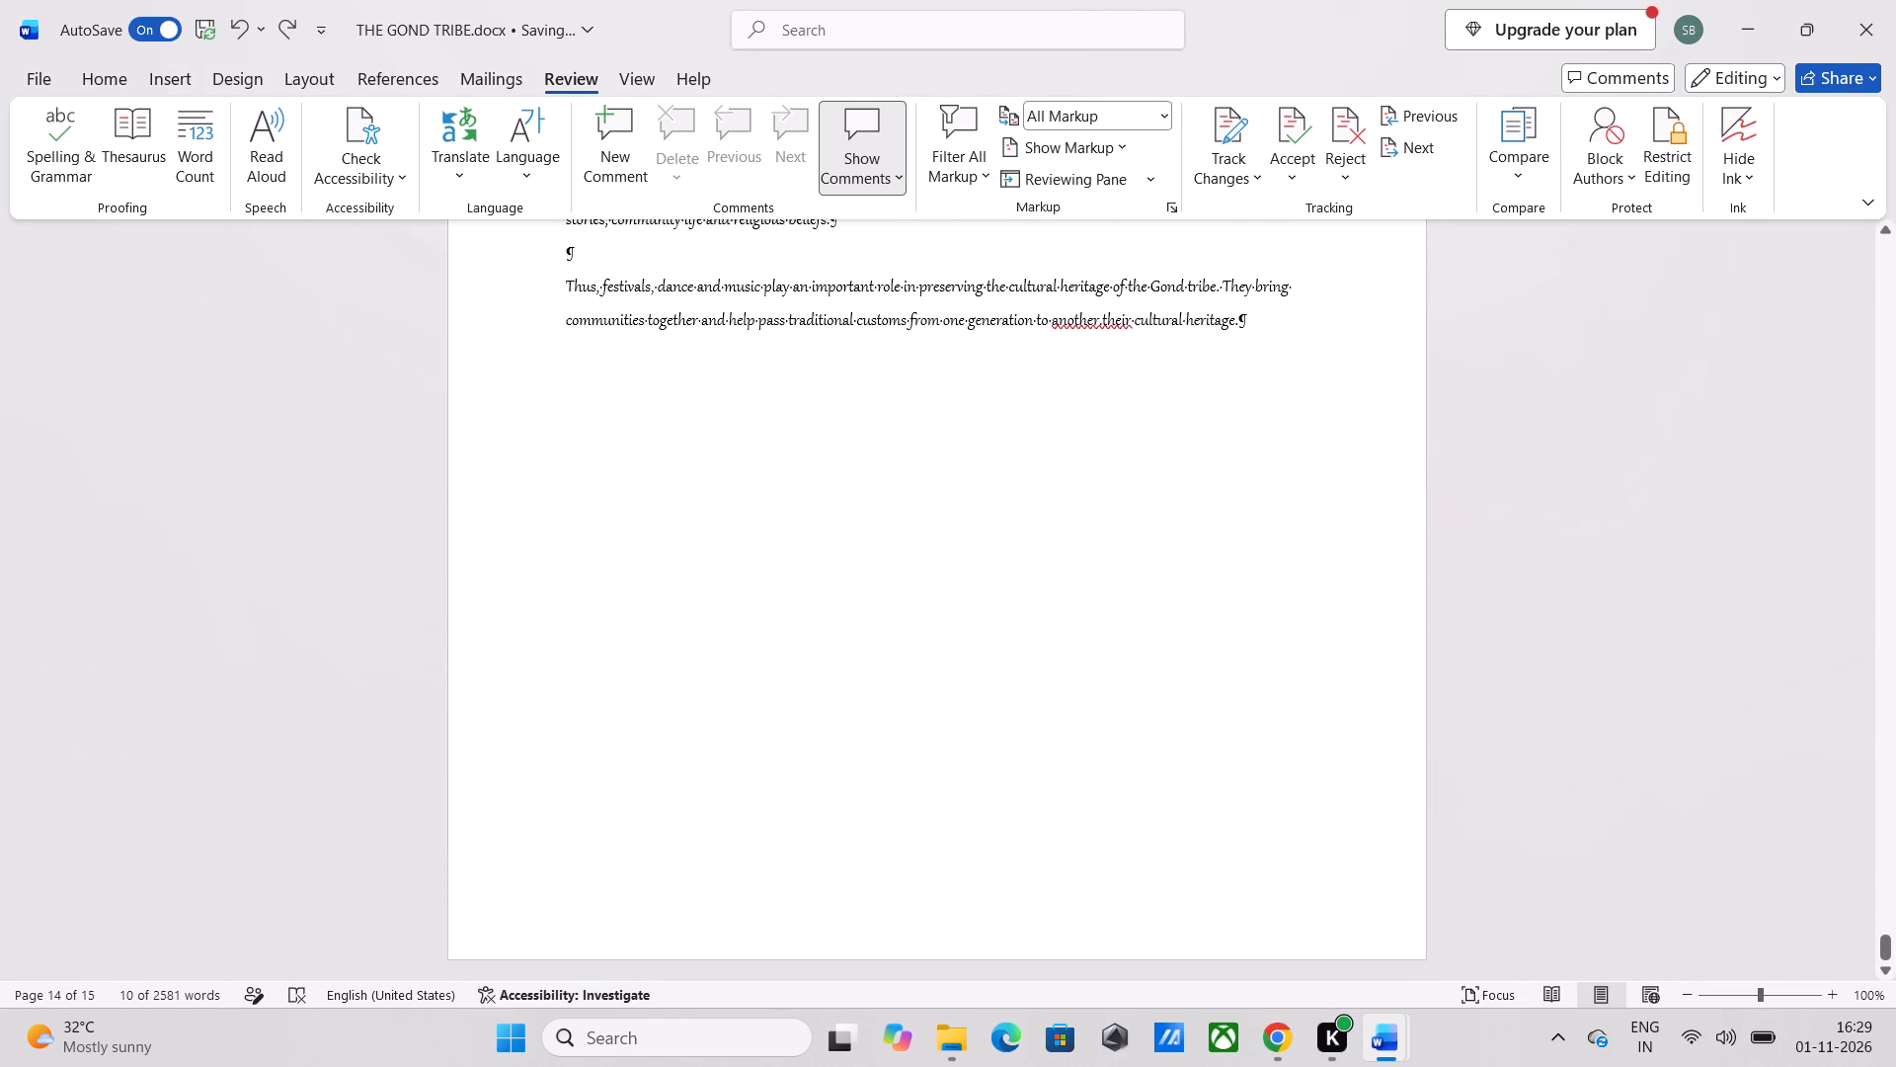
{"action": "left_click", "coordinate": [1250, 315]}
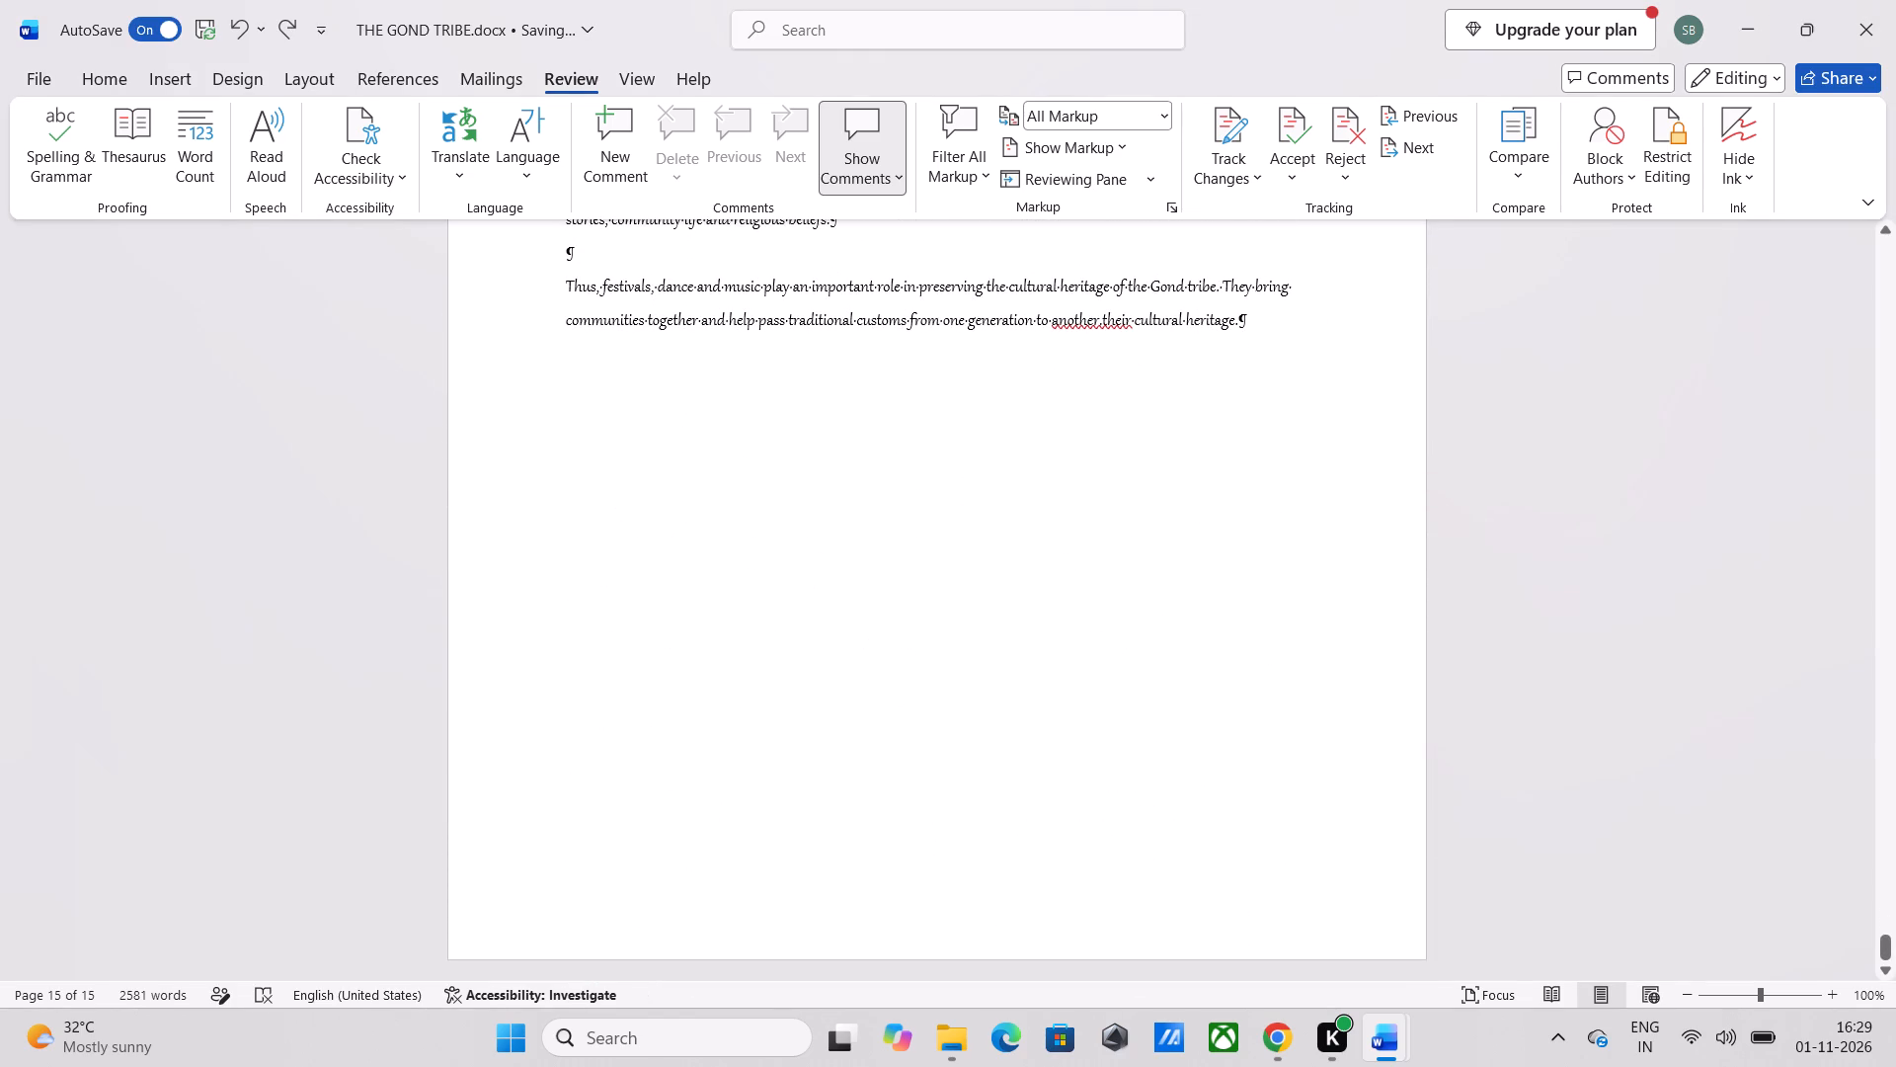
{"action": "key", "text": "ctrl+z"}
{"action": "key", "text": "ctrl+z"}
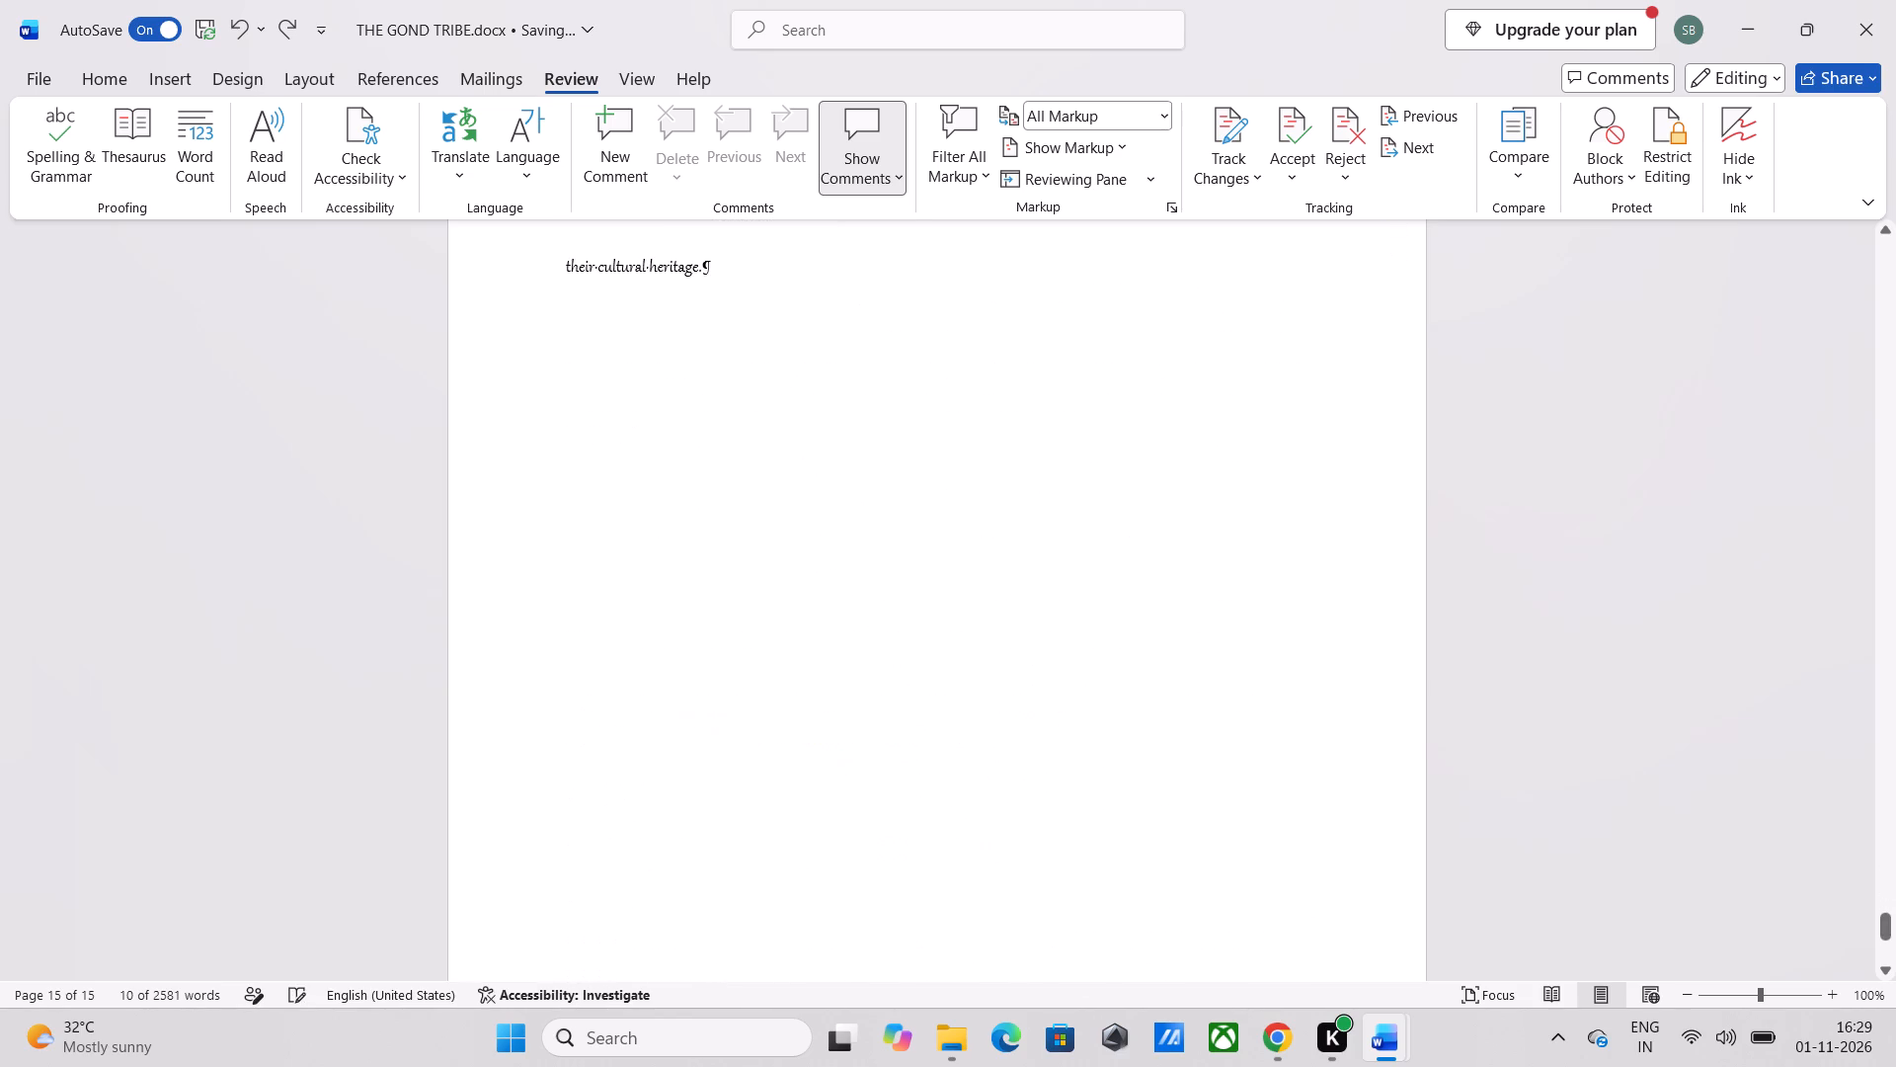
{"action": "key", "text": "ctrl+z"}
{"action": "key", "text": "ctrl+z"}
{"action": "key", "text": "ctrl+z"}
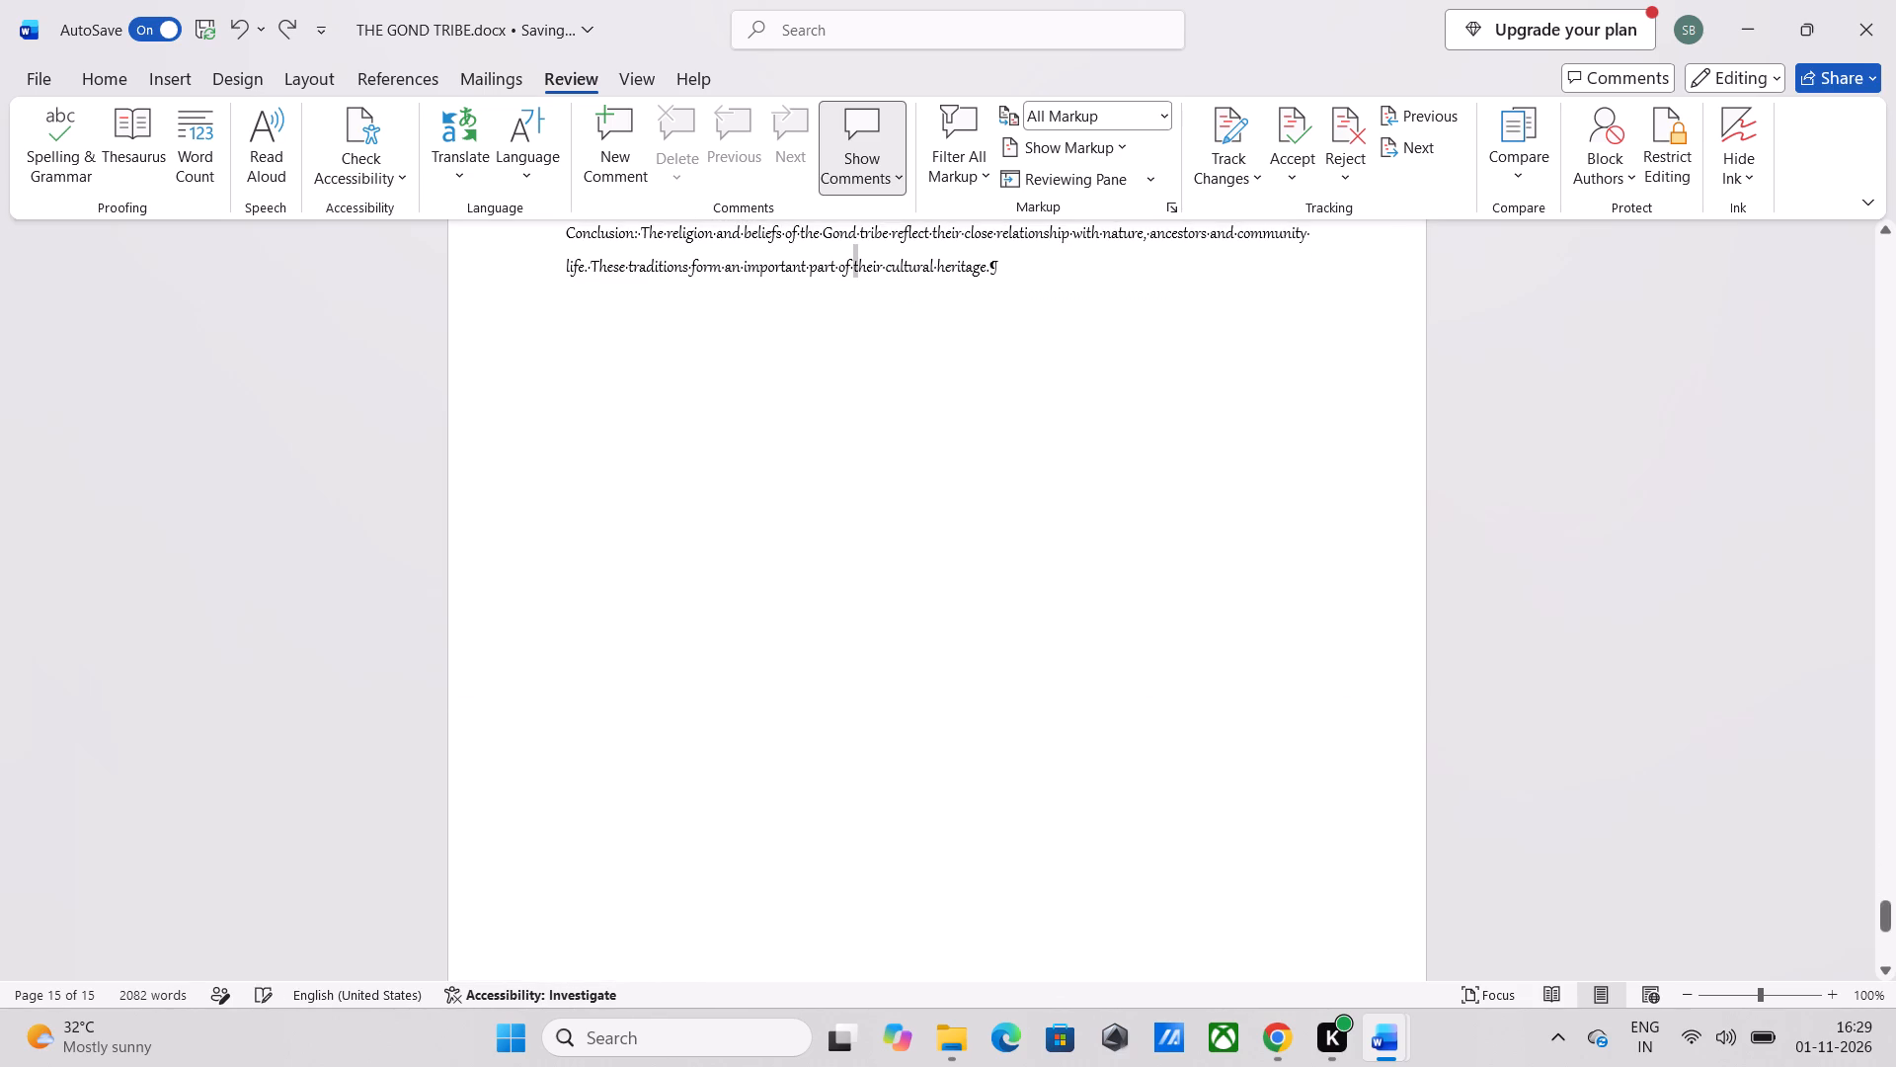
Undo the chapter number typed before "Religion and Beliefs of the Gond Tribe" and that line's large bold heading formatting.
{"action": "key", "text": "ctrl+z"}
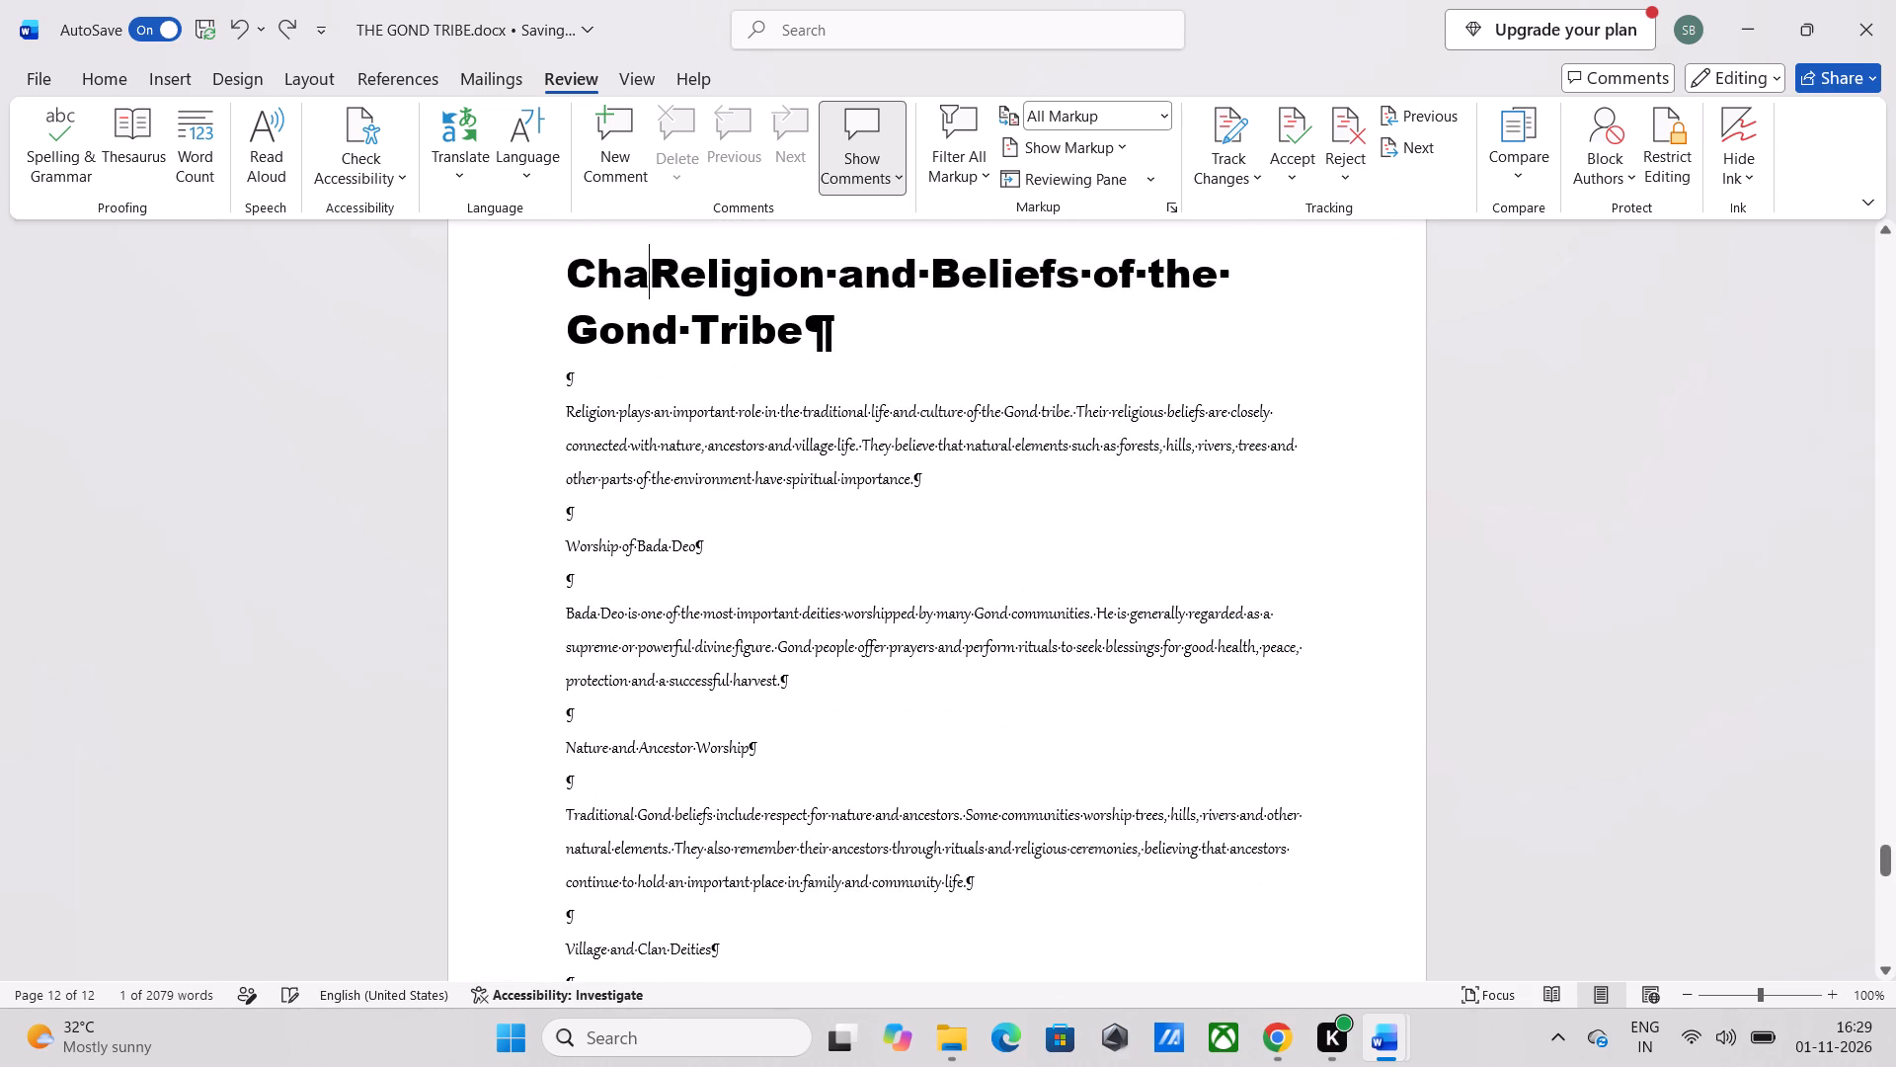
{"action": "key", "text": "ctrl+z"}
{"action": "key", "text": "ctrl+z"}
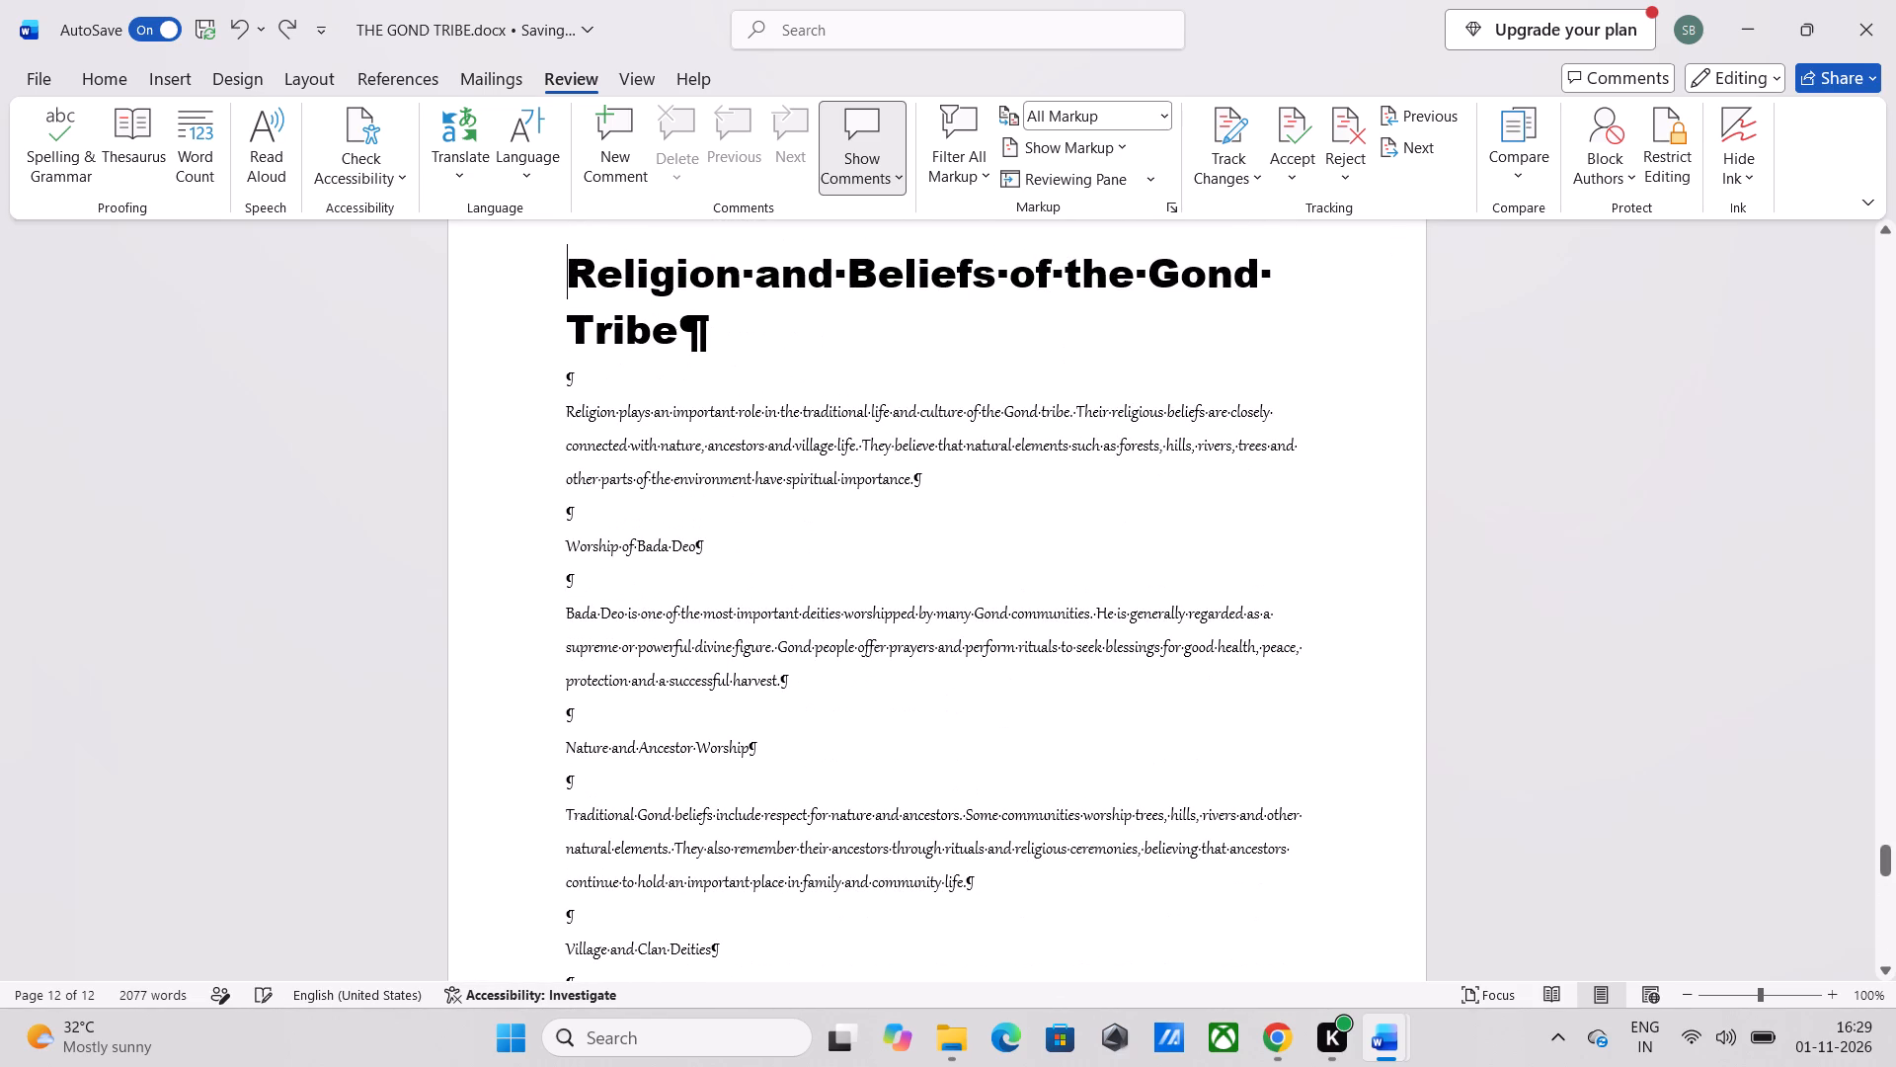
{"action": "key", "text": "ctrl+z"}
{"action": "key", "text": "ctrl+z"}
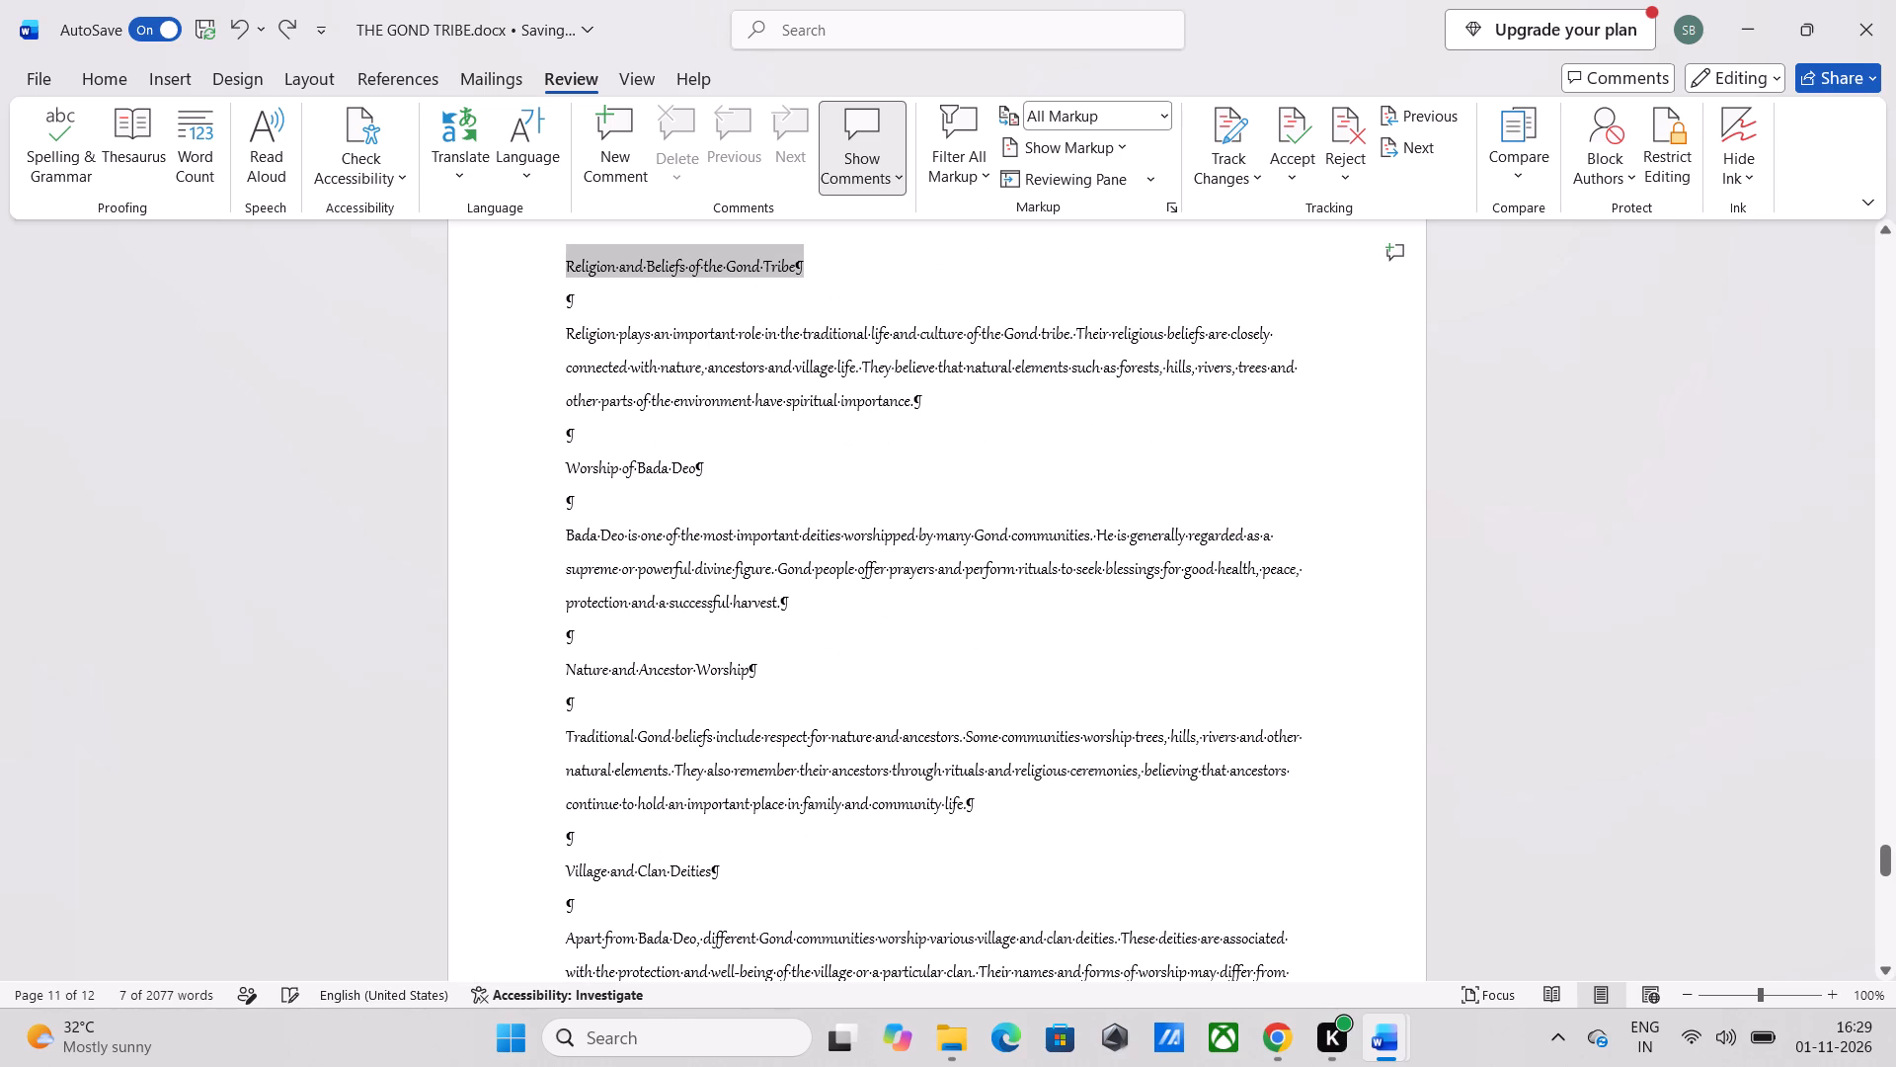
Examine the remaining pages from the religion chapter back to the Gond history text before Chapter 3.
{"action": "scroll", "coordinate": [1373, 315], "scroll_direction": "down", "scroll_amount": 3}
{"action": "scroll", "coordinate": [1373, 315], "scroll_direction": "up", "scroll_amount": 14}
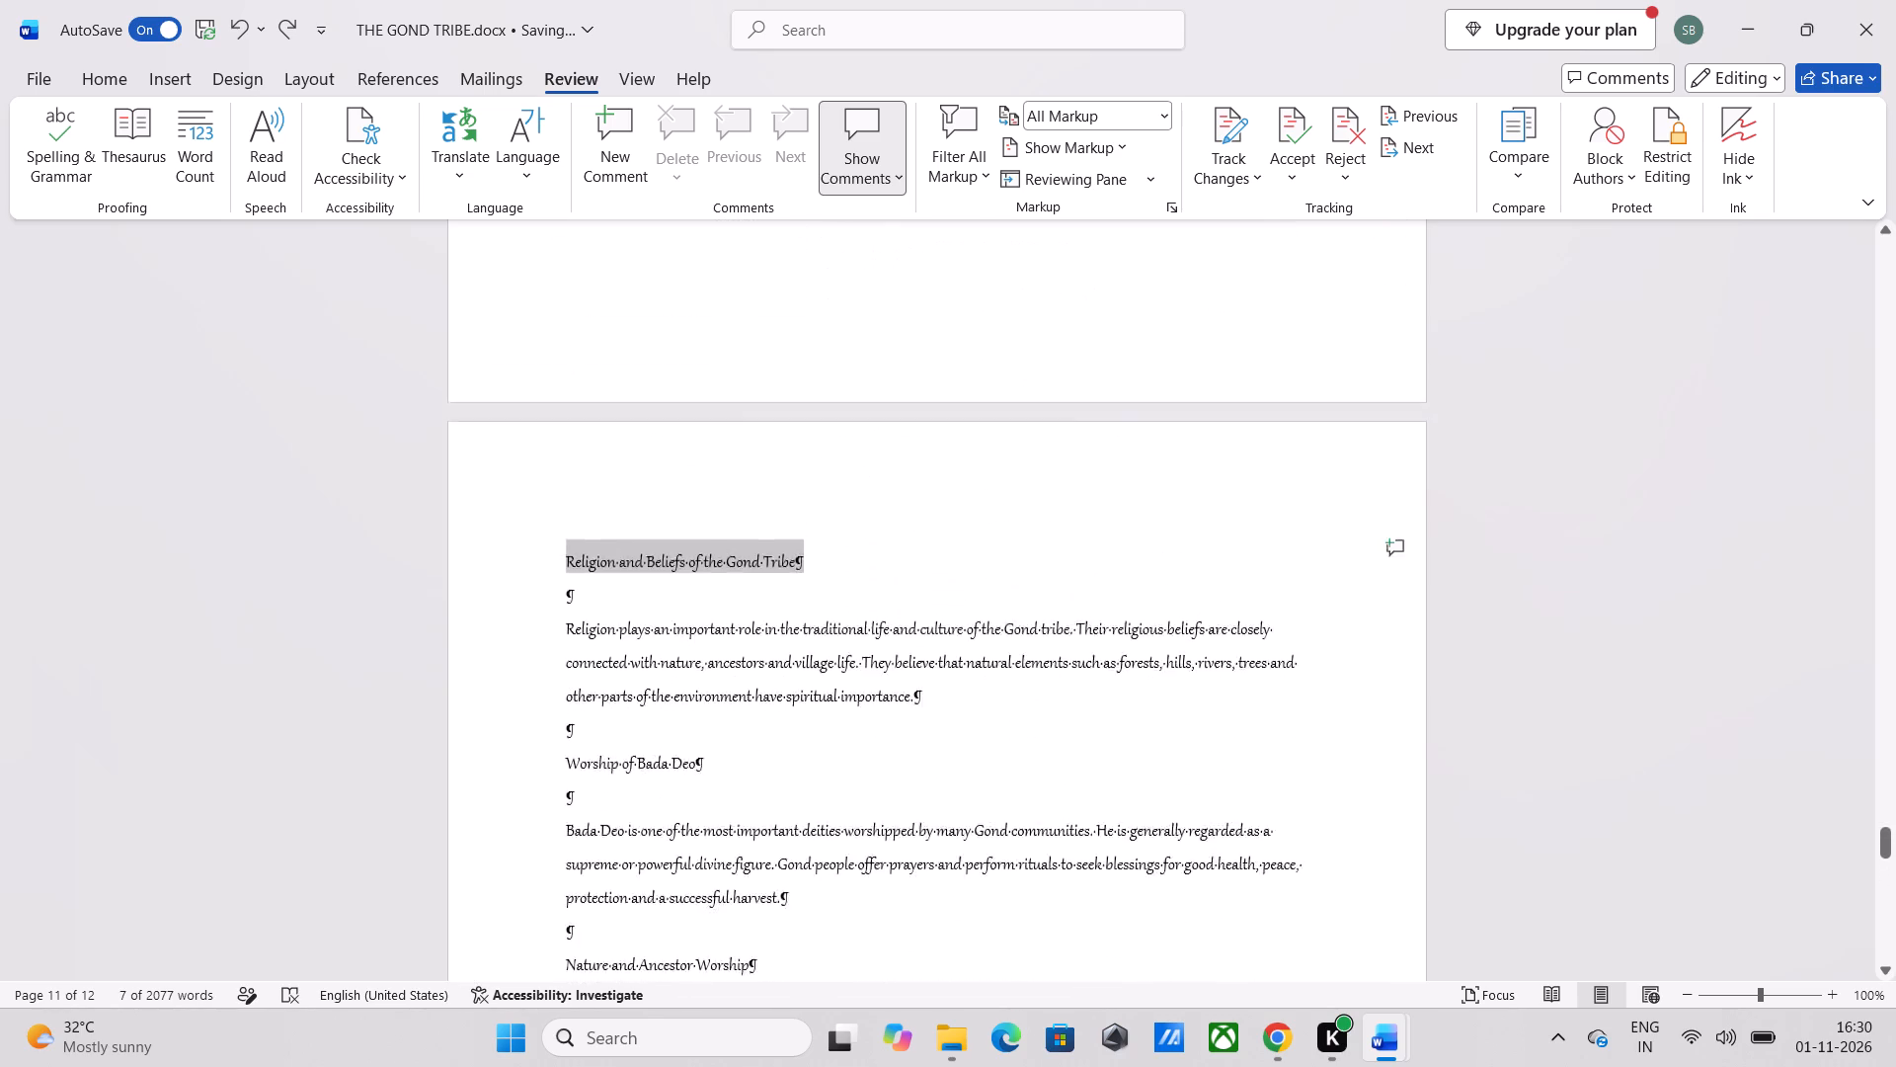
{"action": "scroll", "coordinate": [1373, 324], "scroll_direction": "up", "scroll_amount": 20}
{"action": "scroll", "coordinate": [1373, 324], "scroll_direction": "up", "scroll_amount": 18}
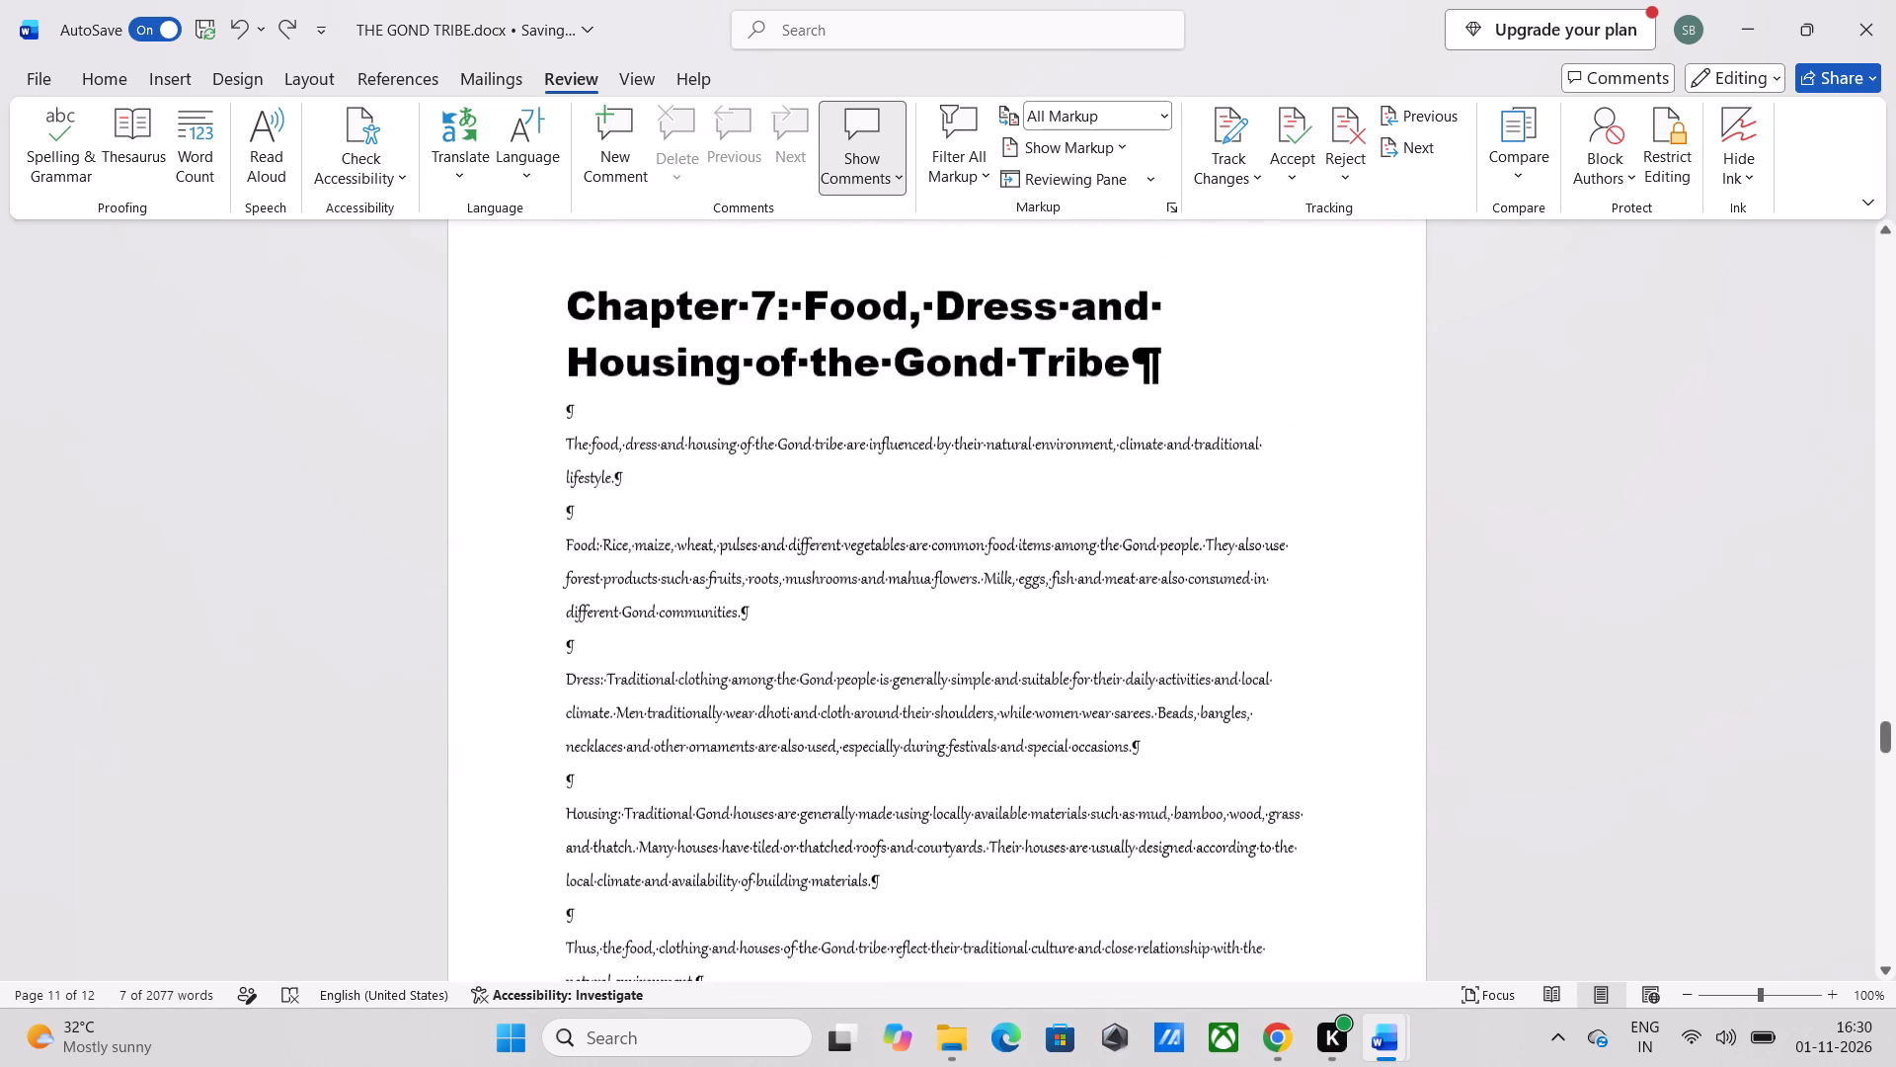
{"action": "scroll", "coordinate": [1394, 301], "scroll_direction": "up", "scroll_amount": 9}
{"action": "scroll", "coordinate": [1484, 233], "scroll_direction": "up", "scroll_amount": 6}
{"action": "scroll", "coordinate": [1275, 476], "scroll_direction": "up", "scroll_amount": 6}
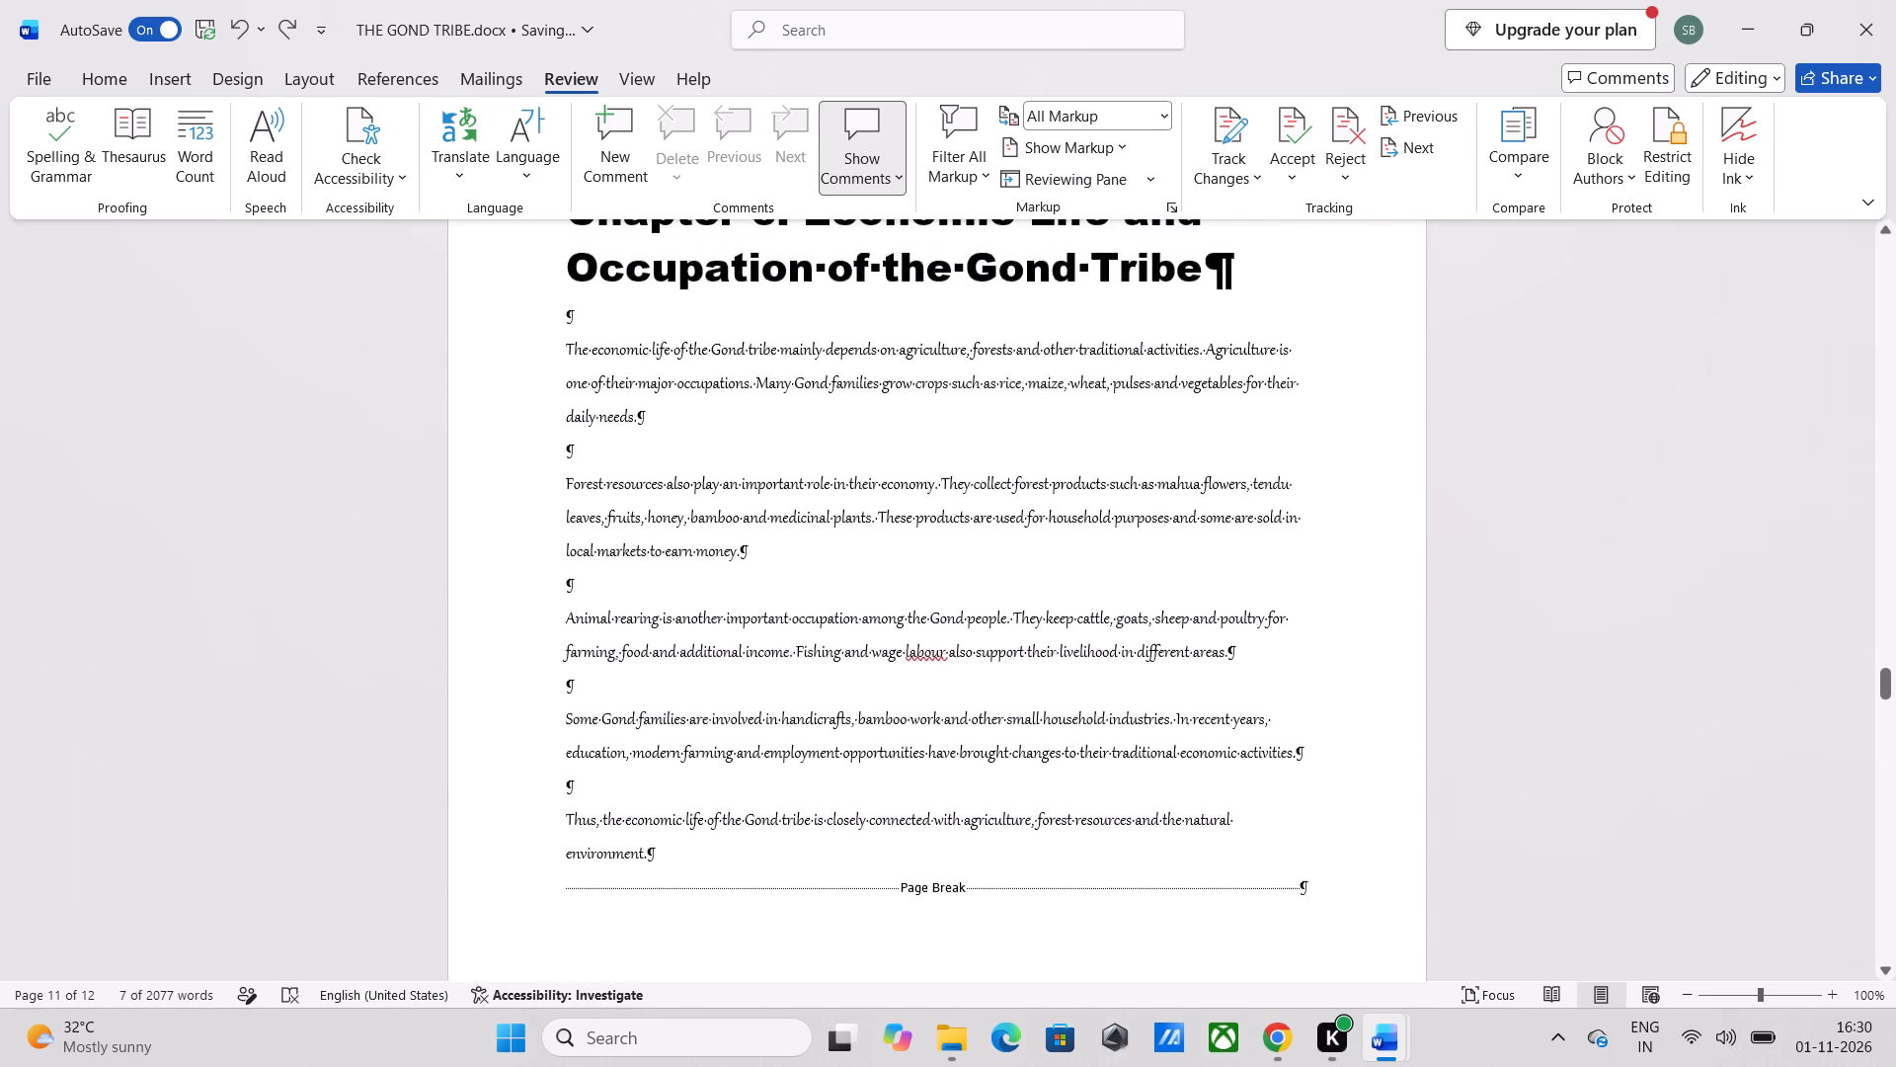
{"action": "scroll", "coordinate": [1275, 480], "scroll_direction": "up", "scroll_amount": 18}
{"action": "scroll", "coordinate": [1275, 480], "scroll_direction": "up", "scroll_amount": 5}
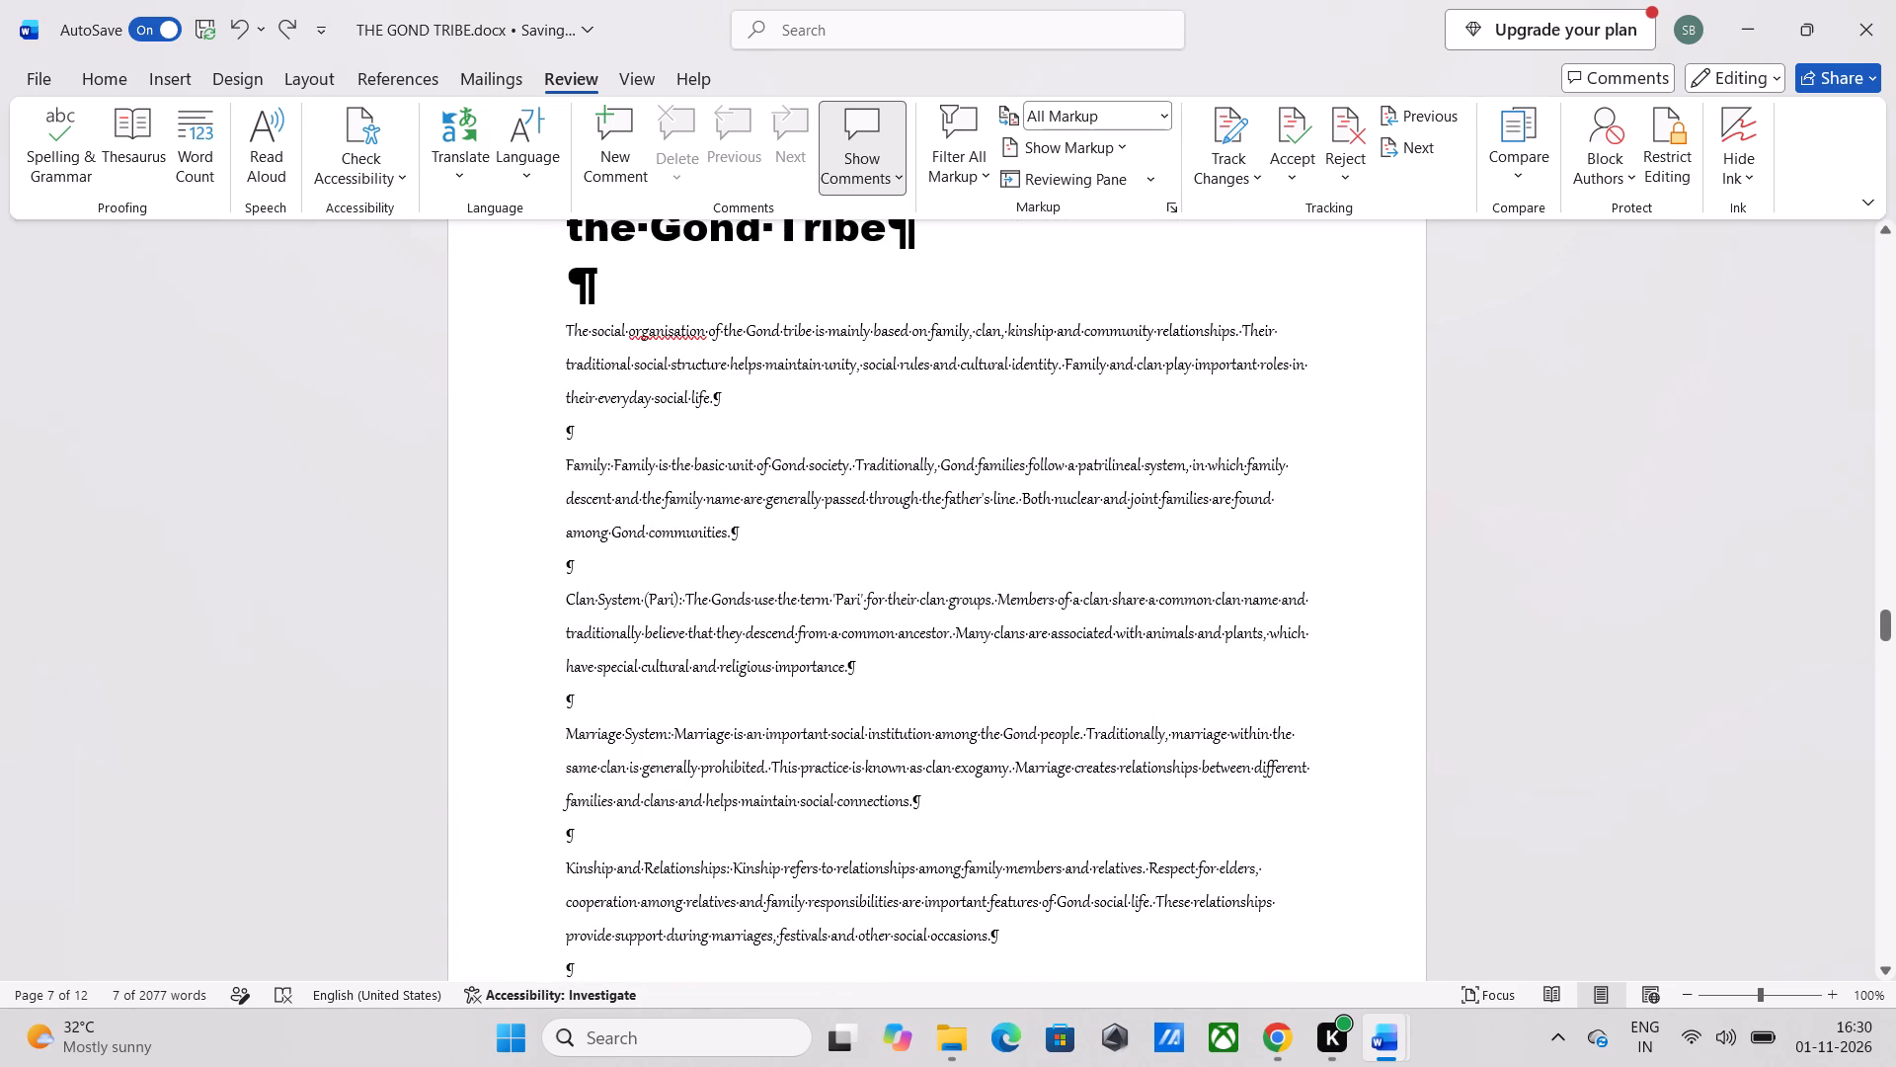
{"action": "left_click", "coordinate": [177, 71]}
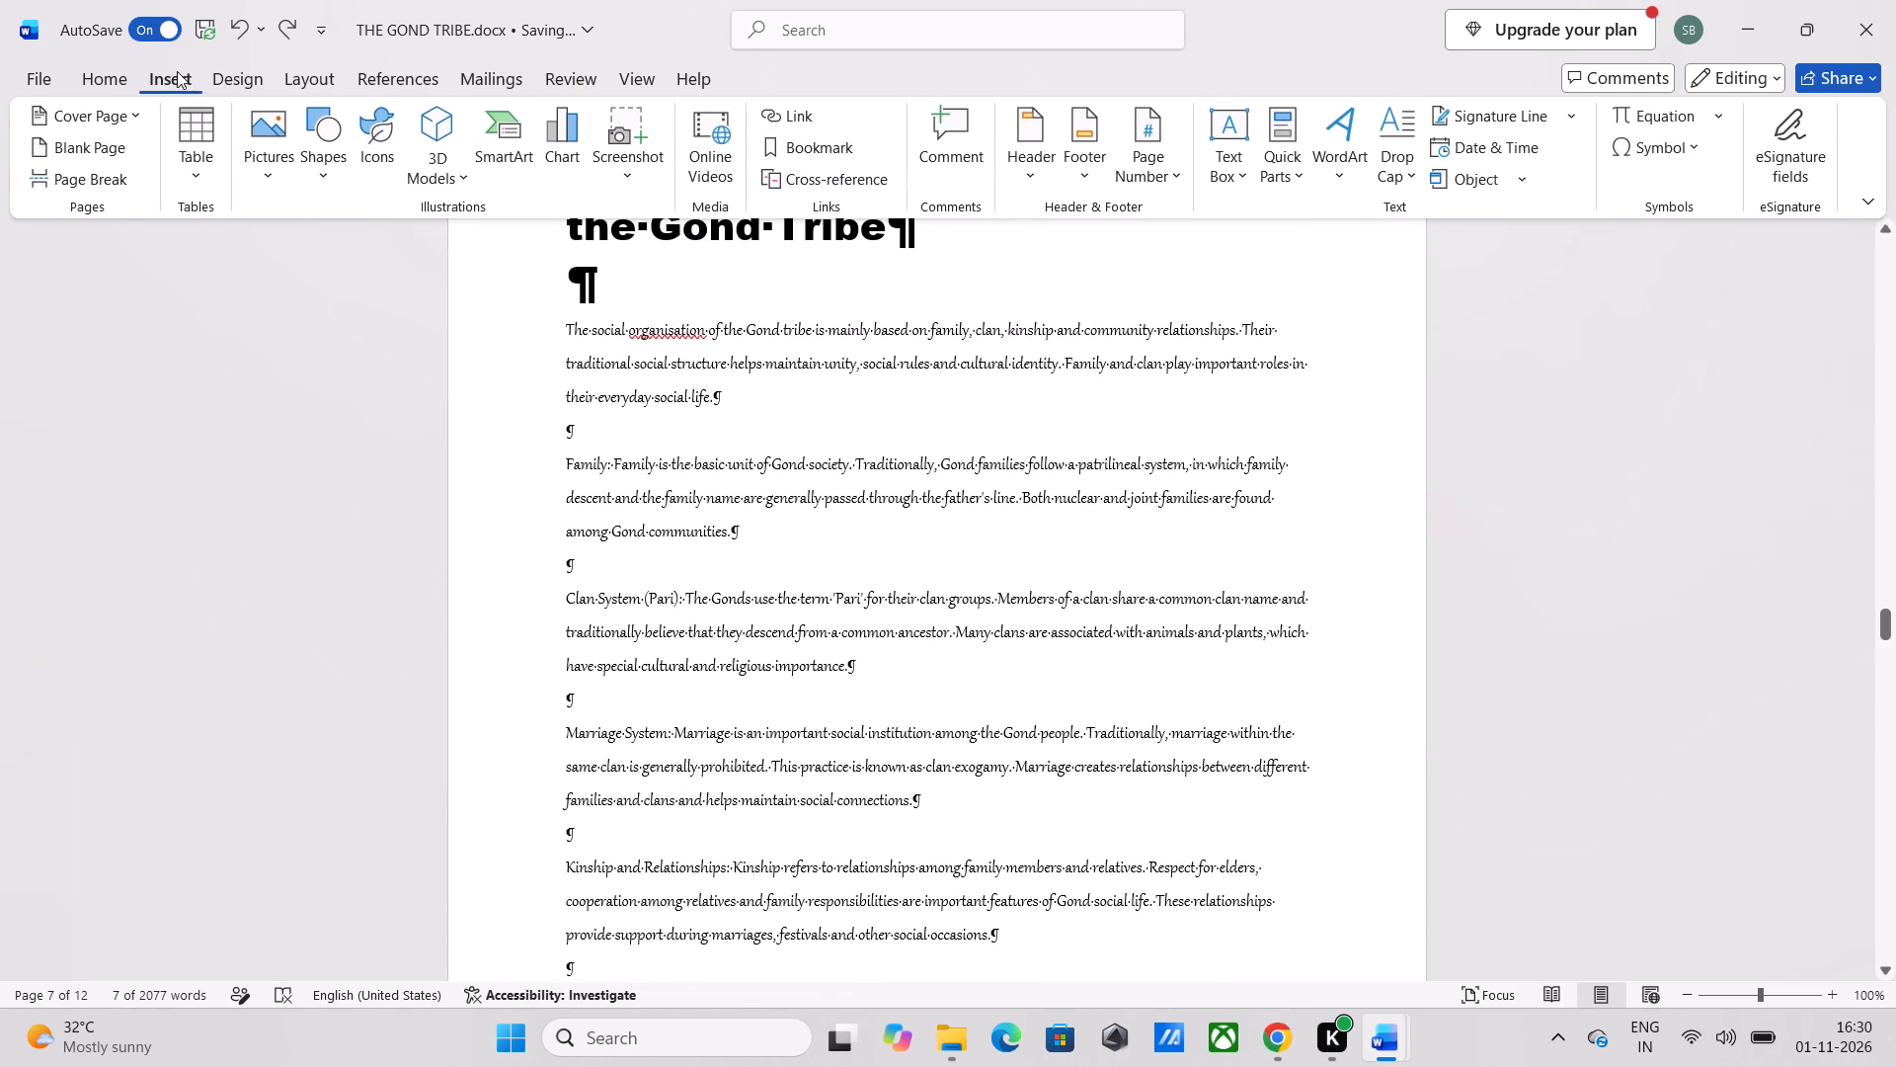
{"action": "scroll", "coordinate": [720, 351], "scroll_direction": "up", "scroll_amount": 10}
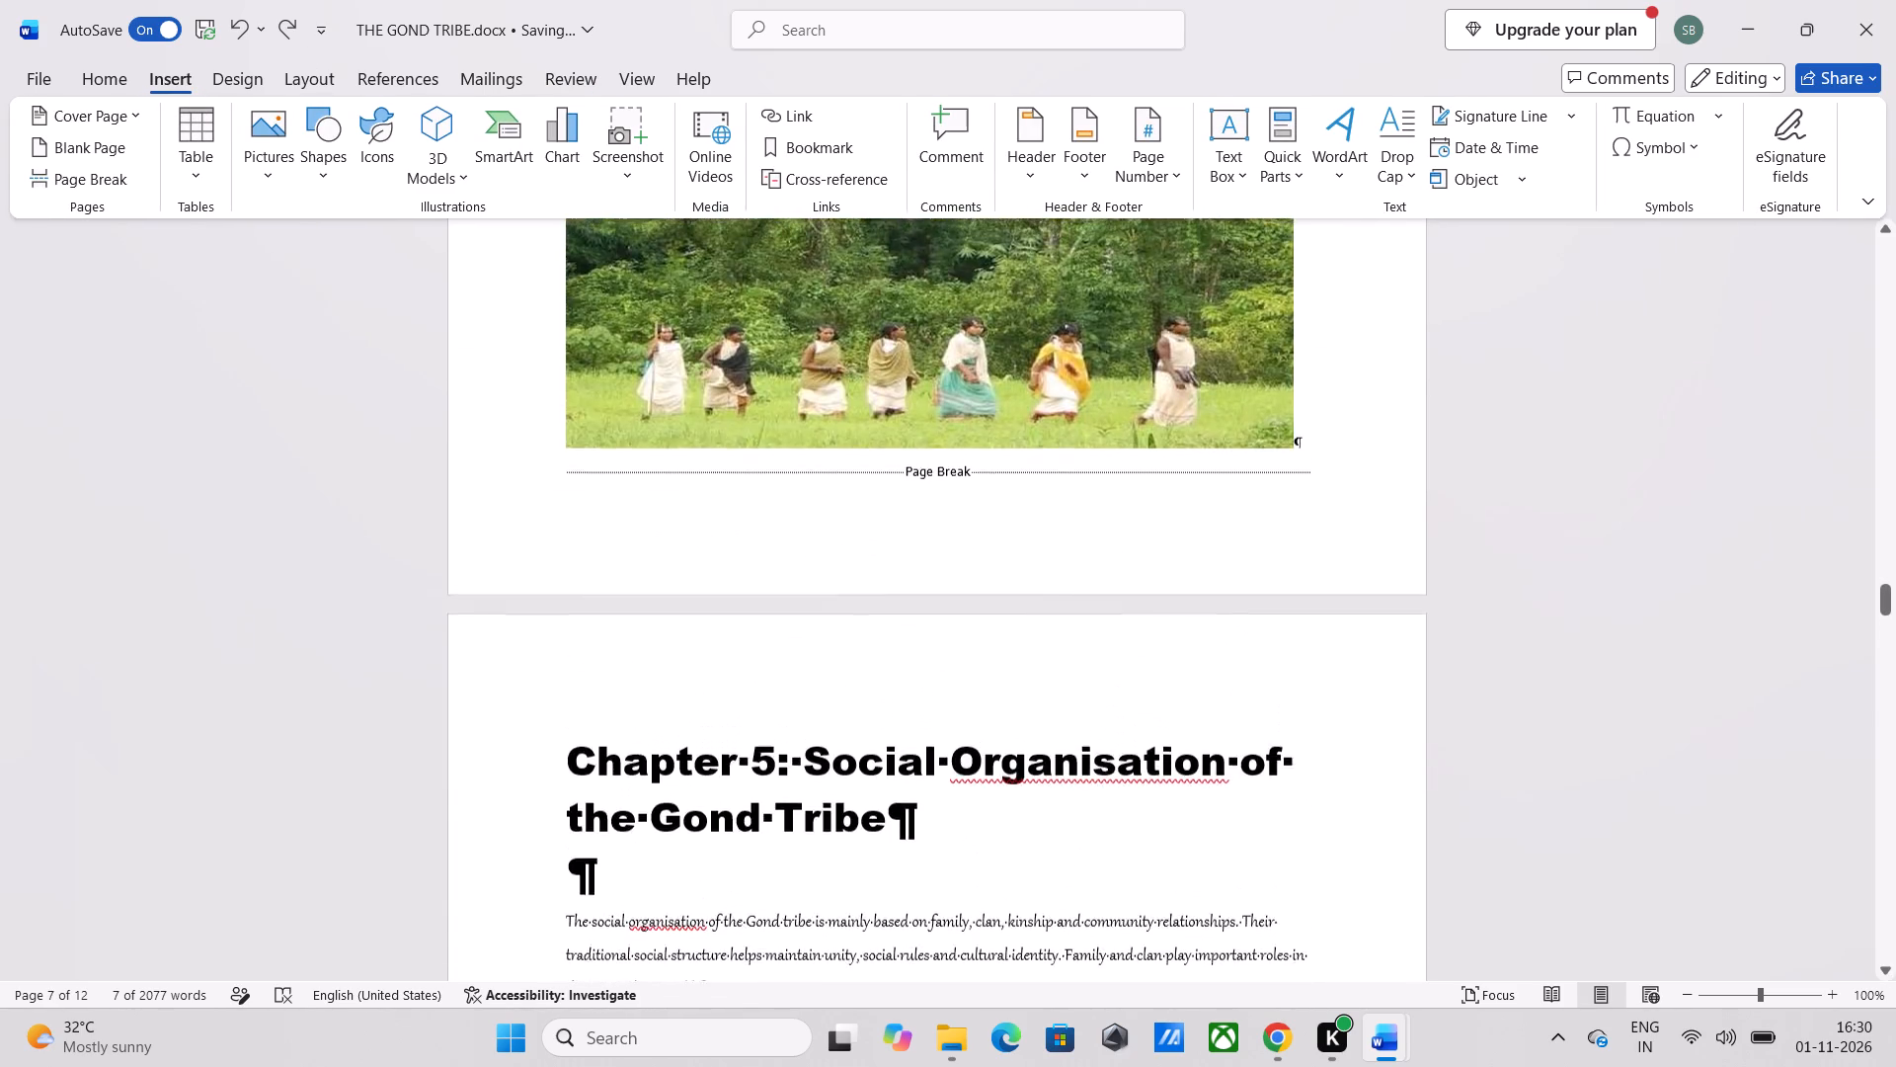
{"action": "scroll", "coordinate": [720, 351], "scroll_direction": "up", "scroll_amount": 15}
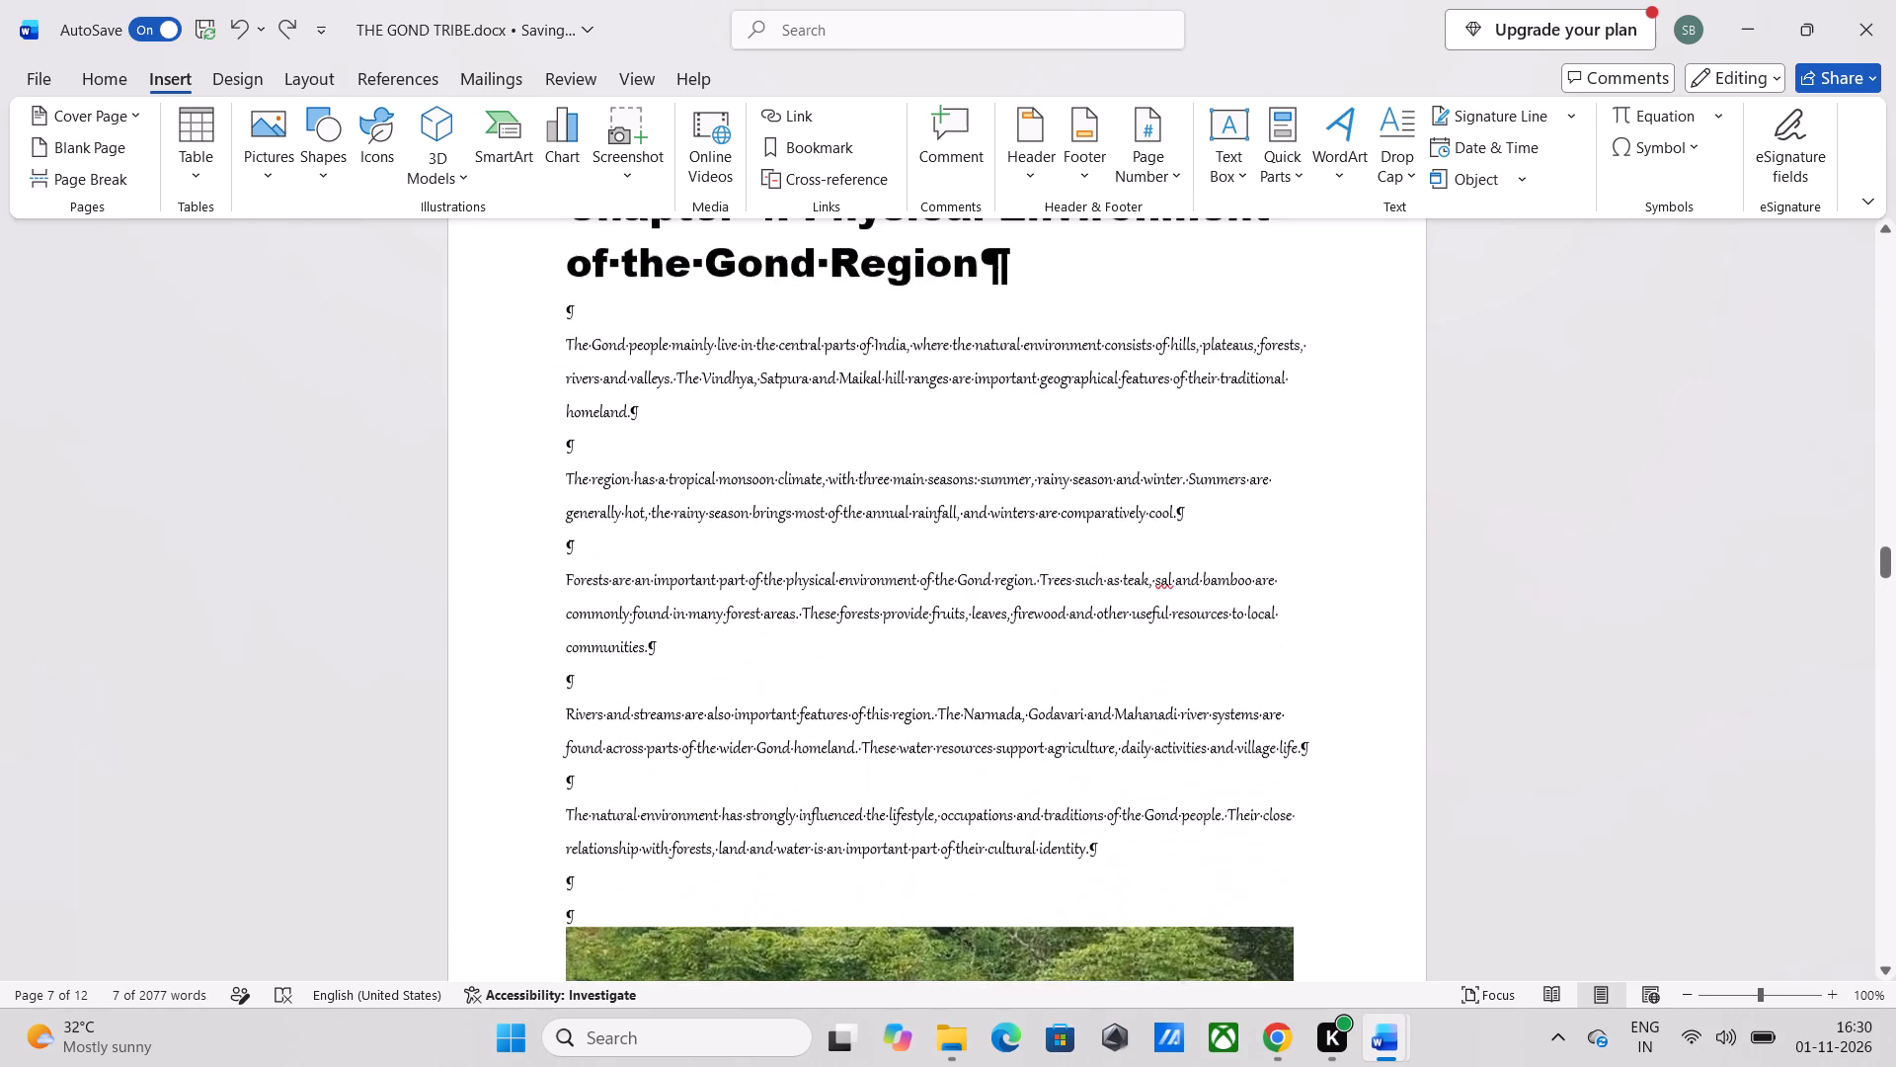
{"action": "scroll", "coordinate": [725, 353], "scroll_direction": "up", "scroll_amount": 16}
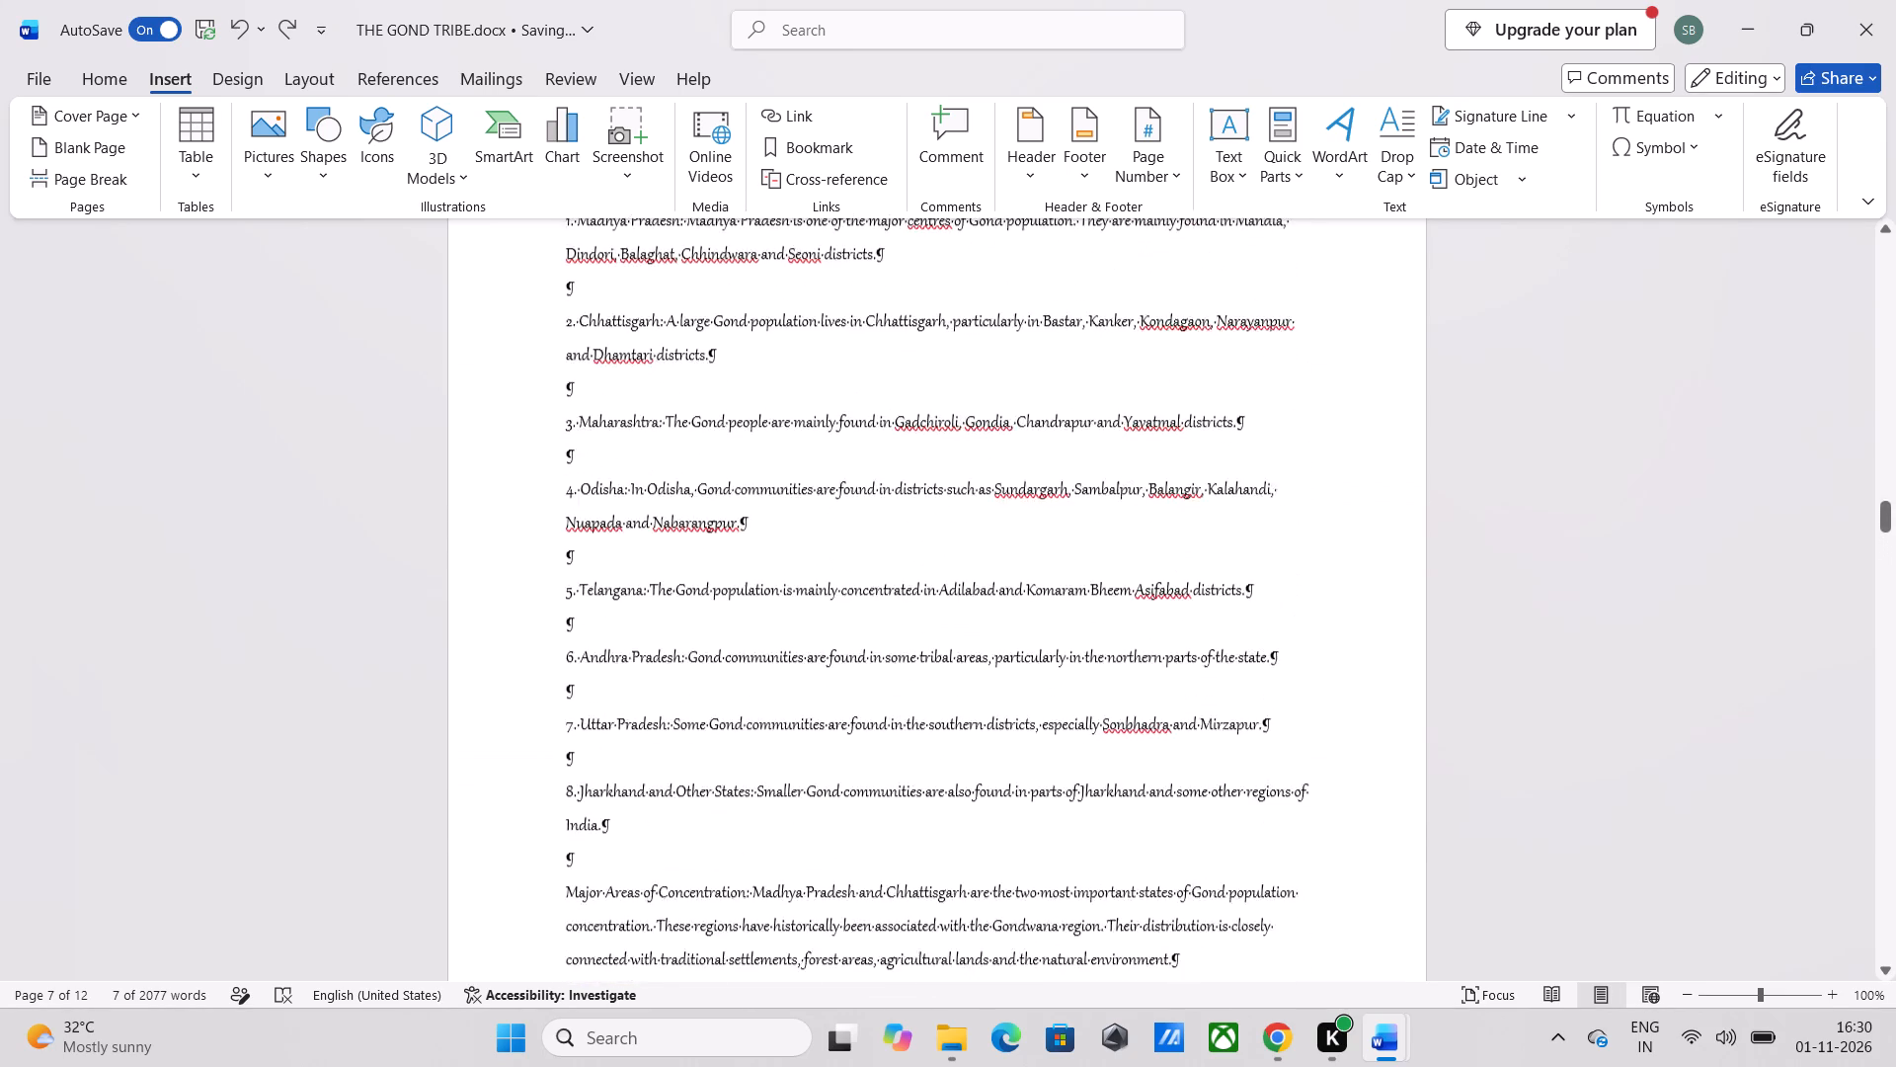
{"action": "scroll", "coordinate": [725, 353], "scroll_direction": "up", "scroll_amount": 20}
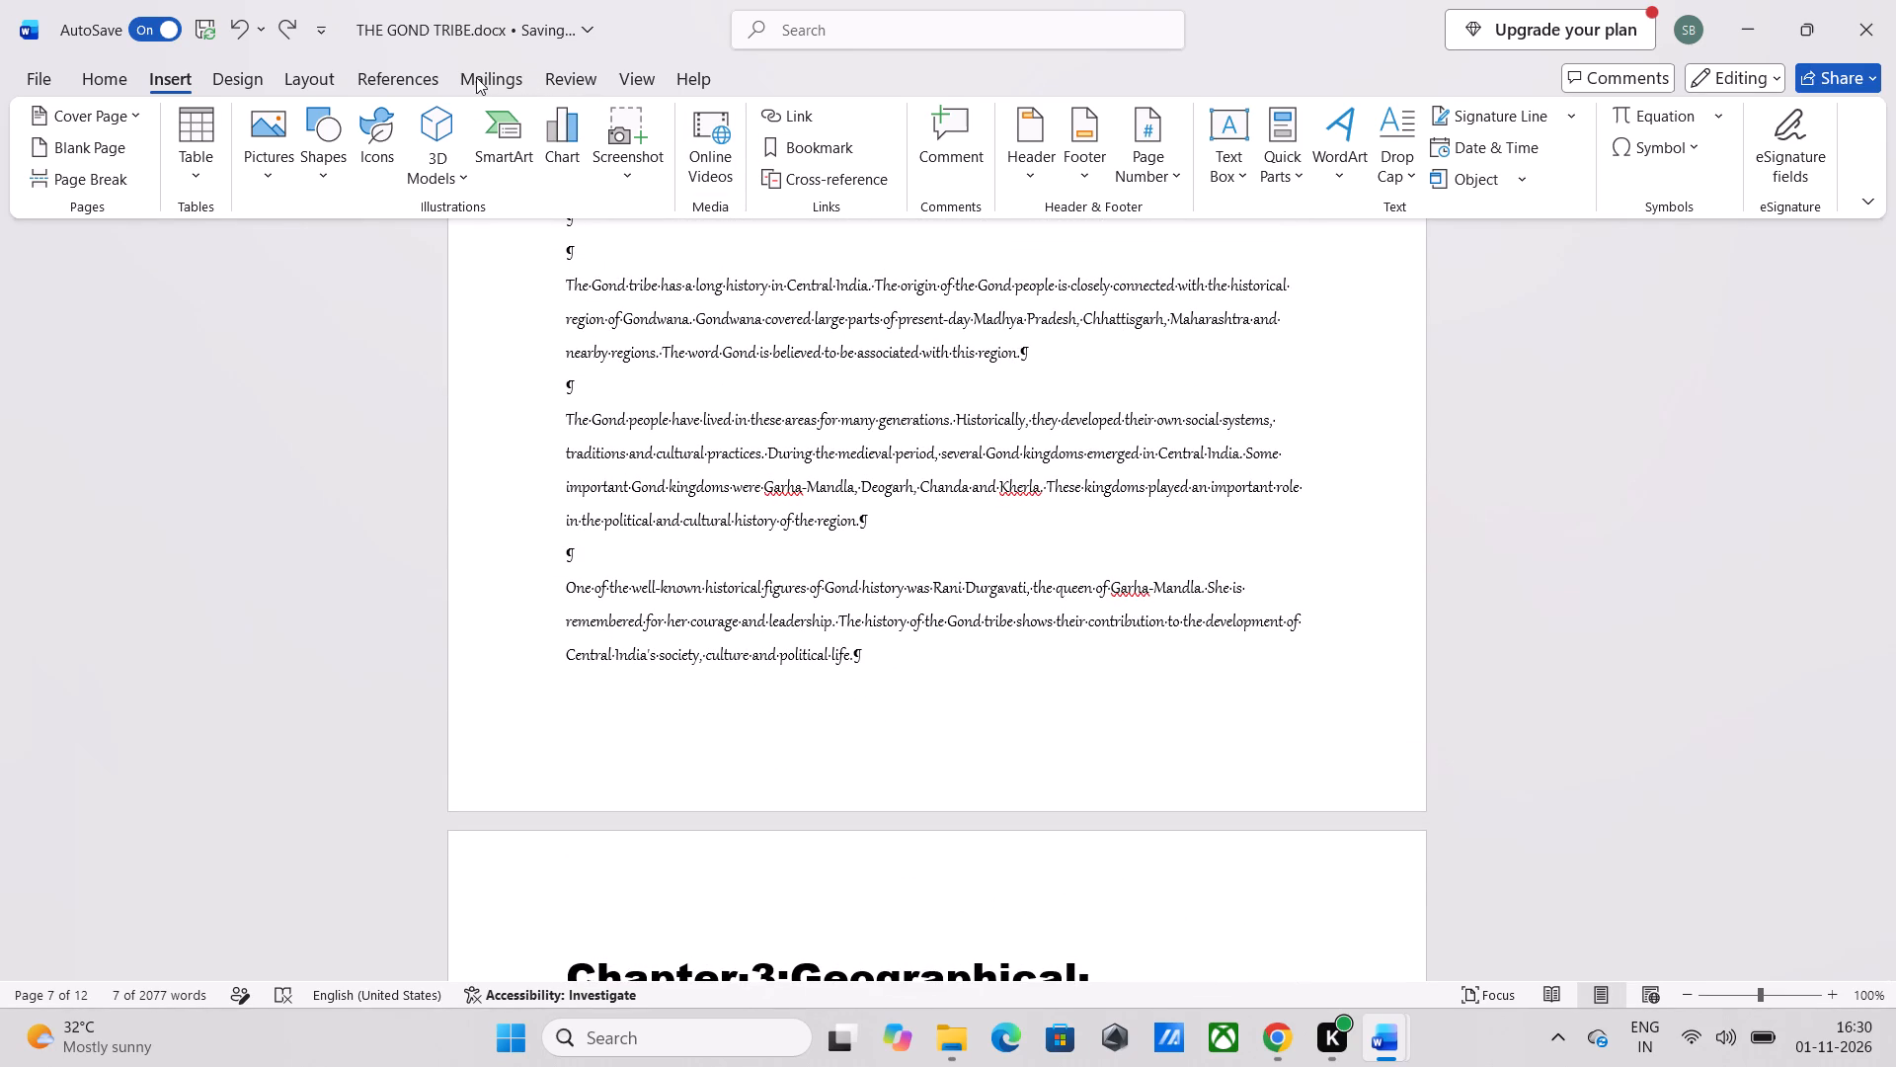
Review the chapters from Chapter 3 forward to the last page, and place the cursor after the religion chapter's conclusion.
{"action": "scroll", "coordinate": [1154, 1066], "scroll_direction": "down", "scroll_amount": 11}
{"action": "scroll", "coordinate": [13, 949], "scroll_direction": "down", "scroll_amount": 3}
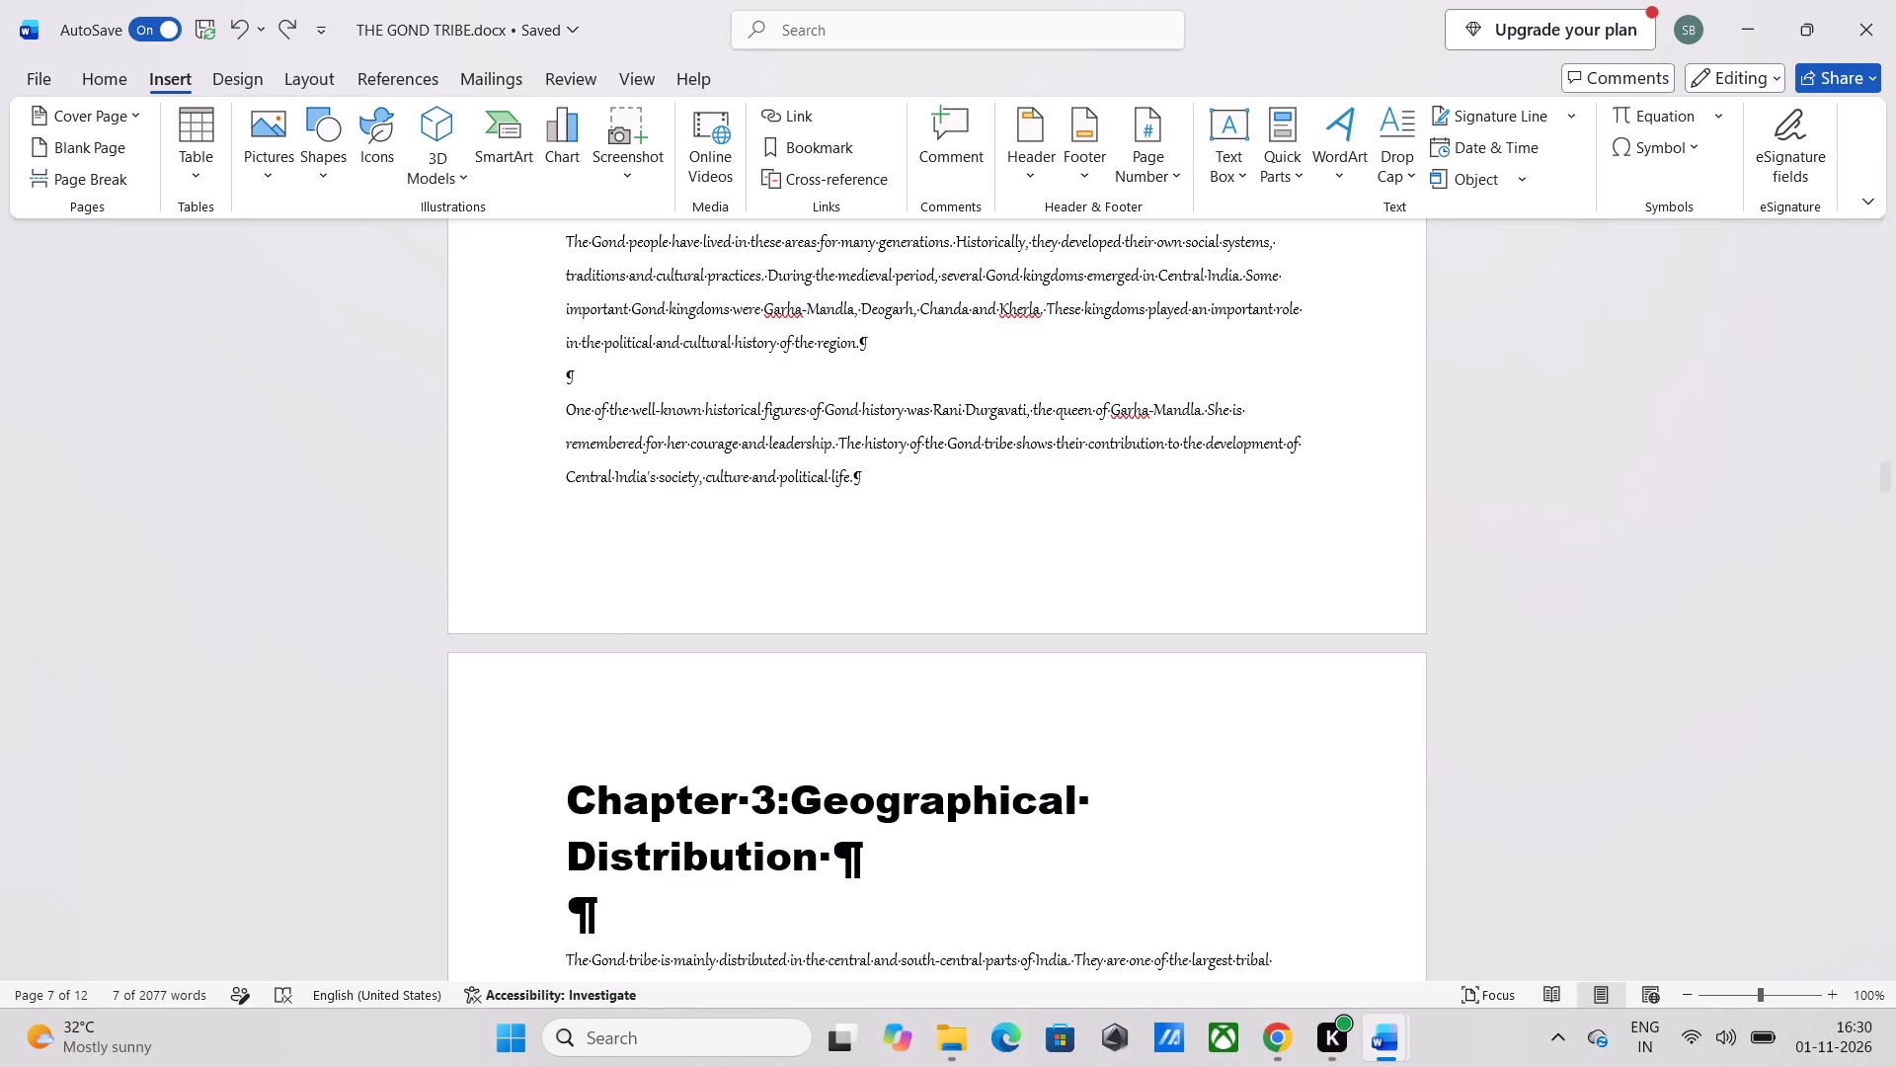
{"action": "scroll", "coordinate": [295, 1064], "scroll_direction": "down", "scroll_amount": 8}
{"action": "scroll", "coordinate": [596, 1066], "scroll_direction": "down", "scroll_amount": 4}
{"action": "left_click", "coordinate": [719, 526]}
{"action": "scroll", "coordinate": [807, 501], "scroll_direction": "down", "scroll_amount": 9}
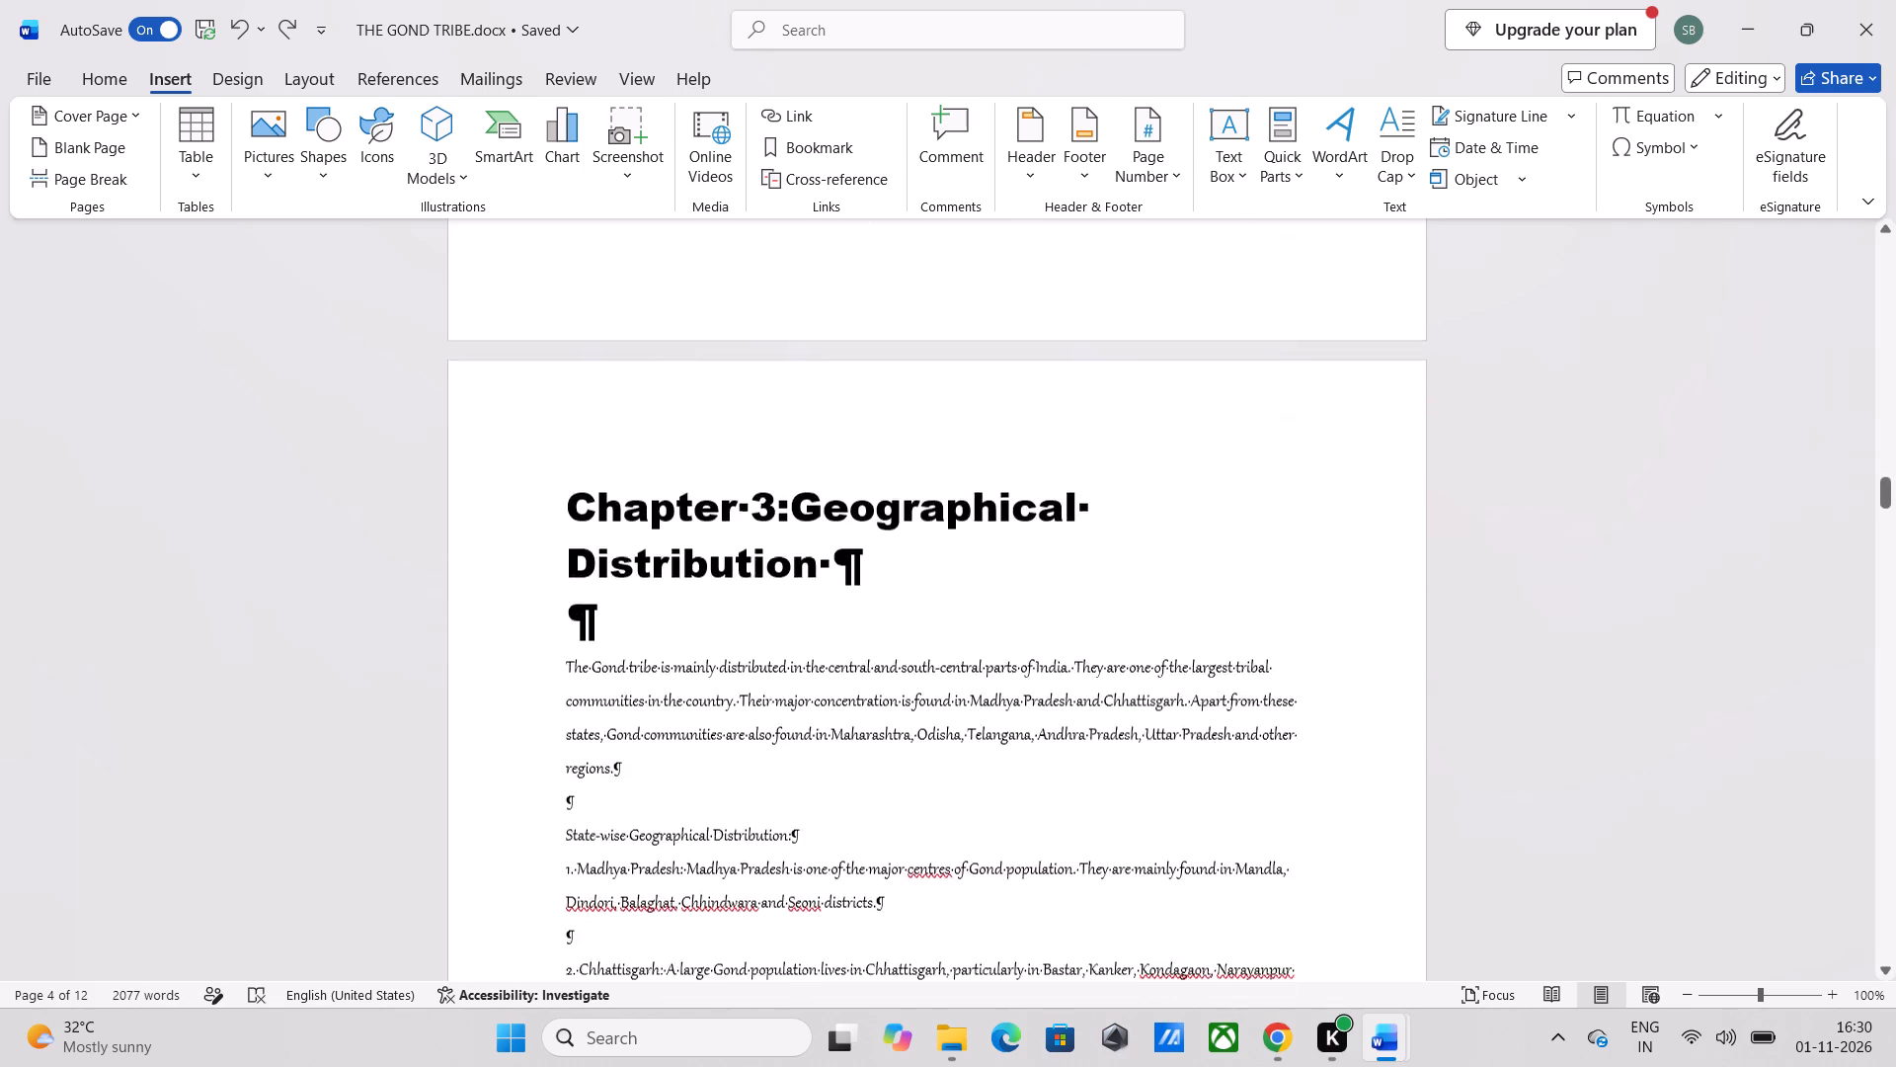
{"action": "scroll", "coordinate": [858, 483], "scroll_direction": "down", "scroll_amount": 20}
{"action": "scroll", "coordinate": [858, 483], "scroll_direction": "down", "scroll_amount": 20}
{"action": "scroll", "coordinate": [858, 483], "scroll_direction": "down", "scroll_amount": 10}
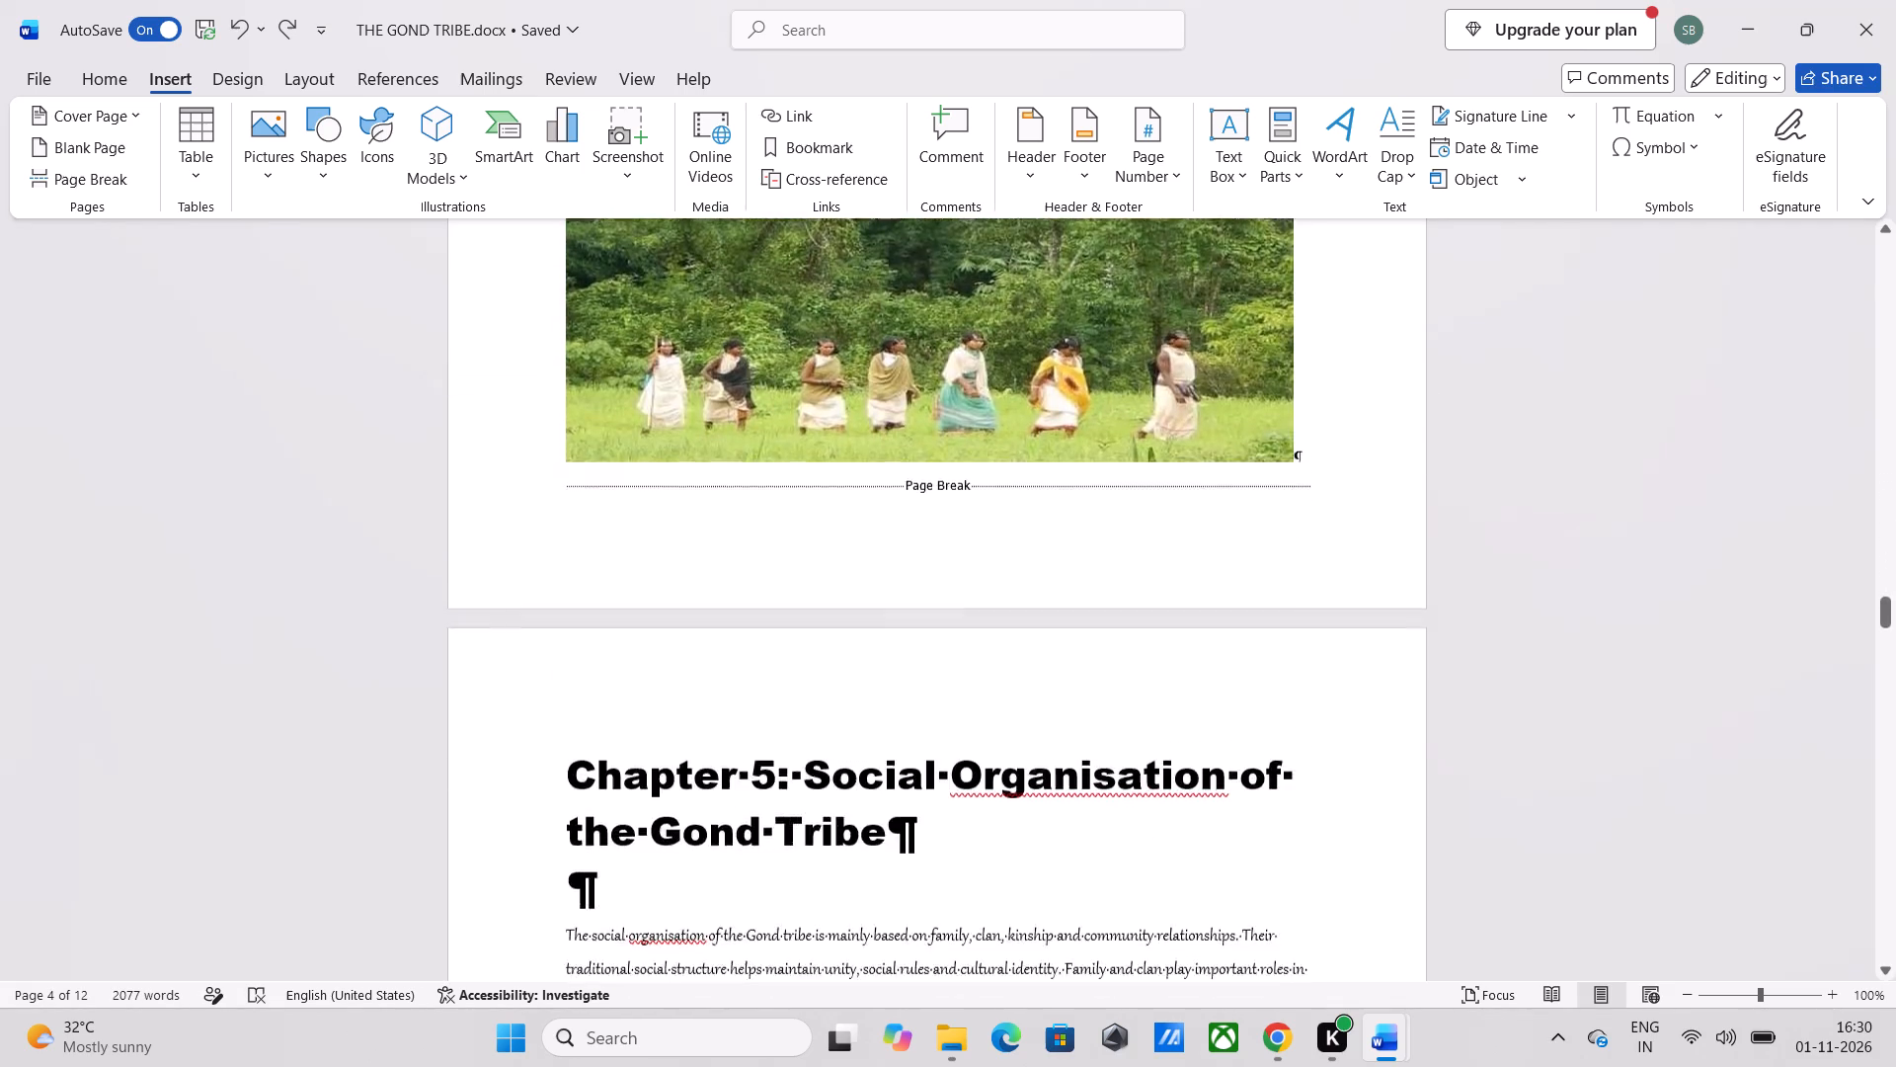
{"action": "scroll", "coordinate": [1170, 376], "scroll_direction": "down", "scroll_amount": 20}
{"action": "scroll", "coordinate": [1170, 376], "scroll_direction": "down", "scroll_amount": 20}
{"action": "scroll", "coordinate": [1170, 376], "scroll_direction": "down", "scroll_amount": 9}
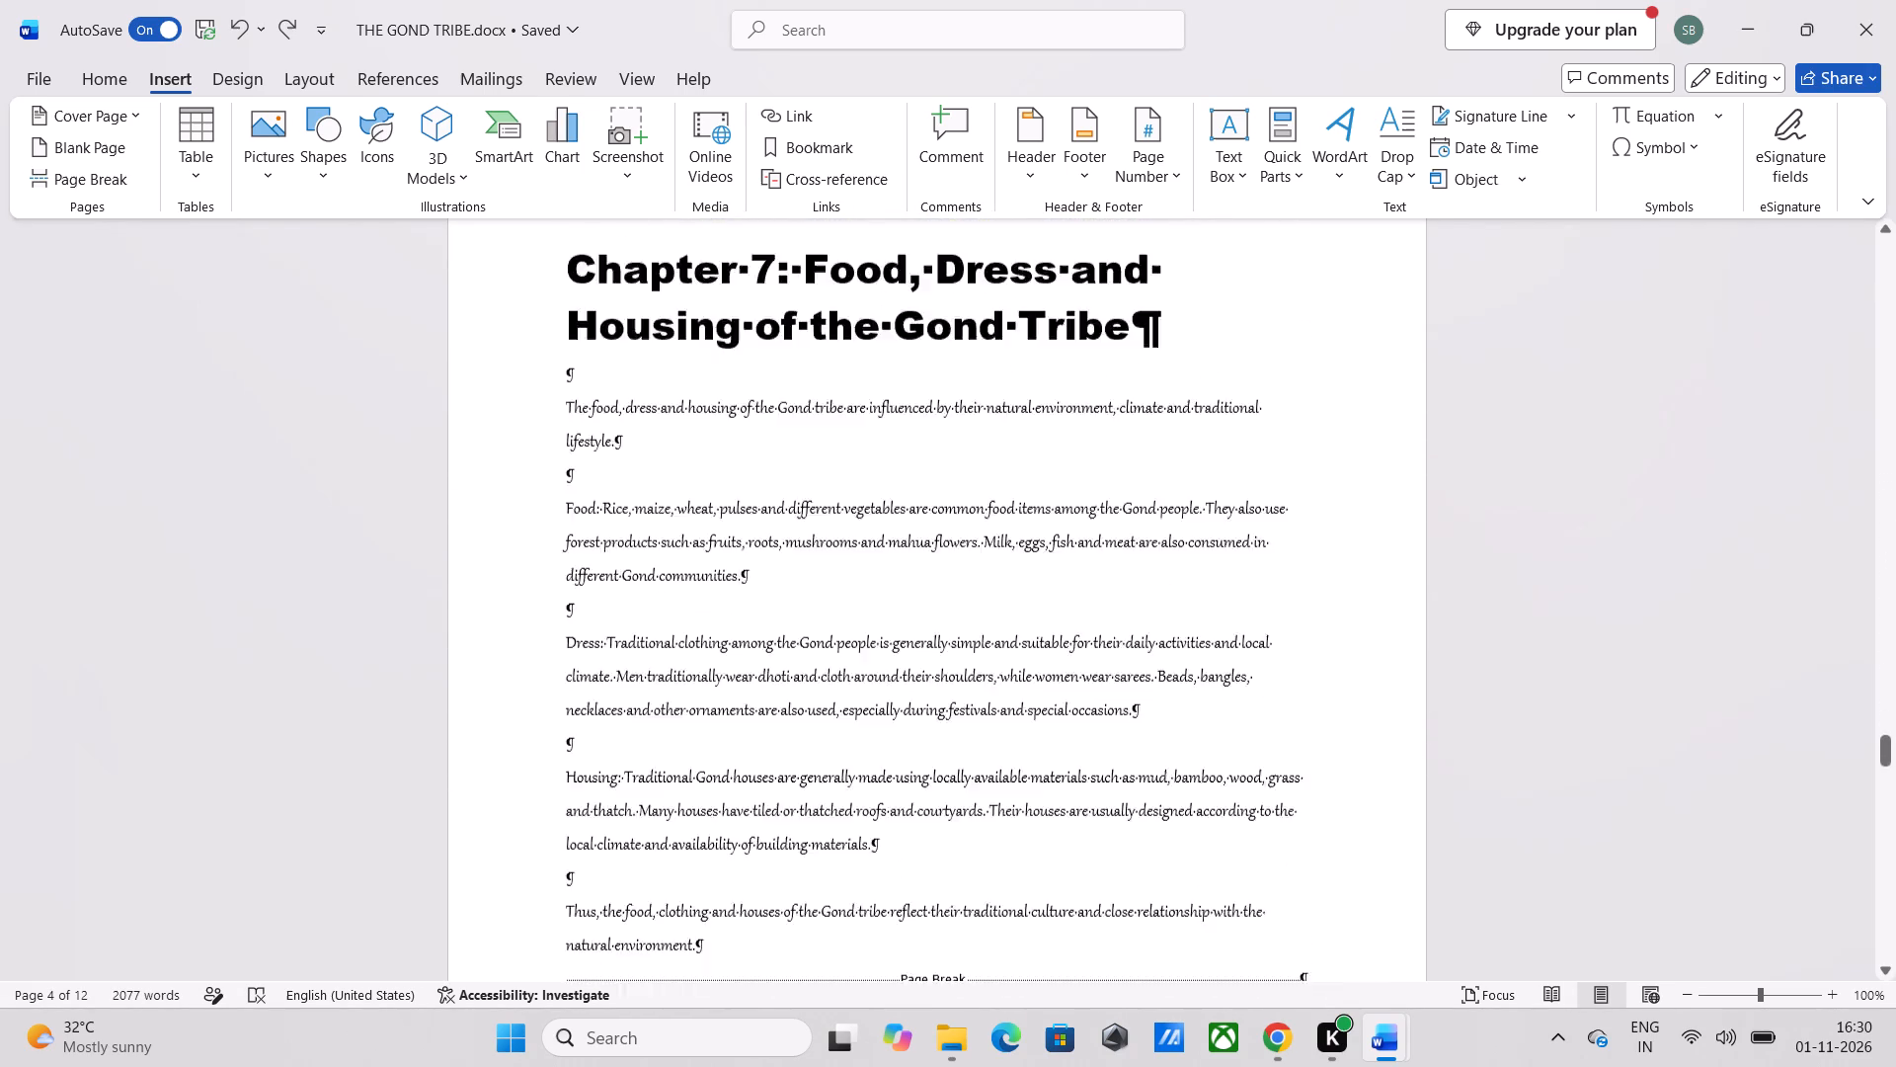
{"action": "scroll", "coordinate": [1165, 561], "scroll_direction": "down", "scroll_amount": 20}
{"action": "scroll", "coordinate": [1165, 561], "scroll_direction": "down", "scroll_amount": 20}
{"action": "scroll", "coordinate": [1165, 561], "scroll_direction": "down", "scroll_amount": 9}
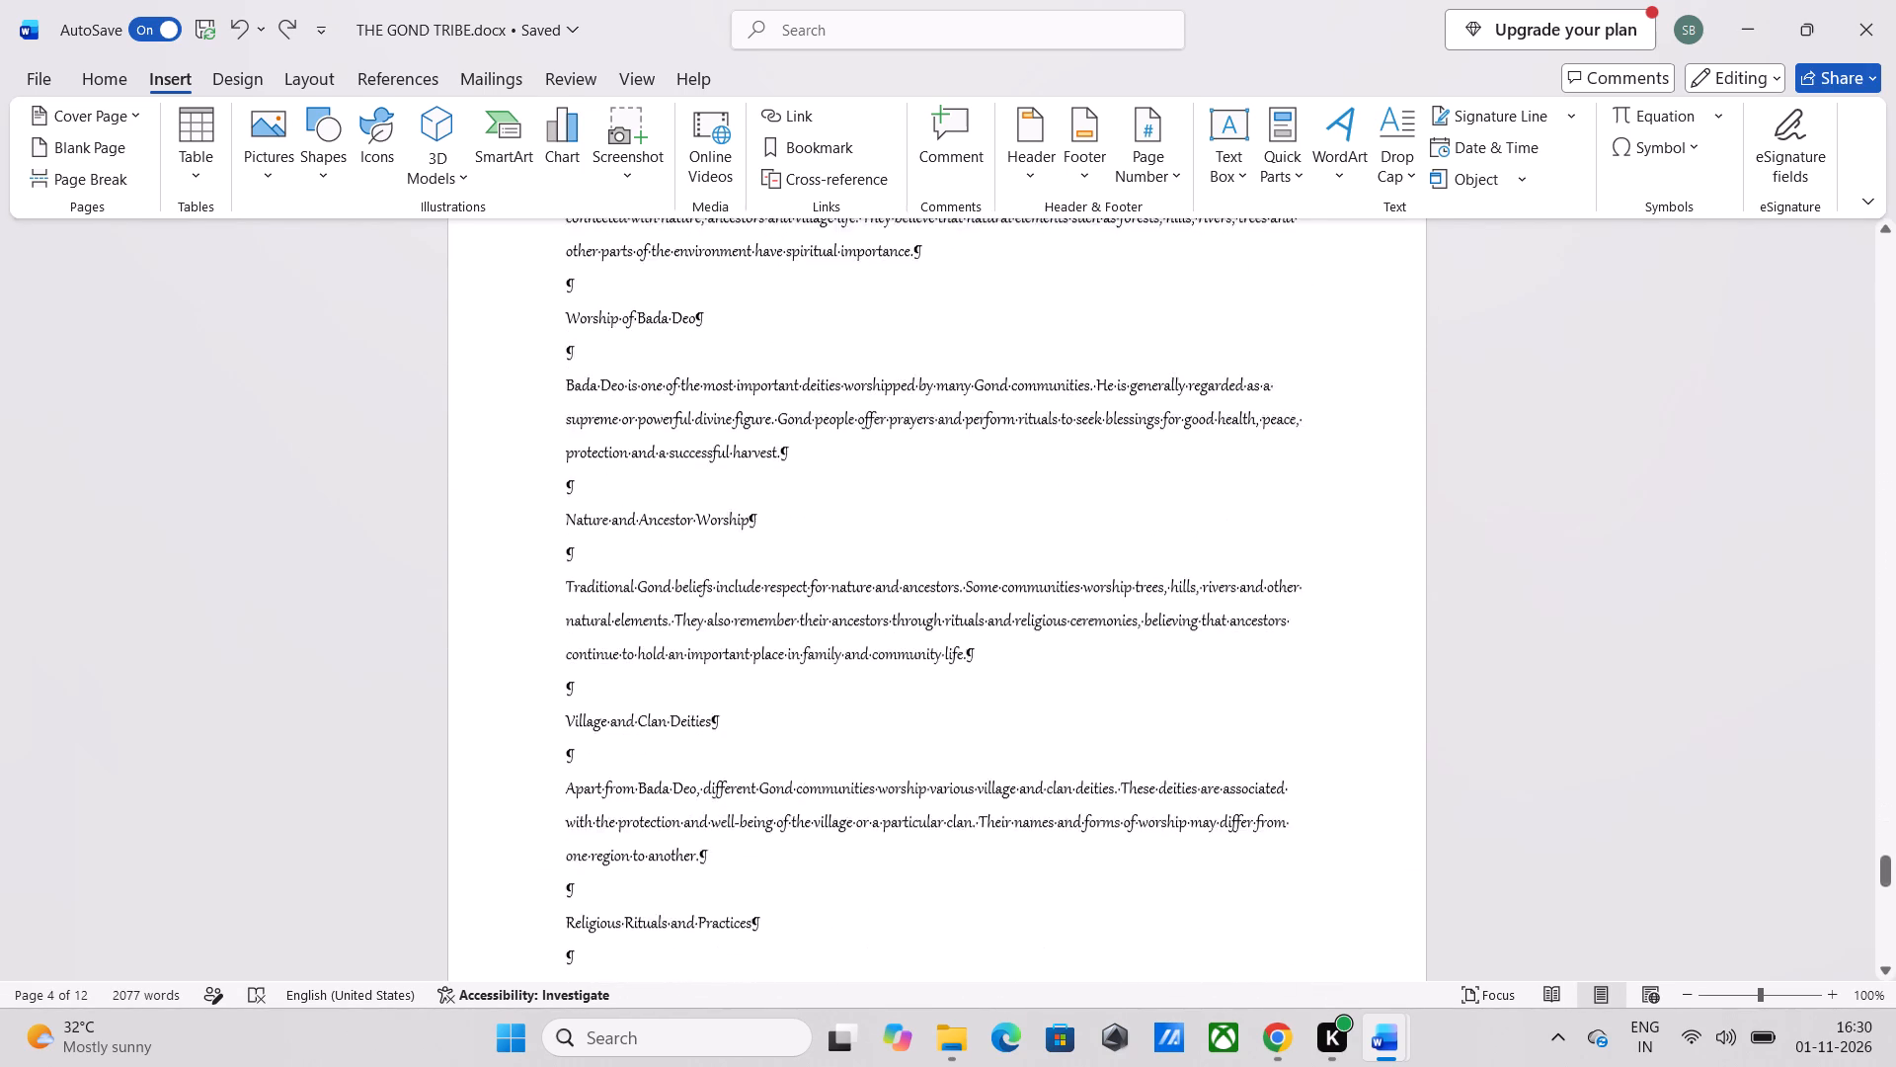
{"action": "scroll", "coordinate": [1119, 316], "scroll_direction": "down", "scroll_amount": 17}
{"action": "scroll", "coordinate": [1122, 311], "scroll_direction": "down", "scroll_amount": 13}
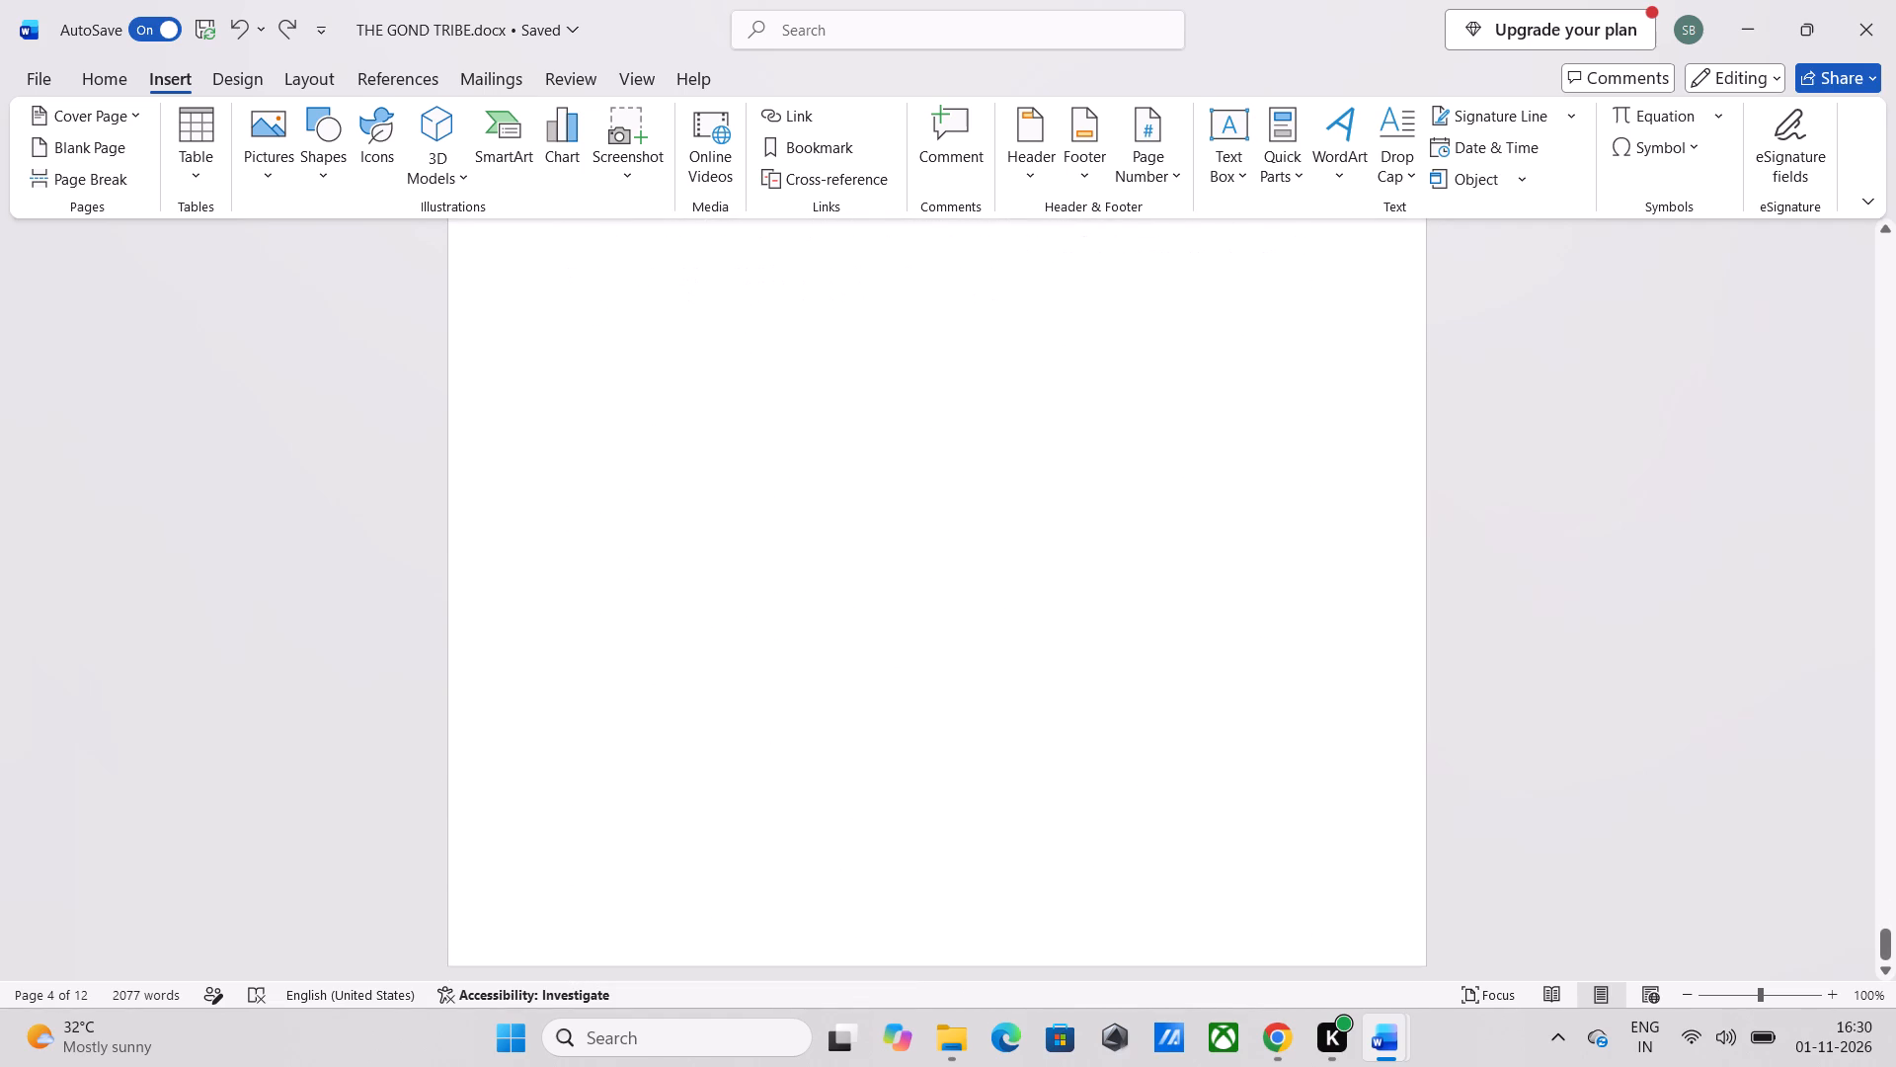
{"action": "scroll", "coordinate": [1132, 307], "scroll_direction": "down", "scroll_amount": 9}
{"action": "scroll", "coordinate": [1141, 305], "scroll_direction": "up", "scroll_amount": 12}
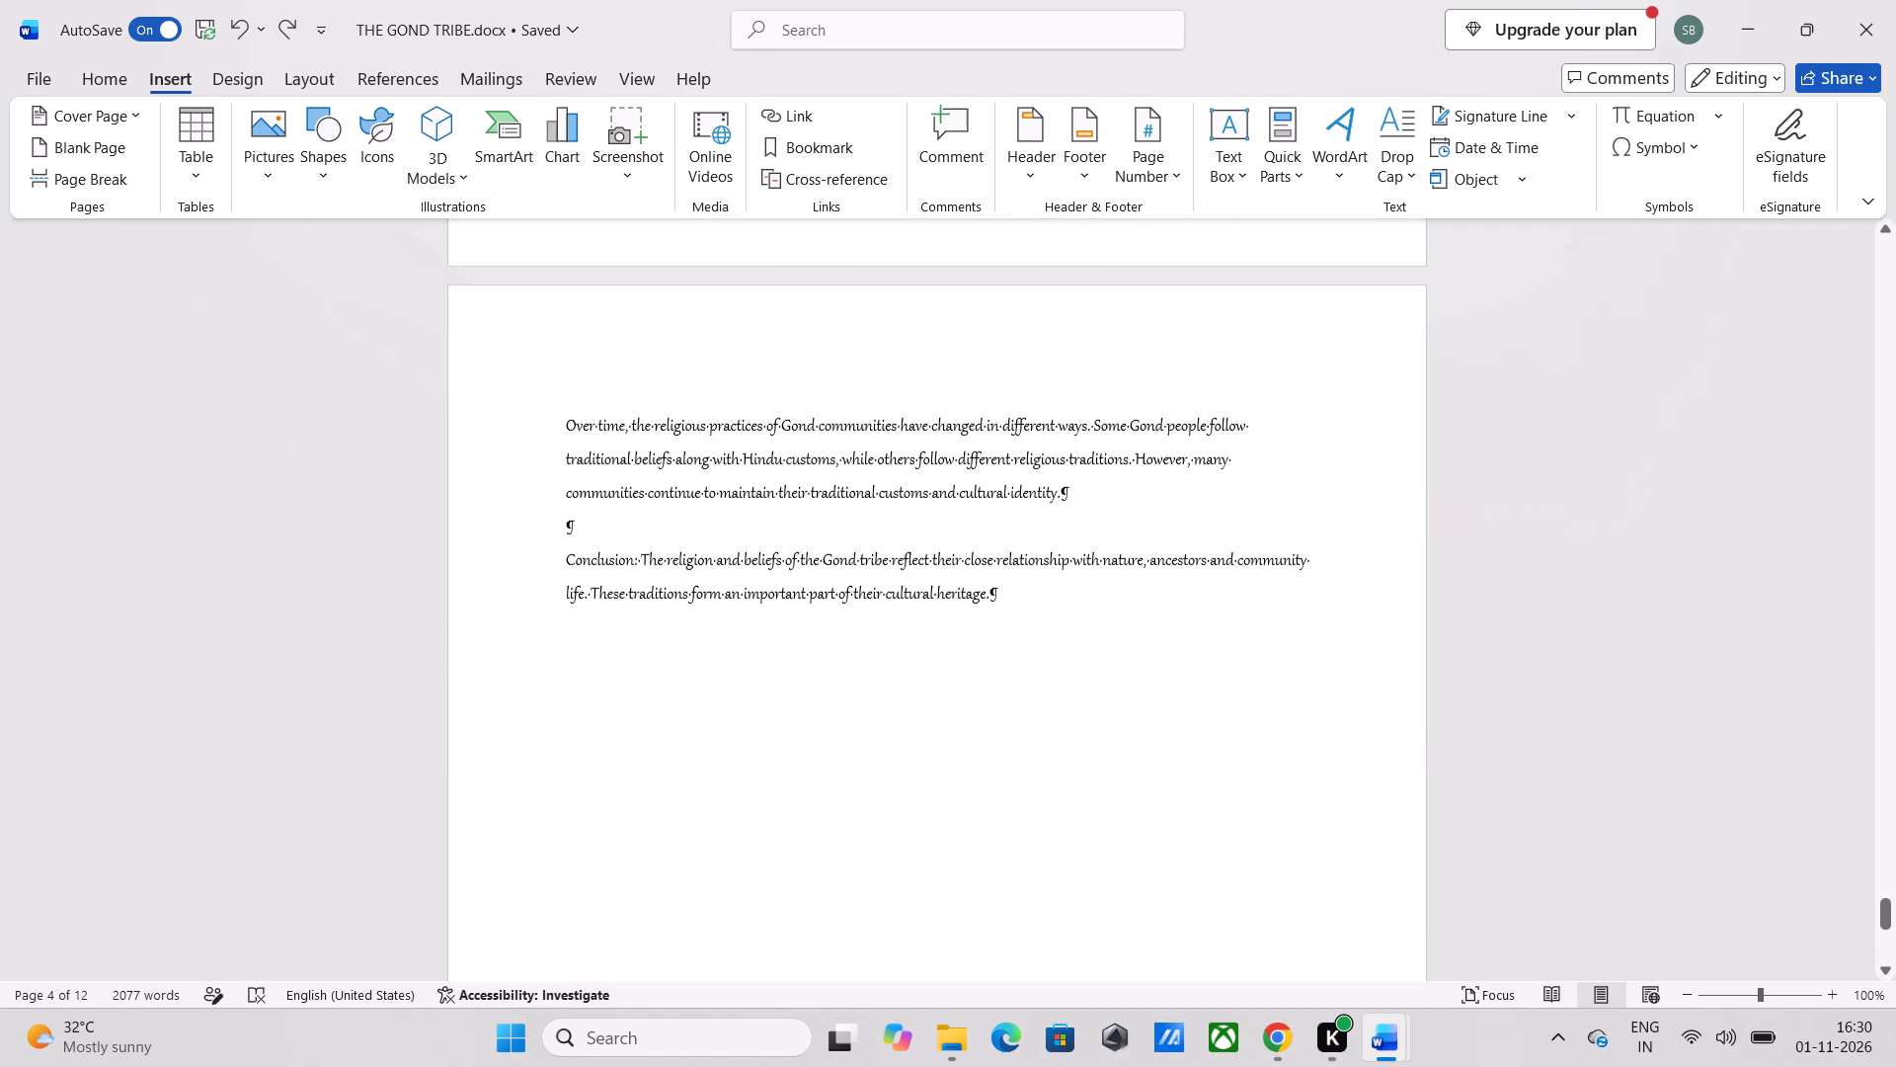
{"action": "left_click", "coordinate": [1034, 598]}
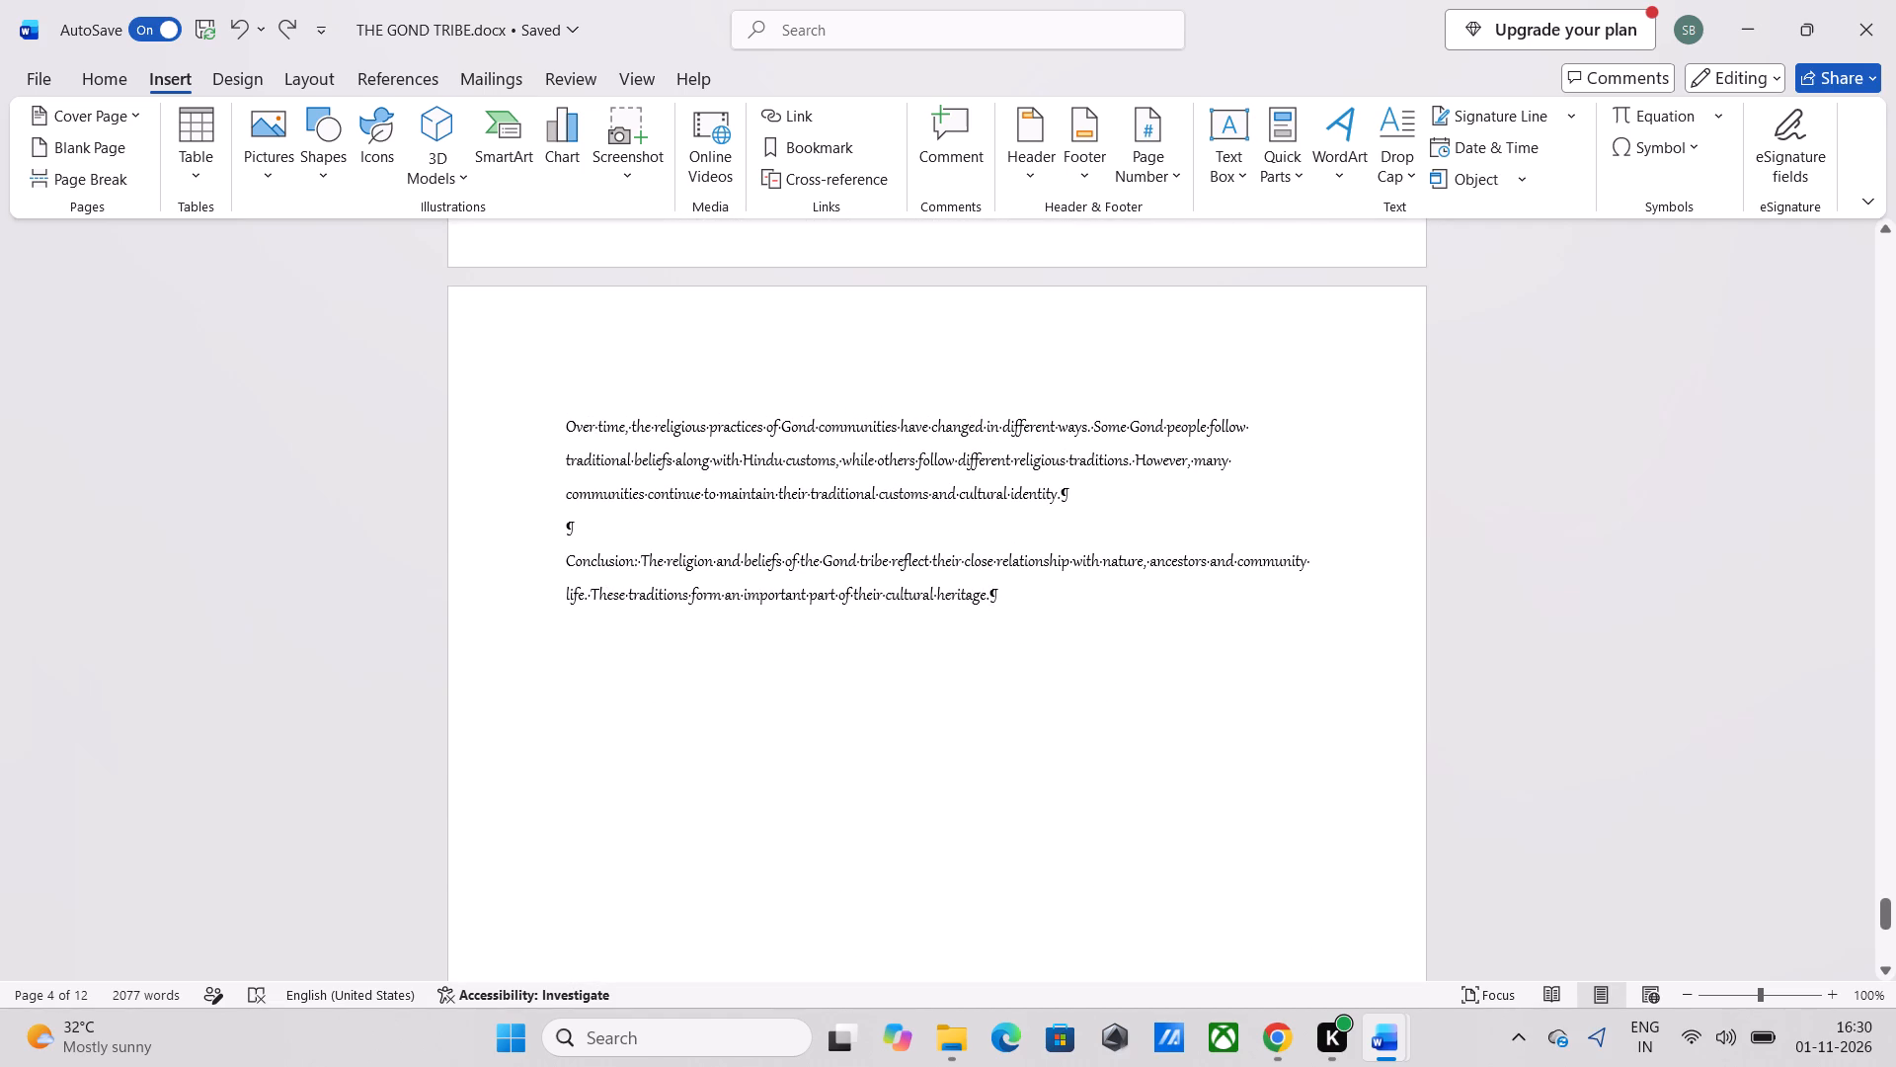
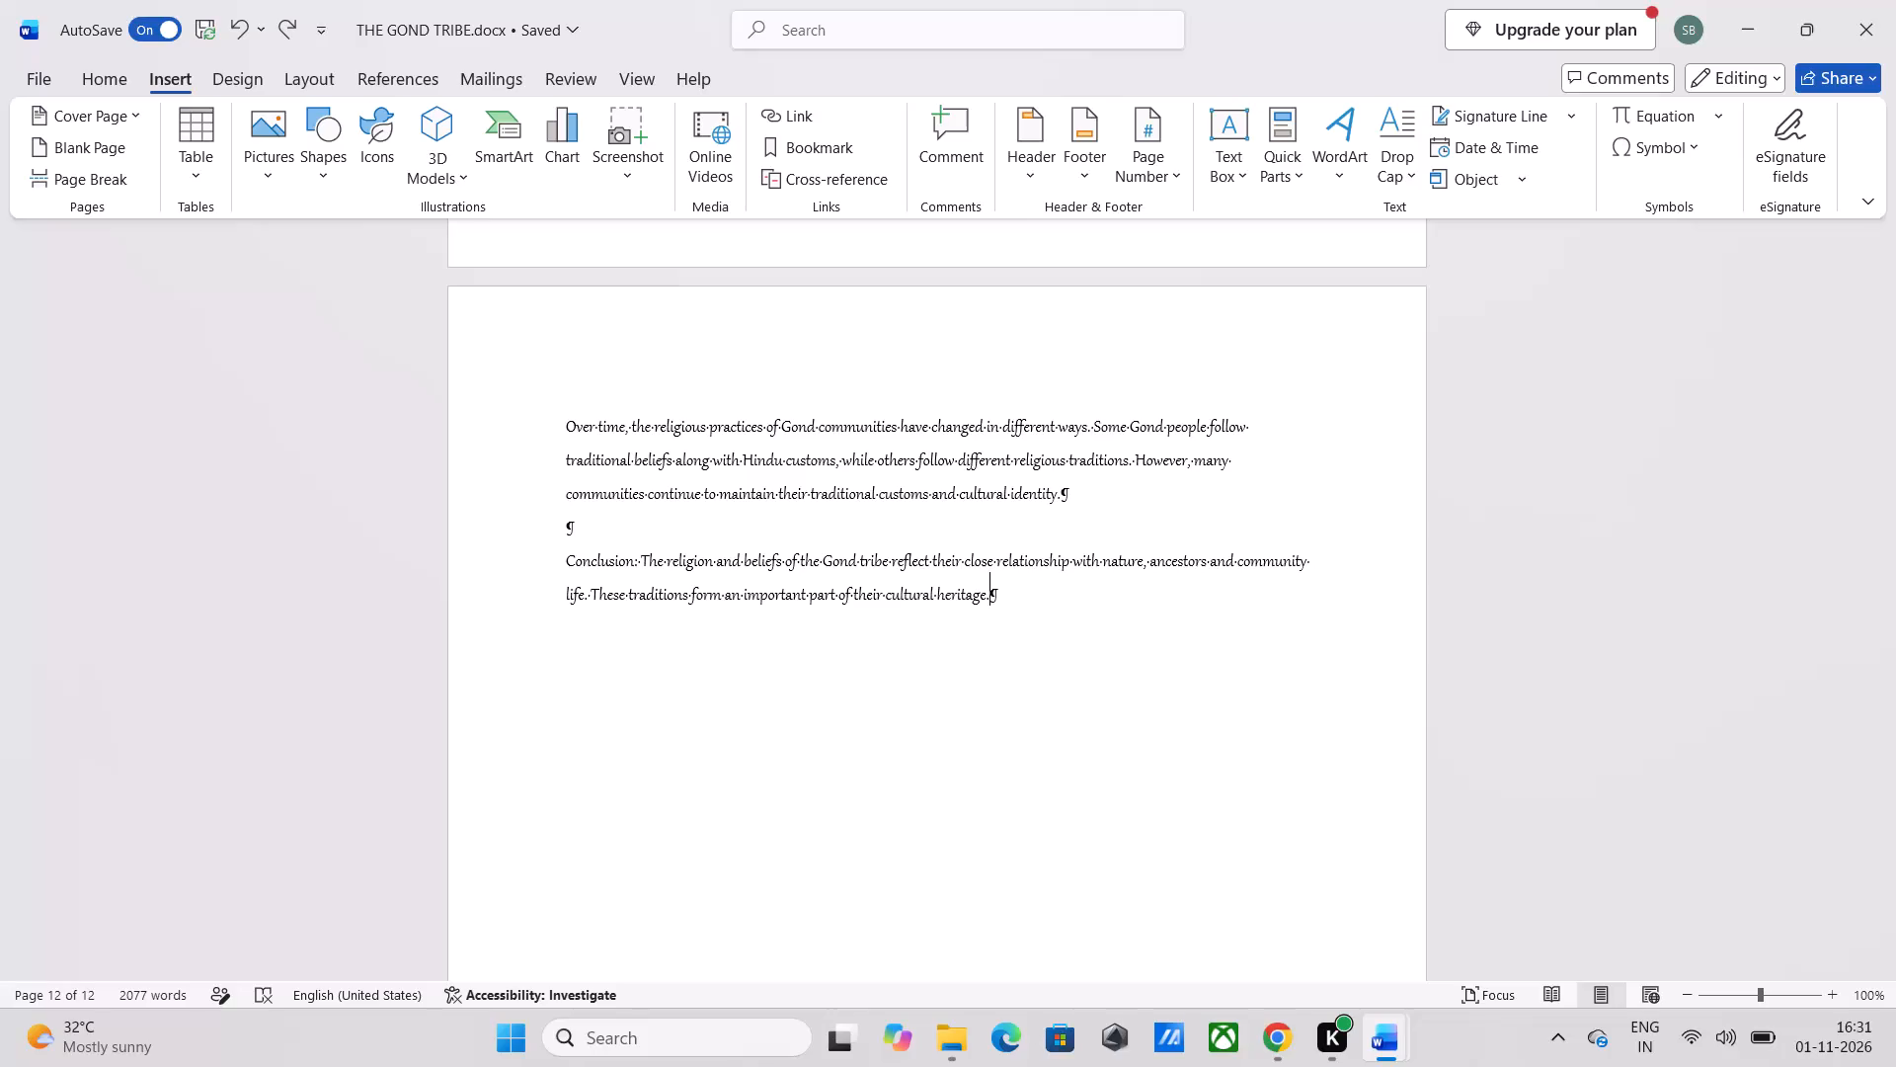
Hide the paragraph marks and other formatting symbols in the document.
{"action": "key", "text": "ctrl+shift+8"}
Examine the pages from the religion chapter's conclusion back to Chapter 8, and forward again to the document's last page.
{"action": "scroll", "coordinate": [1066, 606], "scroll_direction": "up", "scroll_amount": 20}
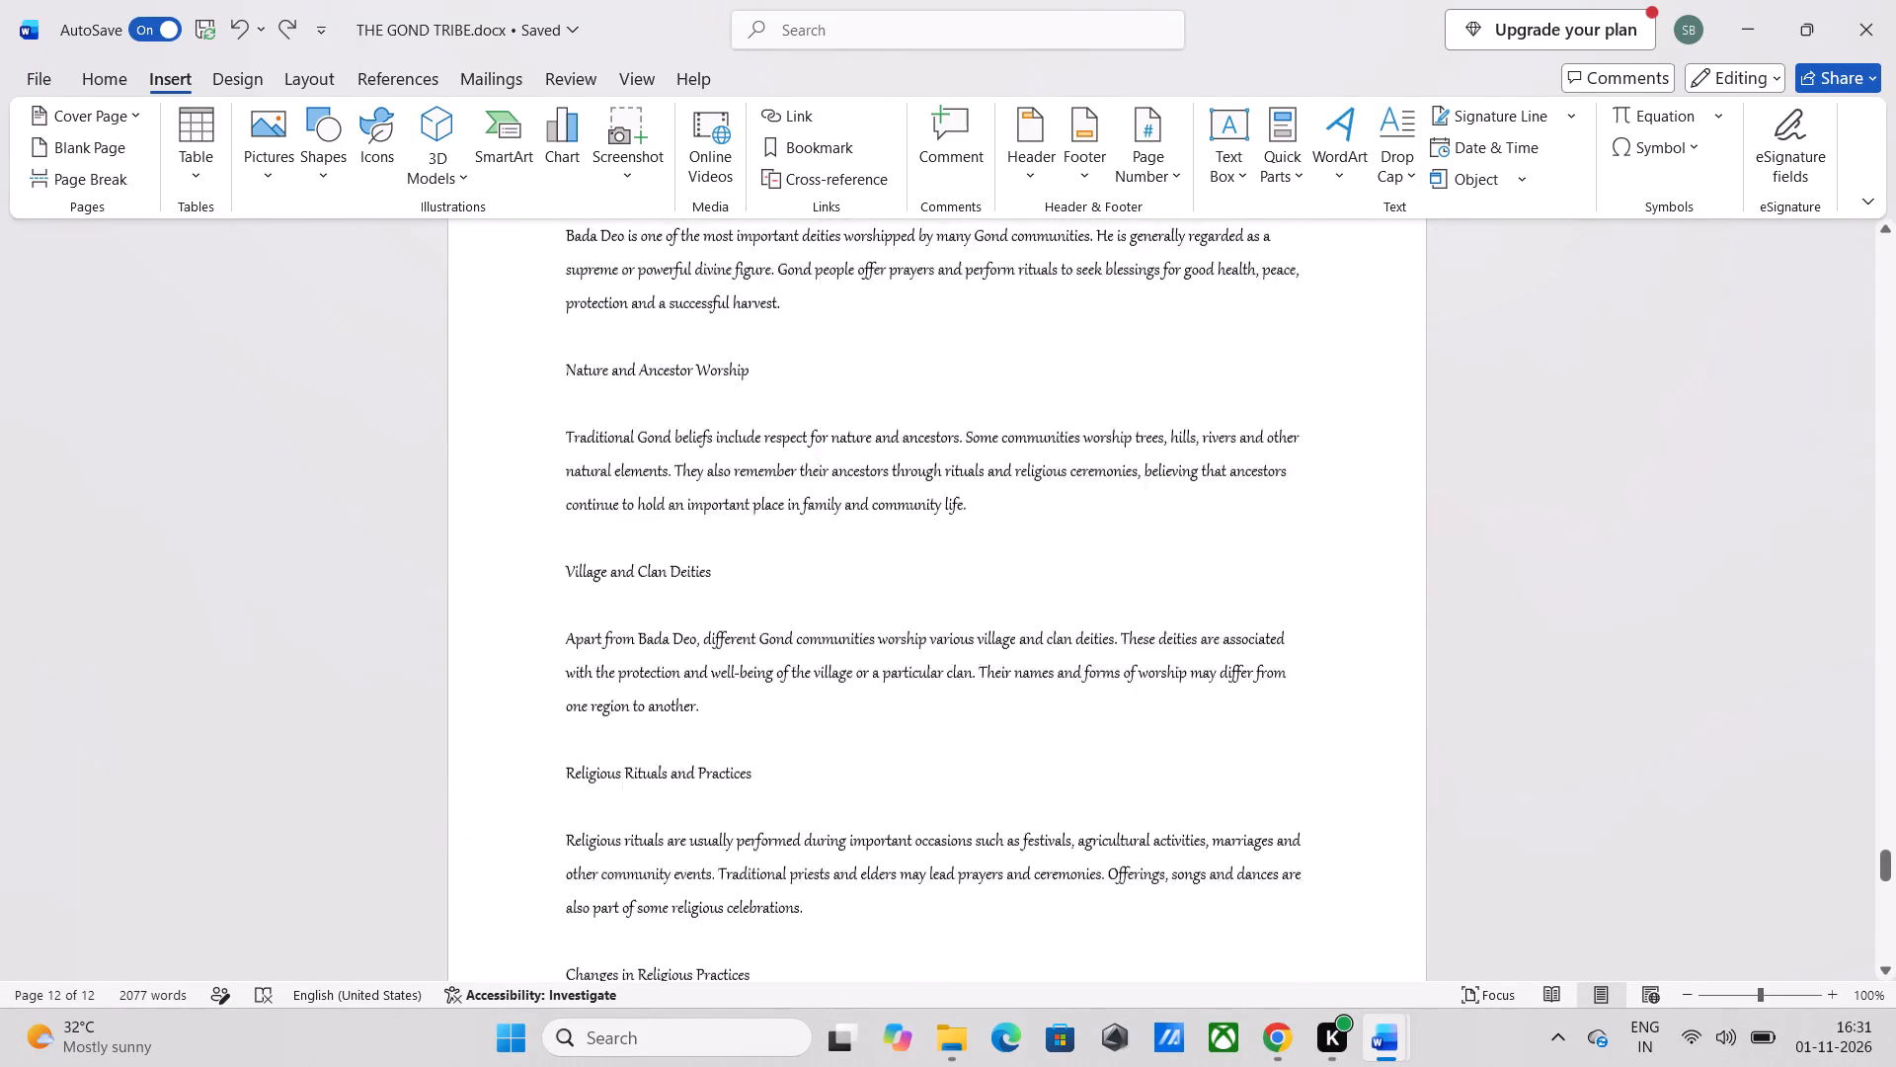
{"action": "scroll", "coordinate": [1064, 588], "scroll_direction": "up", "scroll_amount": 8}
{"action": "scroll", "coordinate": [981, 599], "scroll_direction": "down", "scroll_amount": 9}
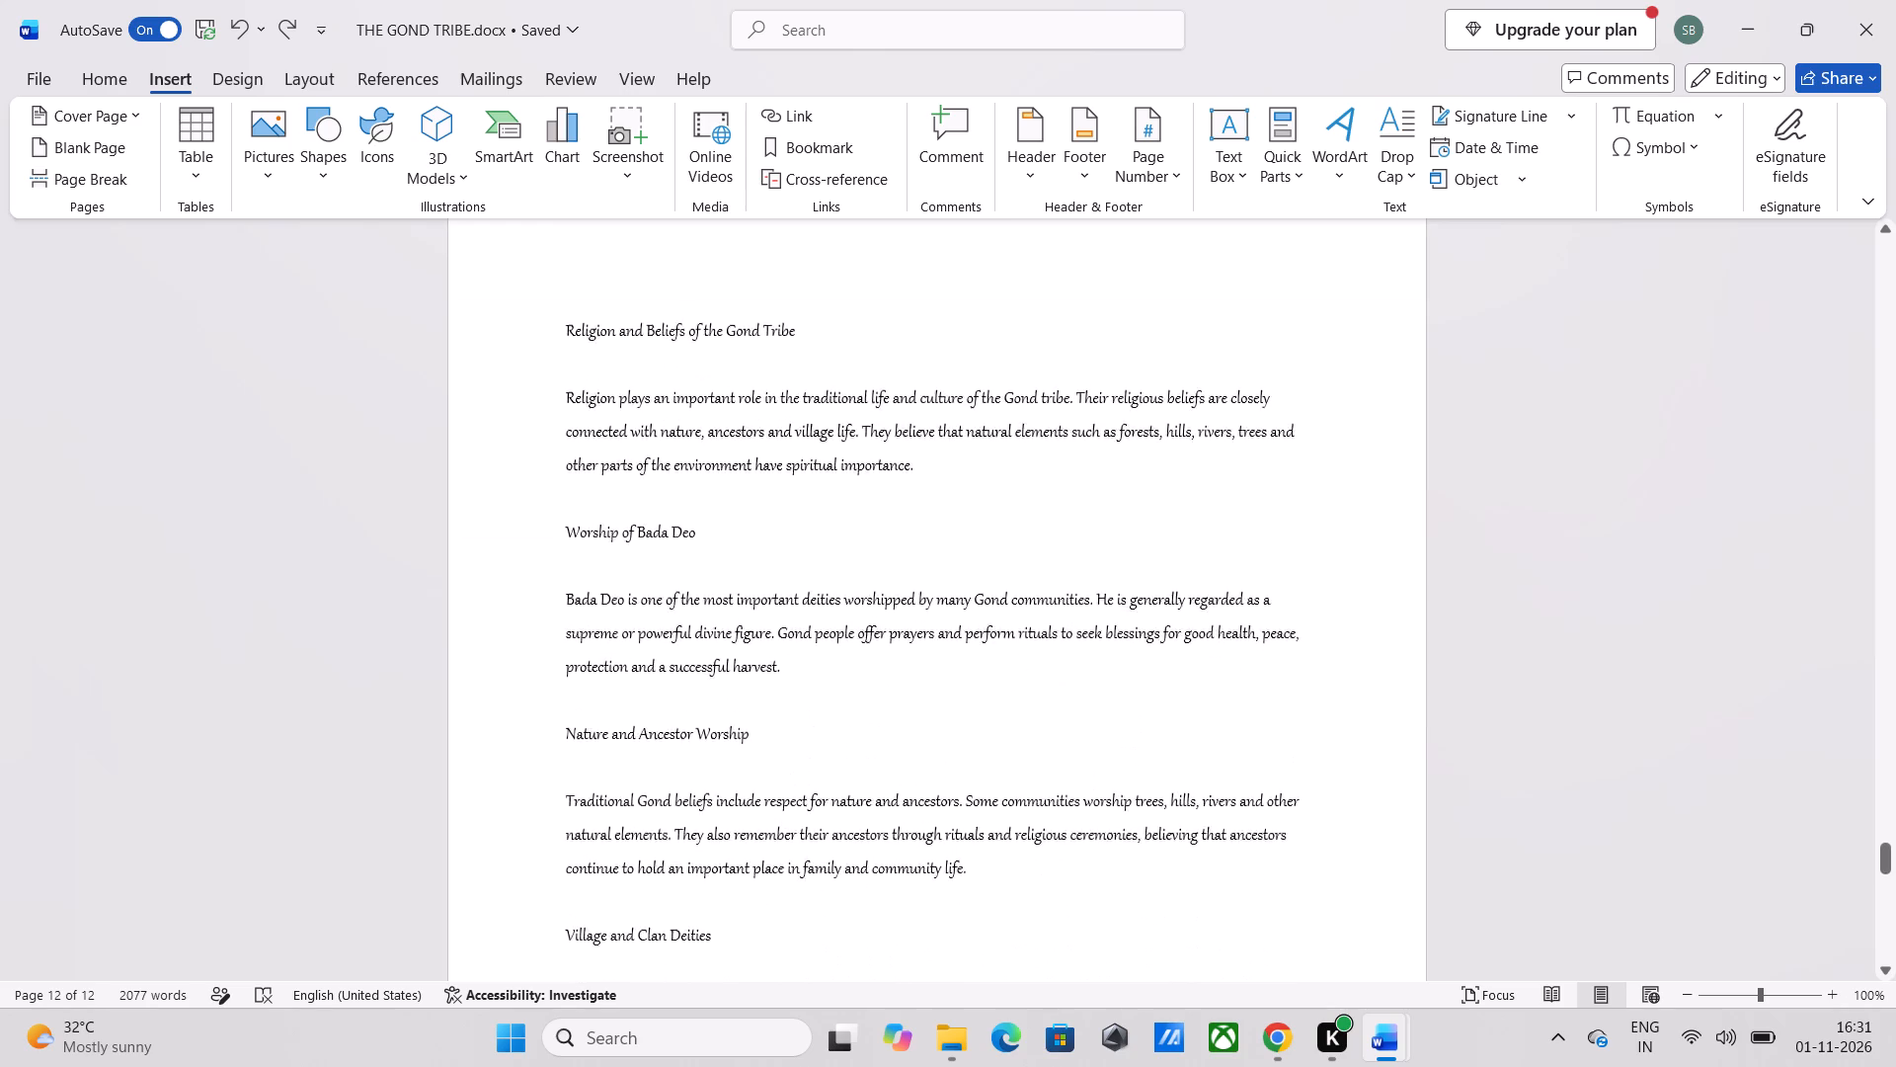
{"action": "scroll", "coordinate": [979, 600], "scroll_direction": "down", "scroll_amount": 20}
{"action": "scroll", "coordinate": [979, 600], "scroll_direction": "down", "scroll_amount": 13}
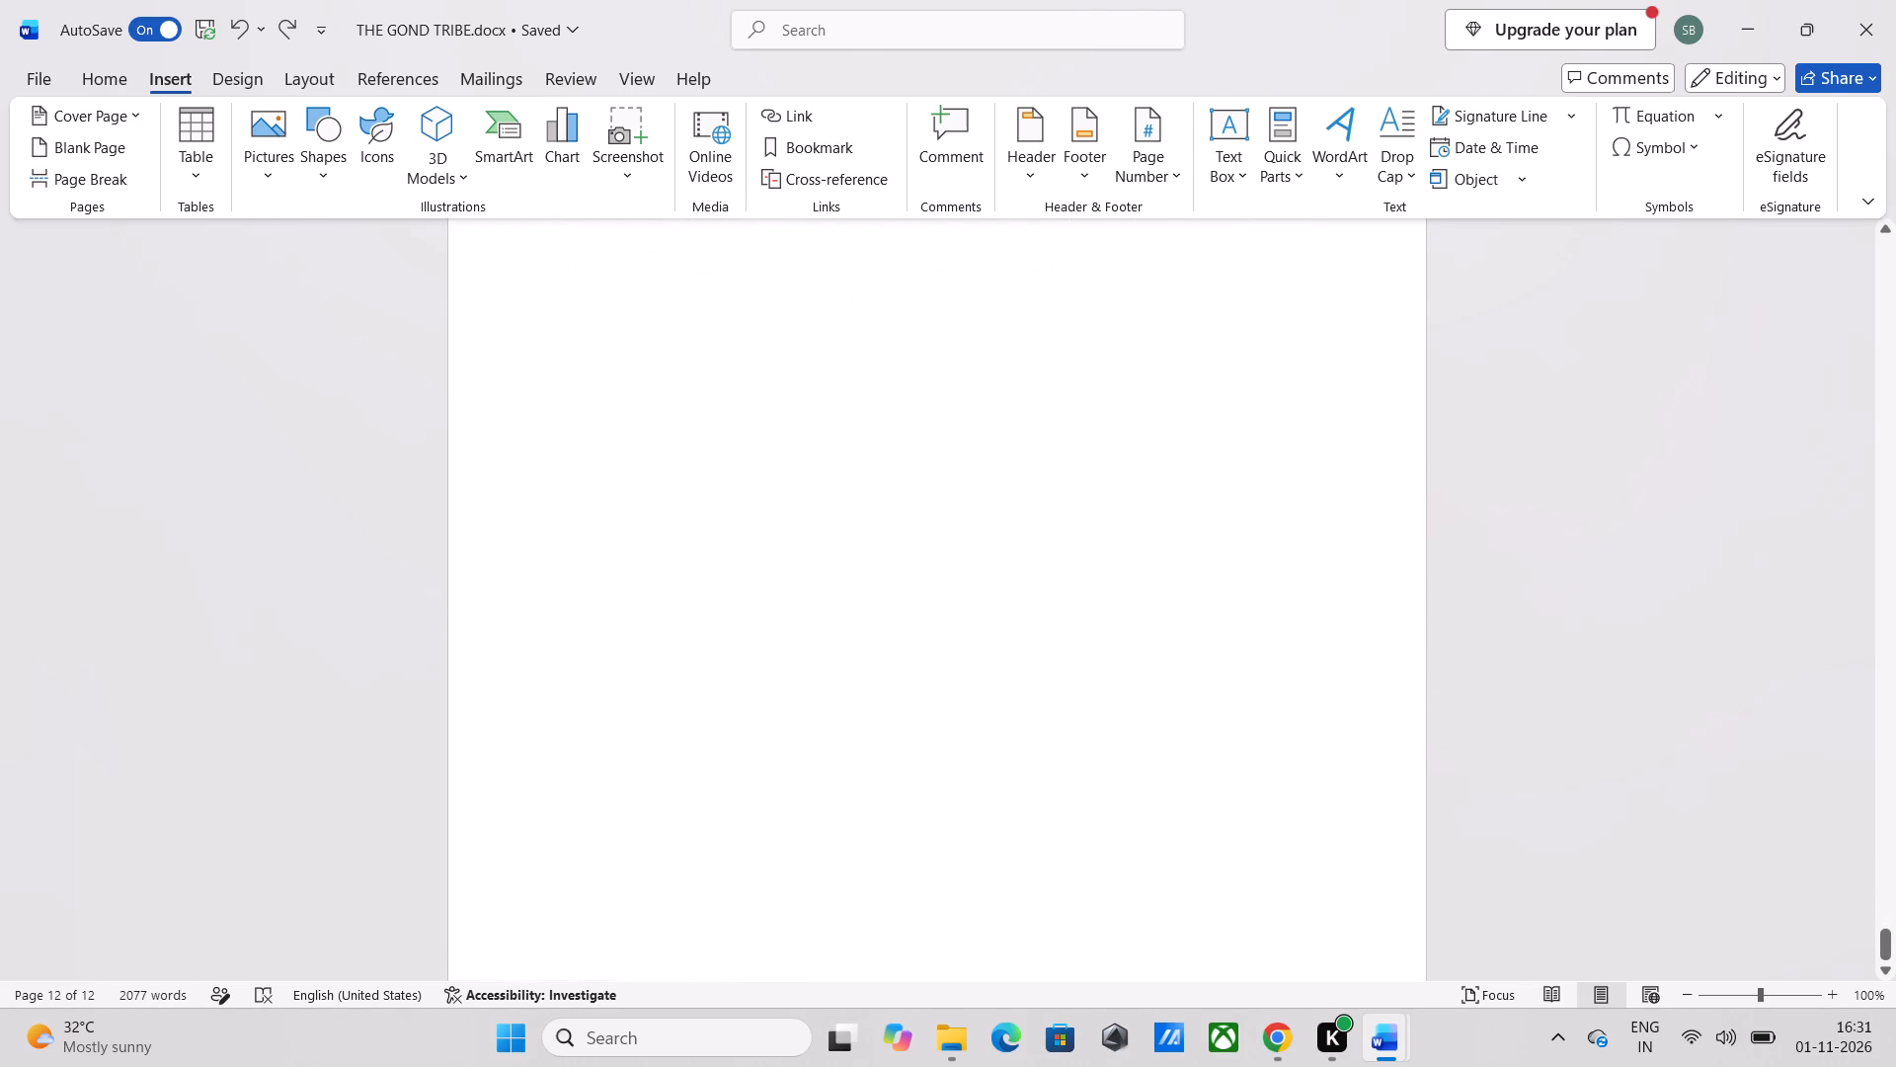
{"action": "scroll", "coordinate": [963, 606], "scroll_direction": "down", "scroll_amount": 12}
{"action": "scroll", "coordinate": [963, 606], "scroll_direction": "up", "scroll_amount": 20}
{"action": "scroll", "coordinate": [903, 616], "scroll_direction": "up", "scroll_amount": 4}
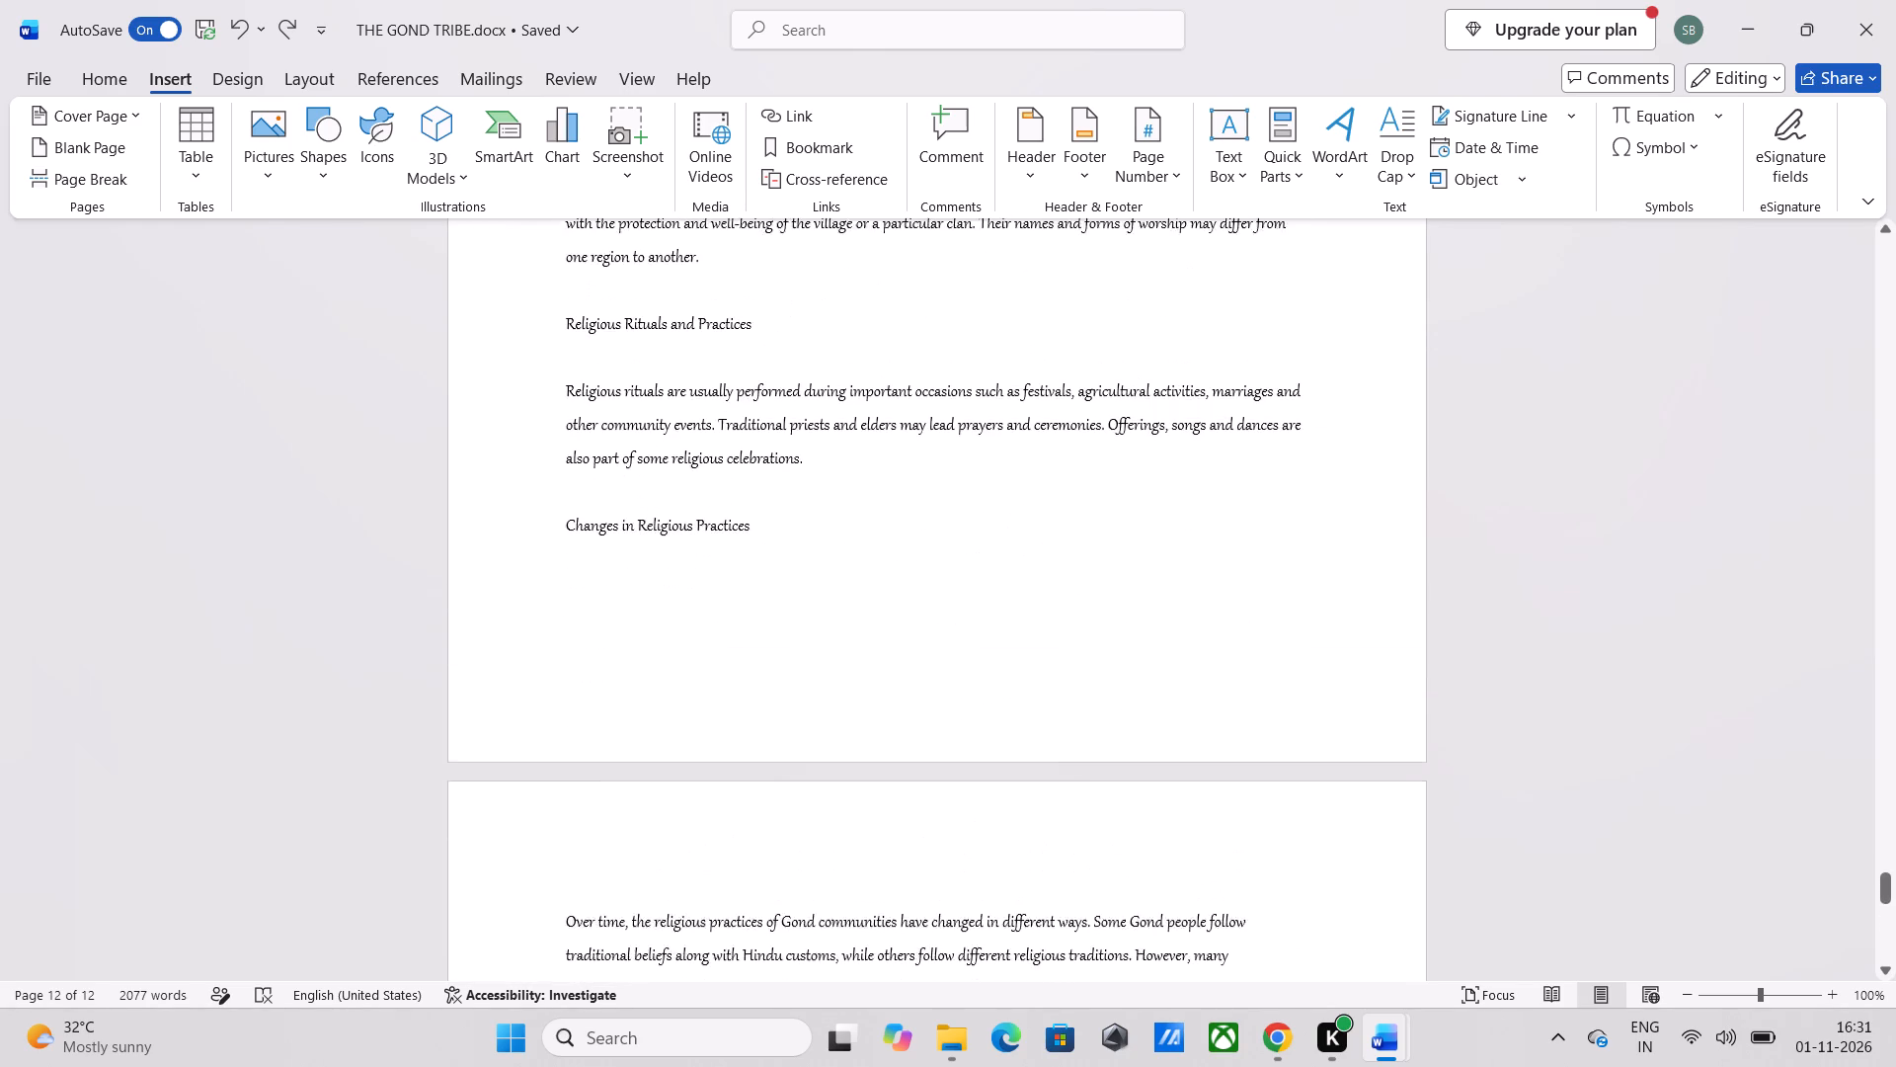
{"action": "scroll", "coordinate": [899, 616], "scroll_direction": "up", "scroll_amount": 1}
{"action": "scroll", "coordinate": [890, 609], "scroll_direction": "up", "scroll_amount": 20}
{"action": "scroll", "coordinate": [890, 609], "scroll_direction": "up", "scroll_amount": 15}
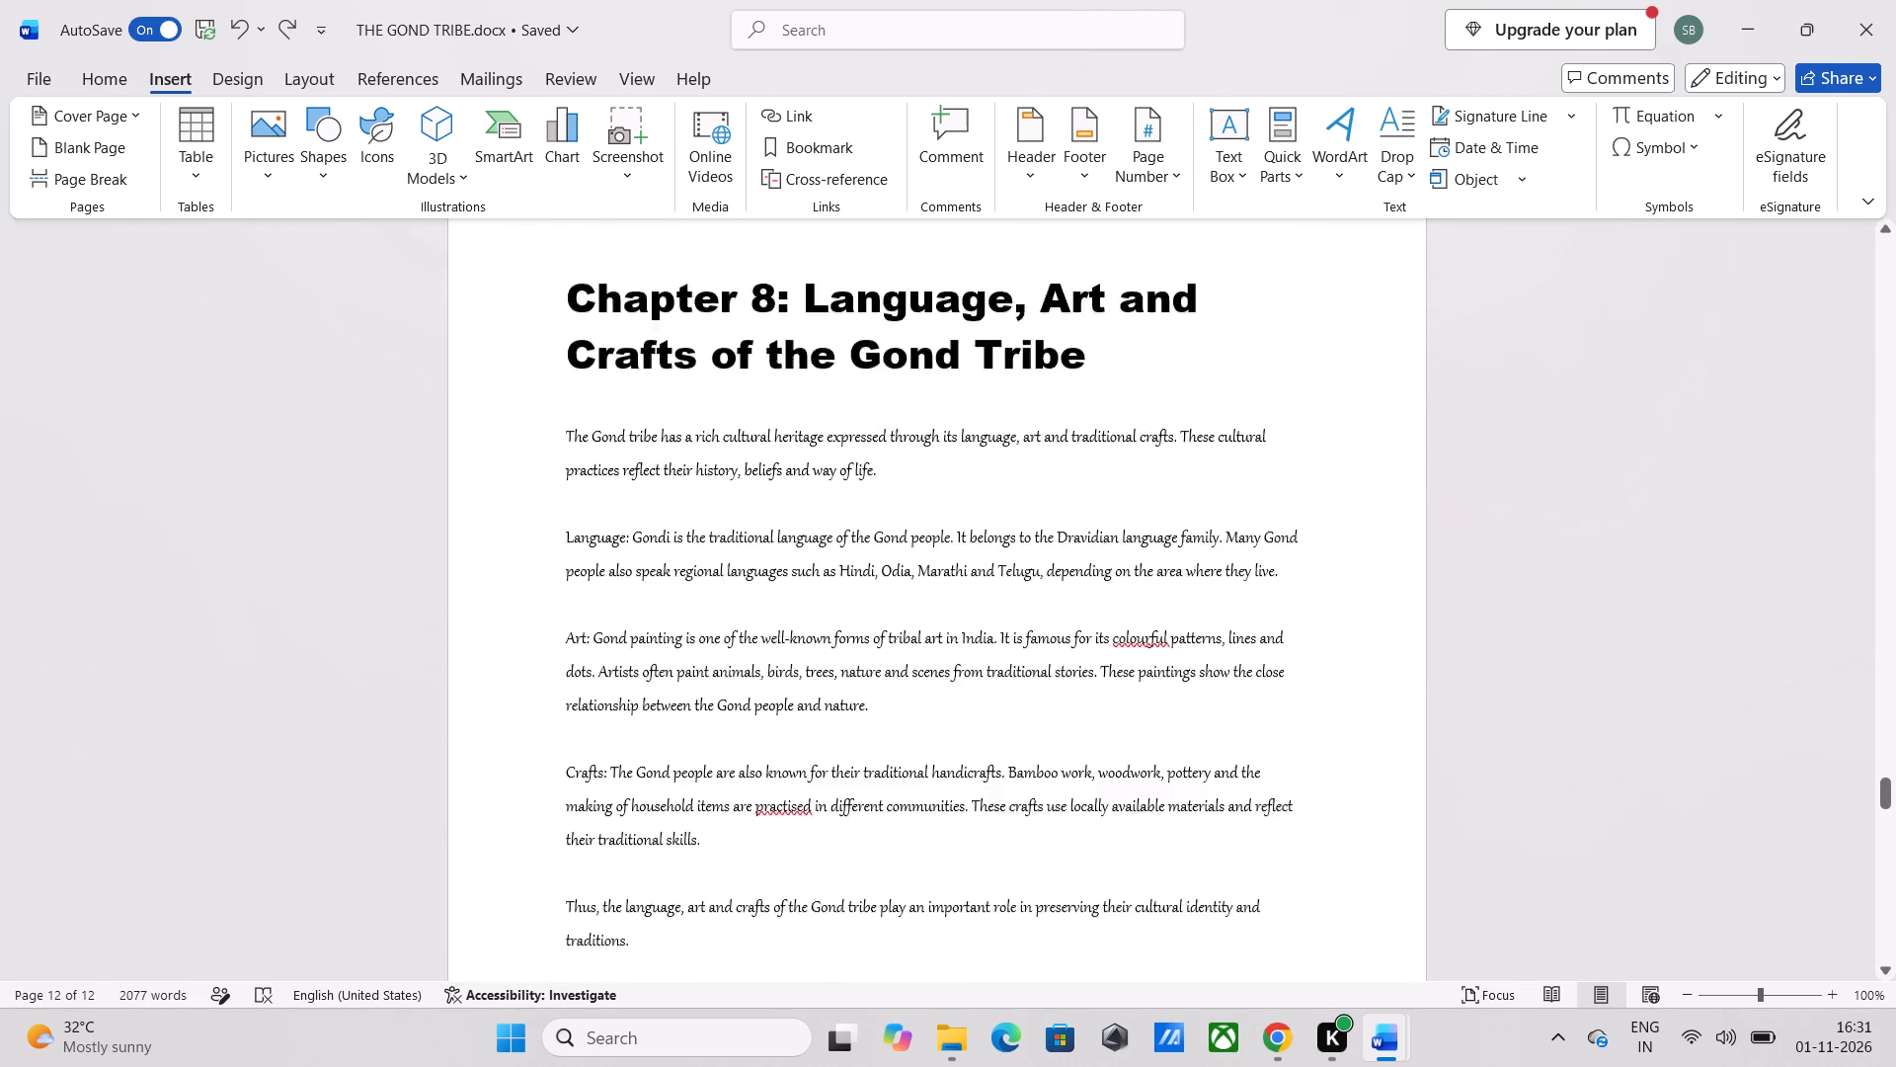
{"action": "scroll", "coordinate": [881, 559], "scroll_direction": "down", "scroll_amount": 20}
{"action": "scroll", "coordinate": [881, 559], "scroll_direction": "down", "scroll_amount": 3}
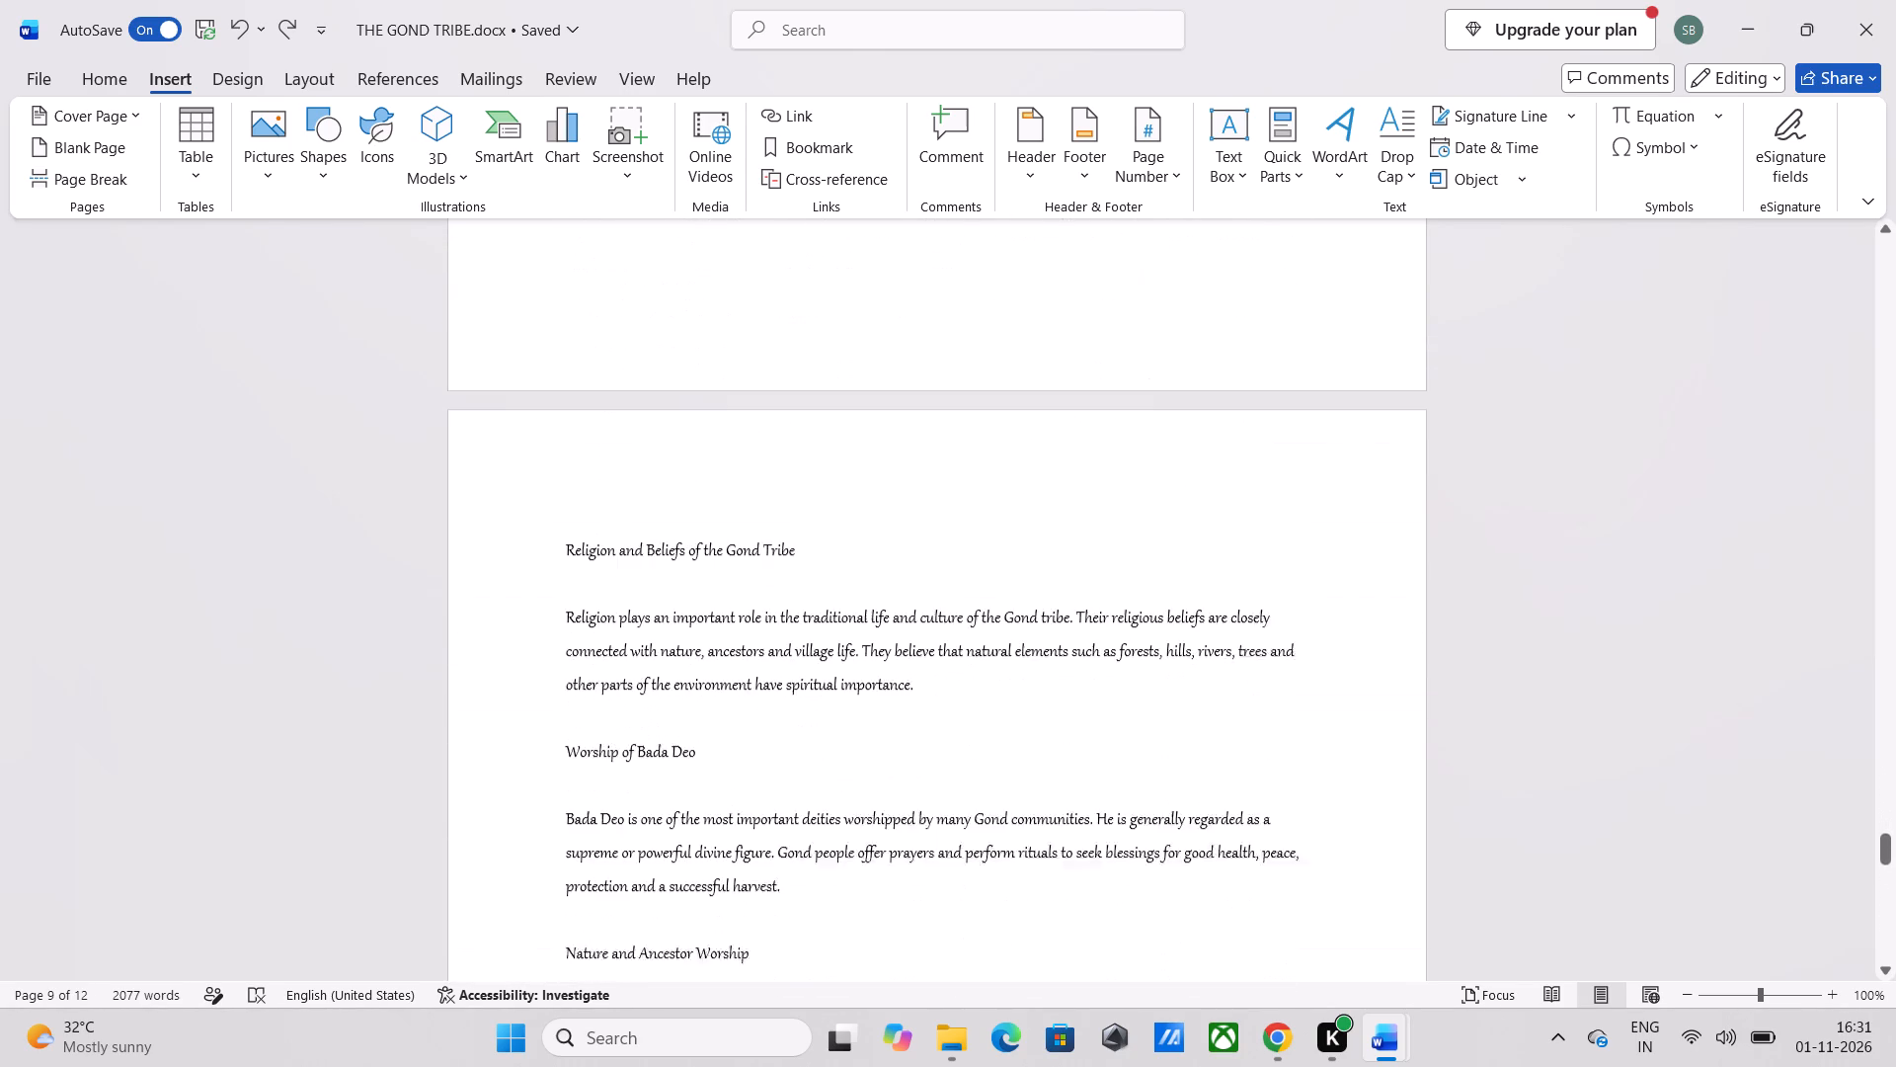
{"action": "scroll", "coordinate": [582, 498], "scroll_direction": "down", "scroll_amount": 6}
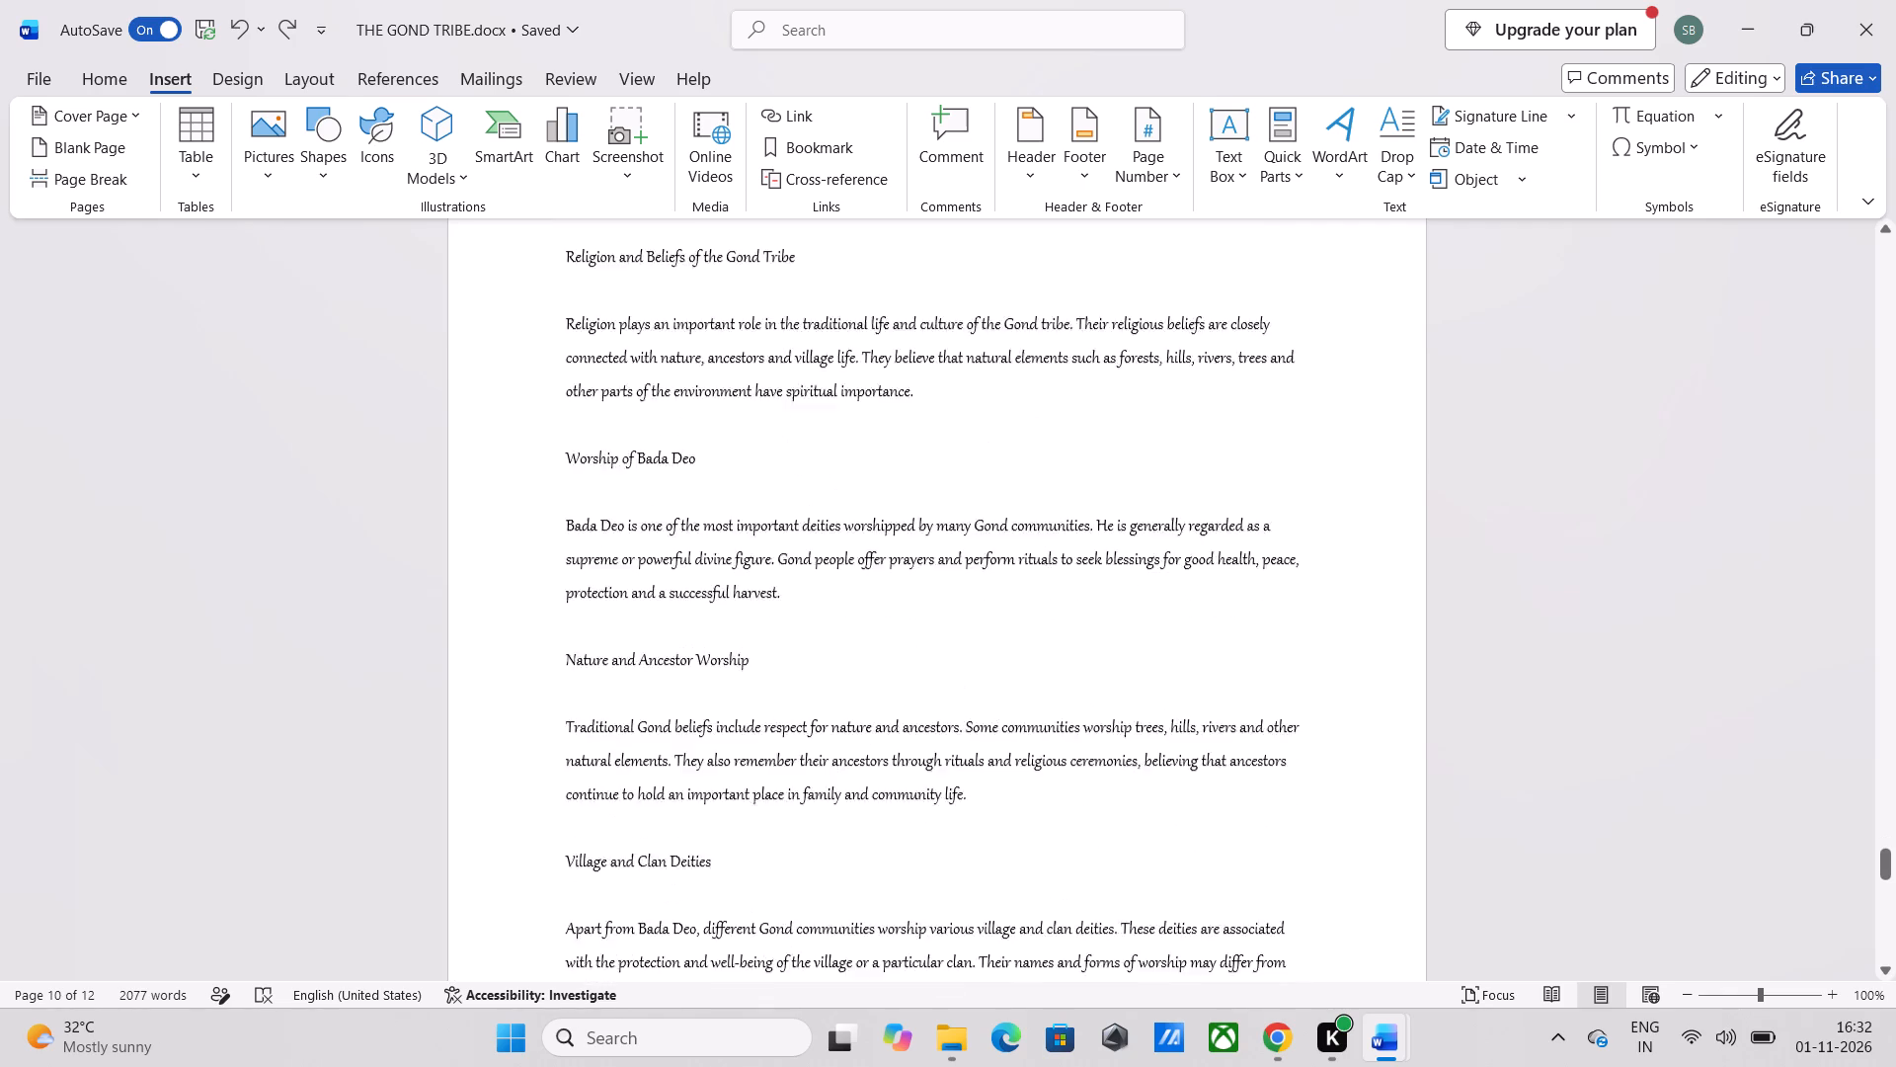
{"action": "scroll", "coordinate": [610, 499], "scroll_direction": "down", "scroll_amount": 20}
{"action": "scroll", "coordinate": [1099, 663], "scroll_direction": "down", "scroll_amount": 9}
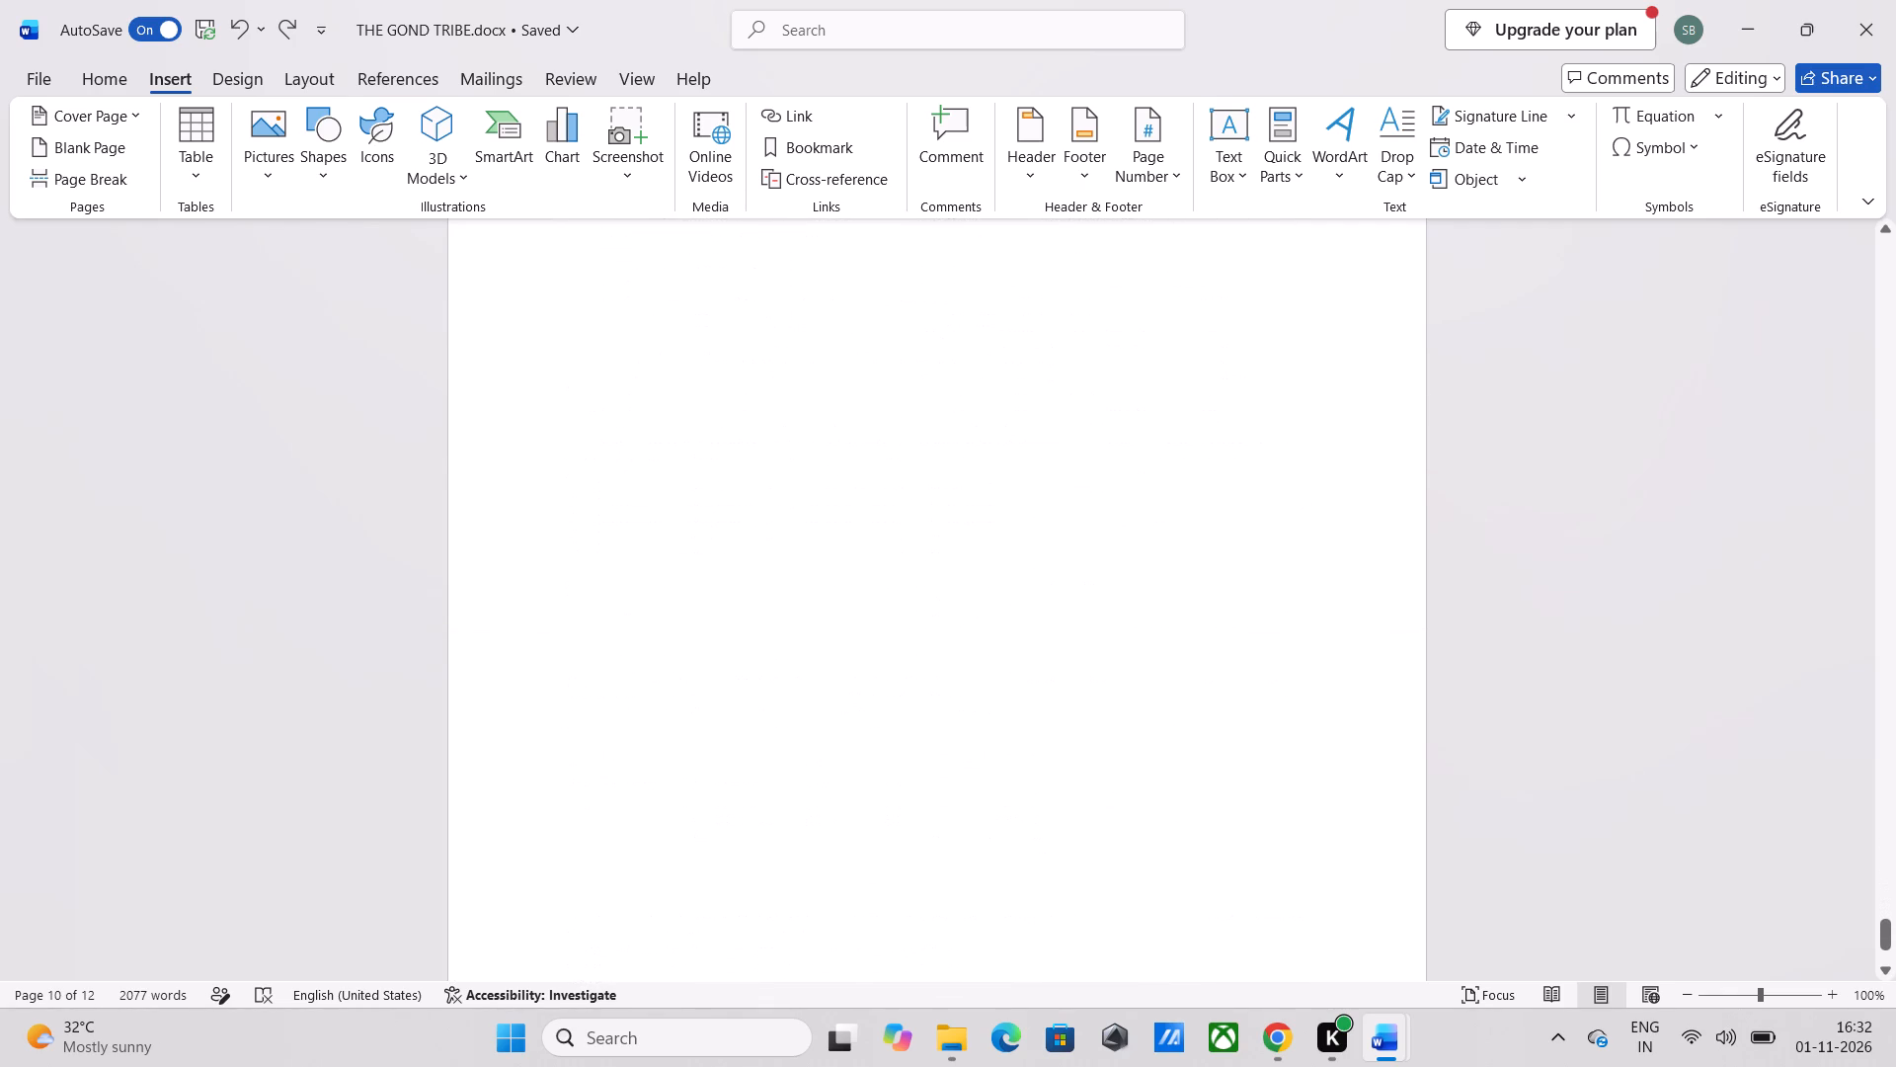
{"action": "scroll", "coordinate": [1099, 663], "scroll_direction": "down", "scroll_amount": 10}
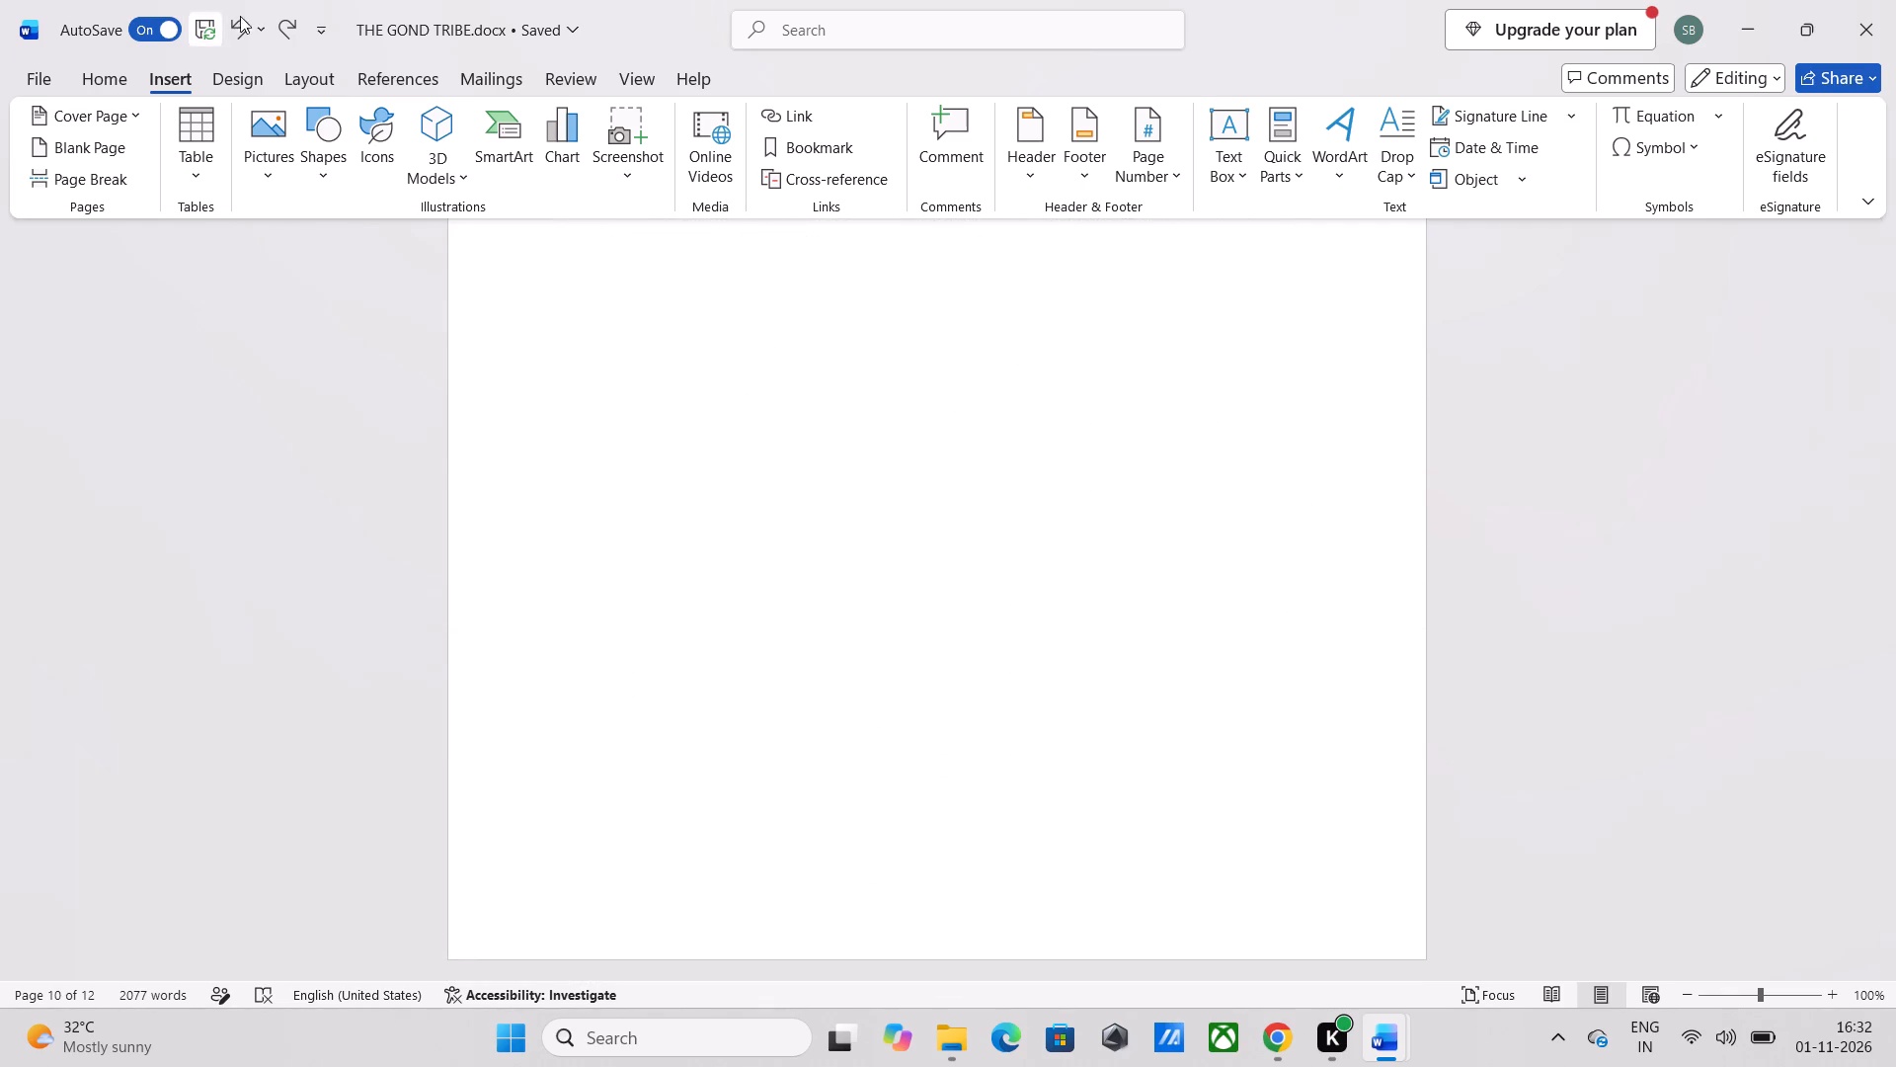
Redo the large bold heading formatting of "Religion and Beliefs of the Gond Tribe" and its "Chapter 9: " prefix.
{"action": "left_click", "coordinate": [291, 27]}
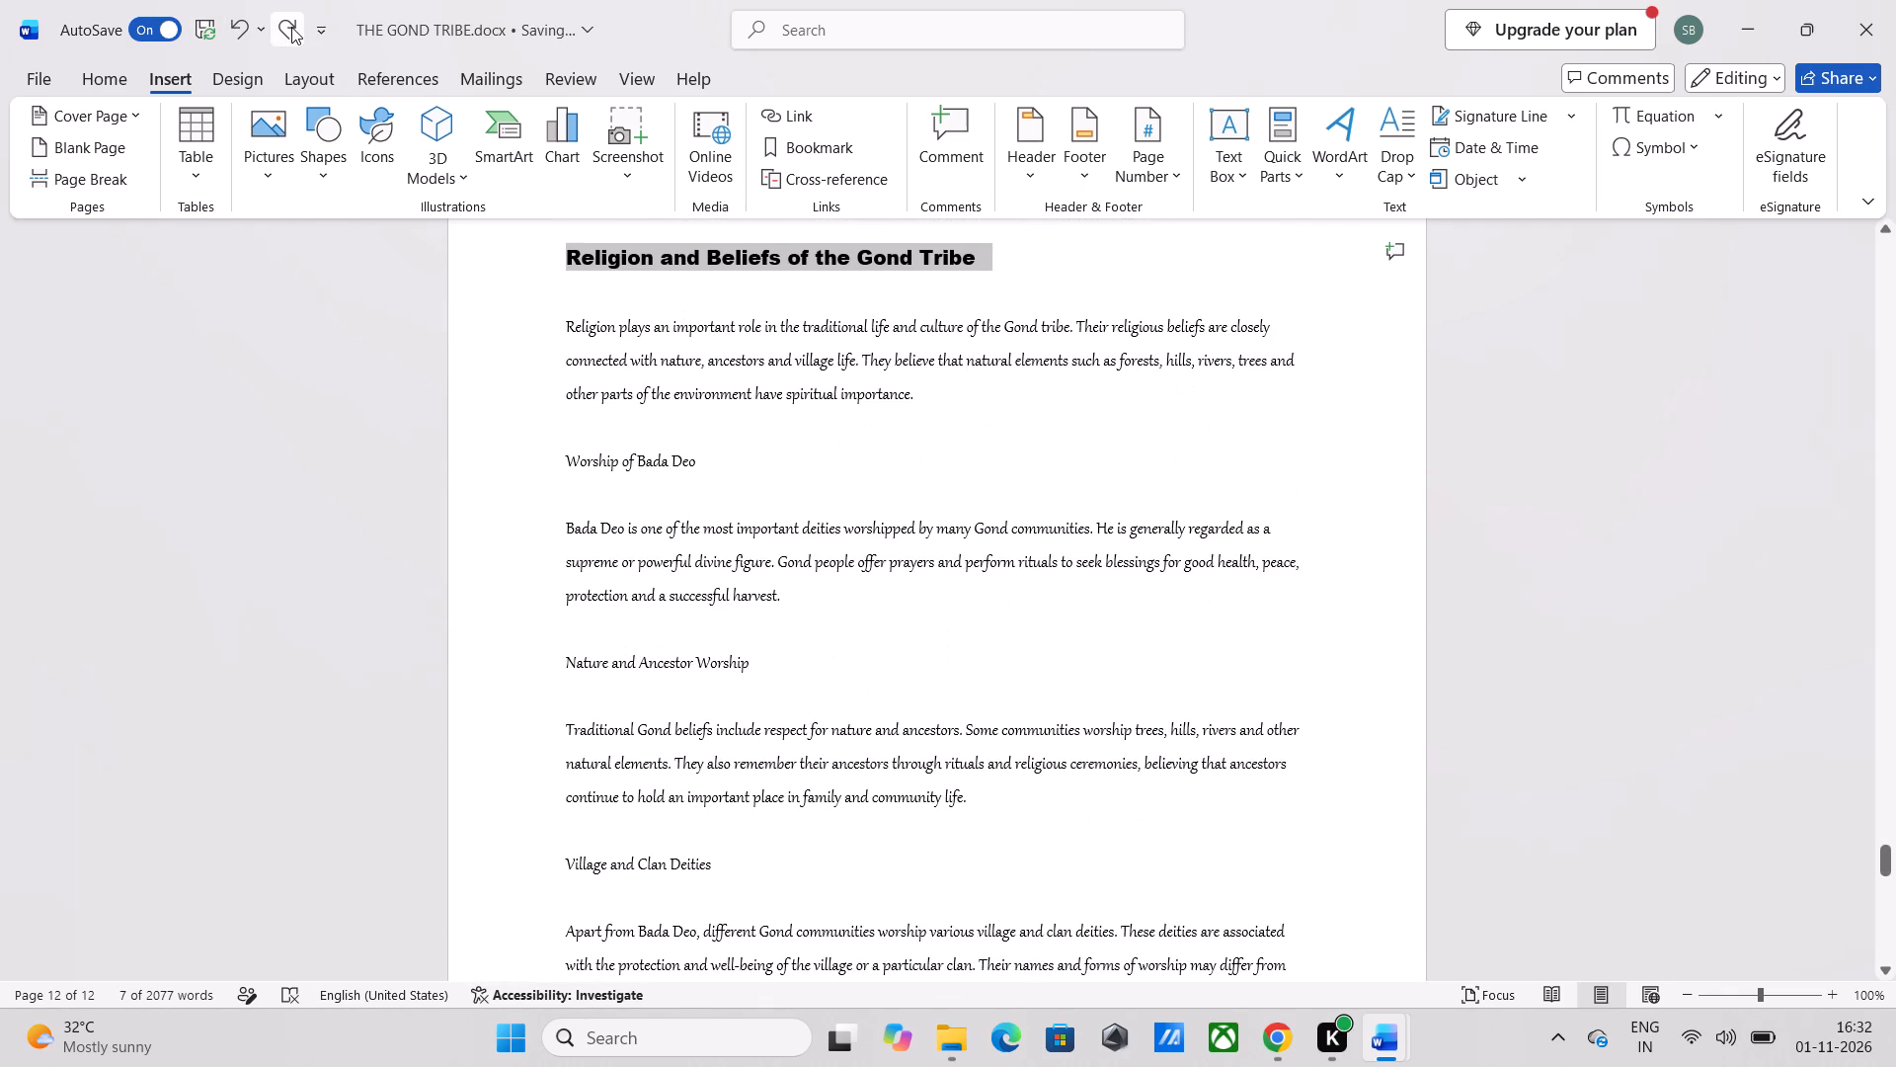
{"action": "left_click", "coordinate": [291, 27]}
{"action": "left_click", "coordinate": [291, 27]}
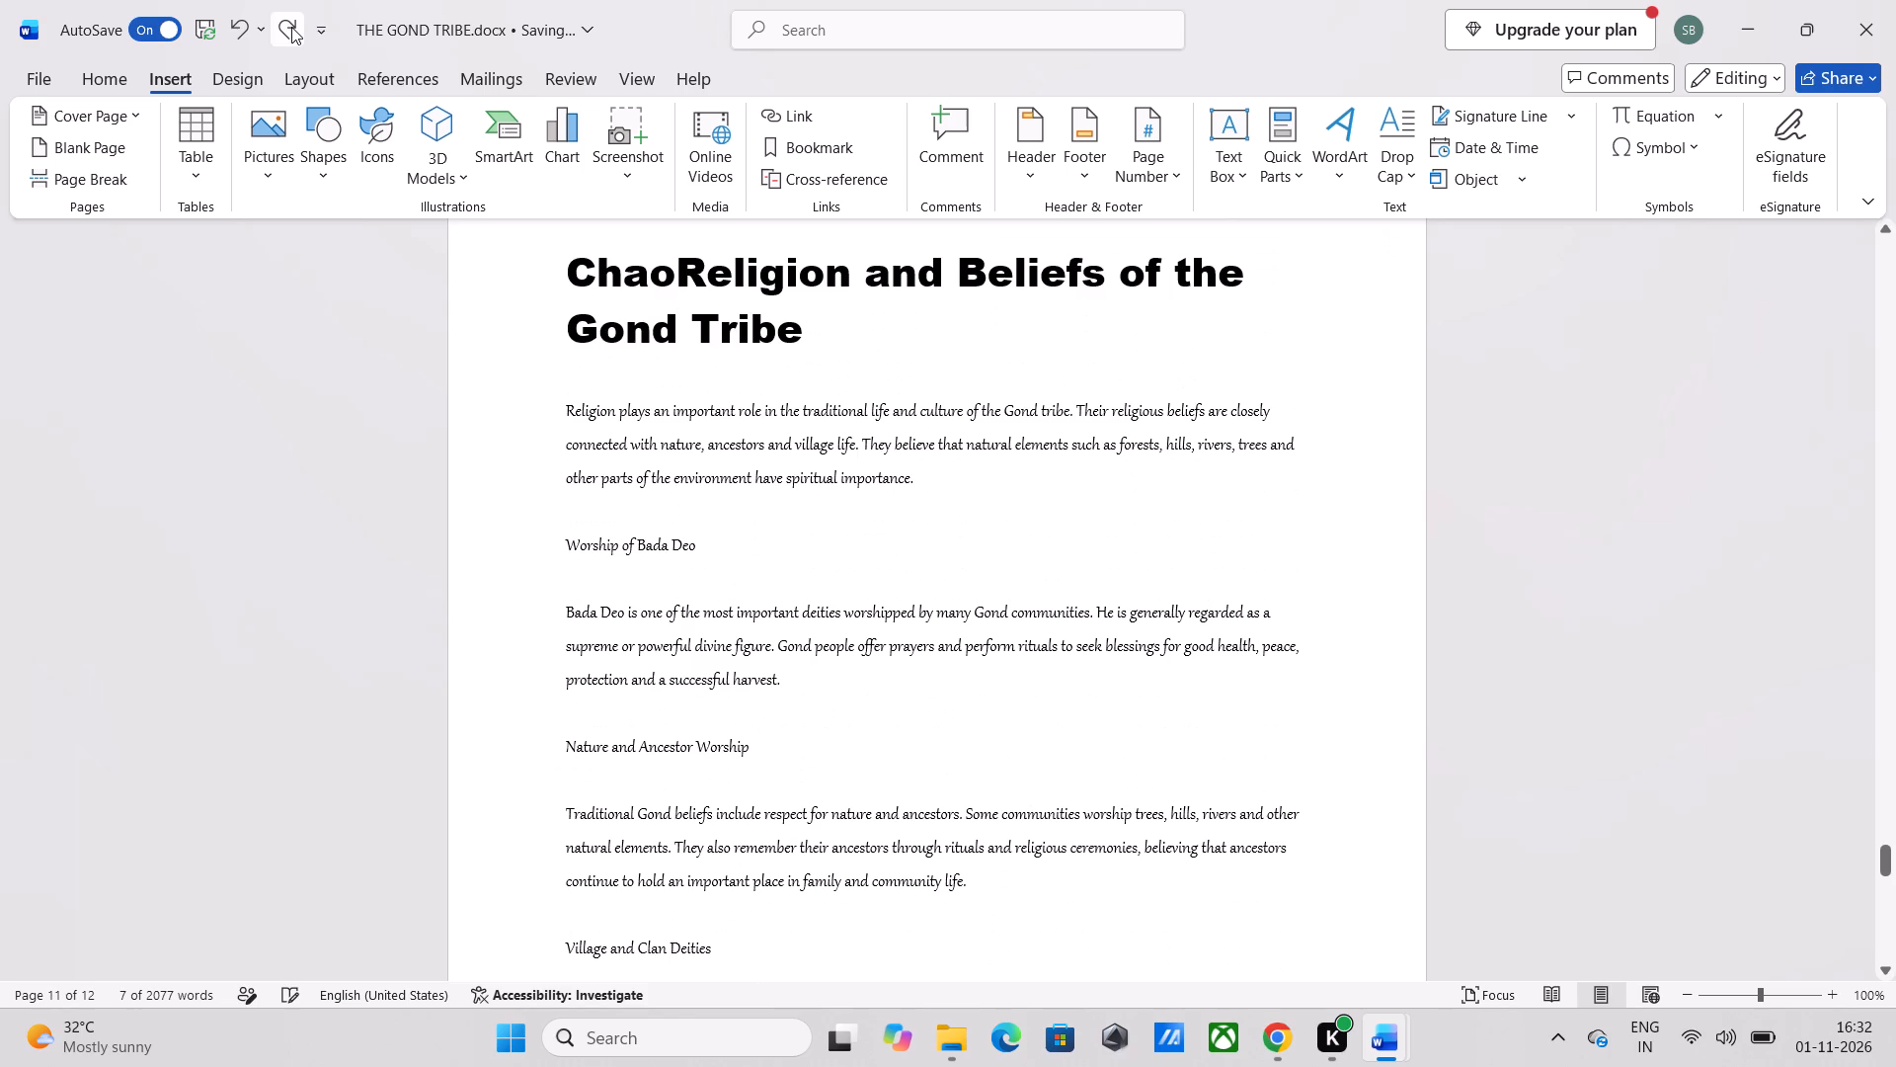
{"action": "left_click", "coordinate": [291, 27]}
{"action": "left_click", "coordinate": [291, 27]}
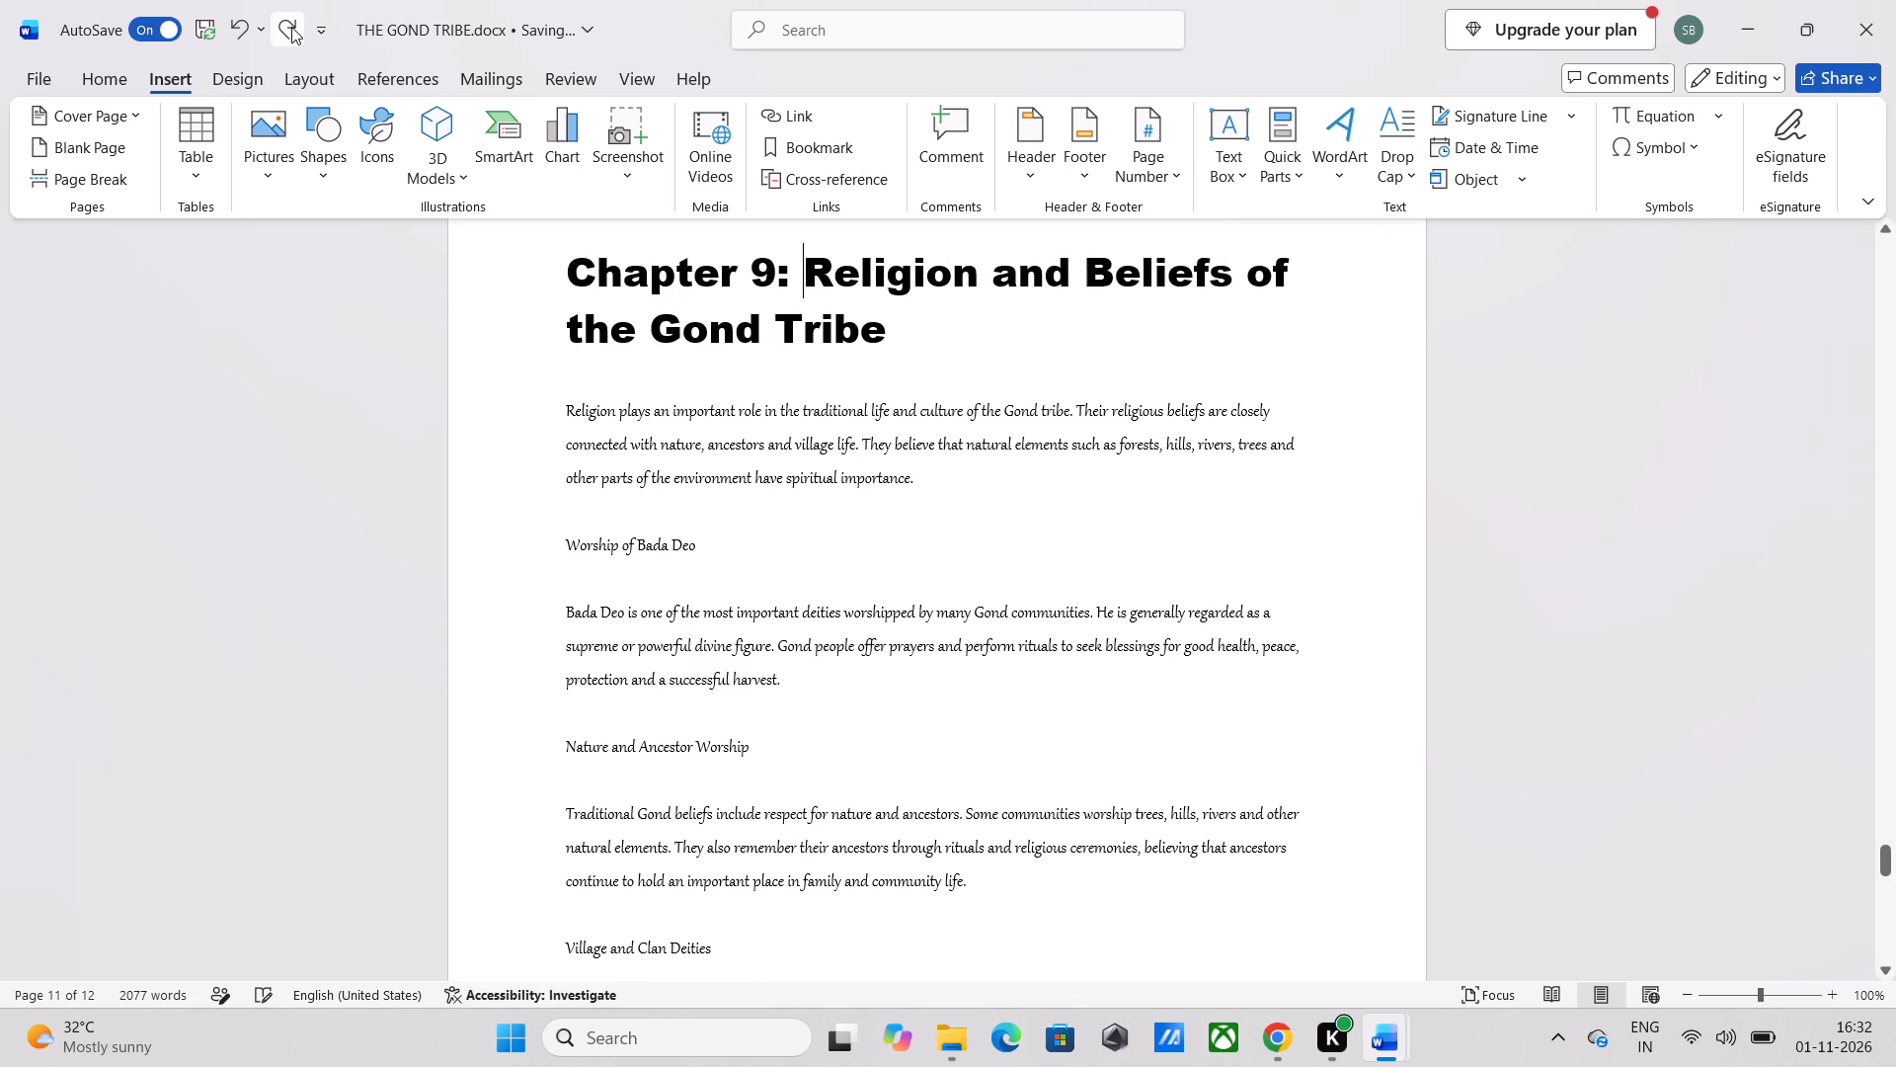
Redo the changes after the religion chapter, through the Chapter 10 text and its large bold heading formatting.
{"action": "left_click", "coordinate": [291, 27]}
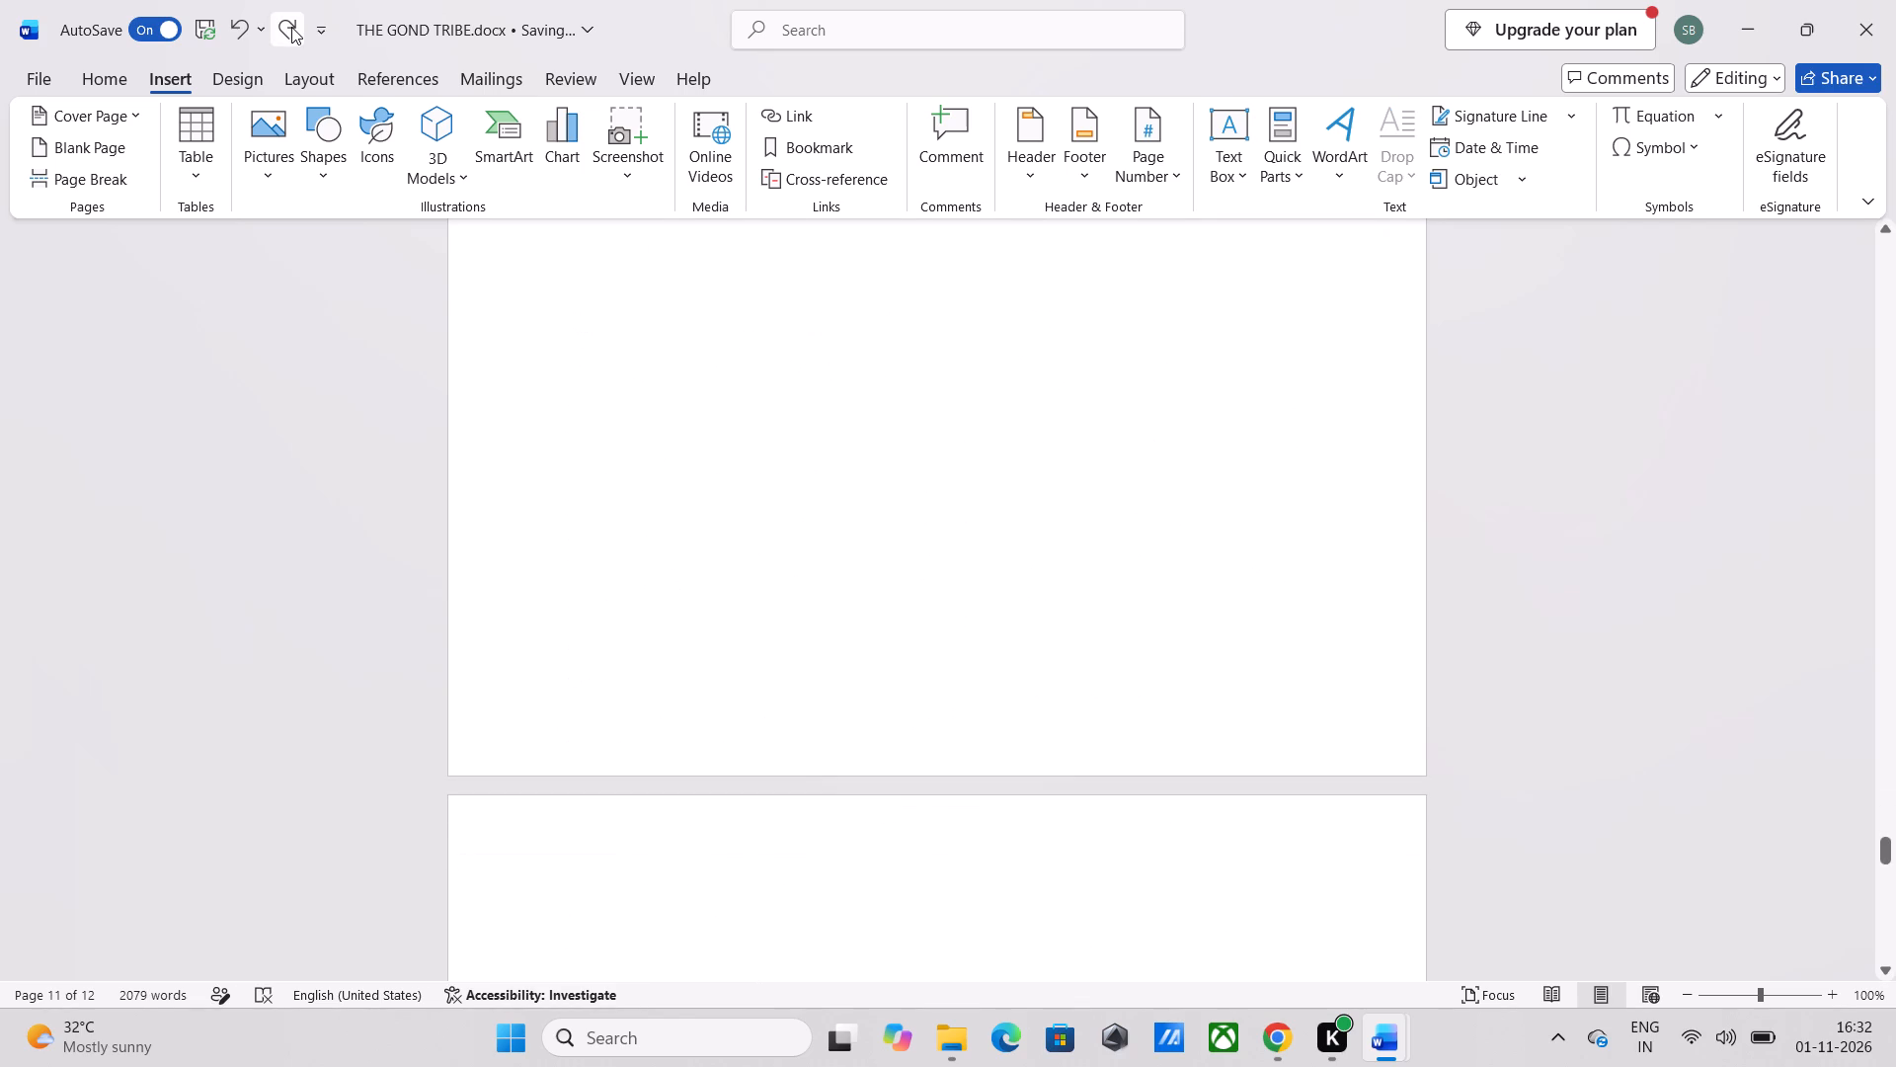
{"action": "left_click", "coordinate": [291, 27]}
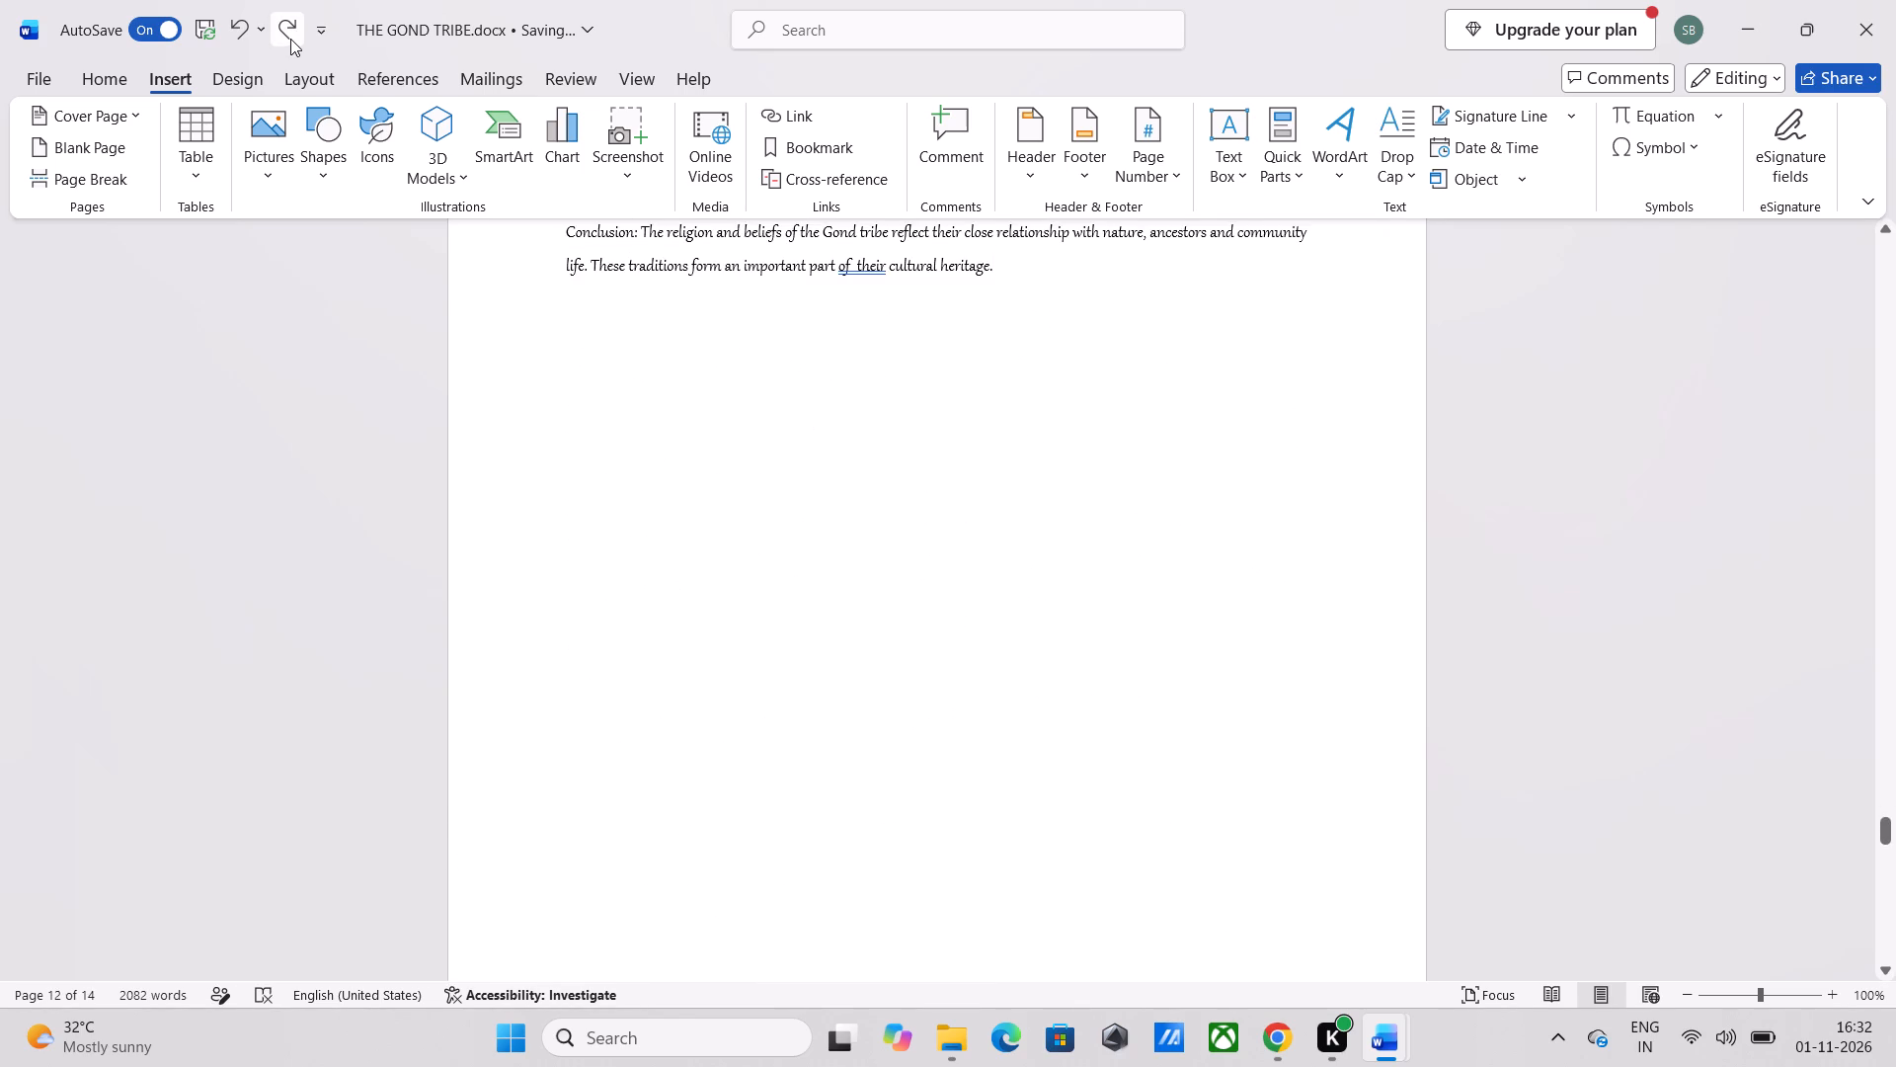
{"action": "left_click", "coordinate": [290, 39]}
{"action": "left_click", "coordinate": [290, 38]}
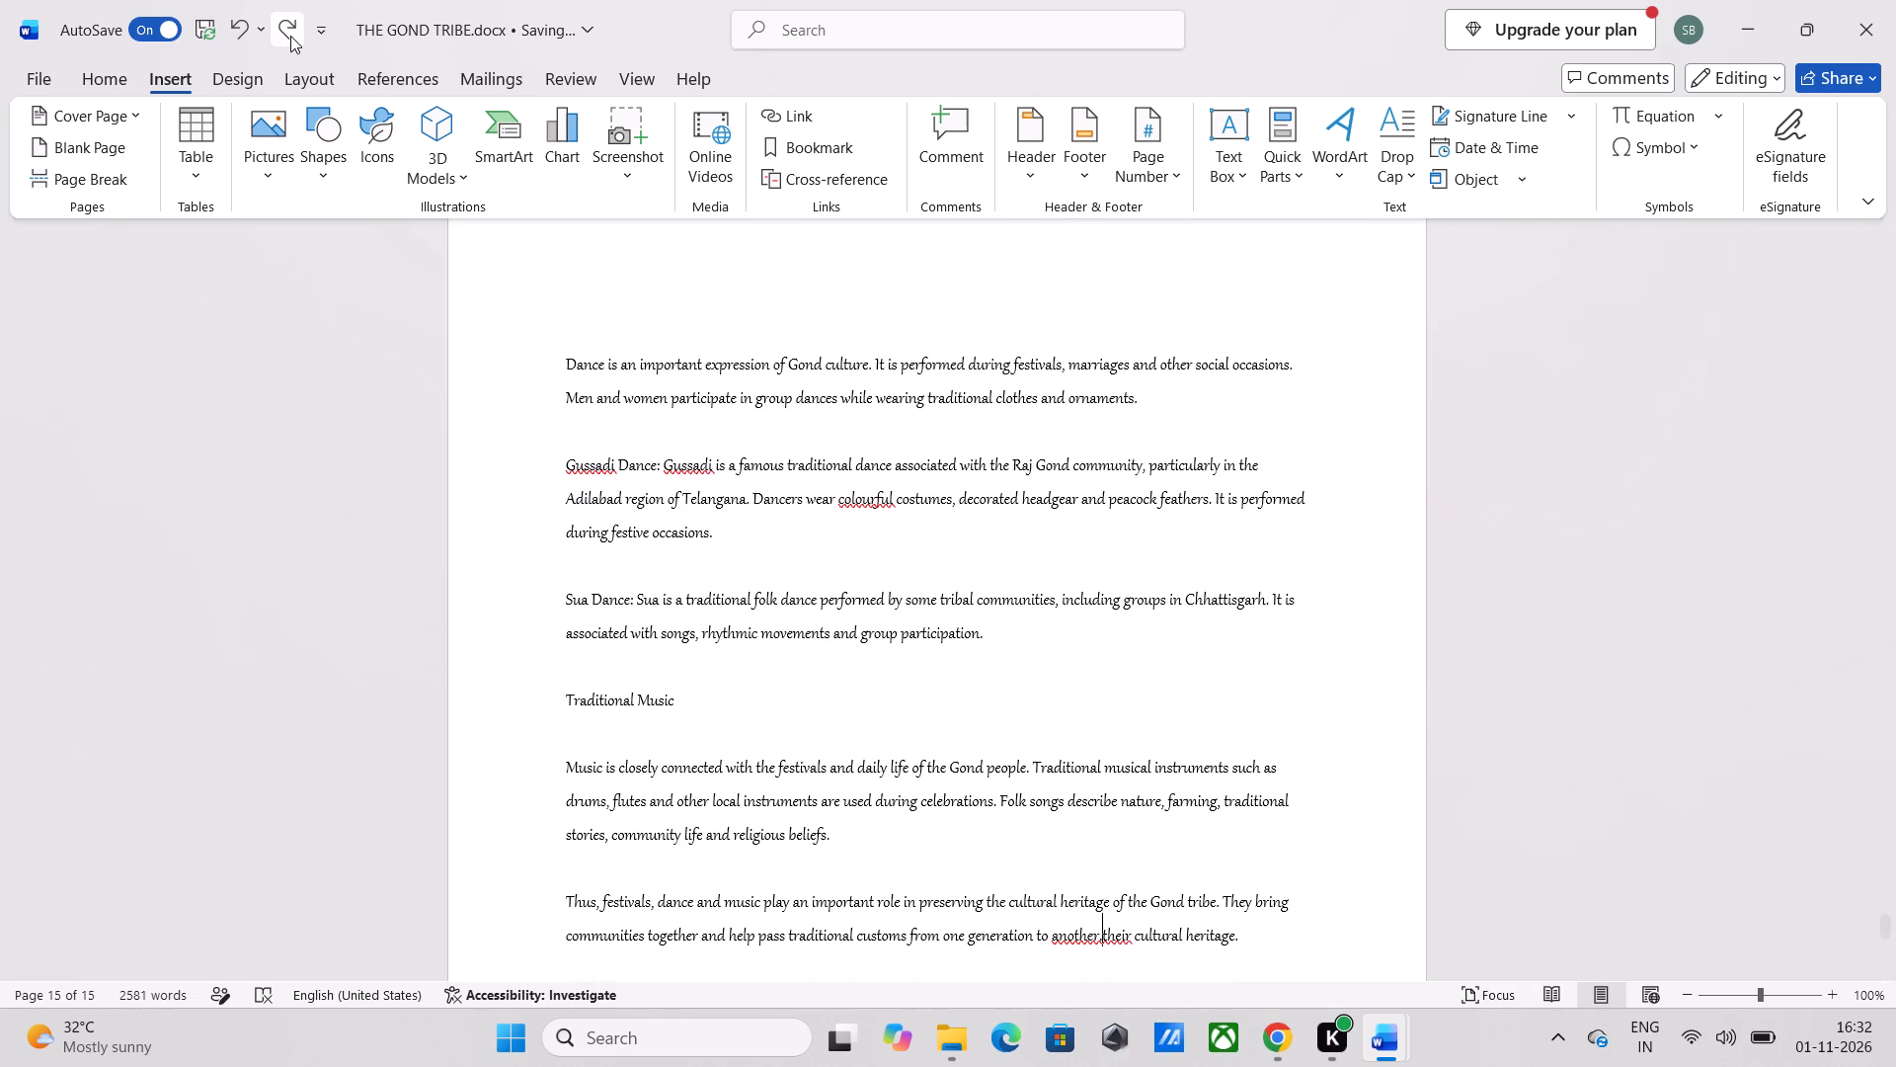
{"action": "left_click", "coordinate": [290, 36]}
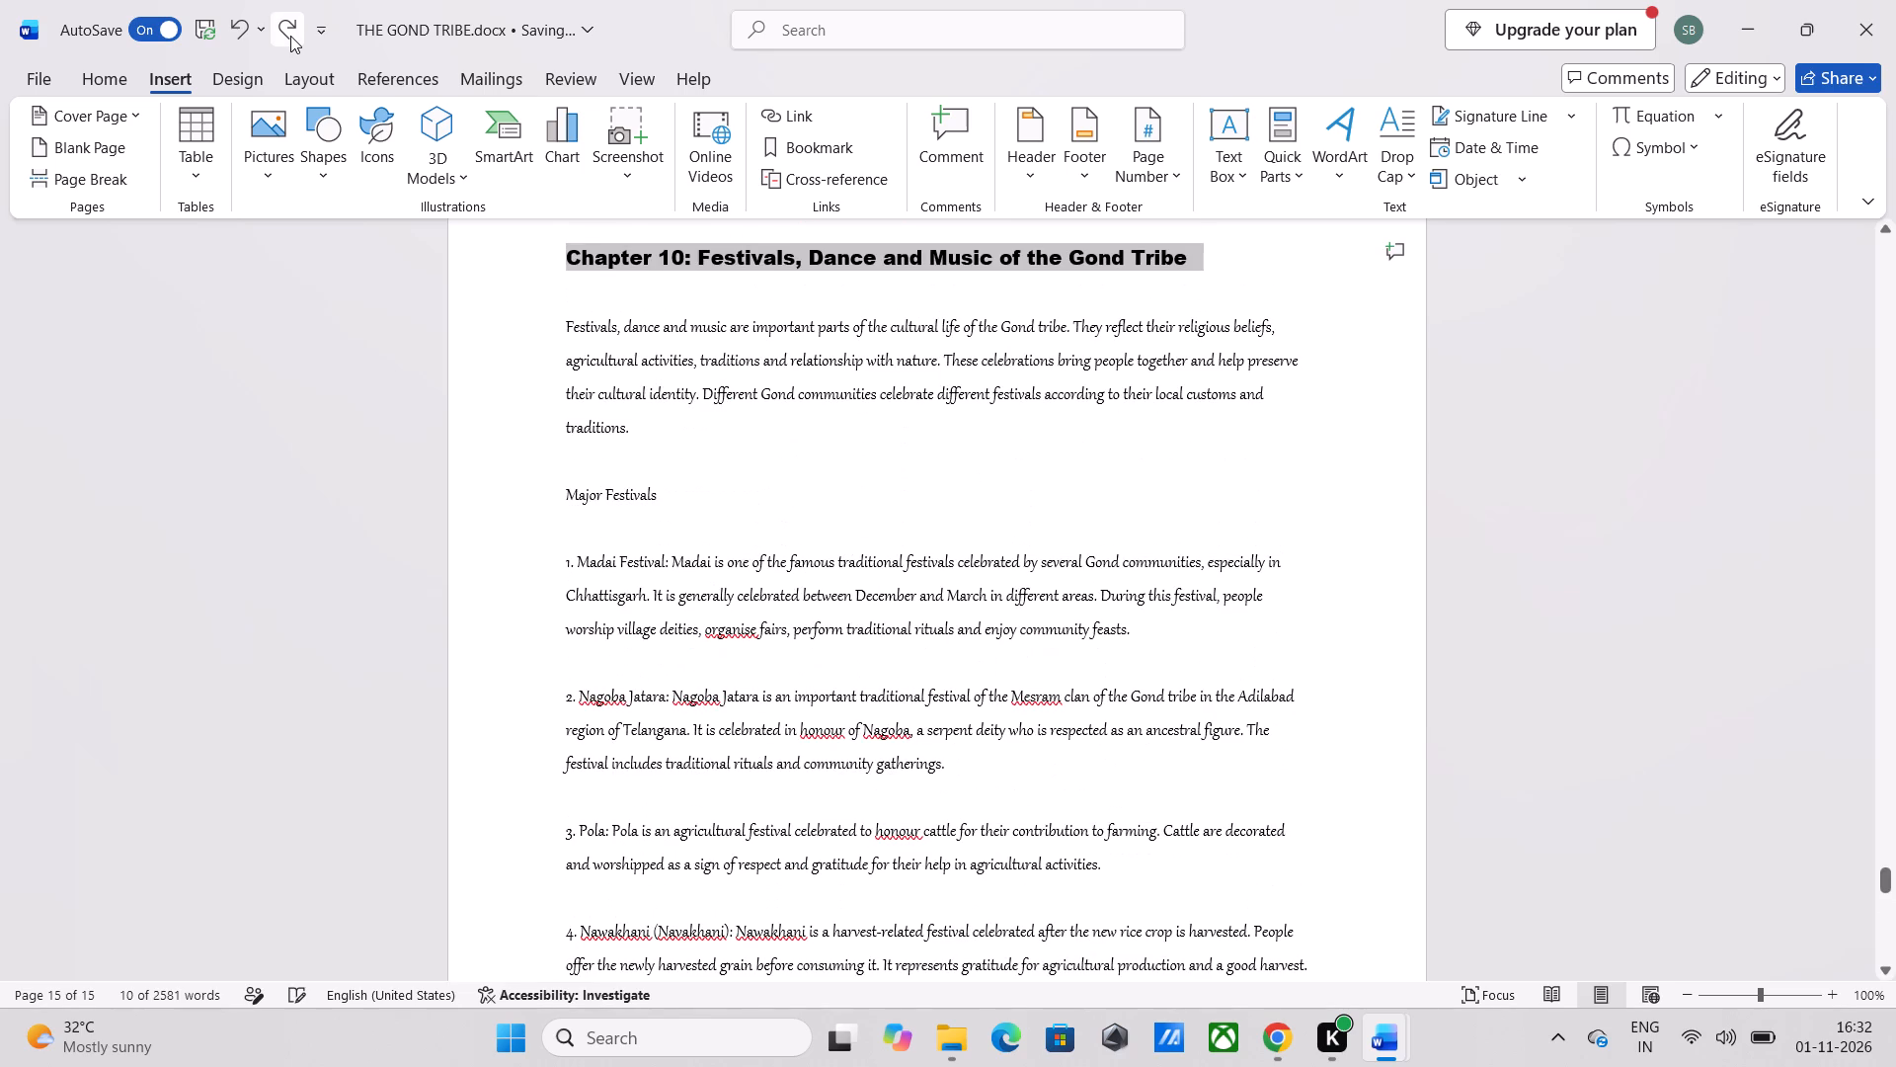
{"action": "left_click", "coordinate": [290, 36]}
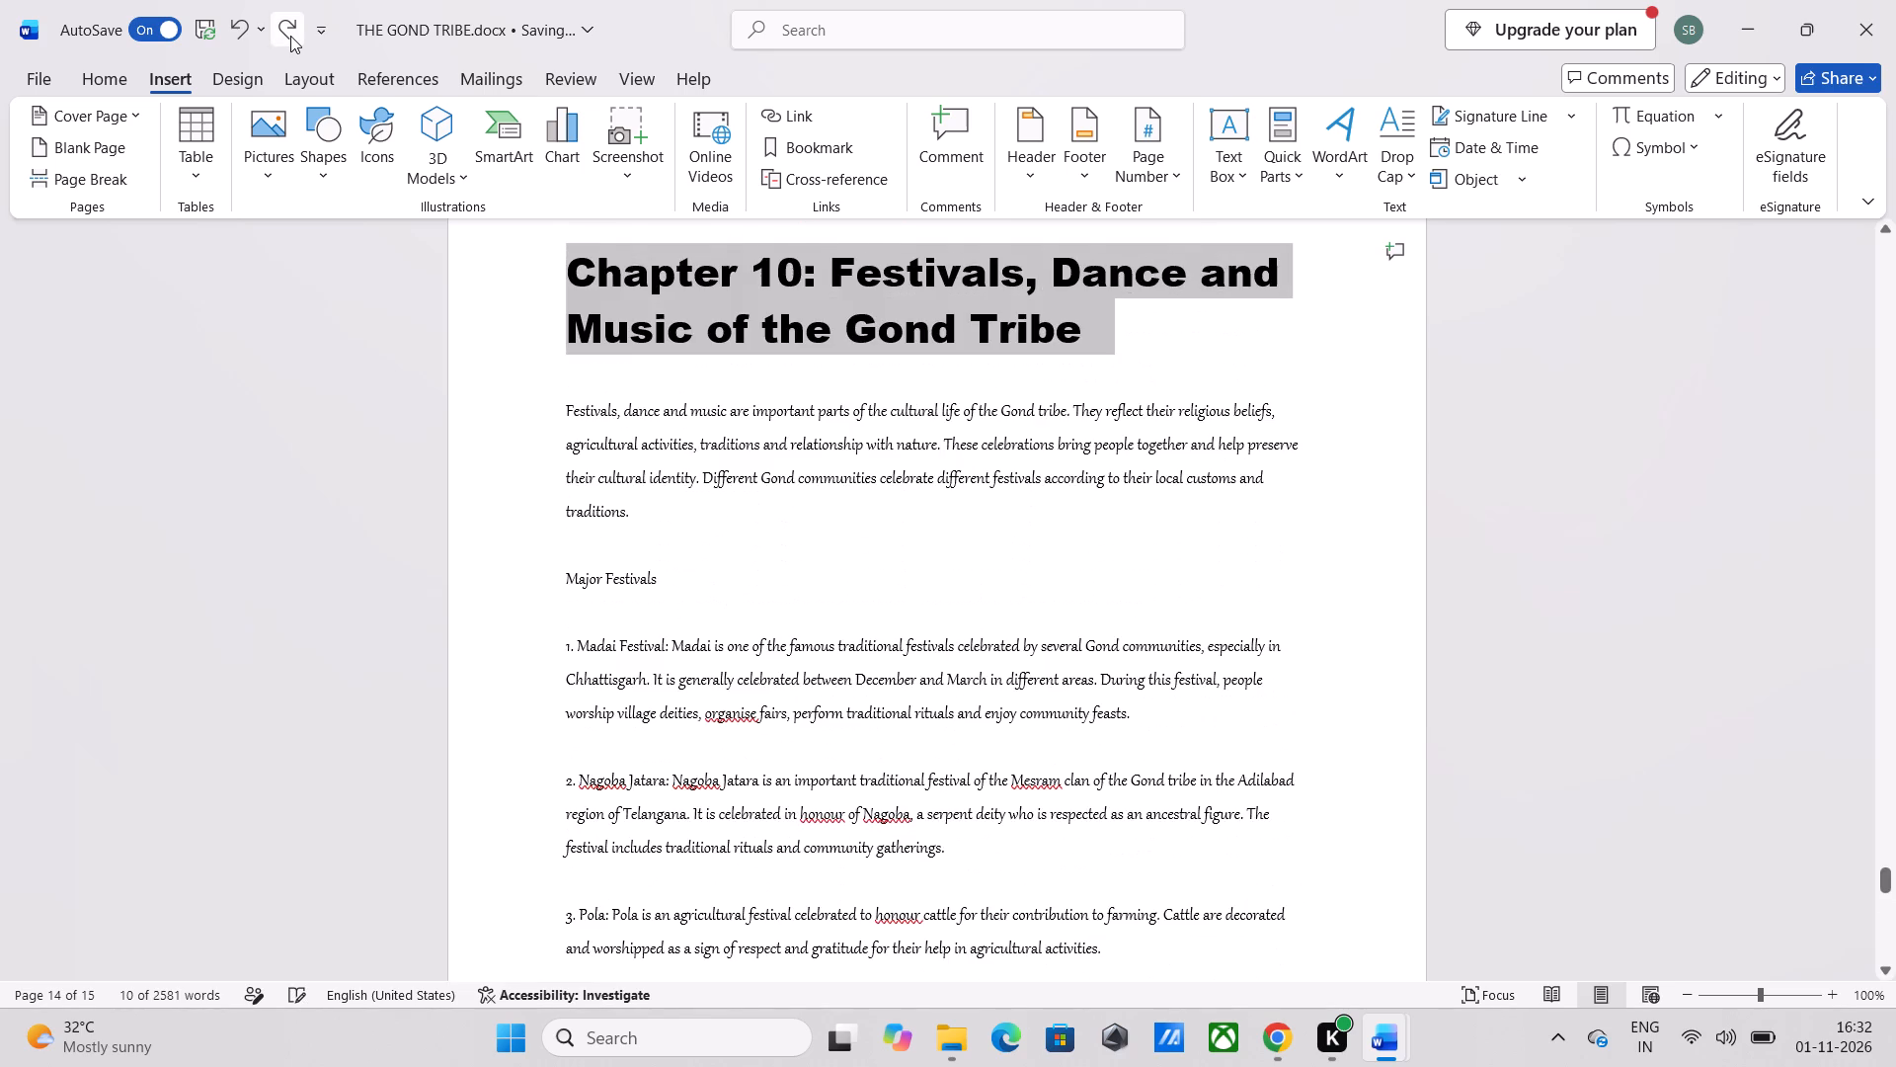
Redo the insertion of the Chapter 11 education and modern changes text and its large bold heading formatting.
{"action": "left_click", "coordinate": [290, 36]}
{"action": "left_click", "coordinate": [290, 36]}
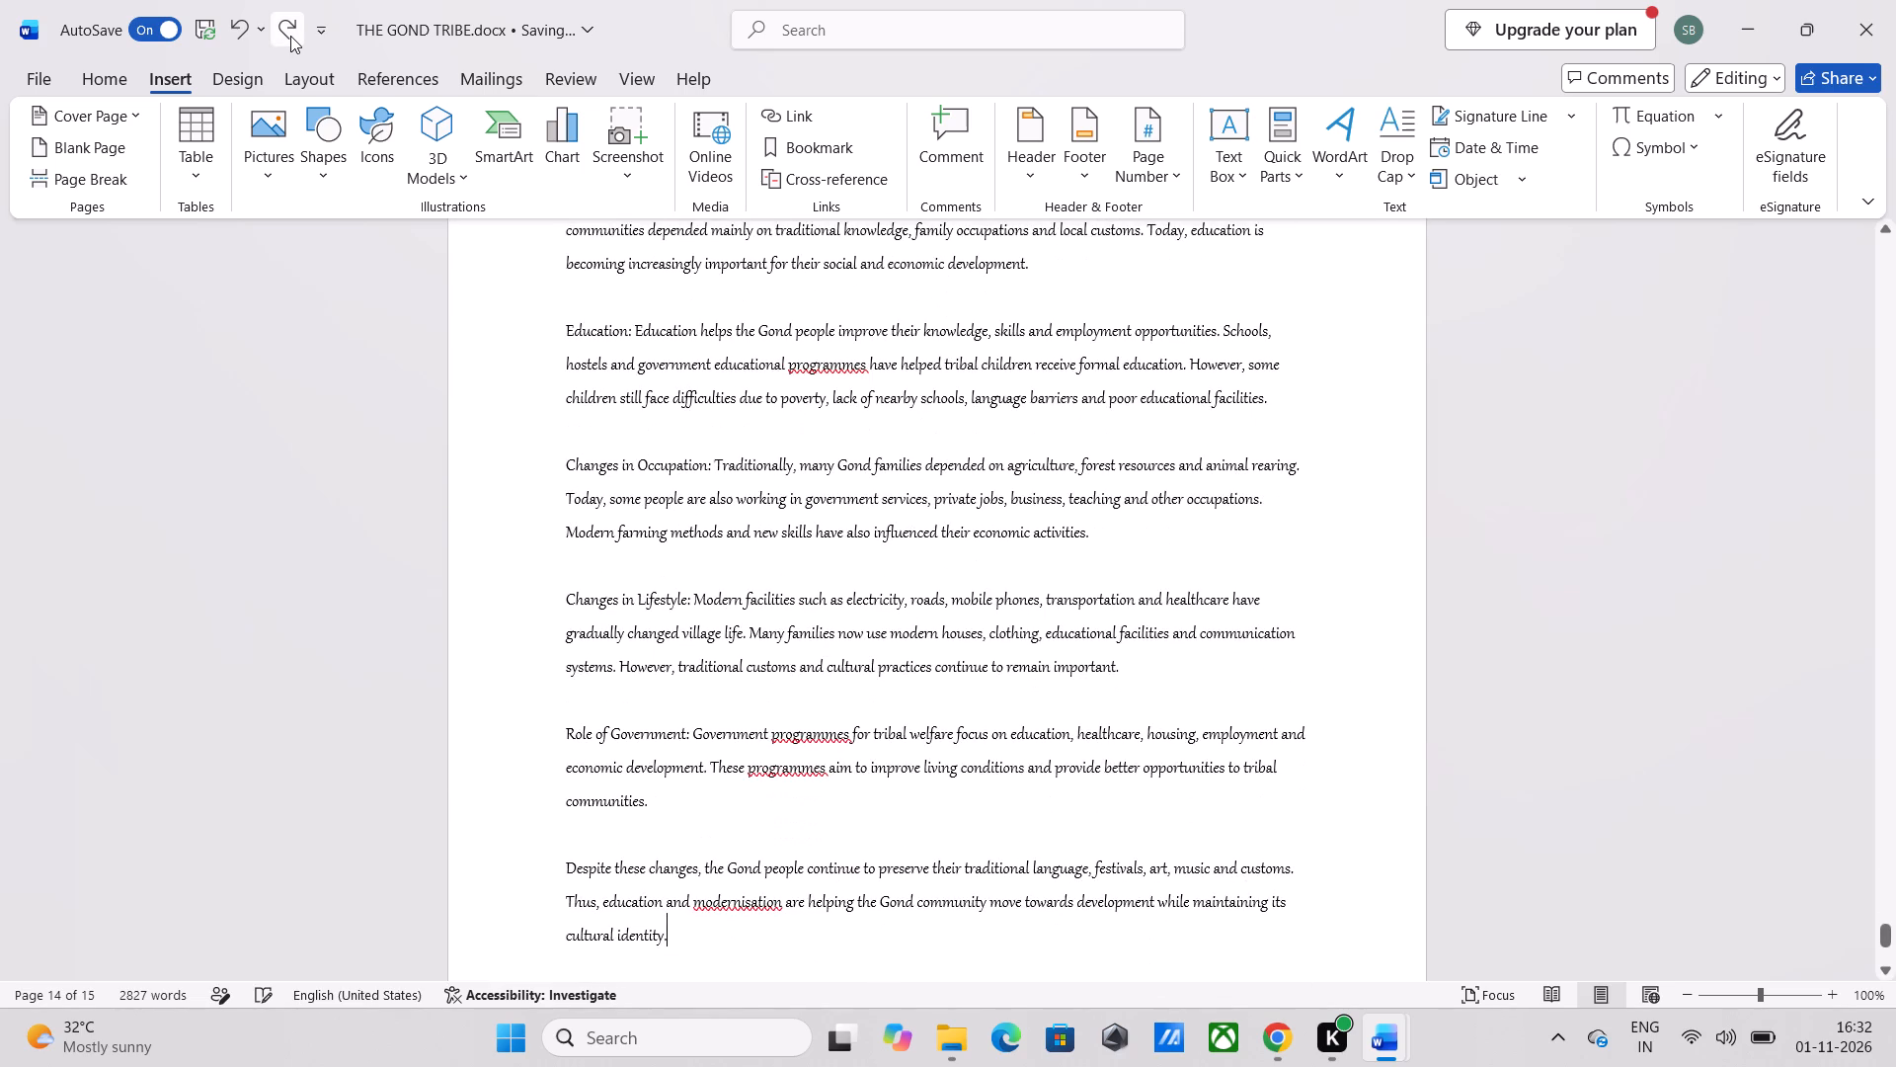
{"action": "left_click", "coordinate": [290, 36]}
{"action": "left_click", "coordinate": [290, 36]}
{"action": "left_click", "coordinate": [290, 36]}
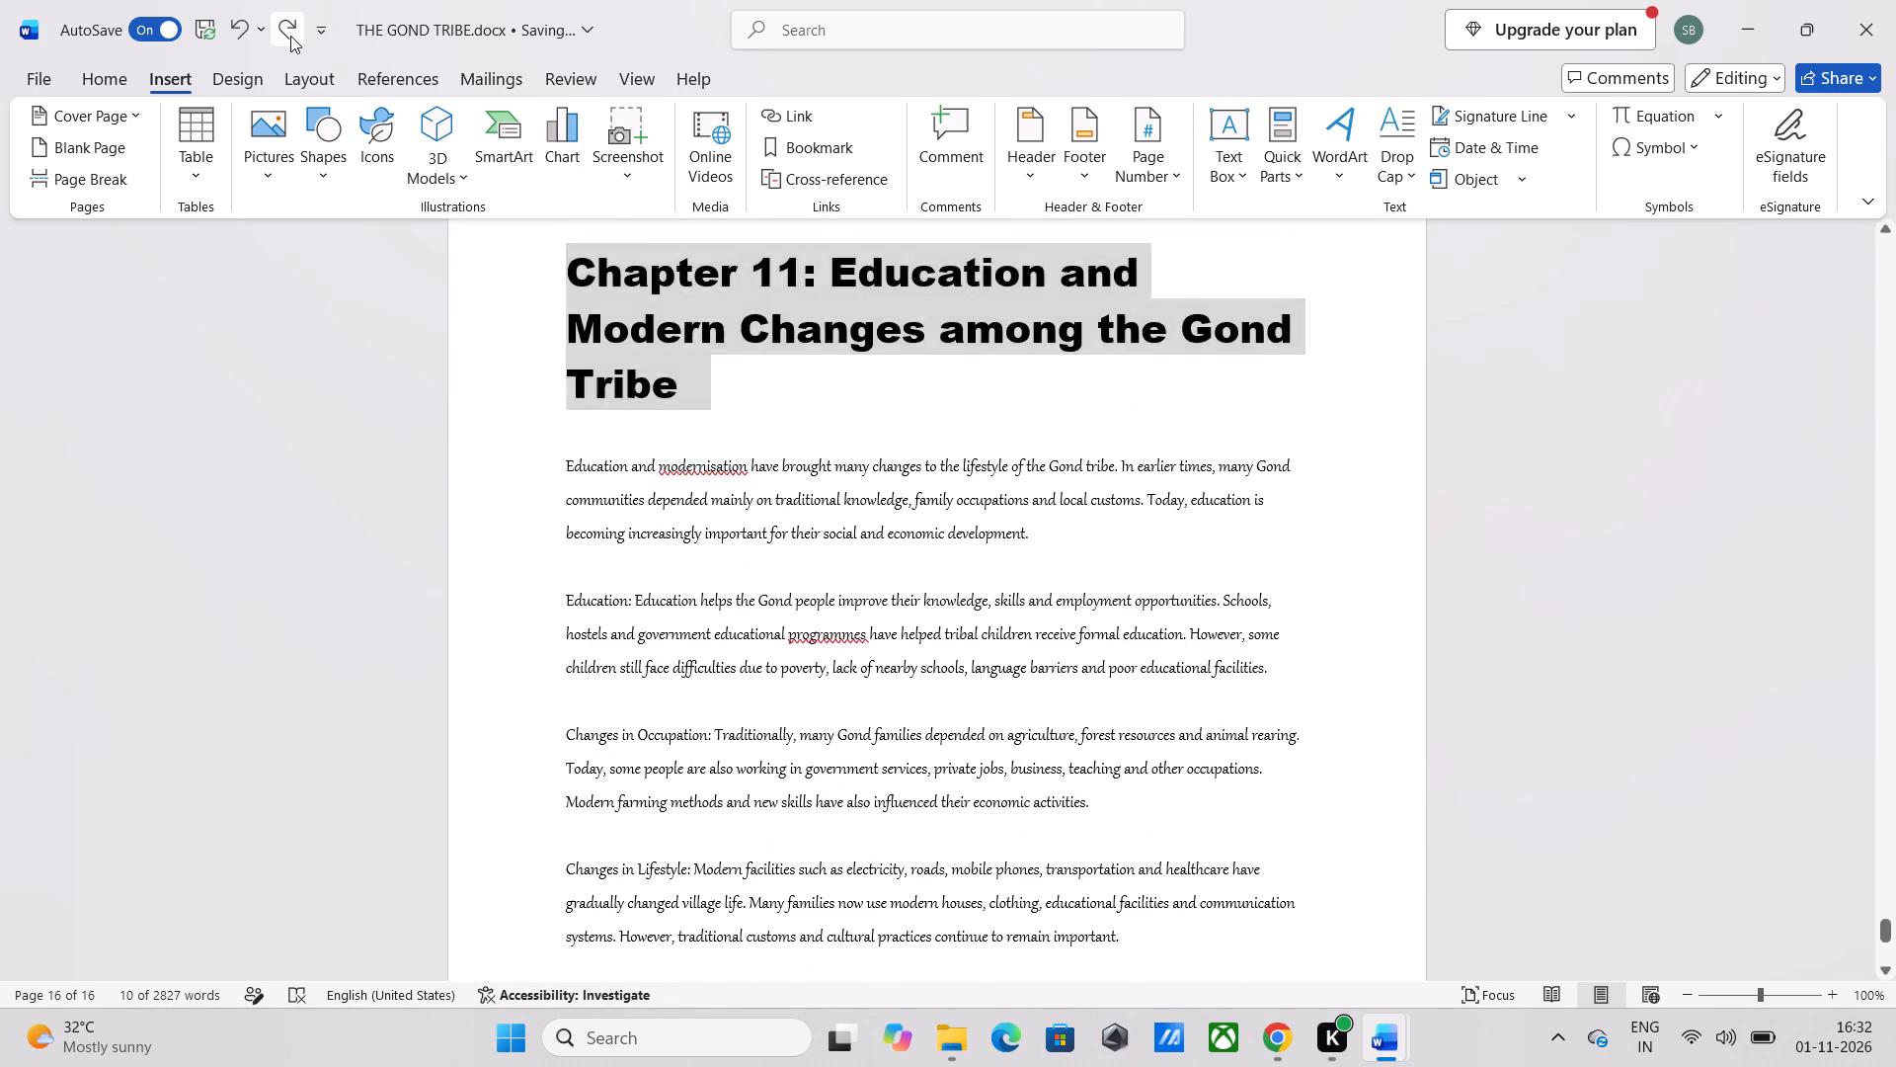
Redo the Chapter 12 text, its heading formatting and the removal of the empty line below "Development of the Gond Tribe".
{"action": "left_click", "coordinate": [290, 36]}
{"action": "left_click", "coordinate": [290, 36]}
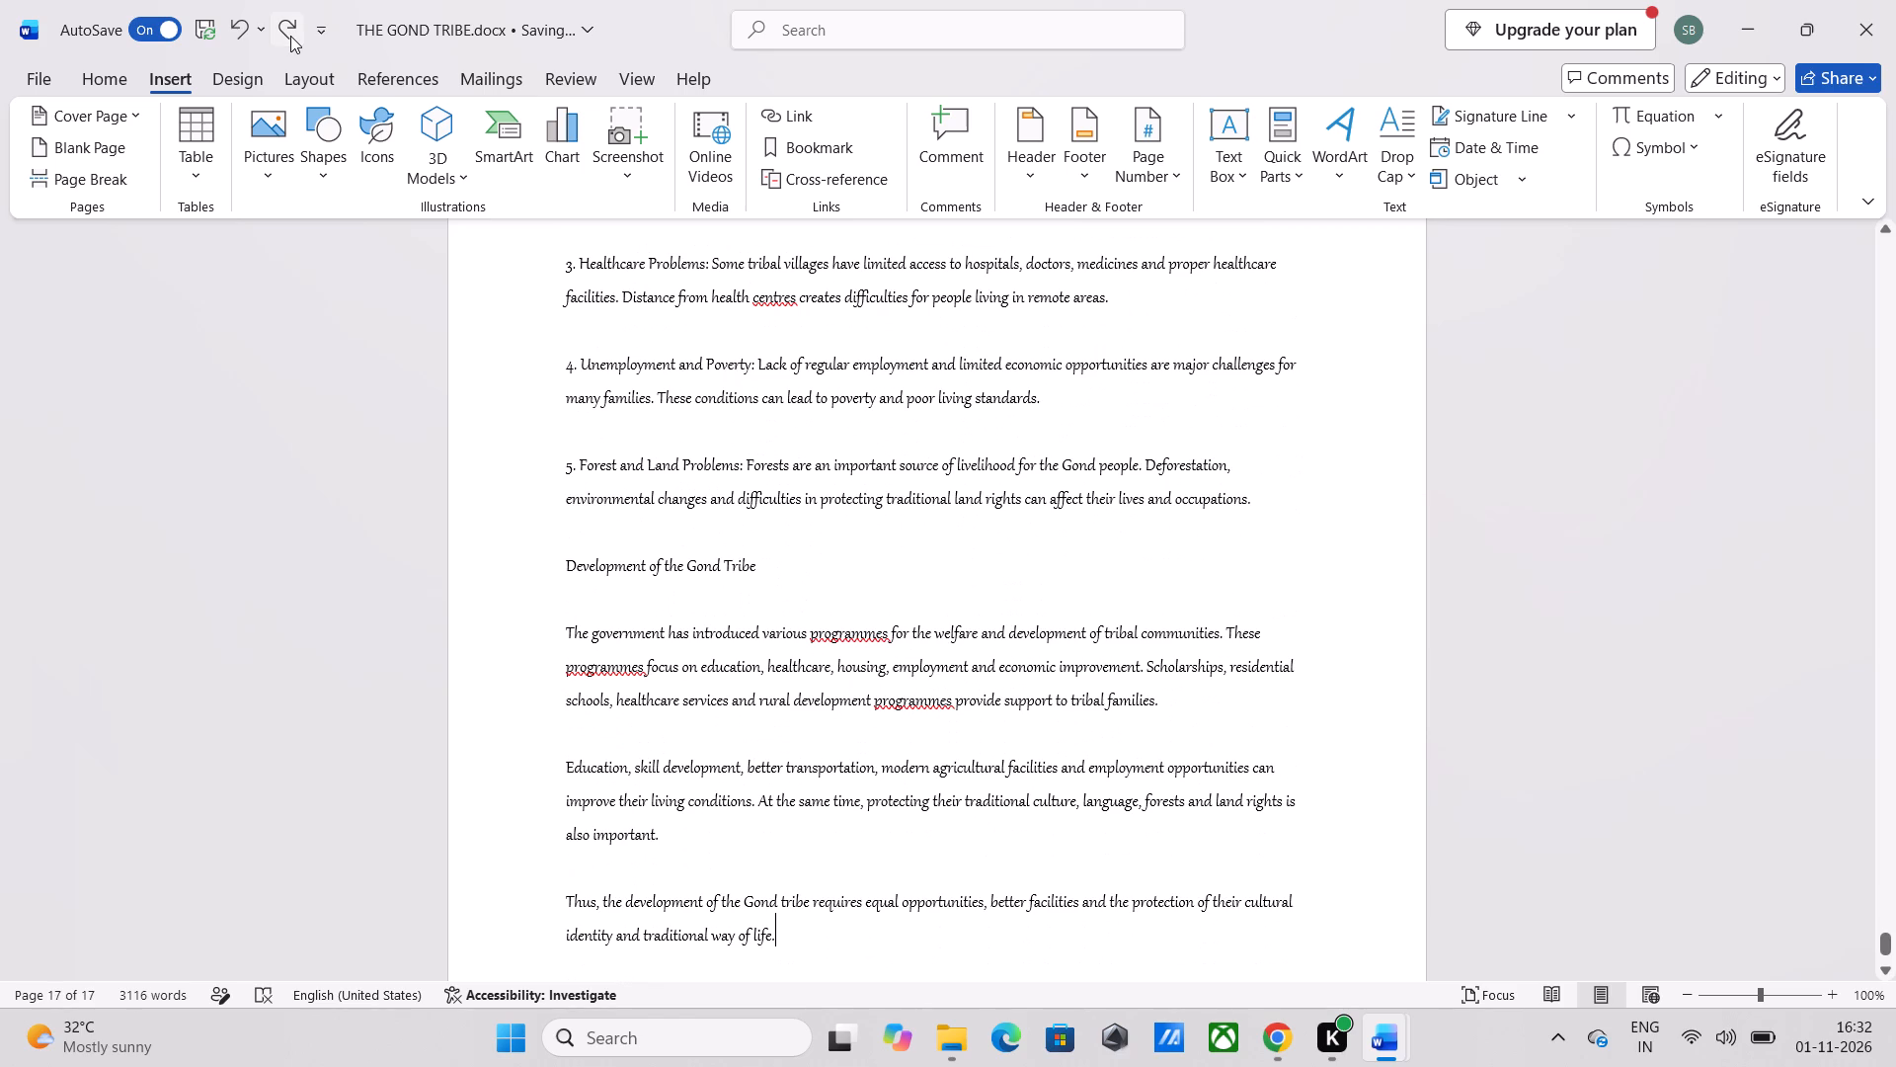
{"action": "left_click", "coordinate": [290, 36]}
{"action": "left_click", "coordinate": [290, 36]}
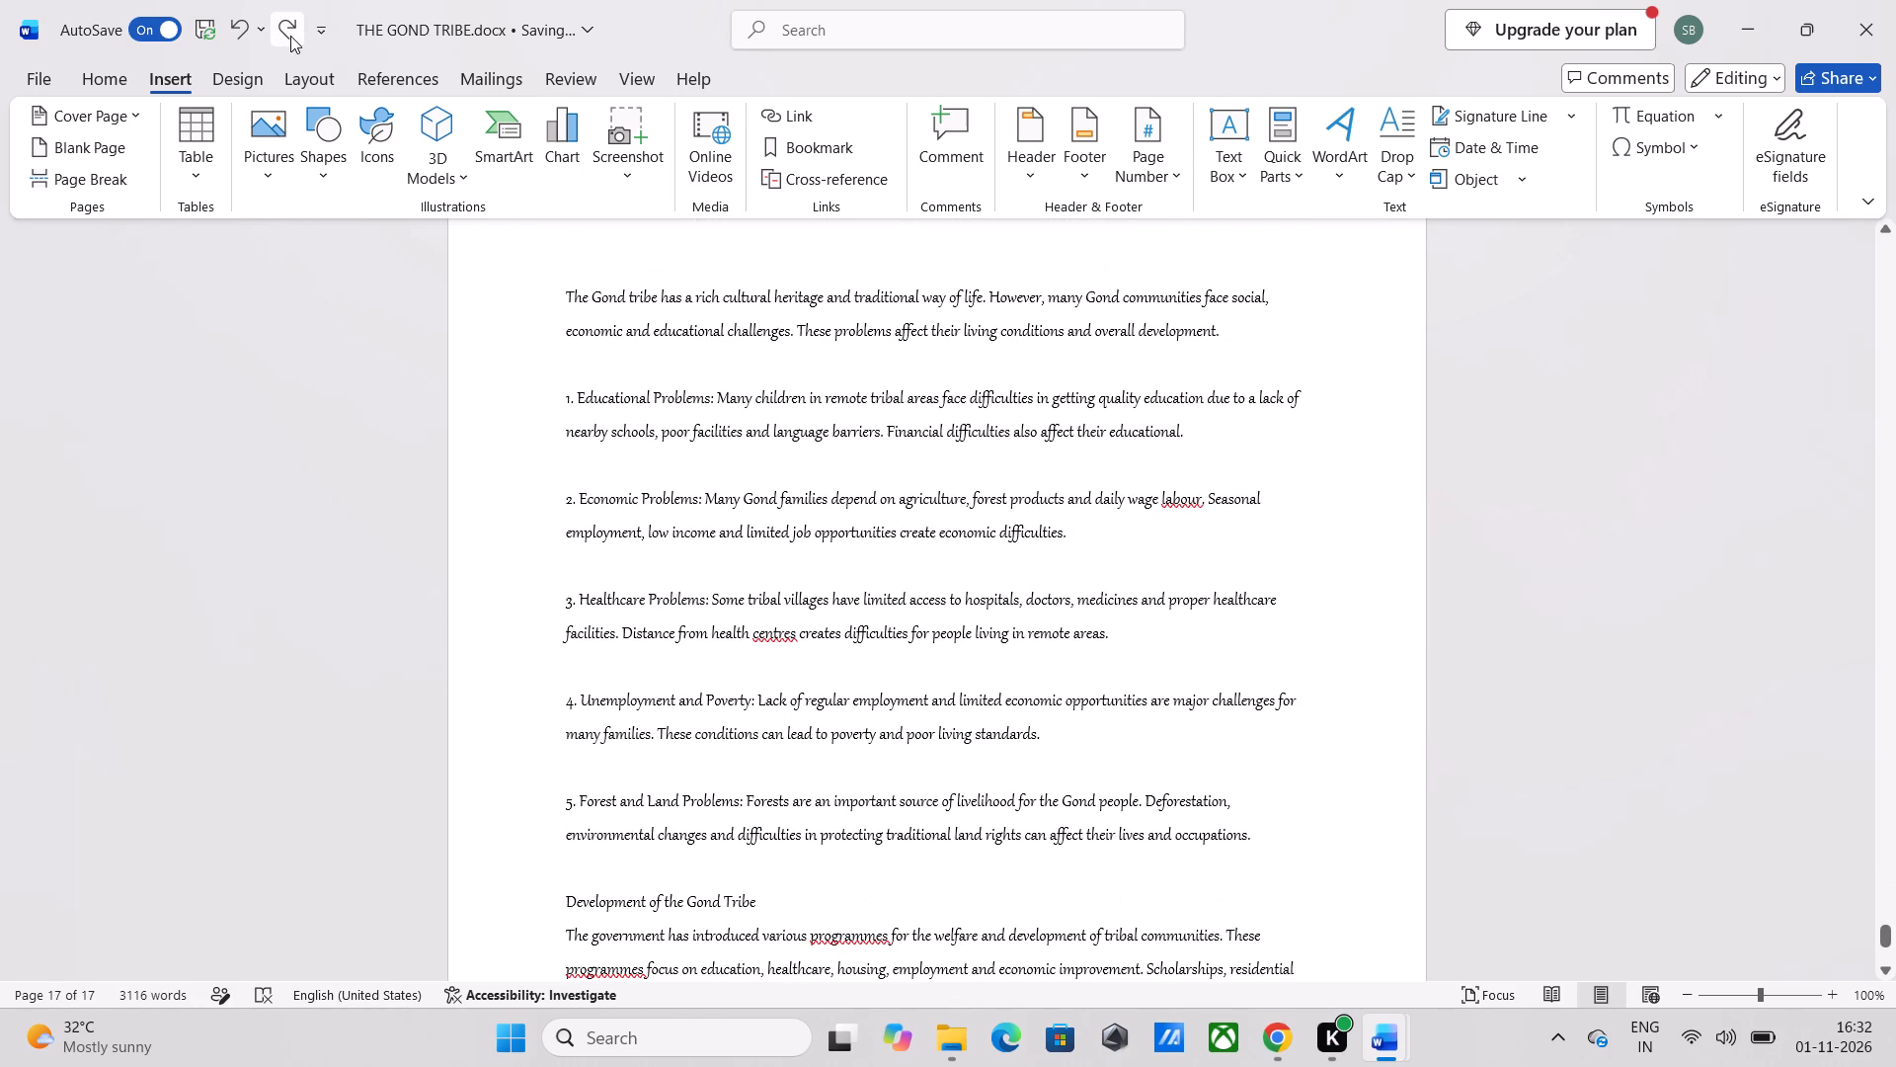
Examine the restored pages from the end of Chapter 12 back to the end of Chapter 10.
{"action": "scroll", "coordinate": [508, 454], "scroll_direction": "down", "scroll_amount": 5}
{"action": "scroll", "coordinate": [588, 488], "scroll_direction": "down", "scroll_amount": 4}
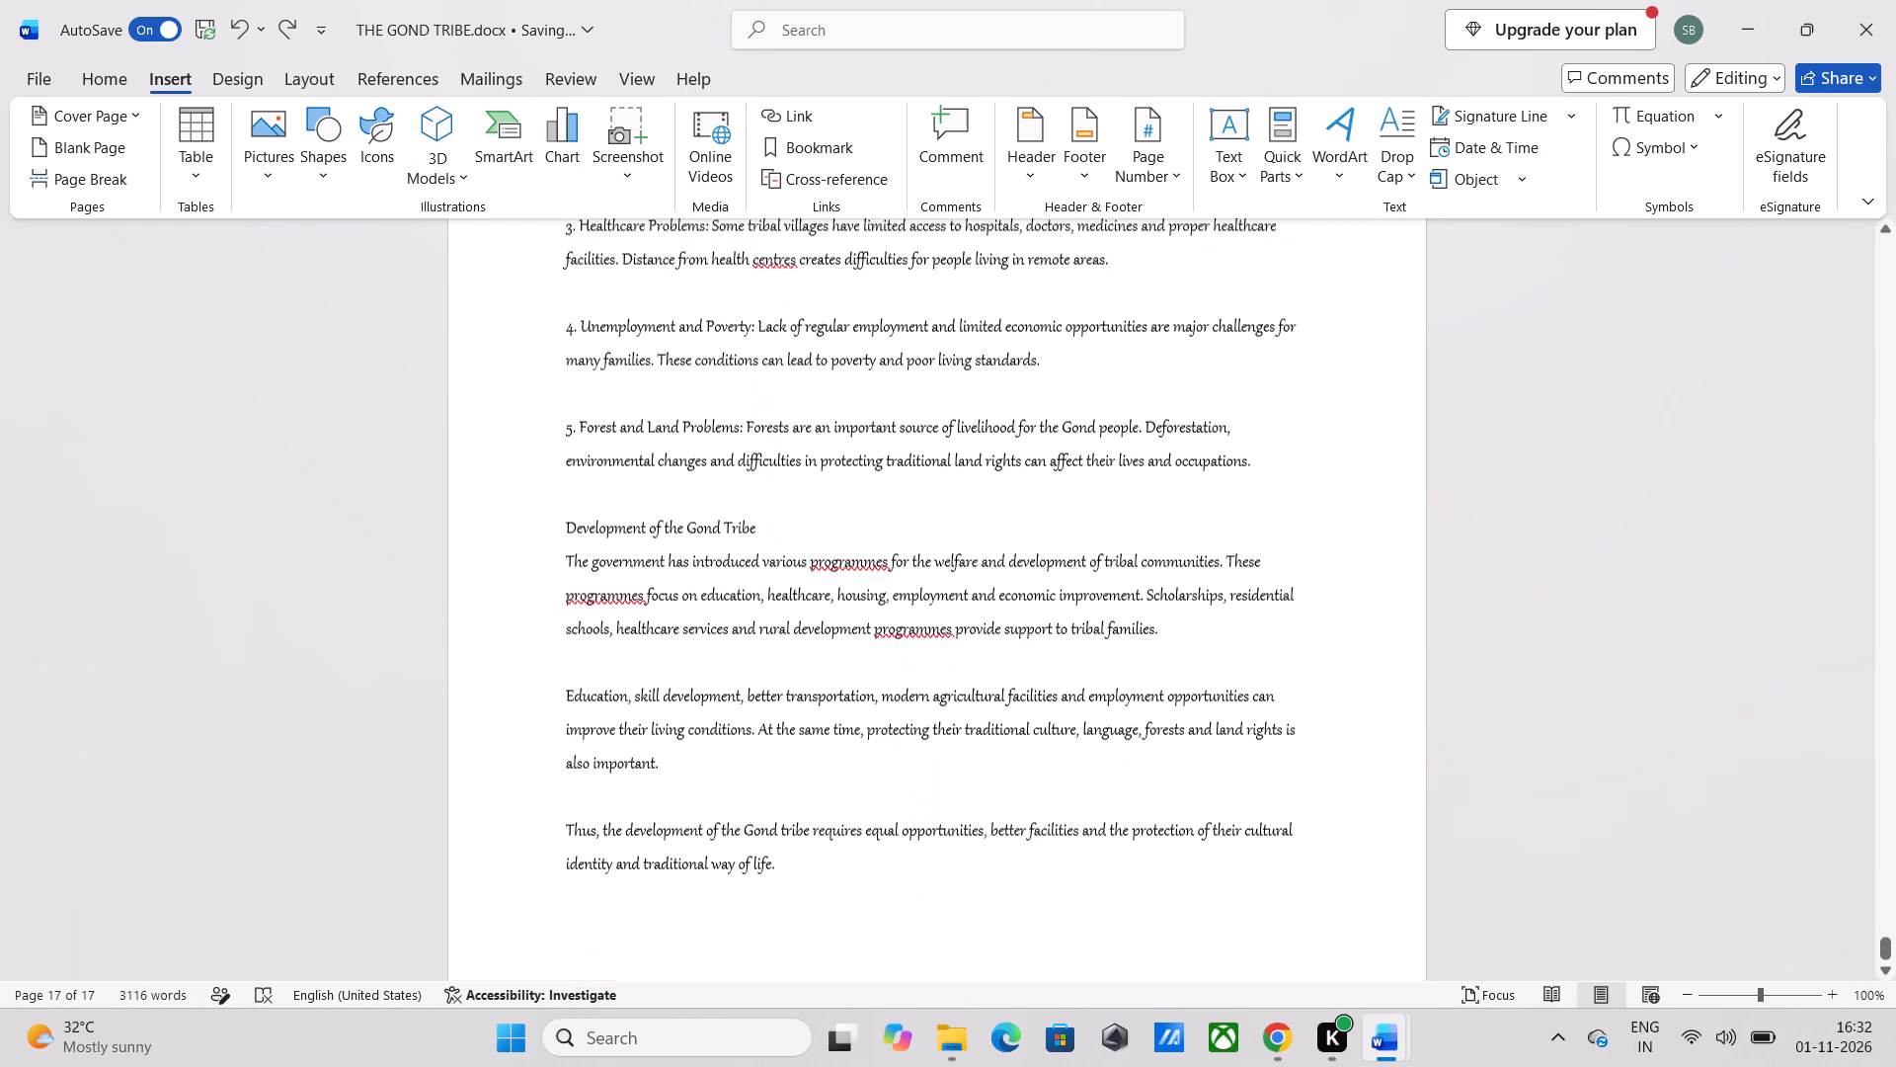
{"action": "scroll", "coordinate": [588, 488], "scroll_direction": "down", "scroll_amount": 1}
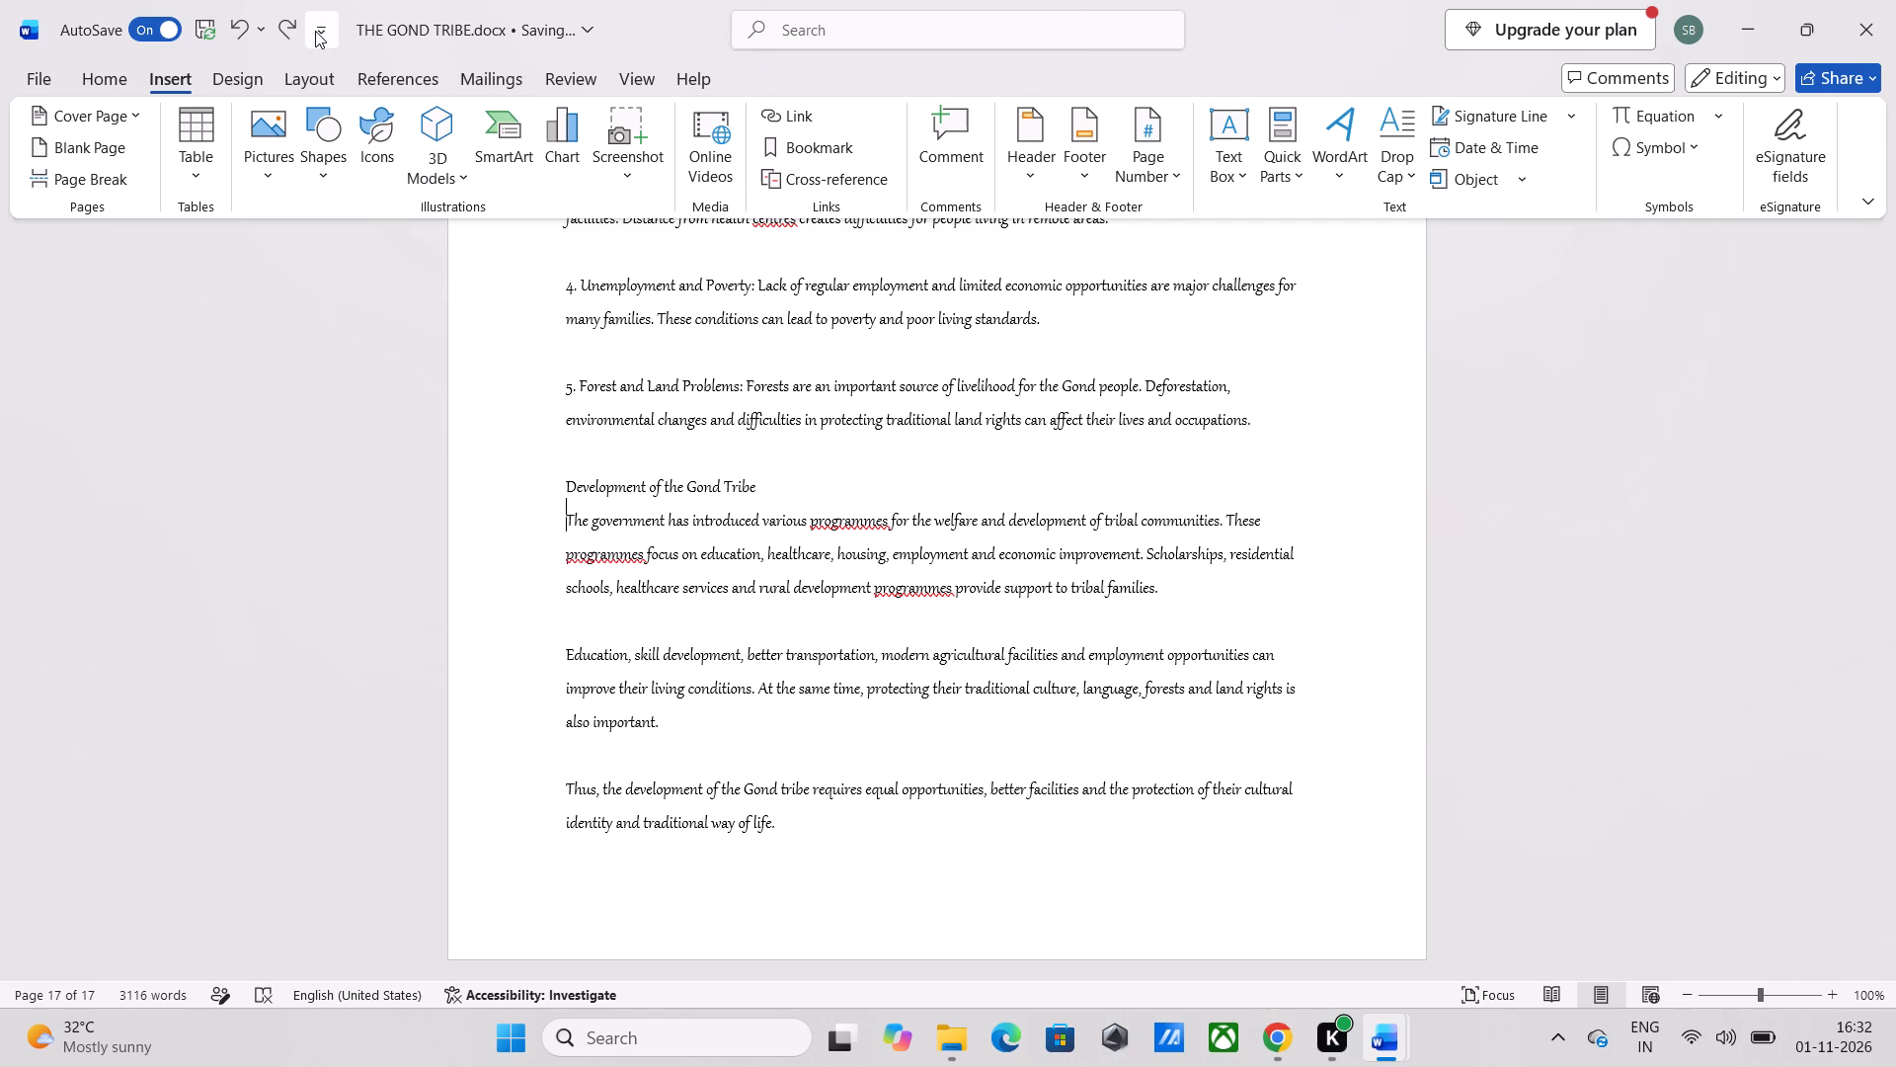
{"action": "left_click", "coordinate": [315, 31]}
{"action": "left_click", "coordinate": [201, 332]}
{"action": "scroll", "coordinate": [722, 742], "scroll_direction": "down", "scroll_amount": 4}
{"action": "scroll", "coordinate": [713, 604], "scroll_direction": "up", "scroll_amount": 13}
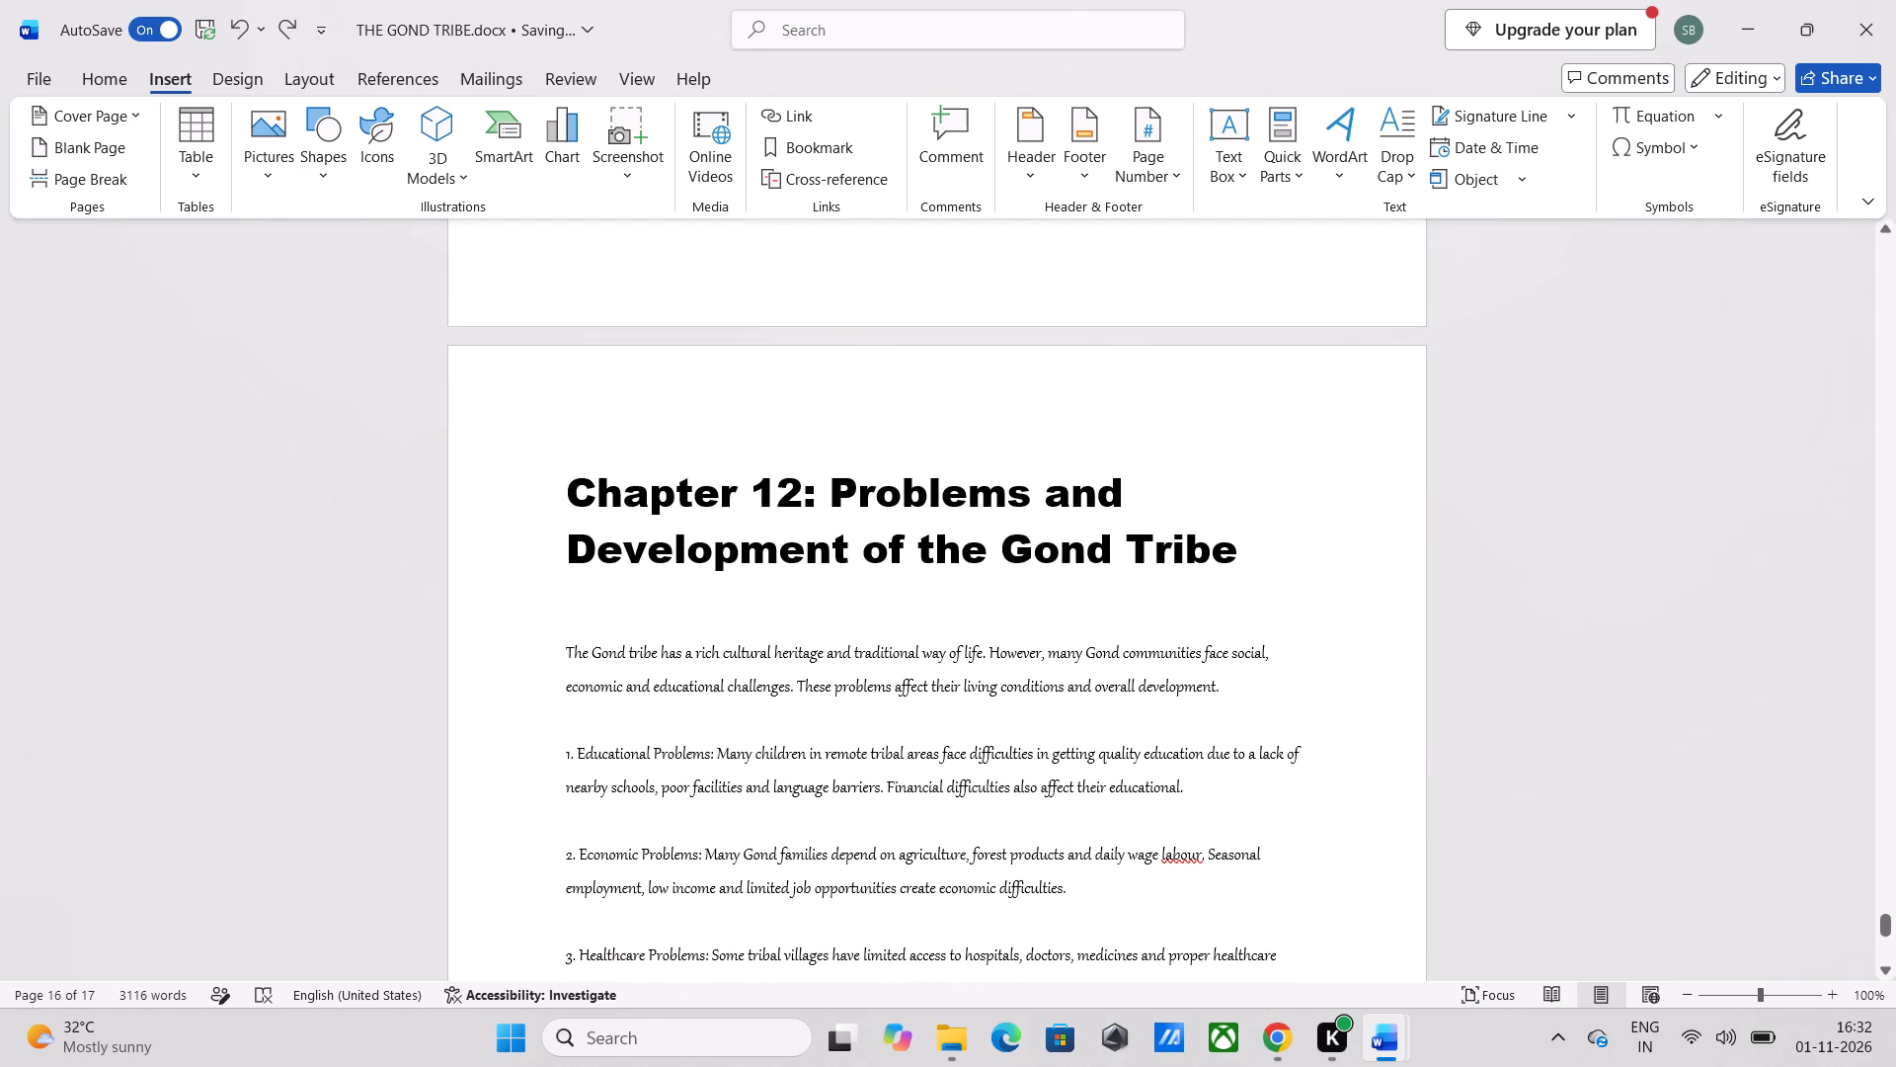
{"action": "scroll", "coordinate": [667, 540], "scroll_direction": "up", "scroll_amount": 17}
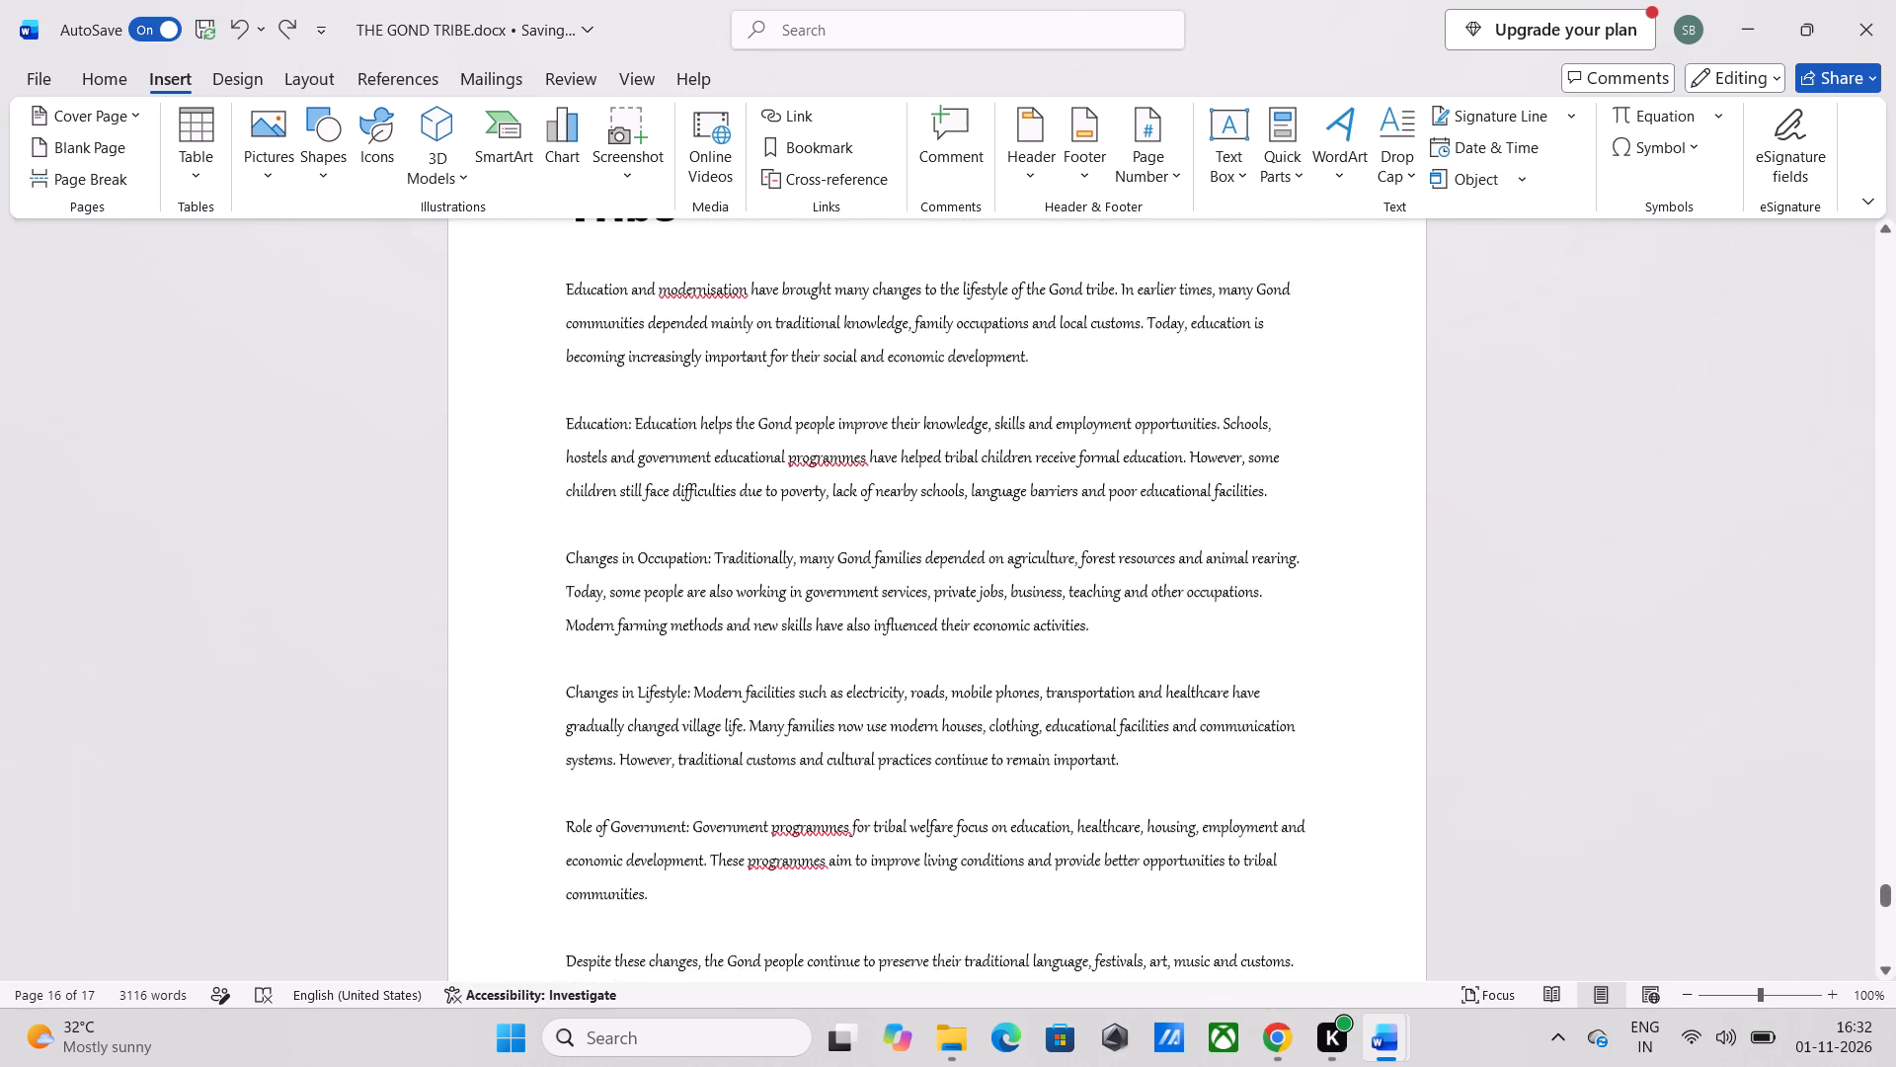
{"action": "scroll", "coordinate": [667, 540], "scroll_direction": "up", "scroll_amount": 13}
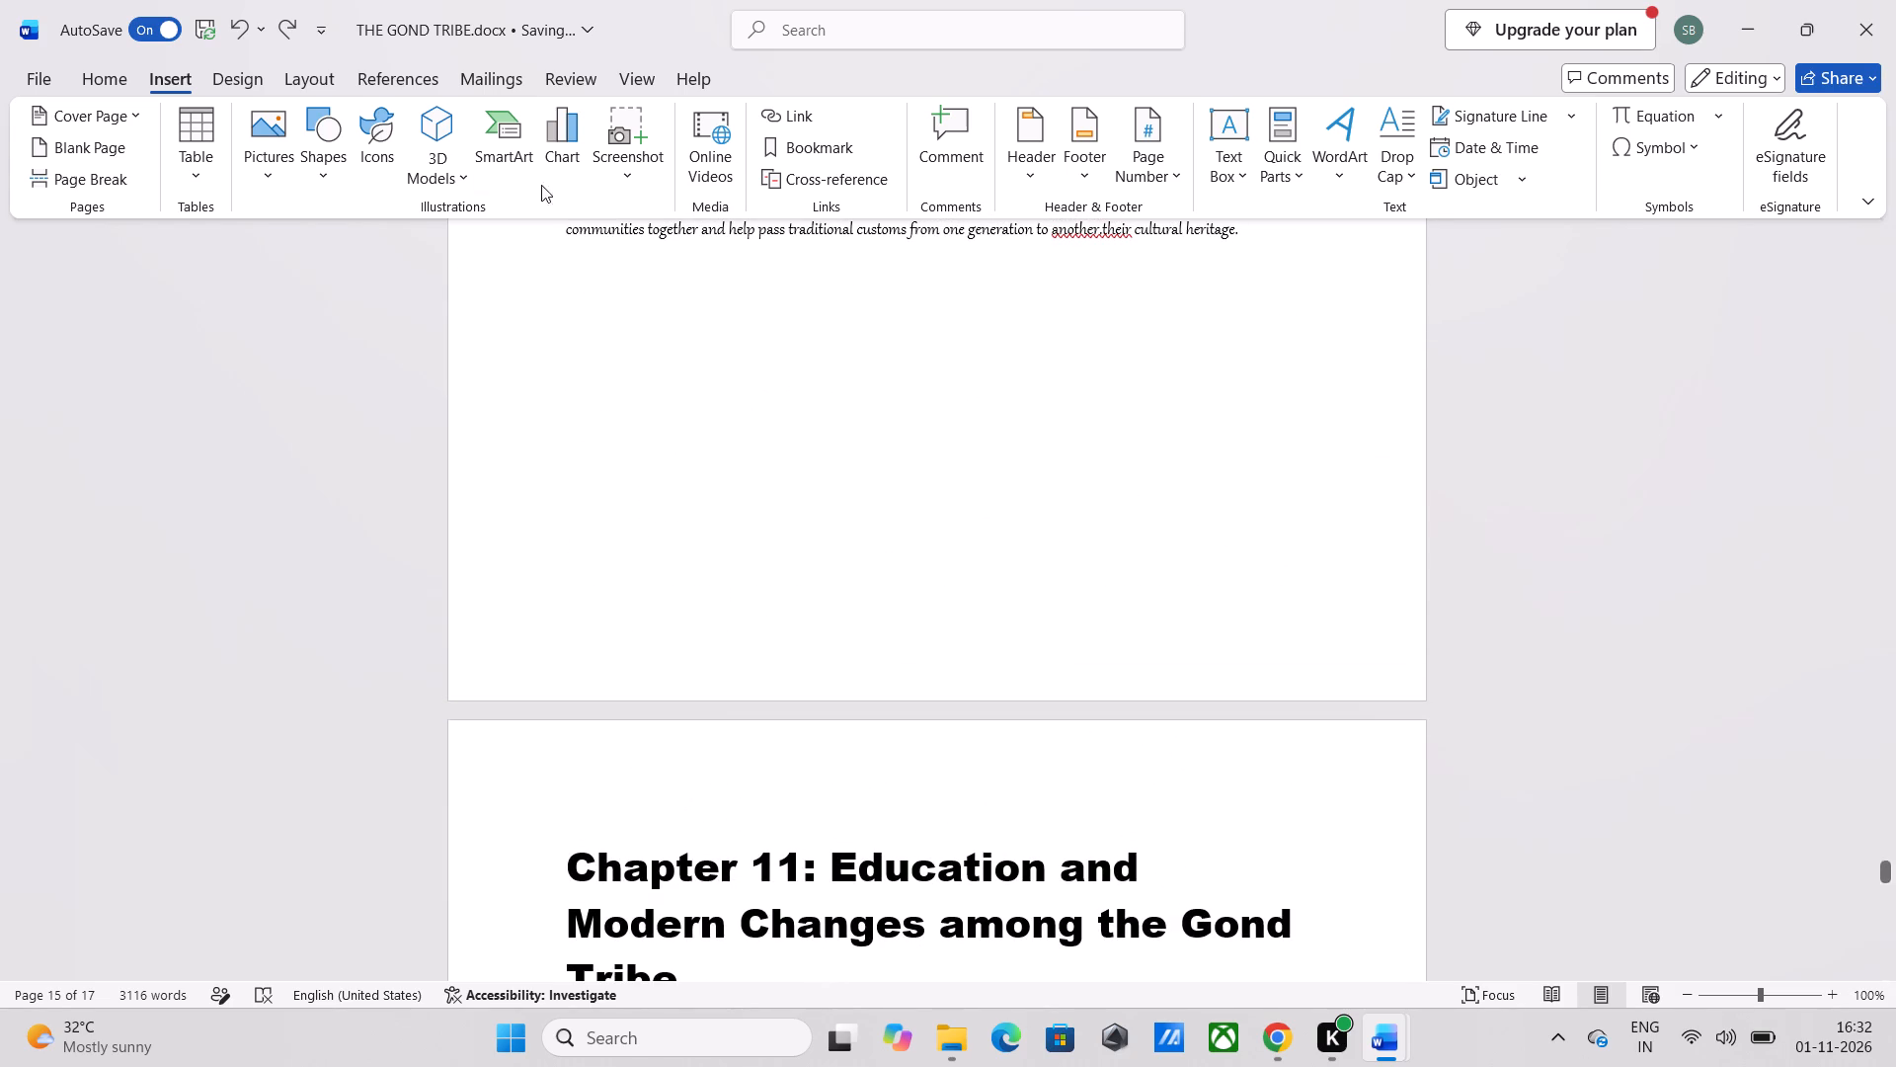
Redo the next undone change at the Chapter 10 heading.
{"action": "left_click", "coordinate": [274, 25]}
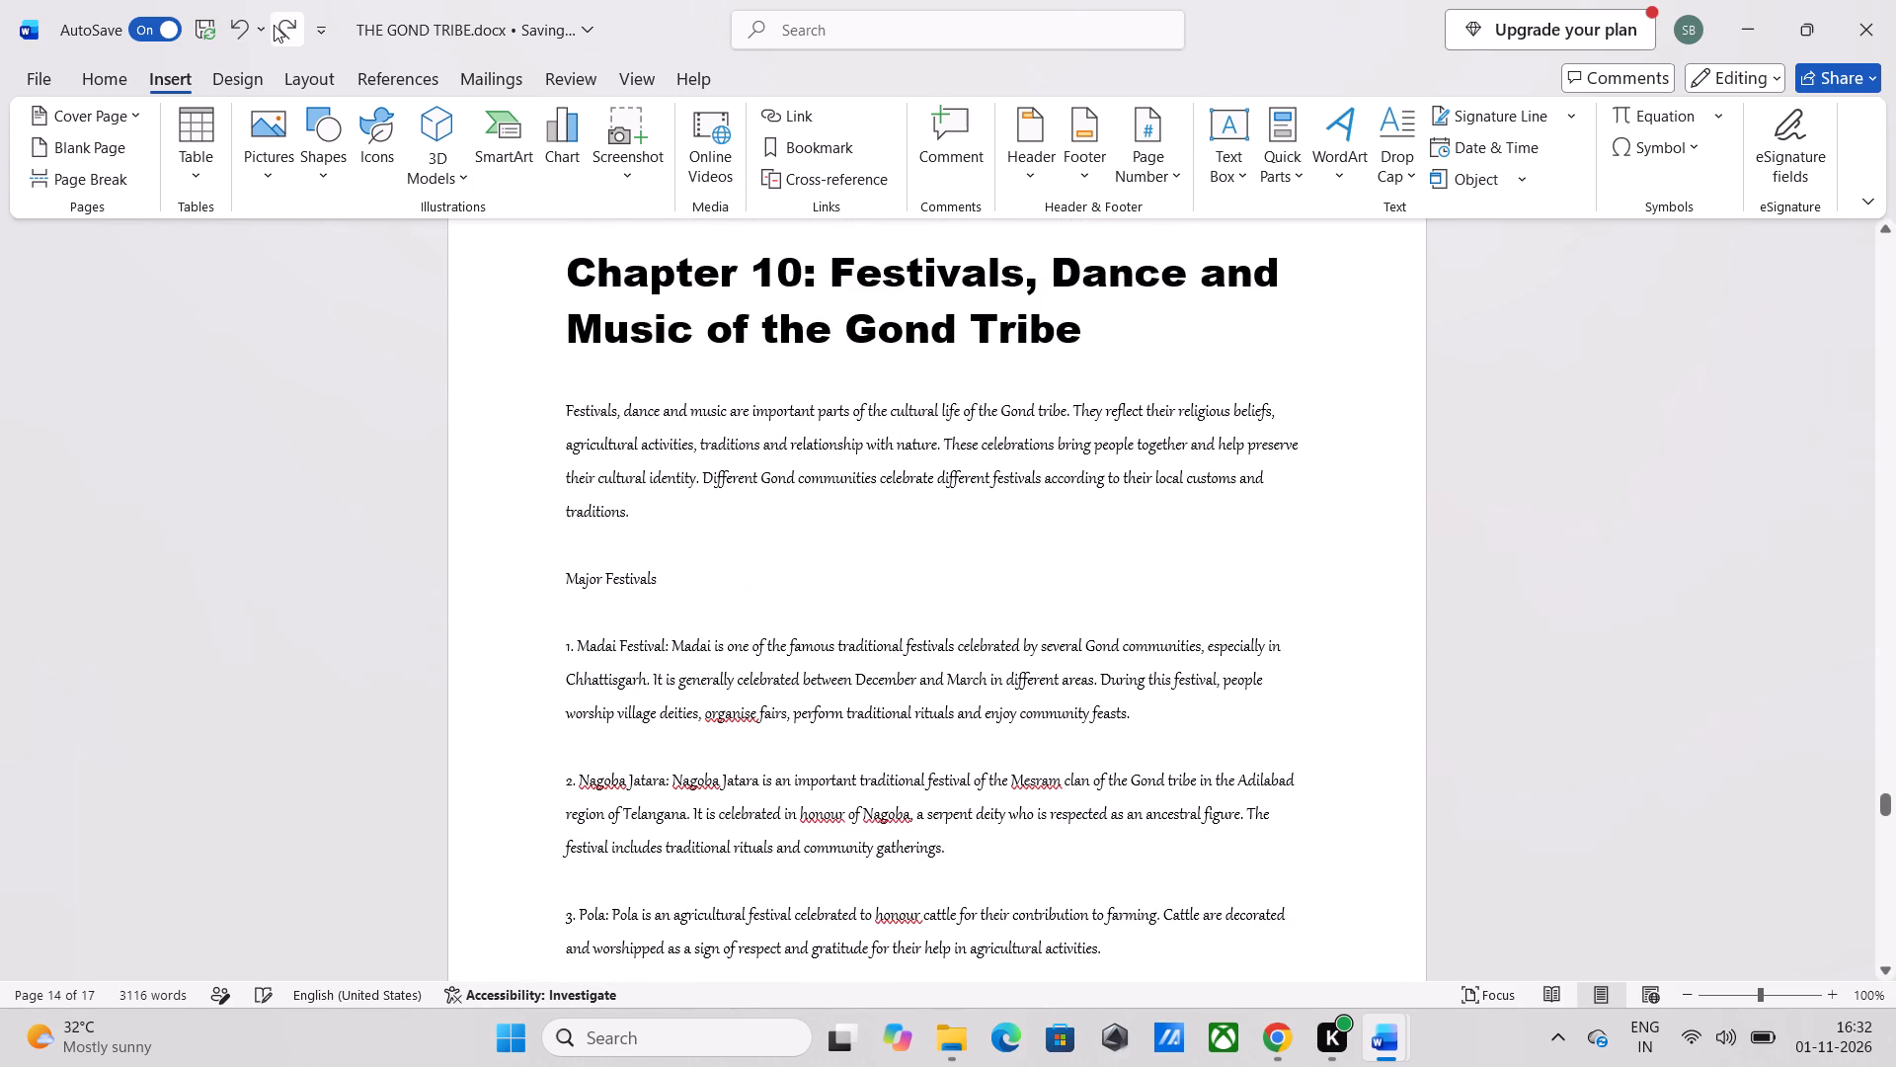
Examine the Chapter 10 text and the pages between it and the religion chapter's conclusion for the blank page.
{"action": "scroll", "coordinate": [1174, 715], "scroll_direction": "down", "scroll_amount": 10}
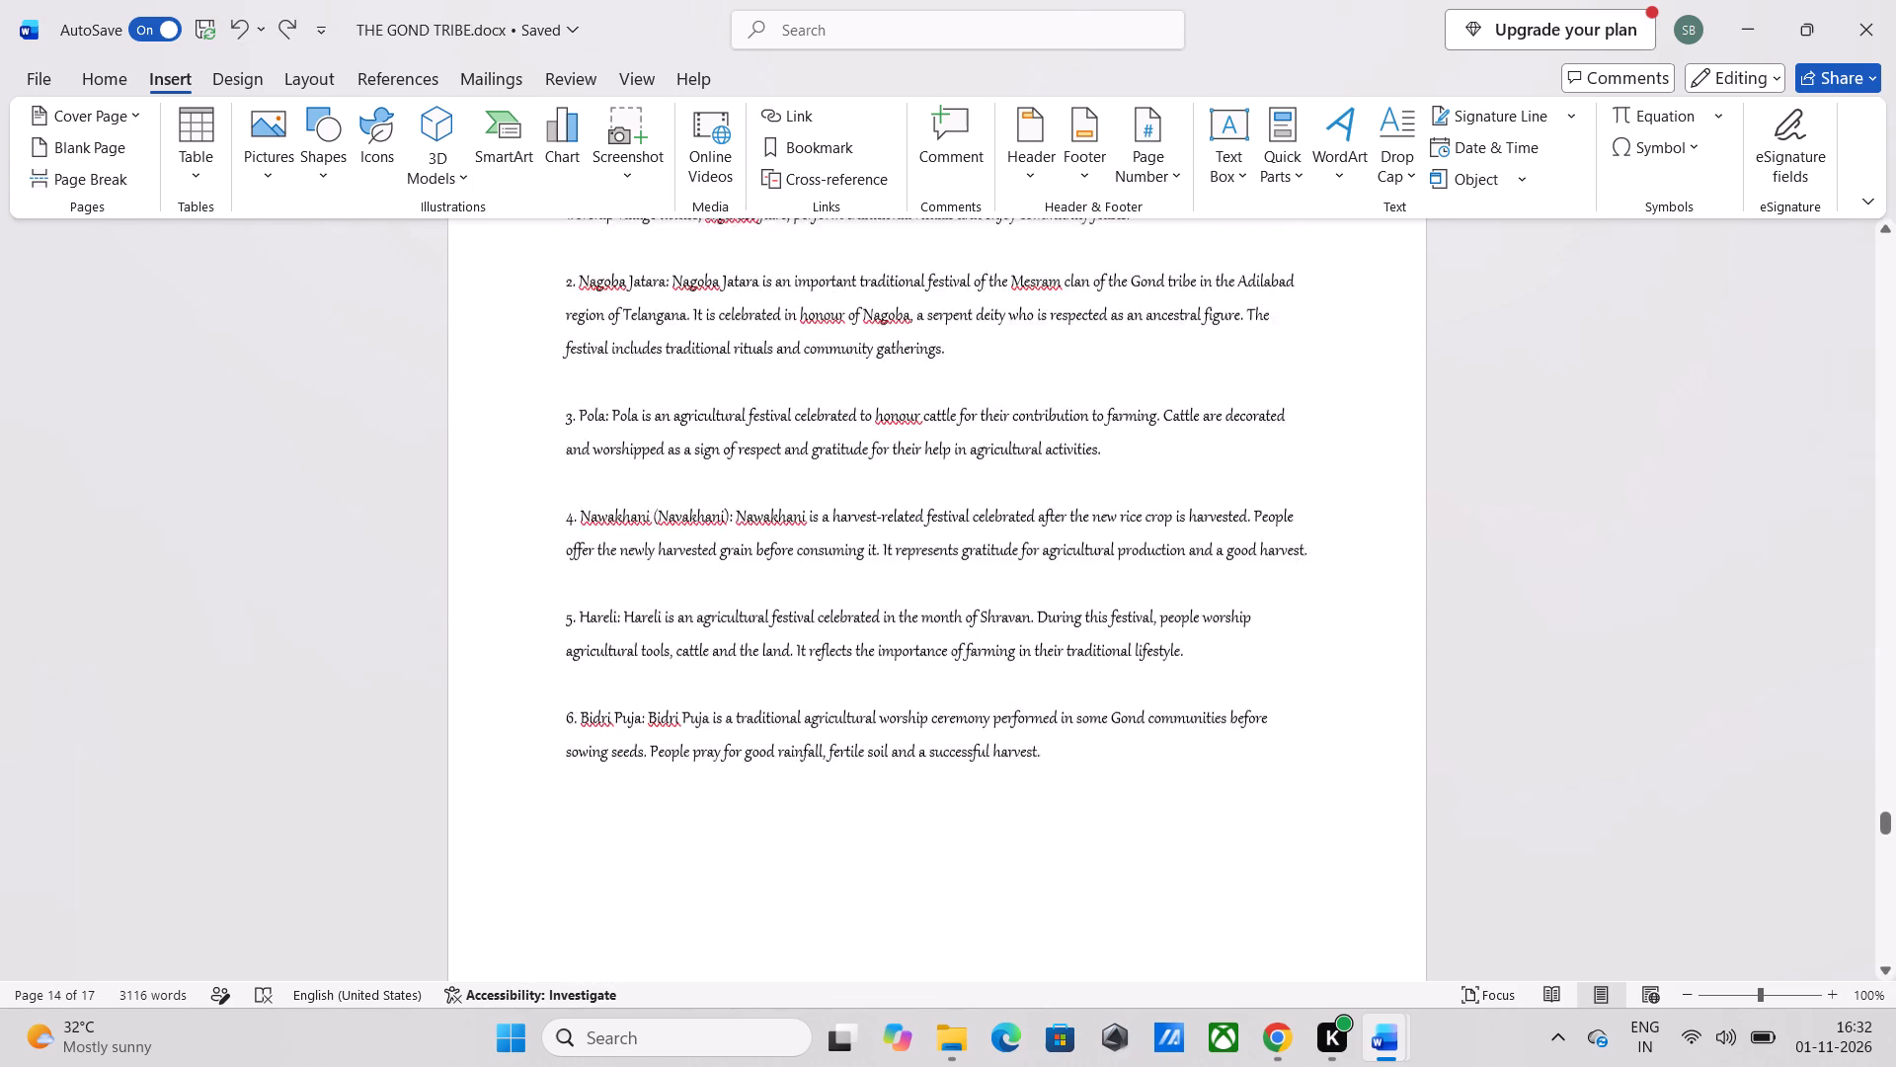
{"action": "scroll", "coordinate": [1174, 704], "scroll_direction": "down", "scroll_amount": 7}
{"action": "scroll", "coordinate": [1174, 703], "scroll_direction": "up", "scroll_amount": 12}
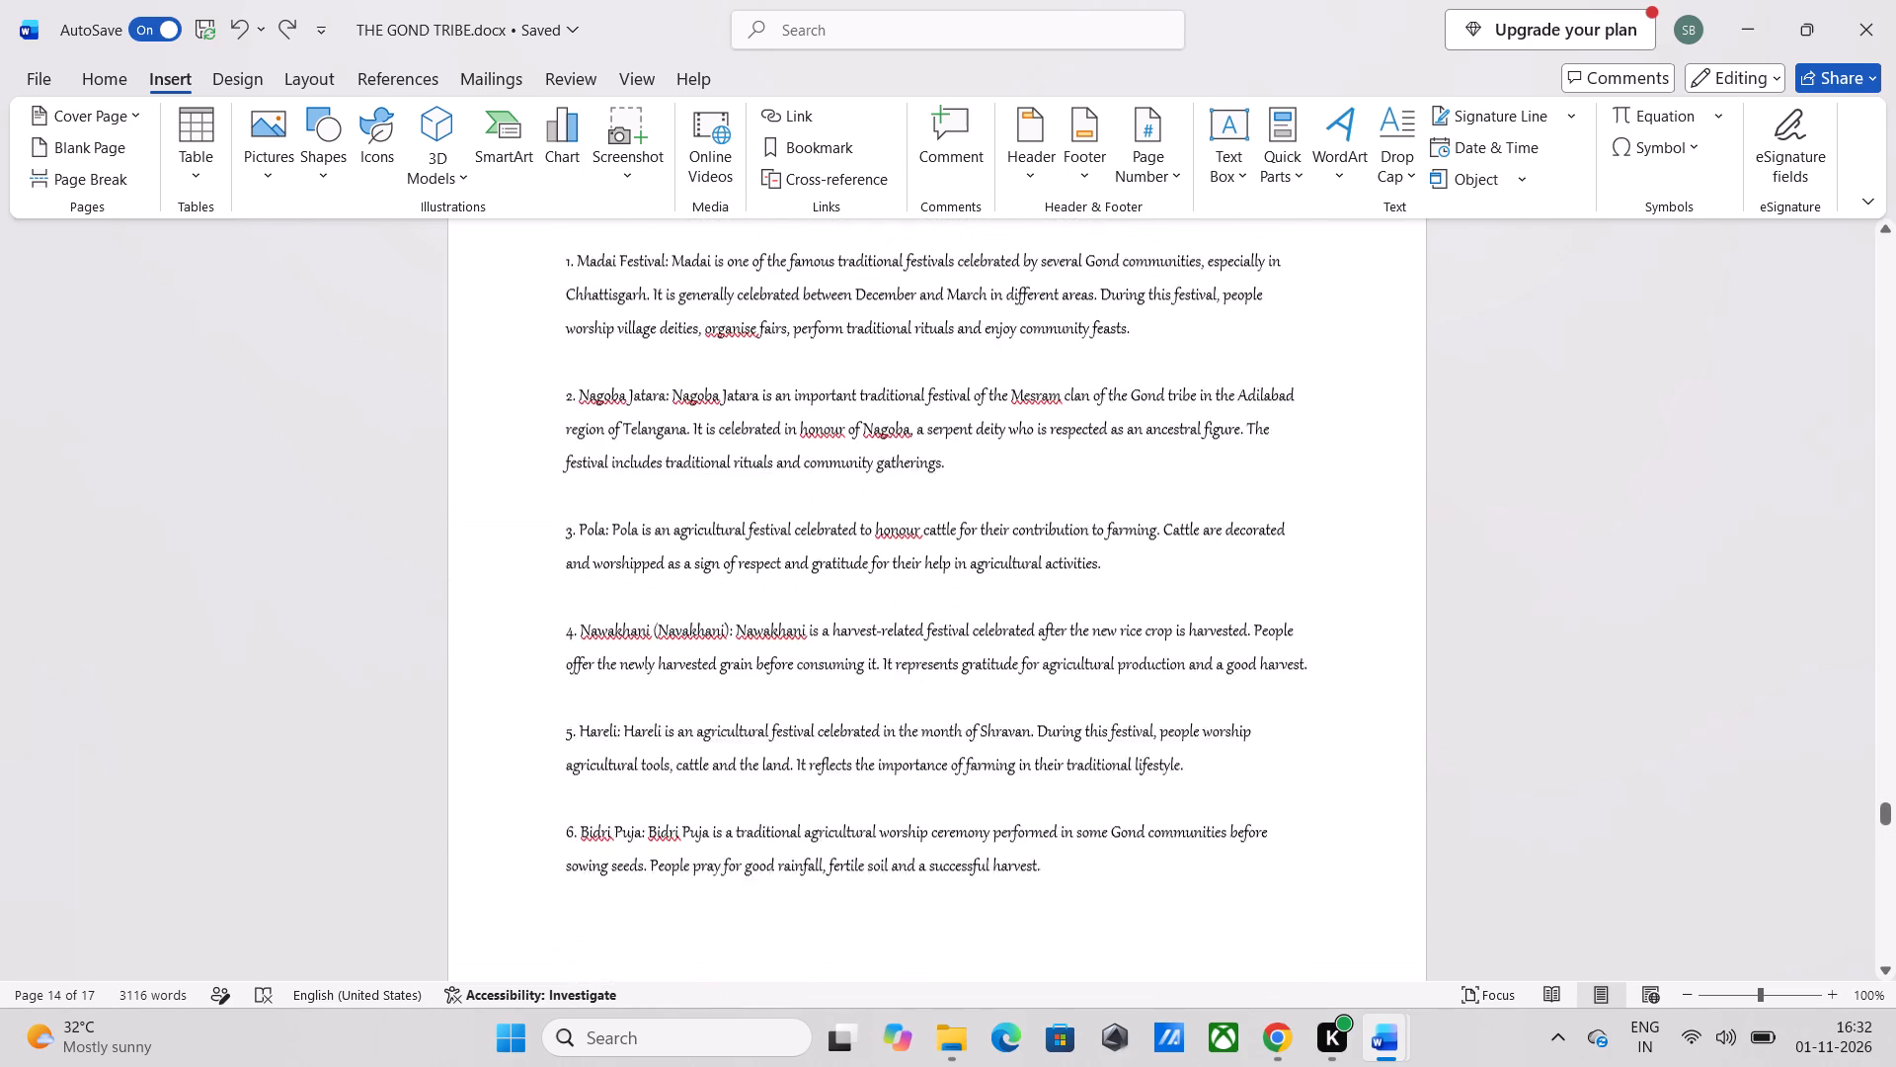
{"action": "scroll", "coordinate": [1174, 701], "scroll_direction": "up", "scroll_amount": 18}
{"action": "scroll", "coordinate": [1174, 696], "scroll_direction": "up", "scroll_amount": 12}
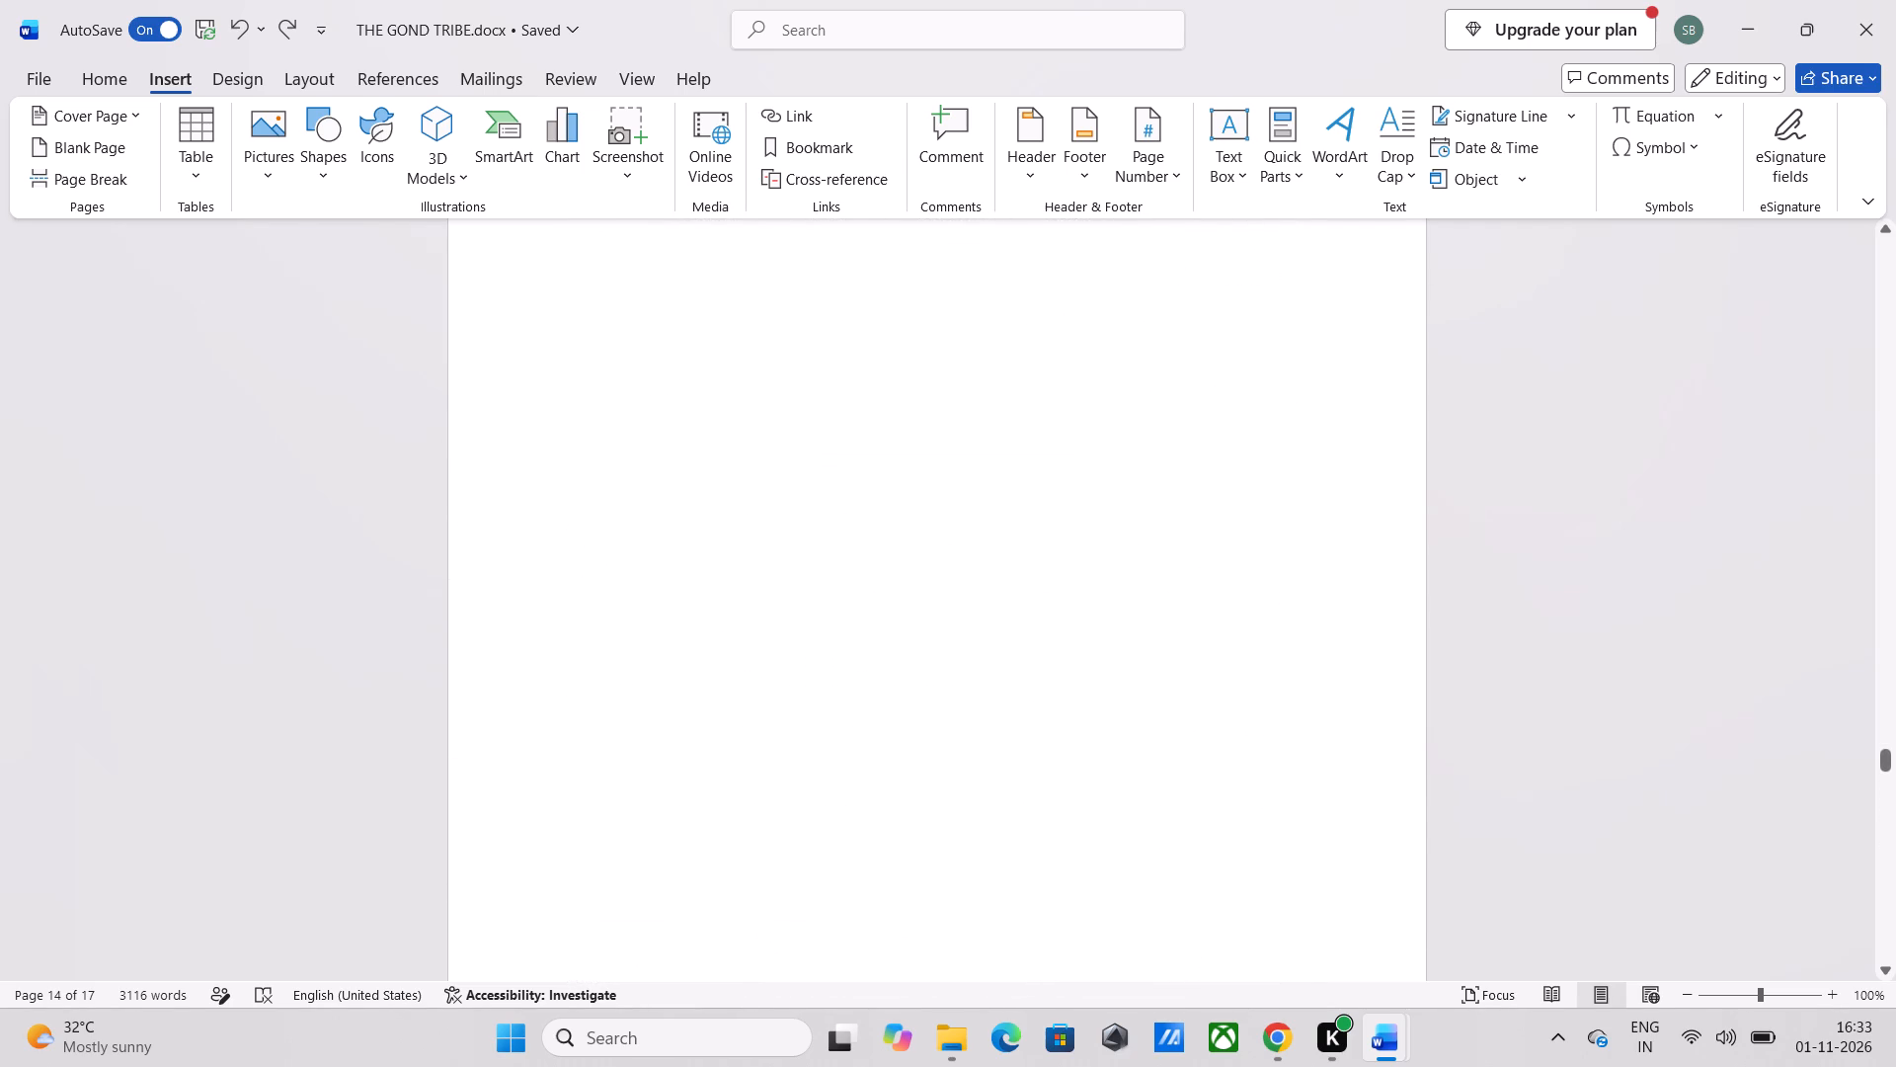
{"action": "scroll", "coordinate": [1174, 696], "scroll_direction": "up", "scroll_amount": 17}
{"action": "scroll", "coordinate": [1174, 679], "scroll_direction": "up", "scroll_amount": 6}
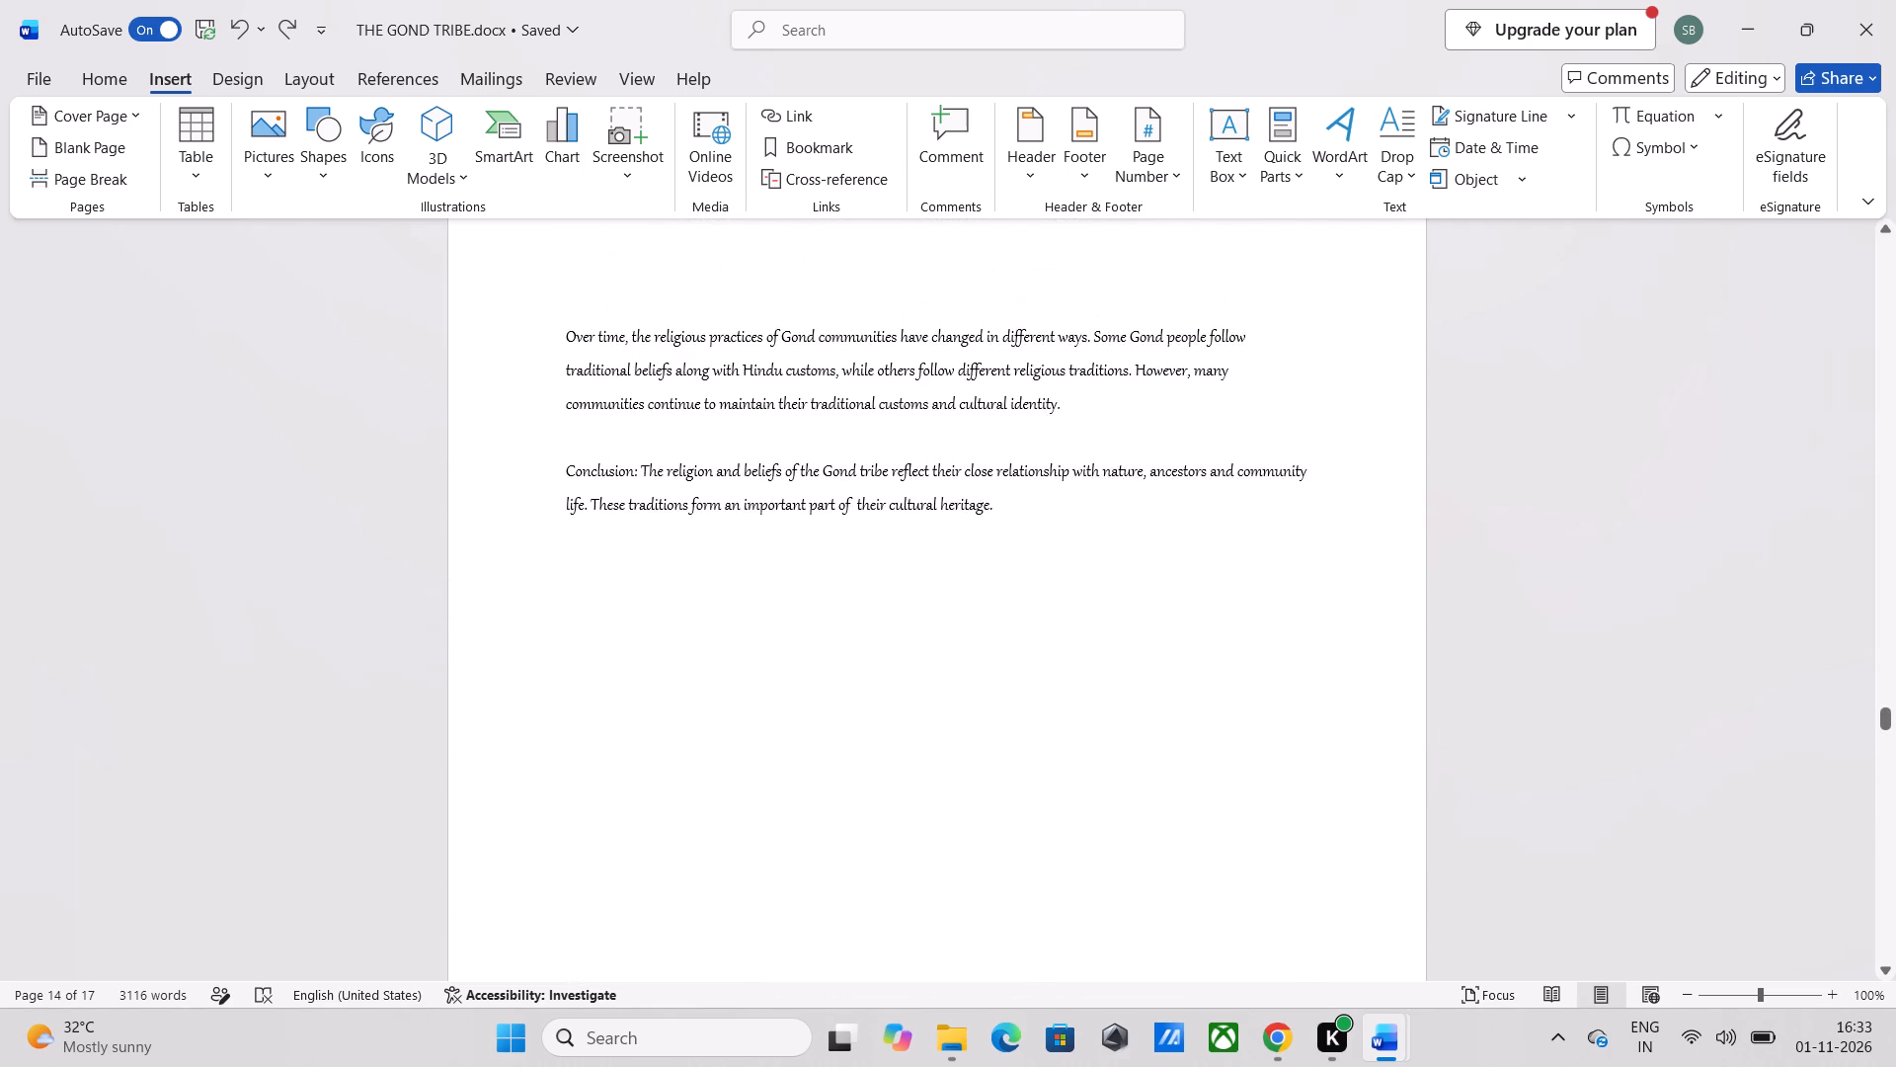
{"action": "scroll", "coordinate": [1174, 676], "scroll_direction": "down", "scroll_amount": 20}
{"action": "scroll", "coordinate": [1173, 678], "scroll_direction": "down", "scroll_amount": 3}
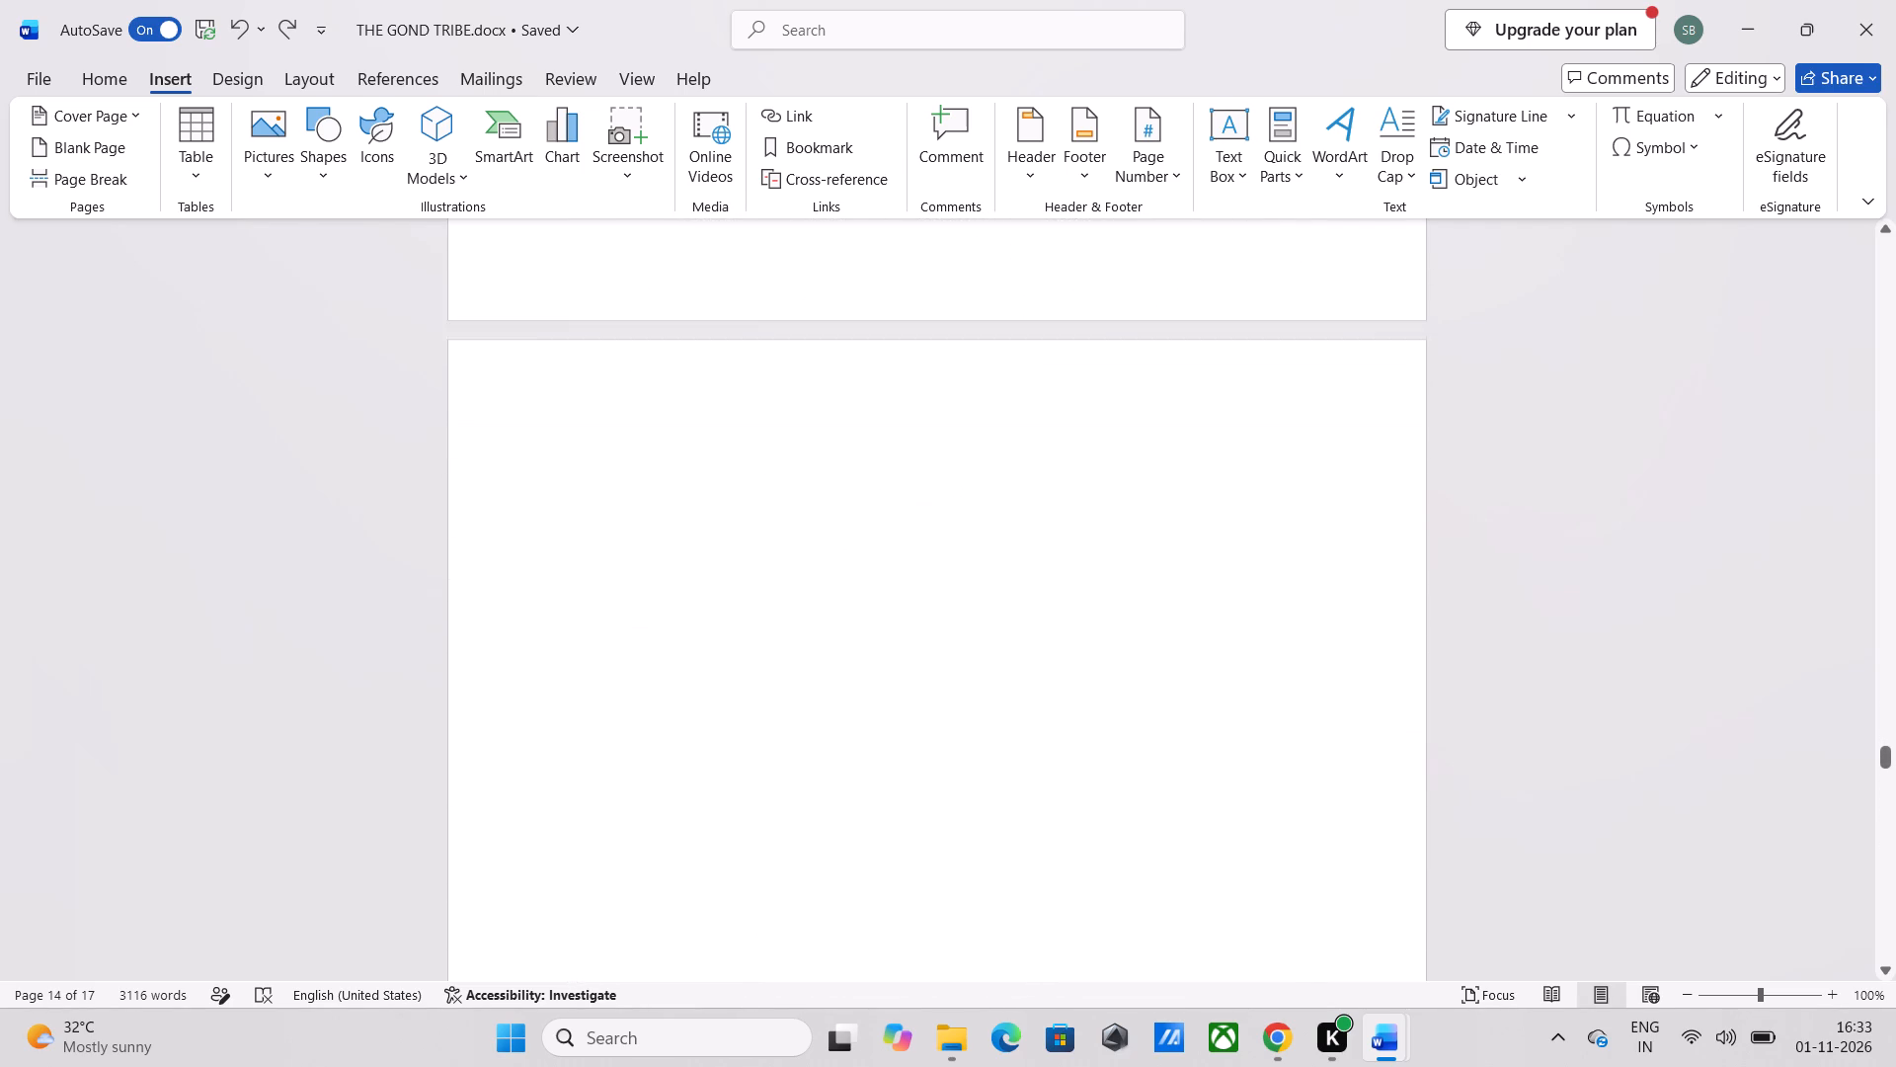
Delete empty lines from the blank page 13 that precedes Chapter 10, working backwards from the middle of the page.
{"action": "left_click", "coordinate": [1171, 678]}
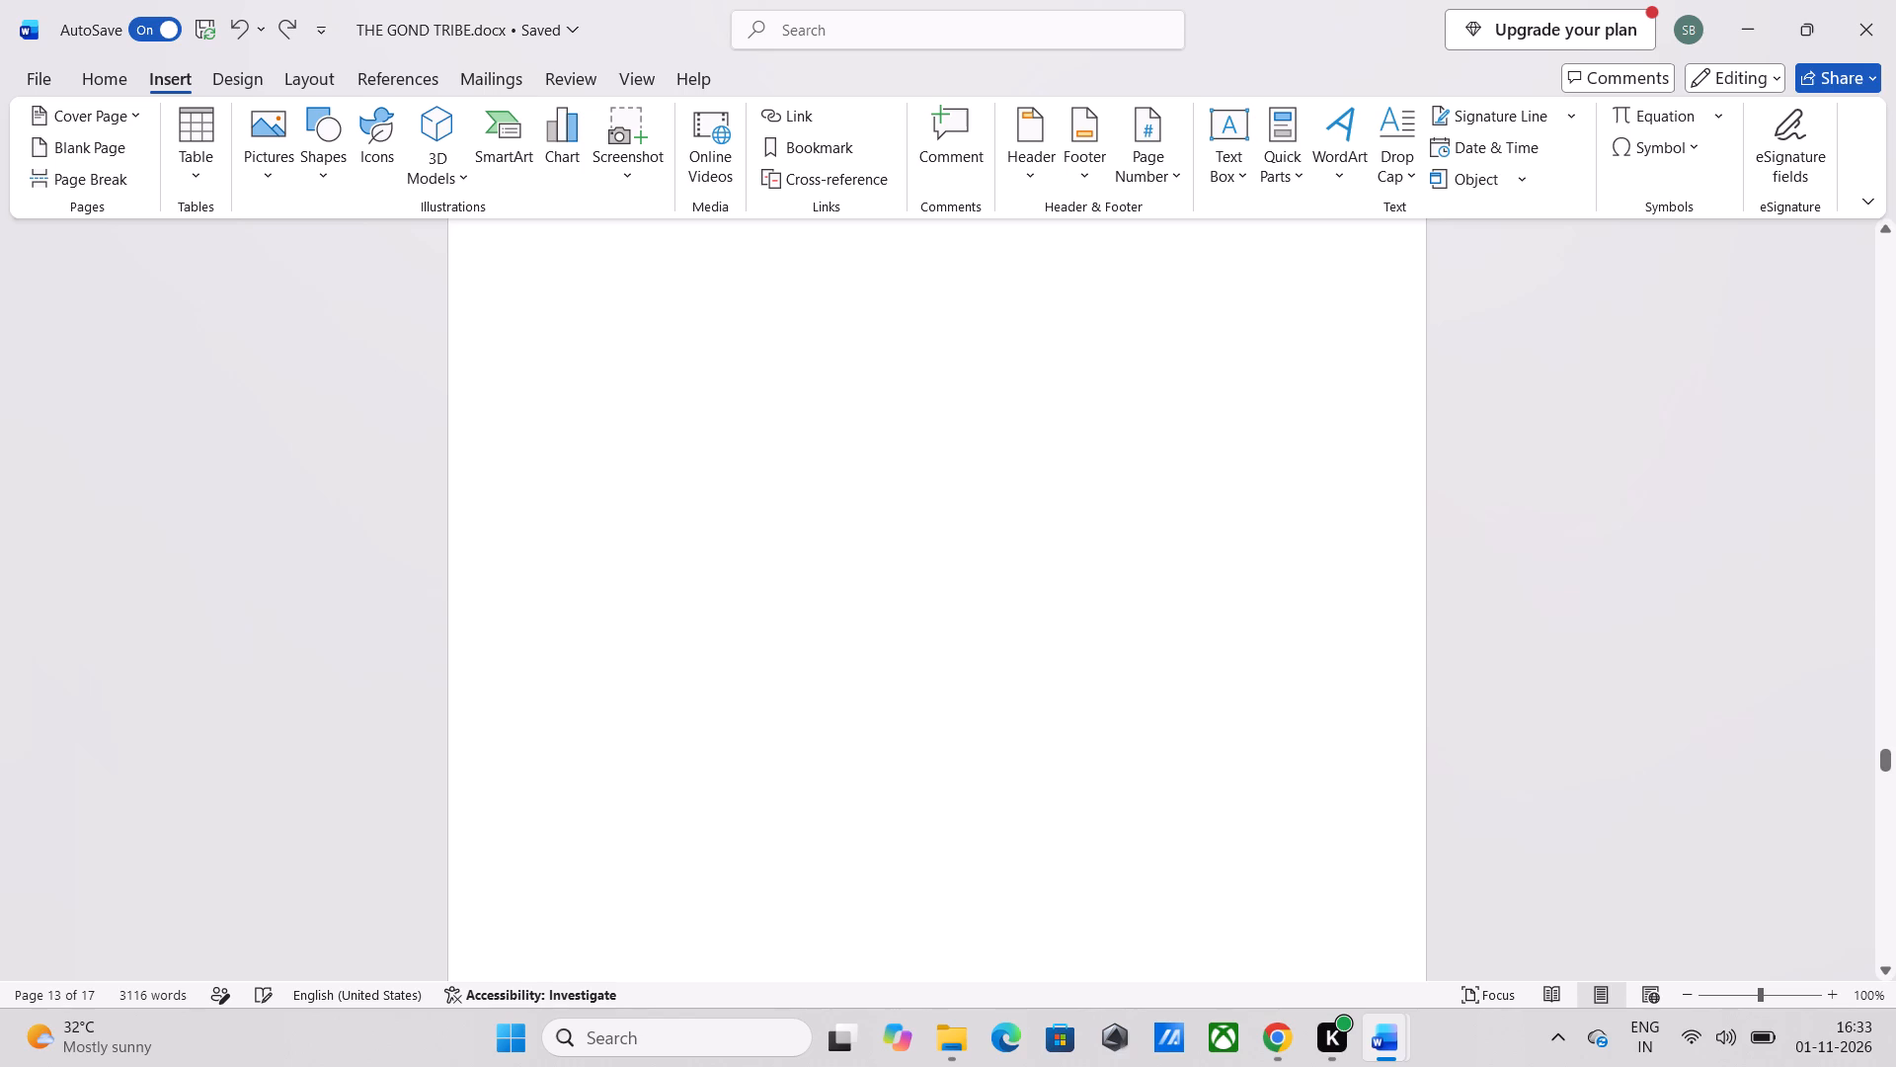
{"action": "double_click", "coordinate": [1134, 669]}
{"action": "key", "text": "BackSpace"}
{"action": "key", "text": "BackSpace"}
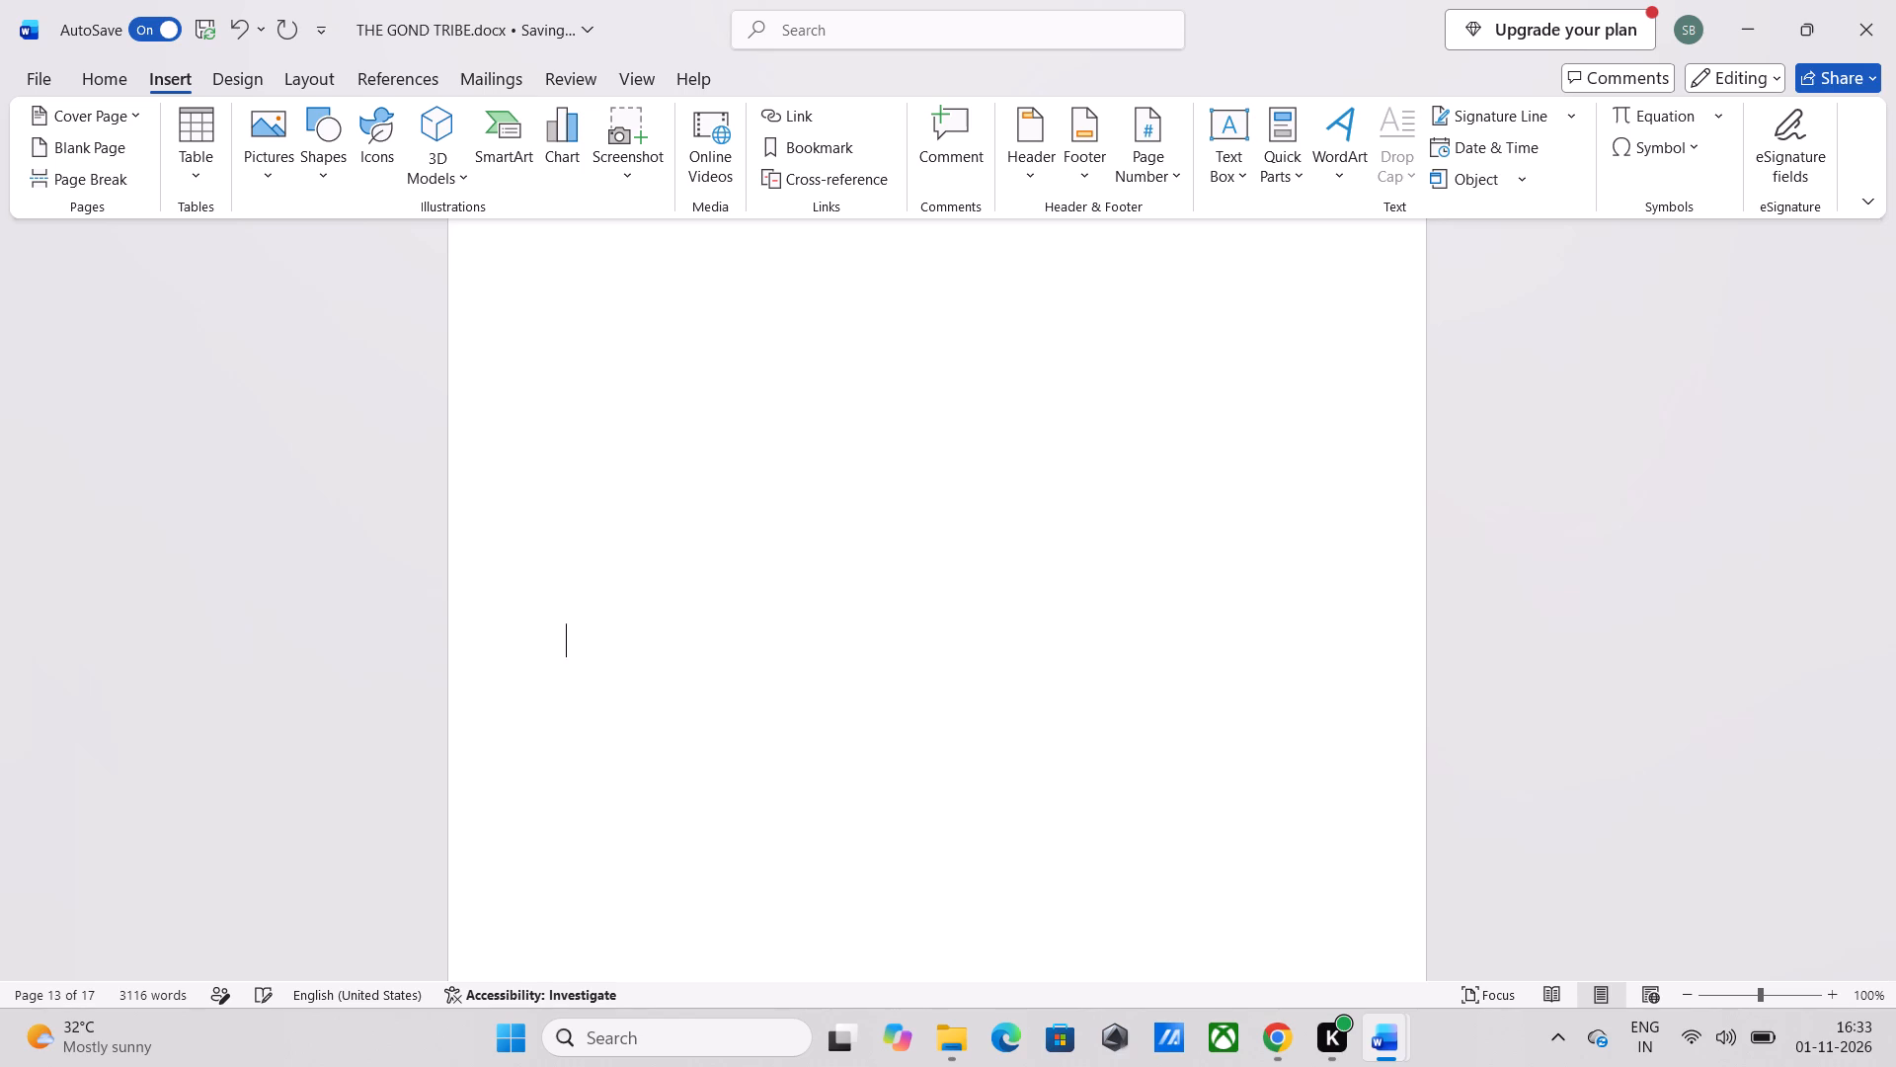
{"action": "key", "text": "BackSpace"}
{"action": "key", "text": "BackSpace"}
{"action": "key", "text": "BackSpace"}
{"action": "key", "text": "BackSpace"}
{"action": "key", "text": "BackSpace"}
{"action": "key", "text": "BackSpace"}
{"action": "key", "text": "ctrl+BackSpace"}
Examine the blank pages between the religion chapter's conclusion and Chapter 10 for the remaining empty space.
{"action": "scroll", "coordinate": [1140, 755], "scroll_direction": "up", "scroll_amount": 4}
{"action": "scroll", "coordinate": [1147, 922], "scroll_direction": "down", "scroll_amount": 15}
{"action": "scroll", "coordinate": [1147, 922], "scroll_direction": "up", "scroll_amount": 8}
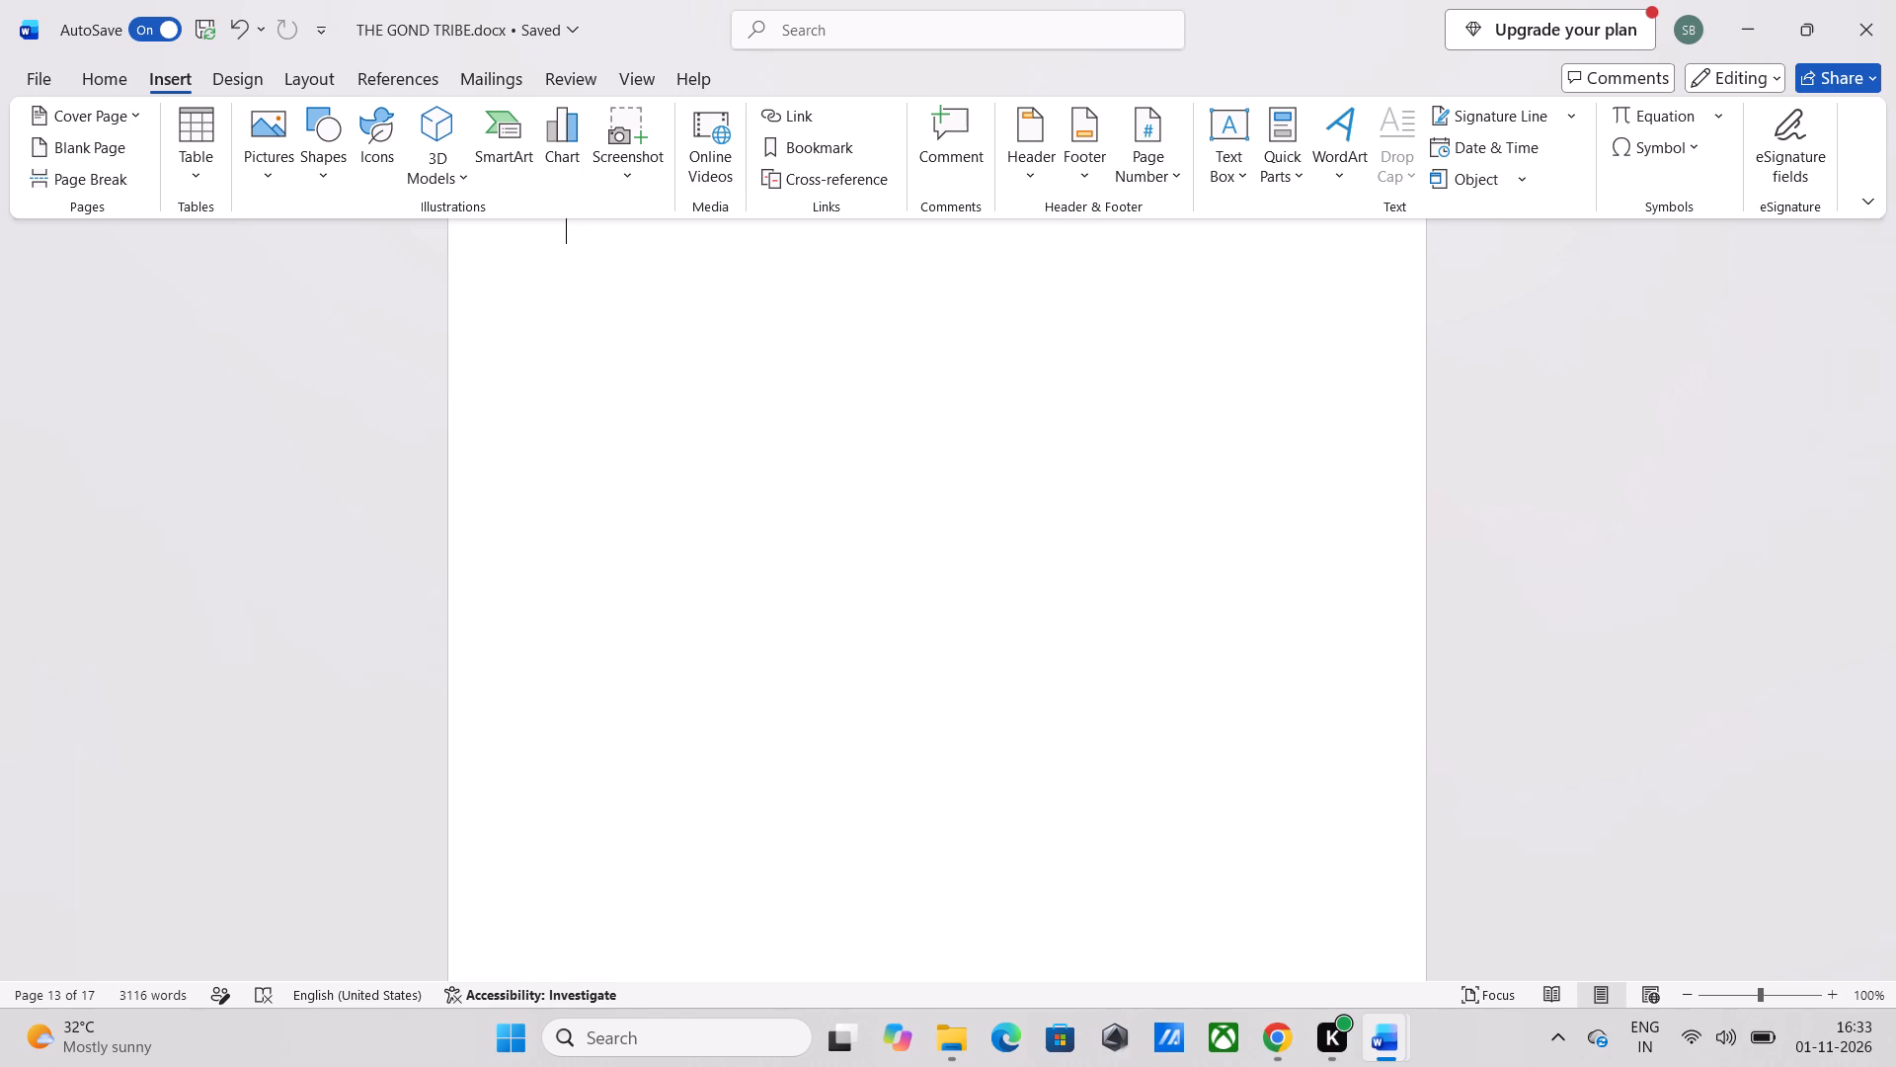
{"action": "scroll", "coordinate": [970, 951], "scroll_direction": "up", "scroll_amount": 8}
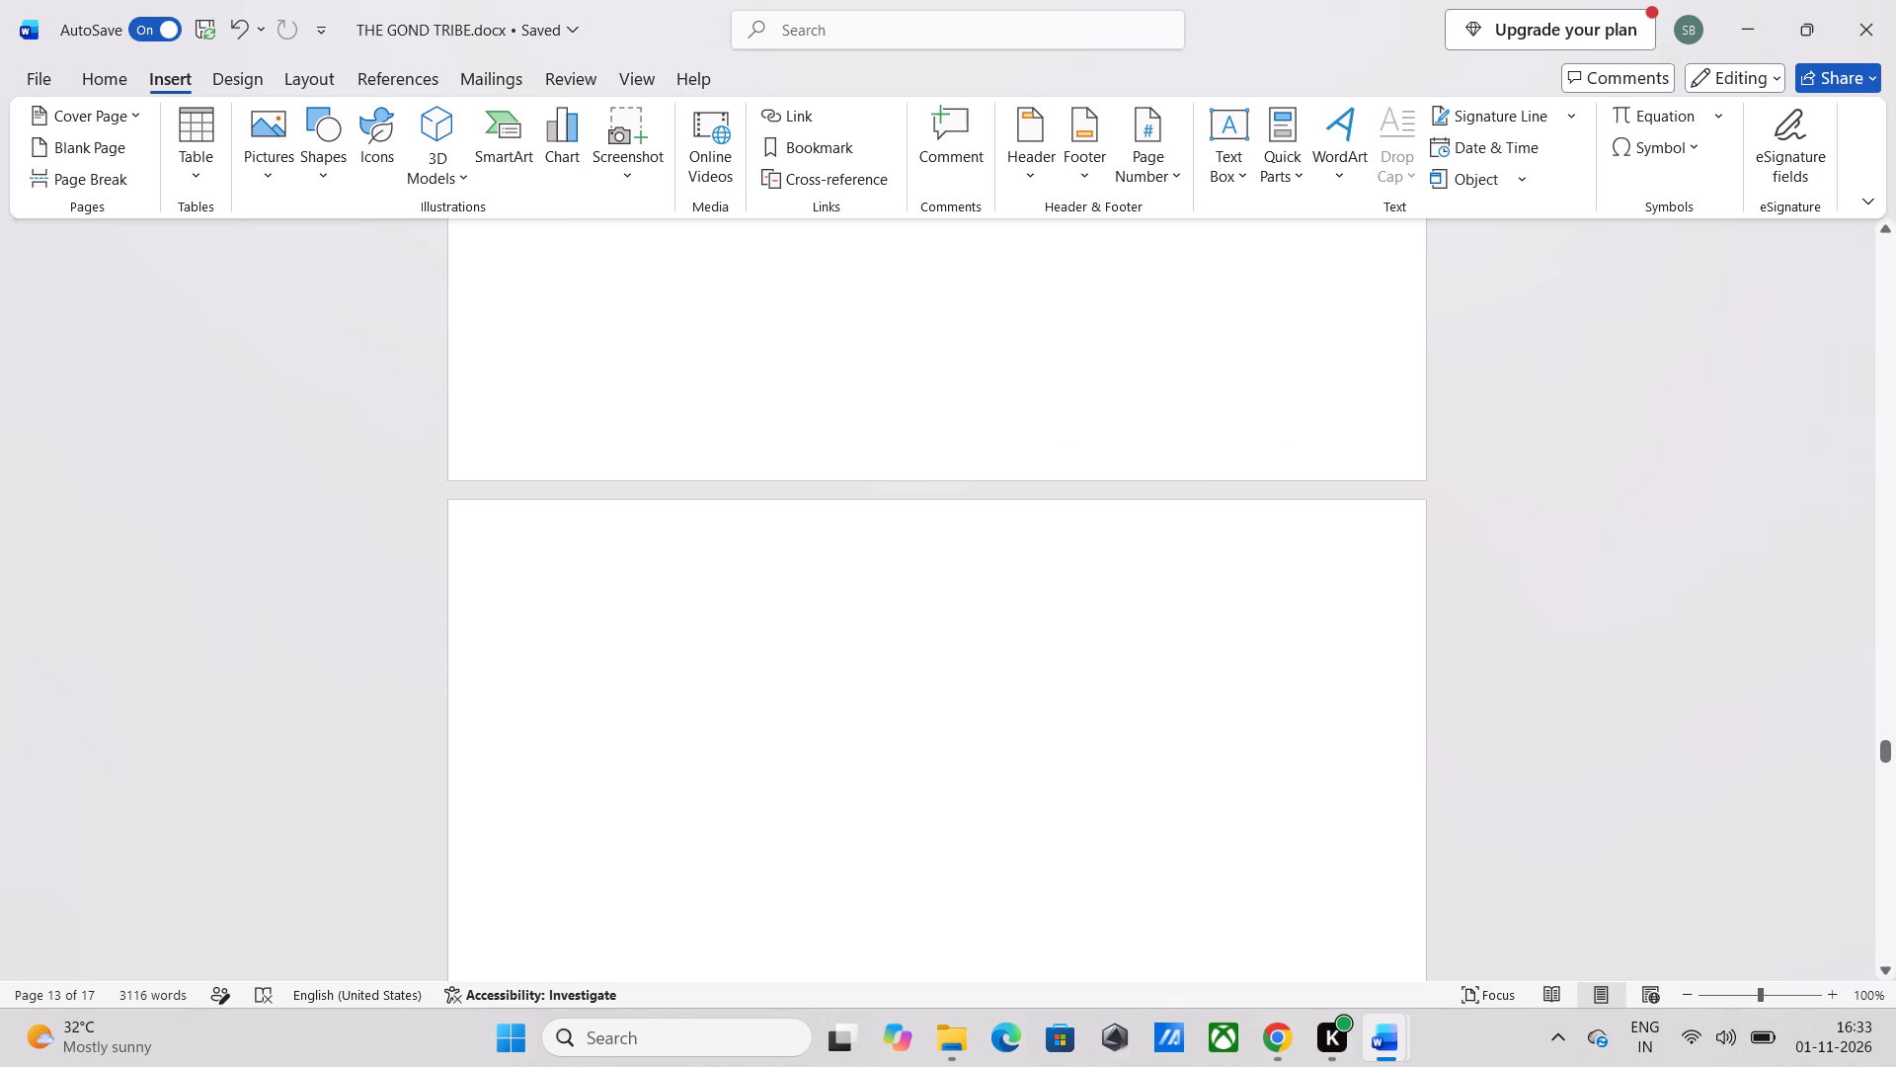
{"action": "scroll", "coordinate": [950, 952], "scroll_direction": "up", "scroll_amount": 11}
{"action": "scroll", "coordinate": [805, 945], "scroll_direction": "up", "scroll_amount": 10}
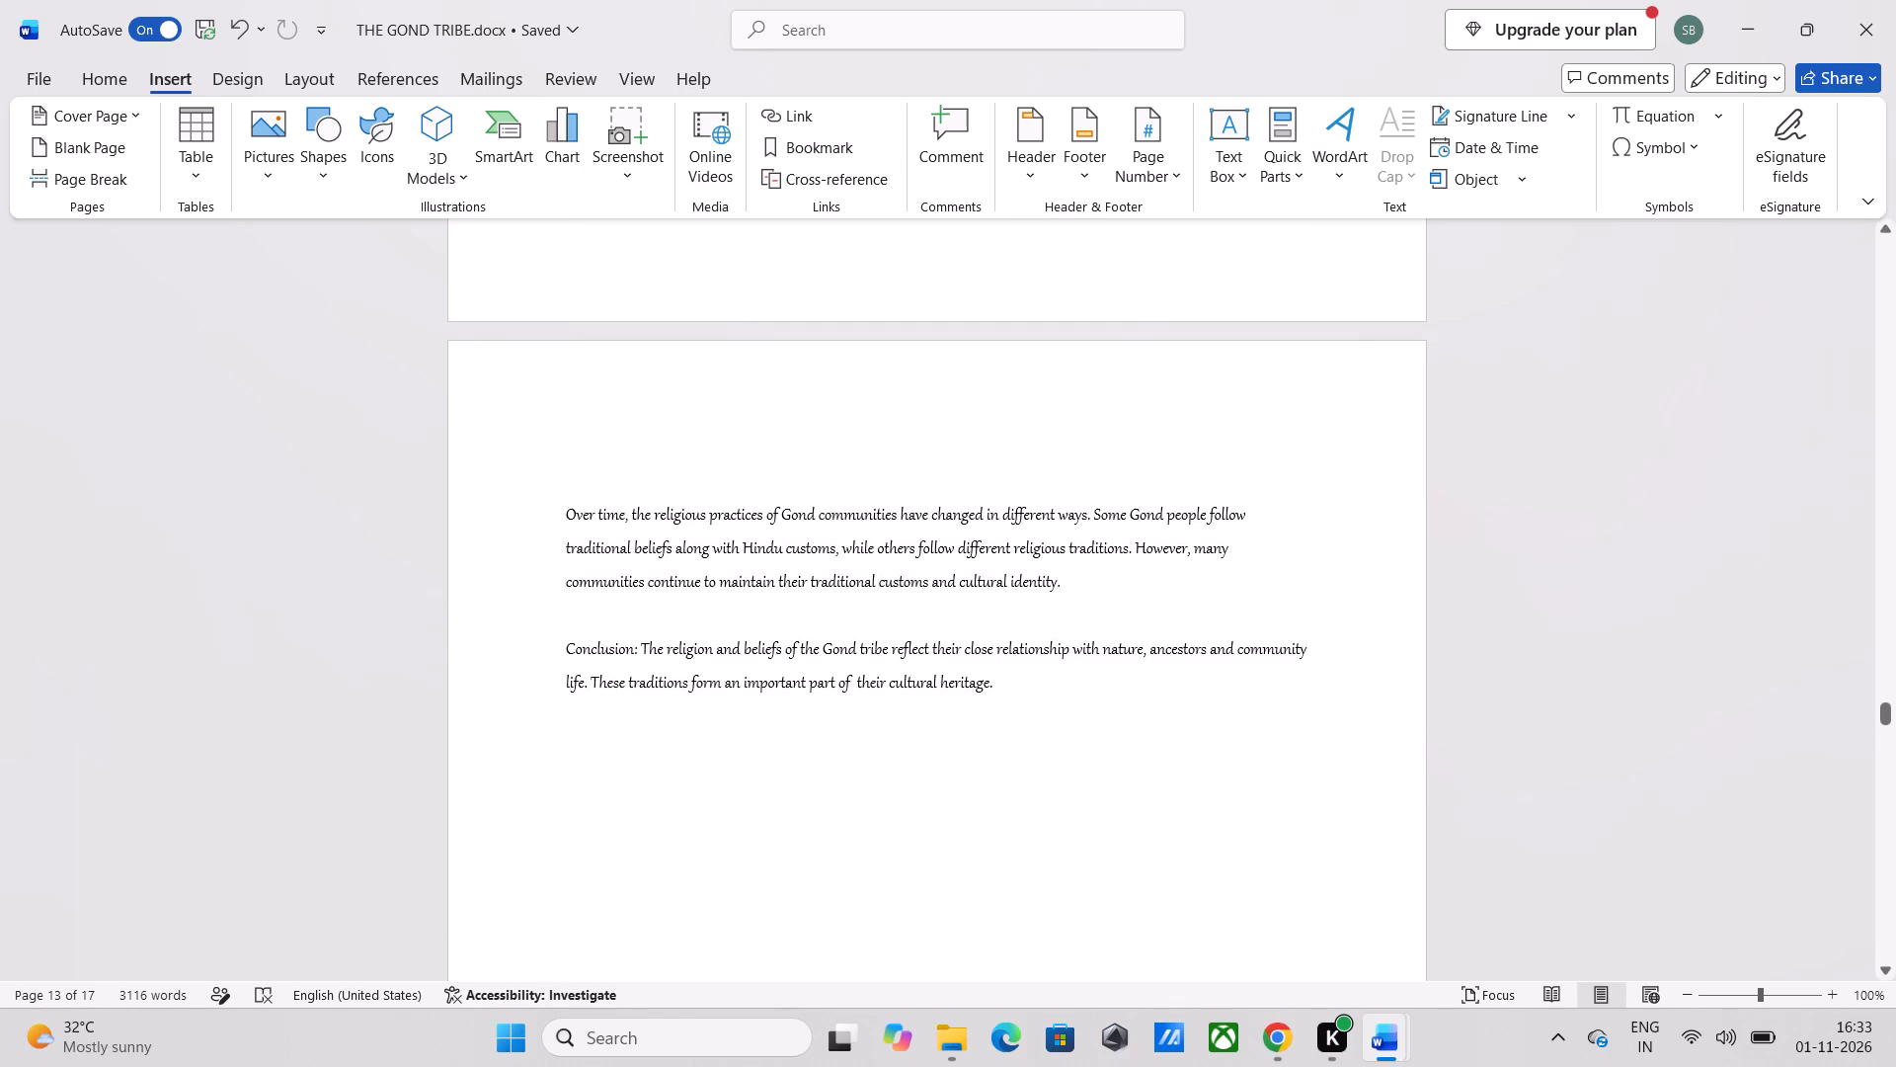
{"action": "scroll", "coordinate": [733, 927], "scroll_direction": "down", "scroll_amount": 11}
{"action": "scroll", "coordinate": [848, 861], "scroll_direction": "down", "scroll_amount": 11}
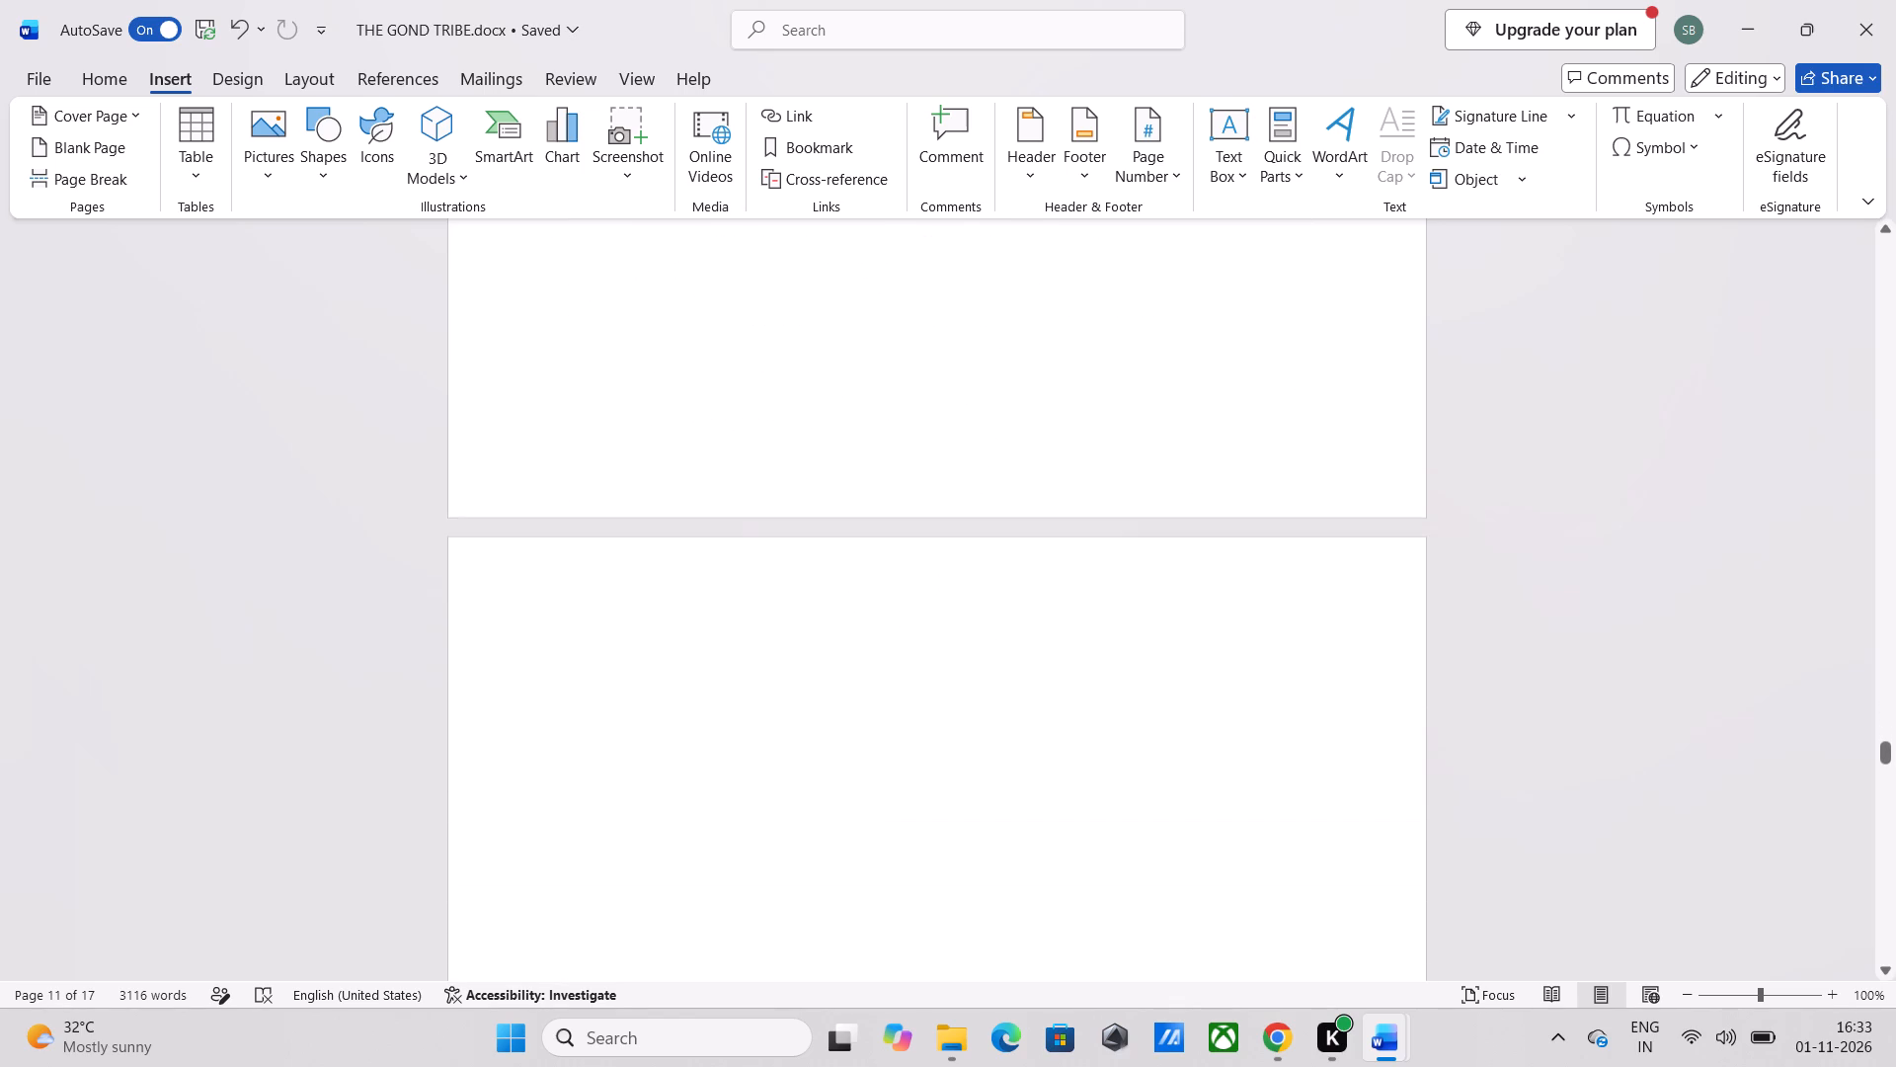
{"action": "scroll", "coordinate": [852, 857], "scroll_direction": "down", "scroll_amount": 6}
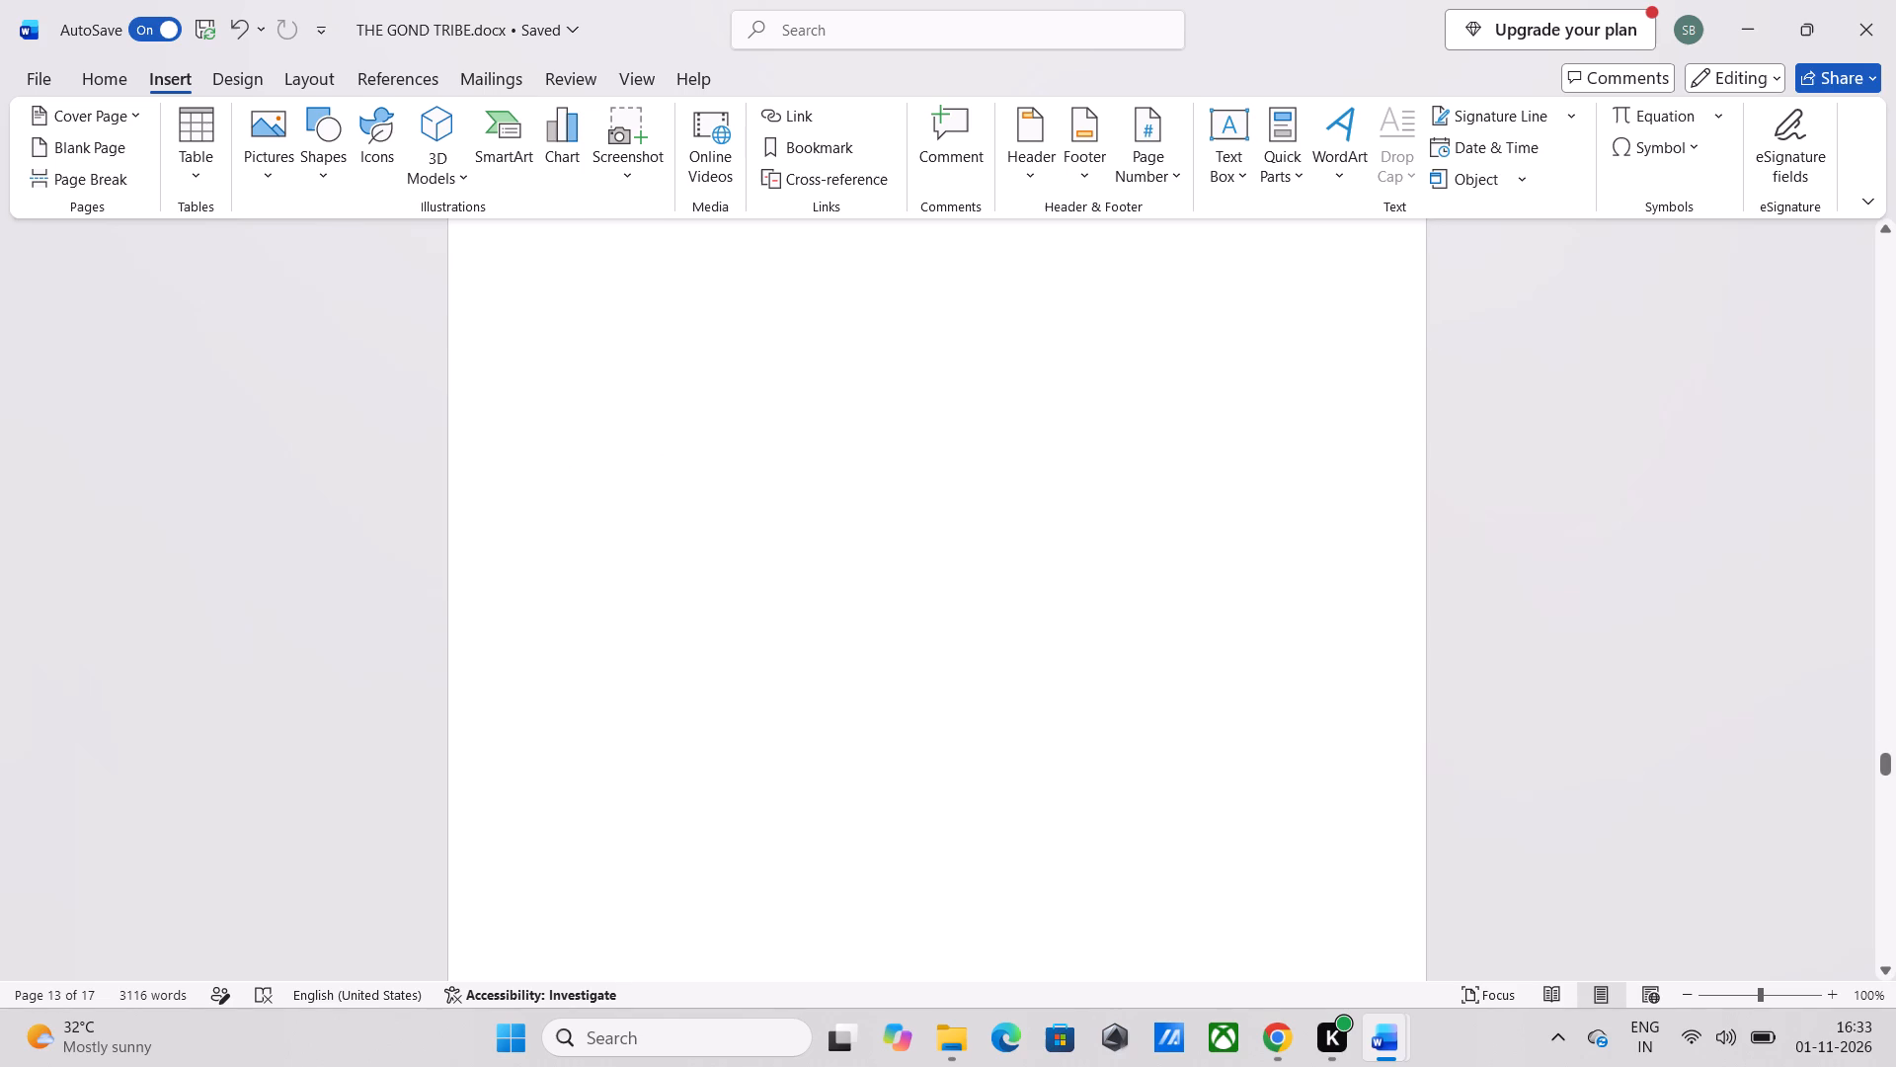
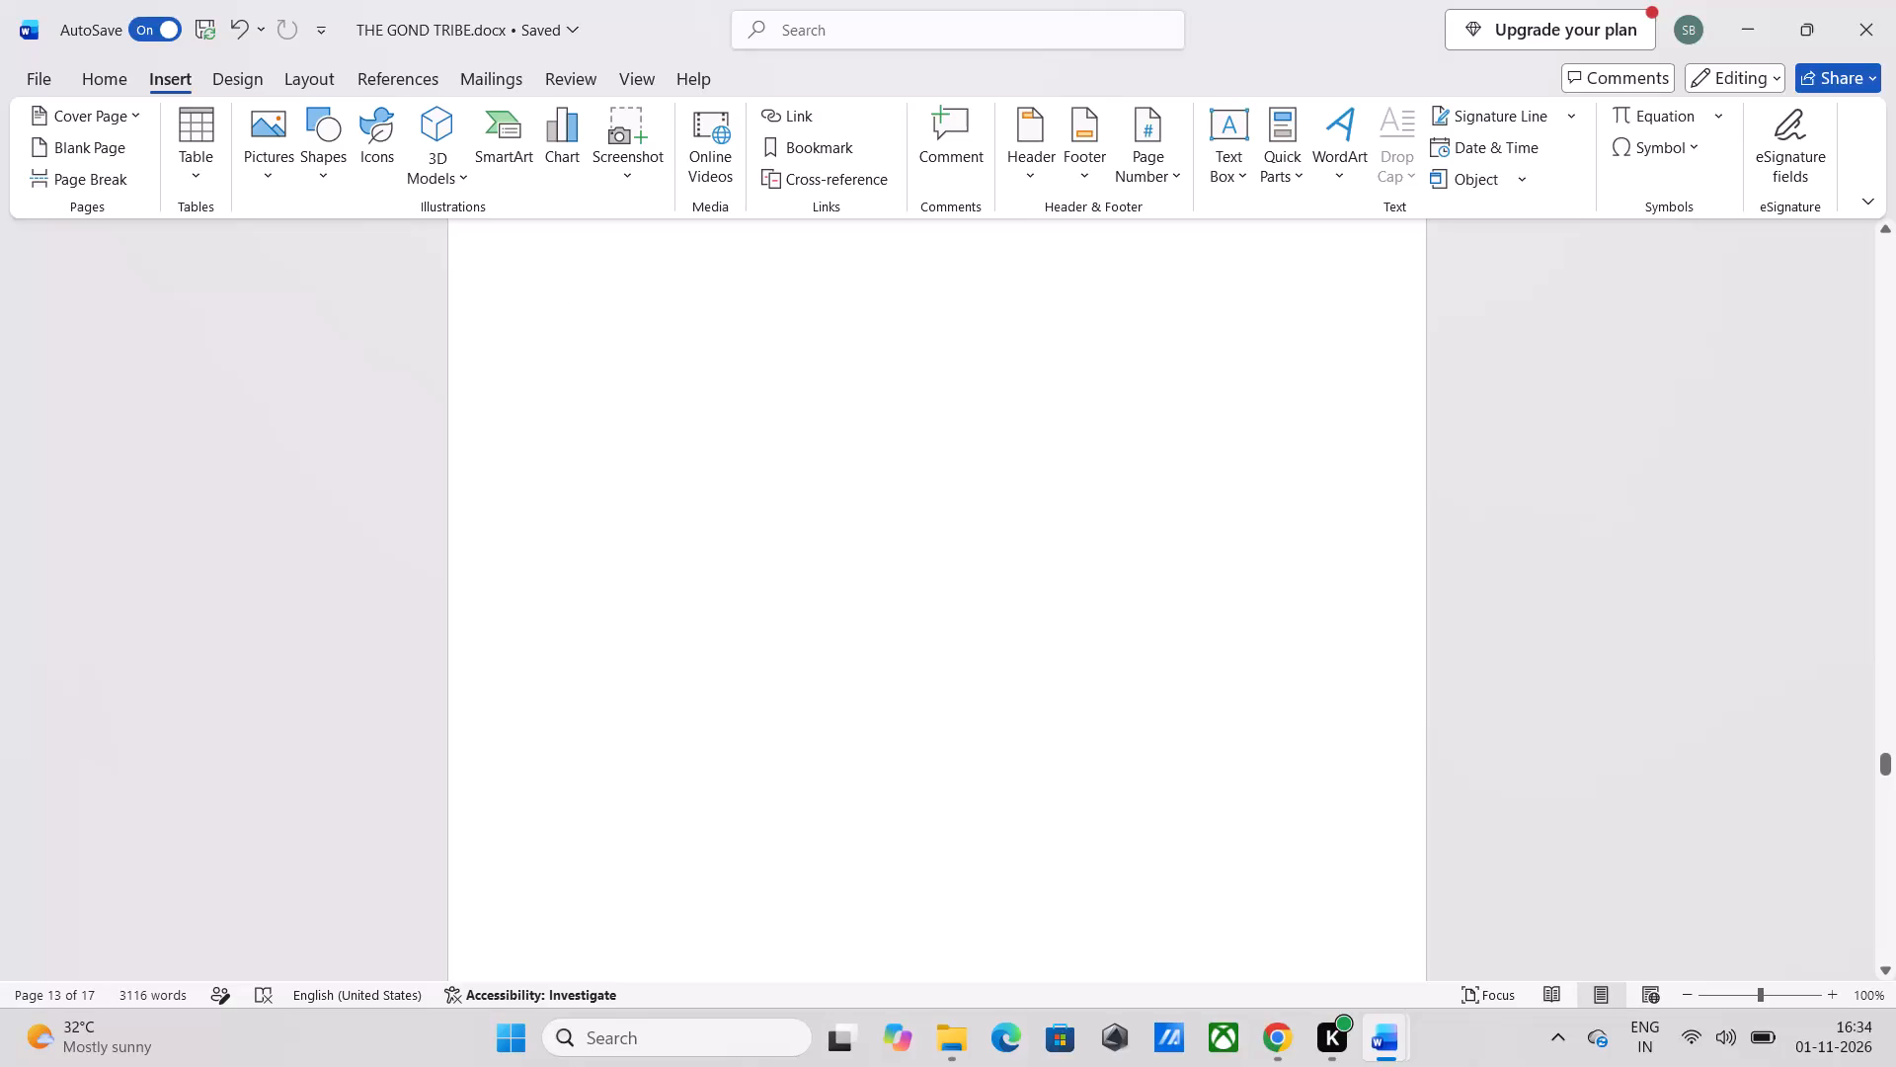
Delete the empty paragraph at the top of the blank page between the Chapter 9 conclusion and Chapter 10.
{"action": "scroll", "coordinate": [671, 719], "scroll_direction": "up", "scroll_amount": 9}
{"action": "scroll", "coordinate": [671, 719], "scroll_direction": "up", "scroll_amount": 19}
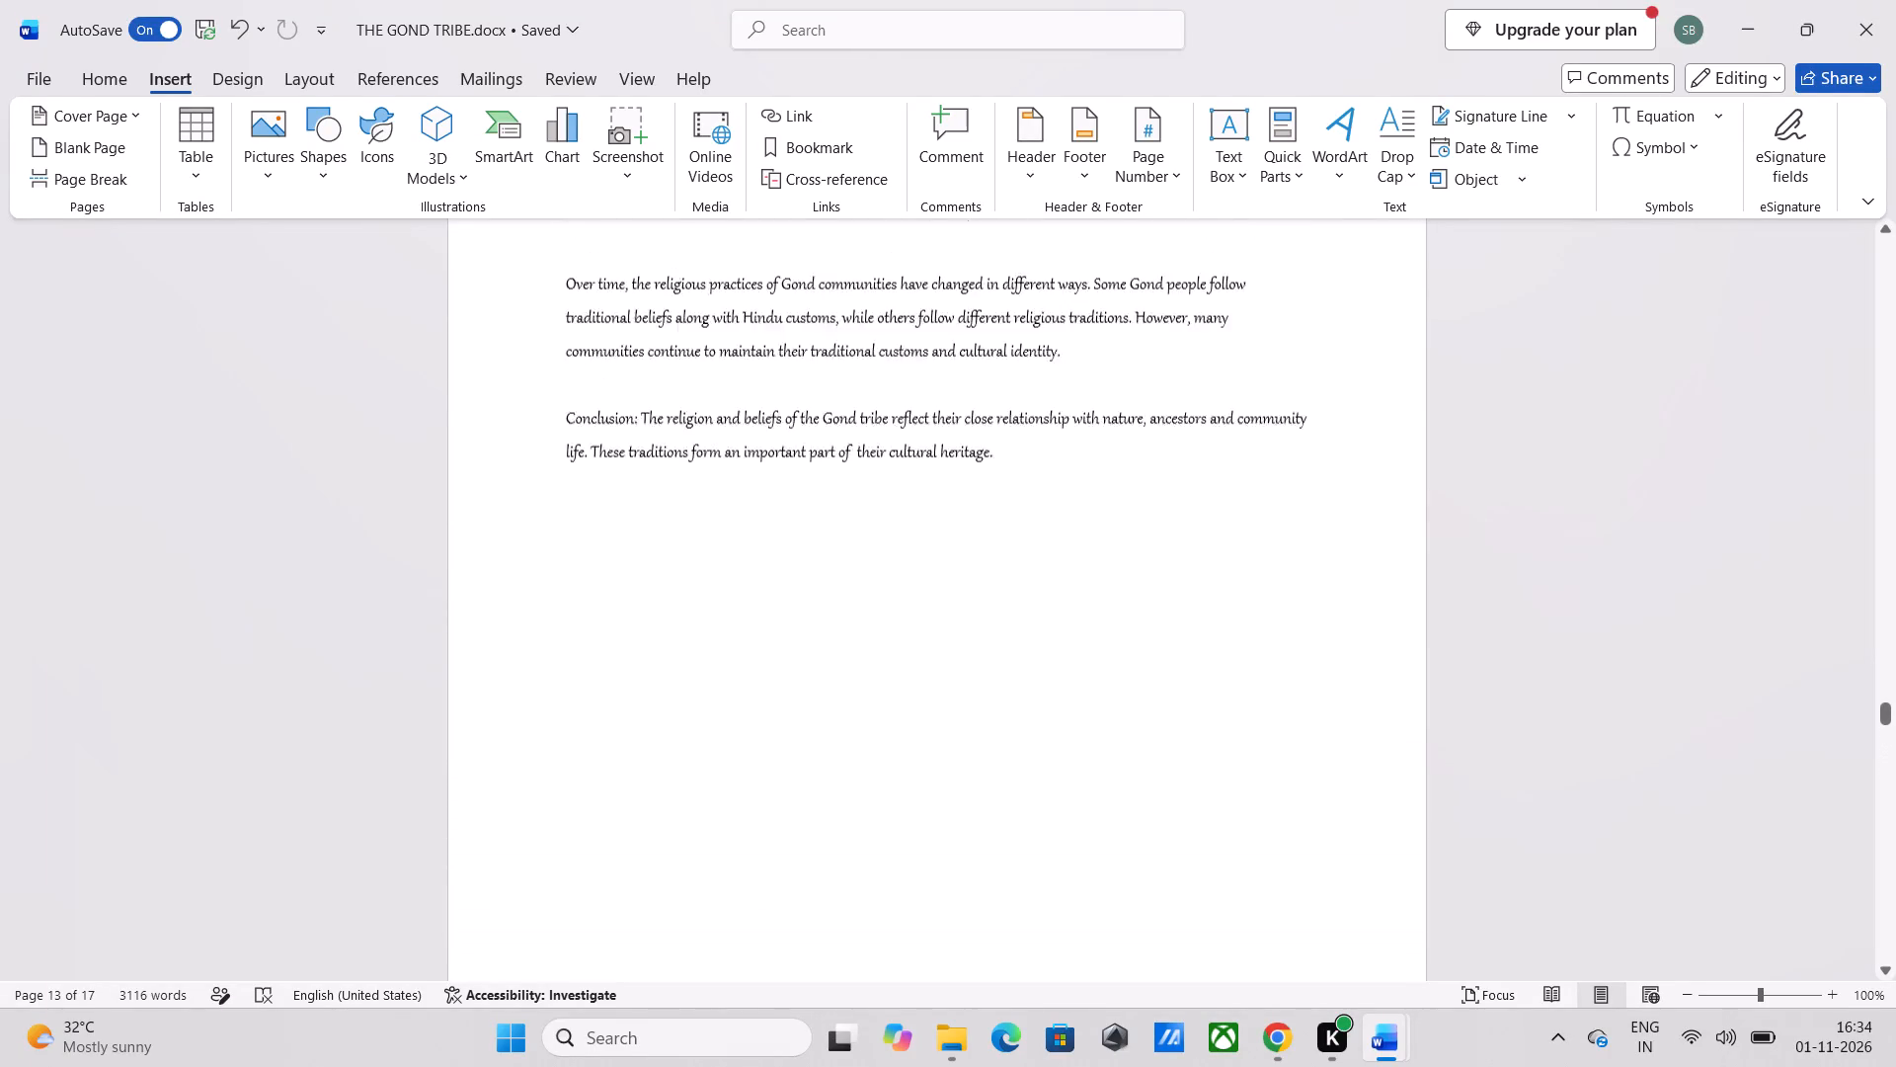
{"action": "scroll", "coordinate": [671, 716], "scroll_direction": "up", "scroll_amount": 2}
{"action": "scroll", "coordinate": [671, 716], "scroll_direction": "down", "scroll_amount": 20}
{"action": "scroll", "coordinate": [671, 716], "scroll_direction": "down", "scroll_amount": 7}
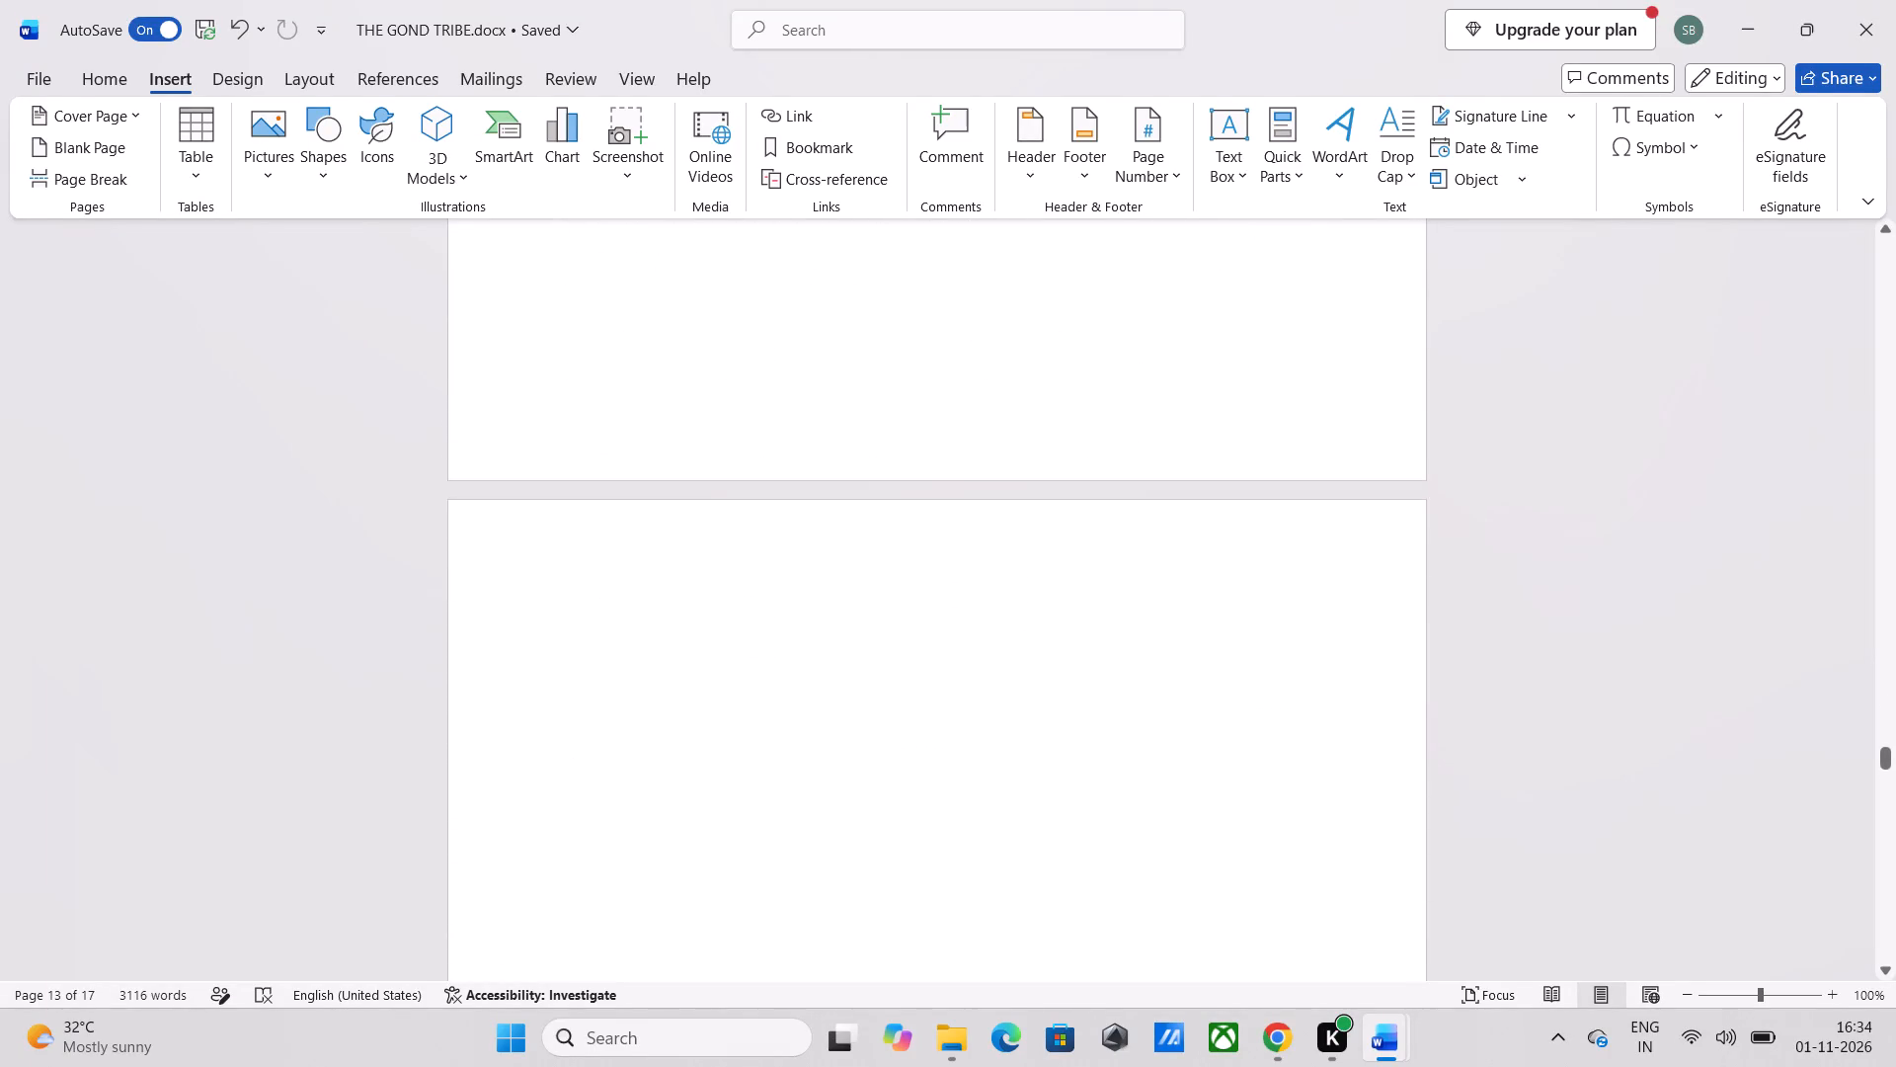
{"action": "scroll", "coordinate": [671, 716], "scroll_direction": "down", "scroll_amount": 17}
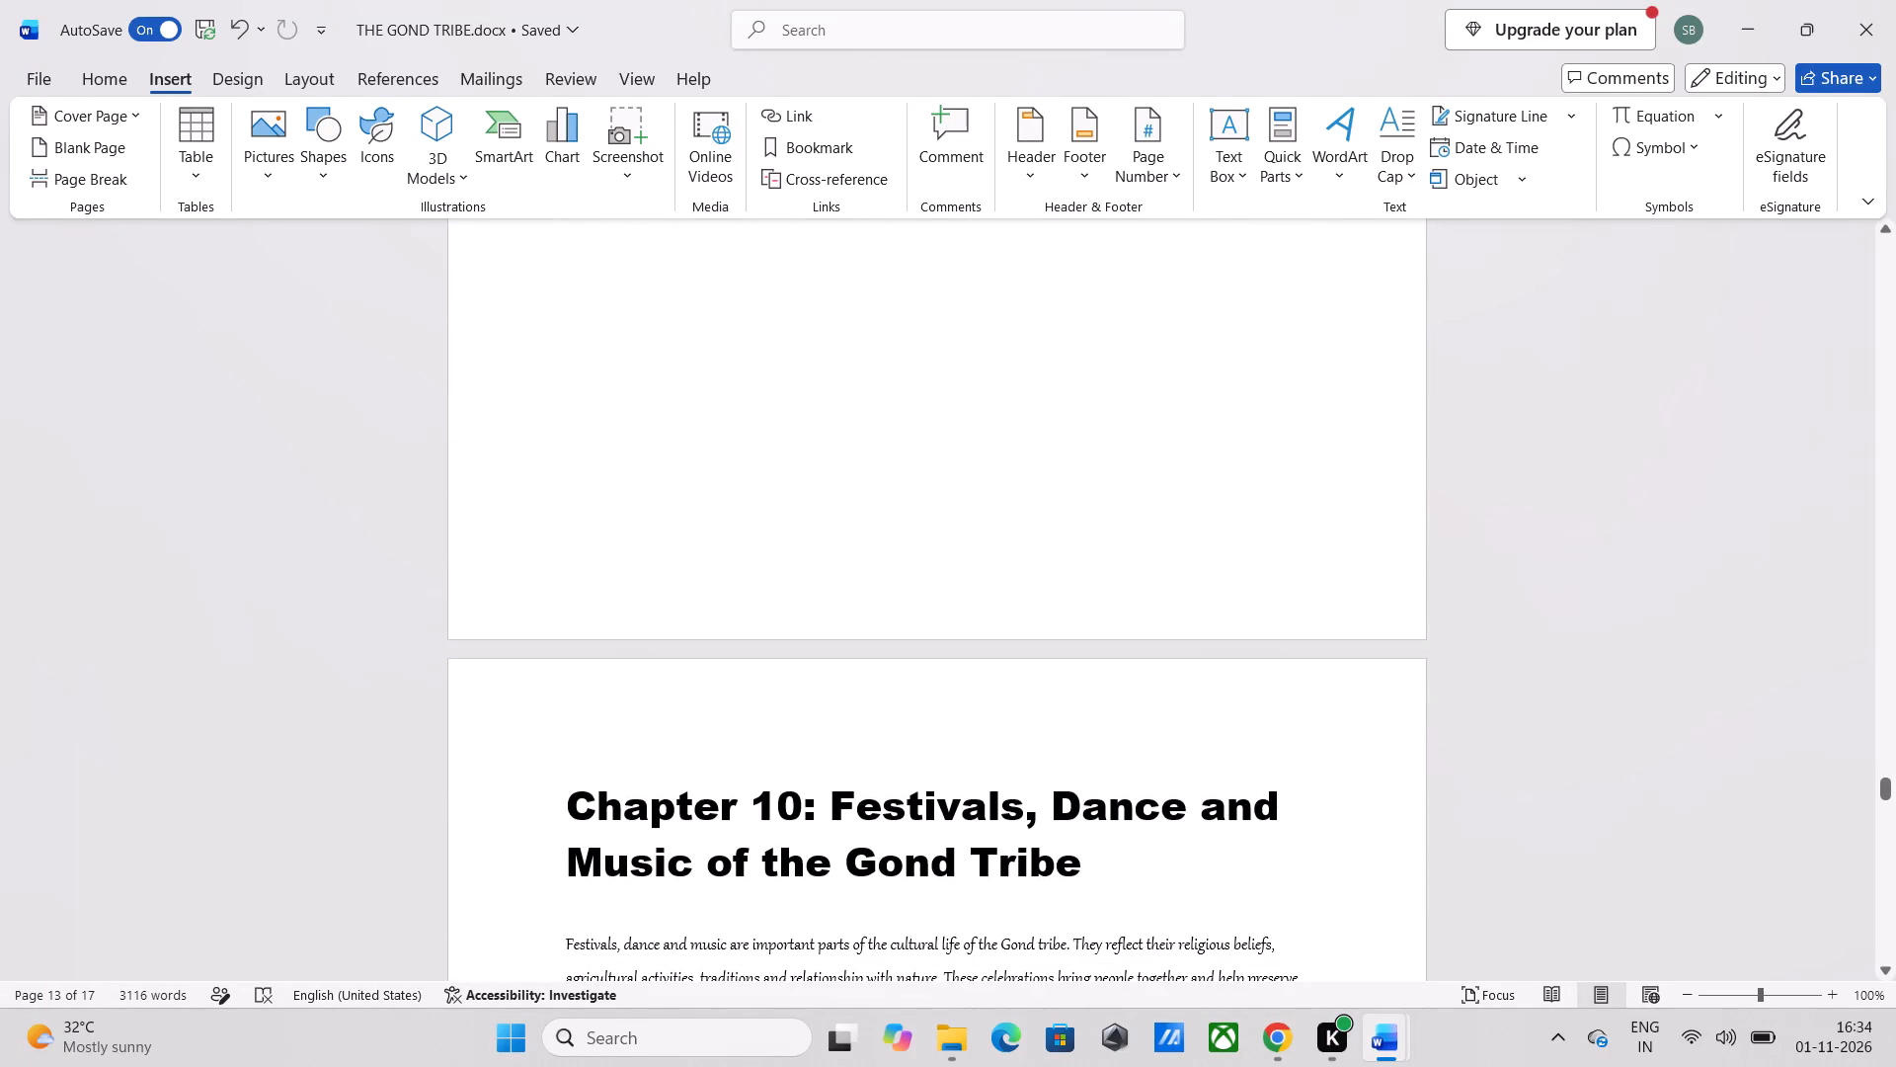
{"action": "scroll", "coordinate": [654, 675], "scroll_direction": "up", "scroll_amount": 7}
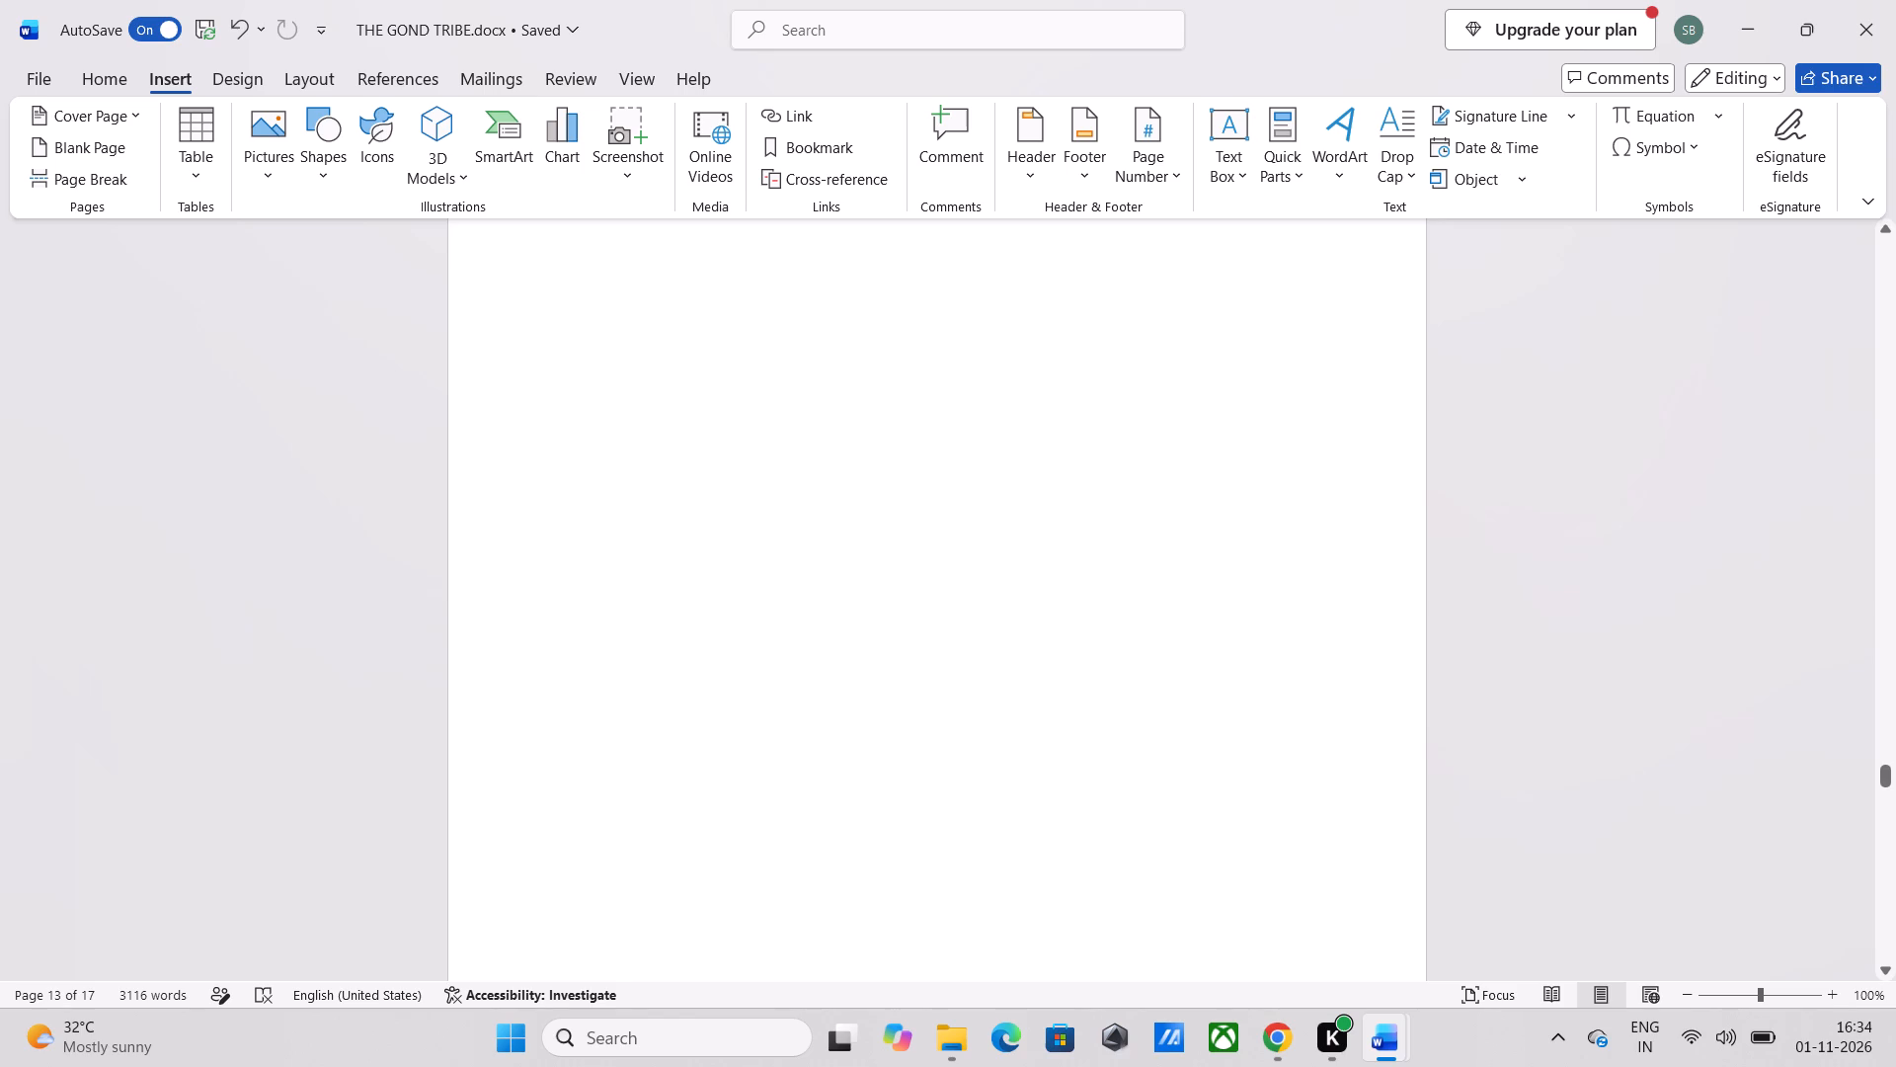
{"action": "scroll", "coordinate": [620, 618], "scroll_direction": "up", "scroll_amount": 15}
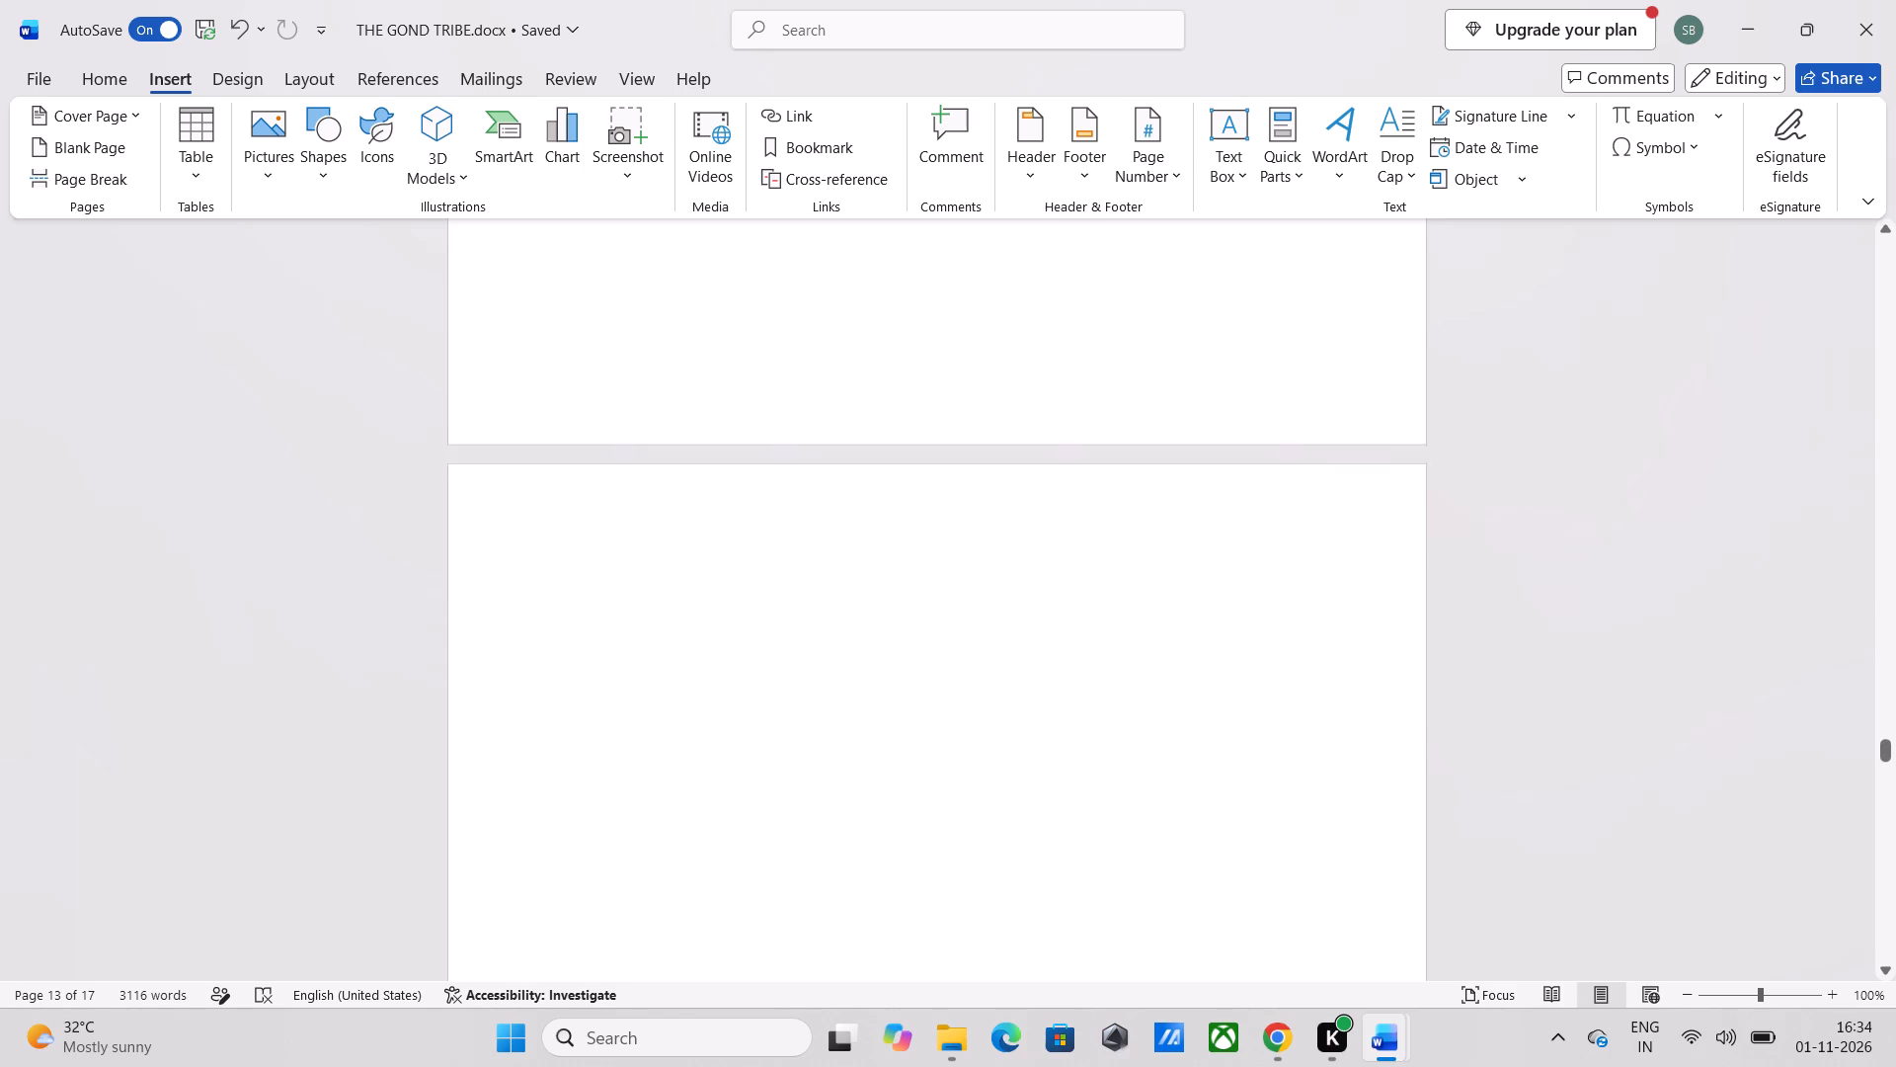
{"action": "left_click_drag", "start_coordinate": [513, 623], "coordinate": [543, 629]}
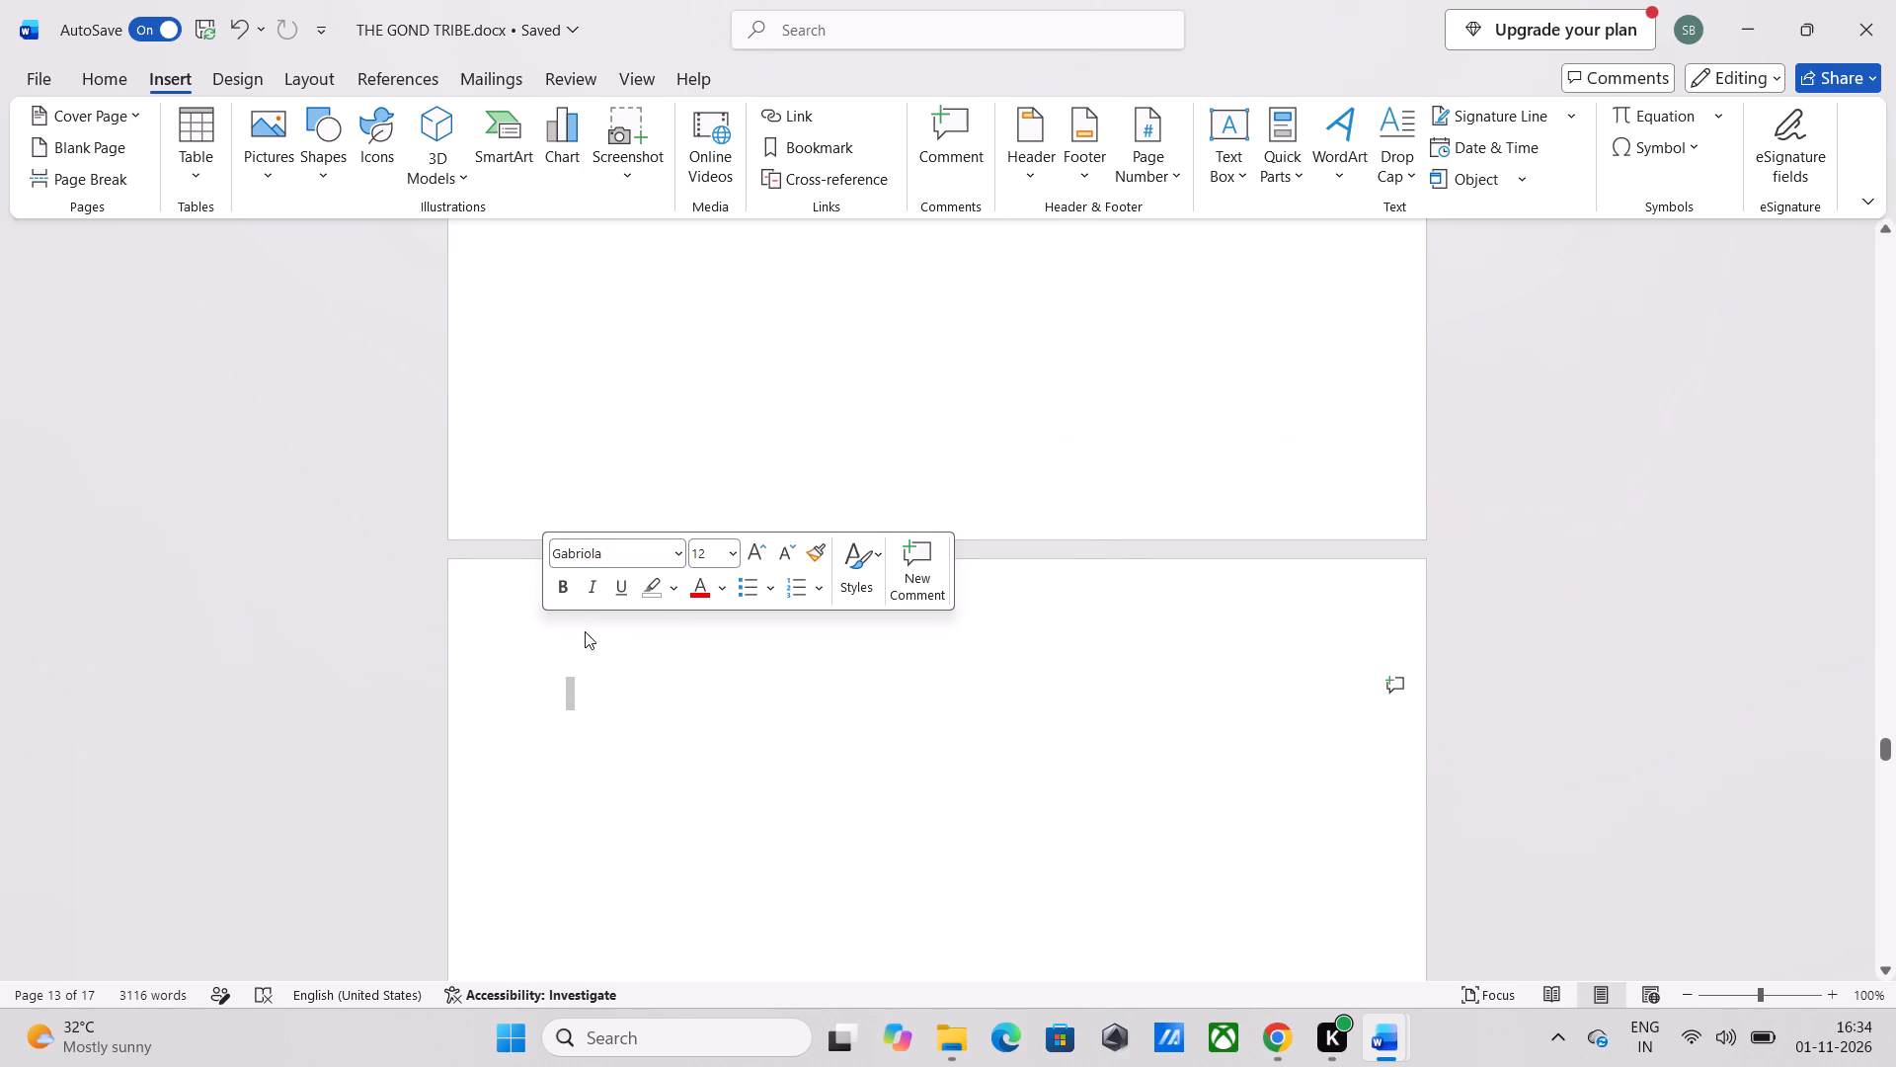
{"action": "left_click_drag", "start_coordinate": [638, 647], "coordinate": [638, 656]}
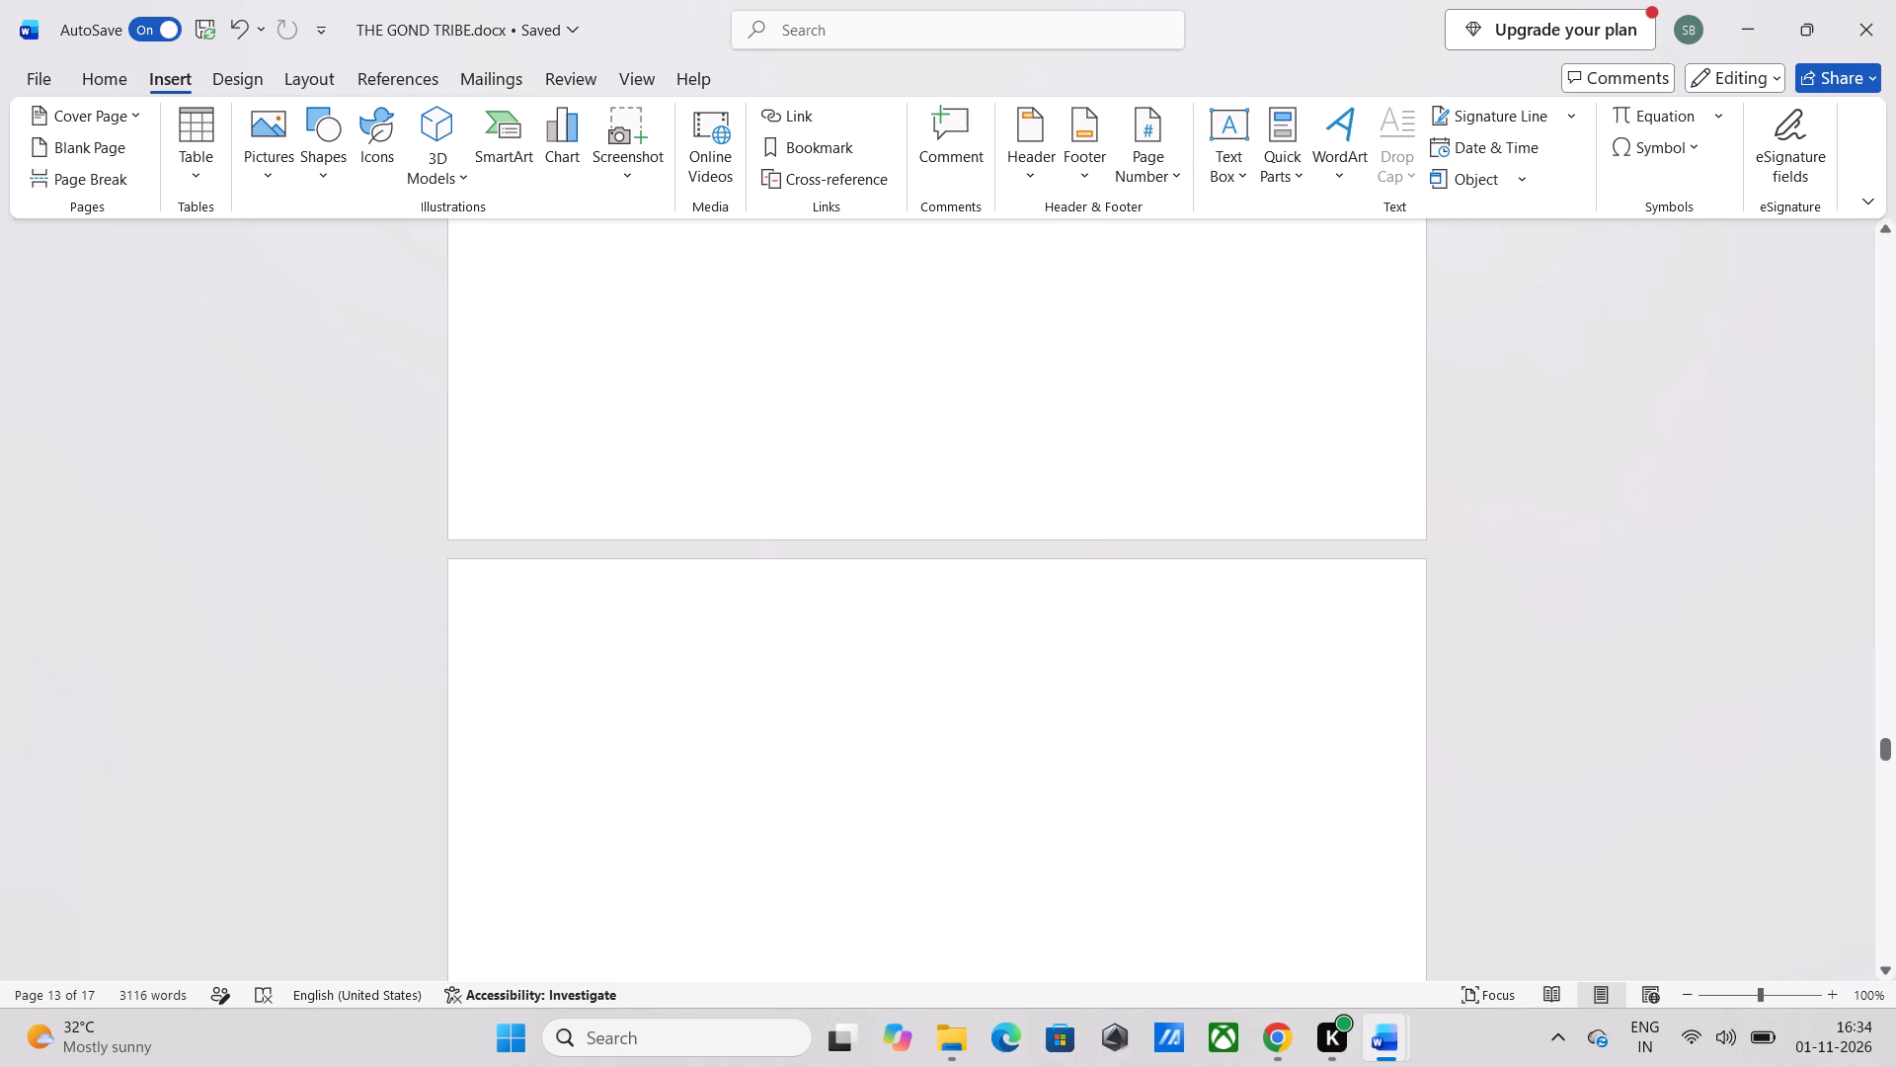
{"action": "key", "text": "BackSpace"}
Try to remove the blank page before Chapter 10 by deleting another empty line after the Chapter 9 conclusion.
{"action": "scroll", "coordinate": [524, 617], "scroll_direction": "down", "scroll_amount": 3}
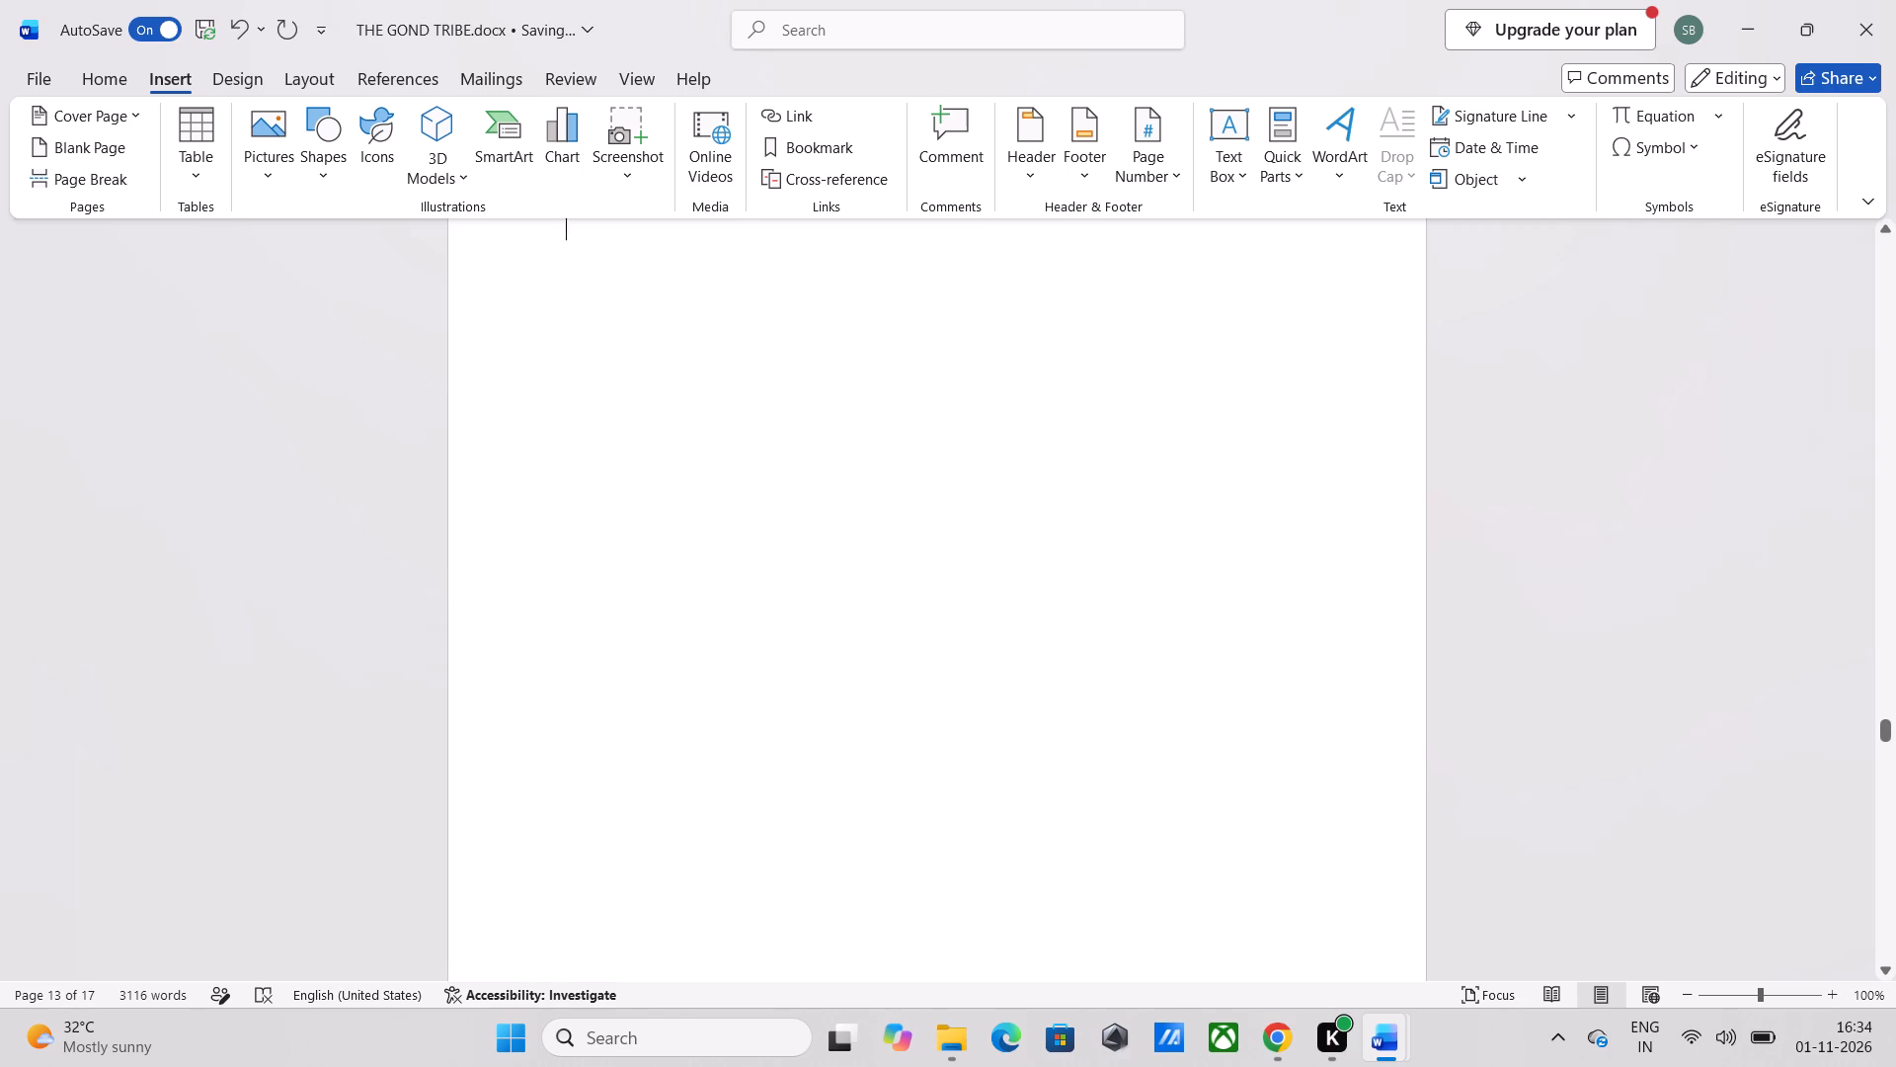
{"action": "scroll", "coordinate": [629, 617], "scroll_direction": "down", "scroll_amount": 20}
{"action": "scroll", "coordinate": [629, 617], "scroll_direction": "down", "scroll_amount": 10}
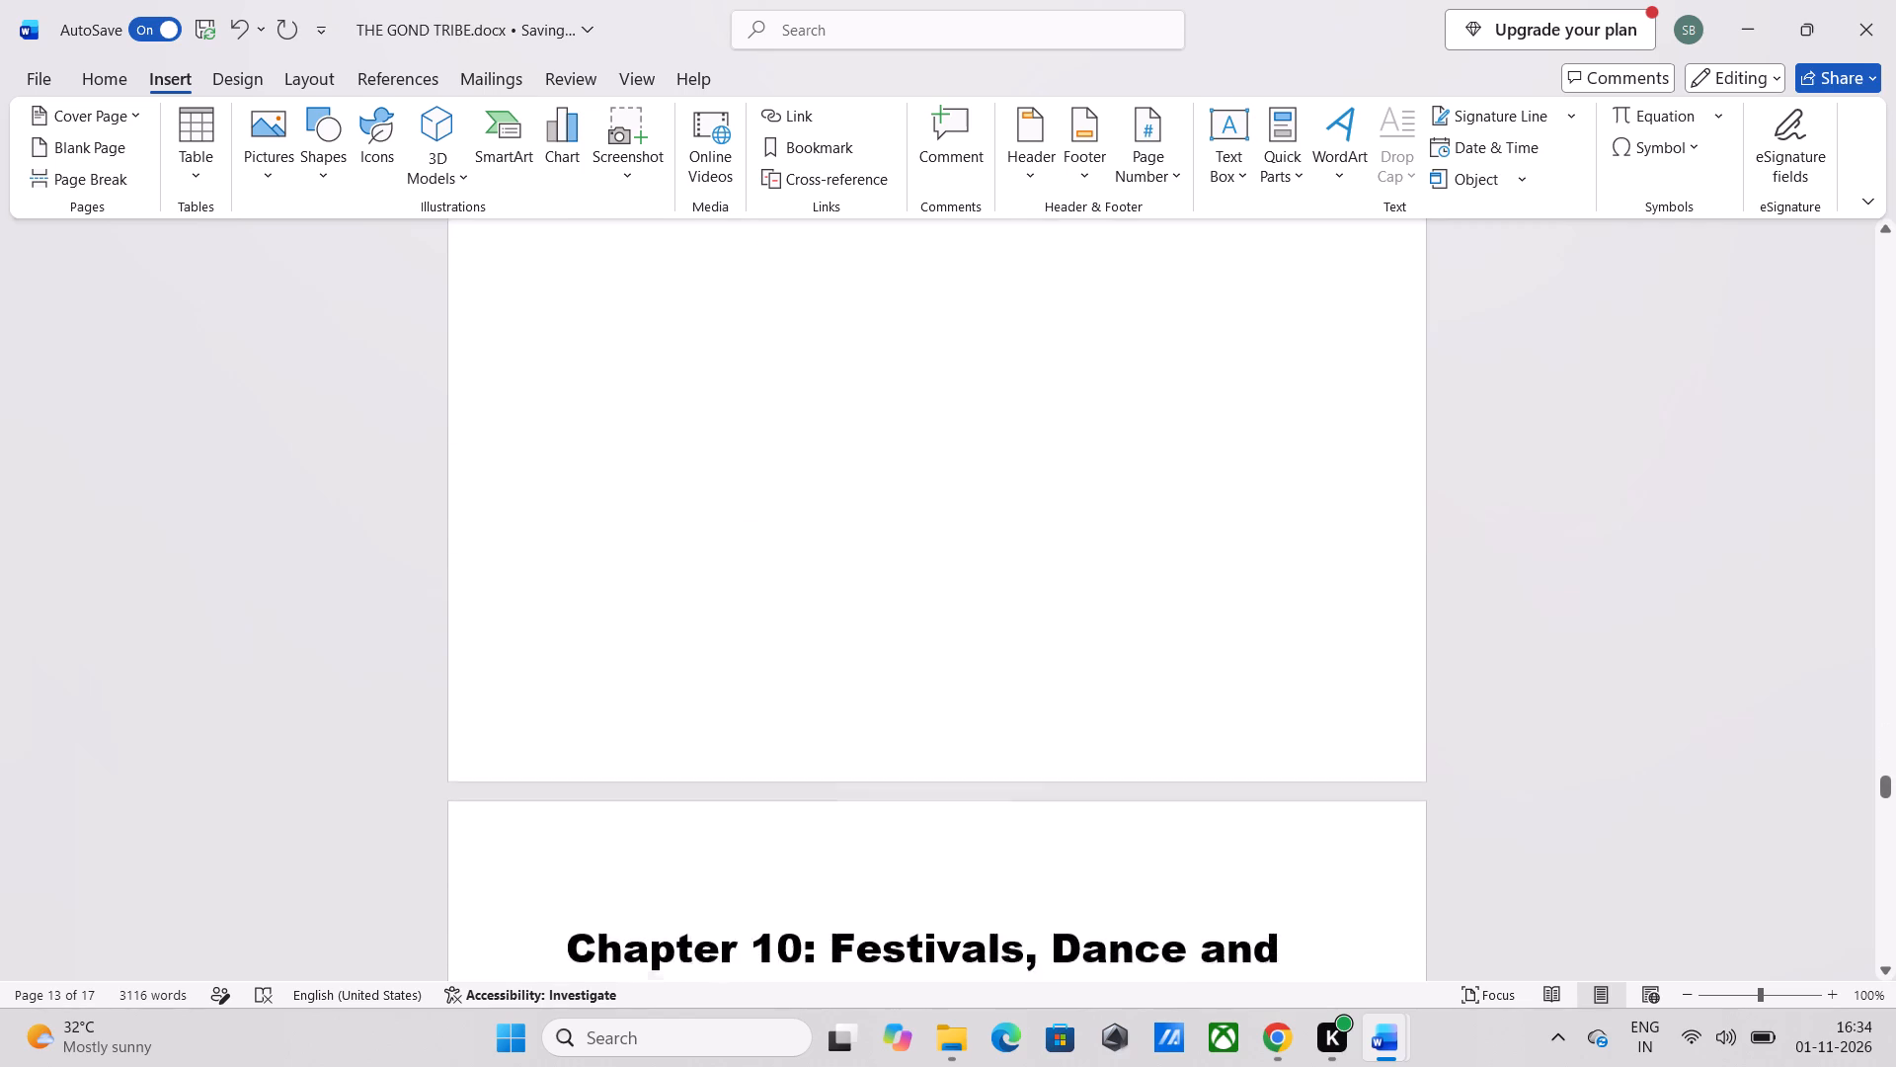
{"action": "scroll", "coordinate": [754, 623], "scroll_direction": "down", "scroll_amount": 1}
{"action": "scroll", "coordinate": [754, 623], "scroll_direction": "up", "scroll_amount": 20}
{"action": "scroll", "coordinate": [754, 623], "scroll_direction": "up", "scroll_amount": 8}
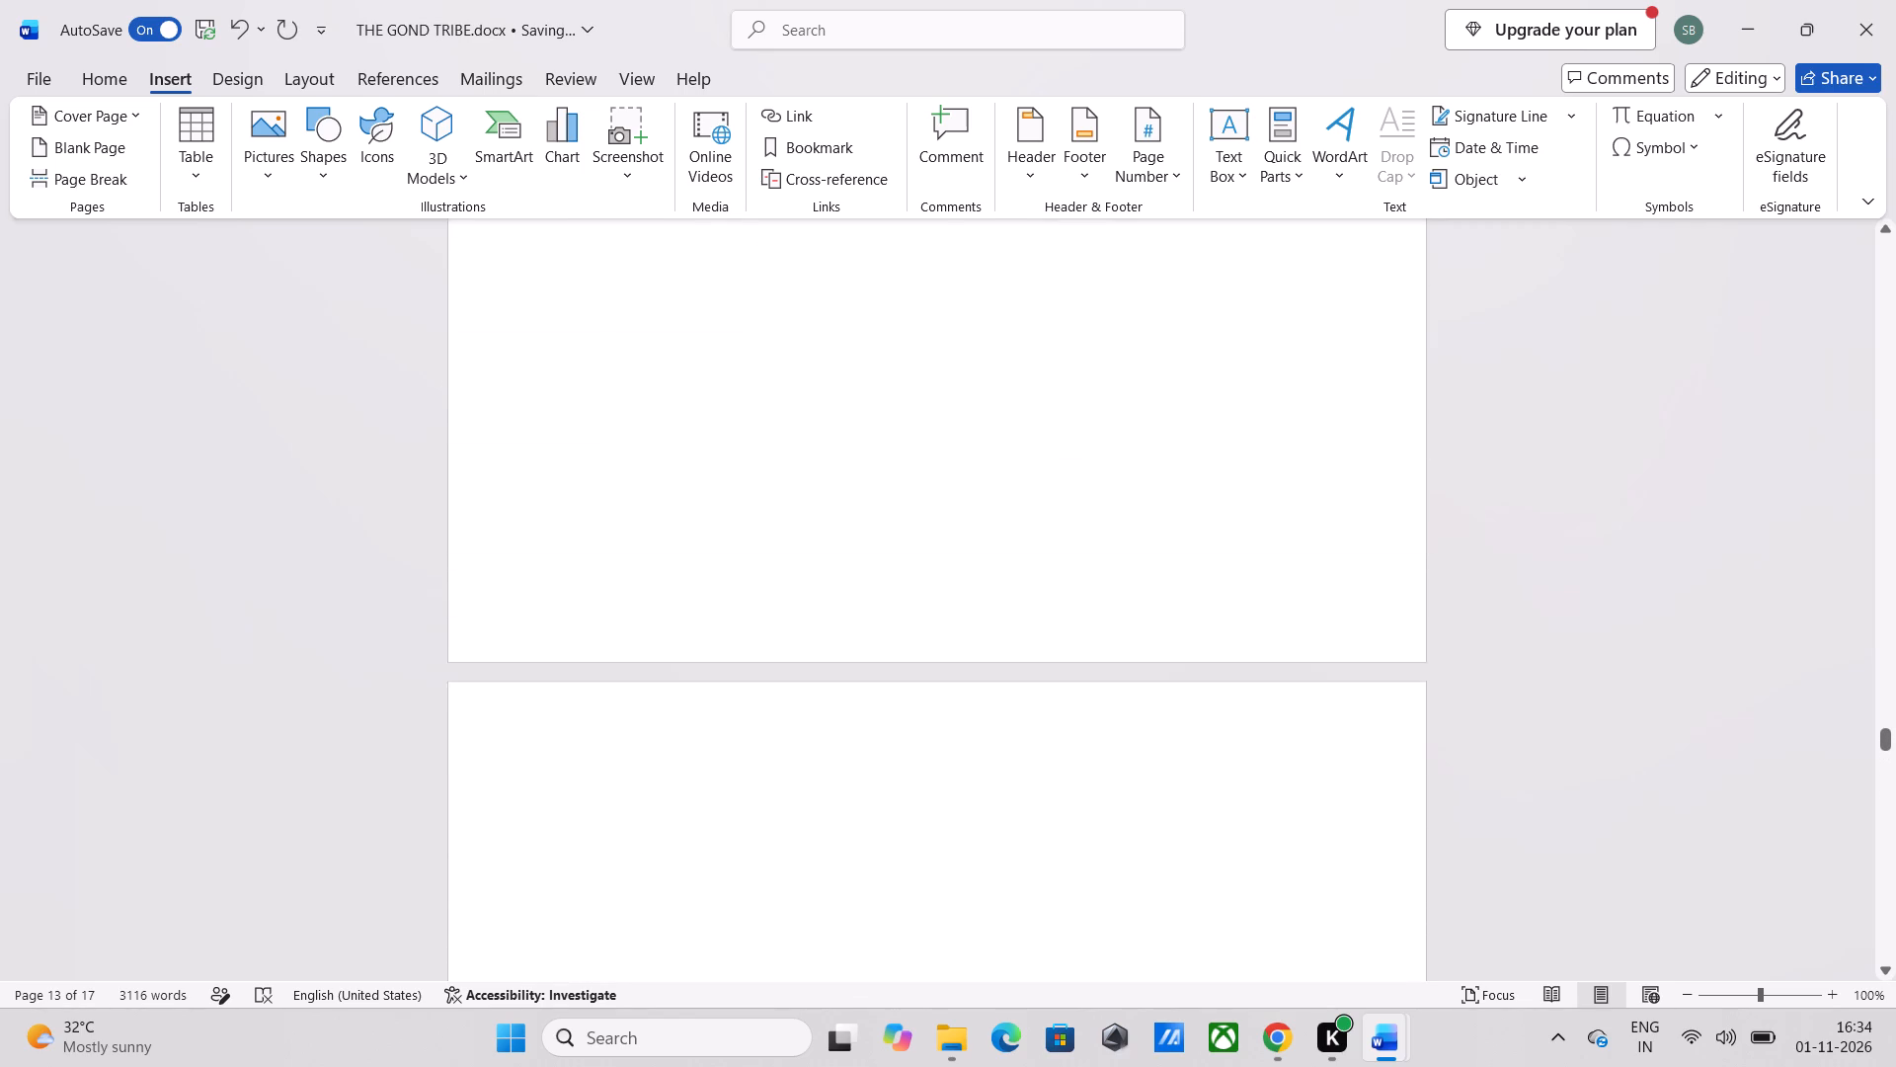
{"action": "scroll", "coordinate": [743, 623], "scroll_direction": "up", "scroll_amount": 14}
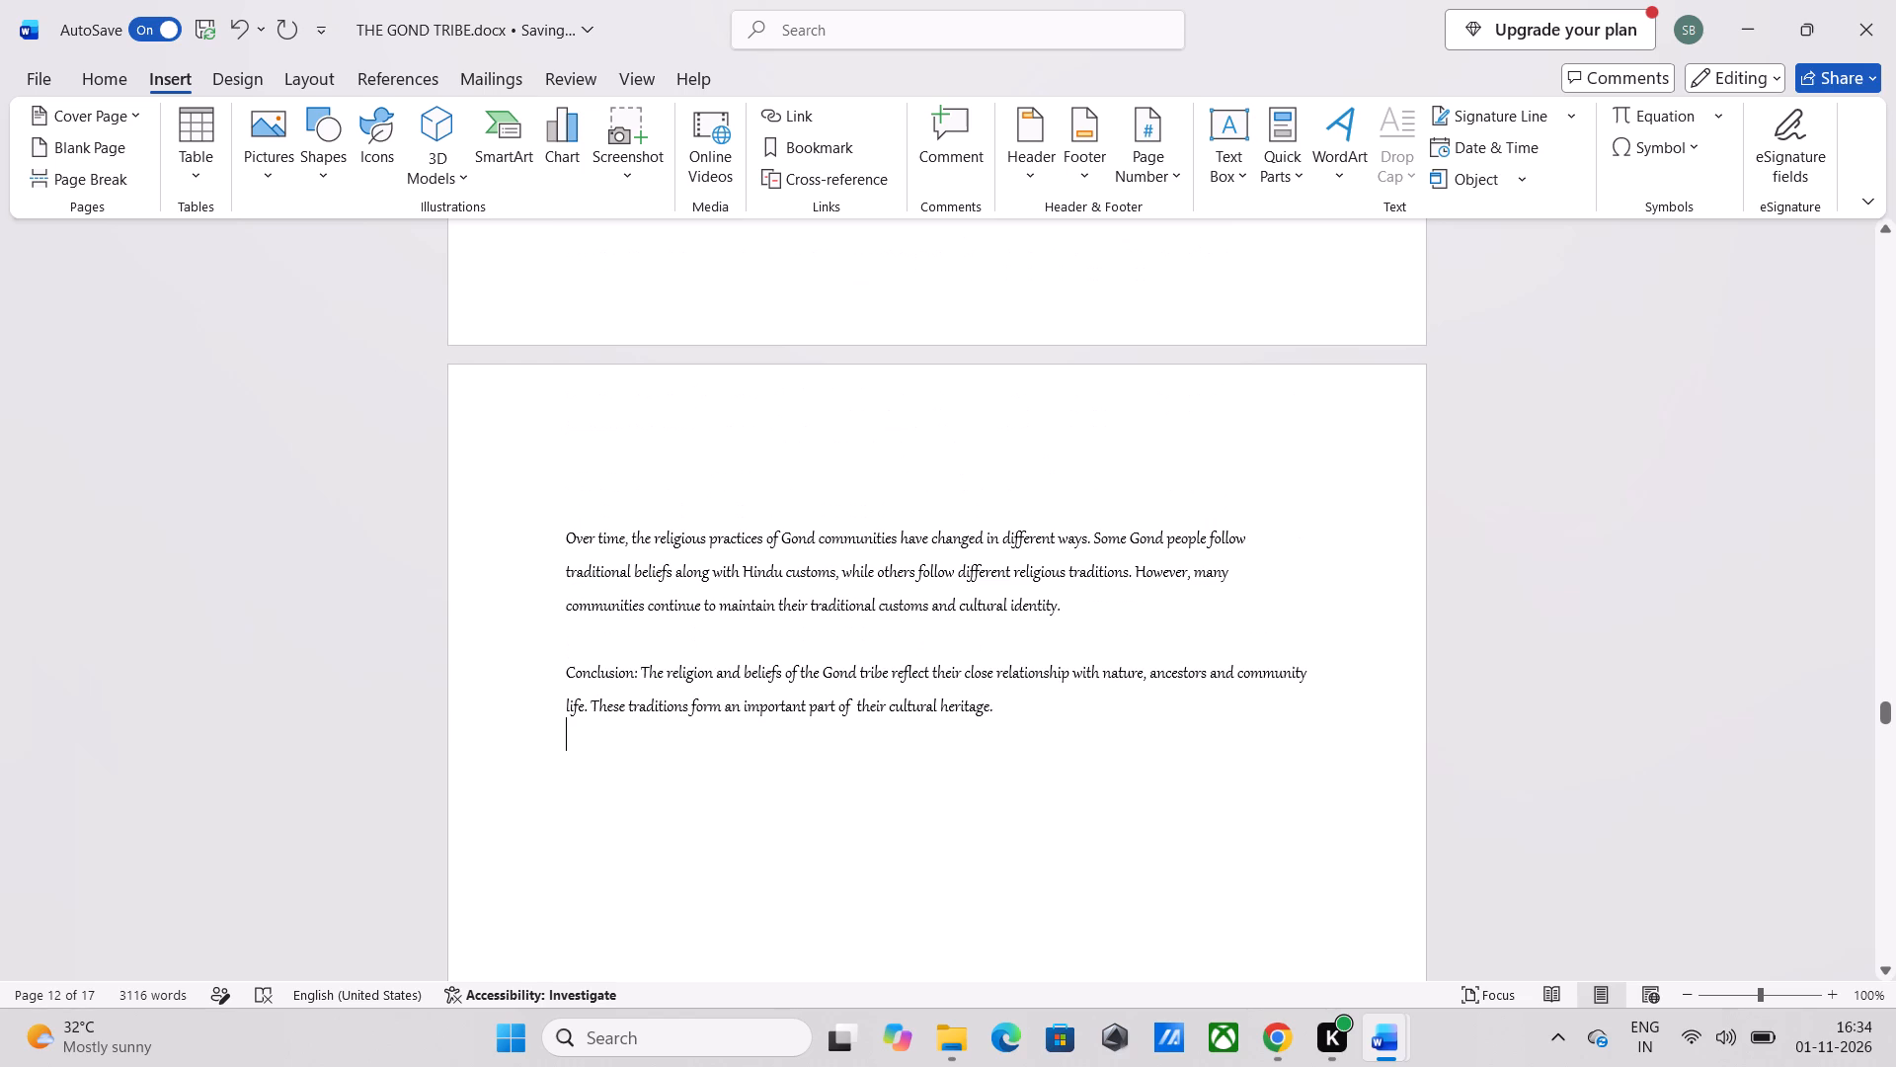
{"action": "scroll", "coordinate": [743, 614], "scroll_direction": "down", "scroll_amount": 12}
{"action": "scroll", "coordinate": [743, 614], "scroll_direction": "down", "scroll_amount": 12}
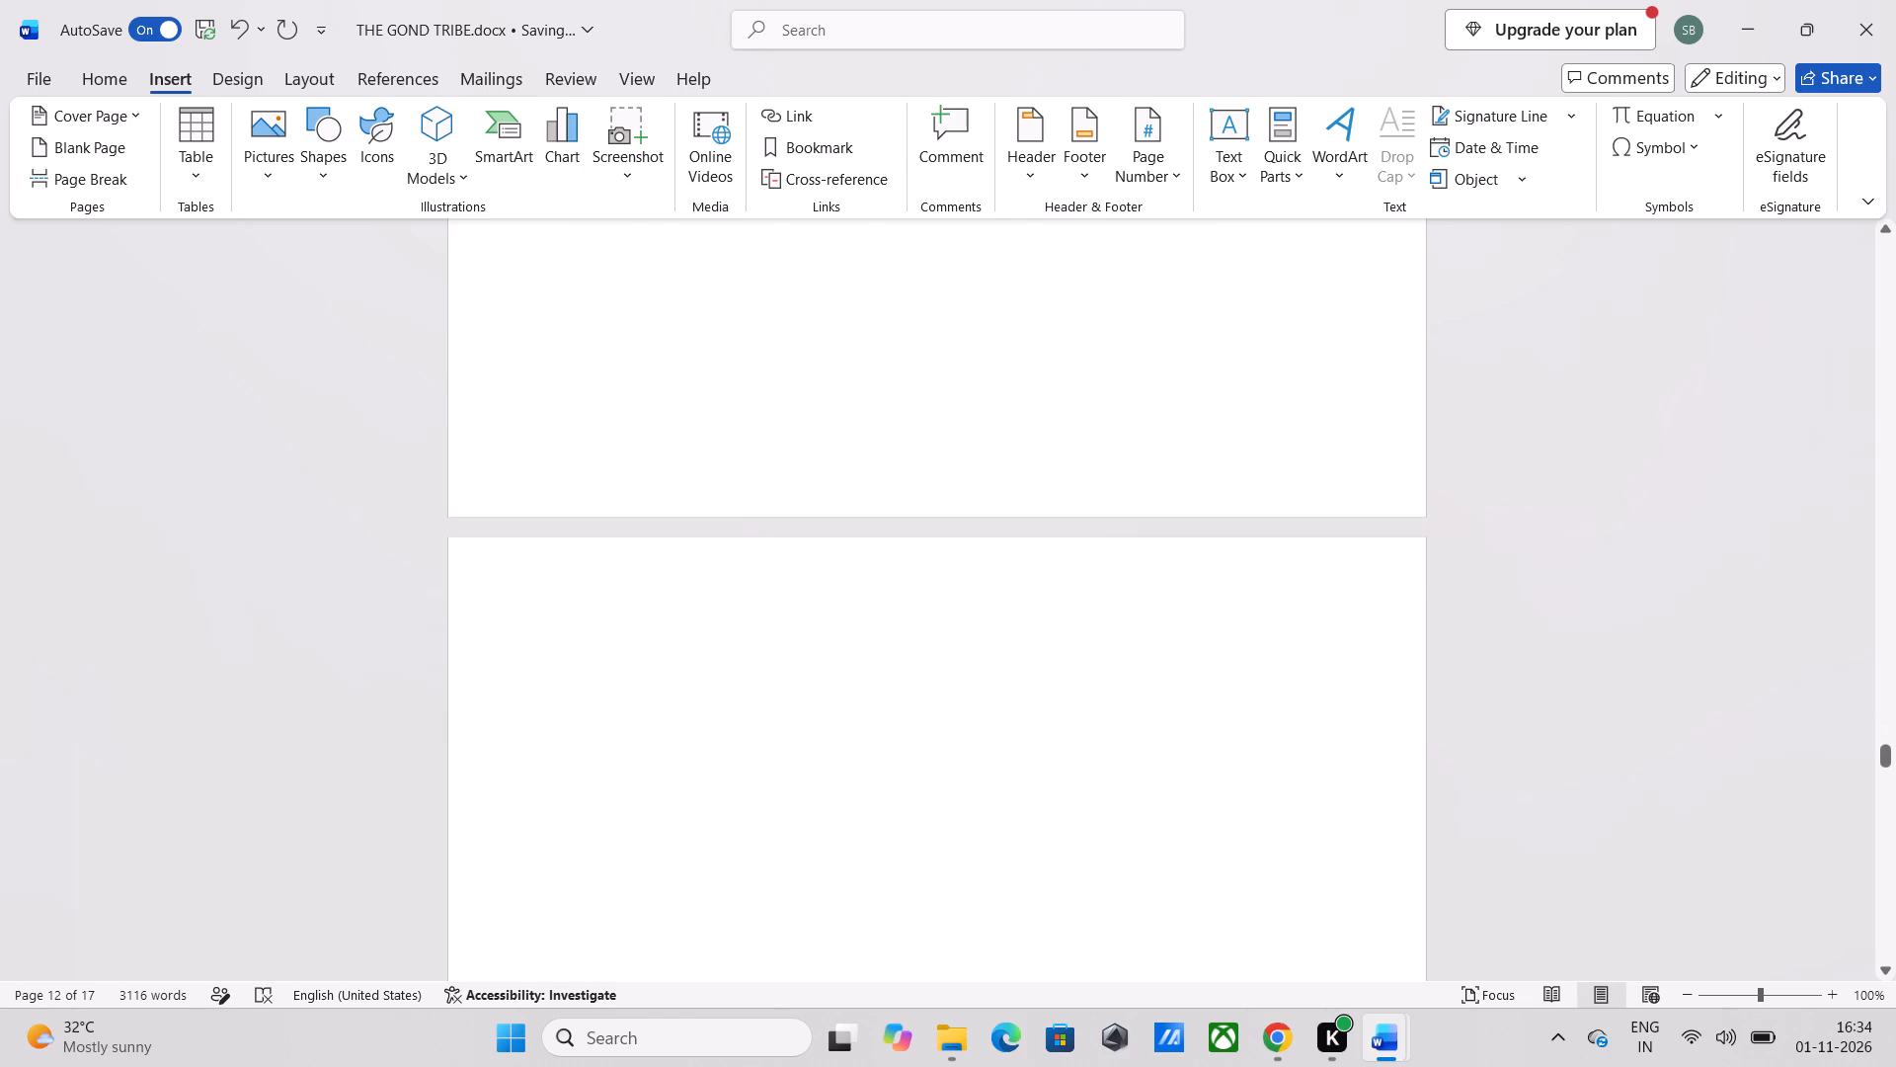
{"action": "scroll", "coordinate": [743, 614], "scroll_direction": "down", "scroll_amount": 4}
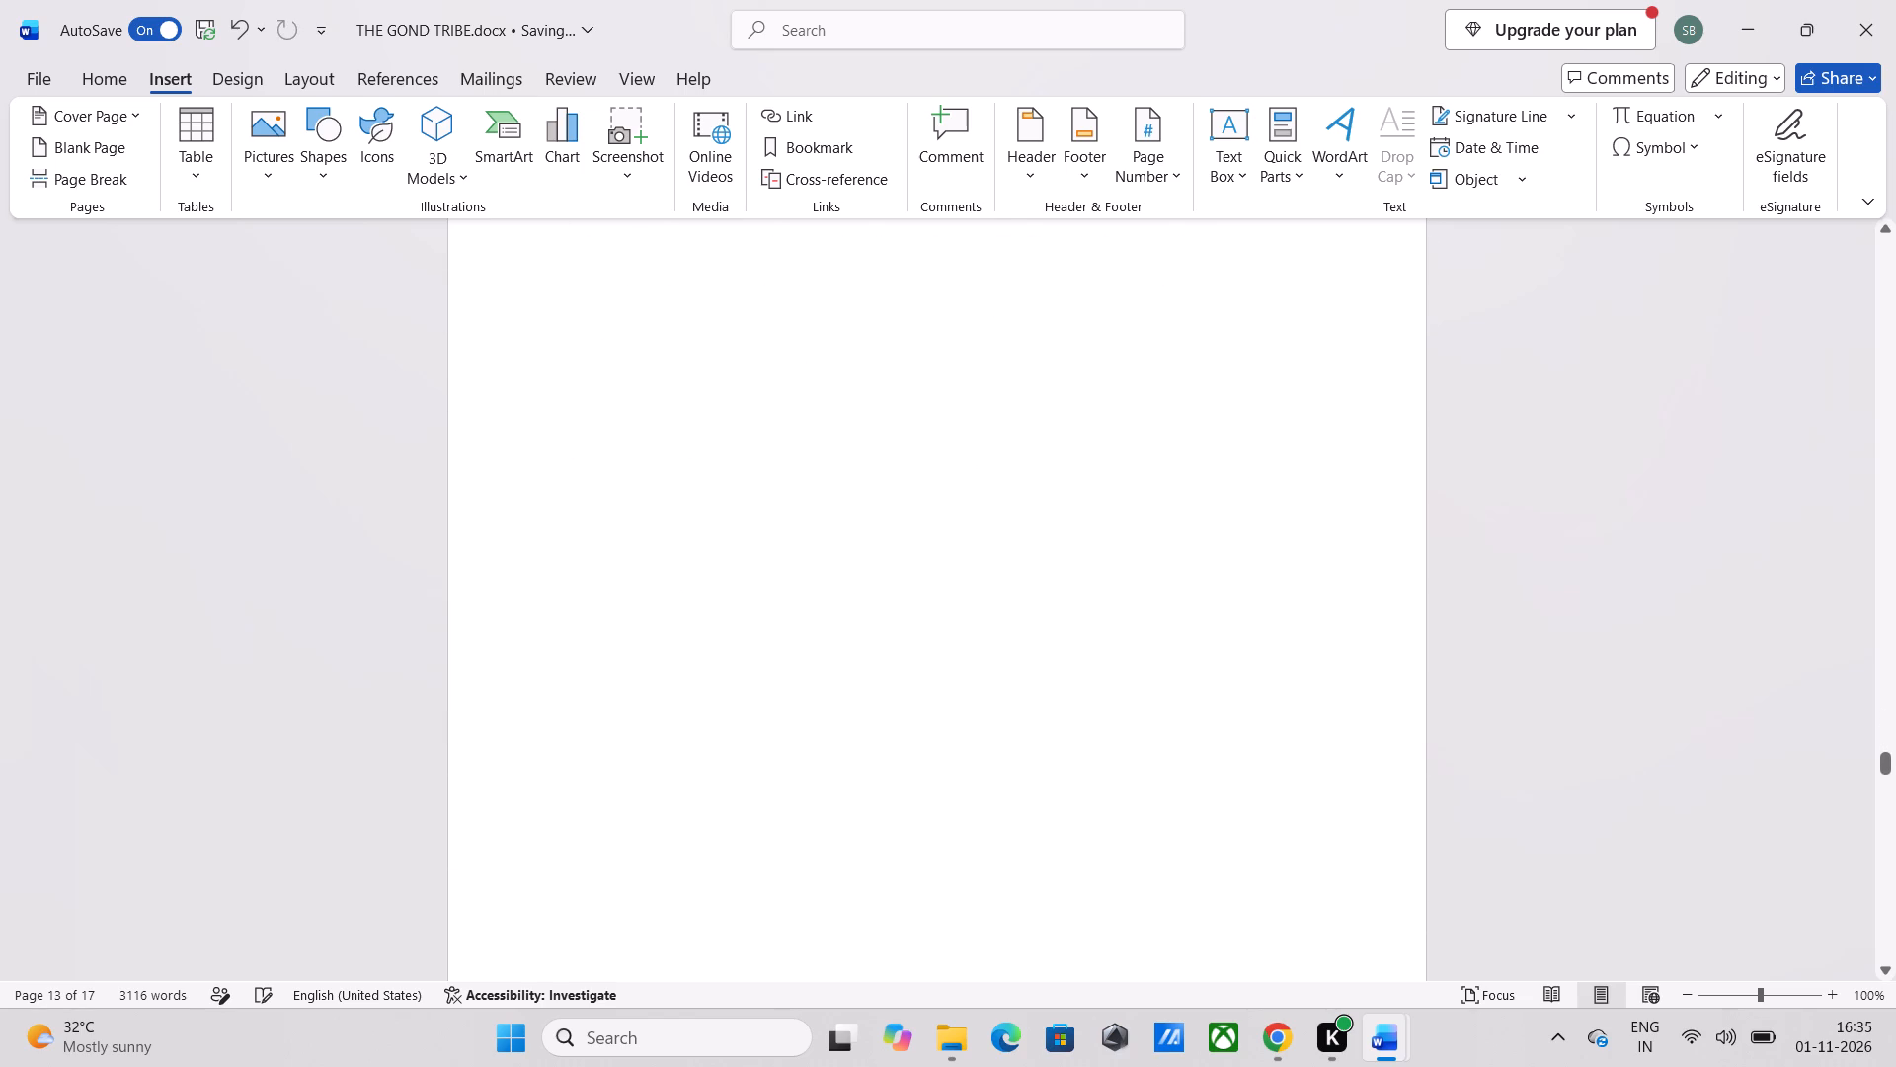
{"action": "scroll", "coordinate": [662, 576], "scroll_direction": "up", "scroll_amount": 6}
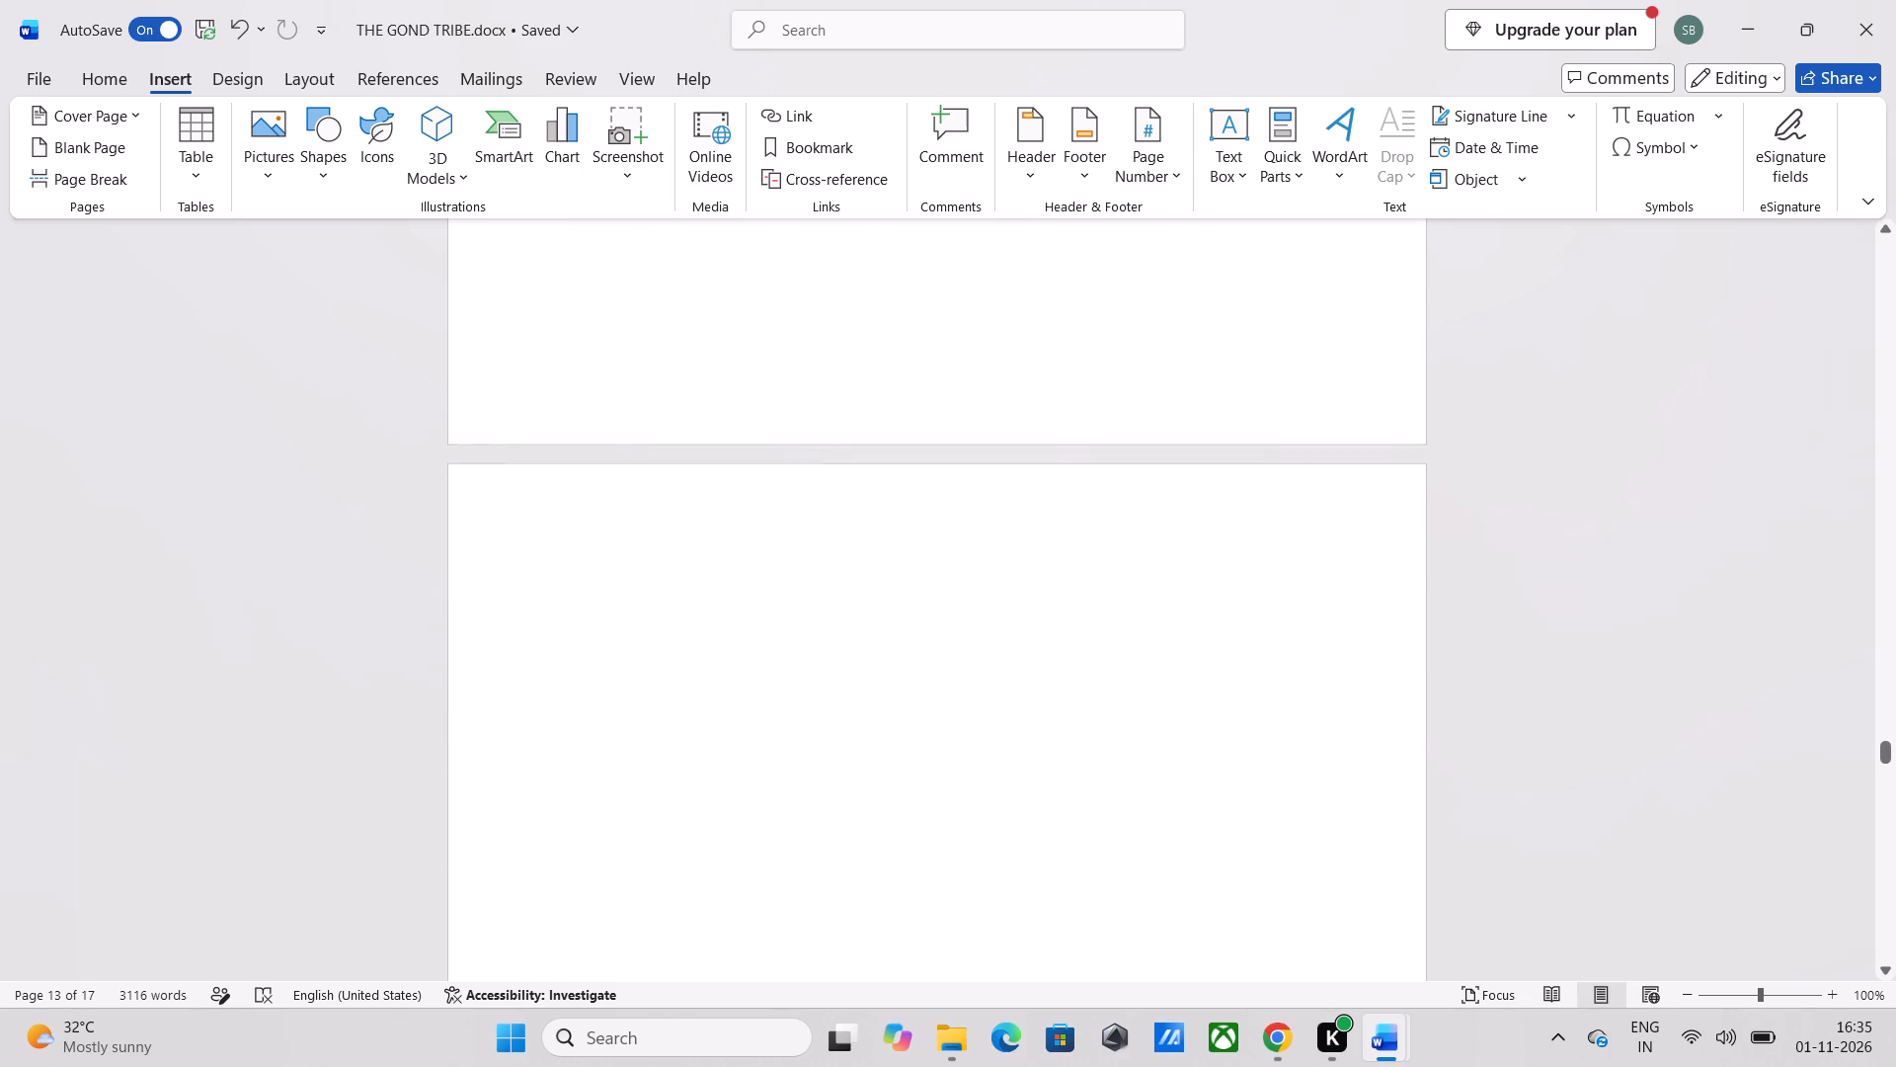
{"action": "left_click", "coordinate": [578, 585]}
{"action": "key", "text": "BackSpace"}
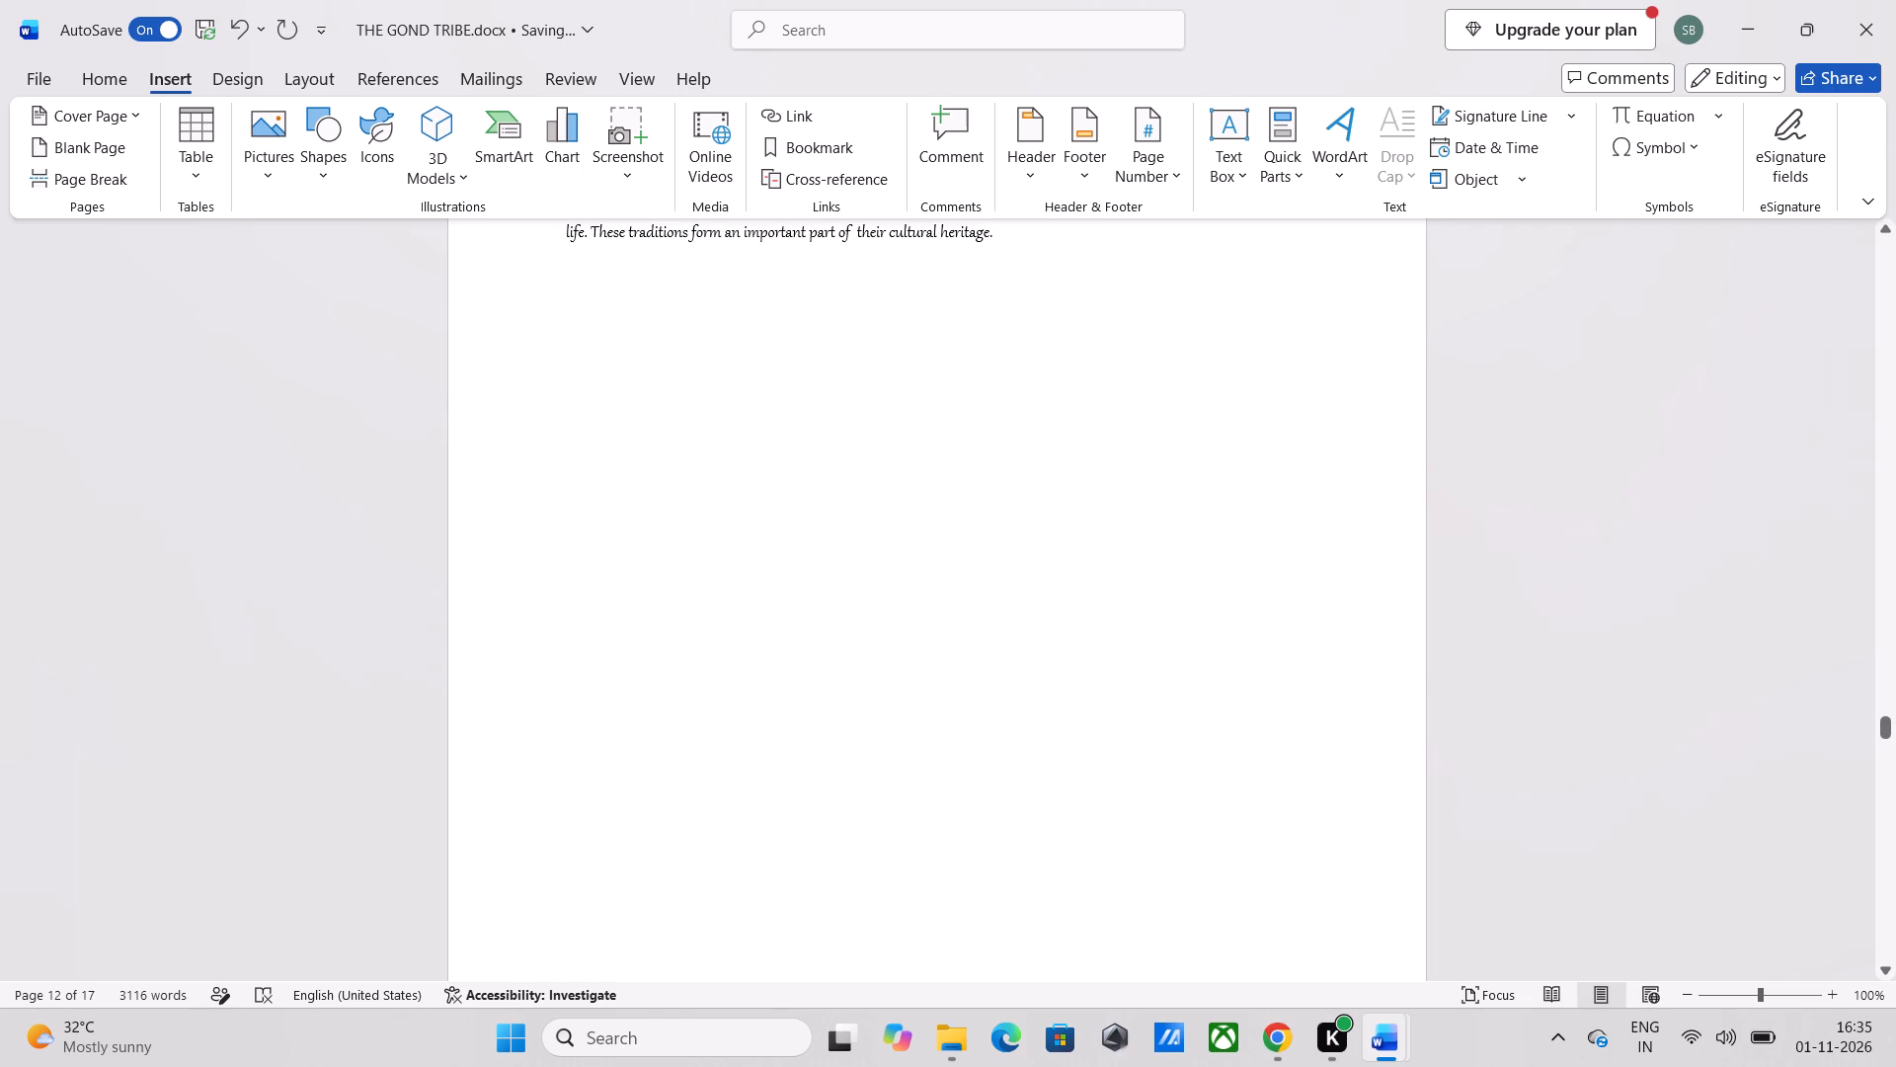
Check the pages between the Chapter 9 conclusion and the Chapter 10 heading for leftover blank space.
{"action": "scroll", "coordinate": [407, 667], "scroll_direction": "down", "scroll_amount": 7}
{"action": "scroll", "coordinate": [522, 665], "scroll_direction": "down", "scroll_amount": 20}
{"action": "scroll", "coordinate": [522, 665], "scroll_direction": "down", "scroll_amount": 3}
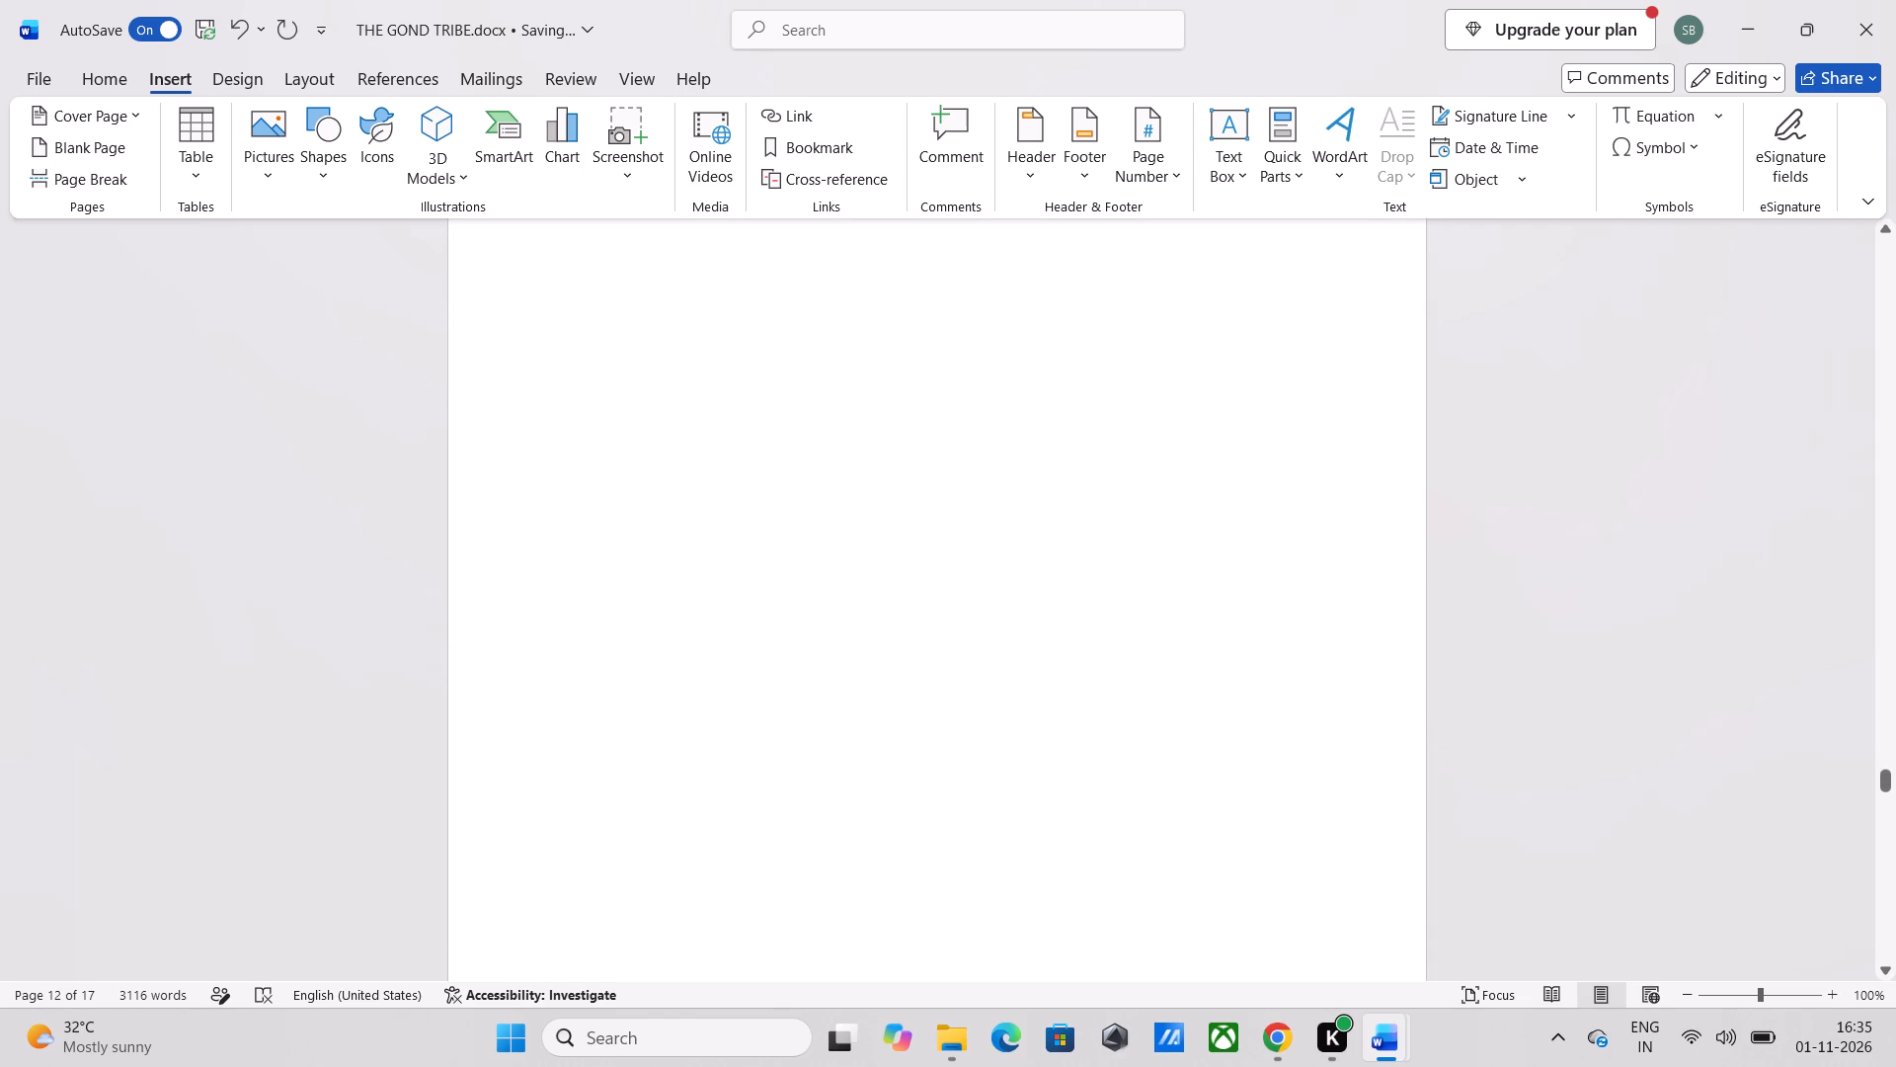
{"action": "scroll", "coordinate": [588, 689], "scroll_direction": "down", "scroll_amount": 3}
{"action": "scroll", "coordinate": [588, 689], "scroll_direction": "up", "scroll_amount": 9}
{"action": "scroll", "coordinate": [598, 653], "scroll_direction": "down", "scroll_amount": 4}
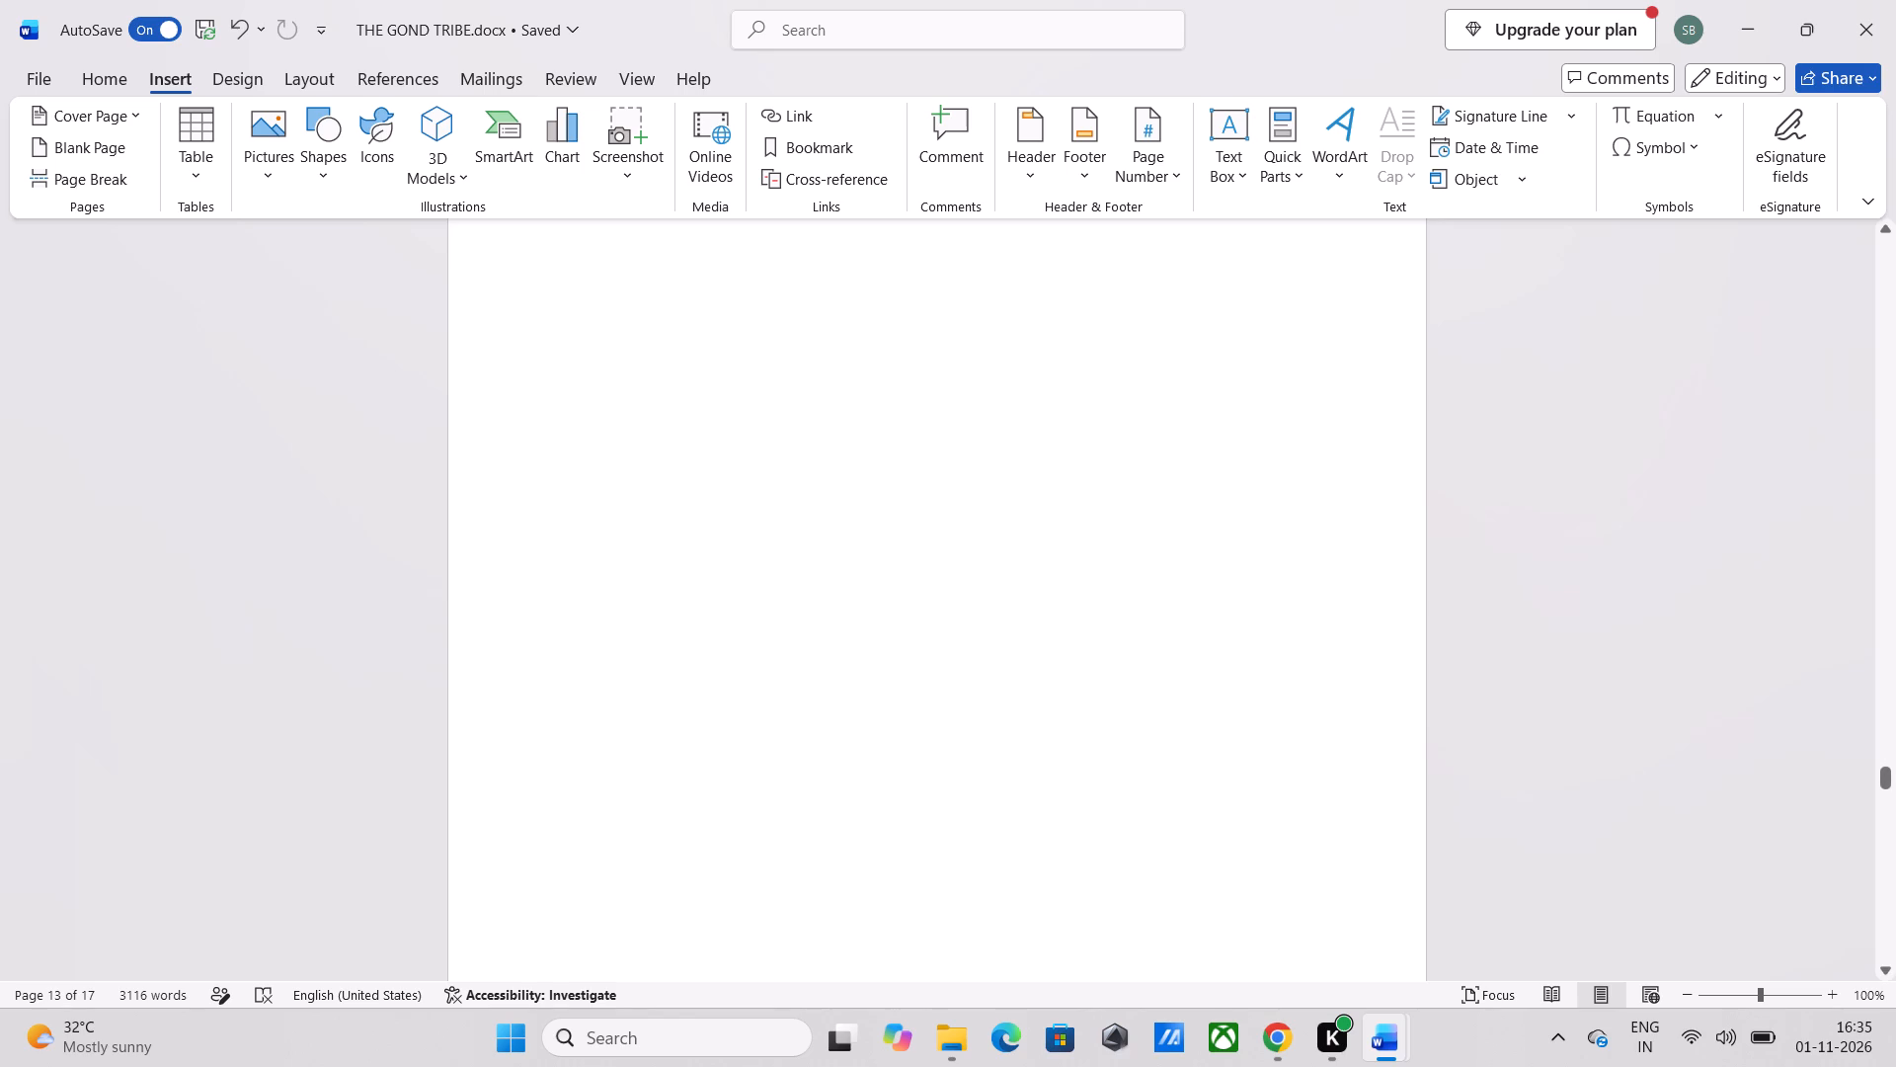
{"action": "scroll", "coordinate": [598, 653], "scroll_direction": "down", "scroll_amount": 5}
{"action": "scroll", "coordinate": [598, 653], "scroll_direction": "up", "scroll_amount": 17}
{"action": "scroll", "coordinate": [598, 653], "scroll_direction": "up", "scroll_amount": 17}
{"action": "scroll", "coordinate": [598, 653], "scroll_direction": "up", "scroll_amount": 6}
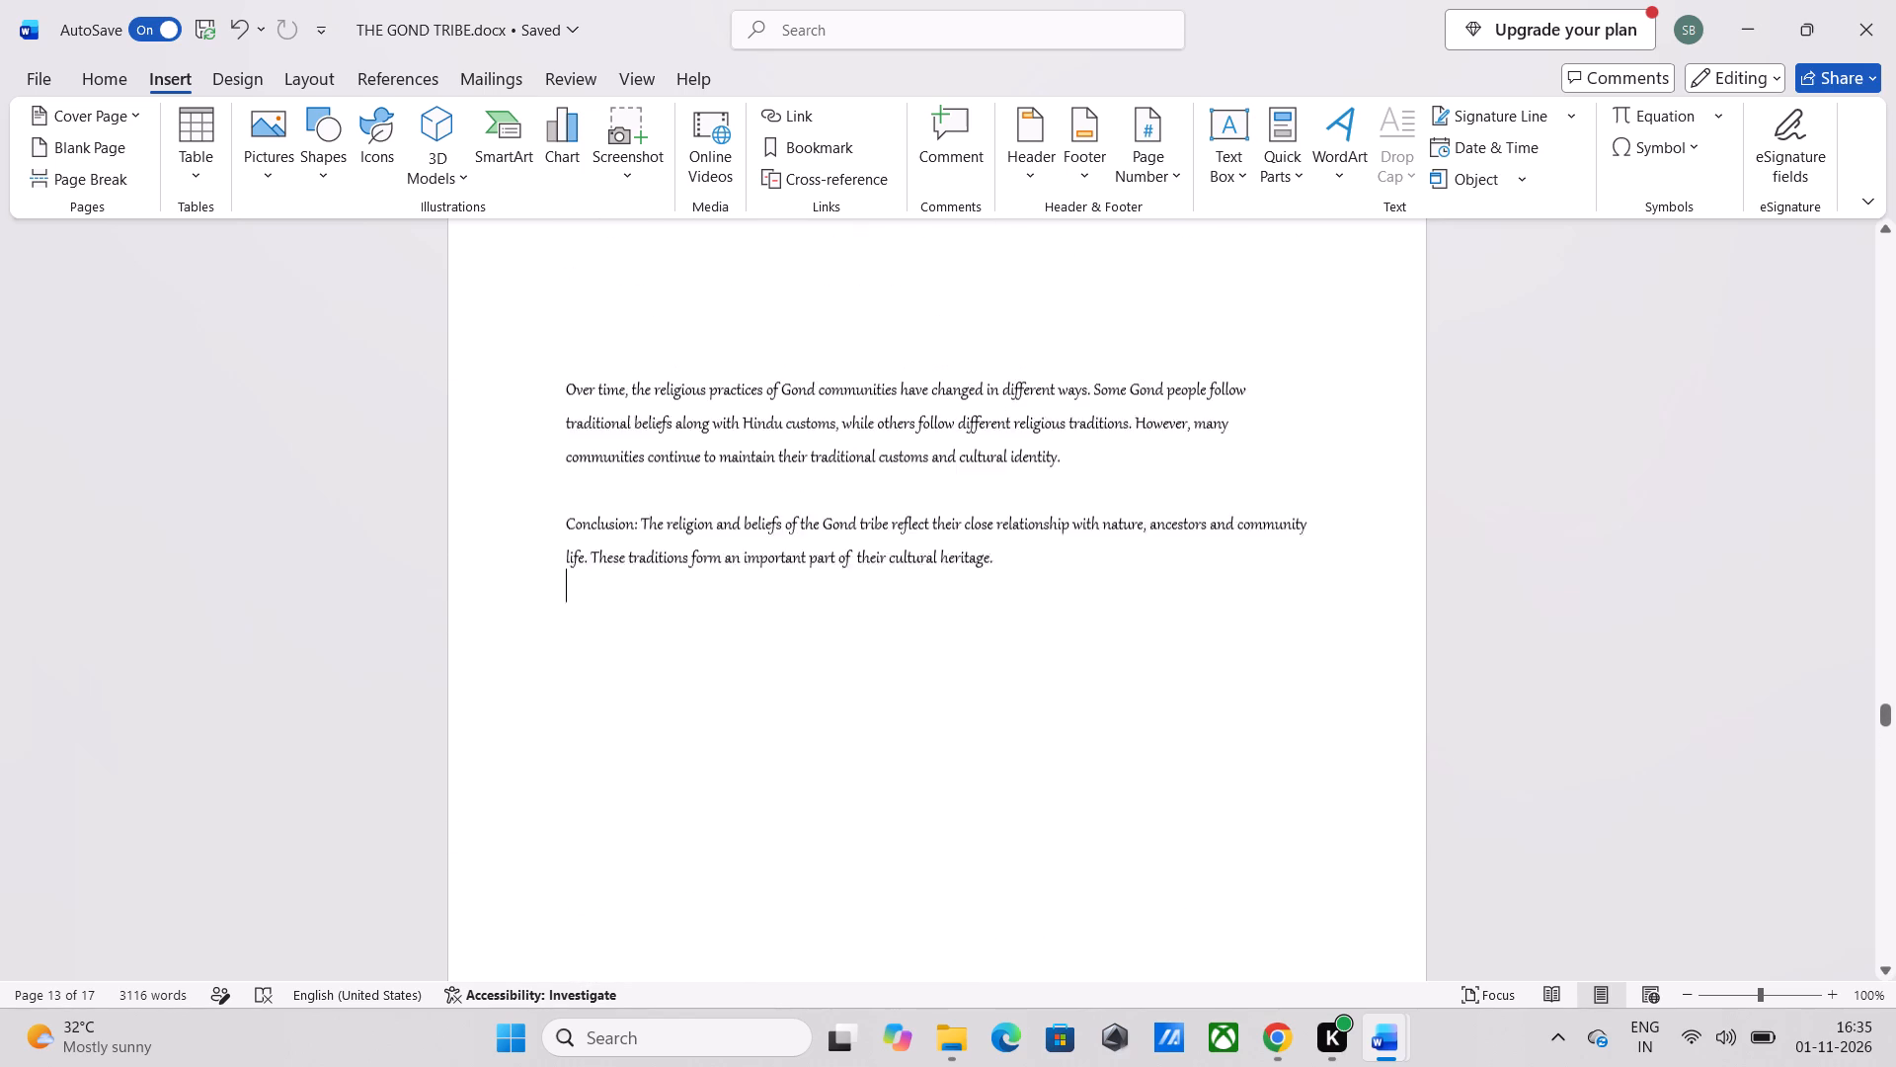
{"action": "scroll", "coordinate": [598, 653], "scroll_direction": "down", "scroll_amount": 16}
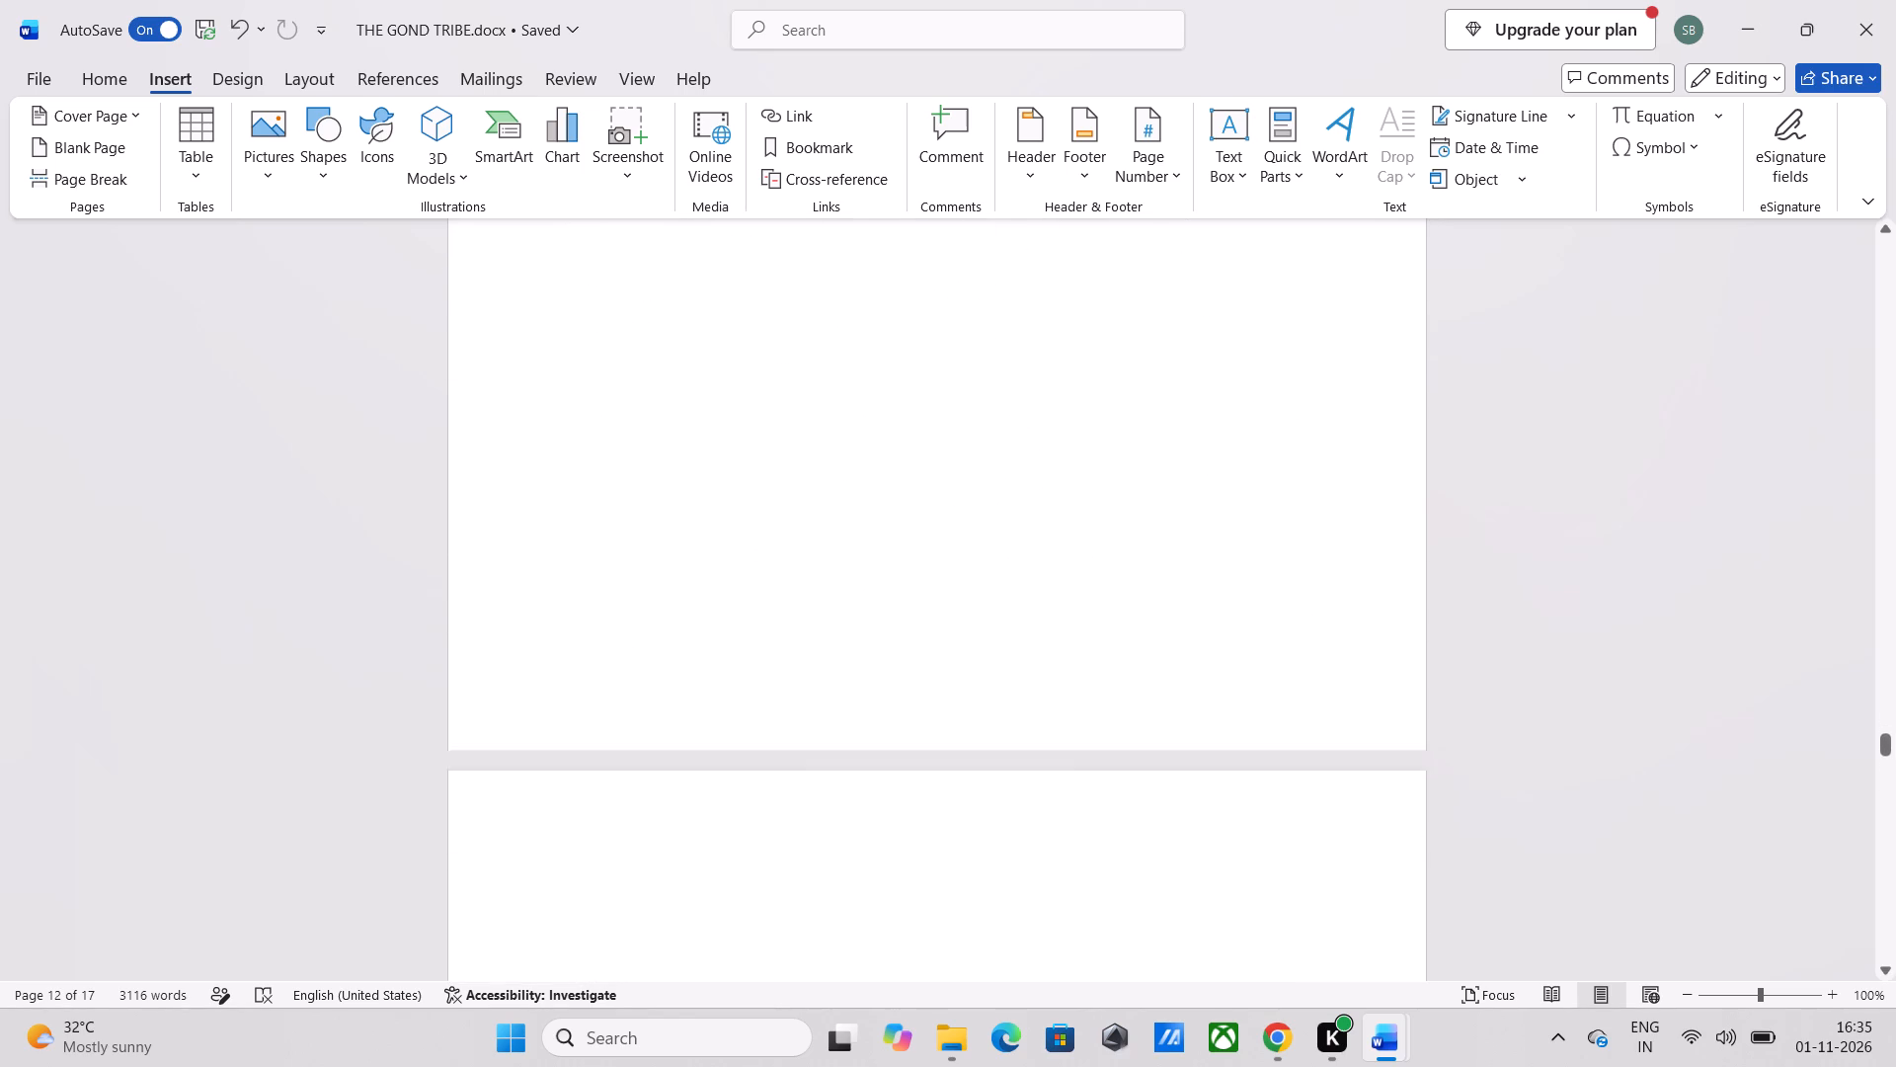
{"action": "scroll", "coordinate": [598, 653], "scroll_direction": "down", "scroll_amount": 5}
Review the document's layout from Chapter 9 back through the earlier chapters and contents list to the cover page.
{"action": "scroll", "coordinate": [598, 653], "scroll_direction": "up", "scroll_amount": 11}
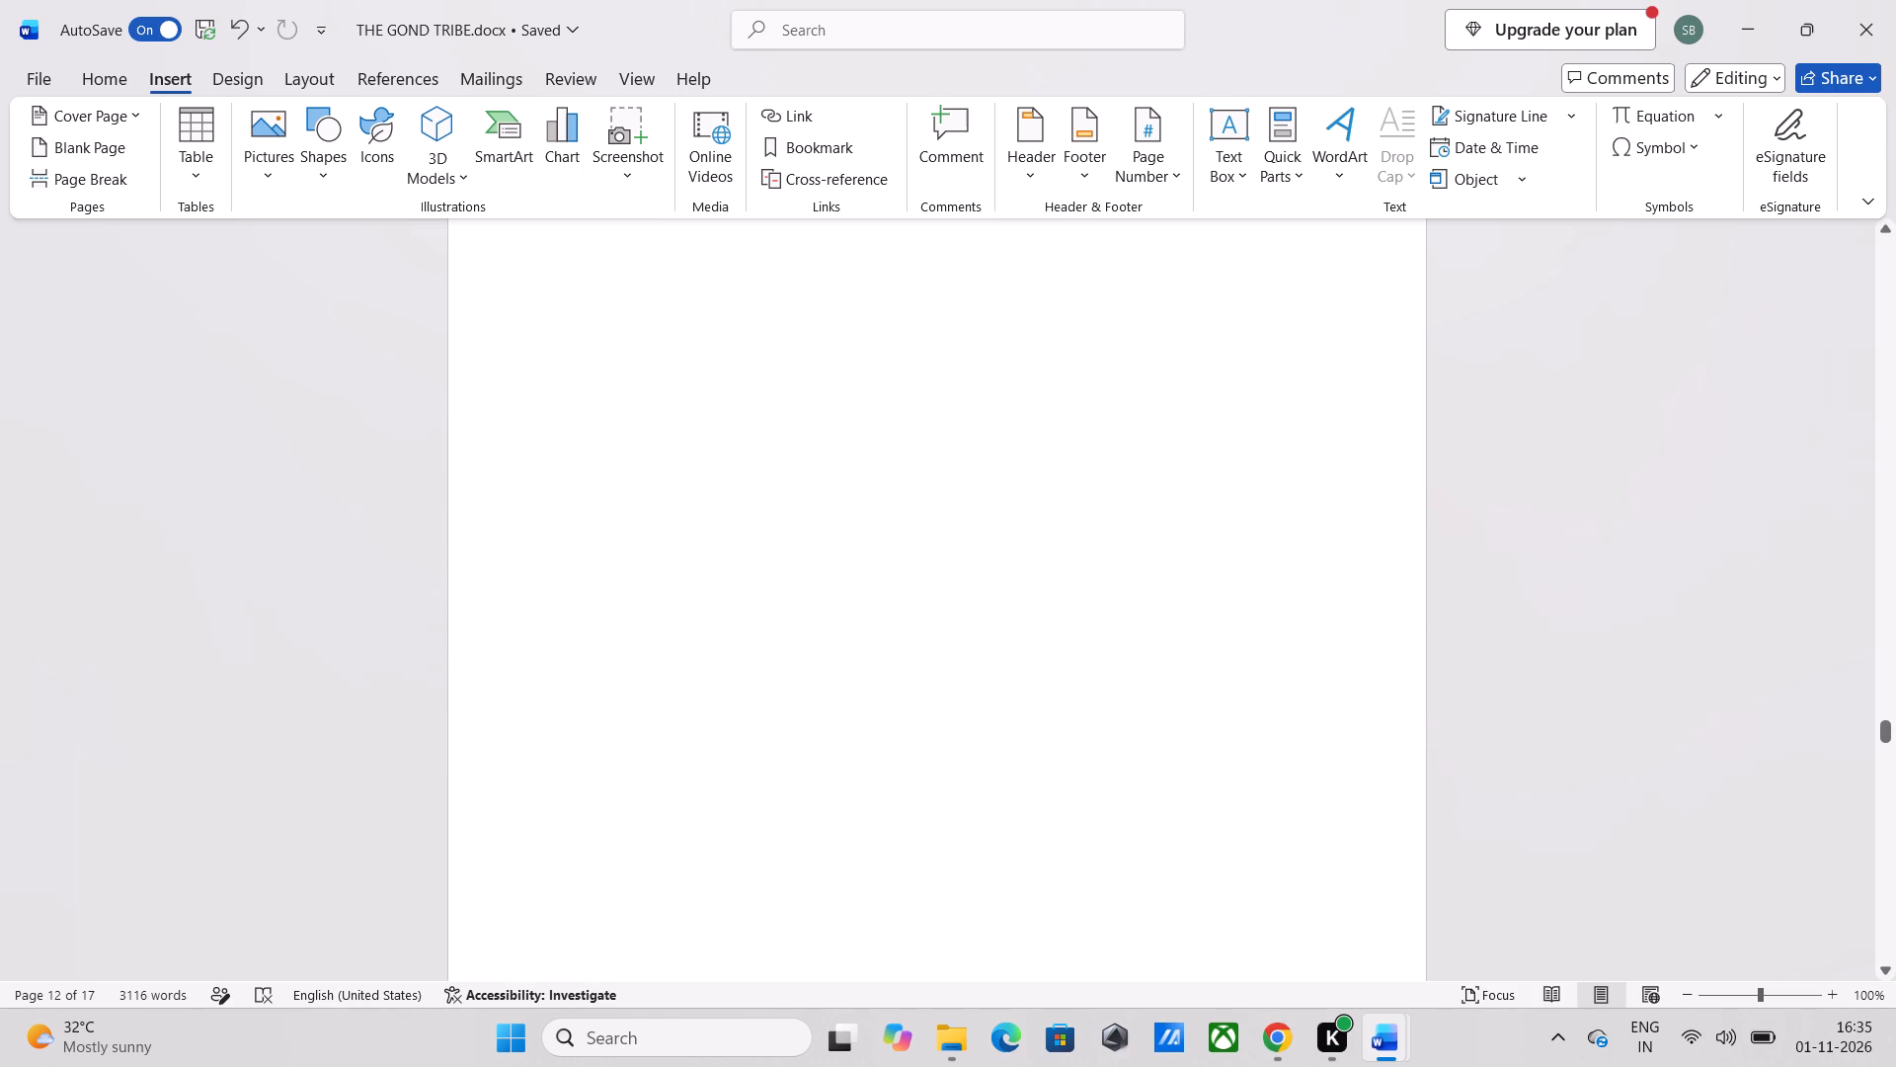
{"action": "scroll", "coordinate": [608, 652], "scroll_direction": "up", "scroll_amount": 20}
{"action": "scroll", "coordinate": [608, 652], "scroll_direction": "up", "scroll_amount": 10}
{"action": "scroll", "coordinate": [0, 496], "scroll_direction": "up", "scroll_amount": 6}
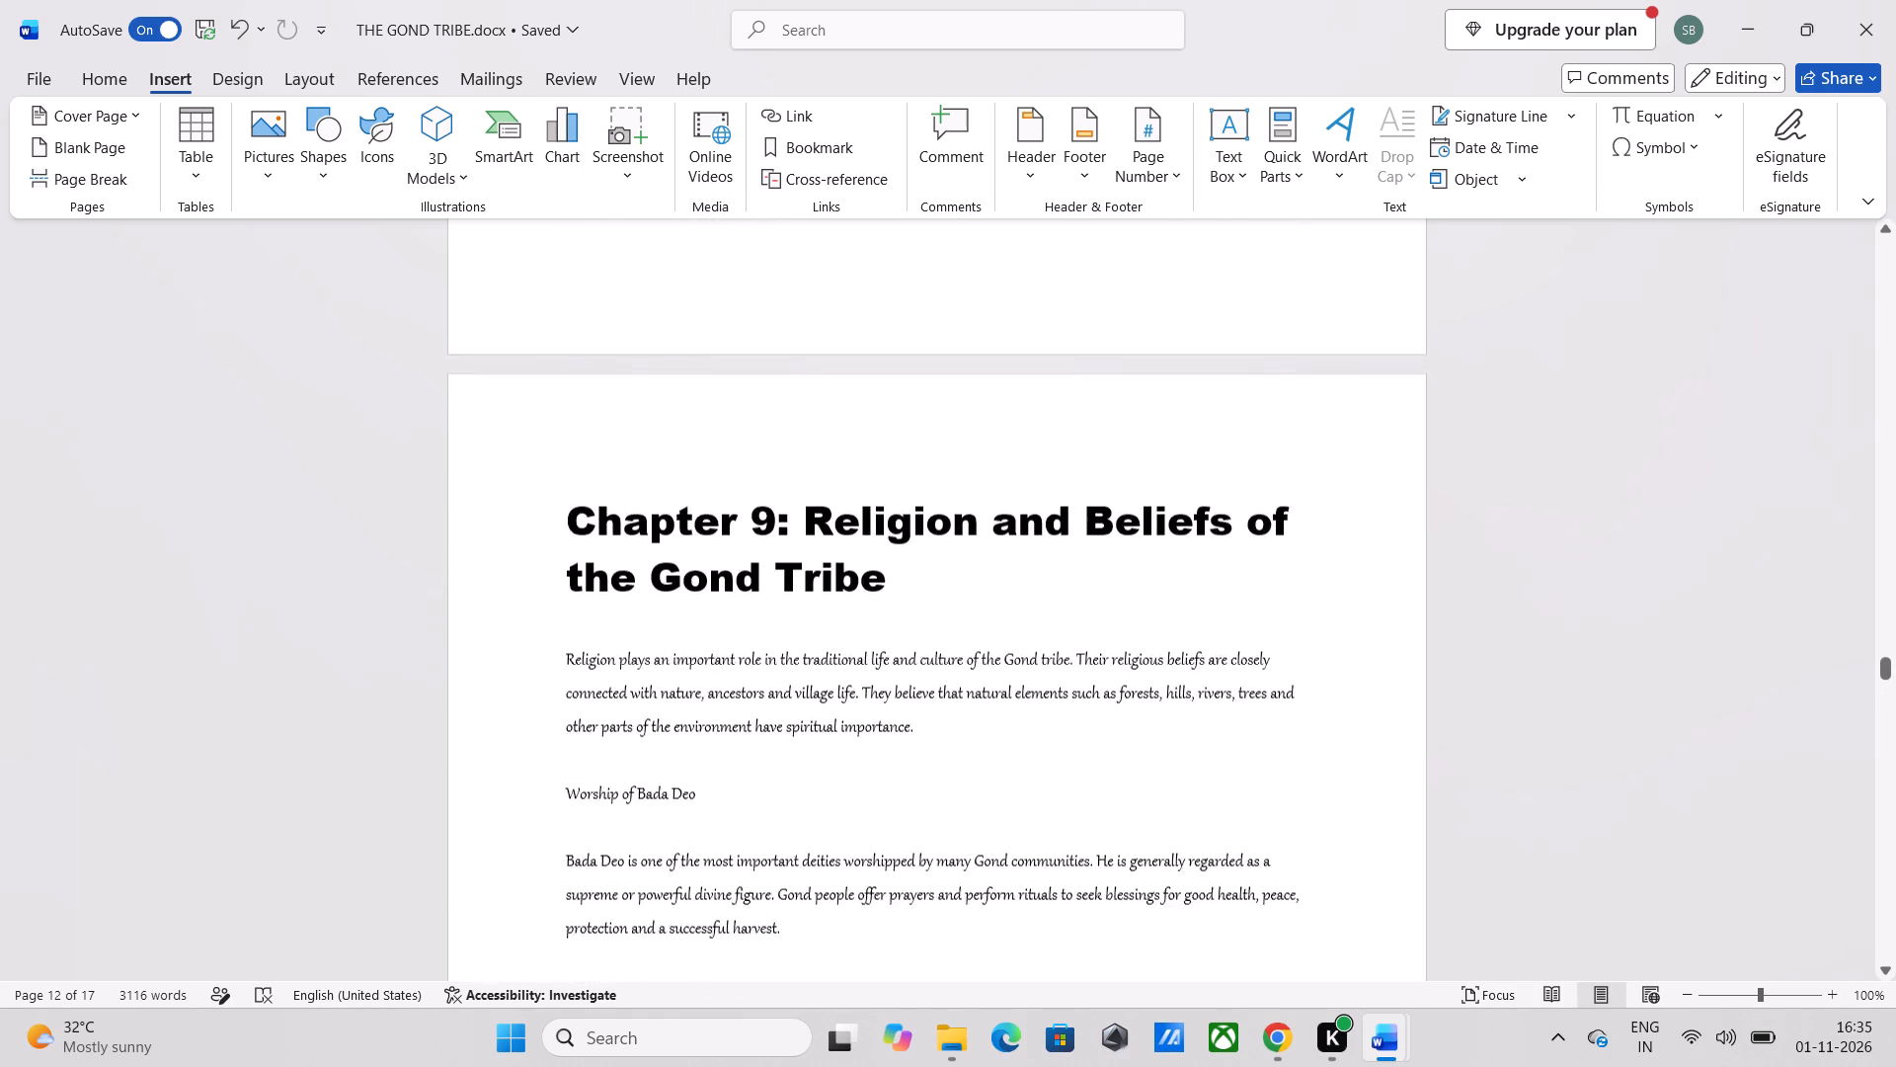
{"action": "scroll", "coordinate": [538, 640], "scroll_direction": "up", "scroll_amount": 20}
{"action": "scroll", "coordinate": [495, 643], "scroll_direction": "up", "scroll_amount": 14}
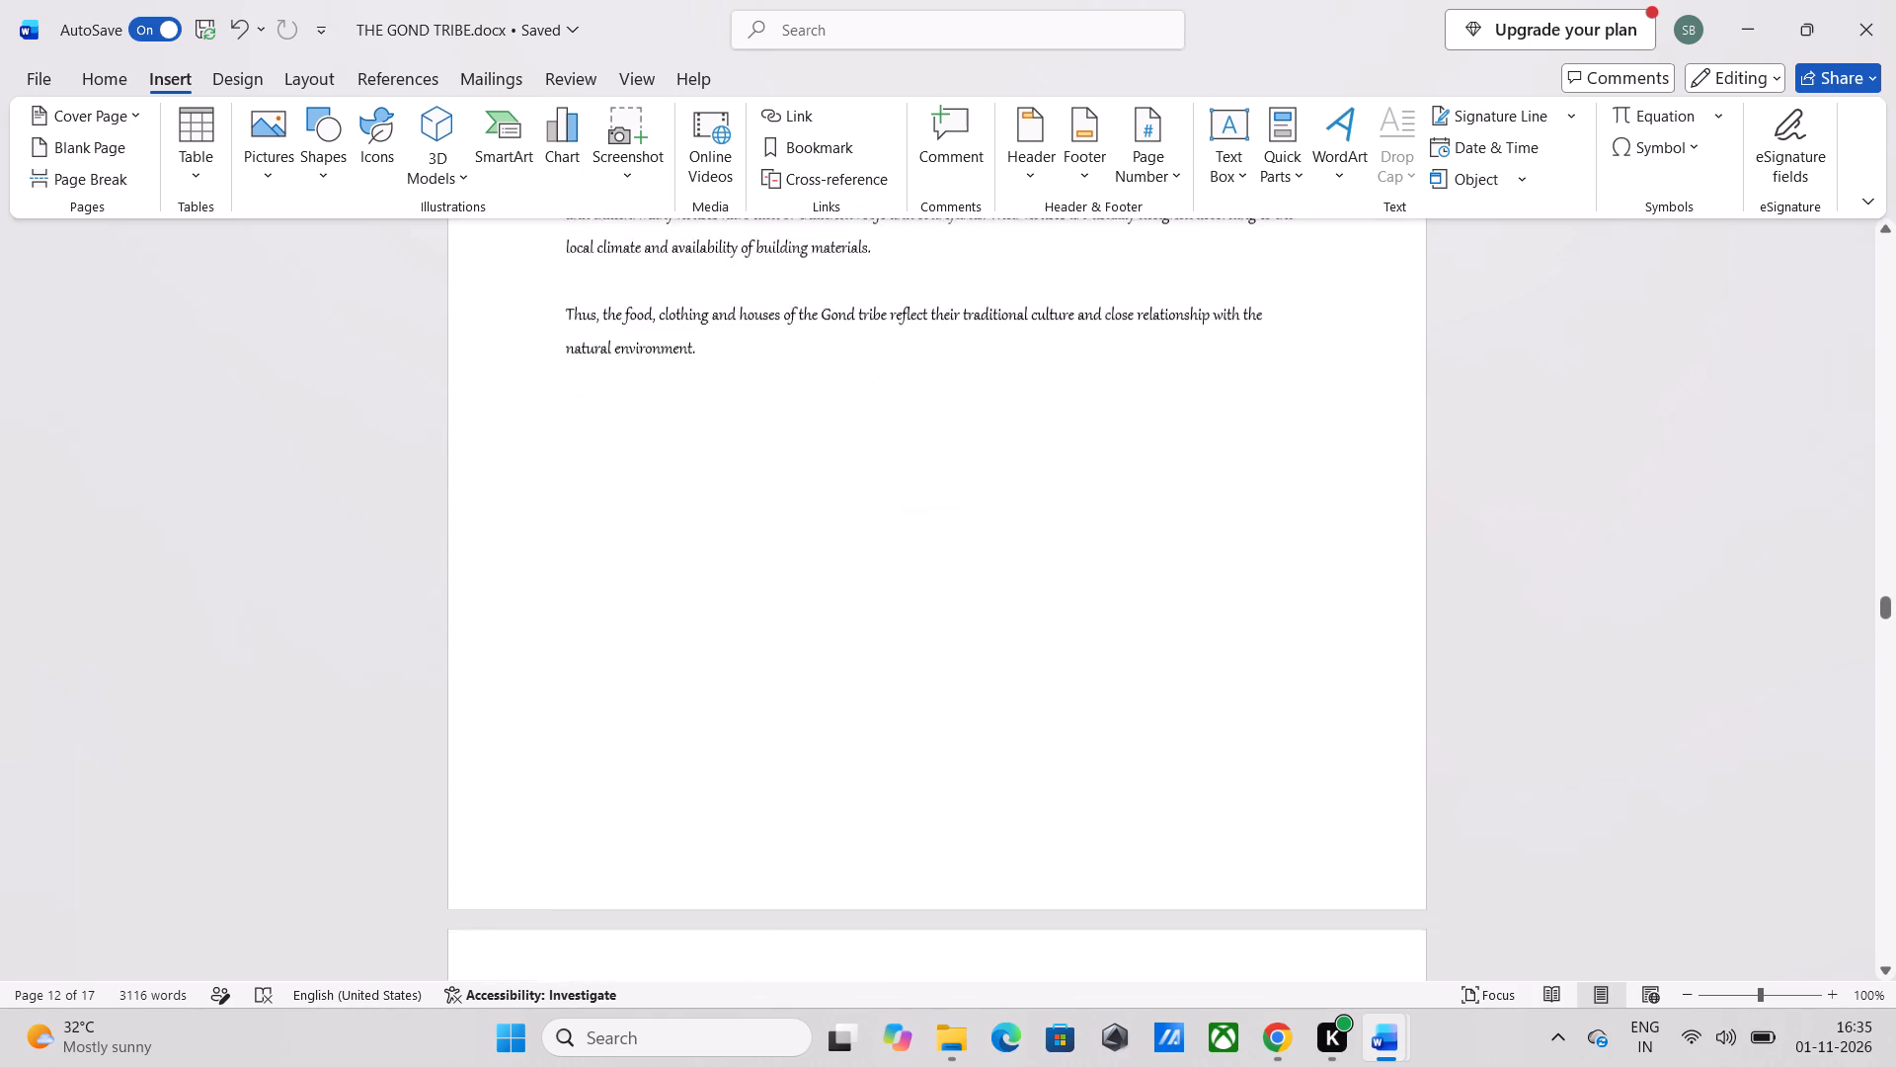
{"action": "scroll", "coordinate": [411, 645], "scroll_direction": "up", "scroll_amount": 14}
{"action": "scroll", "coordinate": [343, 642], "scroll_direction": "up", "scroll_amount": 18}
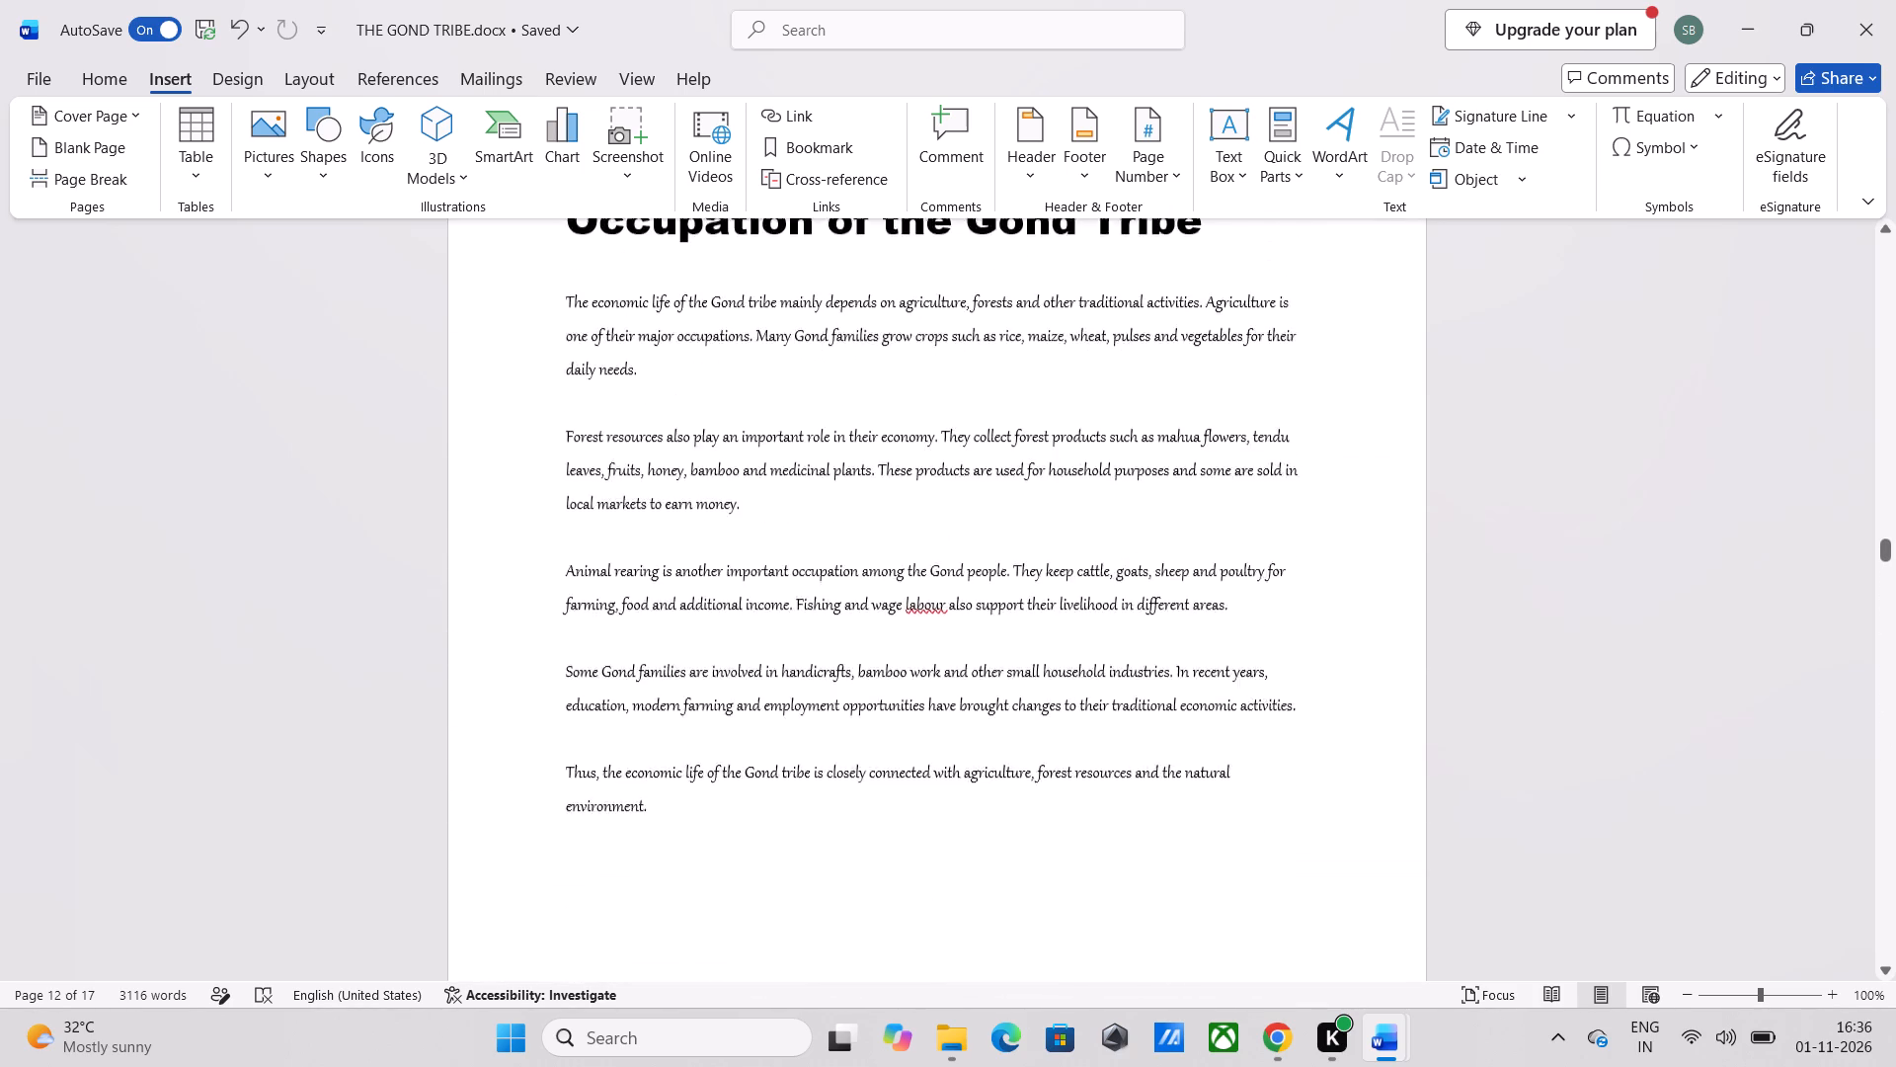
{"action": "scroll", "coordinate": [263, 639], "scroll_direction": "up", "scroll_amount": 19}
{"action": "scroll", "coordinate": [229, 643], "scroll_direction": "up", "scroll_amount": 6}
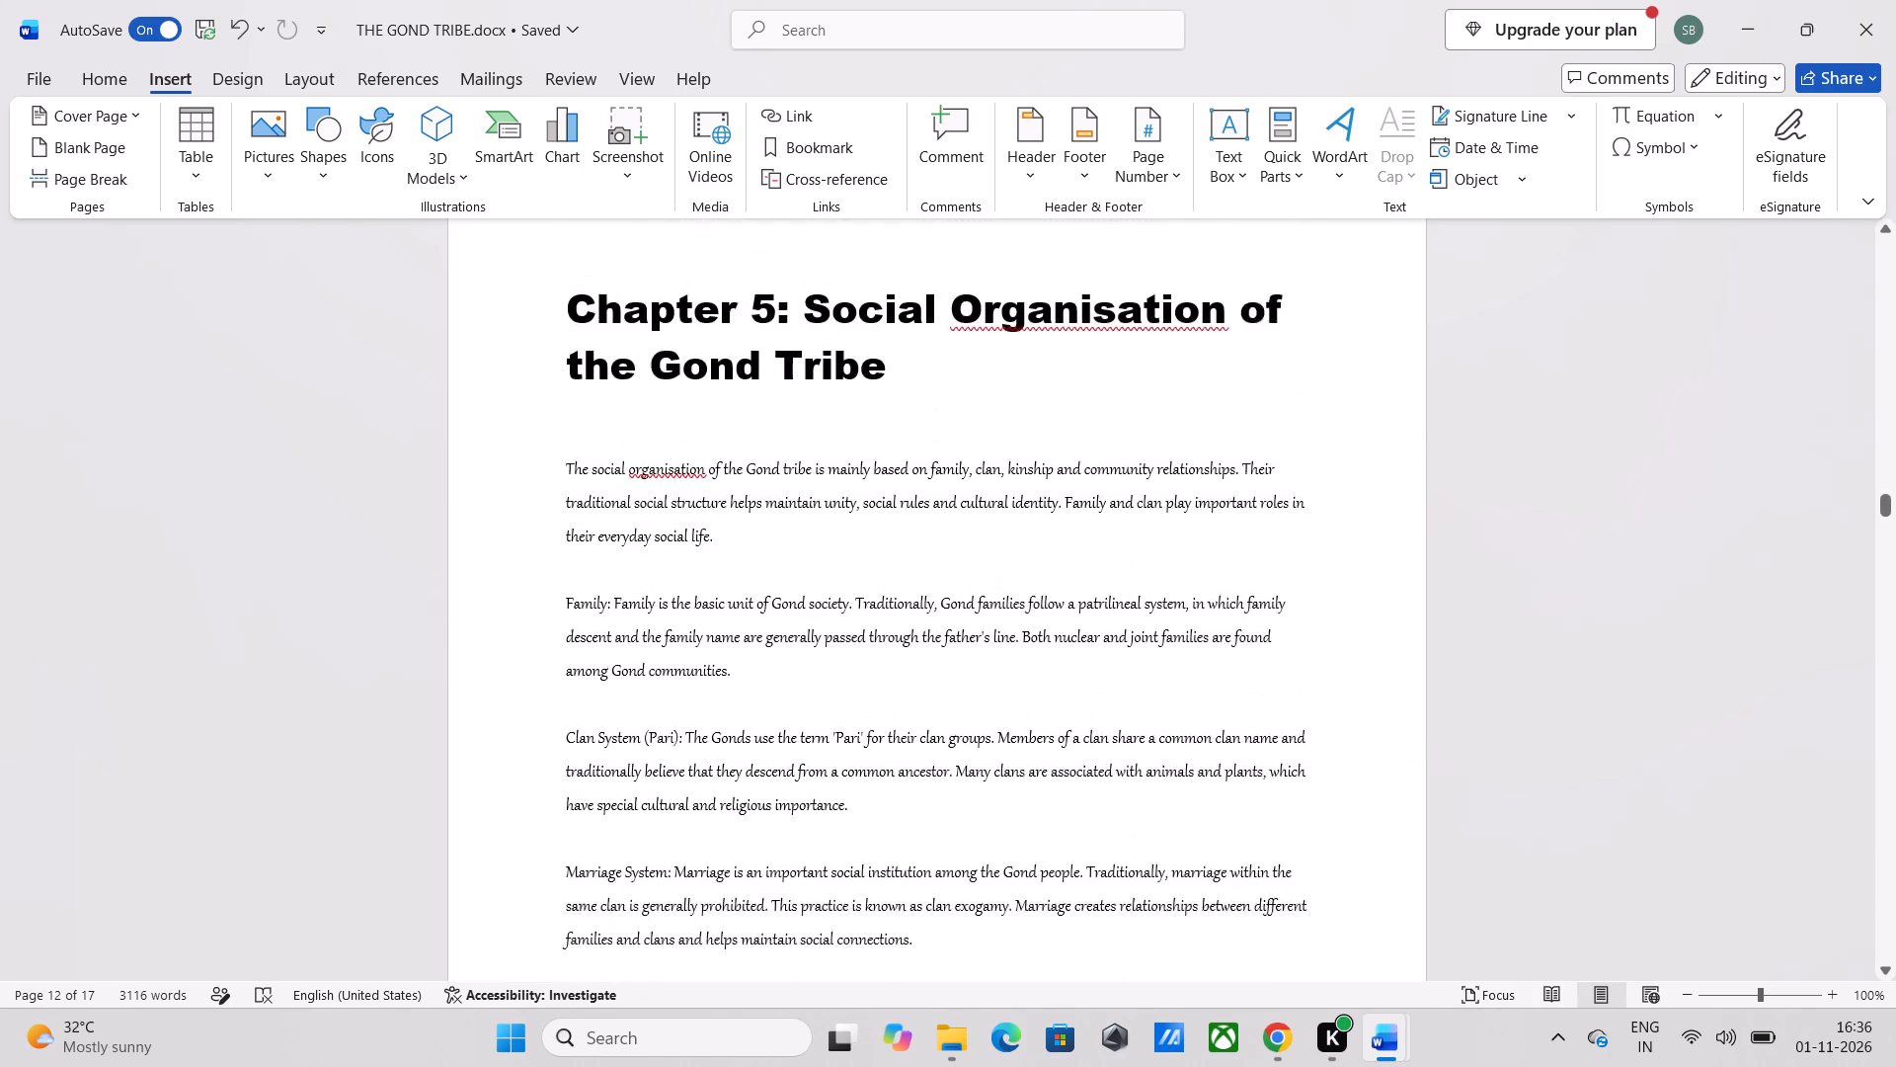
{"action": "scroll", "coordinate": [487, 621], "scroll_direction": "up", "scroll_amount": 20}
{"action": "scroll", "coordinate": [468, 620], "scroll_direction": "up", "scroll_amount": 12}
{"action": "scroll", "coordinate": [391, 575], "scroll_direction": "up", "scroll_amount": 14}
{"action": "scroll", "coordinate": [576, 568], "scroll_direction": "up", "scroll_amount": 10}
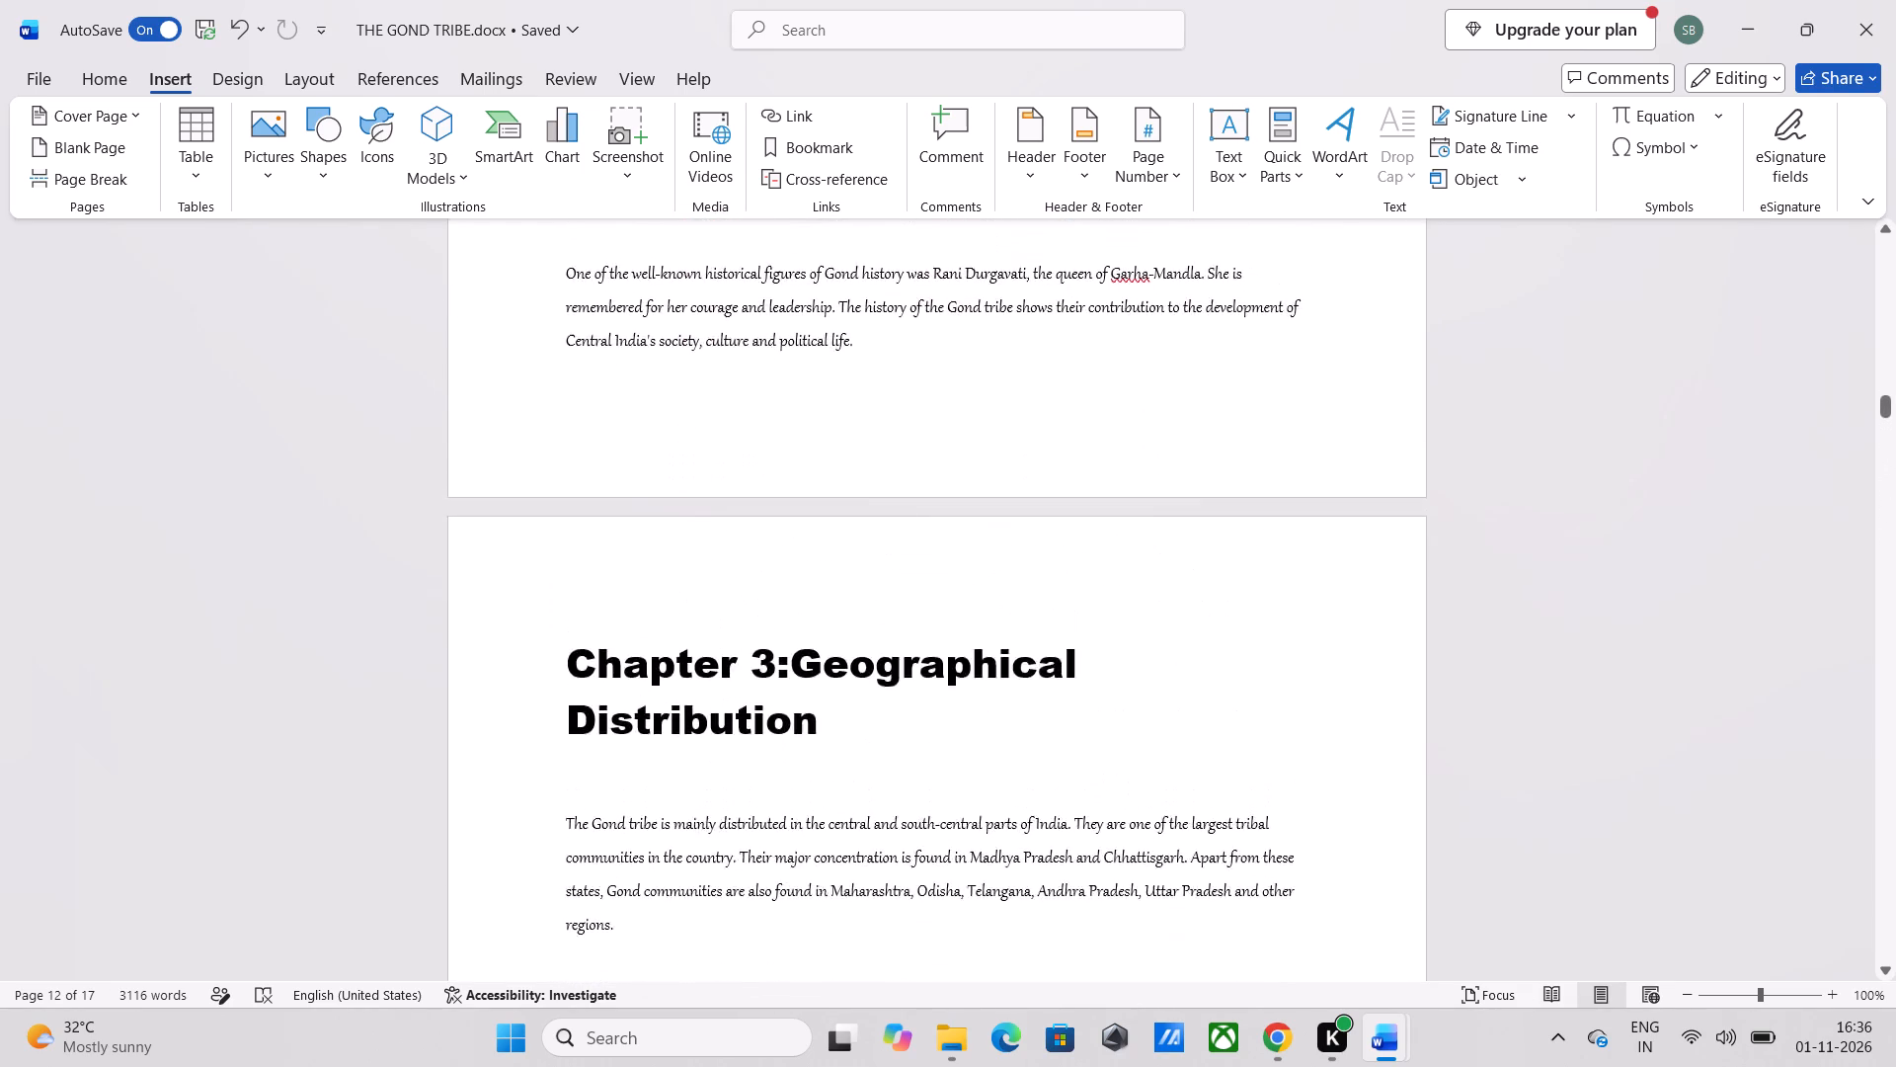
{"action": "scroll", "coordinate": [576, 568], "scroll_direction": "up", "scroll_amount": 15}
{"action": "scroll", "coordinate": [518, 517], "scroll_direction": "up", "scroll_amount": 7}
{"action": "scroll", "coordinate": [435, 446], "scroll_direction": "up", "scroll_amount": 8}
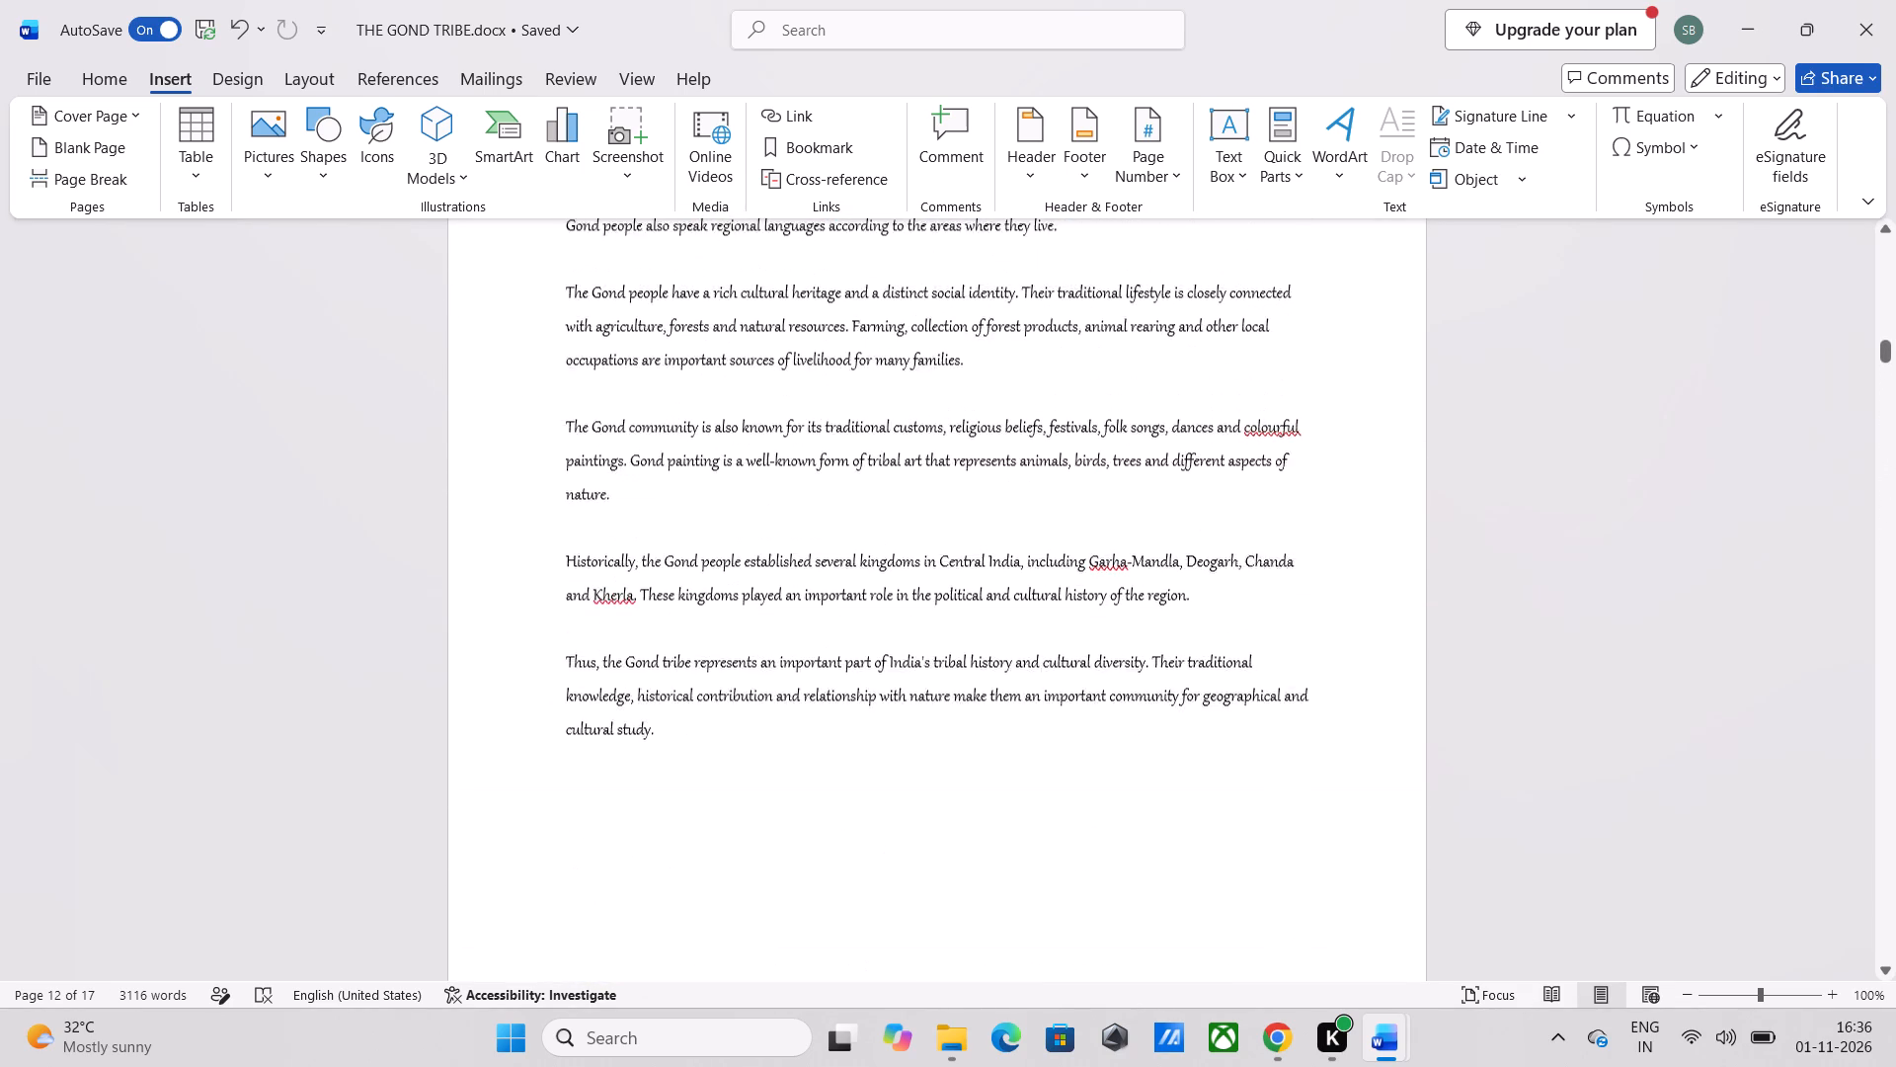
{"action": "scroll", "coordinate": [410, 426], "scroll_direction": "up", "scroll_amount": 6}
{"action": "scroll", "coordinate": [326, 454], "scroll_direction": "up", "scroll_amount": 7}
{"action": "scroll", "coordinate": [435, 562], "scroll_direction": "up", "scroll_amount": 6}
{"action": "scroll", "coordinate": [557, 583], "scroll_direction": "up", "scroll_amount": 7}
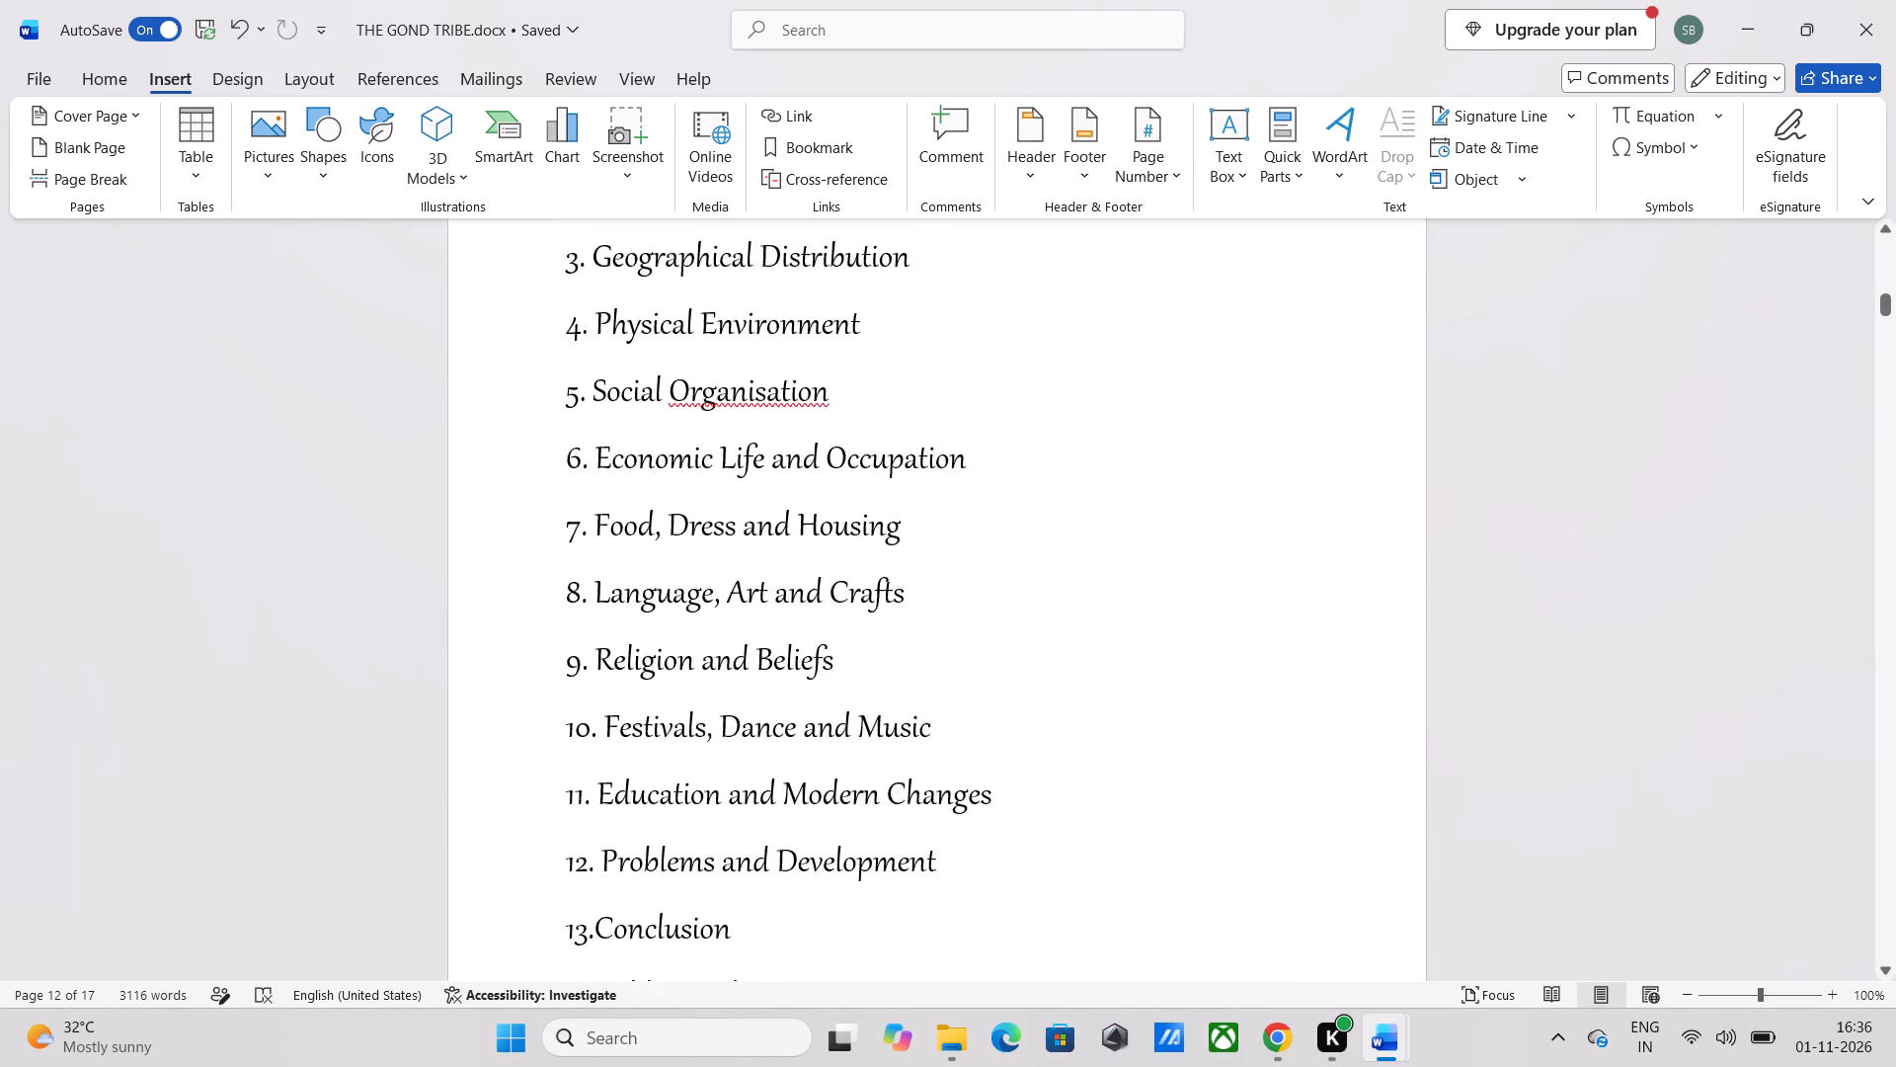
{"action": "scroll", "coordinate": [557, 583], "scroll_direction": "up", "scroll_amount": 18}
{"action": "scroll", "coordinate": [552, 583], "scroll_direction": "up", "scroll_amount": 6}
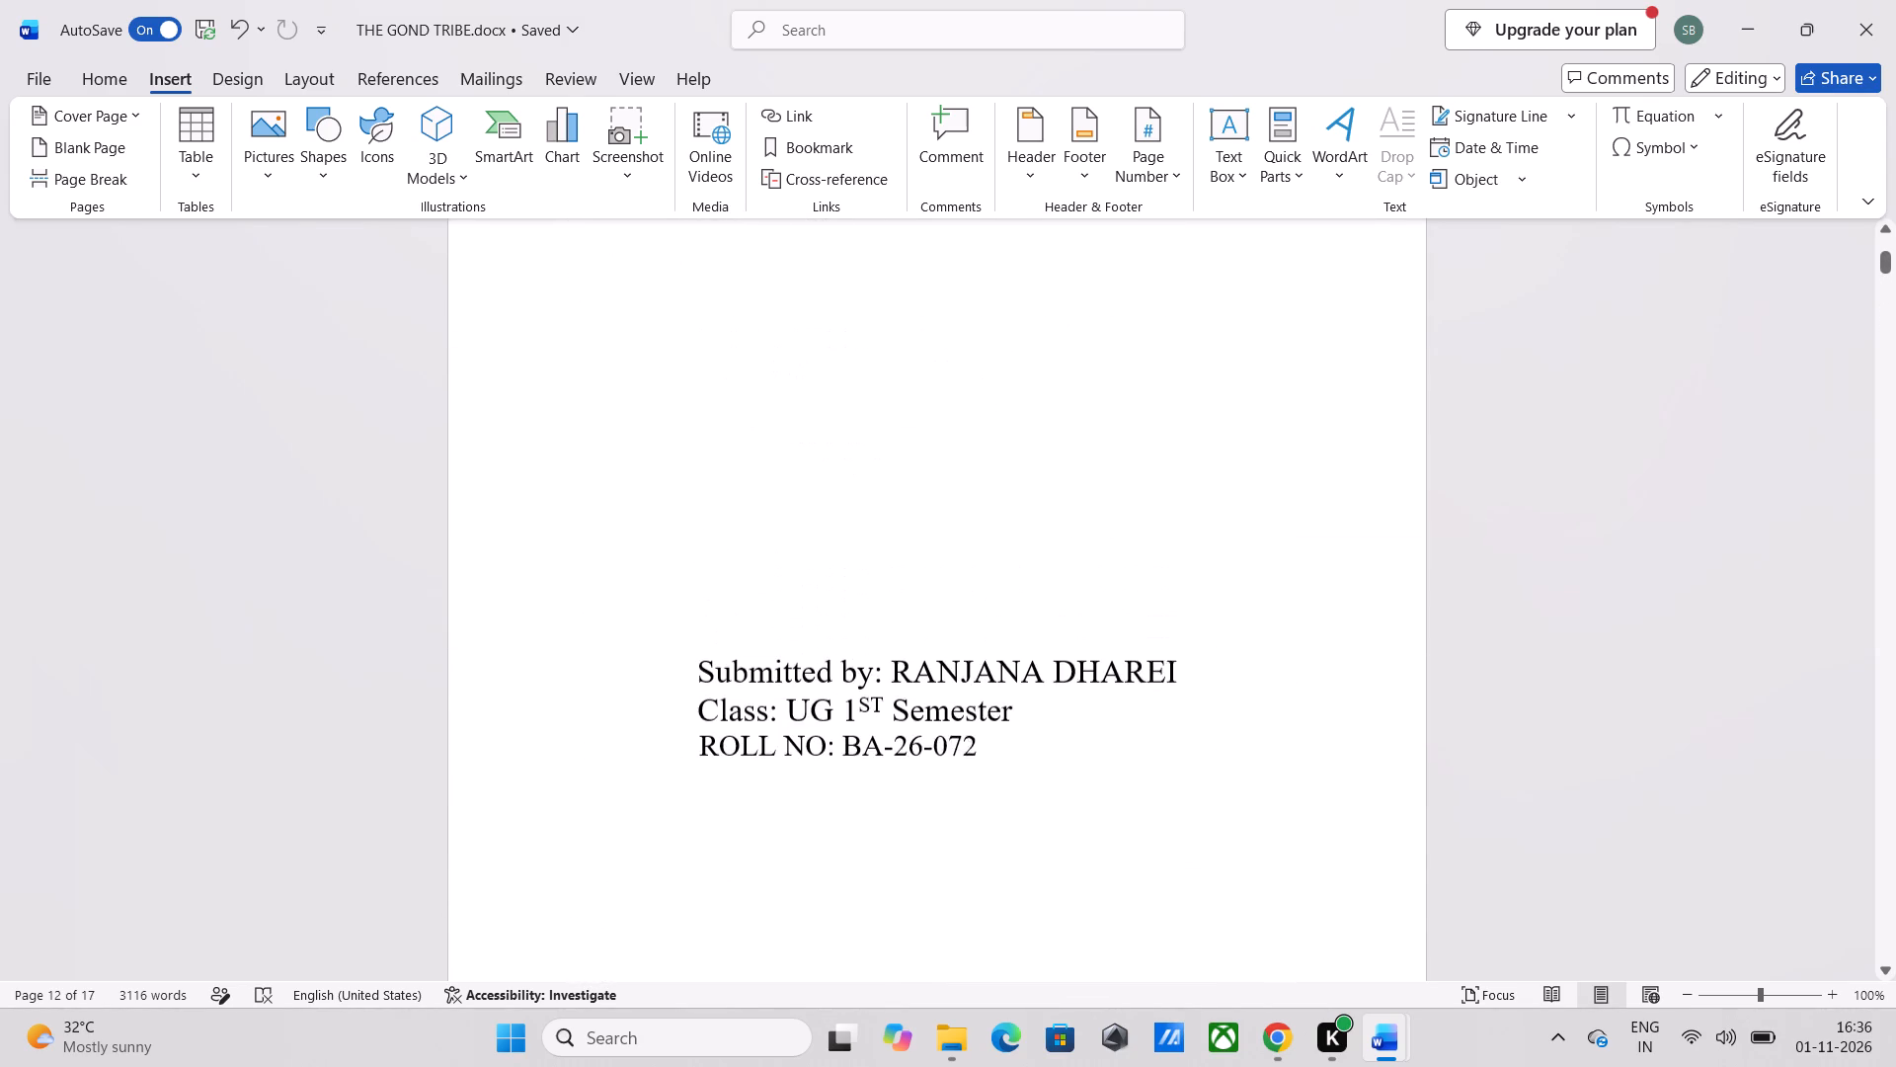
{"action": "scroll", "coordinate": [552, 583], "scroll_direction": "up", "scroll_amount": 8}
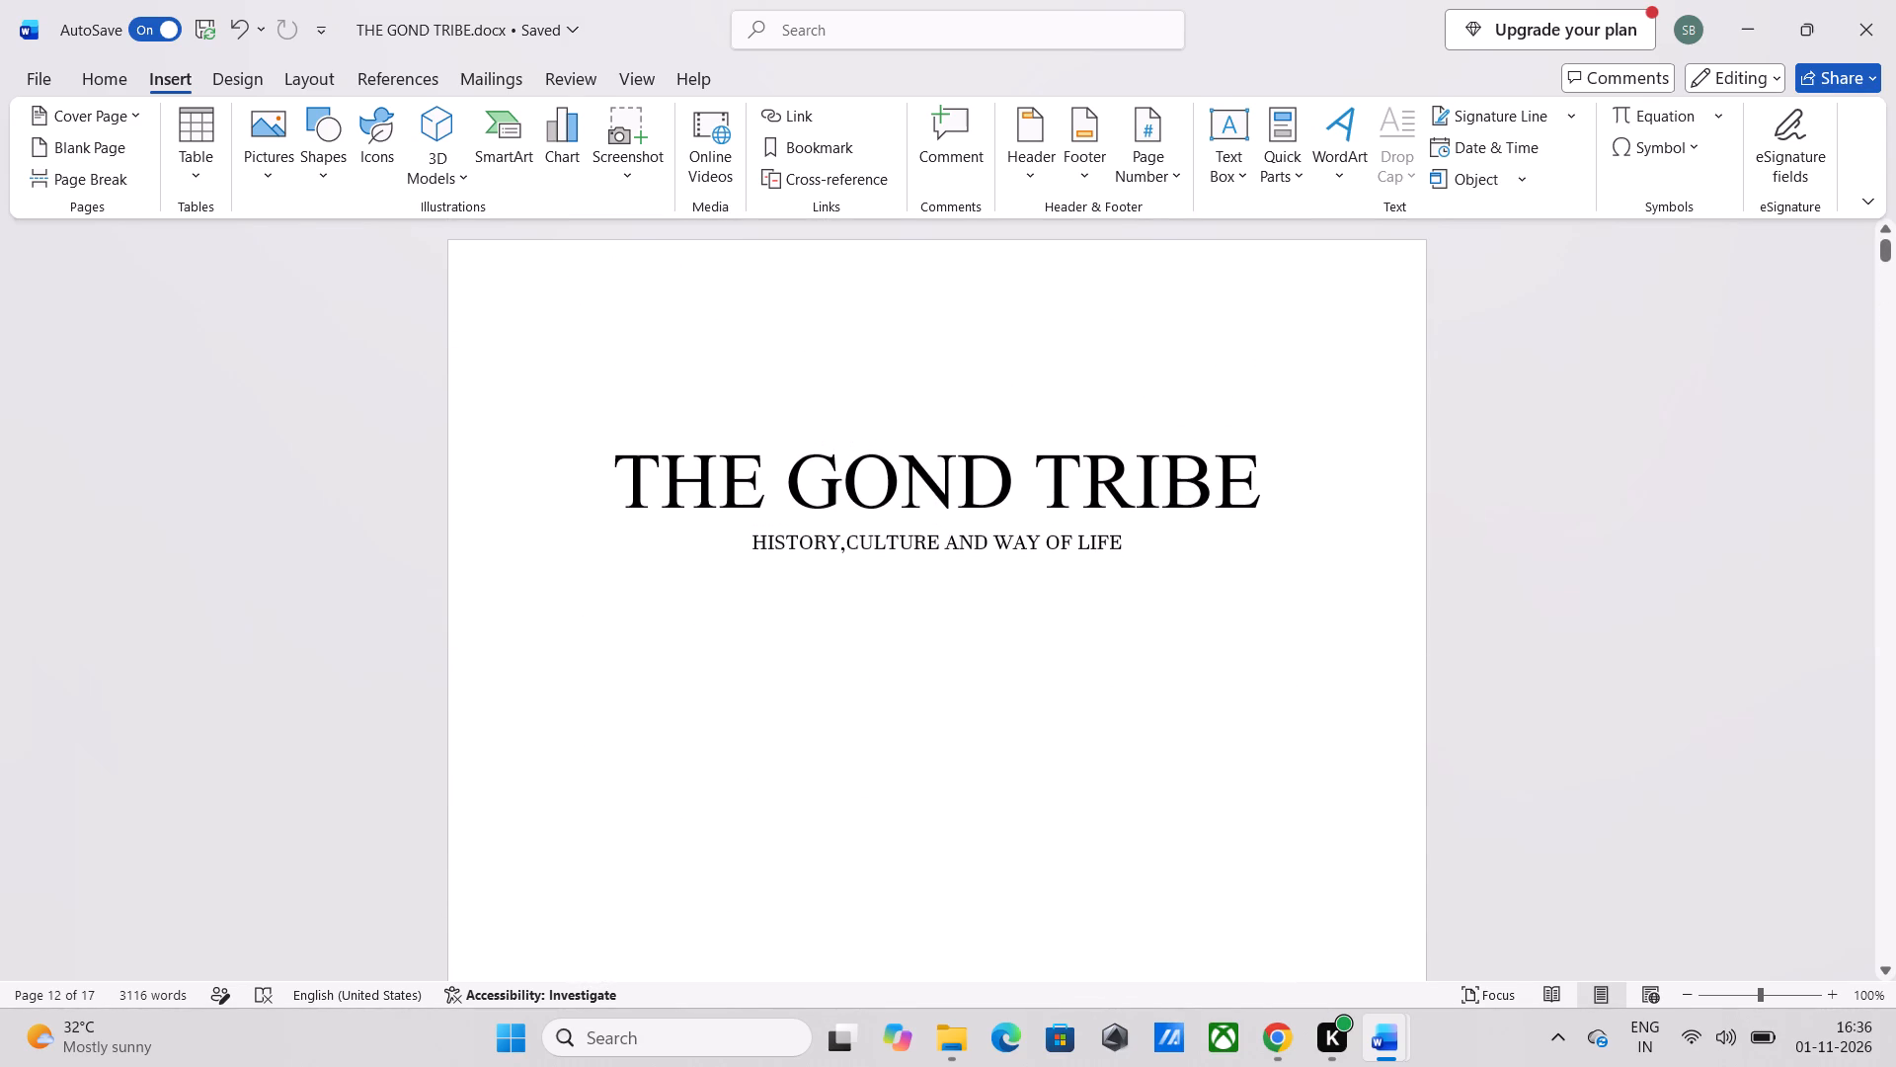
{"action": "scroll", "coordinate": [1020, 643], "scroll_direction": "down", "scroll_amount": 7}
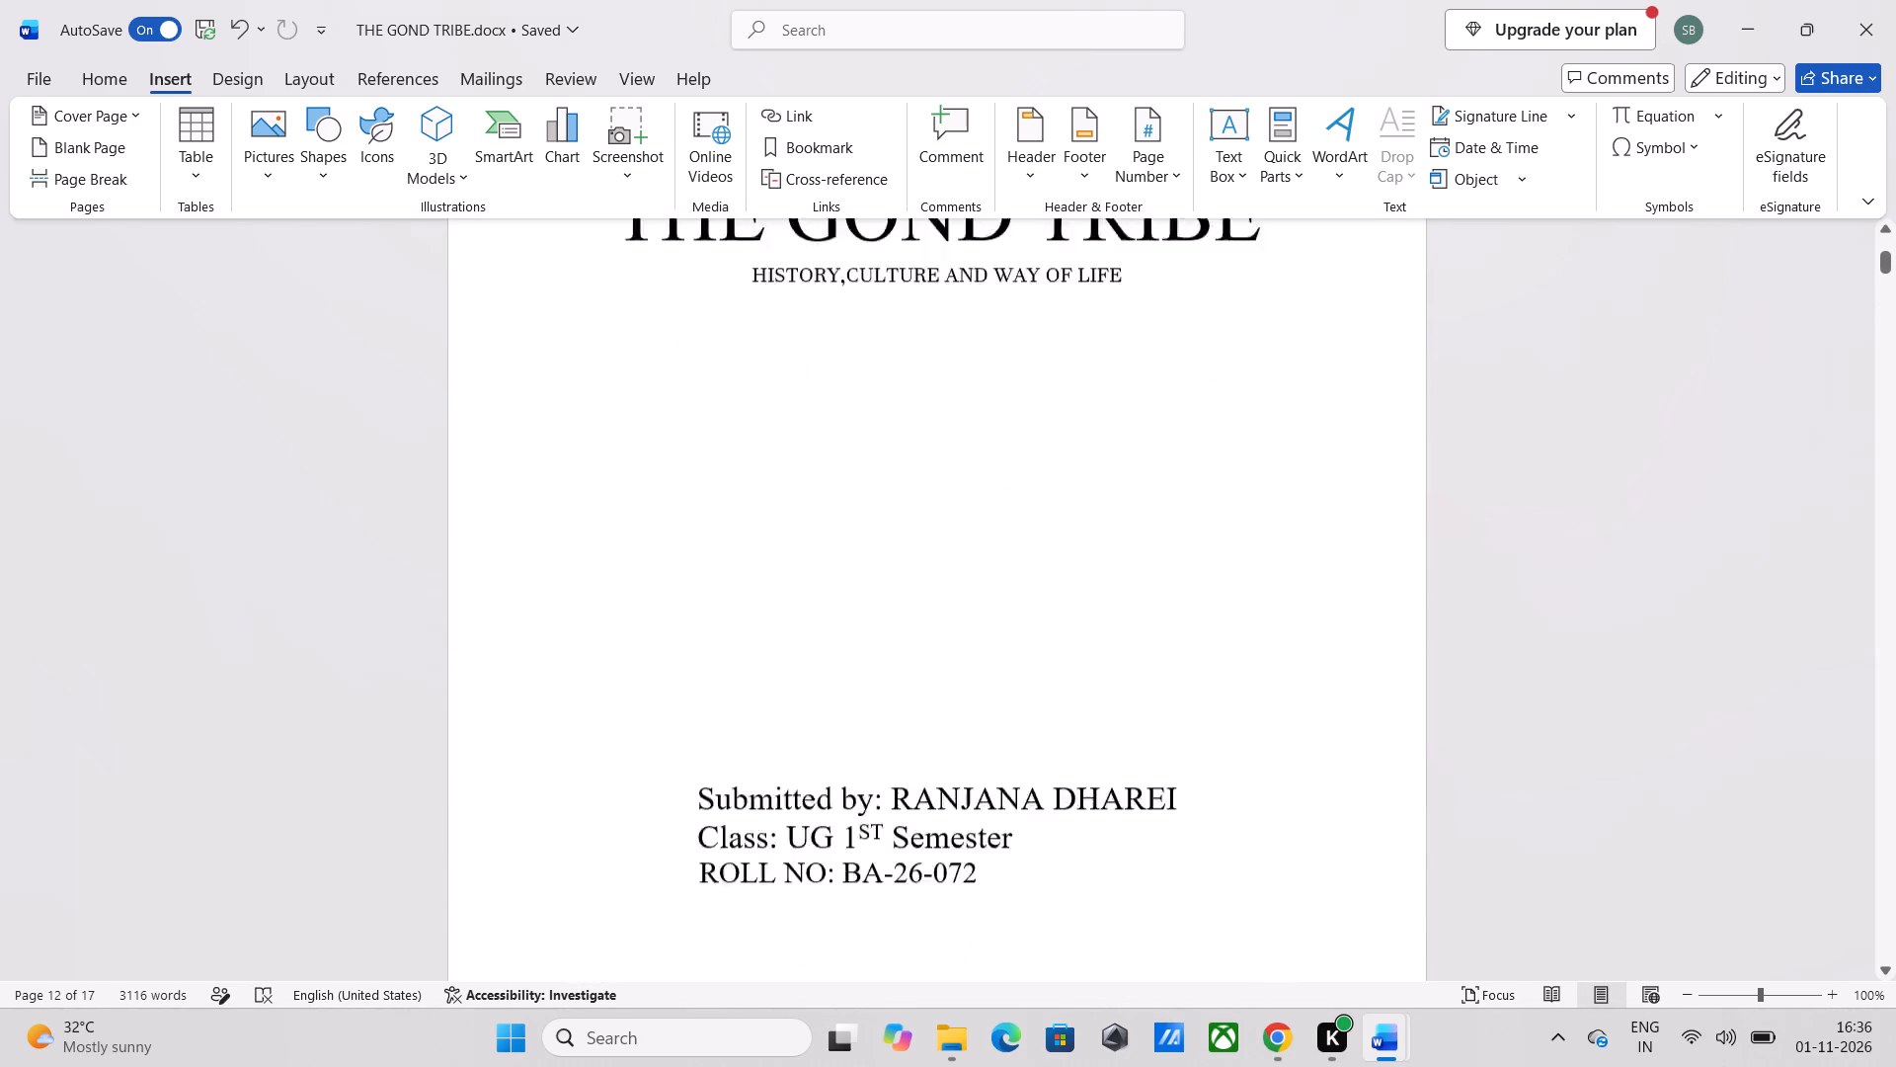
{"action": "scroll", "coordinate": [1011, 646], "scroll_direction": "down", "scroll_amount": 3}
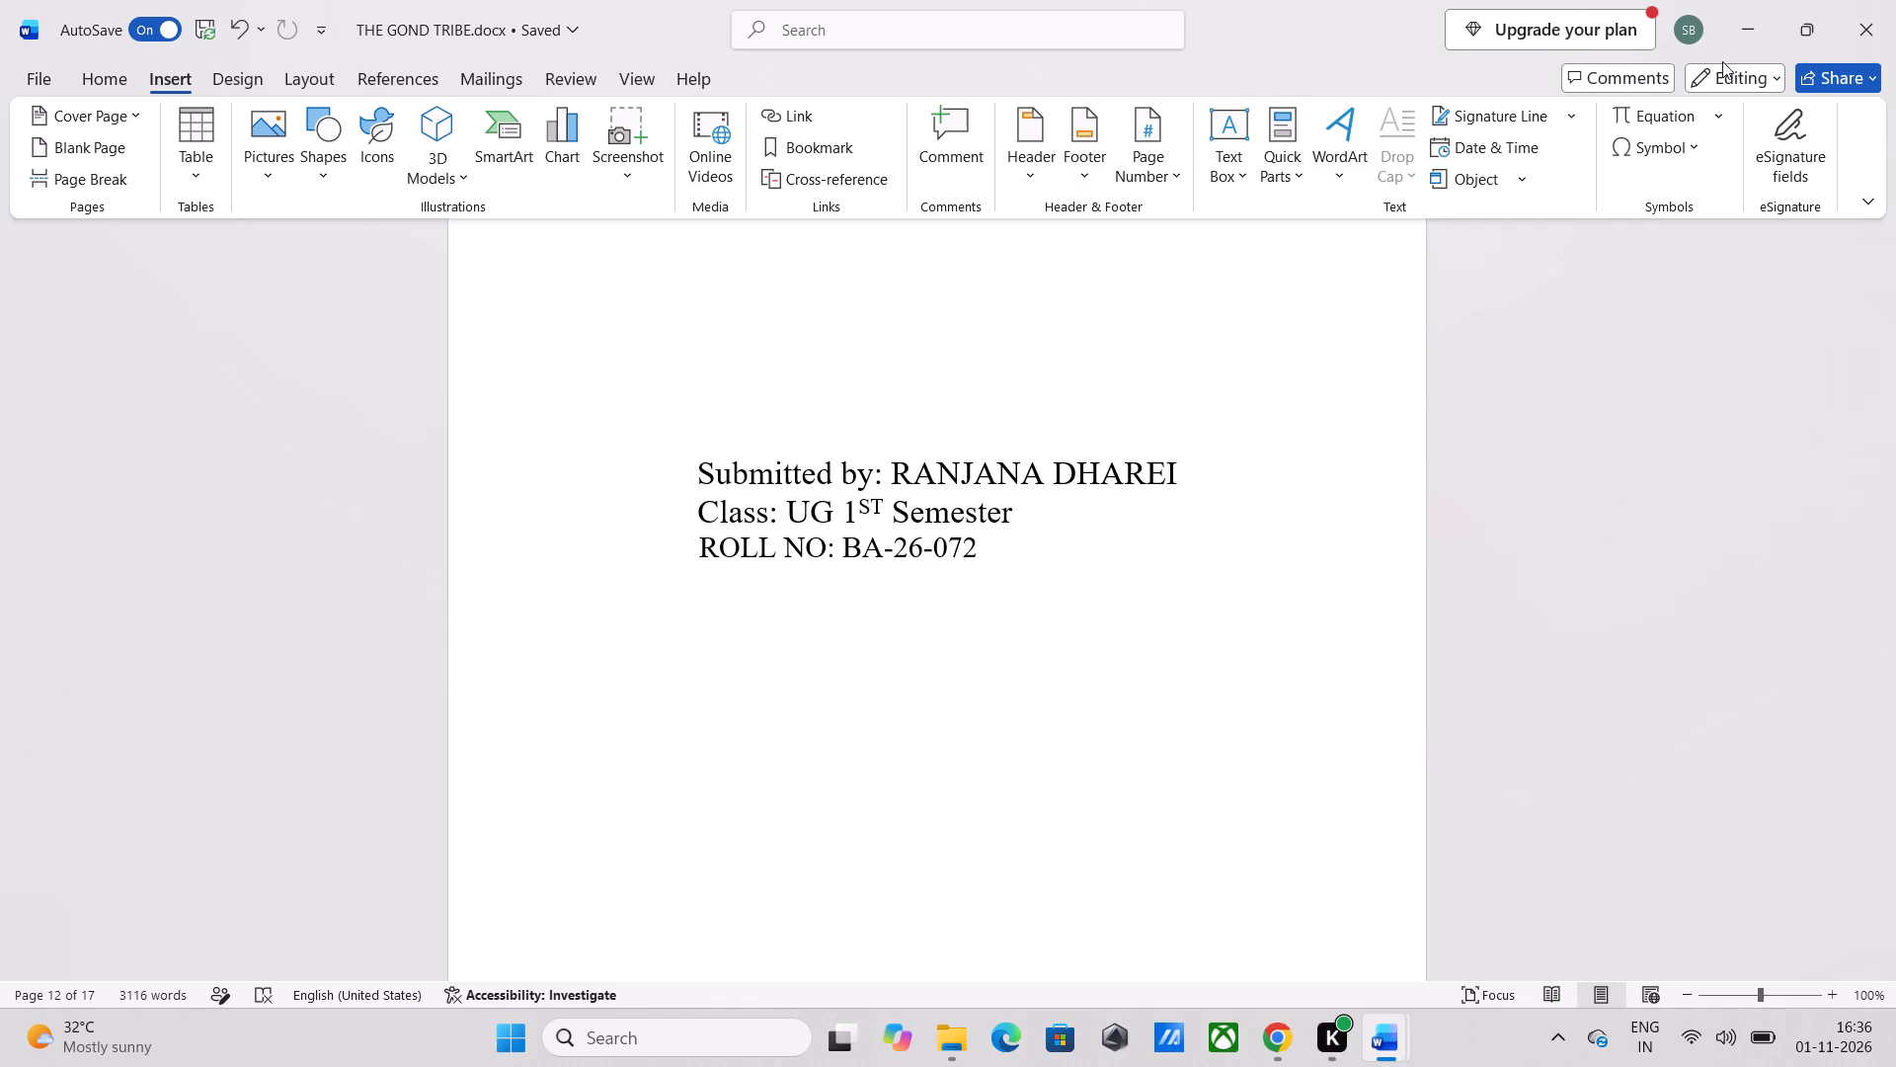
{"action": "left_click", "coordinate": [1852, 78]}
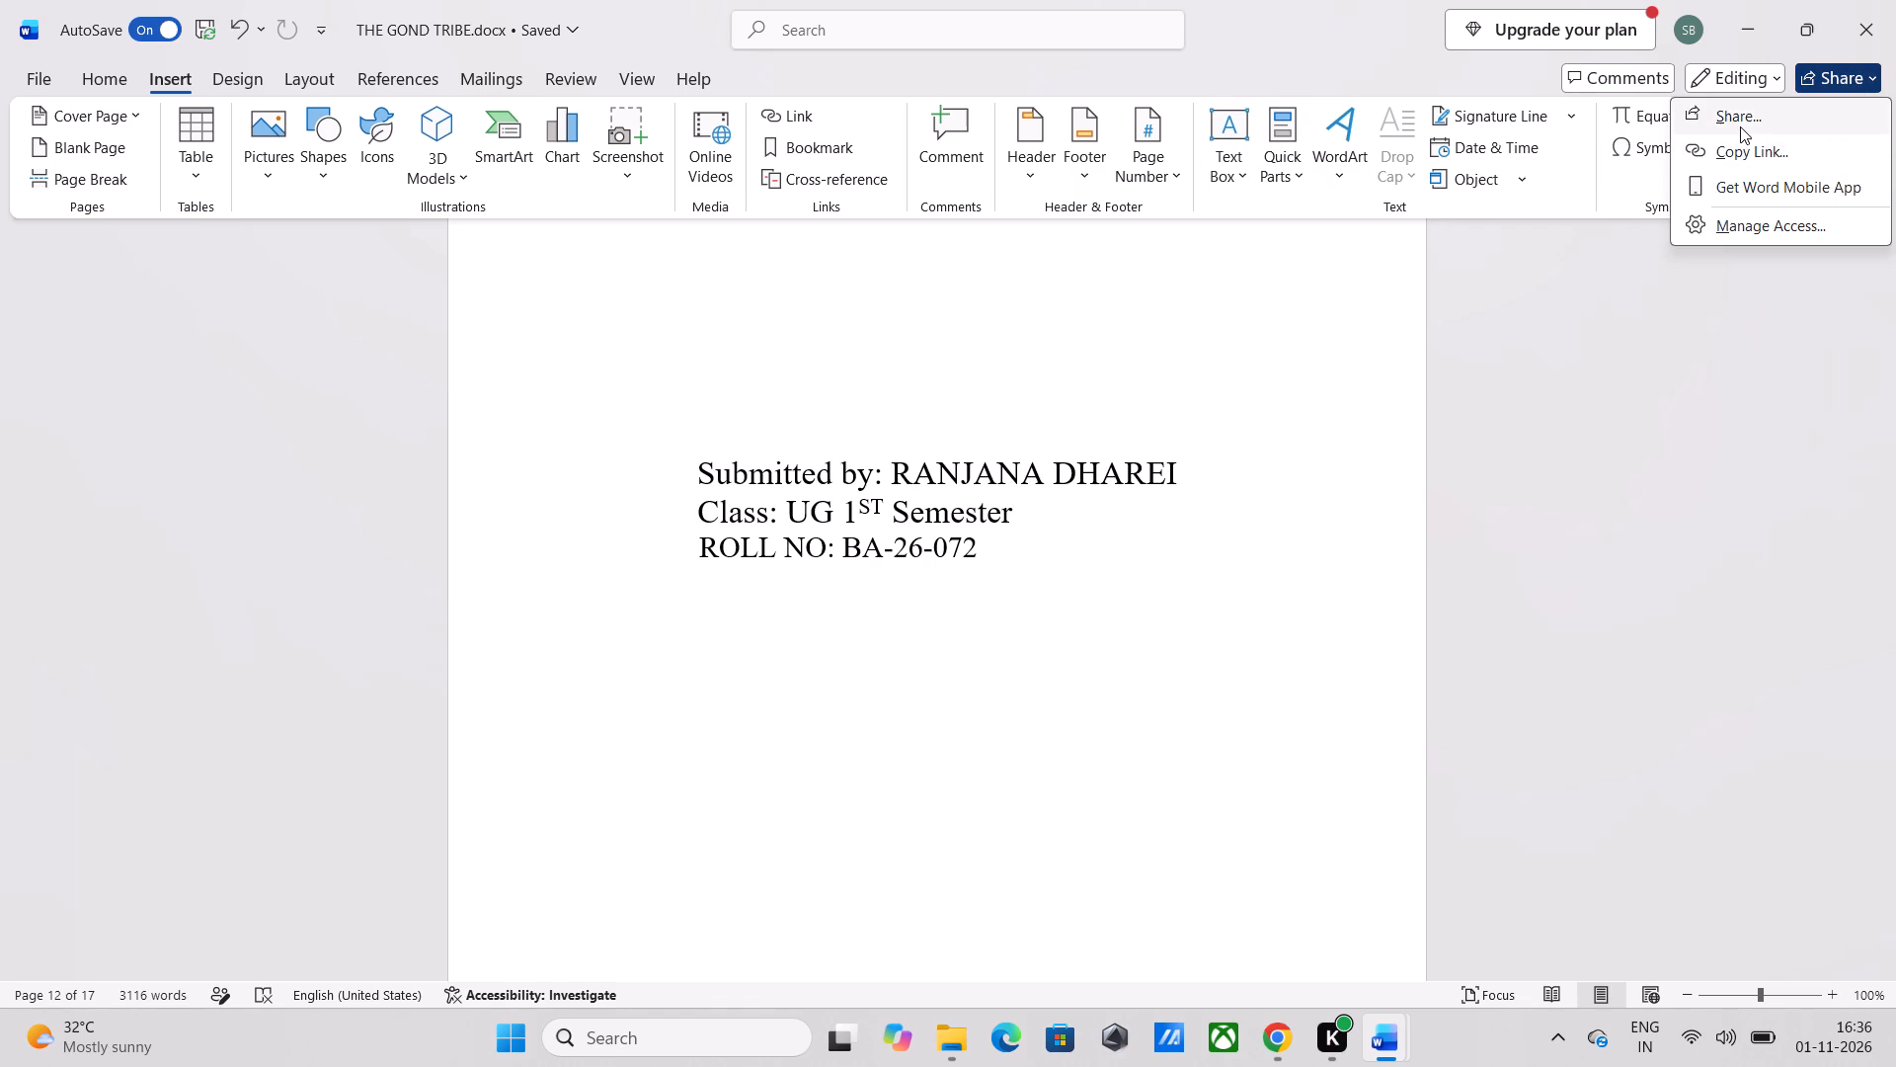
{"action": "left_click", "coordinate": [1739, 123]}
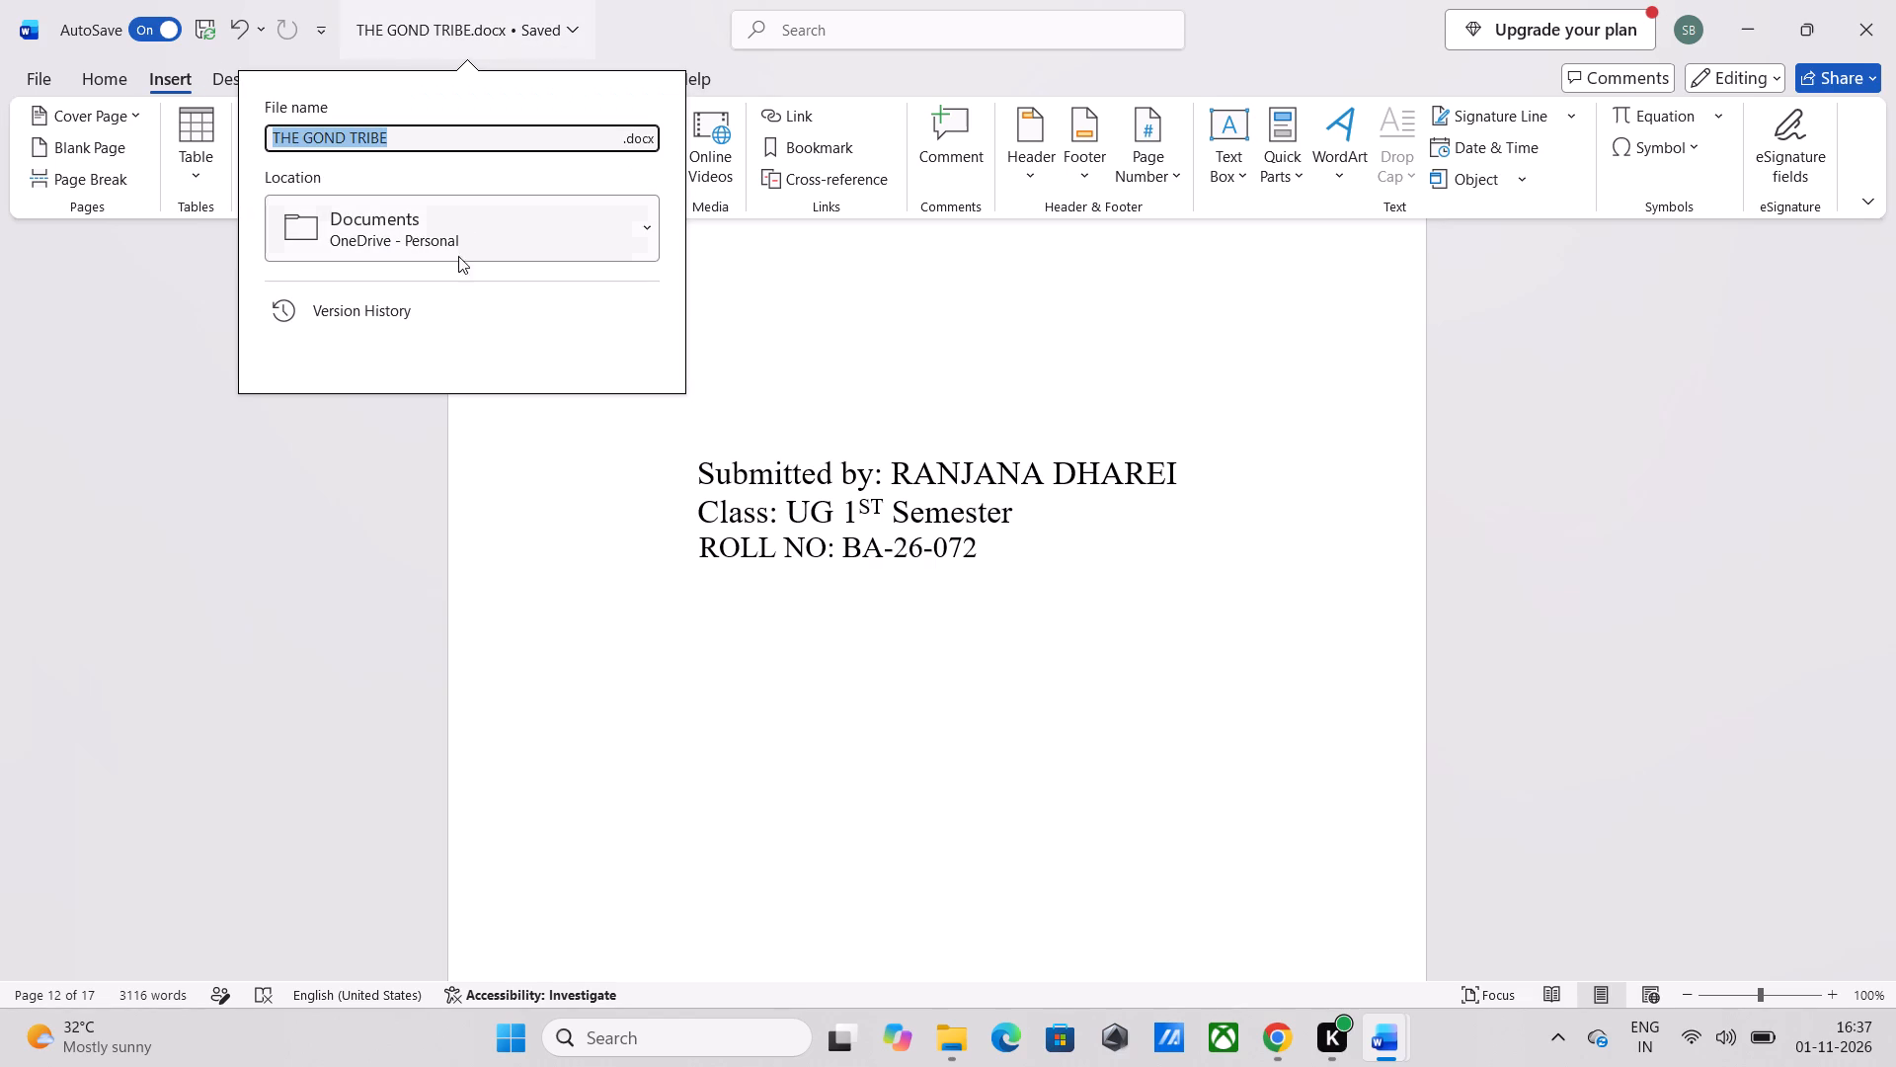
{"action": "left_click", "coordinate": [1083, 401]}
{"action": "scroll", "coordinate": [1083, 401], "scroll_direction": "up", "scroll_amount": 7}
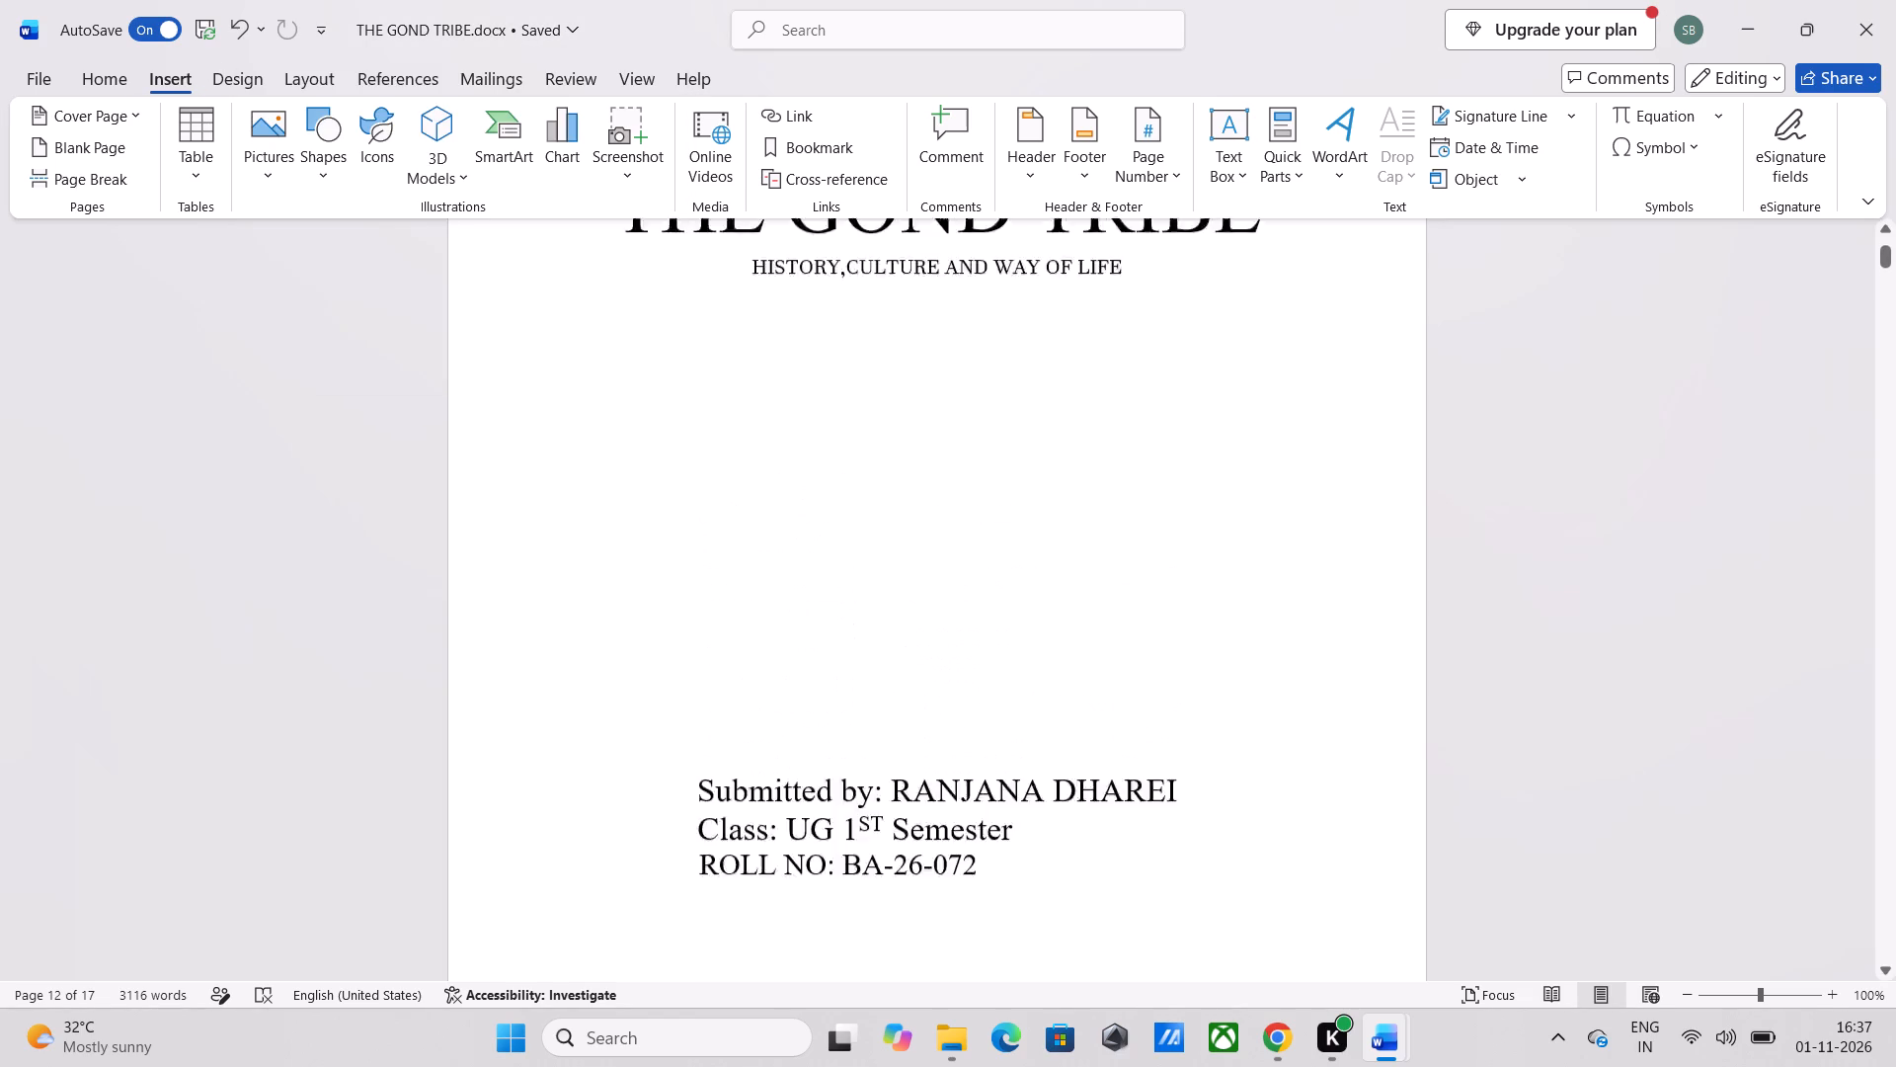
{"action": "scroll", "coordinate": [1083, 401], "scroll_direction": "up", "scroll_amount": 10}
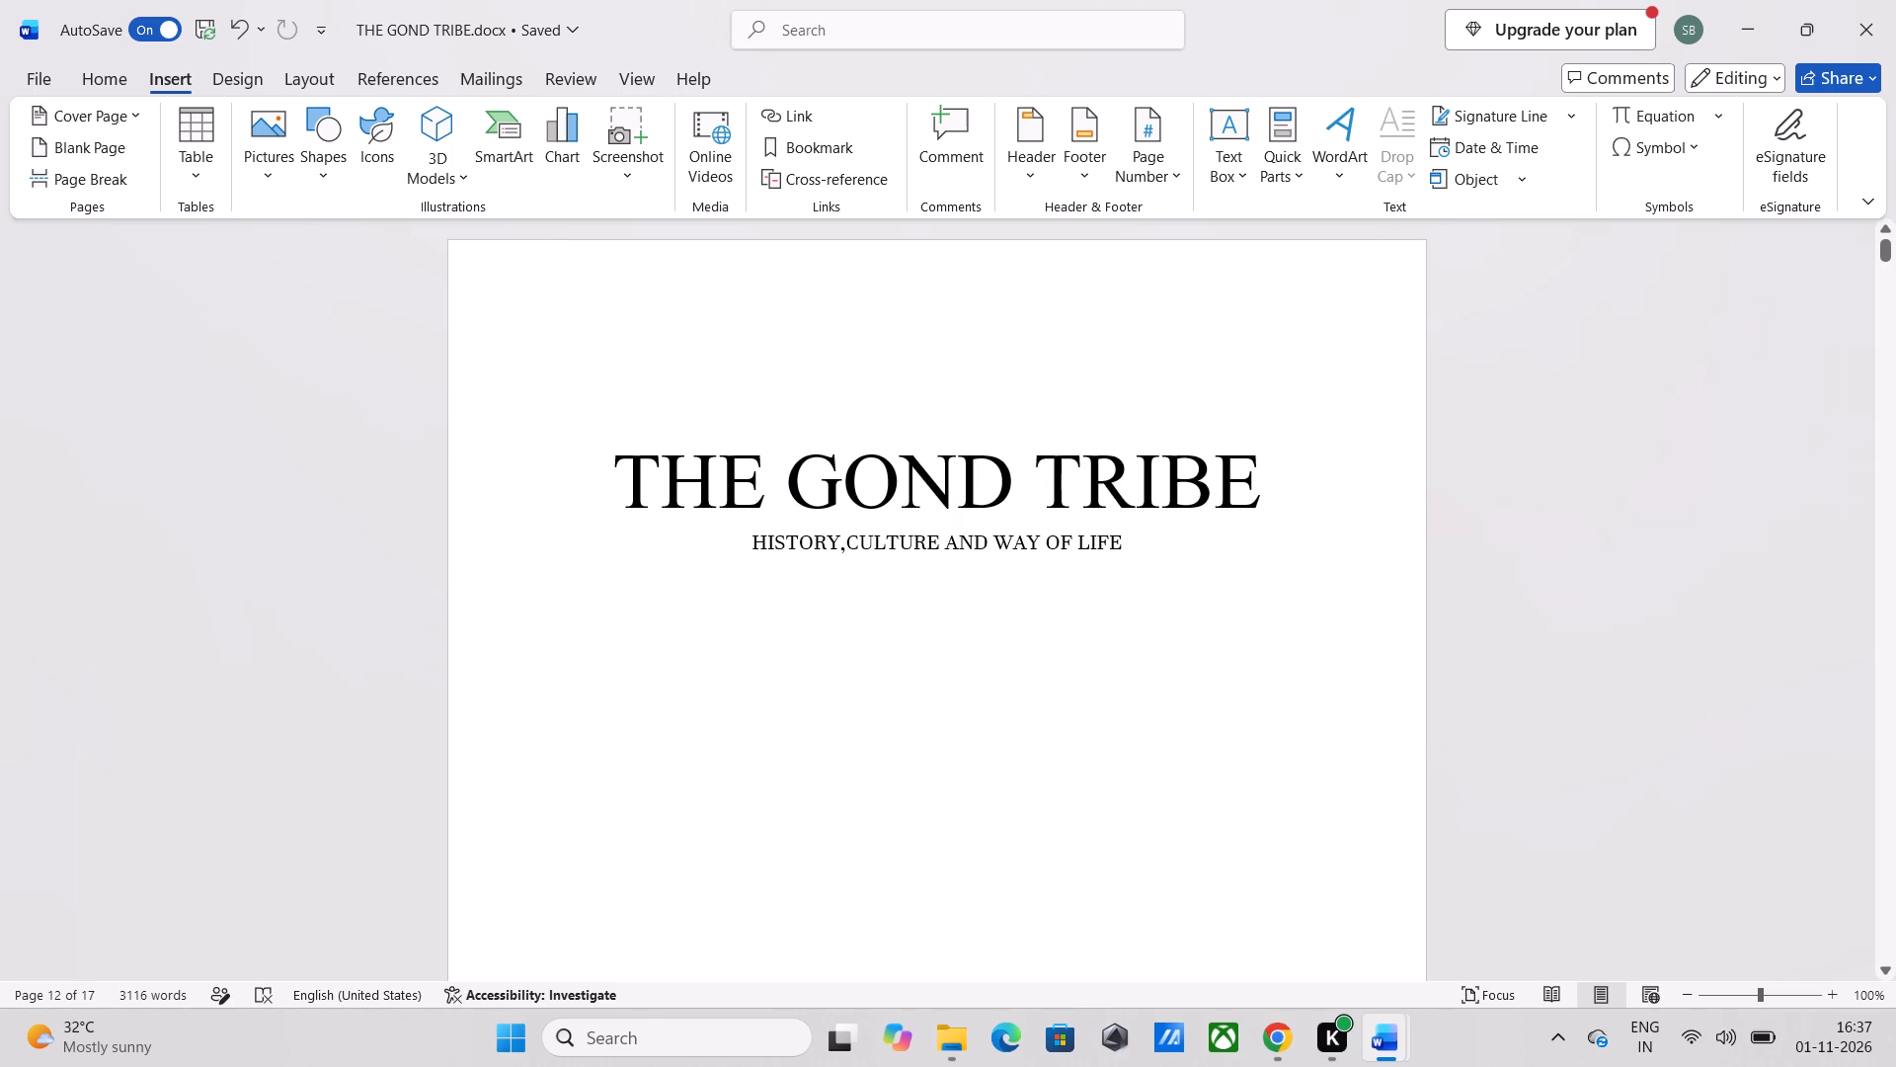
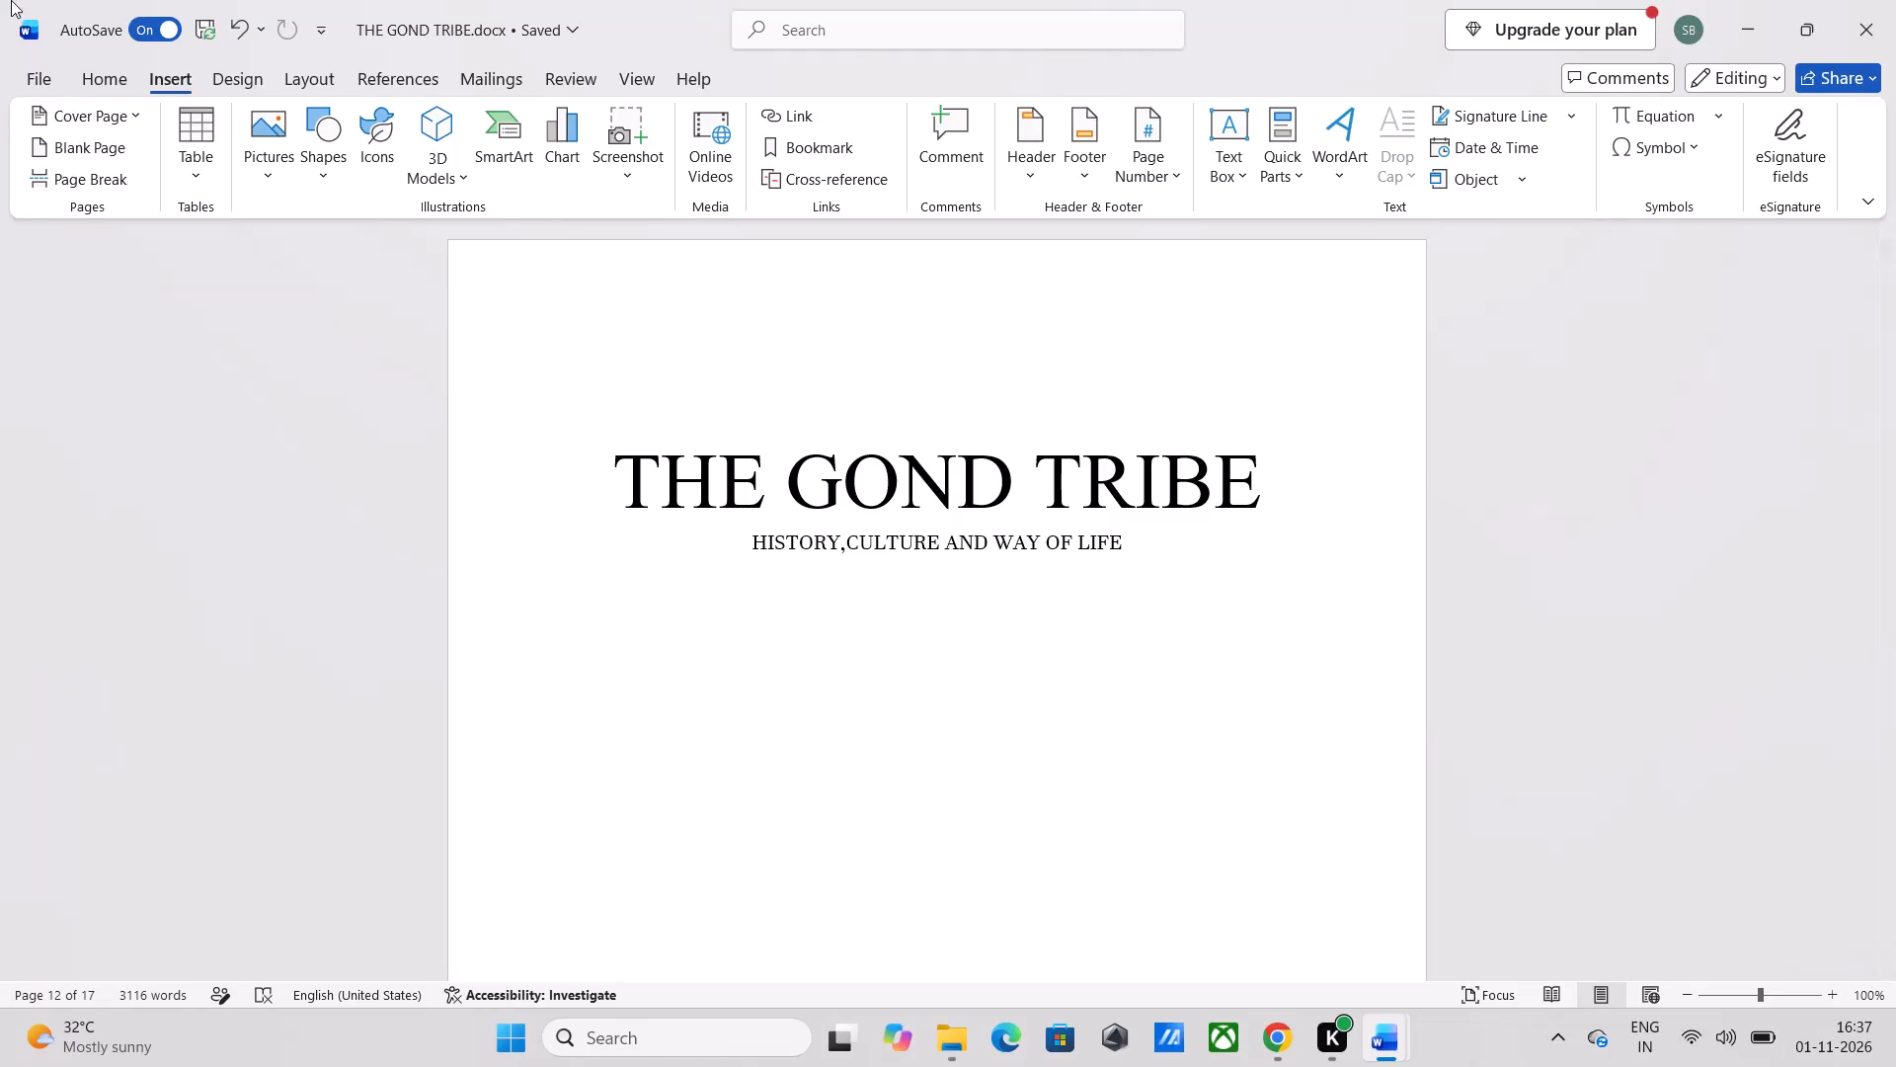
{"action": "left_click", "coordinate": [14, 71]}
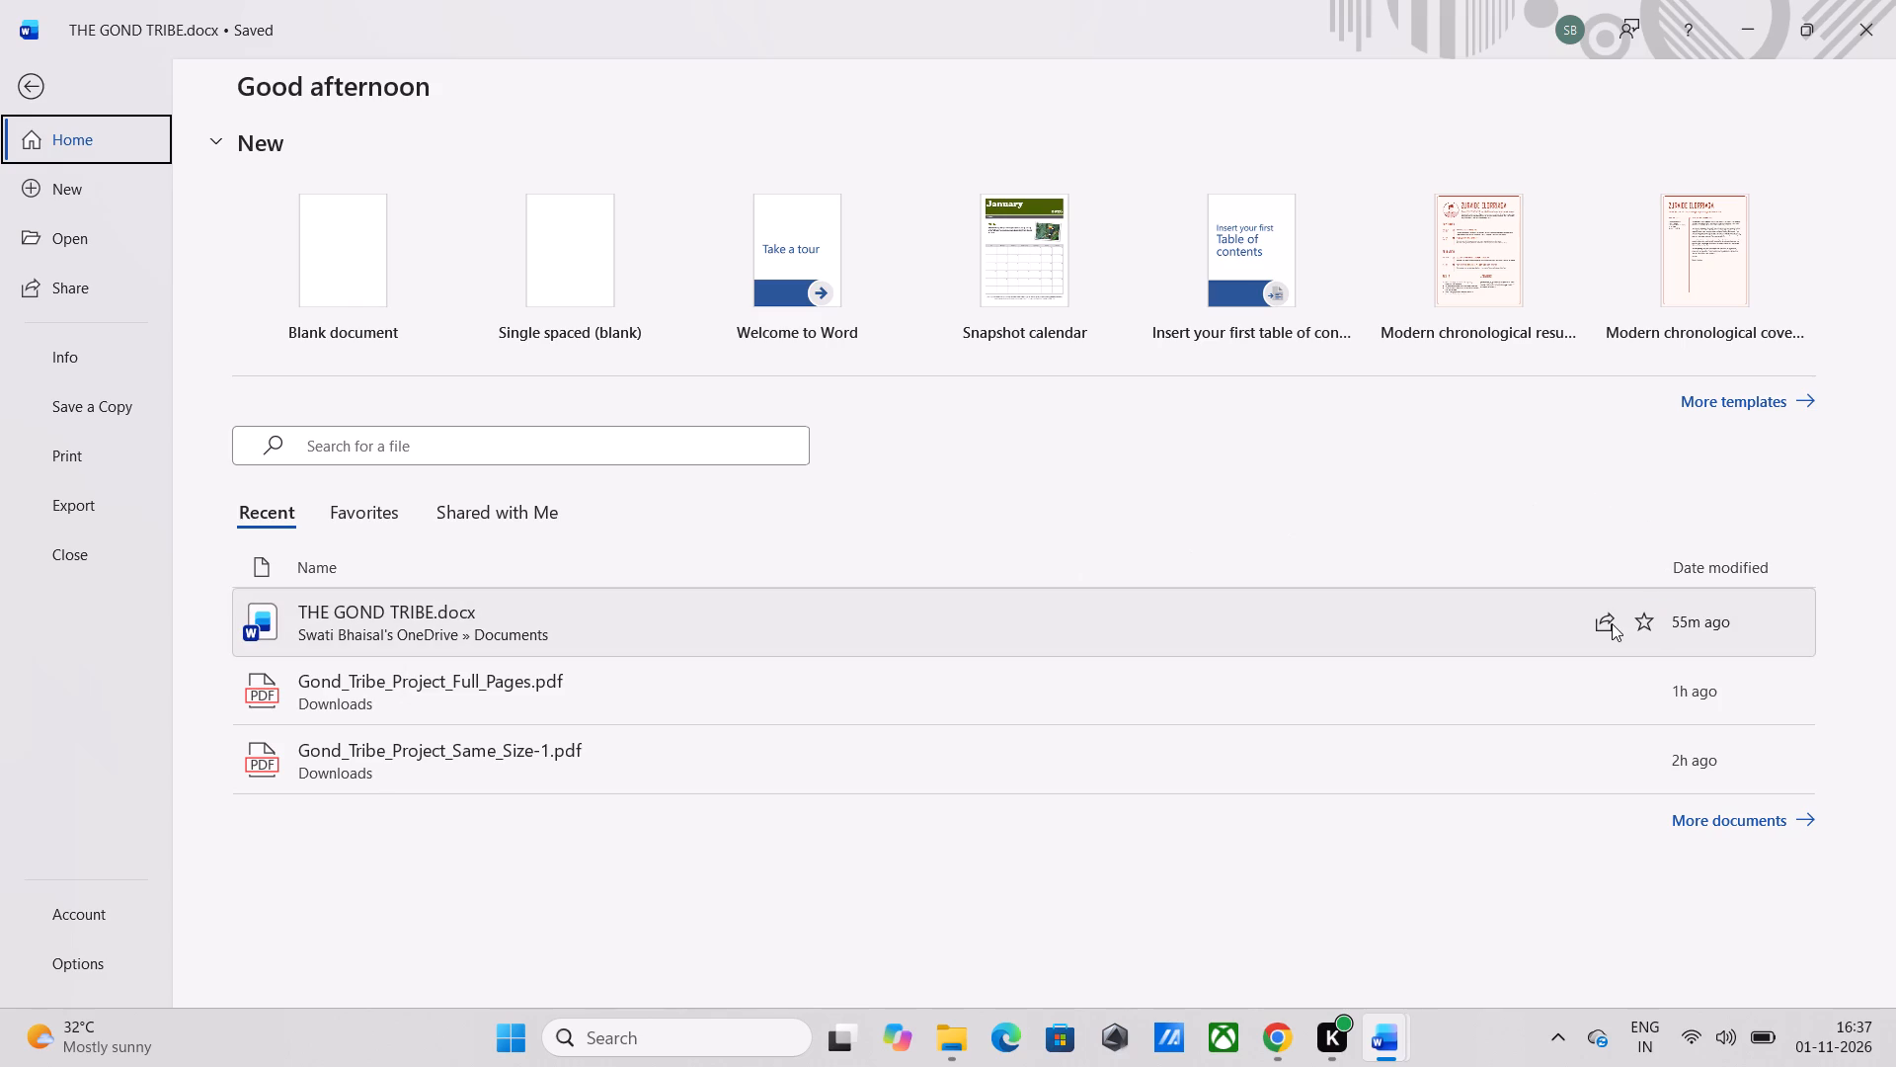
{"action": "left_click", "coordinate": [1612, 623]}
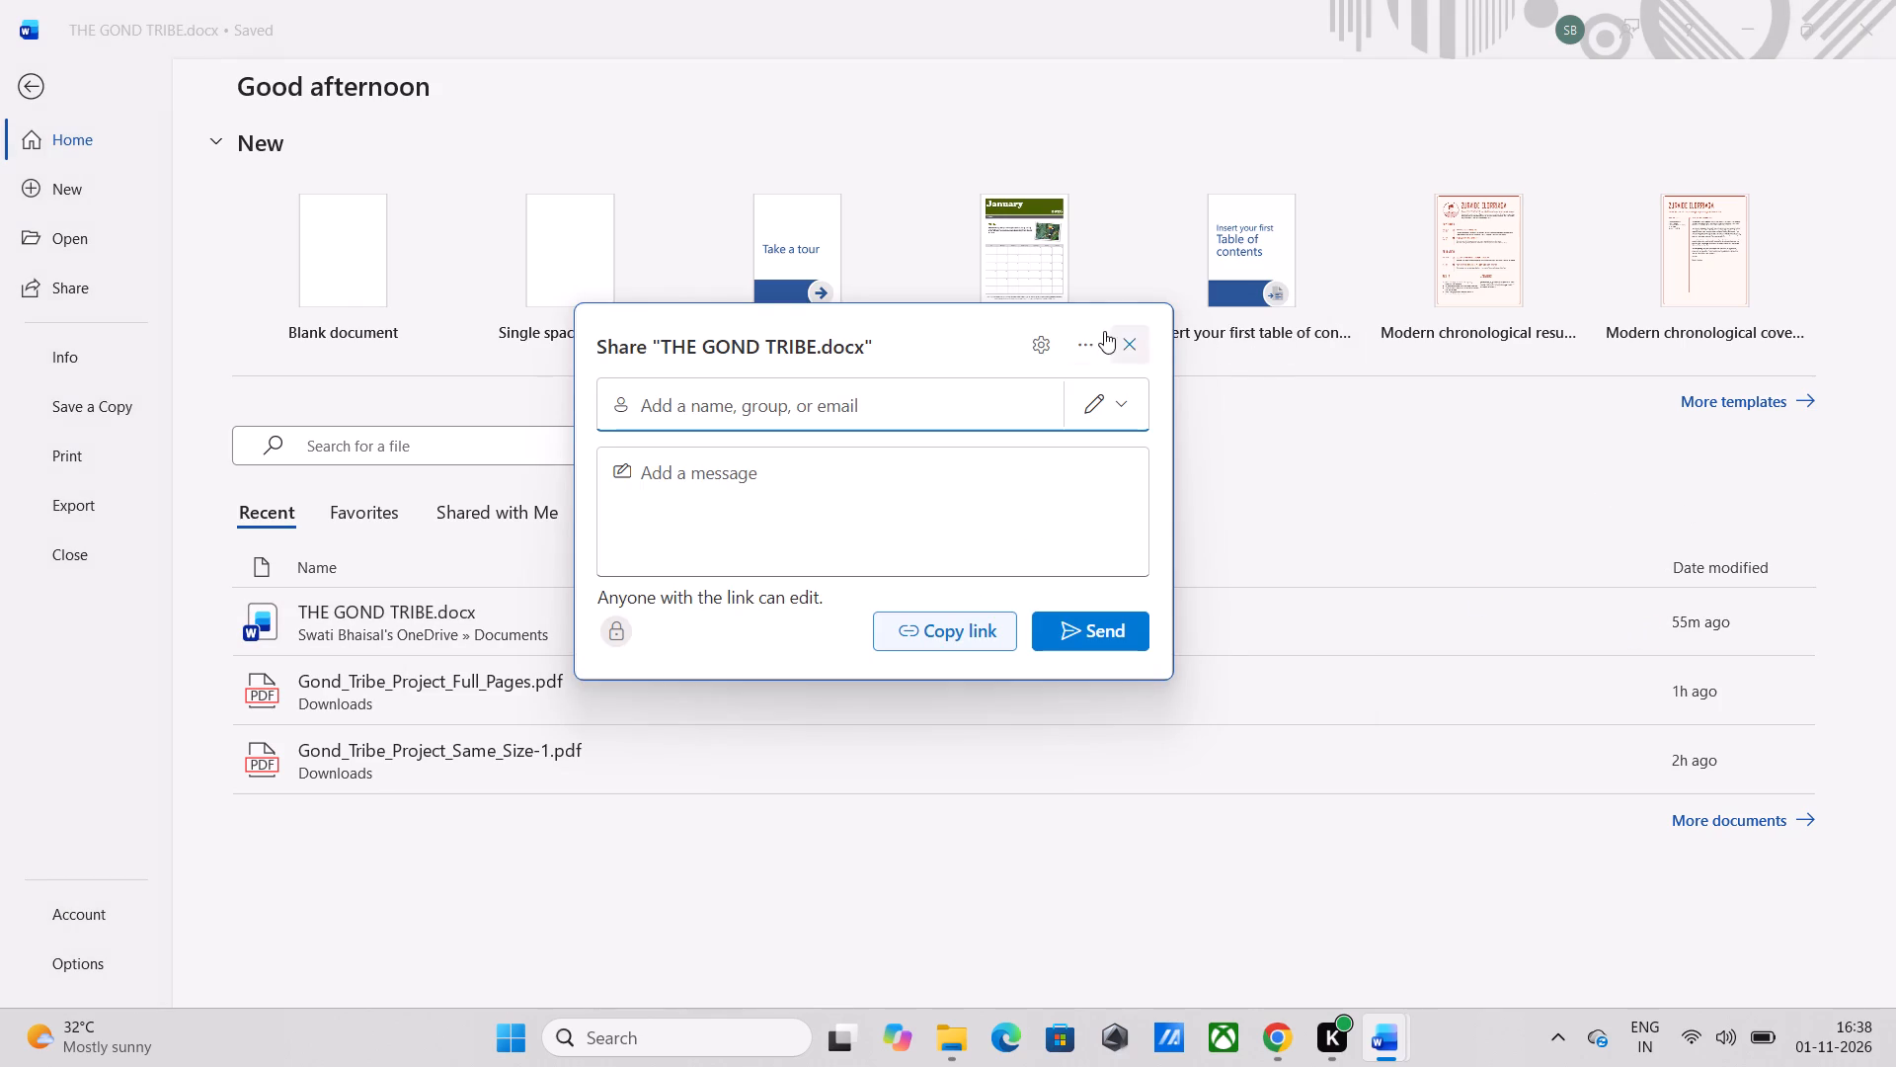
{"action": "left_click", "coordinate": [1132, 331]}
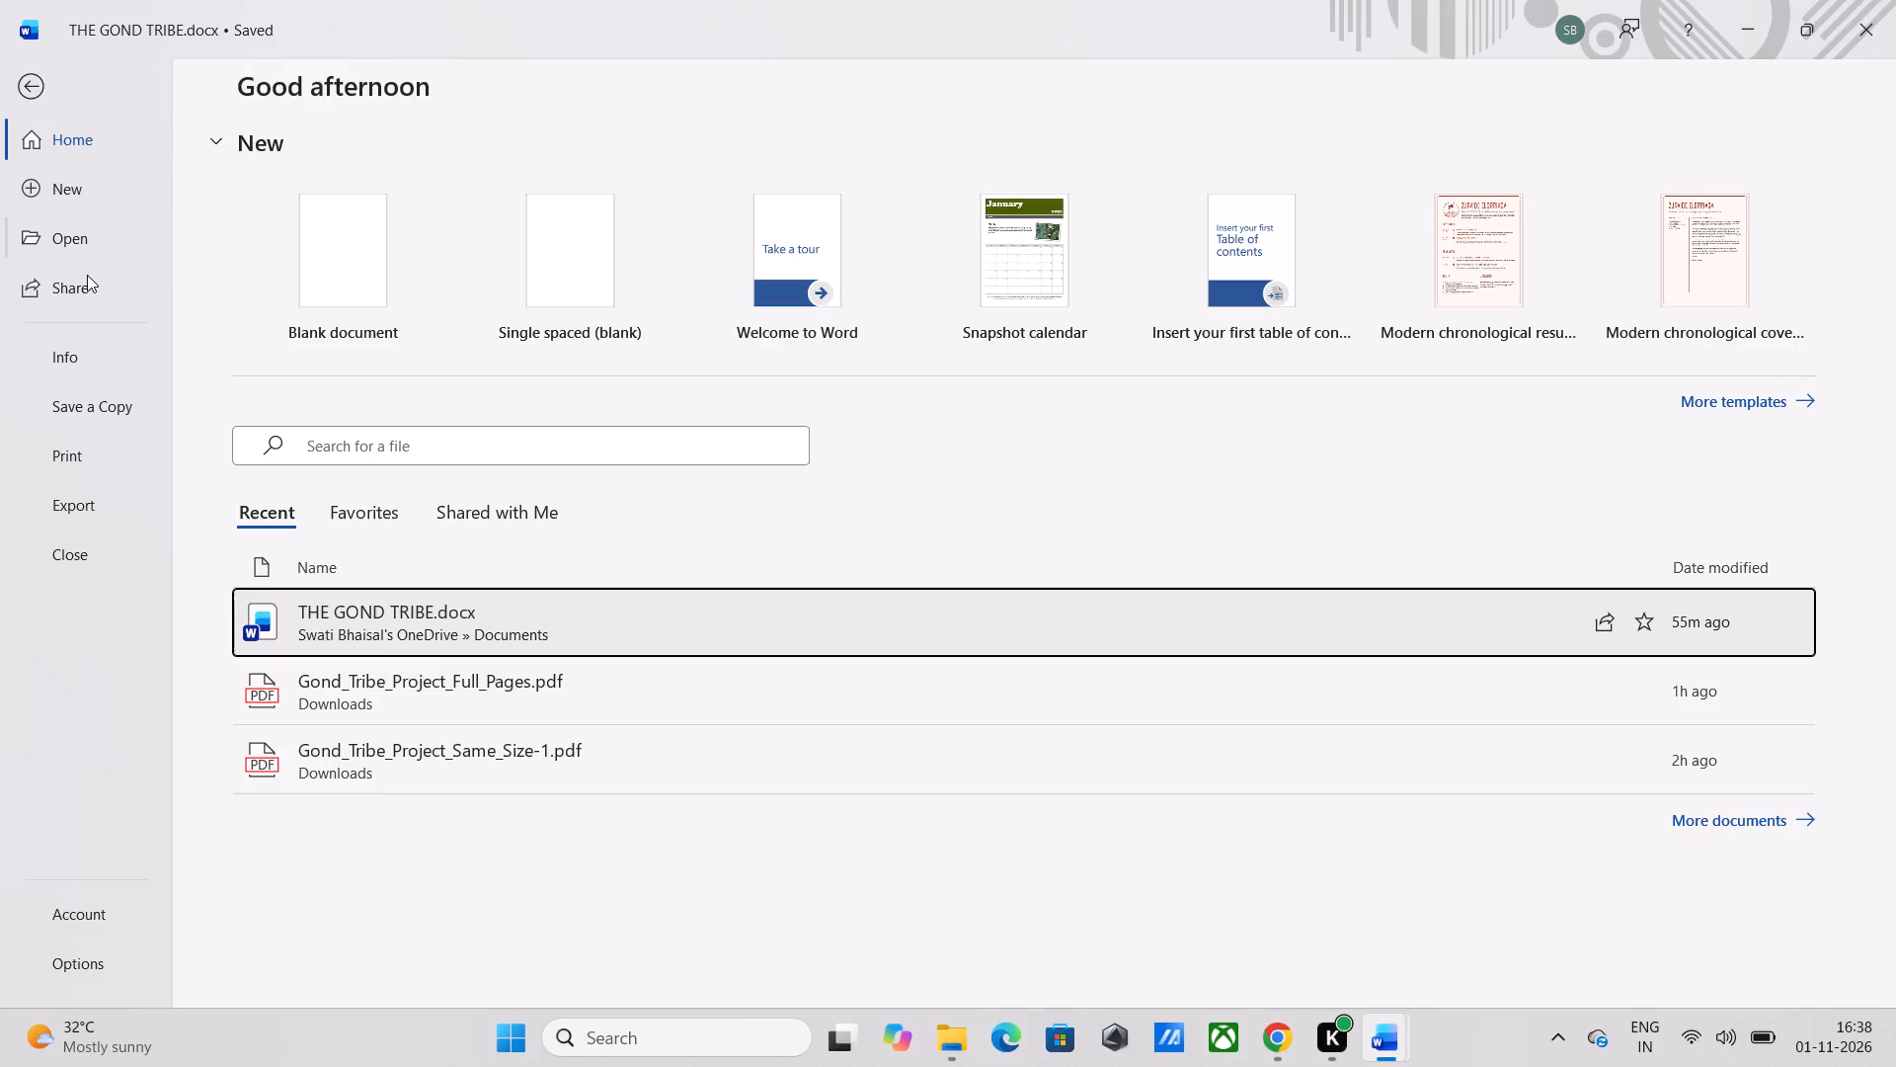
Reopen THE GOND TRIBE.docx from the recent documents.
{"action": "left_click", "coordinate": [54, 230]}
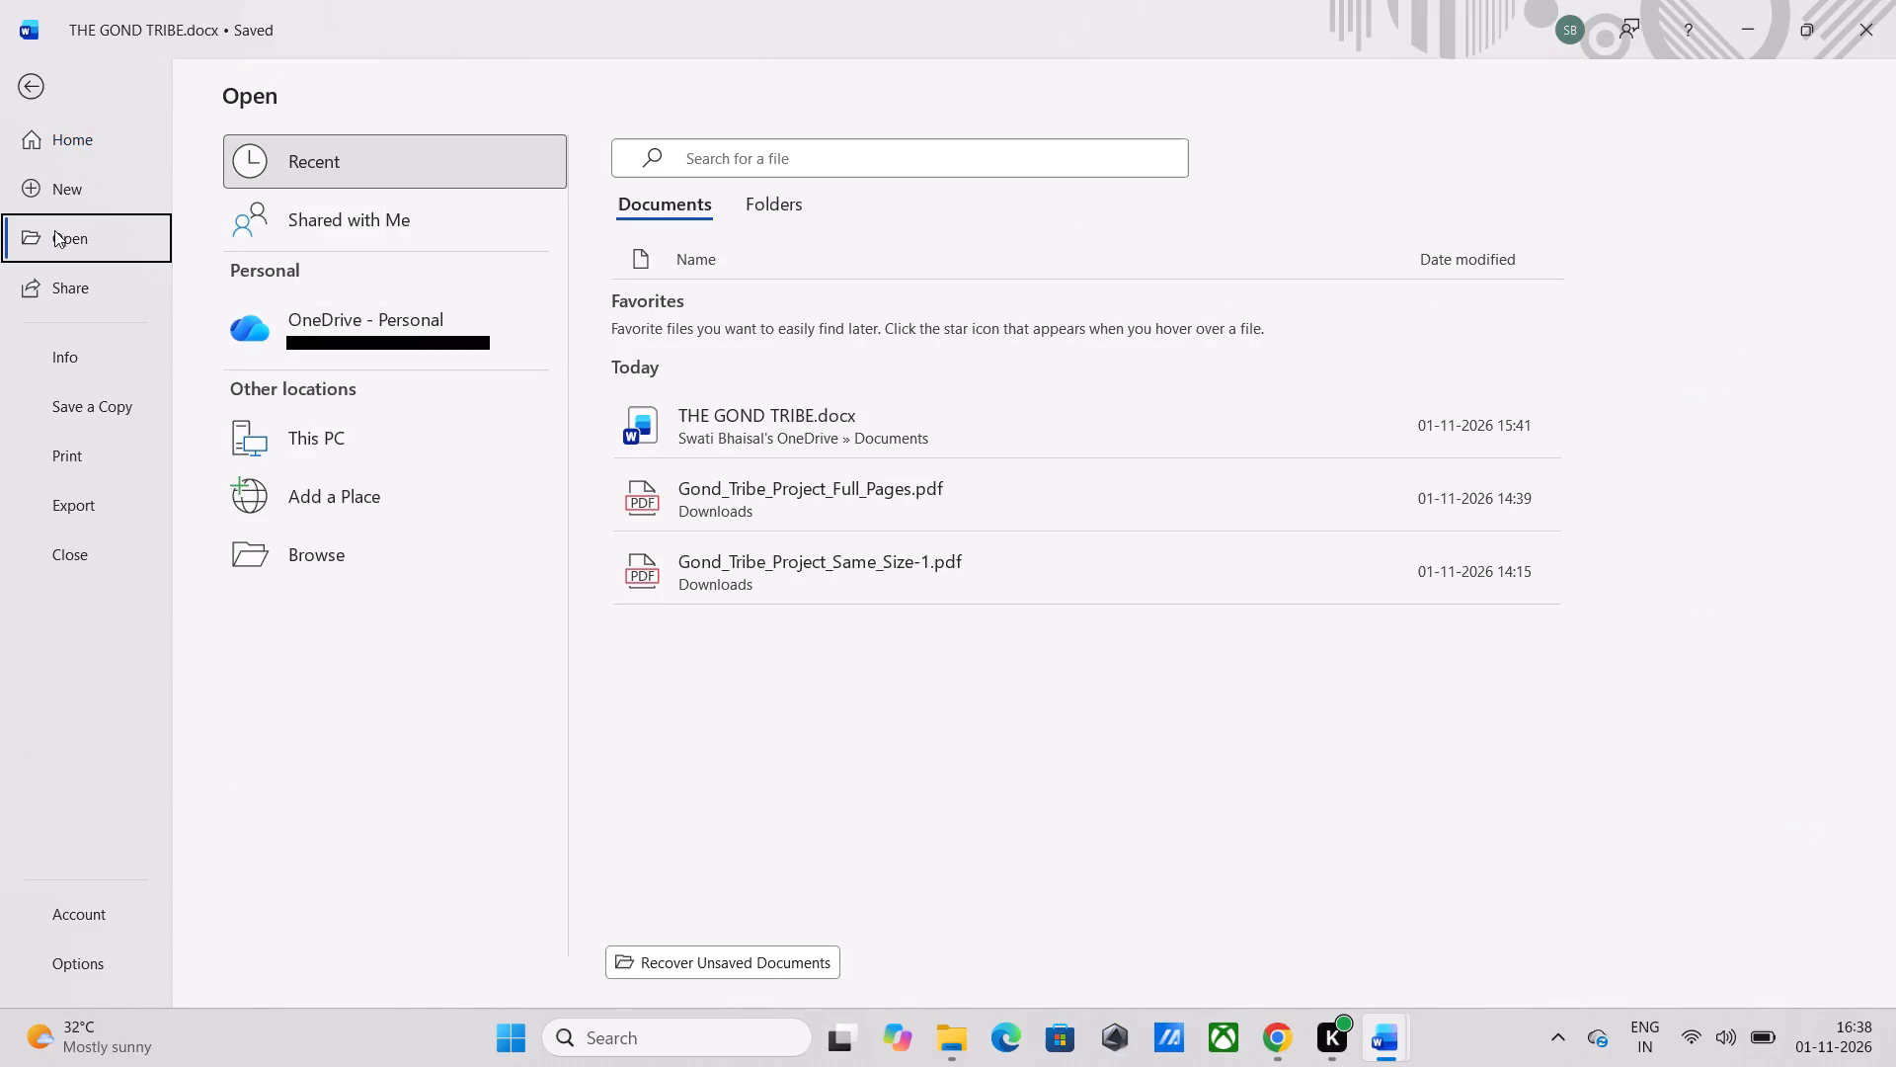
{"action": "left_click", "coordinate": [933, 432]}
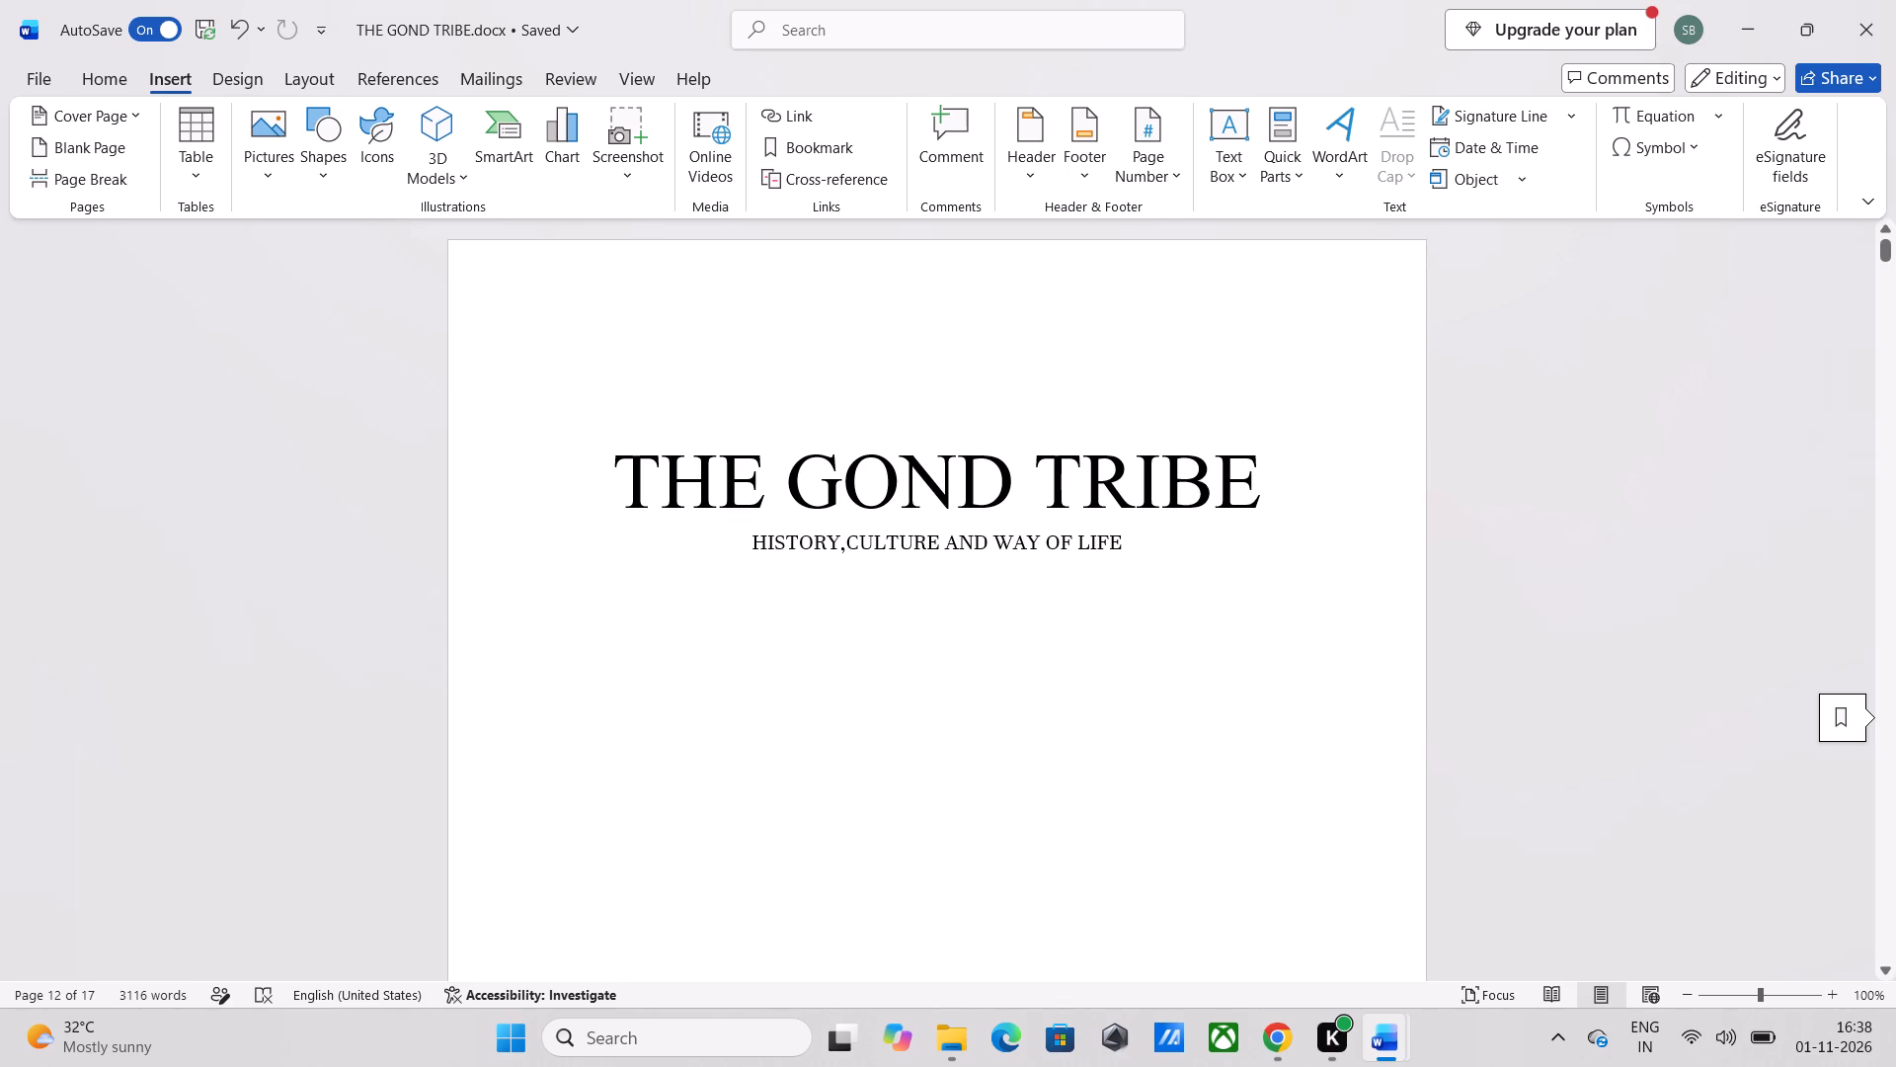
Review the report from the cover page and contents list through the chapters to Chapter 12 on problems and development.
{"action": "scroll", "coordinate": [1154, 627], "scroll_direction": "down", "scroll_amount": 4}
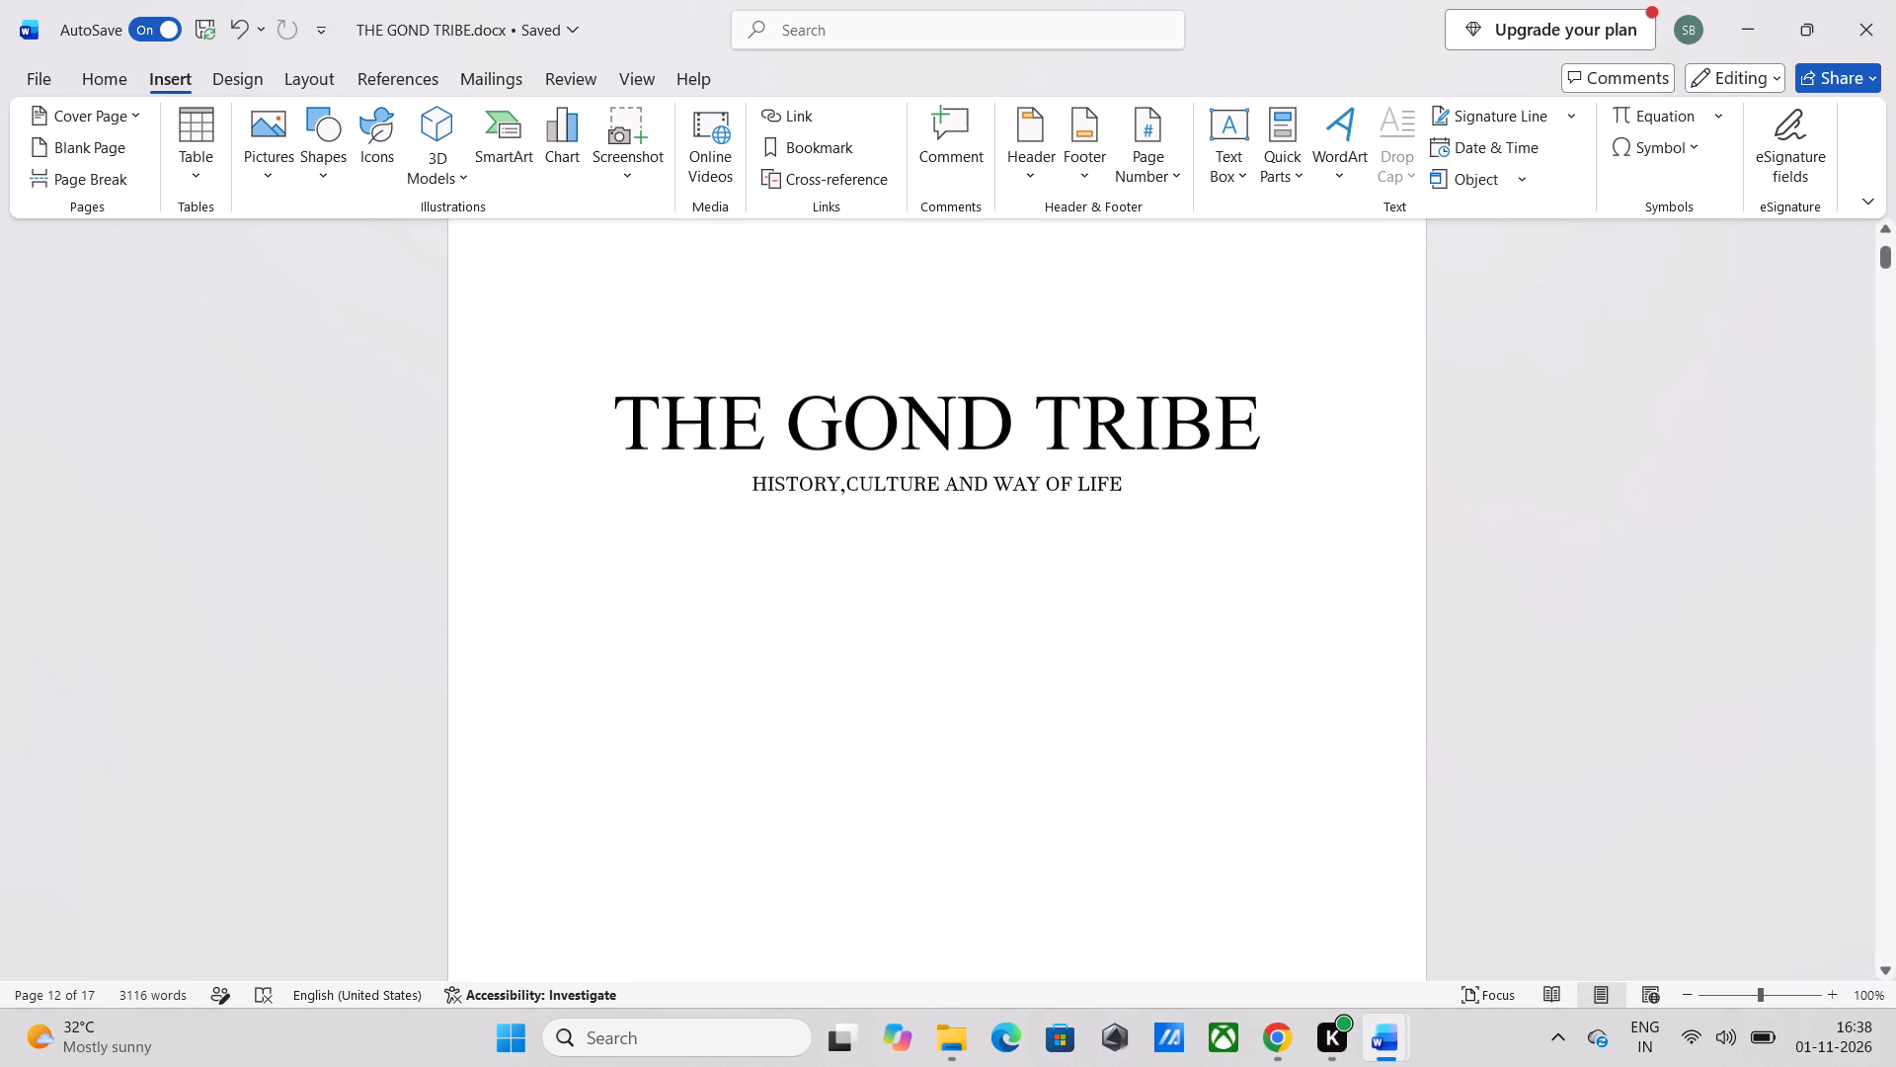
{"action": "scroll", "coordinate": [1154, 627], "scroll_direction": "down", "scroll_amount": 18}
{"action": "scroll", "coordinate": [1154, 627], "scroll_direction": "down", "scroll_amount": 12}
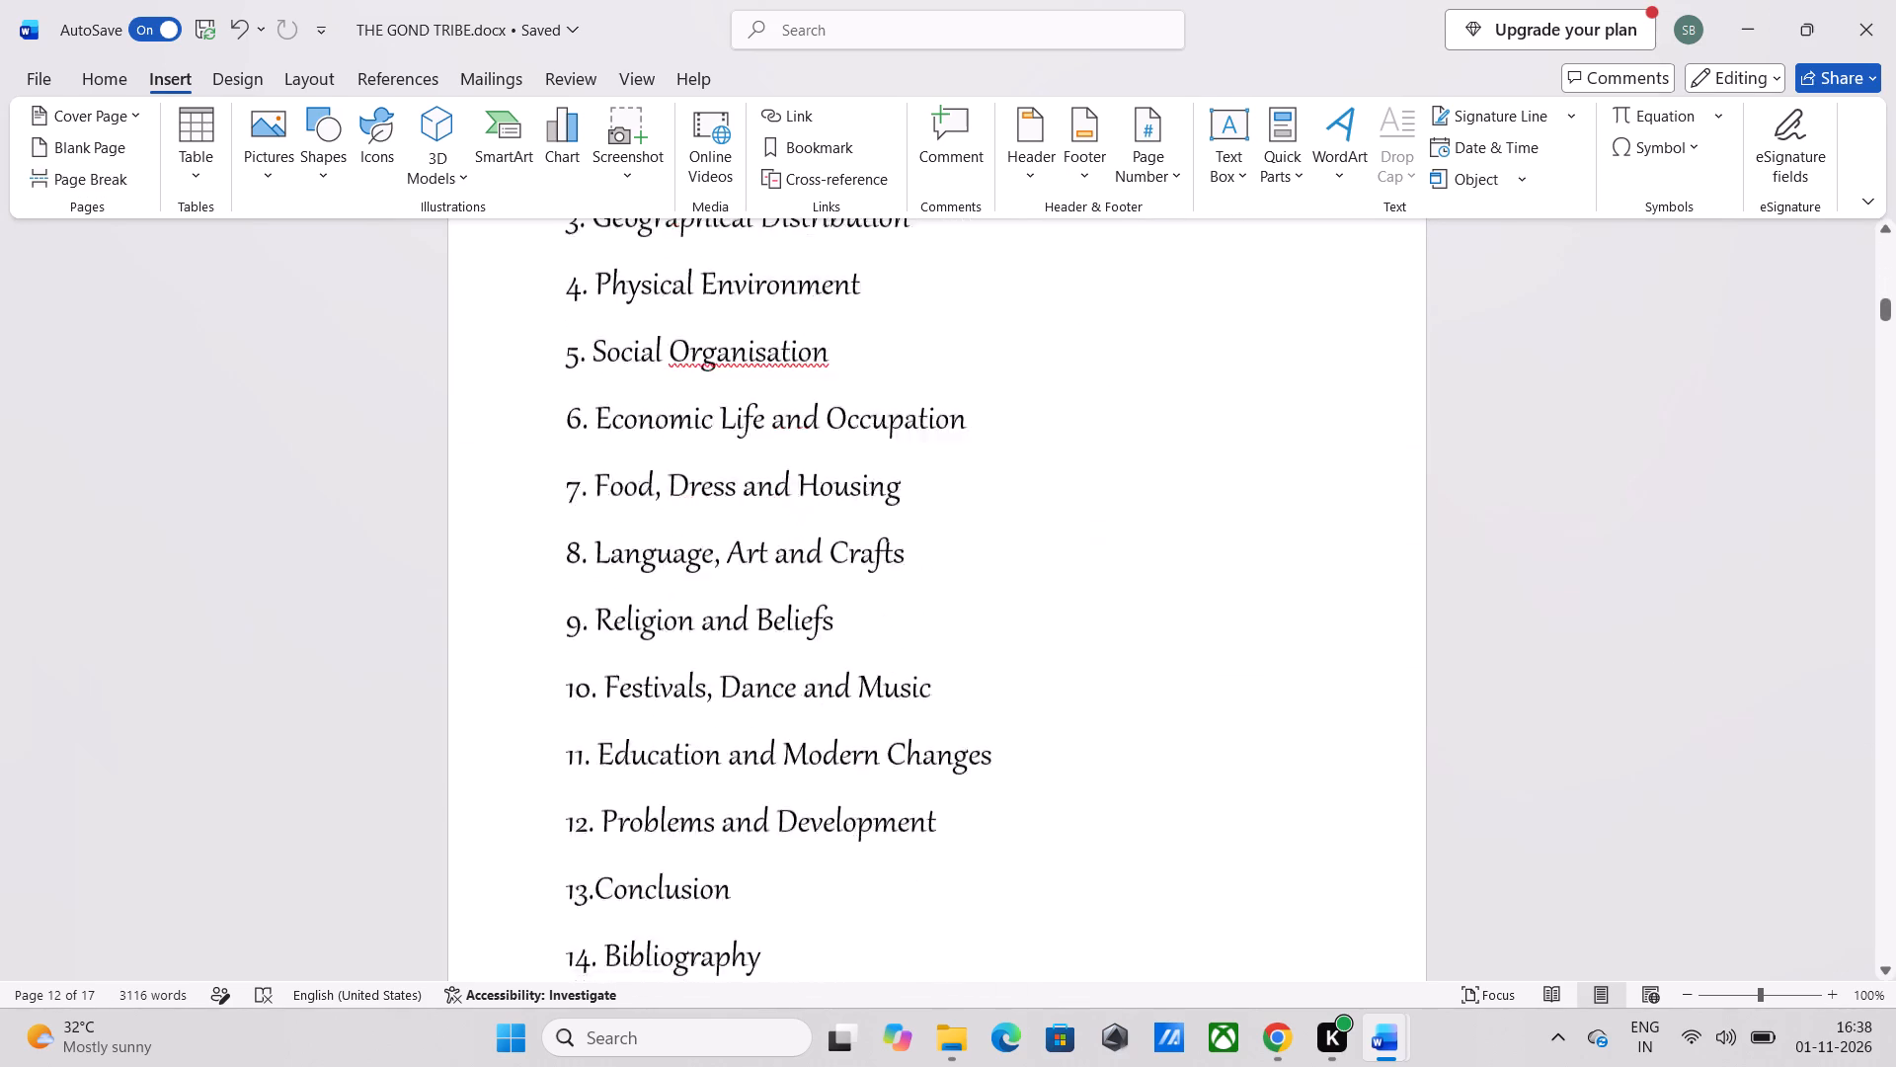
{"action": "left_click", "coordinate": [1887, 581]}
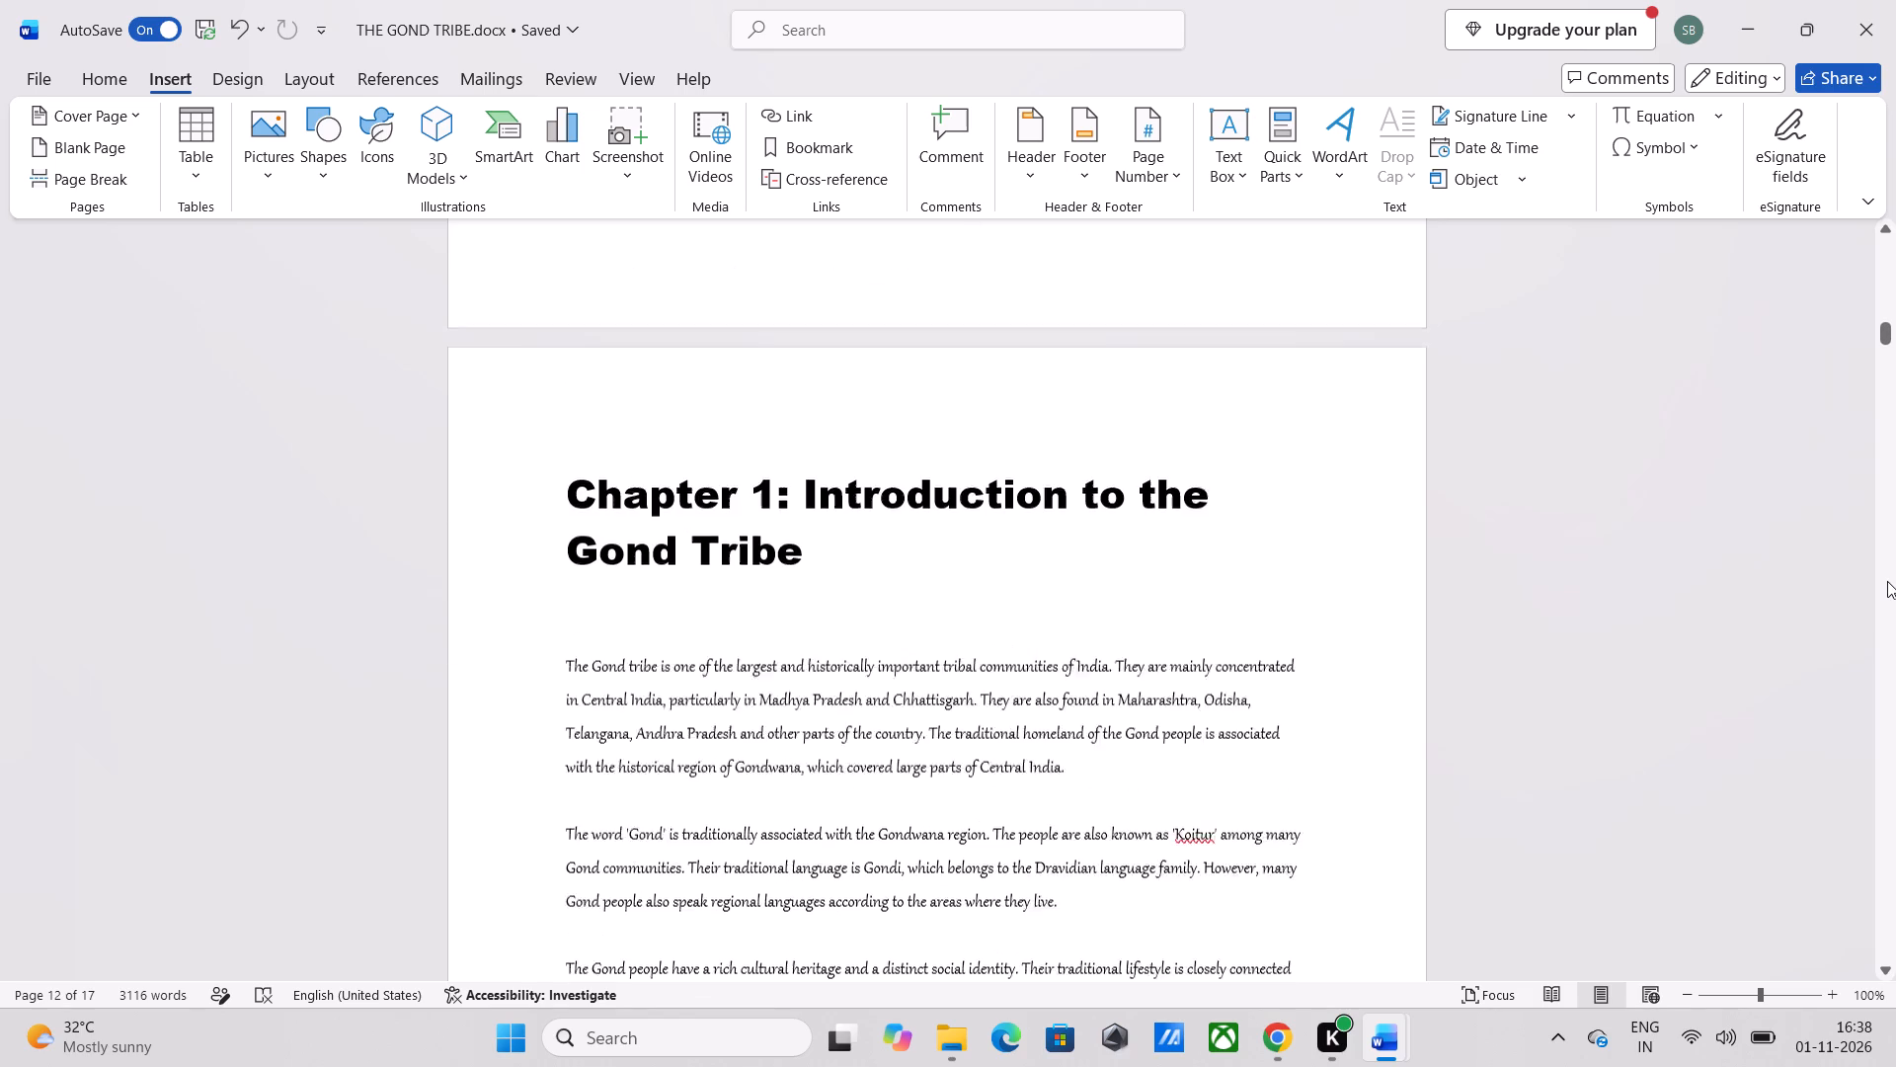
{"action": "left_click_drag", "start_coordinate": [1892, 627], "coordinate": [1894, 636]}
{"action": "left_click", "coordinate": [1881, 708]}
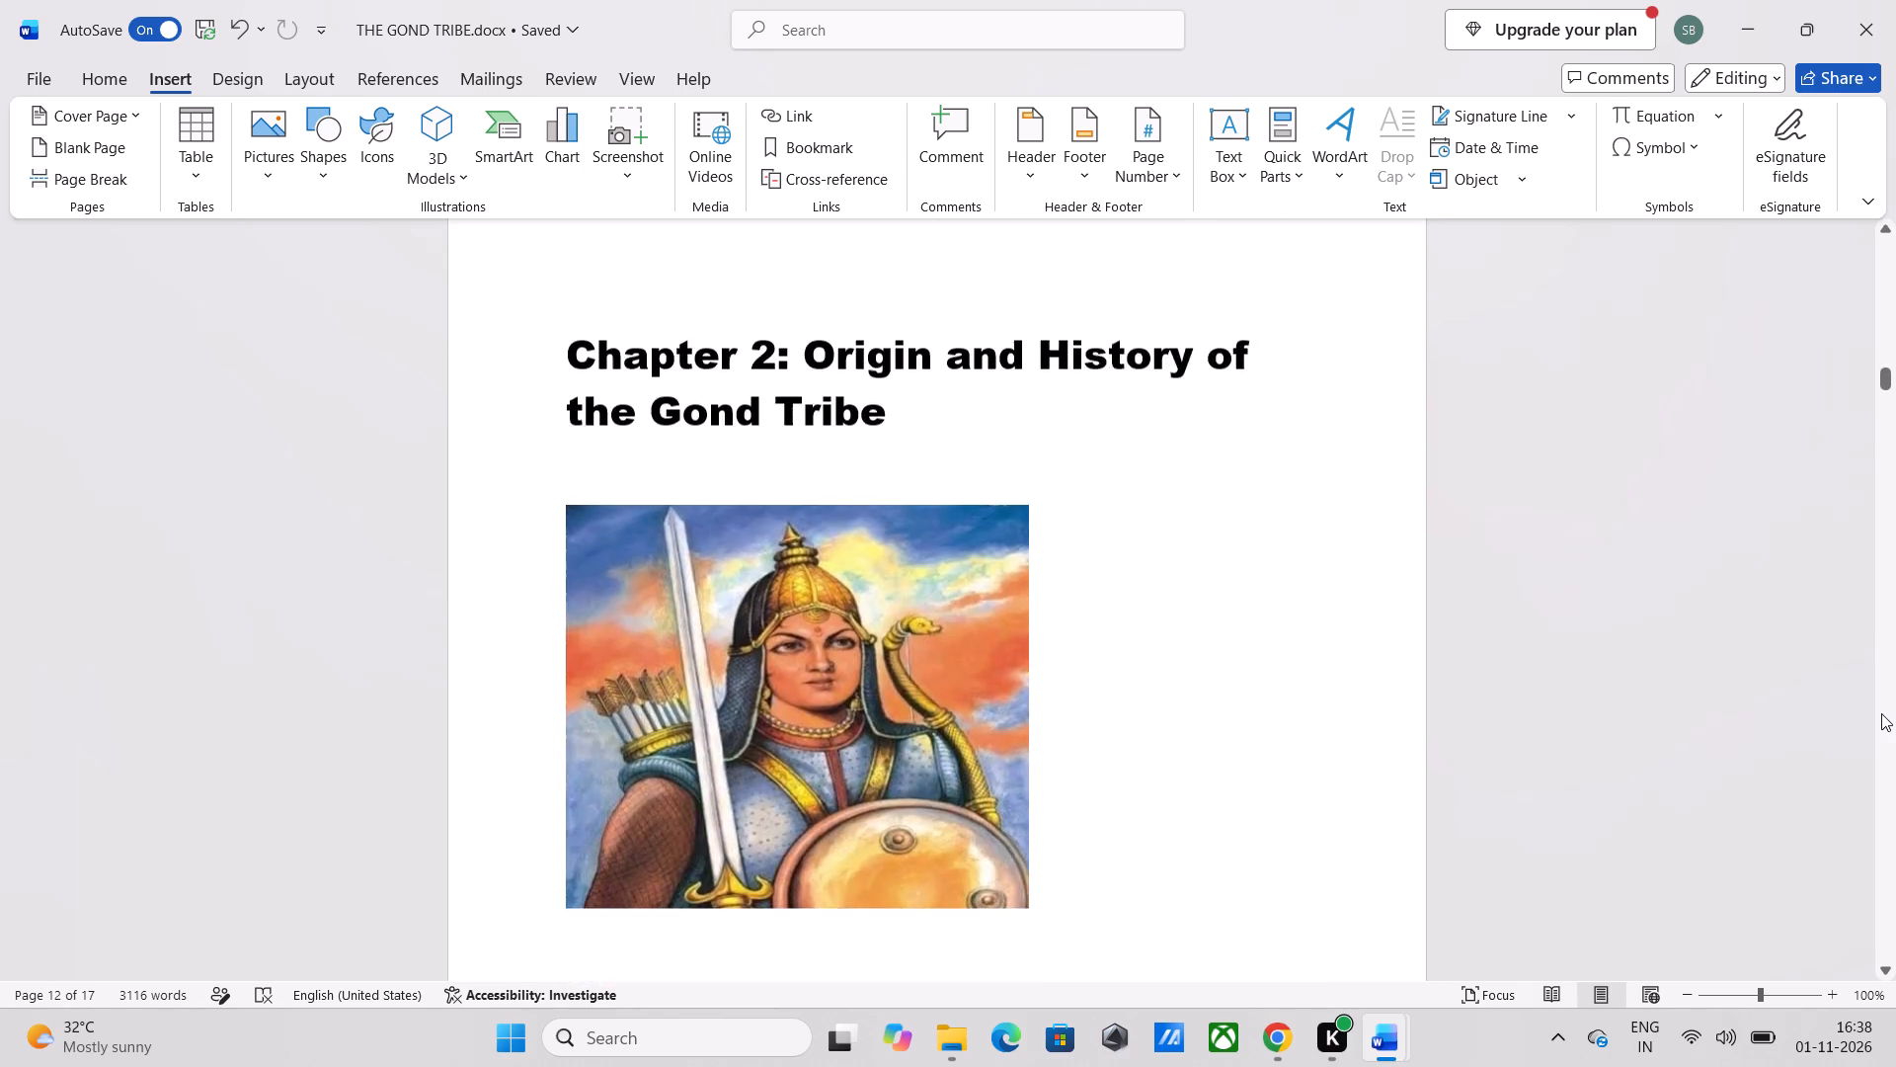
{"action": "left_click", "coordinate": [1881, 718]}
{"action": "left_click_drag", "start_coordinate": [1881, 733], "coordinate": [1881, 742]}
{"action": "left_click", "coordinate": [1880, 756]}
{"action": "left_click_drag", "start_coordinate": [1880, 790], "coordinate": [1880, 807]}
{"action": "left_click_drag", "start_coordinate": [1878, 841], "coordinate": [1878, 857]}
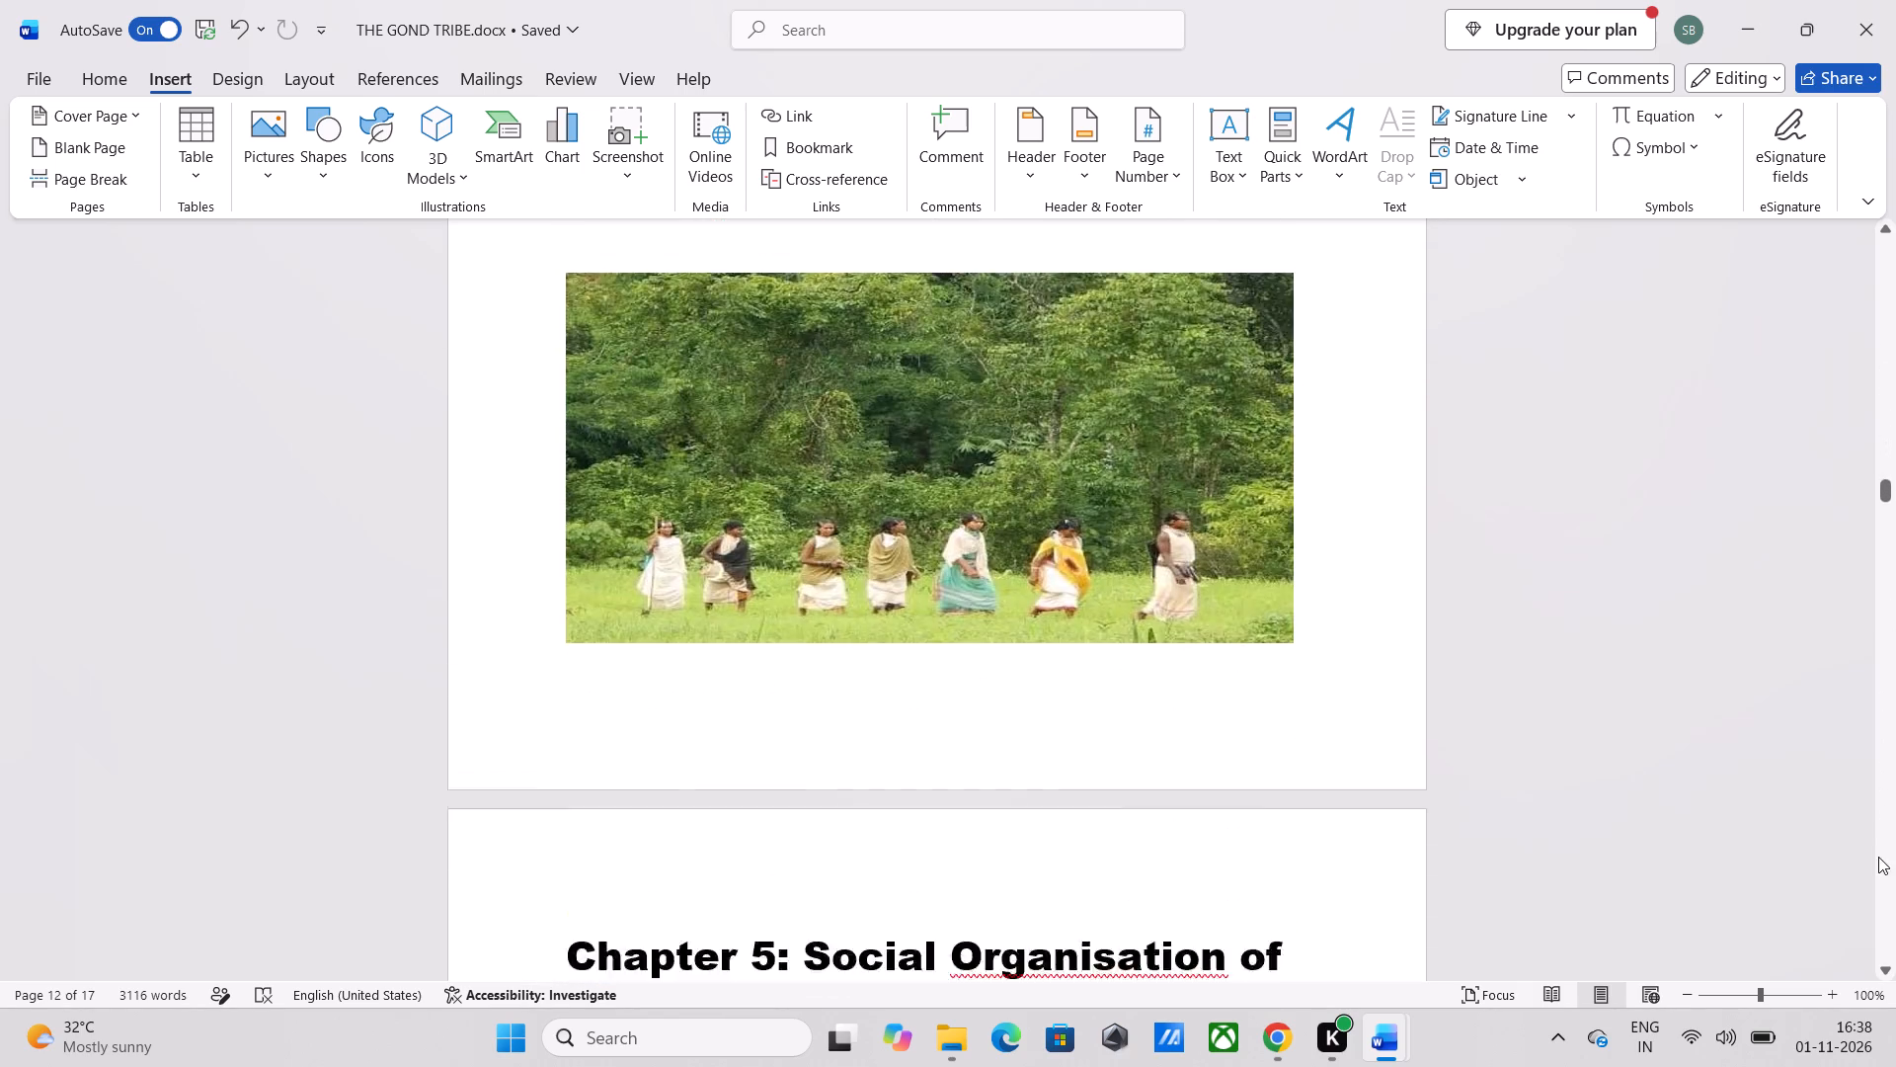
{"action": "left_click_drag", "start_coordinate": [1878, 857], "coordinate": [1878, 931]}
{"action": "left_click_drag", "start_coordinate": [1878, 931], "coordinate": [1884, 961]}
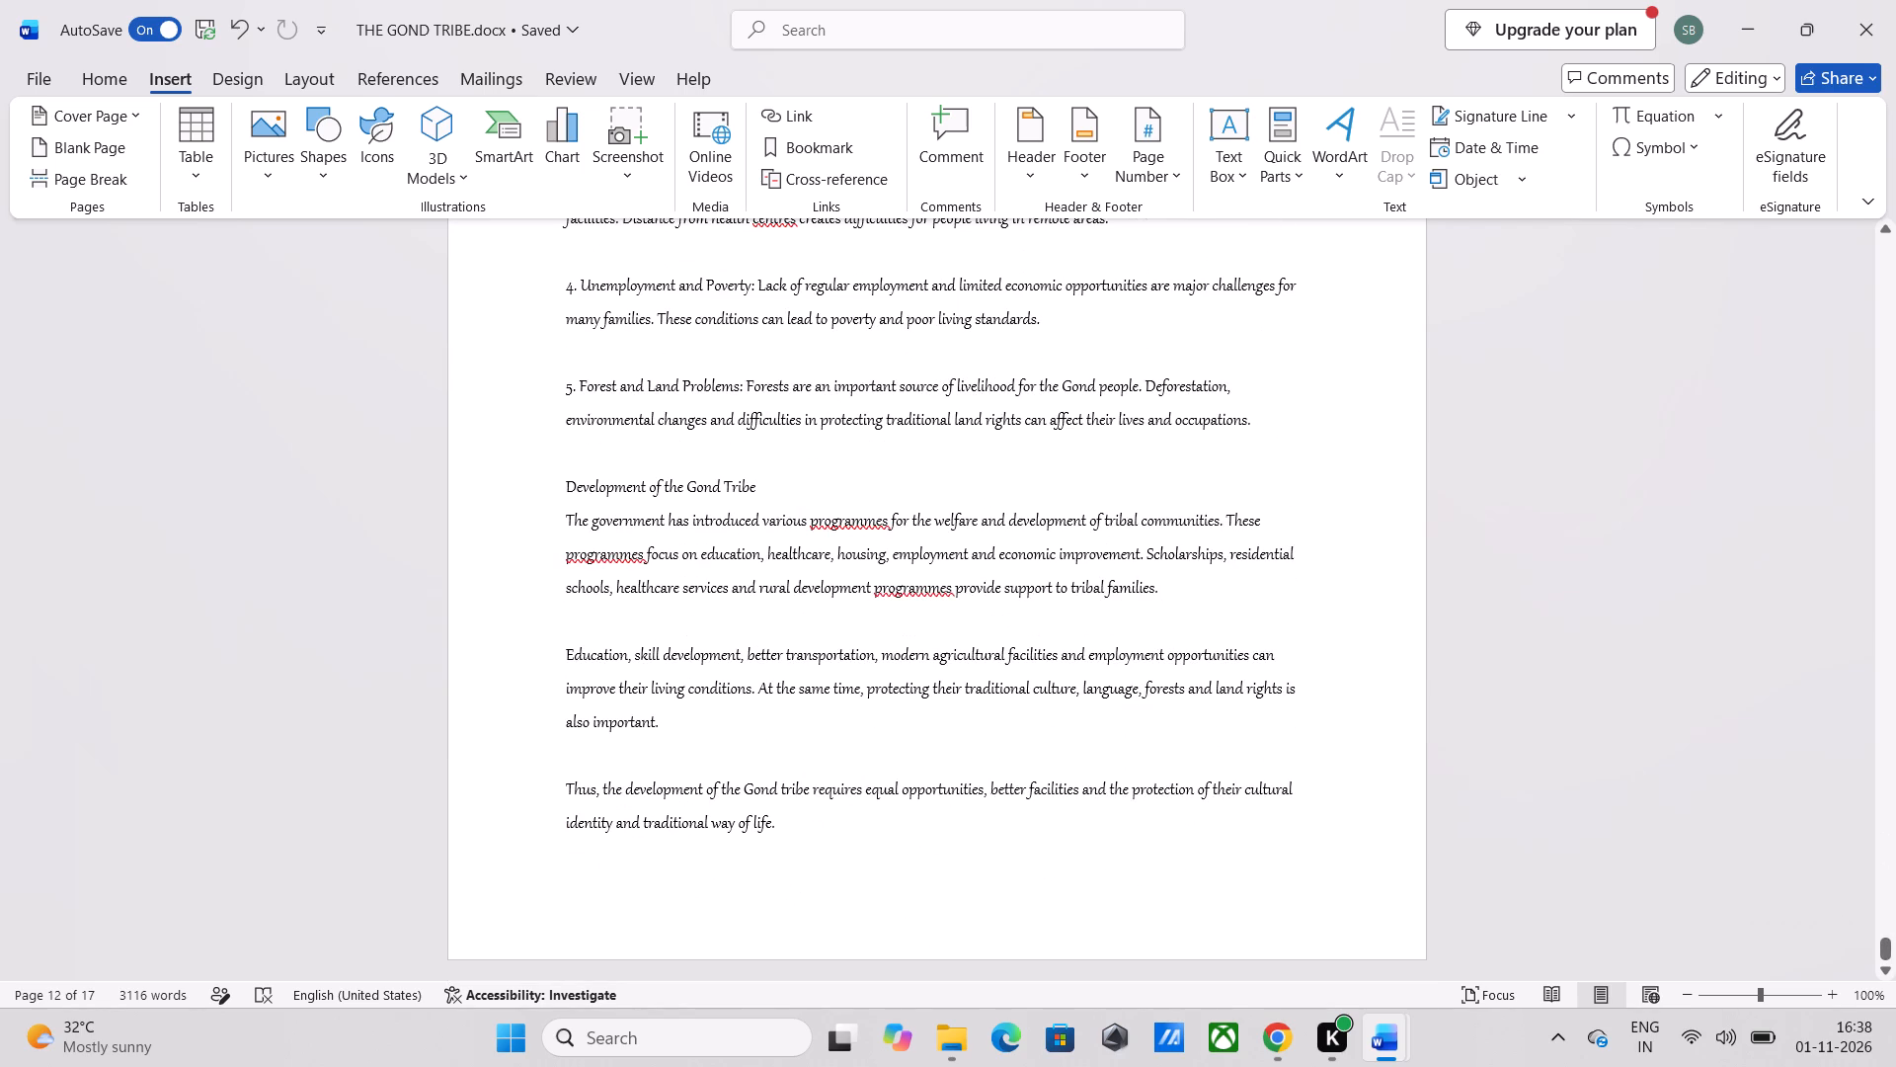
{"action": "scroll", "coordinate": [1048, 789], "scroll_direction": "up", "scroll_amount": 14}
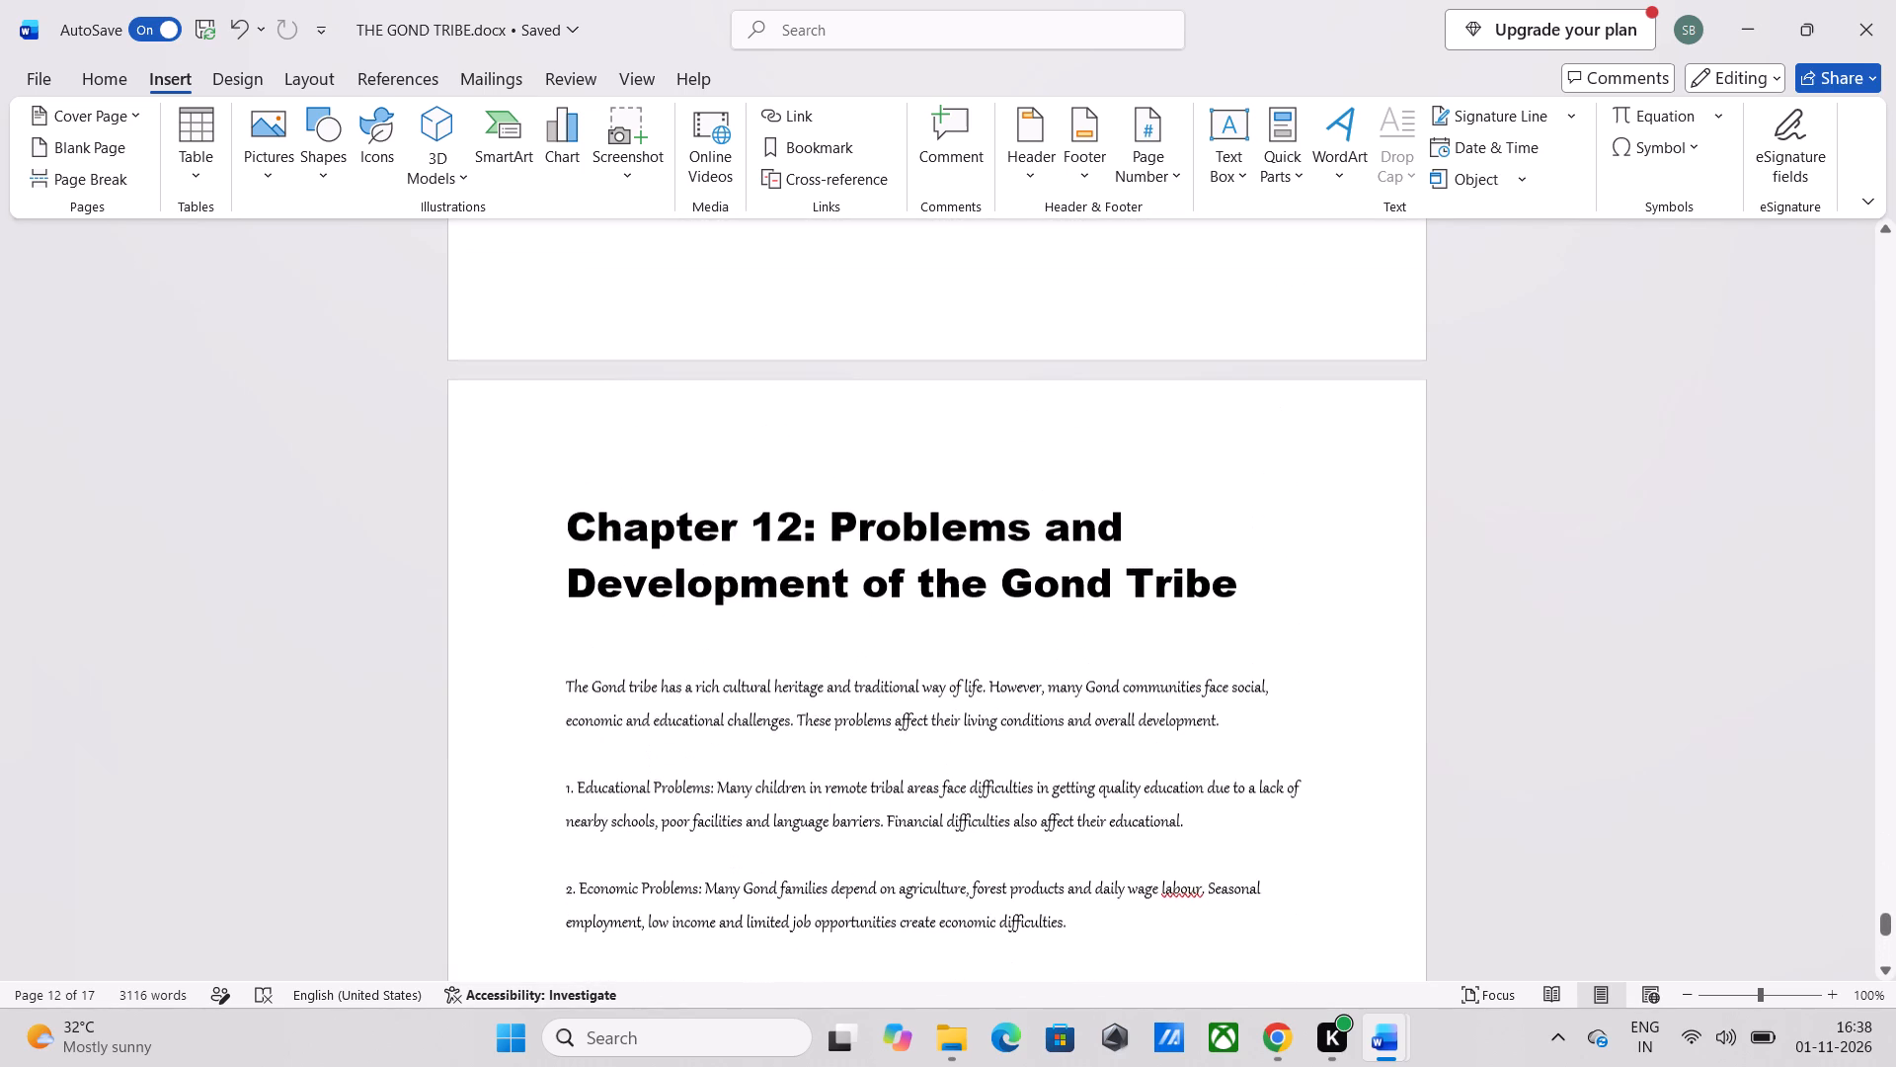
Browse to the OneDrive Documents folder and open THE GOND TRIBE.docx from there.
{"action": "left_click", "coordinate": [24, 67]}
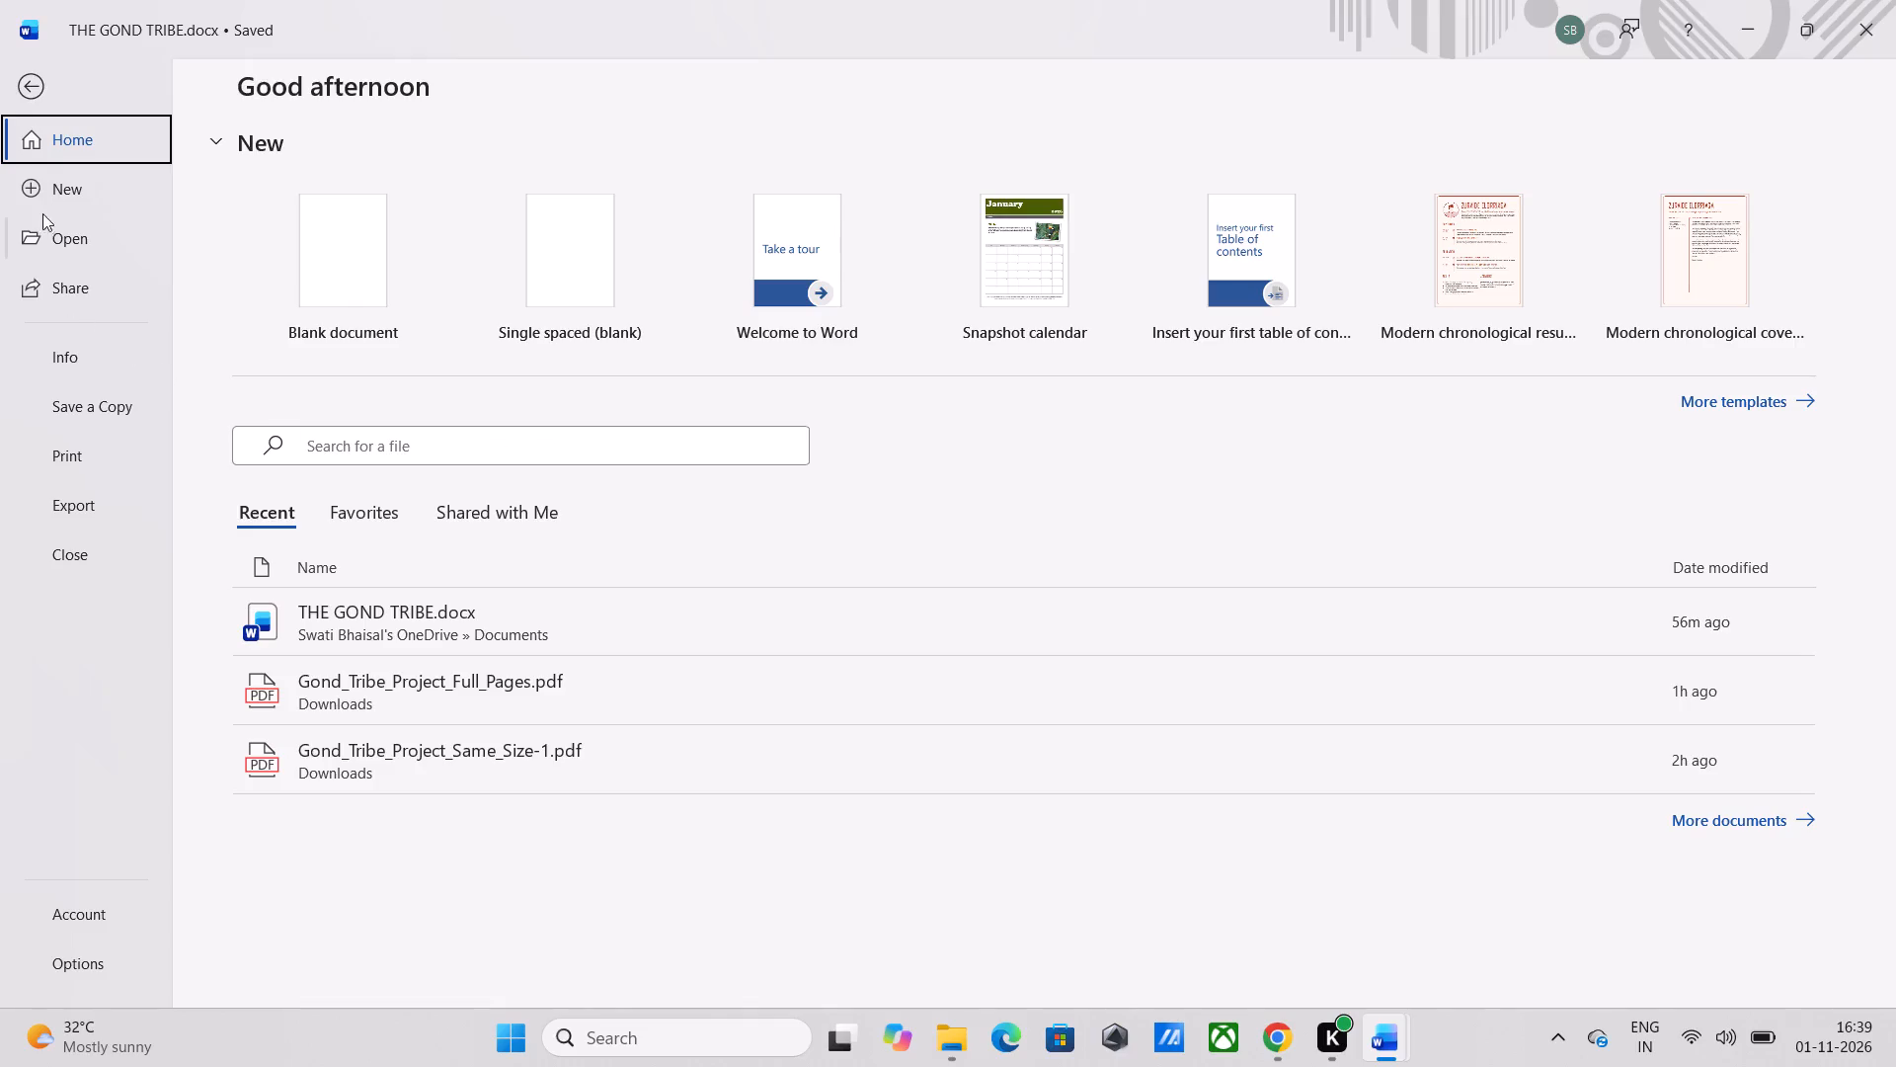
{"action": "left_click", "coordinate": [39, 184]}
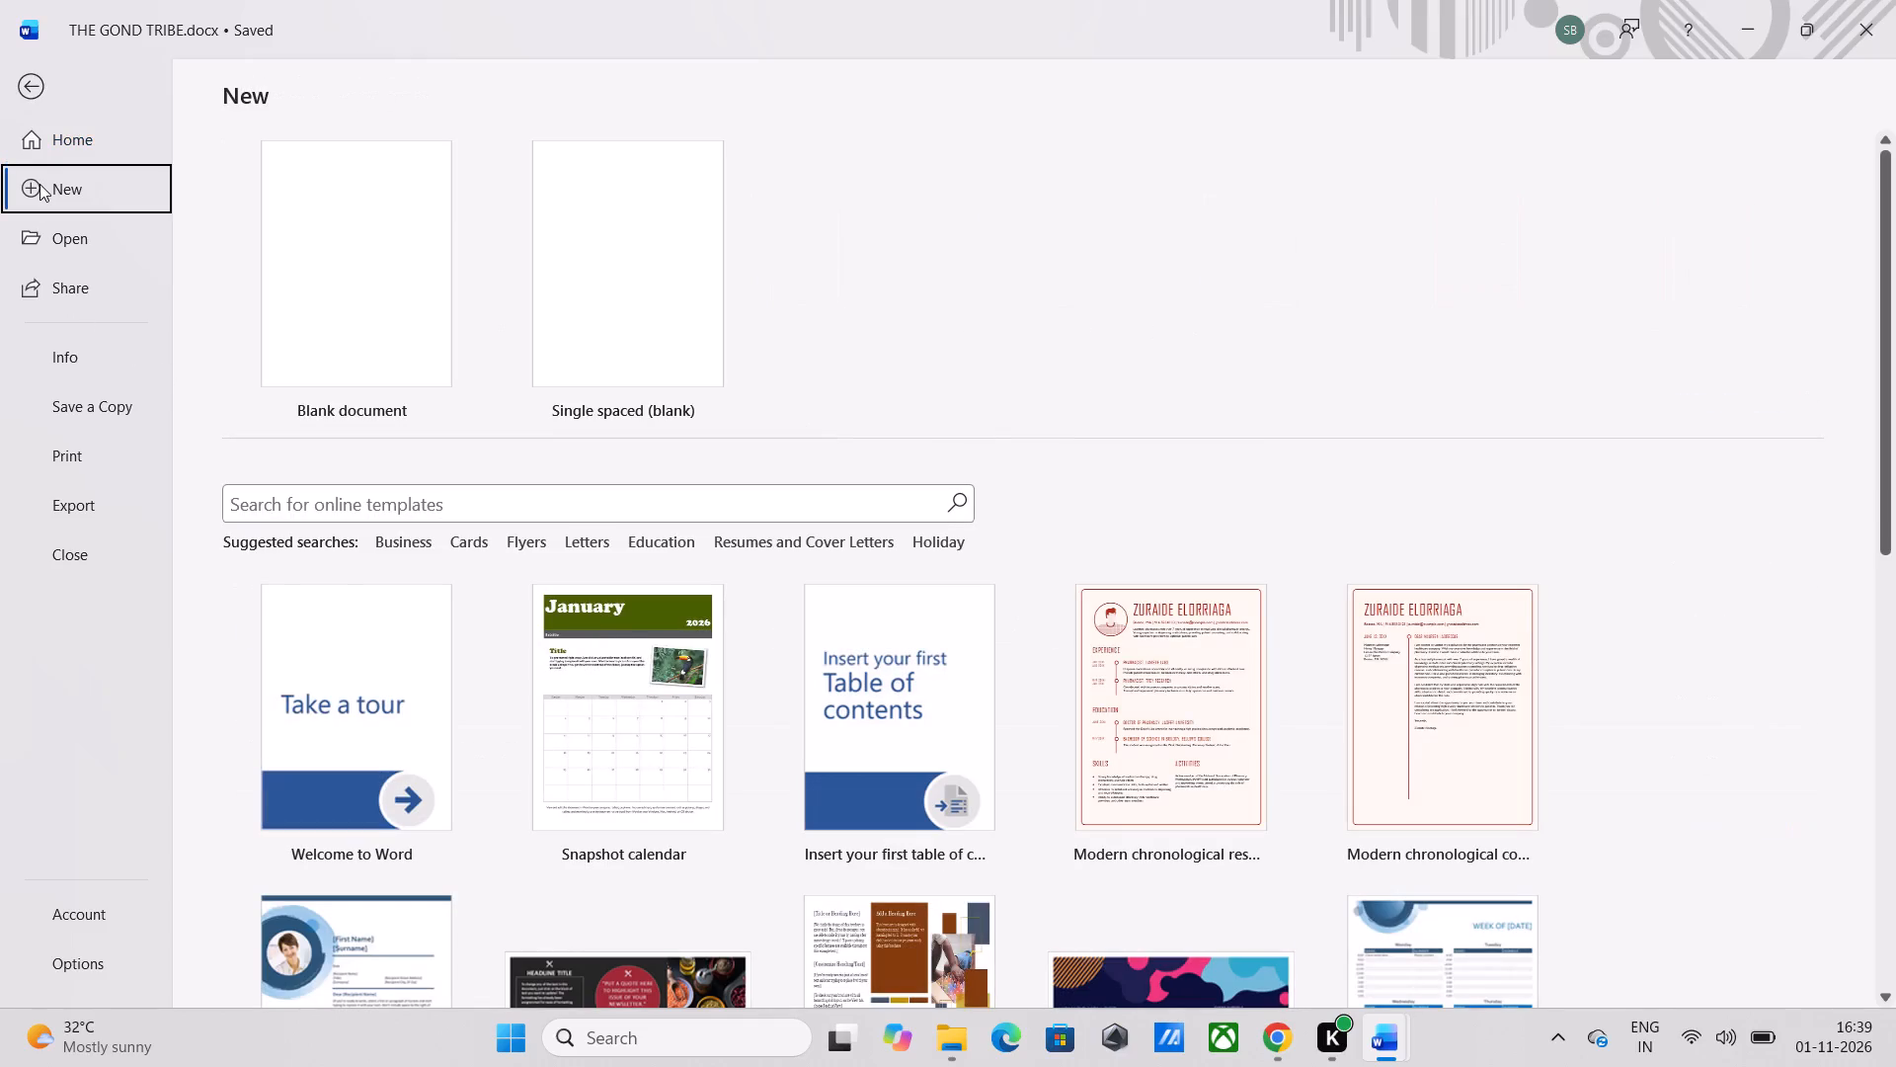
{"action": "left_click", "coordinate": [39, 234]}
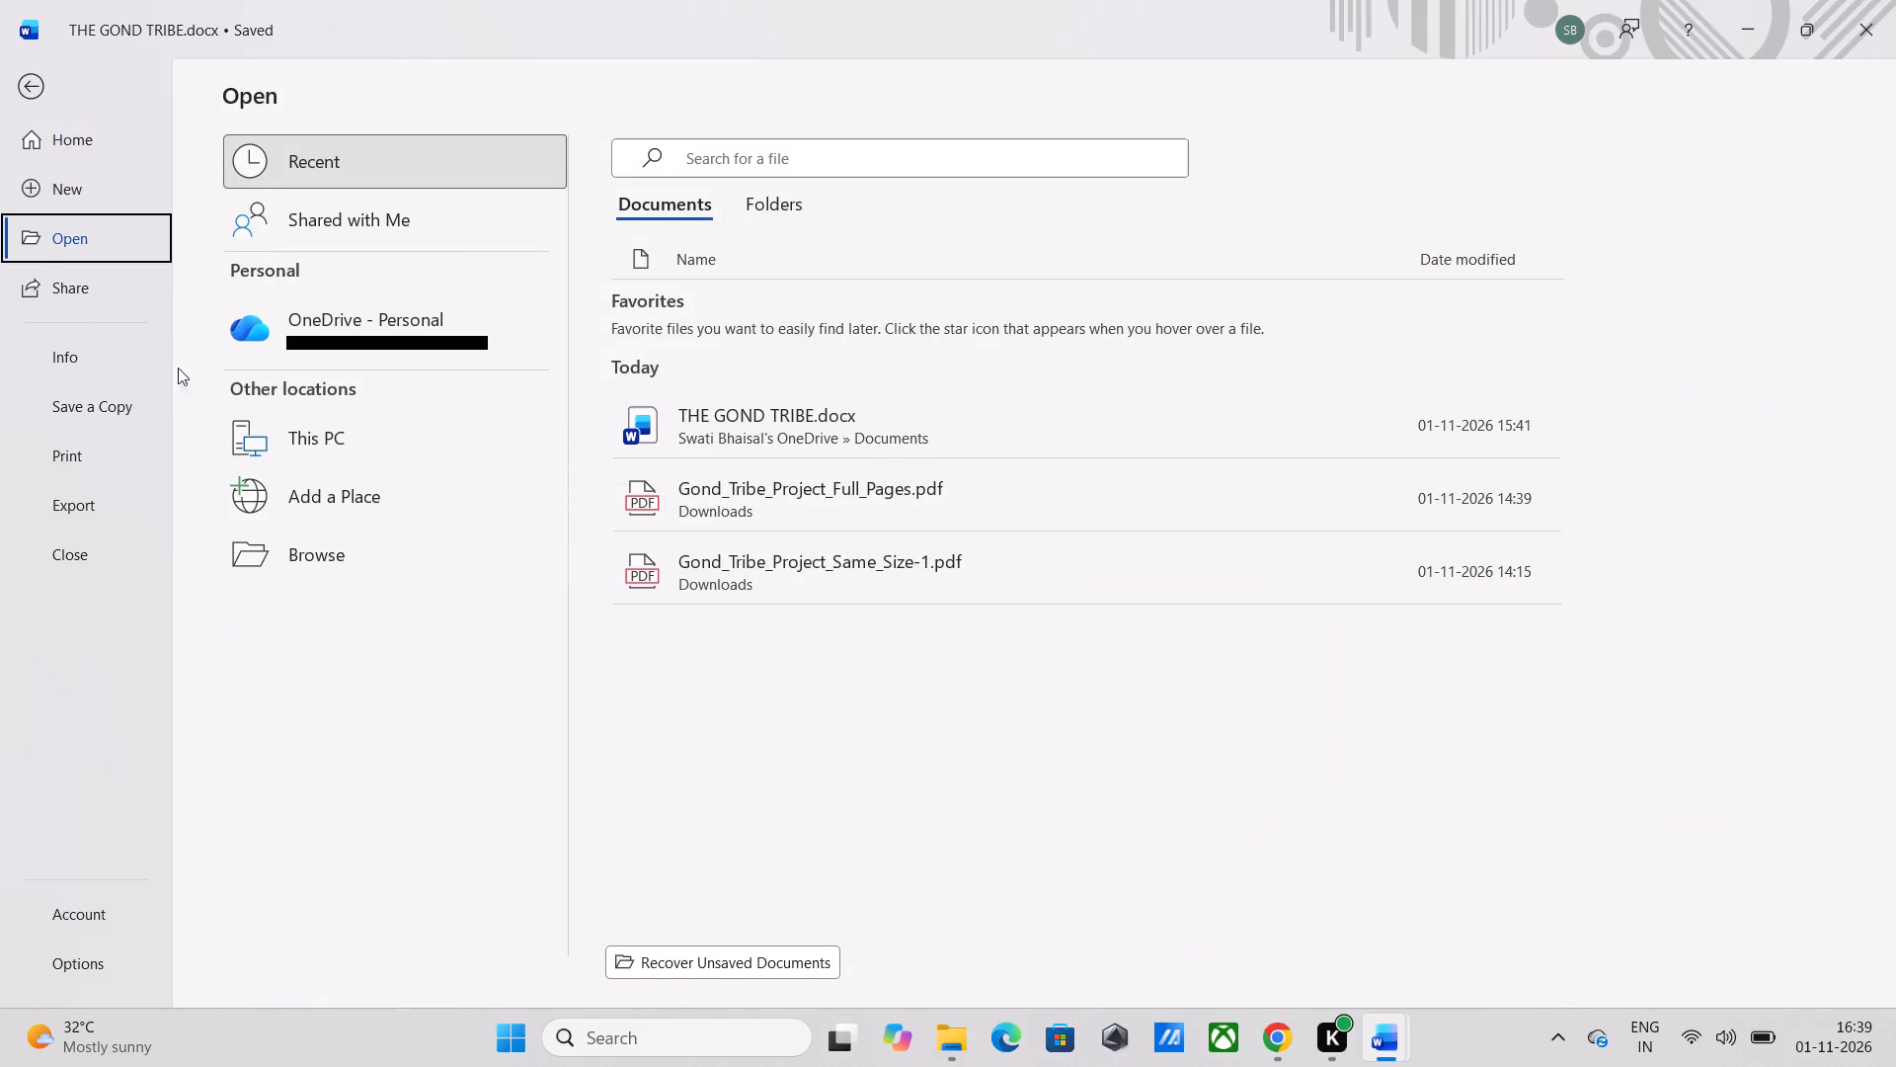
{"action": "left_click", "coordinate": [341, 553]}
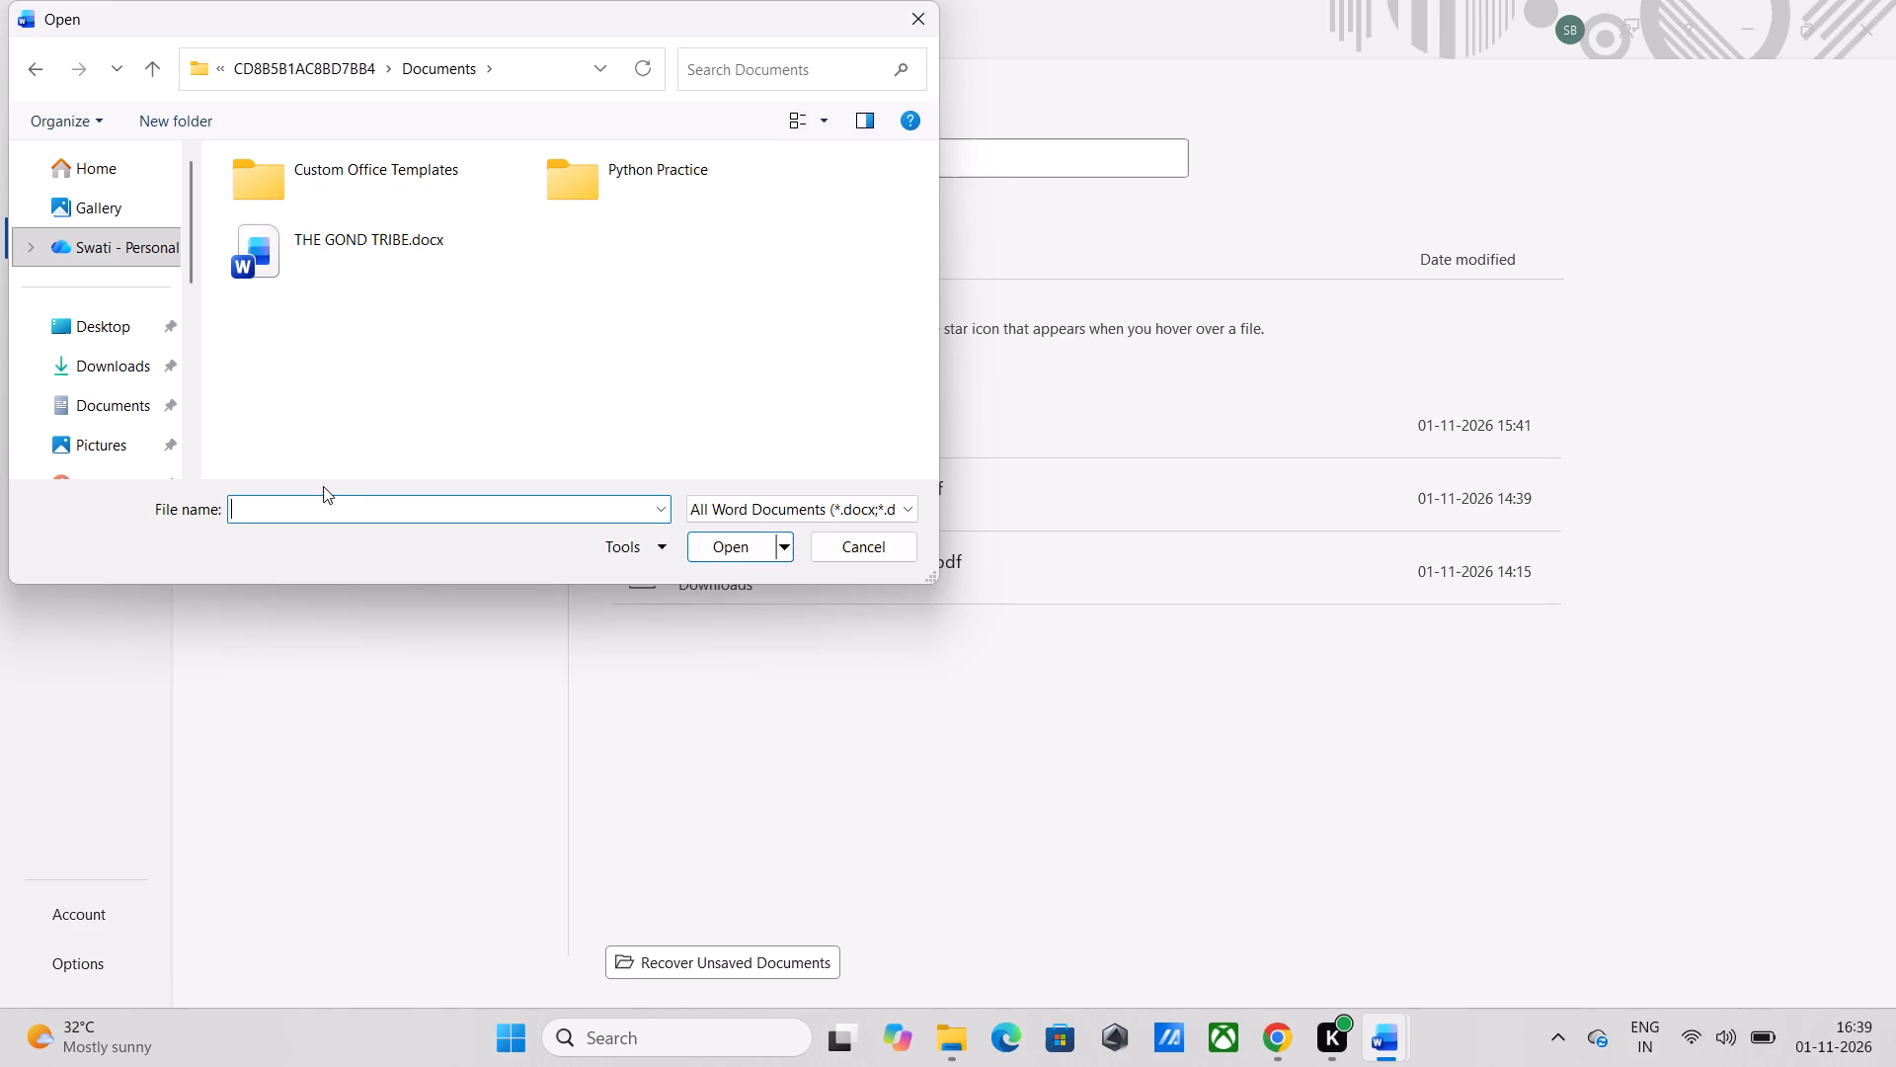
{"action": "left_click", "coordinate": [336, 252]}
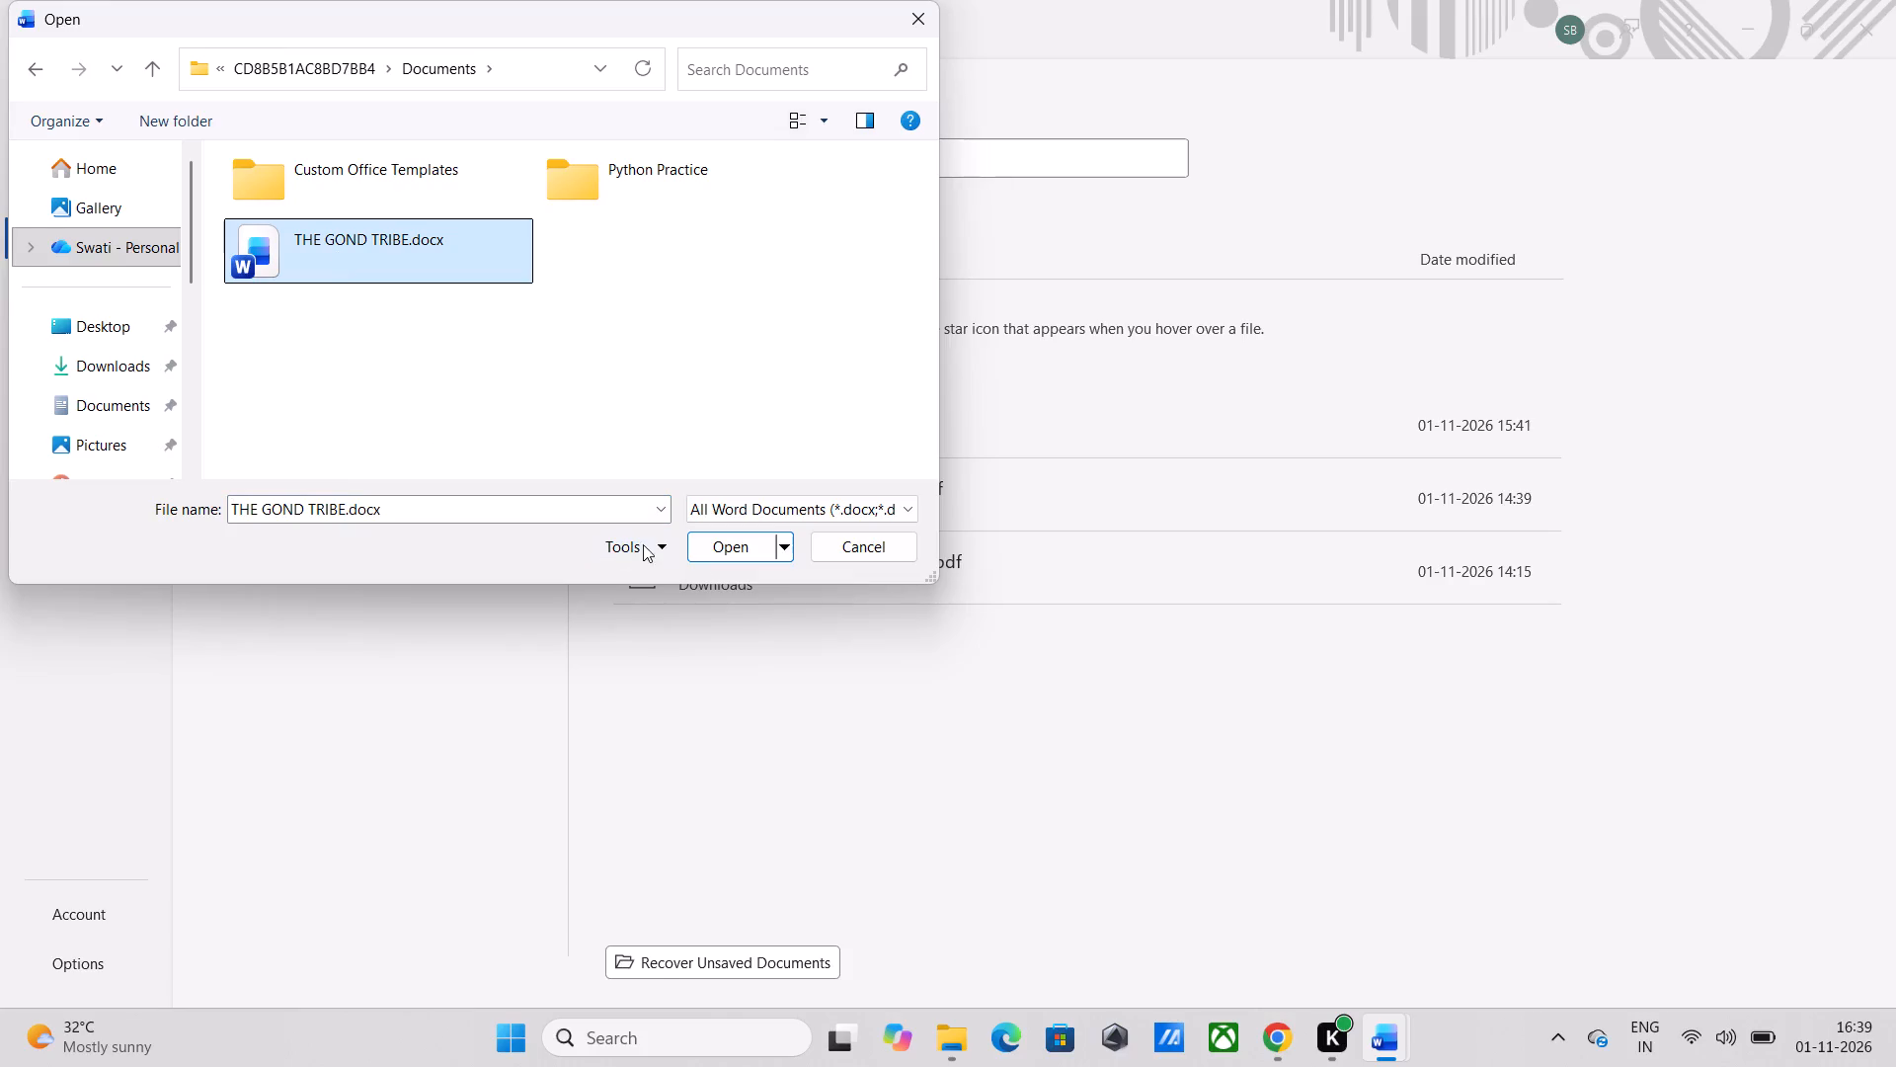
{"action": "left_click", "coordinate": [723, 540]}
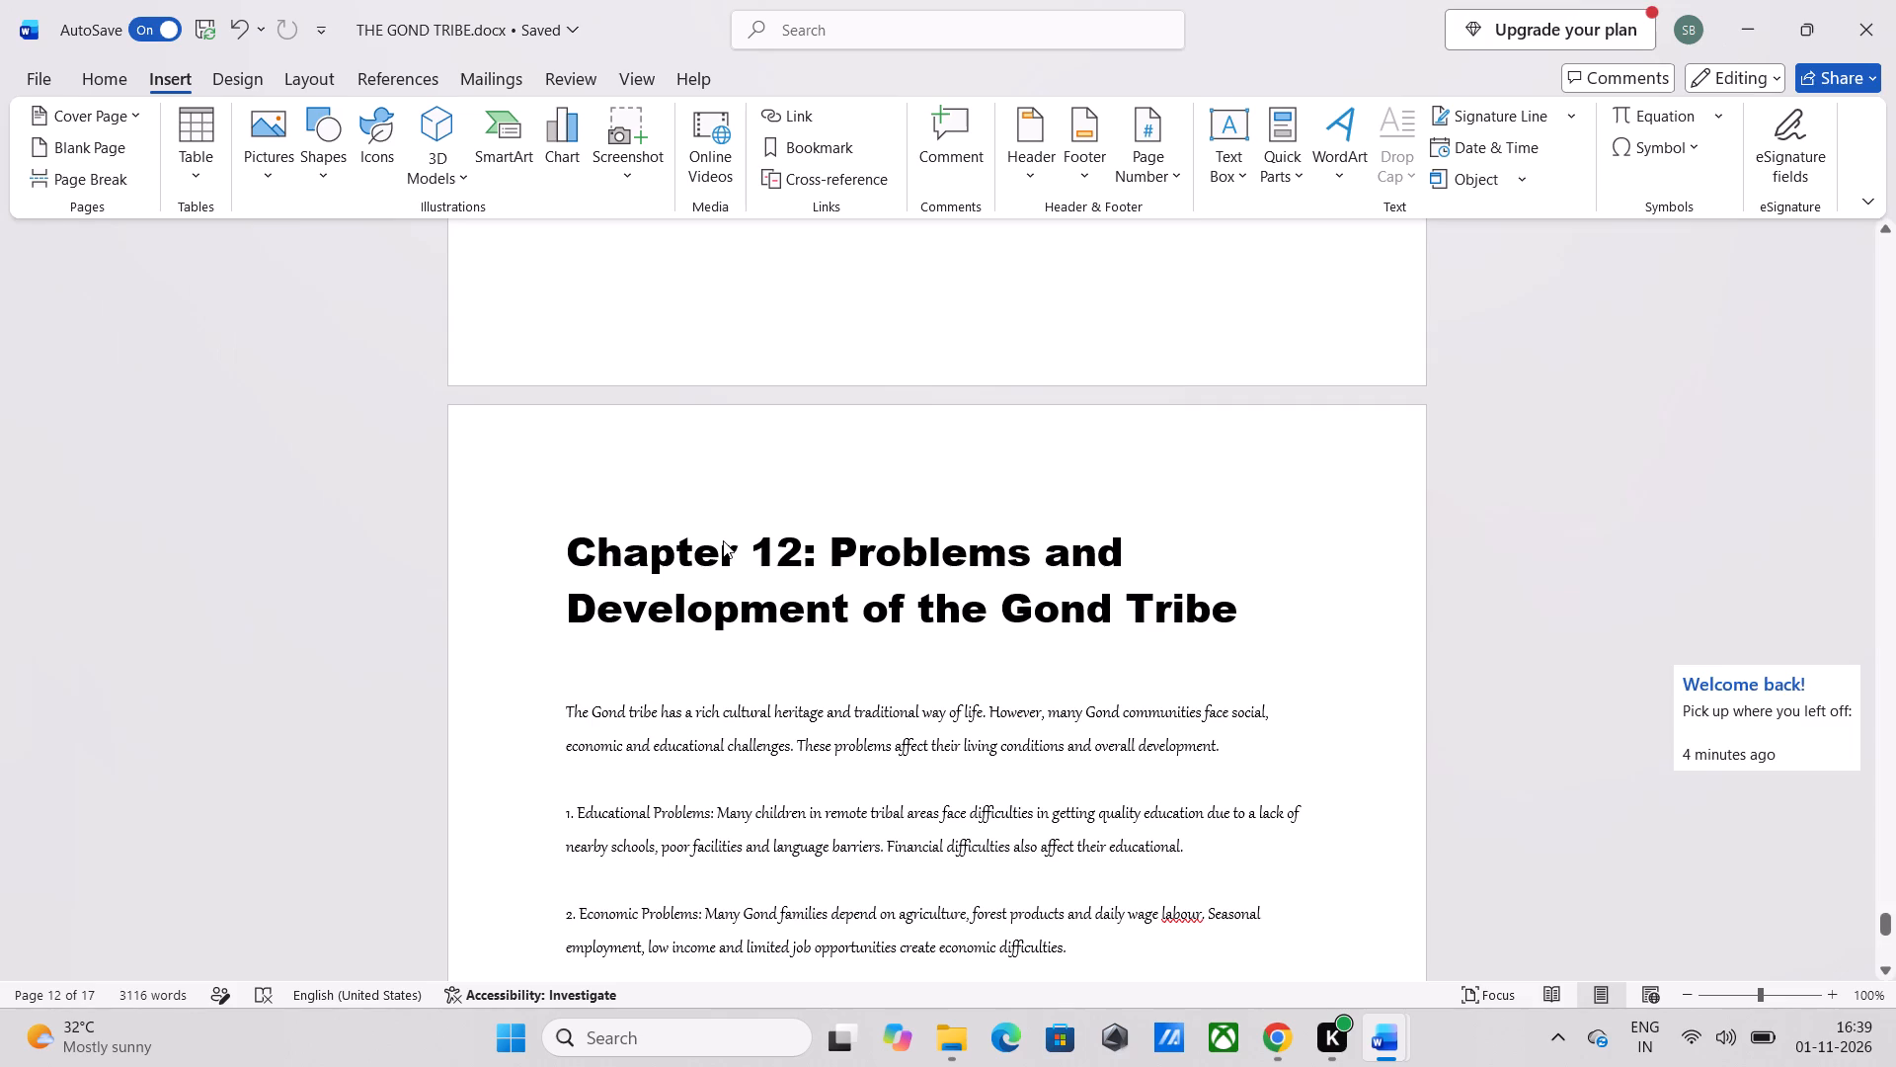
Close the THE GOND TRIBE.docx document window.
{"action": "left_click", "coordinate": [1859, 18]}
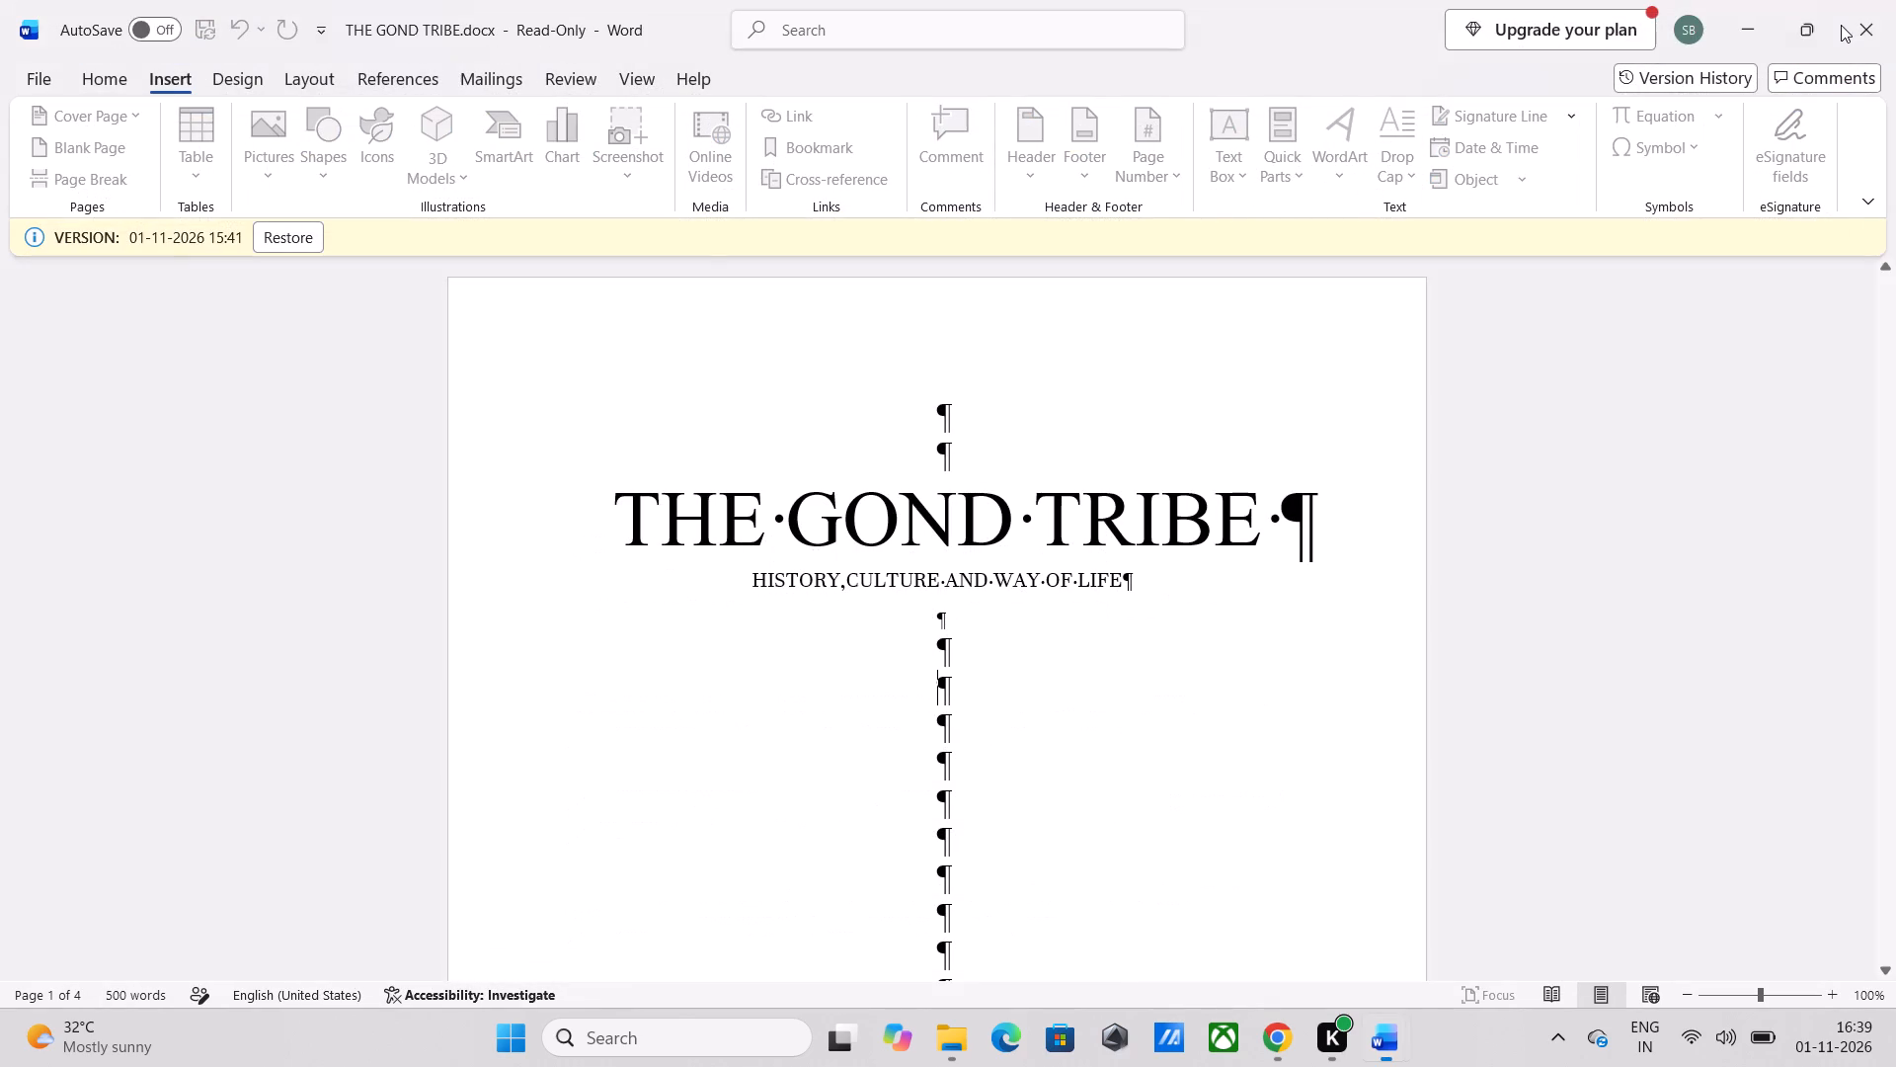
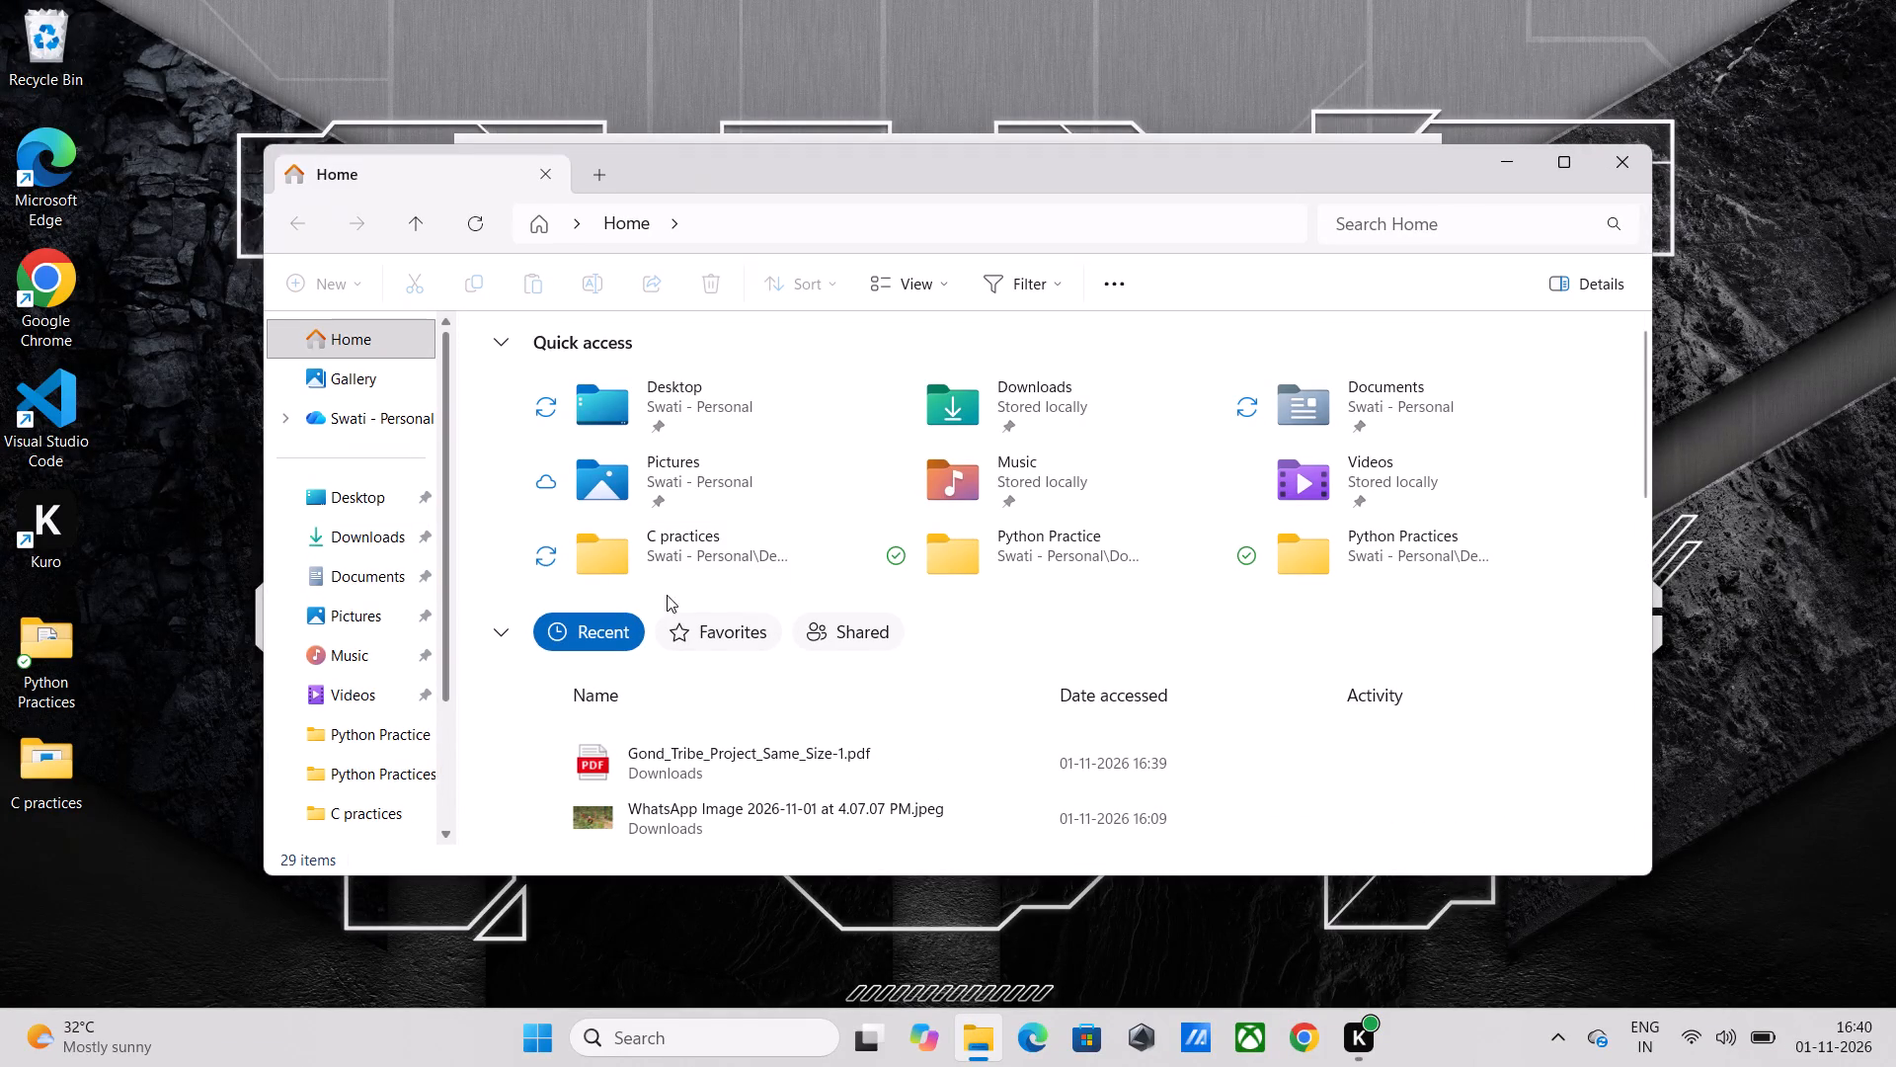
Look through the recent files and quick access folders in File Explorer's Home view, then select the Desktop folder.
{"action": "scroll", "coordinate": [789, 751], "scroll_direction": "down", "scroll_amount": 4}
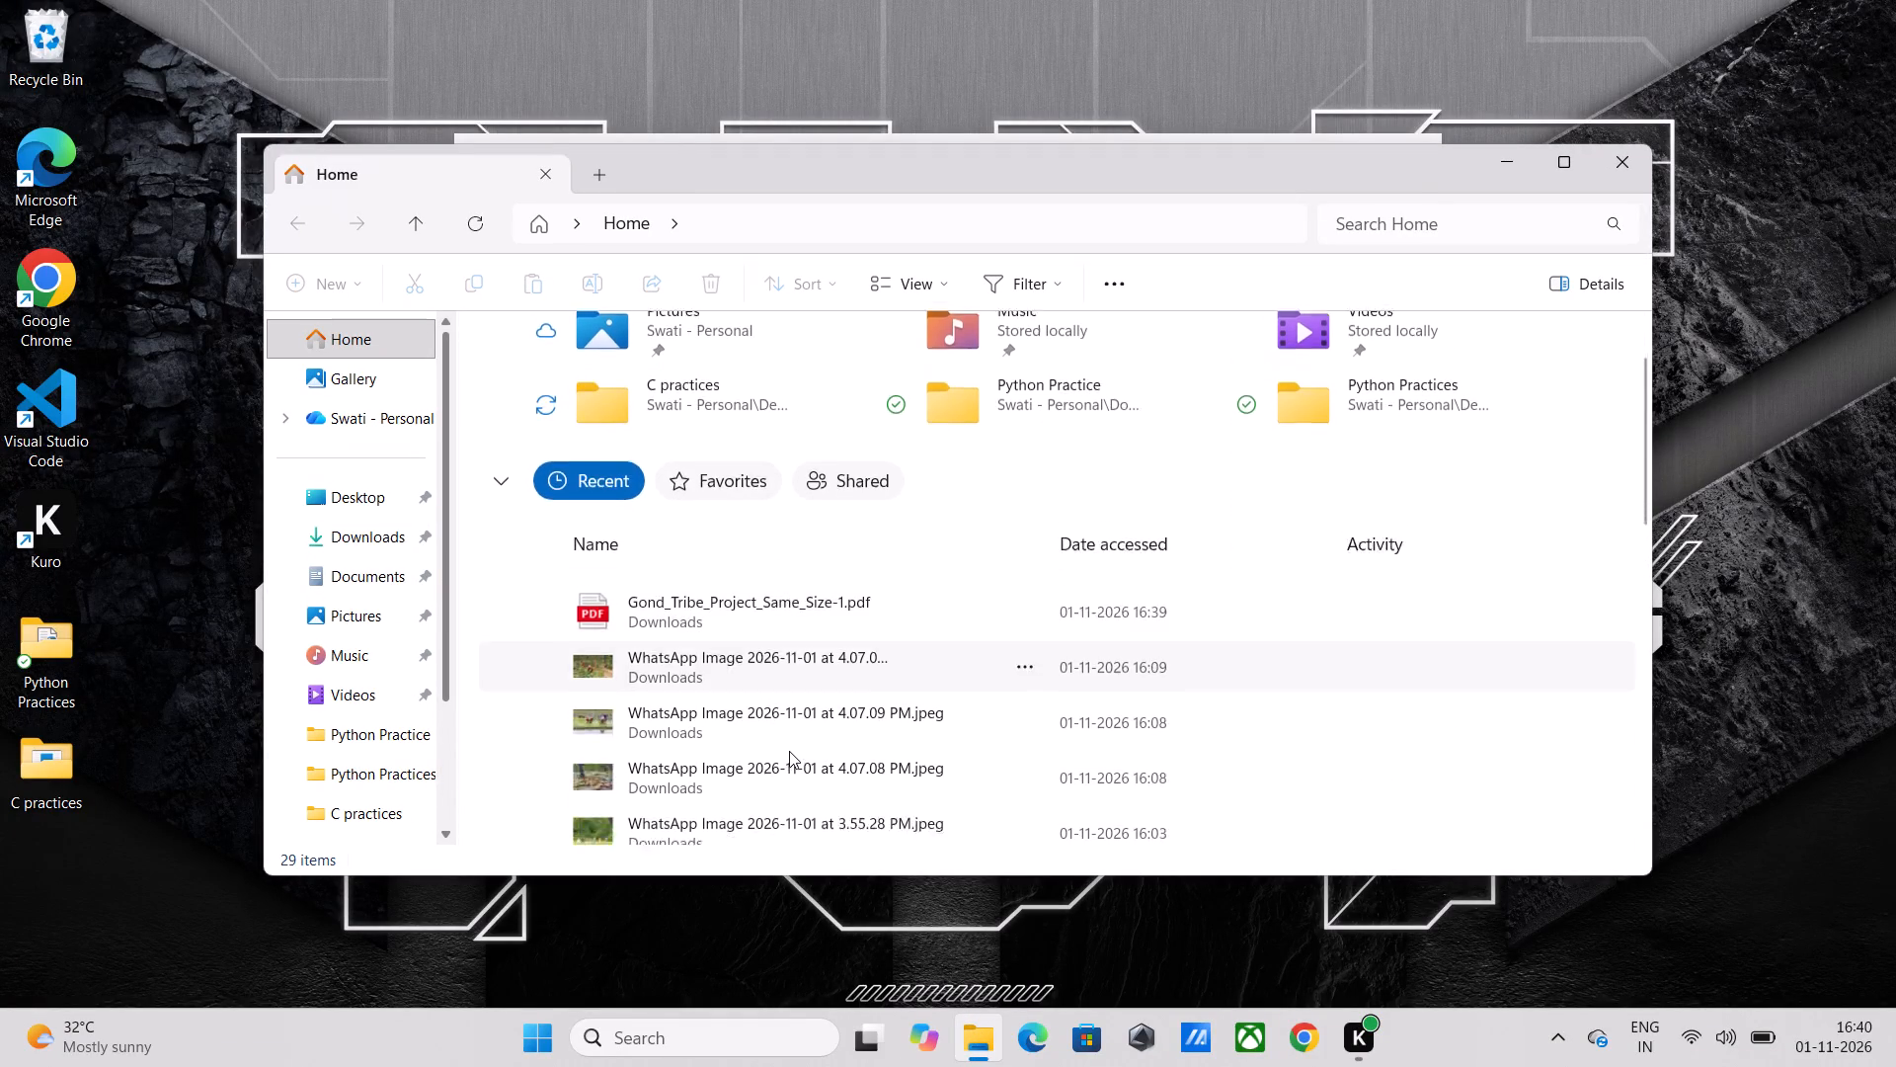
{"action": "scroll", "coordinate": [789, 751], "scroll_direction": "down", "scroll_amount": 2}
{"action": "scroll", "coordinate": [789, 751], "scroll_direction": "up", "scroll_amount": 4}
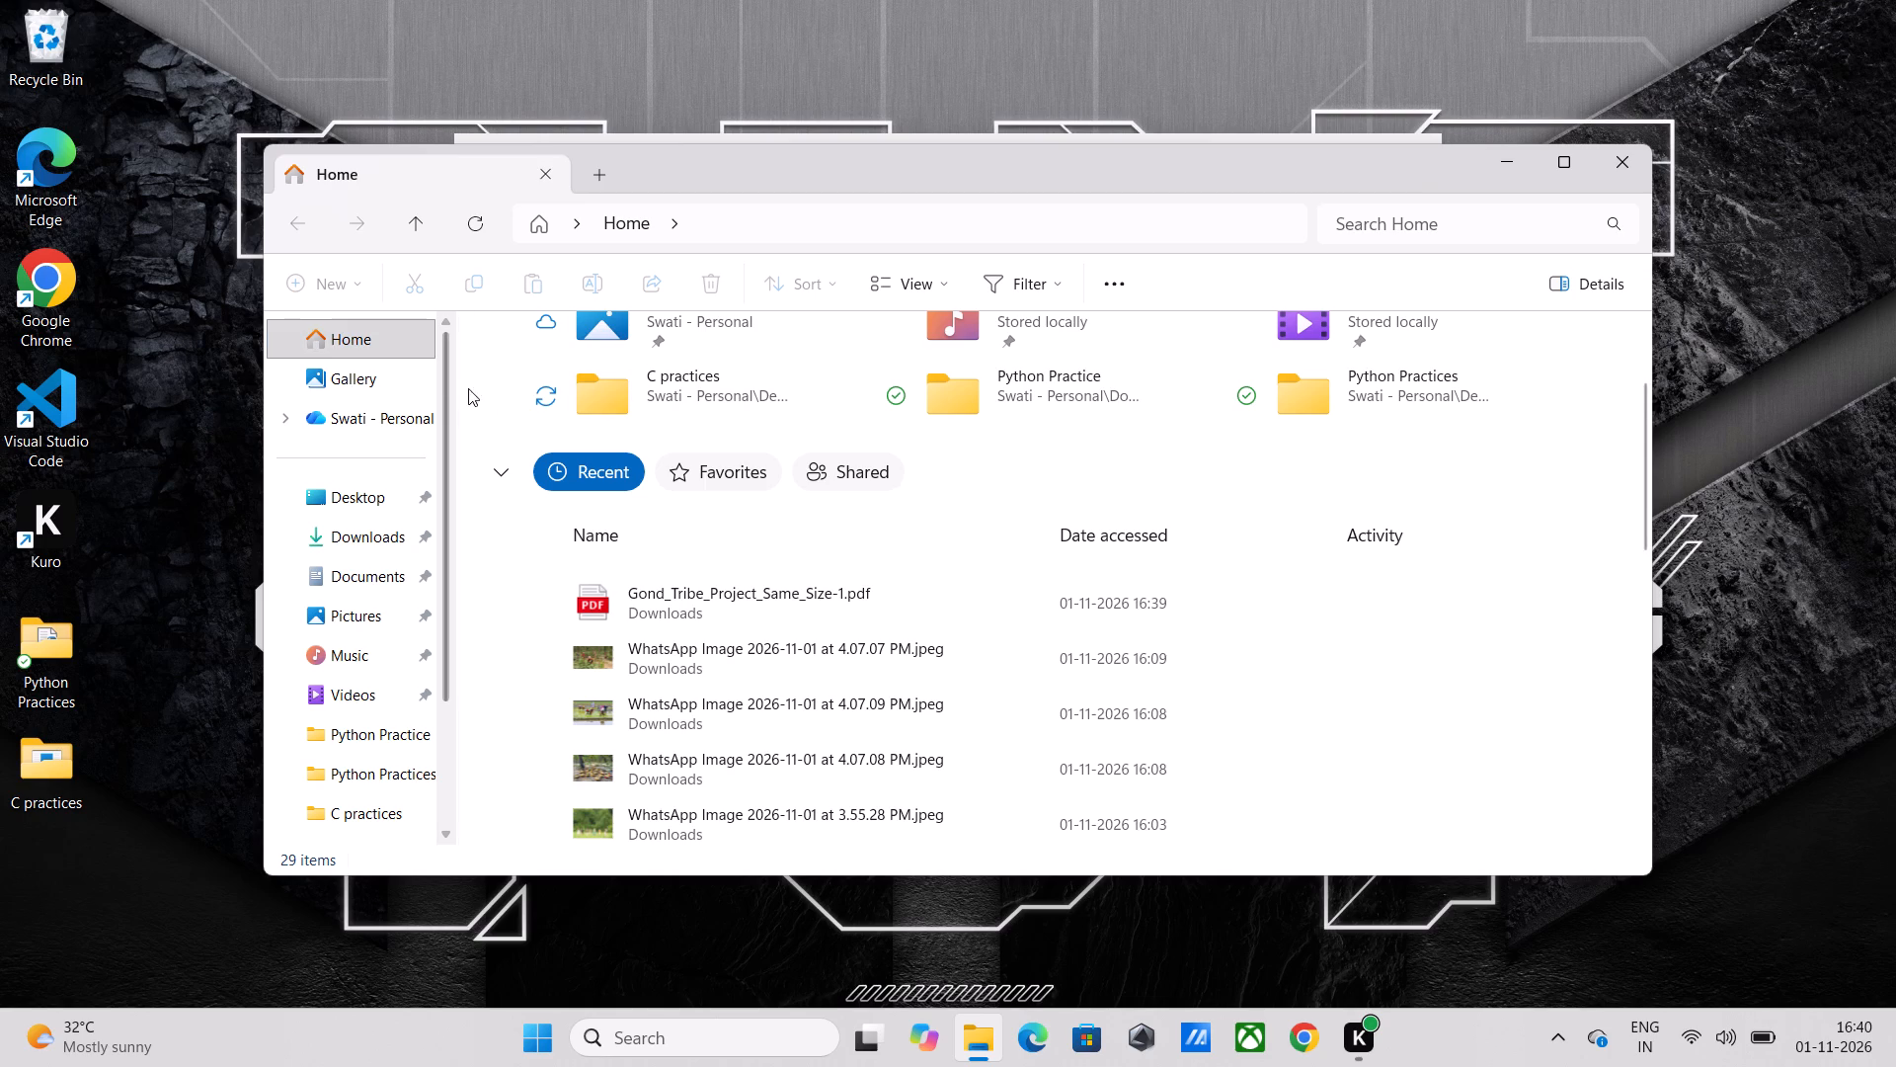
{"action": "scroll", "coordinate": [364, 419], "scroll_direction": "up", "scroll_amount": 3}
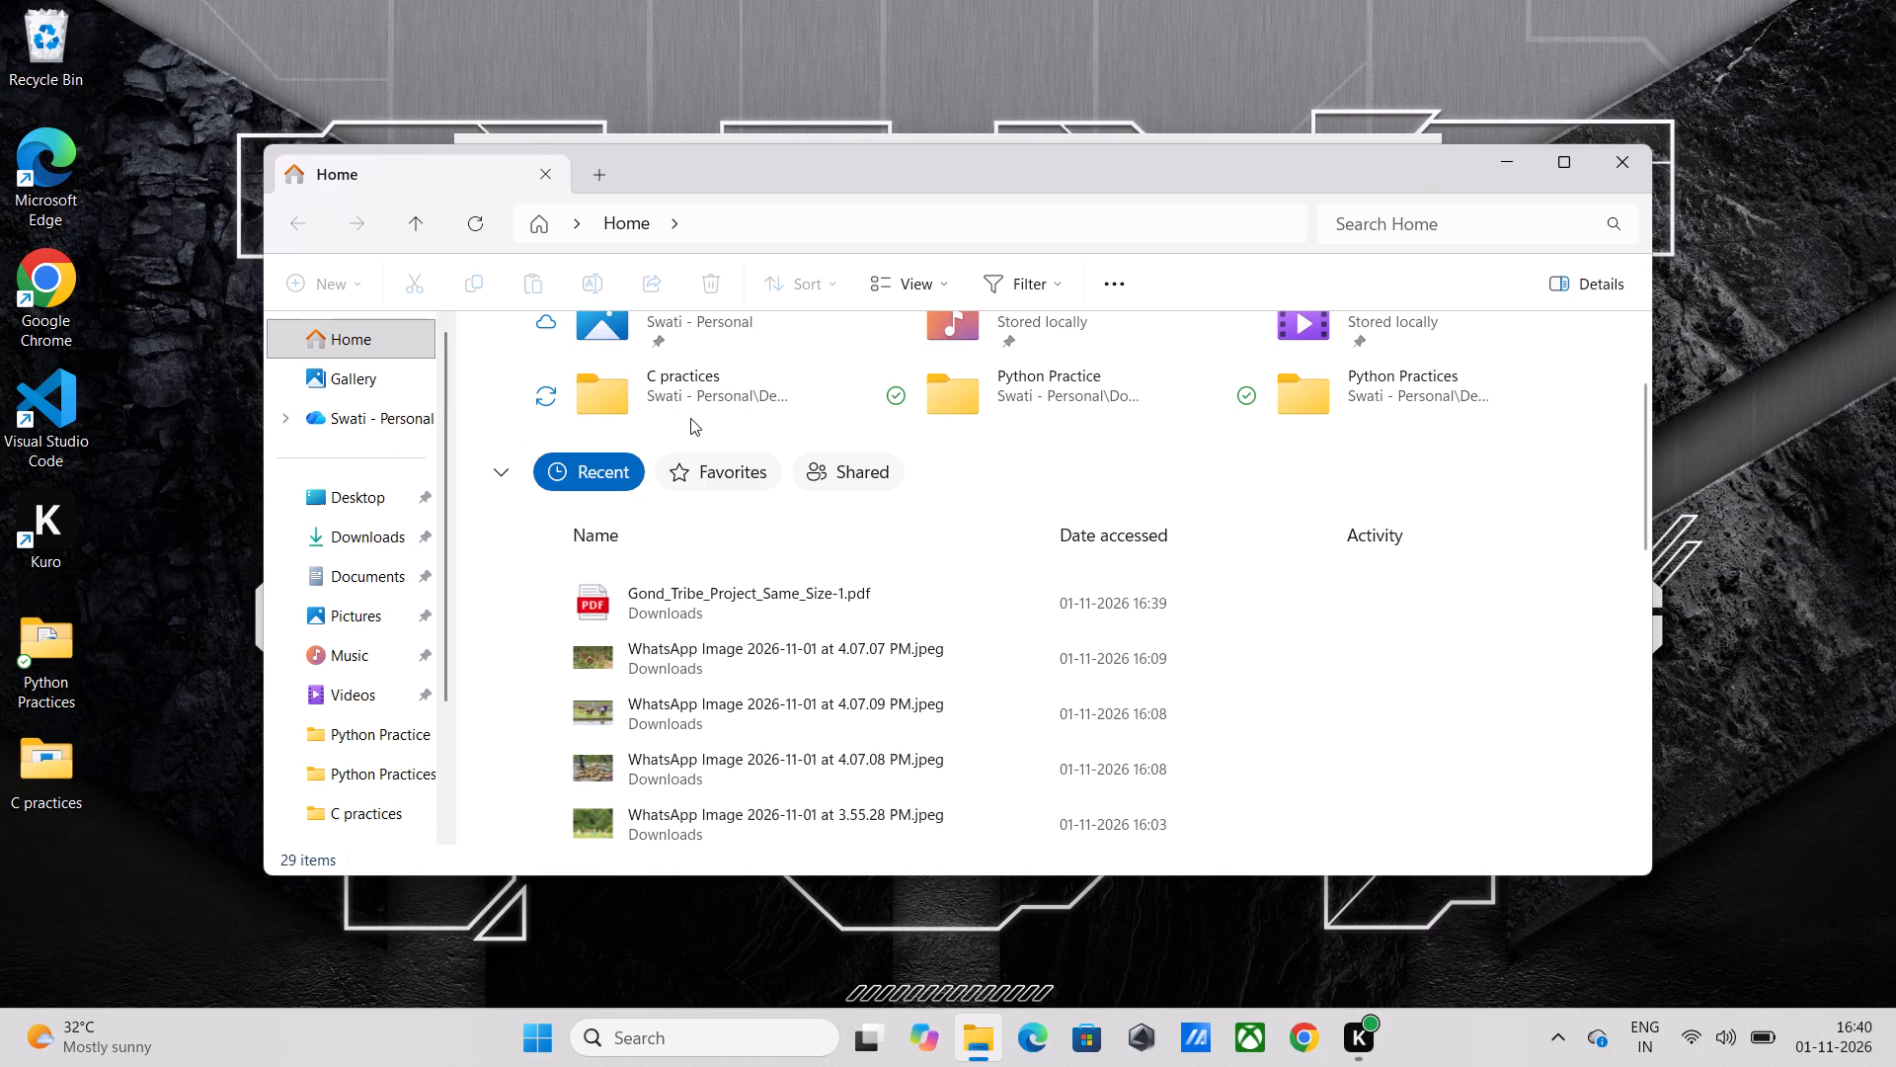
{"action": "scroll", "coordinate": [742, 365], "scroll_direction": "down", "scroll_amount": 2}
{"action": "scroll", "coordinate": [742, 365], "scroll_direction": "up", "scroll_amount": 5}
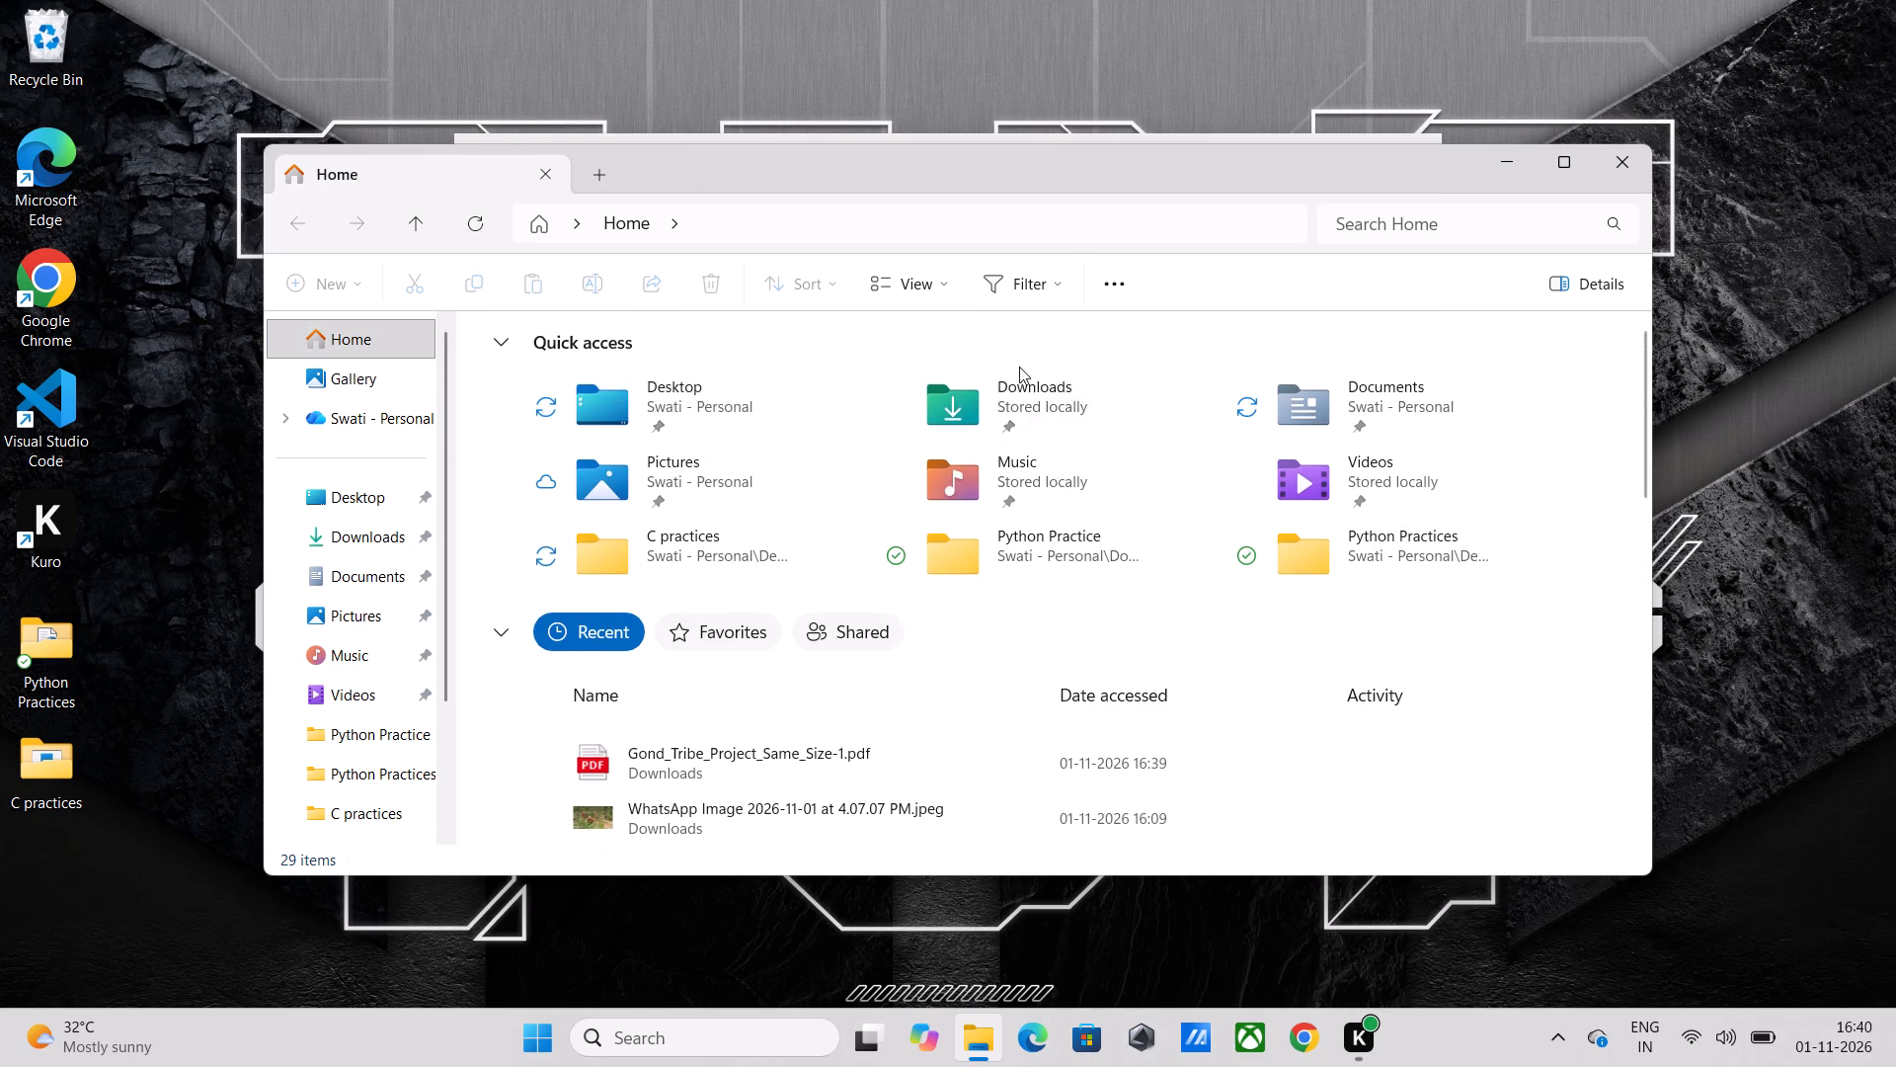
{"action": "left_click", "coordinate": [723, 411]}
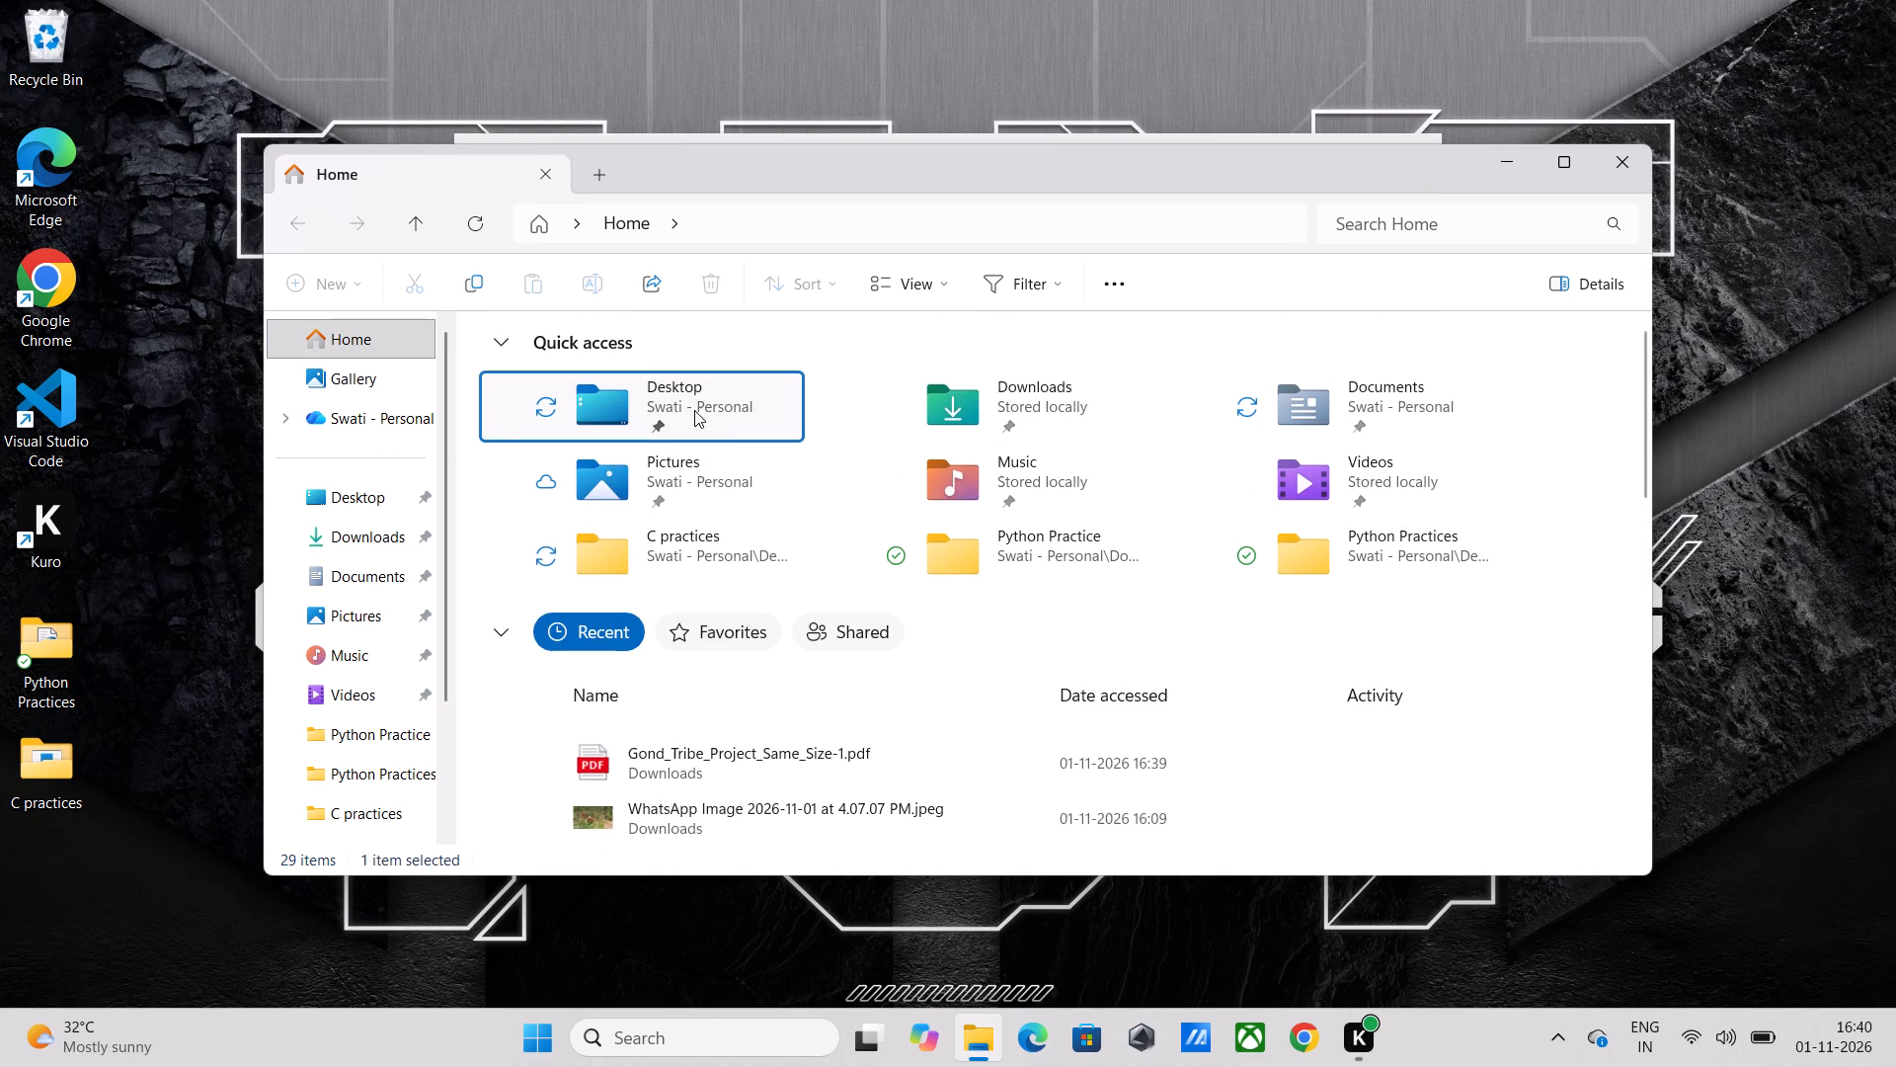
Browse to the Documents folder in the personal OneDrive and select THE GOND TRIBE.docx.
{"action": "left_click", "coordinate": [366, 423]}
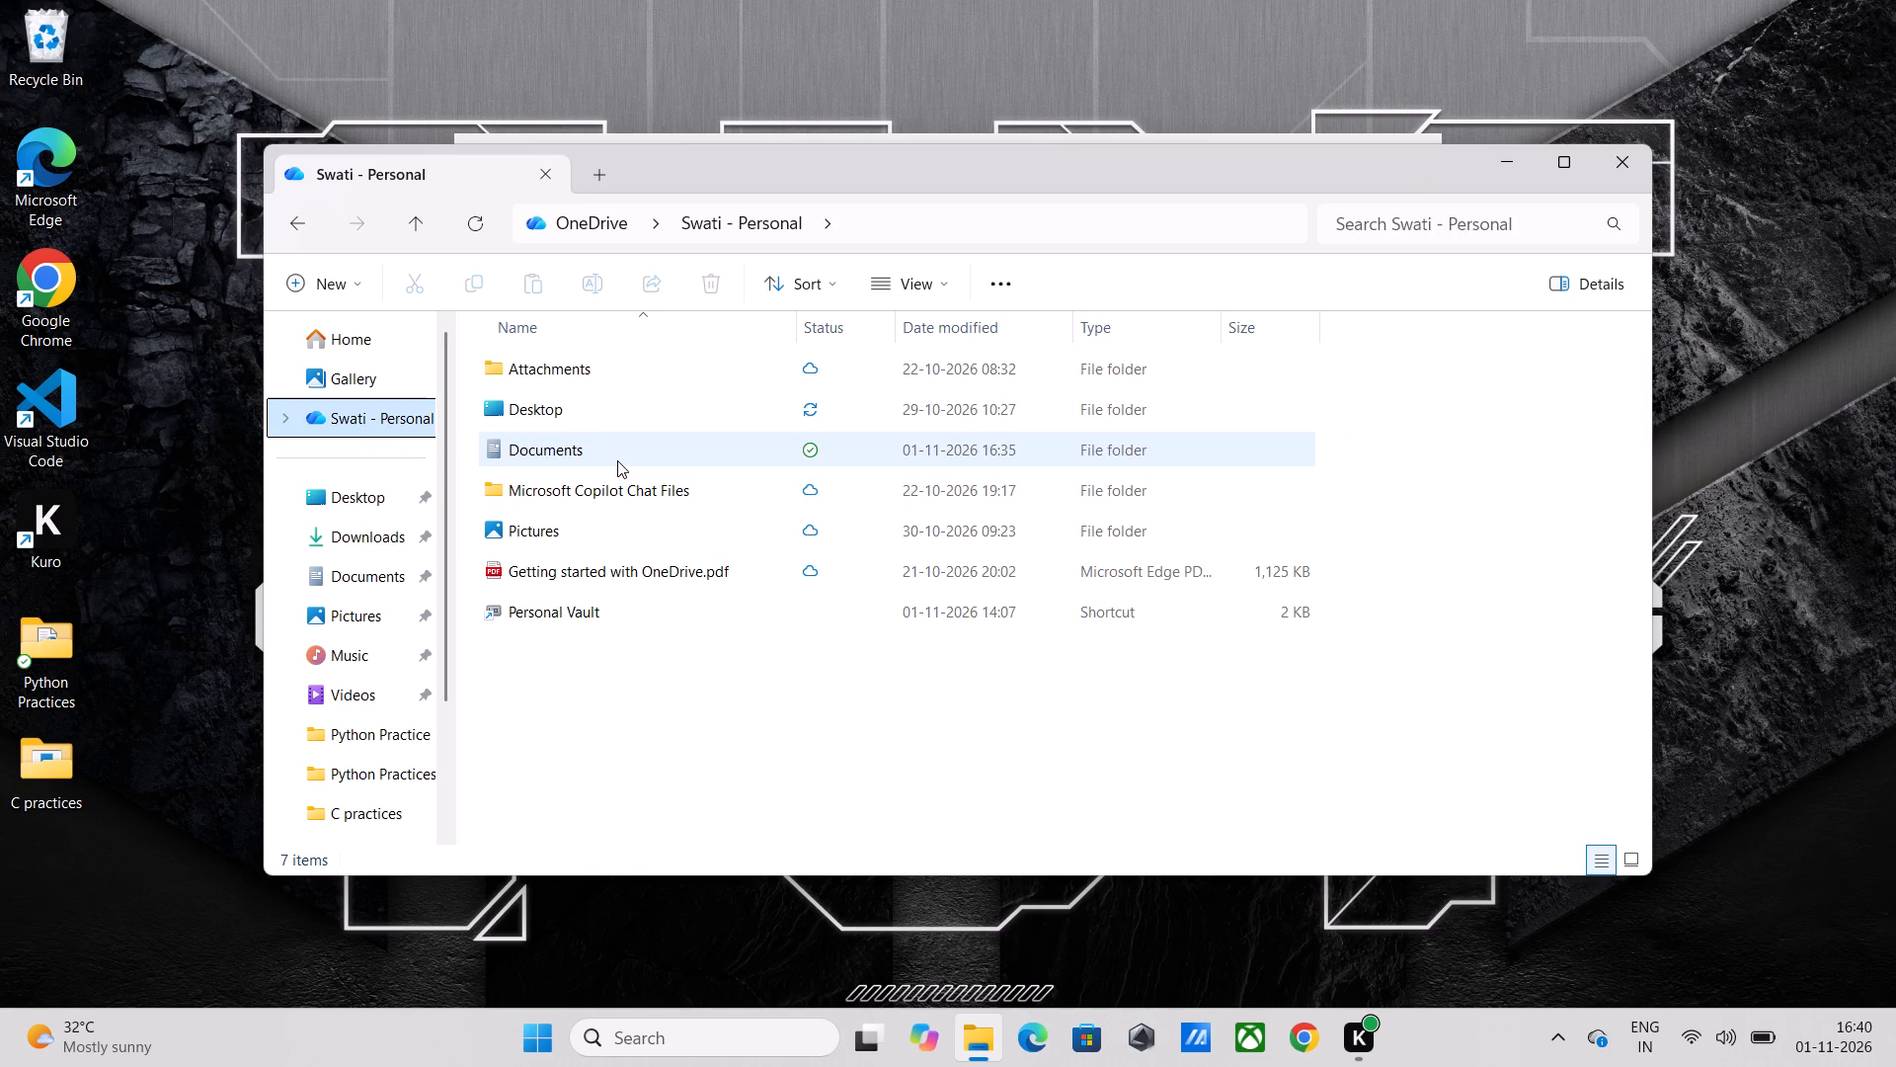
{"action": "left_click", "coordinate": [617, 460]}
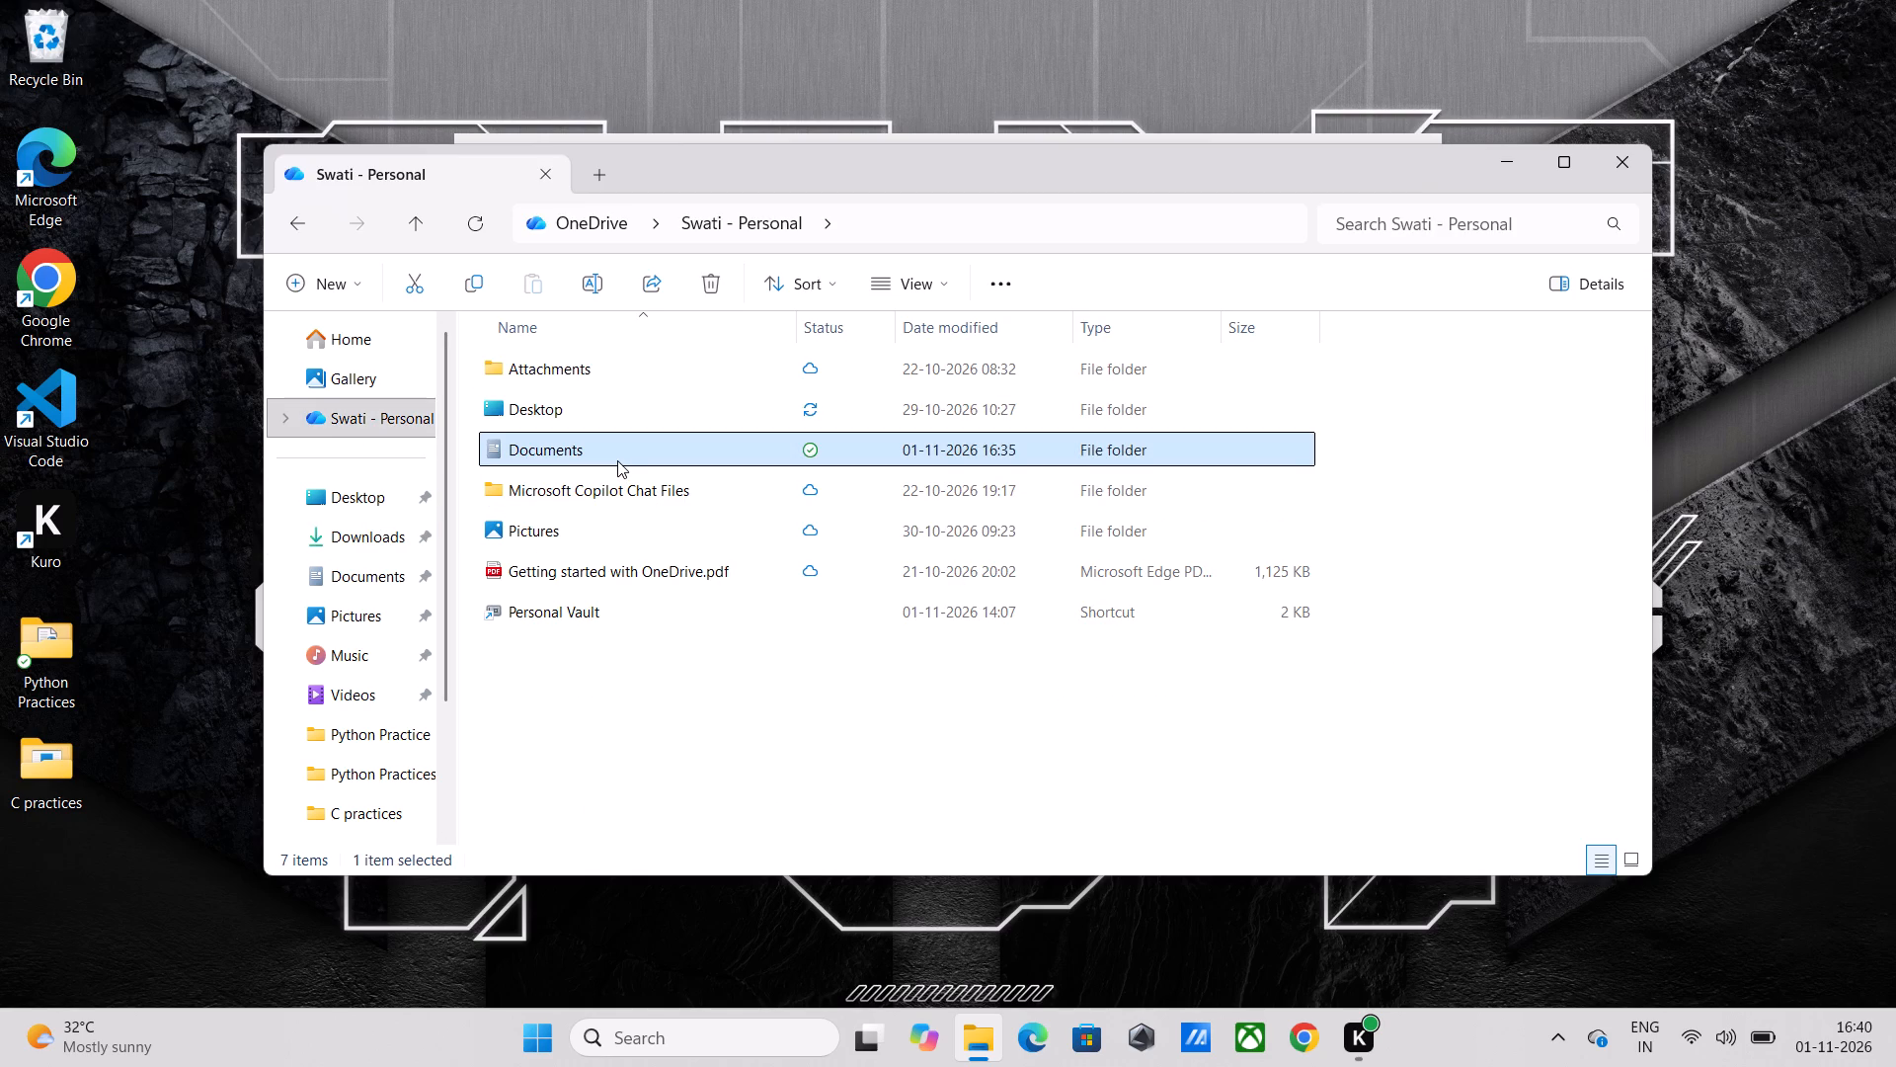
{"action": "double_click", "coordinate": [617, 460]}
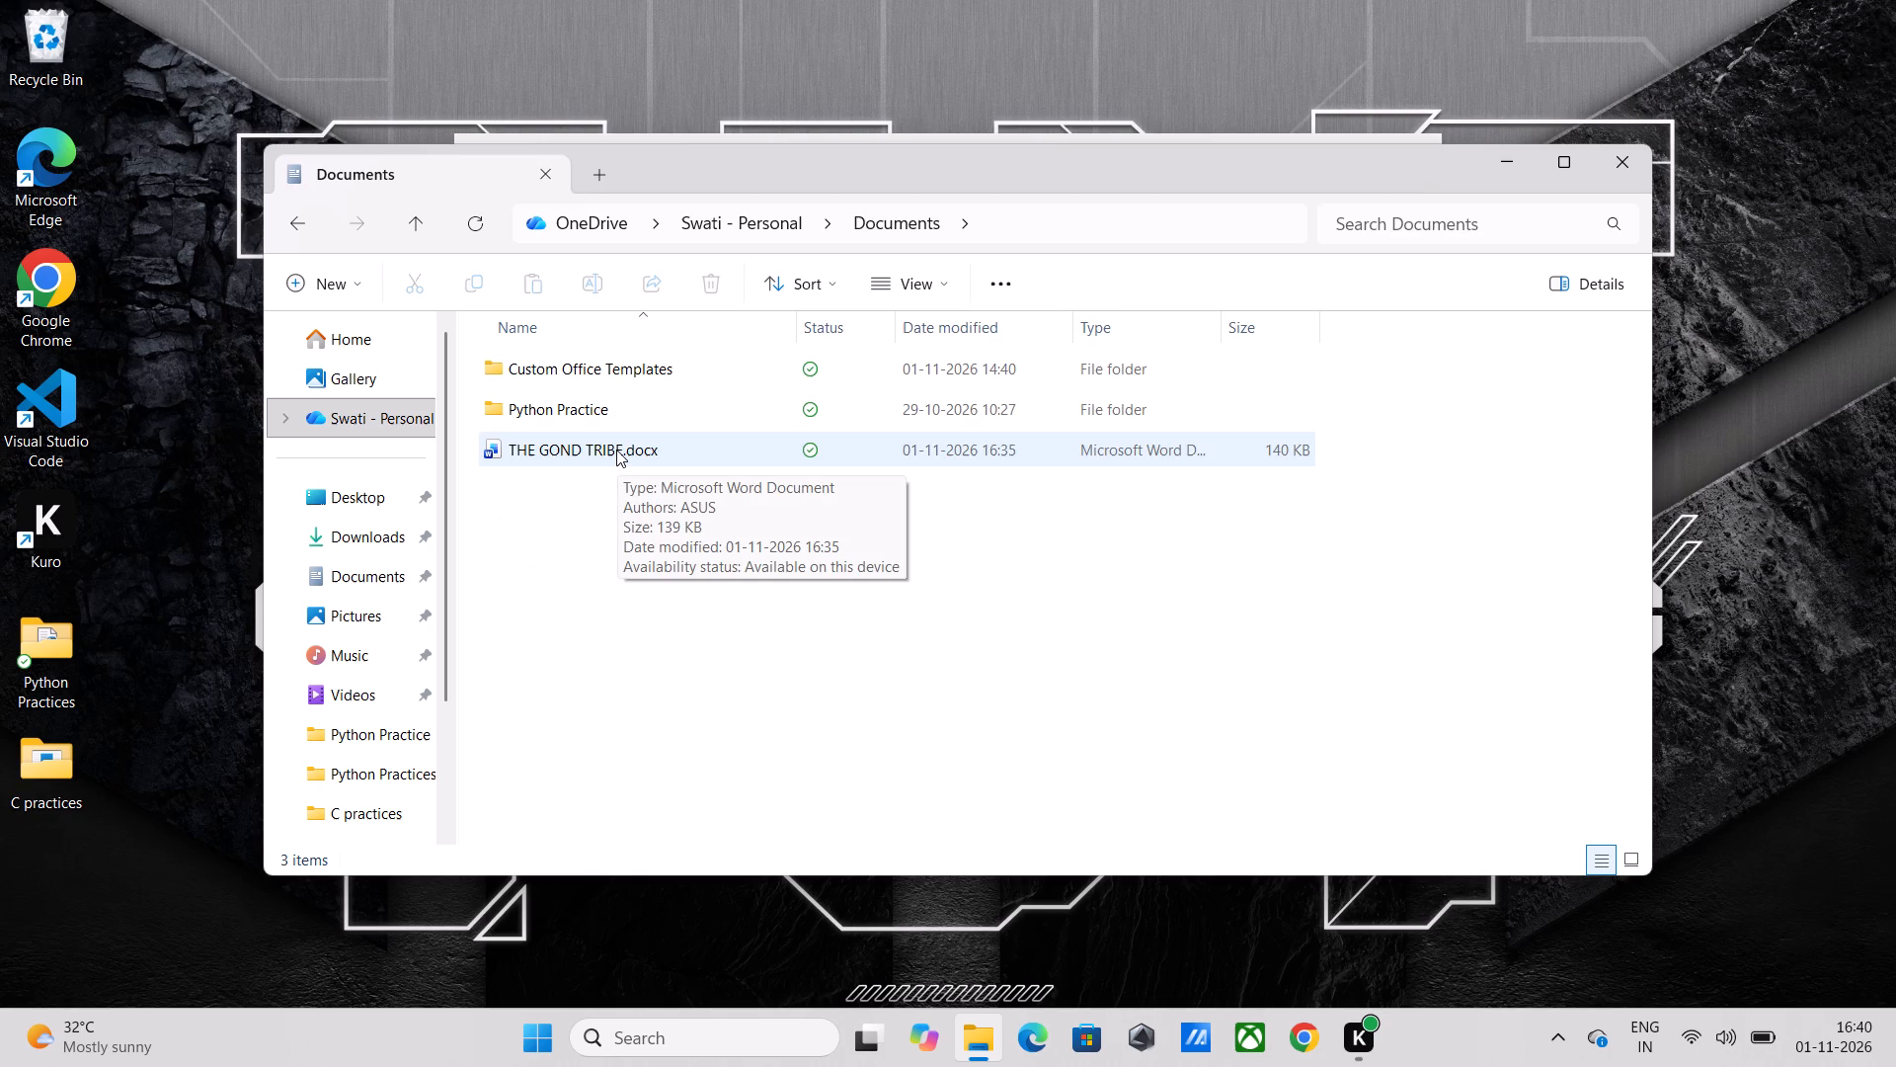
{"action": "left_click", "coordinate": [616, 450]}
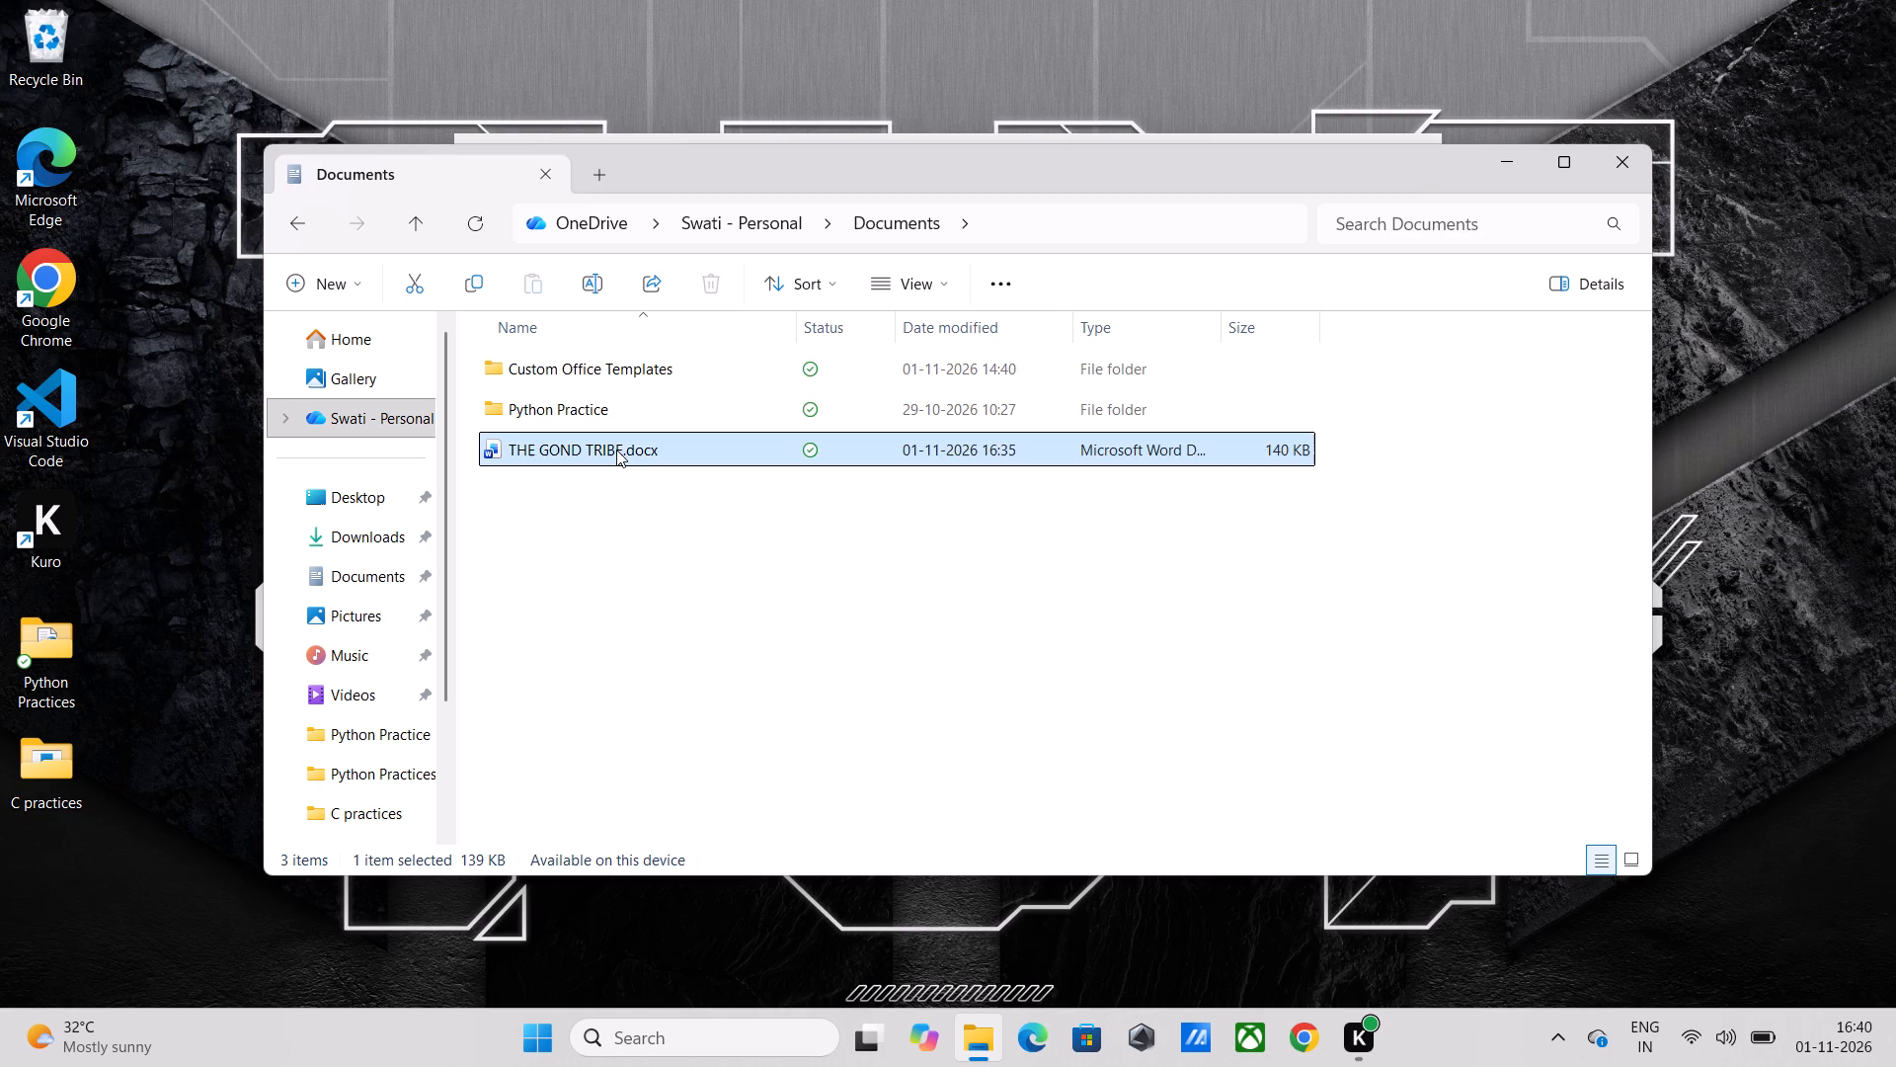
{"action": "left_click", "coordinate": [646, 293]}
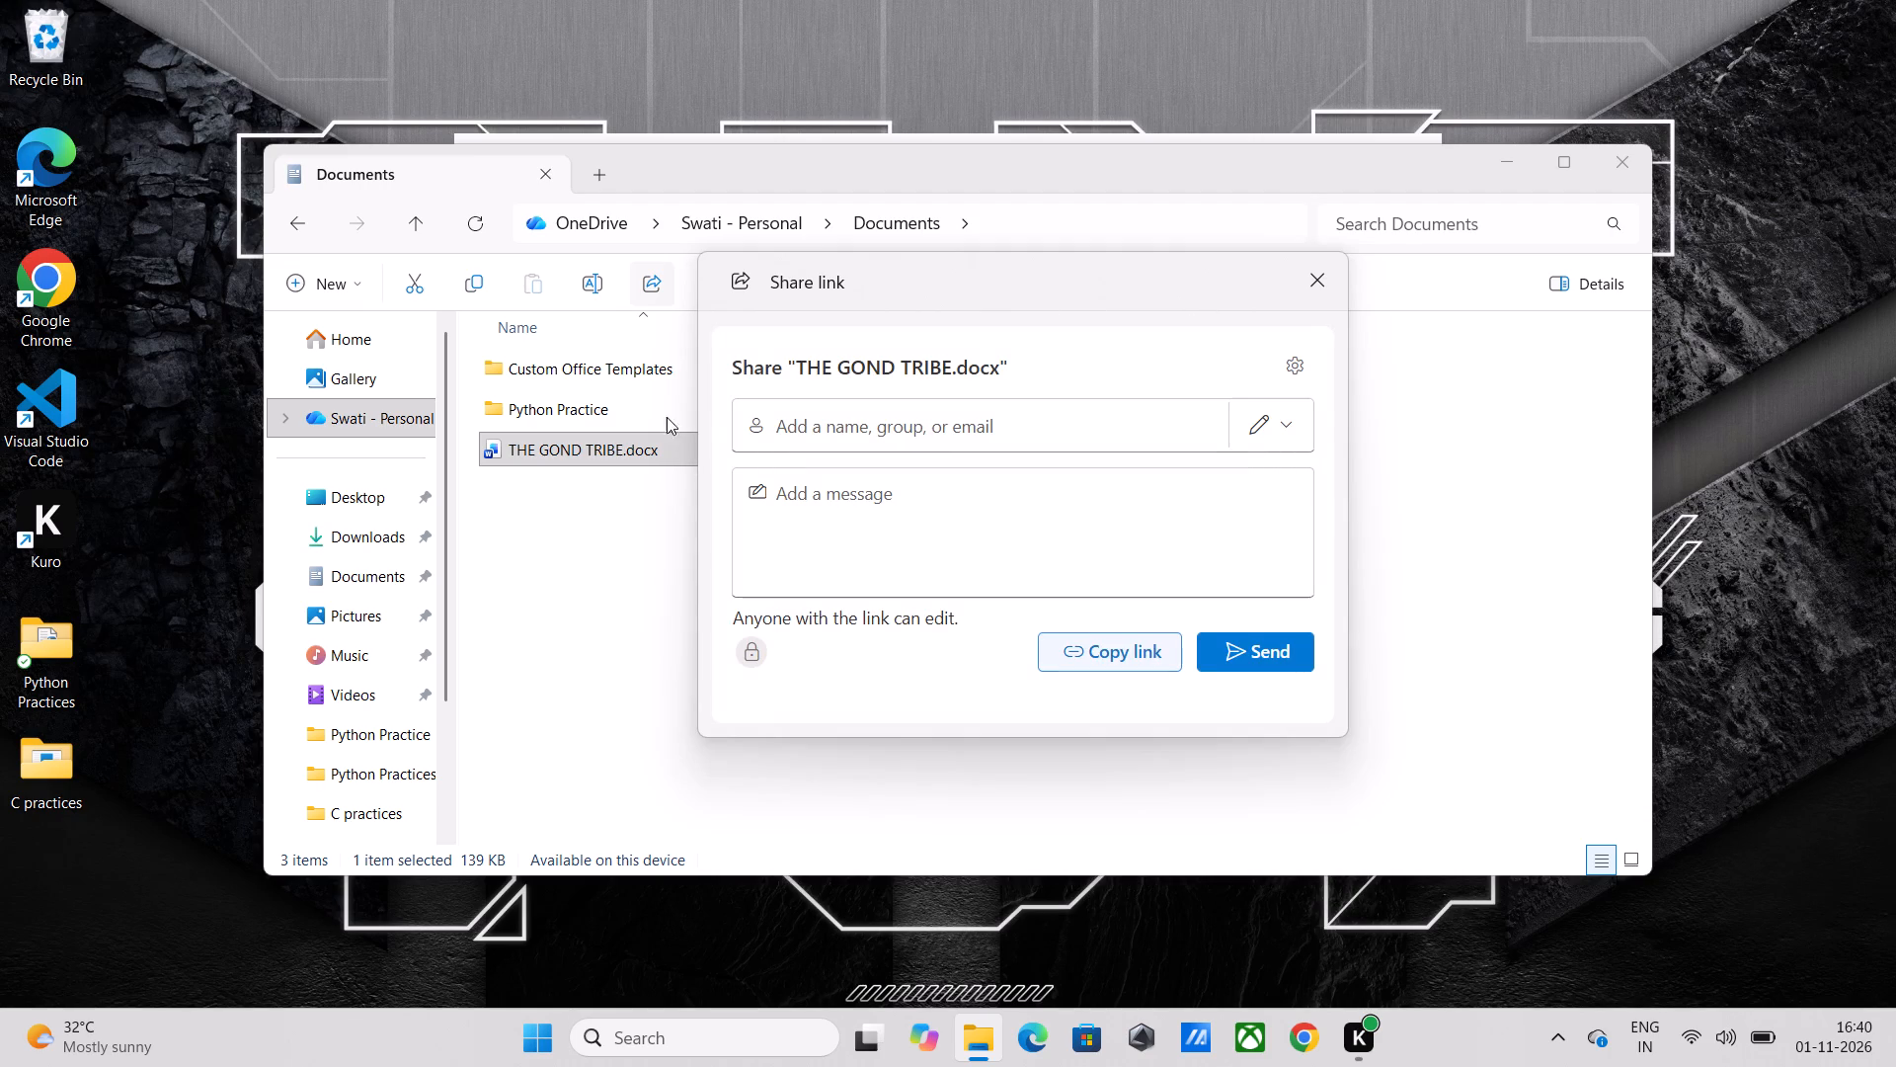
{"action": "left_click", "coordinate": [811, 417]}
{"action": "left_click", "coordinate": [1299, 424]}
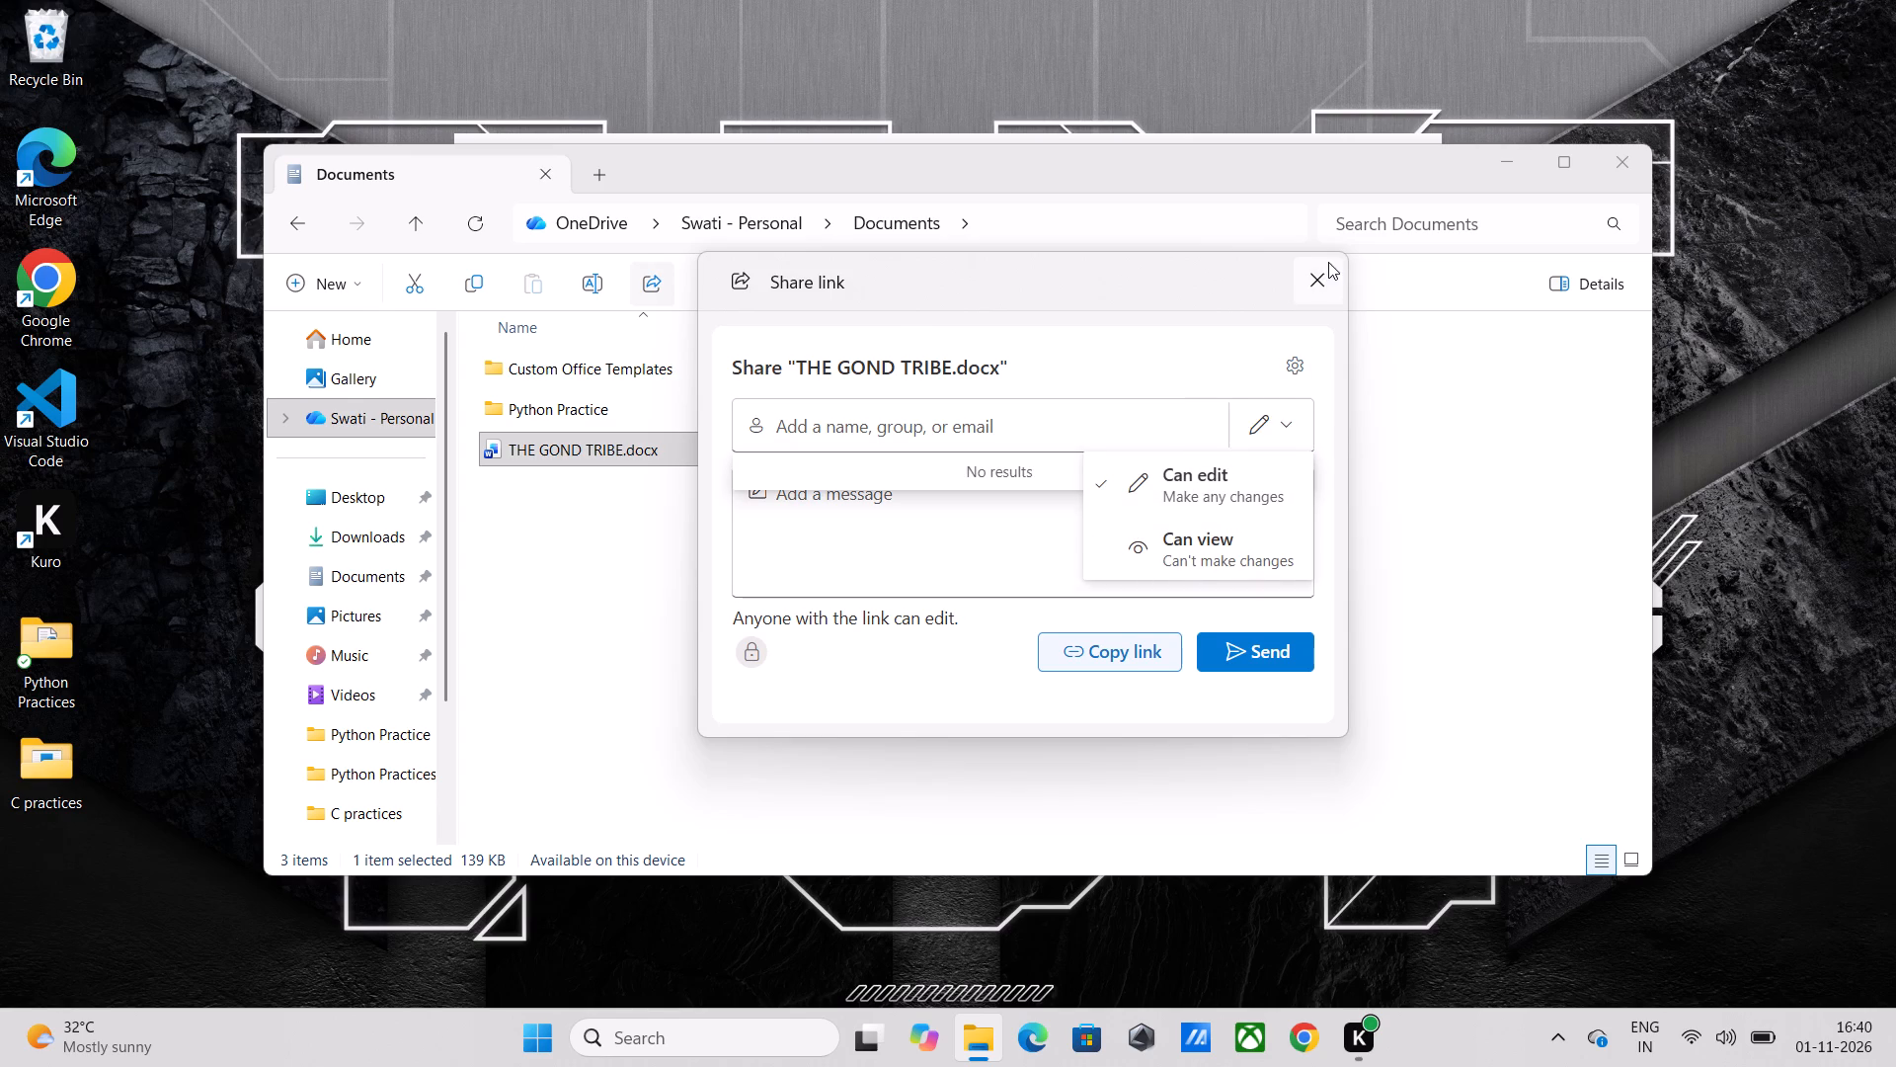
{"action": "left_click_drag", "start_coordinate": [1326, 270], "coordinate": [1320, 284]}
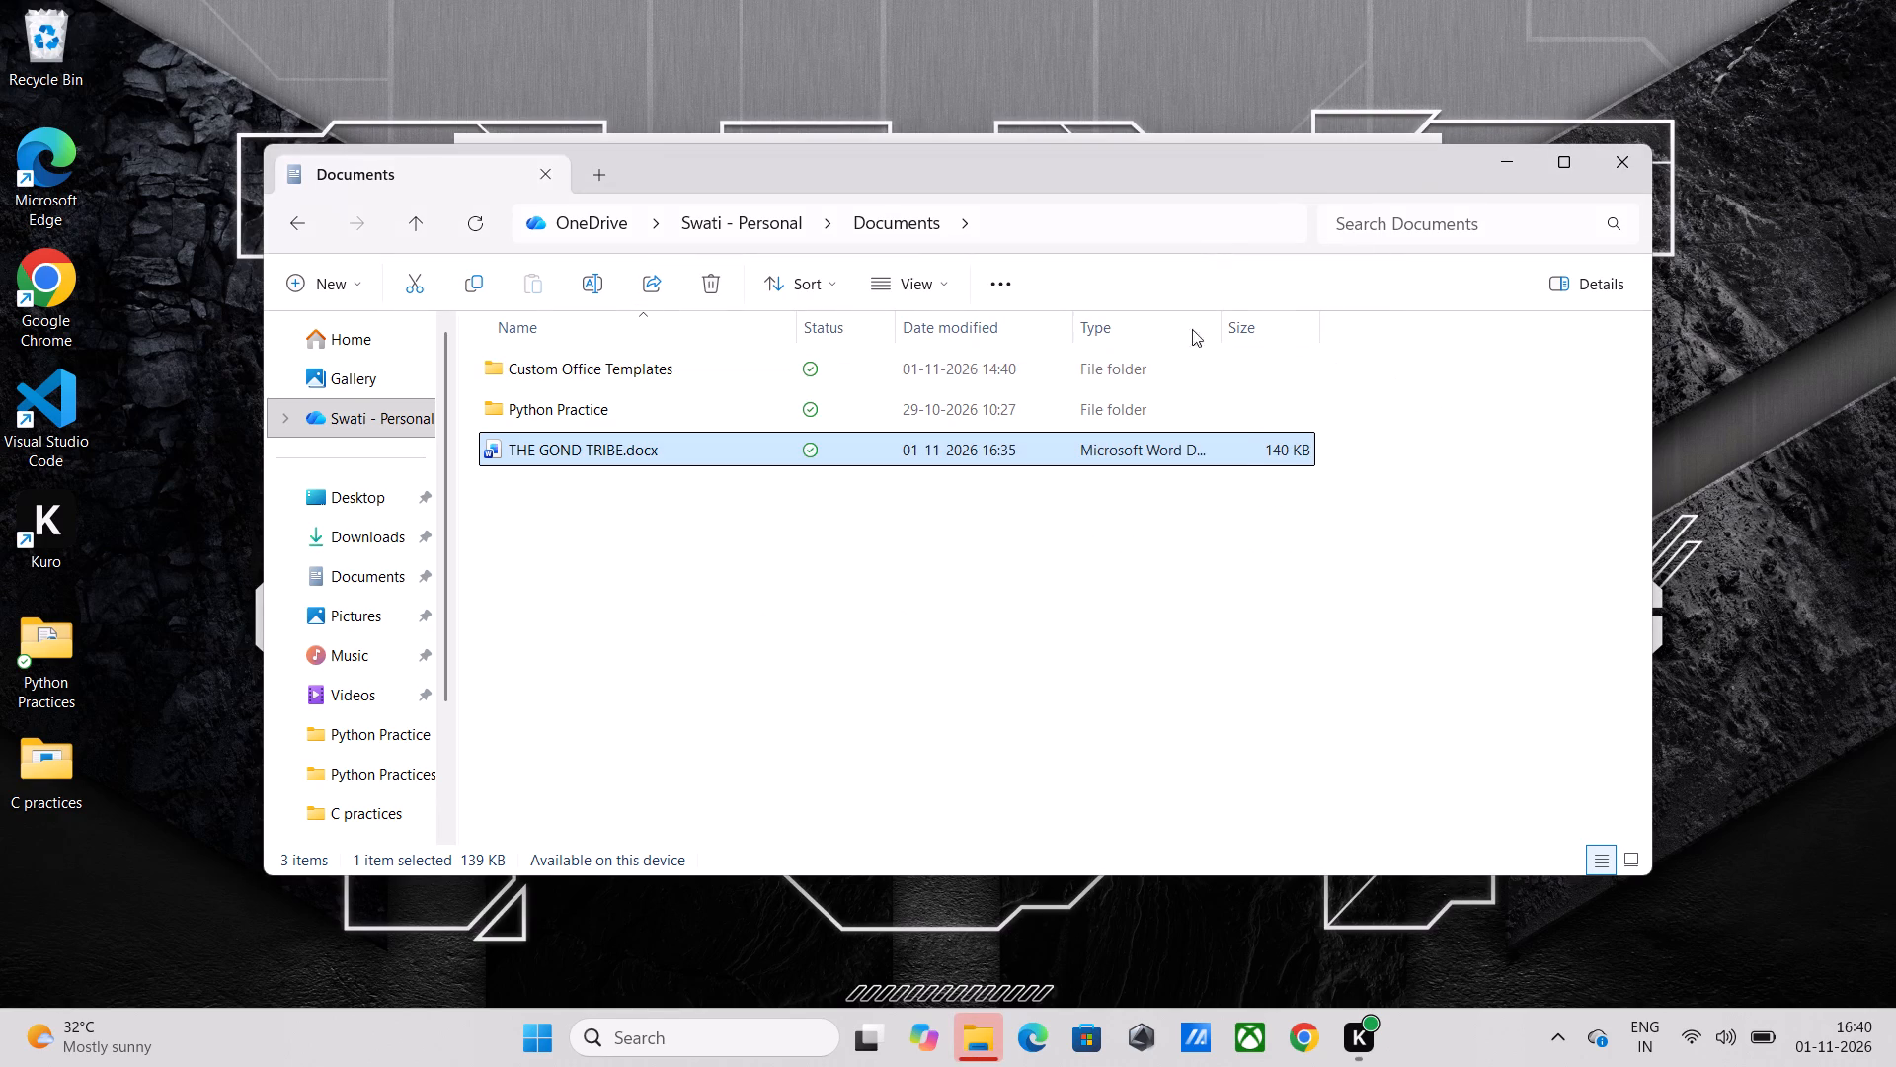